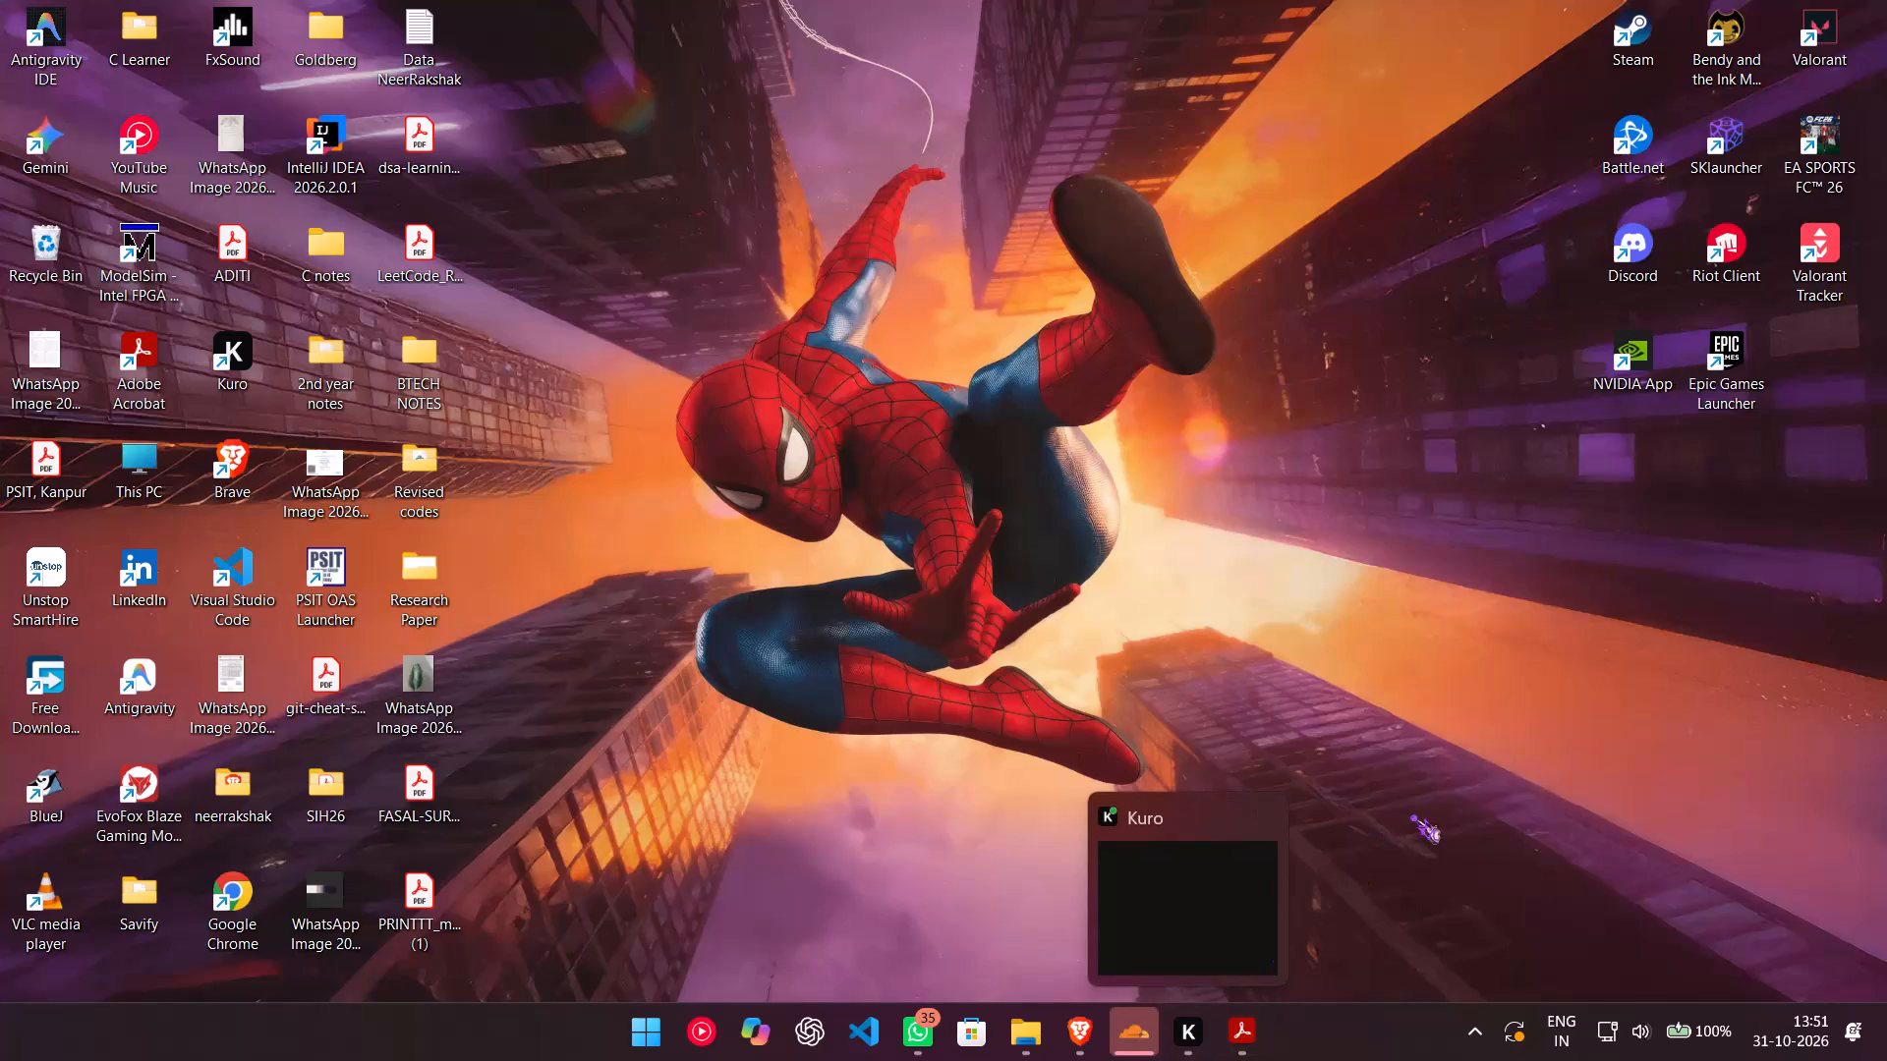
# Switch to the Brave window with the google docs search and reach the Google Docs home page through the Workspace product page.
pyautogui.click(1062, 1029)
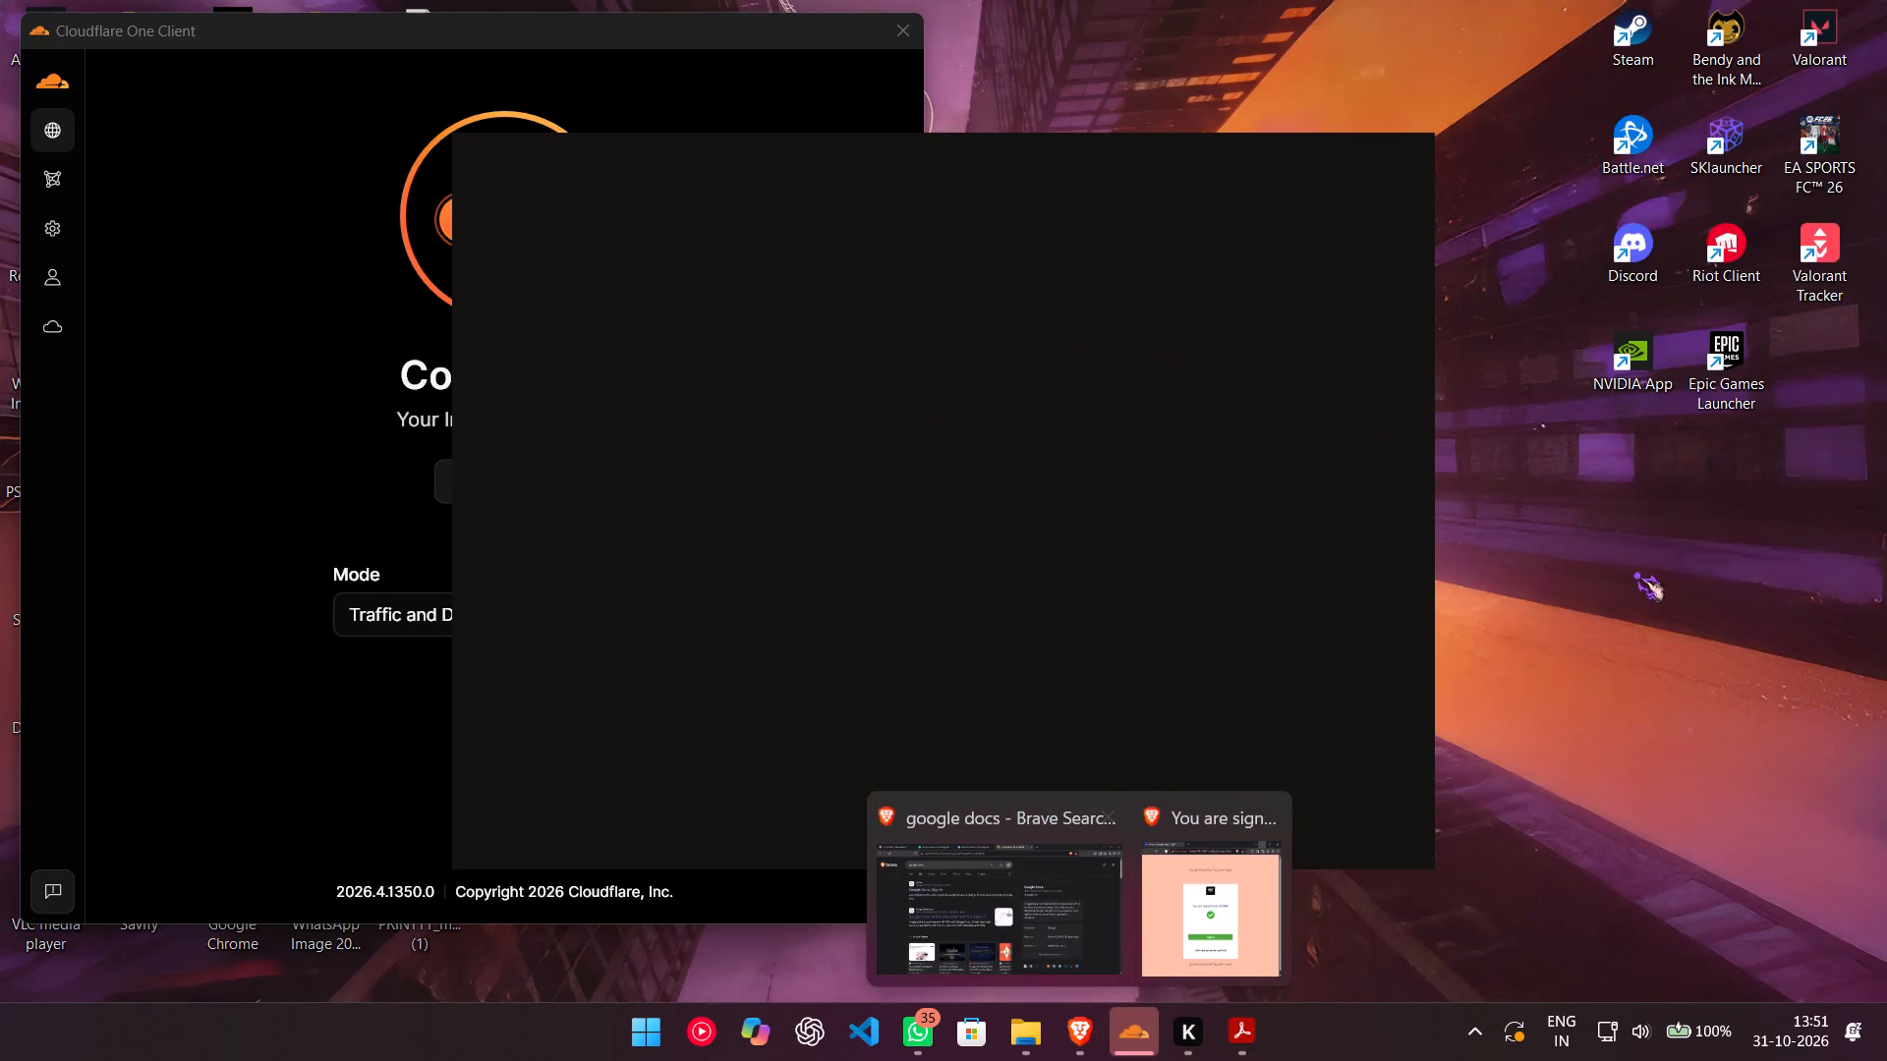
pyautogui.moveTo(1640, 617); pyautogui.dragTo(1616, 683)
pyautogui.click(1064, 1013)
pyautogui.click(1049, 823)
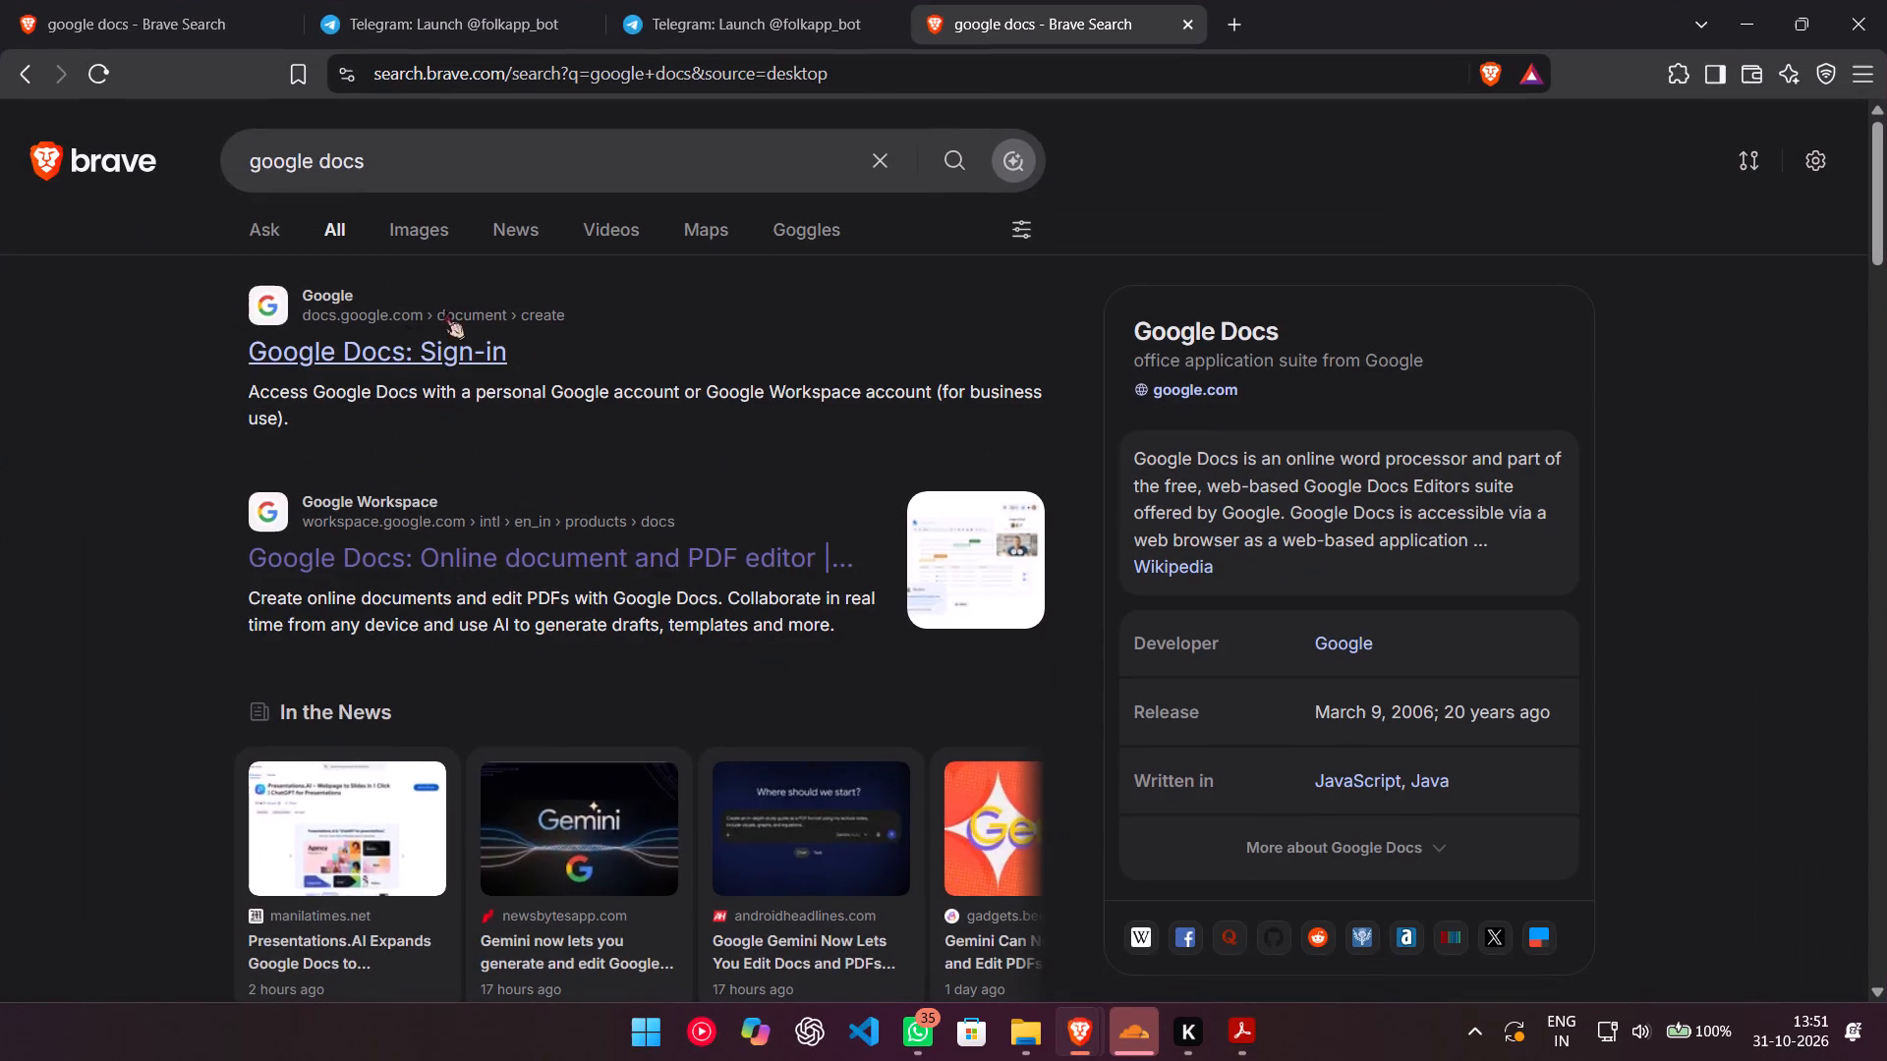
pyautogui.click(445, 541)
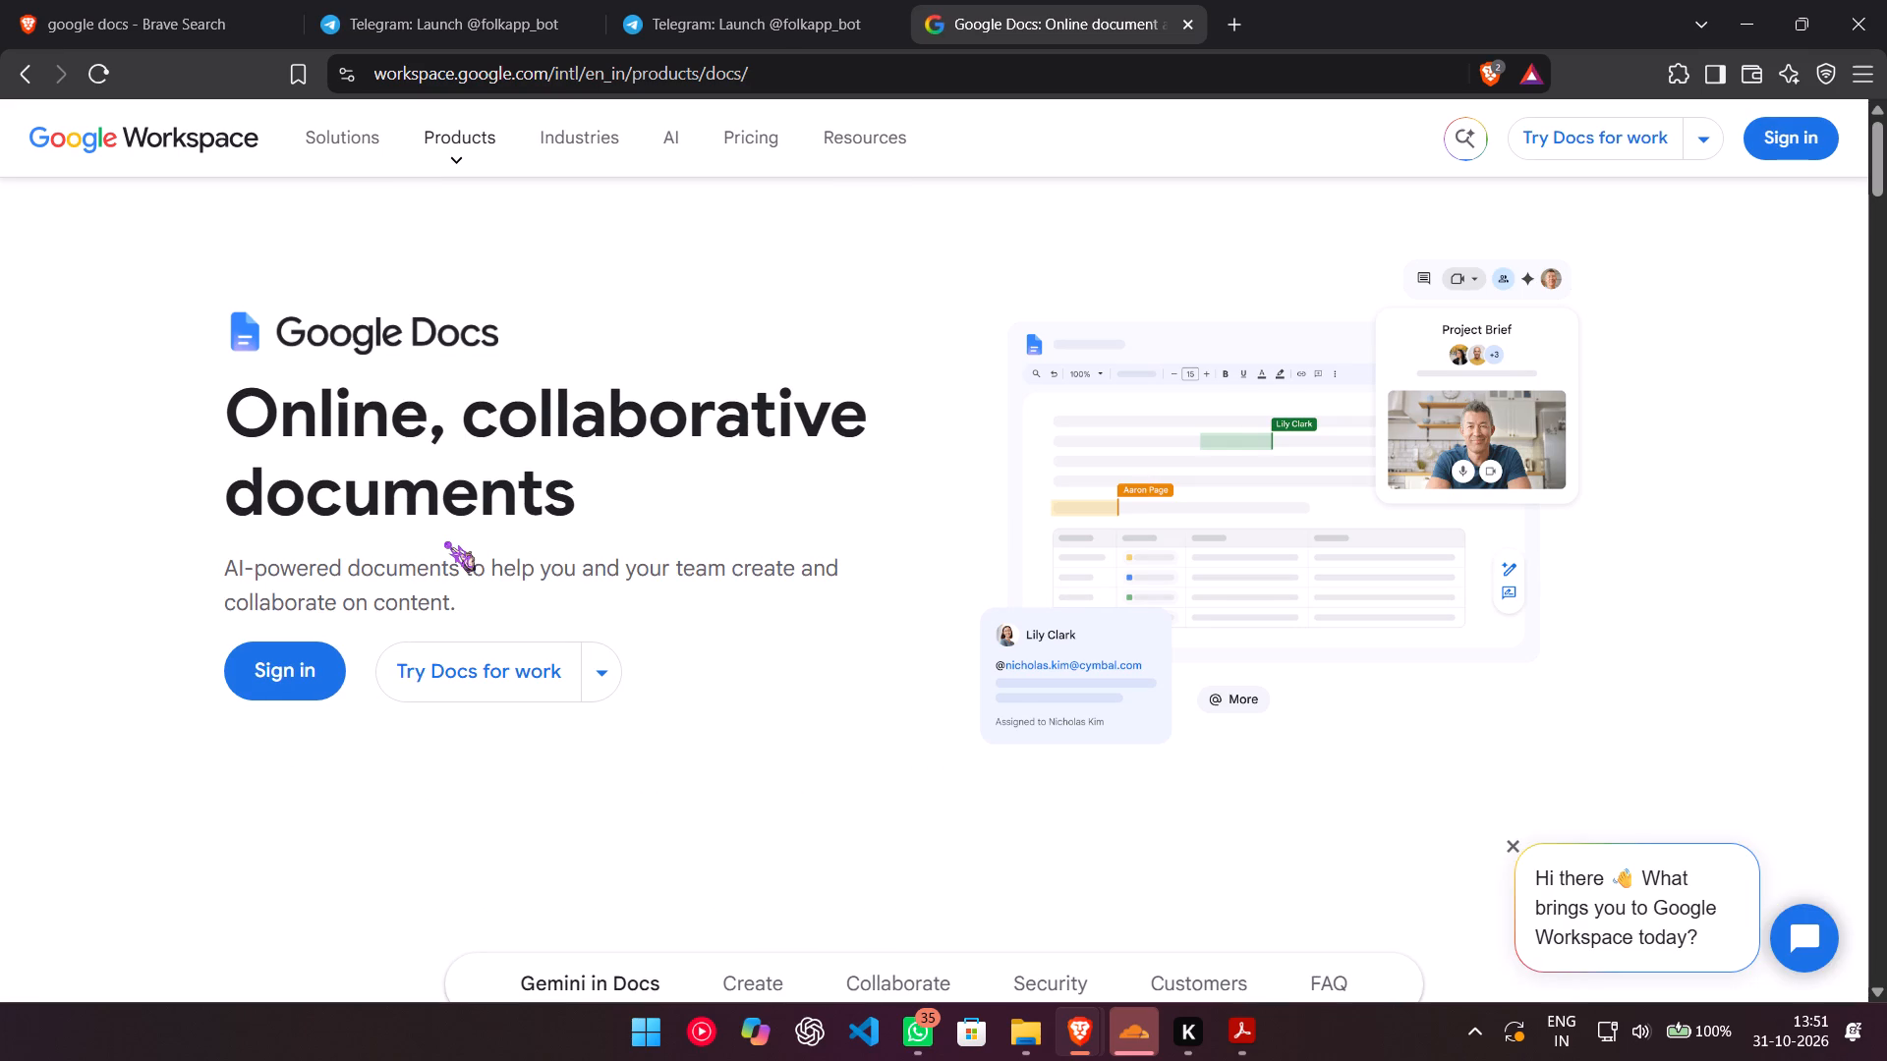
pyautogui.click(272, 676)
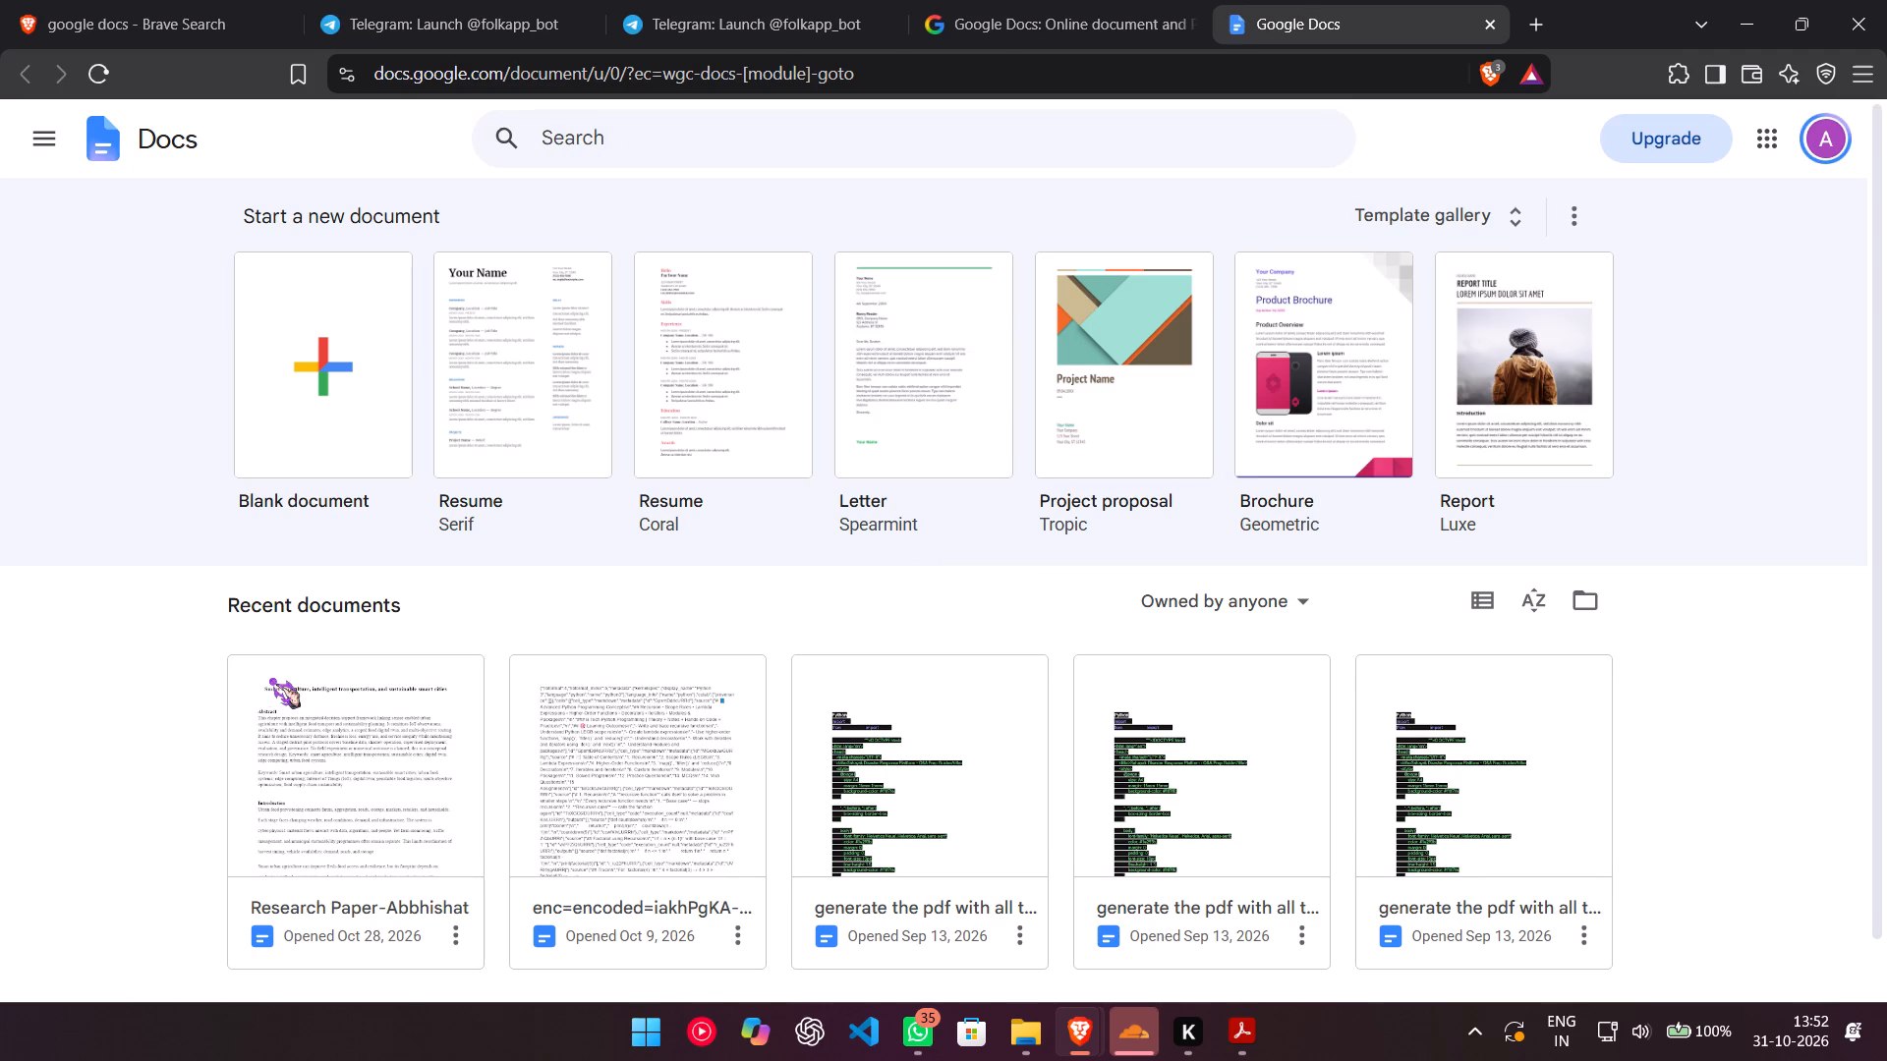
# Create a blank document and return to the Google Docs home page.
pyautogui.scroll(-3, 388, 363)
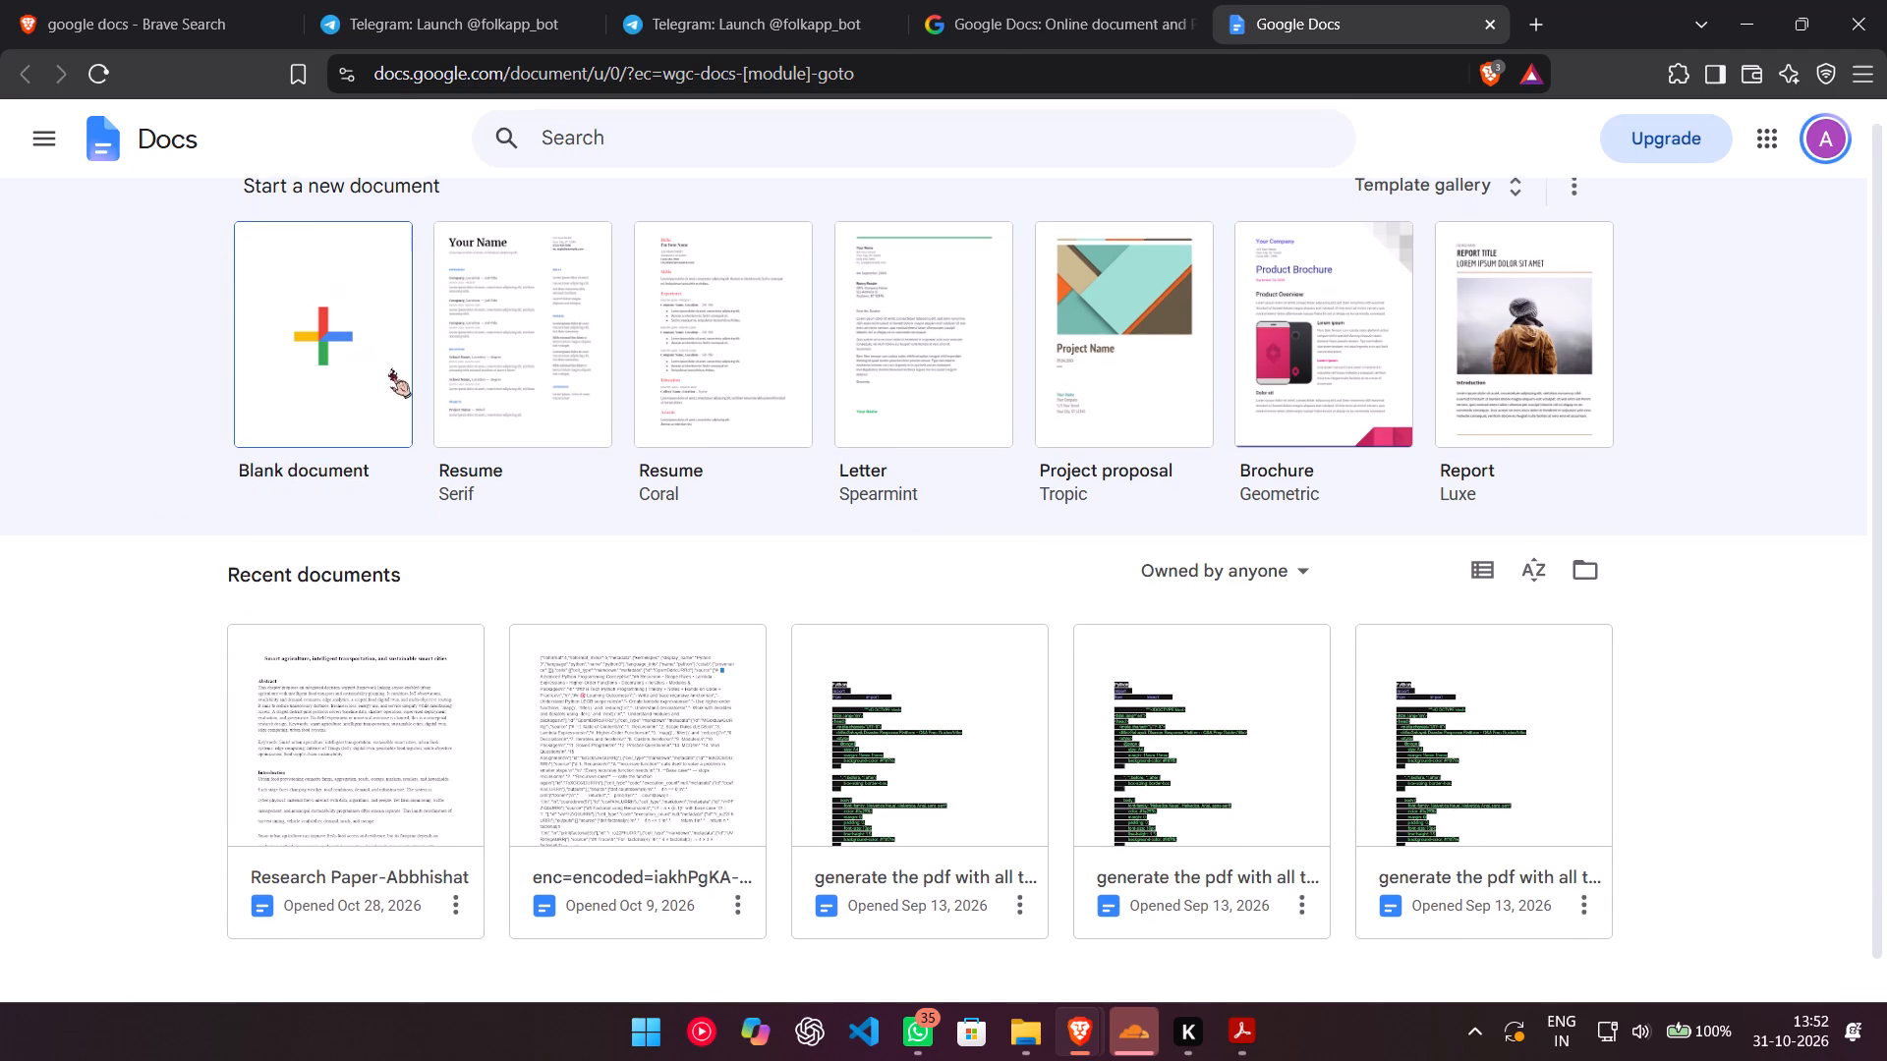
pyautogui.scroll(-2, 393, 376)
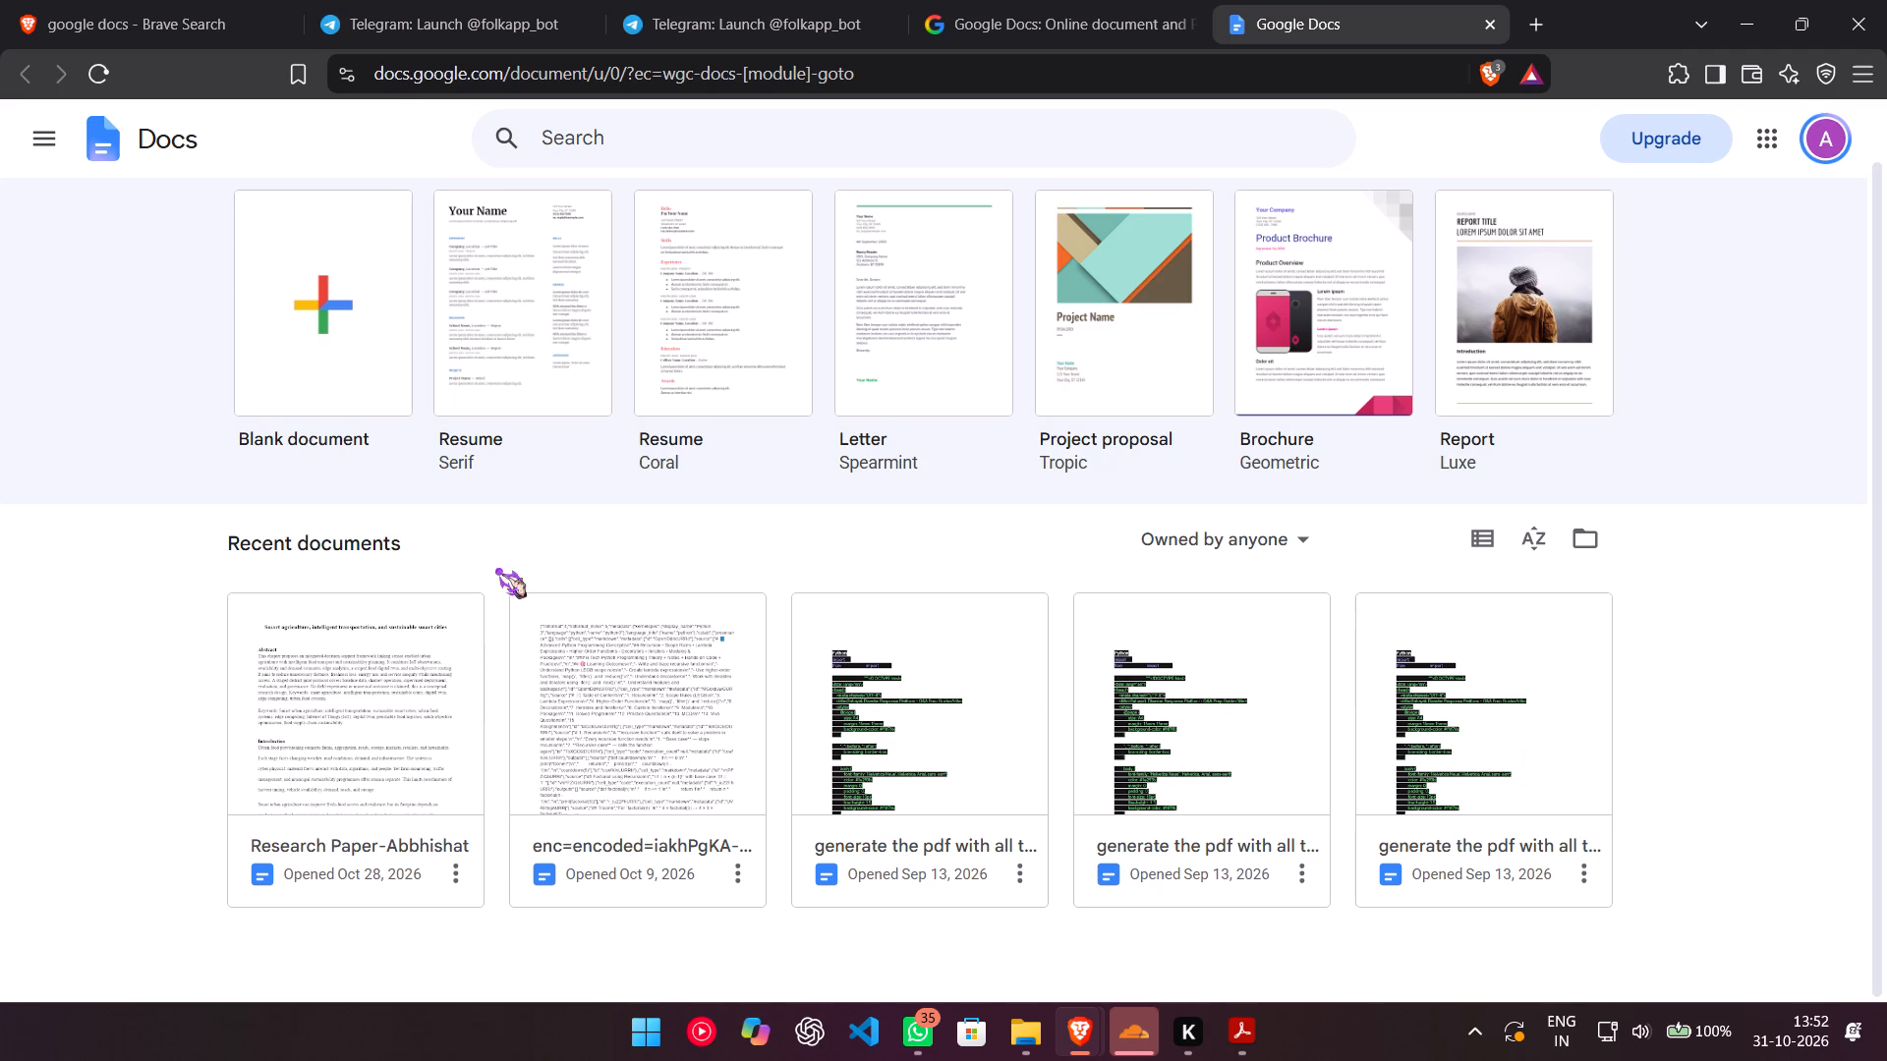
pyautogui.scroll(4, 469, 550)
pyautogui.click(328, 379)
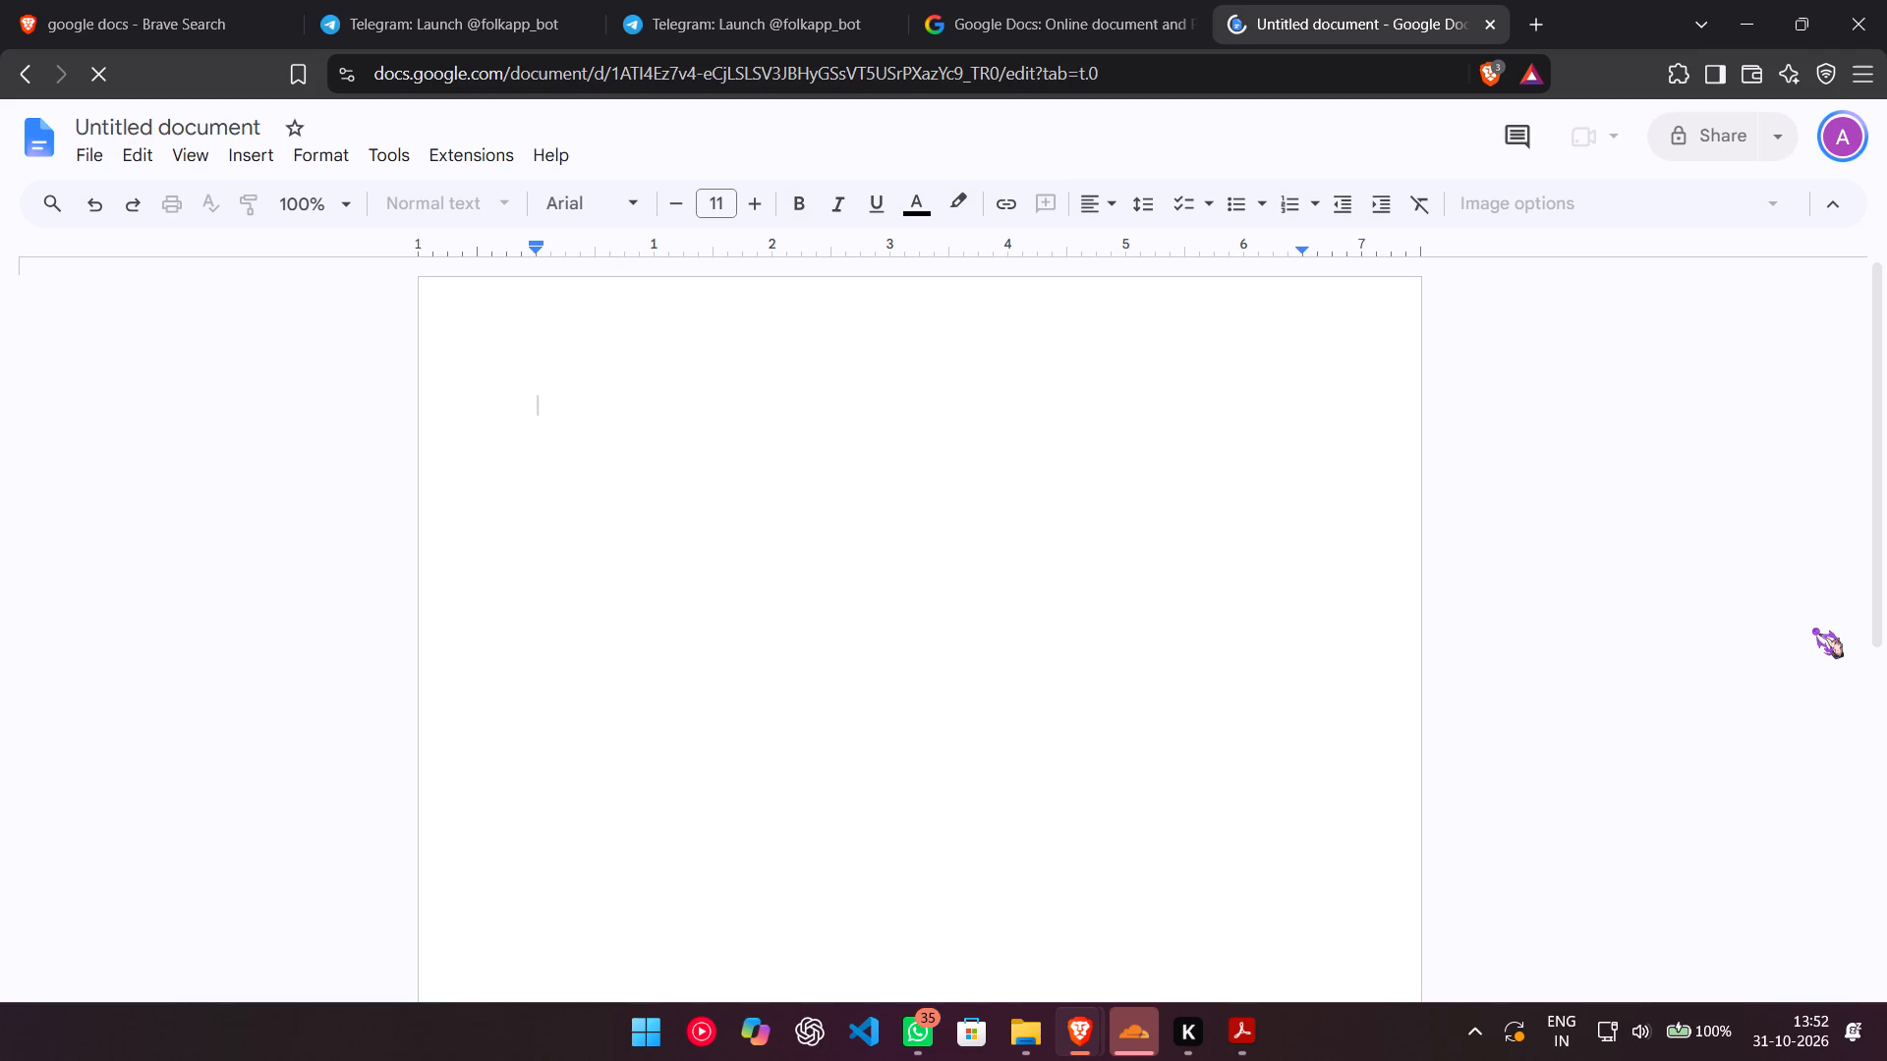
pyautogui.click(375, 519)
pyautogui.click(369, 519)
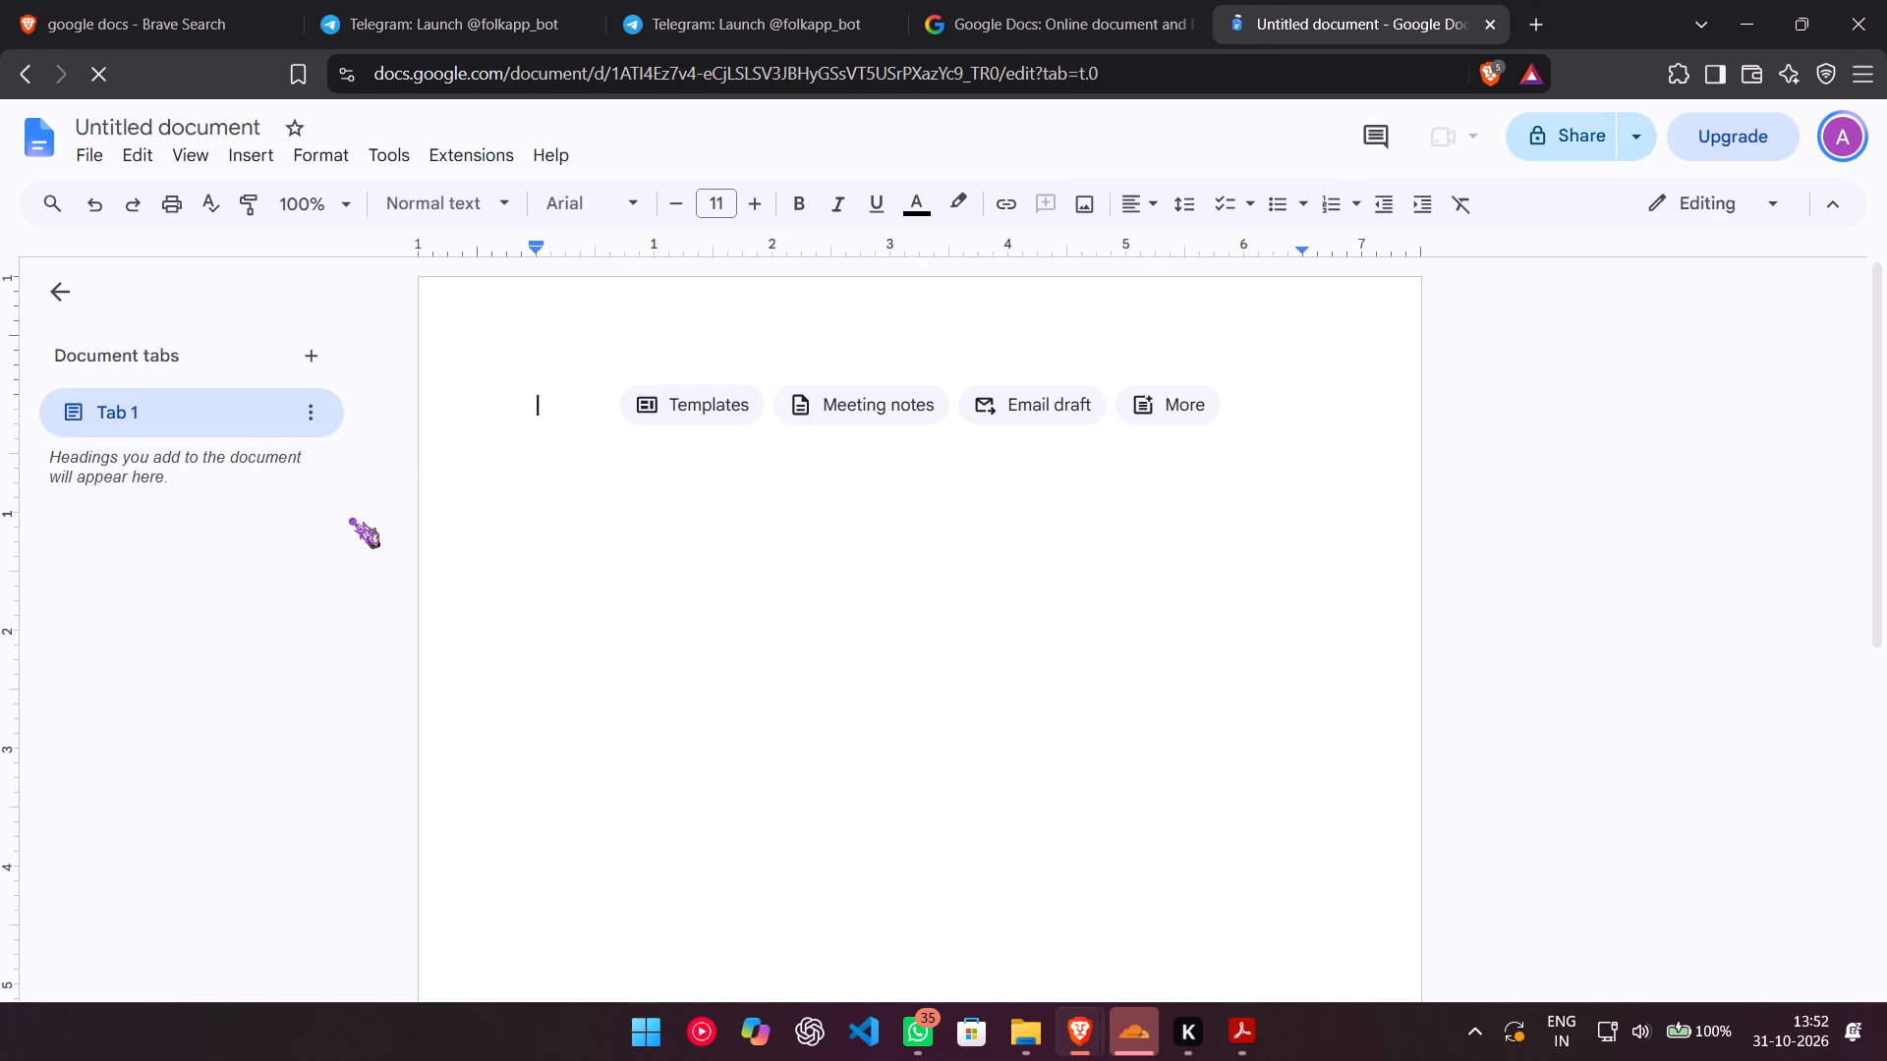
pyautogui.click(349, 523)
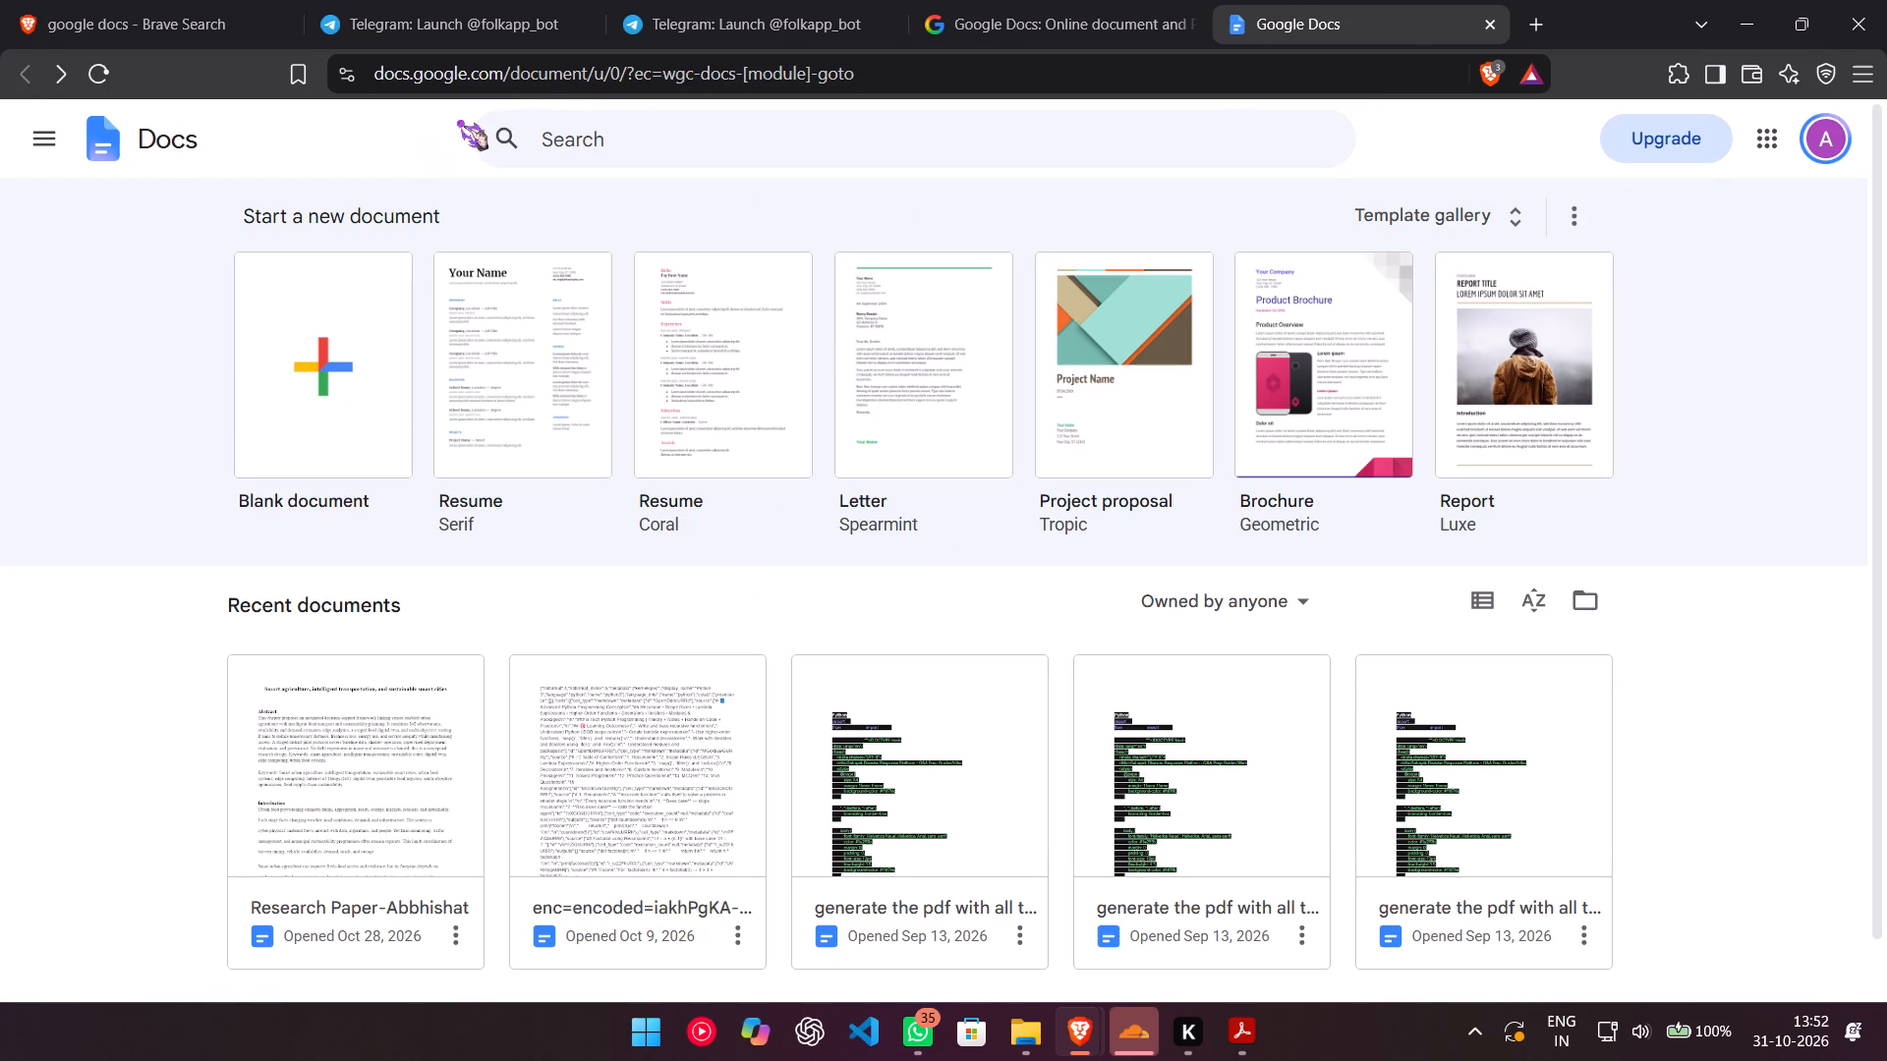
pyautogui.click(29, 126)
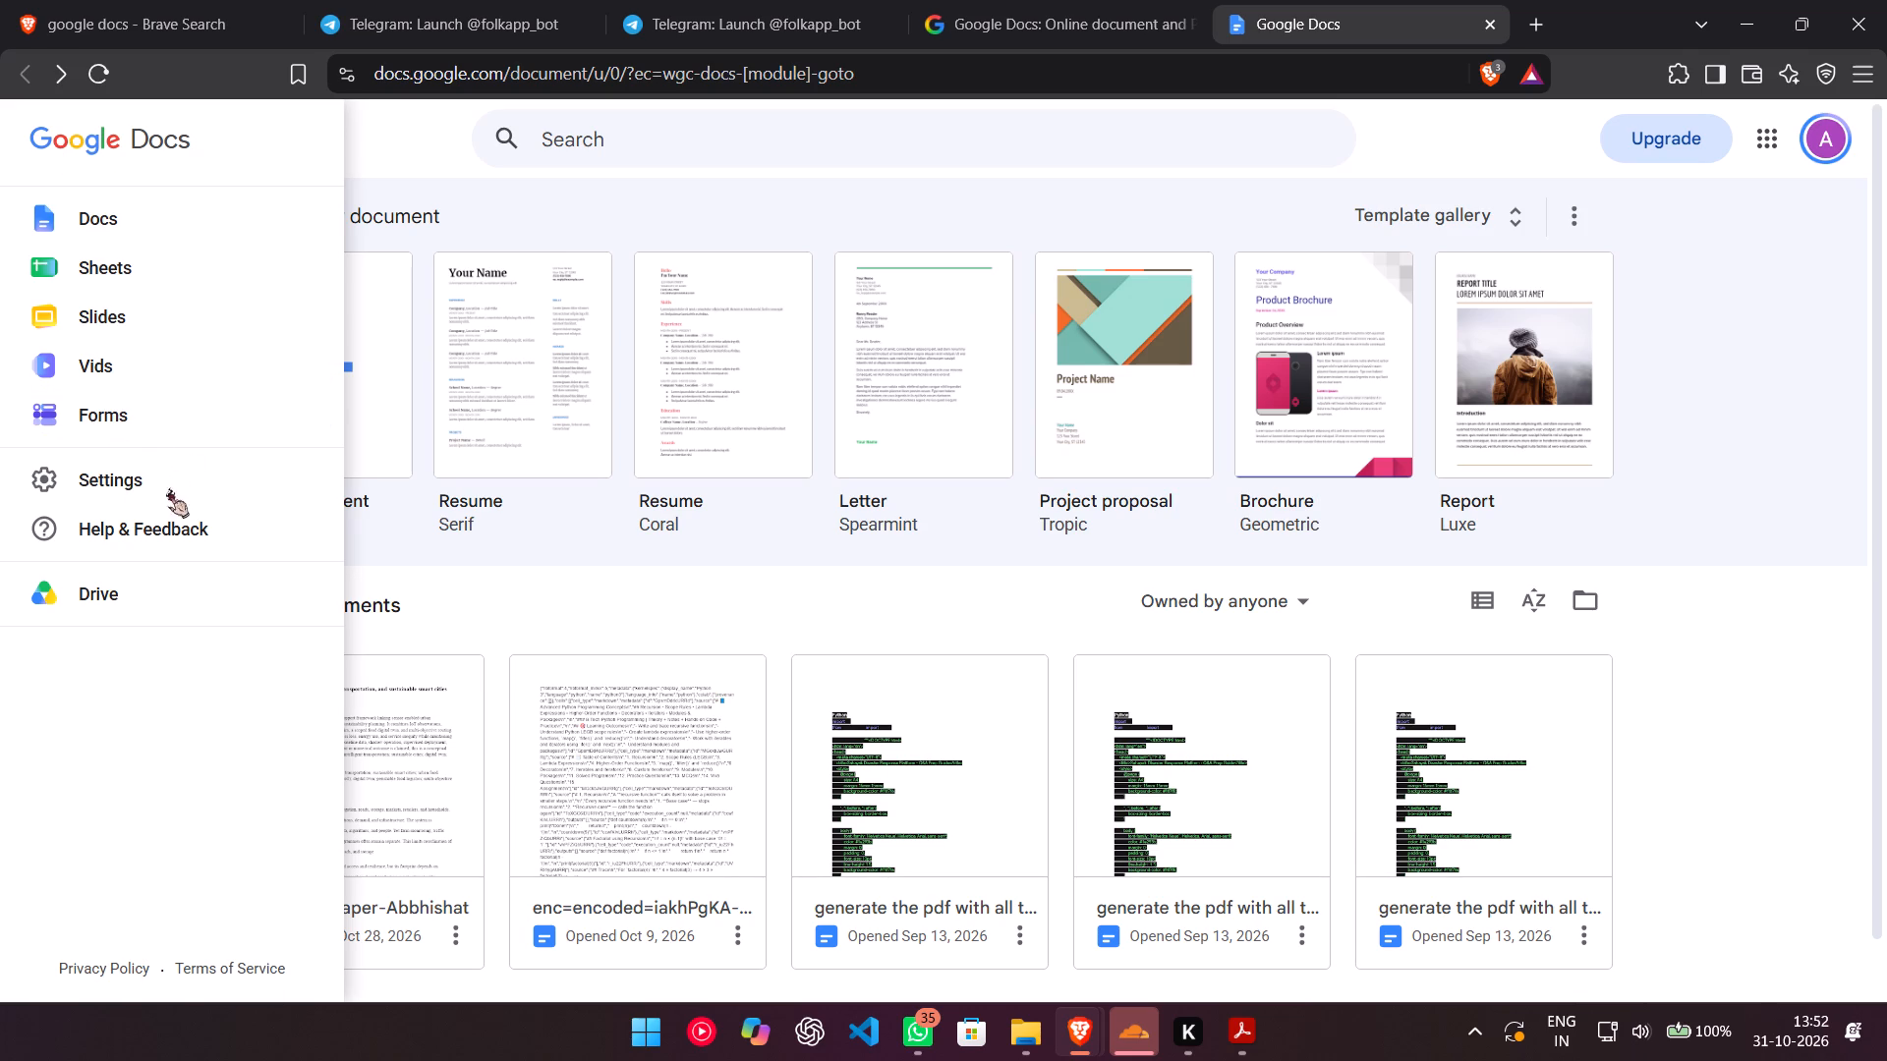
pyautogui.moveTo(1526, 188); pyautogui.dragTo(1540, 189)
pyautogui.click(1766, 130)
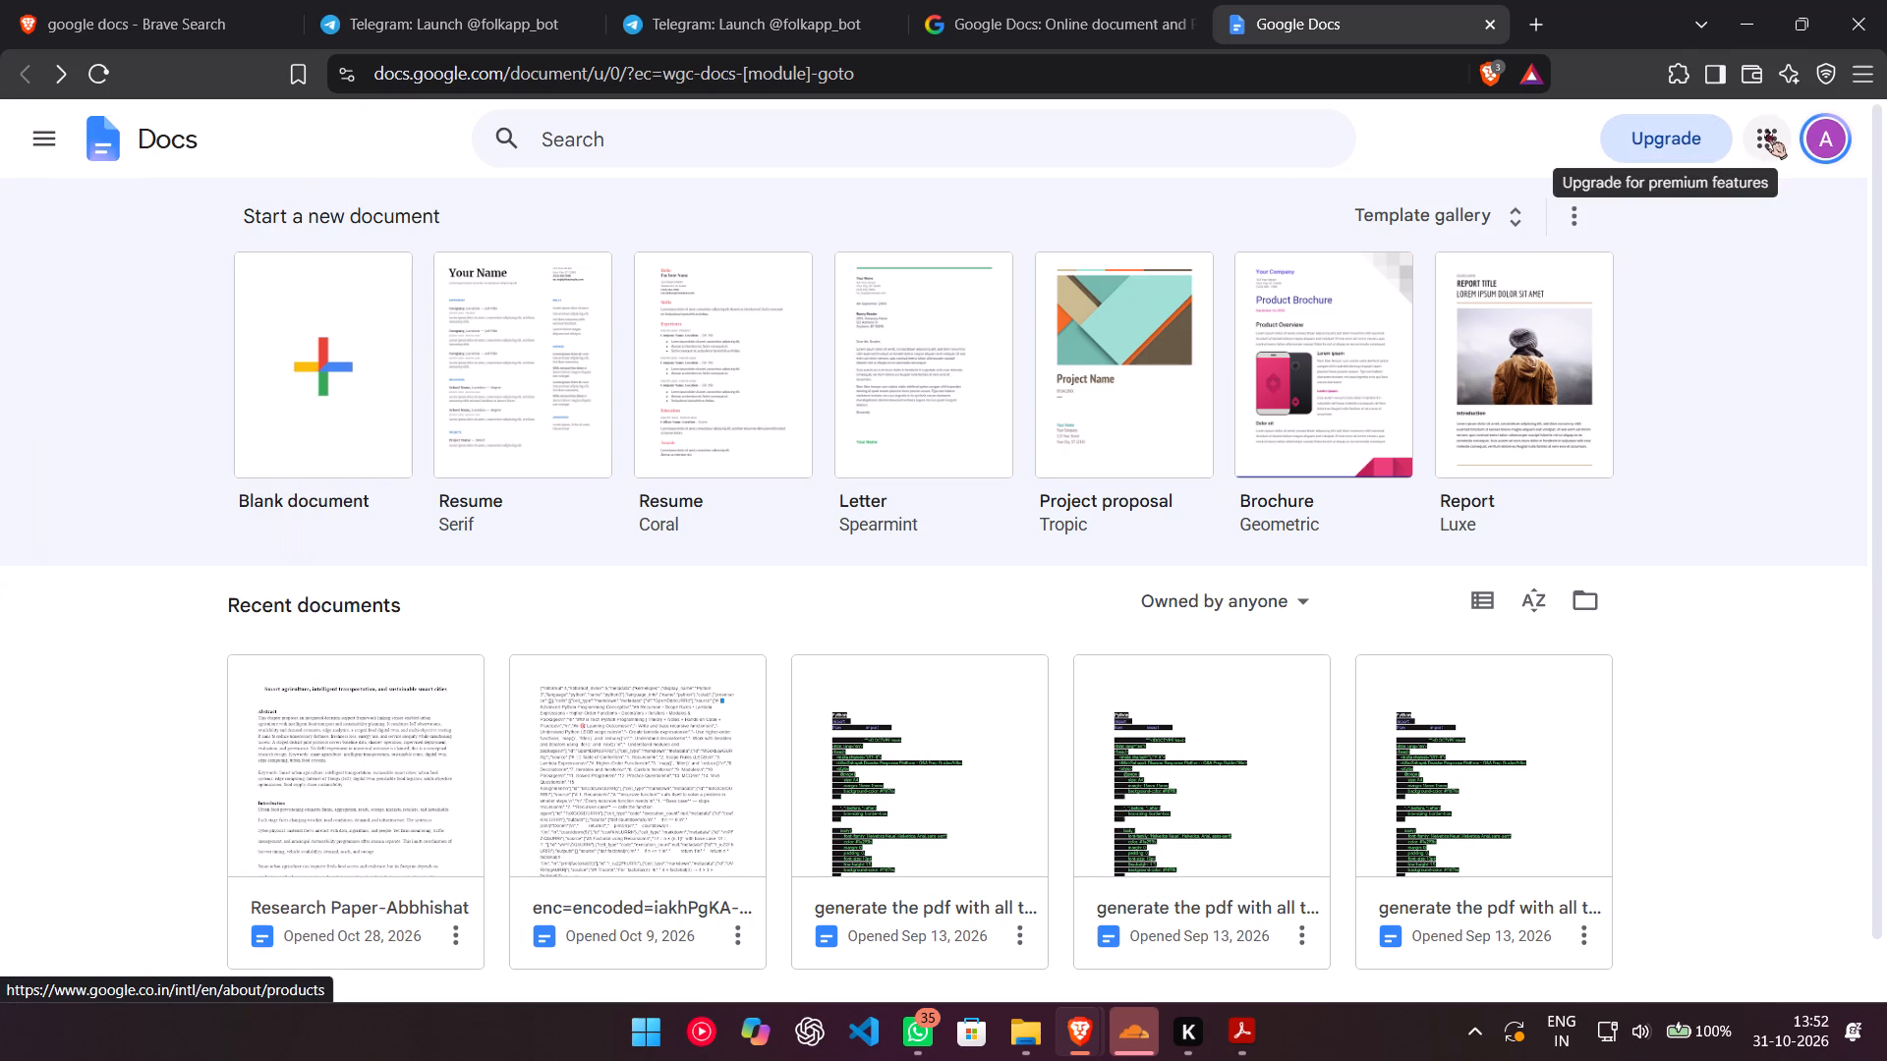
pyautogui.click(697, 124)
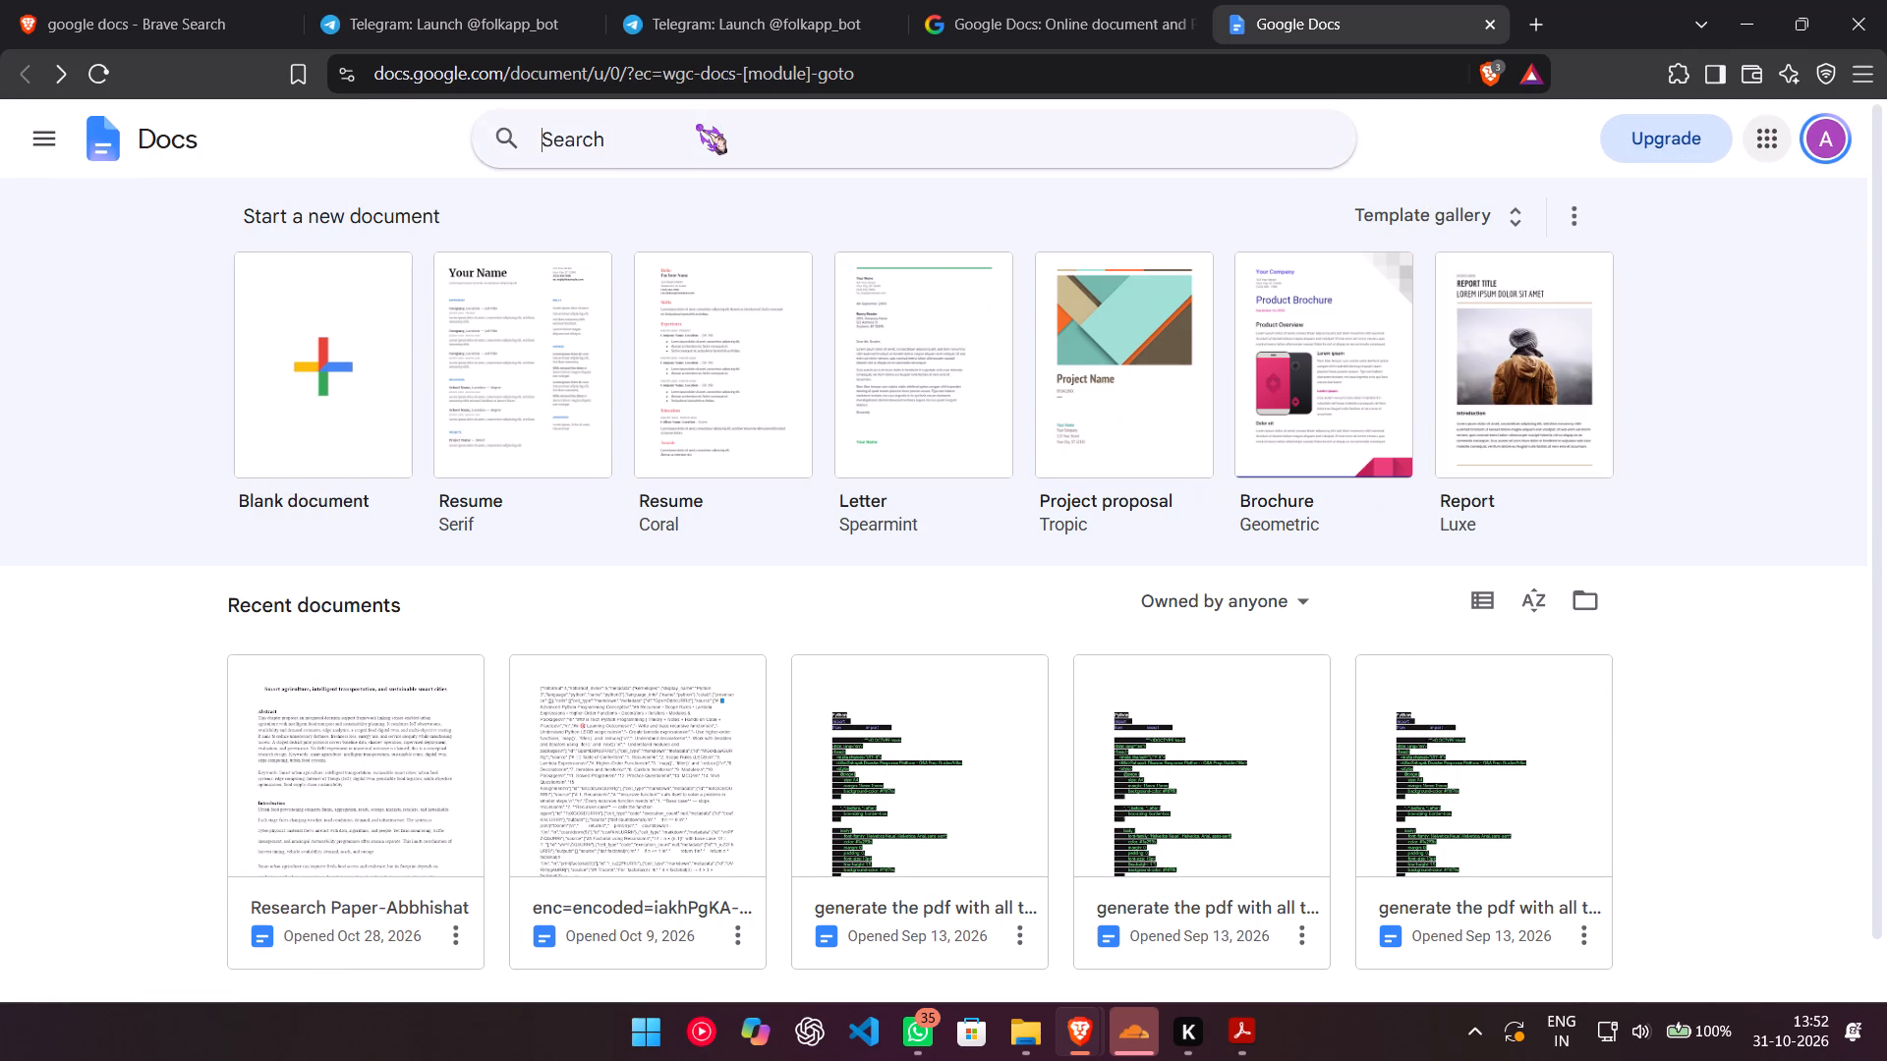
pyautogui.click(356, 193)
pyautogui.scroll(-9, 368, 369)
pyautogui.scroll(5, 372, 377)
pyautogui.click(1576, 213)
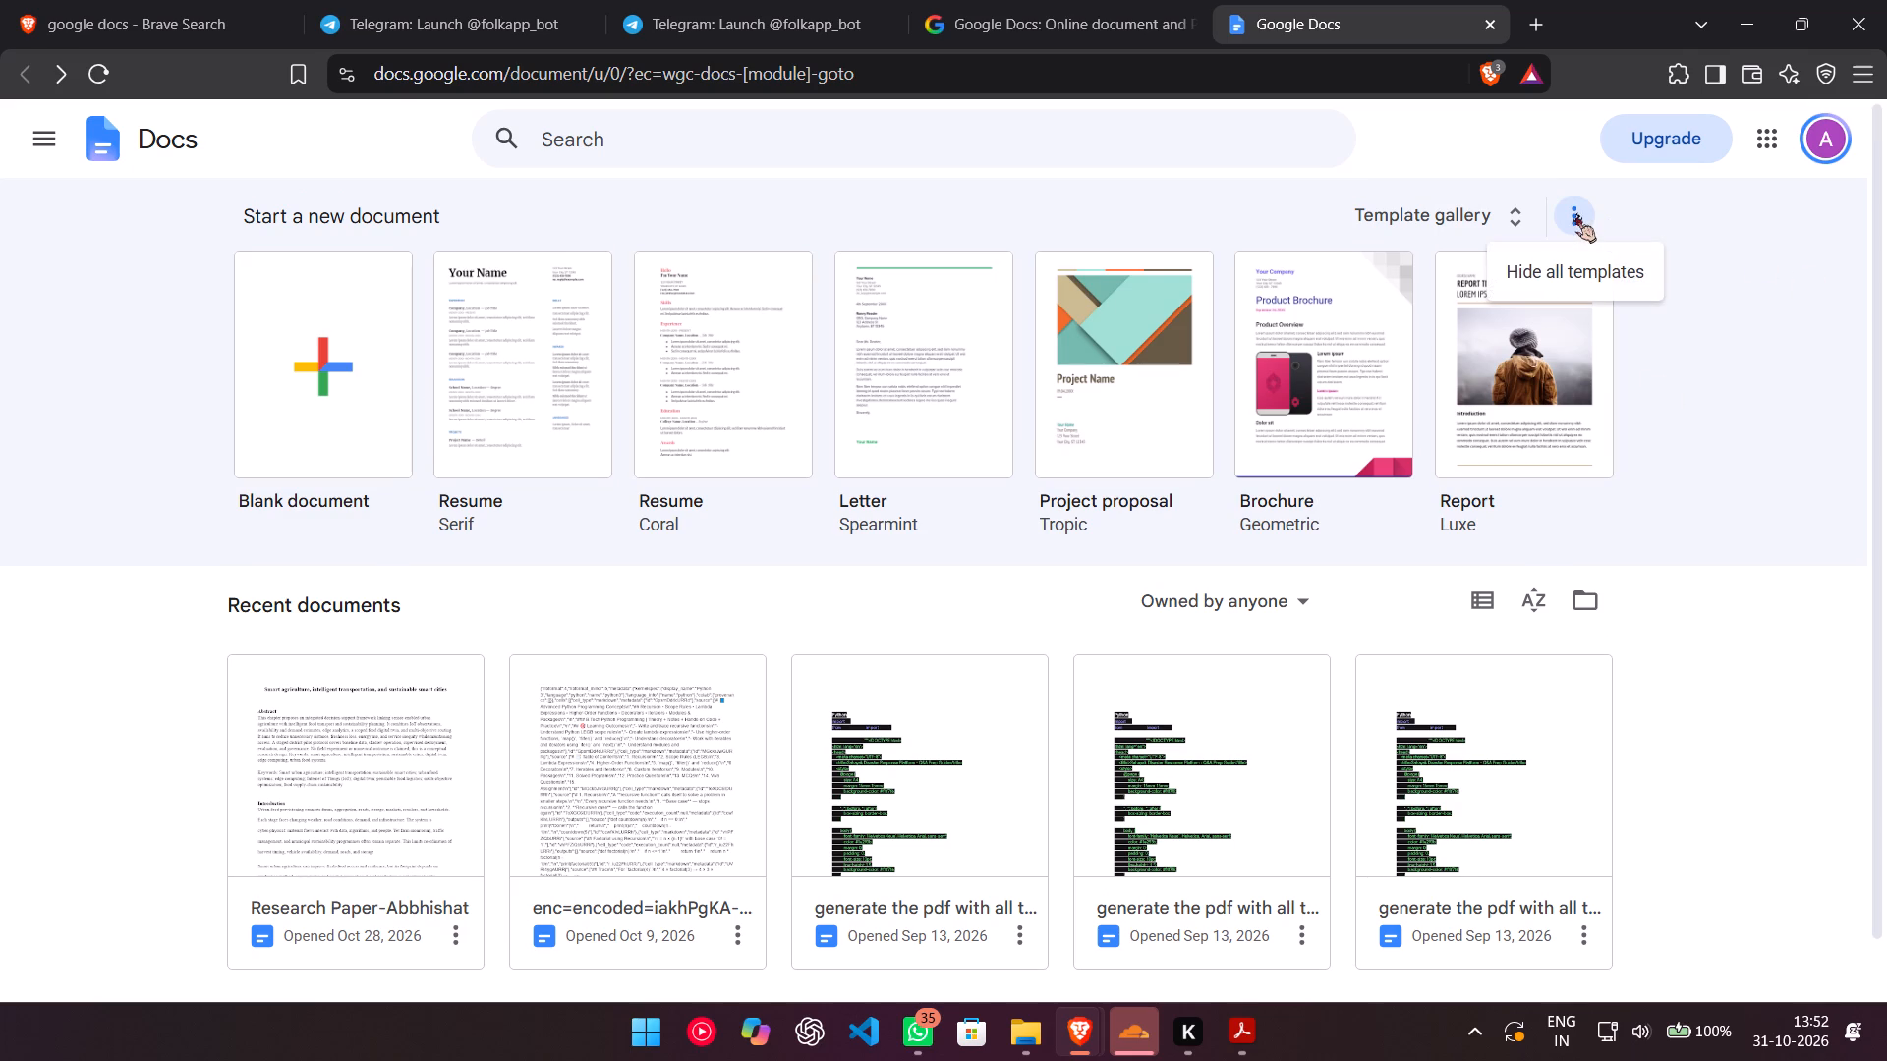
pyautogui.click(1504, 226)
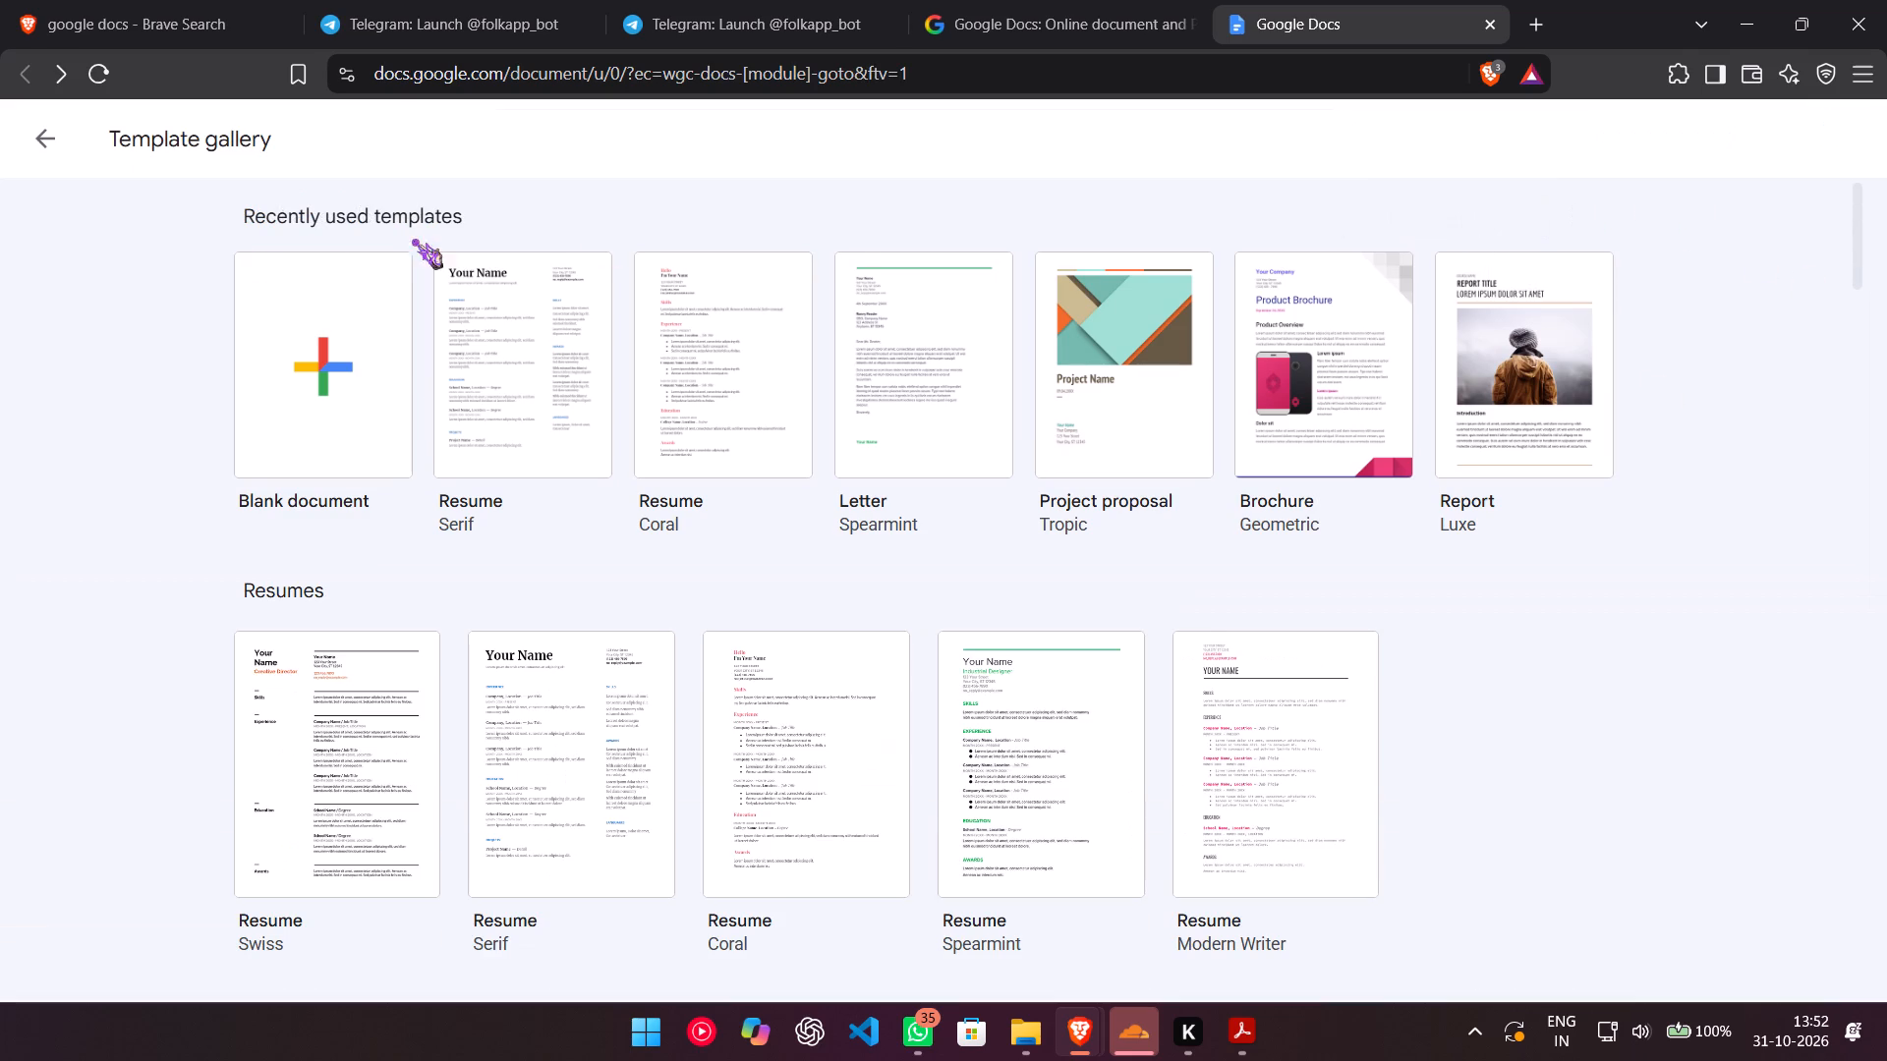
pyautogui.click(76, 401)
# Open a new browser tab.
pyautogui.click(1534, 25)
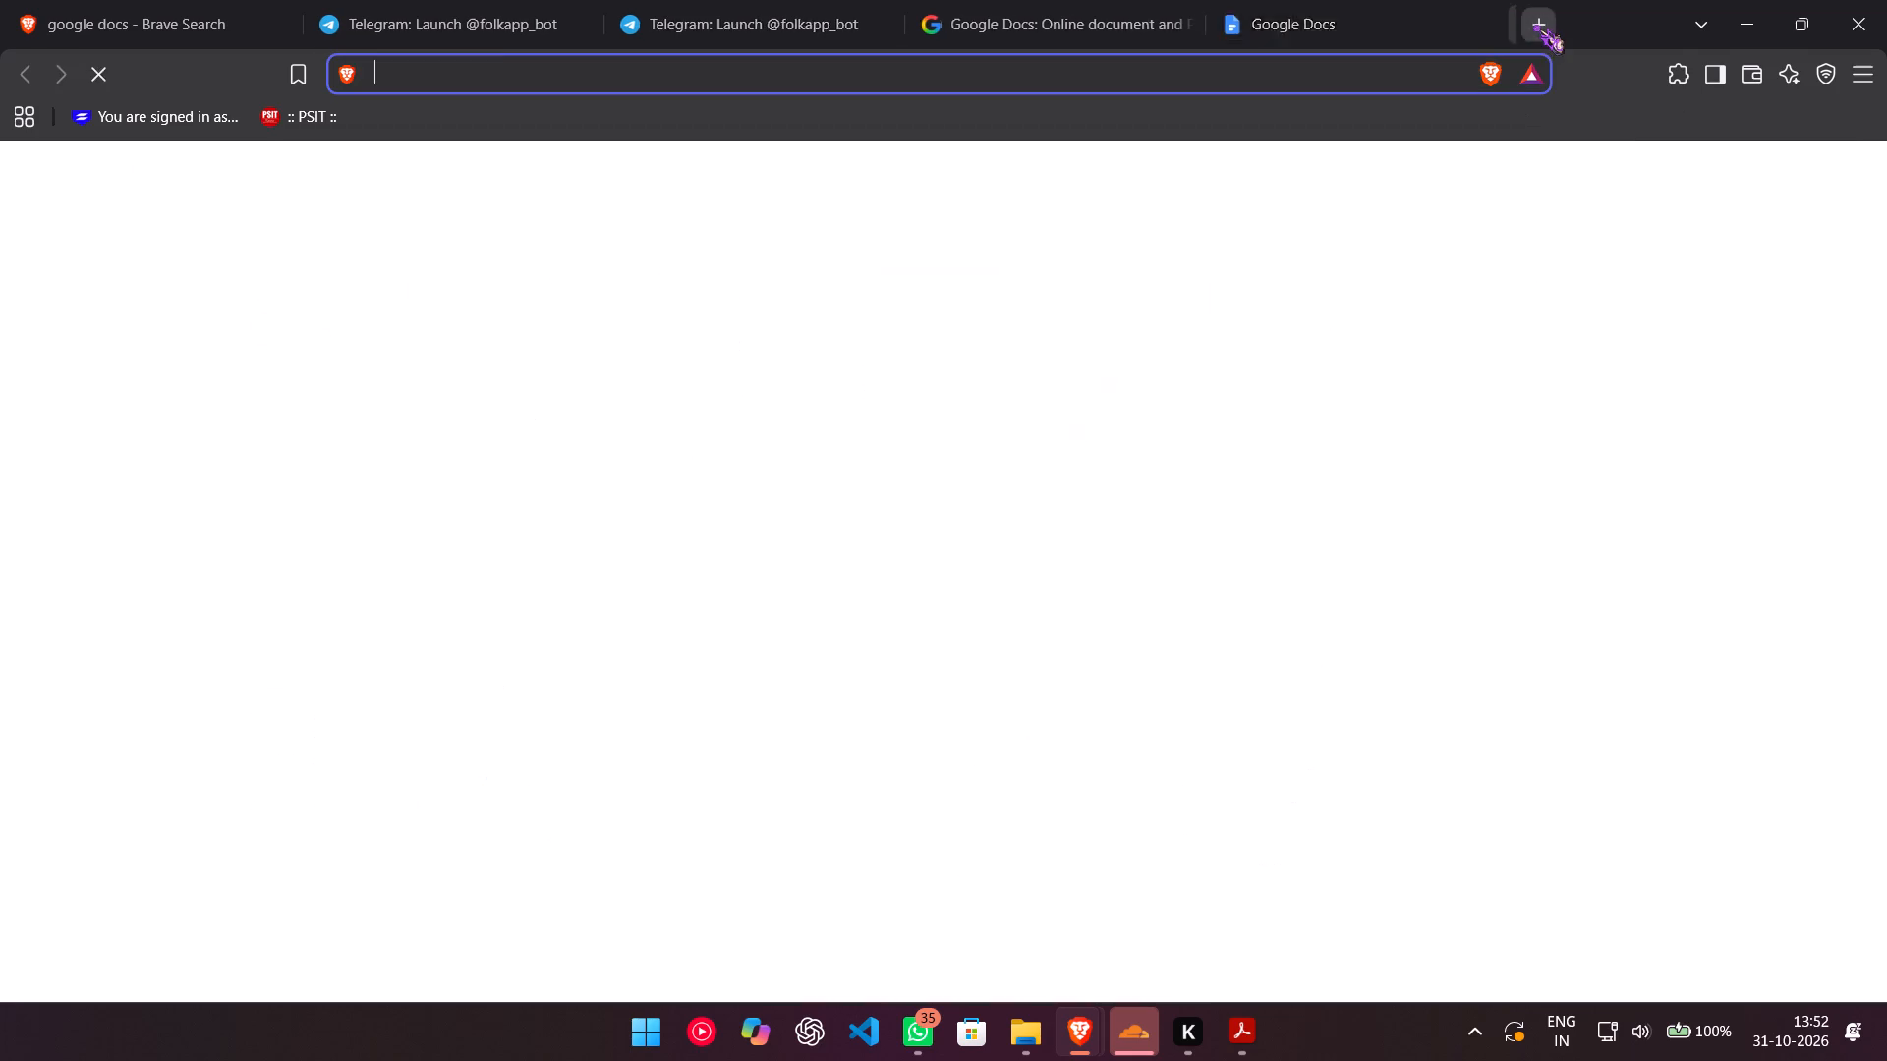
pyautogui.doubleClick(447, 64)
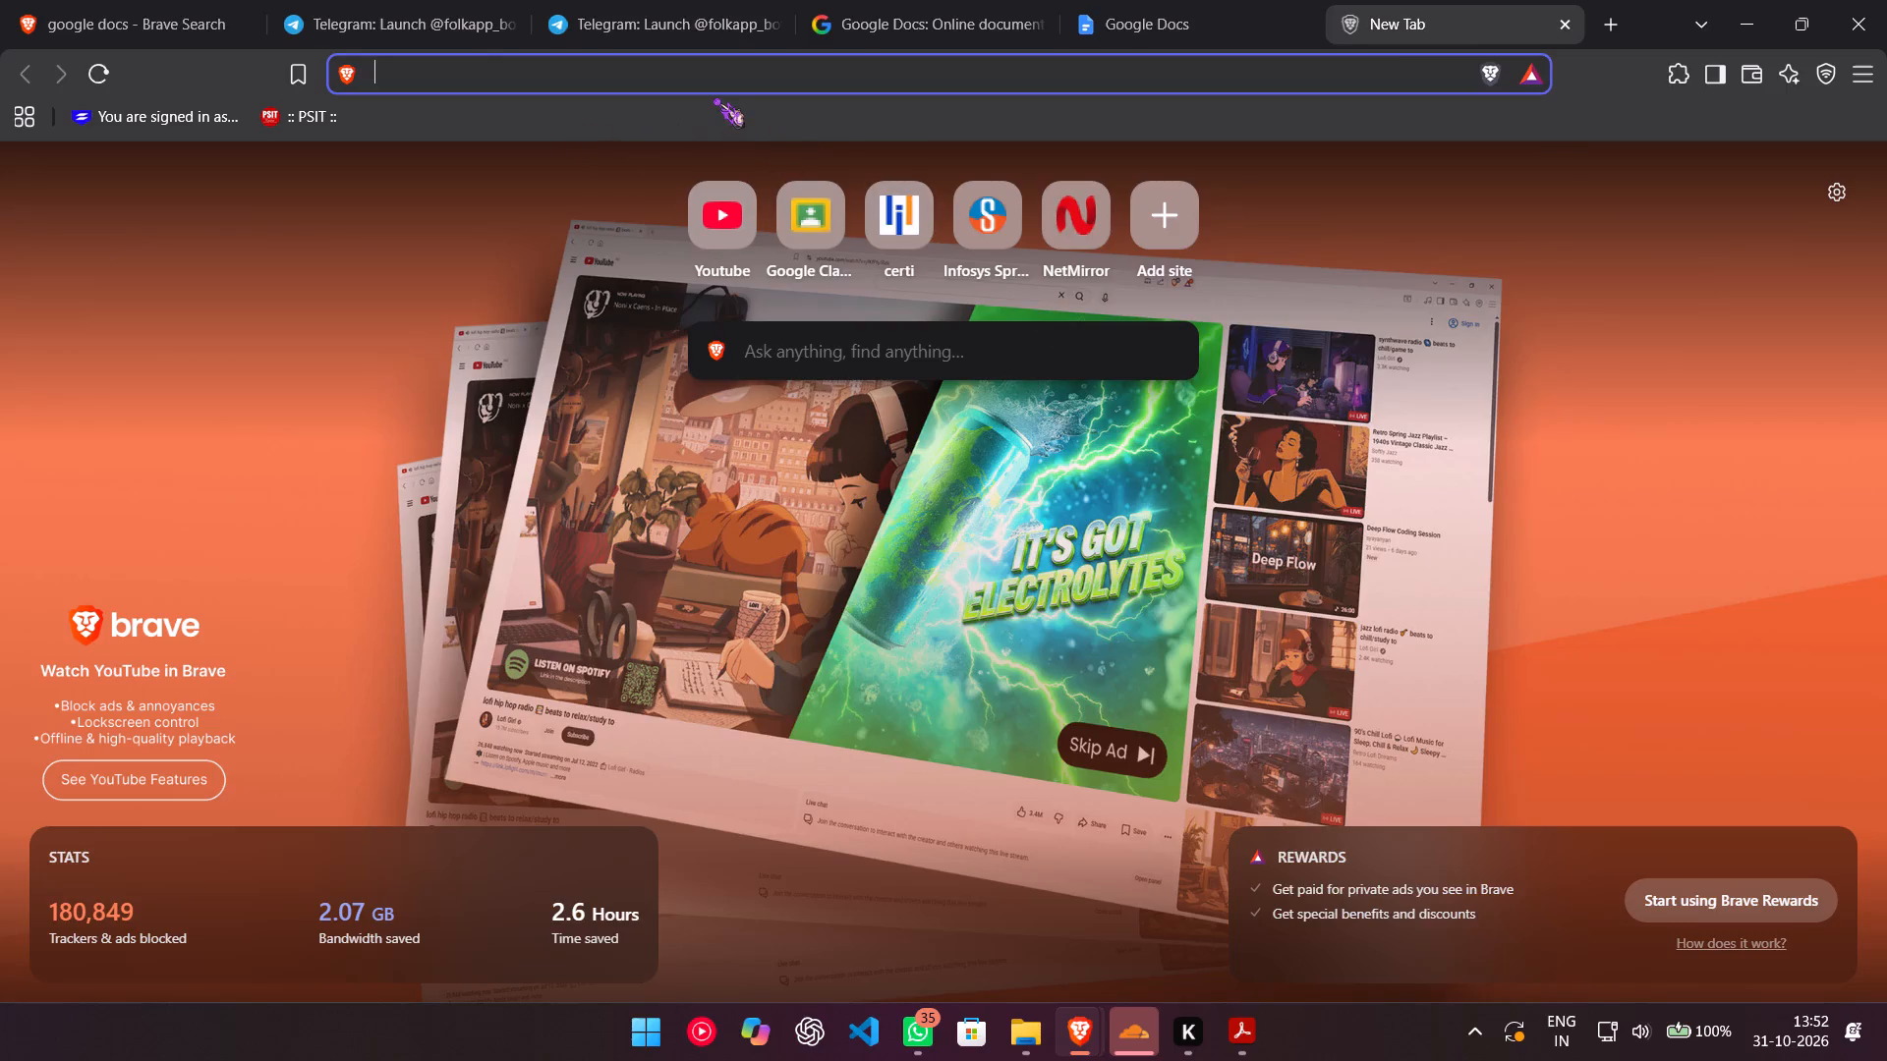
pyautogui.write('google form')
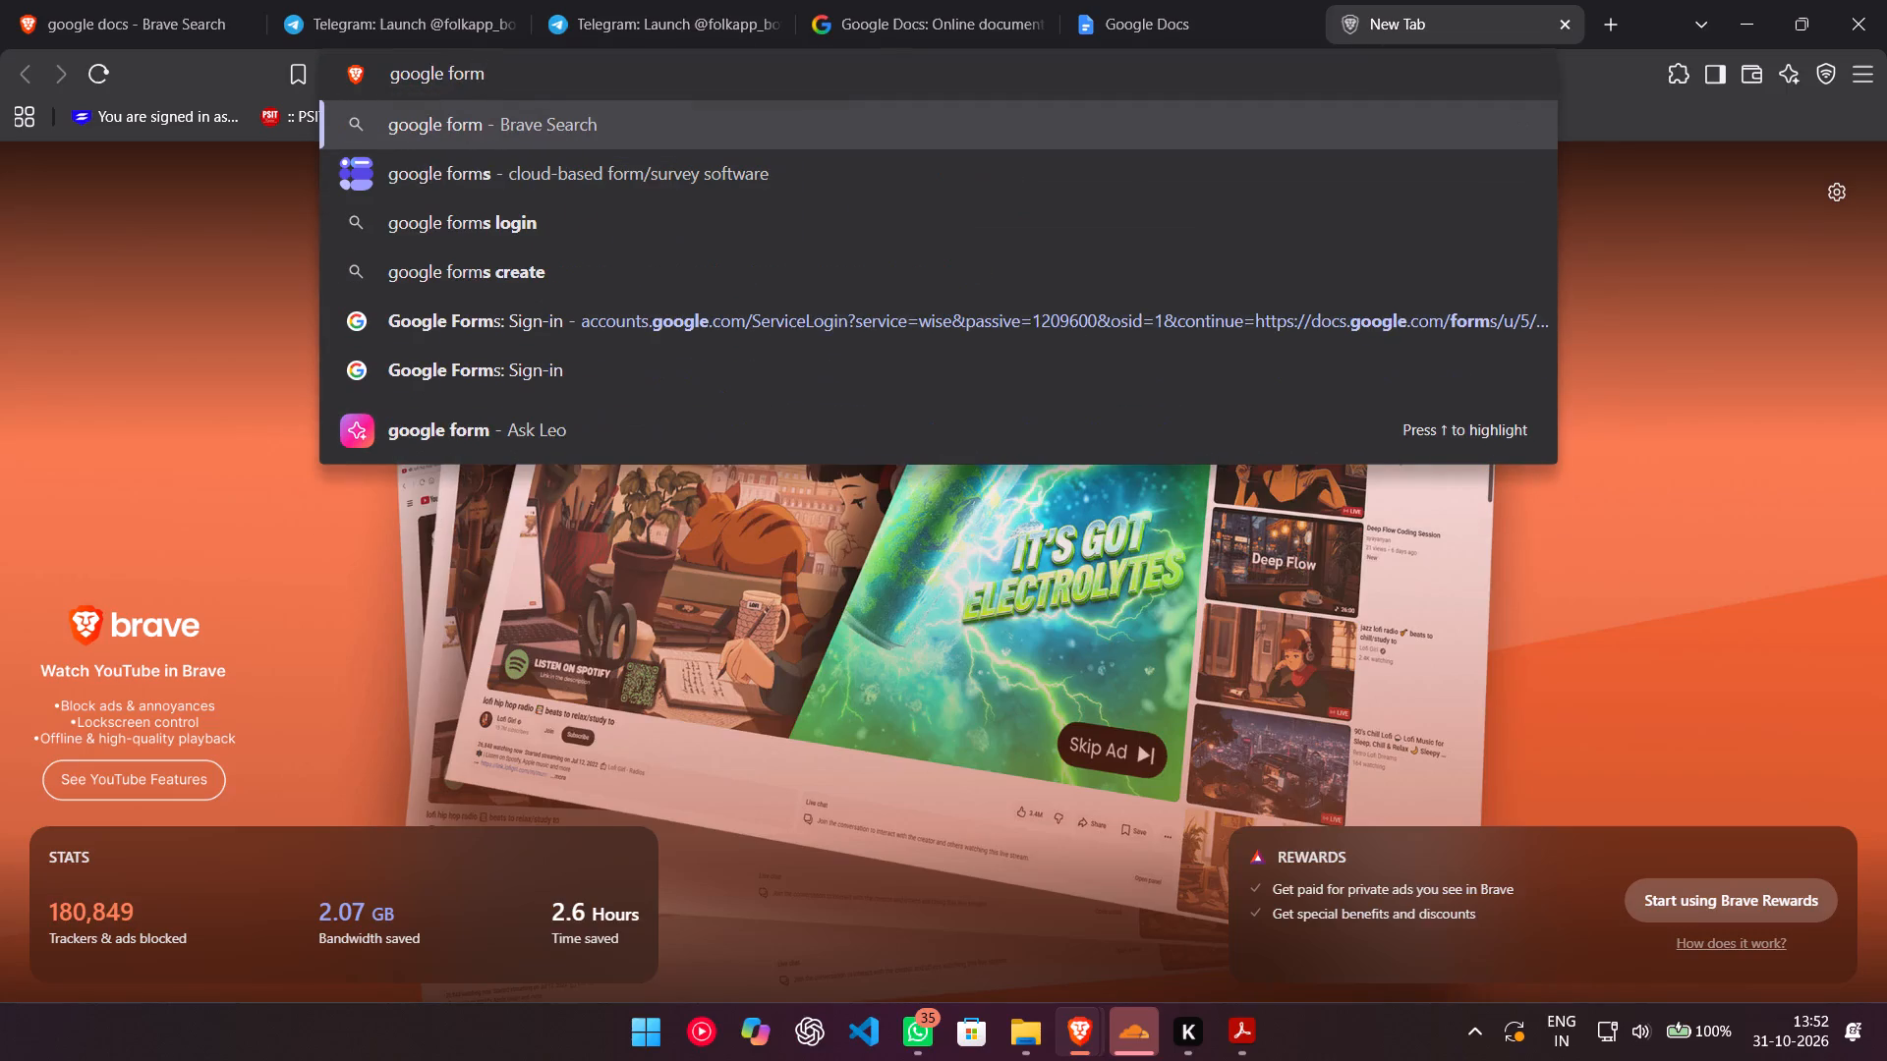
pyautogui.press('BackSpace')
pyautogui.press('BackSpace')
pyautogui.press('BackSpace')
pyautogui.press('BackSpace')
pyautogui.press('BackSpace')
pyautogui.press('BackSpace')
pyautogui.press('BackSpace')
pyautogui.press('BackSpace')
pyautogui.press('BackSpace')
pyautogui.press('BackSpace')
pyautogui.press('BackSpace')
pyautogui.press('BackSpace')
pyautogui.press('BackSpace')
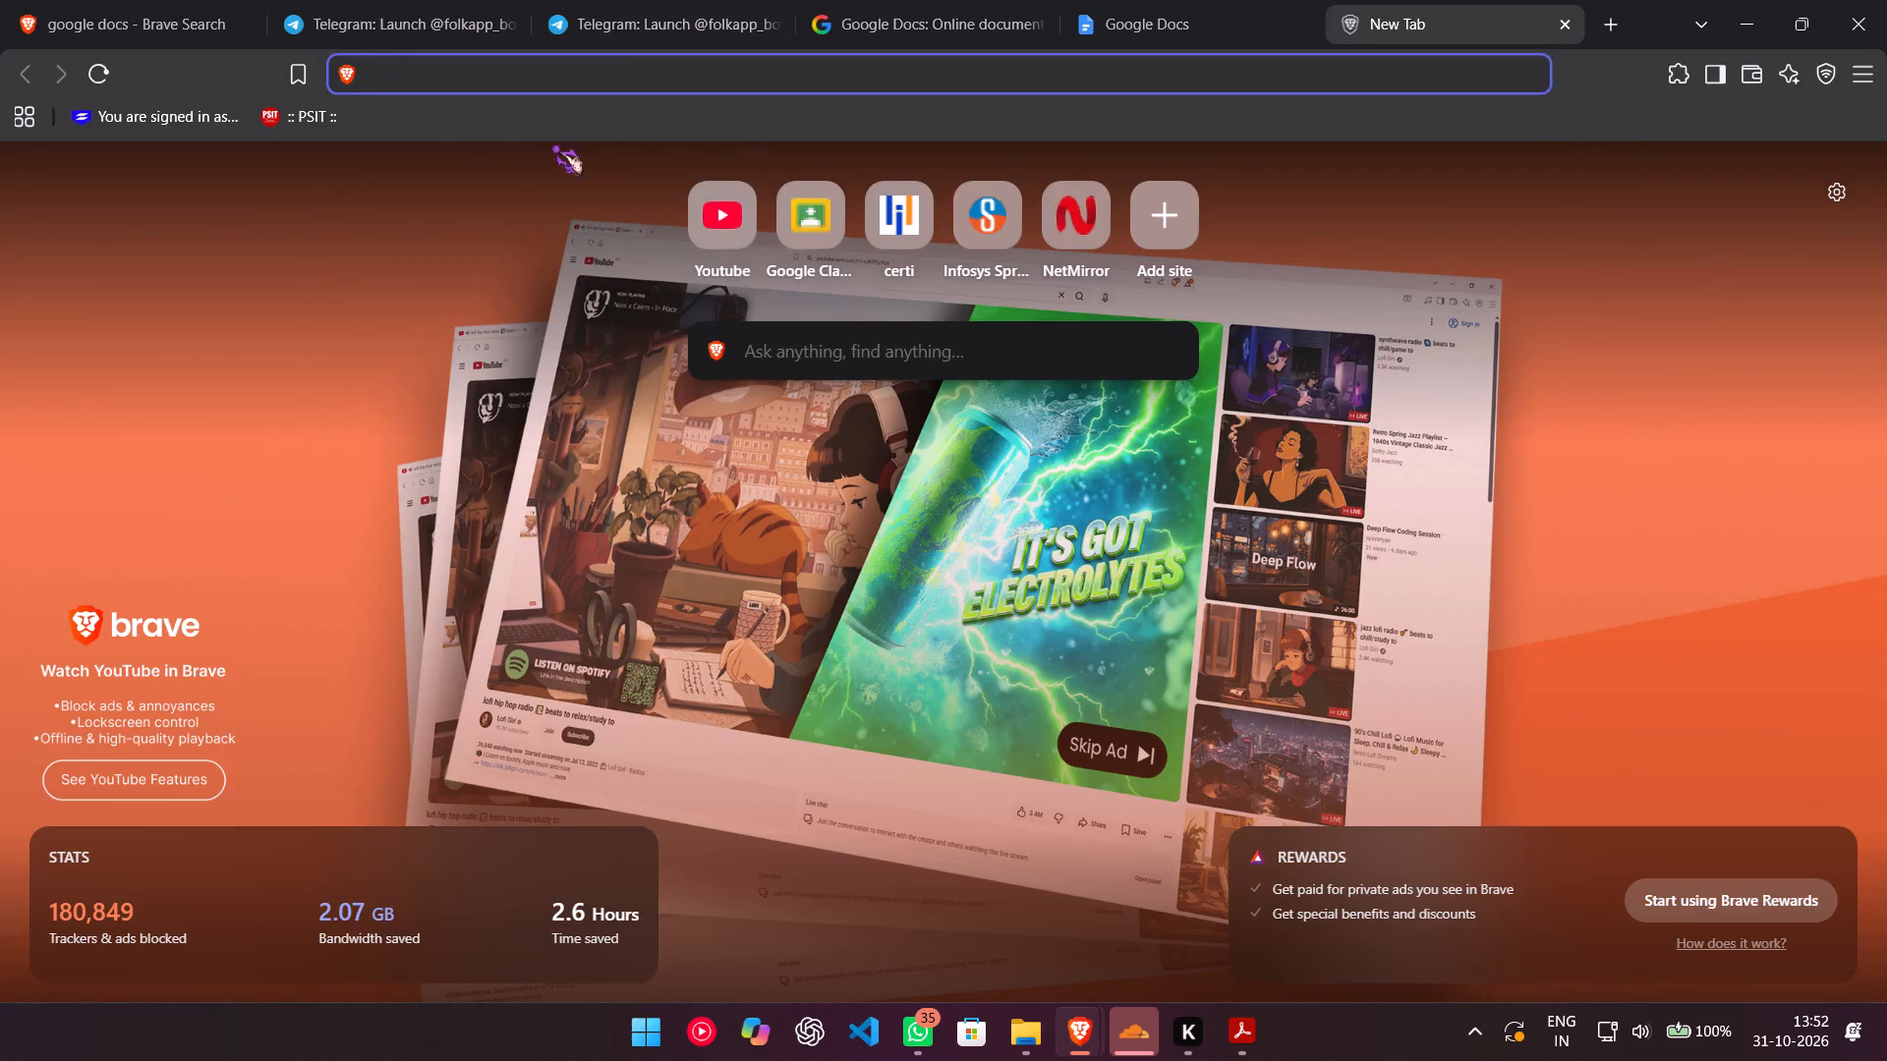
# Open Google Classroom from the new tab page and enter the FSD class for AIML 2B, CSDS 2A, EC2.
pyautogui.click(800, 208)
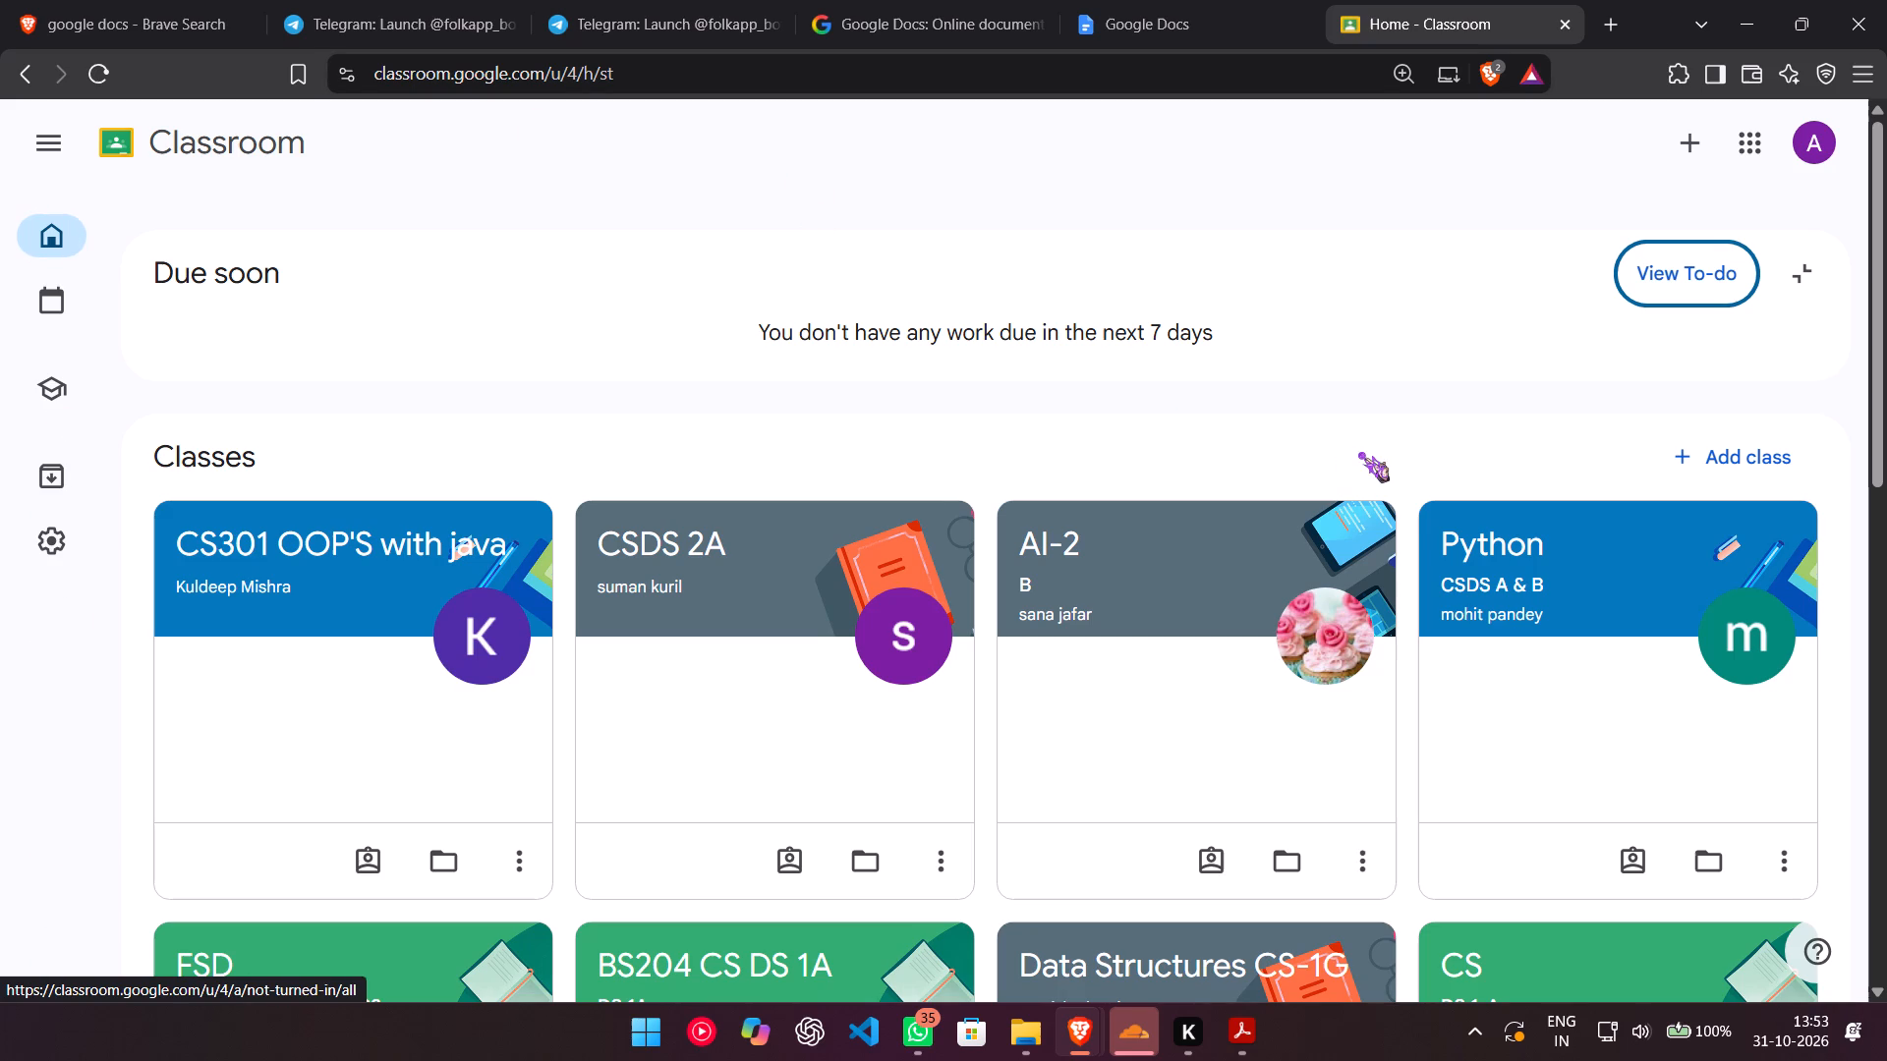
pyautogui.scroll(-3, 1383, 495)
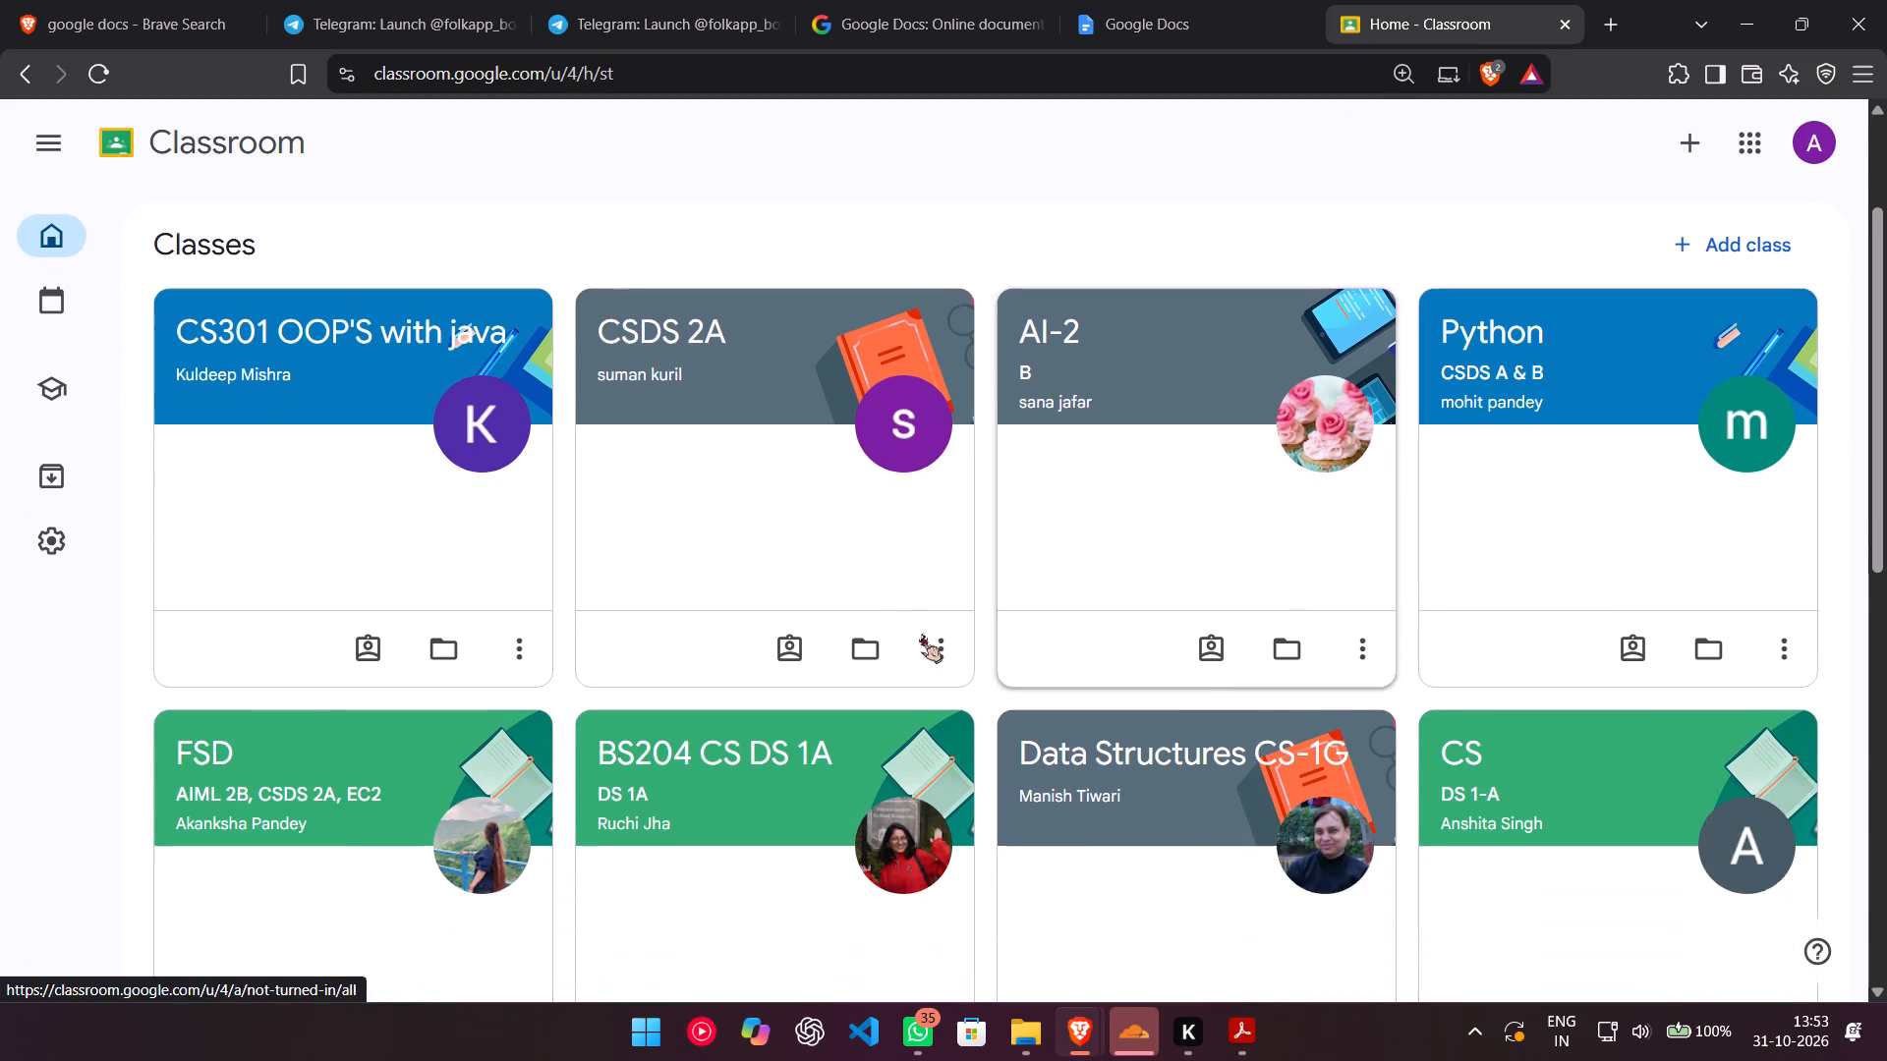
pyautogui.scroll(-2, 921, 634)
pyautogui.click(325, 536)
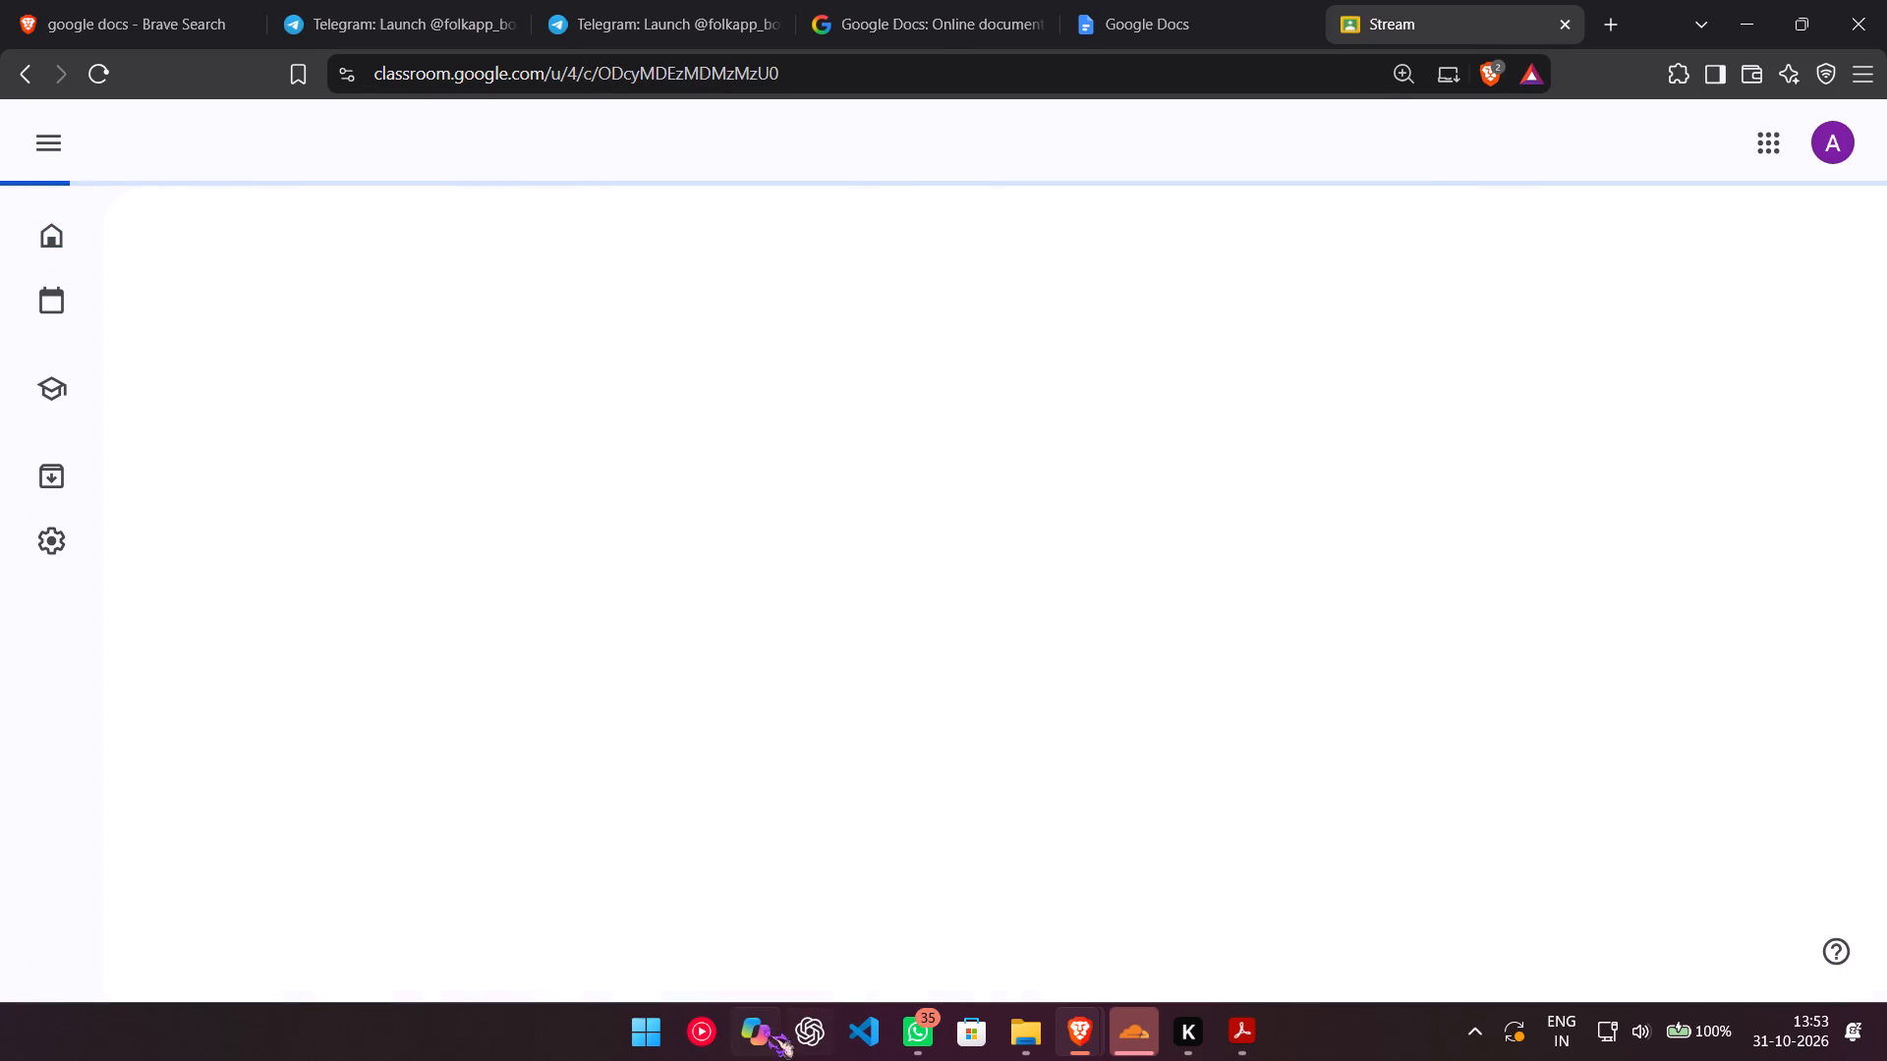
# Switch to YouTube Music and play the song Alfaaz from the Listen again row.
pyautogui.click(702, 1025)
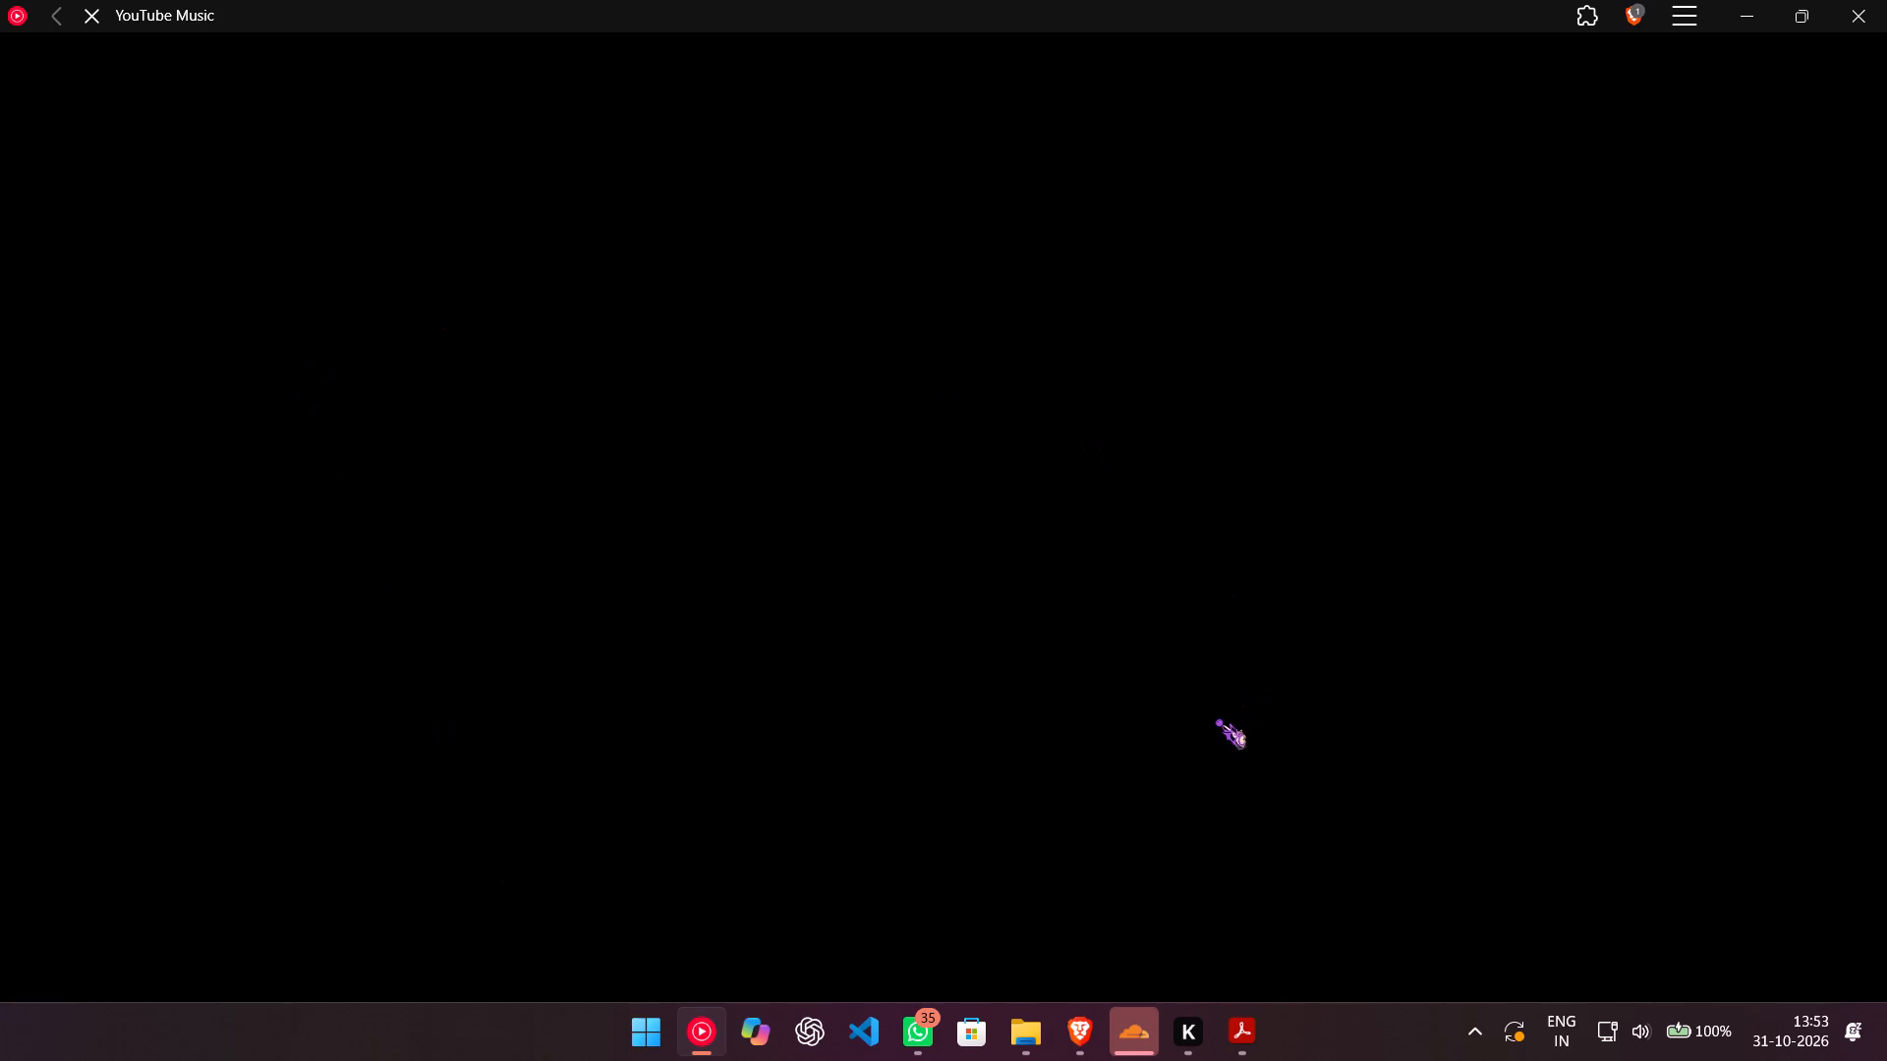
pyautogui.hotkey('alt', 'Tab')
pyautogui.hotkey('alt', 'Tab')
pyautogui.hotkey('alt', 'Tab')
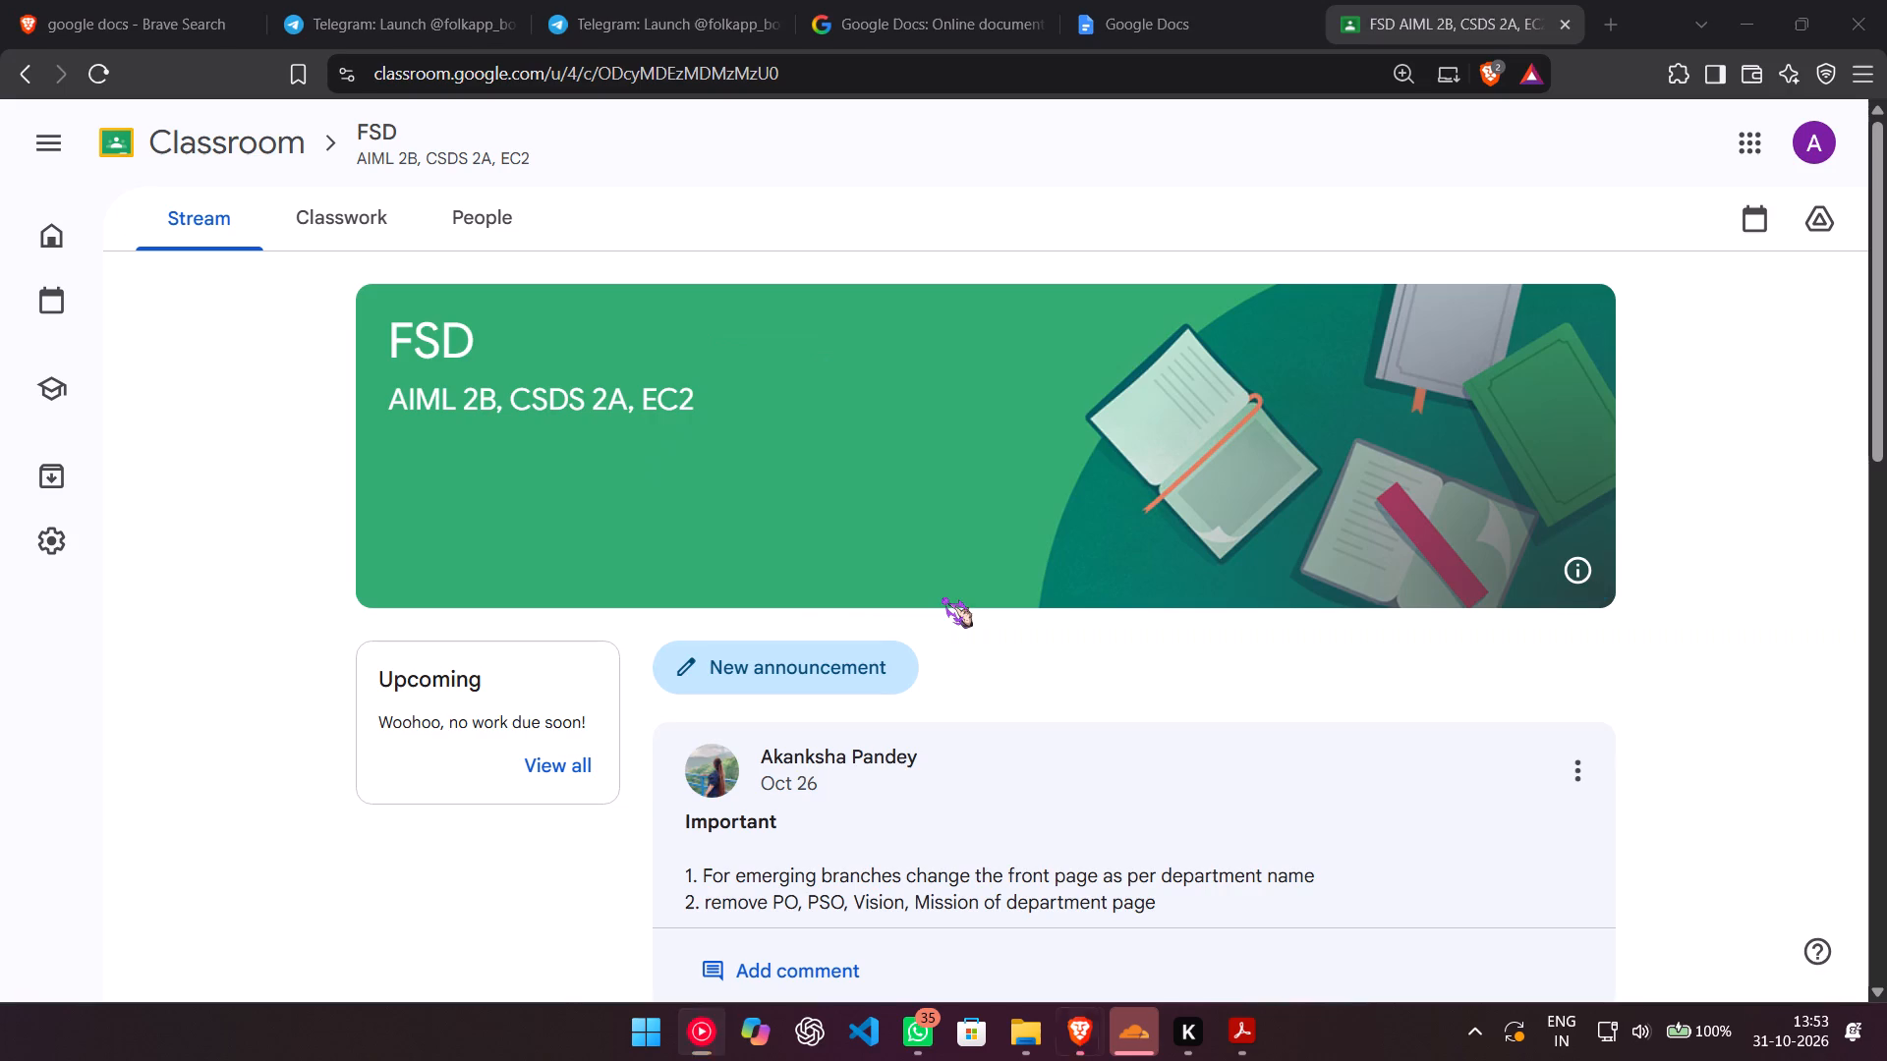
pyautogui.hotkey('alt', 'Tab')
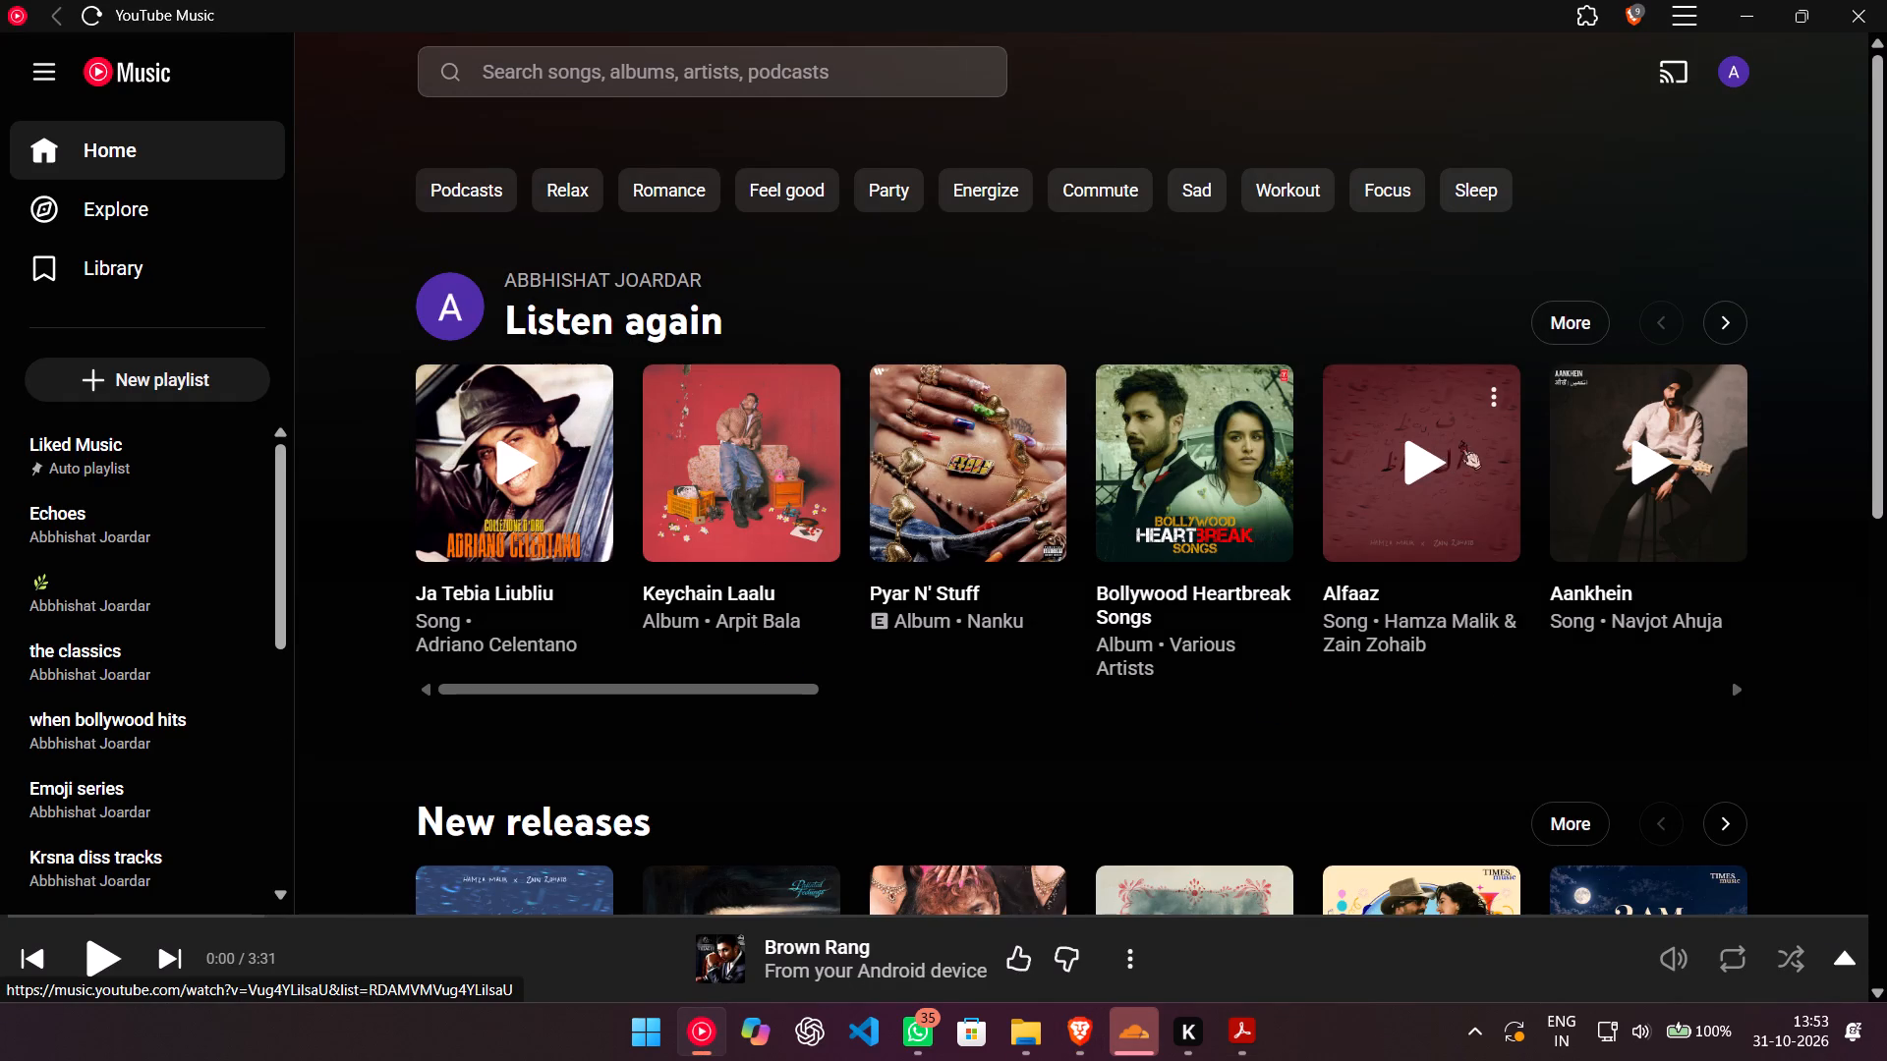
pyautogui.click(1423, 457)
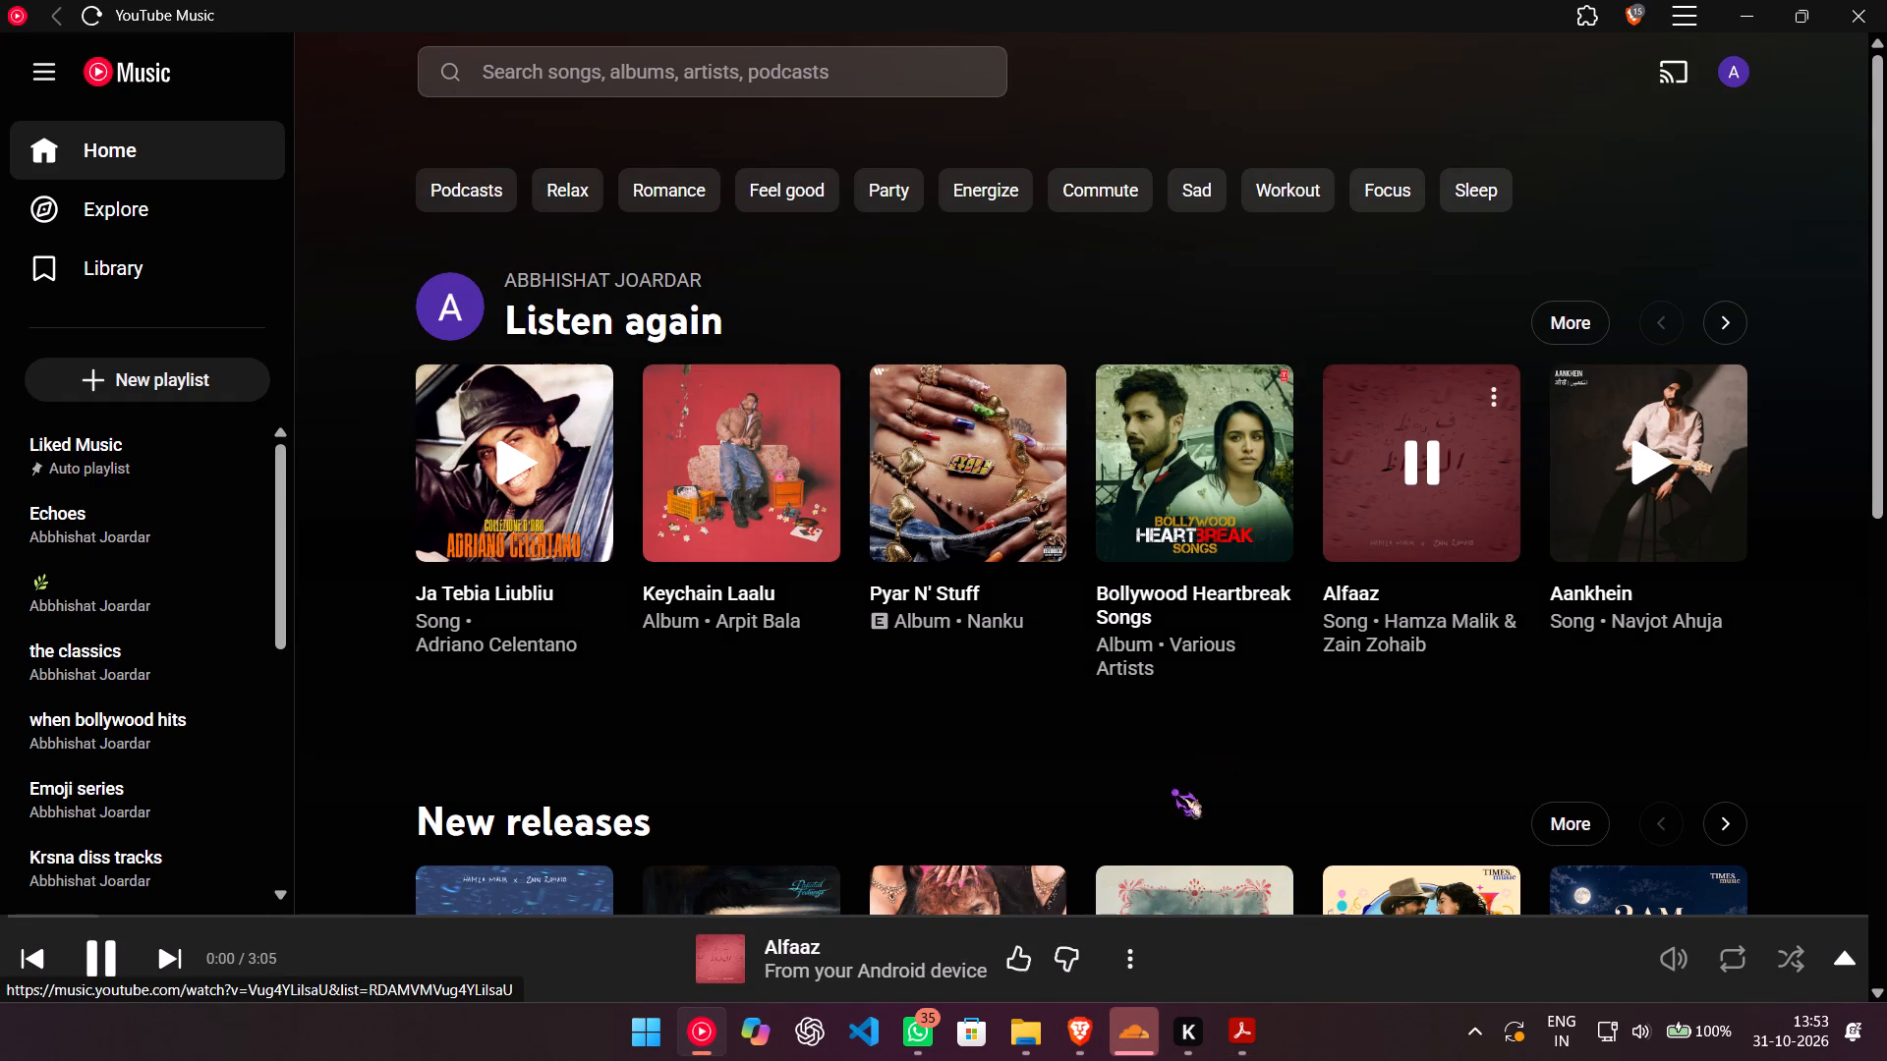
# Return to the FSD class in Brave and open the lab file template attached to the Web Designing Workshop lab file format material.
pyautogui.hotkey('alt', 'Tab')
pyautogui.scroll(-3, 682, 845)
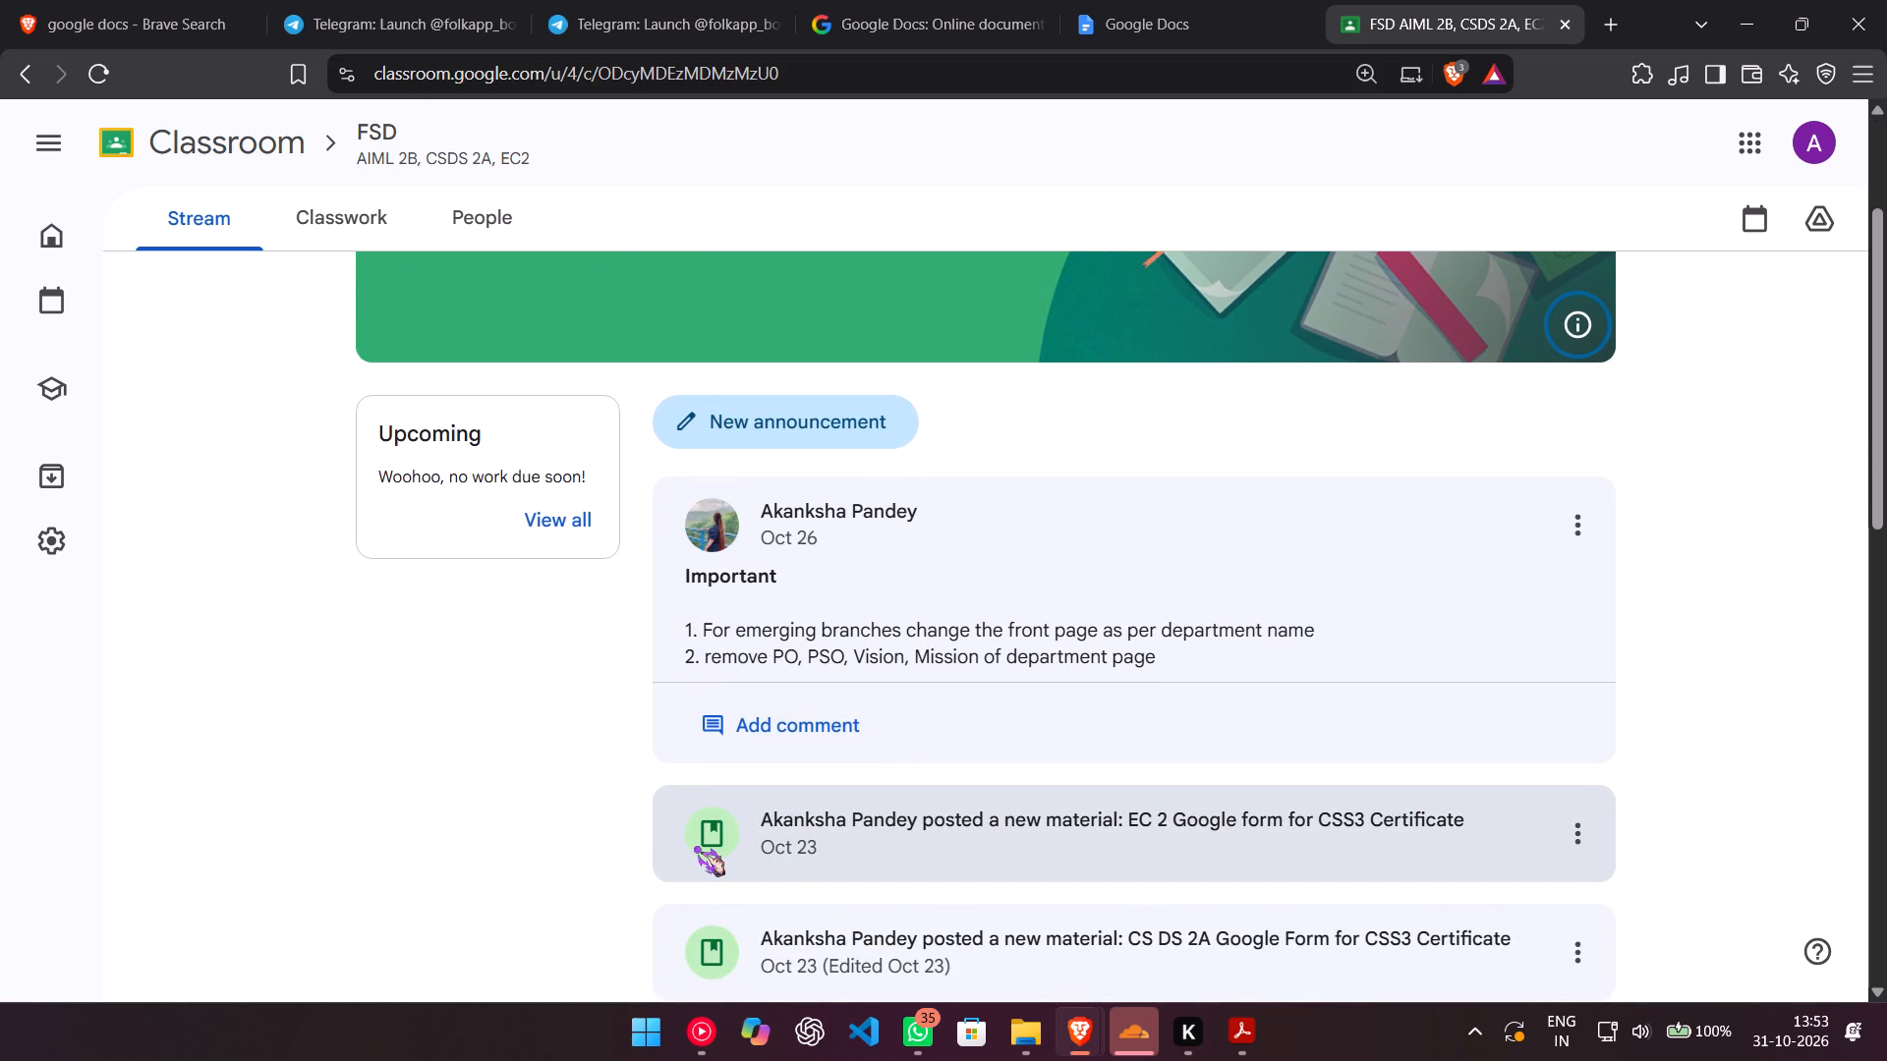
pyautogui.click(1087, 616)
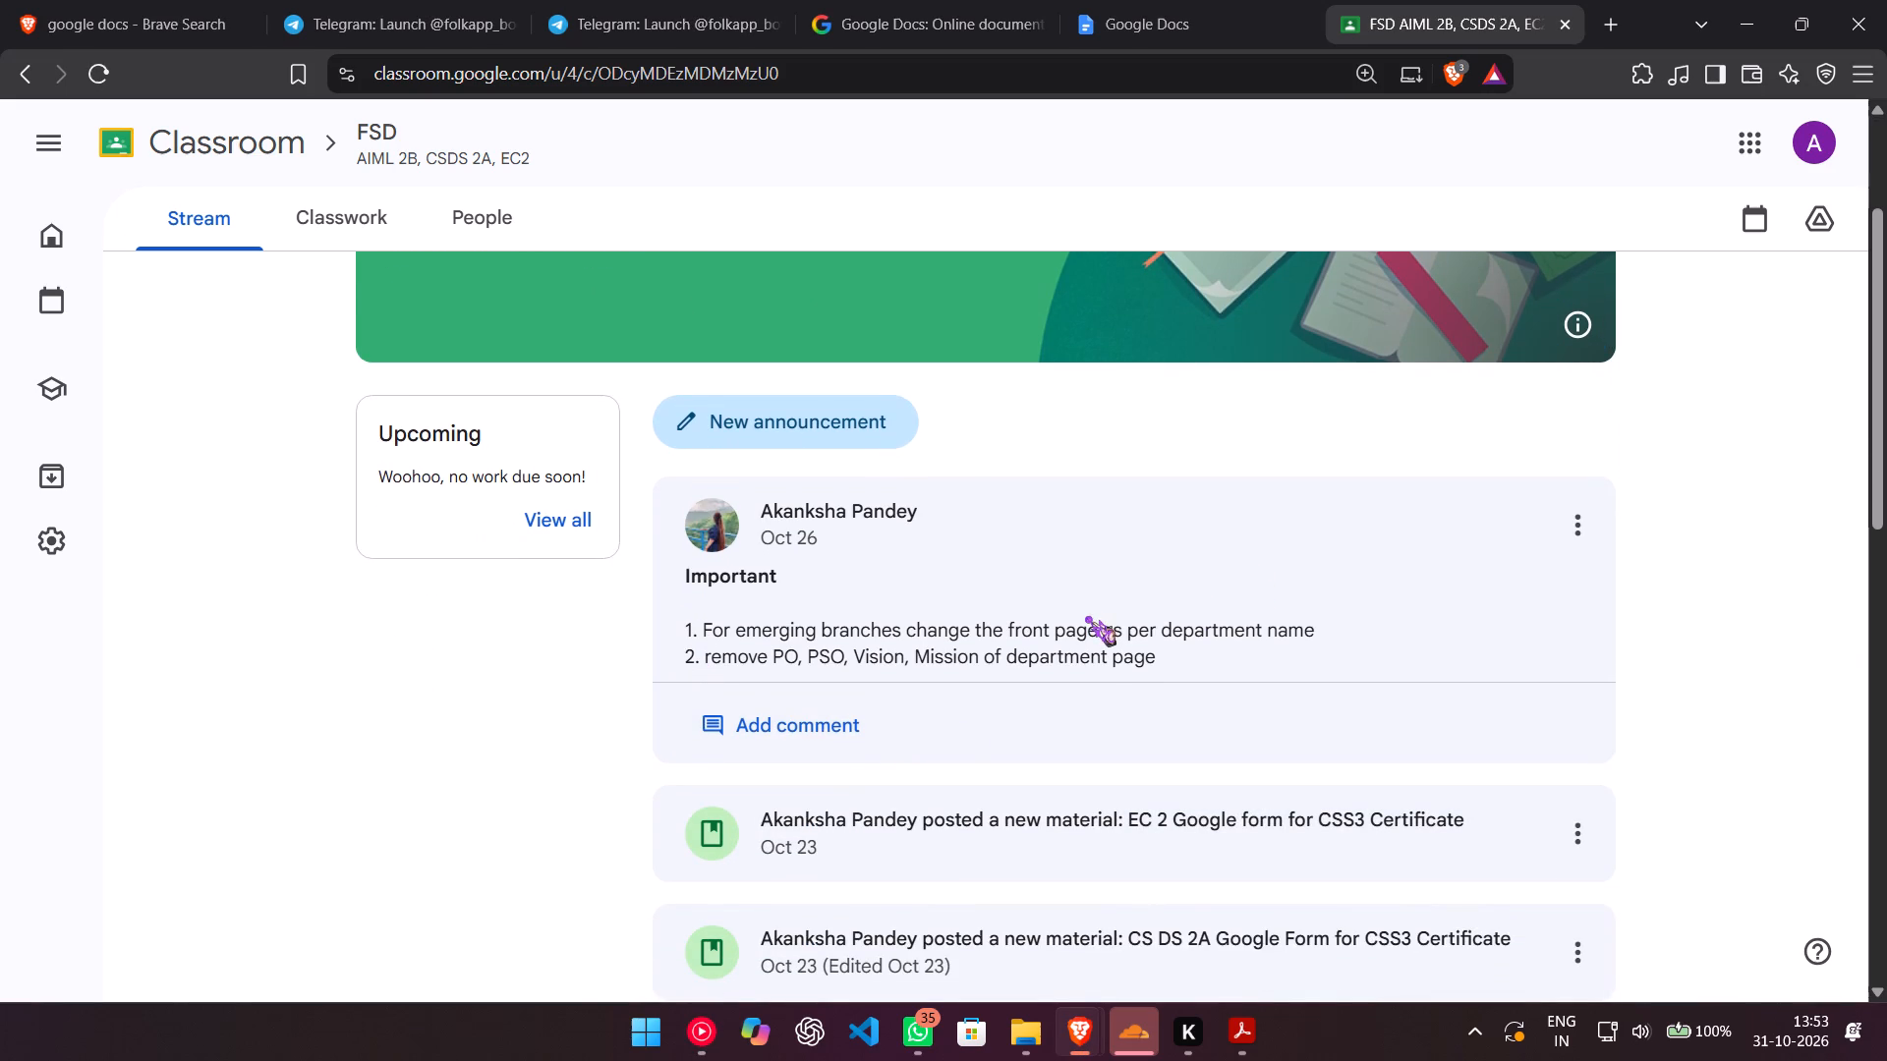
pyautogui.click(877, 616)
pyautogui.scroll(-3, 867, 717)
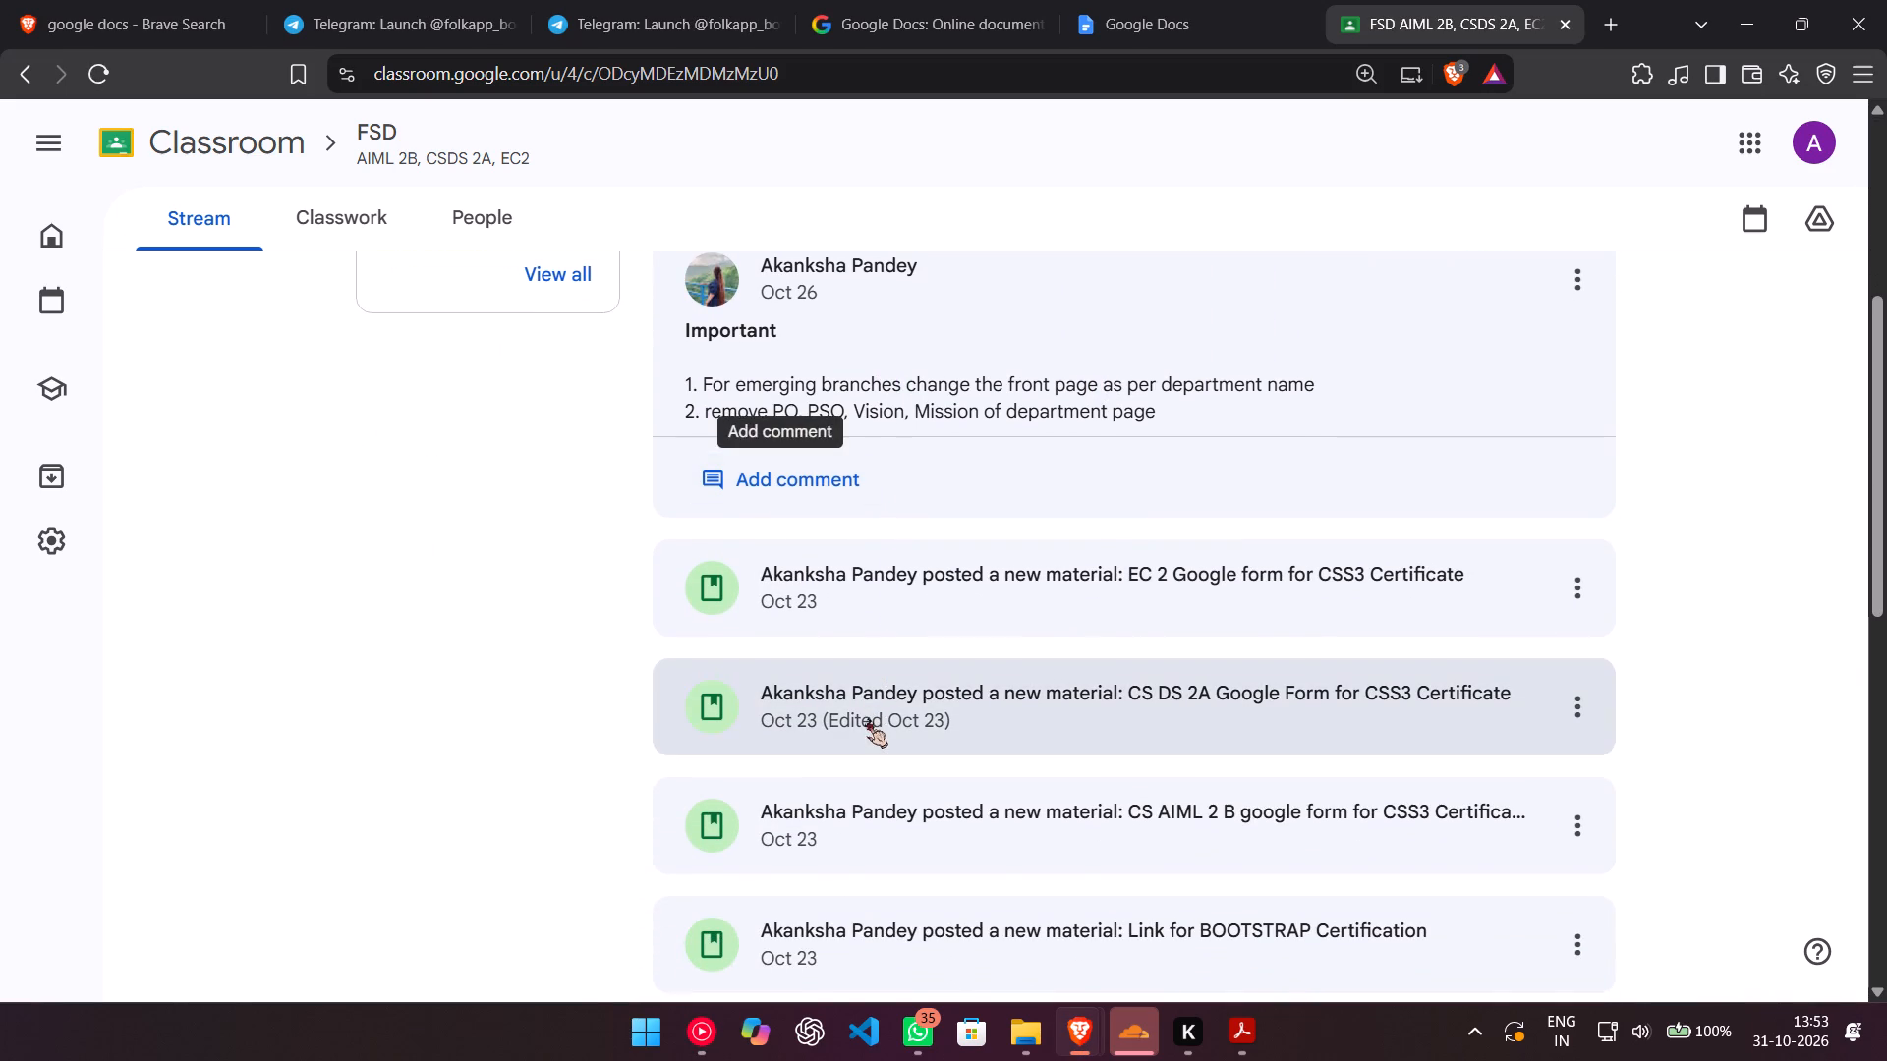
pyautogui.scroll(-3, 1099, 902)
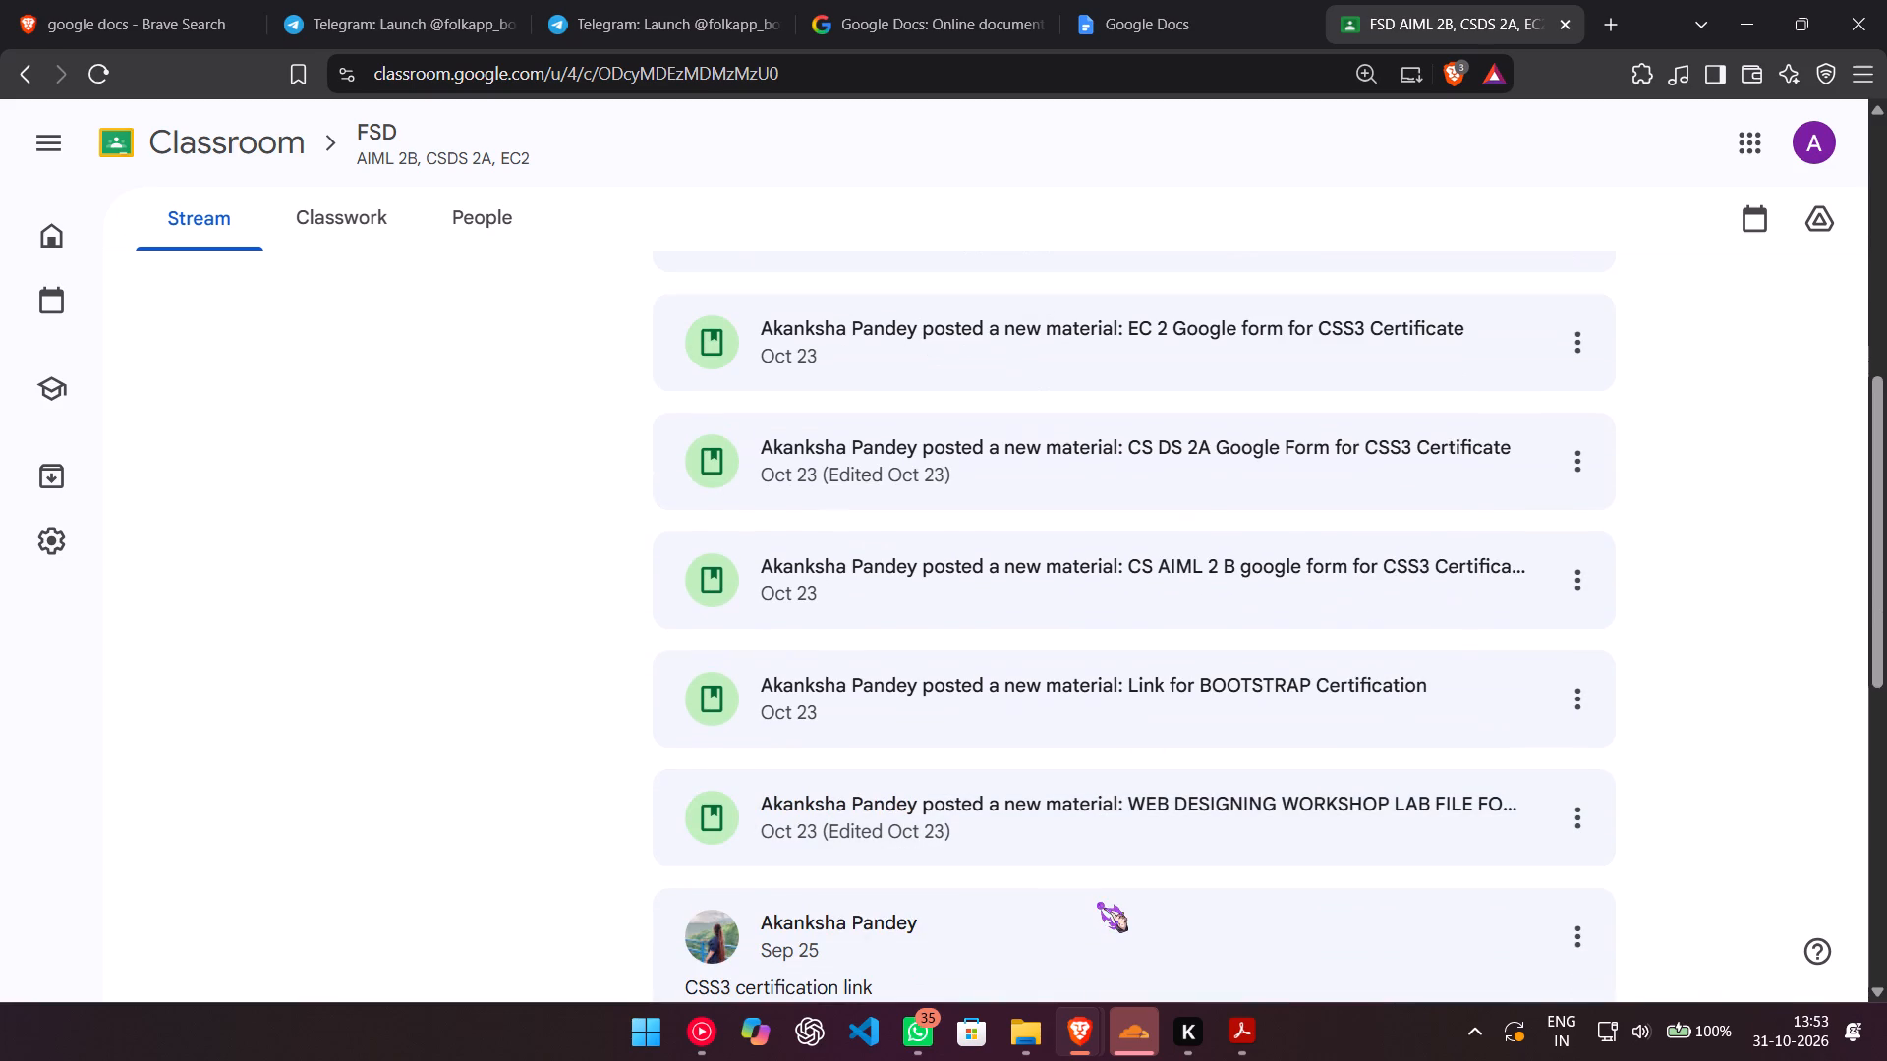
pyautogui.click(1202, 818)
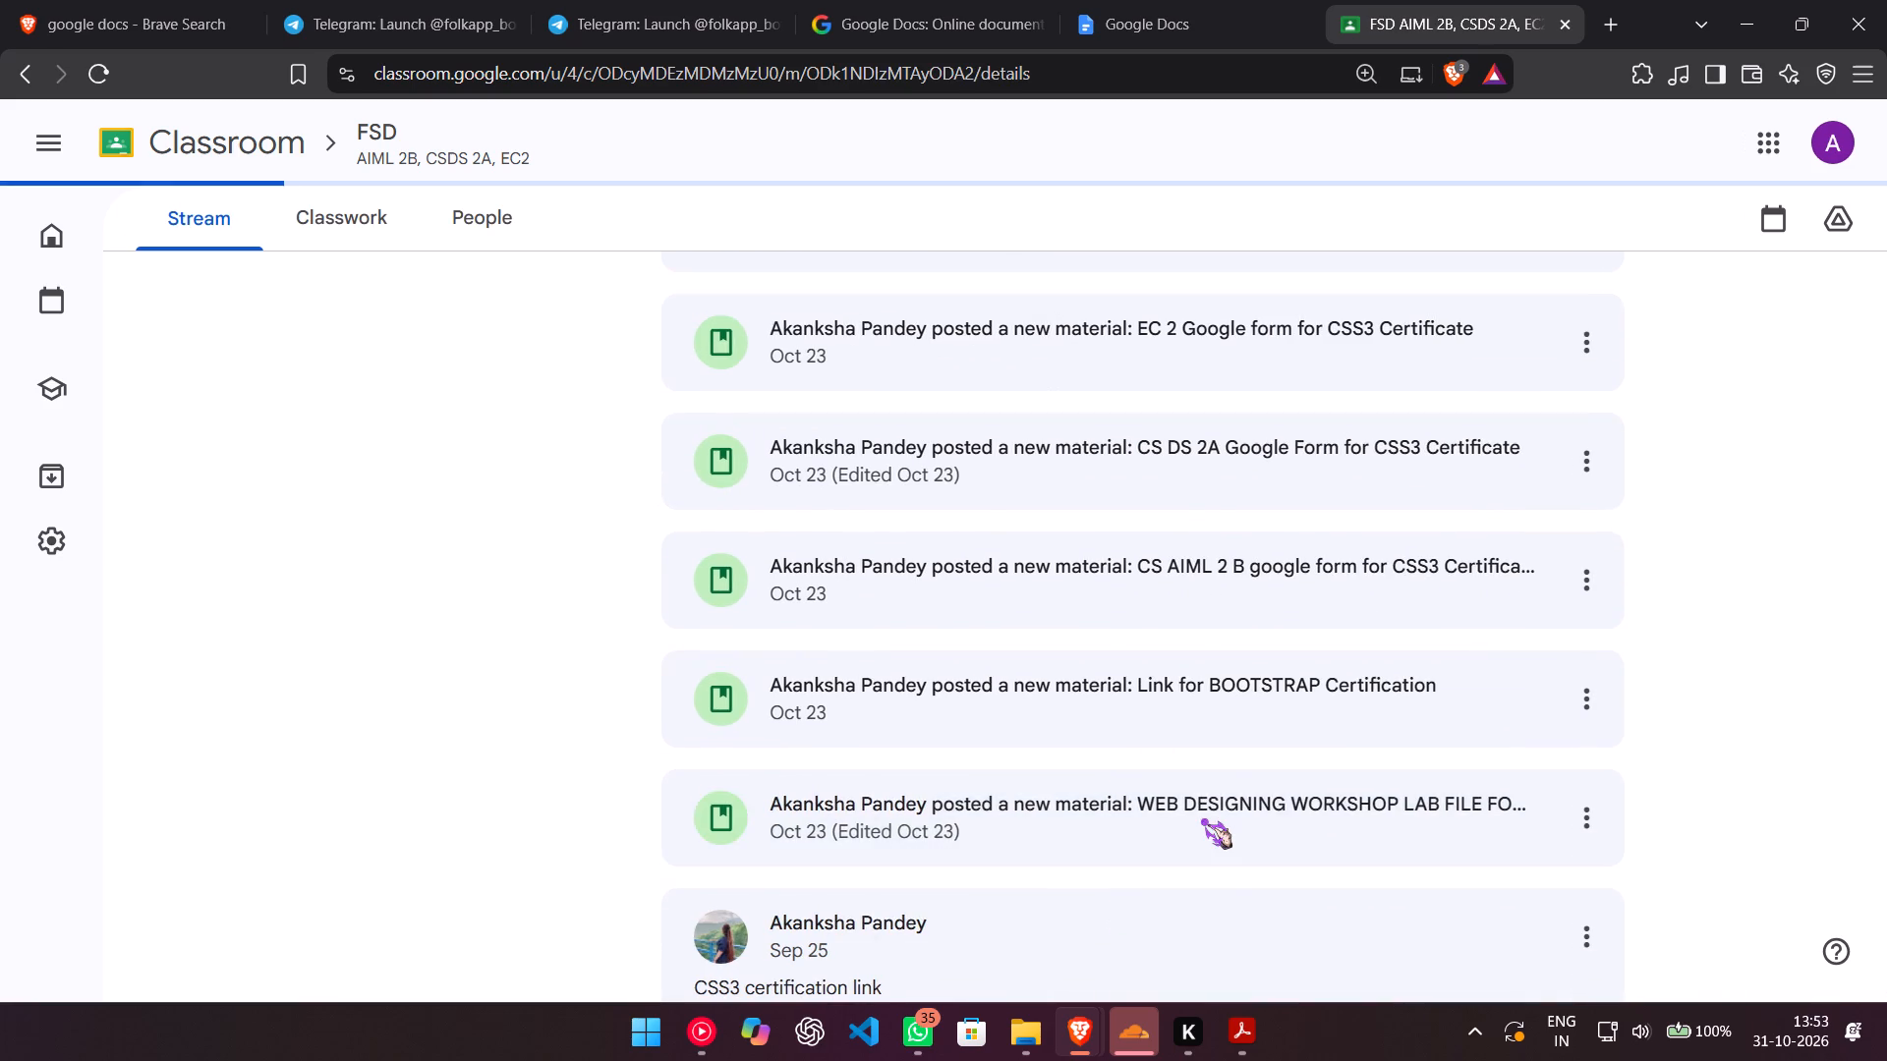
pyautogui.click(529, 483)
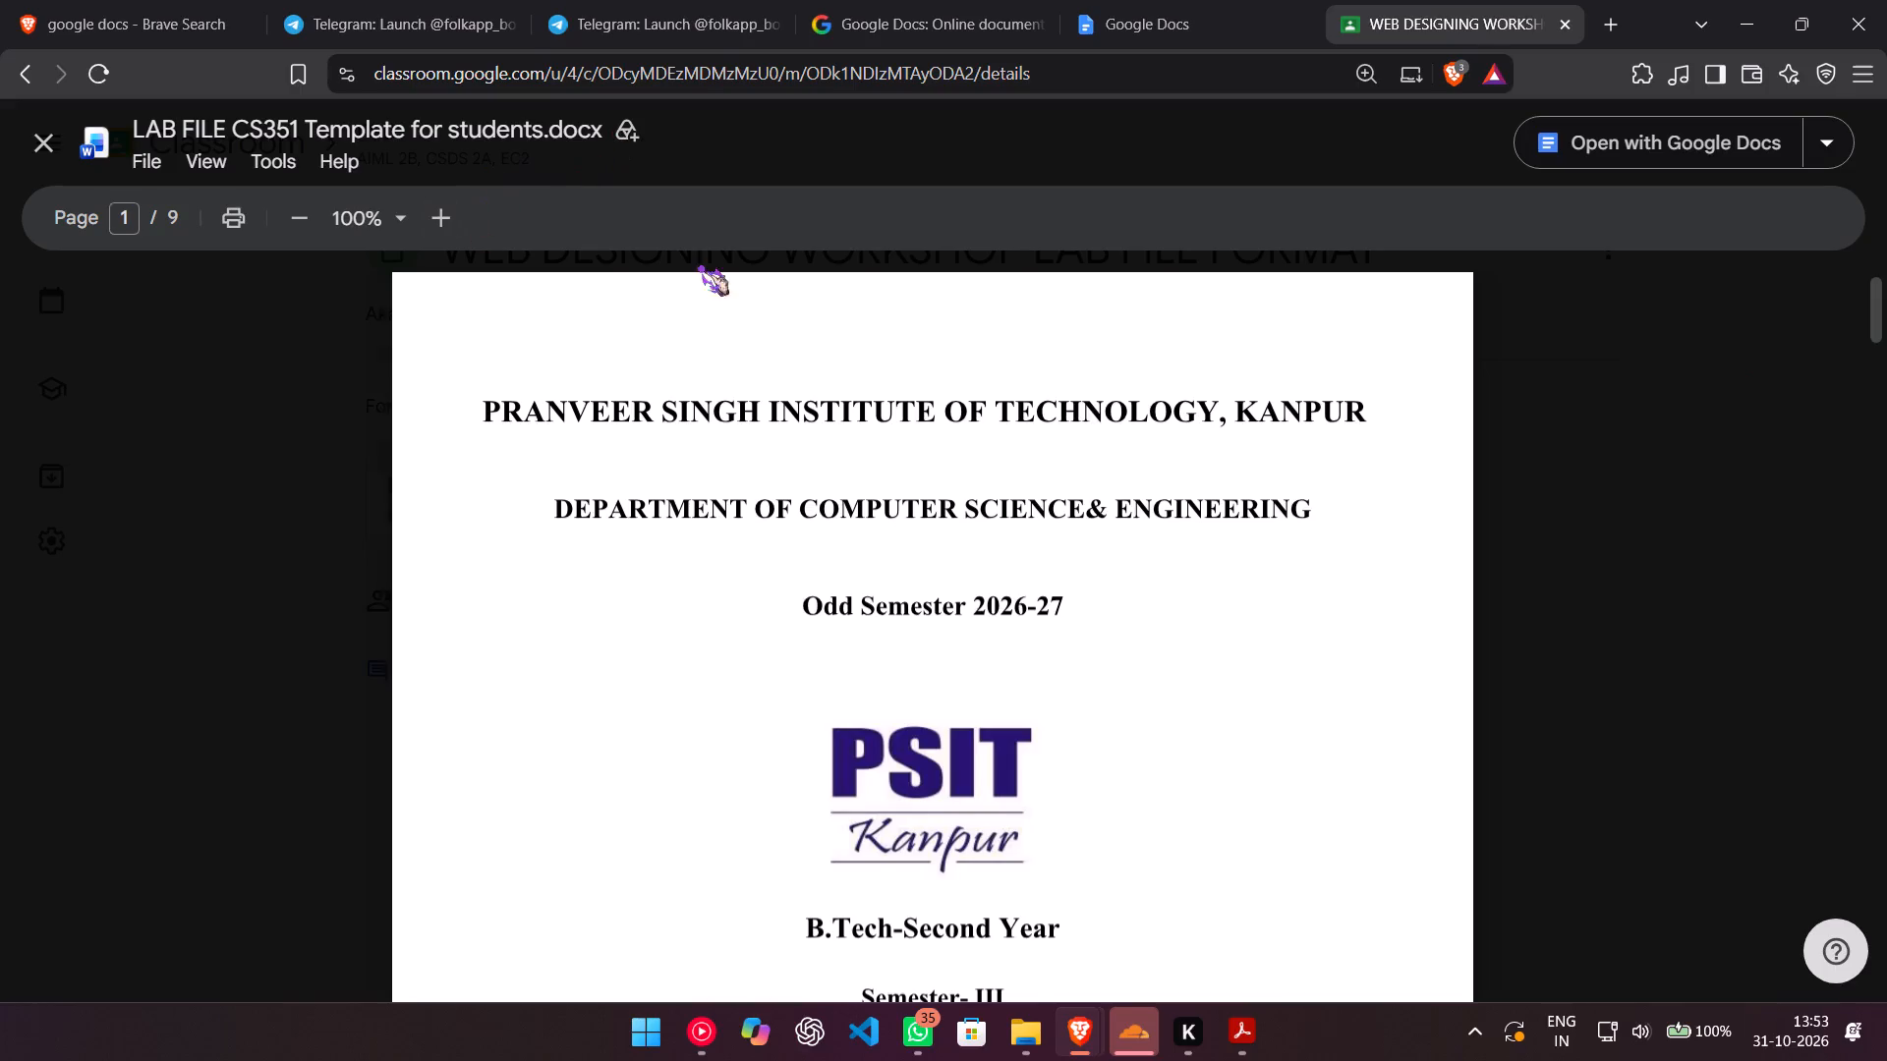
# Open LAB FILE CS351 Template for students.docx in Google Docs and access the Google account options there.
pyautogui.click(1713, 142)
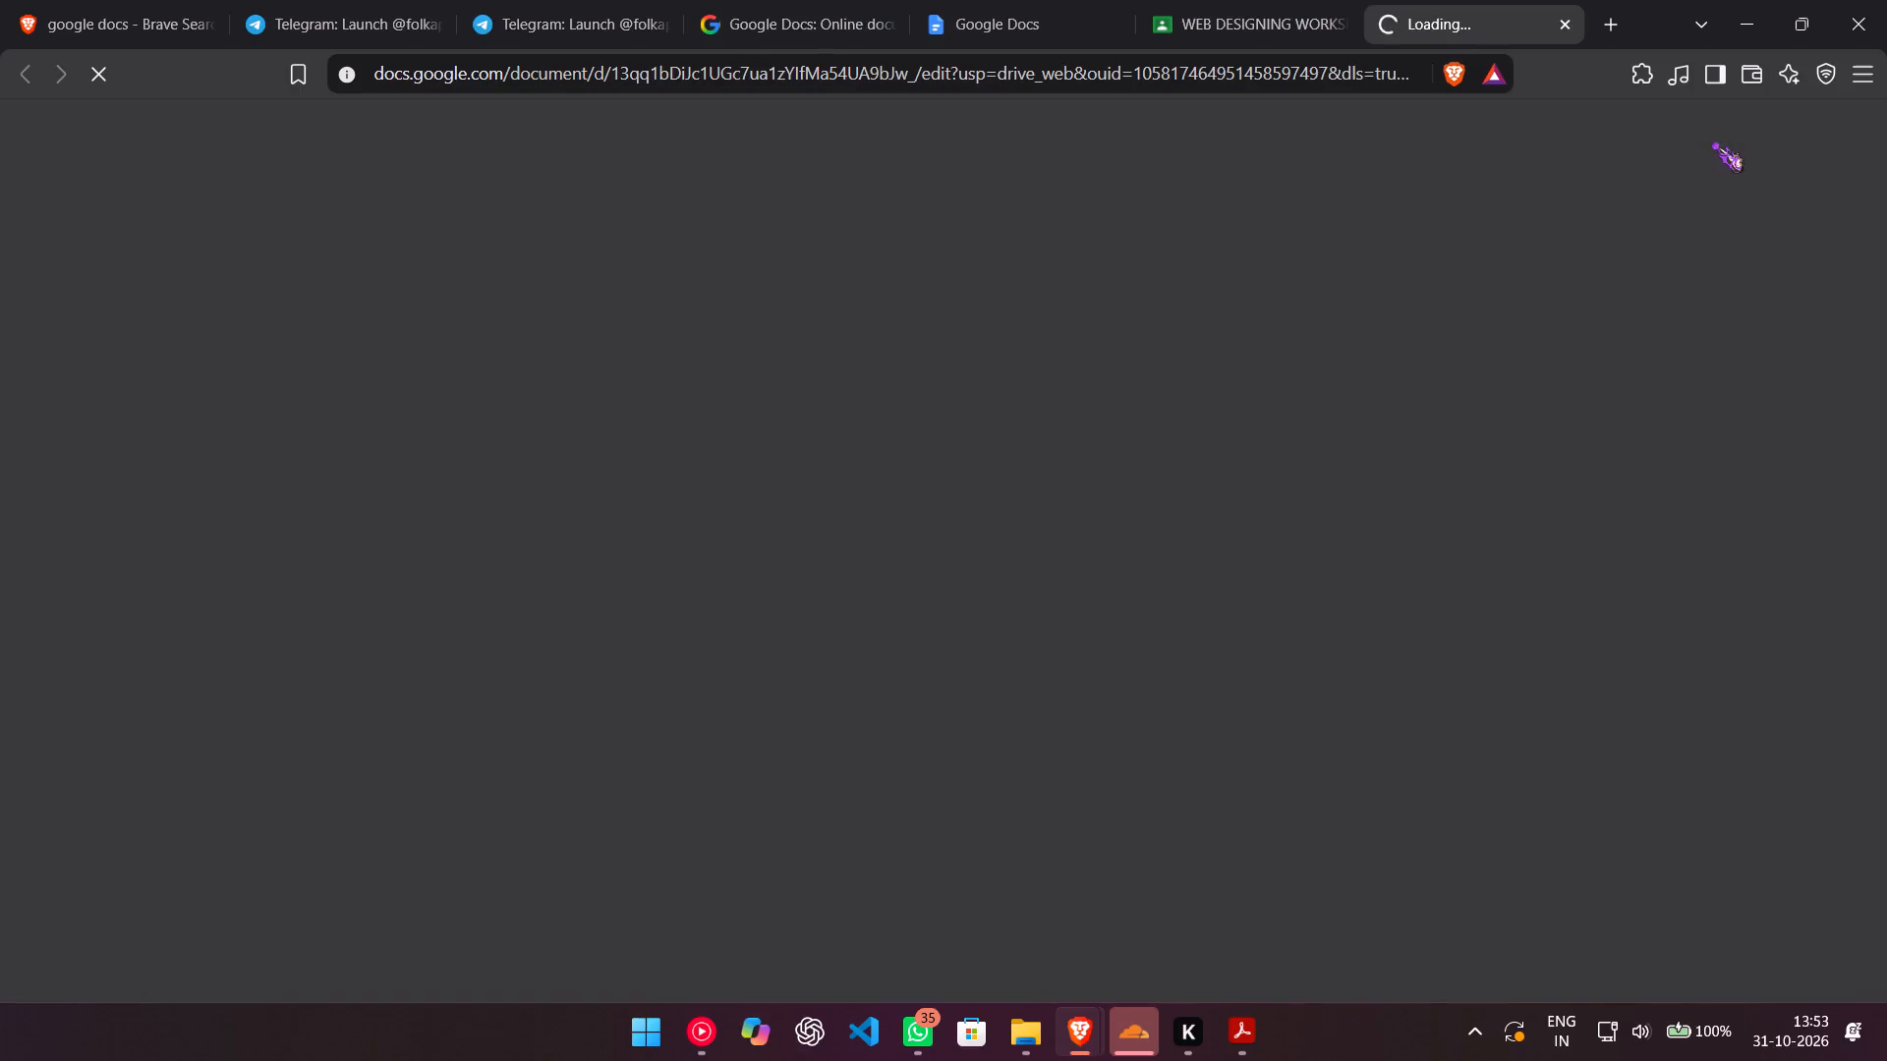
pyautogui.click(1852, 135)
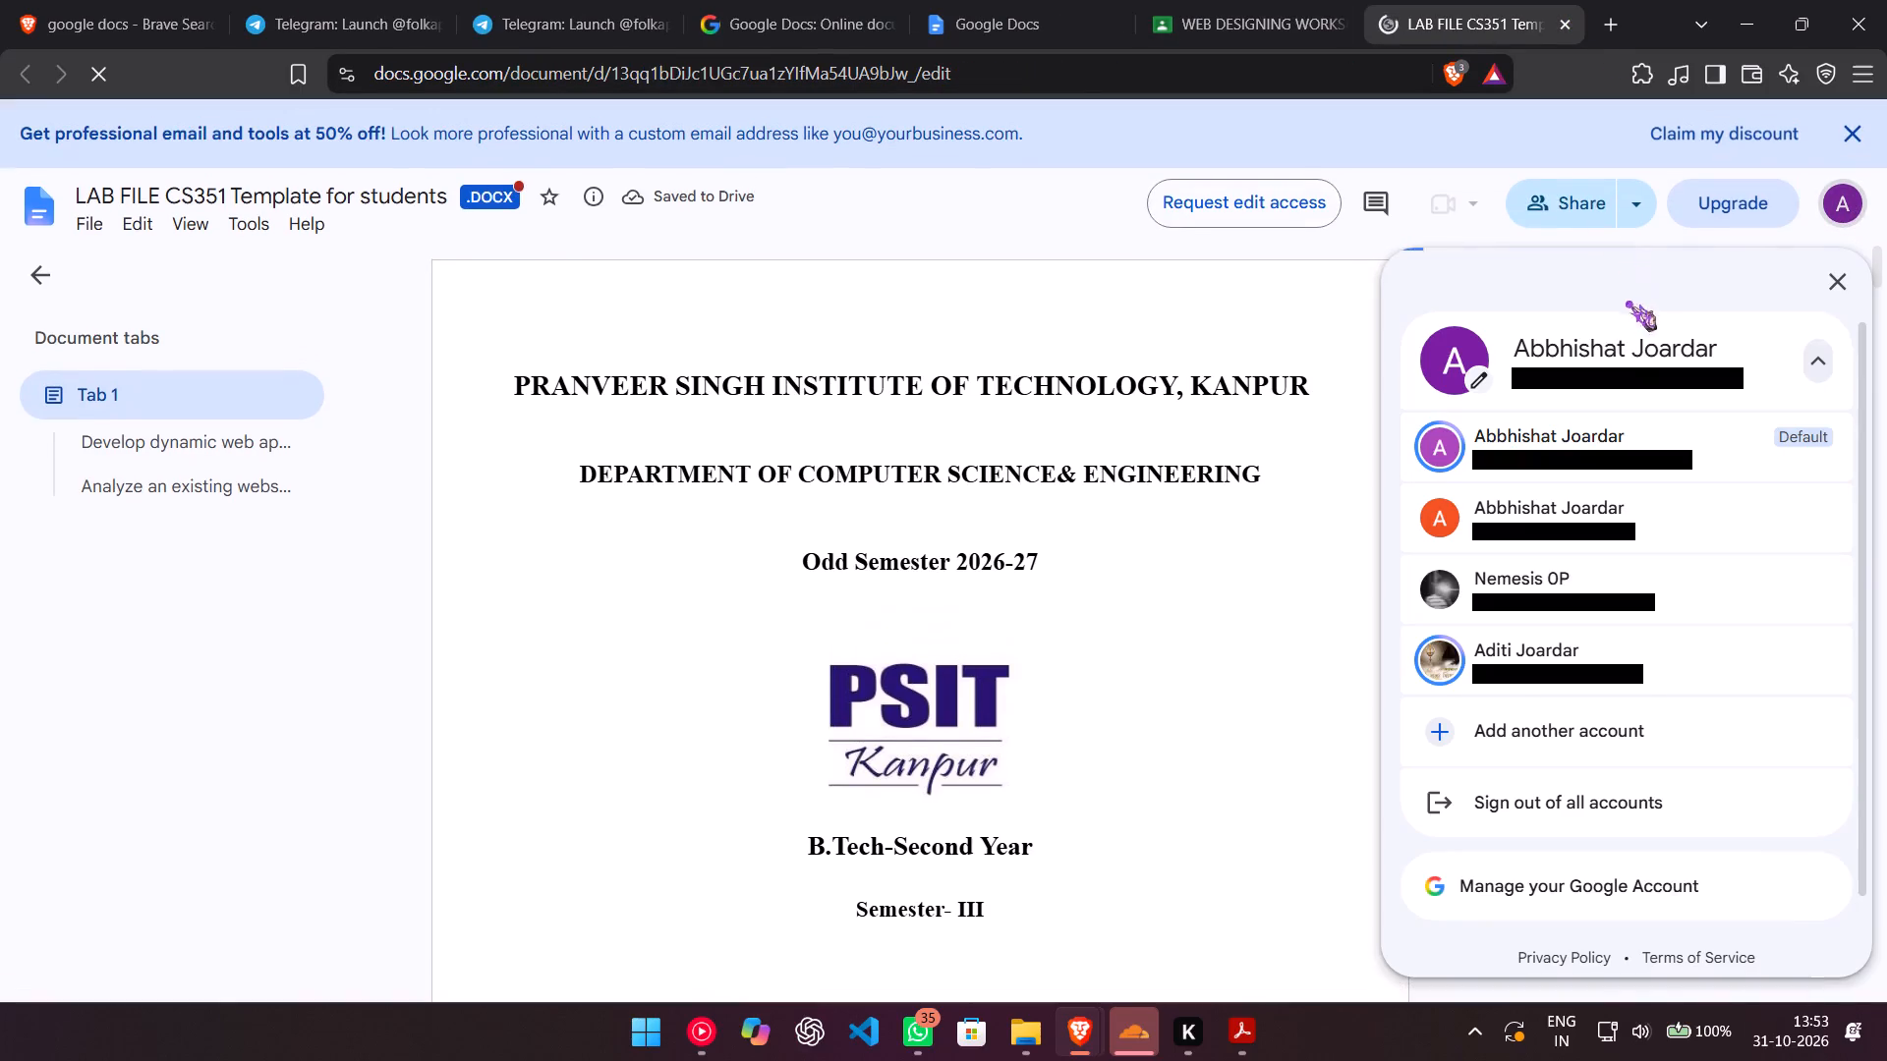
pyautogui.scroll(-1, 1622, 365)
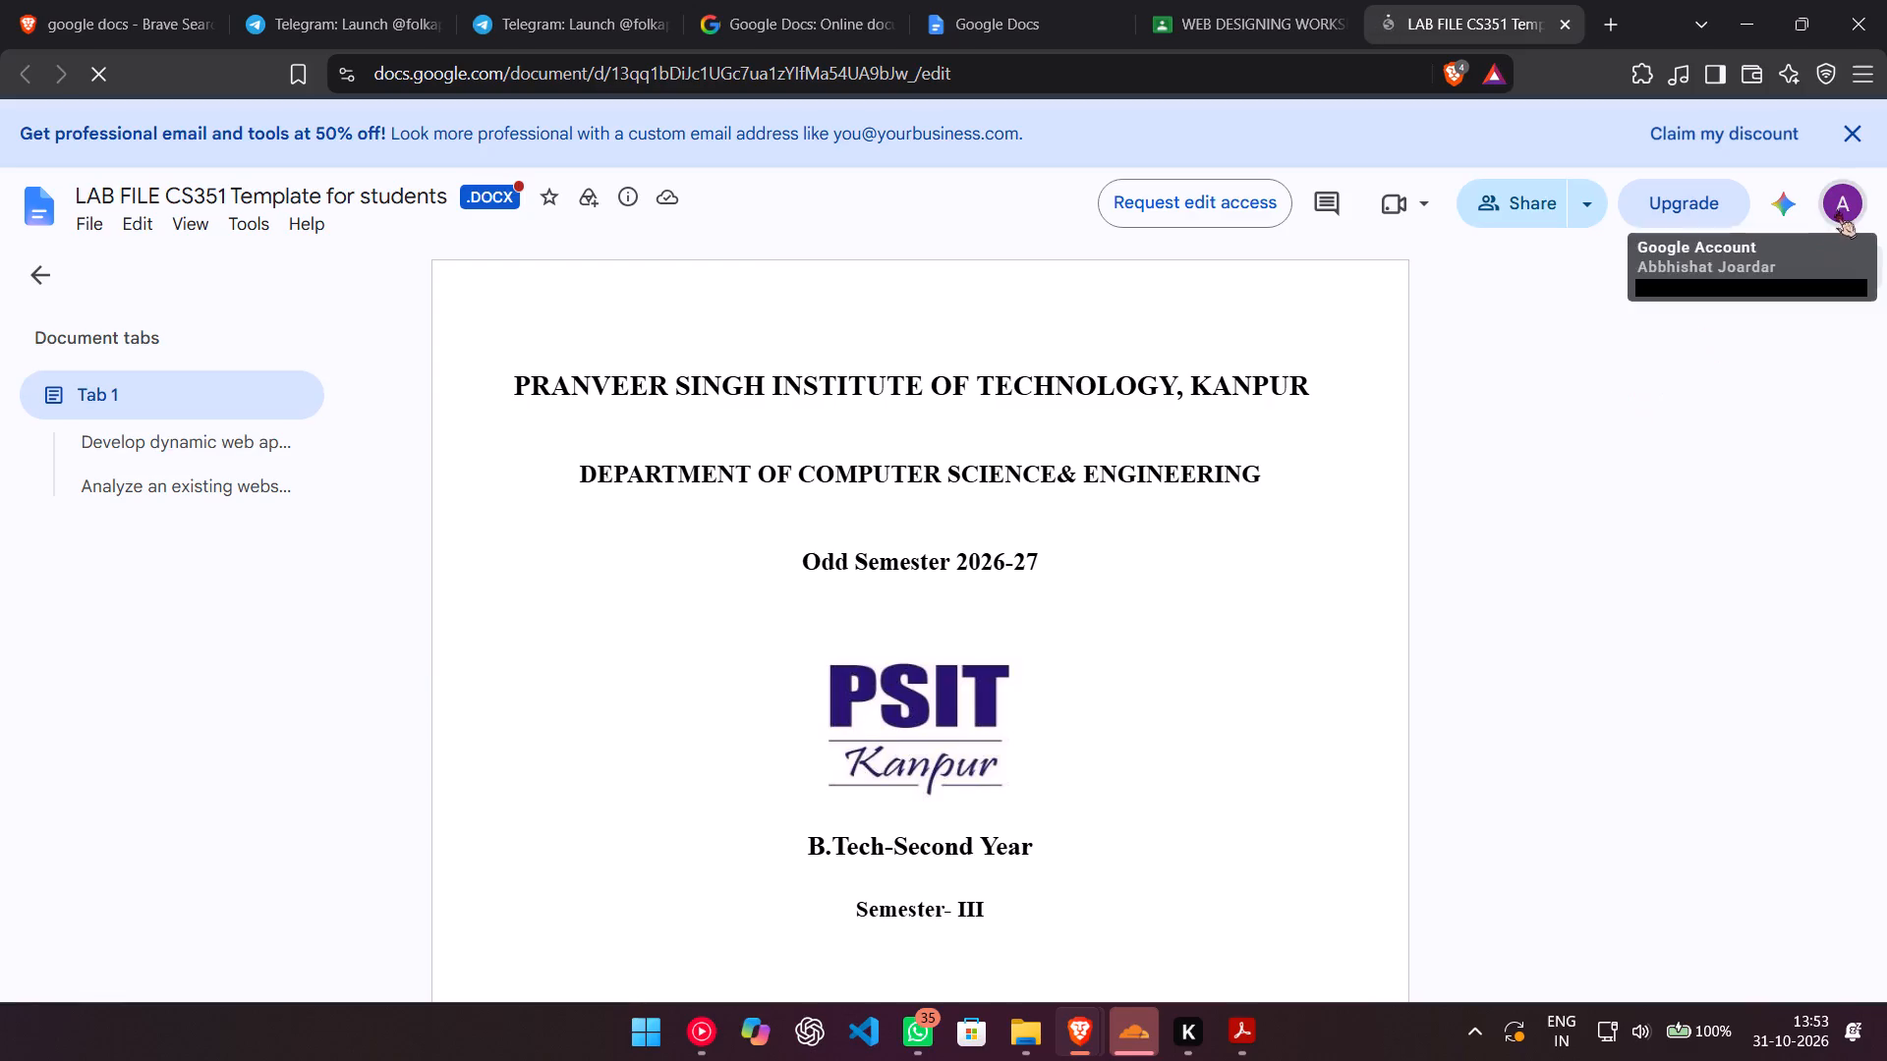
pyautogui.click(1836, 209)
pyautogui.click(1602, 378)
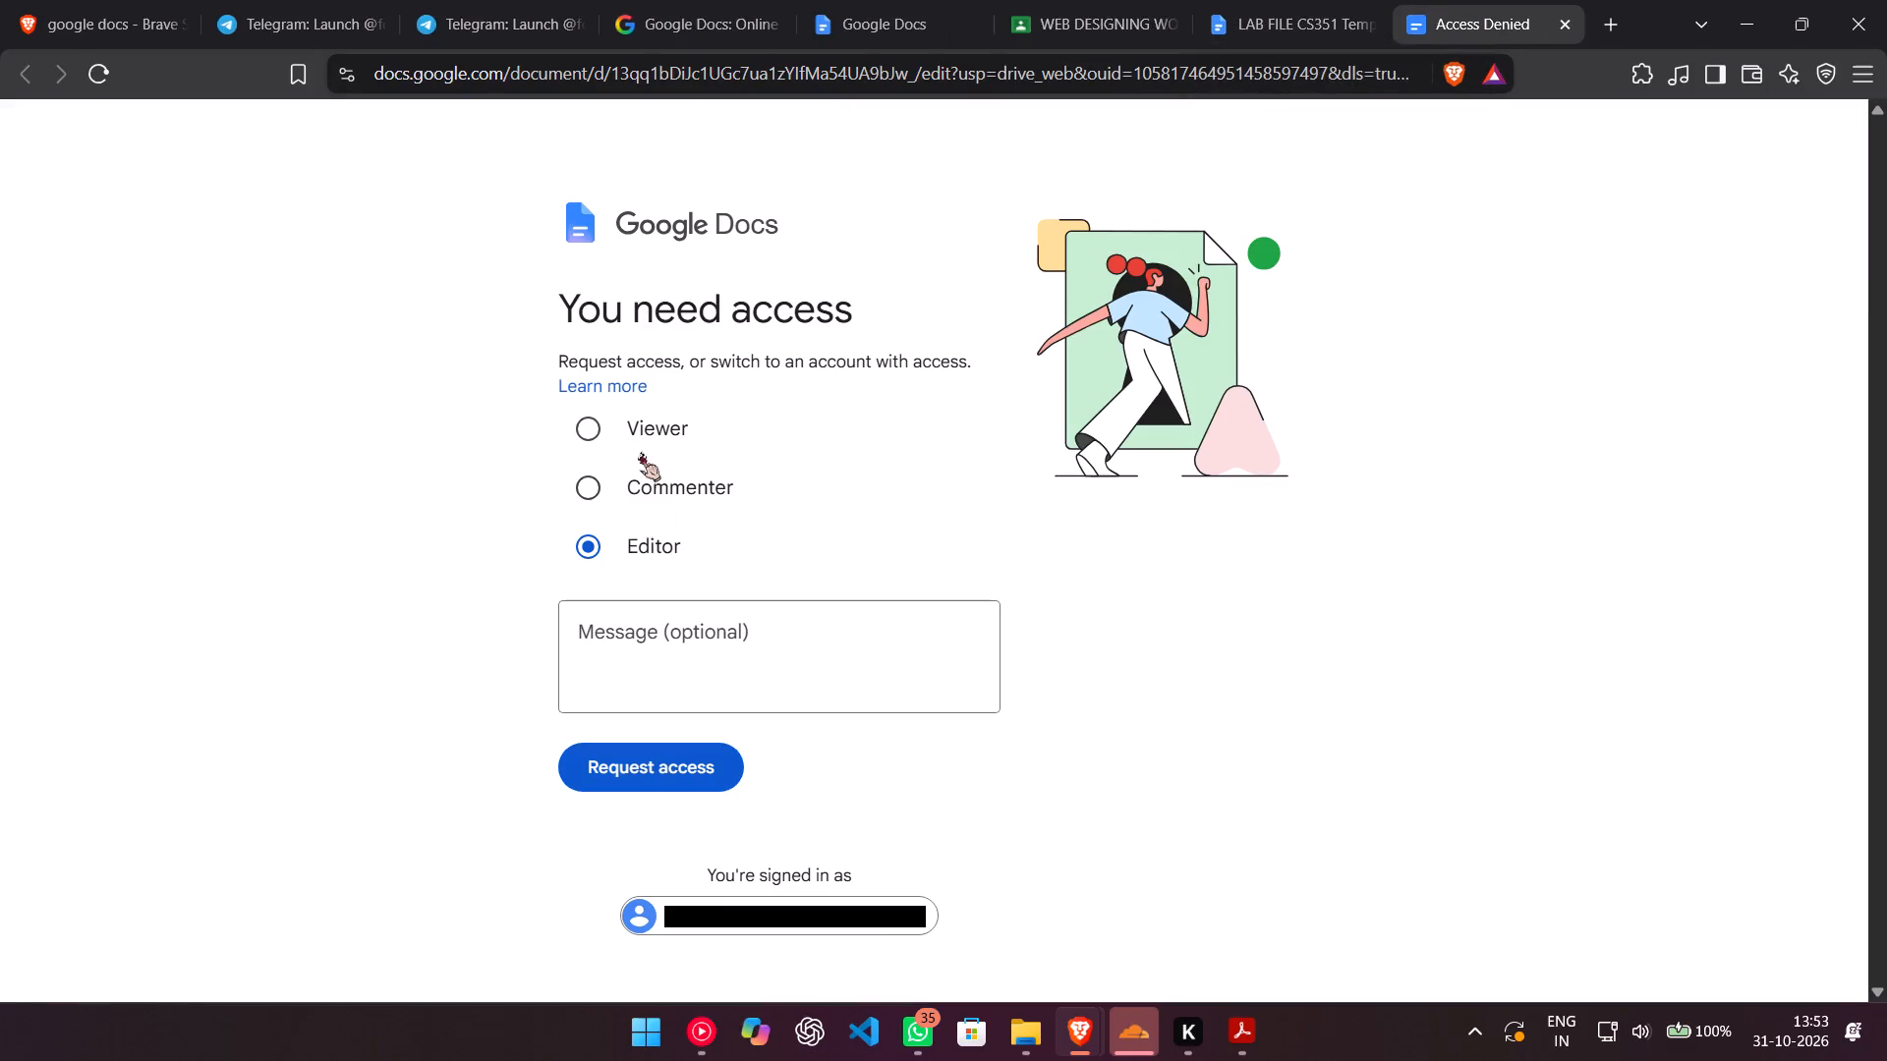
# Send an Editor access request from the Access Denied page, return to the lab file template and close that page.
pyautogui.click(649, 768)
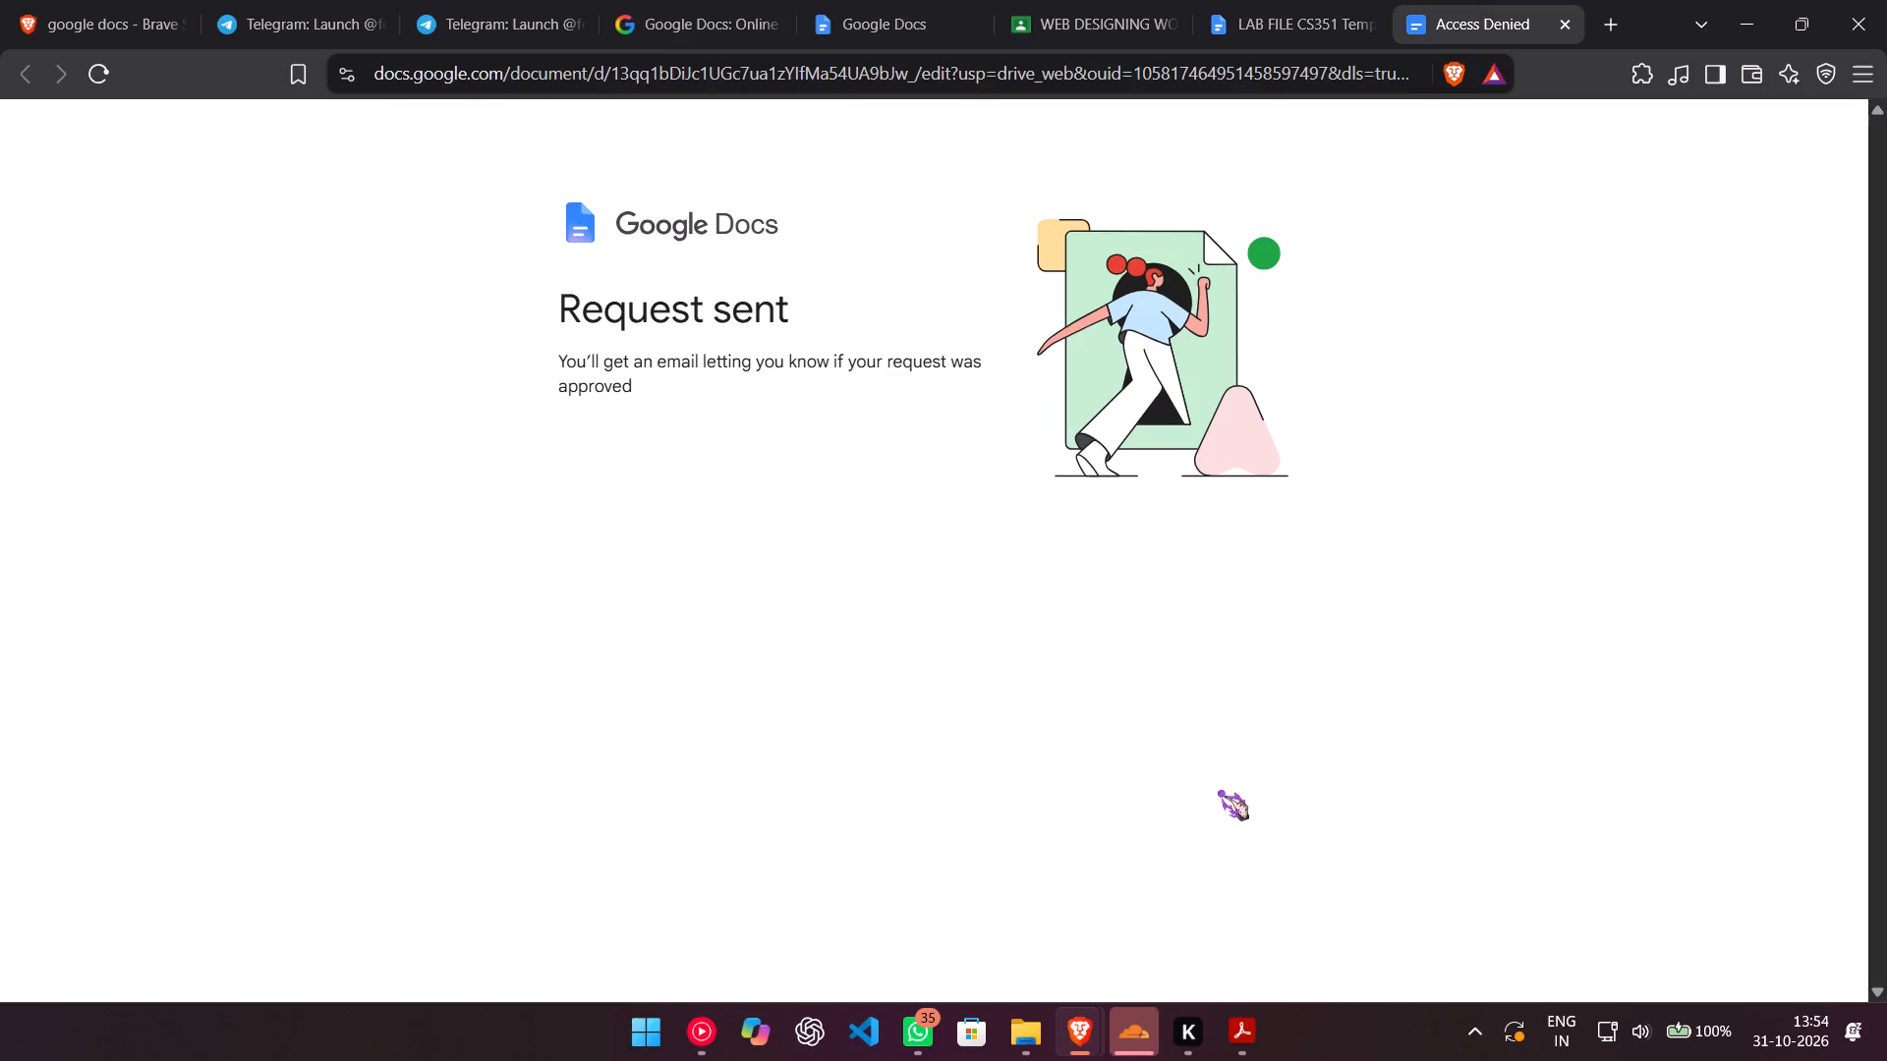
pyautogui.click(1299, 14)
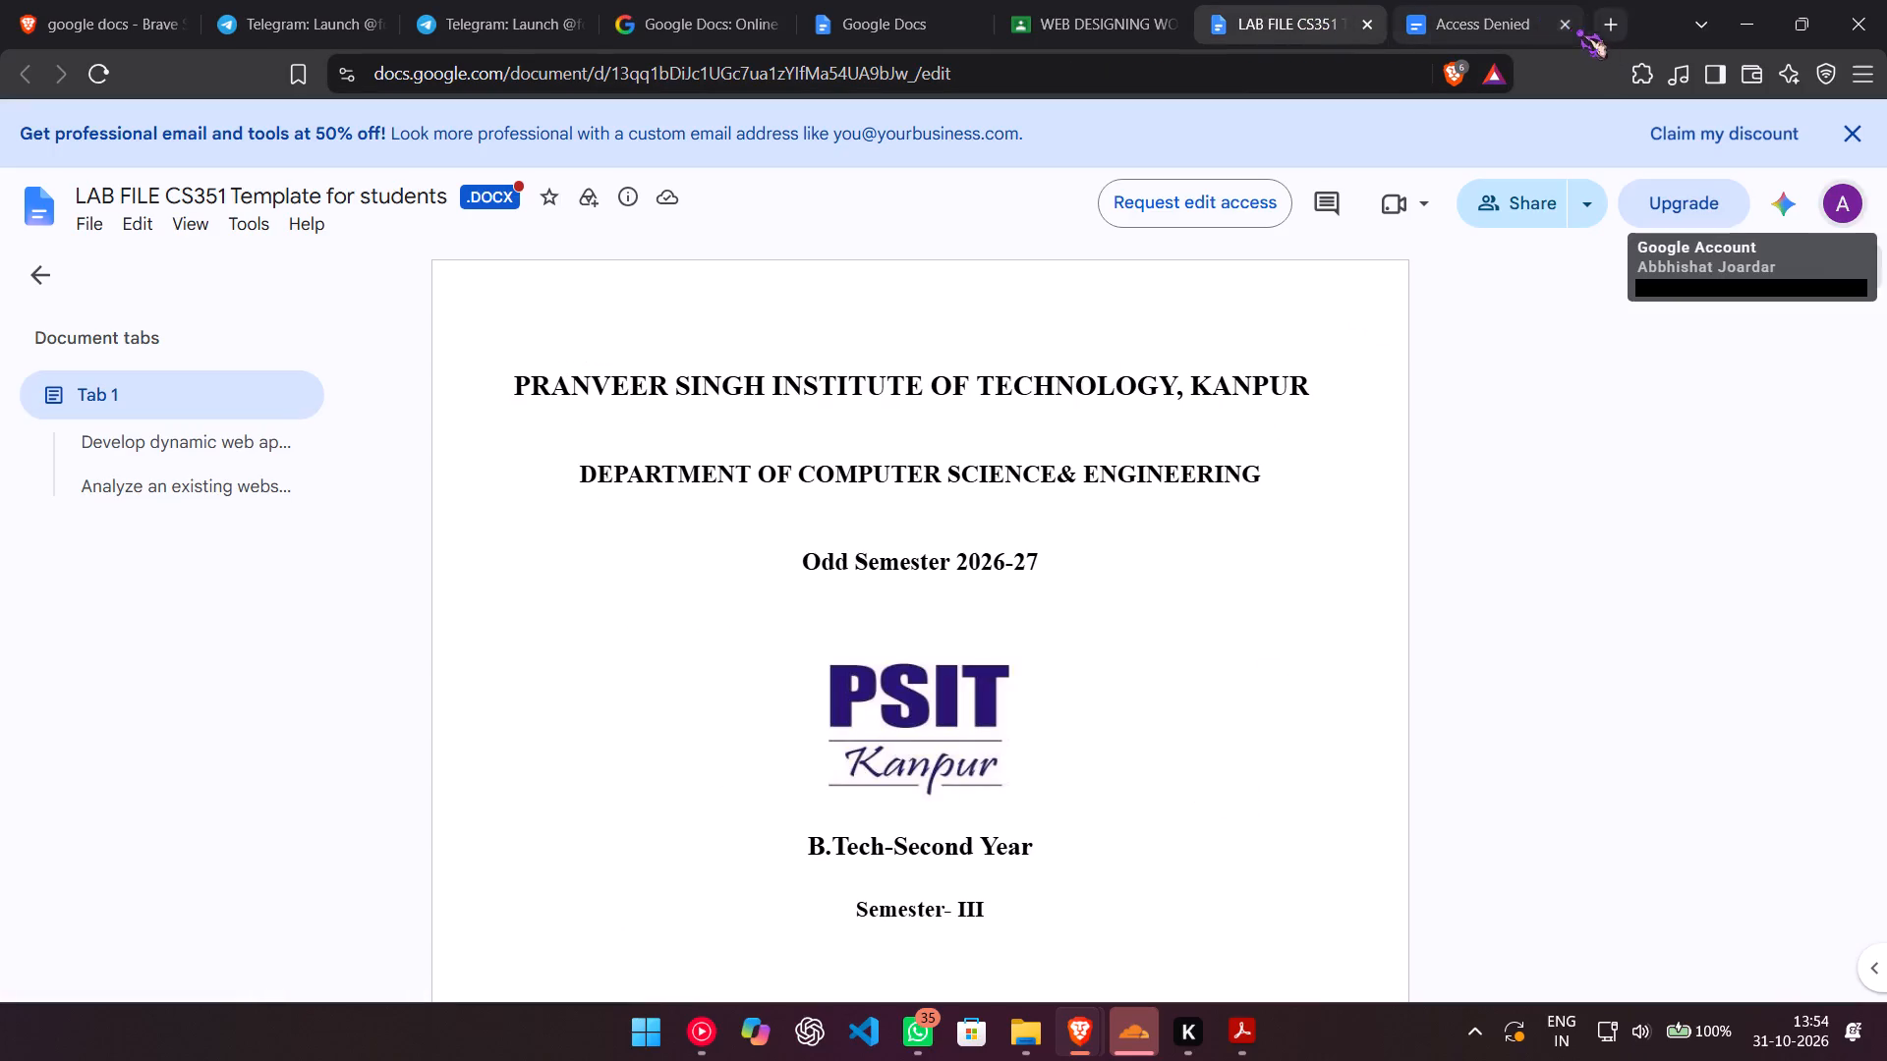
pyautogui.click(1567, 26)
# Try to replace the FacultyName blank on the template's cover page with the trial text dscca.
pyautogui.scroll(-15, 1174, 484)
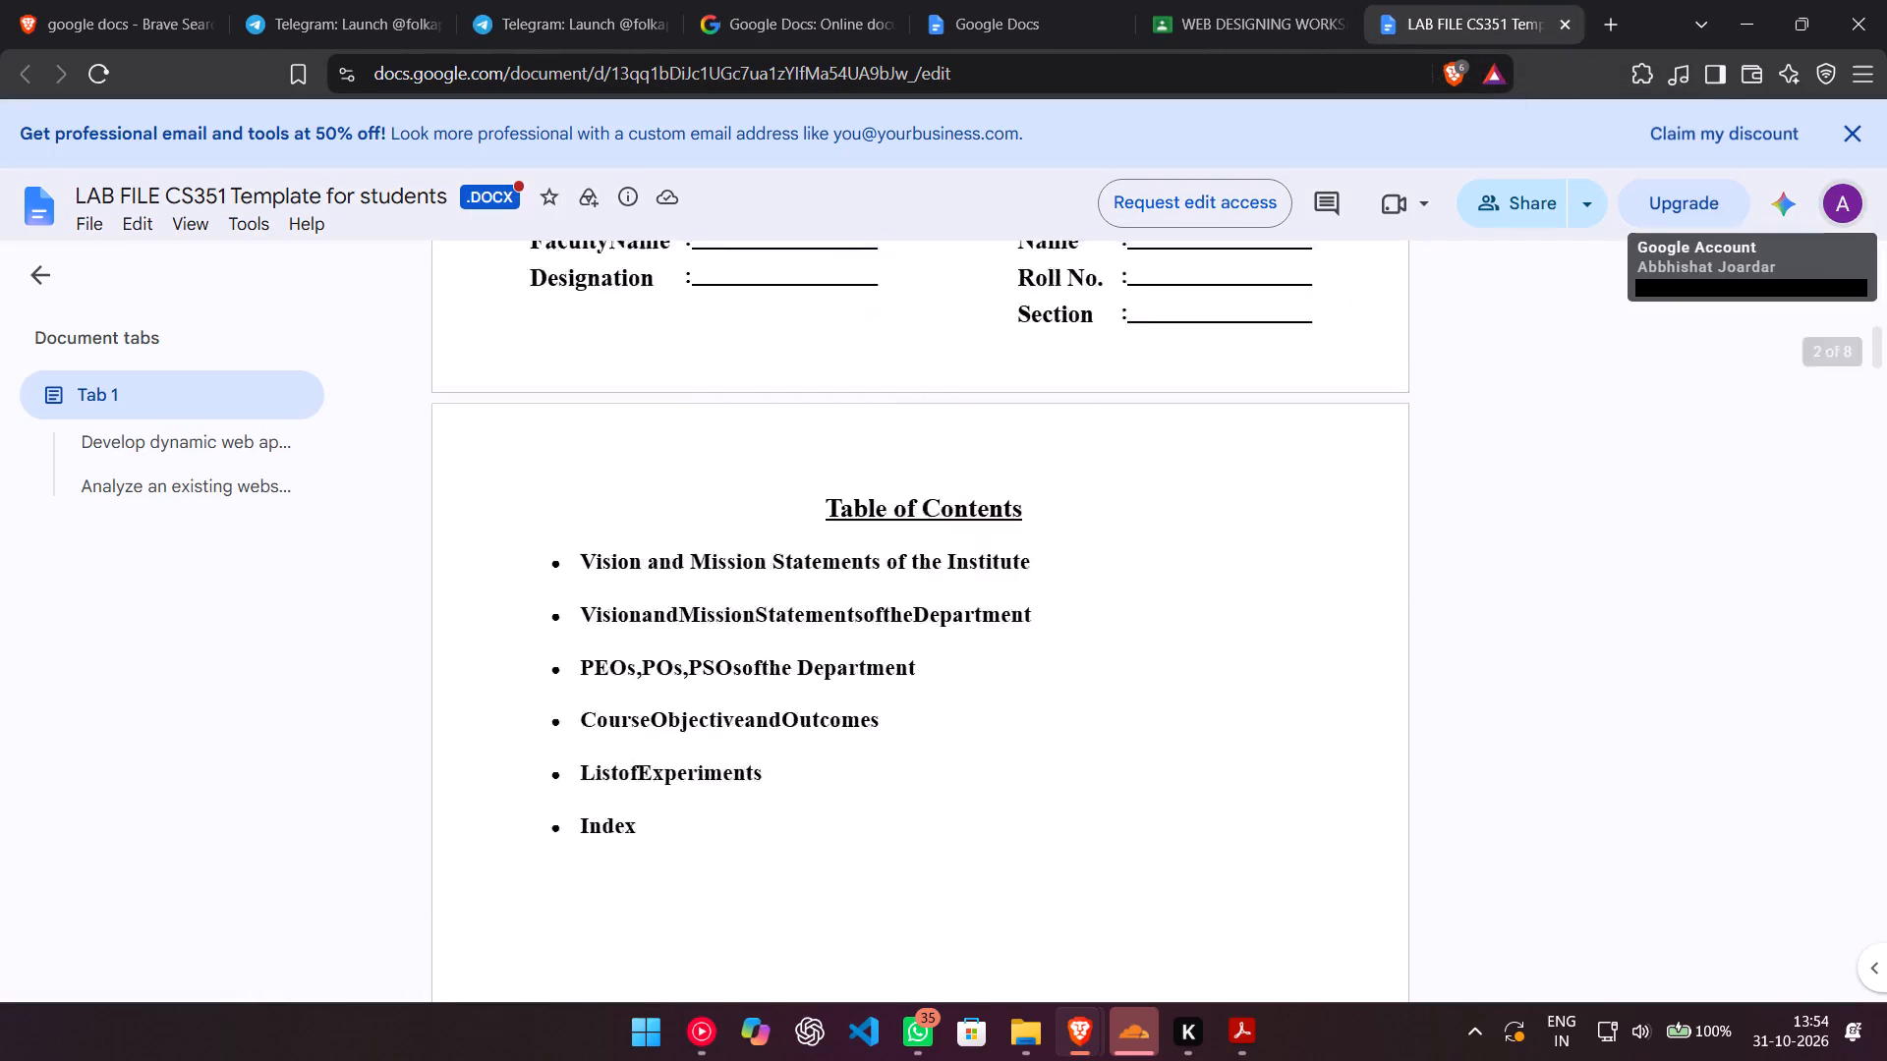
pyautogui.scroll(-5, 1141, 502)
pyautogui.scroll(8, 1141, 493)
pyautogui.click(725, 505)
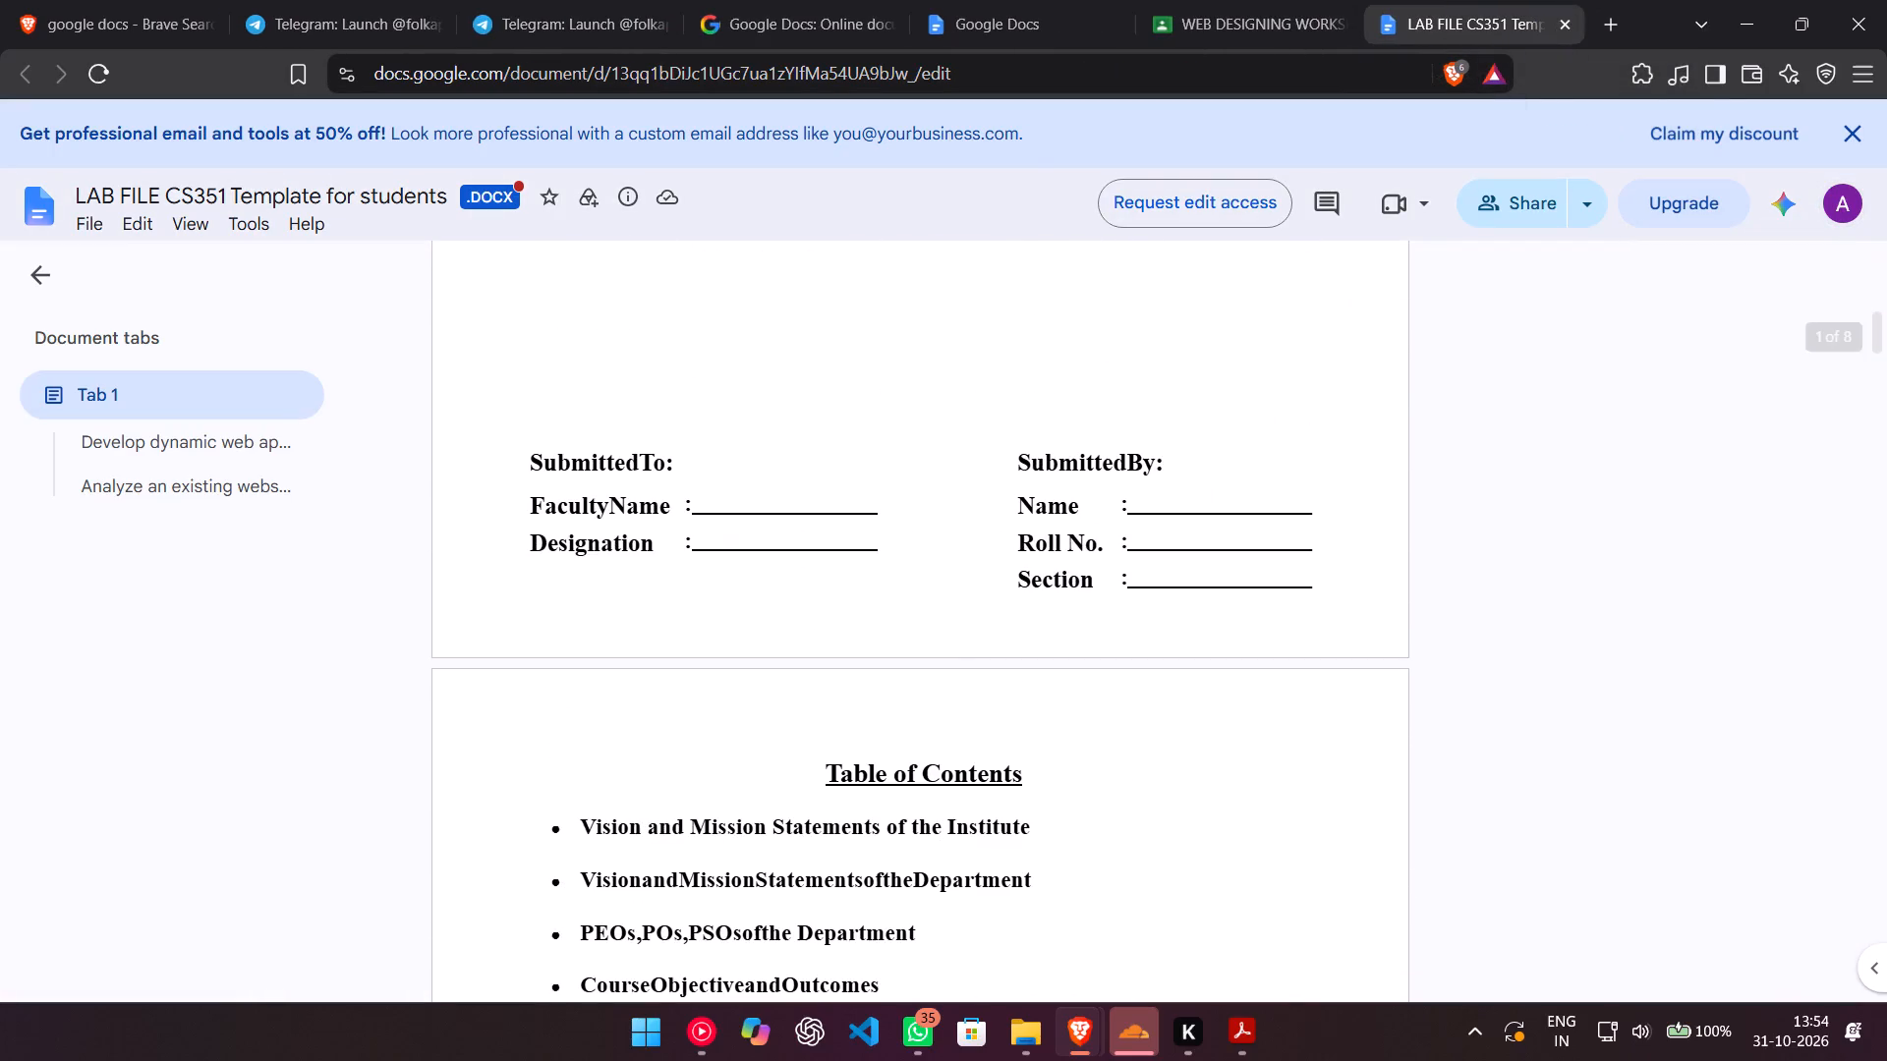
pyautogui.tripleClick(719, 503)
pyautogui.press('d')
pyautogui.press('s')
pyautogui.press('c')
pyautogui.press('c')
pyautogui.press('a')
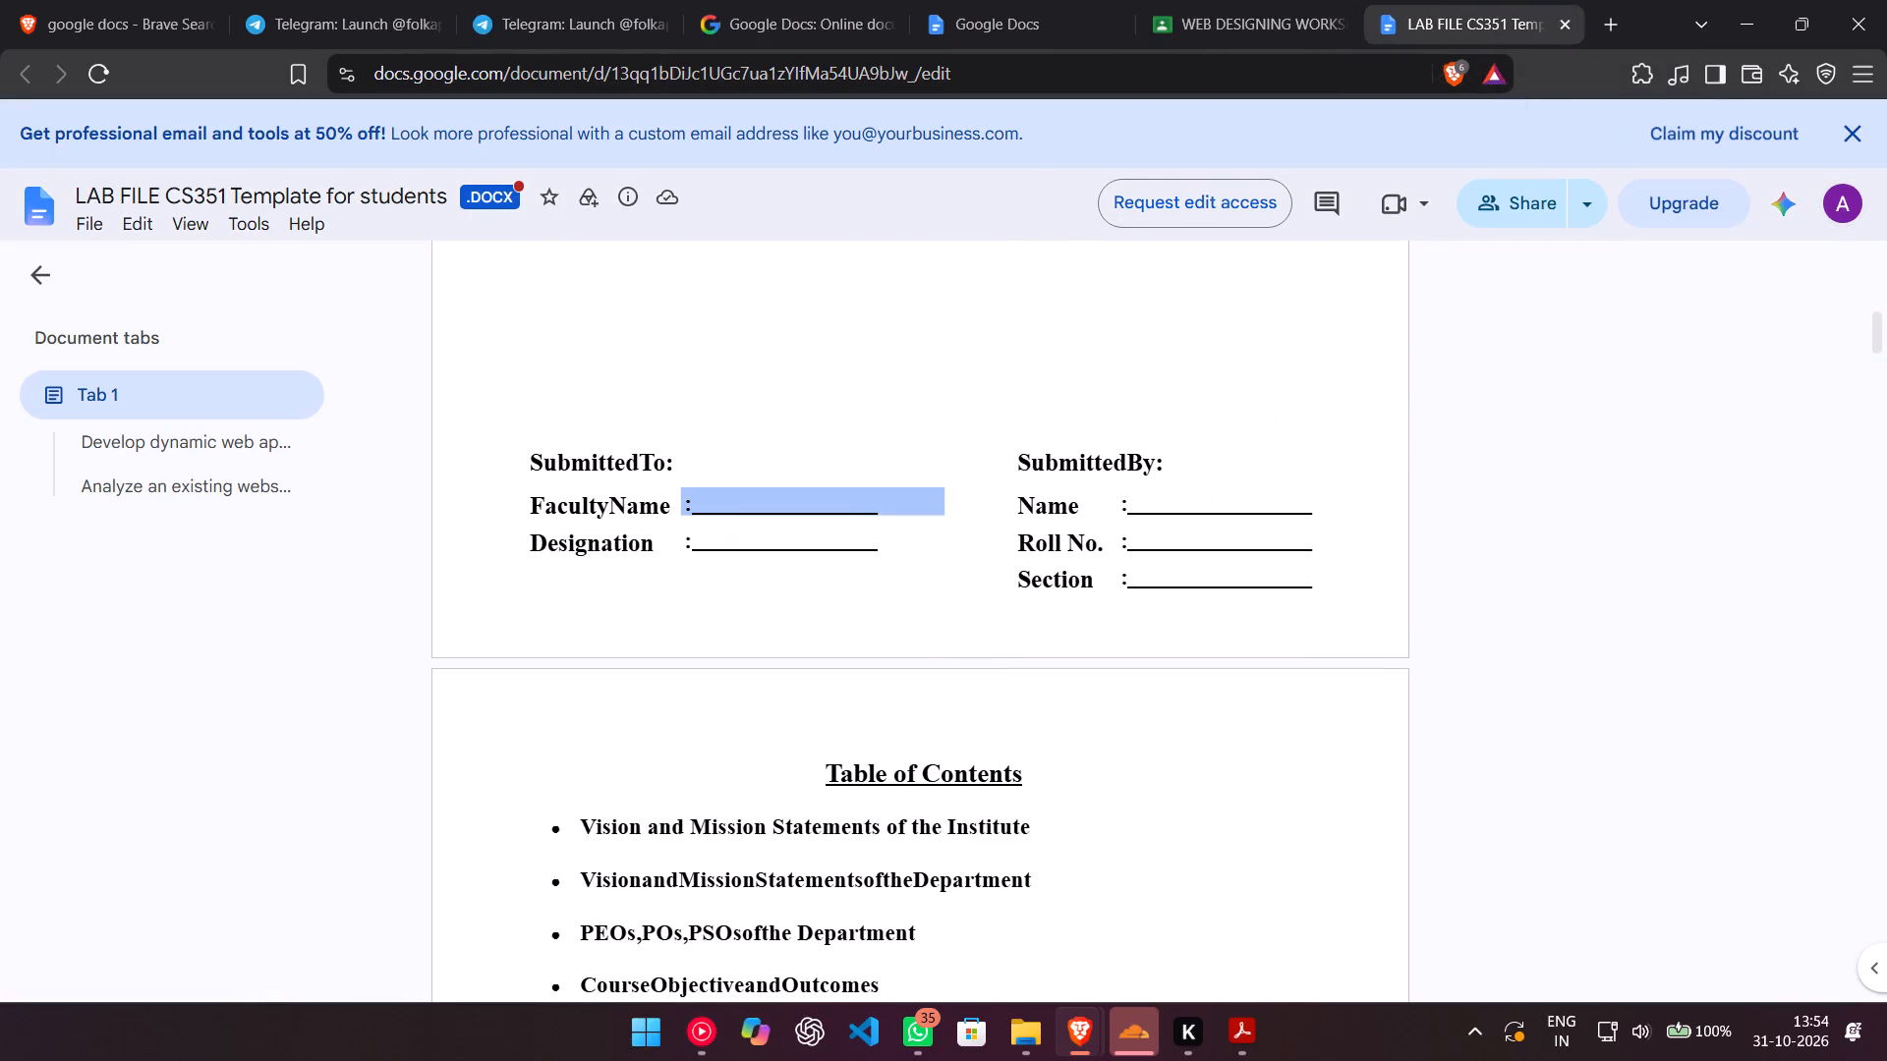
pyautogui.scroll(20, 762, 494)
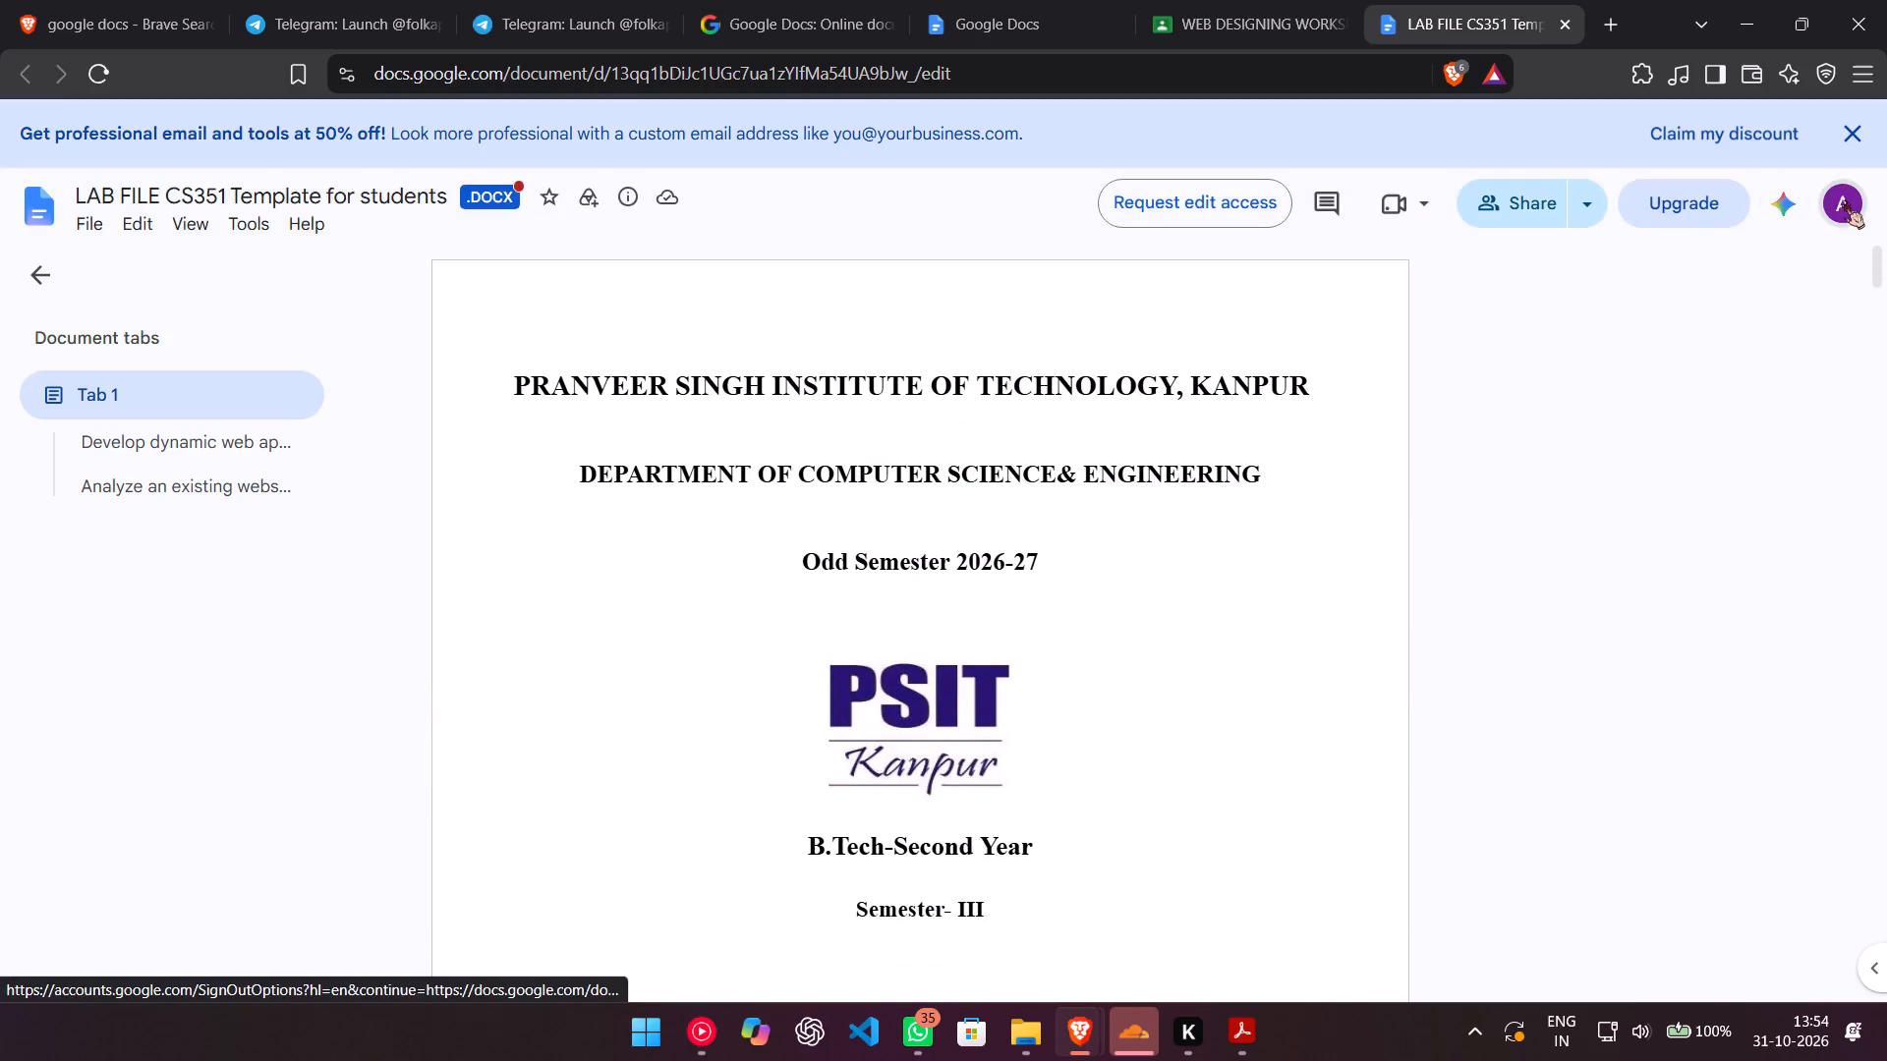
# Request Editor access to the lab file template from the file owner, without adding a message.
pyautogui.click(1162, 214)
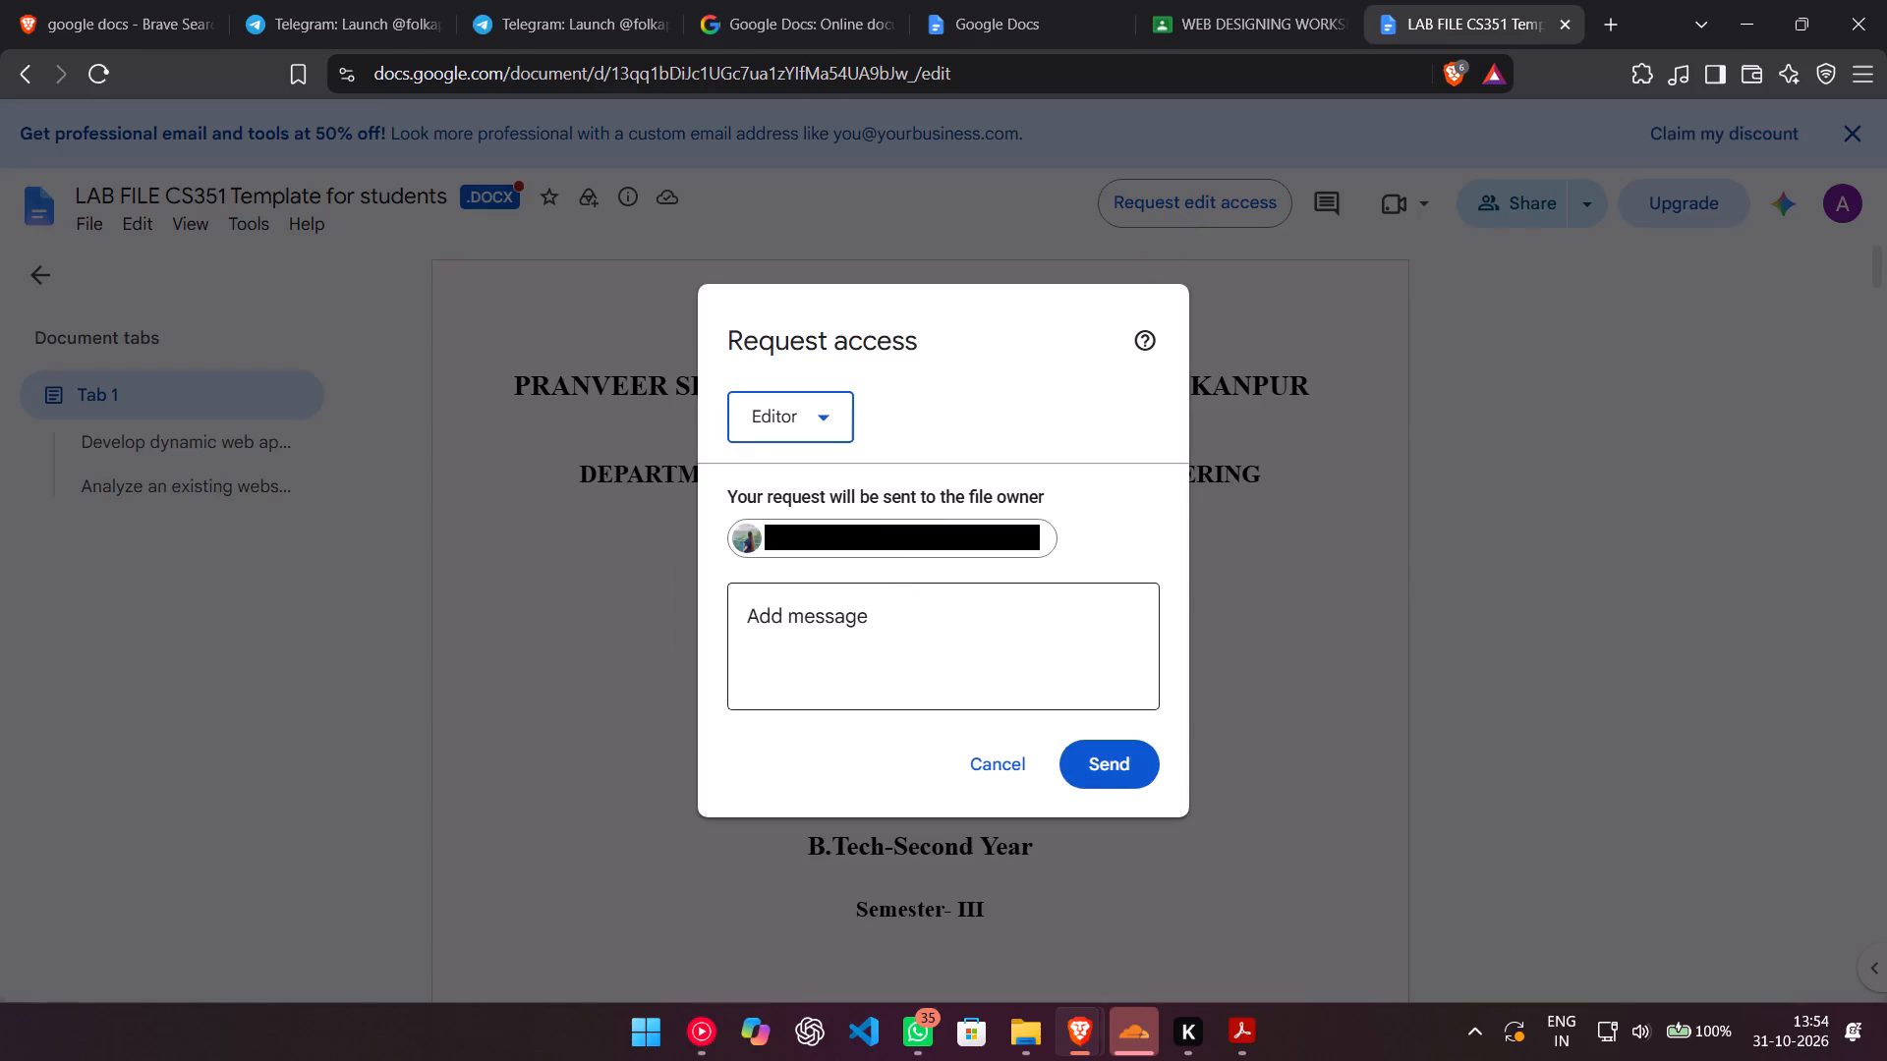
pyautogui.click(818, 415)
pyautogui.click(818, 415)
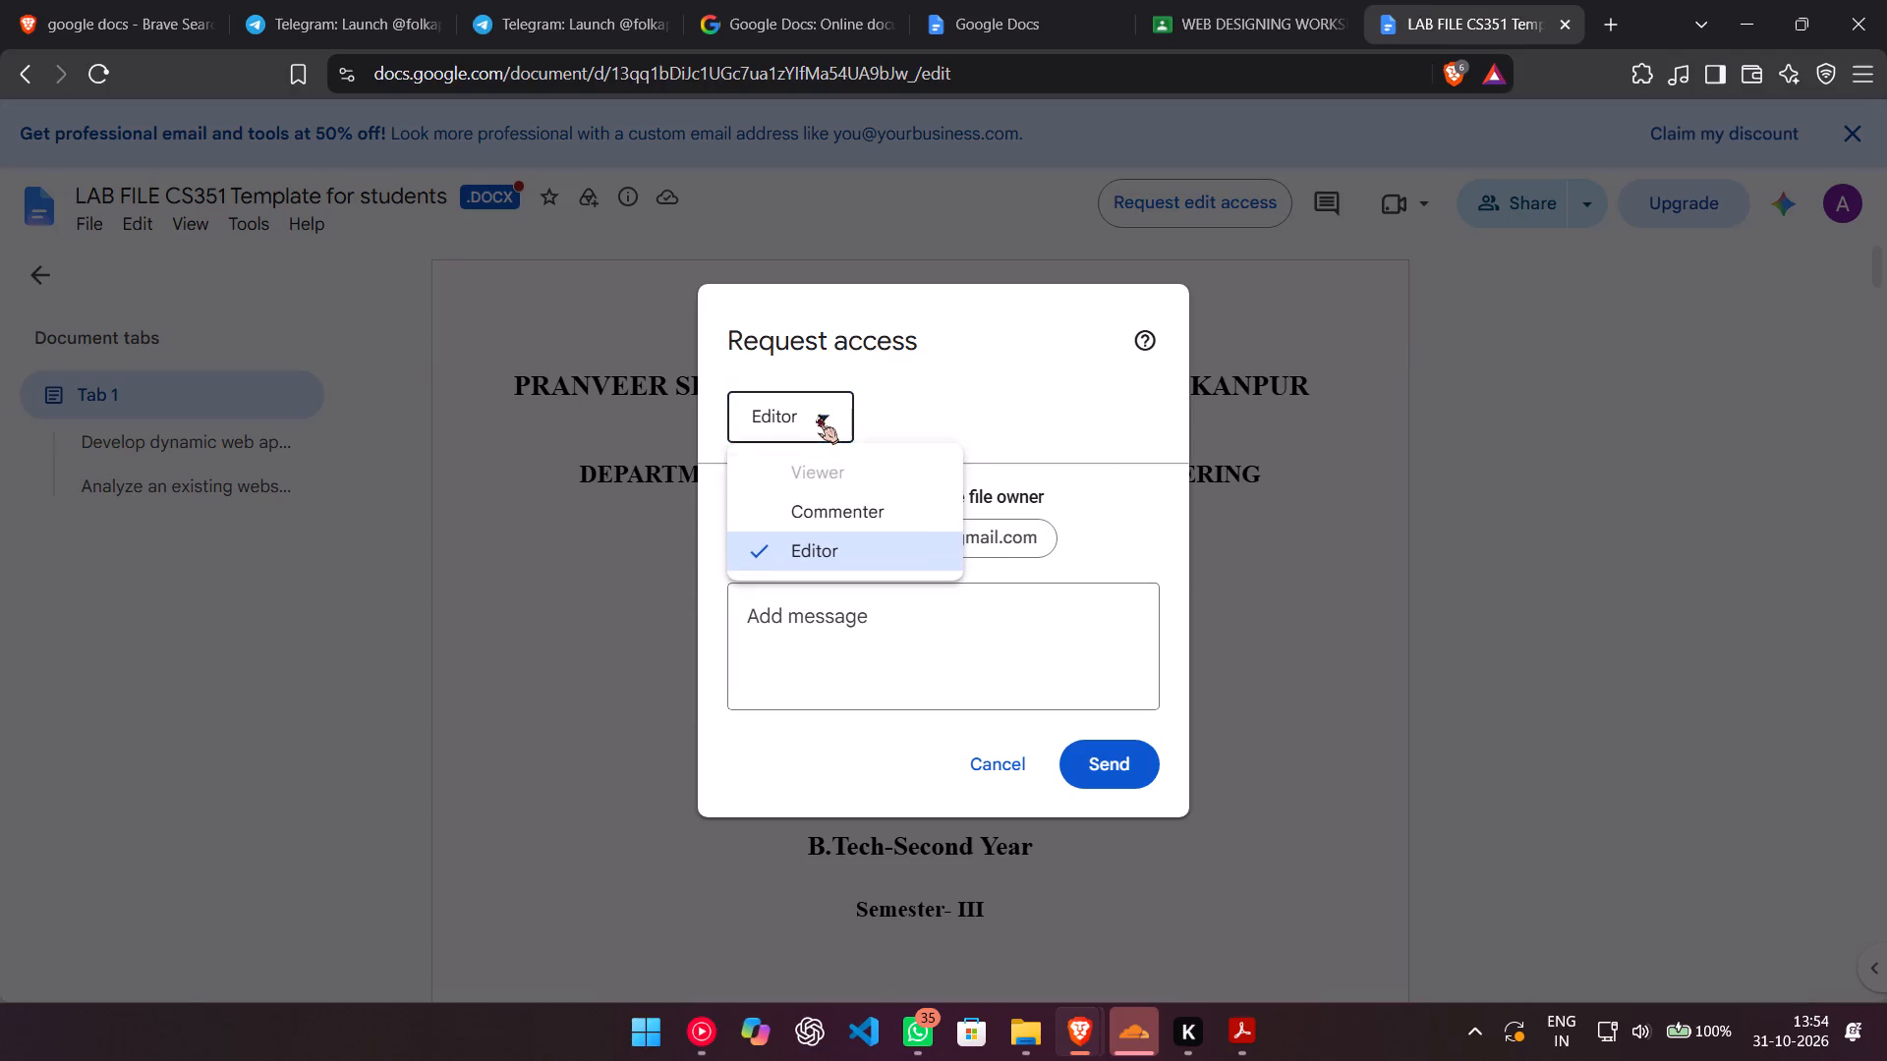
pyautogui.click(1113, 771)
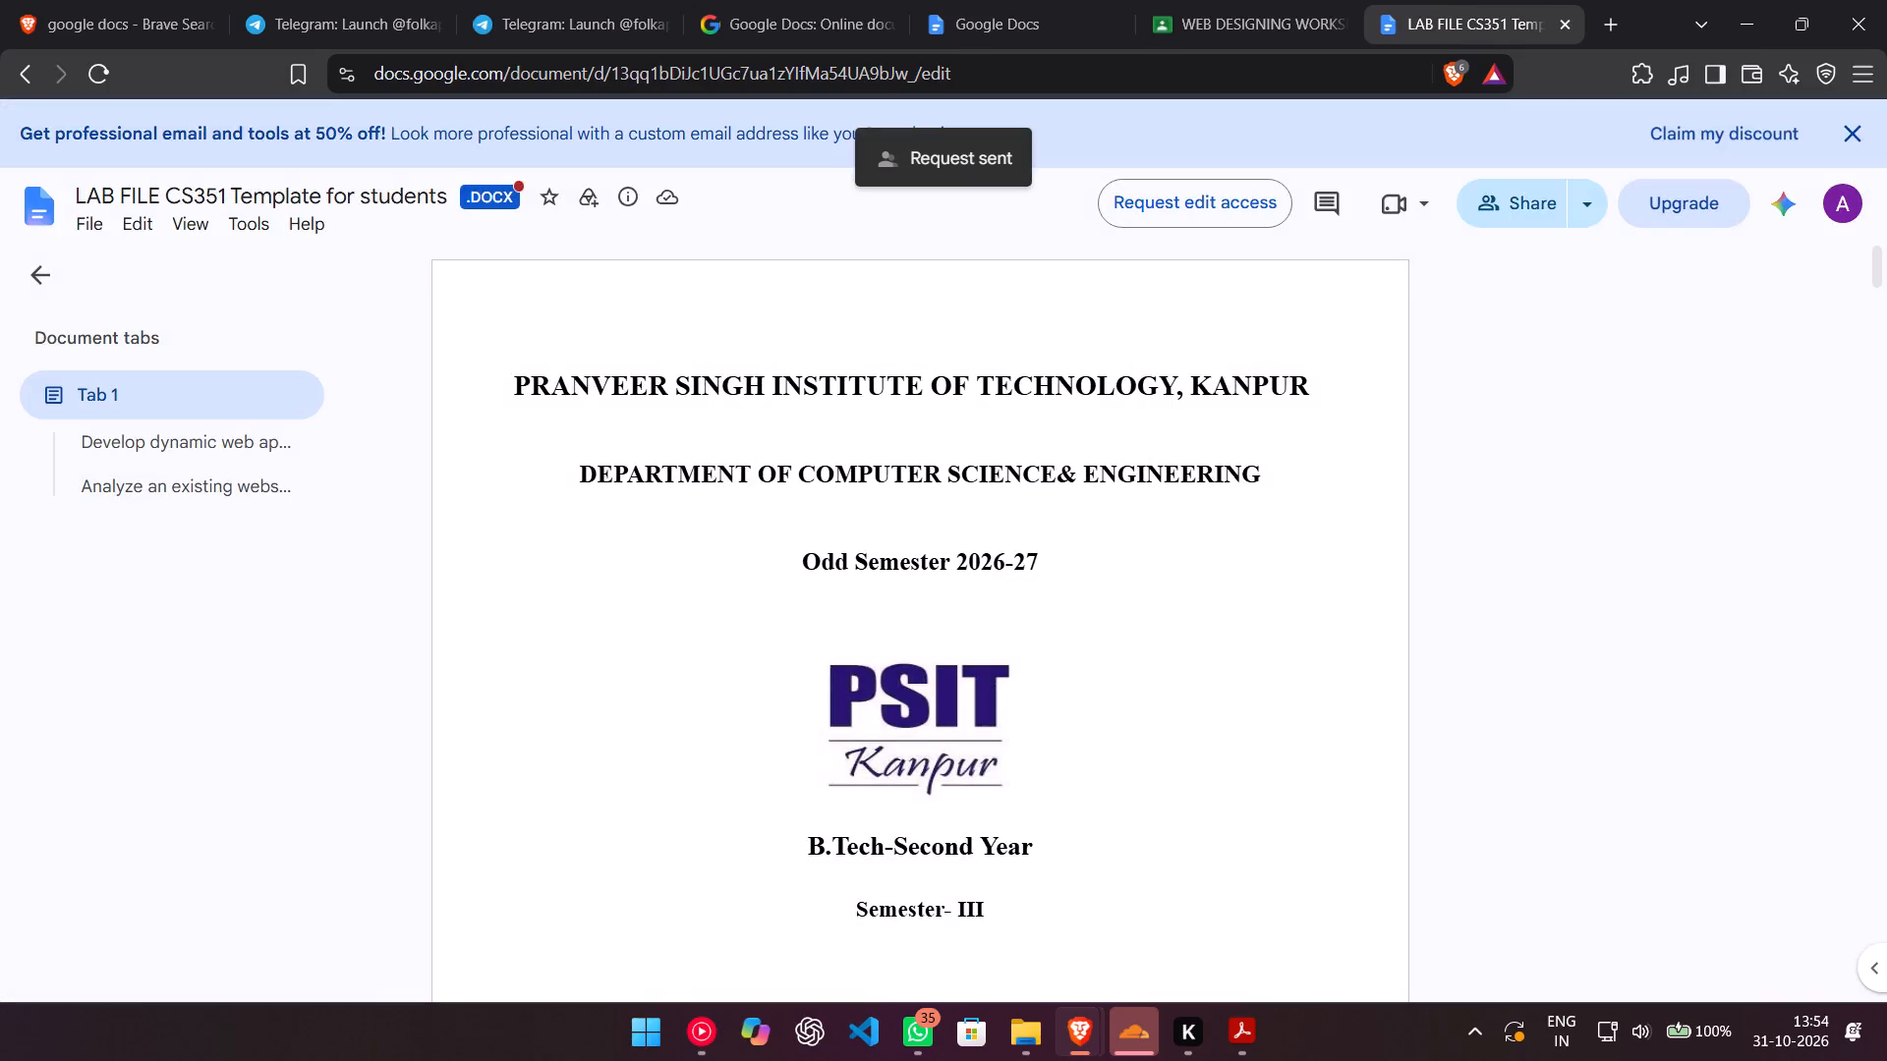
# Look through the lab file template from the cover page to the list of experiments, and close the document.
pyautogui.scroll(-20, 875, 504)
pyautogui.scroll(-20, 875, 504)
pyautogui.scroll(-20, 875, 504)
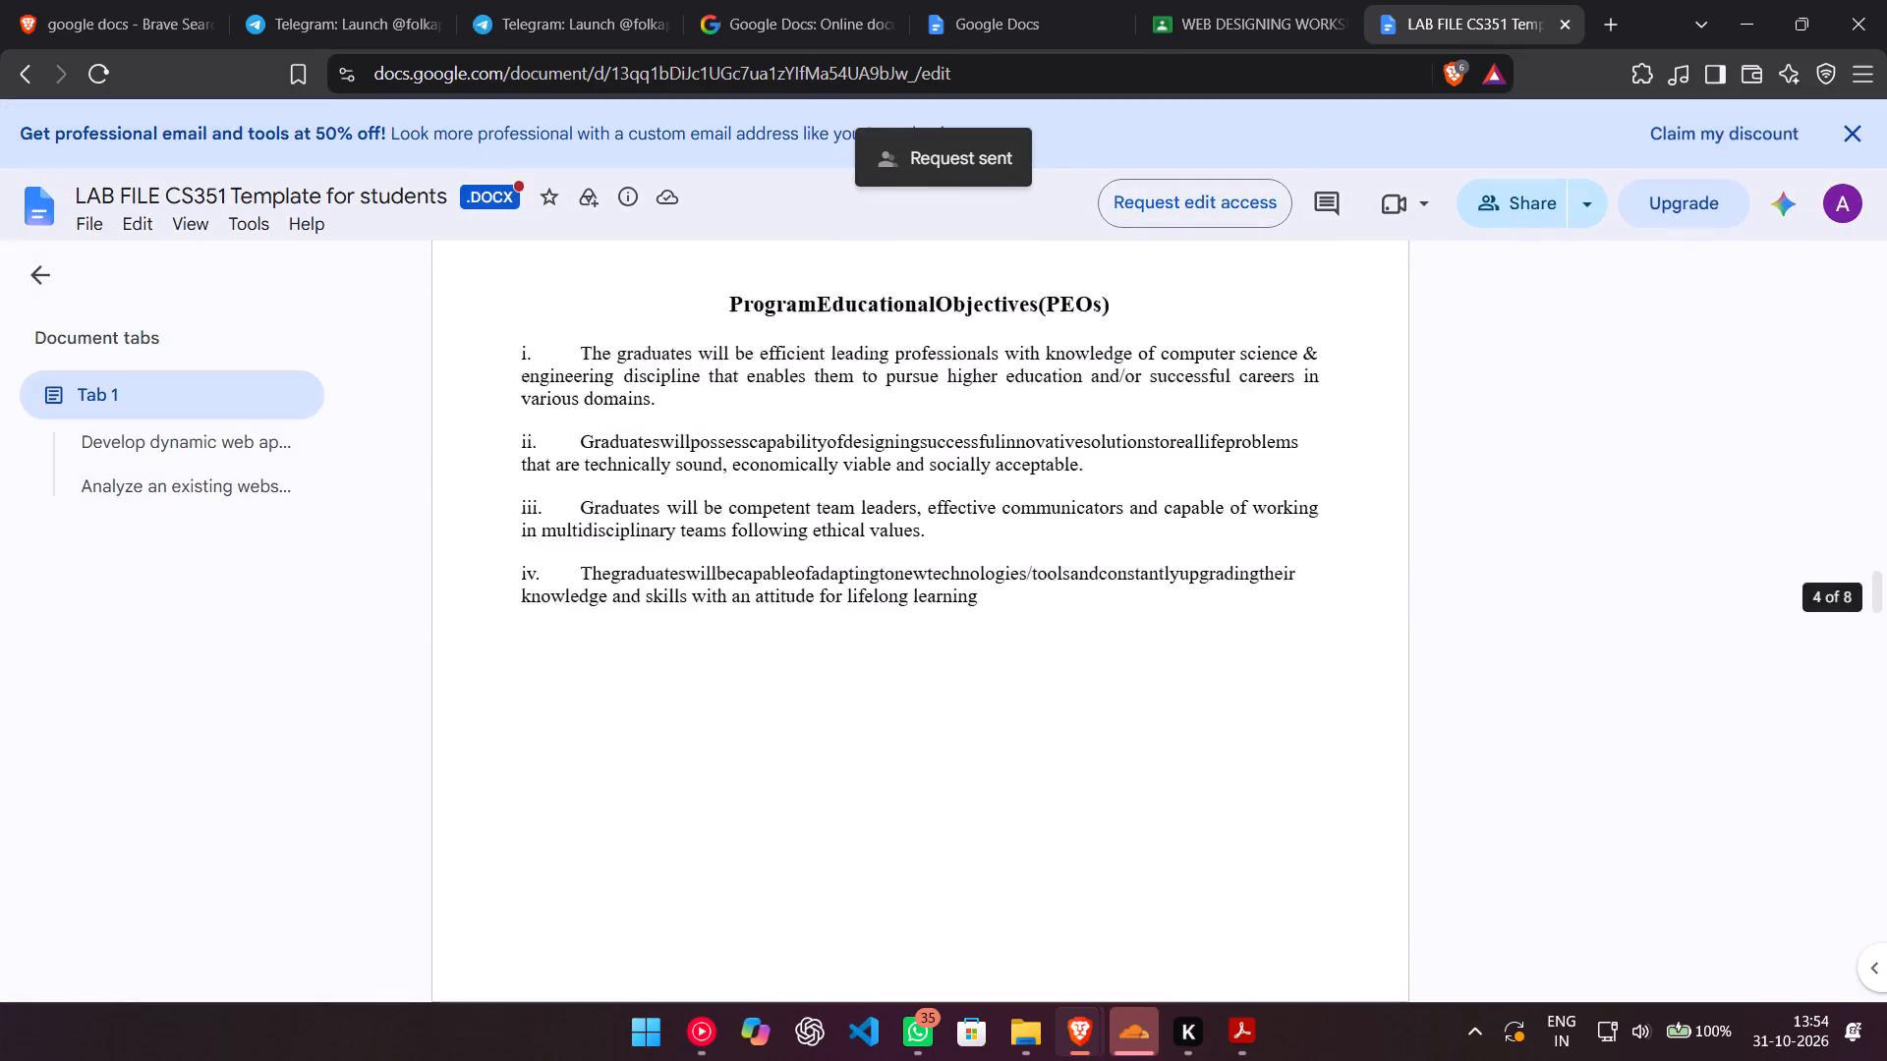
pyautogui.scroll(-20, 951, 774)
pyautogui.scroll(-20, 951, 774)
pyautogui.scroll(-20, 951, 774)
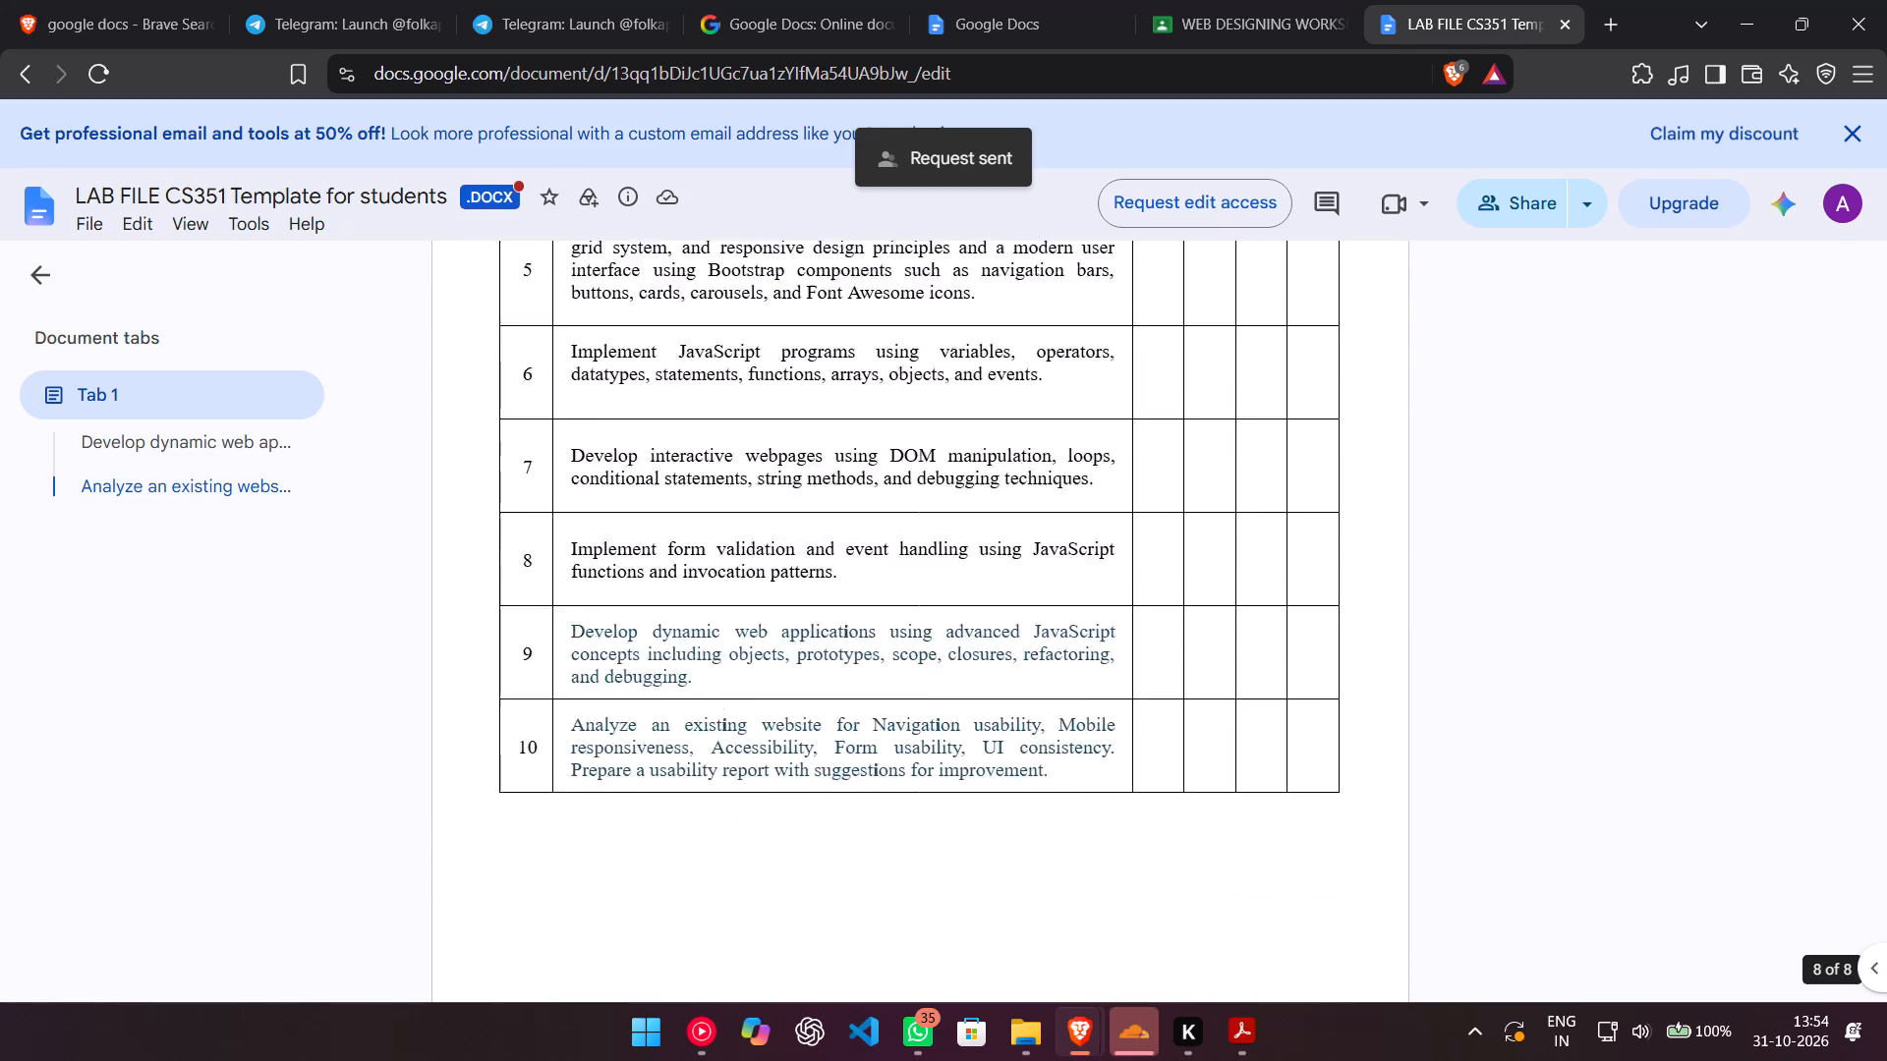
pyautogui.scroll(-18, 891, 793)
pyautogui.scroll(20, 880, 827)
pyautogui.scroll(18, 880, 827)
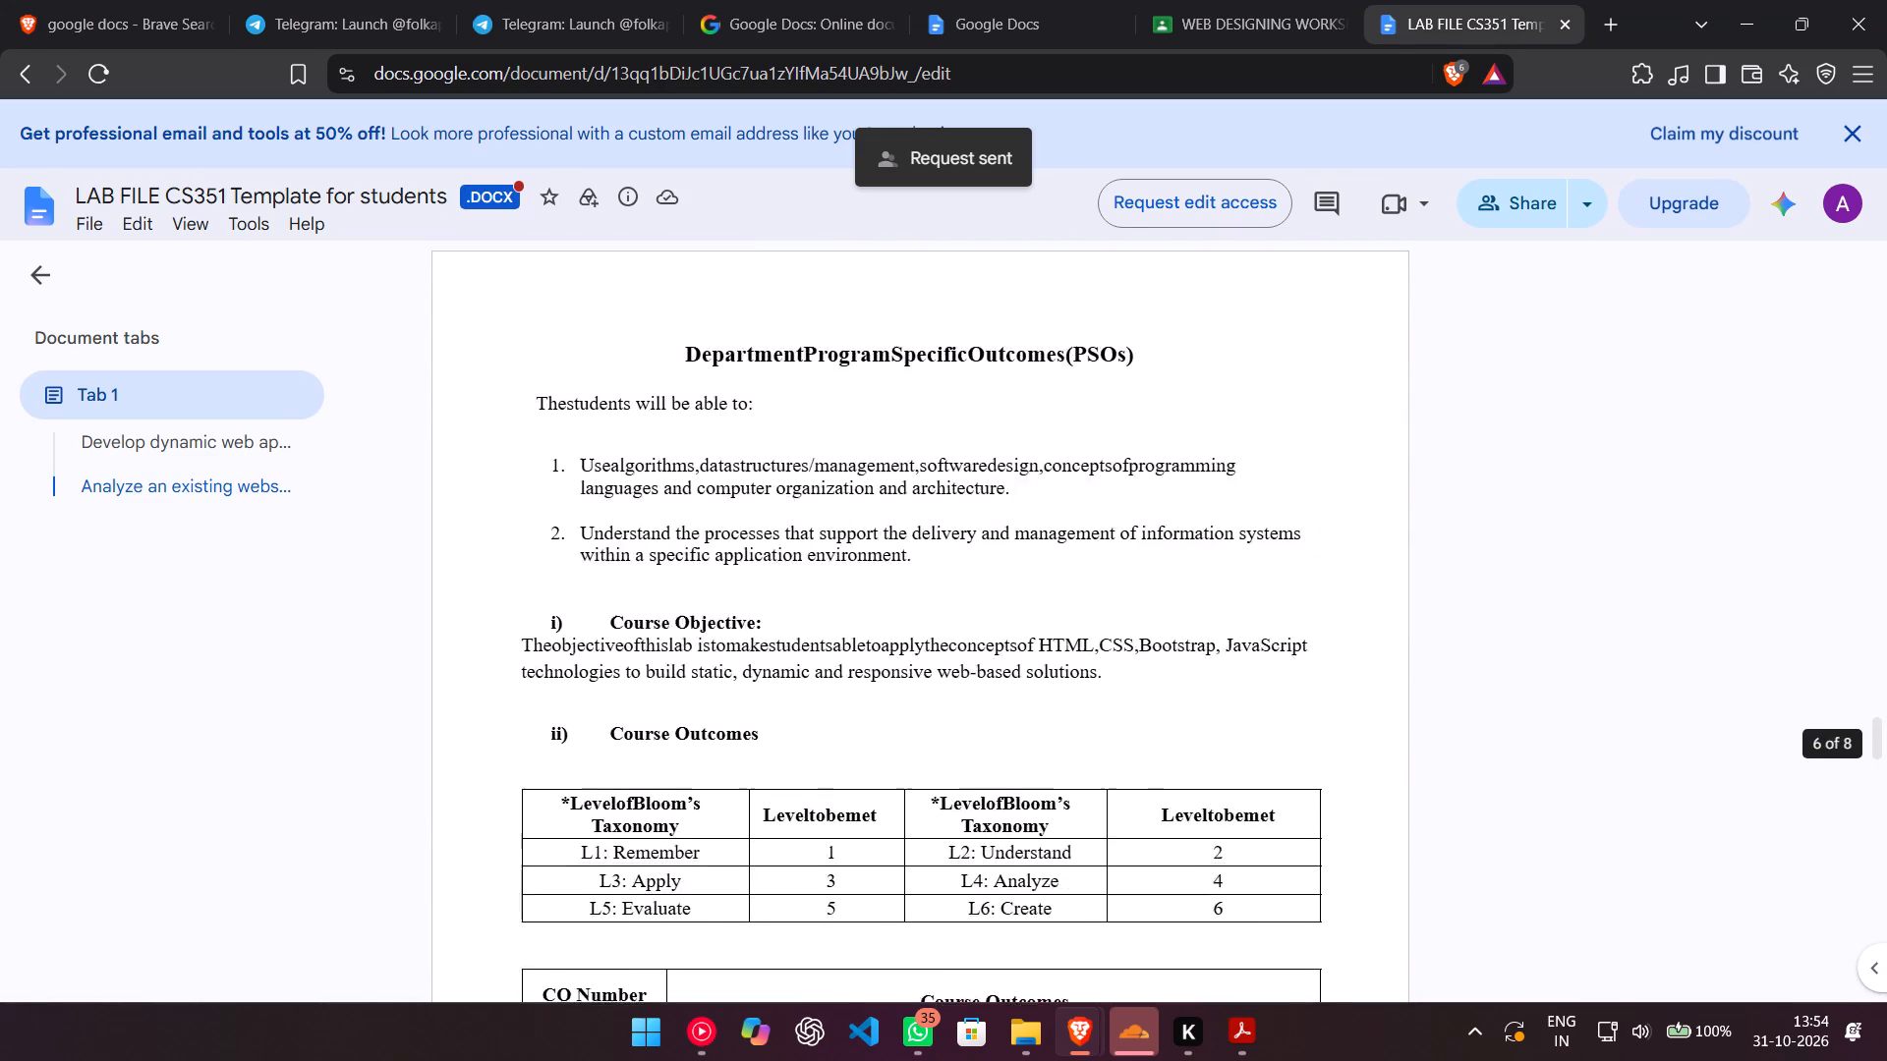
pyautogui.scroll(20, 868, 794)
pyautogui.scroll(20, 868, 794)
pyautogui.scroll(16, 868, 794)
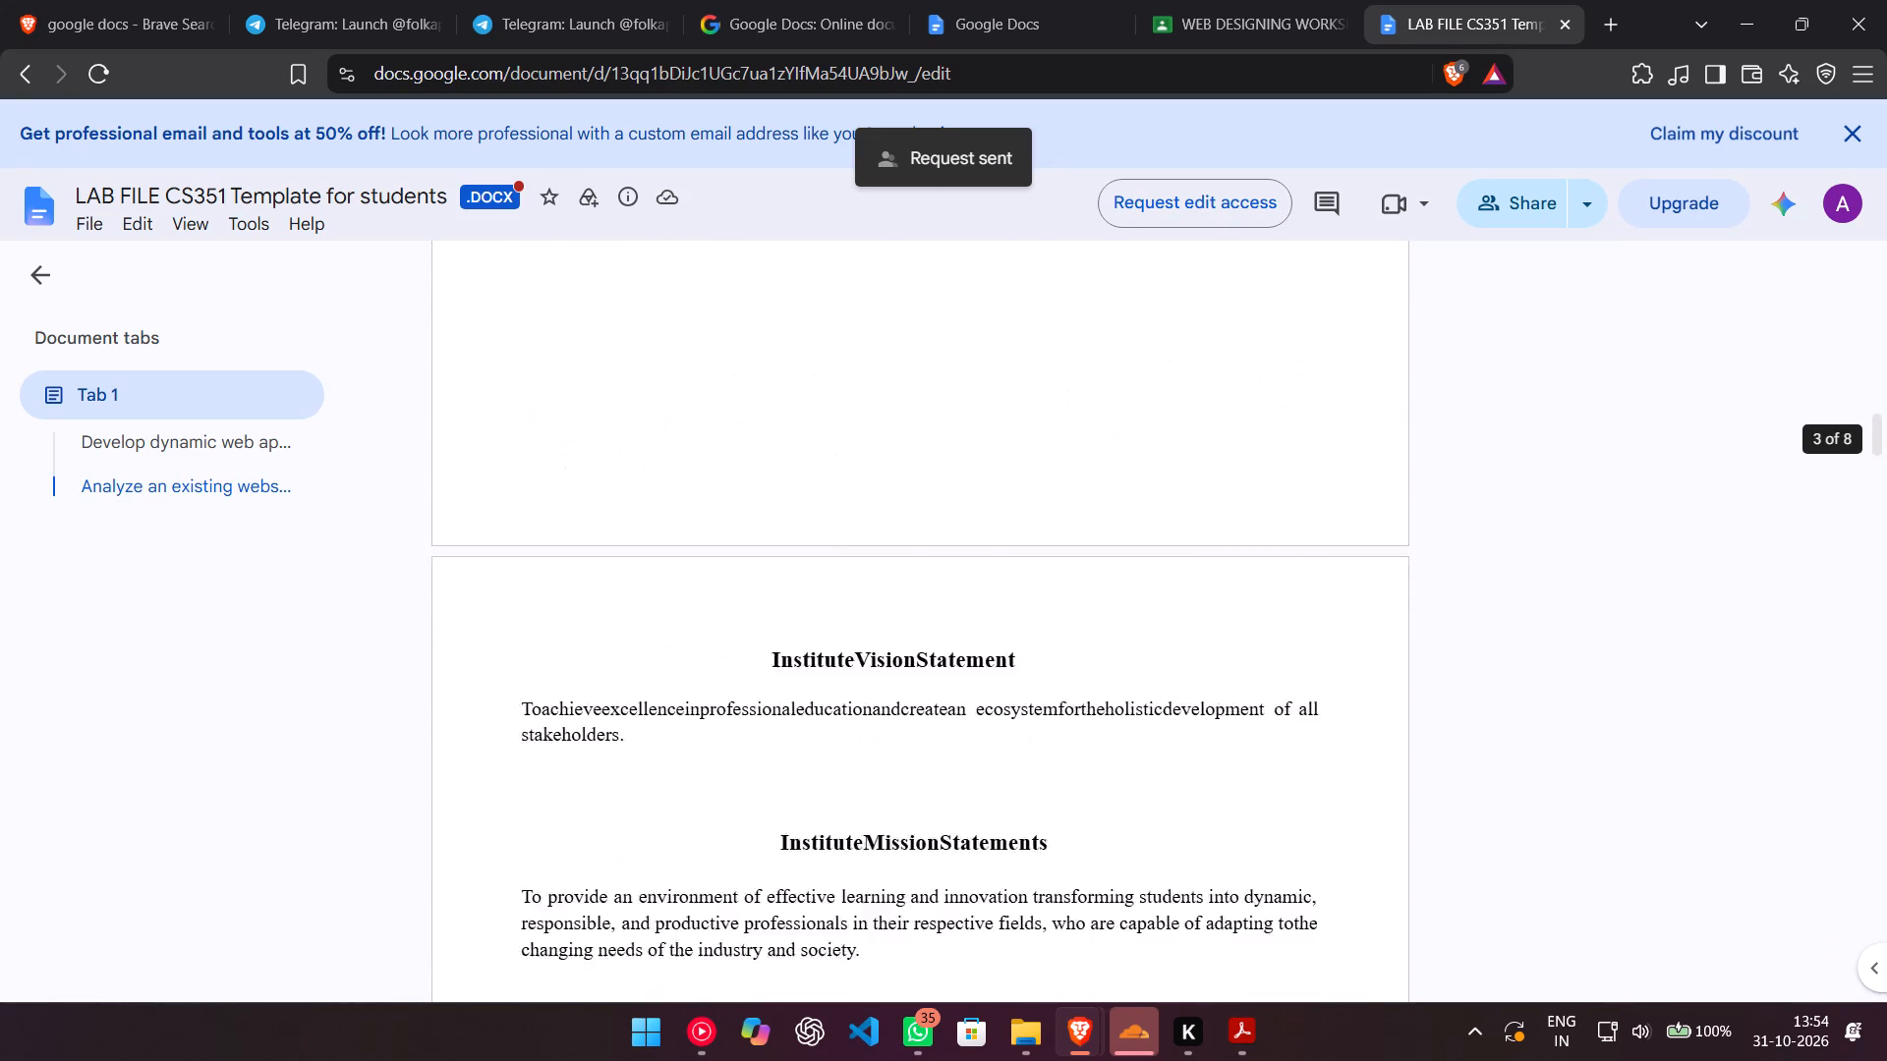
pyautogui.scroll(20, 866, 759)
pyautogui.scroll(20, 866, 759)
pyautogui.scroll(4, 866, 759)
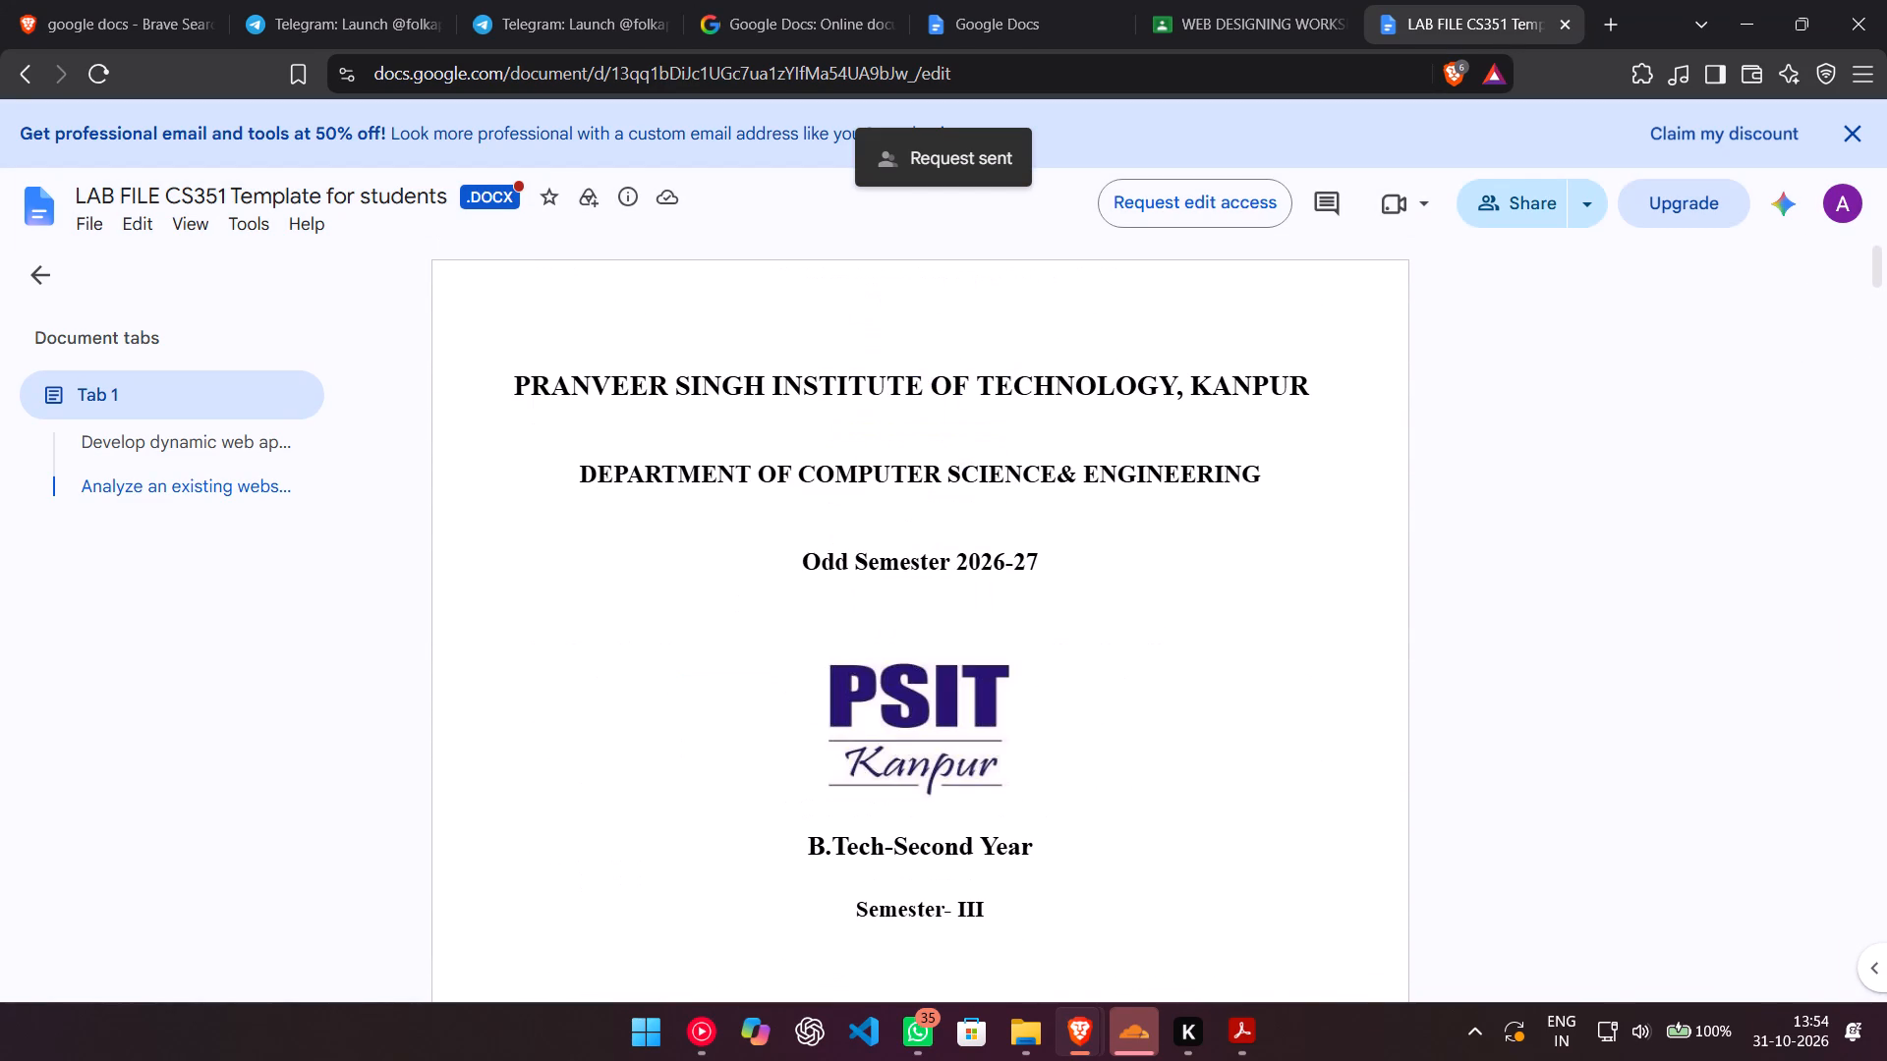
pyautogui.click(1564, 25)
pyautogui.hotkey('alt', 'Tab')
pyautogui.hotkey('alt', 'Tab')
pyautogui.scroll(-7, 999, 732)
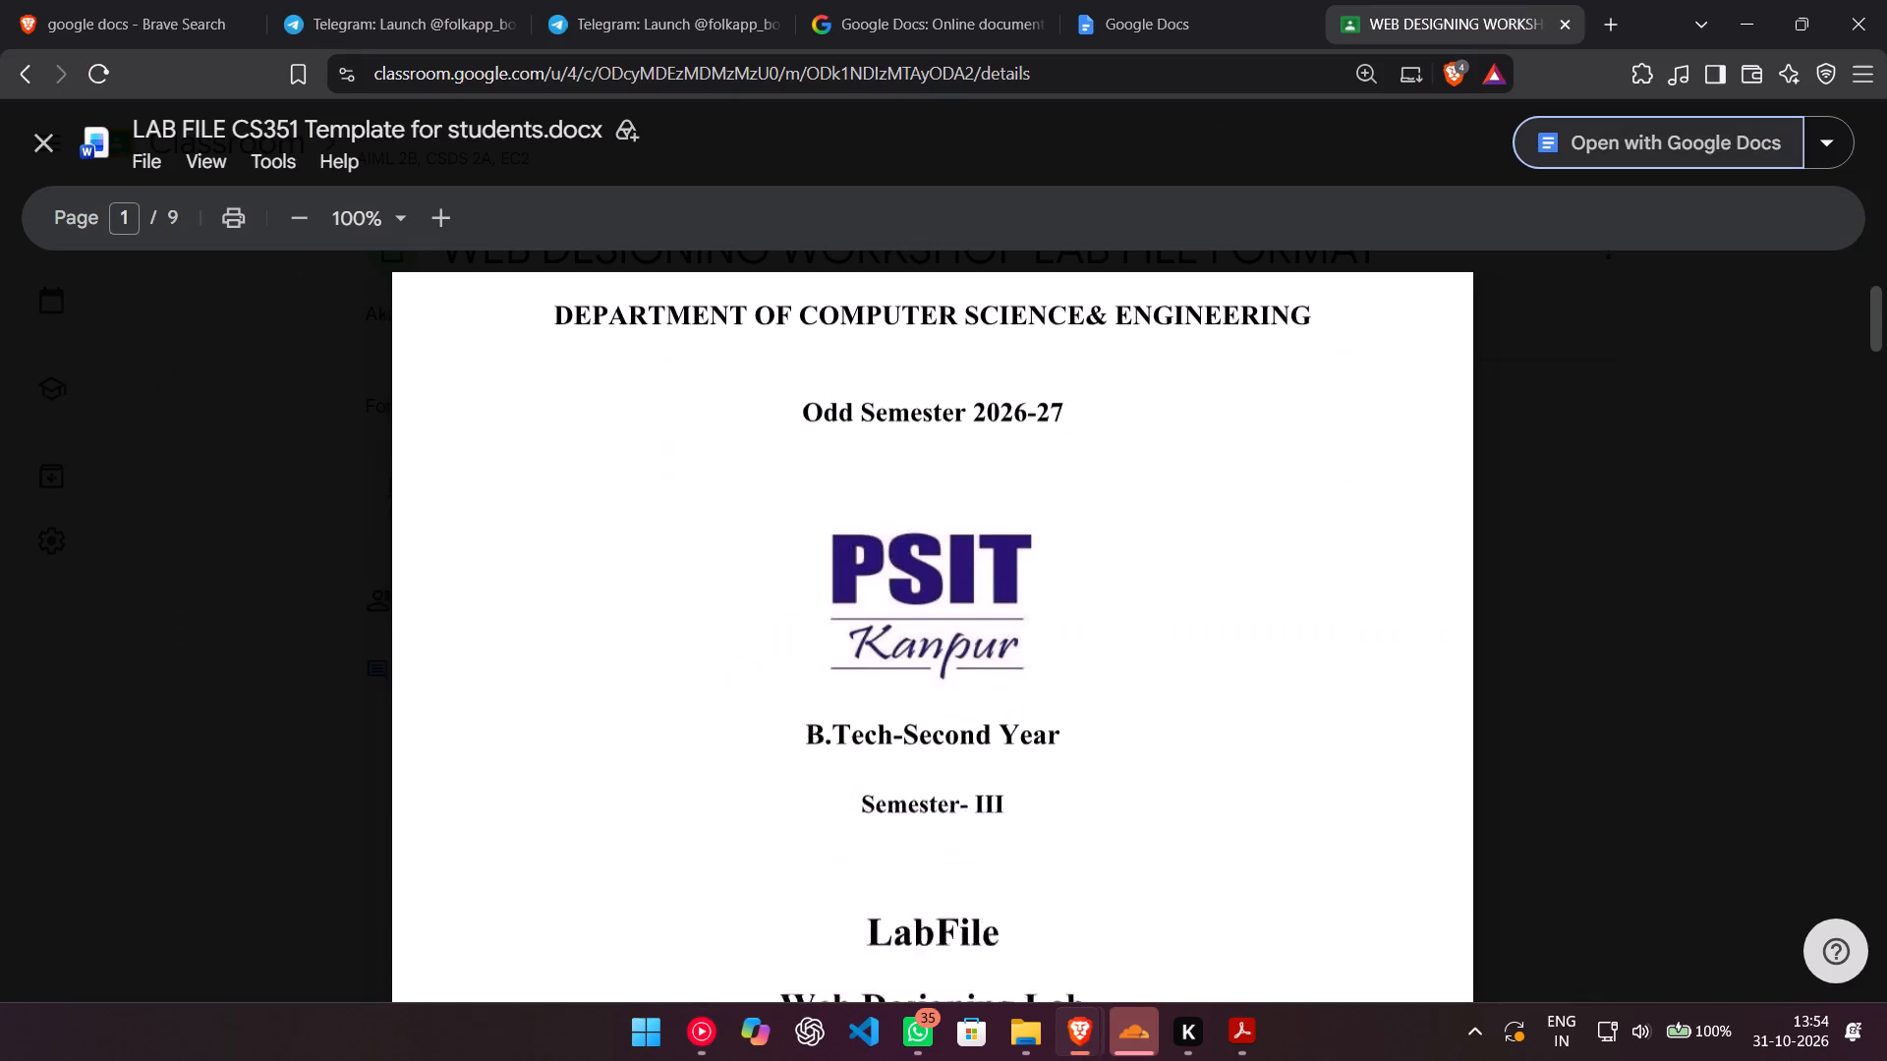
# Look through the opening pages of the lab file template preview and check which apps can open it.
pyautogui.scroll(-20, 995, 699)
pyautogui.scroll(-15, 995, 699)
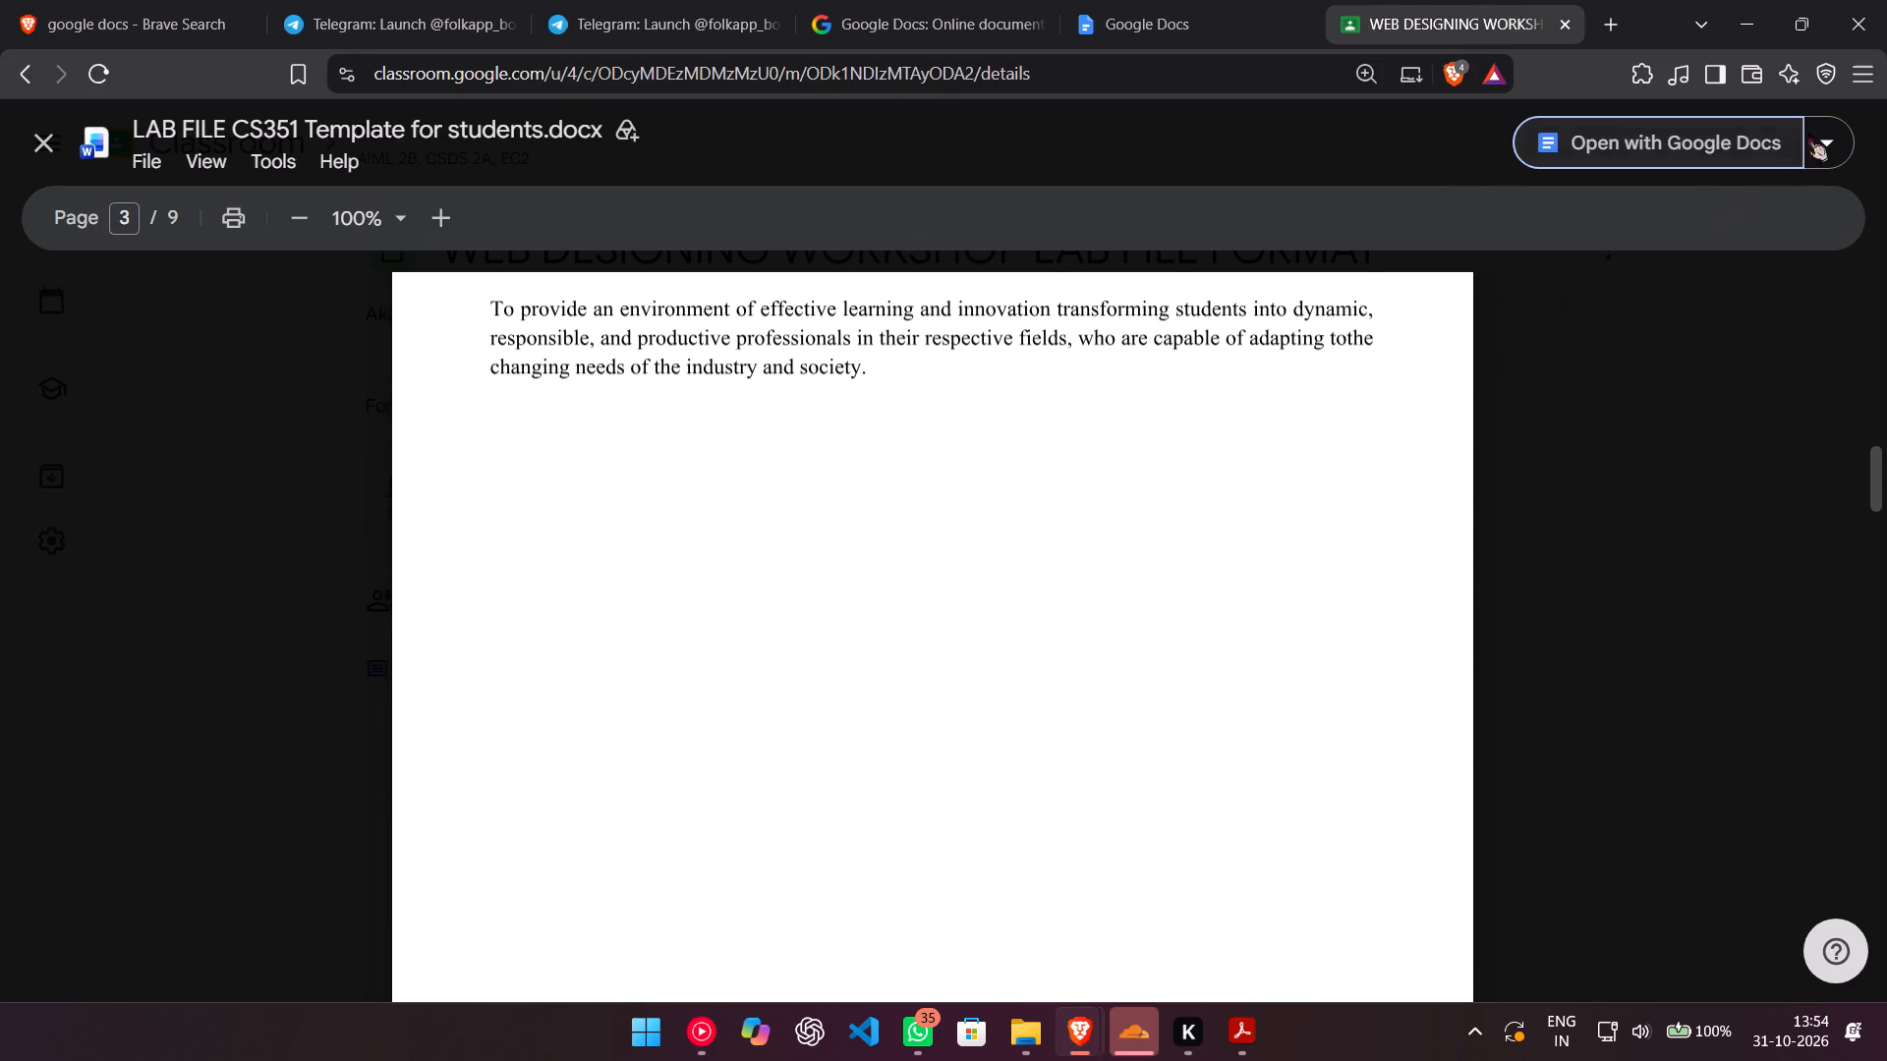
pyautogui.click(1831, 129)
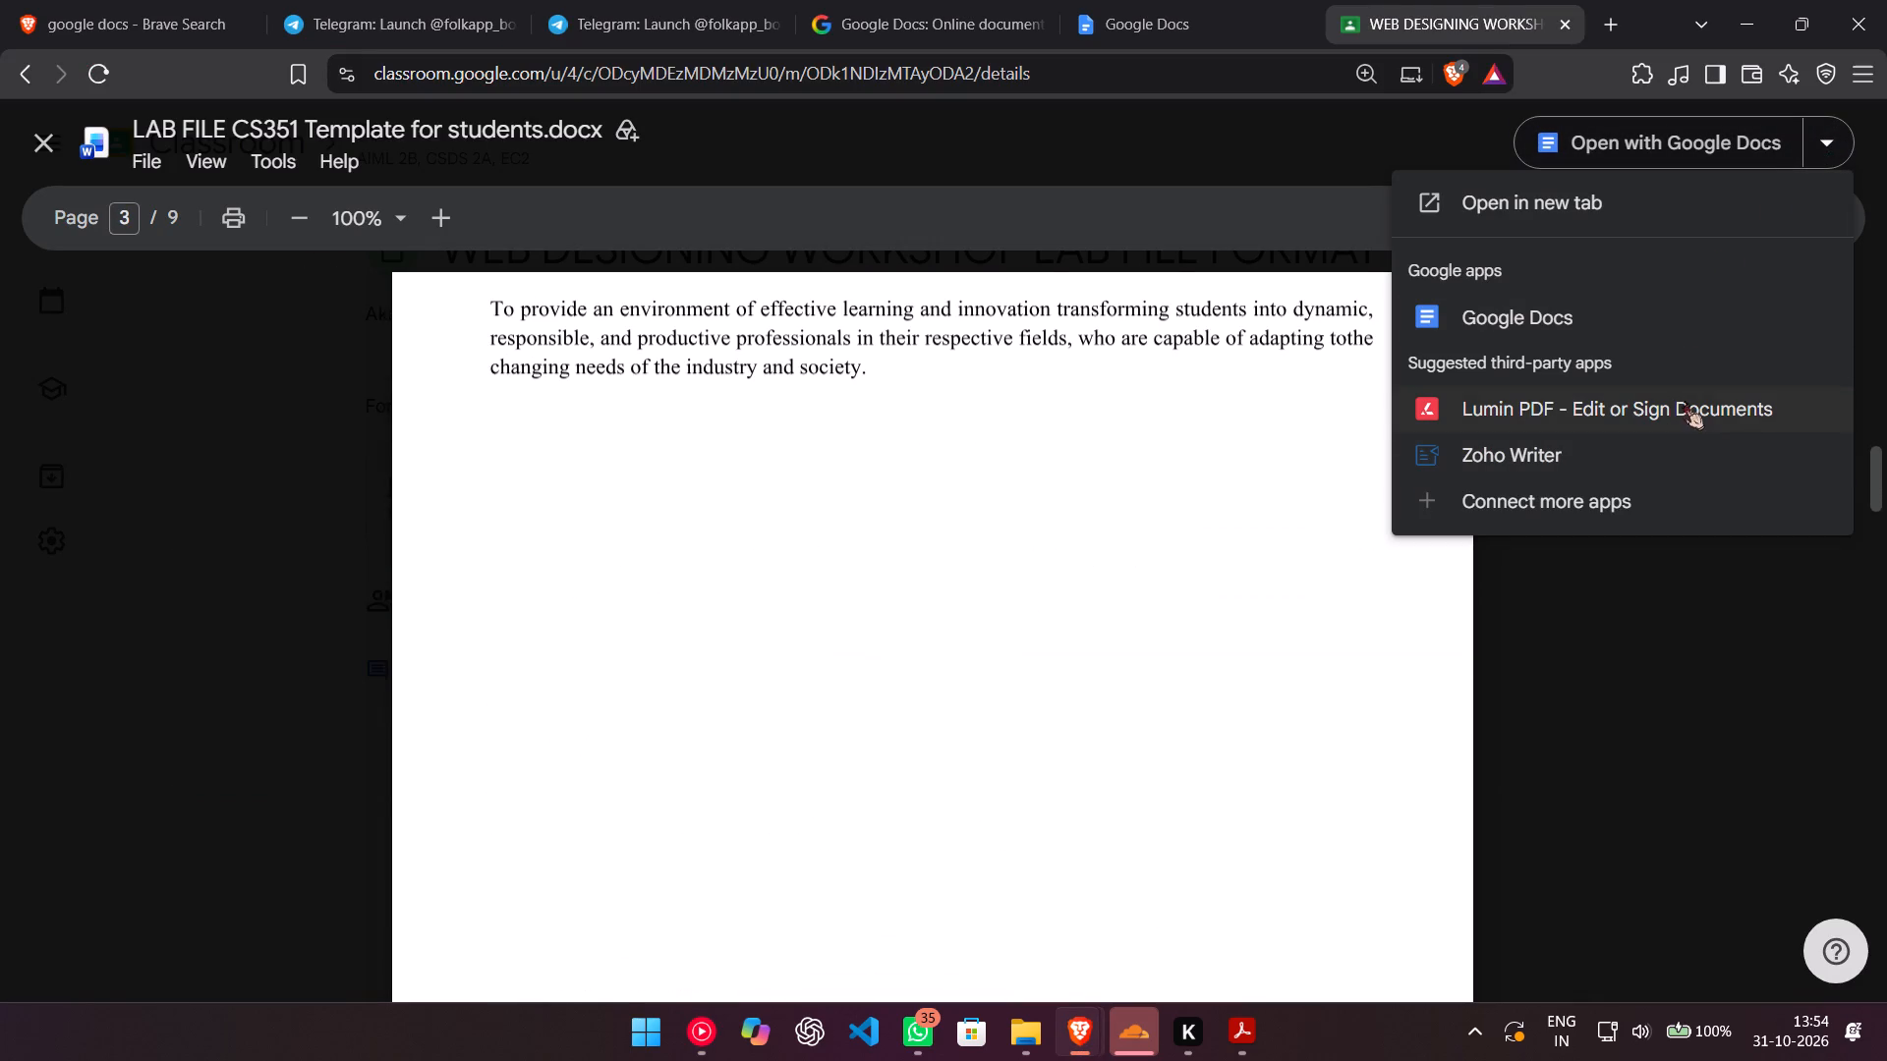
pyautogui.scroll(13, 1196, 632)
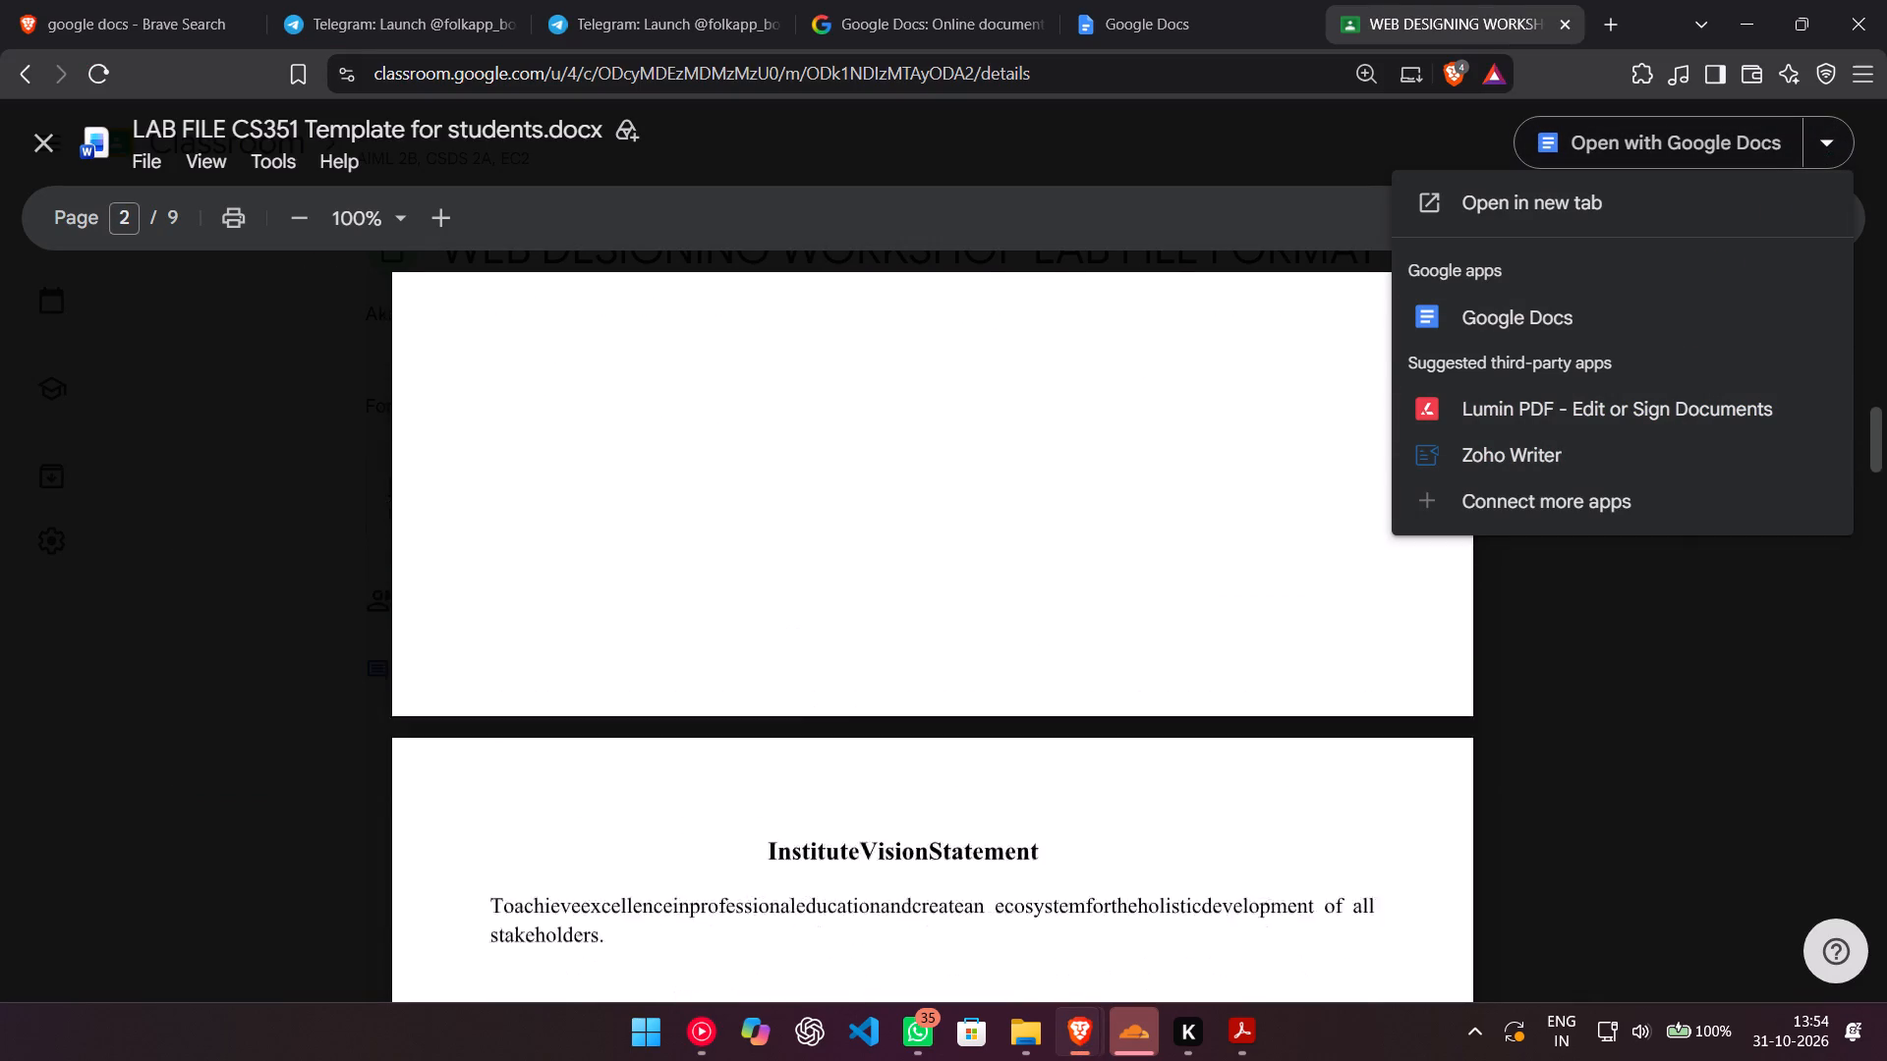
pyautogui.scroll(20, 1193, 625)
pyautogui.scroll(8, 1193, 625)
pyautogui.click(1217, 598)
pyautogui.scroll(6, 967, 454)
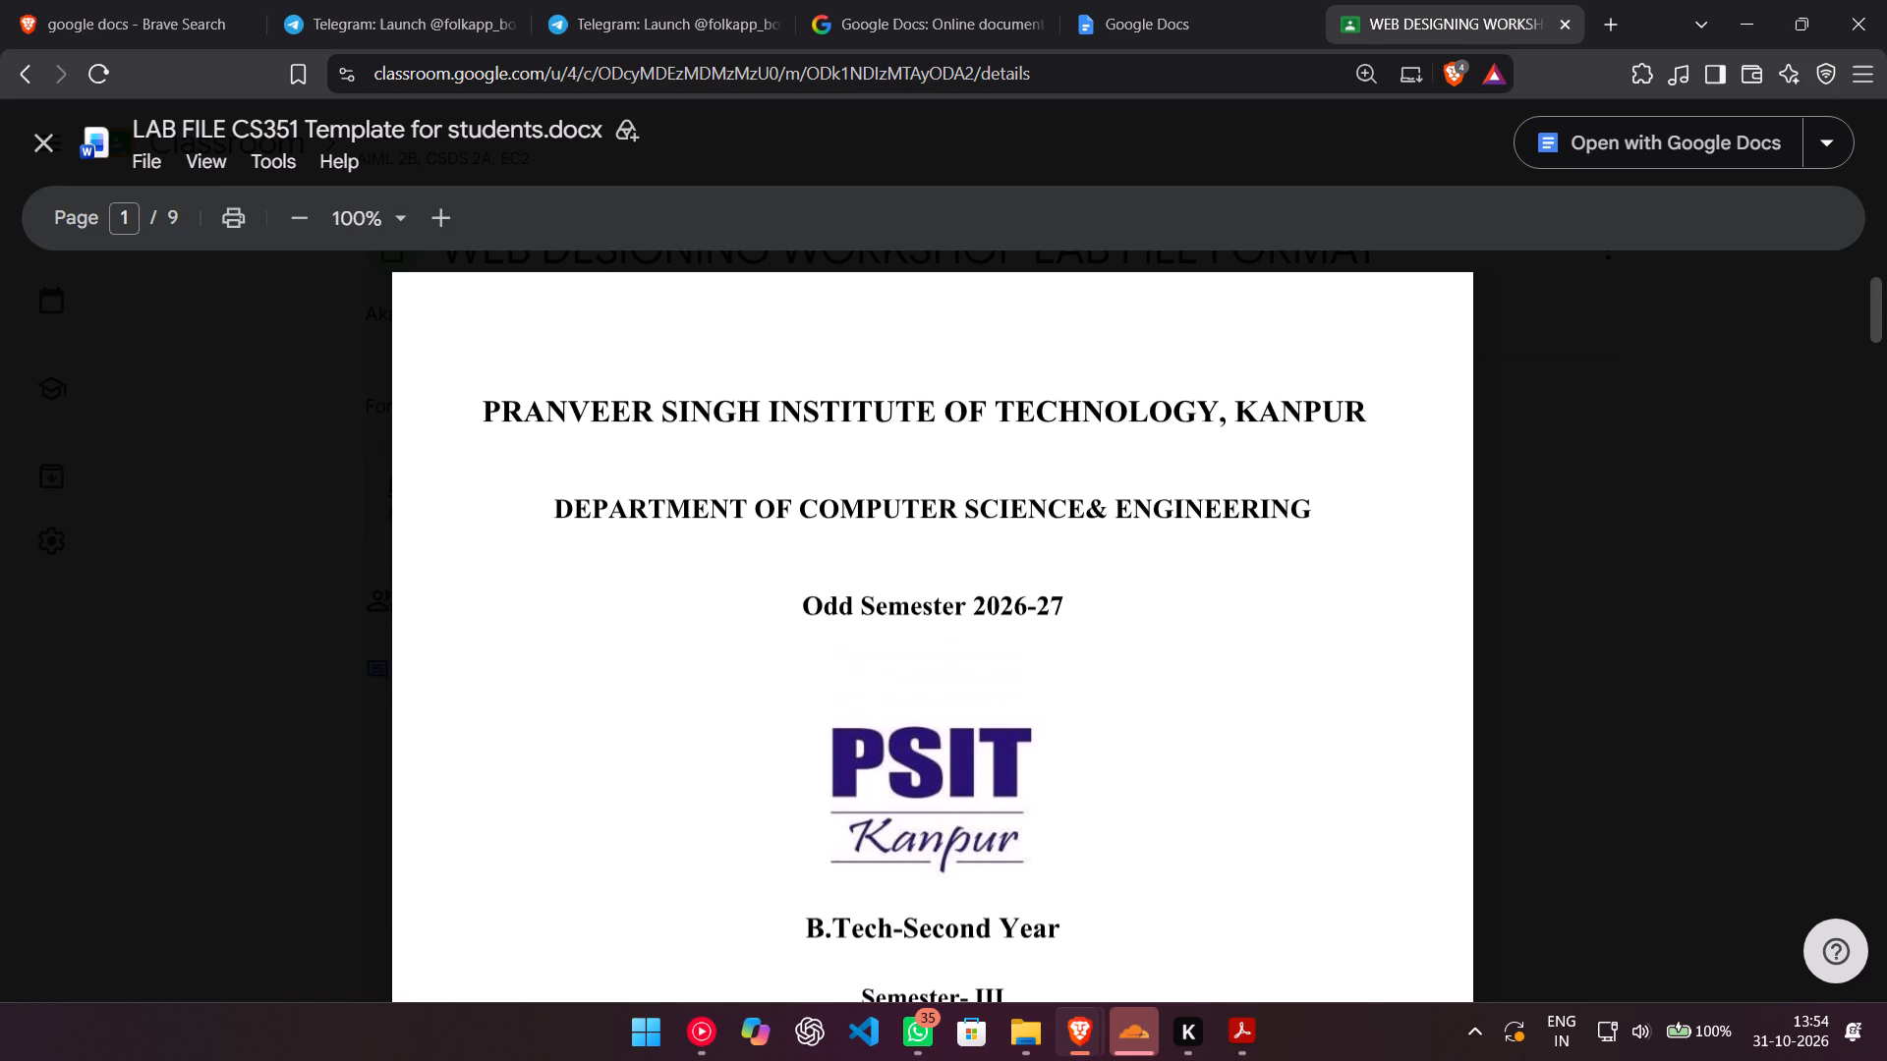
pyautogui.scroll(4, 585, 343)
pyautogui.scroll(-4, 406, 348)
pyautogui.scroll(-1, 749, 327)
pyautogui.scroll(6, 751, 329)
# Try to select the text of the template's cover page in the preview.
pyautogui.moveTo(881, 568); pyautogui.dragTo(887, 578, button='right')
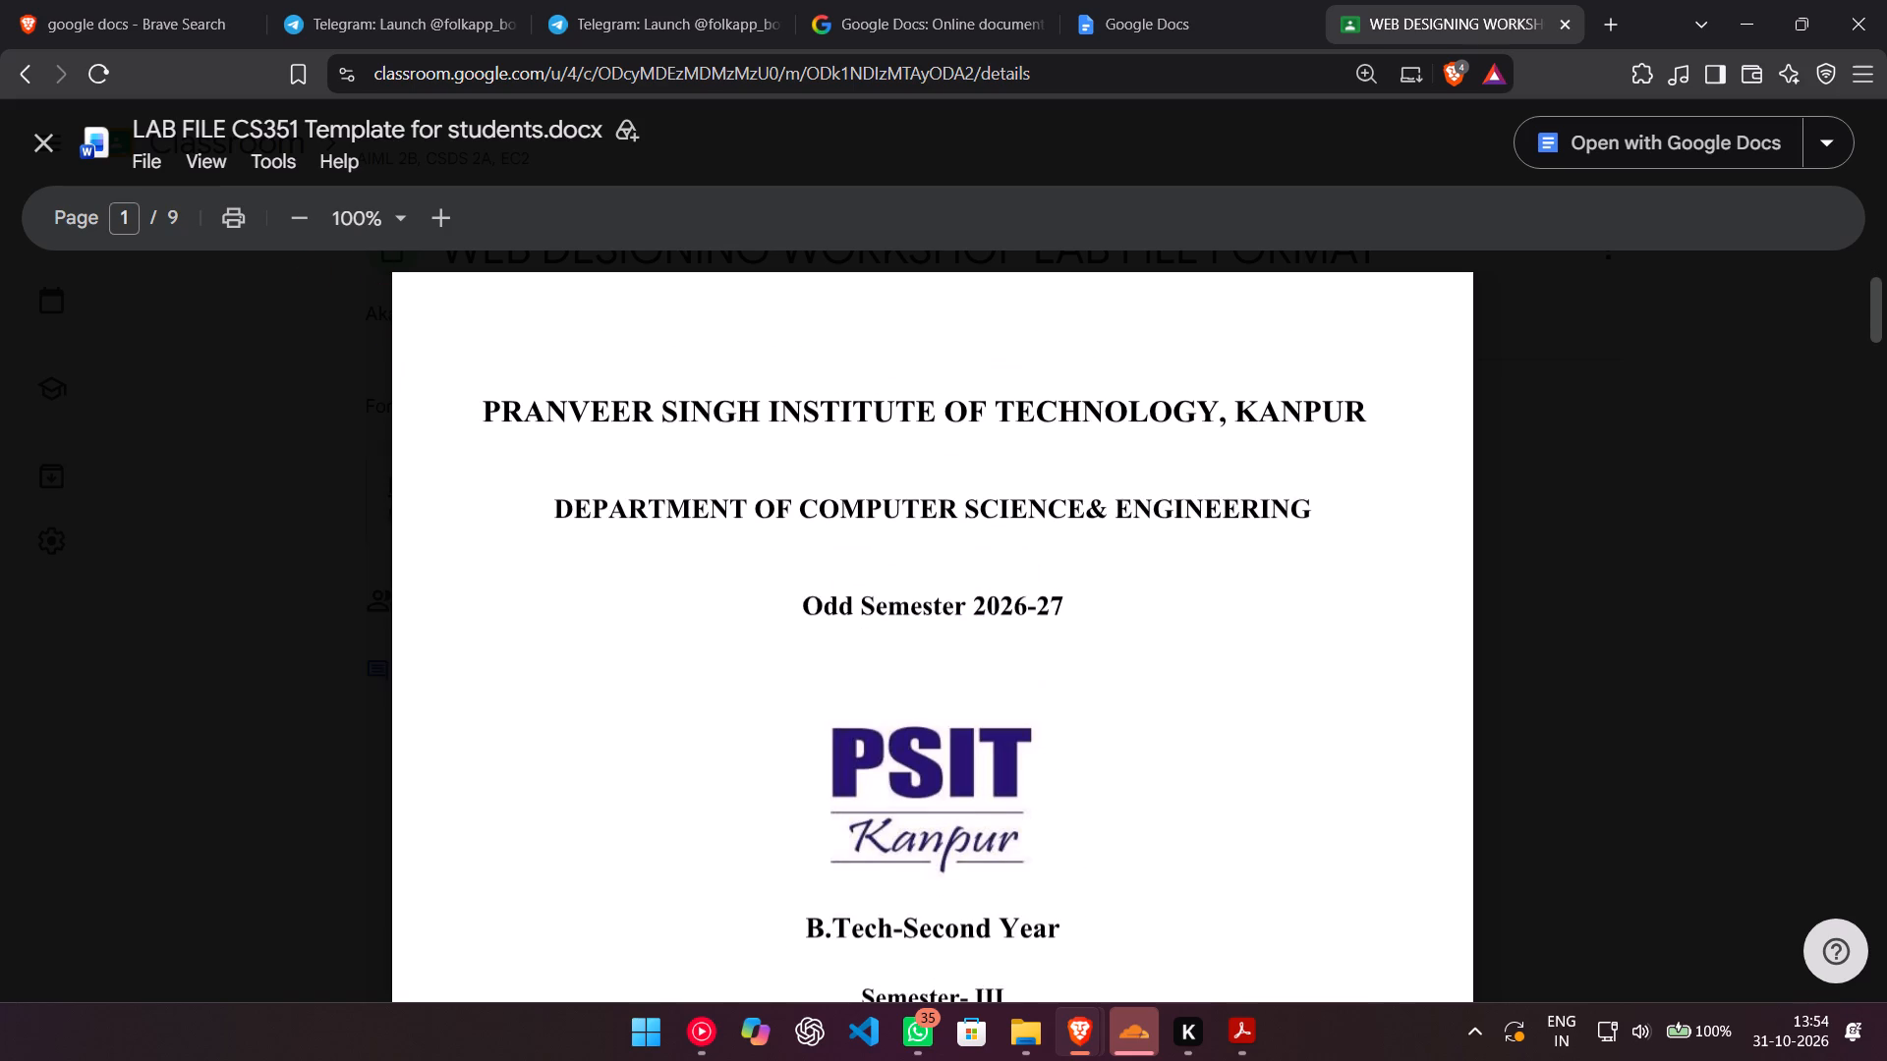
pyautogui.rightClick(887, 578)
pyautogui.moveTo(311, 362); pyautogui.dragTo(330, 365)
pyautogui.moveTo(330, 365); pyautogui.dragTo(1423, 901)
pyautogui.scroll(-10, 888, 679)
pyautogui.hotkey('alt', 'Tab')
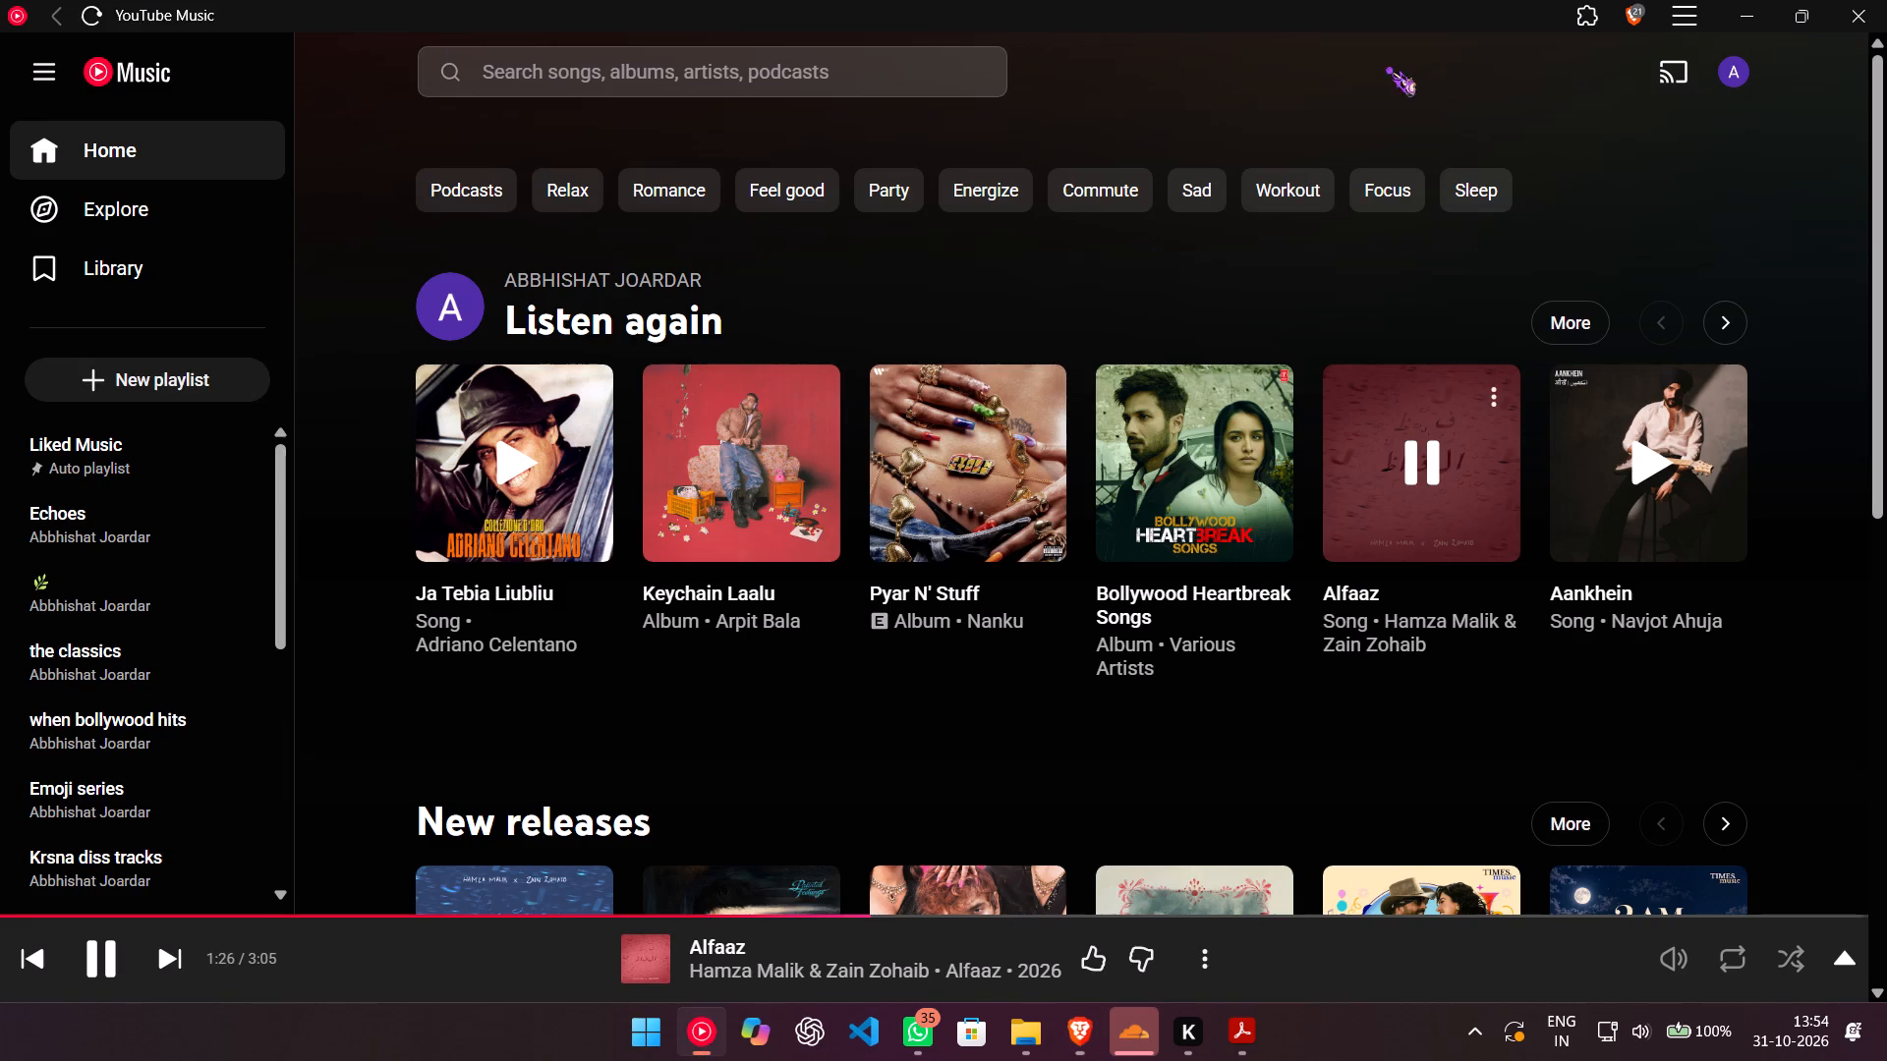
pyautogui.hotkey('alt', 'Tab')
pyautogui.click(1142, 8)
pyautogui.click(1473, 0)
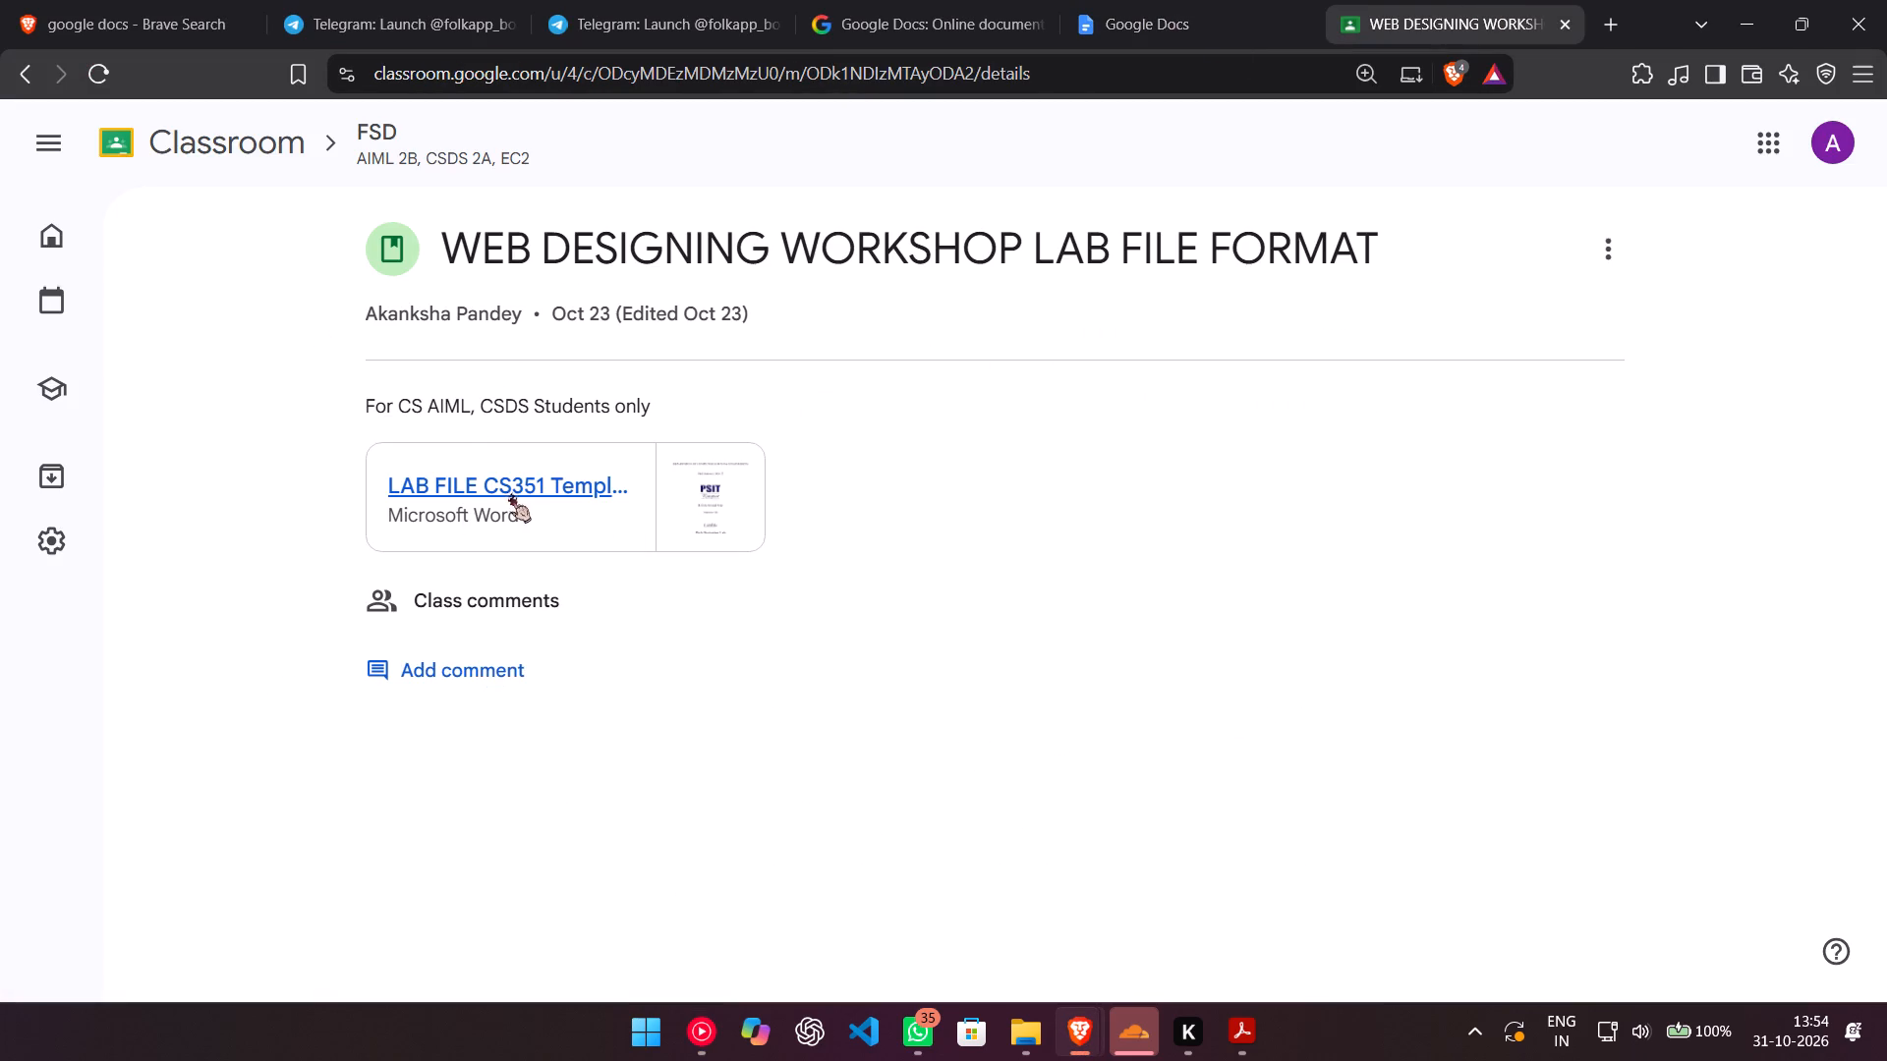
# Reopen the LAB FILE CS351 template attached to the lab file format material and open it in Google Docs.
pyautogui.click(508, 491)
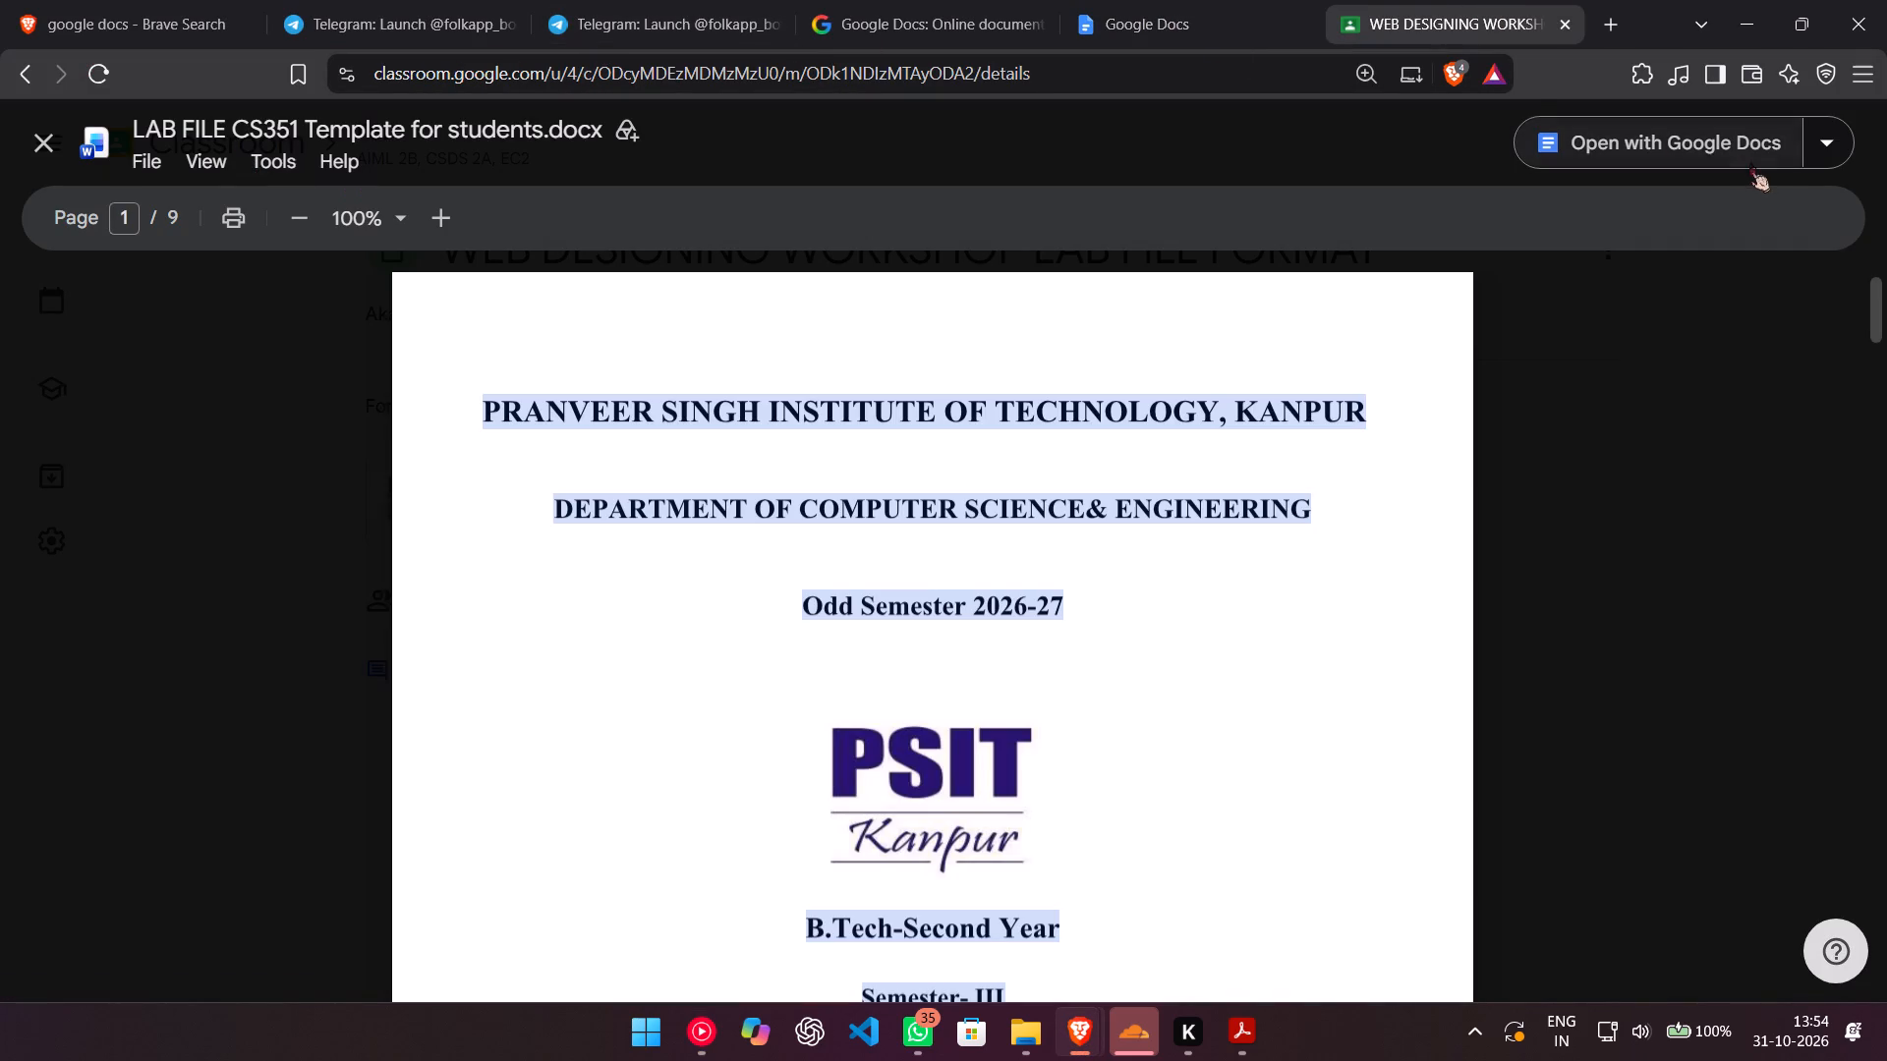
pyautogui.click(1695, 139)
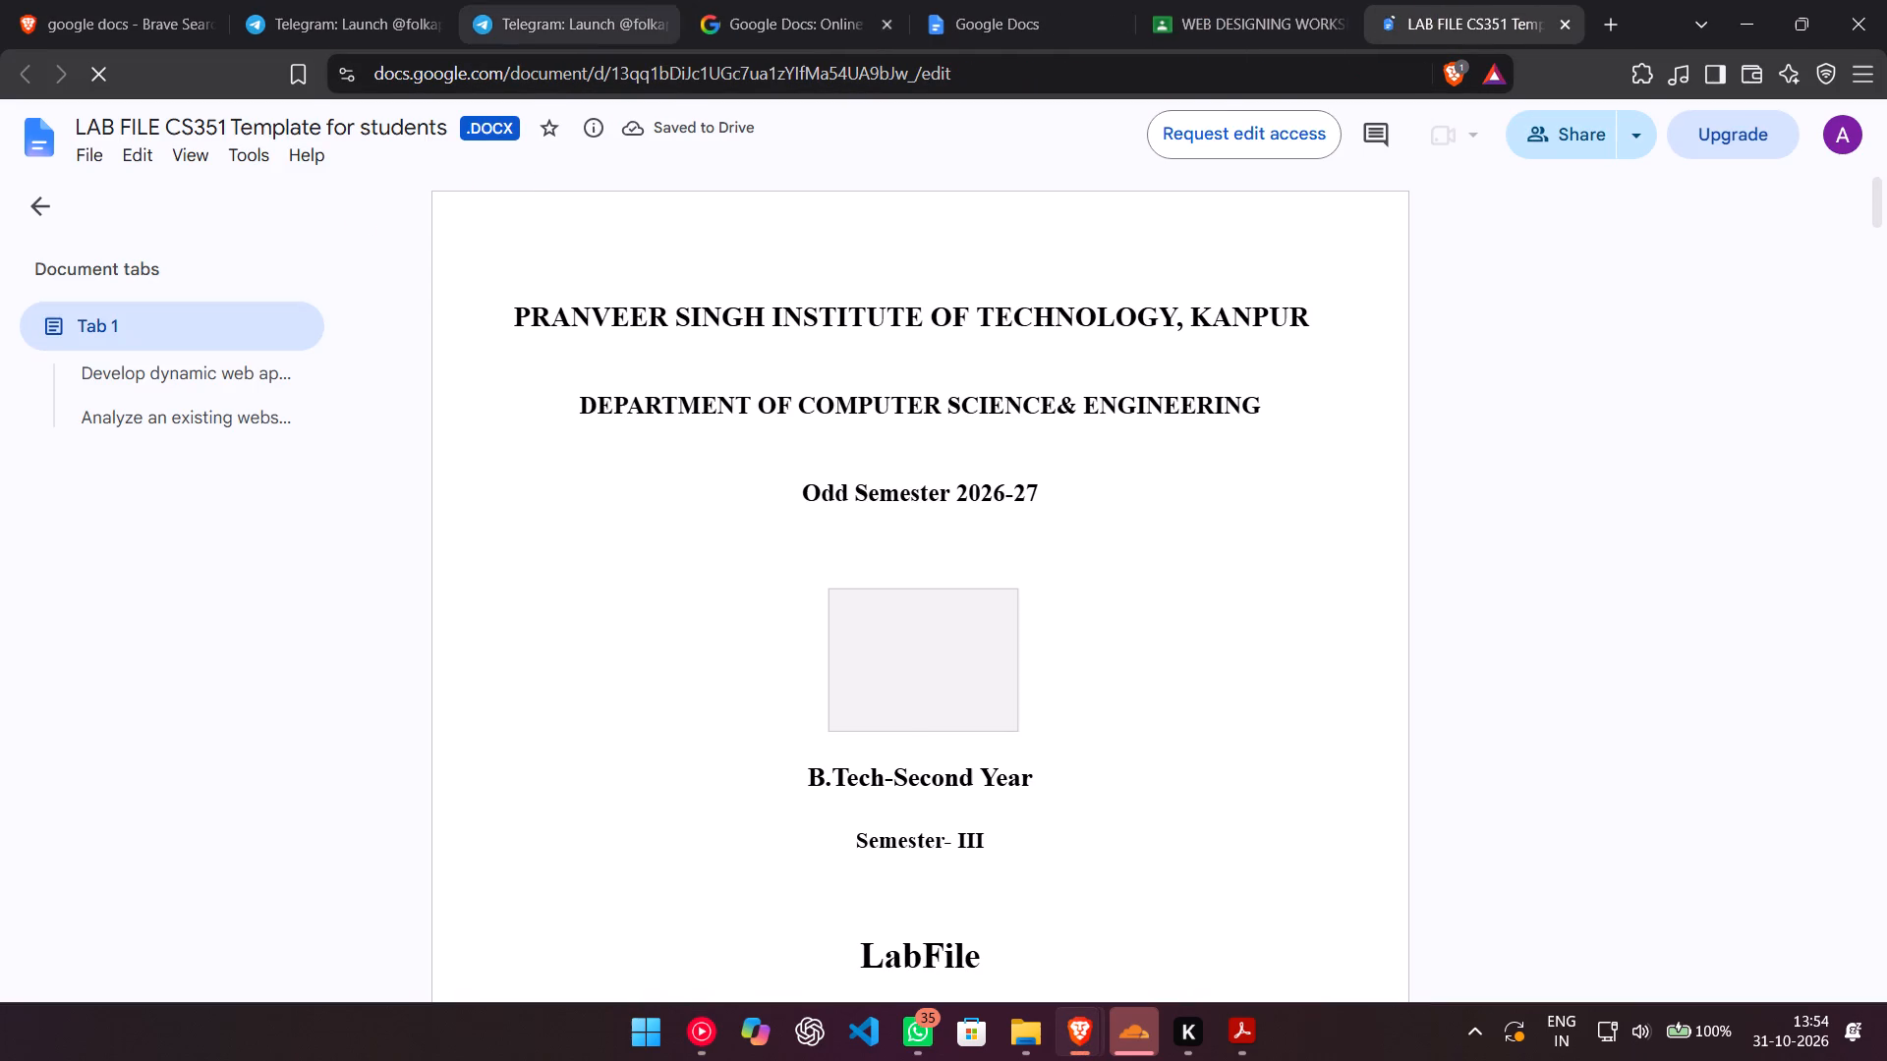
# Go back to the template's Classroom preview, look through its cover page and available file and tool options, and close the preview.
pyautogui.click(1232, 0)
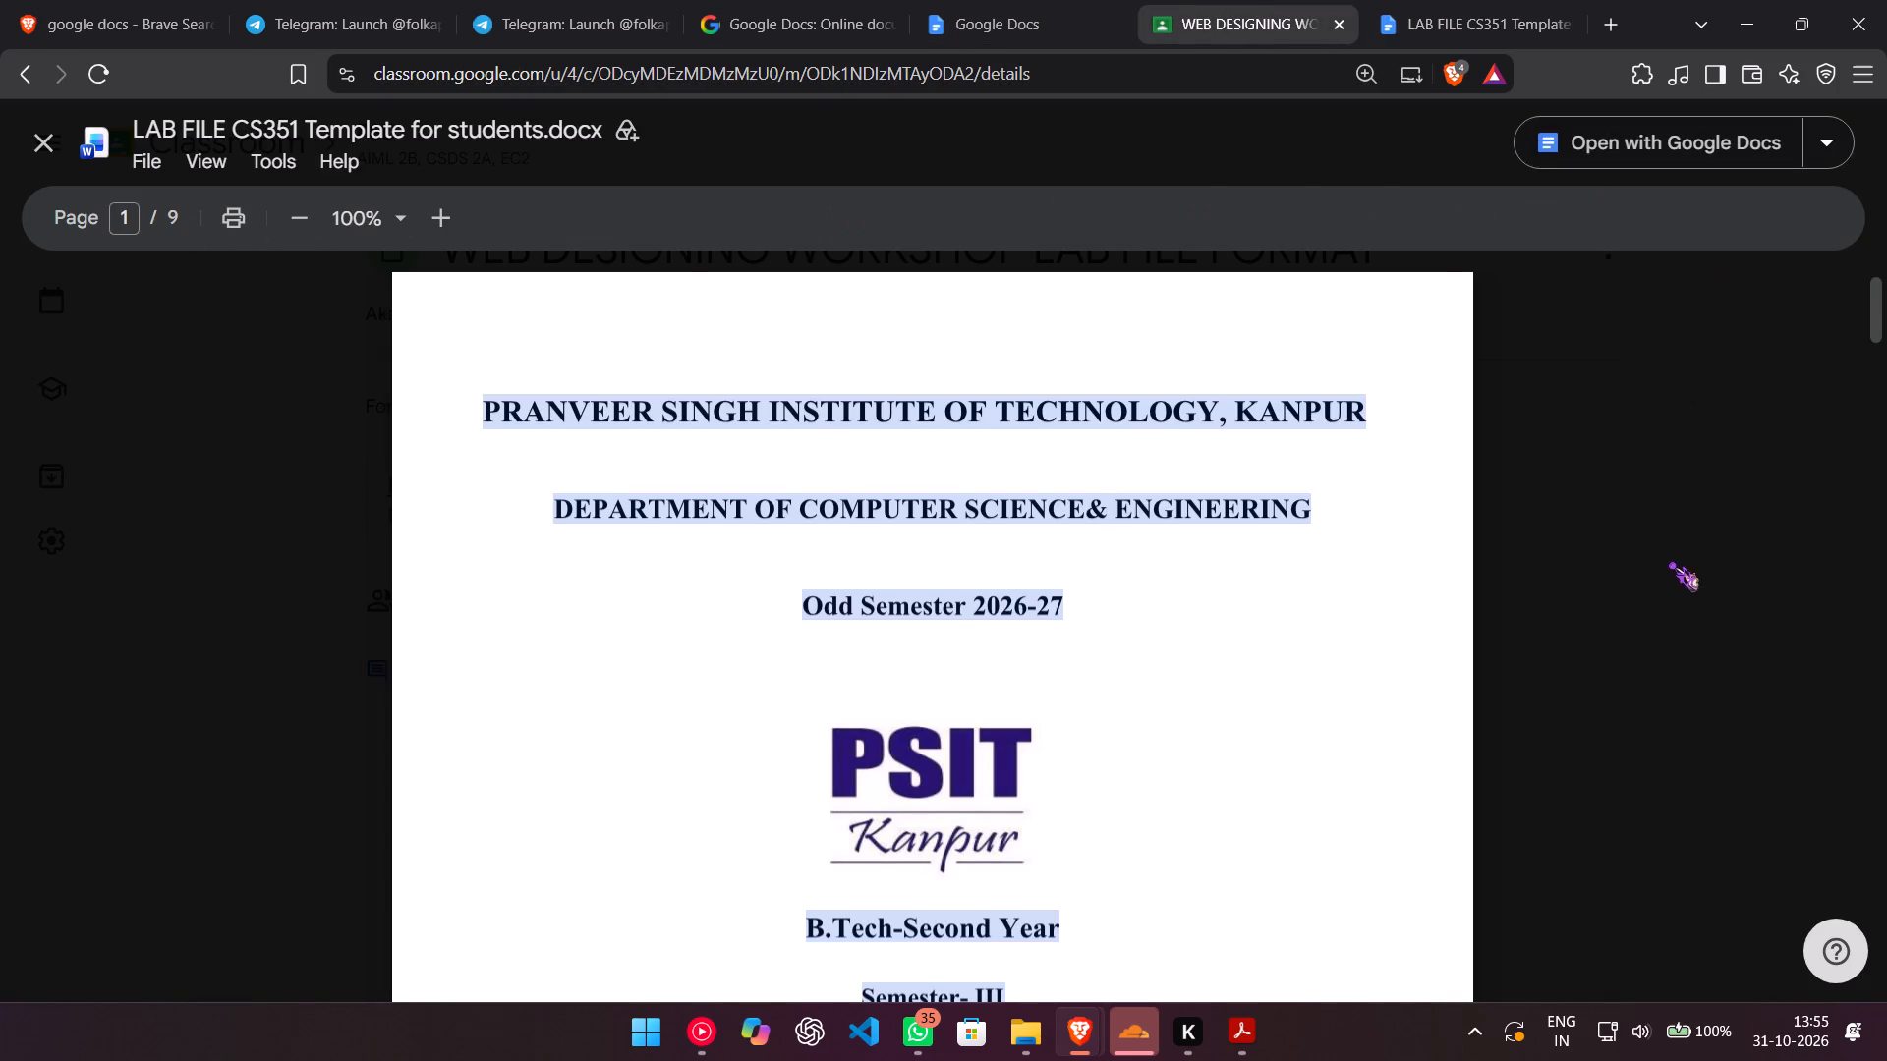
pyautogui.scroll(-4, 1681, 598)
pyautogui.click(153, 165)
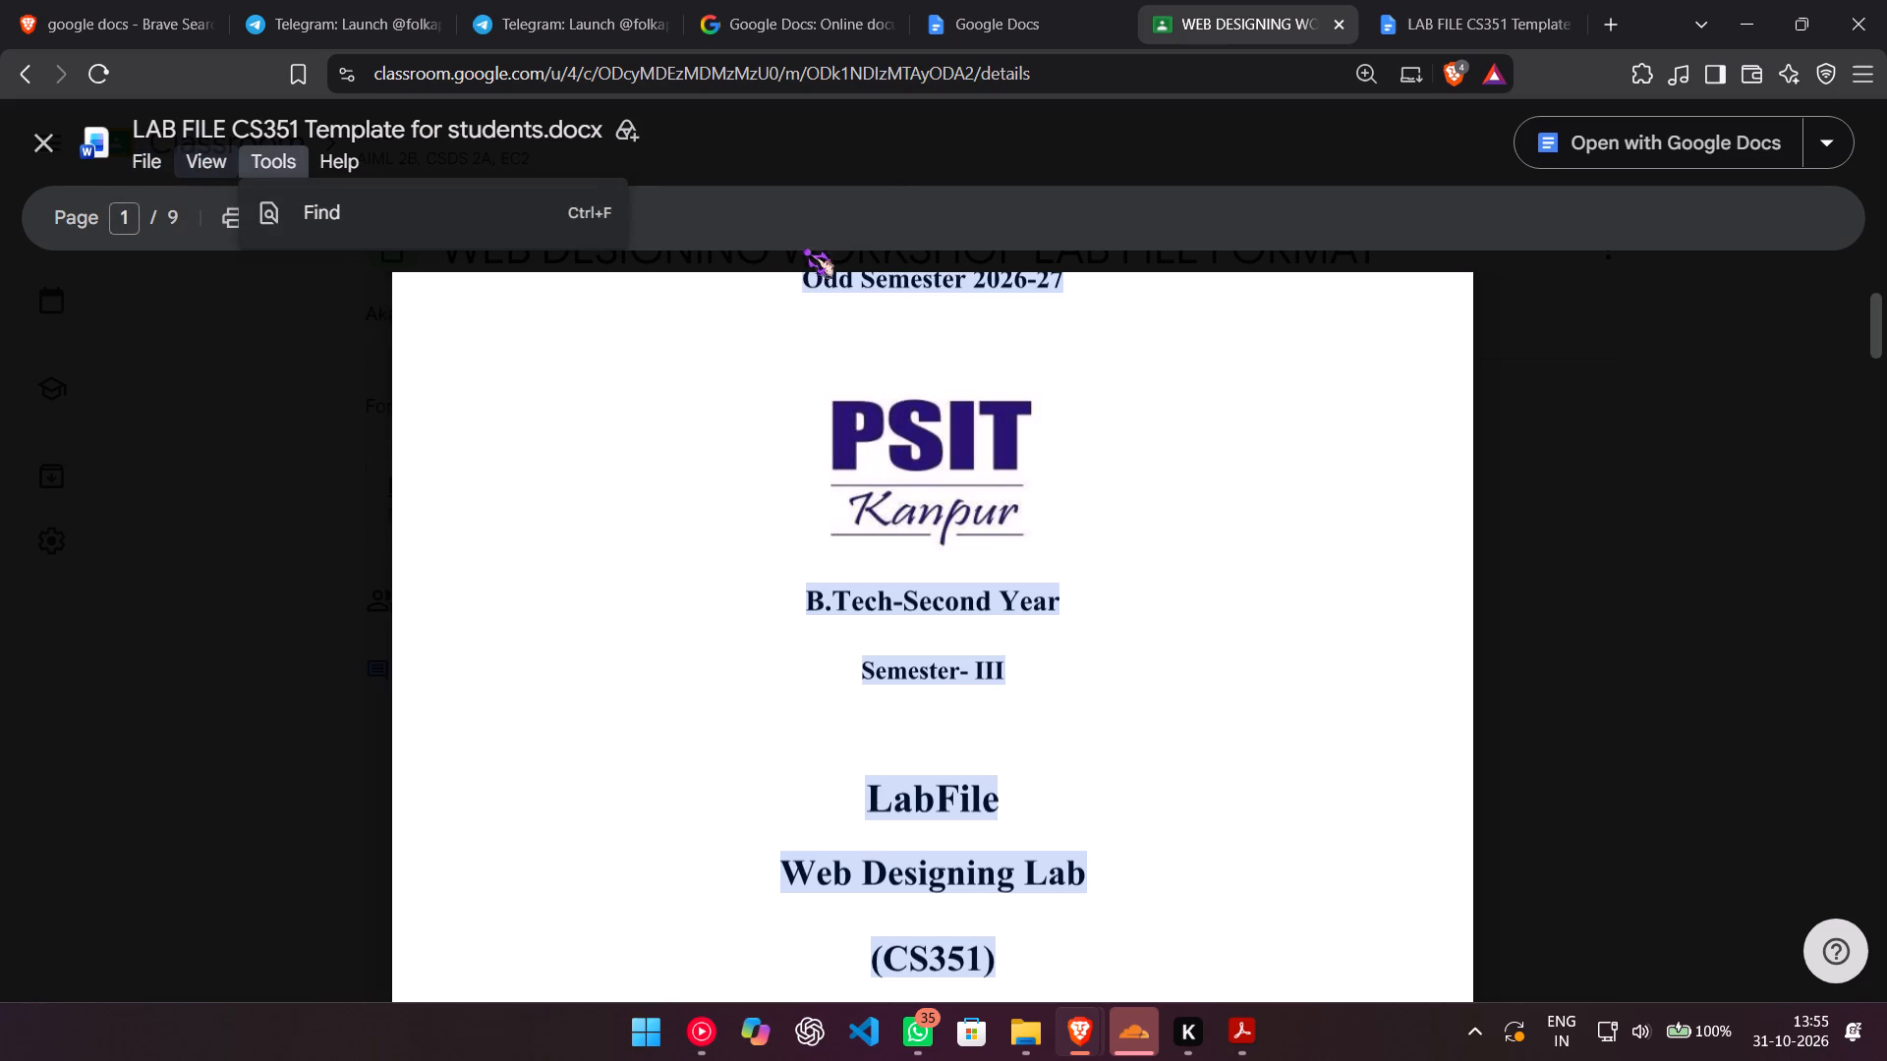
pyautogui.scroll(-5, 806, 206)
pyautogui.click(1886, 584)
pyautogui.scroll(-3, 1791, 610)
pyautogui.moveTo(1592, 503); pyautogui.dragTo(1547, 495)
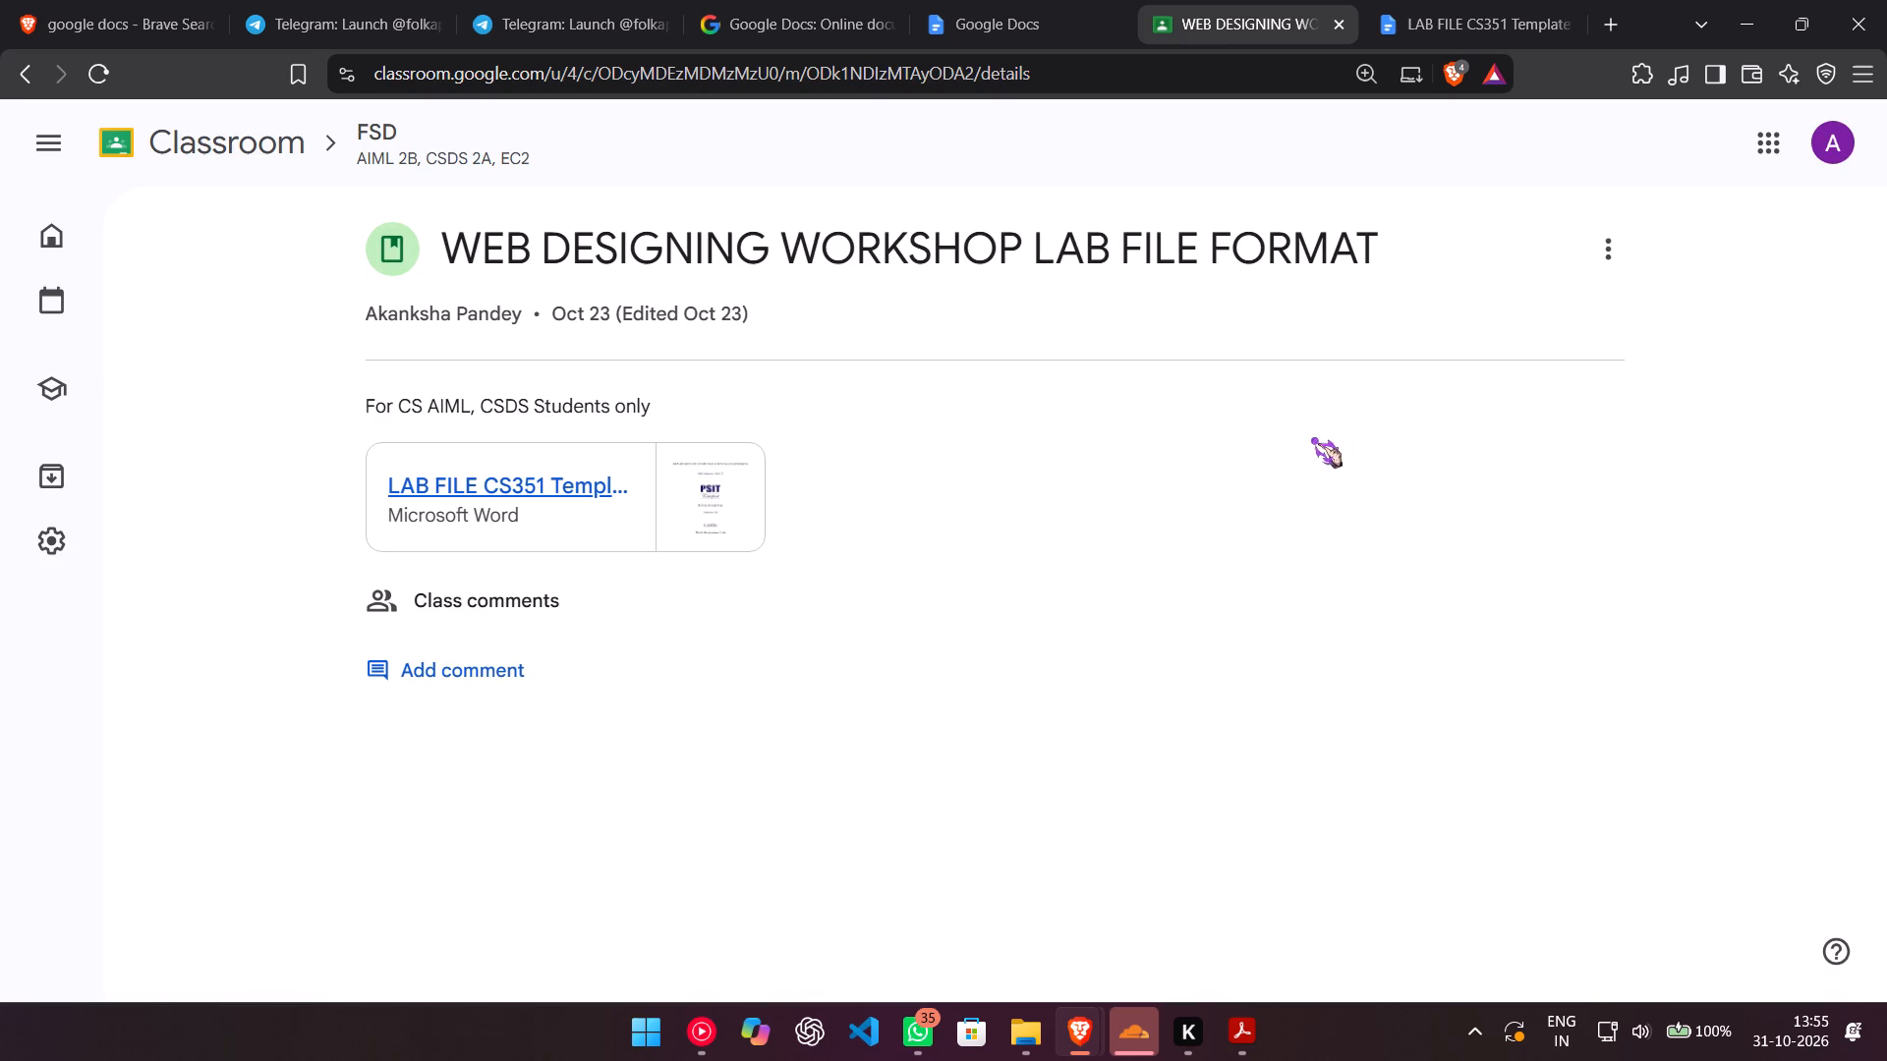
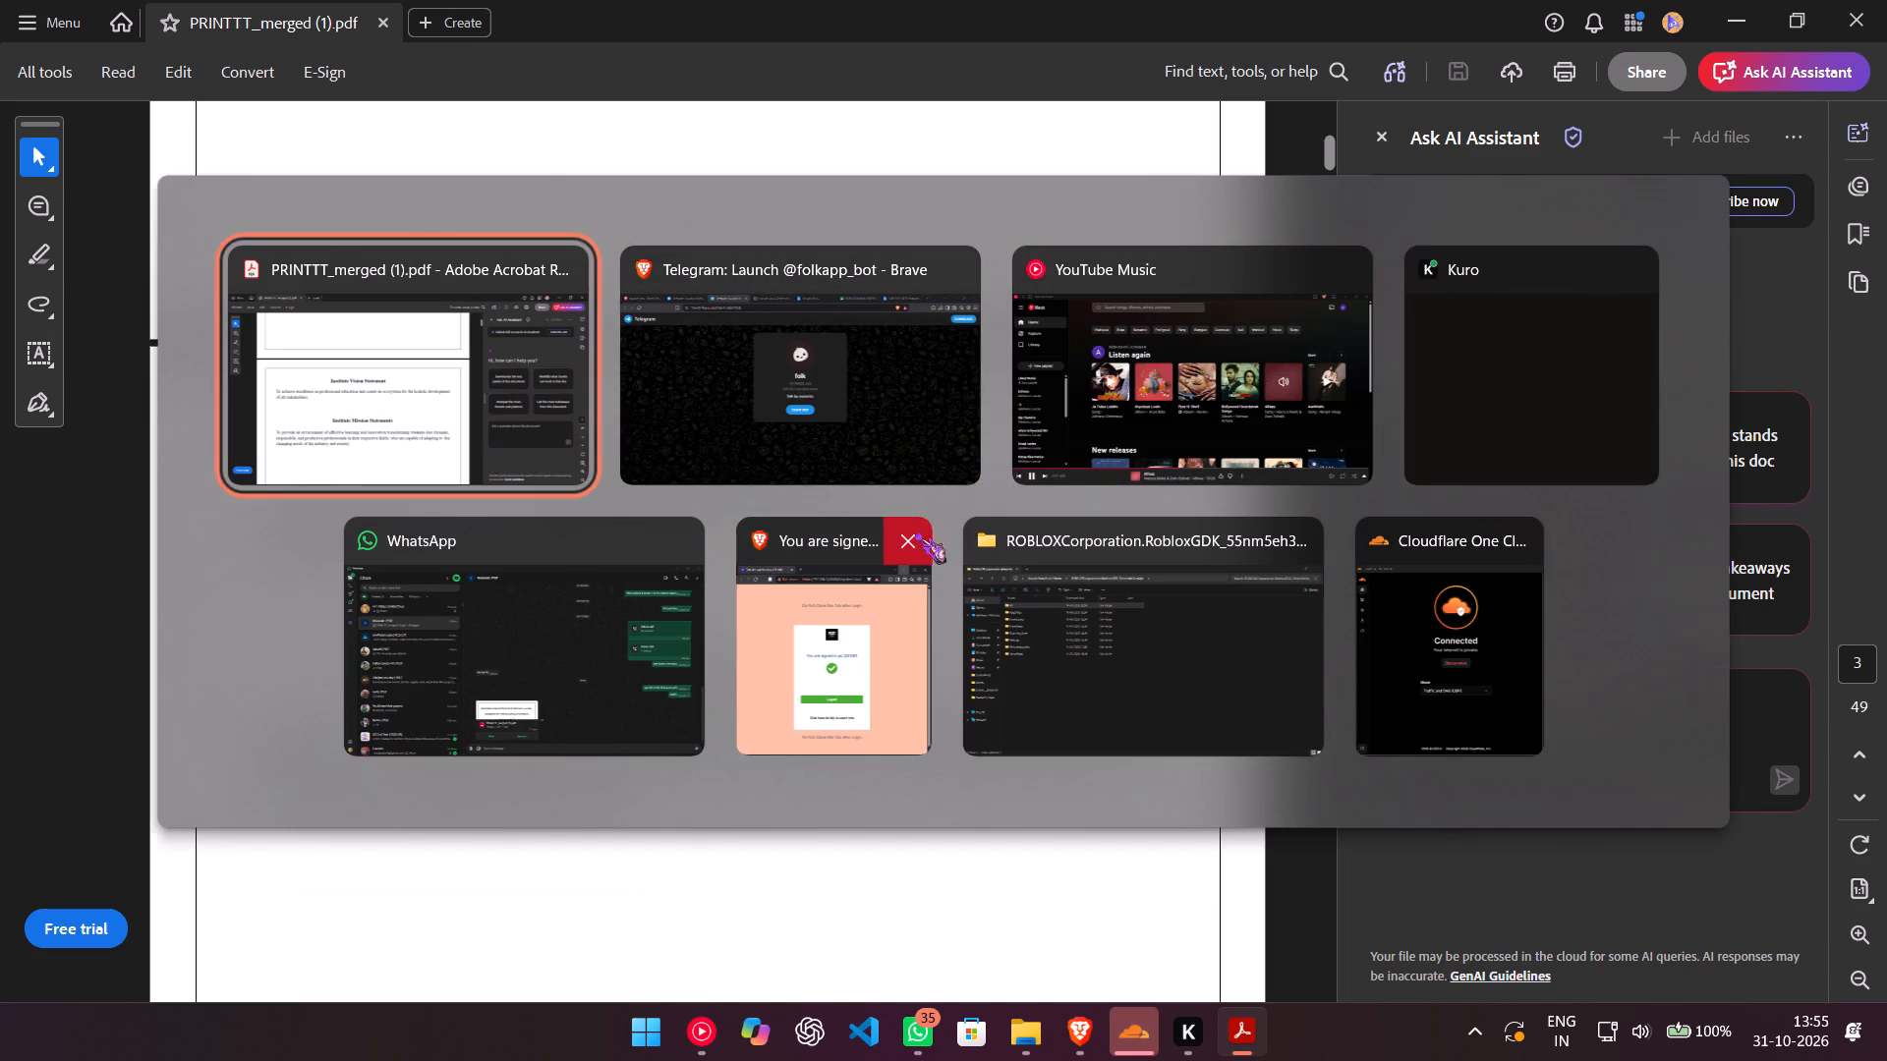
# Look through the early pages of PRINTTT_merged (1).pdf in Adobe Acrobat, covering the department program outcomes and the course outcomes.
pyautogui.scroll(-20, 857, 568)
pyautogui.scroll(-7, 857, 568)
pyautogui.scroll(1, 875, 597)
pyautogui.scroll(-9, 875, 597)
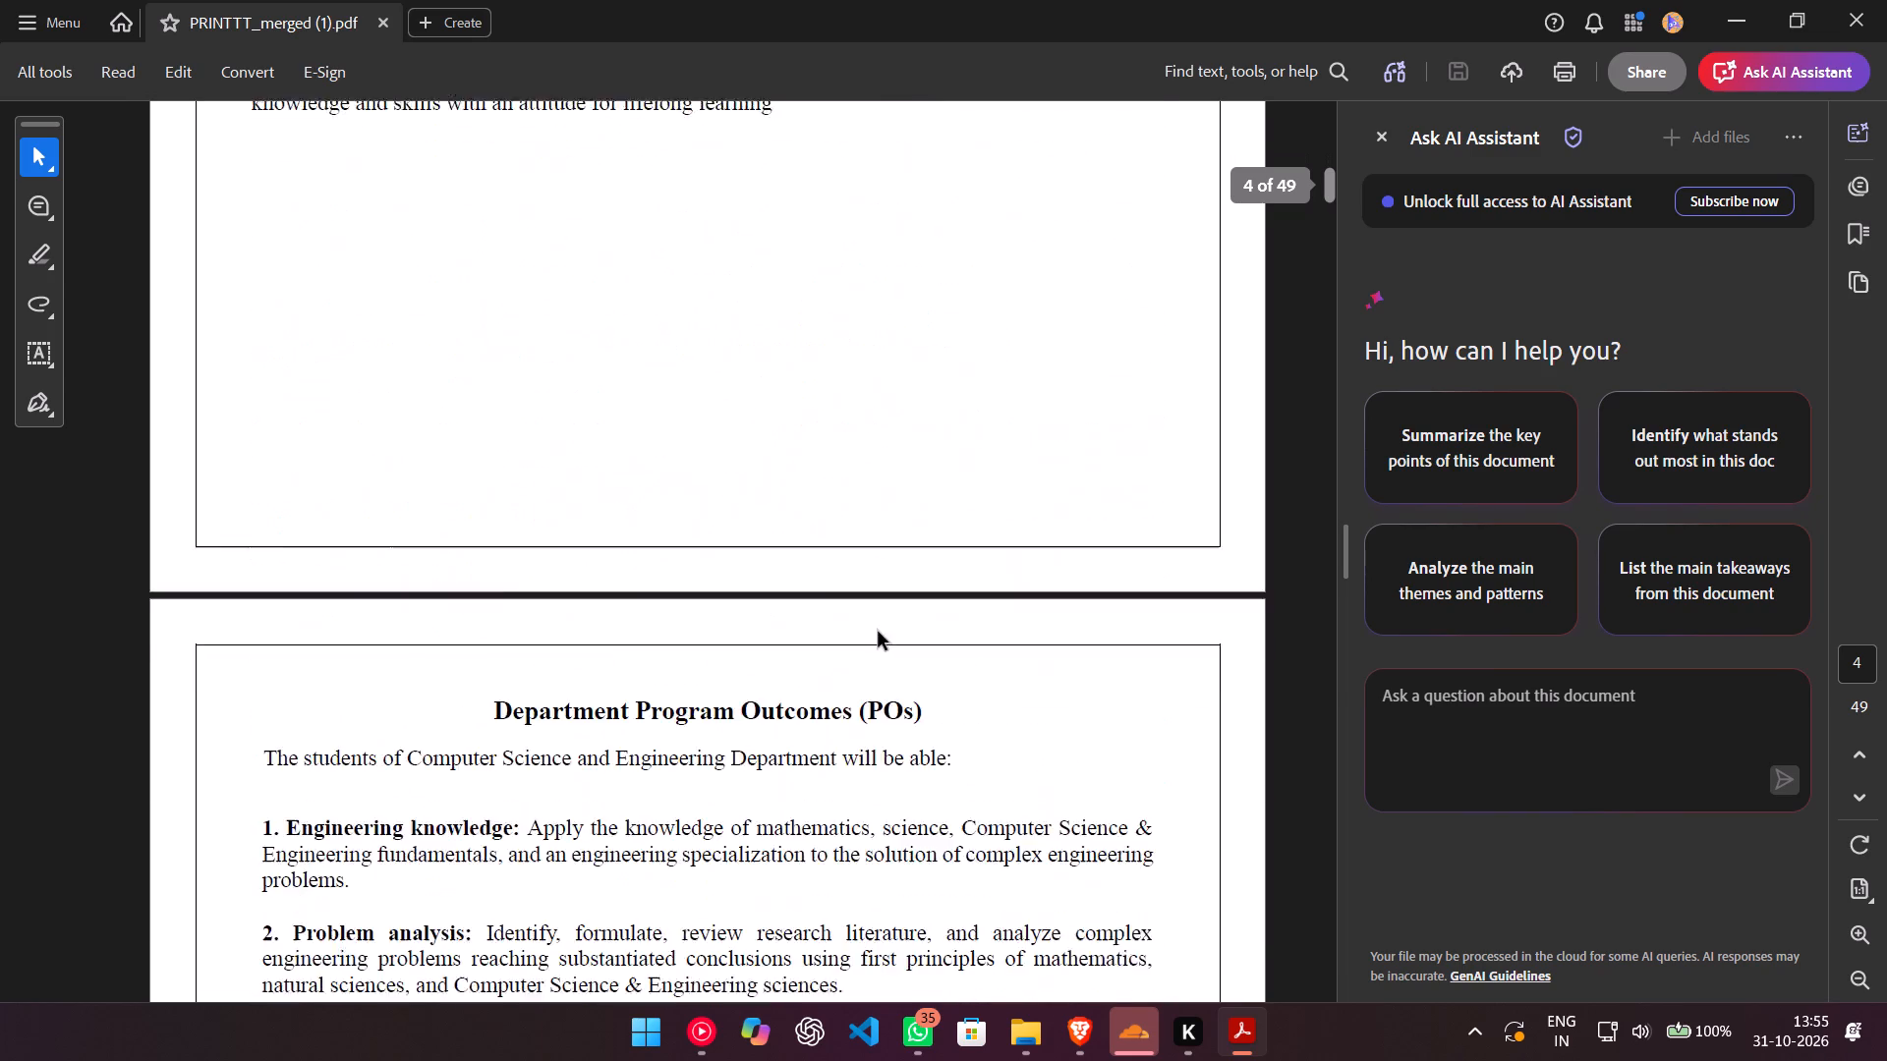
pyautogui.scroll(-20, 878, 632)
pyautogui.scroll(-2, 878, 632)
pyautogui.scroll(3, 859, 730)
pyautogui.scroll(-8, 859, 730)
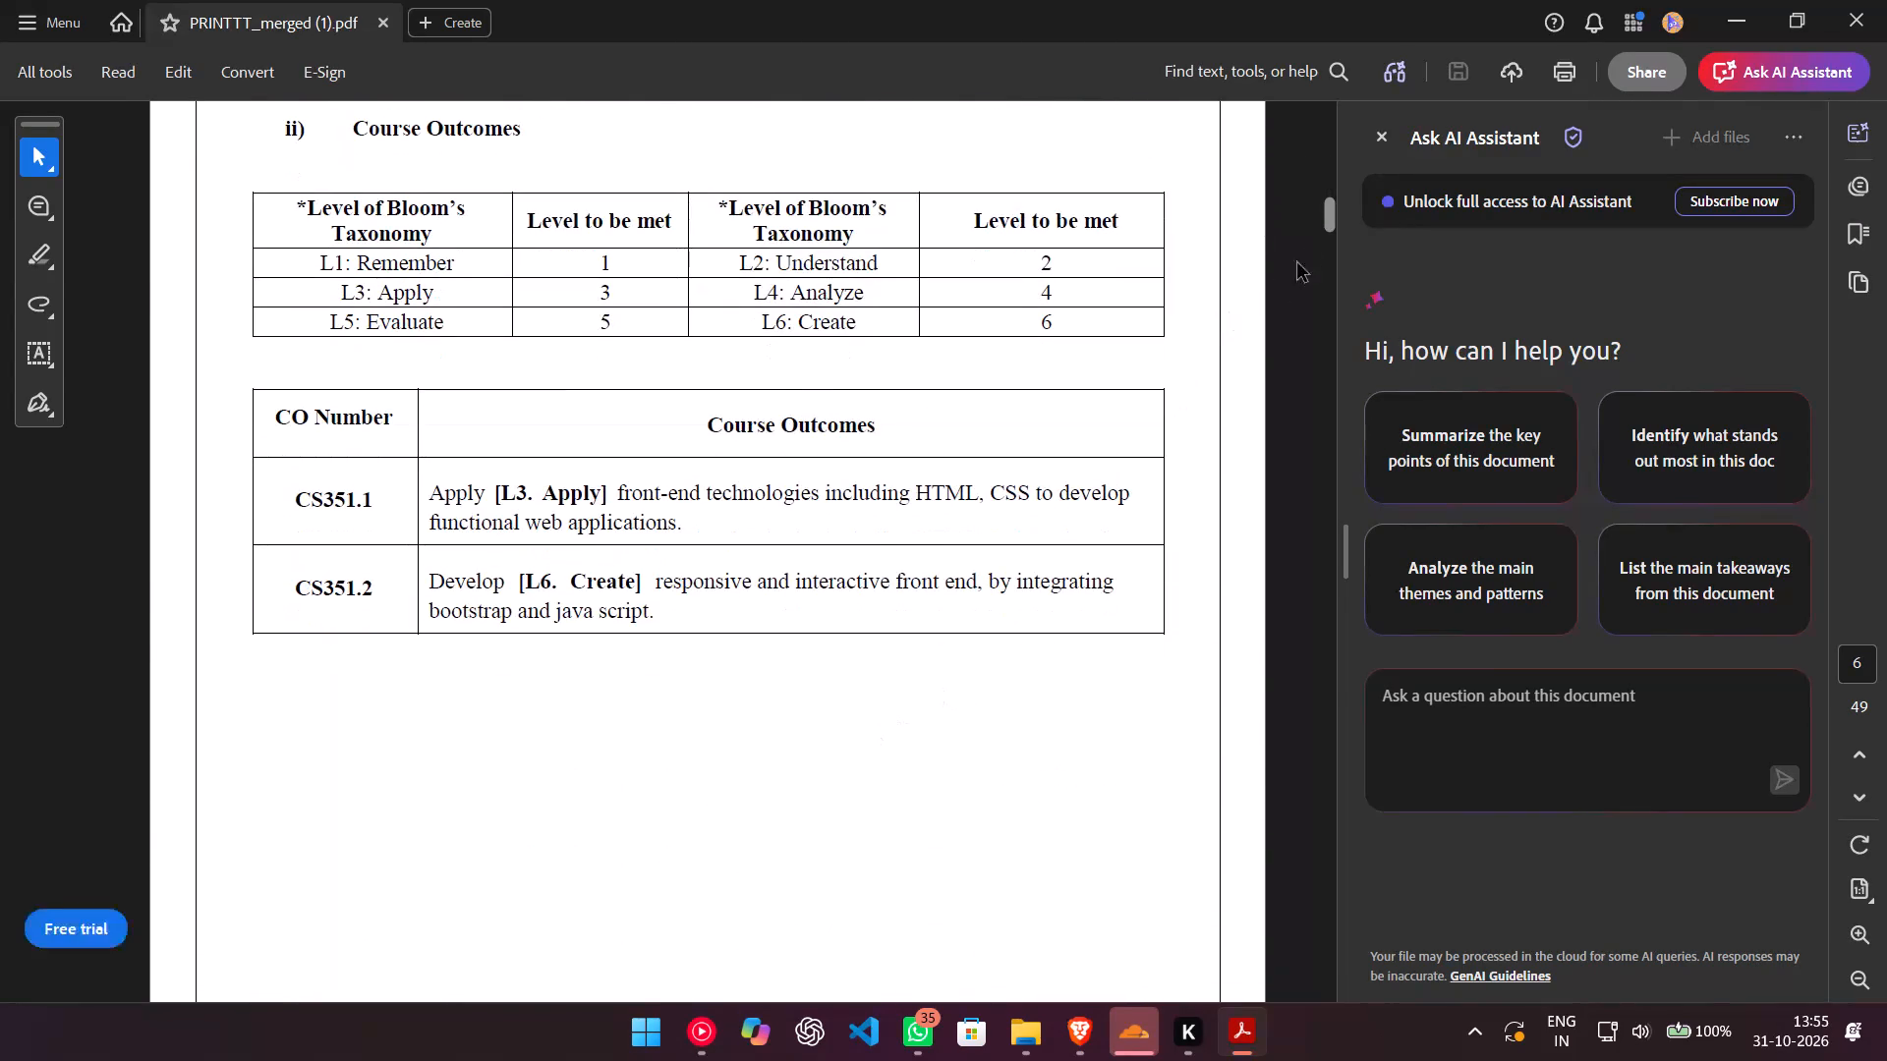
# Return to the cover page of the lab file PDF and select text in the faculty name under Submitted To.
pyautogui.moveTo(1339, 218); pyautogui.dragTo(1335, 187)
pyautogui.moveTo(1323, 207); pyautogui.dragTo(1334, 74)
pyautogui.scroll(-3, 1215, 344)
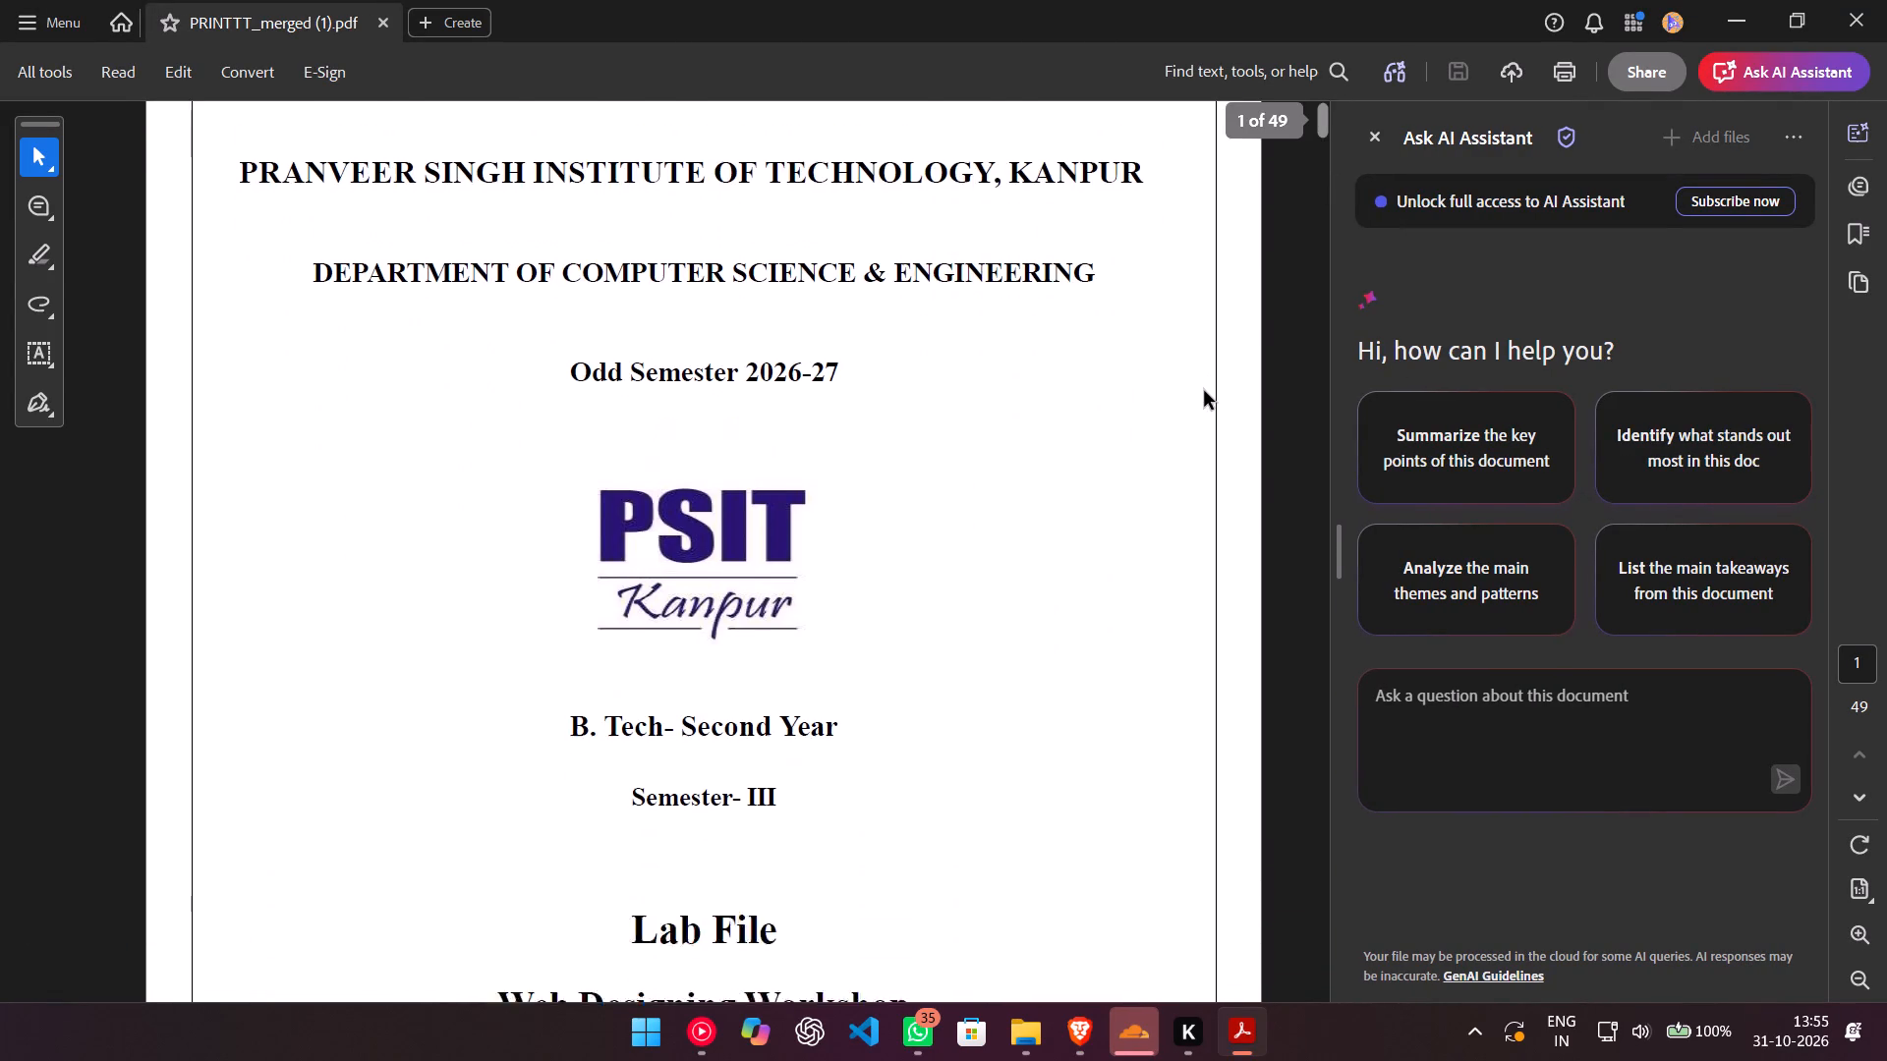
pyautogui.scroll(-6, 1204, 391)
pyautogui.click(556, 692)
pyautogui.moveTo(562, 692); pyautogui.dragTo(573, 694)
pyautogui.click(698, 702)
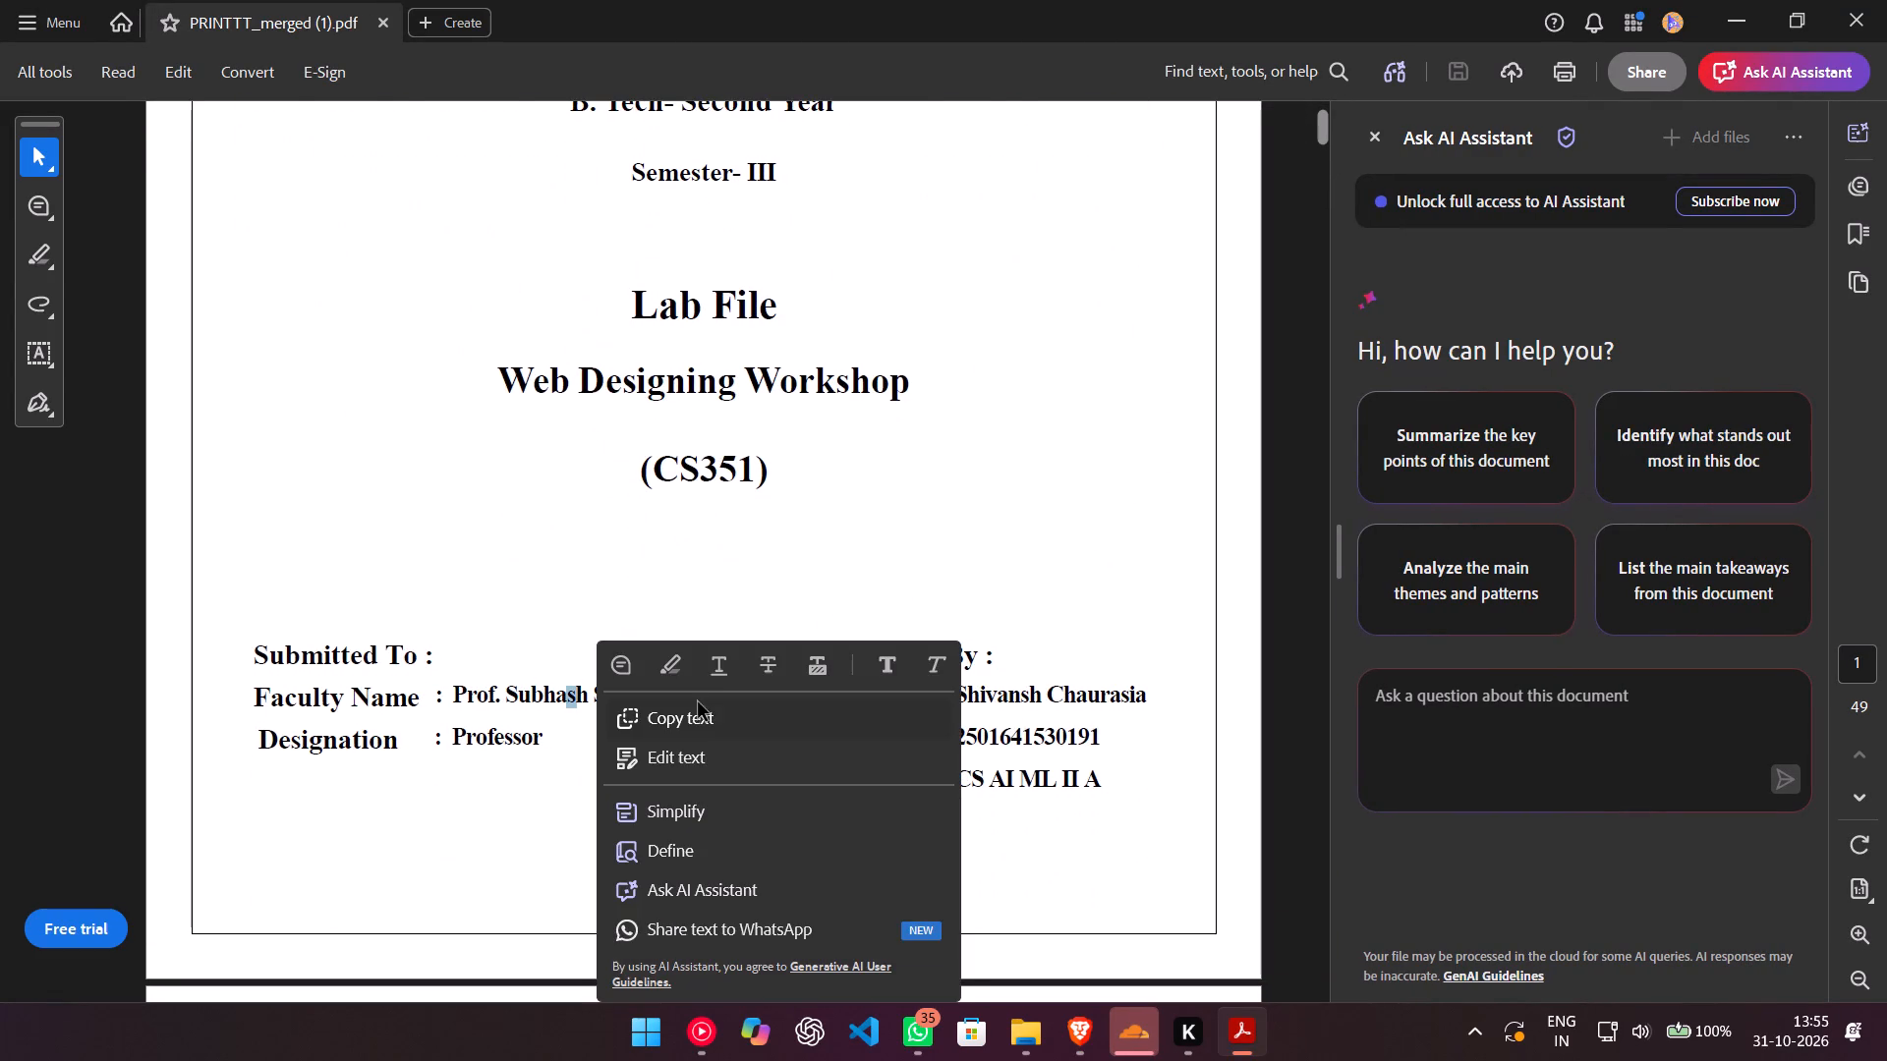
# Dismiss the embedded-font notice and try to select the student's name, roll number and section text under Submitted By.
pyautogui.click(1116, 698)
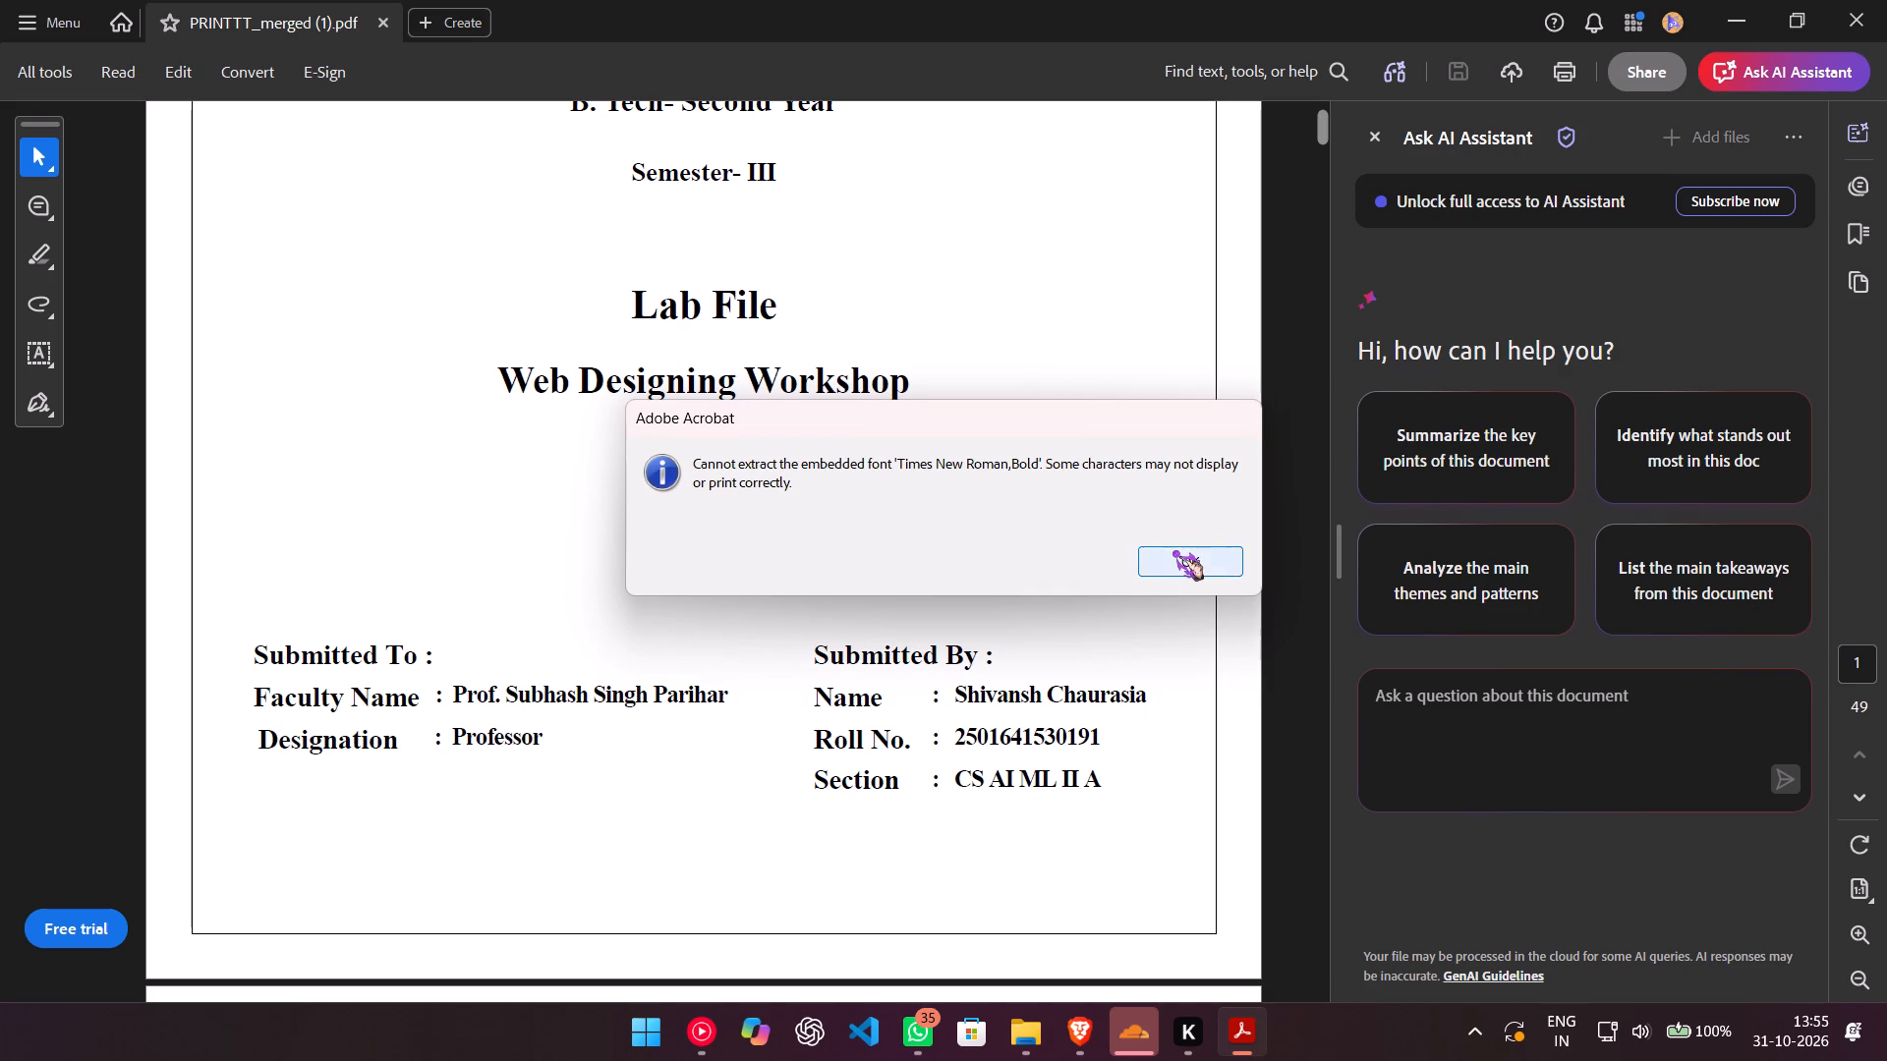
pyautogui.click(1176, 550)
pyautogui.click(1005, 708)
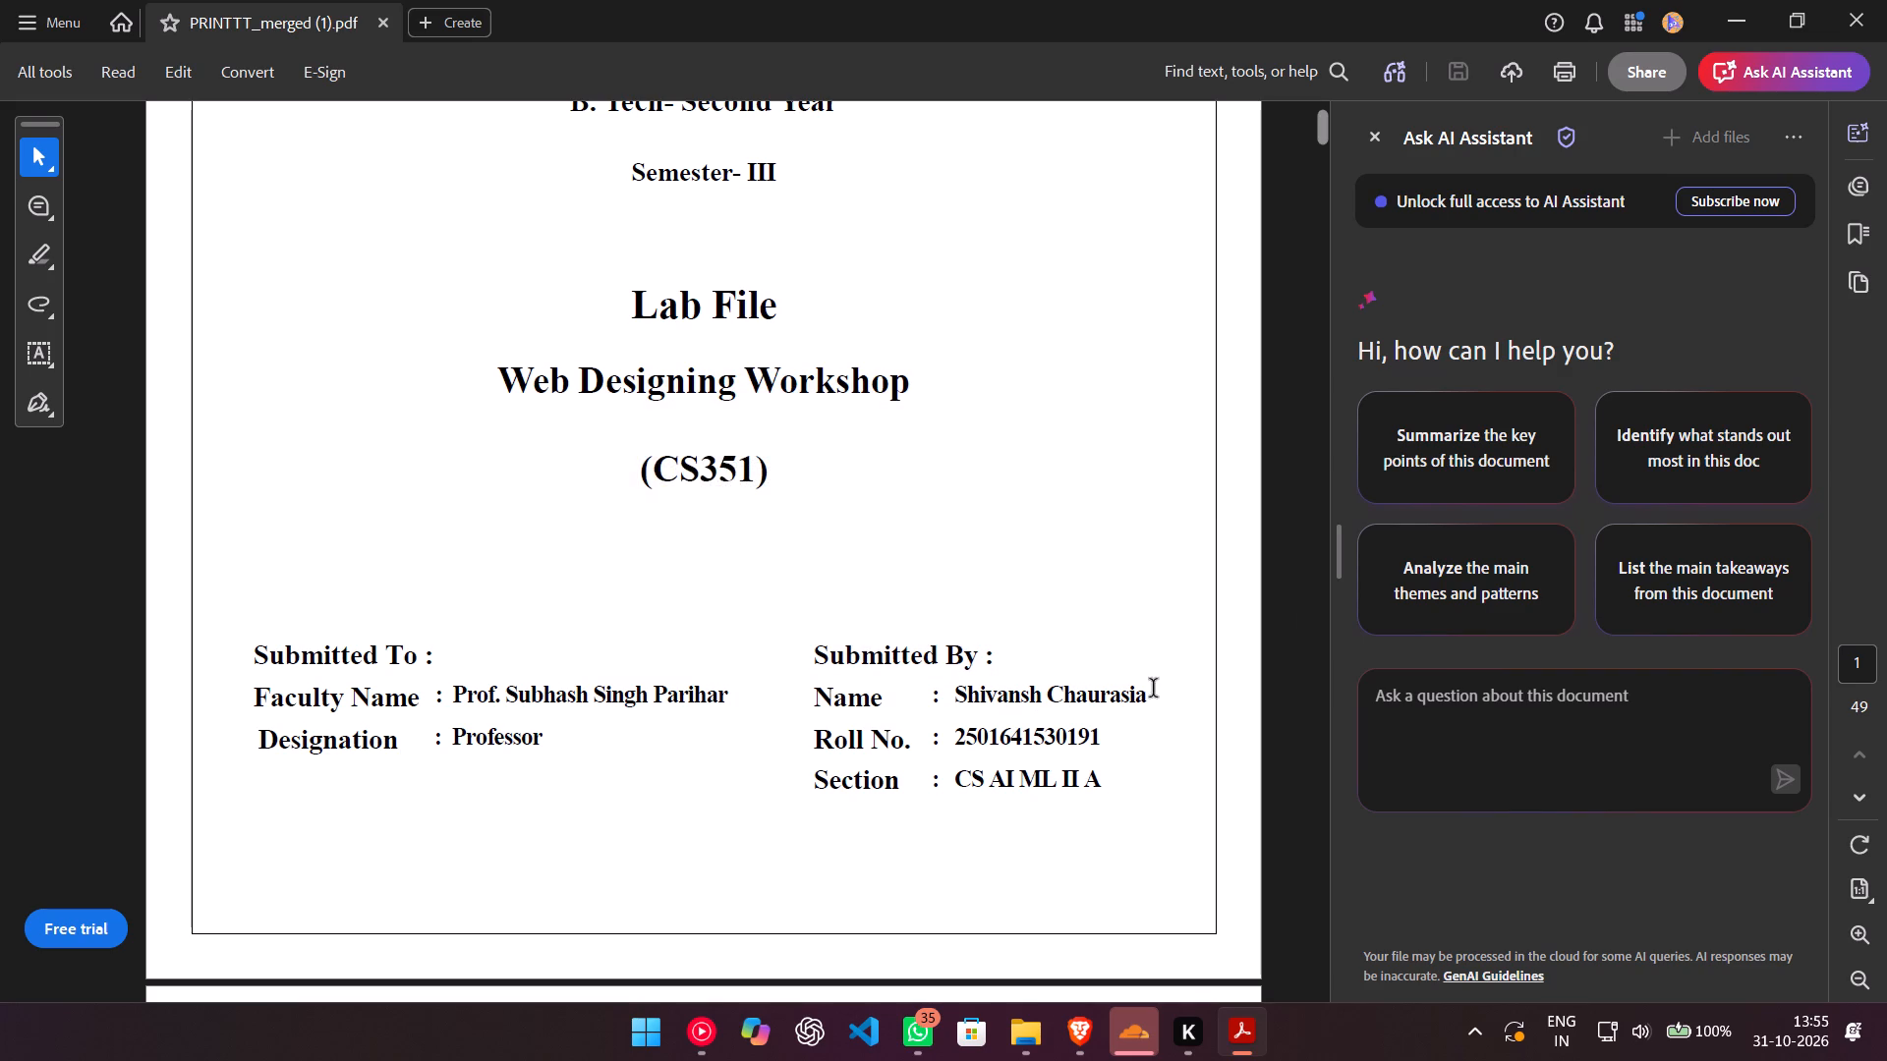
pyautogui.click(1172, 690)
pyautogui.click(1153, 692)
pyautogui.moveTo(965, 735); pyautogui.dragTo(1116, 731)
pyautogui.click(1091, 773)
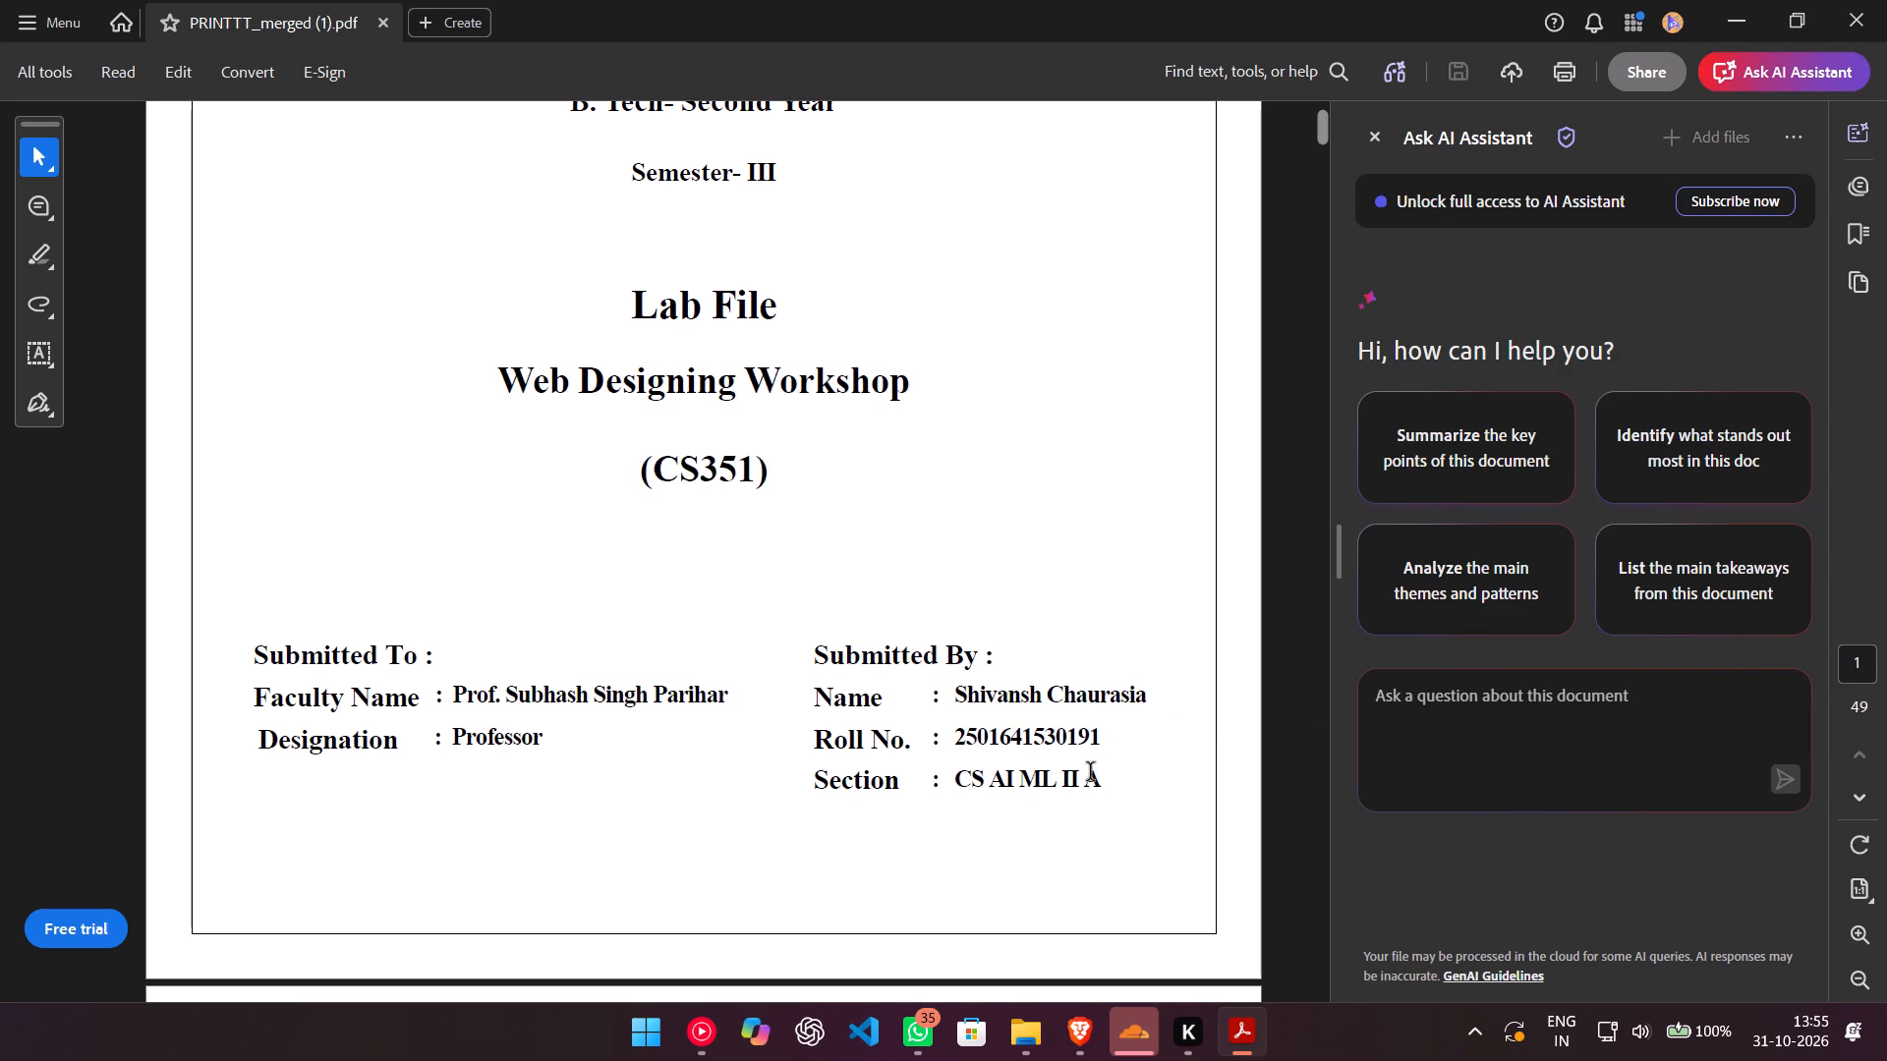
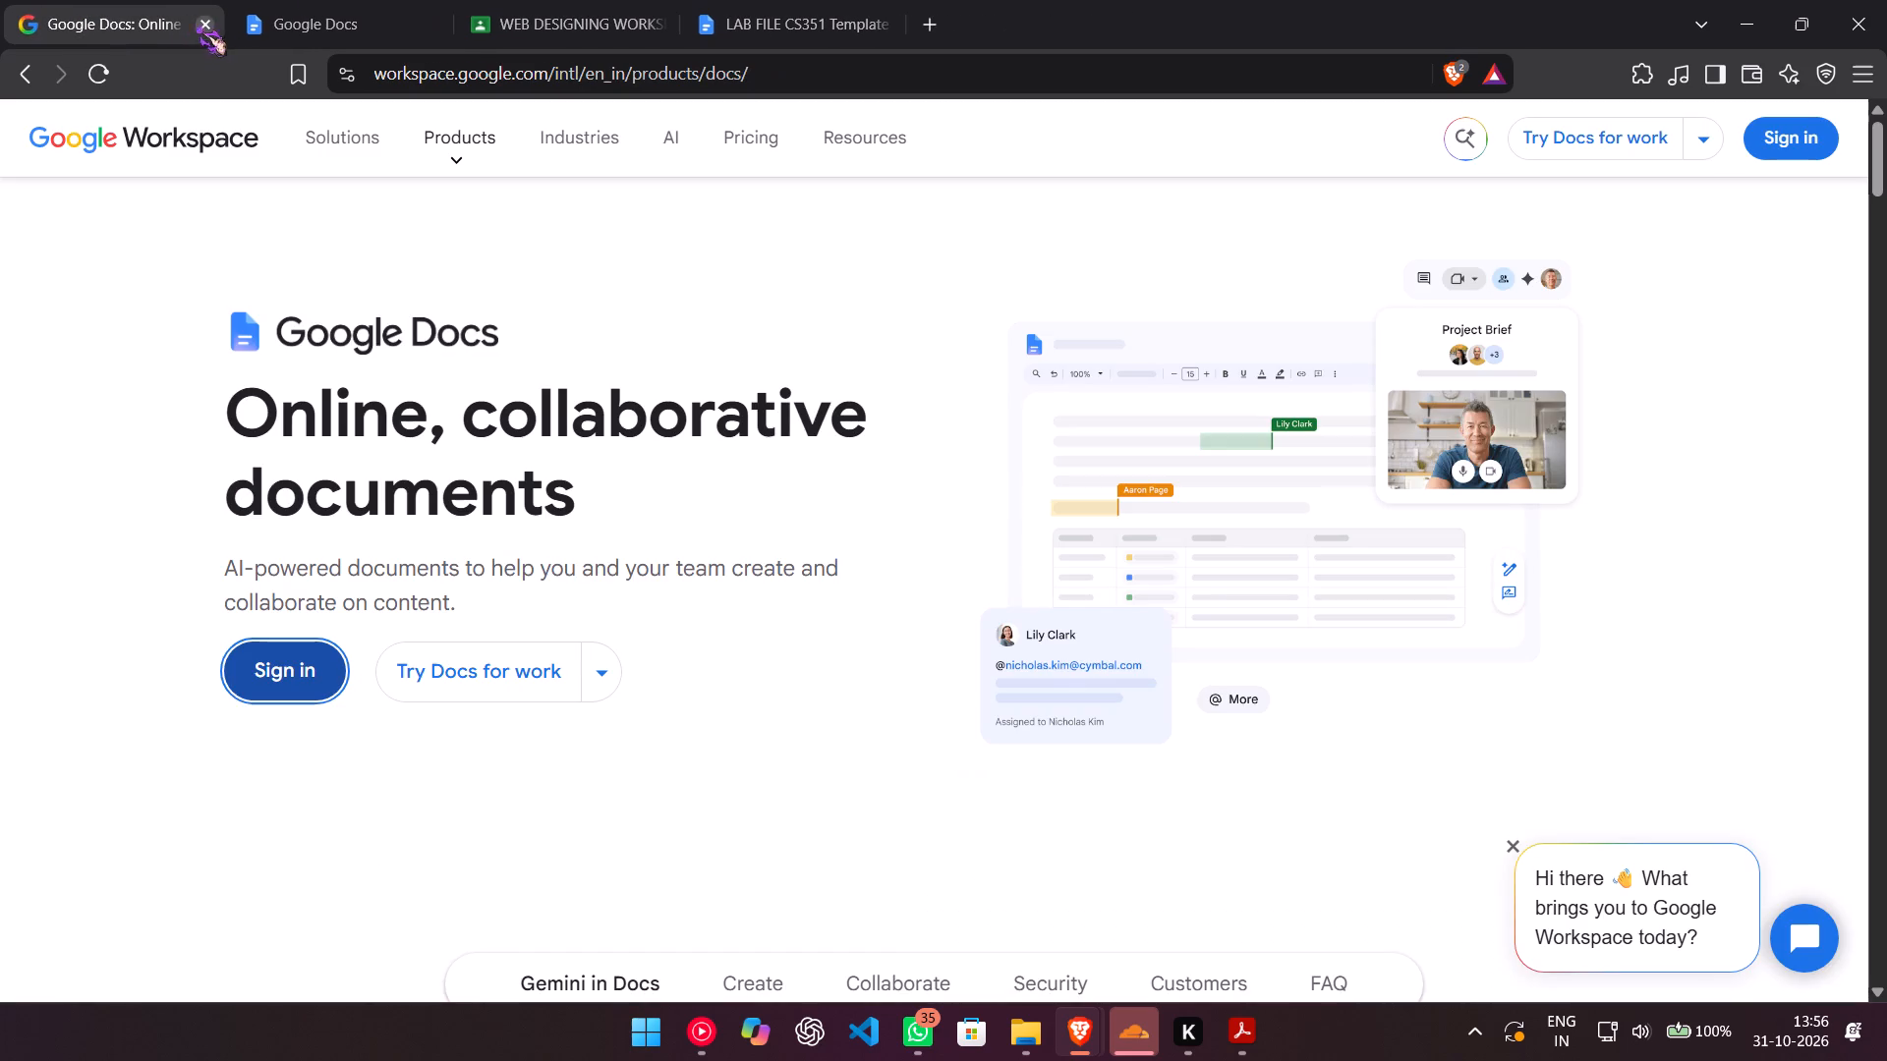
# Return to the Classroom lab file format material and switch to another signed-in Google account.
pyautogui.click(341, 0)
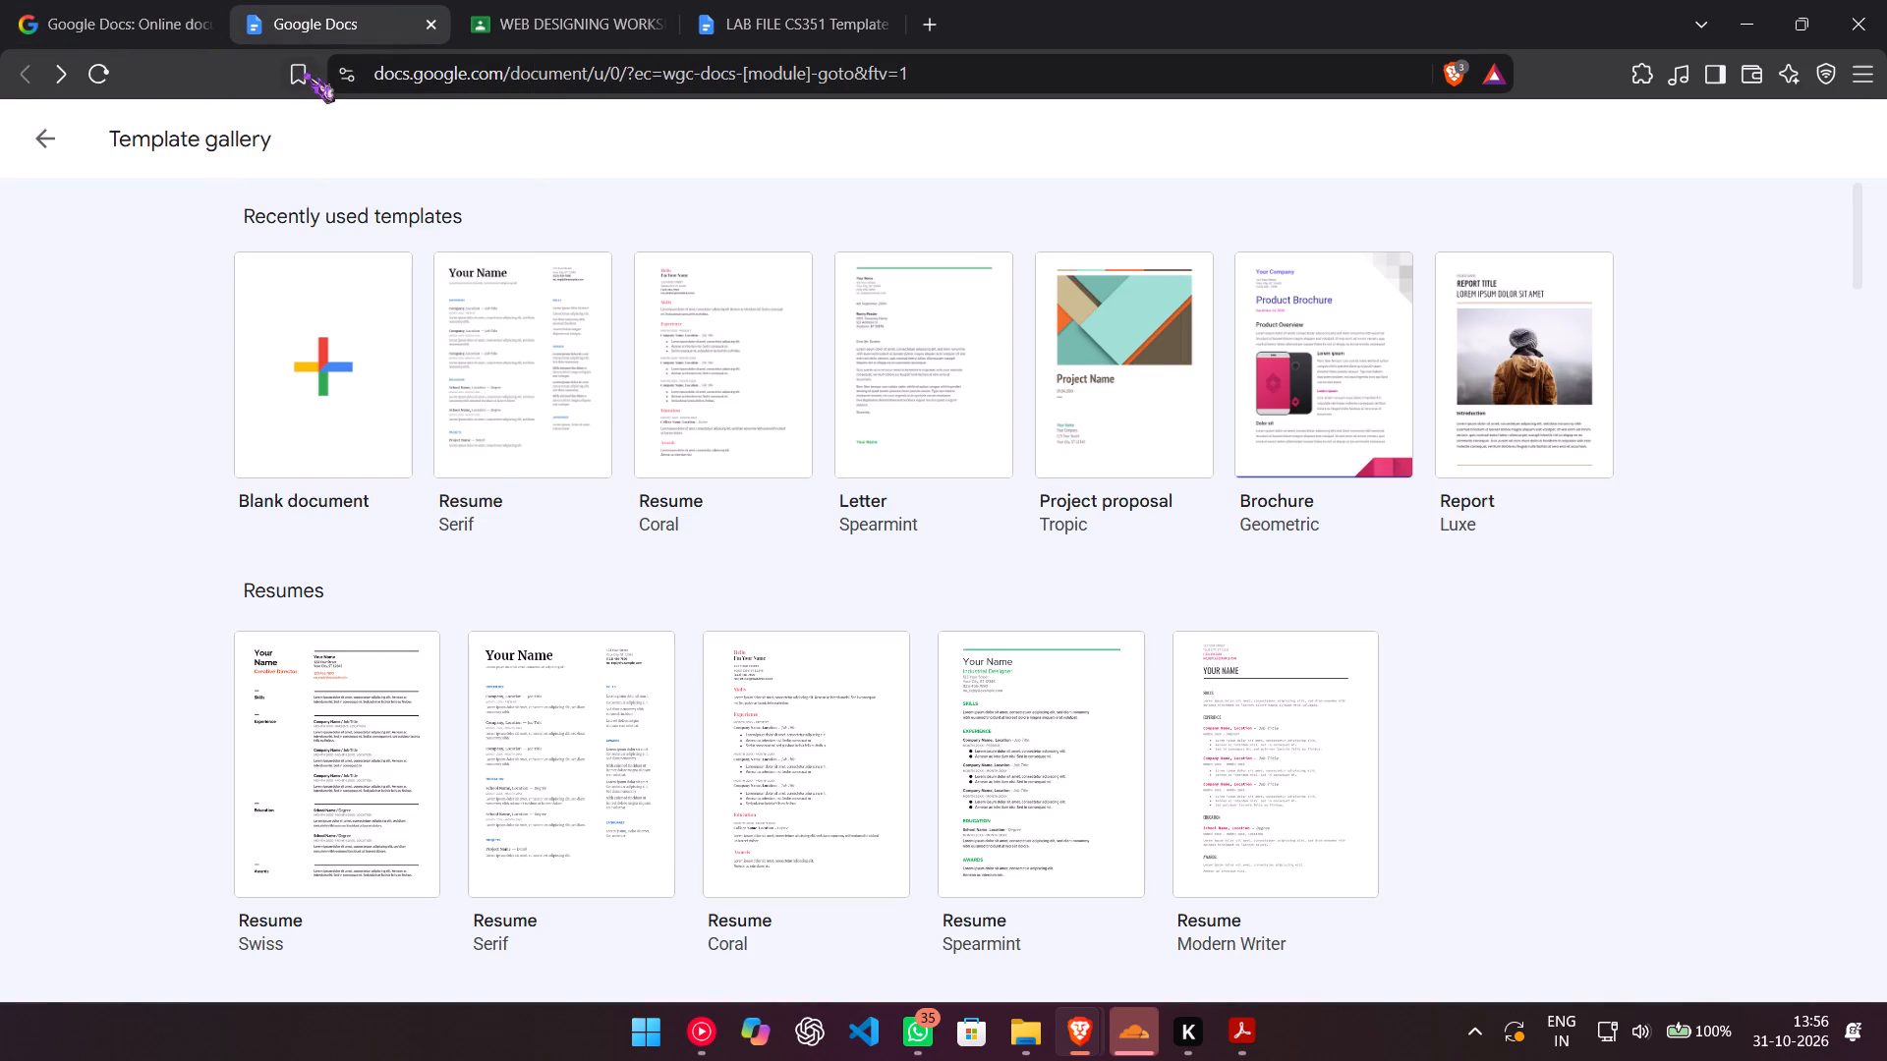
pyautogui.click(551, 4)
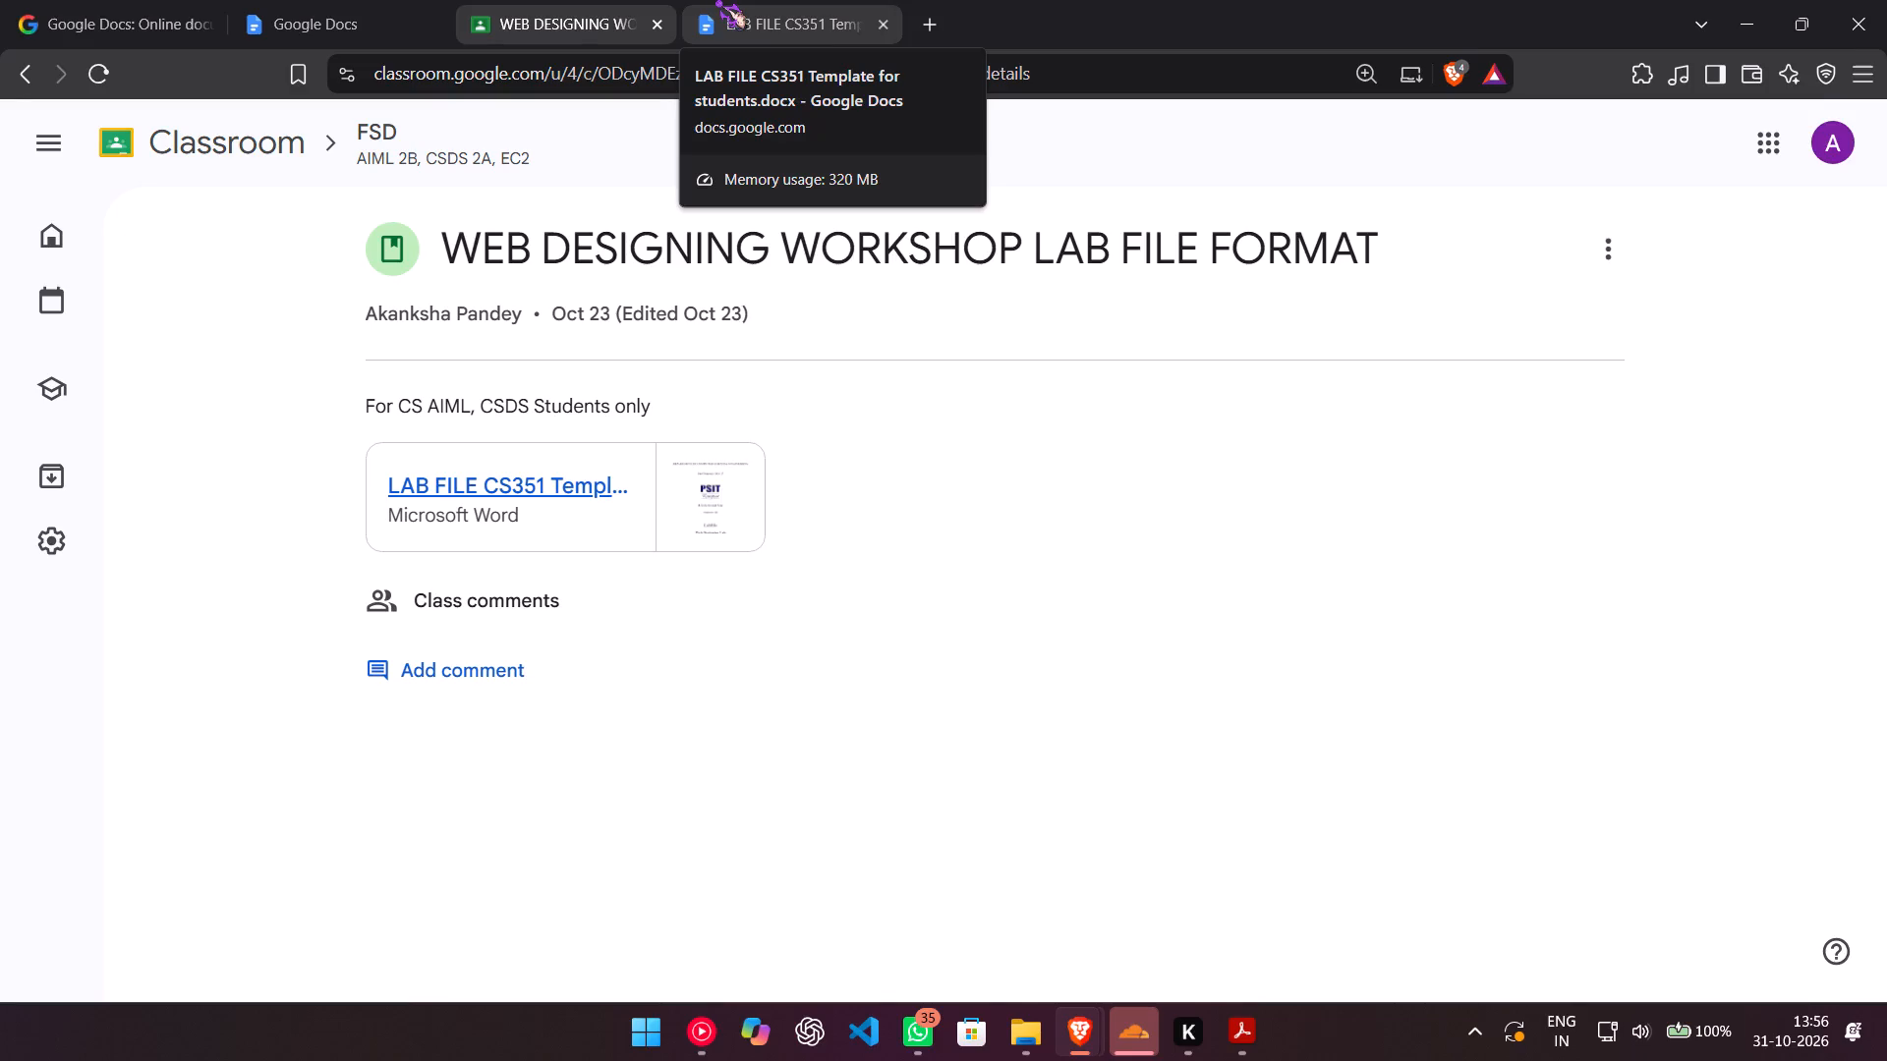
pyautogui.click(1840, 164)
pyautogui.click(1525, 410)
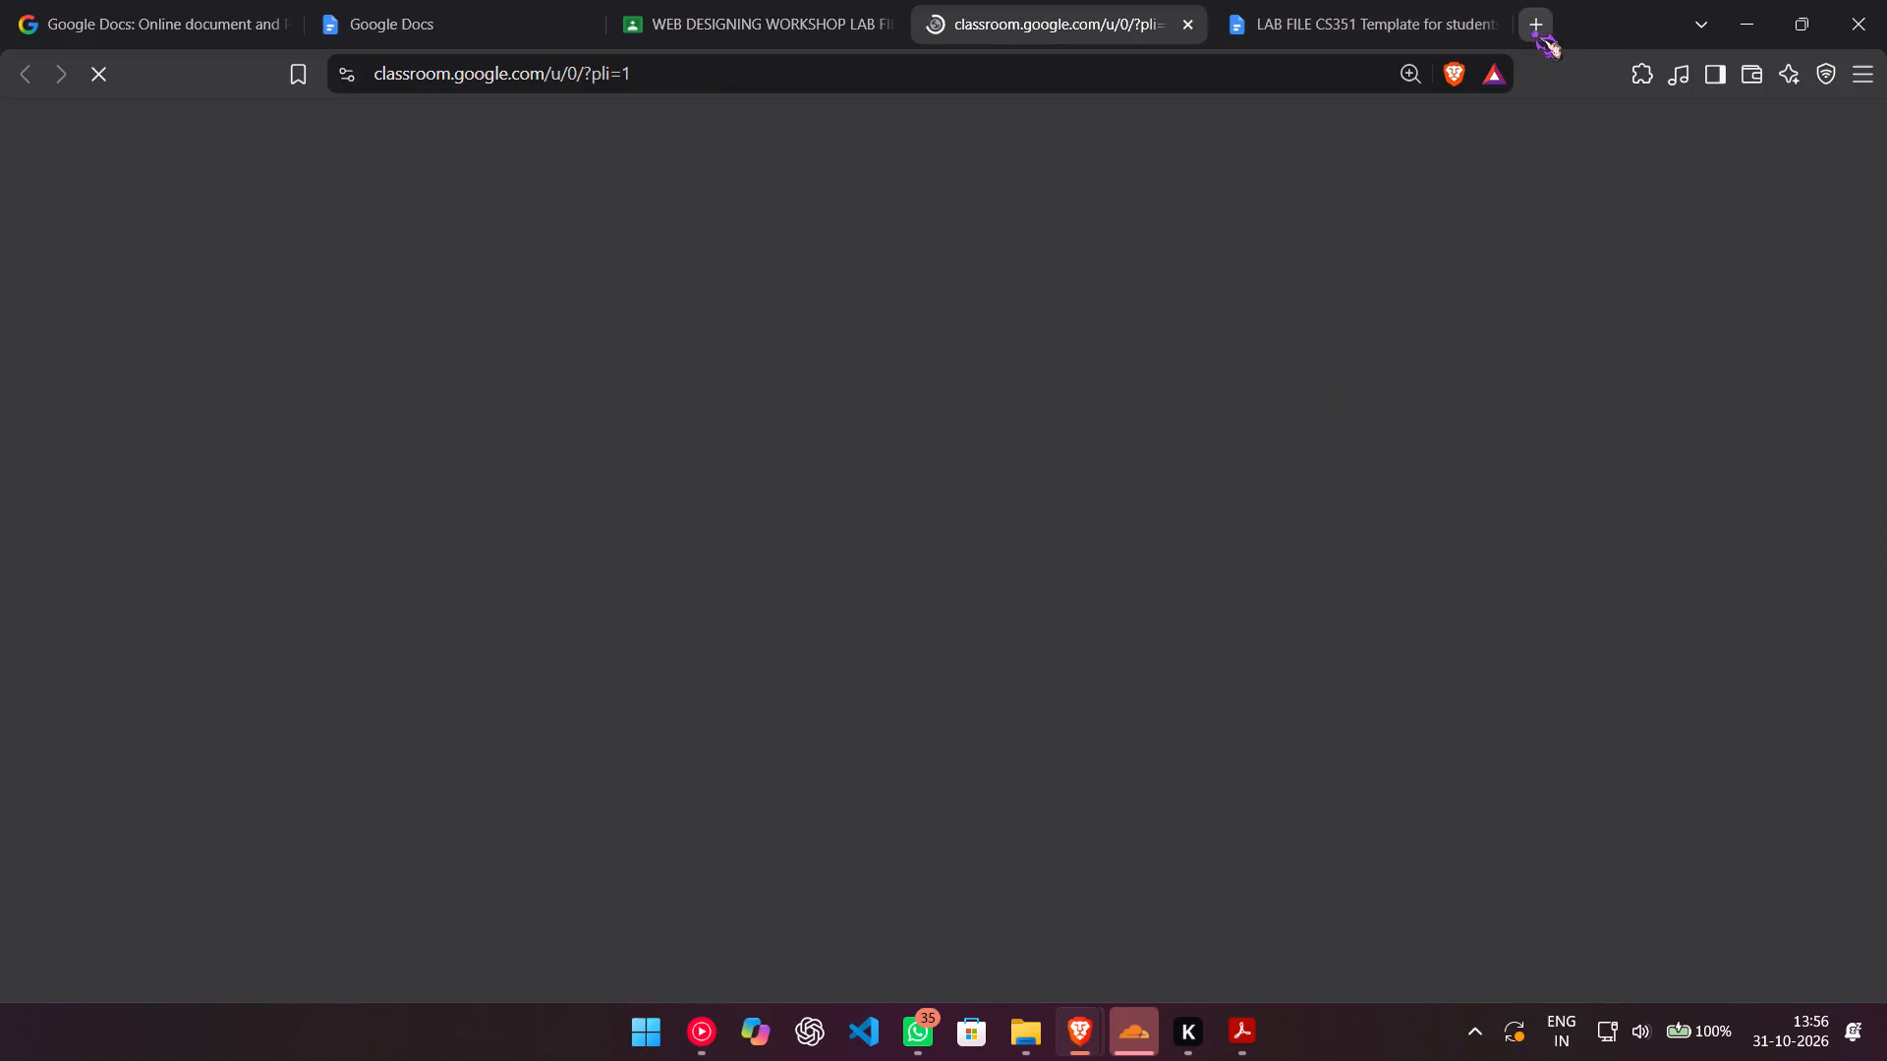
# Look up Gmail from a new browser tab, starting with the text gma.
pyautogui.click(1532, 30)
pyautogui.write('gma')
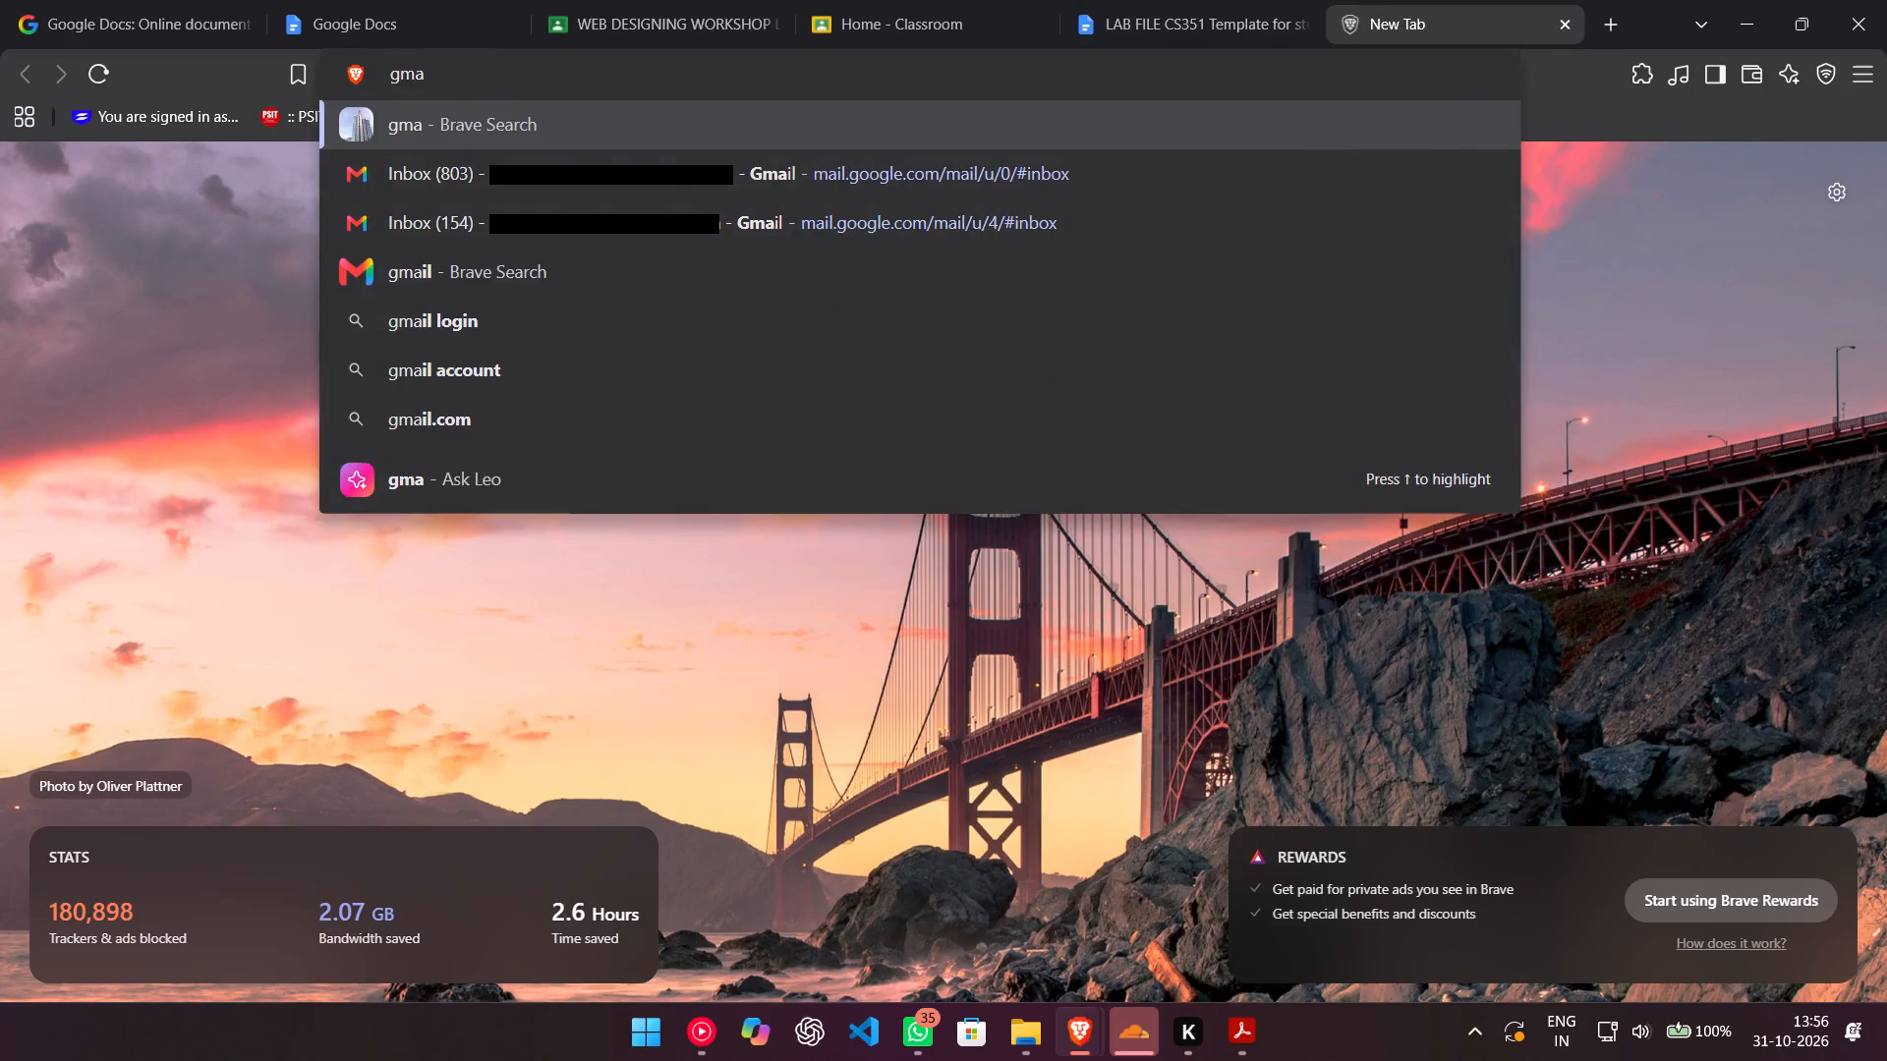
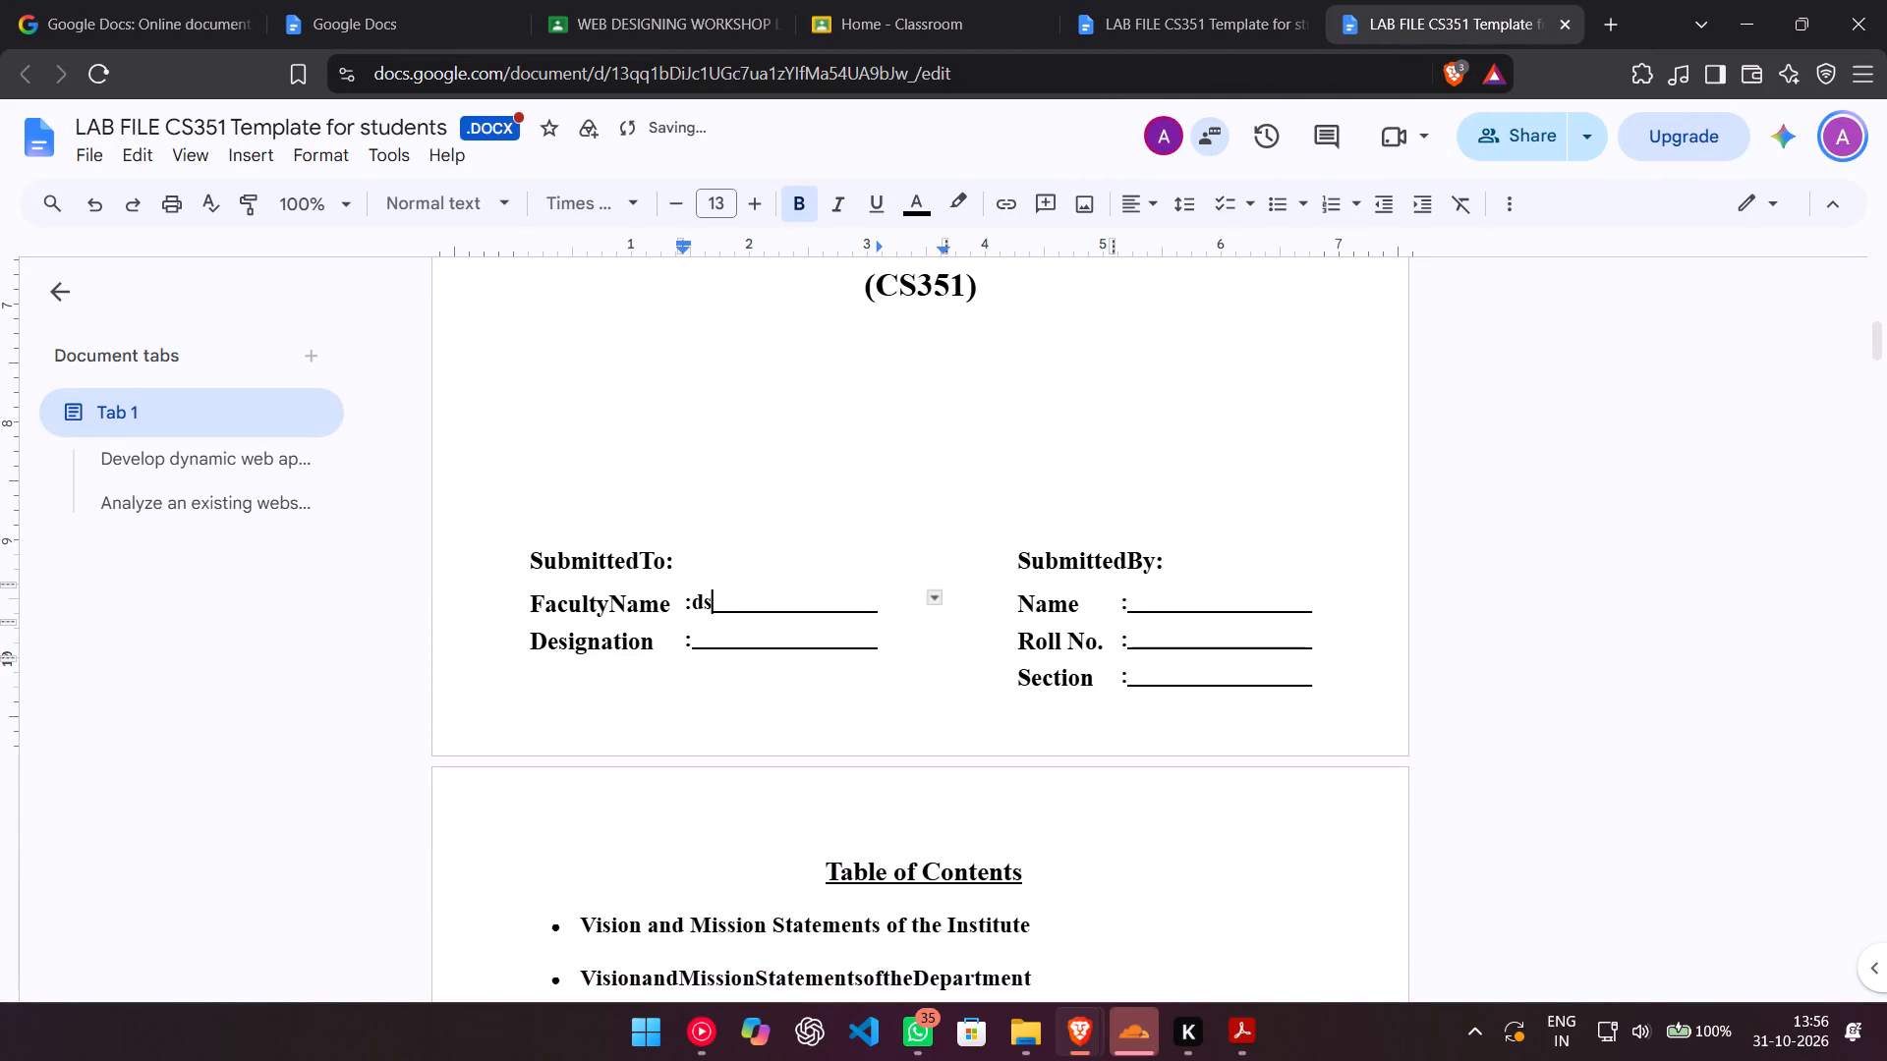
# Delete the stray letters "ds" from the Faculty Name line under Submitted To on the template's cover page.
pyautogui.press('BackSpace')
pyautogui.press('BackSpace')
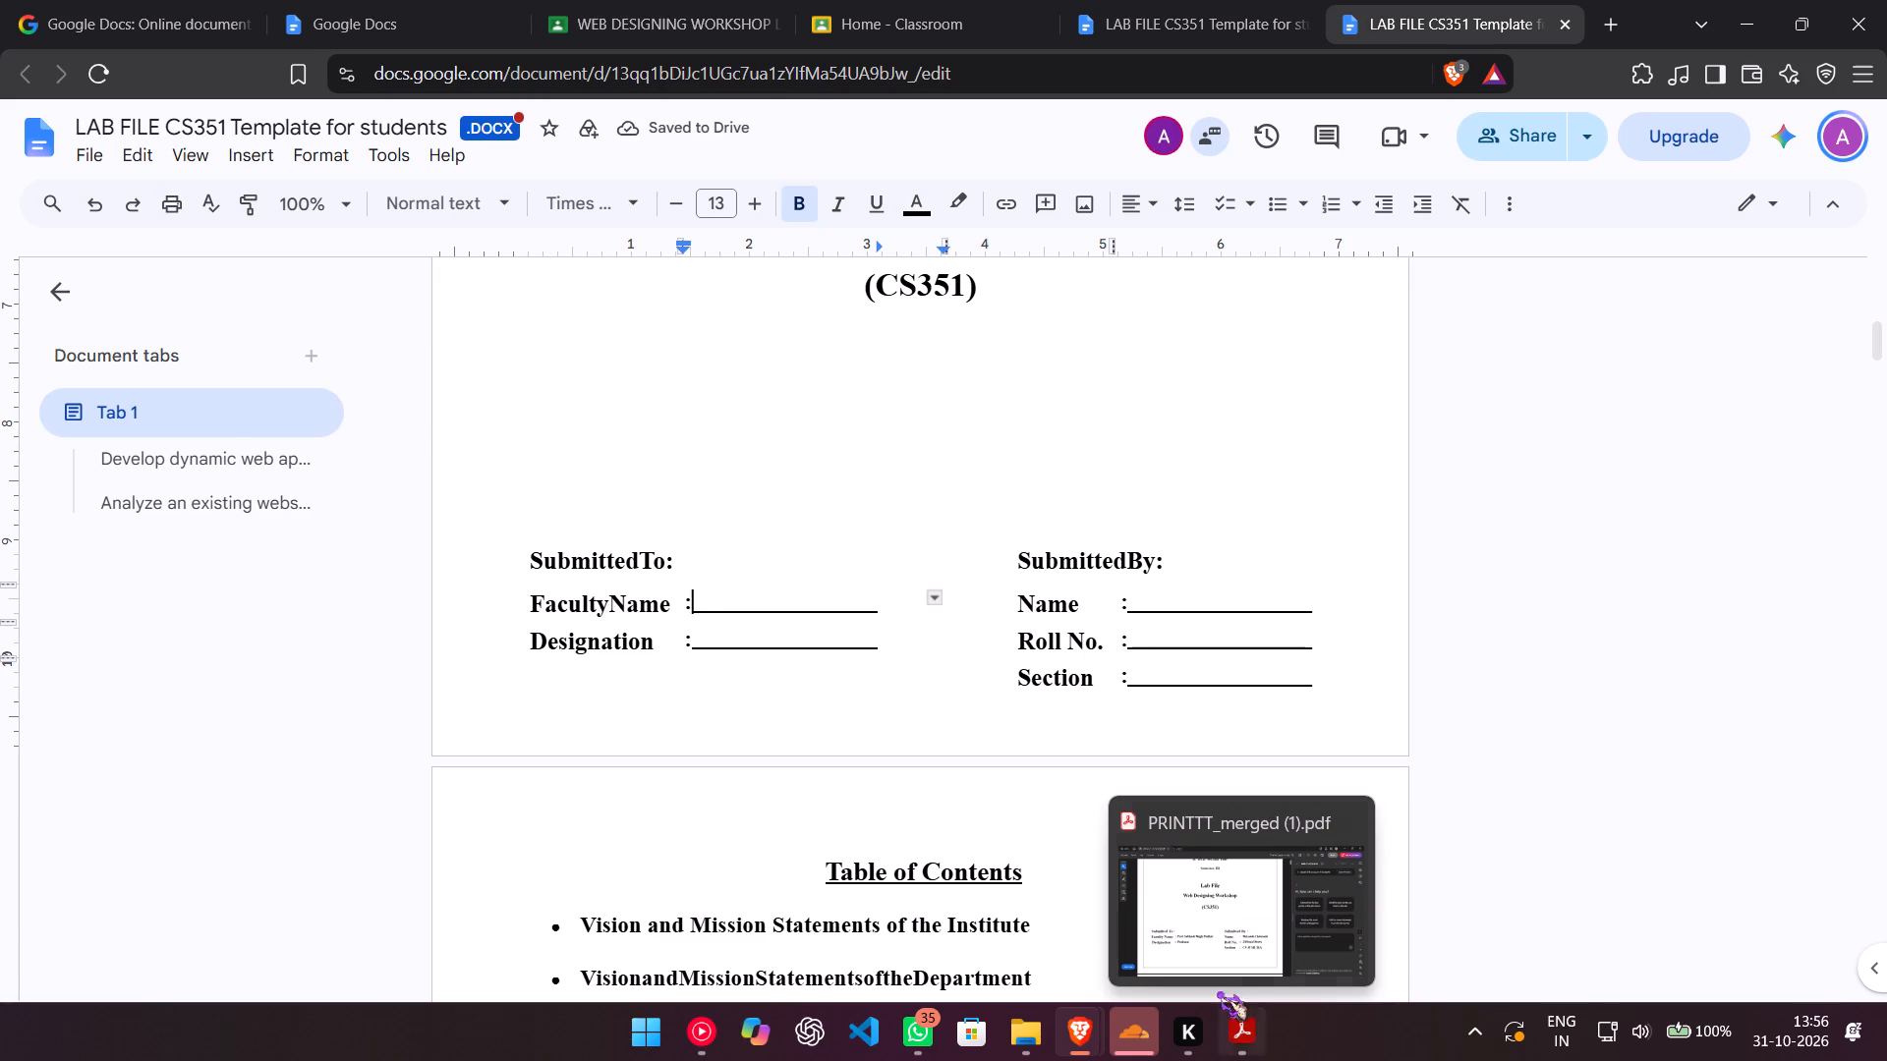
# Check the cover page of PRINTTT_merged (1).pdf in Adobe Acrobat, then return to the LAB FILE CS351 template in Google Docs.
pyautogui.click(1215, 932)
pyautogui.hotkey('alt', 'Tab')
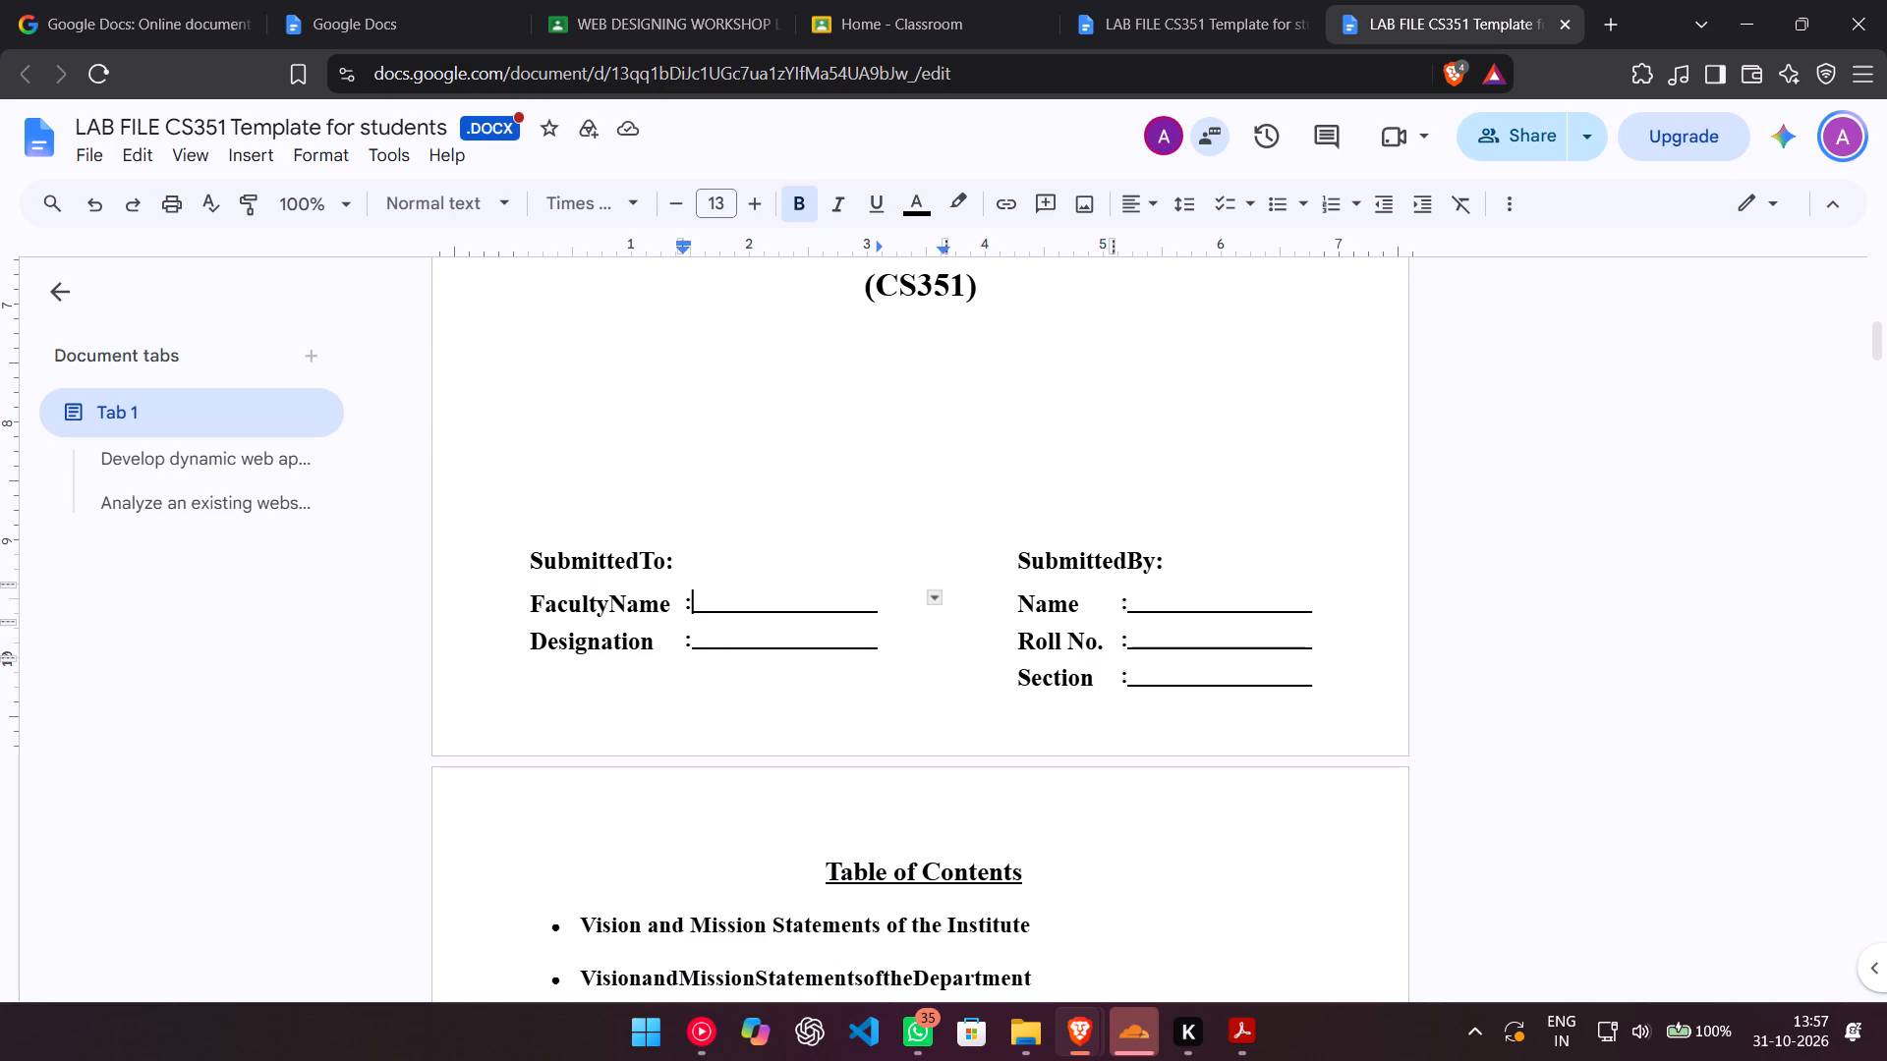
# Fill in the student's name and roll number under Submitted By on the lab file template's cover page.
pyautogui.click(1220, 601)
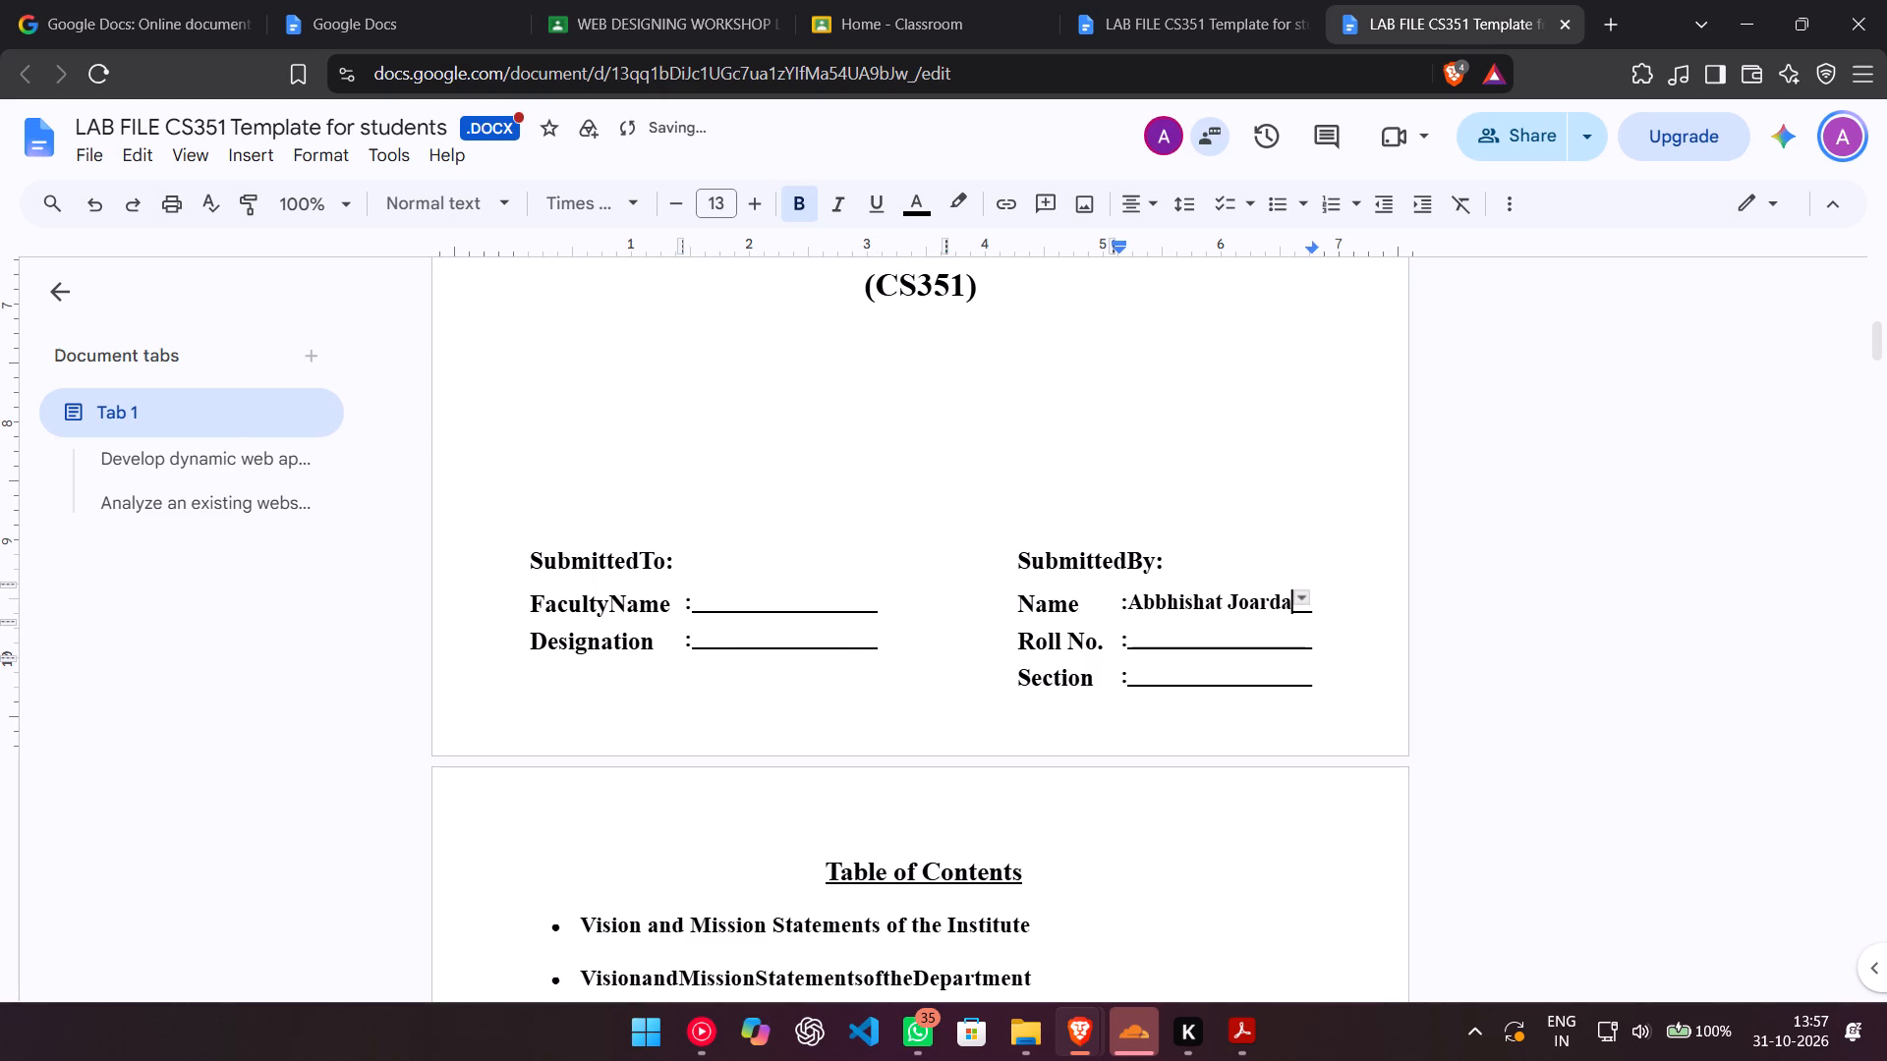
pyautogui.click(1207, 642)
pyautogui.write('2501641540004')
# Insert a space before the student name and roll number, remove their leftover underlines, and tidy the spacing of the roll number line.
pyautogui.click(1127, 604)
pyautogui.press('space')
pyautogui.click(1127, 641)
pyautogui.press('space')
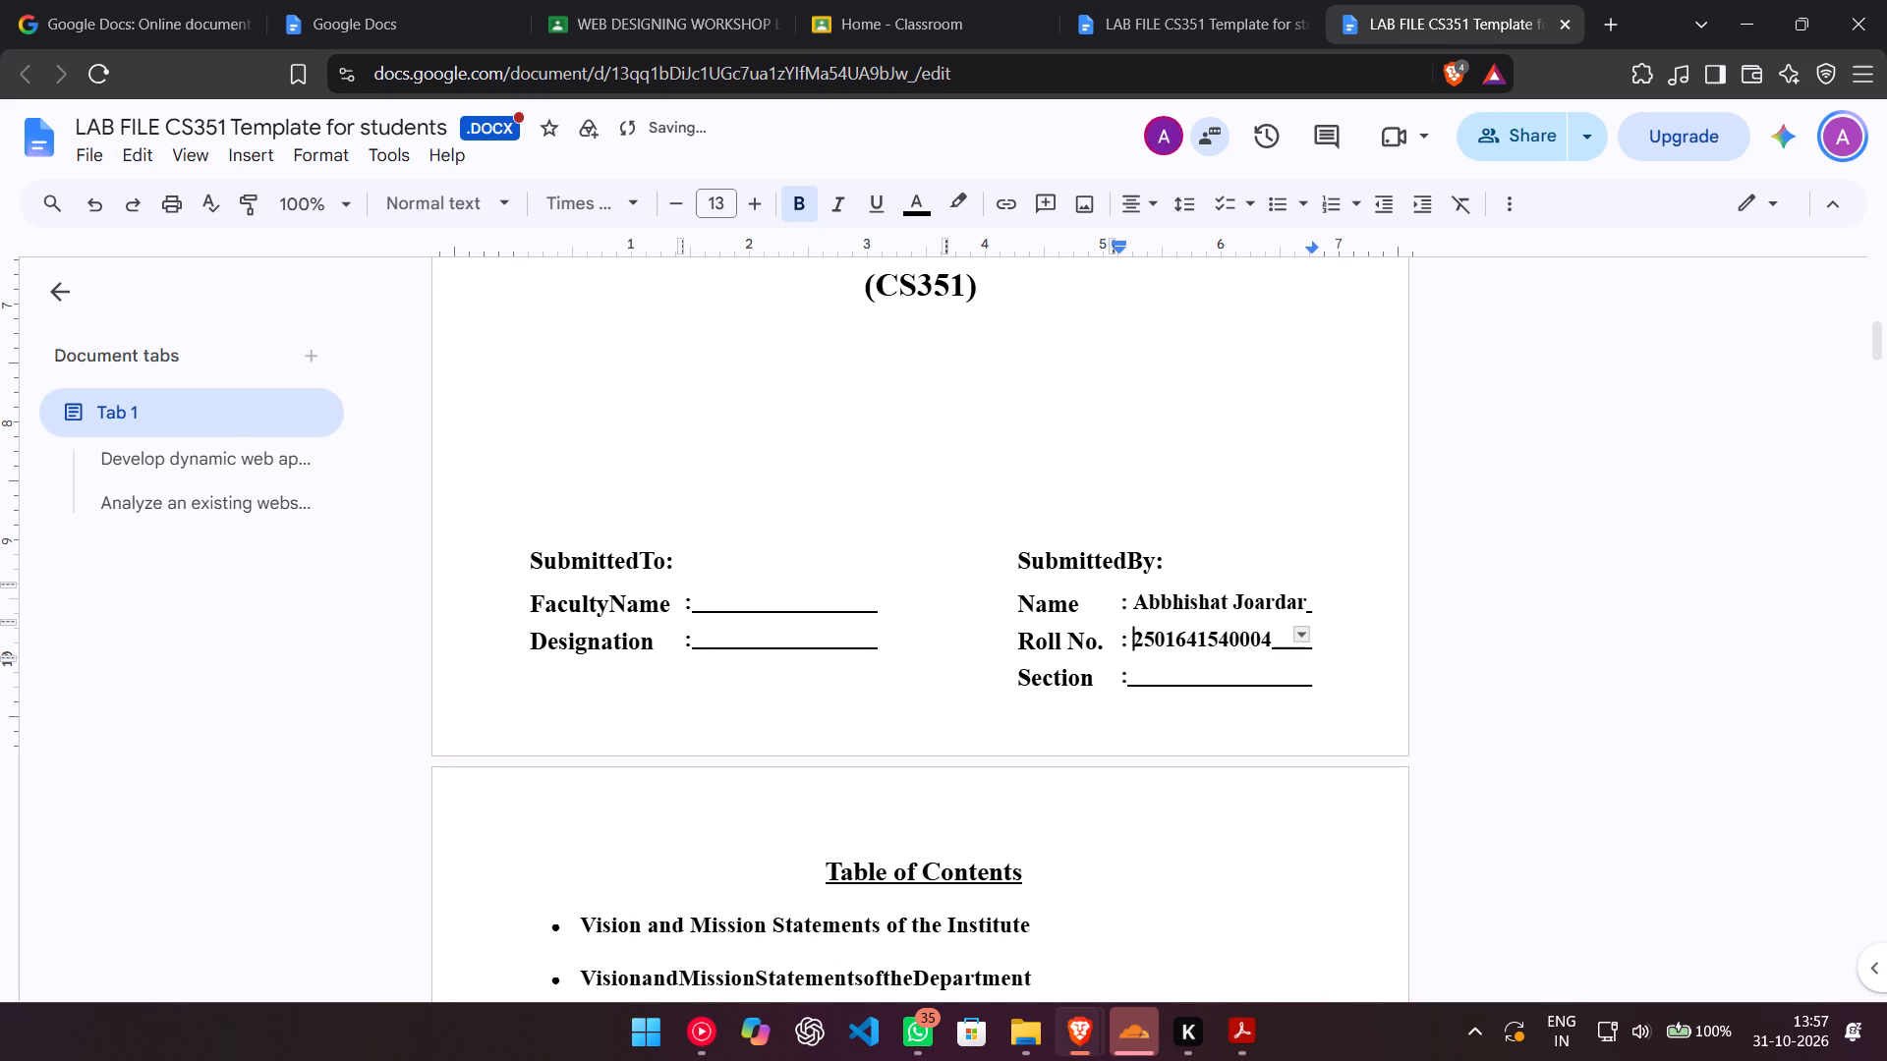
pyautogui.click(1324, 612)
pyautogui.press('BackSpace')
pyautogui.click(1332, 643)
pyautogui.press('BackSpace')
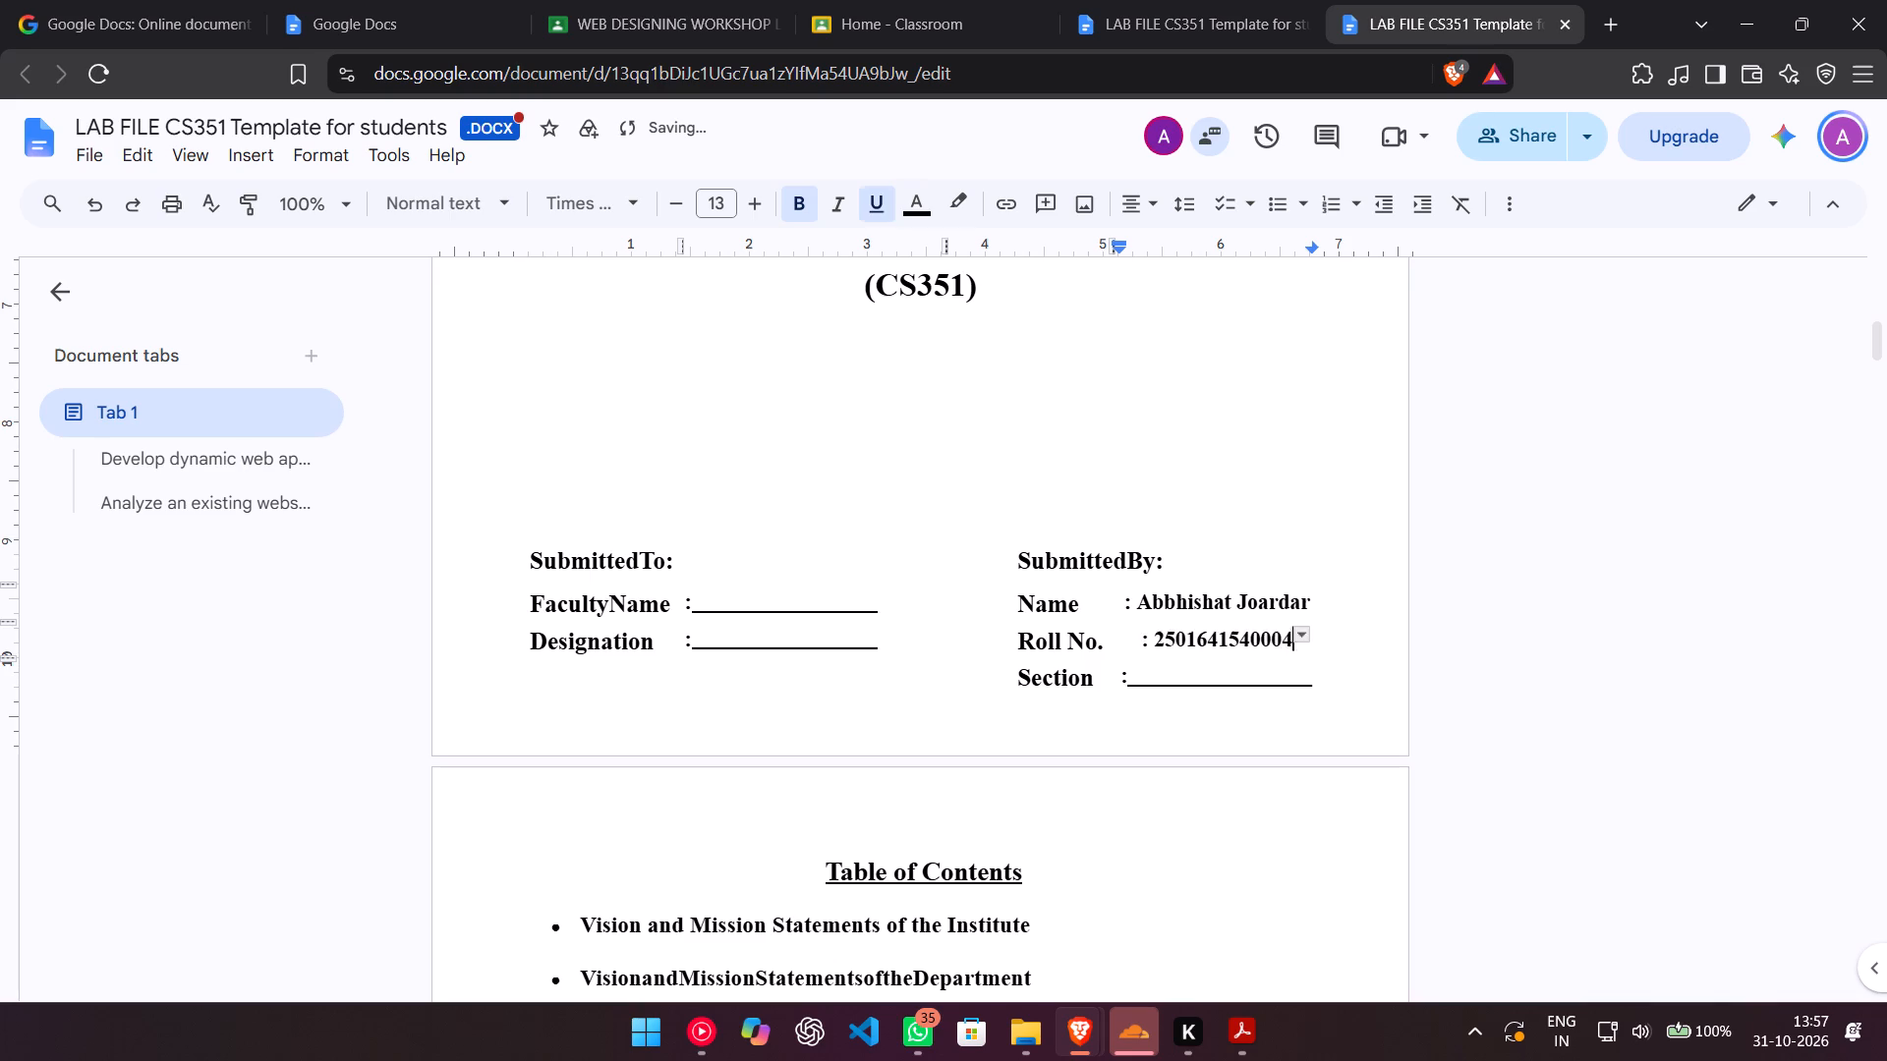
pyautogui.press('BackSpace')
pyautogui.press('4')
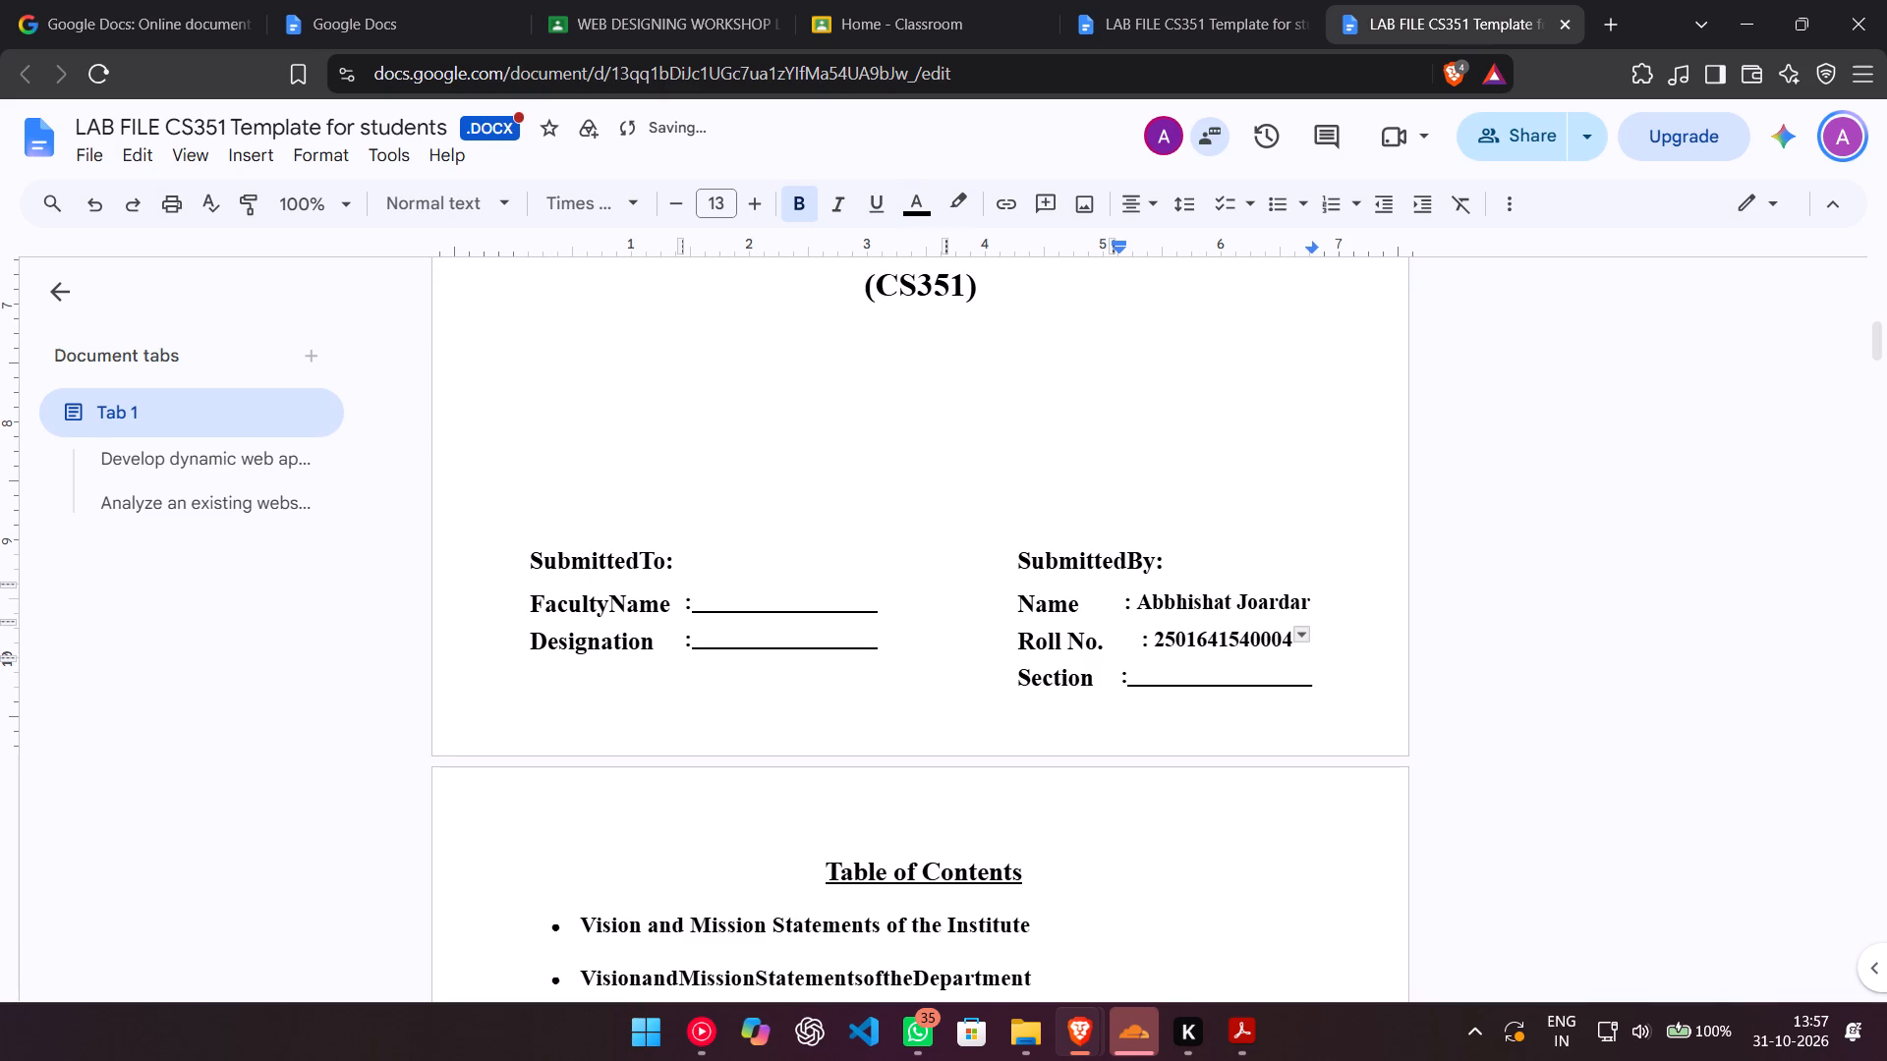
pyautogui.click(1141, 642)
pyautogui.press('BackSpace')
# Replace the blank Section line under Submitted By with 2A.
pyautogui.click(1141, 683)
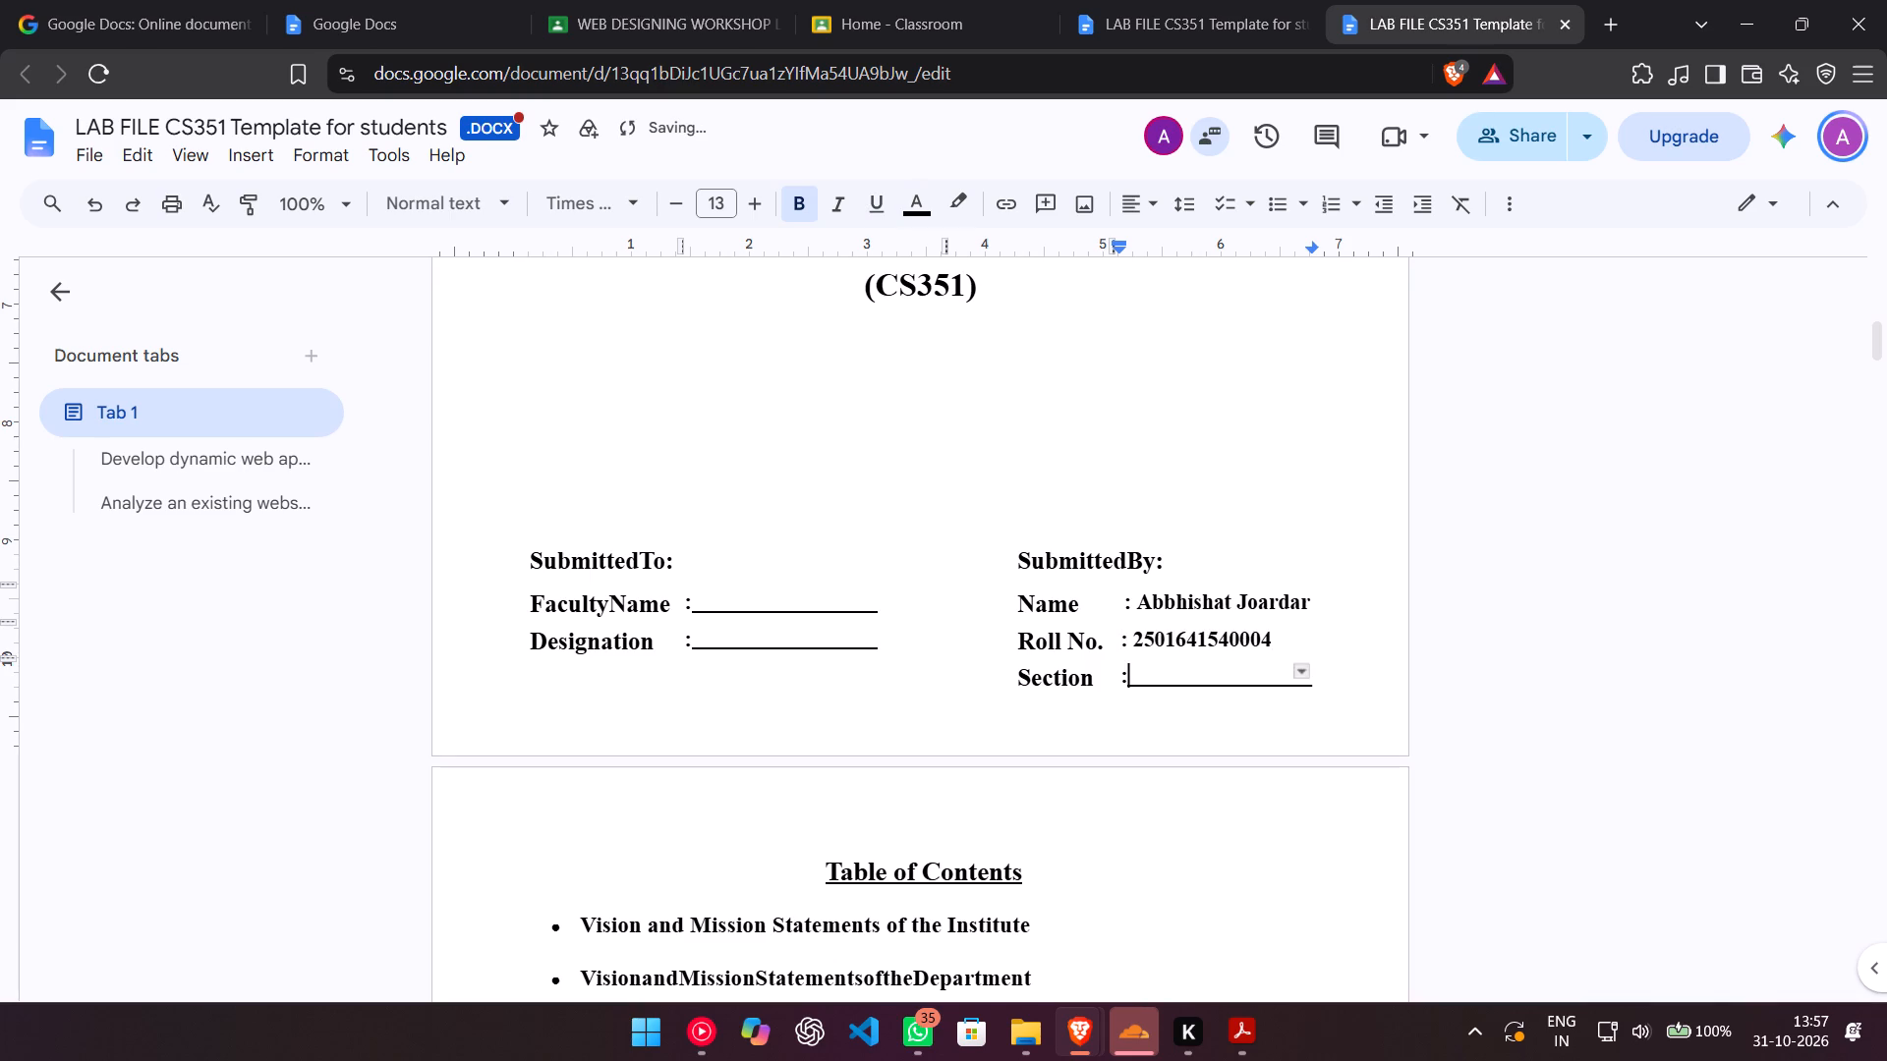
pyautogui.moveTo(1141, 683); pyautogui.dragTo(1214, 684)
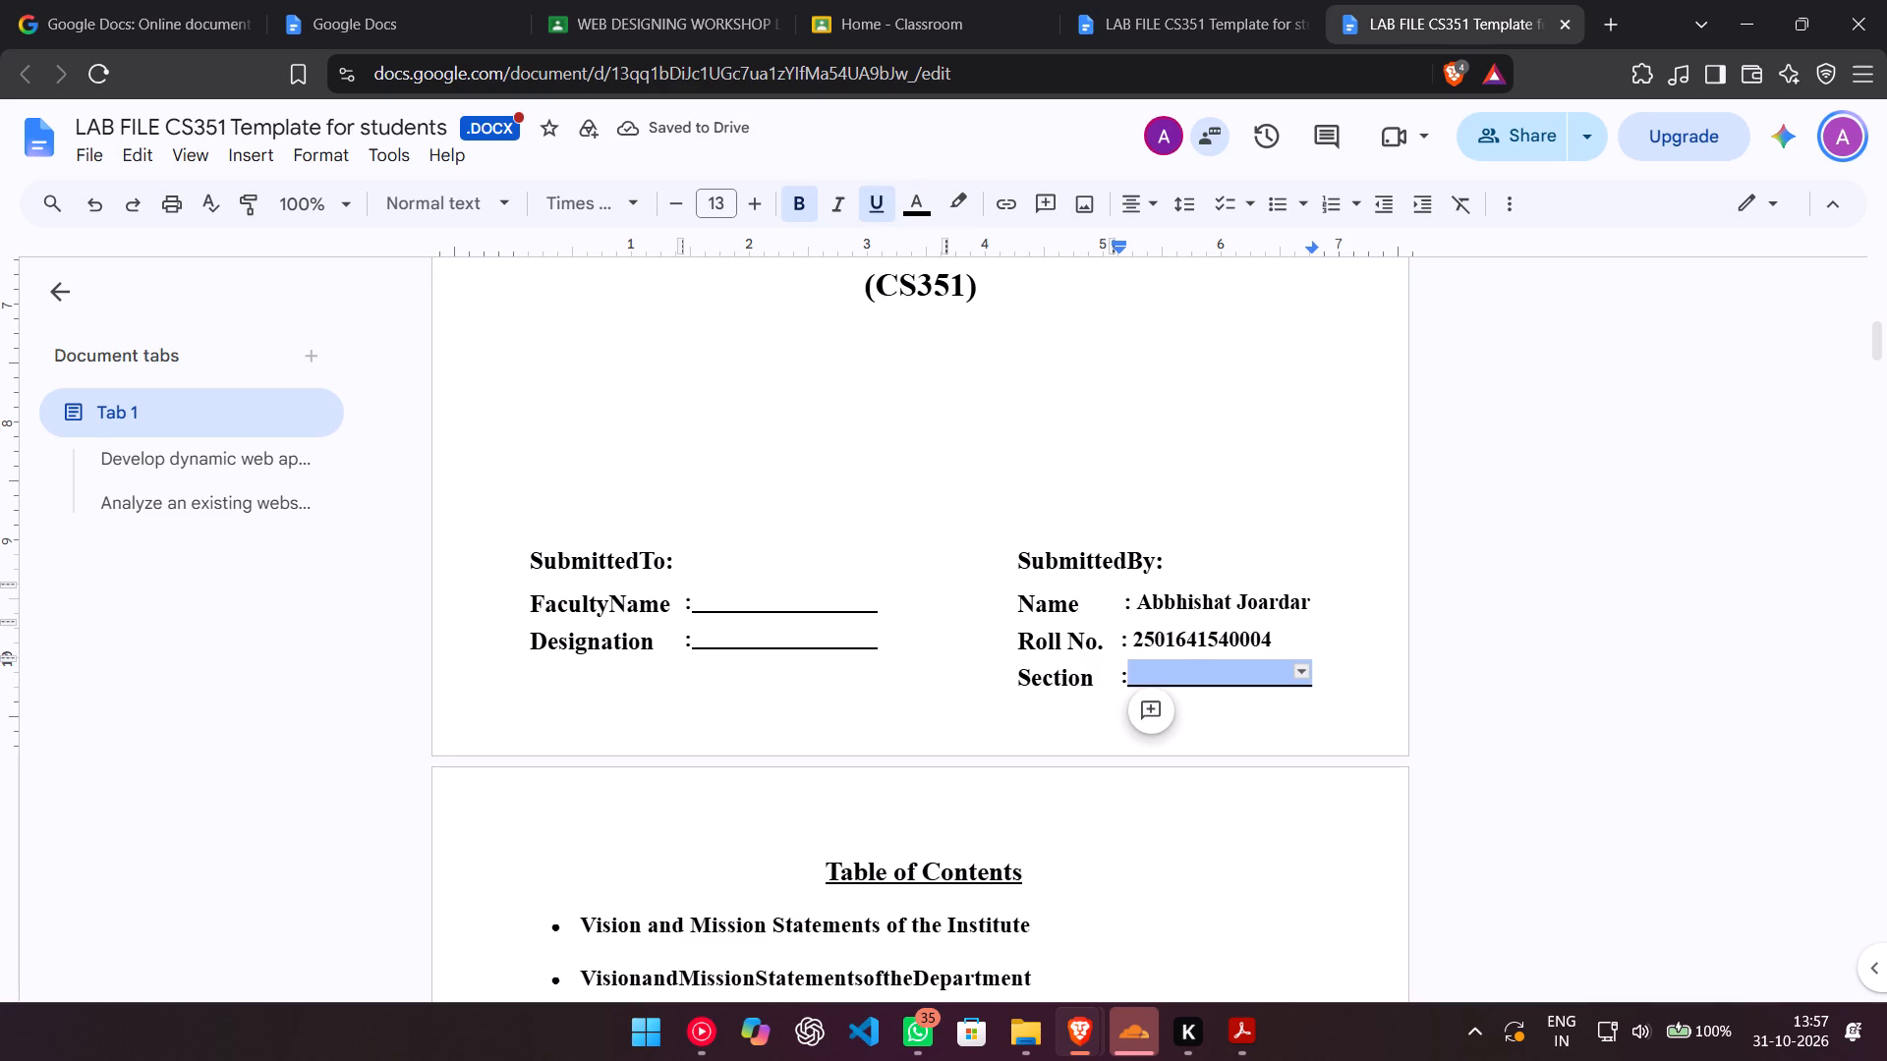
pyautogui.click(1298, 670)
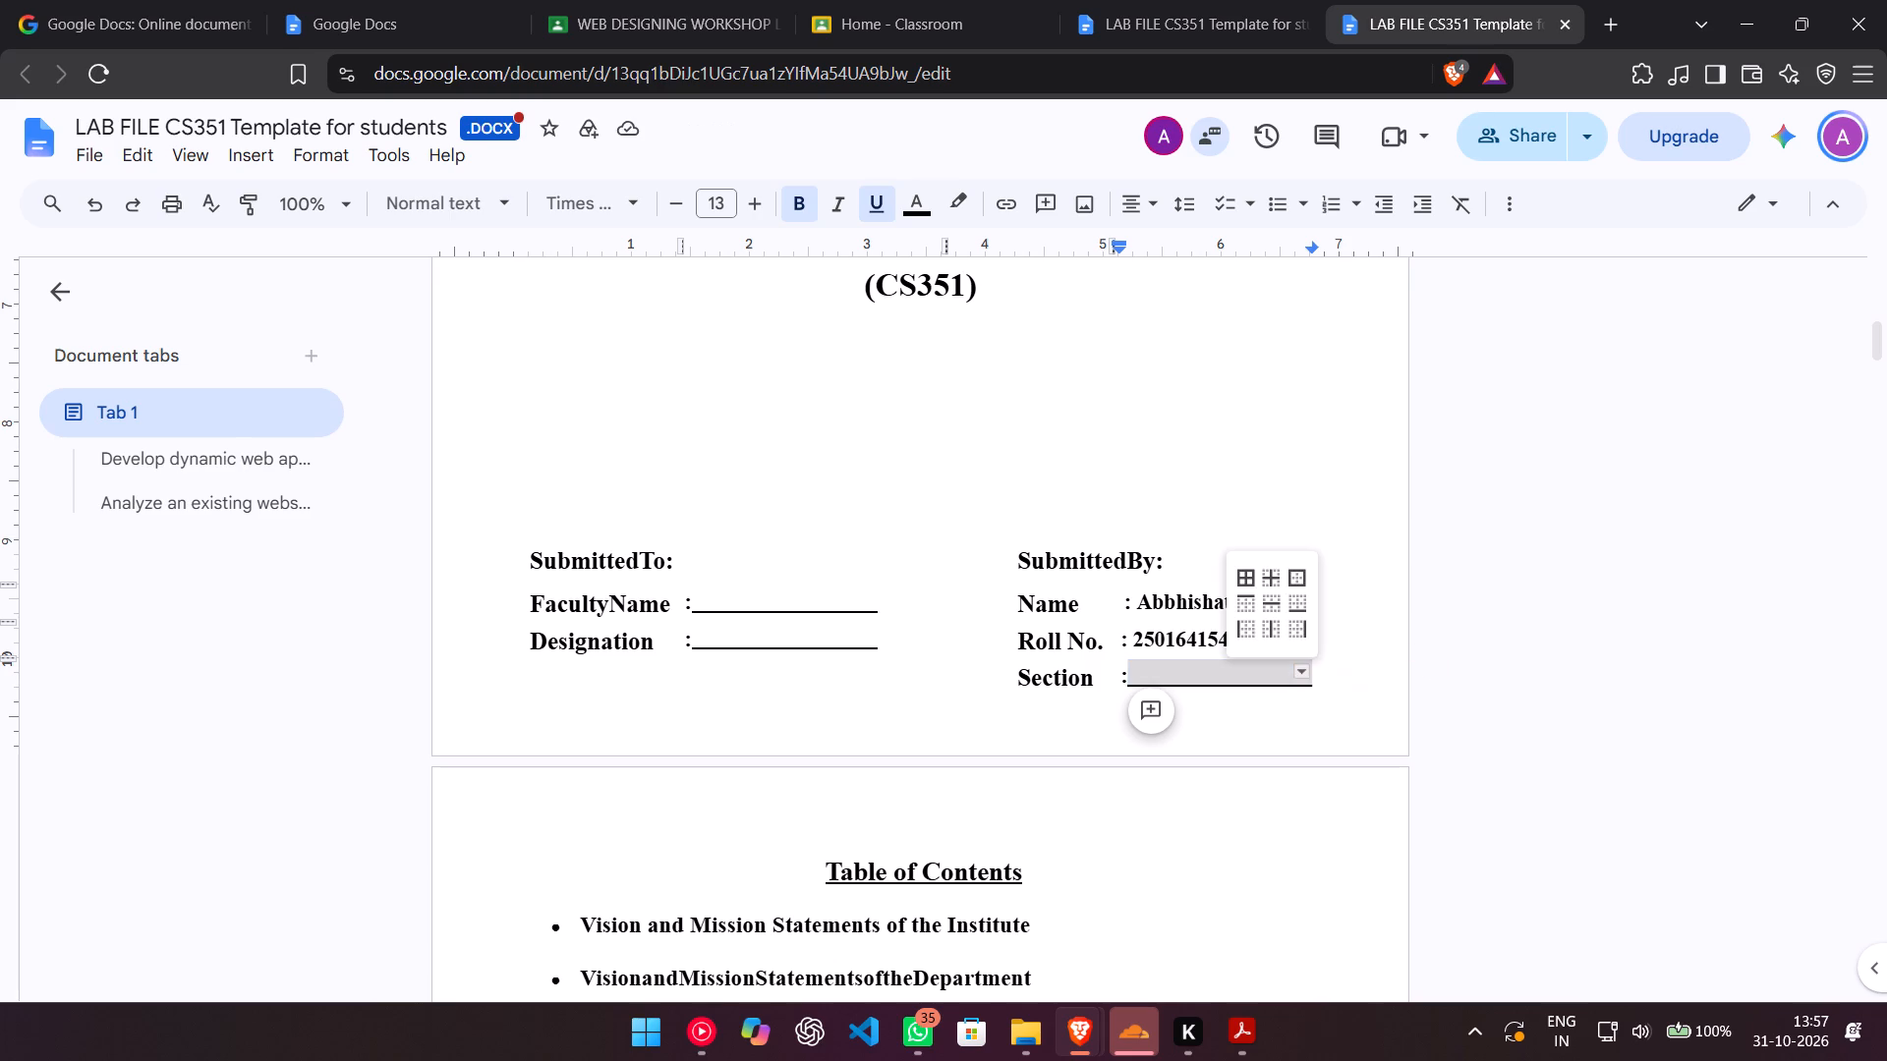
pyautogui.click(1298, 677)
pyautogui.press('\\')
pyautogui.press('BackSpace')
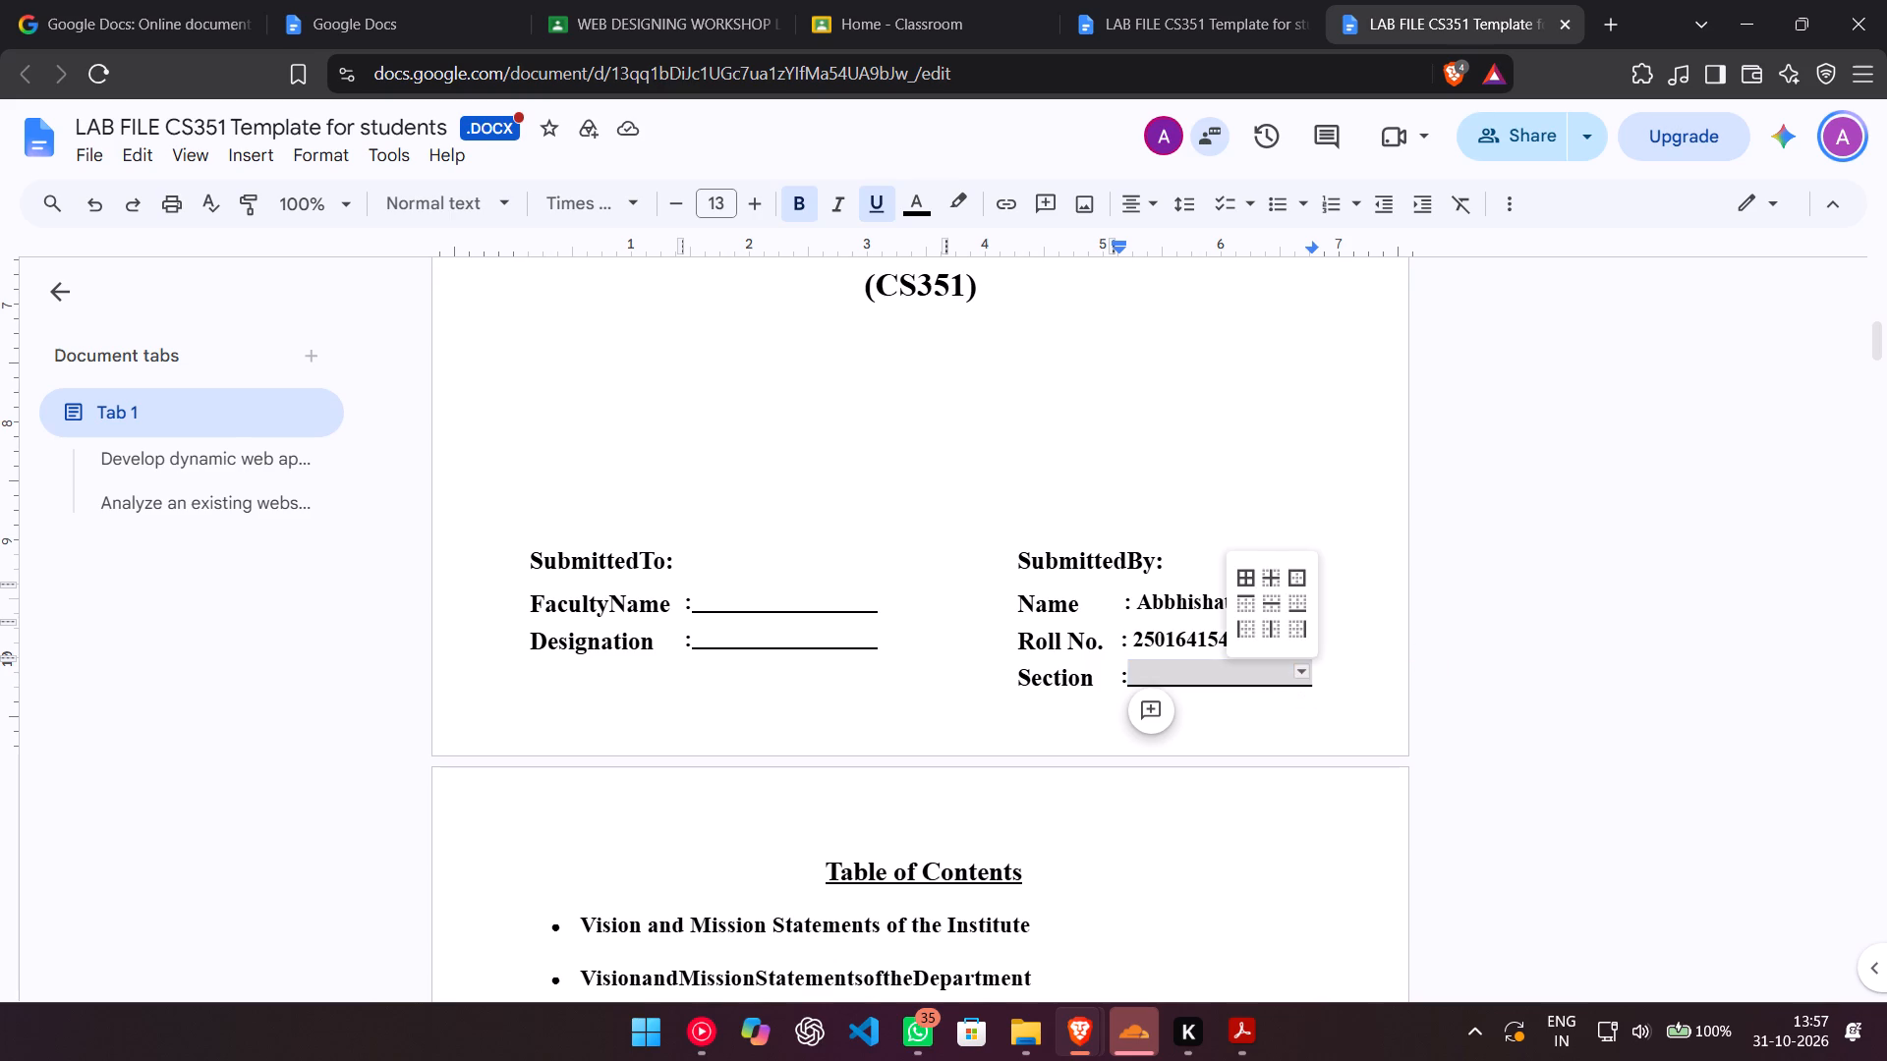
pyautogui.scroll(-1, 1277, 677)
pyautogui.click(1269, 677)
pyautogui.click(1153, 596)
pyautogui.press('Delete')
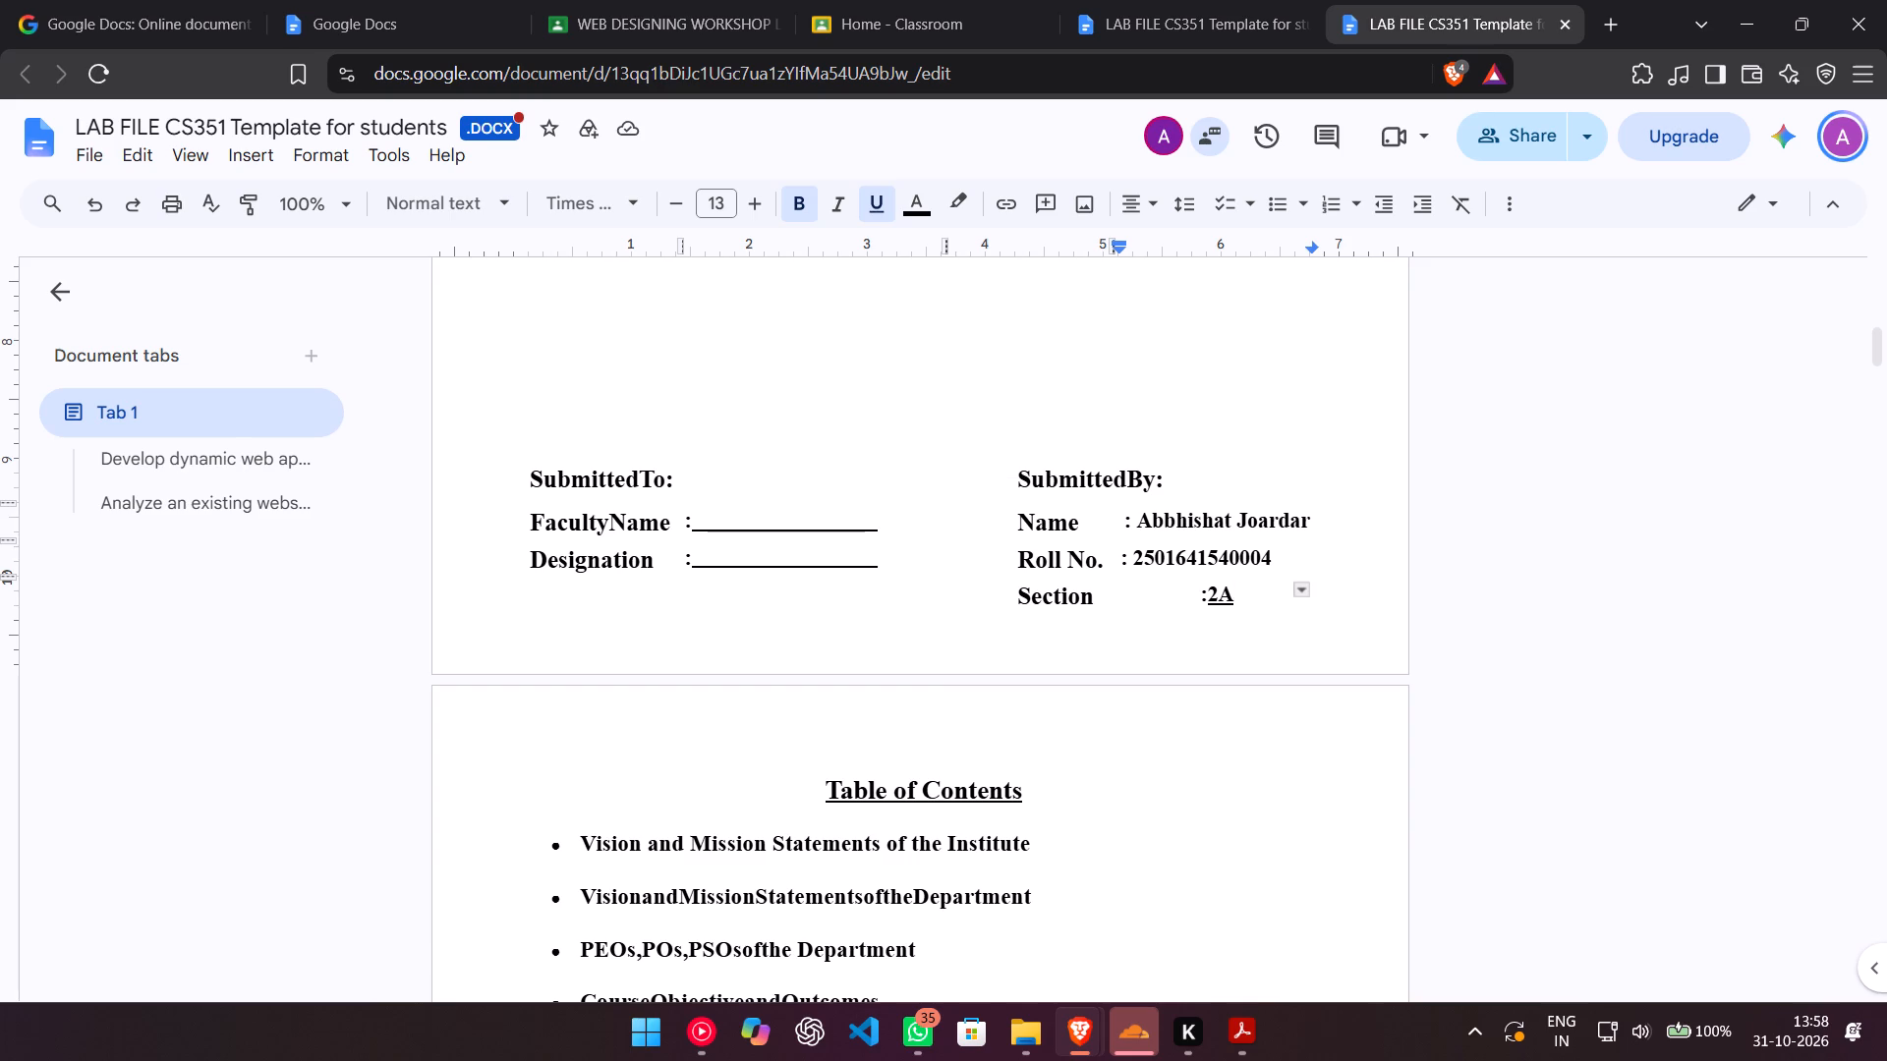
# Close the gap before the colon in the Section line under Submitted By and insert a space before 2A.
pyautogui.click(1202, 600)
pyautogui.press('\\')
pyautogui.press('BackSpace')
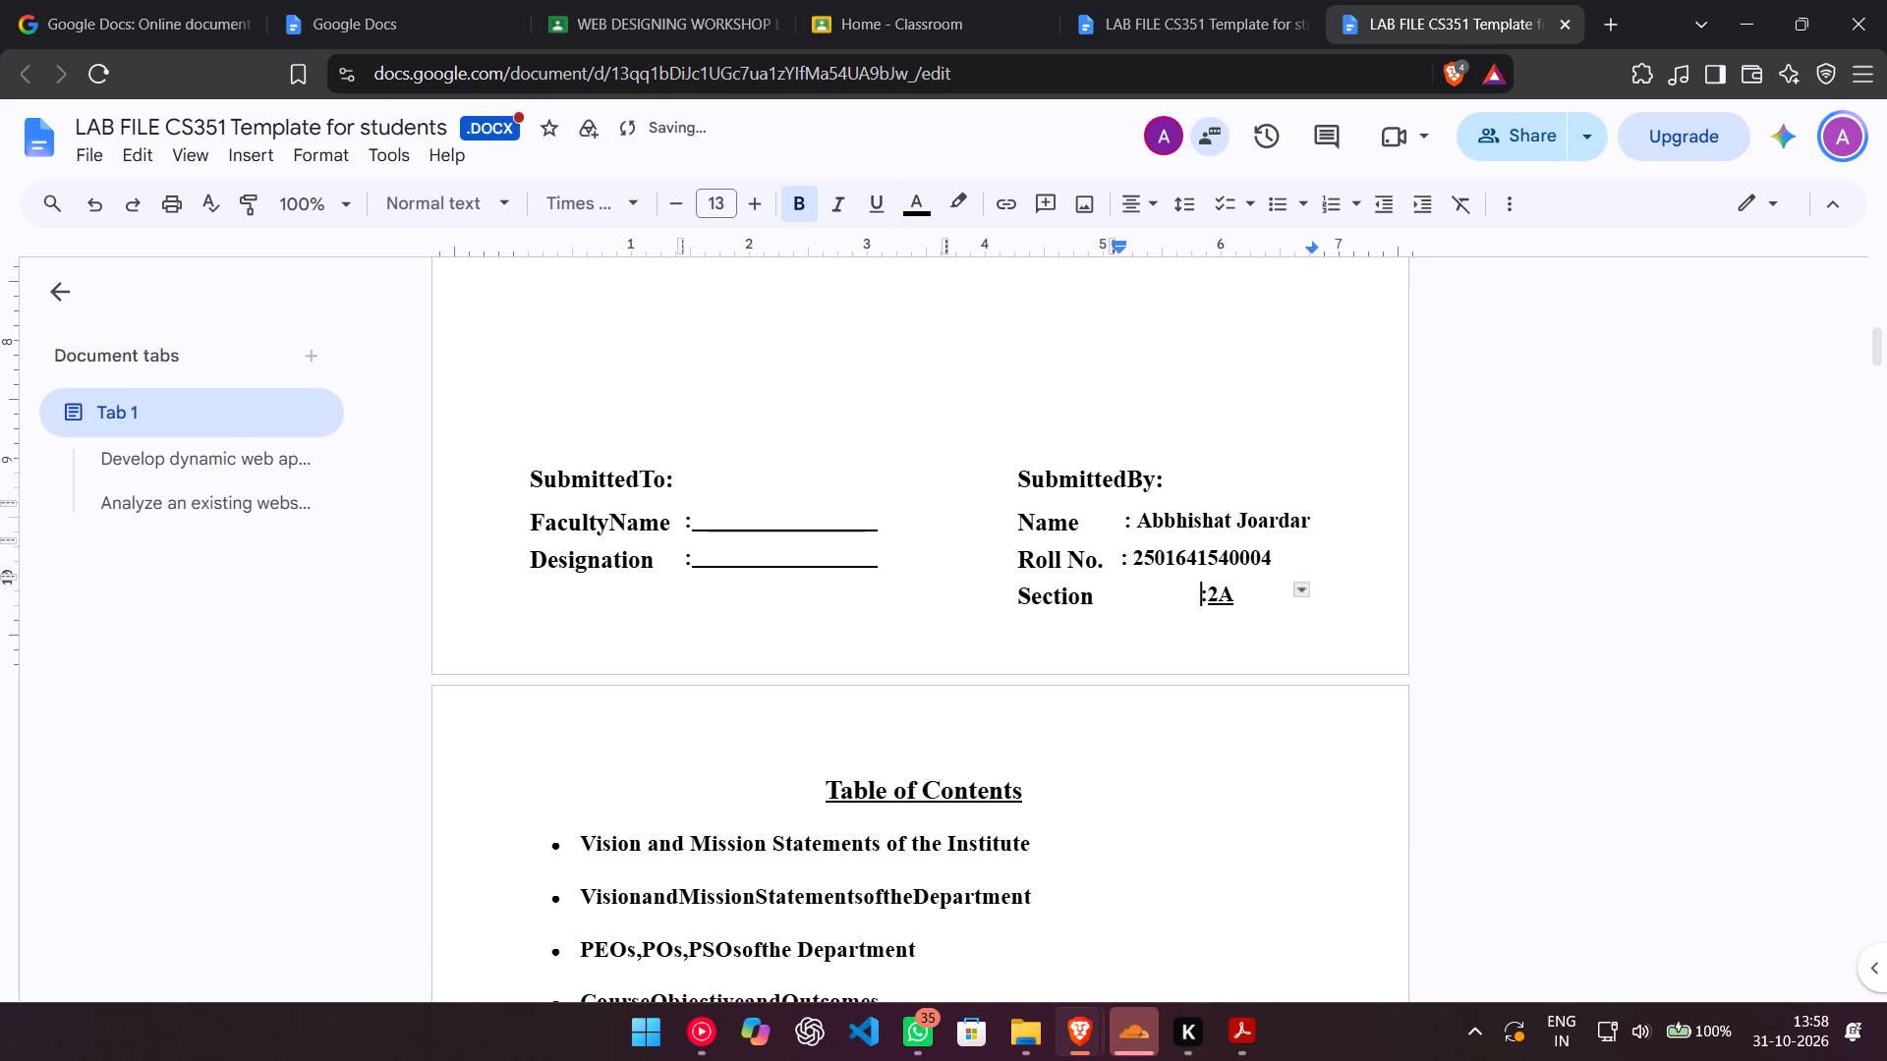
pyautogui.press('BackSpace')
pyautogui.click(1130, 595)
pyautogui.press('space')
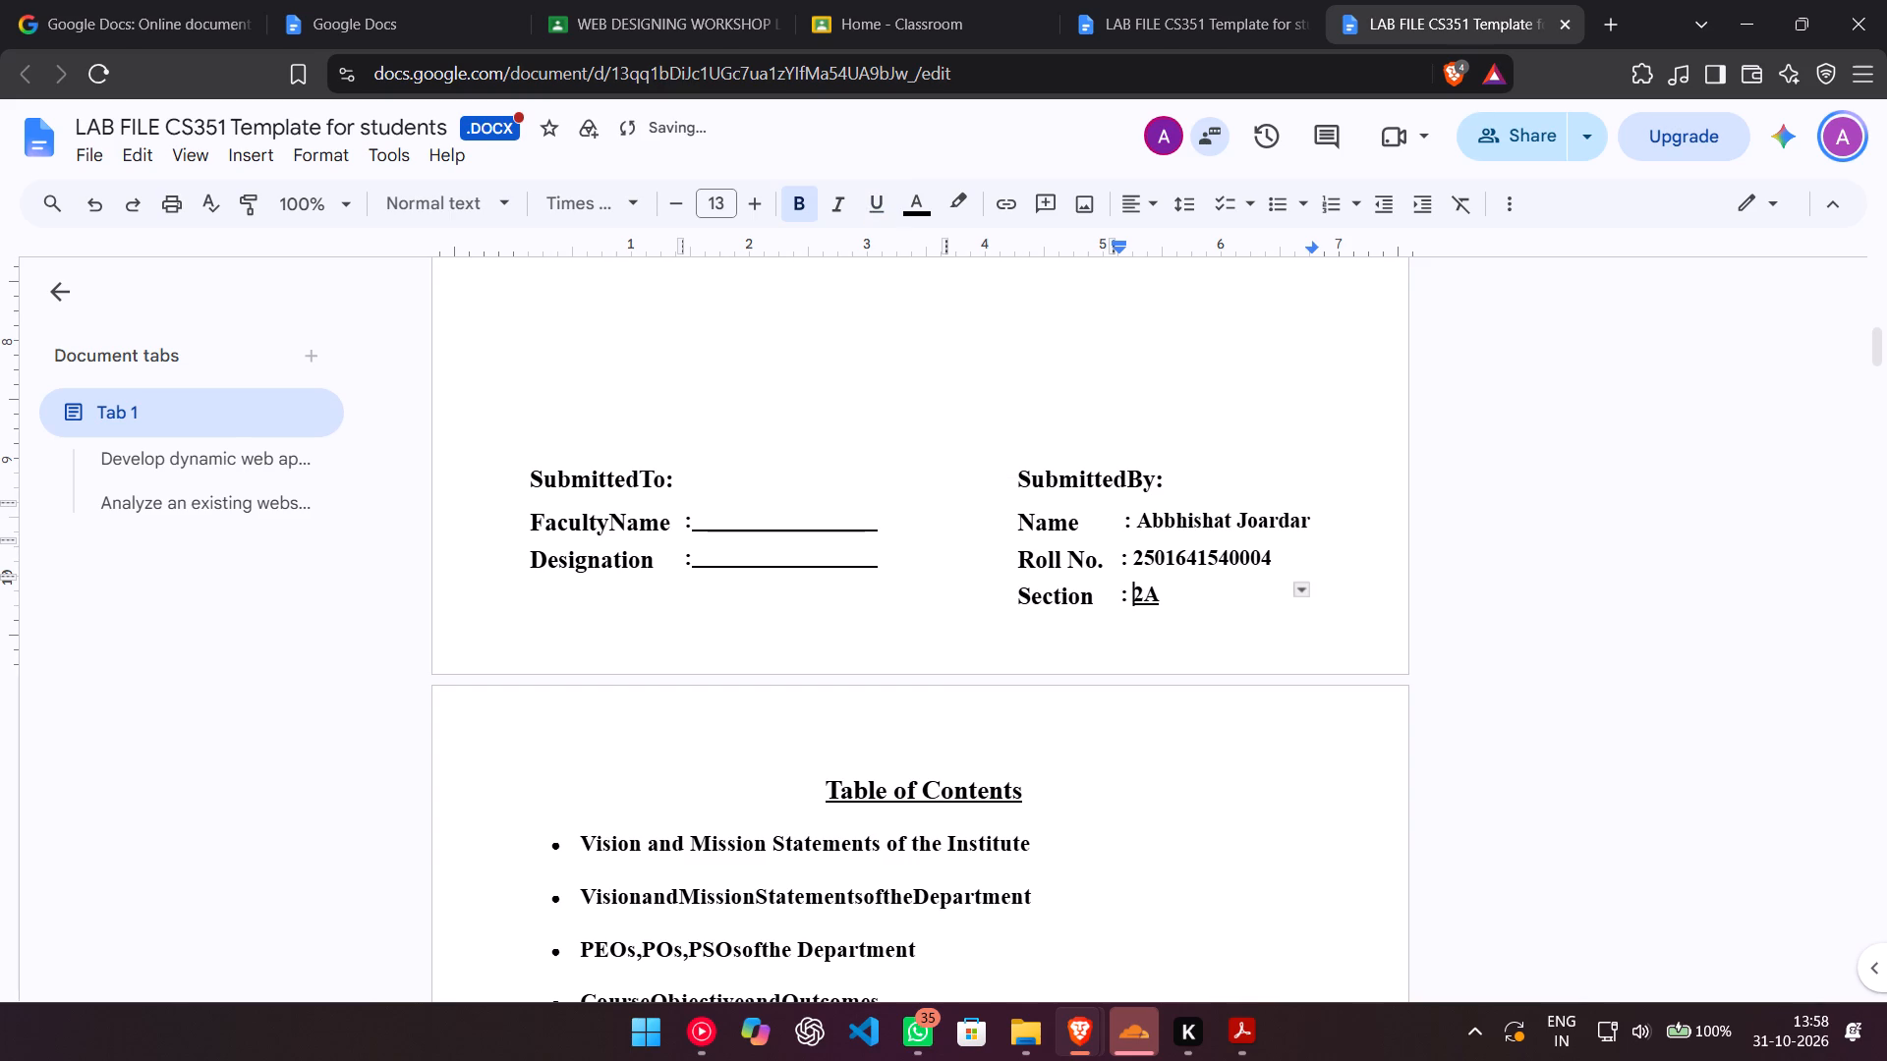
# Retype the Section value as 2A, add a line below it, and remove the value's underline.
pyautogui.click(1144, 602)
pyautogui.click(1168, 602)
pyautogui.press('BackSpace')
pyautogui.press('BackSpace')
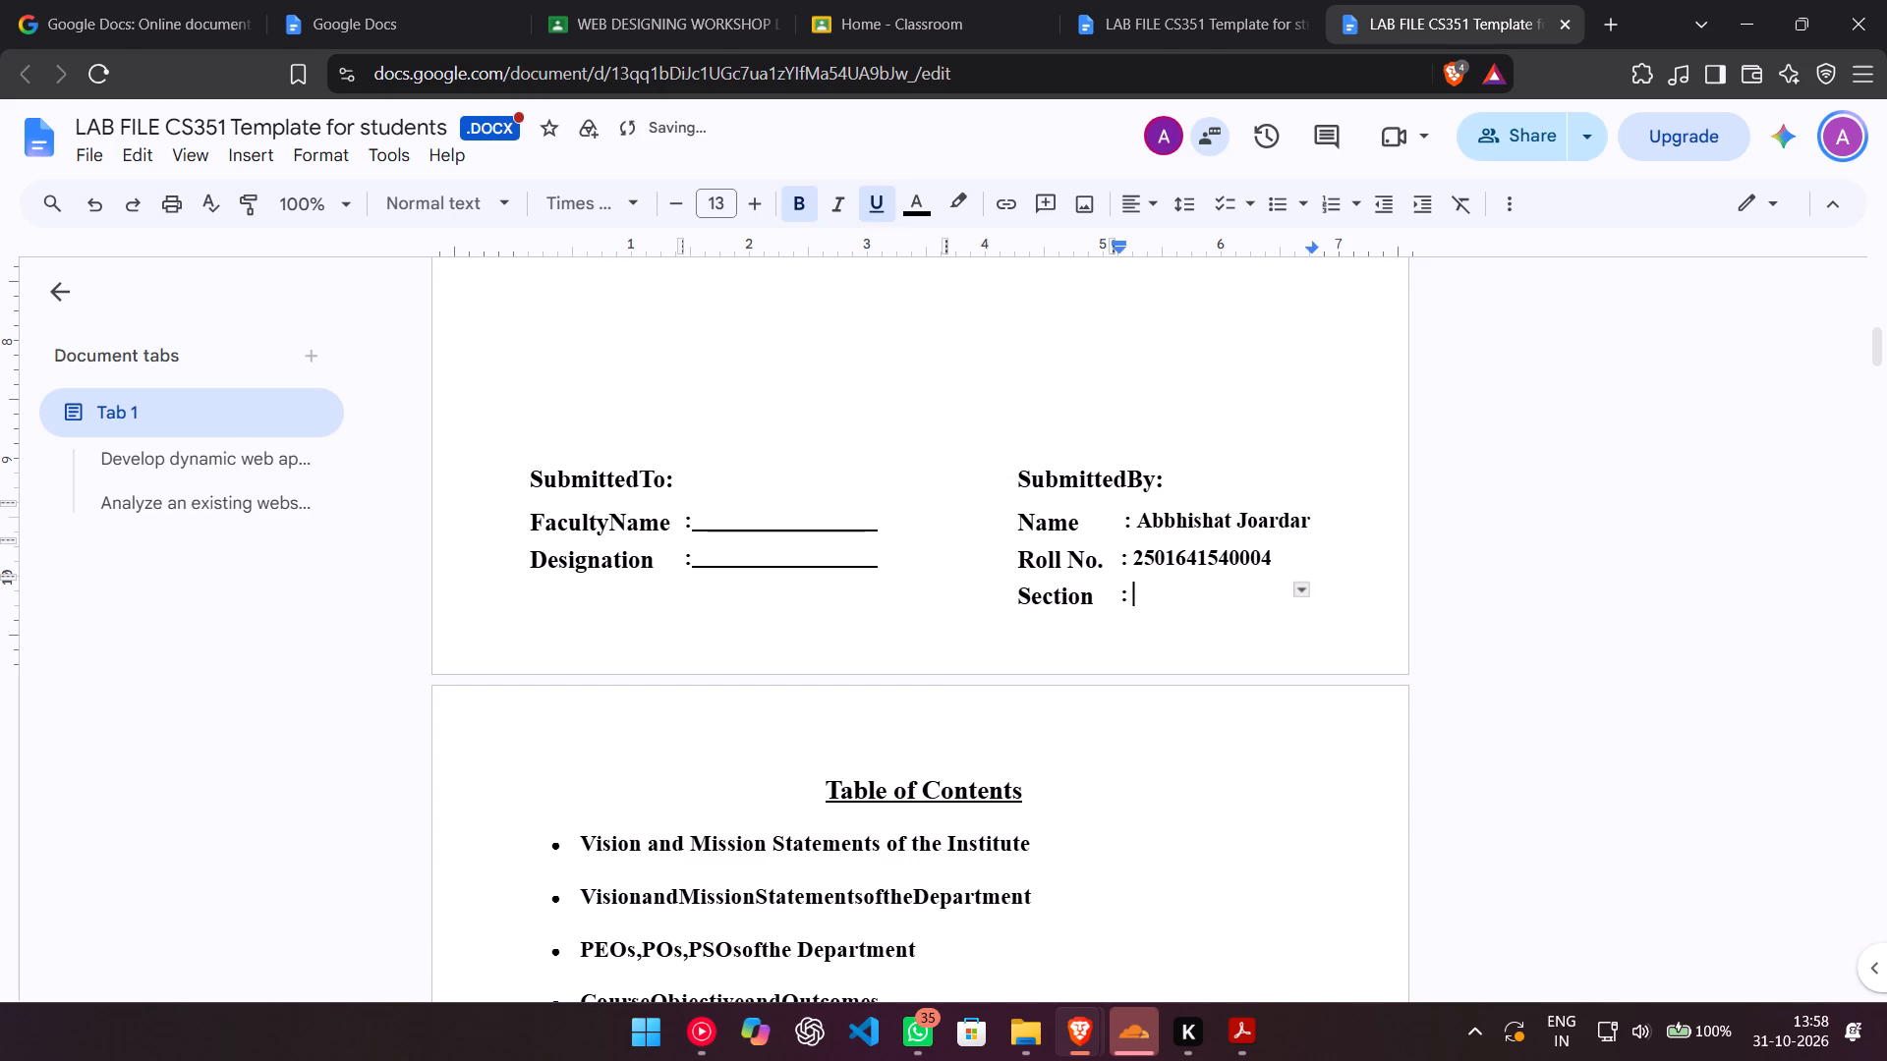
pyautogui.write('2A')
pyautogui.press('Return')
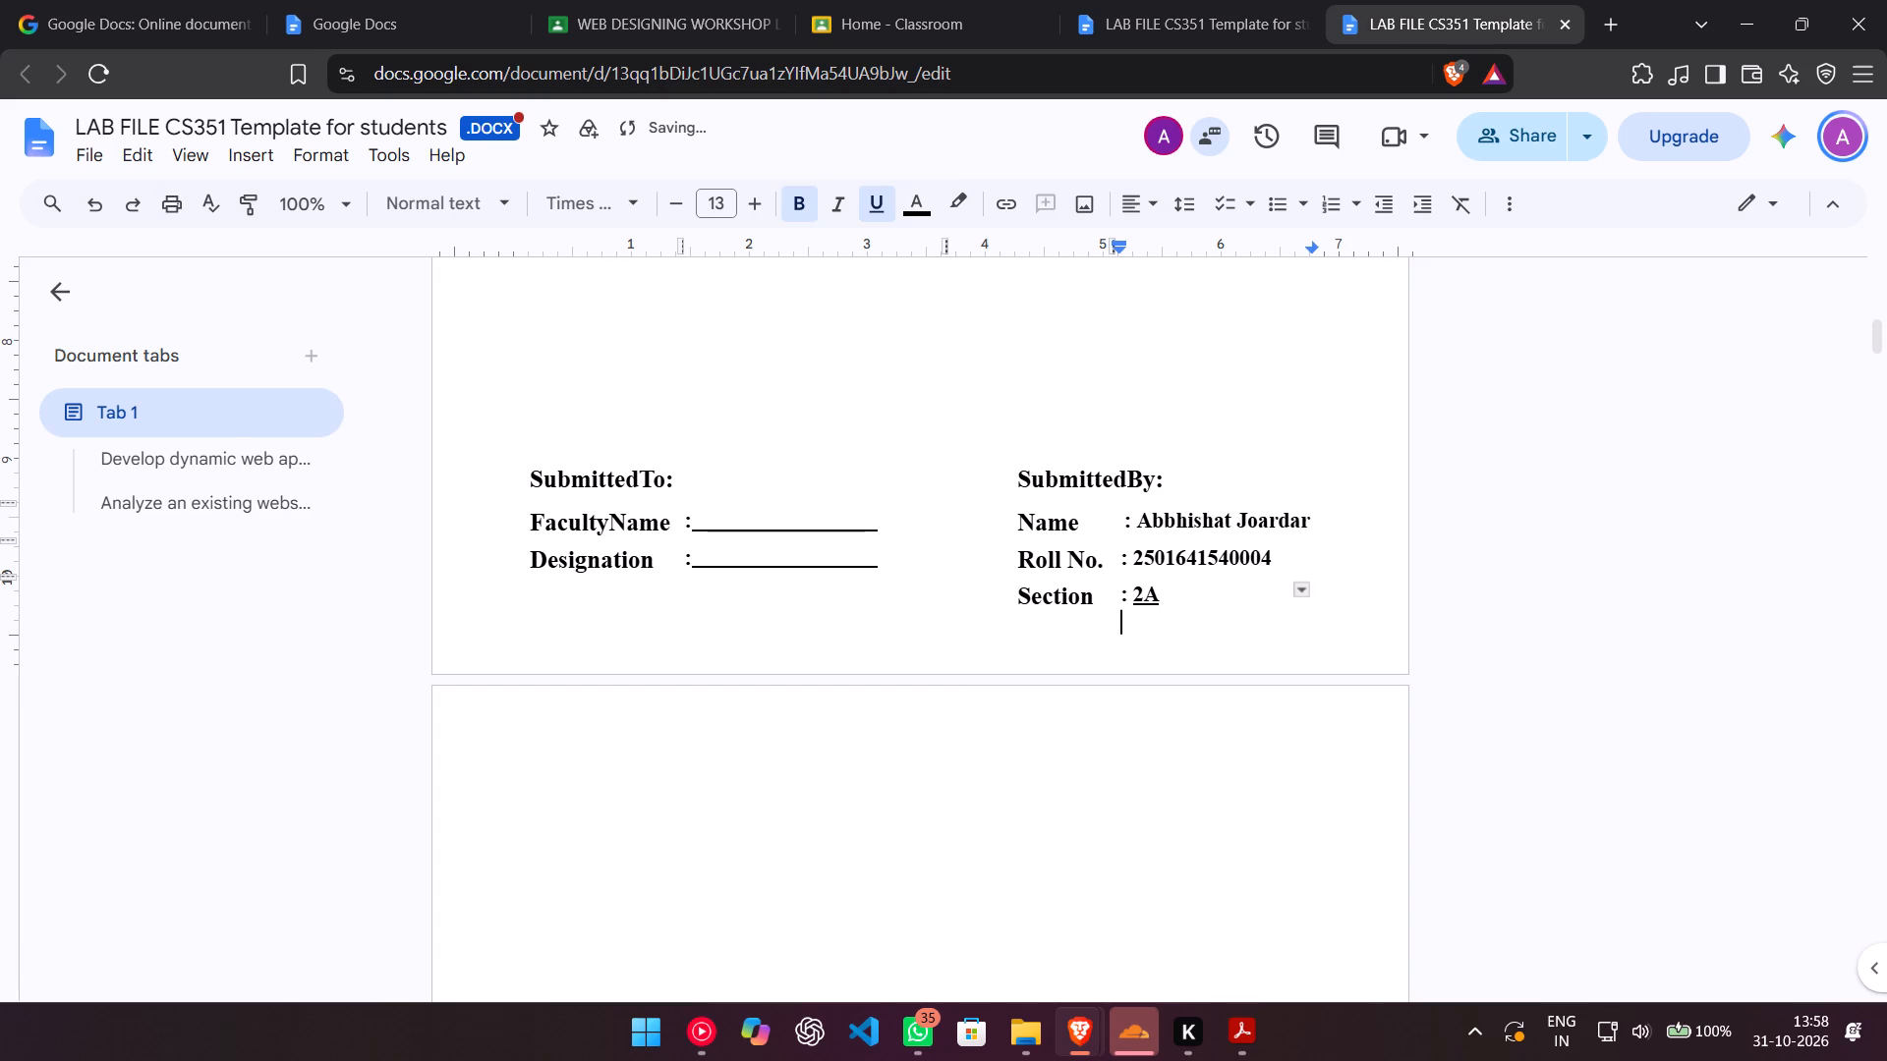
pyautogui.click(1156, 606)
pyautogui.moveTo(1158, 602); pyautogui.dragTo(1132, 602)
pyautogui.click(884, 210)
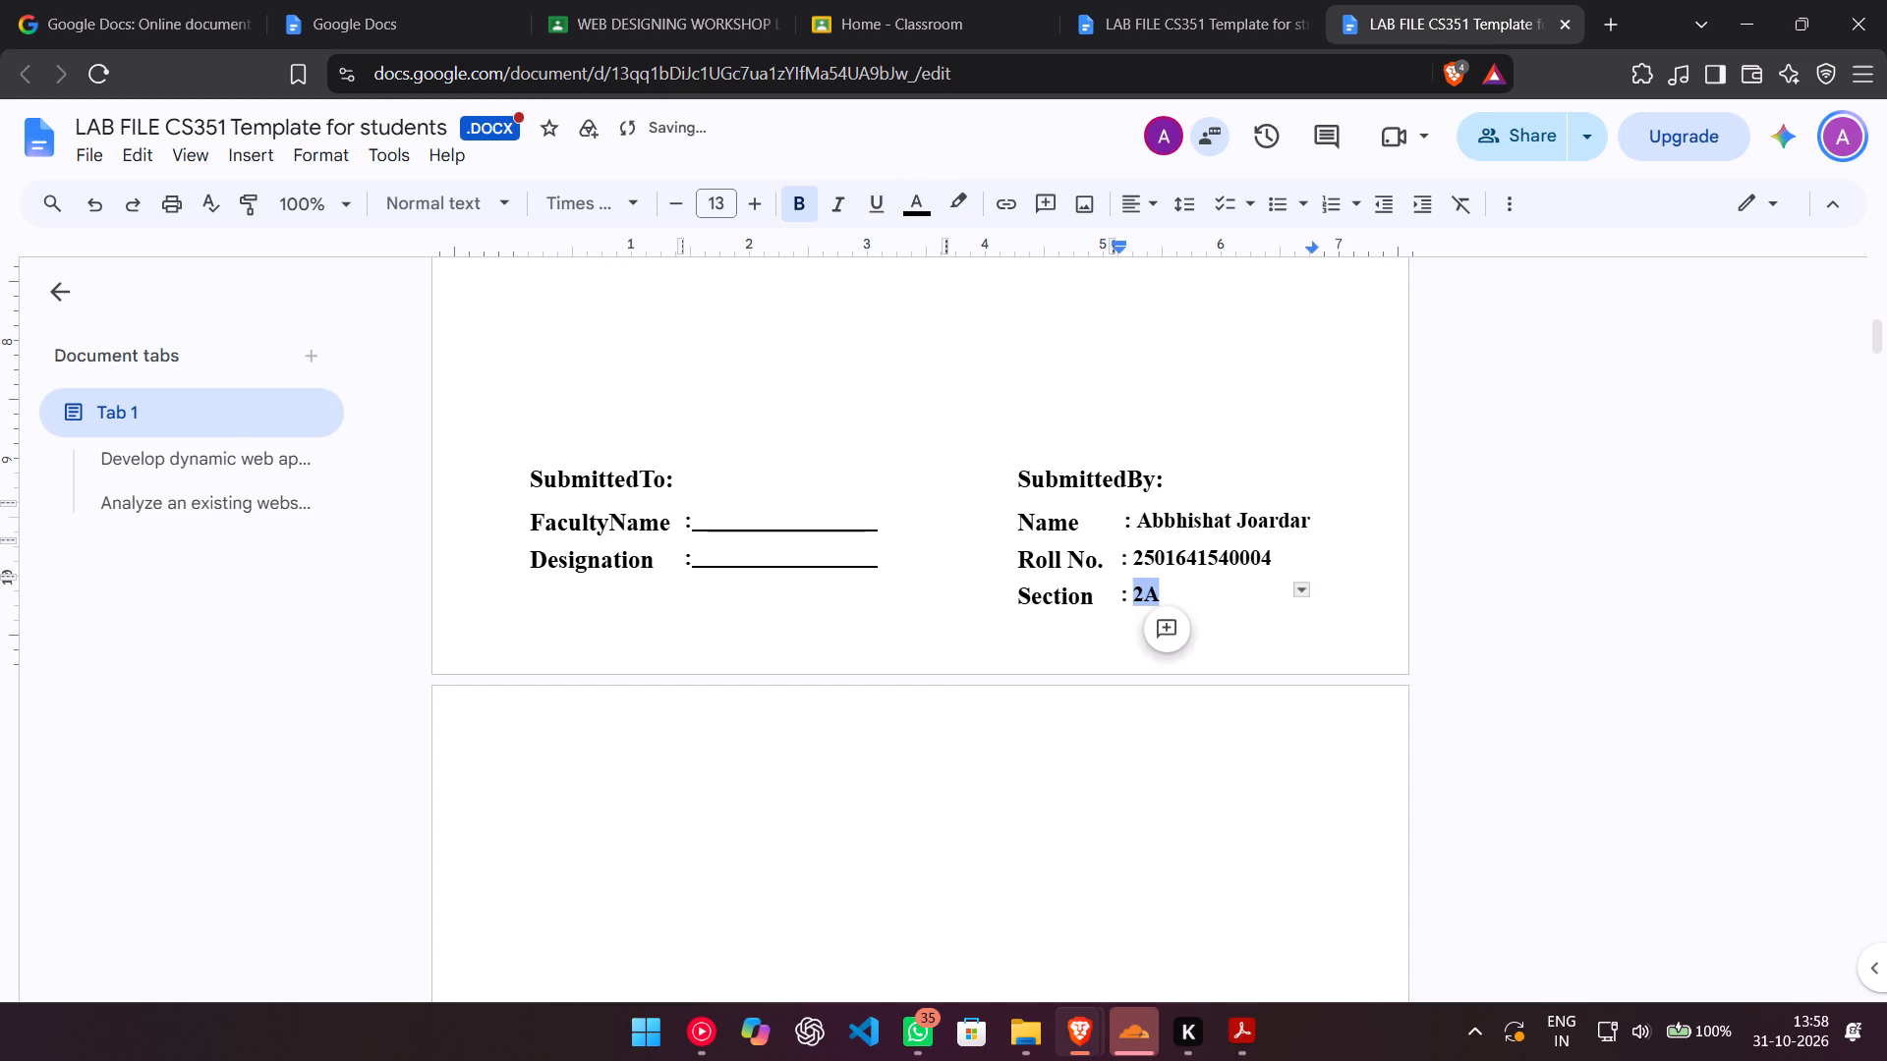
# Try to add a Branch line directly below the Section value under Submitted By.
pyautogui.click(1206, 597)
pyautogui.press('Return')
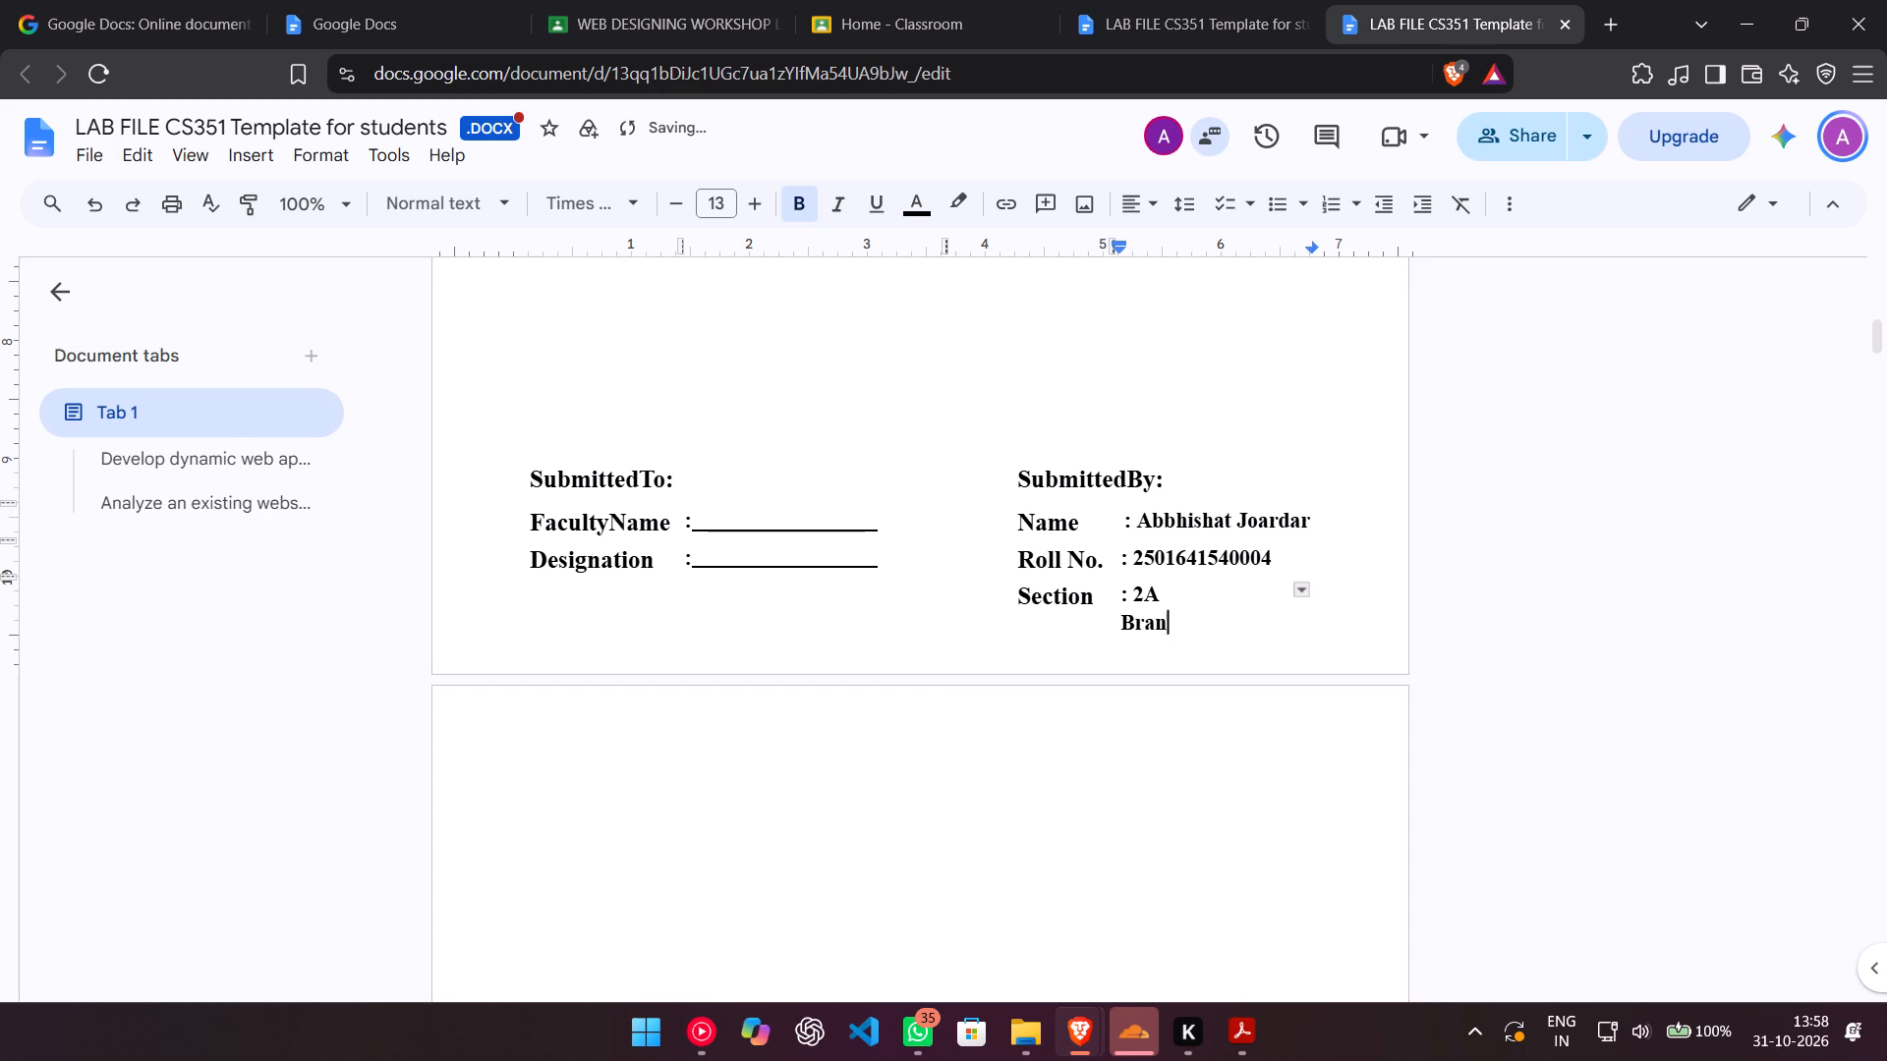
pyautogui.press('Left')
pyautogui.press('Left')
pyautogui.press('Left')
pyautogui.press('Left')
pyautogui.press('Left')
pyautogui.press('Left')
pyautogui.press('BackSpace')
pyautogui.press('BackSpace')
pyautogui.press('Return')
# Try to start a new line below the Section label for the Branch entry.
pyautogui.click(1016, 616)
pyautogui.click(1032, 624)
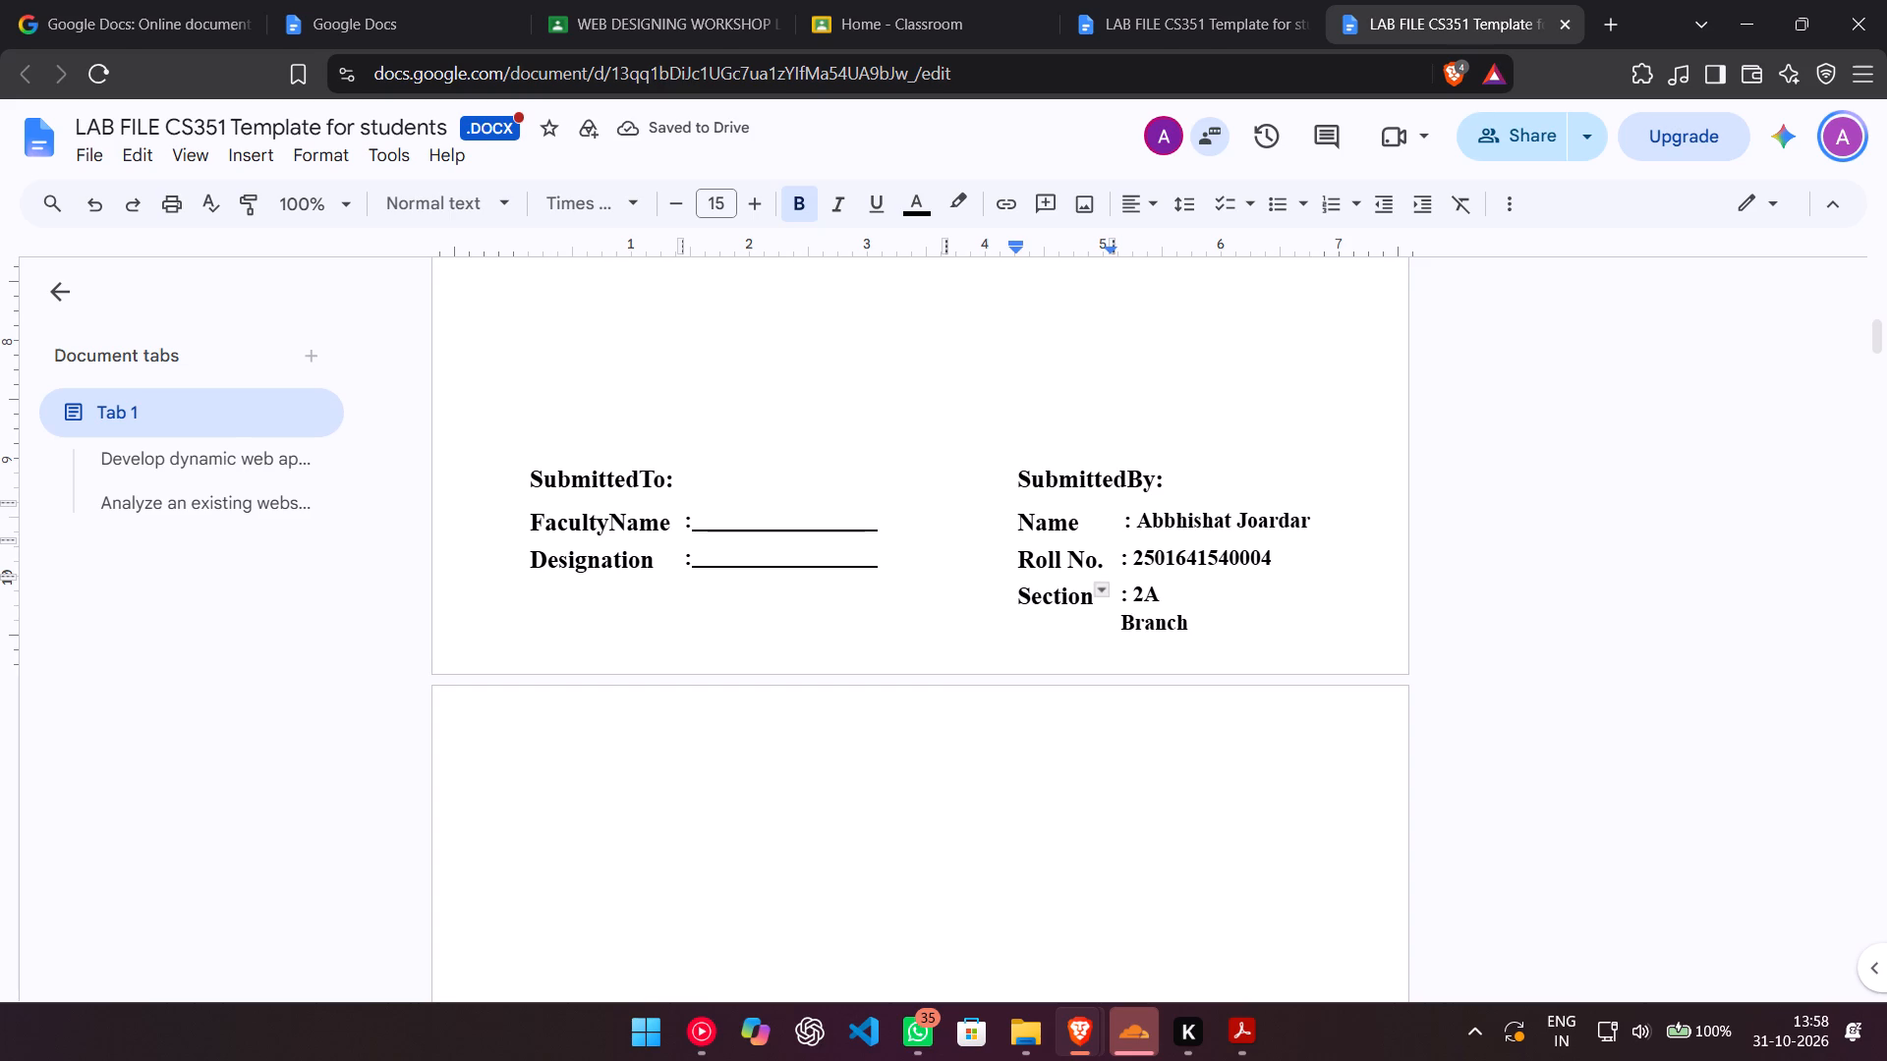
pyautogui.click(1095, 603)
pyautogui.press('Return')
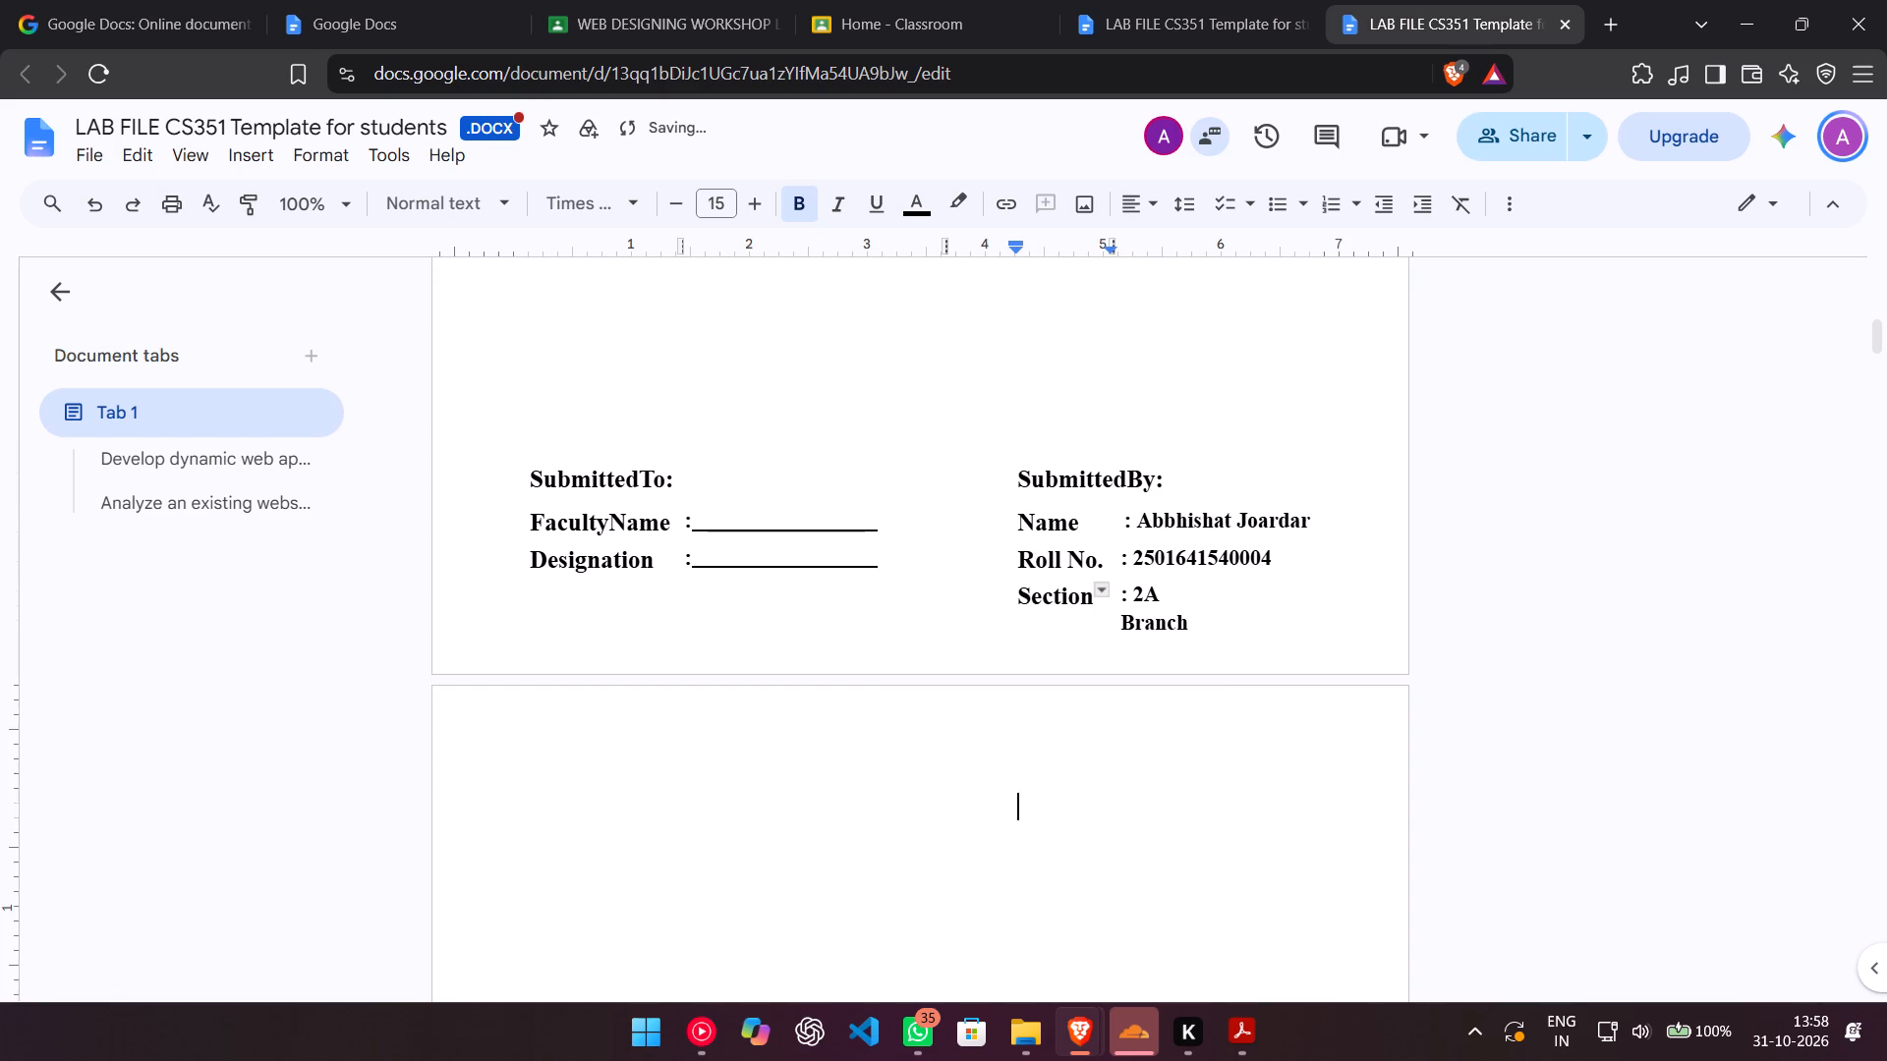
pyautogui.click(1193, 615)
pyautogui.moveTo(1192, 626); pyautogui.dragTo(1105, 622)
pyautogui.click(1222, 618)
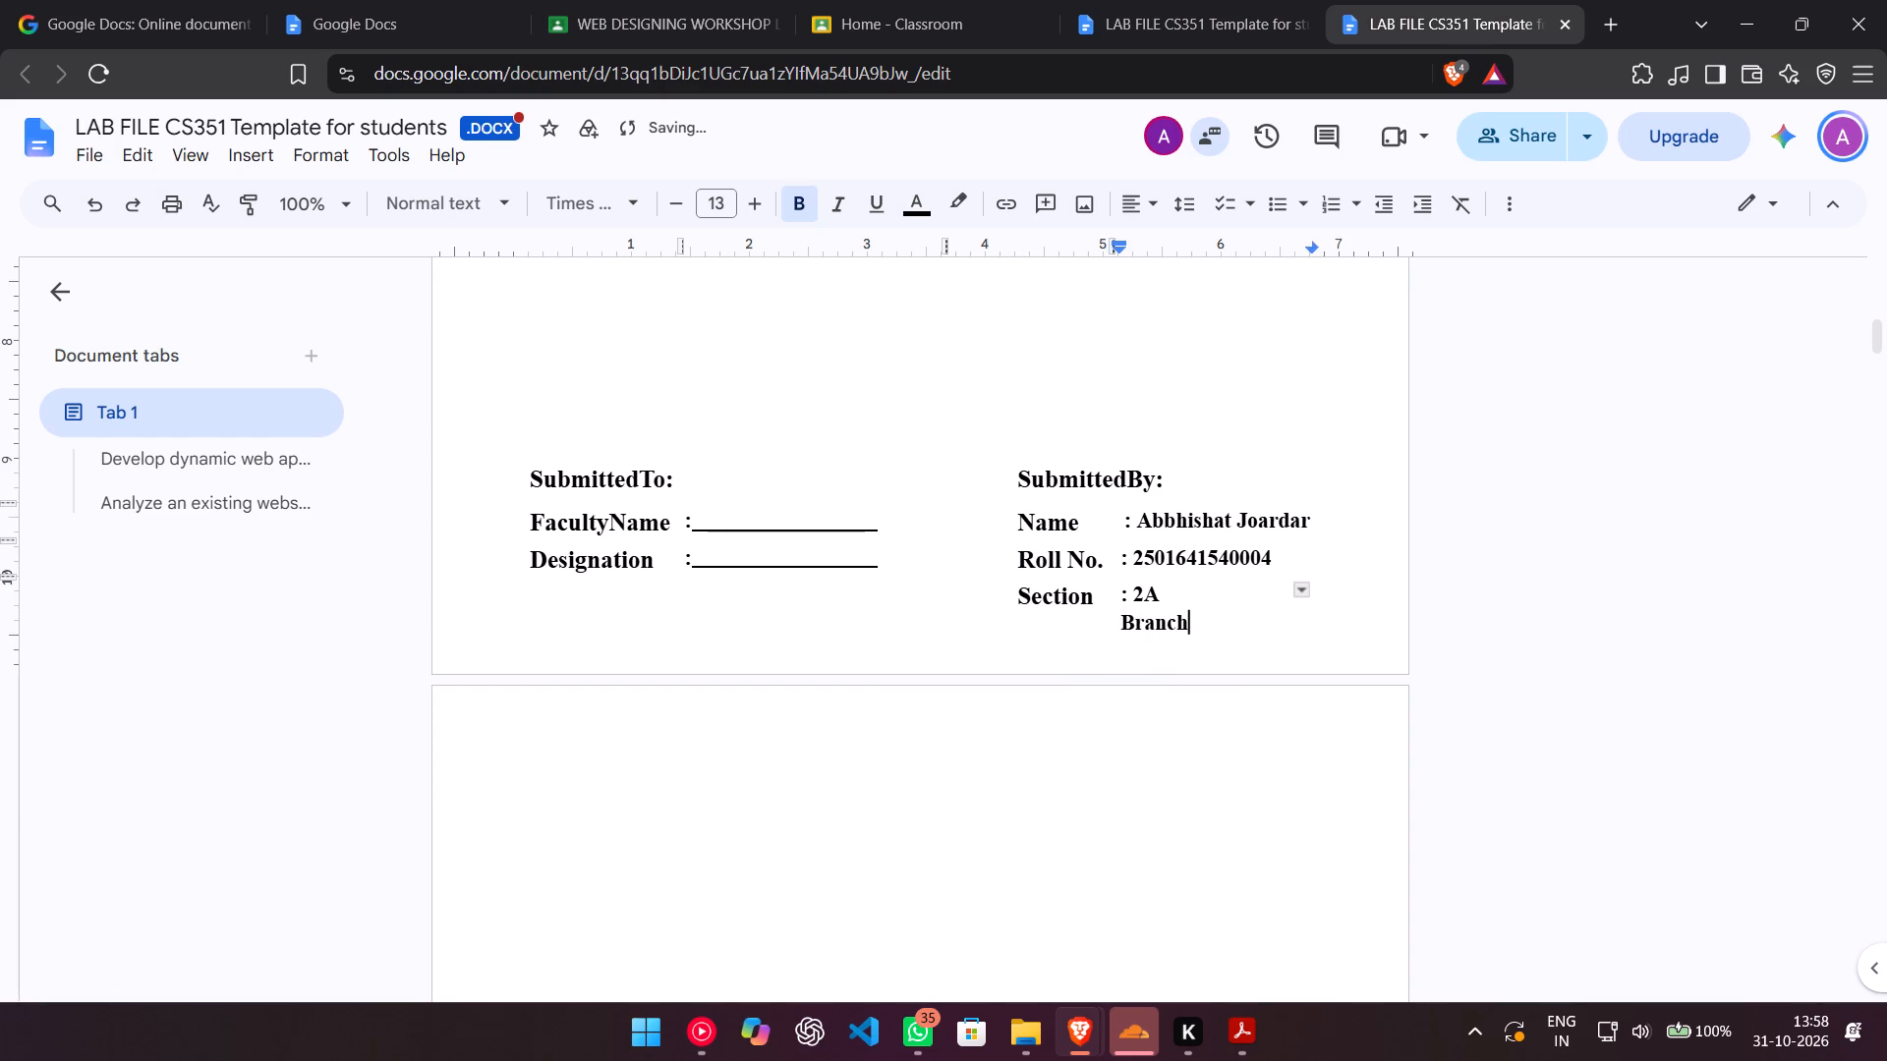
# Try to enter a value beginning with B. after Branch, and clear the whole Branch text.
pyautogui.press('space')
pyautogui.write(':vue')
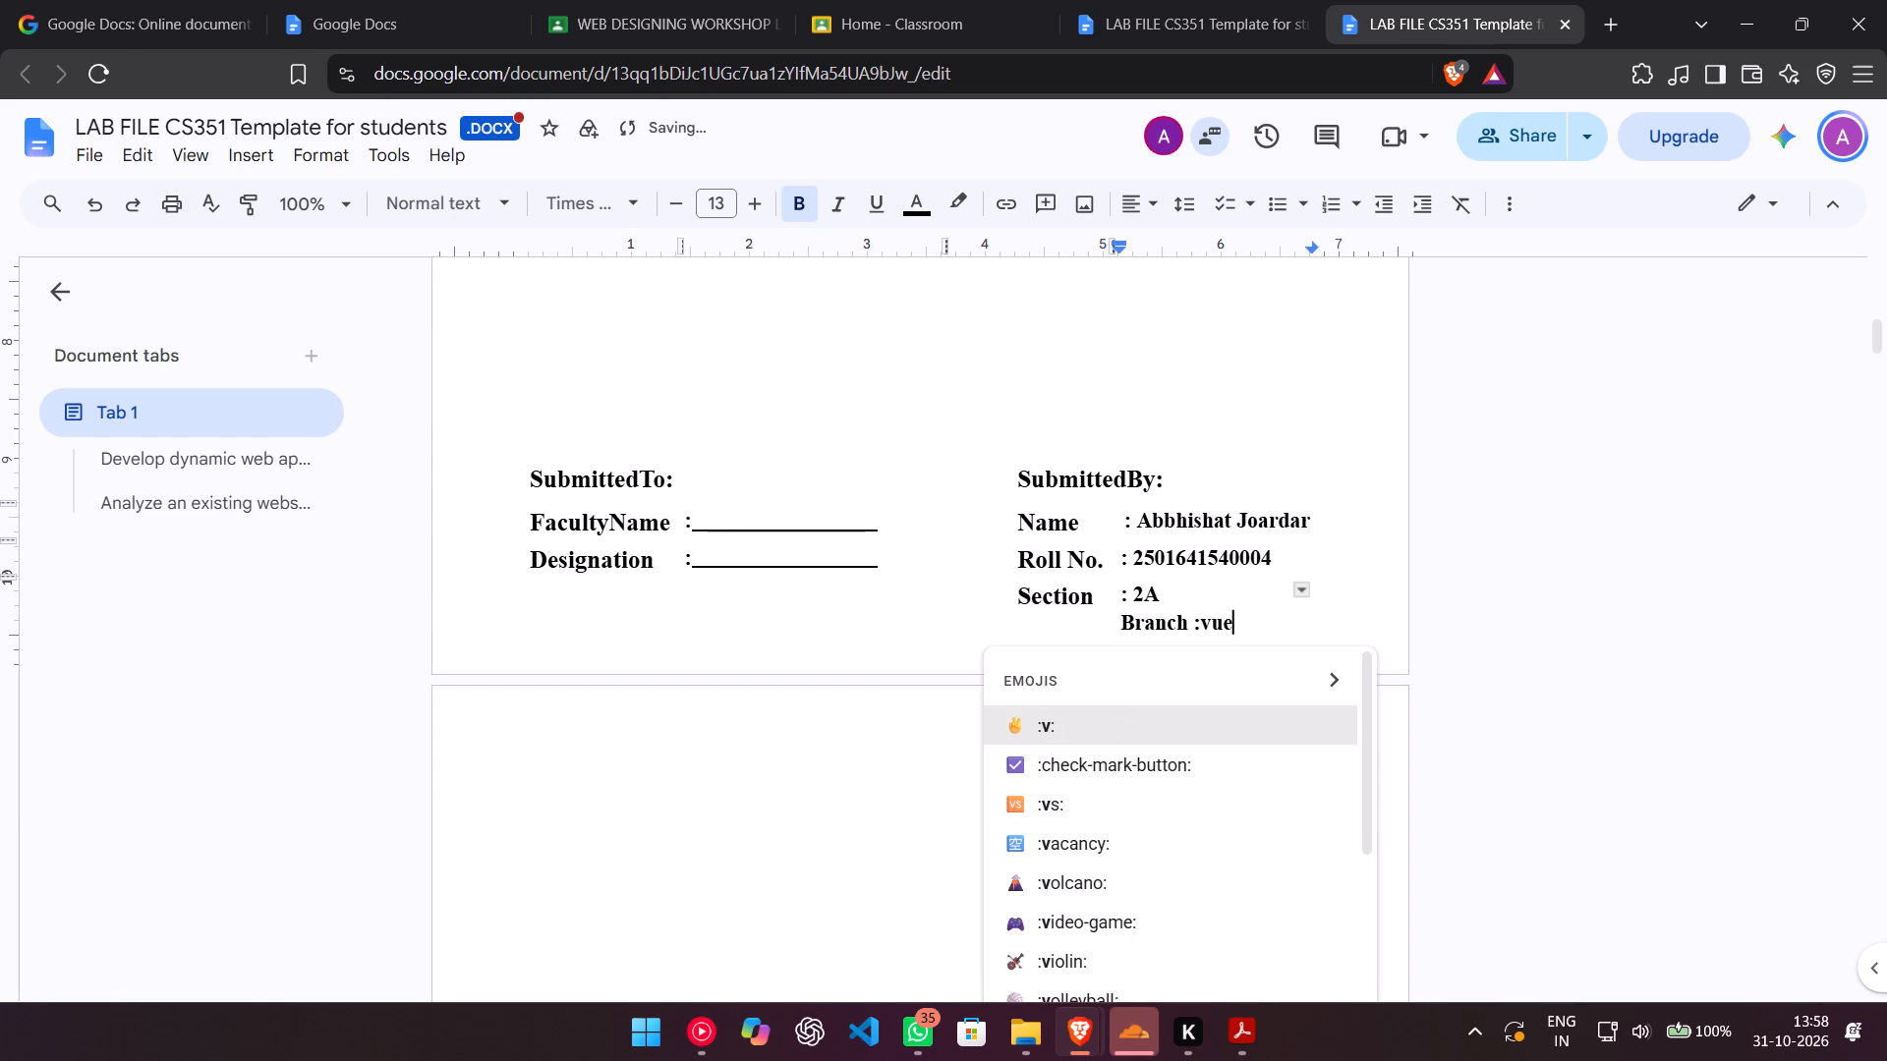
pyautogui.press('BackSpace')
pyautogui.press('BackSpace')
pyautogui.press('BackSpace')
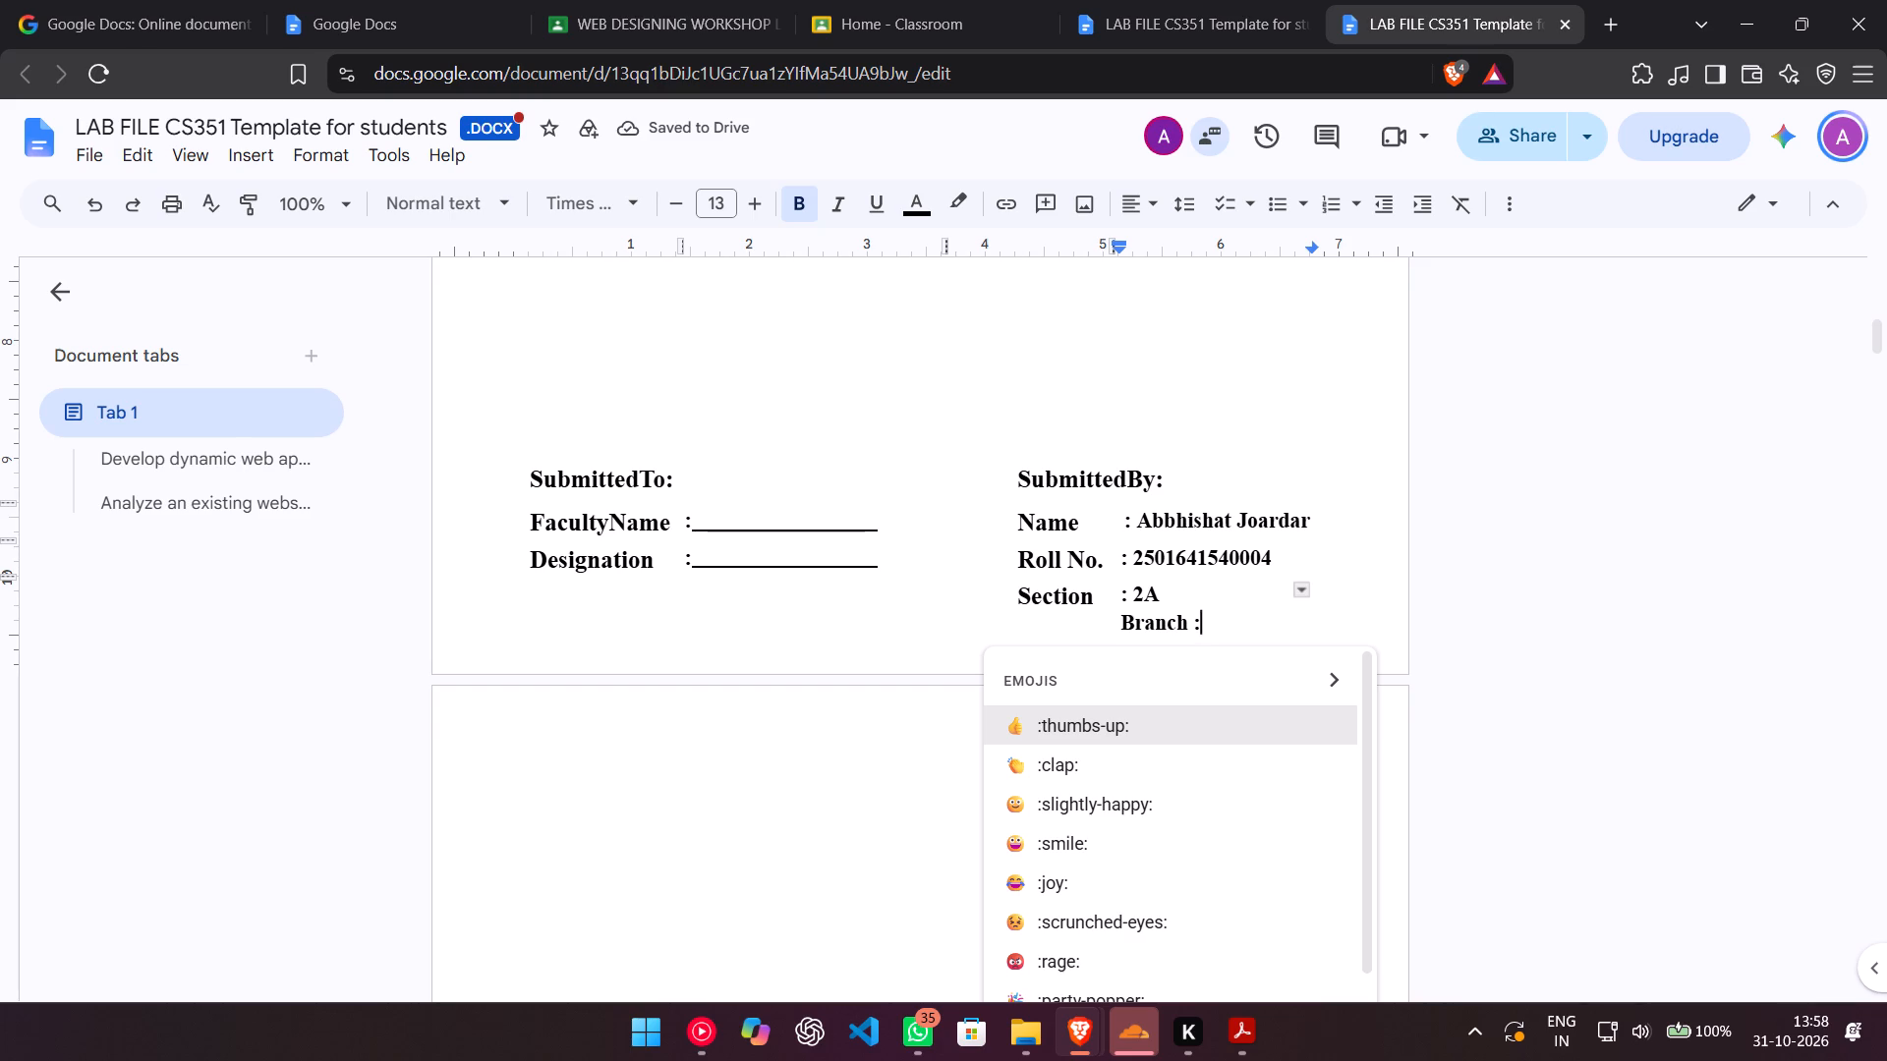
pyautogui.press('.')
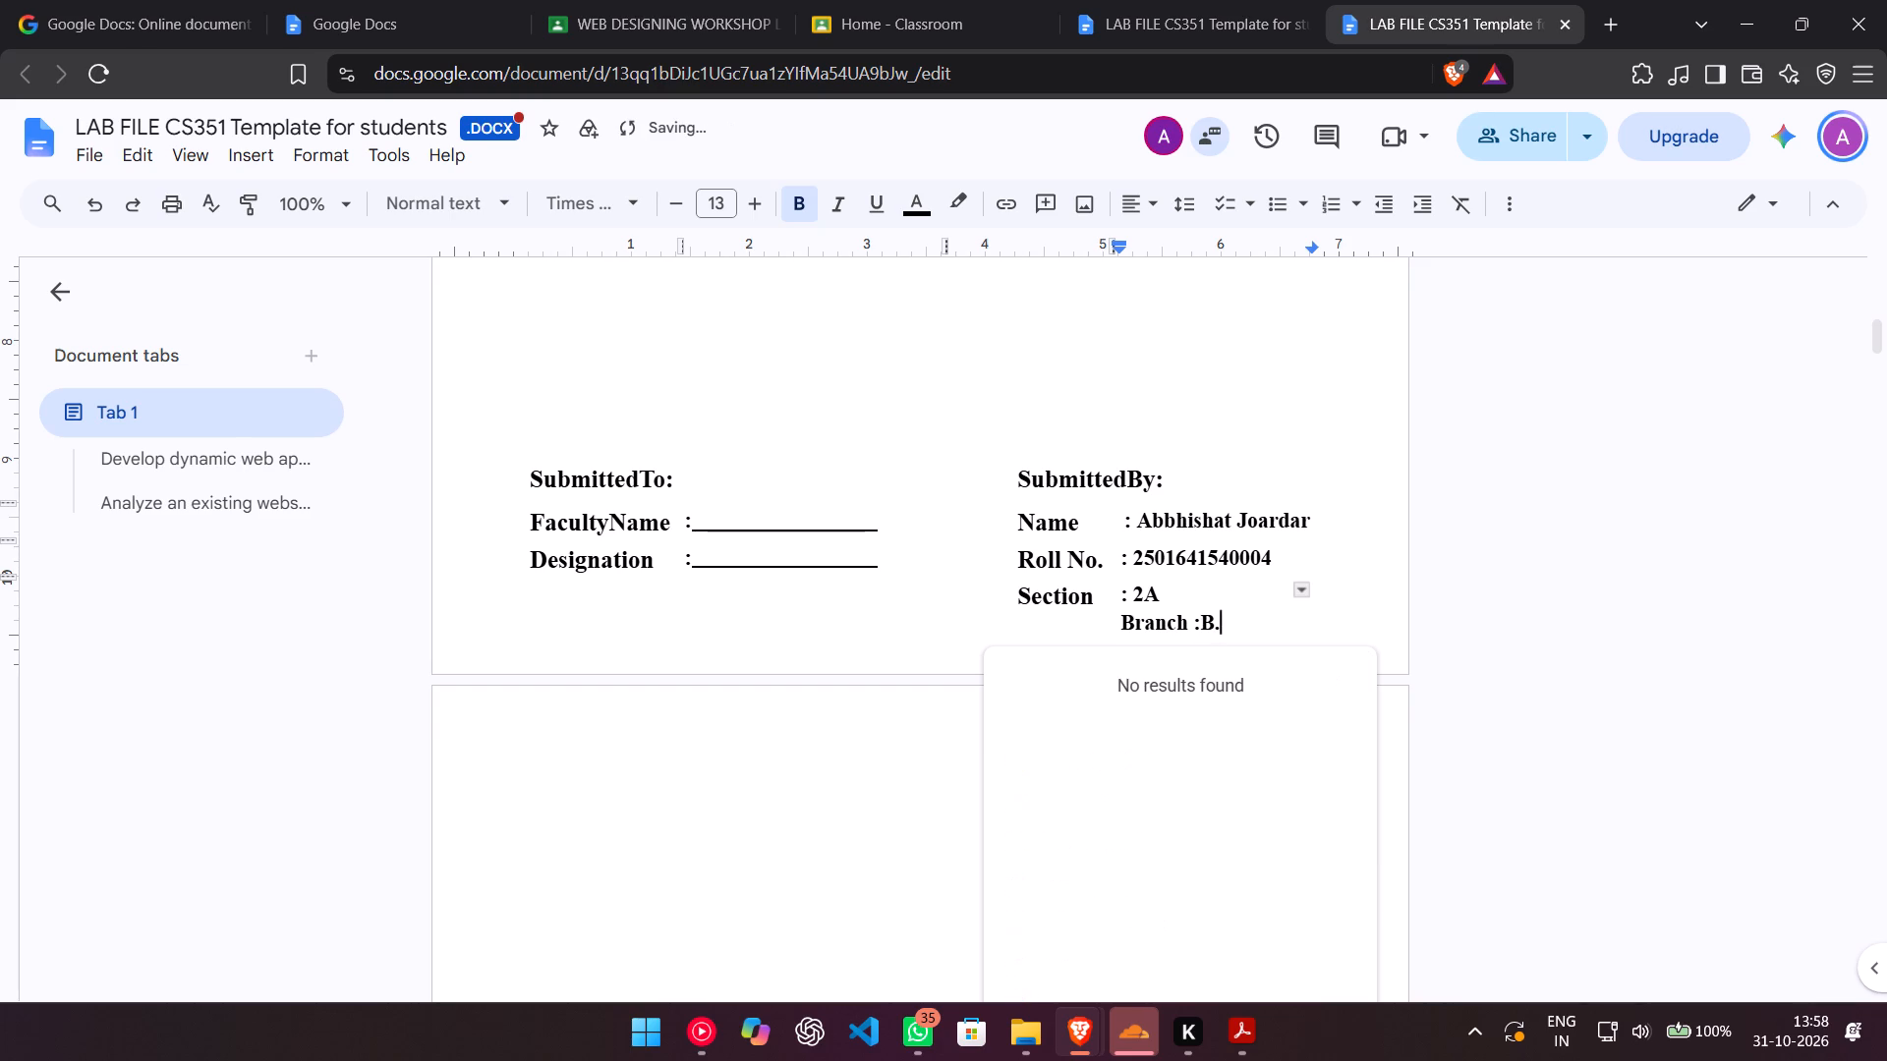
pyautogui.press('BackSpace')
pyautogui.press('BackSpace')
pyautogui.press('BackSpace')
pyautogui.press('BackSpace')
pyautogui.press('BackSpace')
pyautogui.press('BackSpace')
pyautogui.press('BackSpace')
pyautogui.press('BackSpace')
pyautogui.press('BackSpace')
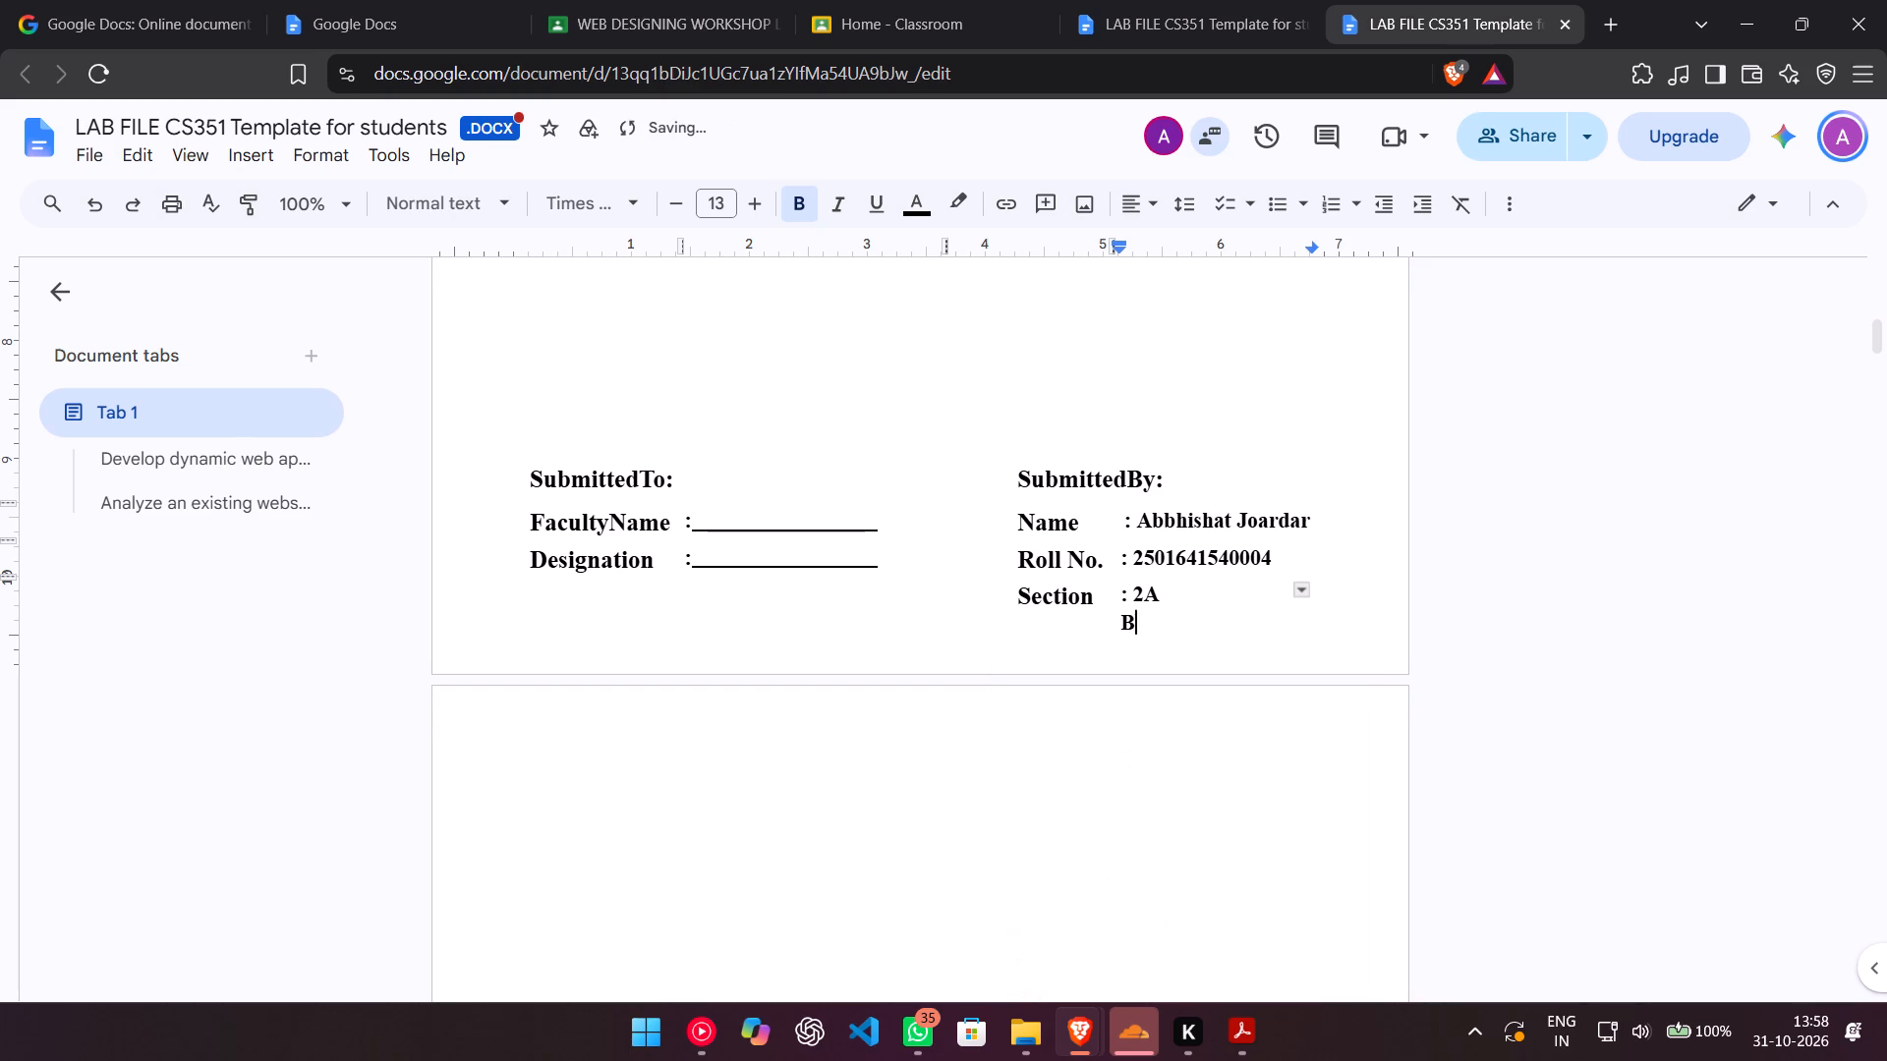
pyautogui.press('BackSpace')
# Switch to the reference lab file PDF to check the Section entry under Submitted By, and return to the template.
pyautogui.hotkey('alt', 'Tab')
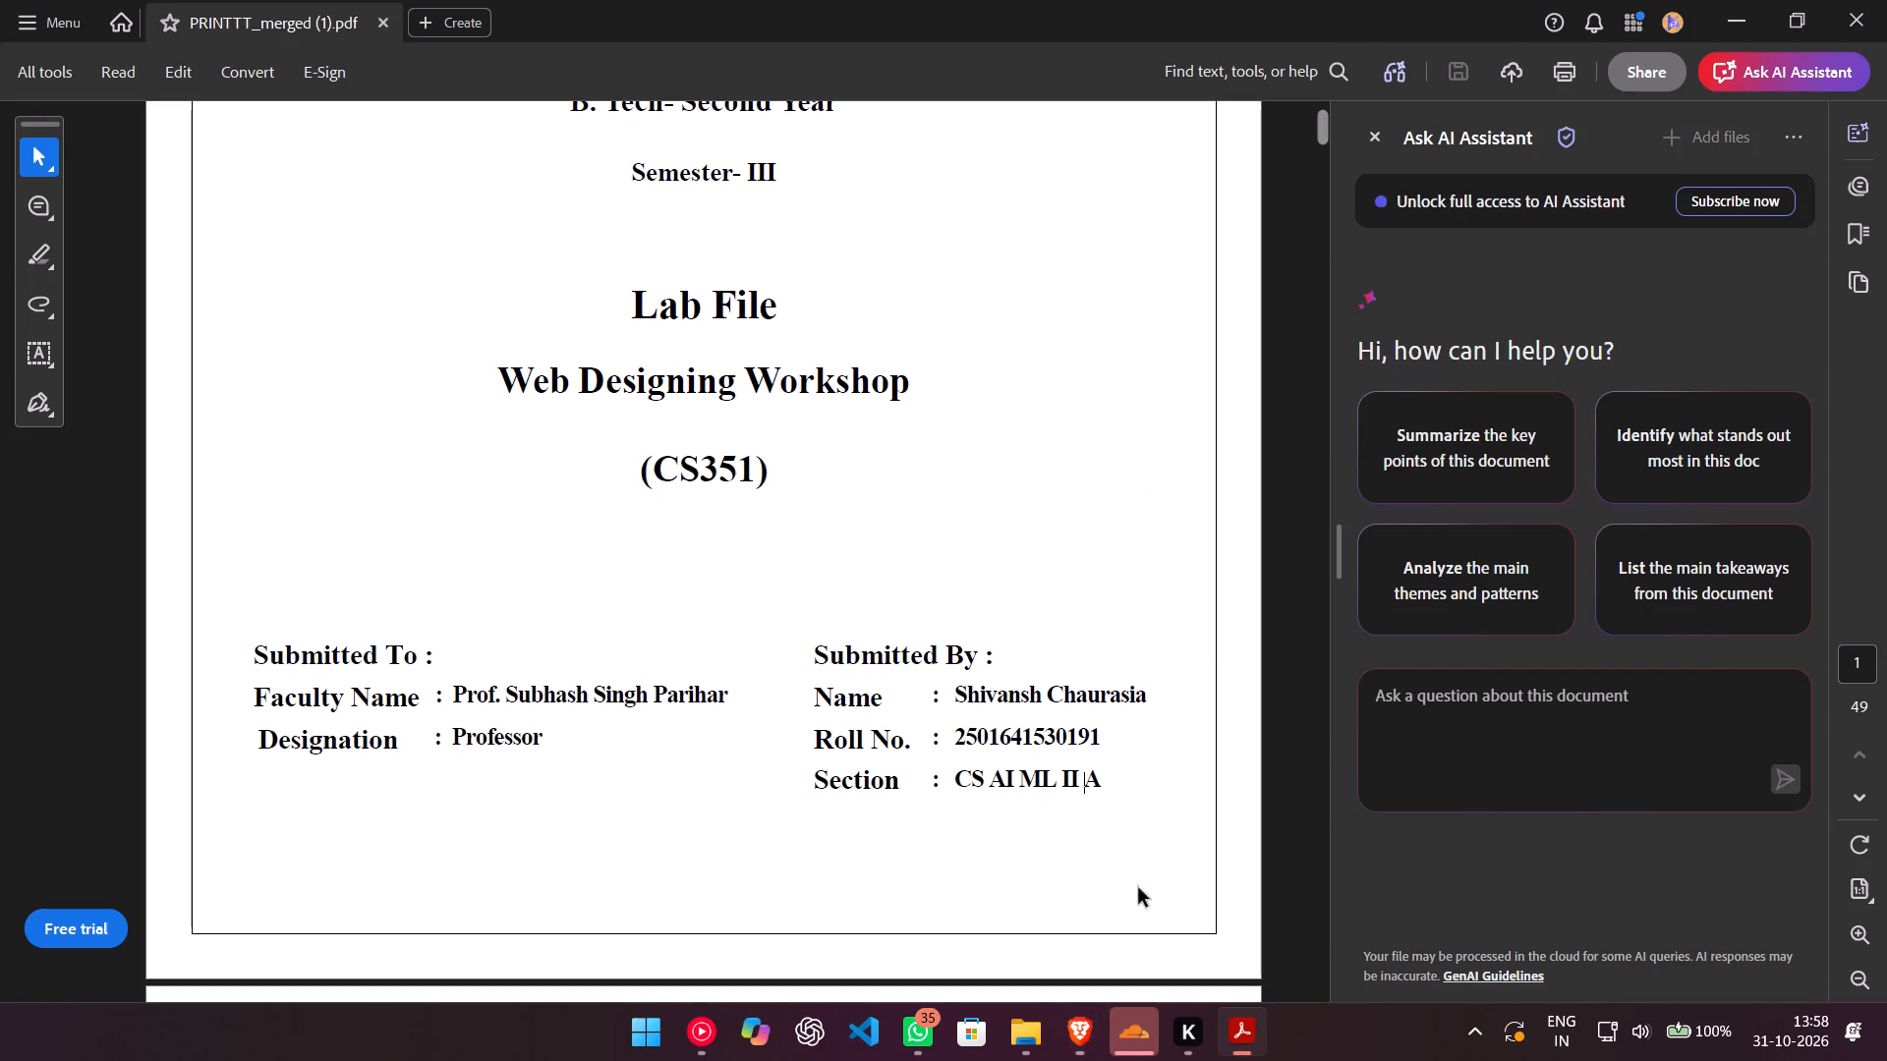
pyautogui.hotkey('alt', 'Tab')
pyautogui.click(1243, 1050)
pyautogui.hotkey('alt', 'Tab')
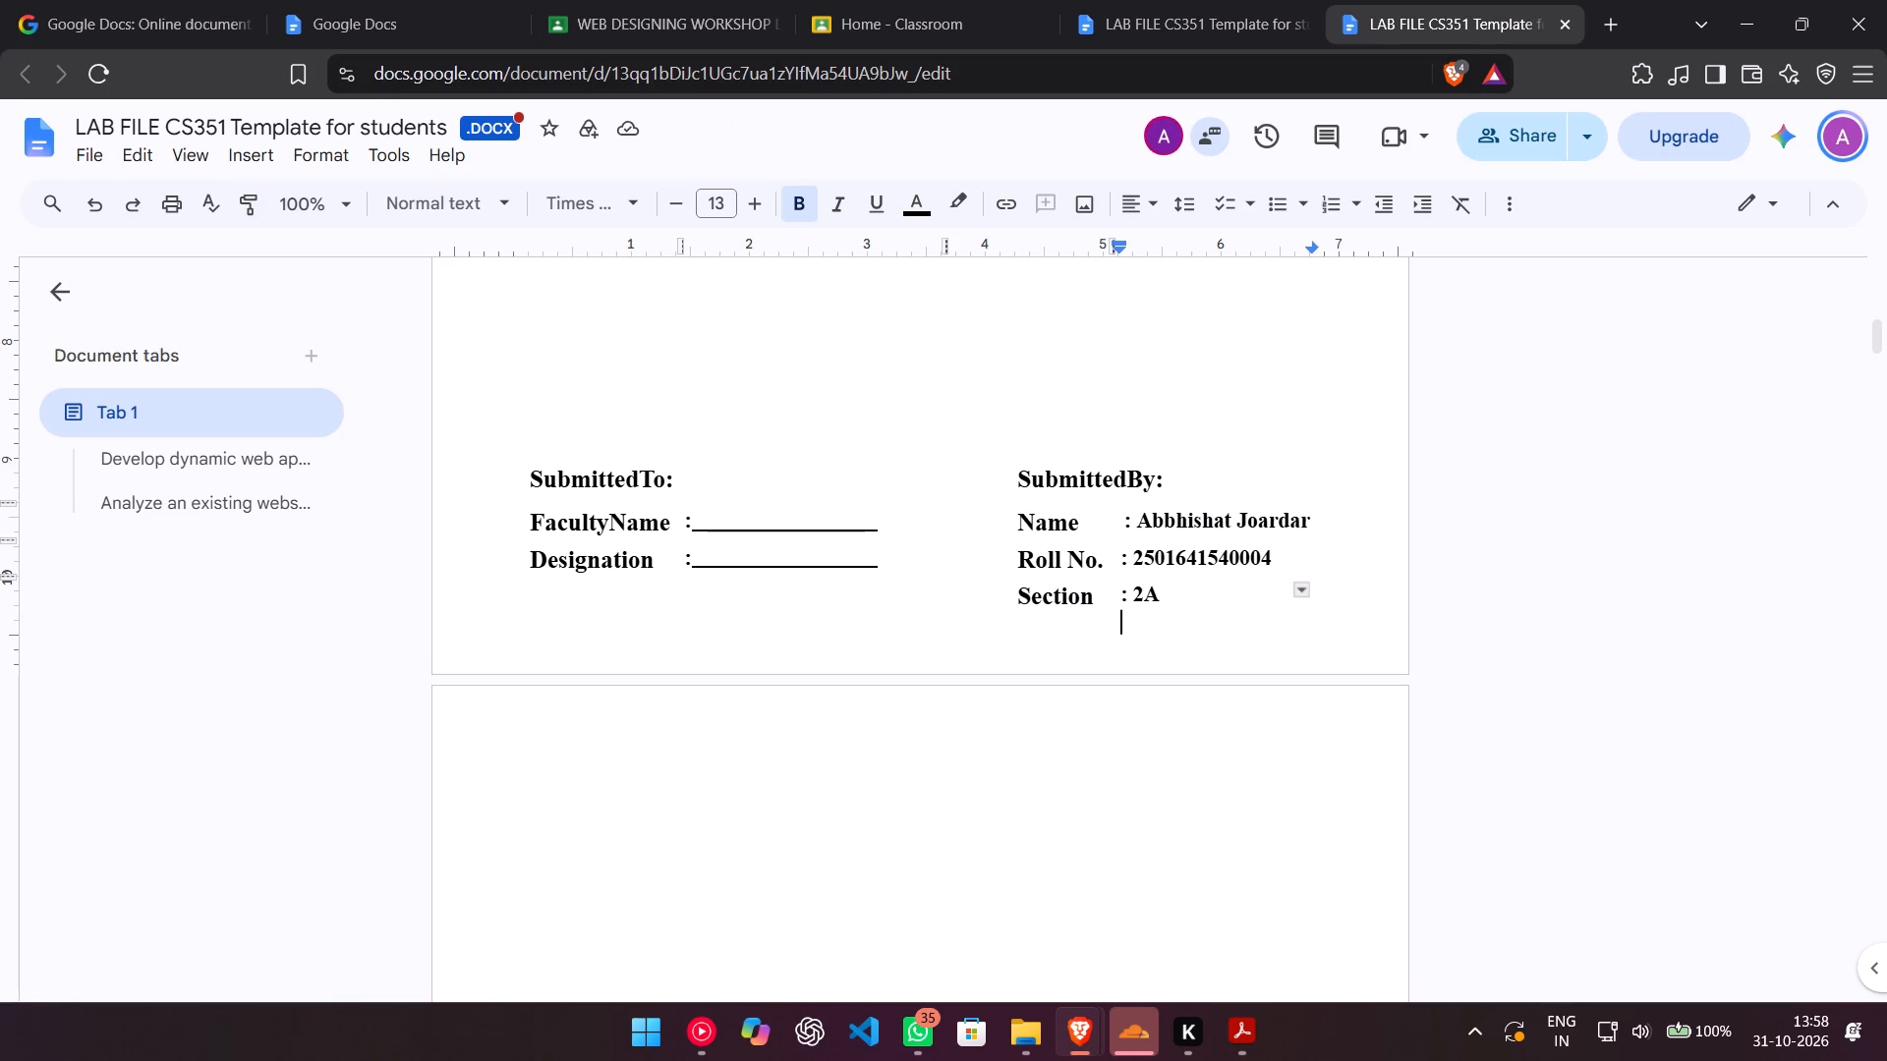
# Change the Section entry under Submitted By to CSDS2A.
pyautogui.click(744, 523)
pyautogui.scroll(-4, 744, 524)
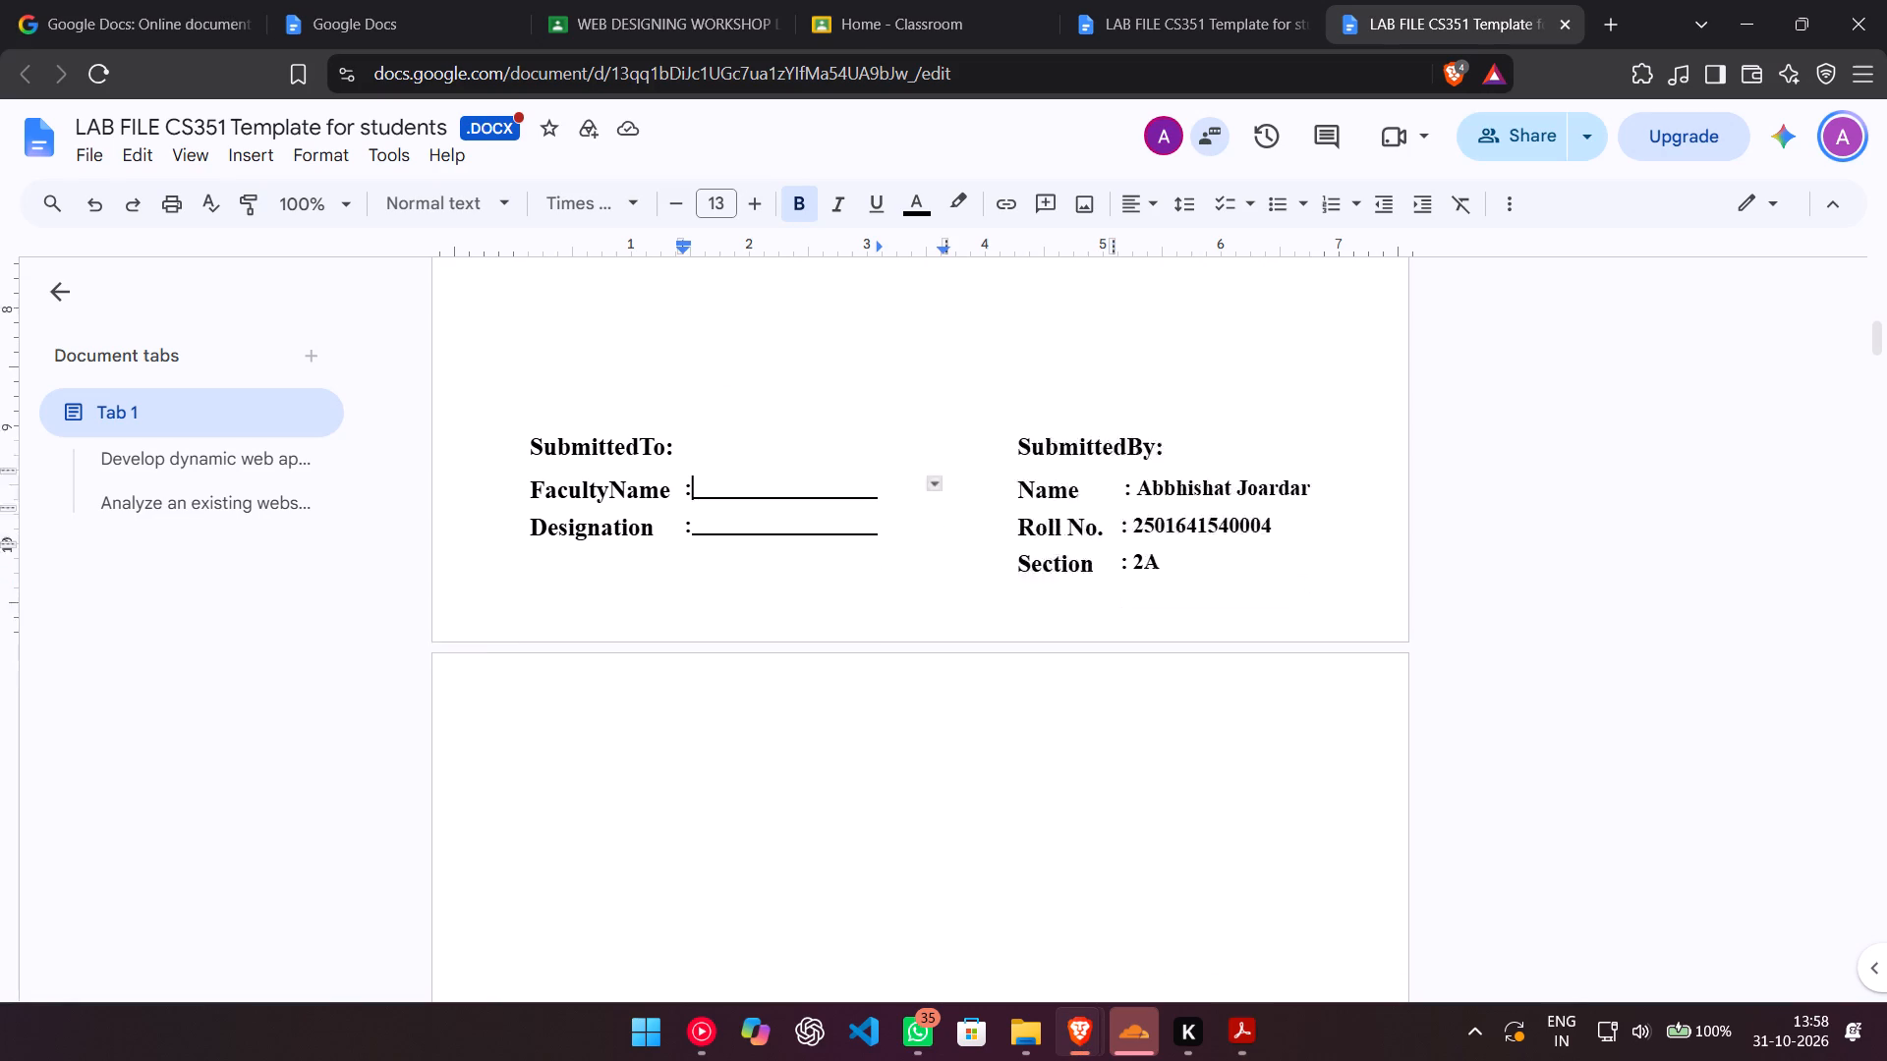
pyautogui.scroll(14, 754, 526)
pyautogui.scroll(-5, 784, 499)
pyautogui.scroll(5, 957, 552)
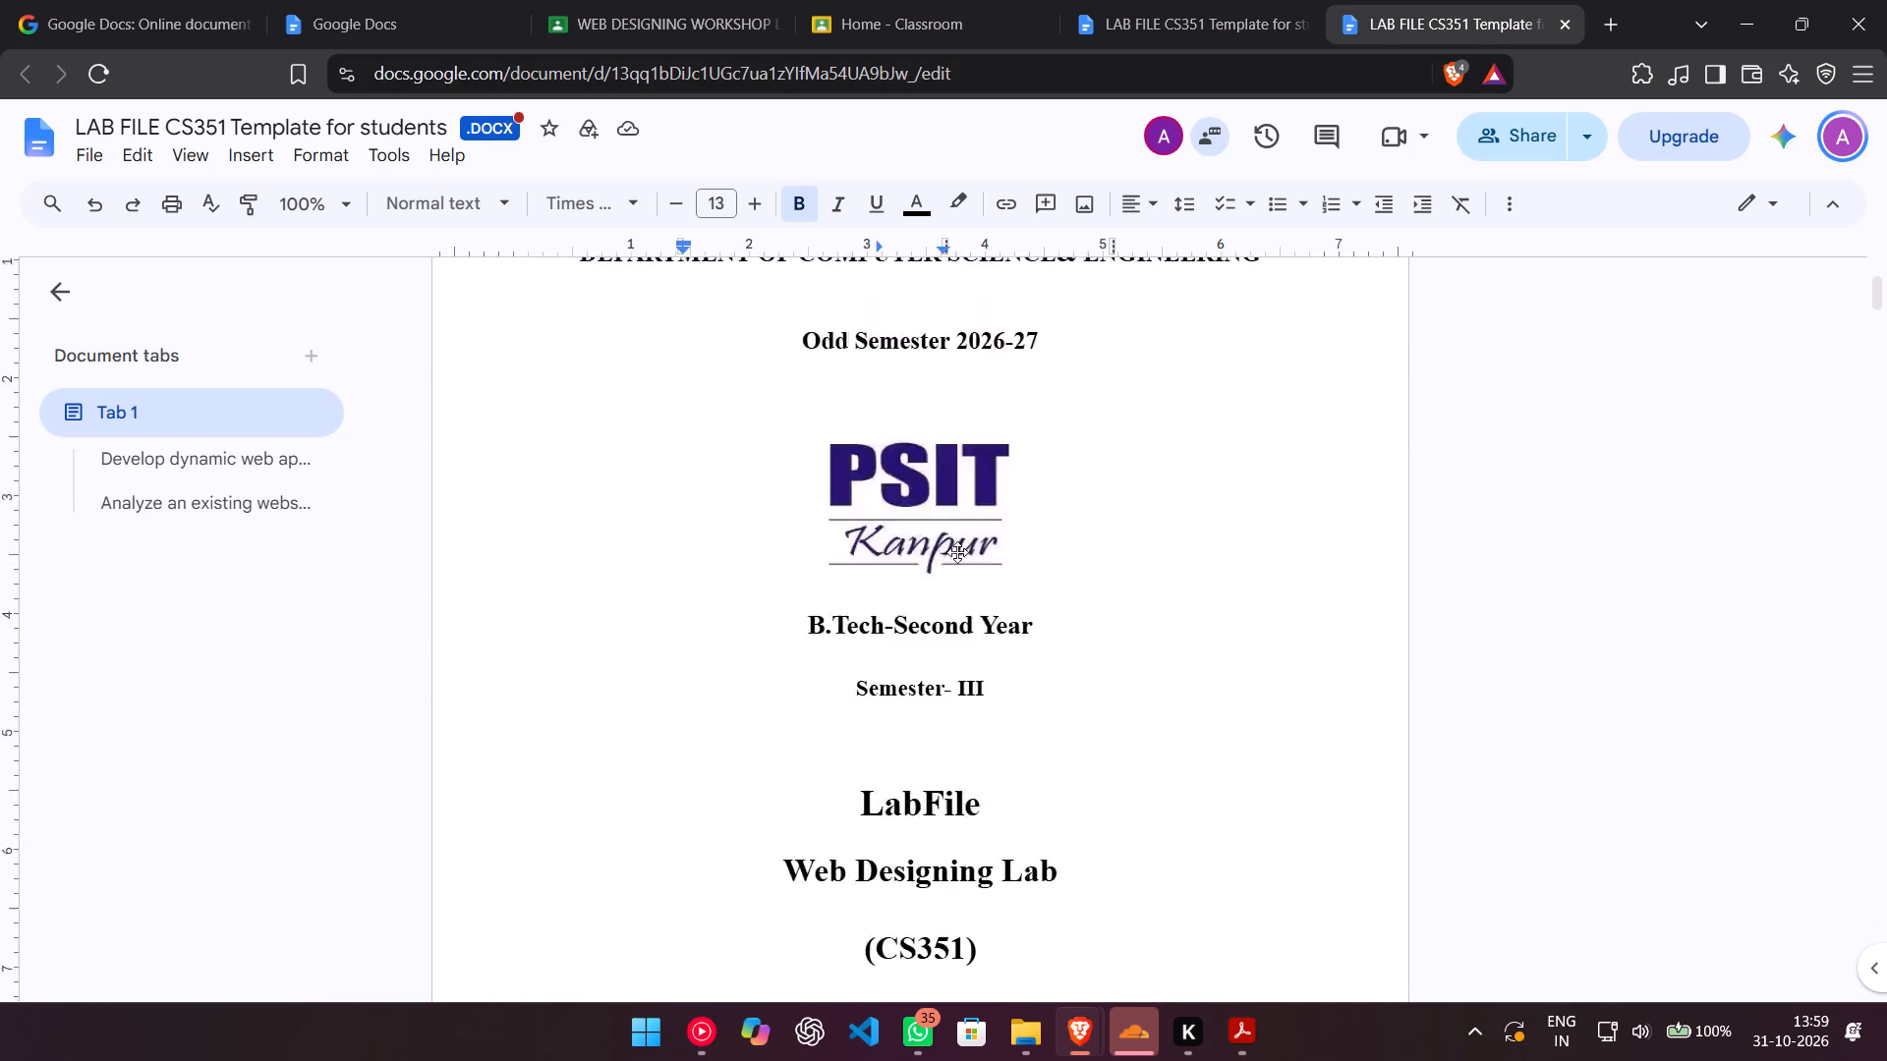
pyautogui.scroll(-16, 967, 559)
pyautogui.scroll(5, 965, 584)
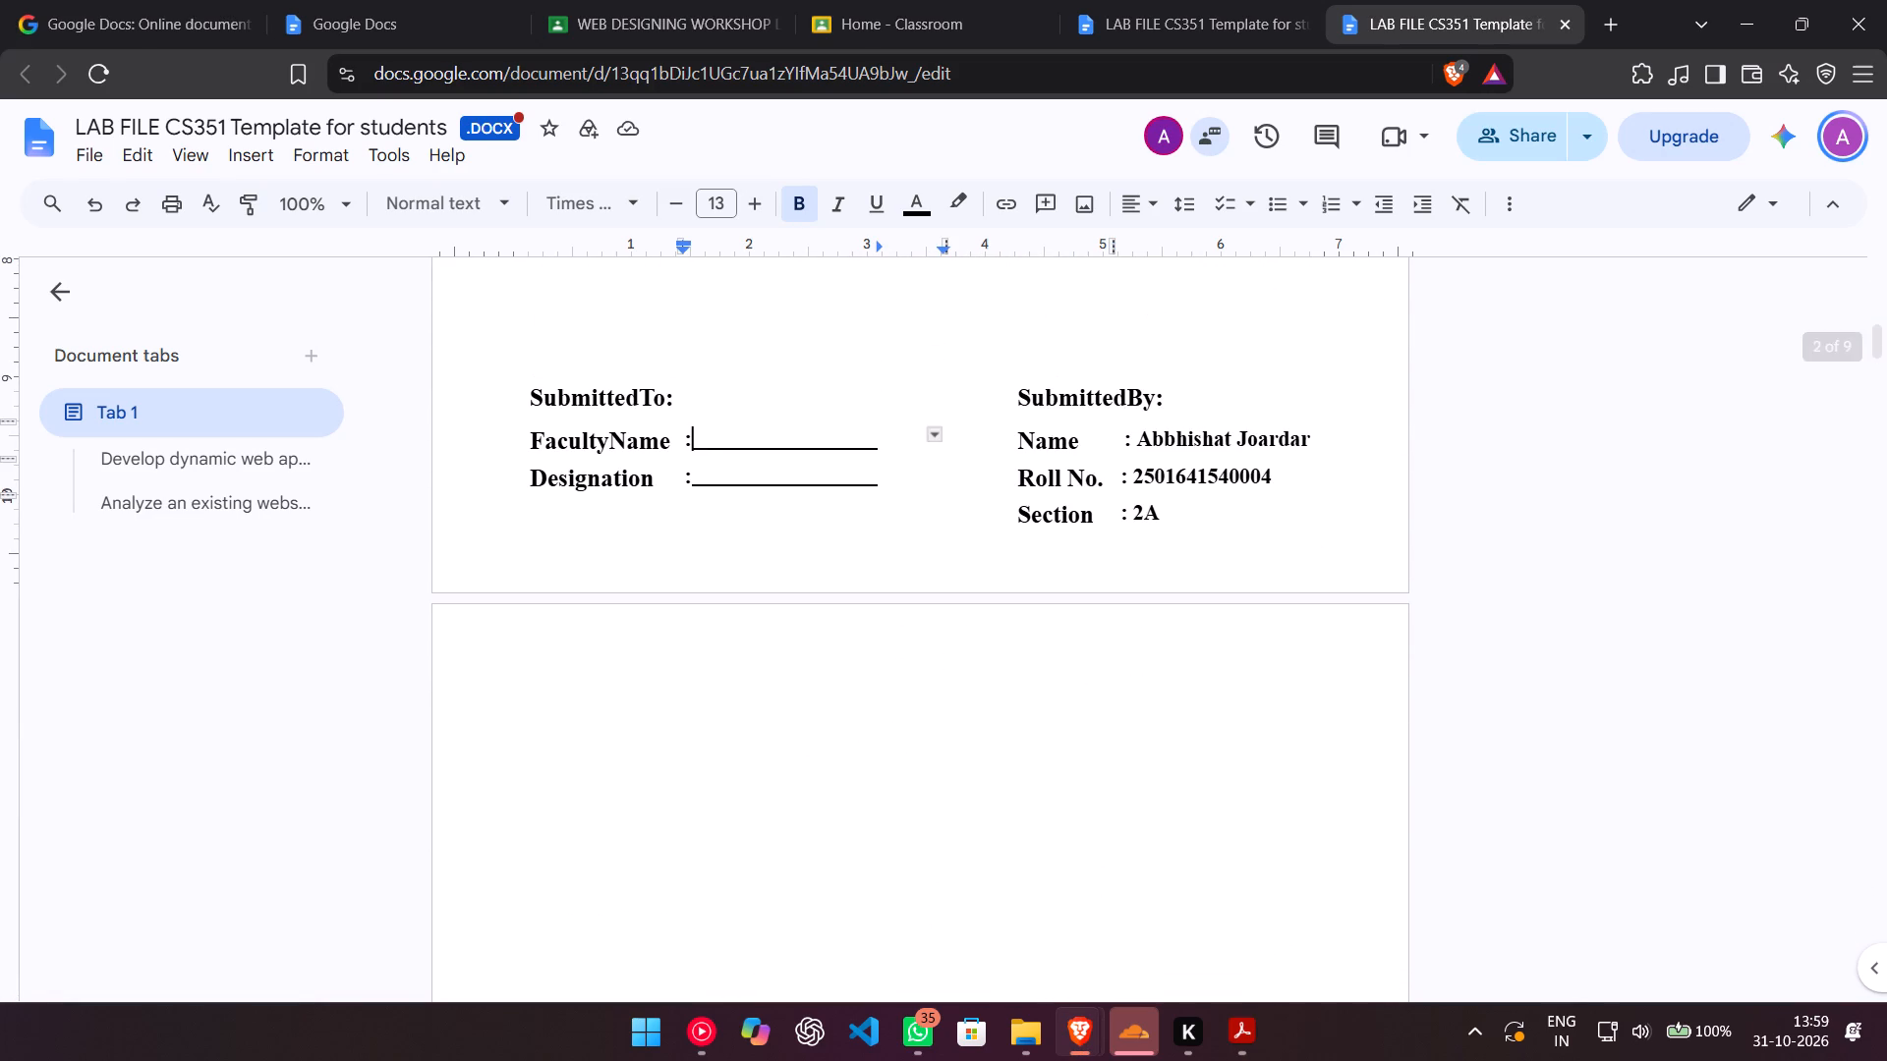
pyautogui.click(1165, 518)
pyautogui.press('BackSpace')
pyautogui.press('BackSpace')
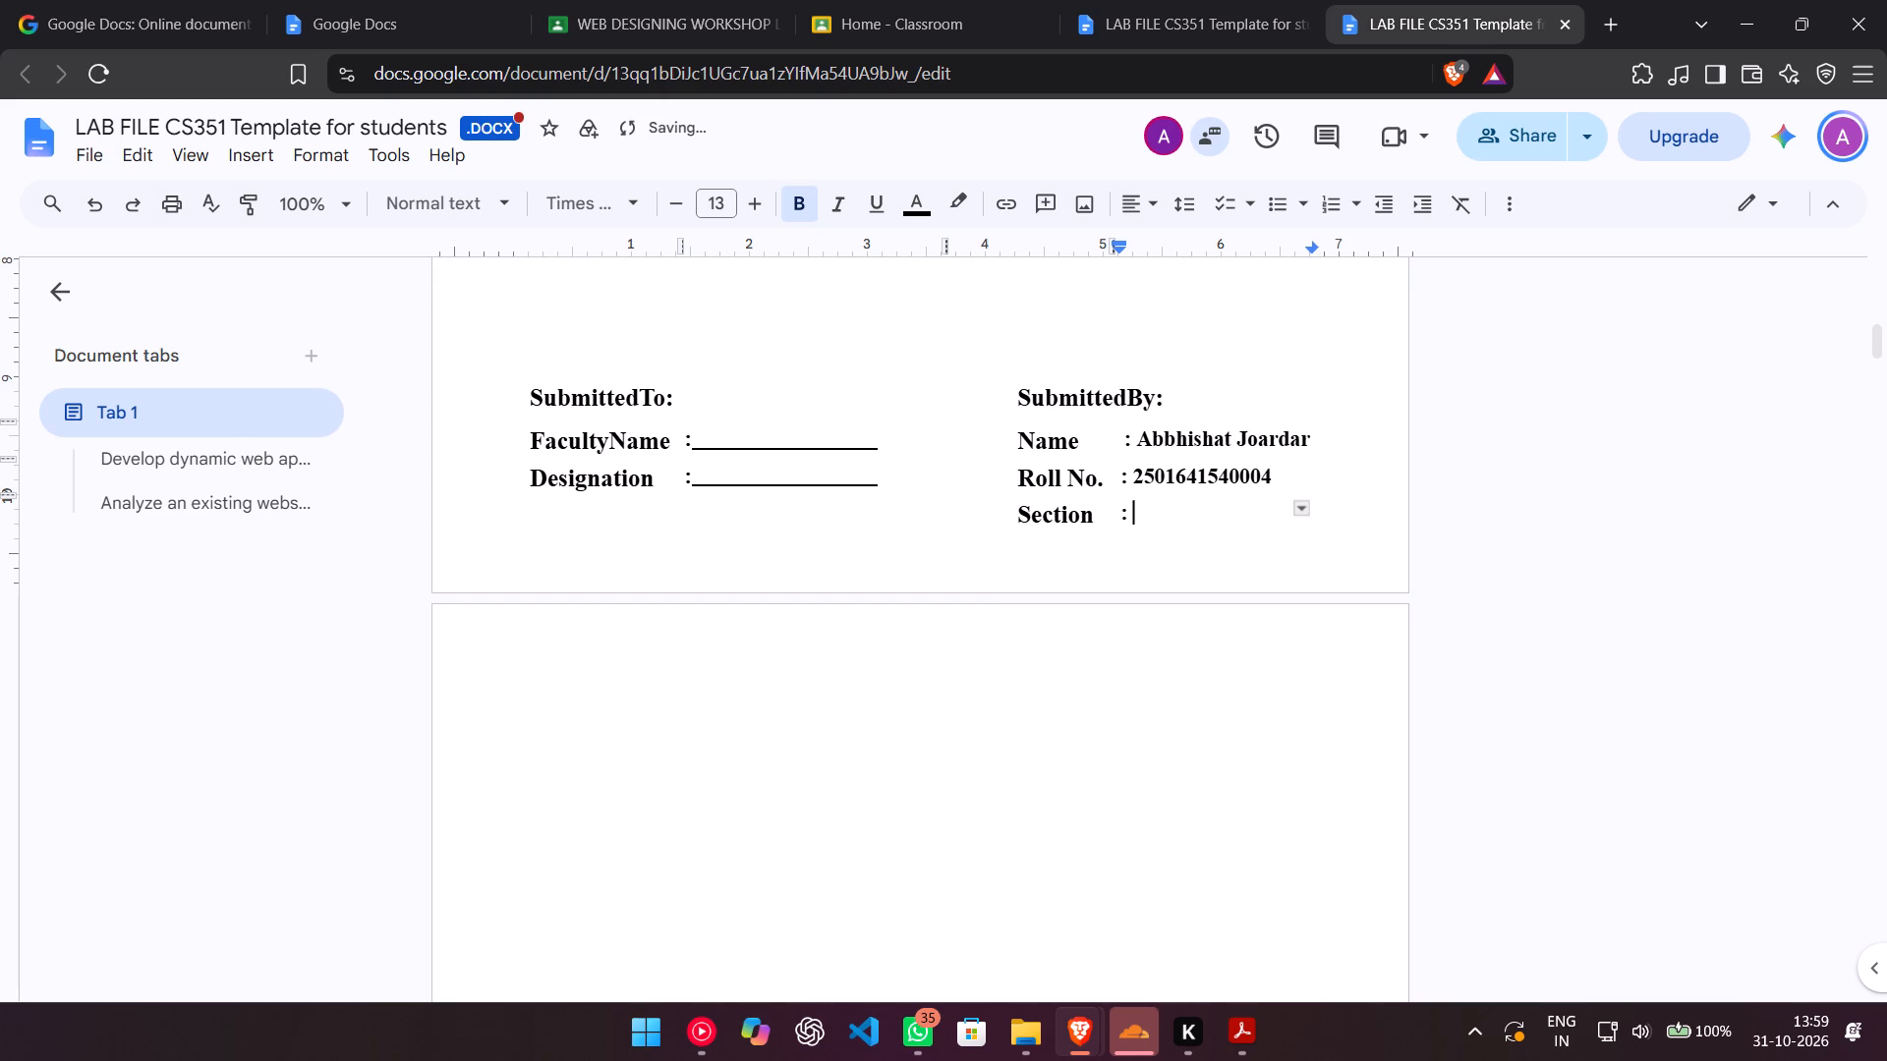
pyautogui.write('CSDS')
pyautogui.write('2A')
# Compare the template's cover and Table of Contents pages with the view-only template copy and PRINTTT_merged (1).pdf in Adobe Acrobat.
pyautogui.scroll(8, 1230, 445)
pyautogui.scroll(-2, 1240, 443)
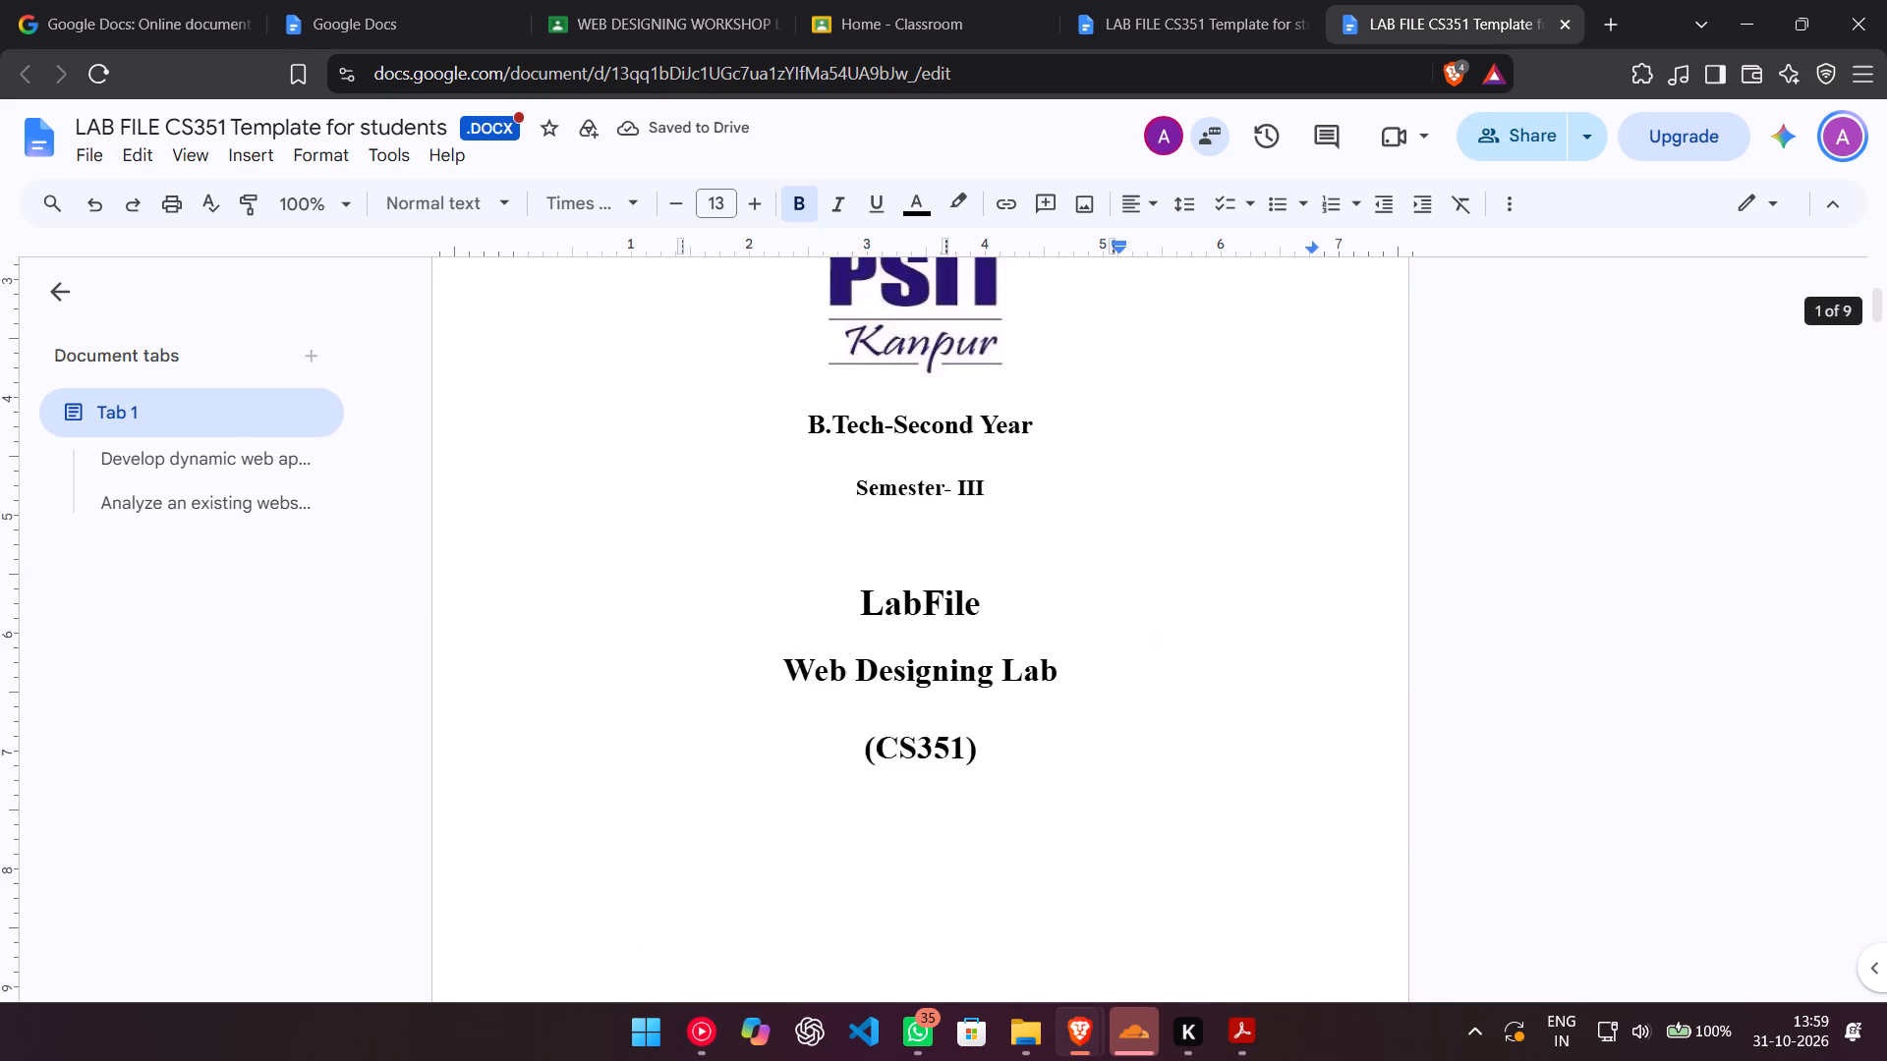
pyautogui.scroll(-3, 1240, 443)
pyautogui.scroll(-20, 1223, 495)
pyautogui.scroll(-7, 1223, 495)
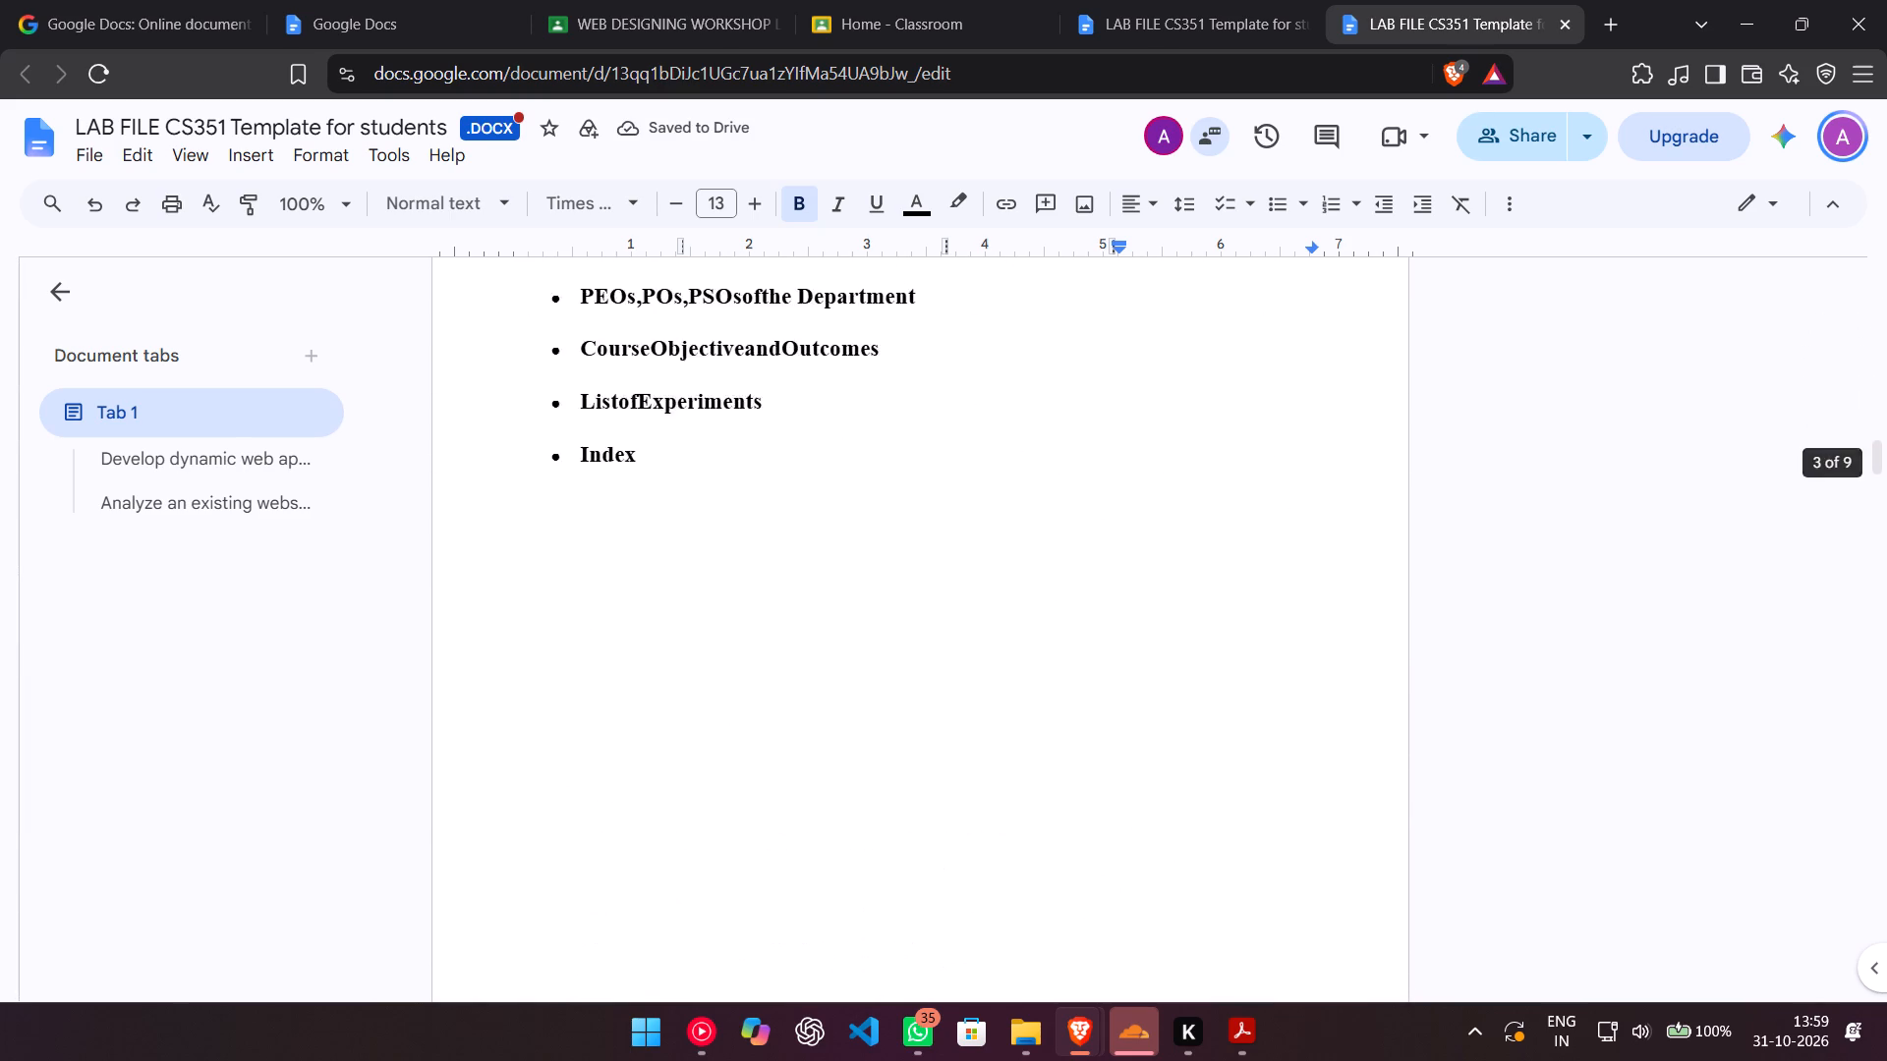
pyautogui.scroll(20, 1071, 645)
pyautogui.scroll(6, 1071, 645)
pyautogui.hotkey('alt', 'Tab')
pyautogui.keyDown('alt'); pyautogui.scroll(-4, 1164, 532); pyautogui.keyUp('alt')
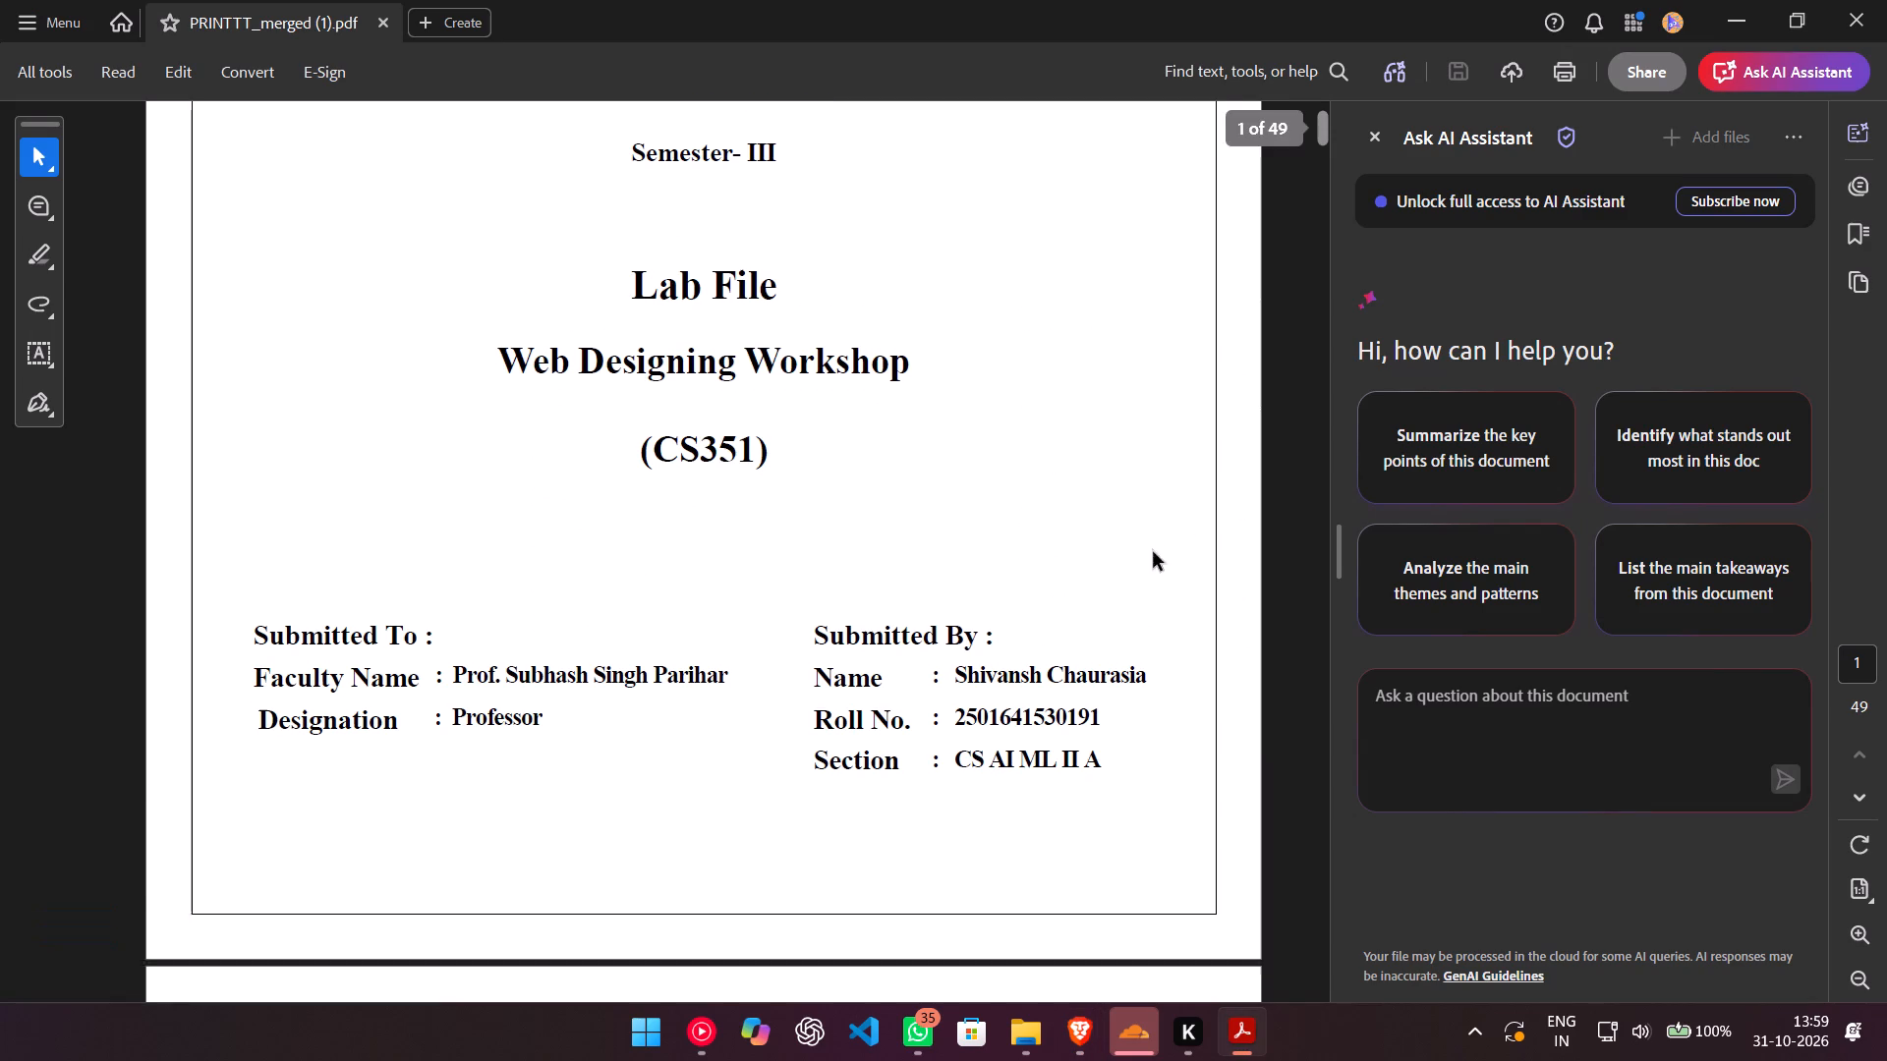
pyautogui.keyDown('alt'); pyautogui.scroll(-10, 1153, 552); pyautogui.keyUp('alt')
pyautogui.hotkey('alt', 'Tab')
pyautogui.scroll(-20, 1058, 573)
pyautogui.scroll(-12, 1058, 573)
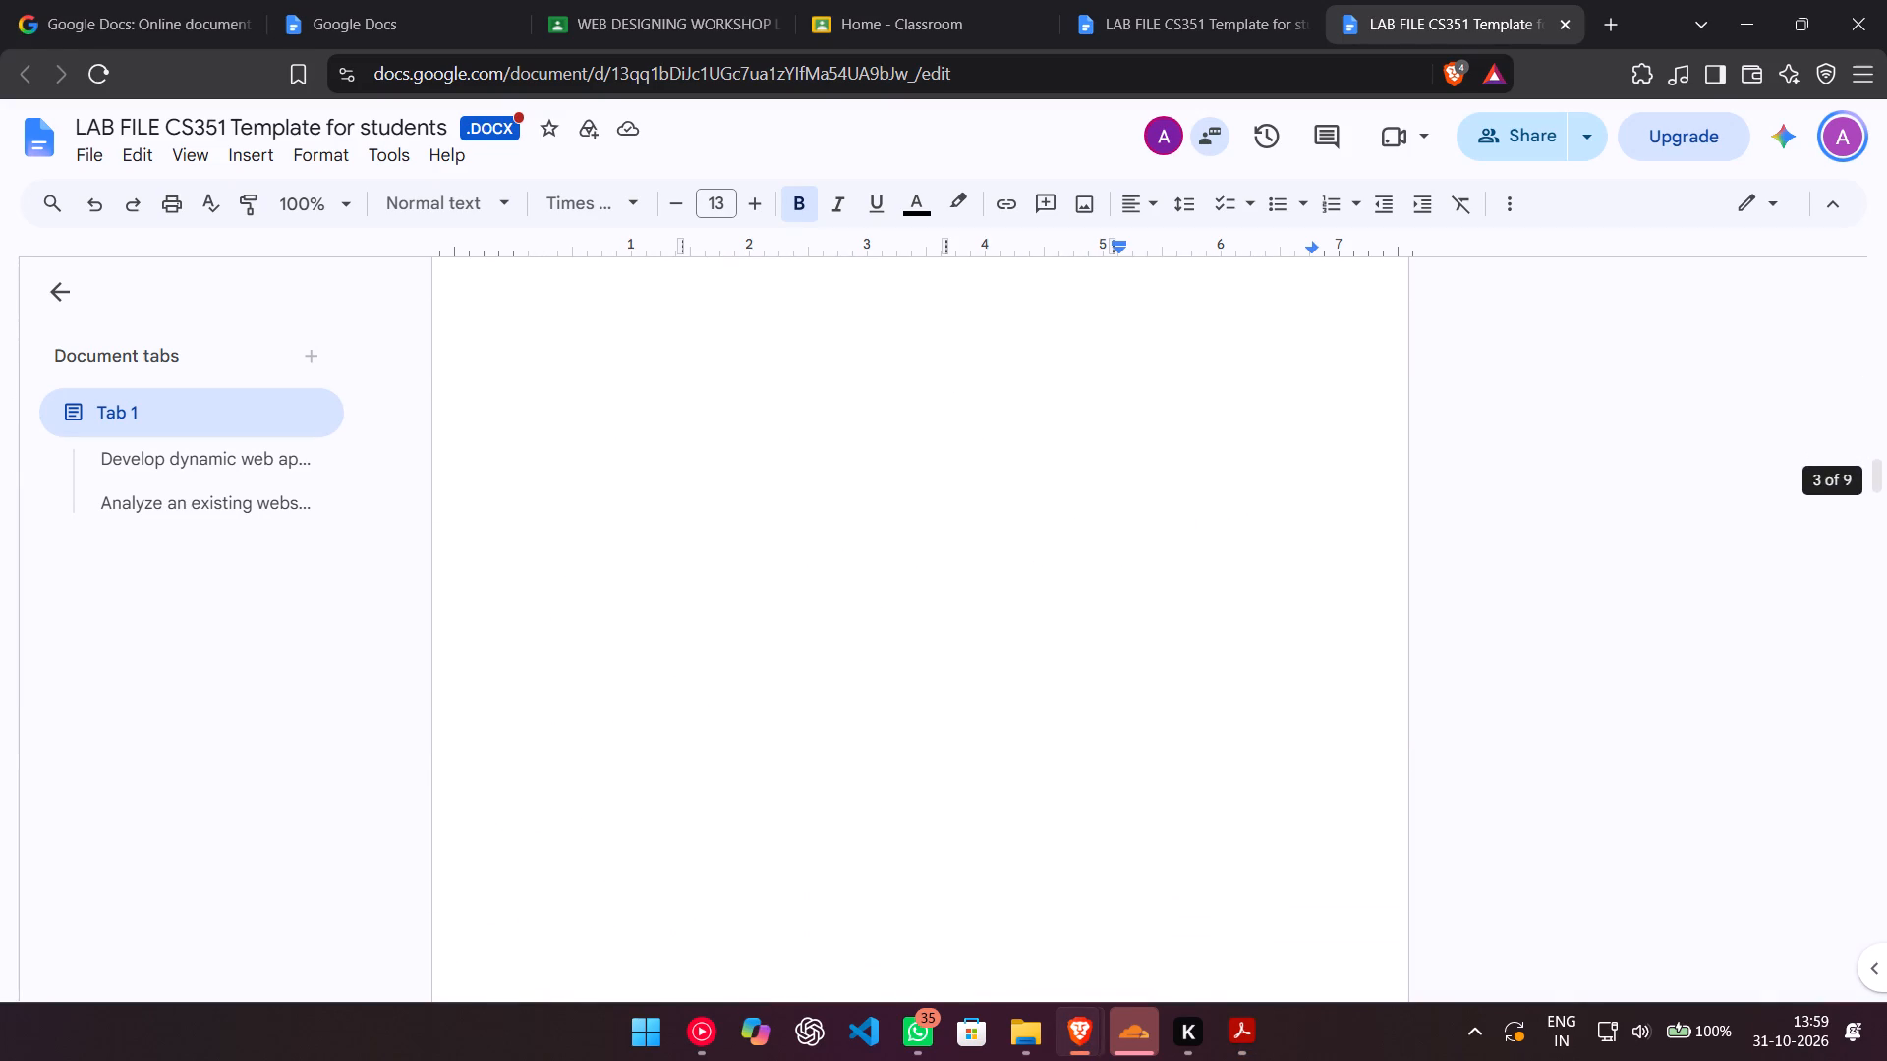
pyautogui.scroll(20, 1172, 532)
pyautogui.scroll(10, 1172, 532)
pyautogui.scroll(-3, 1201, 511)
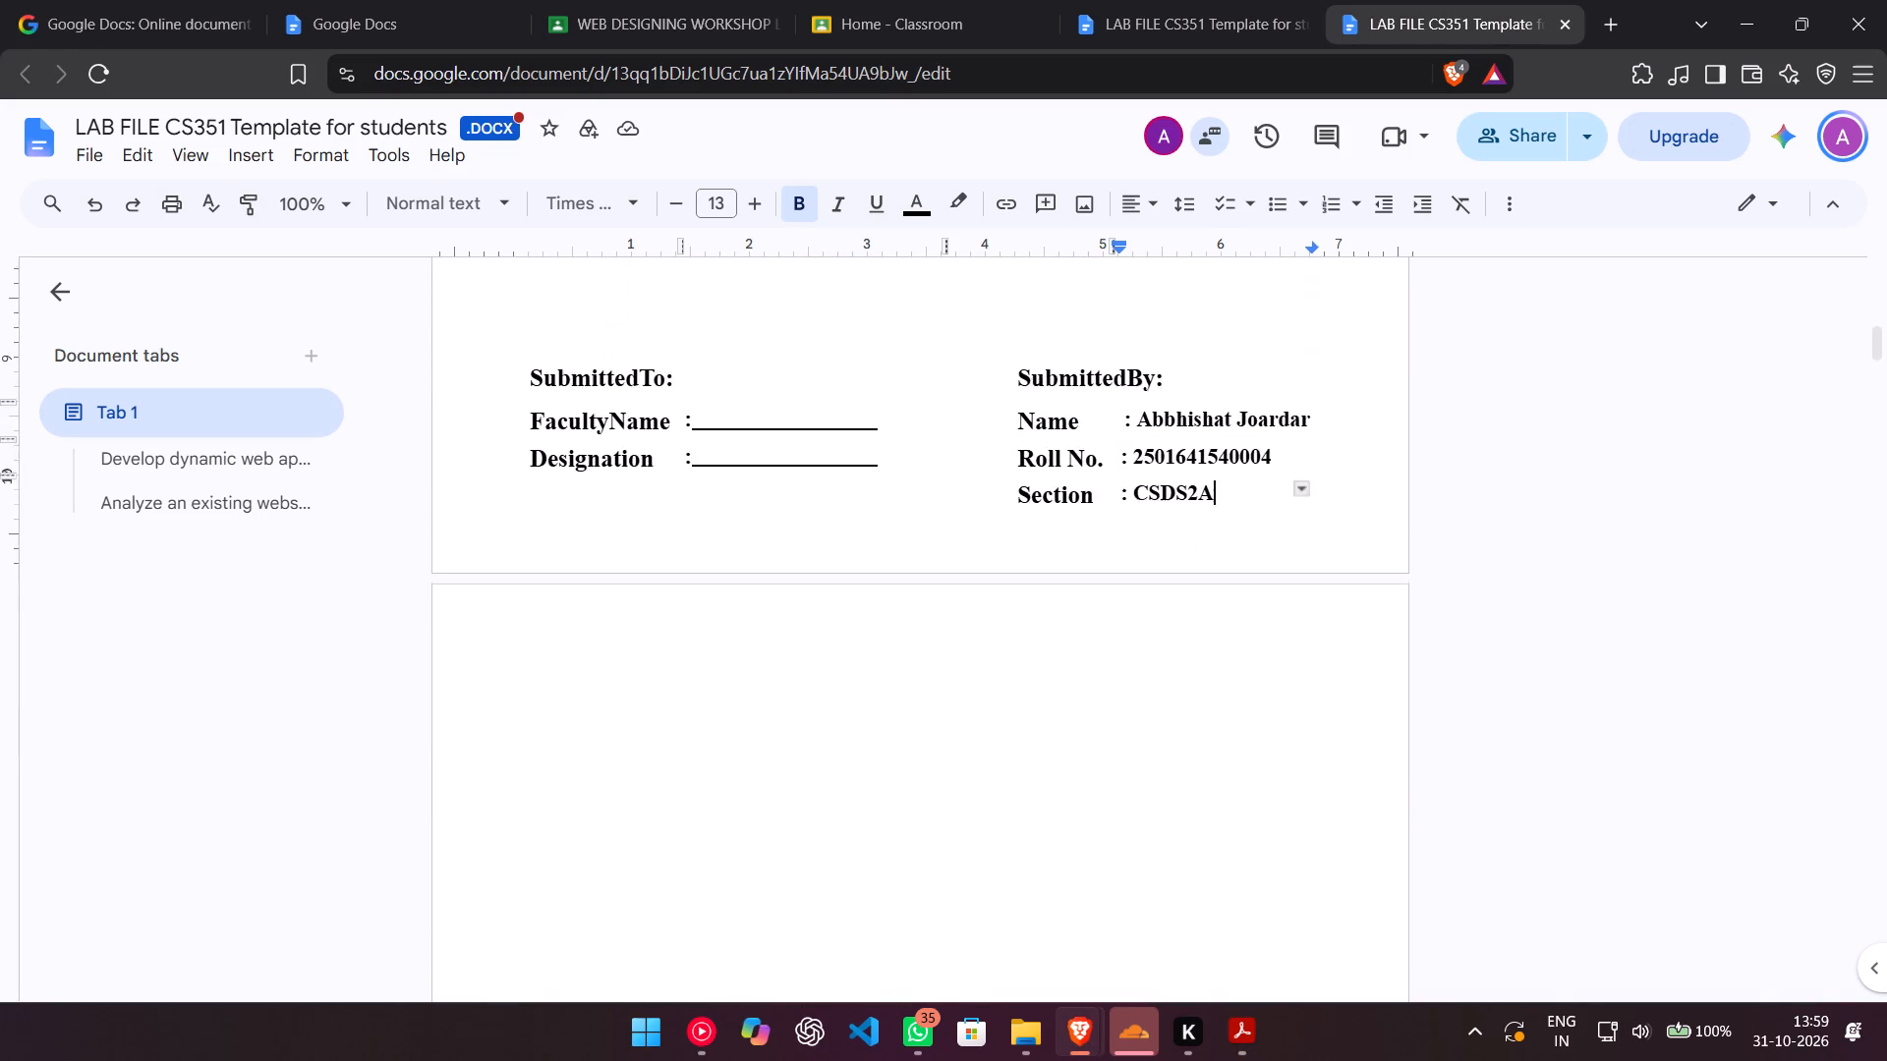
pyautogui.scroll(-1, 1201, 511)
pyautogui.click(1083, 643)
pyautogui.scroll(-13, 1098, 639)
pyautogui.click(1231, 0)
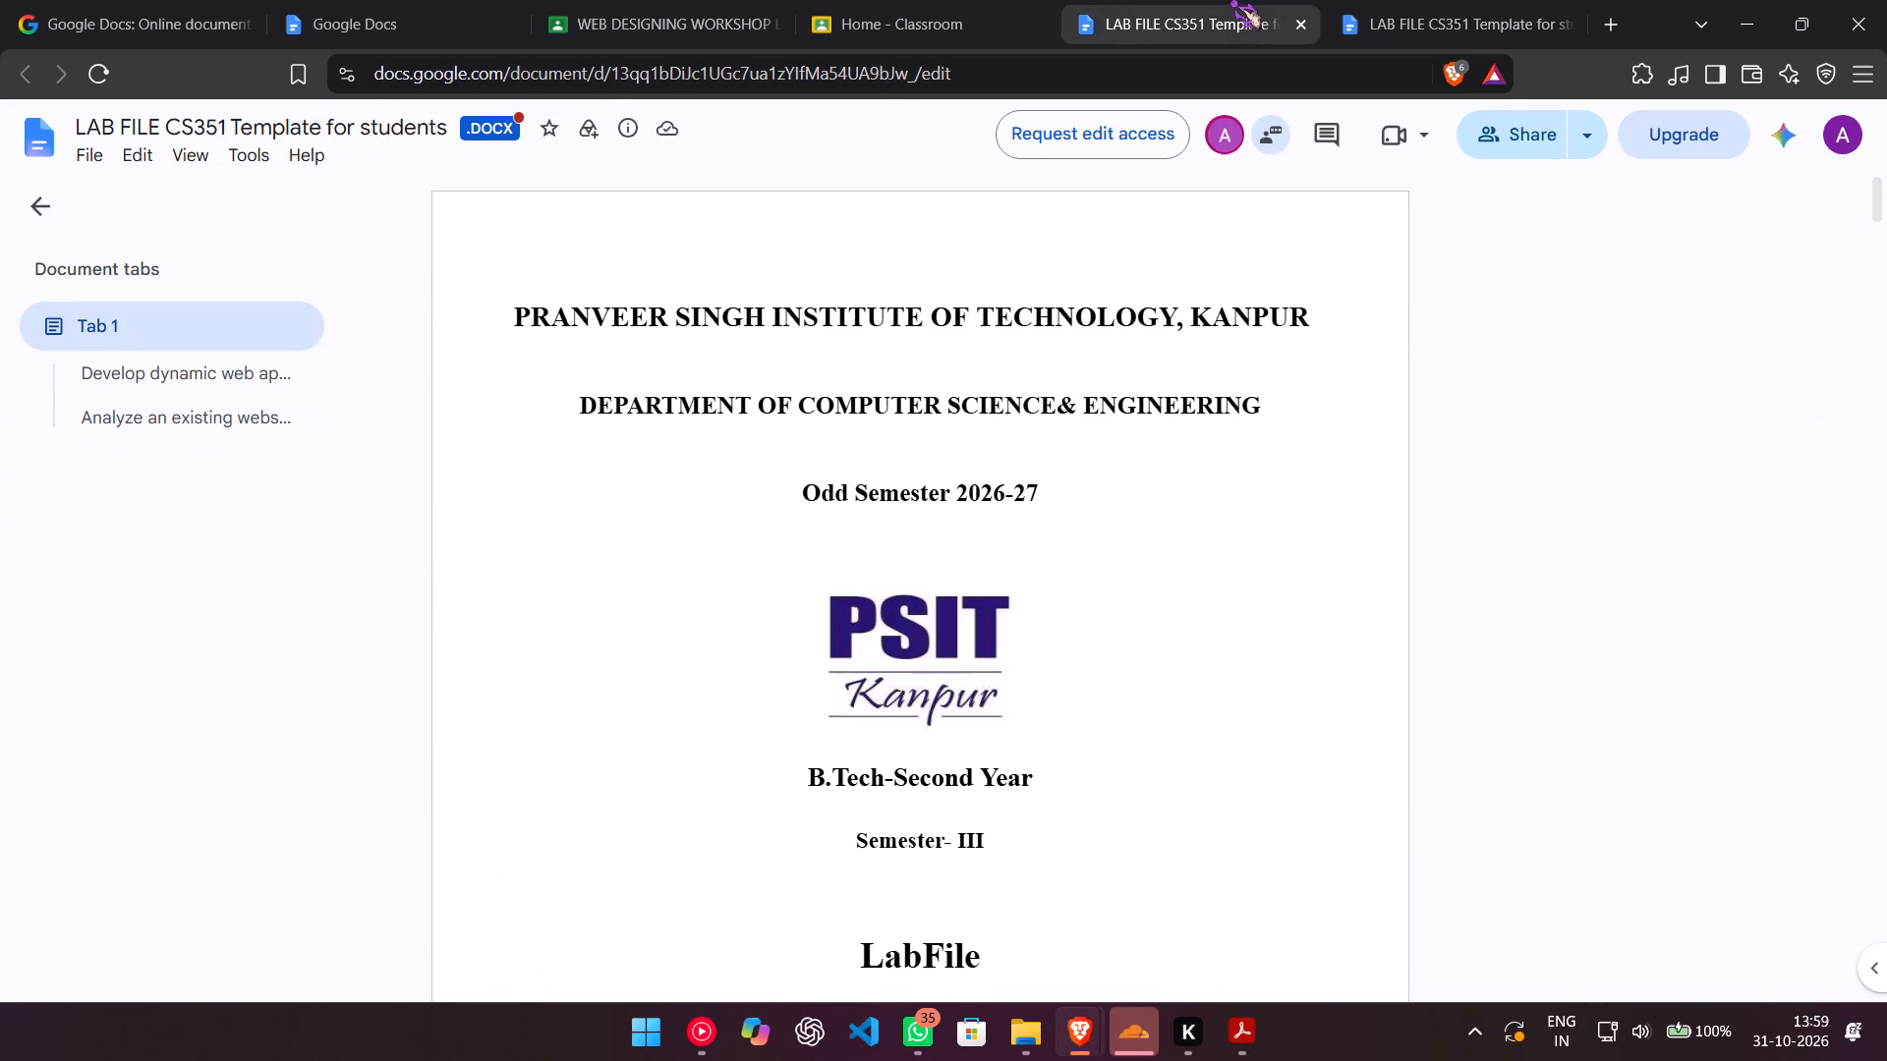
pyautogui.scroll(-19, 1027, 457)
pyautogui.scroll(3, 1028, 481)
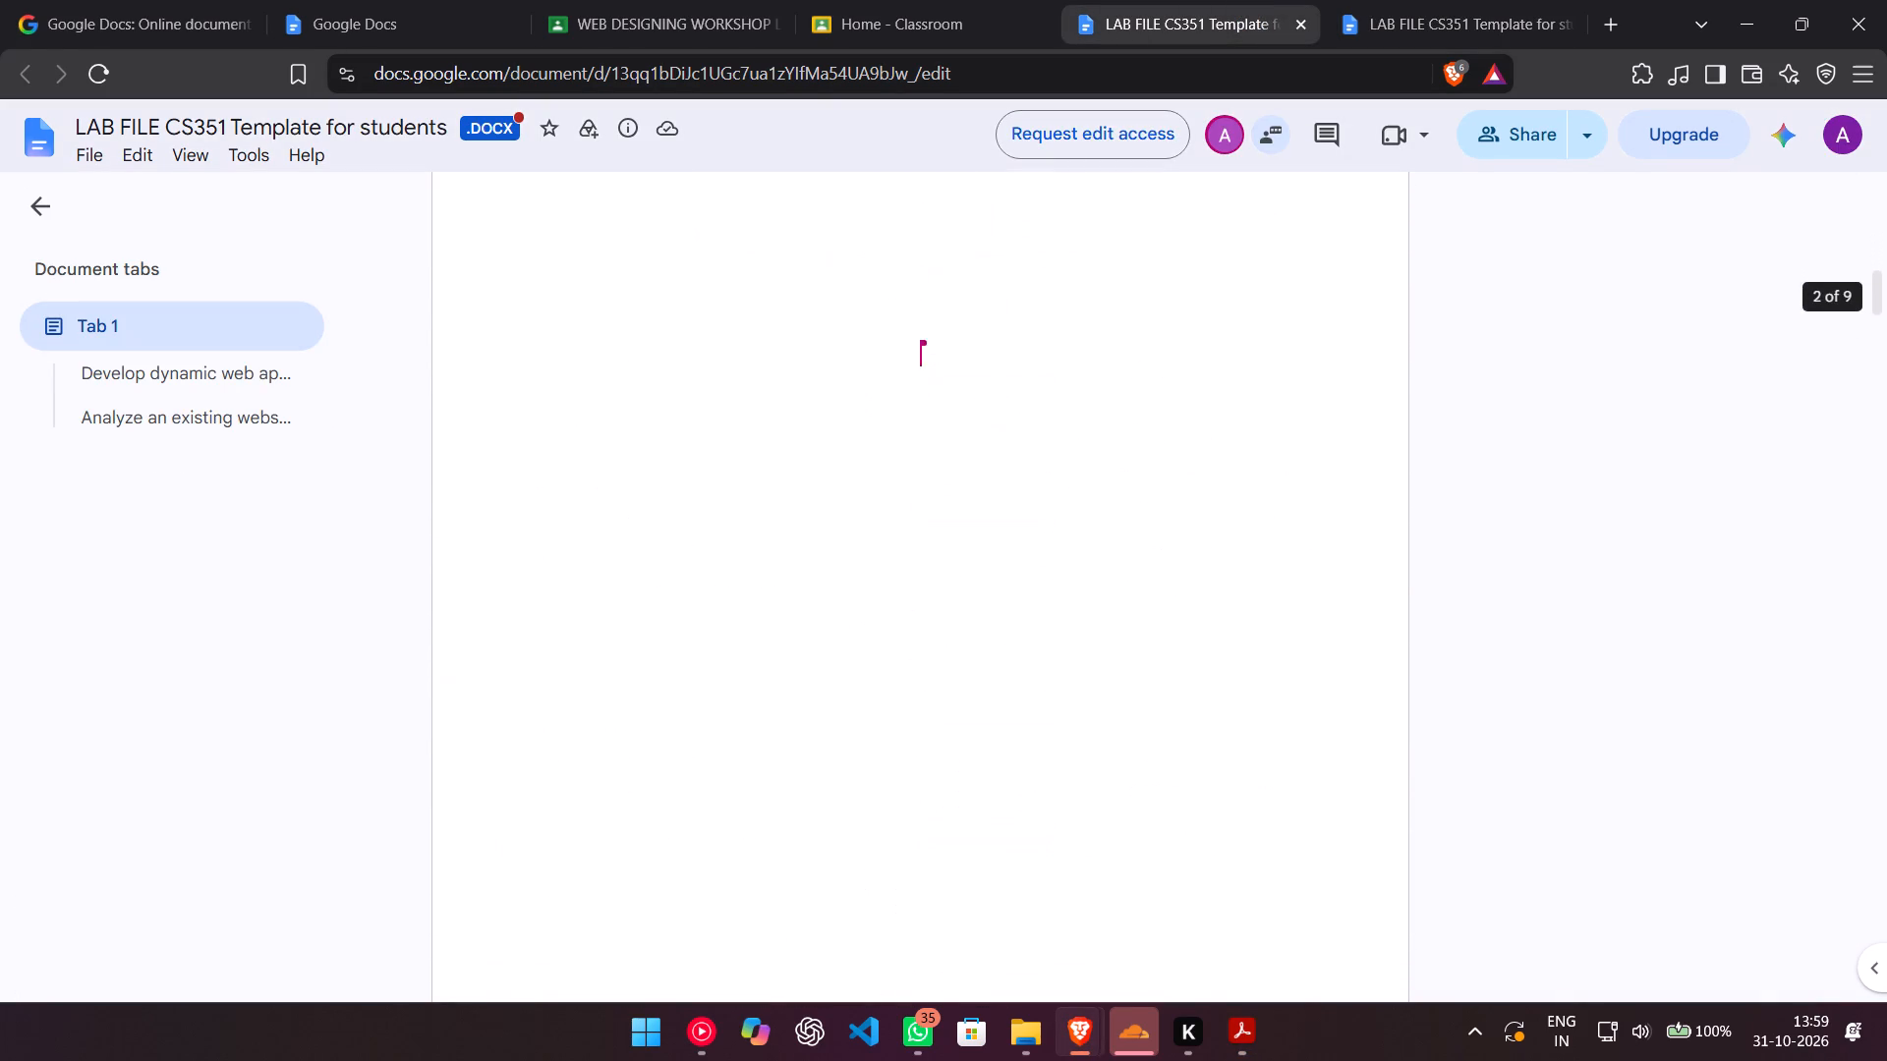
pyautogui.scroll(-20, 1034, 481)
pyautogui.scroll(-1, 1034, 481)
pyautogui.click(1410, 0)
pyautogui.hotkey('alt', 'Tab')
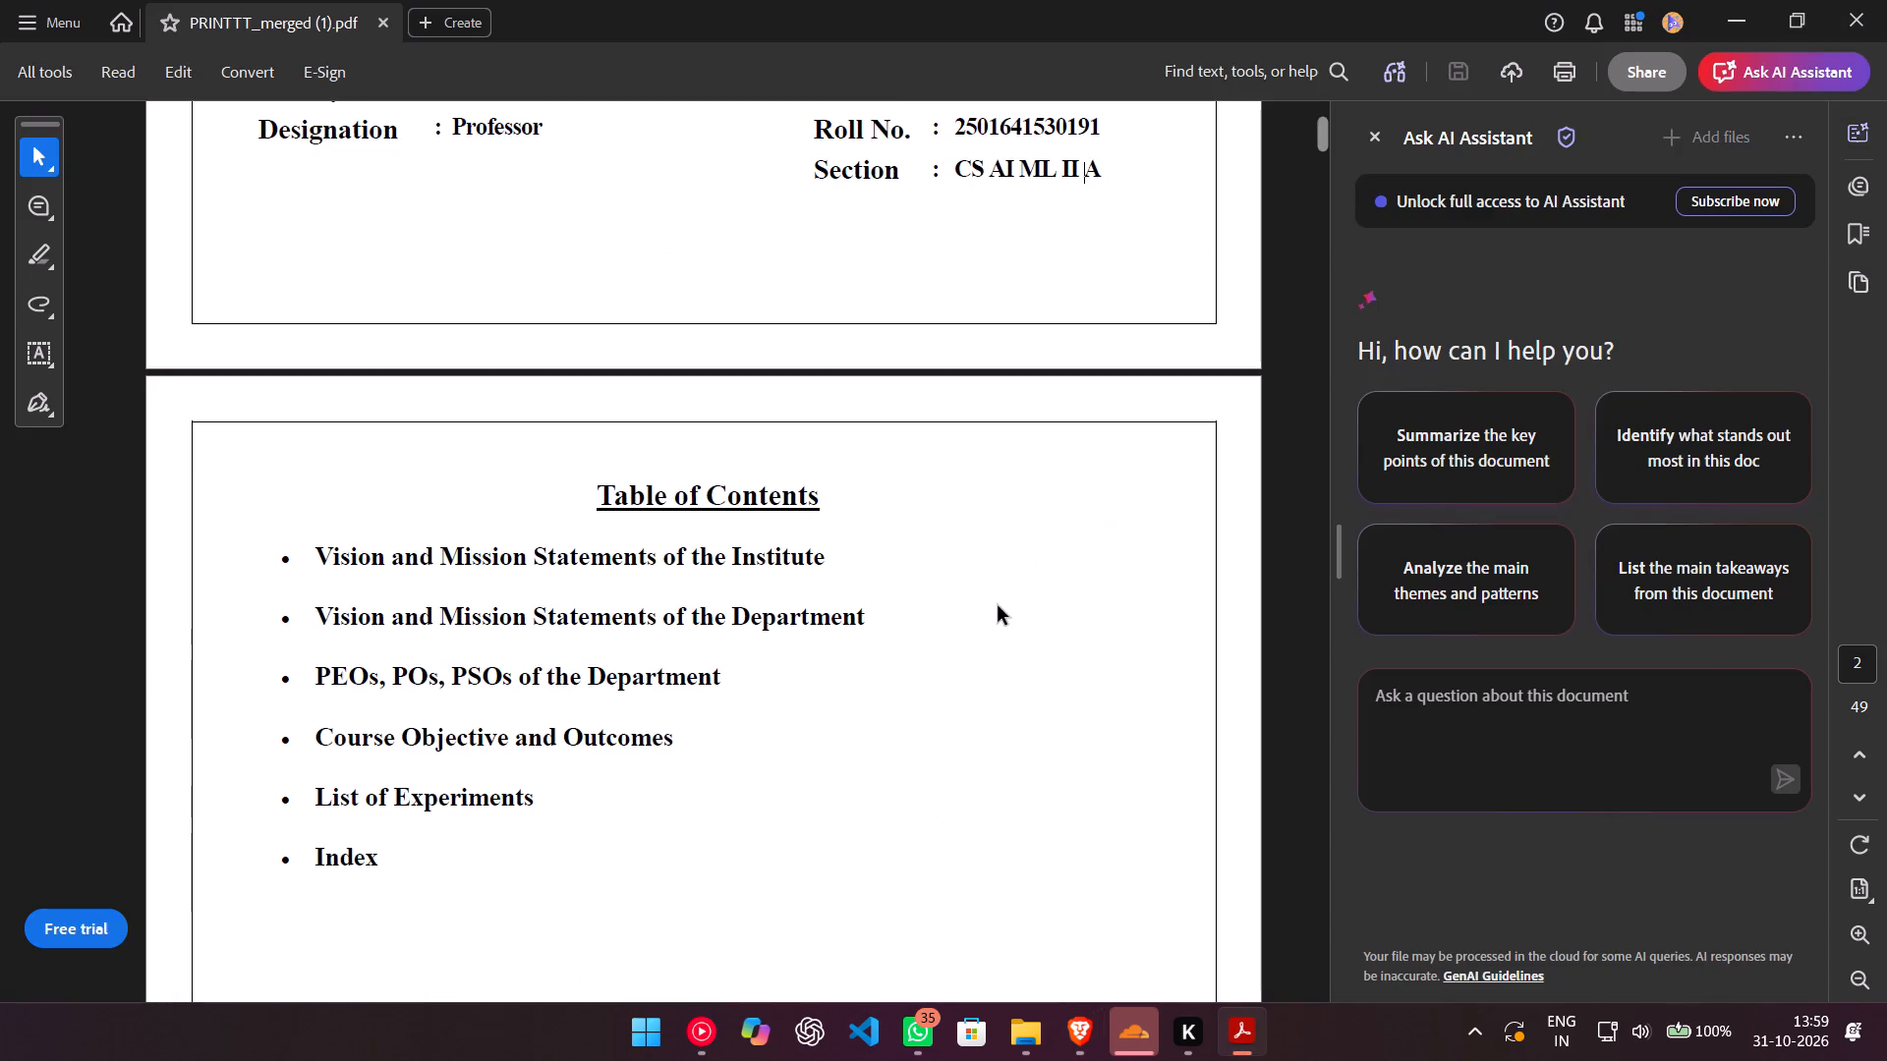
pyautogui.scroll(-20, 862, 623)
pyautogui.scroll(-6, 862, 623)
pyautogui.scroll(14, 869, 600)
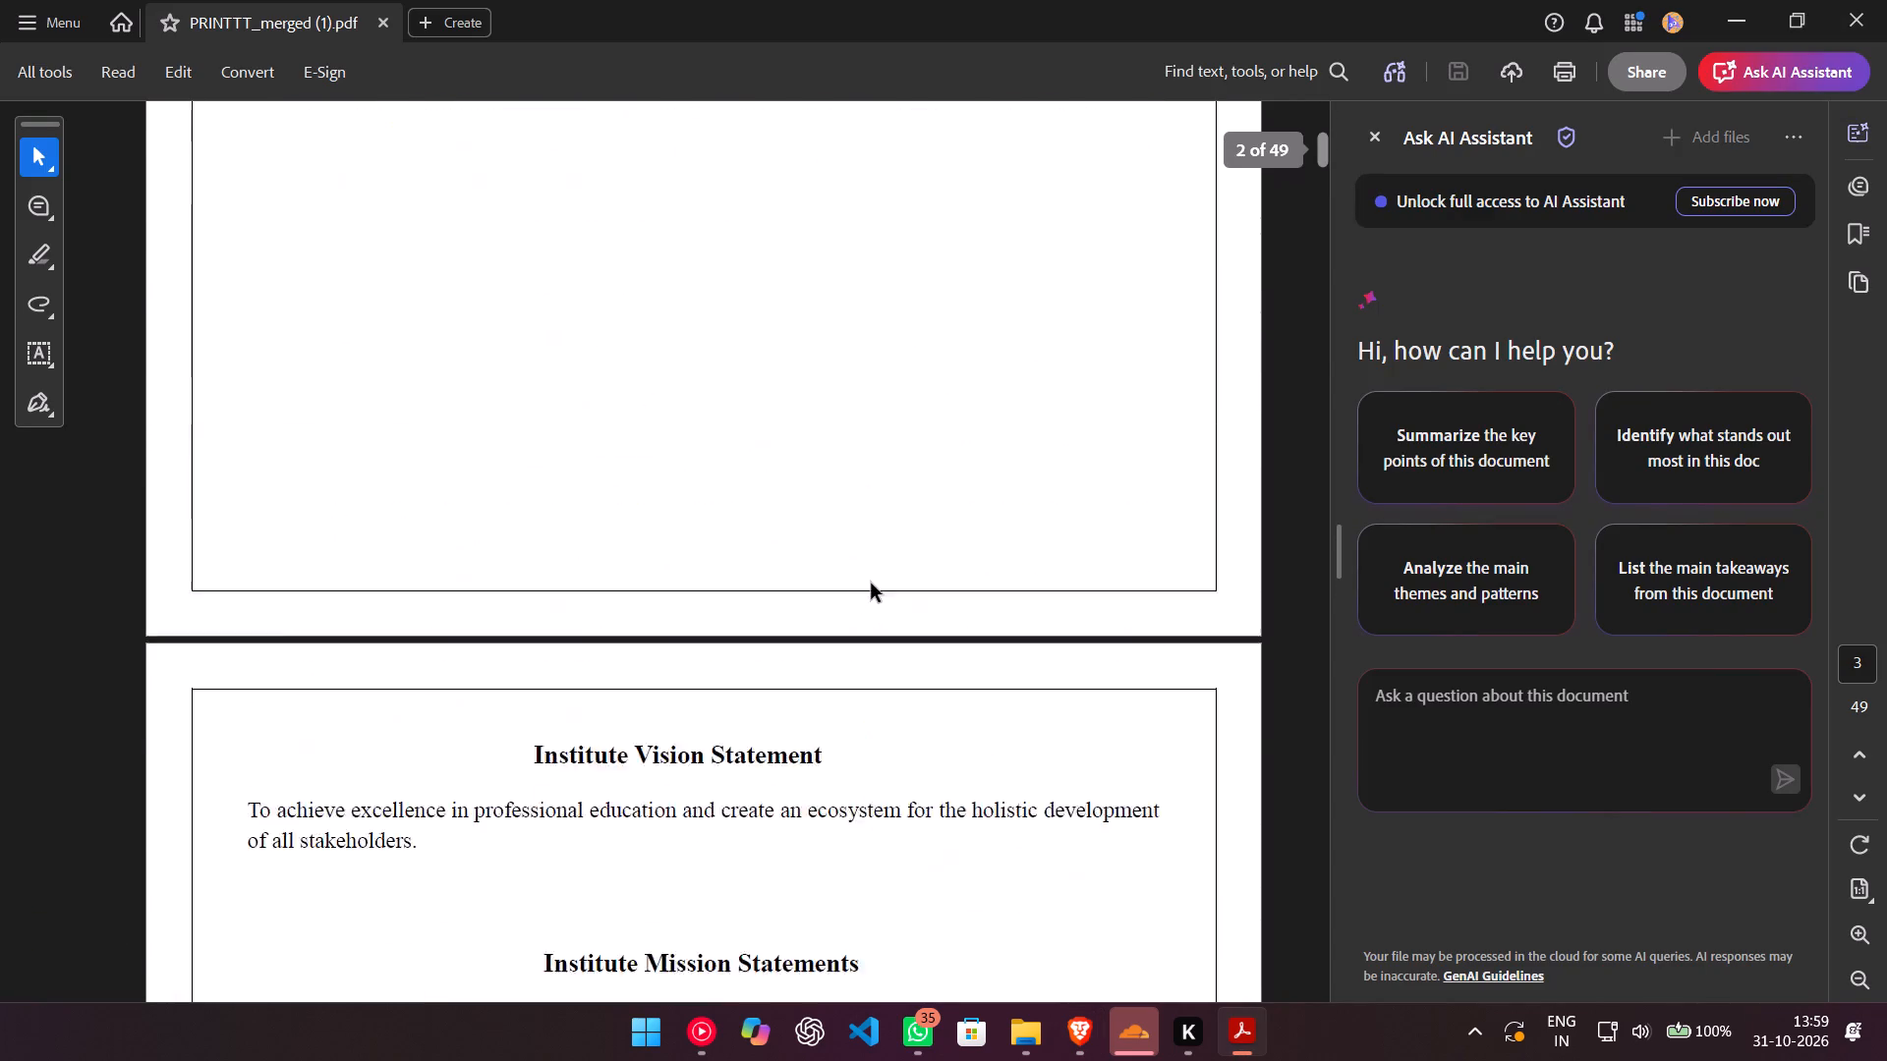
# Return to the browser and close the view-only copy of the LAB FILE CS351 template.
pyautogui.hotkey('alt', 'Tab')
pyautogui.click(1182, 34)
pyautogui.click(1465, 20)
pyautogui.click(1204, 3)
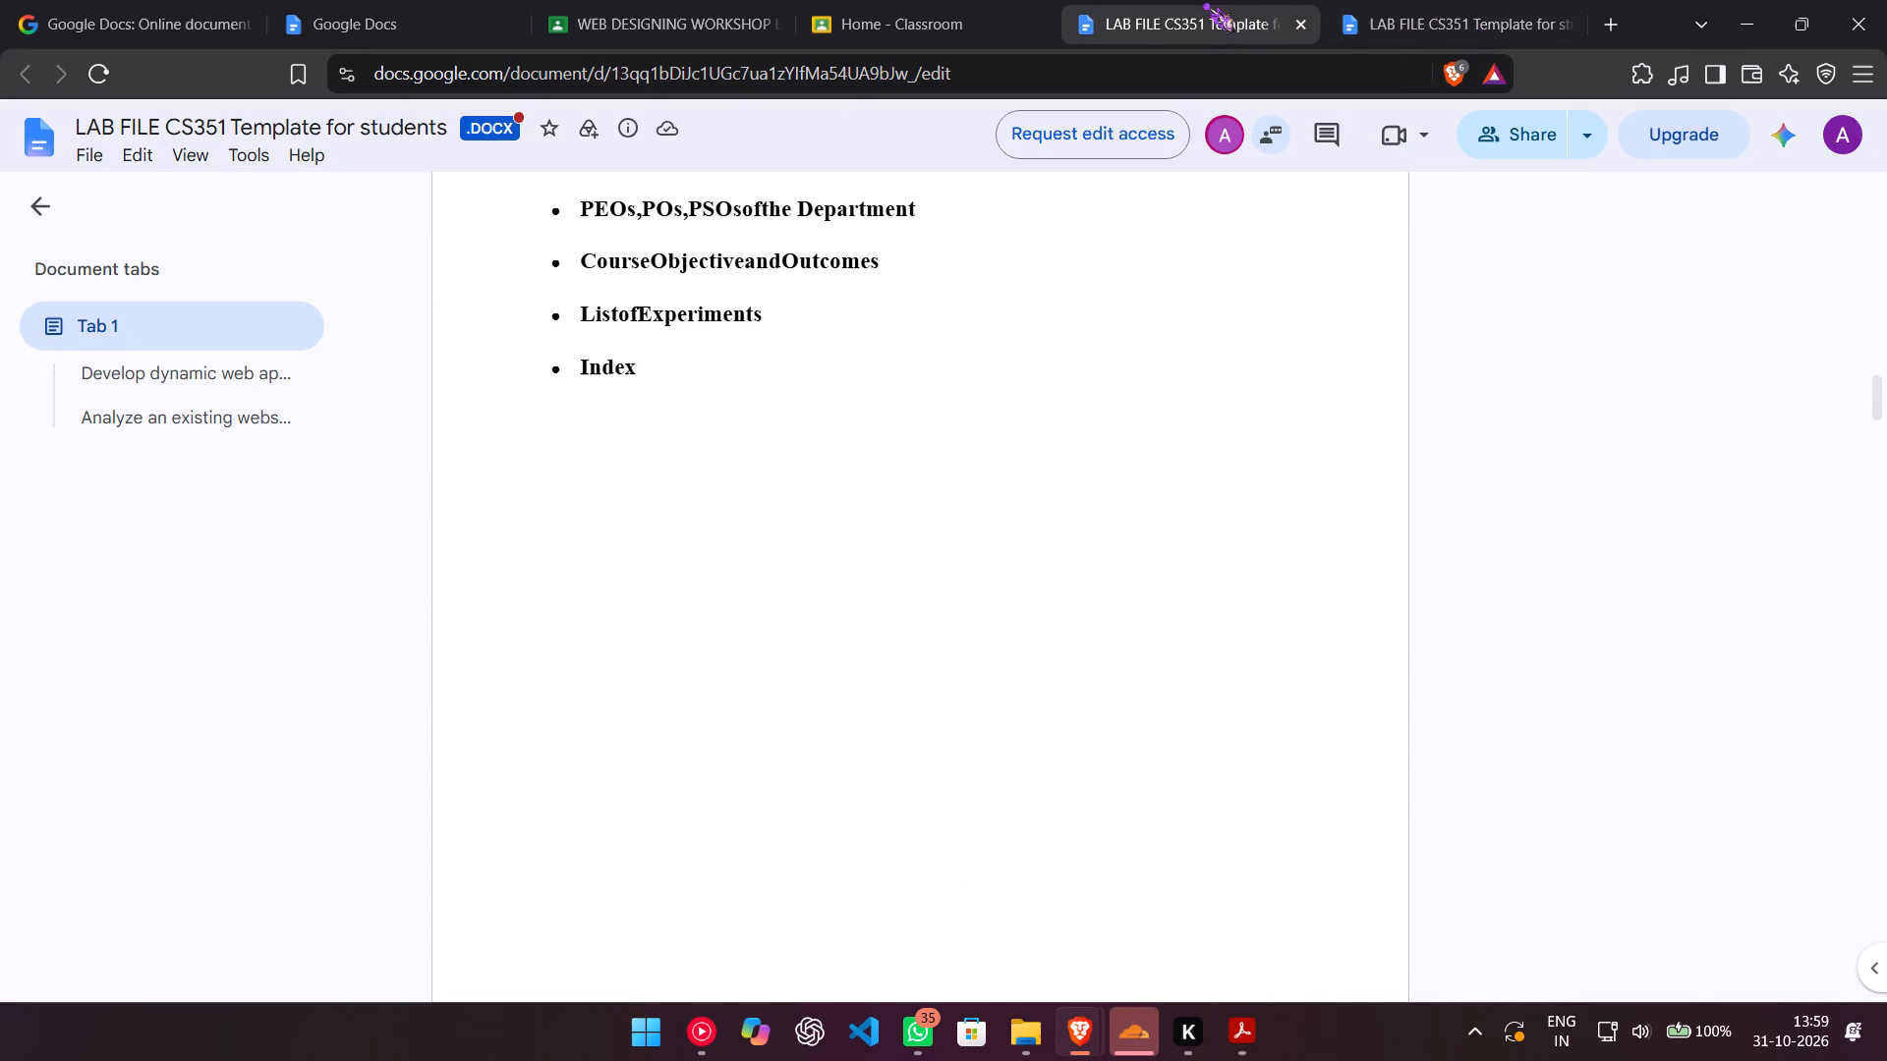
pyautogui.click(1293, 23)
# Look through the editable template from the Table of Contents to the Lab Experiment table, and return to the blank second page.
pyautogui.scroll(-9, 960, 474)
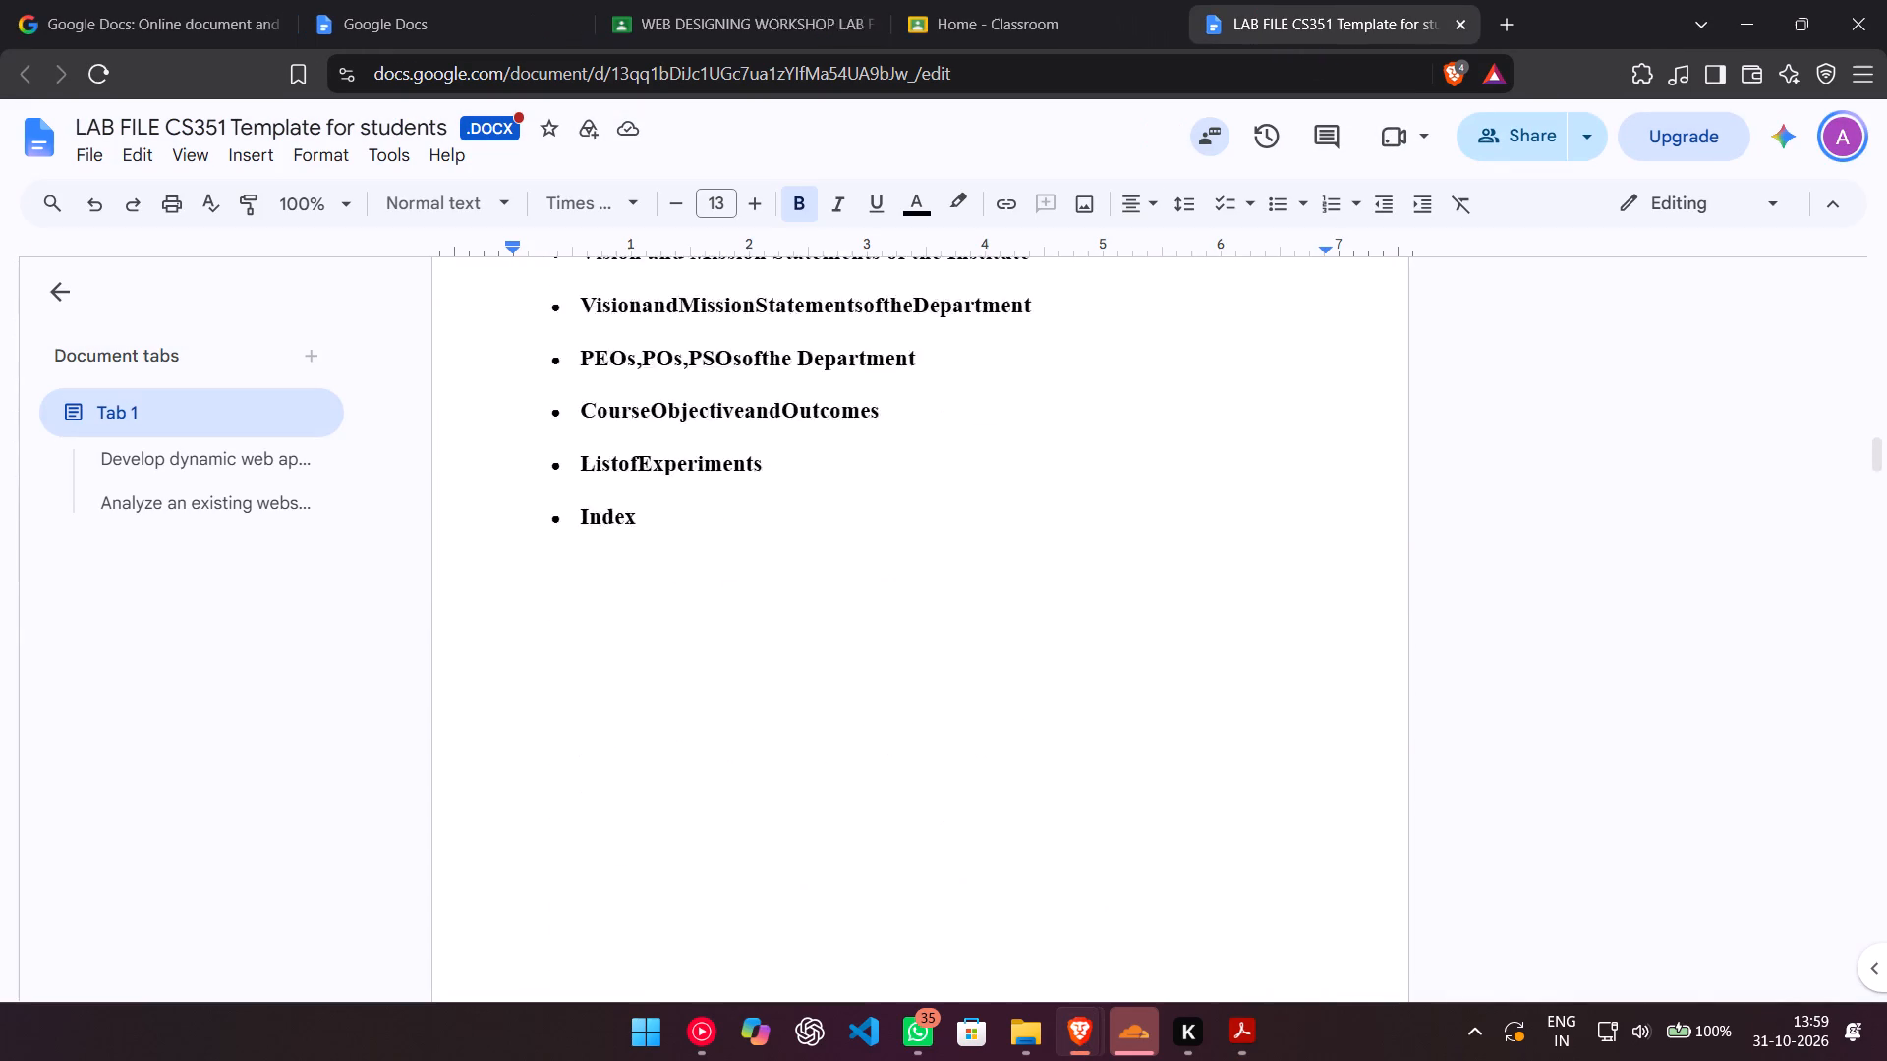
pyautogui.scroll(-20, 1010, 513)
pyautogui.scroll(-20, 1010, 513)
pyautogui.scroll(-9, 1010, 513)
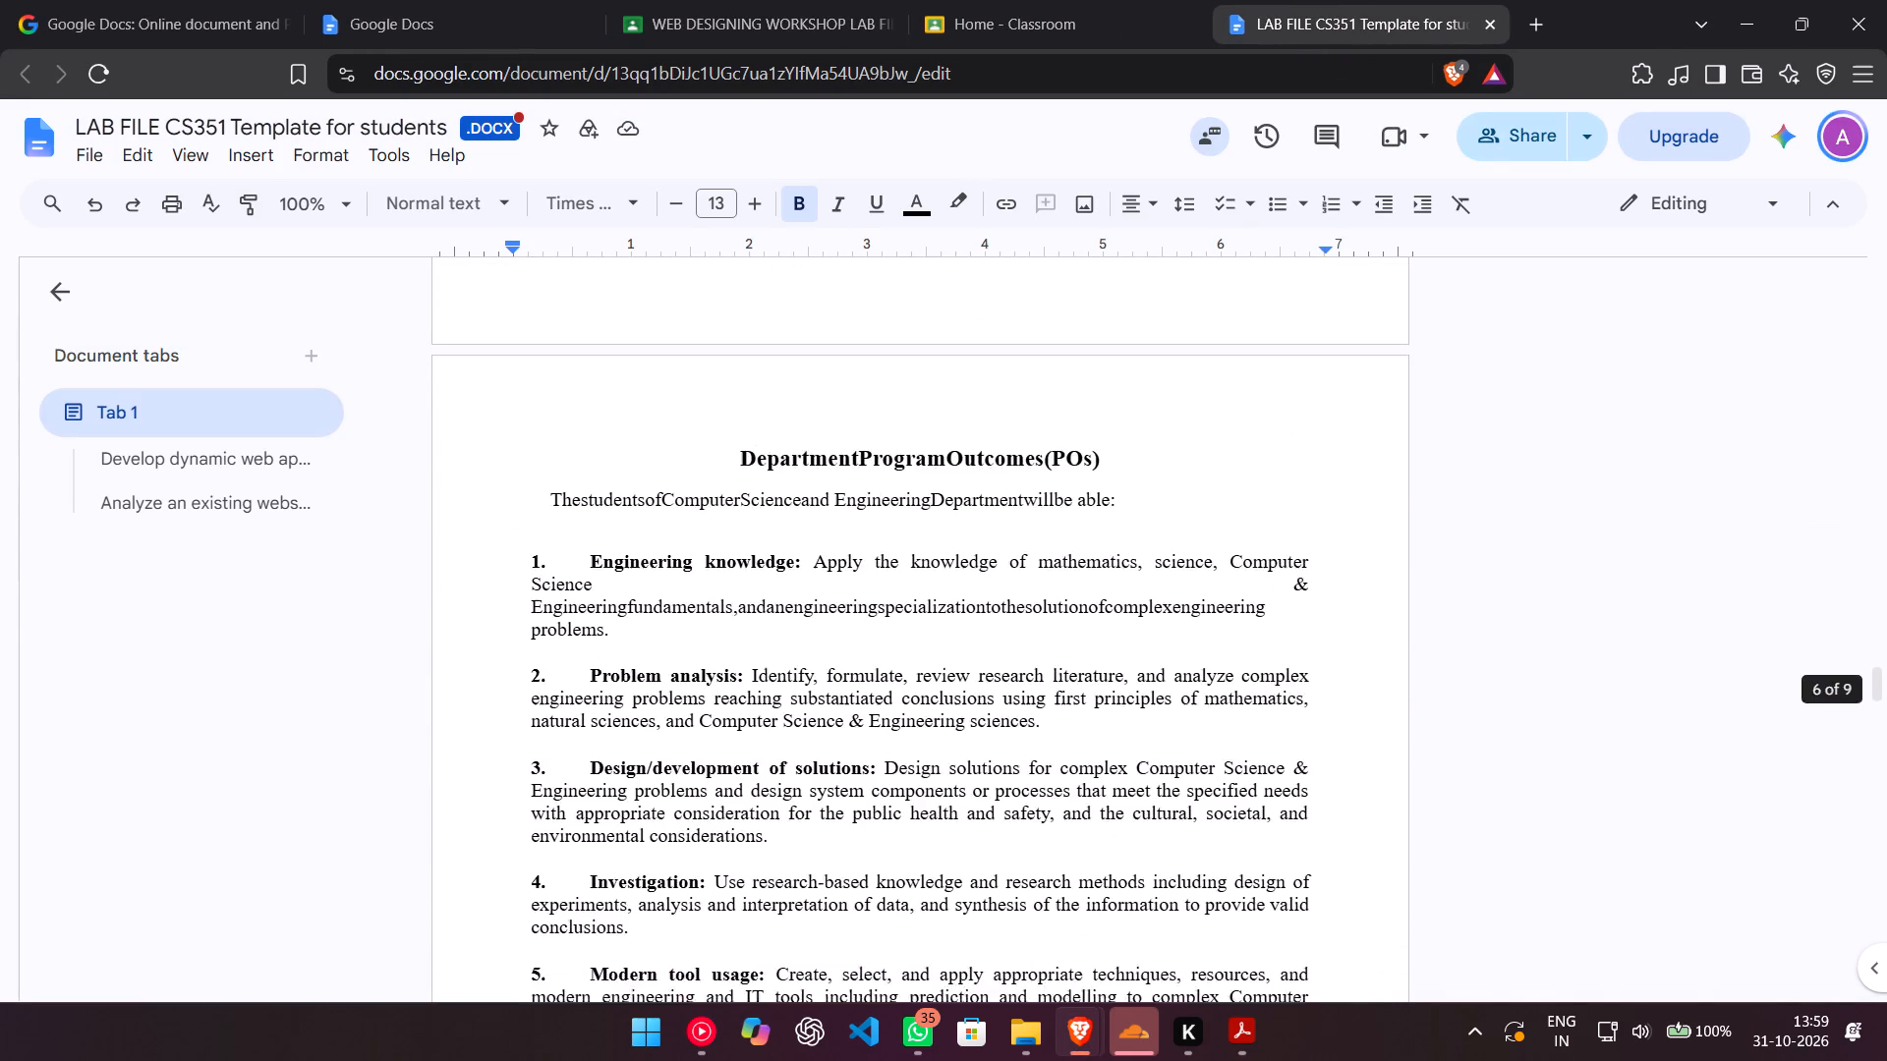
pyautogui.scroll(-20, 1005, 527)
pyautogui.scroll(-20, 1005, 527)
pyautogui.scroll(-9, 1005, 527)
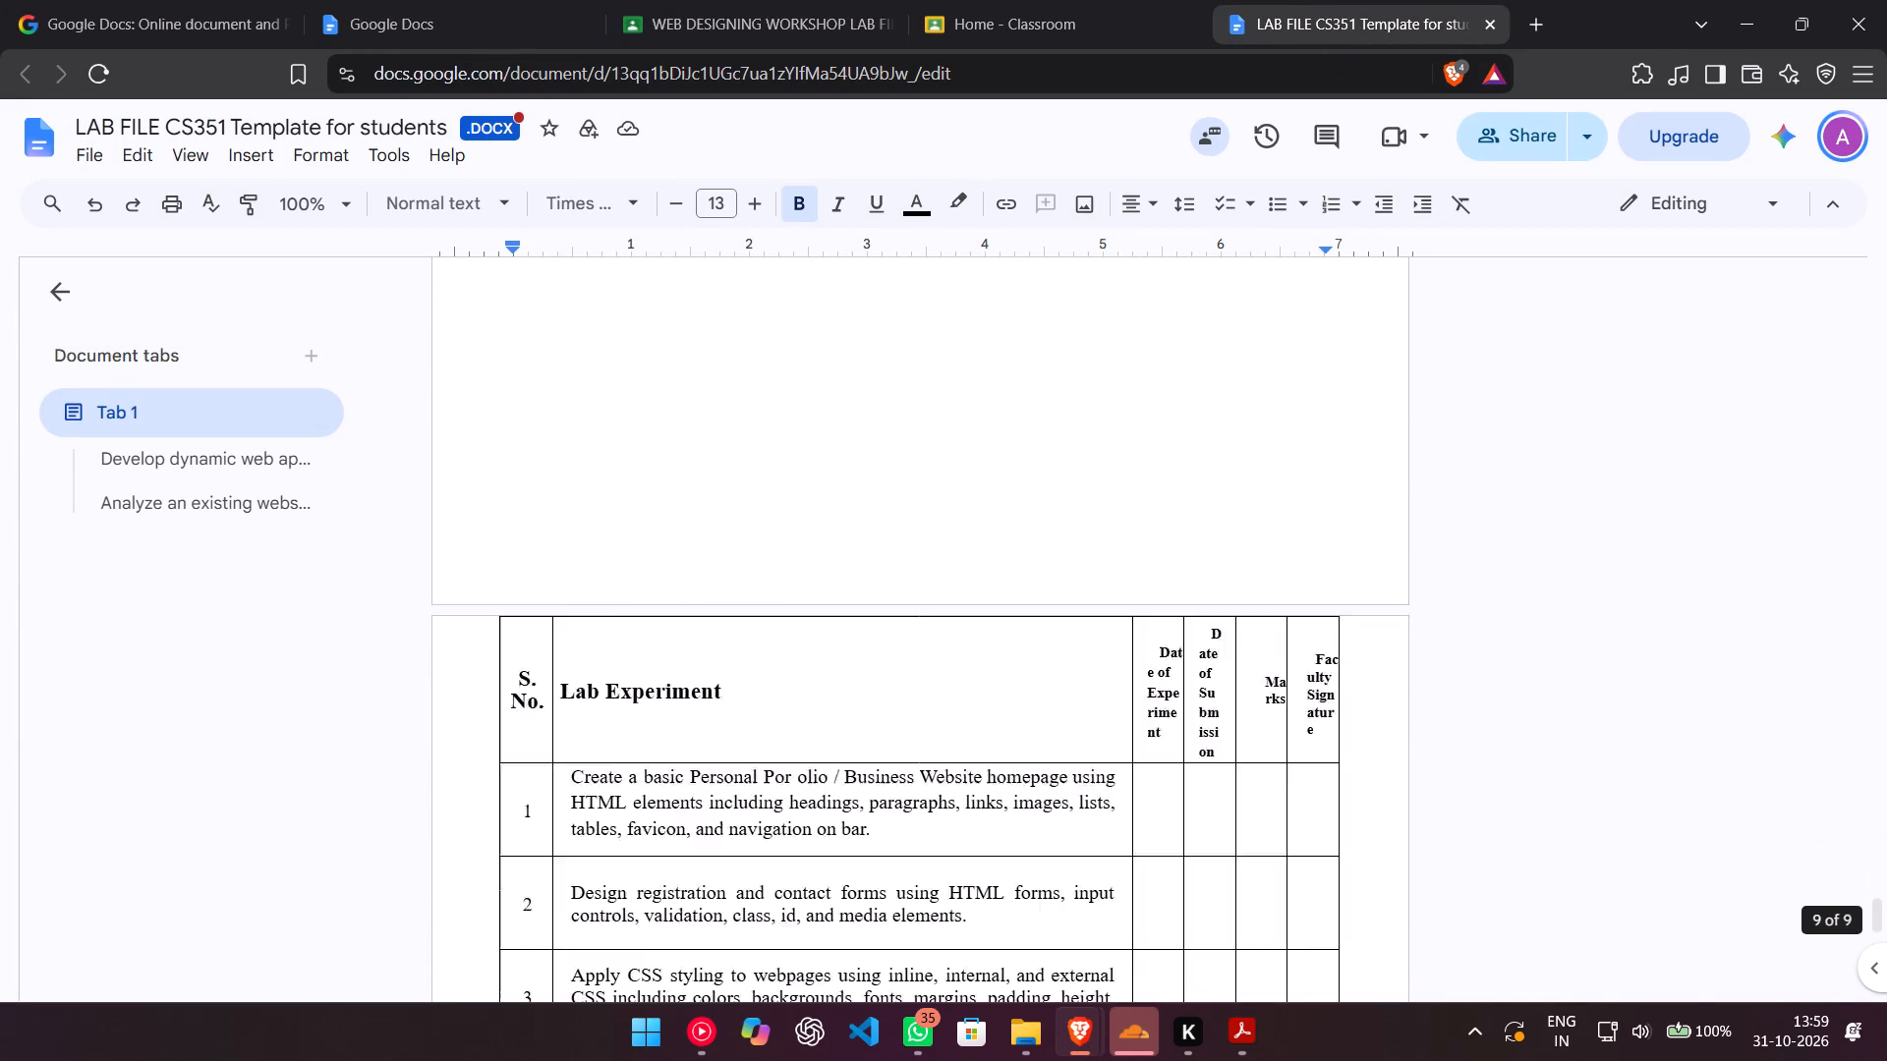
pyautogui.scroll(-20, 1007, 530)
pyautogui.scroll(-2, 1007, 530)
pyautogui.scroll(19, 1044, 530)
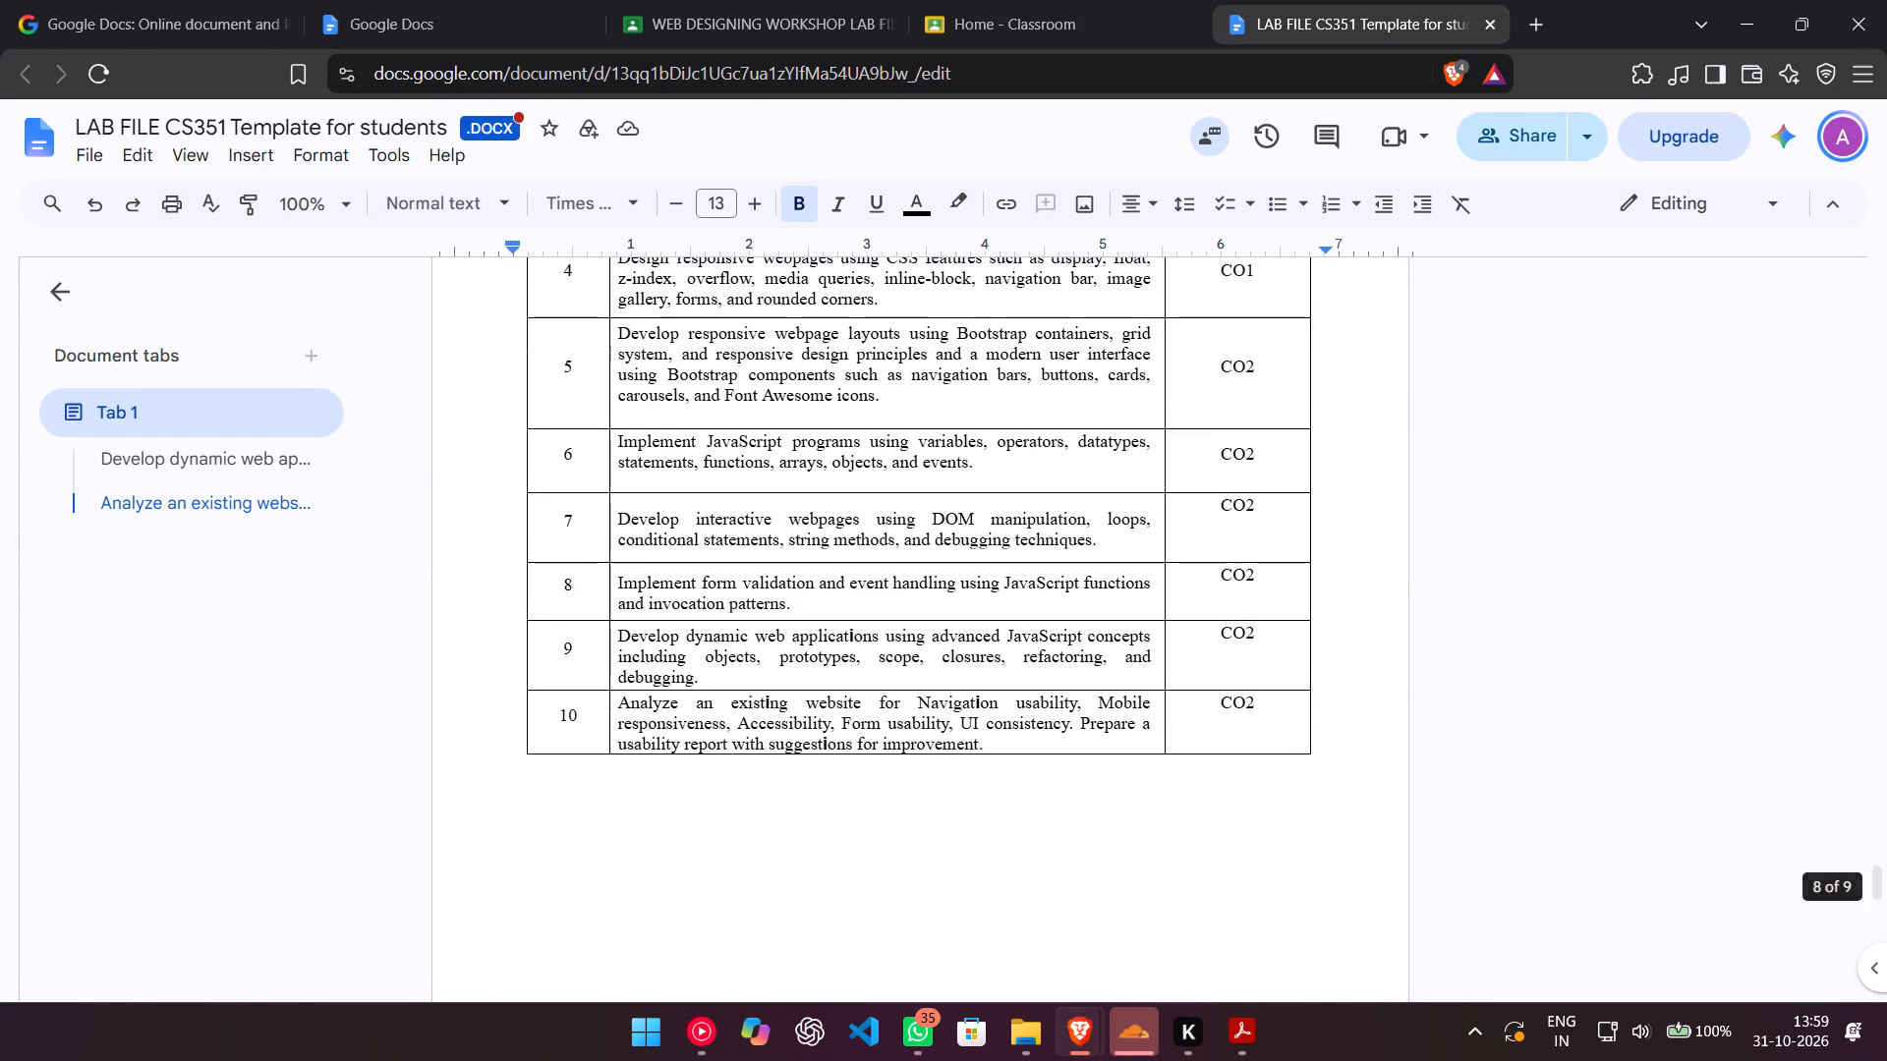
pyautogui.scroll(20, 1045, 528)
pyautogui.scroll(20, 1045, 528)
pyautogui.scroll(8, 1045, 528)
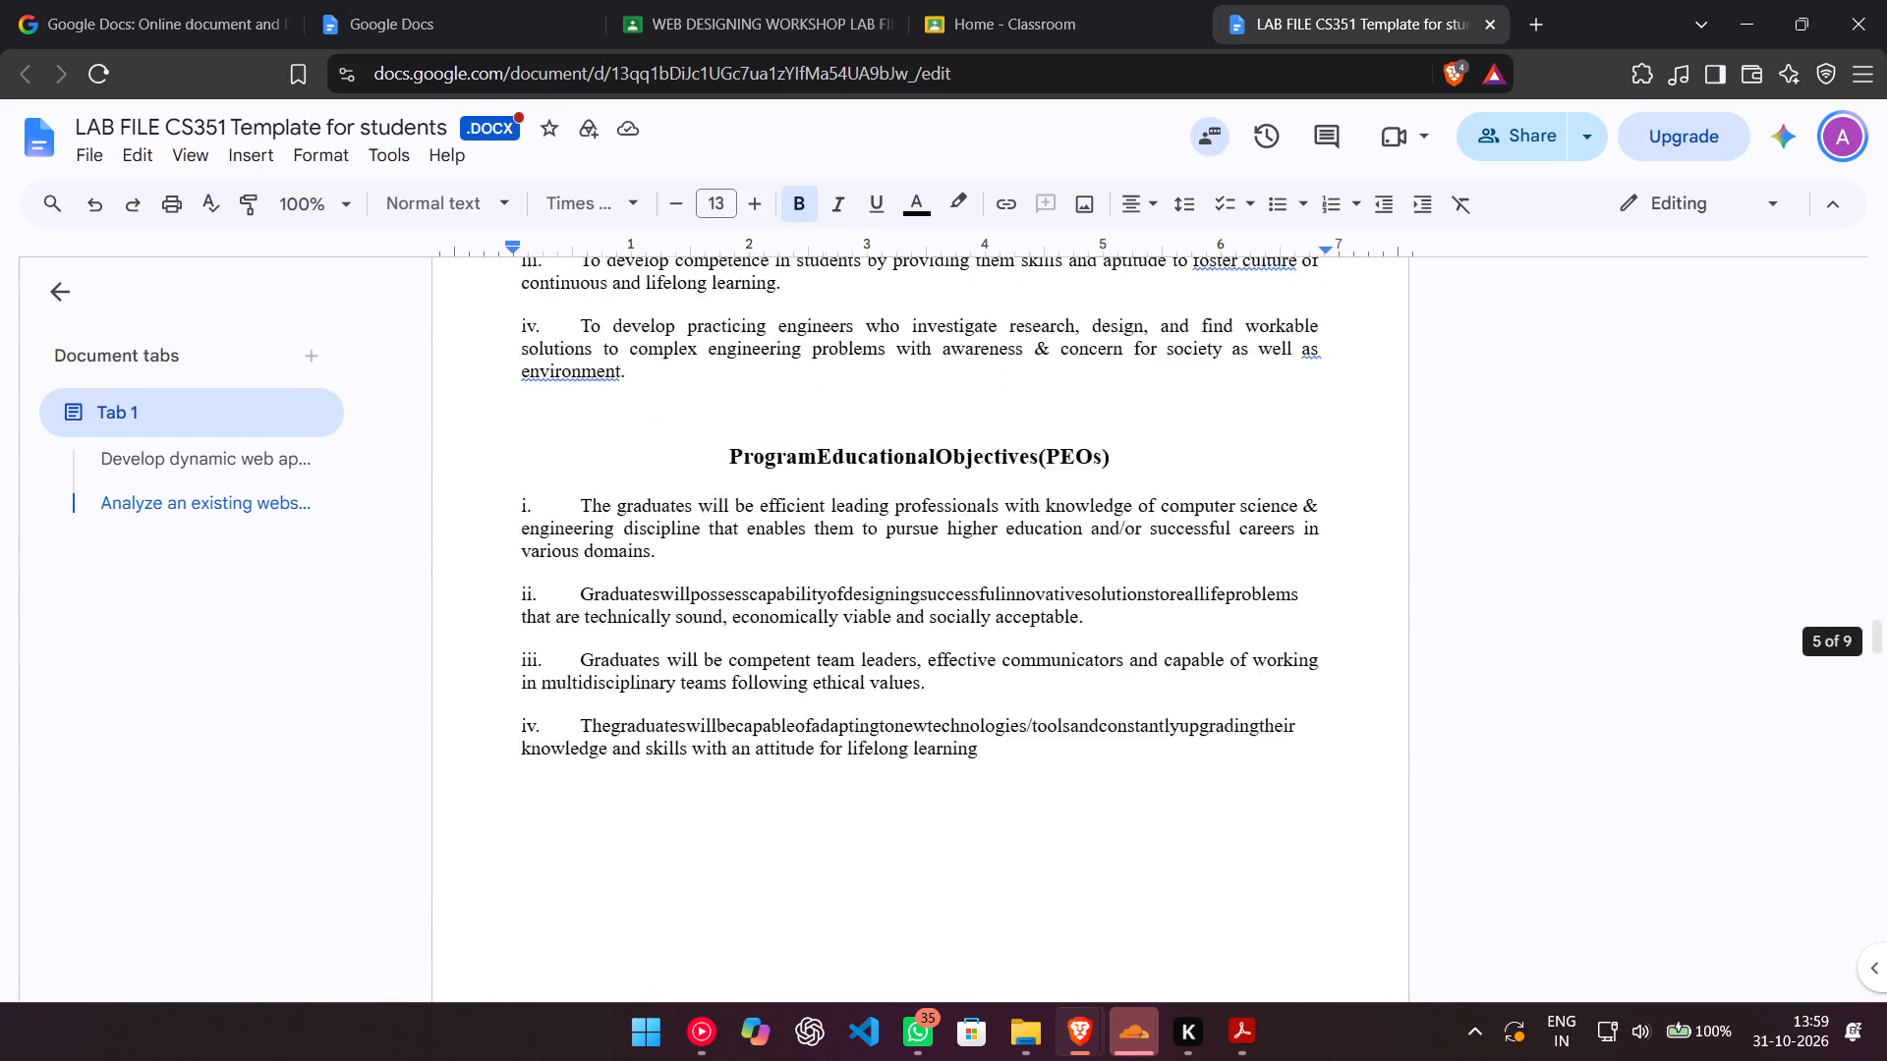
pyautogui.scroll(20, 1045, 527)
pyautogui.scroll(20, 1045, 527)
pyautogui.scroll(7, 1045, 527)
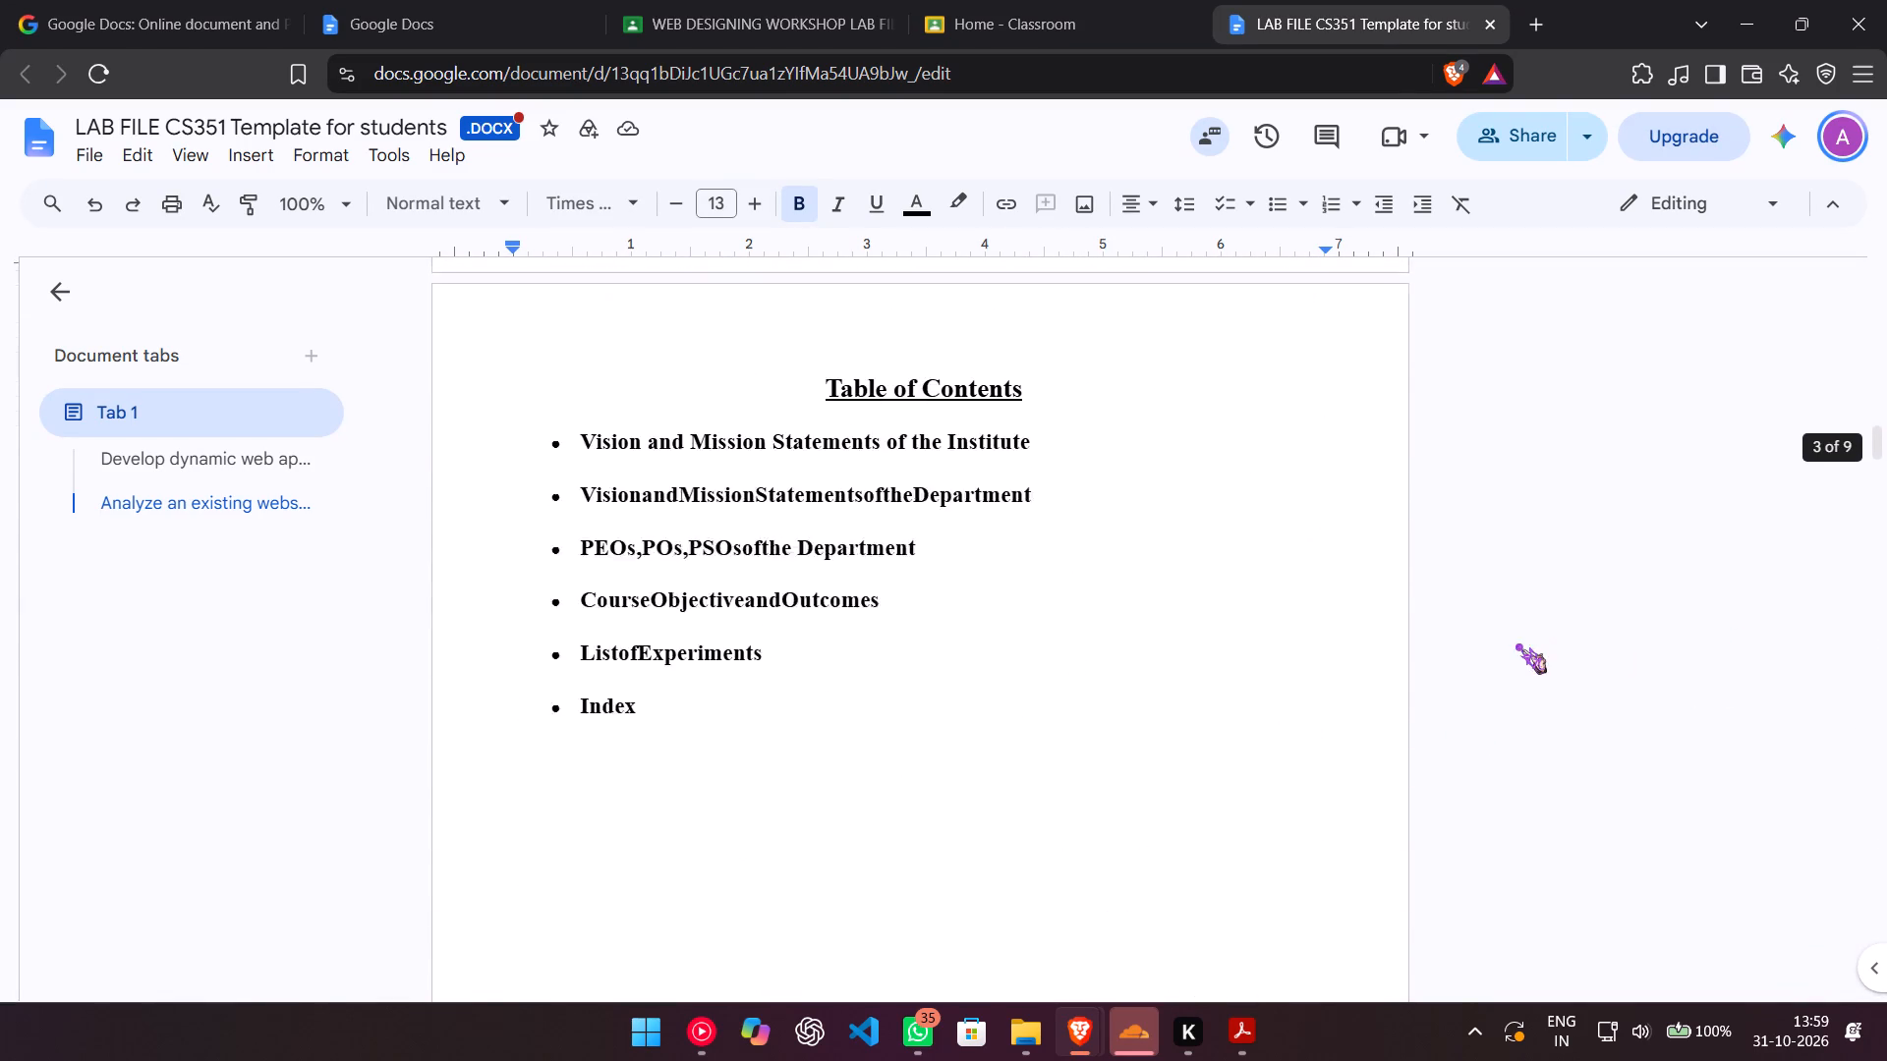
pyautogui.scroll(8, 1516, 643)
pyautogui.rightClick(810, 478)
pyautogui.moveTo(704, 403); pyautogui.dragTo(675, 600)
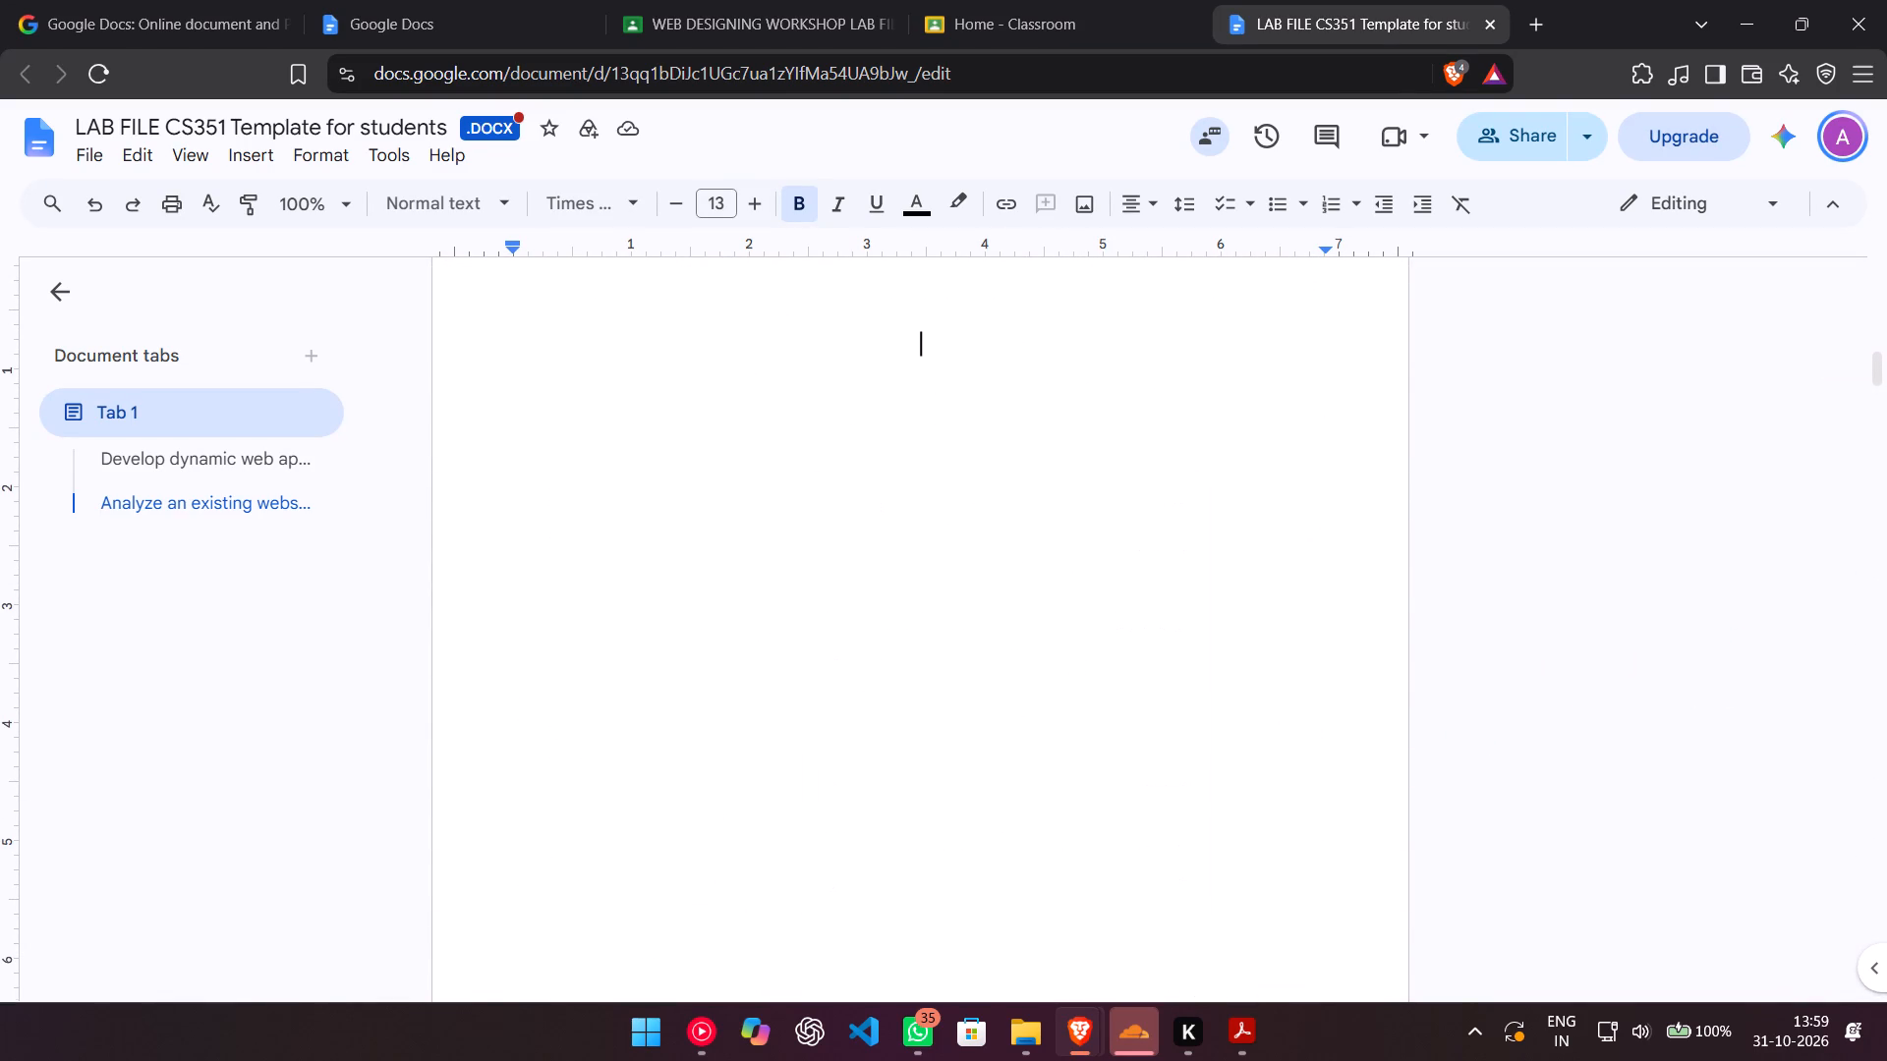
pyautogui.moveTo(675, 600); pyautogui.dragTo(658, 640)
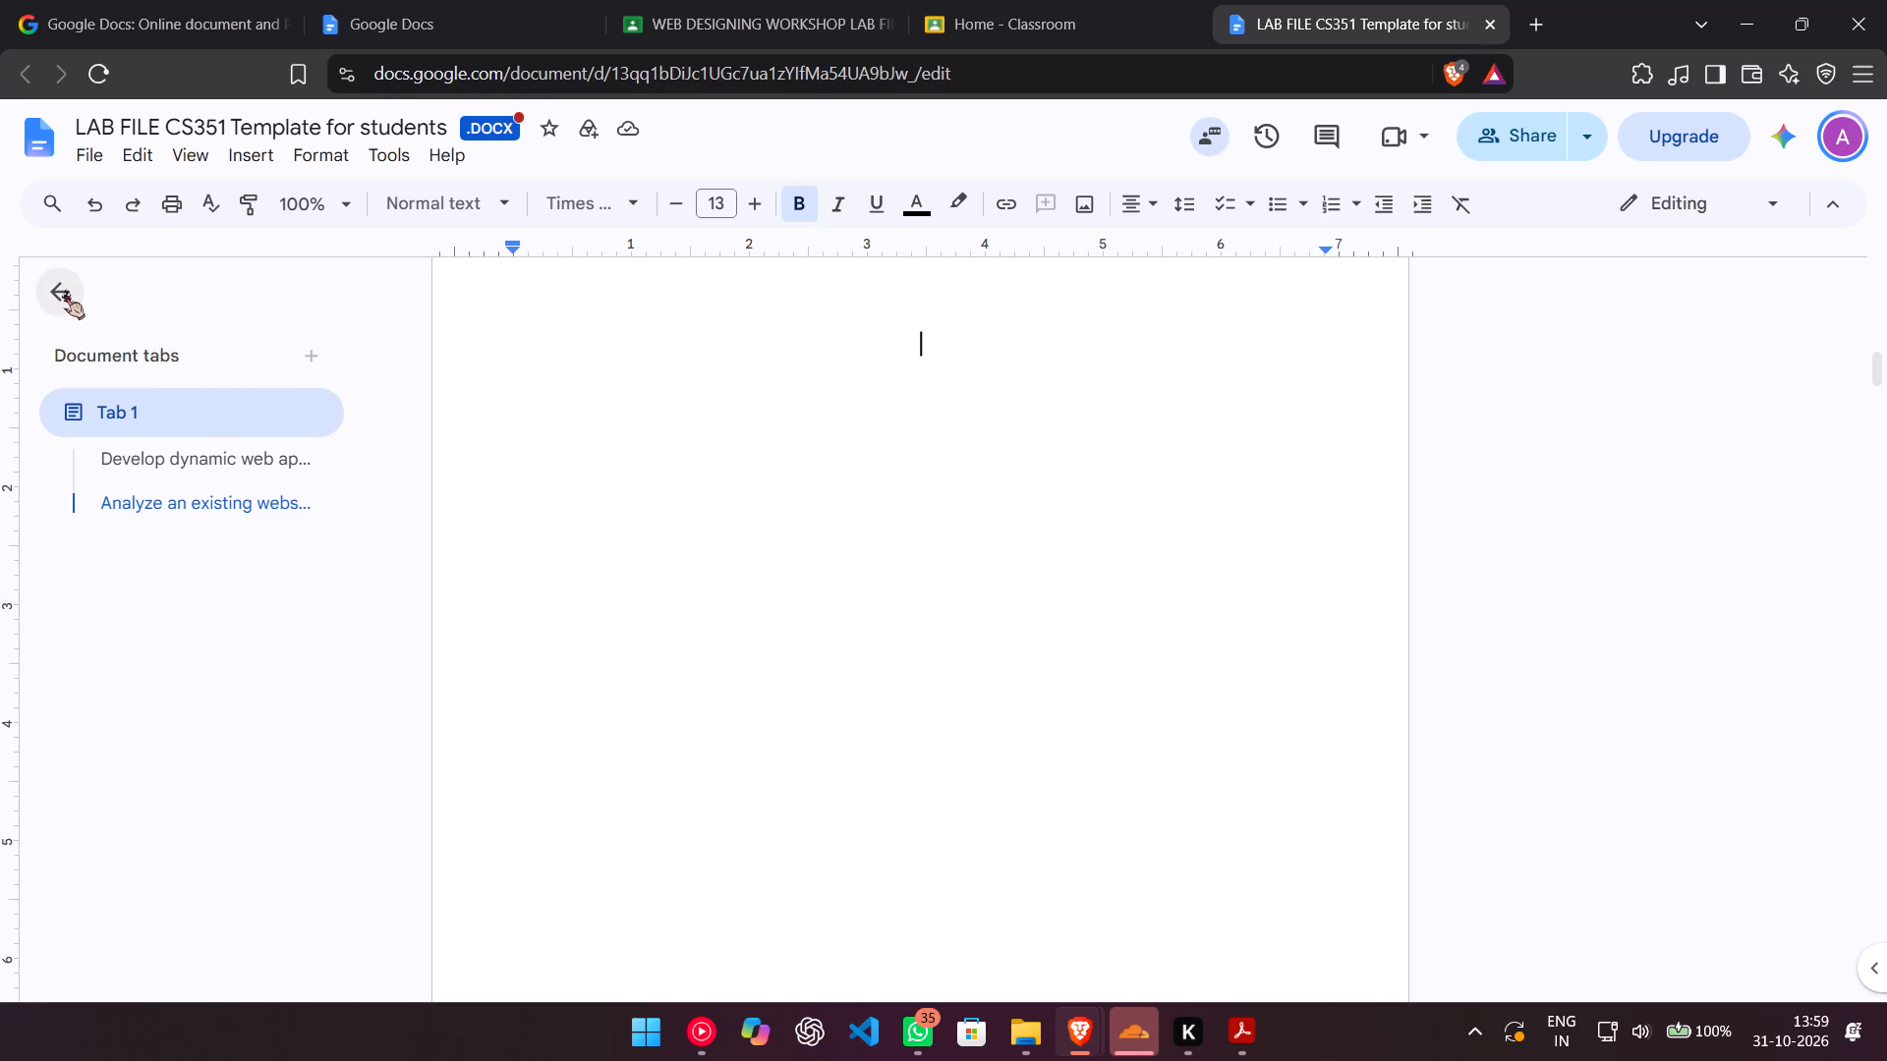
# Use the document outline to look at the last two lab experiments, and return to the blank second page.
pyautogui.click(64, 290)
pyautogui.click(58, 309)
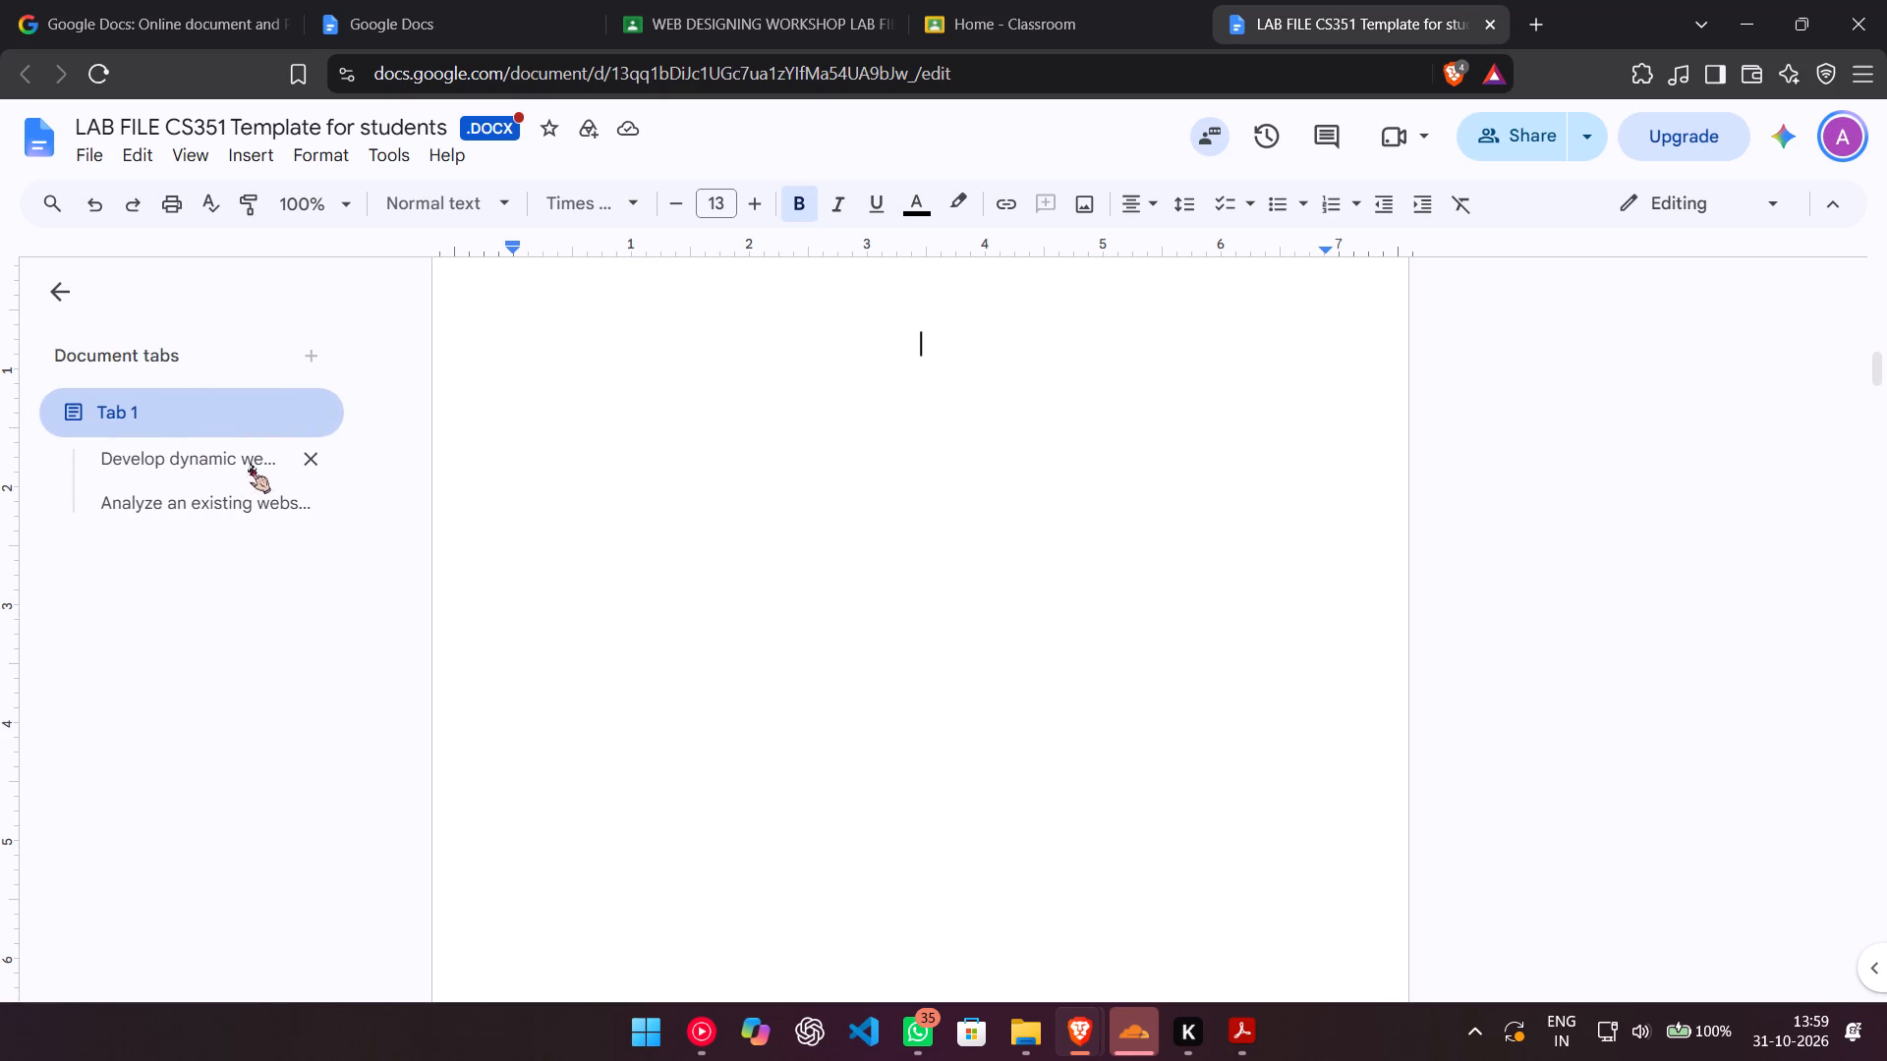
pyautogui.click(190, 468)
pyautogui.click(188, 496)
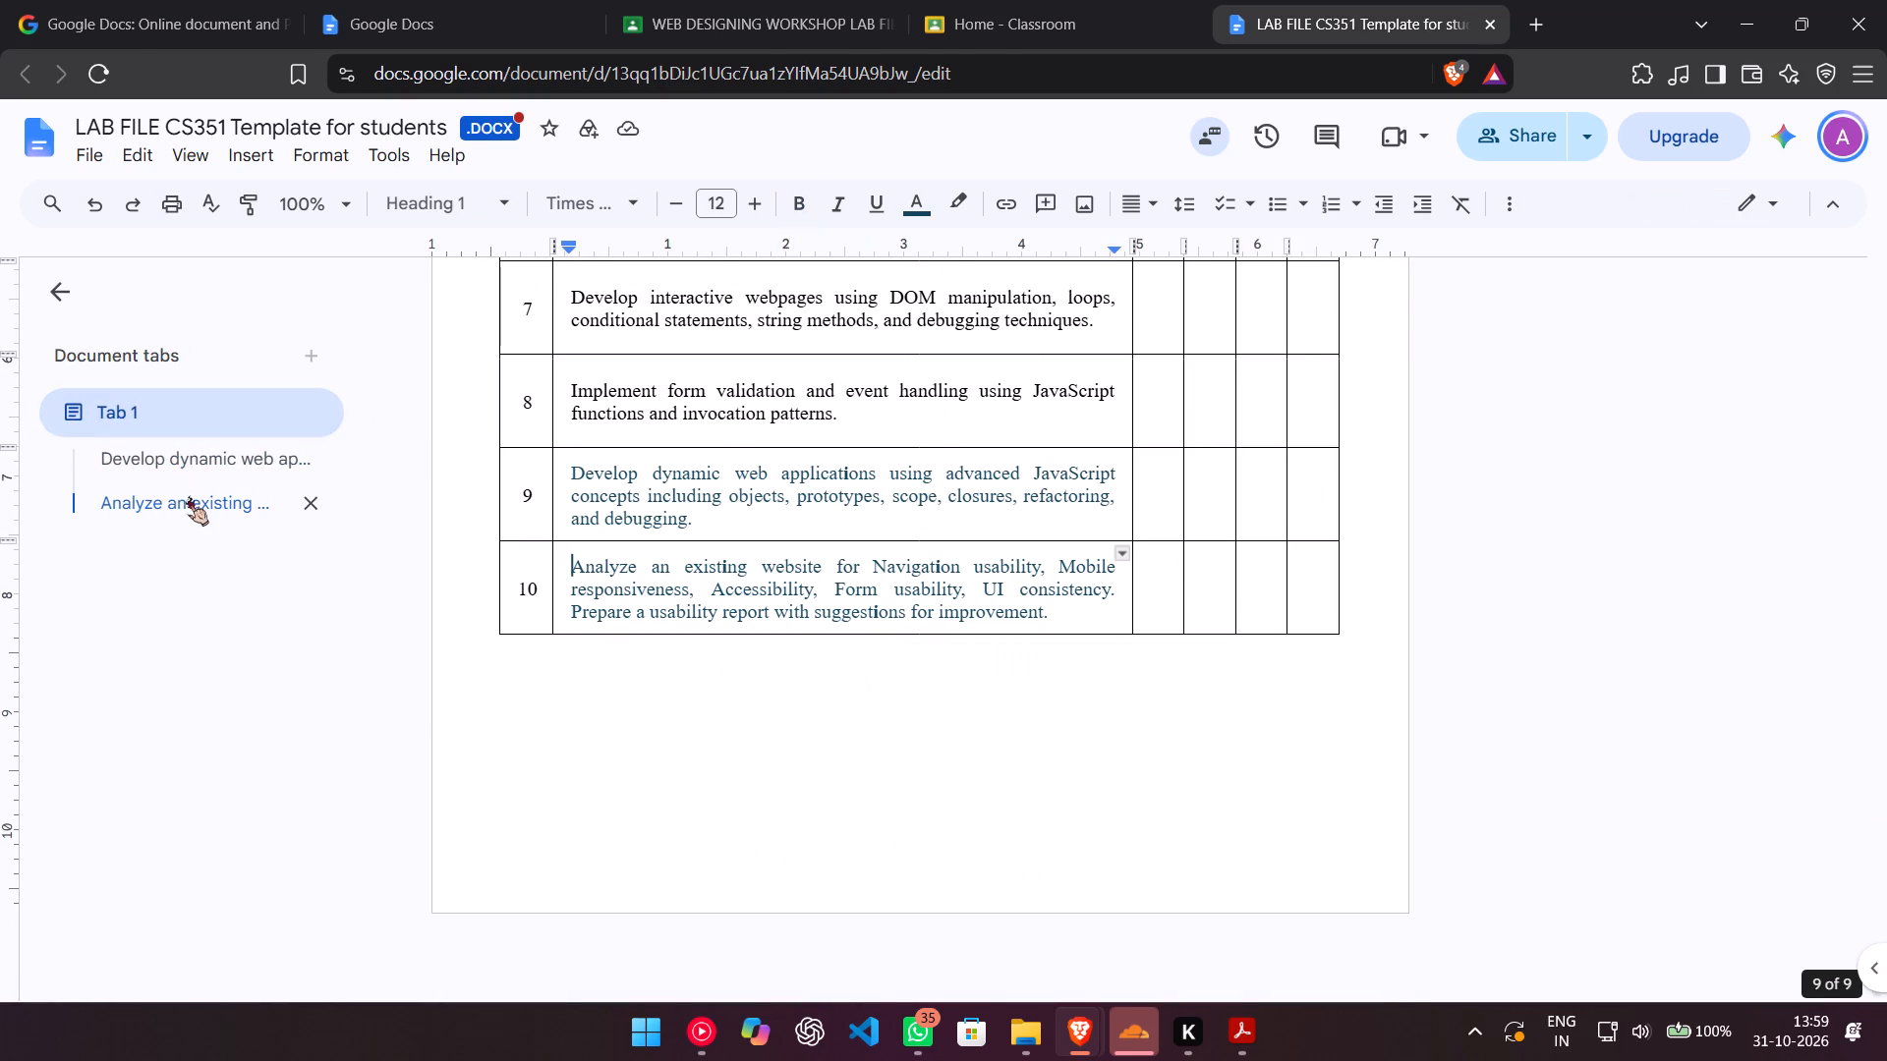
pyautogui.click(181, 415)
pyautogui.click(0, 316)
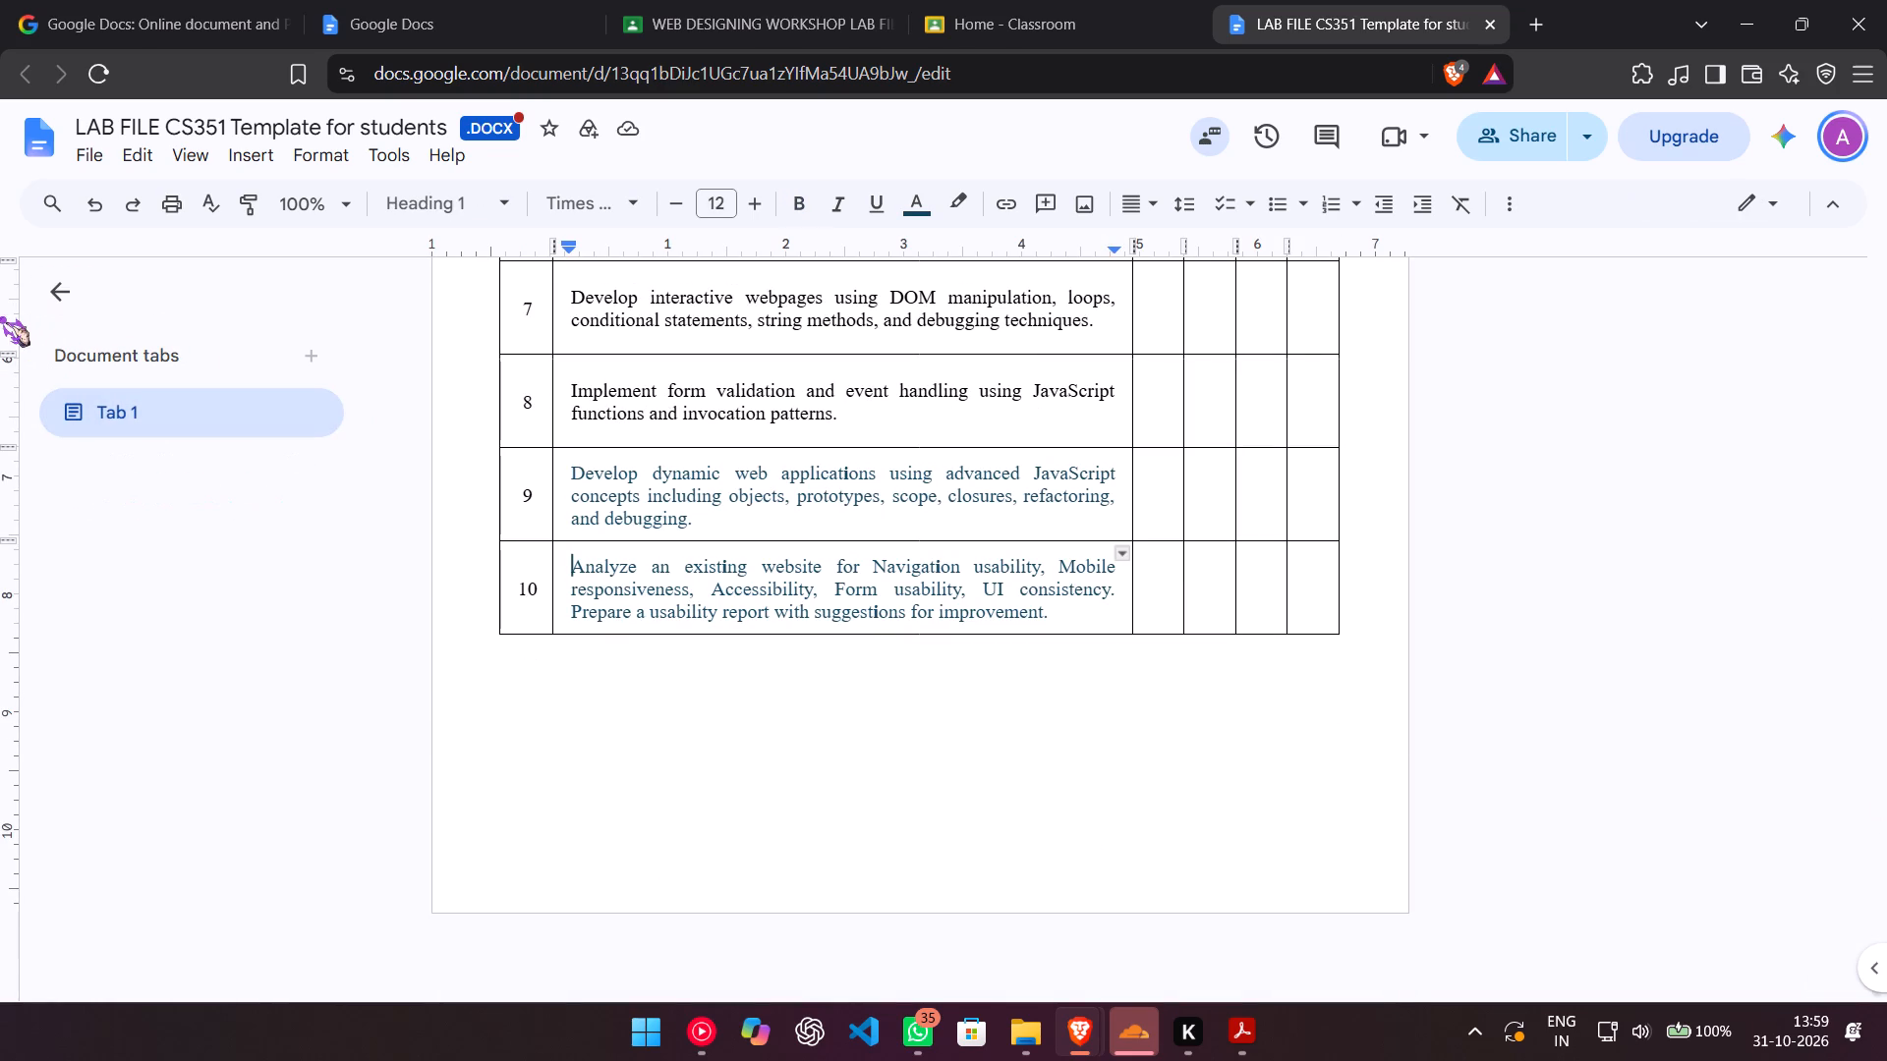
pyautogui.moveTo(3, 316); pyautogui.dragTo(20, 316)
pyautogui.click(49, 288)
pyautogui.scroll(14, 801, 538)
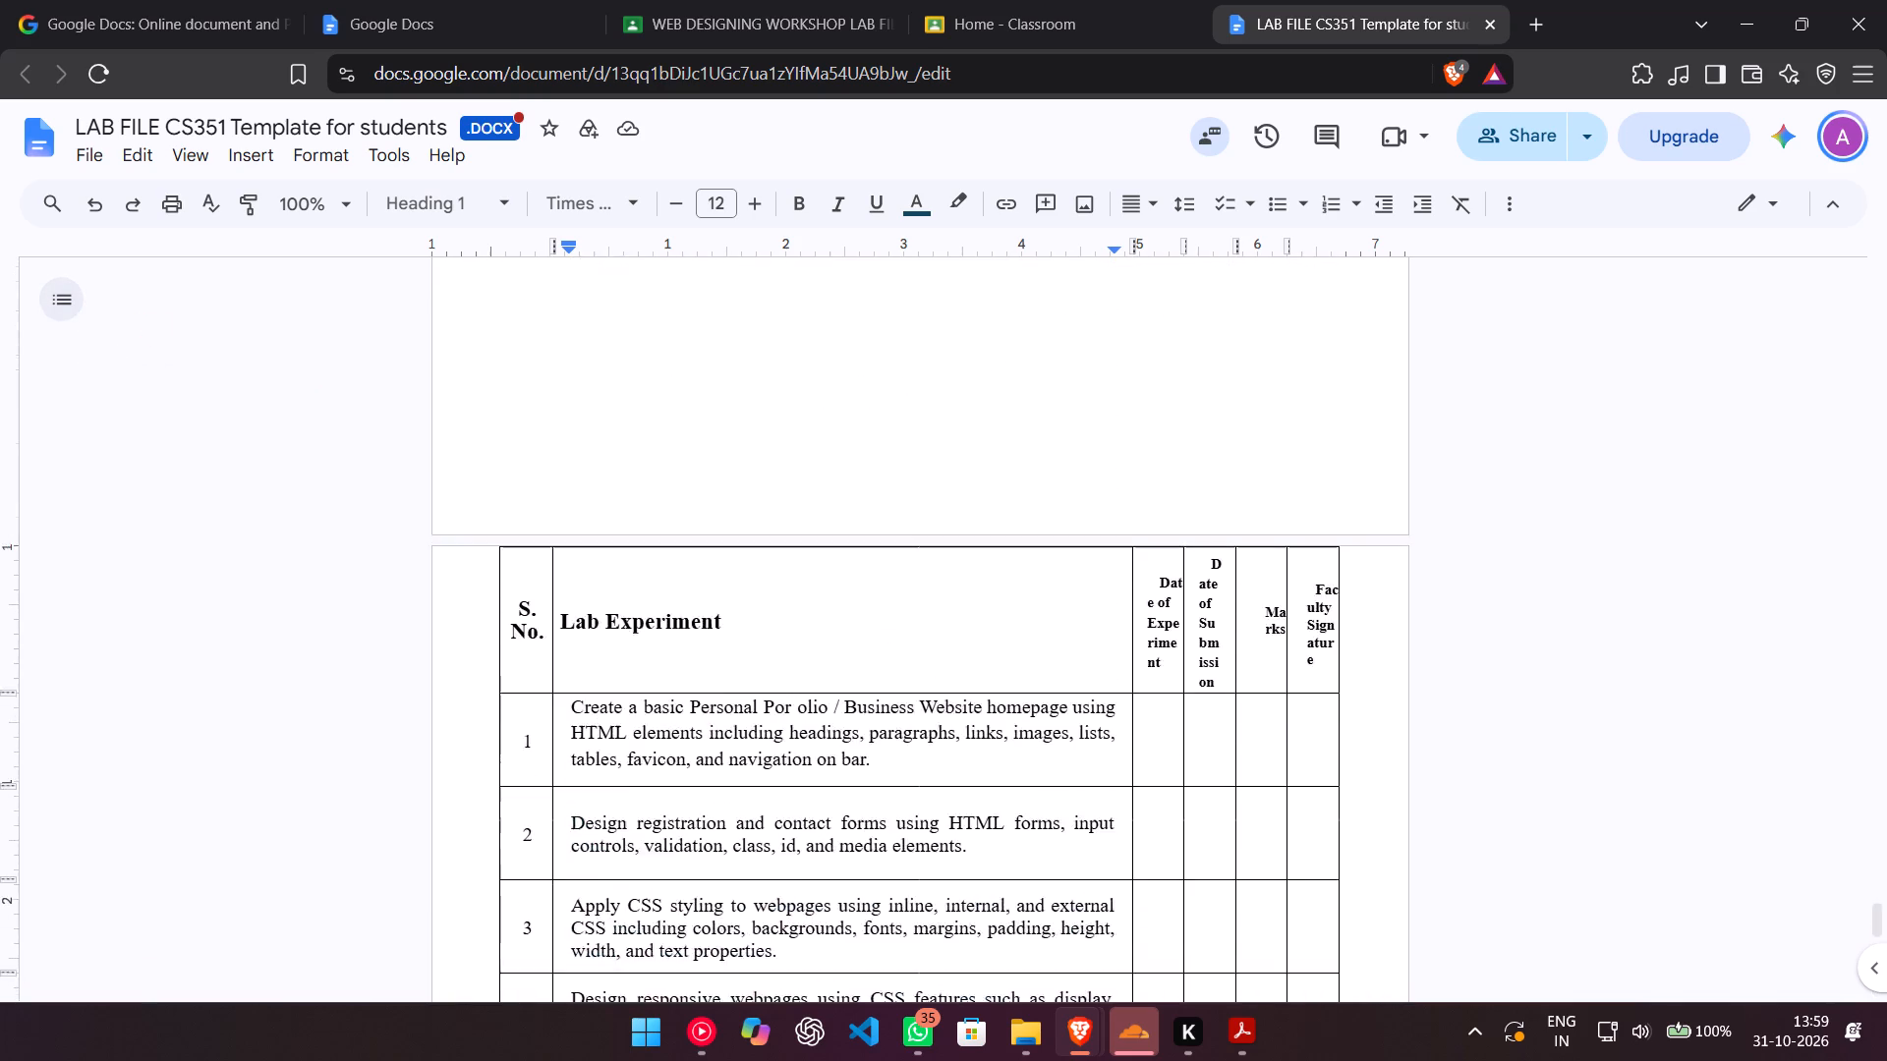
pyautogui.scroll(12, 823, 511)
pyautogui.moveTo(1885, 866); pyautogui.dragTo(1886, 469)
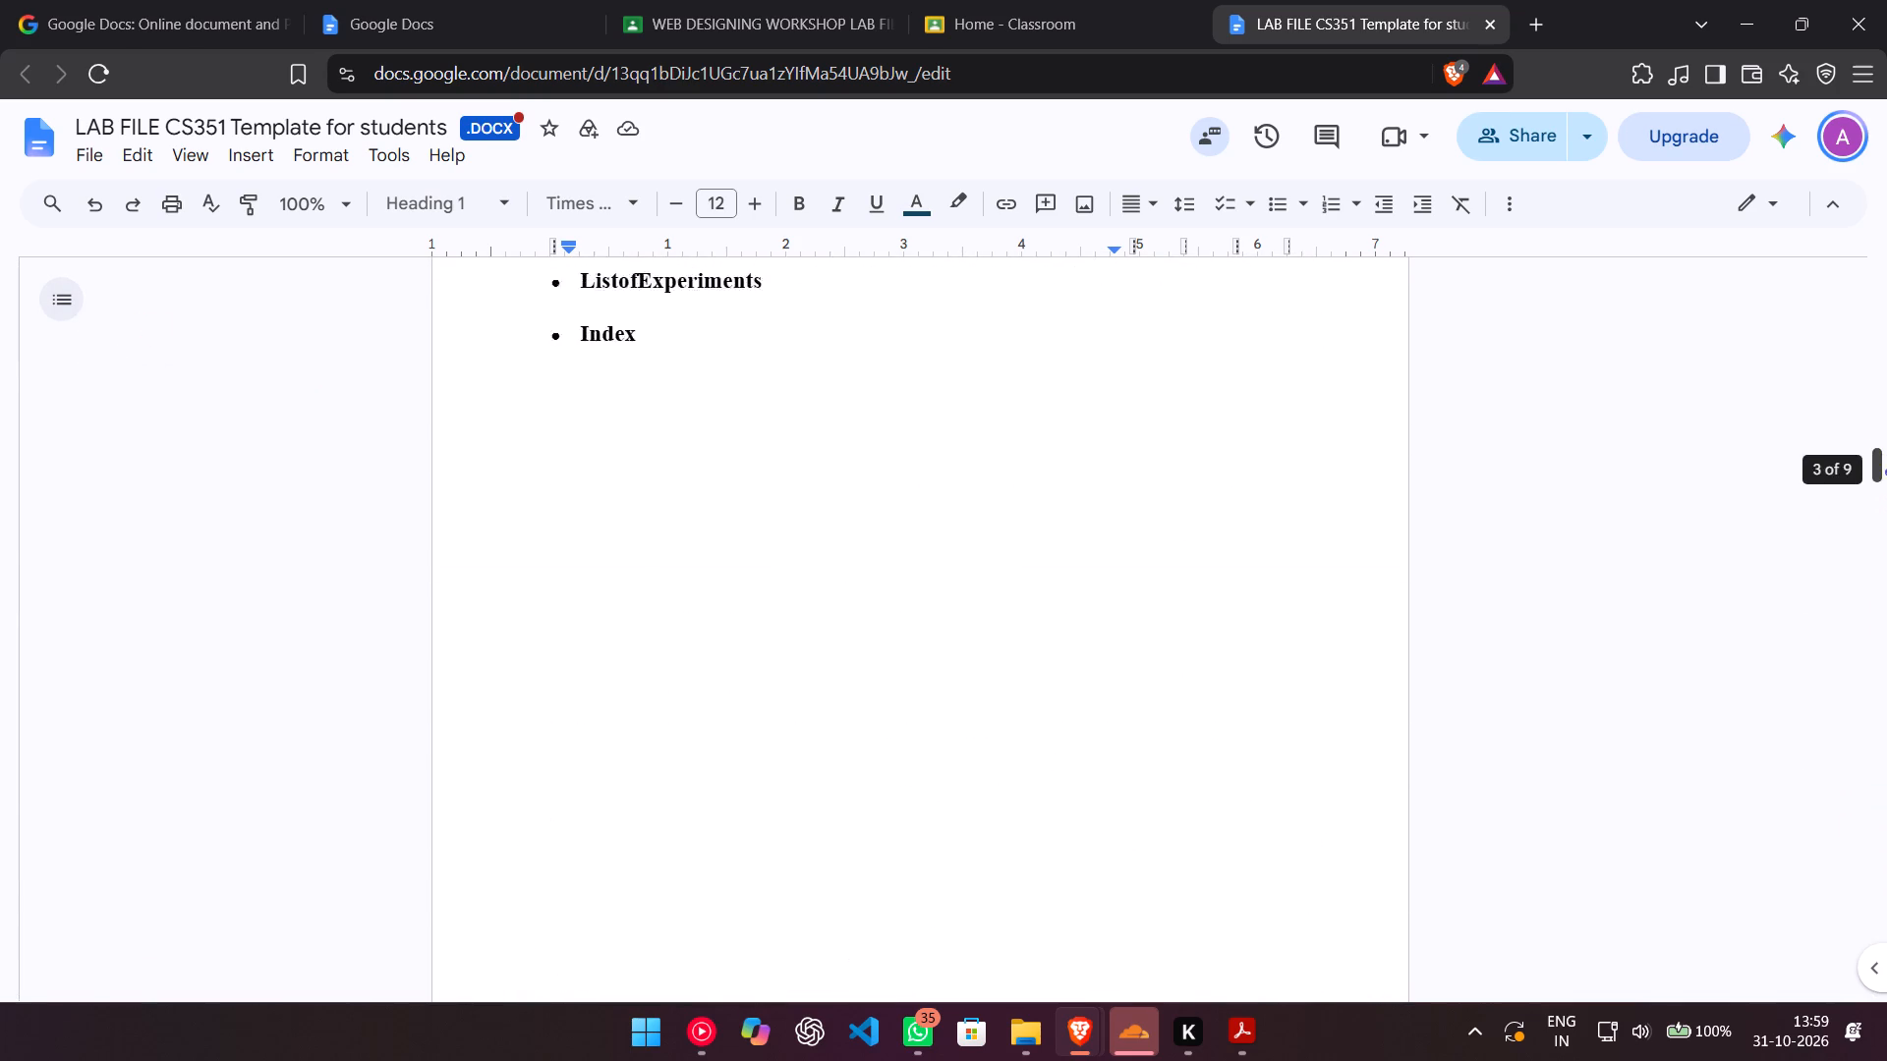
pyautogui.moveTo(1886, 469); pyautogui.dragTo(1877, 406)
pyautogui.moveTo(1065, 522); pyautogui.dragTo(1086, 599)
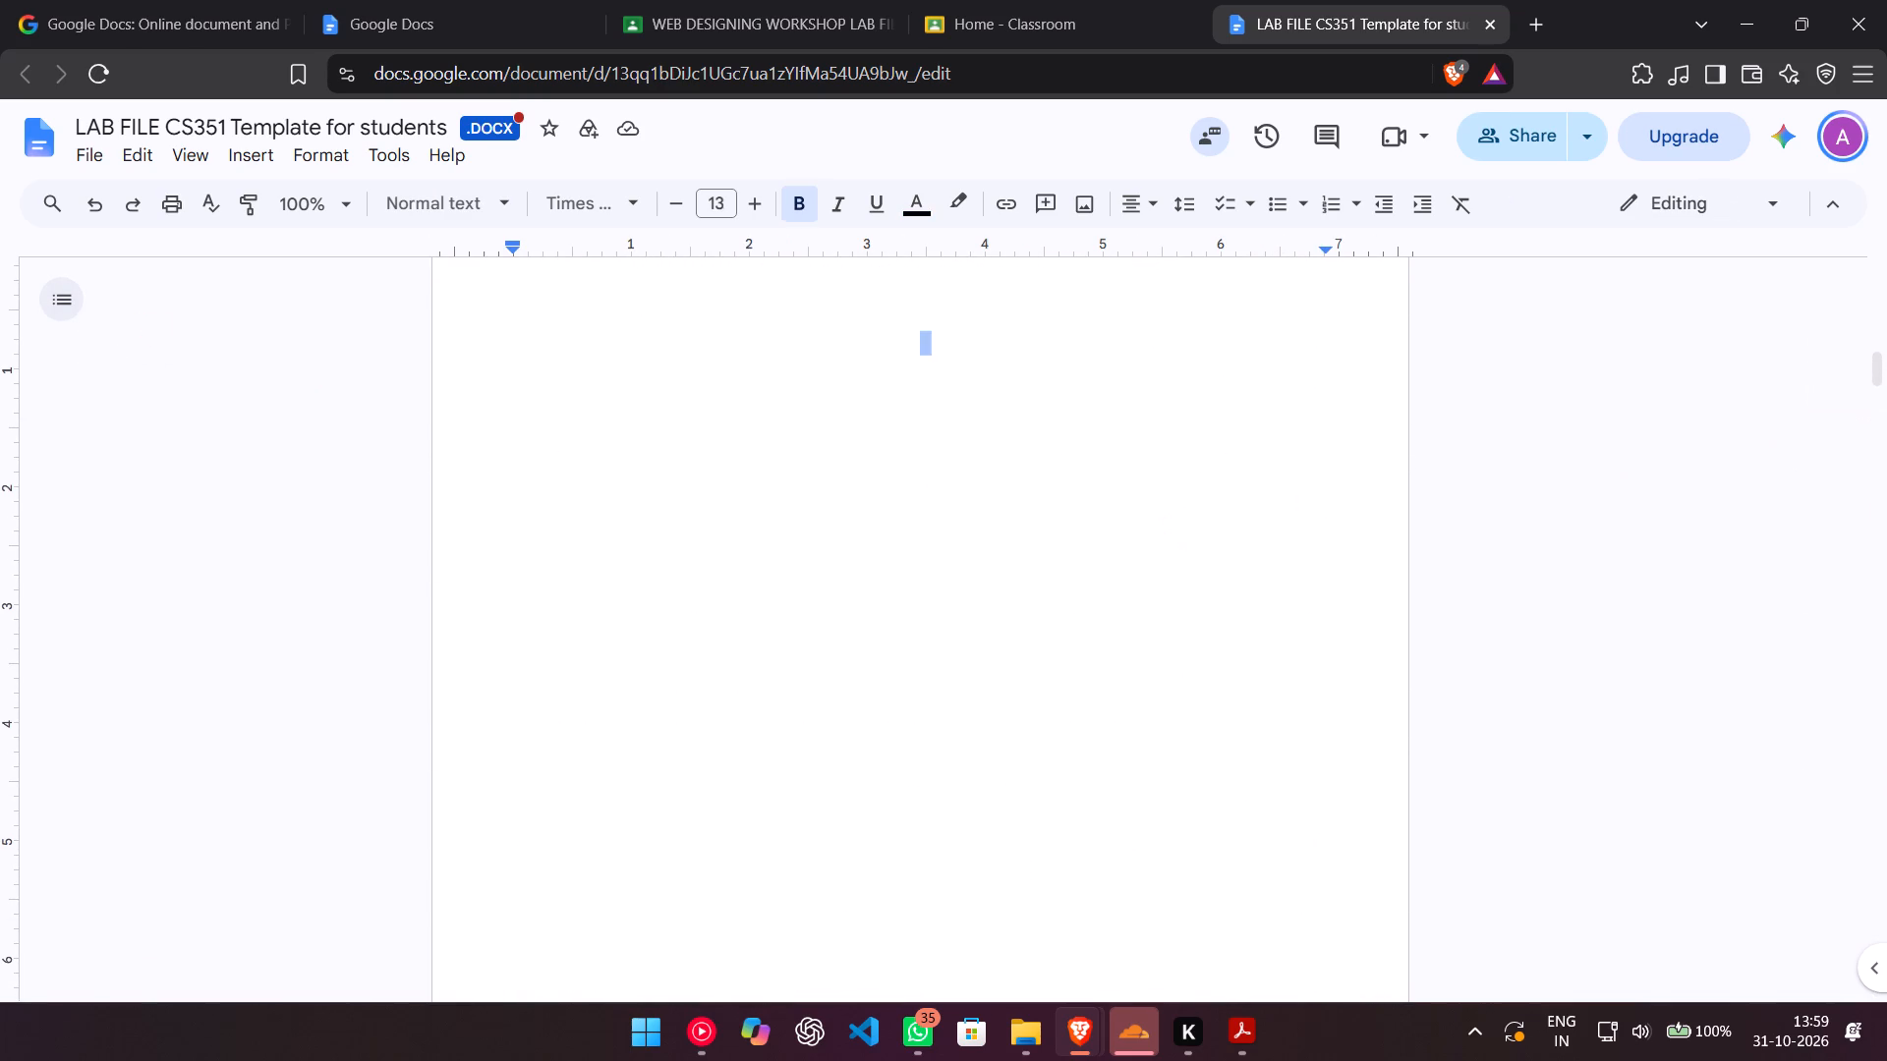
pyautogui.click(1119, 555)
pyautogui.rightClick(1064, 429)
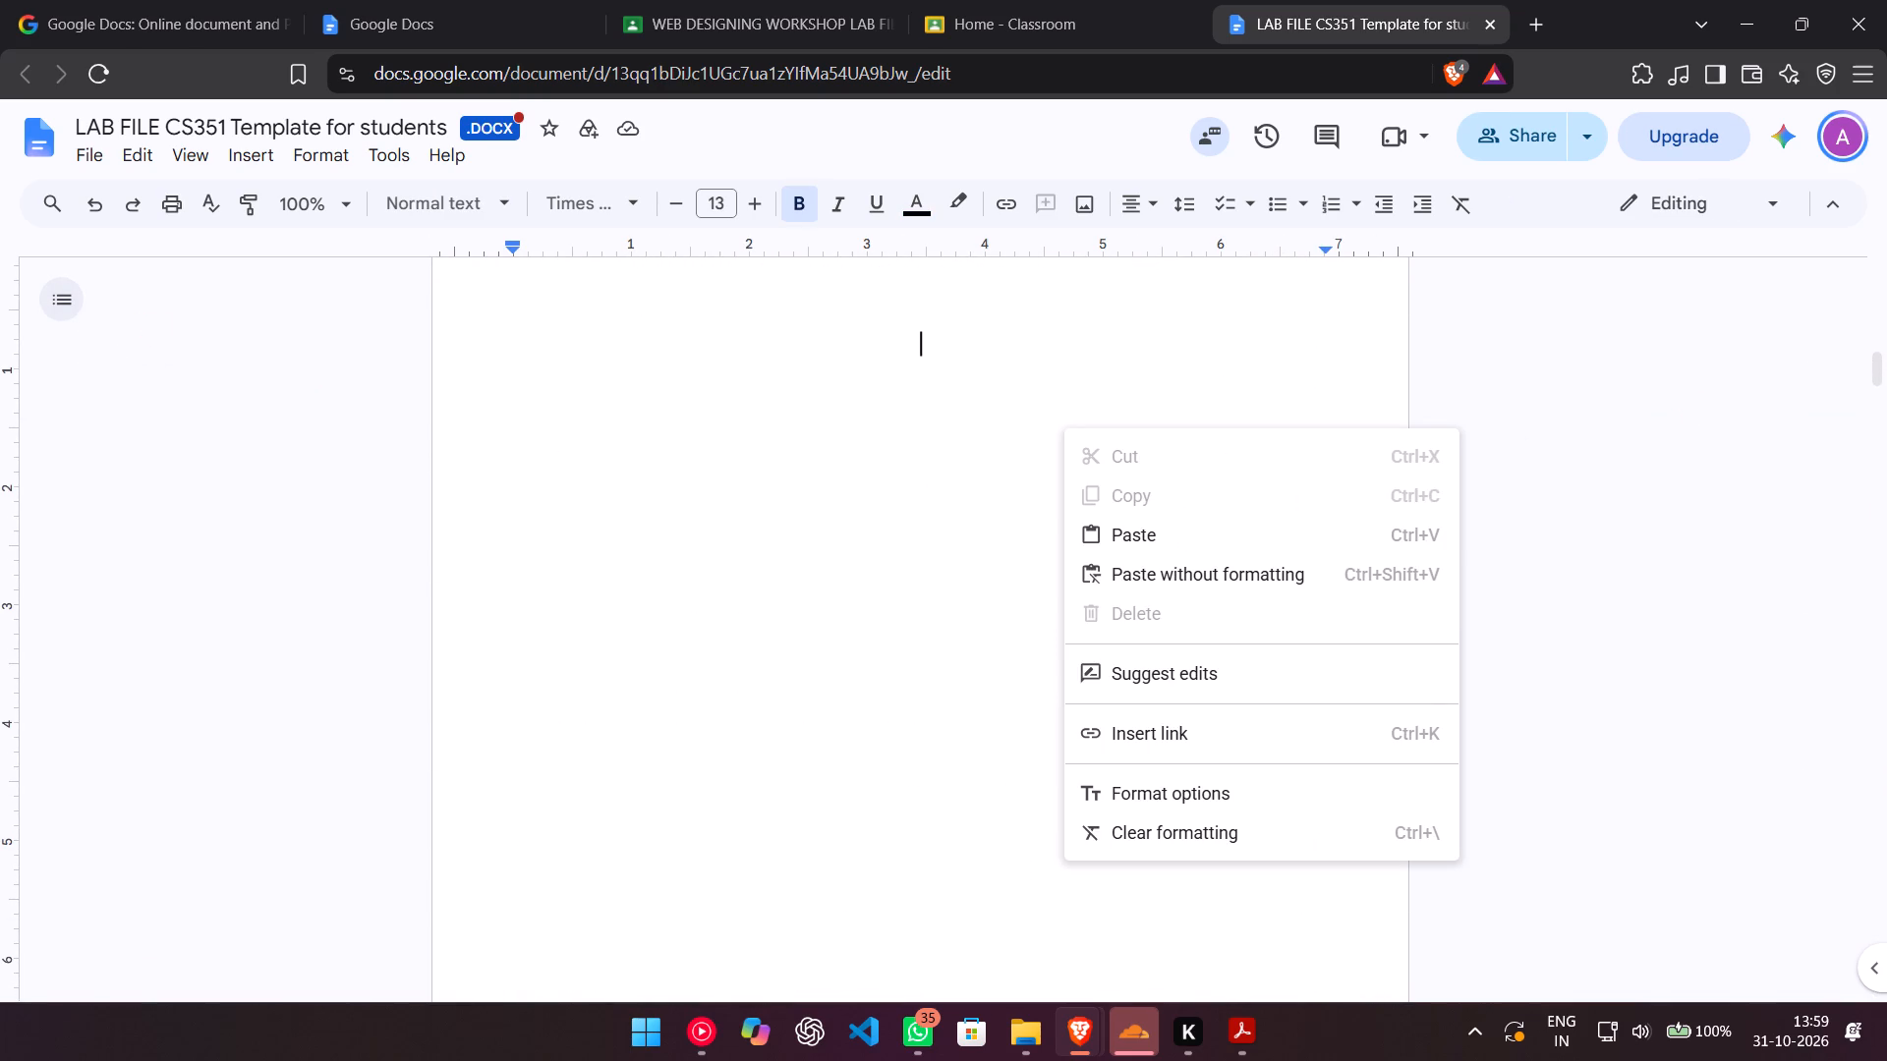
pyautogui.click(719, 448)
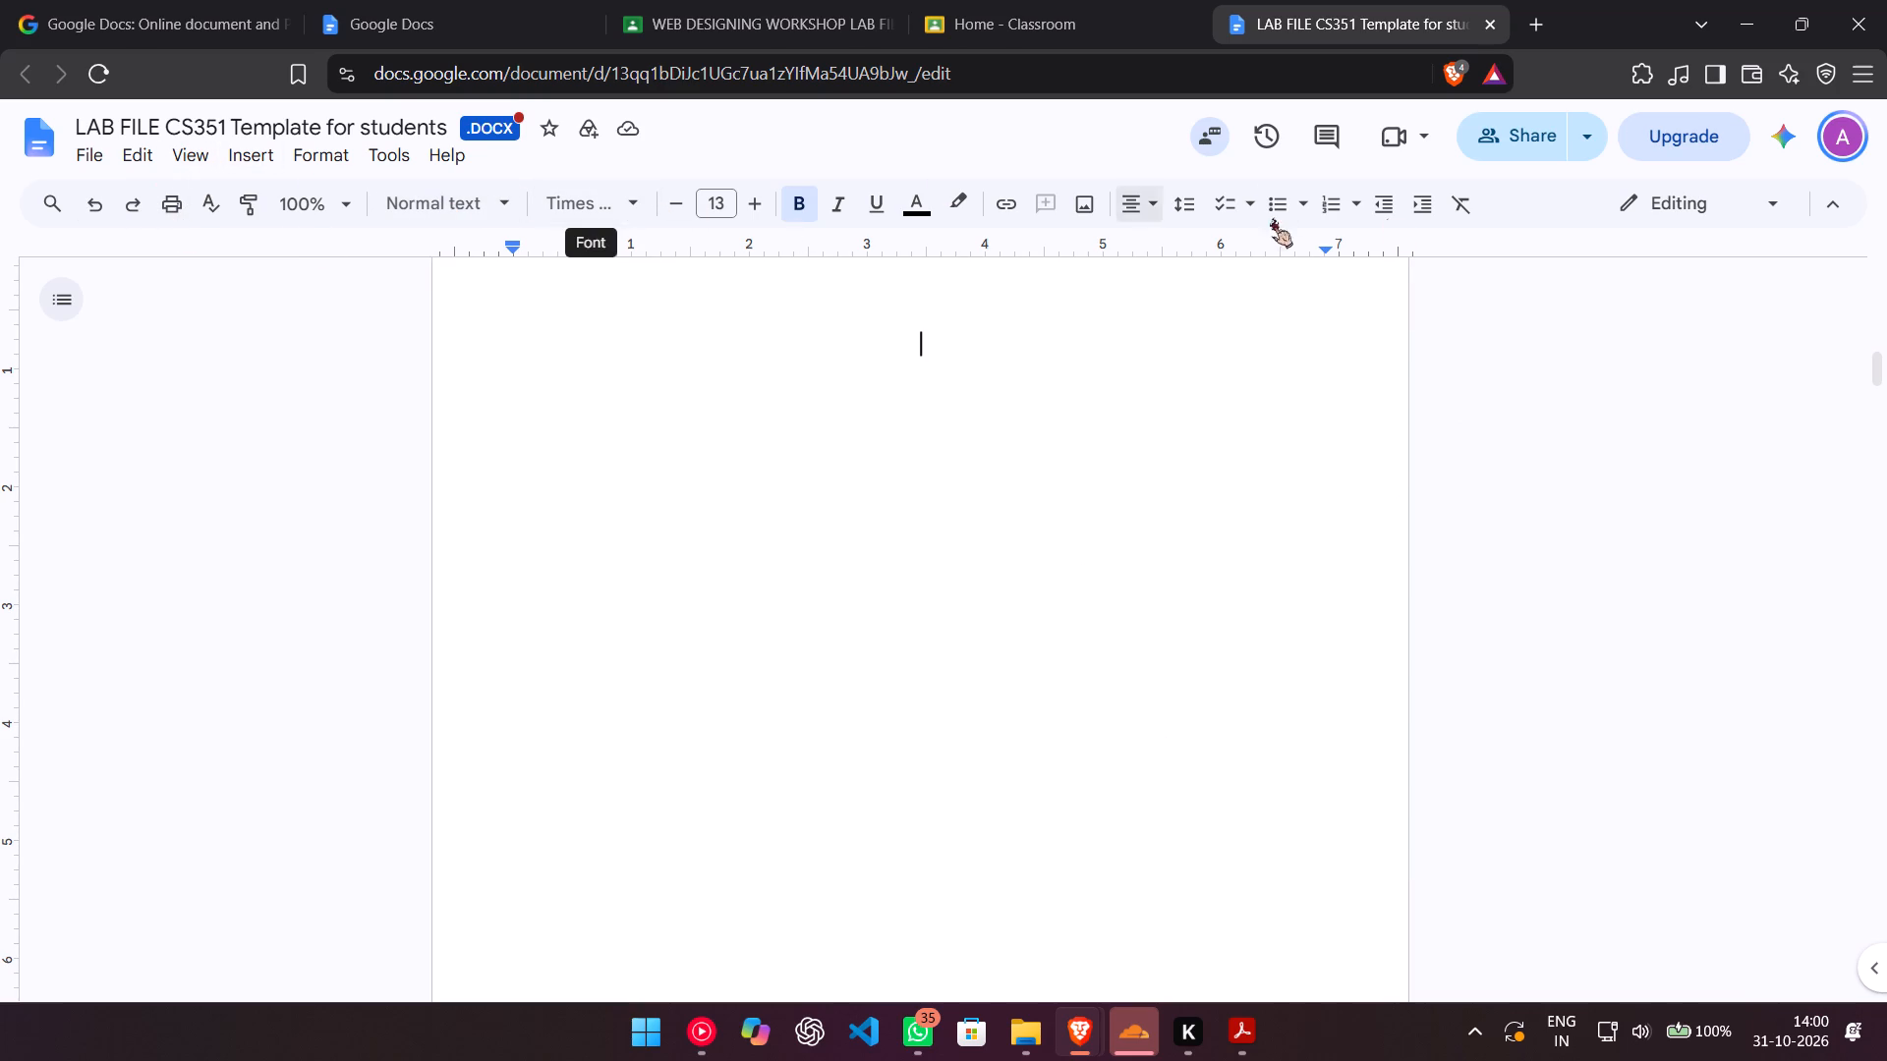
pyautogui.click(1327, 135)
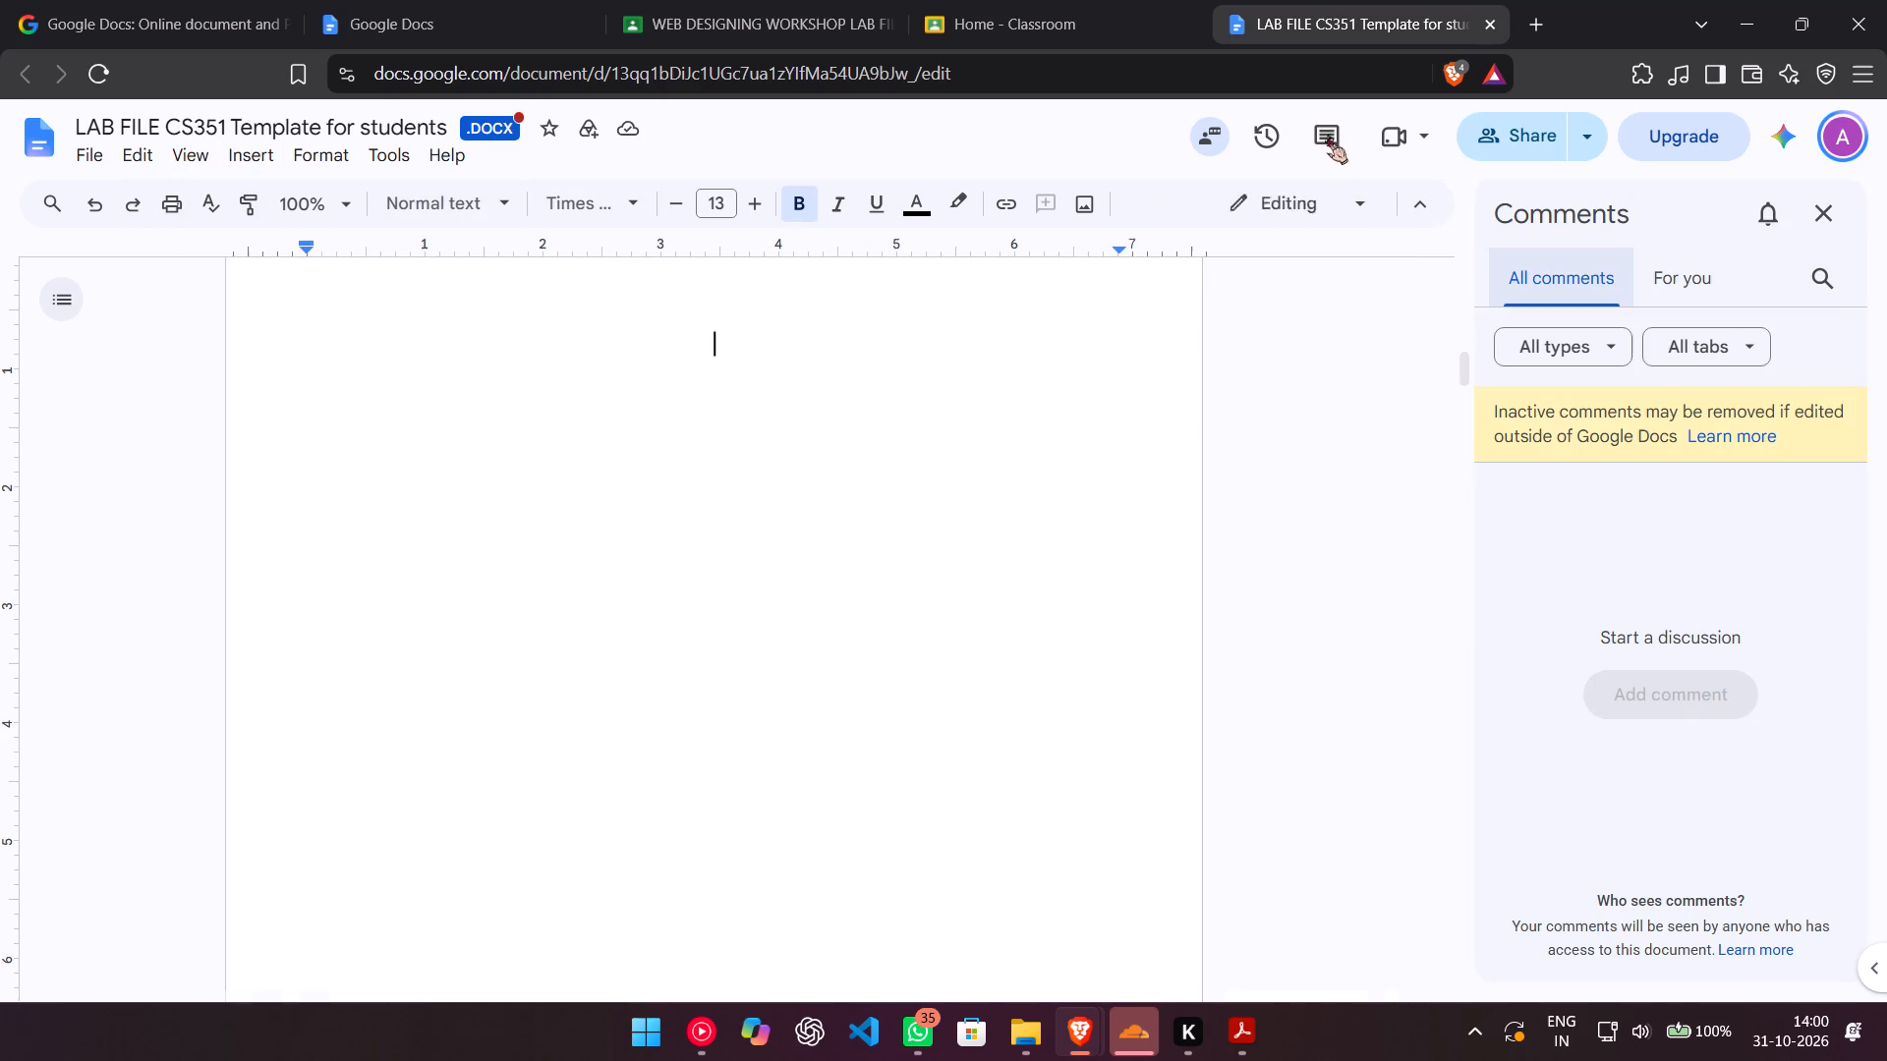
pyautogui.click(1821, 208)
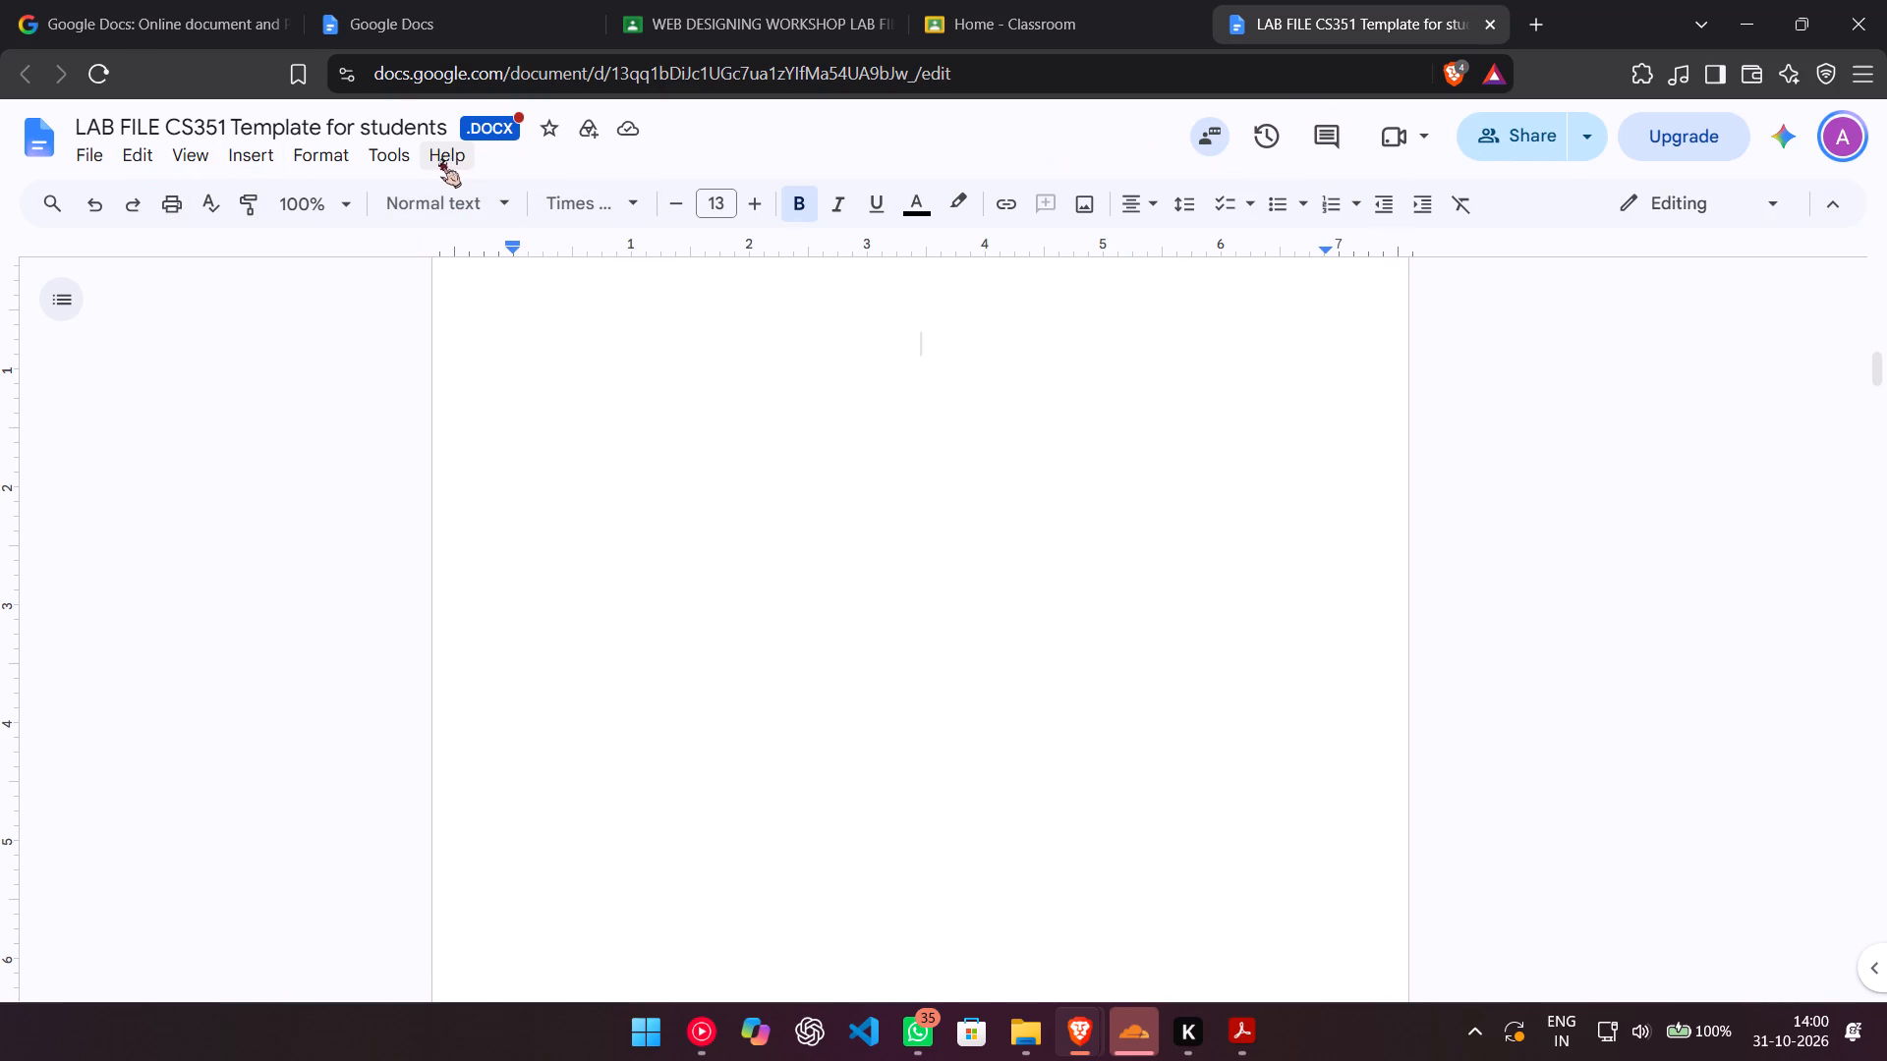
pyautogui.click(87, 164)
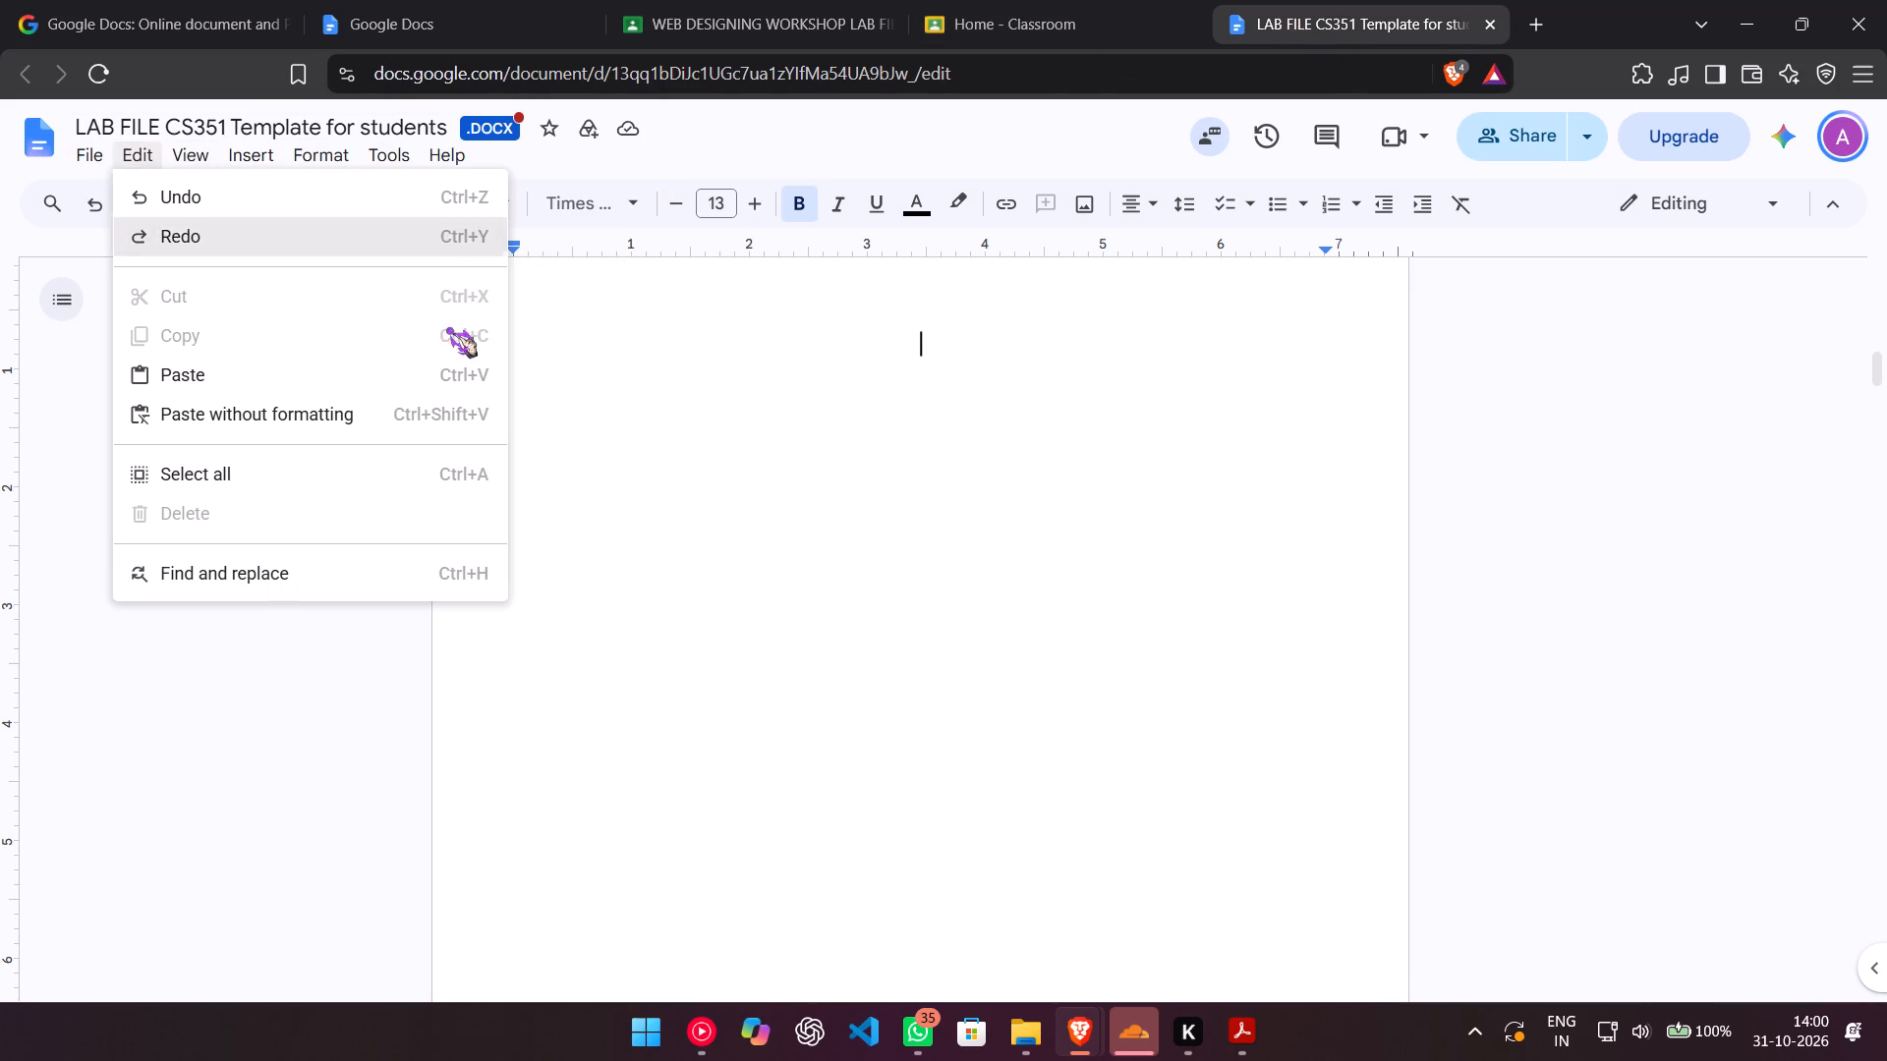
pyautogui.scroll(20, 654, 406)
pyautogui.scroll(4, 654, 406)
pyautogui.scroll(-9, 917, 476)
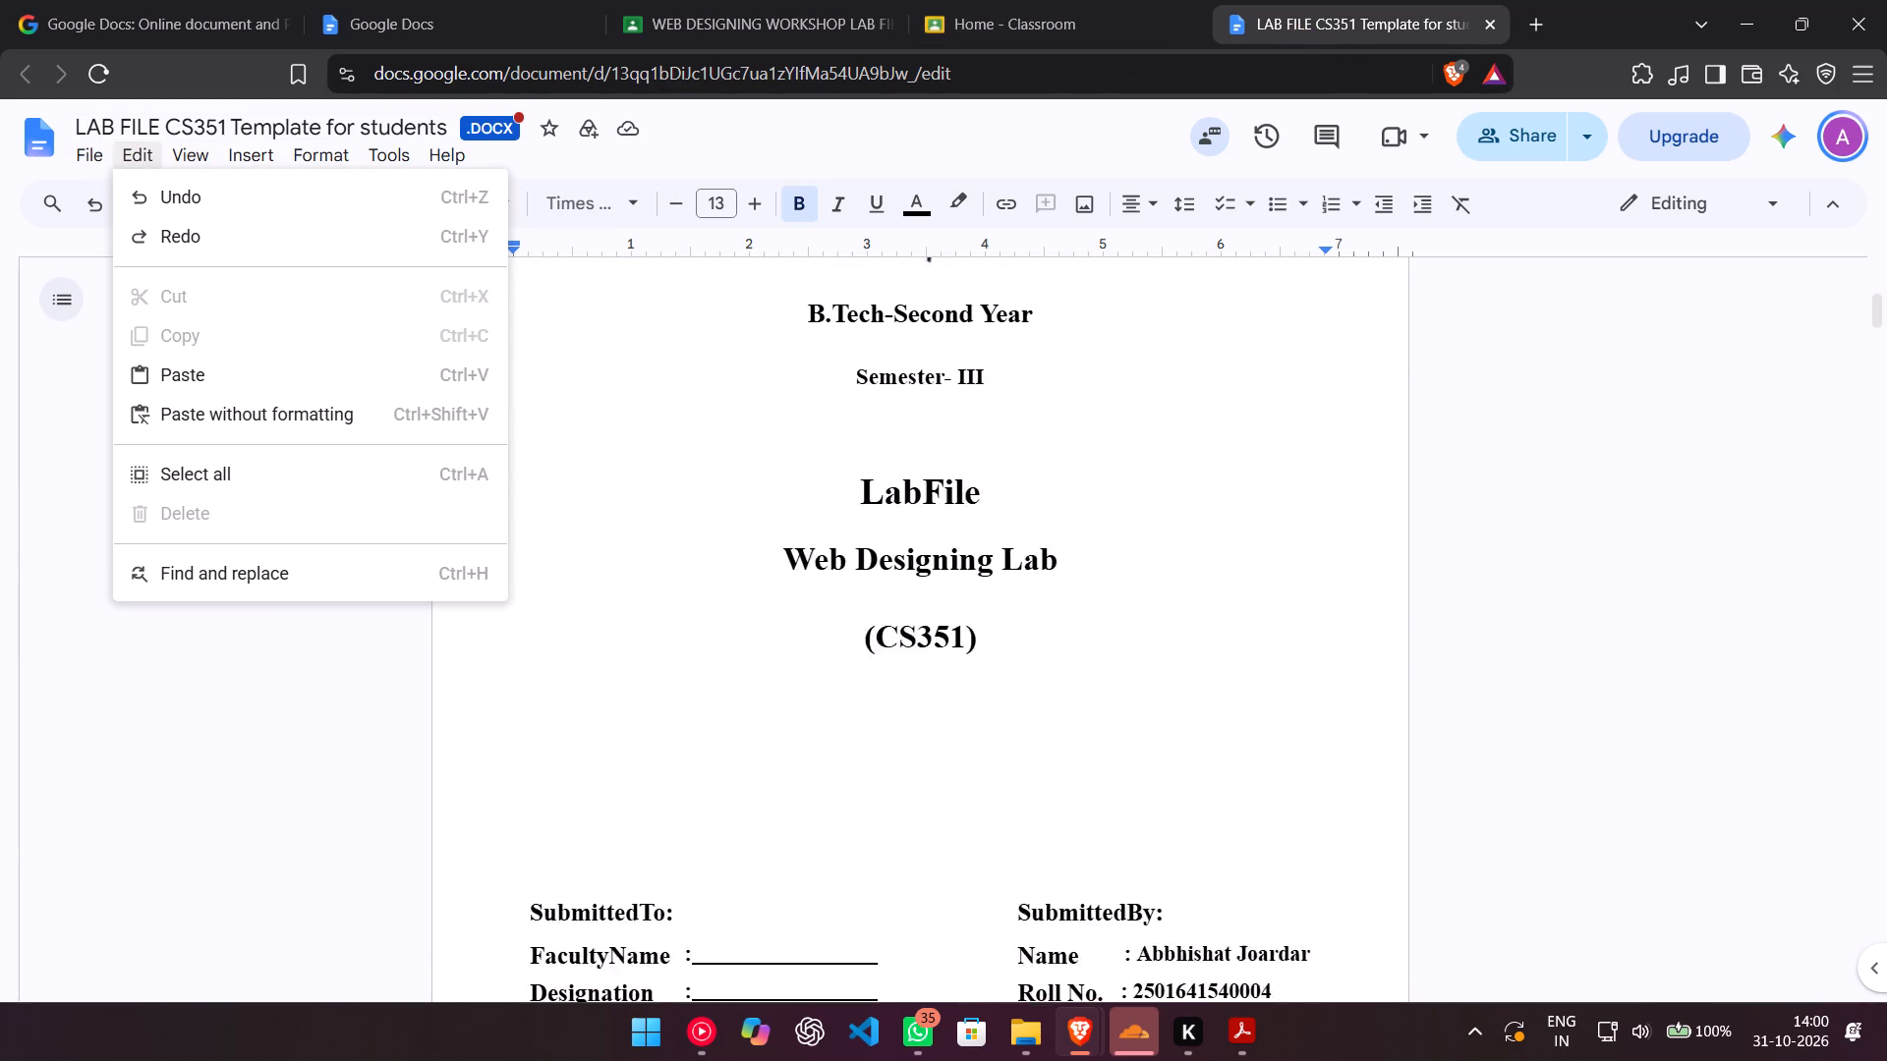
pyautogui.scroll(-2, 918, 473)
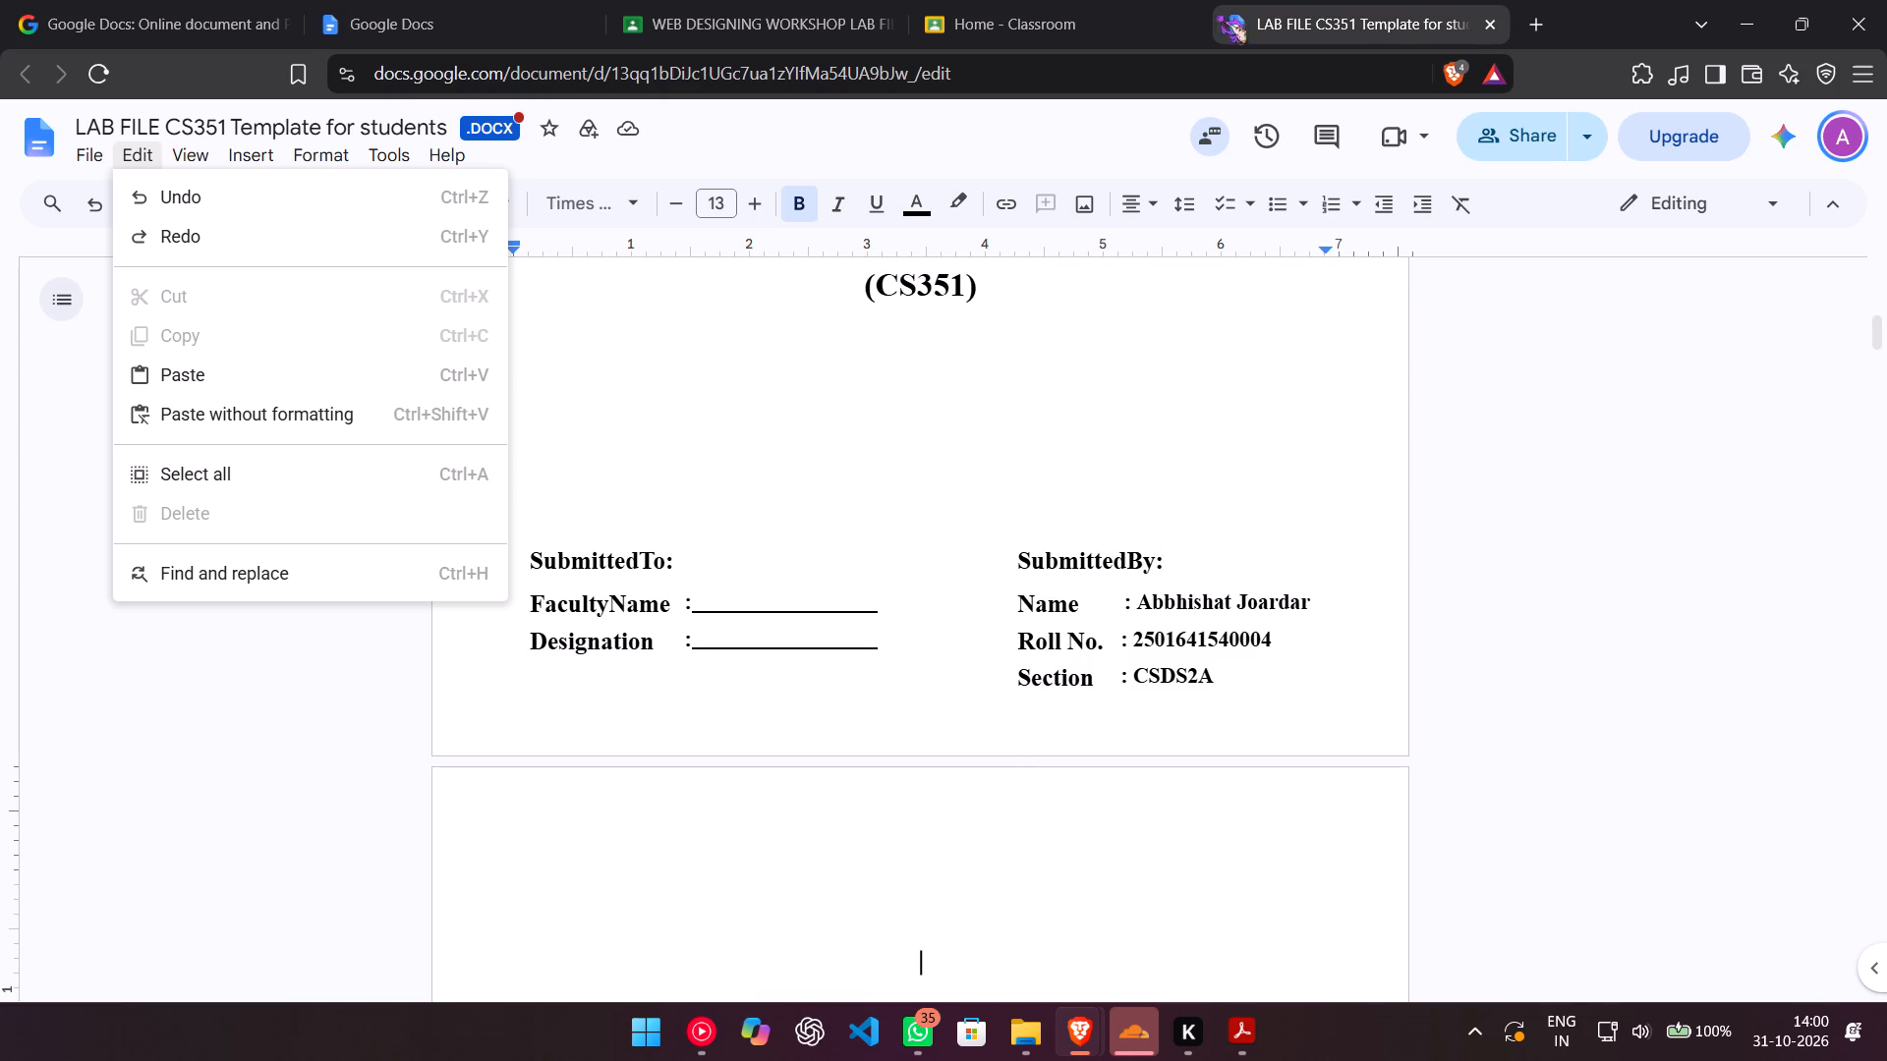
# Switch Google Classroom to the student account enrolled in the classes and close the extra Classroom page.
pyautogui.click(1018, 0)
pyautogui.click(1111, 754)
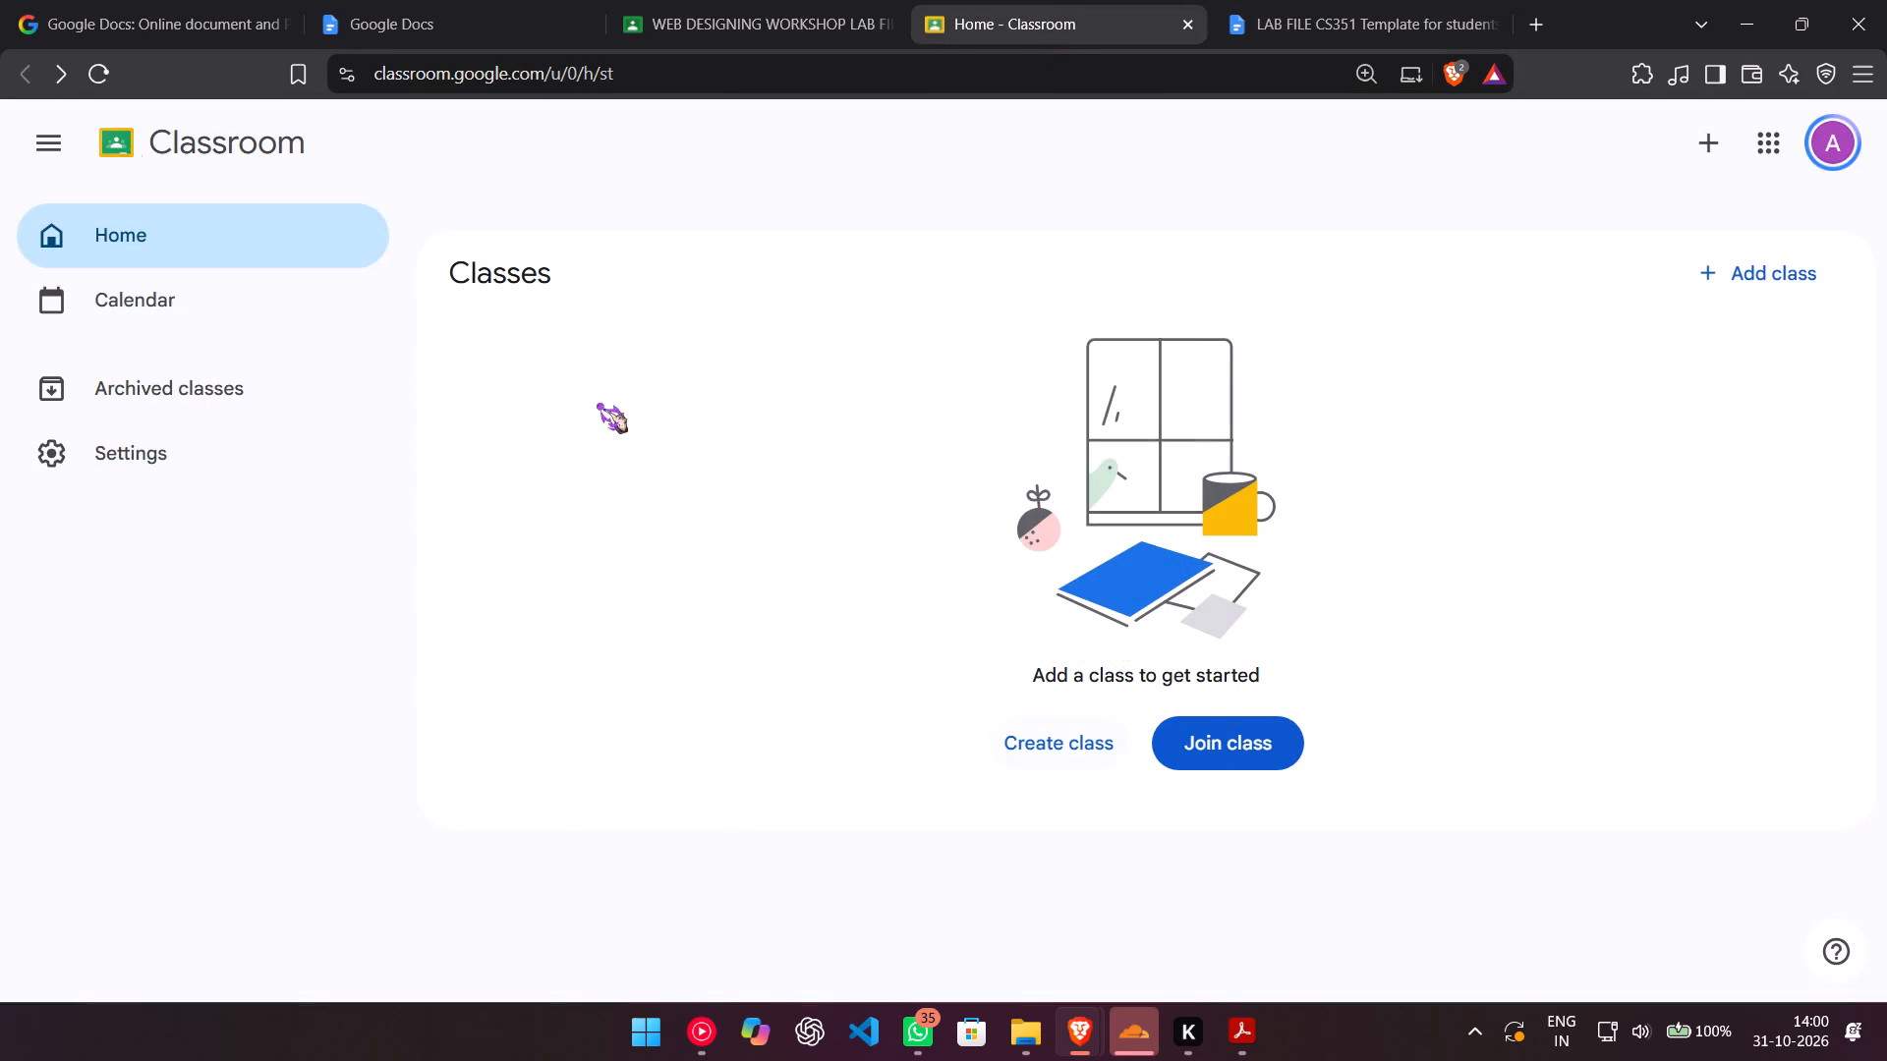
pyautogui.click(17, 85)
pyautogui.click(34, 228)
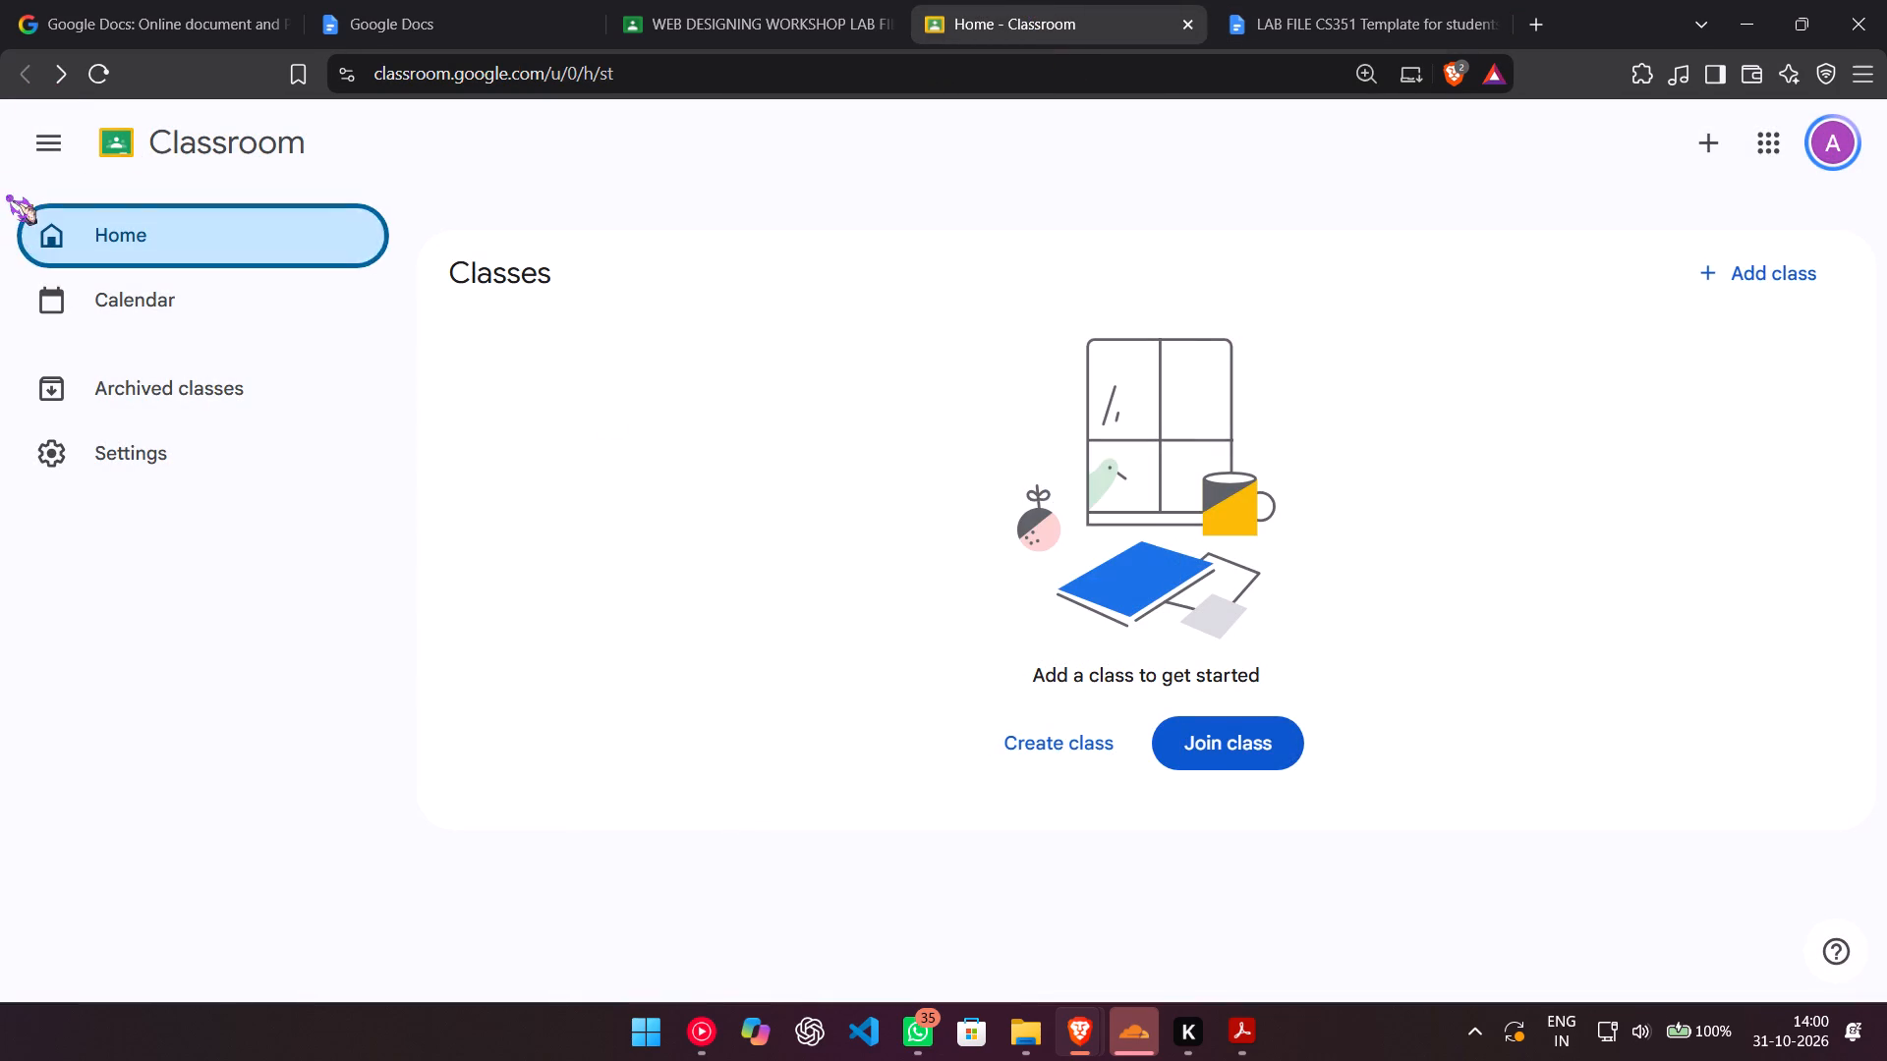
pyautogui.click(9, 137)
pyautogui.click(38, 142)
pyautogui.click(47, 146)
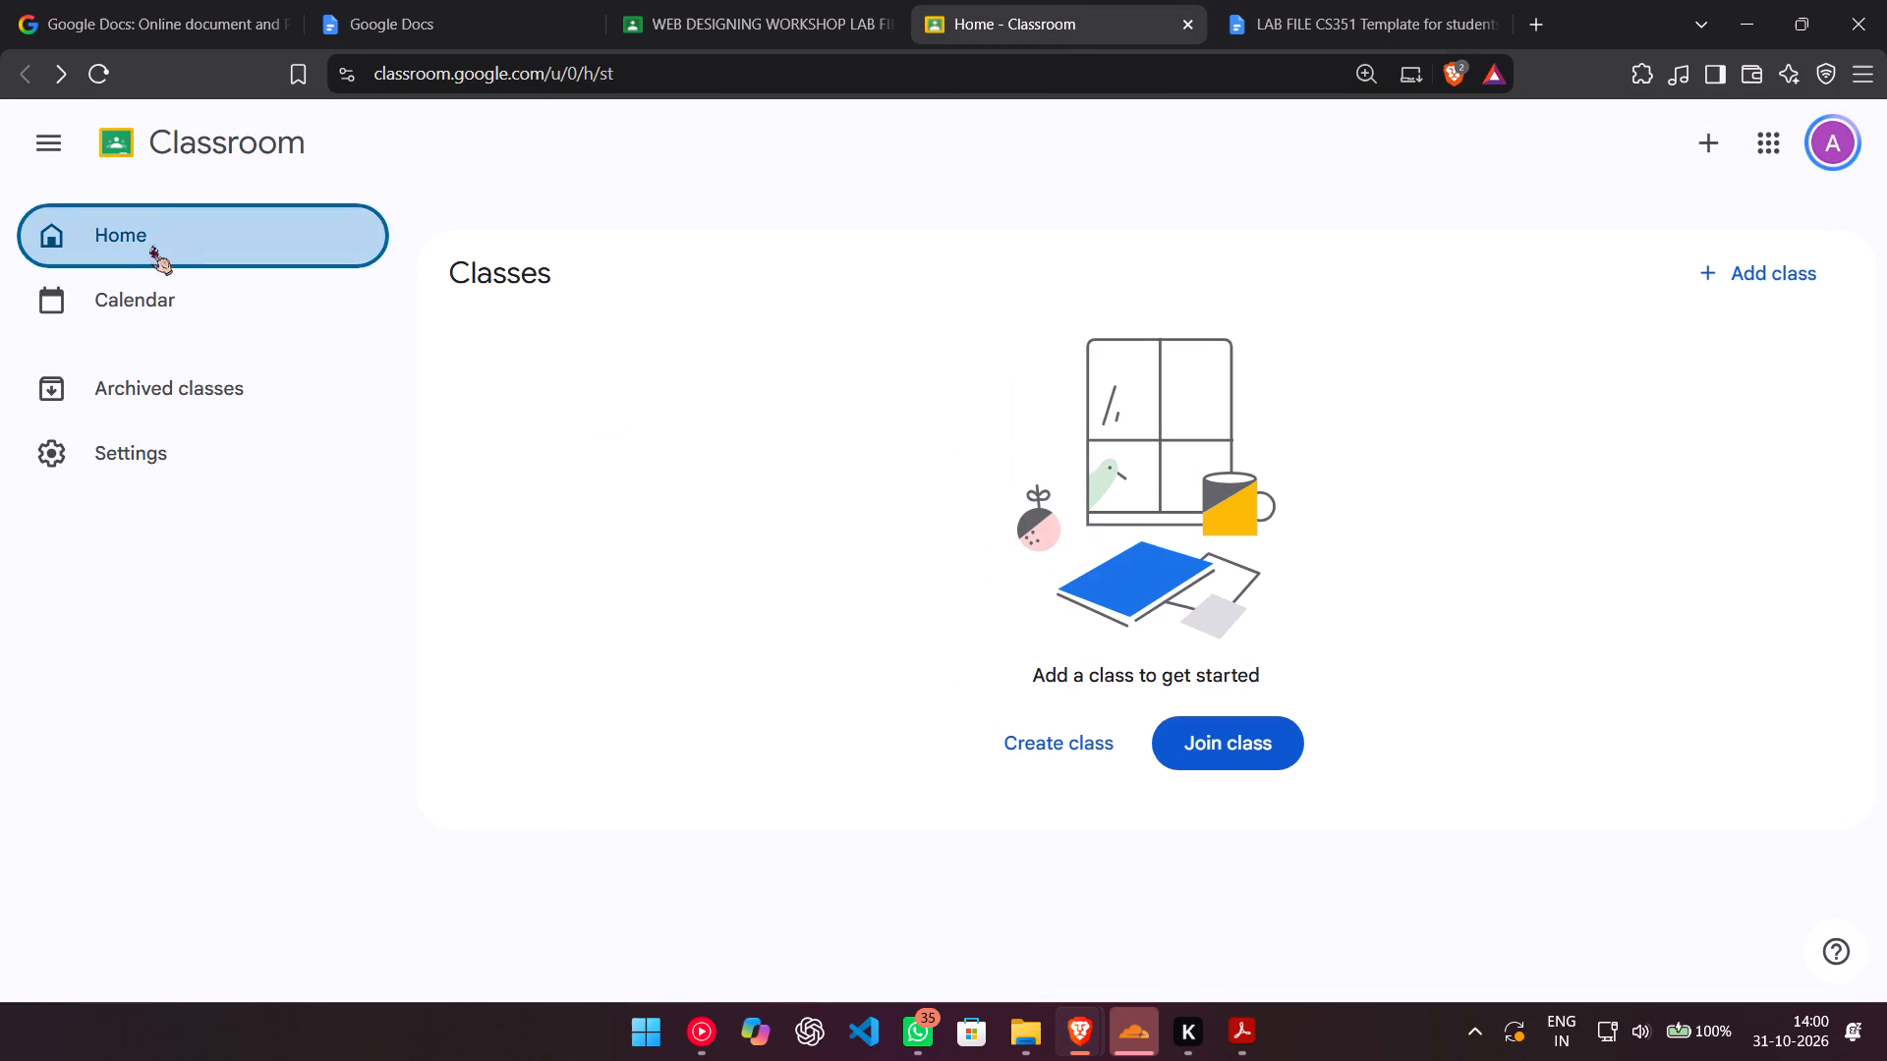
pyautogui.click(151, 246)
pyautogui.click(1841, 148)
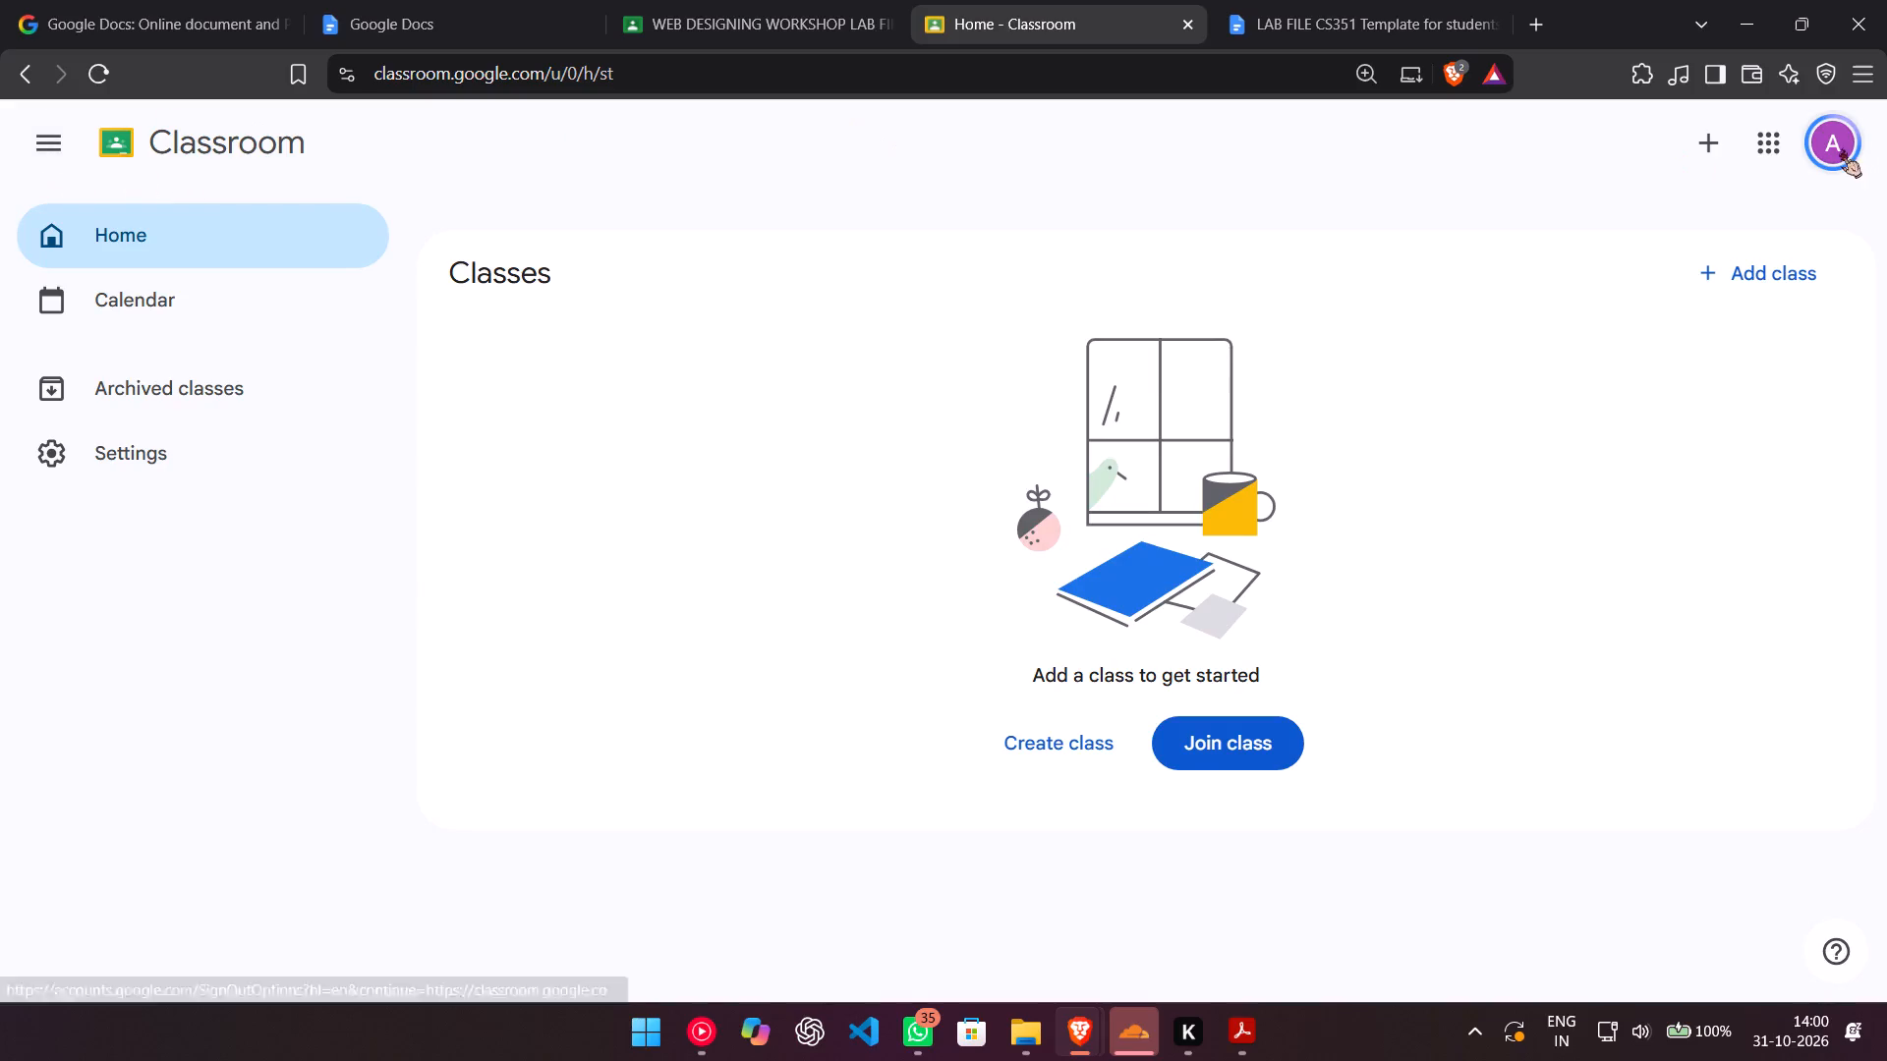
pyautogui.click(1598, 683)
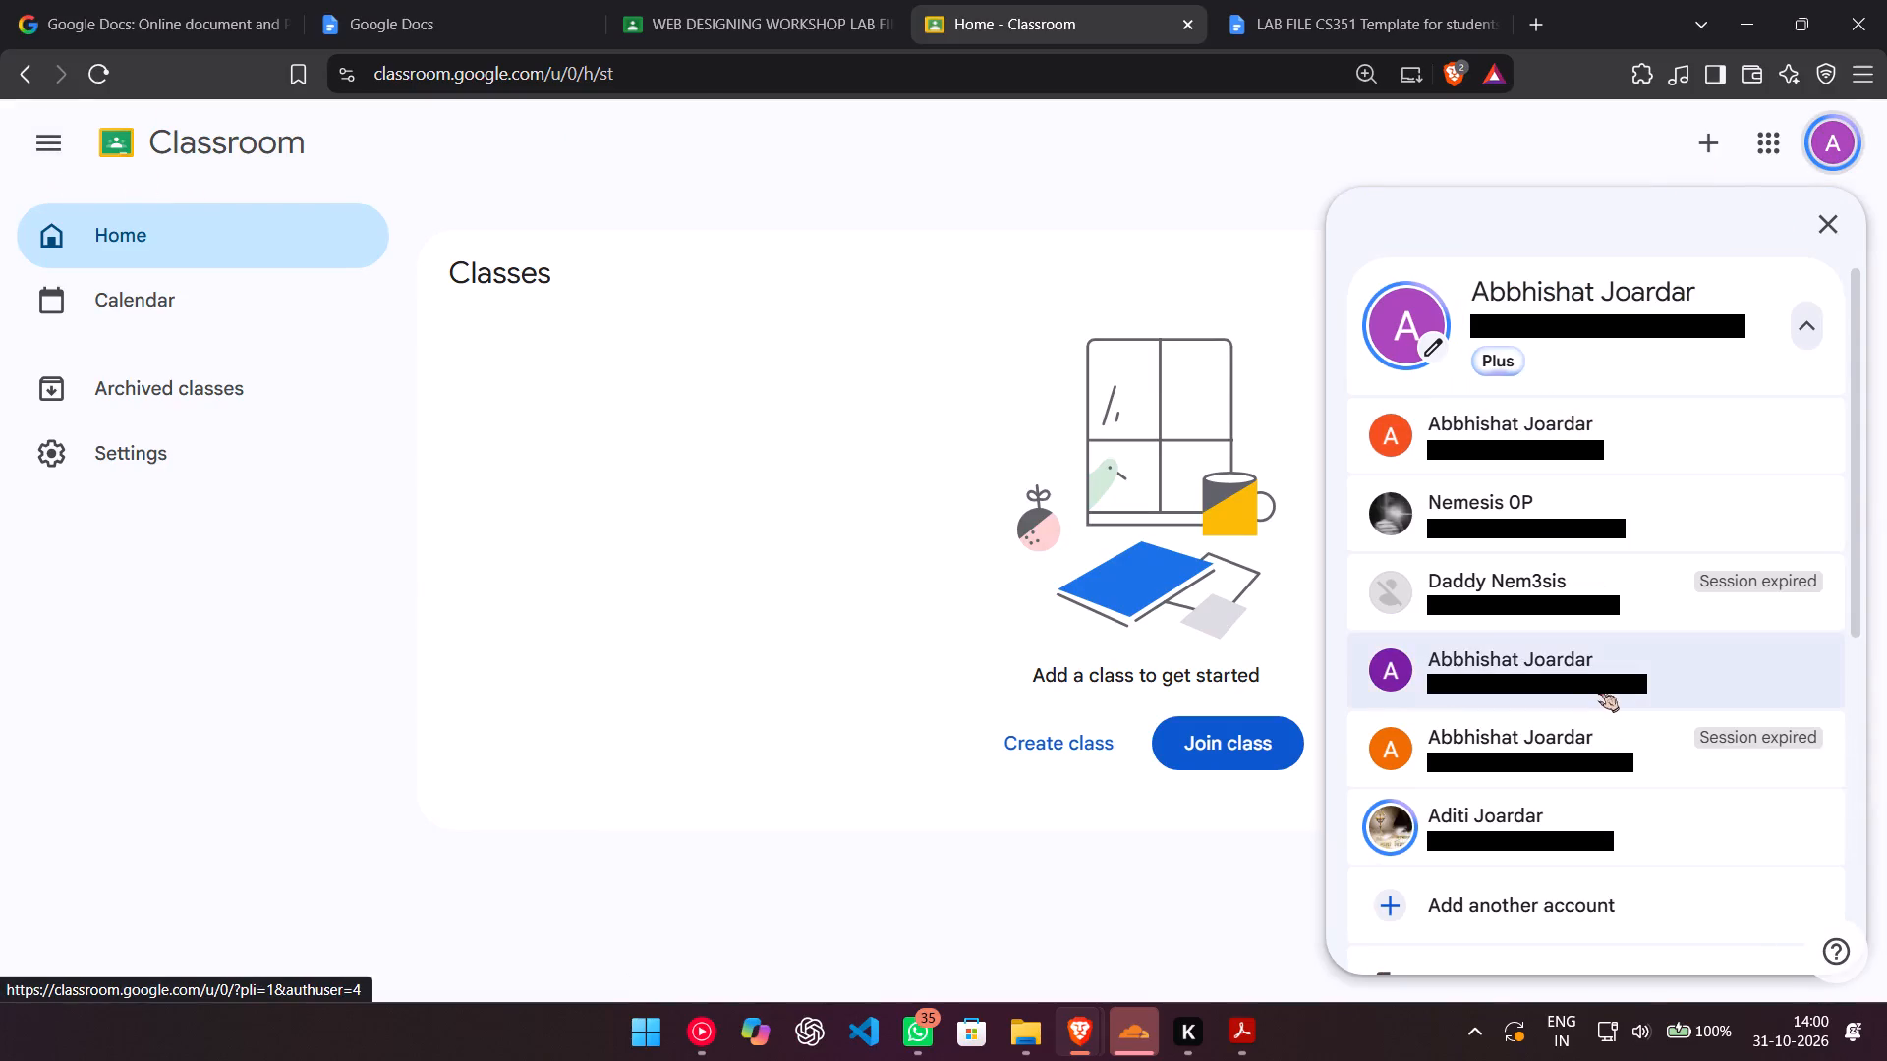
pyautogui.click(966, 0)
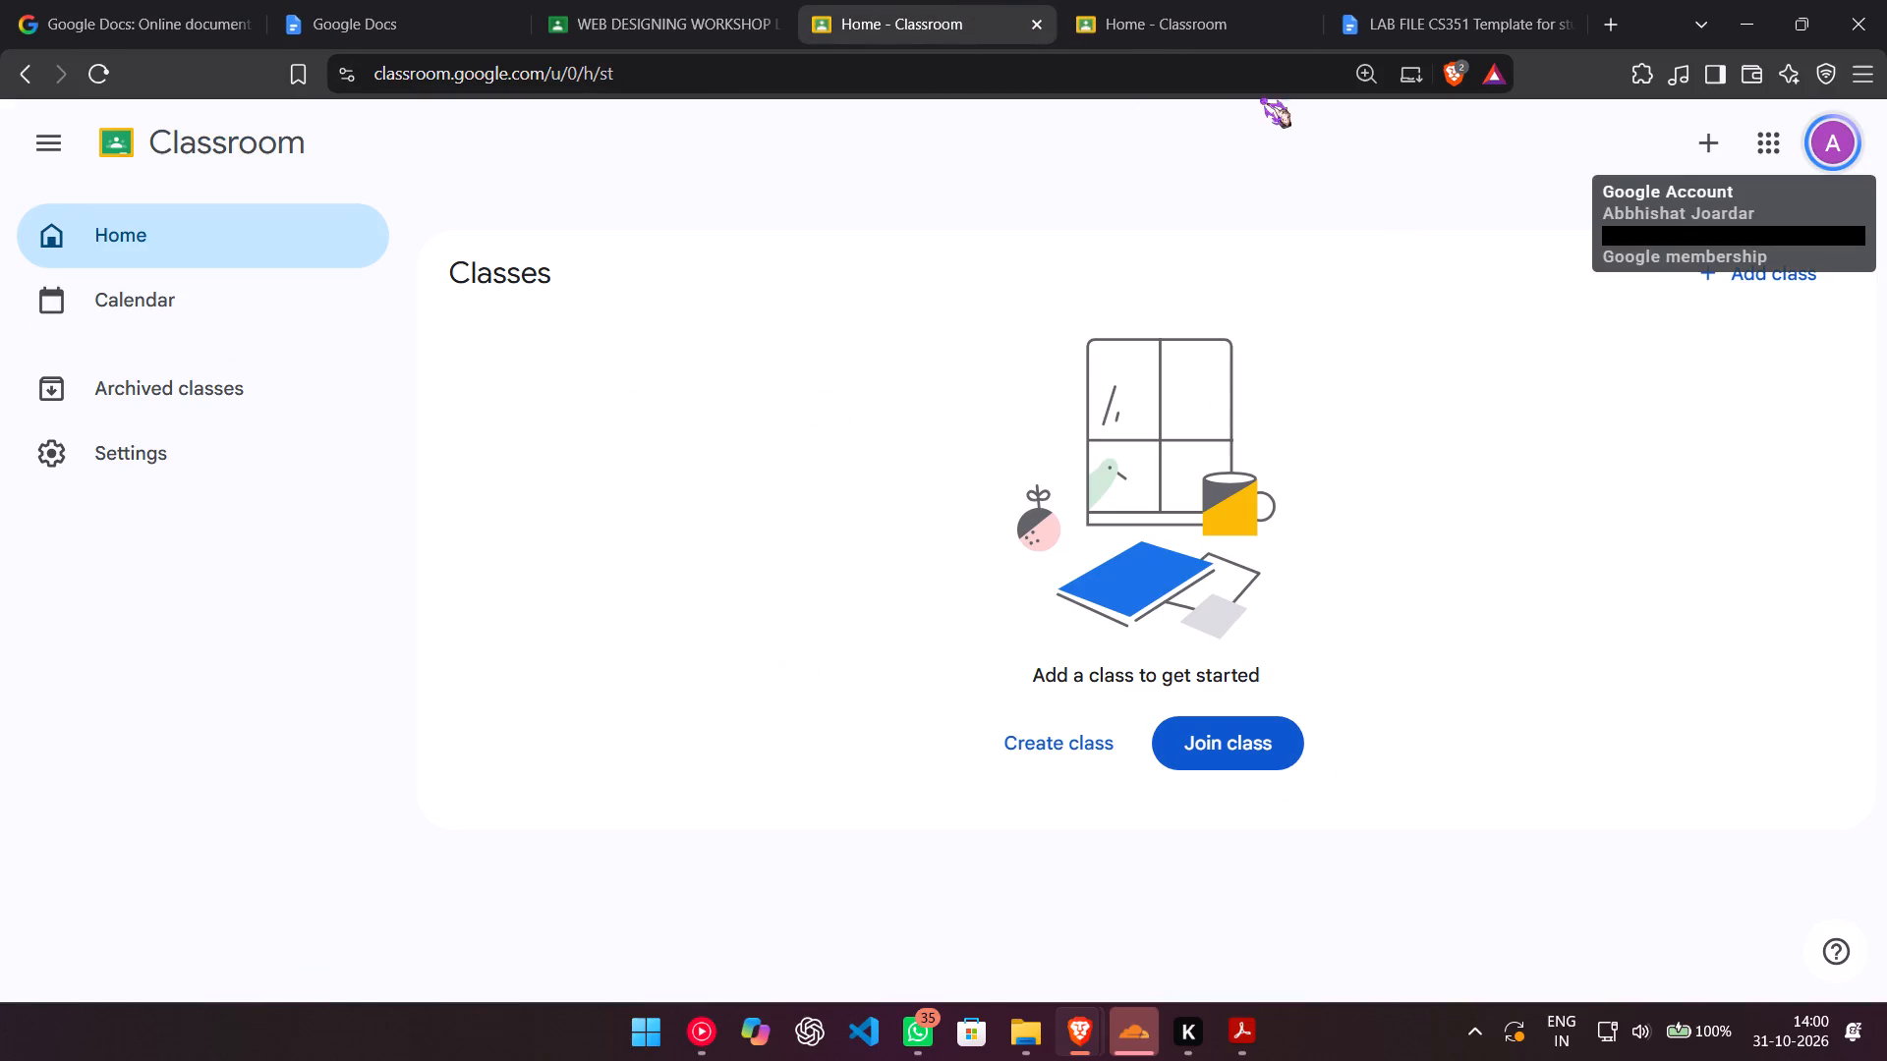
pyautogui.click(1842, 146)
pyautogui.click(1587, 657)
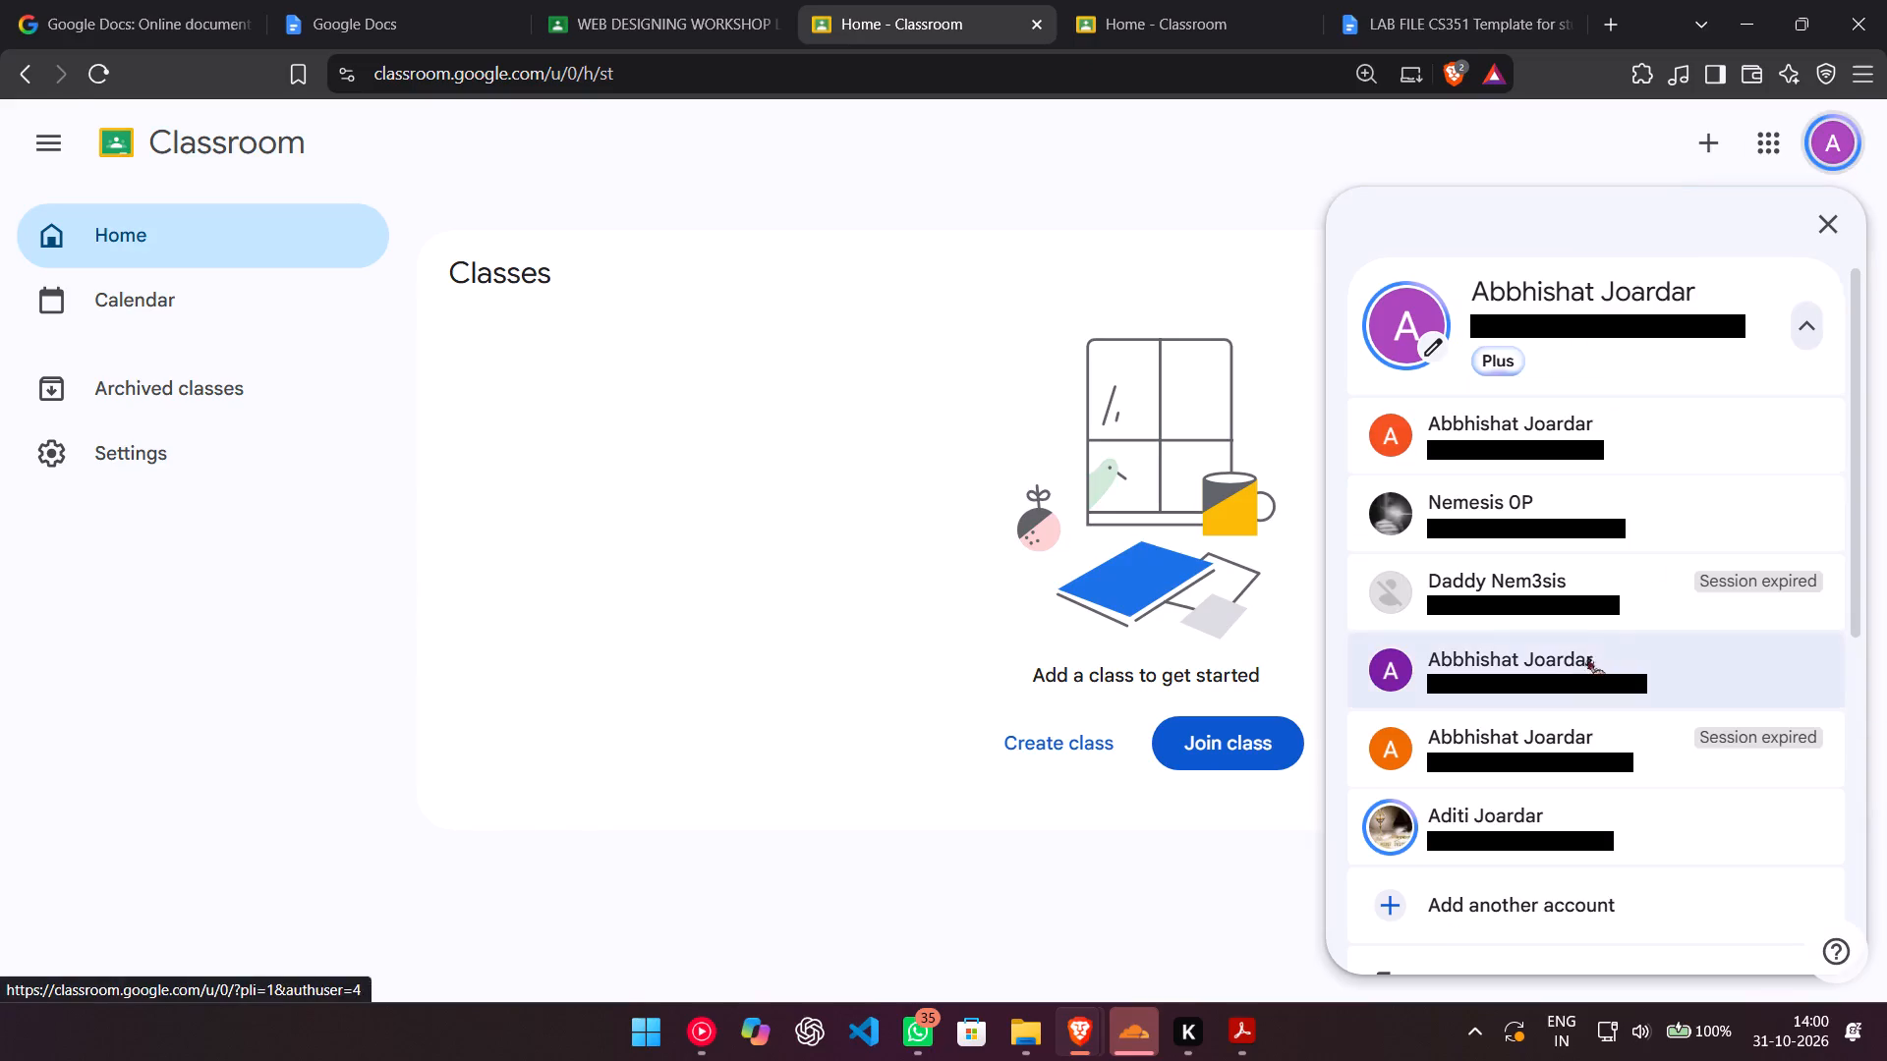
pyautogui.click(886, 25)
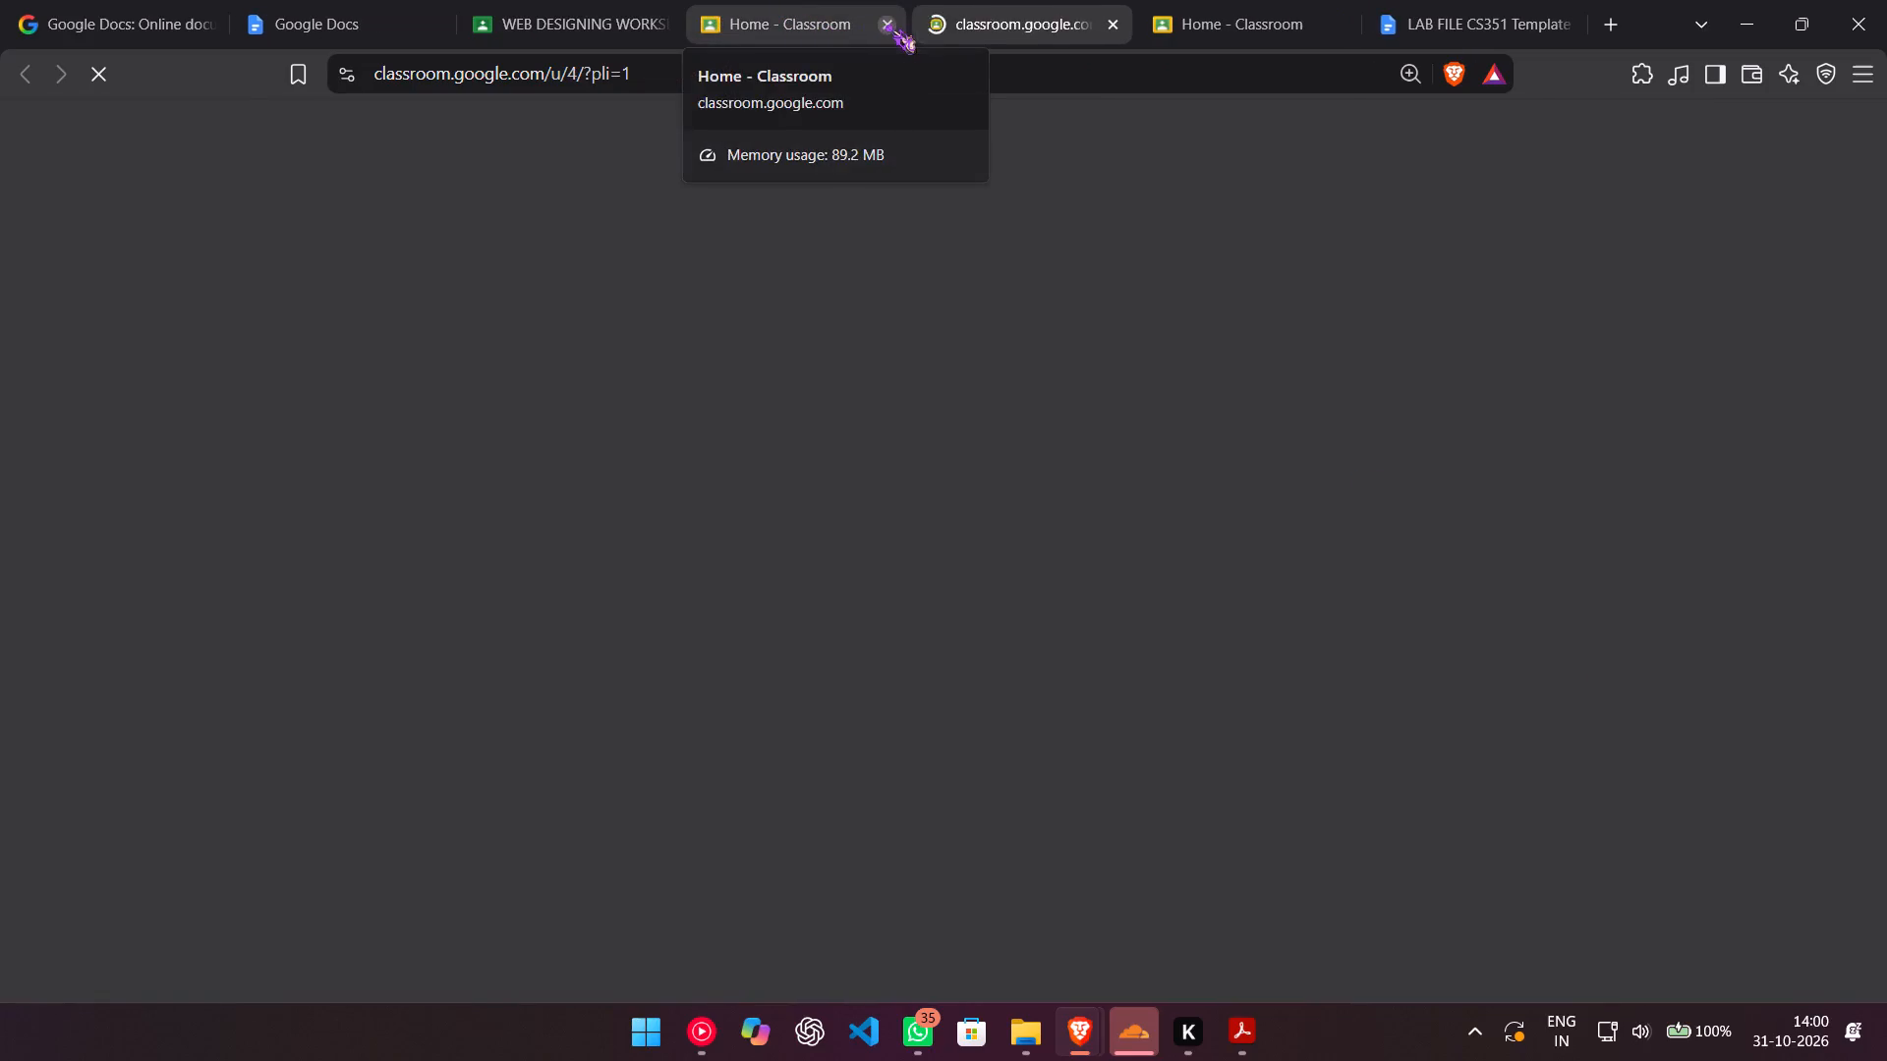
pyautogui.click(794, 13)
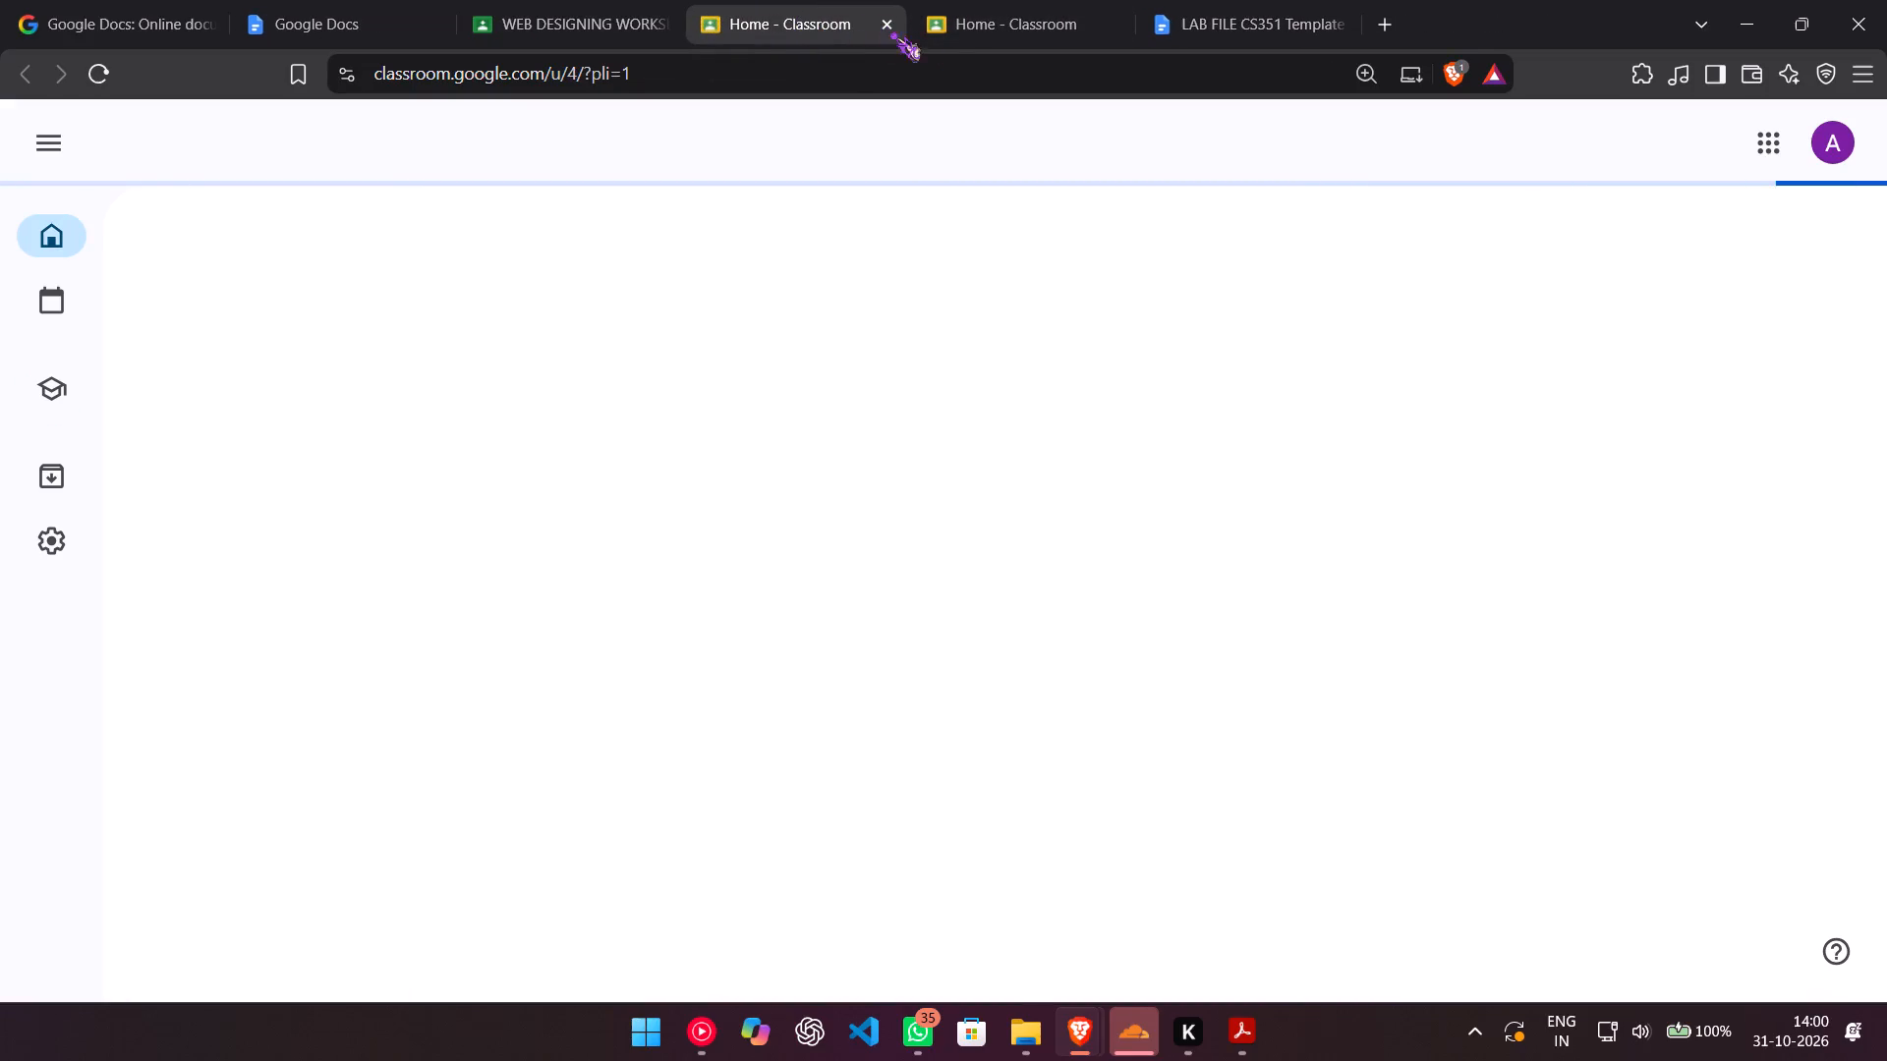
# Open the WEB DESIGNING WORKSHOP LAB FILE FORMAT material in the FSD class for AIML 2B, CSDS 2A, EC2.
pyautogui.scroll(-8, 951, 477)
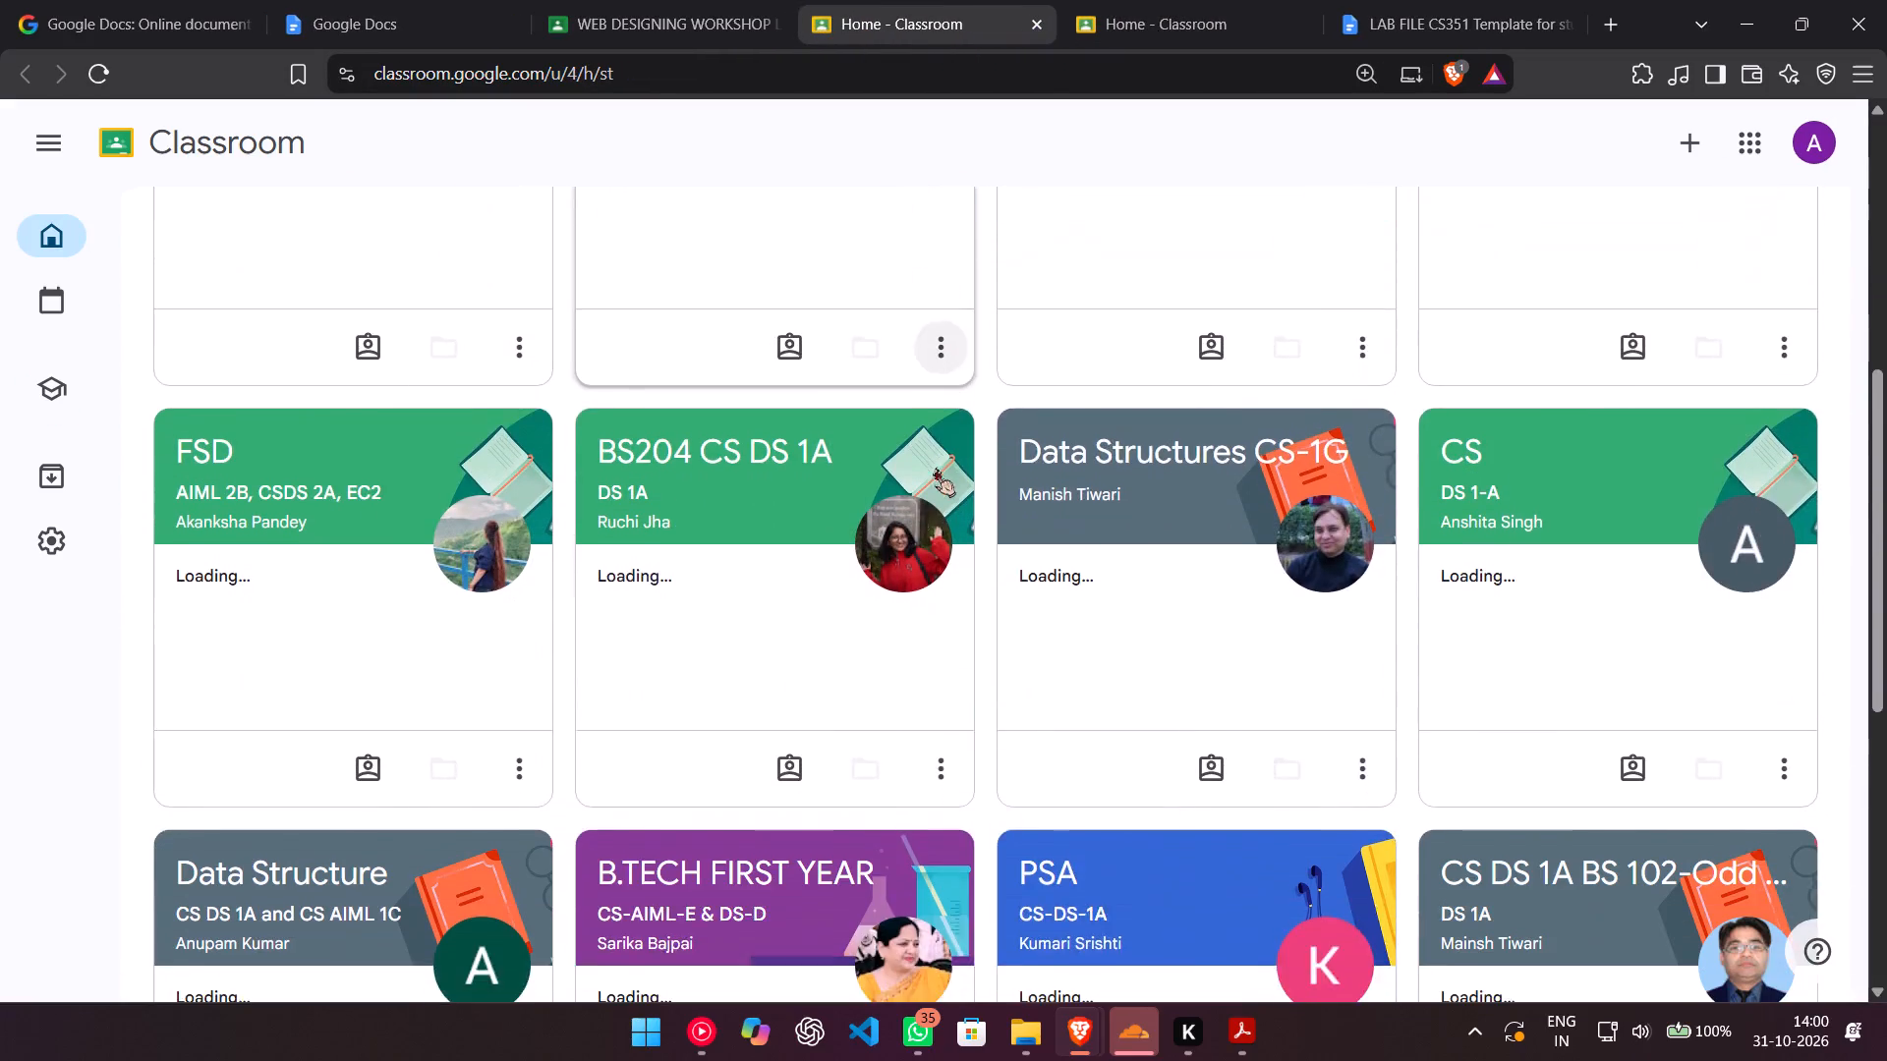
pyautogui.scroll(-1, 883, 536)
pyautogui.click(215, 366)
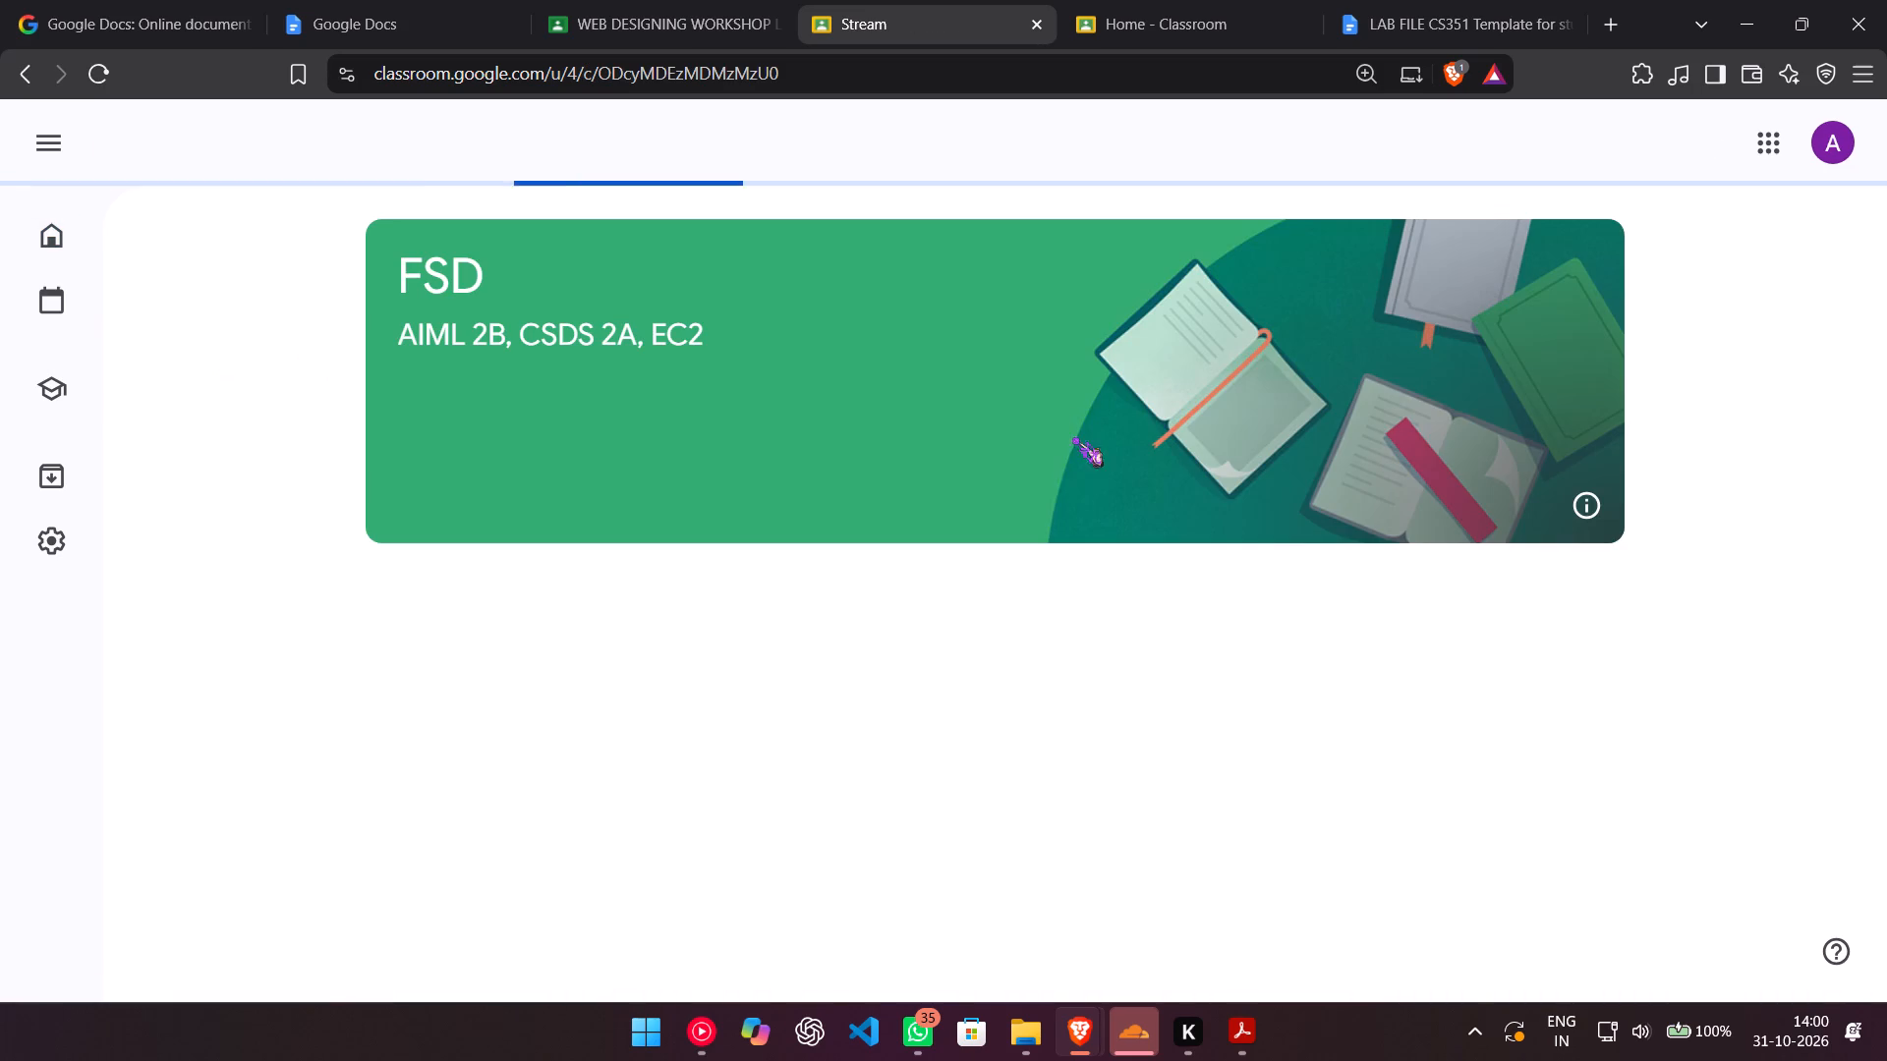
pyautogui.scroll(-3, 1054, 497)
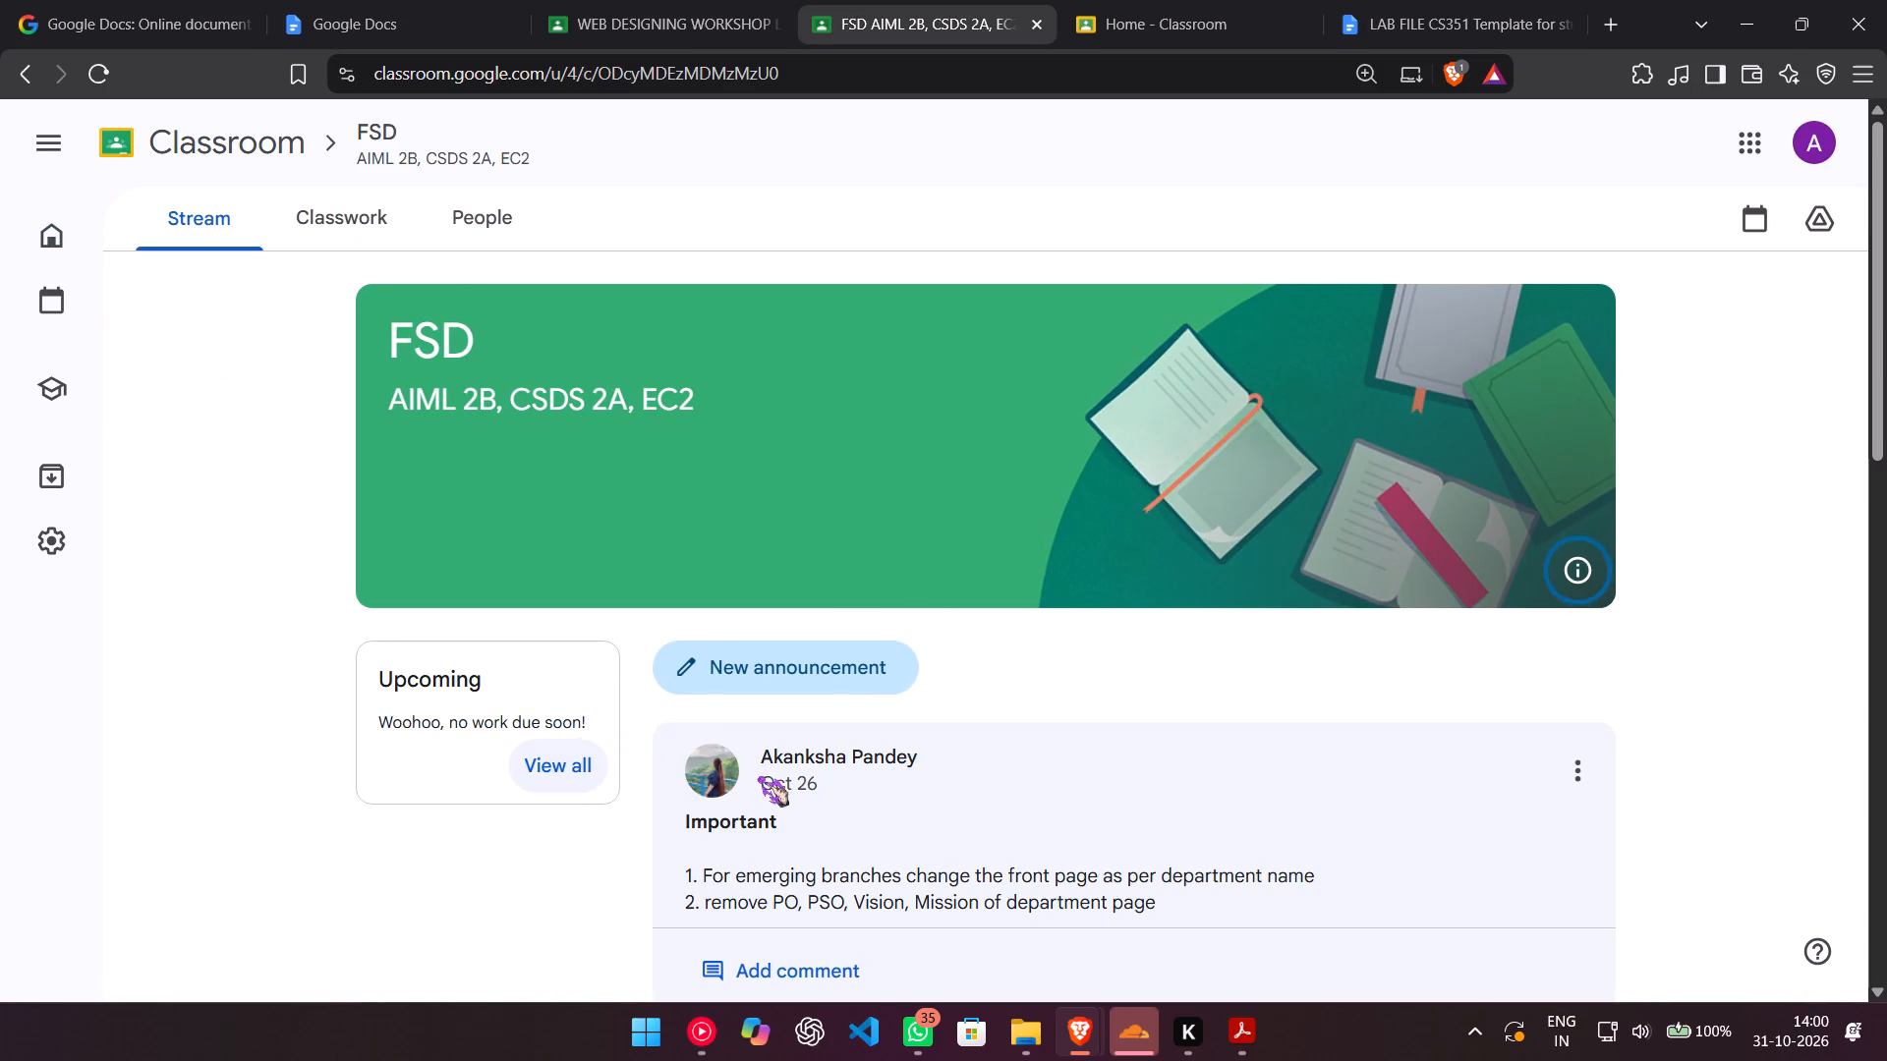
pyautogui.scroll(-8, 793, 804)
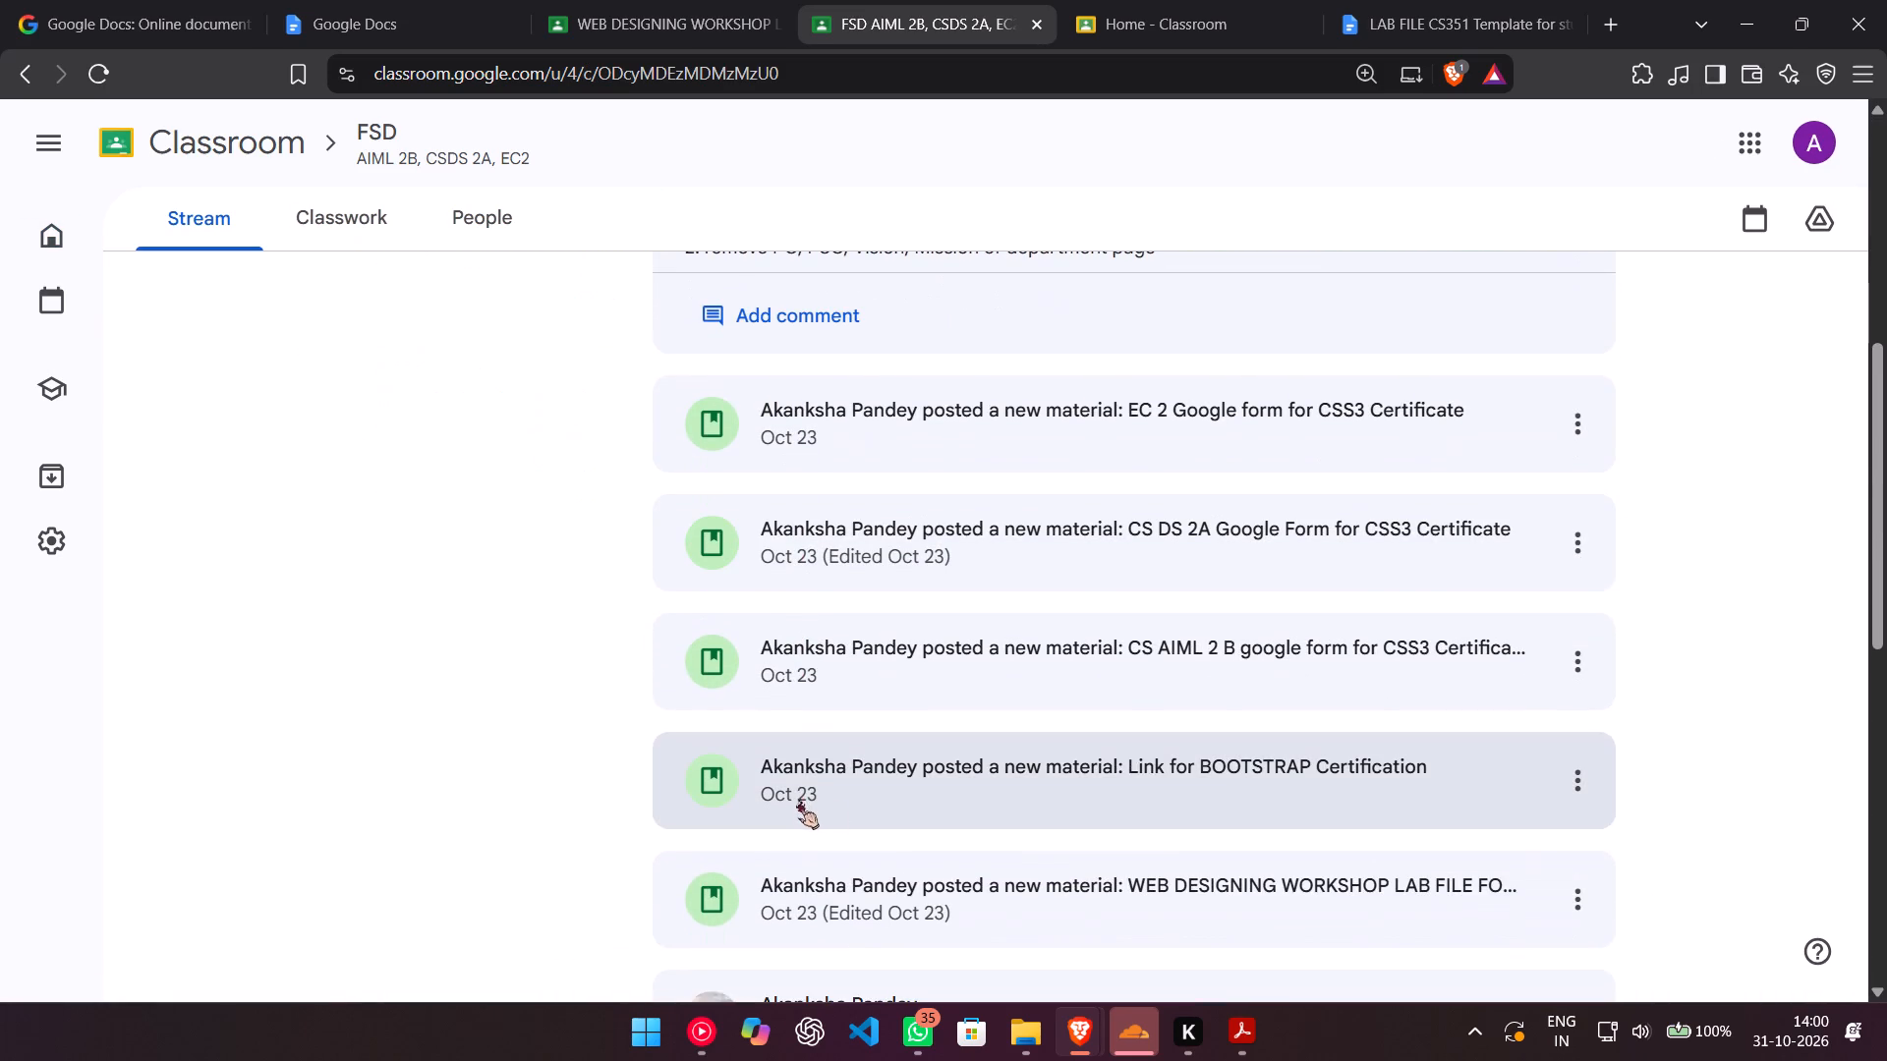
pyautogui.scroll(-2, 1006, 842)
pyautogui.click(1100, 727)
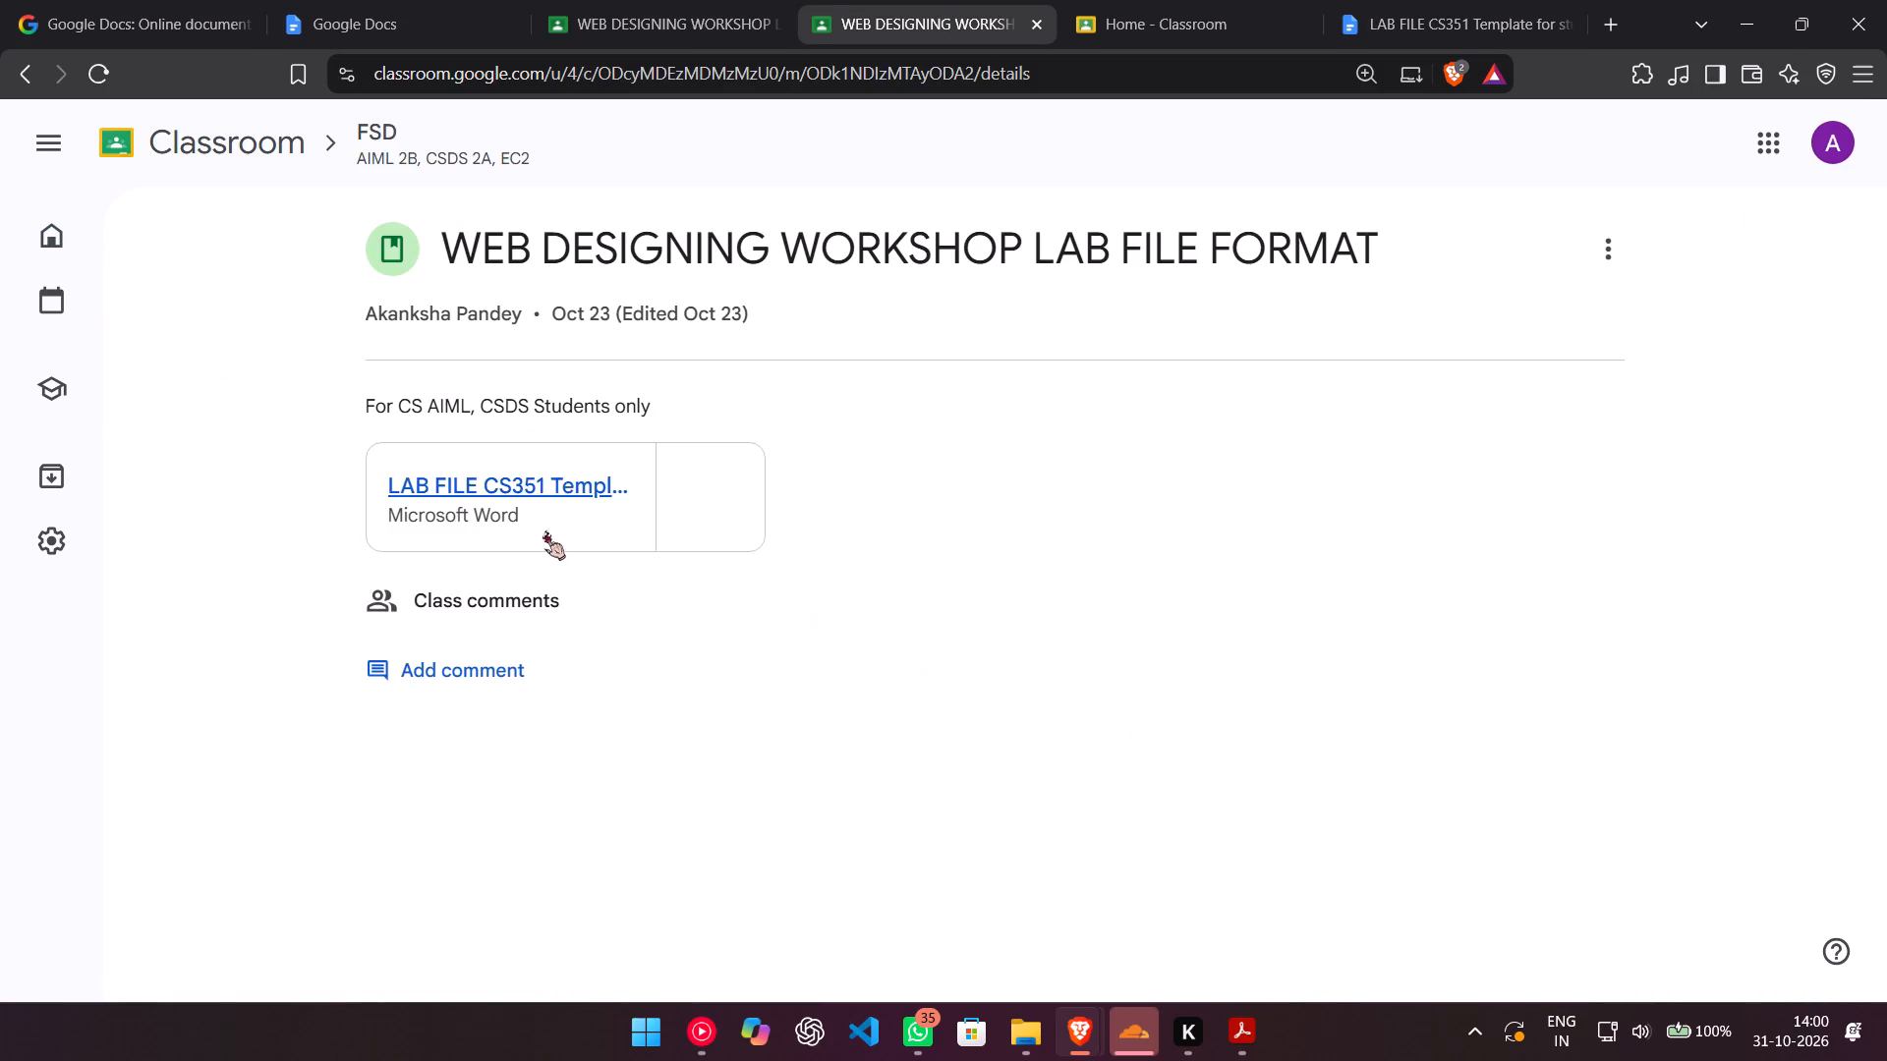
# Open the attached LAB FILE CS351 template and check the Submitted By details on its cover page.
pyautogui.click(536, 497)
pyautogui.scroll(-14, 927, 625)
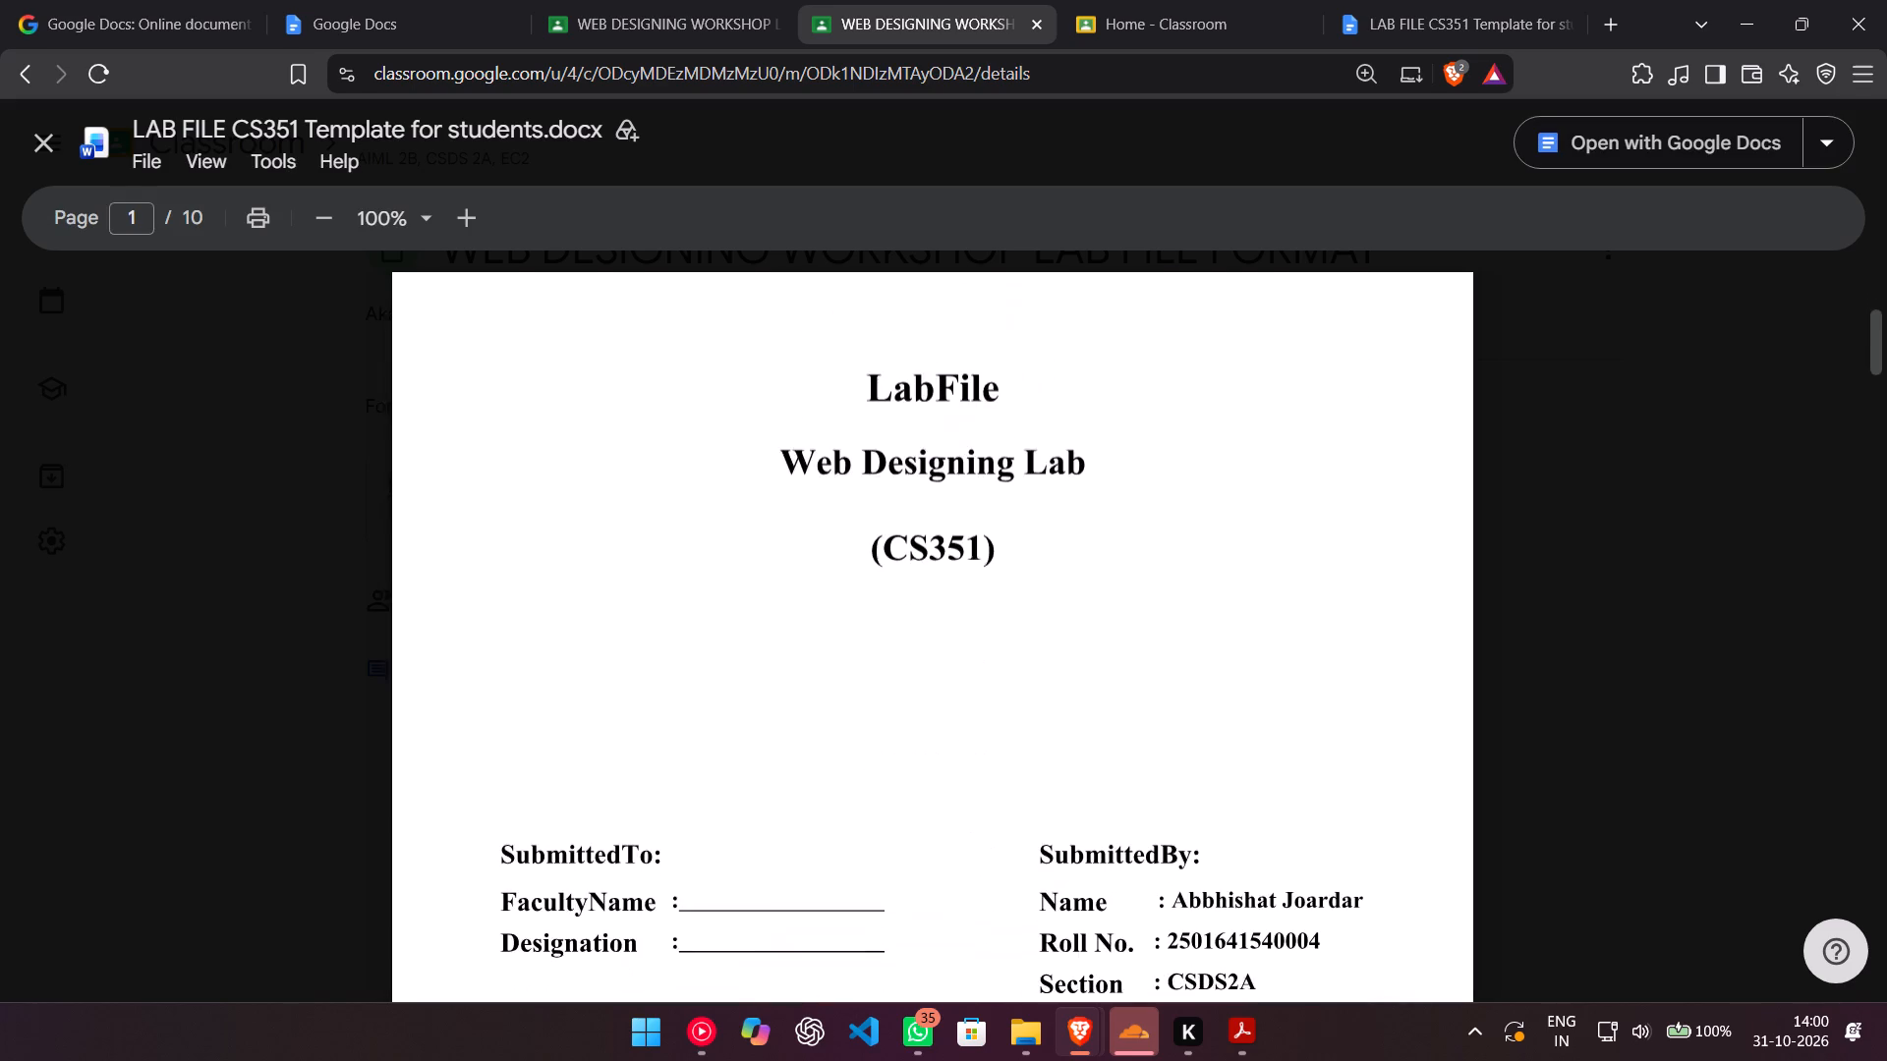
pyautogui.click(1179, 743)
# Return to the editable template and clear the Name, Roll No. and Section entries under Submitted By, keeping the labels and colons.
pyautogui.moveTo(1143, 0); pyautogui.dragTo(1151, 0)
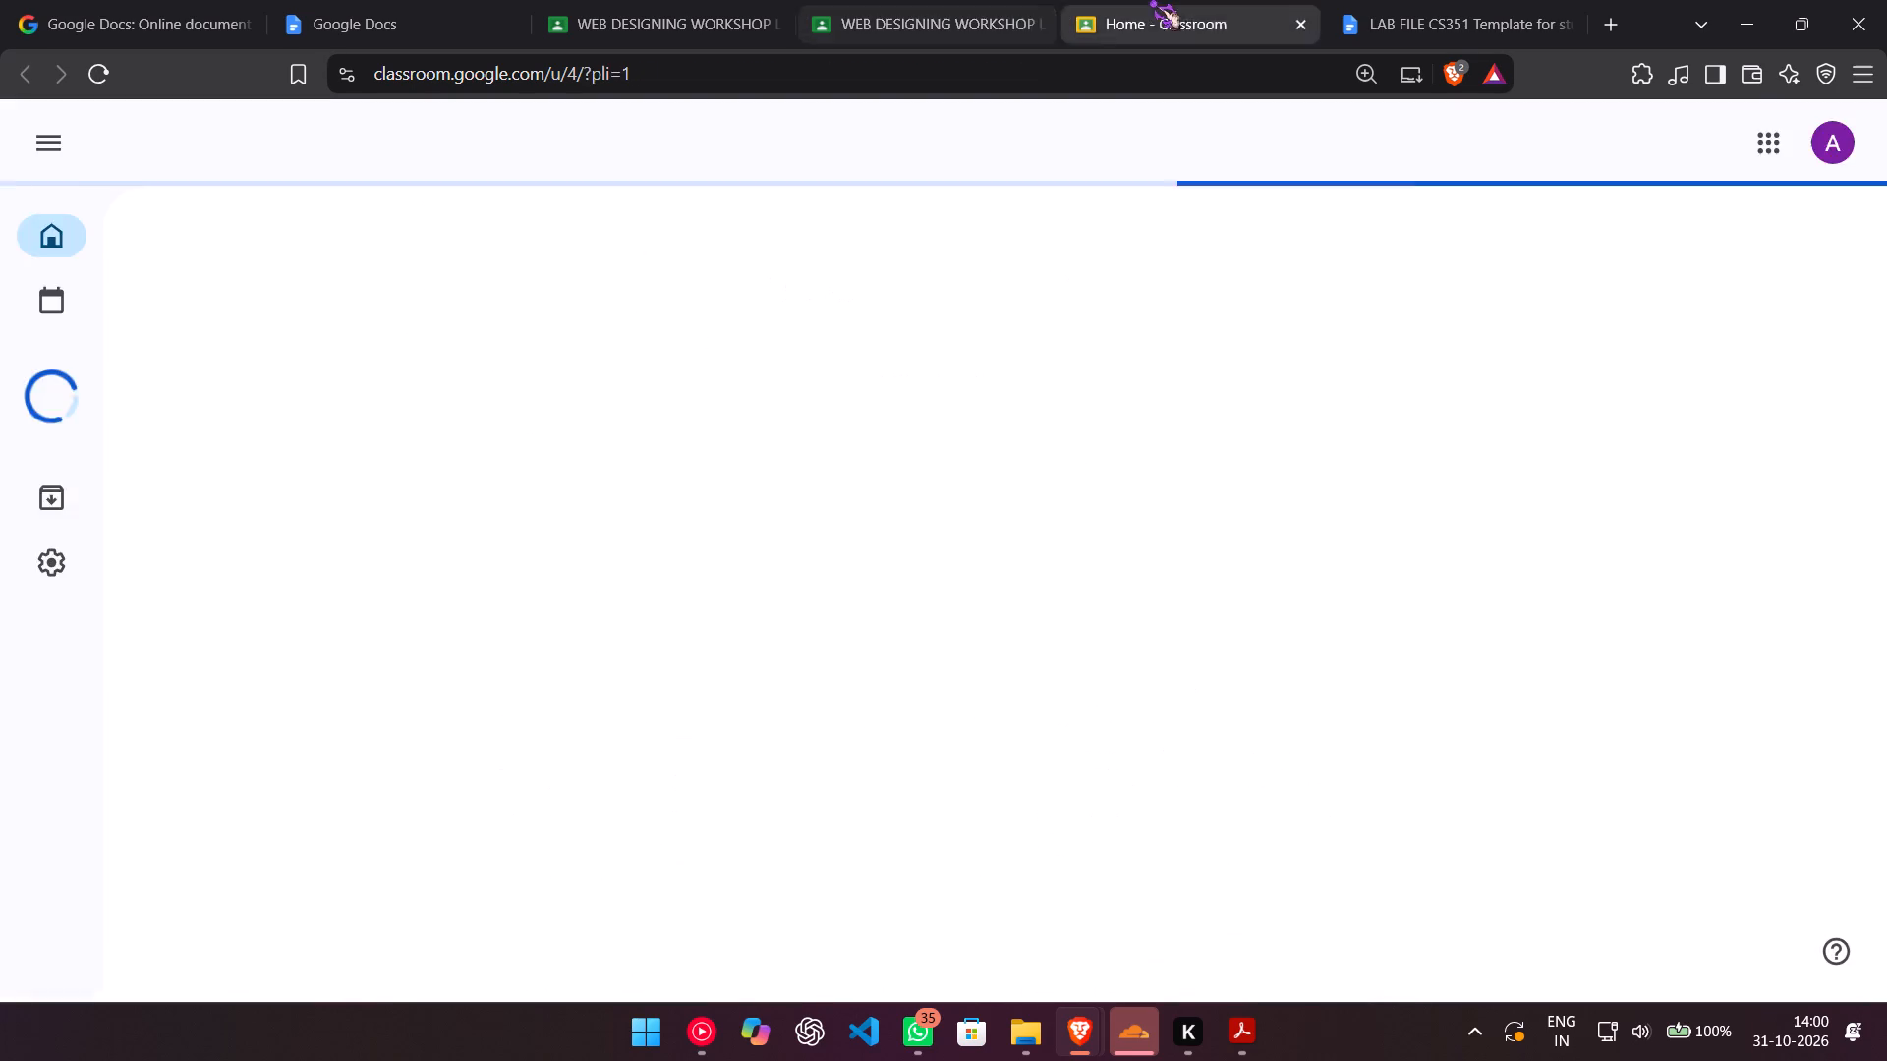
pyautogui.moveTo(1151, 0); pyautogui.dragTo(1190, 0)
pyautogui.click(1427, 0)
pyautogui.moveTo(1317, 602); pyautogui.dragTo(1142, 598)
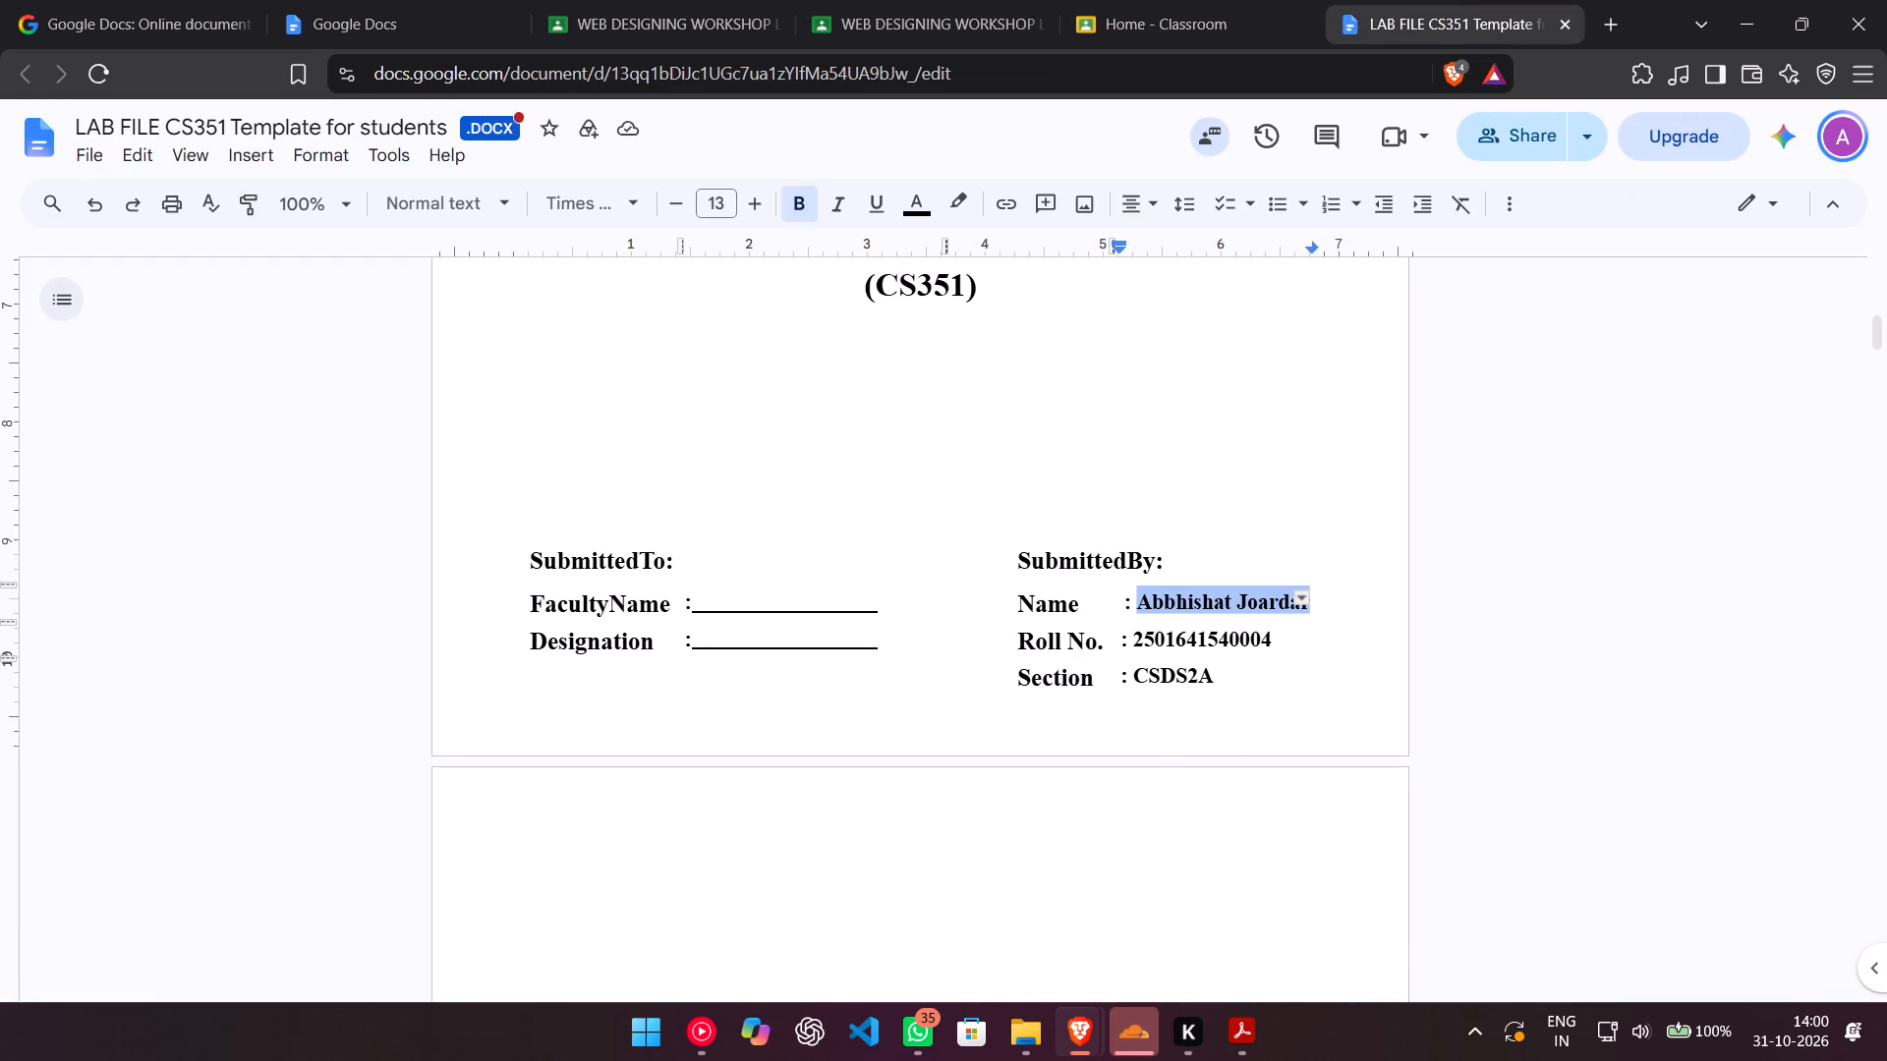
pyautogui.moveTo(1142, 598); pyautogui.dragTo(1141, 599)
pyautogui.press('BackSpace')
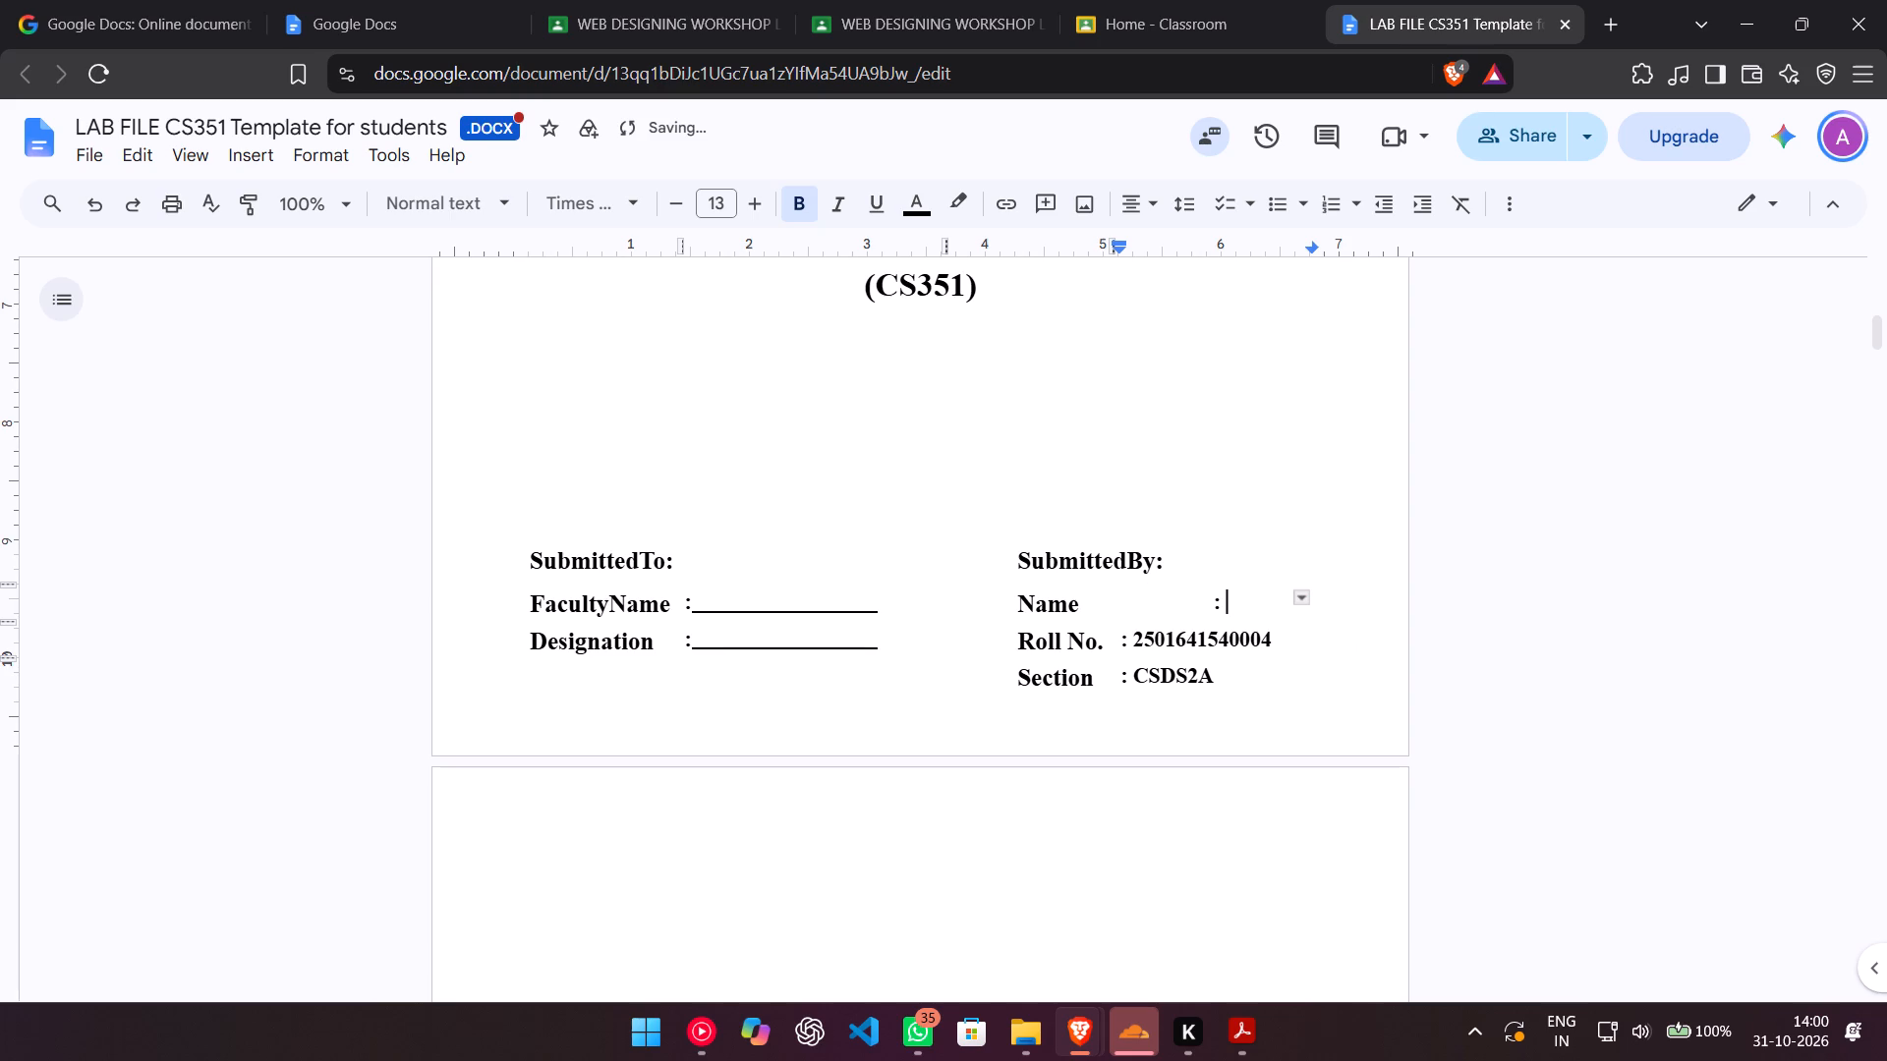
pyautogui.click(1210, 602)
pyautogui.press('BackSpace')
pyautogui.scroll(-1, 1212, 599)
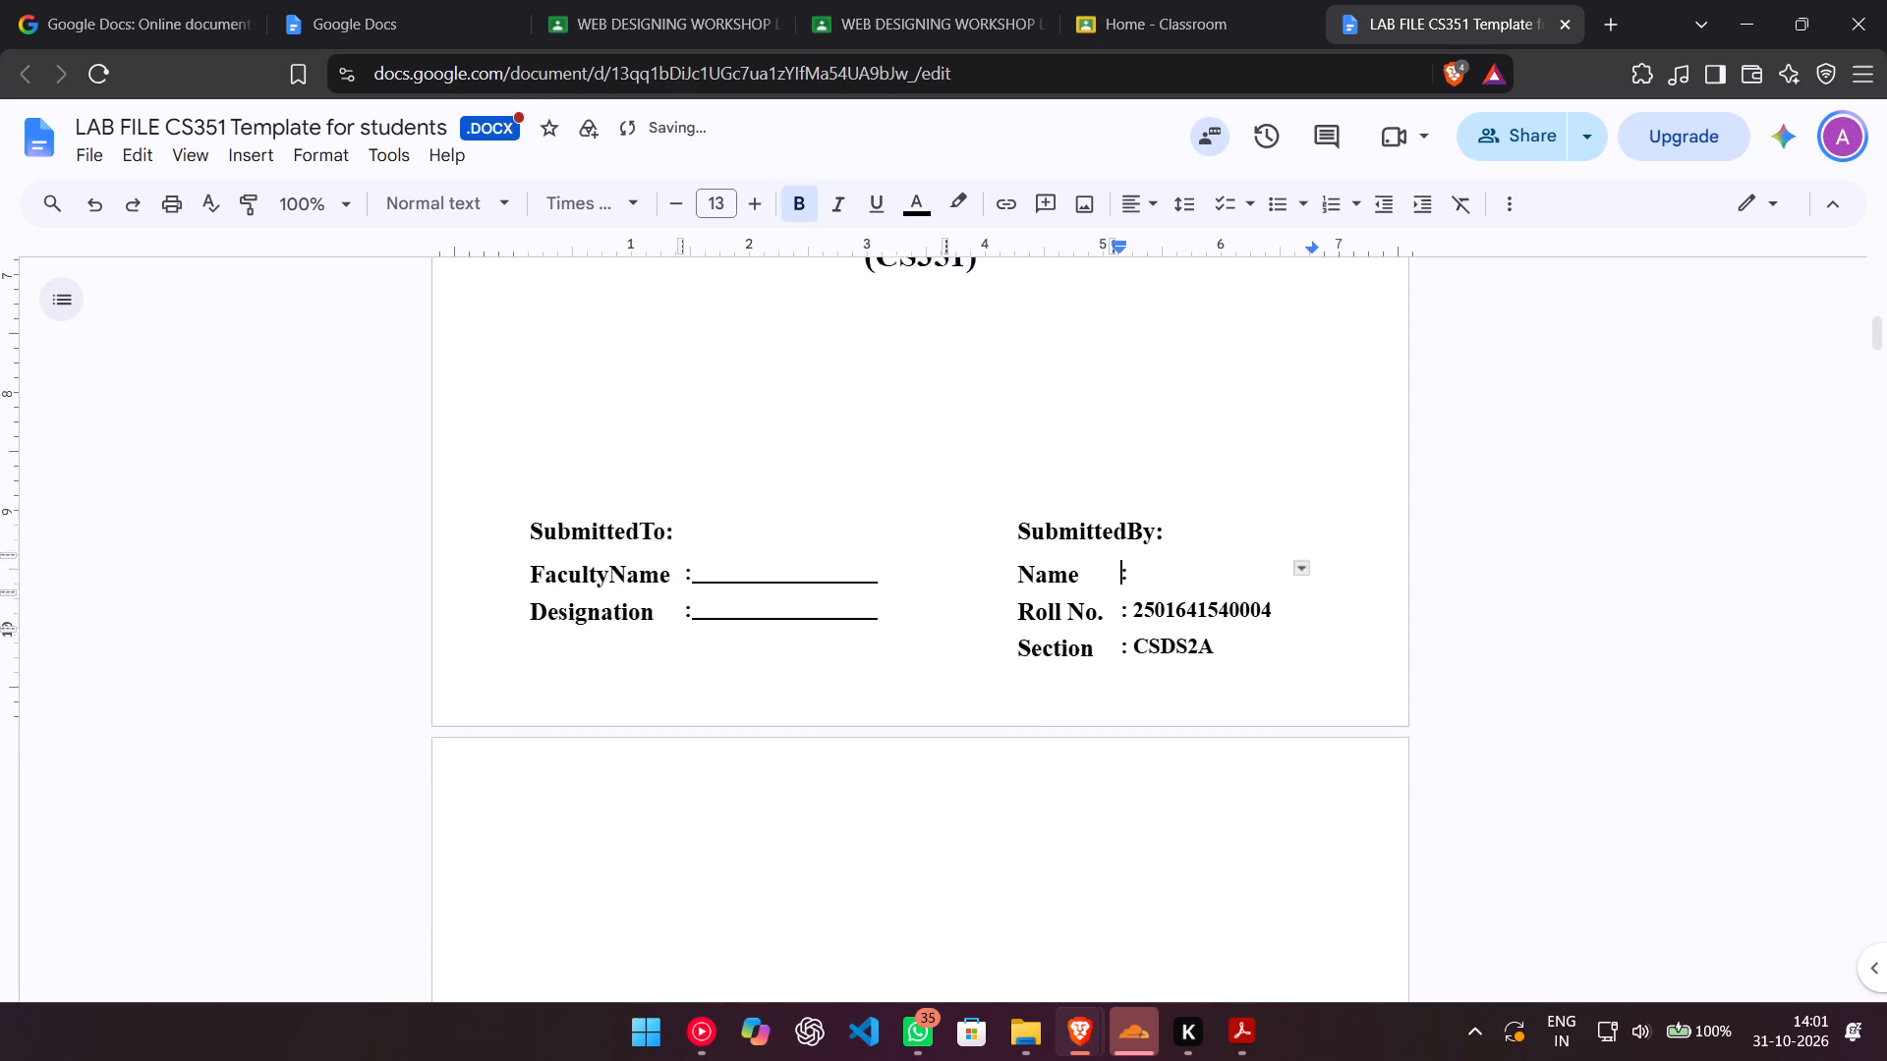
pyautogui.moveTo(1284, 566); pyautogui.dragTo(1135, 566)
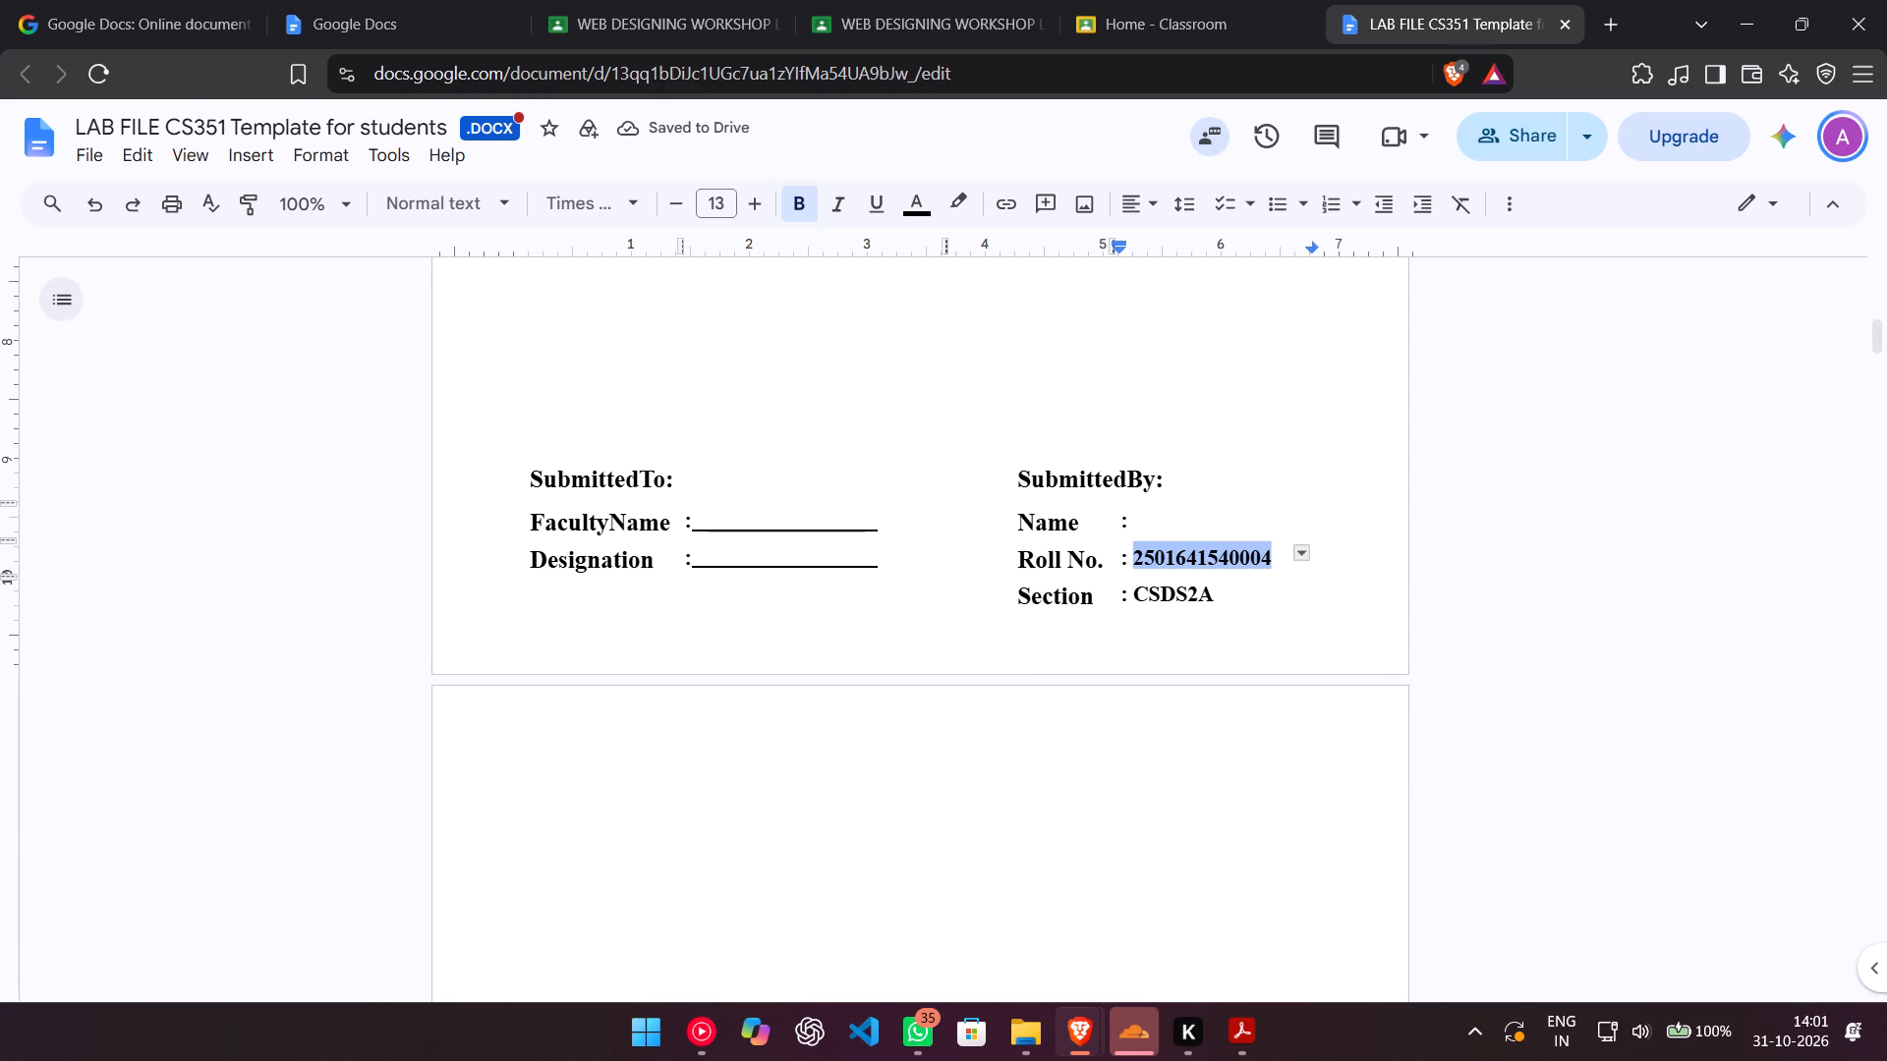
pyautogui.press('BackSpace')
pyautogui.moveTo(1217, 590); pyautogui.dragTo(1139, 596)
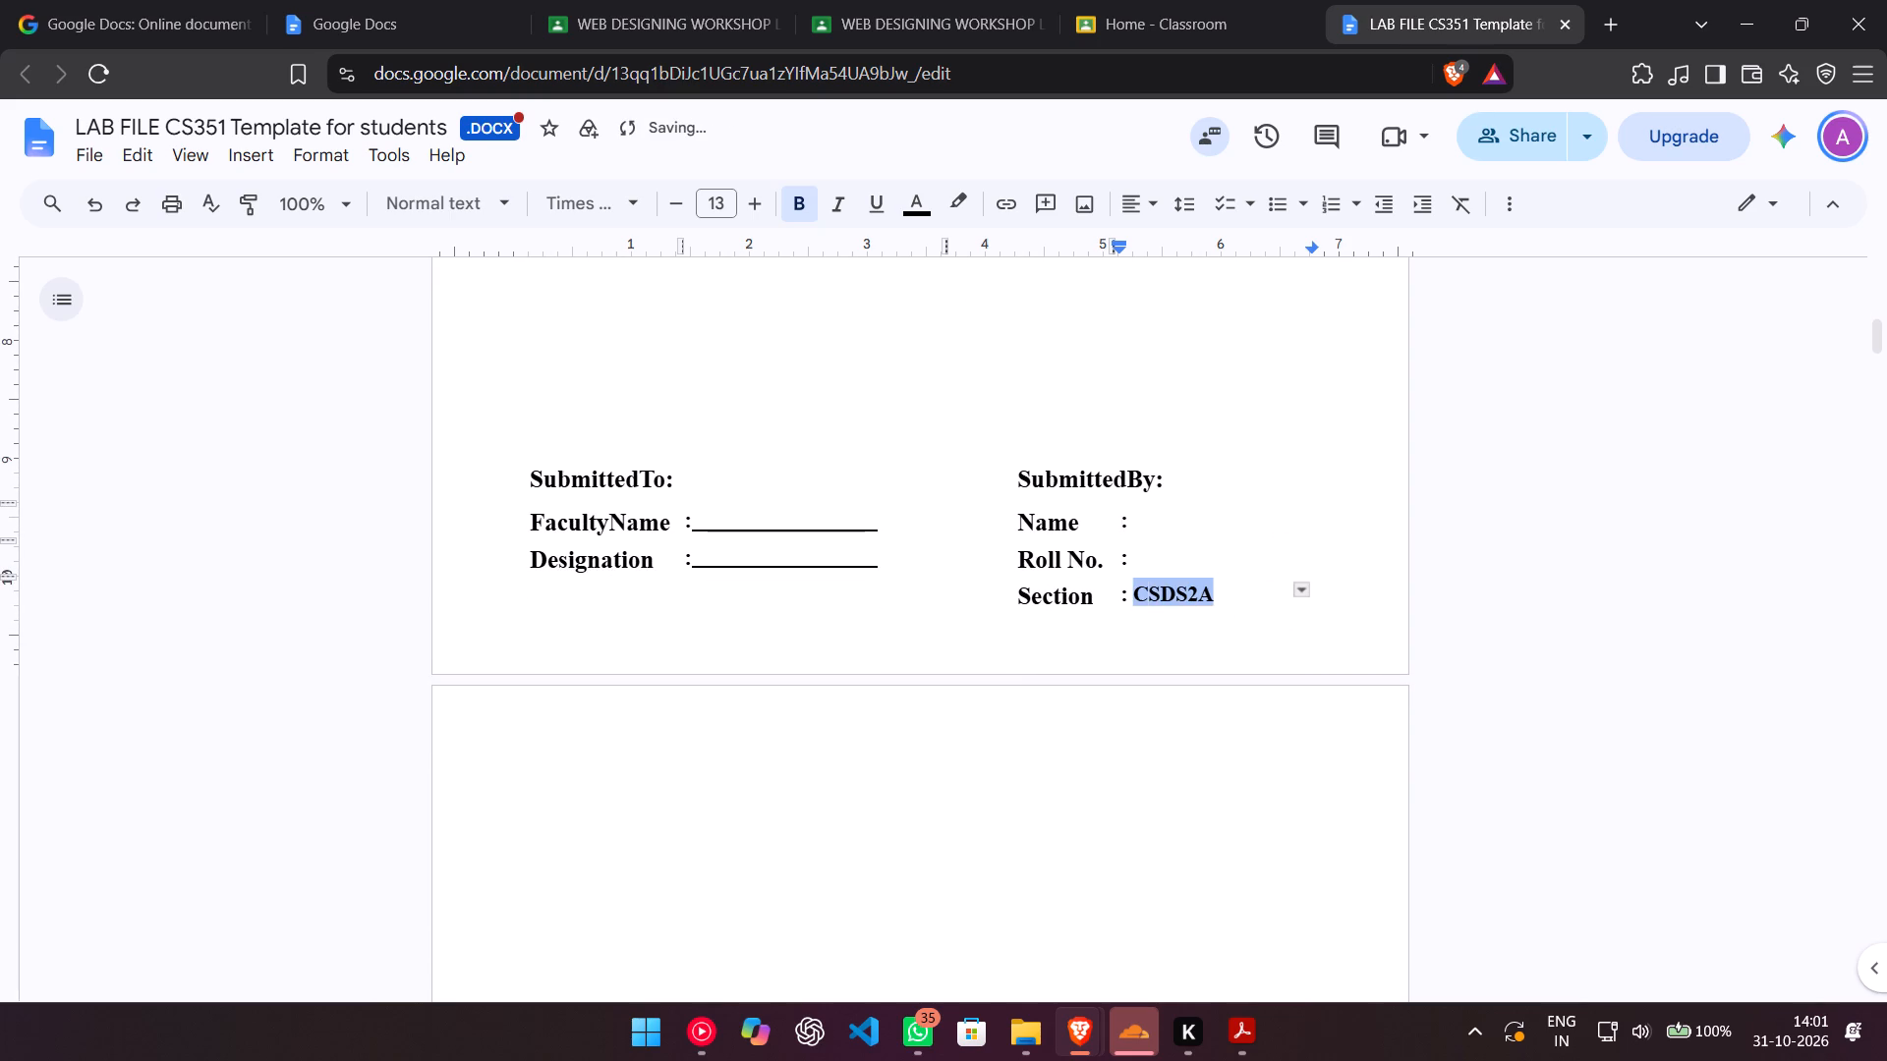
pyautogui.moveTo(1139, 596); pyautogui.dragTo(1134, 597)
pyautogui.press('BackSpace')
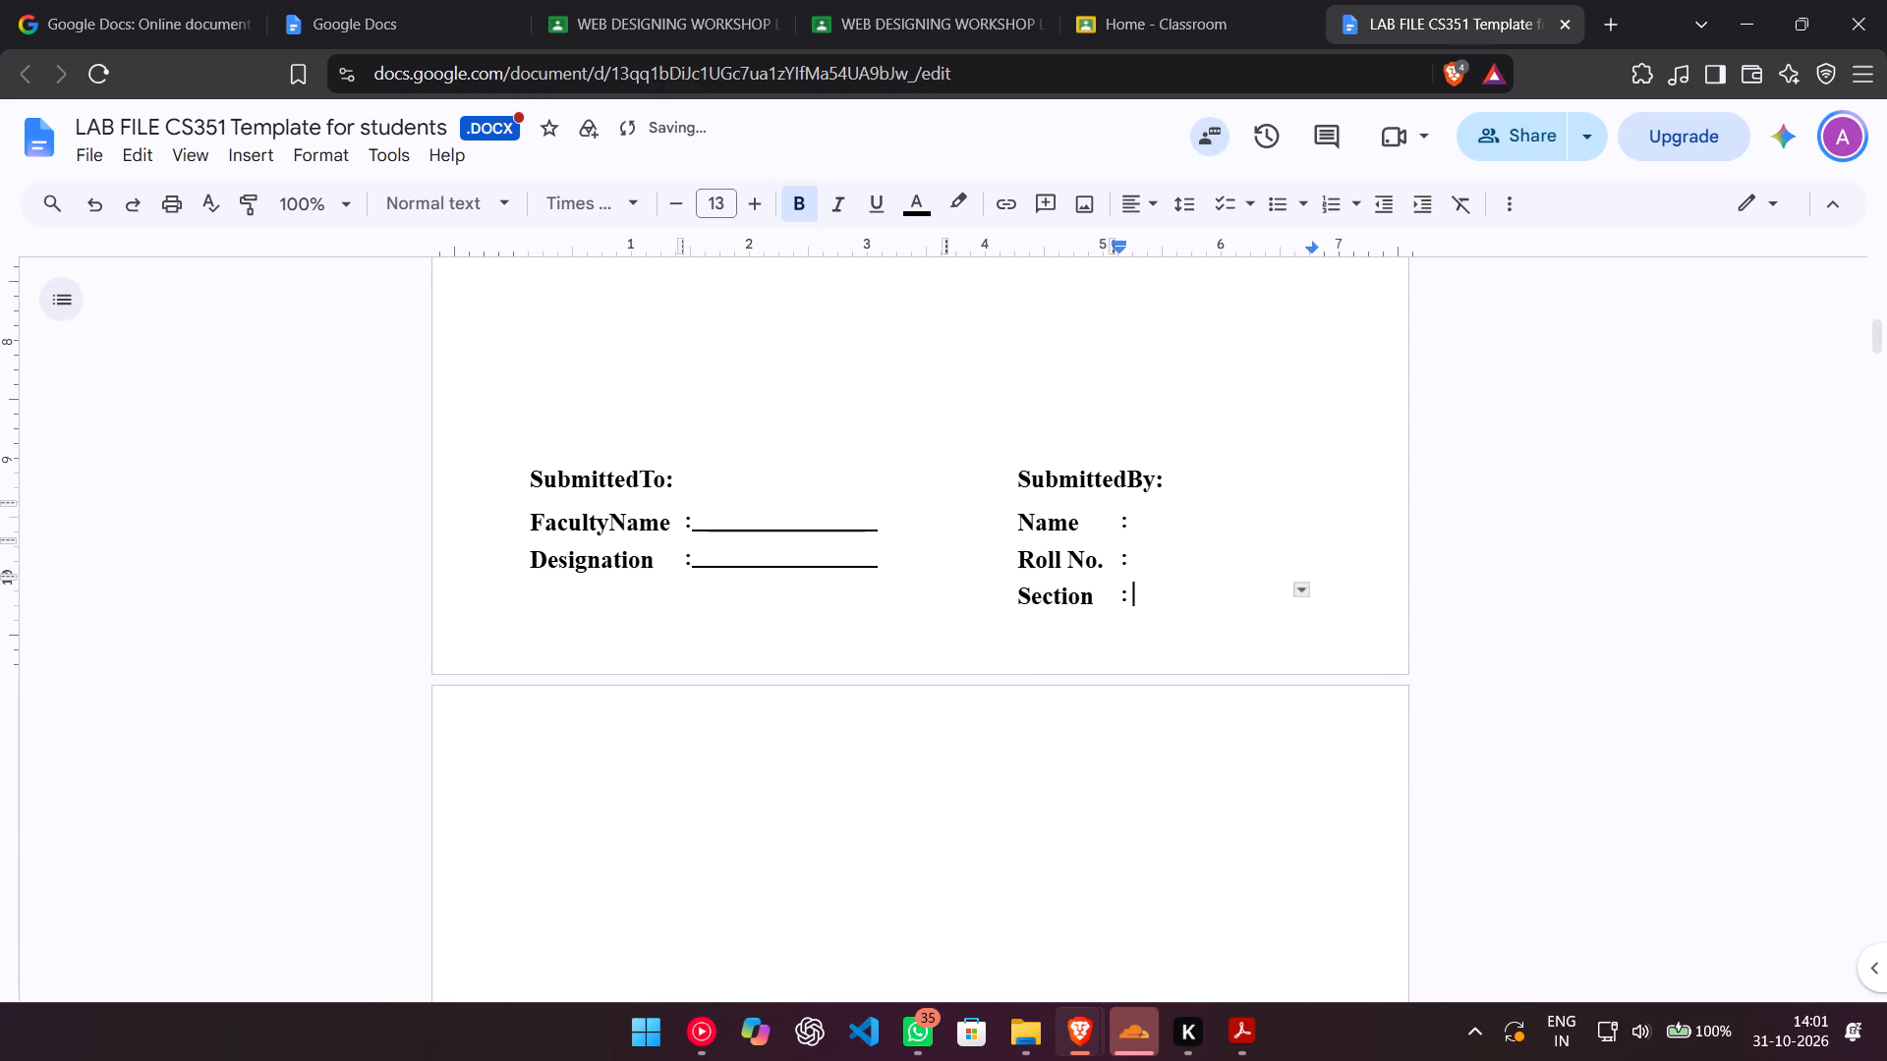
# Fill the Name field under Submitted By with the blank underline copied from the Faculty Name field.
pyautogui.click(1151, 515)
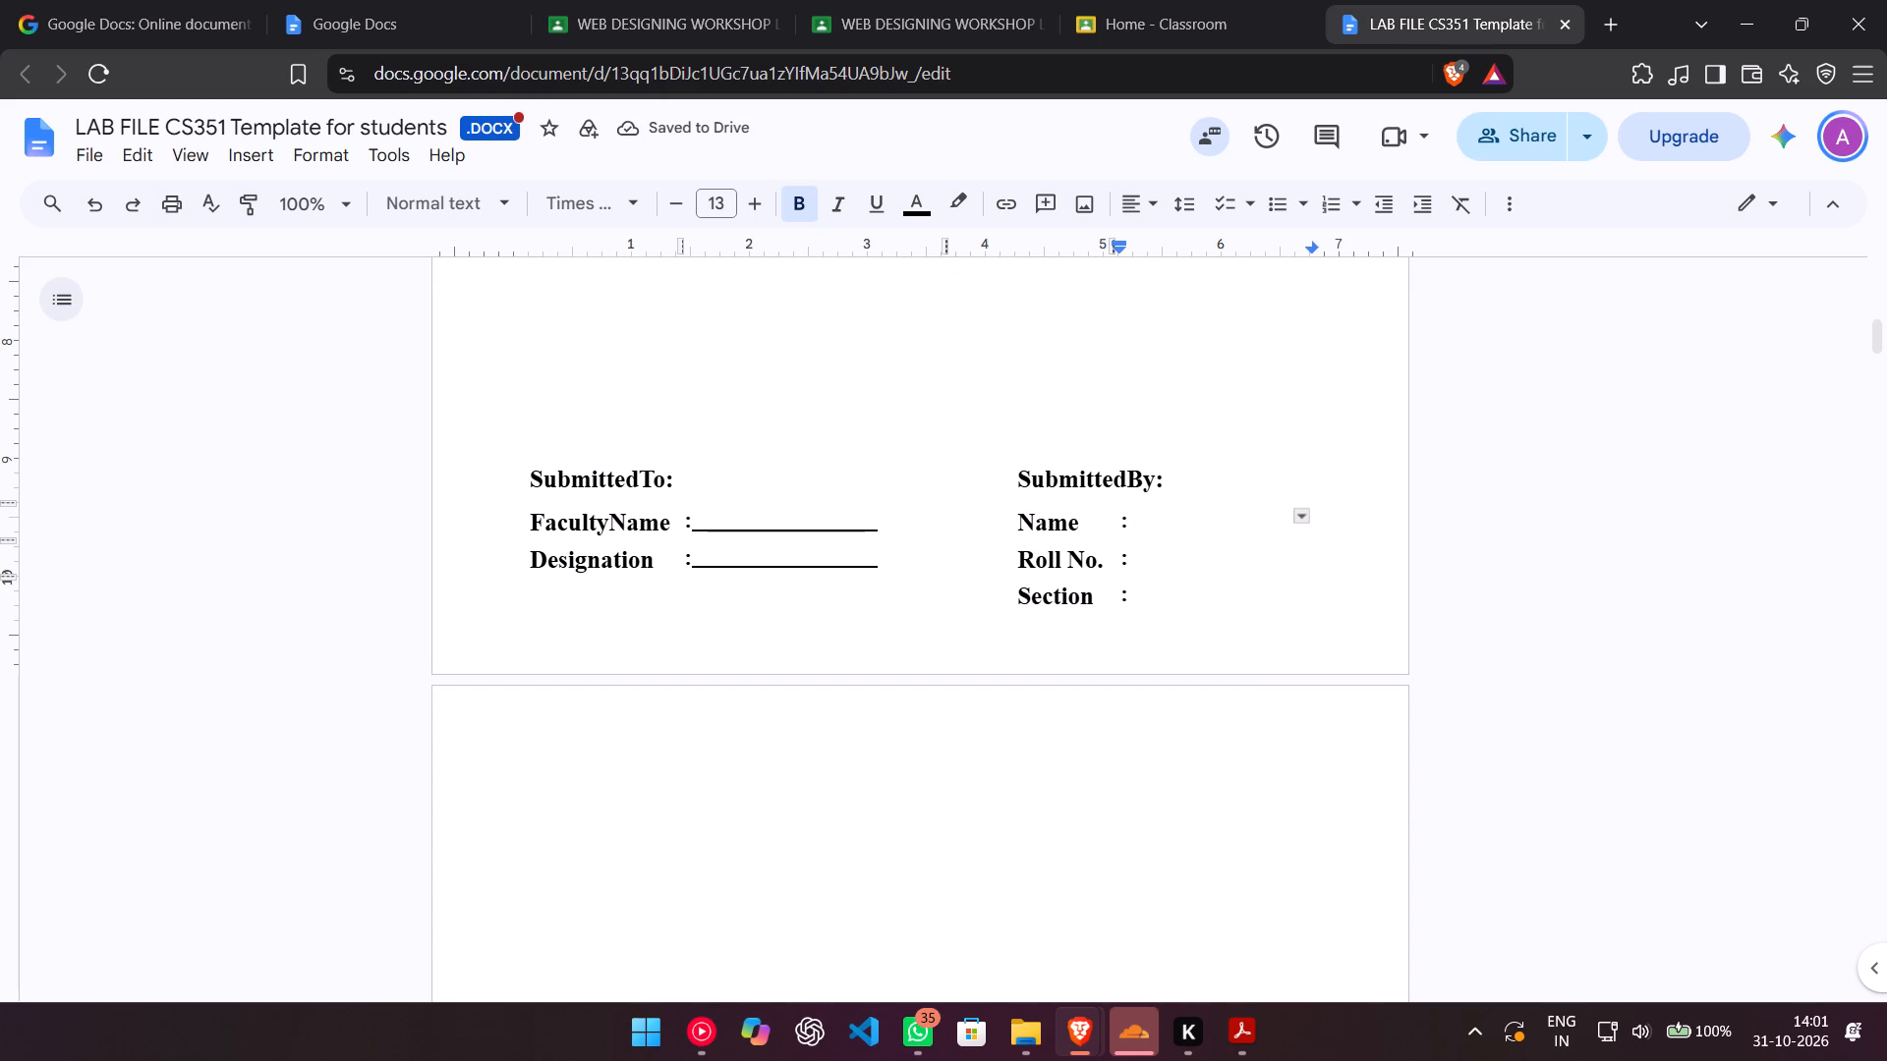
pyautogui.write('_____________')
pyautogui.moveTo(692, 528); pyautogui.dragTo(852, 522)
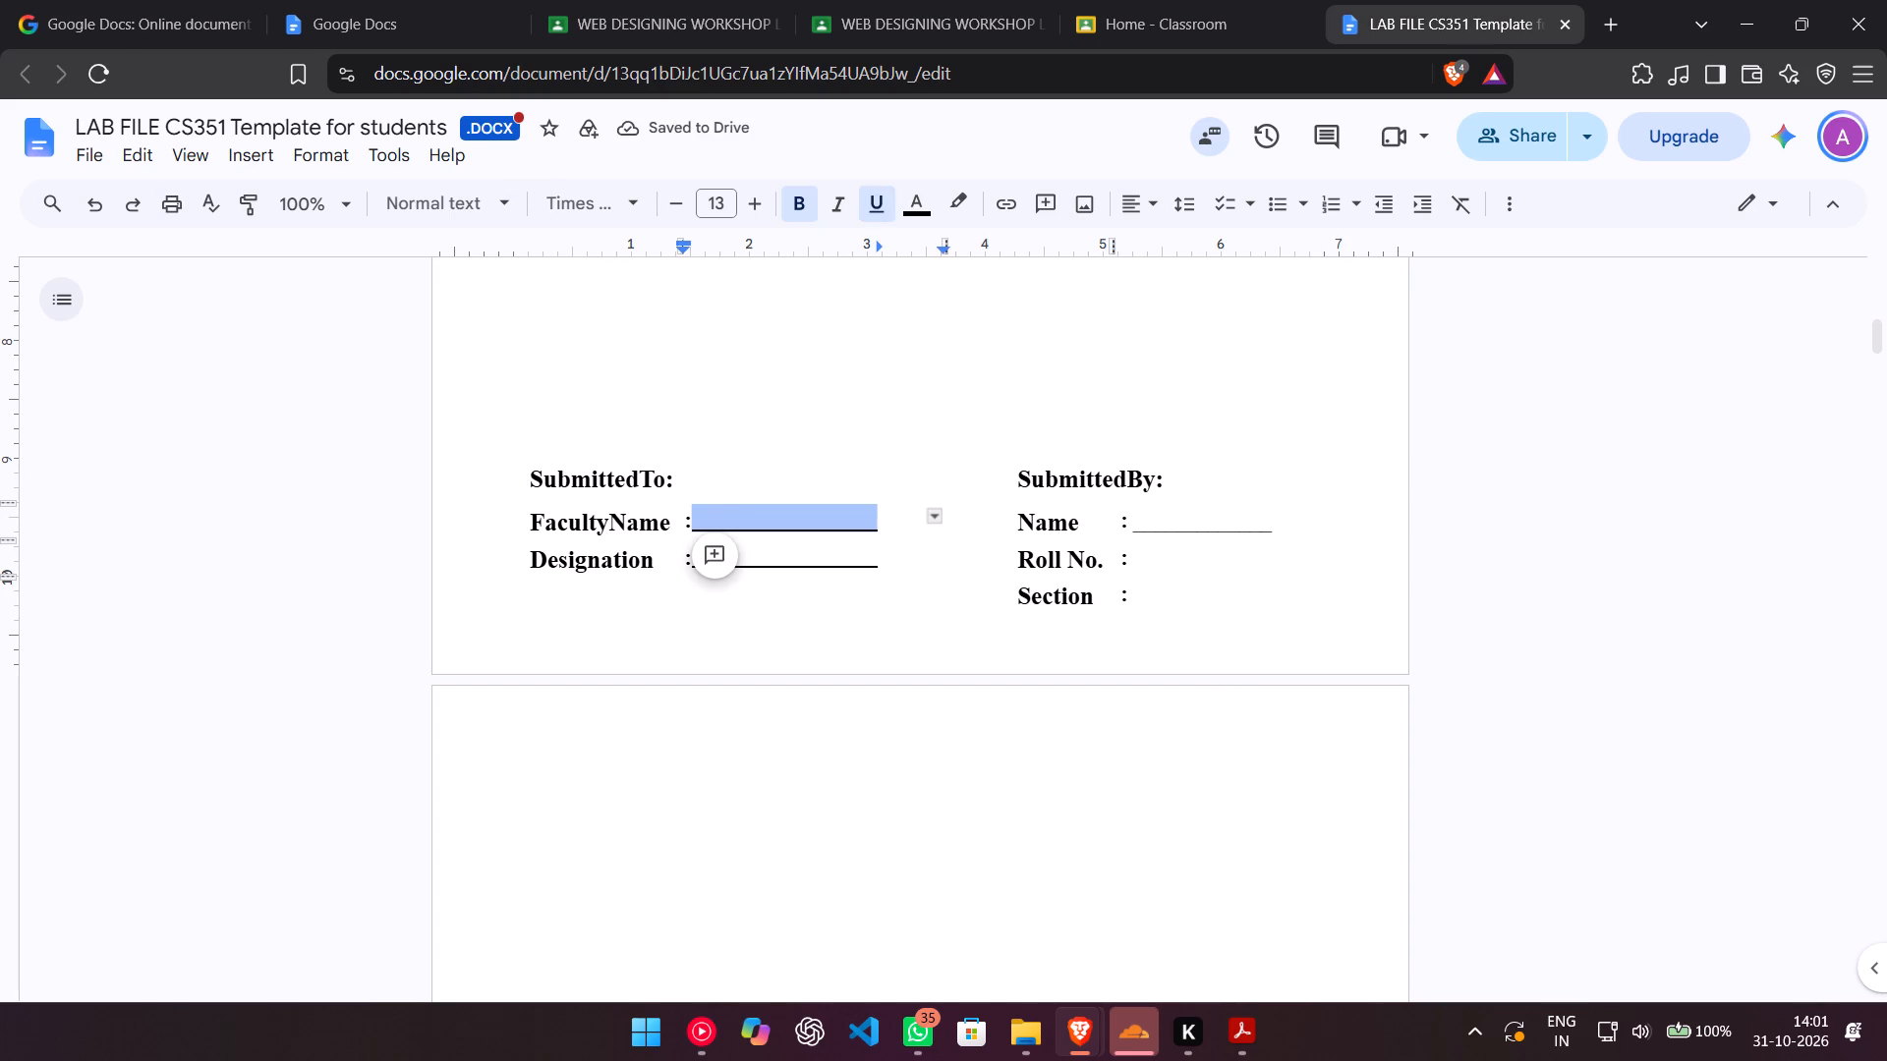
pyautogui.hotkey('ctrl', 'c')
pyautogui.moveTo(1276, 528); pyautogui.dragTo(1131, 529)
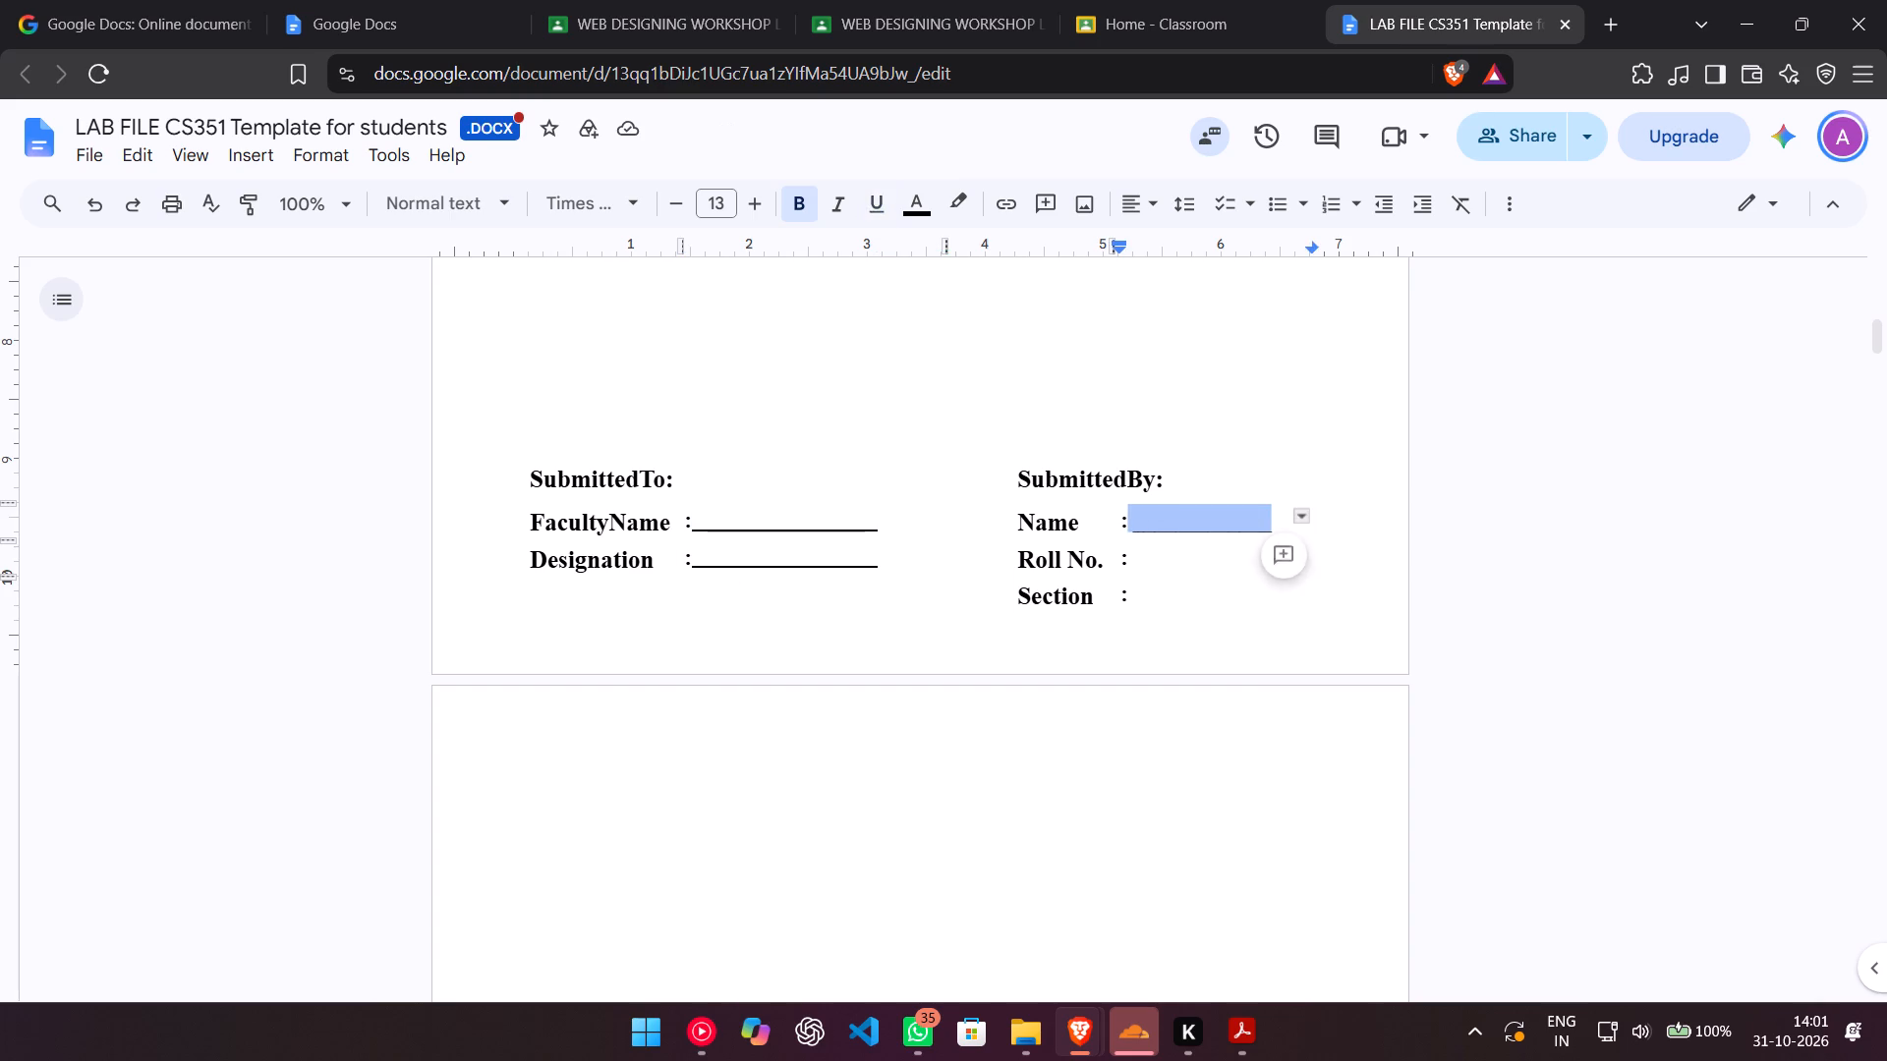
pyautogui.hotkey('ctrl', 'v')
# Copy the Designation underline into the Roll No. and Section fields, removing the extra space after each colon.
pyautogui.moveTo(893, 565); pyautogui.dragTo(717, 569)
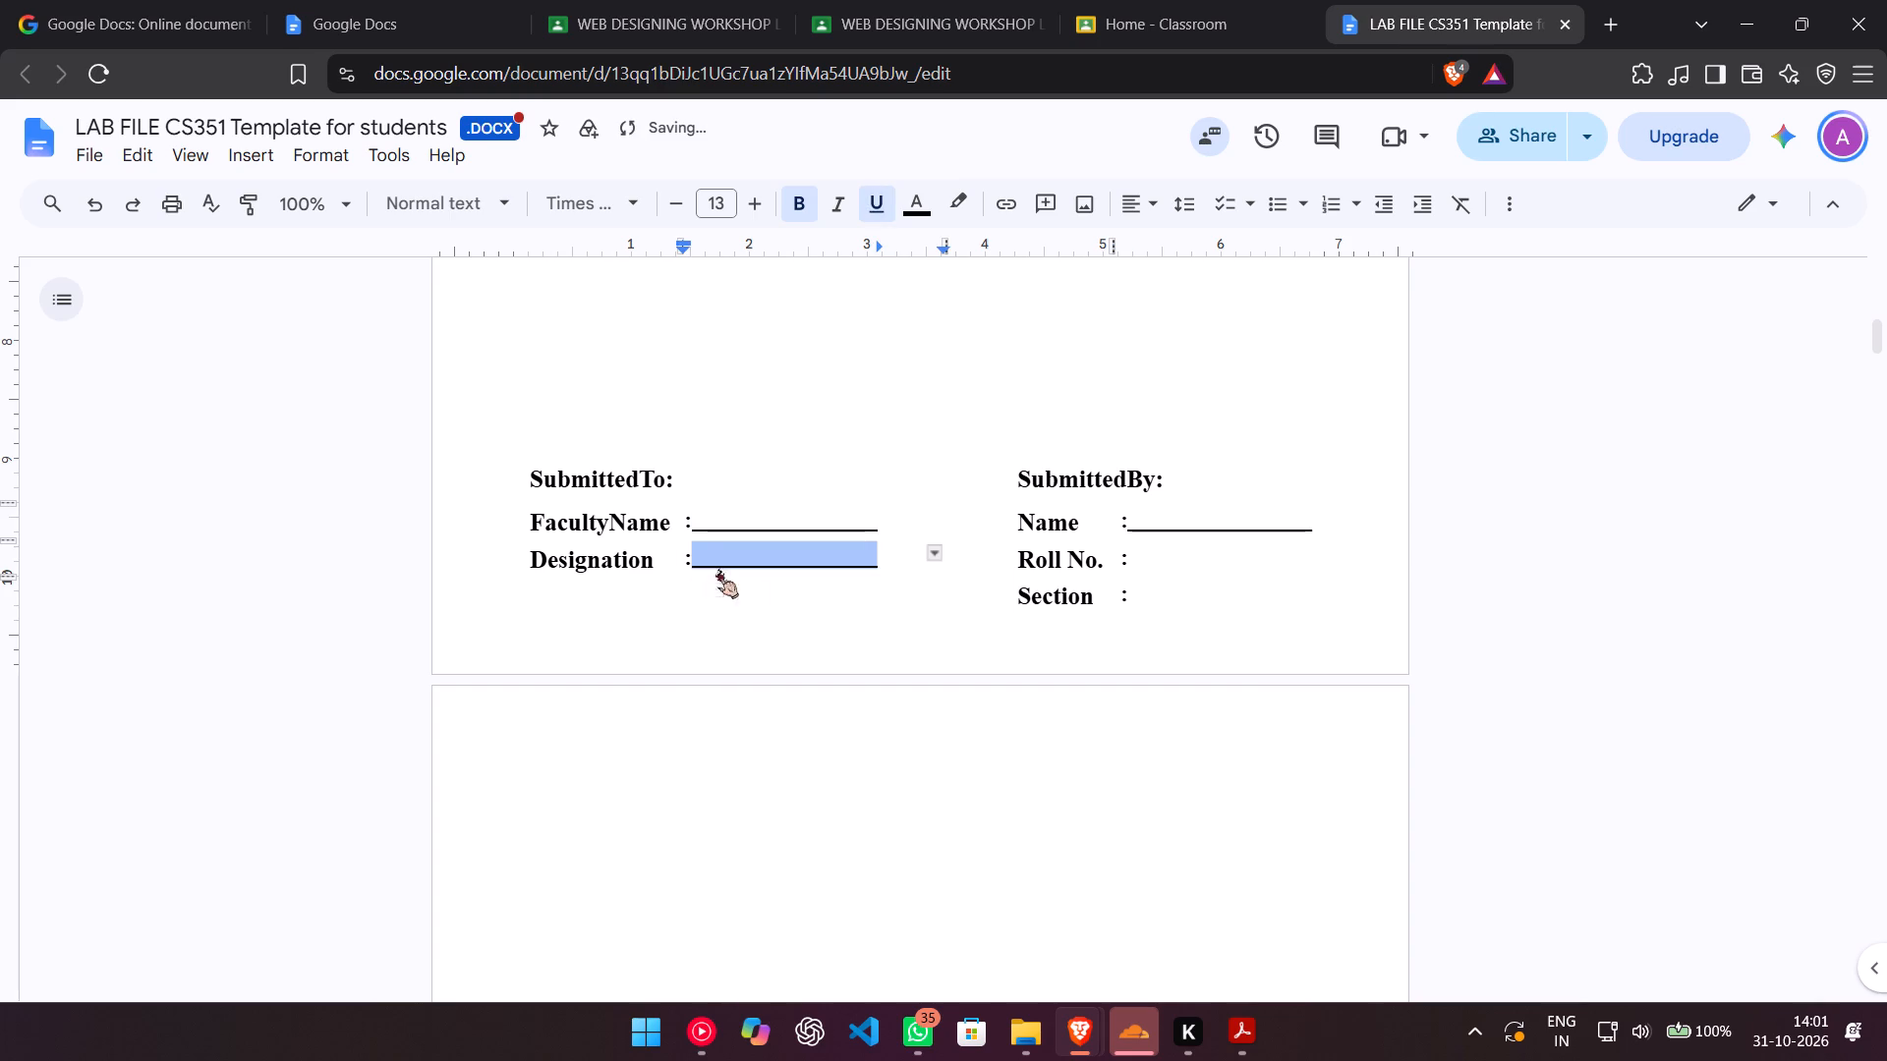
pyautogui.hotkey('ctrl', 'c')
pyautogui.click(1155, 544)
pyautogui.click(1157, 560)
pyautogui.hotkey('ctrl', 'v')
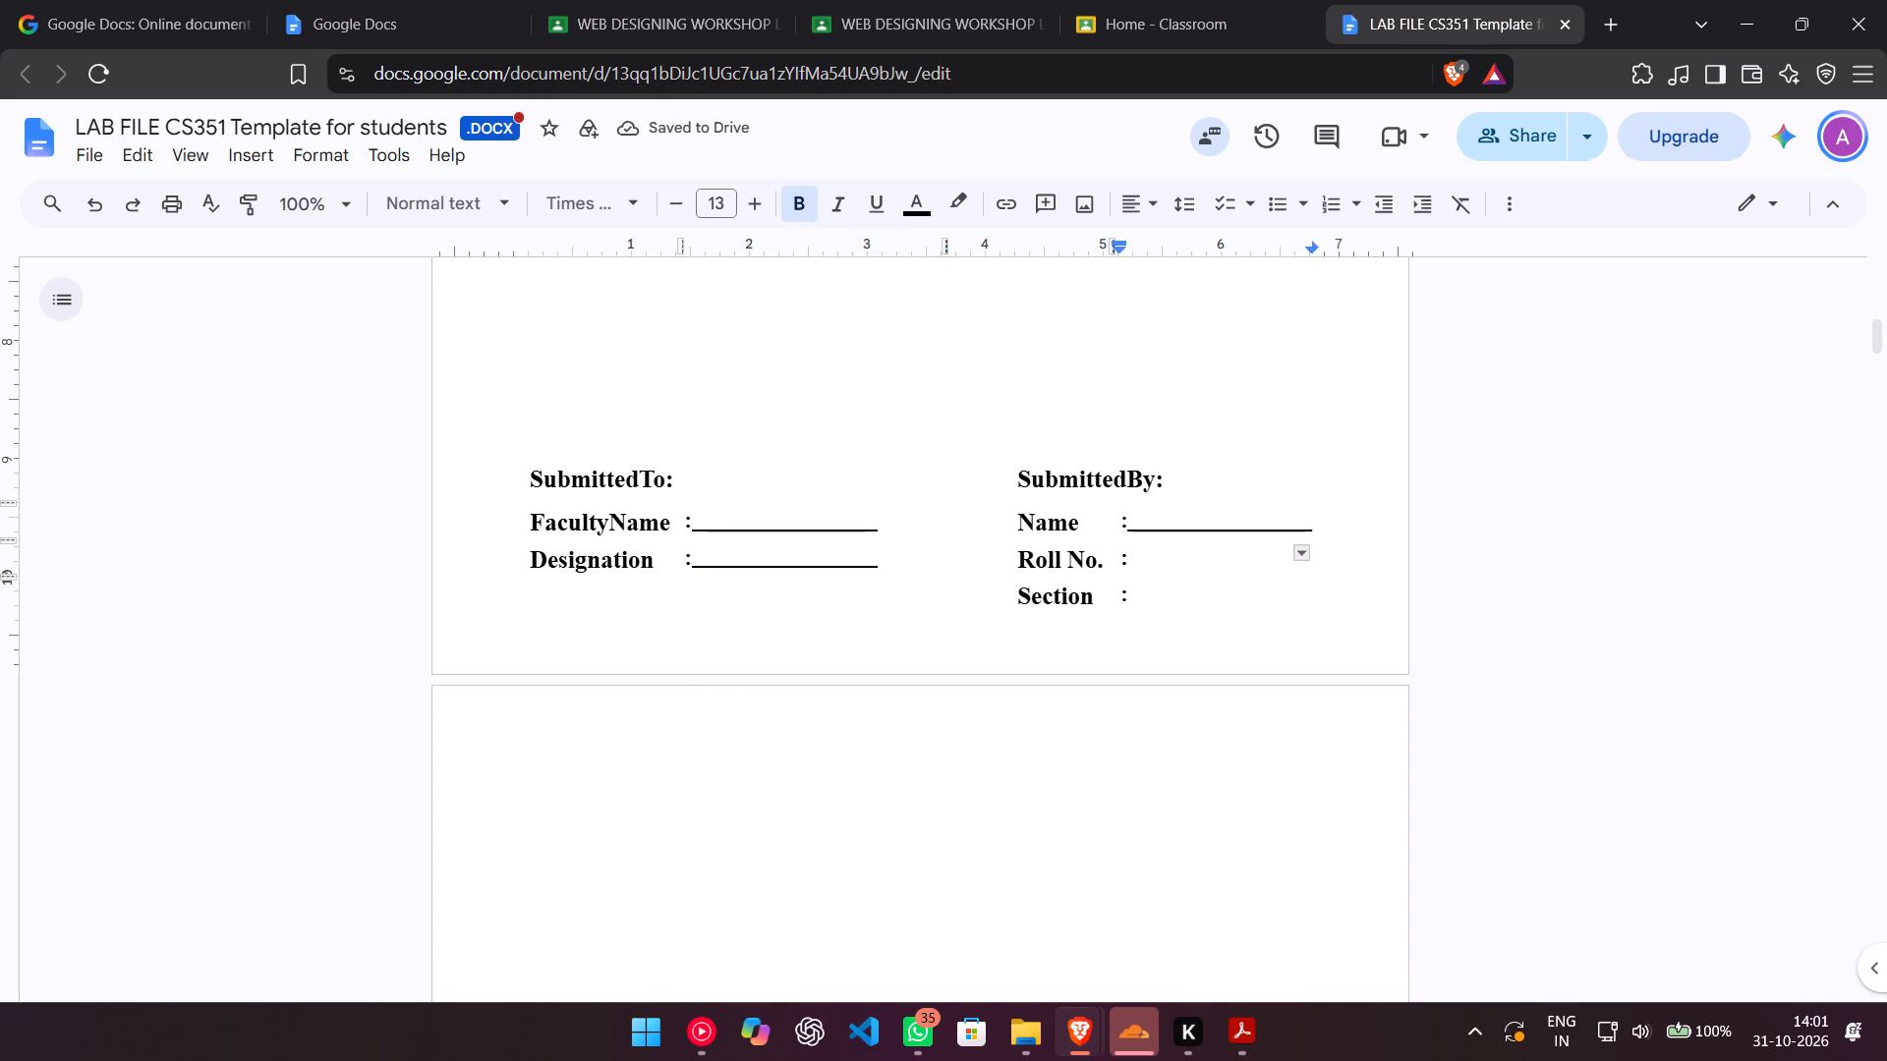
pyautogui.click(1156, 589)
pyautogui.hotkey('ctrl', 'v')
pyautogui.click(1131, 567)
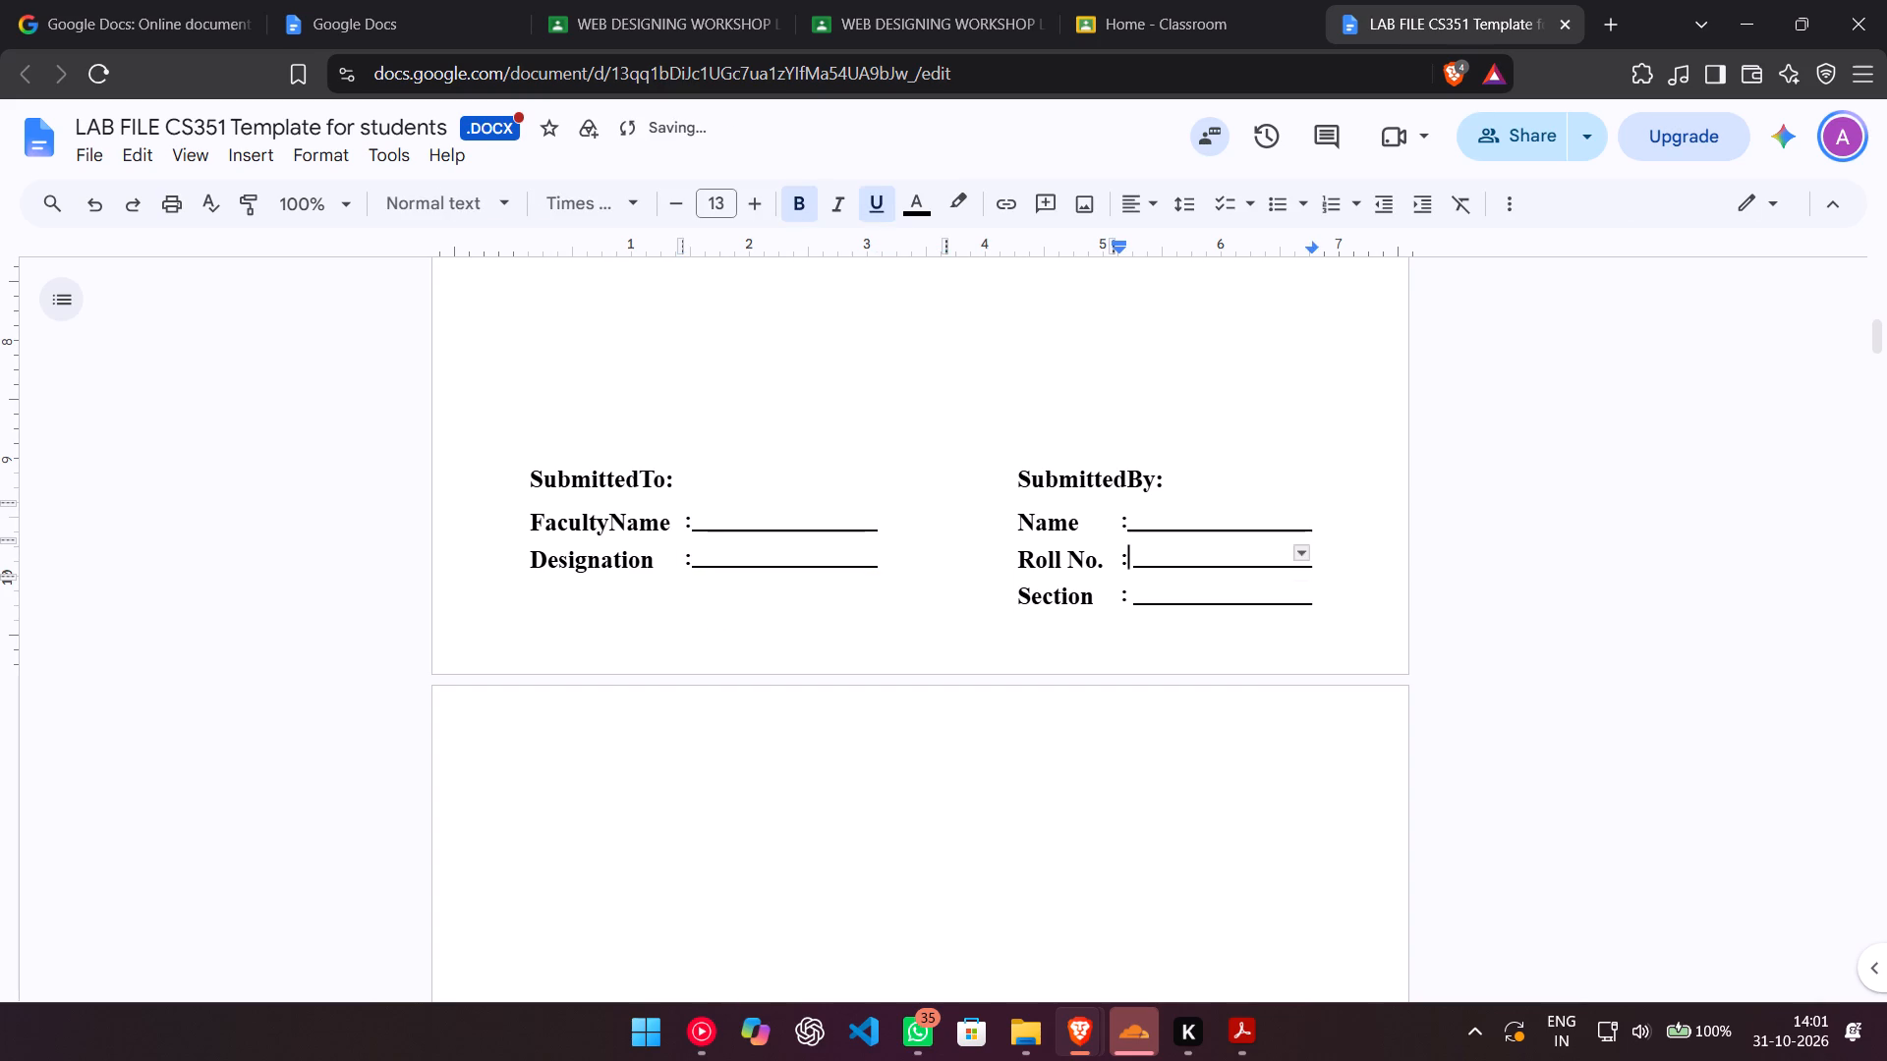
pyautogui.press('Delete')
pyautogui.click(1129, 594)
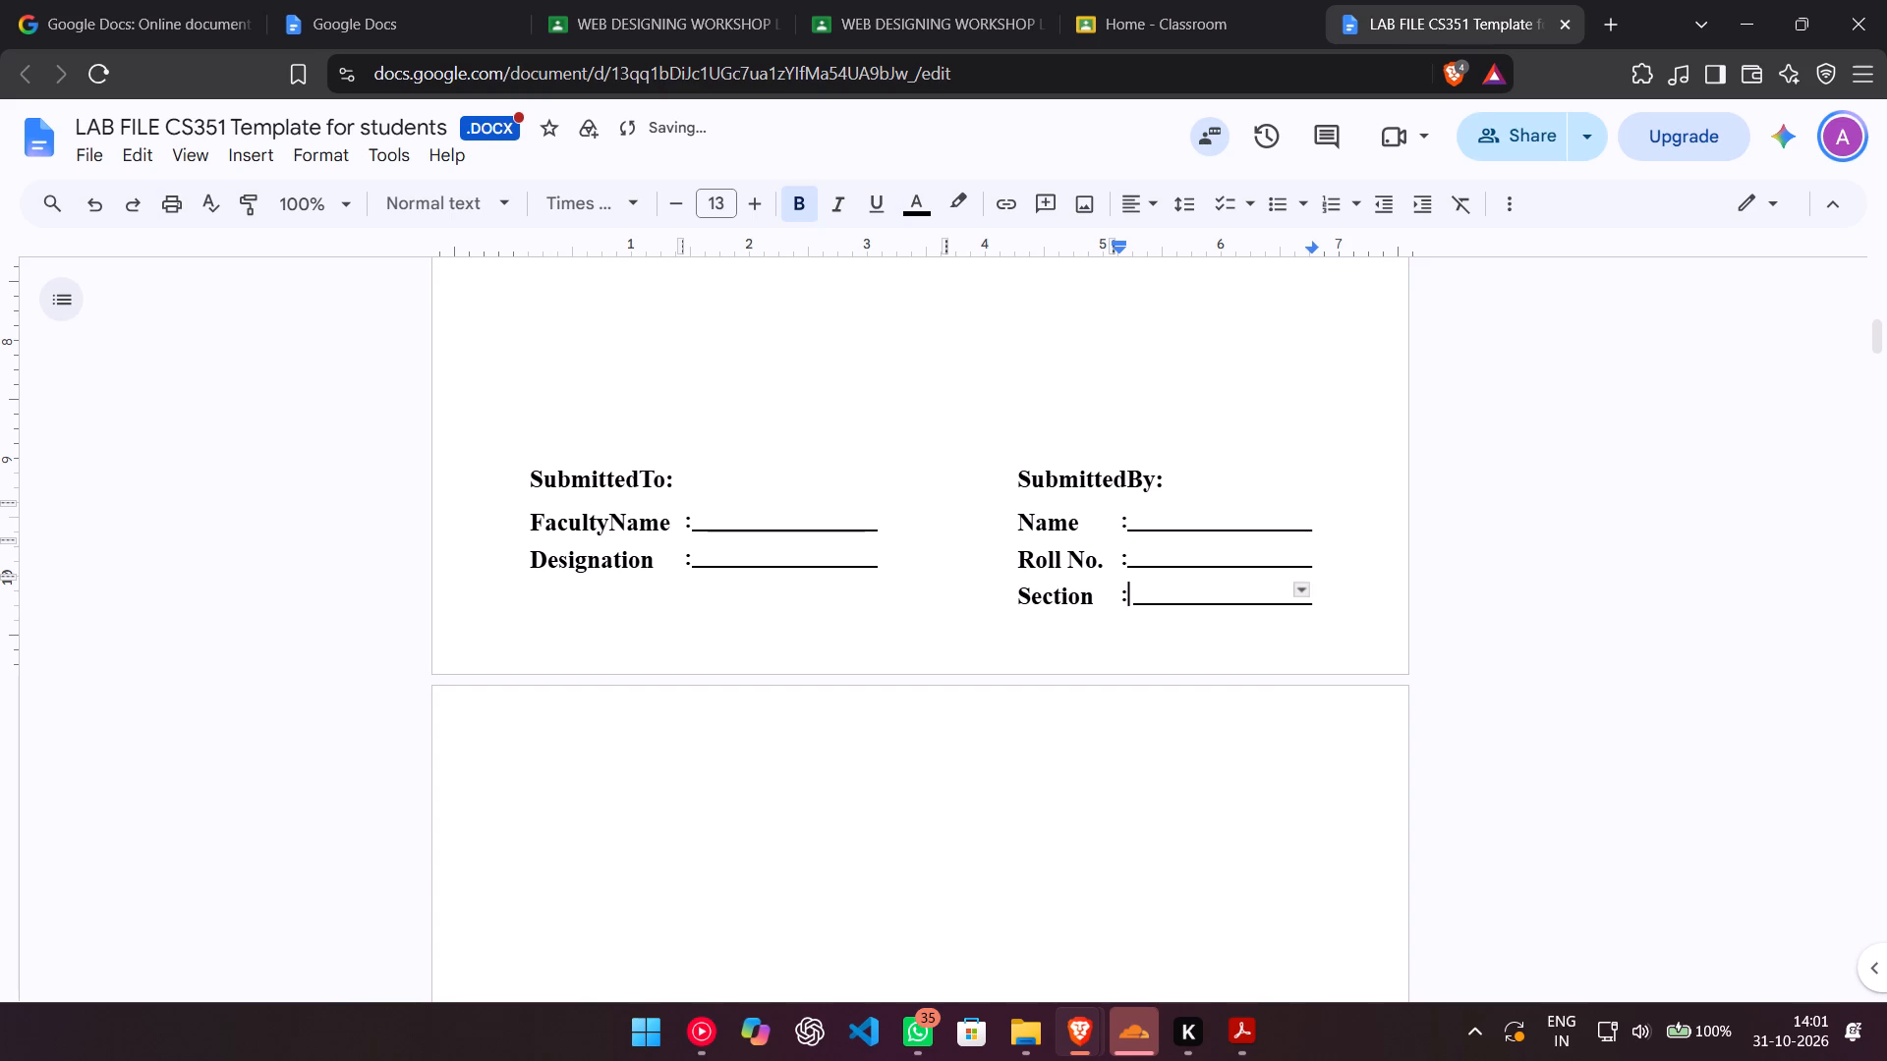
pyautogui.press('Delete')
# Close the edited lab file template and the Classroom home page.
pyautogui.scroll(-11, 1134, 594)
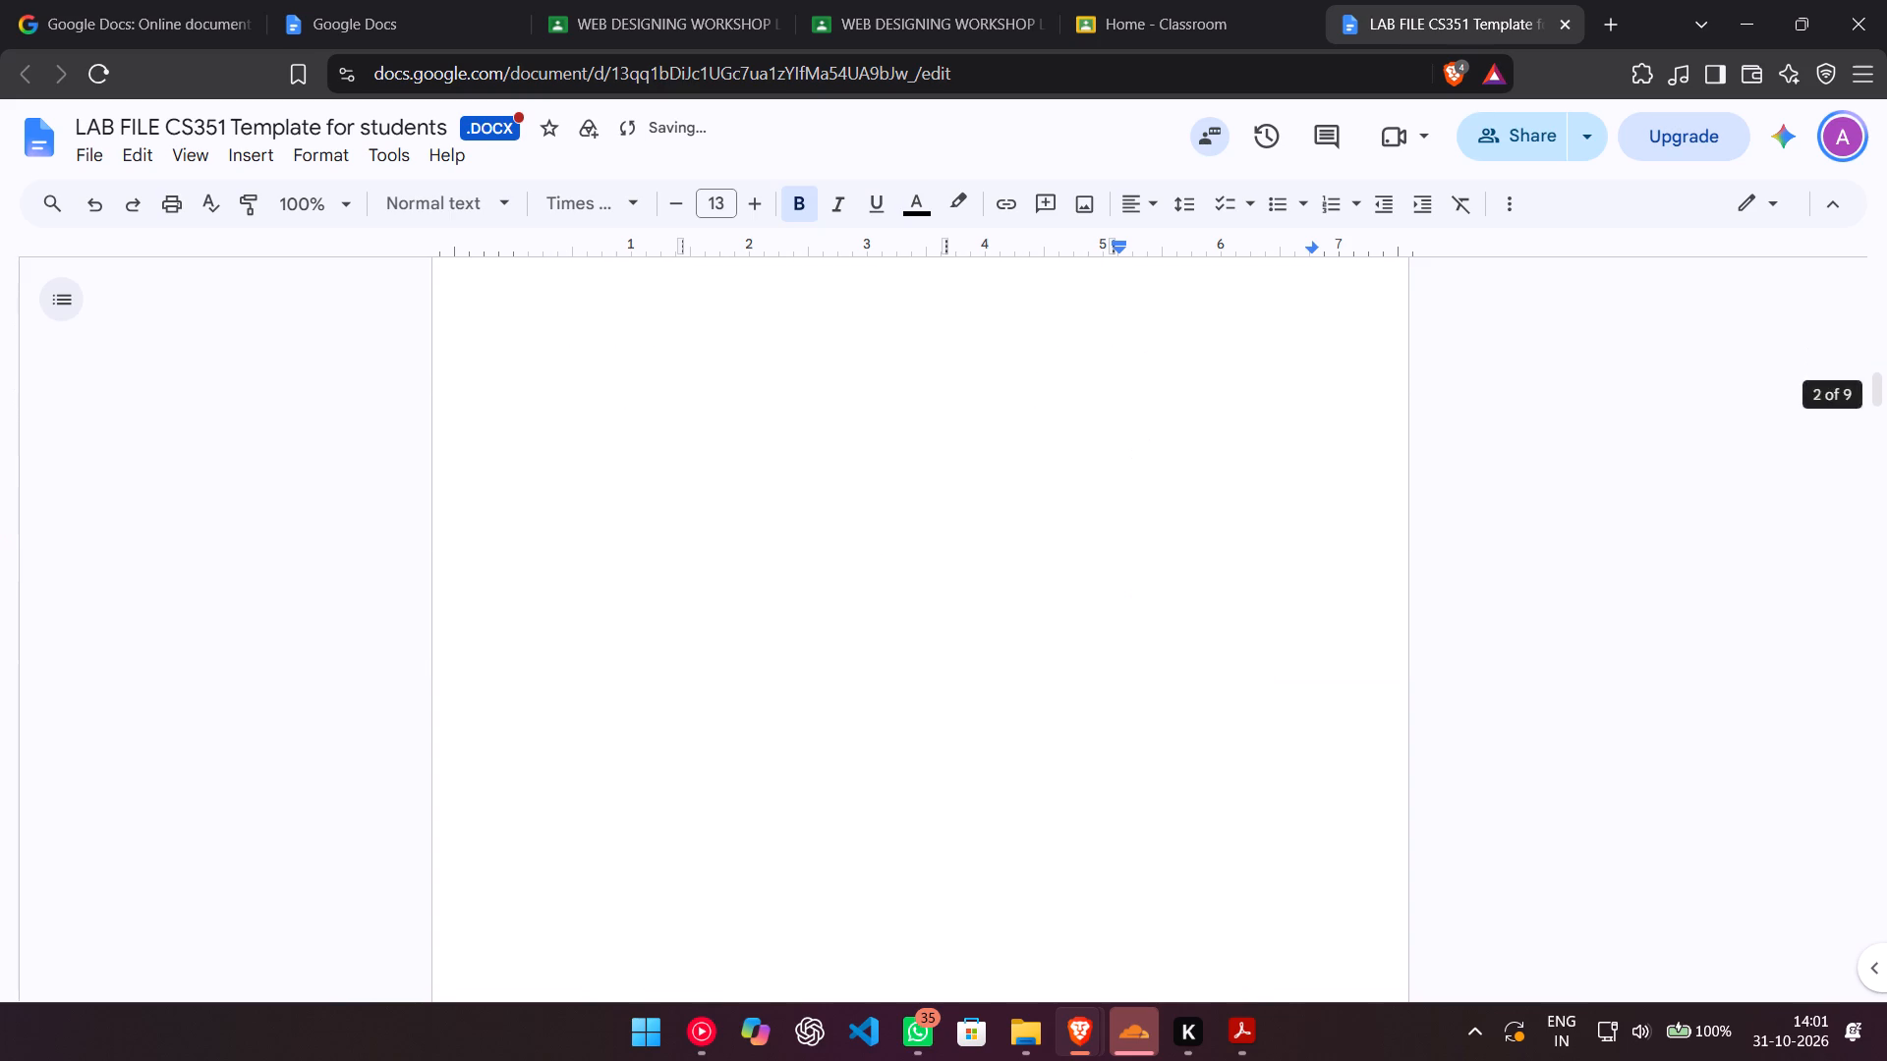
pyautogui.scroll(-20, 1109, 597)
pyautogui.scroll(-20, 1109, 597)
pyautogui.scroll(-1, 1109, 597)
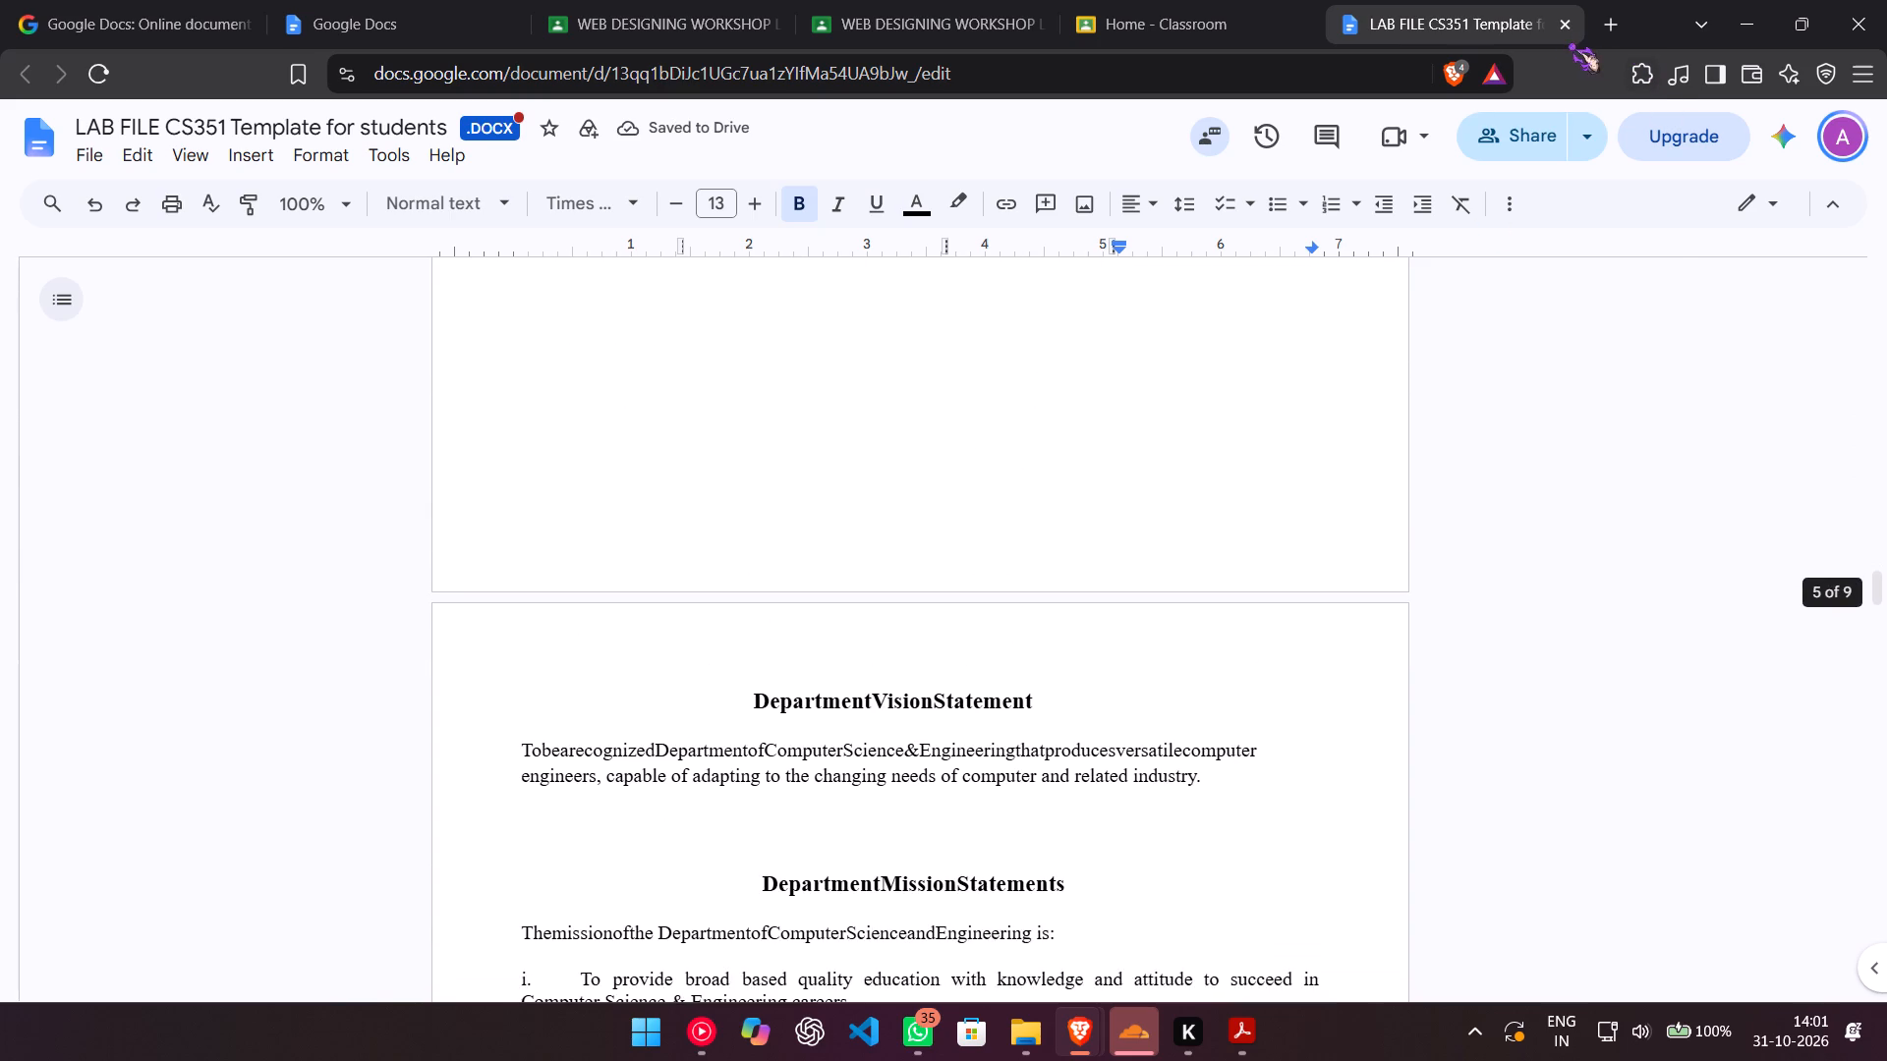
pyautogui.click(1559, 27)
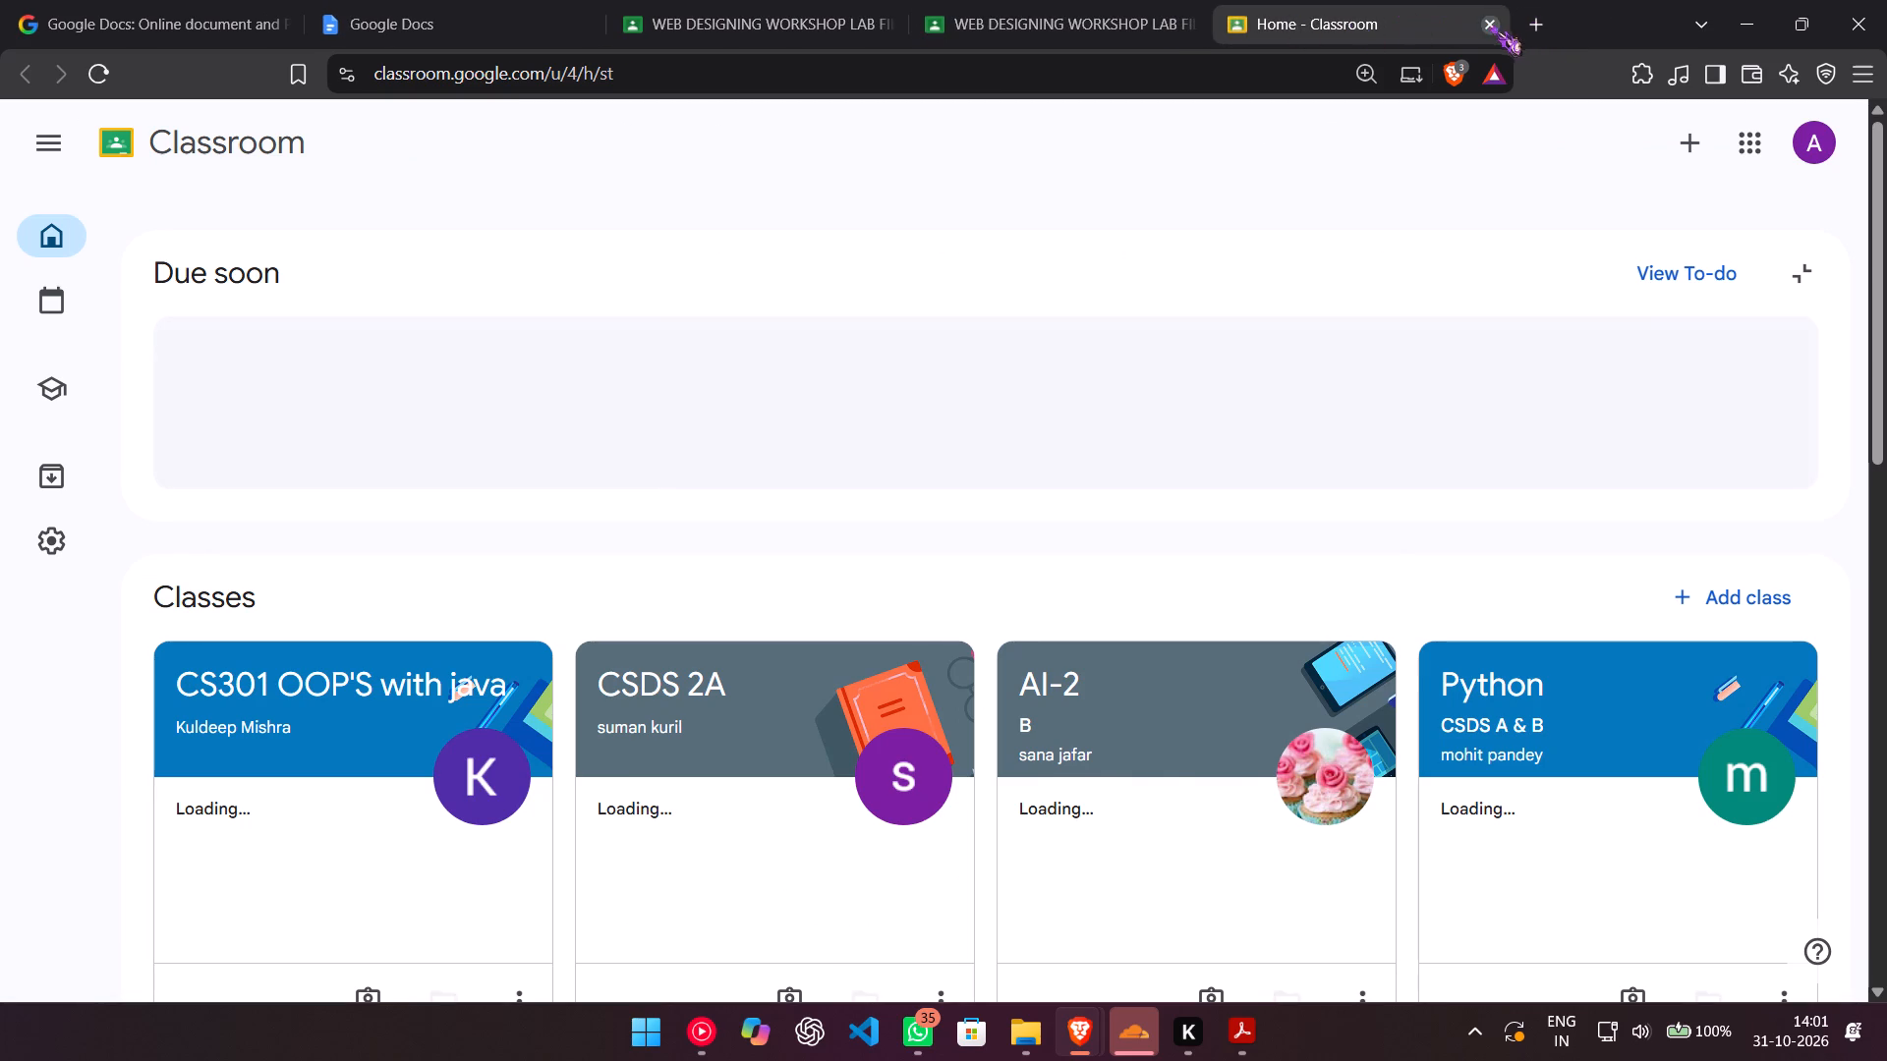
pyautogui.click(1490, 26)
# Preview the LAB FILE CS351 template attached to the open class material, then reload the material page.
pyautogui.scroll(-3, 1172, 540)
pyautogui.moveTo(1482, 458); pyautogui.dragTo(1522, 461)
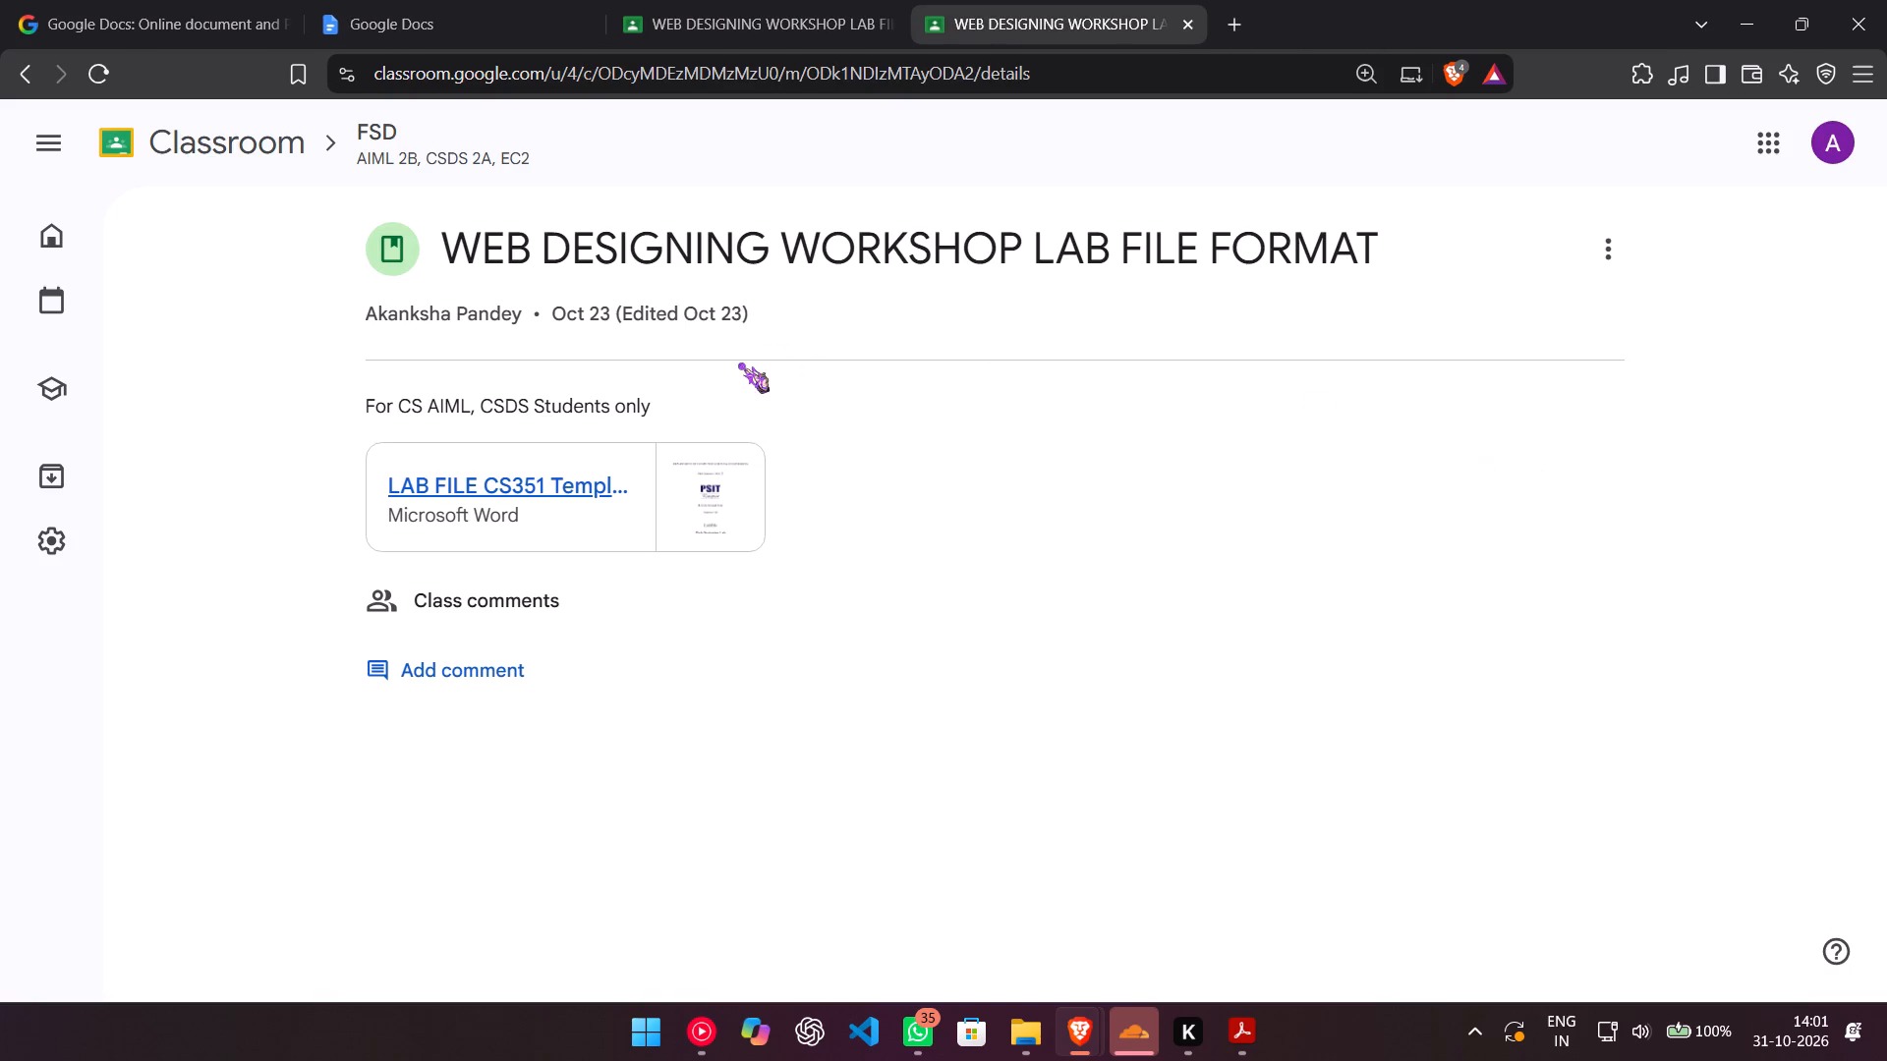
pyautogui.click(565, 480)
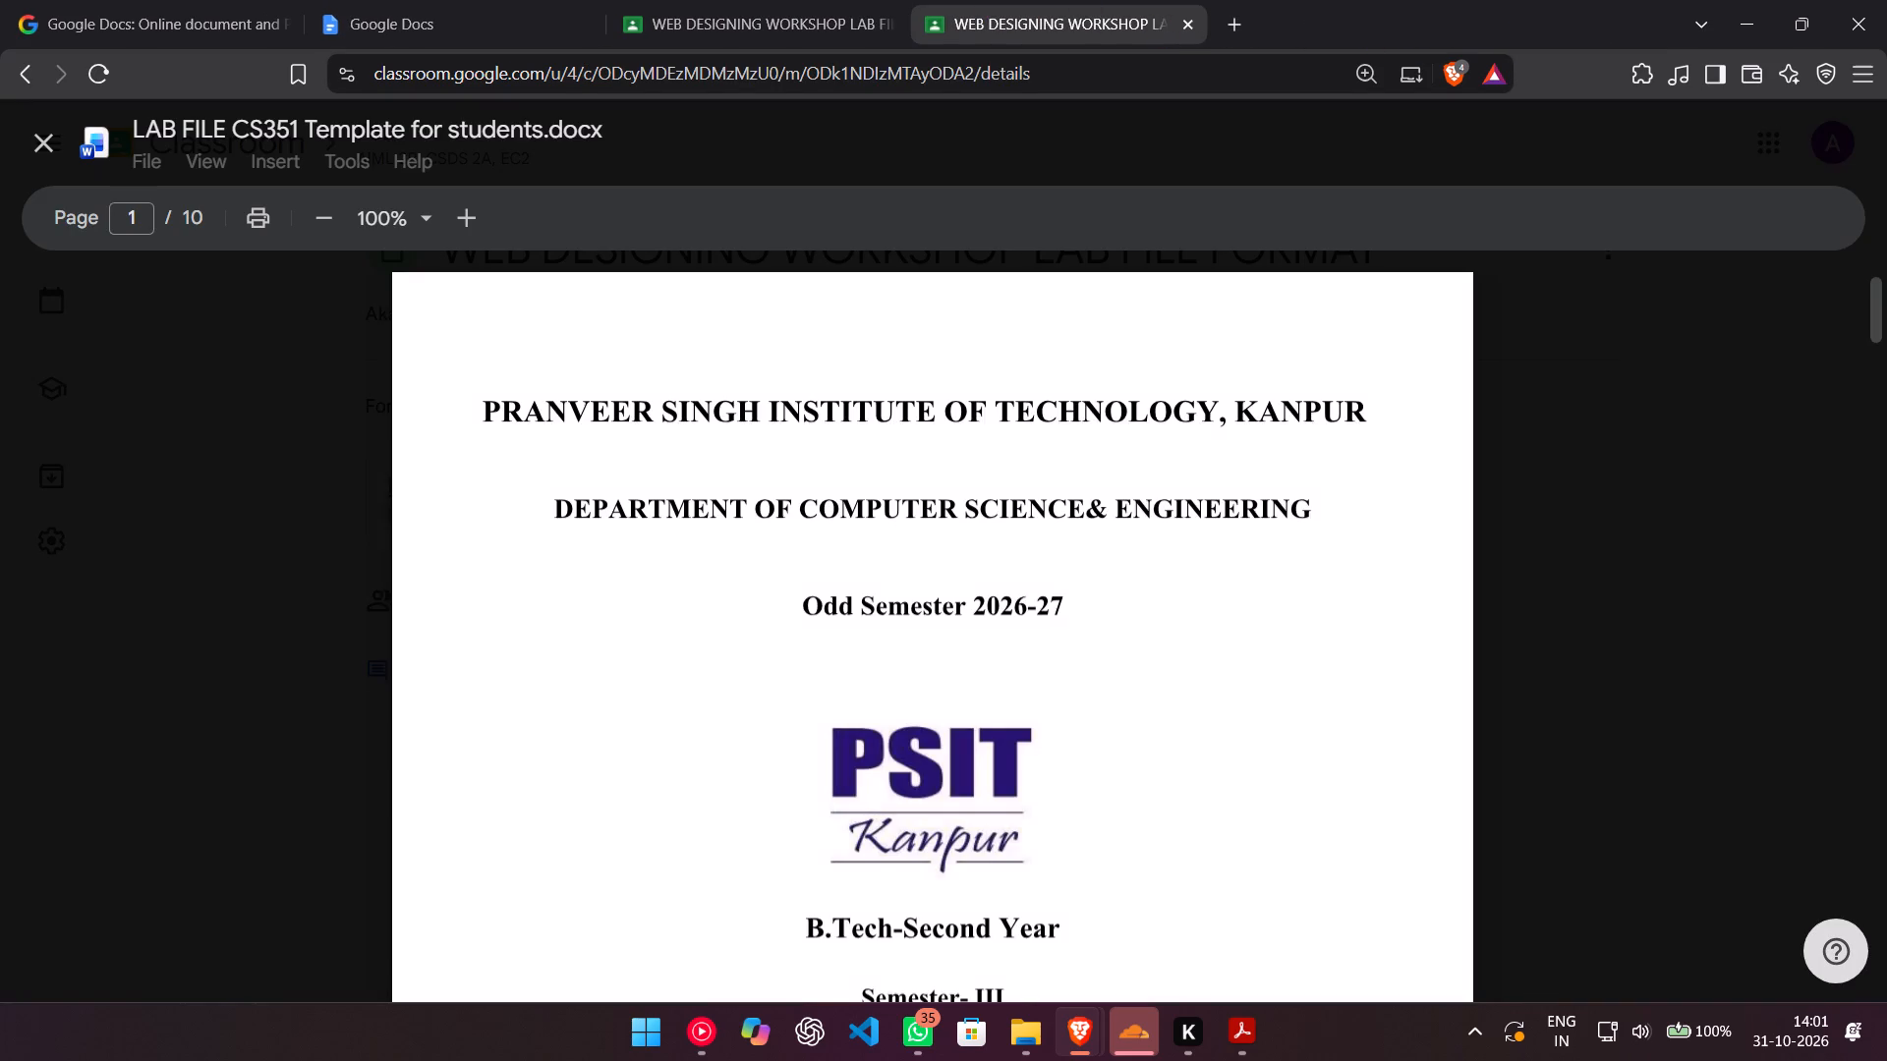
pyautogui.scroll(-20, 1100, 493)
pyautogui.scroll(-2, 1100, 493)
pyautogui.scroll(4, 1105, 527)
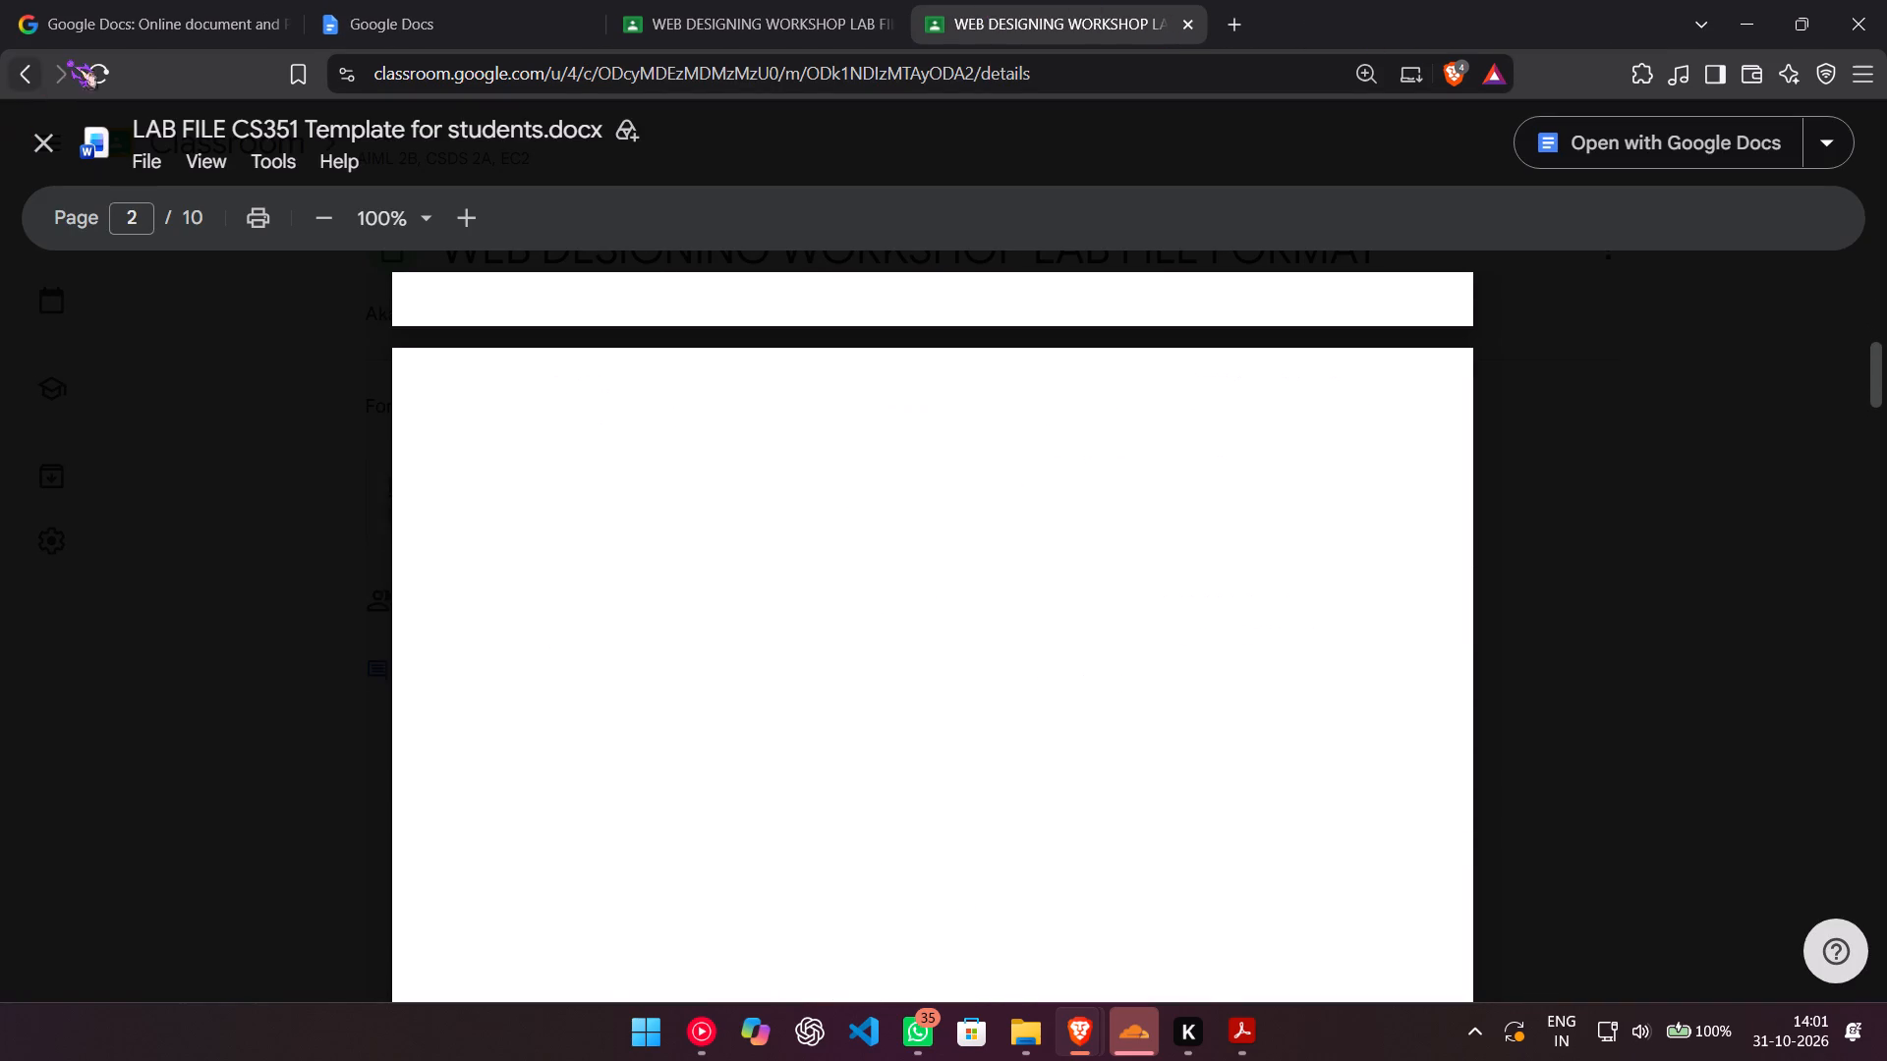
pyautogui.click(83, 62)
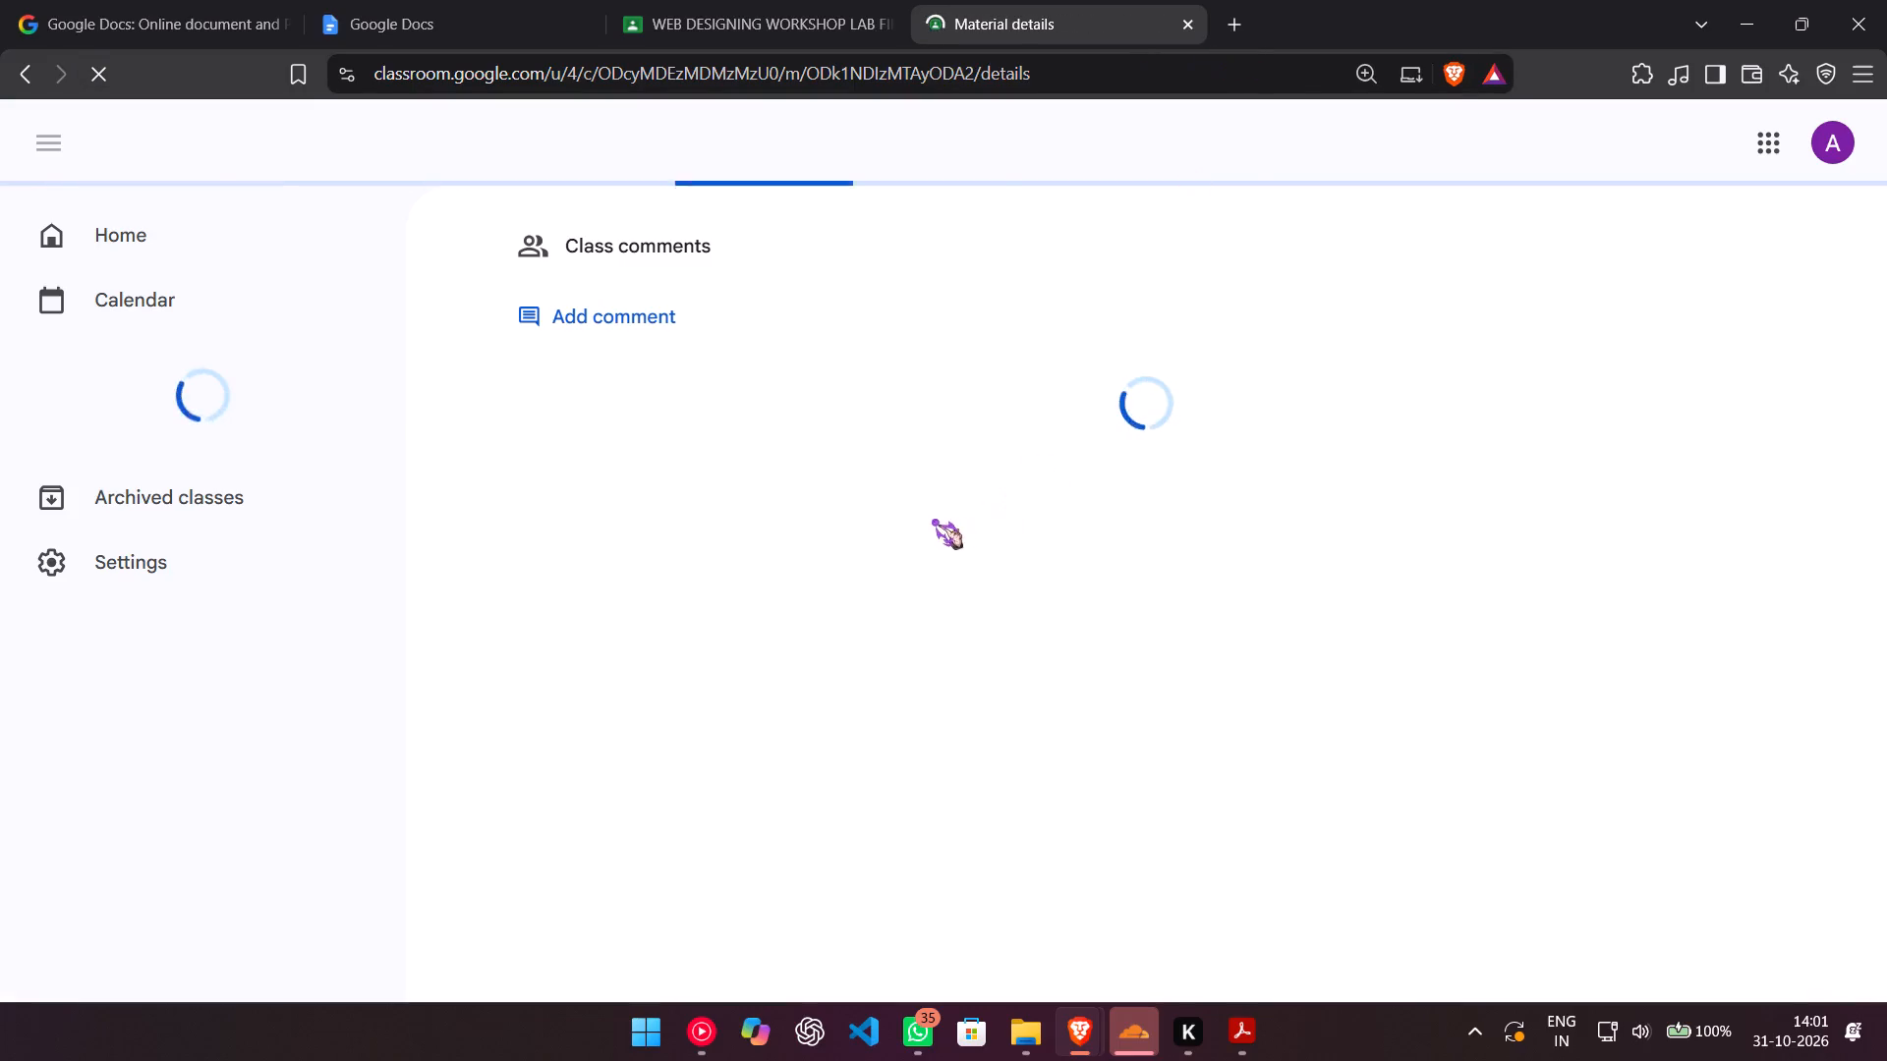
# Open the template attachment from the other open copy of the material page and review it from cover to last page.
pyautogui.click(735, 0)
pyautogui.click(524, 487)
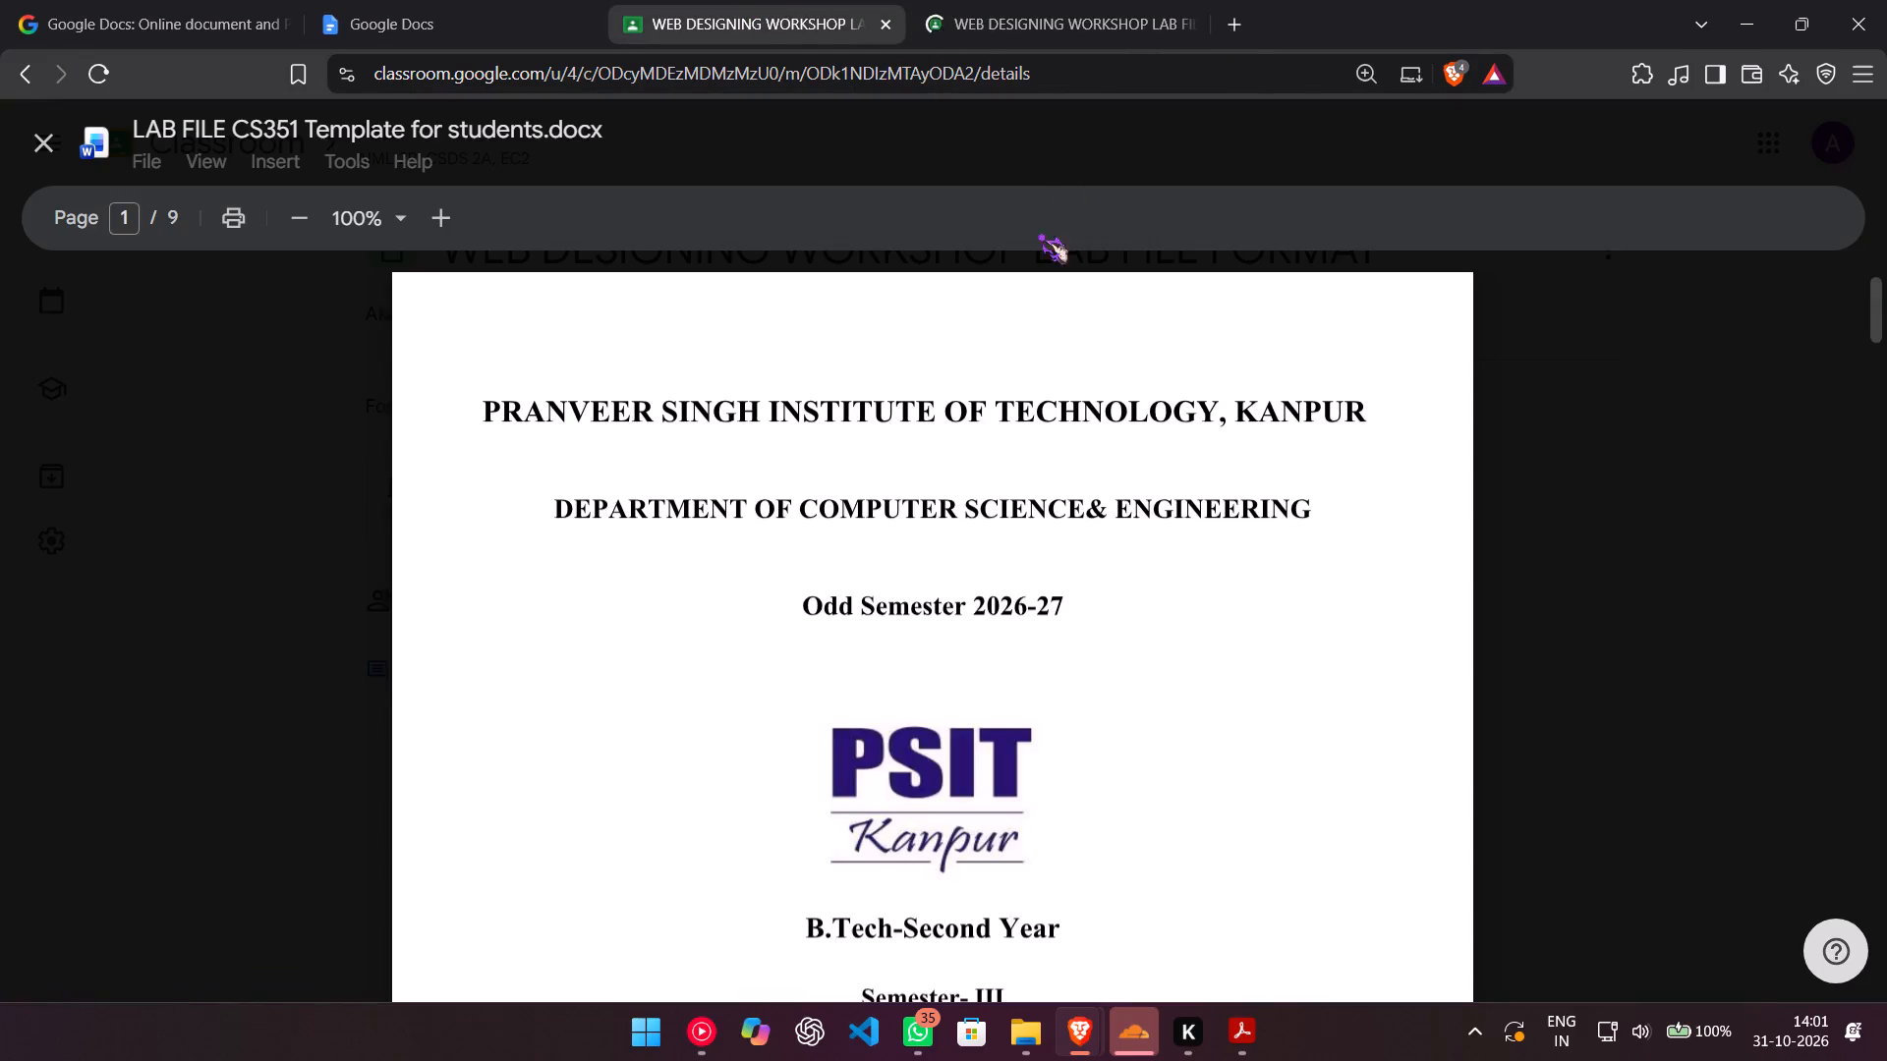
pyautogui.scroll(-20, 926, 519)
pyautogui.scroll(-20, 926, 519)
pyautogui.scroll(-8, 926, 519)
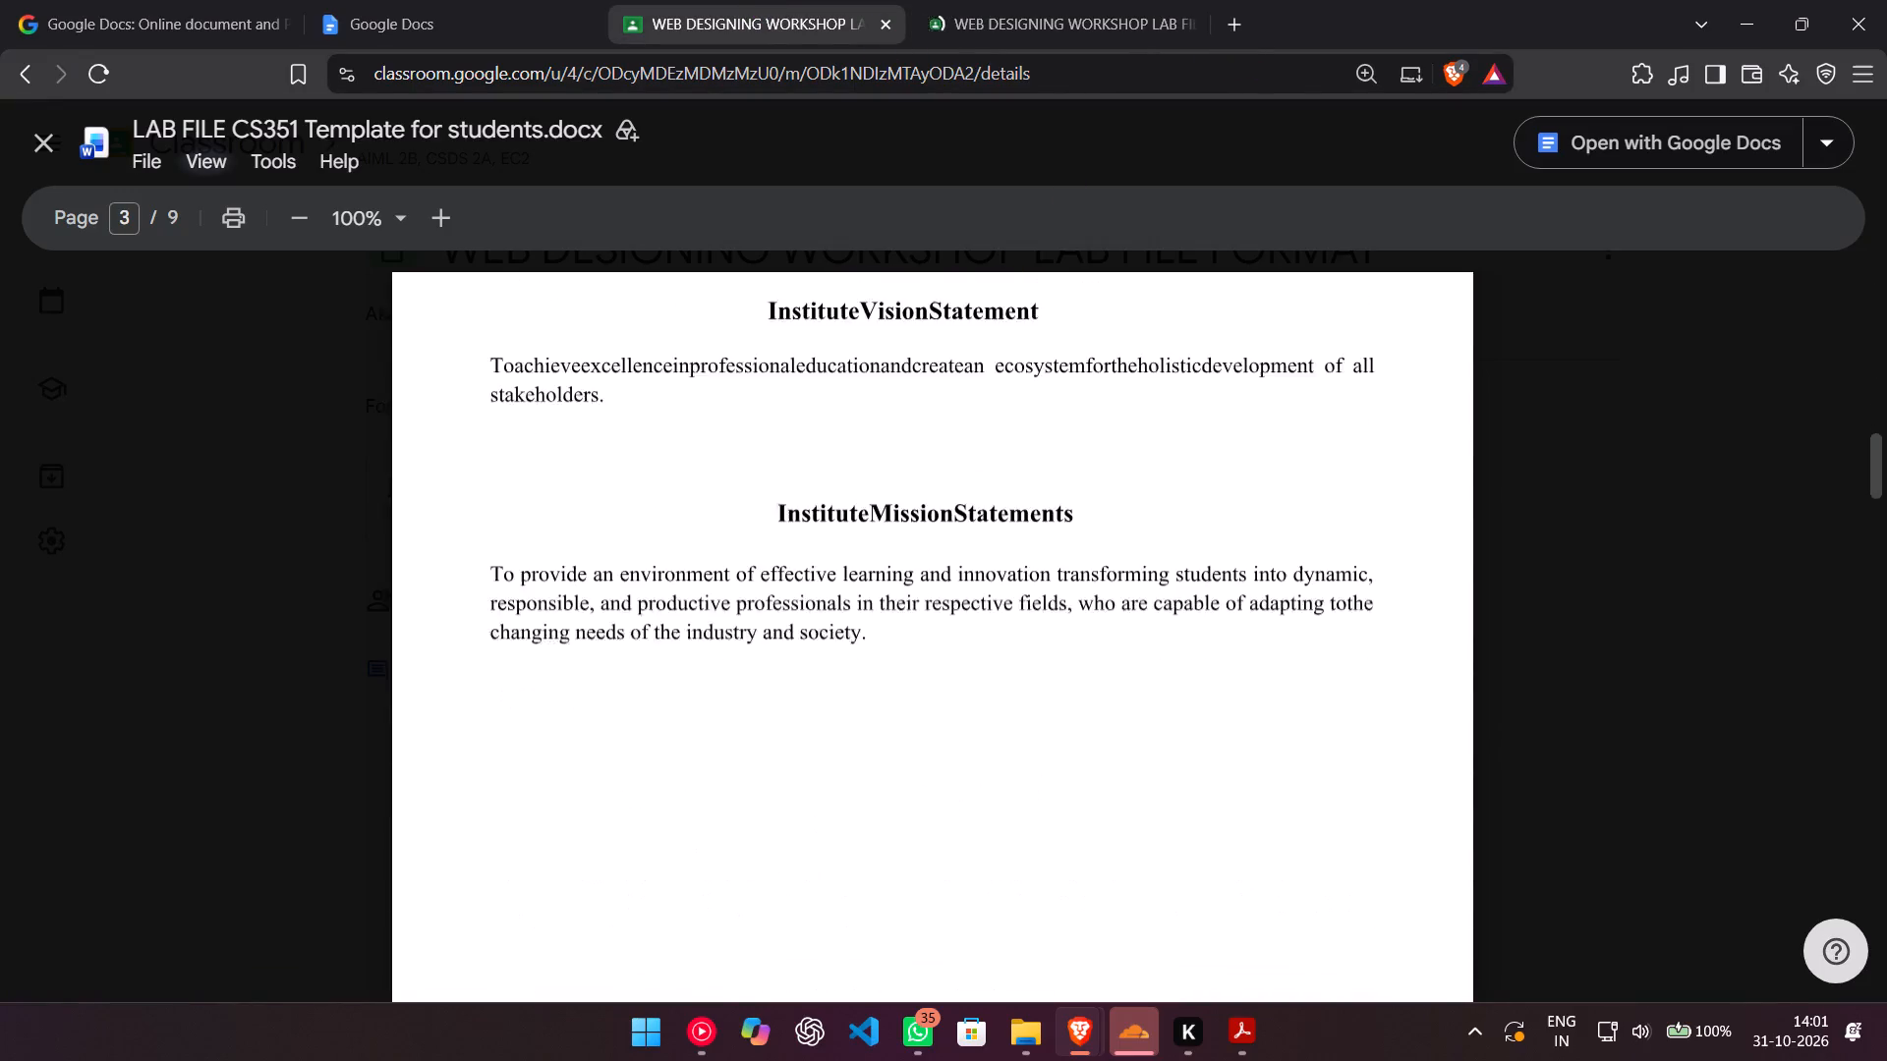
pyautogui.scroll(-20, 1020, 545)
pyautogui.scroll(-20, 1020, 545)
pyautogui.scroll(-11, 1020, 545)
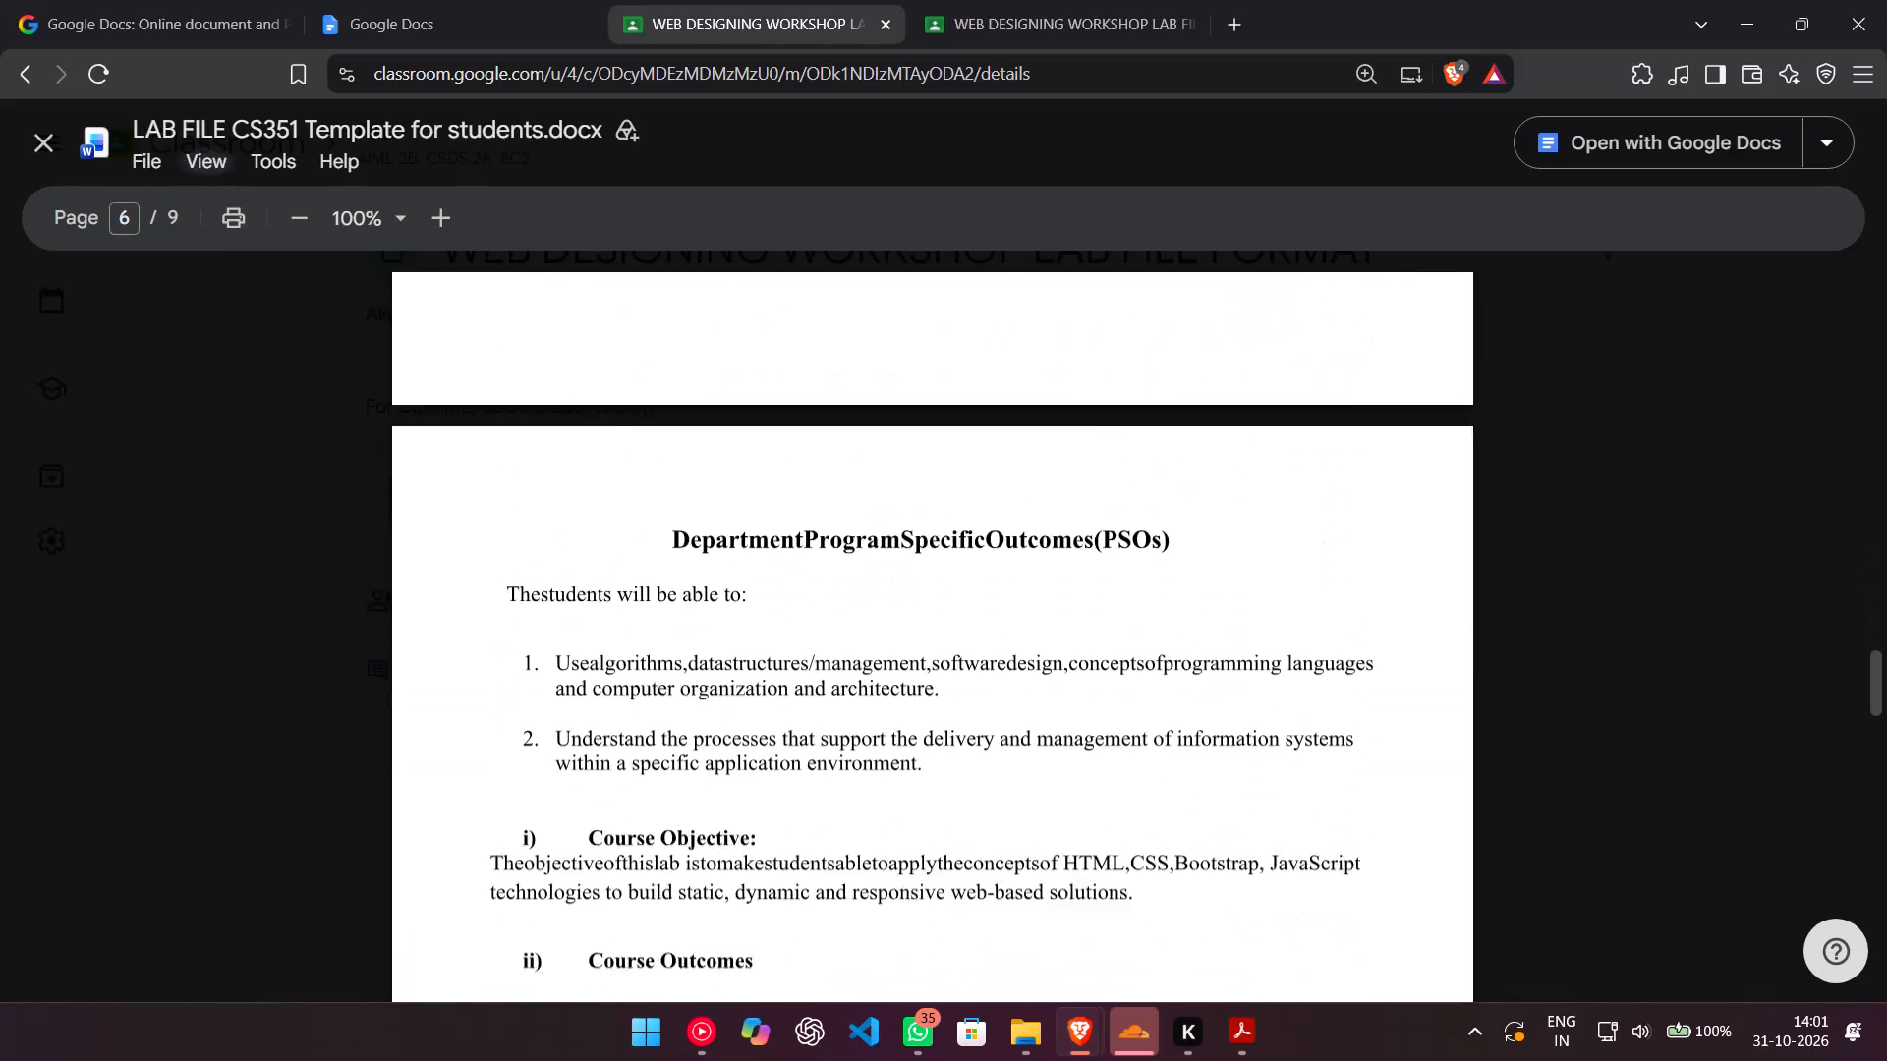
pyautogui.scroll(-20, 1131, 586)
pyautogui.scroll(-20, 1131, 586)
pyautogui.scroll(-10, 1131, 586)
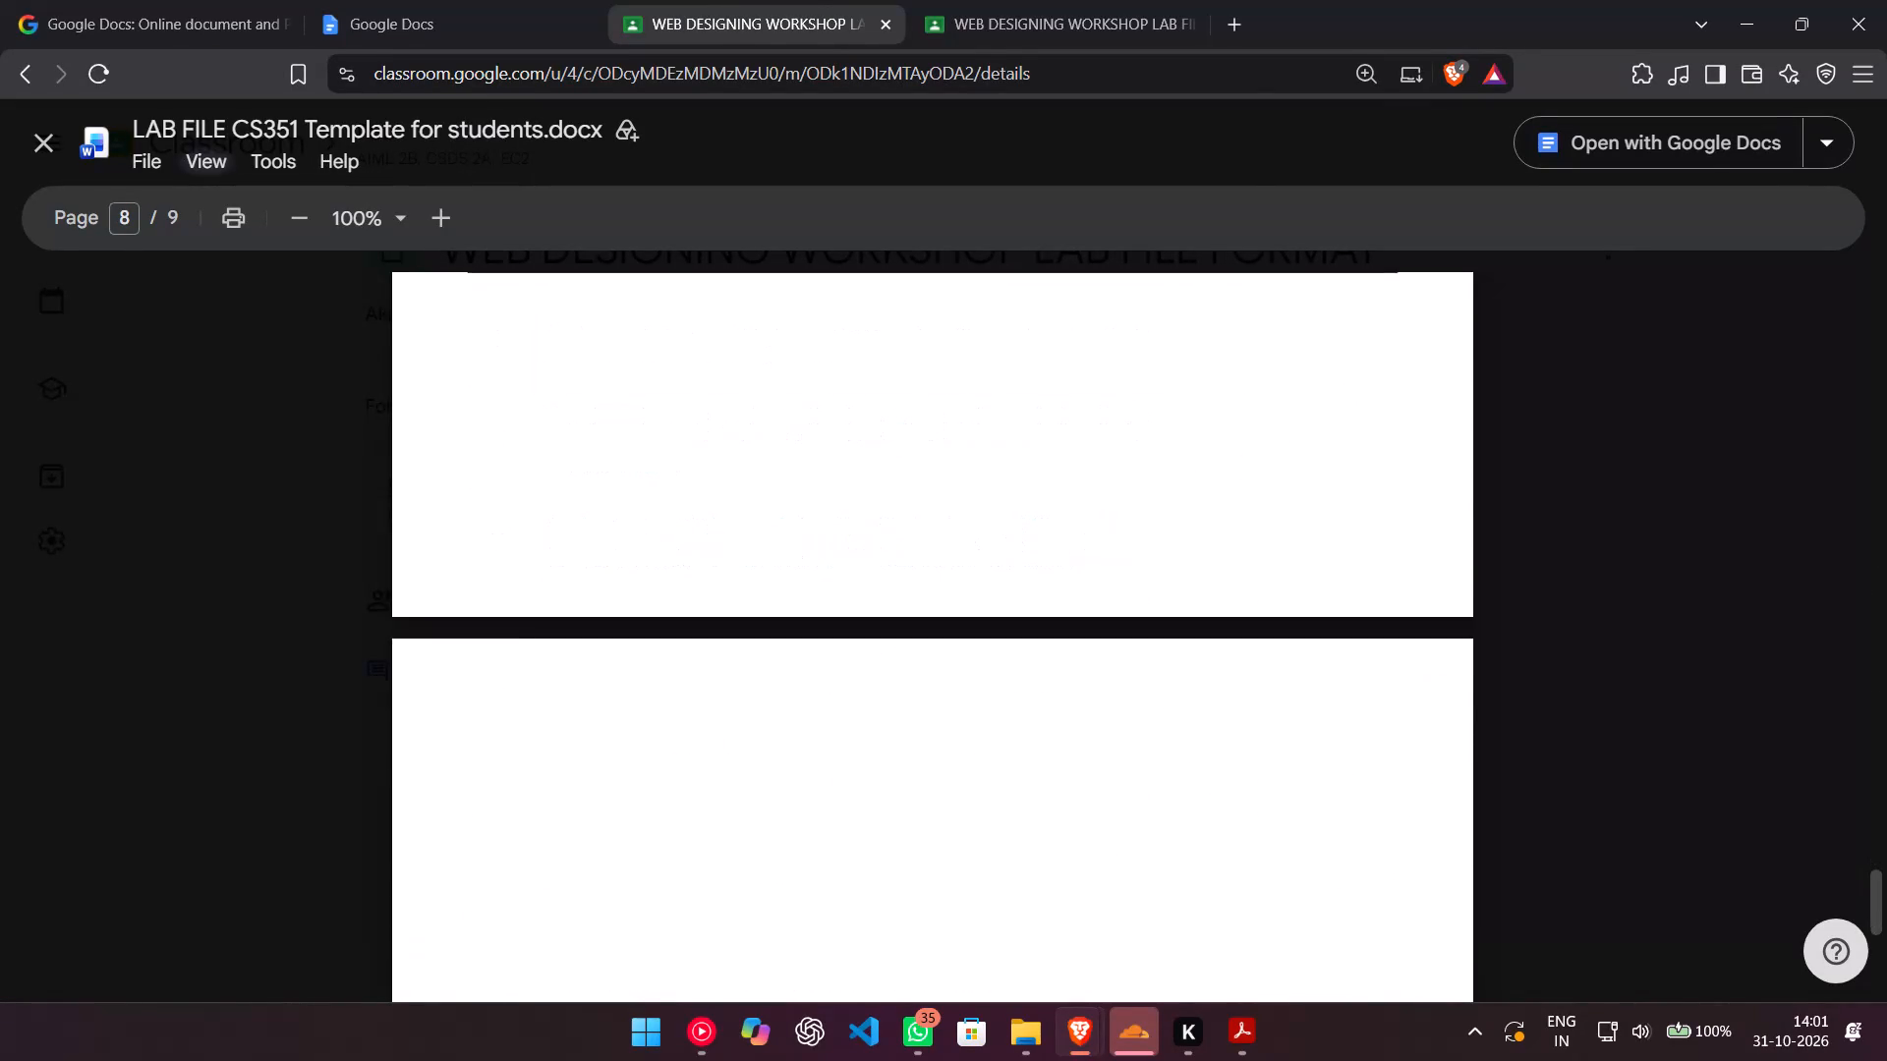
pyautogui.scroll(-4, 1161, 593)
pyautogui.scroll(-17, 1200, 577)
pyautogui.scroll(10, 793, 653)
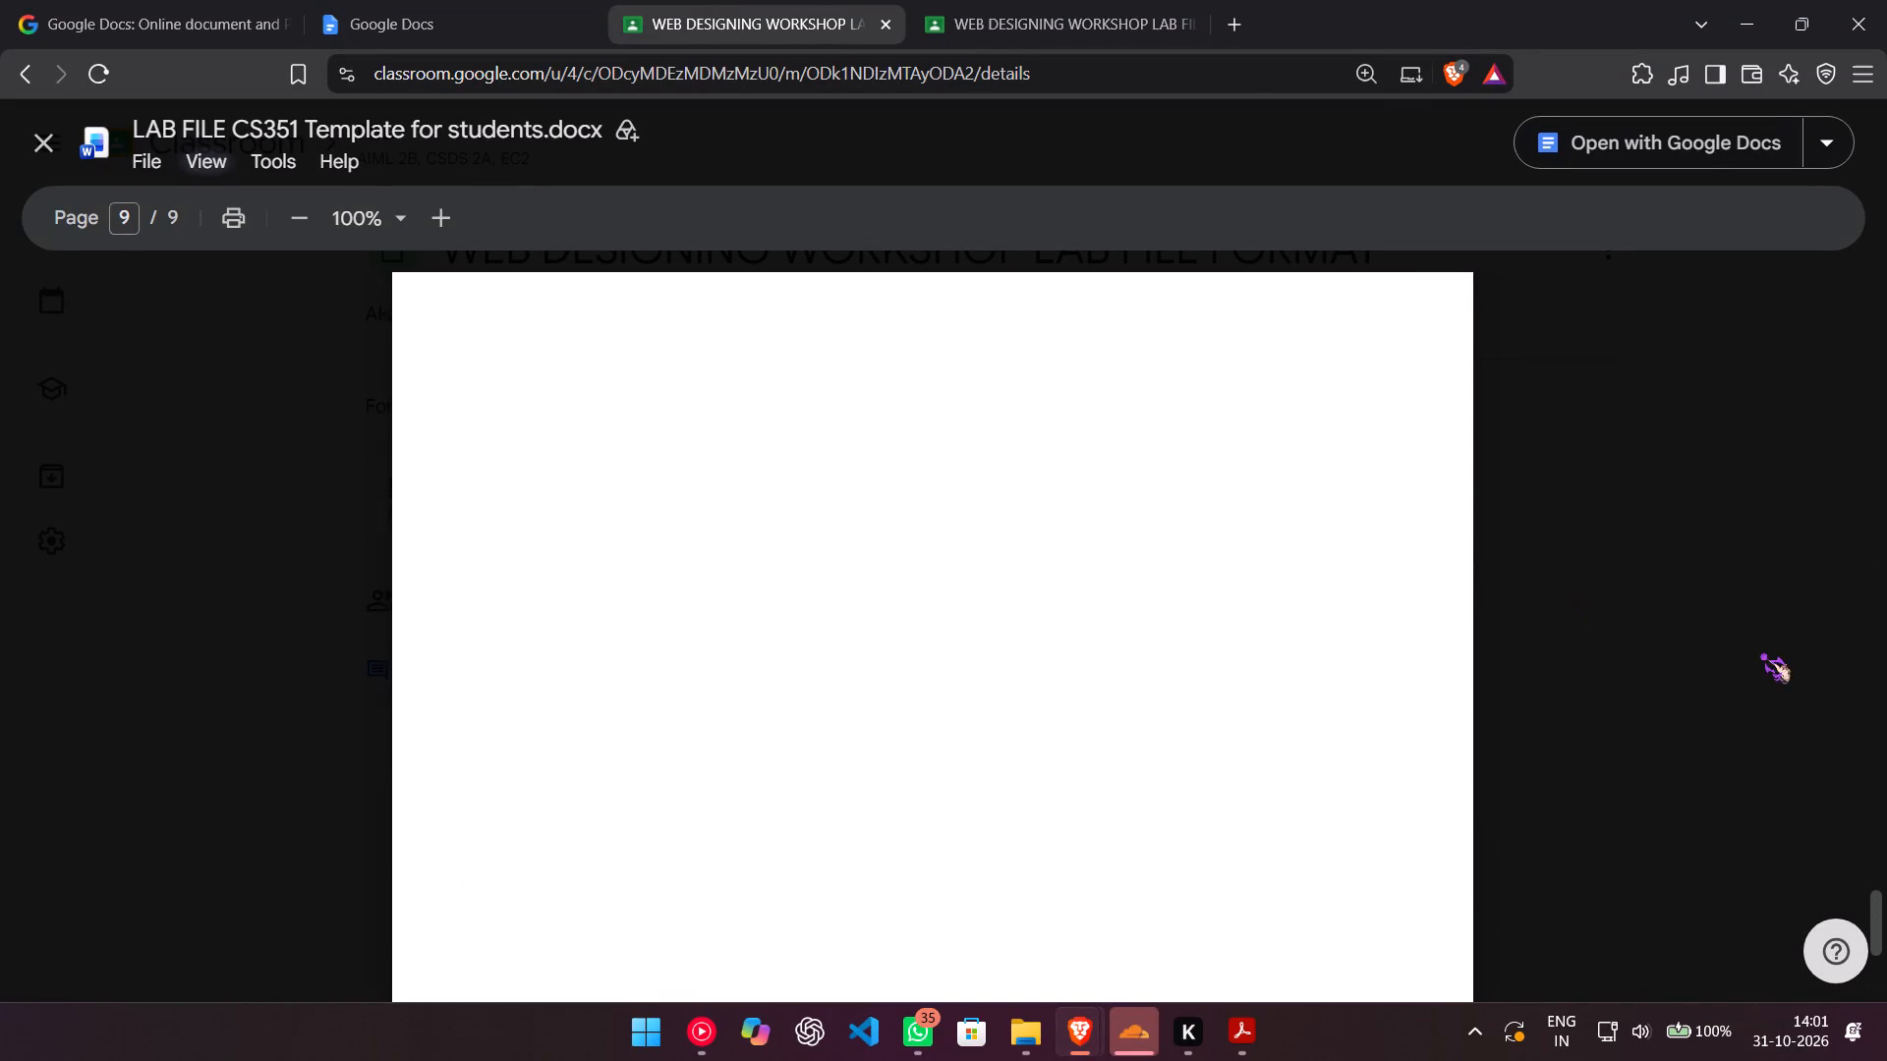
pyautogui.moveTo(1880, 908); pyautogui.dragTo(1886, 403)
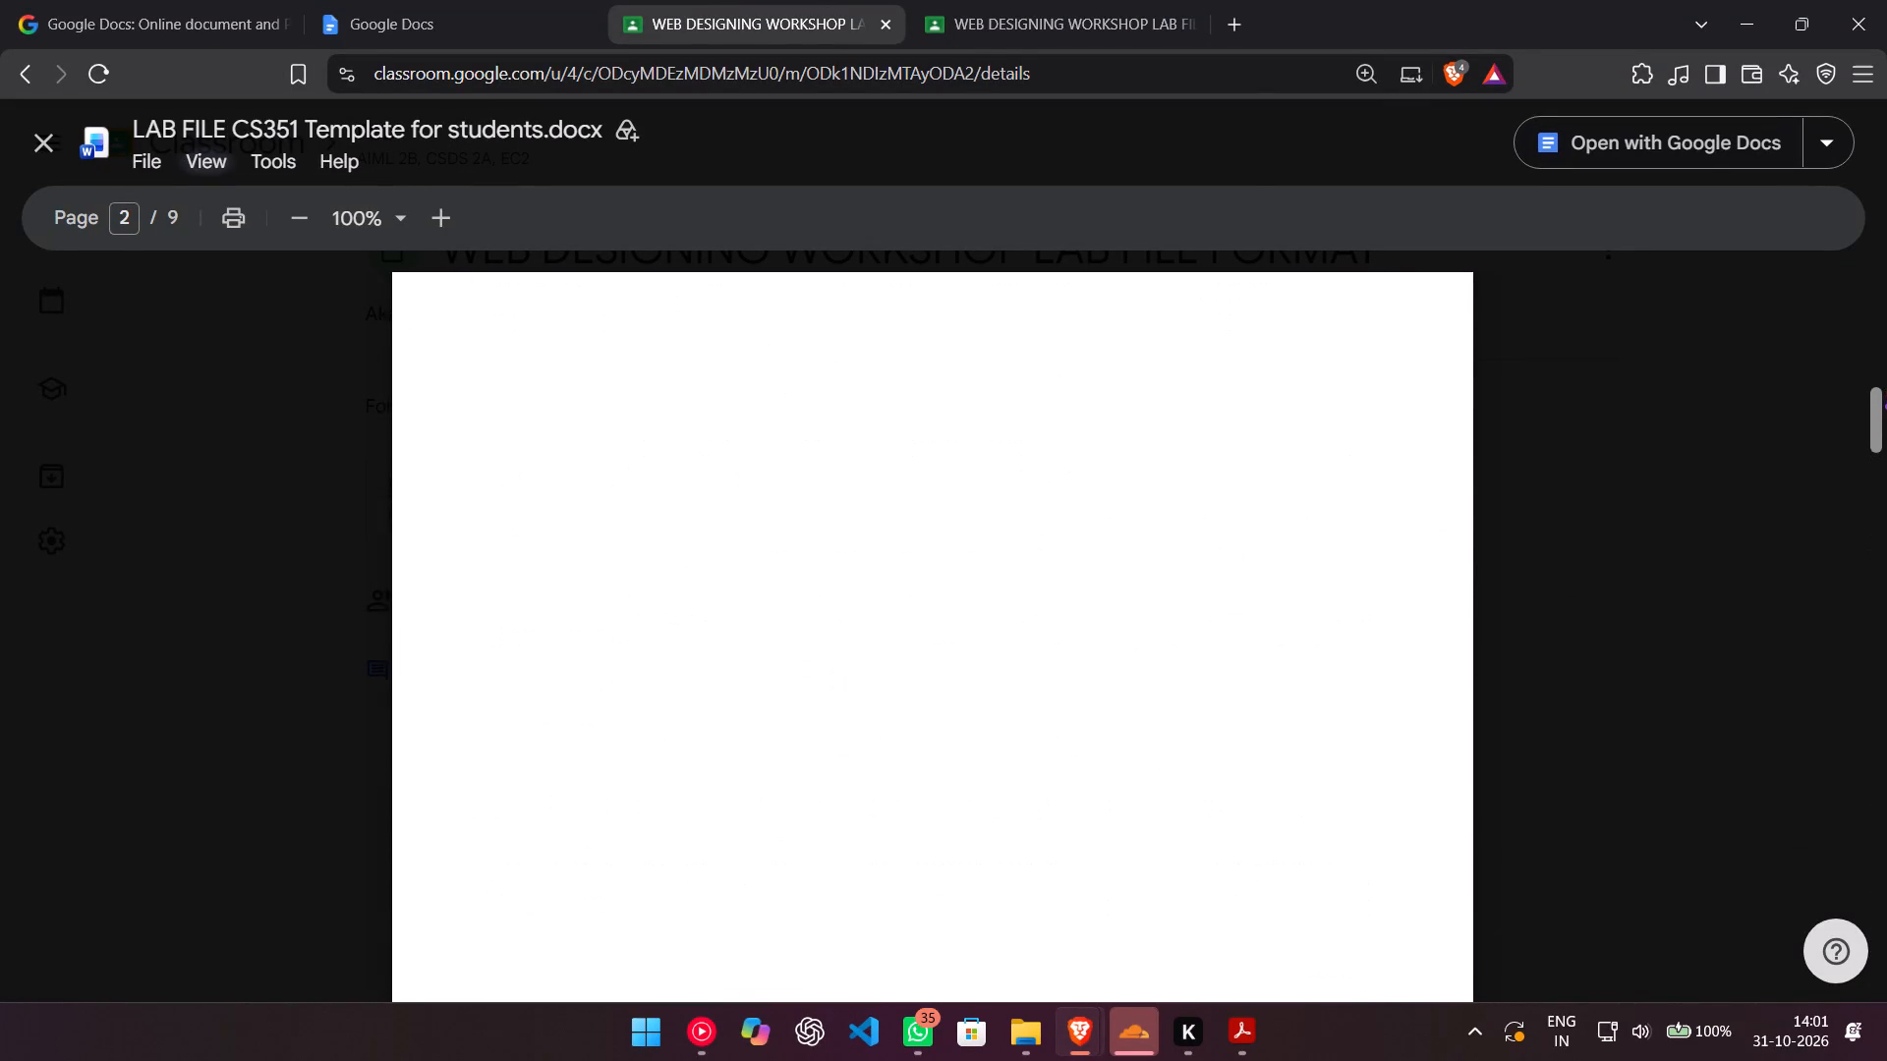
pyautogui.moveTo(1886, 403); pyautogui.dragTo(1886, 285)
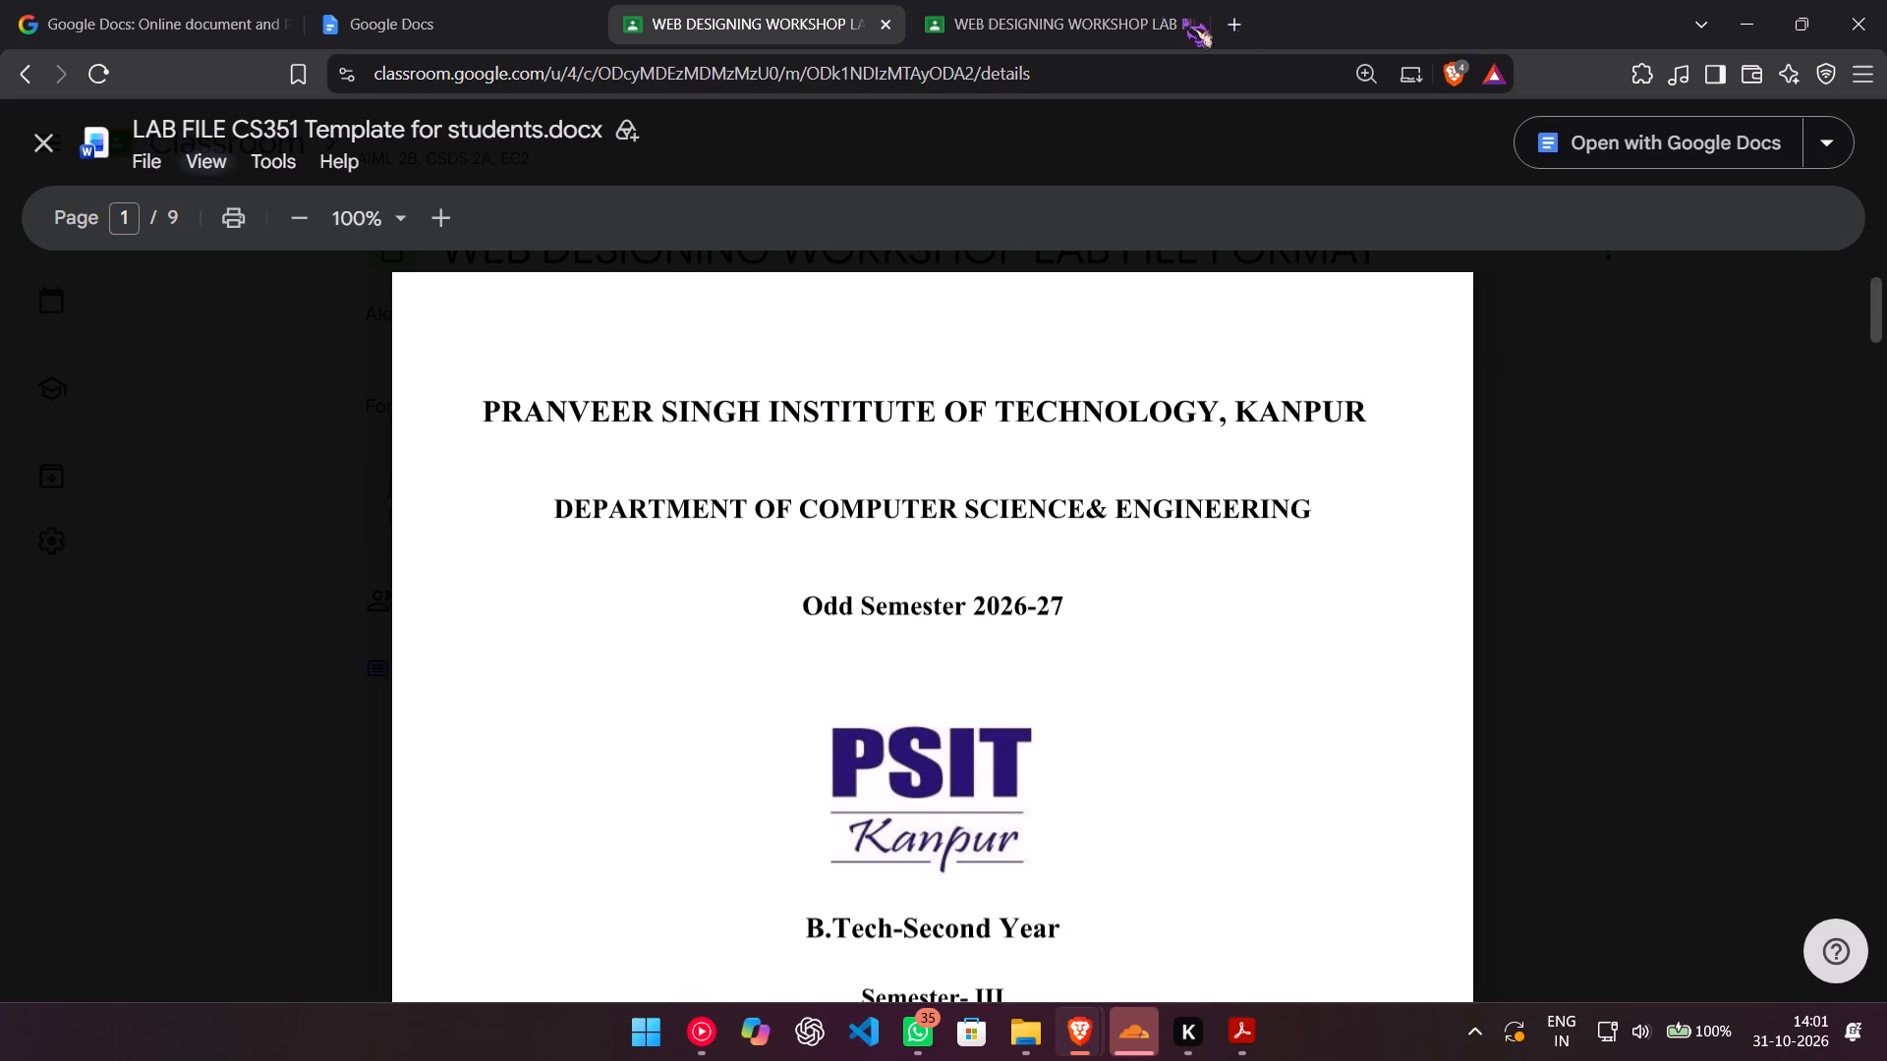
# Return to the reloaded material page and open its LAB FILE CS351 template attachment again.
pyautogui.click(1163, 15)
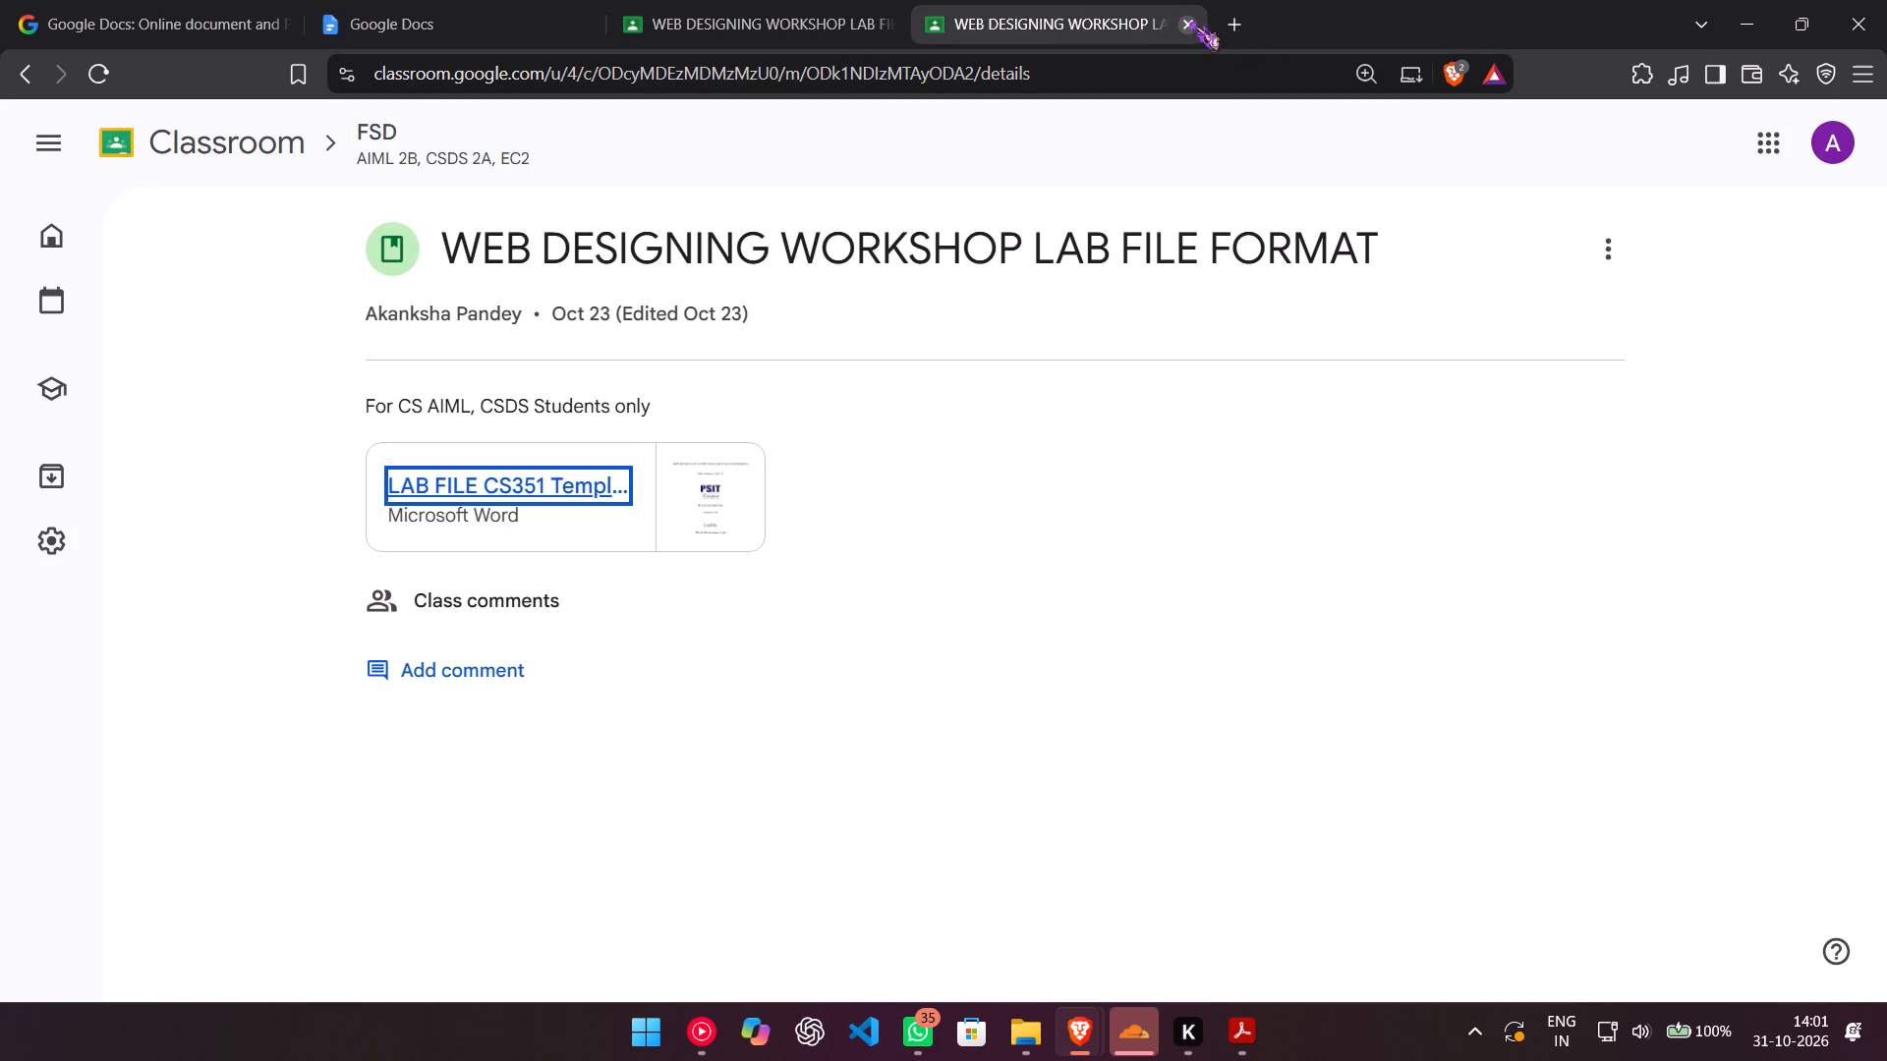
pyautogui.click(656, 600)
pyautogui.click(517, 479)
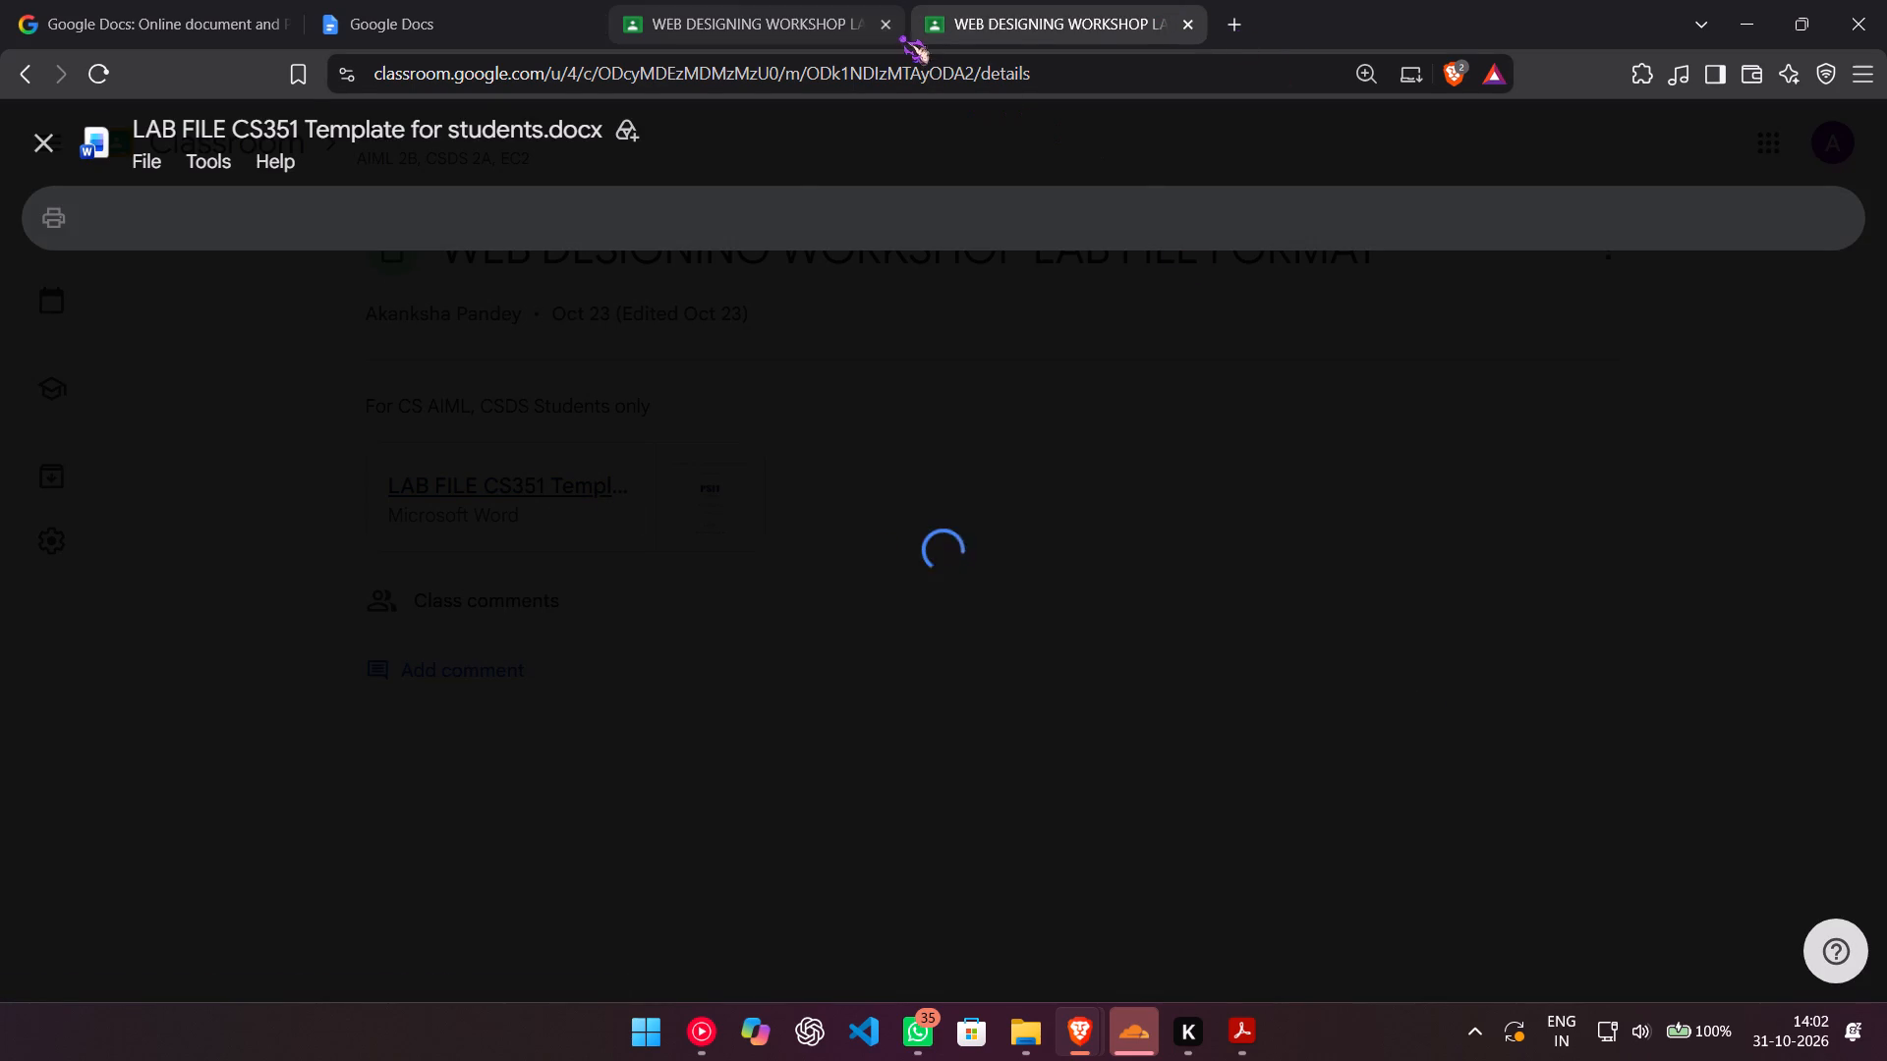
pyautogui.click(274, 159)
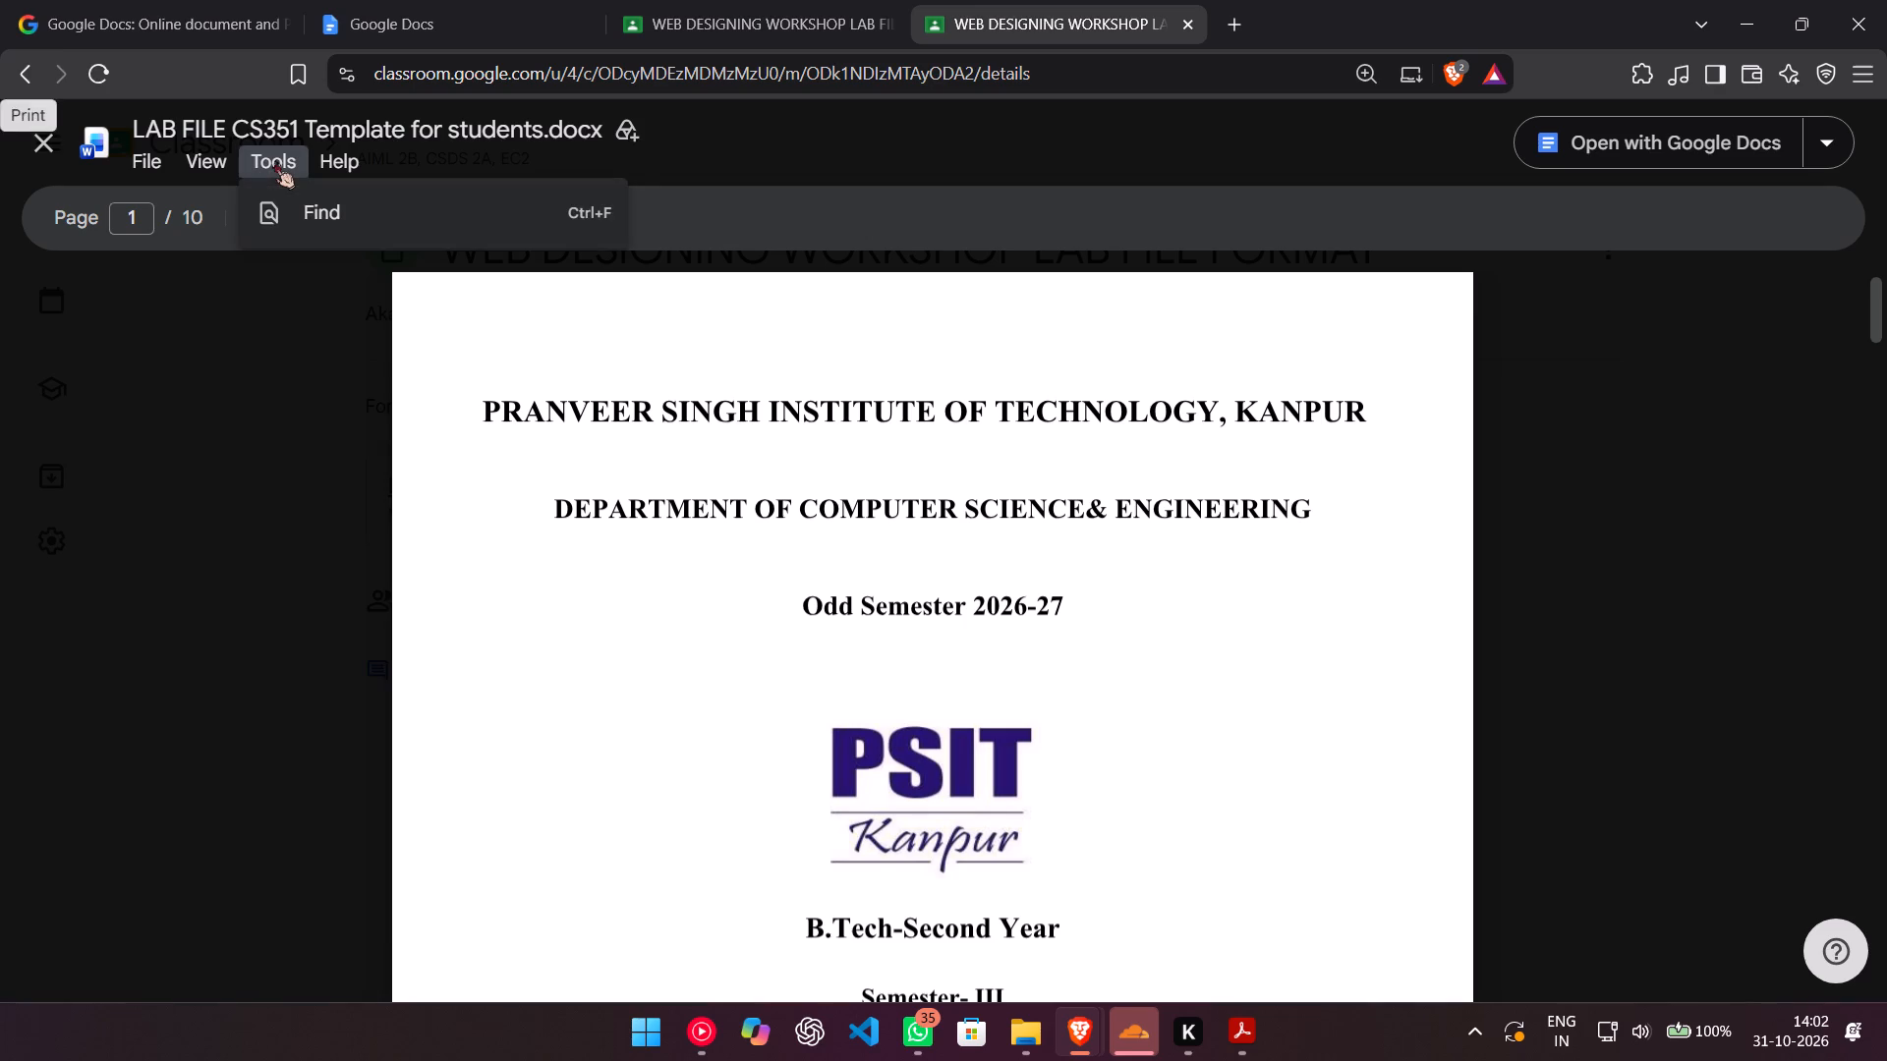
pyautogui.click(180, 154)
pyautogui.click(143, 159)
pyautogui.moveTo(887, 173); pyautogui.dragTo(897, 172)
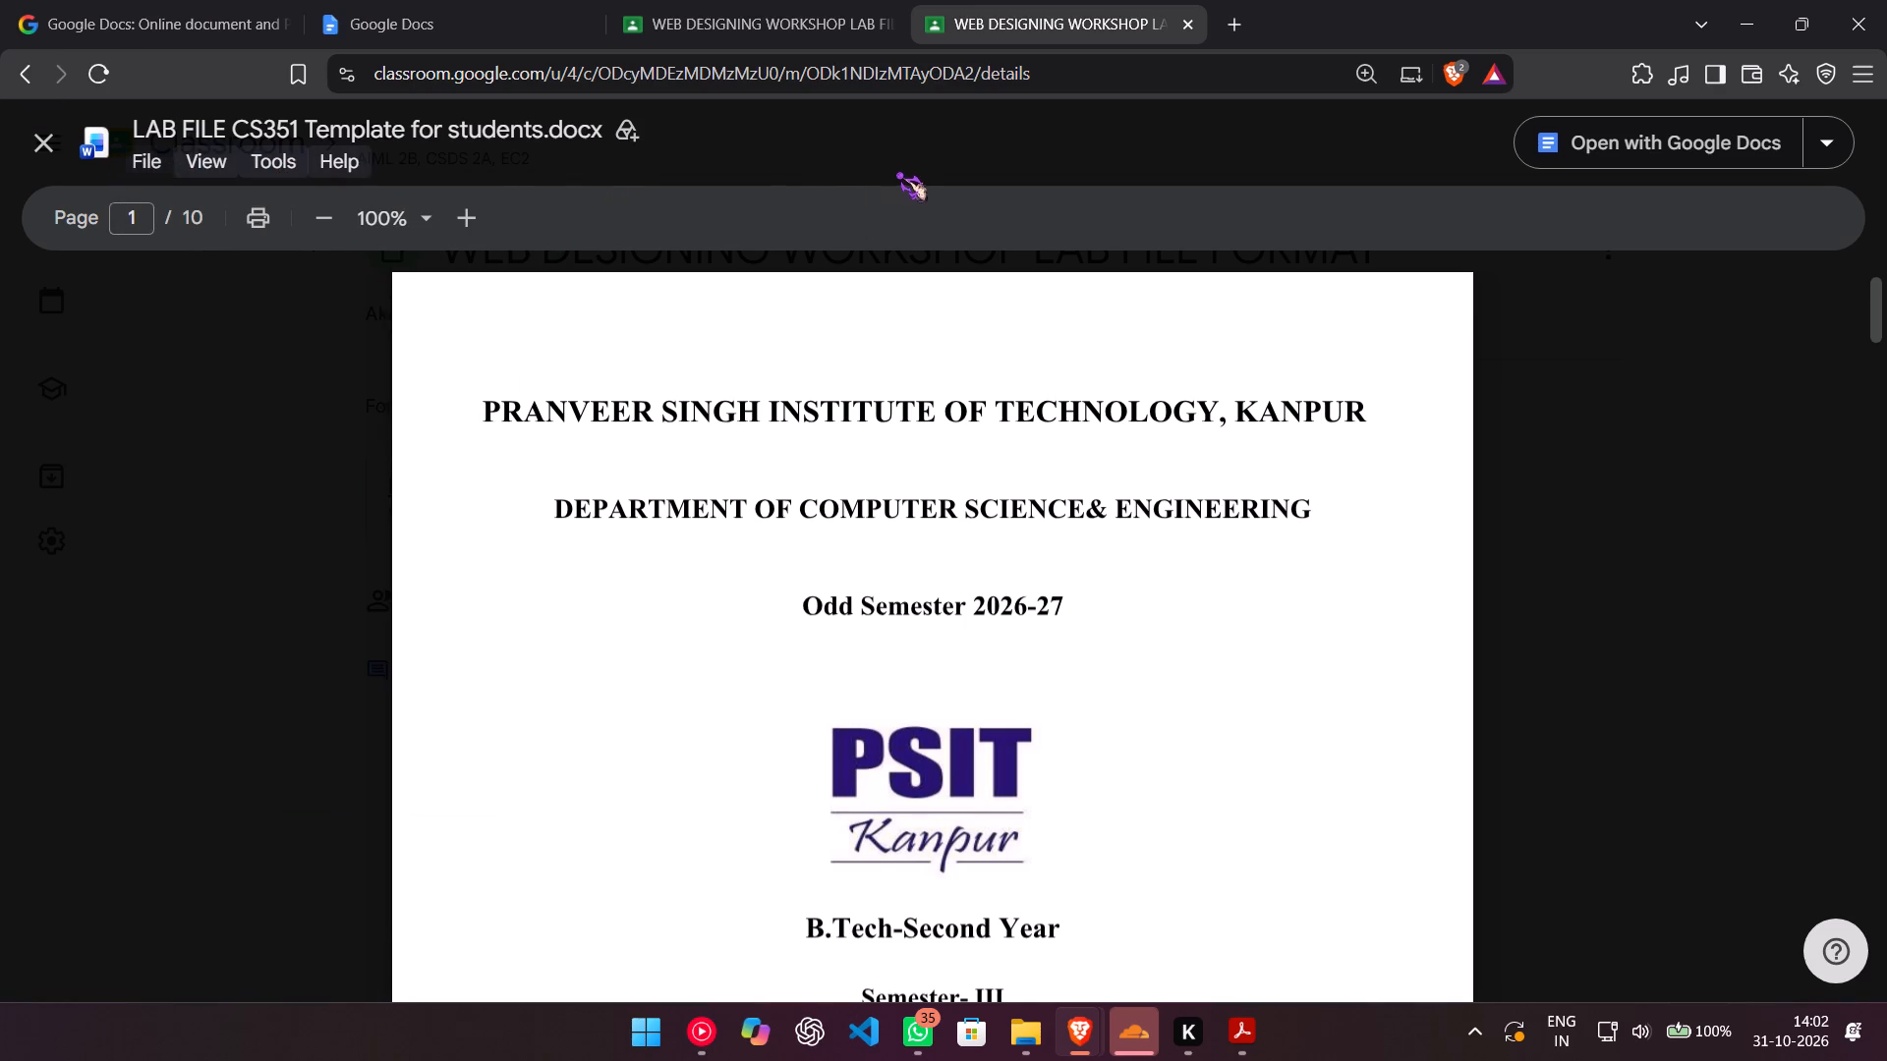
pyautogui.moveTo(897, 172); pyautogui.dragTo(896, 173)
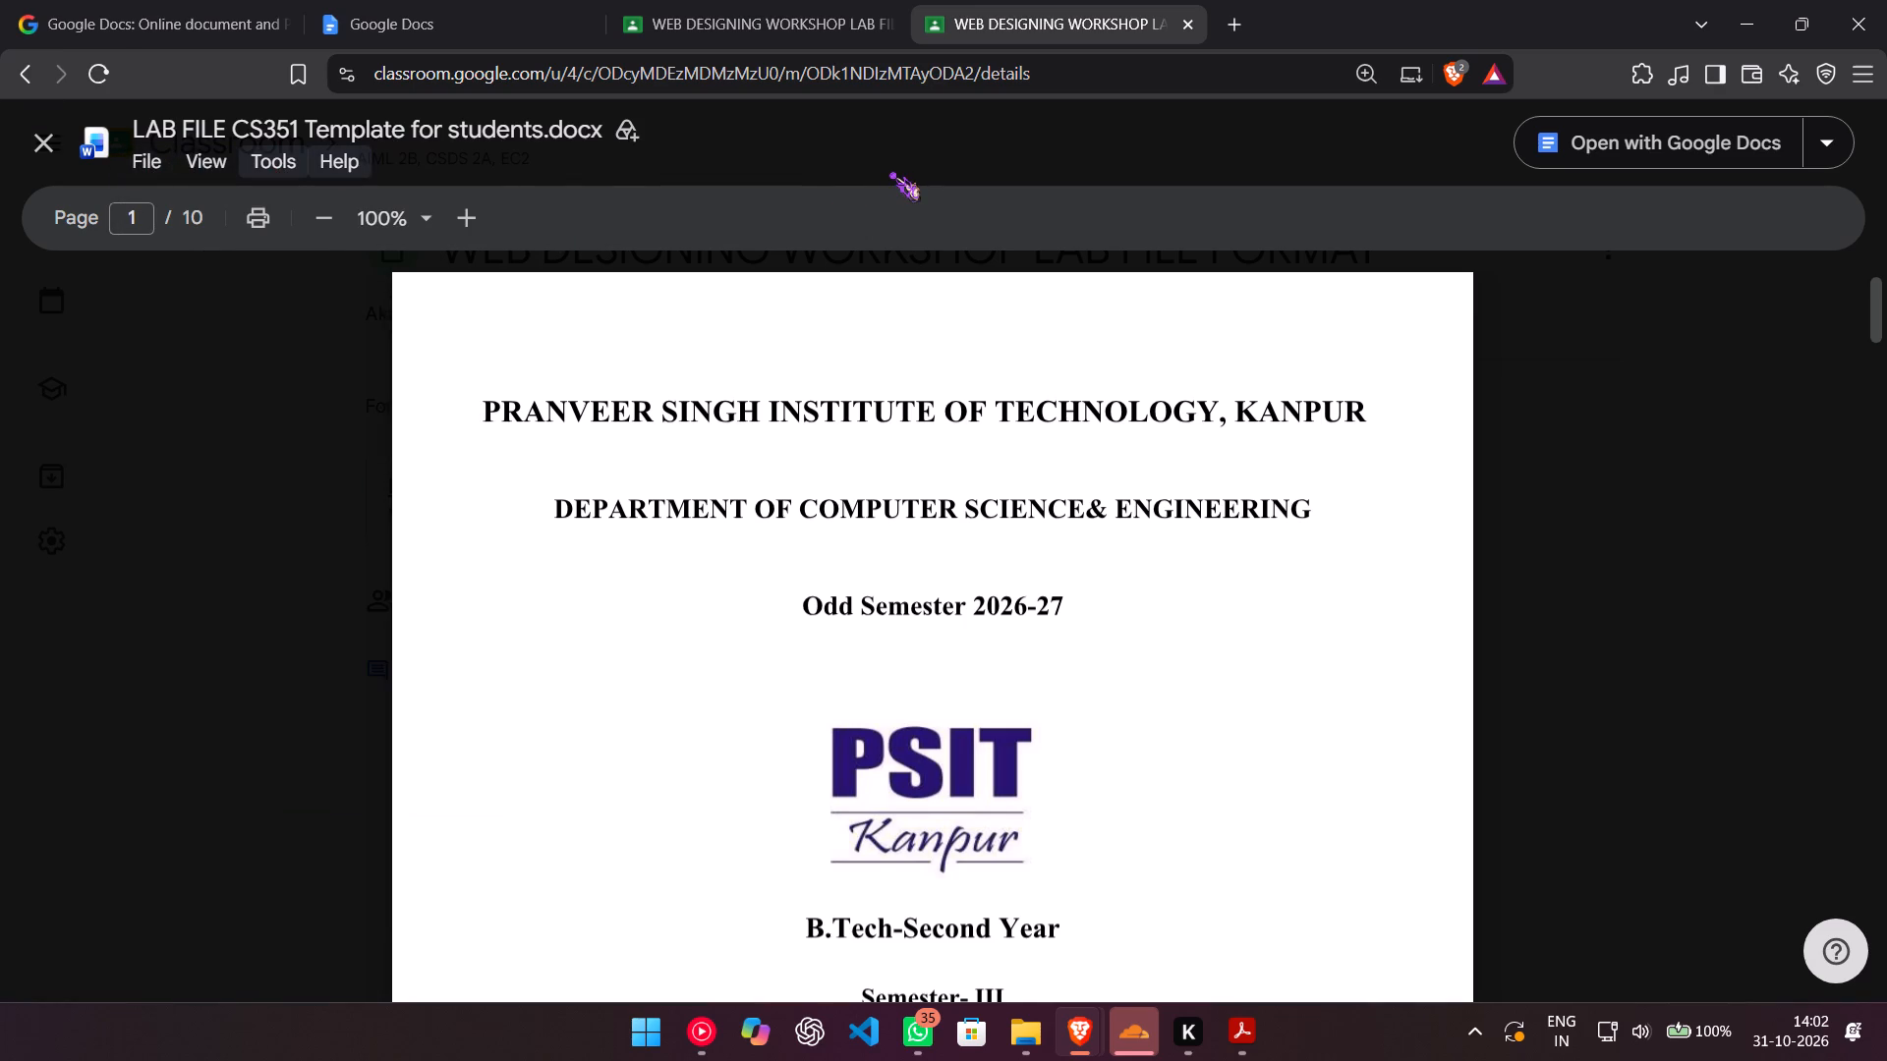
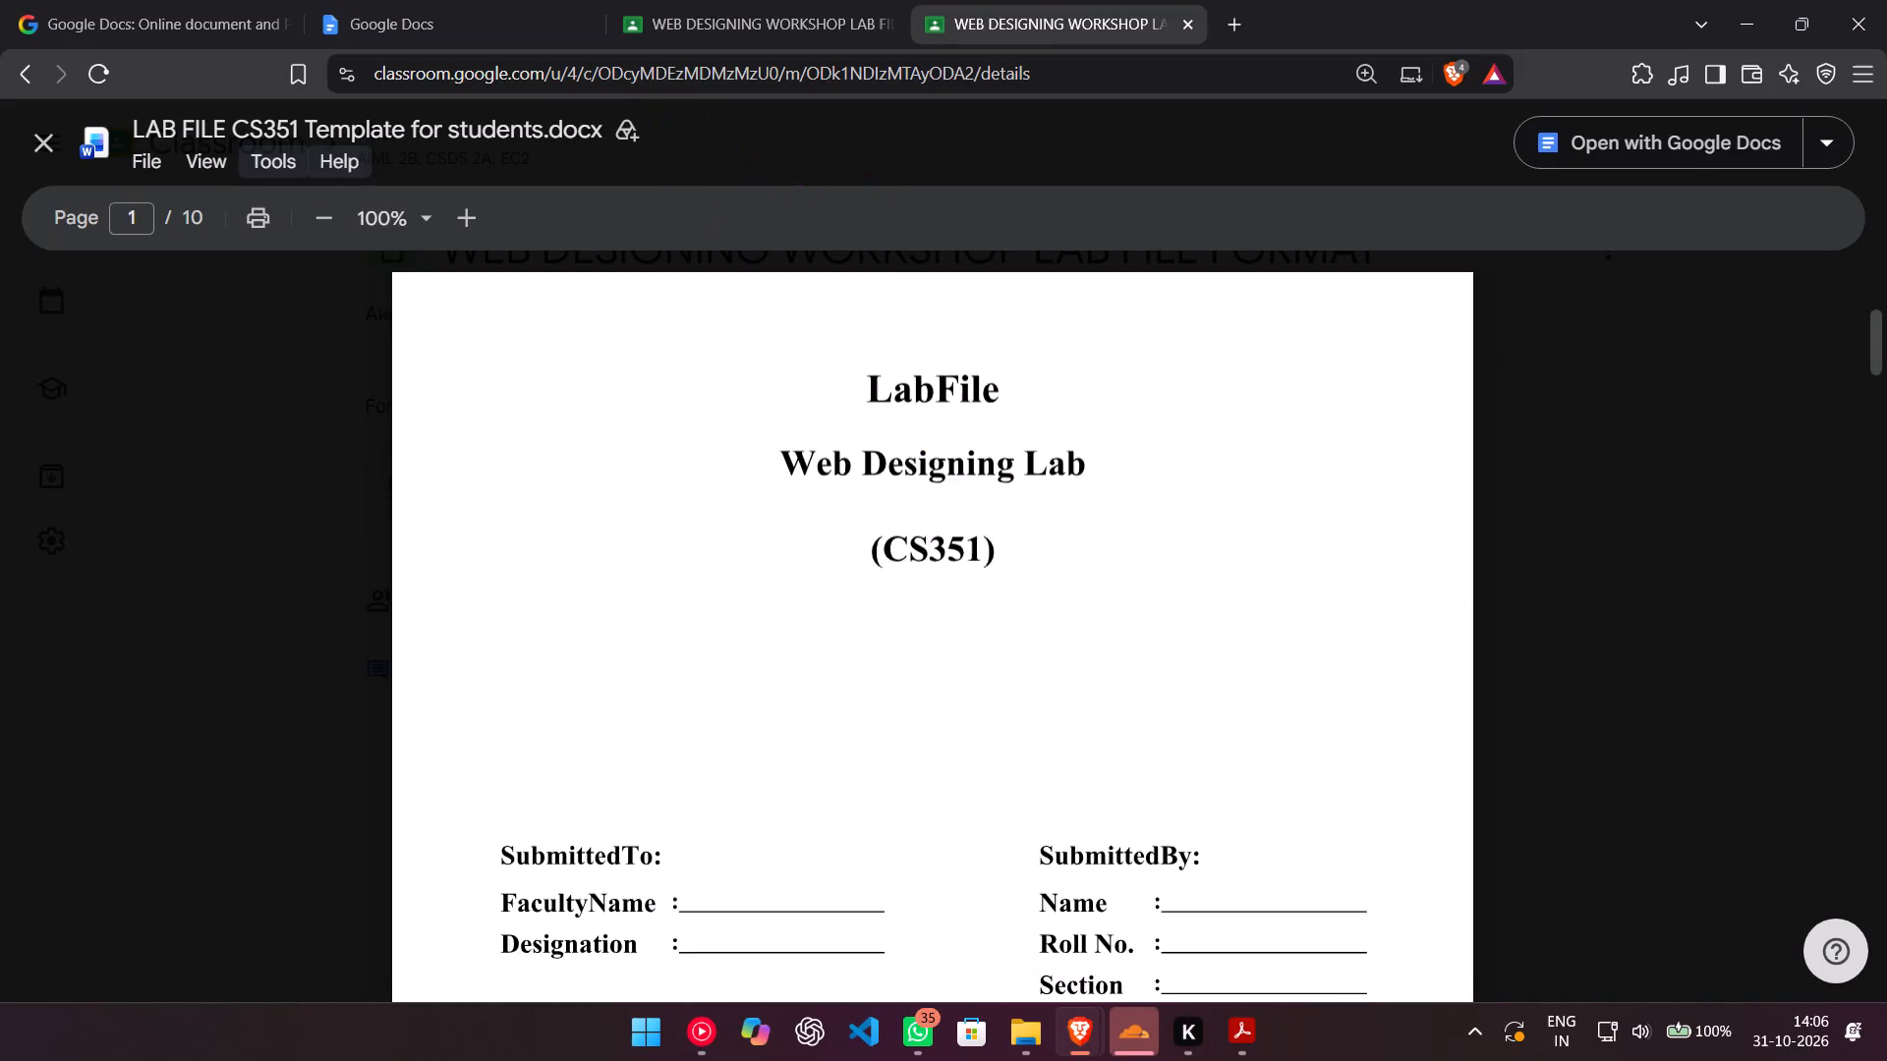
# In the template preview, return to the cover page and select its text from the institute name heading into the department line.
pyautogui.rightClick(430, 476)
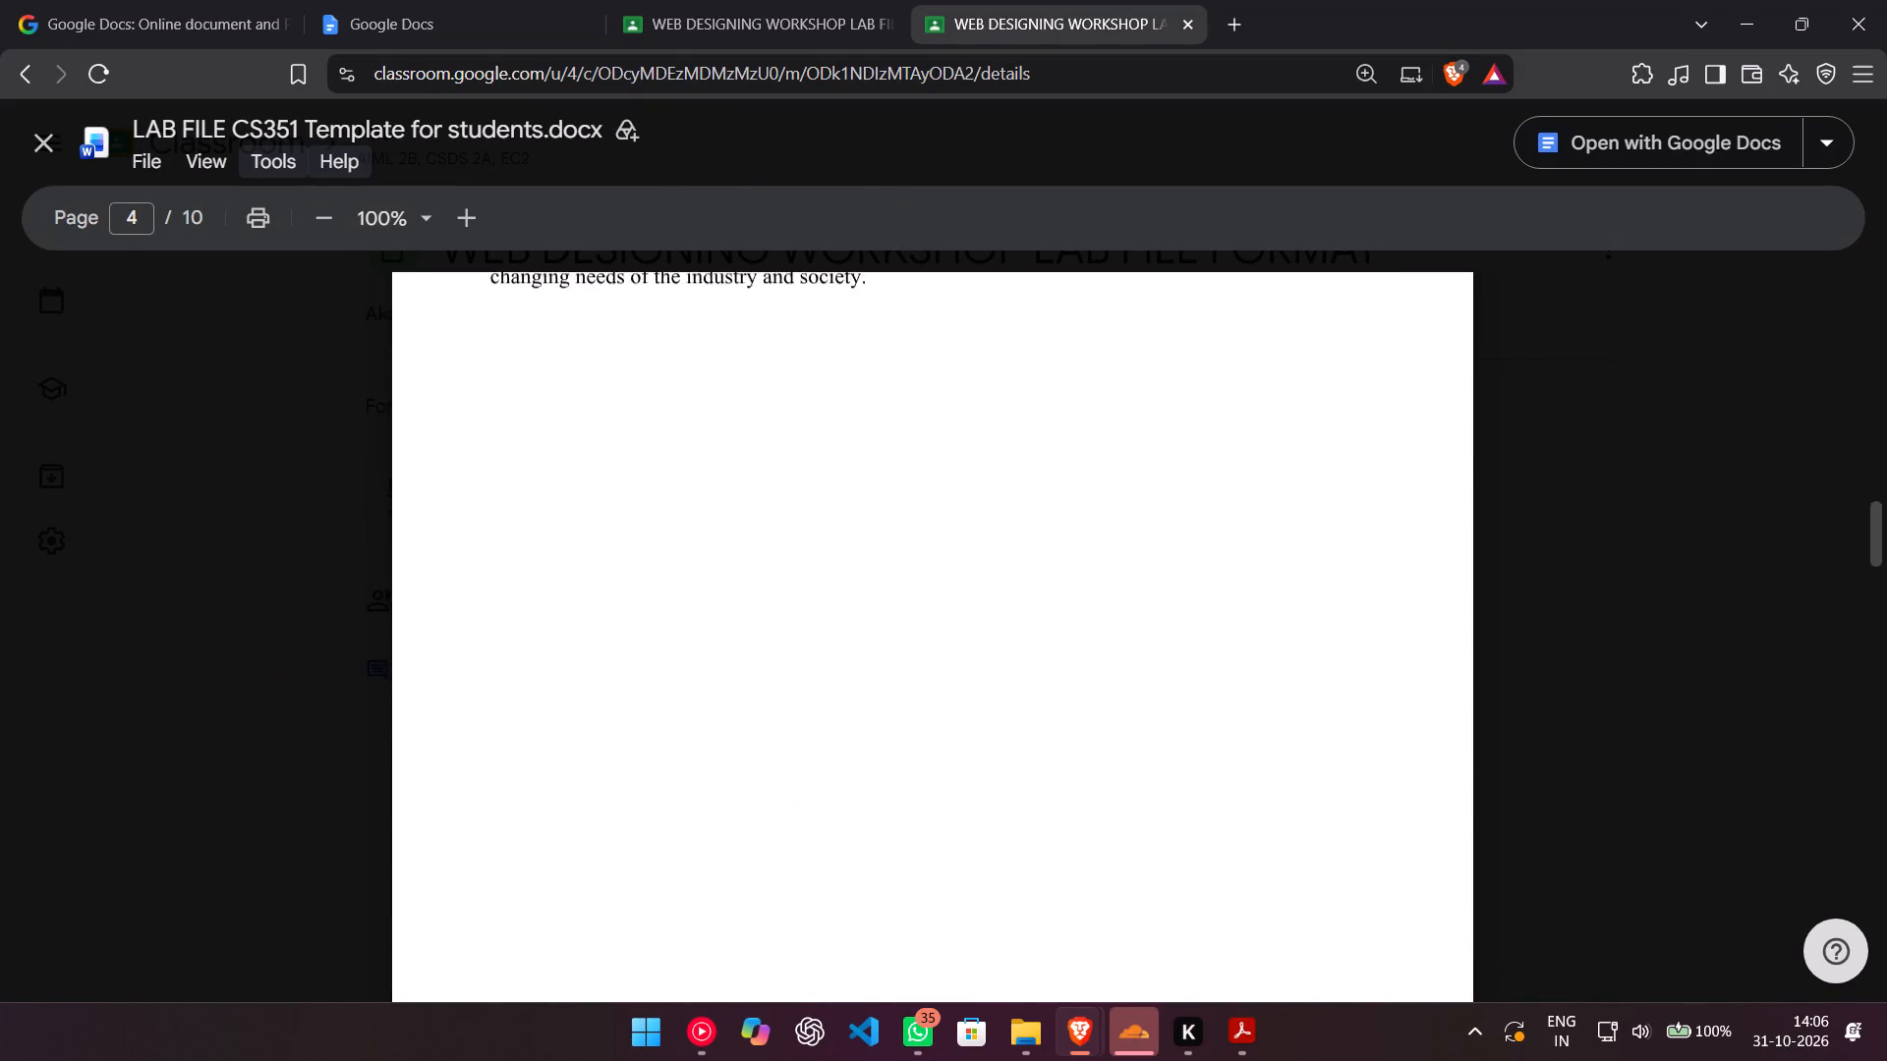
pyautogui.scroll(20, 687, 690)
pyautogui.scroll(8, 687, 690)
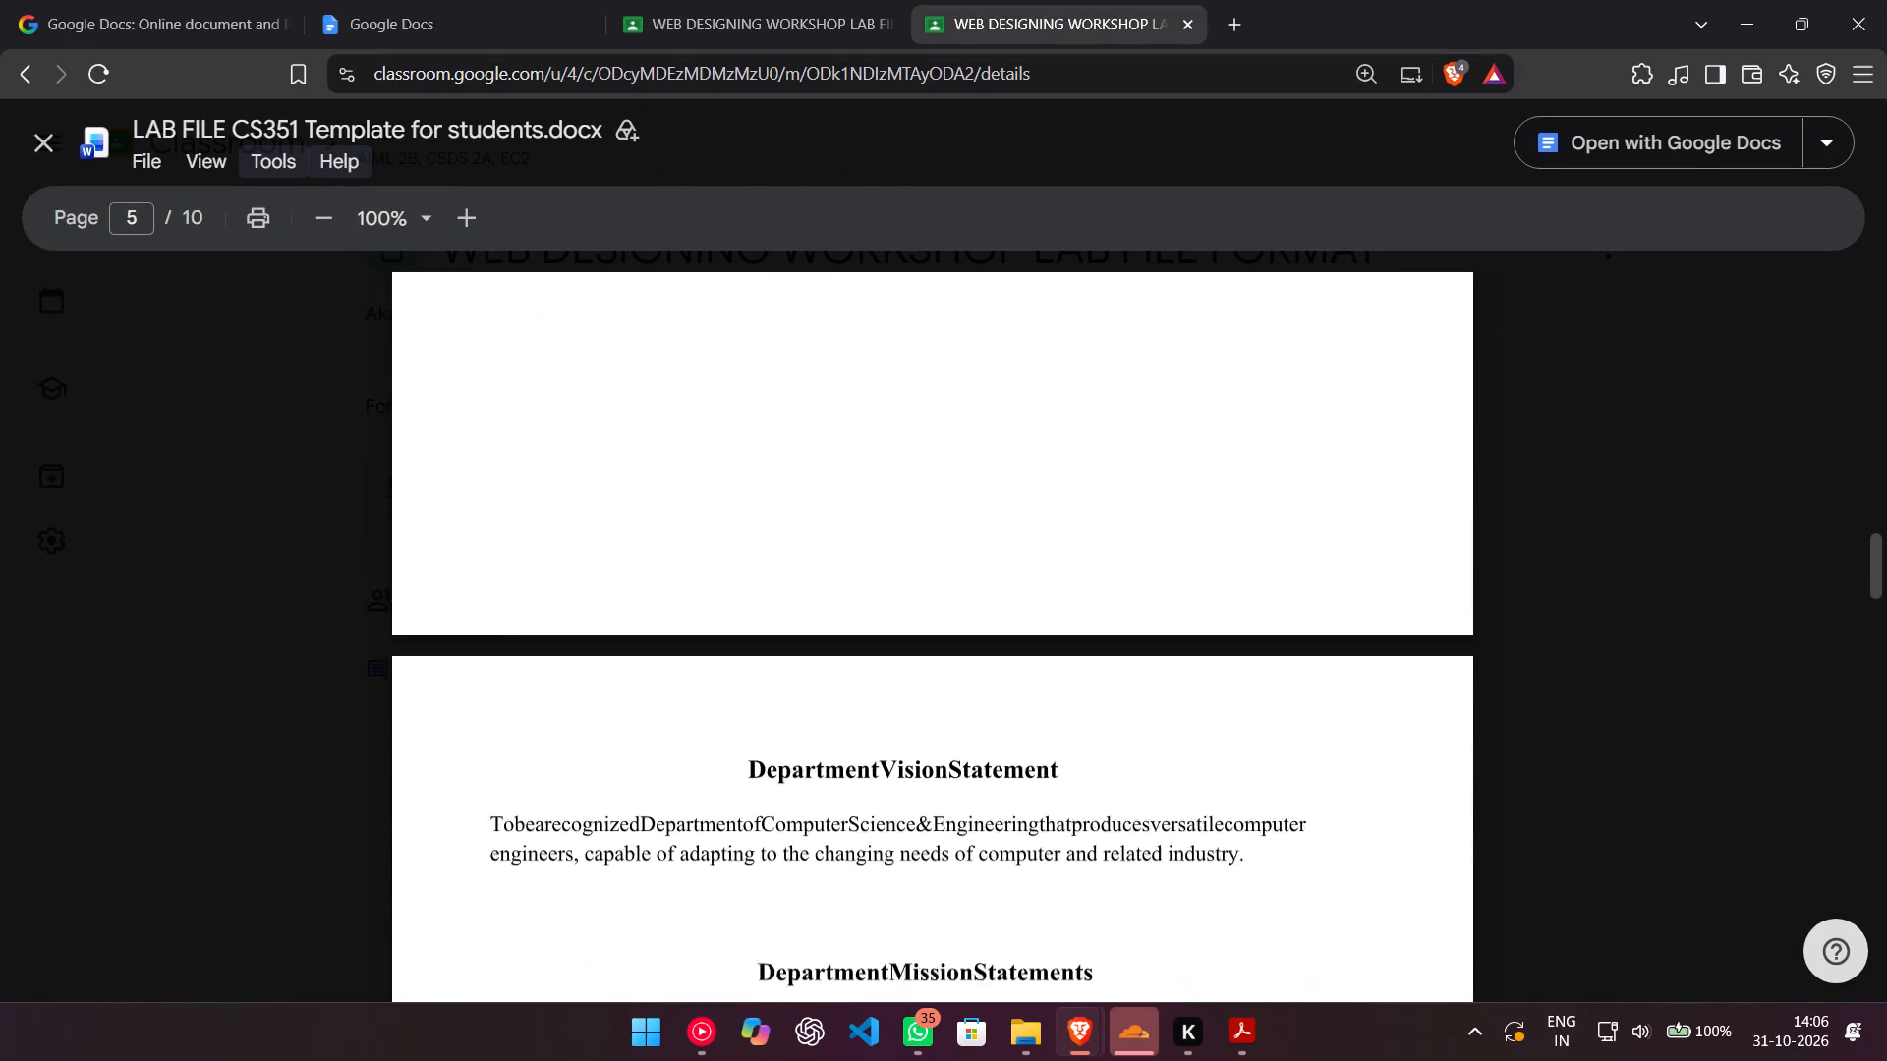
pyautogui.scroll(20, 692, 685)
pyautogui.scroll(20, 692, 685)
pyautogui.scroll(20, 692, 685)
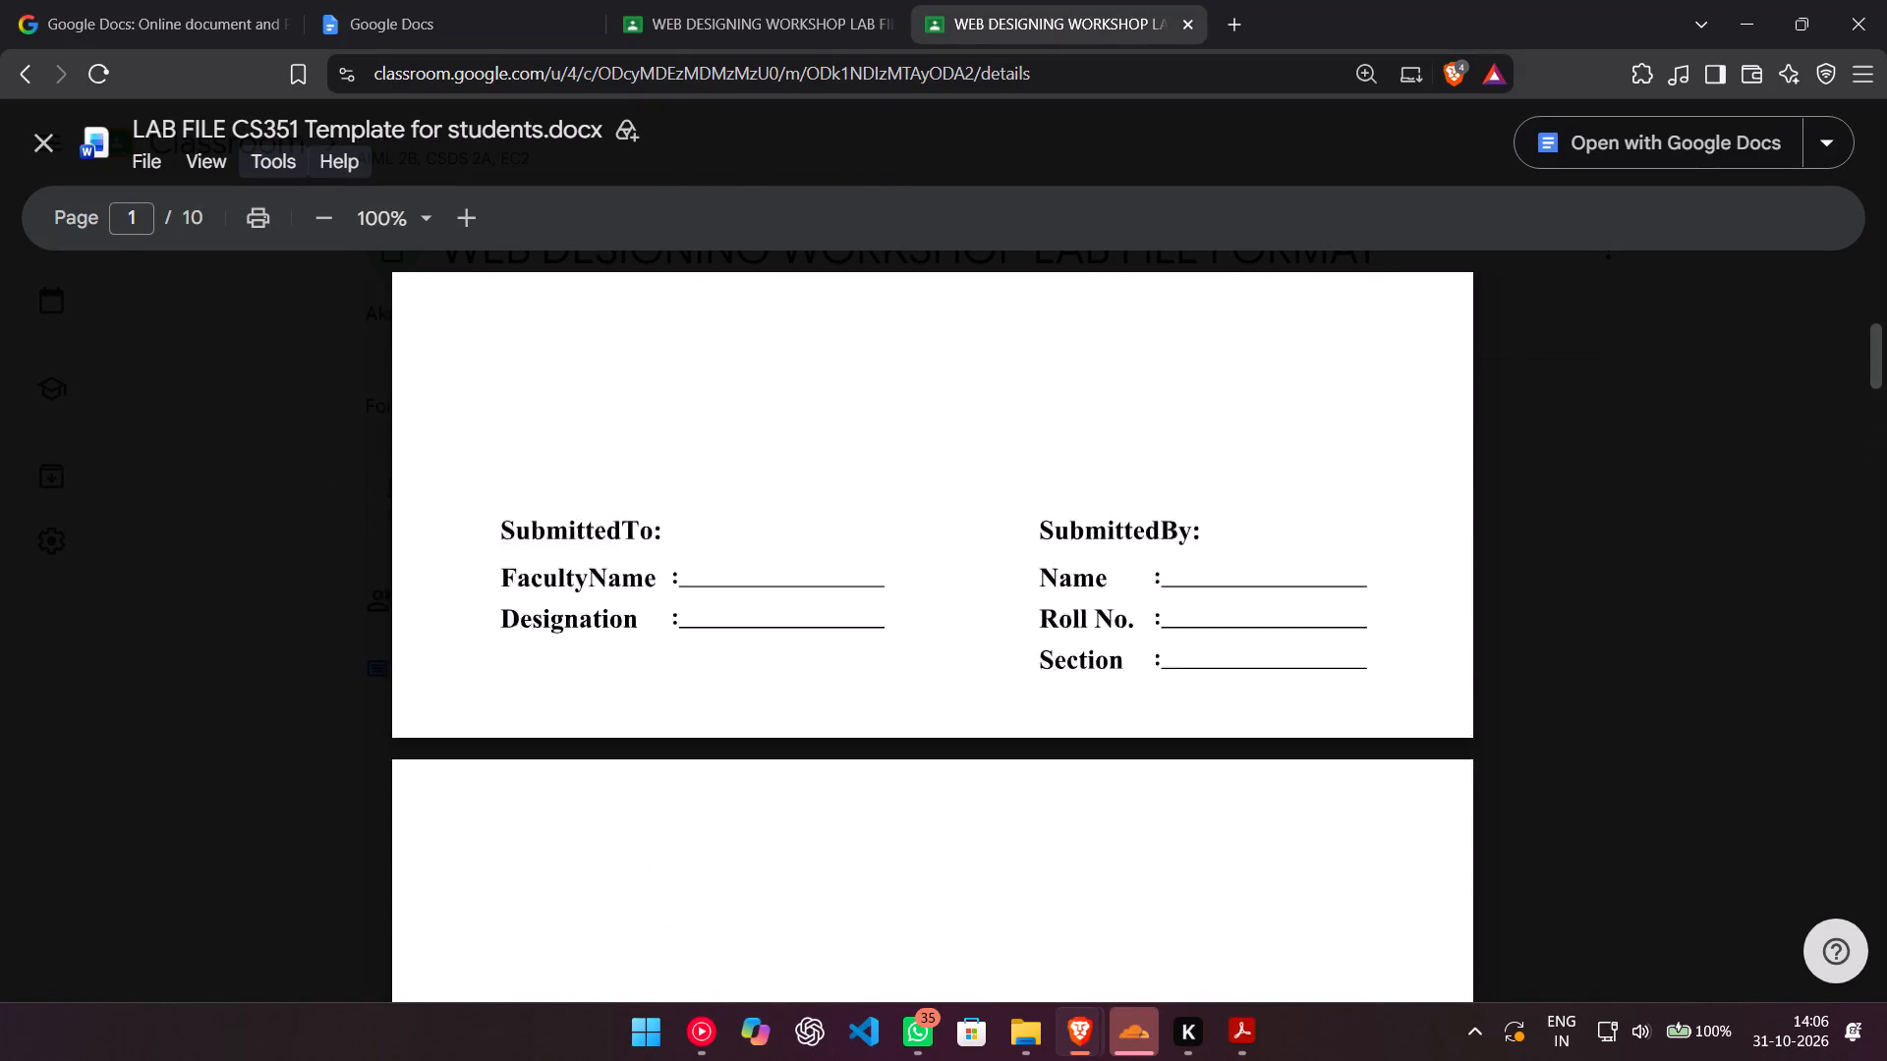
pyautogui.scroll(12, 728, 572)
pyautogui.click(480, 384)
pyautogui.moveTo(481, 384); pyautogui.dragTo(730, 572)
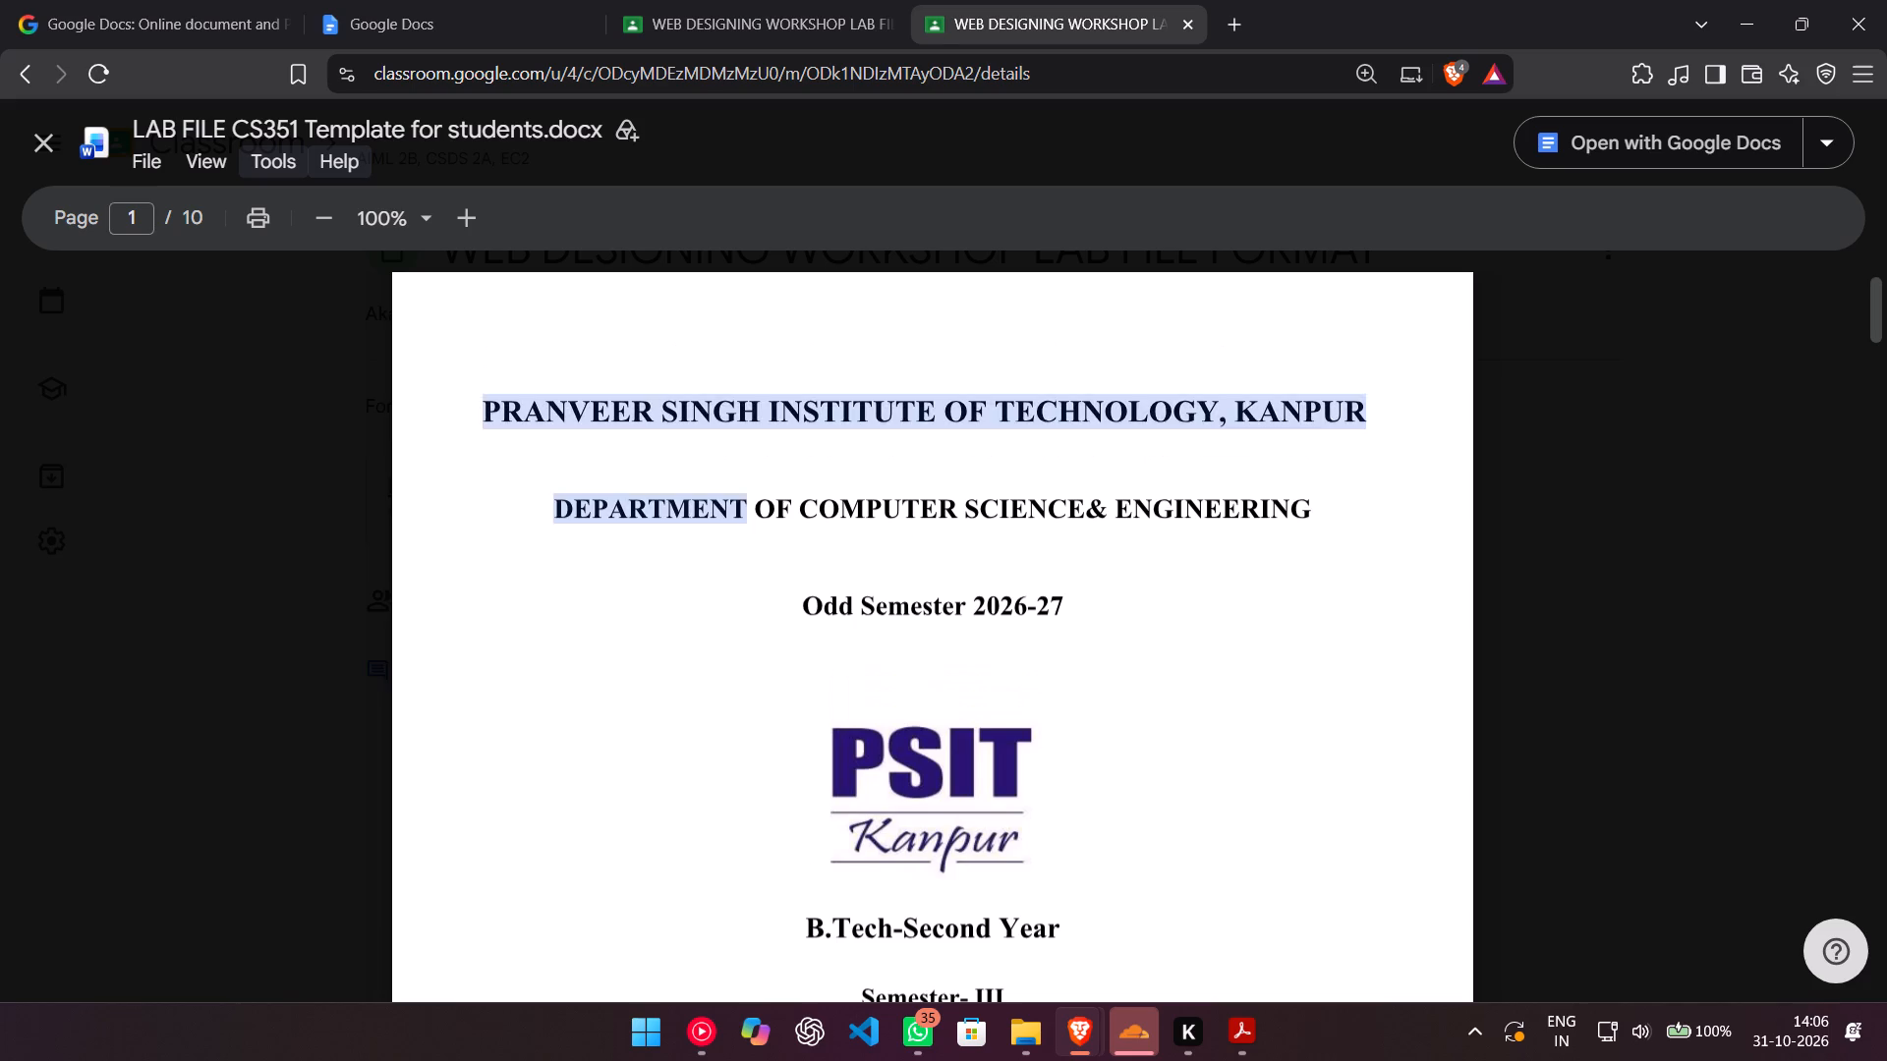
# Copy the template's cover page text, extending the selection past the department line, and create a blank document in Google Docs.
pyautogui.moveTo(730, 572); pyautogui.dragTo(1383, 672)
pyautogui.scroll(-13, 950, 791)
pyautogui.hotkey('ctrl', 'c')
pyautogui.click(347, 0)
pyautogui.click(250, 346)
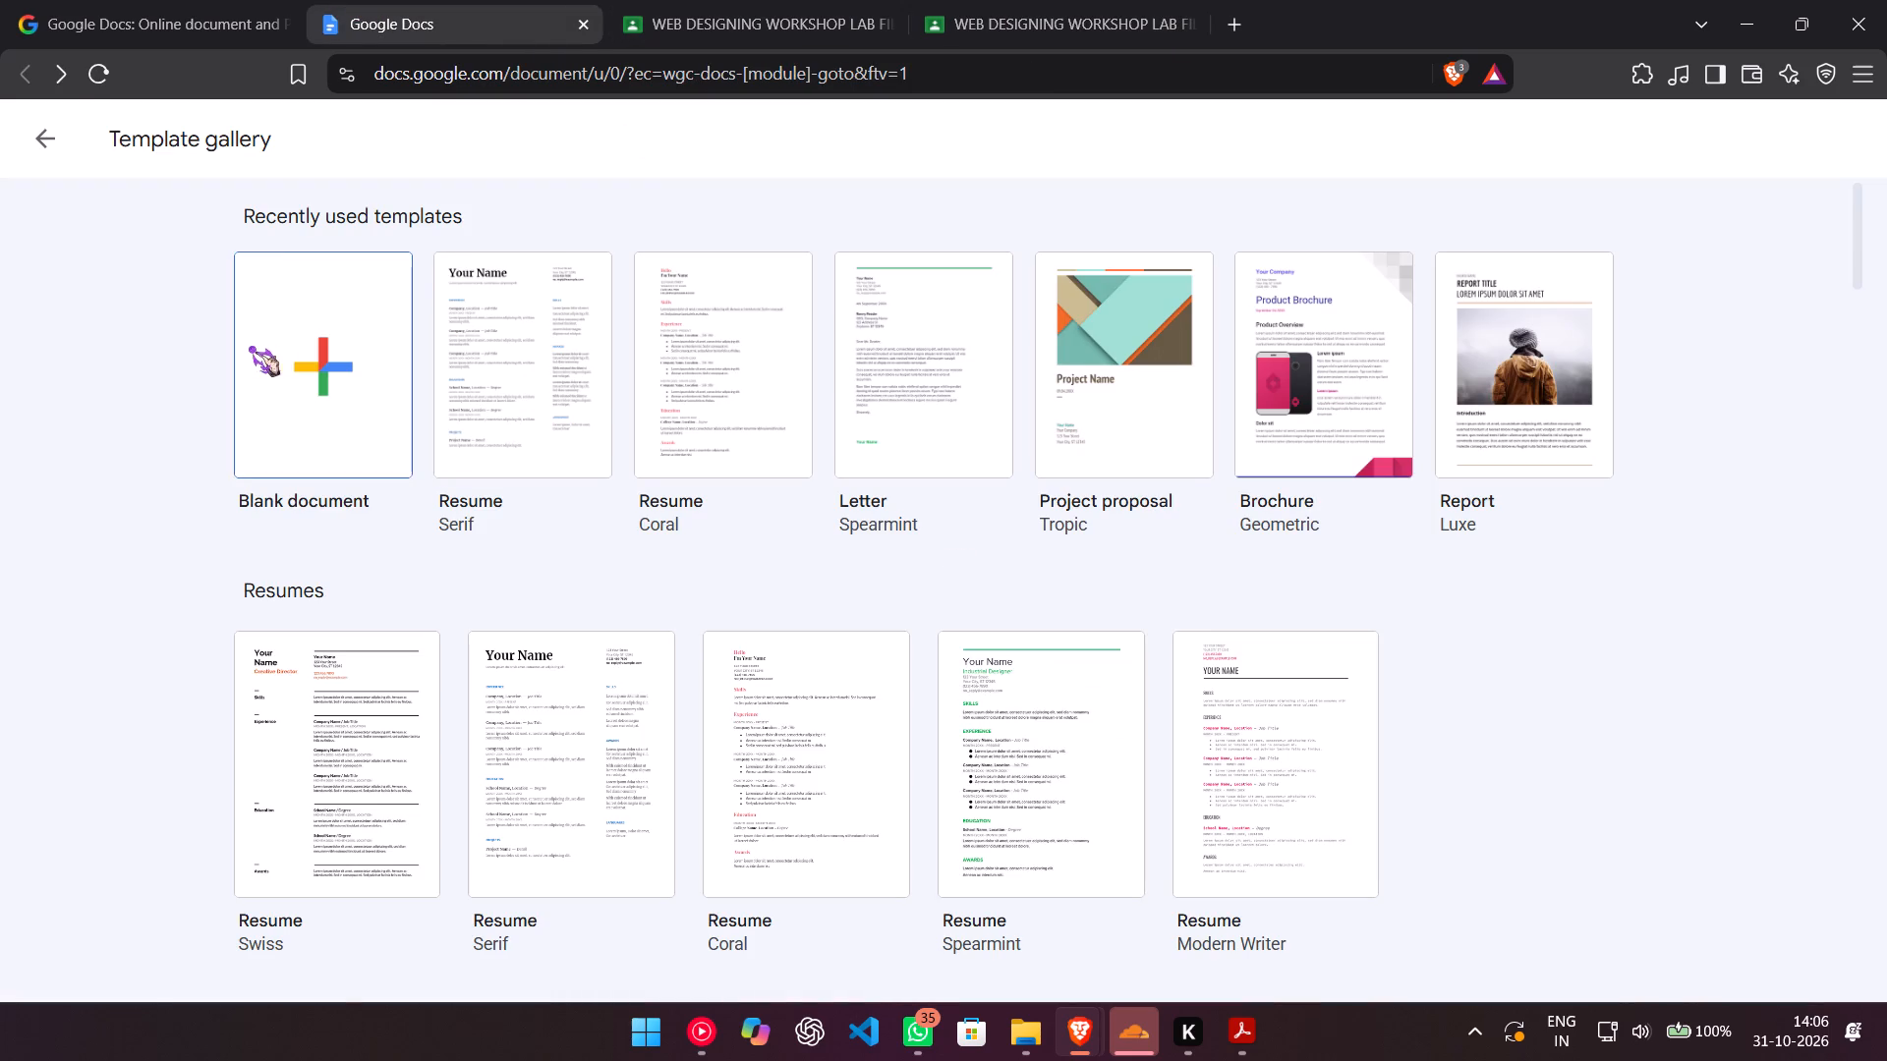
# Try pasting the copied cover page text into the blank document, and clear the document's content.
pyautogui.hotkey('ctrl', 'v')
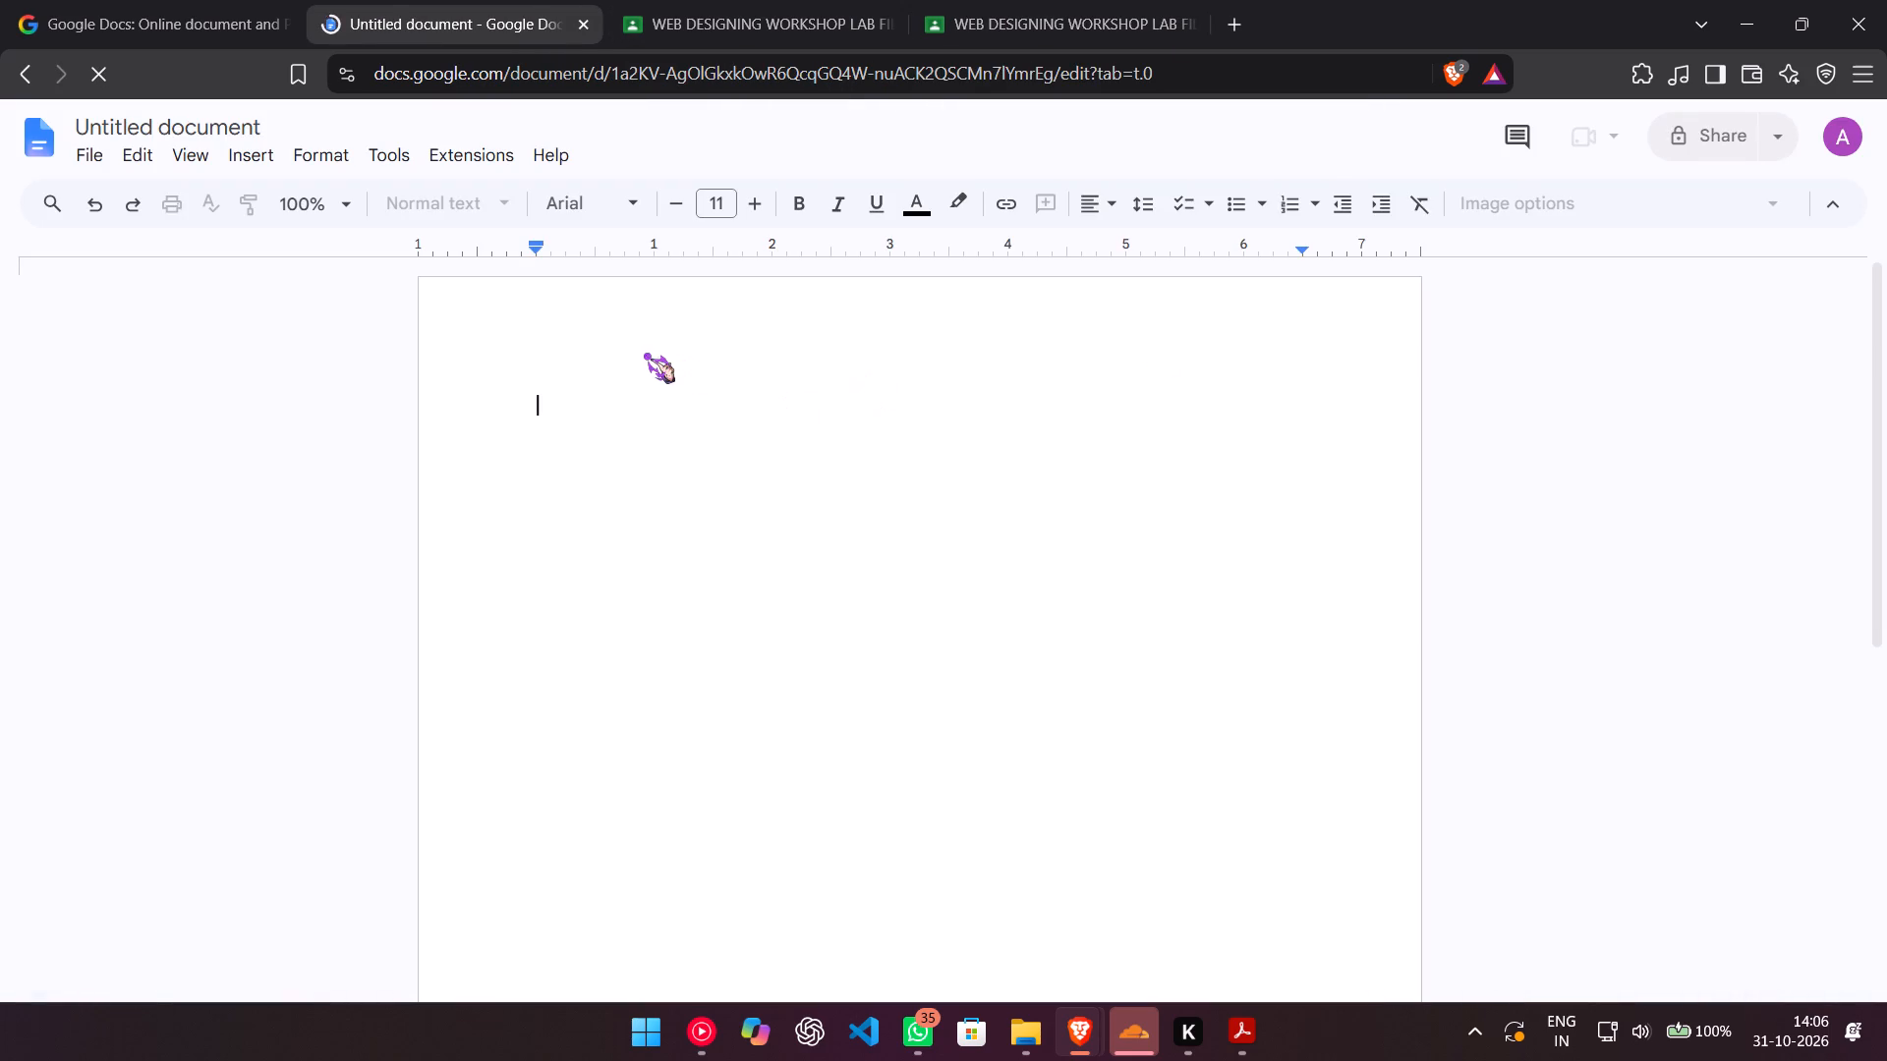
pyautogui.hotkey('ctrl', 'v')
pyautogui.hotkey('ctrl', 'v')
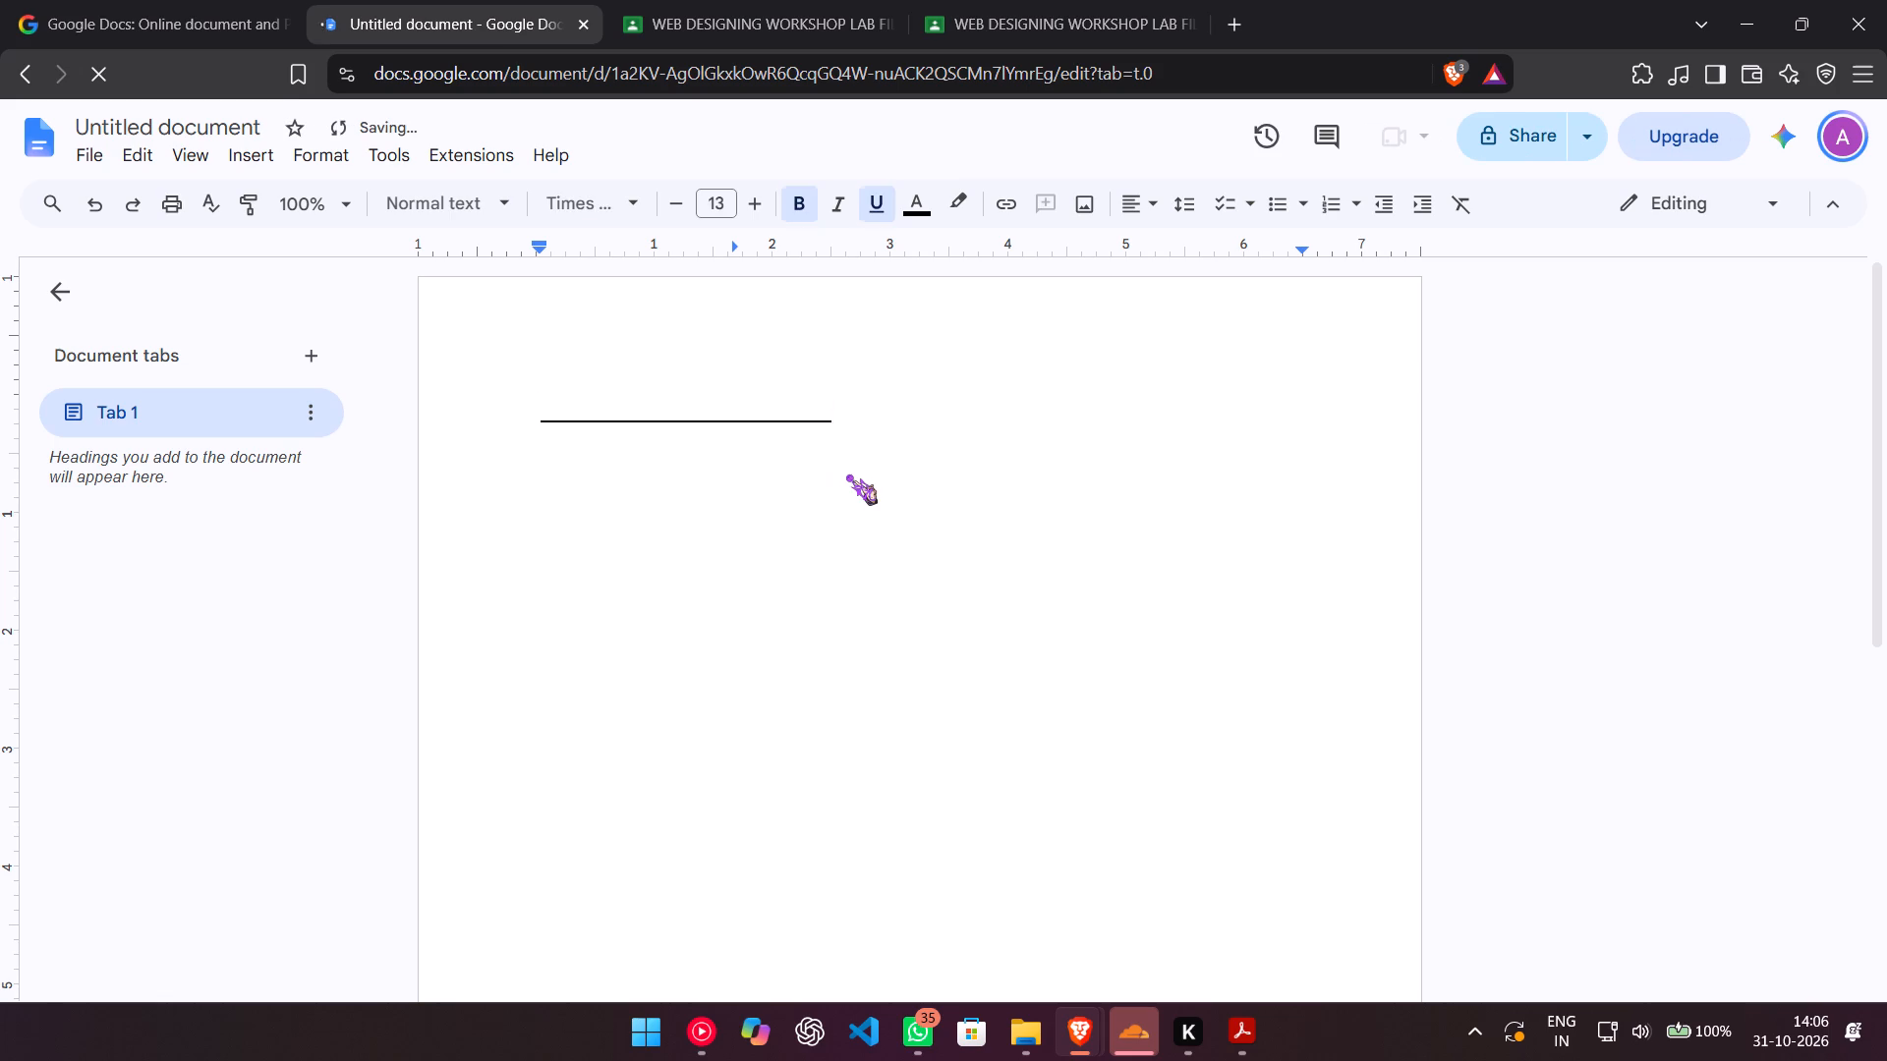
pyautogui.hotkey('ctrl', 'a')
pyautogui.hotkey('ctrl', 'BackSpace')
# Copy the cover page text from institute heading through Section line in the other template preview, paste it into the untitled document, and save.
pyautogui.click(756, 0)
pyautogui.moveTo(473, 350); pyautogui.dragTo(916, 661)
pyautogui.scroll(-3, 790, 585)
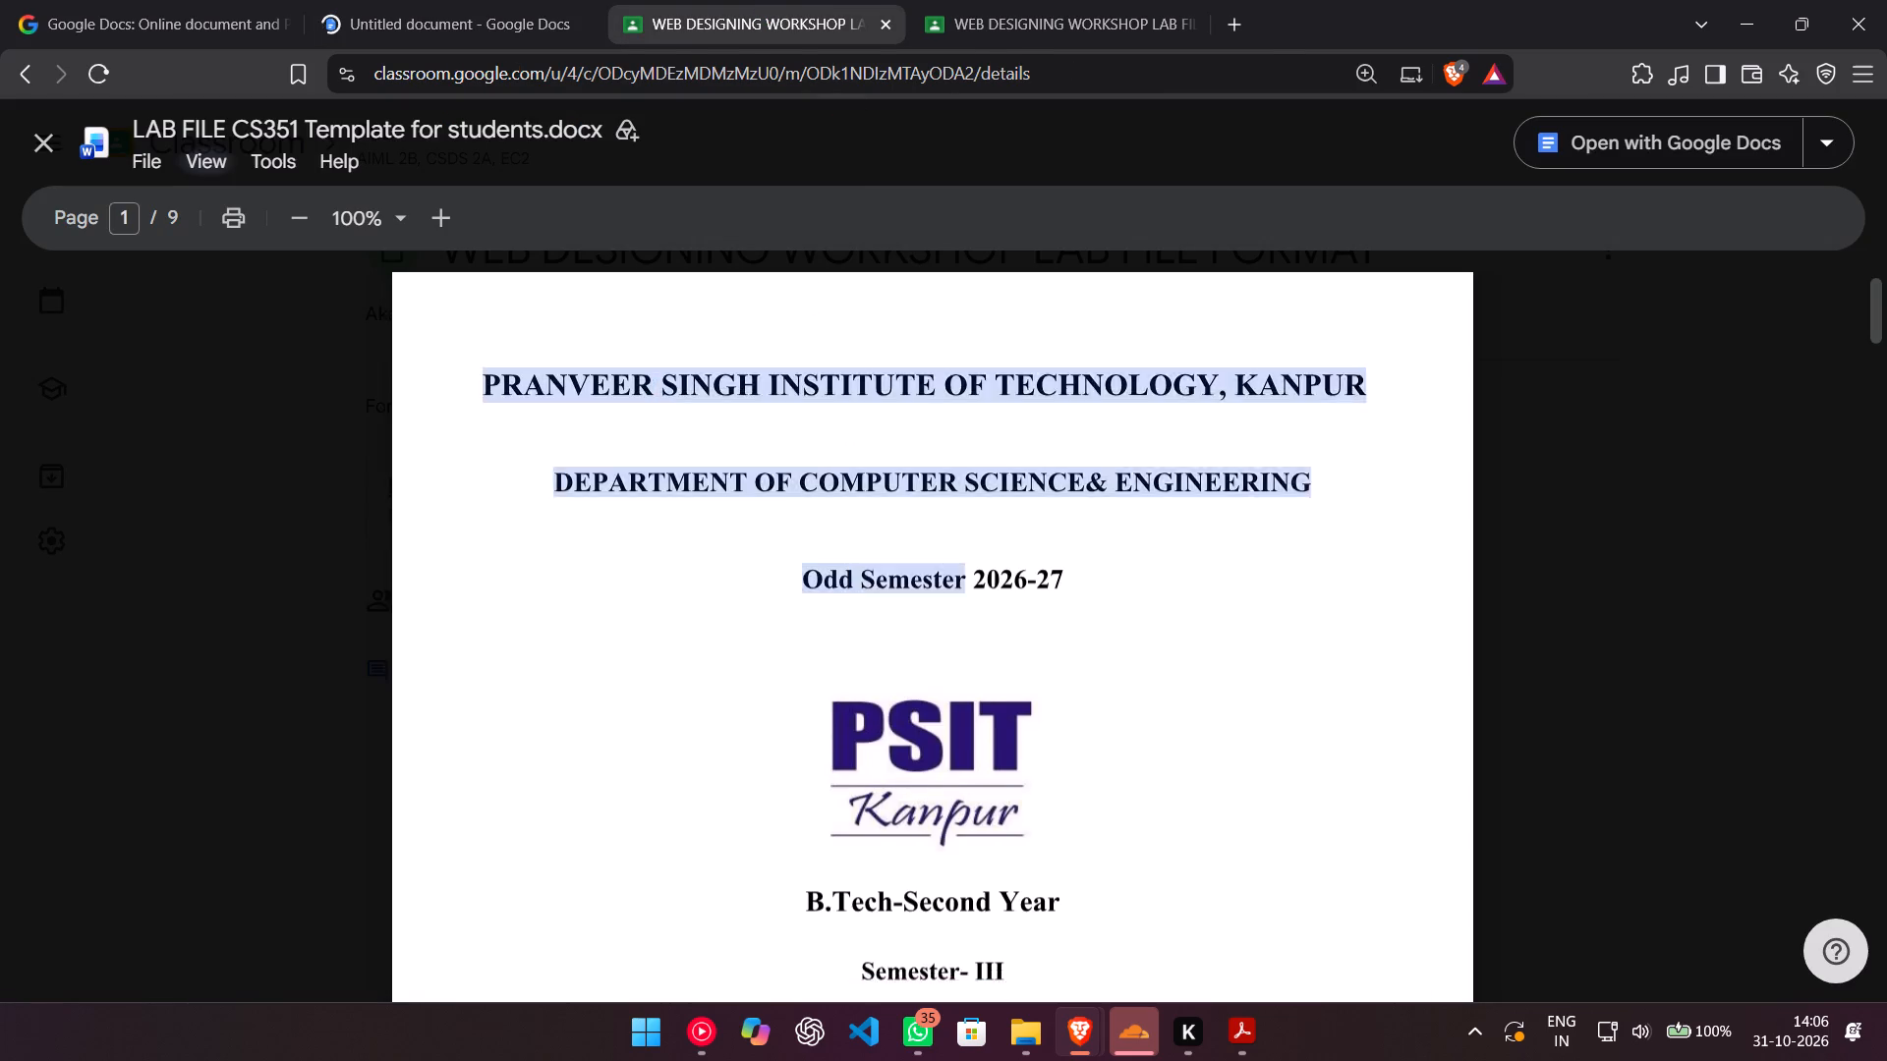
pyautogui.scroll(-11, 916, 661)
pyautogui.moveTo(916, 661); pyautogui.dragTo(1399, 591)
pyautogui.hotkey('ctrl', 'c')
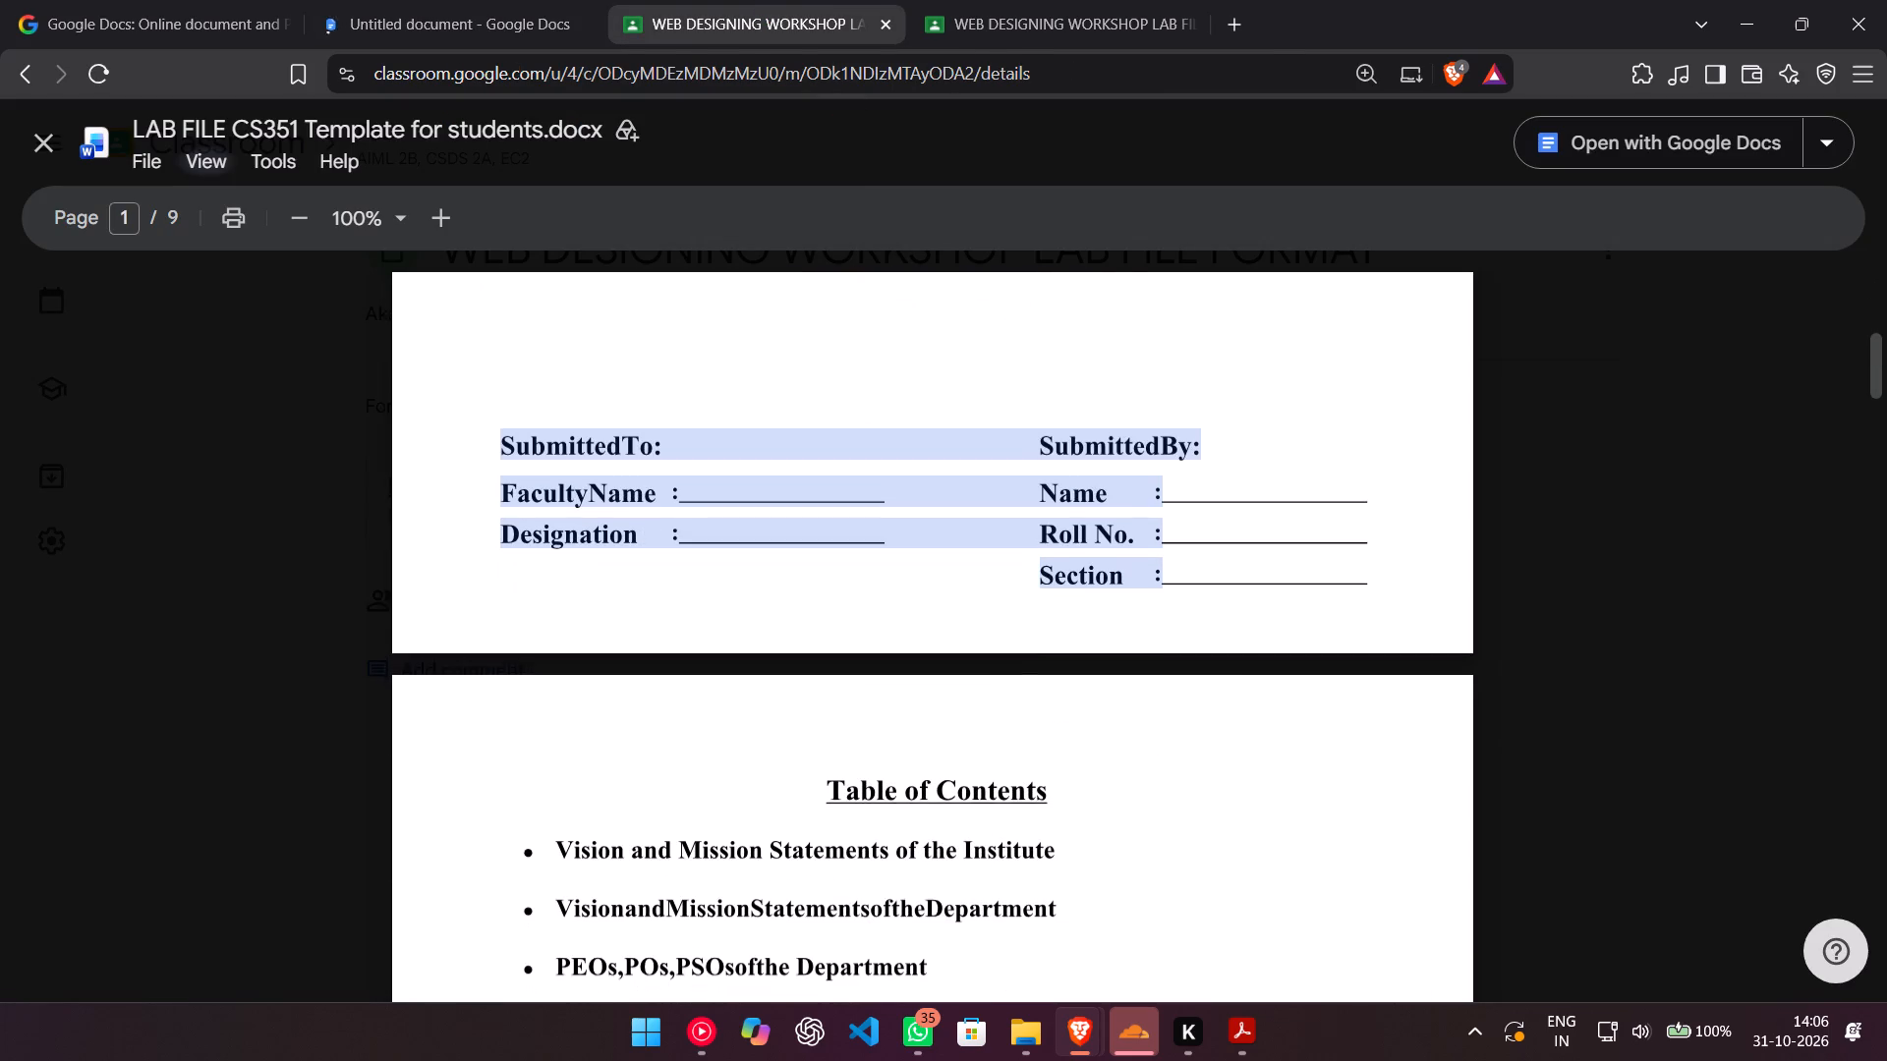
pyautogui.click(536, 0)
pyautogui.click(807, 534)
pyautogui.hotkey('ctrl', 'v')
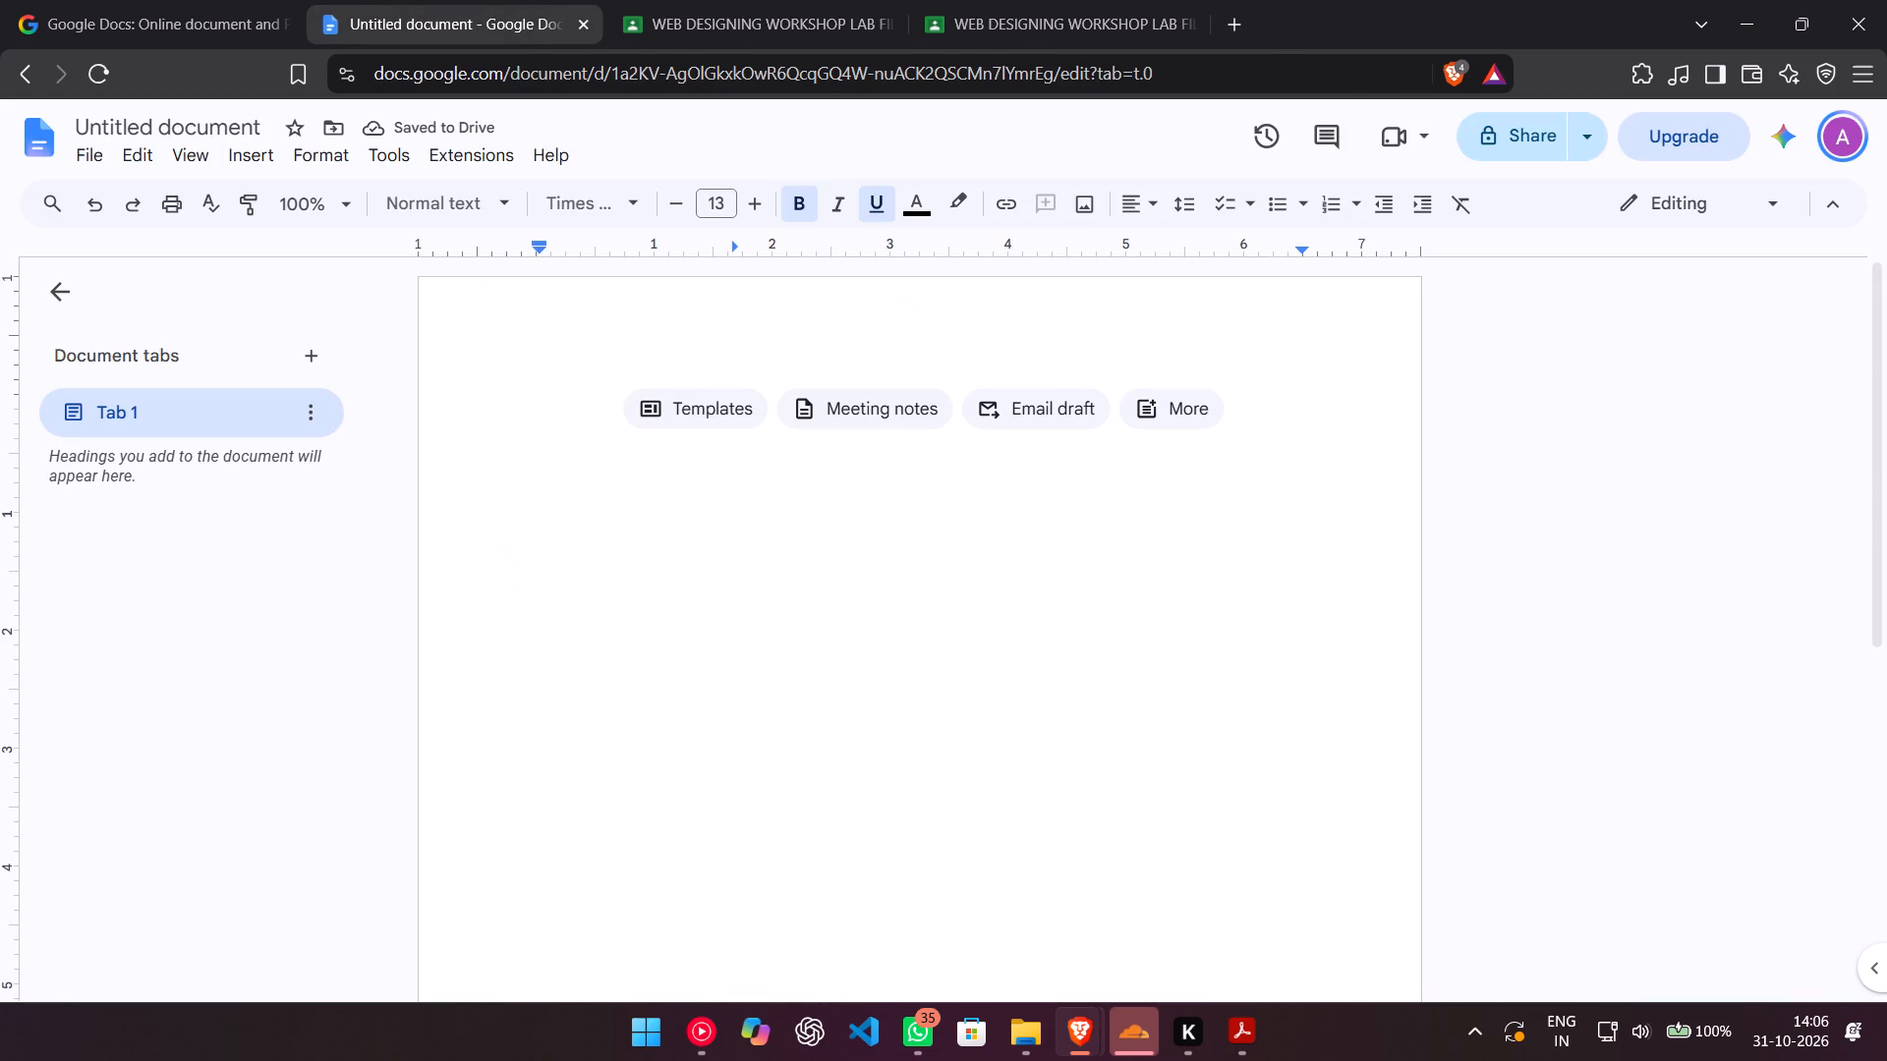
pyautogui.scroll(-5, 801, 480)
pyautogui.hotkey('ctrl', 's')
pyautogui.hotkey('ctrl', 'a')
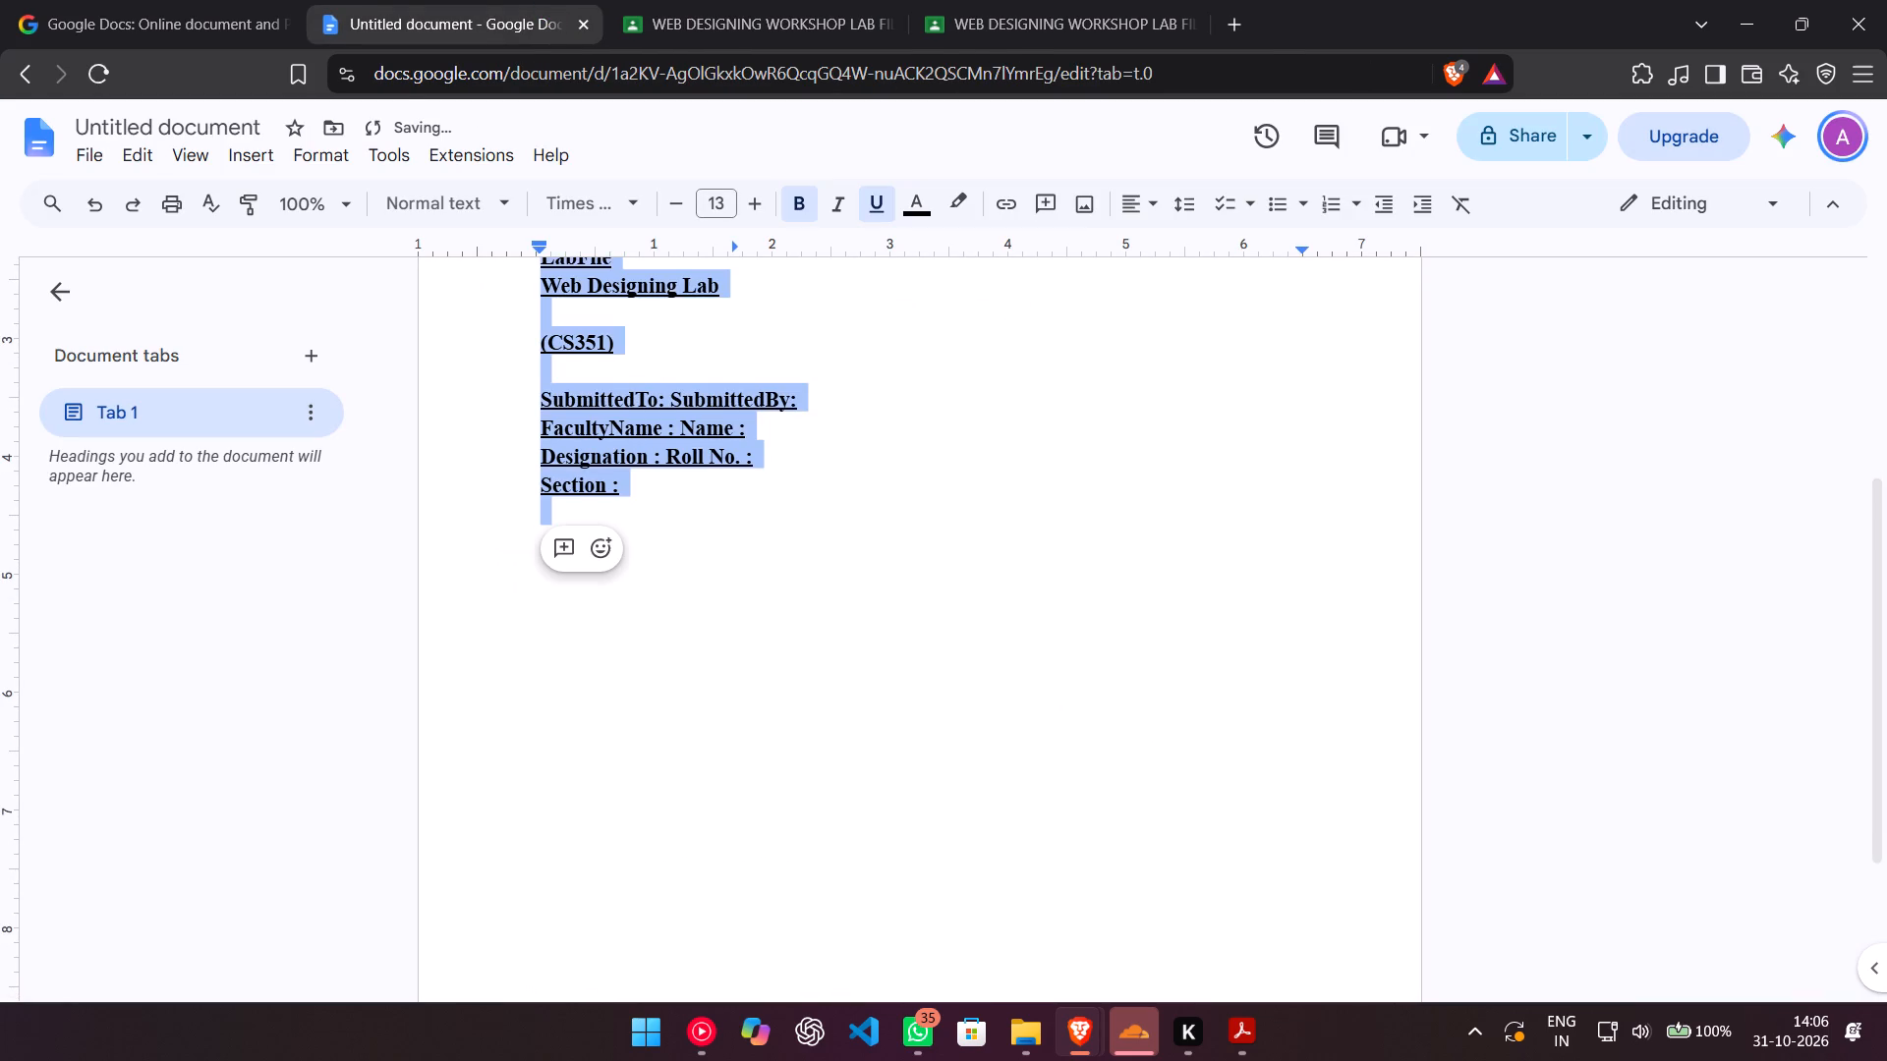
pyautogui.click(780, 495)
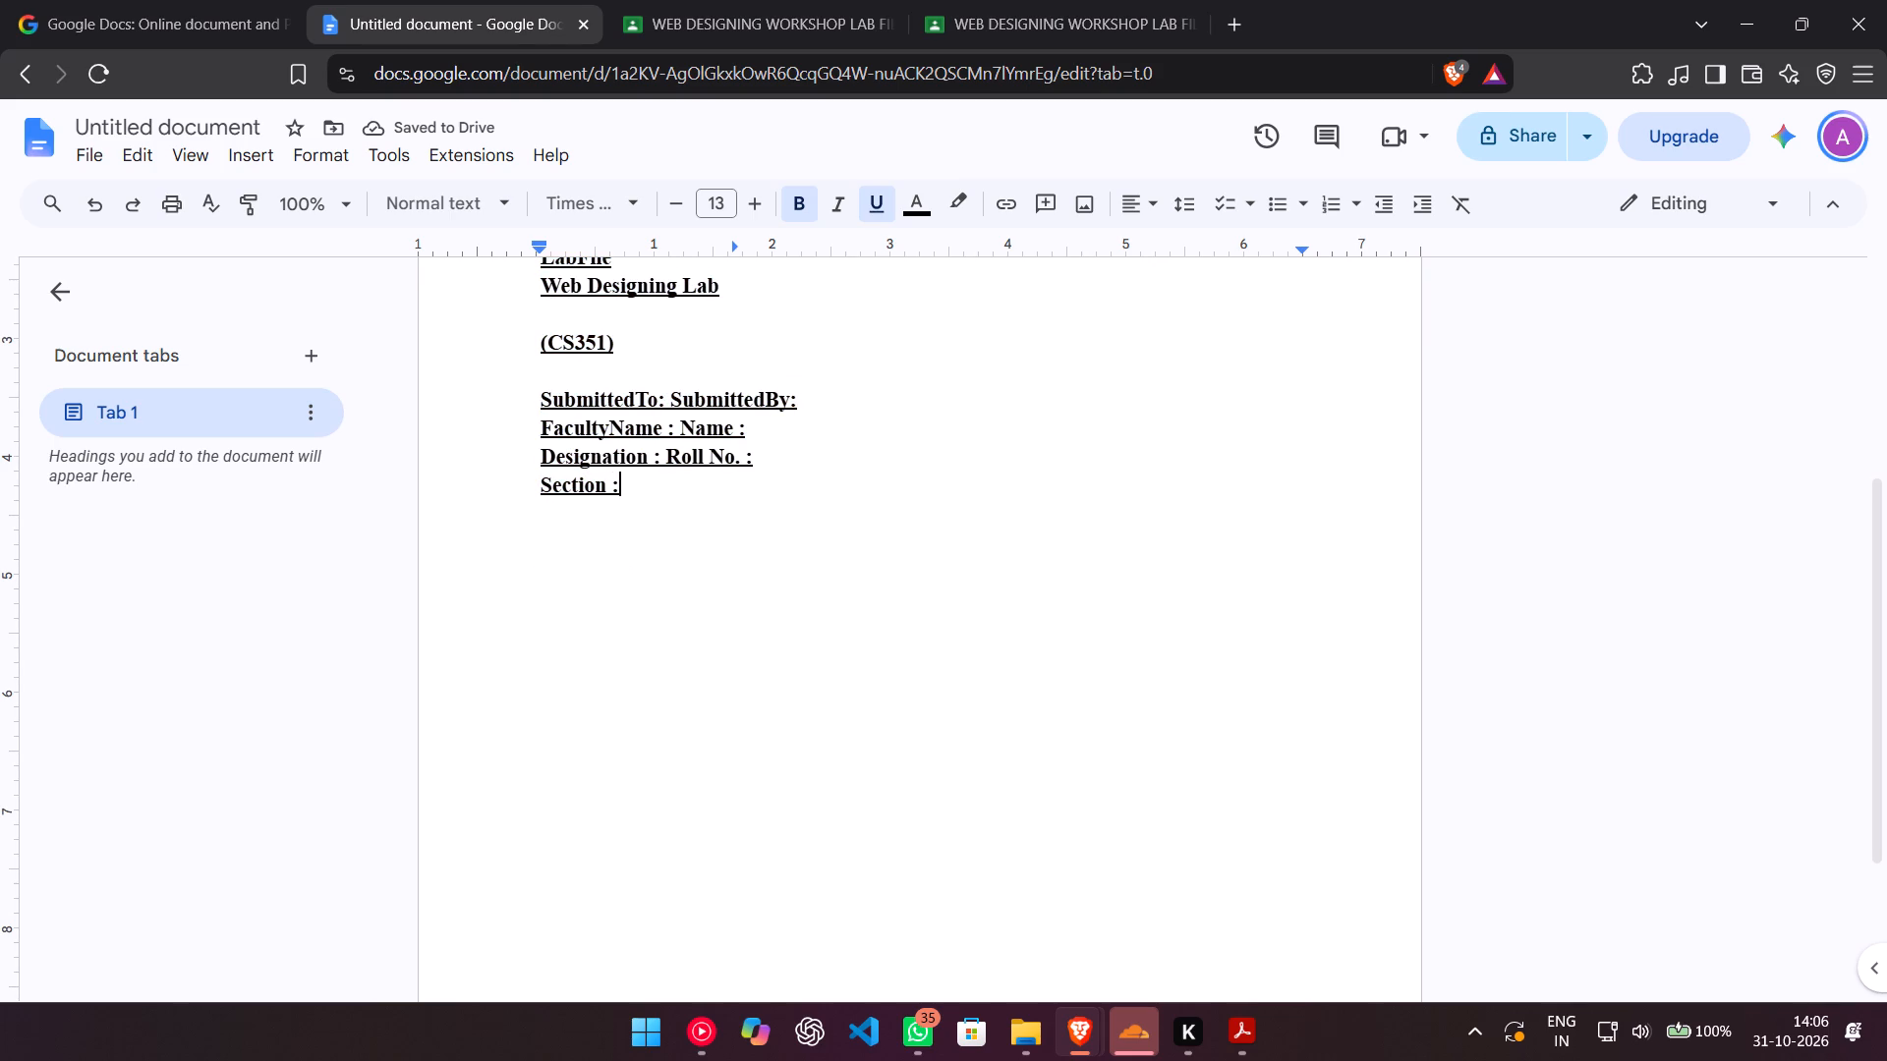
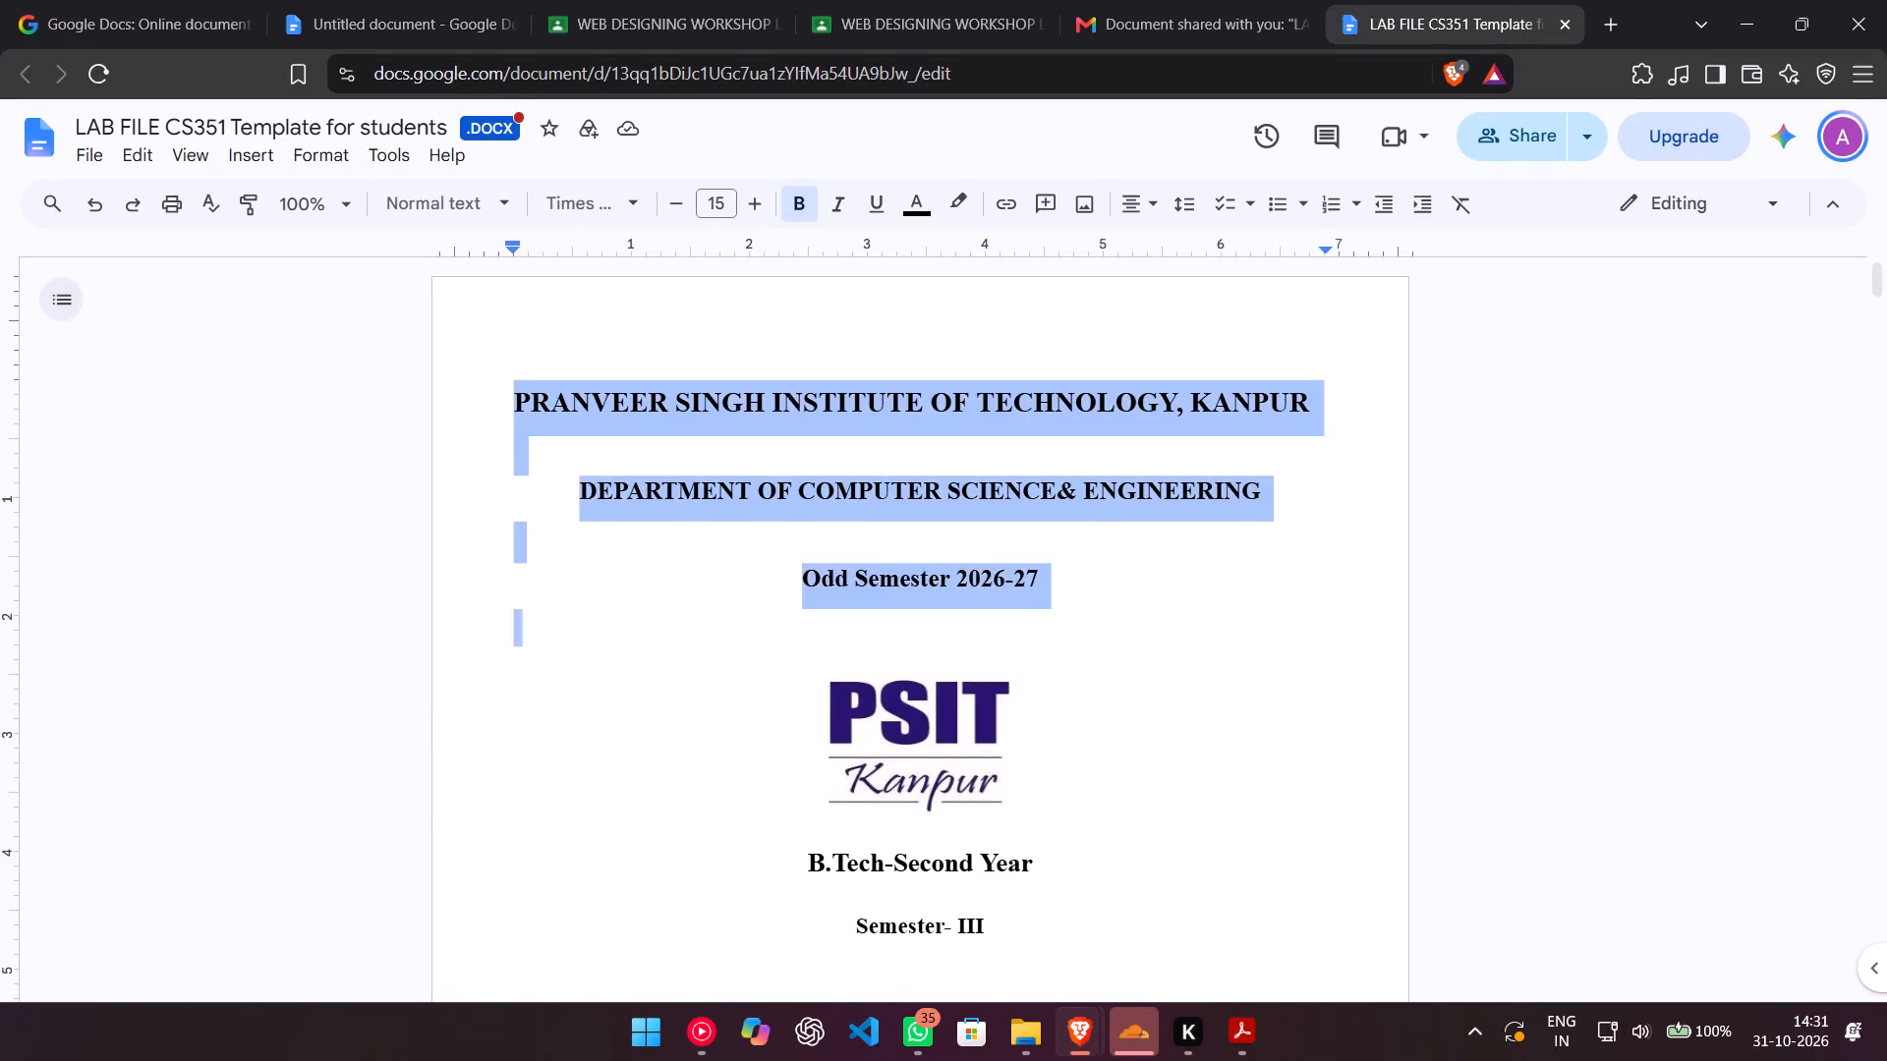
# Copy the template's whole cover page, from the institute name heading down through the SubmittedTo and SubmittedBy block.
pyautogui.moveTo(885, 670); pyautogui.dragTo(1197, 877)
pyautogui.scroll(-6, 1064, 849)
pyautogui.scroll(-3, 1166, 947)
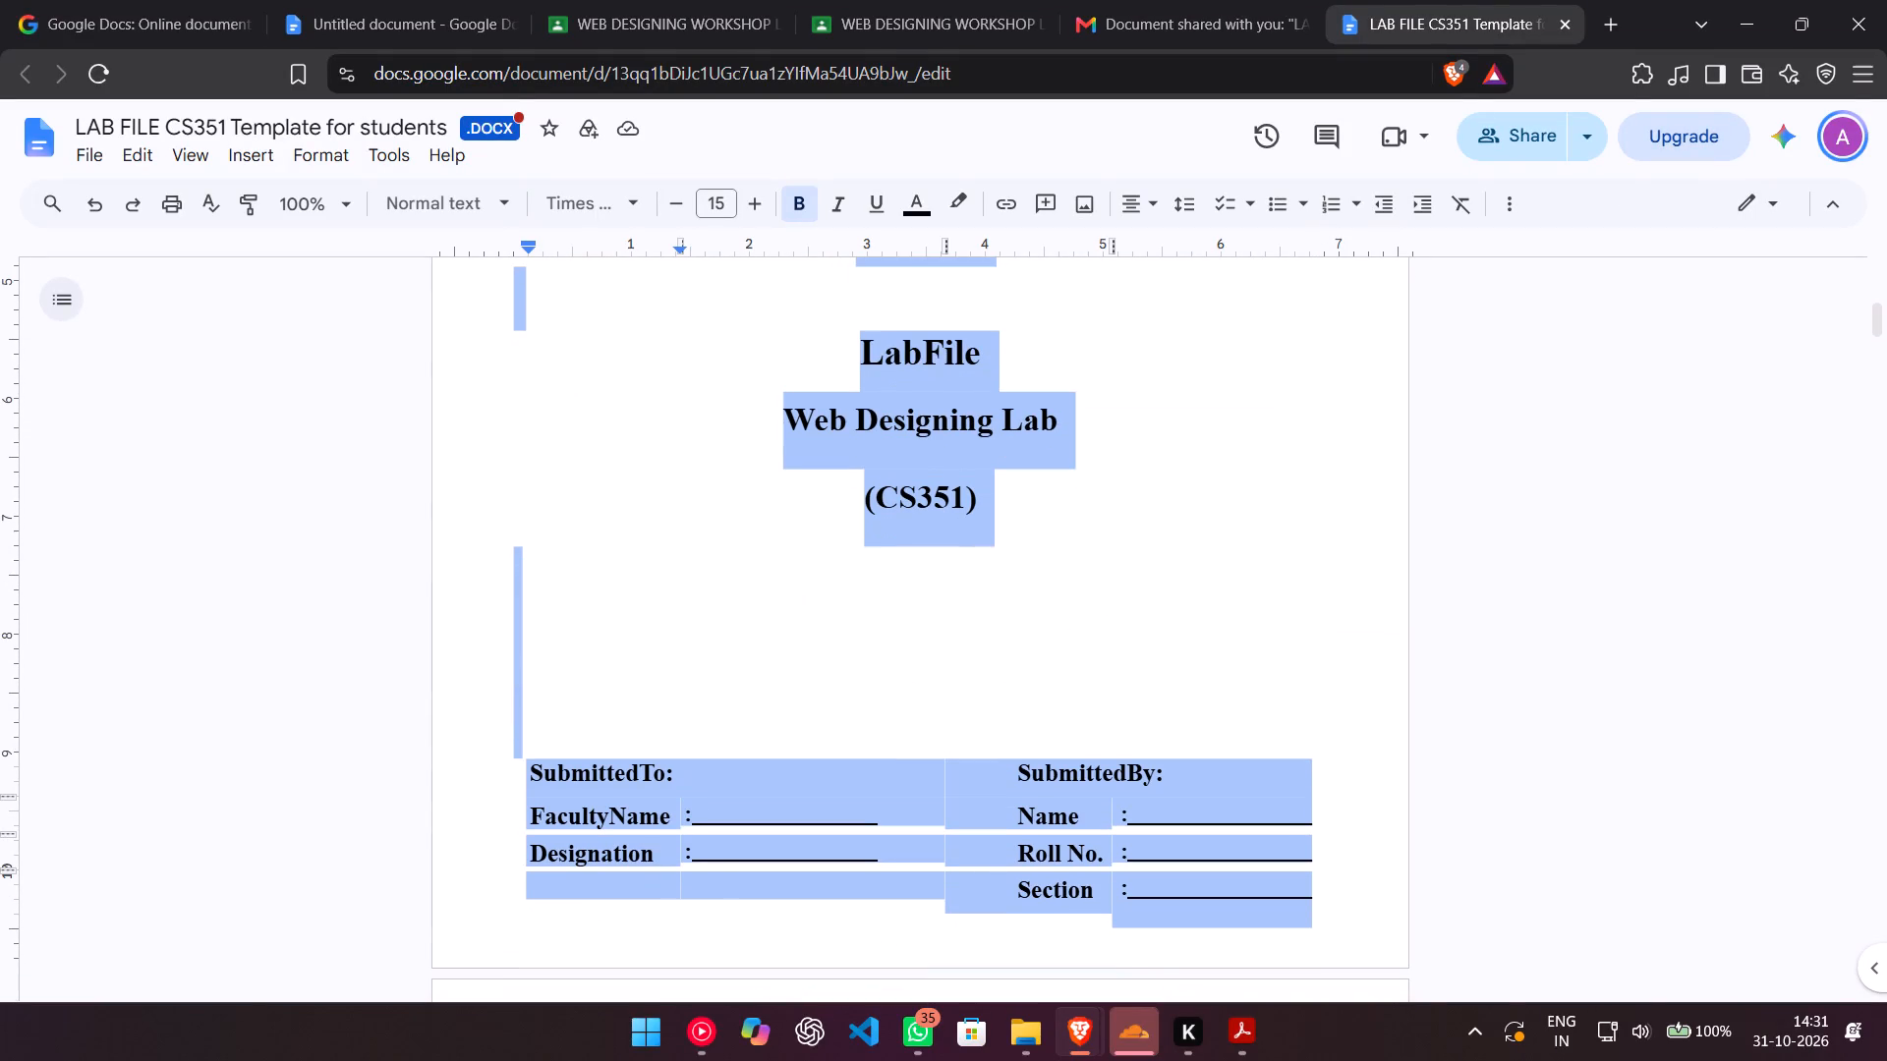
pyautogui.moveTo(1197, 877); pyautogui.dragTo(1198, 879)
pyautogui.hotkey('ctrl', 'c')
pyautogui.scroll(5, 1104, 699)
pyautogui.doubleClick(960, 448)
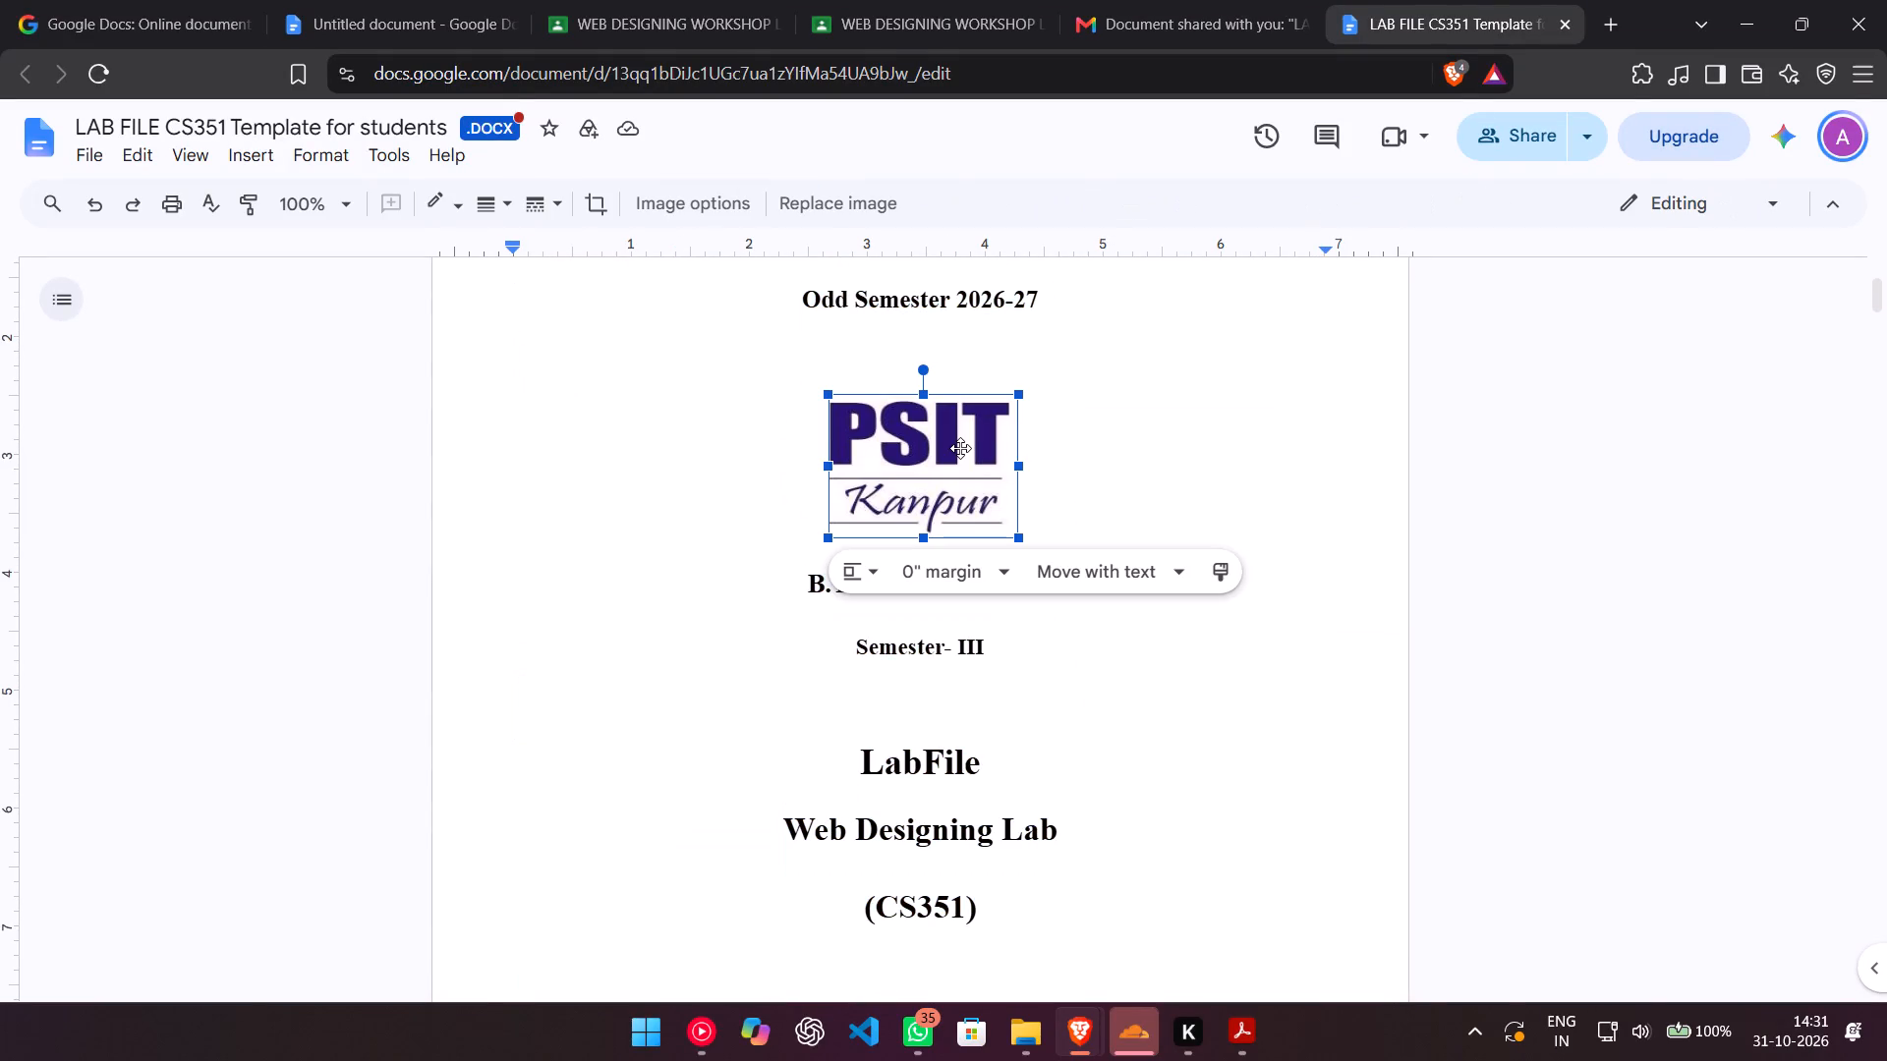
# Delete all existing content from the untitled document.
pyautogui.click(588, 0)
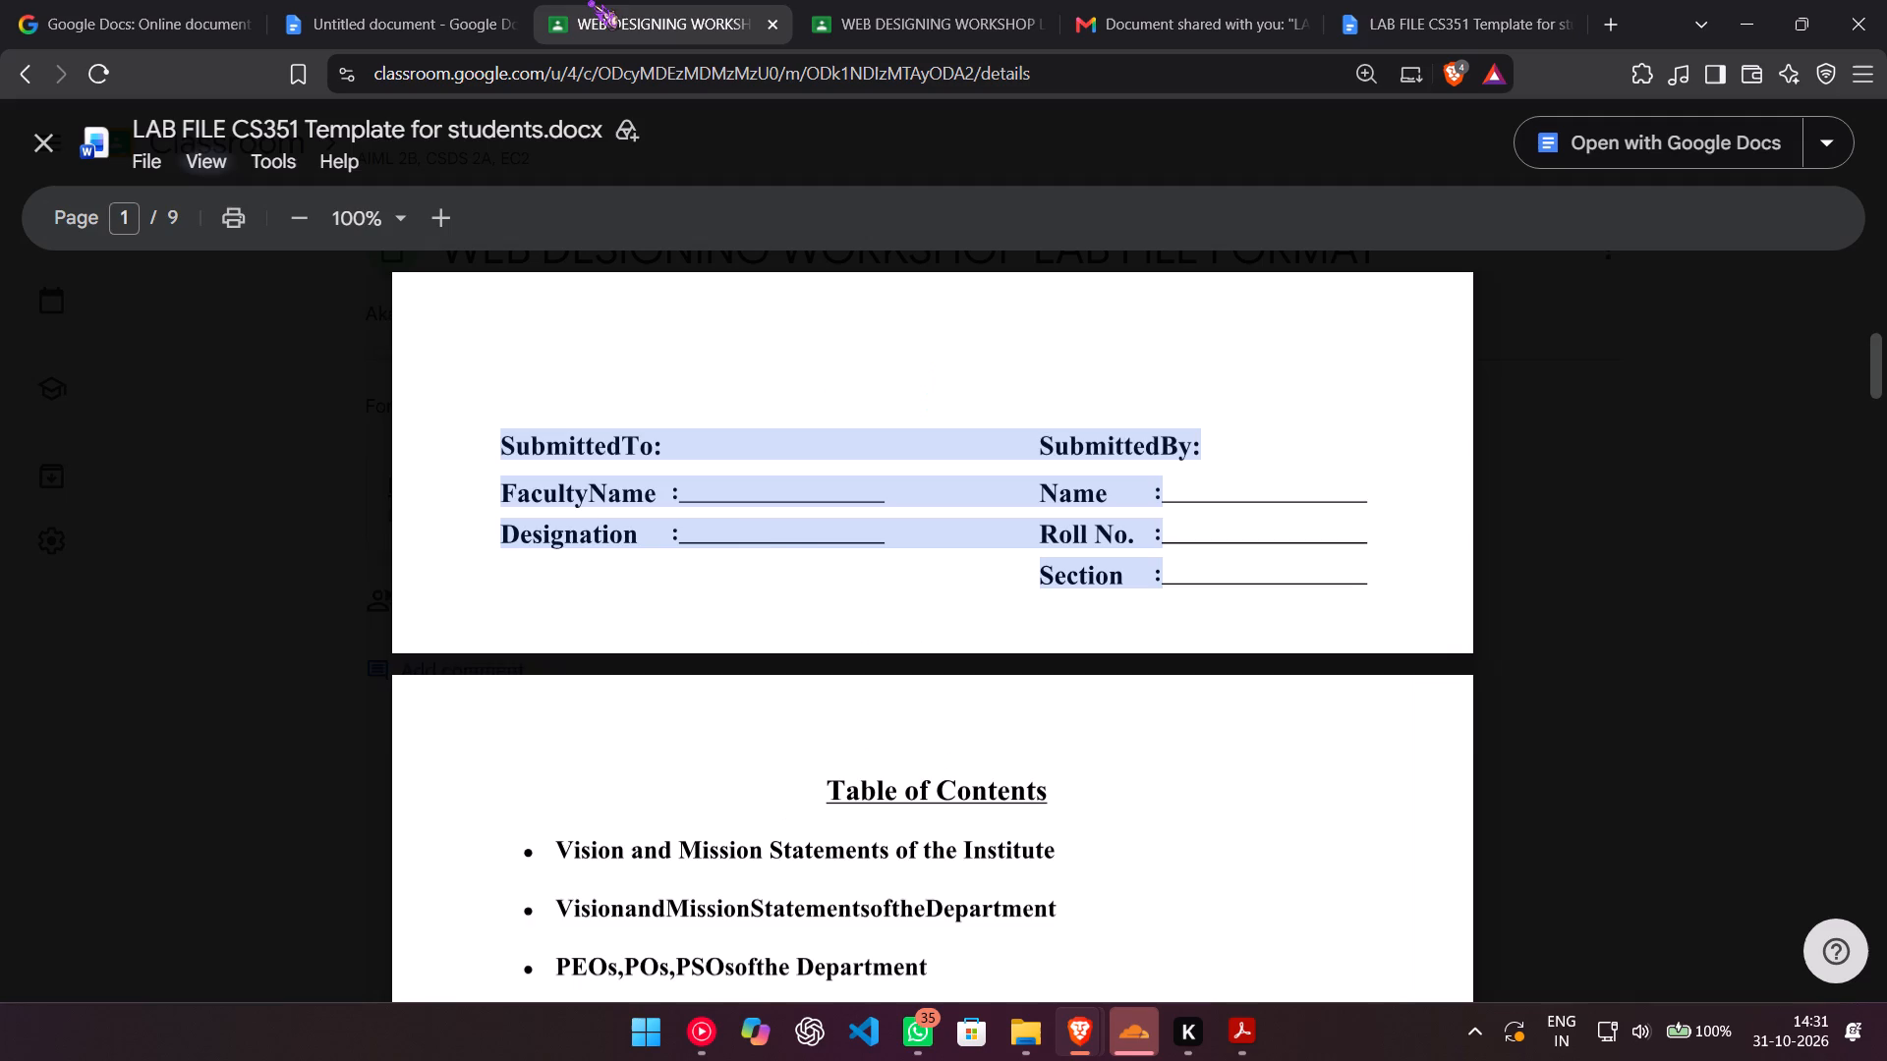
pyautogui.click(987, 0)
pyautogui.click(696, 3)
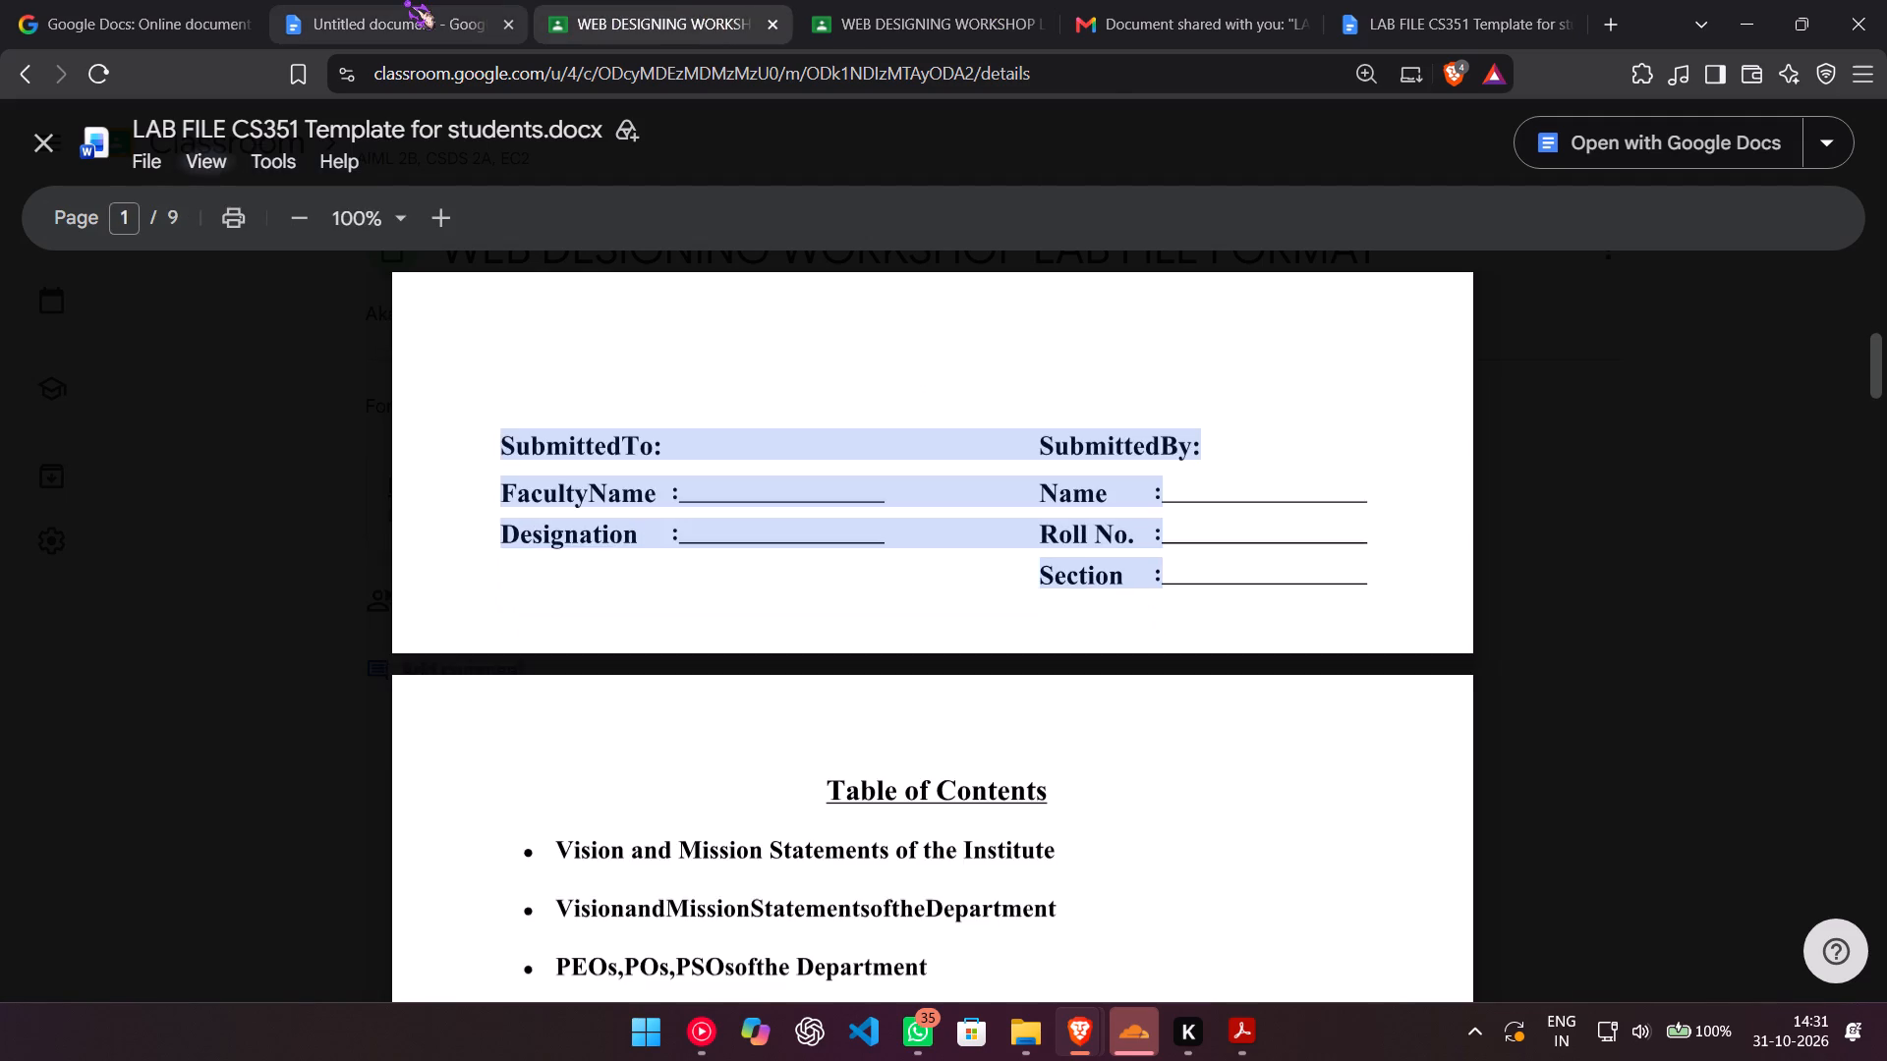
pyautogui.click(405, 0)
pyautogui.scroll(5, 763, 576)
pyautogui.click(860, 717)
pyautogui.hotkey('ctrl', 'a')
pyautogui.press('BackSpace')
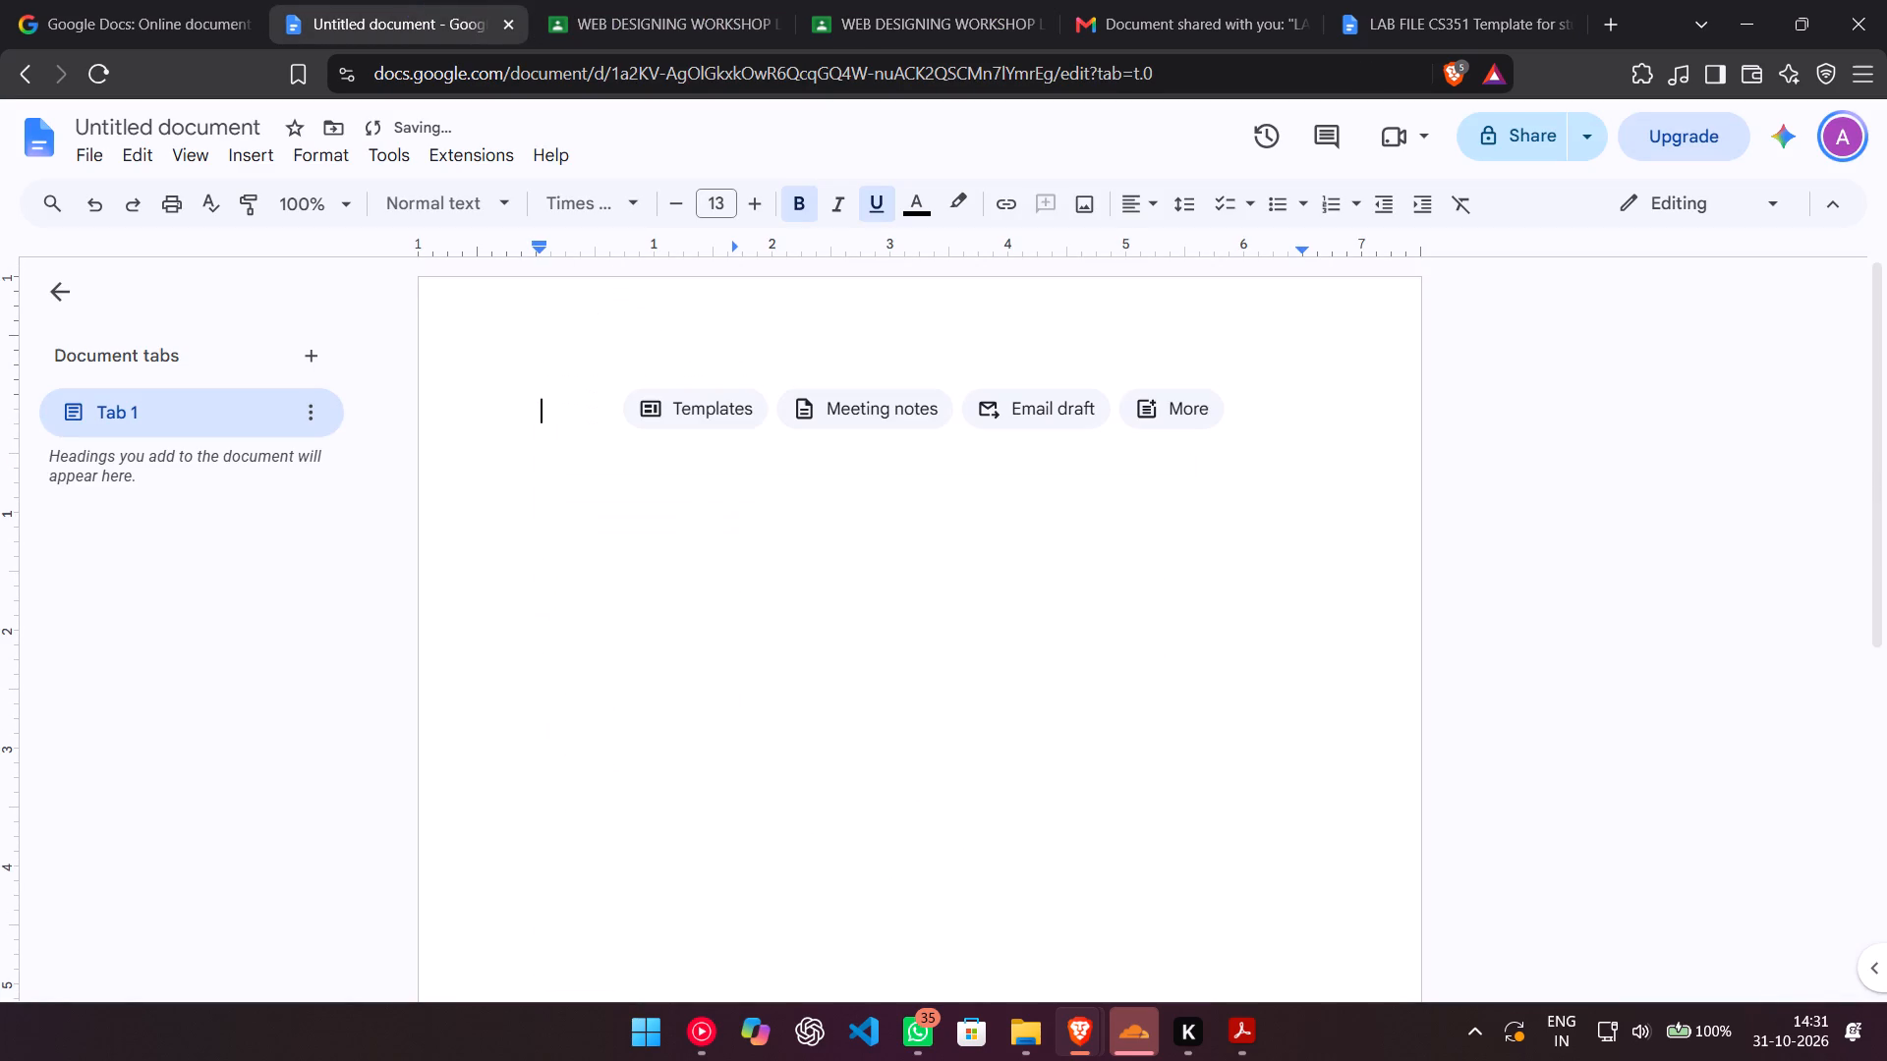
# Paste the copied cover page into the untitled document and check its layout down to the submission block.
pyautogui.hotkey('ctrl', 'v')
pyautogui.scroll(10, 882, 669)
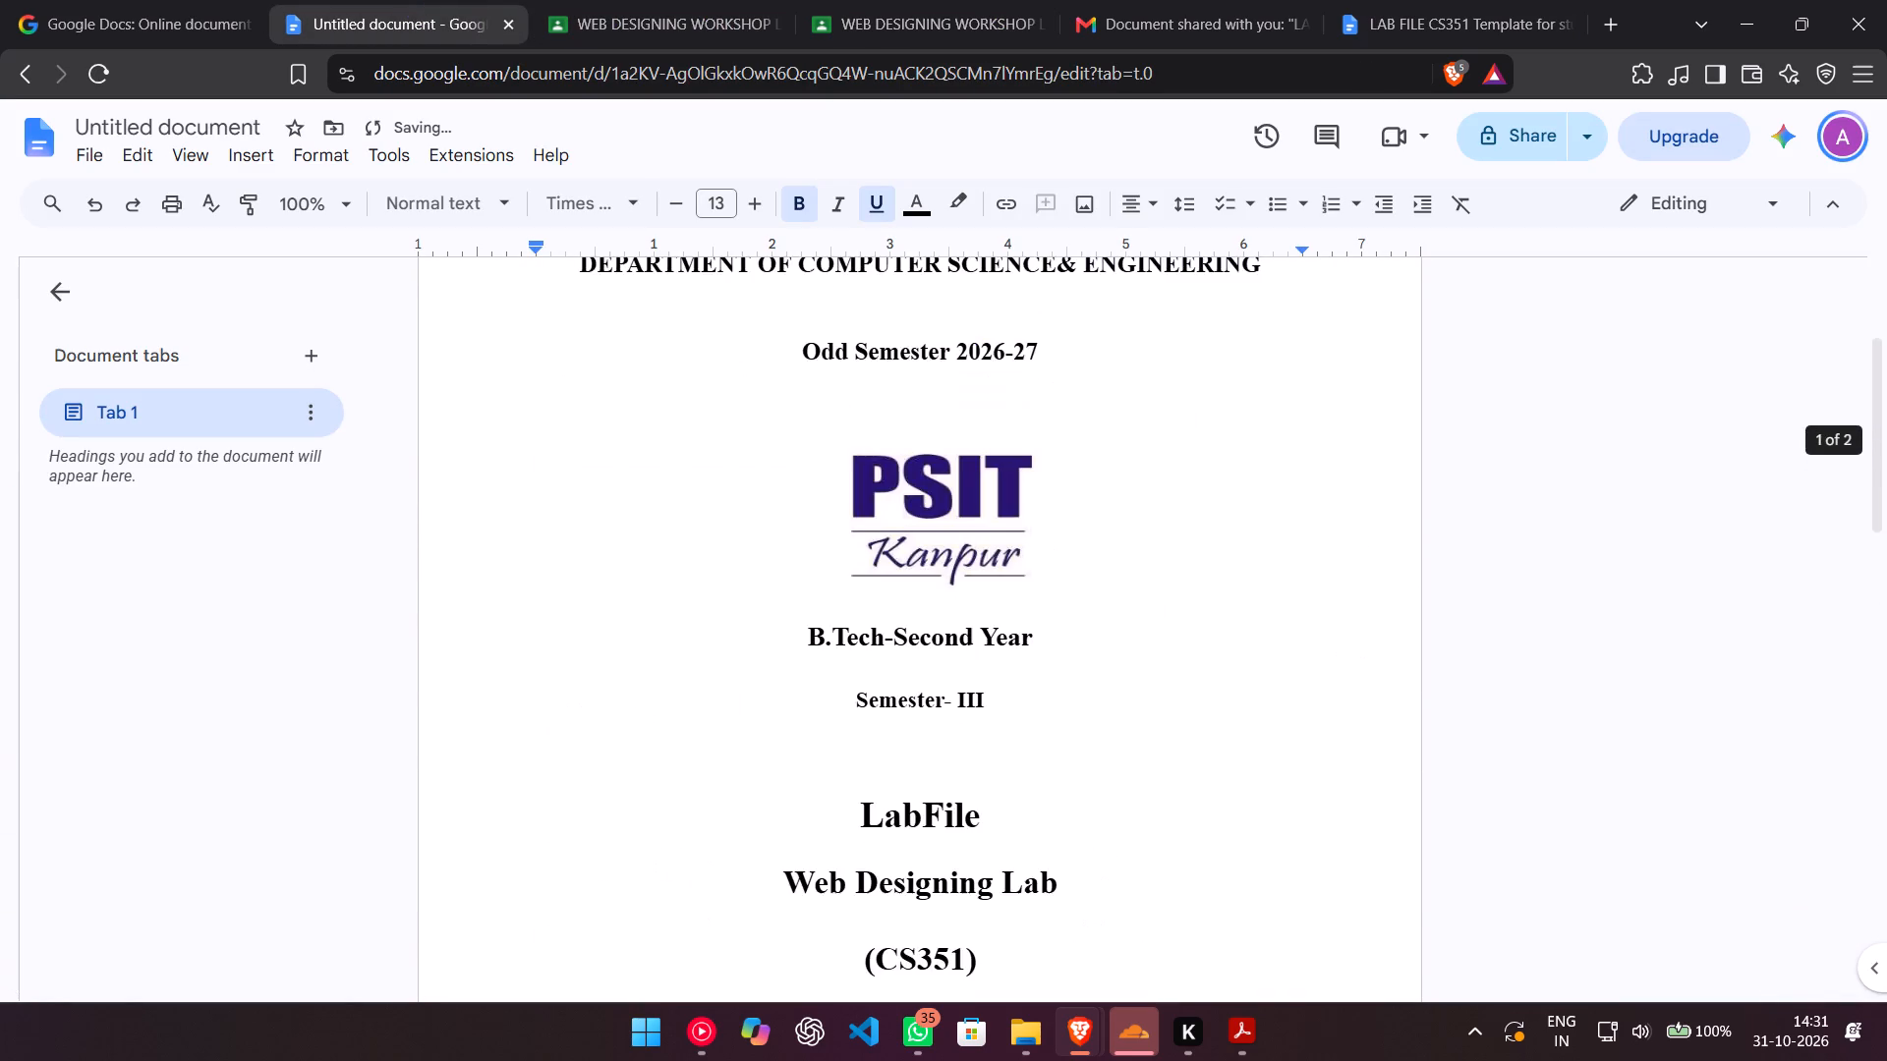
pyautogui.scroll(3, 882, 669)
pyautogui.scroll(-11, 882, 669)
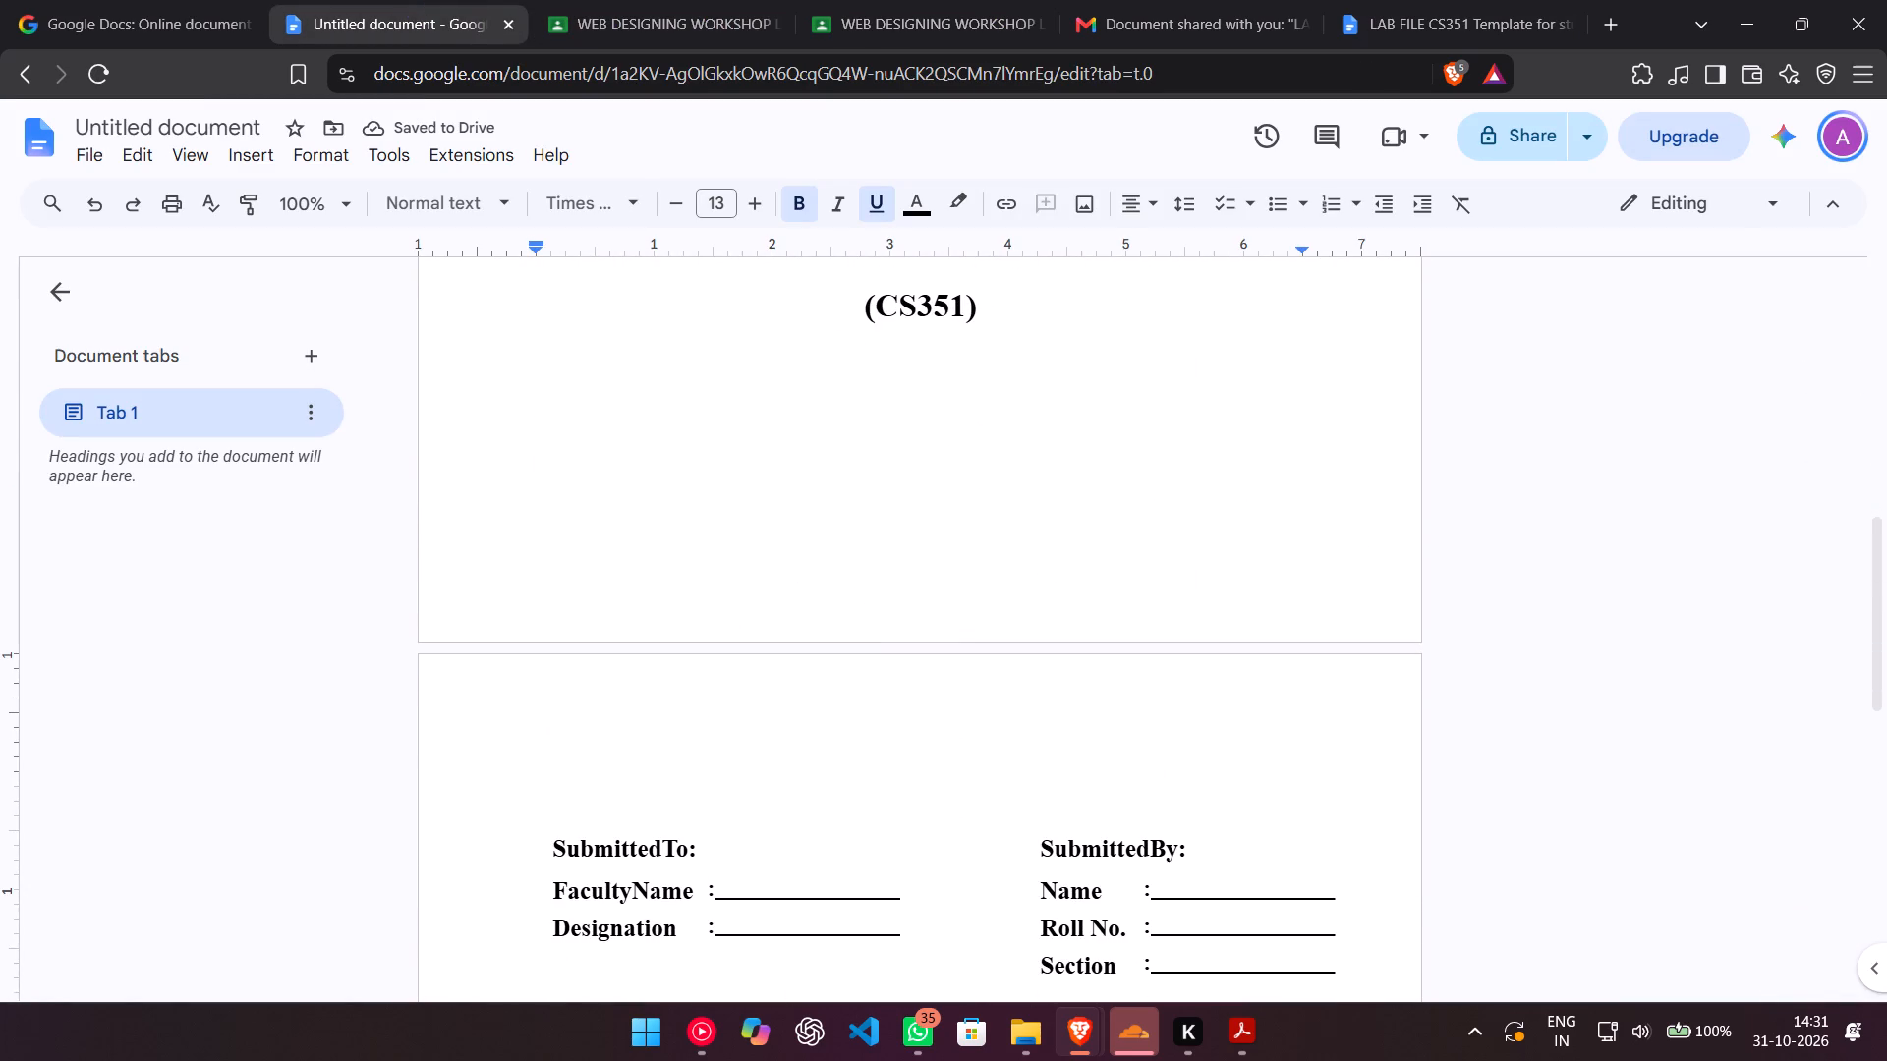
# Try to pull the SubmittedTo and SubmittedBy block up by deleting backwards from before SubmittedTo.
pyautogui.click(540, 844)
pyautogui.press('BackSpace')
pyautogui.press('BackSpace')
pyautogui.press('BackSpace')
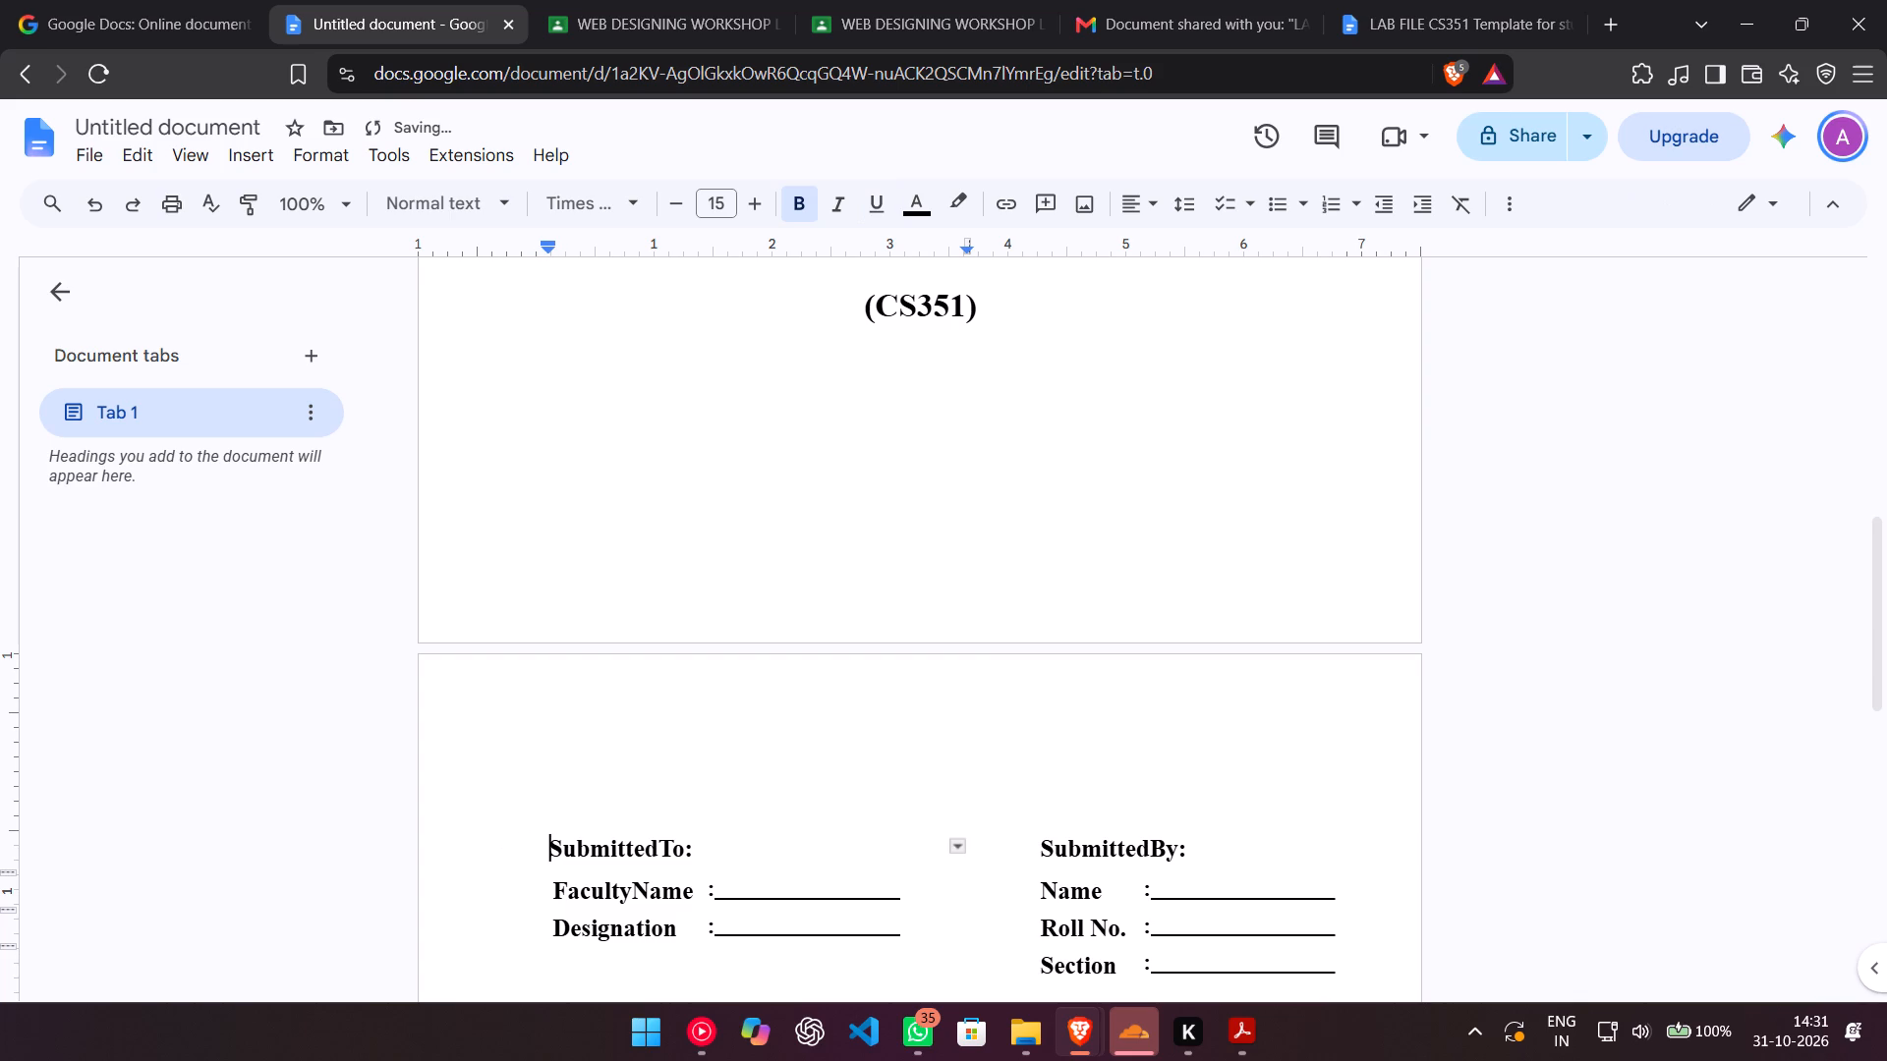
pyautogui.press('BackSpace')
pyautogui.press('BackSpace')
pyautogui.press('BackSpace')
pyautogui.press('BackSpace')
# Compare the untitled document's cover heading and layout with the shared template and the Classroom preview.
pyautogui.click(1454, 0)
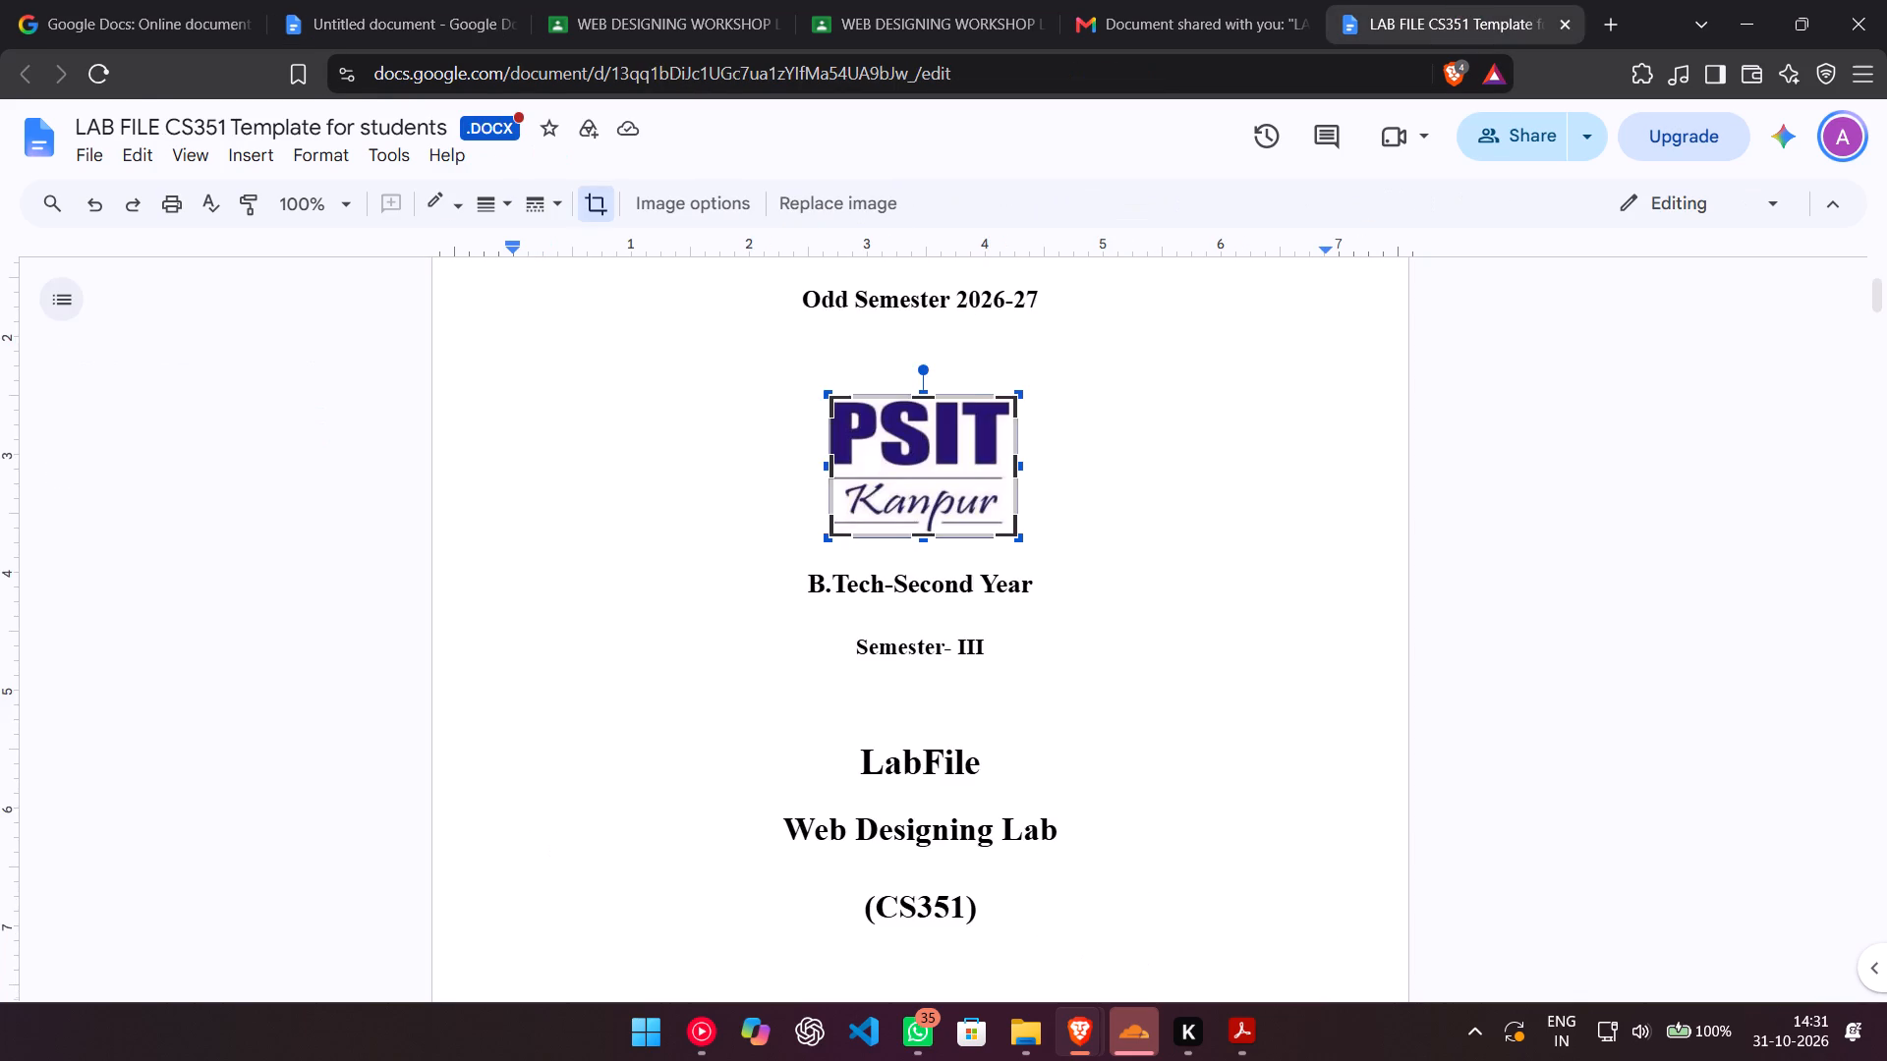
pyautogui.scroll(-8, 1215, 389)
pyautogui.scroll(14, 1215, 478)
pyautogui.click(1711, 544)
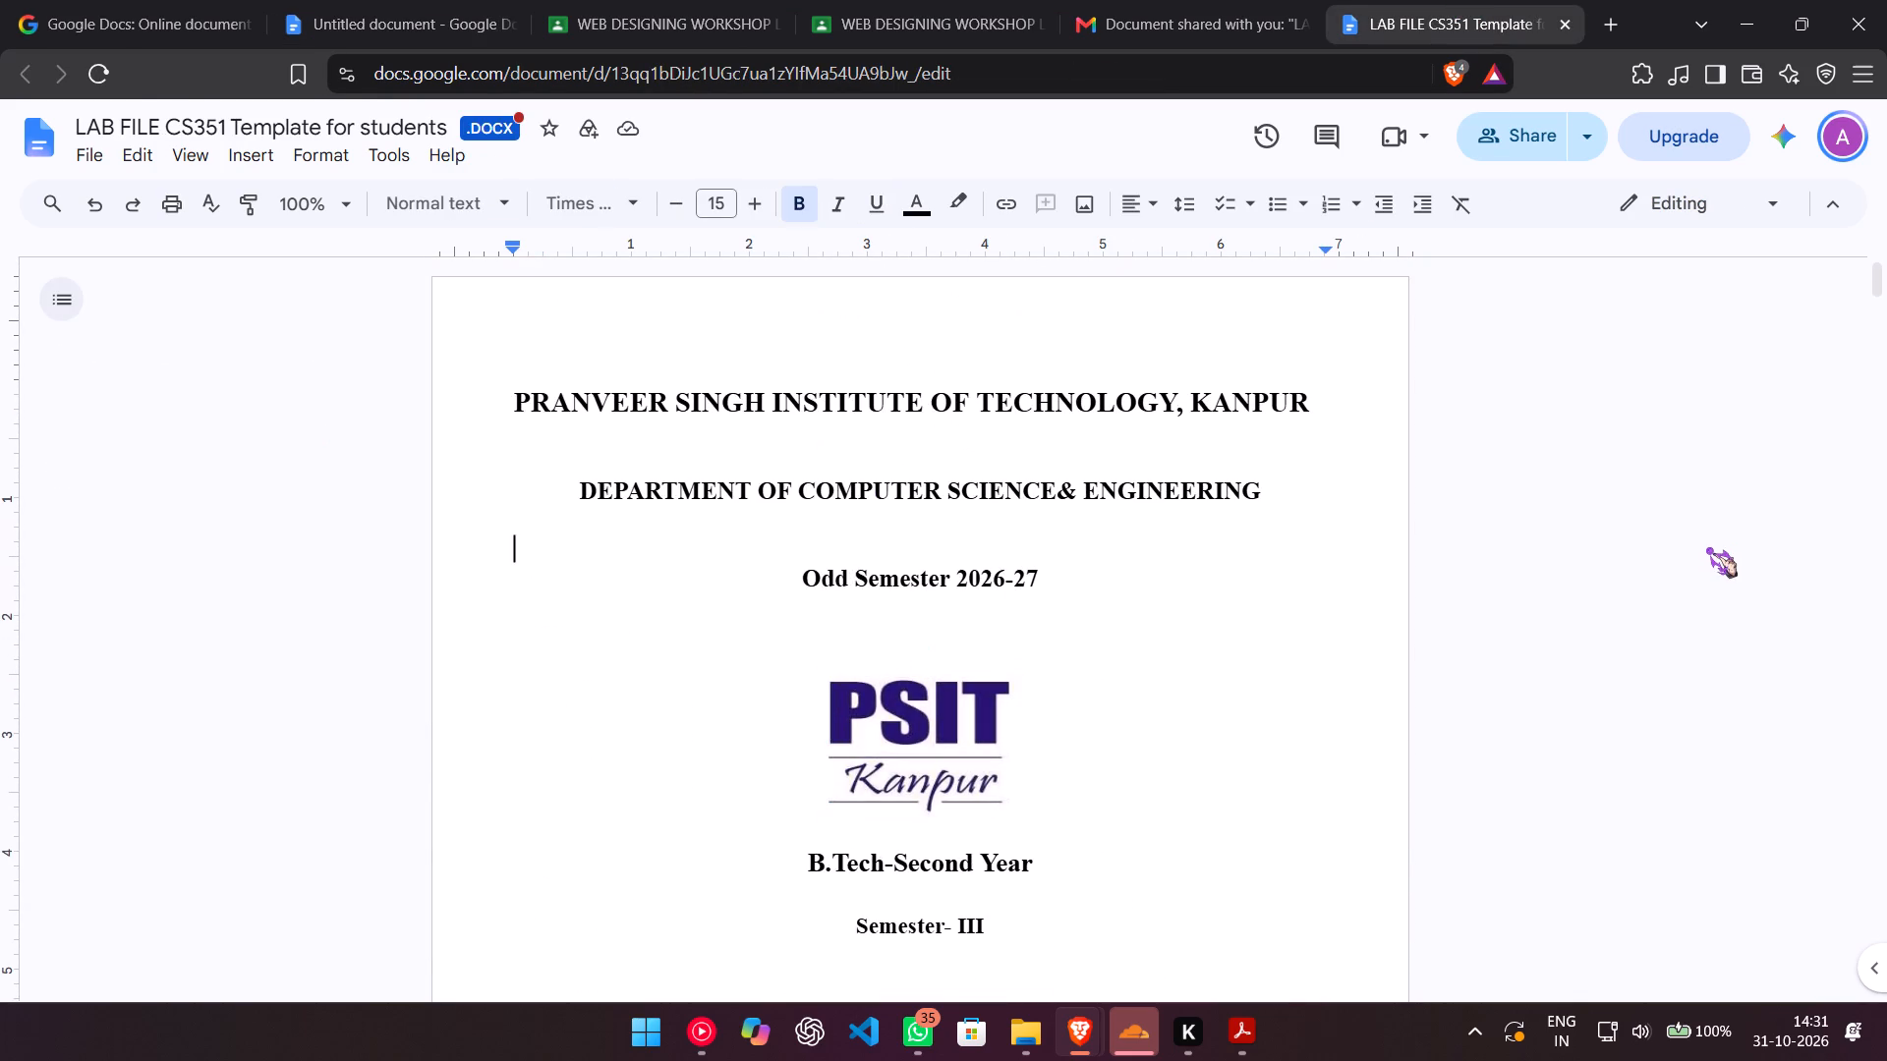
pyautogui.click(385, 0)
pyautogui.scroll(12, 828, 479)
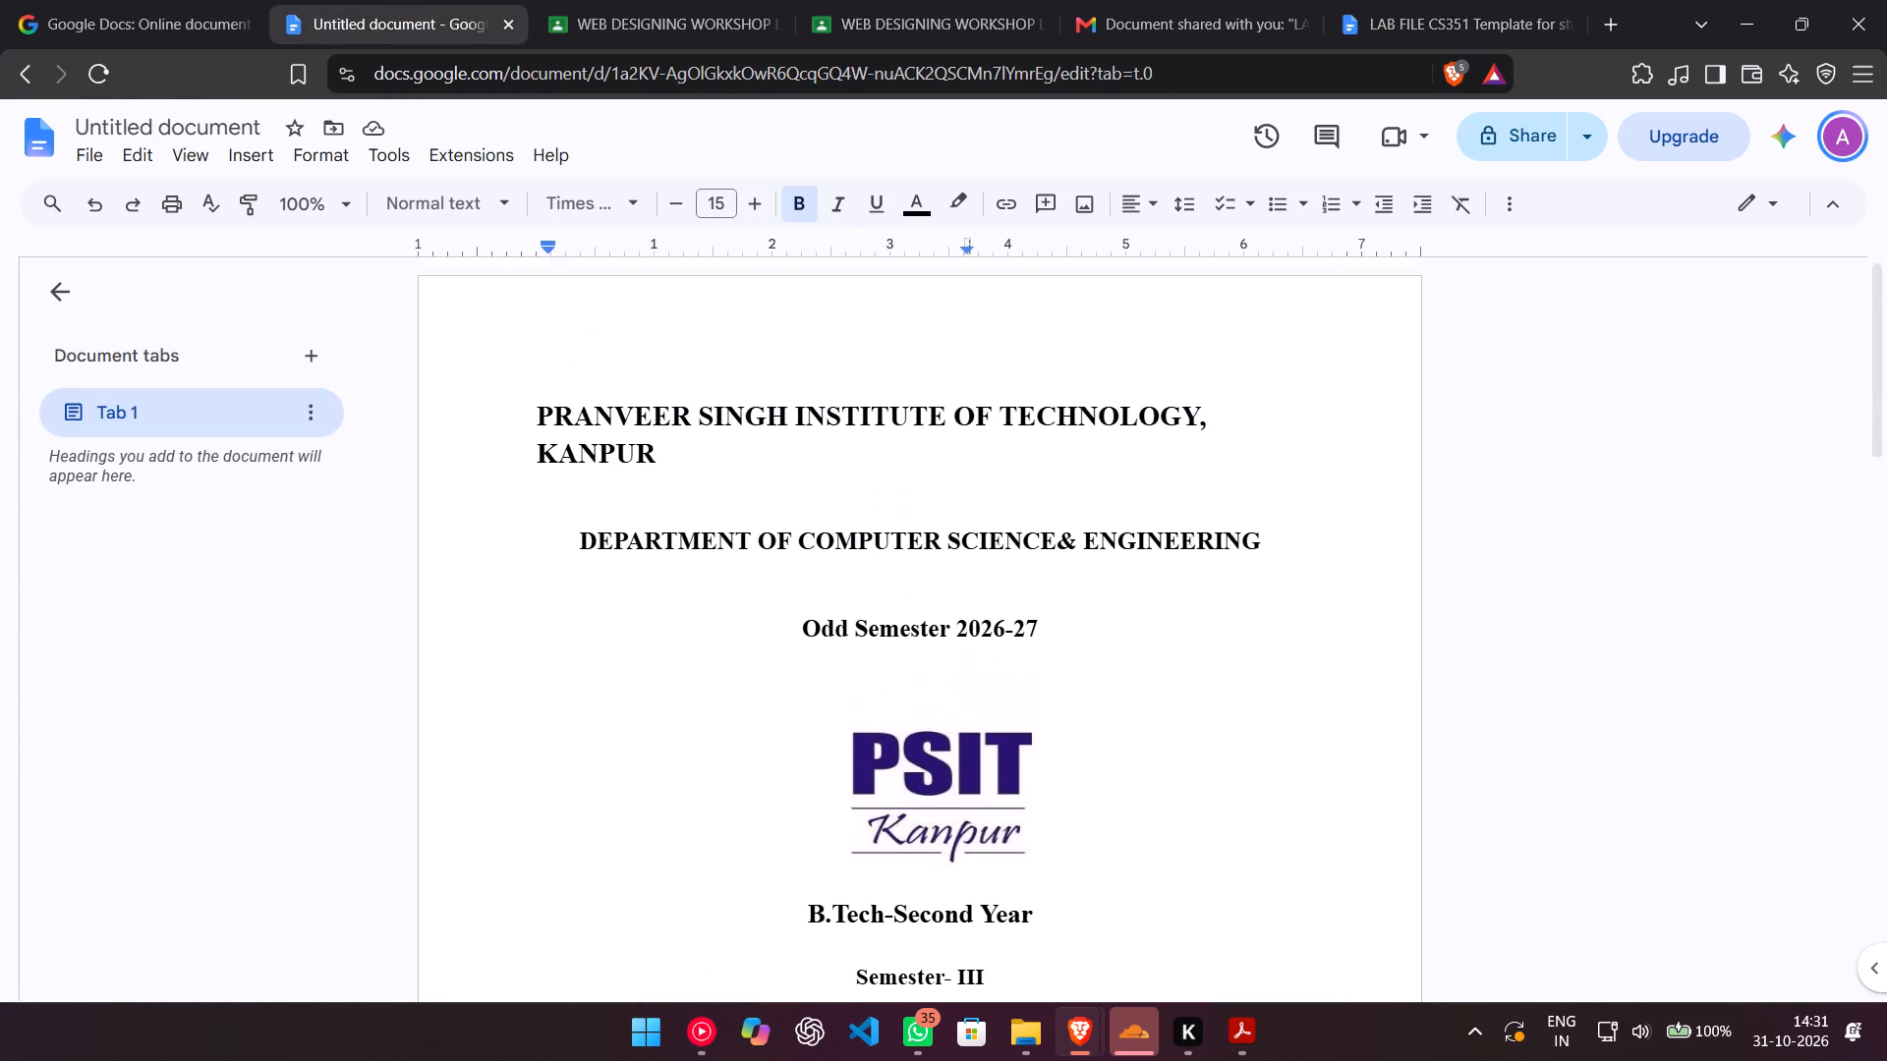
pyautogui.scroll(3, 859, 524)
pyautogui.click(1485, 0)
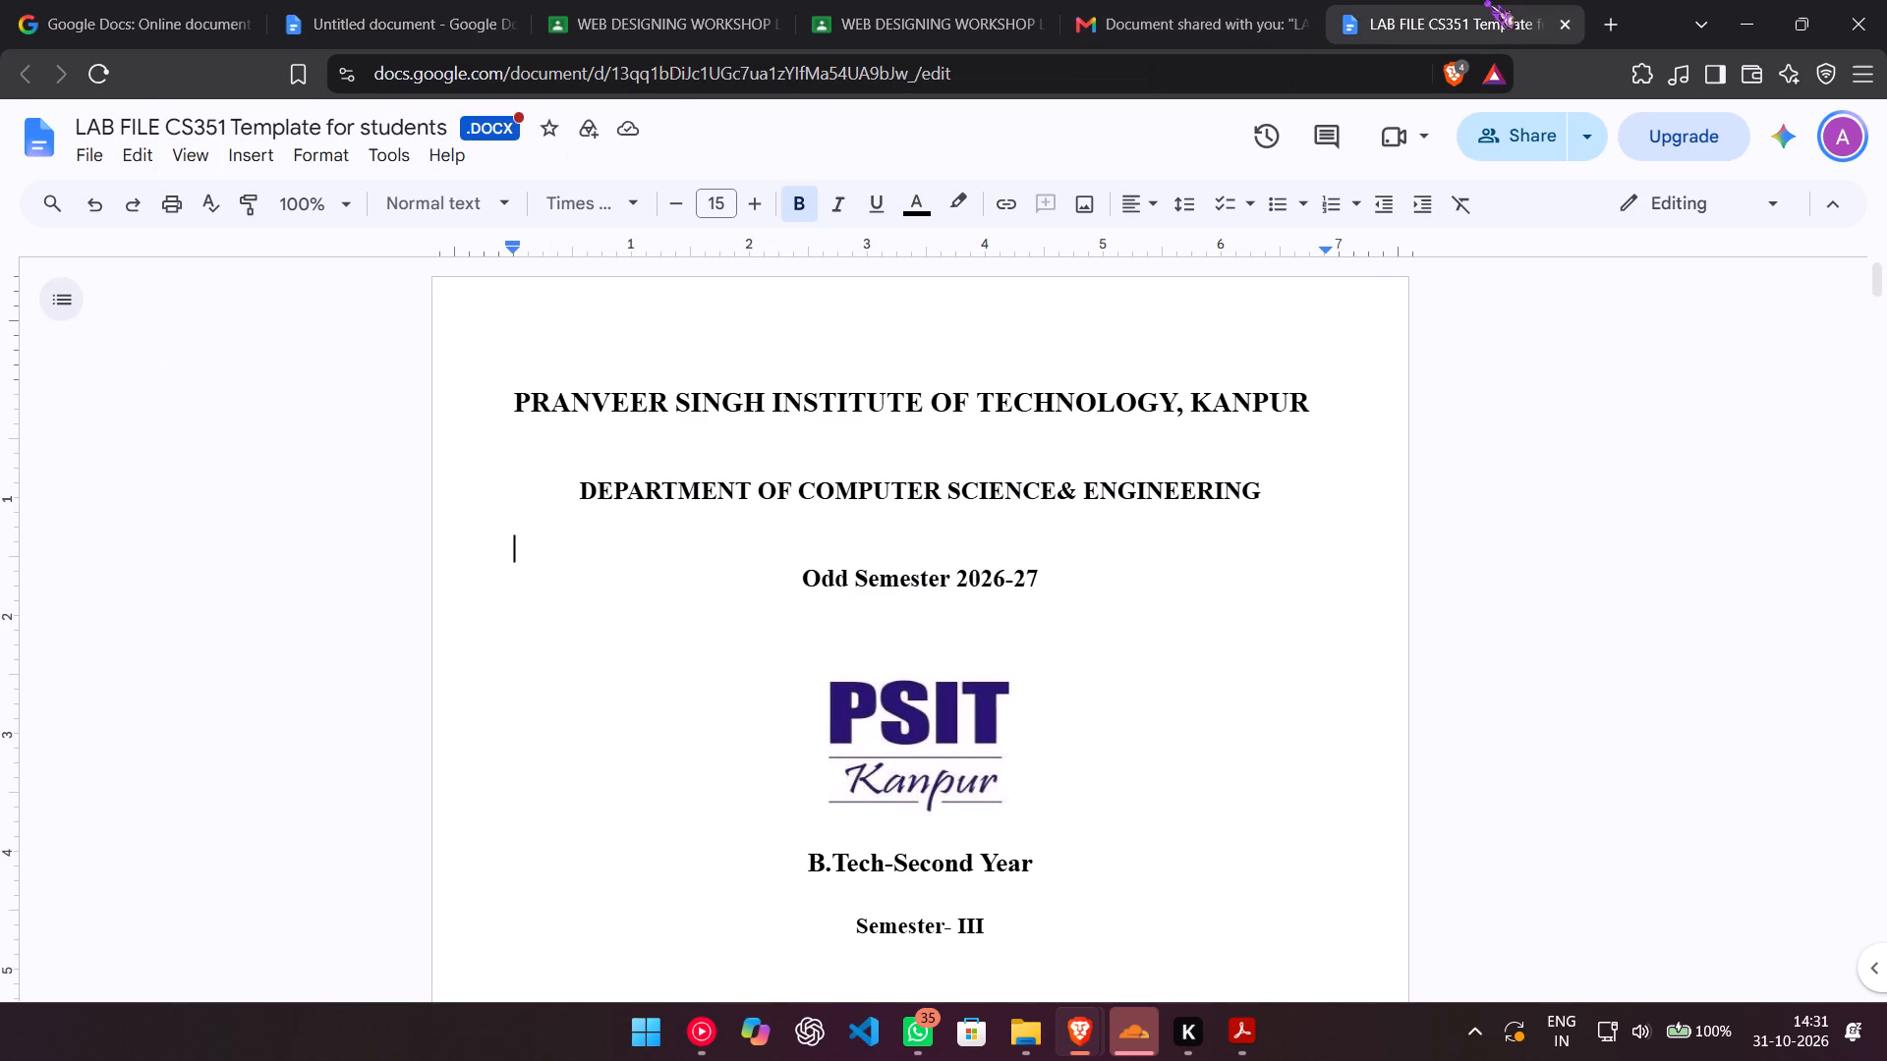
pyautogui.click(611, 0)
pyautogui.scroll(7, 750, 545)
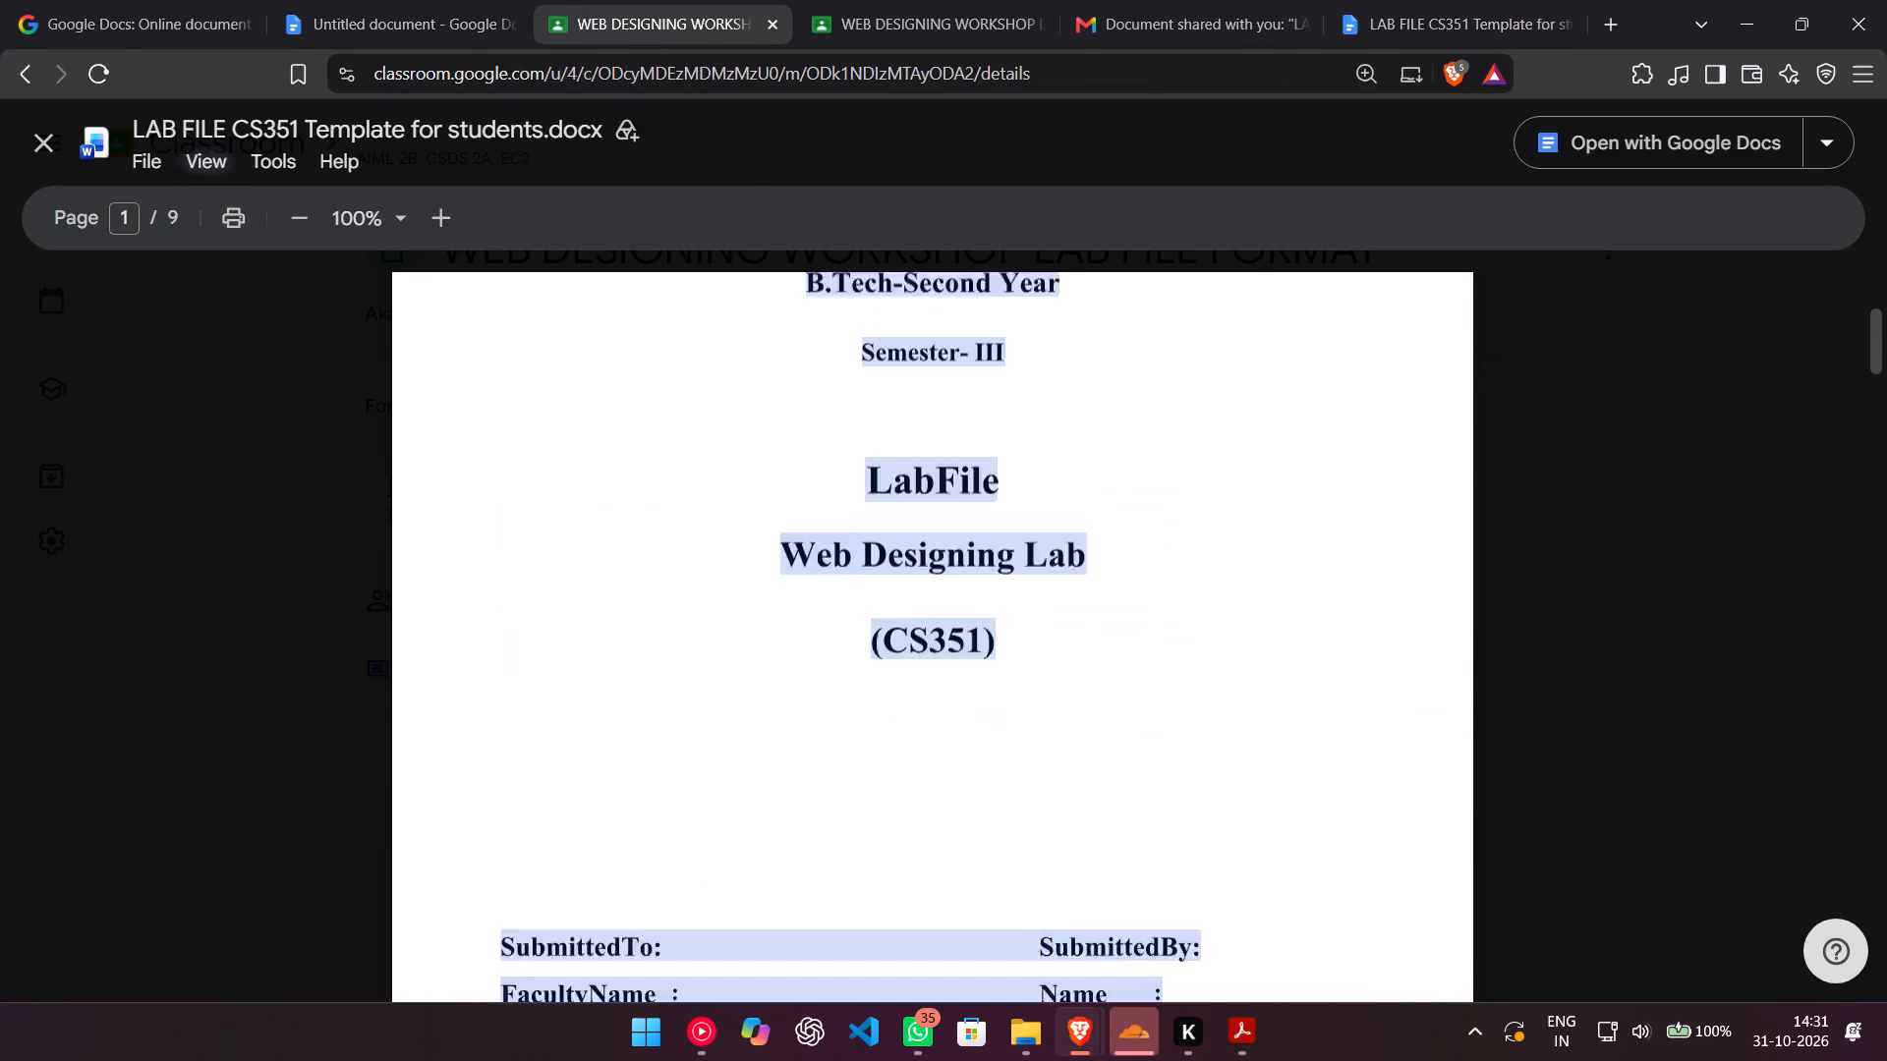
pyautogui.click(442, 4)
pyautogui.scroll(6, 627, 457)
pyautogui.click(524, 459)
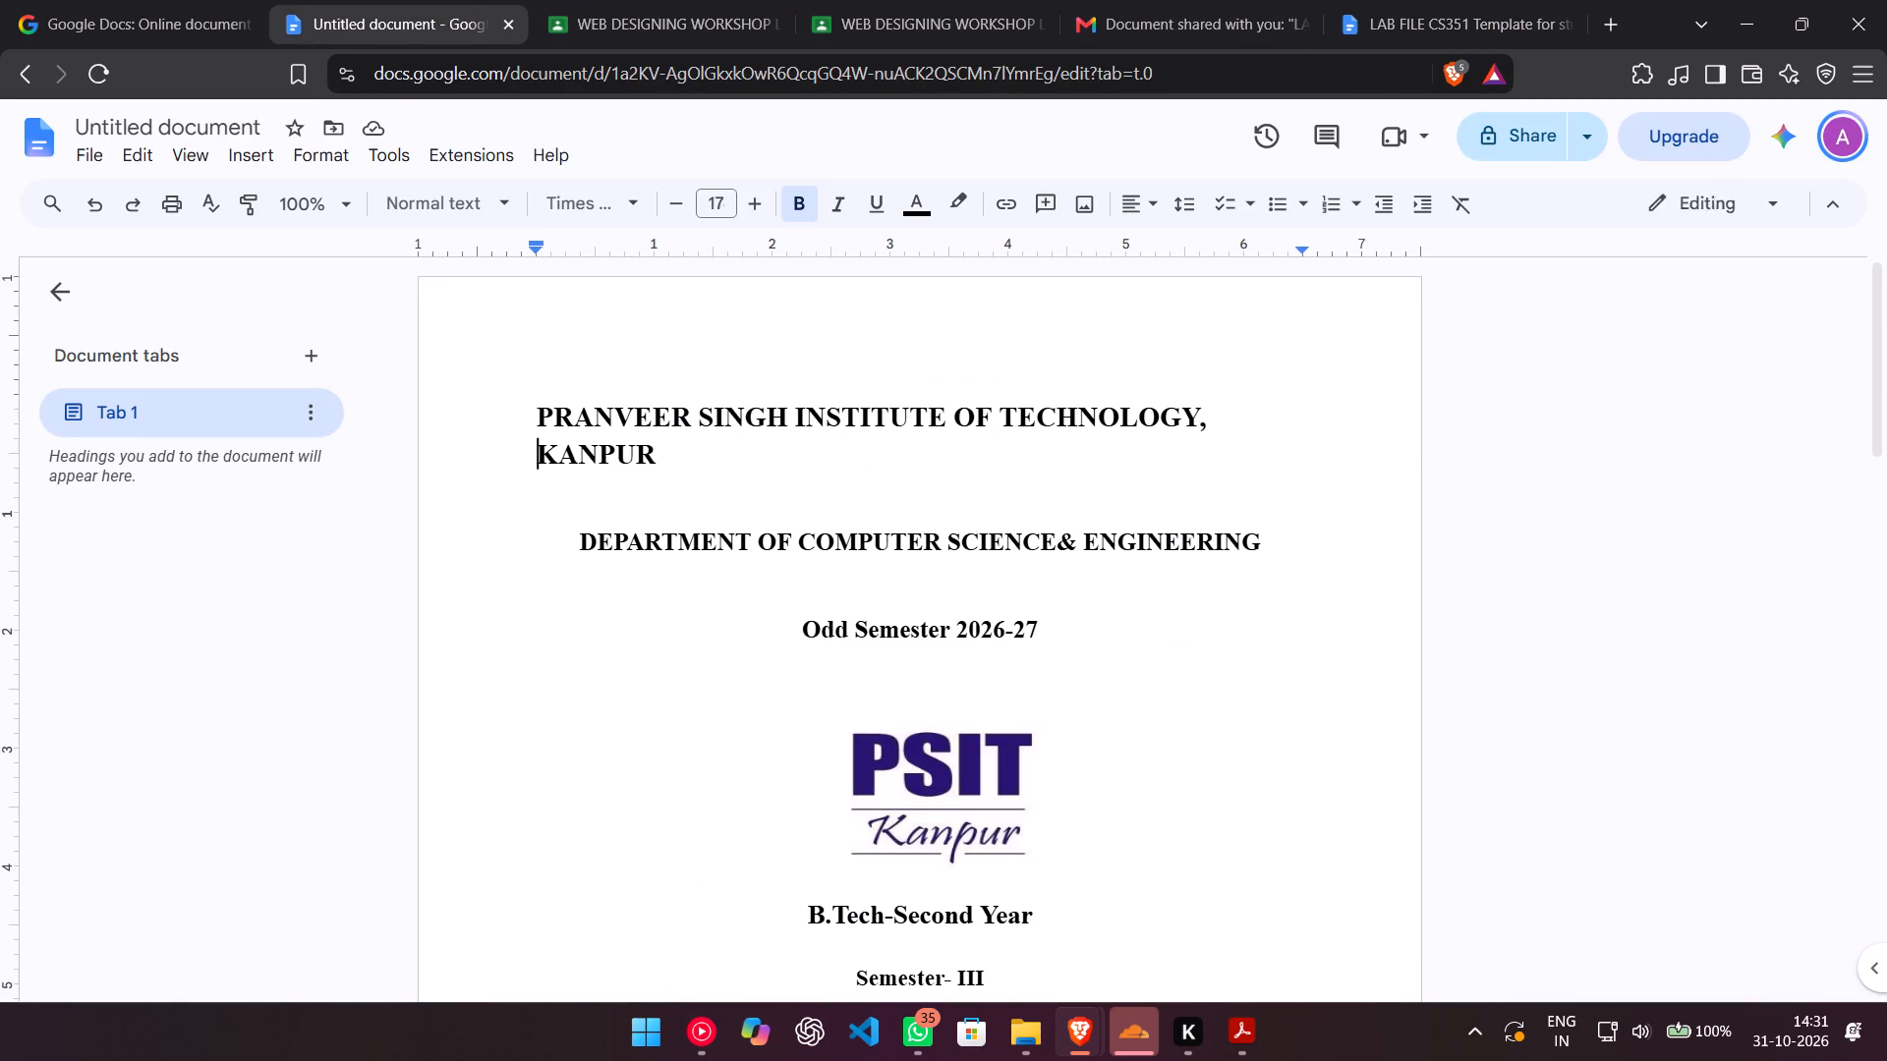
pyautogui.click(1419, 0)
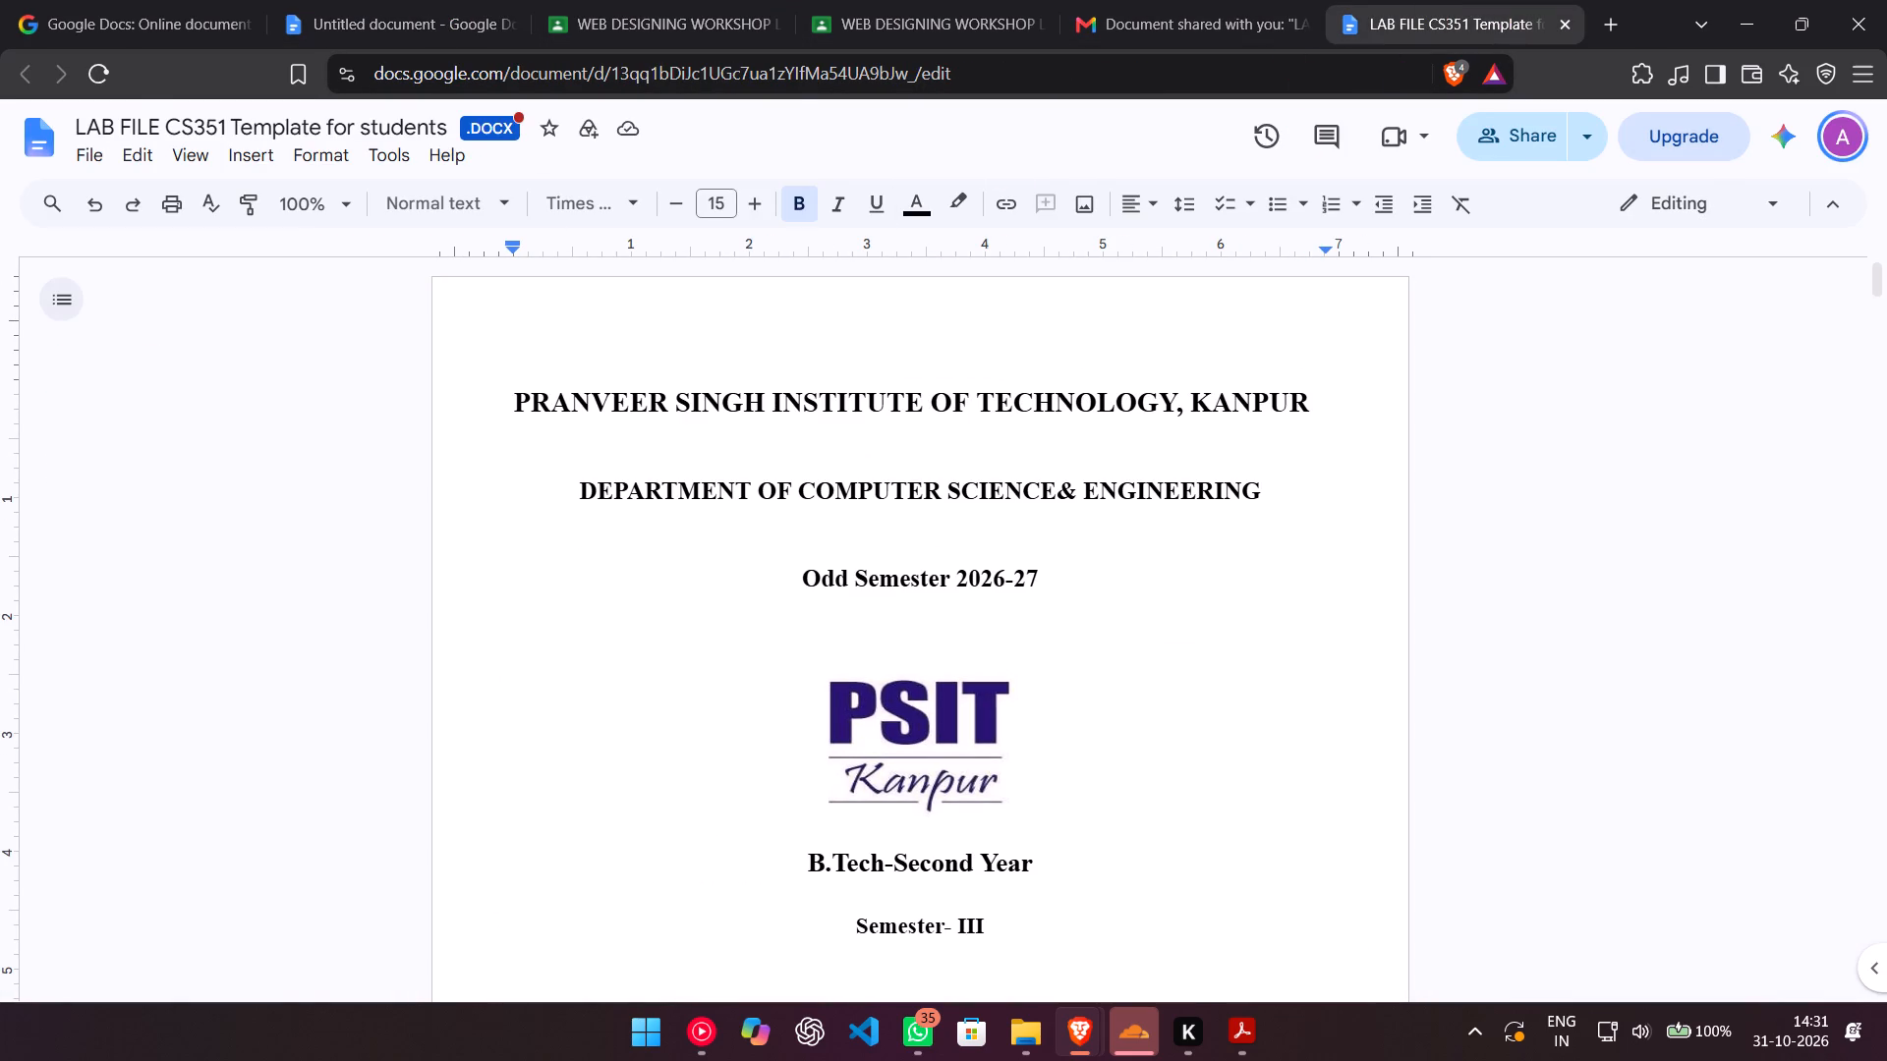
pyautogui.moveTo(529, 395); pyautogui.dragTo(727, 403)
pyautogui.click(822, 319)
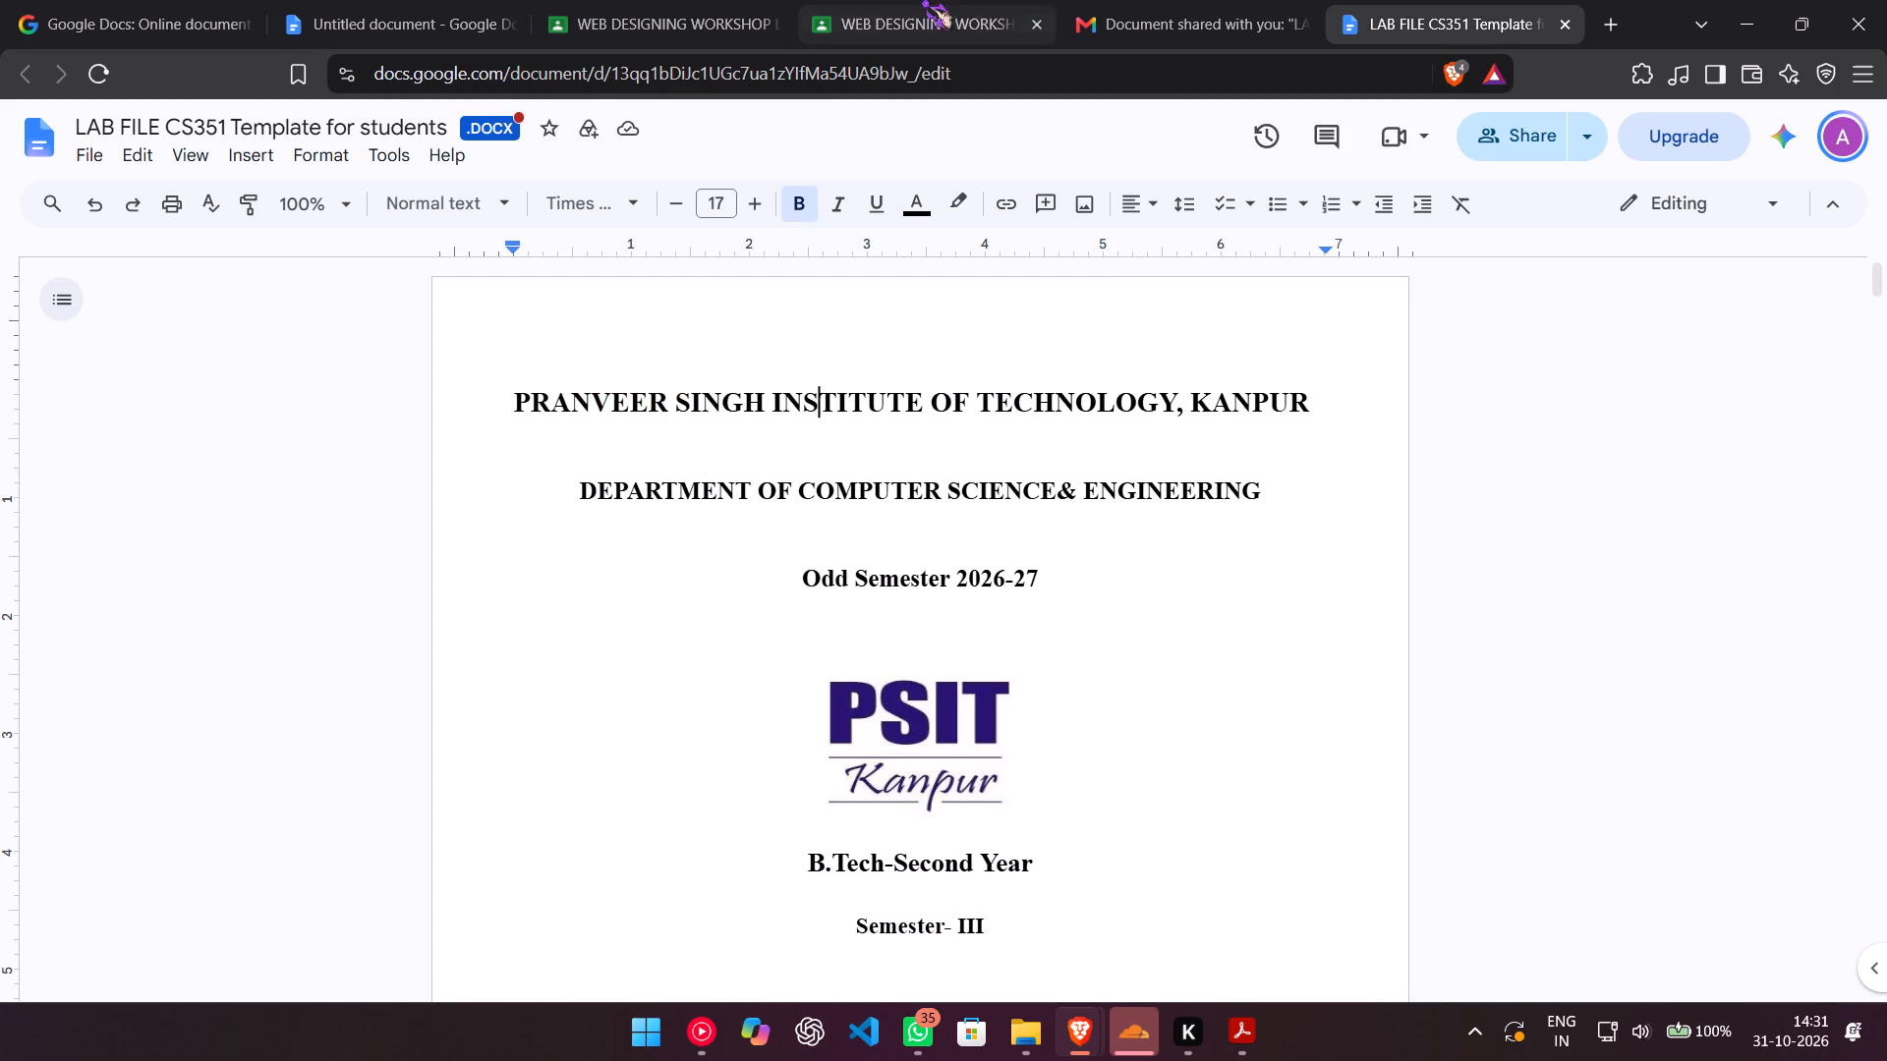
pyautogui.click(933, 0)
pyautogui.click(644, 0)
pyautogui.scroll(11, 613, 574)
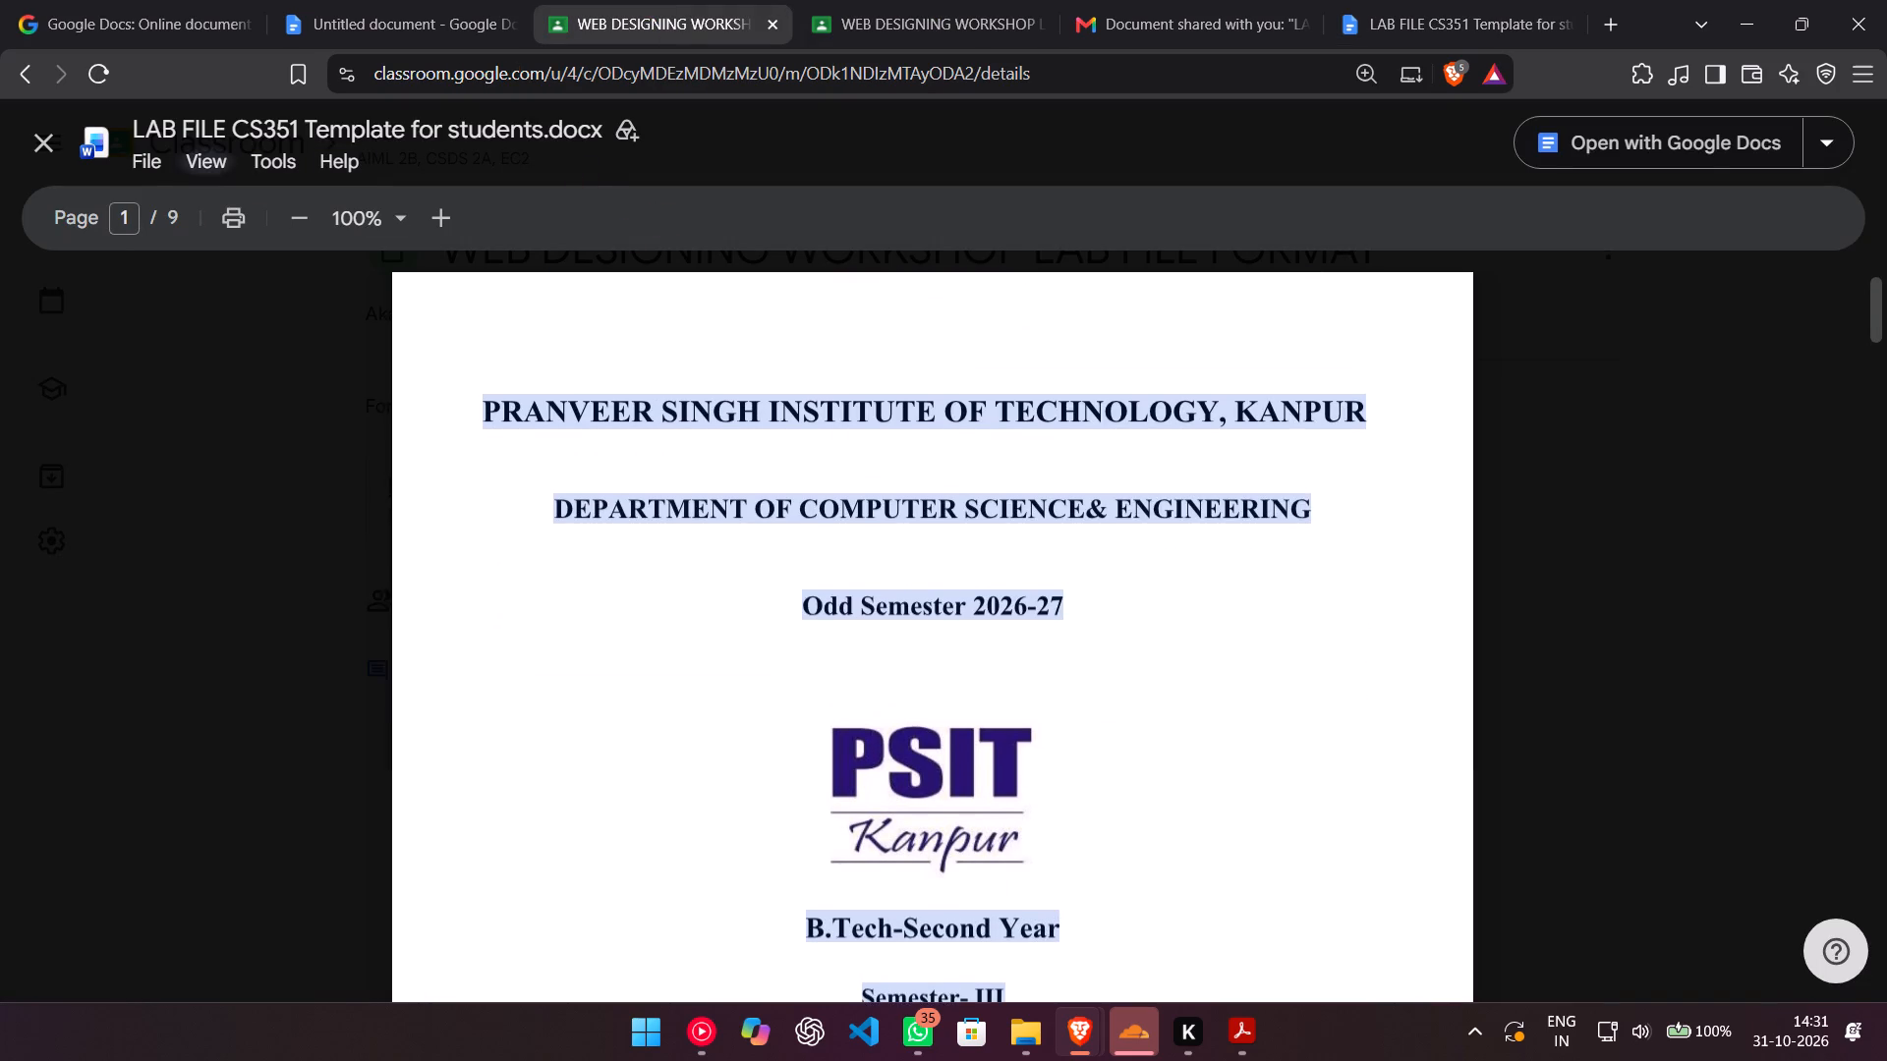
pyautogui.moveTo(410, 9); pyautogui.dragTo(410, 0)
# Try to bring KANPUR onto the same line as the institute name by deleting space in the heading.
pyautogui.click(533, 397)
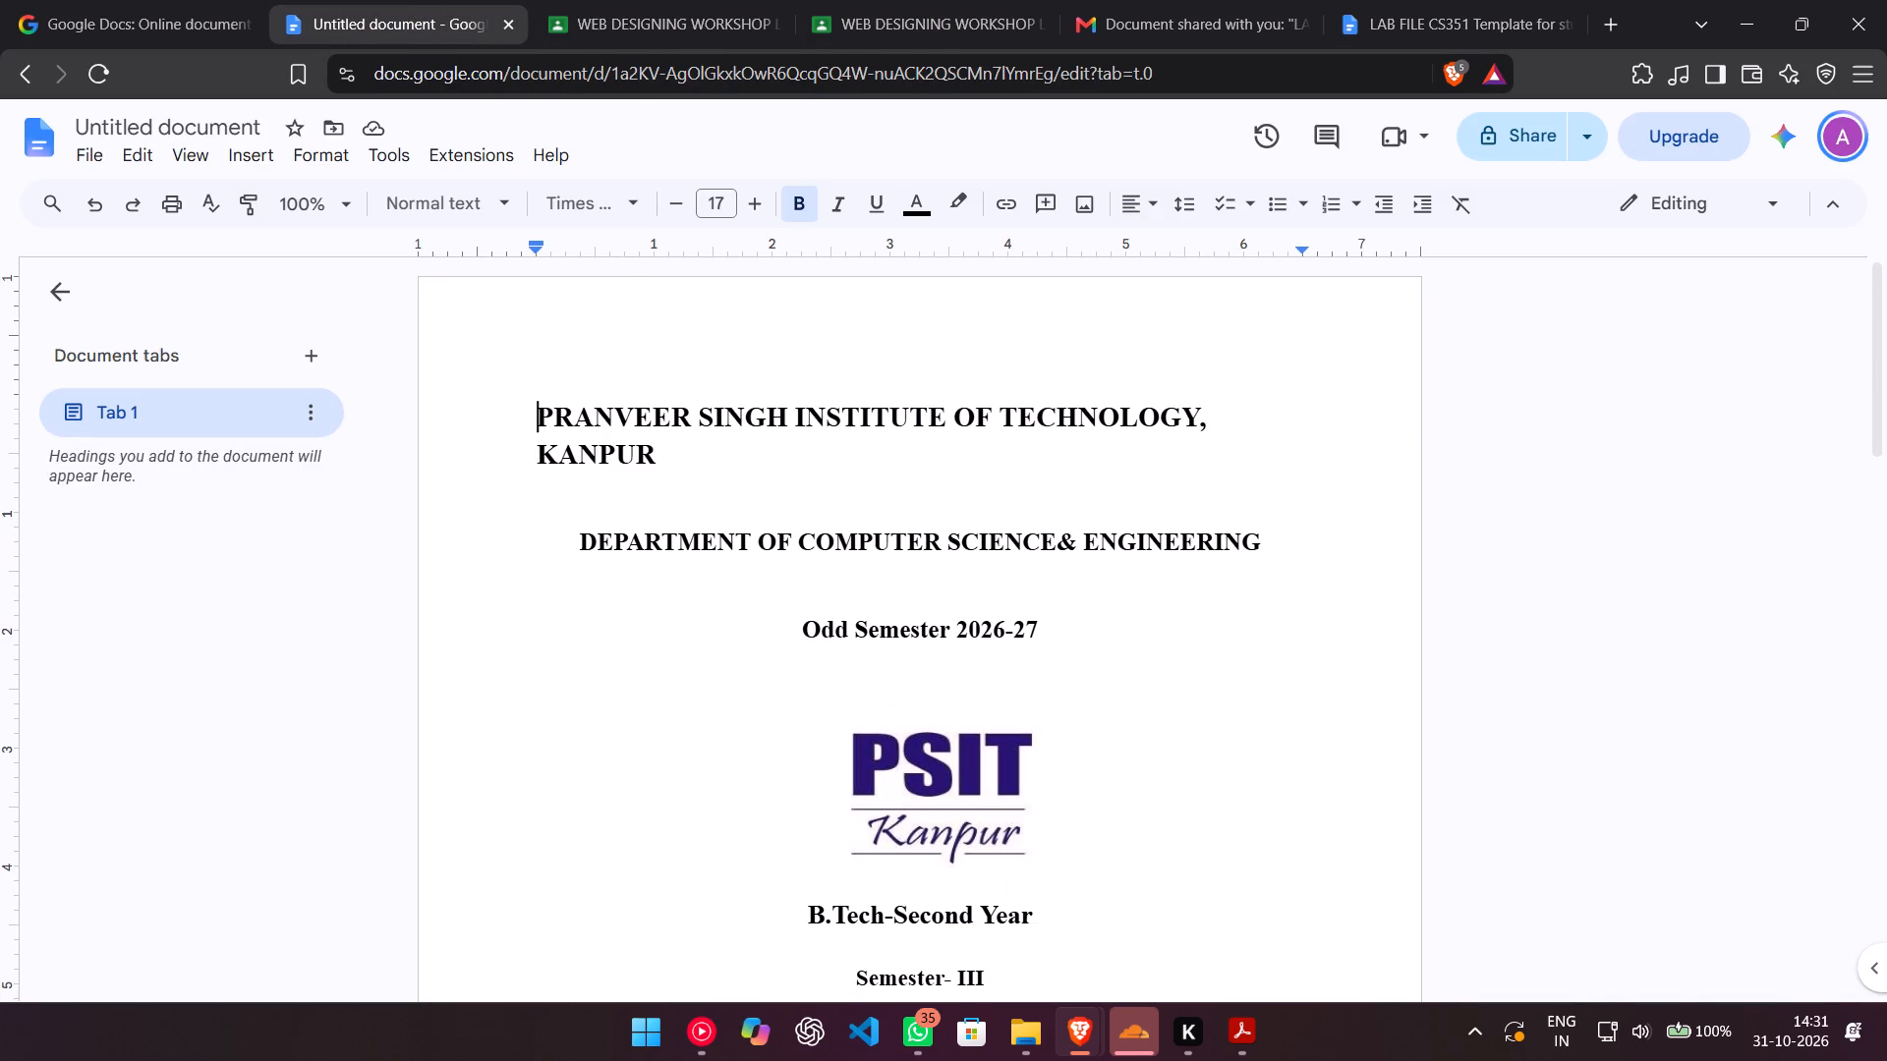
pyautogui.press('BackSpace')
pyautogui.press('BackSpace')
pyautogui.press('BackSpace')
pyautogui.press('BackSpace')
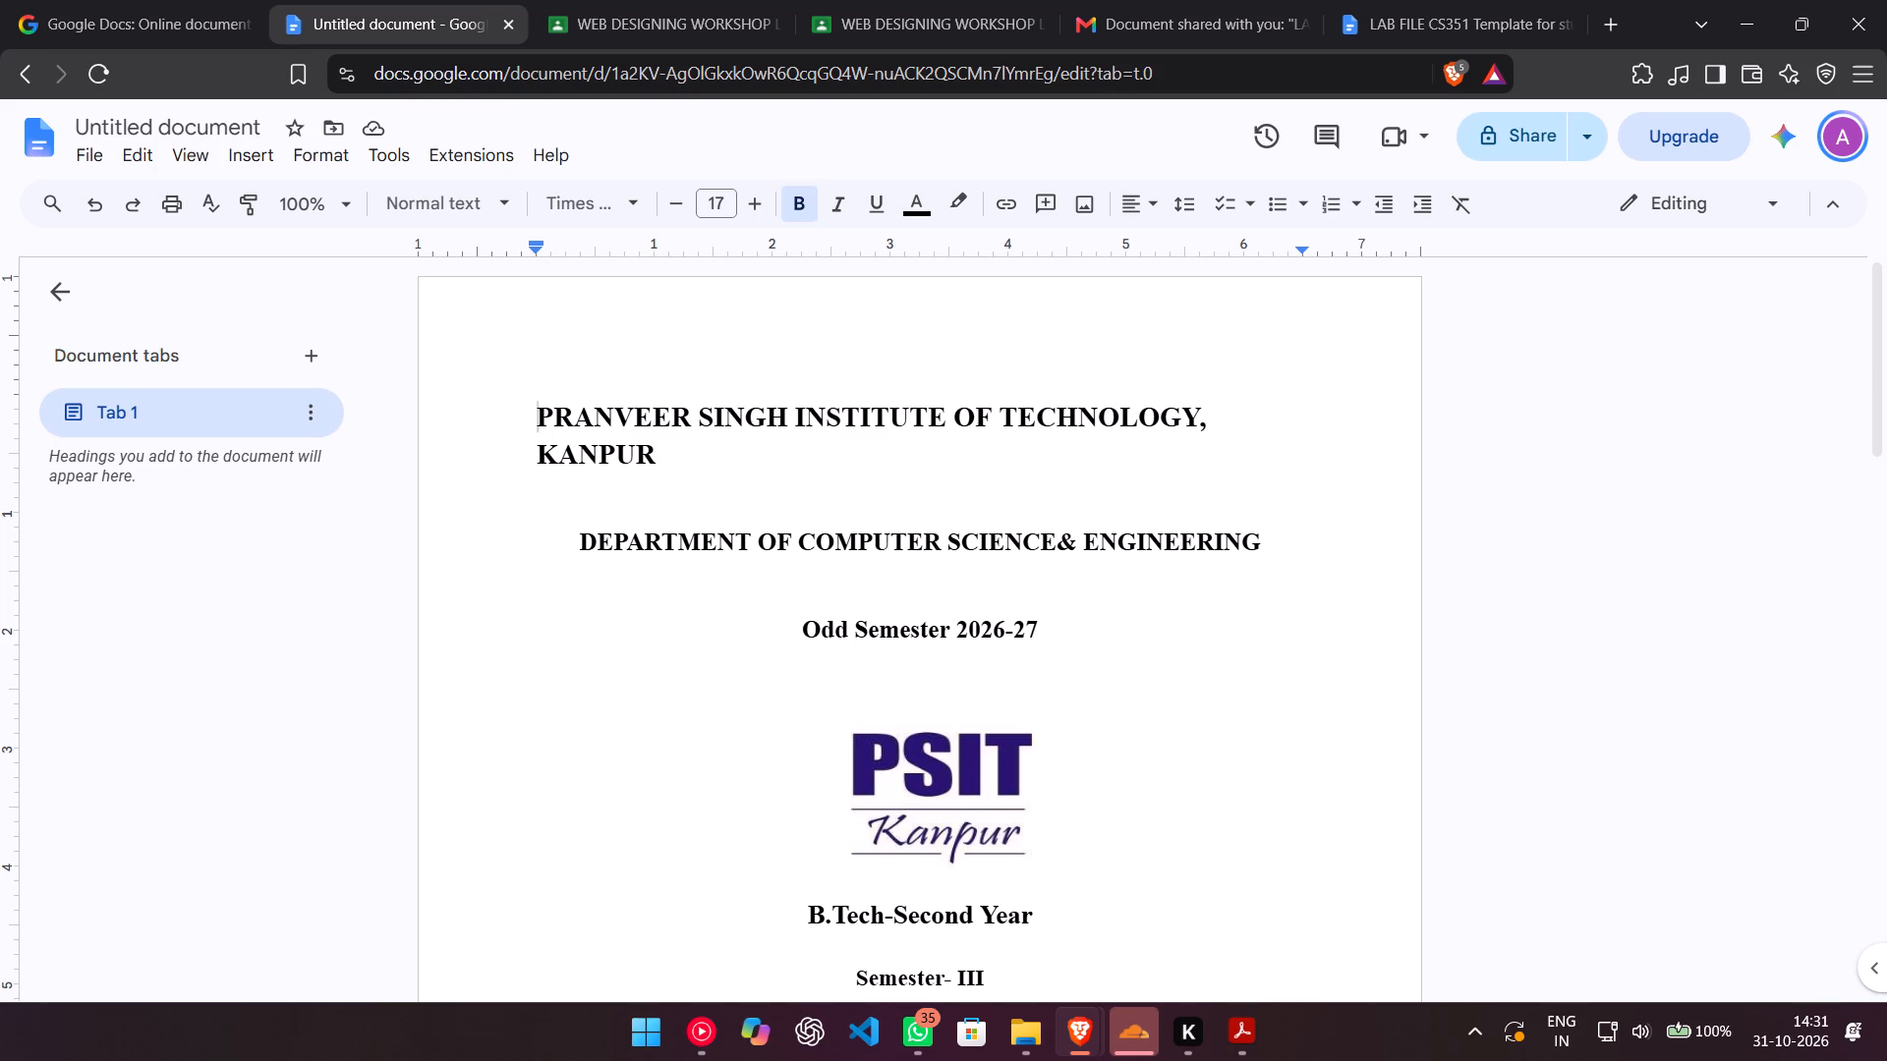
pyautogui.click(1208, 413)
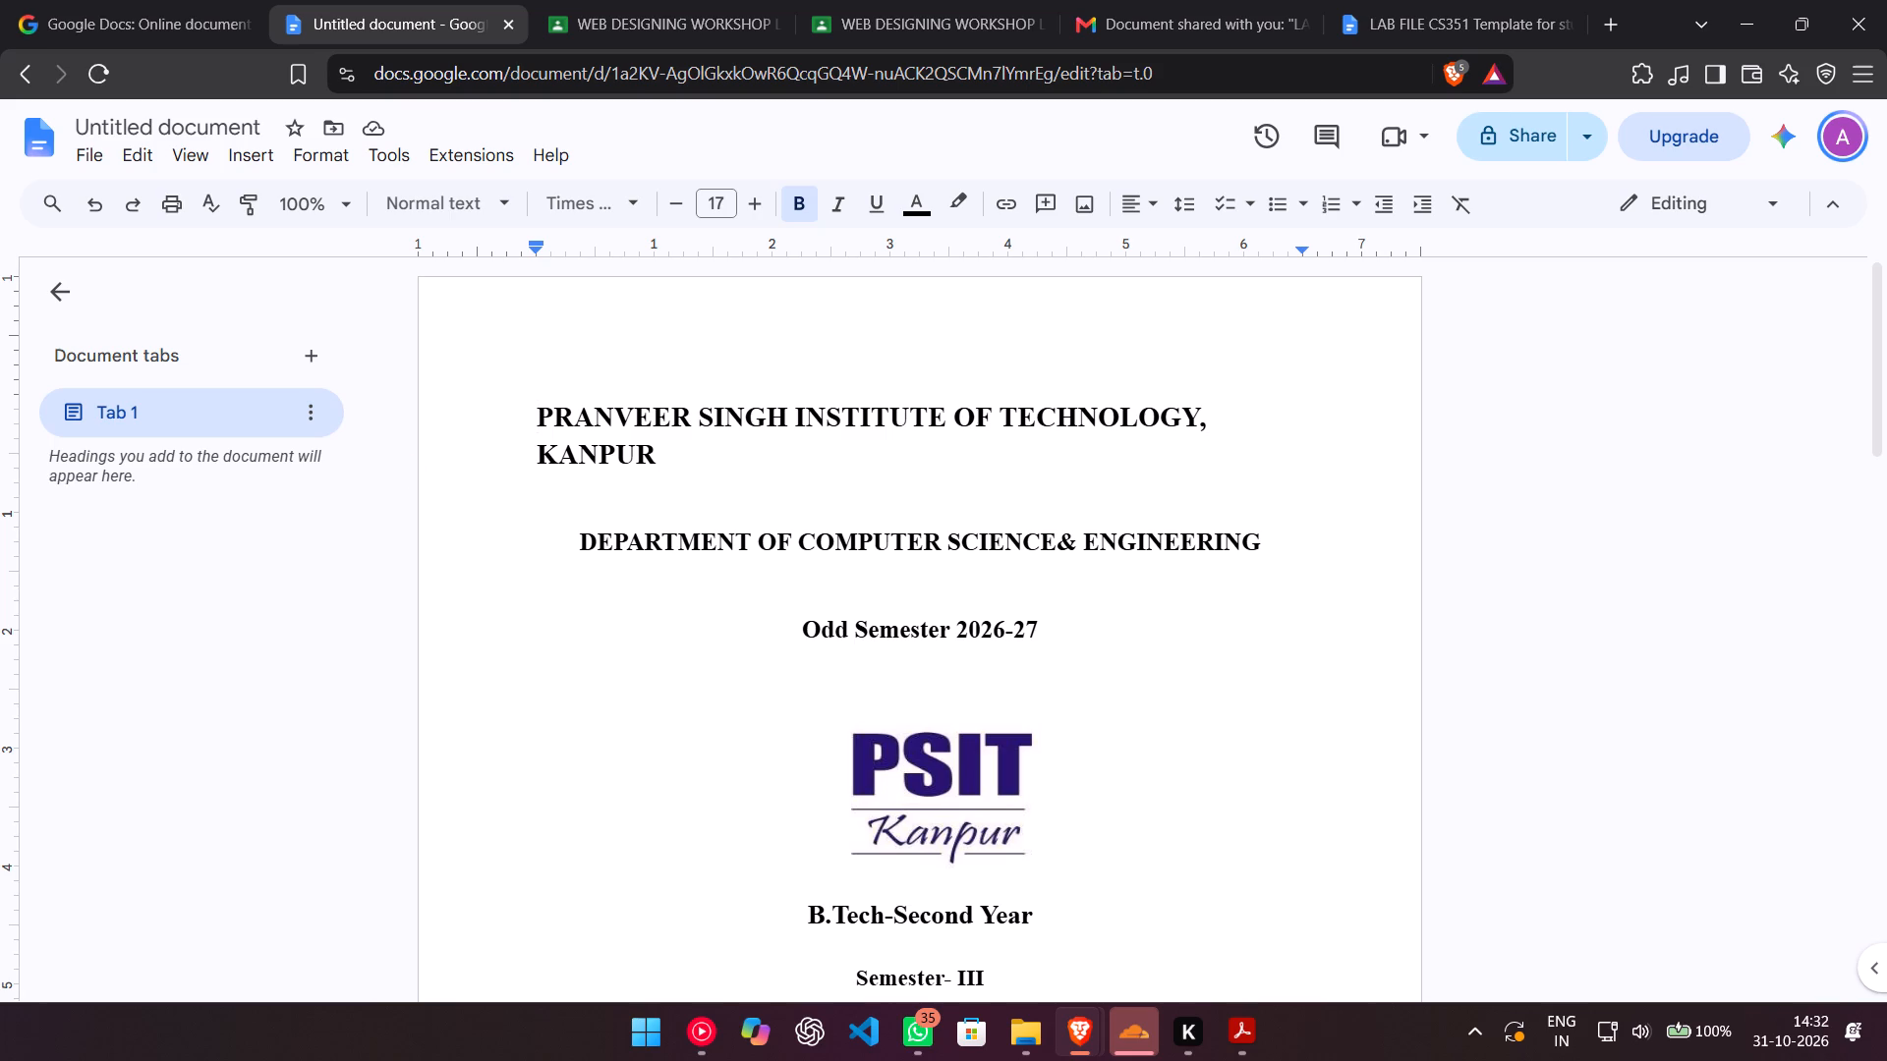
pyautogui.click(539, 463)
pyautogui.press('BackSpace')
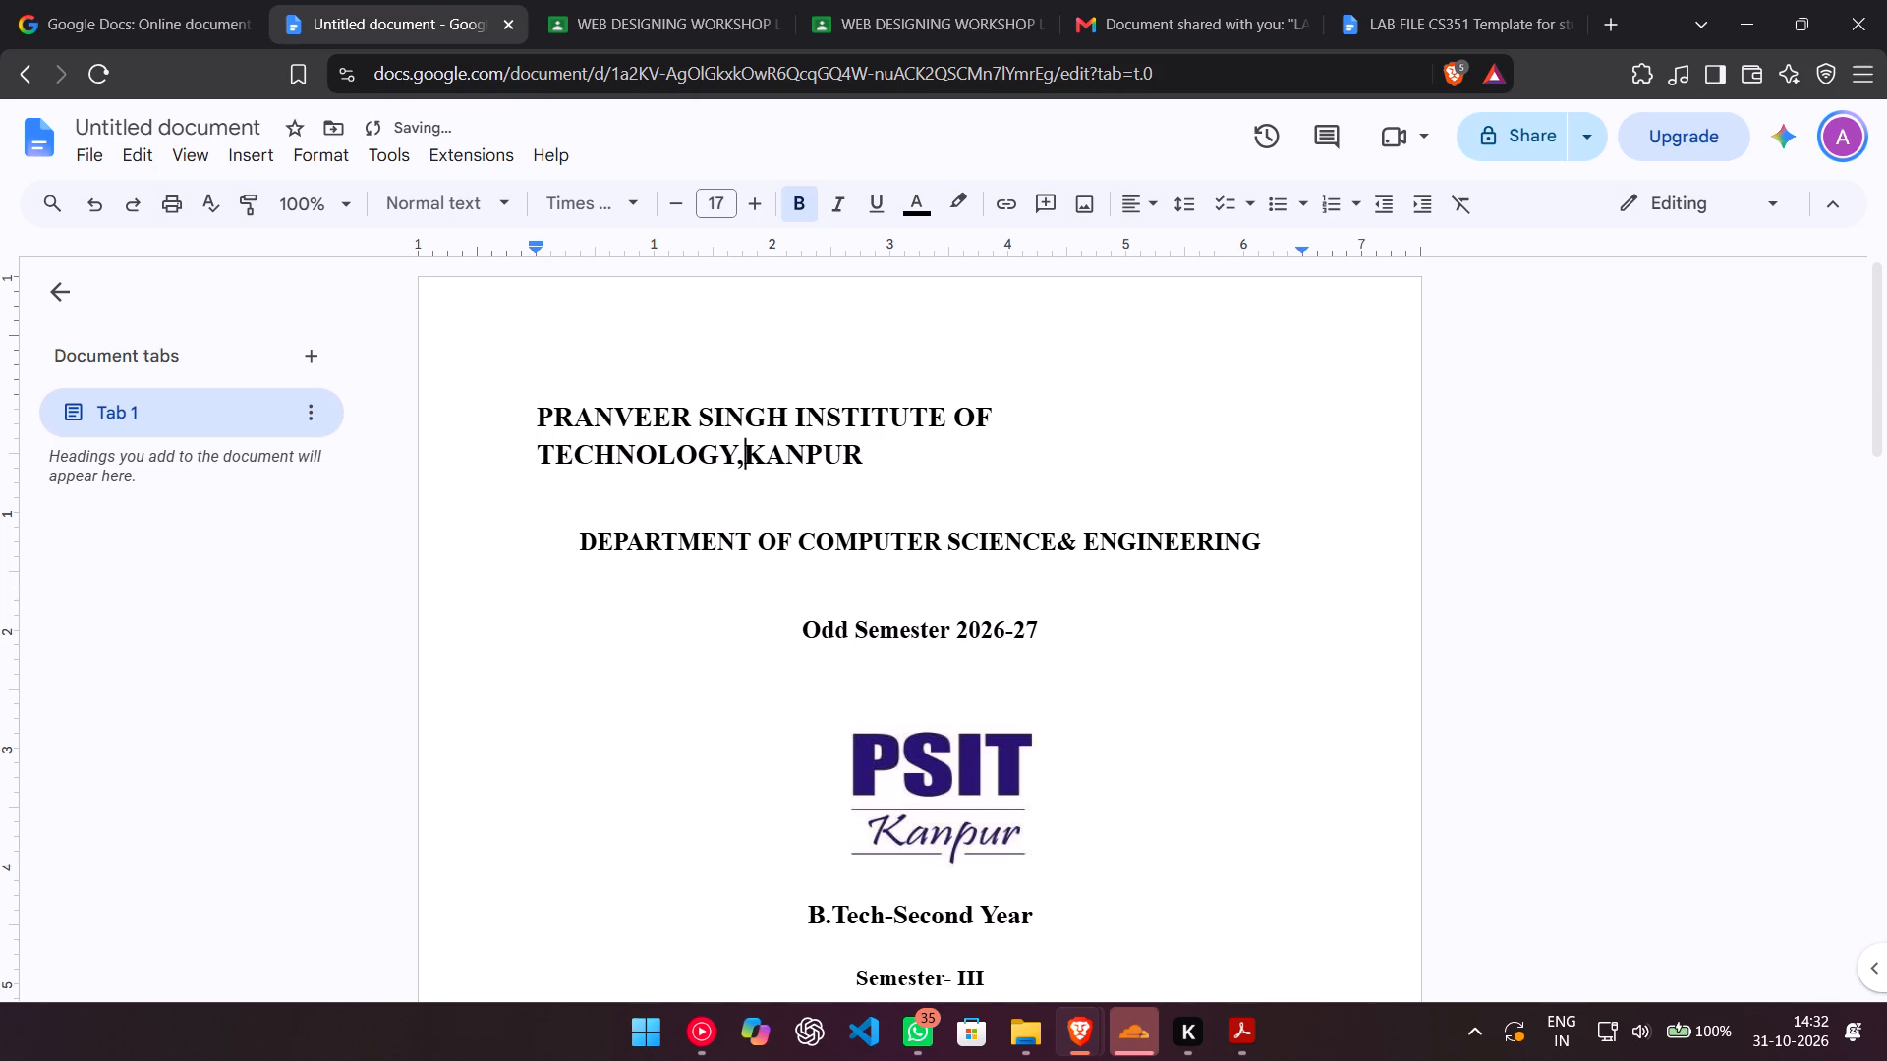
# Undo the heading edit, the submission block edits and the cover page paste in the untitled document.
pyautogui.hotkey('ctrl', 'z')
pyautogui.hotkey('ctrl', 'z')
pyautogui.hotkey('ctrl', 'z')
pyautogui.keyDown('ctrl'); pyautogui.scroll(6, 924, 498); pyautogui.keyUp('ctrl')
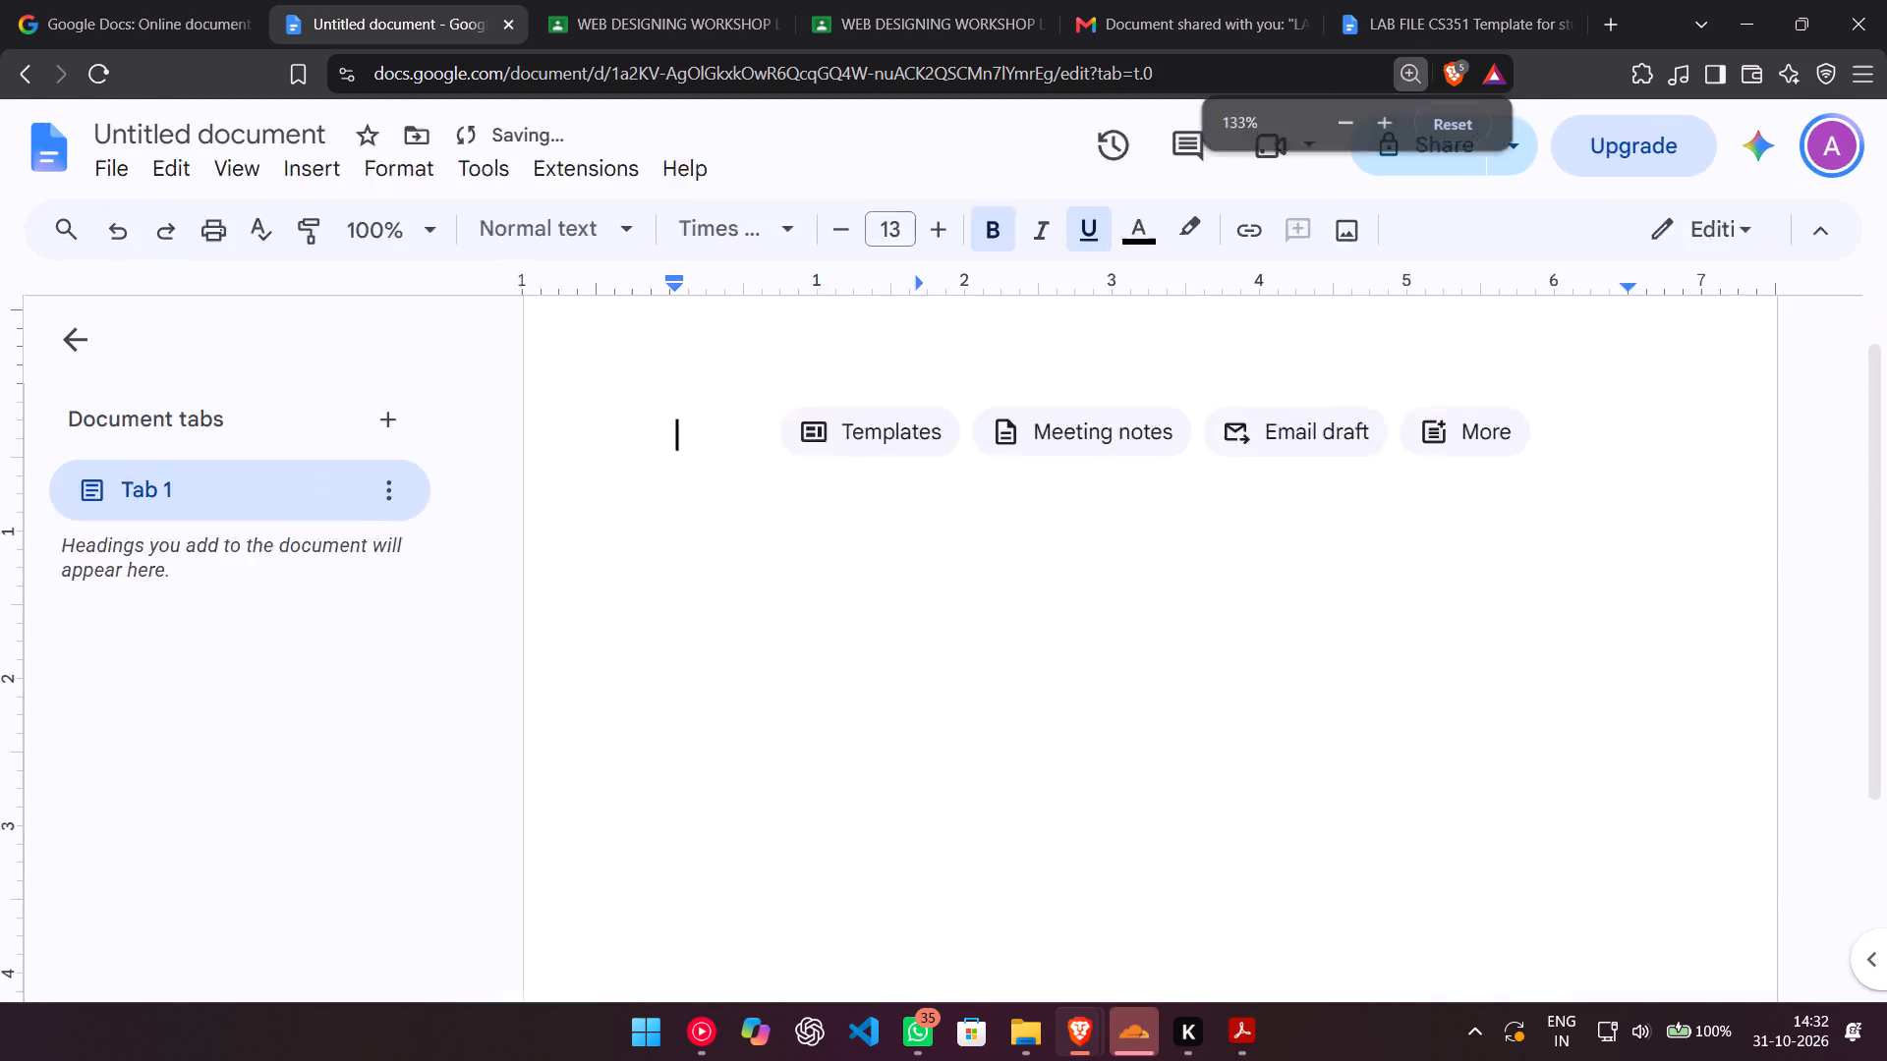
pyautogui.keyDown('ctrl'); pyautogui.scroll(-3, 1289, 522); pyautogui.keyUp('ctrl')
# Copy the shared template's cover page from the institute name through the SubmittedBy block and paste it into the untitled document.
pyautogui.click(1438, 0)
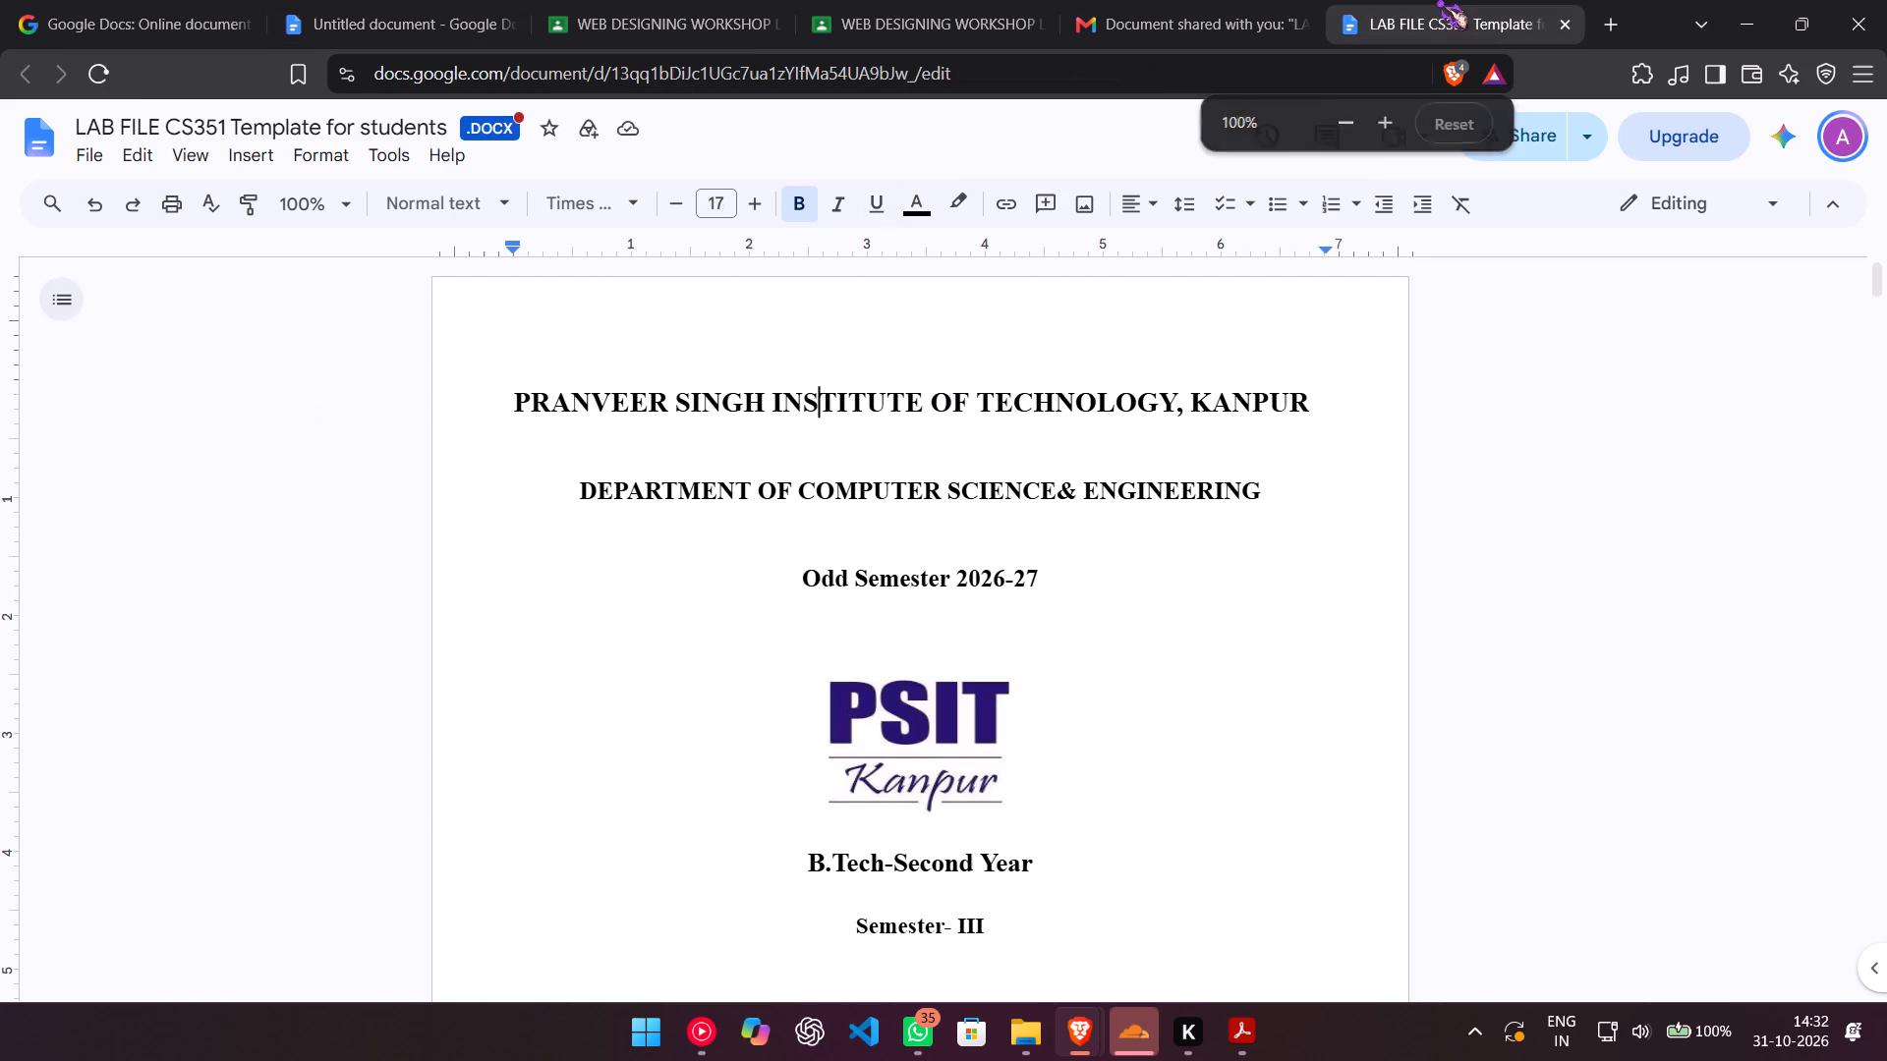
pyautogui.moveTo(504, 378); pyautogui.dragTo(969, 693)
pyautogui.scroll(-6, 824, 617)
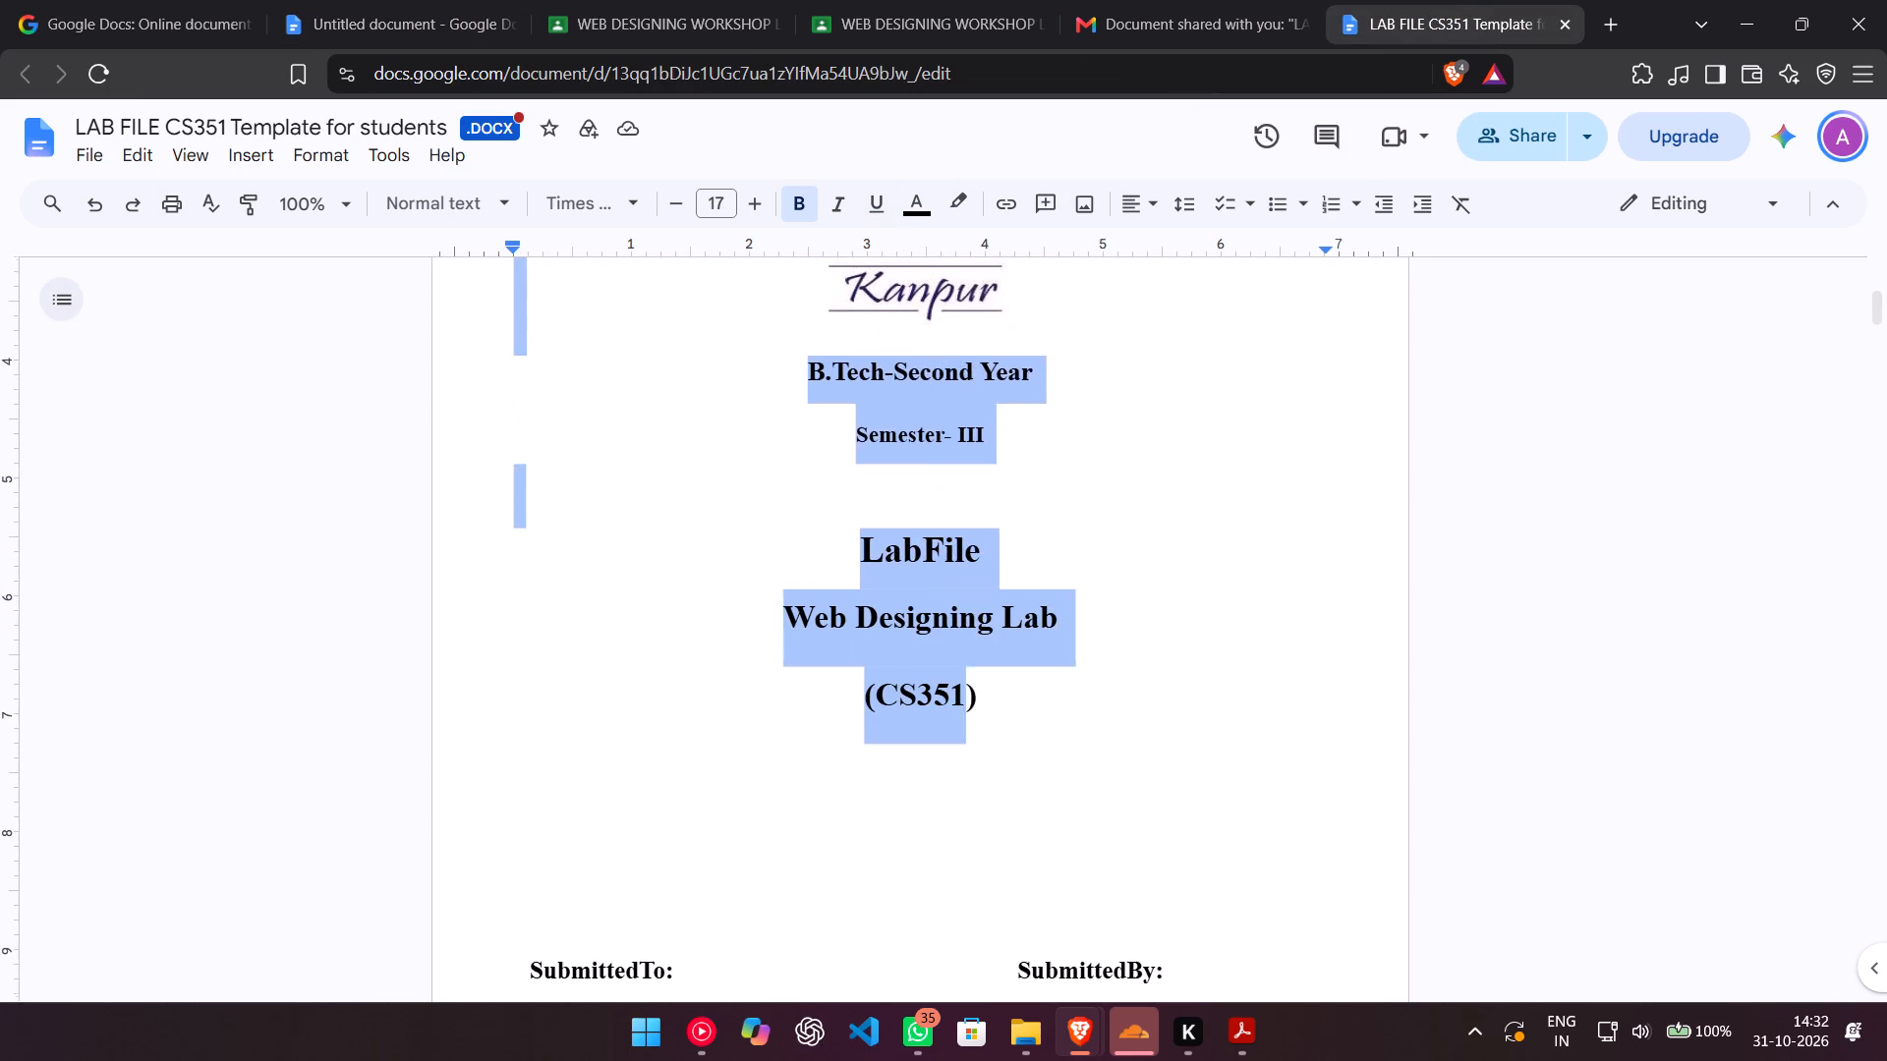
pyautogui.moveTo(969, 693); pyautogui.dragTo(1321, 776)
pyautogui.scroll(-4, 1001, 763)
pyautogui.hotkey('ctrl', 'c')
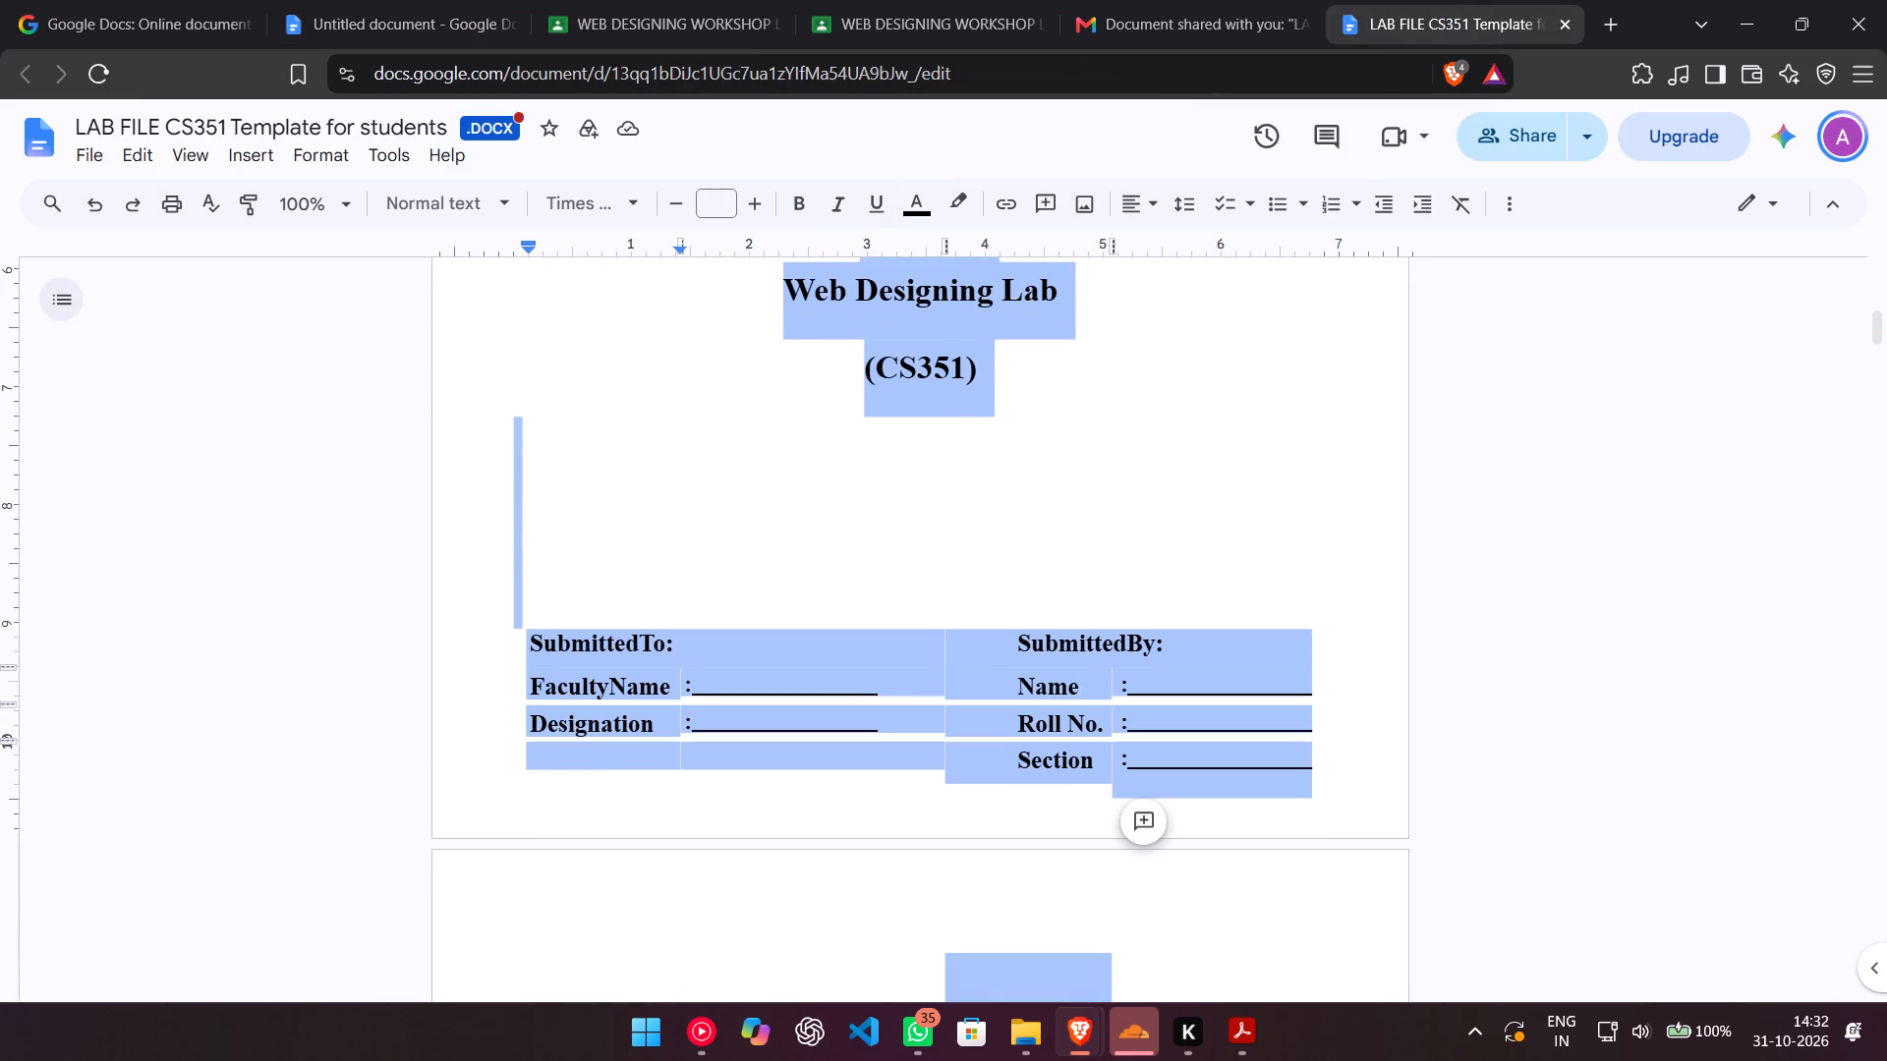
pyautogui.click(436, 0)
pyautogui.scroll(4, 849, 648)
pyautogui.click(803, 585)
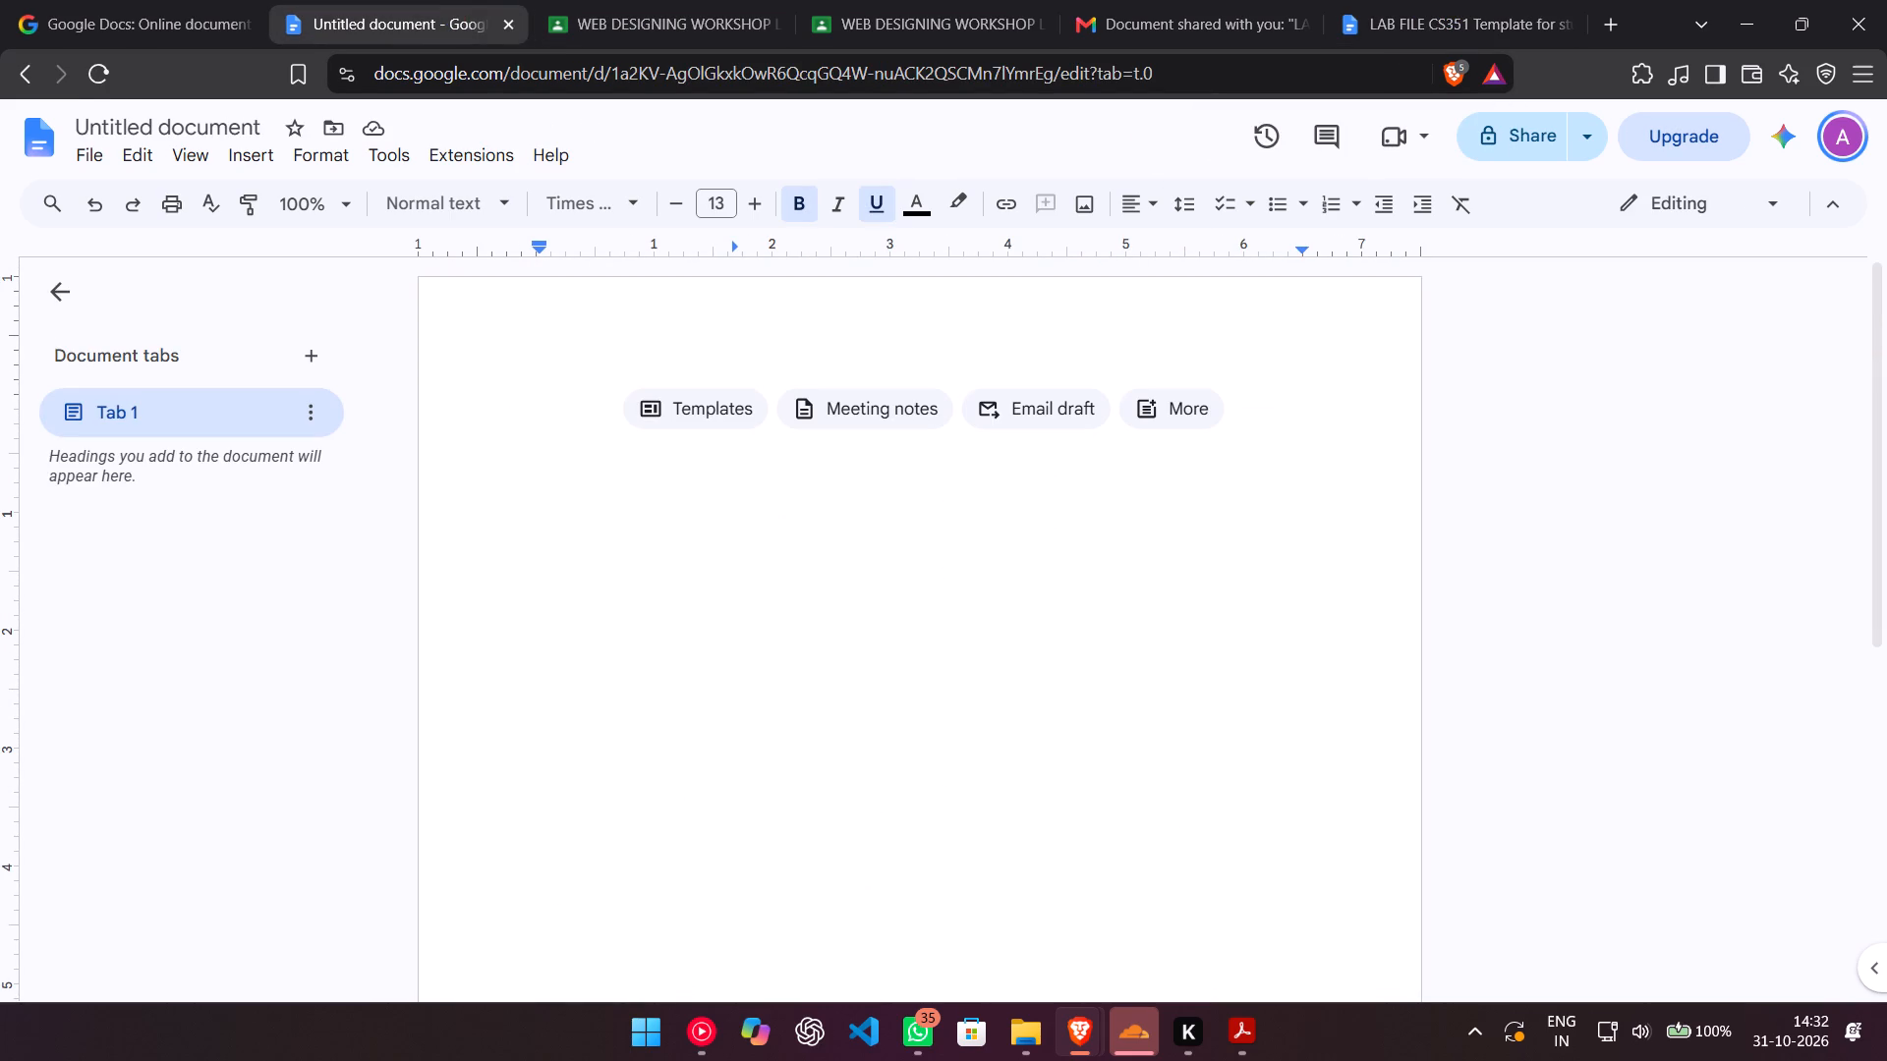
pyautogui.hotkey('ctrl', 'v')
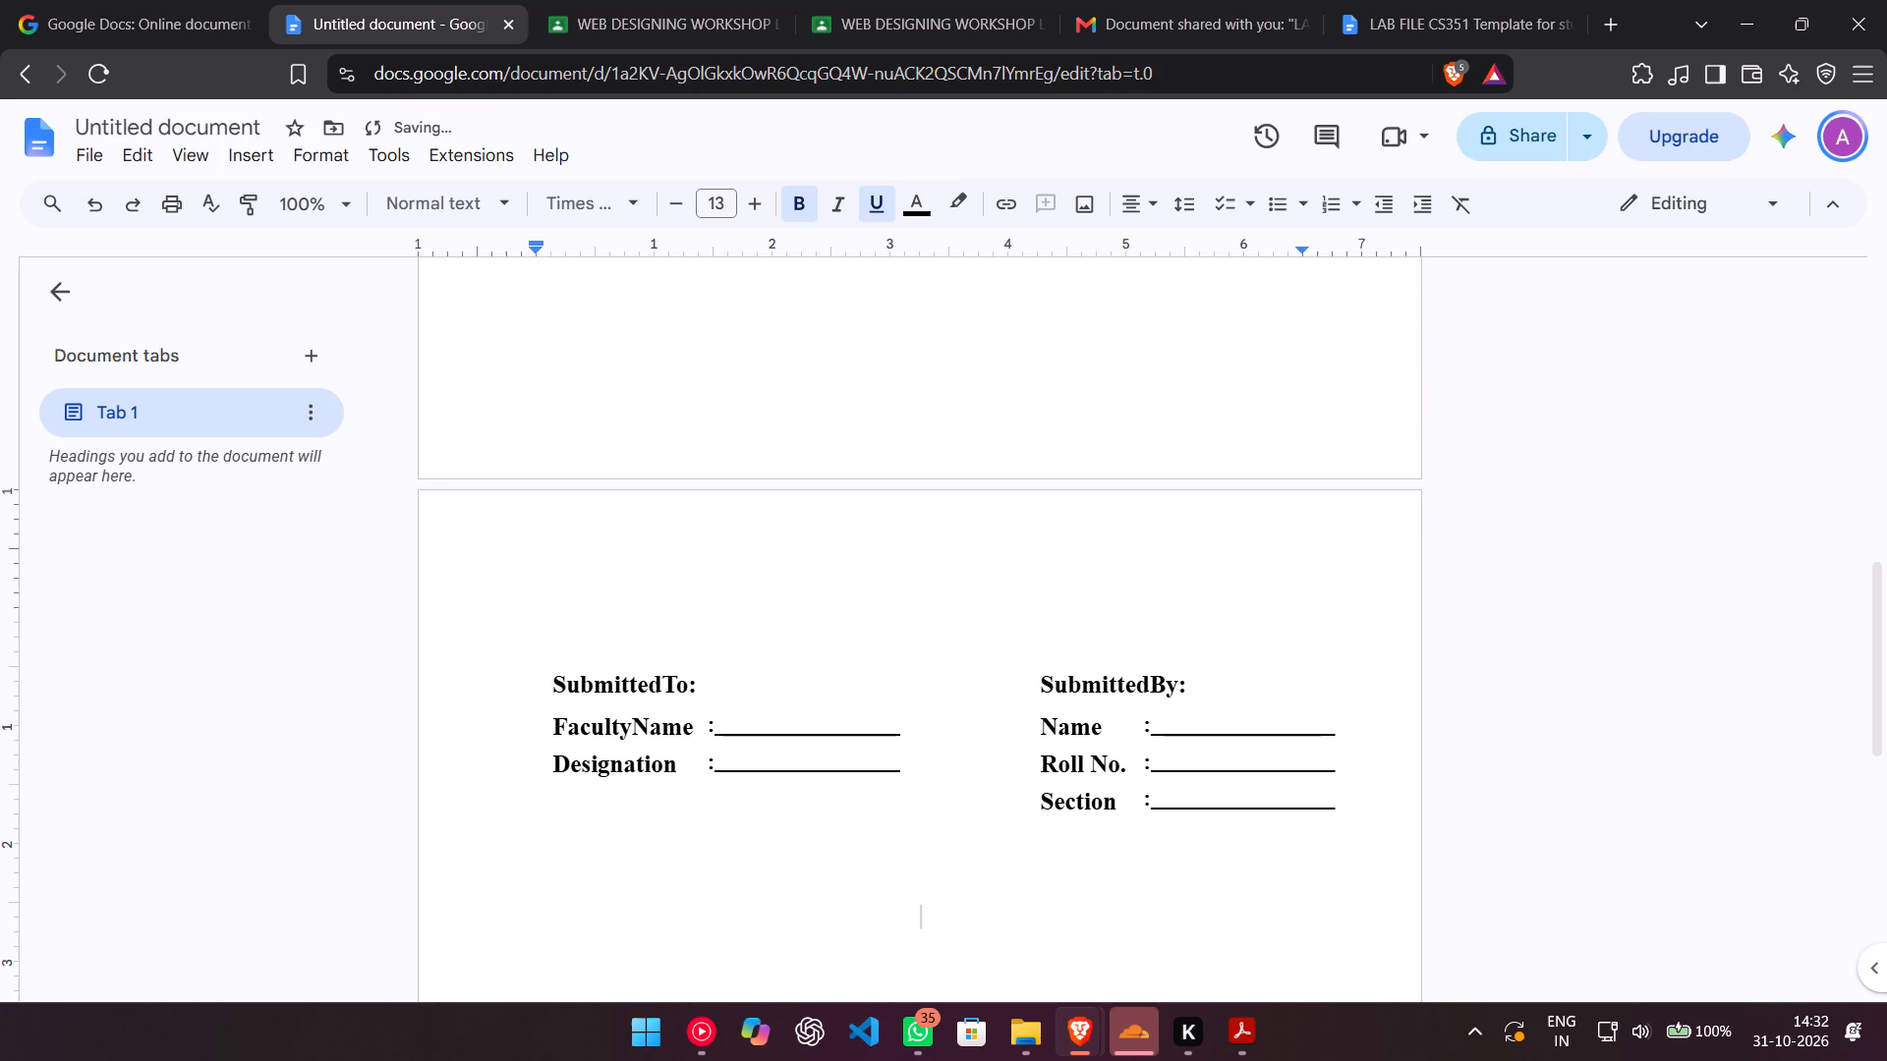
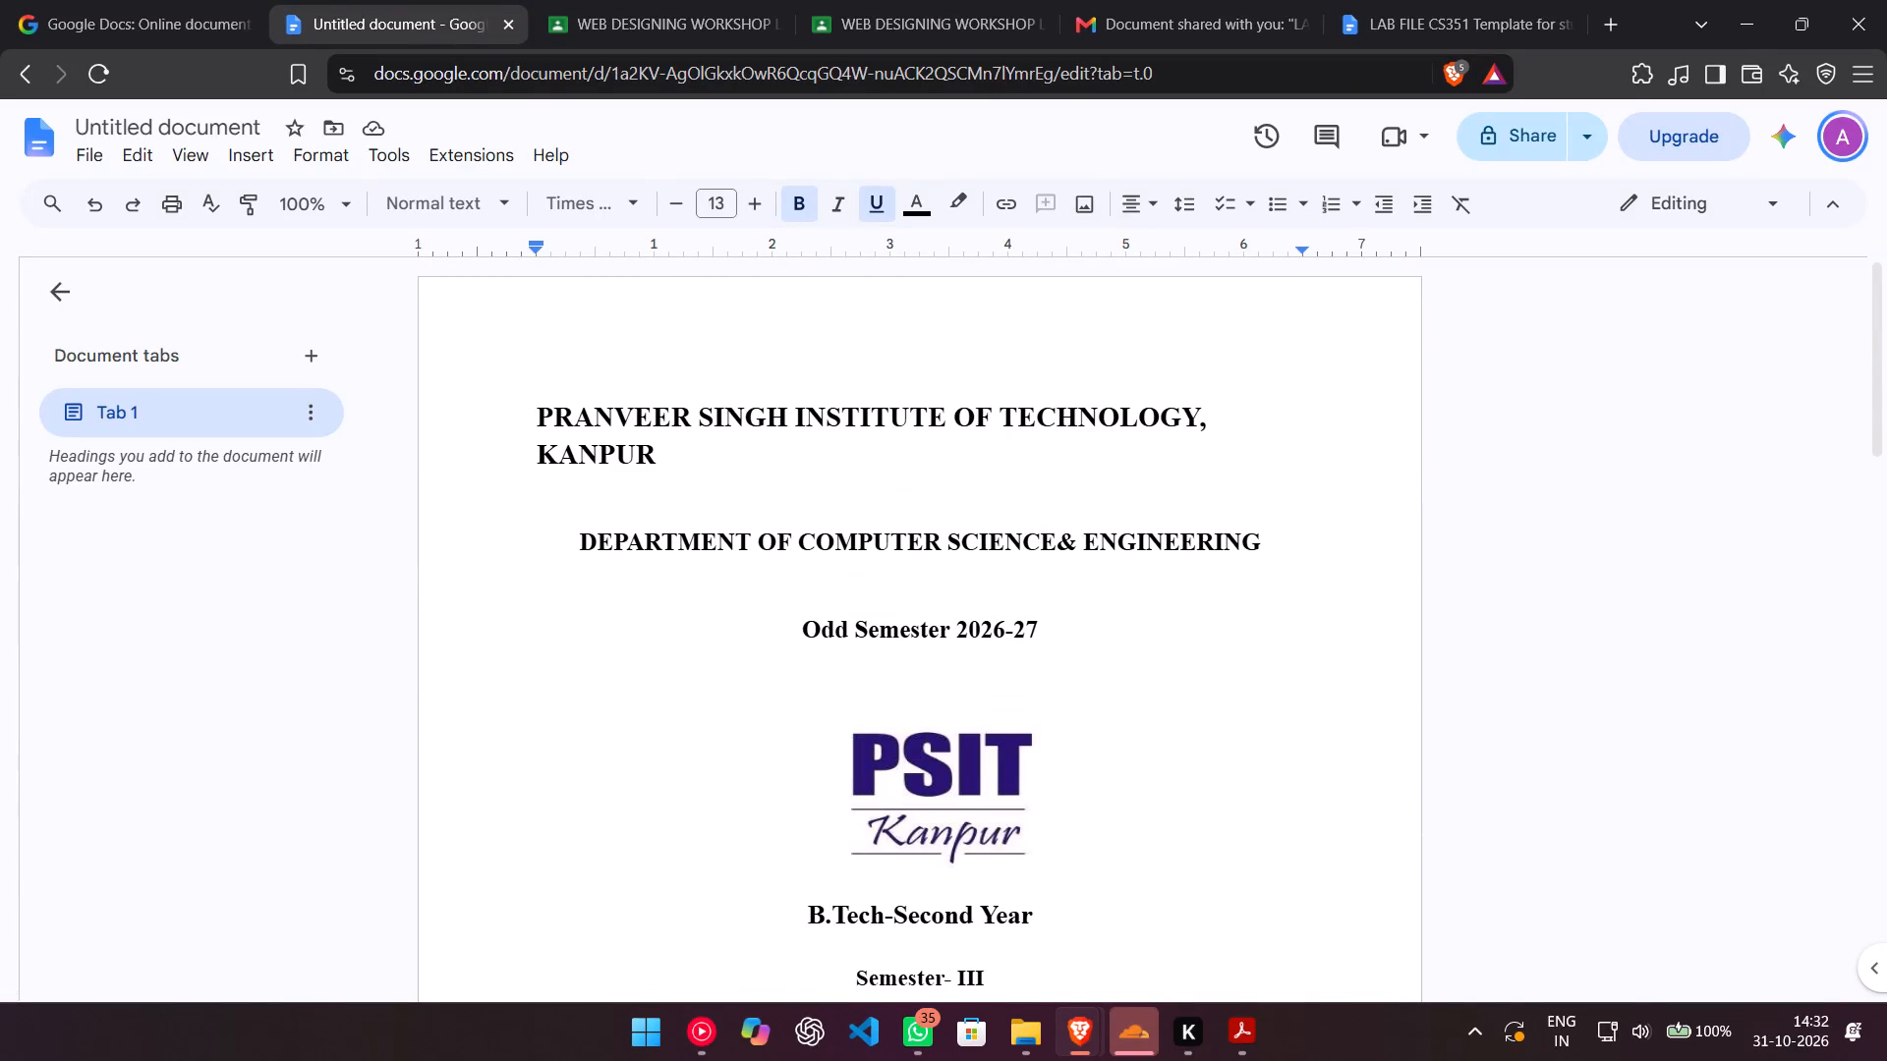
# Review the pasted cover page from the institute heading down past the Web Designing Lab (CS351) title.
pyautogui.click(719, 442)
pyautogui.scroll(-2, 966, 640)
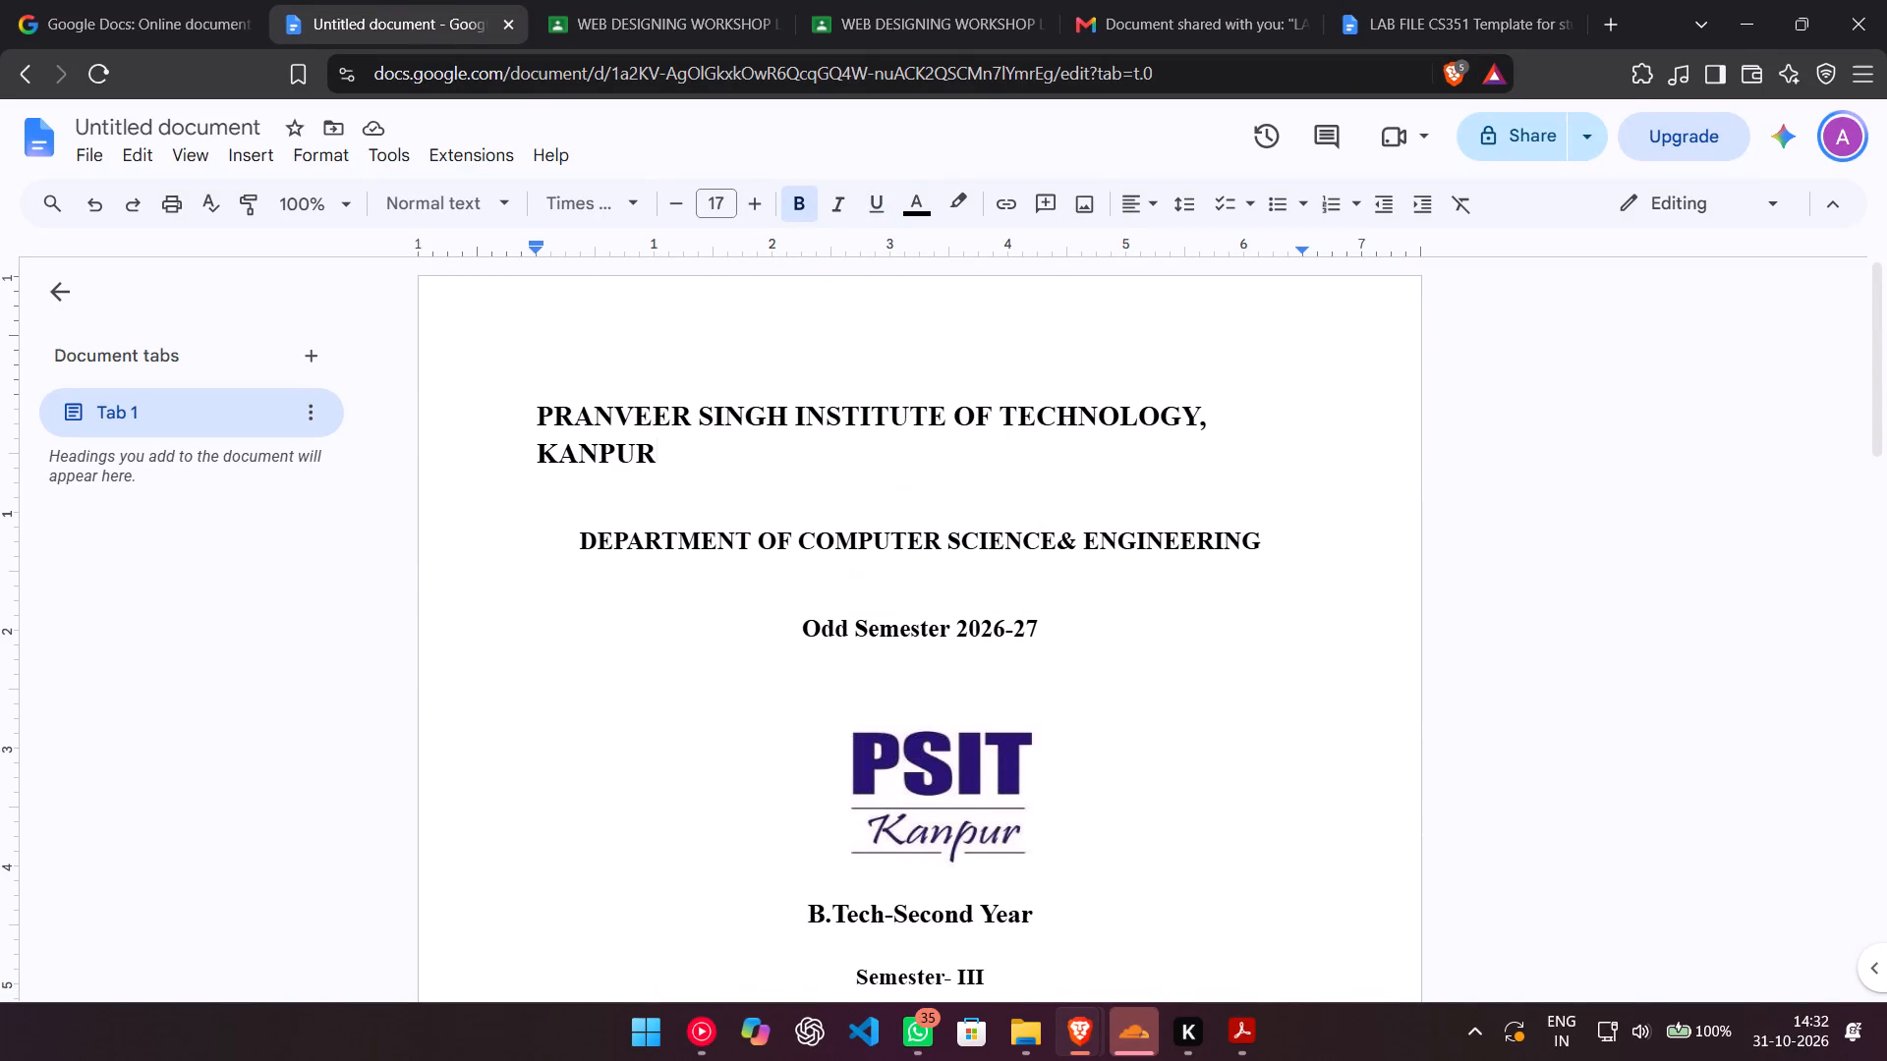
pyautogui.scroll(-4, 966, 641)
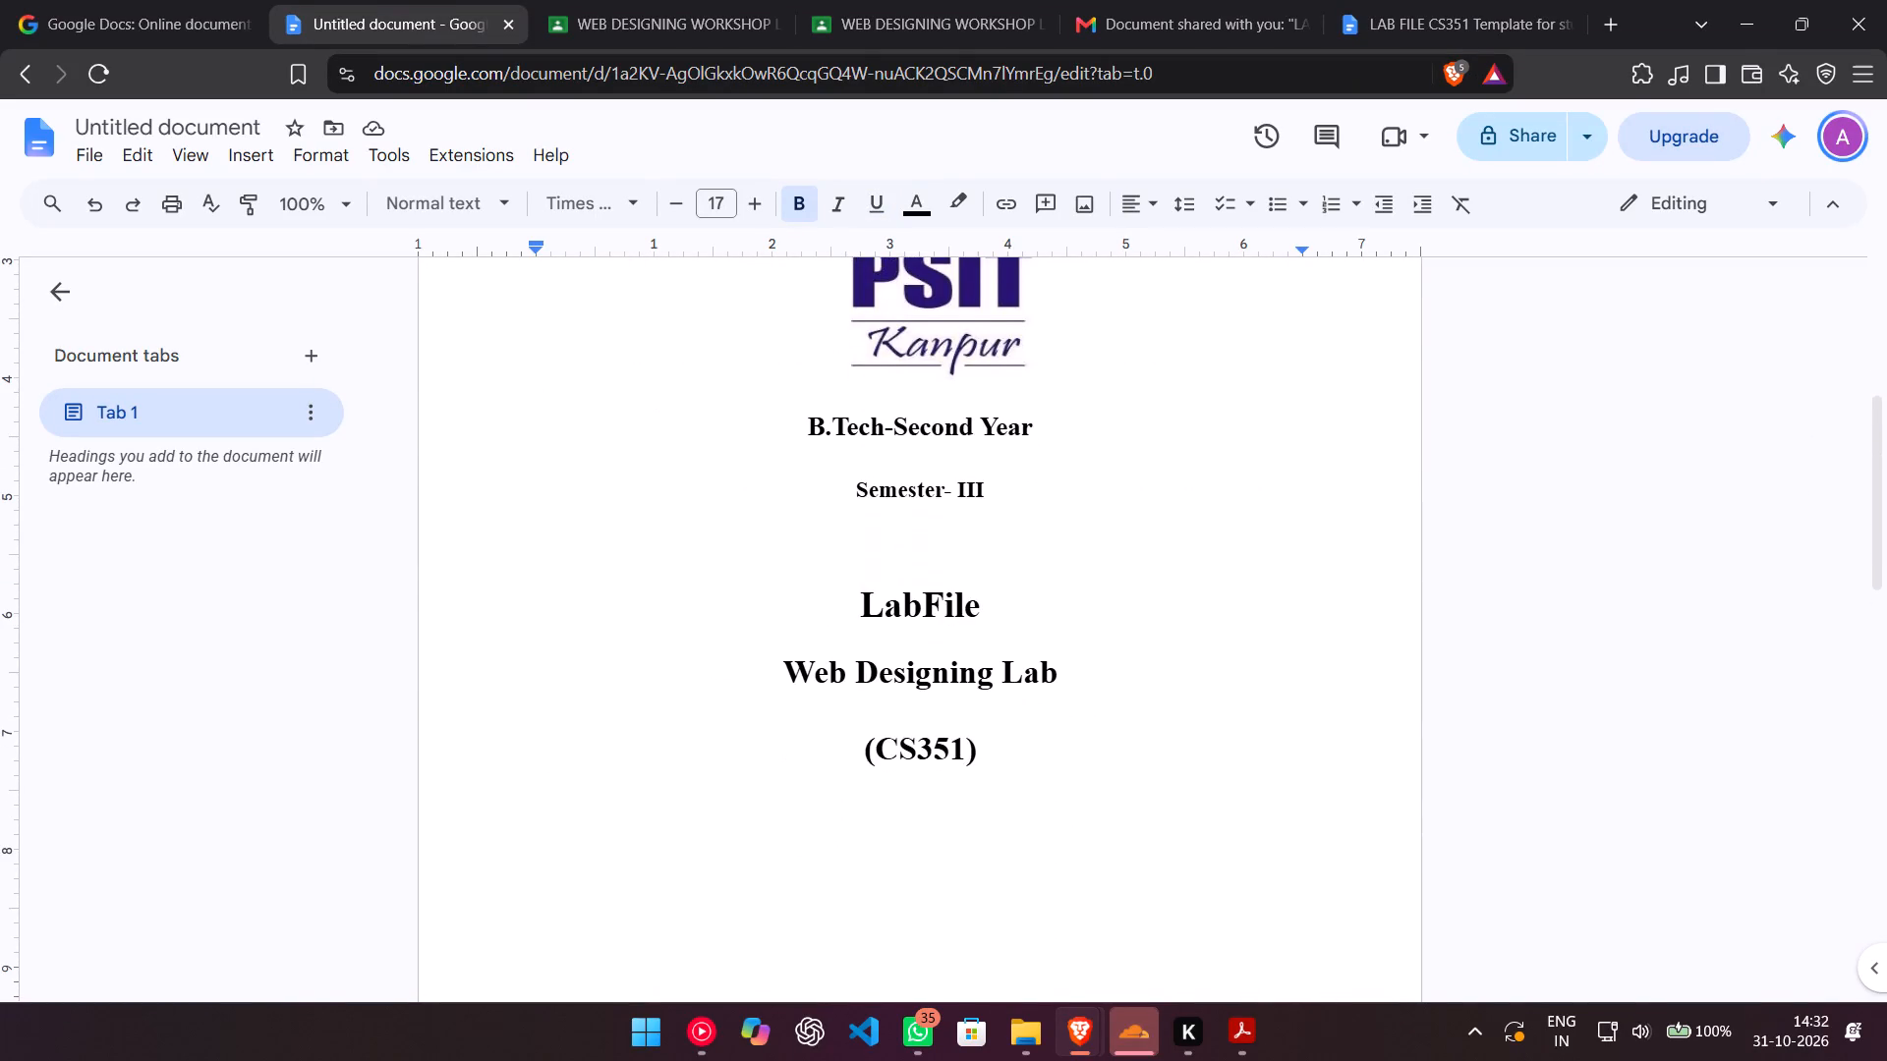
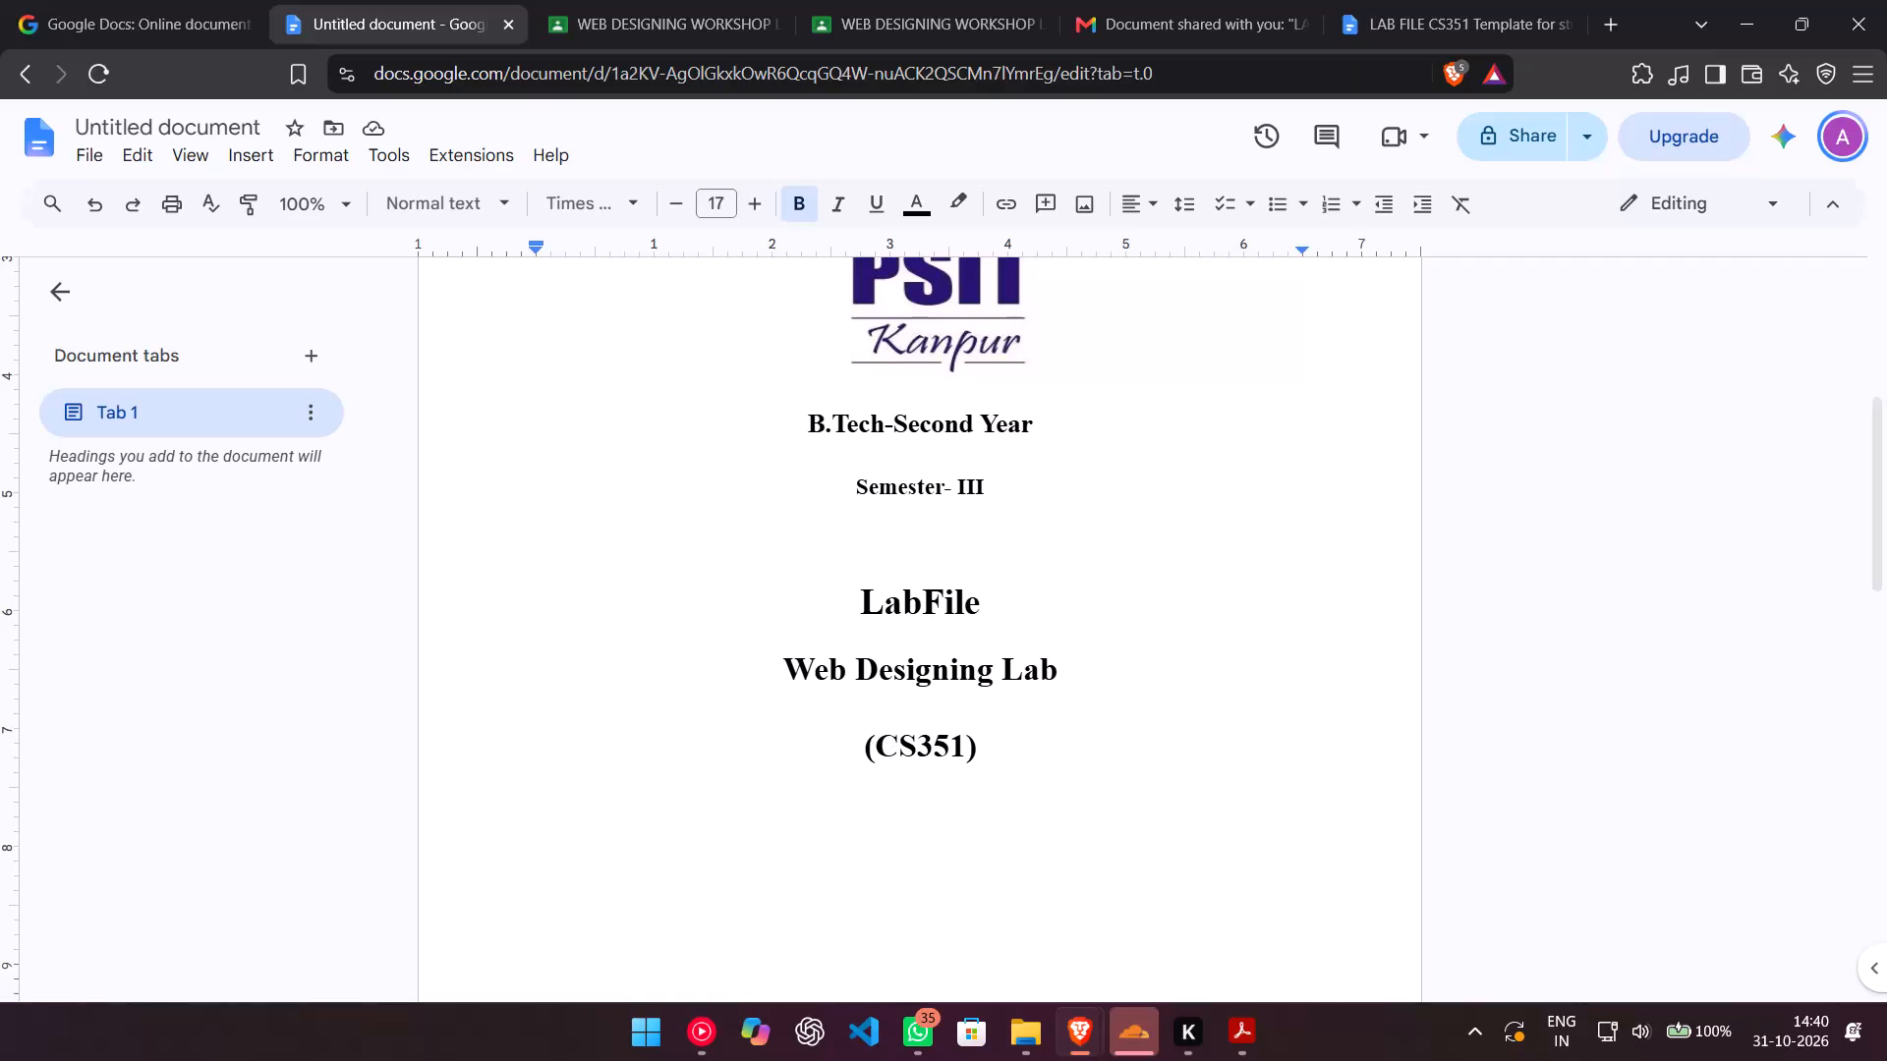
# Compare the pasted cover page with the shared template's cover in its document and in the Classroom preview.
pyautogui.scroll(4, 670, 1001)
pyautogui.scroll(4, 1063, 692)
pyautogui.click(1485, 0)
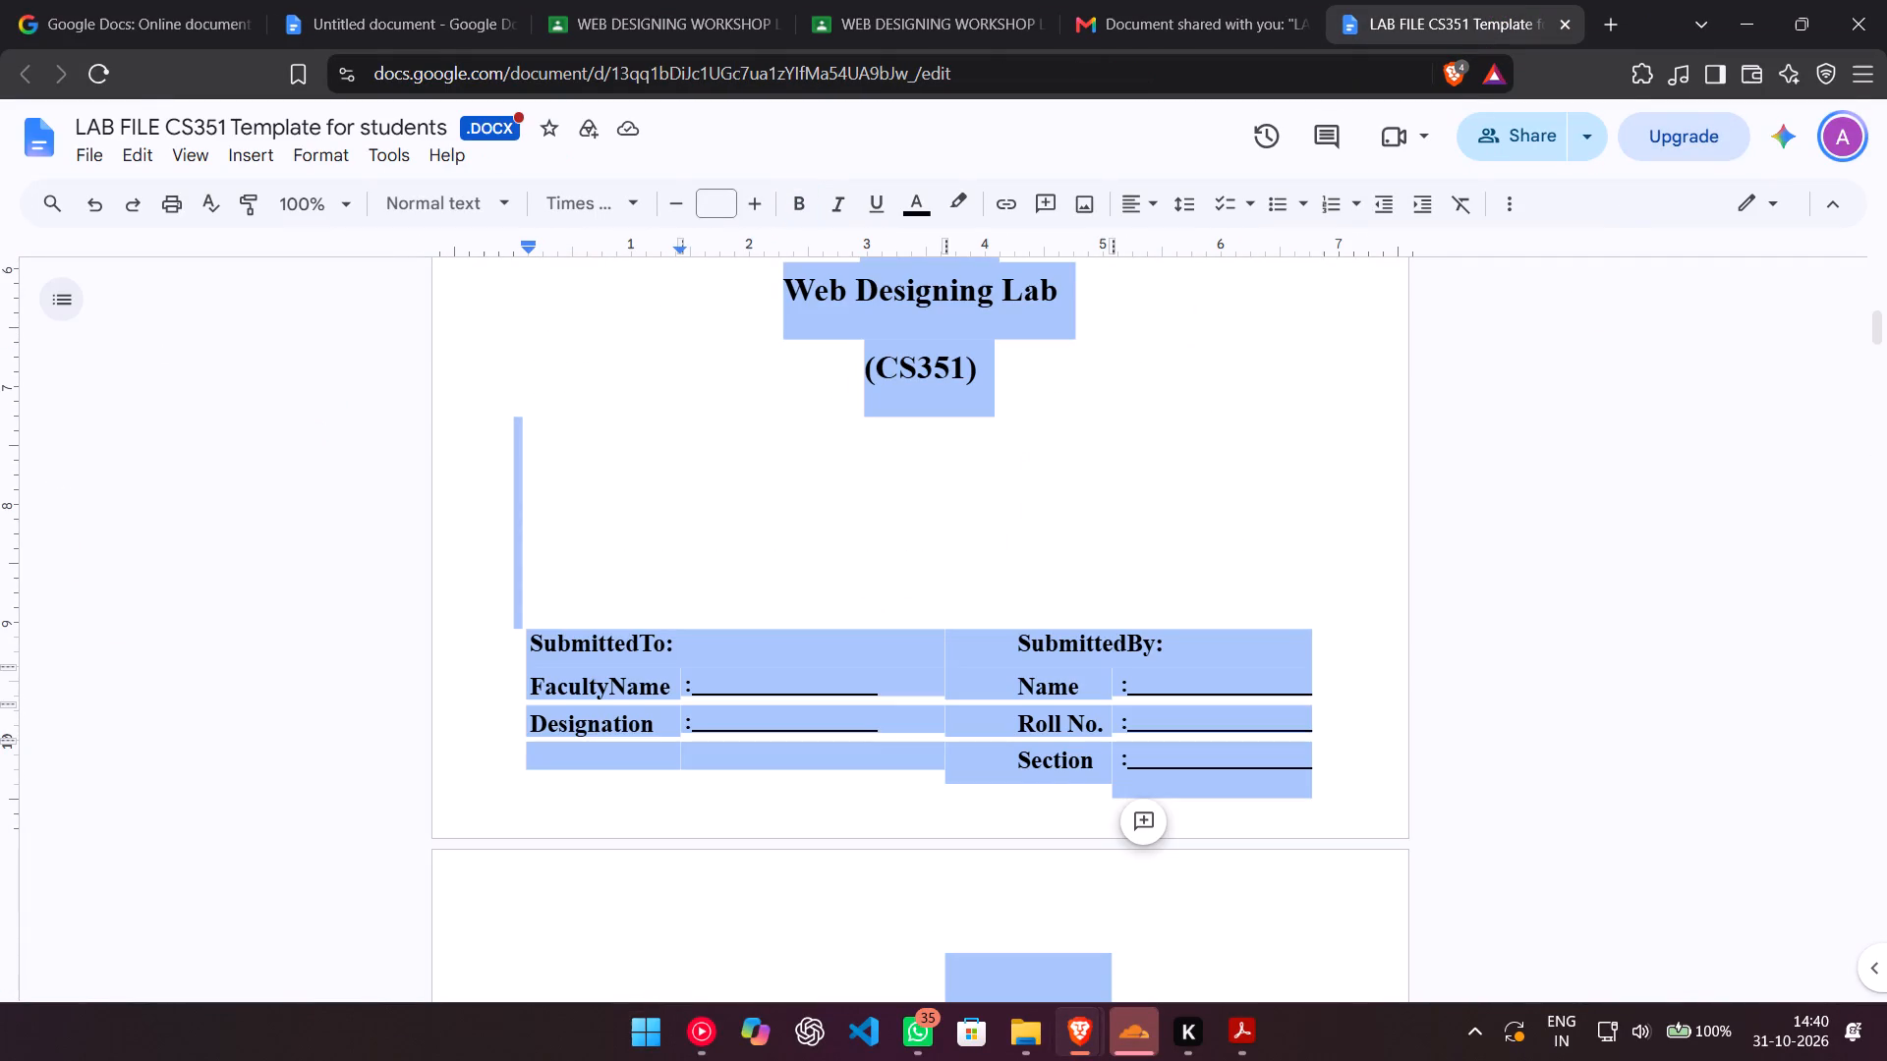
pyautogui.scroll(-8, 1038, 577)
pyautogui.click(1199, 521)
pyautogui.scroll(9, 1203, 533)
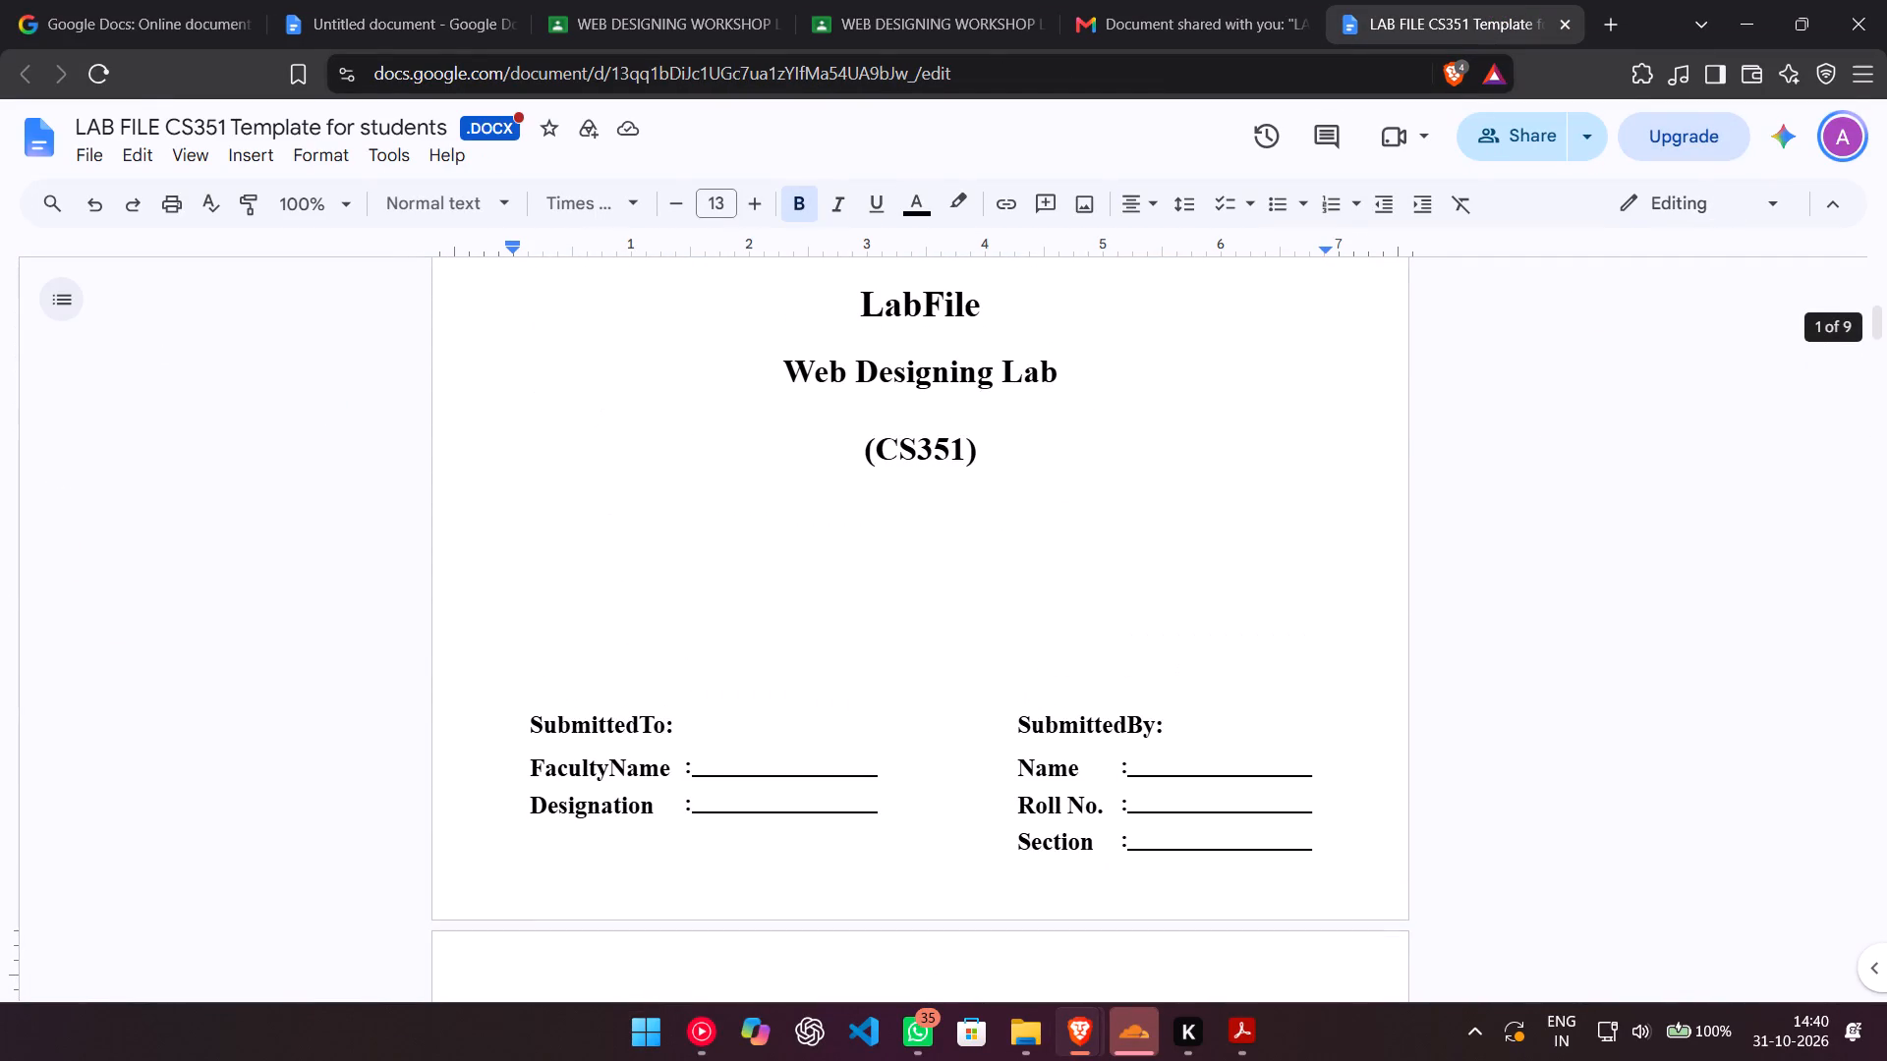
pyautogui.click(878, 386)
pyautogui.click(605, 4)
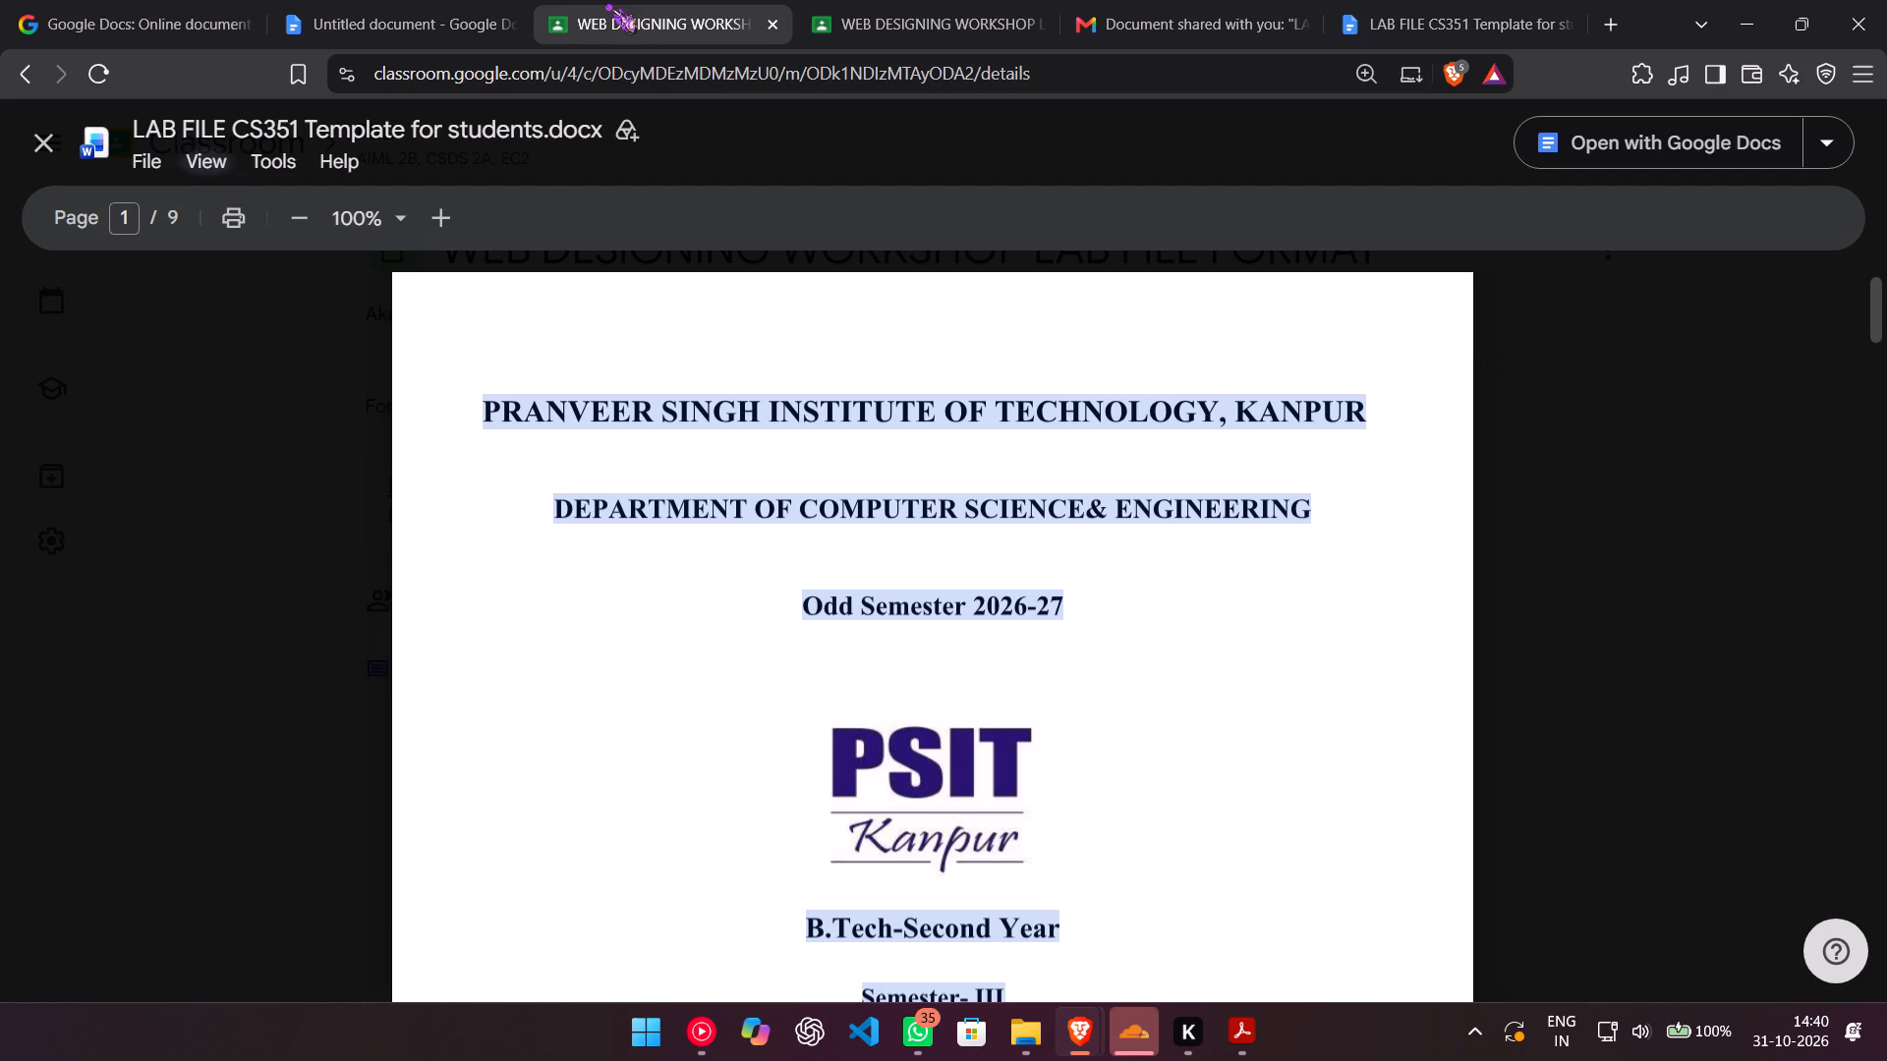
pyautogui.scroll(-1, 949, 740)
pyautogui.click(935, 632)
pyautogui.click(952, 685)
pyautogui.tripleClick(939, 698)
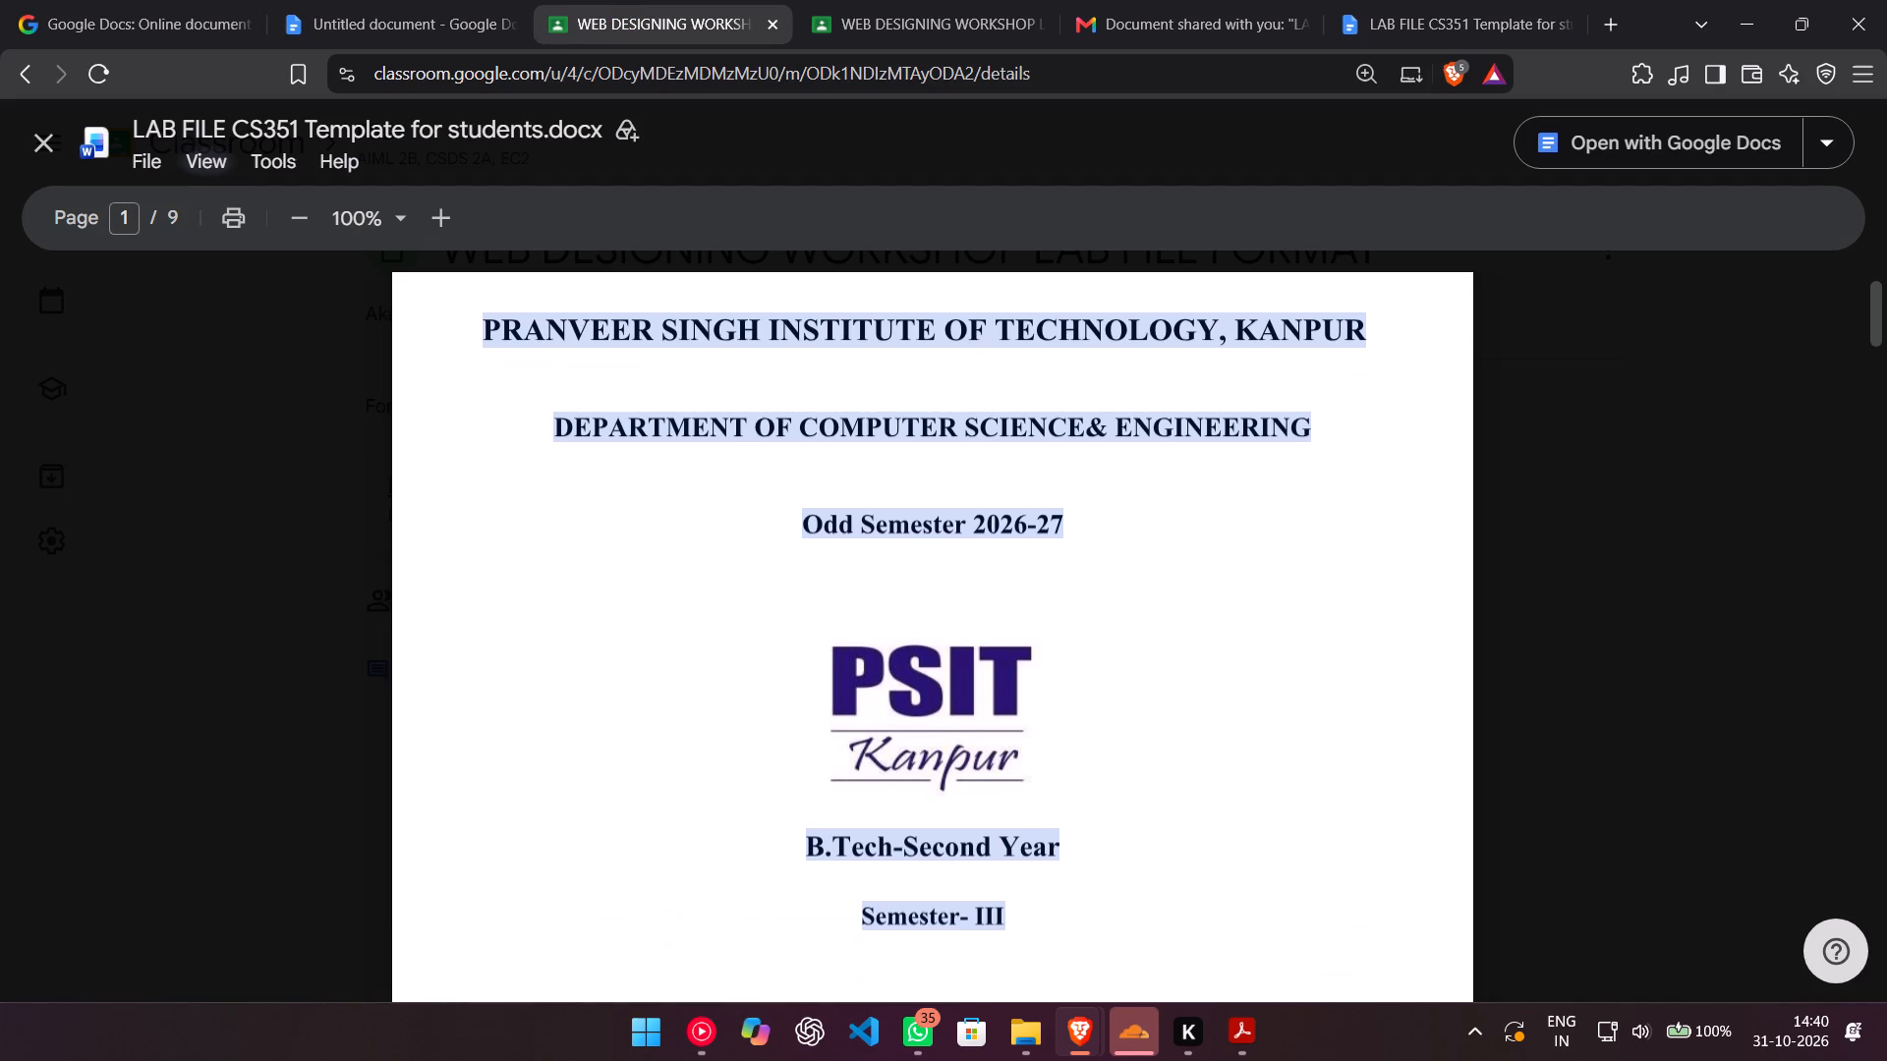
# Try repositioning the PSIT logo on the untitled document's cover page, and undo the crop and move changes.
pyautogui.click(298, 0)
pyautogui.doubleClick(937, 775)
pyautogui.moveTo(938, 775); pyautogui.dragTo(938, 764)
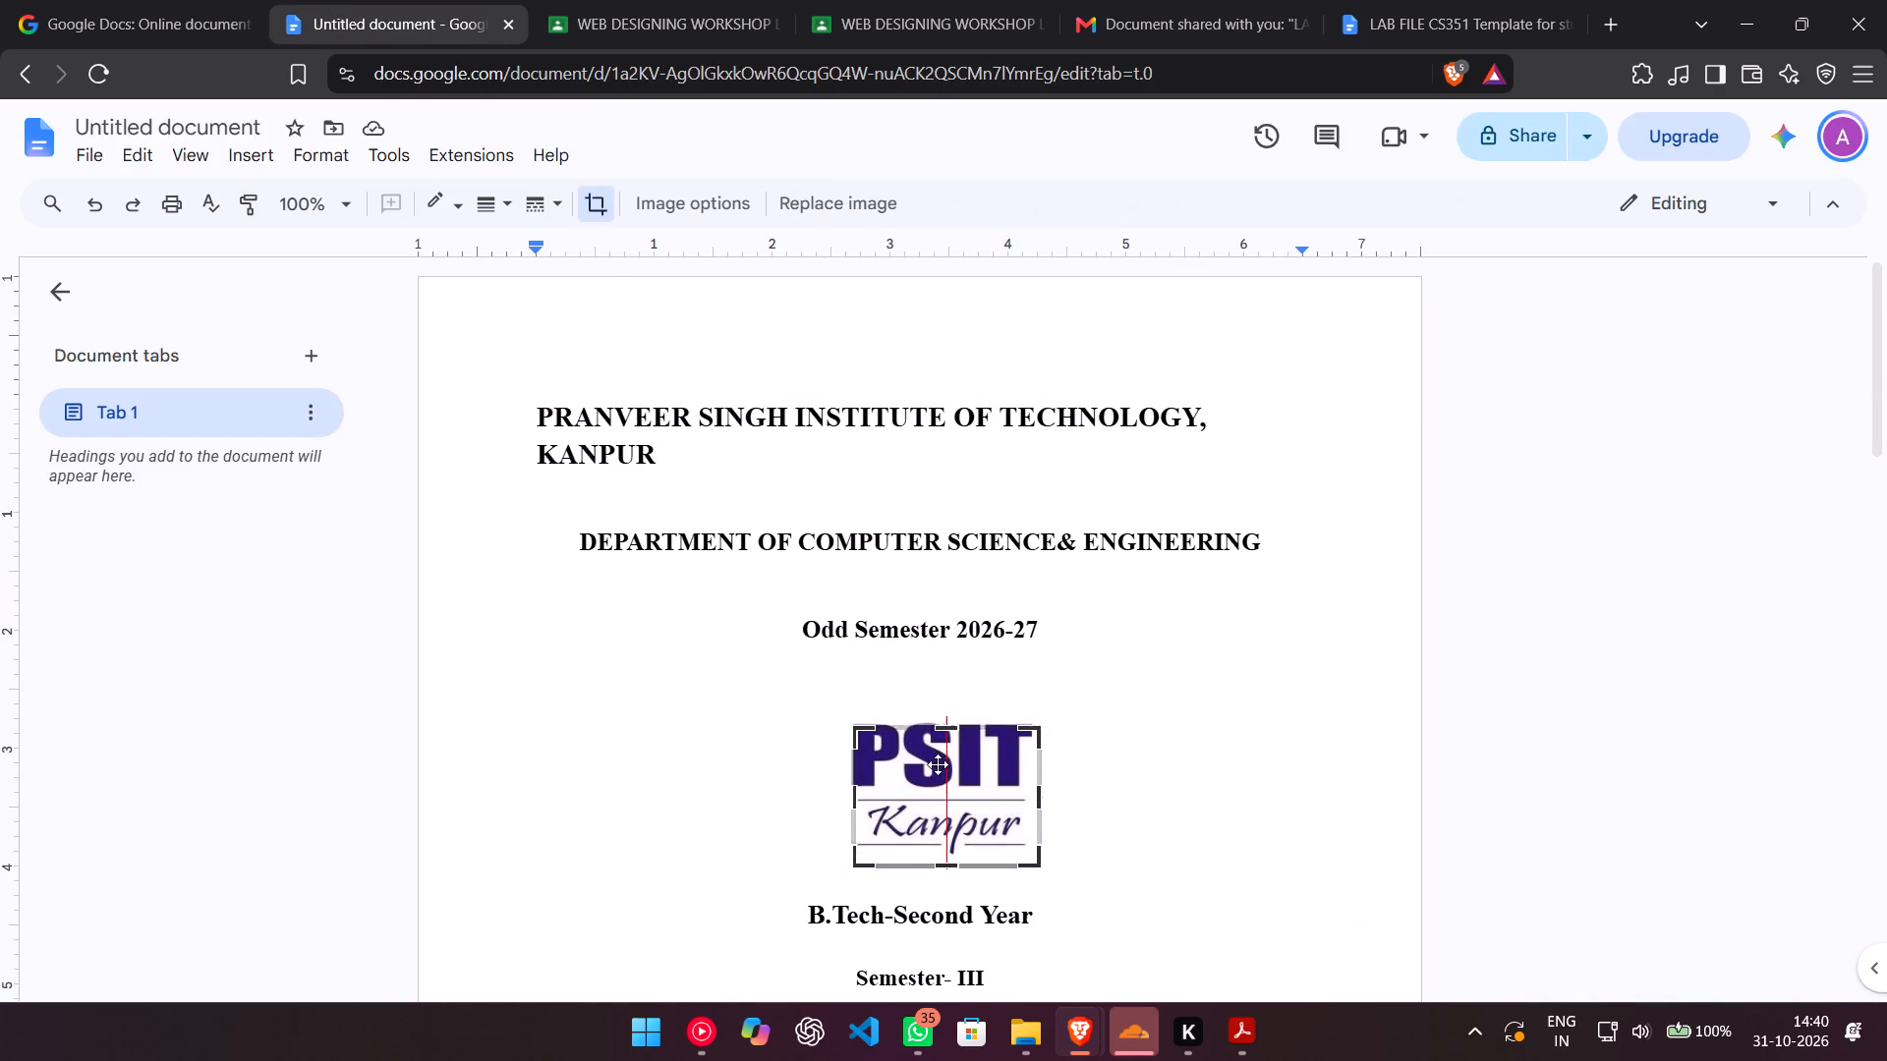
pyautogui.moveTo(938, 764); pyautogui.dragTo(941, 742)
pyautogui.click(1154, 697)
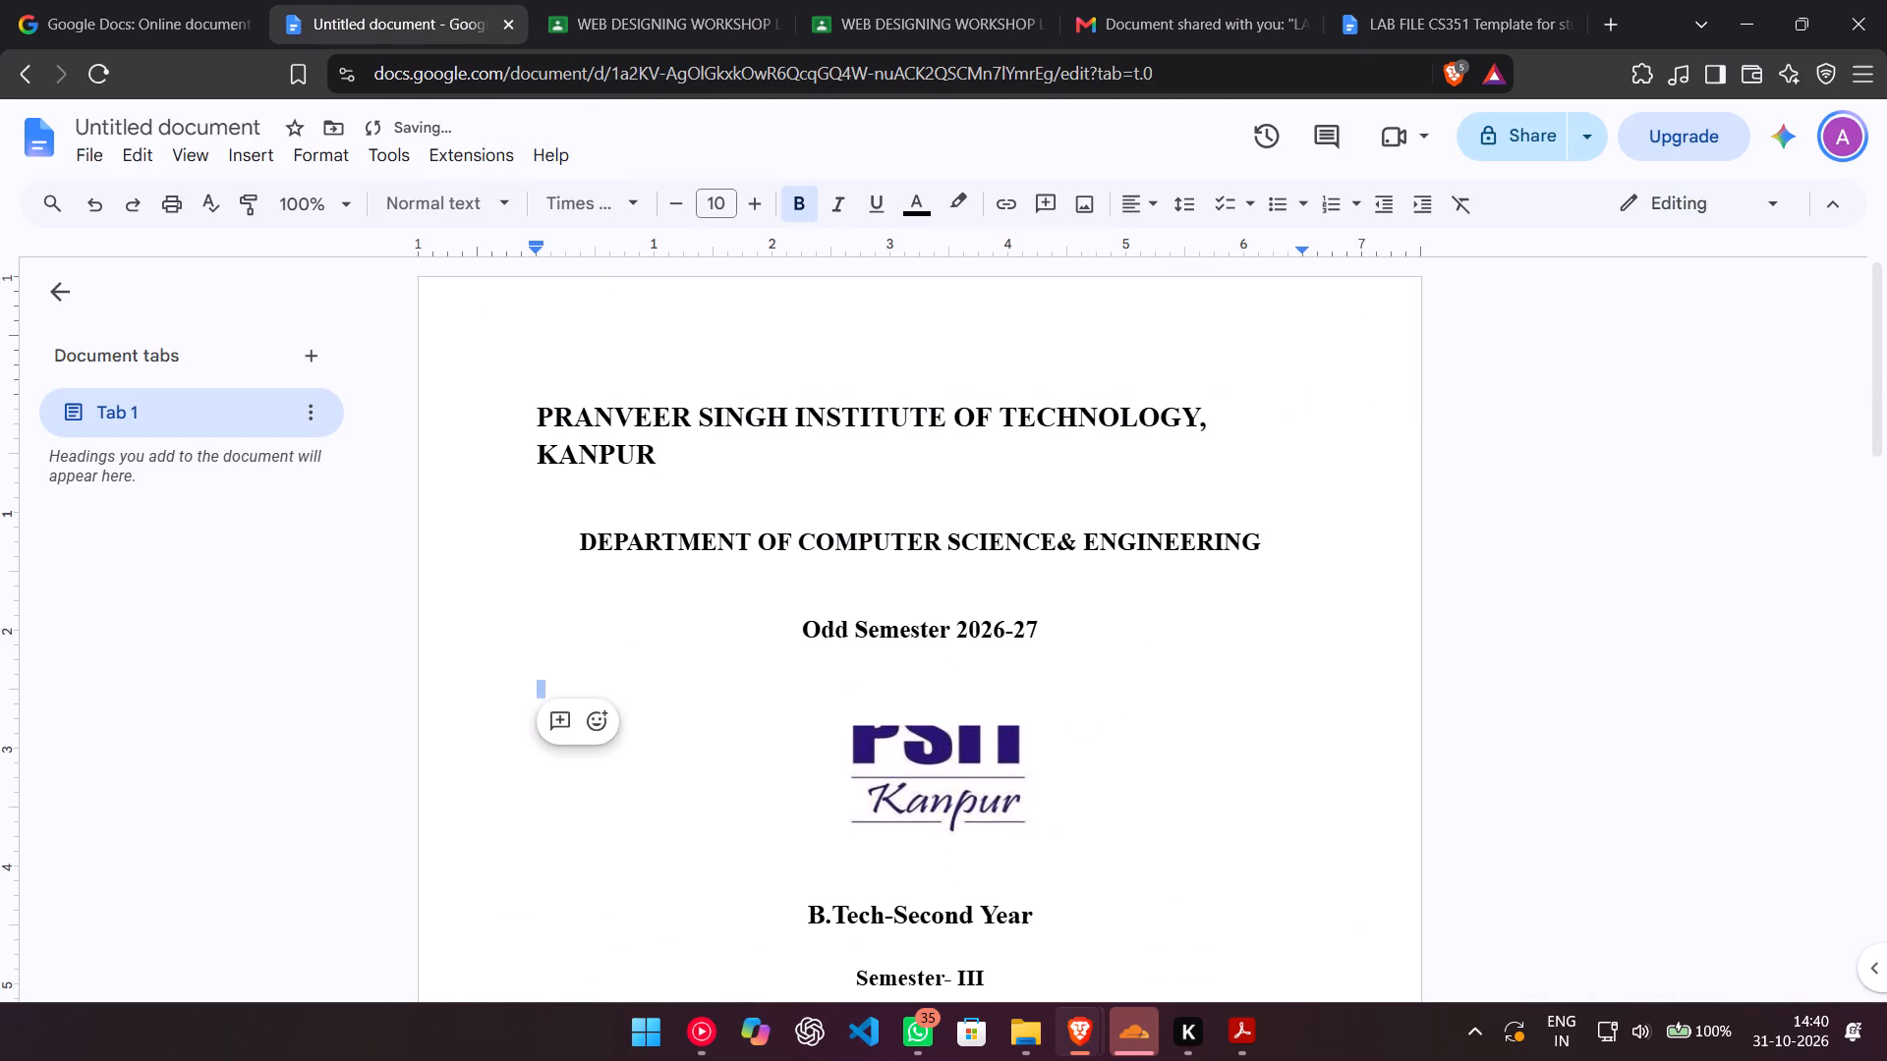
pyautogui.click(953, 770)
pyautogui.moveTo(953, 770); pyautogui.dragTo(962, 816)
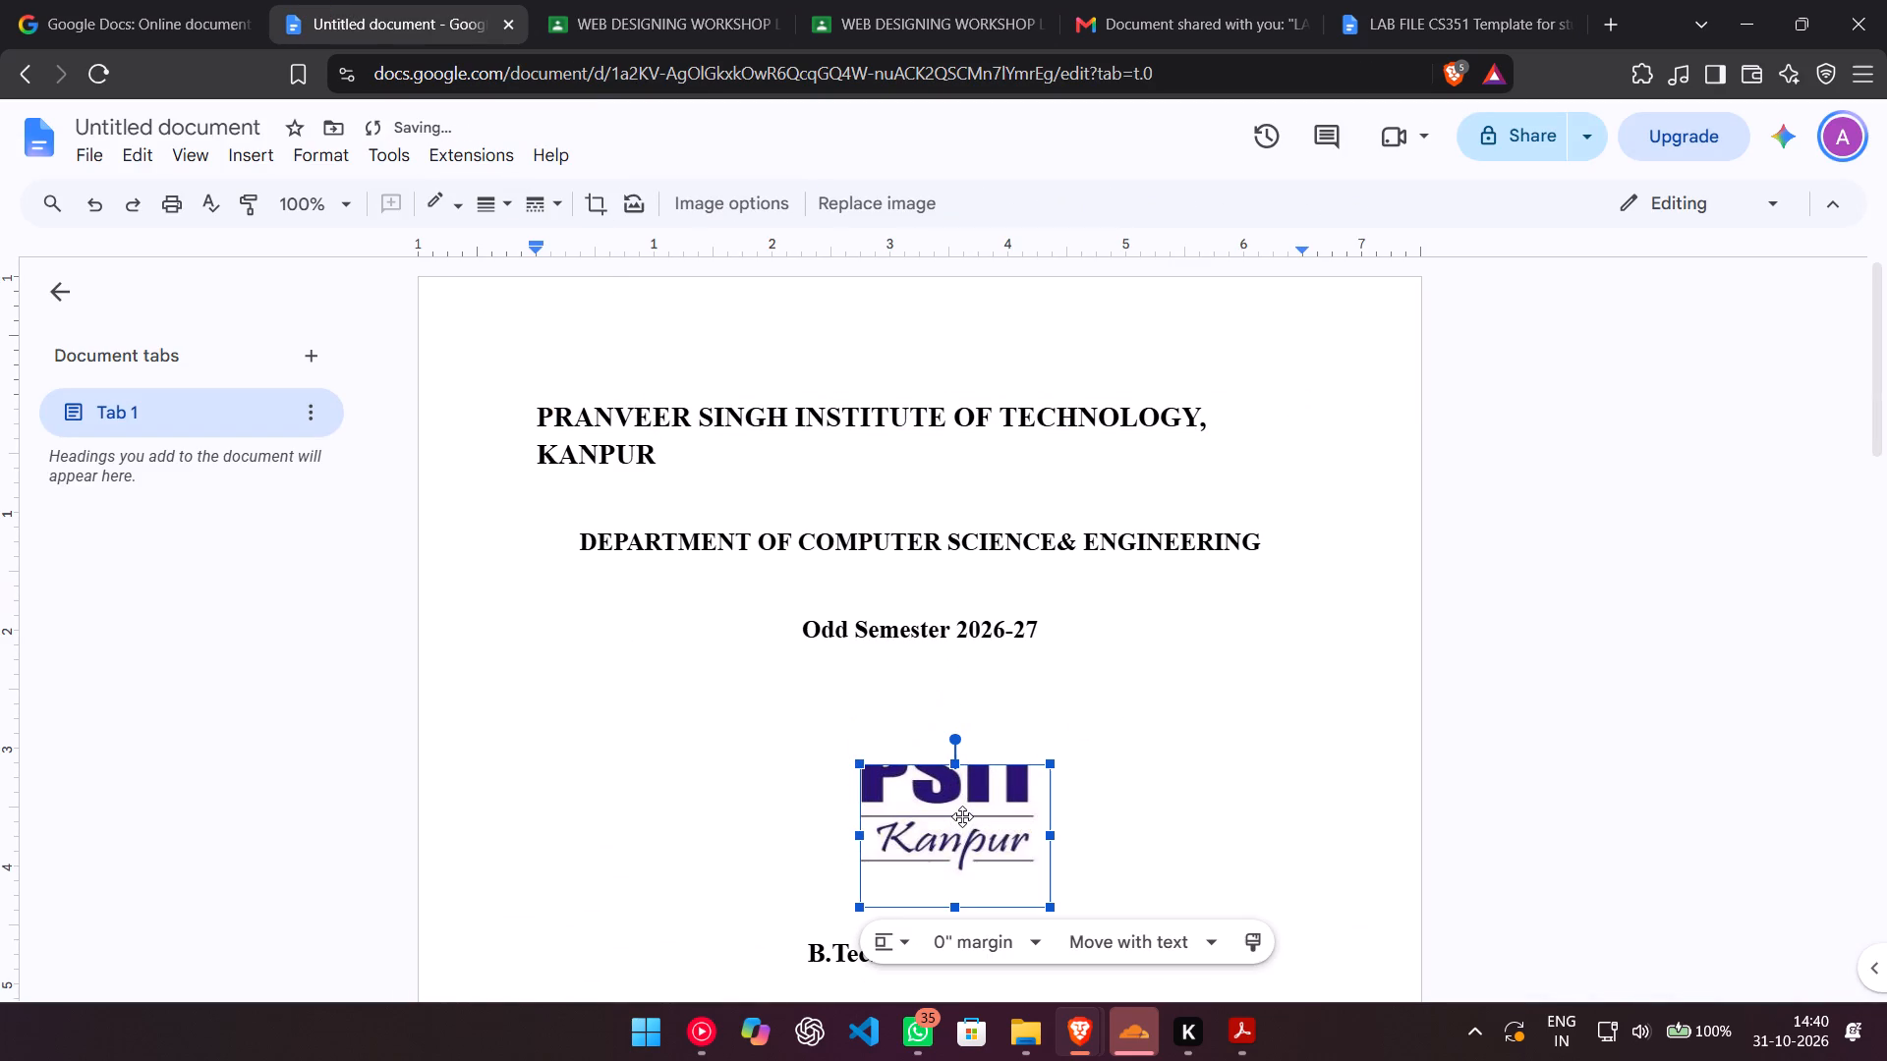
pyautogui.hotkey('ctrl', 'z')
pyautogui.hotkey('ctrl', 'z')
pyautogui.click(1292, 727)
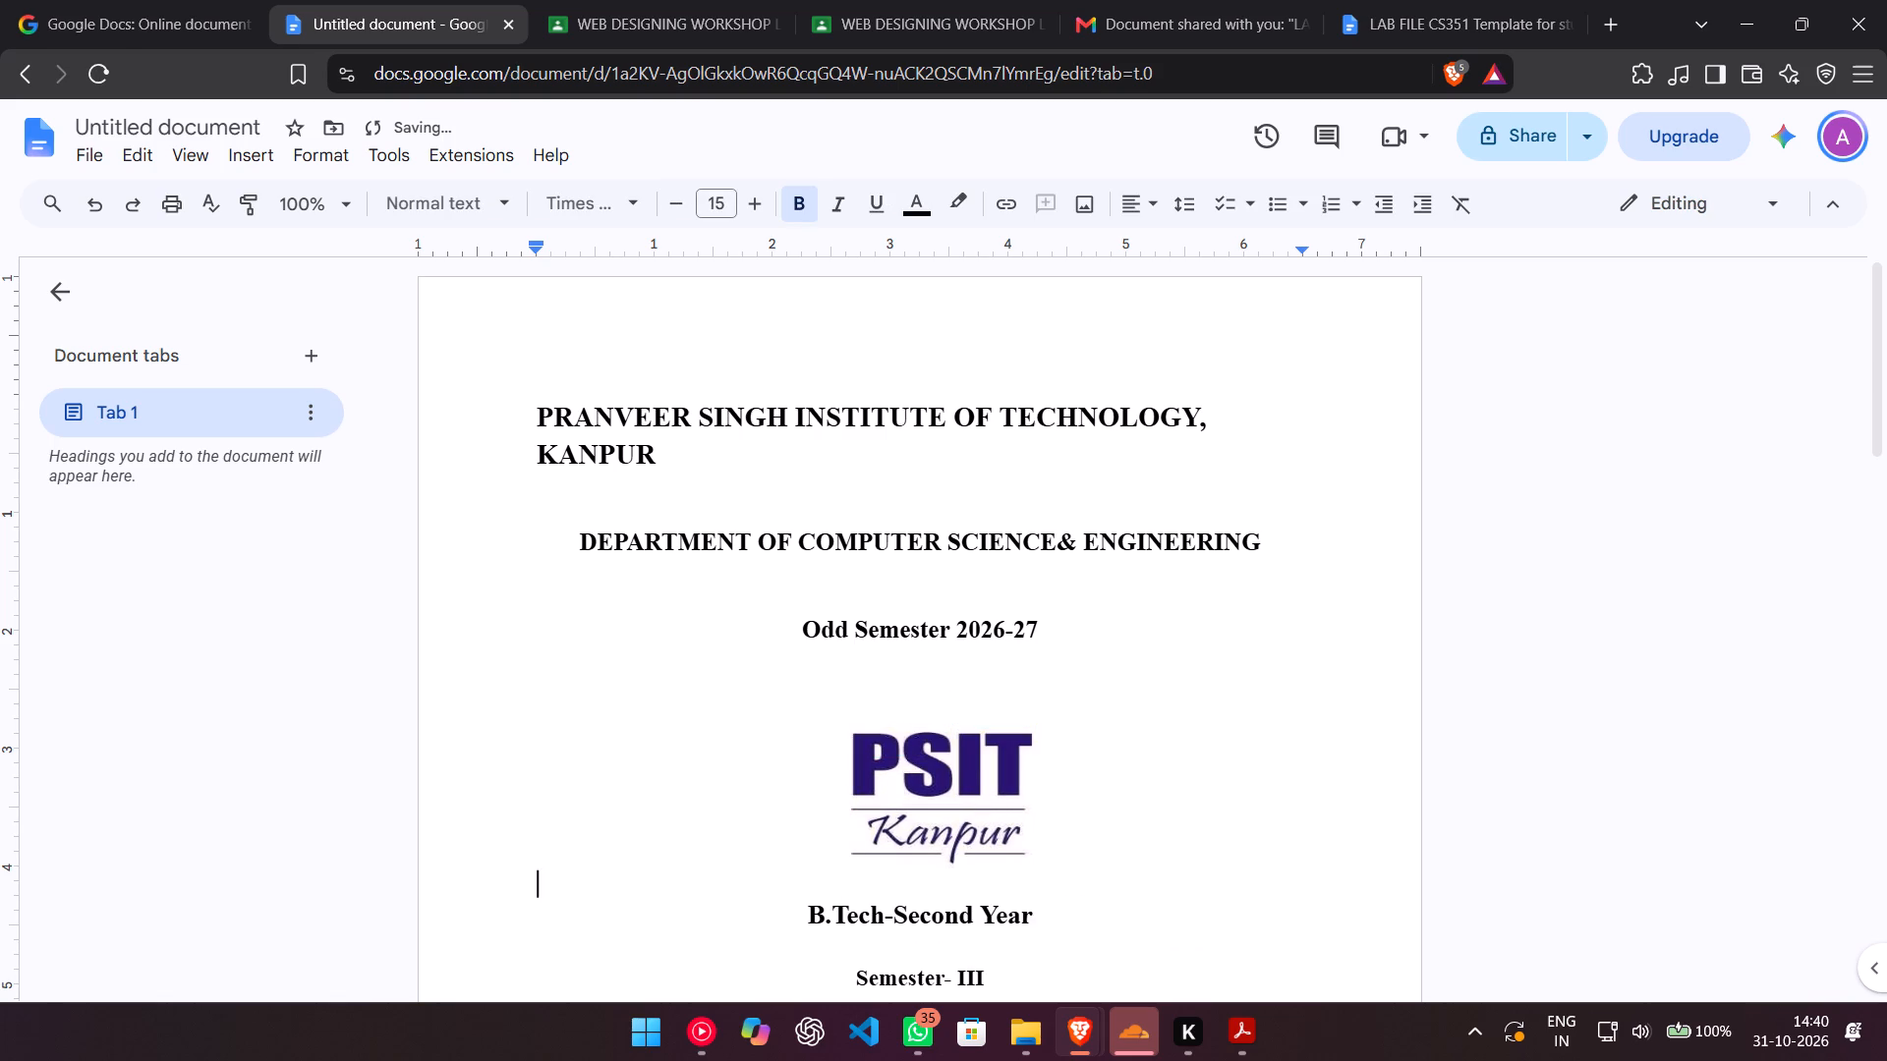
# Centre the PRANVEER SINGH INSTITUTE OF TECHNOLOGY, KANPUR heading and set its font size to 16.
pyautogui.moveTo(550, 418); pyautogui.dragTo(652, 445)
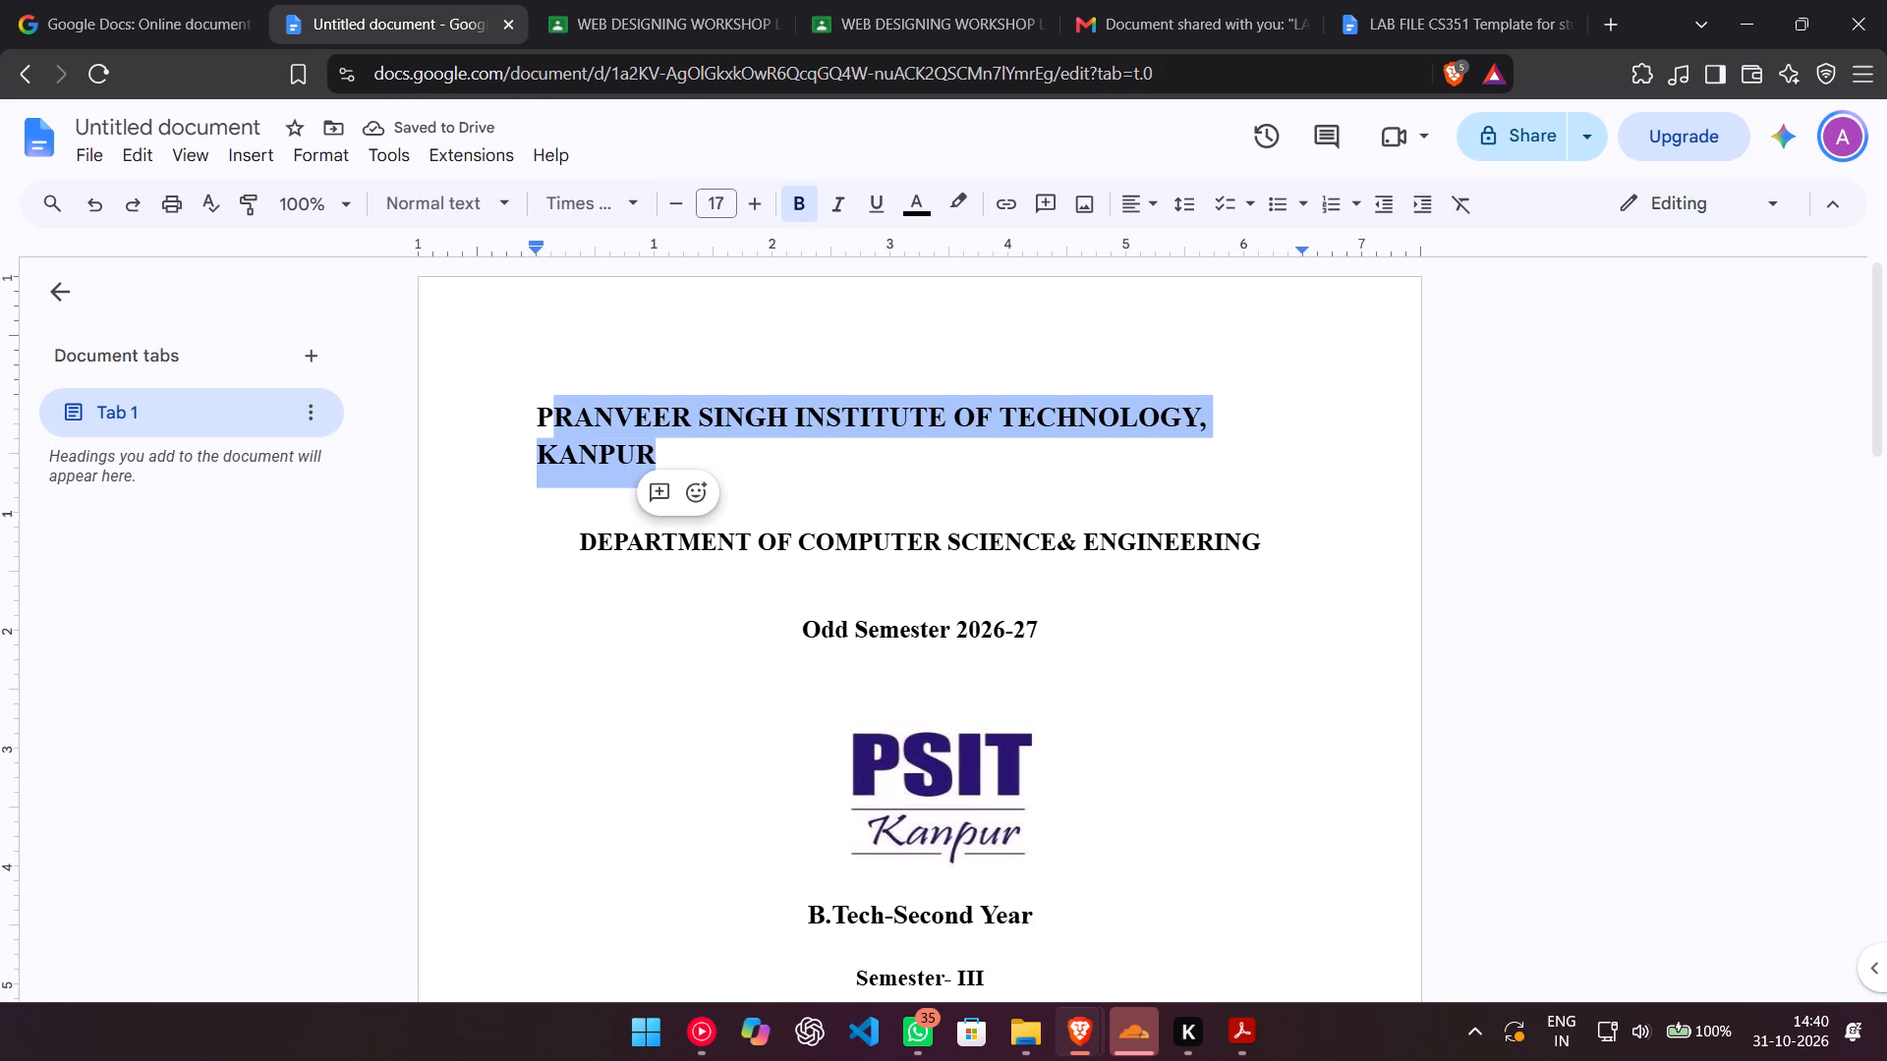
pyautogui.click(932, 436)
pyautogui.moveTo(523, 417); pyautogui.dragTo(628, 435)
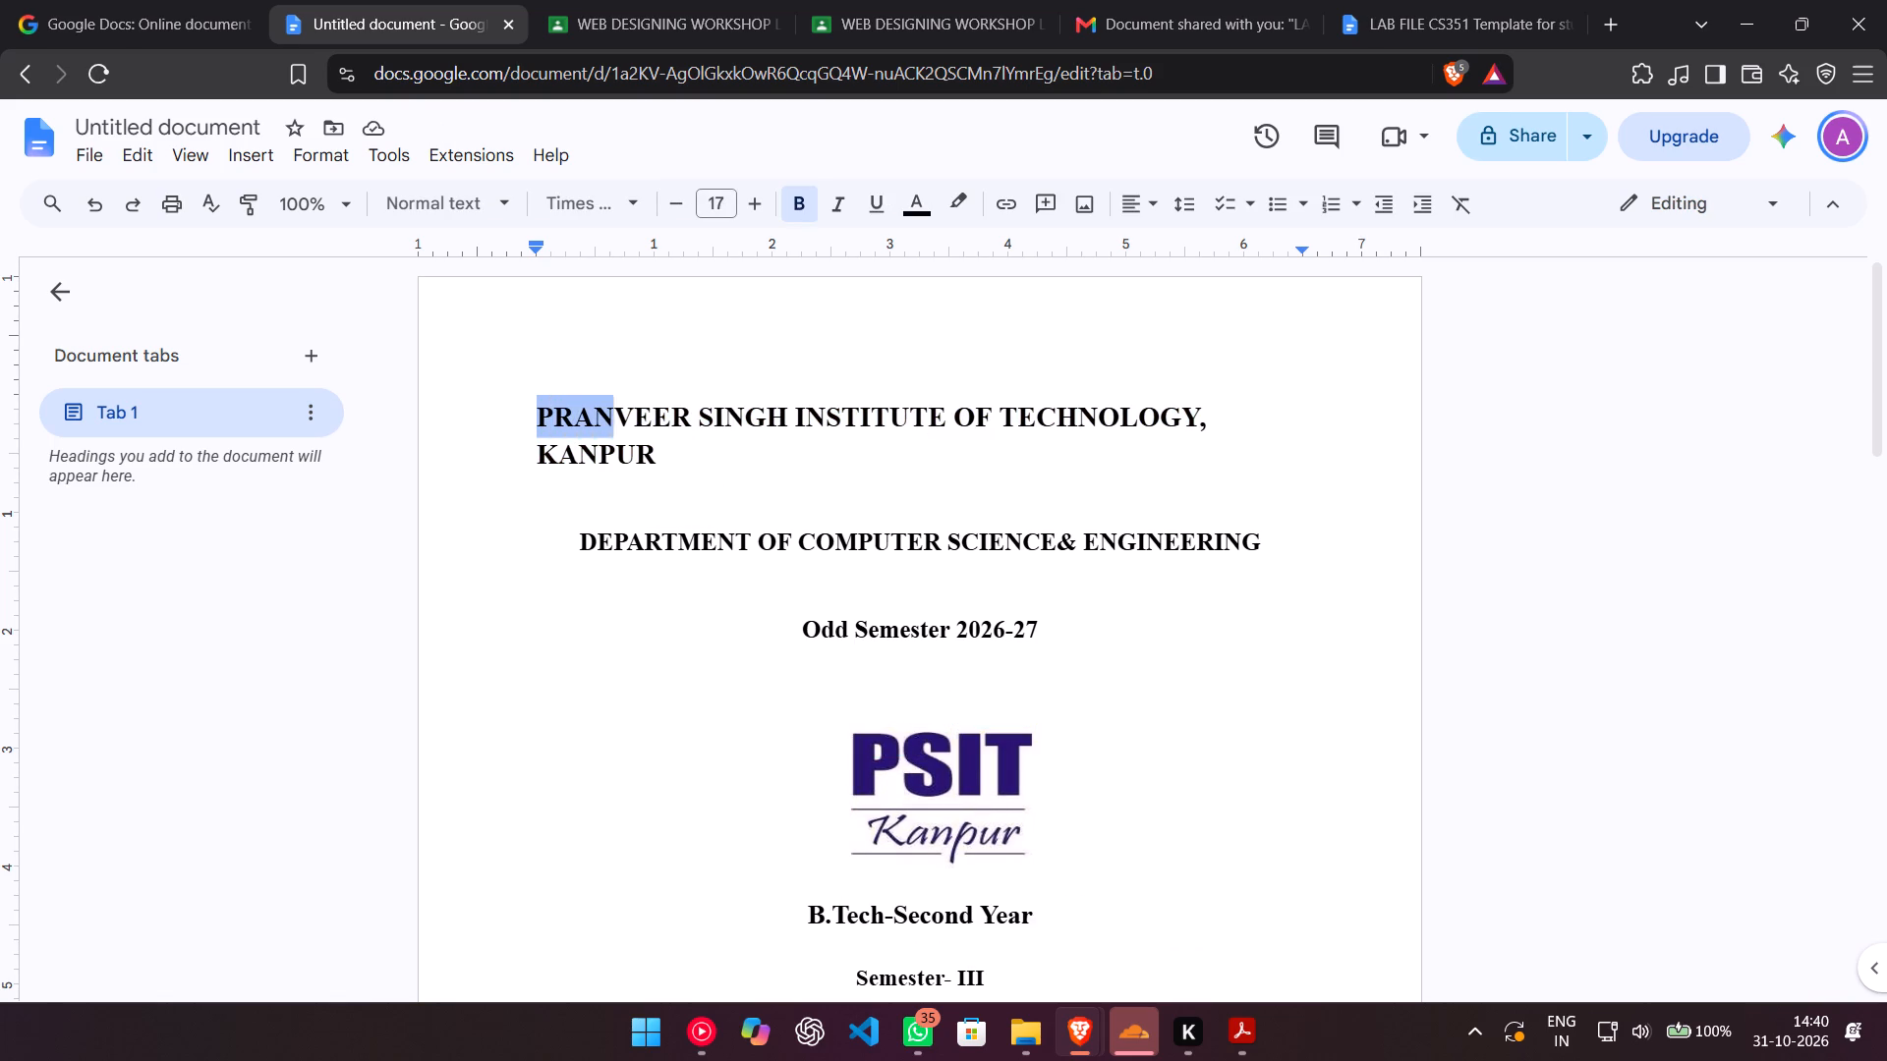
pyautogui.moveTo(628, 435); pyautogui.dragTo(716, 462)
pyautogui.click(1153, 206)
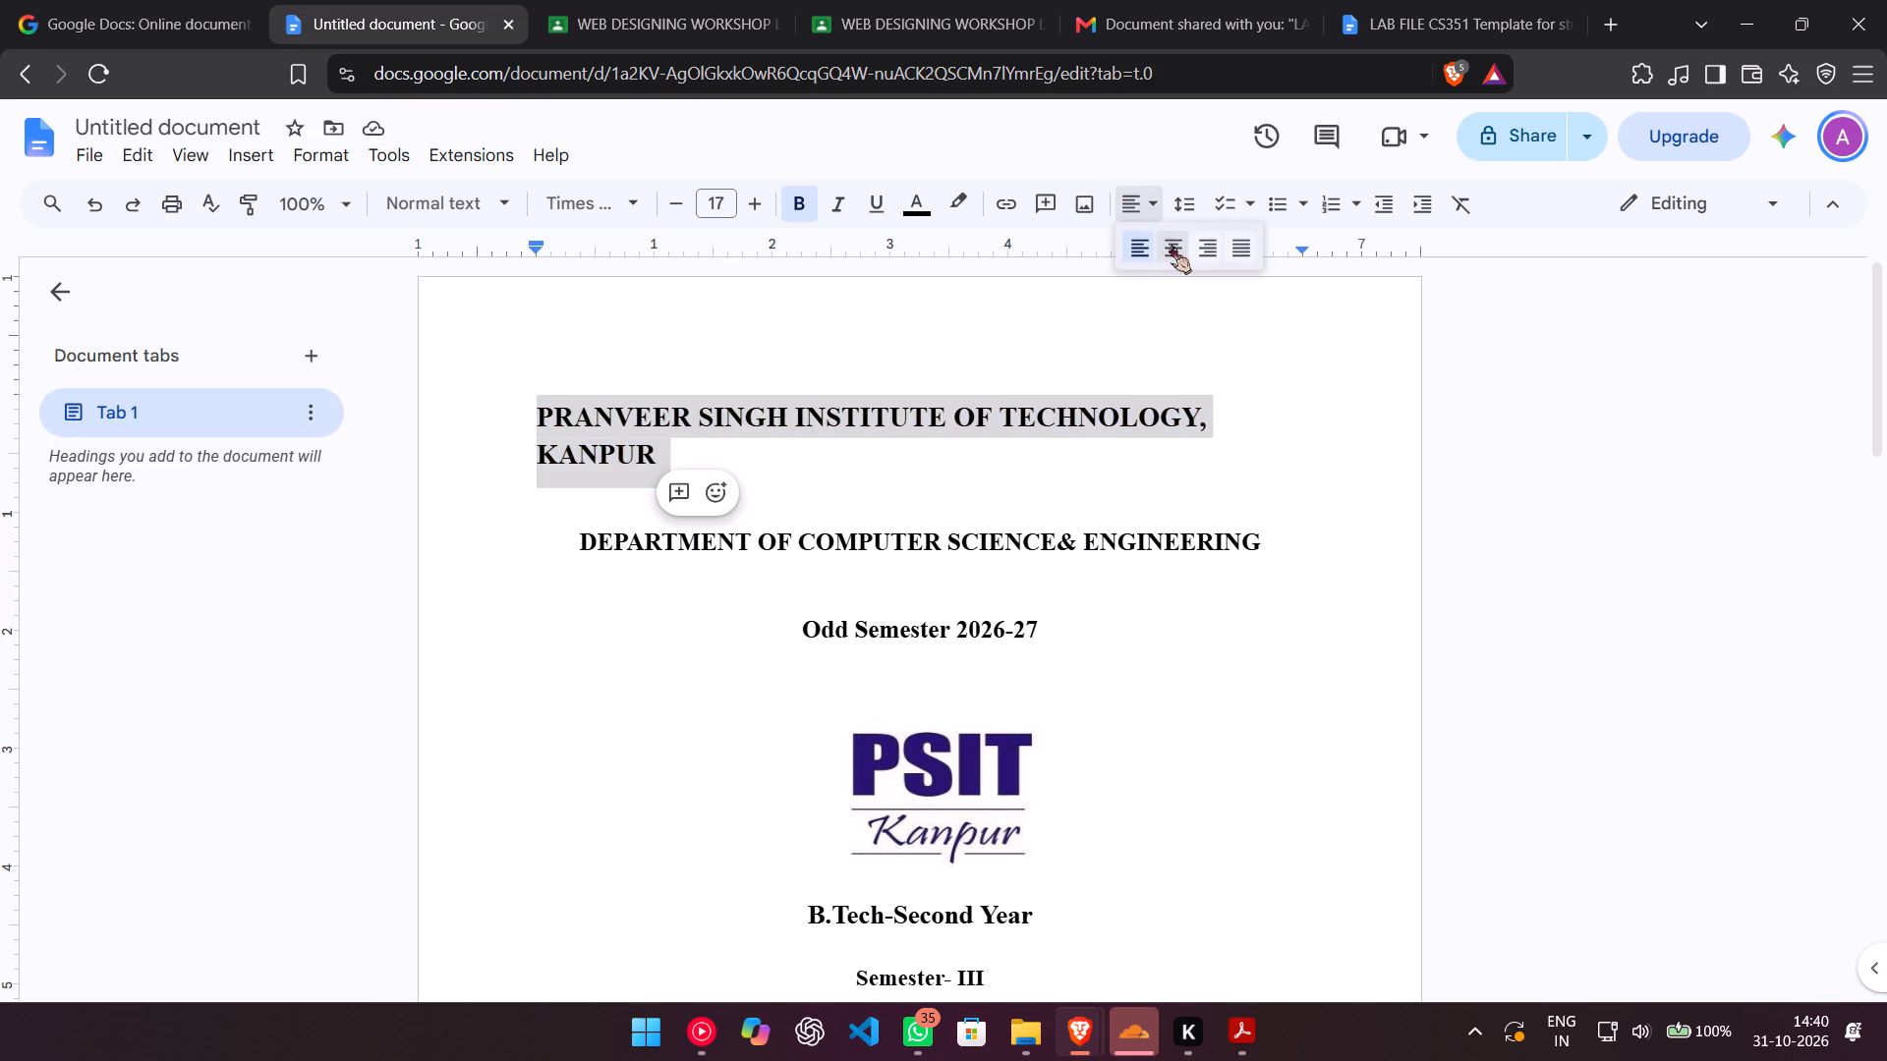
pyautogui.click(1171, 245)
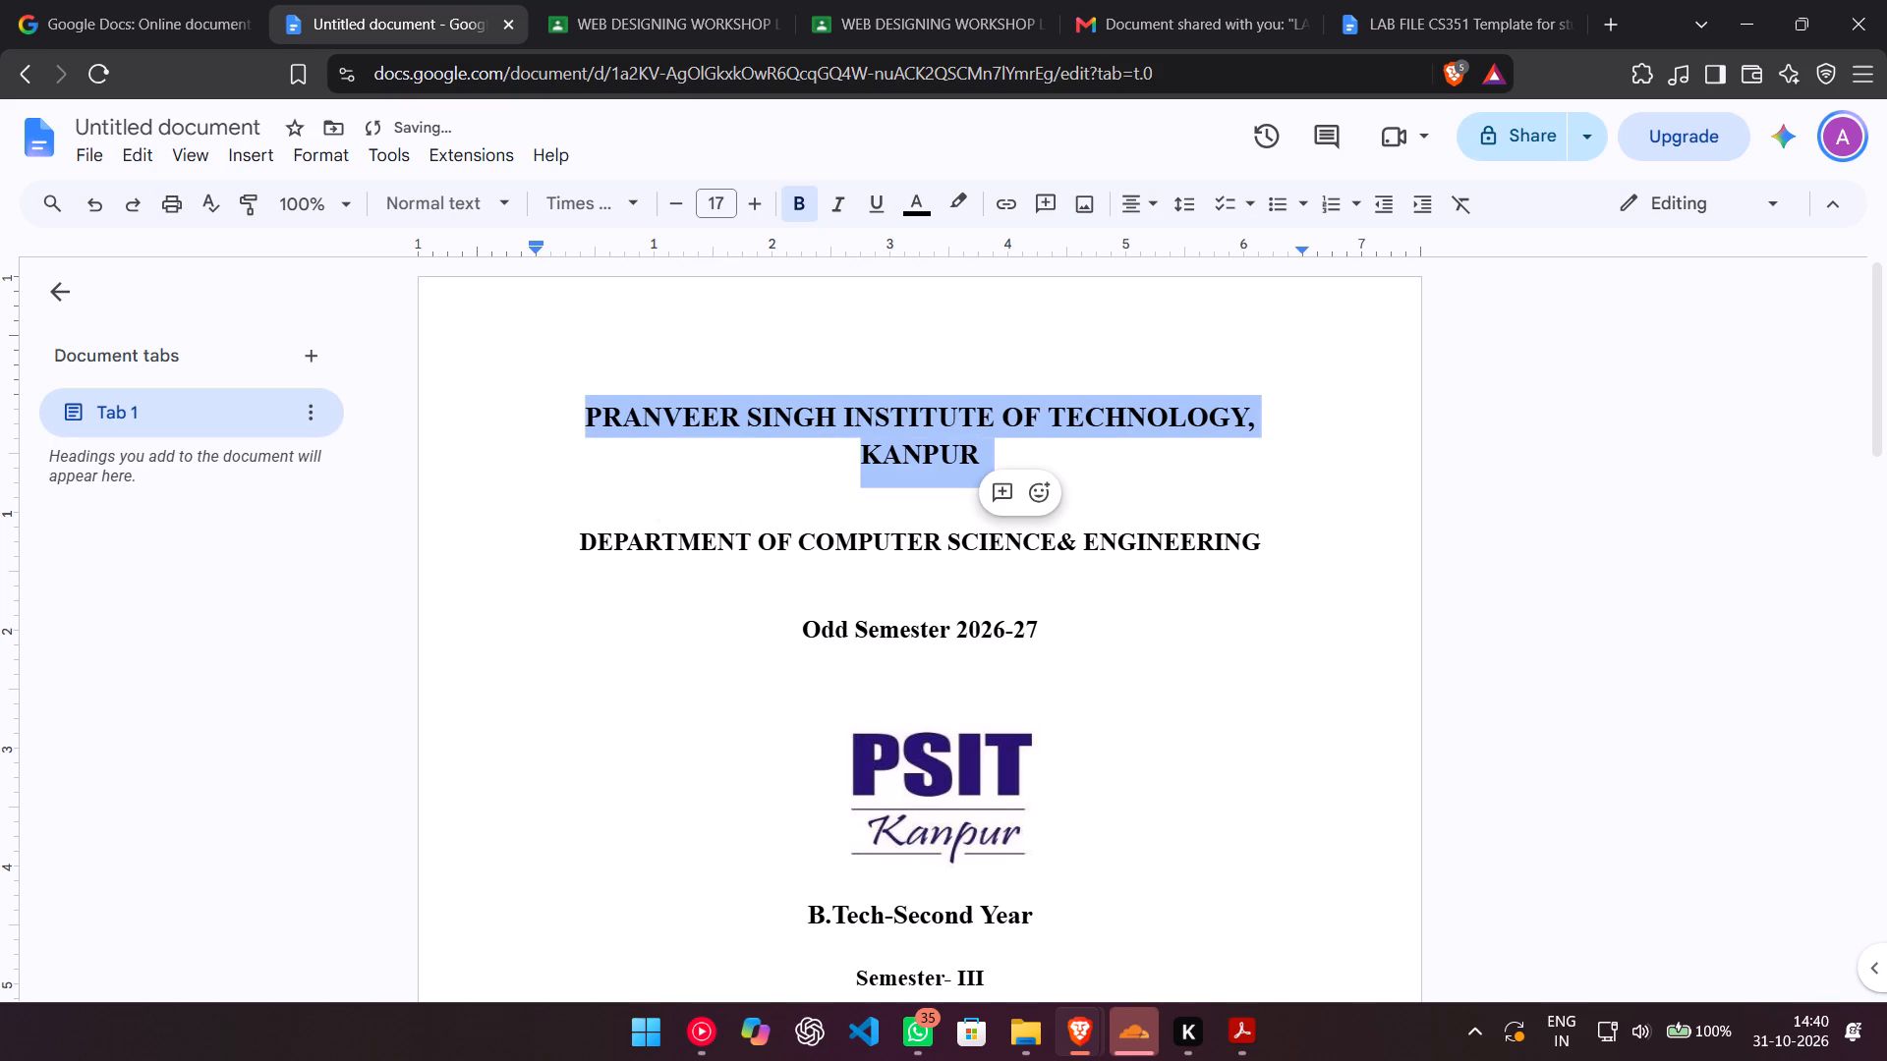
pyautogui.click(682, 197)
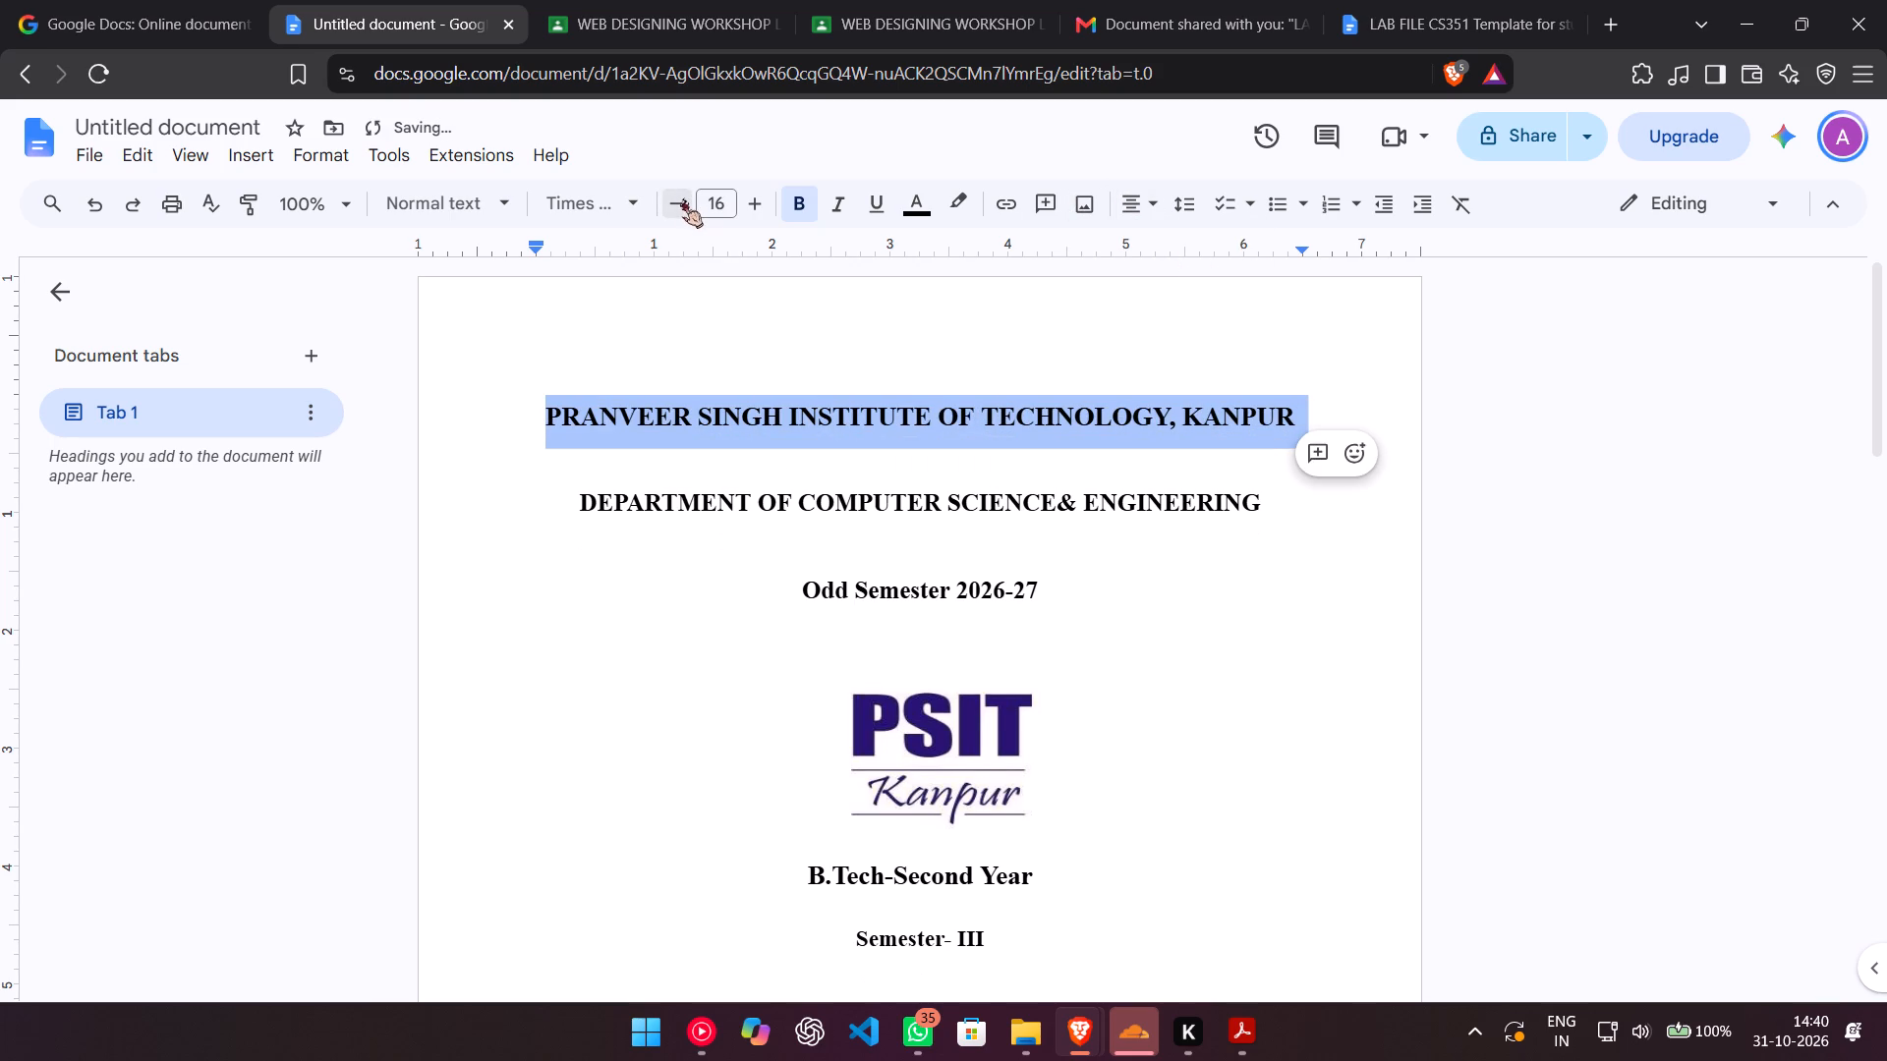
# Examine the heading layout and font size in the template document and the Classroom preview for comparison.
pyautogui.click(1445, 0)
pyautogui.scroll(6, 925, 567)
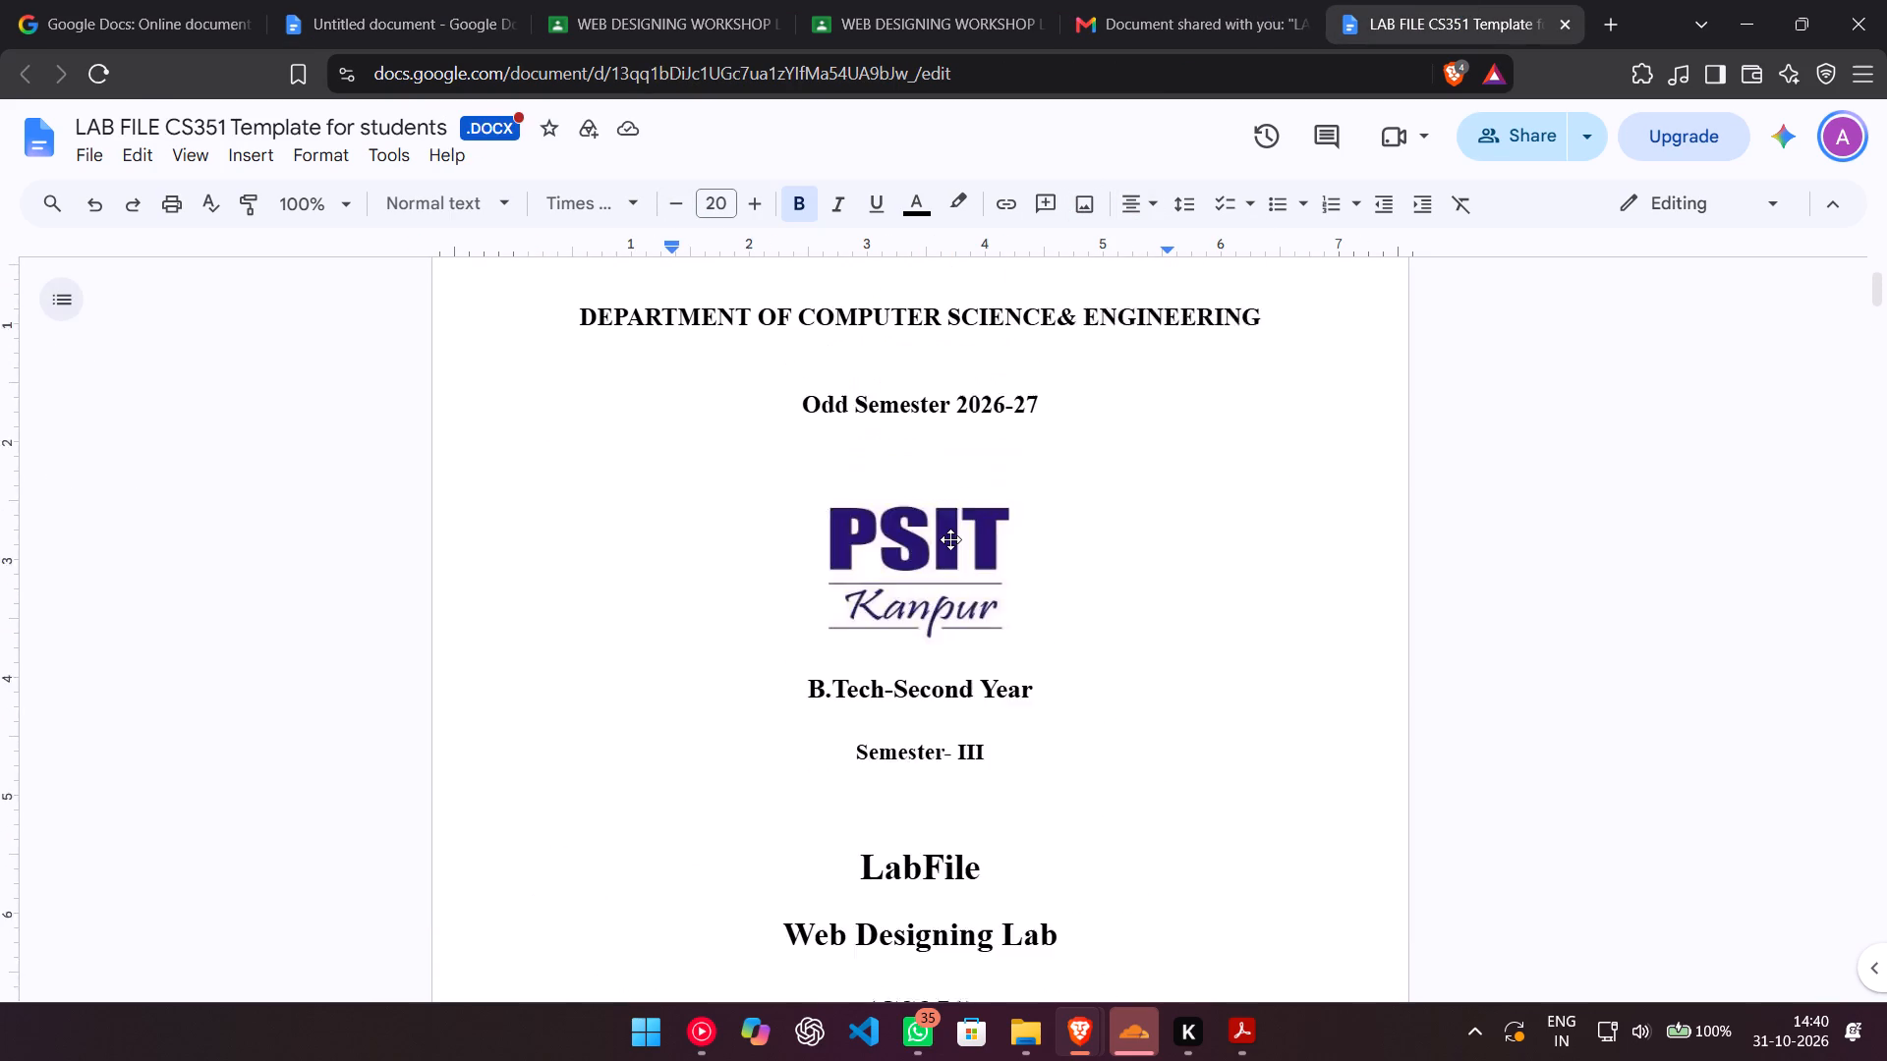
pyautogui.scroll(4, 950, 539)
pyautogui.click(839, 405)
pyautogui.moveTo(917, 403); pyautogui.dragTo(1031, 408)
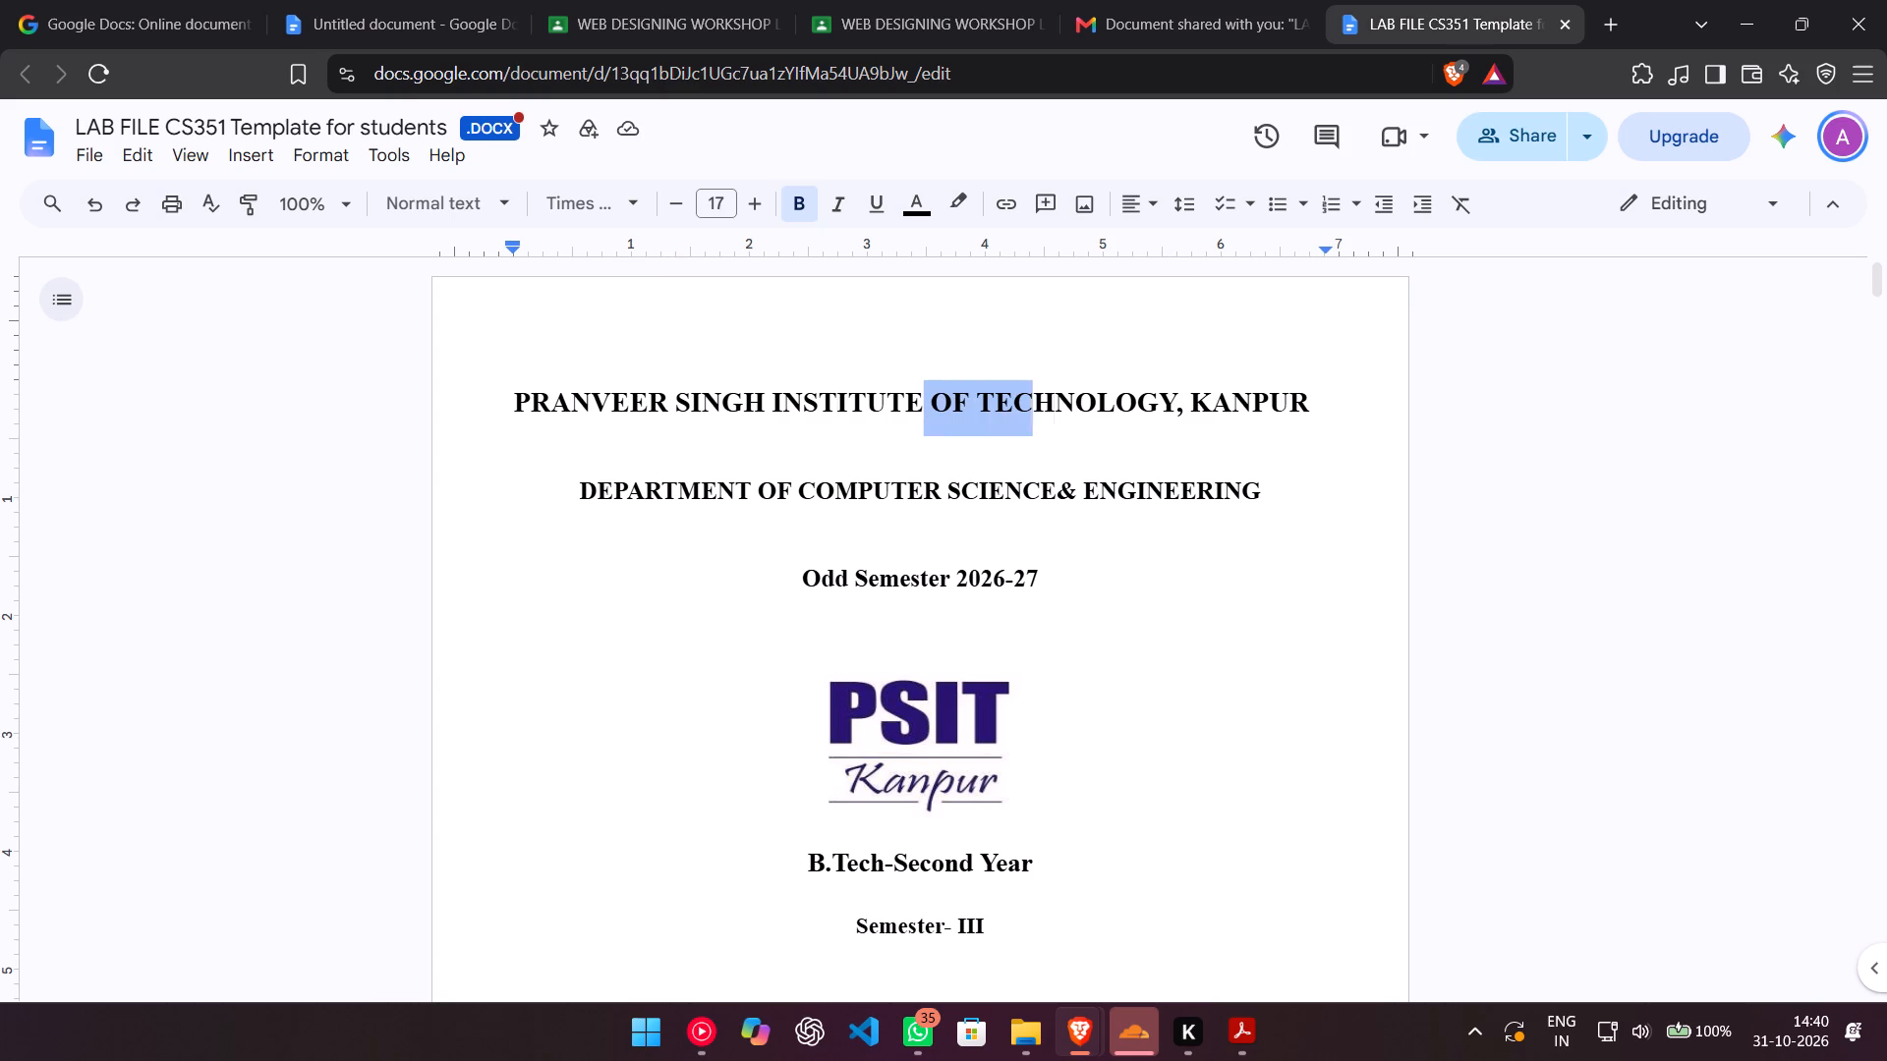
pyautogui.moveTo(1031, 408); pyautogui.dragTo(1074, 411)
pyautogui.click(1296, 371)
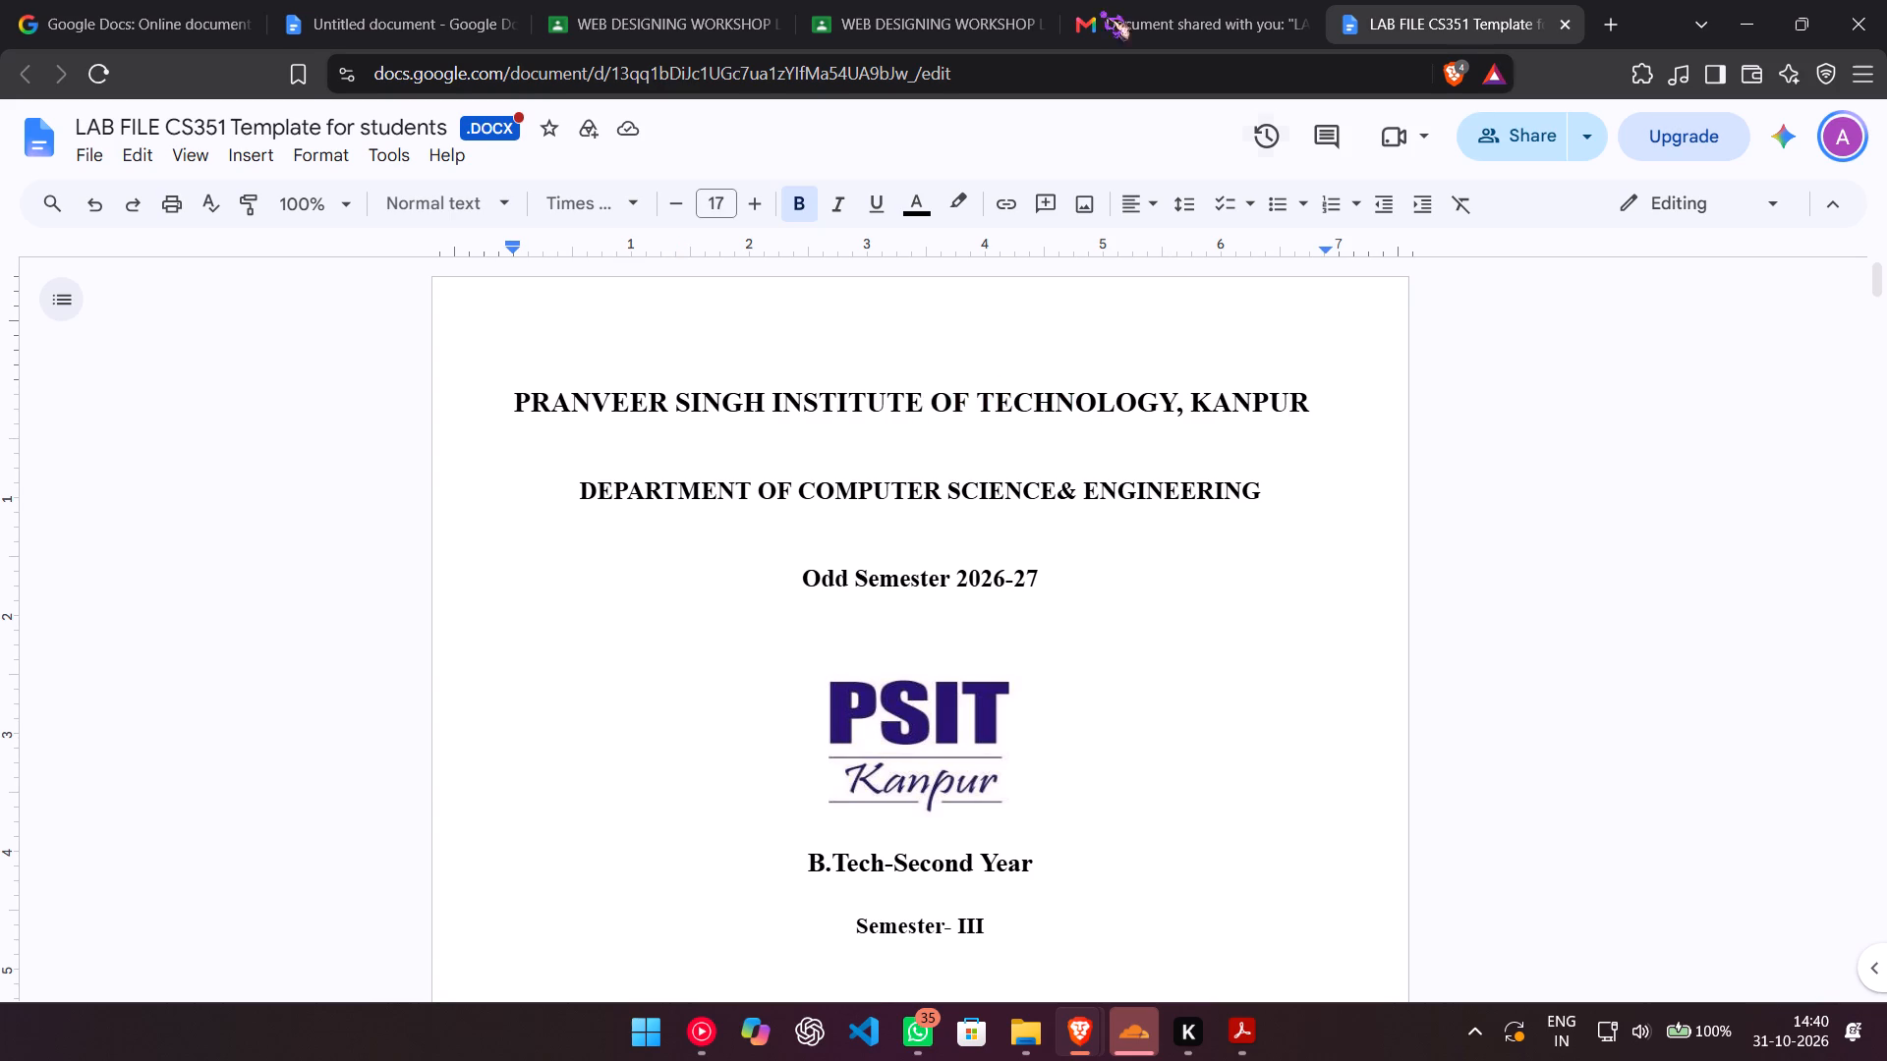
pyautogui.click(903, 0)
pyautogui.click(604, 0)
pyautogui.scroll(7, 820, 444)
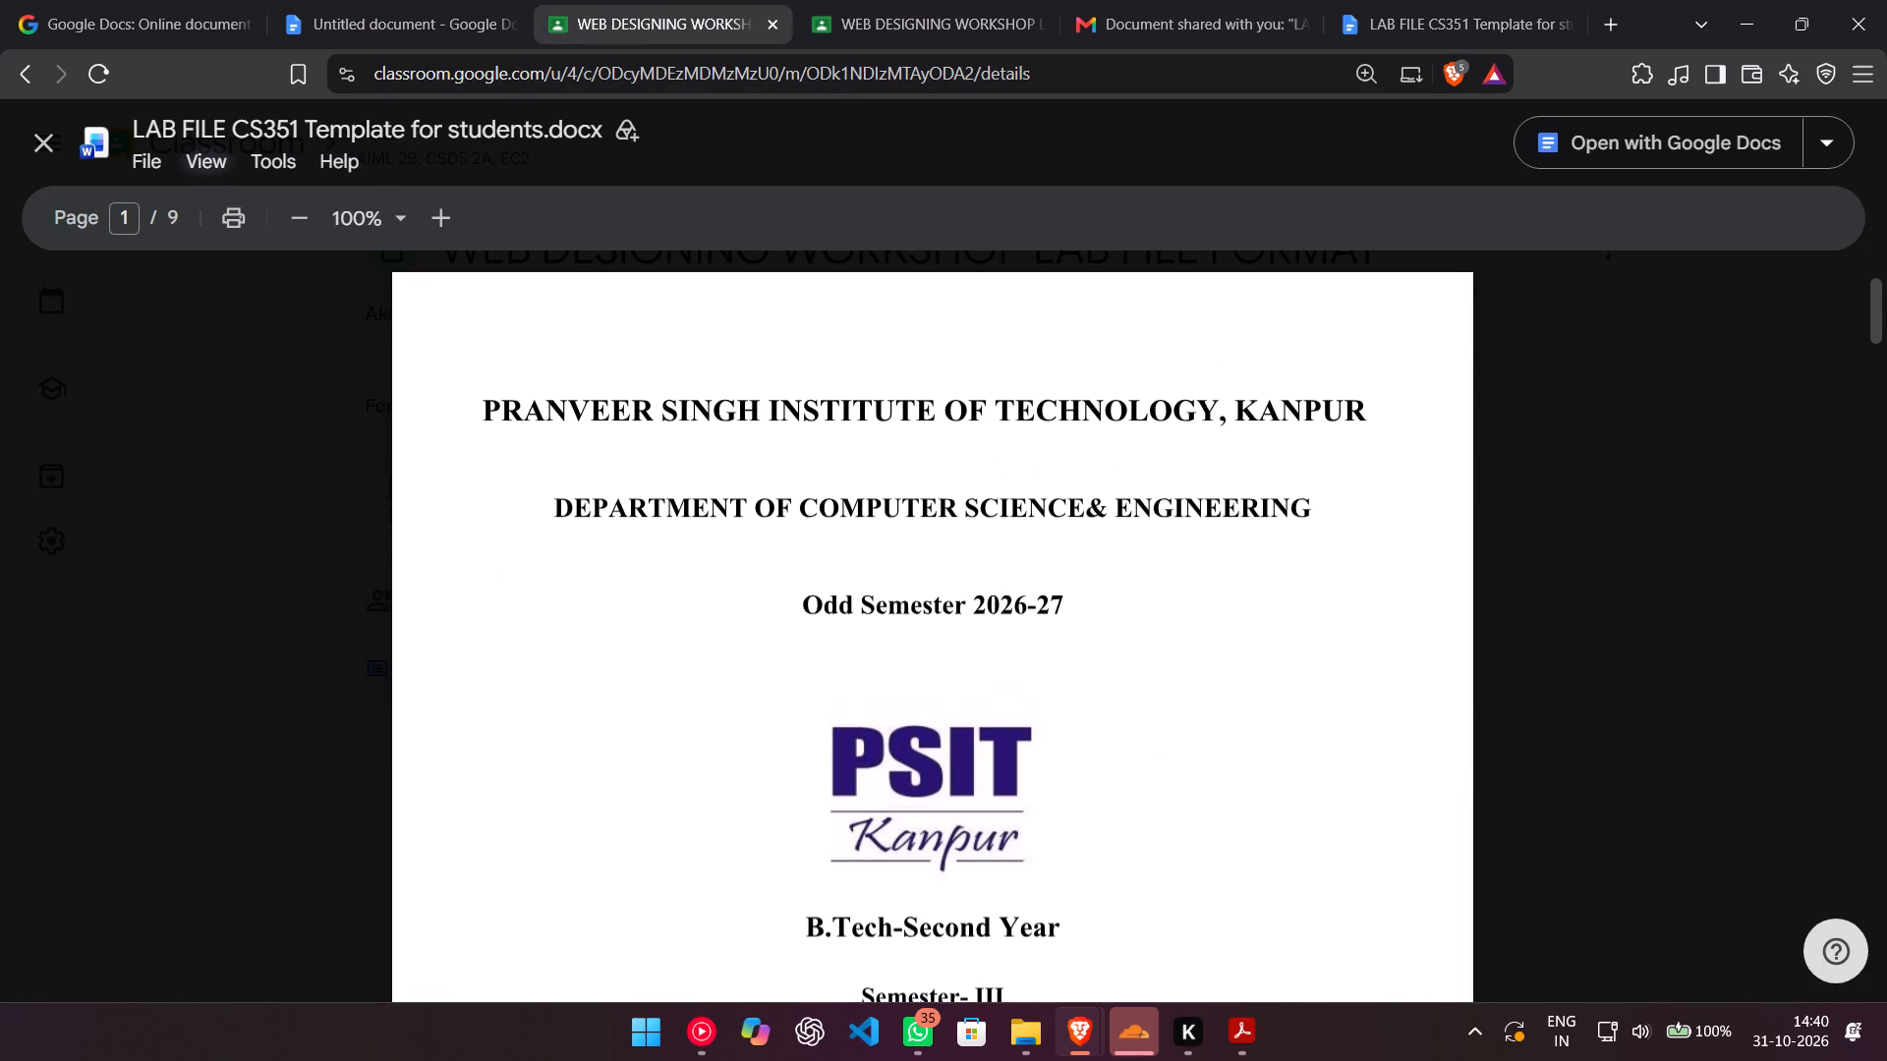
pyautogui.click(1408, 0)
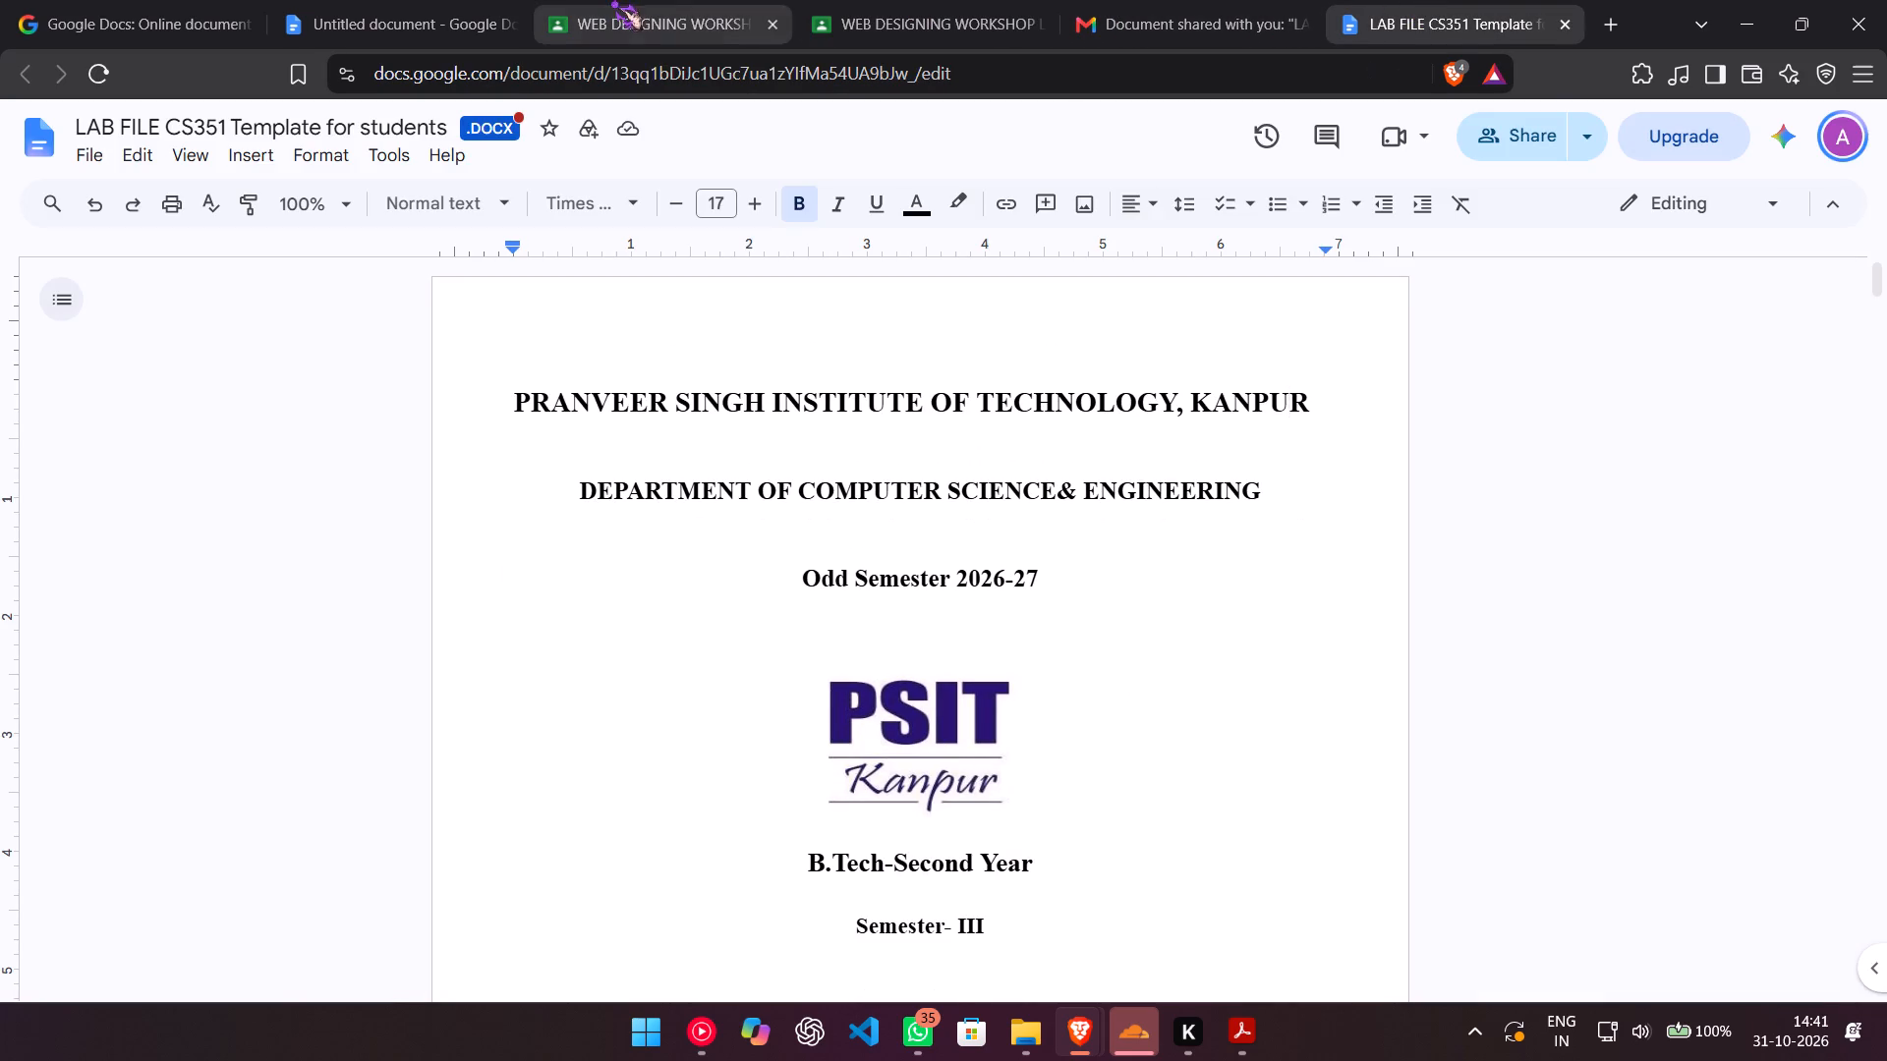
pyautogui.click(612, 1)
pyautogui.scroll(-2, 752, 580)
pyautogui.scroll(5, 752, 583)
pyautogui.click(558, 497)
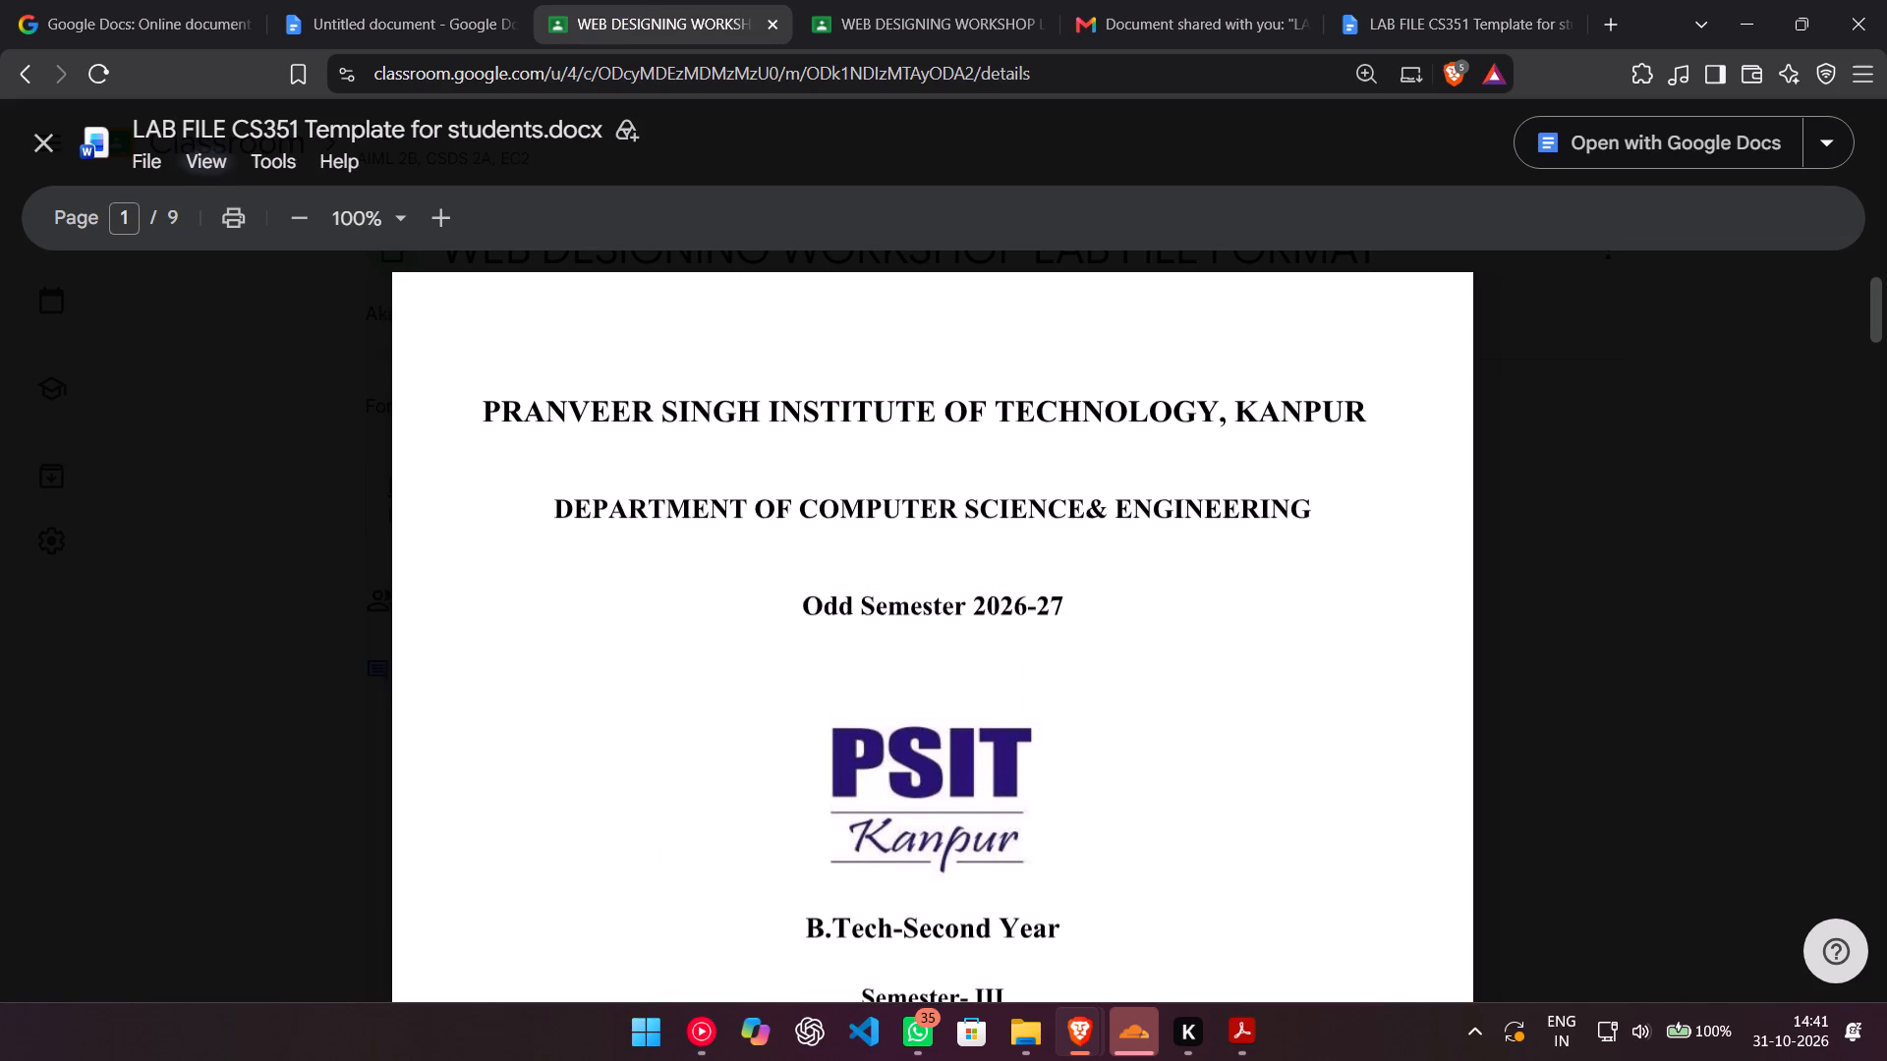
# In the untitled document, shift the DEPARTMENT OF COMPUTER SCIENCE& ENGINEERING heading from centred to the left margin.
pyautogui.click(323, 0)
pyautogui.click(586, 510)
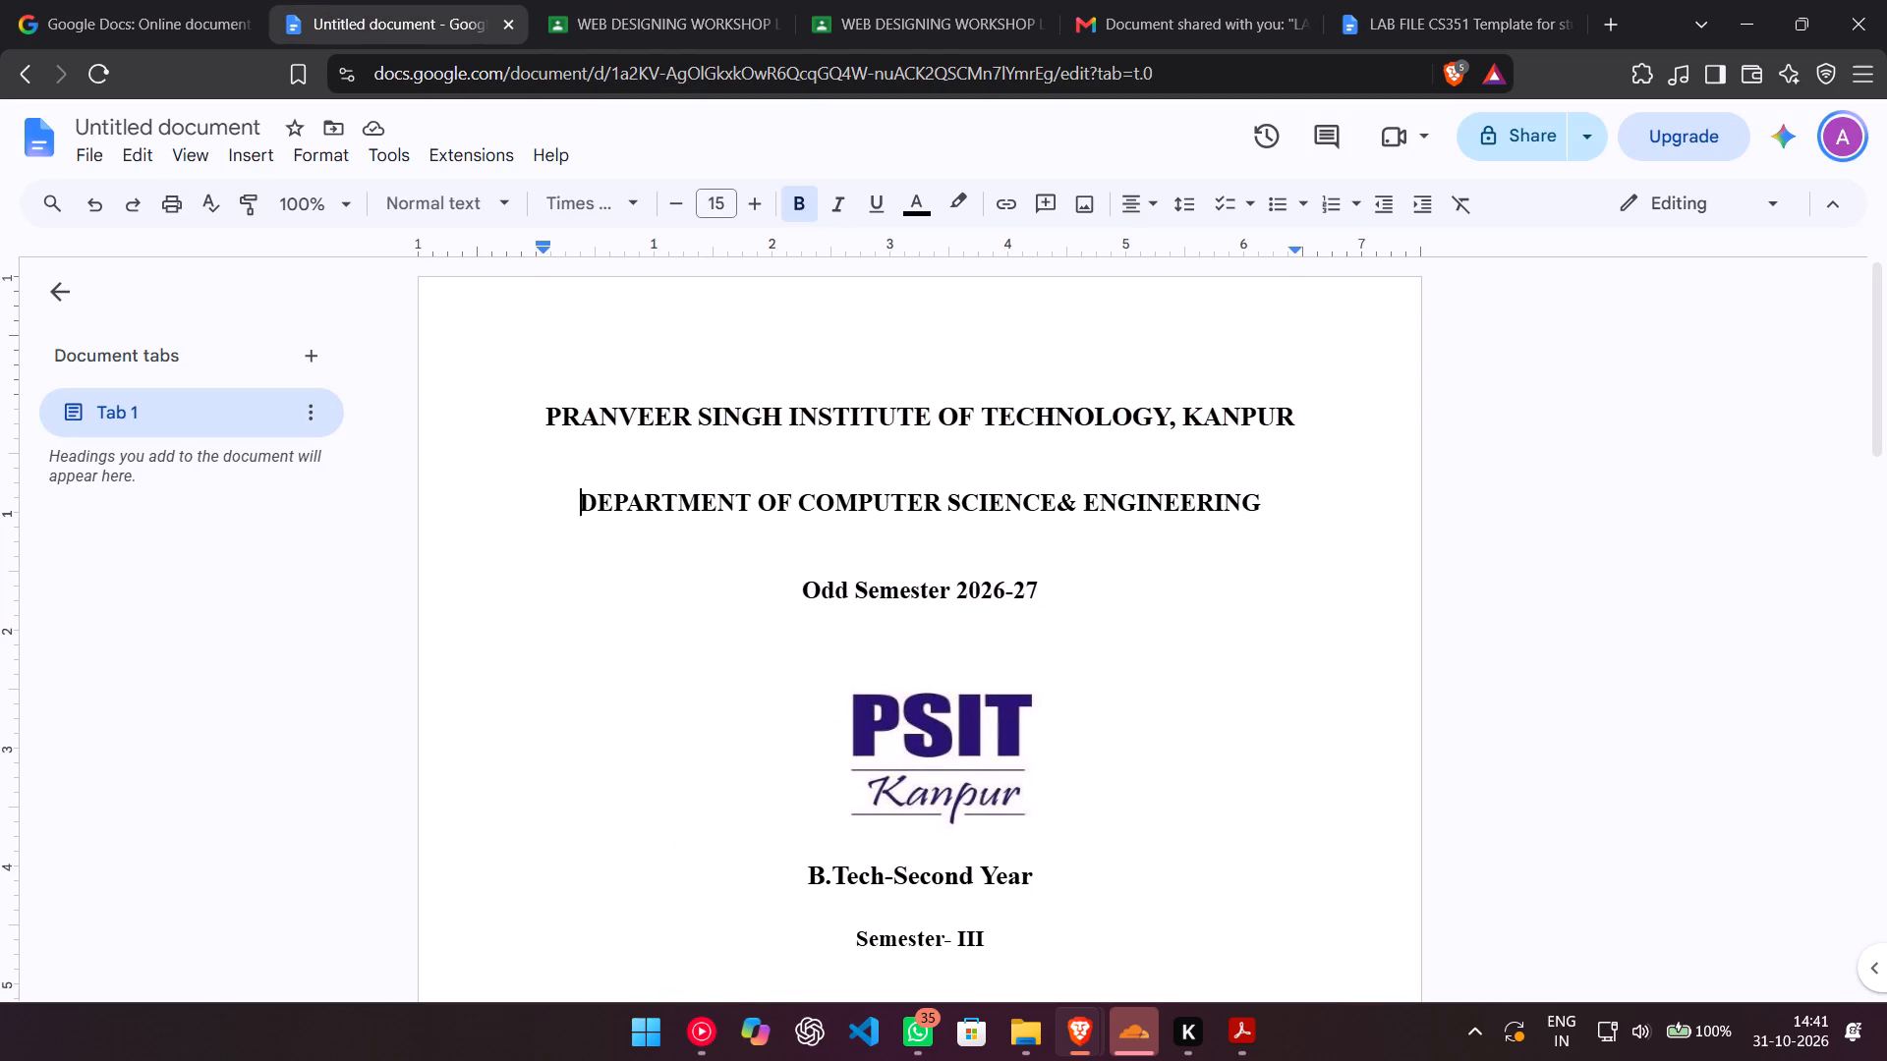
pyautogui.press('BackSpace')
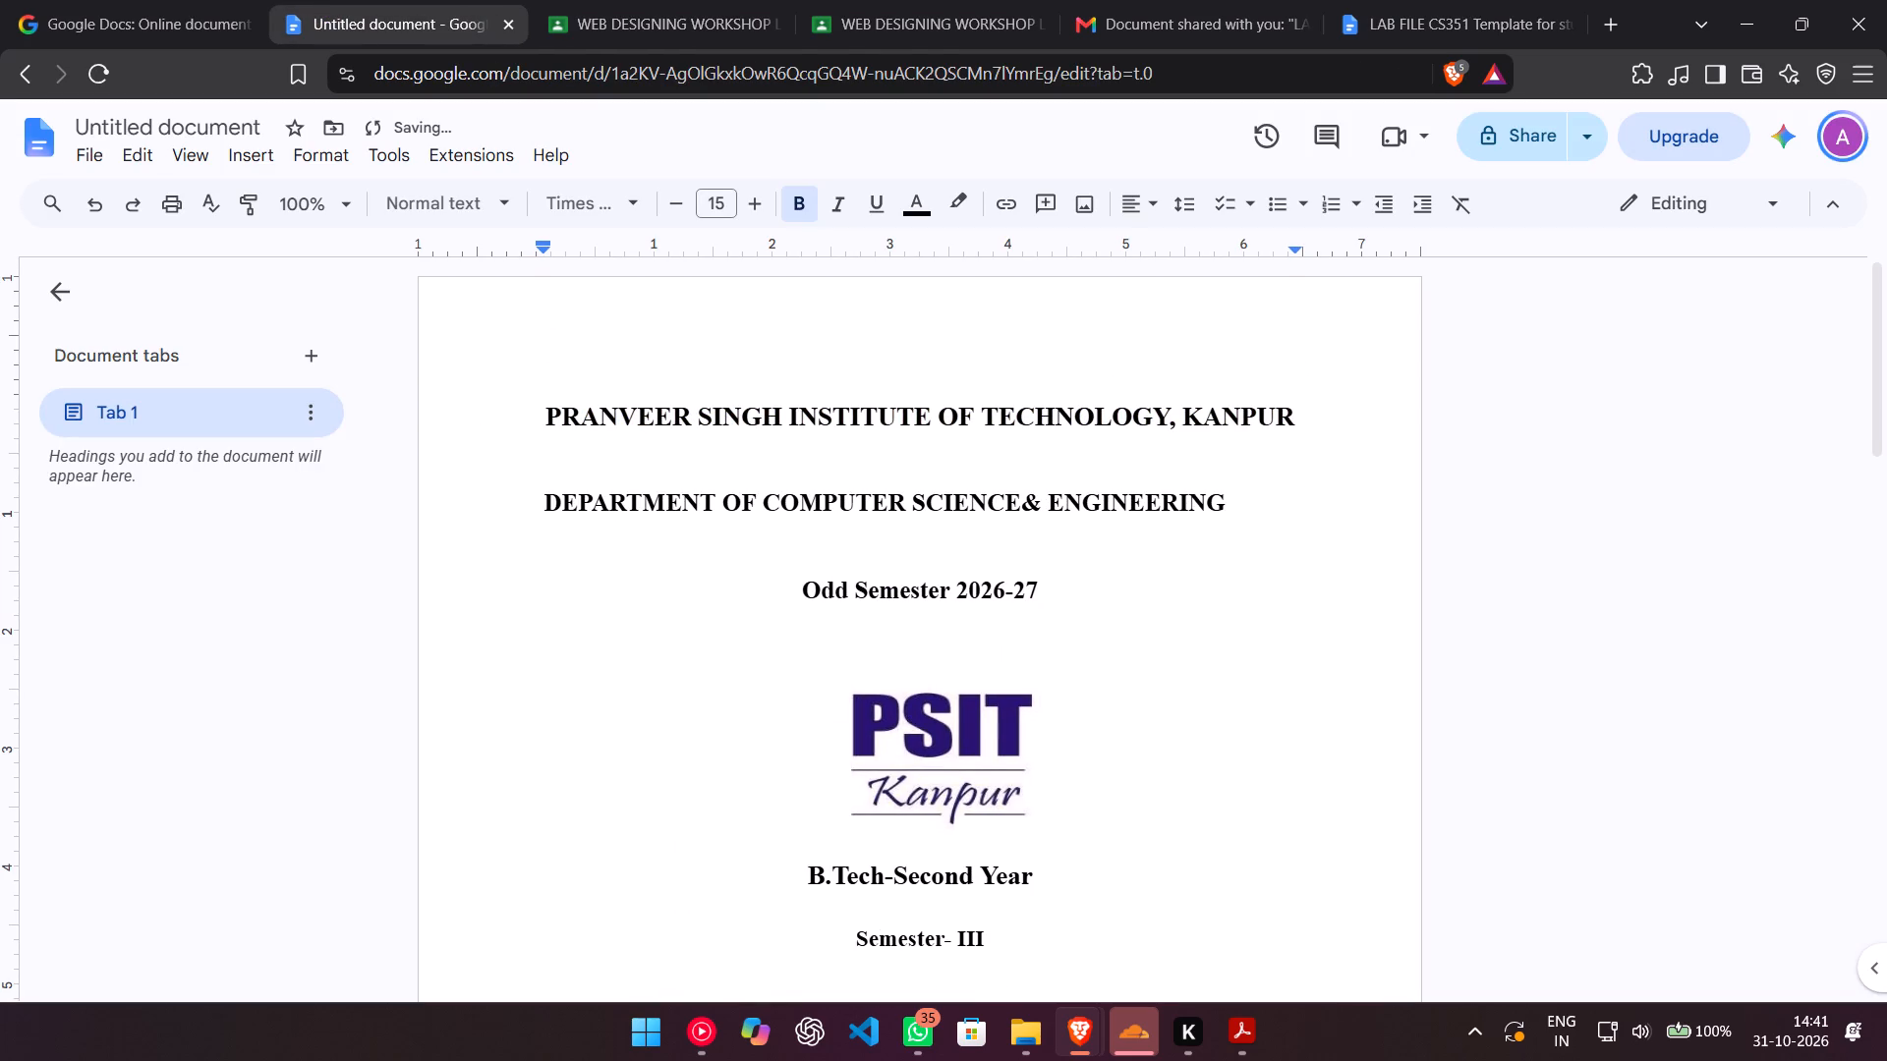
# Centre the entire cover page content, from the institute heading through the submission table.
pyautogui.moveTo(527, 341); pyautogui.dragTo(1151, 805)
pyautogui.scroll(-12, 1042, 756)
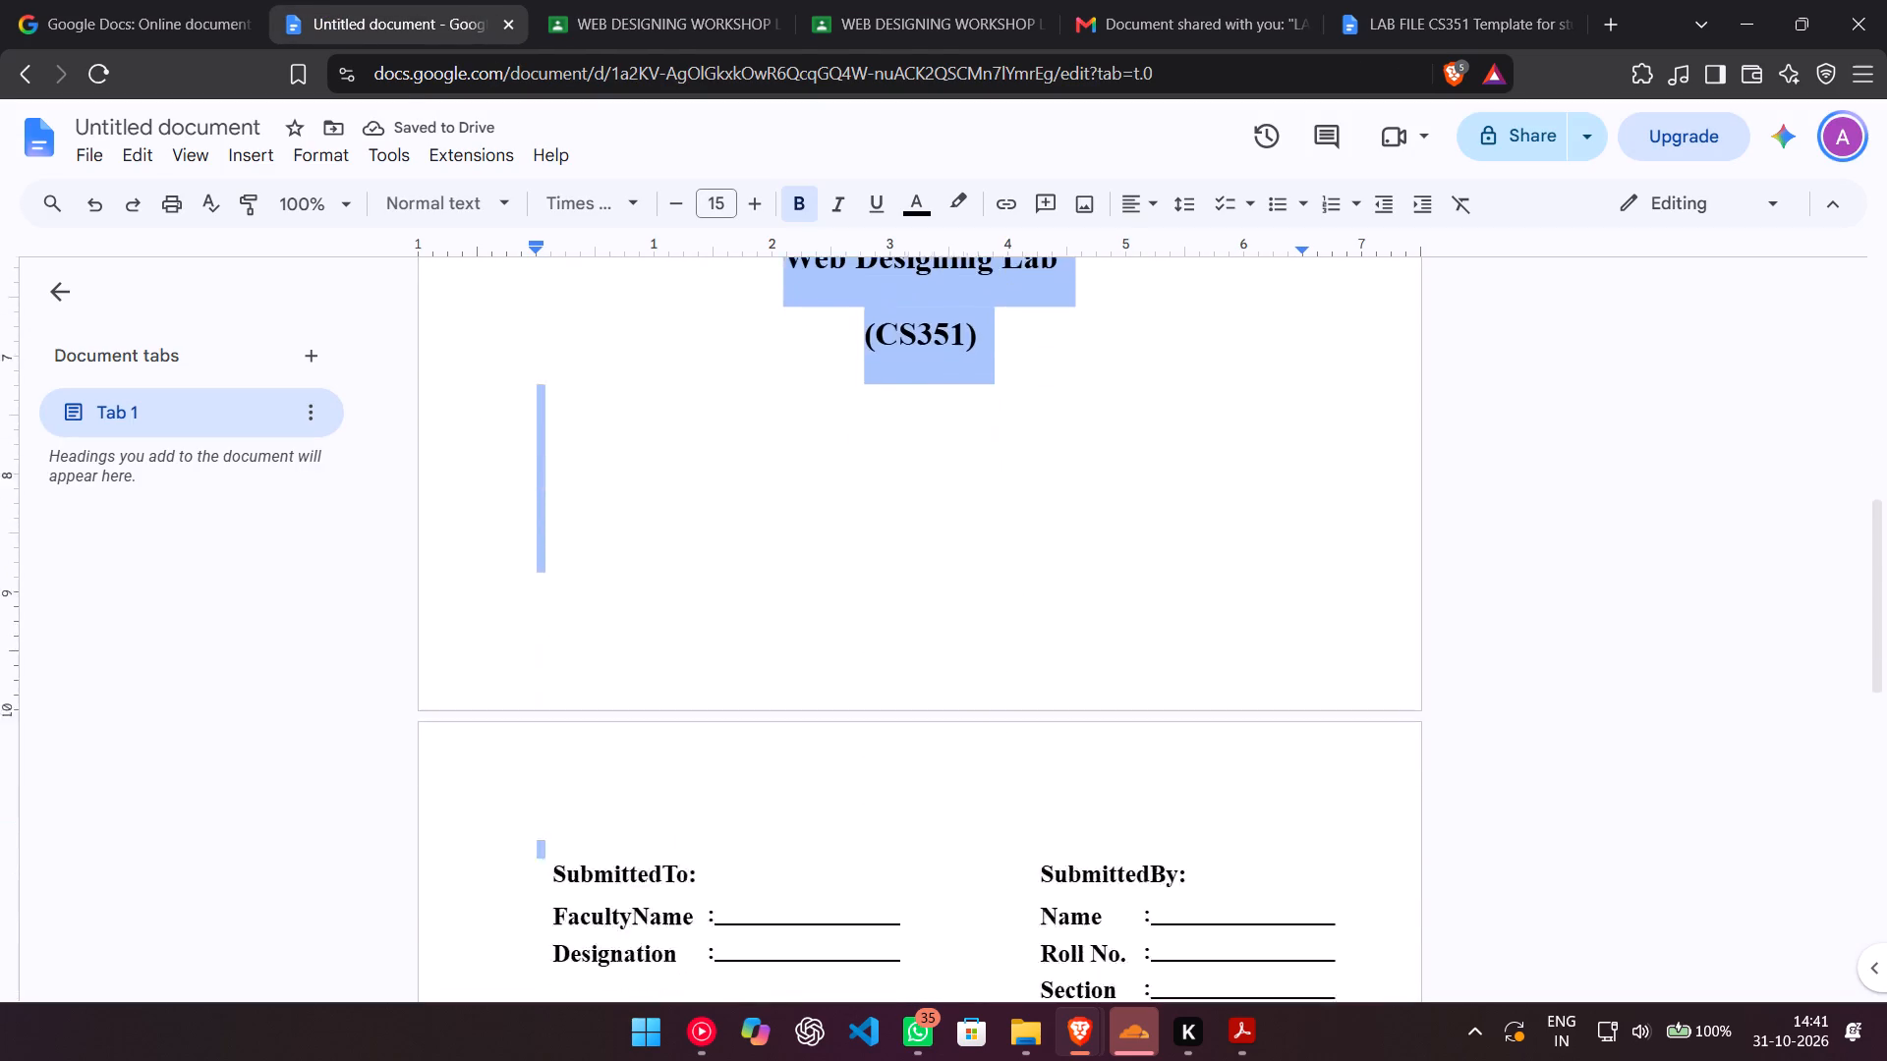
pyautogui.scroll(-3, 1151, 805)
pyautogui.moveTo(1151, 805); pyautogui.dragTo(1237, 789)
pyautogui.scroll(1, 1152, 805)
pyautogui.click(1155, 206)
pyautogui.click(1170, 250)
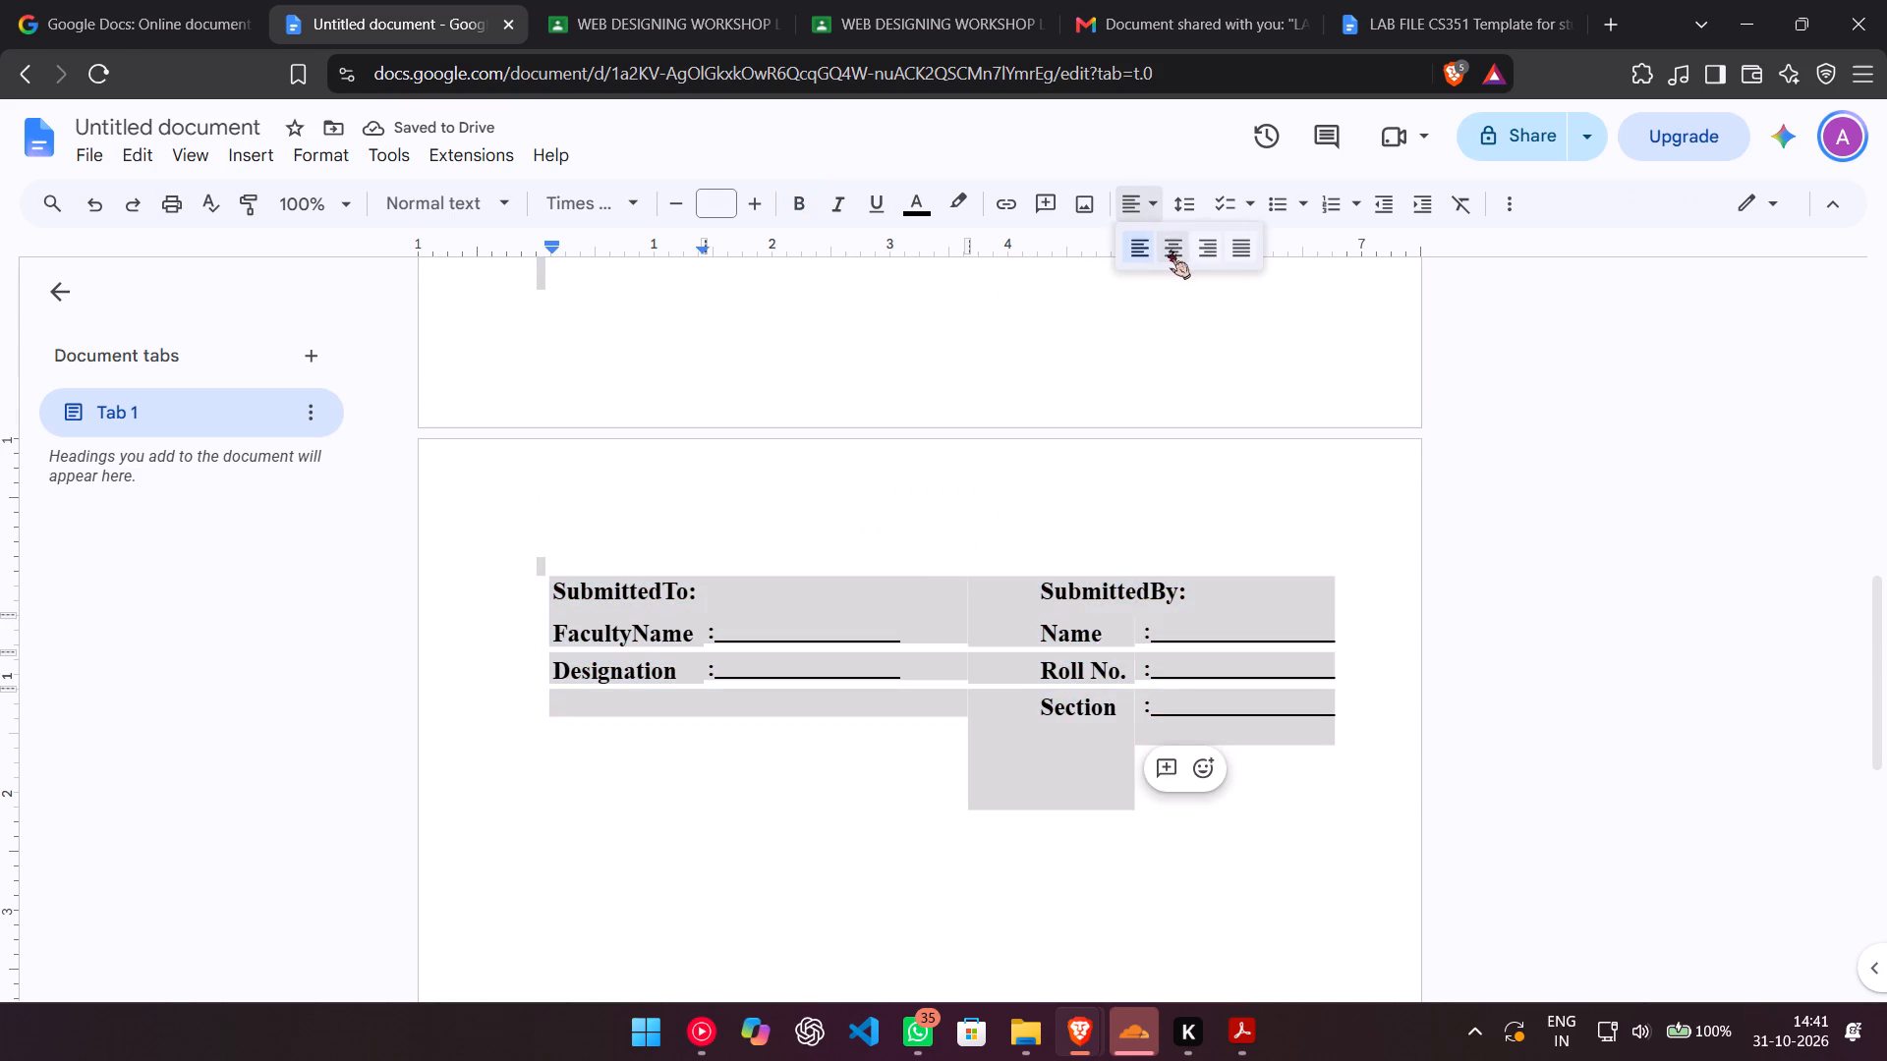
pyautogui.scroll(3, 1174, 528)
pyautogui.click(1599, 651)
# Review the centred cover page from the semester line down to the submission fields.
pyautogui.scroll(4, 1474, 729)
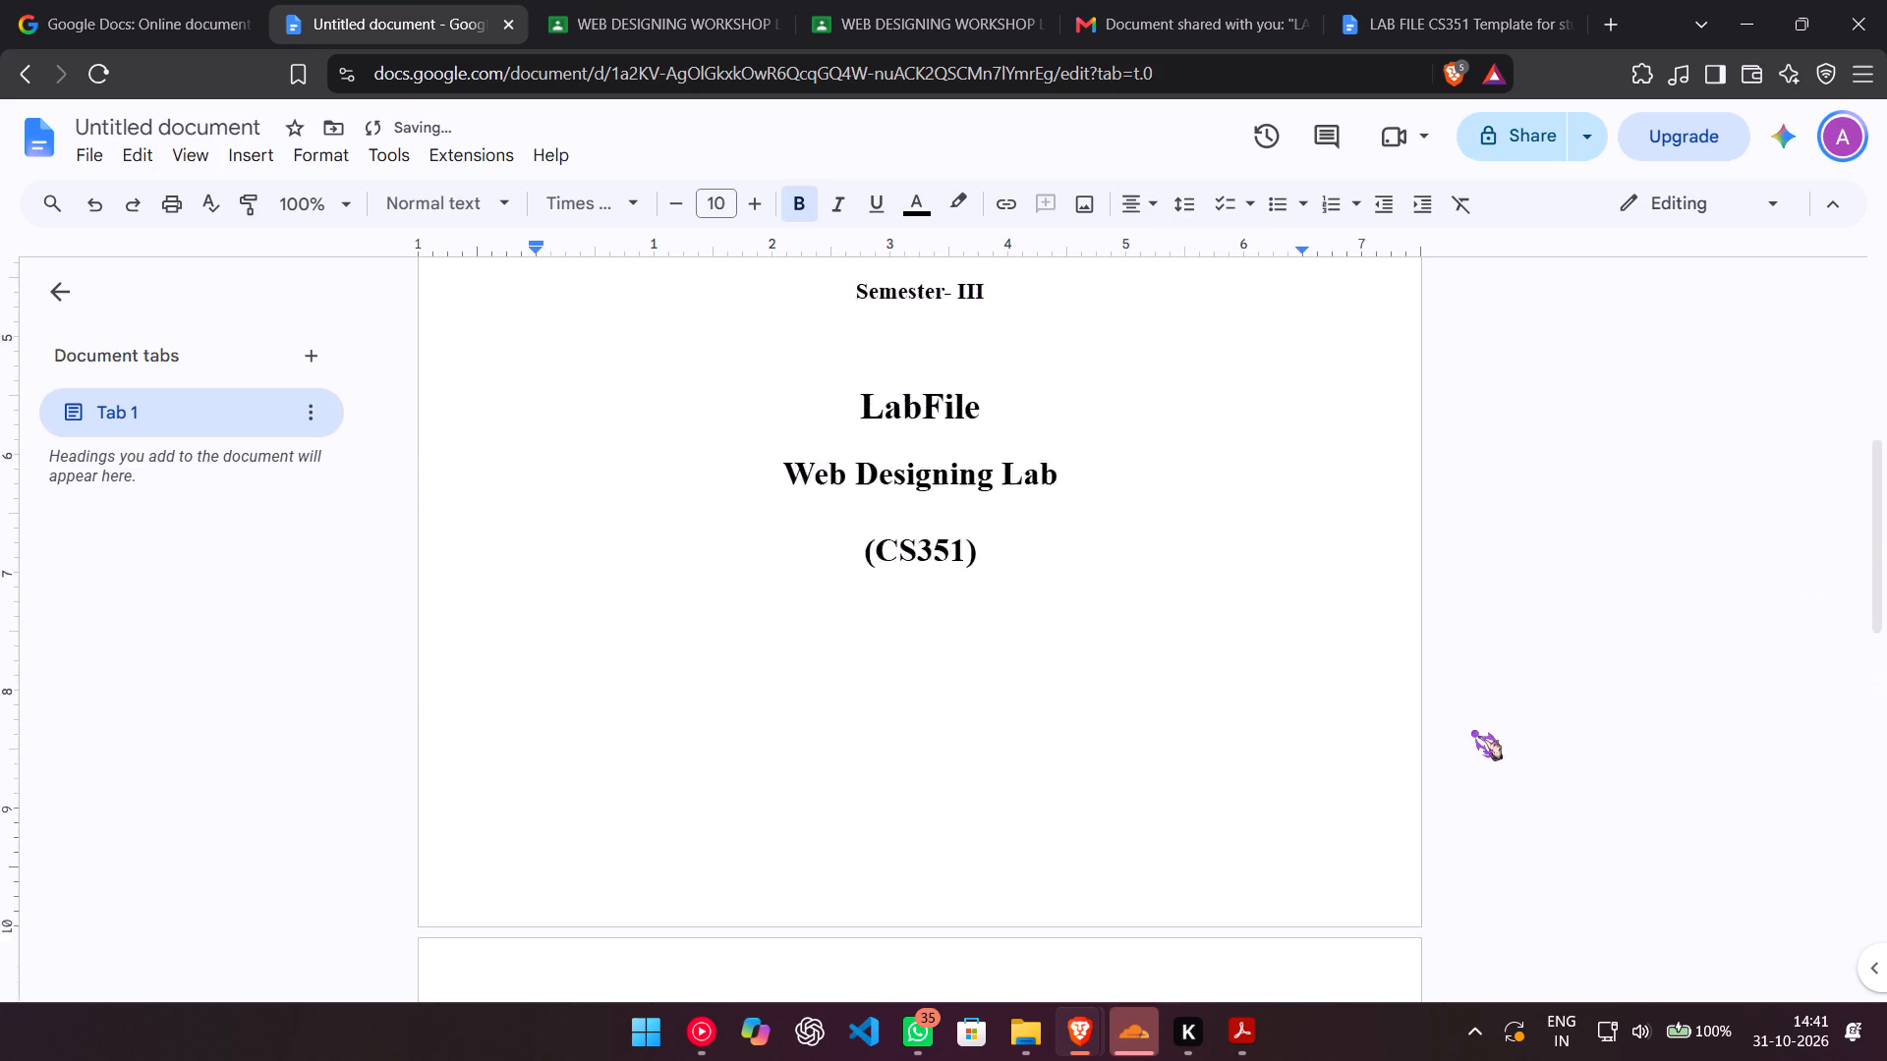
pyautogui.scroll(8, 1472, 730)
pyautogui.scroll(-8, 1084, 614)
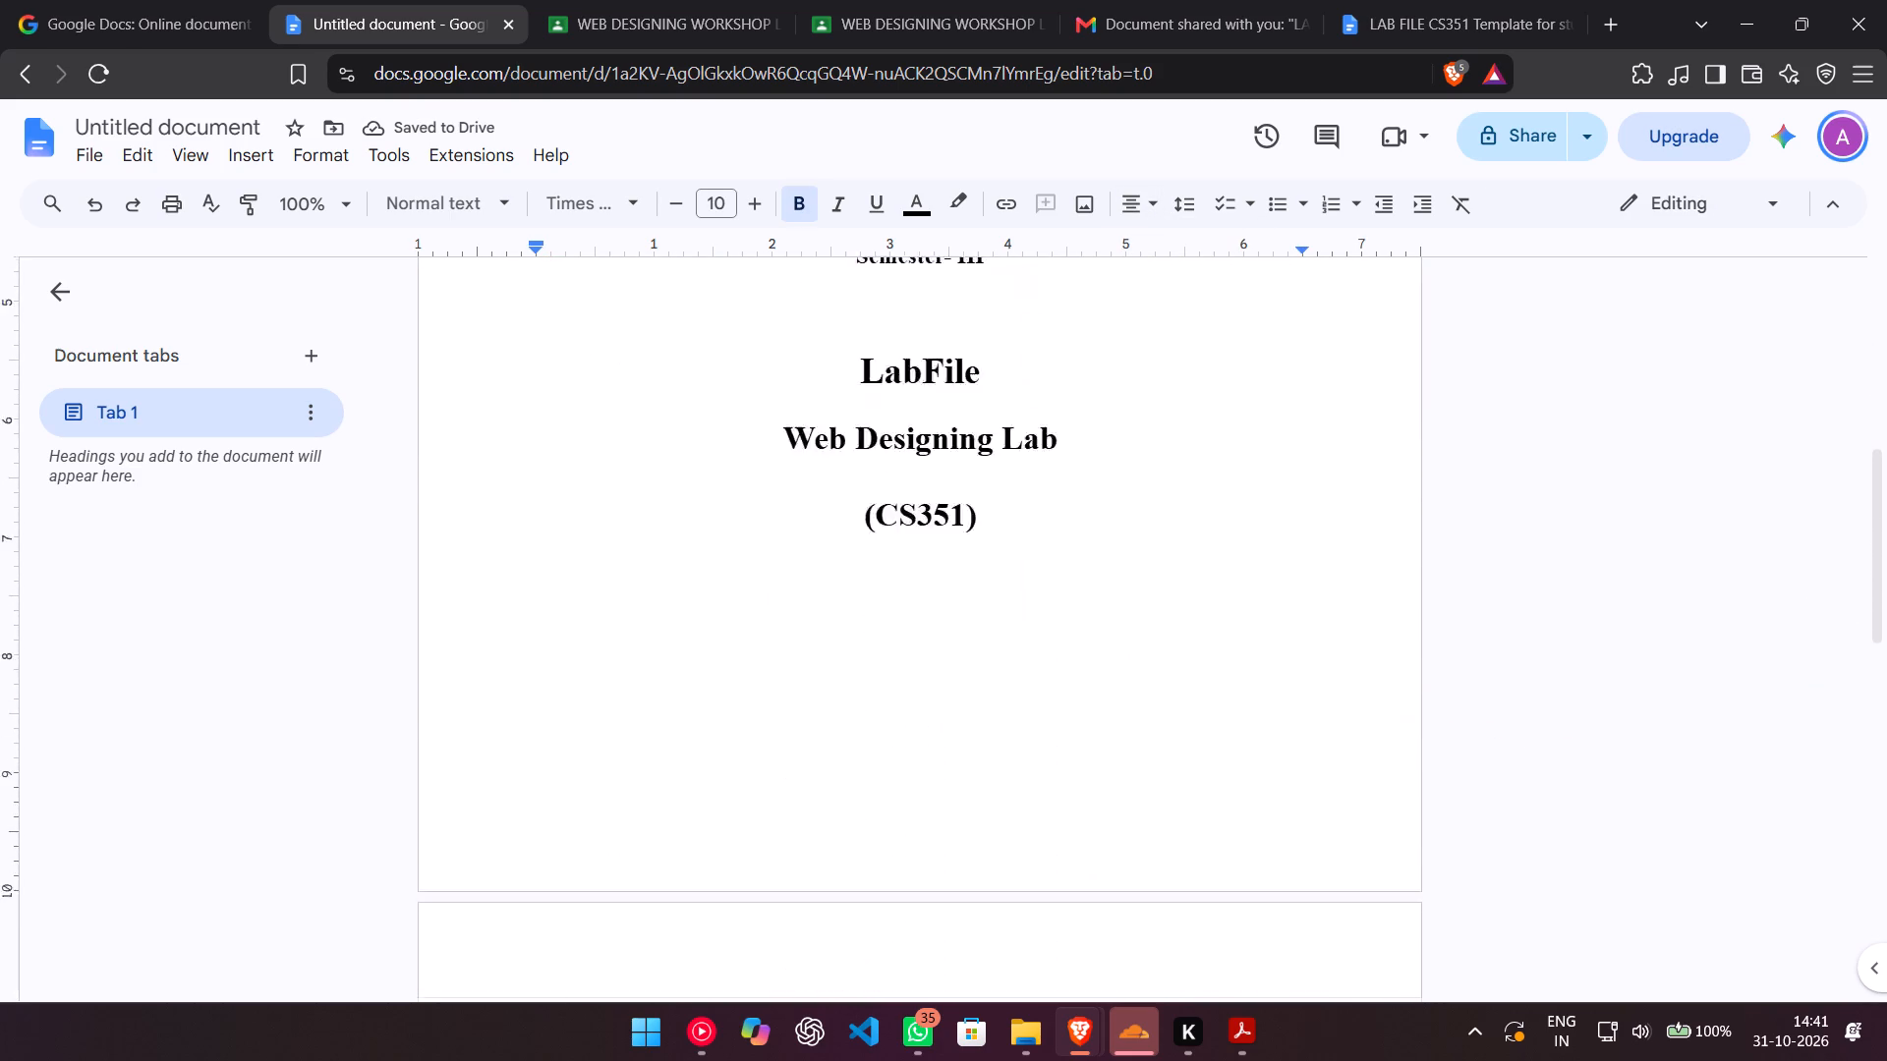
pyautogui.scroll(-2, 1061, 641)
pyautogui.click(927, 553)
pyautogui.click(872, 638)
pyautogui.scroll(-2, 698, 885)
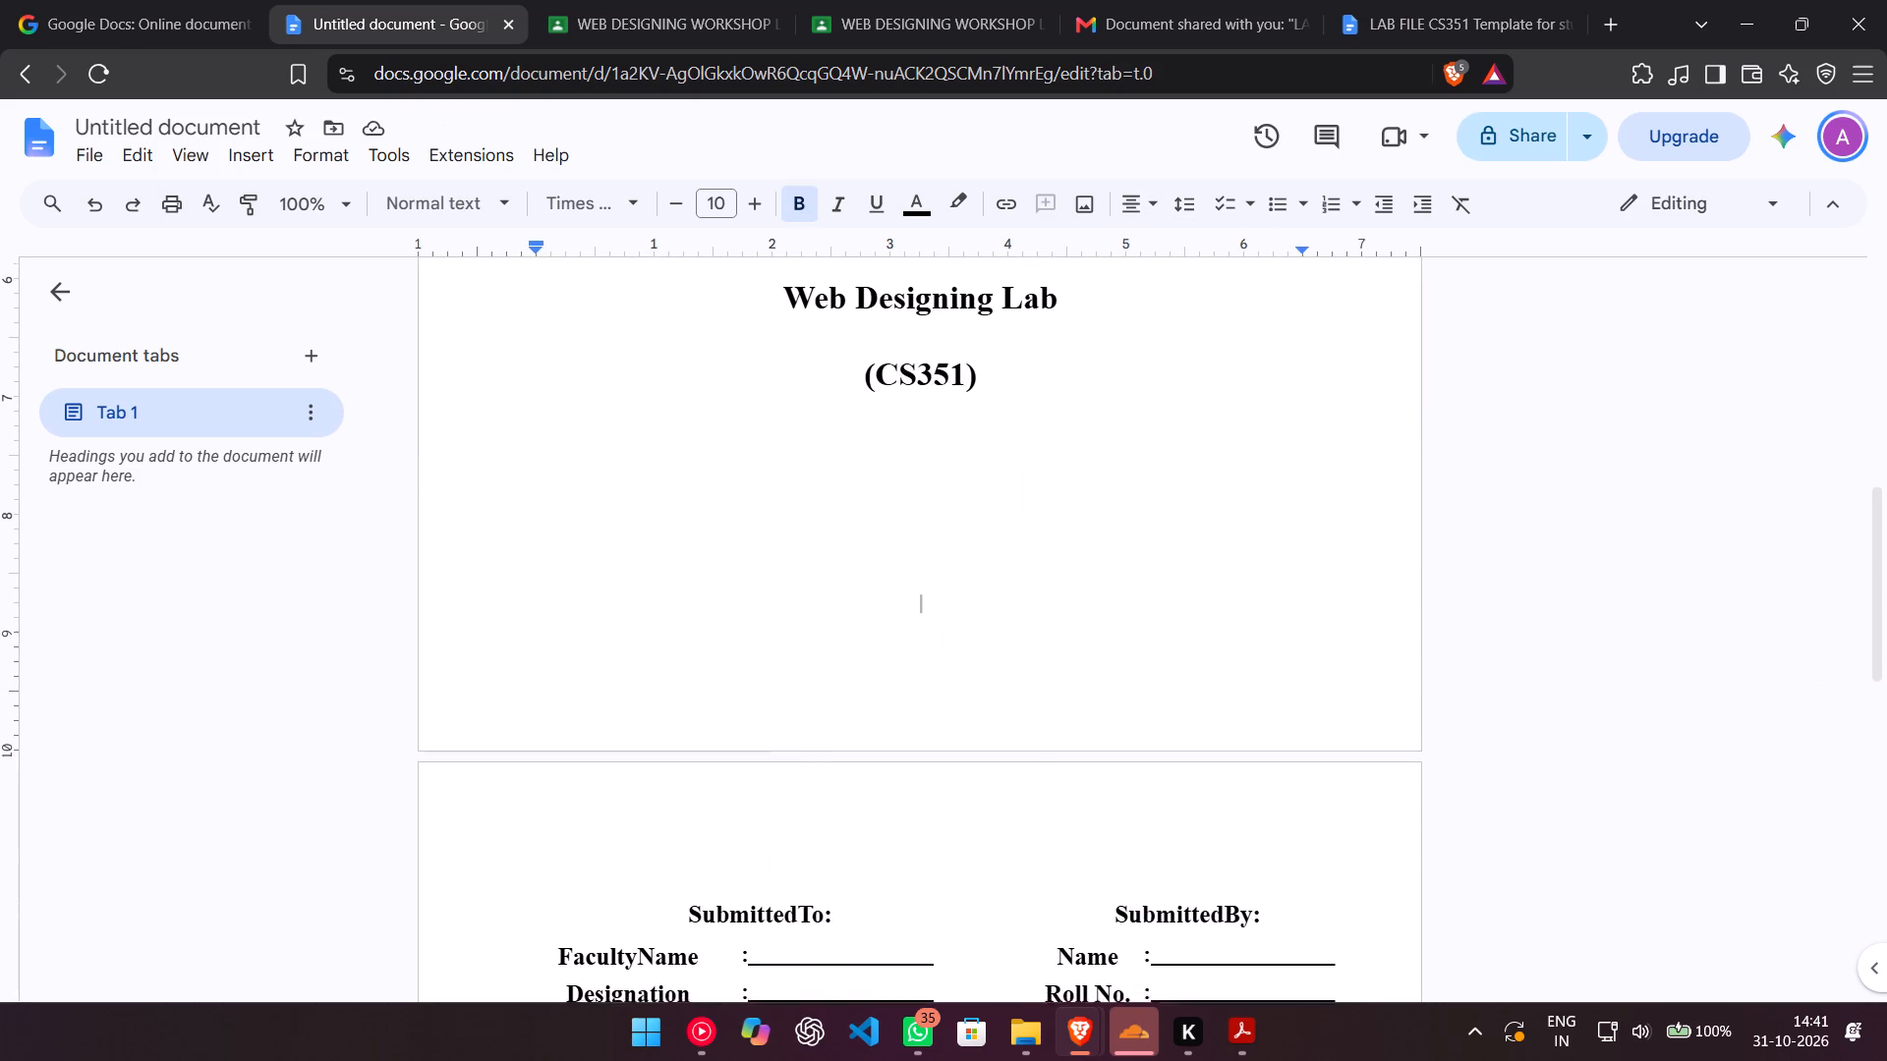
pyautogui.scroll(-1, 679, 901)
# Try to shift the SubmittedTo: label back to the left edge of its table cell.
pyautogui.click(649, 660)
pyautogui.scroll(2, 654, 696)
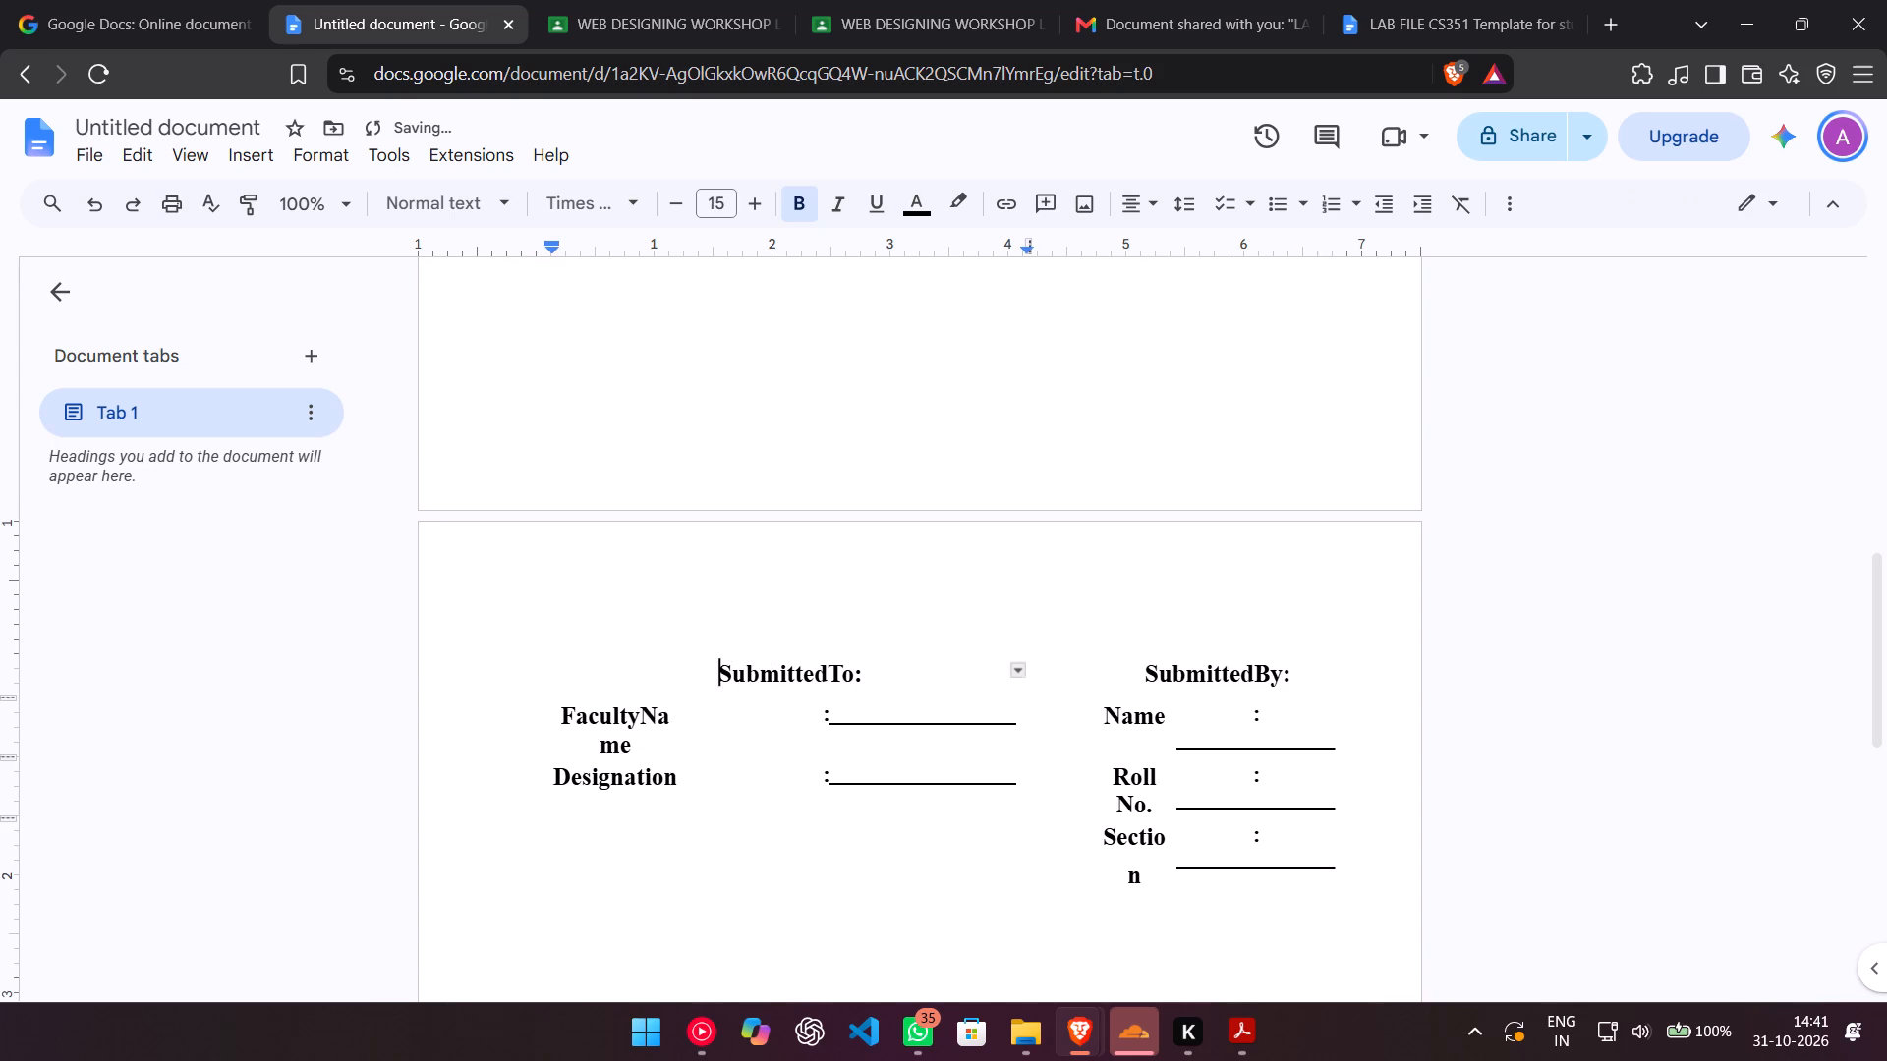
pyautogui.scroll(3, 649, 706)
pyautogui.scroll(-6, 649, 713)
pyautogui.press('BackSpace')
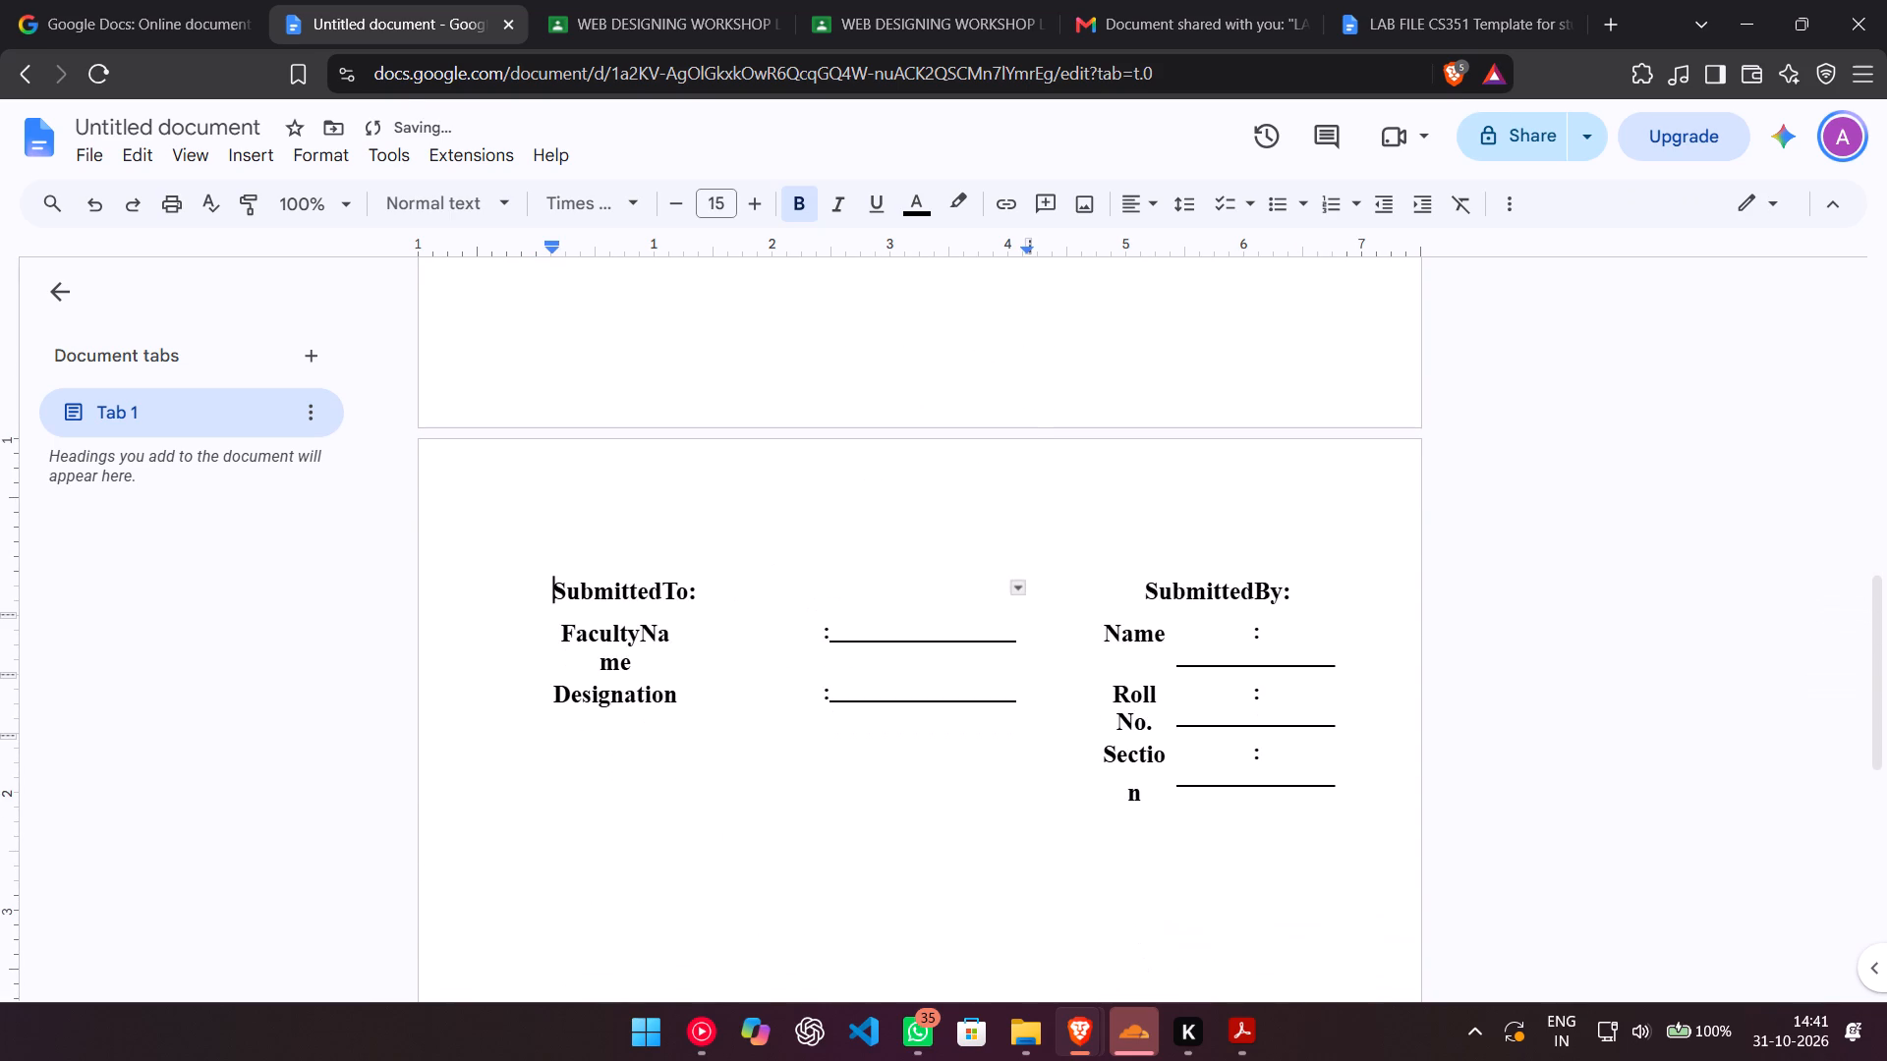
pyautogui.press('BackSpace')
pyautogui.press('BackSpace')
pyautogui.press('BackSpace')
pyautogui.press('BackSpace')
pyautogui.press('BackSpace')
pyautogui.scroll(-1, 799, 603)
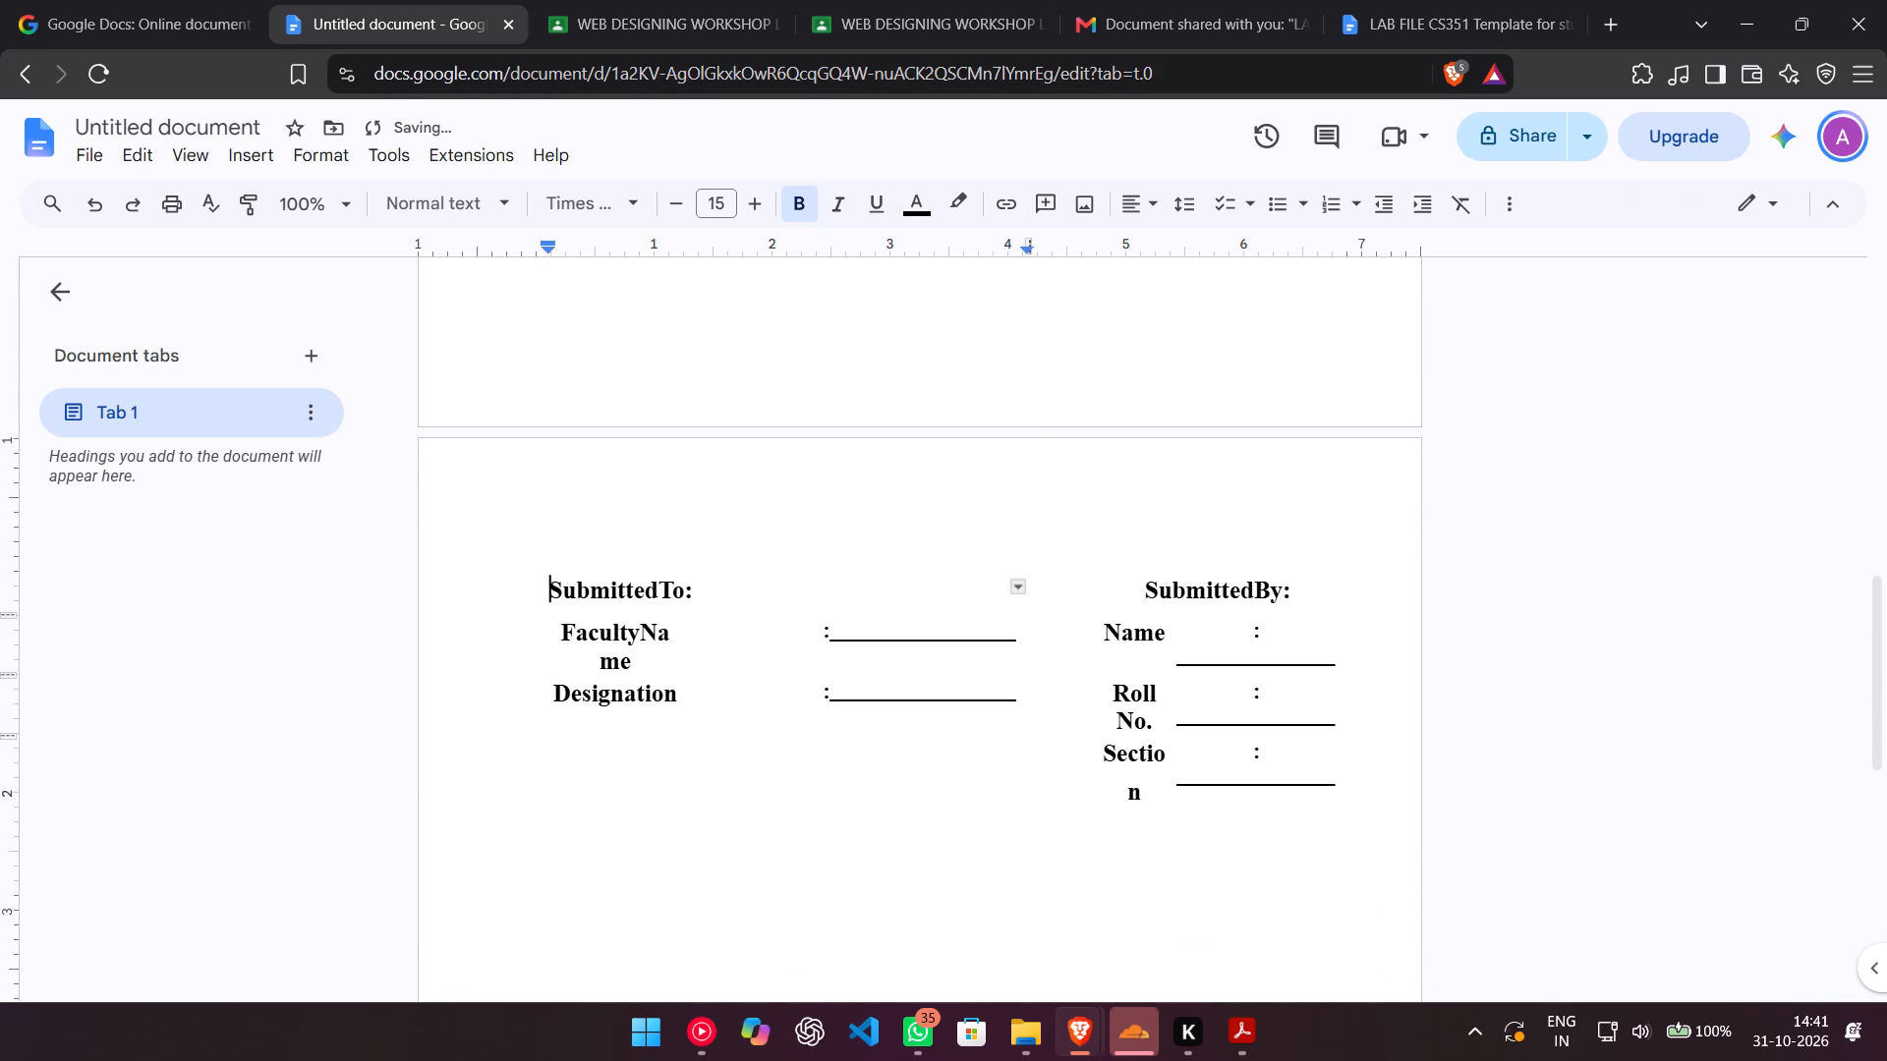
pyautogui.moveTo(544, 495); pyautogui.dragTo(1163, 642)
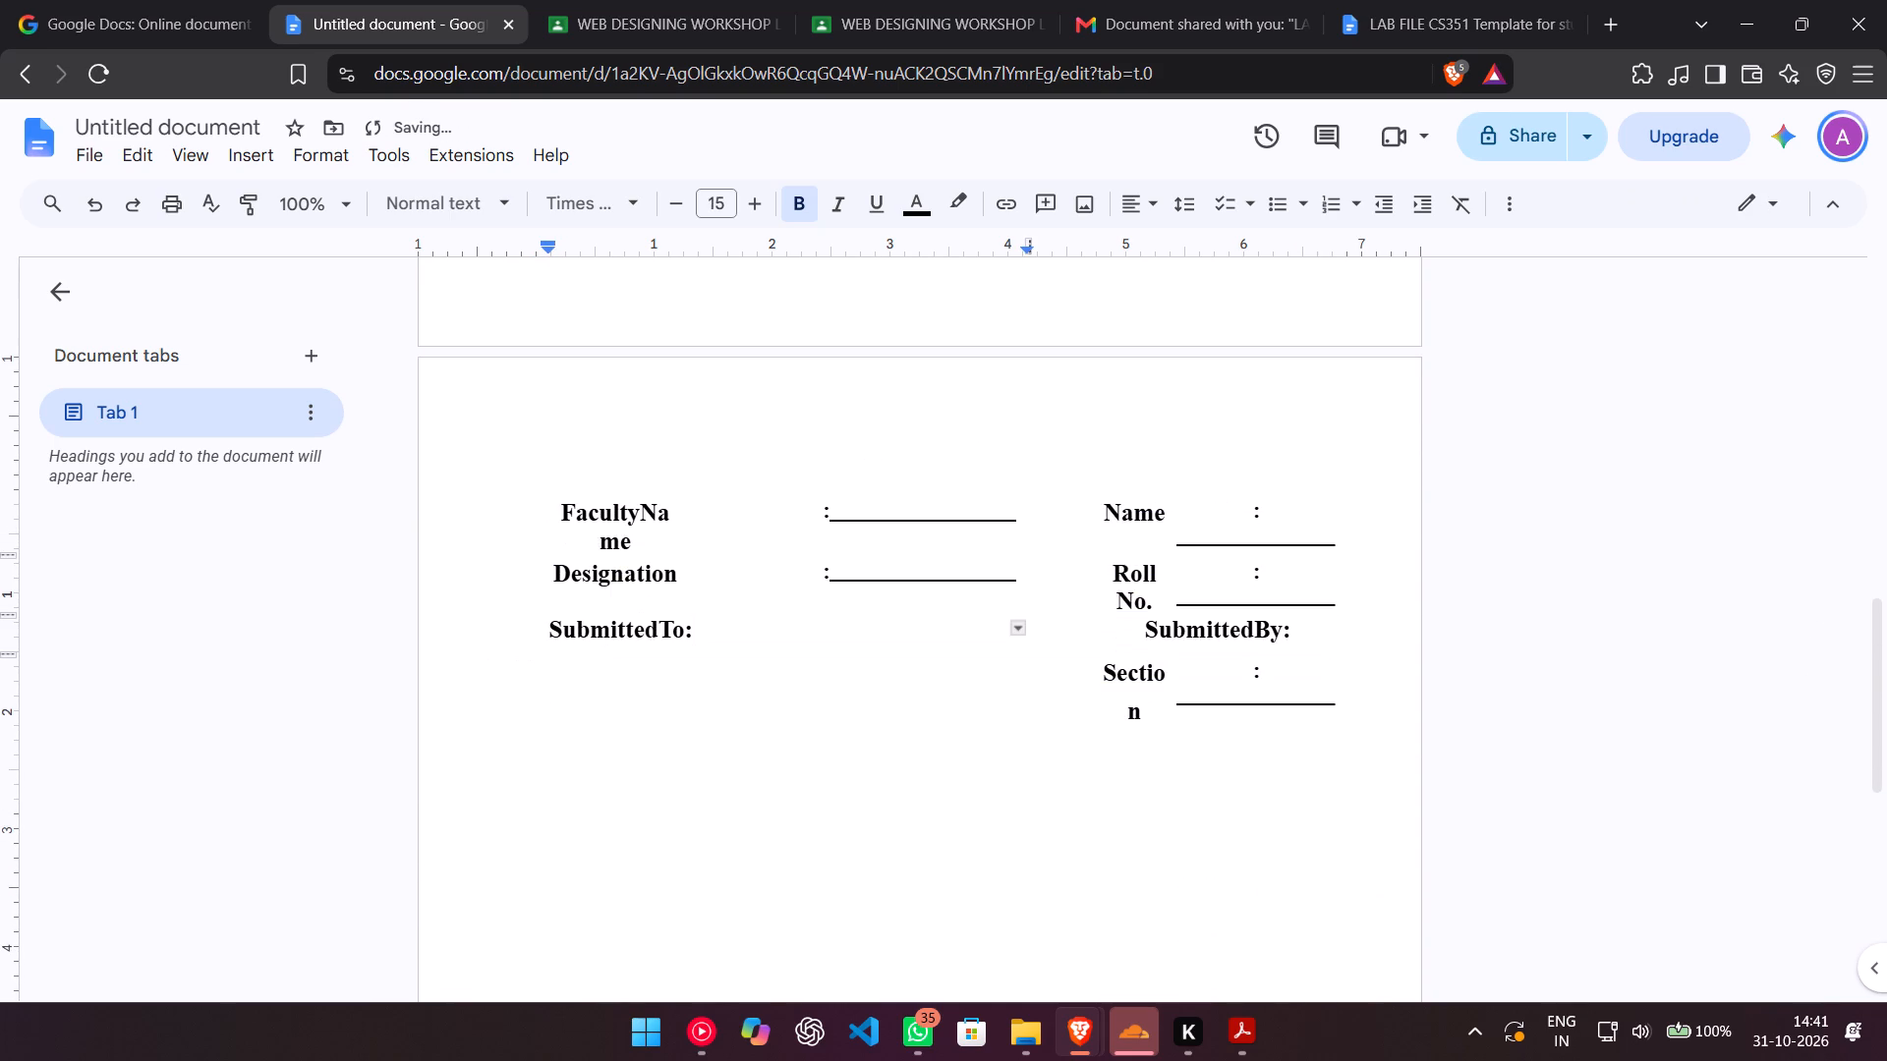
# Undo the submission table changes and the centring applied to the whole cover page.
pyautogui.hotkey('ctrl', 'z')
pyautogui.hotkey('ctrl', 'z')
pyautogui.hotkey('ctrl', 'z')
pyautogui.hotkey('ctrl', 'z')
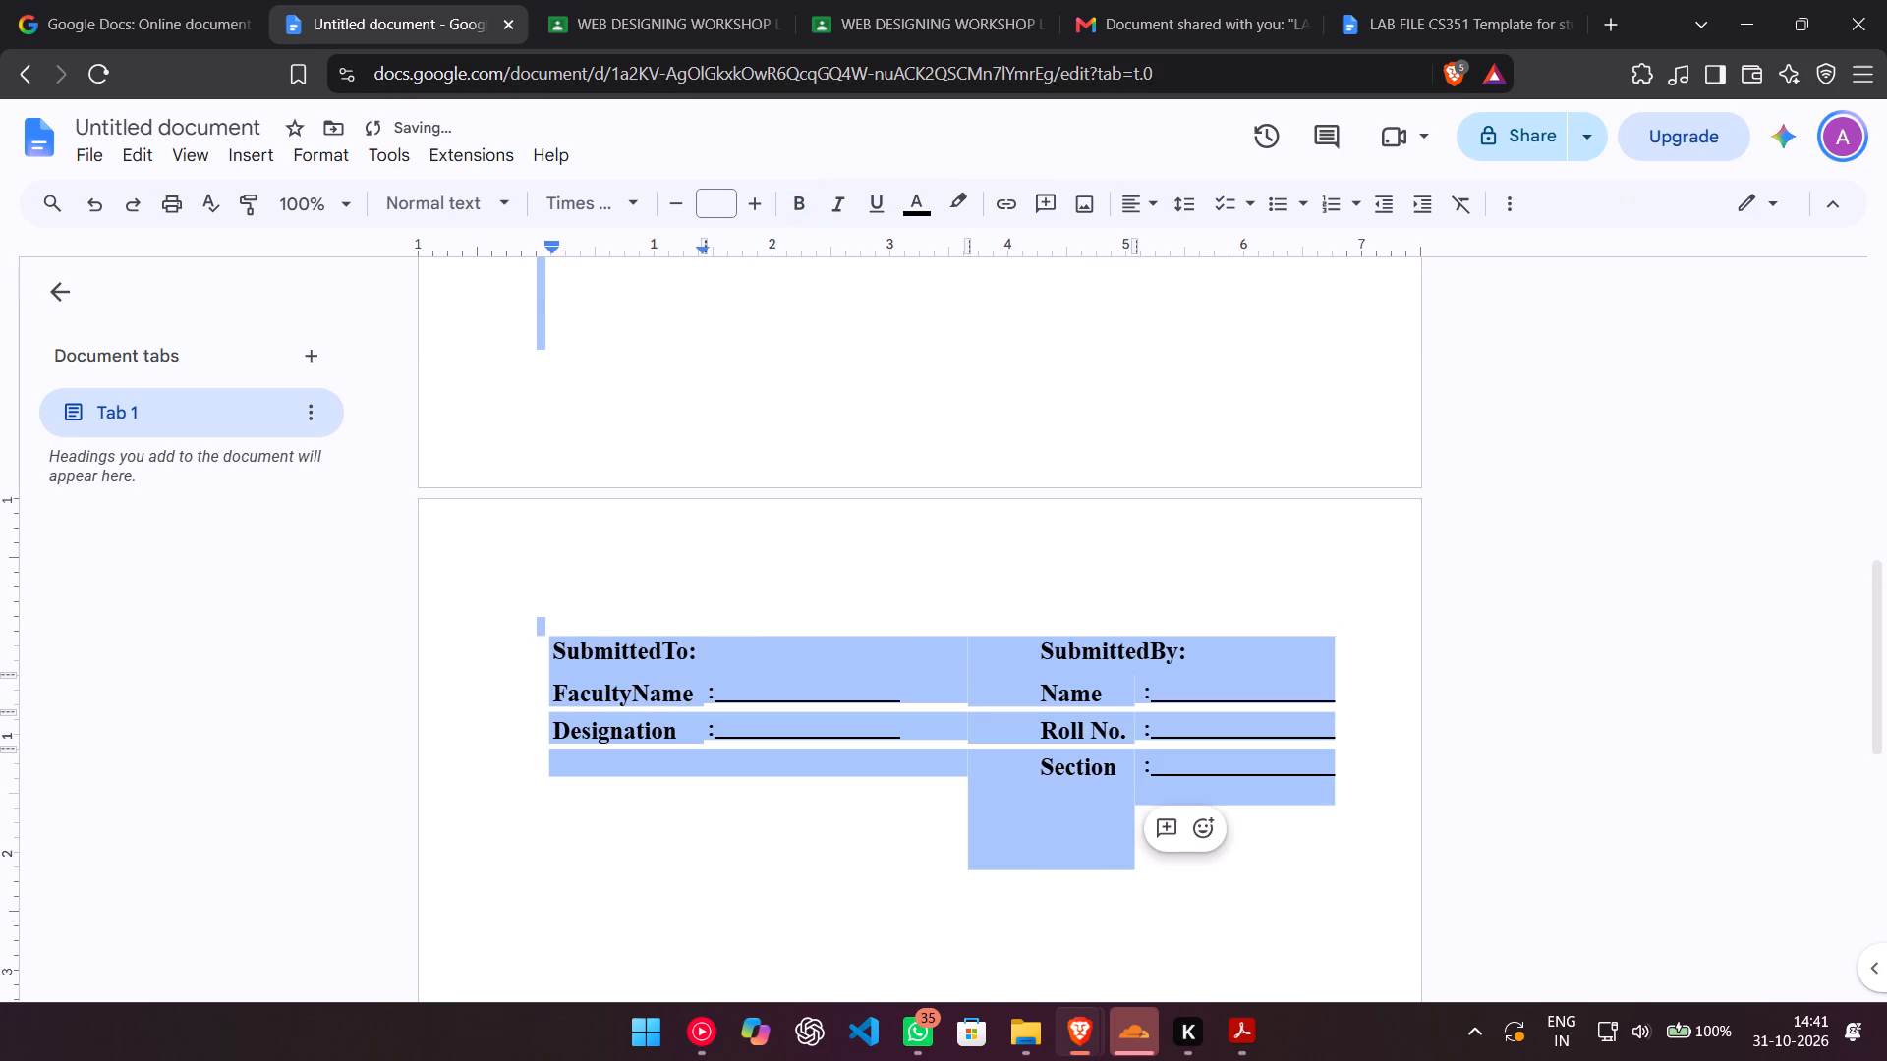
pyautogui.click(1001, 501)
# Insert two spaces before the DEPARTMENT OF COMPUTER SCIENCE& ENGINEERING heading.
pyautogui.scroll(14, 941, 724)
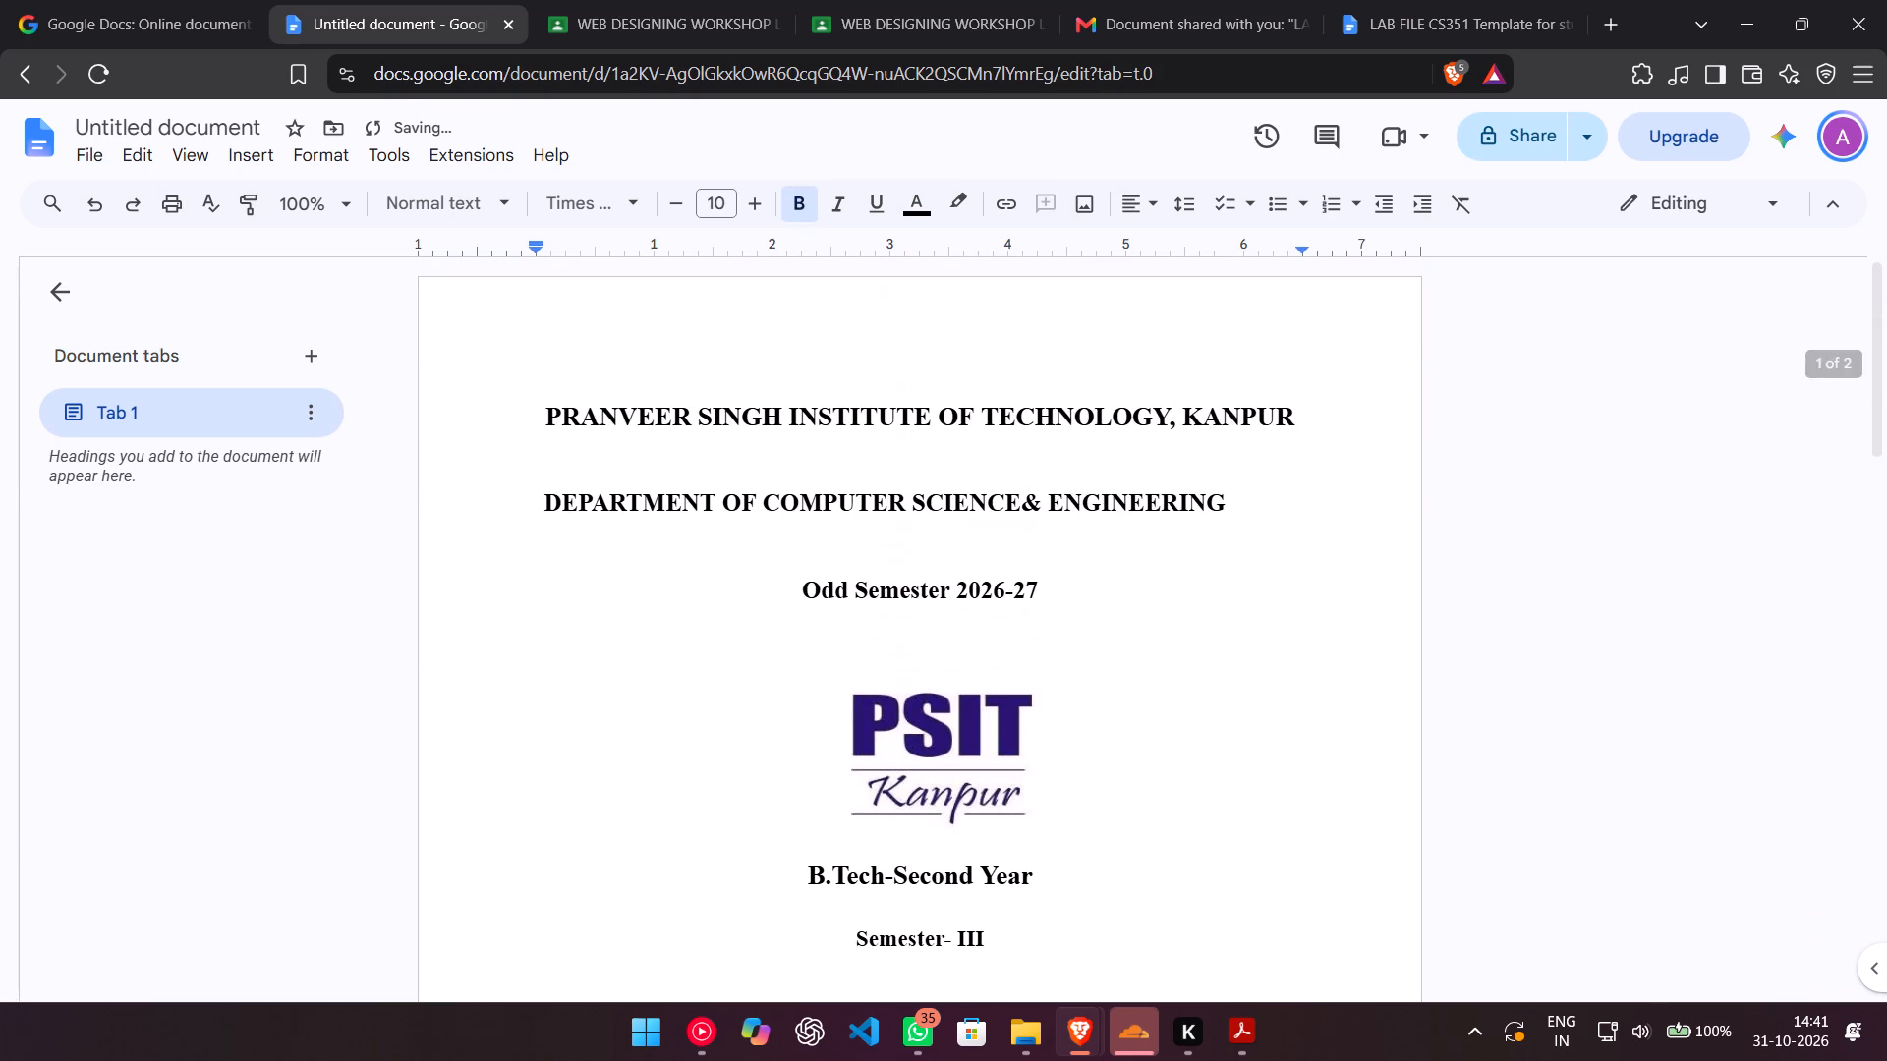
pyautogui.click(543, 507)
pyautogui.press('space')
pyautogui.press('space')
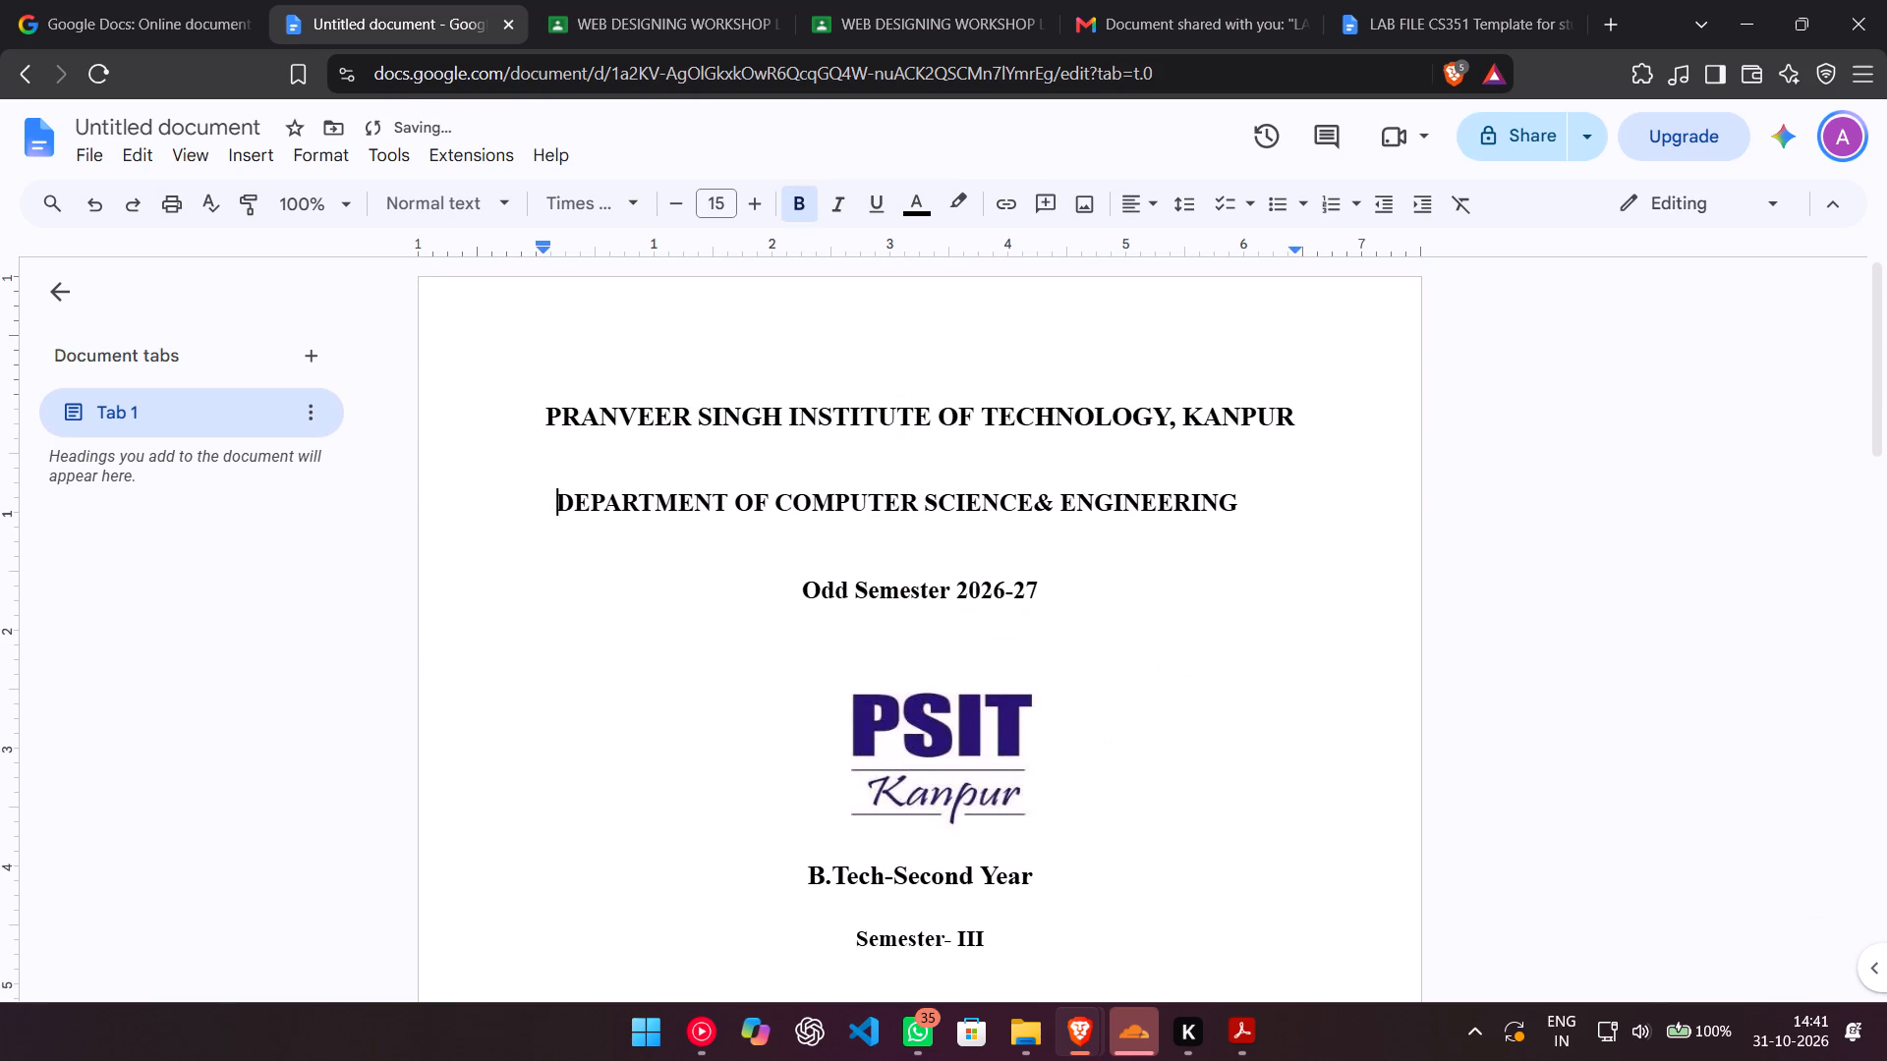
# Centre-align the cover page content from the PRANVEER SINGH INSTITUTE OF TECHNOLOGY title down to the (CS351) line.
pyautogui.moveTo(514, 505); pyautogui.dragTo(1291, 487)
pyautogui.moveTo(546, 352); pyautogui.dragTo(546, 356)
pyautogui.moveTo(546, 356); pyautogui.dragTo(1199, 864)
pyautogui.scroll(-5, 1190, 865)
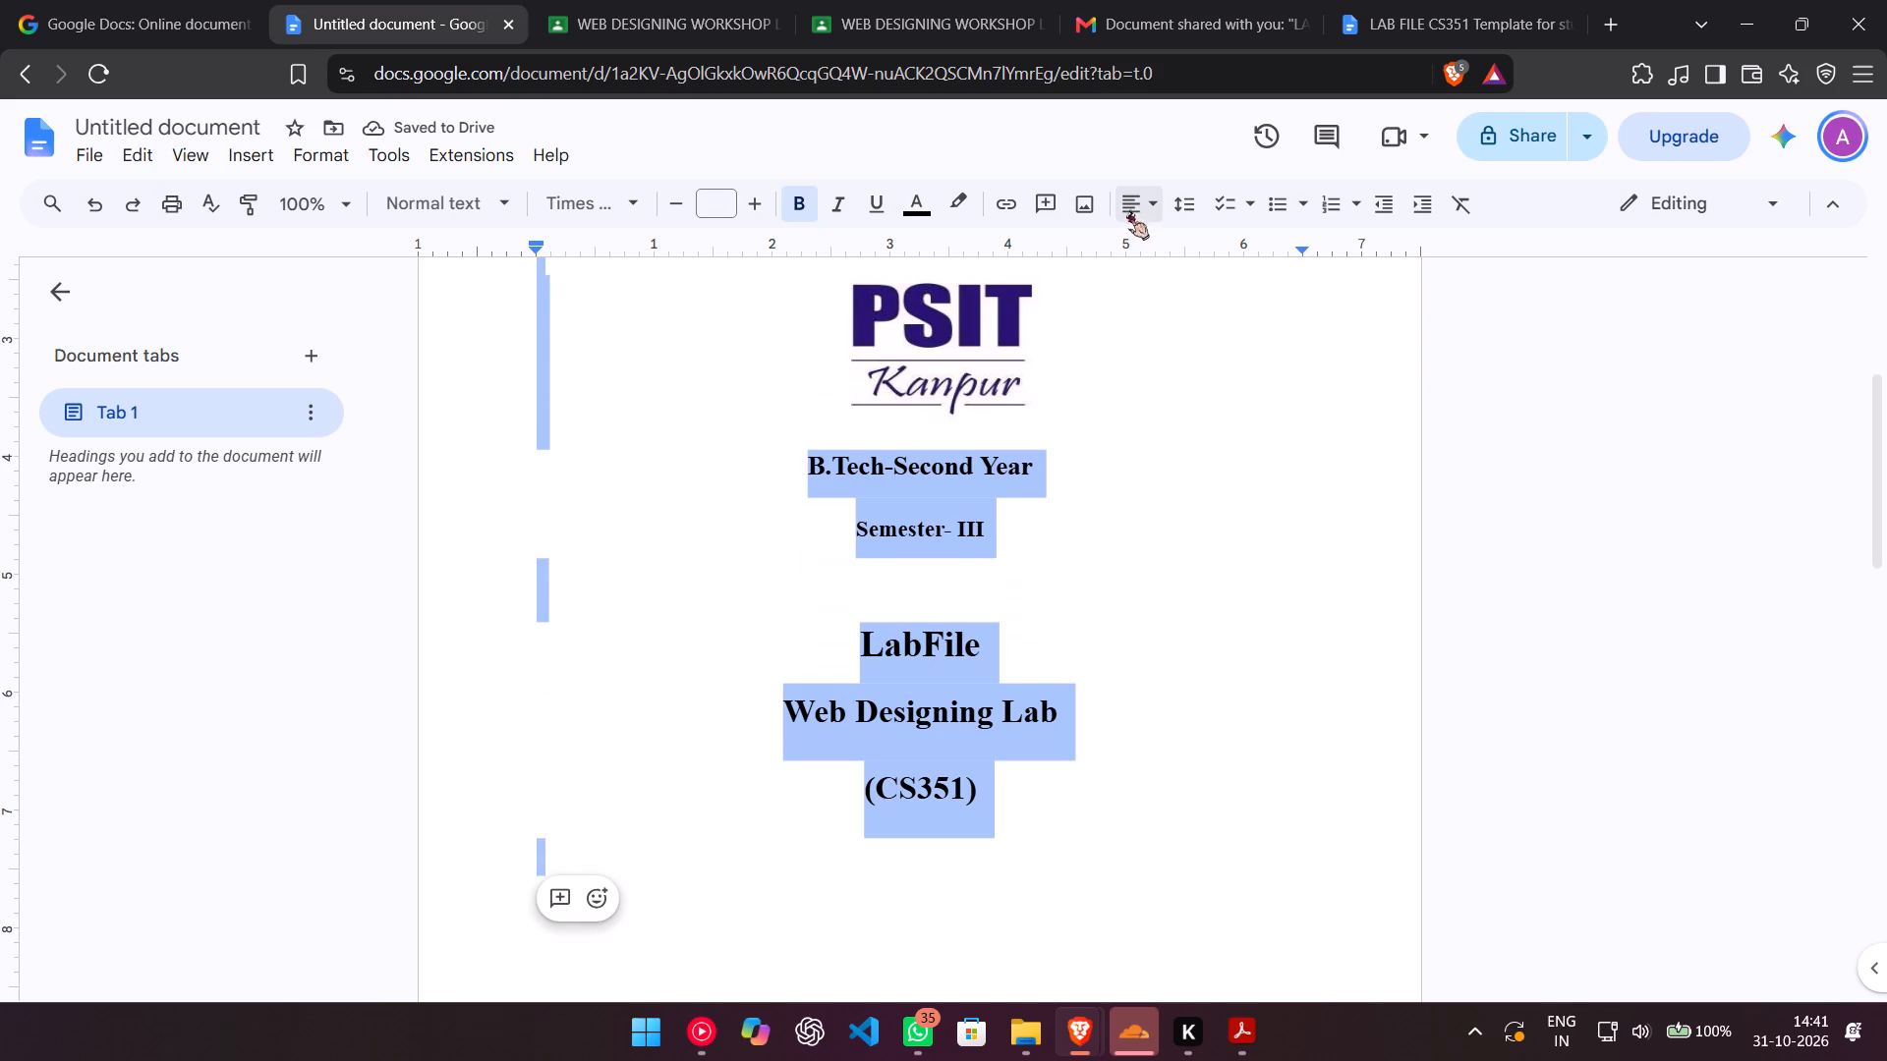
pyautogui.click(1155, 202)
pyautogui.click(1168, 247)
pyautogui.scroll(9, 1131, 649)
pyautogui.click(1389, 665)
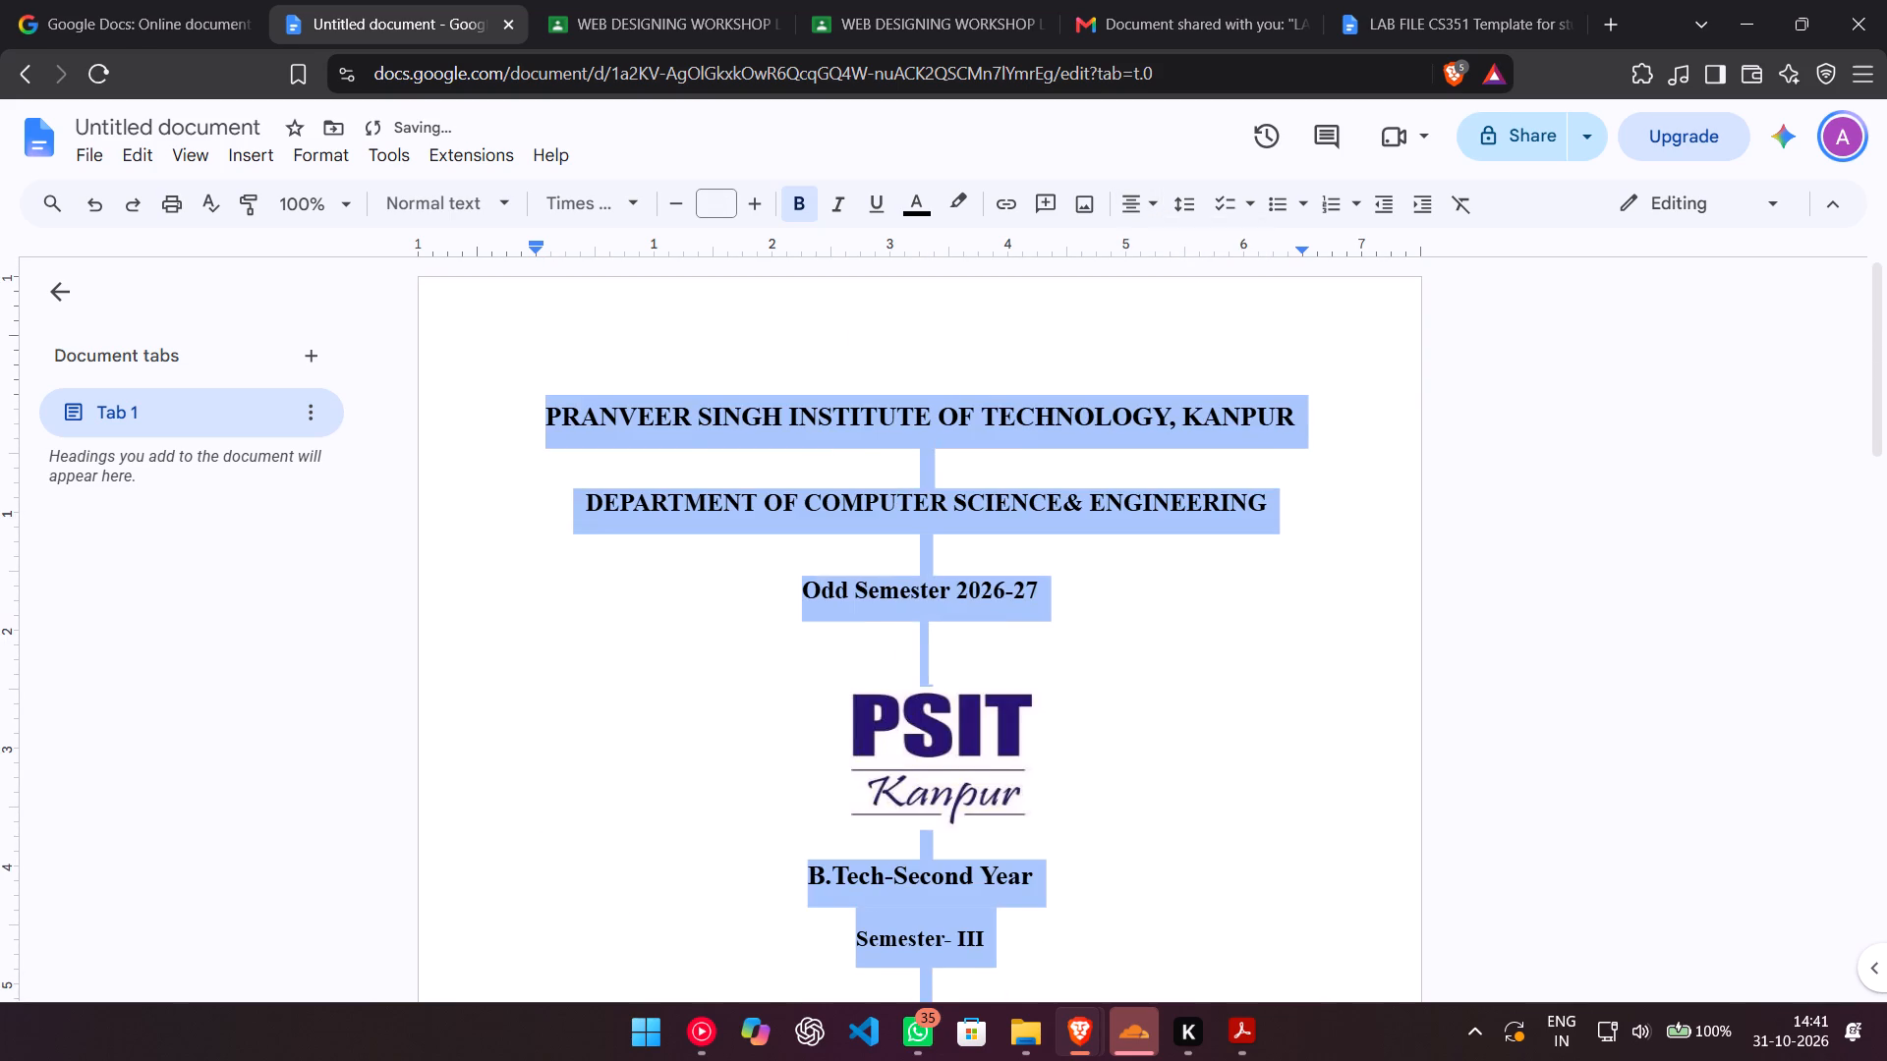
# Compare the cover page with the lab file template and erase everything above the submission table in the untitled document.
pyautogui.click(1452, 0)
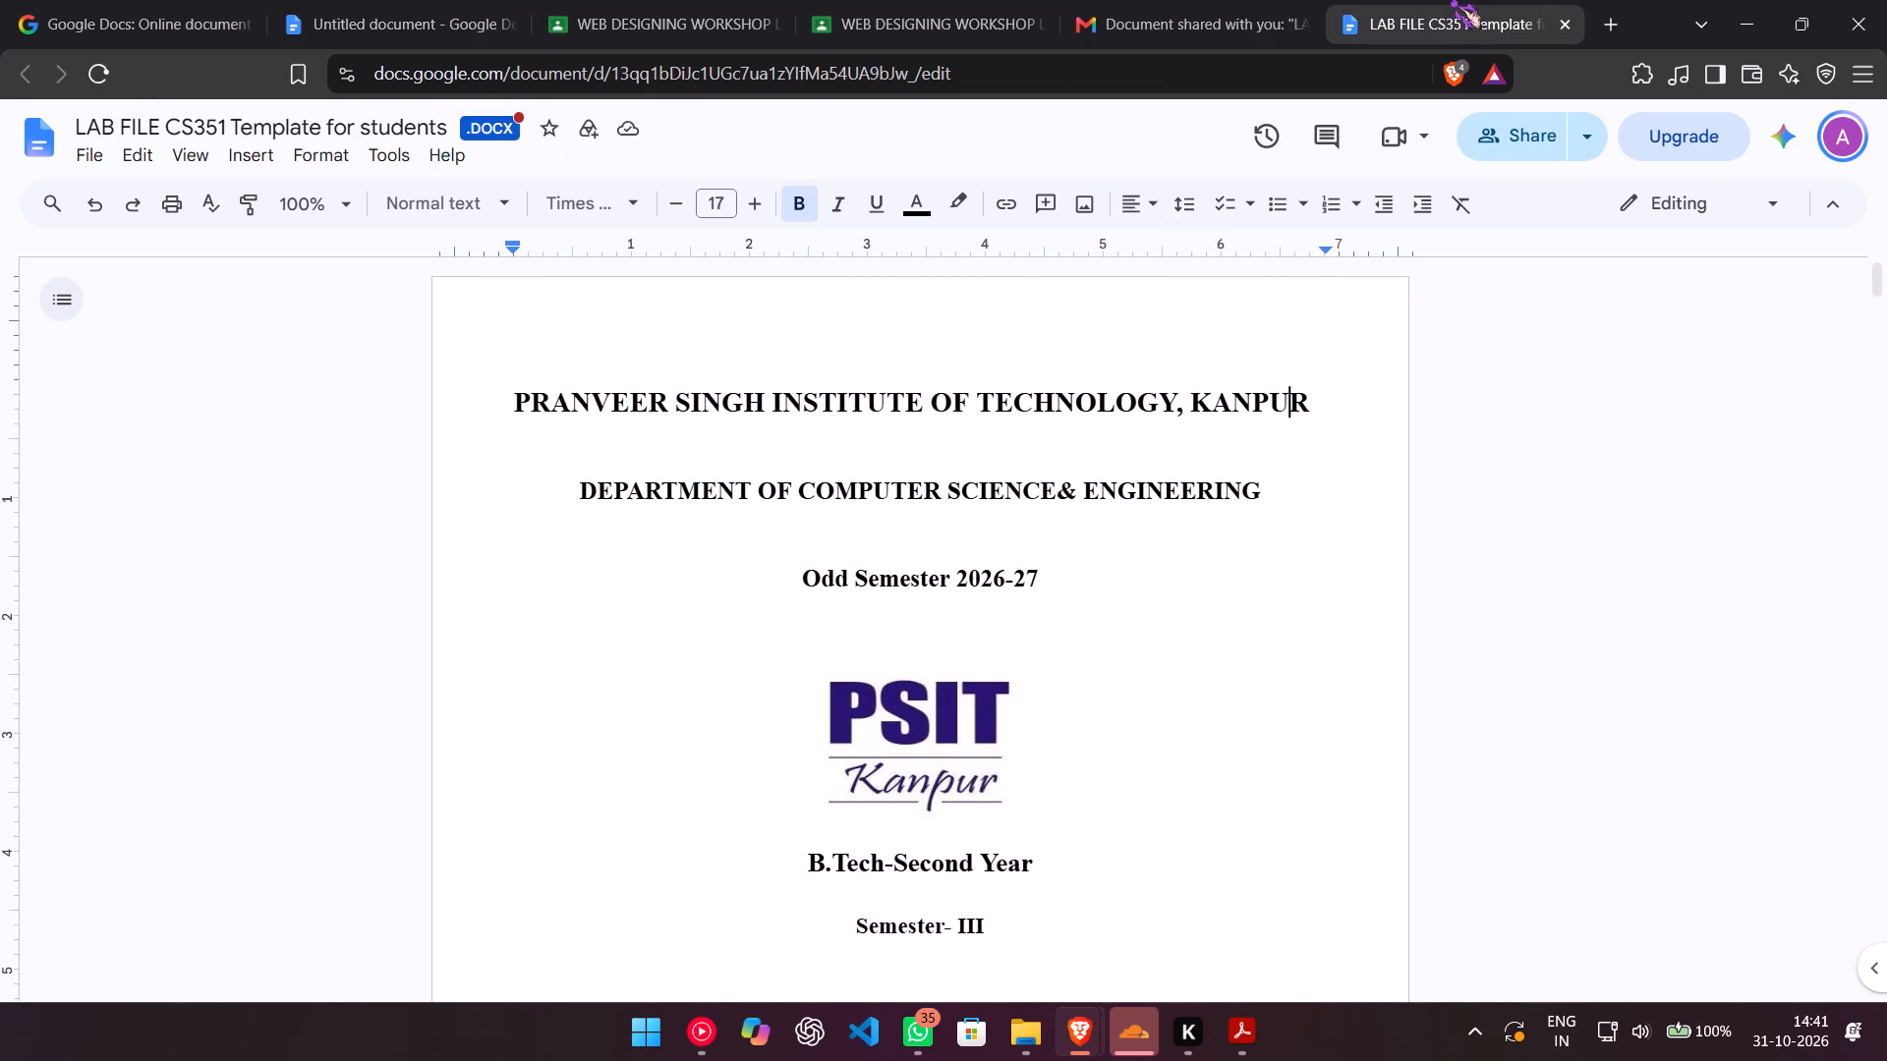
pyautogui.click(605, 1)
pyautogui.click(457, 0)
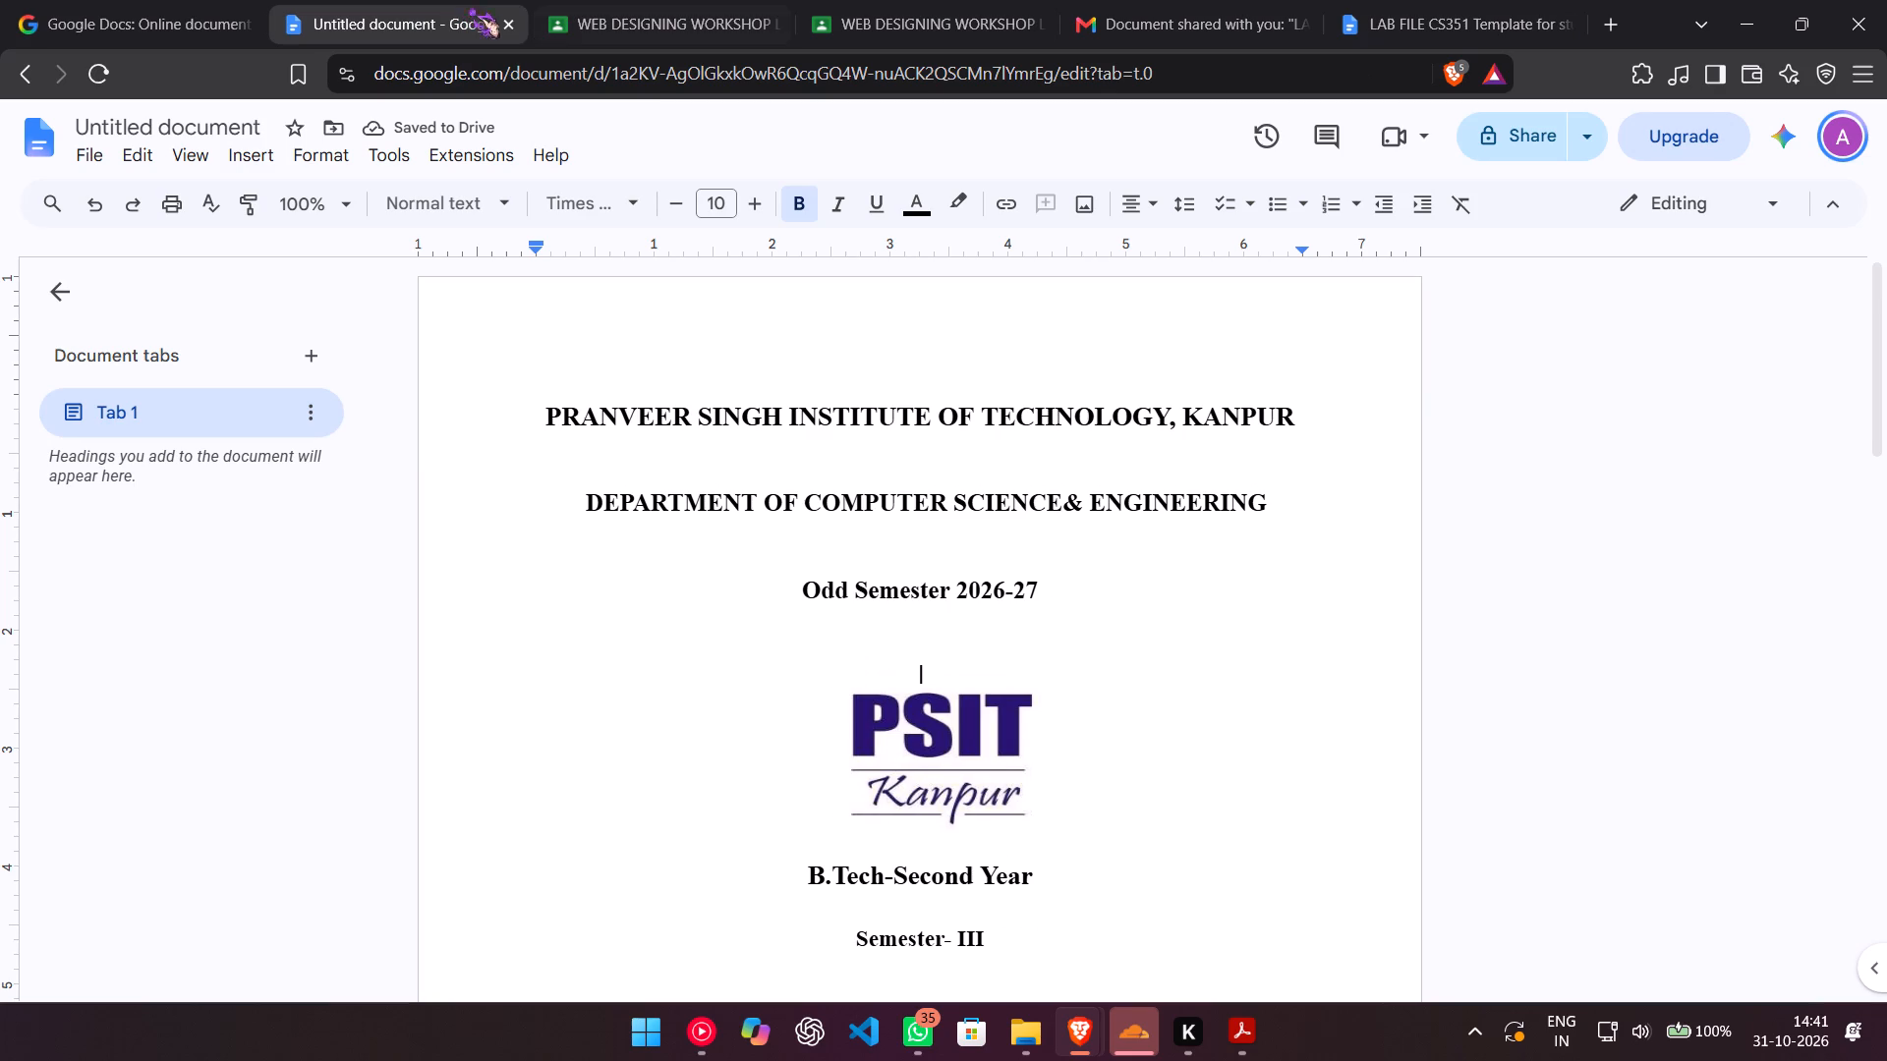
pyautogui.scroll(-2, 549, 459)
pyautogui.scroll(2, 529, 360)
pyautogui.moveTo(551, 309); pyautogui.dragTo(1476, 754)
pyautogui.scroll(-20, 1255, 1026)
pyautogui.scroll(-4, 1255, 1026)
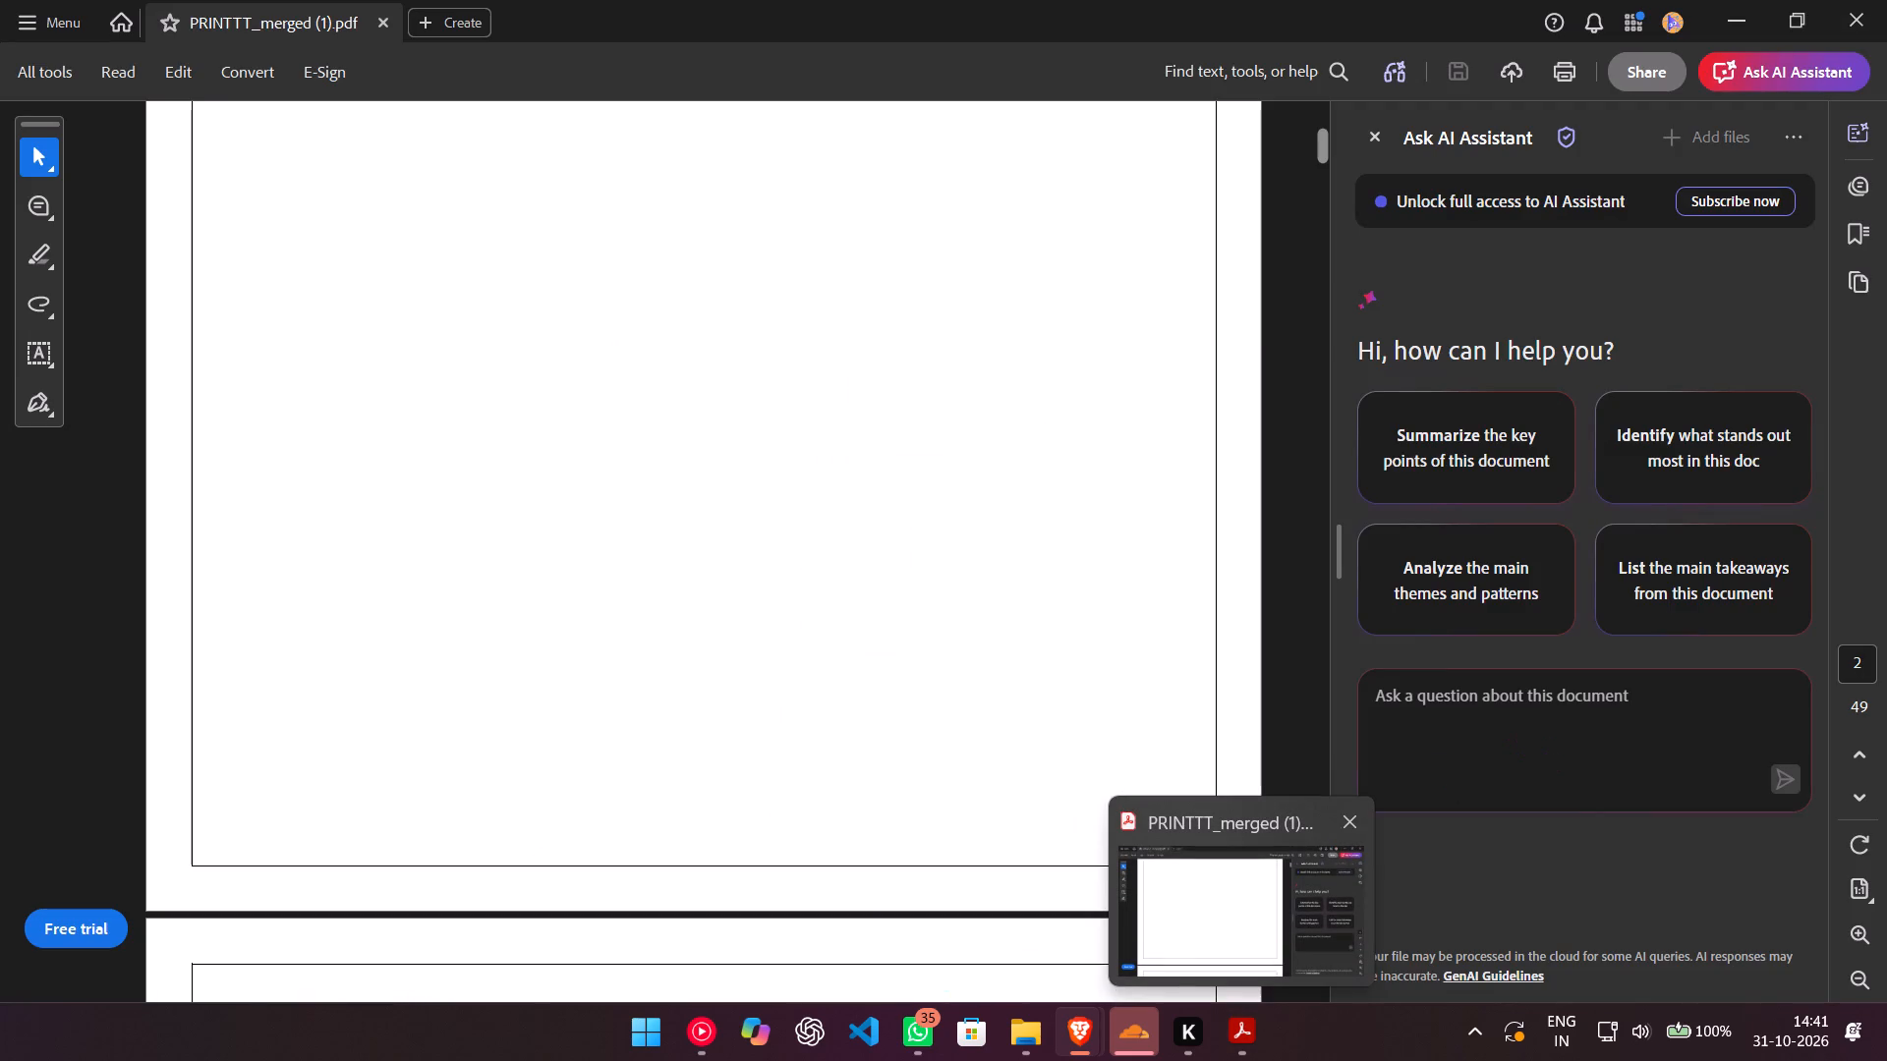
pyautogui.press('space')
pyautogui.hotkey('alt', 'Tab')
pyautogui.hotkey('alt', 'Tab')
# Delete the remaining SubmittedTo/SubmittedBy table and blank lines from the untitled document.
pyautogui.moveTo(547, 301); pyautogui.dragTo(670, 427)
pyautogui.scroll(-13, 873, 592)
pyautogui.scroll(5, 1109, 826)
pyautogui.moveTo(1147, 737); pyautogui.dragTo(419, 307)
pyautogui.scroll(4, 413, 314)
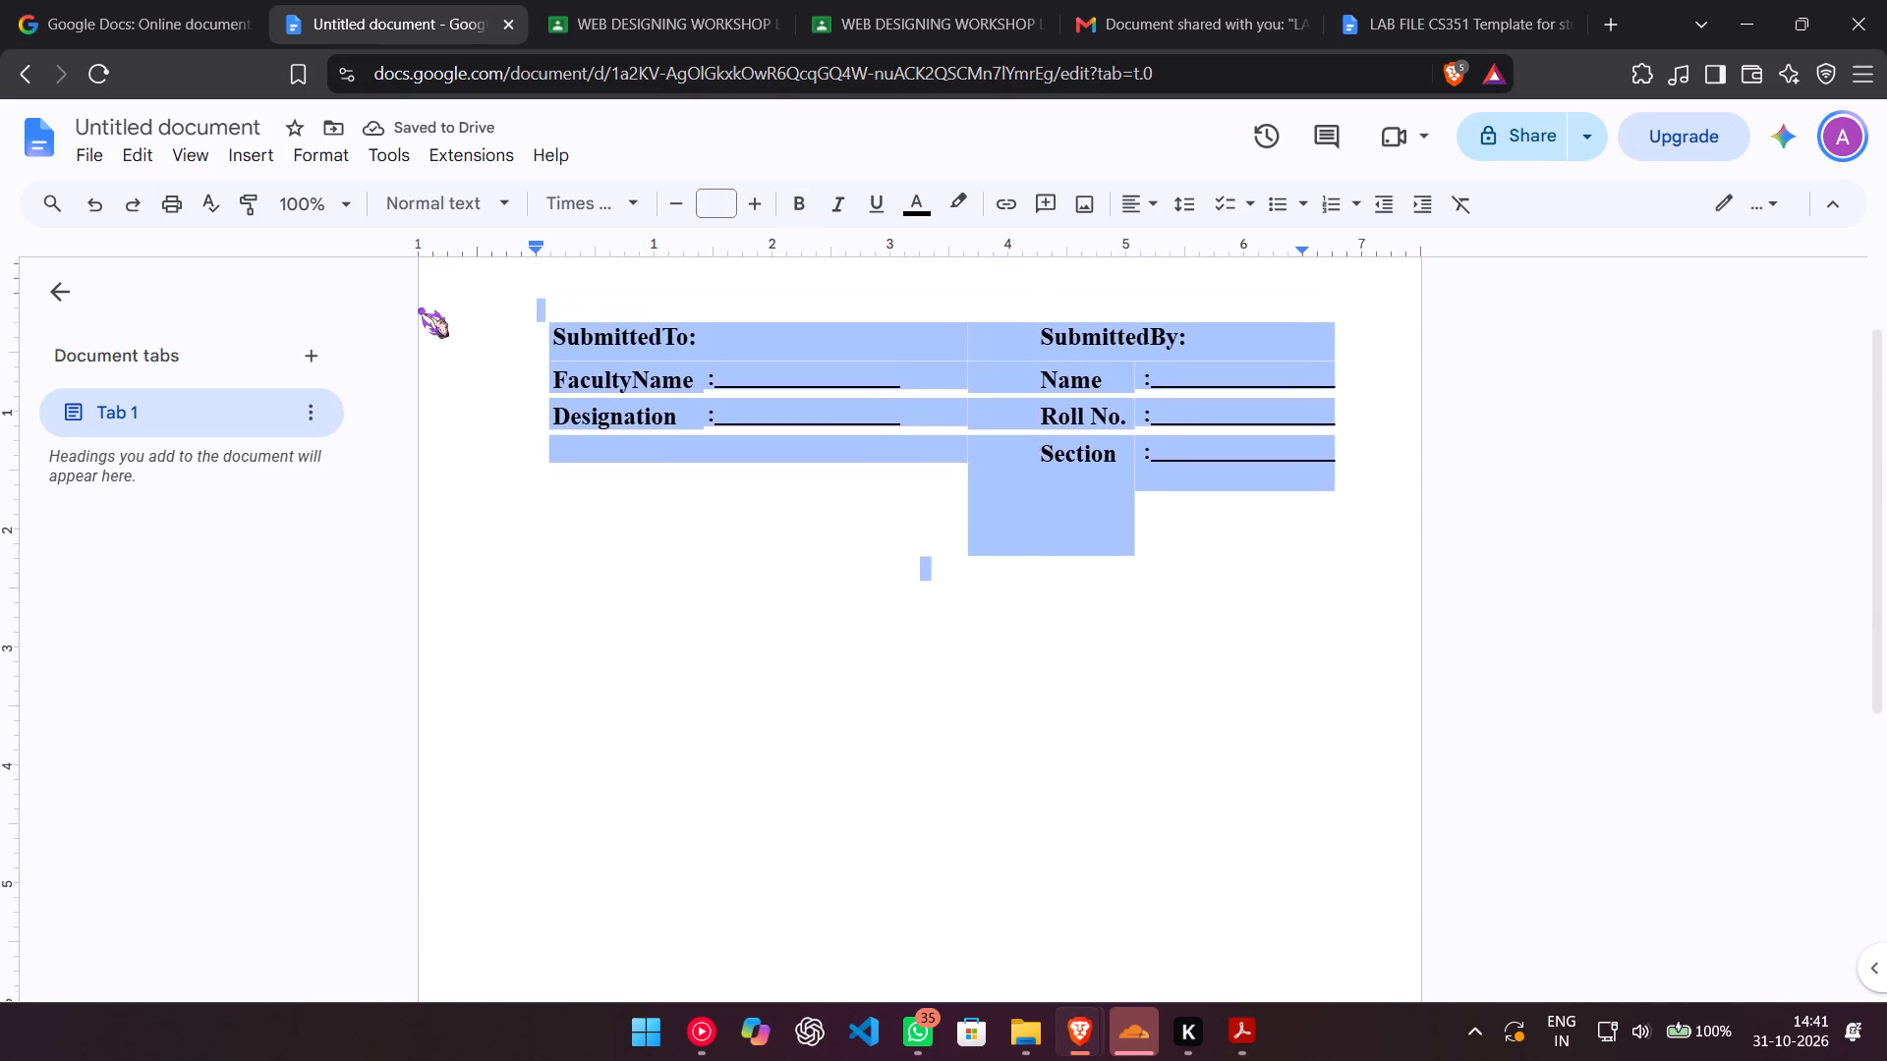
pyautogui.scroll(20, 419, 307)
pyautogui.scroll(5, 419, 307)
pyautogui.moveTo(419, 307); pyautogui.dragTo(684, 352)
pyautogui.press('BackSpace')
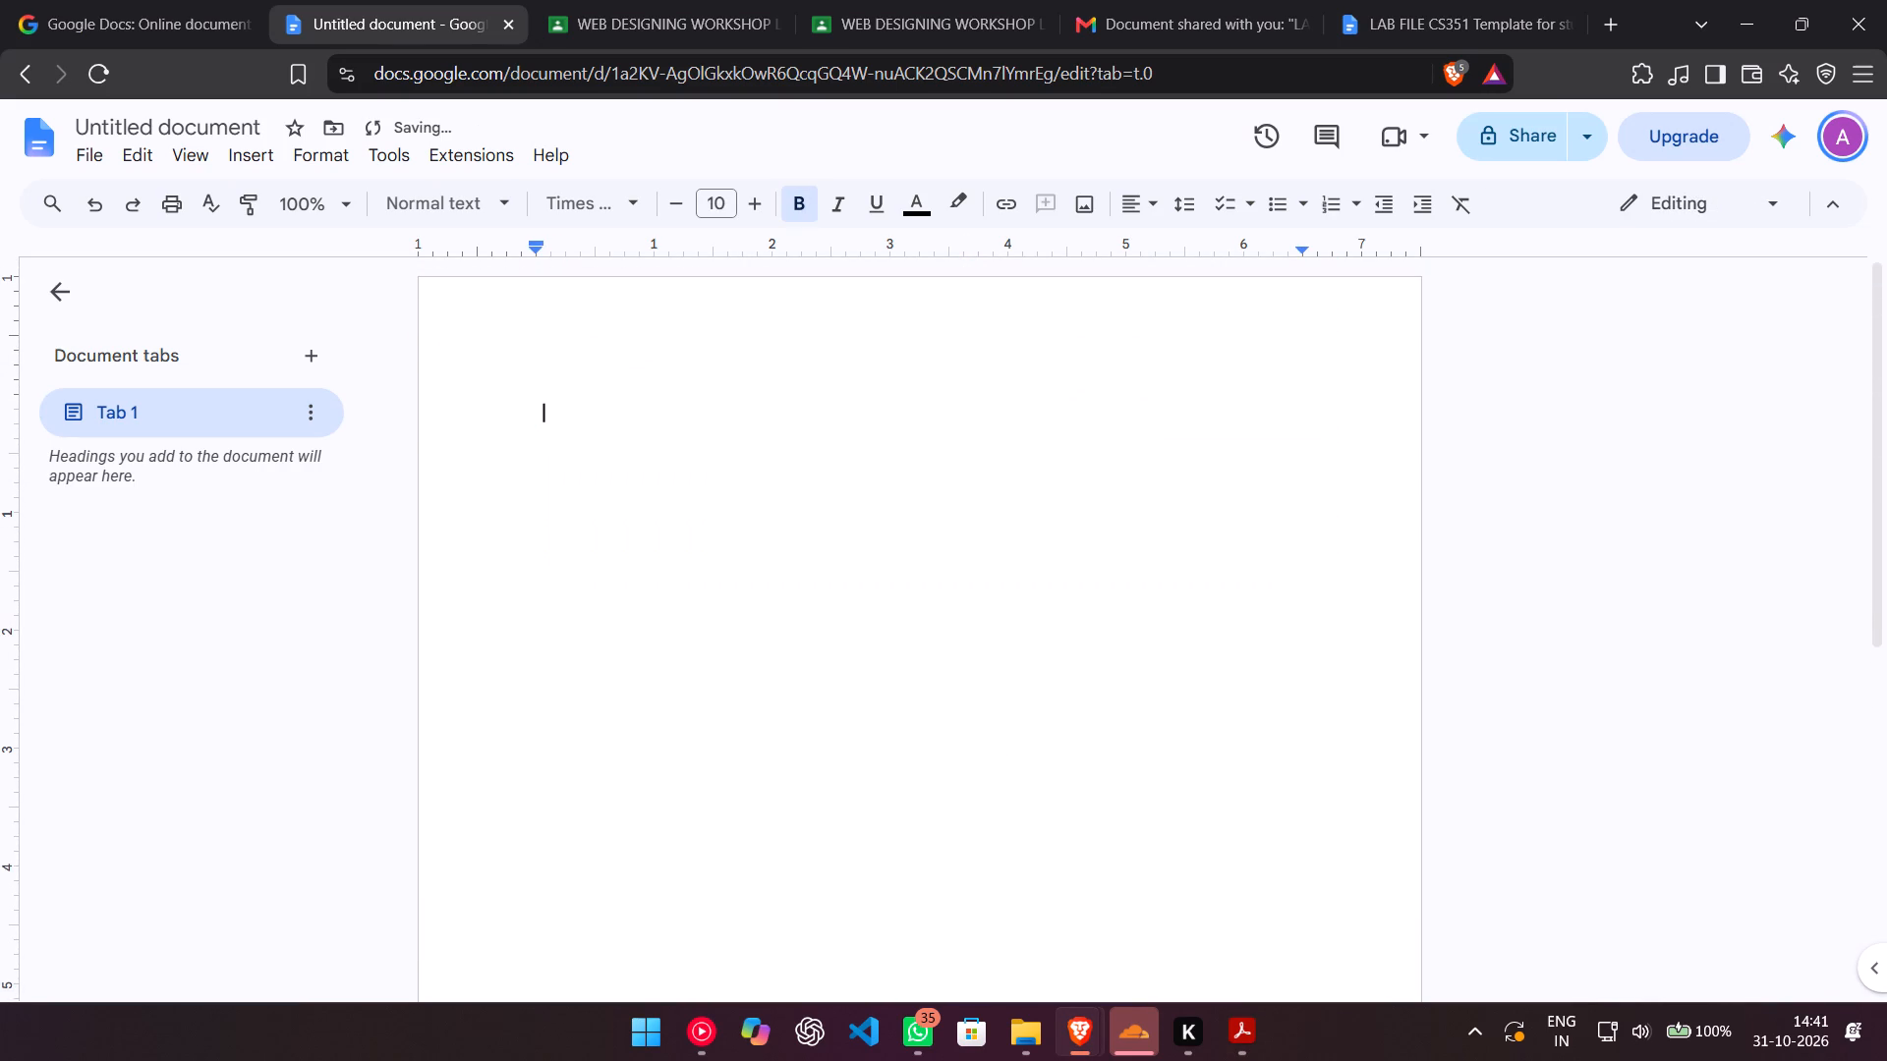
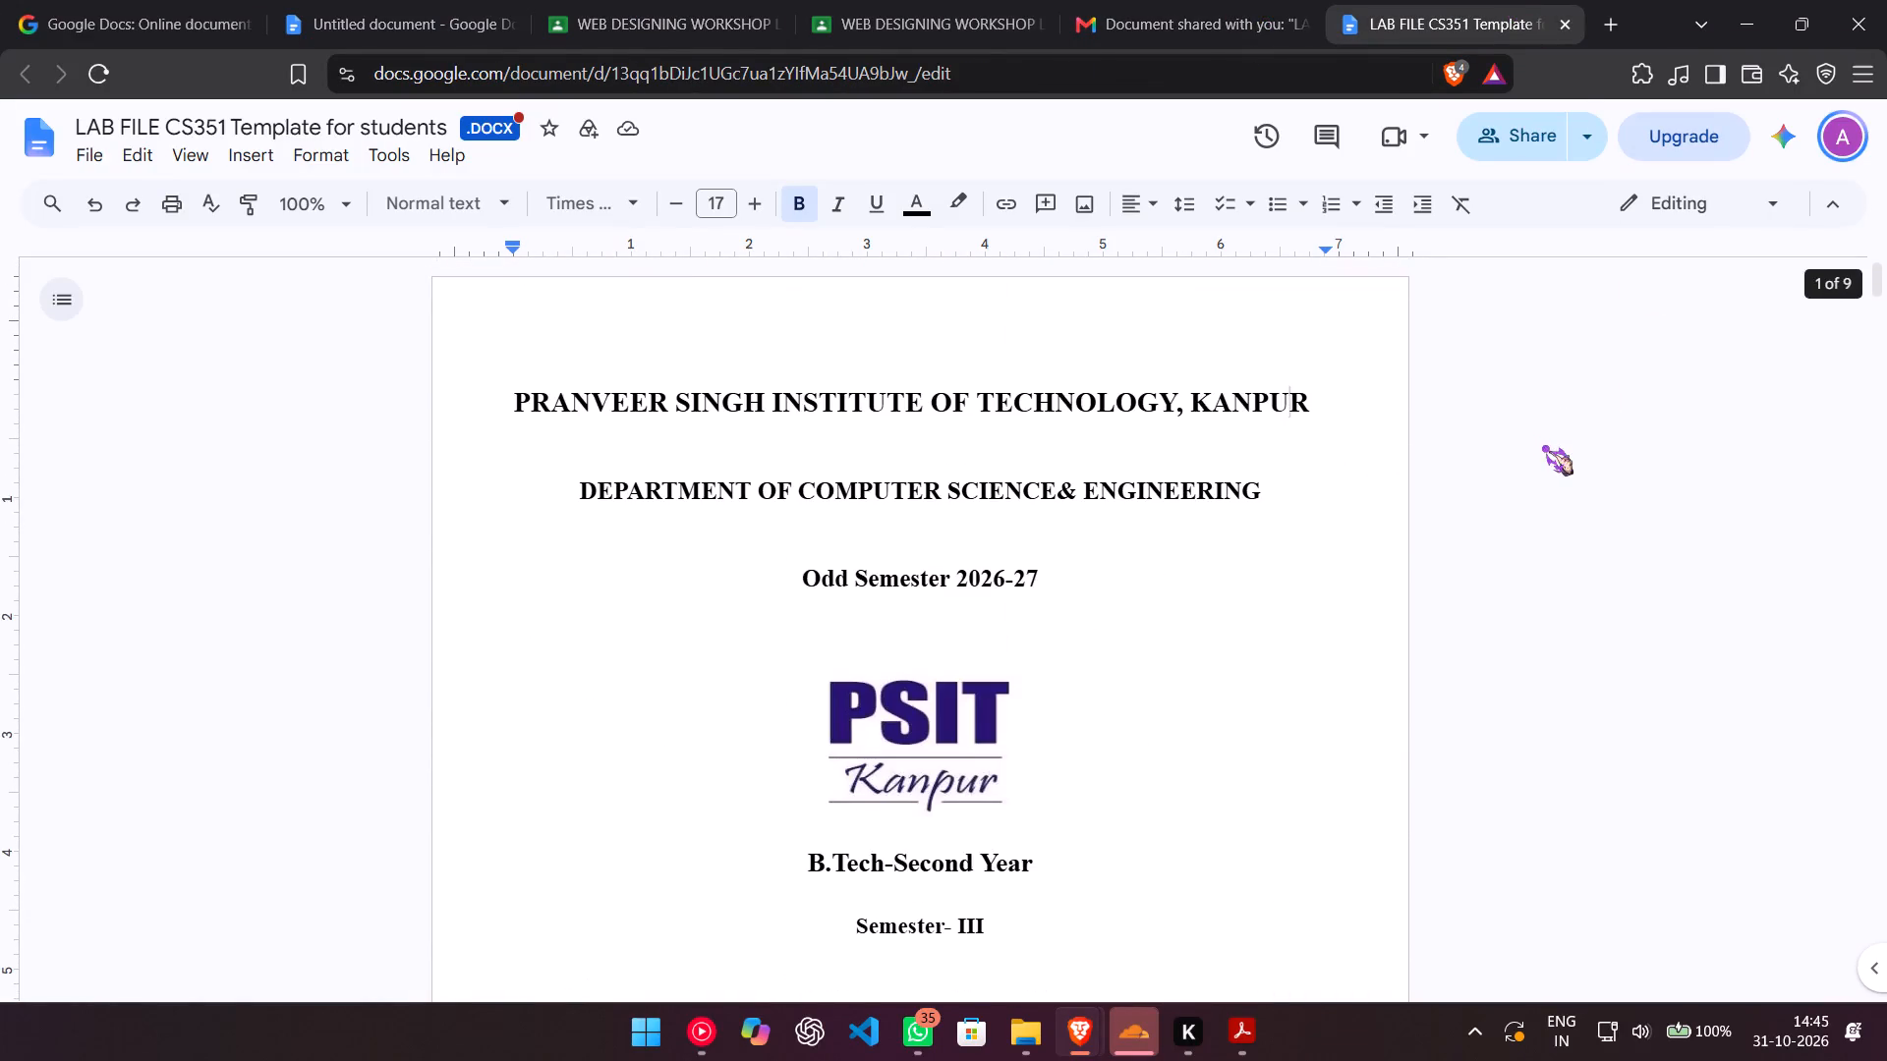
# Check the Office file-format details of the LAB FILE CS351 template.
pyautogui.click(447, 0)
pyautogui.click(683, 0)
pyautogui.click(451, 5)
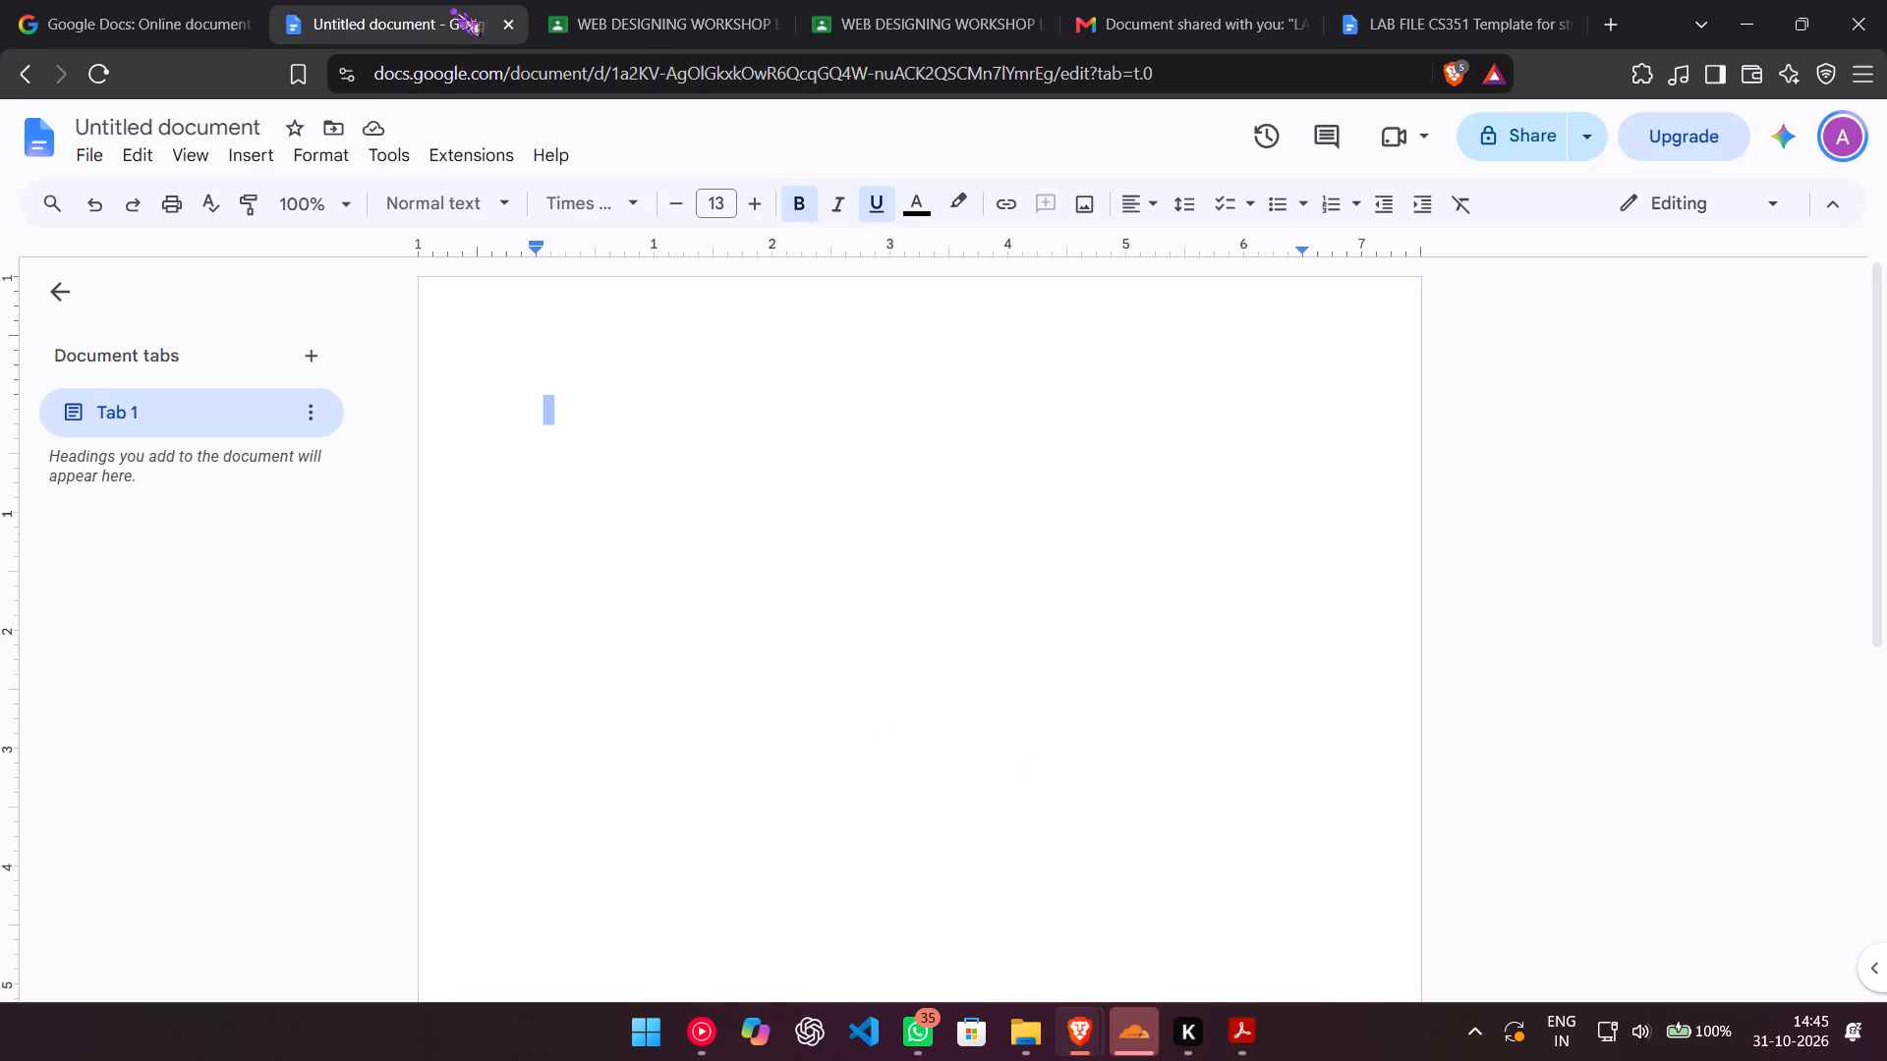
pyautogui.click(1395, 7)
pyautogui.click(501, 119)
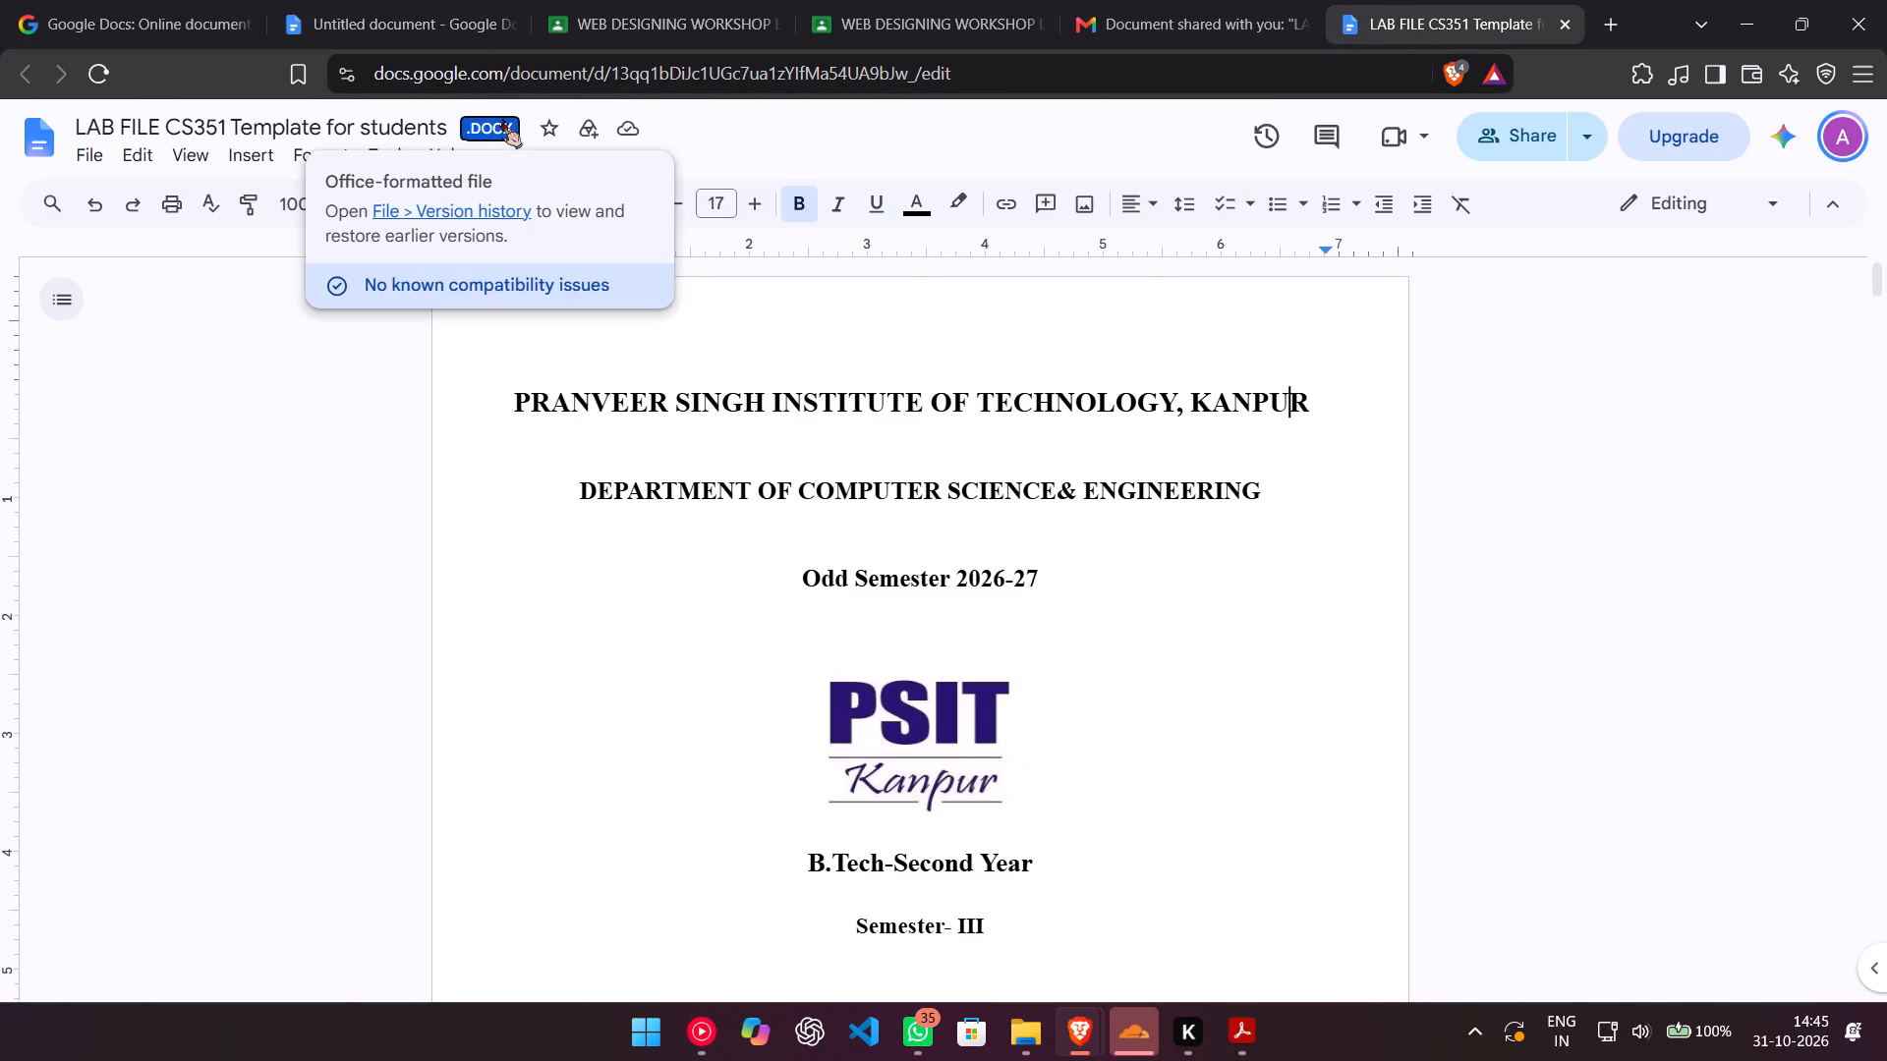
pyautogui.click(270, 356)
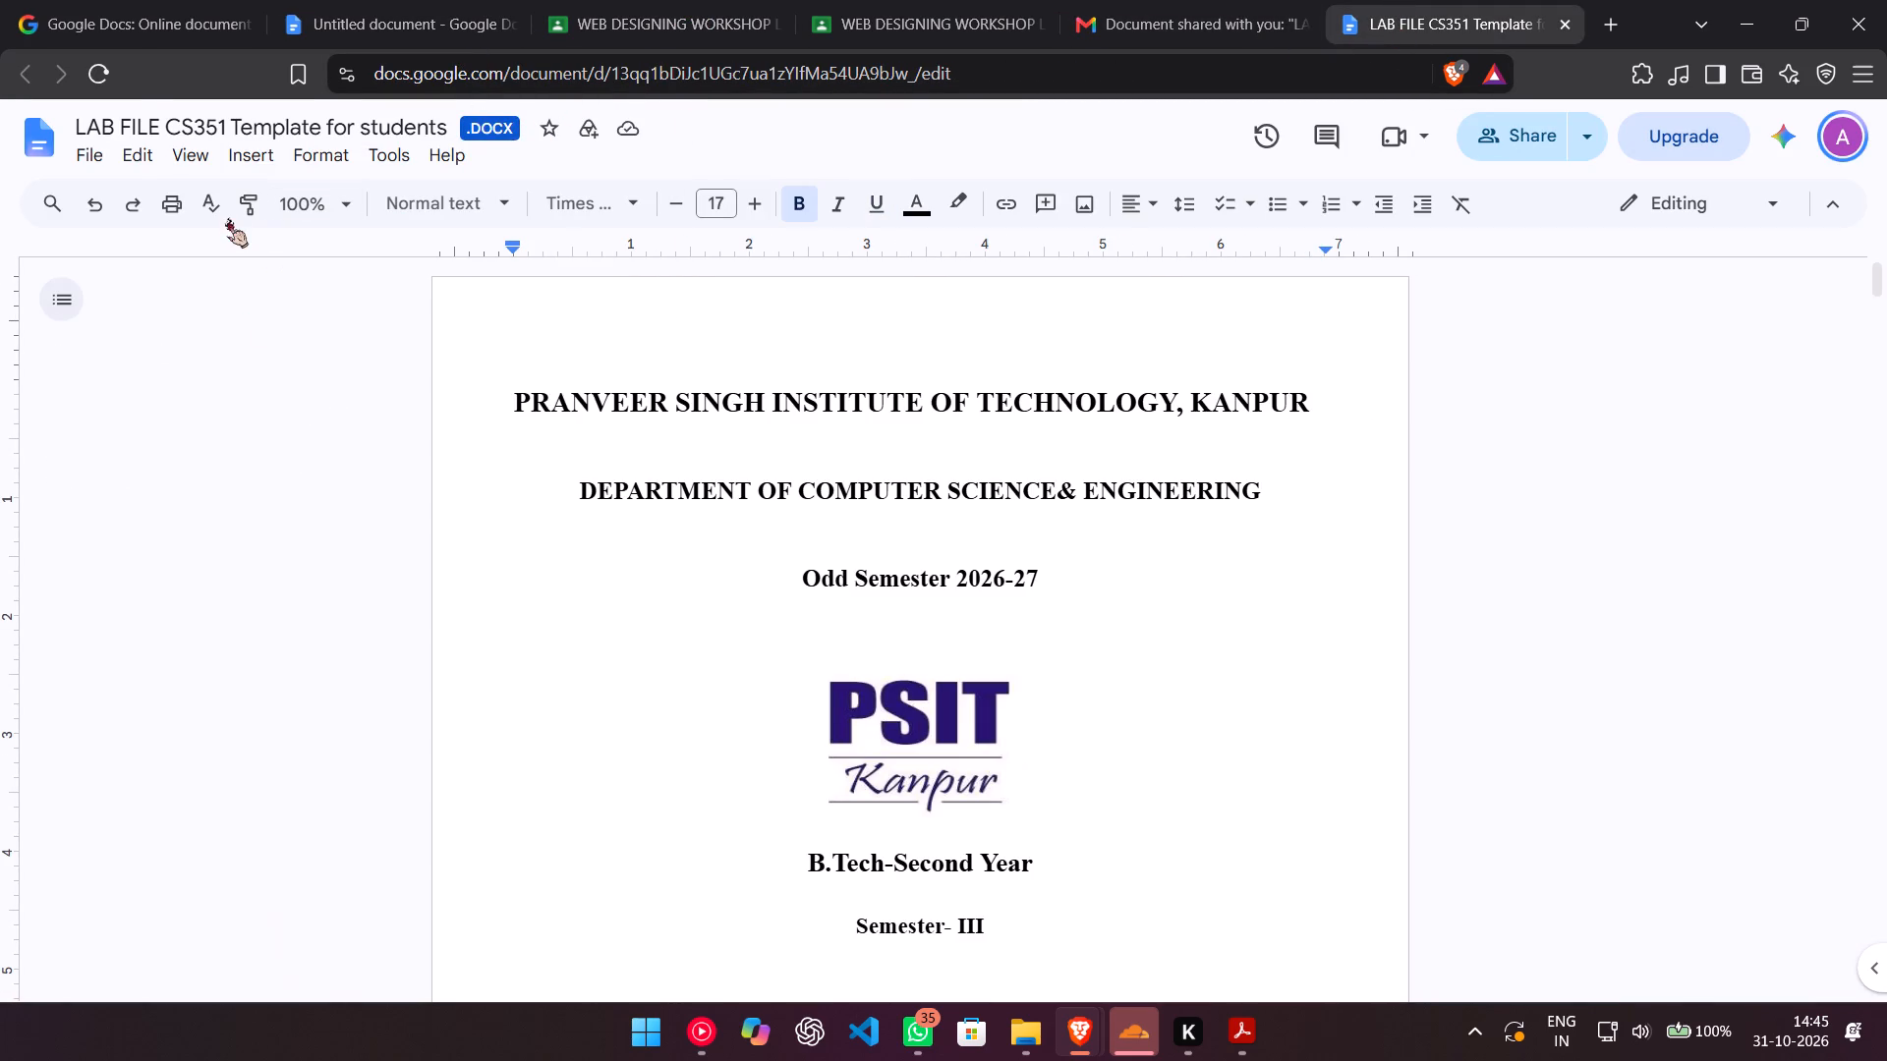
# Select the lab file template's content from the PRANVEER SINGH INSTITUTE OF TECHNOLOGY title down past the cover page.
pyautogui.moveTo(496, 392); pyautogui.dragTo(1043, 504)
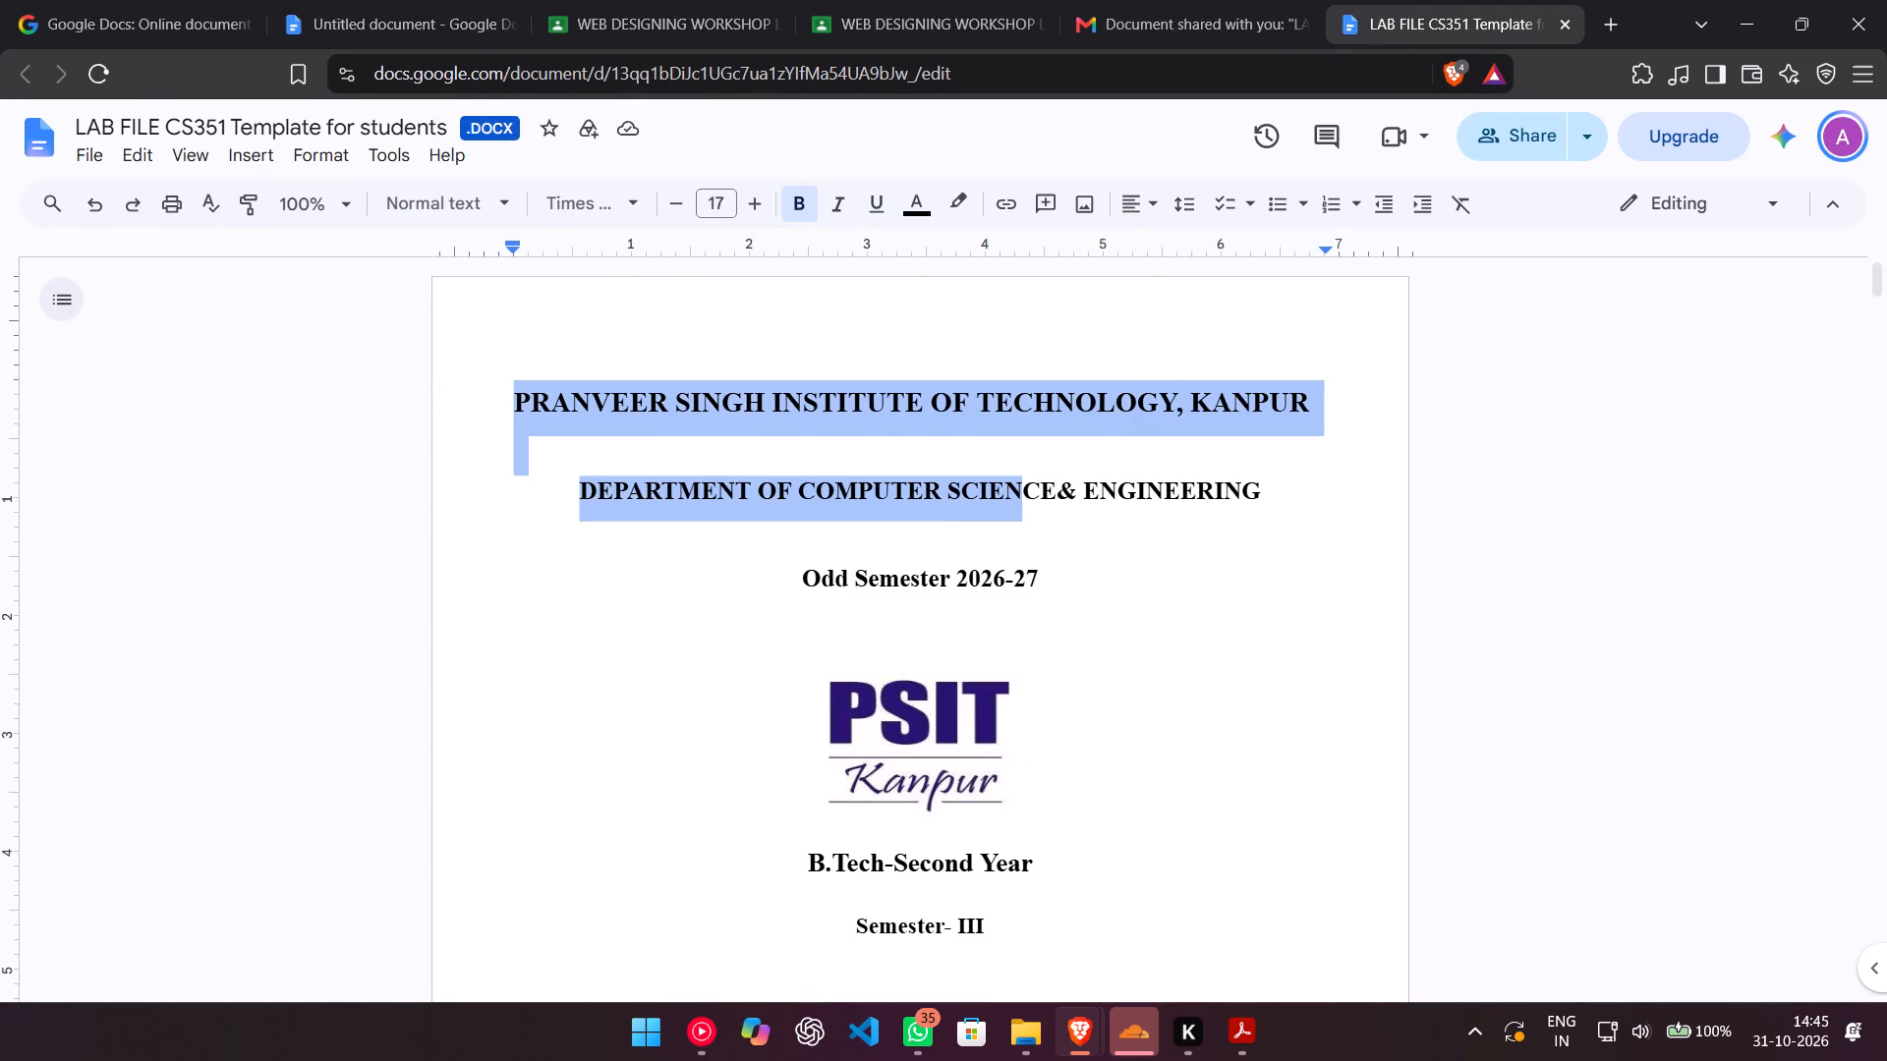
pyautogui.moveTo(1043, 504); pyautogui.dragTo(975, 533)
pyautogui.scroll(-8, 1153, 647)
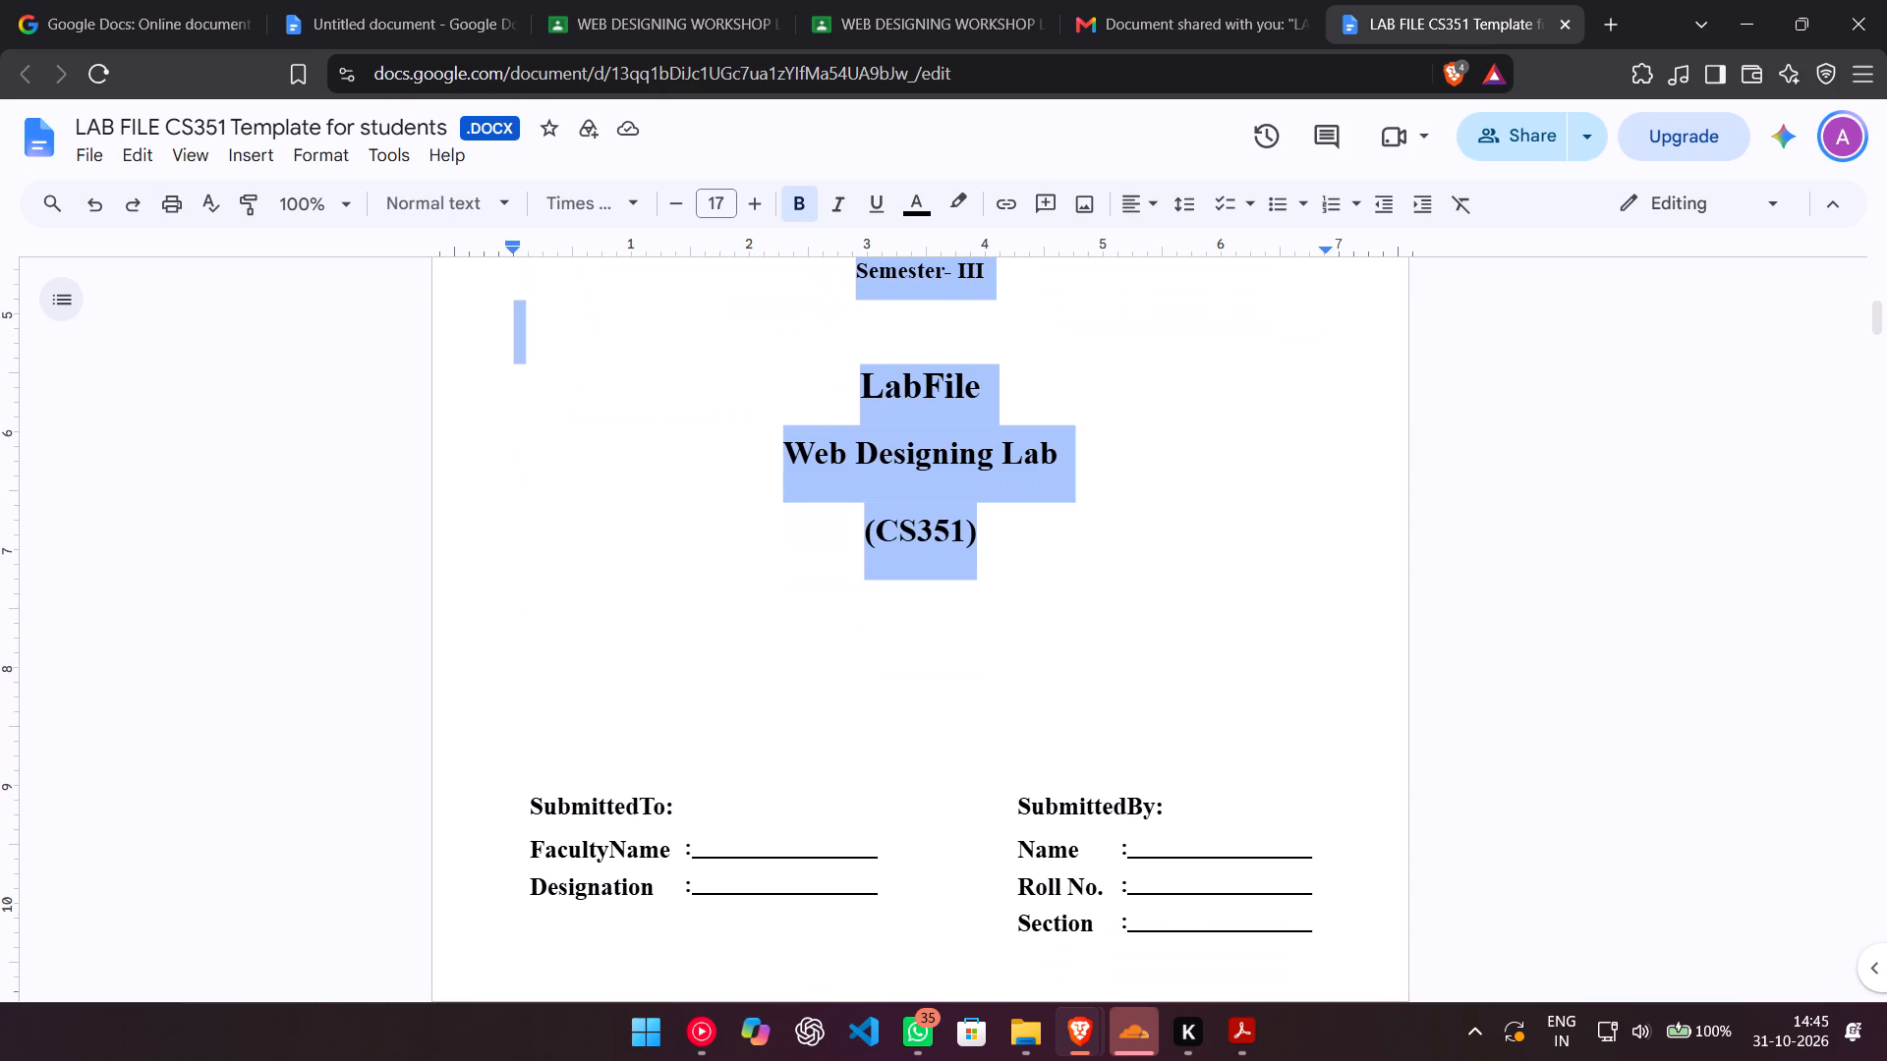
pyautogui.moveTo(975, 533); pyautogui.dragTo(1109, 570)
pyautogui.scroll(10, 1096, 569)
pyautogui.click(1274, 428)
pyautogui.moveTo(1375, 388); pyautogui.dragTo(964, 404)
pyautogui.scroll(-20, 1127, 545)
pyautogui.scroll(-18, 1127, 545)
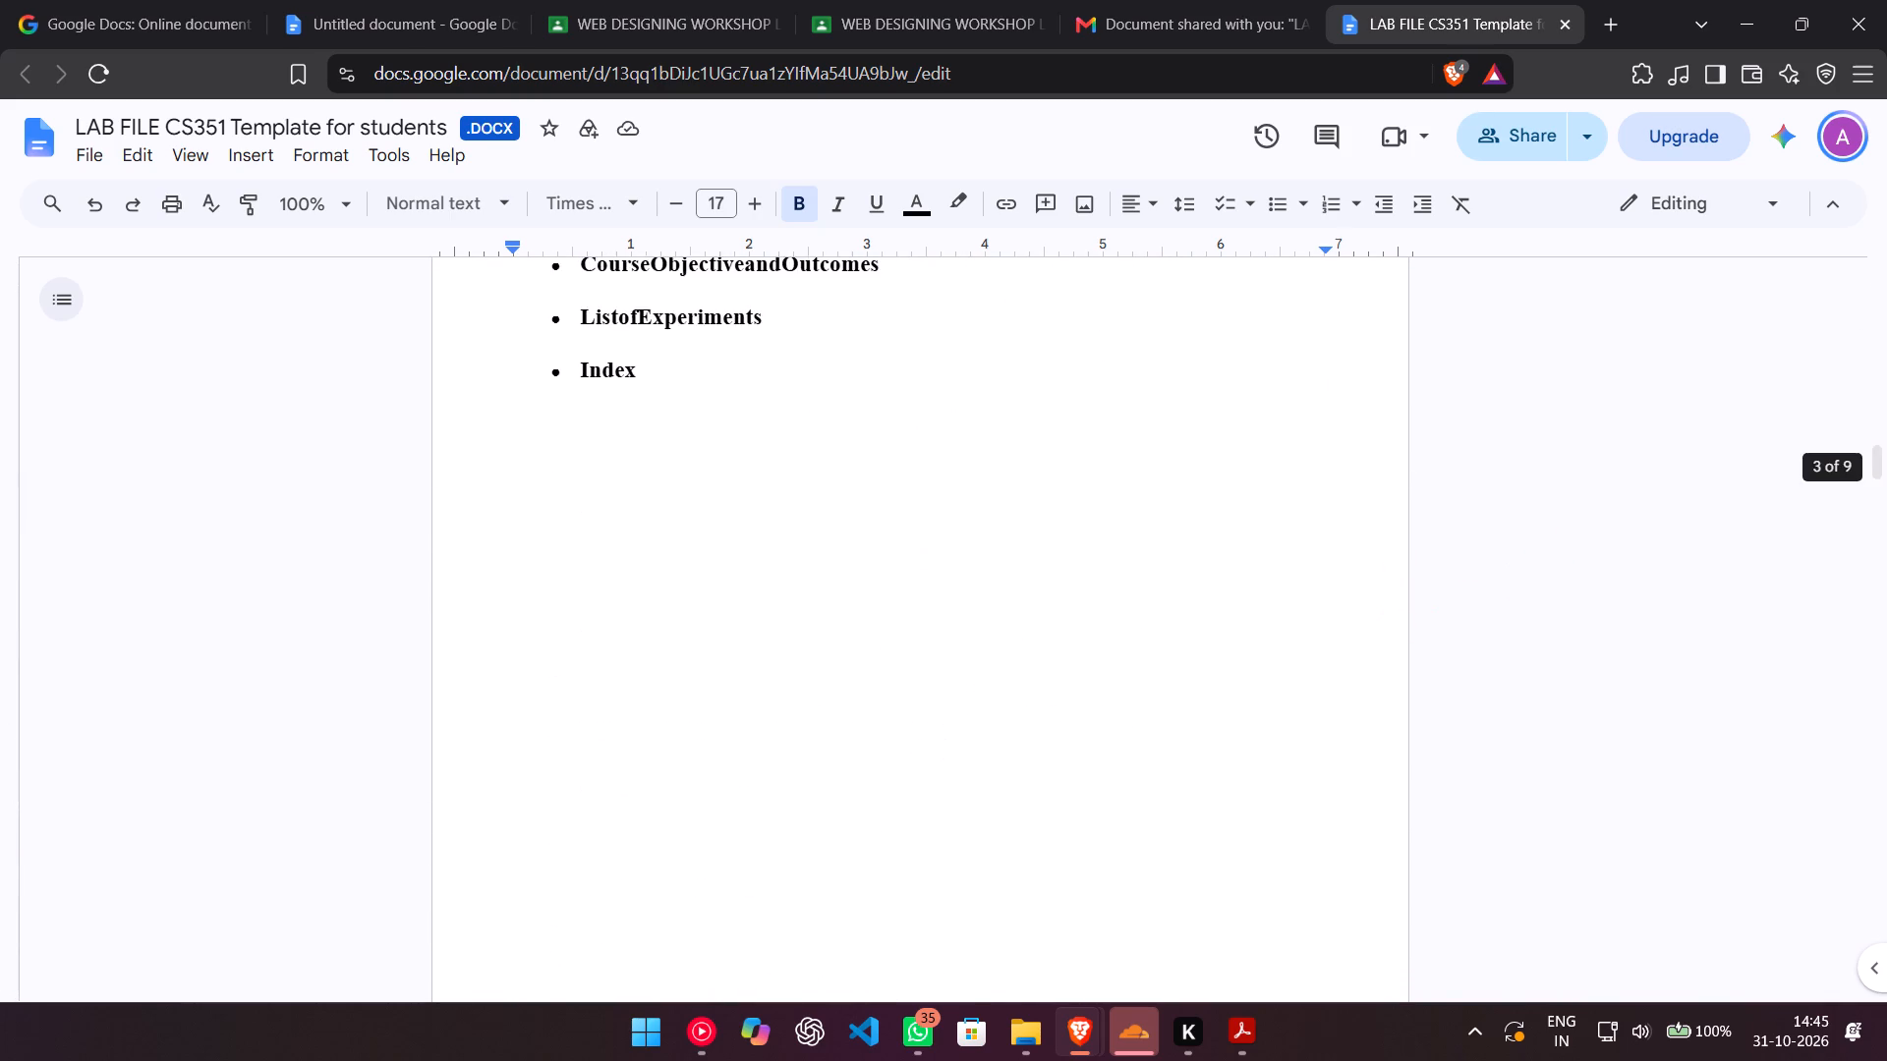
# Look through the opening pages of the lab file template and return to its cover page title.
pyautogui.scroll(-3, 1303, 650)
pyautogui.scroll(15, 1273, 655)
pyautogui.scroll(1, 1140, 610)
pyautogui.scroll(-7, 1140, 612)
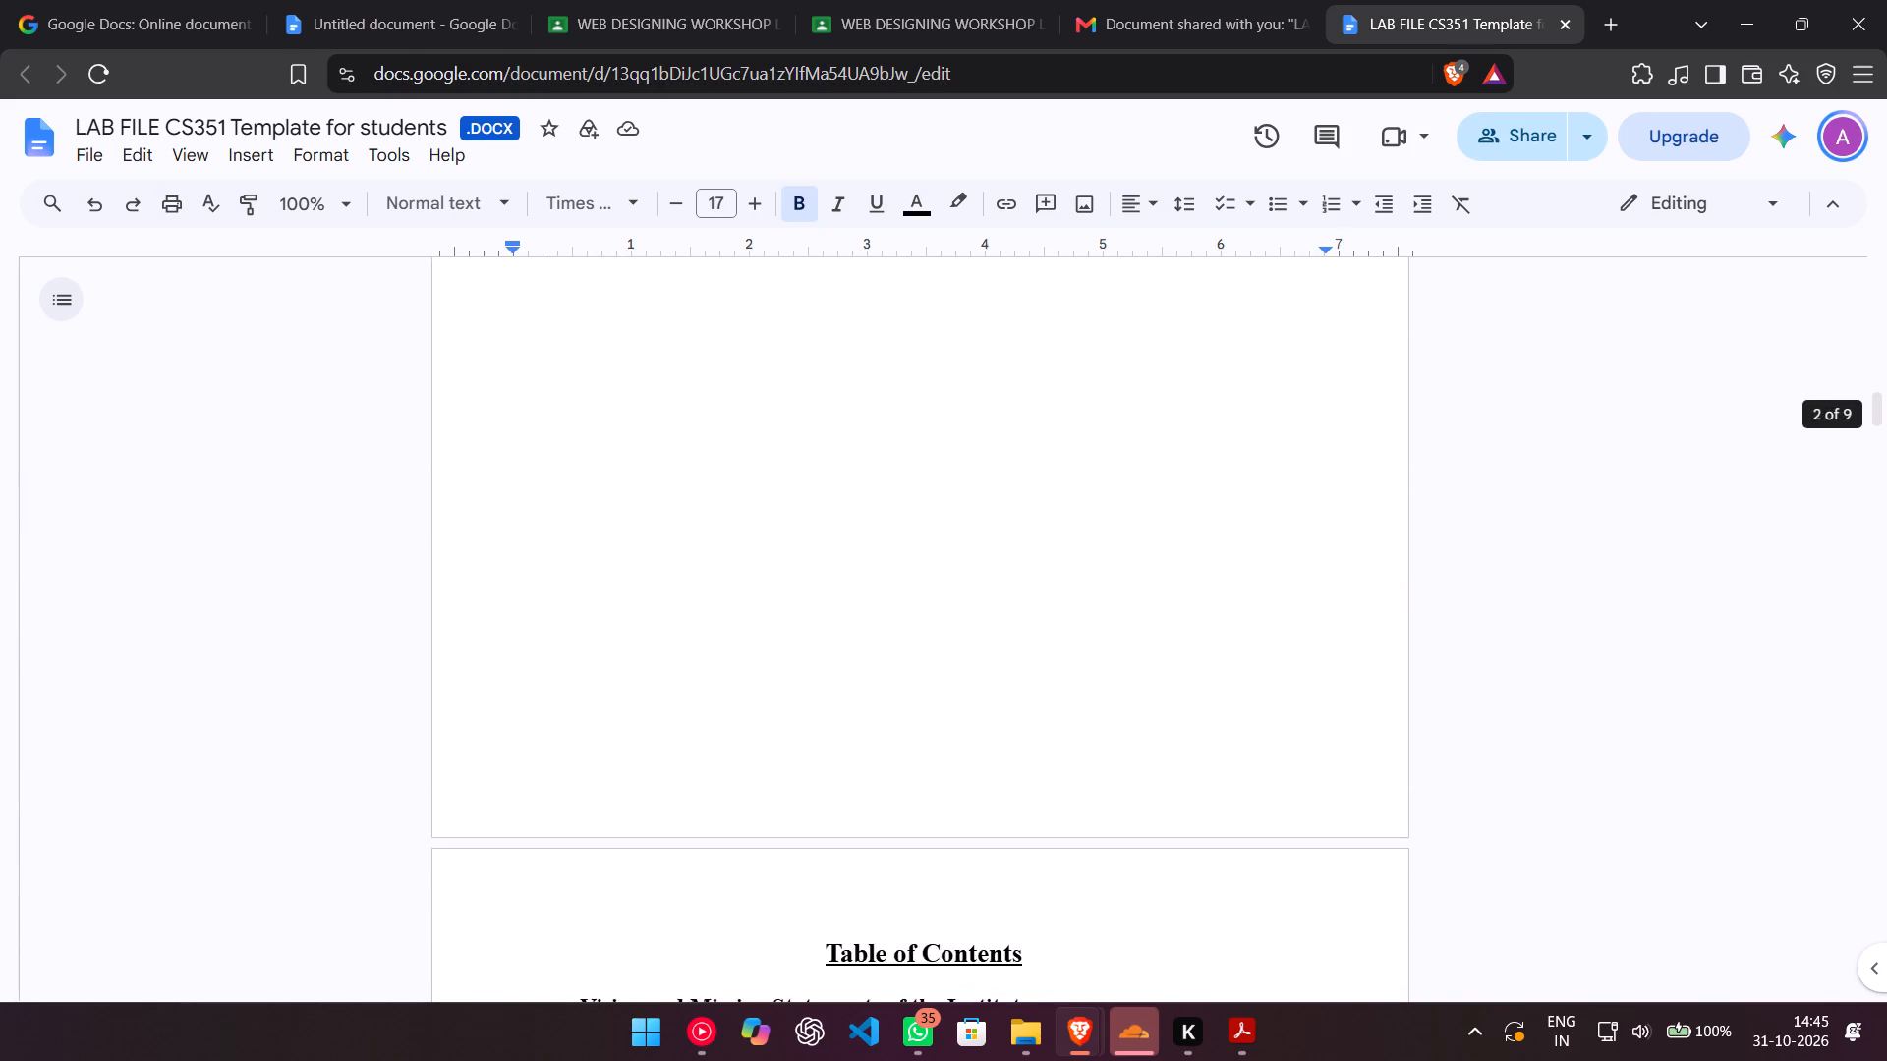
pyautogui.scroll(-3, 1140, 614)
pyautogui.scroll(20, 1139, 633)
pyautogui.scroll(1, 1139, 633)
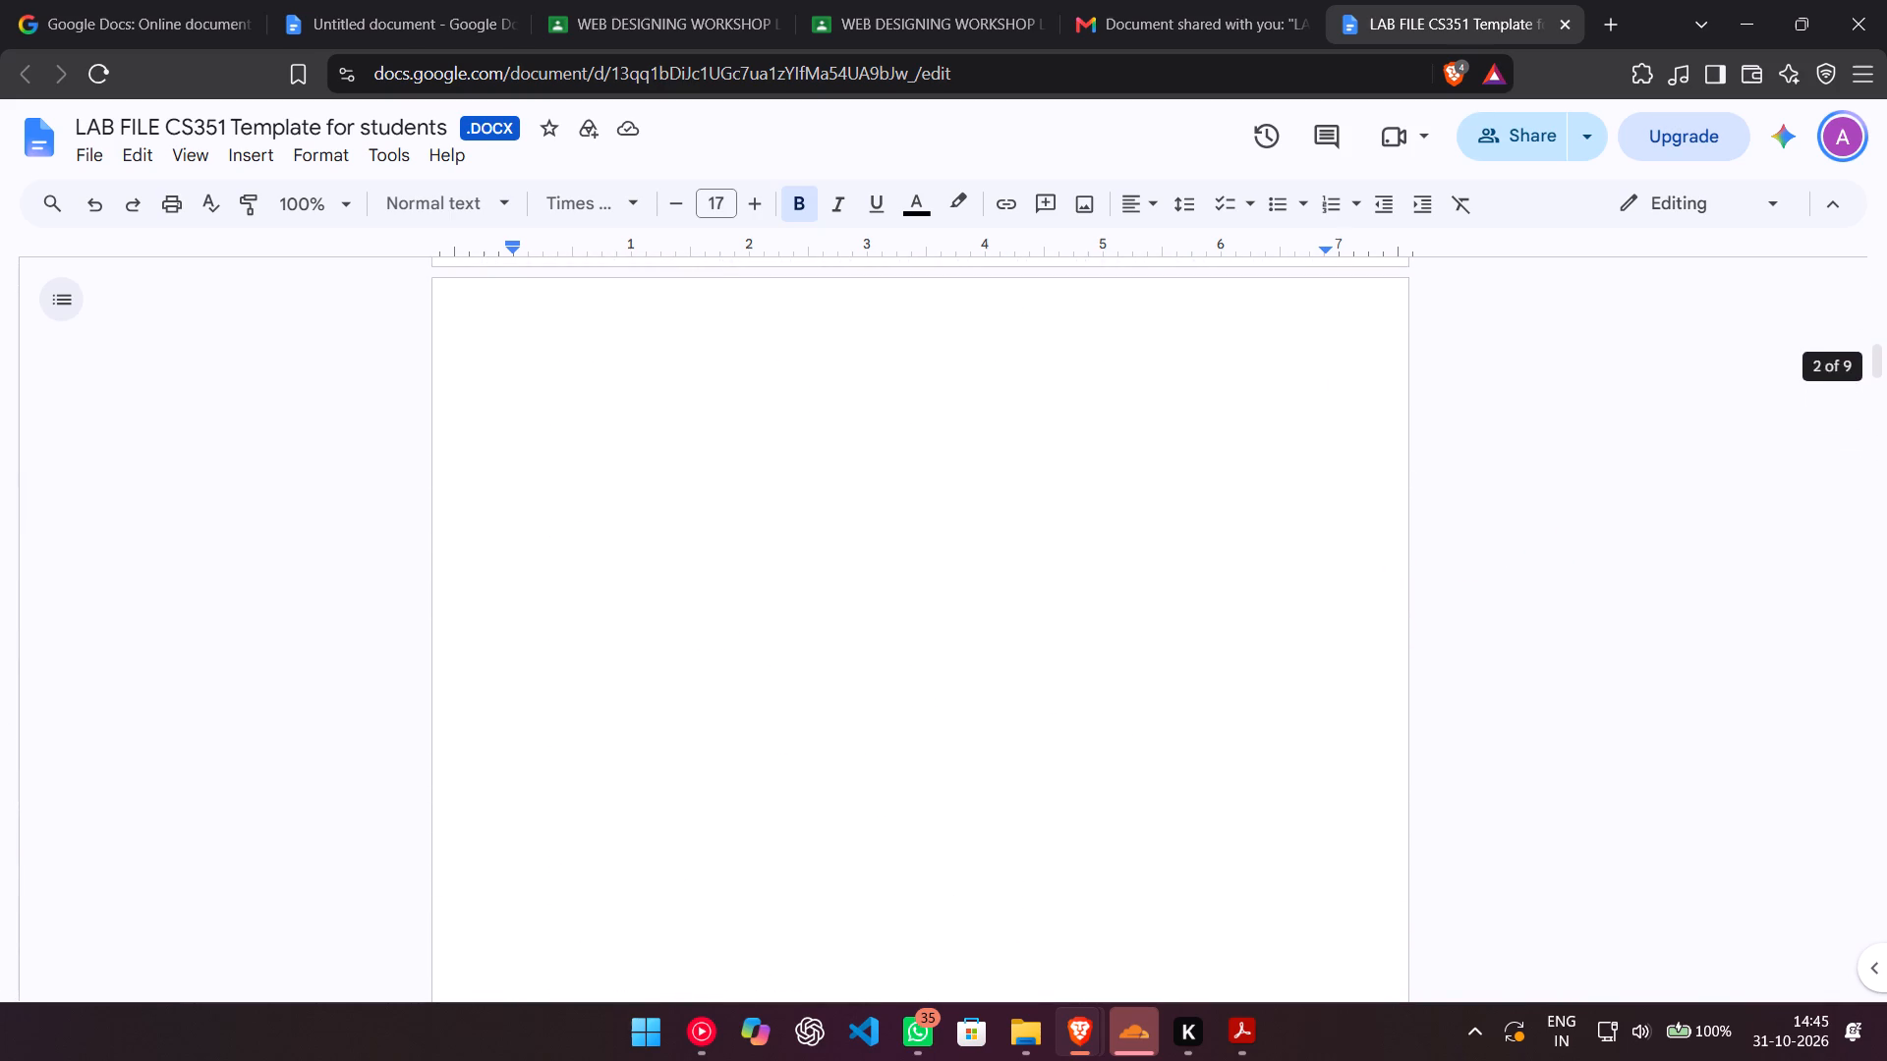
pyautogui.scroll(17, 1137, 635)
pyautogui.click(528, 402)
pyautogui.moveTo(511, 396); pyautogui.dragTo(711, 403)
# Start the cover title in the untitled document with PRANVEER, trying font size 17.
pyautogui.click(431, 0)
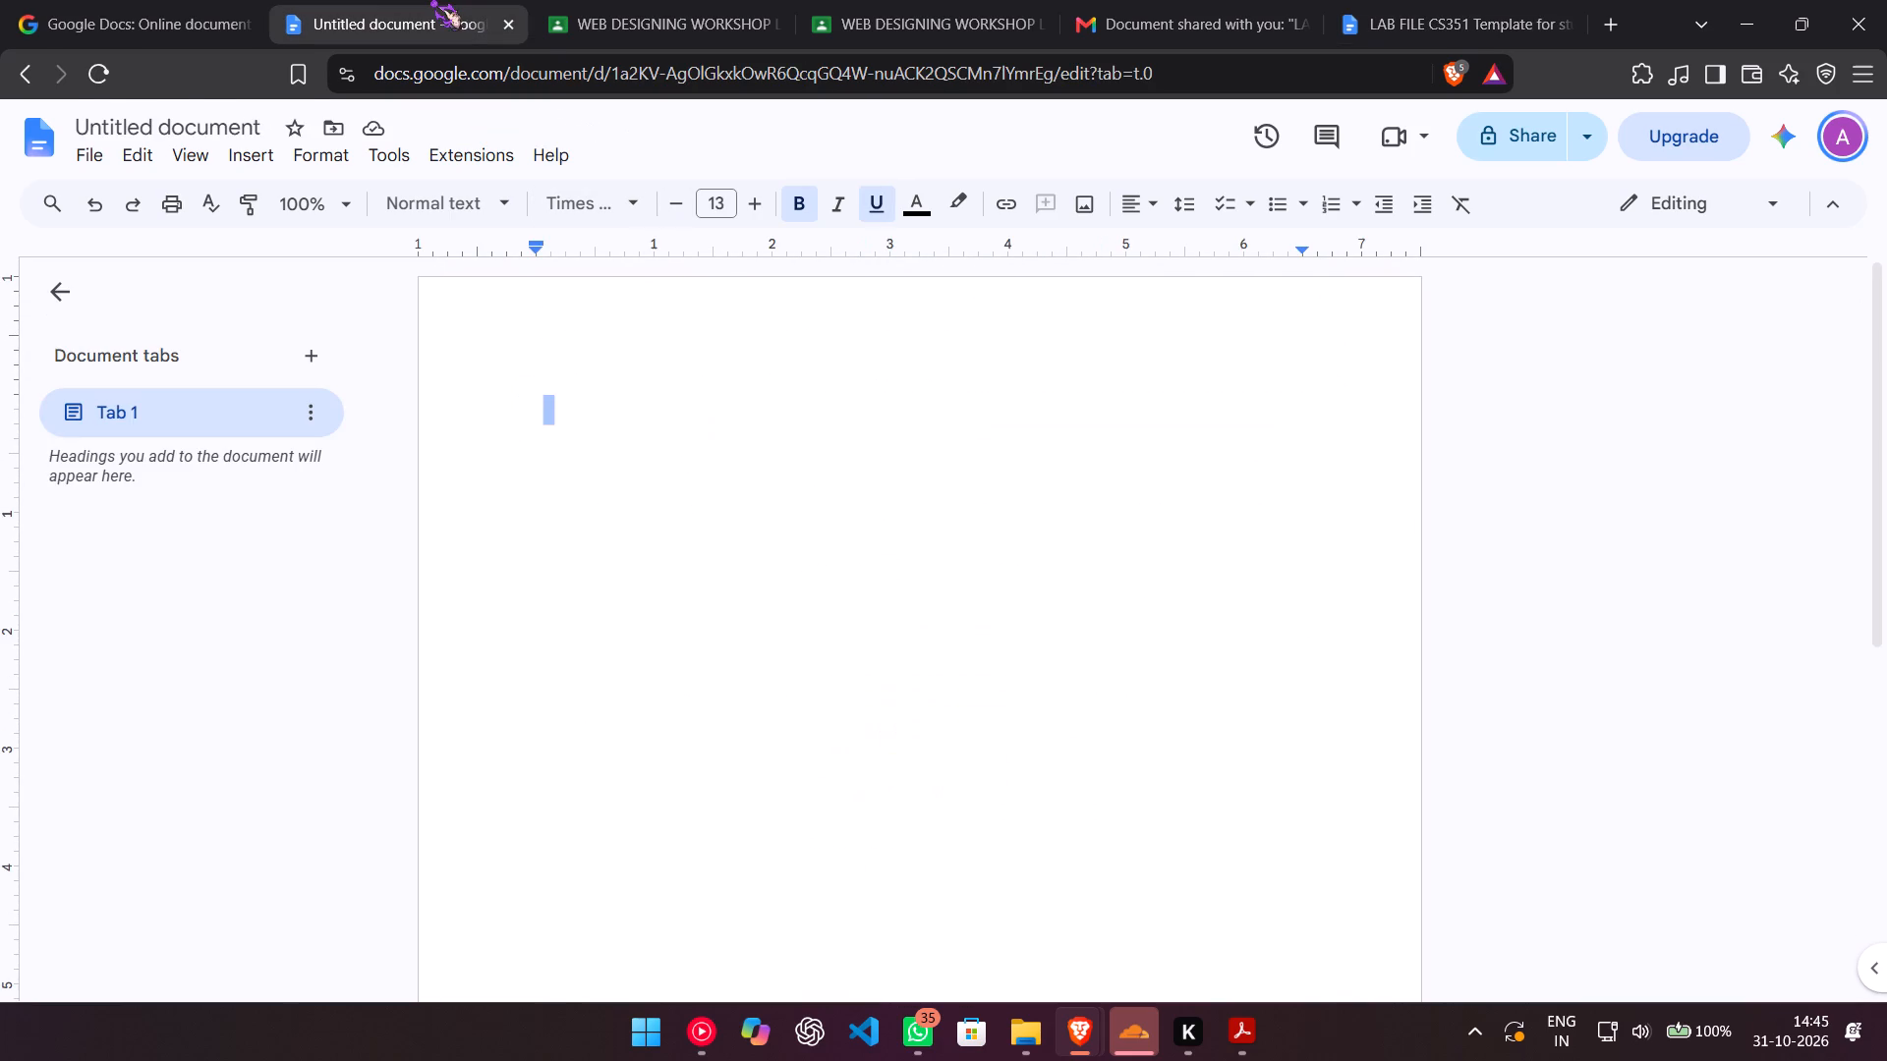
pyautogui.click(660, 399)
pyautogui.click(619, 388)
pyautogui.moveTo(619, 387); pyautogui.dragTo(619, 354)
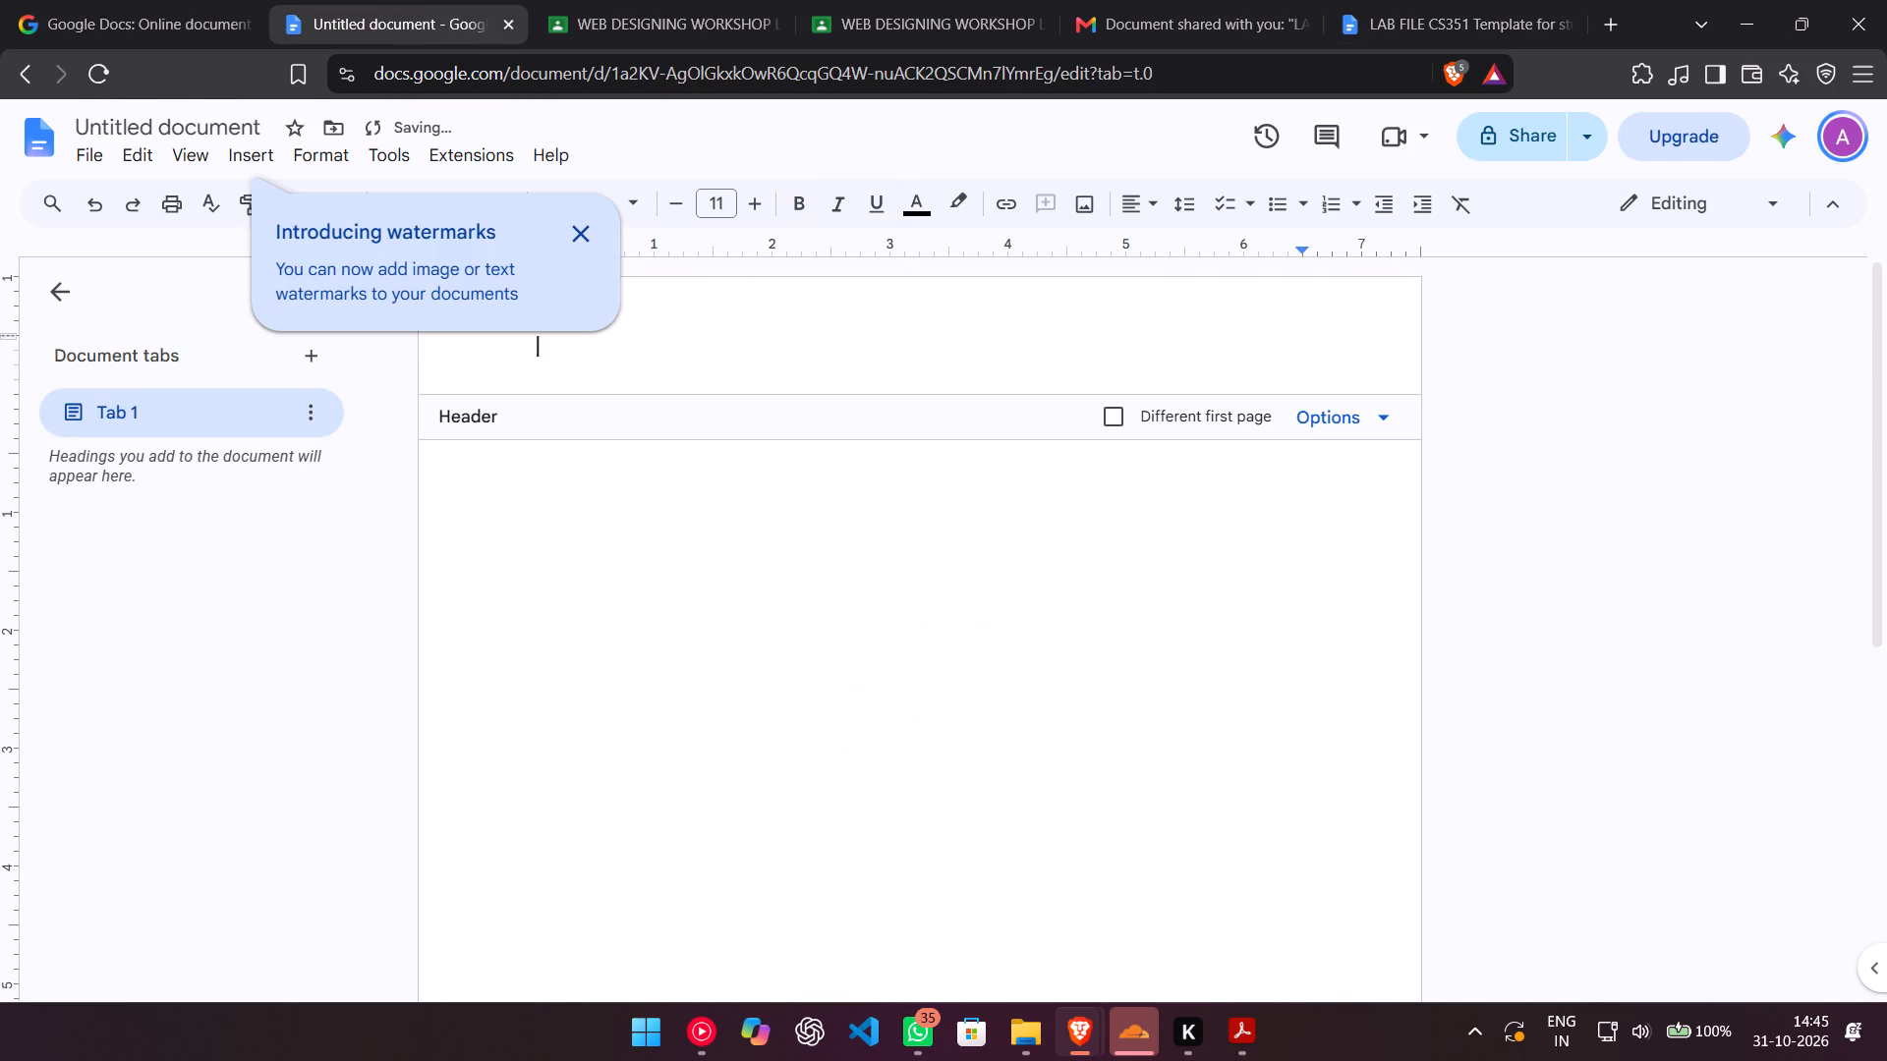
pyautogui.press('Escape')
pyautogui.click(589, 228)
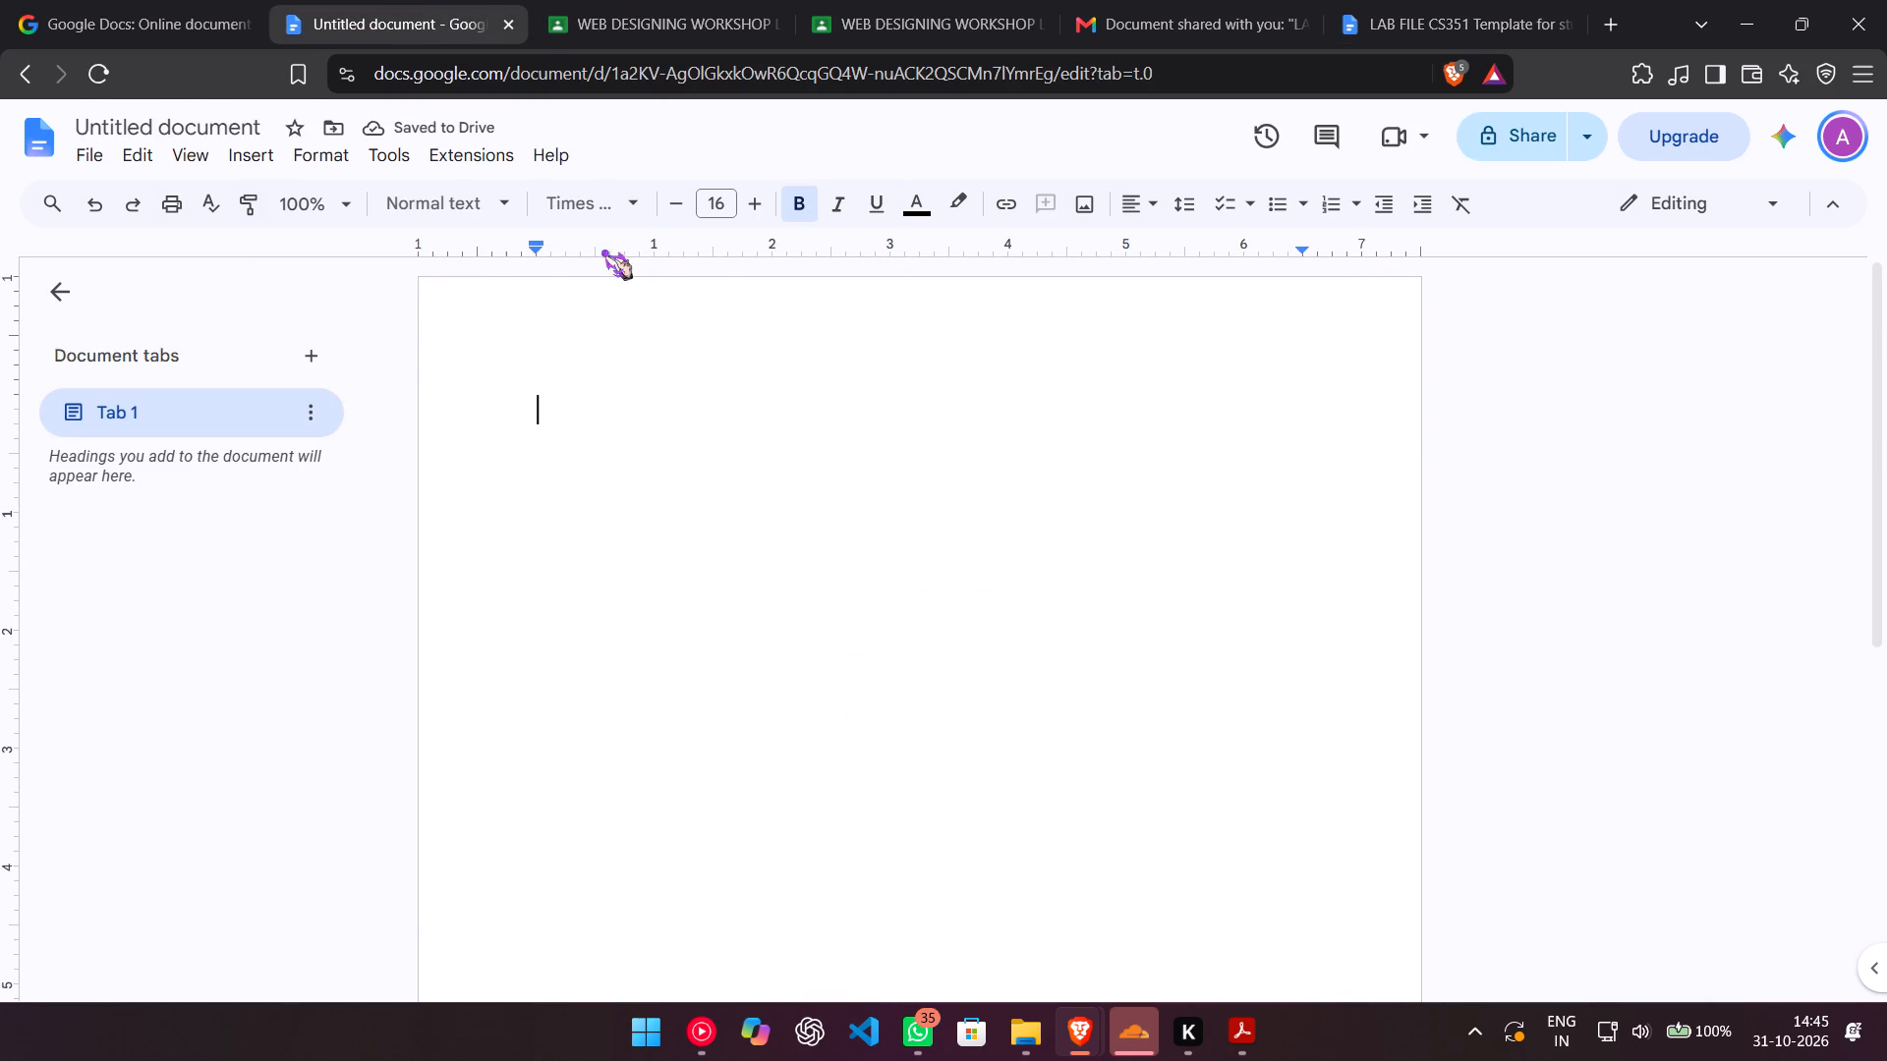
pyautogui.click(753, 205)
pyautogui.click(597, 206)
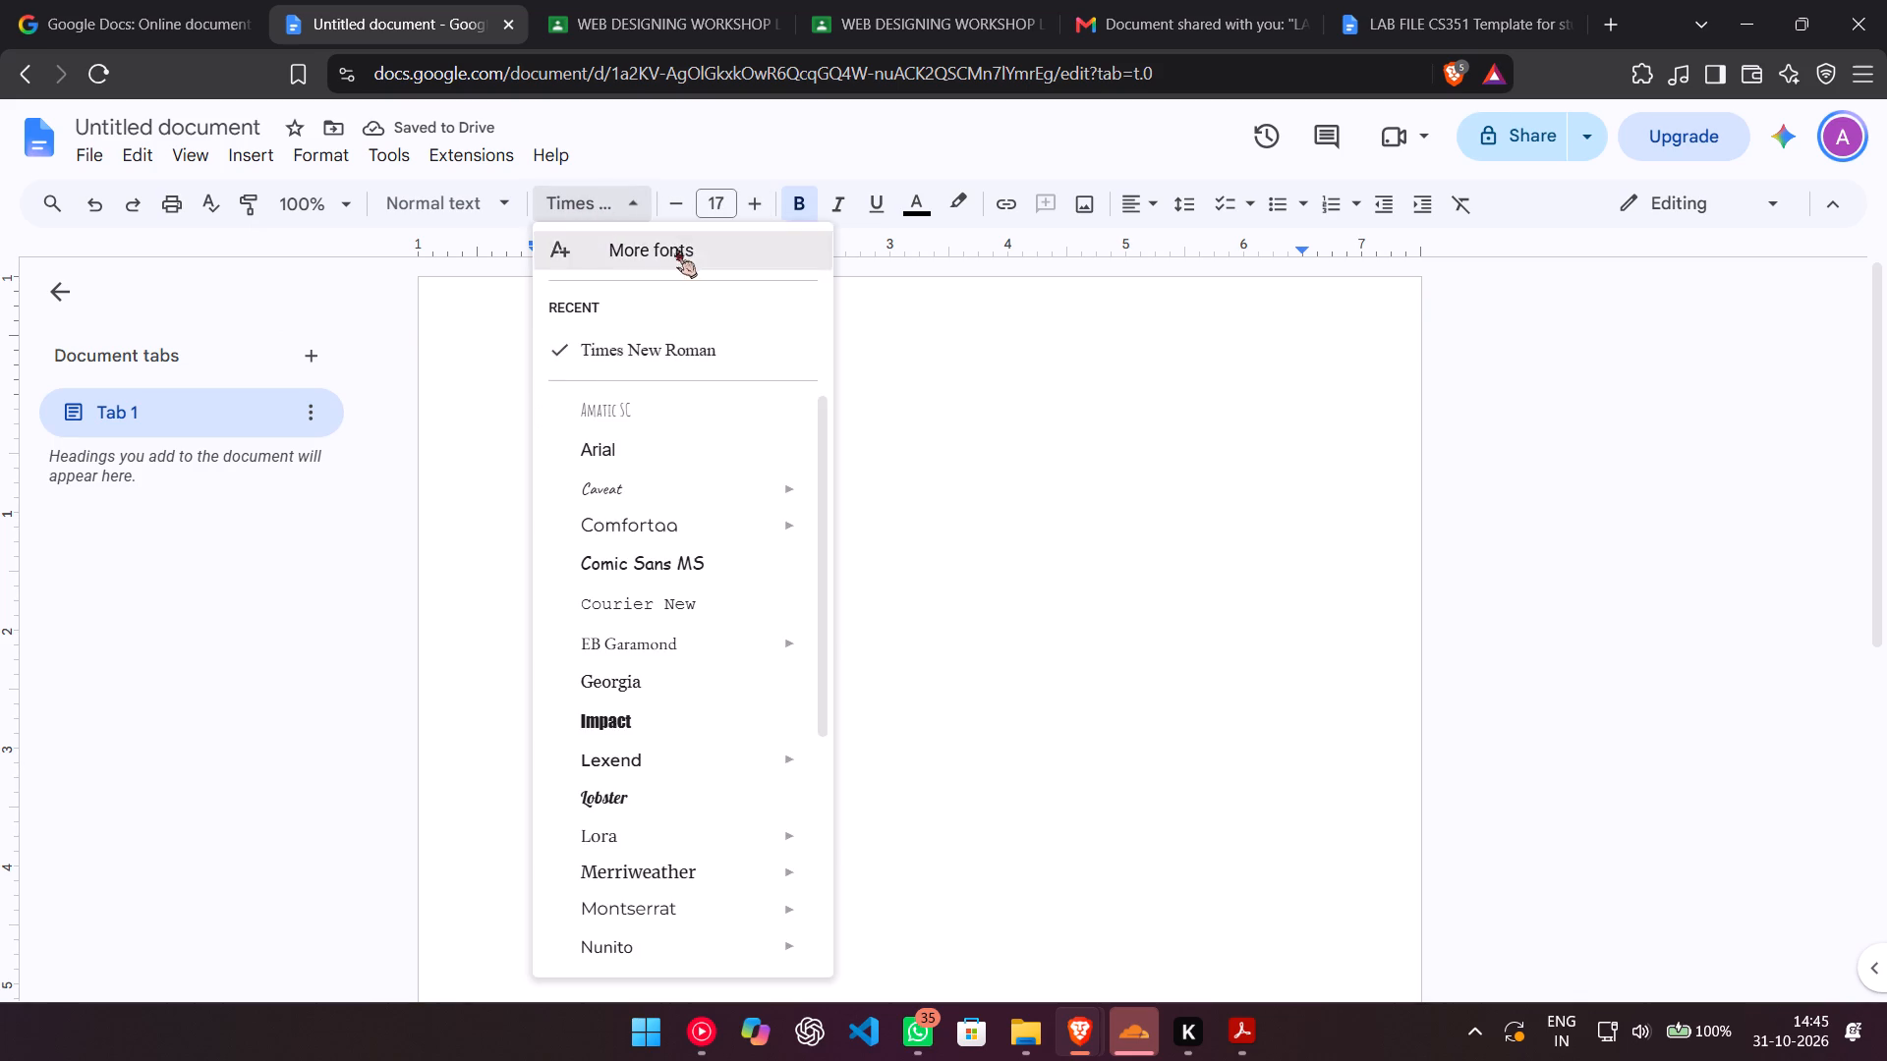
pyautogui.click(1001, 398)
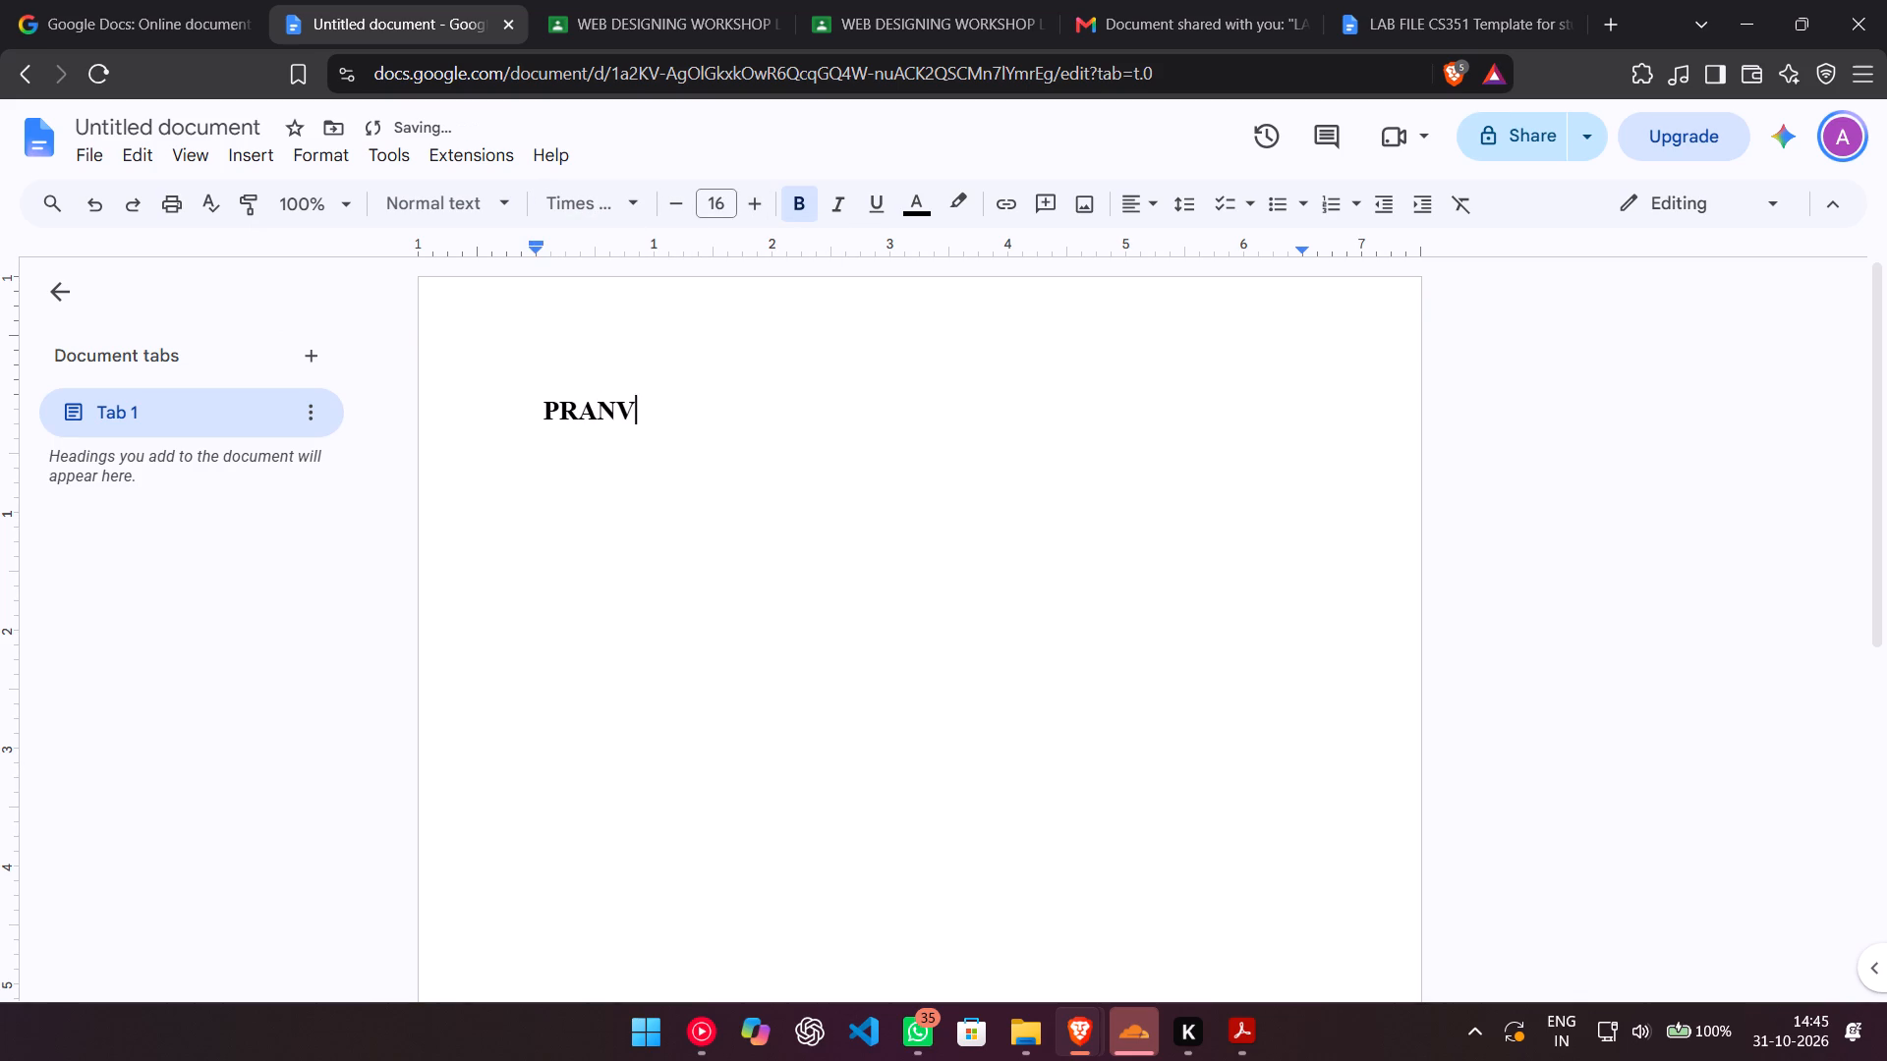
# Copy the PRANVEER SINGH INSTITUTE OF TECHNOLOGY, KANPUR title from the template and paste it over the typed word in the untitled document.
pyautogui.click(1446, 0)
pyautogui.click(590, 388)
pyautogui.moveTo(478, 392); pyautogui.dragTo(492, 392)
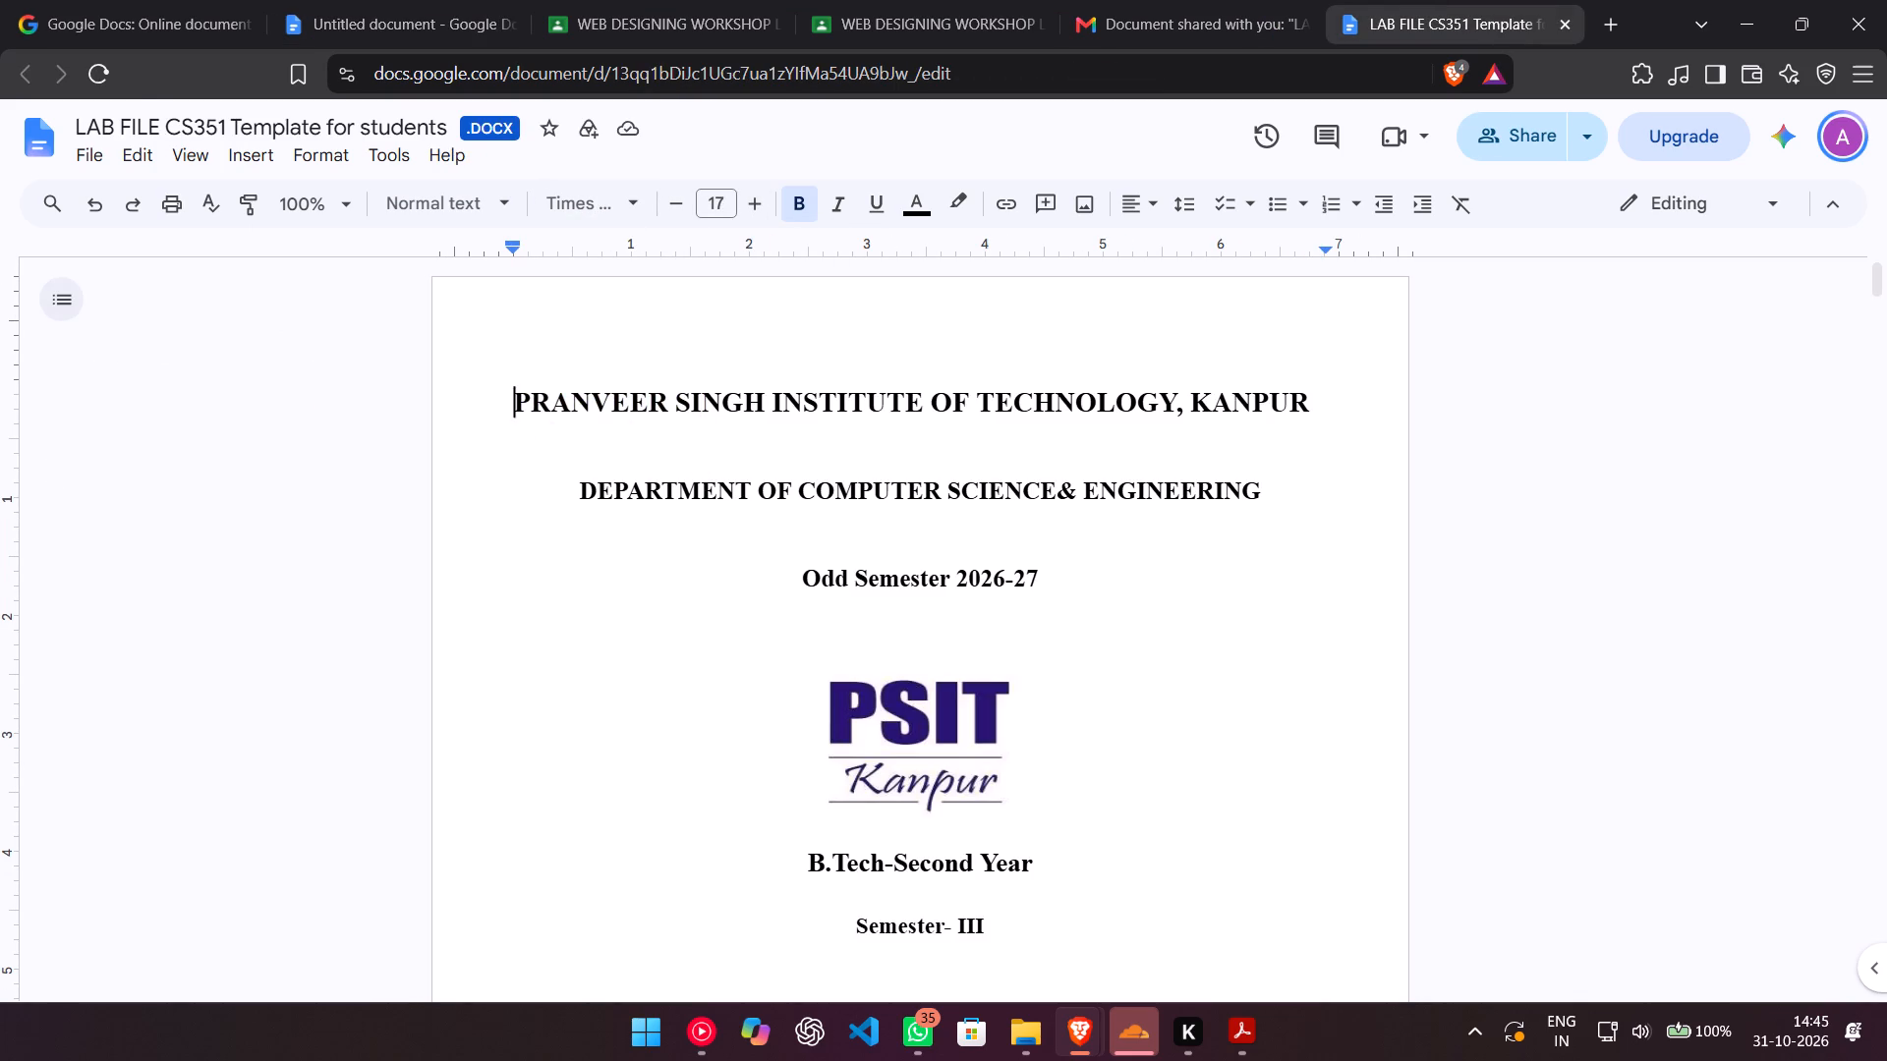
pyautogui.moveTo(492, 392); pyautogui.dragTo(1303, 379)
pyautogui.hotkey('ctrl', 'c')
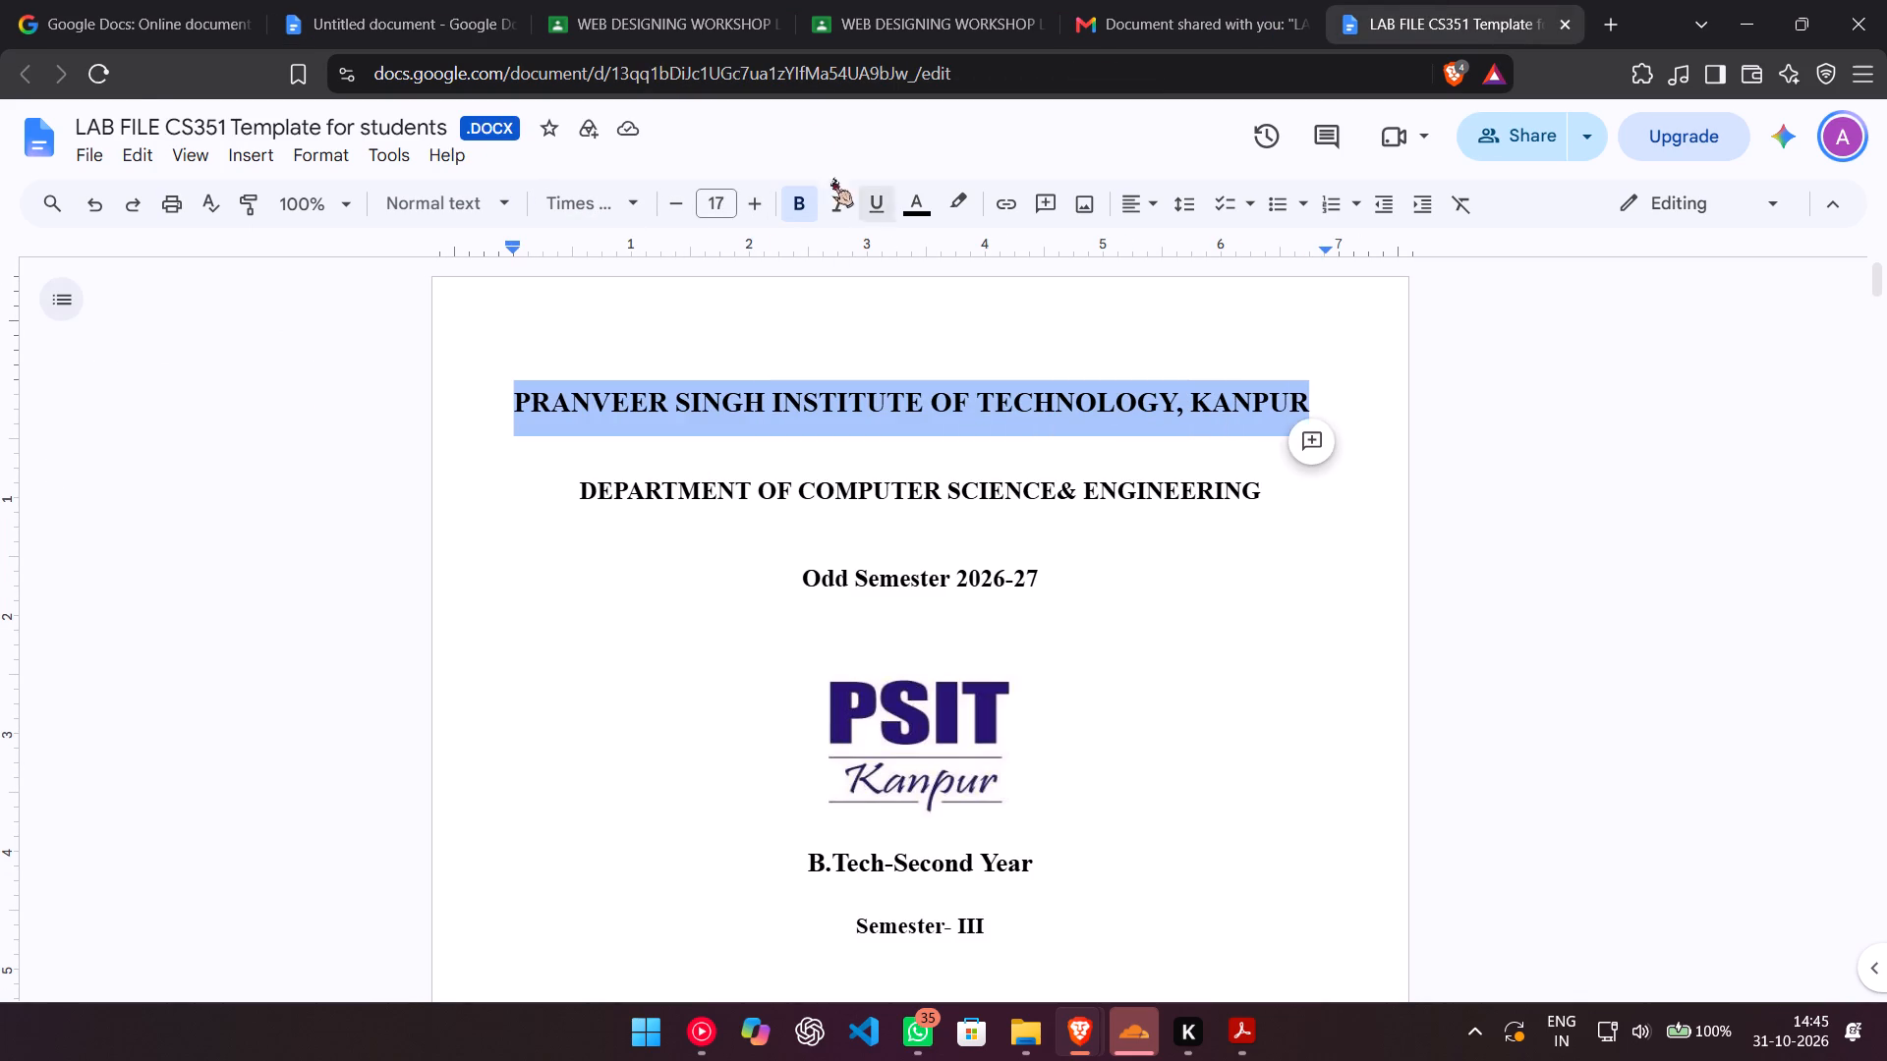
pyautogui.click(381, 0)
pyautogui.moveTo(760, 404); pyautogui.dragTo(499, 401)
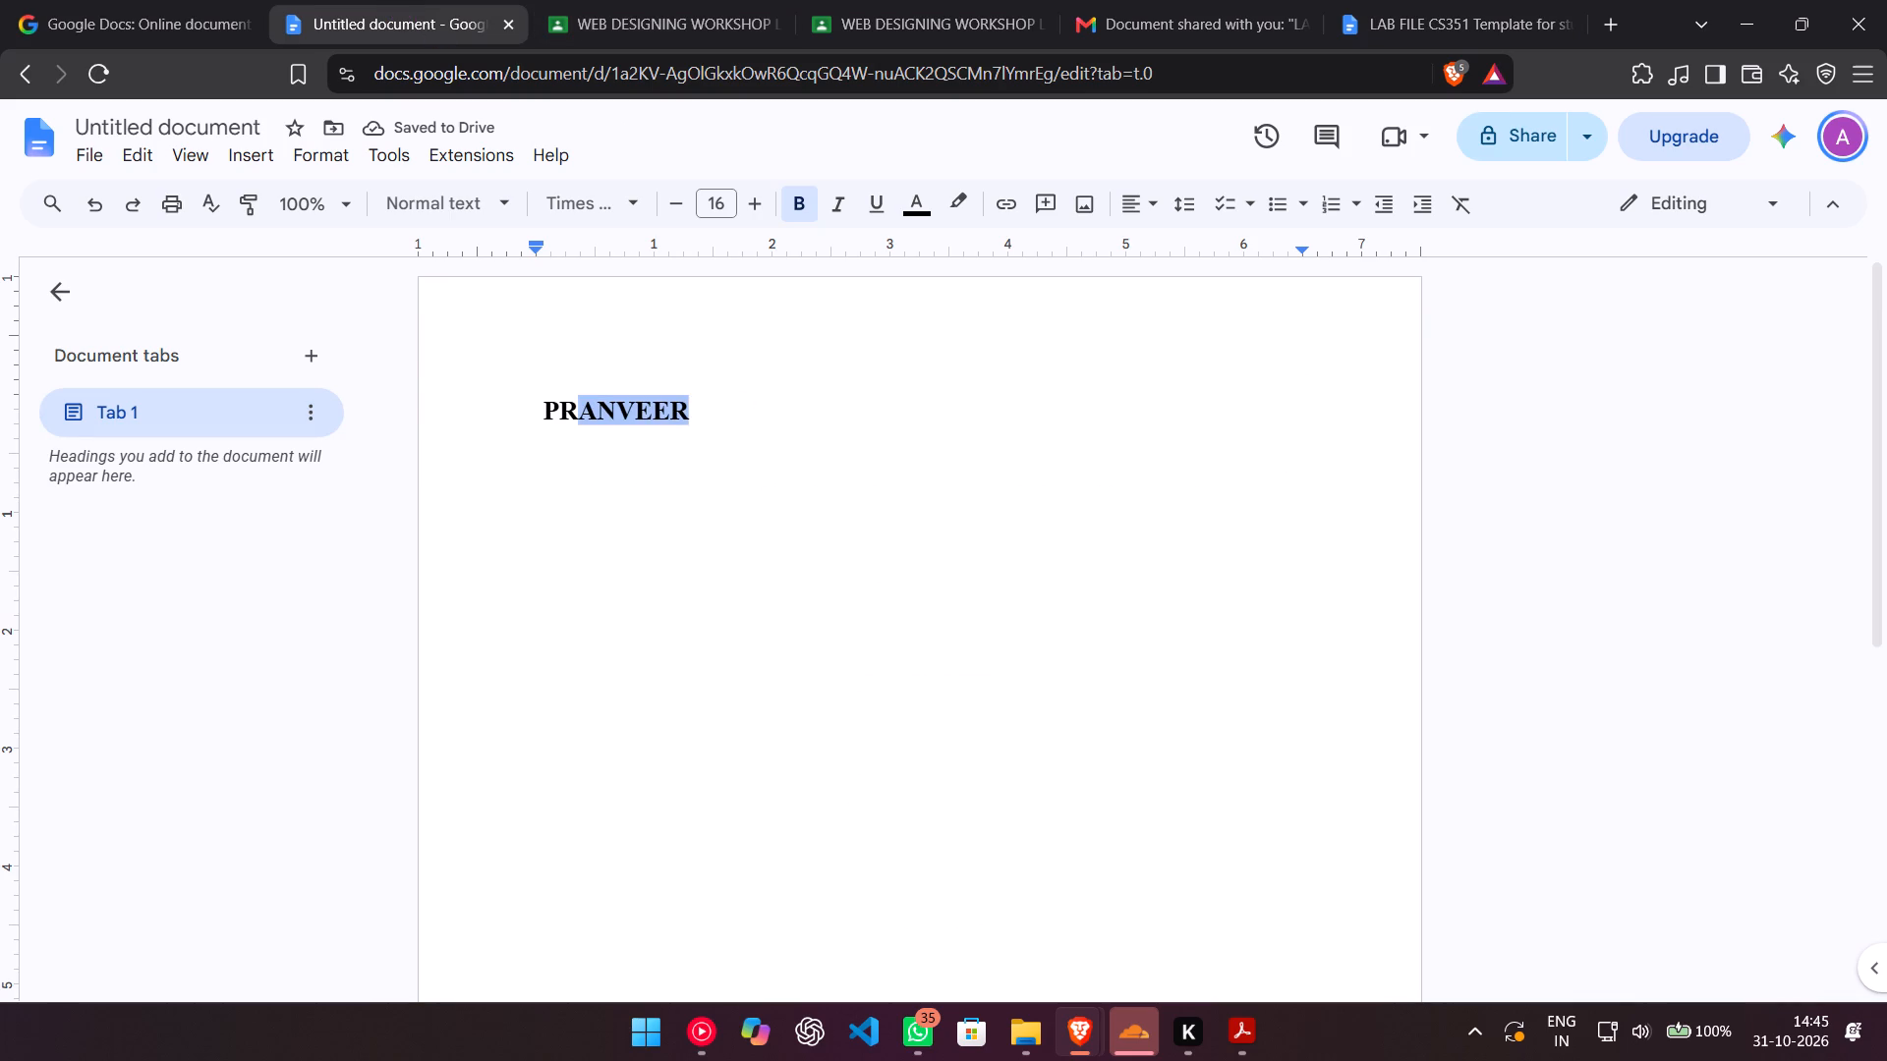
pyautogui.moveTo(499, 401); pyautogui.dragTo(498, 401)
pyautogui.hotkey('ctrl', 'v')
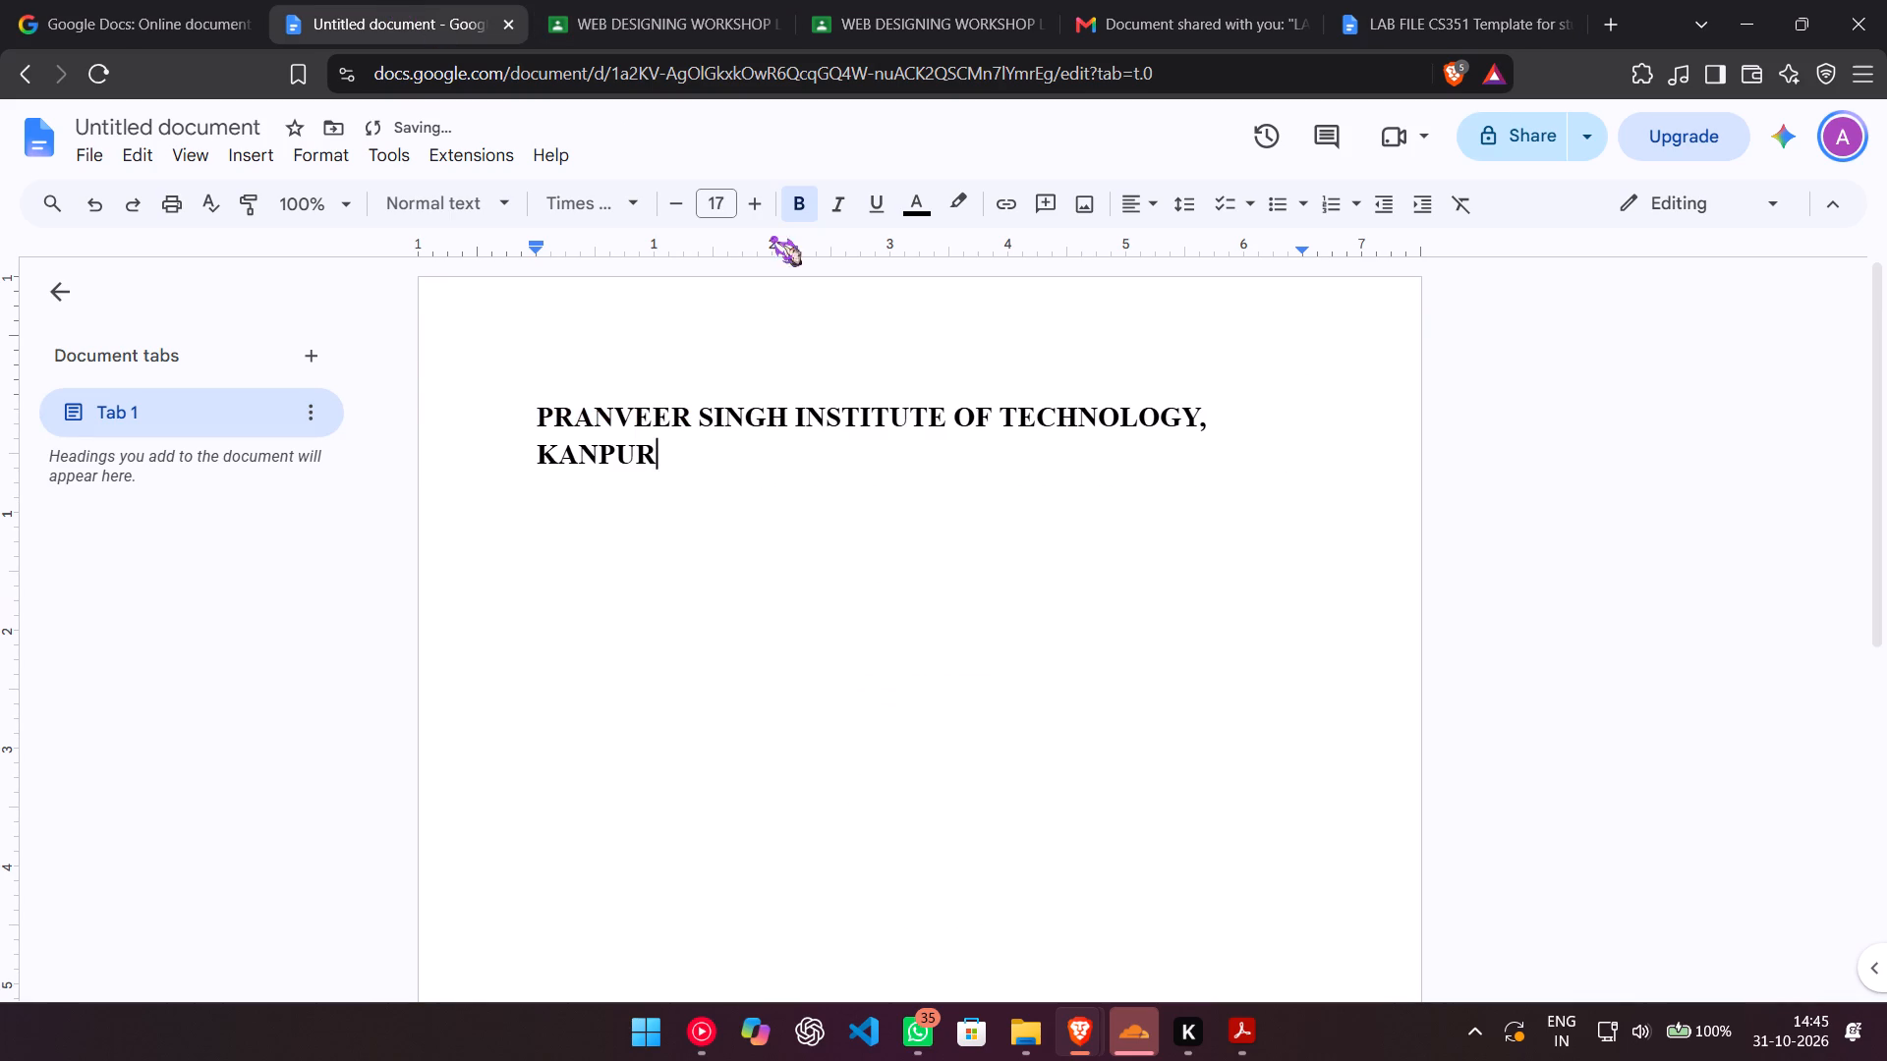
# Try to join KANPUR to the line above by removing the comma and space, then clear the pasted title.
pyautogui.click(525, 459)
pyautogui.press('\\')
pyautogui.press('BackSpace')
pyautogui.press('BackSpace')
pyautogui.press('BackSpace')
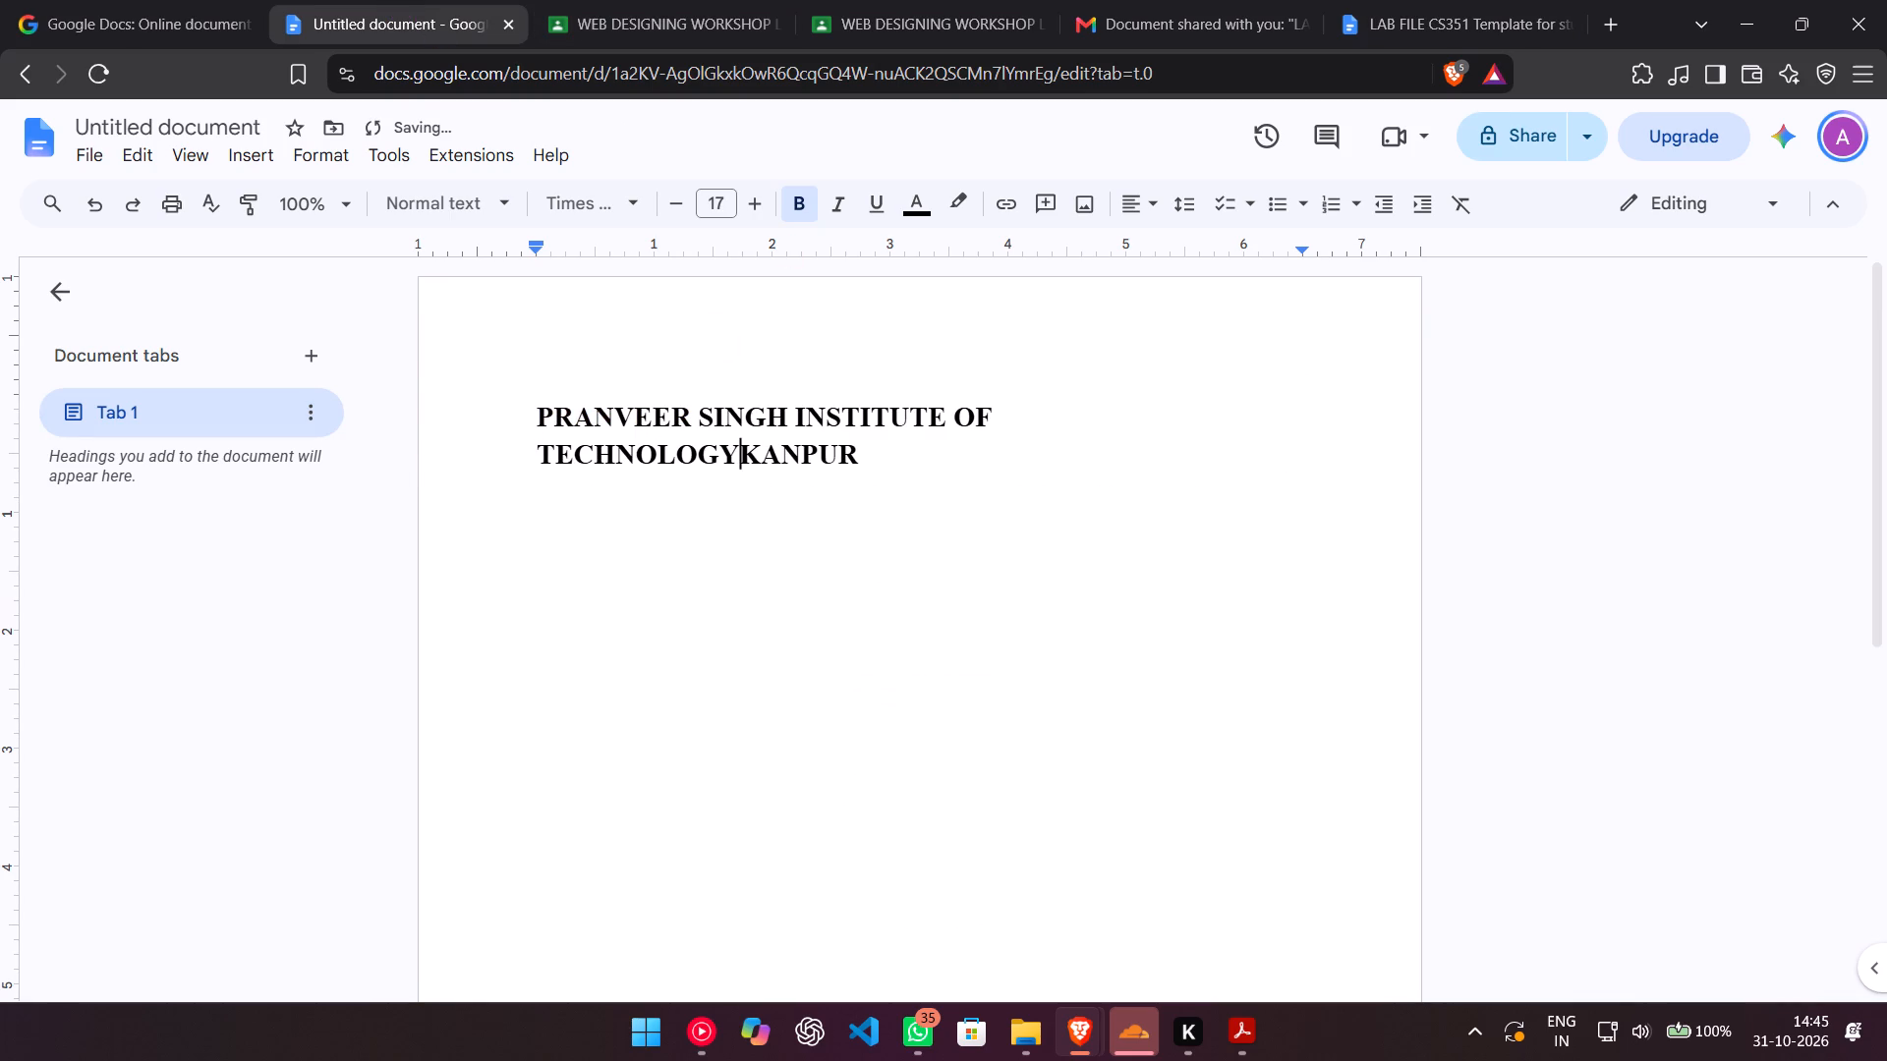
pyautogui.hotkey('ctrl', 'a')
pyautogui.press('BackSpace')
# Check the alignment of the institute title in the lab file template.
pyautogui.click(1471, 0)
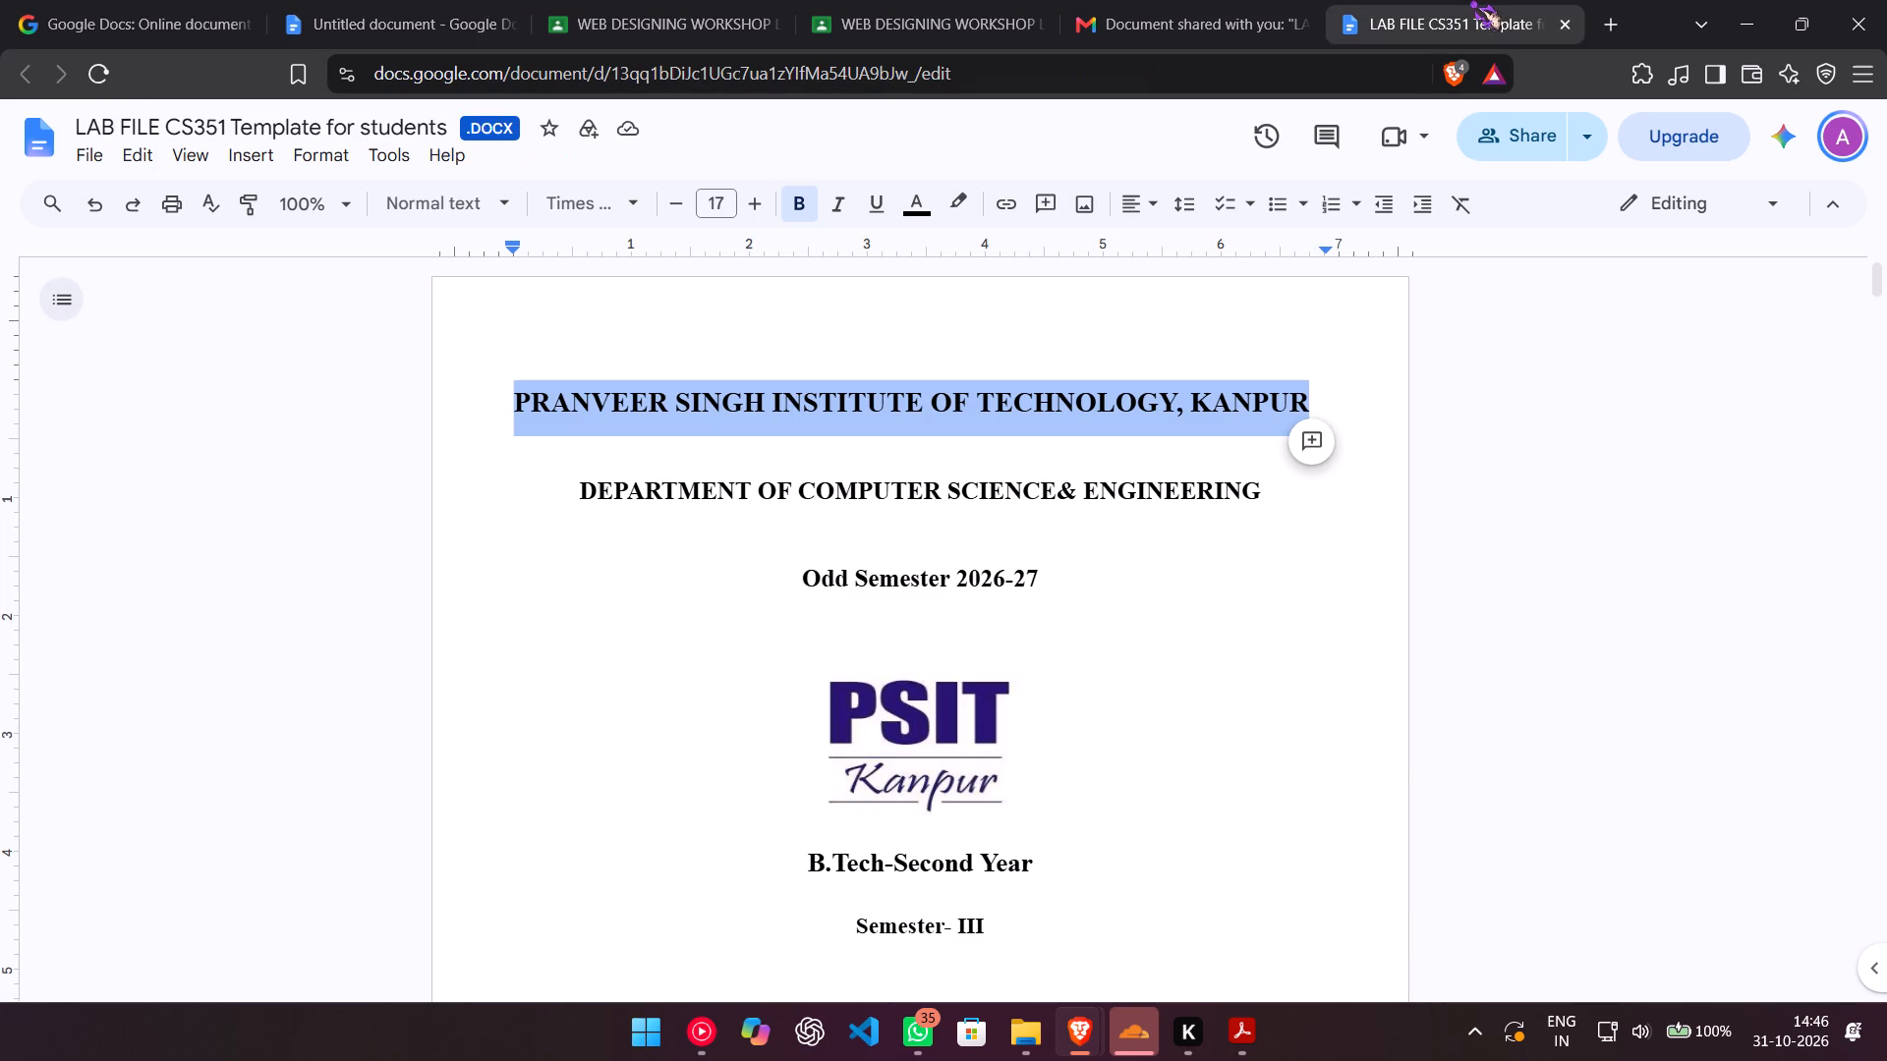
pyautogui.click(1324, 389)
pyautogui.moveTo(998, 405); pyautogui.dragTo(1184, 406)
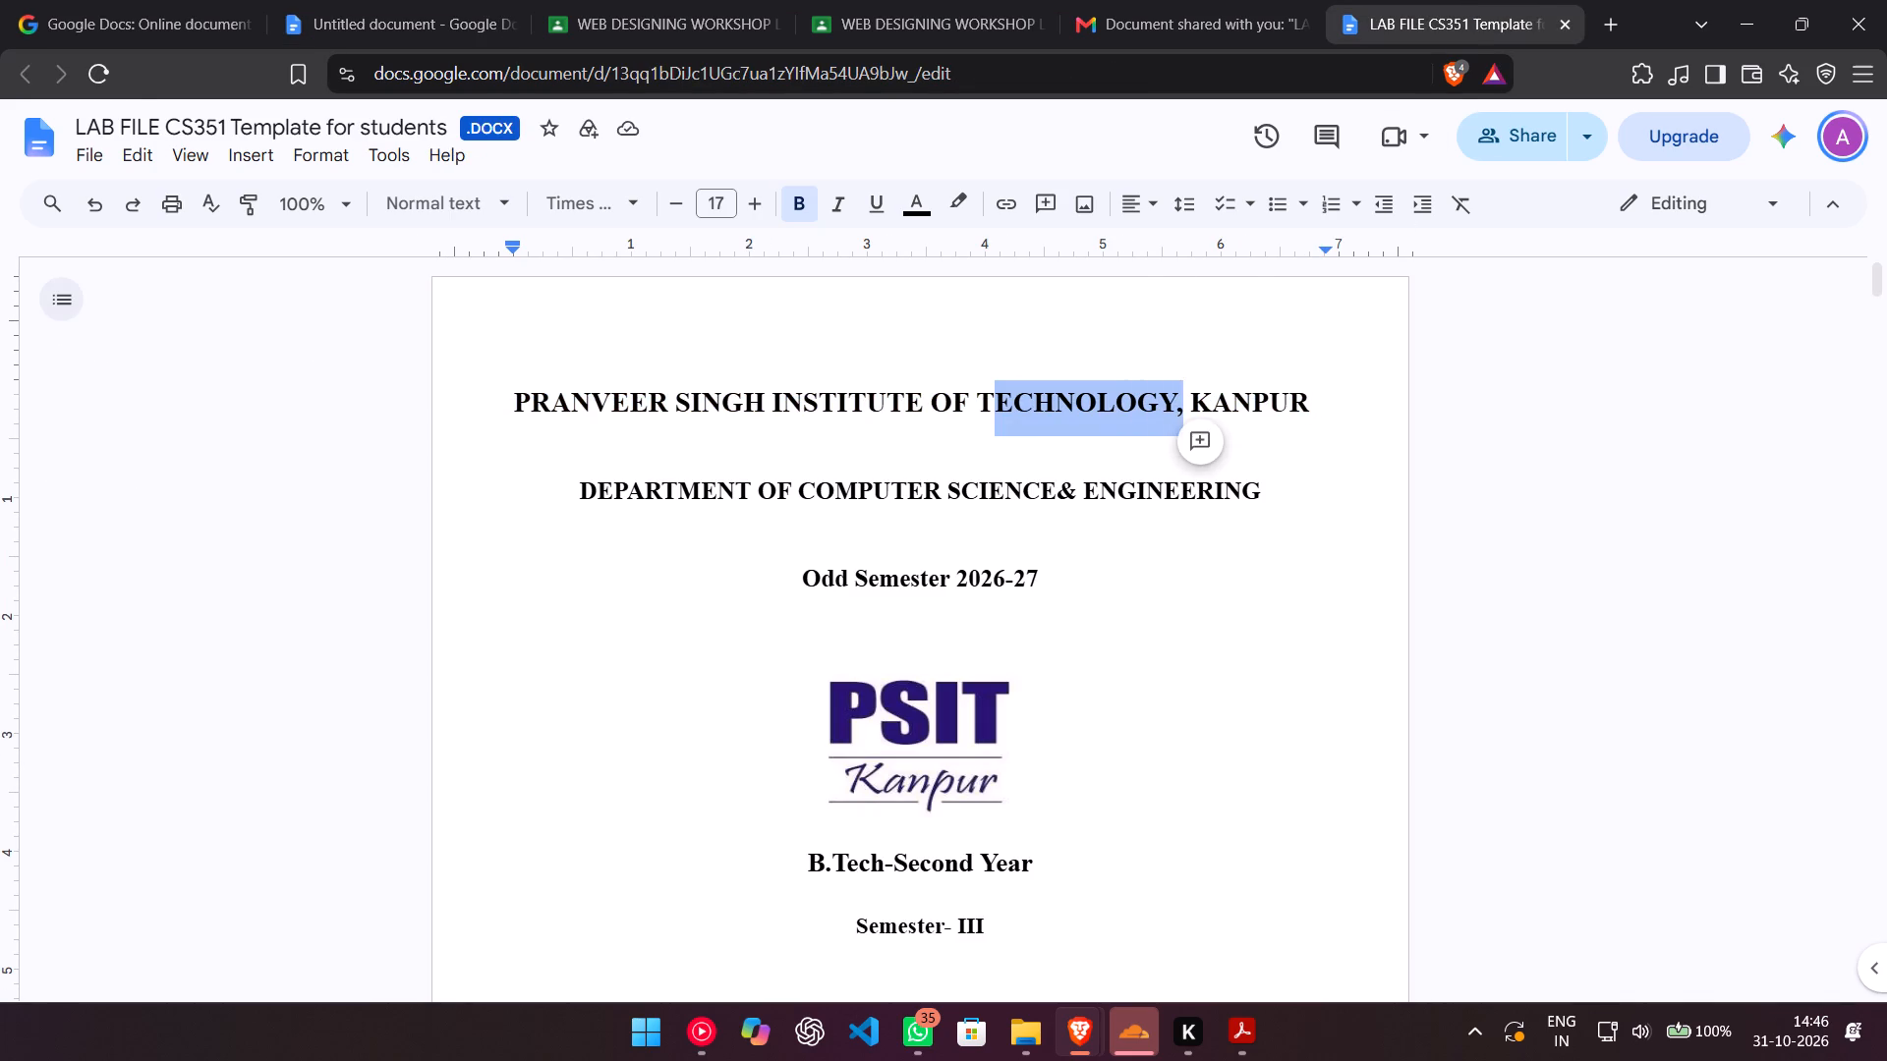
pyautogui.click(1143, 203)
pyautogui.click(1506, 390)
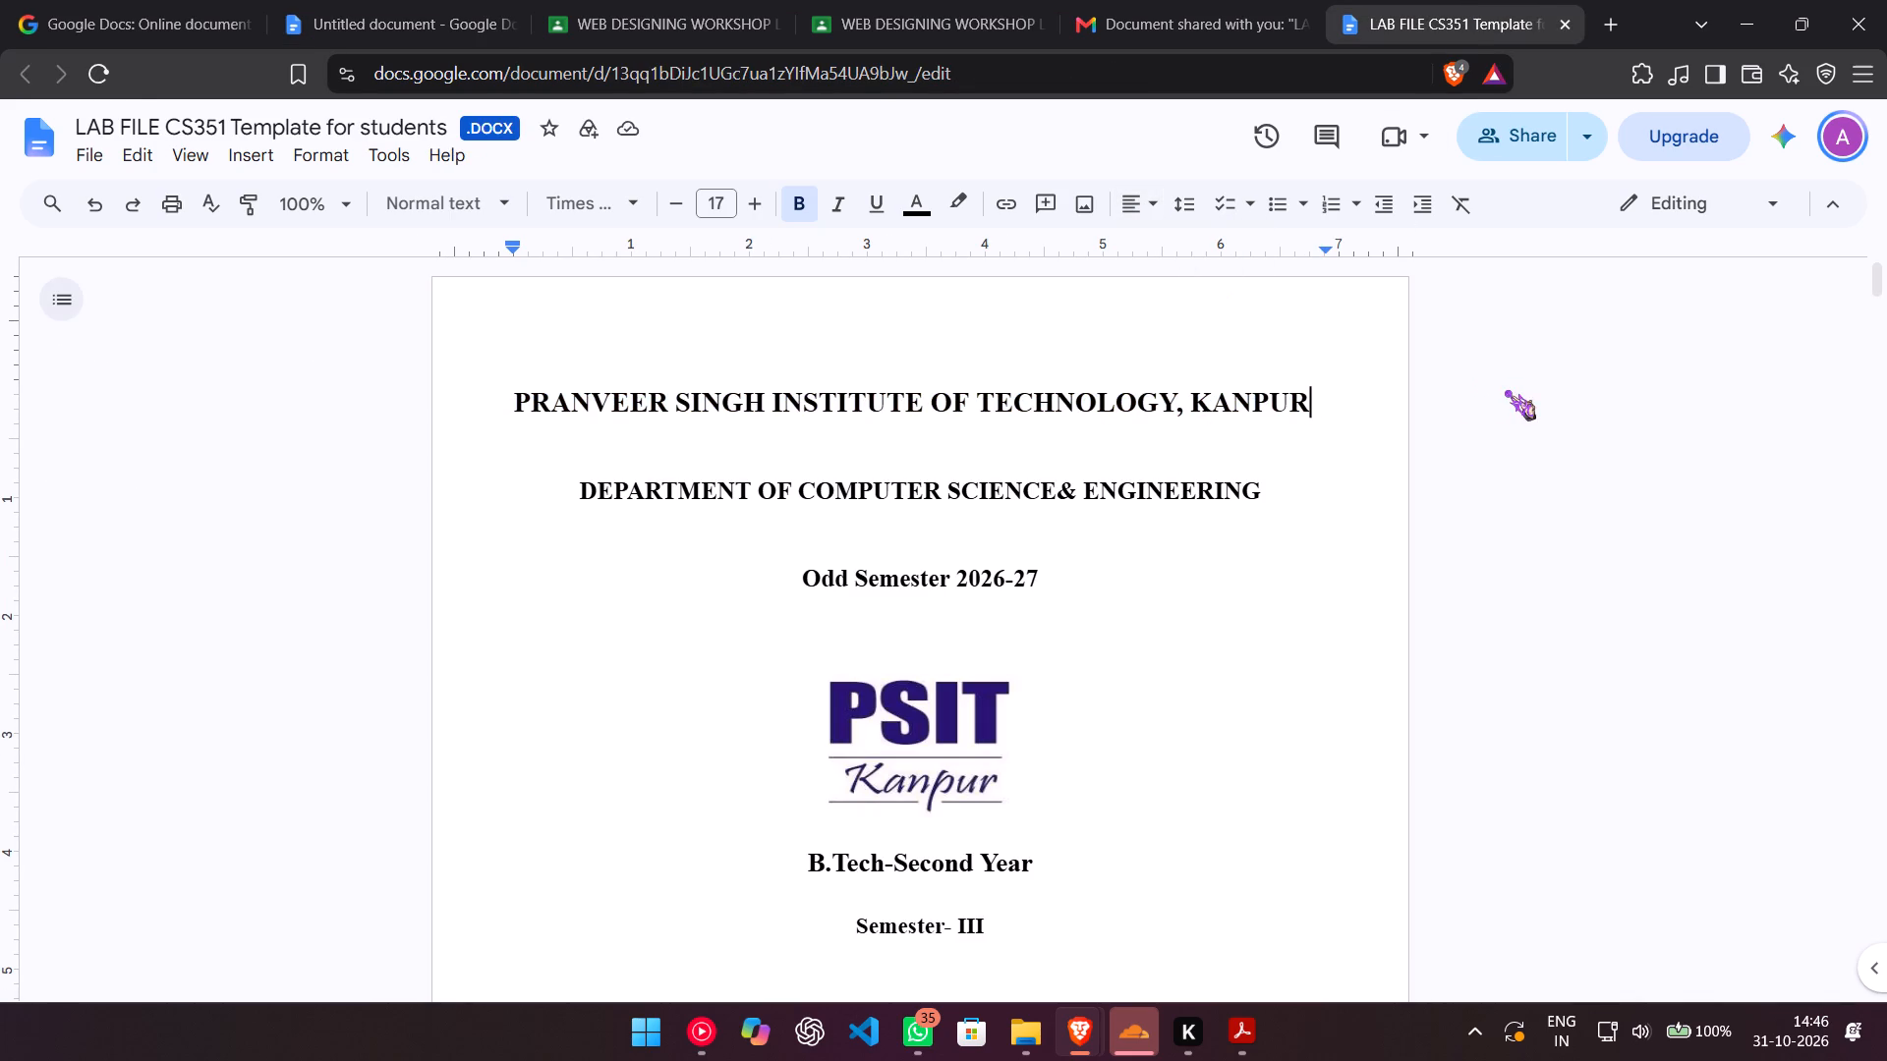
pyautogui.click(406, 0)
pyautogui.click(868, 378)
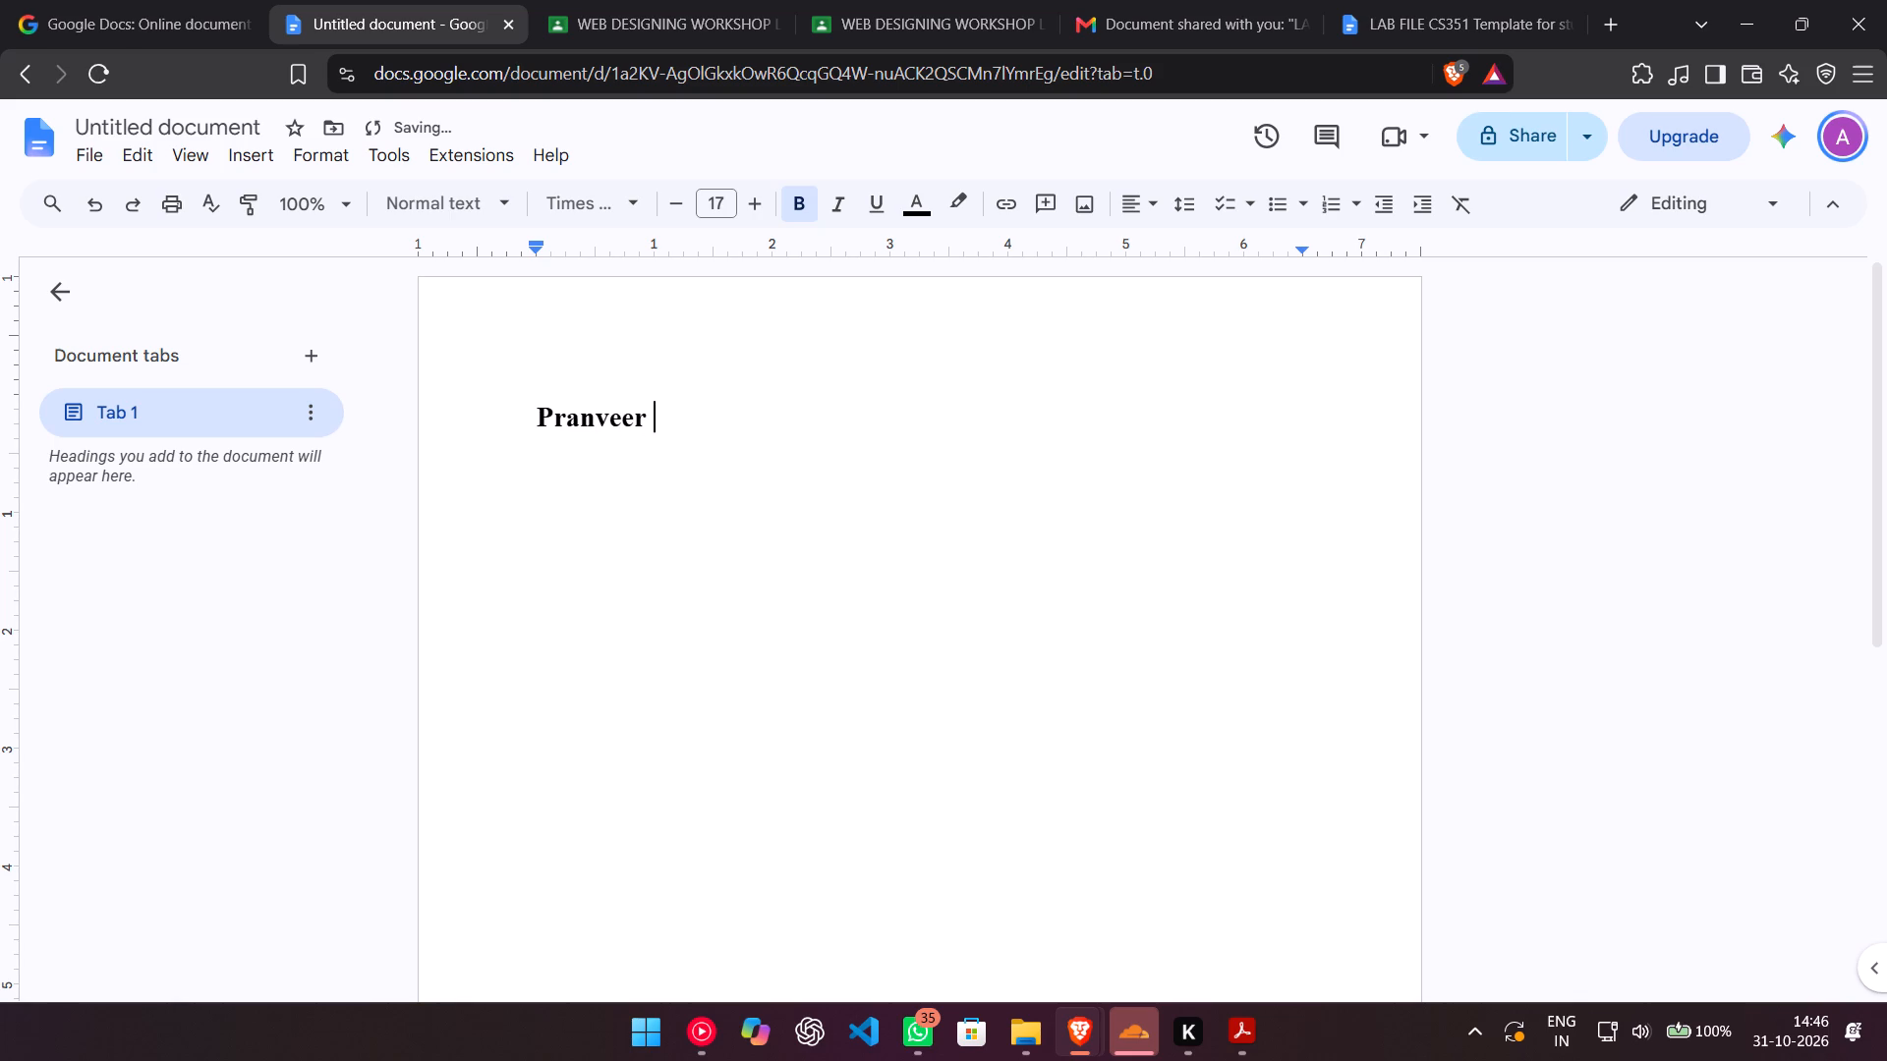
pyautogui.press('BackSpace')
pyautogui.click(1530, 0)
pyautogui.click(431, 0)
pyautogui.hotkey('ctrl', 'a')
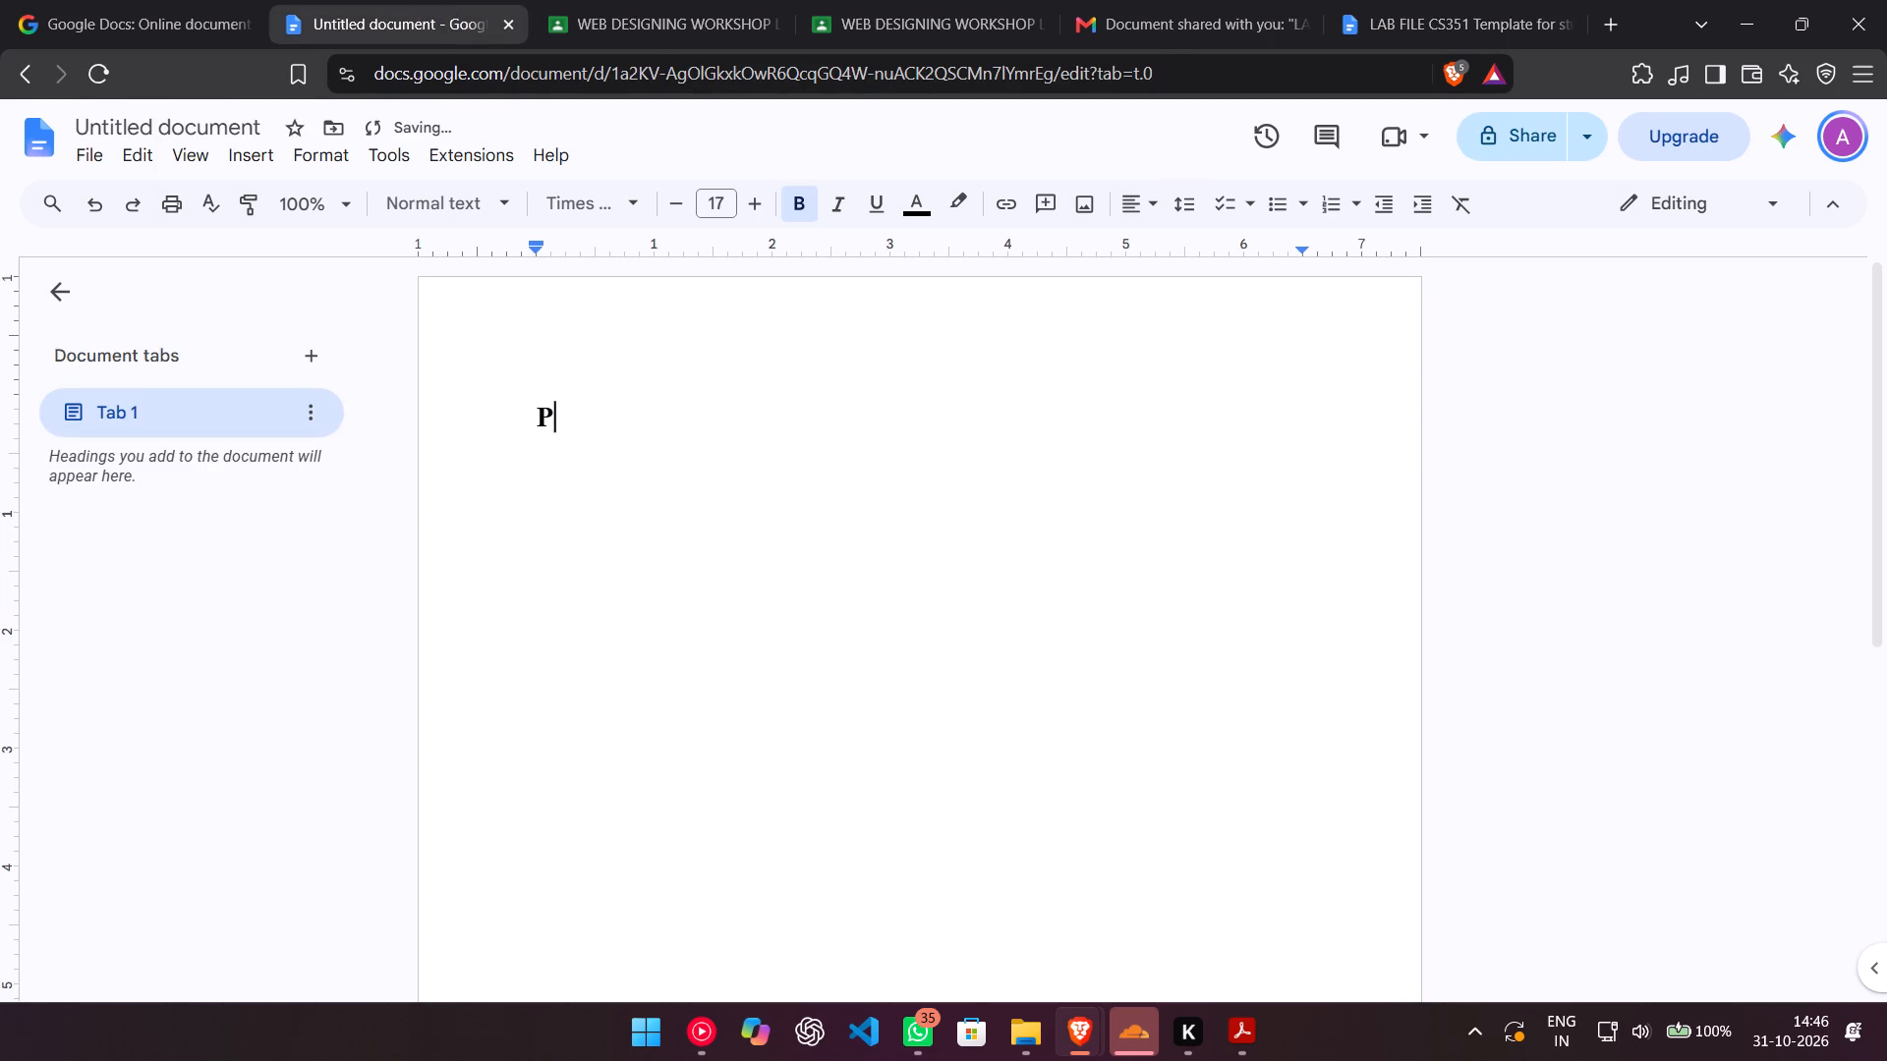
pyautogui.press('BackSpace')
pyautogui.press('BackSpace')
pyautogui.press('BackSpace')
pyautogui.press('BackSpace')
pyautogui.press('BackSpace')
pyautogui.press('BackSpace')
# Replace the partial text in the untitled document with the title PRANVEER SINGH INSTITUTE OF TECHNOLOGY, KANPUR.
pyautogui.hotkey('ctrl', 'a')
pyautogui.write('PRA')
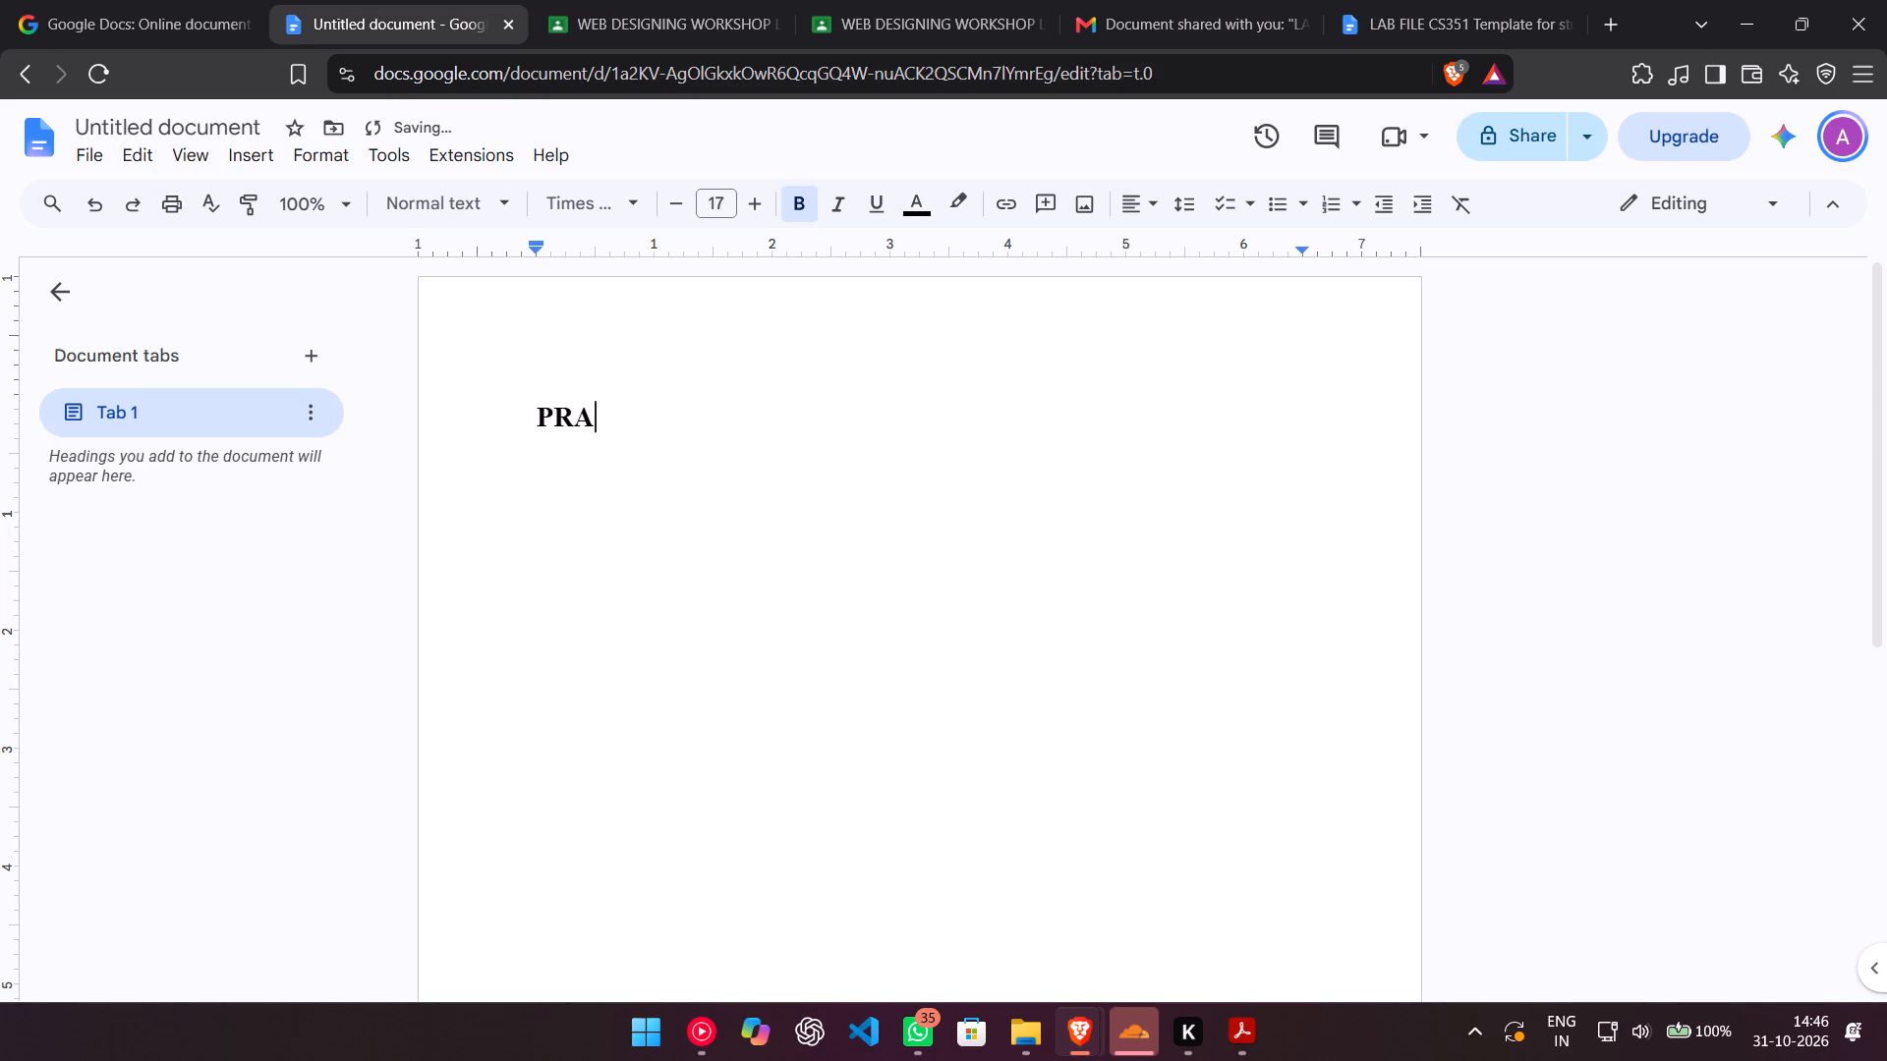
pyautogui.write('NVEER SINGH INSTITUTE O')
pyautogui.press('space')
pyautogui.press('BackSpace')
pyautogui.write('F TECHNOLOGU')
pyautogui.press('BackSpace')
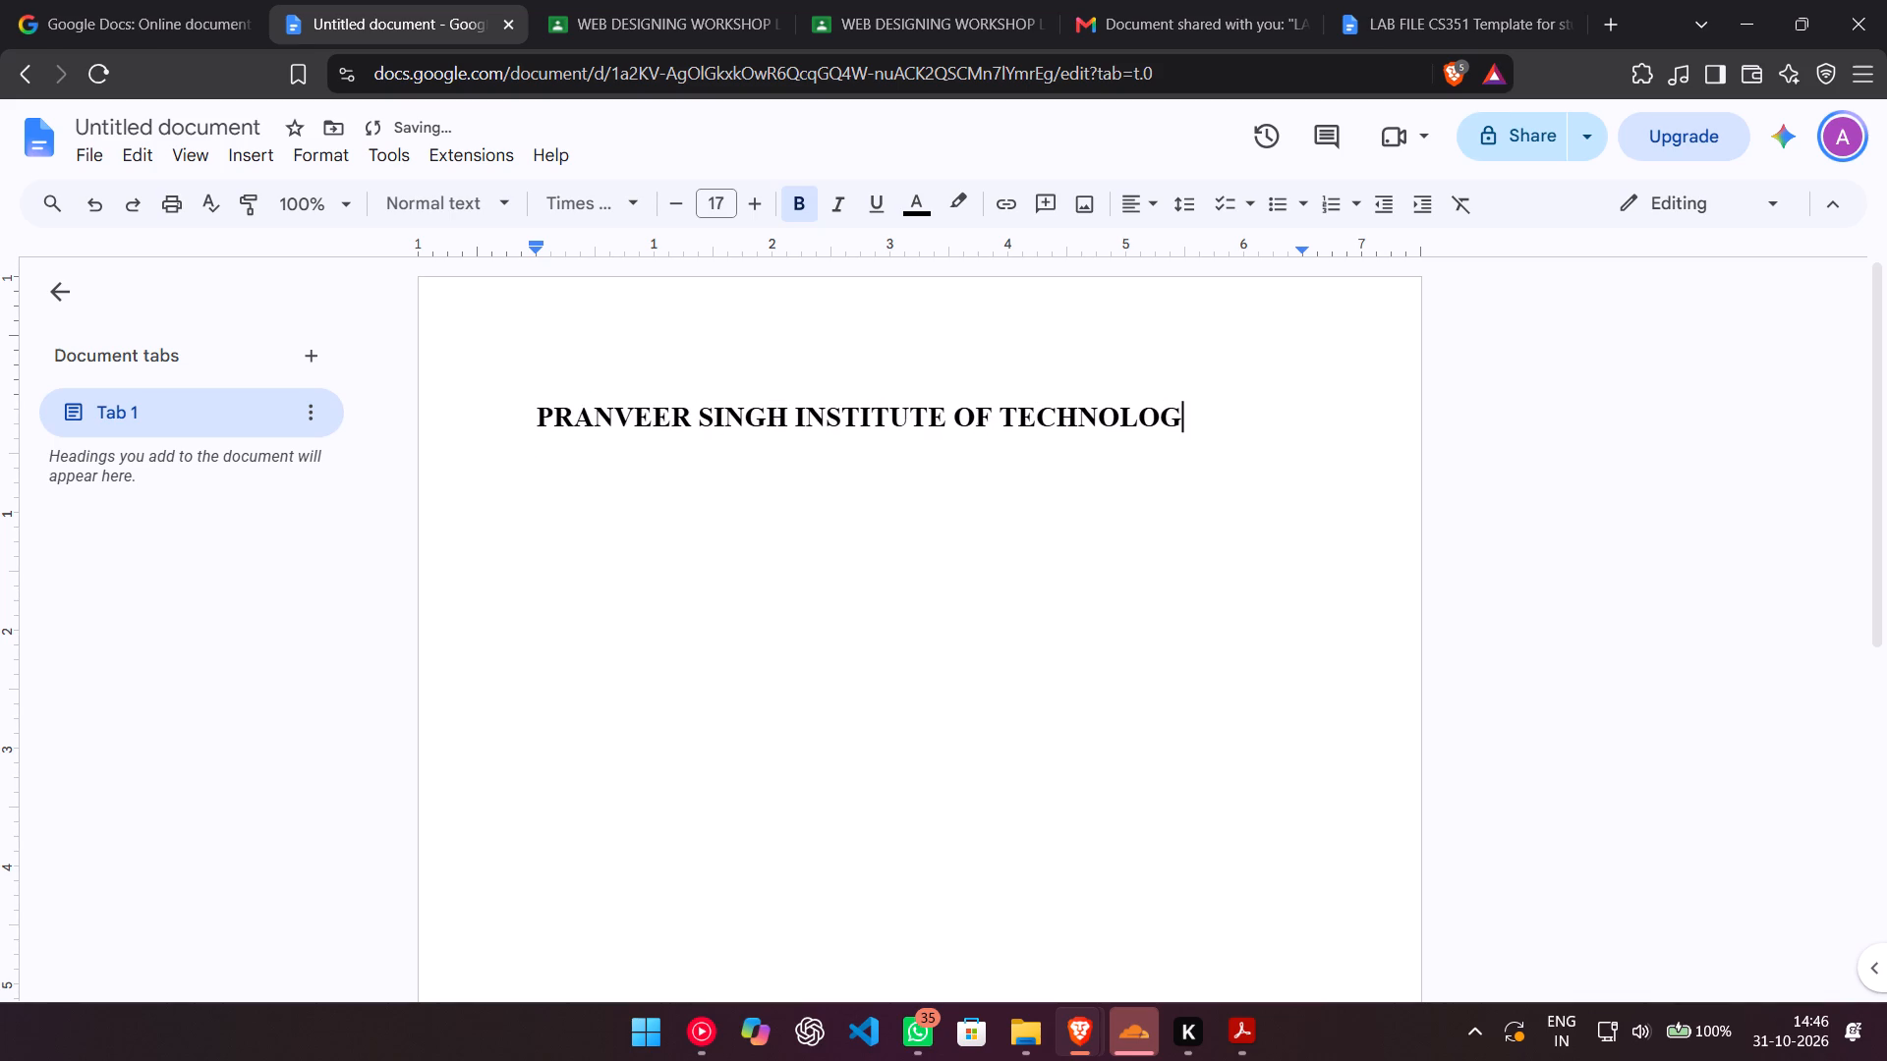
pyautogui.write('U-')
pyautogui.press('BackSpace')
pyautogui.press('BackSpace')
pyautogui.press('u')
pyautogui.press('BackSpace')
pyautogui.write('Y, KANOYR')
pyautogui.press('BackSpace')
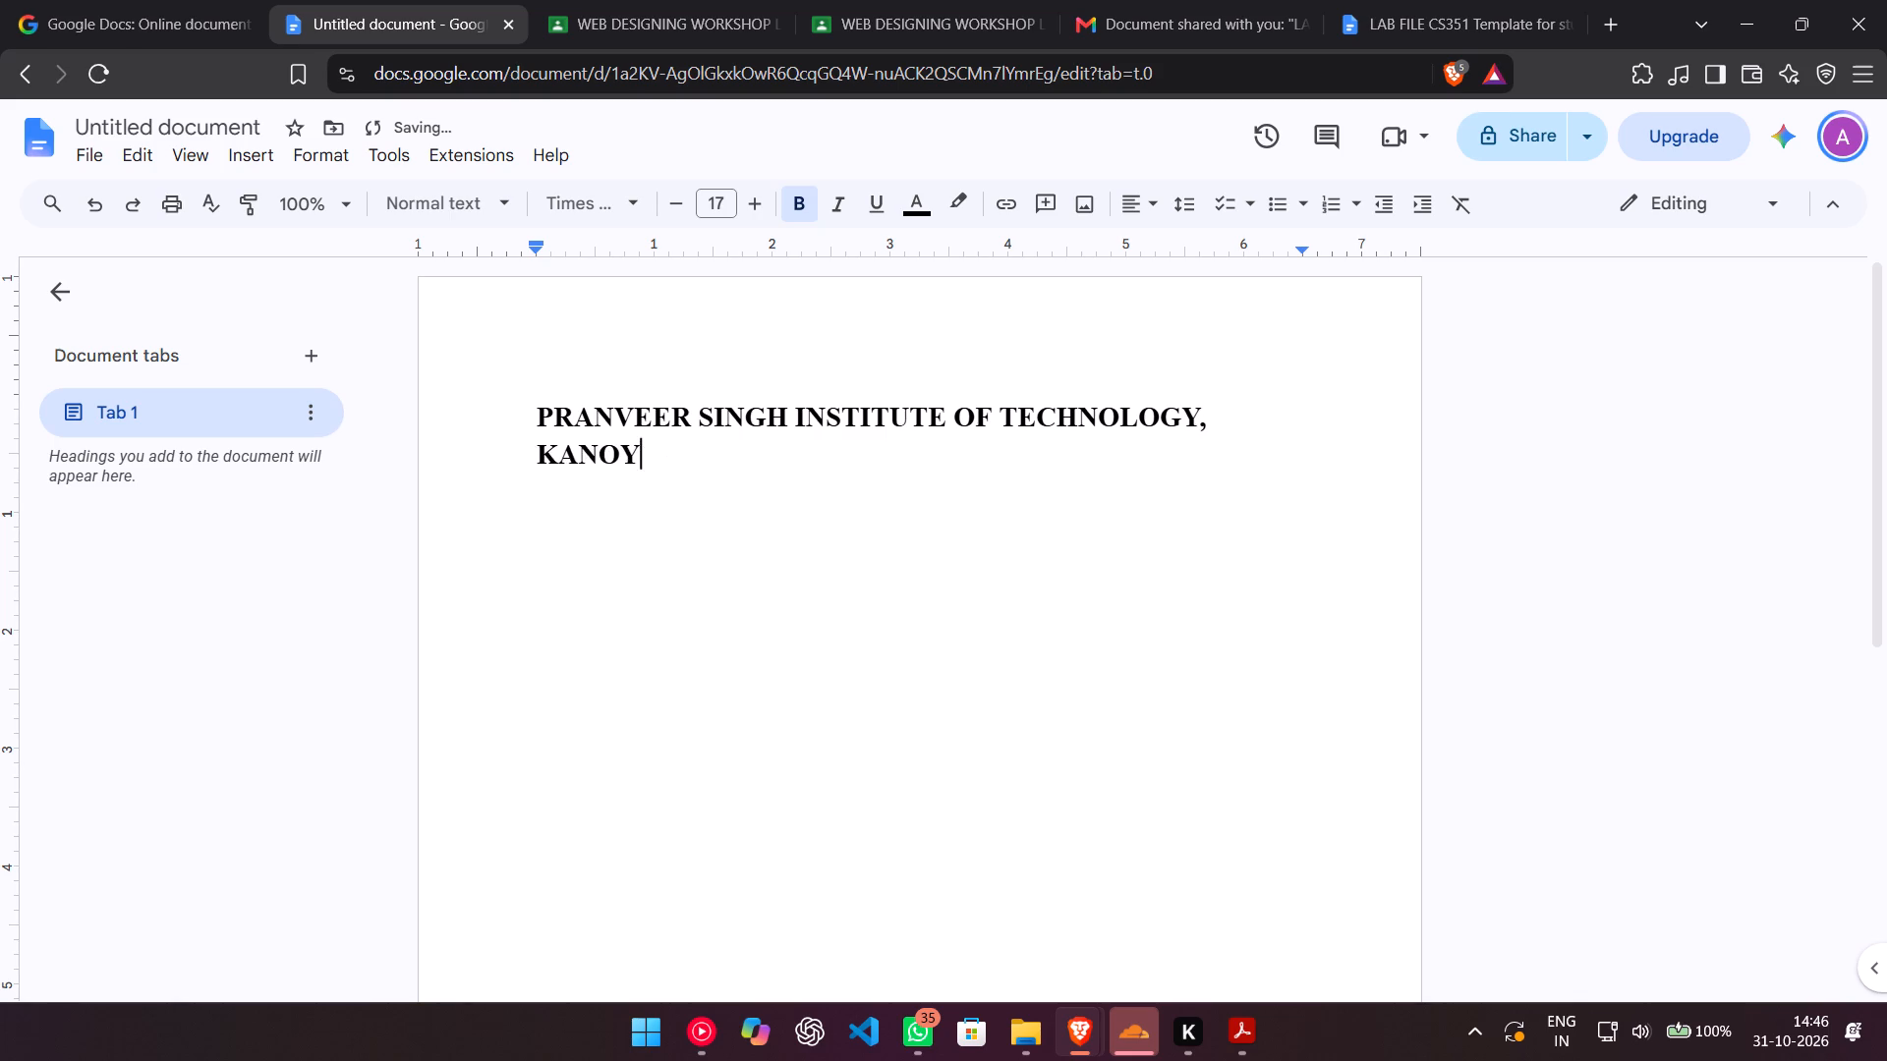
pyautogui.press('BackSpace')
pyautogui.press('BackSpace')
pyautogui.write('PUR')
# Check the title's paragraph style options and compare the title with the one in the template.
pyautogui.click(417, 209)
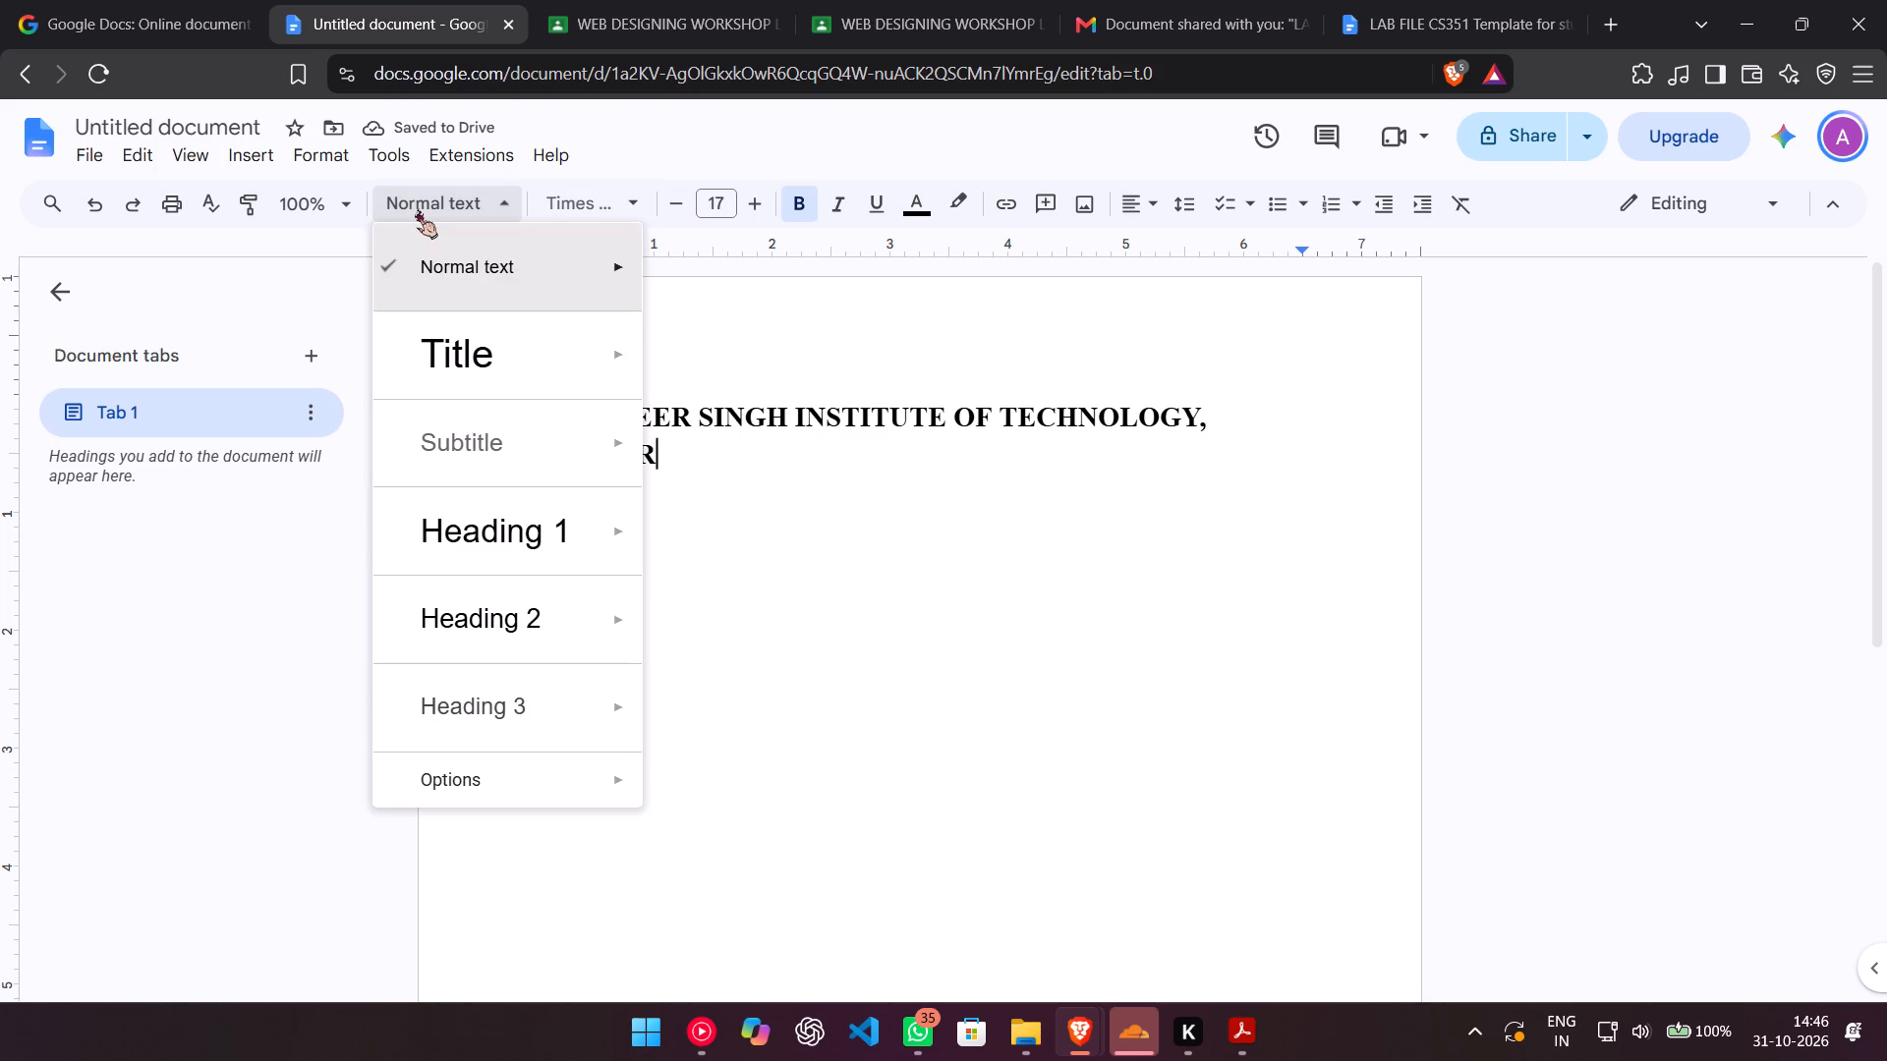
pyautogui.click(298, 316)
pyautogui.click(1500, 0)
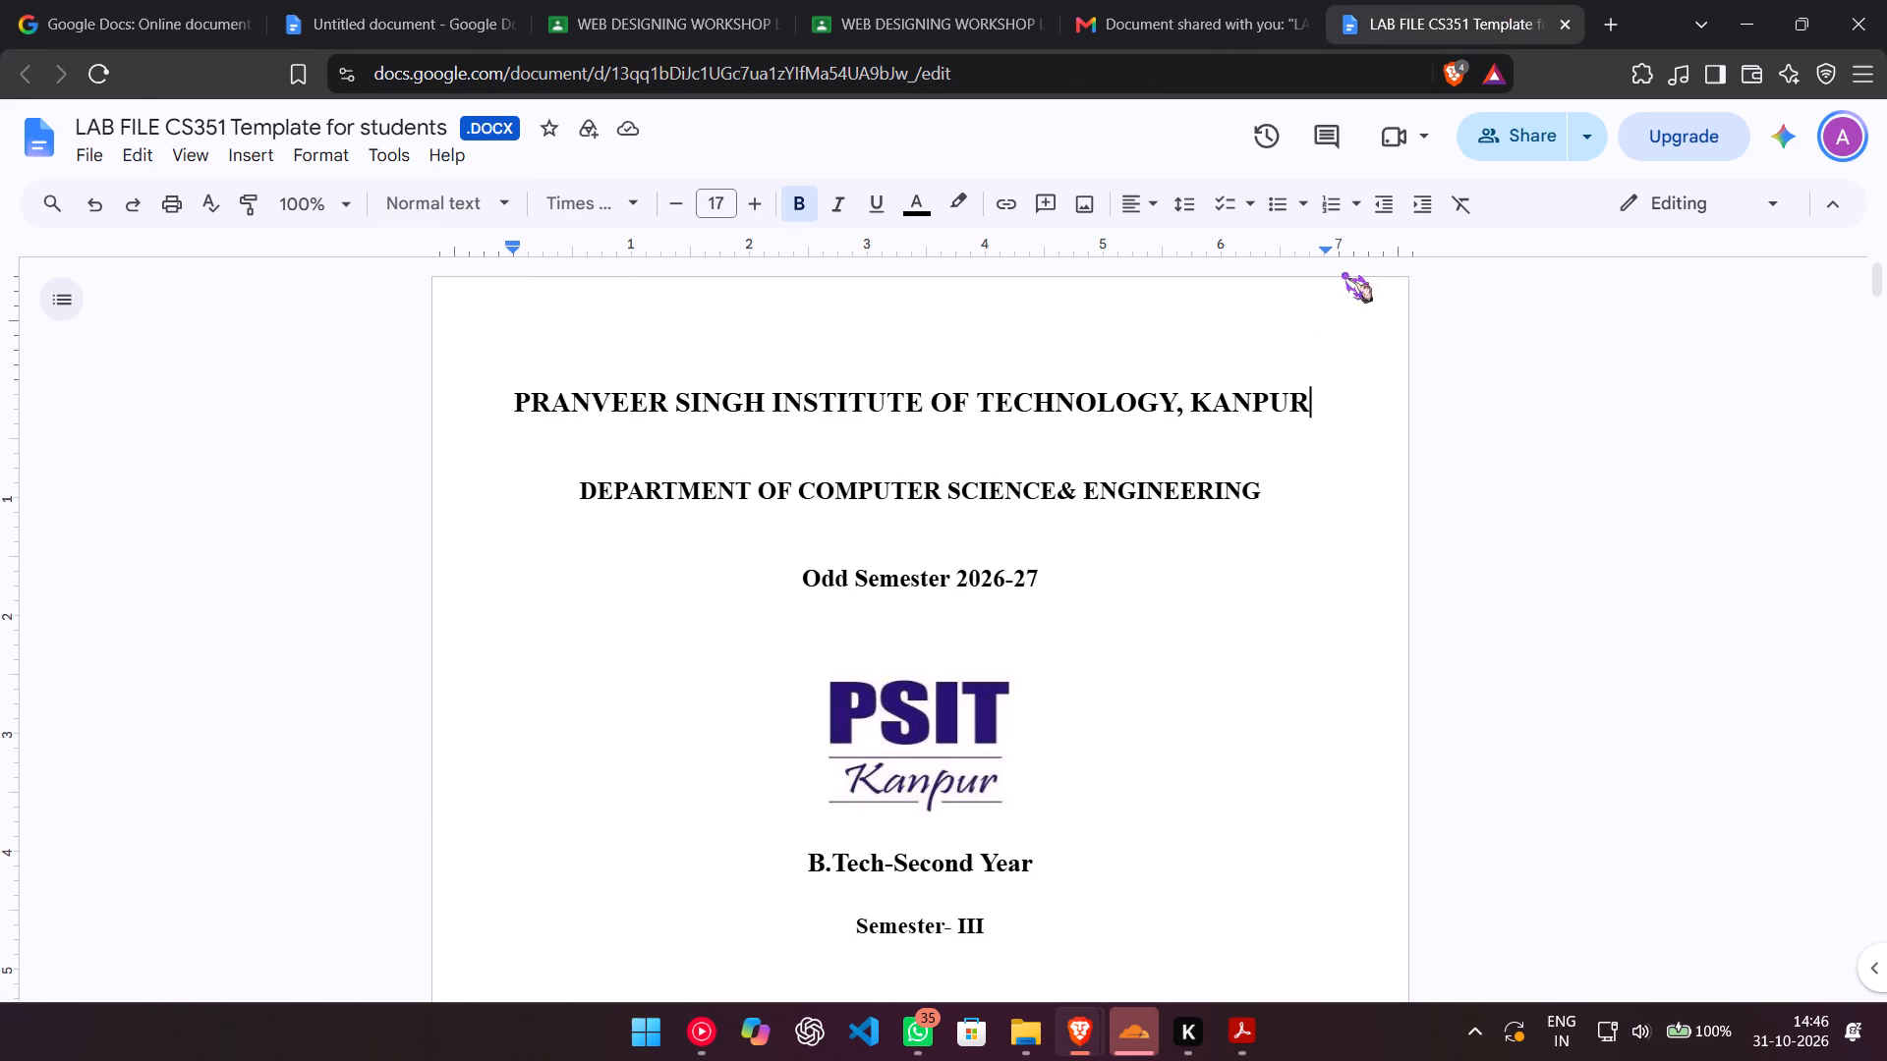
pyautogui.click(448, 0)
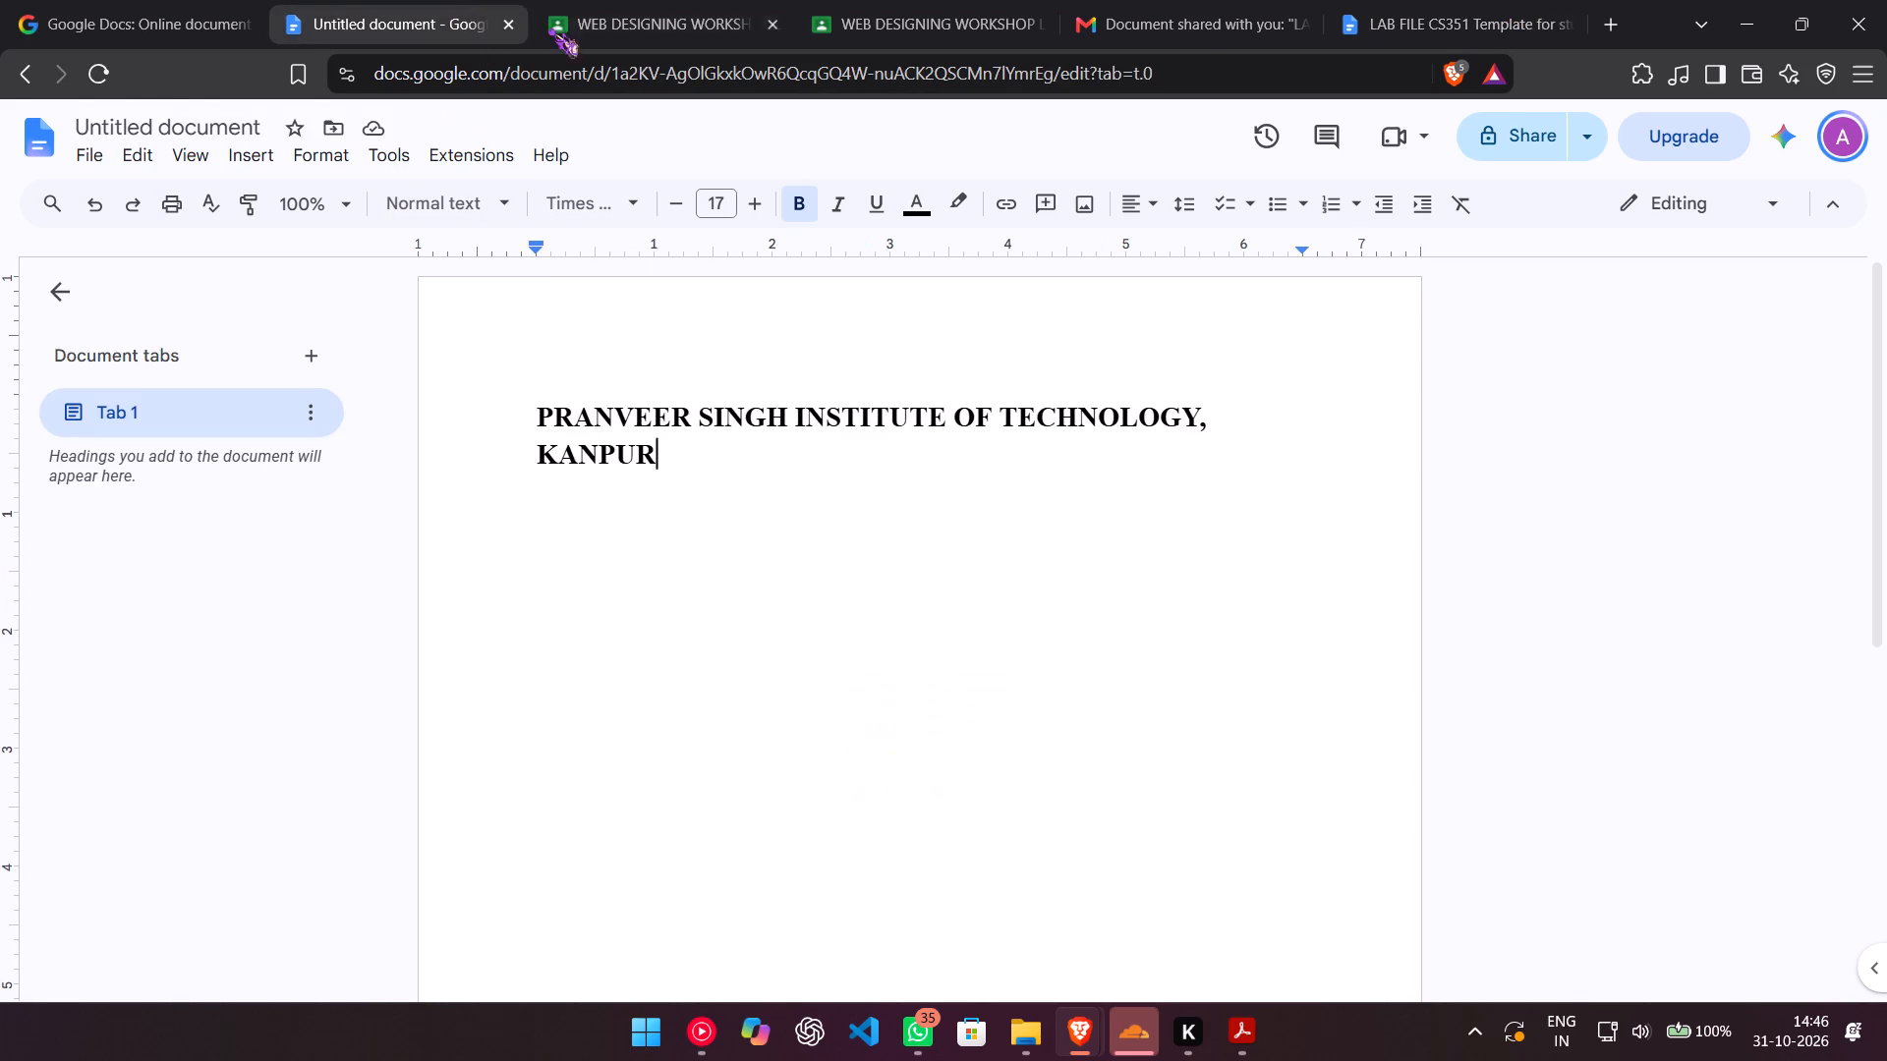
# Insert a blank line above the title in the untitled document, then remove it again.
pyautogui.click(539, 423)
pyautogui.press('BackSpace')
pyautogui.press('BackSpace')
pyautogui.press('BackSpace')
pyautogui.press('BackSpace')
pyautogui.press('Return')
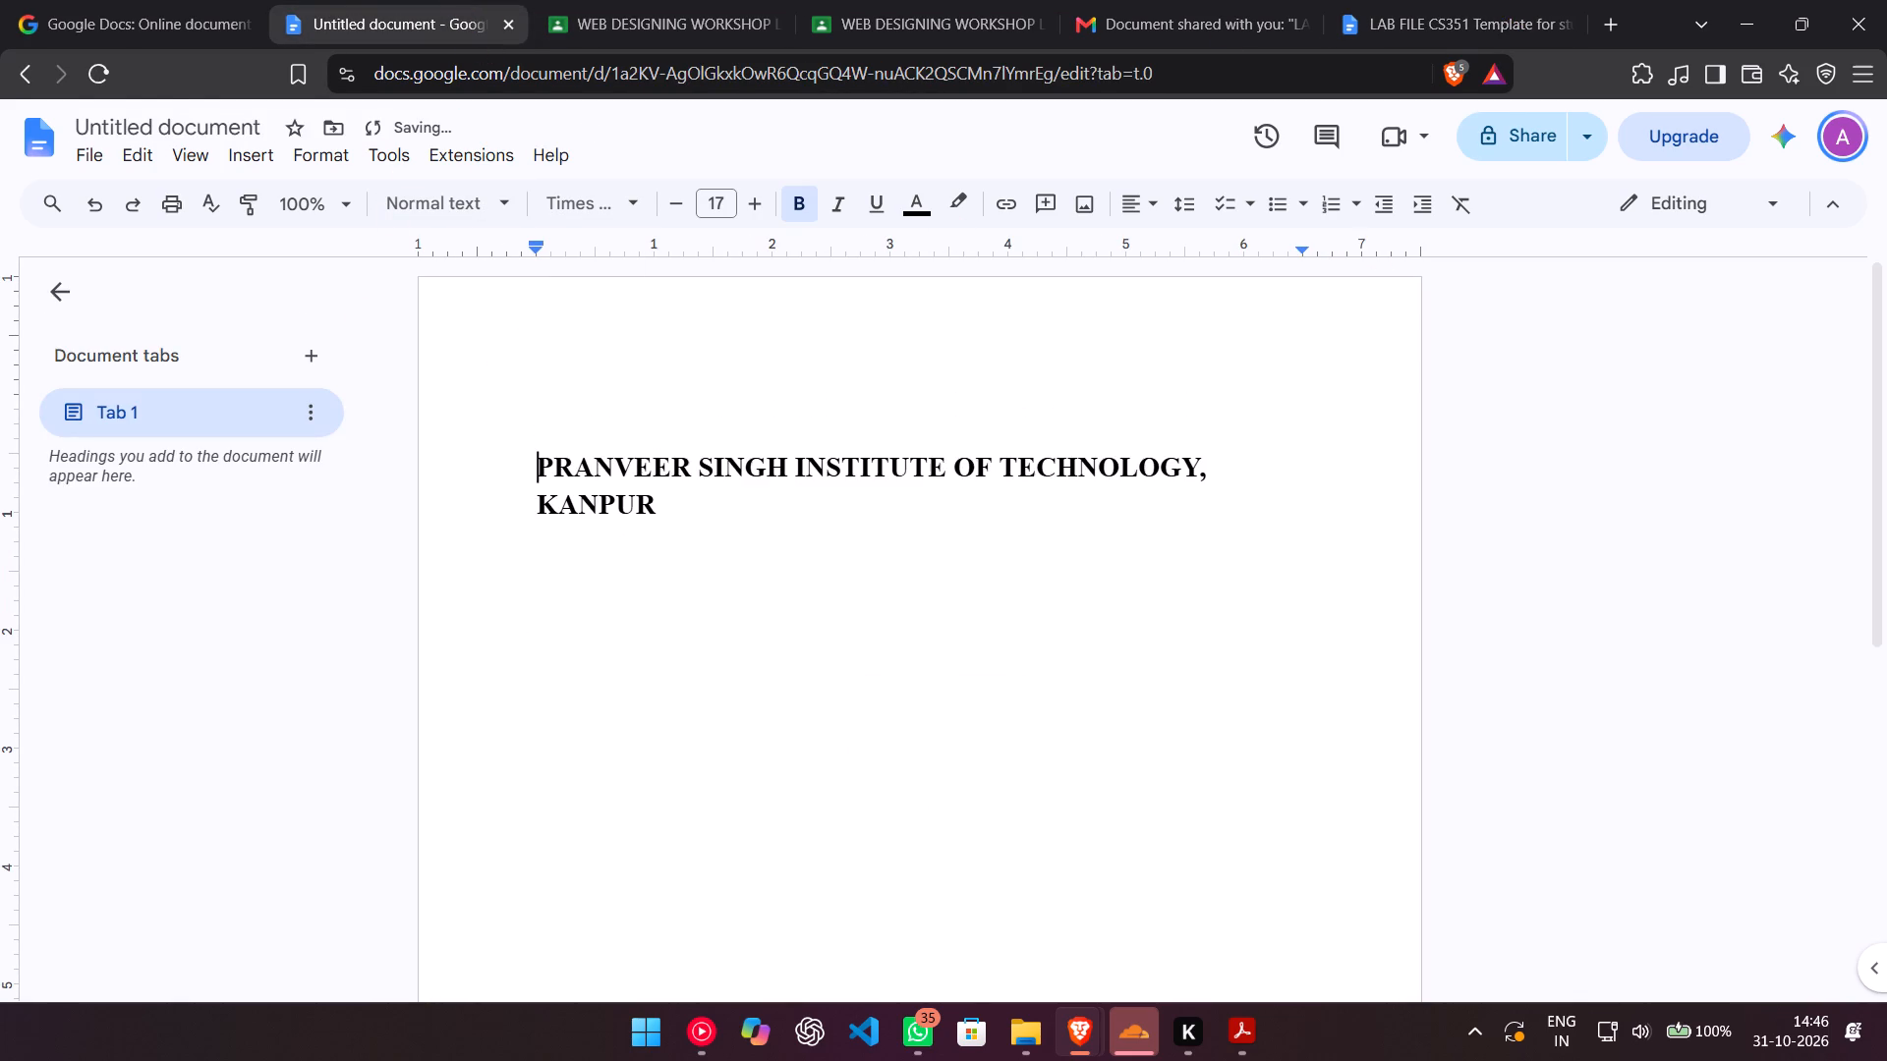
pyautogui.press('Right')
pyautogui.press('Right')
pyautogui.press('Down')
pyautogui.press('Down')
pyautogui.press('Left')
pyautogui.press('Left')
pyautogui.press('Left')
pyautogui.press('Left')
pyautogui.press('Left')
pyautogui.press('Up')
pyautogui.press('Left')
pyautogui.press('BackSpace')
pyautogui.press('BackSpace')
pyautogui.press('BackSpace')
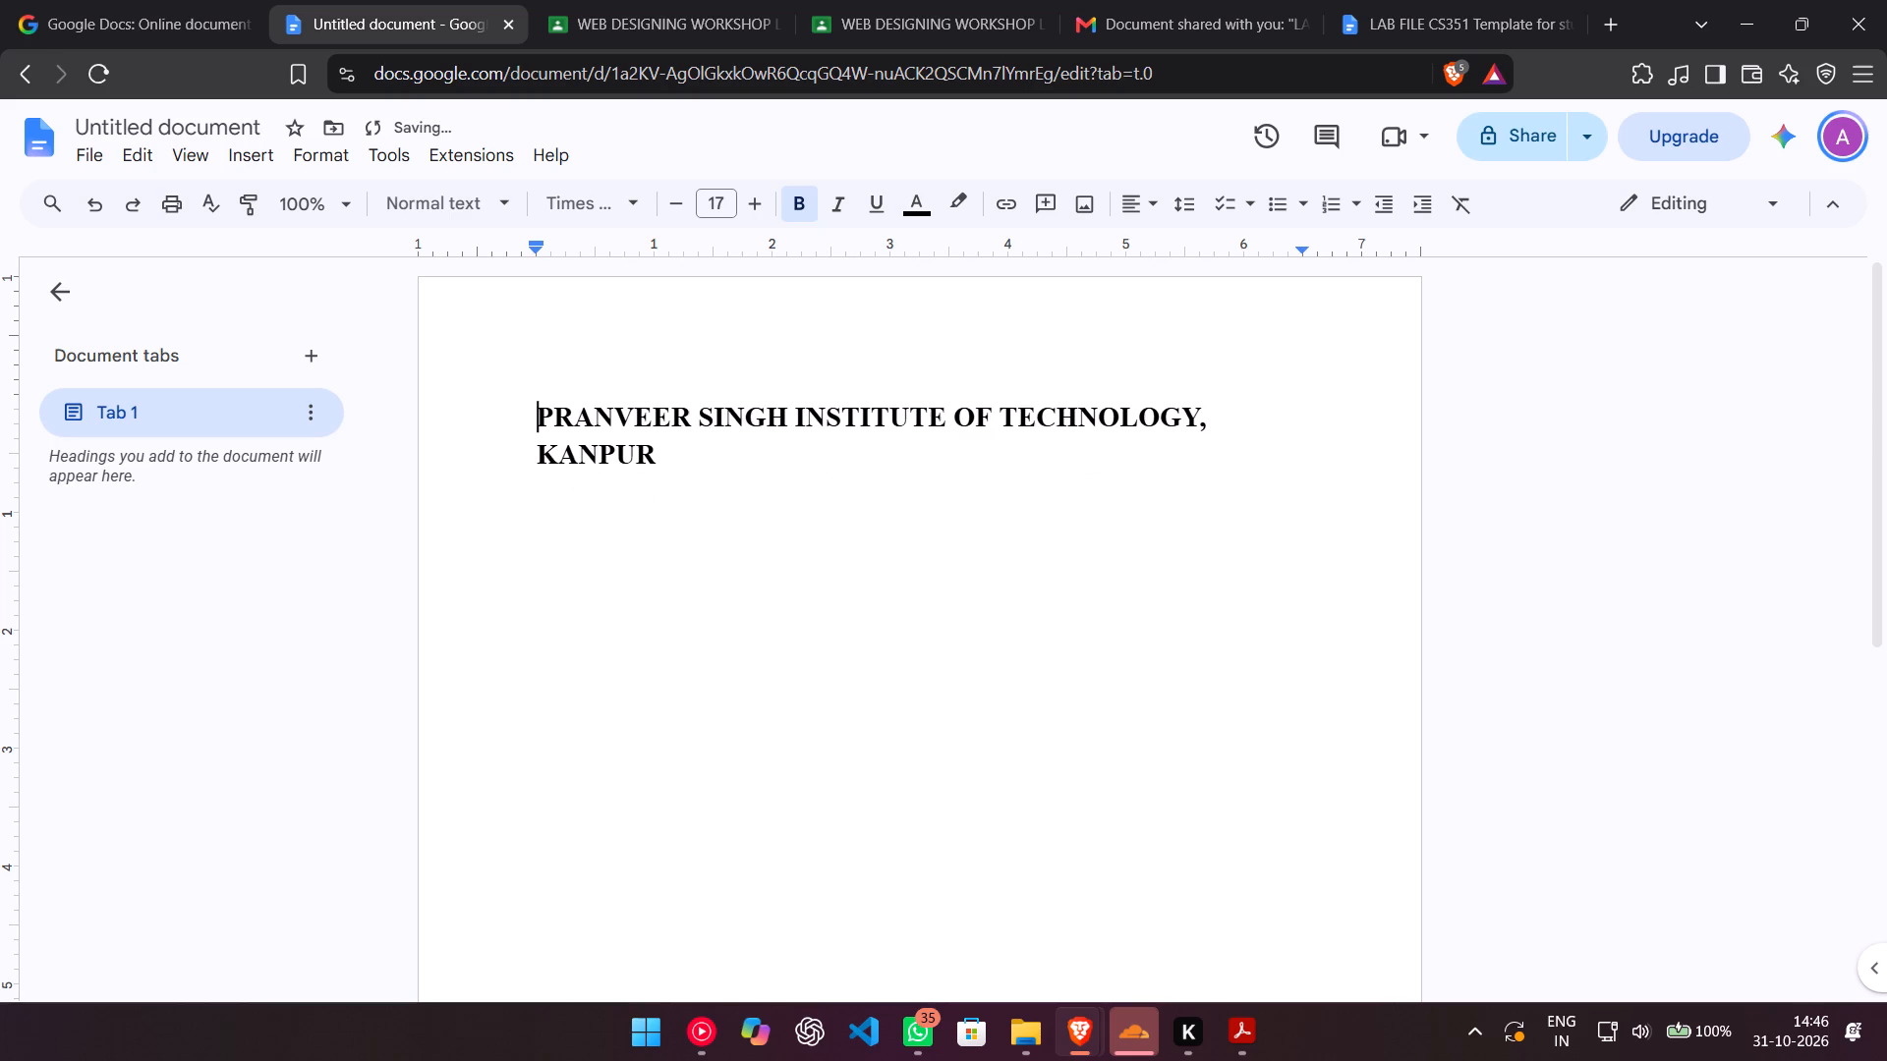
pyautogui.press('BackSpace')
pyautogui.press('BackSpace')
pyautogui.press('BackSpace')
# Review the cover page layout in the lab file template.
pyautogui.click(1401, 0)
pyautogui.scroll(-2, 964, 549)
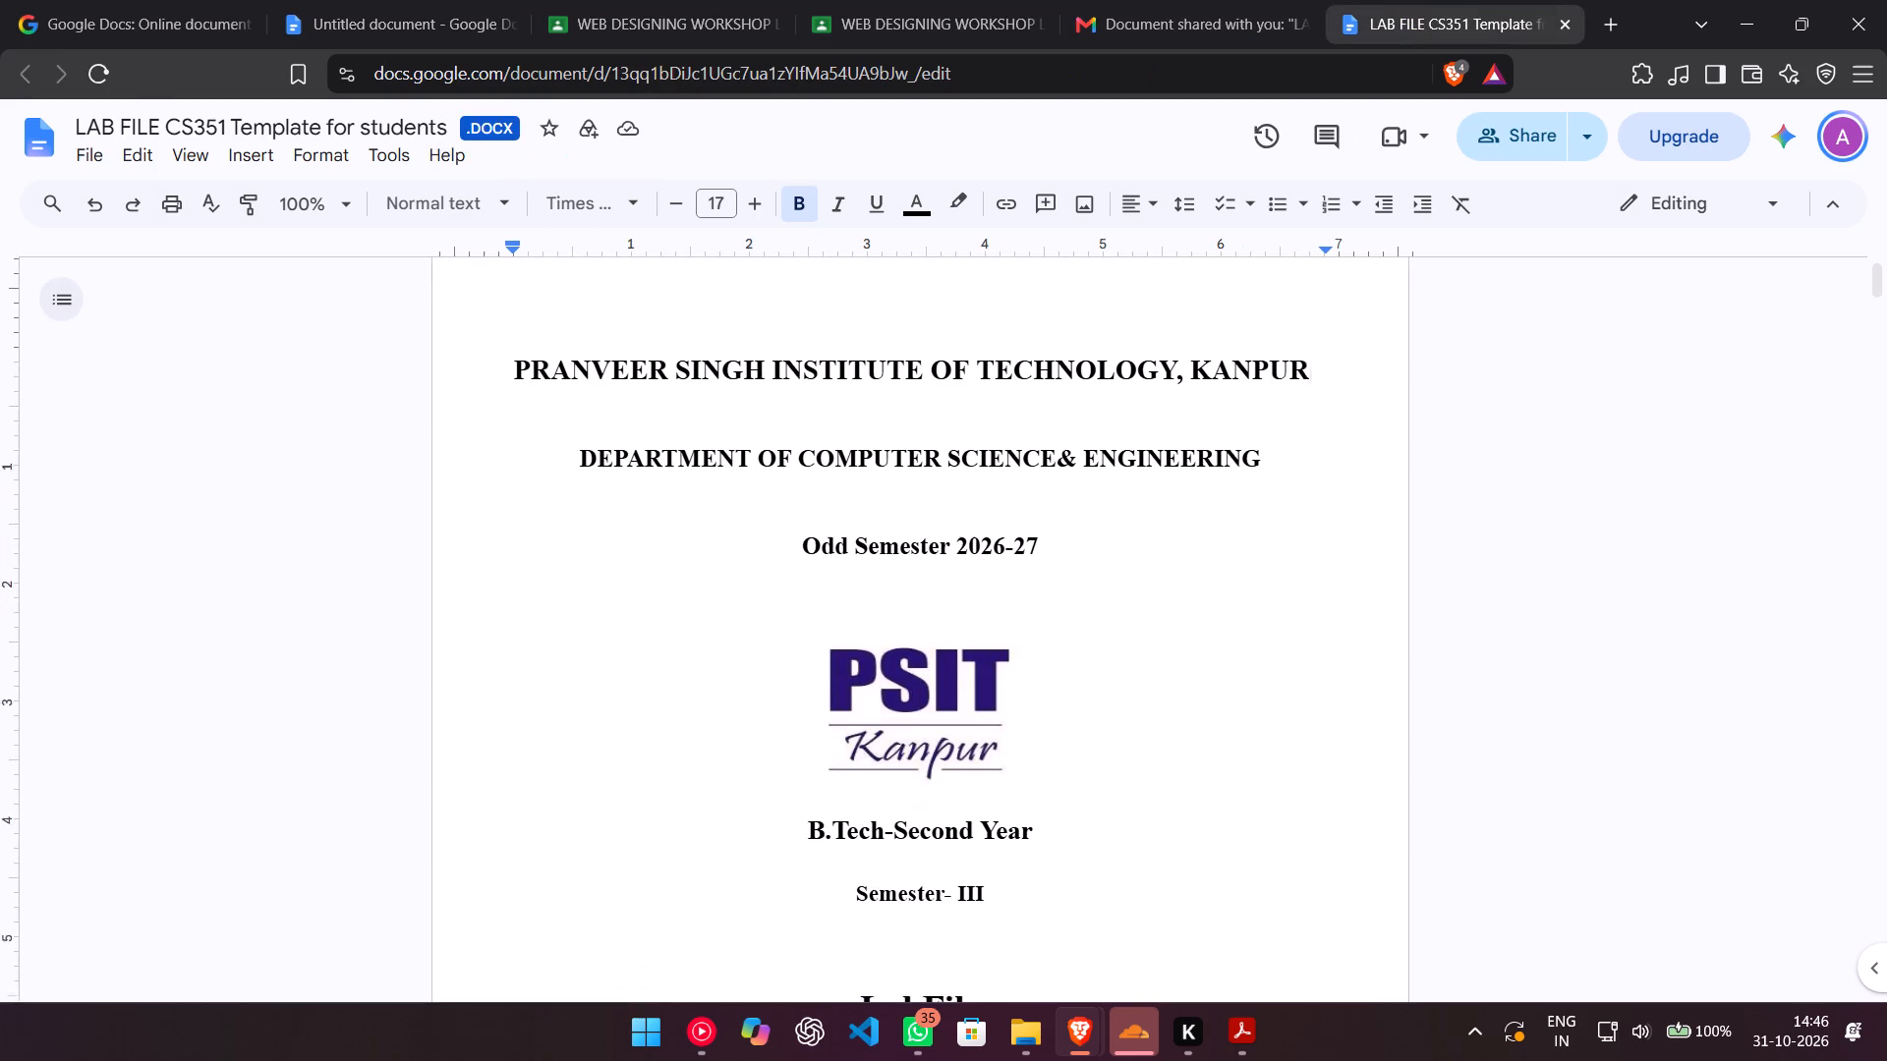
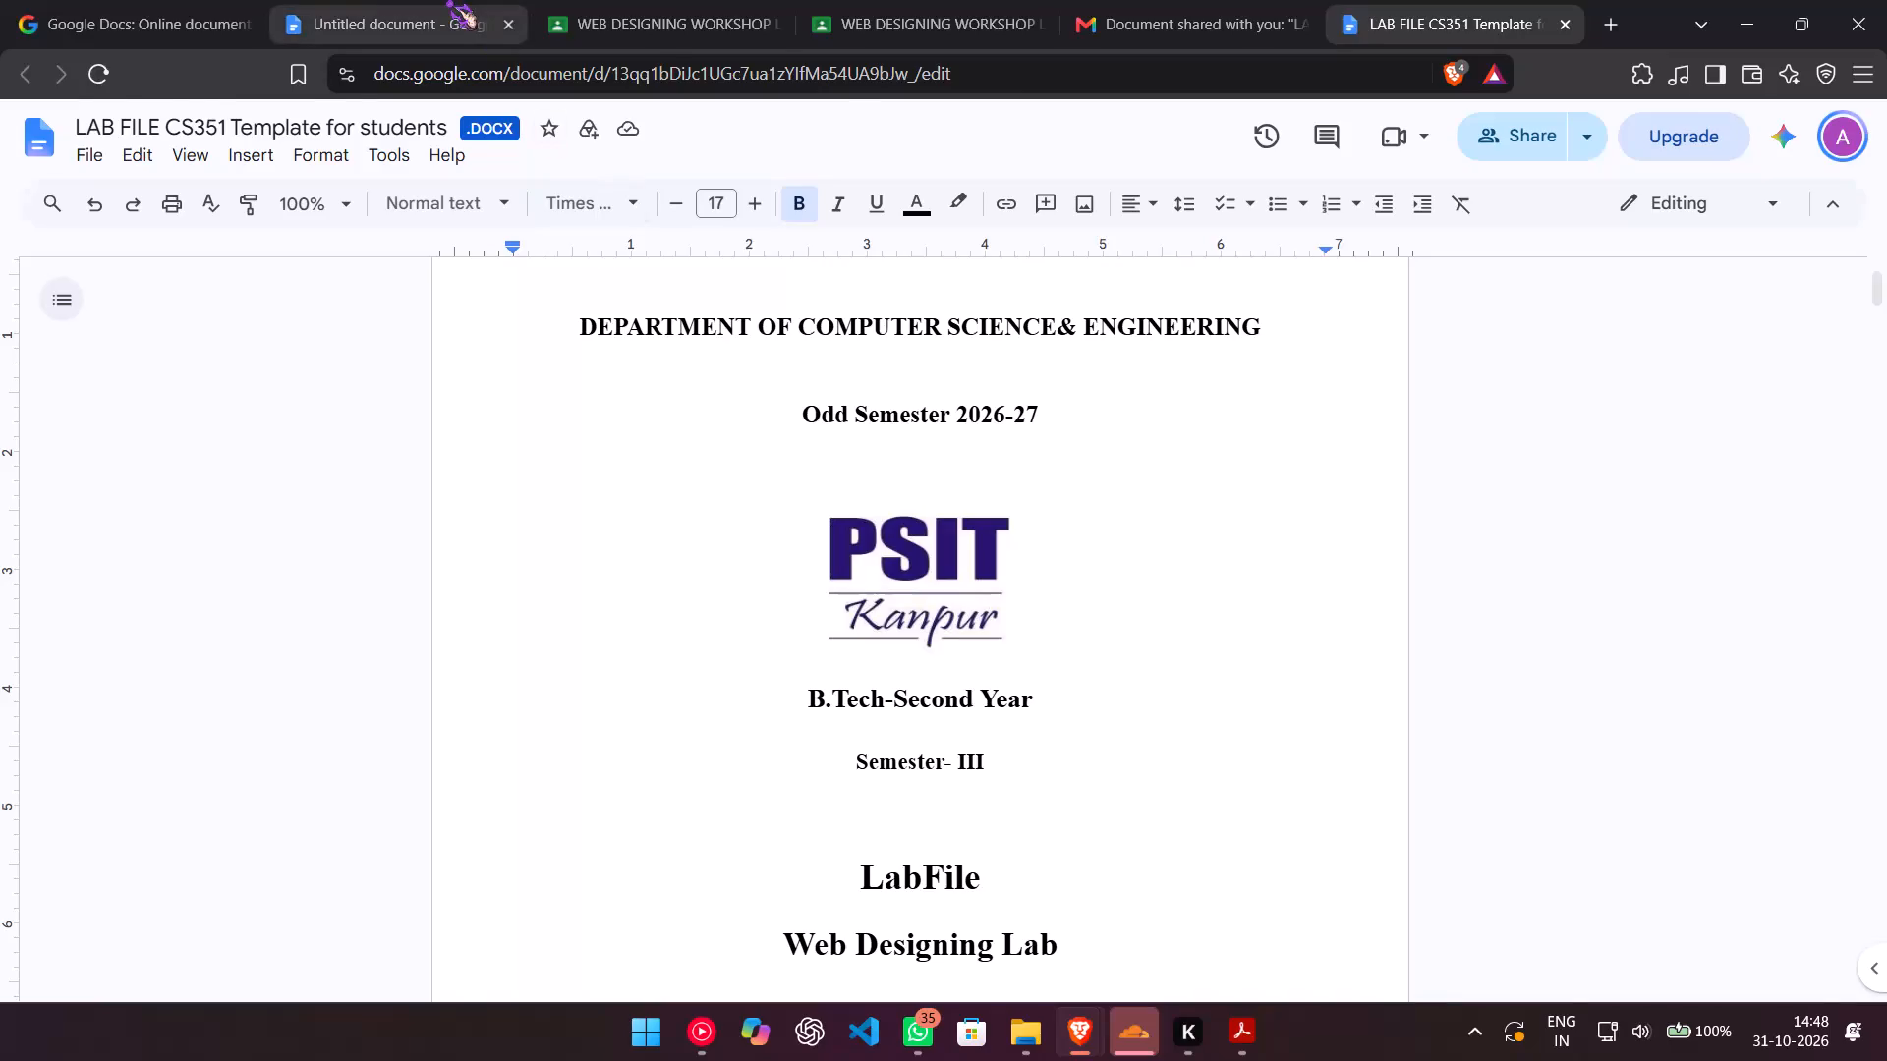
# Make row 8 of the template's Lab Experiment table slightly taller by moving its lower border down.
pyautogui.click(447, 0)
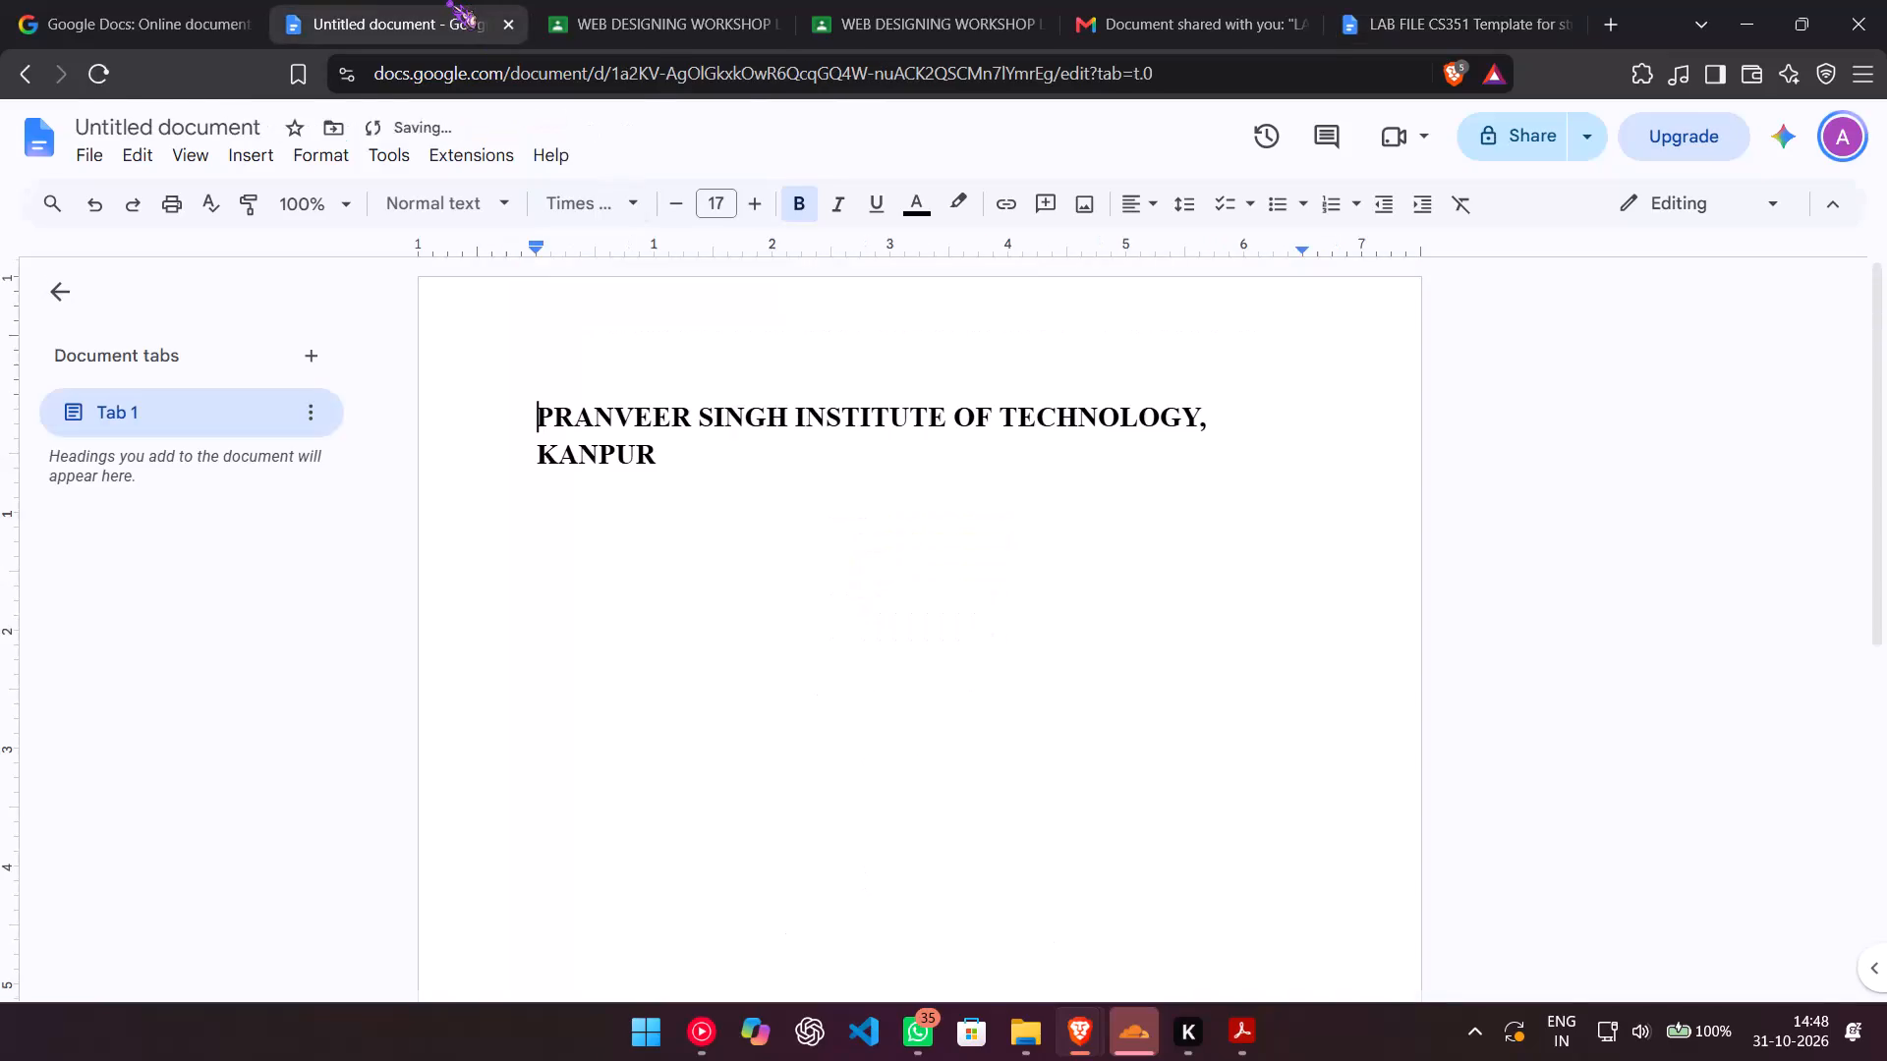
pyautogui.click(1487, 0)
pyautogui.scroll(-5, 965, 661)
pyautogui.scroll(-20, 975, 586)
pyautogui.scroll(-20, 975, 586)
pyautogui.scroll(-1, 975, 586)
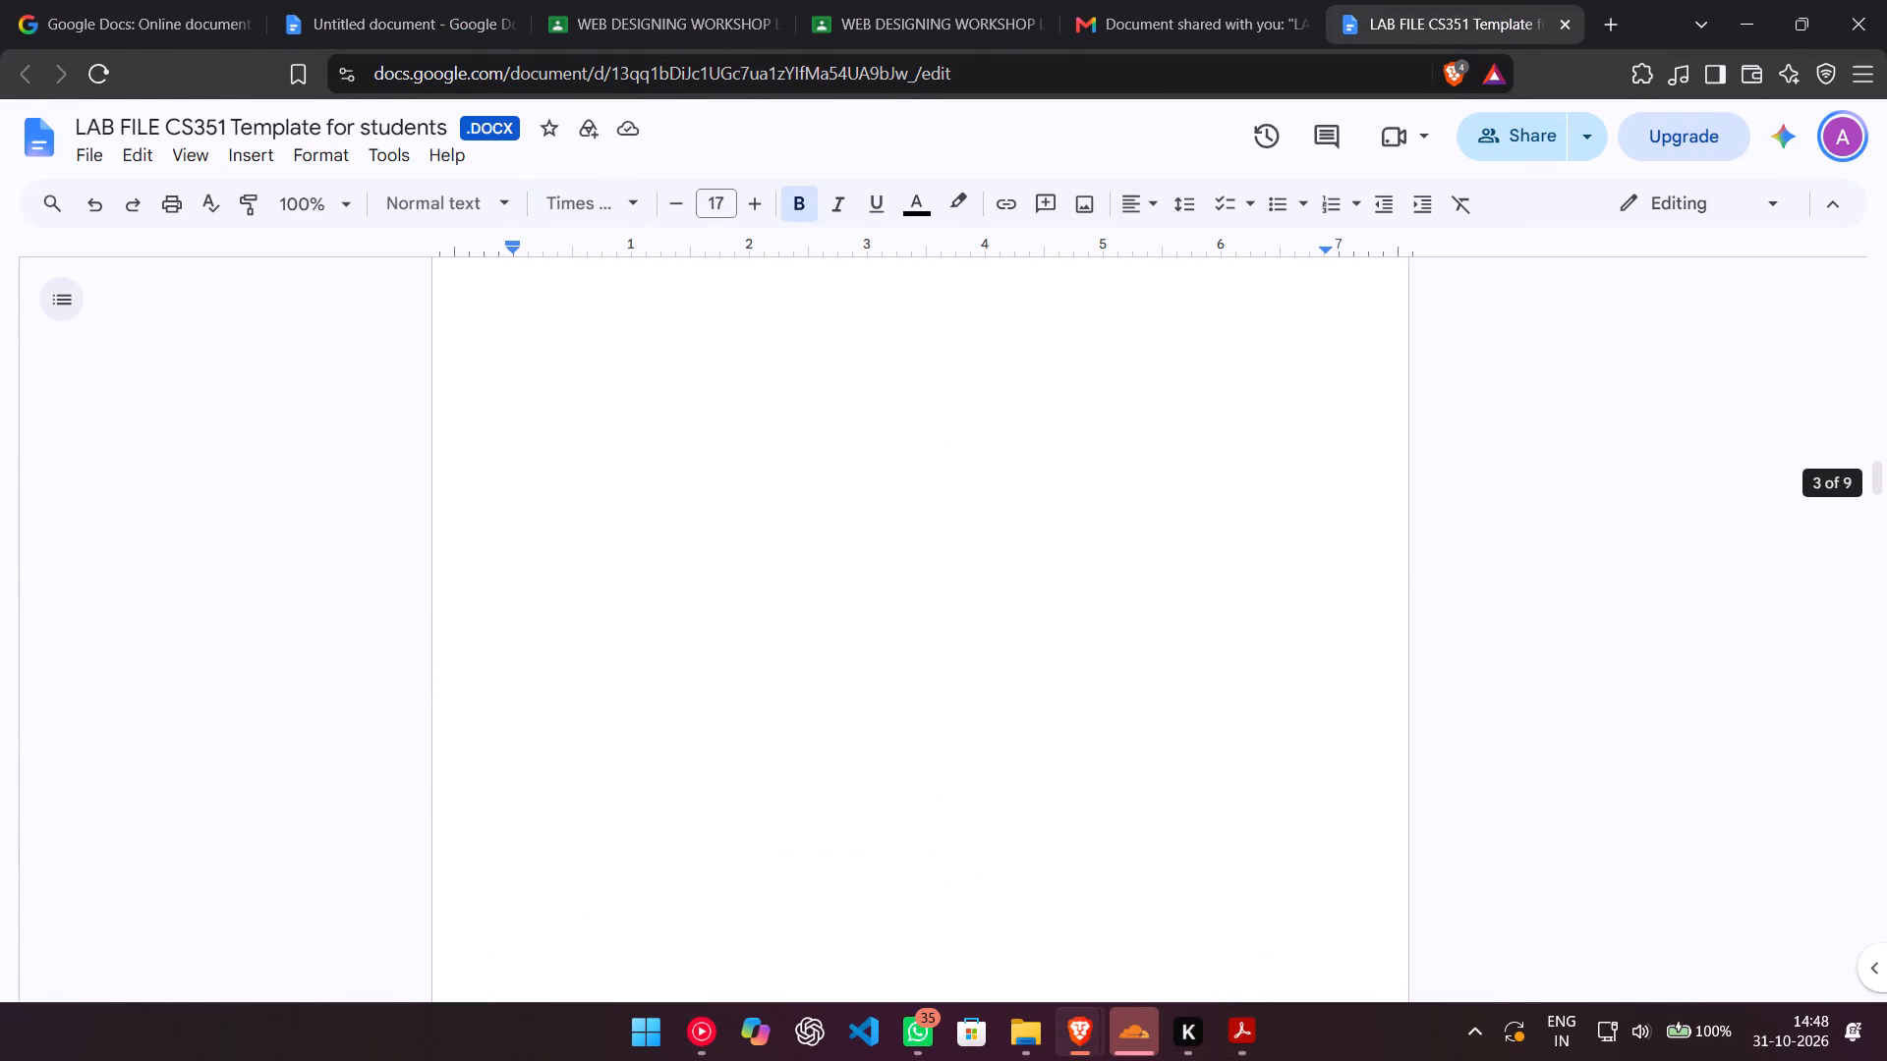
pyautogui.scroll(-20, 963, 532)
pyautogui.scroll(-20, 963, 532)
pyautogui.scroll(-19, 963, 532)
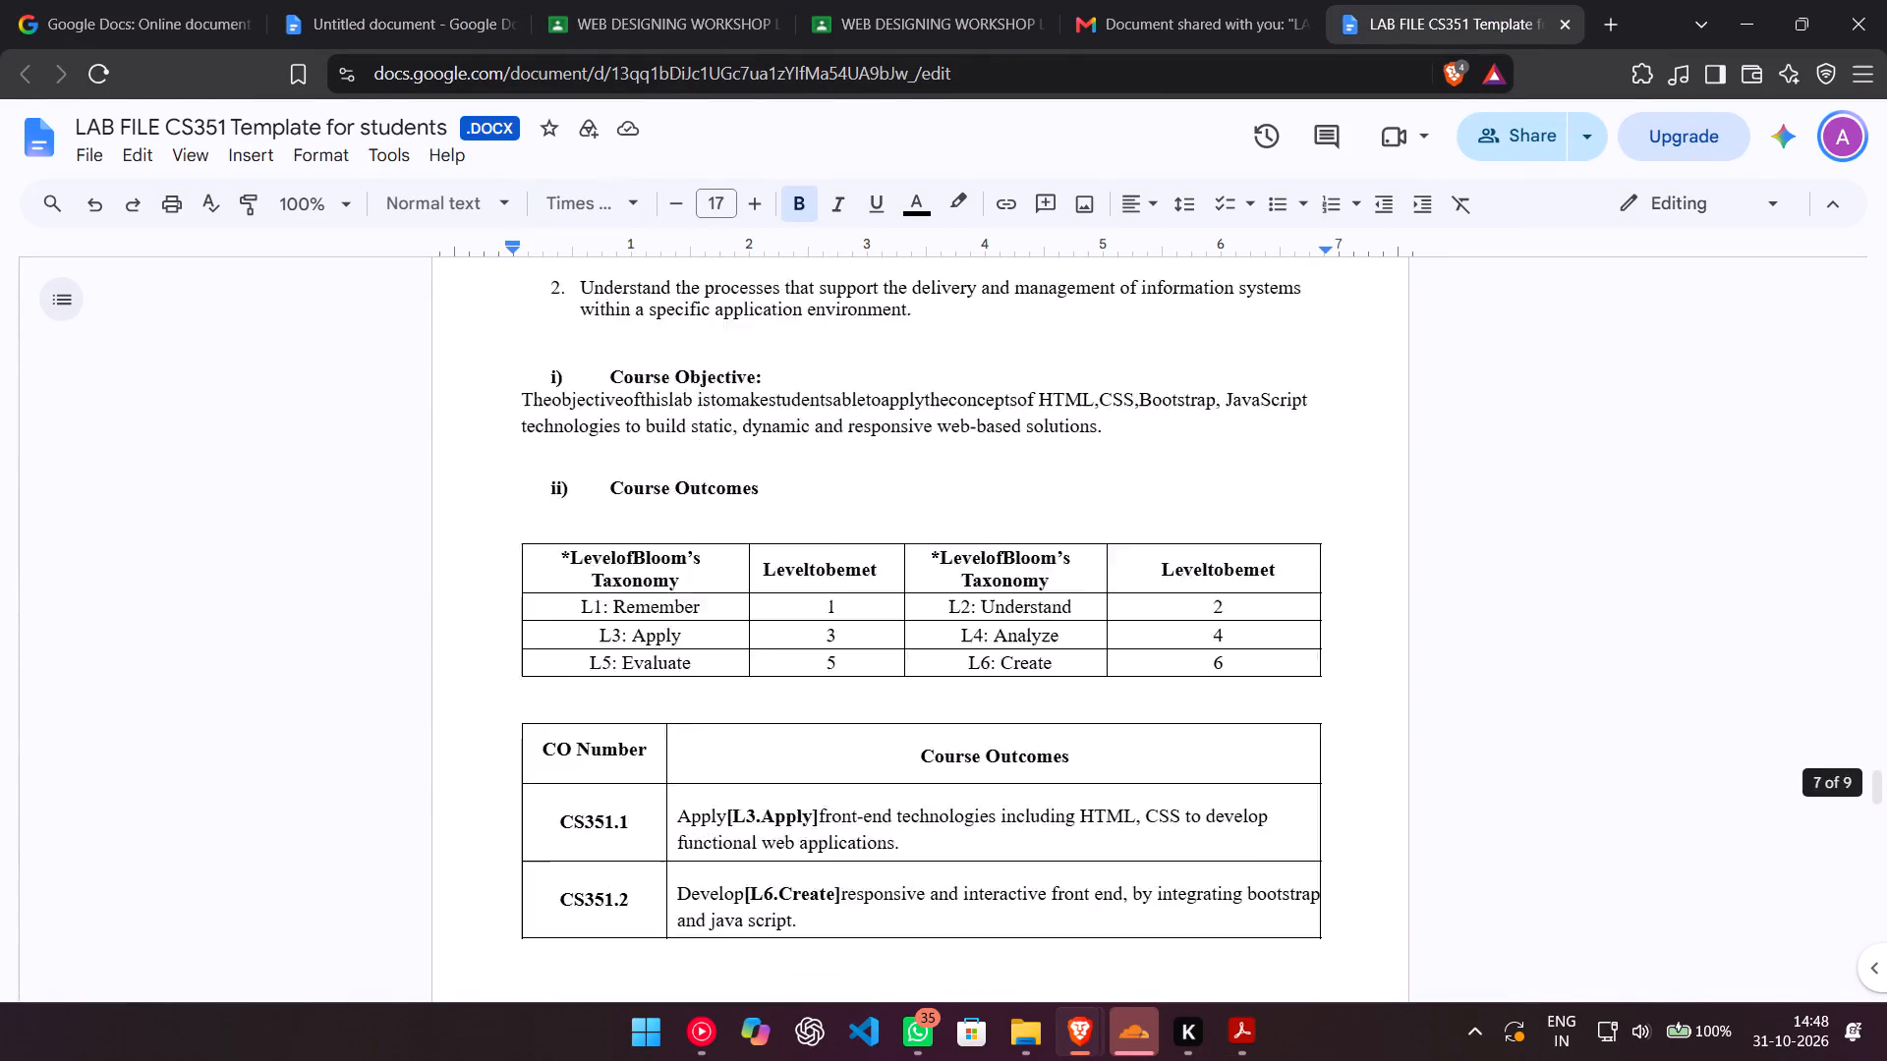
pyautogui.scroll(-20, 1090, 685)
pyautogui.scroll(-20, 1090, 685)
pyautogui.scroll(-13, 1090, 685)
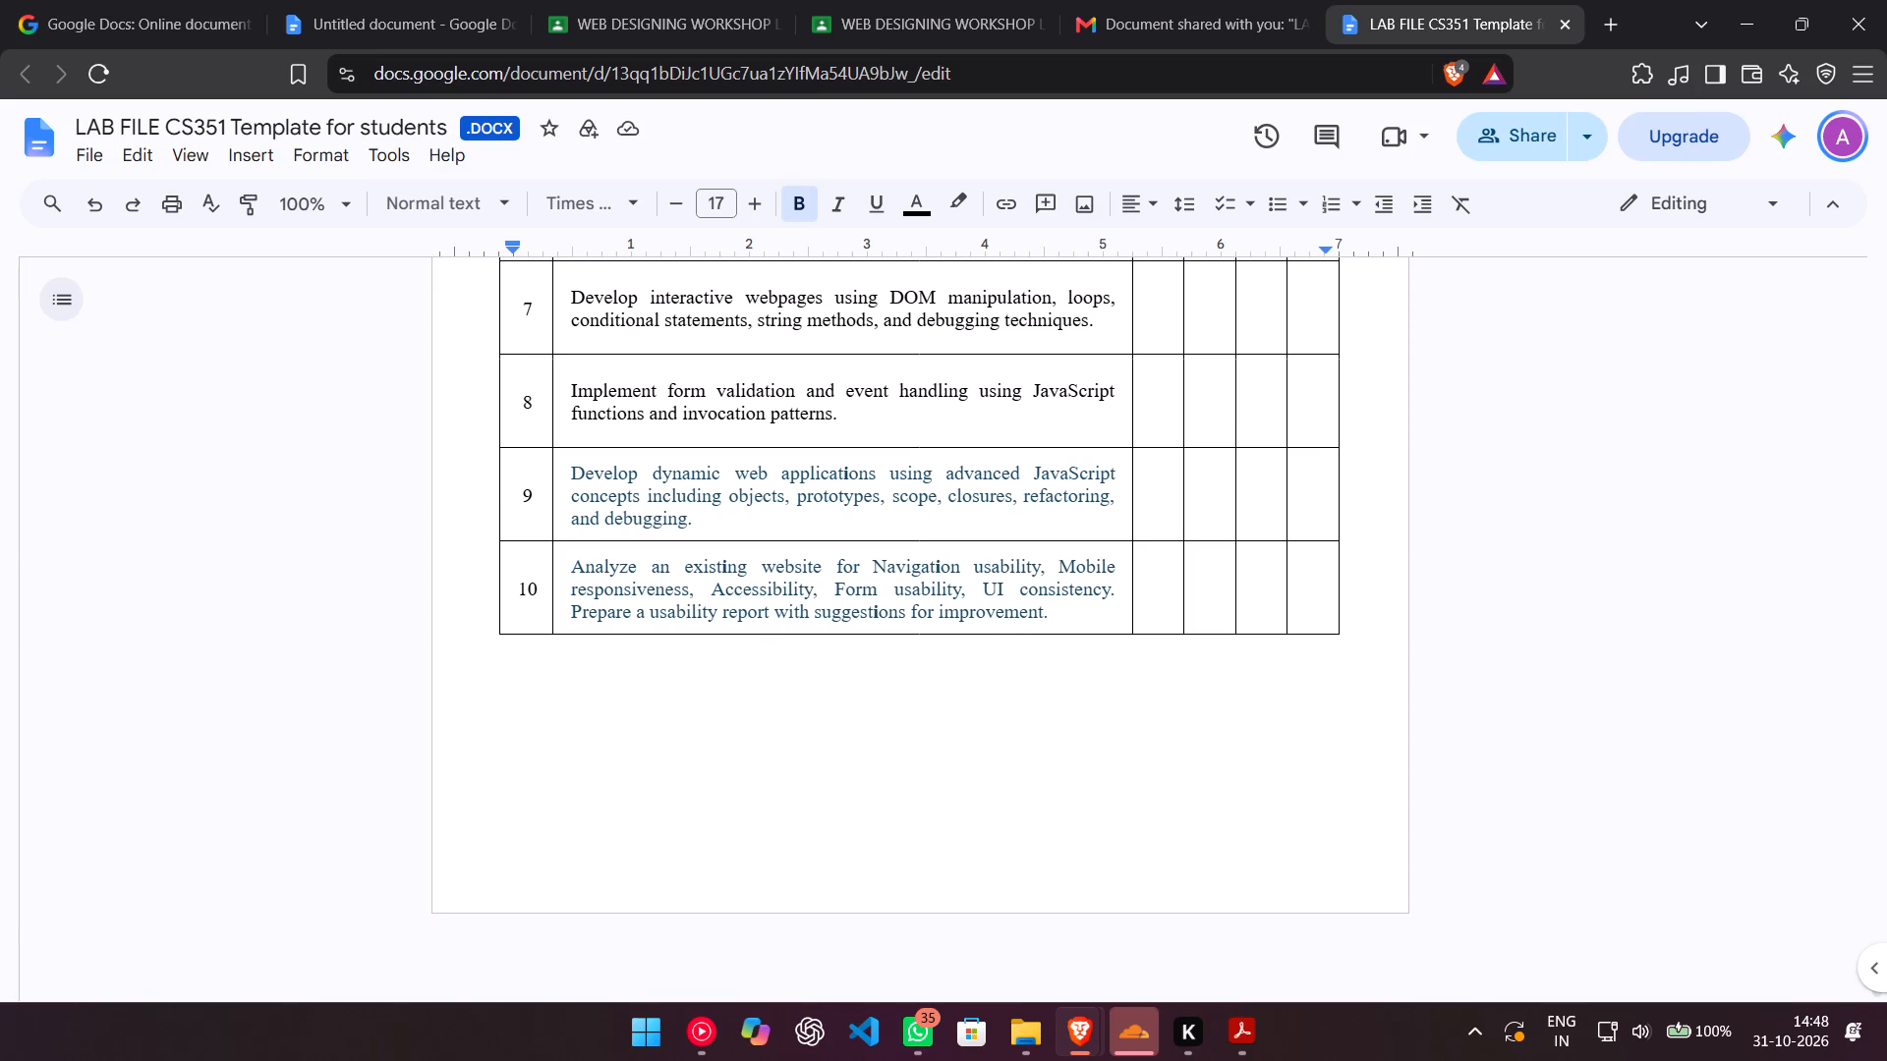
pyautogui.click(734, 497)
pyautogui.click(730, 590)
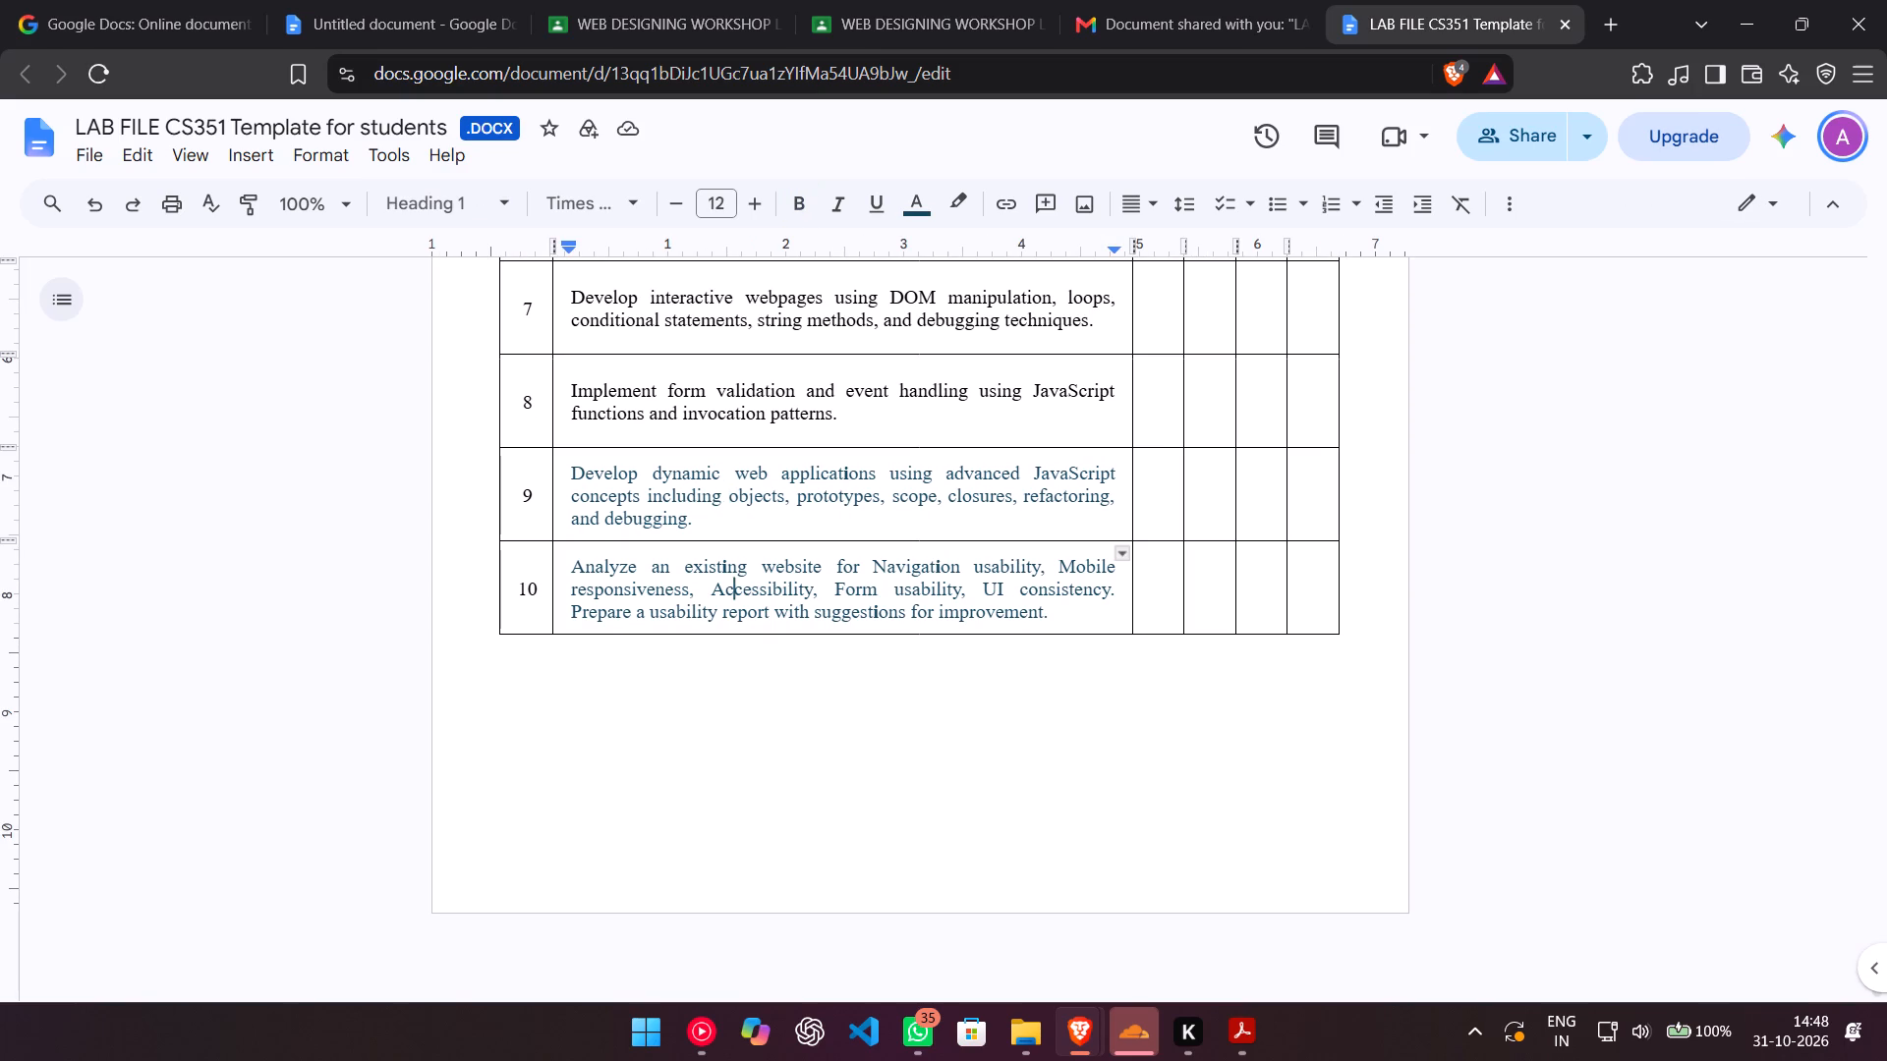
pyautogui.moveTo(569, 449); pyautogui.dragTo(569, 451)
pyautogui.moveTo(569, 451); pyautogui.dragTo(624, 481)
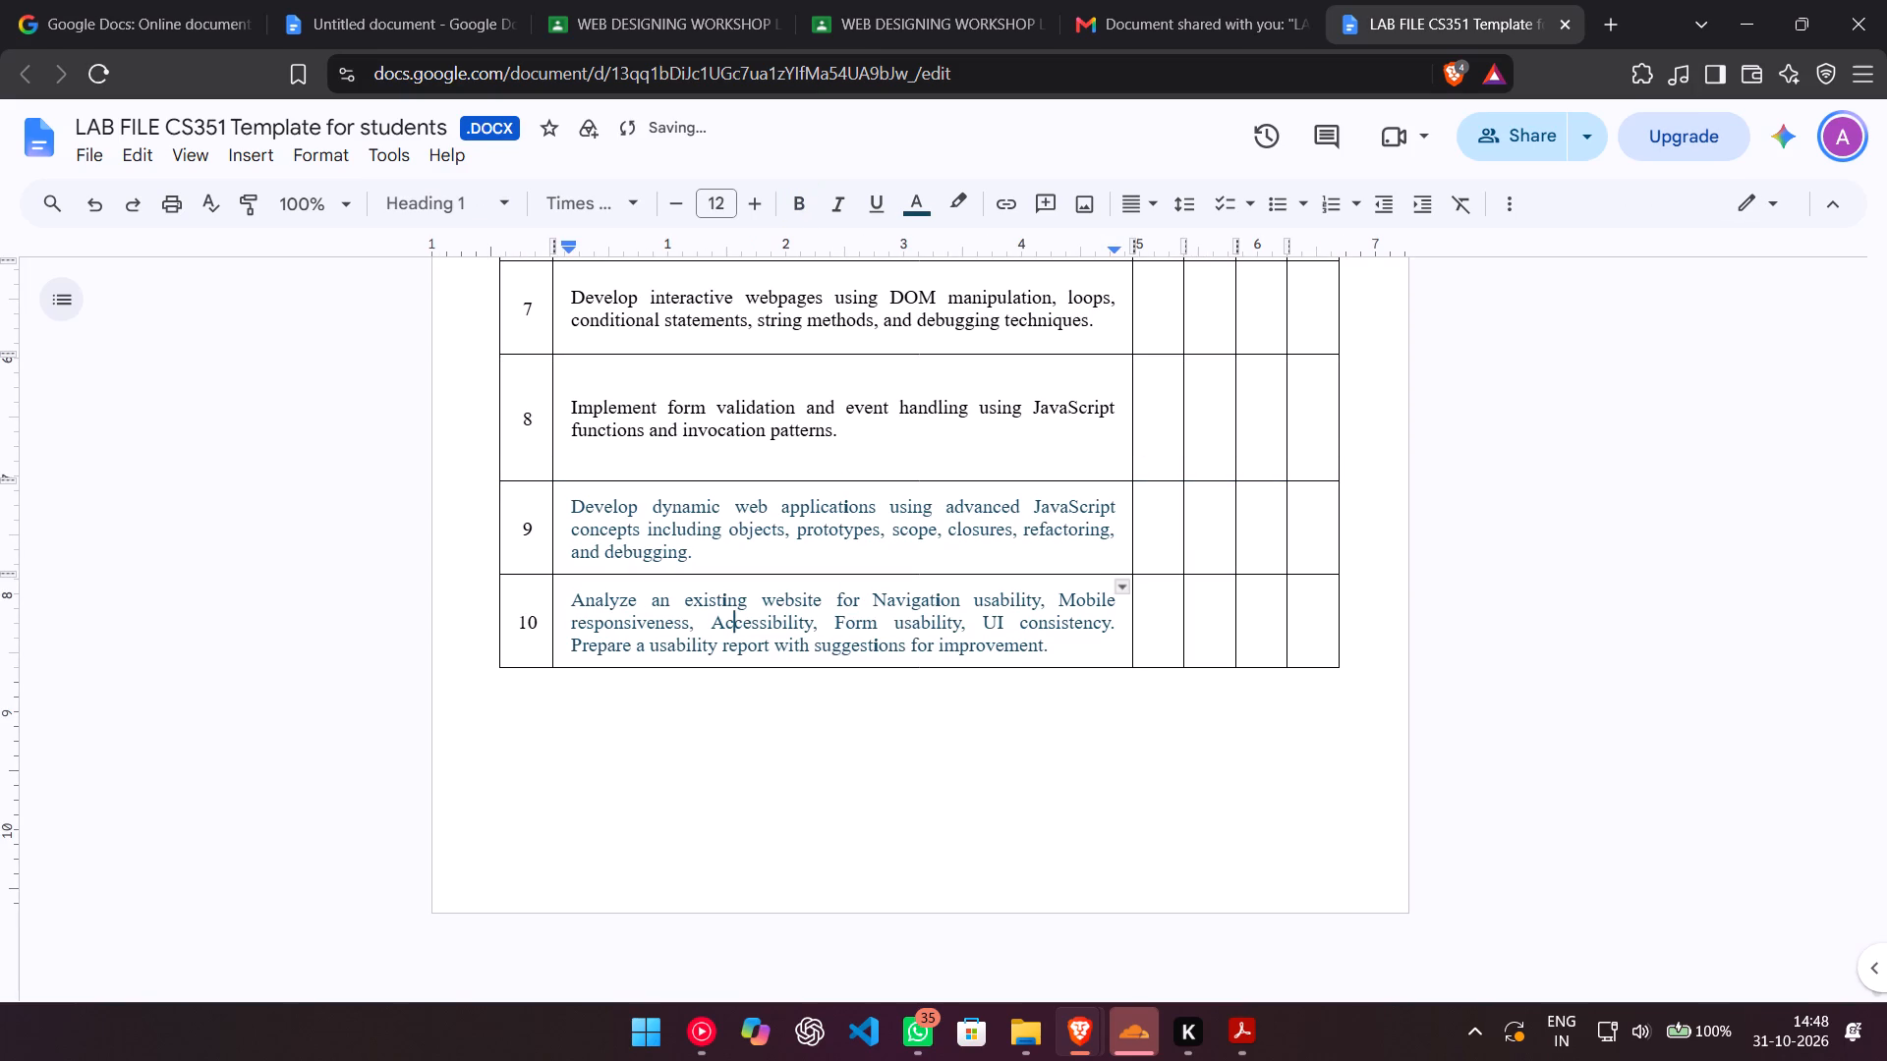
pyautogui.moveTo(586, 480); pyautogui.dragTo(588, 457)
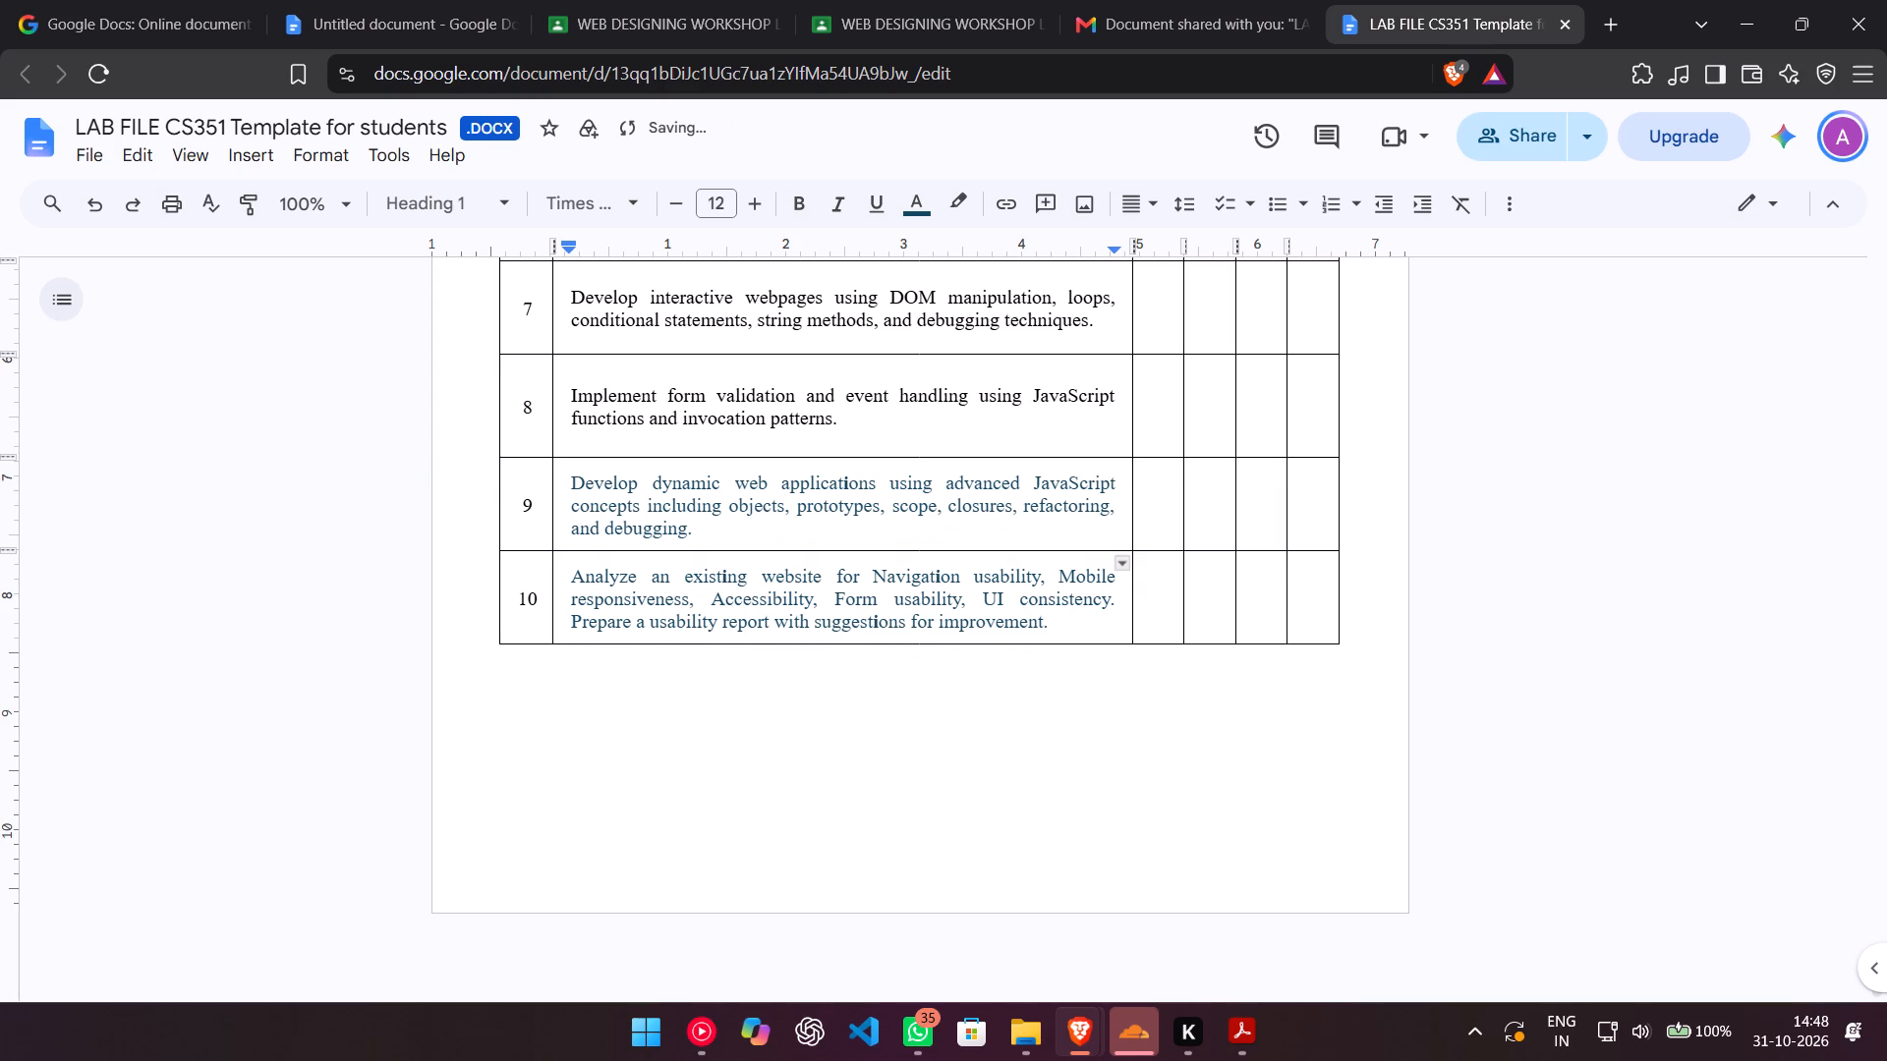
# Recolour the descriptions of experiments 9 and 10 in the Lab Experiment table black.
pyautogui.click(581, 480)
pyautogui.click(575, 480)
pyautogui.moveTo(575, 480); pyautogui.dragTo(671, 509)
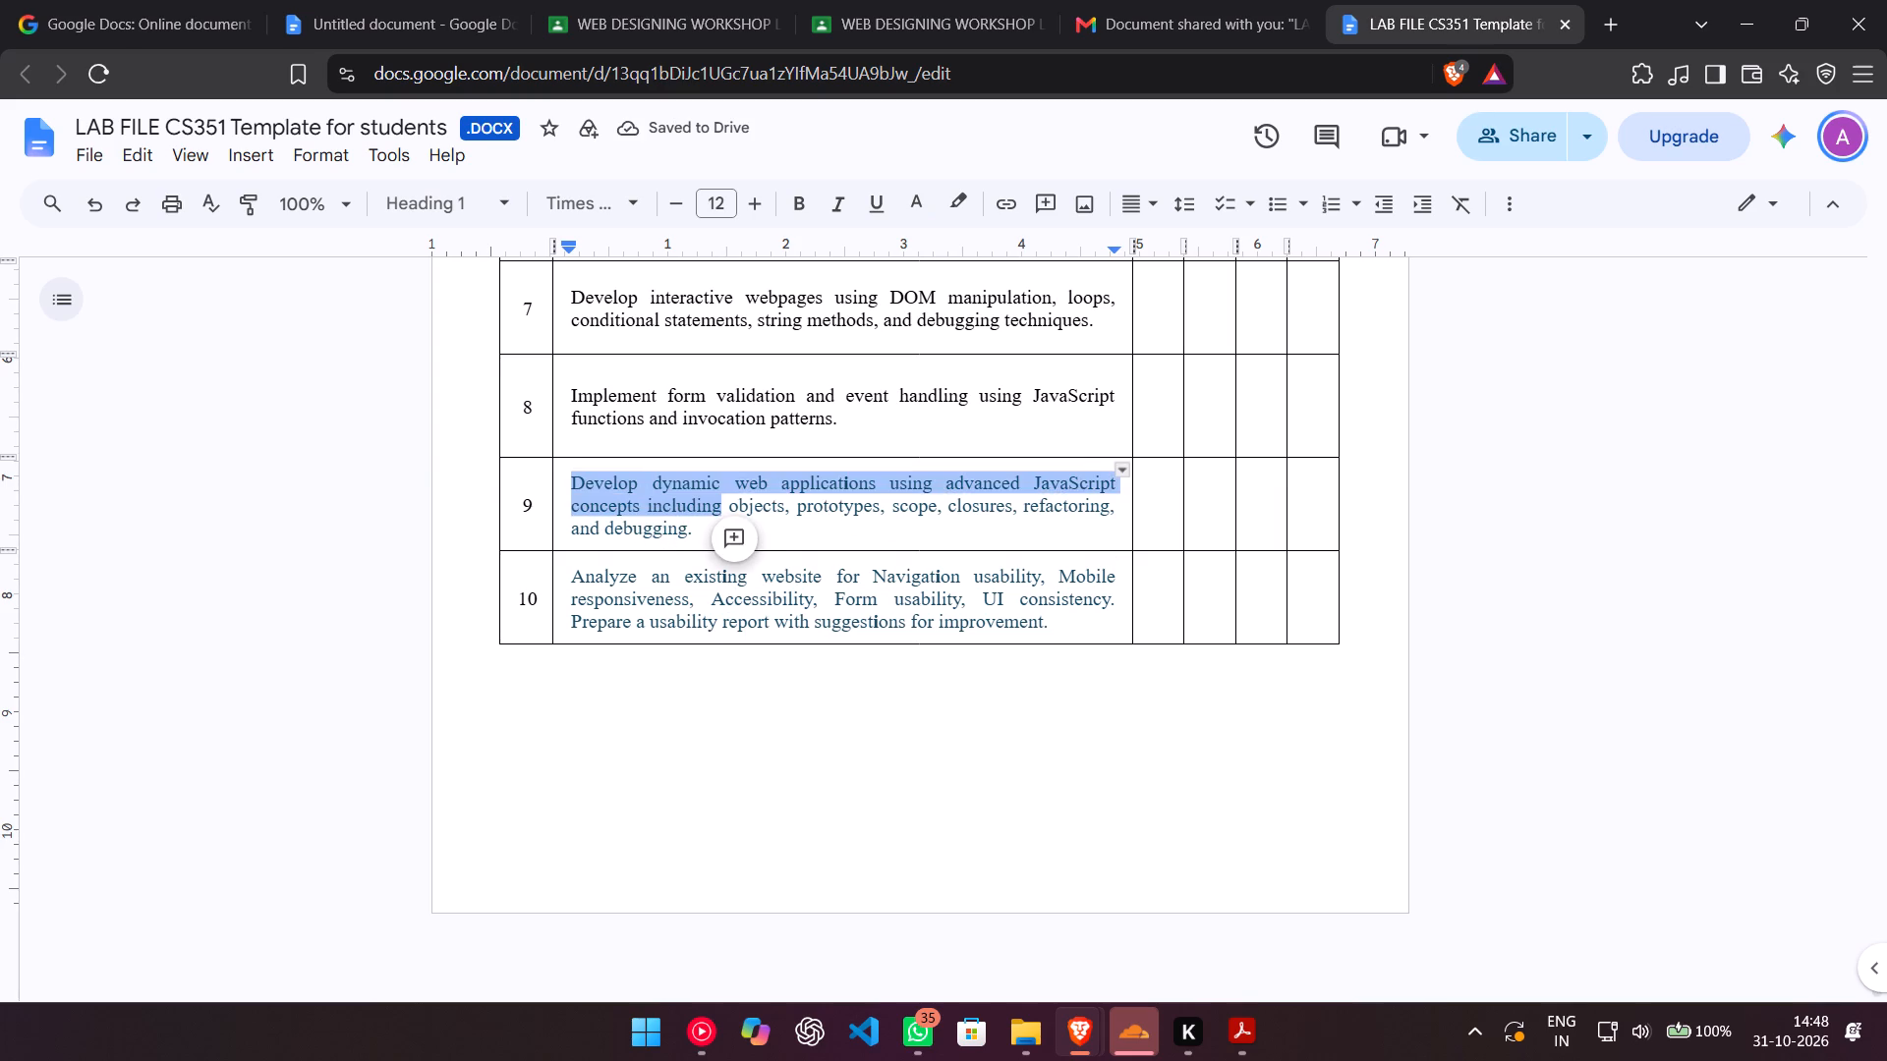
pyautogui.moveTo(671, 509); pyautogui.dragTo(686, 525)
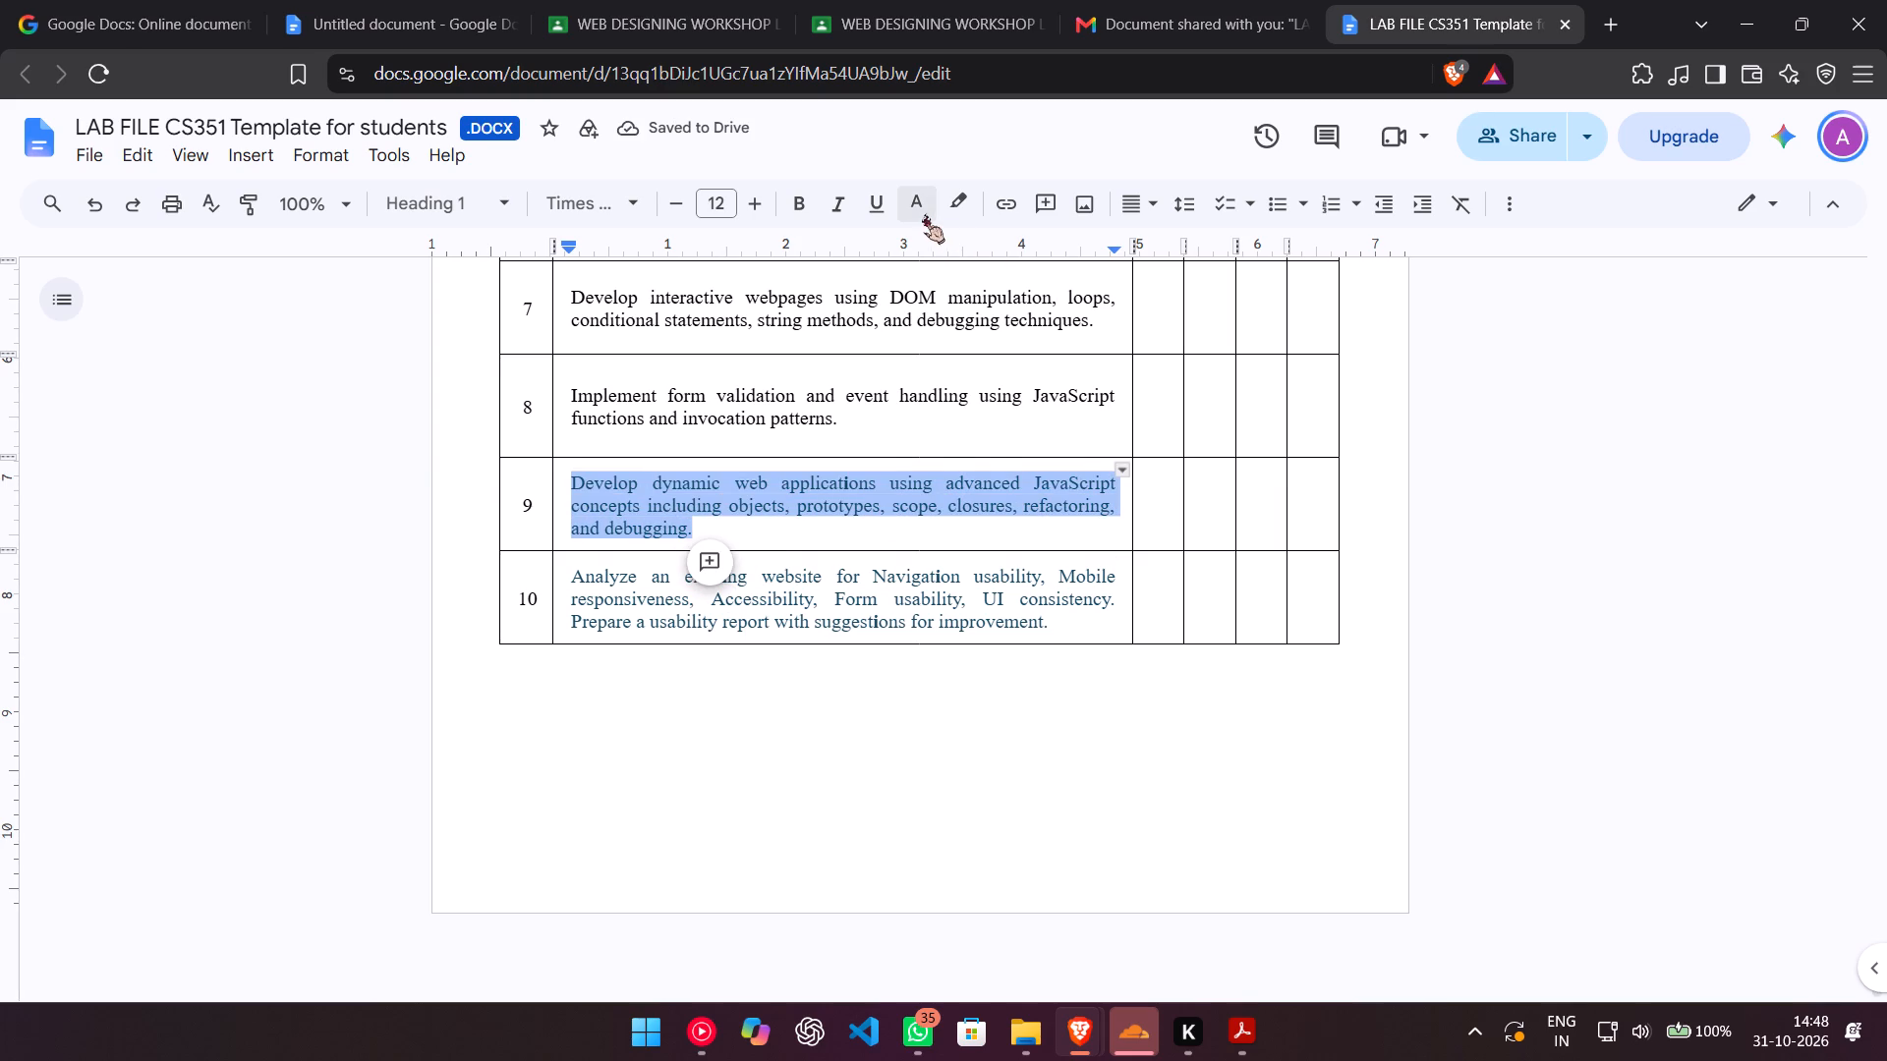
pyautogui.click(924, 214)
pyautogui.click(928, 244)
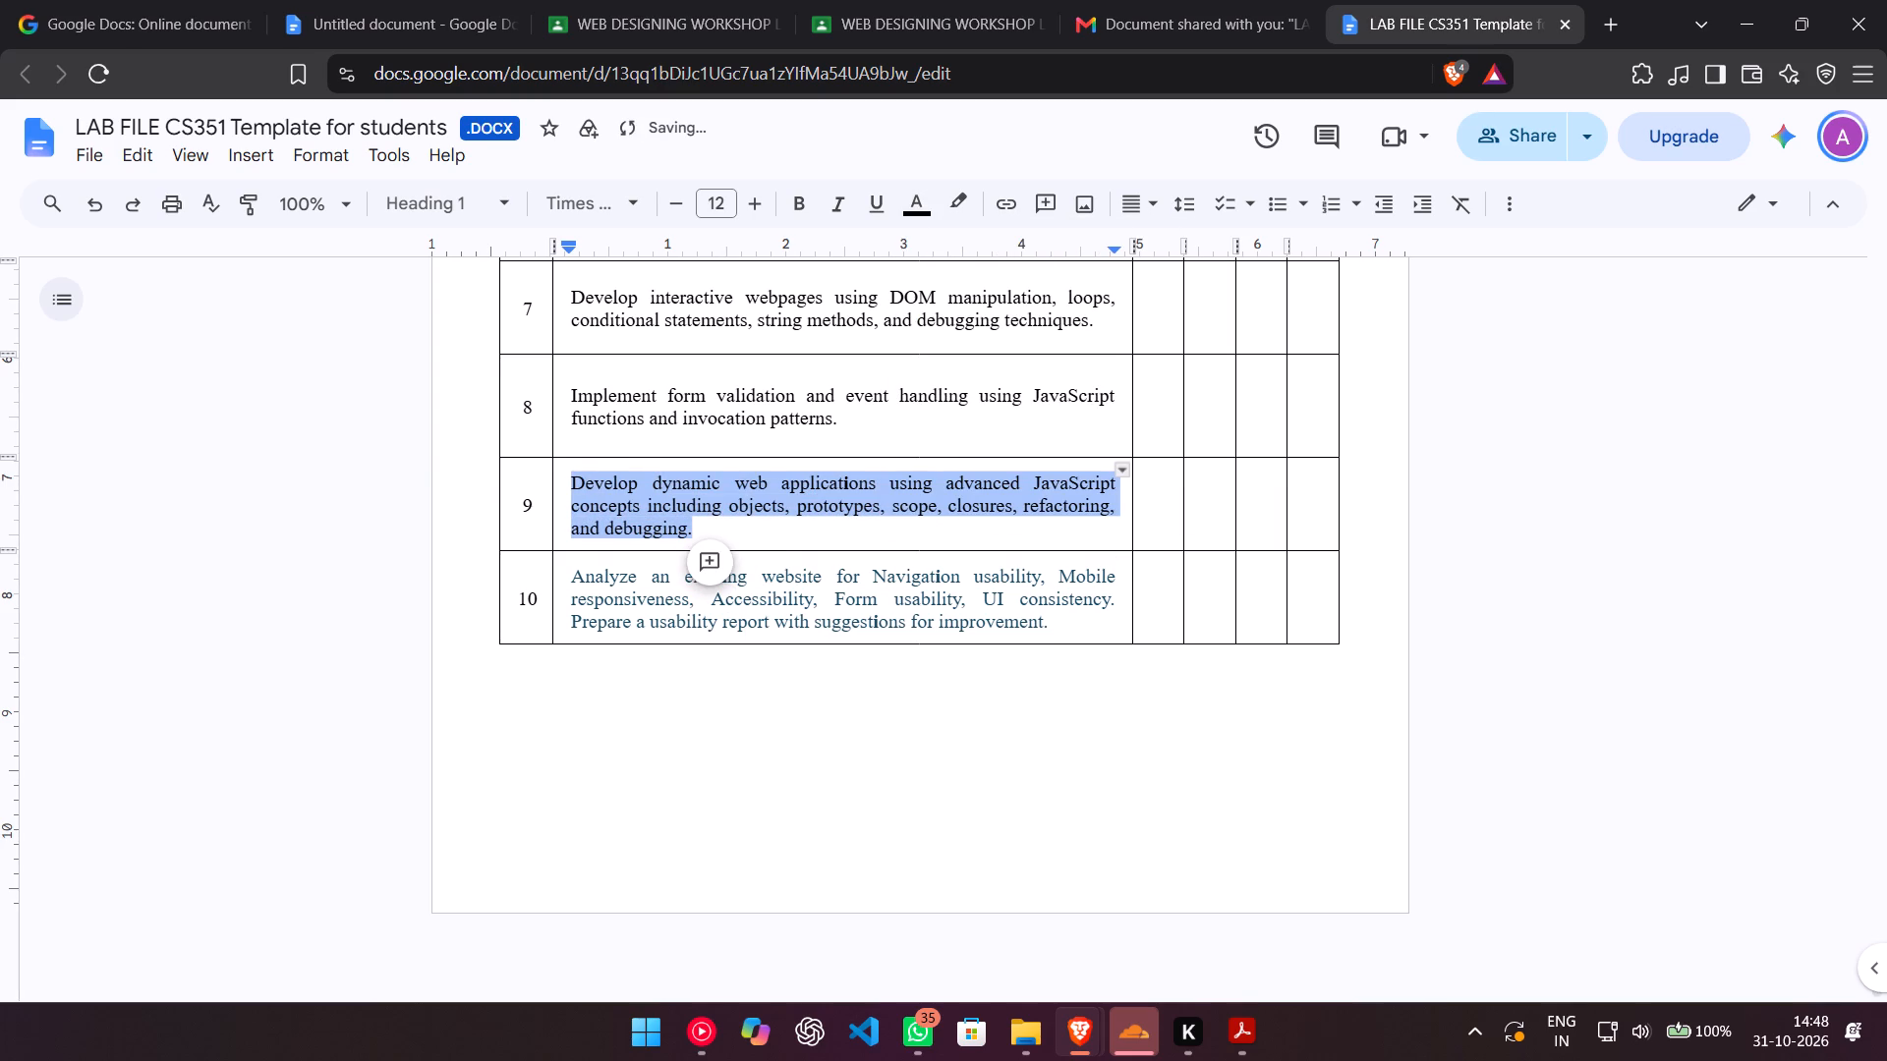
pyautogui.moveTo(574, 574); pyautogui.dragTo(1053, 632)
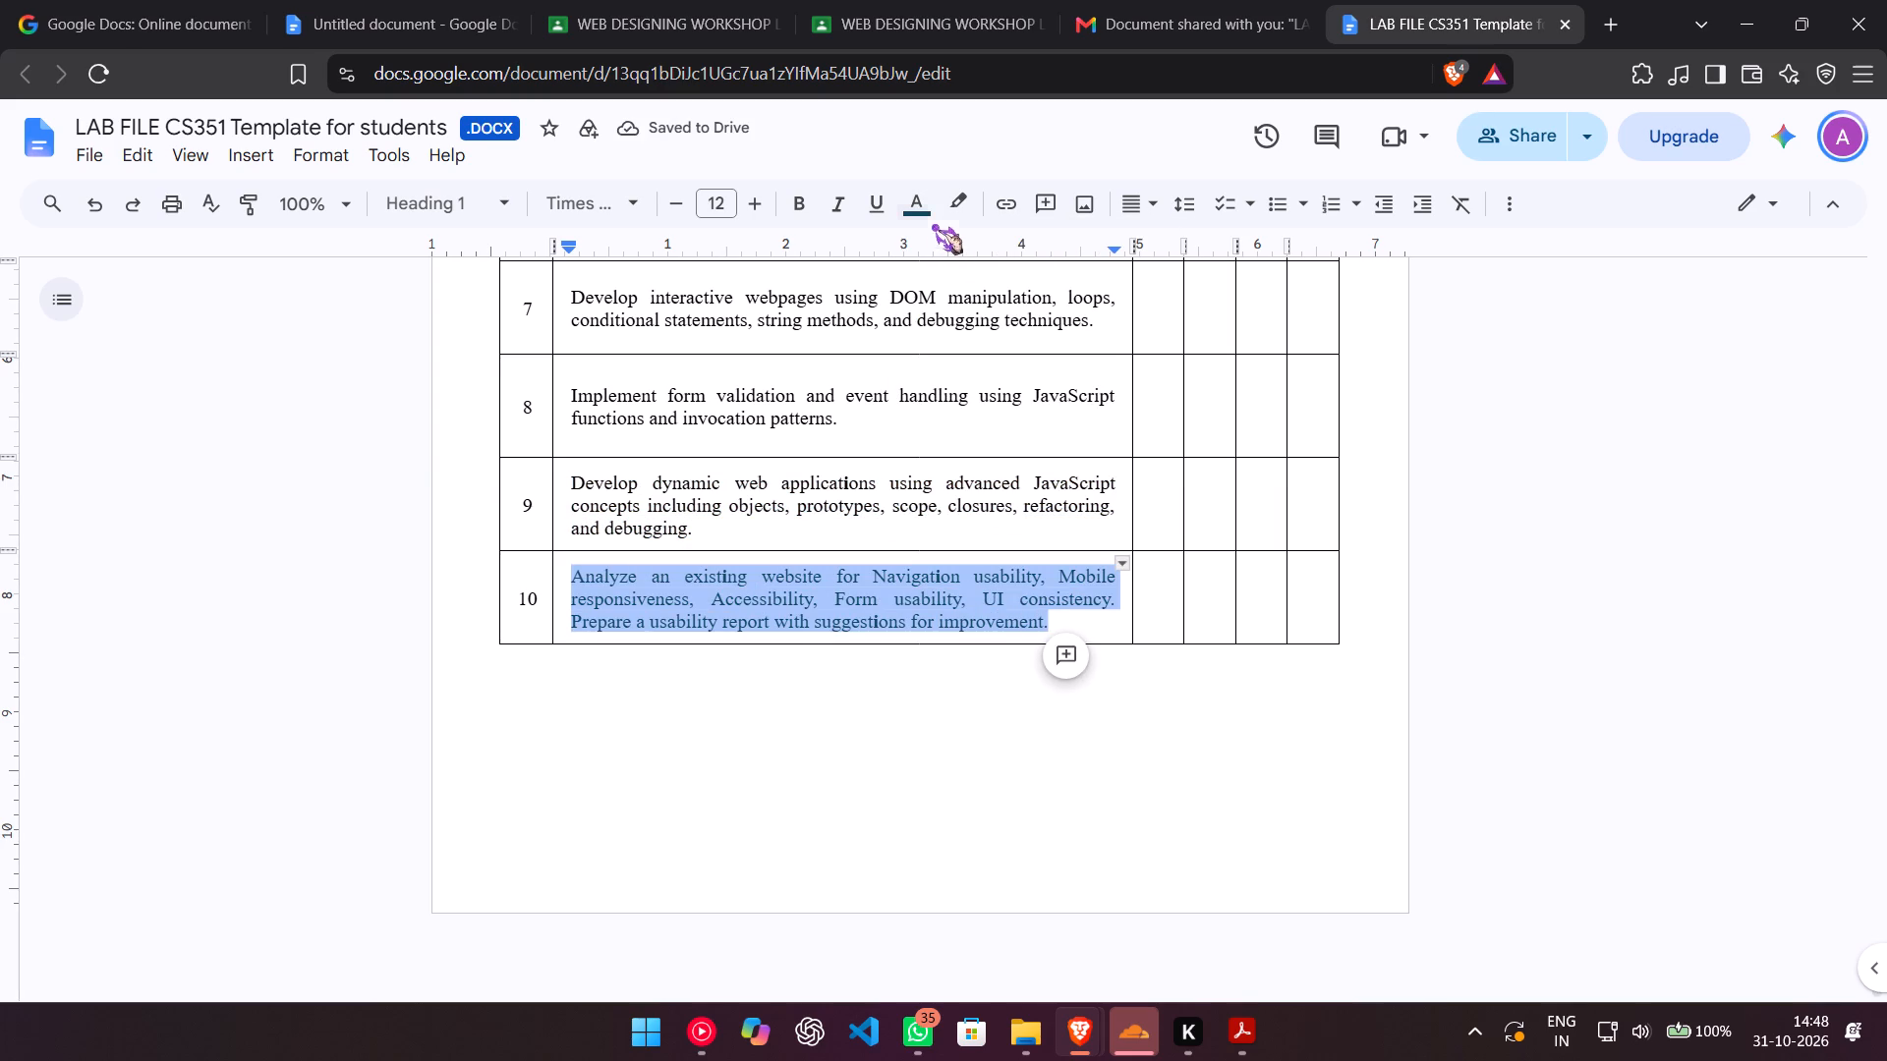
pyautogui.click(931, 216)
pyautogui.click(918, 247)
pyautogui.click(1594, 507)
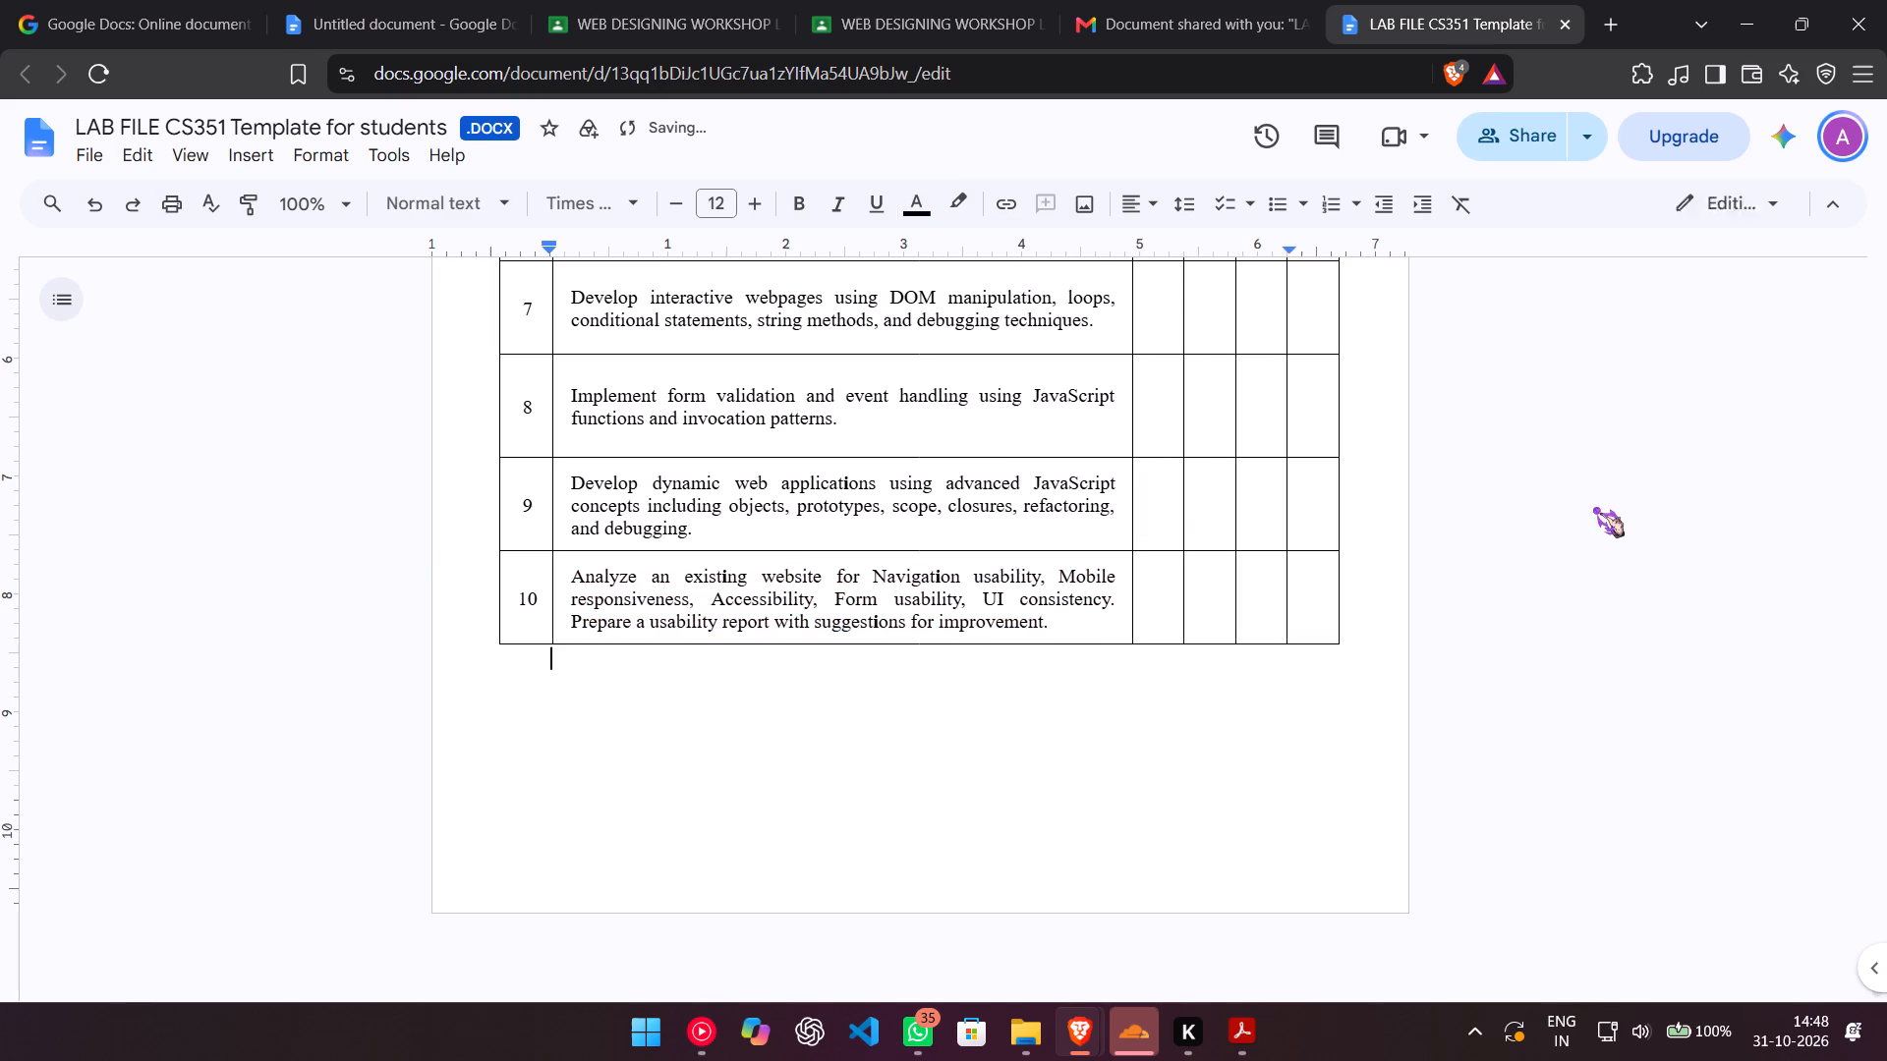
# Switch the lab file template from editing to viewing mode.
pyautogui.scroll(-11, 1594, 501)
pyautogui.scroll(13, 1593, 508)
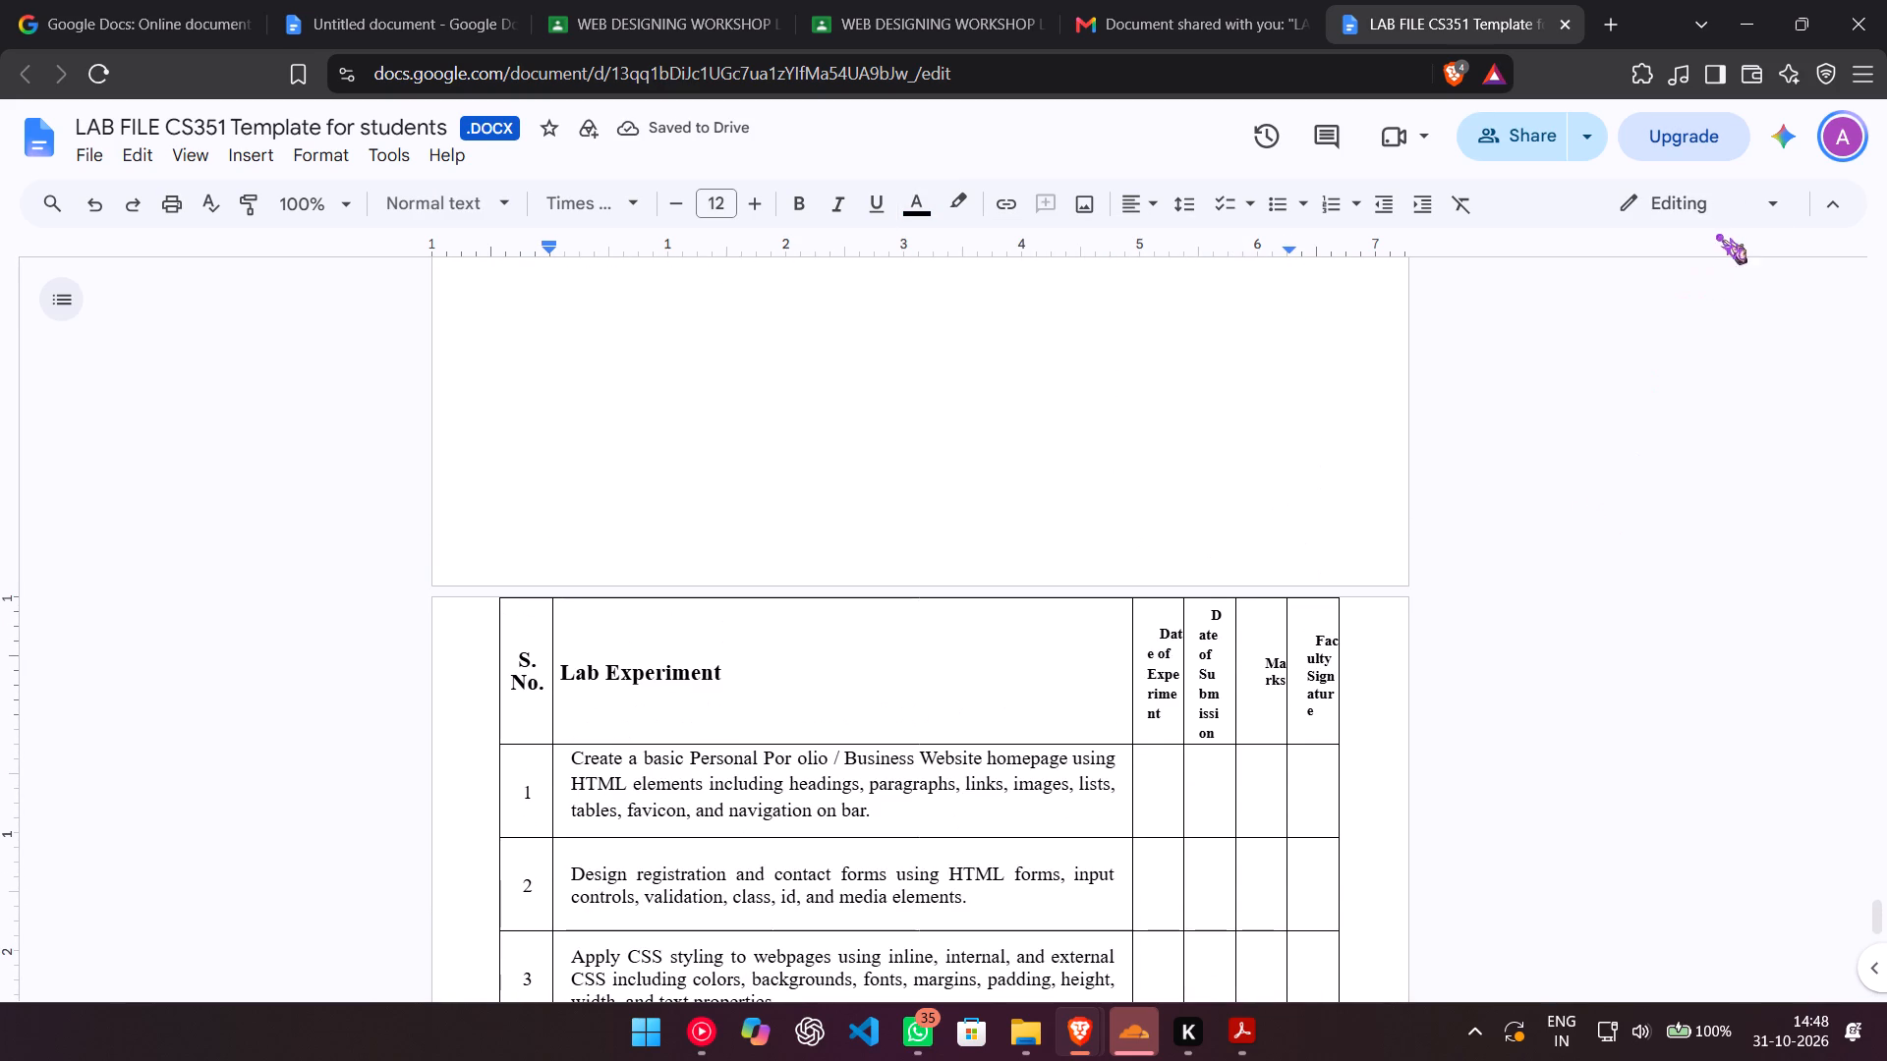
pyautogui.click(1722, 203)
pyautogui.click(1622, 371)
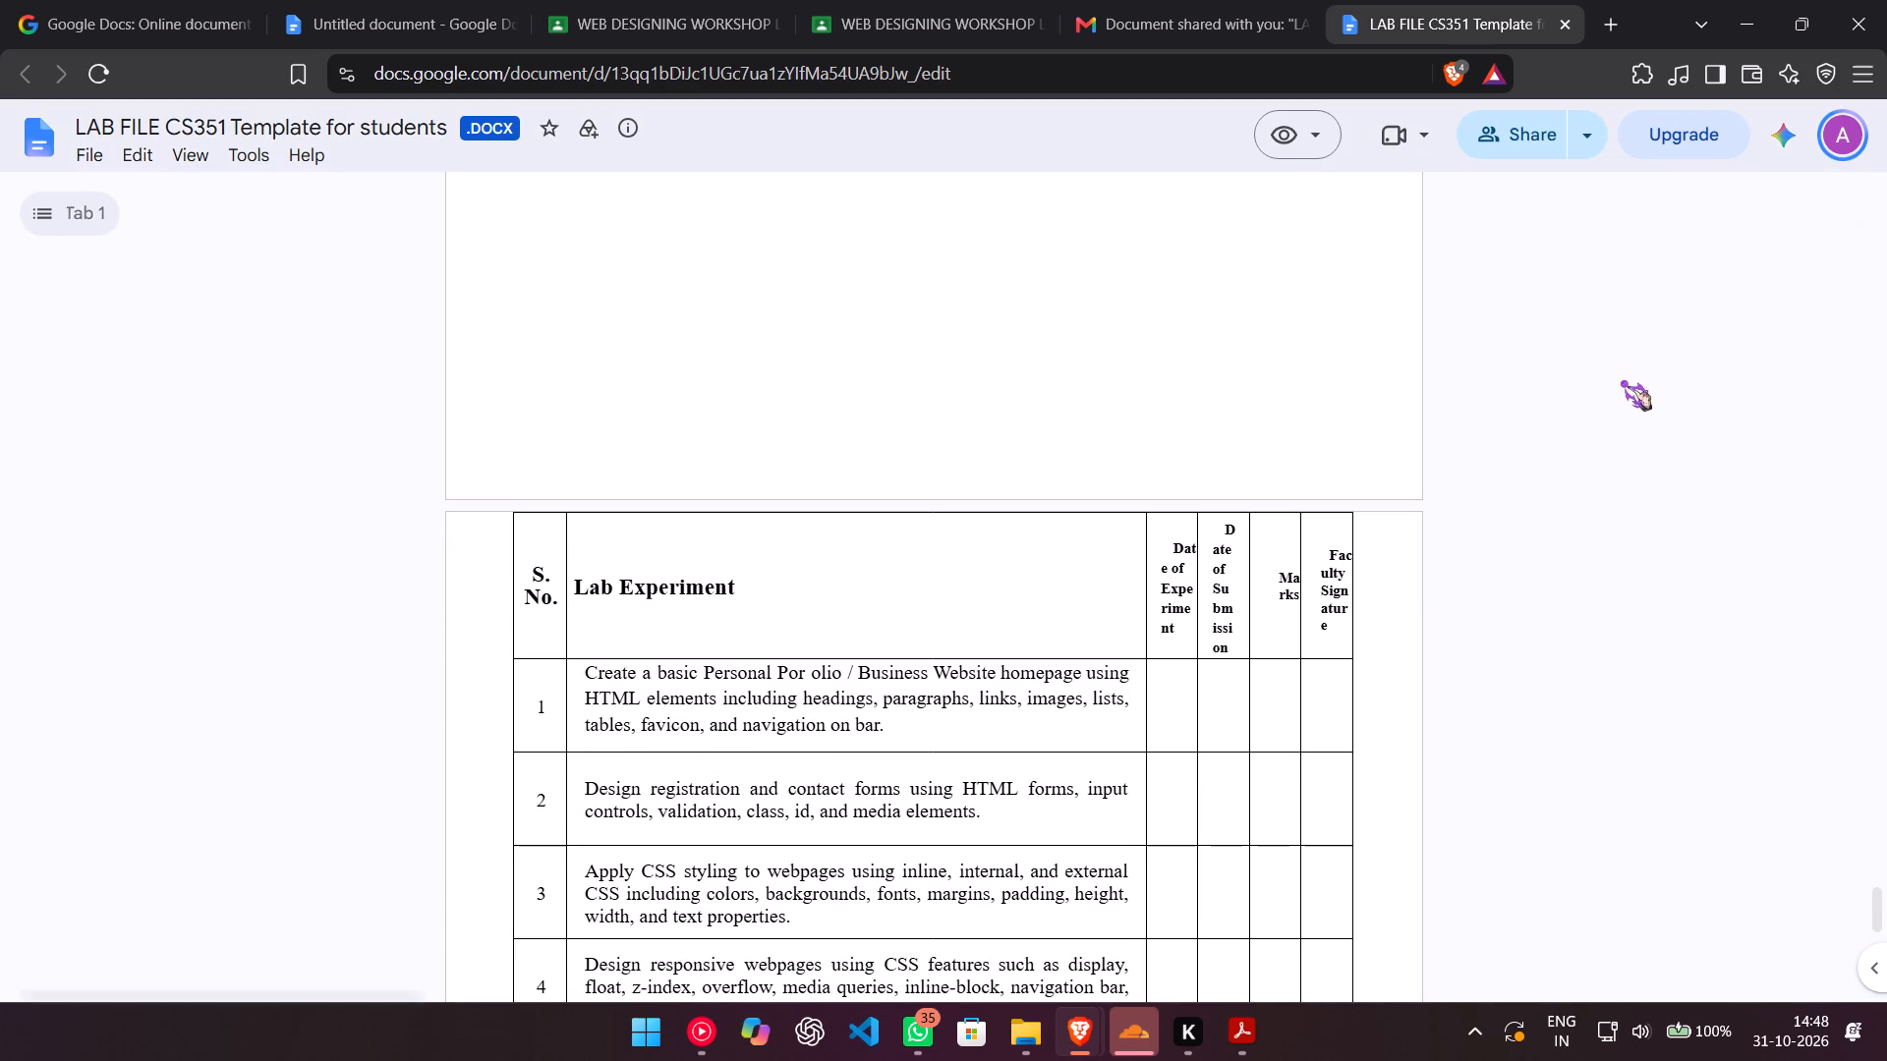
# Copy the template's entire cover page, from the institute title down to the SubmittedTo and SubmittedBy fields.
pyautogui.scroll(20, 1582, 459)
pyautogui.scroll(4, 1582, 459)
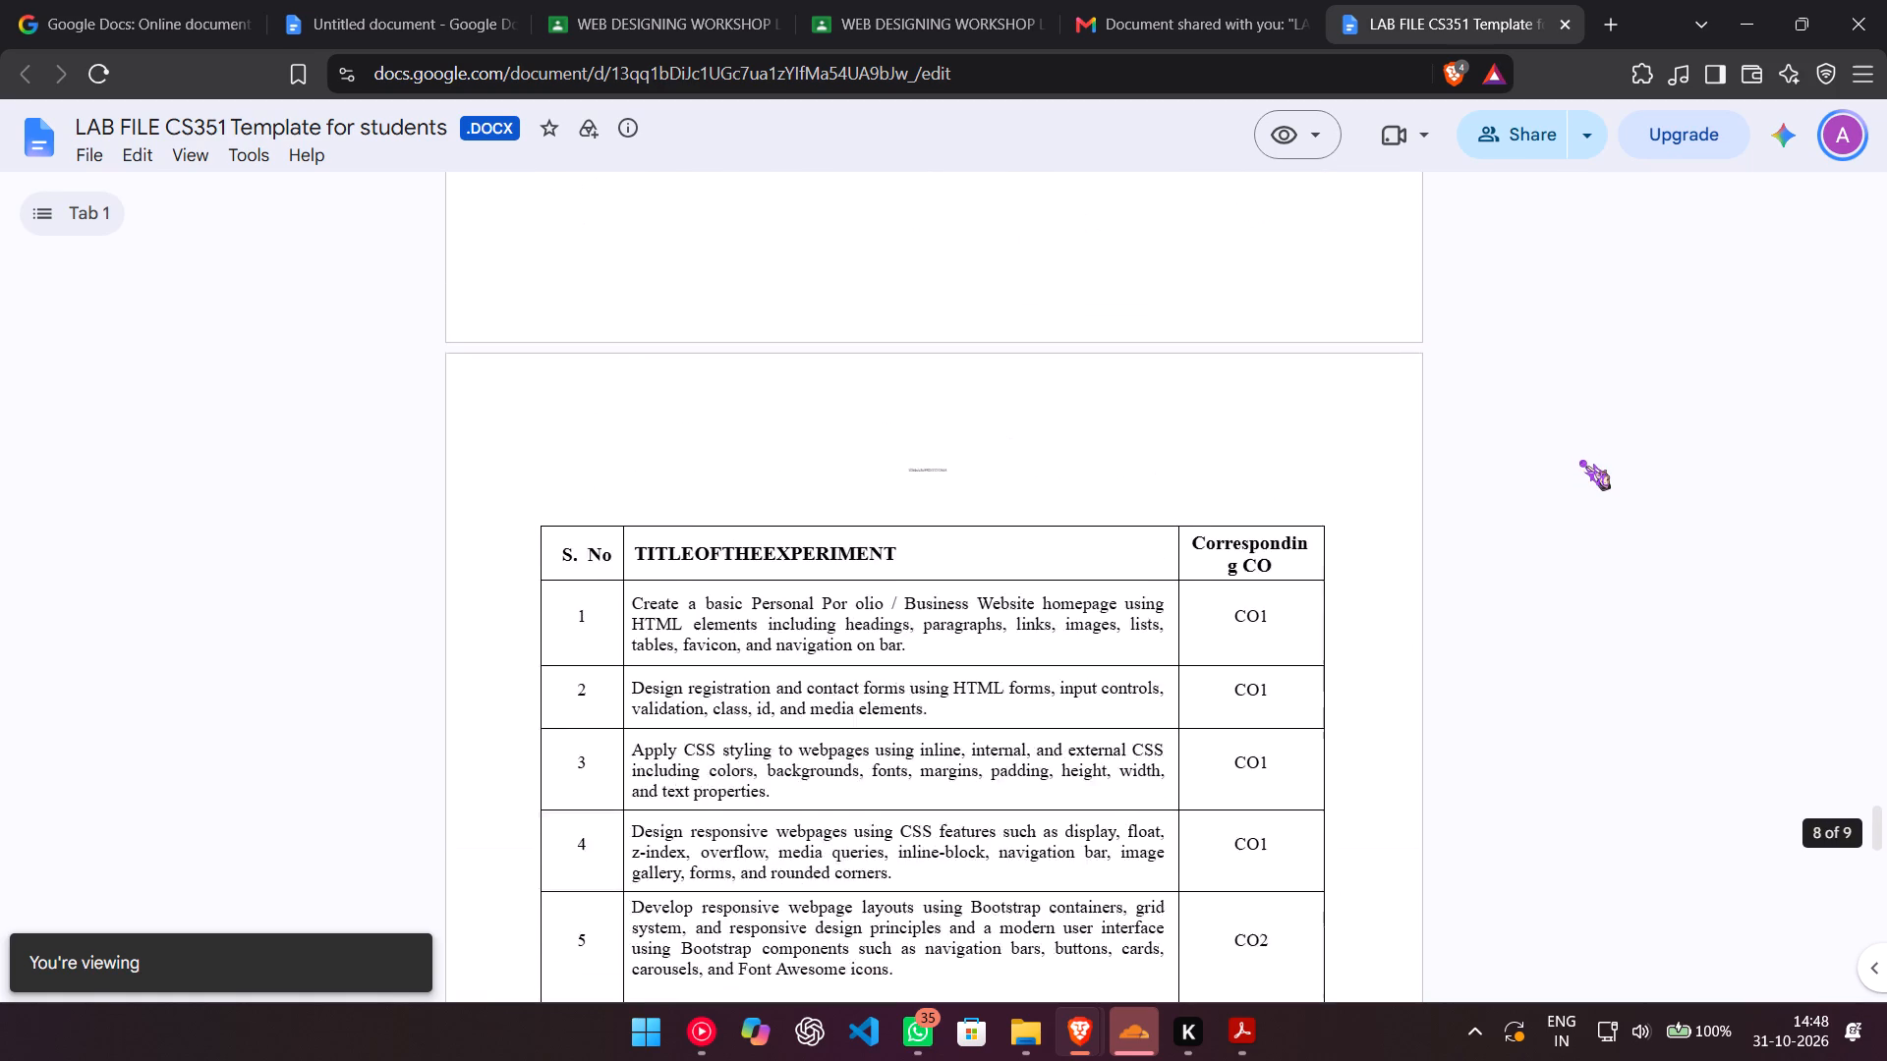
pyautogui.scroll(20, 1580, 460)
pyautogui.scroll(20, 1580, 460)
pyautogui.scroll(3, 1580, 460)
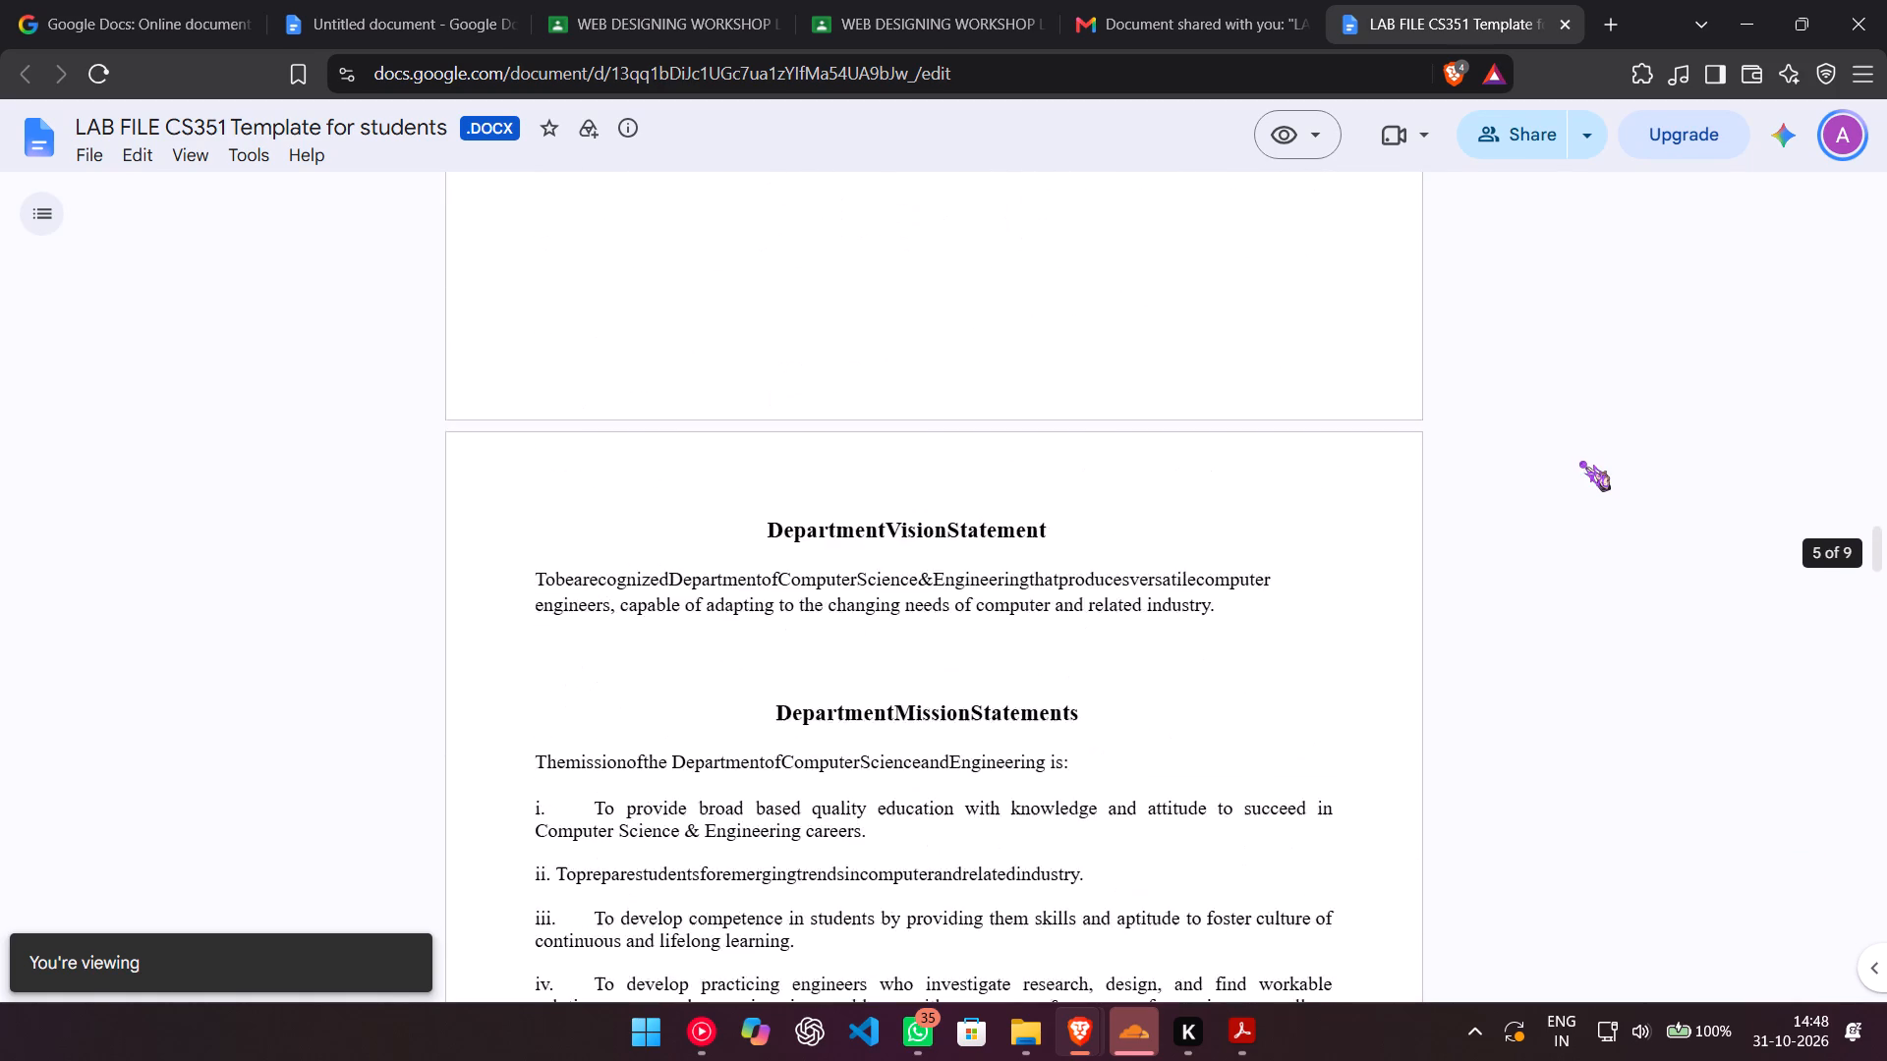
pyautogui.scroll(11, 1580, 461)
pyautogui.scroll(20, 1583, 463)
pyautogui.scroll(4, 1583, 463)
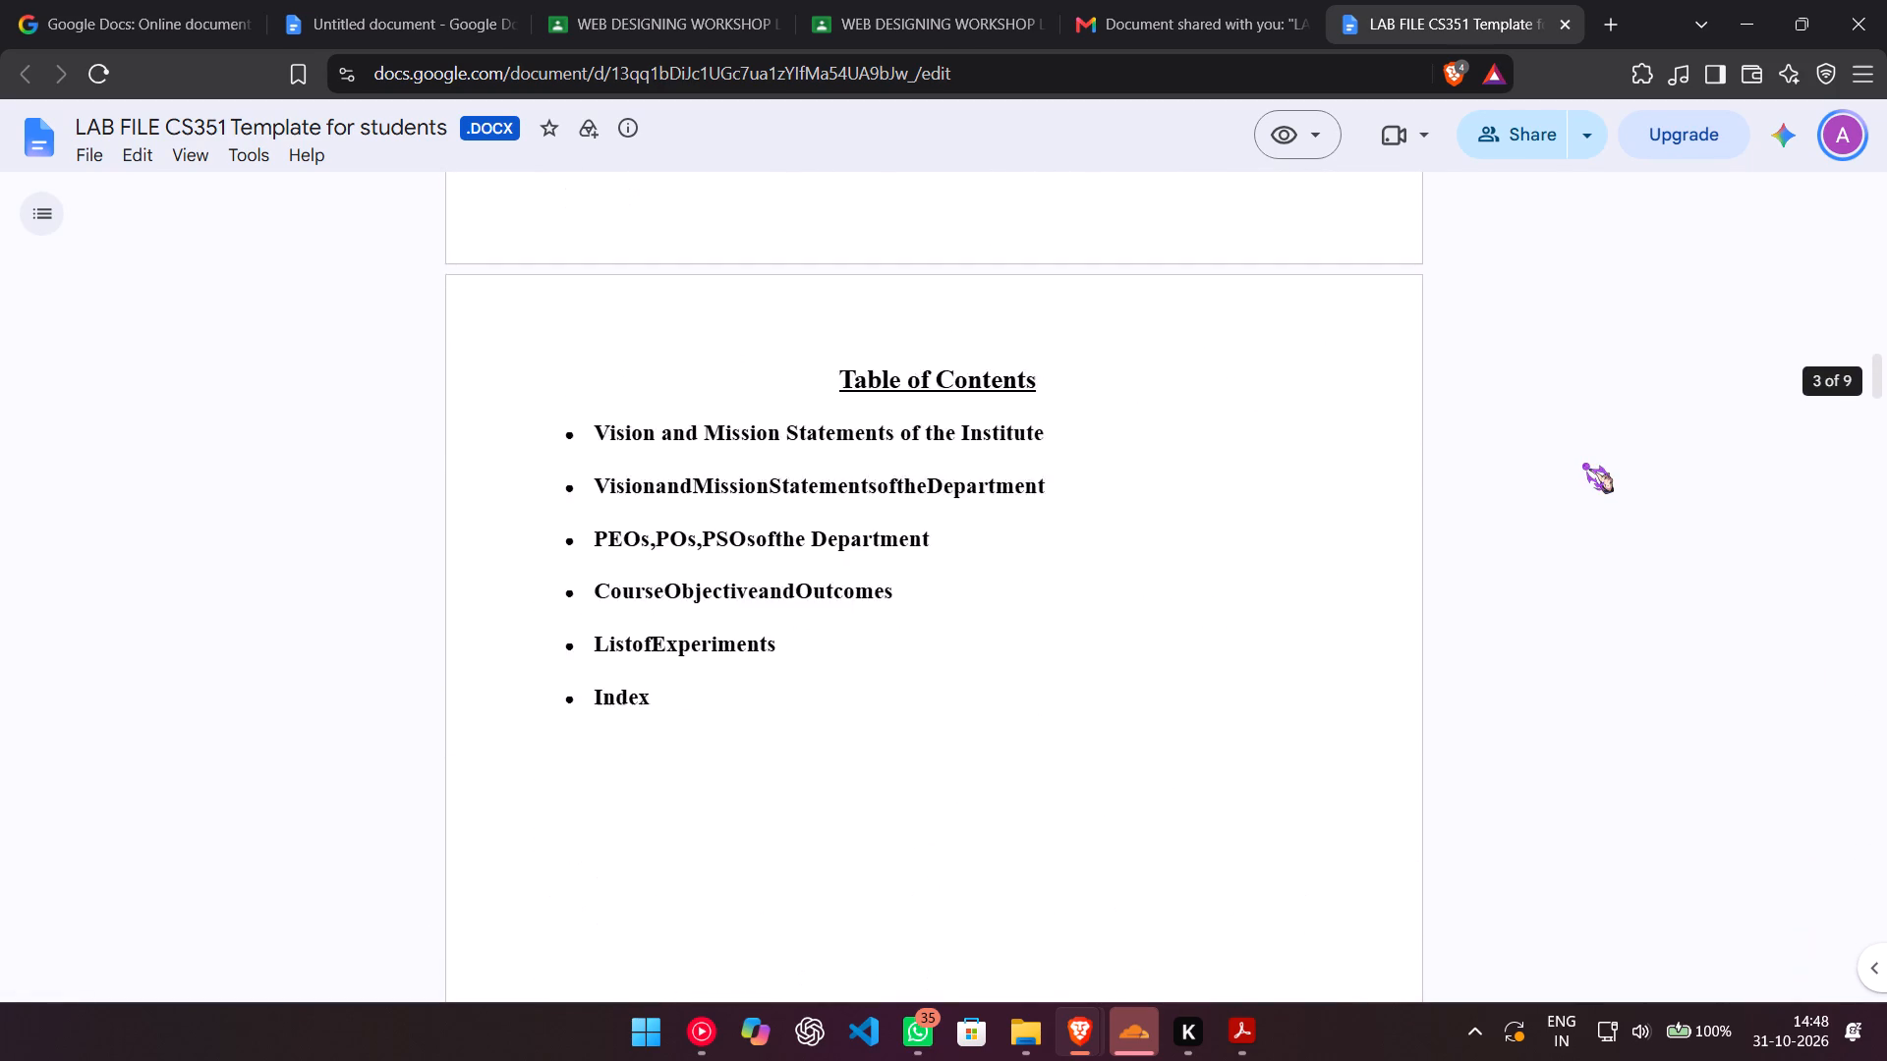
pyautogui.scroll(5, 1583, 463)
pyautogui.scroll(20, 1300, 227)
pyautogui.scroll(5, 1300, 227)
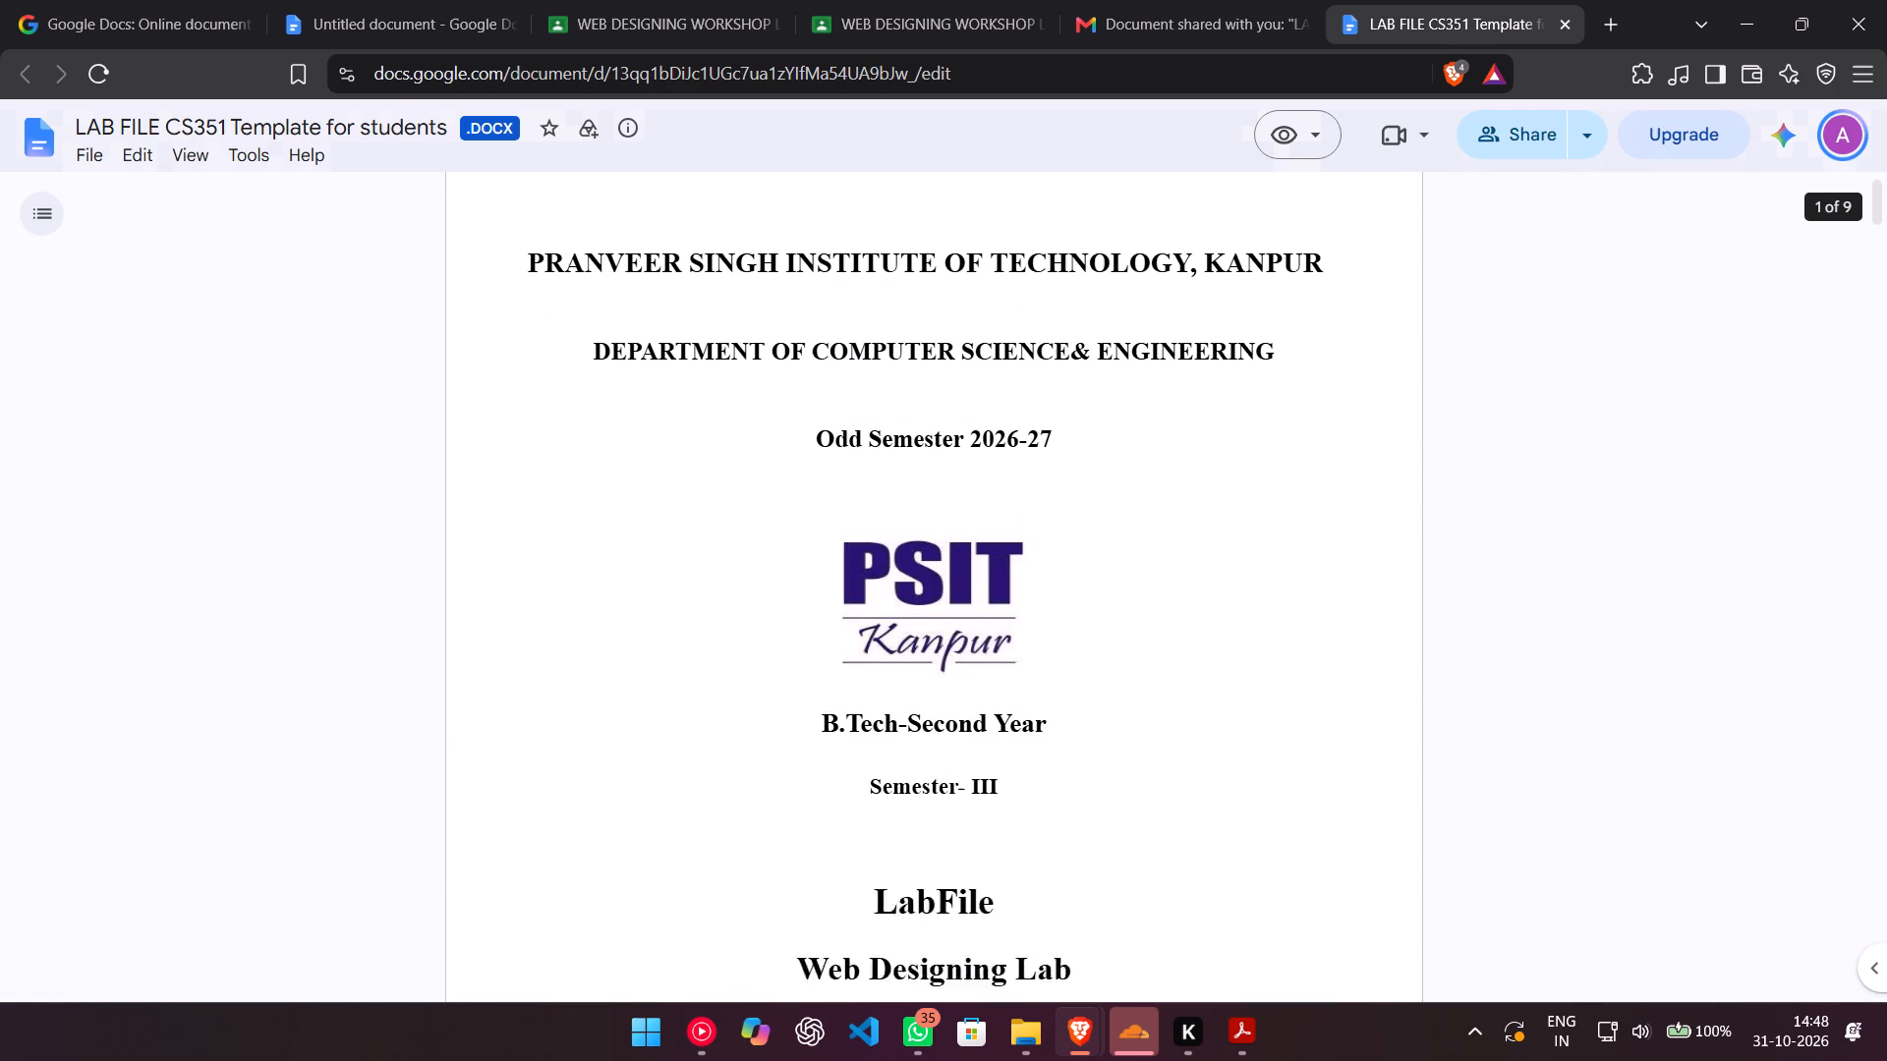
pyautogui.scroll(5, 1300, 229)
pyautogui.moveTo(497, 273); pyautogui.dragTo(1007, 604)
pyautogui.scroll(-8, 794, 487)
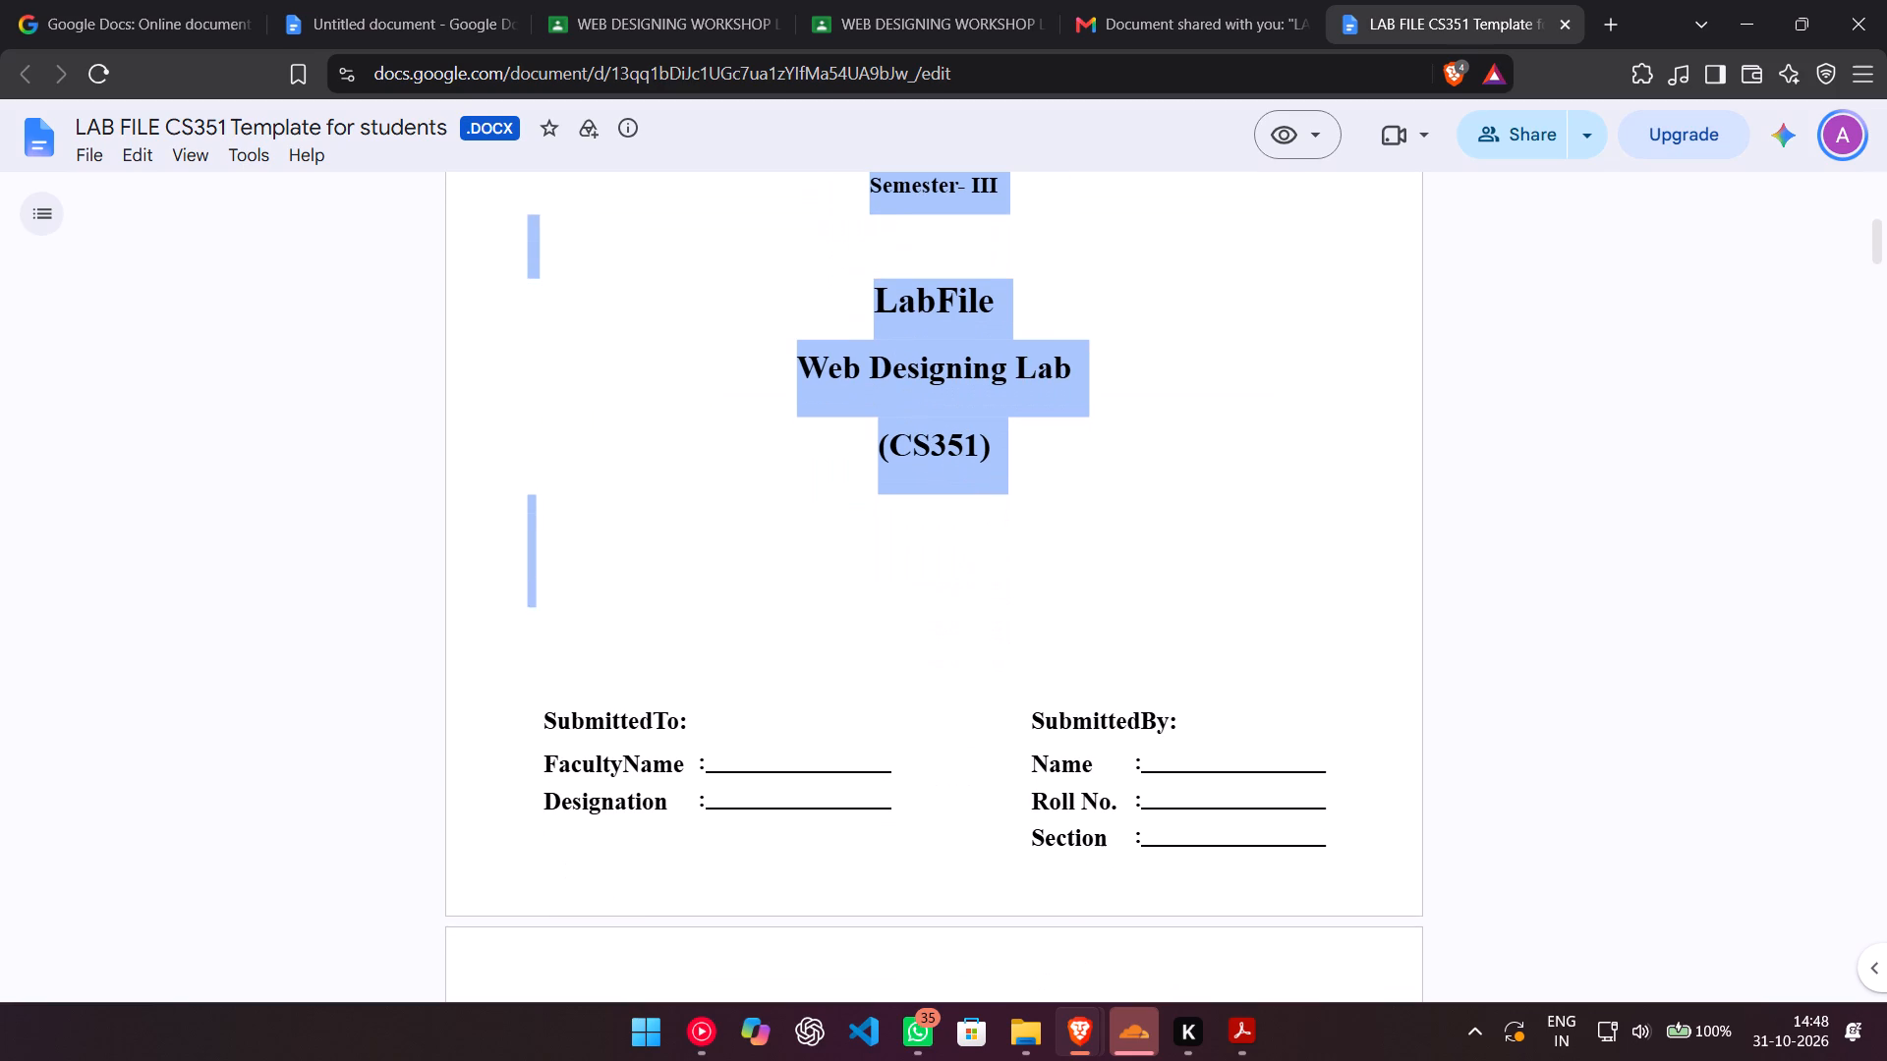
pyautogui.moveTo(1007, 604); pyautogui.dragTo(1320, 809)
pyautogui.hotkey('ctrl', 'c')
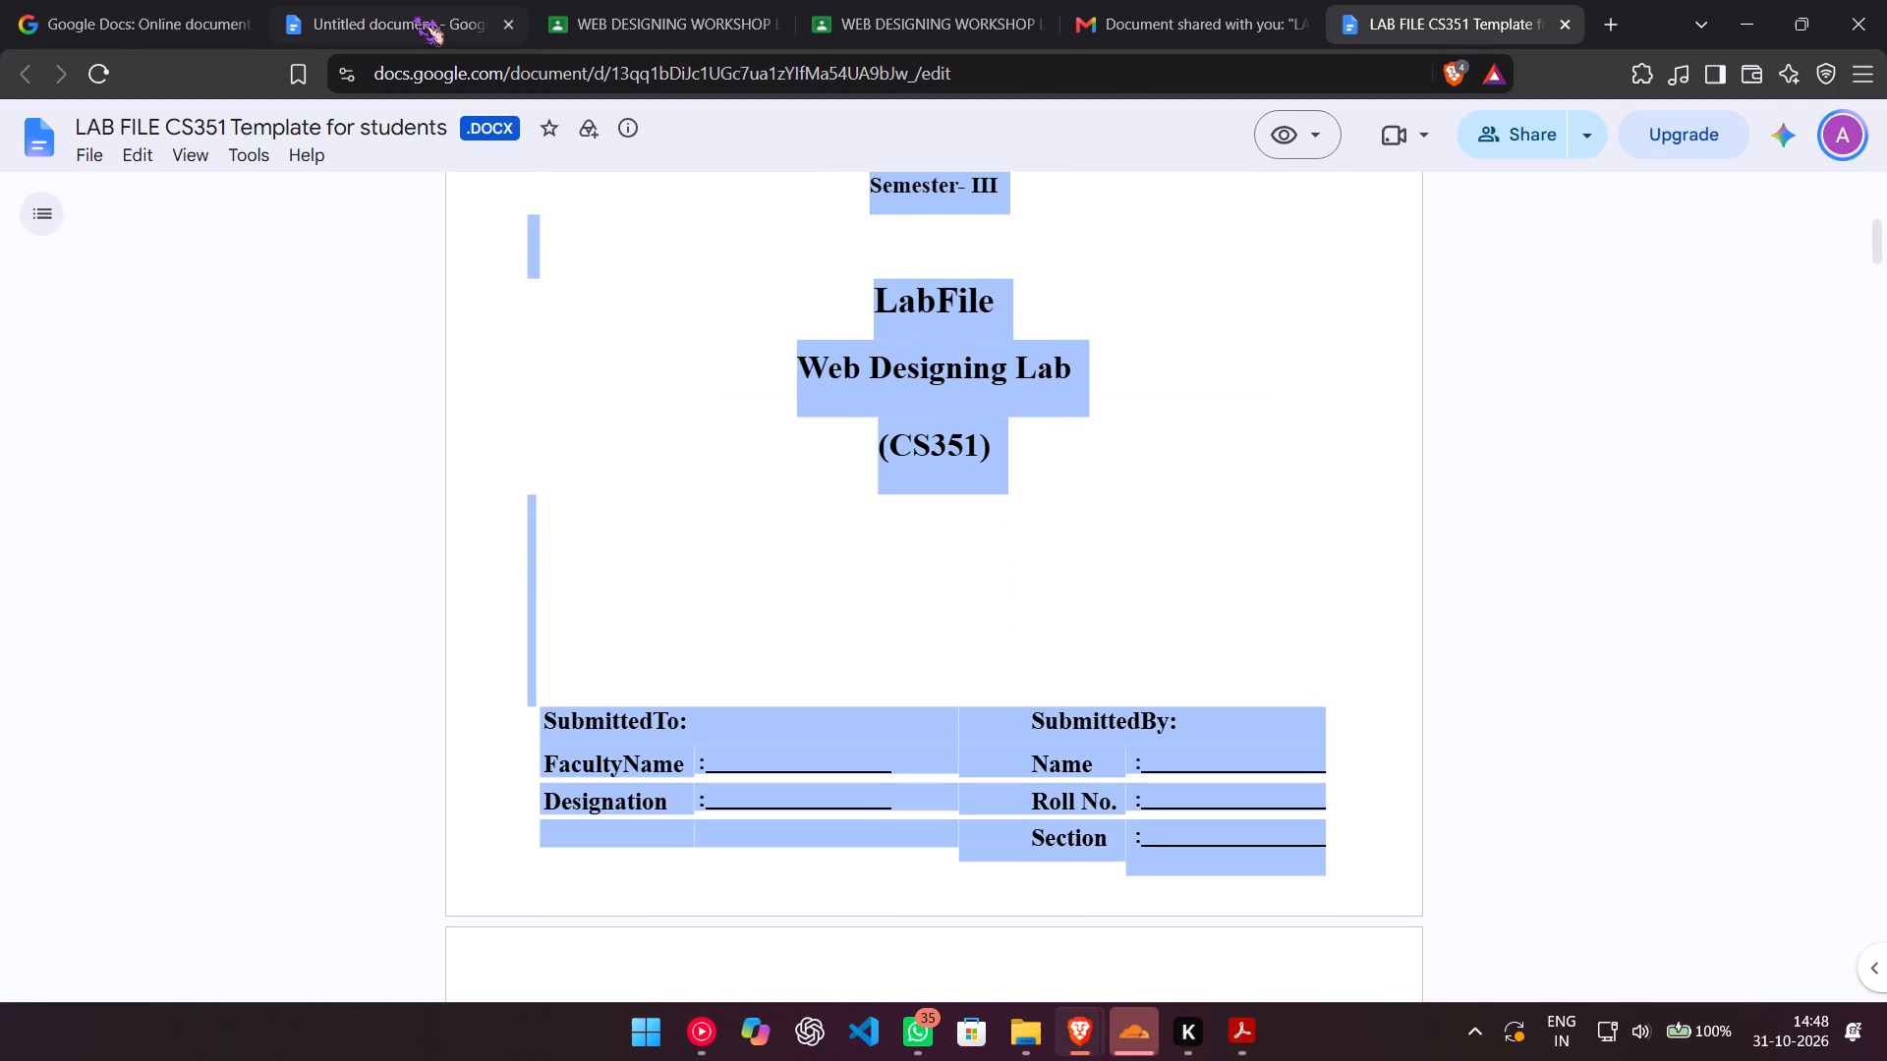
# Replace all content of the untitled document with the copied cover page.
pyautogui.click(392, 5)
pyautogui.click(734, 452)
pyautogui.hotkey('ctrl', 'a')
pyautogui.press('BackSpace')
pyautogui.hotkey('ctrl', 'v')
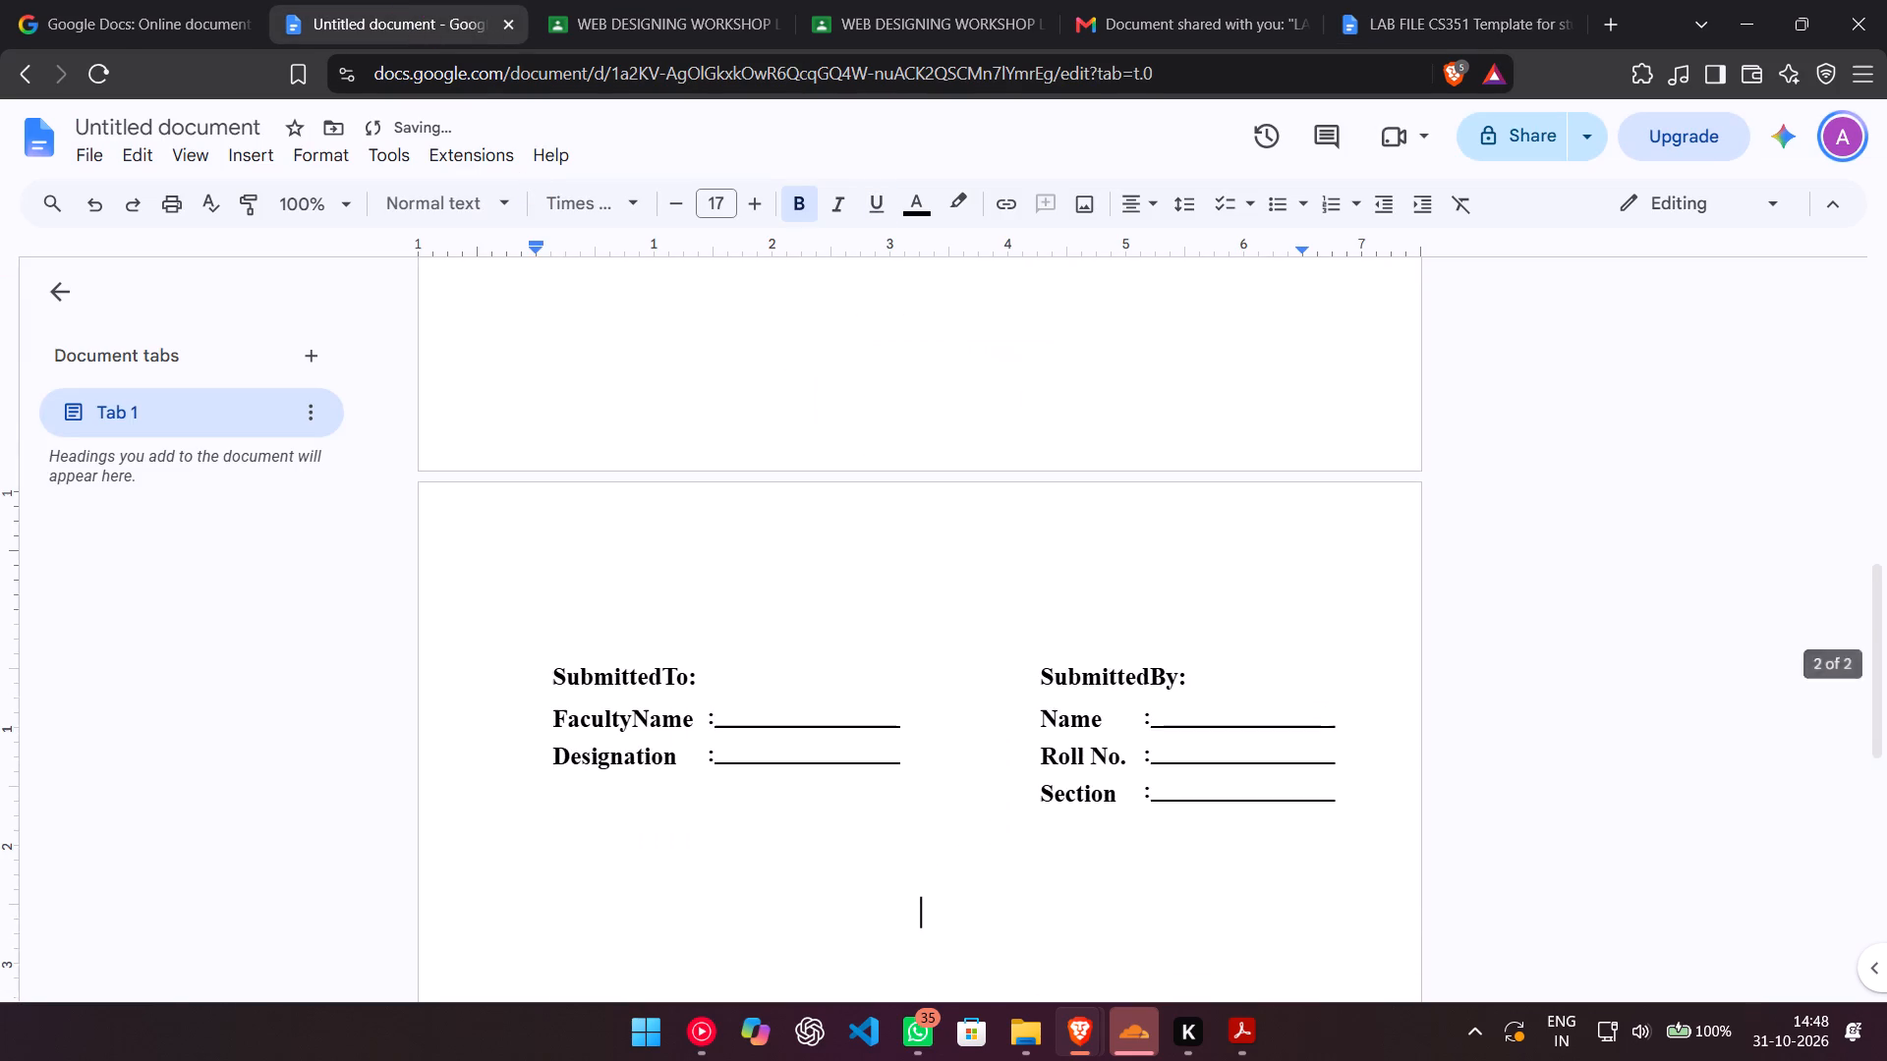
pyautogui.scroll(20, 1066, 372)
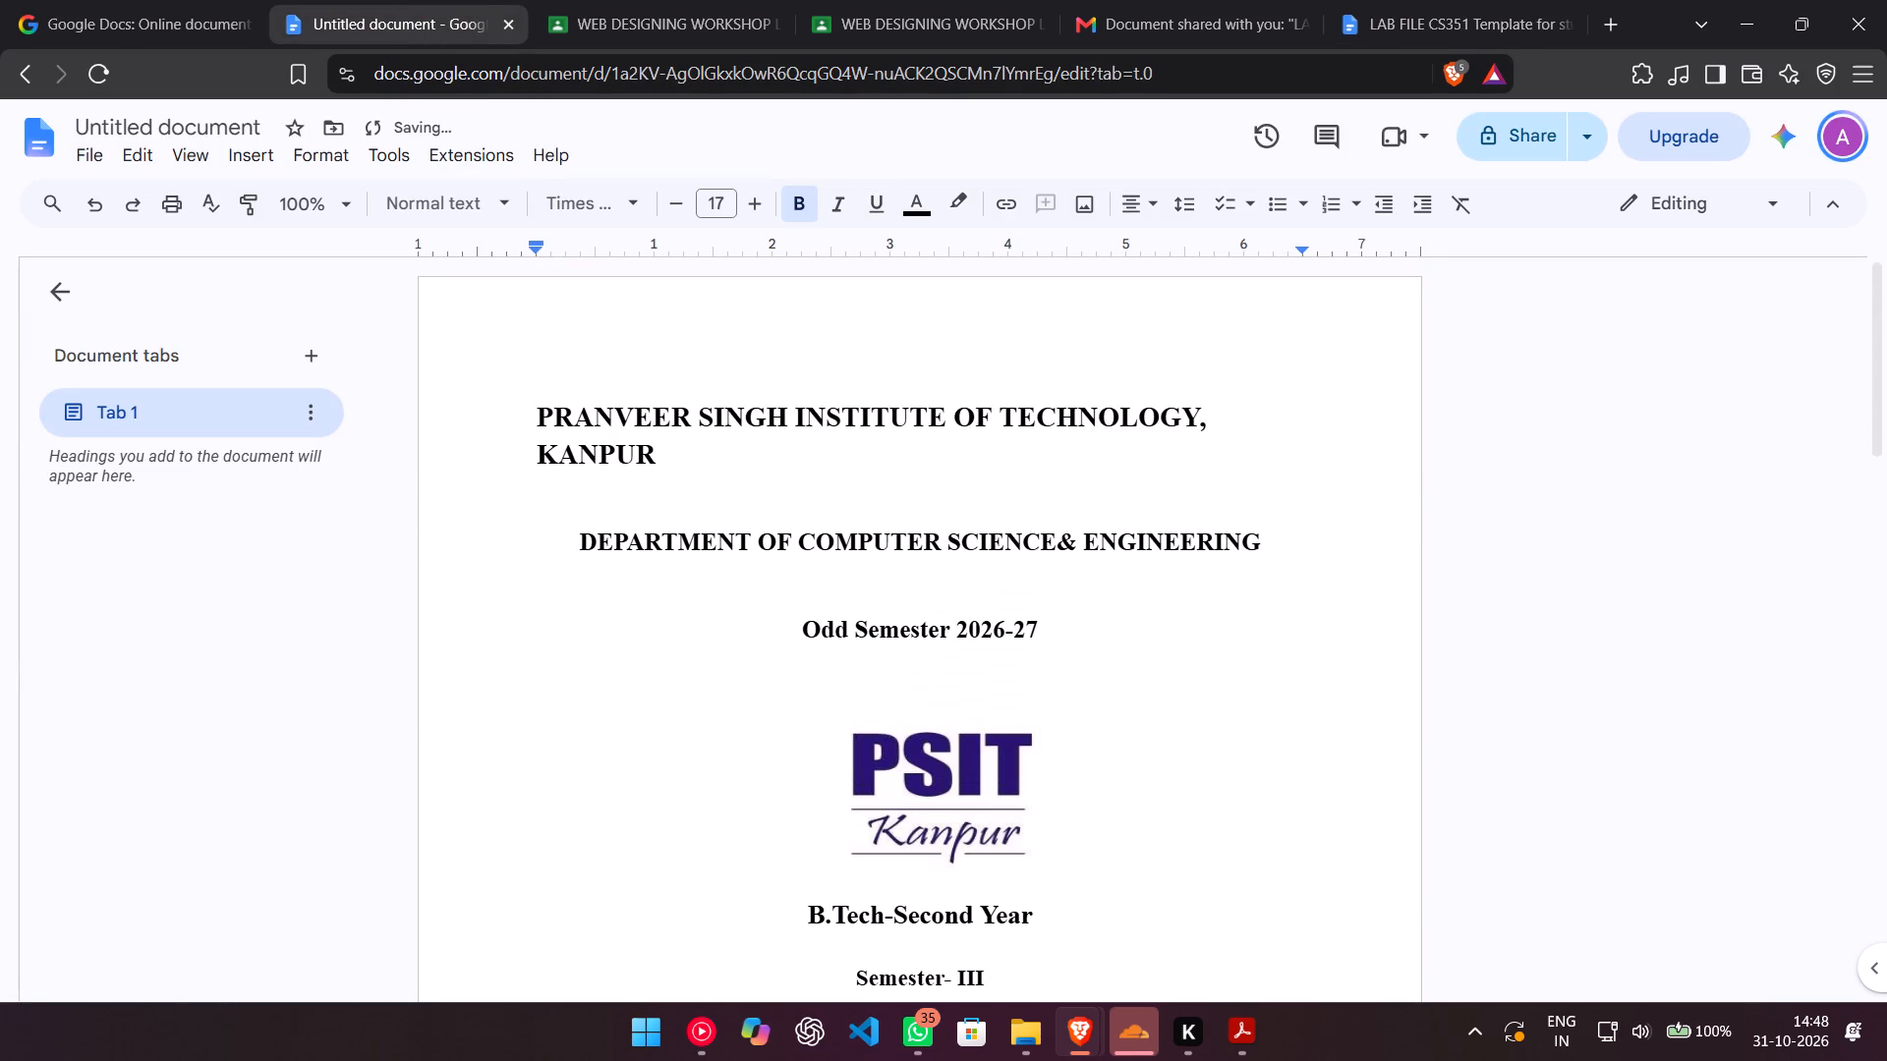
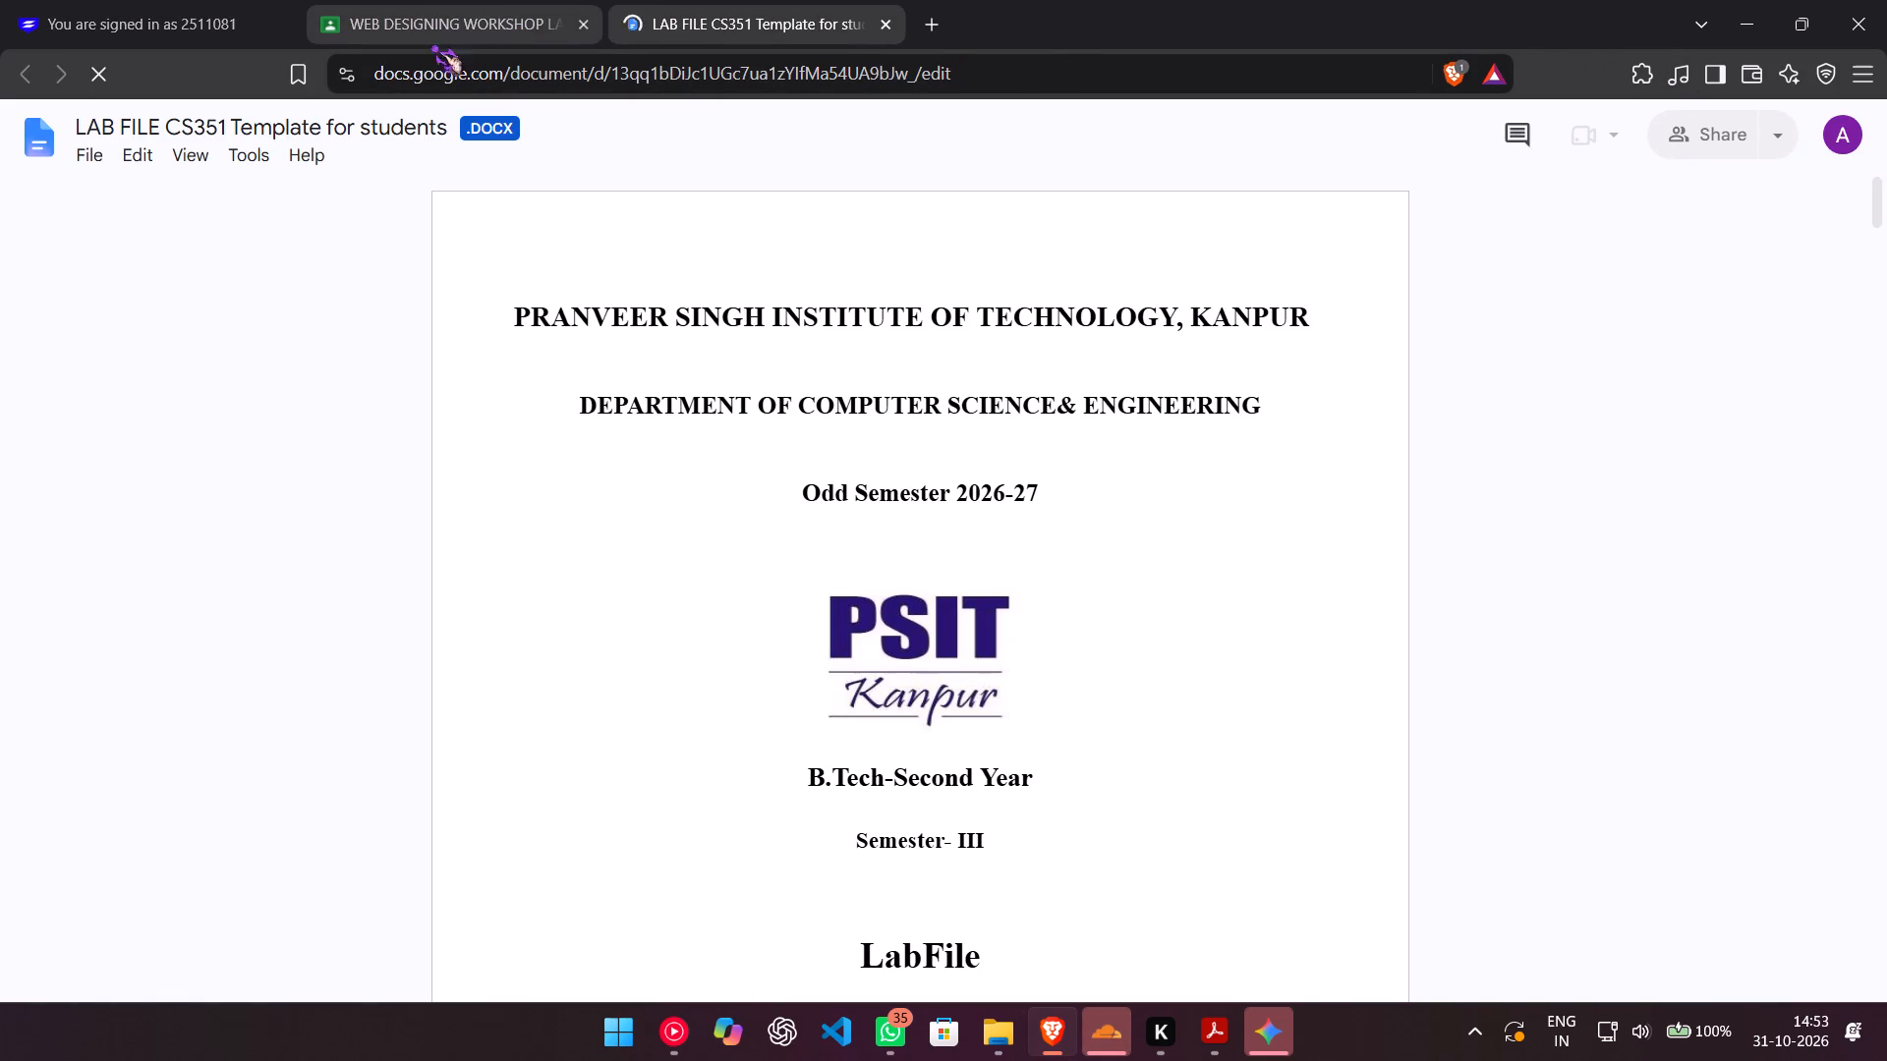
# Examine the template's pages and the file, edit and tool options available for it in Google Docs.
pyautogui.click(80, 154)
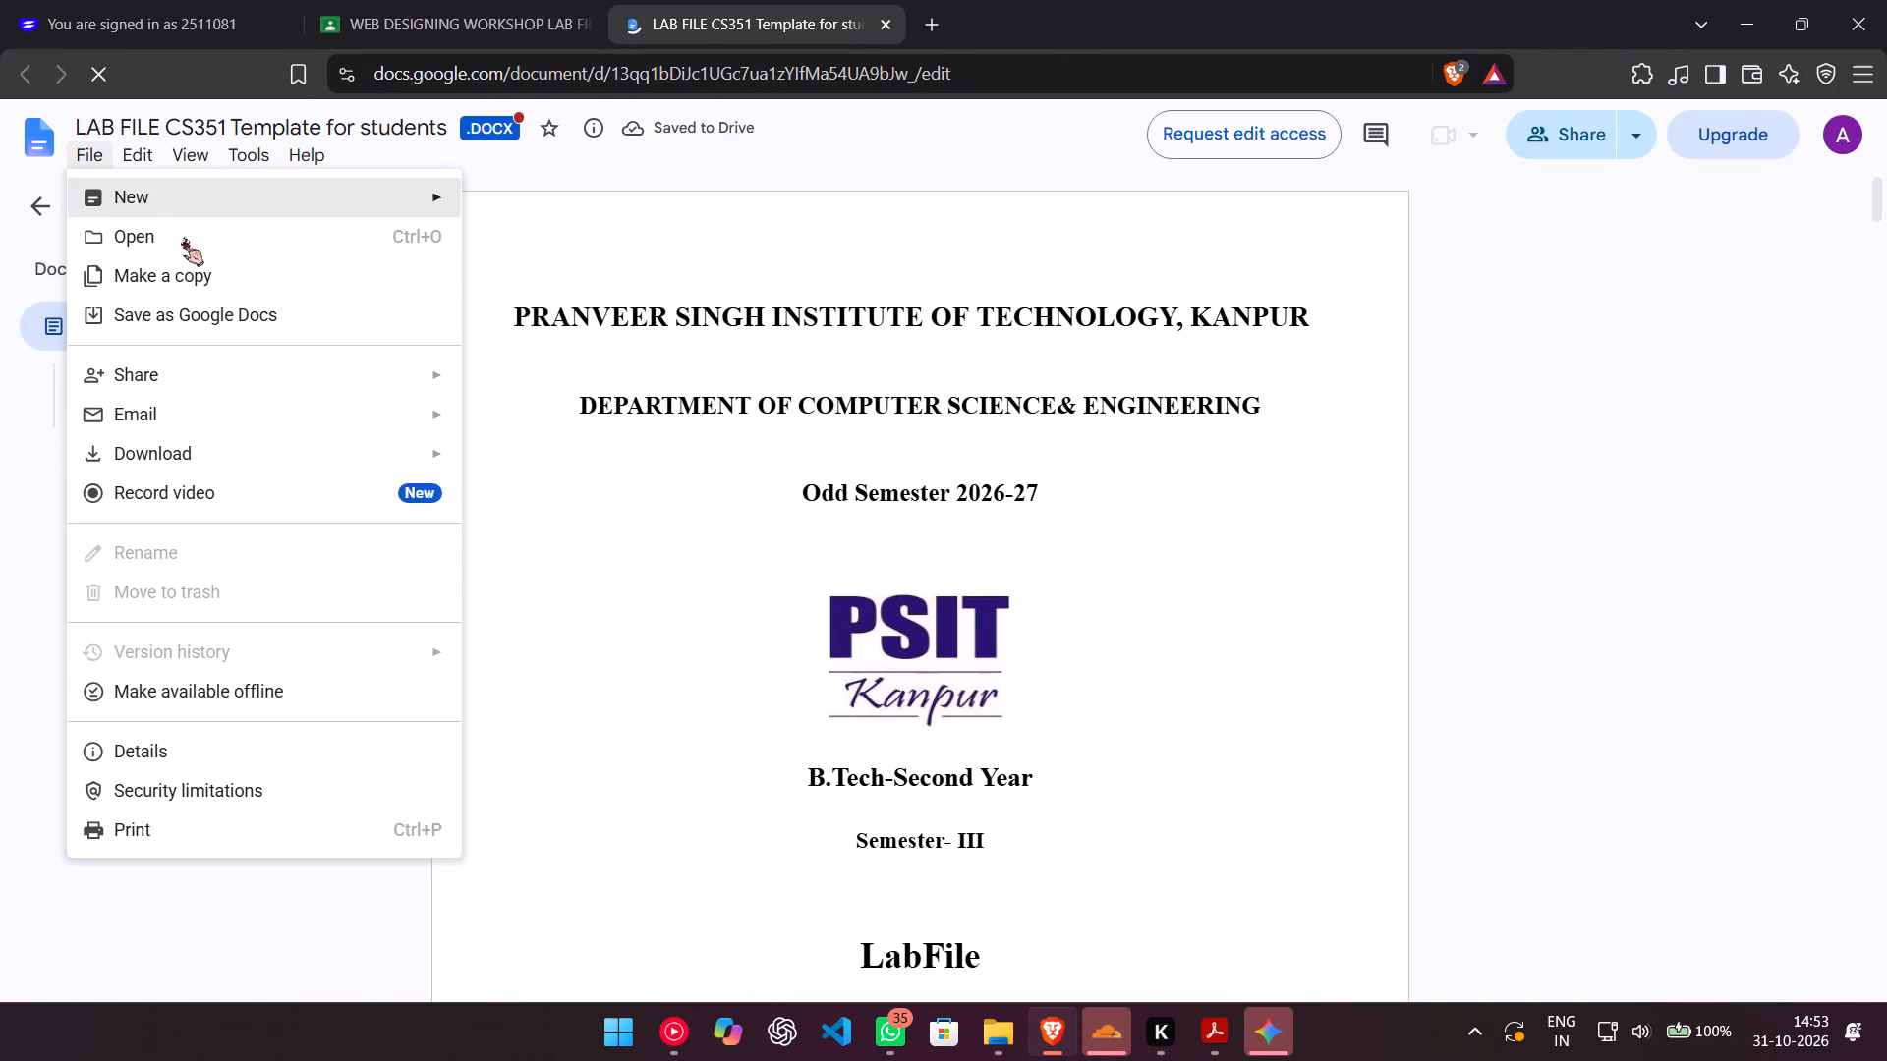
pyautogui.click(1695, 411)
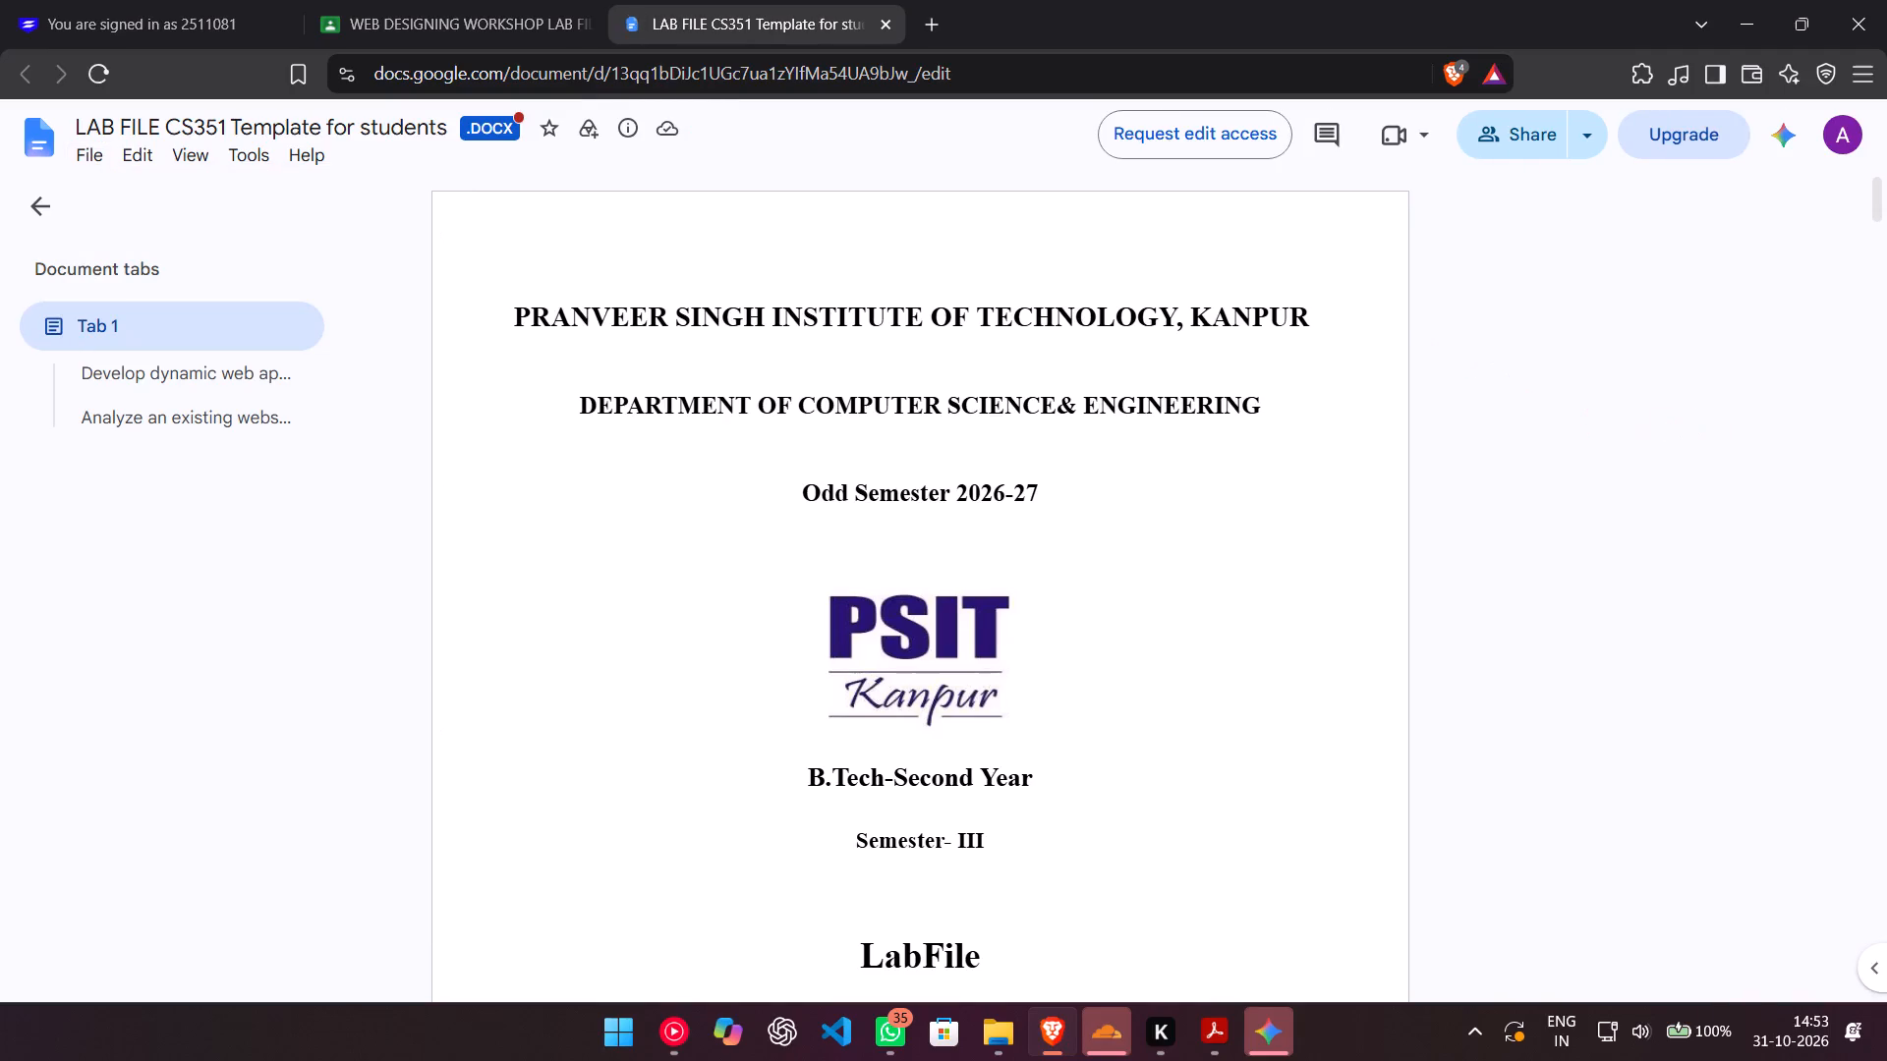
pyautogui.click(1838, 136)
pyautogui.moveTo(578, 215); pyautogui.dragTo(559, 215)
pyautogui.click(198, 162)
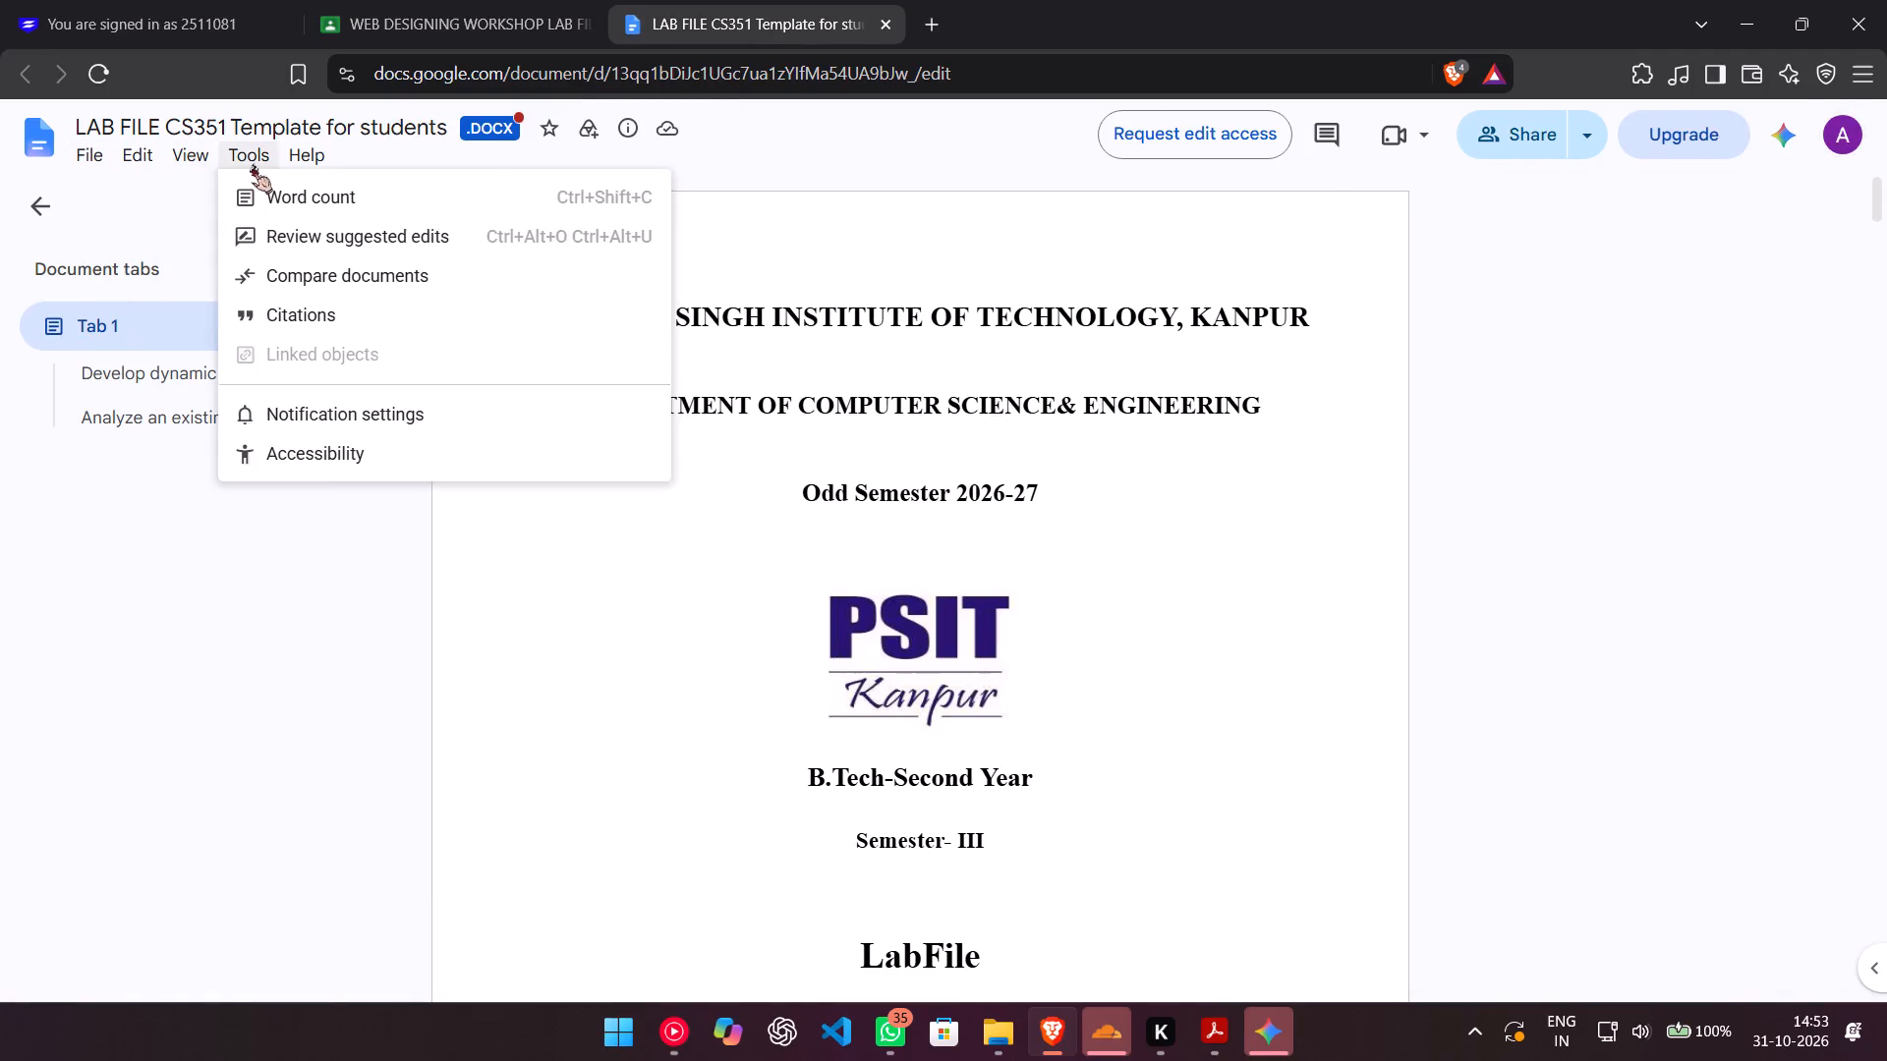
pyautogui.click(0, 663)
pyautogui.scroll(-2, 568, 536)
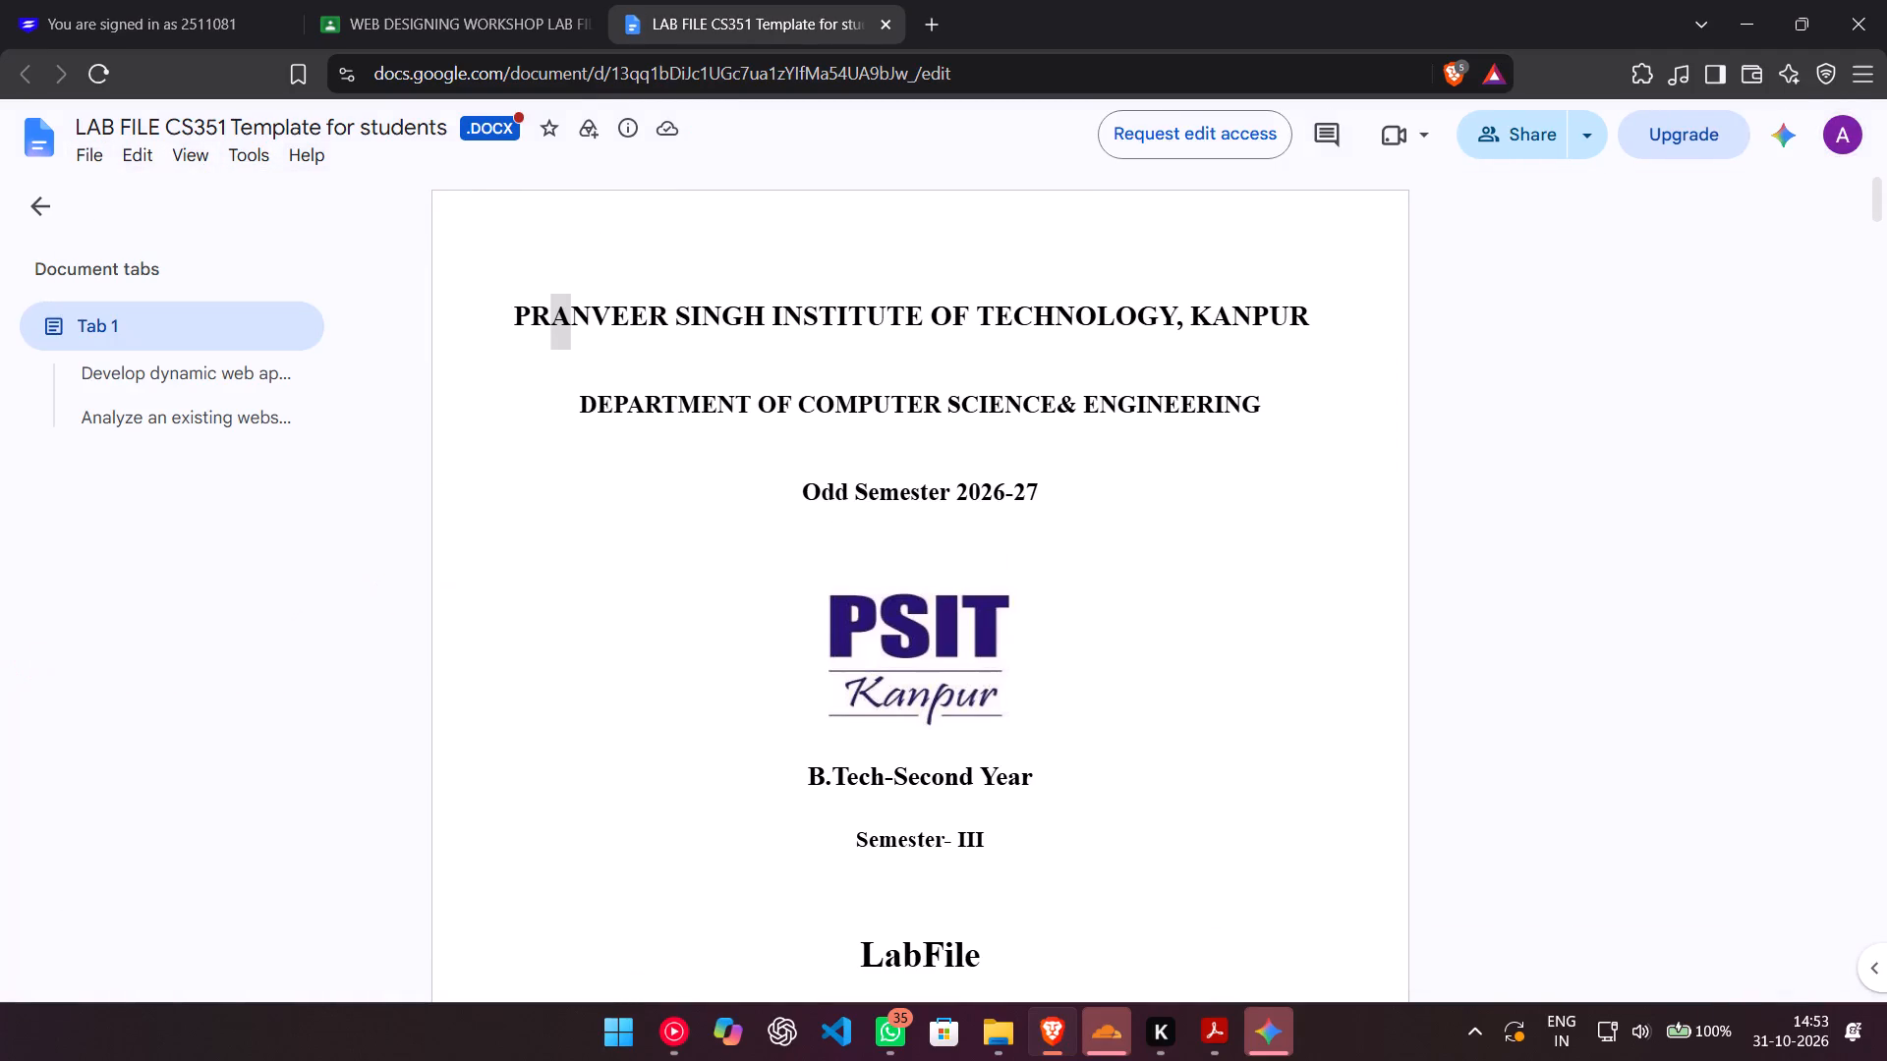
pyautogui.scroll(-18, 588, 536)
pyautogui.scroll(-20, 913, 506)
pyautogui.scroll(-9, 913, 506)
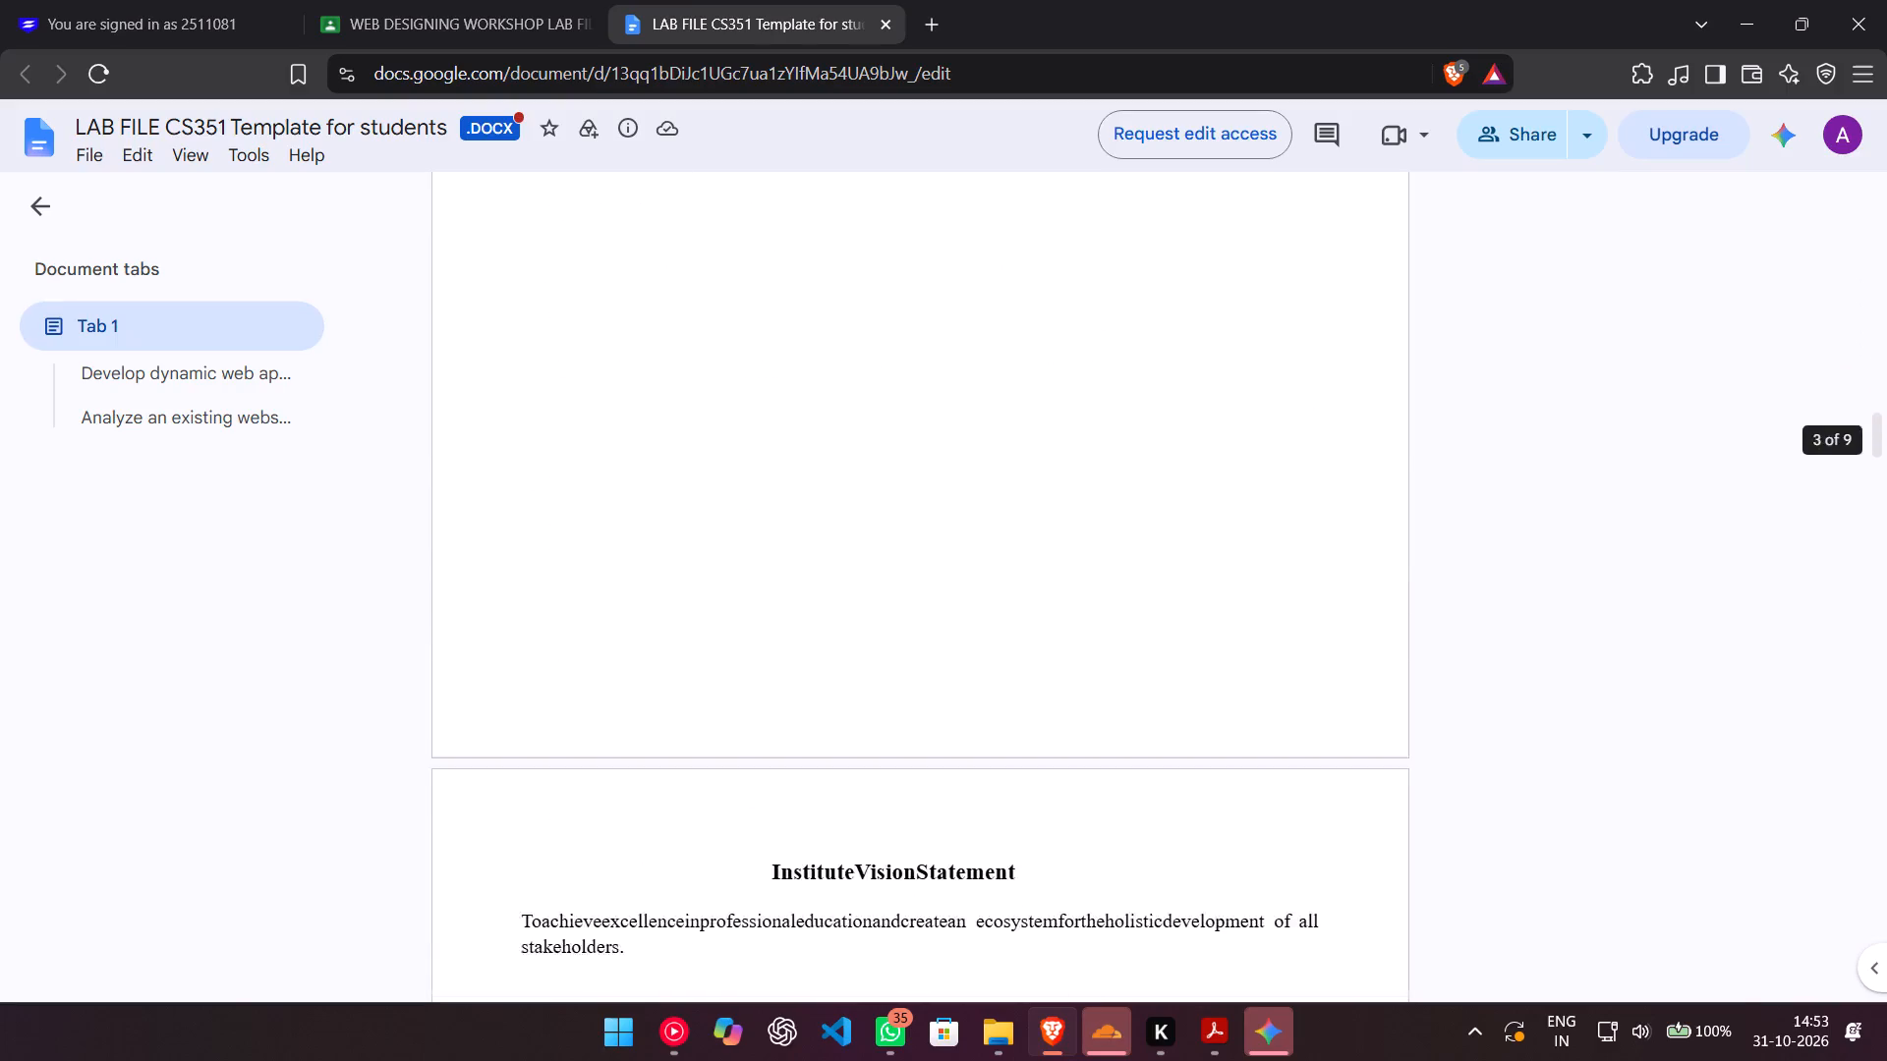
pyautogui.scroll(-20, 949, 527)
pyautogui.scroll(-19, 949, 527)
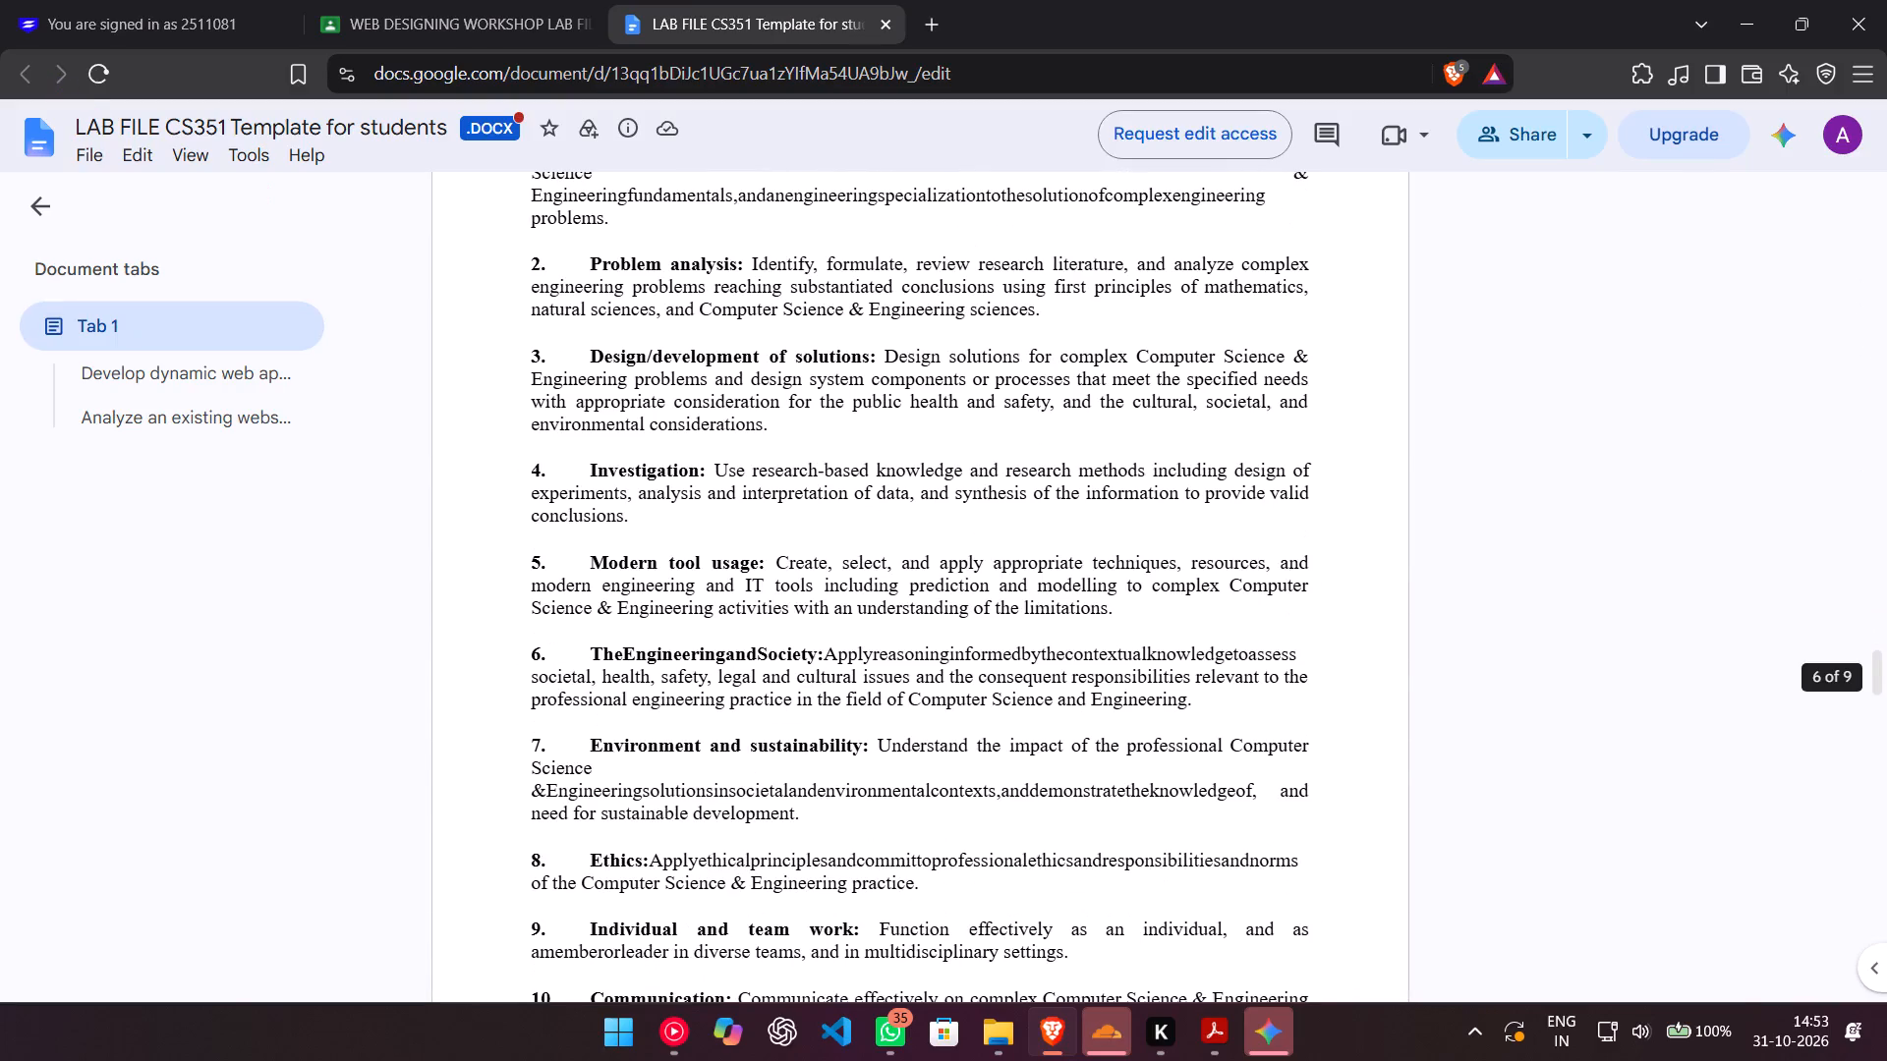
pyautogui.click(76, 150)
pyautogui.click(88, 158)
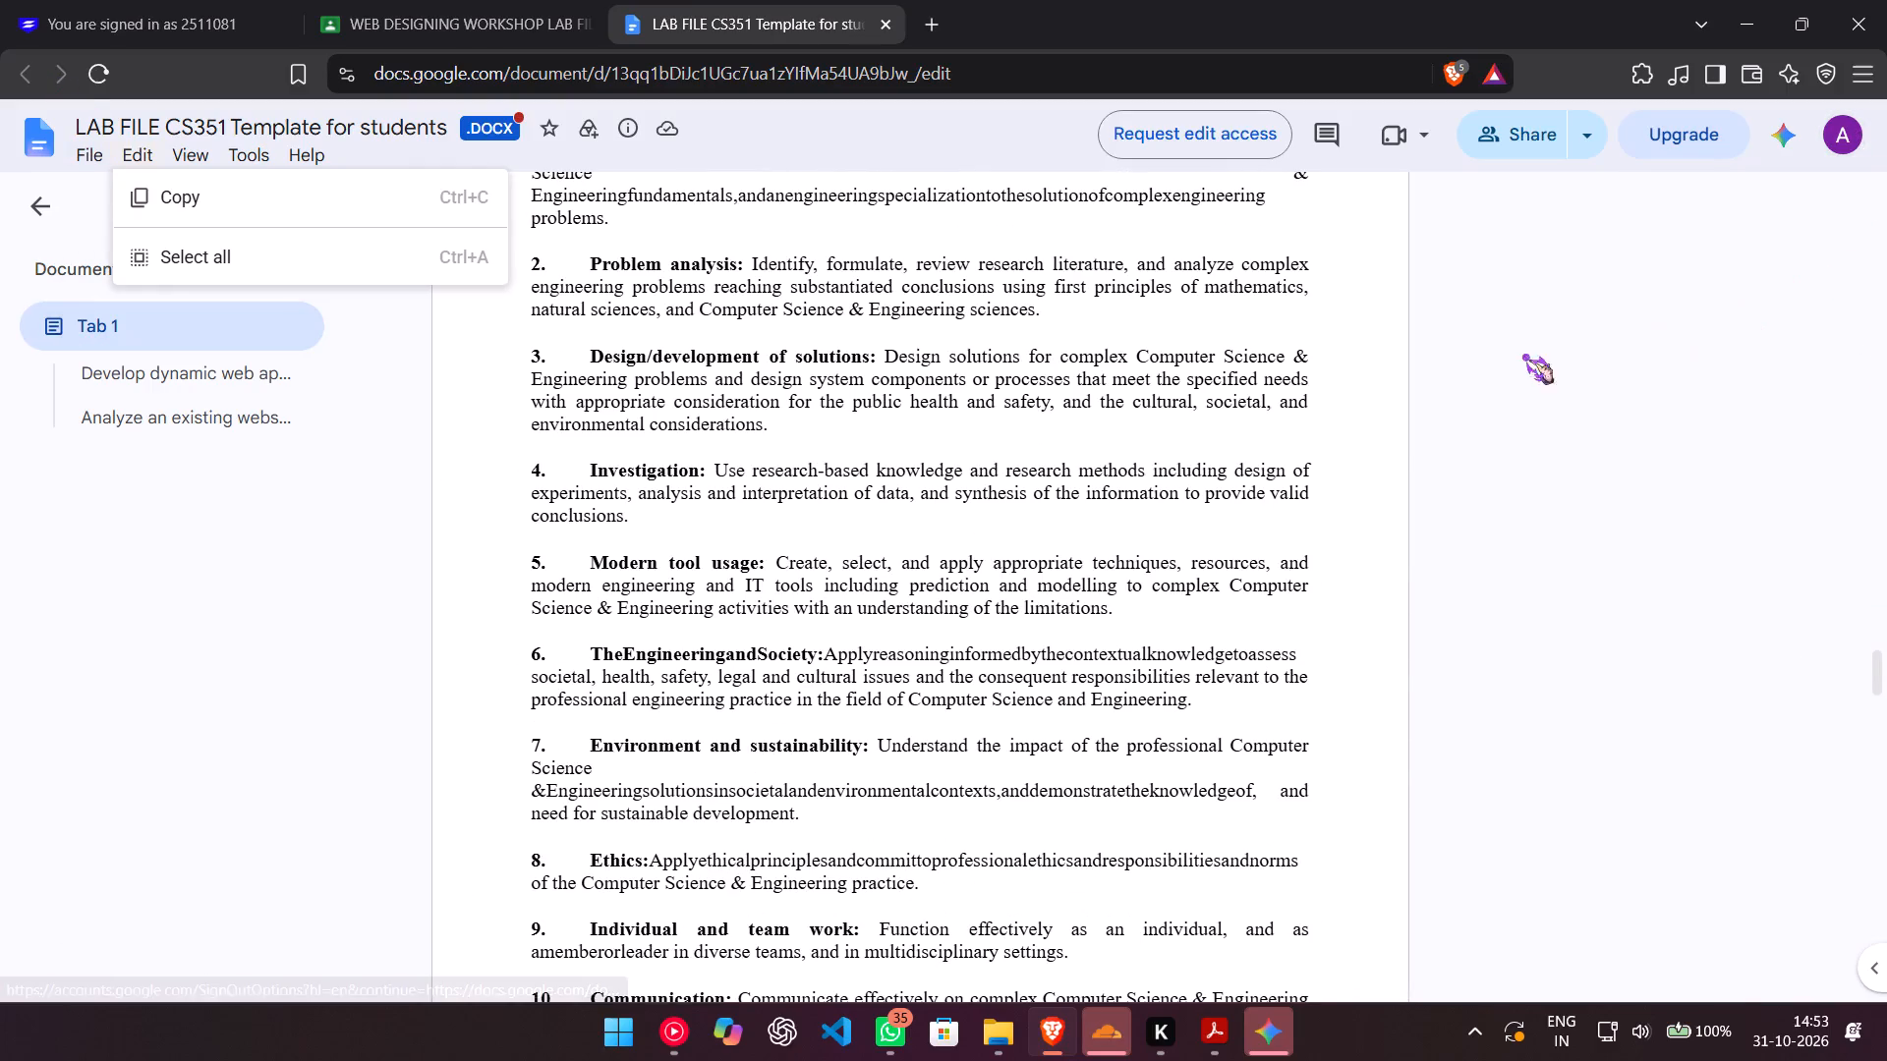
pyautogui.click(260, 593)
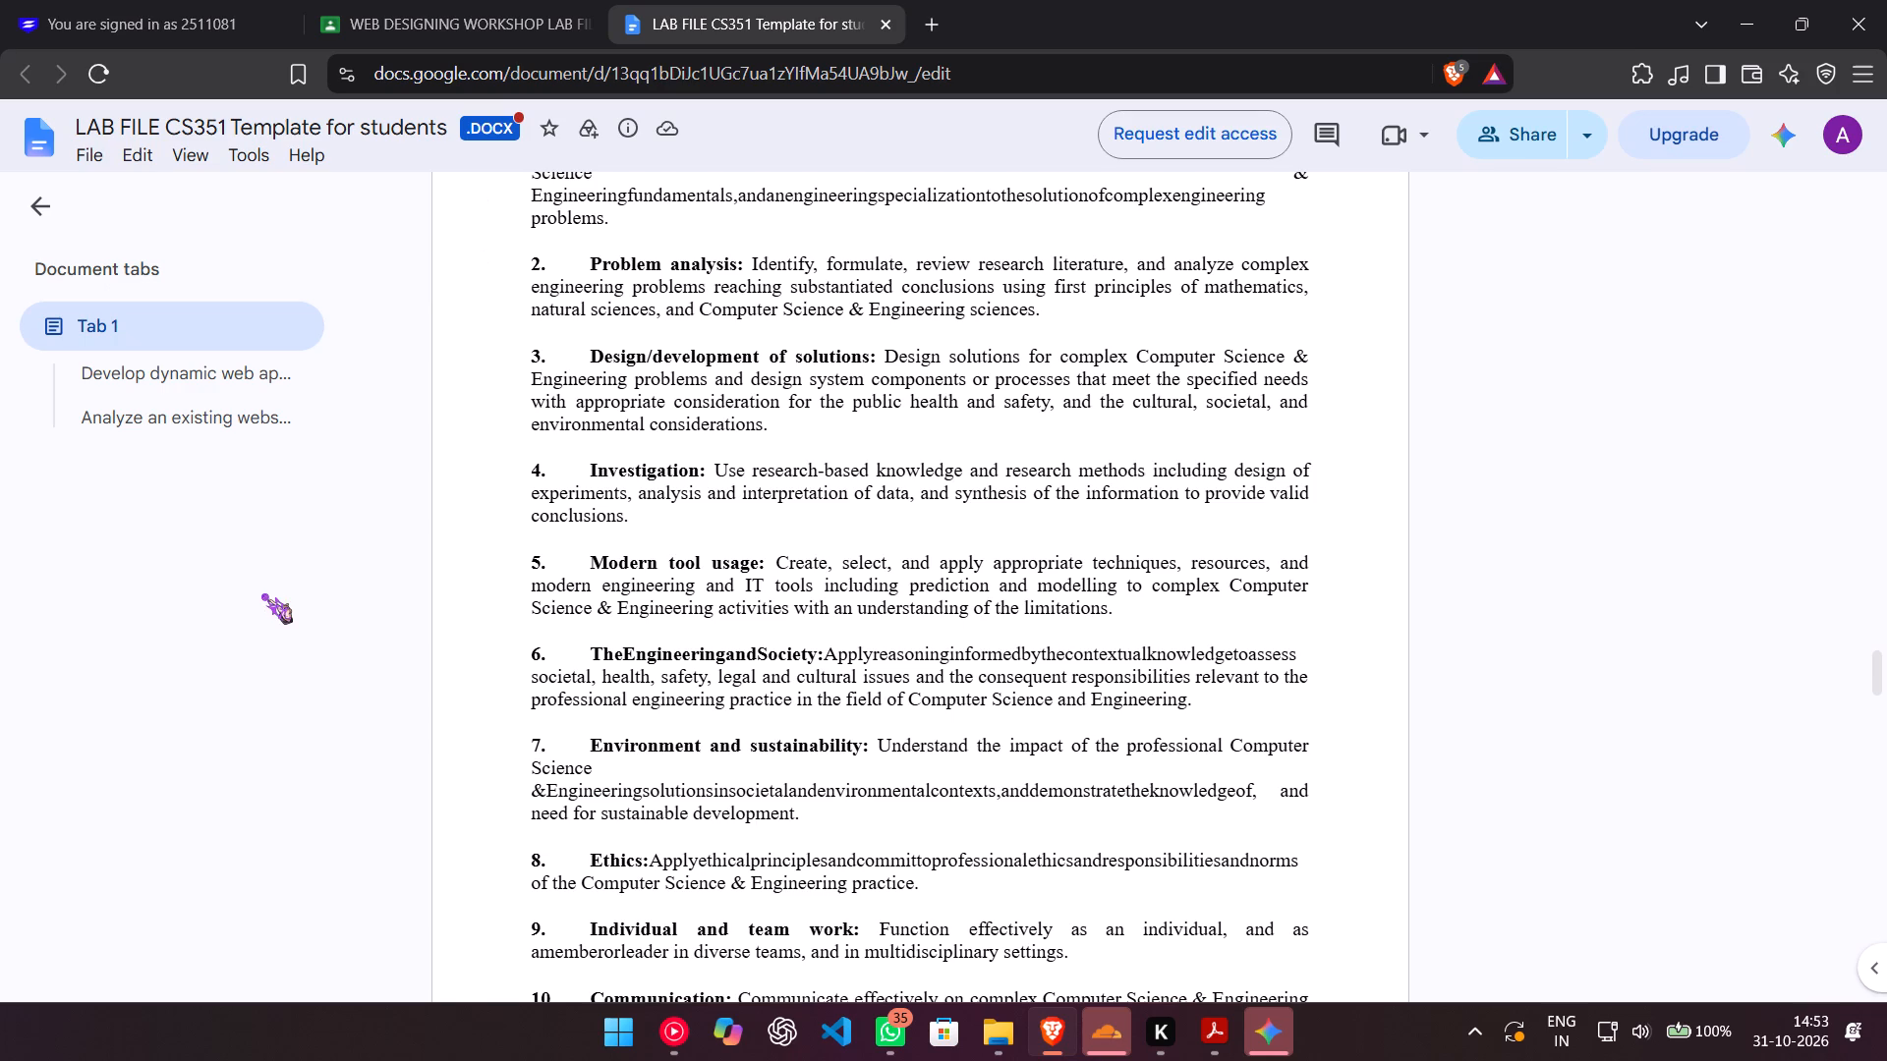
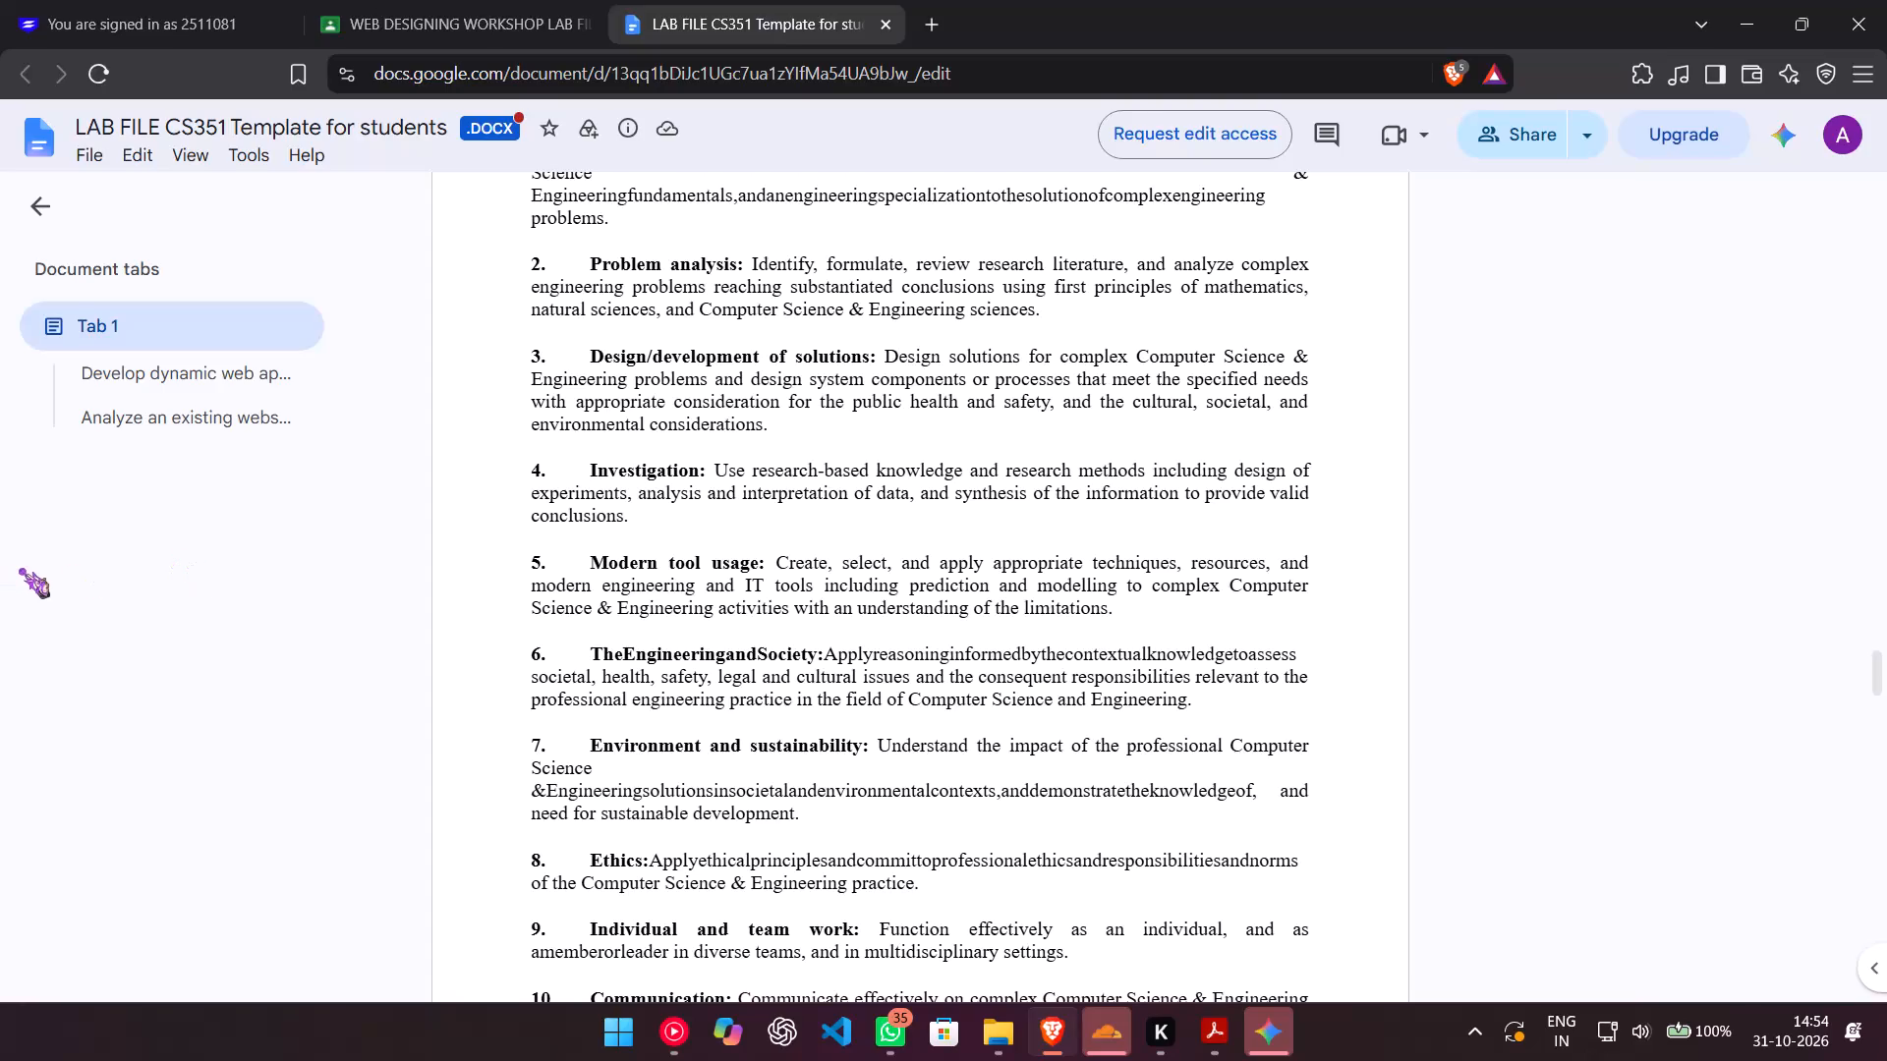
# Compare the template's cover and opening pages in Google Docs with the cover of PRINTTT_merged (1).pdf in Adobe Acrobat.
pyautogui.scroll(8, 587, 580)
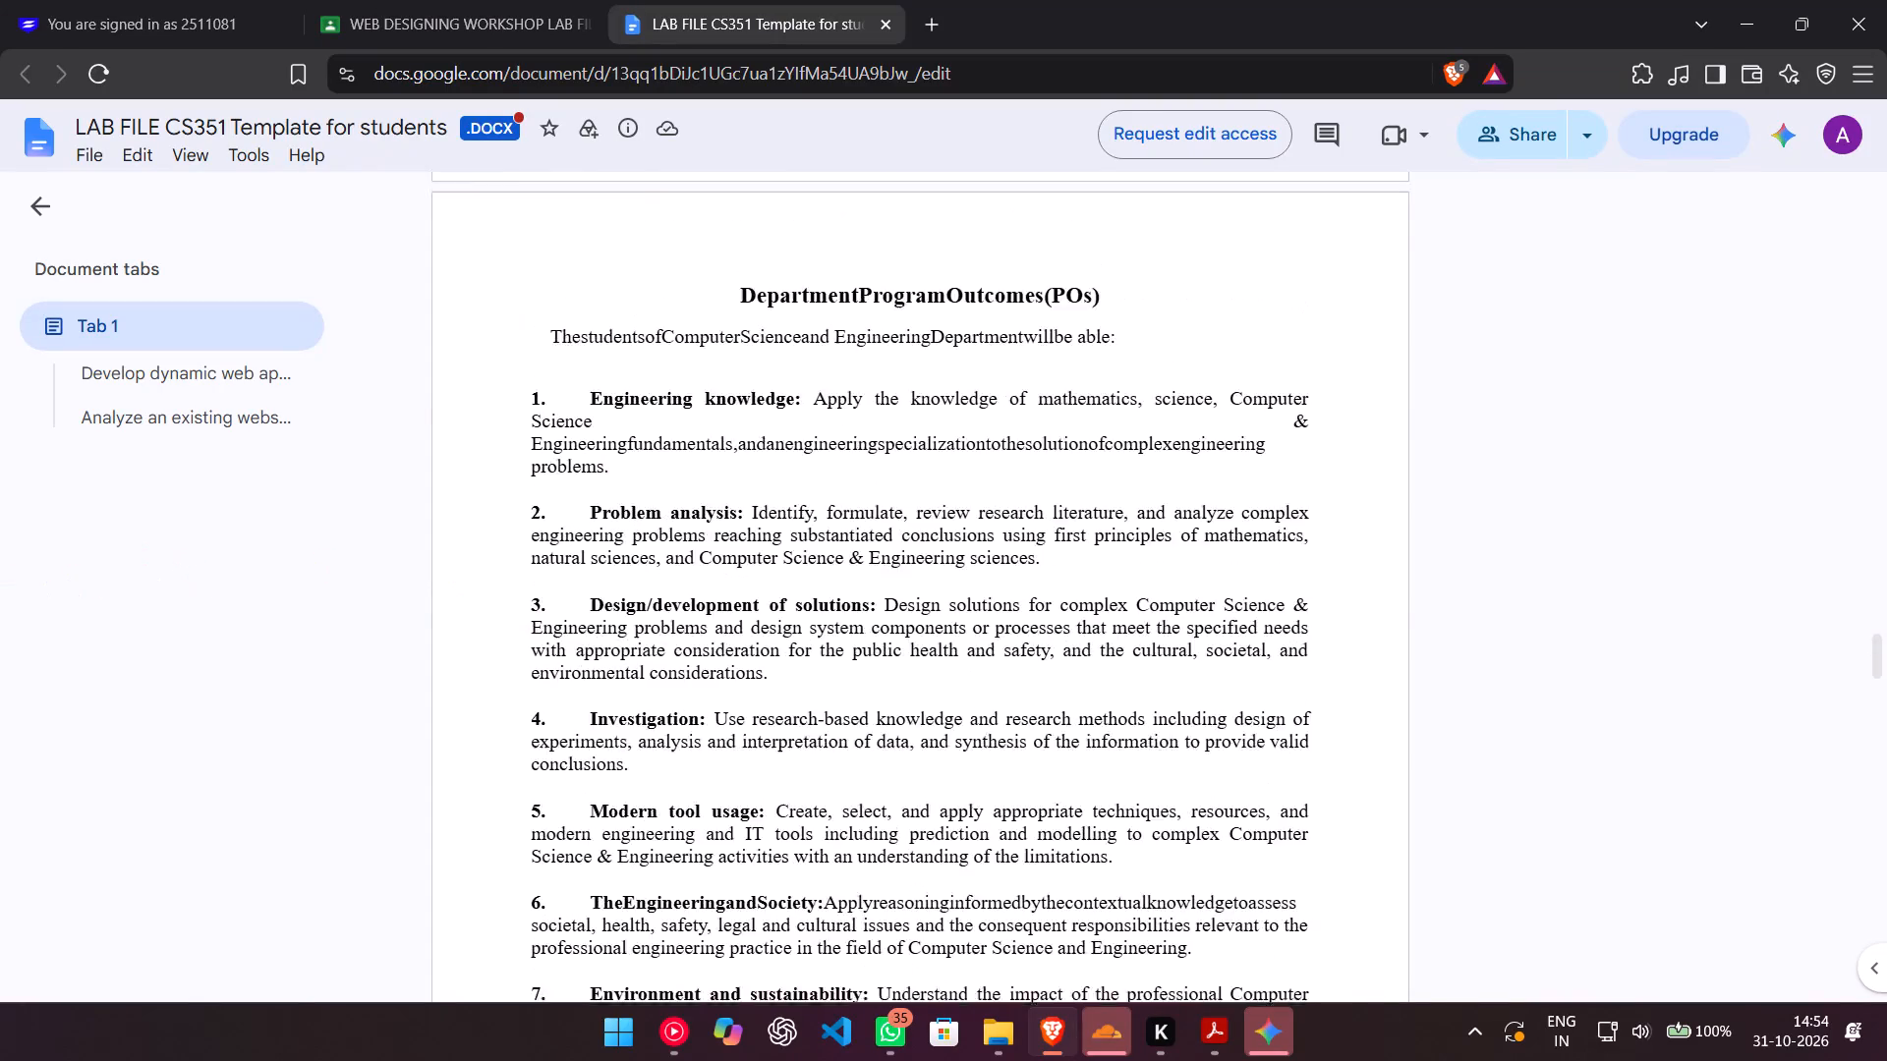
pyautogui.scroll(20, 600, 545)
pyautogui.scroll(20, 600, 545)
pyautogui.scroll(7, 600, 545)
pyautogui.scroll(-4, 709, 507)
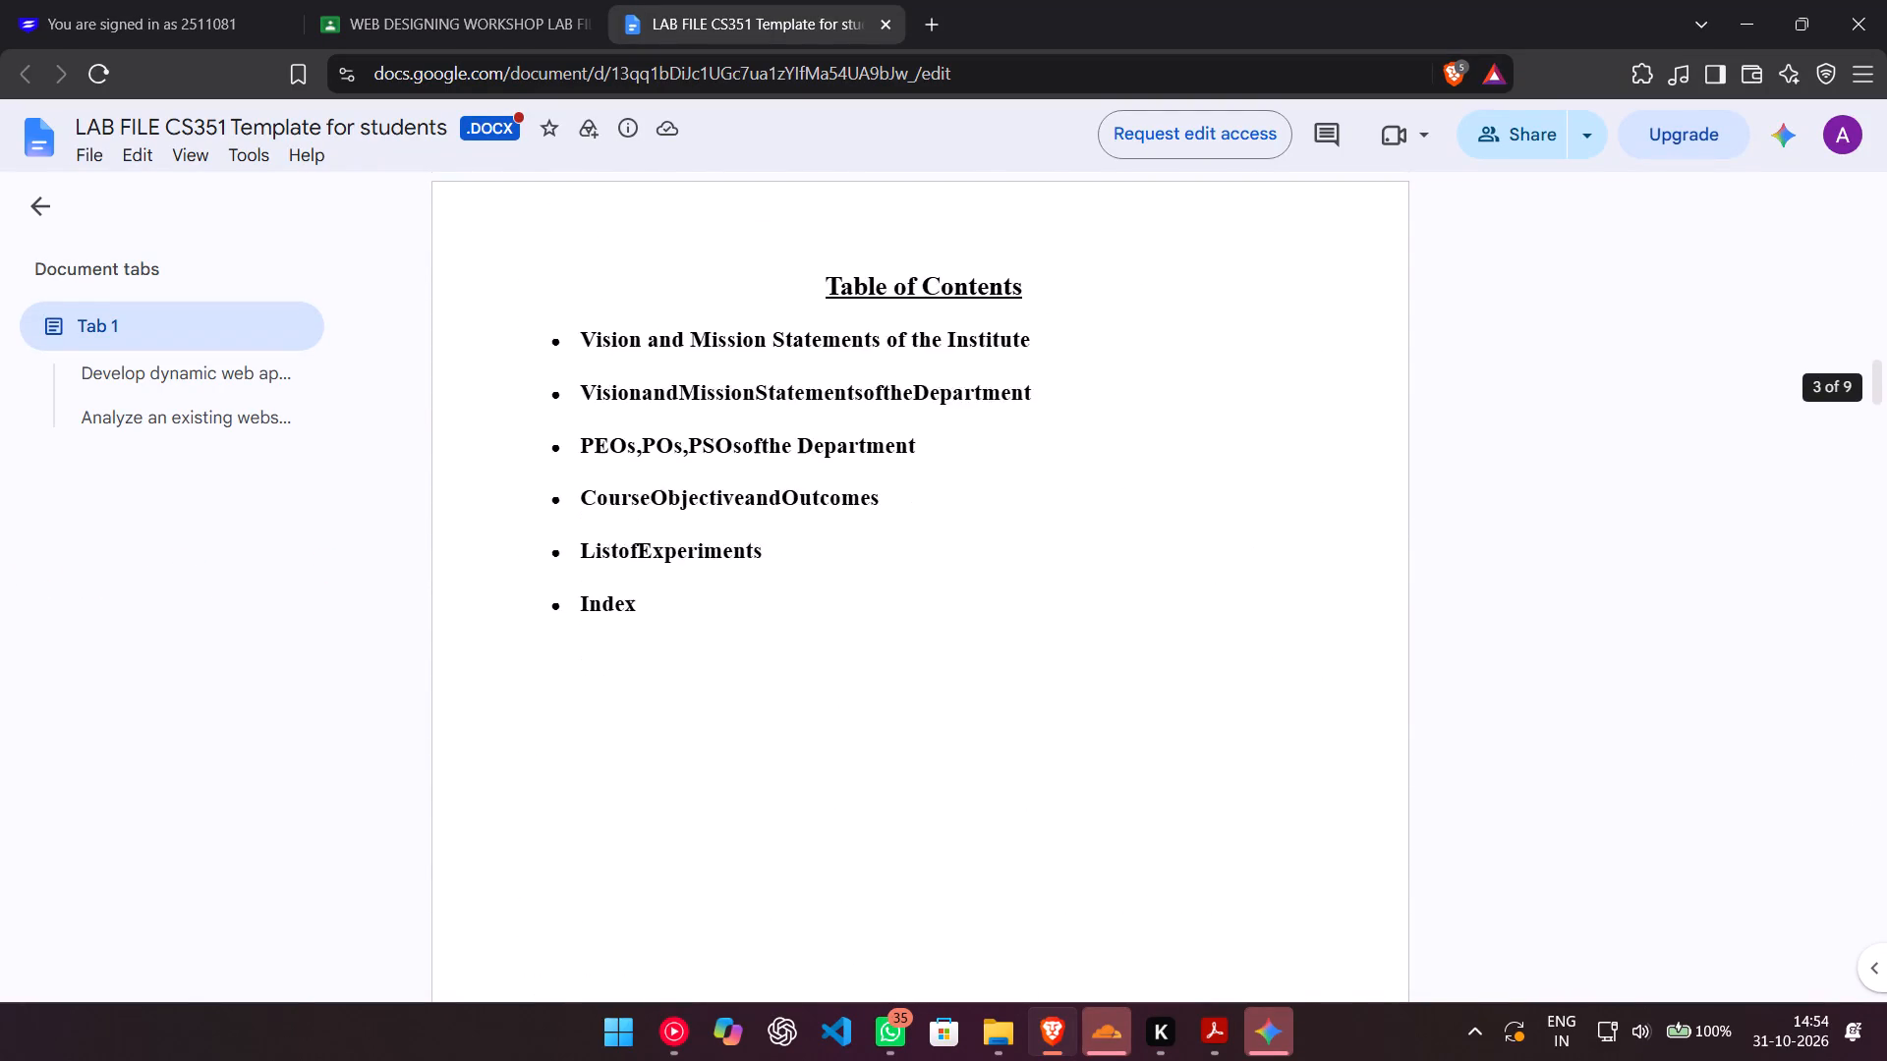
pyautogui.scroll(-16, 715, 513)
pyautogui.scroll(4, 701, 592)
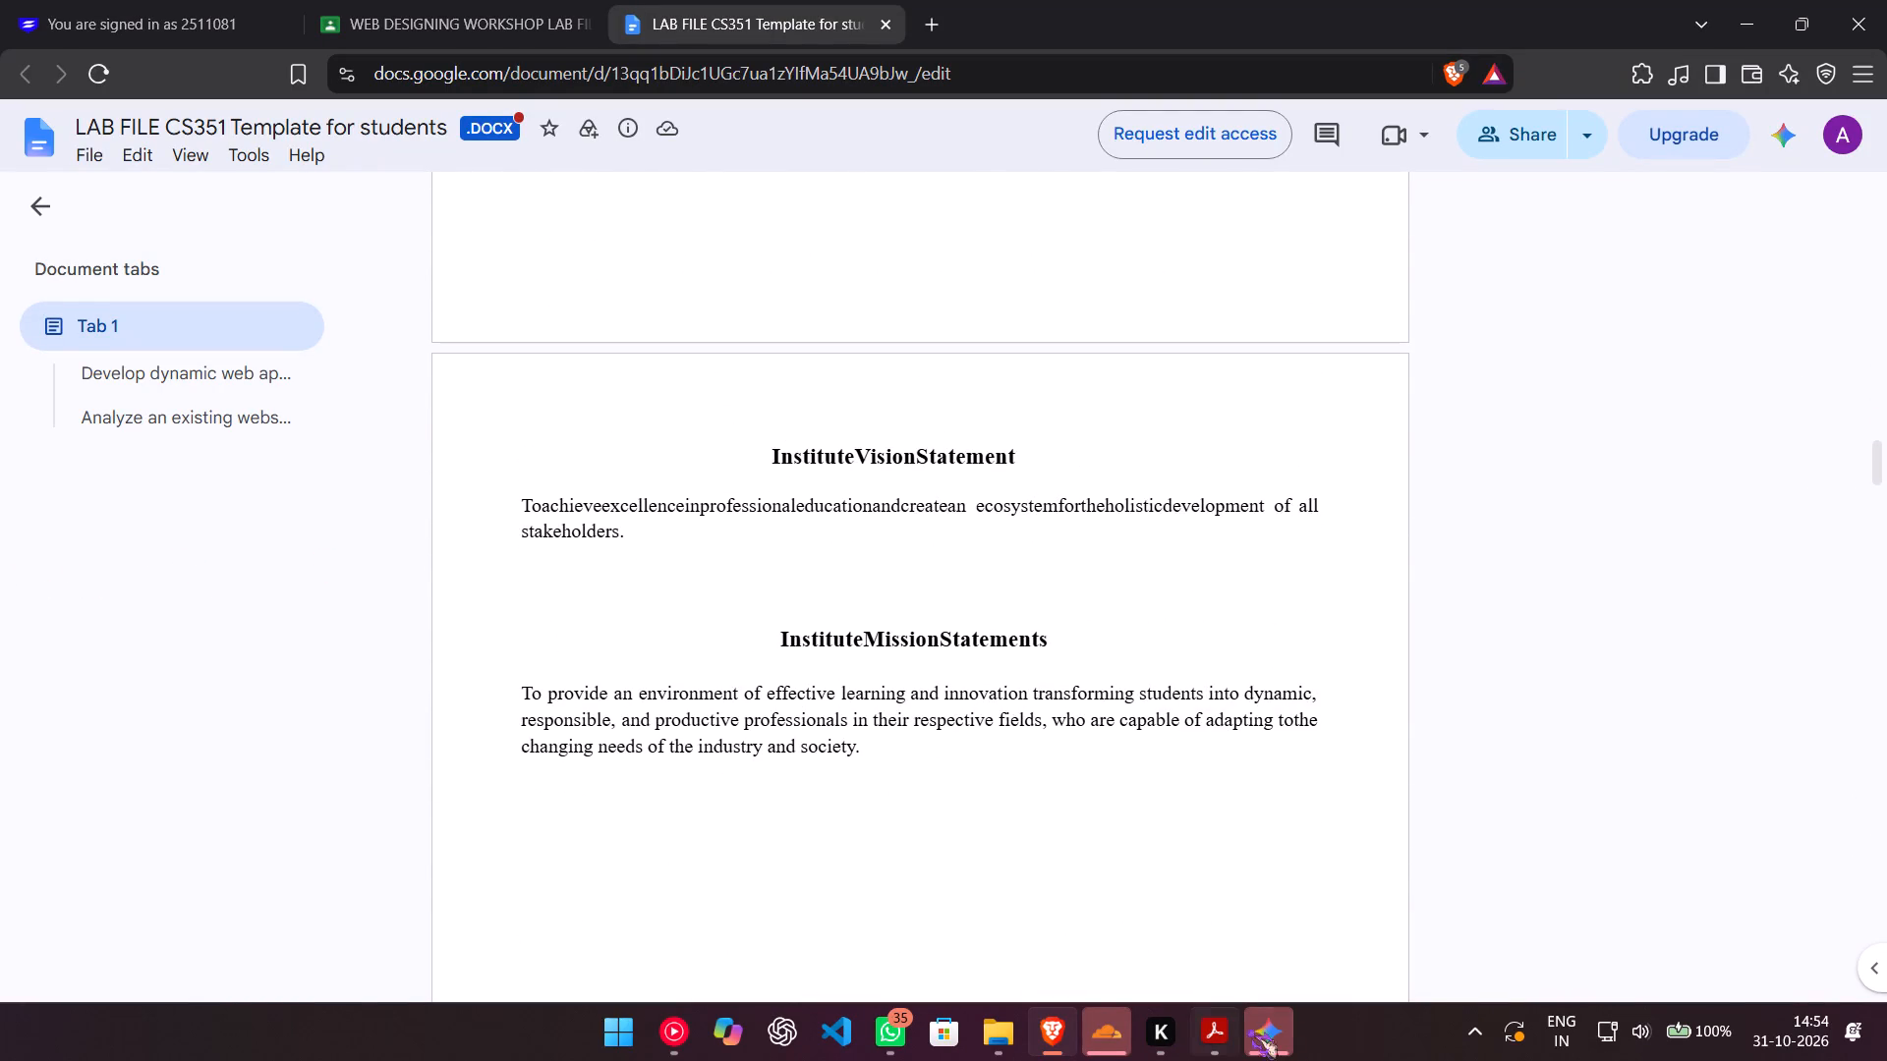
pyautogui.click(1213, 1031)
pyautogui.scroll(20, 1011, 671)
pyautogui.scroll(8, 1011, 671)
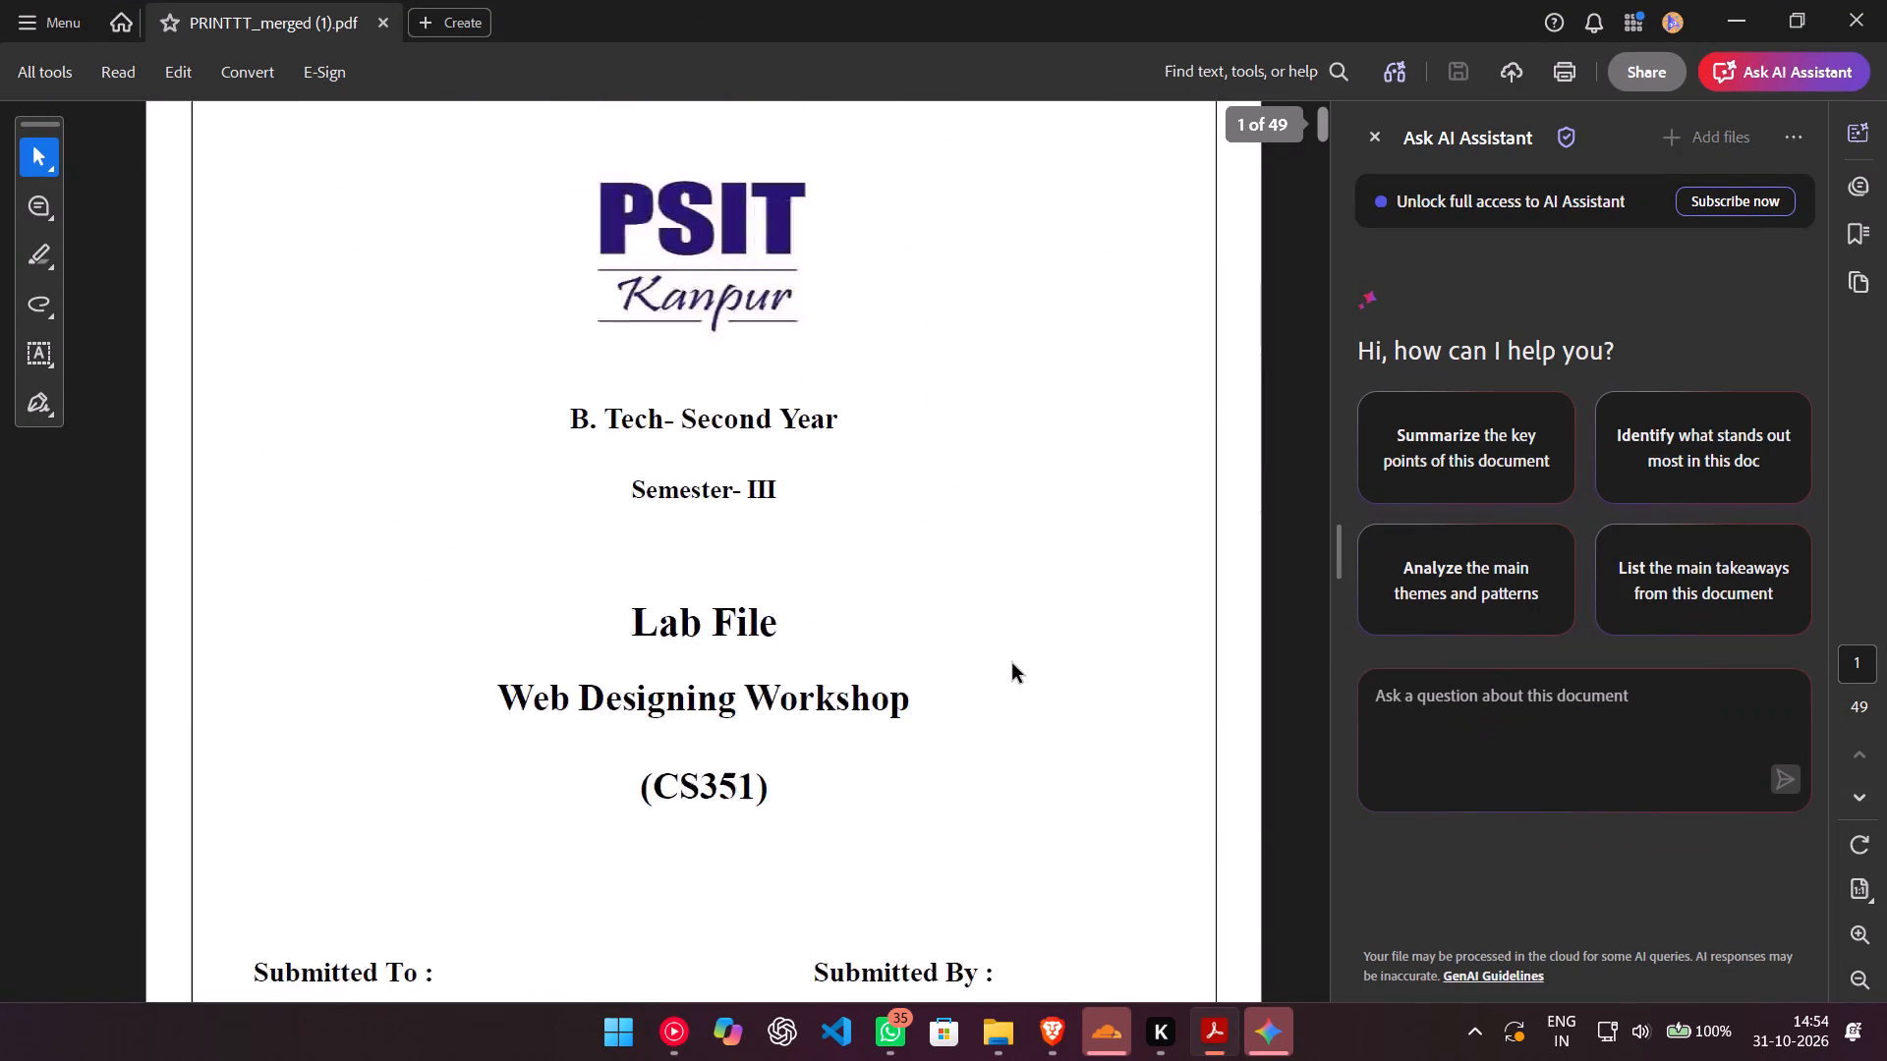
pyautogui.scroll(3, 1012, 664)
pyautogui.hotkey('alt', 'Tab')
pyautogui.scroll(20, 1011, 648)
pyautogui.scroll(15, 1011, 648)
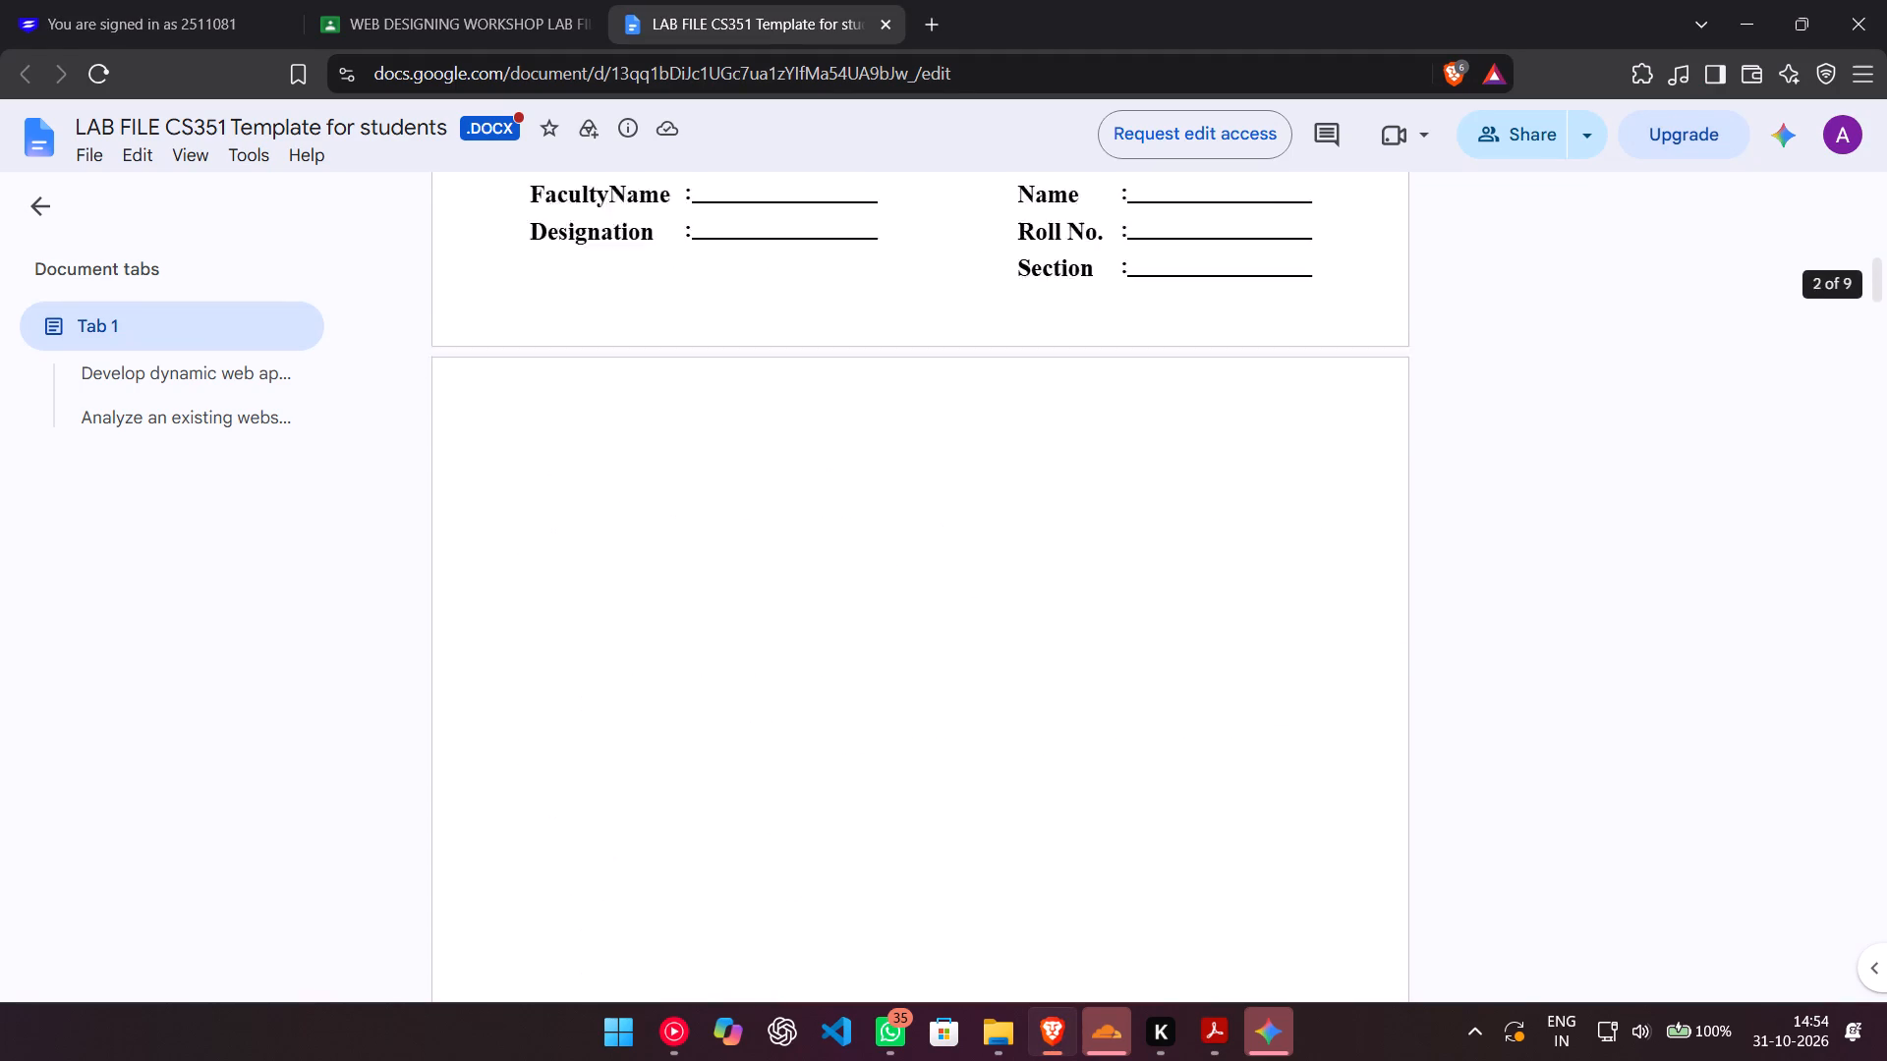
pyautogui.scroll(20, 992, 654)
pyautogui.scroll(2, 992, 654)
pyautogui.click(828, 586)
pyautogui.scroll(-18, 613, 415)
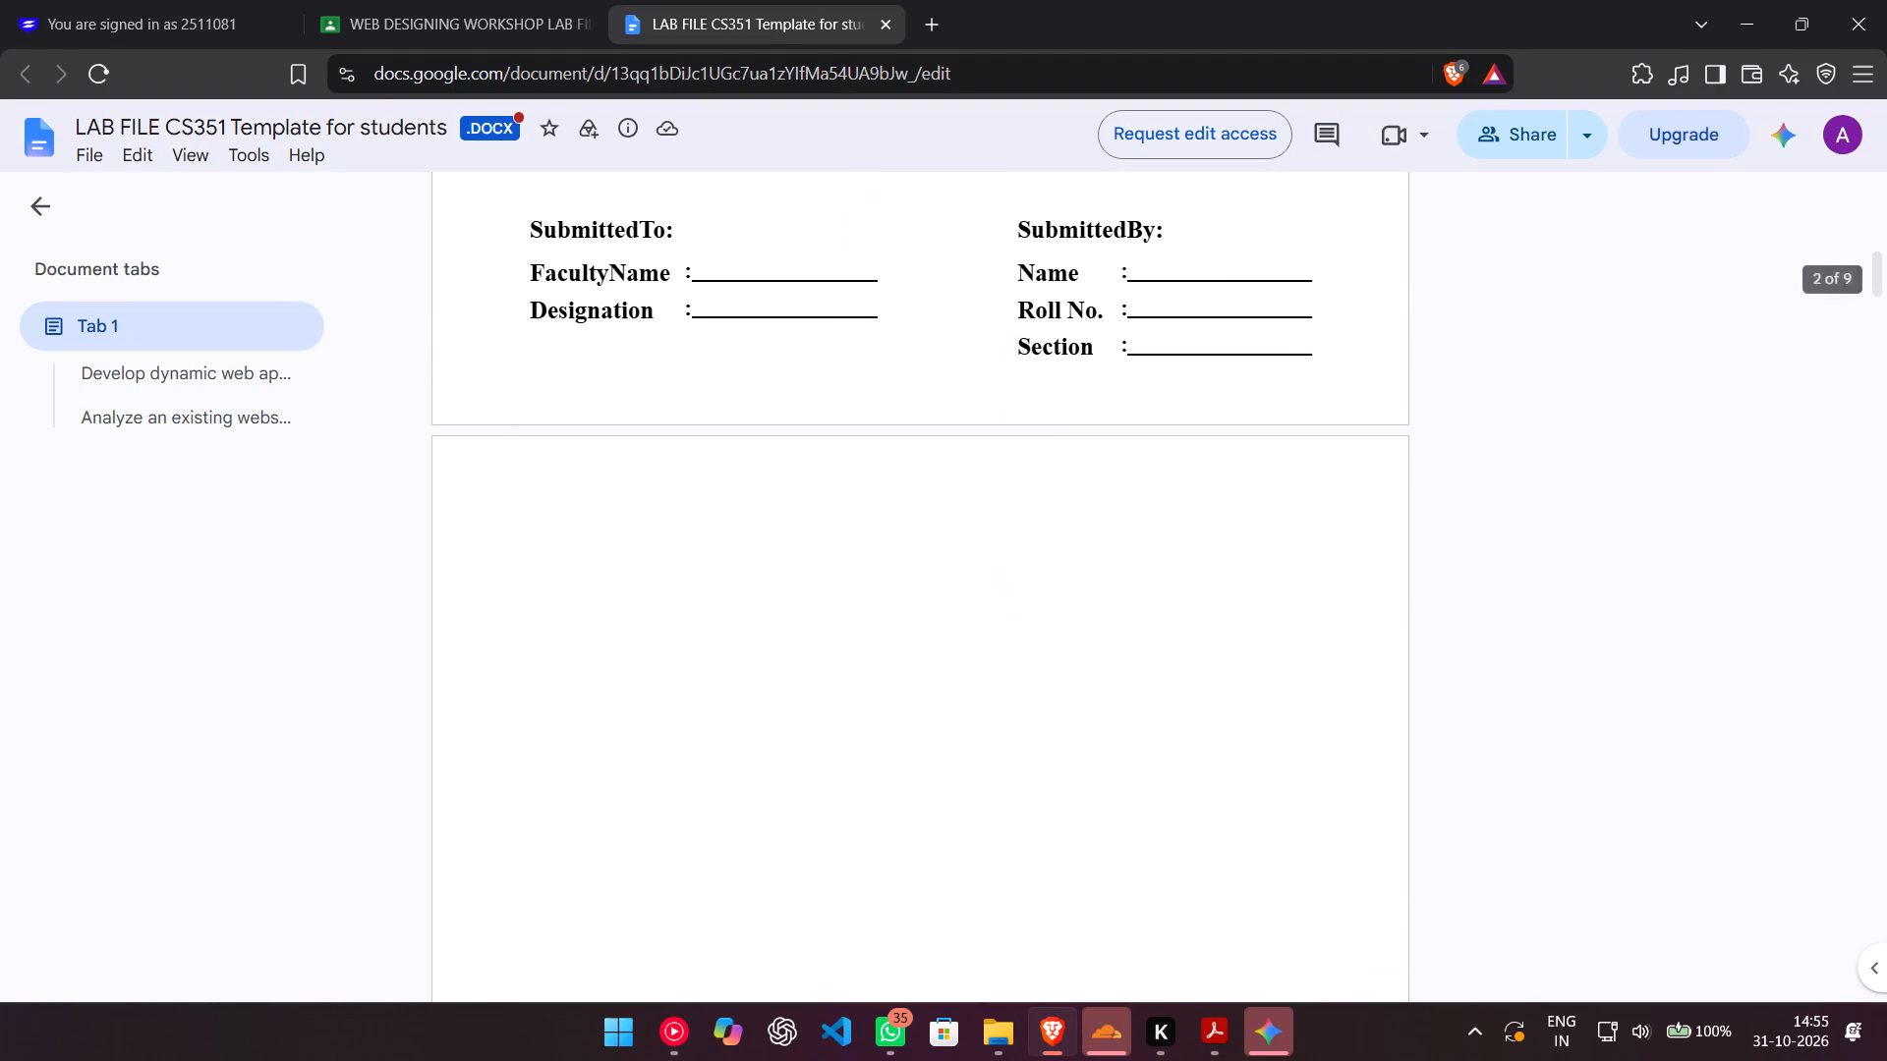
pyautogui.scroll(-20, 803, 502)
pyautogui.scroll(-20, 803, 502)
# Return to PRINTTT_merged (1).pdf in Acrobat and examine its front matter, experiment index and first experiment's code pages.
pyautogui.hotkey('alt', 'Tab')
pyautogui.scroll(-20, 1001, 543)
pyautogui.scroll(-5, 1001, 543)
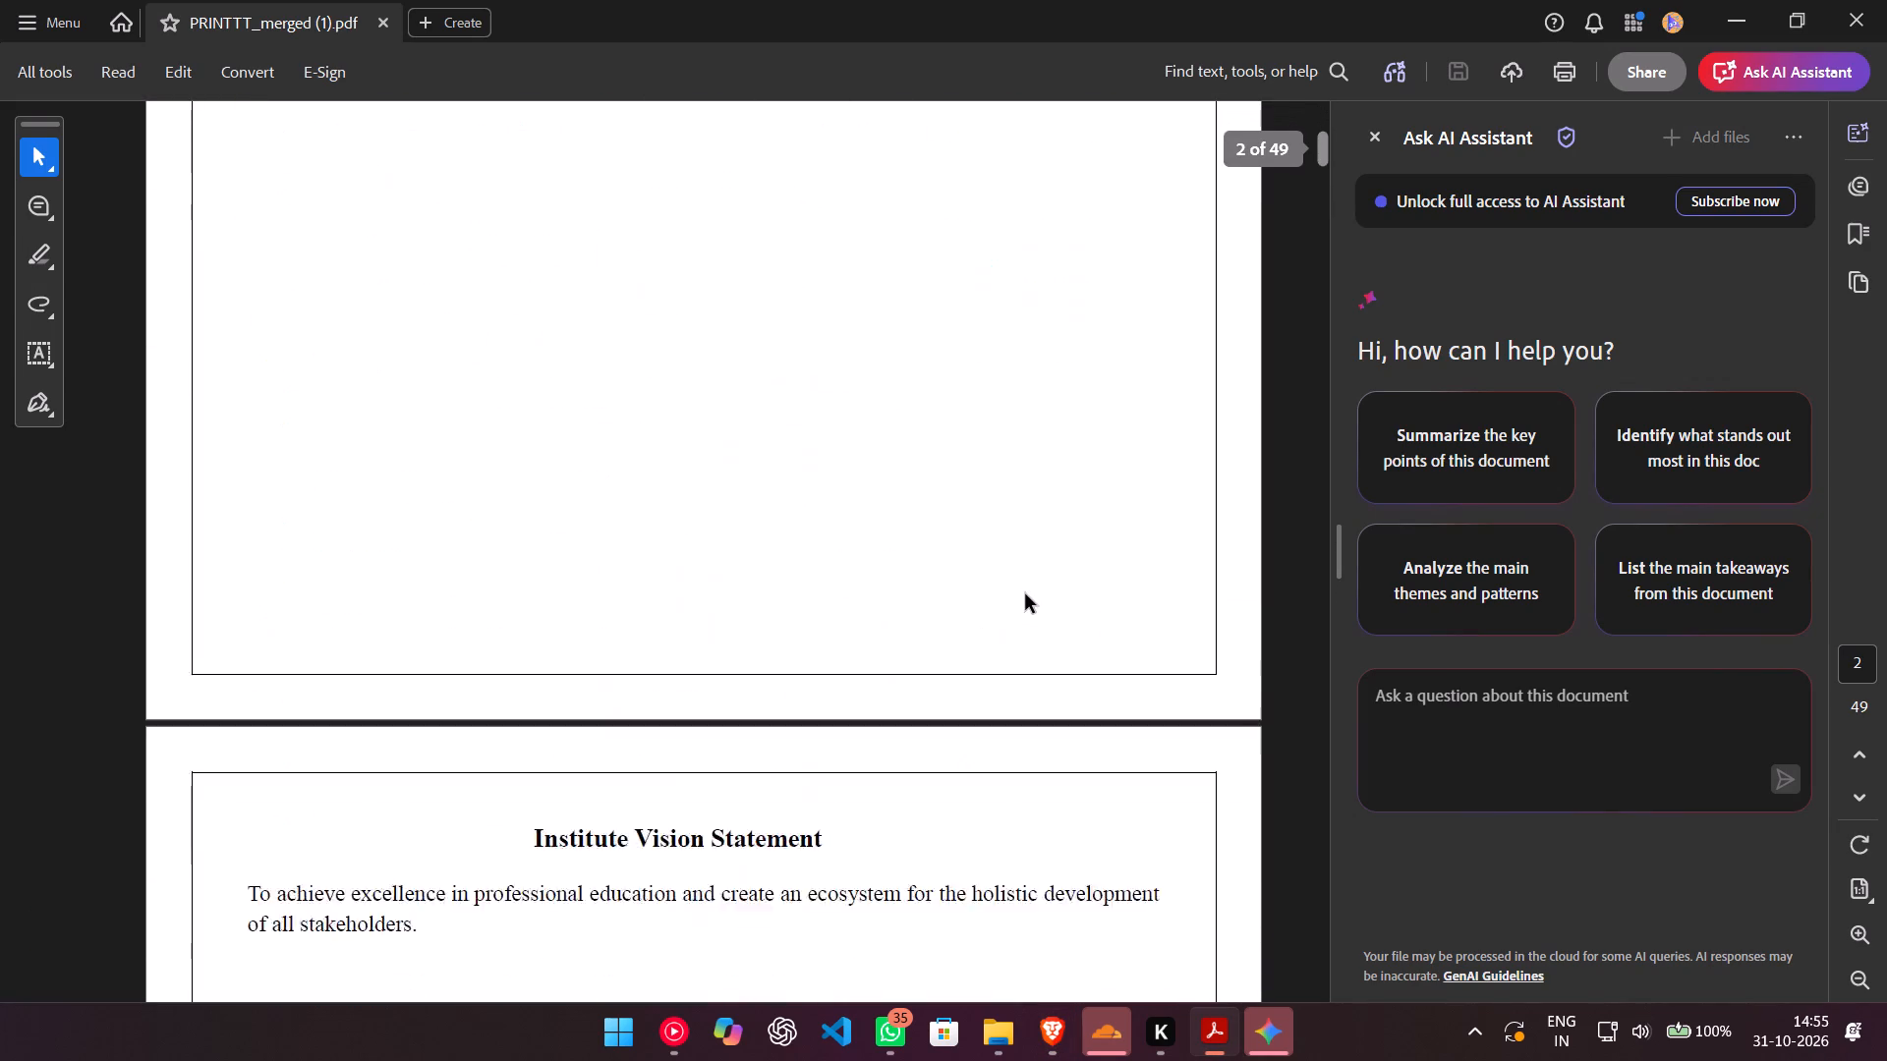
pyautogui.scroll(-20, 1025, 594)
pyautogui.scroll(-20, 1025, 594)
pyautogui.scroll(-19, 1025, 594)
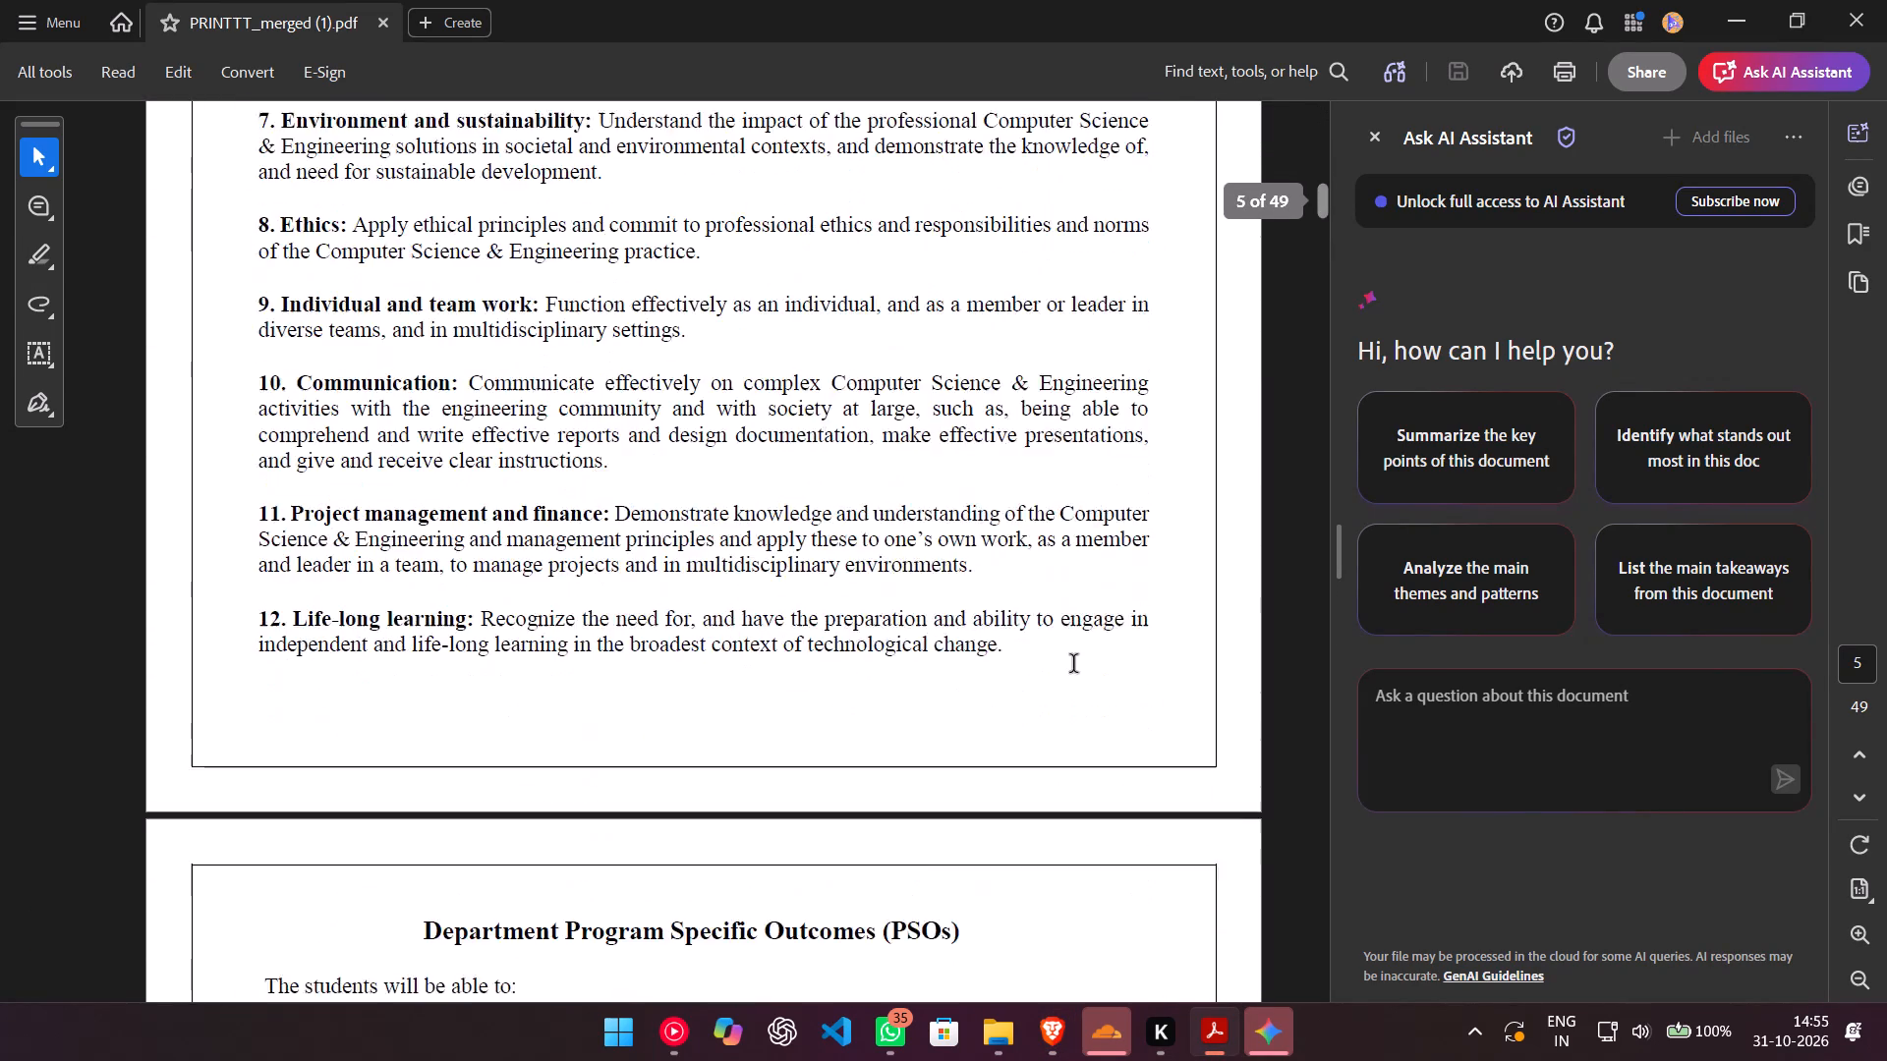
pyautogui.scroll(-13, 1074, 665)
pyautogui.scroll(-20, 1075, 727)
pyautogui.scroll(-13, 1075, 727)
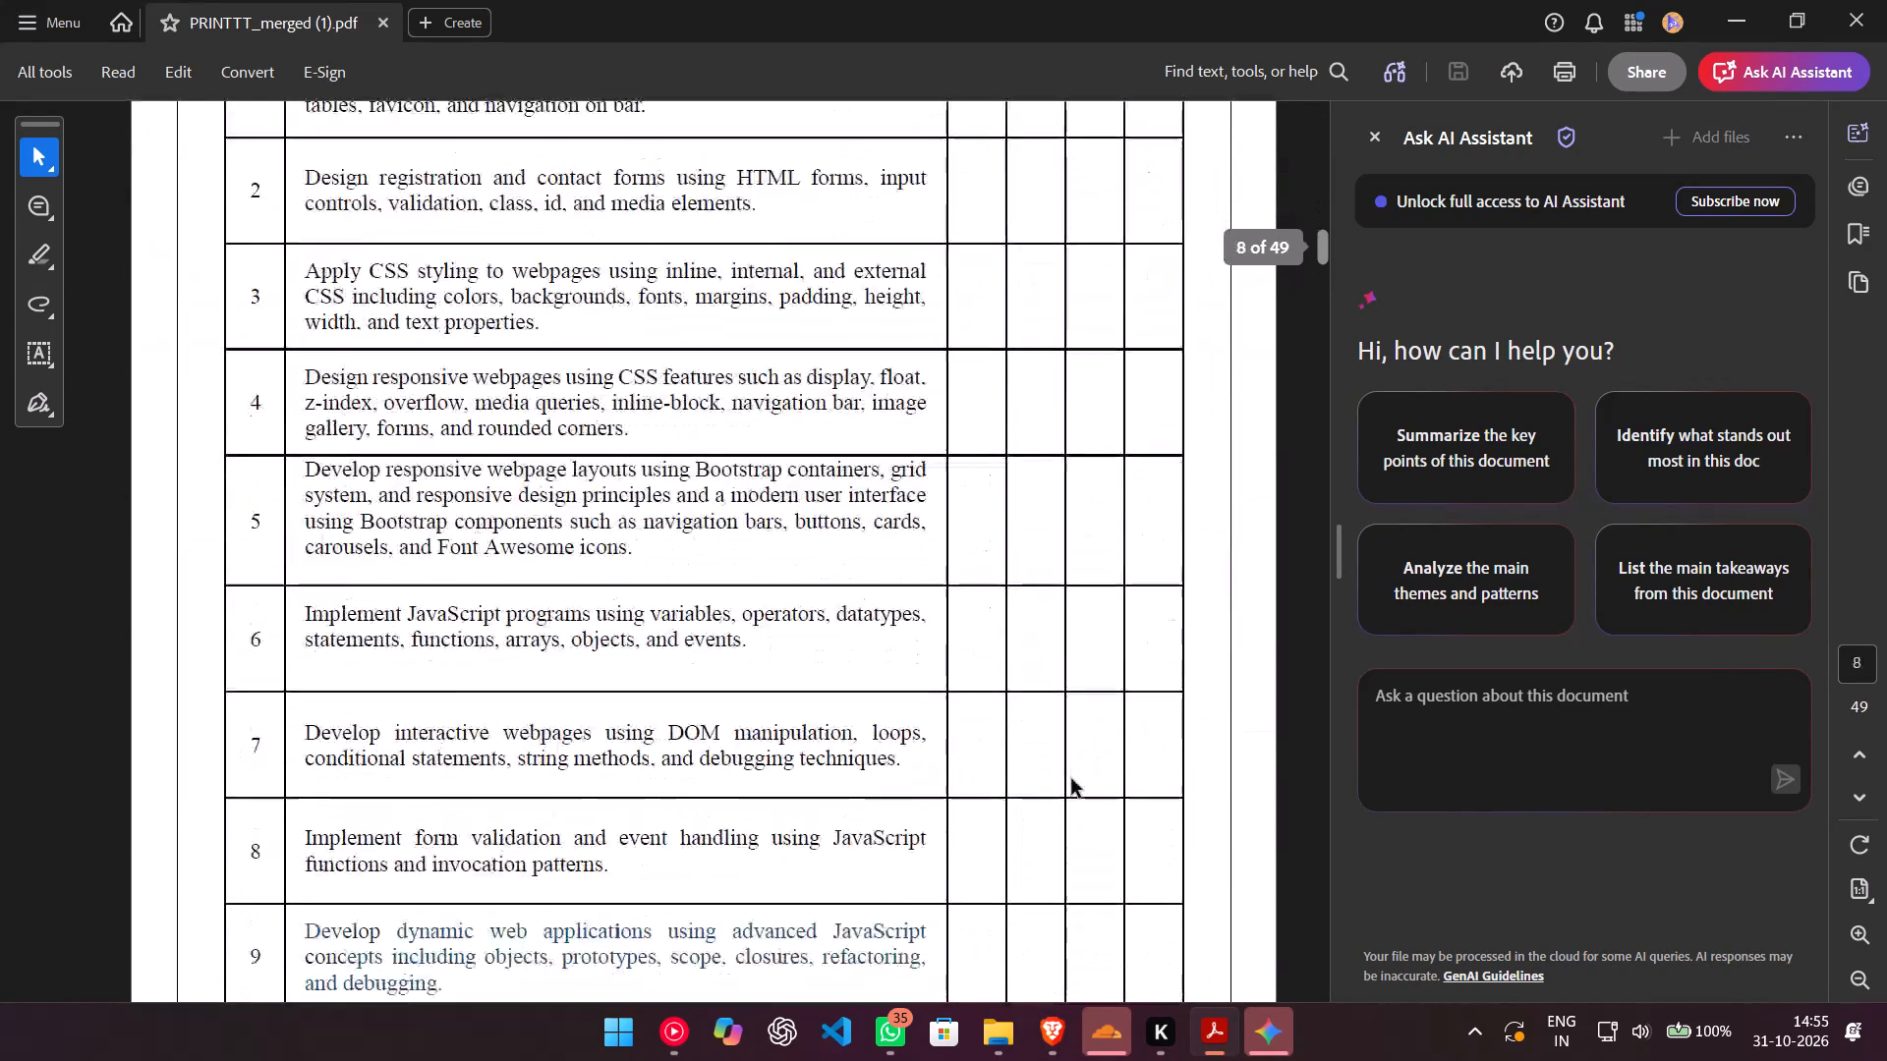
pyautogui.scroll(-18, 1071, 779)
pyautogui.scroll(-16, 1070, 788)
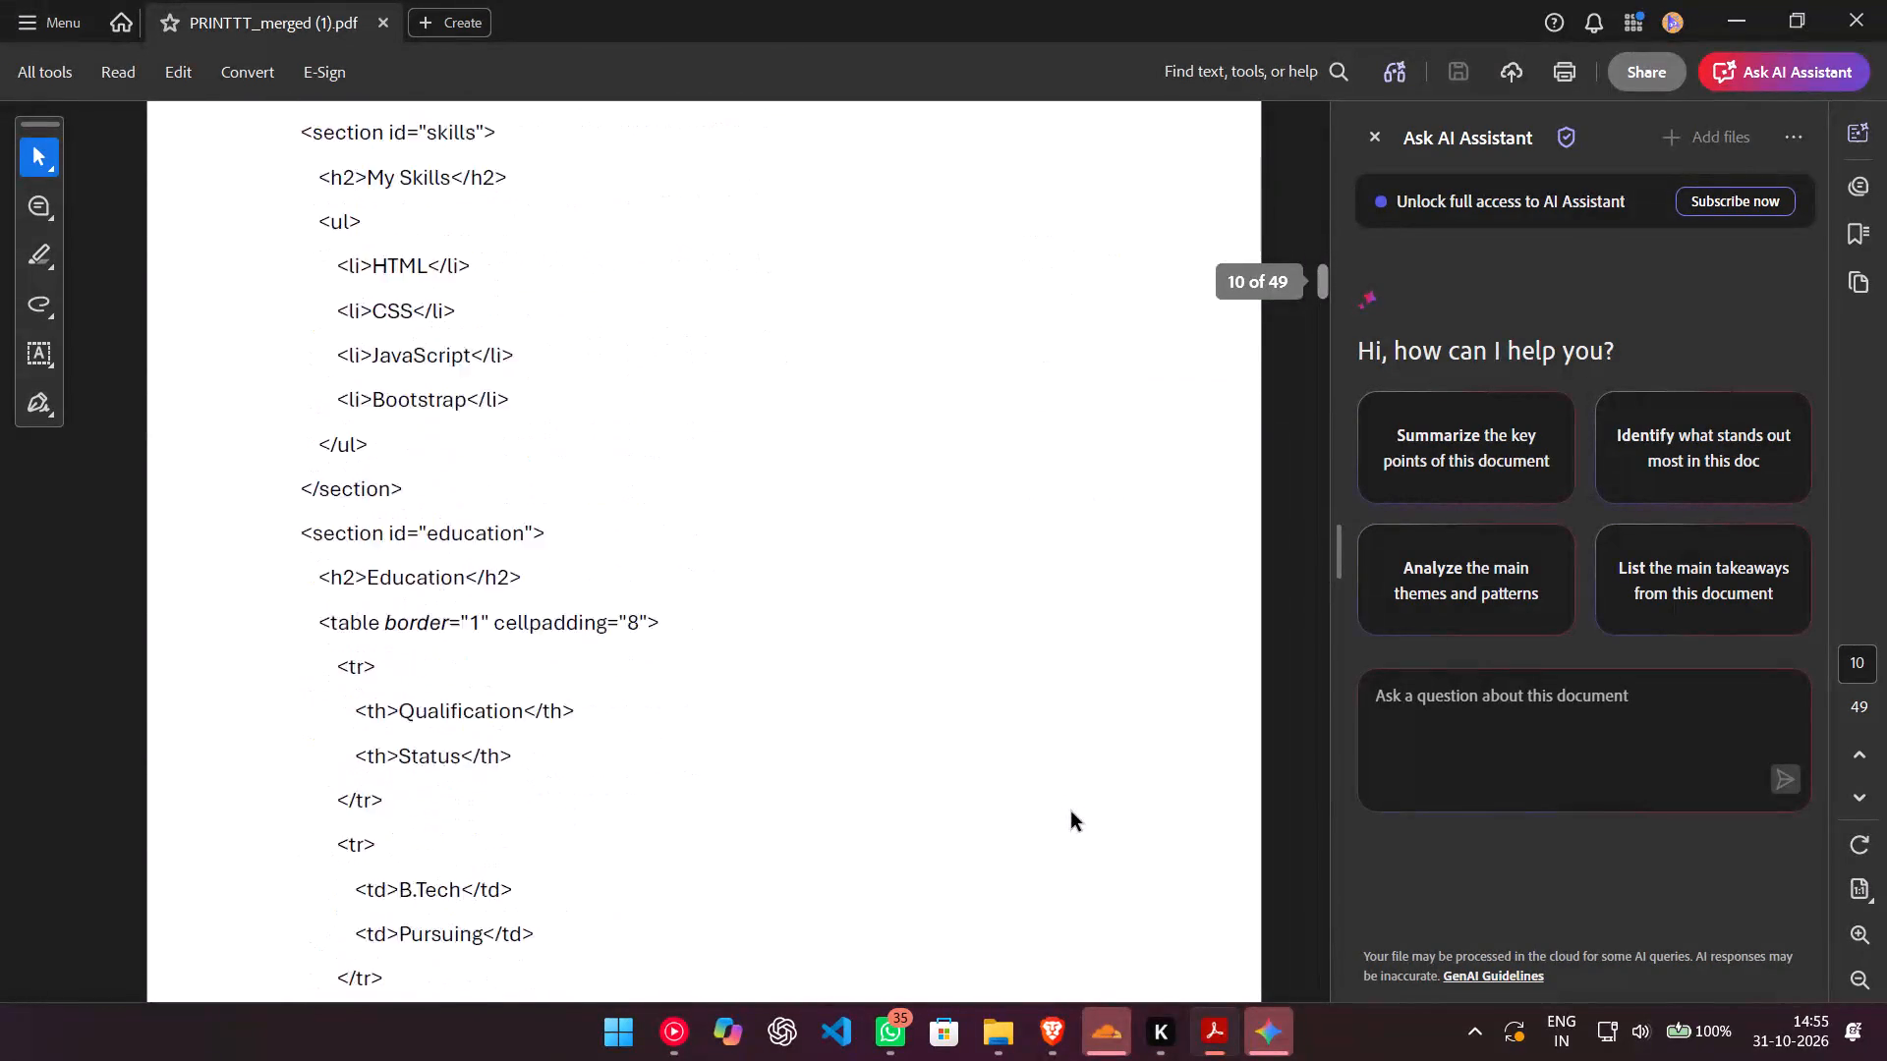
pyautogui.scroll(-13, 1071, 812)
# Switch back to the template in Brave and examine its department mission, PEO, PSO and course outcome pages against the PDF.
pyautogui.hotkey('alt', 'Tab')
pyautogui.scroll(-14, 1078, 810)
pyautogui.scroll(1, 1124, 786)
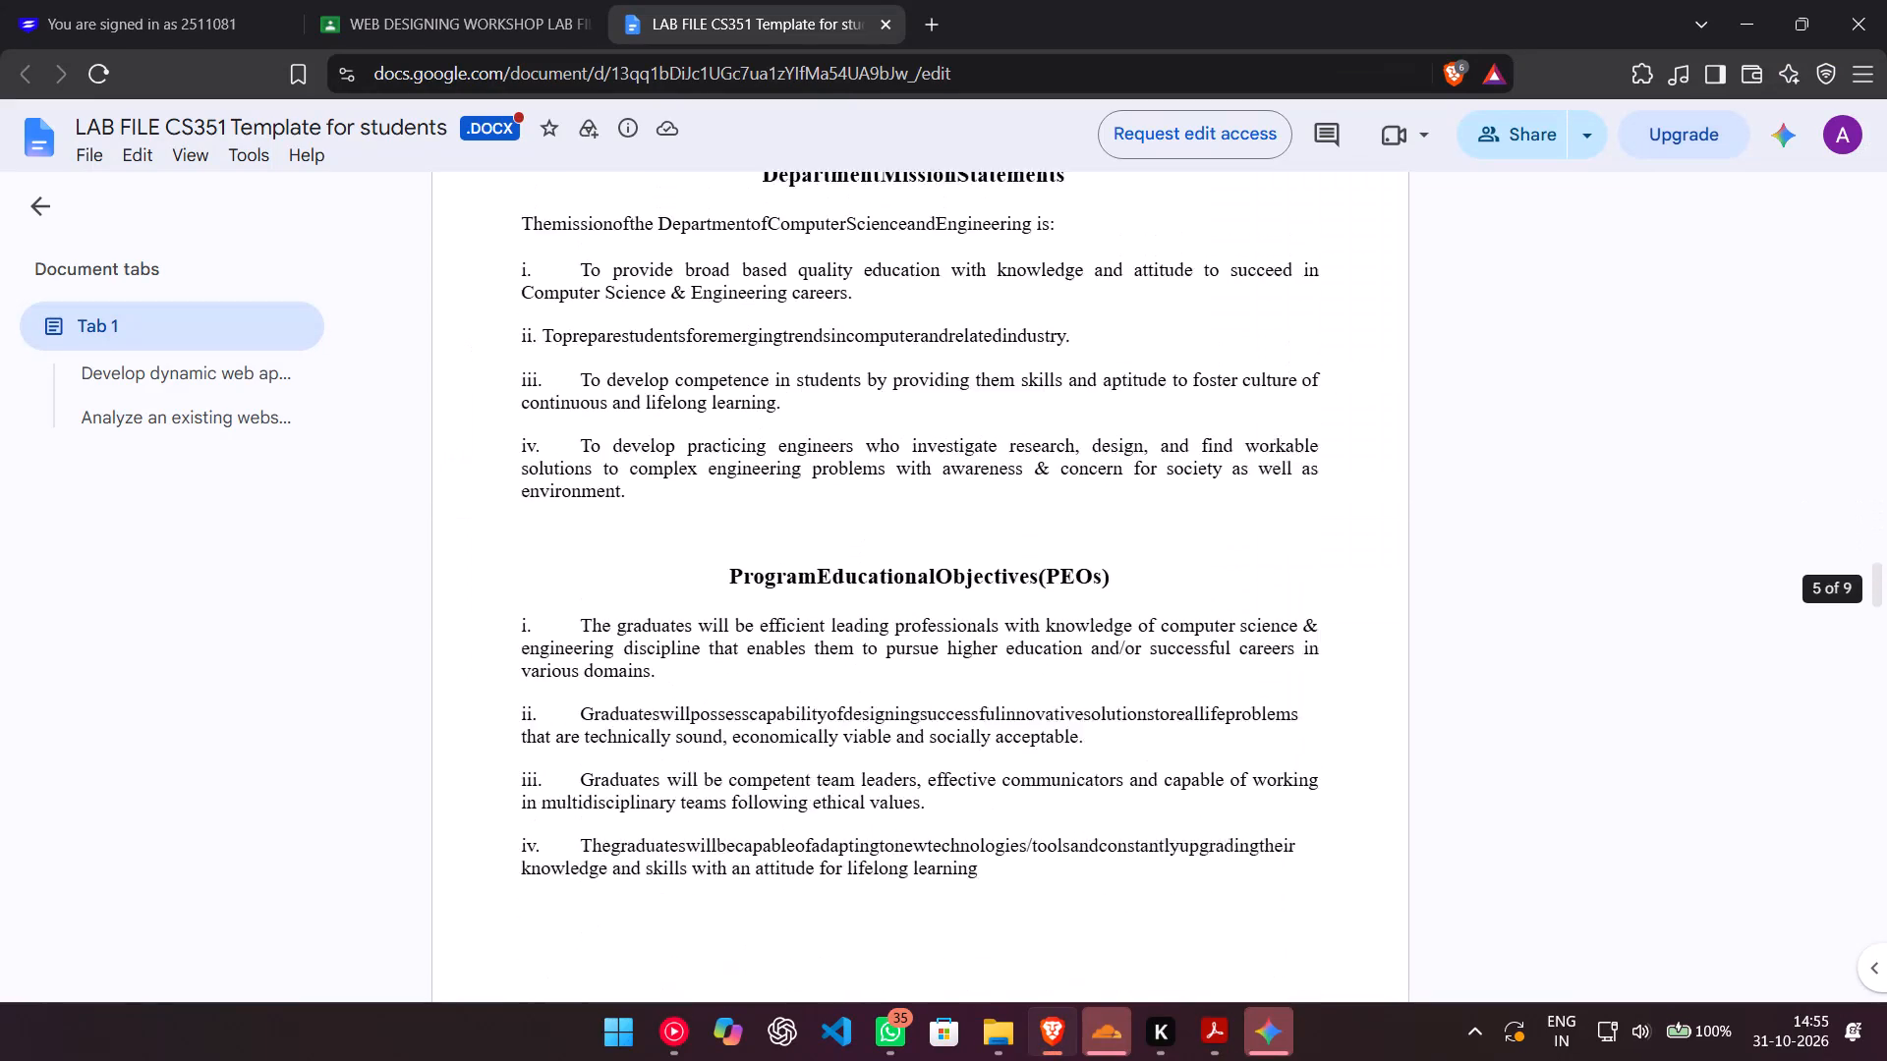
pyautogui.scroll(-20, 1125, 782)
pyautogui.scroll(-10, 1125, 782)
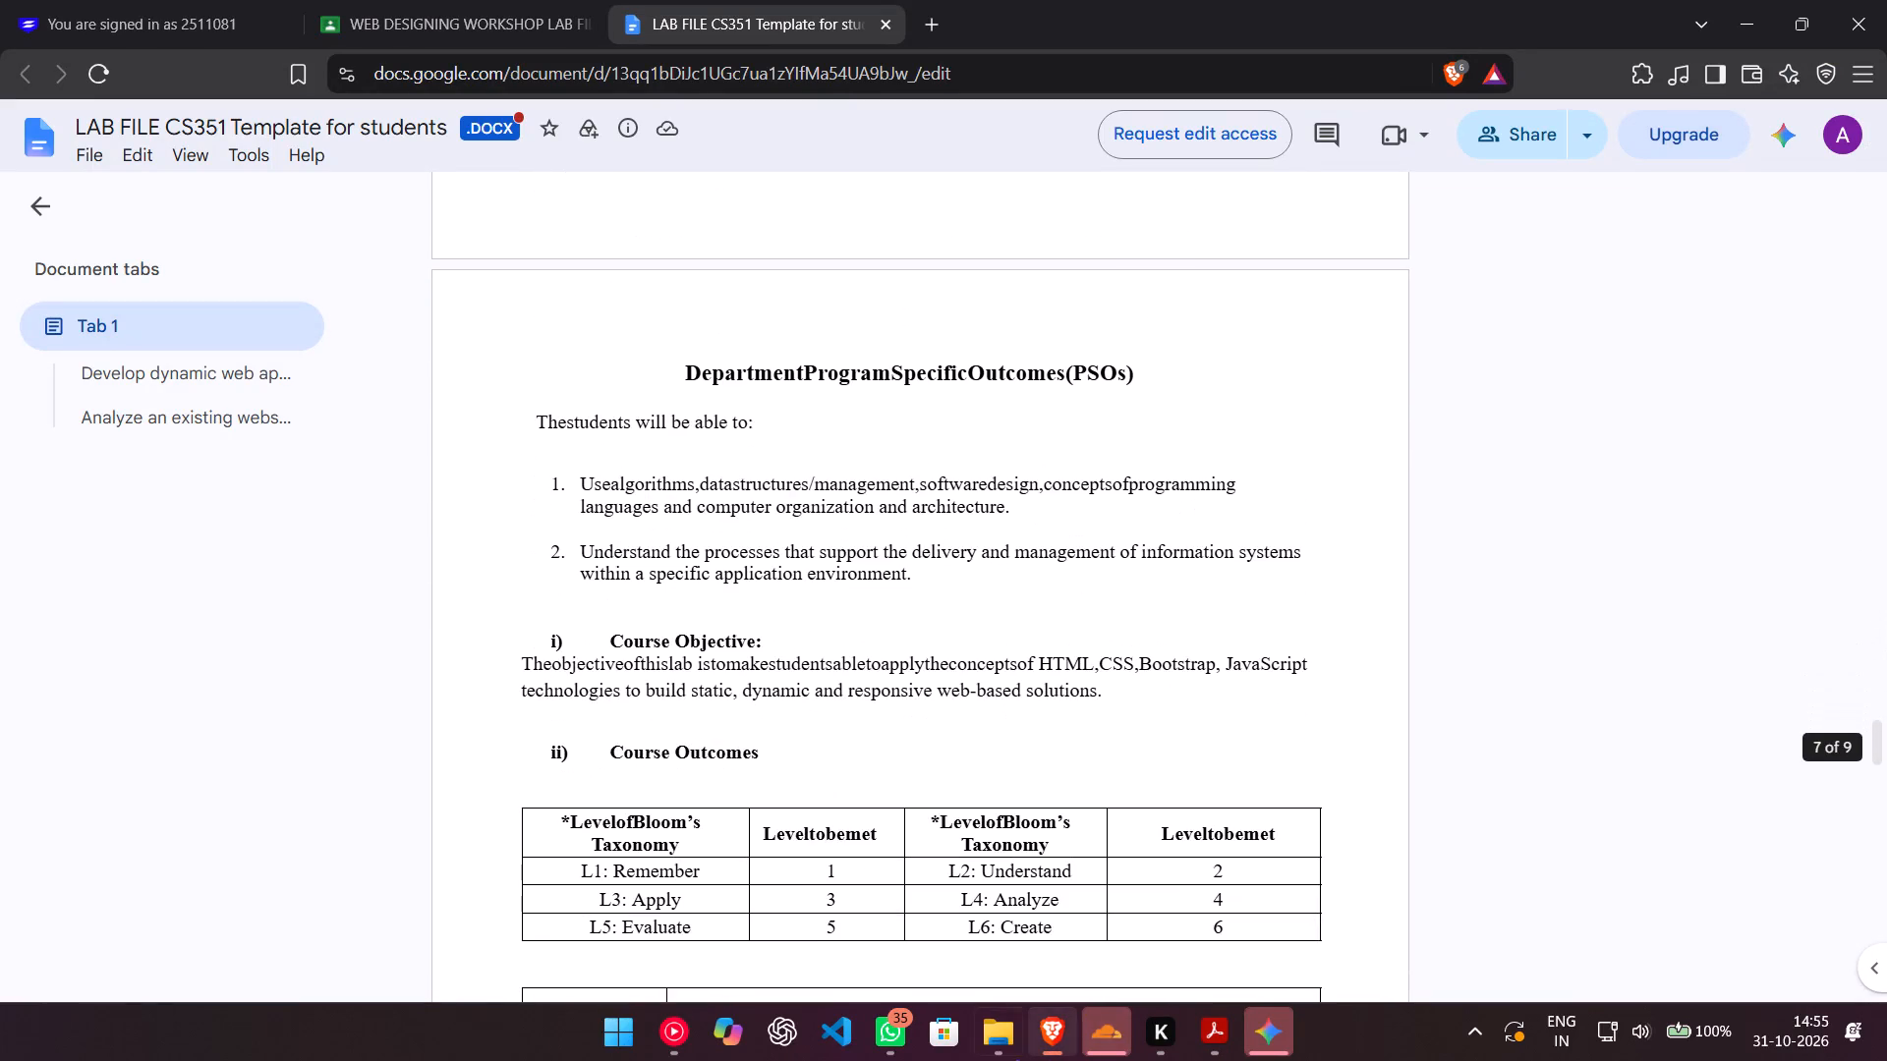
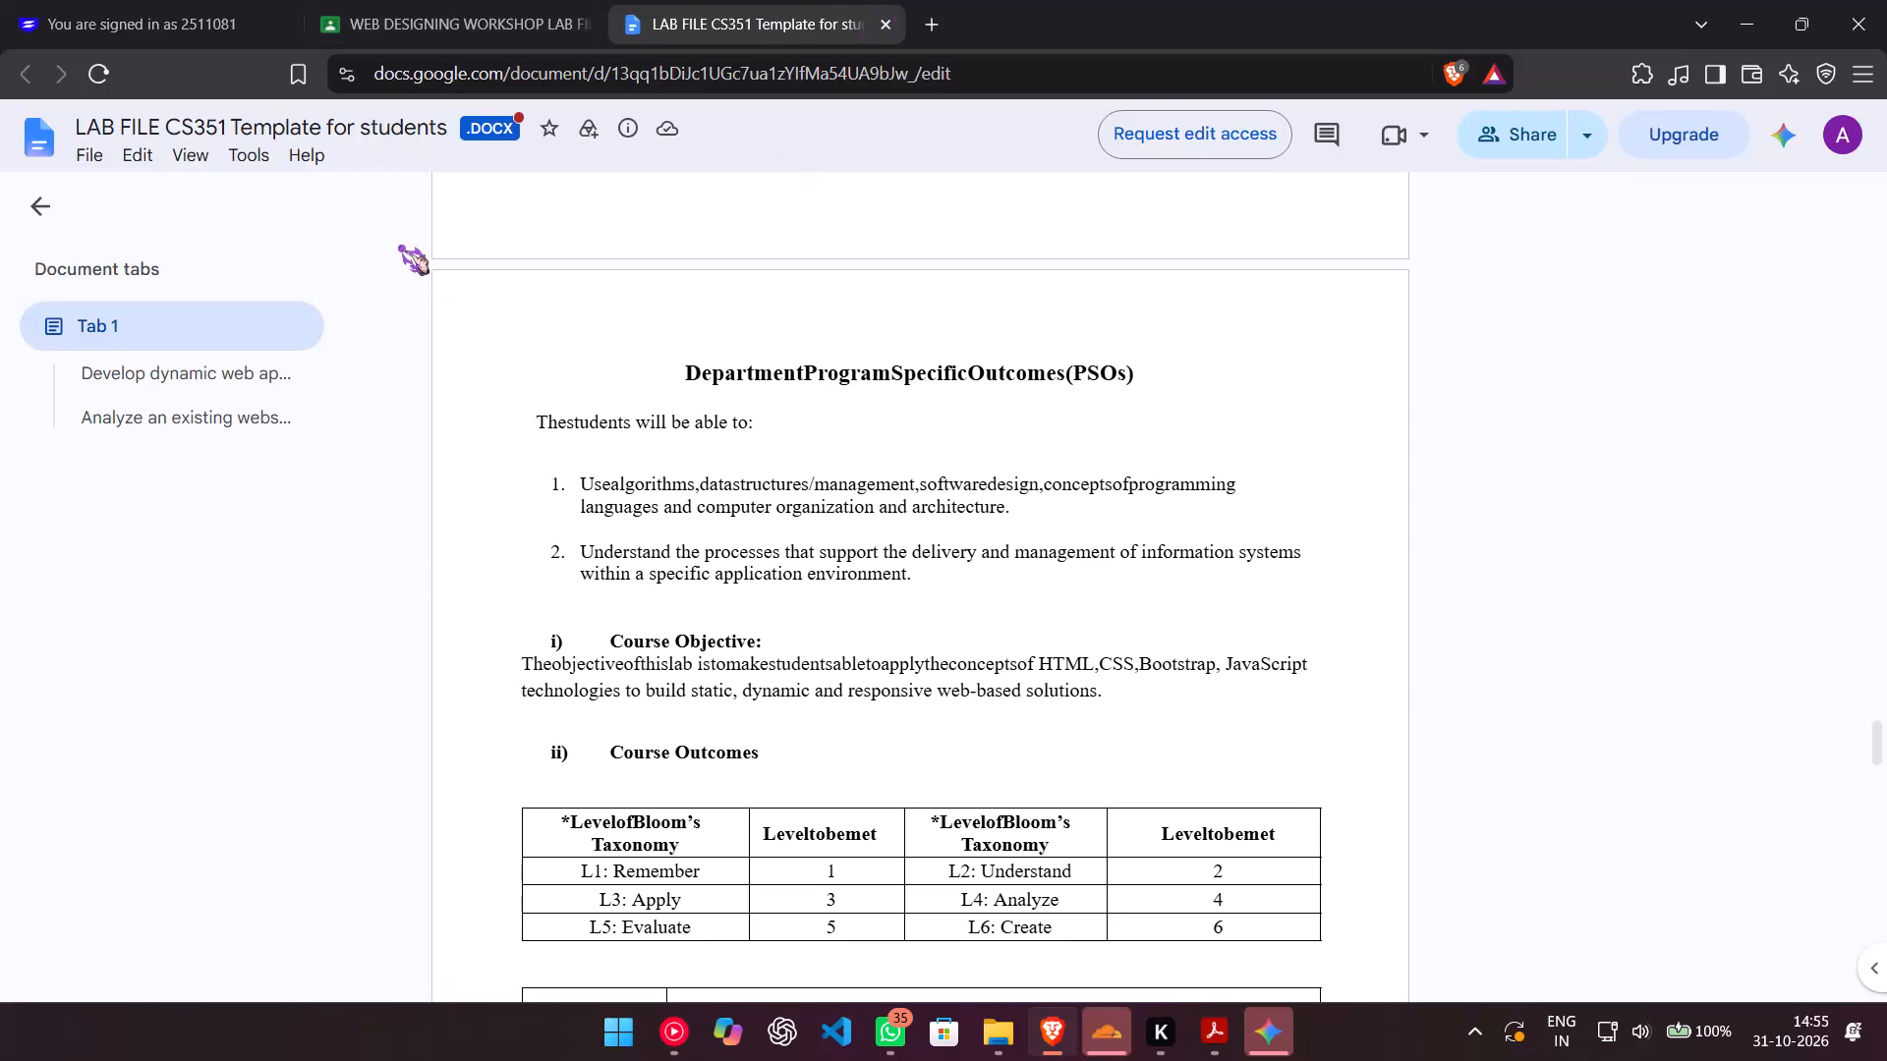
# Start making a copy of the LAB FILE CS351 Template for students document.
pyautogui.click(86, 151)
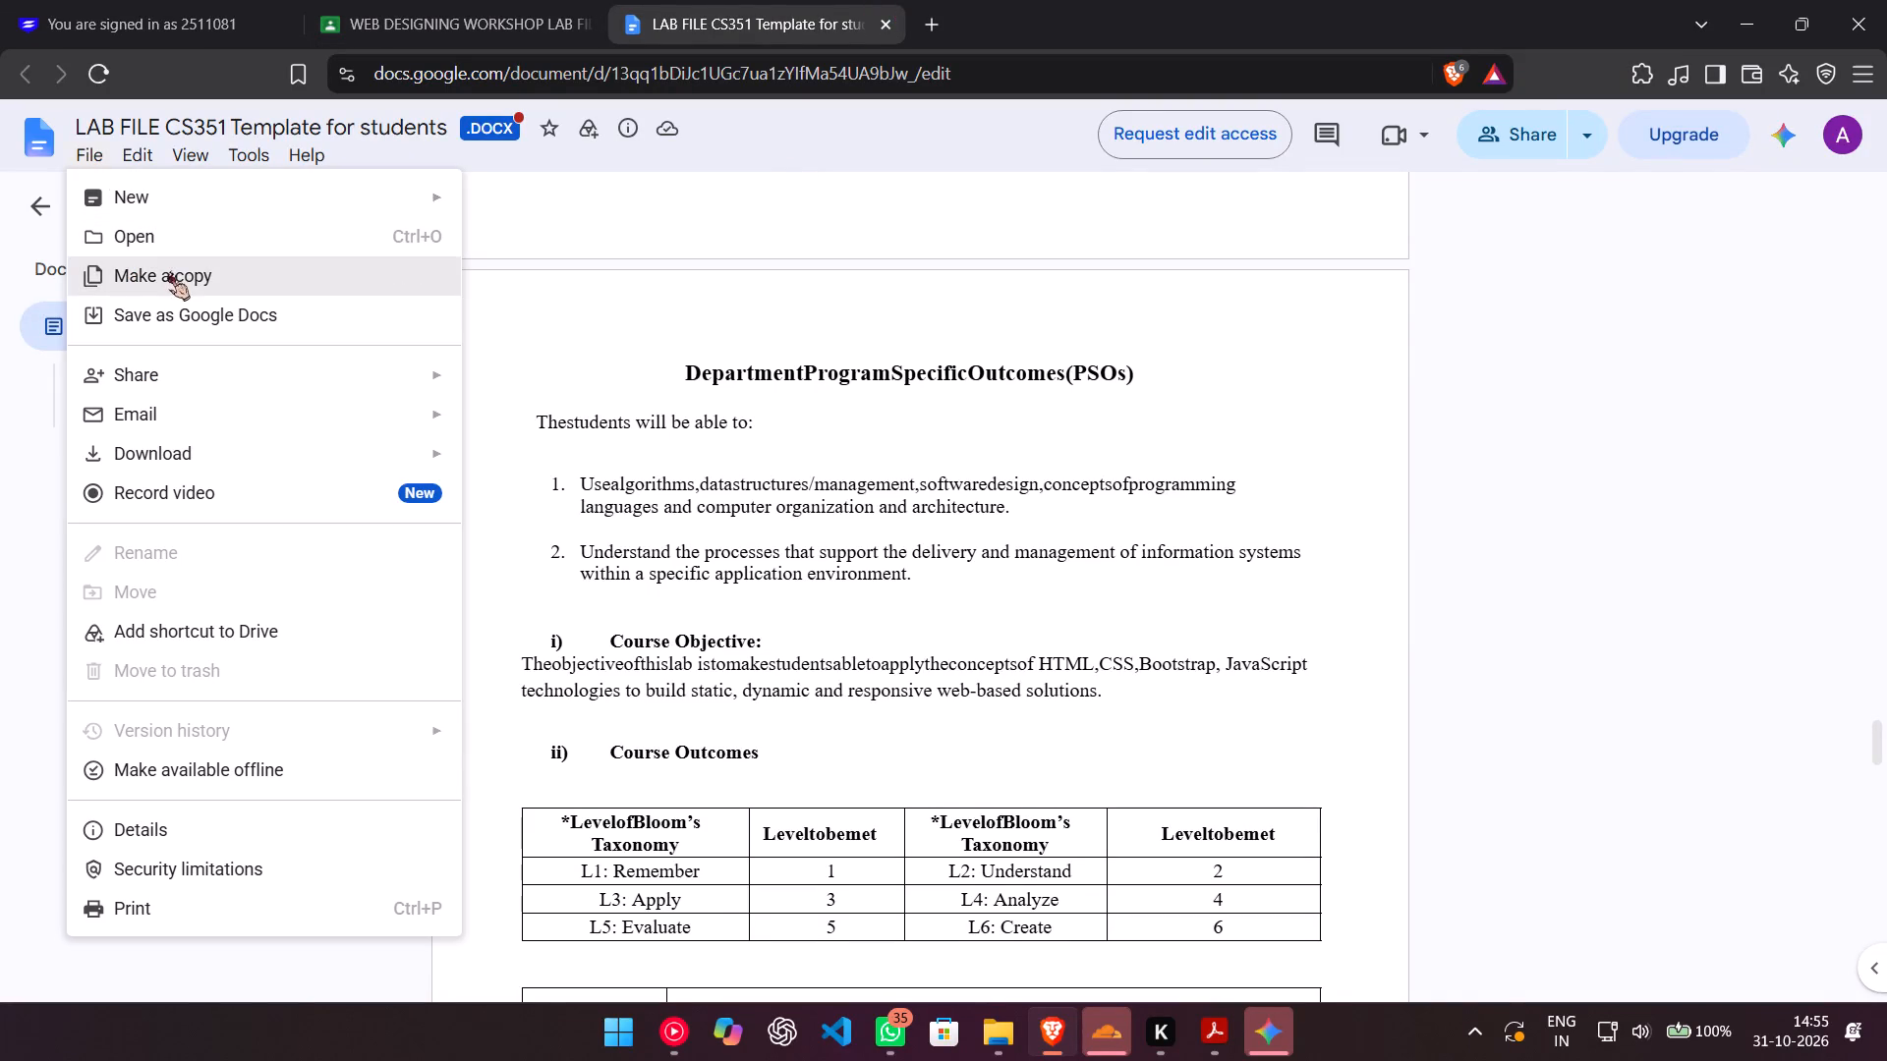
pyautogui.click(169, 271)
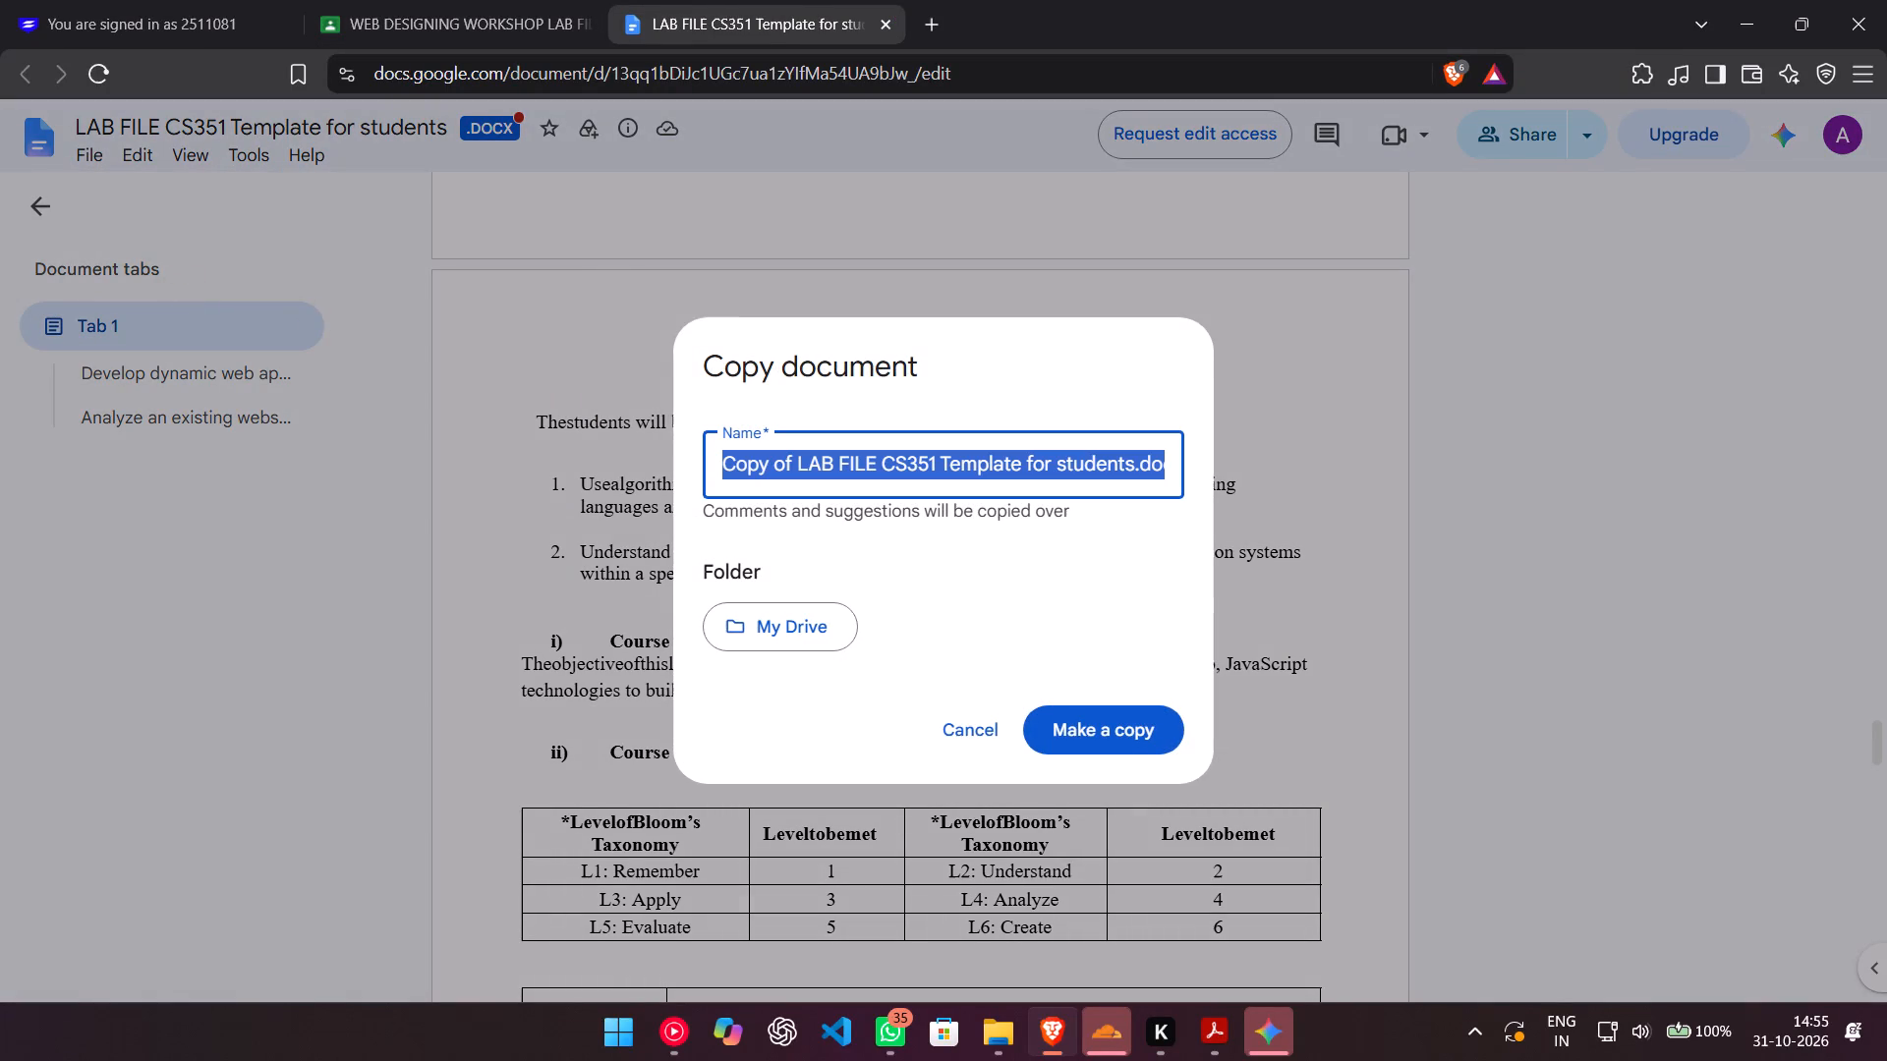
# Create the template copy in My Drive as Copy of LAB FILE CS351 Template for students.docx.
pyautogui.click(1085, 723)
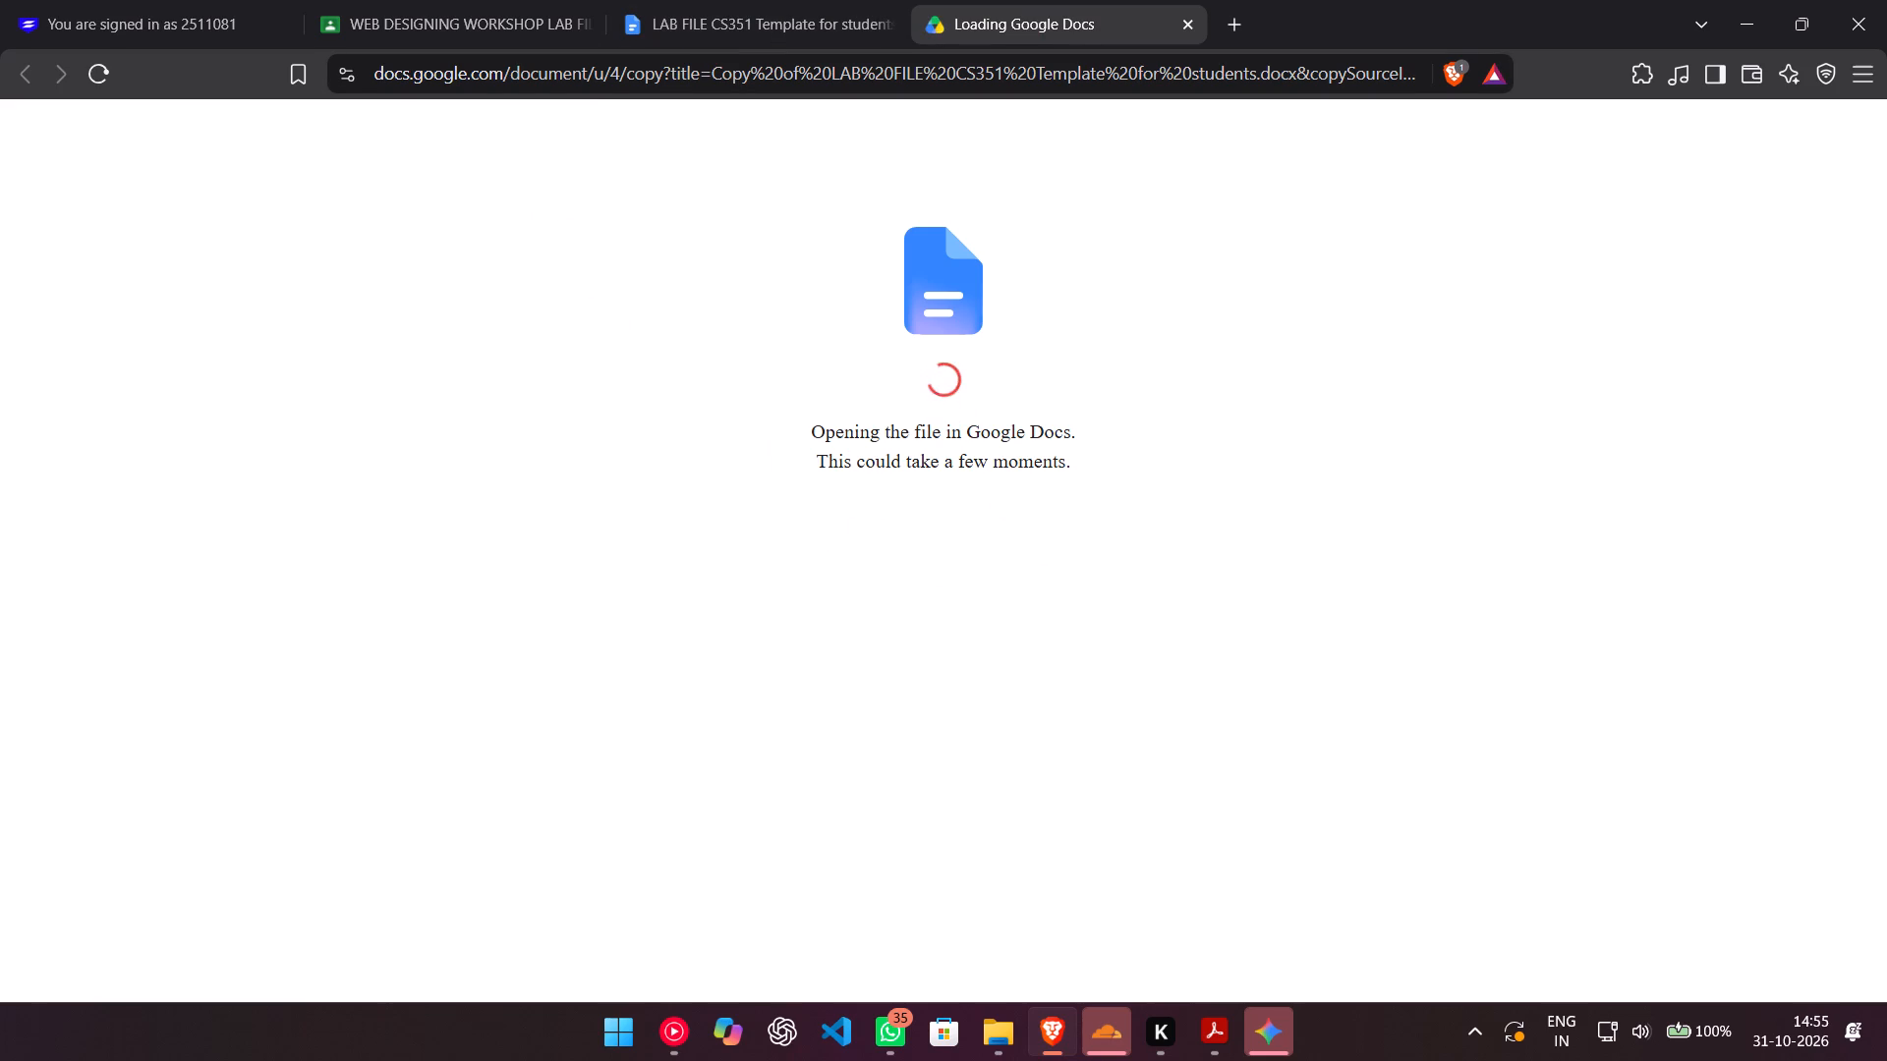
# Return to the original template and examine its program outcomes, course outcomes and experiment list pages, including the tiny text above the experiment table.
pyautogui.click(697, 1)
pyautogui.scroll(-20, 567, 423)
pyautogui.scroll(-4, 567, 423)
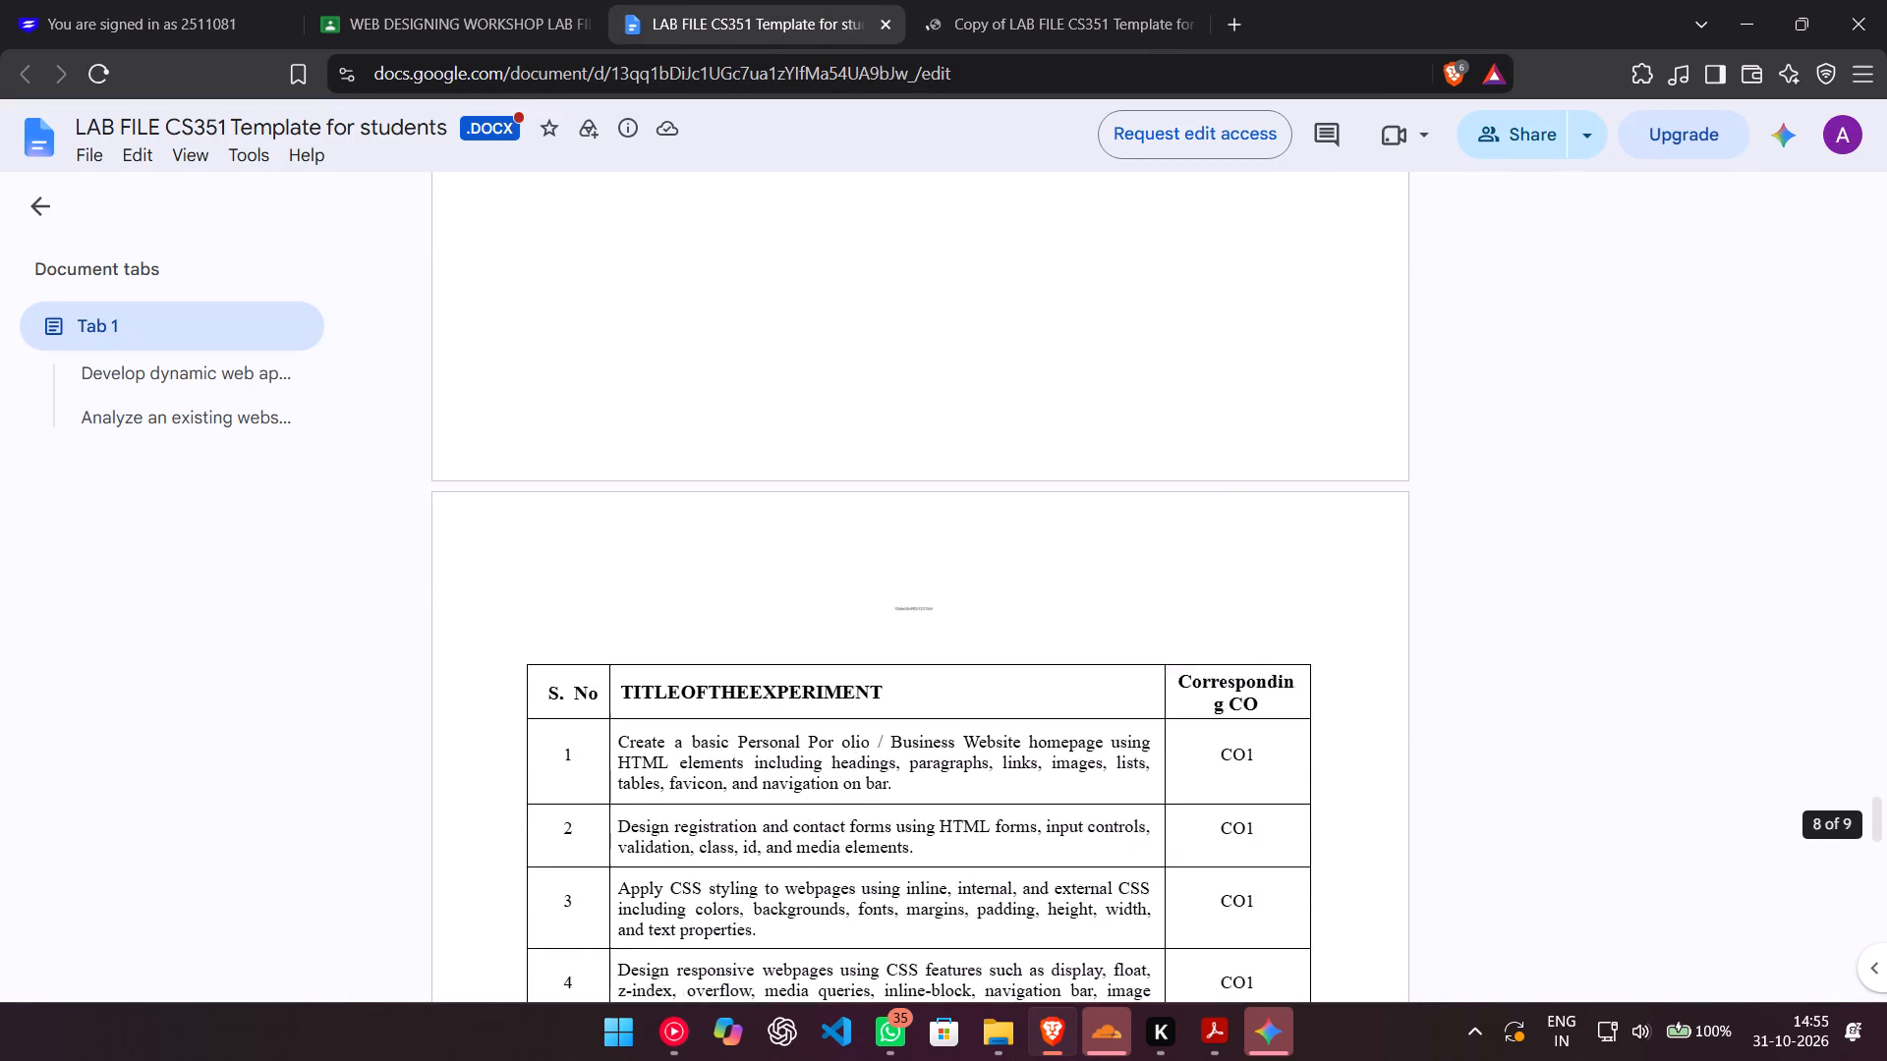
pyautogui.scroll(-20, 591, 475)
pyautogui.scroll(-12, 591, 475)
pyautogui.scroll(20, 573, 526)
pyautogui.scroll(3, 573, 526)
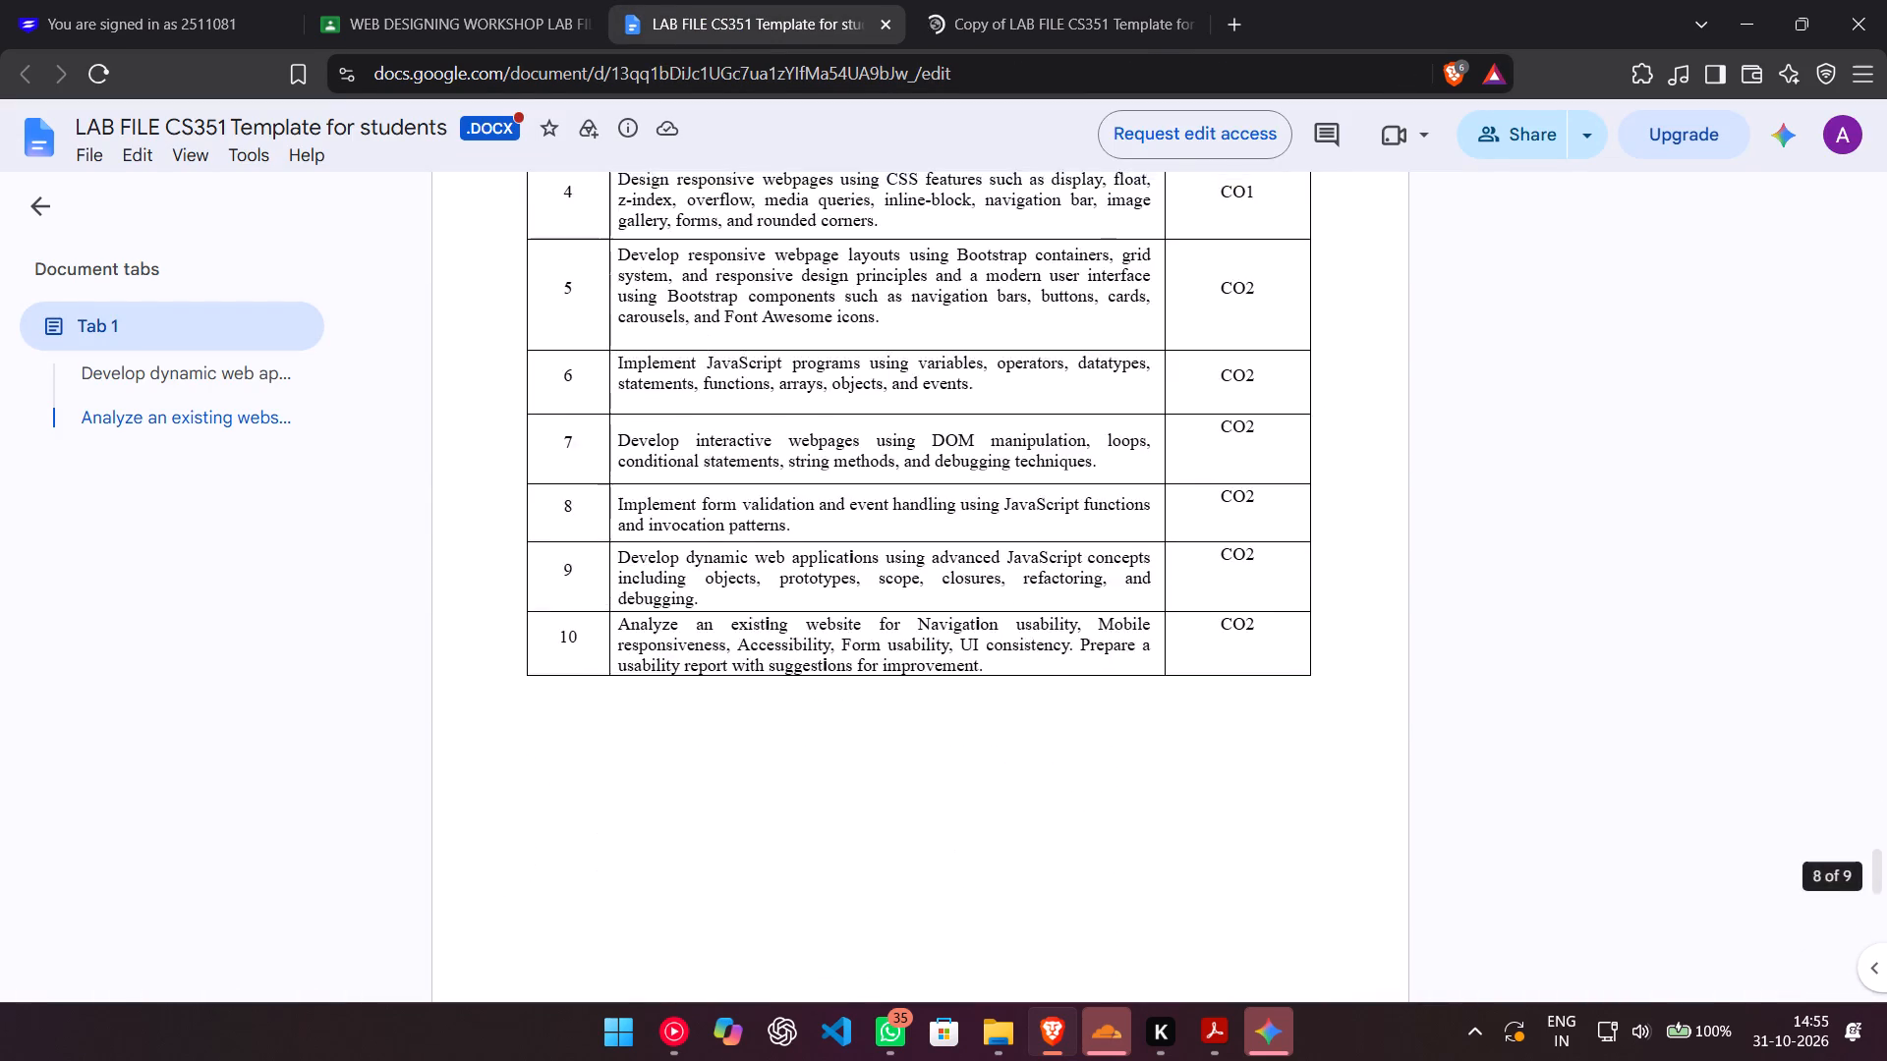
pyautogui.scroll(20, 550, 507)
pyautogui.scroll(1, 550, 507)
pyautogui.scroll(20, 546, 505)
pyautogui.scroll(2, 546, 505)
pyautogui.scroll(-16, 545, 505)
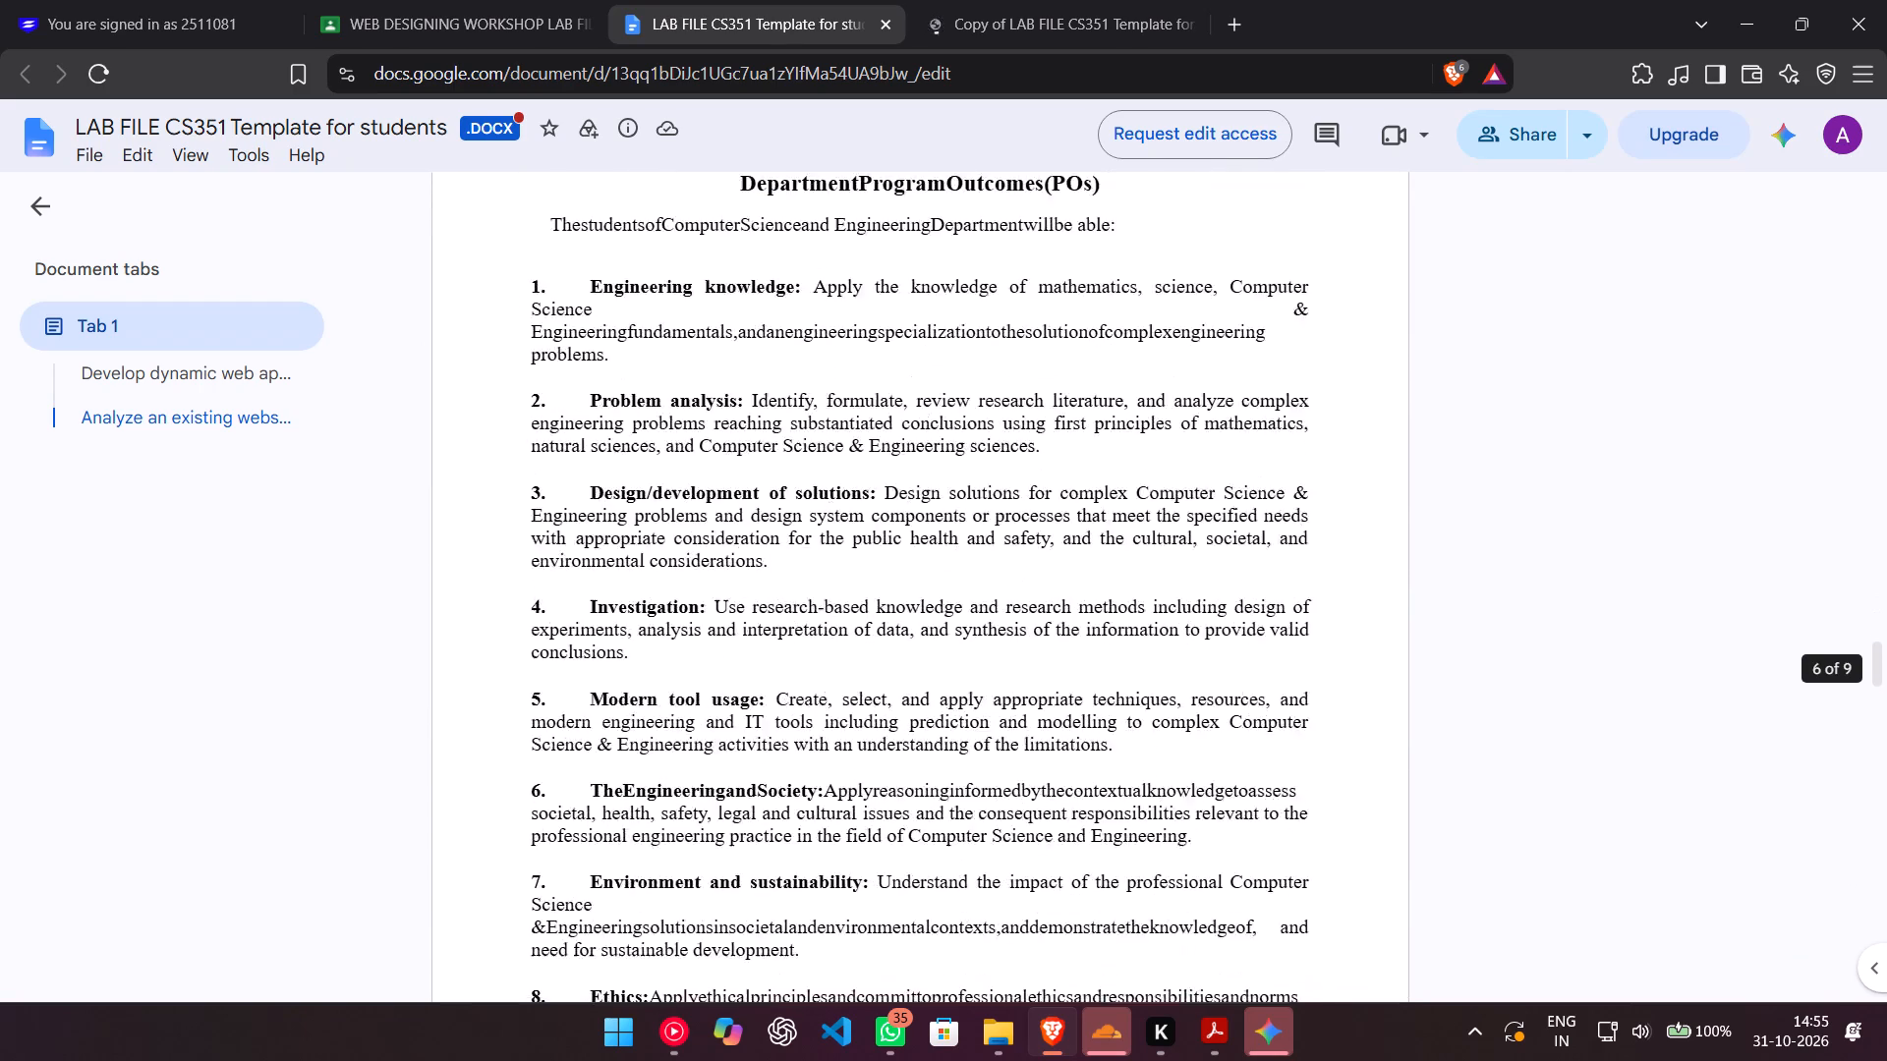
pyautogui.scroll(-13, 616, 504)
pyautogui.scroll(3, 632, 482)
pyautogui.scroll(-11, 632, 482)
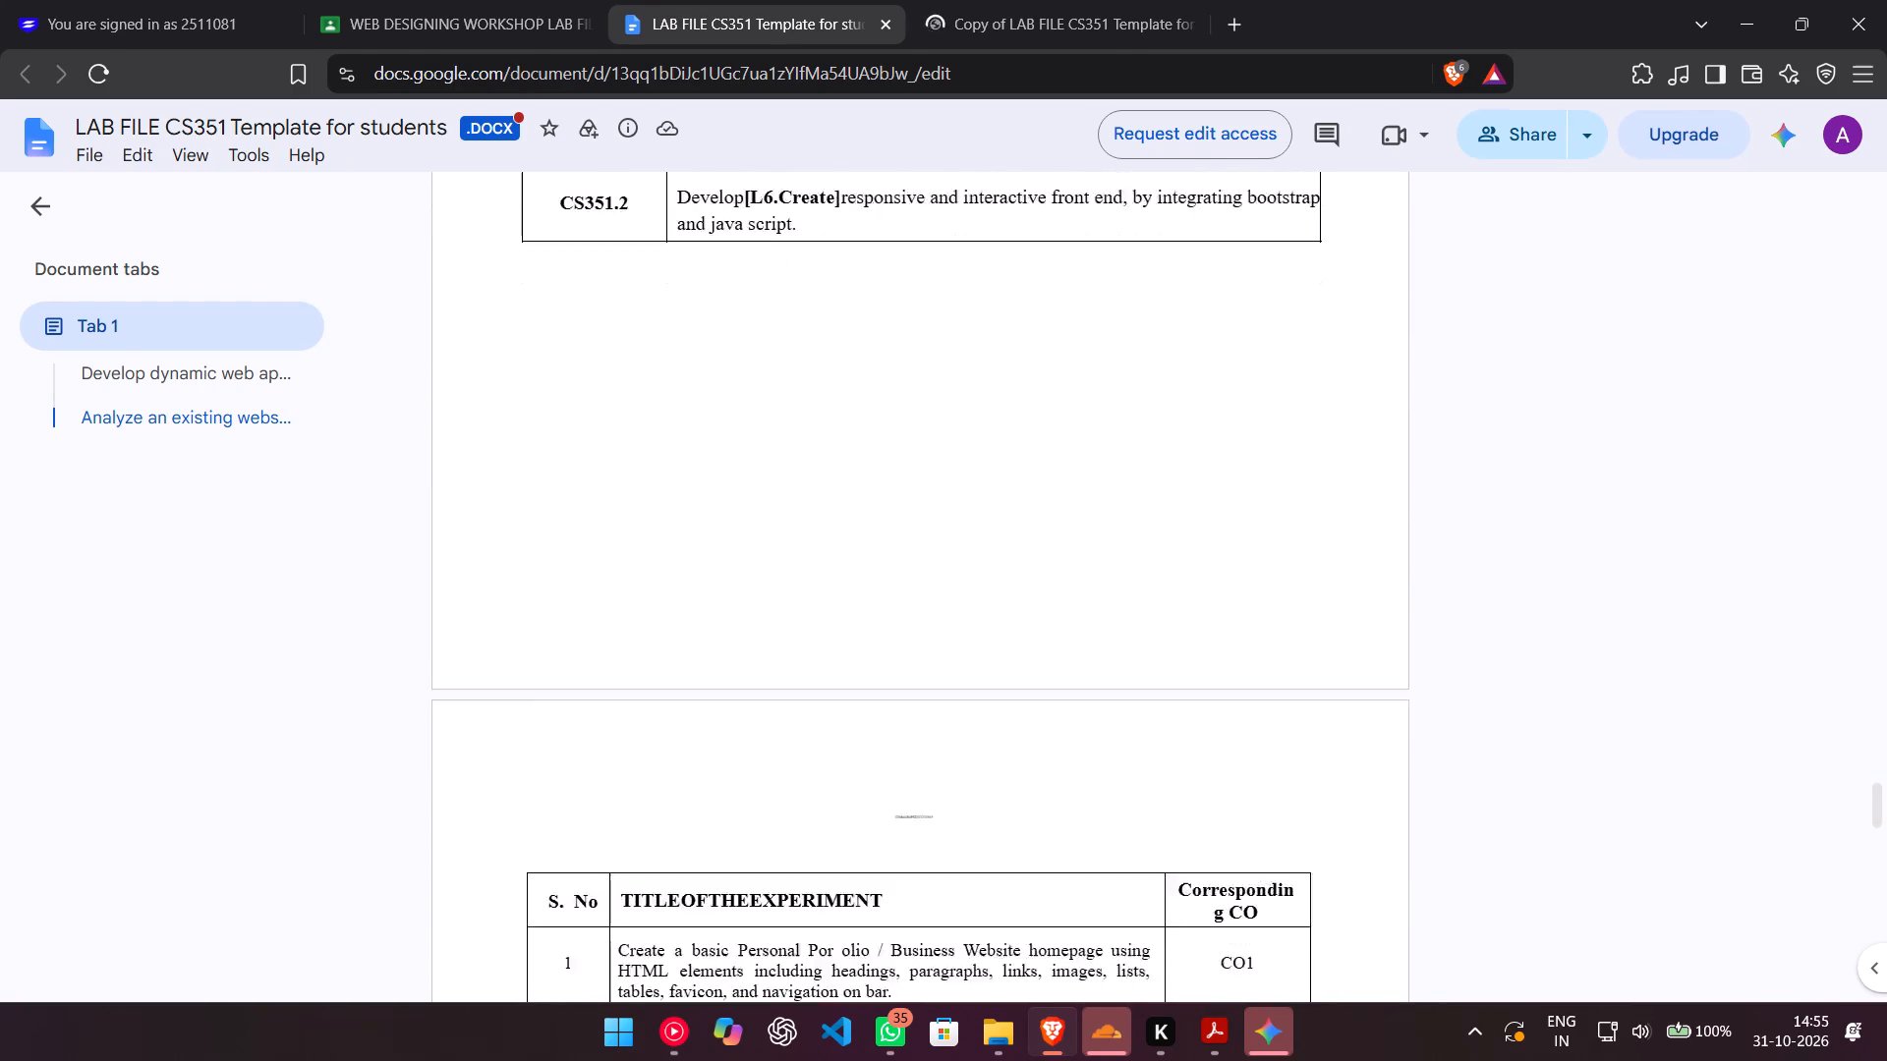
pyautogui.moveTo(902, 626); pyautogui.dragTo(939, 635)
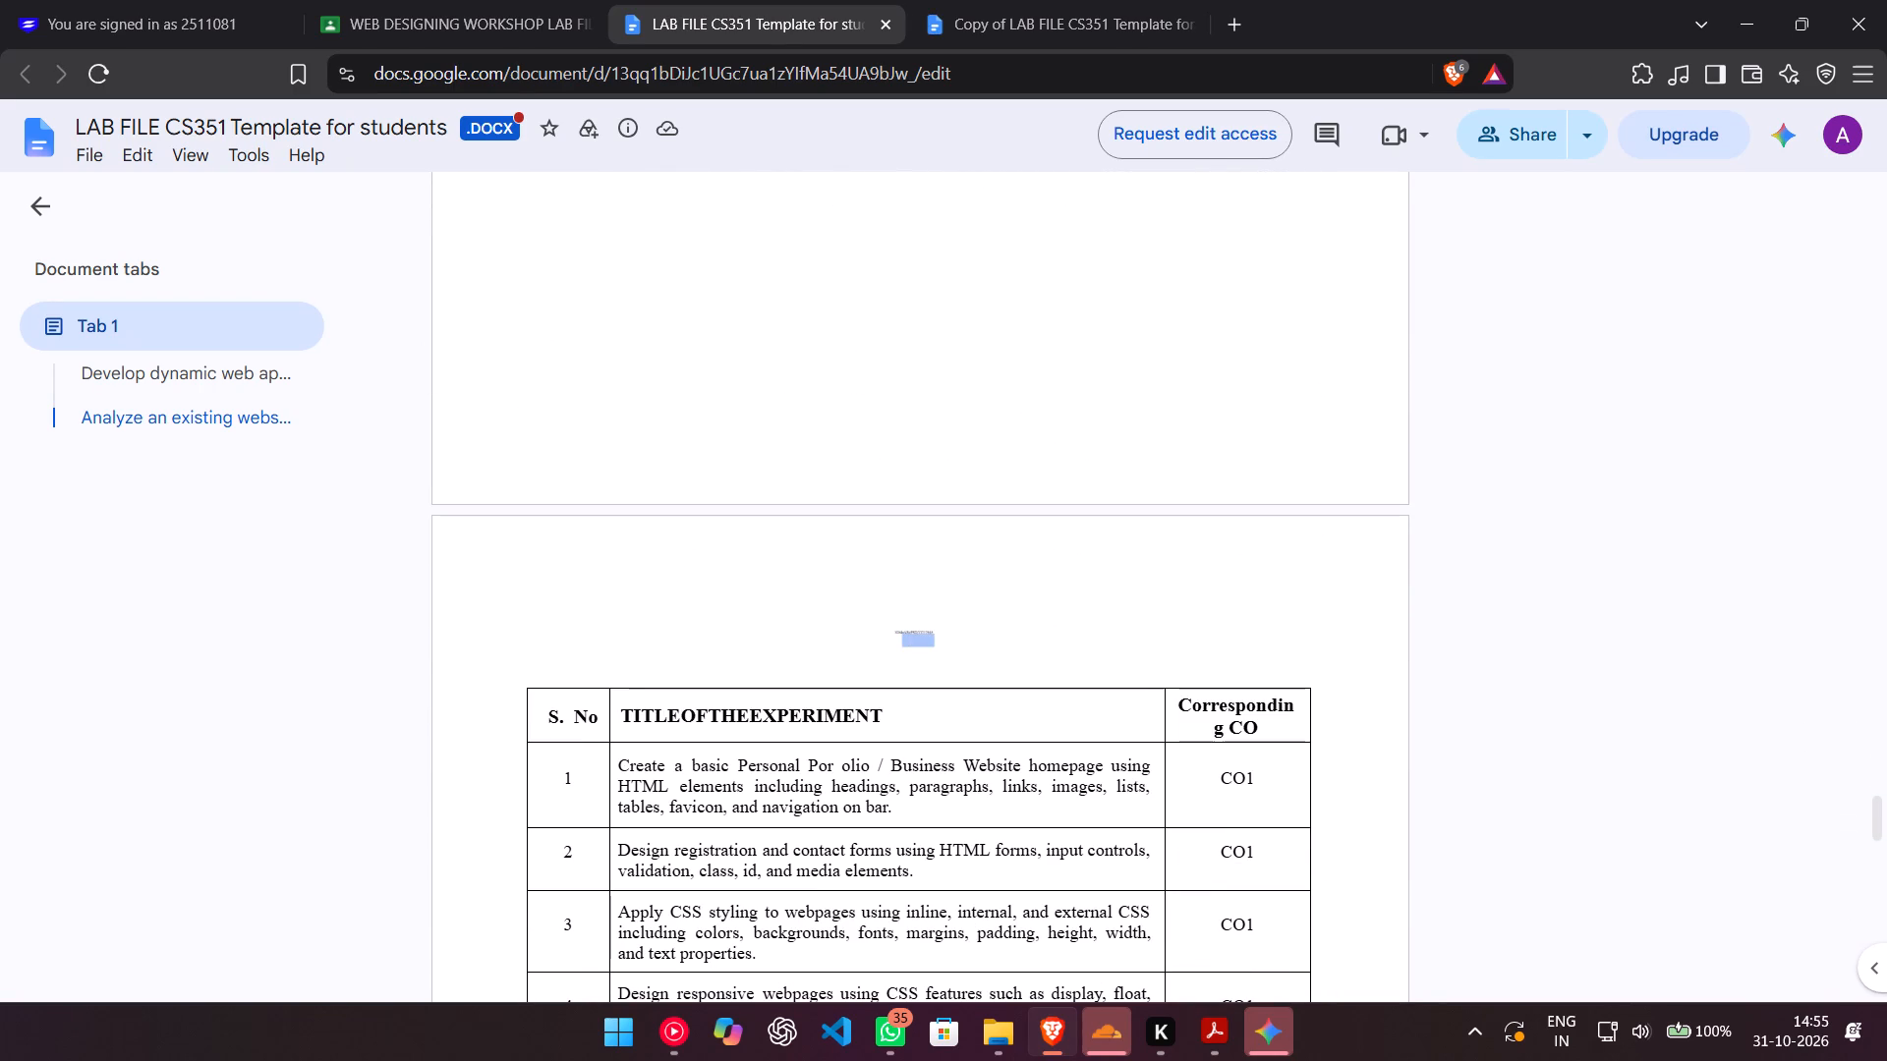
pyautogui.click(941, 620)
pyautogui.scroll(10, 820, 621)
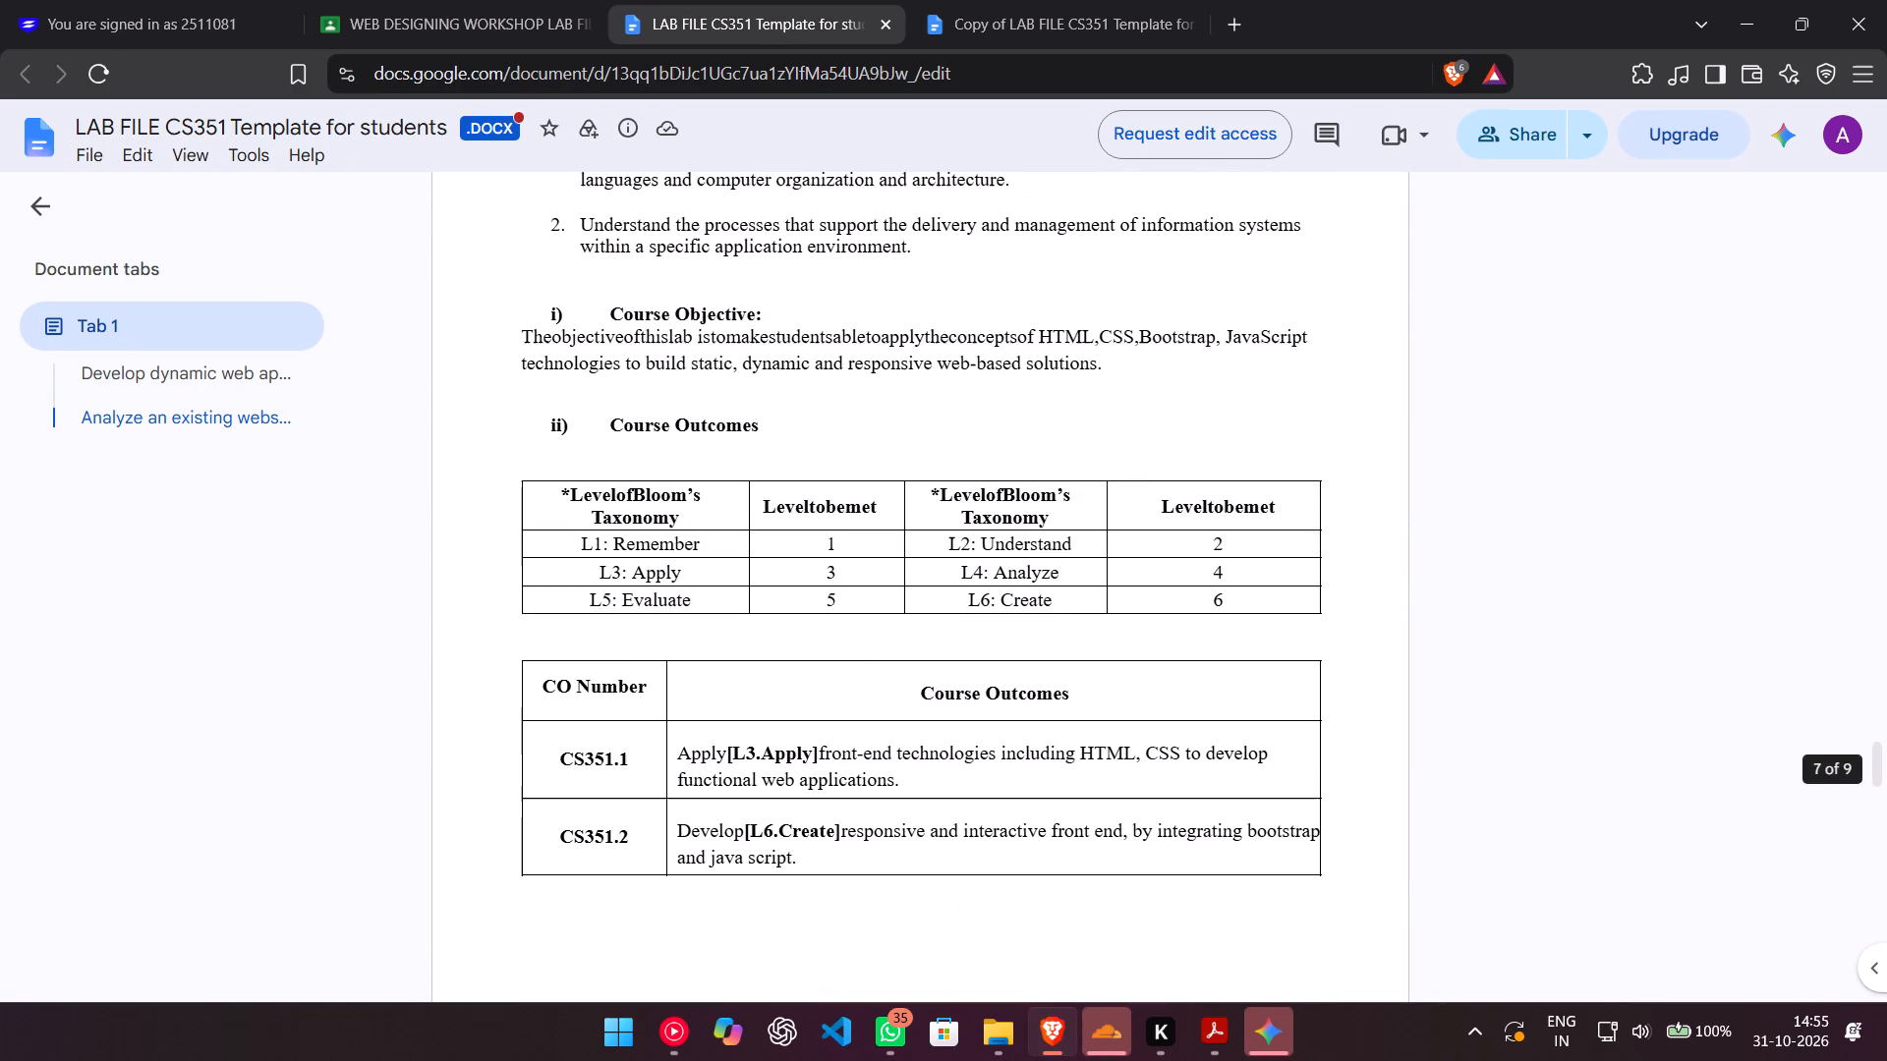
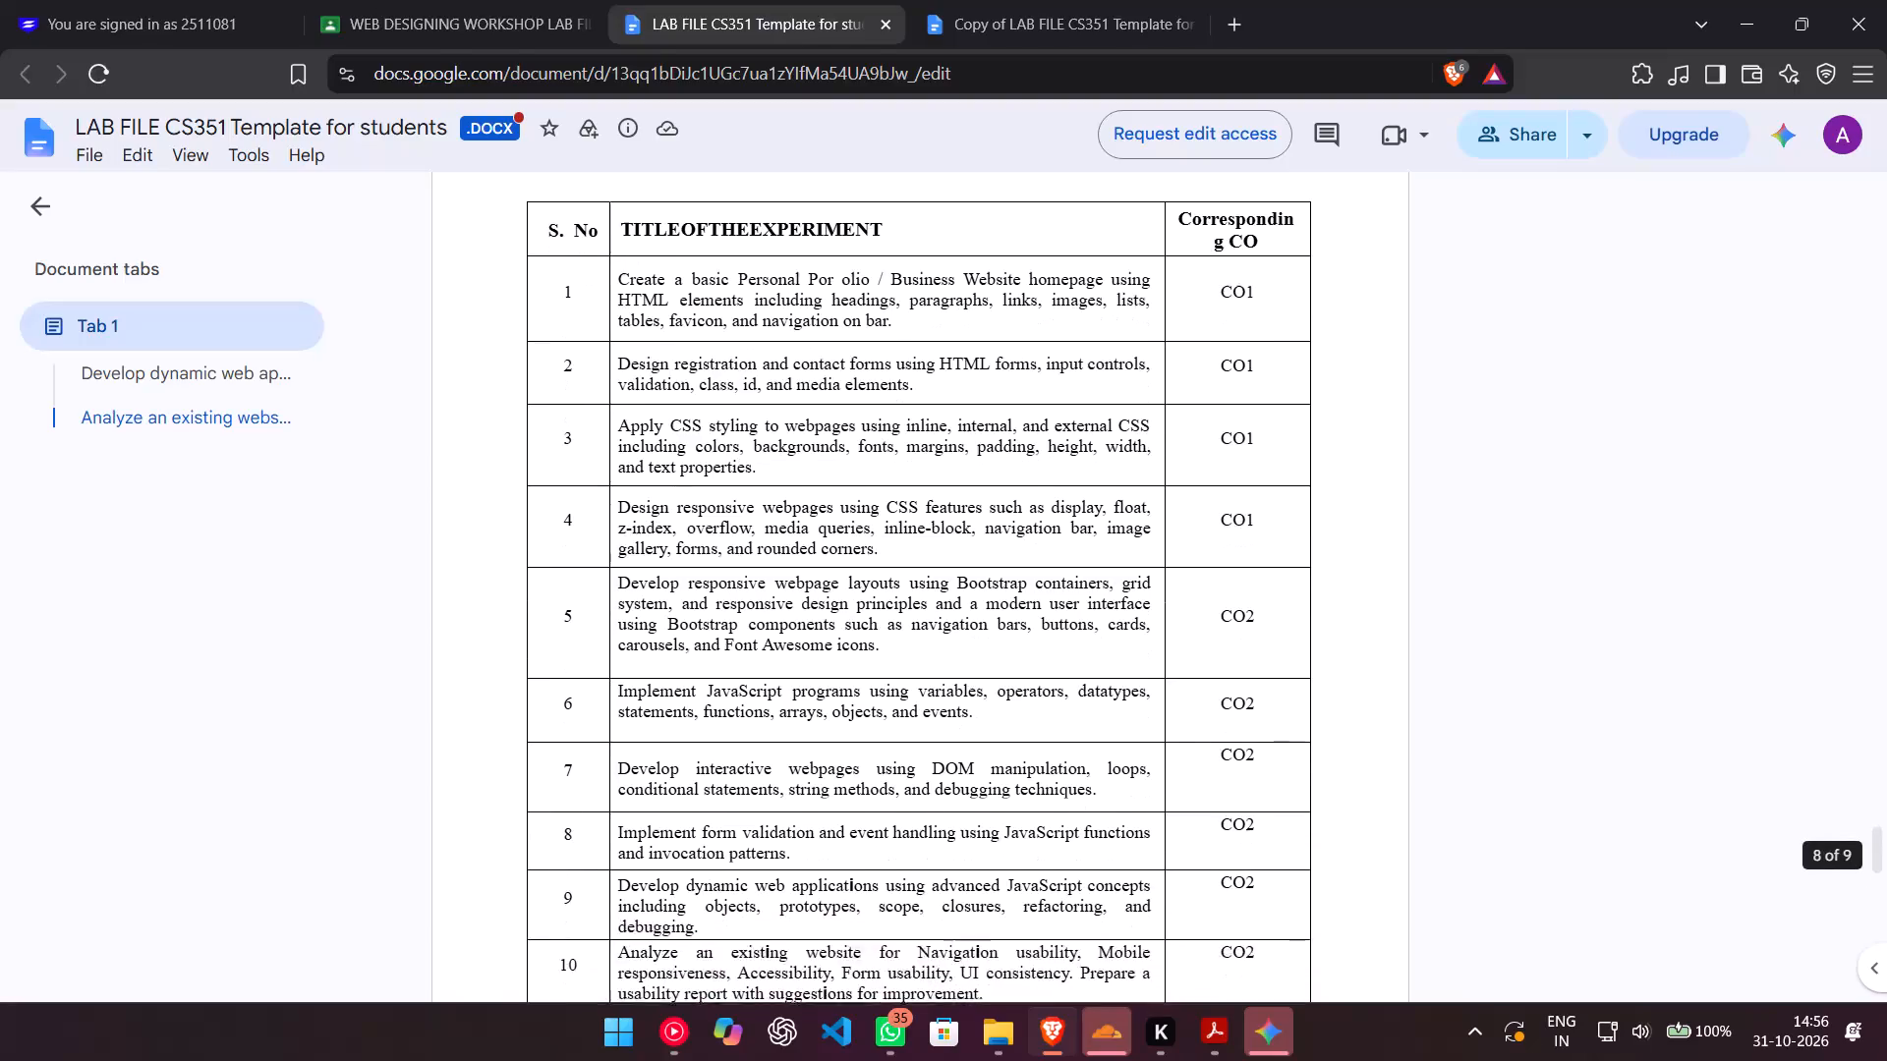
# Check the list of signed-in Google accounts from the template document.
pyautogui.scroll(2, 1112, 624)
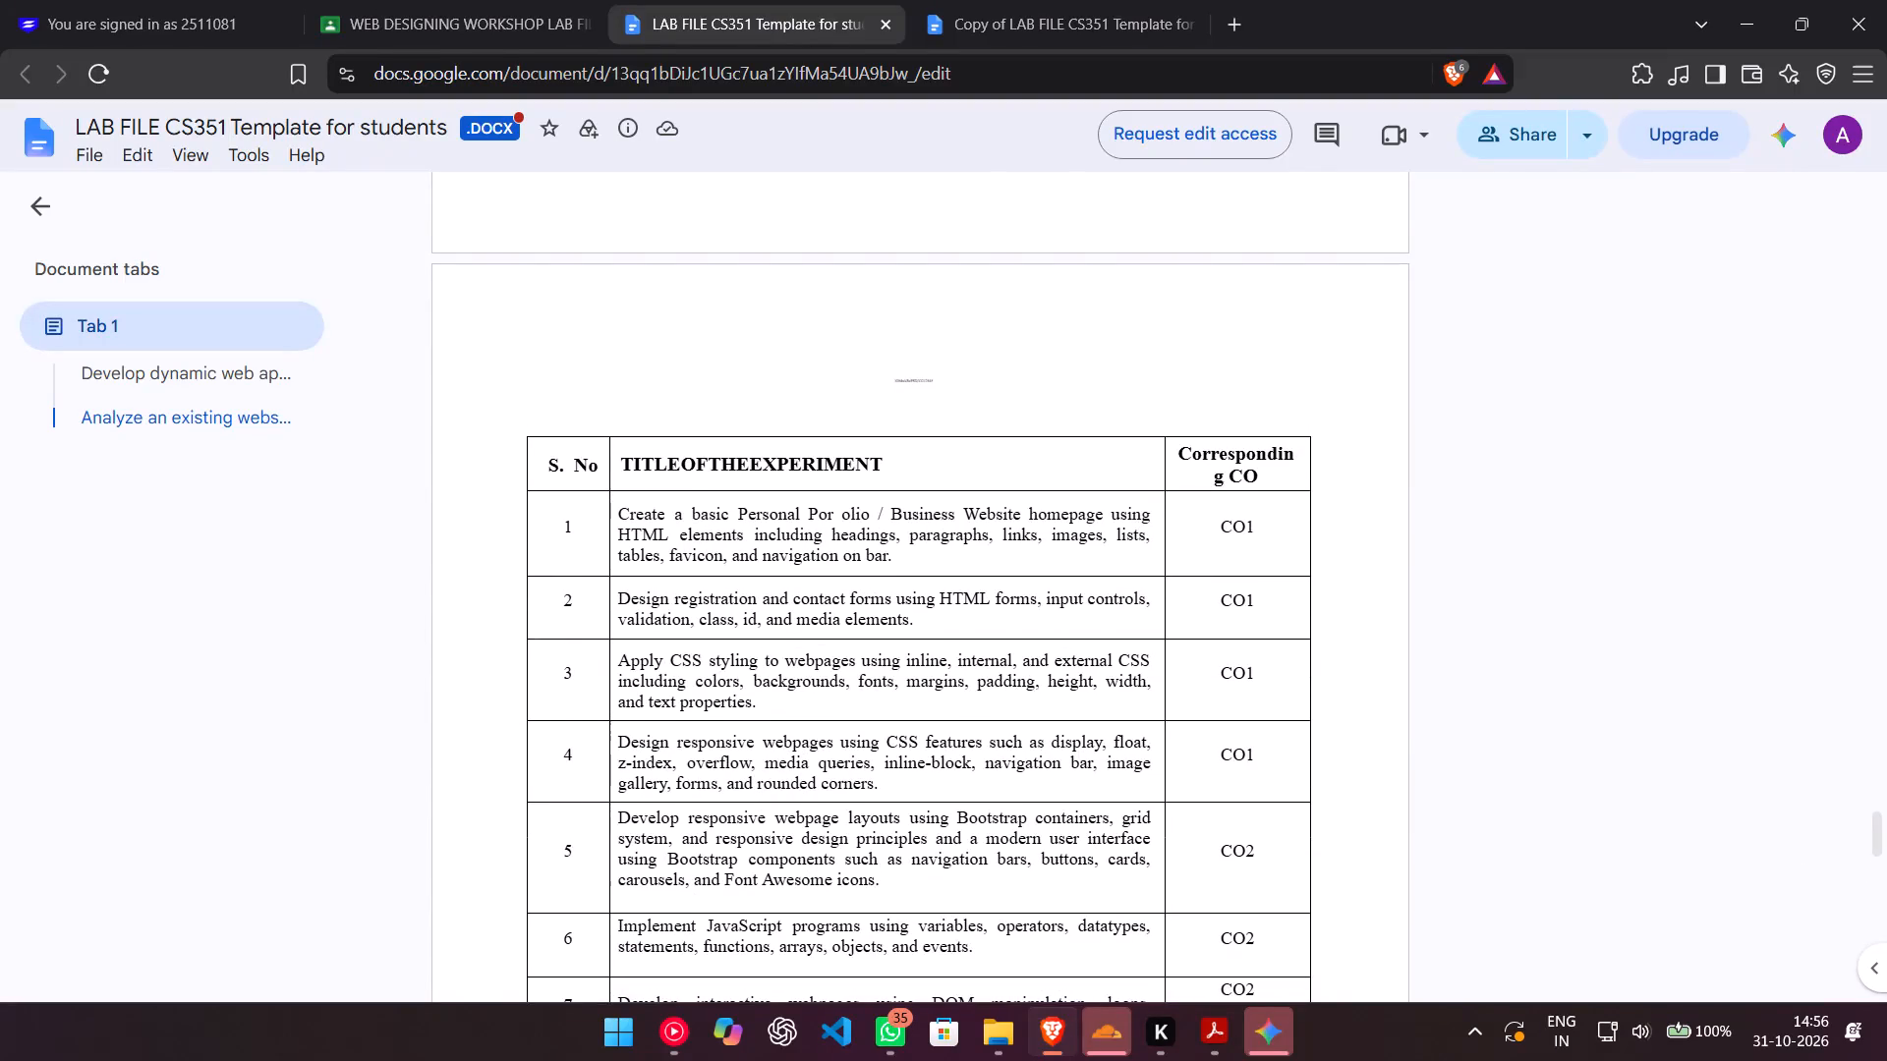
pyautogui.click(1837, 151)
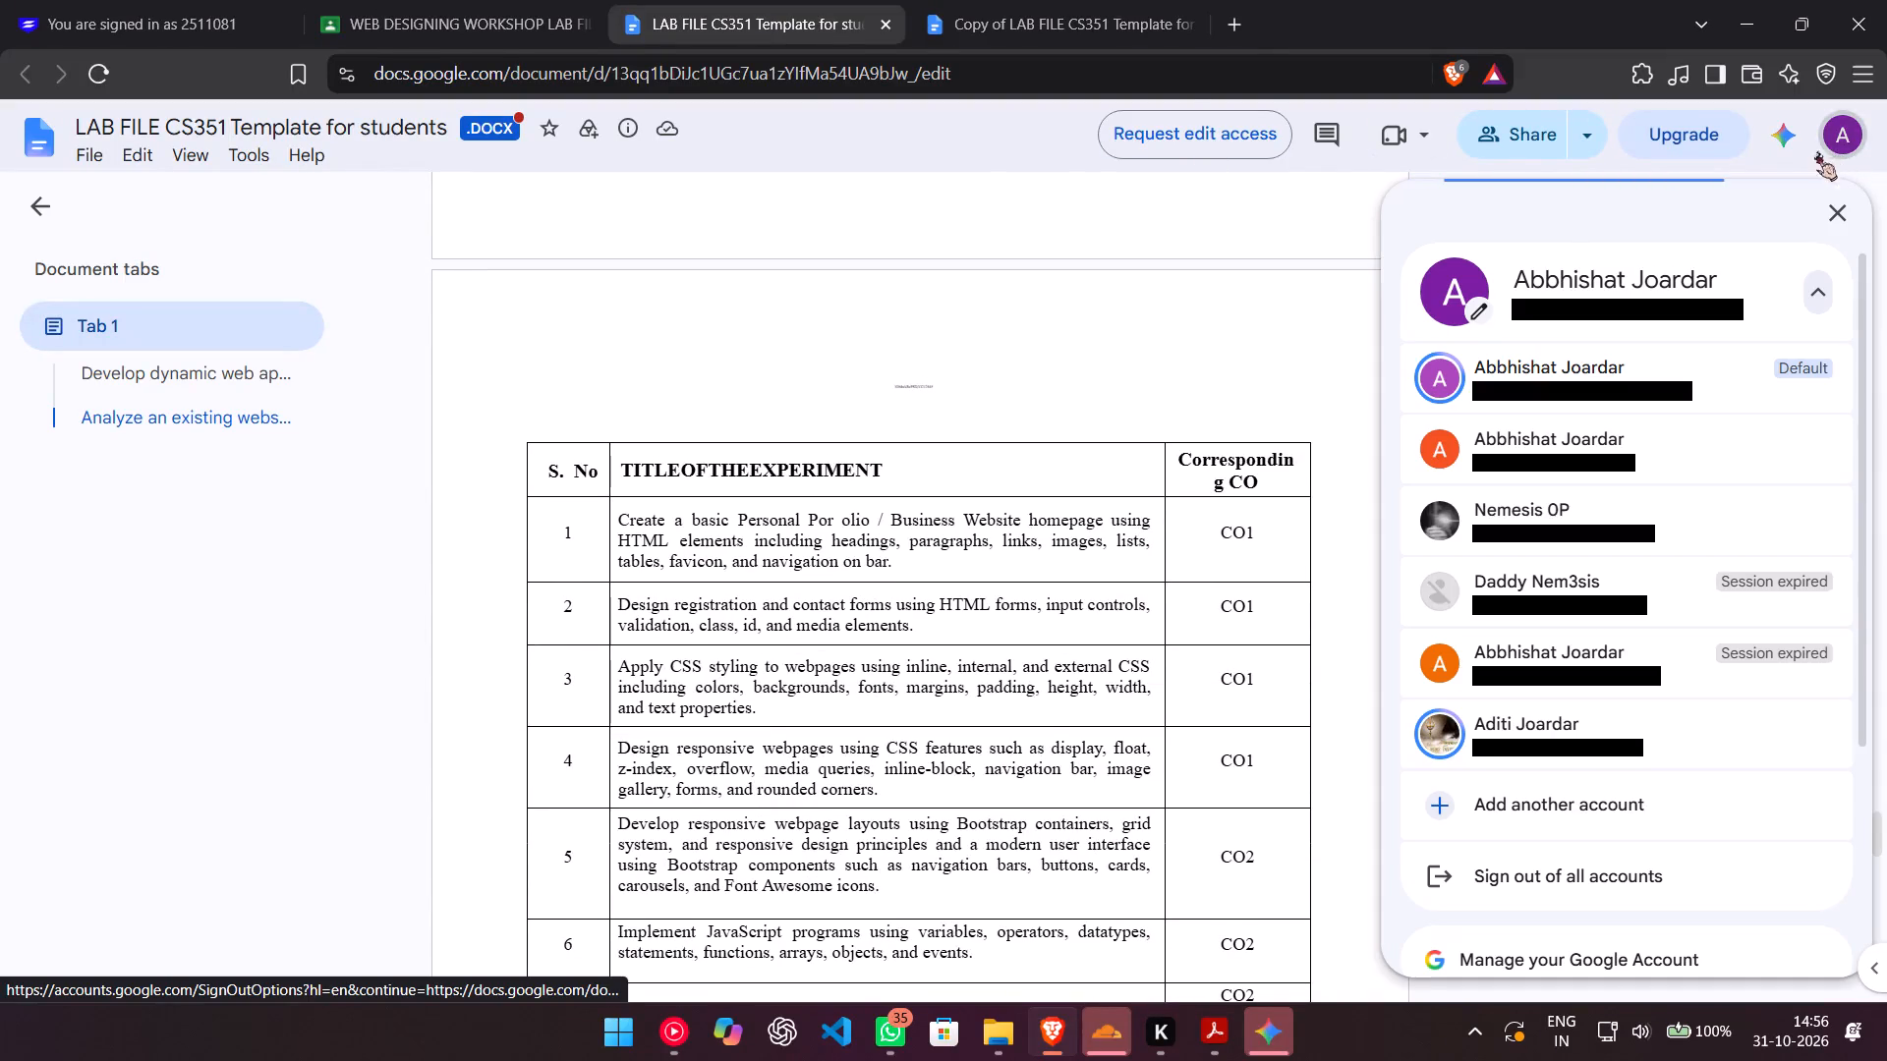
# Open a new browser tab and look up Gmail.
pyautogui.click(1221, 7)
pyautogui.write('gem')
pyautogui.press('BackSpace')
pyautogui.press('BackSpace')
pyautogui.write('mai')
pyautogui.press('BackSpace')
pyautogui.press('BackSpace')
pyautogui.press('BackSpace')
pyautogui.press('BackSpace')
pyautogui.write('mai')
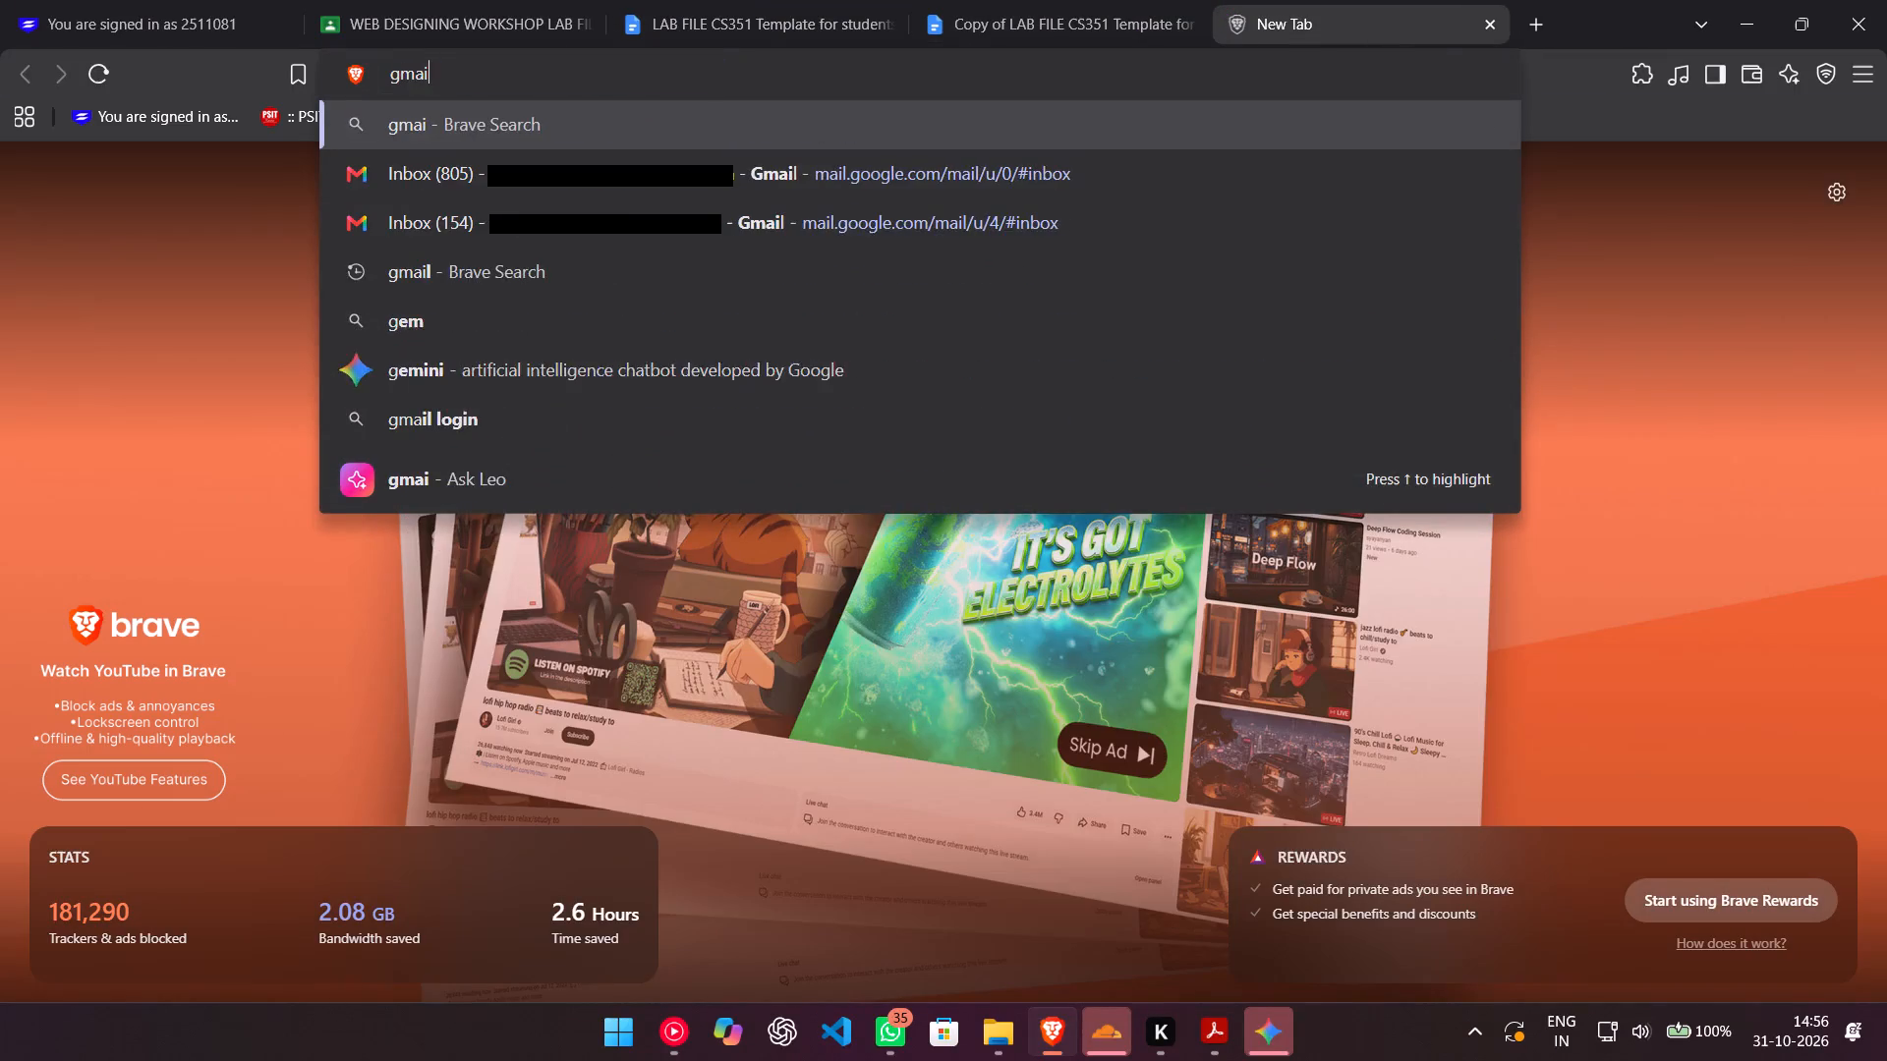
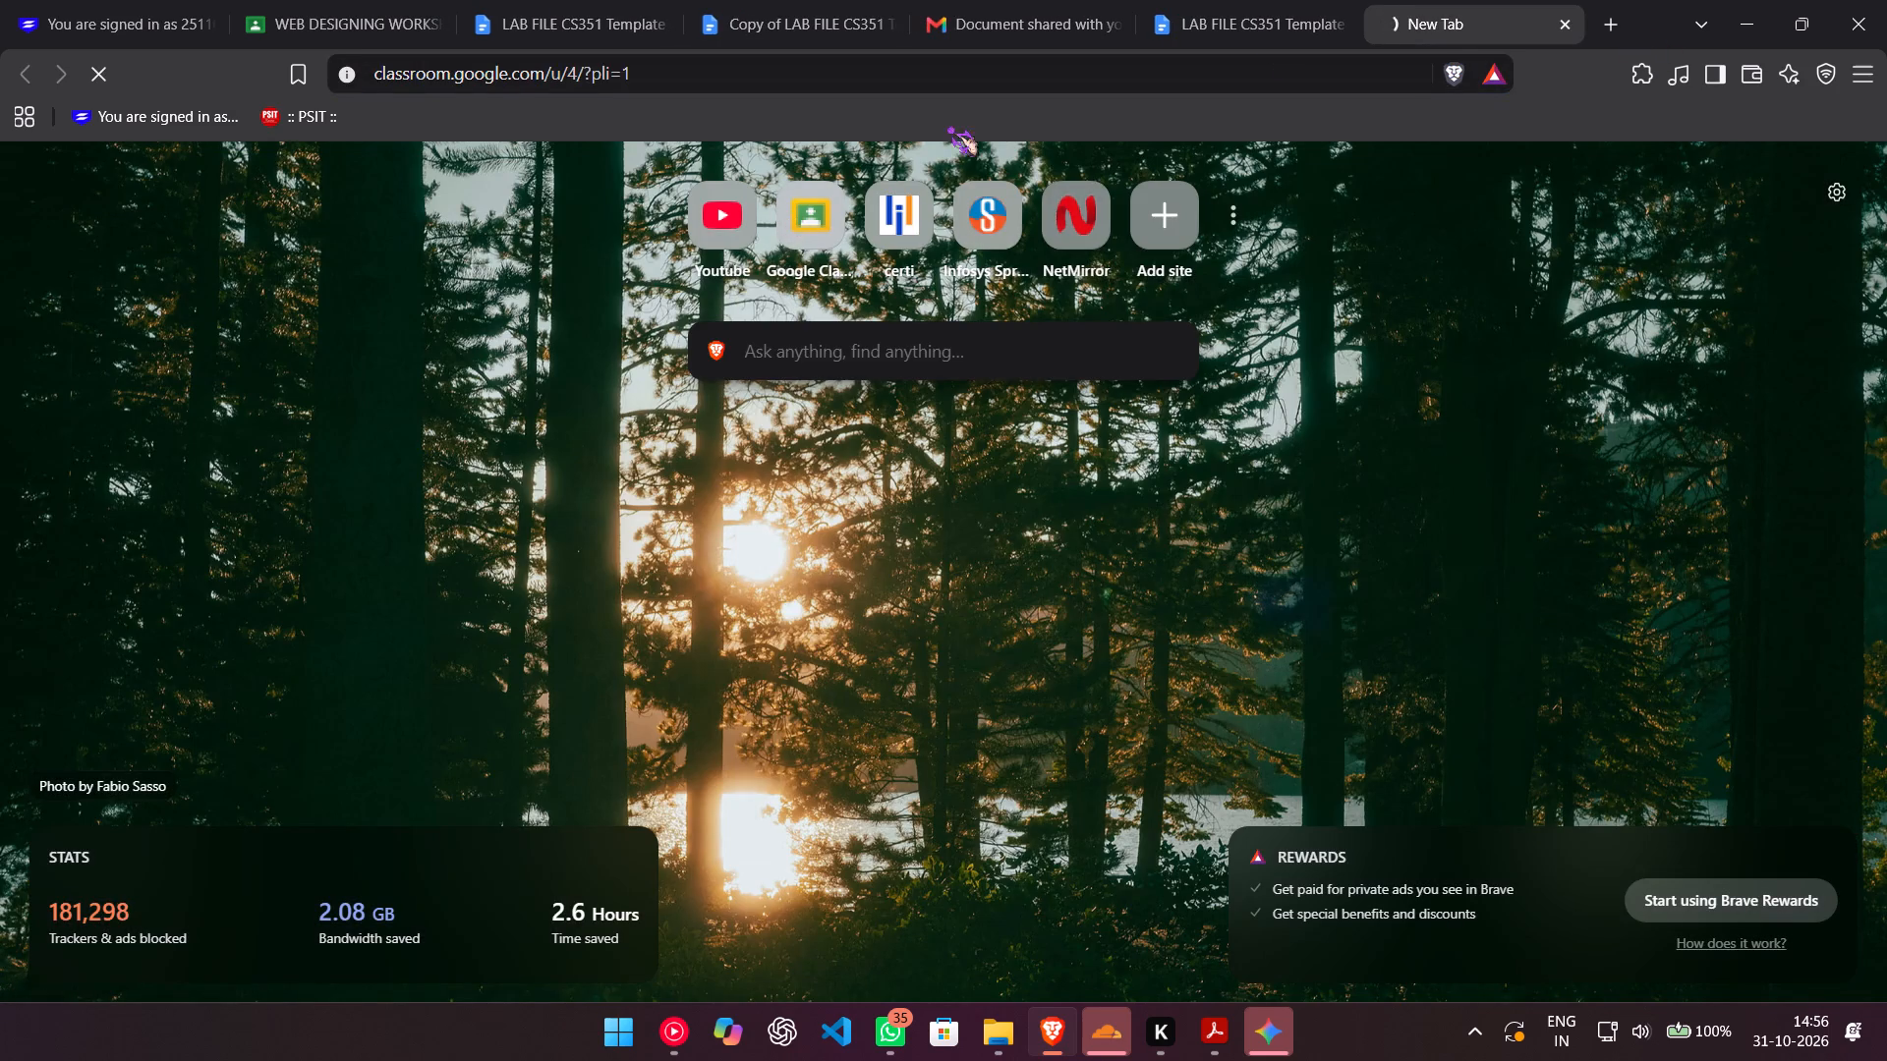
# In the LAB FILE CS351 Template for students document, correct "Thestudents" to "The students" under the Department Program Specific Outcomes heading.
pyautogui.click(1273, 0)
pyautogui.scroll(-20, 1061, 643)
pyautogui.scroll(-8, 1061, 643)
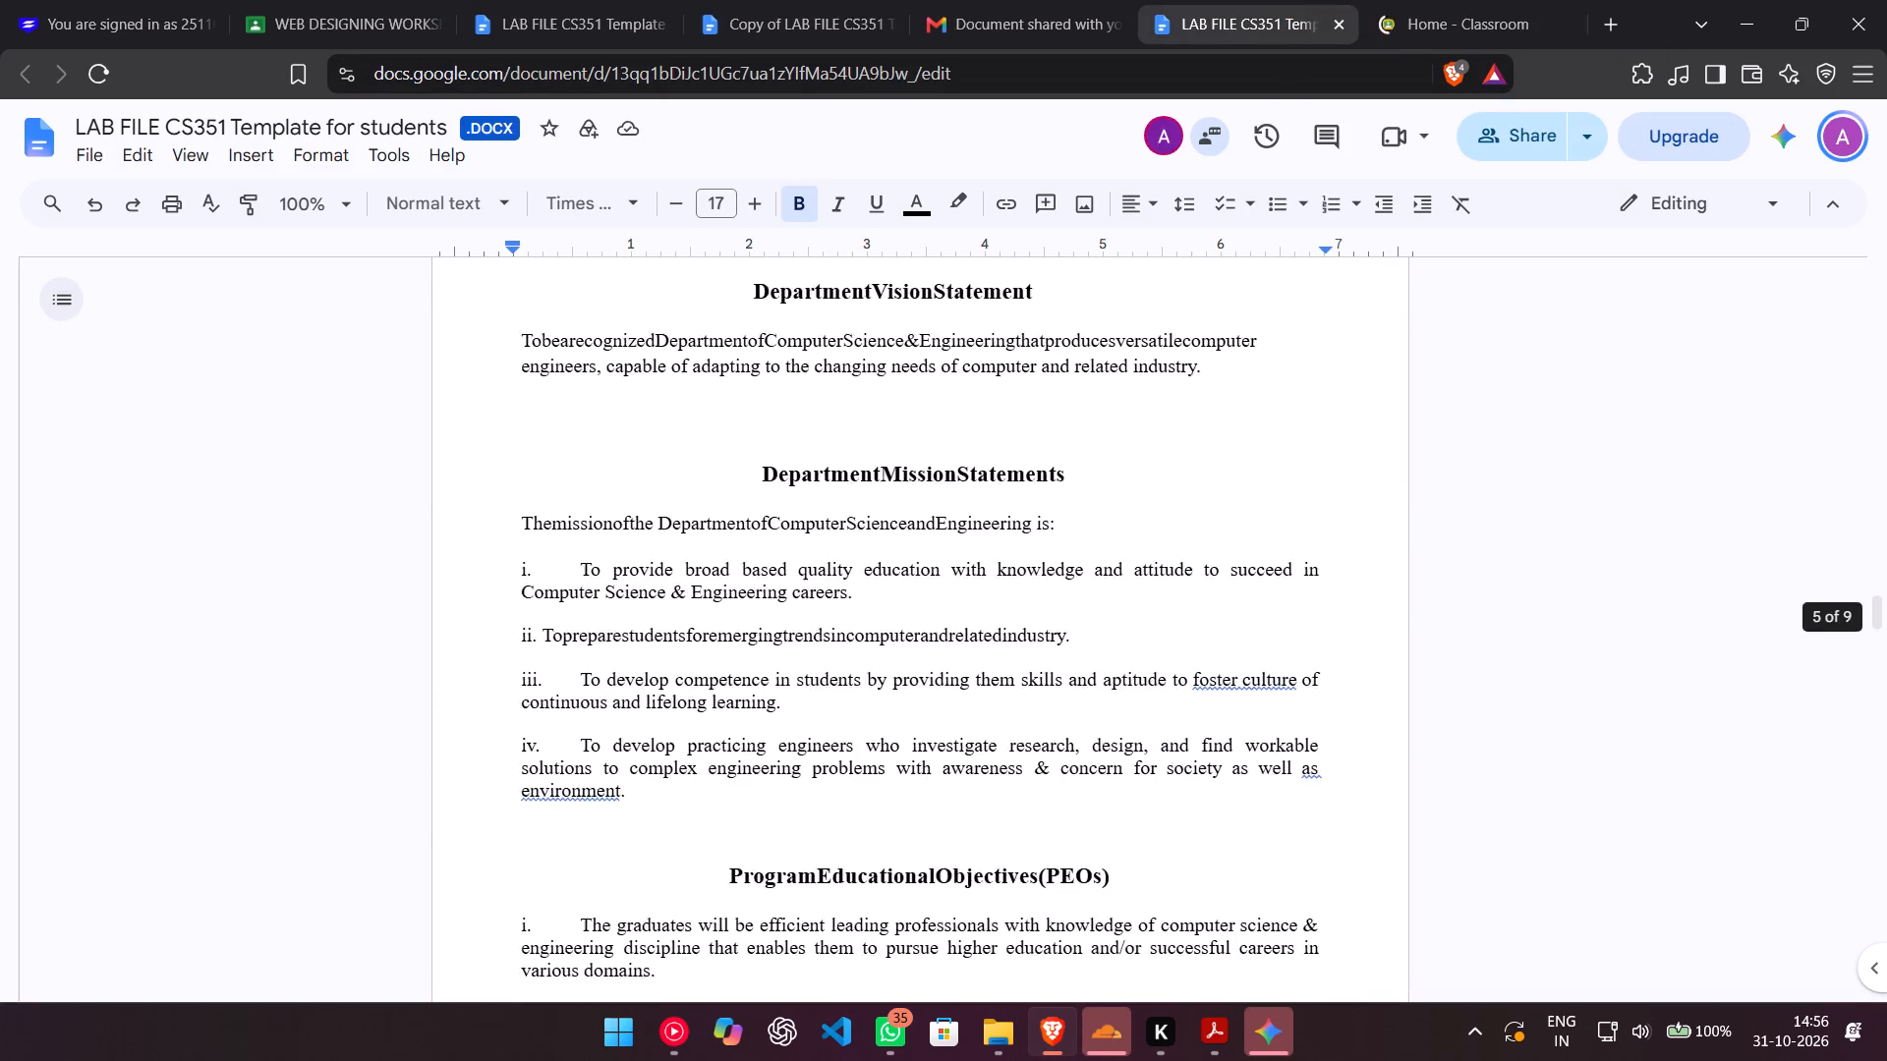
pyautogui.scroll(-20, 1087, 680)
pyautogui.scroll(-19, 1087, 680)
pyautogui.scroll(7, 1059, 732)
pyautogui.scroll(-2, 1059, 732)
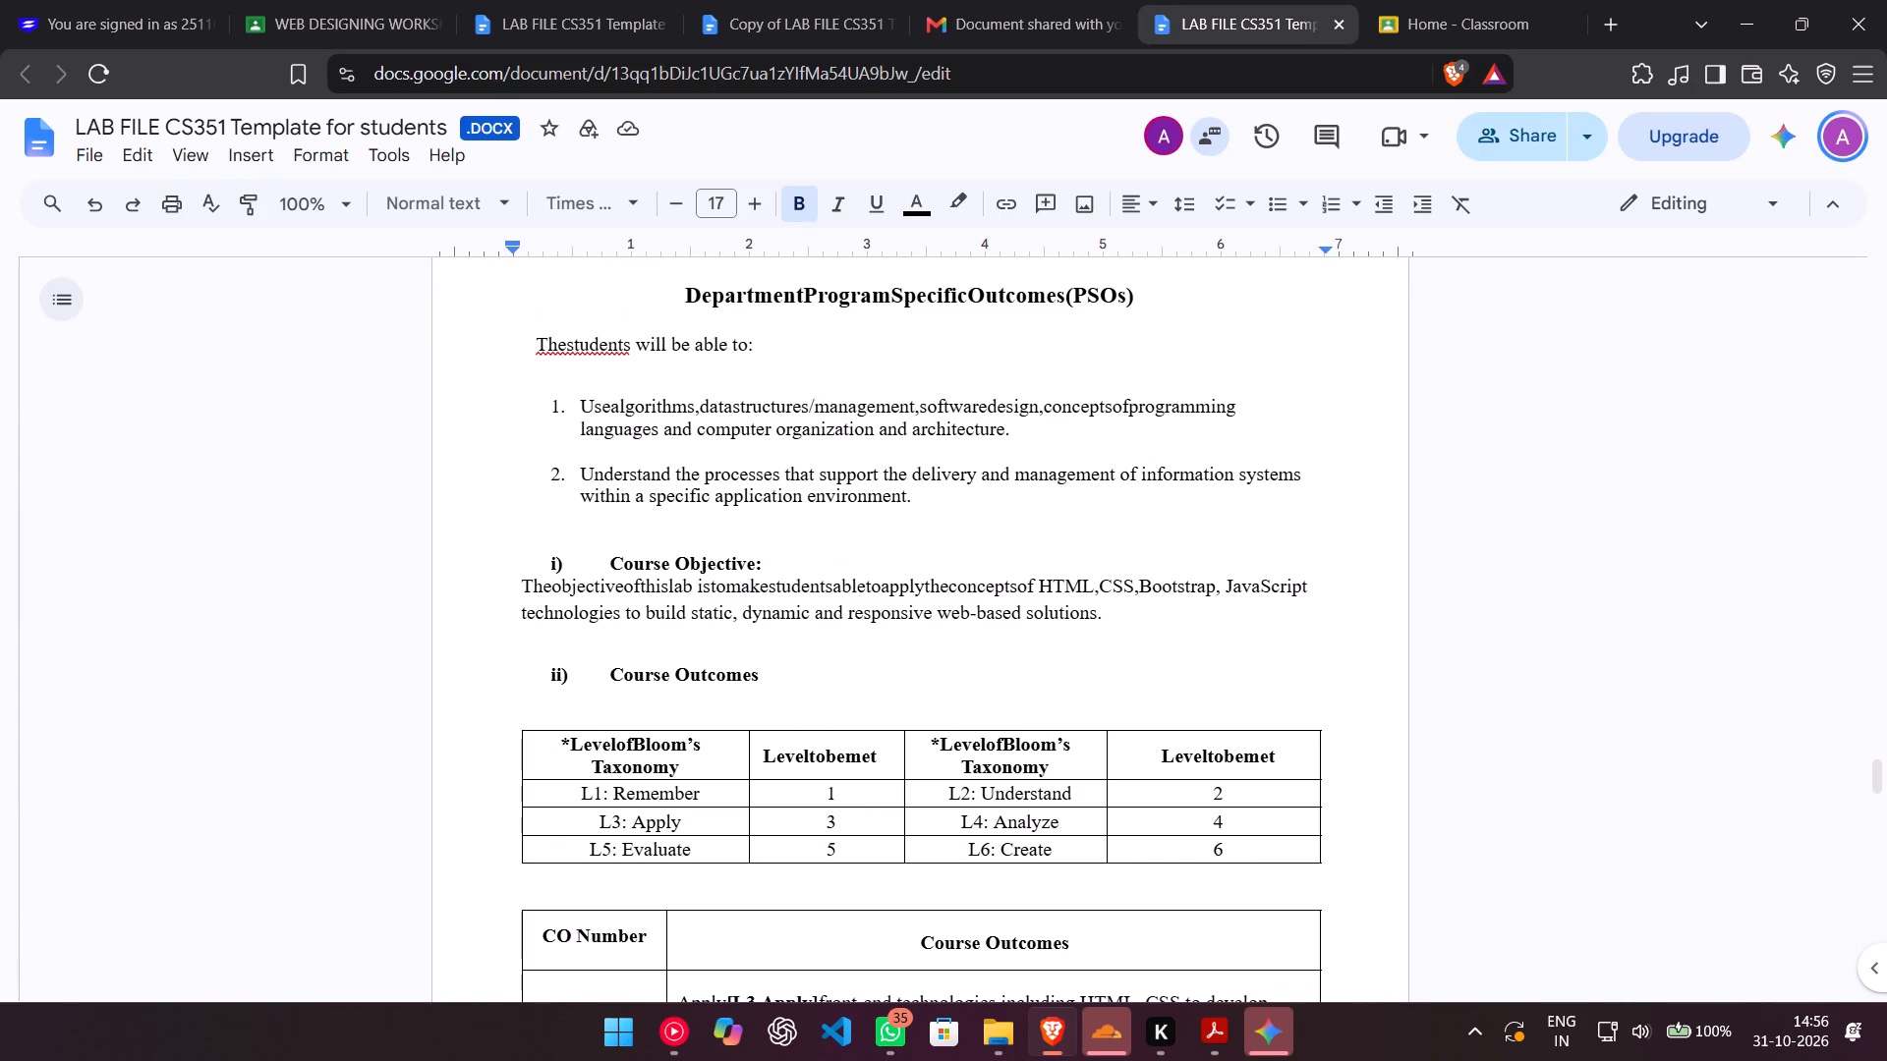
pyautogui.click(565, 347)
pyautogui.press('space')
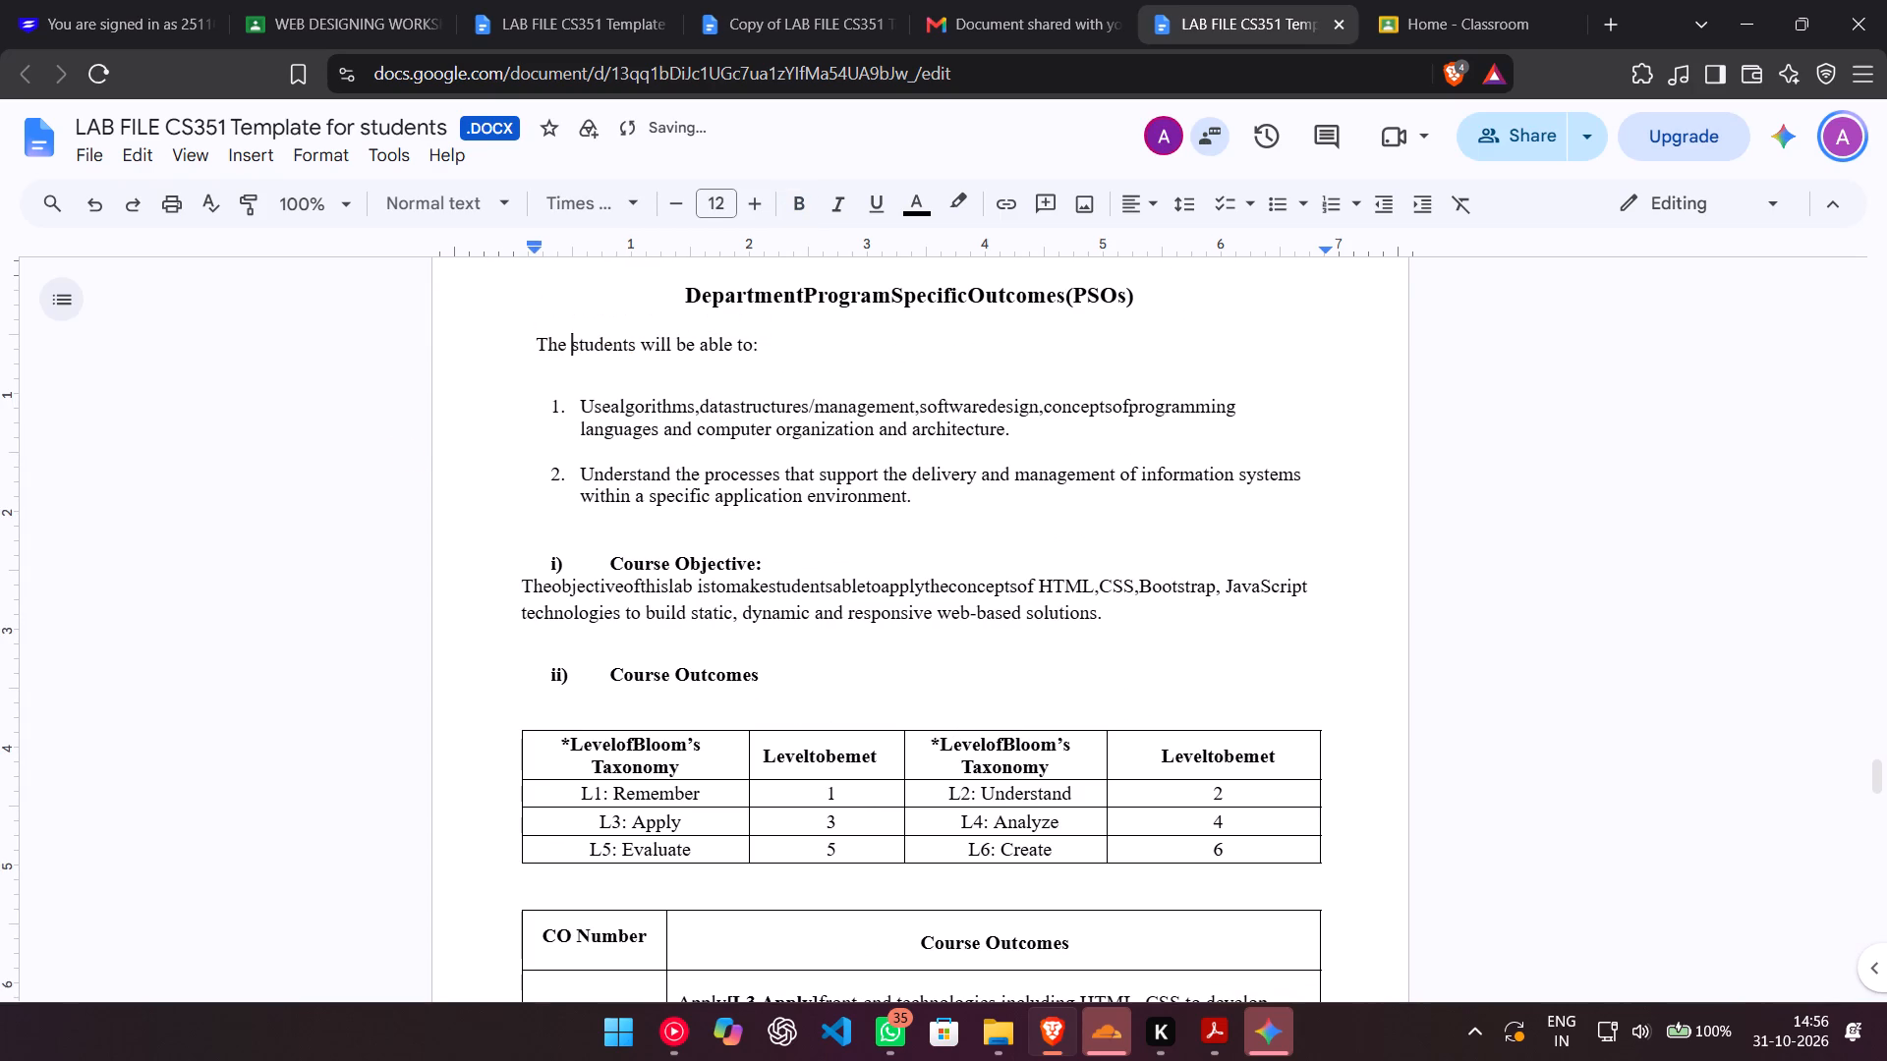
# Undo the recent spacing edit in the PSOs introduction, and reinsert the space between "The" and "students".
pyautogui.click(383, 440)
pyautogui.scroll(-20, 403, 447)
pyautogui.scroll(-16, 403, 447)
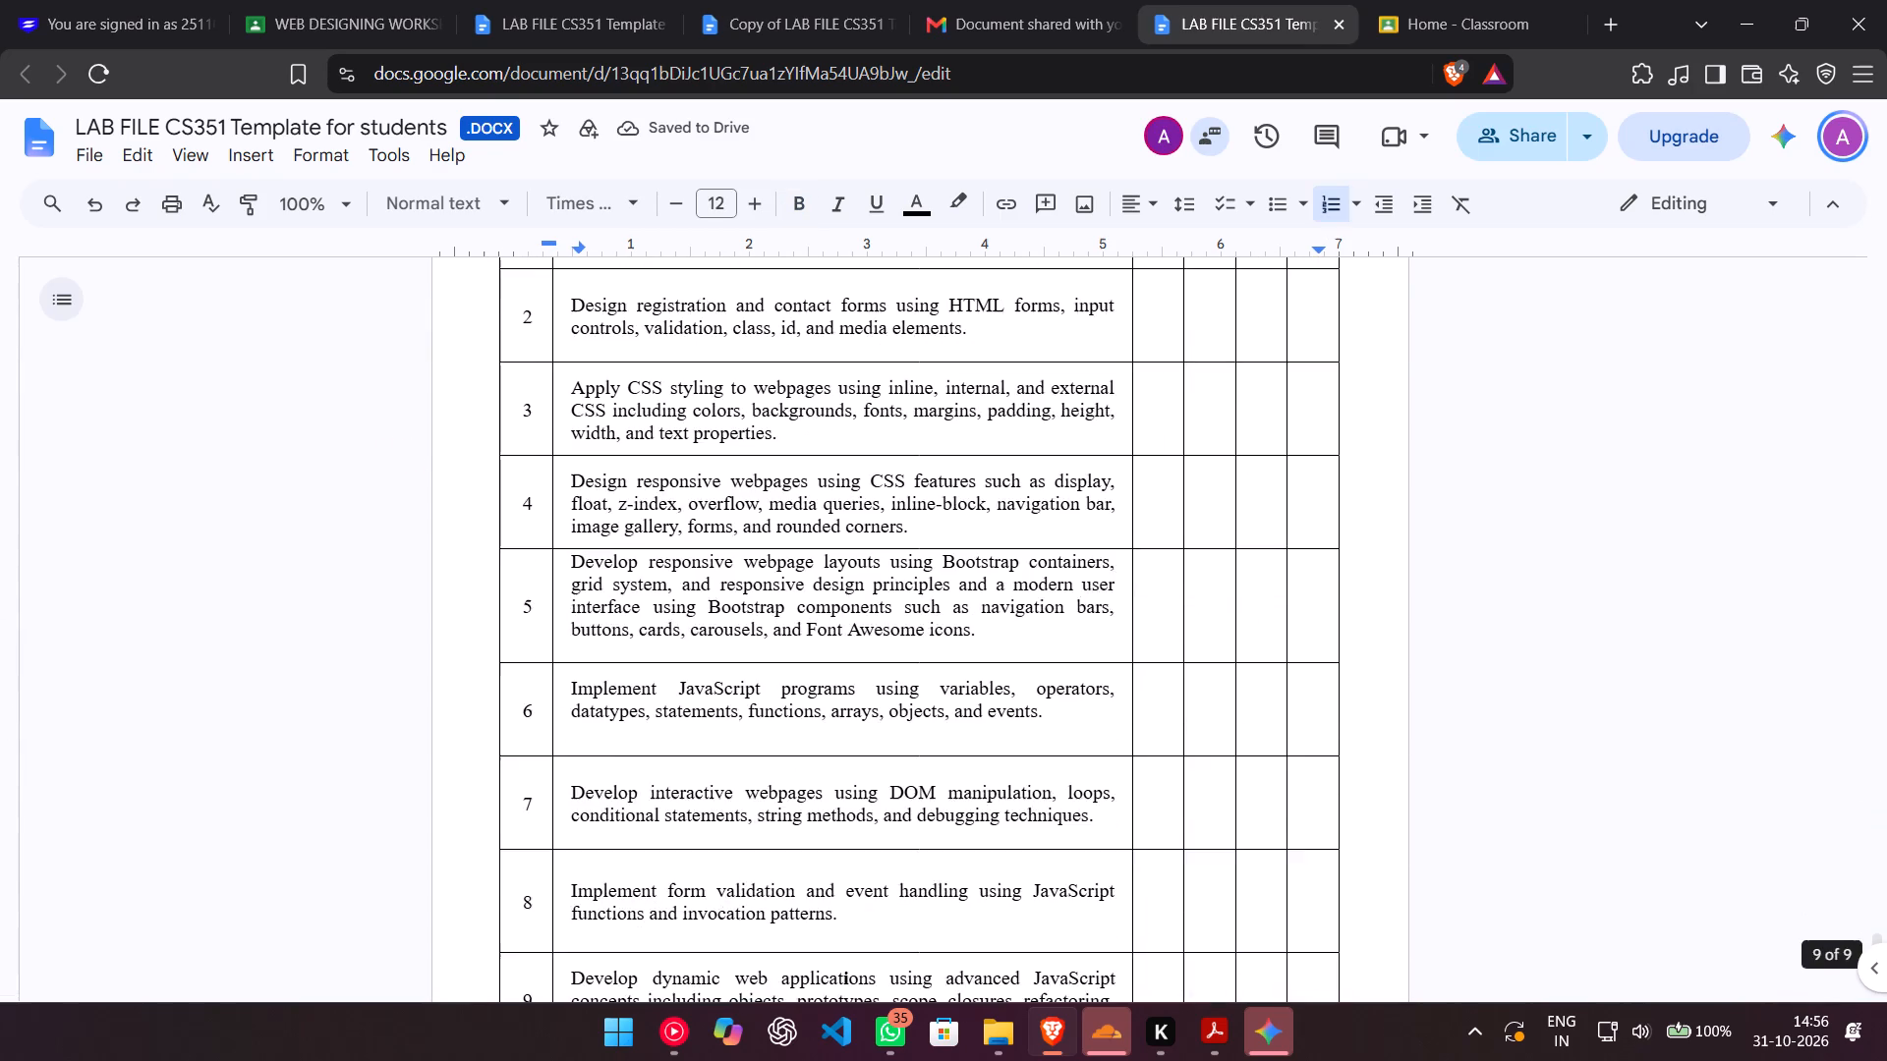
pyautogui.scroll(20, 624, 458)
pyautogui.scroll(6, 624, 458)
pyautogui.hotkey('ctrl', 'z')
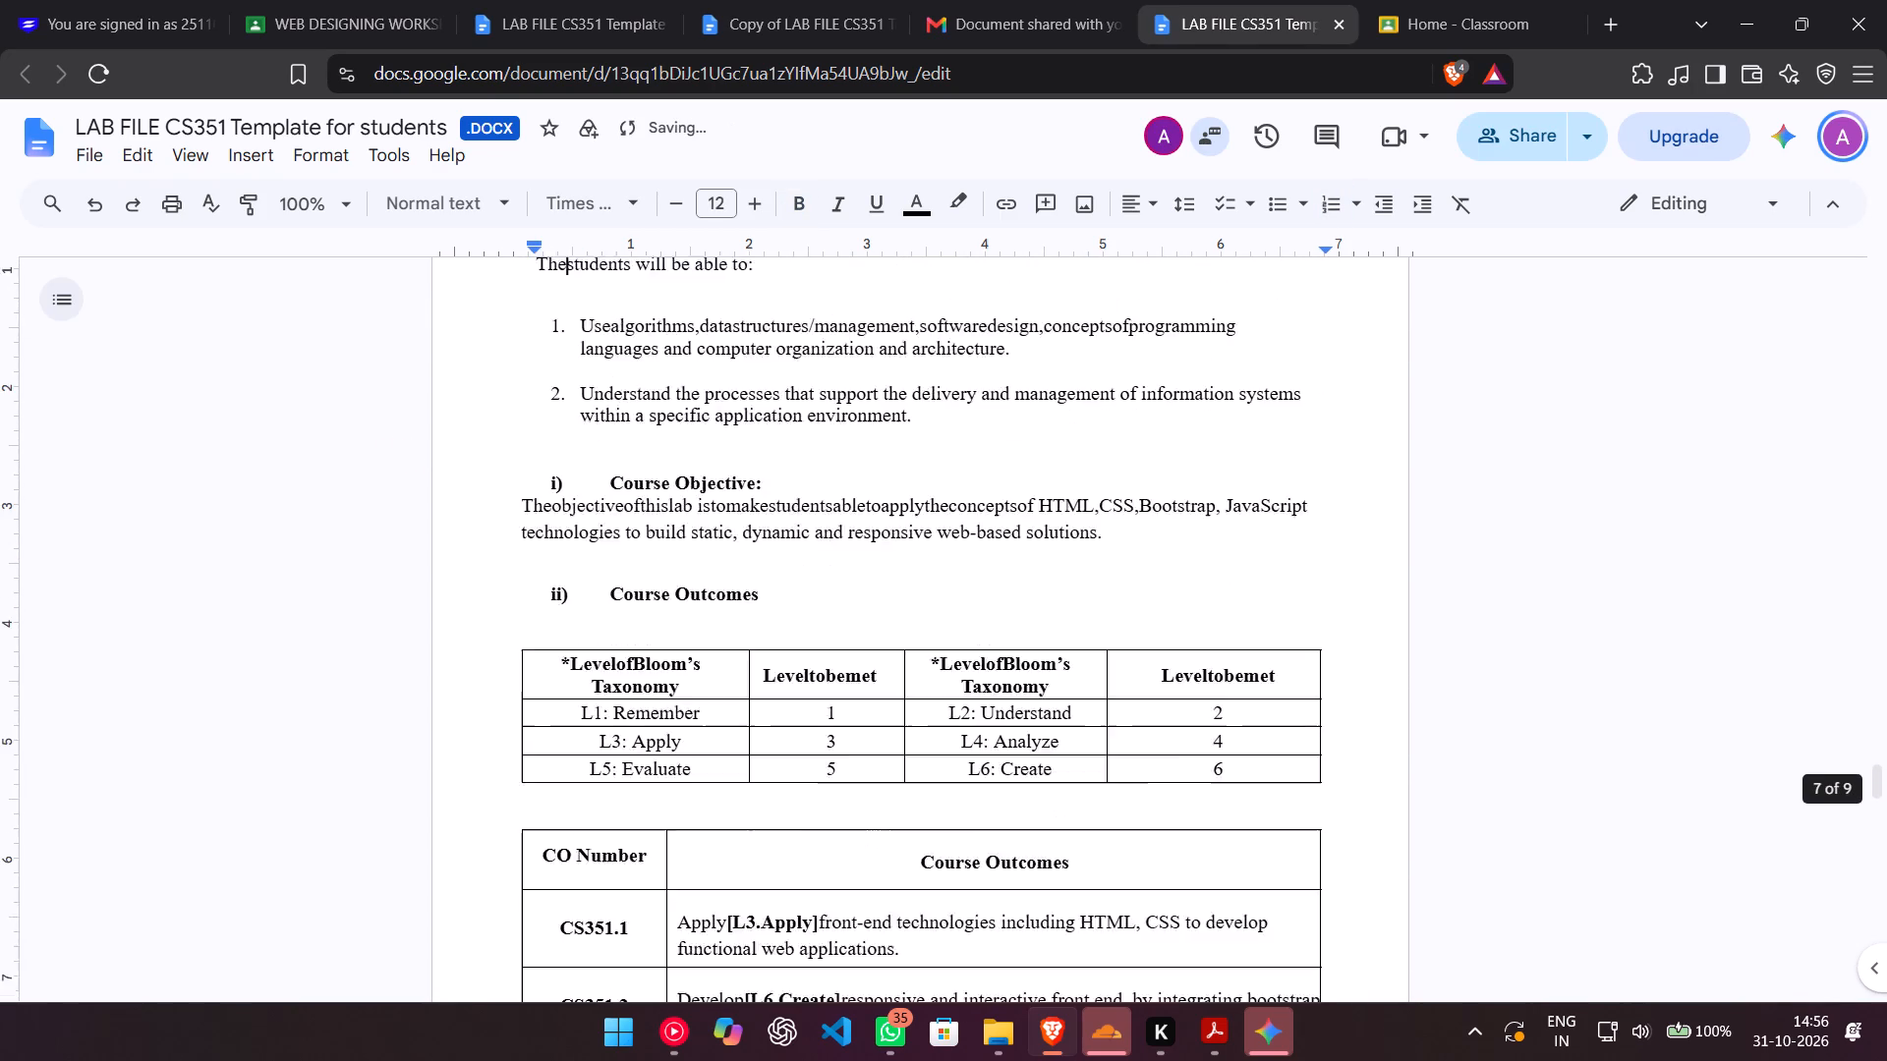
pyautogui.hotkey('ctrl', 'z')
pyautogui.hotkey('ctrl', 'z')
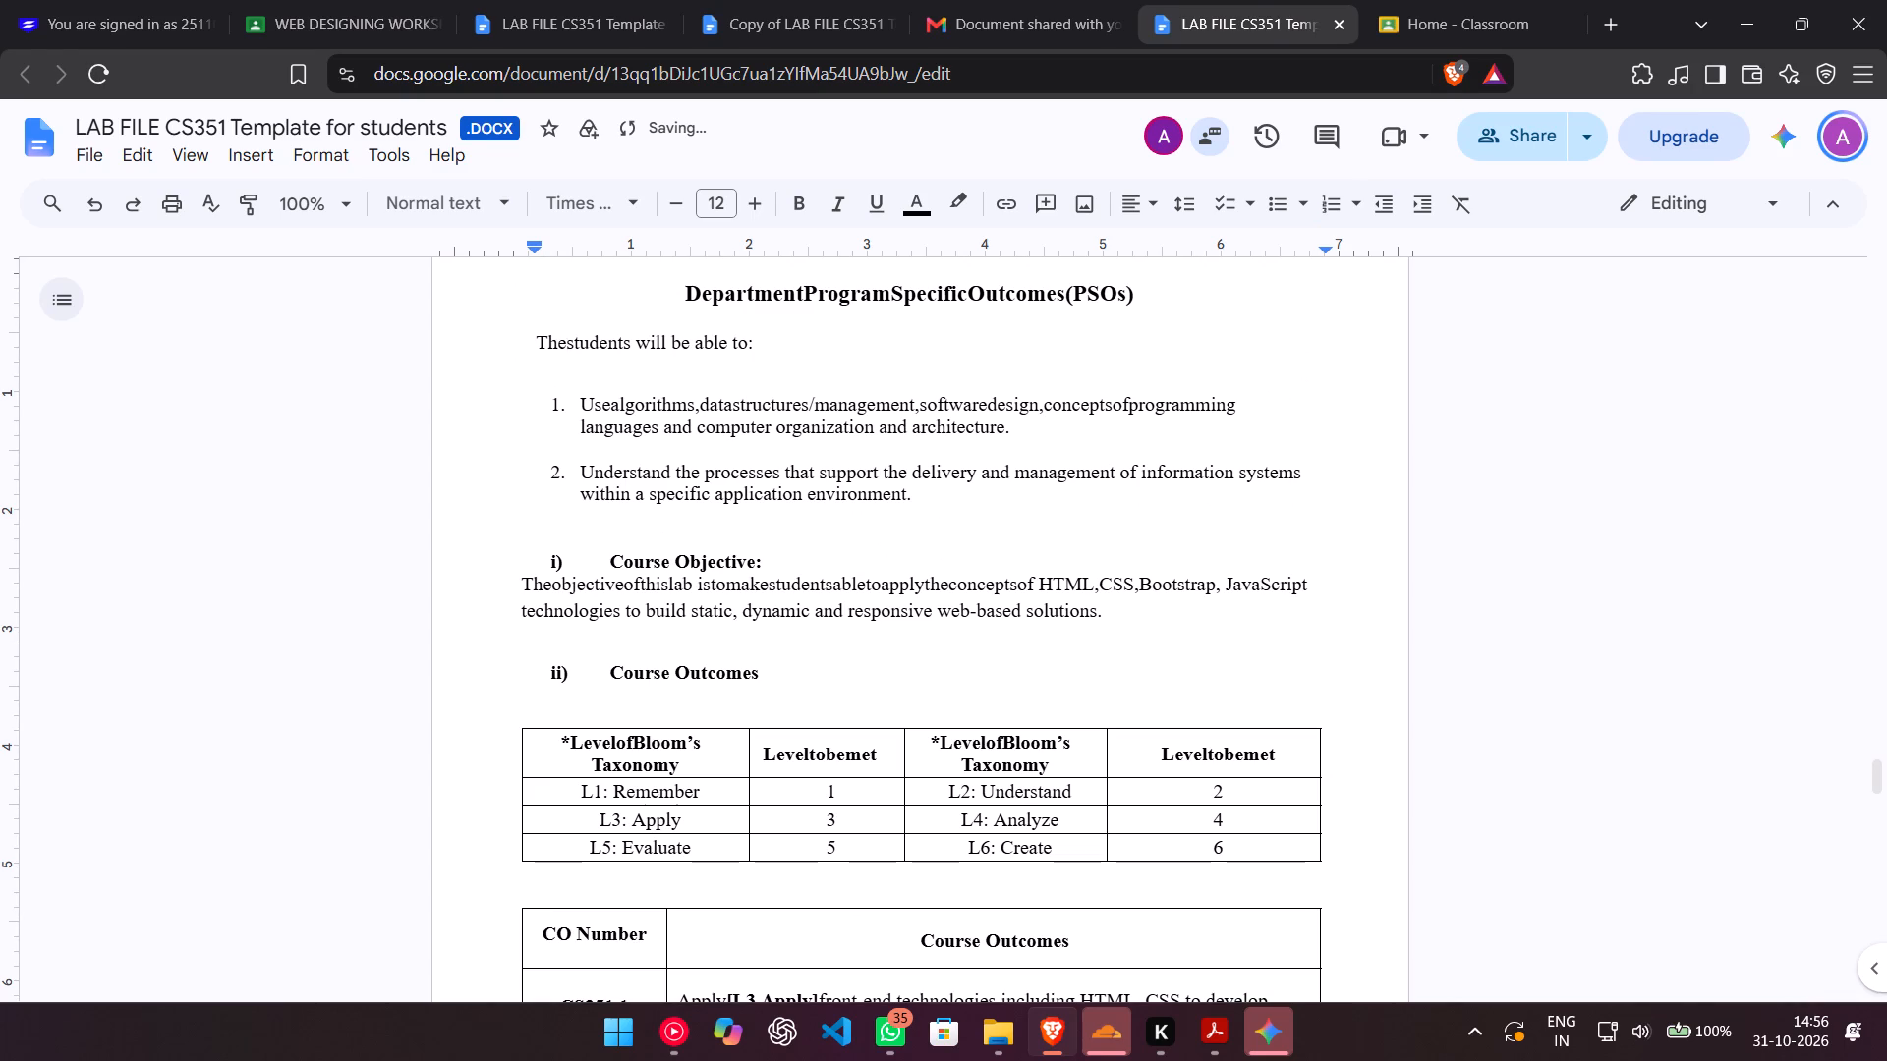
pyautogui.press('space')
# Examine the template's remaining pages, including the experiment list with course outcomes and the lab experiment index table through experiment 10.
pyautogui.scroll(-20, 762, 516)
pyautogui.scroll(-8, 762, 516)
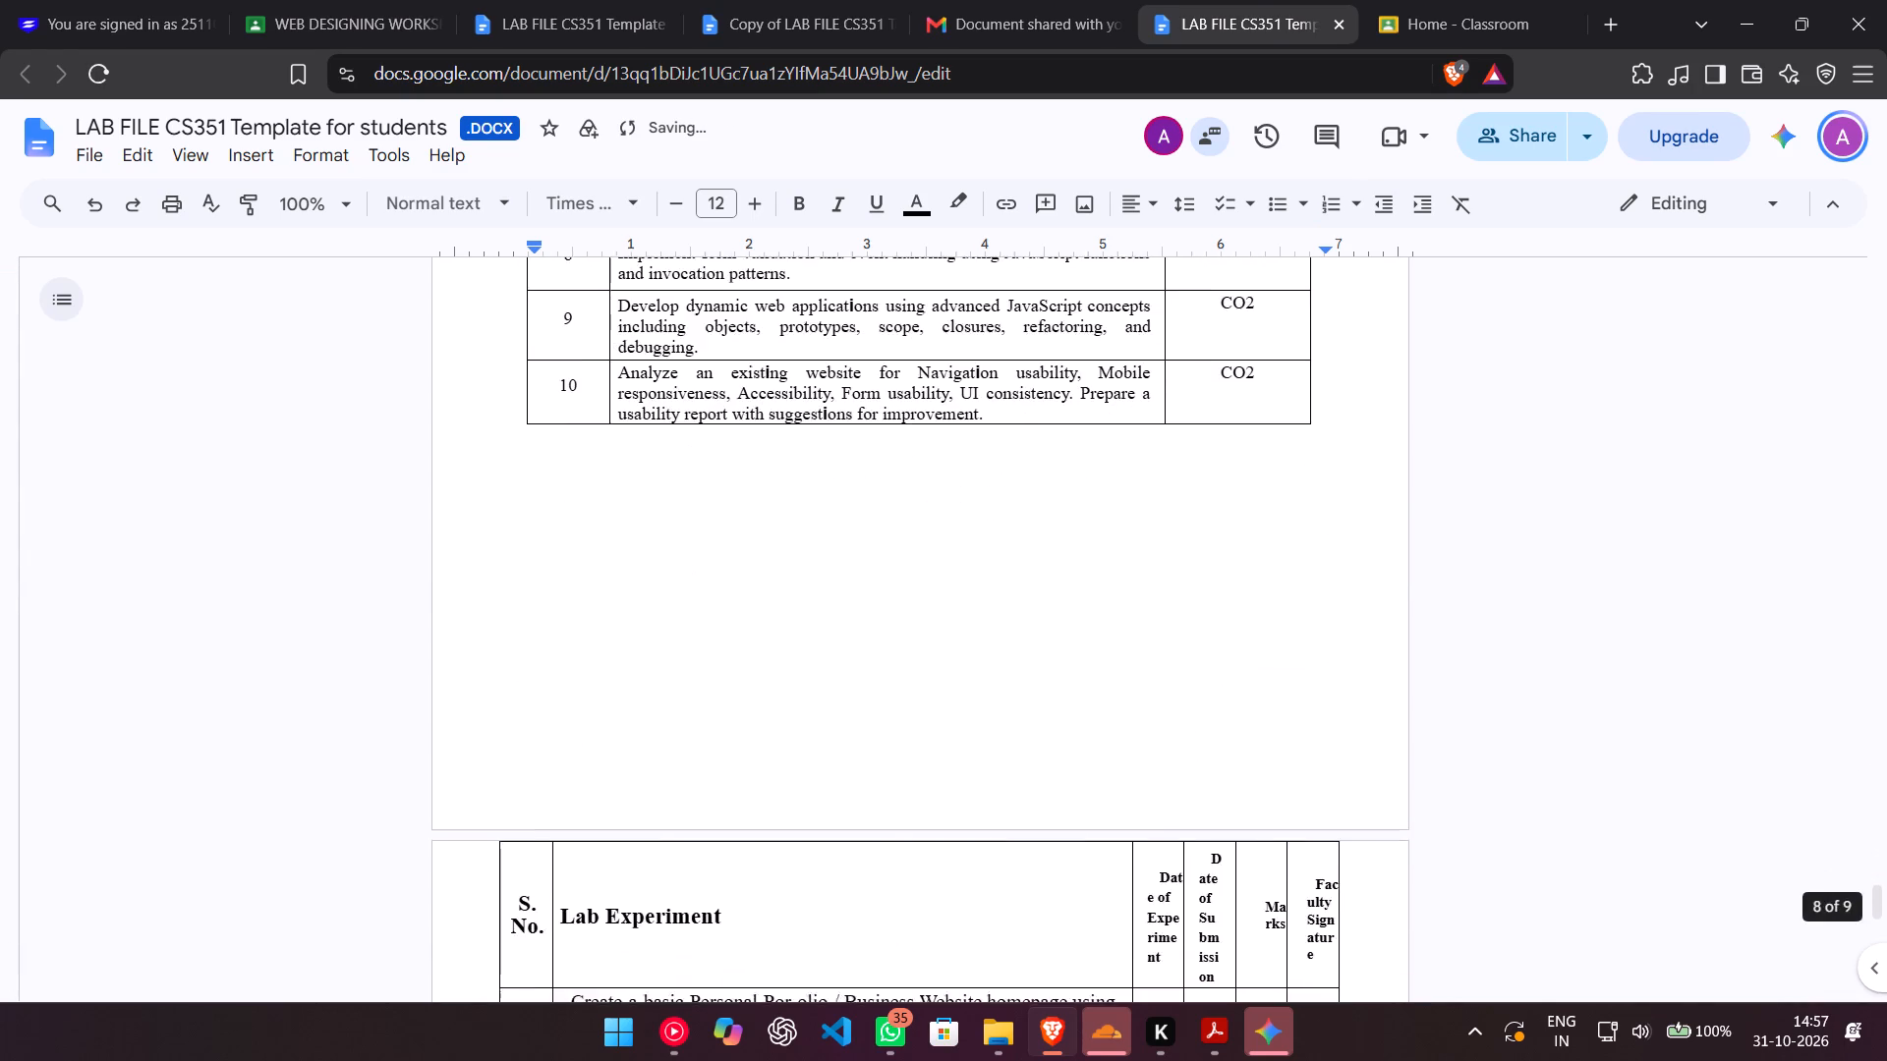
pyautogui.scroll(-14, 825, 607)
pyautogui.scroll(13, 825, 614)
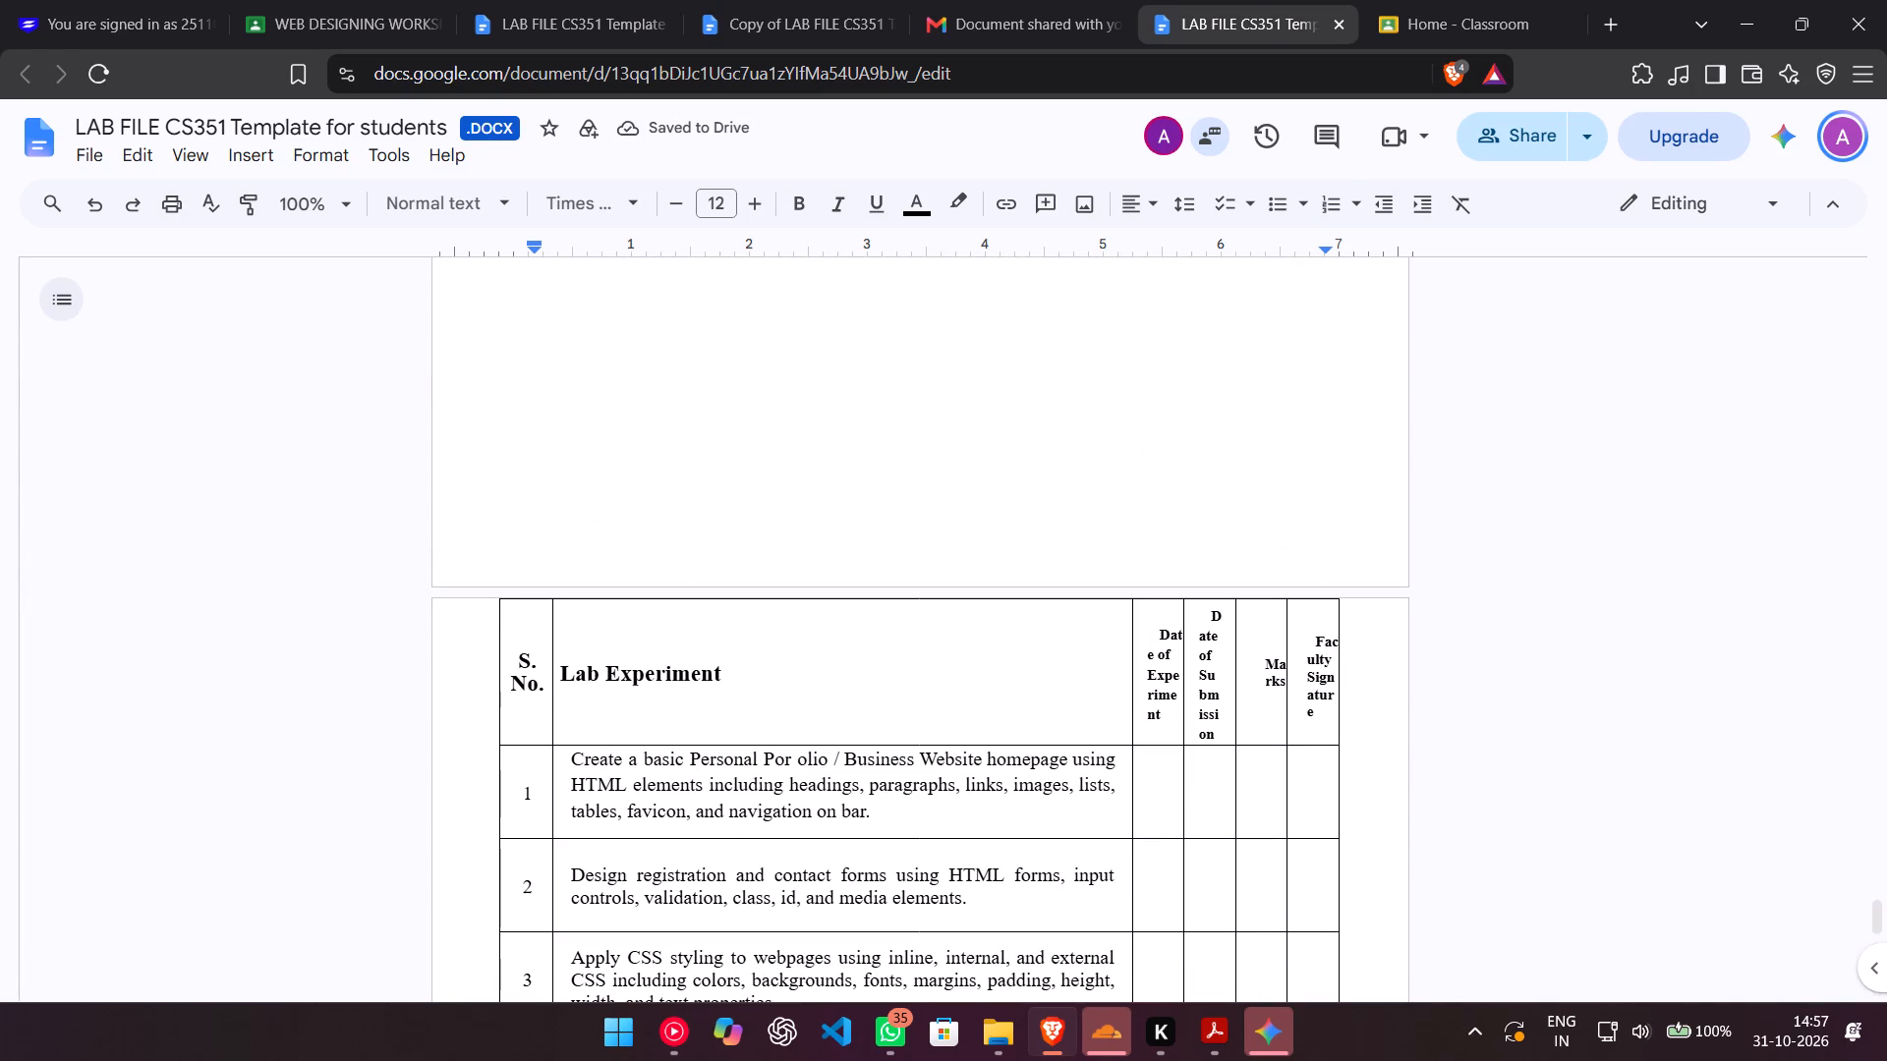
pyautogui.scroll(8, 662, 624)
pyautogui.scroll(-4, 663, 624)
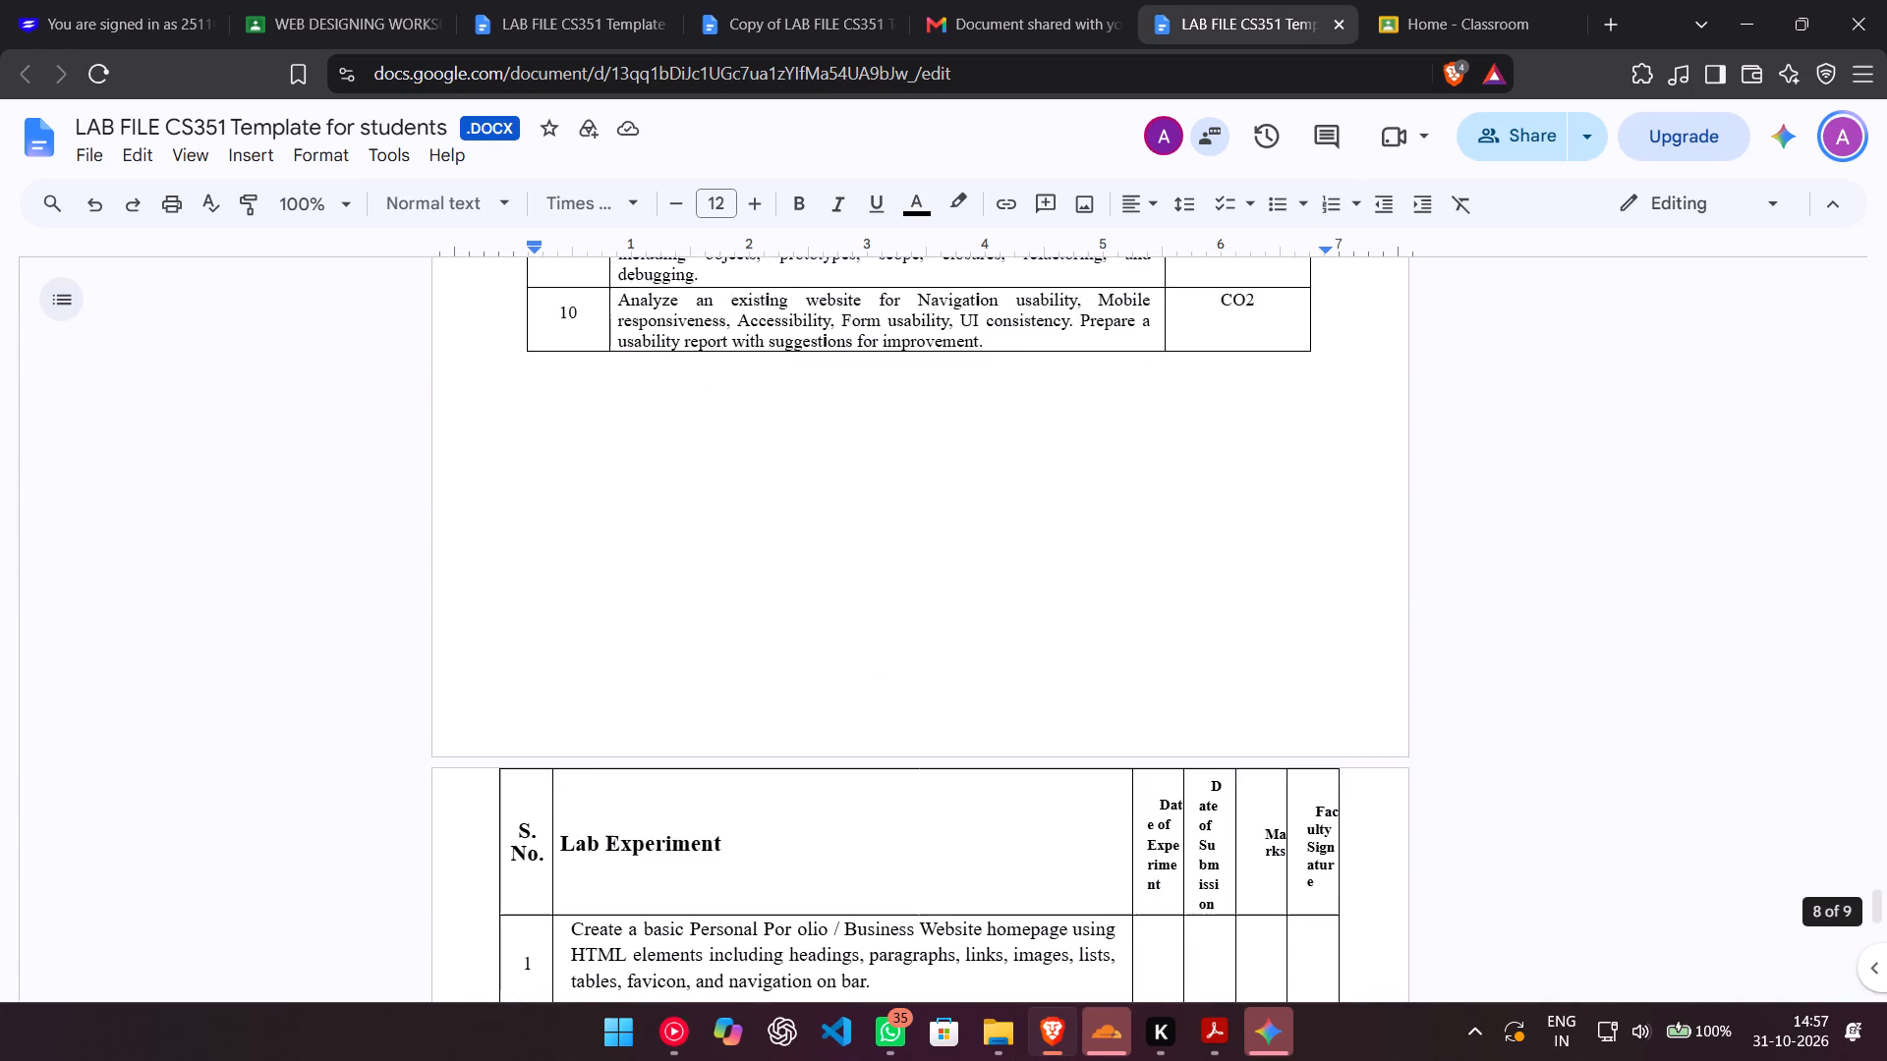
pyautogui.scroll(-4, 686, 622)
pyautogui.click(1207, 684)
pyautogui.scroll(-12, 1211, 709)
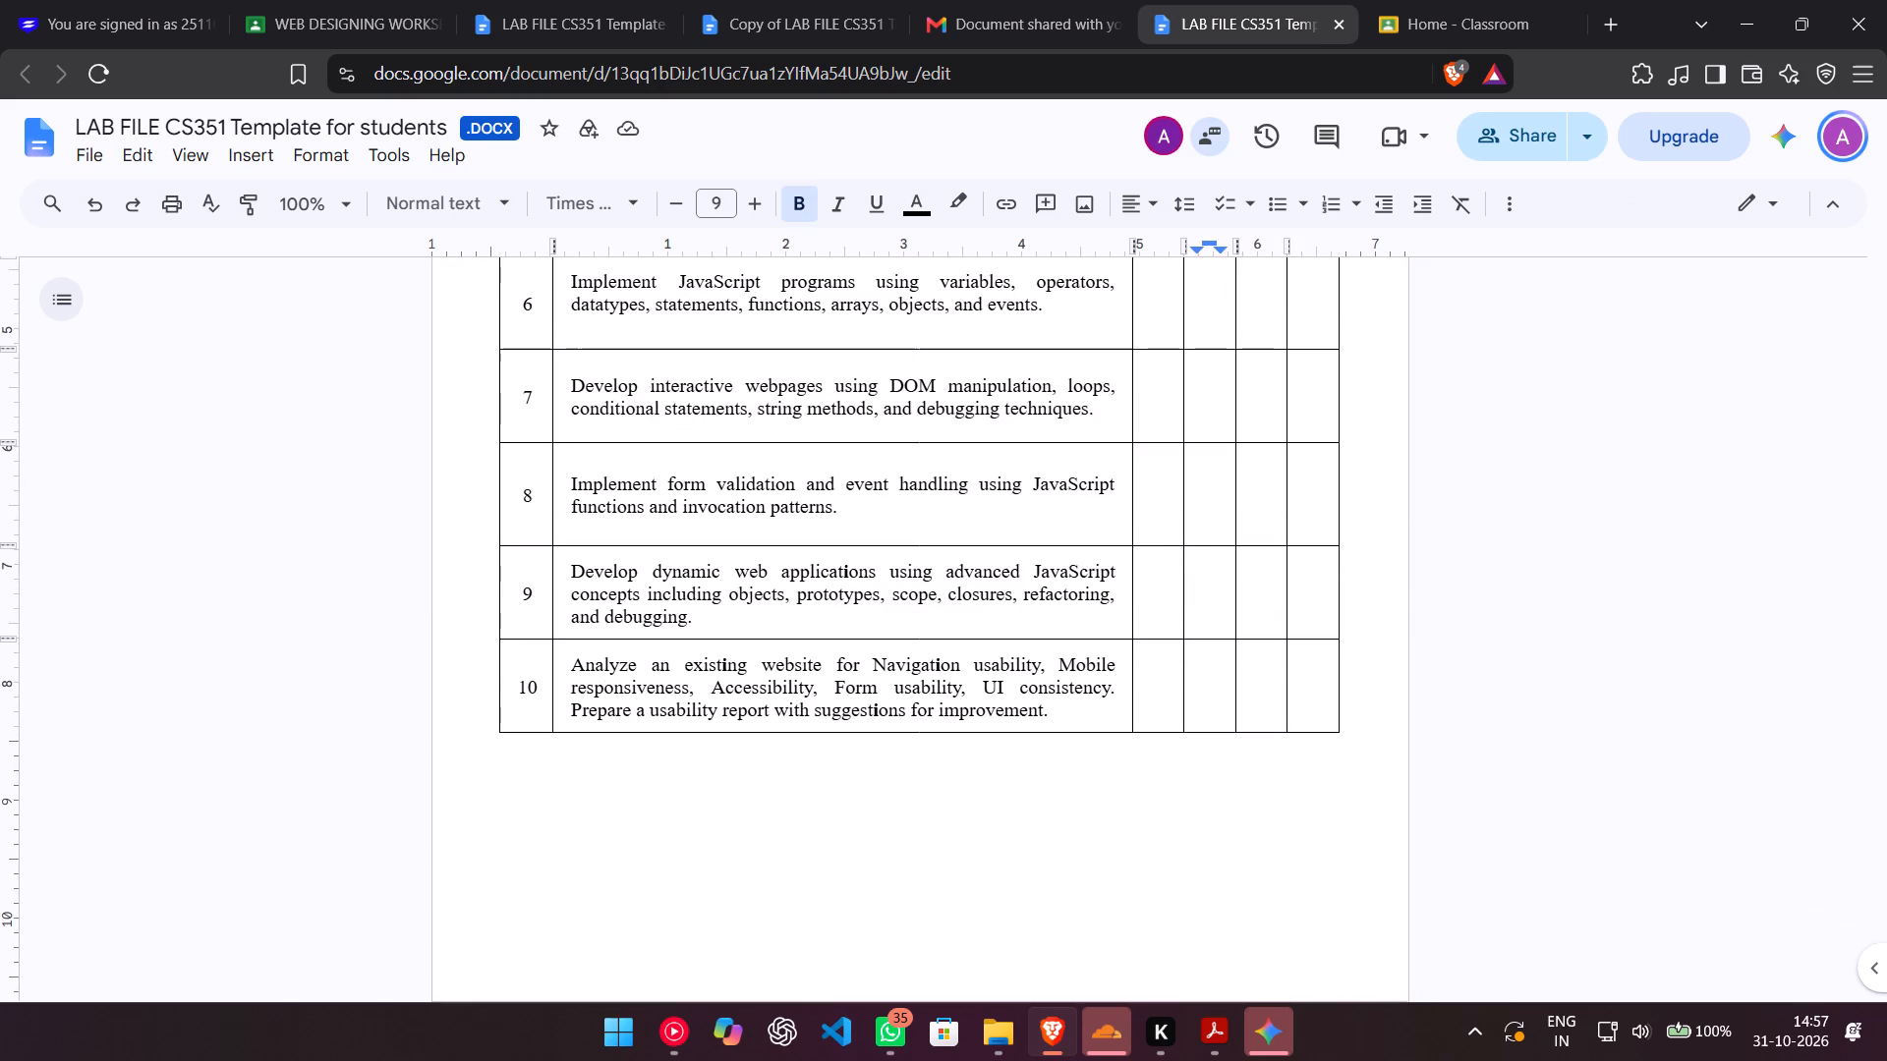
# Switch to the Google Classroom home page to view the classes.
pyautogui.click(1497, 6)
pyautogui.scroll(-2, 464, 427)
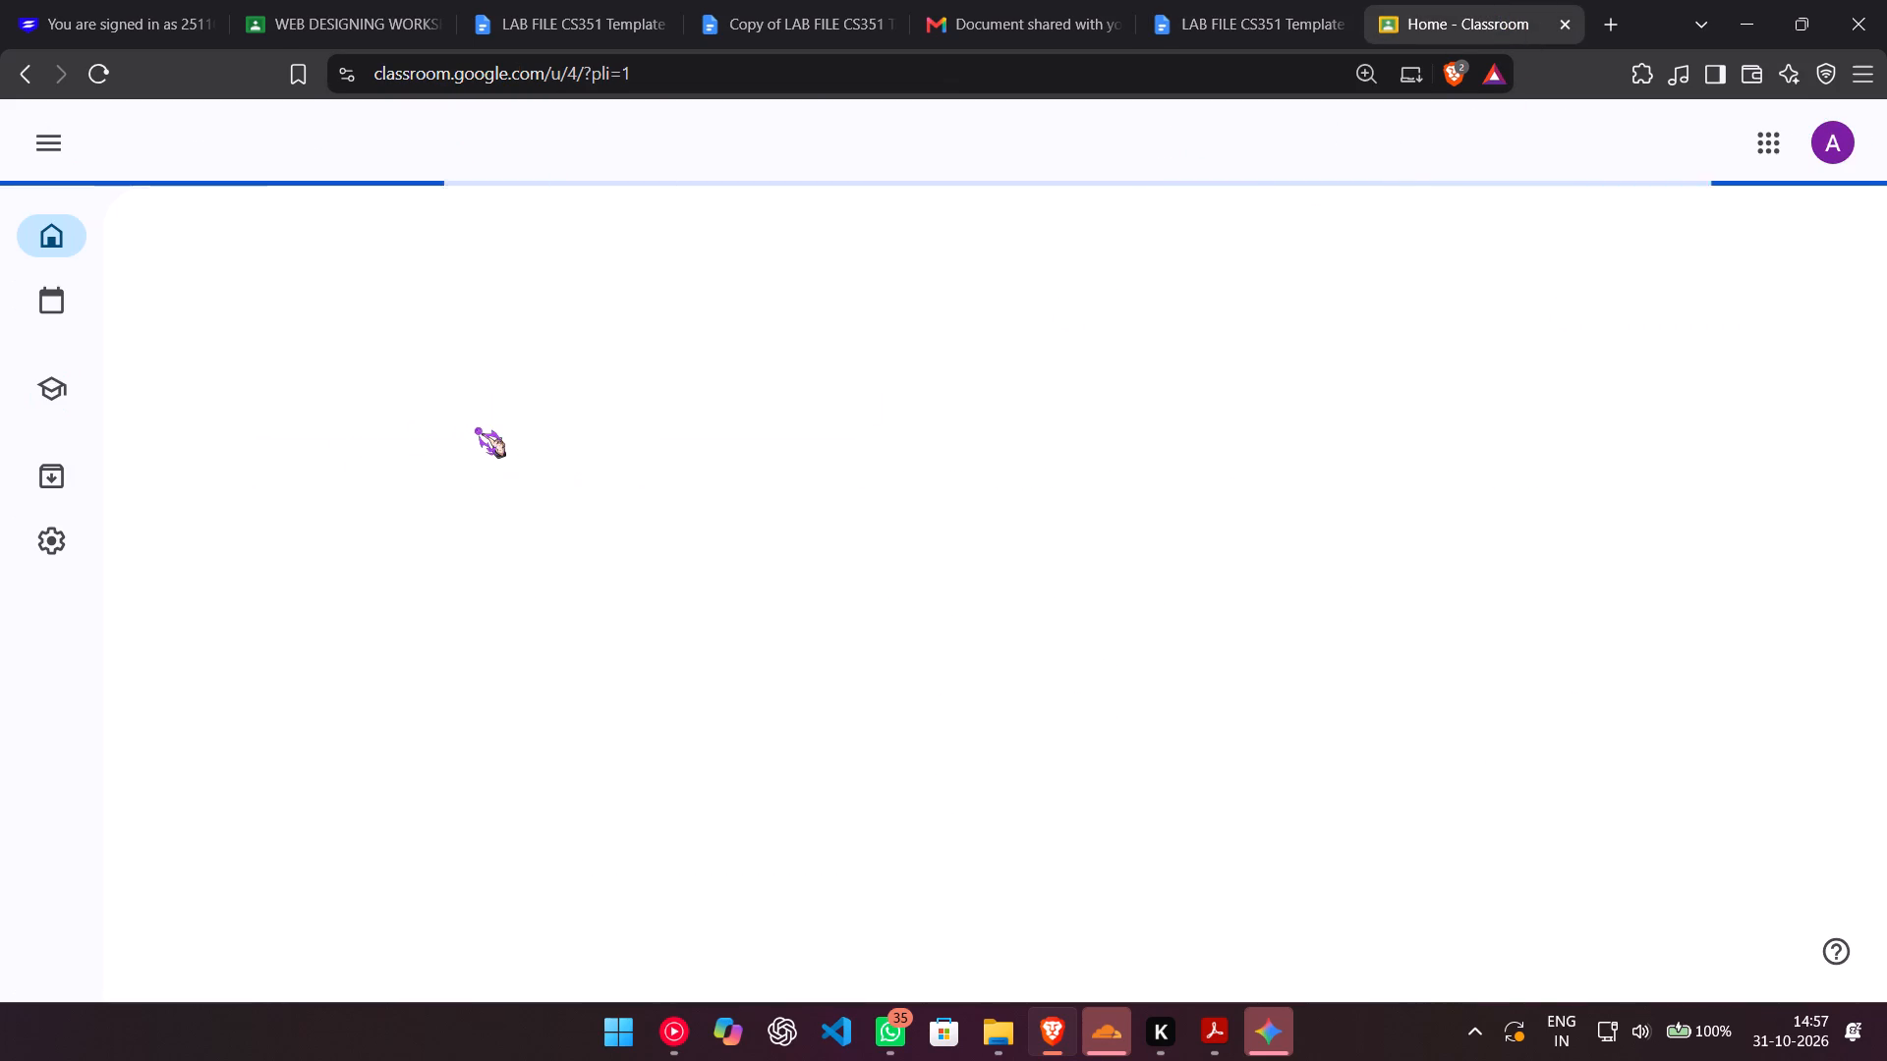
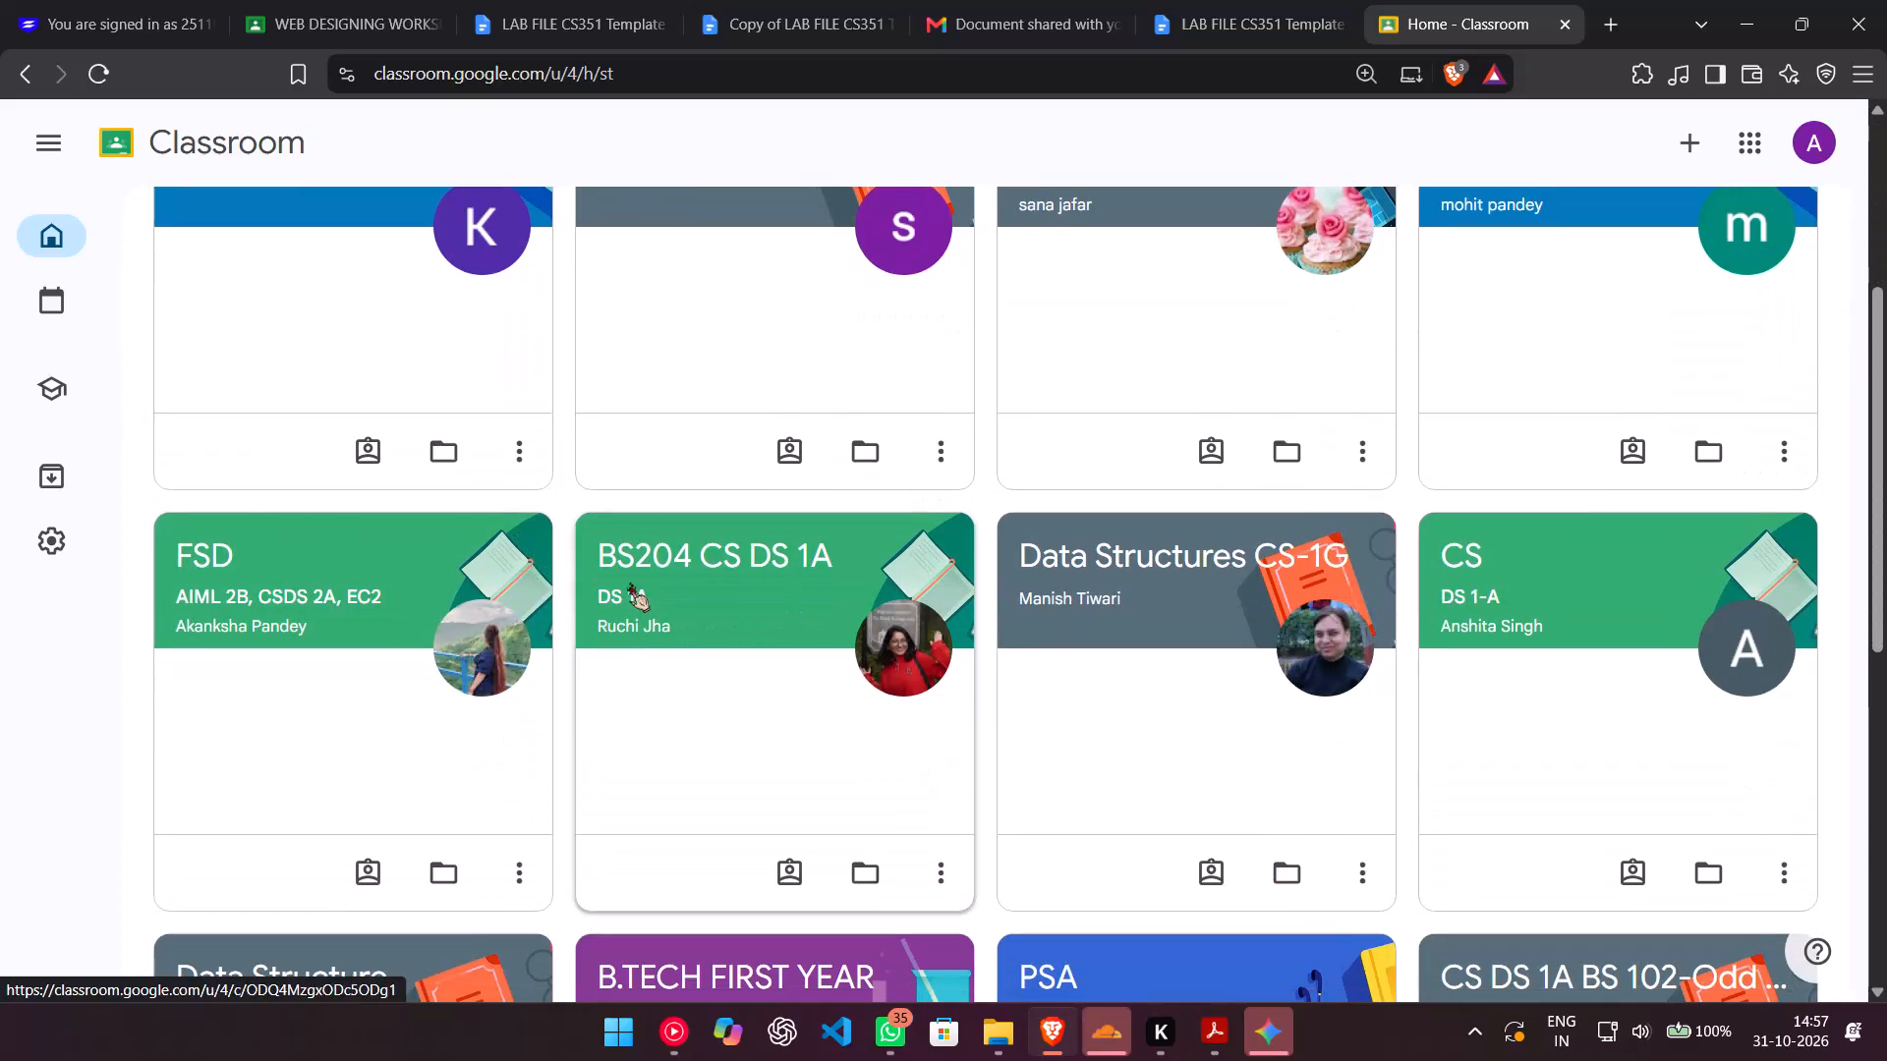
# In the FSD class, find the WEB DESIGNING WORKSHOP LAB FILE FORMAT material and open its attached LAB FILE CS351 template.
pyautogui.click(212, 551)
pyautogui.scroll(-3, 1451, 525)
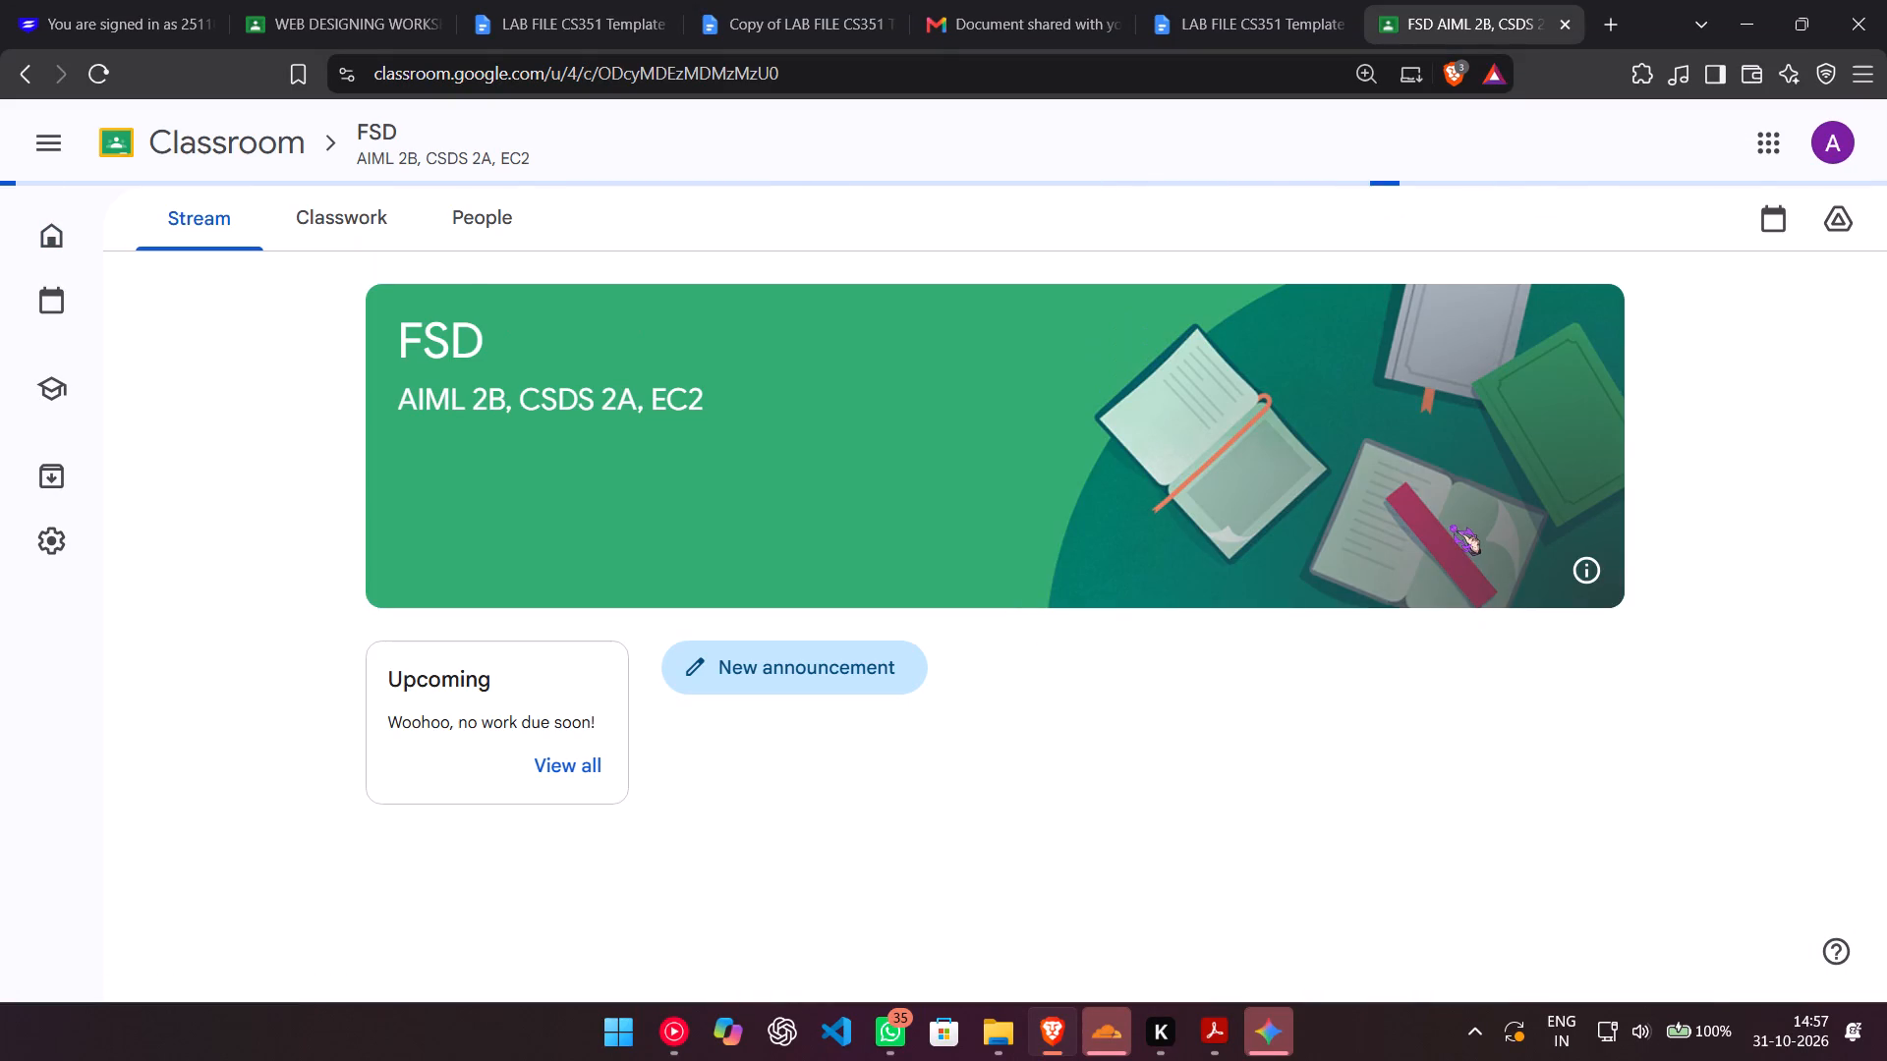
pyautogui.scroll(-6, 1451, 525)
pyautogui.scroll(-9, 1114, 561)
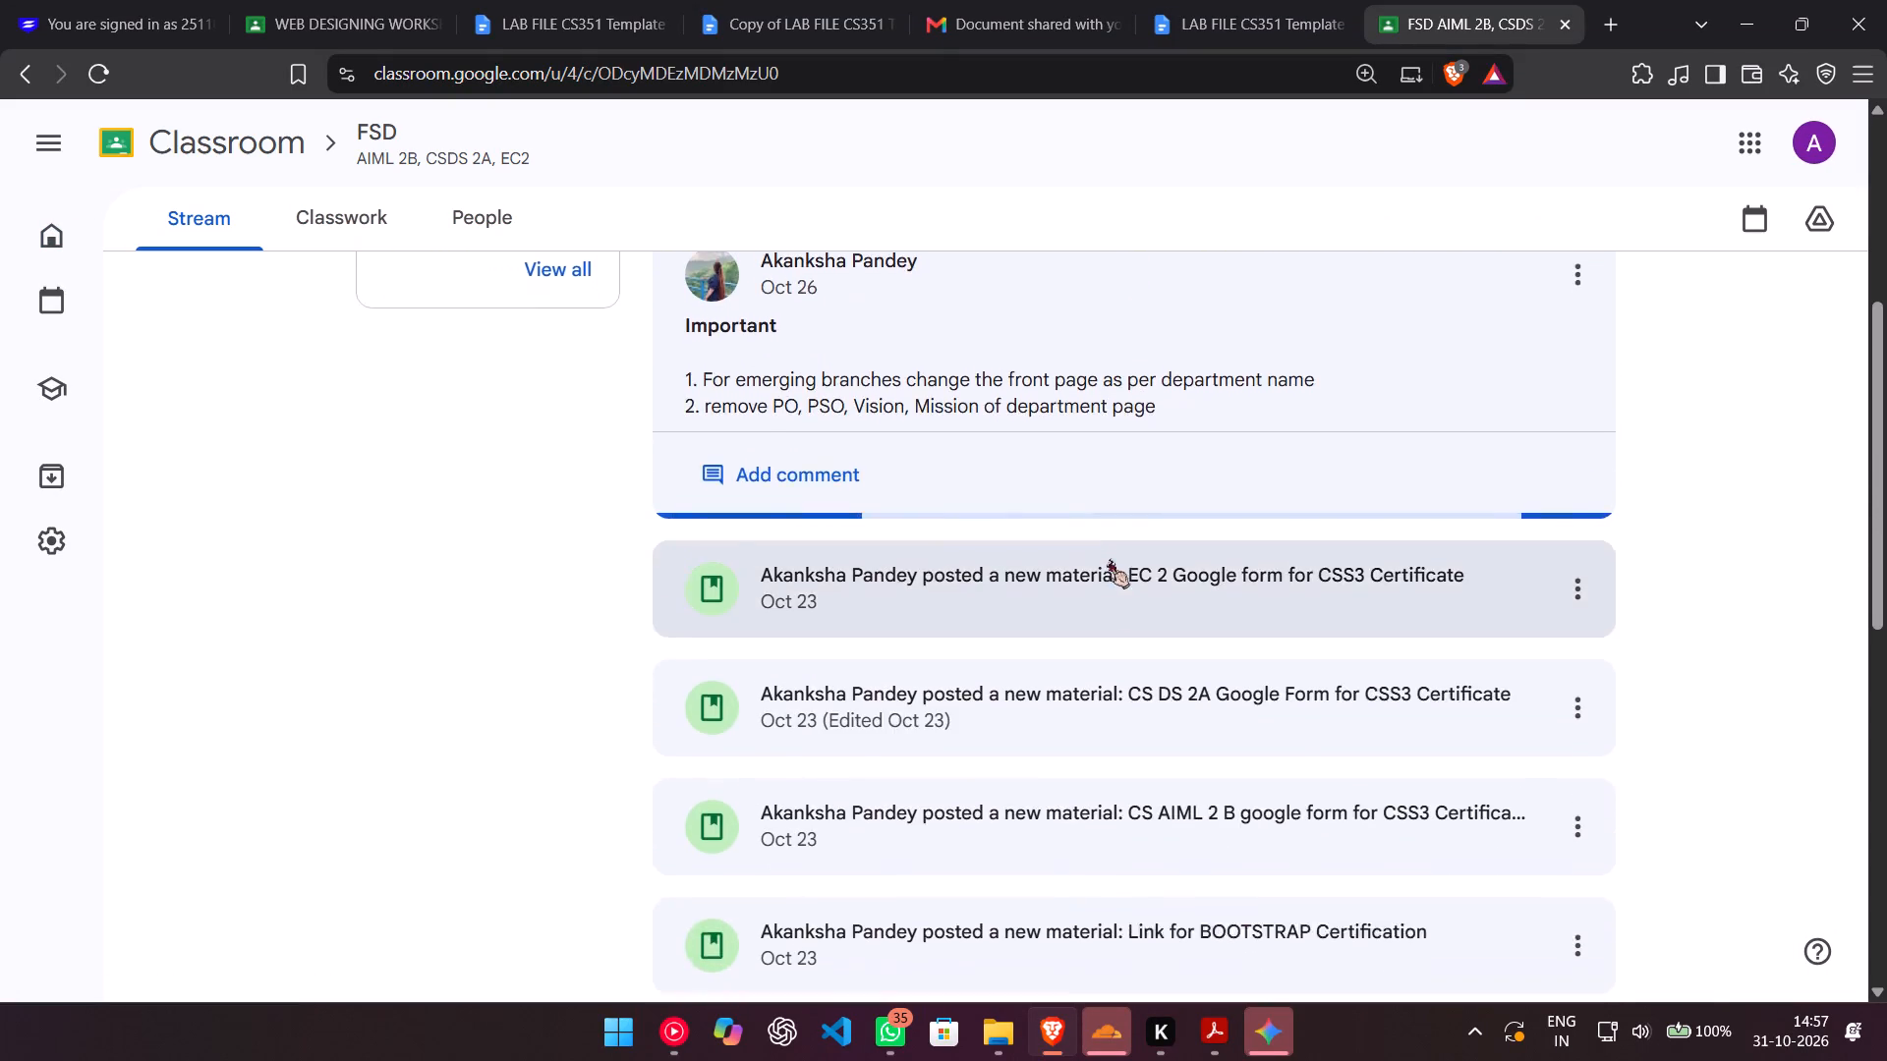
pyautogui.scroll(-7, 1109, 559)
pyautogui.scroll(5, 1044, 577)
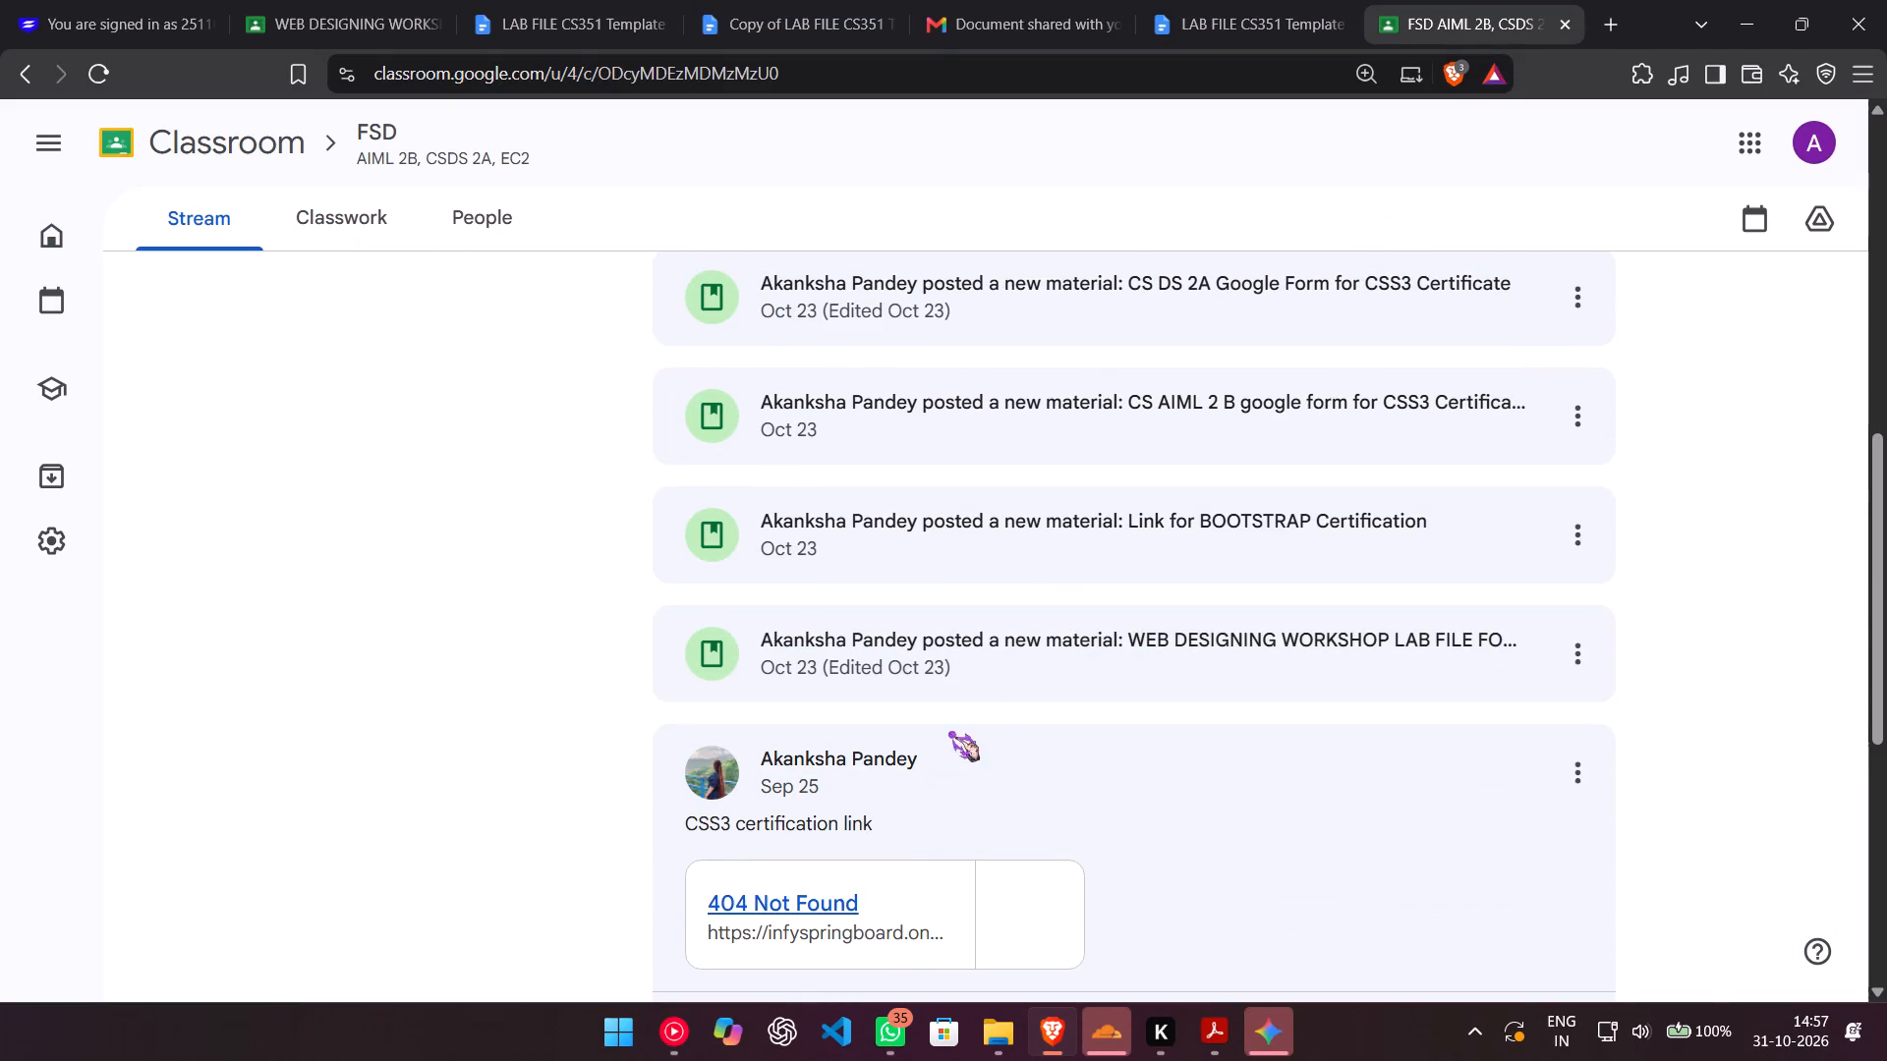
pyautogui.click(1281, 645)
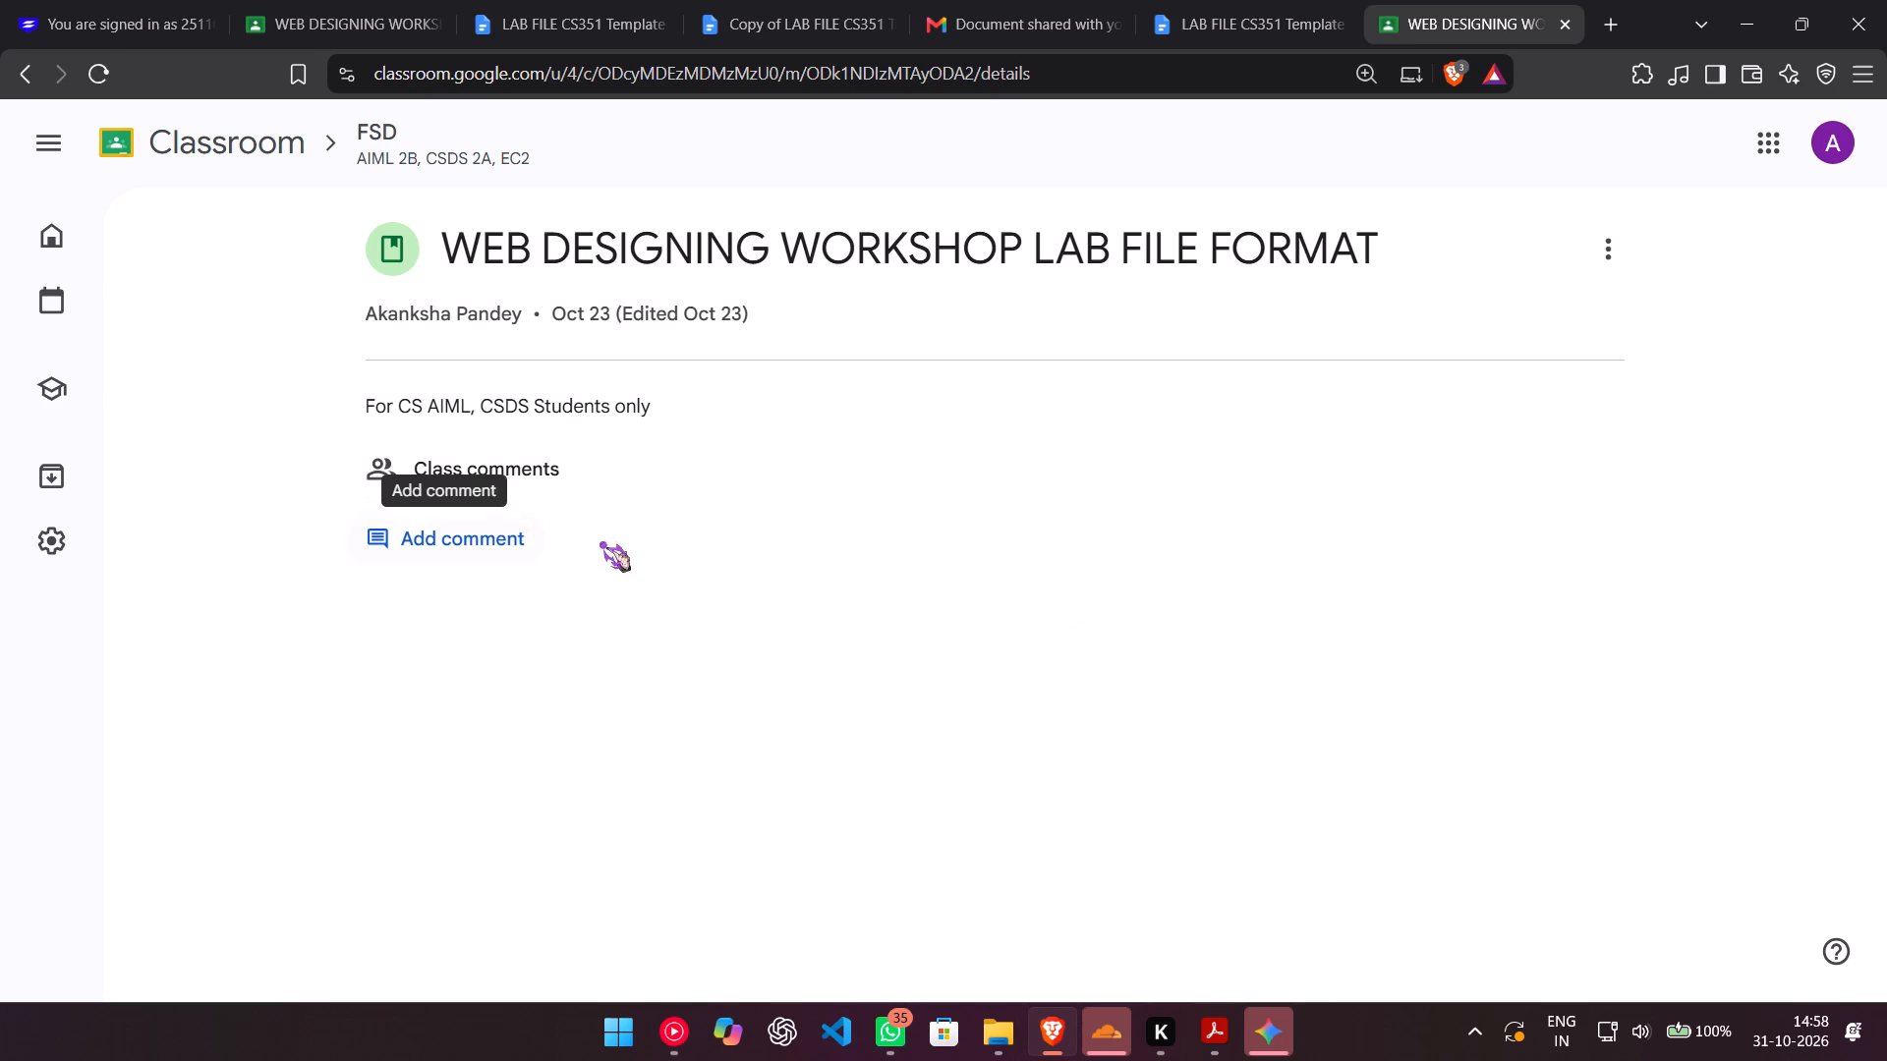
pyautogui.click(476, 474)
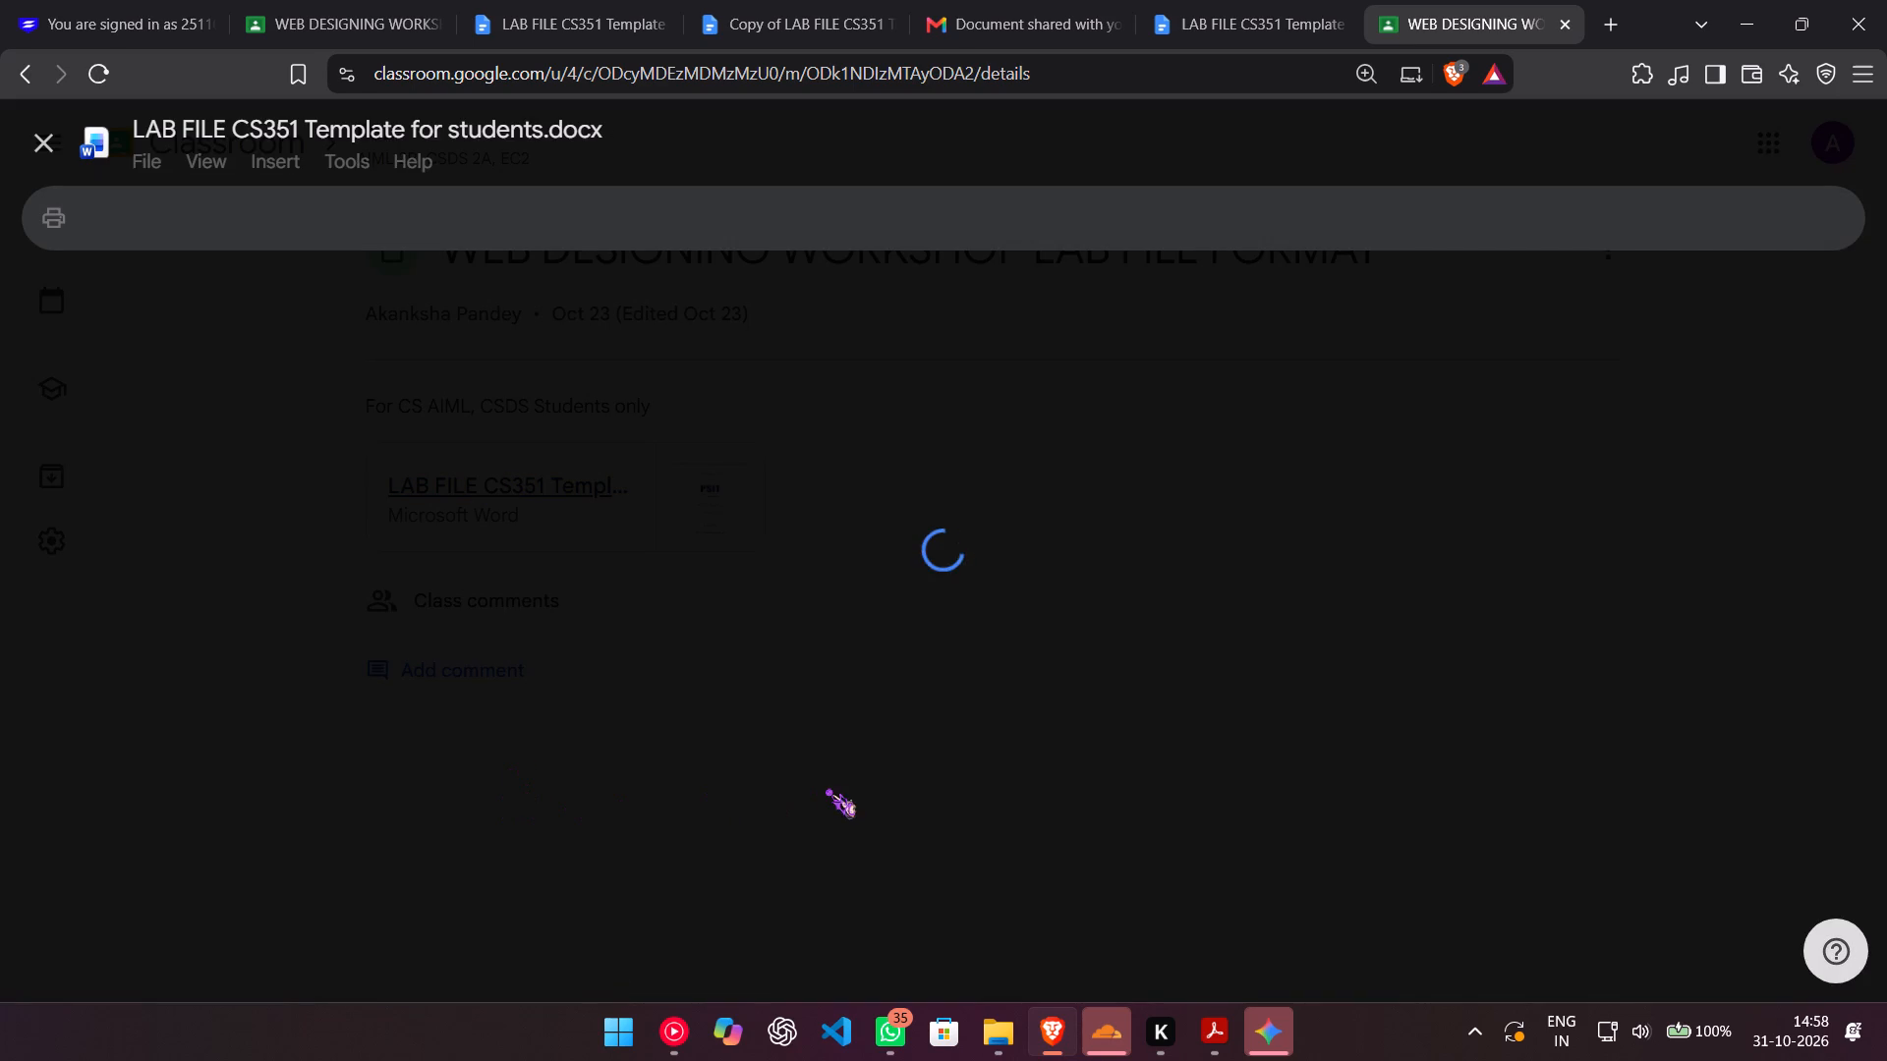
# Examine the original template's pages, from the cover to the lab experiment index table header, and close the Classroom tab.
pyautogui.scroll(-4, 827, 789)
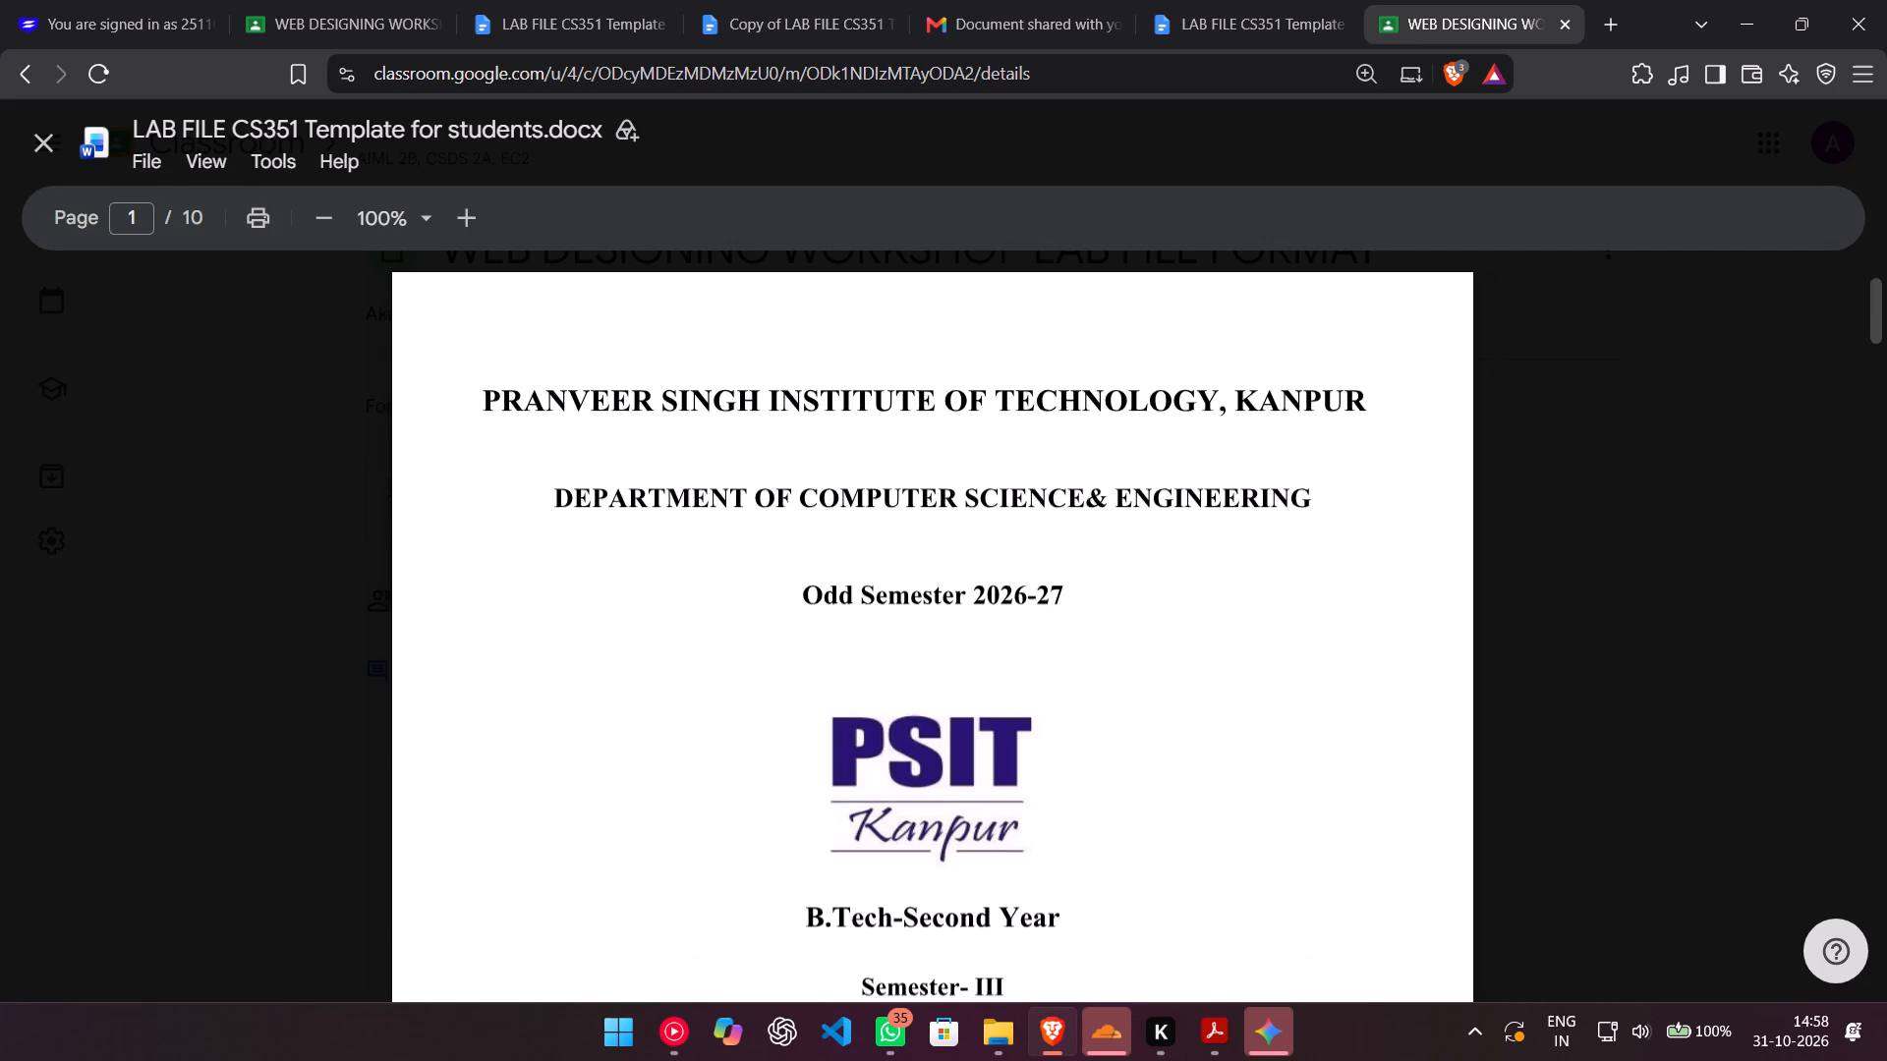
pyautogui.scroll(-20, 827, 789)
pyautogui.scroll(-20, 827, 789)
pyautogui.scroll(-7, 827, 789)
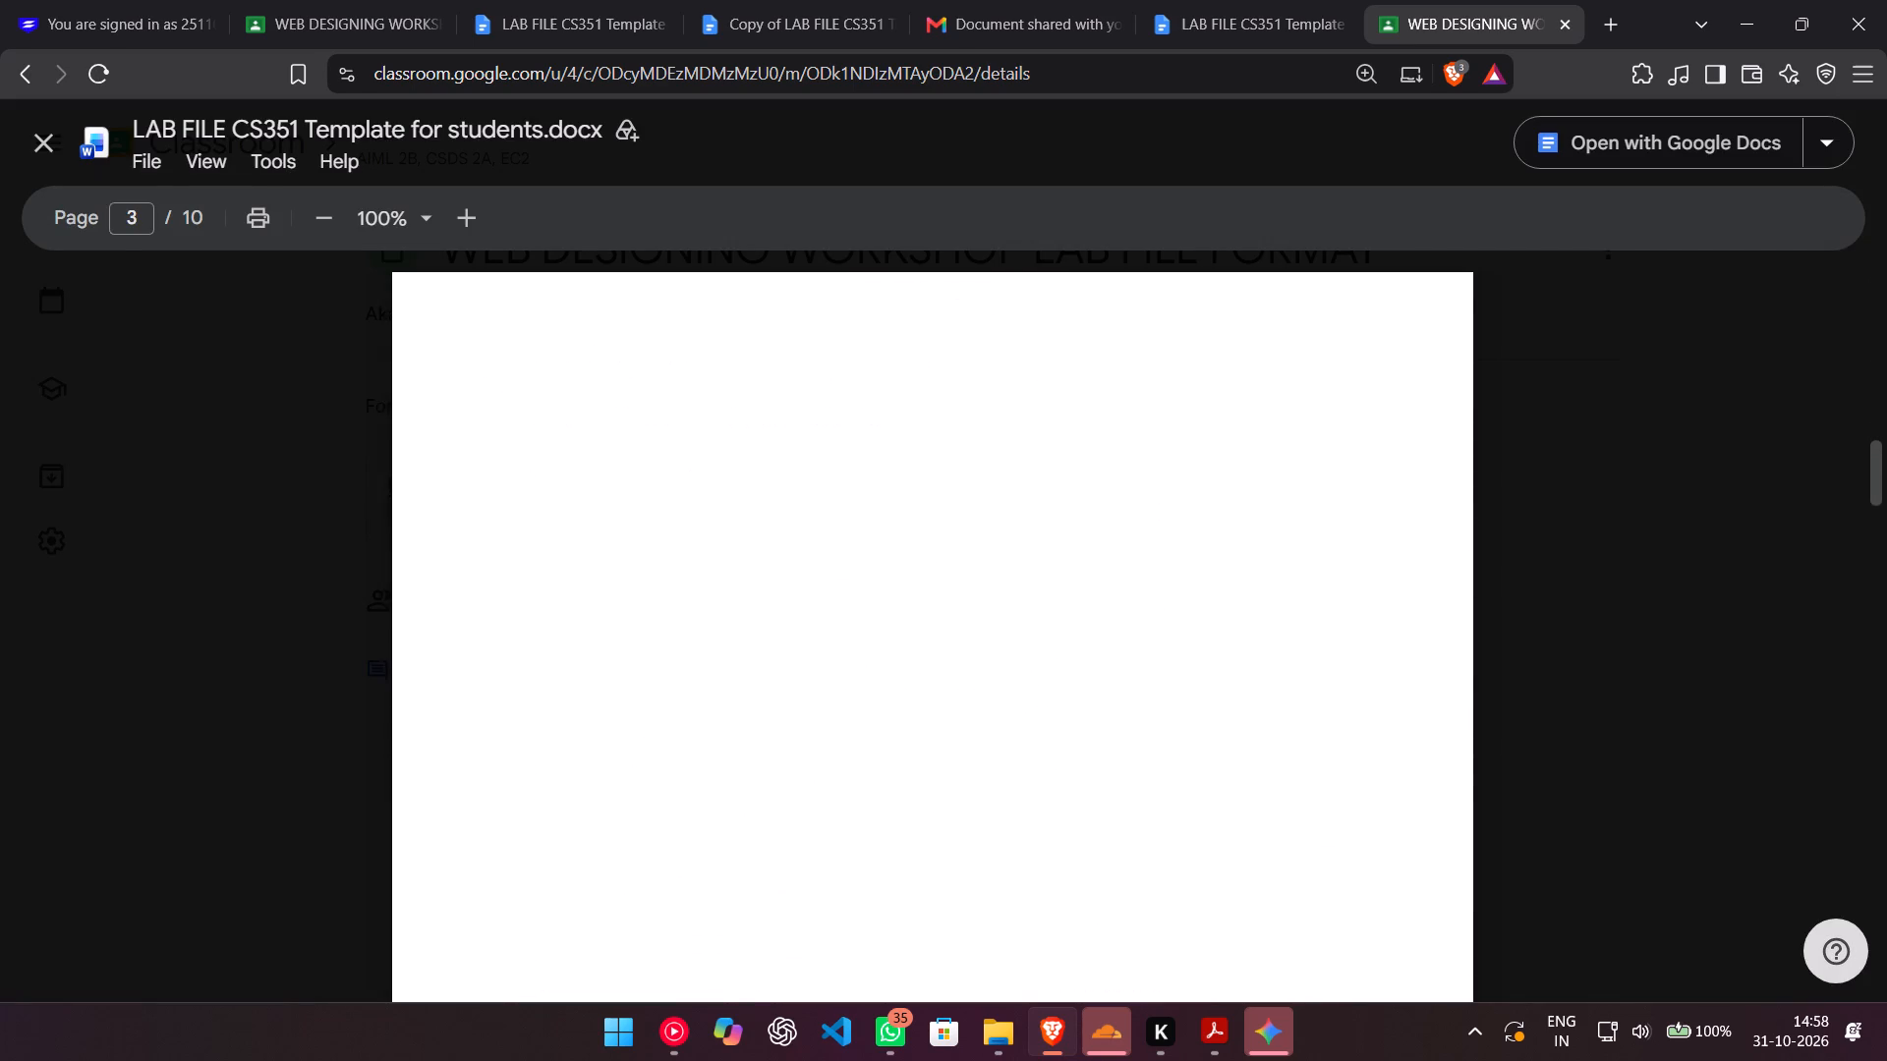
pyautogui.scroll(-20, 969, 755)
pyautogui.scroll(-20, 969, 755)
pyautogui.scroll(-7, 969, 755)
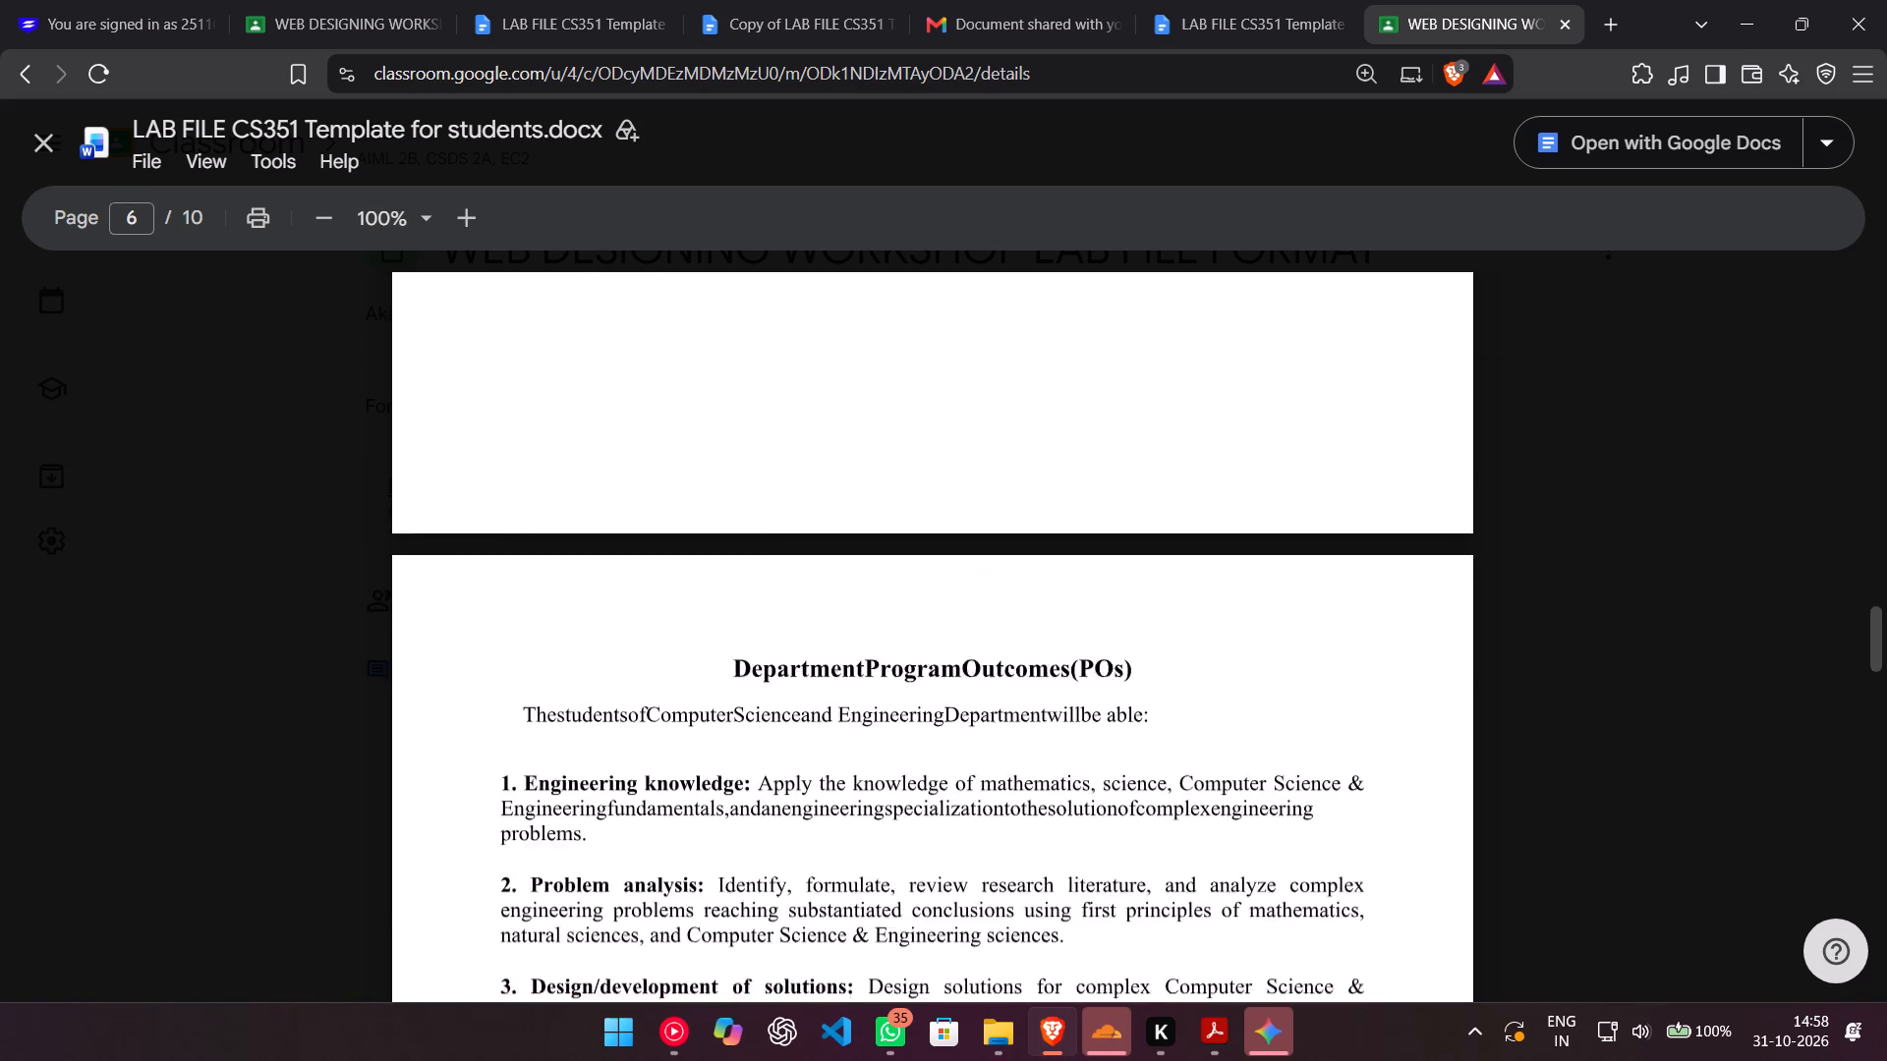
pyautogui.scroll(-20, 972, 764)
pyautogui.scroll(-16, 987, 770)
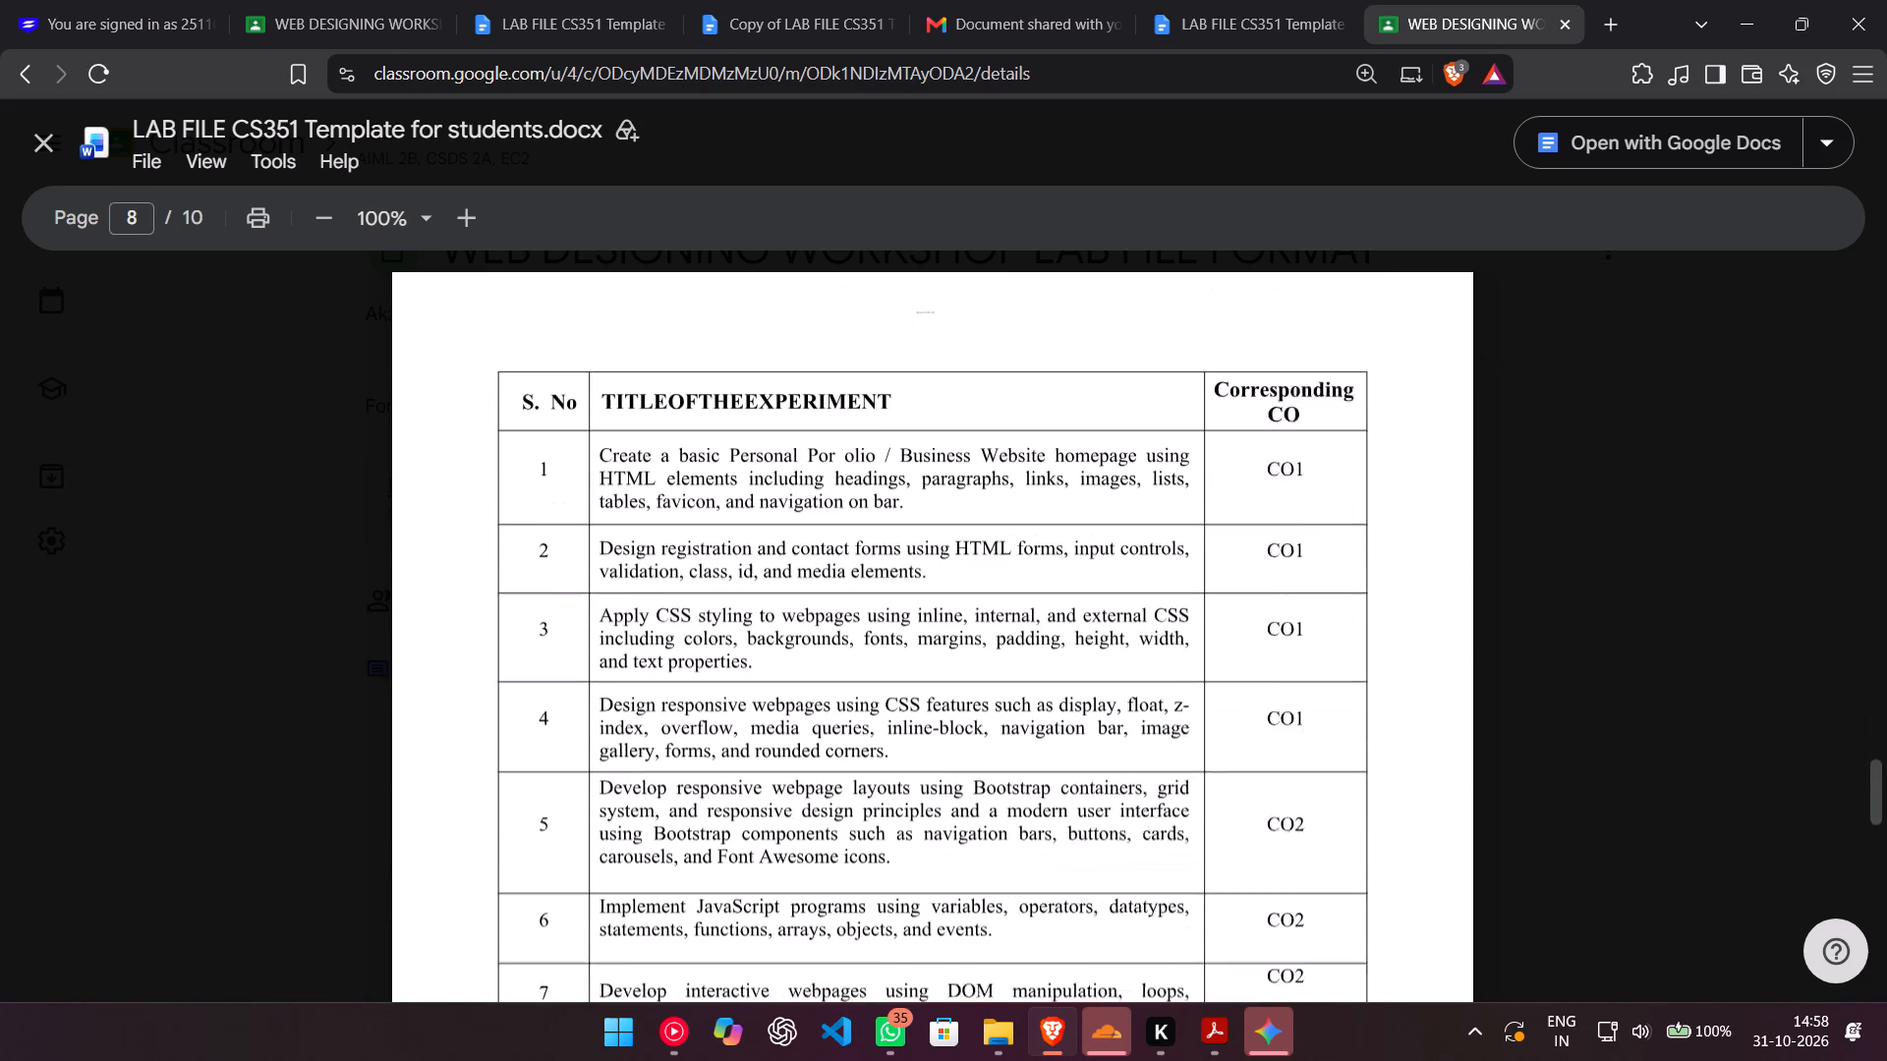
pyautogui.scroll(-14, 990, 773)
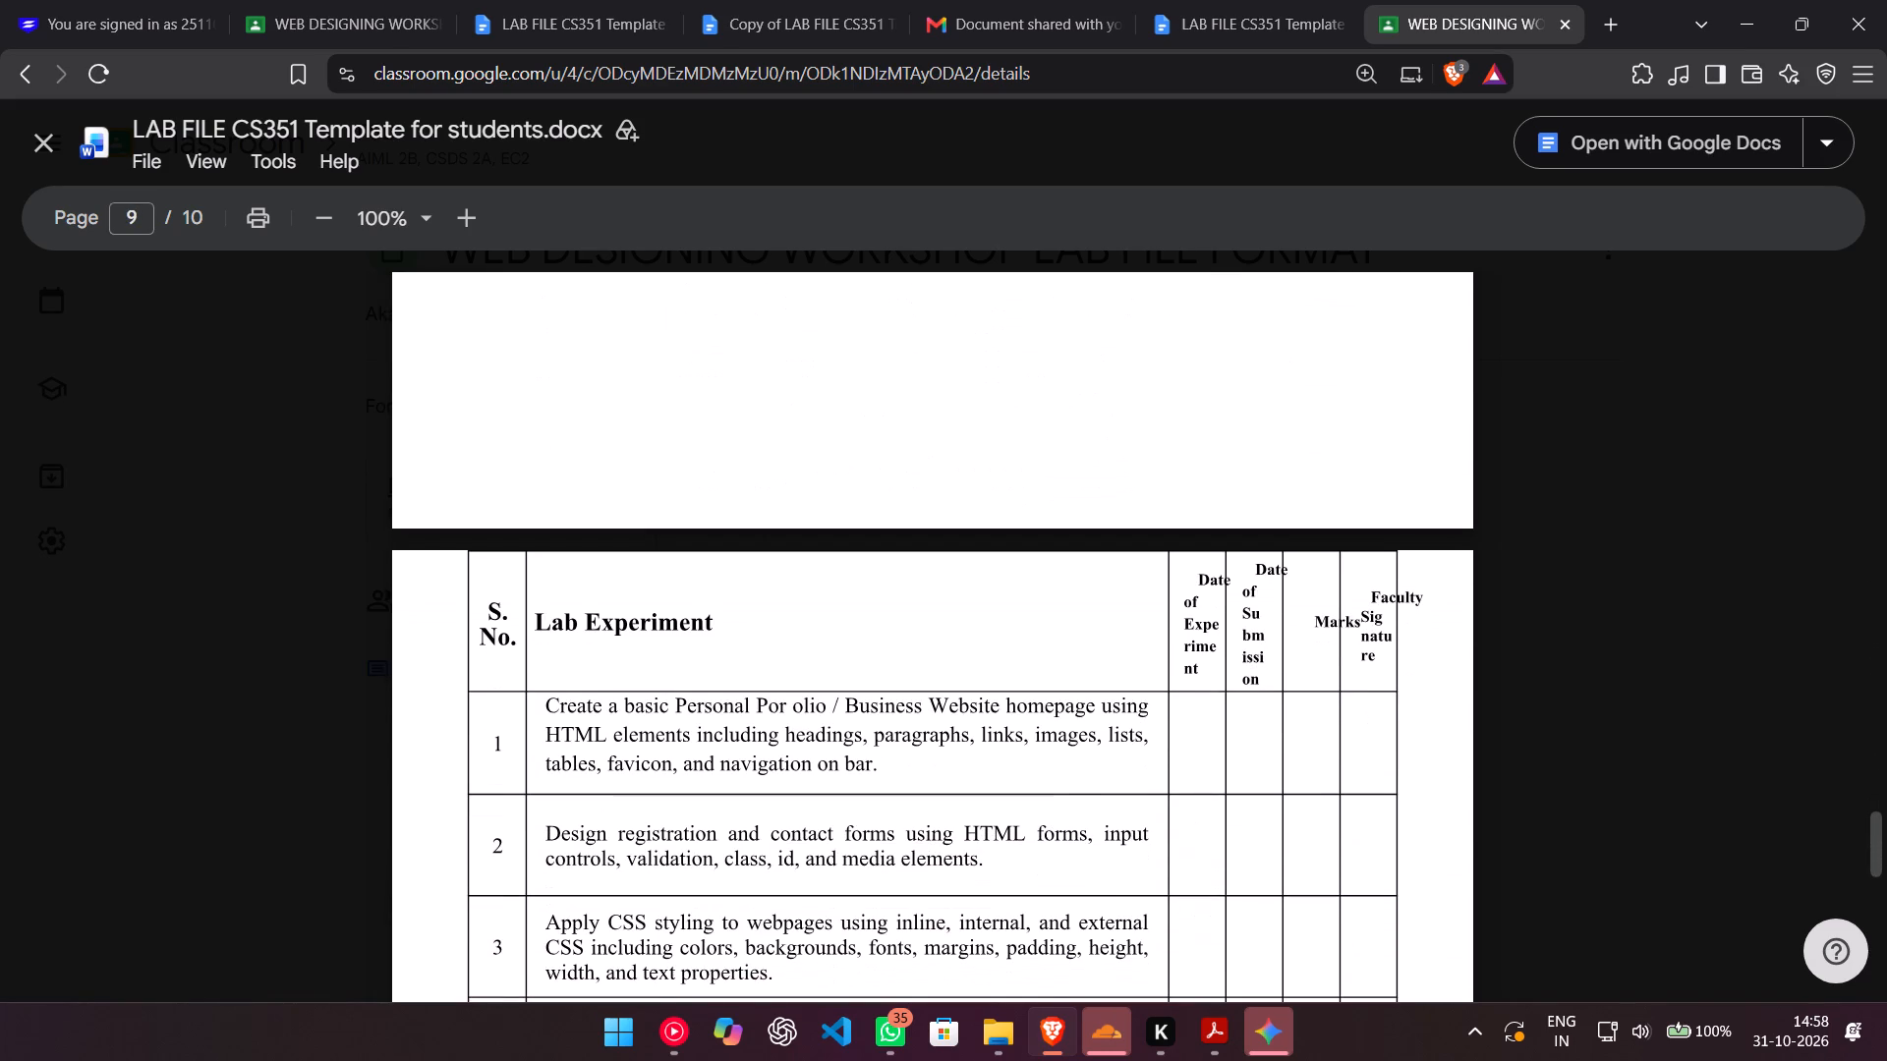
pyautogui.click(1380, 607)
pyautogui.click(1565, 31)
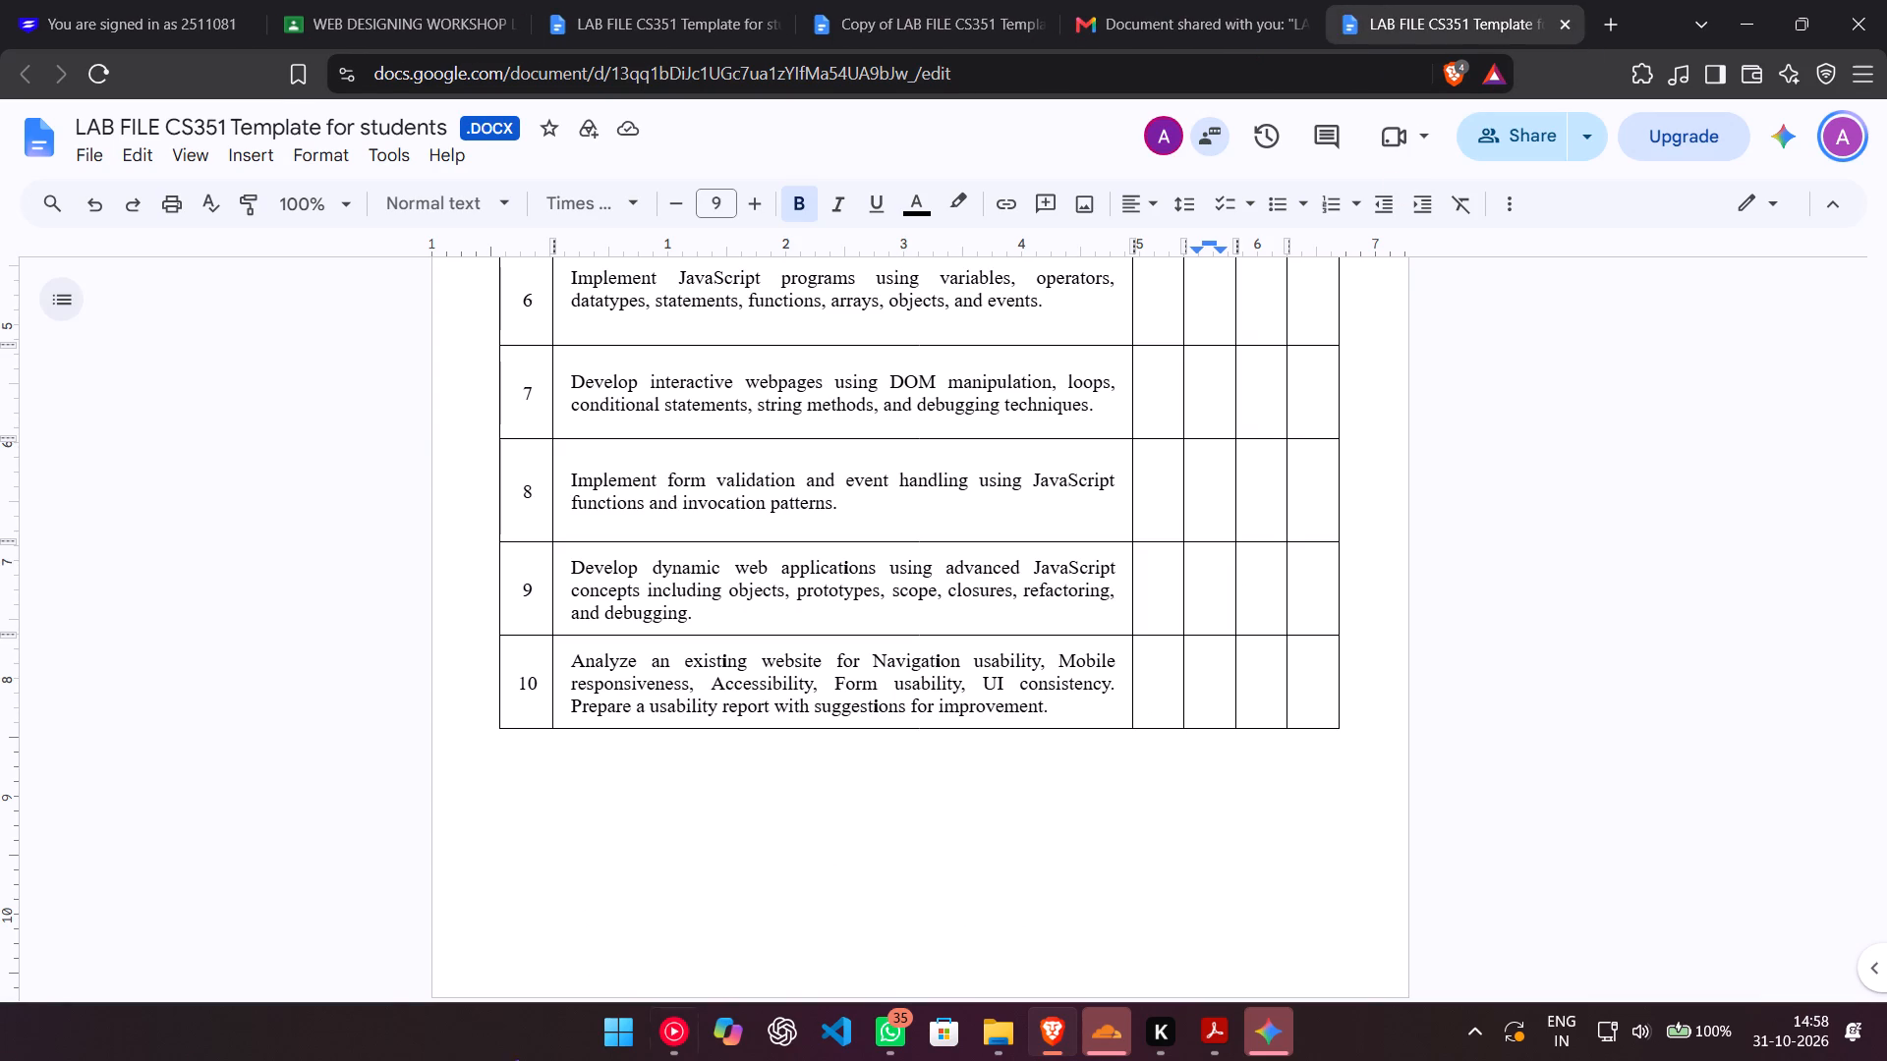
# Return to the Classroom preview of the LAB FILE CS351 template and view its pages up to the department vision and mission statements.
pyautogui.click(367, 0)
pyautogui.scroll(-19, 435, 617)
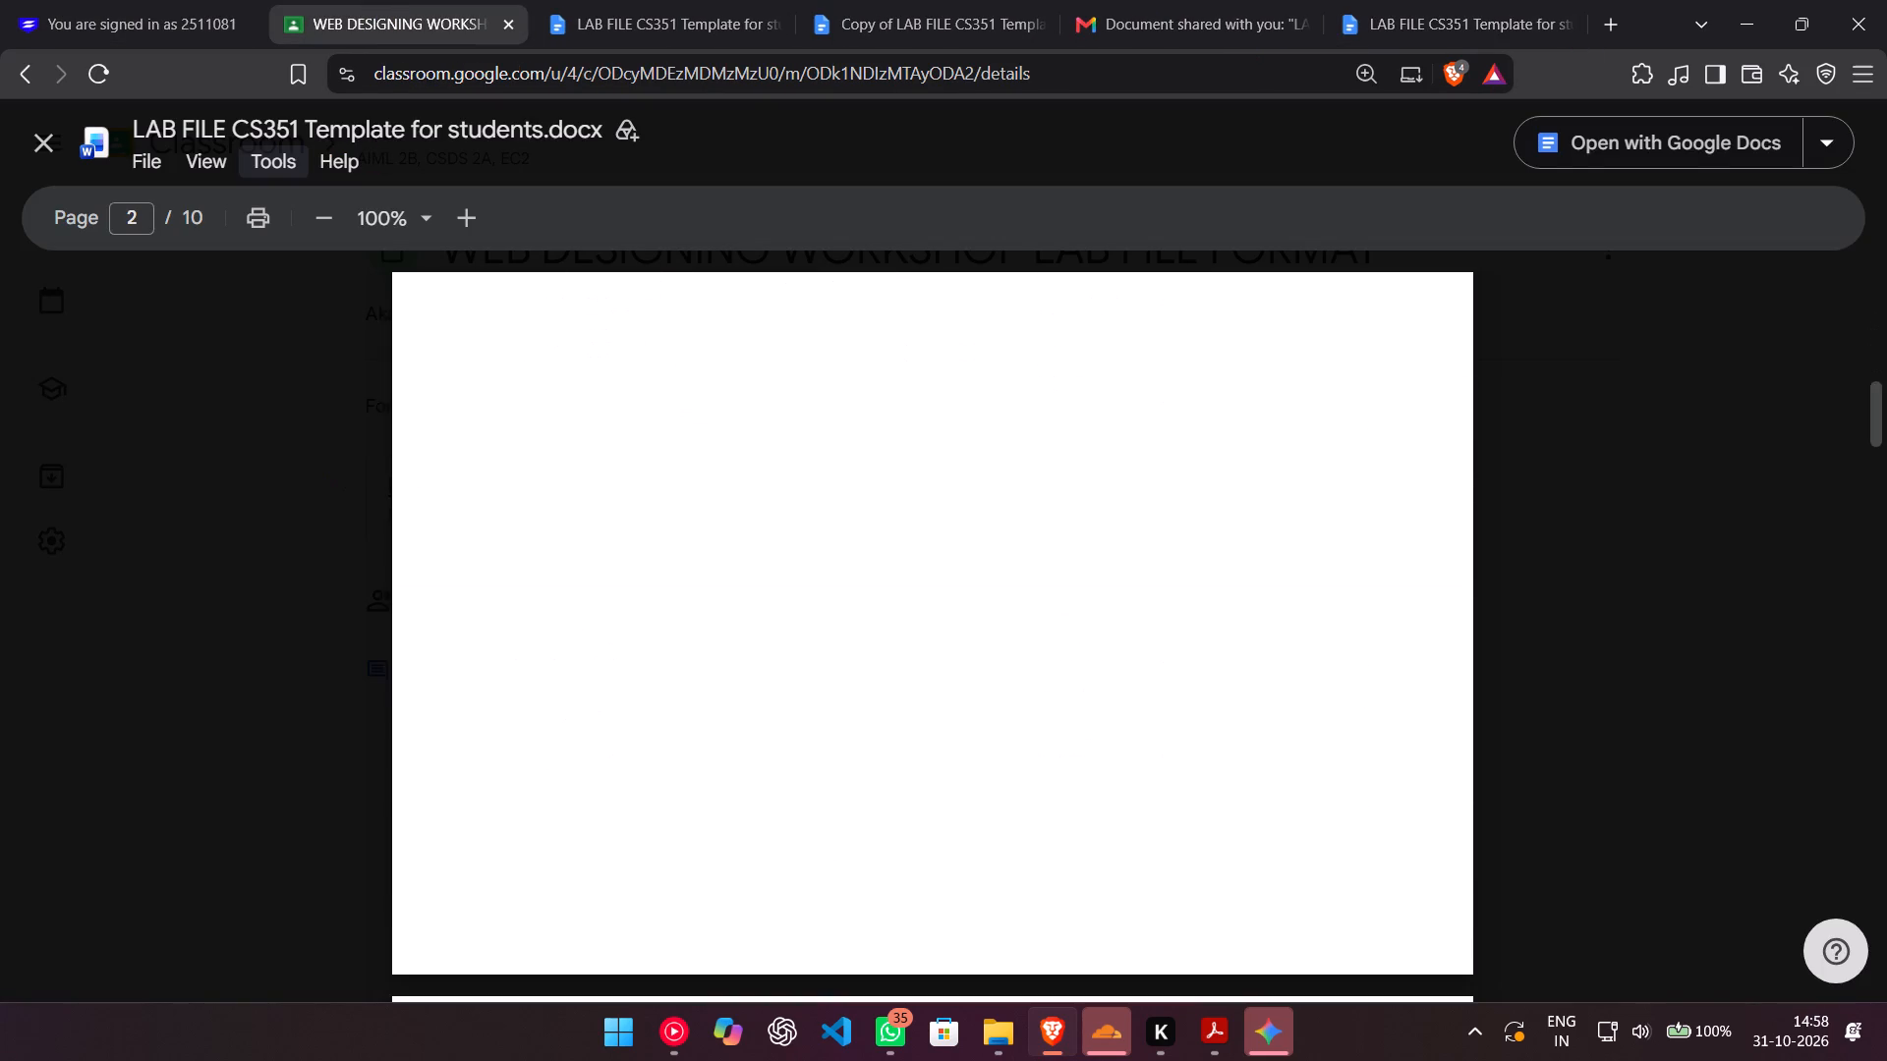
pyautogui.scroll(-20, 506, 605)
pyautogui.scroll(-20, 506, 605)
pyautogui.scroll(-1, 506, 605)
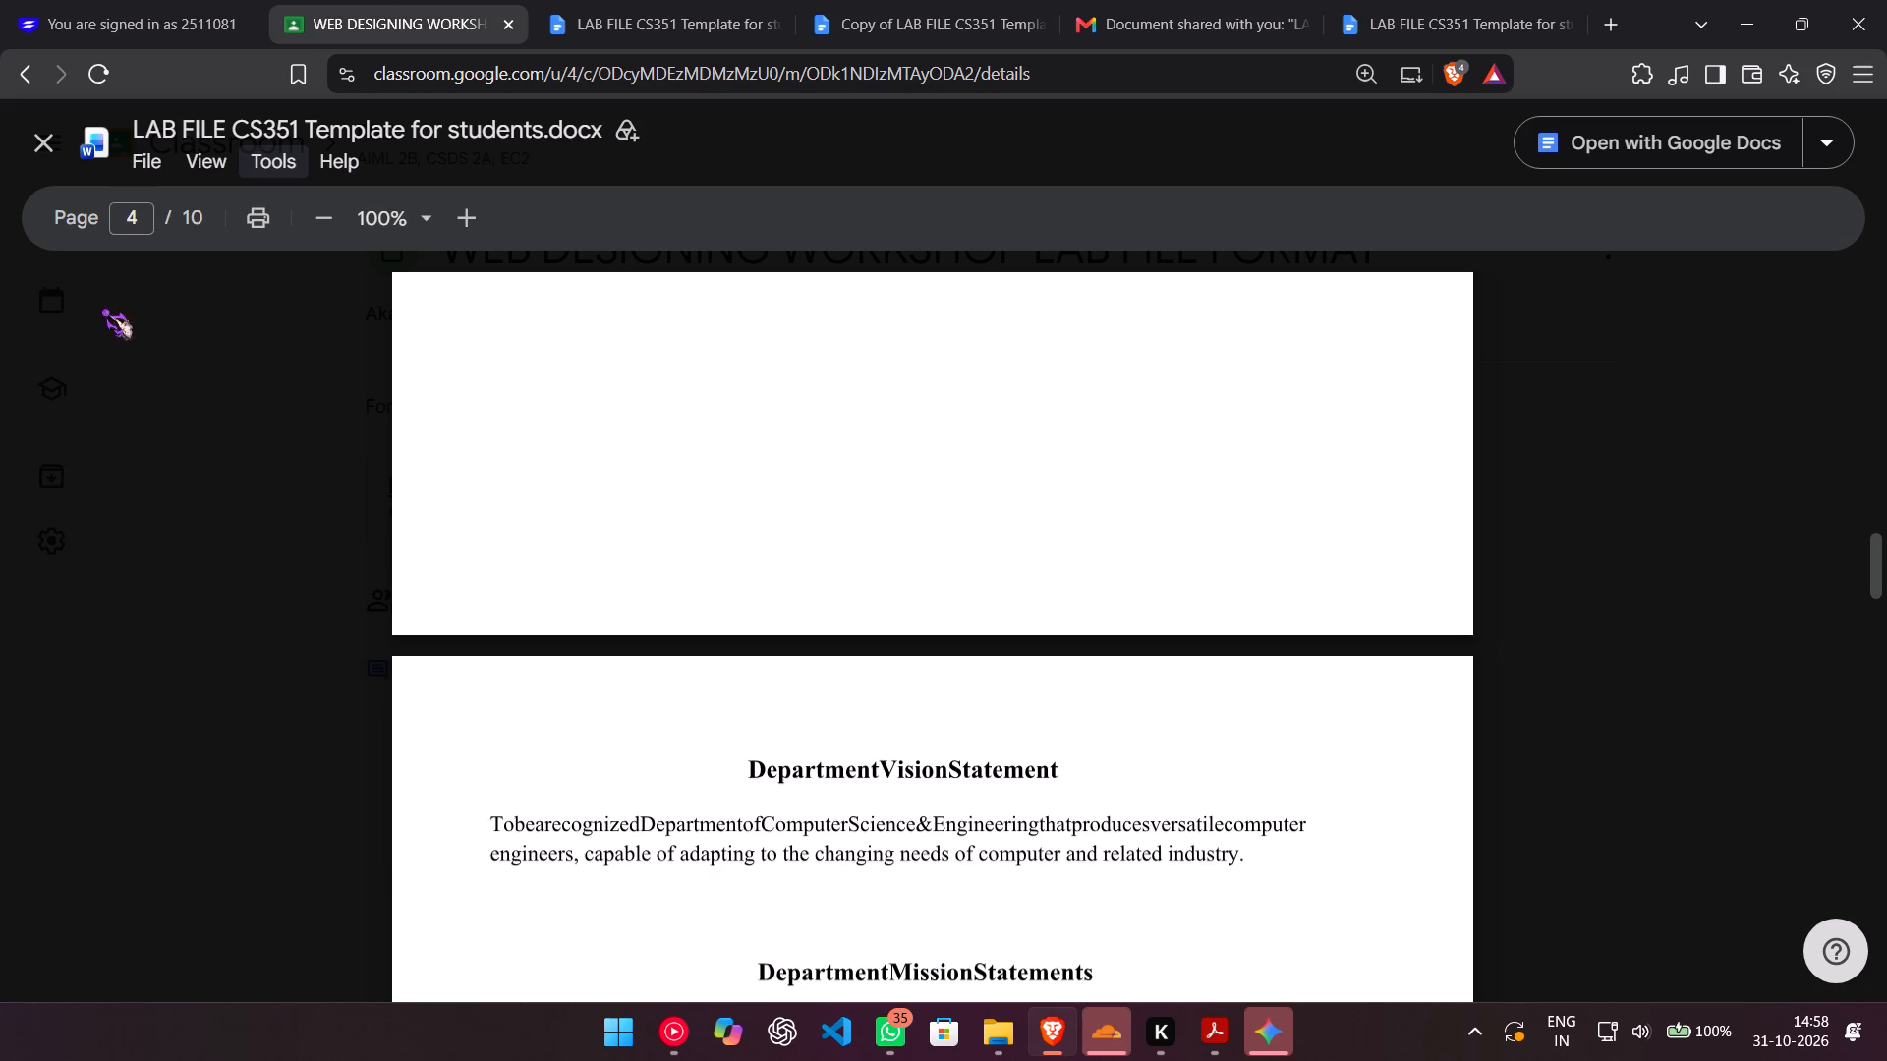
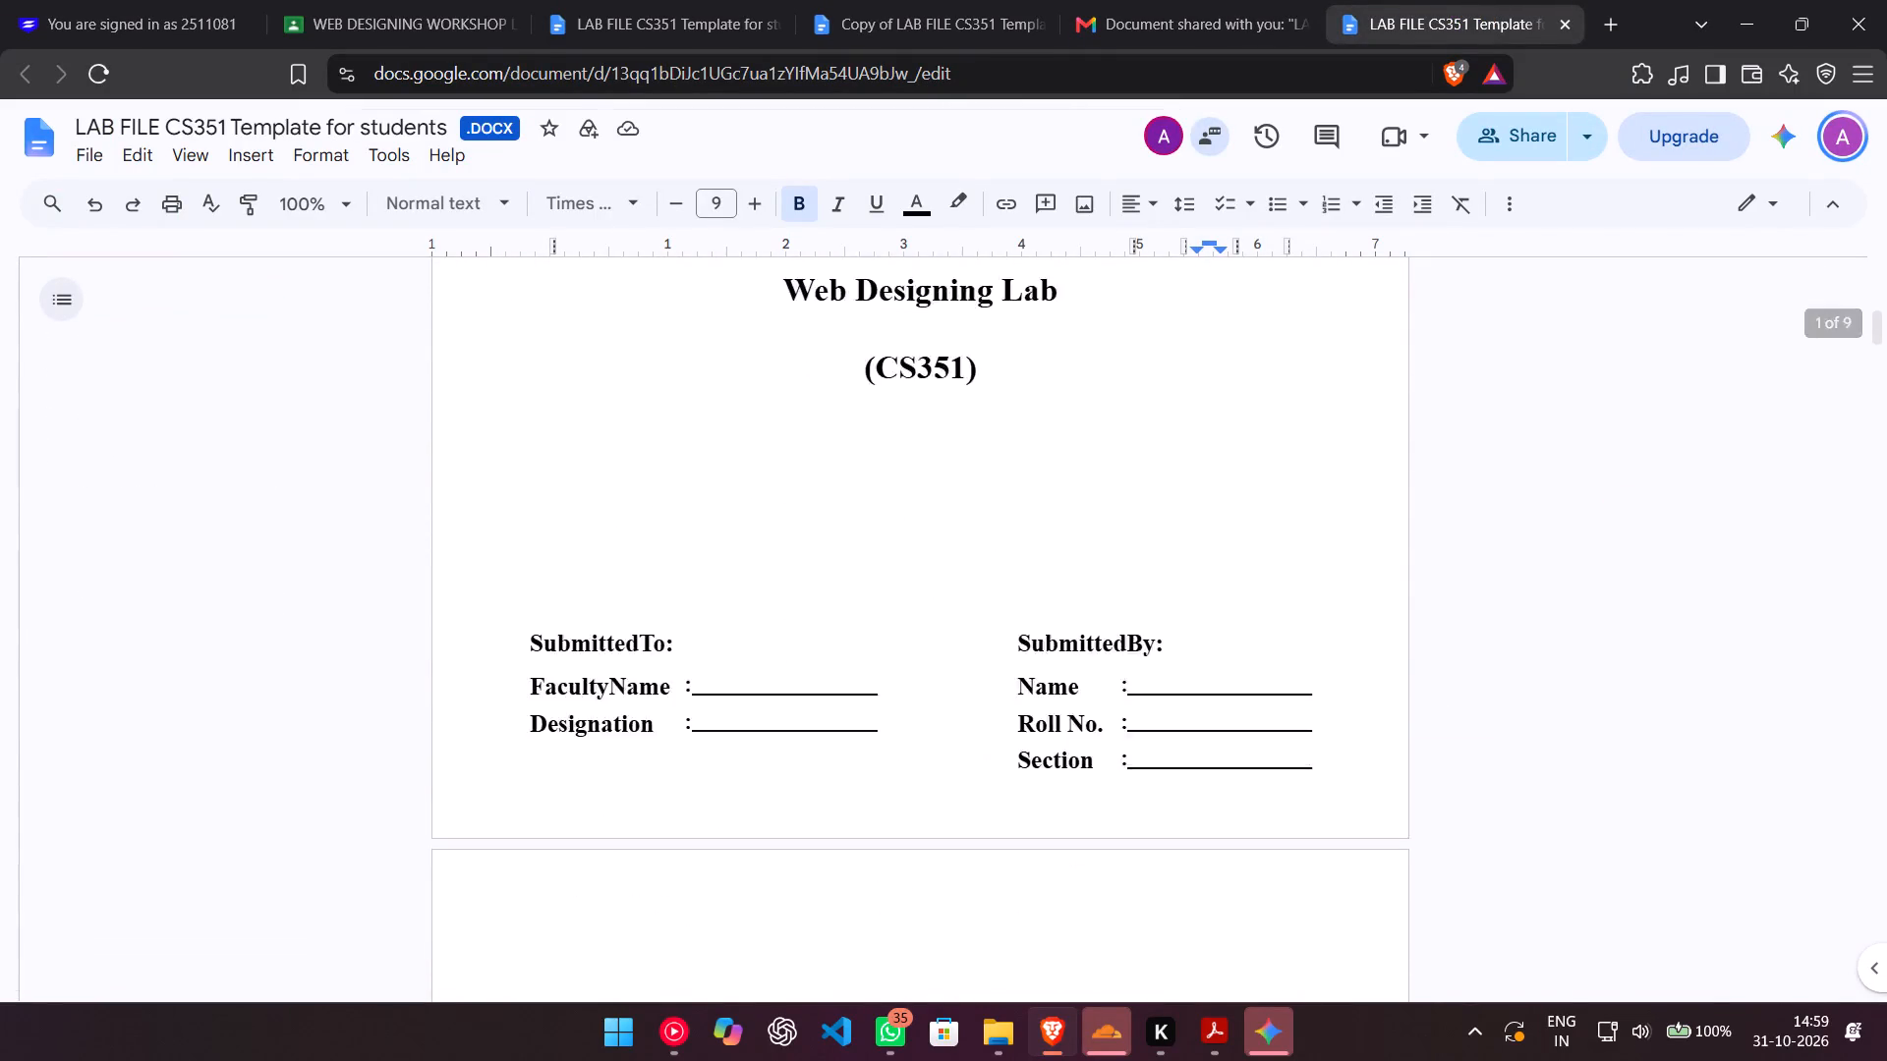
# Examine the CS351 lab file template from the cover to the program outcomes, and jump to the other collaborator's place in the document.
pyautogui.scroll(-2, 1395, 733)
pyautogui.scroll(-4, 1422, 822)
pyautogui.moveTo(913, 667); pyautogui.dragTo(934, 731)
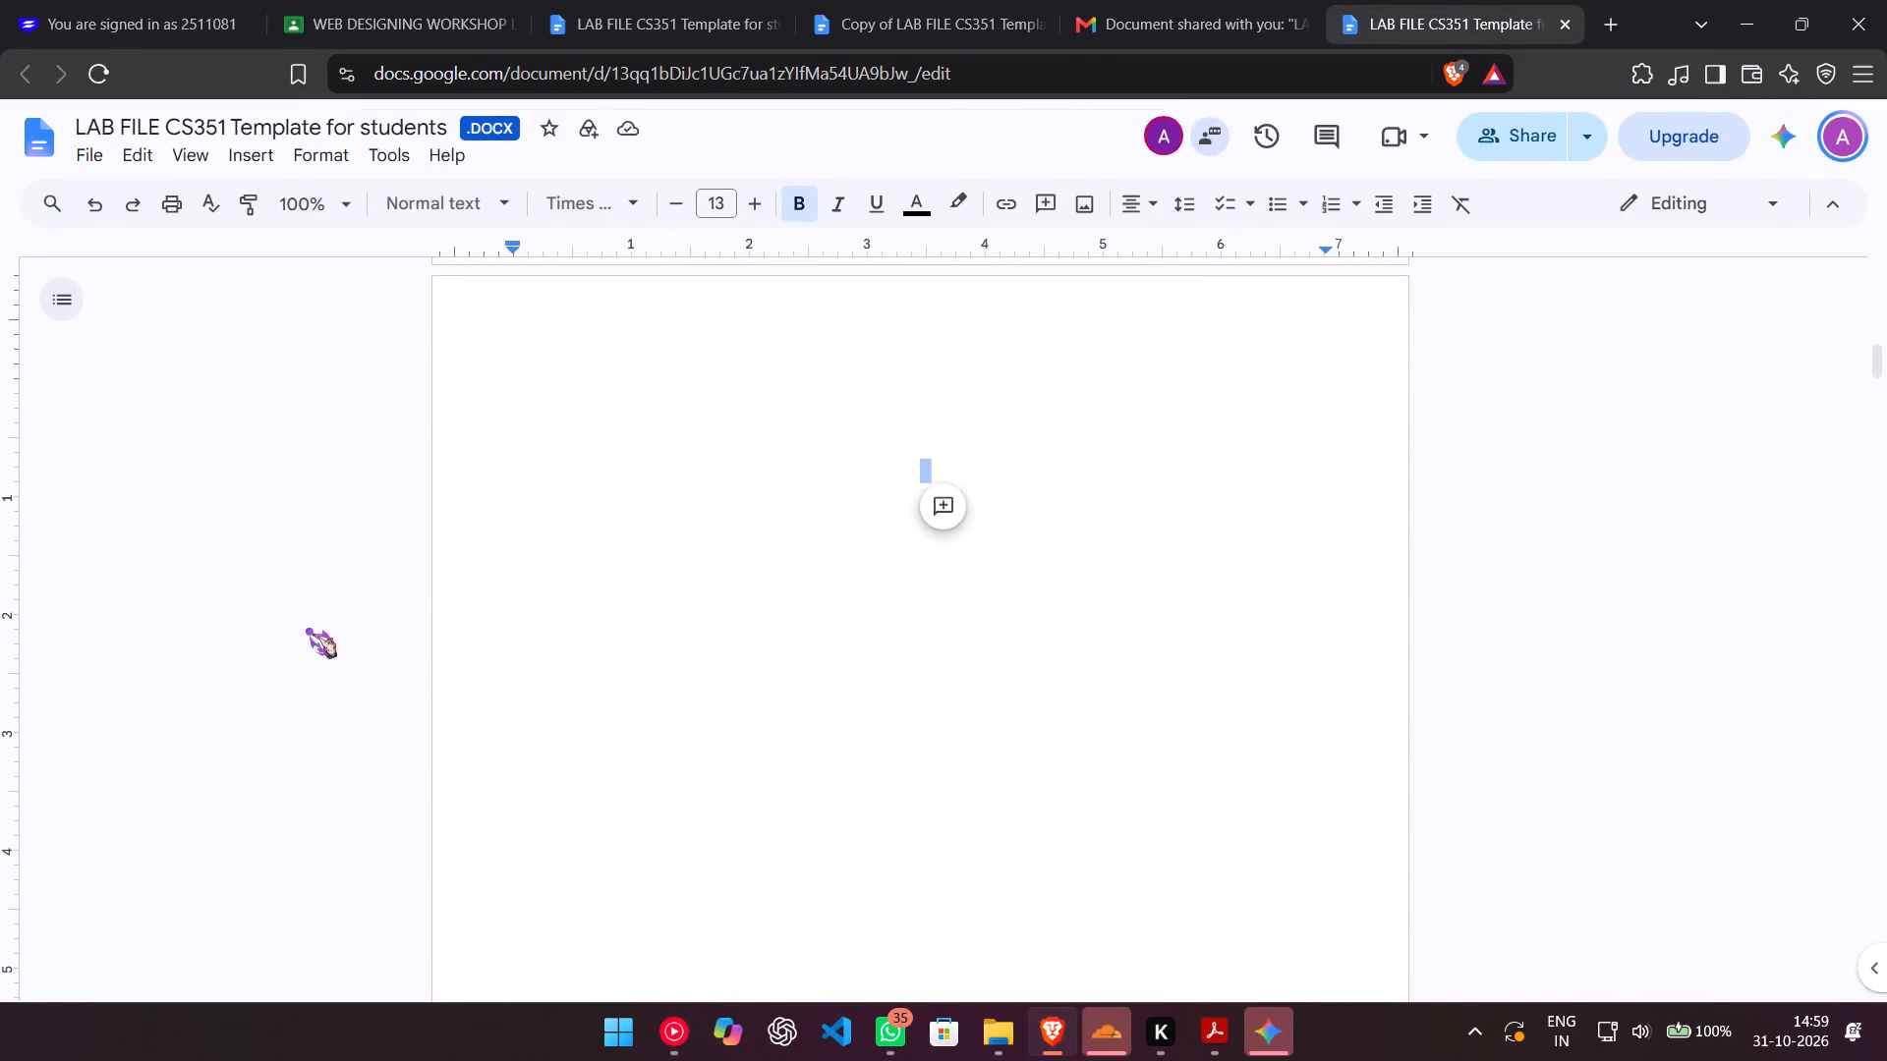
pyautogui.click(307, 628)
pyautogui.scroll(-20, 709, 605)
pyautogui.scroll(-15, 709, 605)
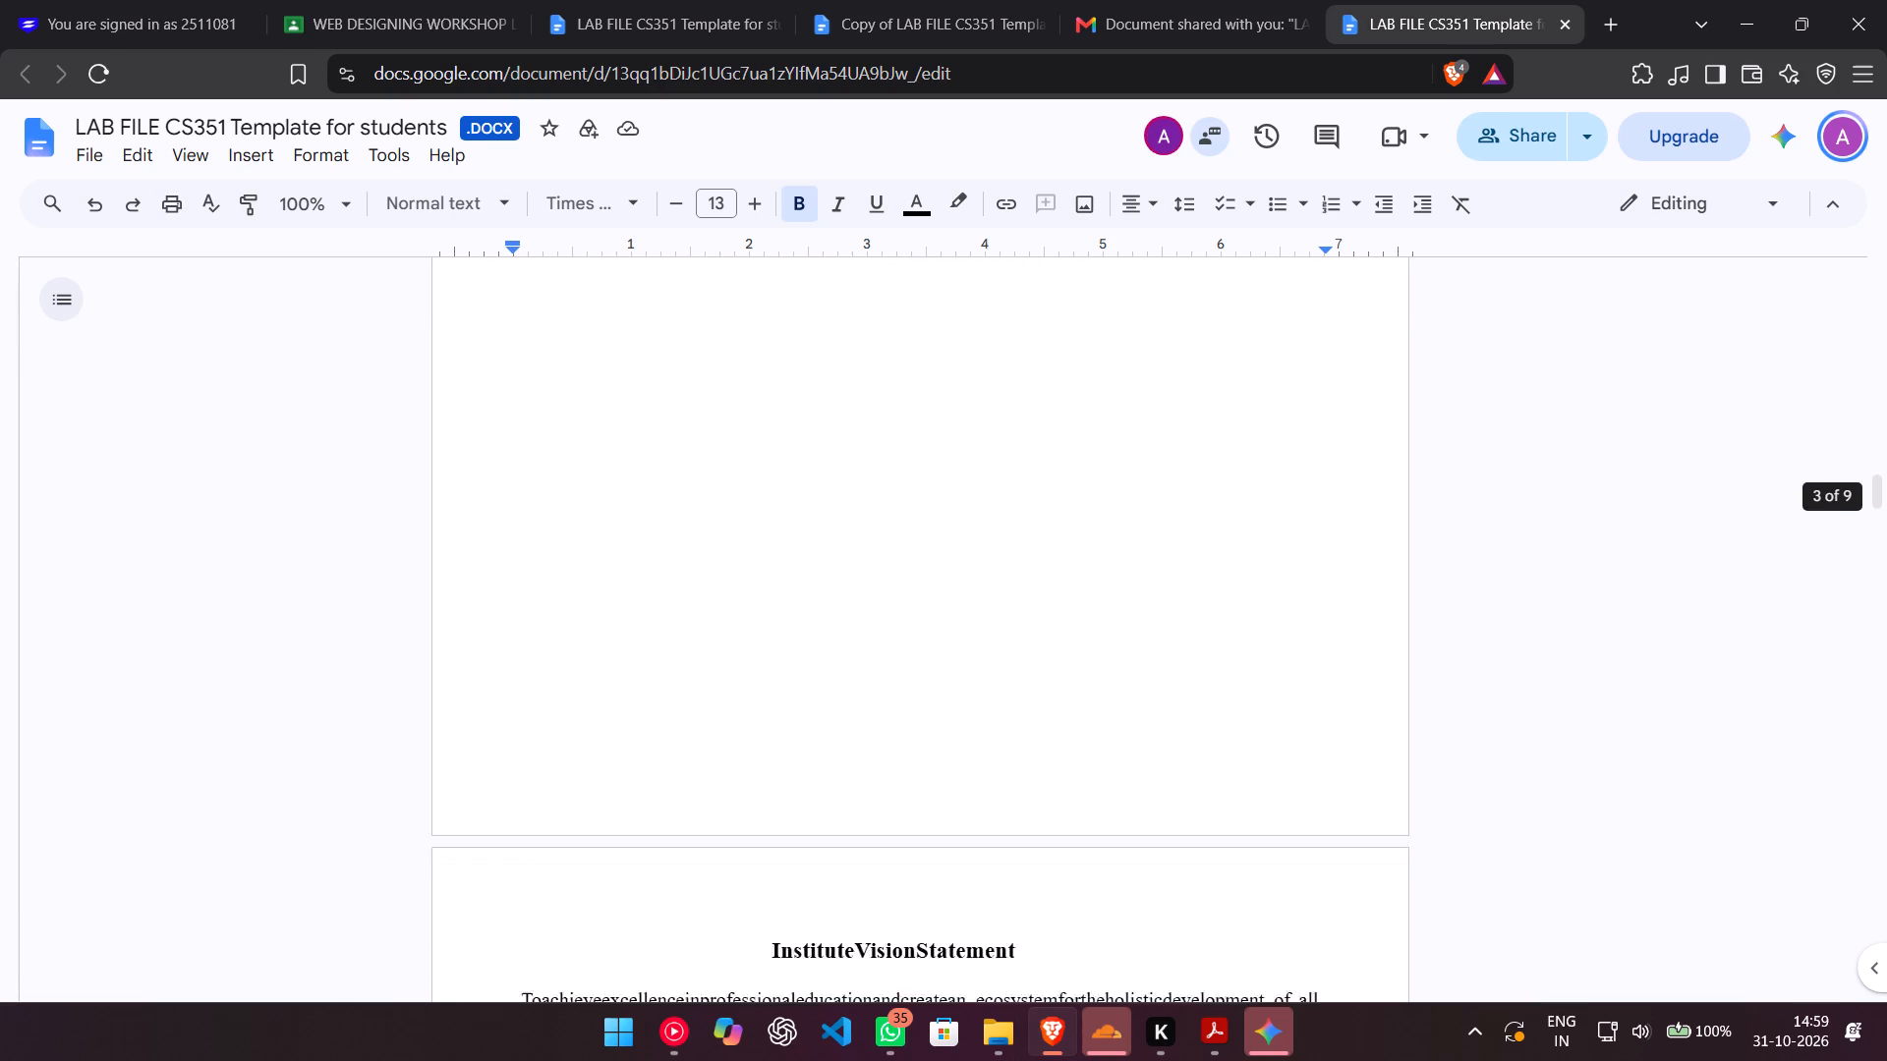
pyautogui.scroll(-20, 940, 652)
pyautogui.scroll(-20, 940, 652)
pyautogui.scroll(-3, 940, 652)
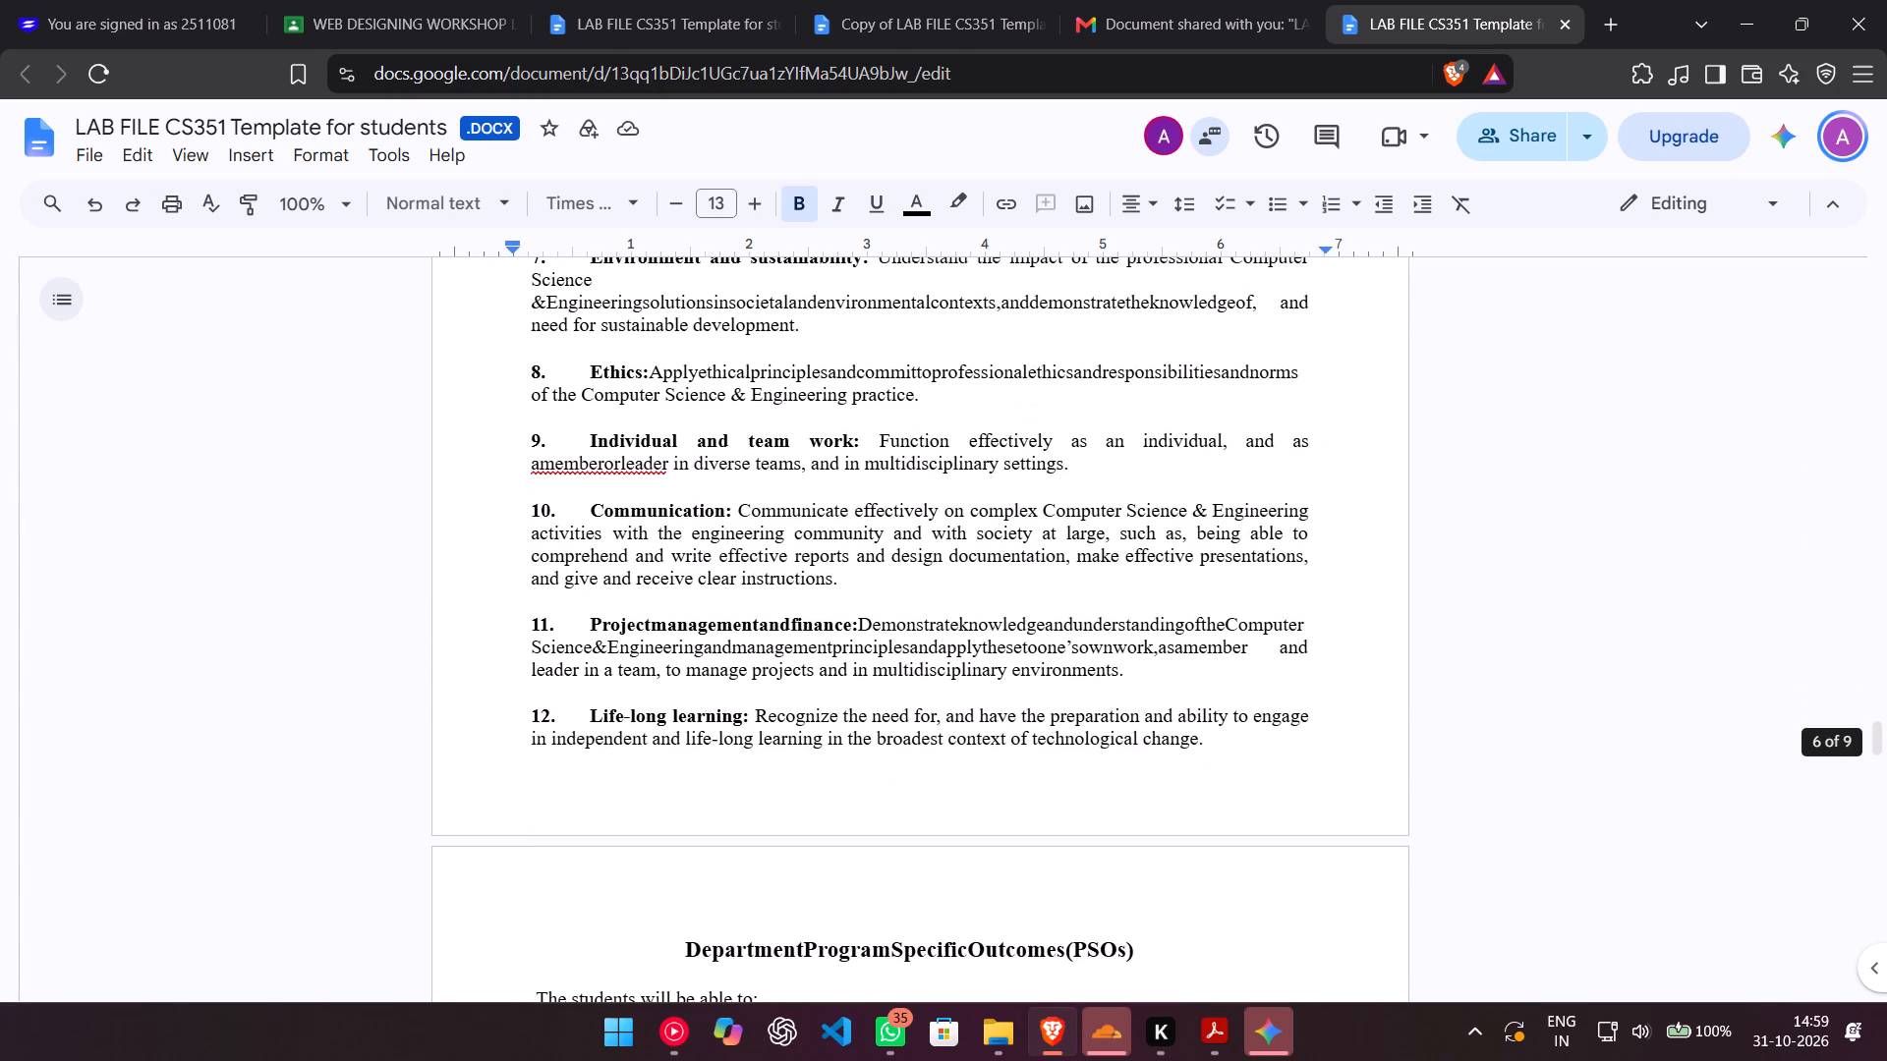
pyautogui.click(1173, 142)
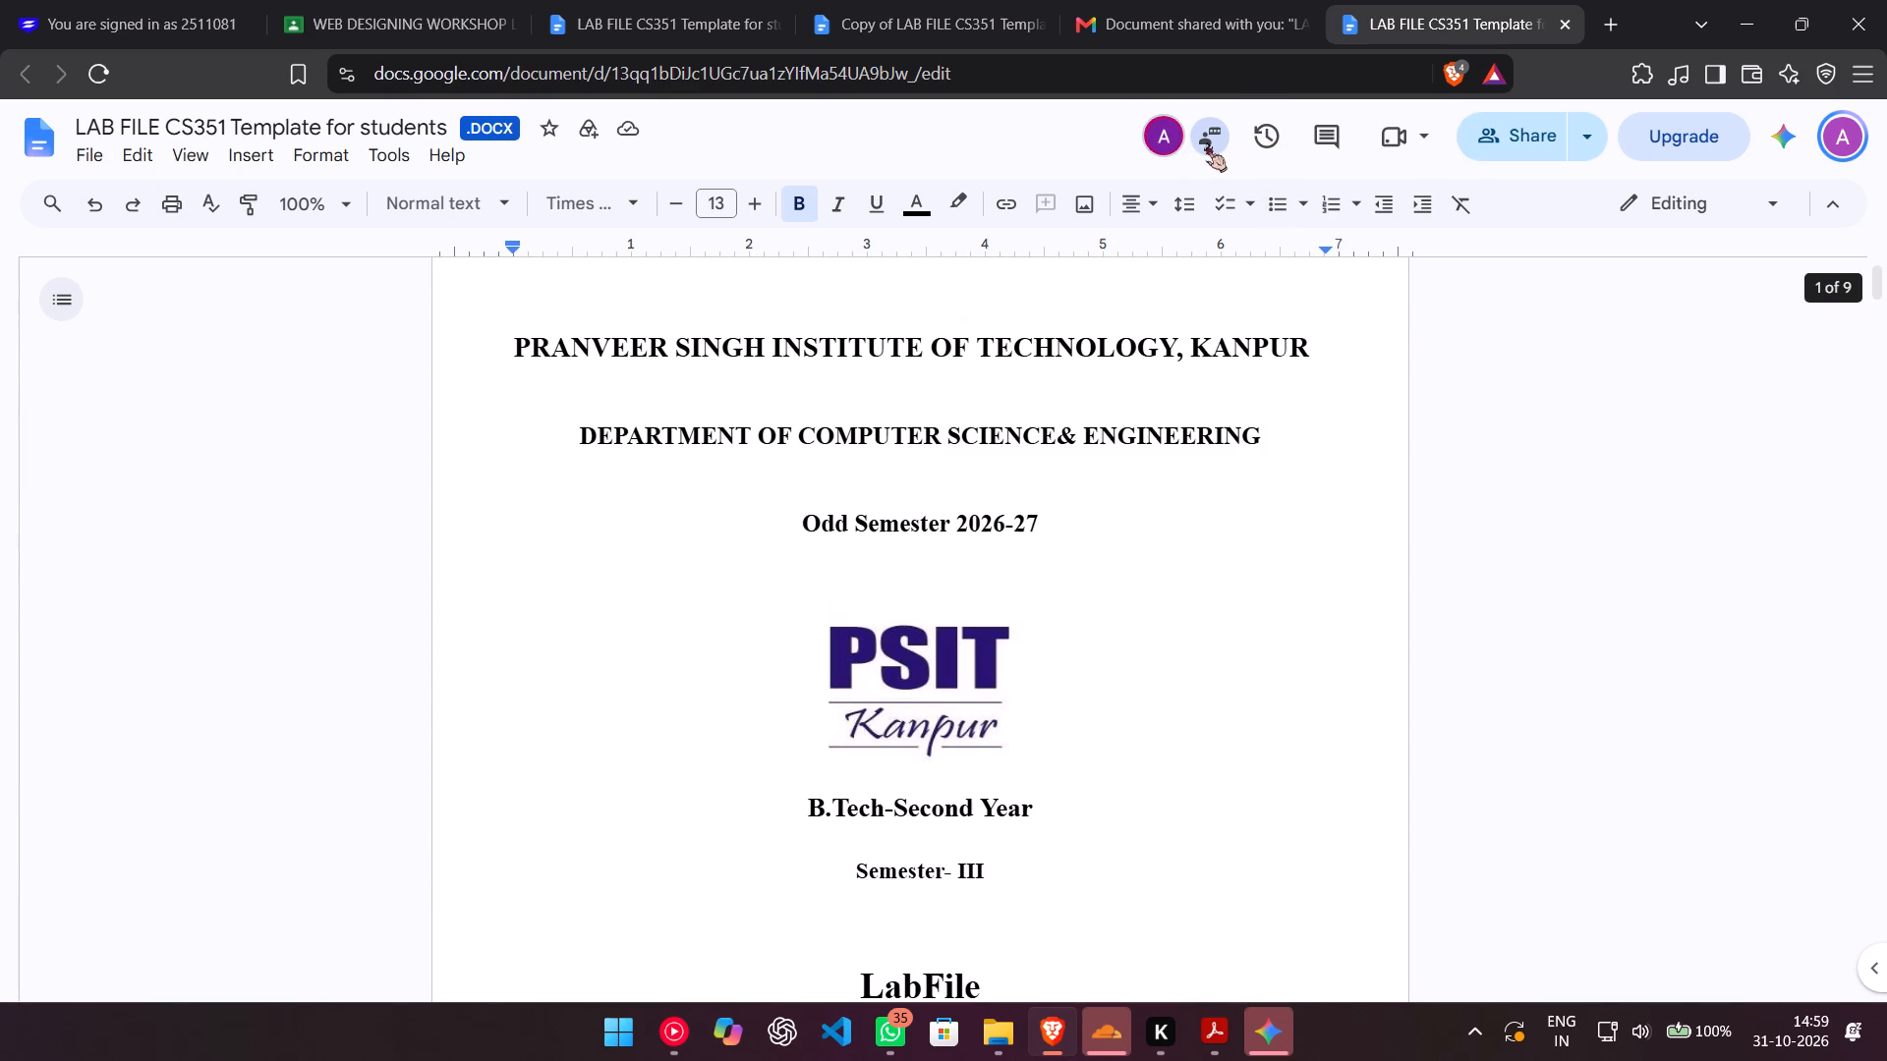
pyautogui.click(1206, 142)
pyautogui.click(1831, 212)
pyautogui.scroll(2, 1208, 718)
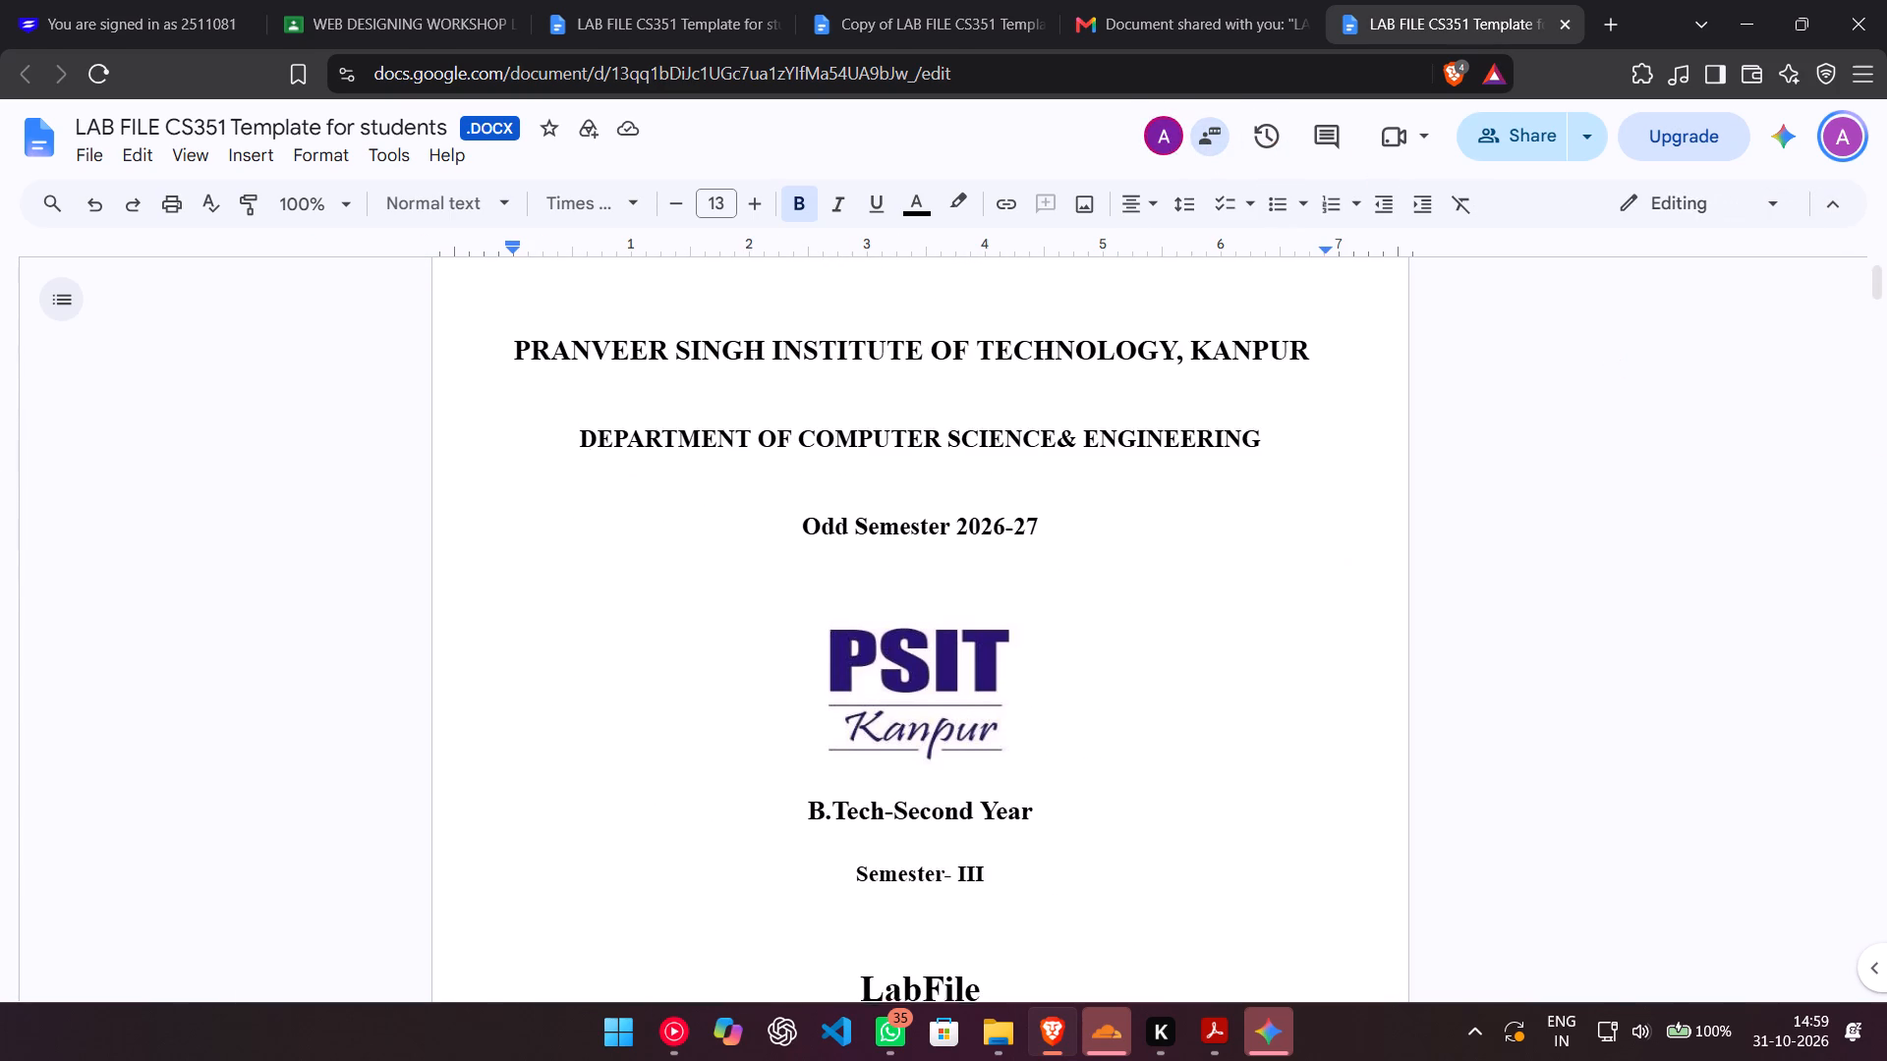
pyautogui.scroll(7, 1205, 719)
# Separate the run-together words in program outcome 9, Individual and team work, so they read "a member or leader".
pyautogui.scroll(-20, 1203, 717)
pyautogui.scroll(-20, 1203, 717)
pyautogui.scroll(-2, 1203, 717)
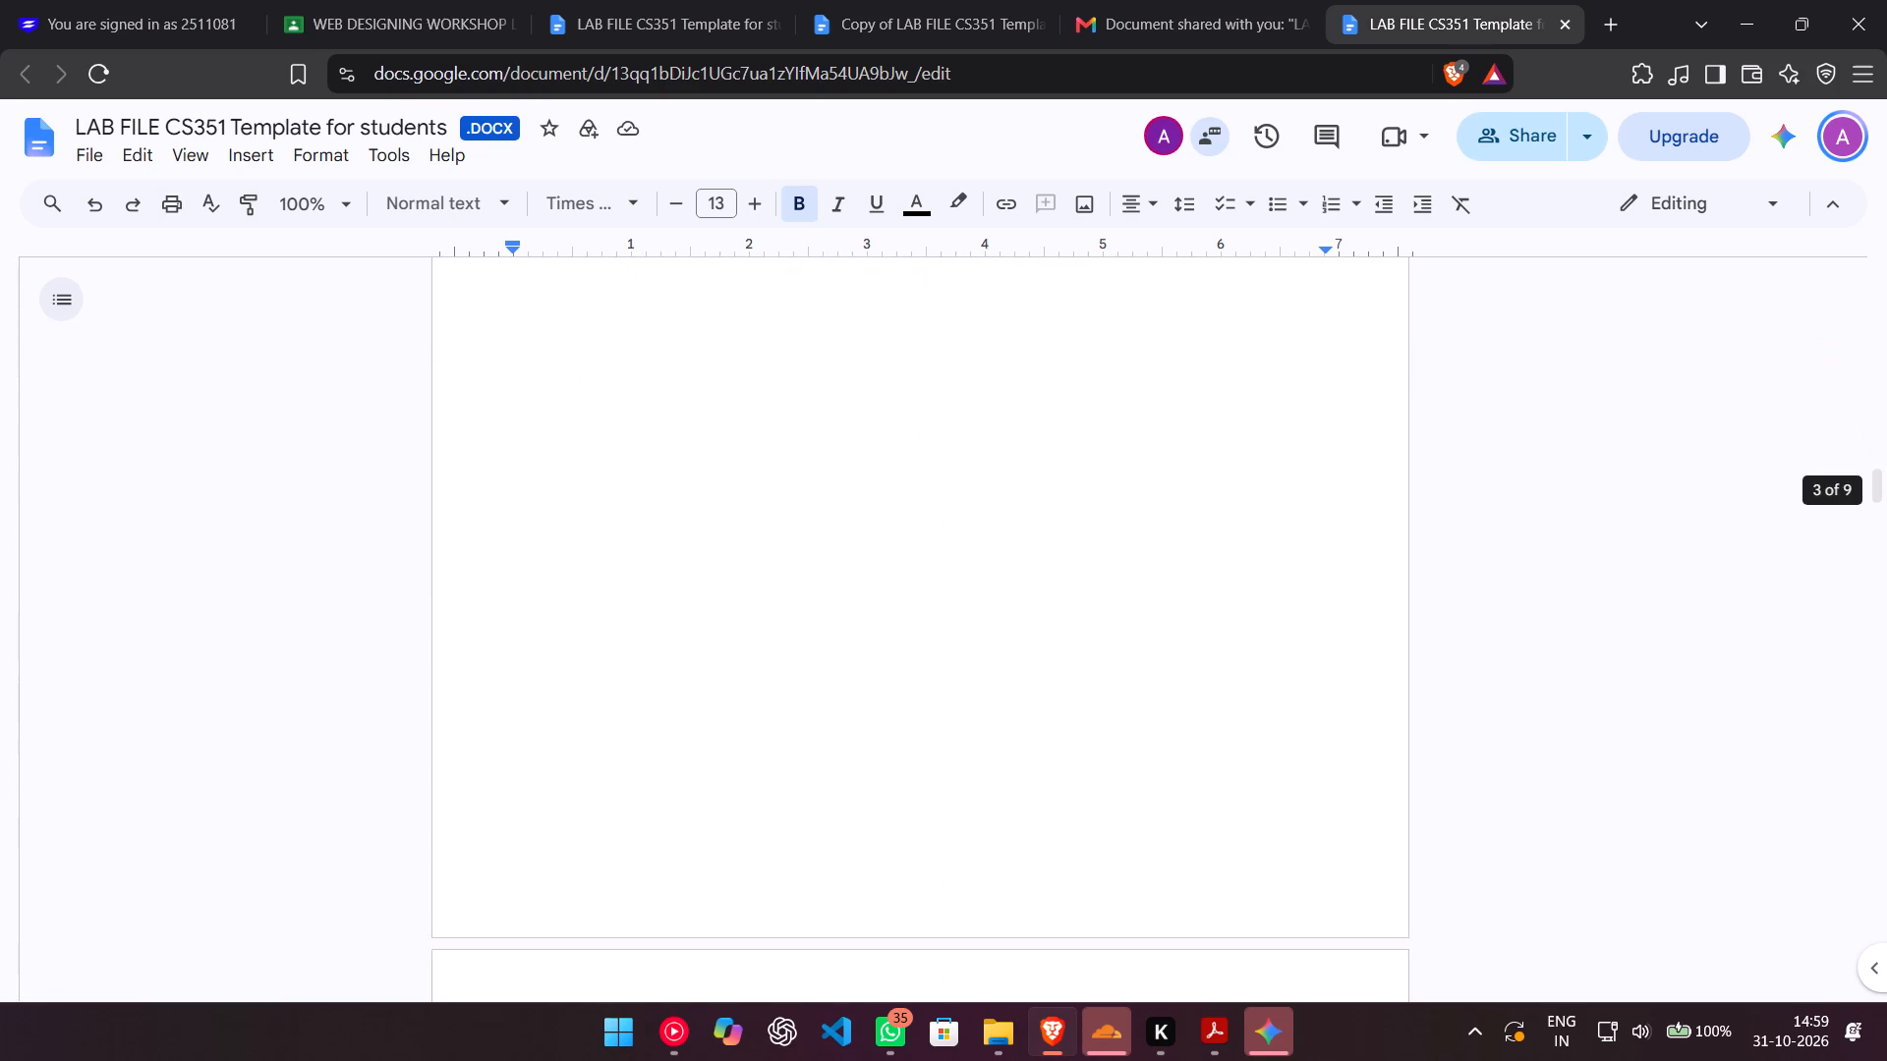
pyautogui.scroll(-20, 1191, 730)
pyautogui.scroll(-20, 1191, 730)
pyautogui.scroll(-10, 1191, 730)
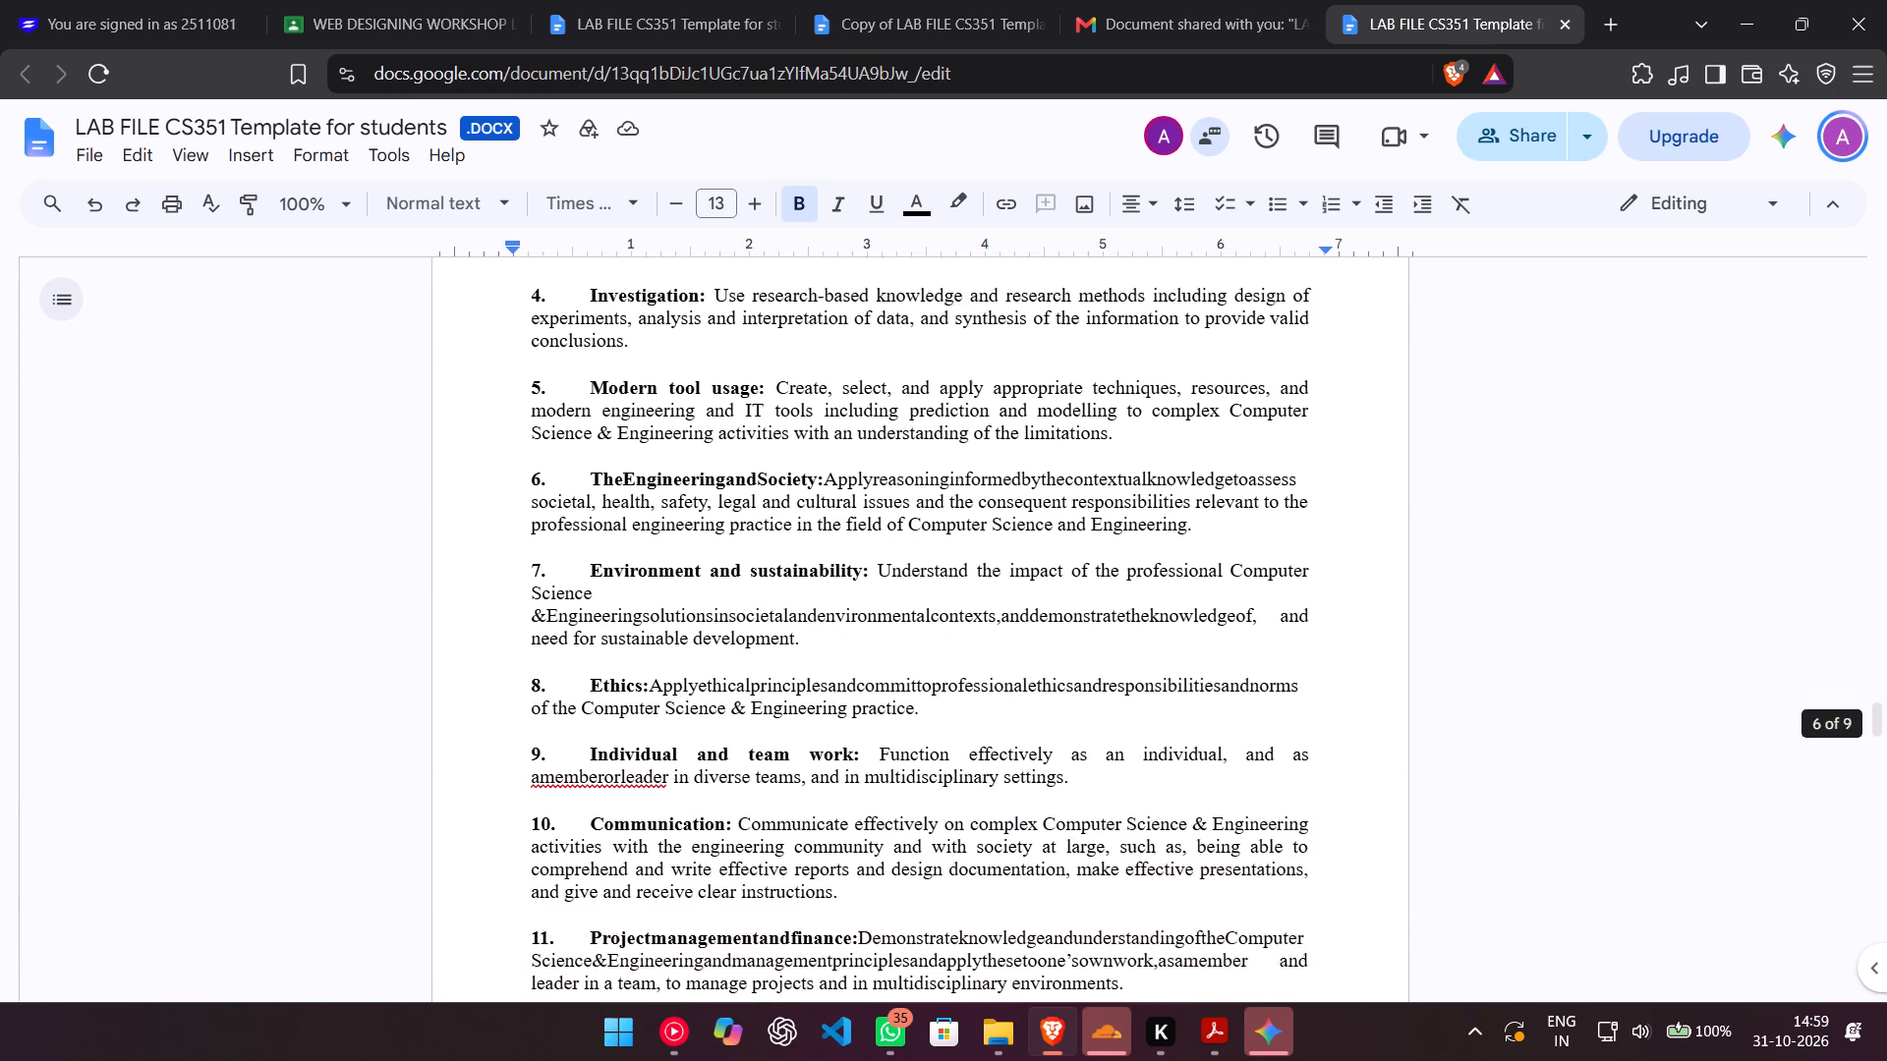
pyautogui.scroll(-1, 1406, 649)
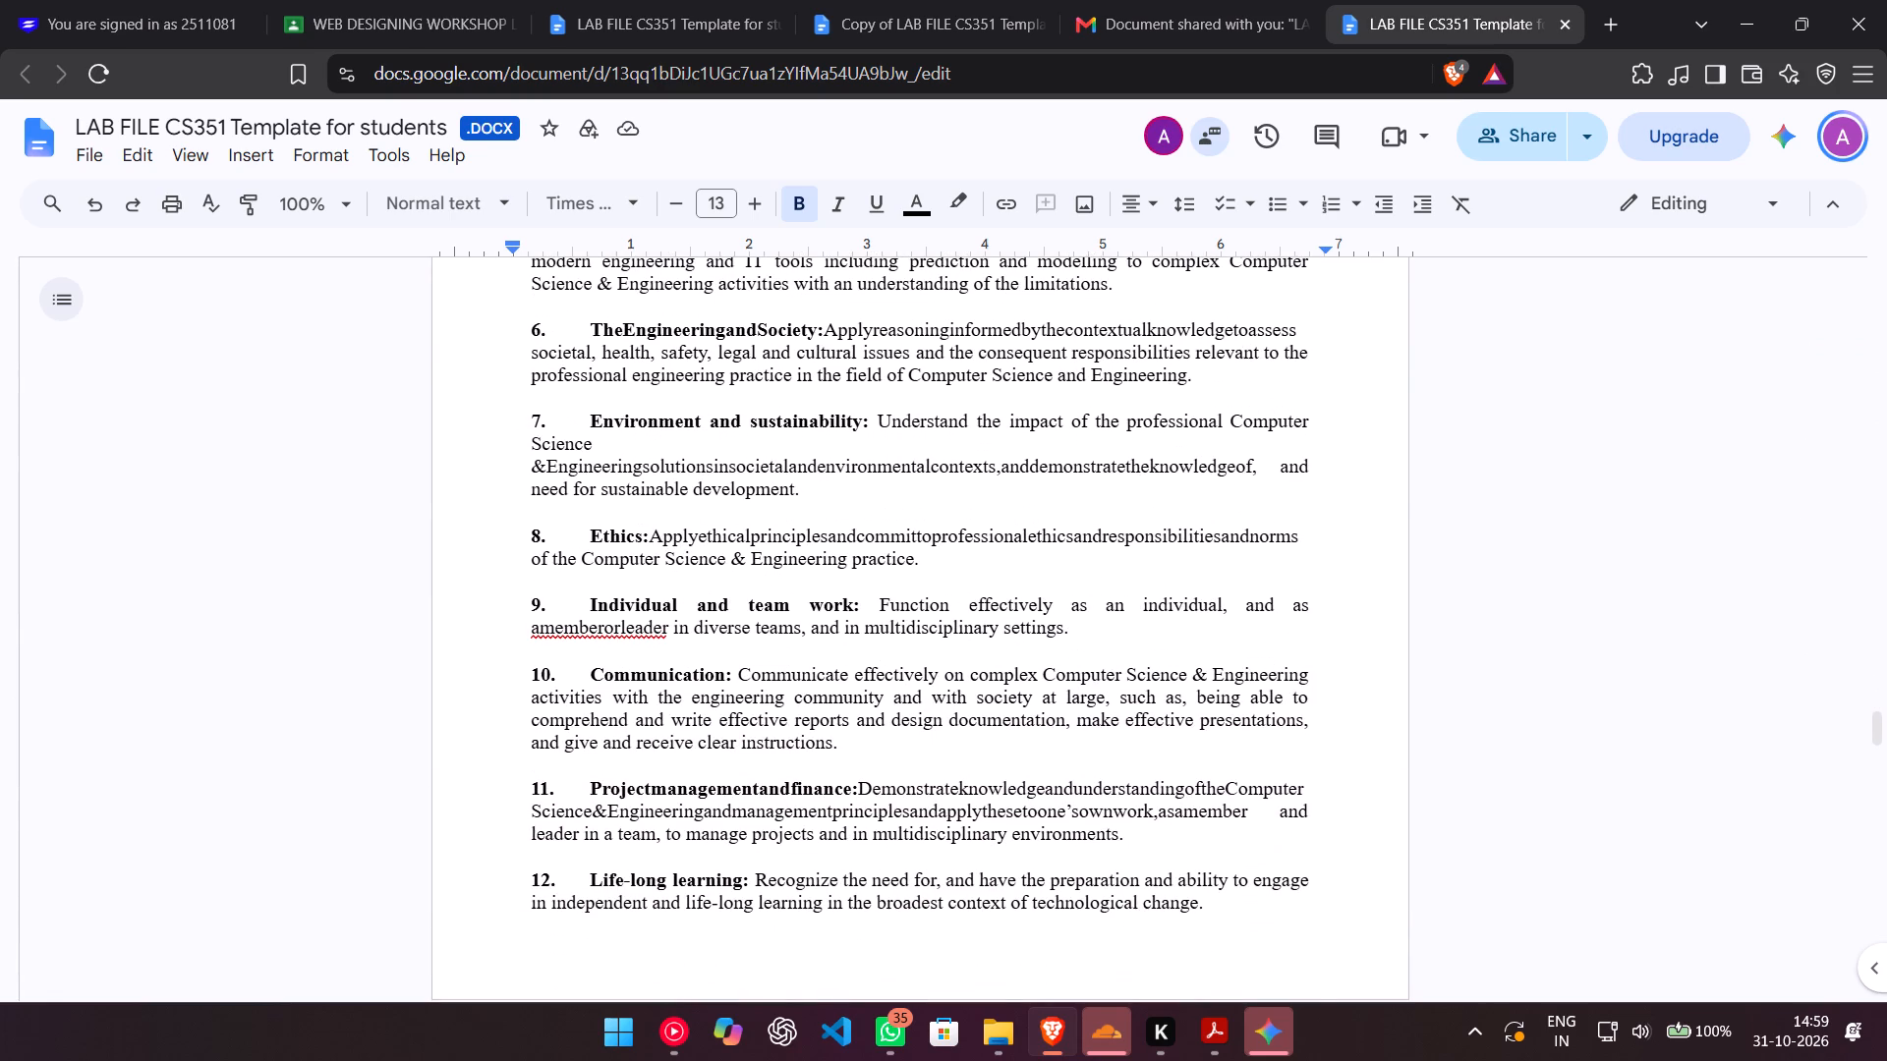
pyautogui.click(541, 636)
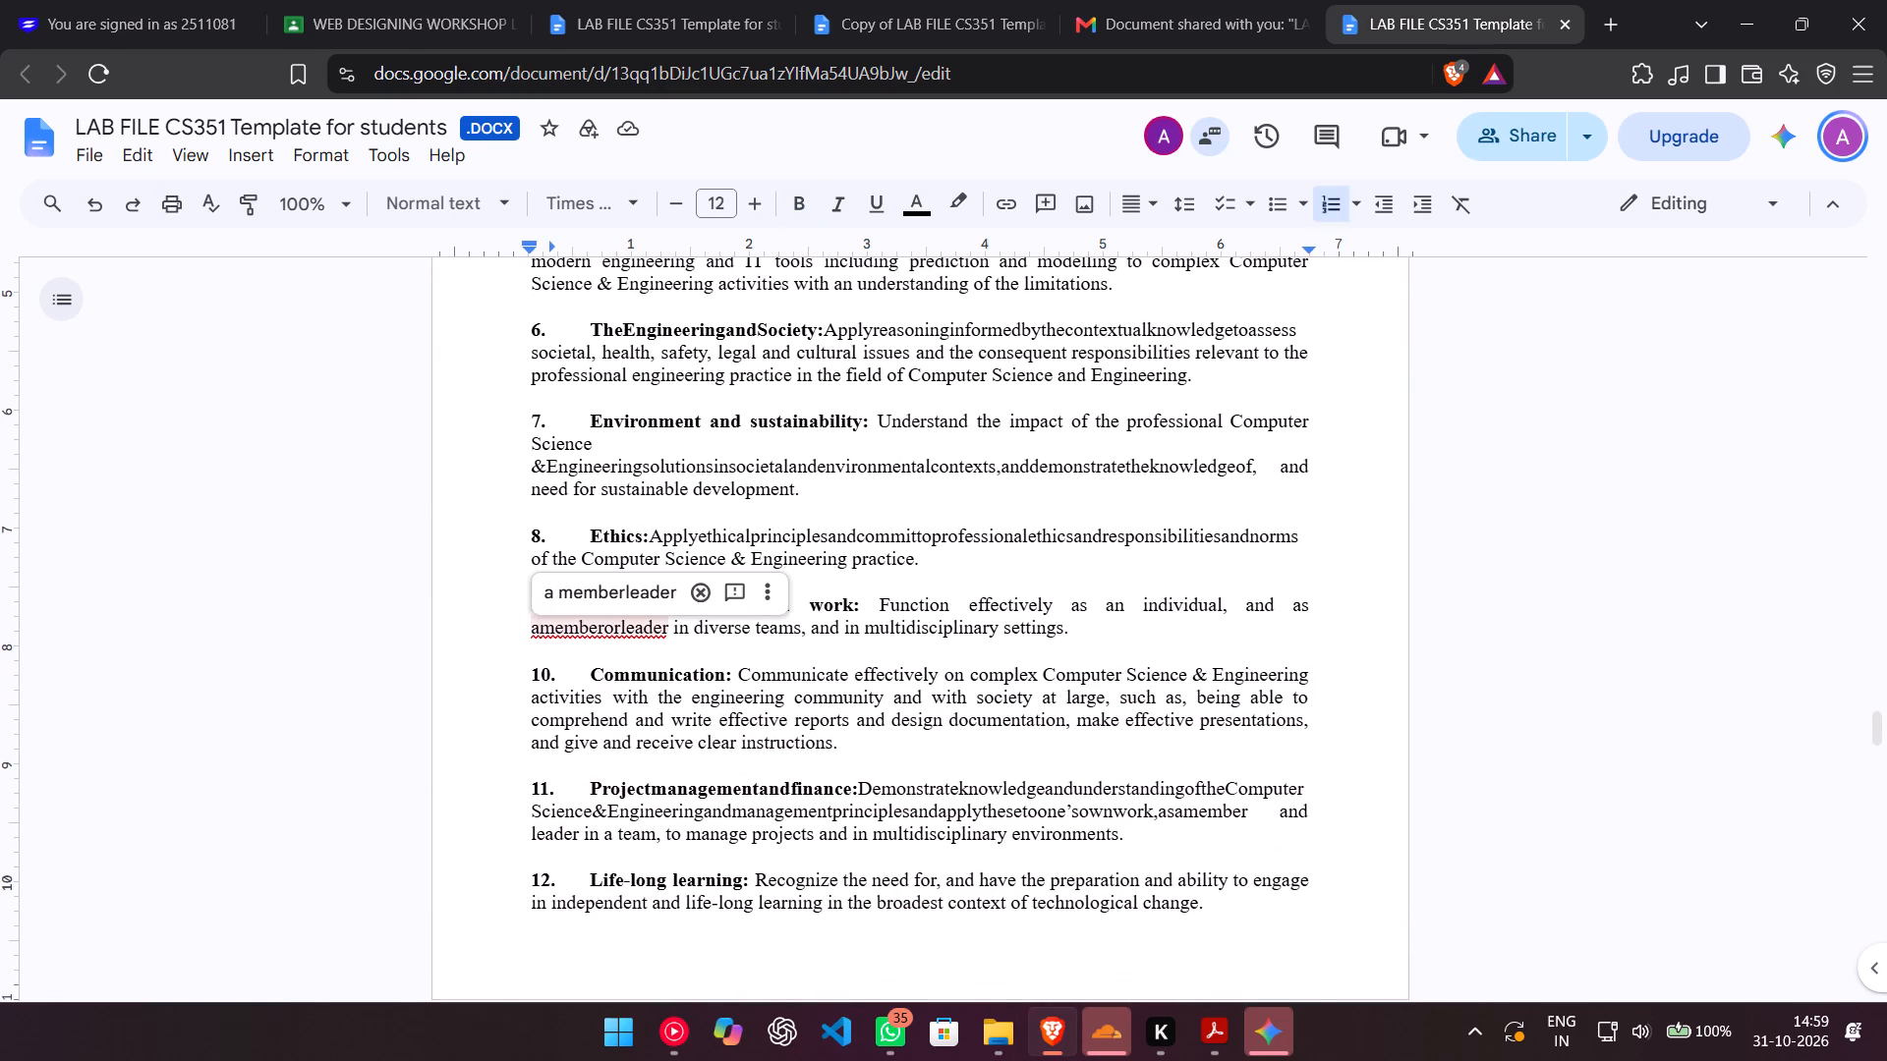
pyautogui.press('space')
pyautogui.click(599, 637)
pyautogui.press('space')
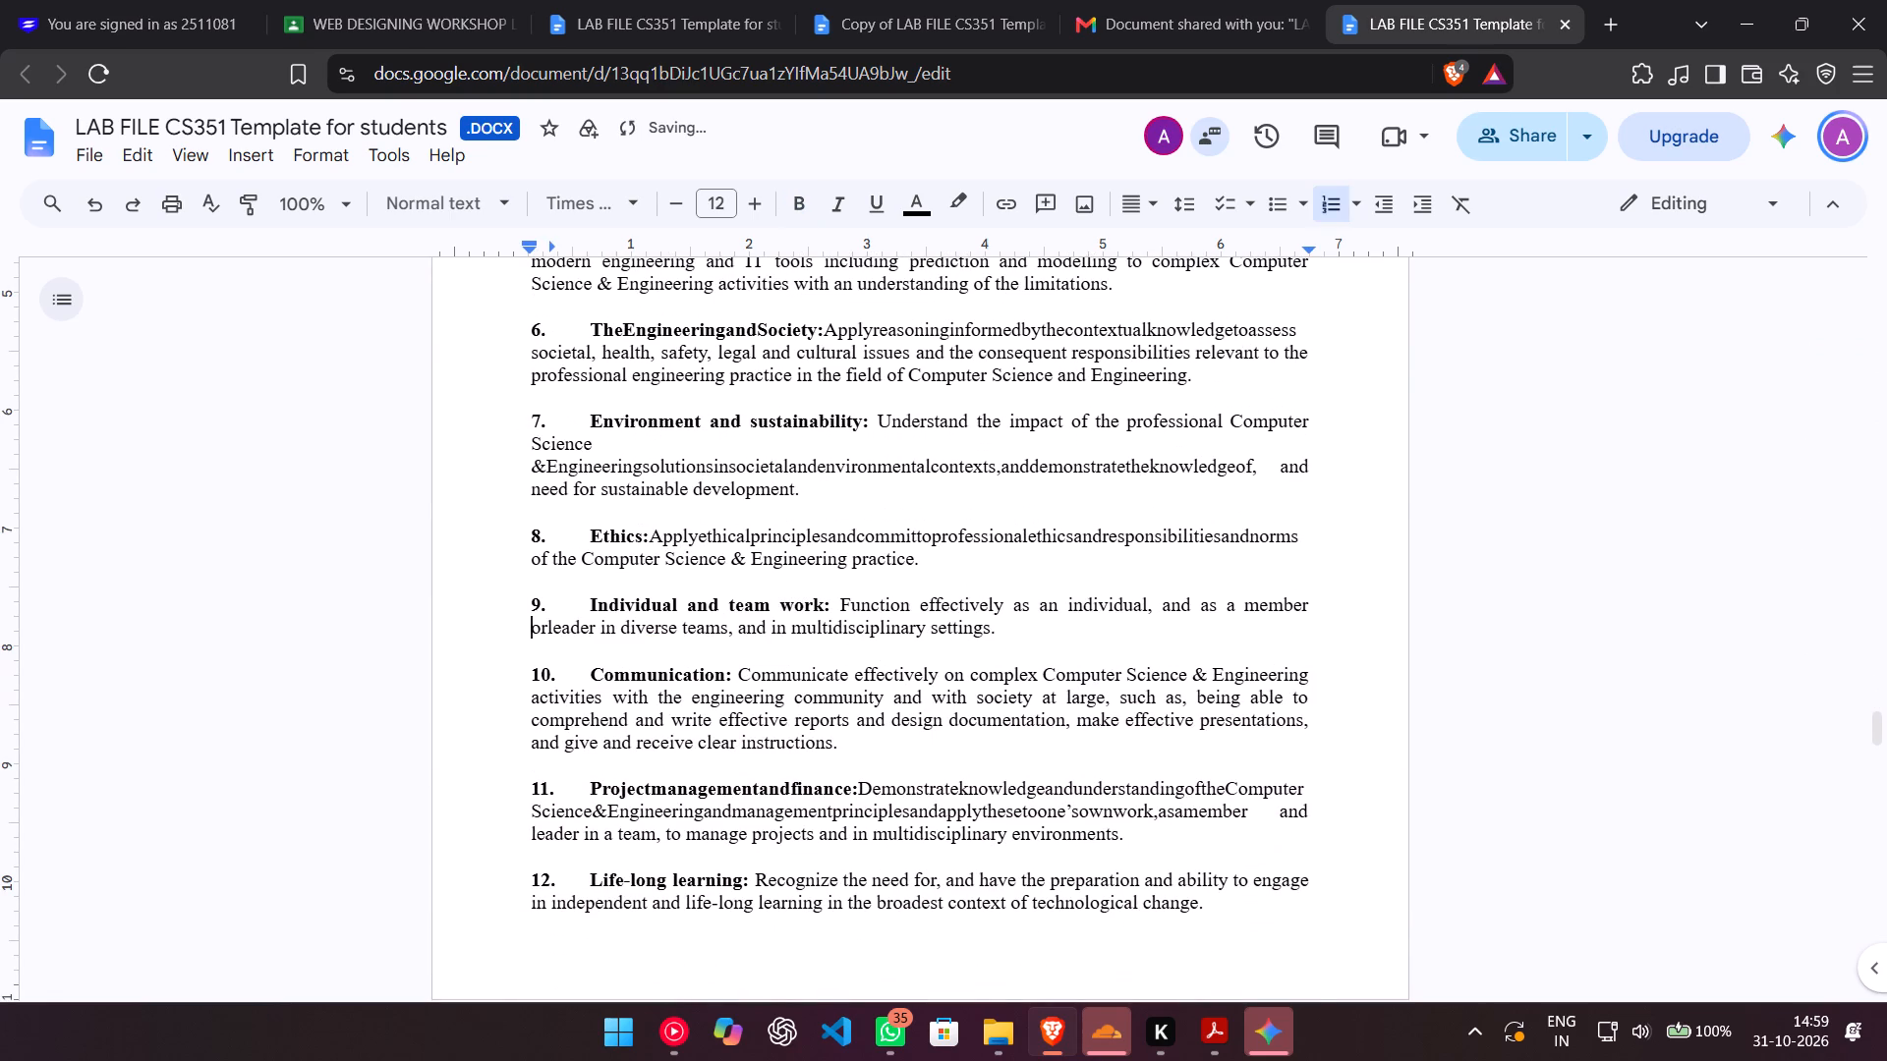
pyautogui.click(544, 637)
pyautogui.press('space')
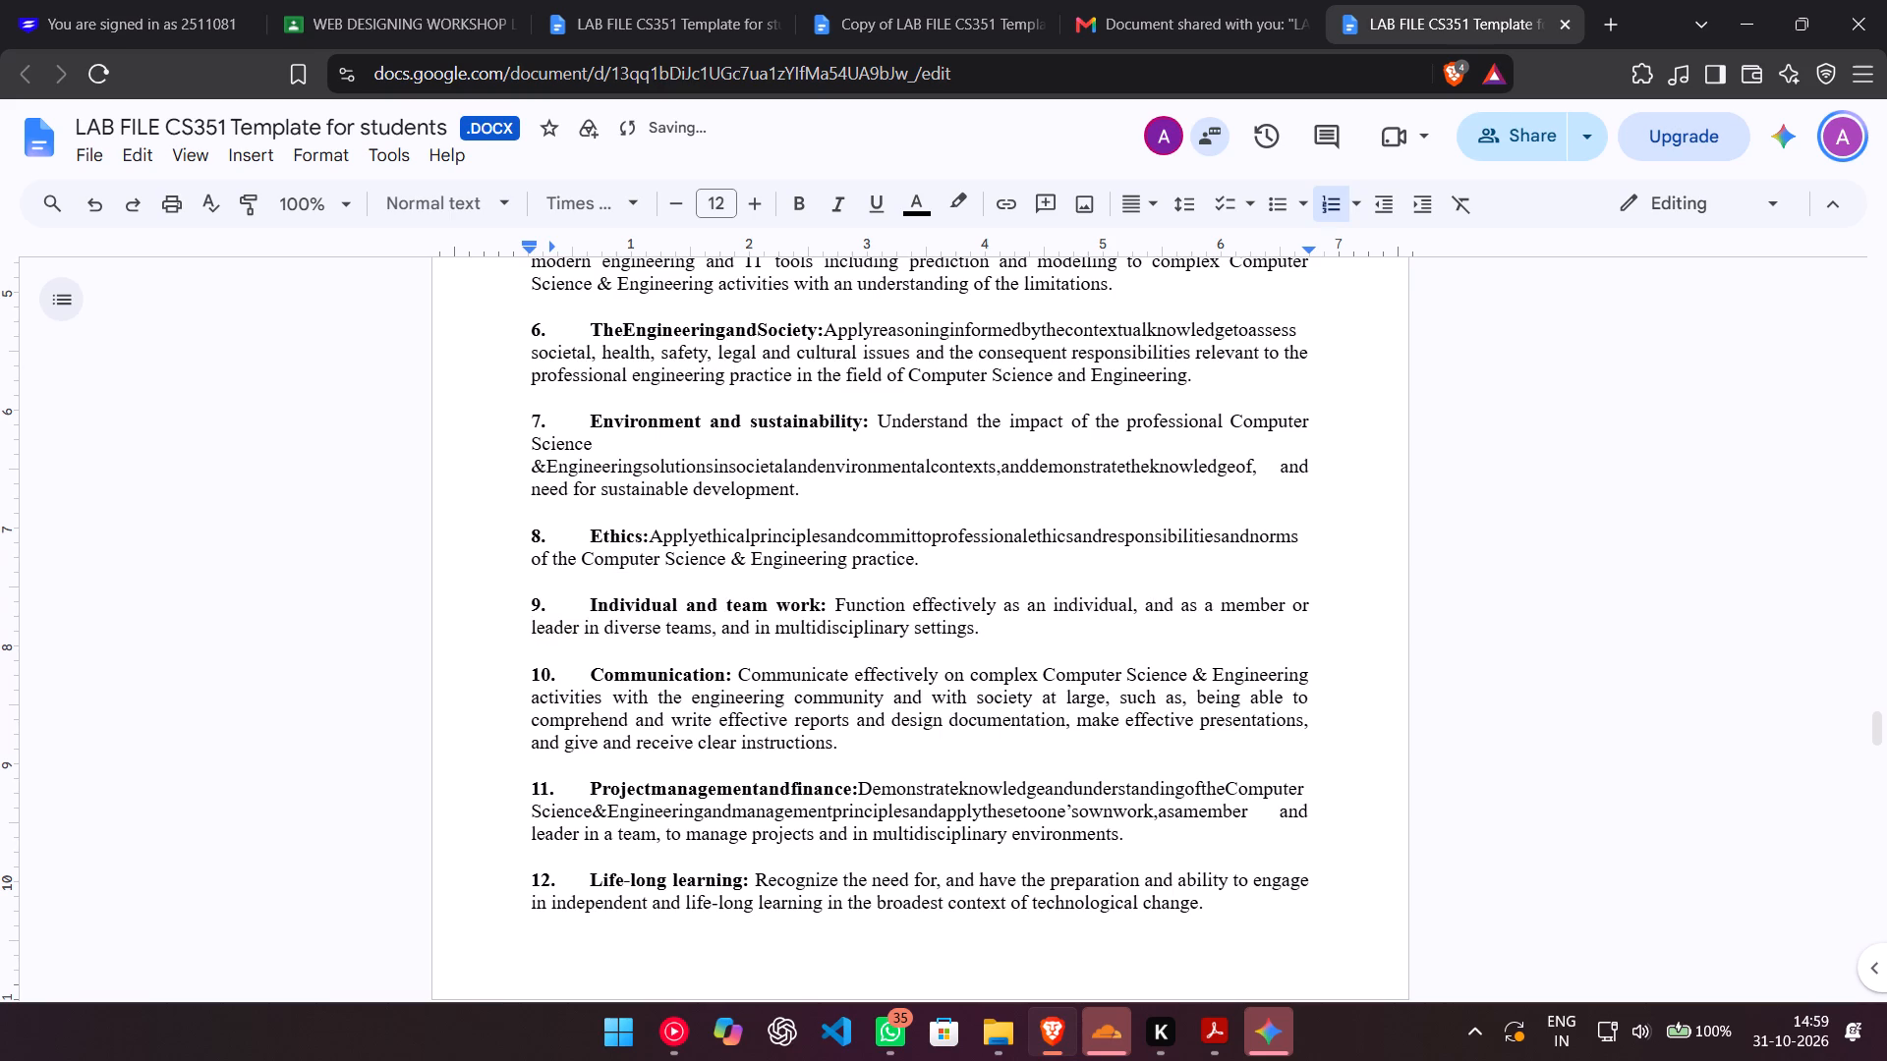
# Remove the first-line indents from the Date of Experiment, Date of Submission, Marks and Faculty Signature headers in the lab experiment index table.
pyautogui.scroll(-9, 591, 641)
pyautogui.scroll(-14, 592, 641)
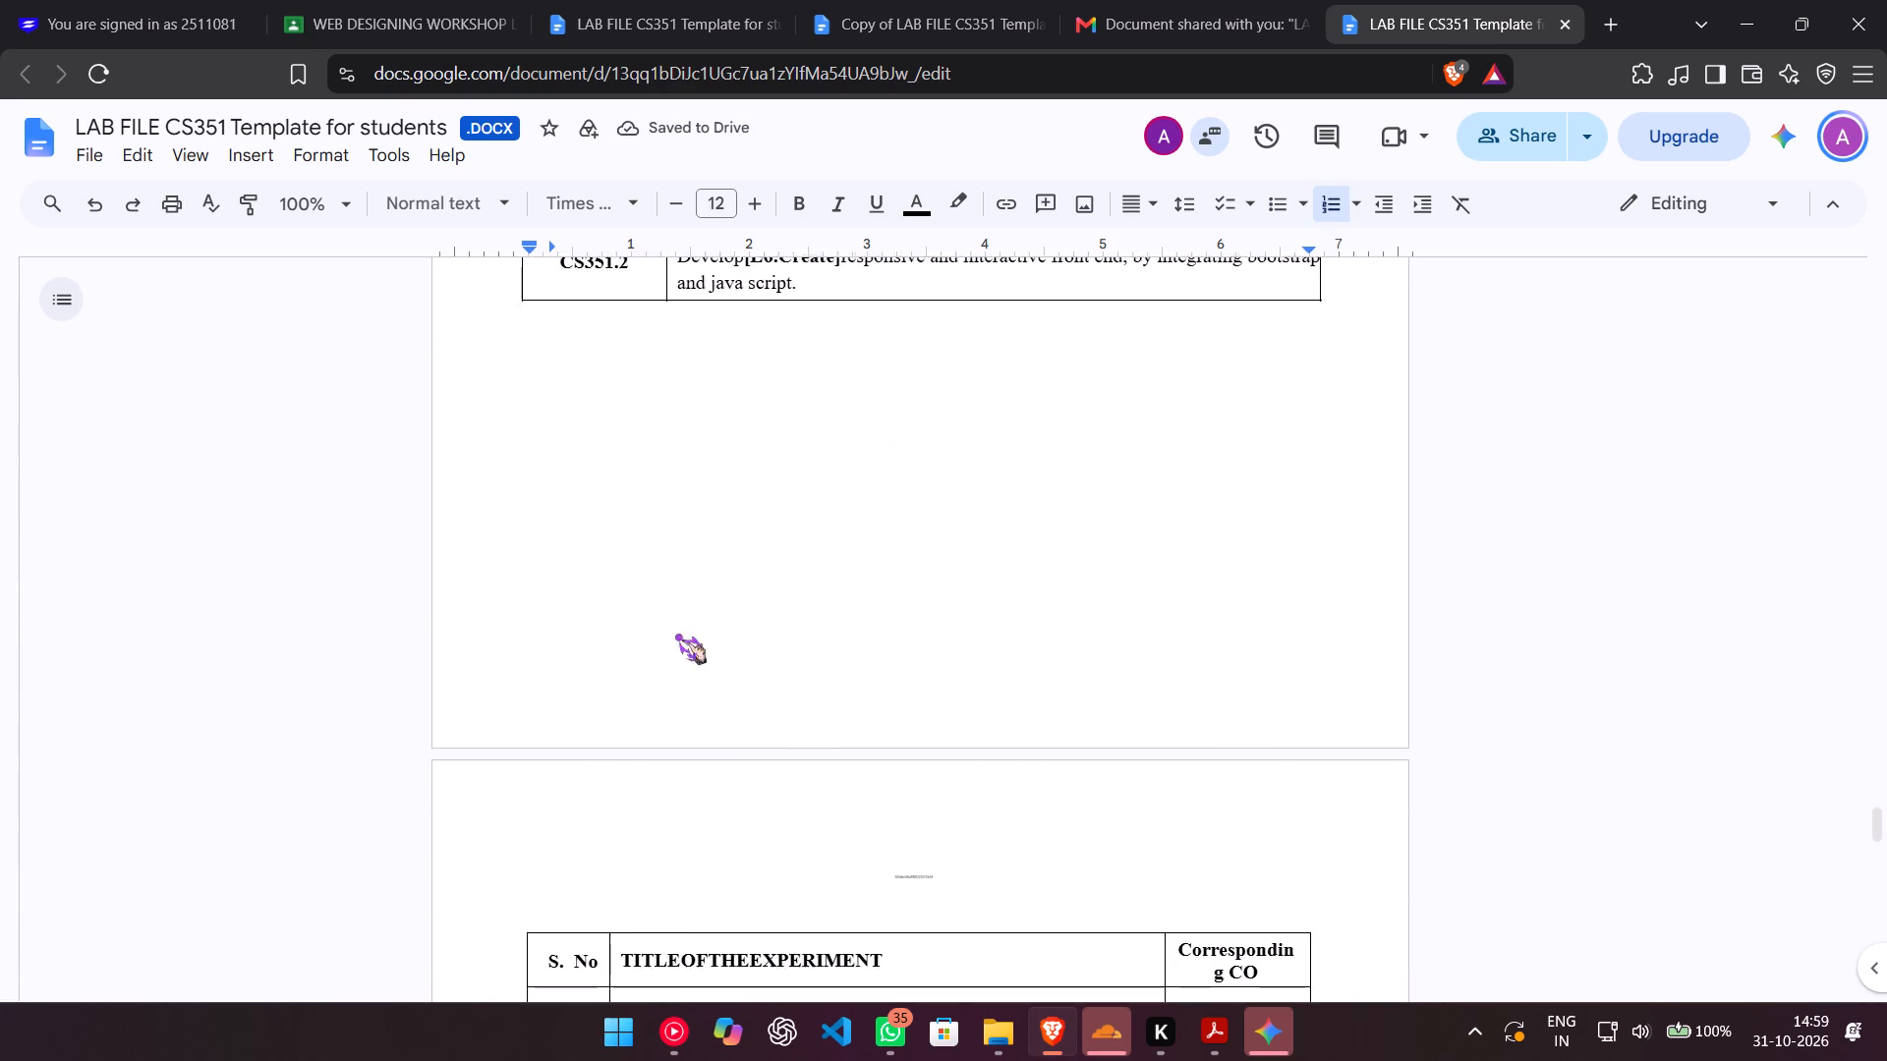
pyautogui.scroll(-11, 676, 634)
pyautogui.scroll(-13, 1217, 752)
pyautogui.scroll(8, 1229, 755)
pyautogui.click(1158, 639)
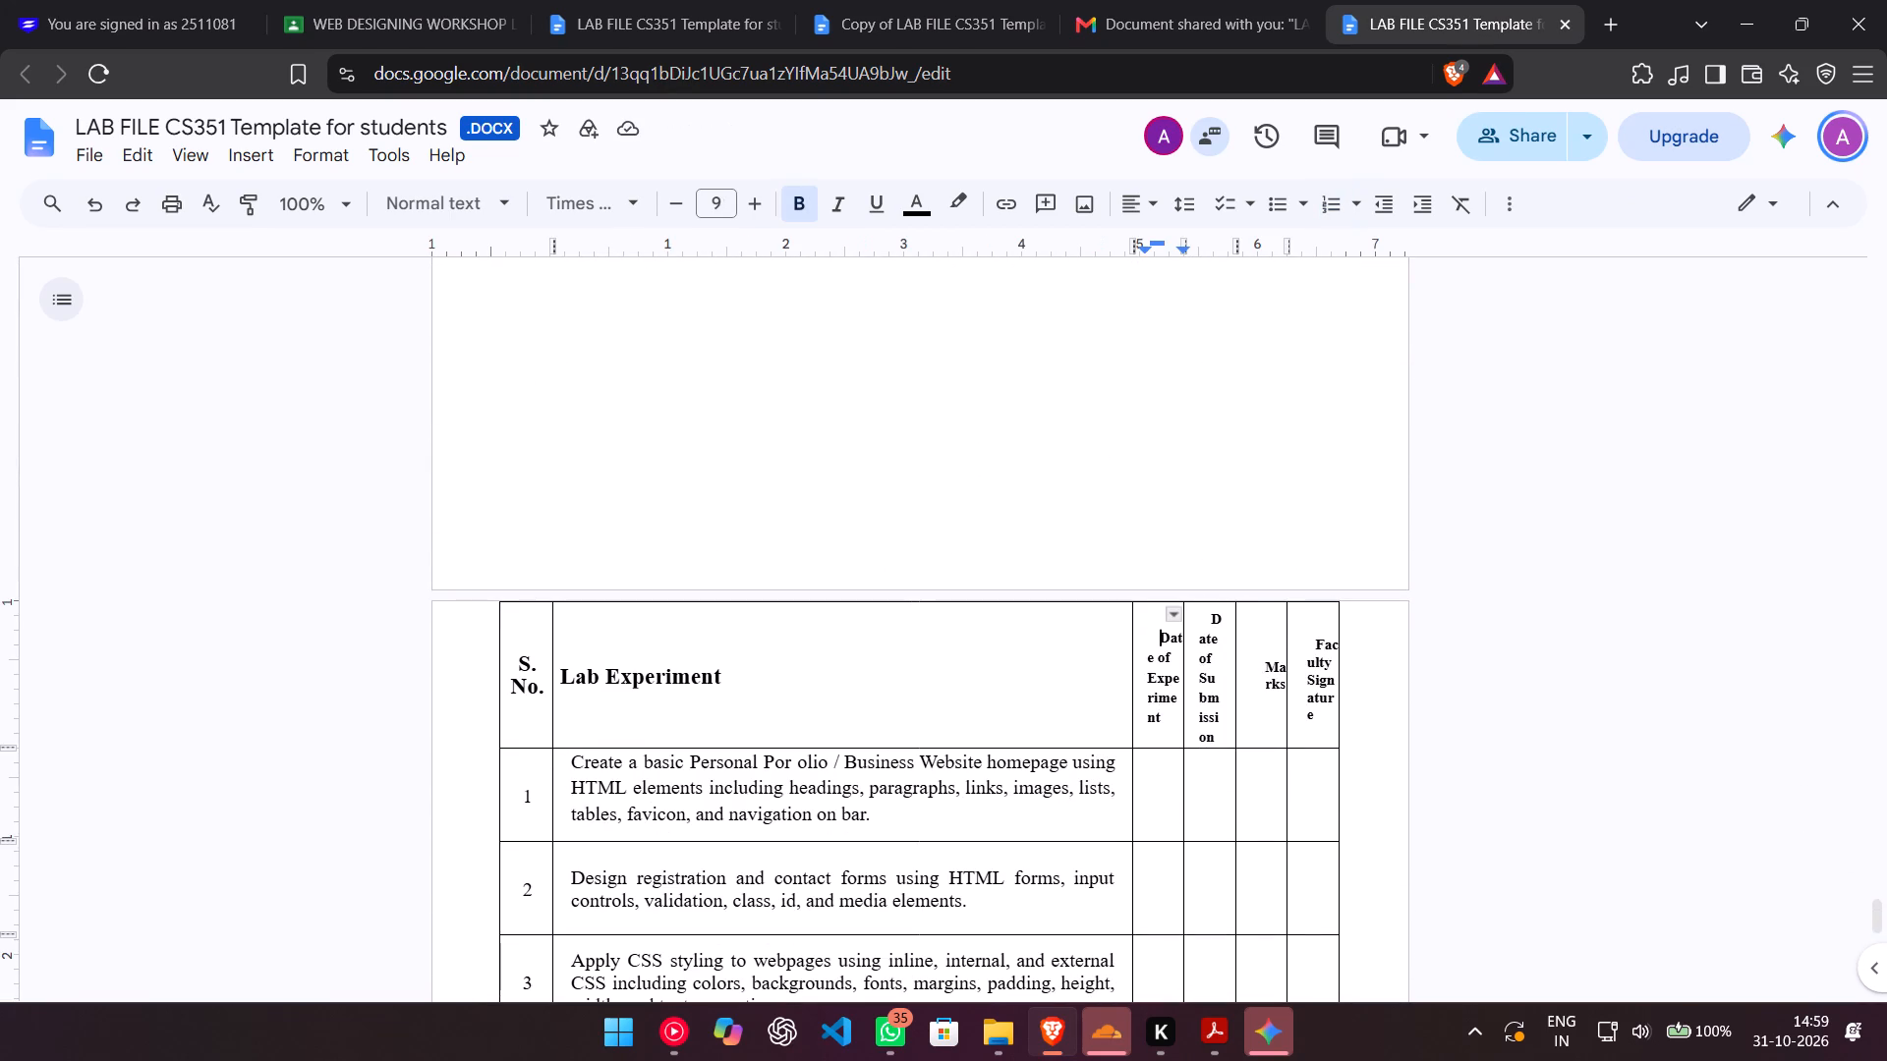
pyautogui.press('BackSpace')
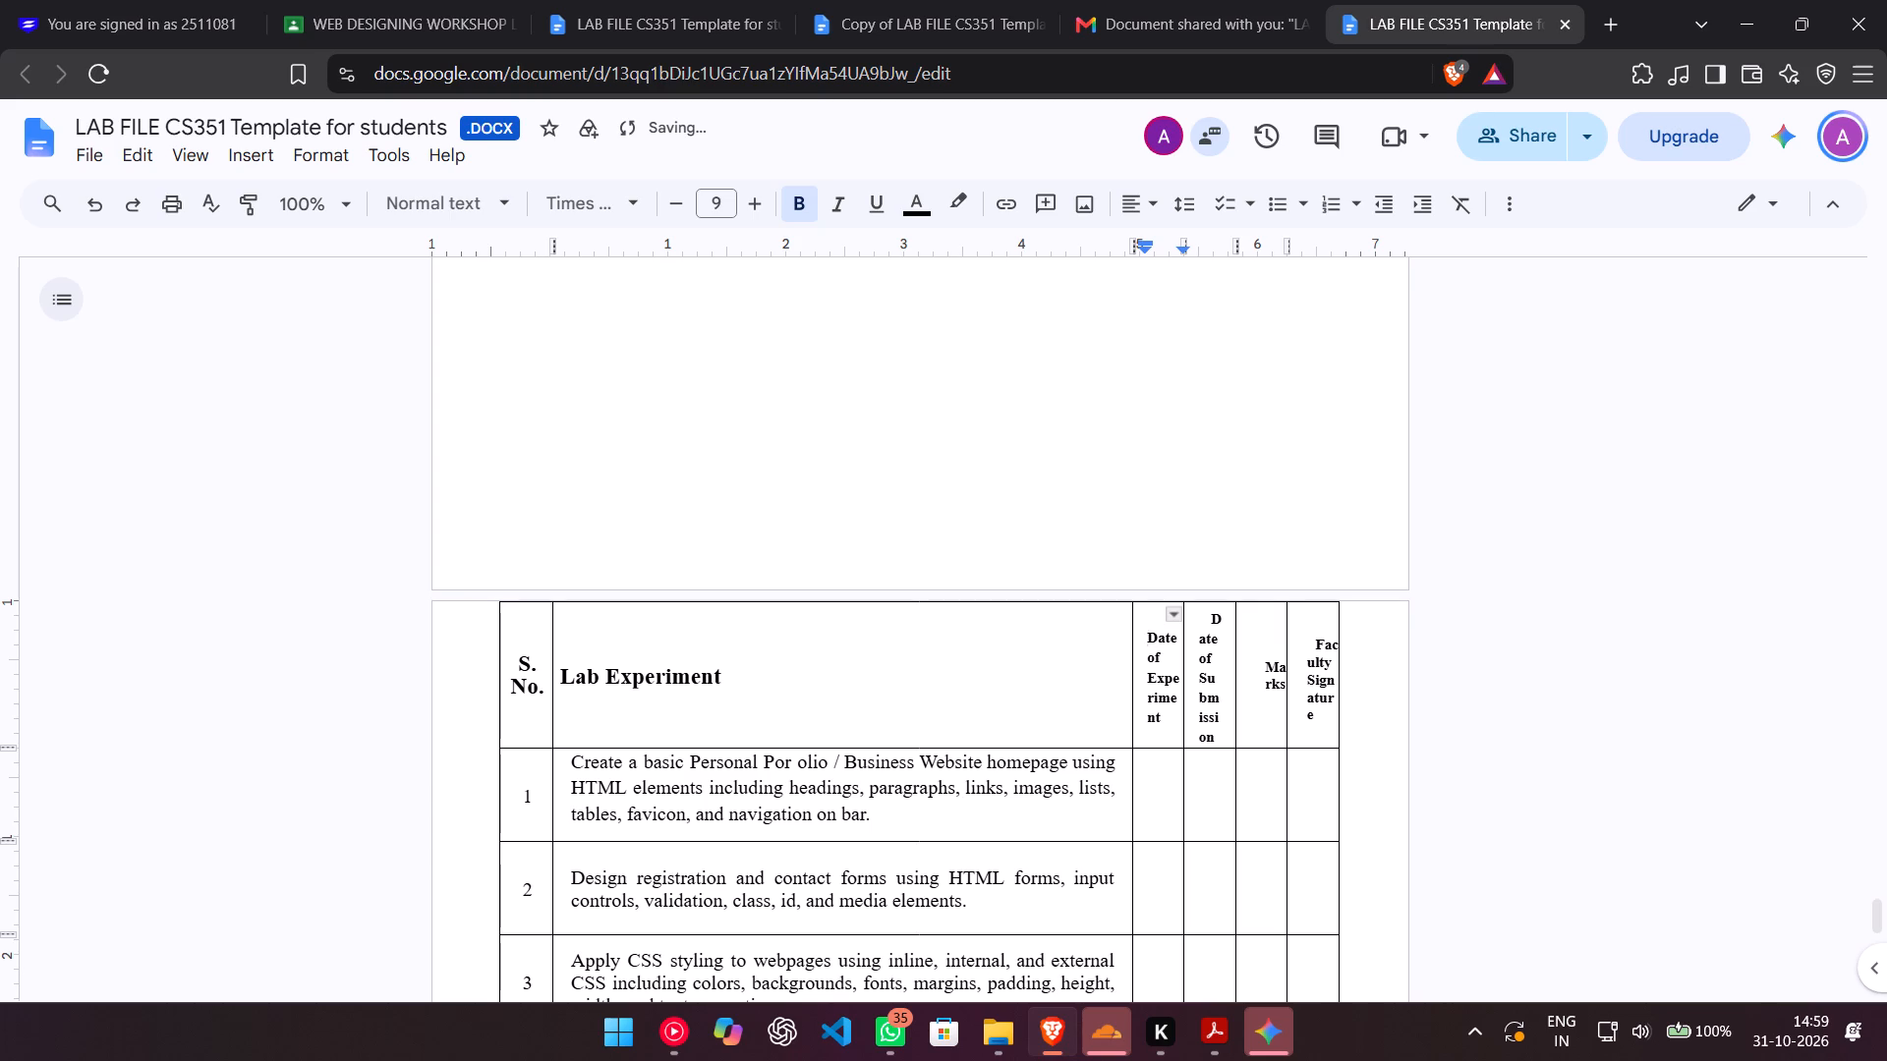
pyautogui.click(1211, 622)
pyautogui.press('BackSpace')
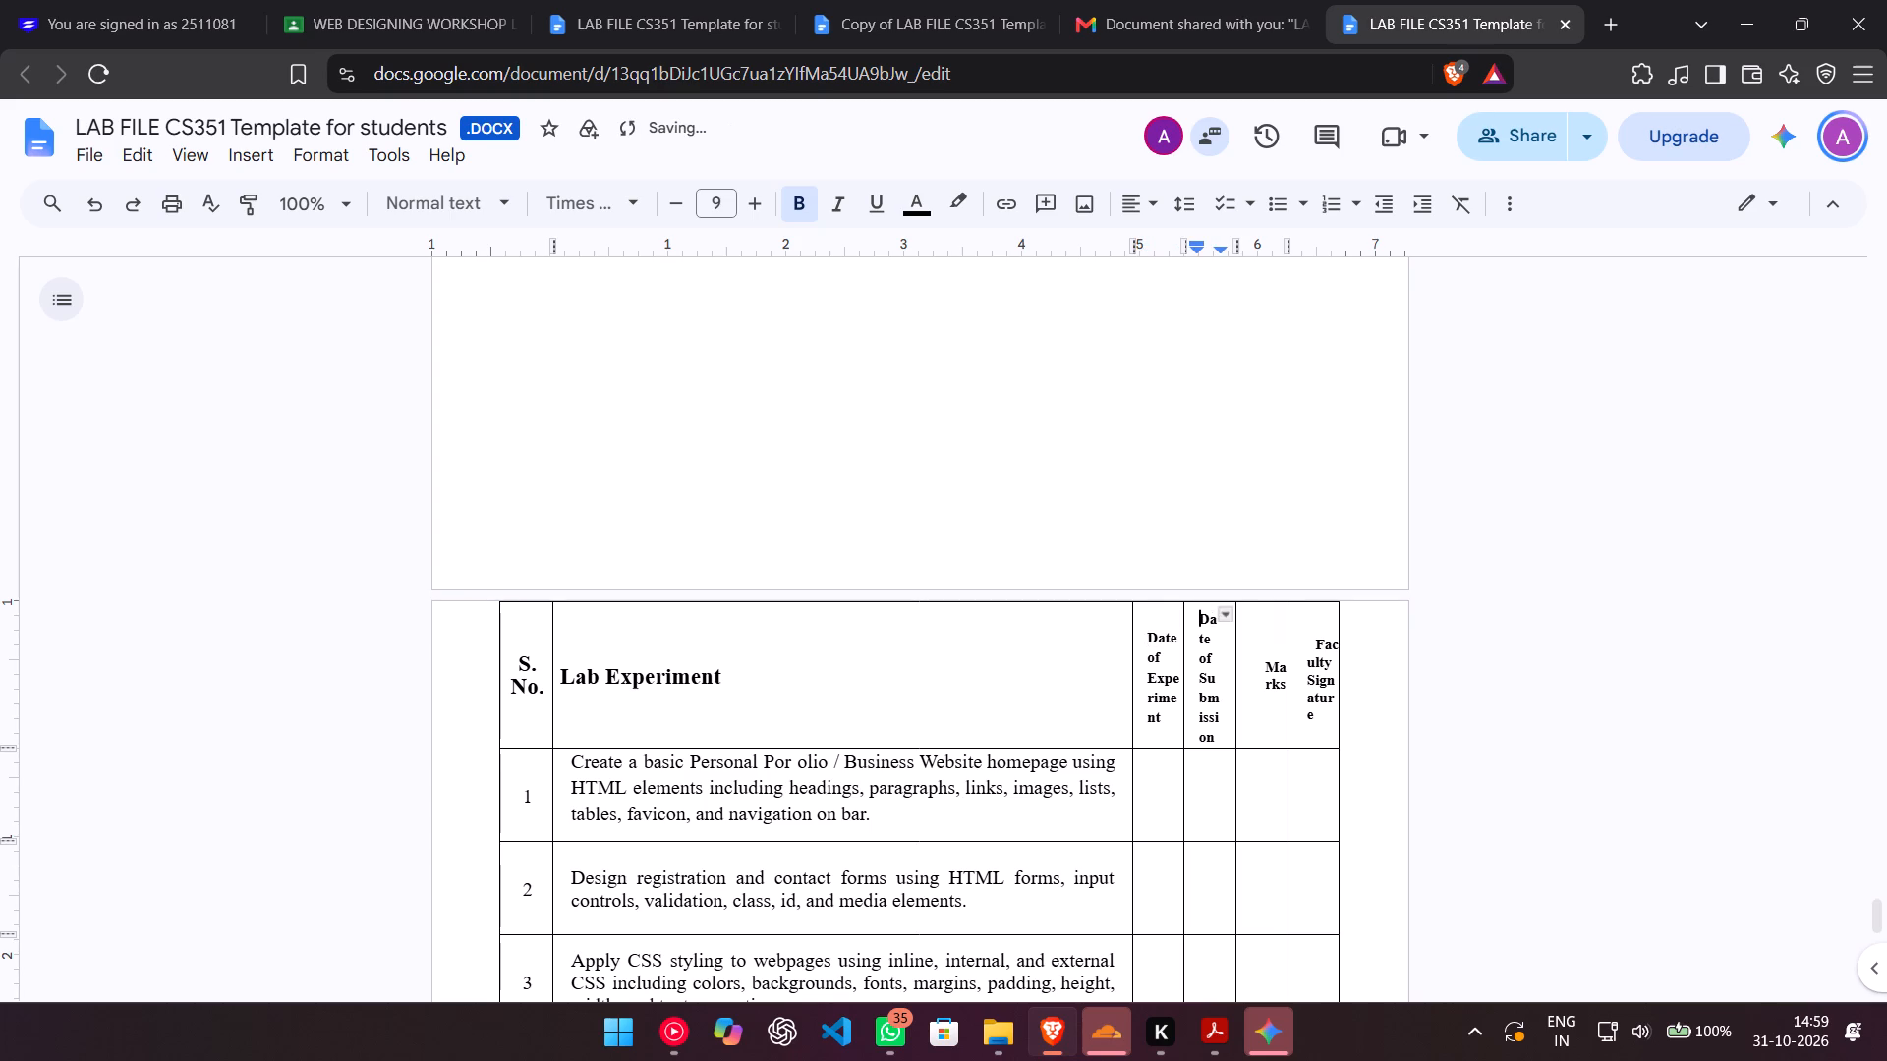
pyautogui.click(1267, 665)
pyautogui.press('BackSpace')
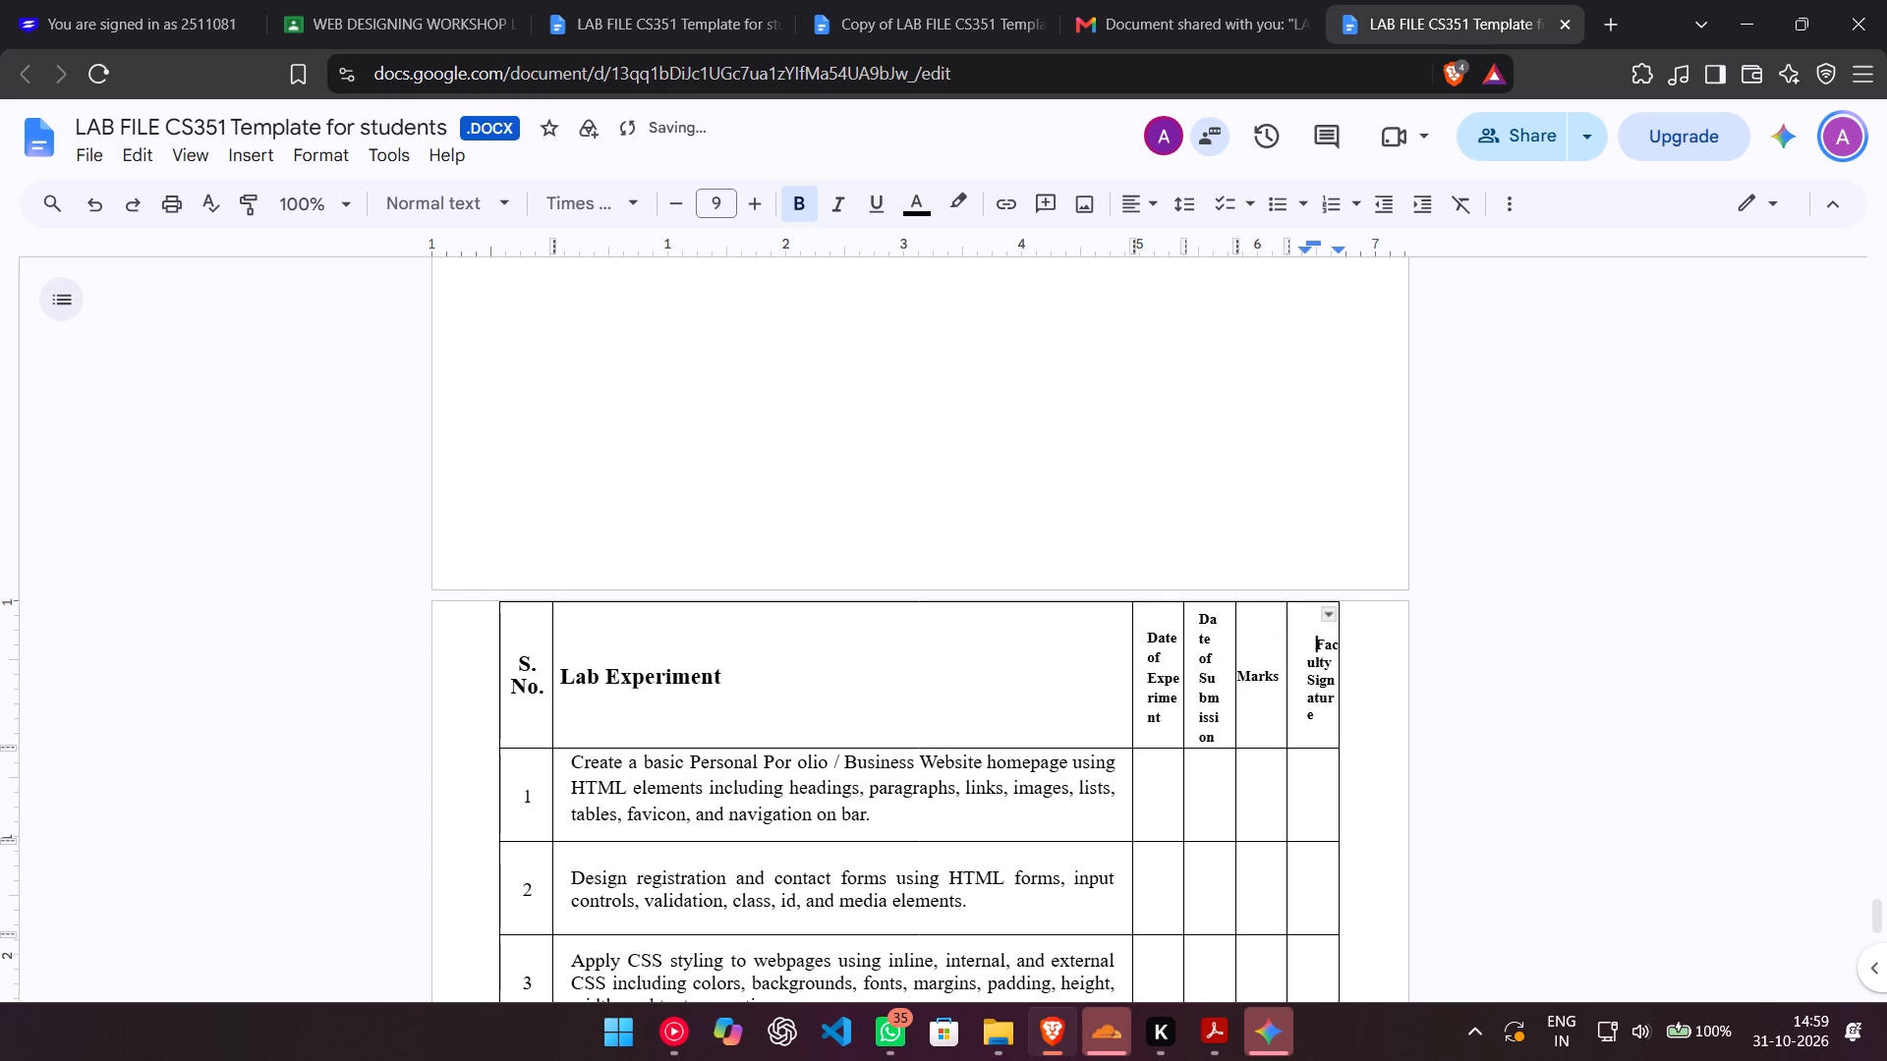
pyautogui.click(1317, 639)
pyautogui.press('BackSpace')
pyautogui.scroll(-4, 1318, 698)
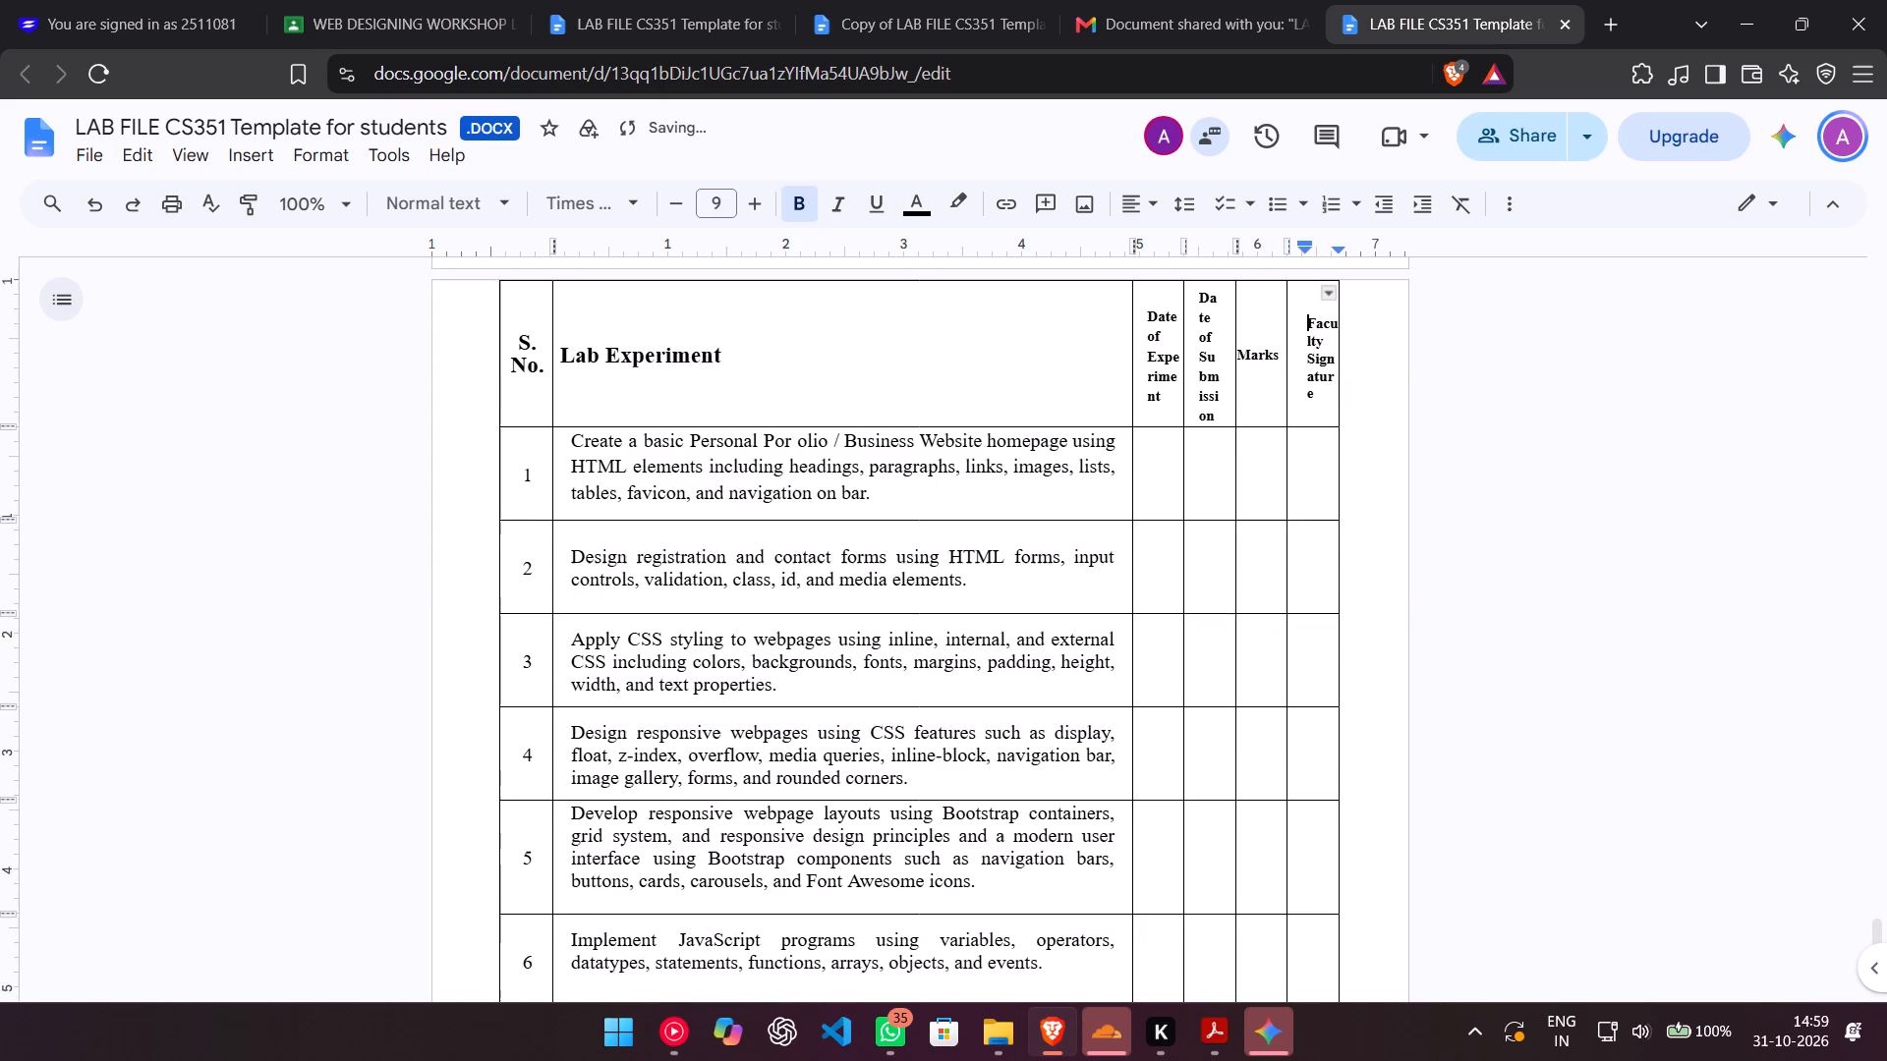
pyautogui.scroll(-10, 1257, 667)
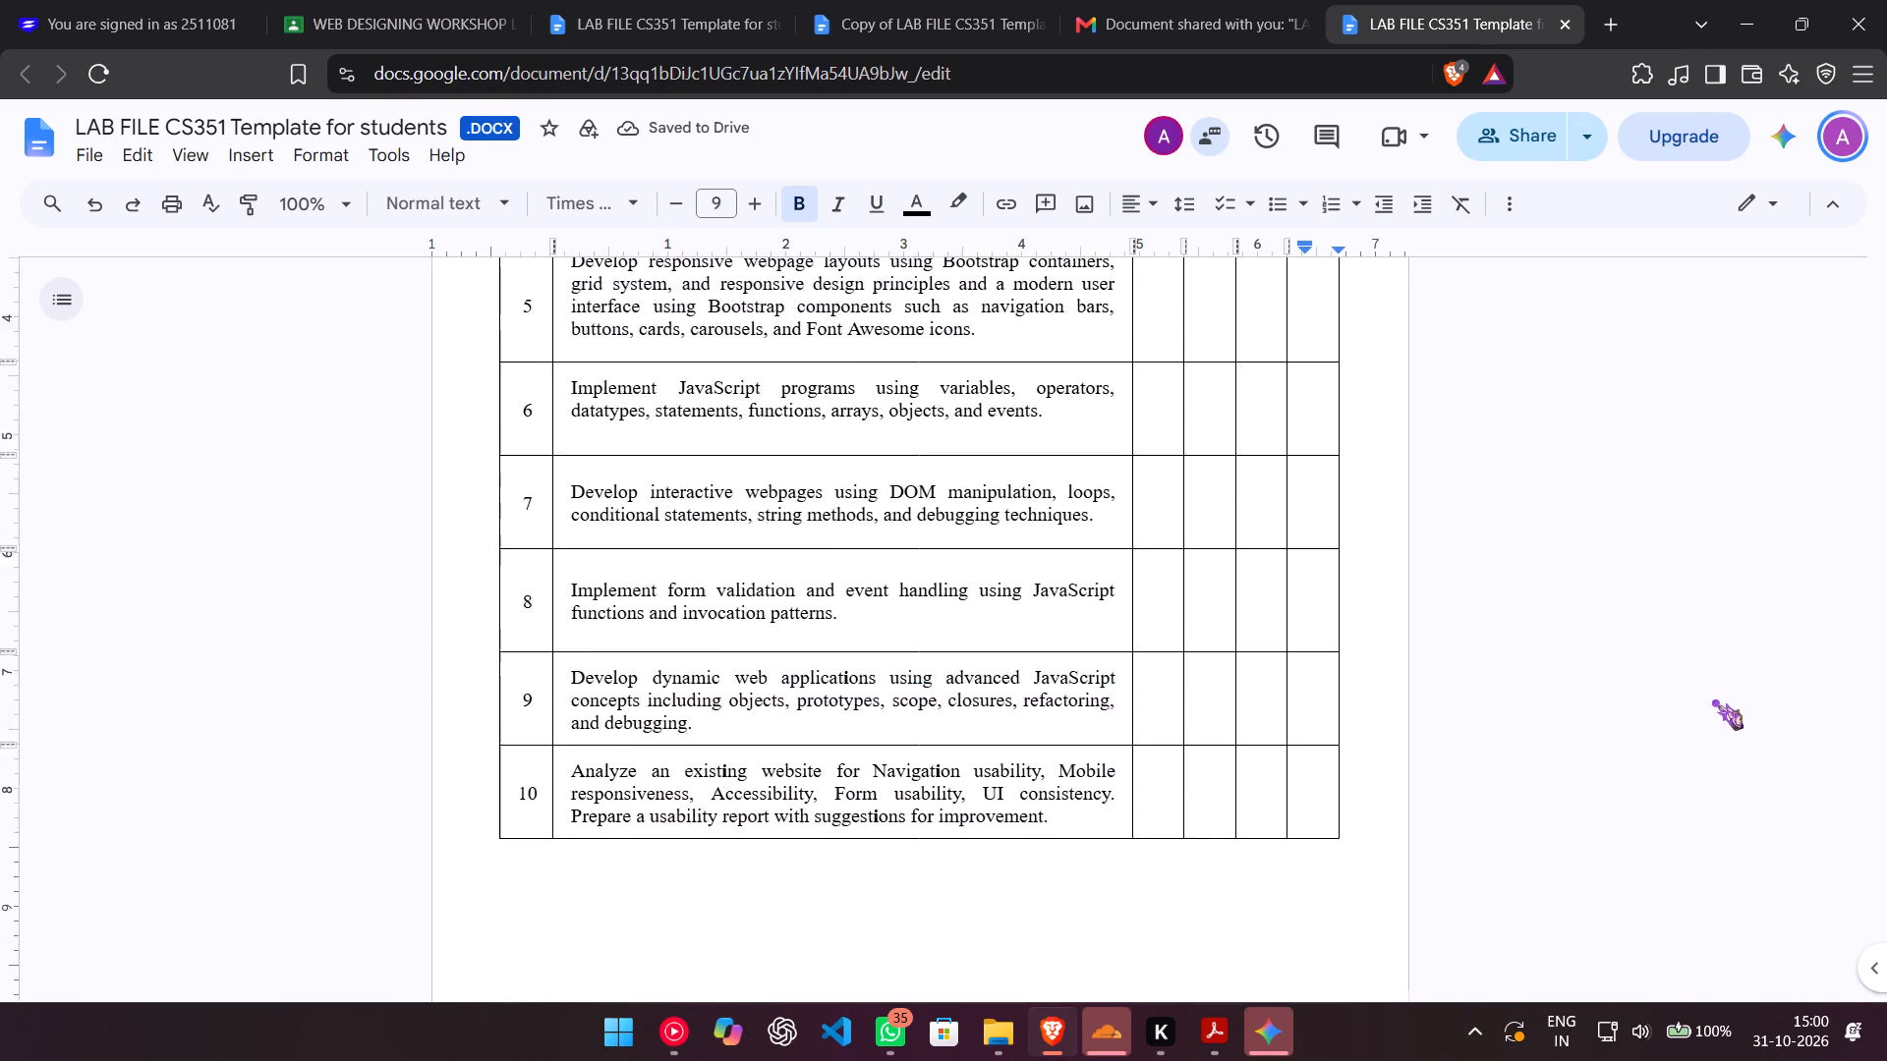
# Review the template from the lab experiment index table back through the program outcomes and department statements to the opening pages.
pyautogui.scroll(-5, 1713, 699)
pyautogui.scroll(-1, 1583, 766)
pyautogui.scroll(8, 1569, 770)
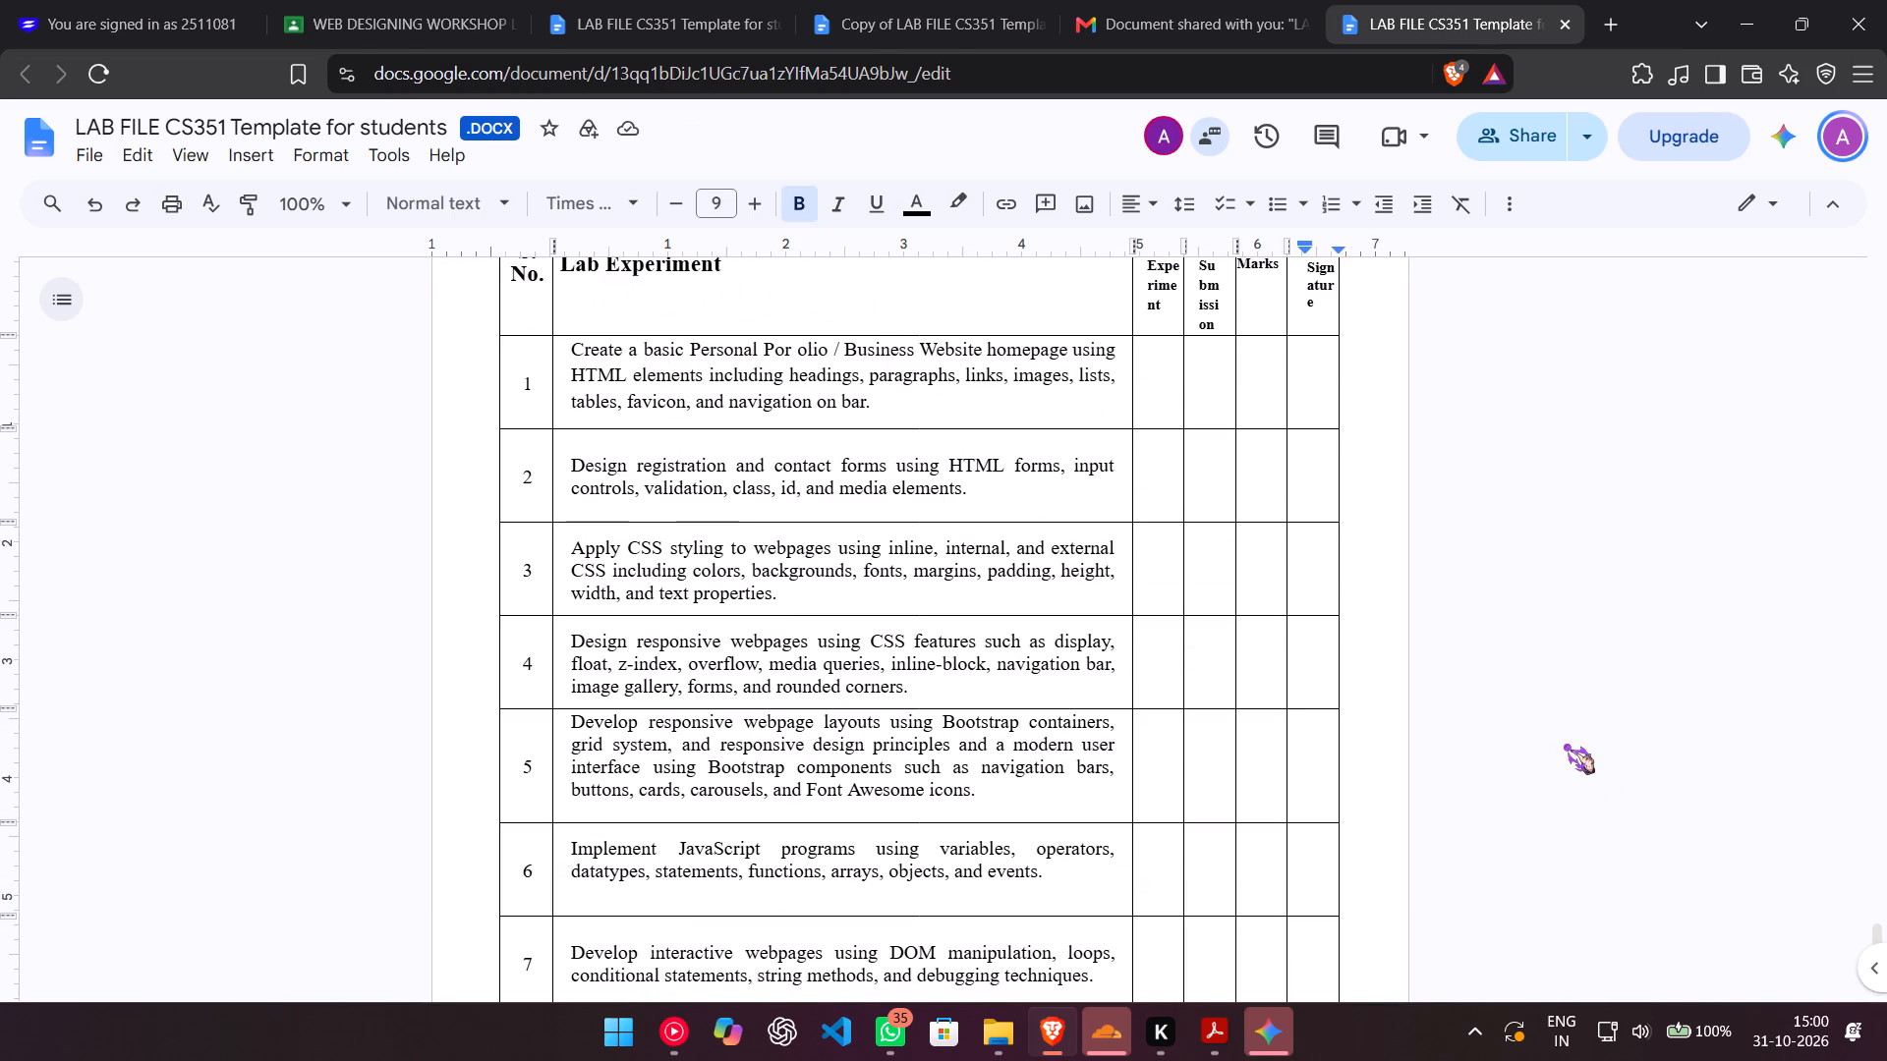
pyautogui.scroll(-18, 1490, 674)
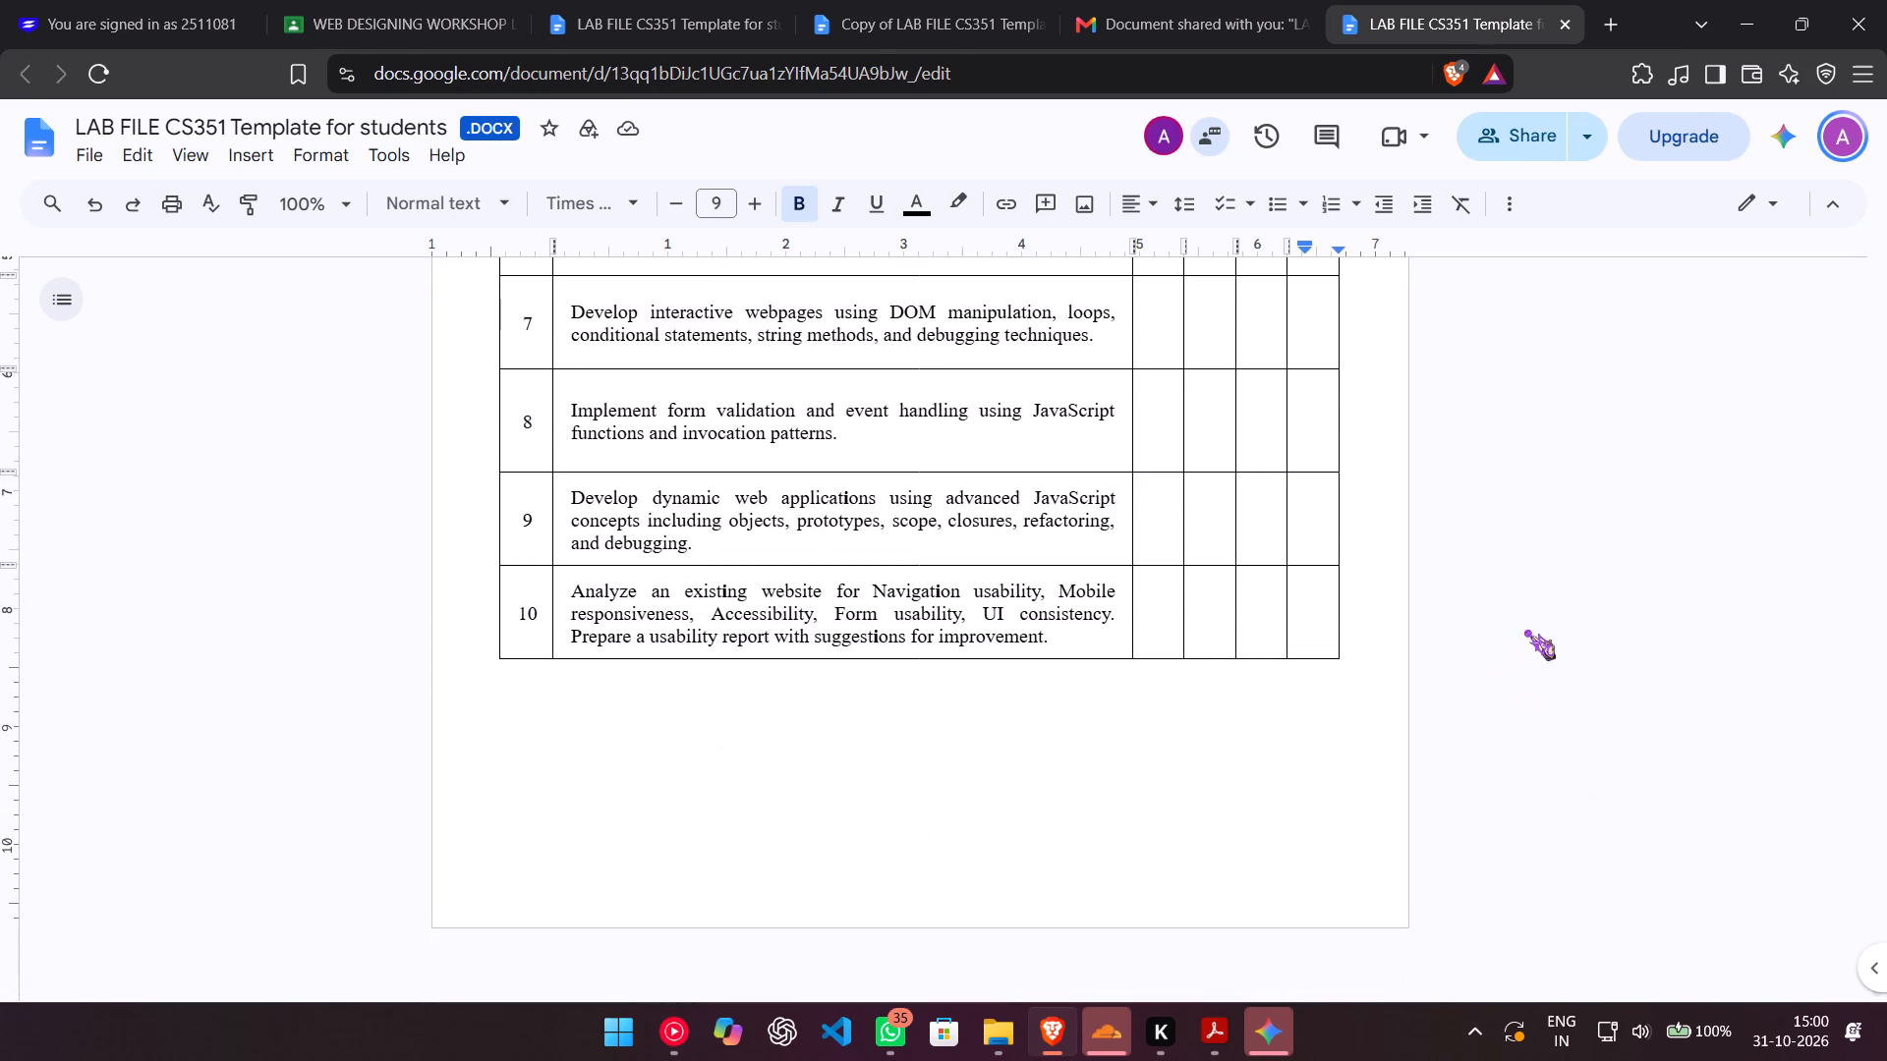
pyautogui.scroll(14, 1525, 630)
pyautogui.scroll(17, 1483, 651)
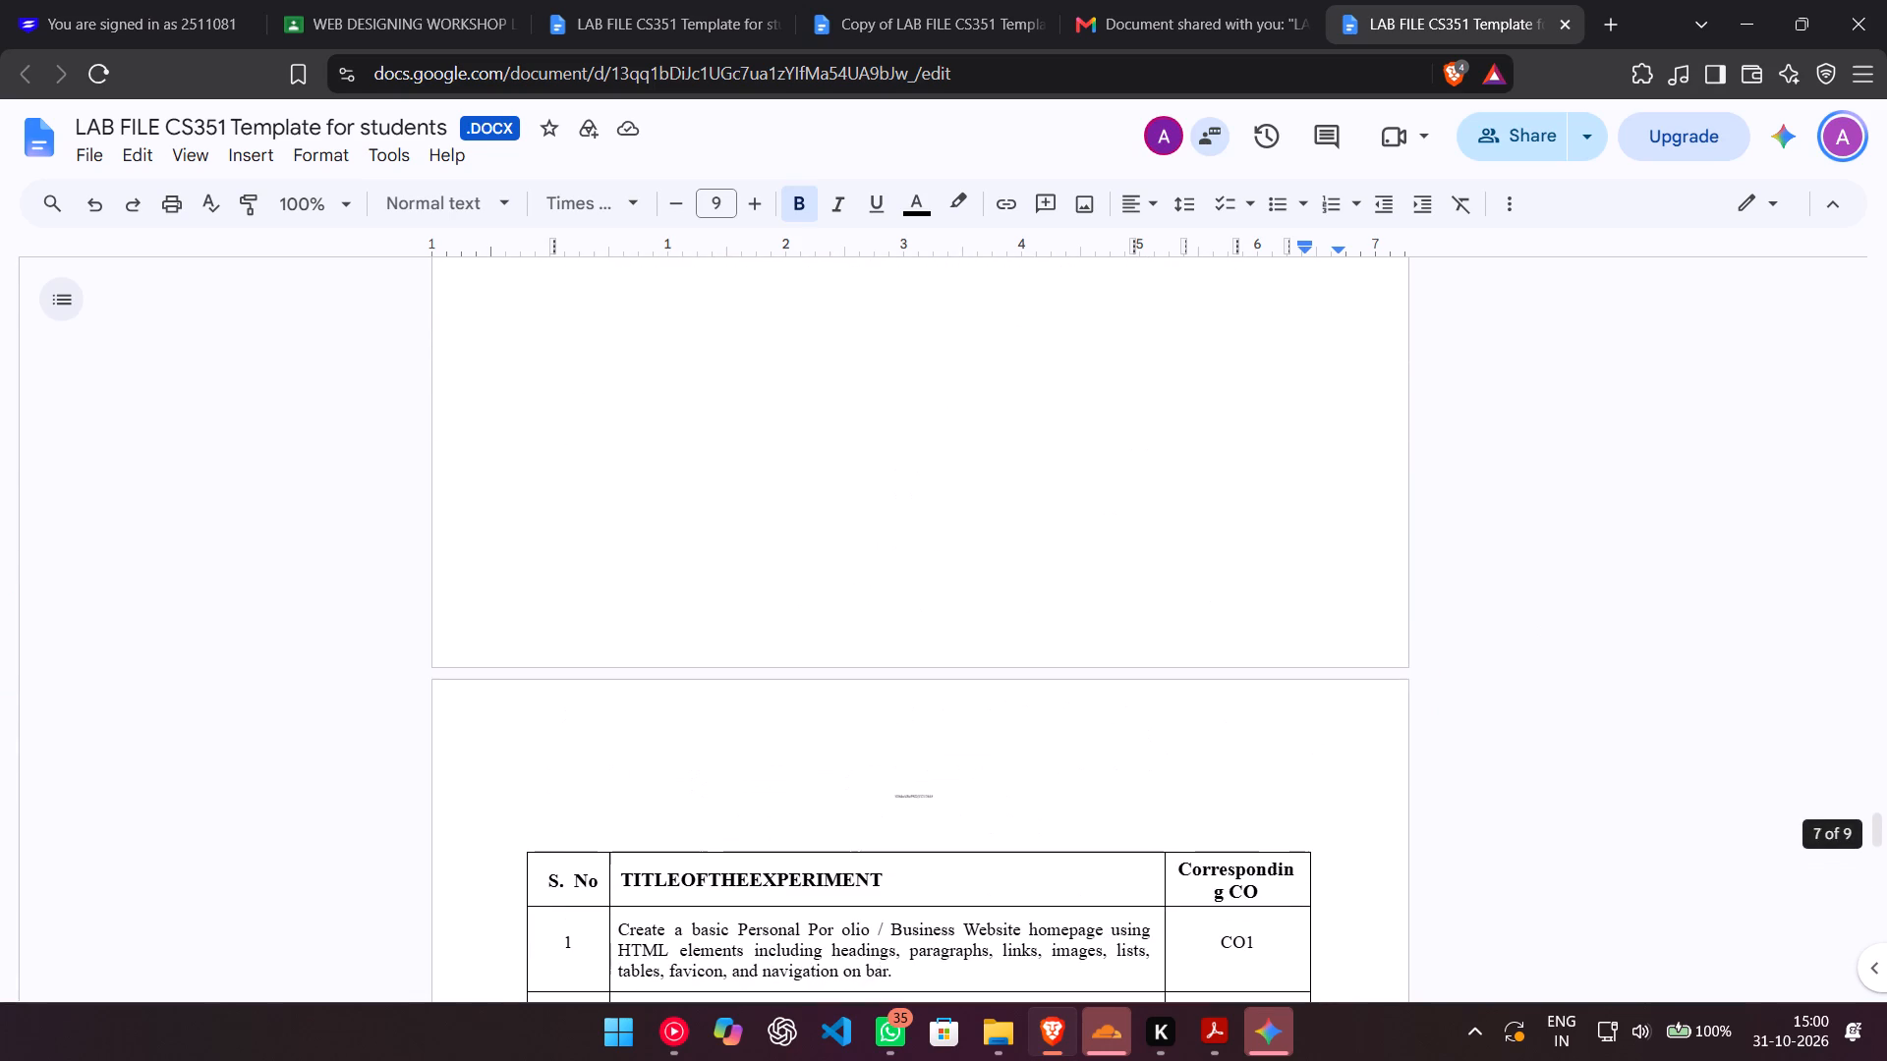
pyautogui.scroll(10, 806, 760)
pyautogui.scroll(-2, 806, 760)
pyautogui.scroll(11, 808, 760)
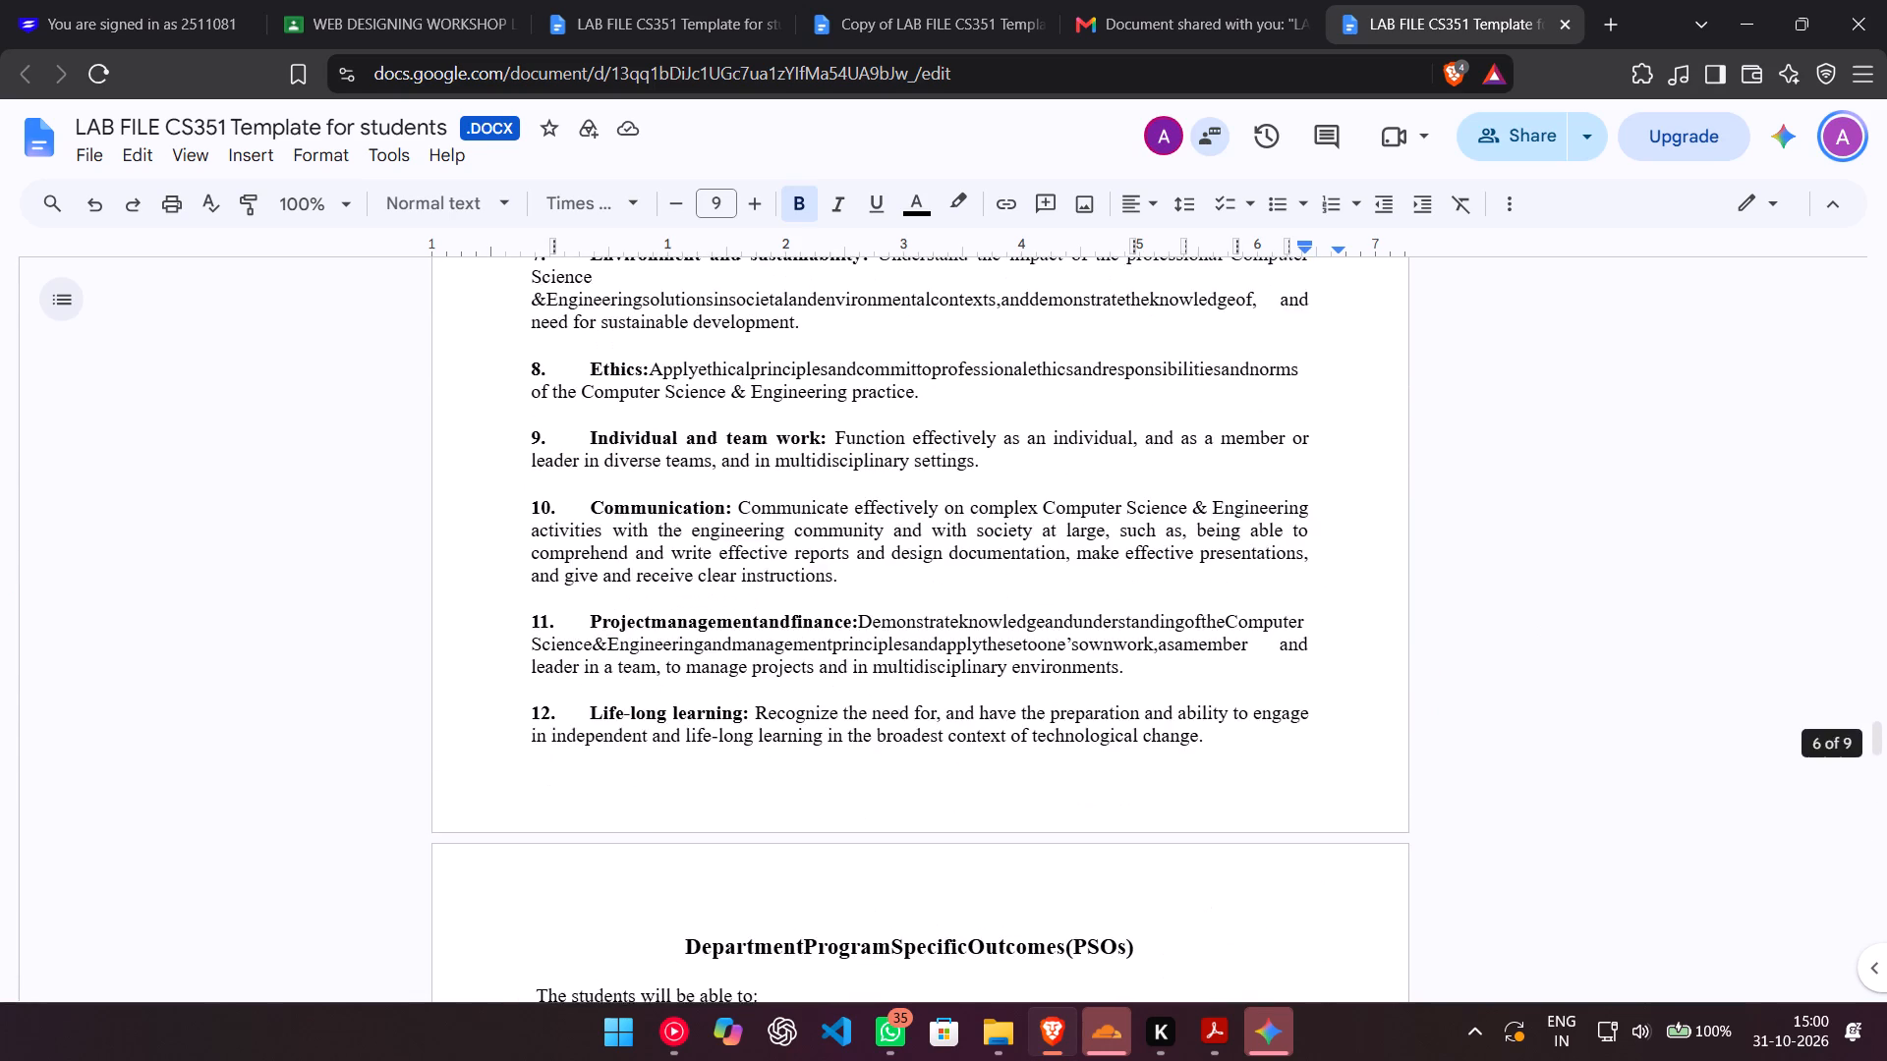
pyautogui.scroll(15, 808, 760)
pyautogui.scroll(7, 808, 760)
pyautogui.scroll(20, 808, 760)
pyautogui.scroll(1, 808, 760)
pyautogui.scroll(-2, 808, 761)
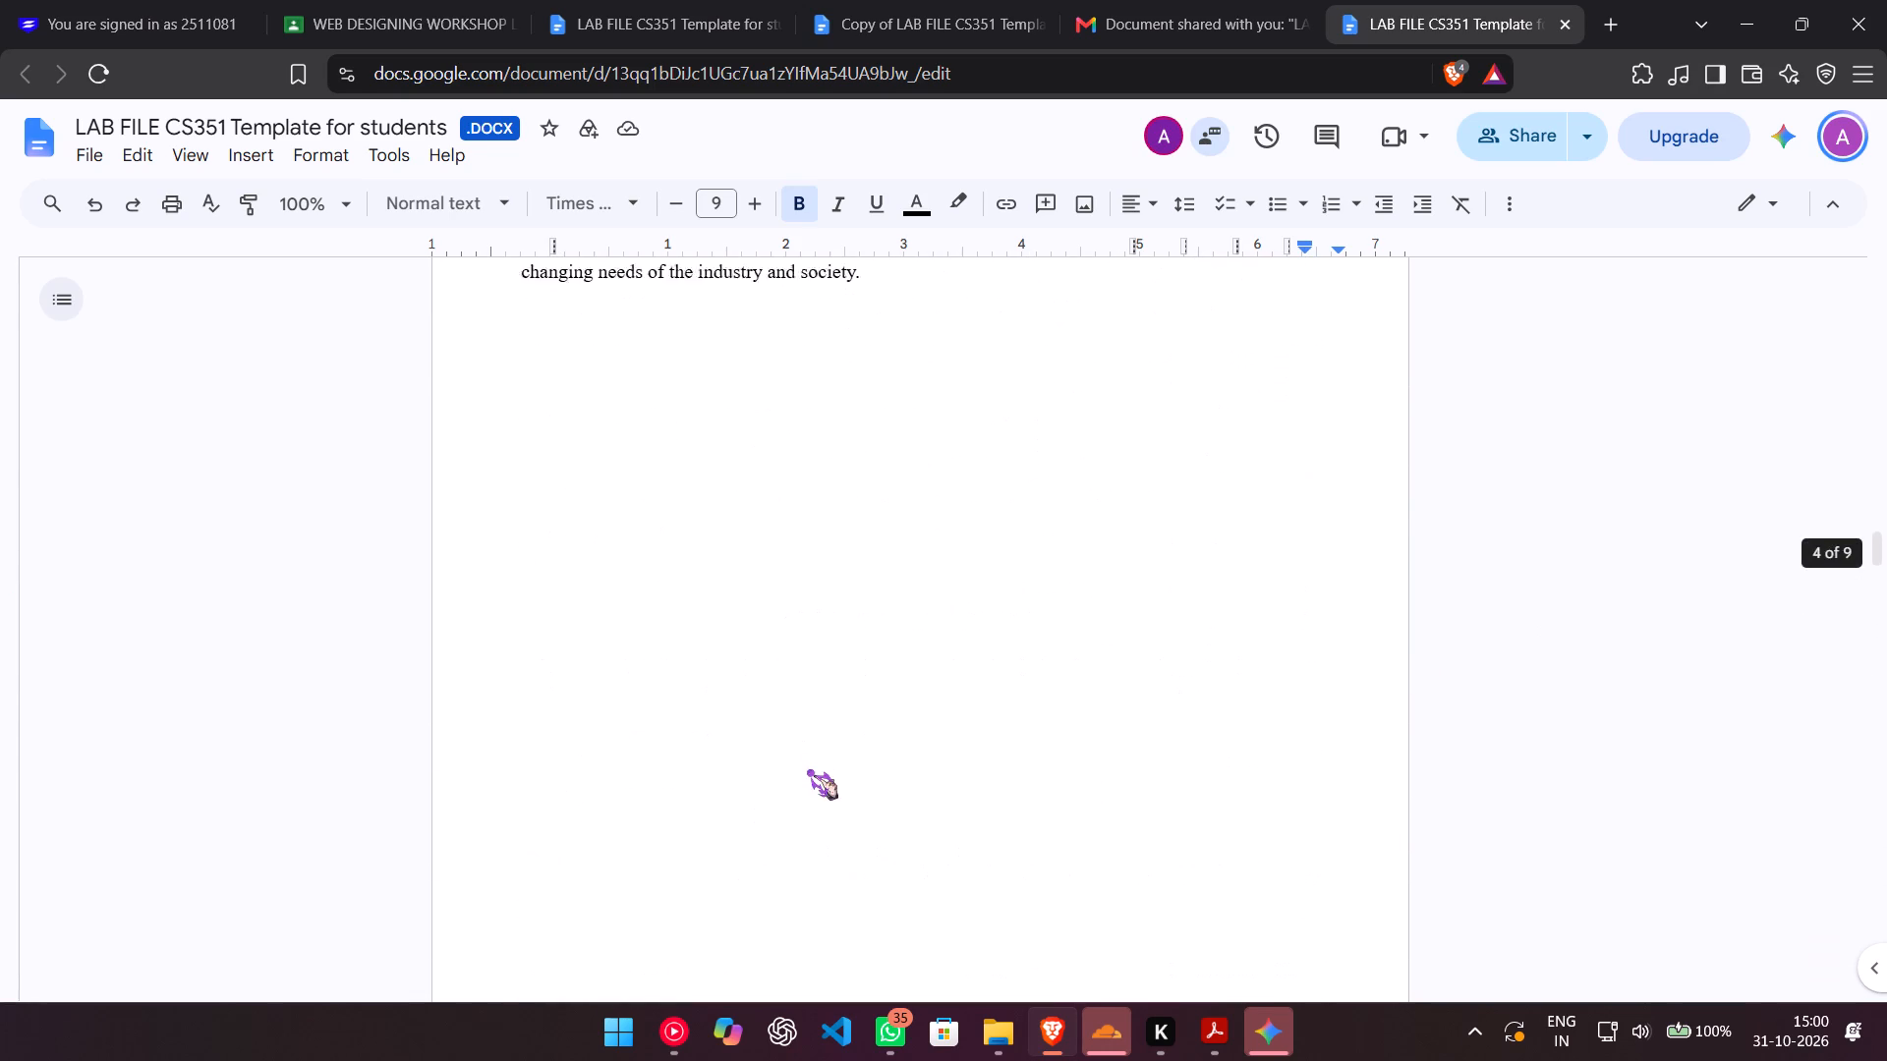
pyautogui.scroll(-15, 808, 769)
pyautogui.scroll(2, 904, 773)
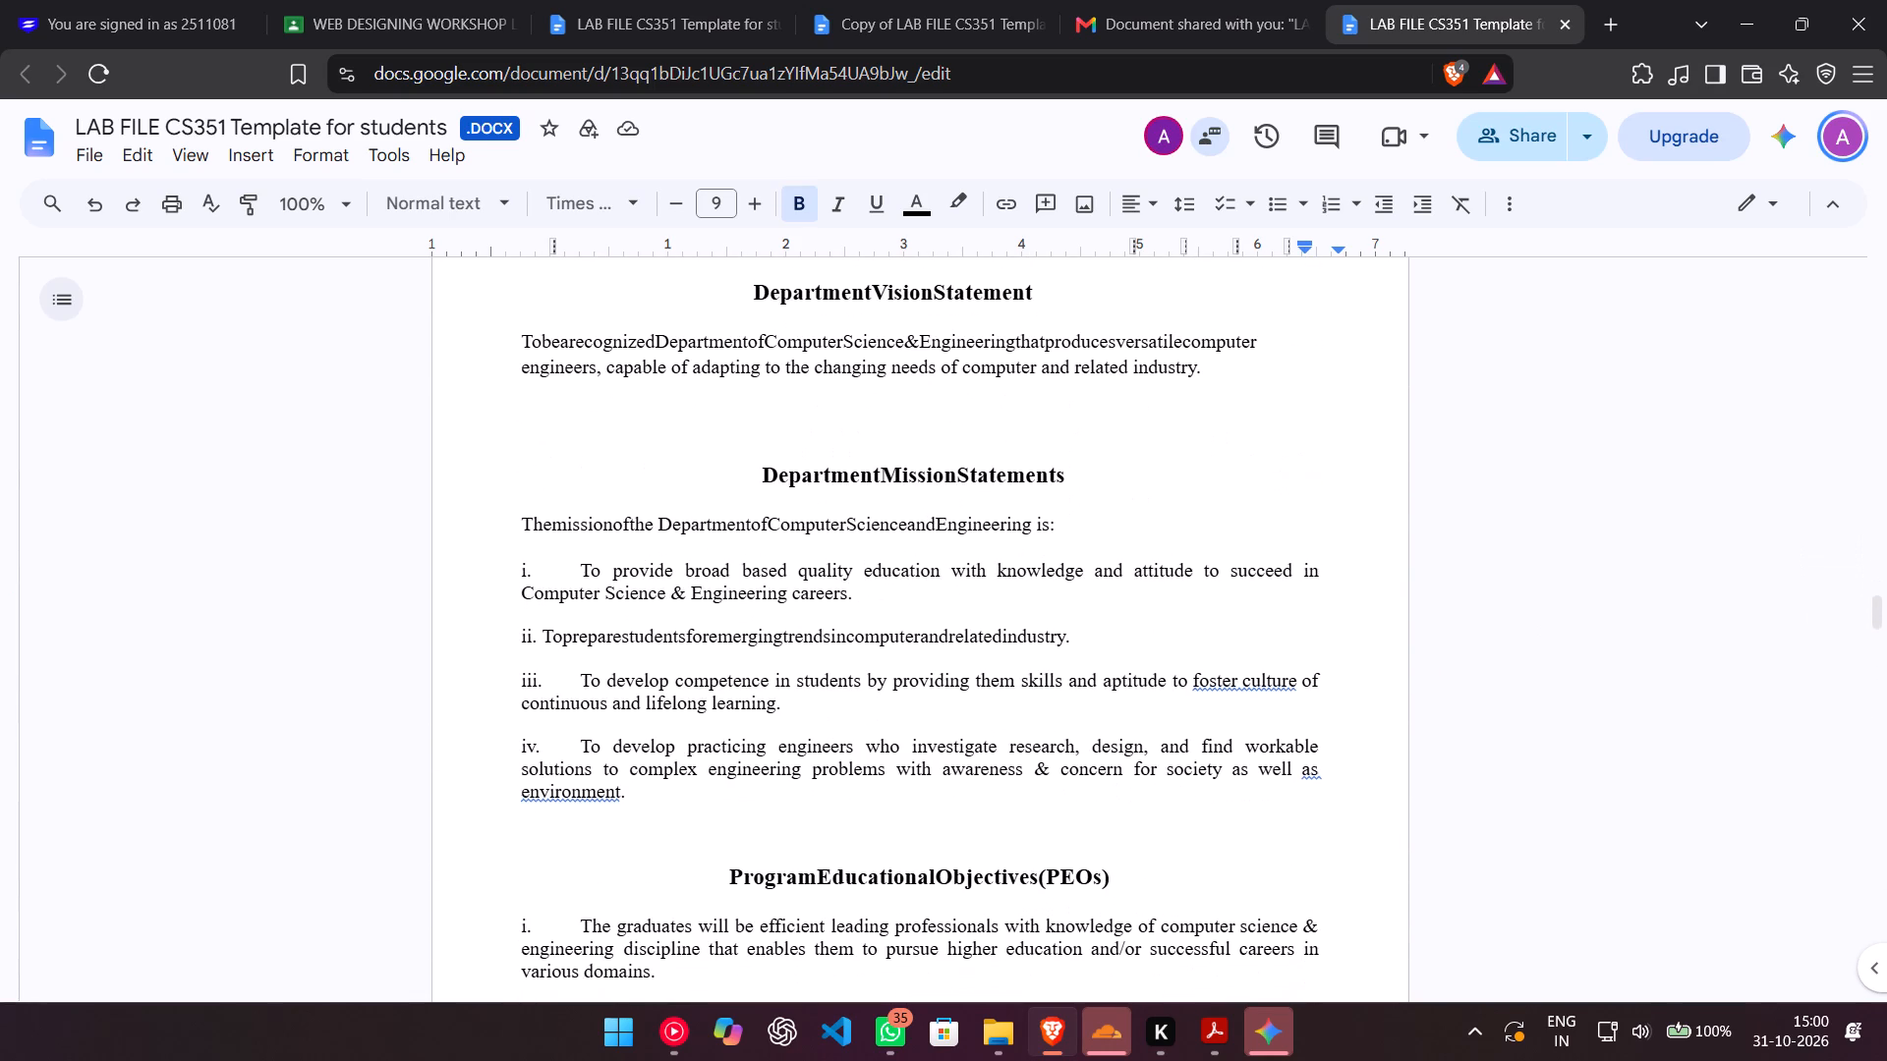
pyautogui.scroll(20, 904, 773)
pyautogui.scroll(19, 904, 773)
pyautogui.scroll(5, 904, 773)
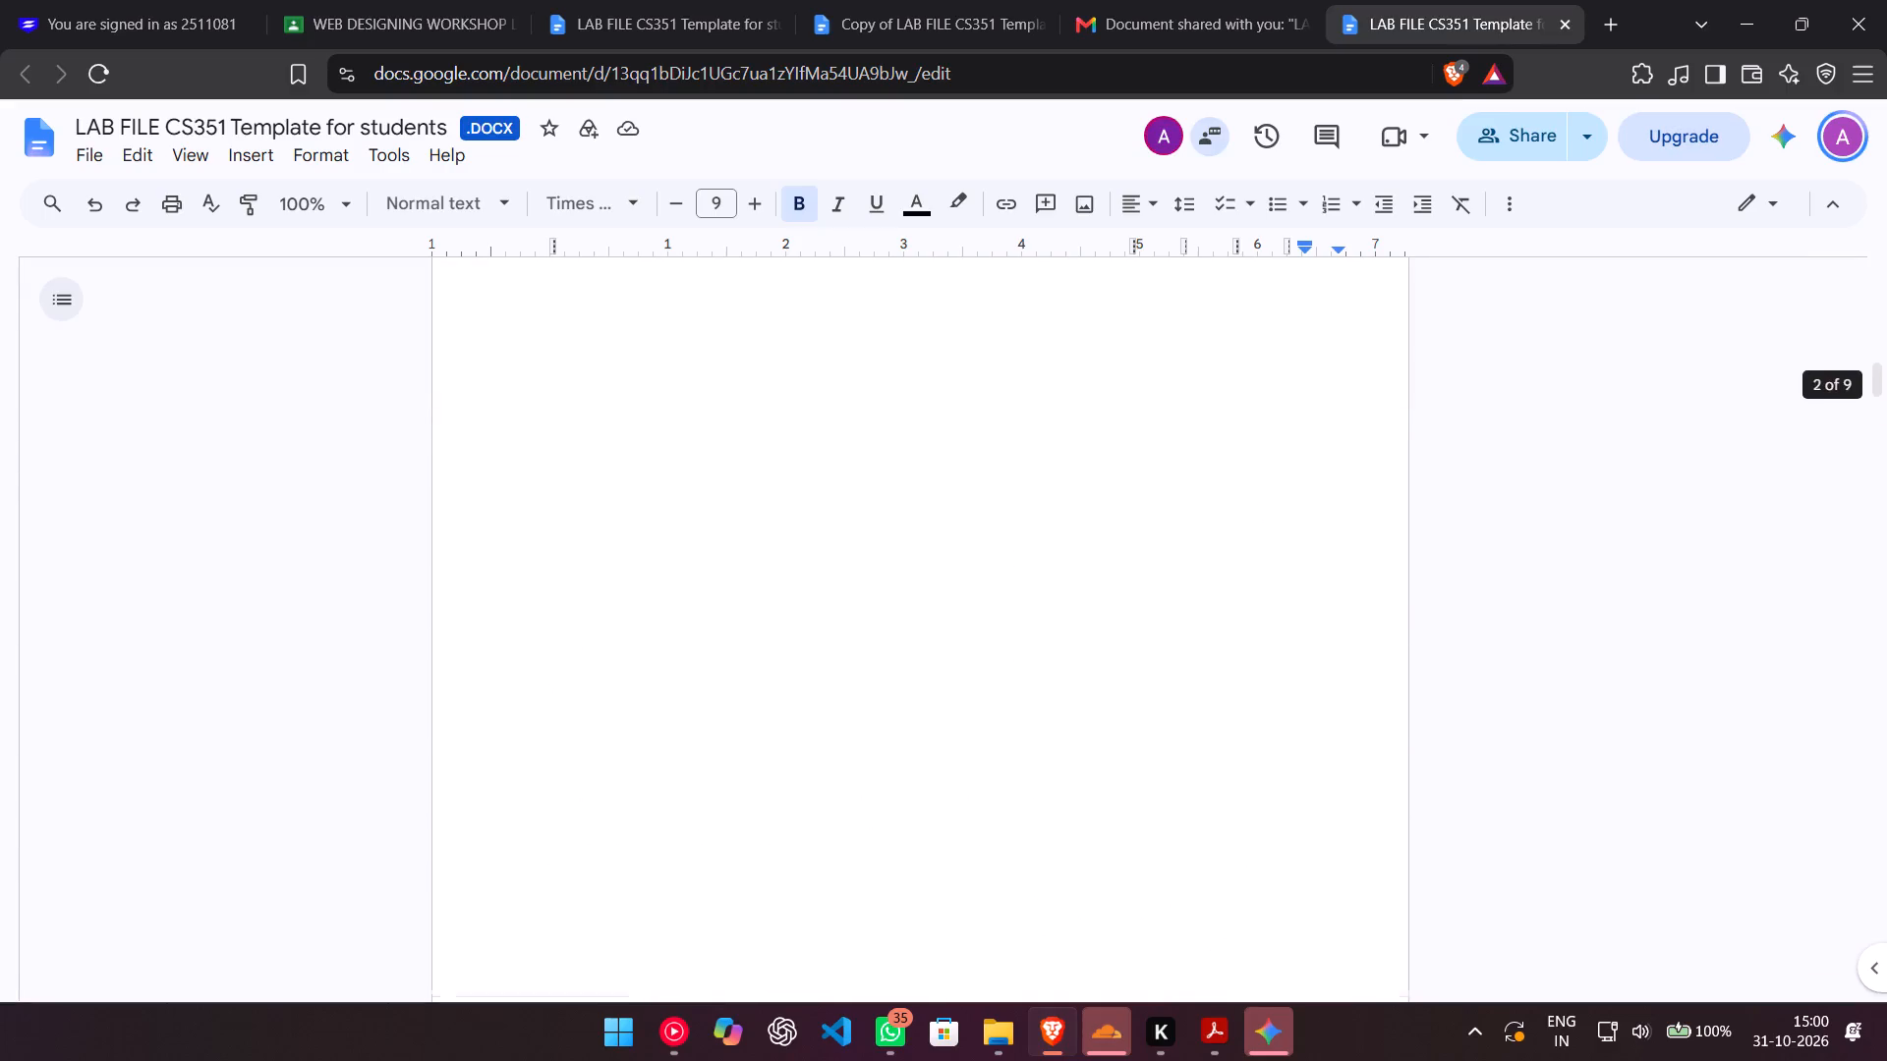
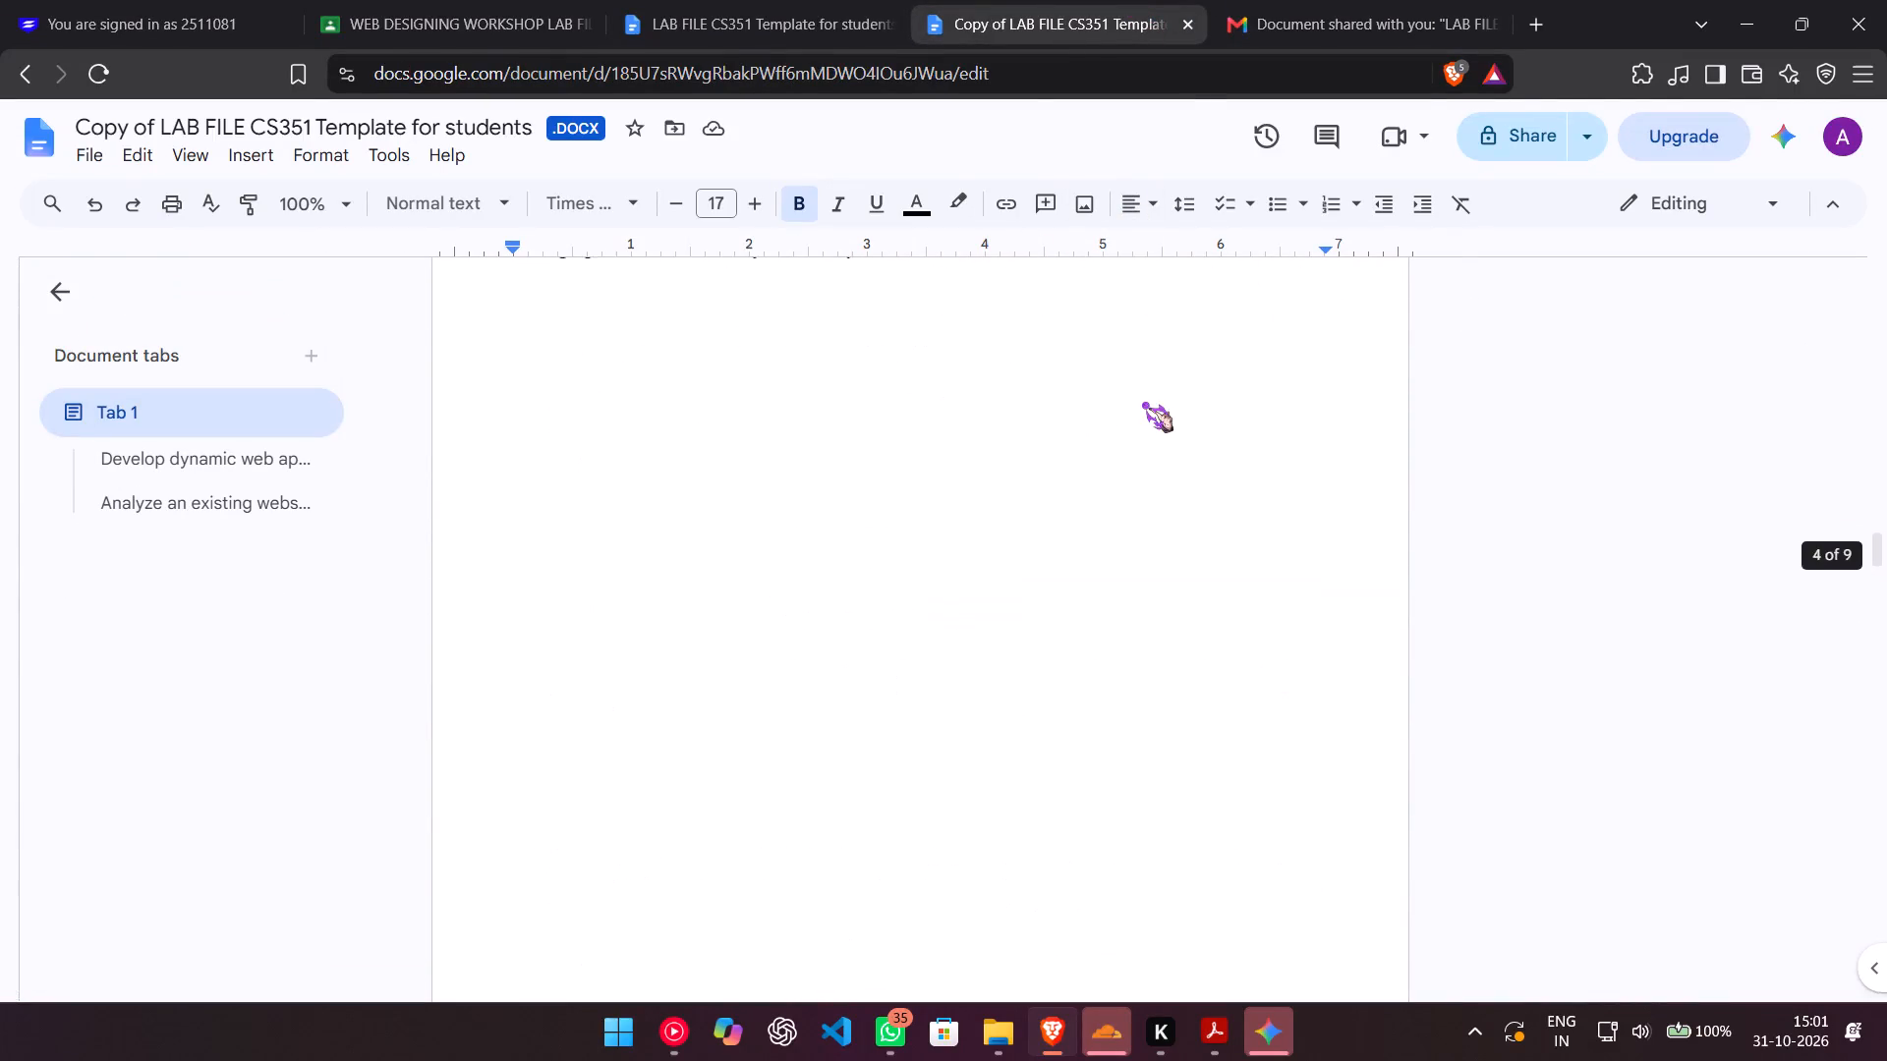
# Open the Google account list for the copied template document to check the signed-in account.
pyautogui.scroll(-20, 1143, 402)
pyautogui.scroll(-1, 1143, 402)
pyautogui.scroll(11, 1151, 403)
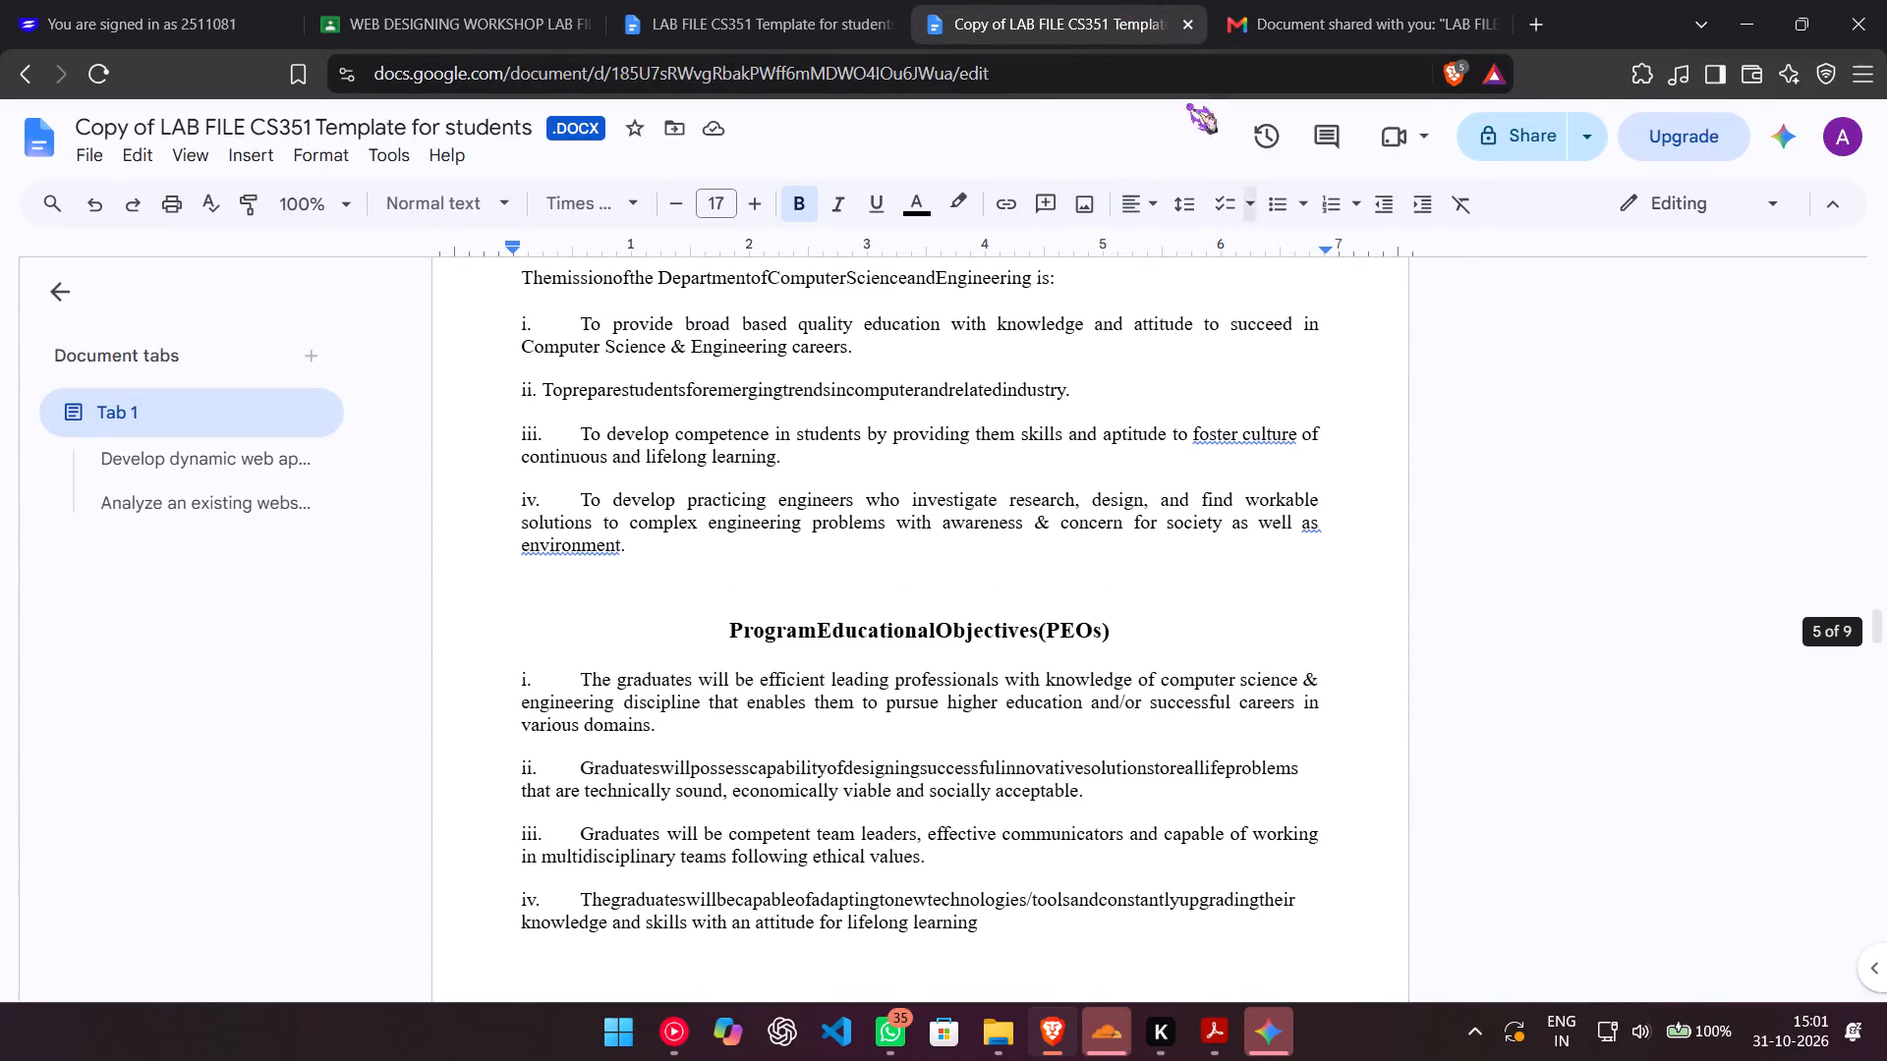
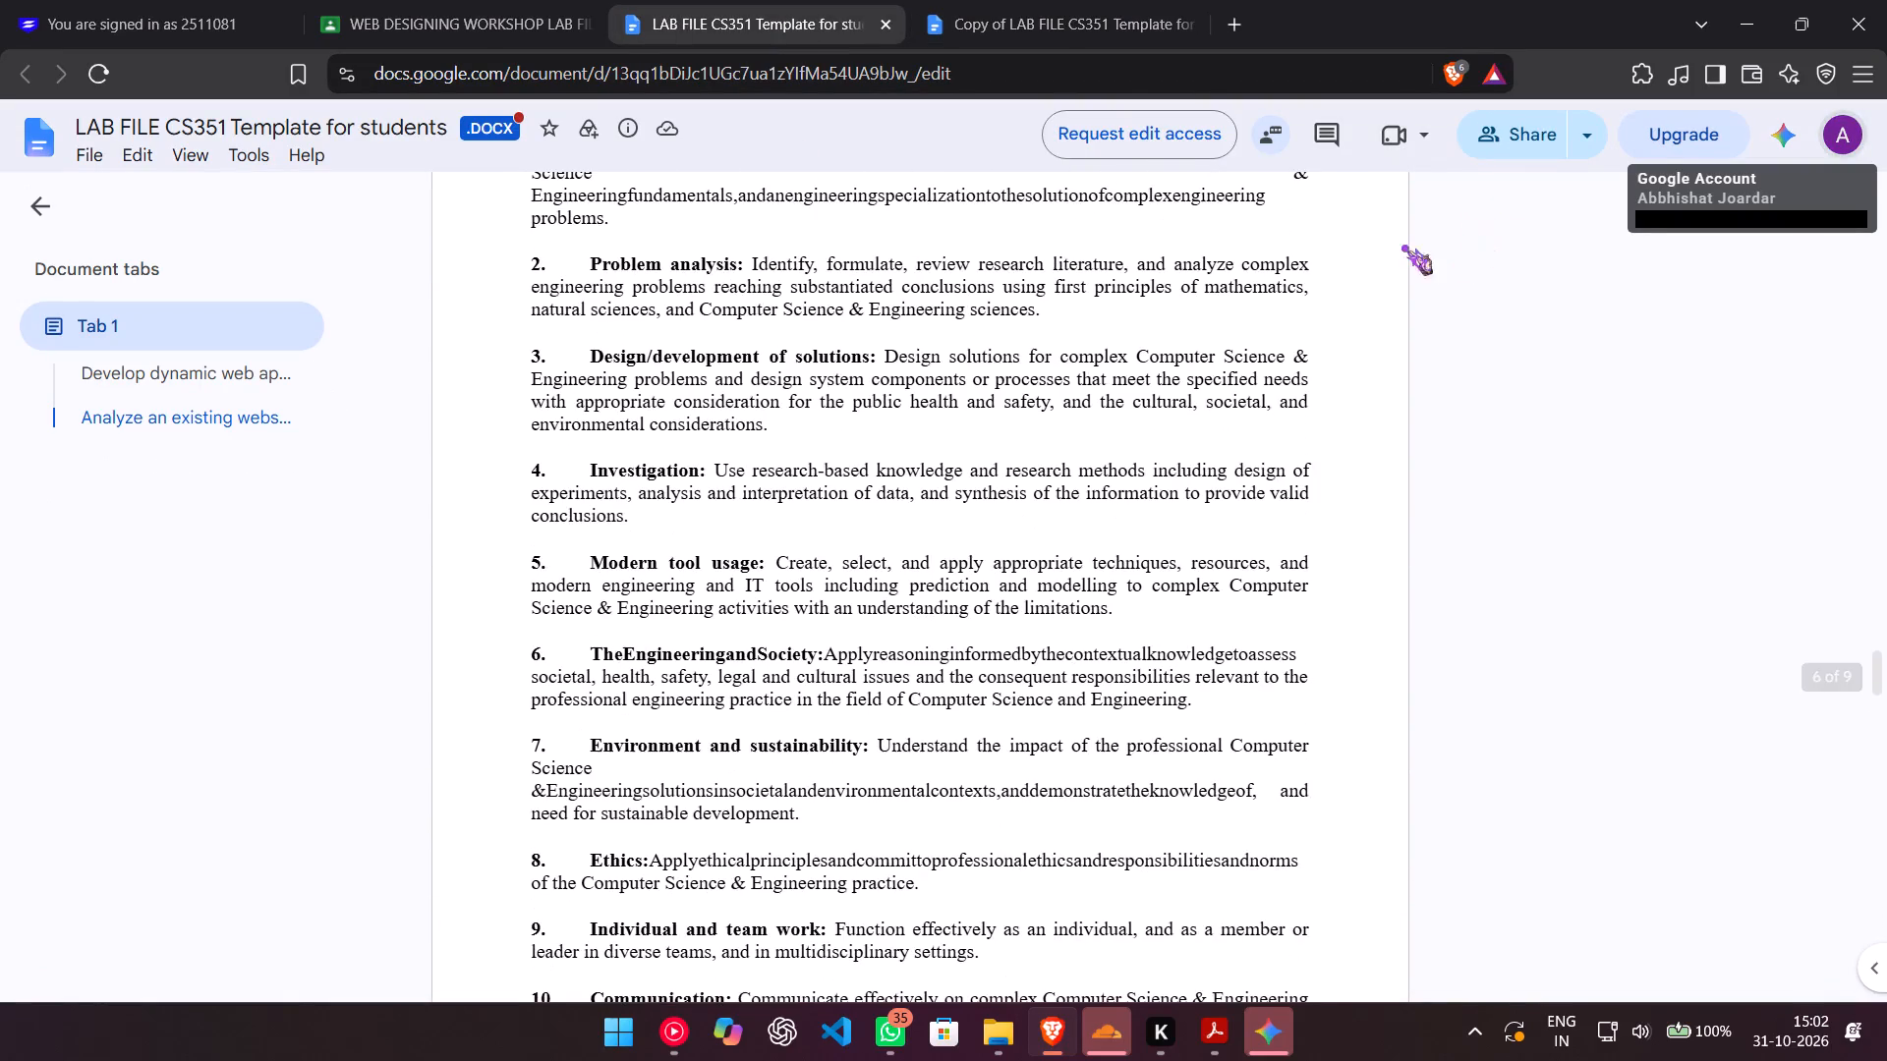
# Close the original LAB FILE CS351 template document, keeping the editable copy open.
pyautogui.click(891, 20)
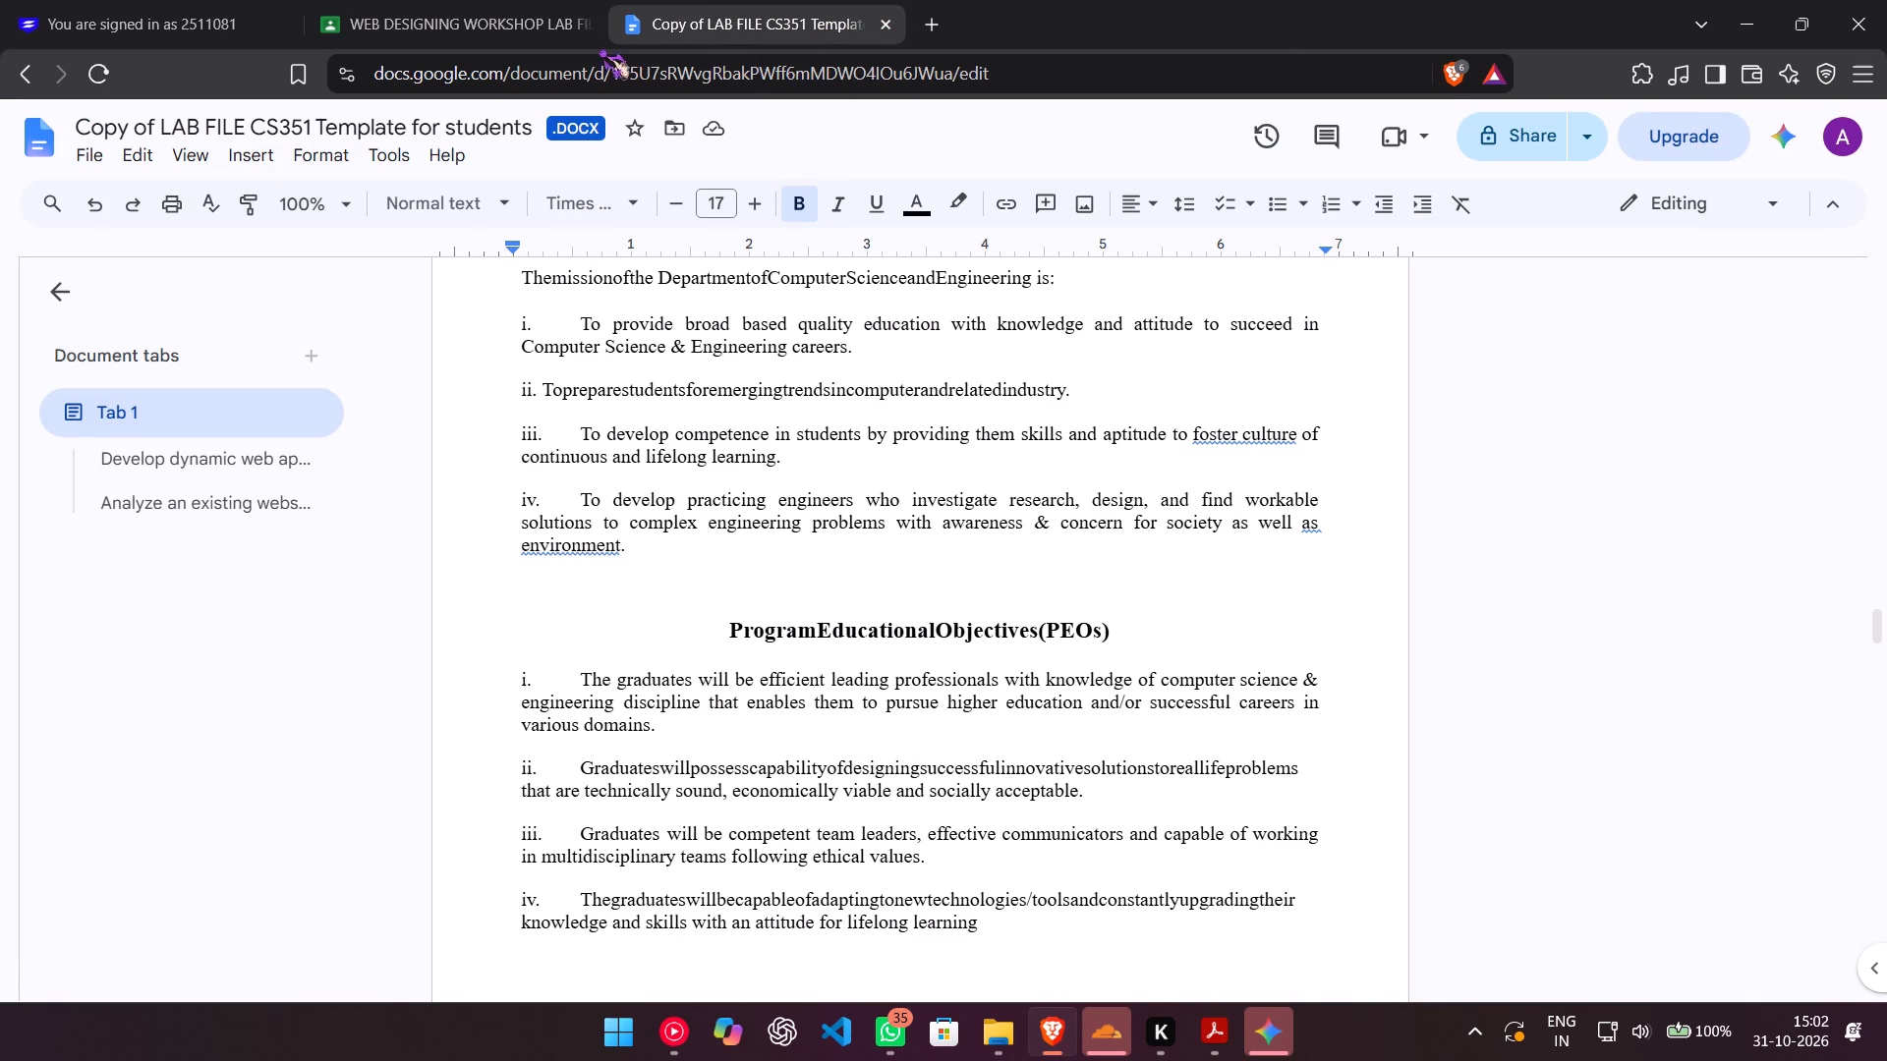
# Examine the original CS351 template preview in Classroom, from the contents list and institute statements to the course outcomes table.
pyautogui.click(550, 25)
pyautogui.click(765, 0)
pyautogui.scroll(3, 849, 269)
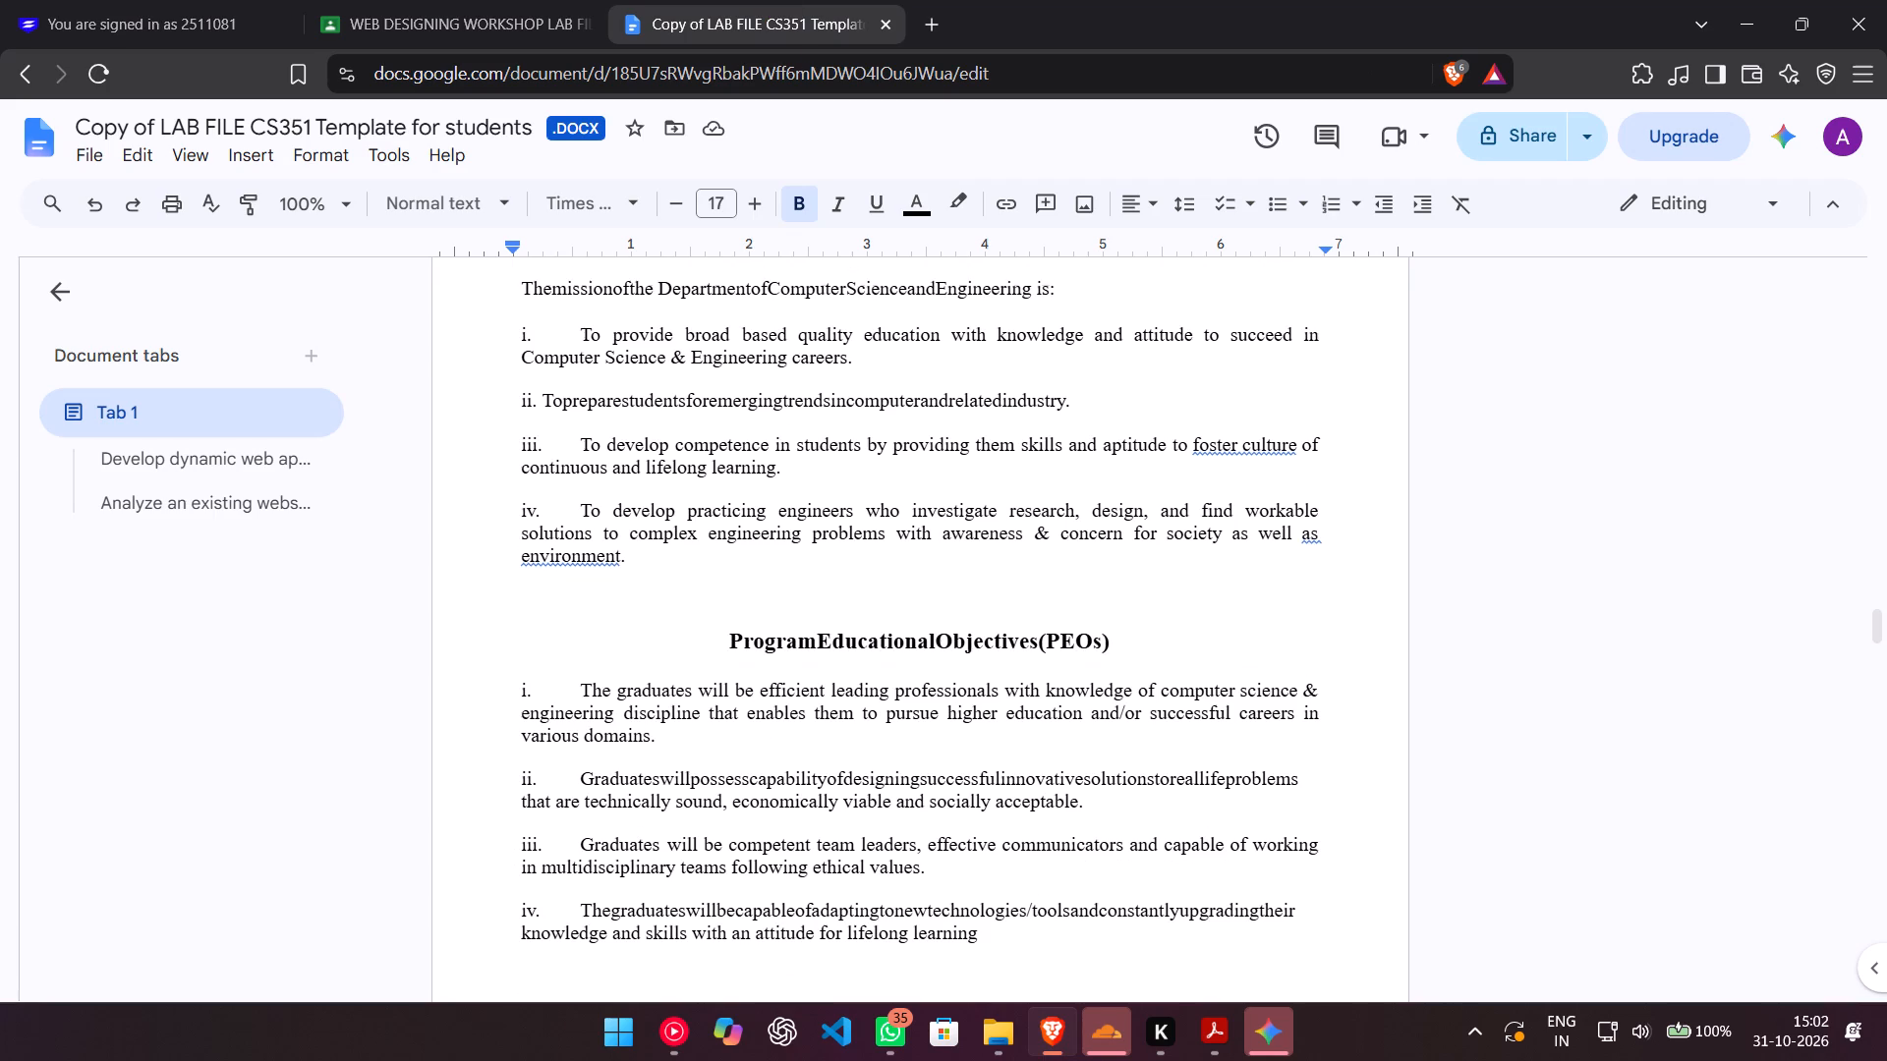
pyautogui.scroll(18, 853, 269)
pyautogui.click(471, 0)
pyautogui.scroll(17, 881, 475)
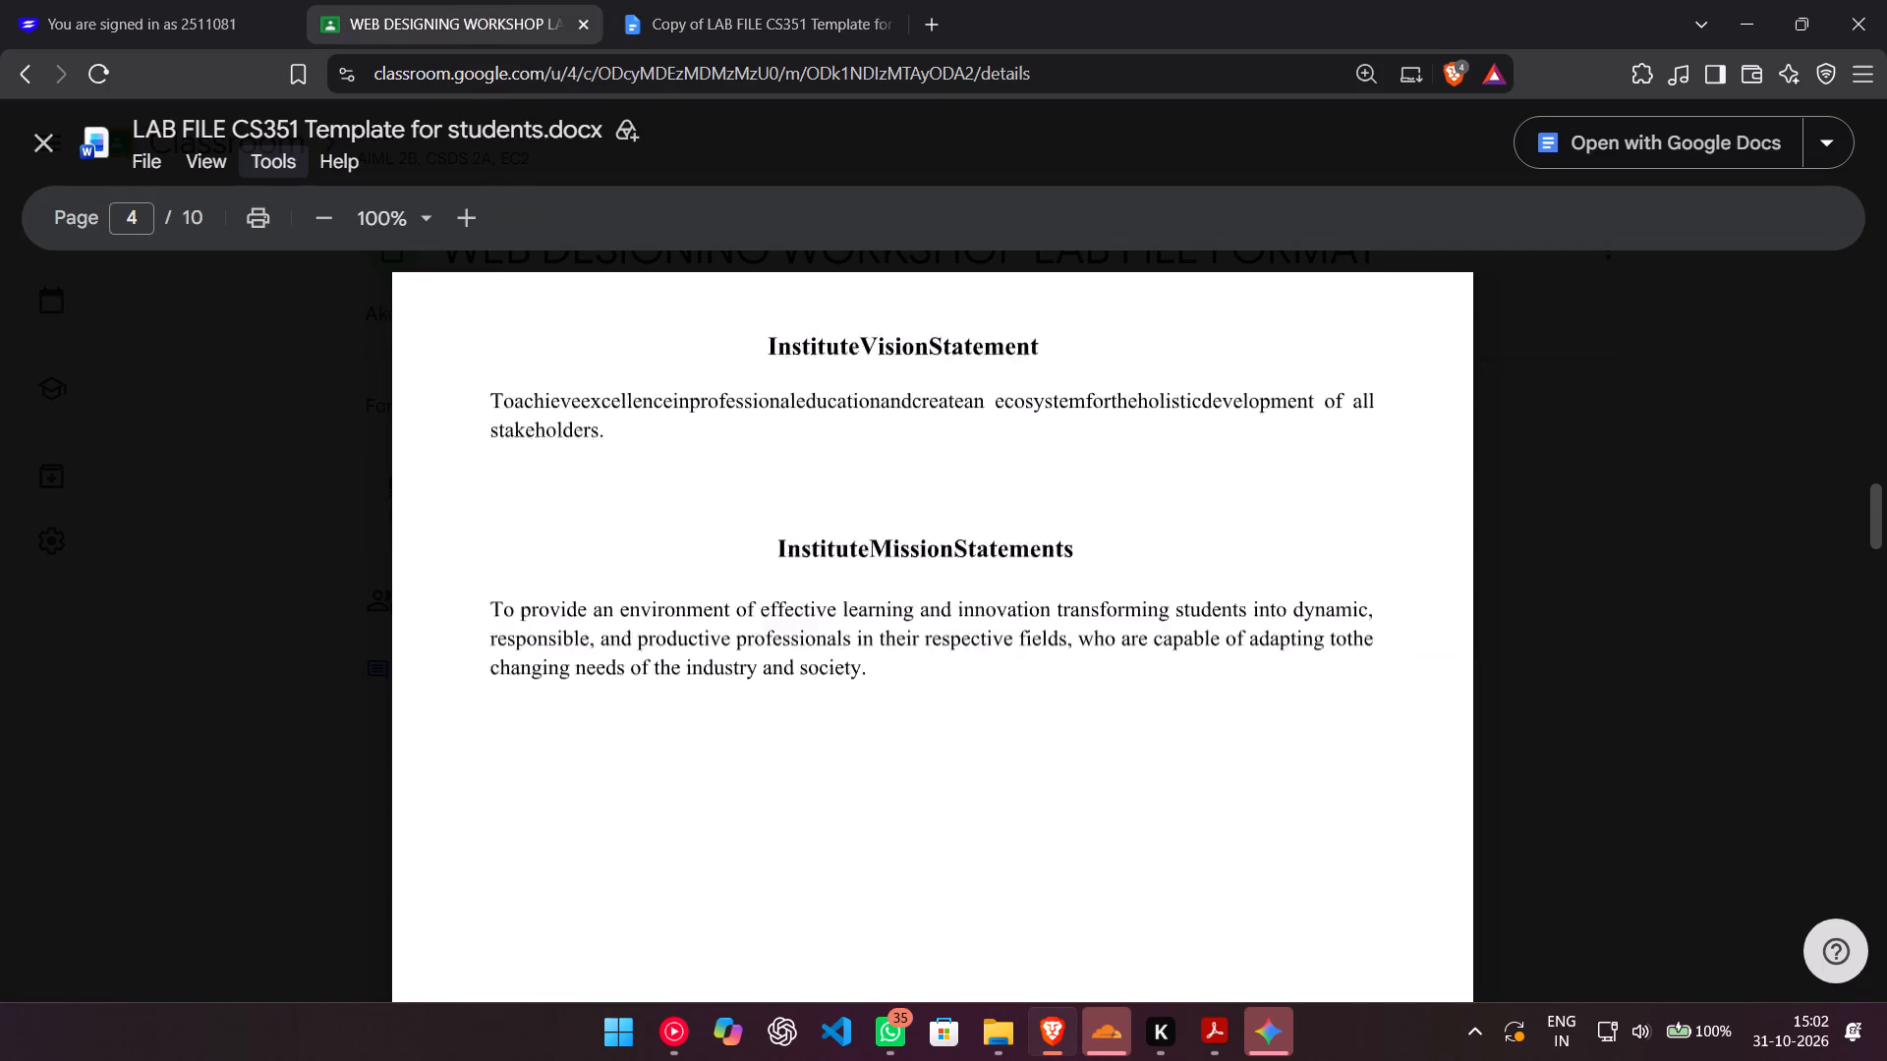
pyautogui.scroll(2, 1098, 519)
pyautogui.scroll(20, 1107, 511)
pyautogui.scroll(2, 1107, 511)
pyautogui.moveTo(1107, 613); pyautogui.dragTo(1116, 620, button='middle')
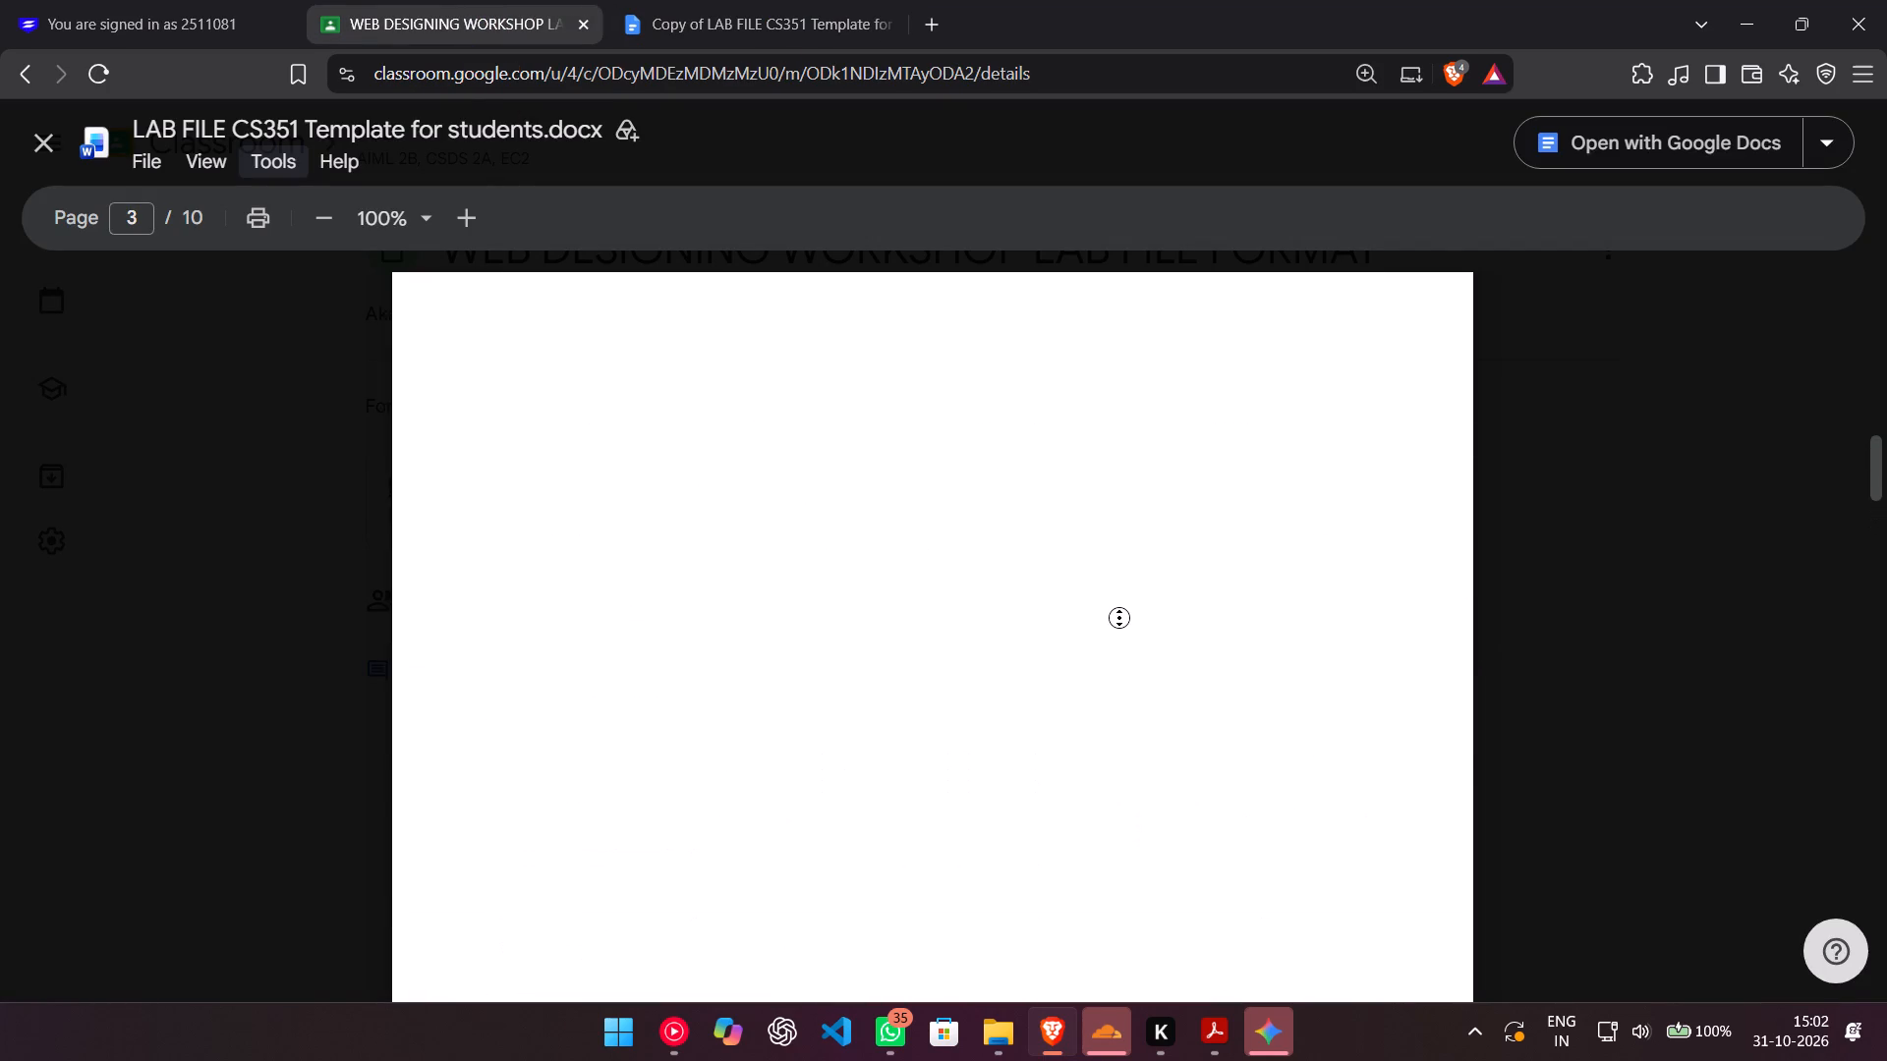
pyautogui.scroll(-20, 1184, 608)
pyautogui.scroll(-7, 1184, 608)
pyautogui.moveTo(1886, 471); pyautogui.dragTo(1876, 593)
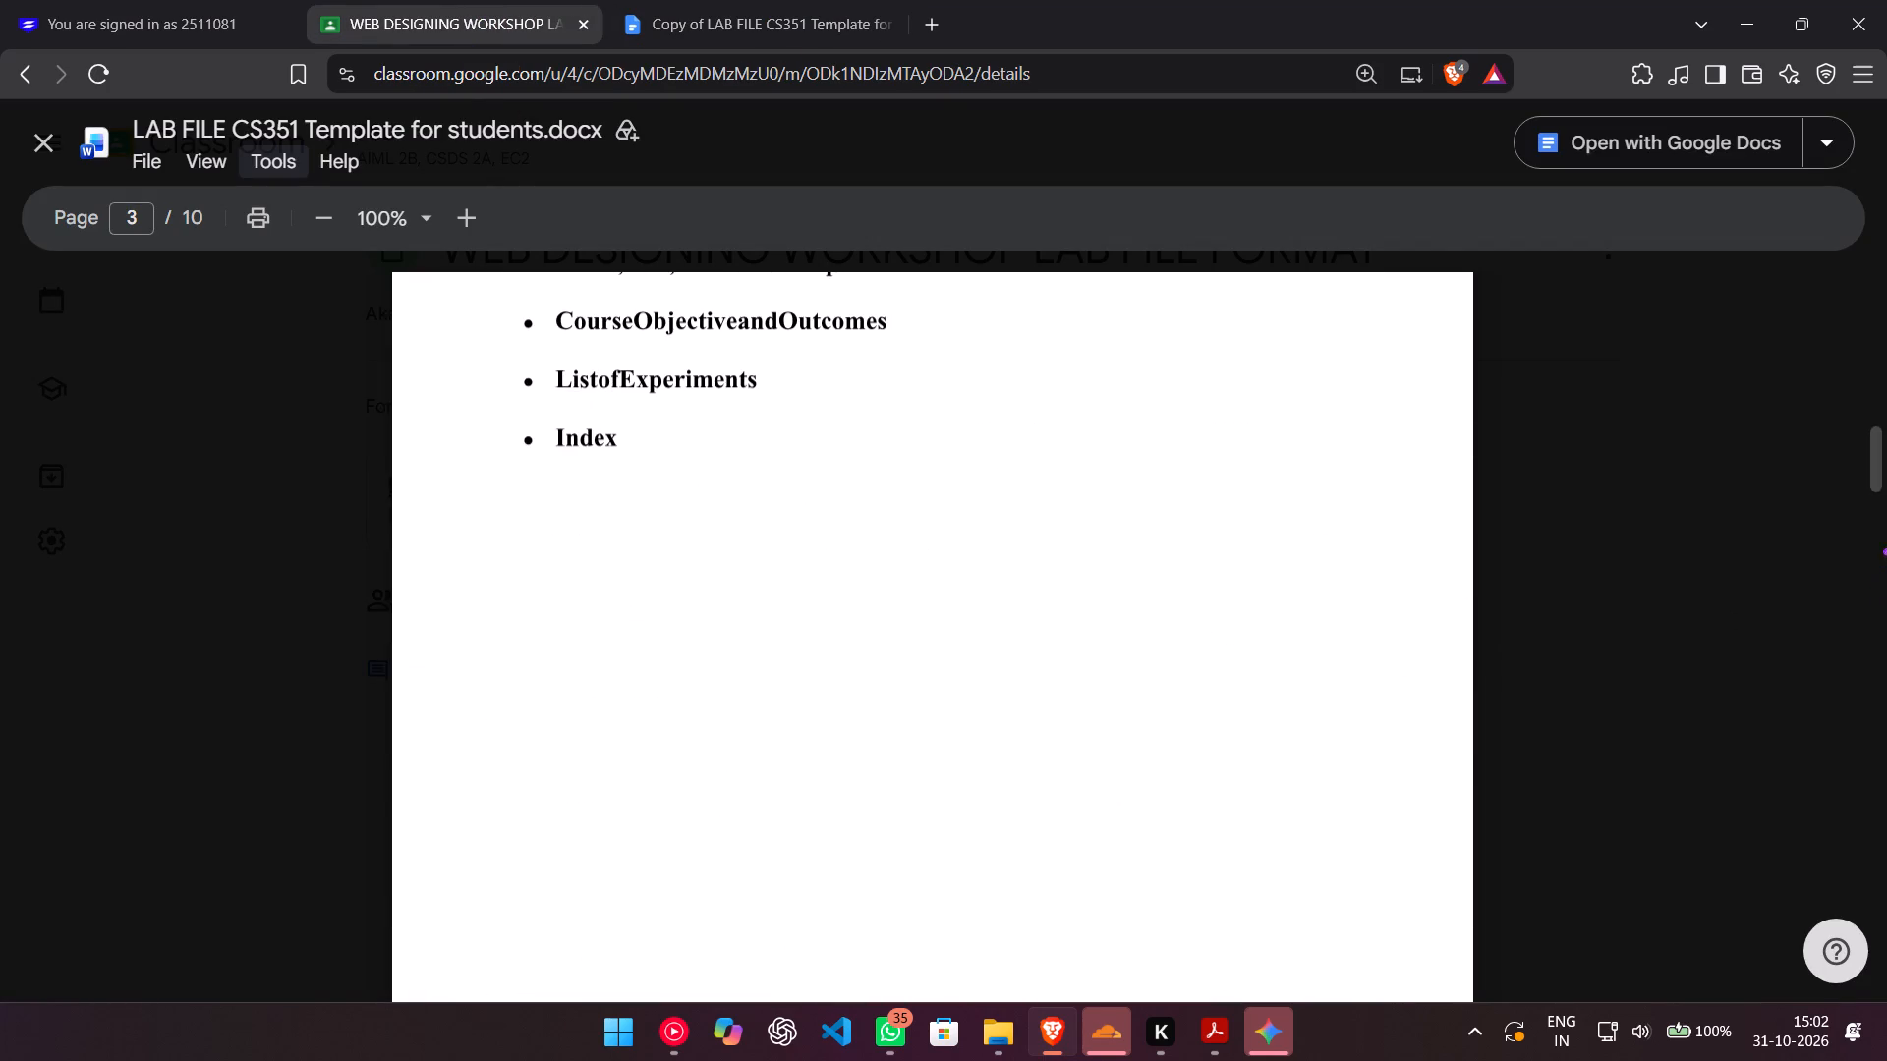
pyautogui.moveTo(1874, 479); pyautogui.dragTo(1786, 781)
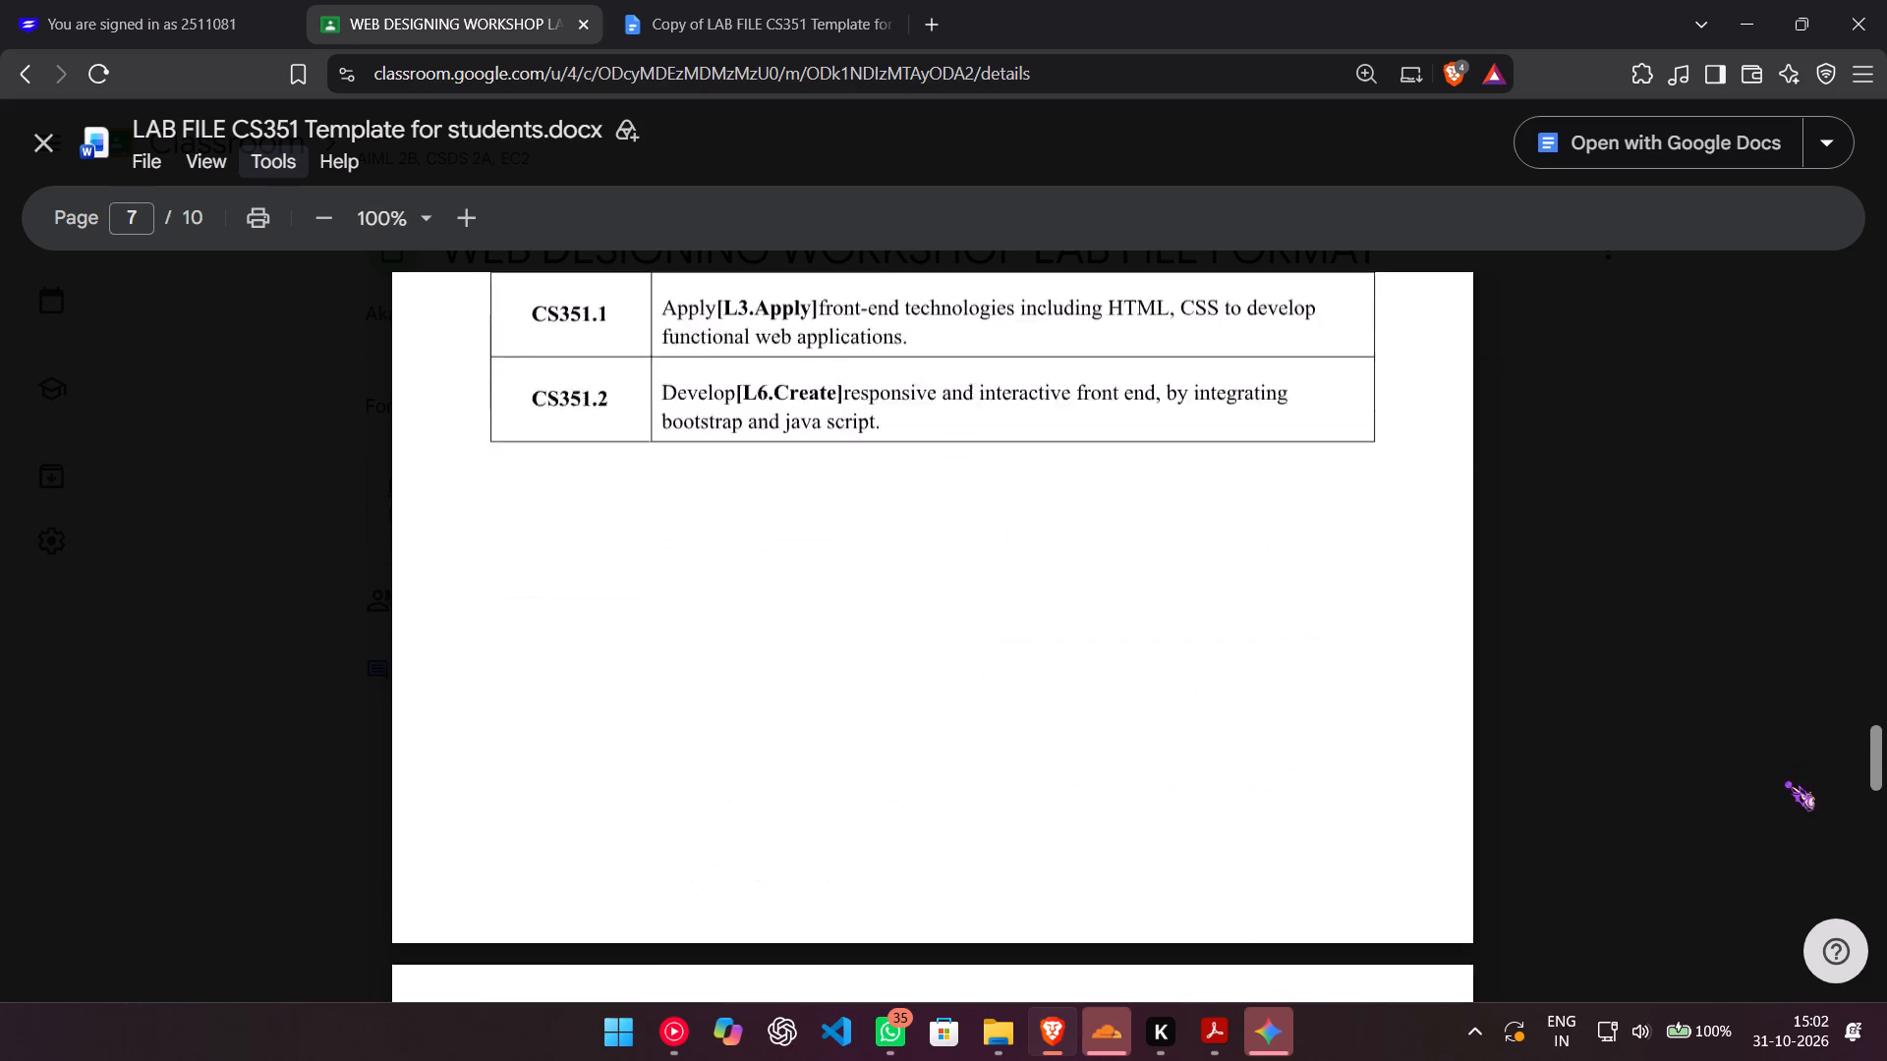
# Review the original template's course outcomes, experiment list and lab index pages through page 10 for comparison with the copy.
pyautogui.moveTo(1786, 781); pyautogui.dragTo(1782, 806)
pyautogui.moveTo(873, 460); pyautogui.dragTo(980, 457)
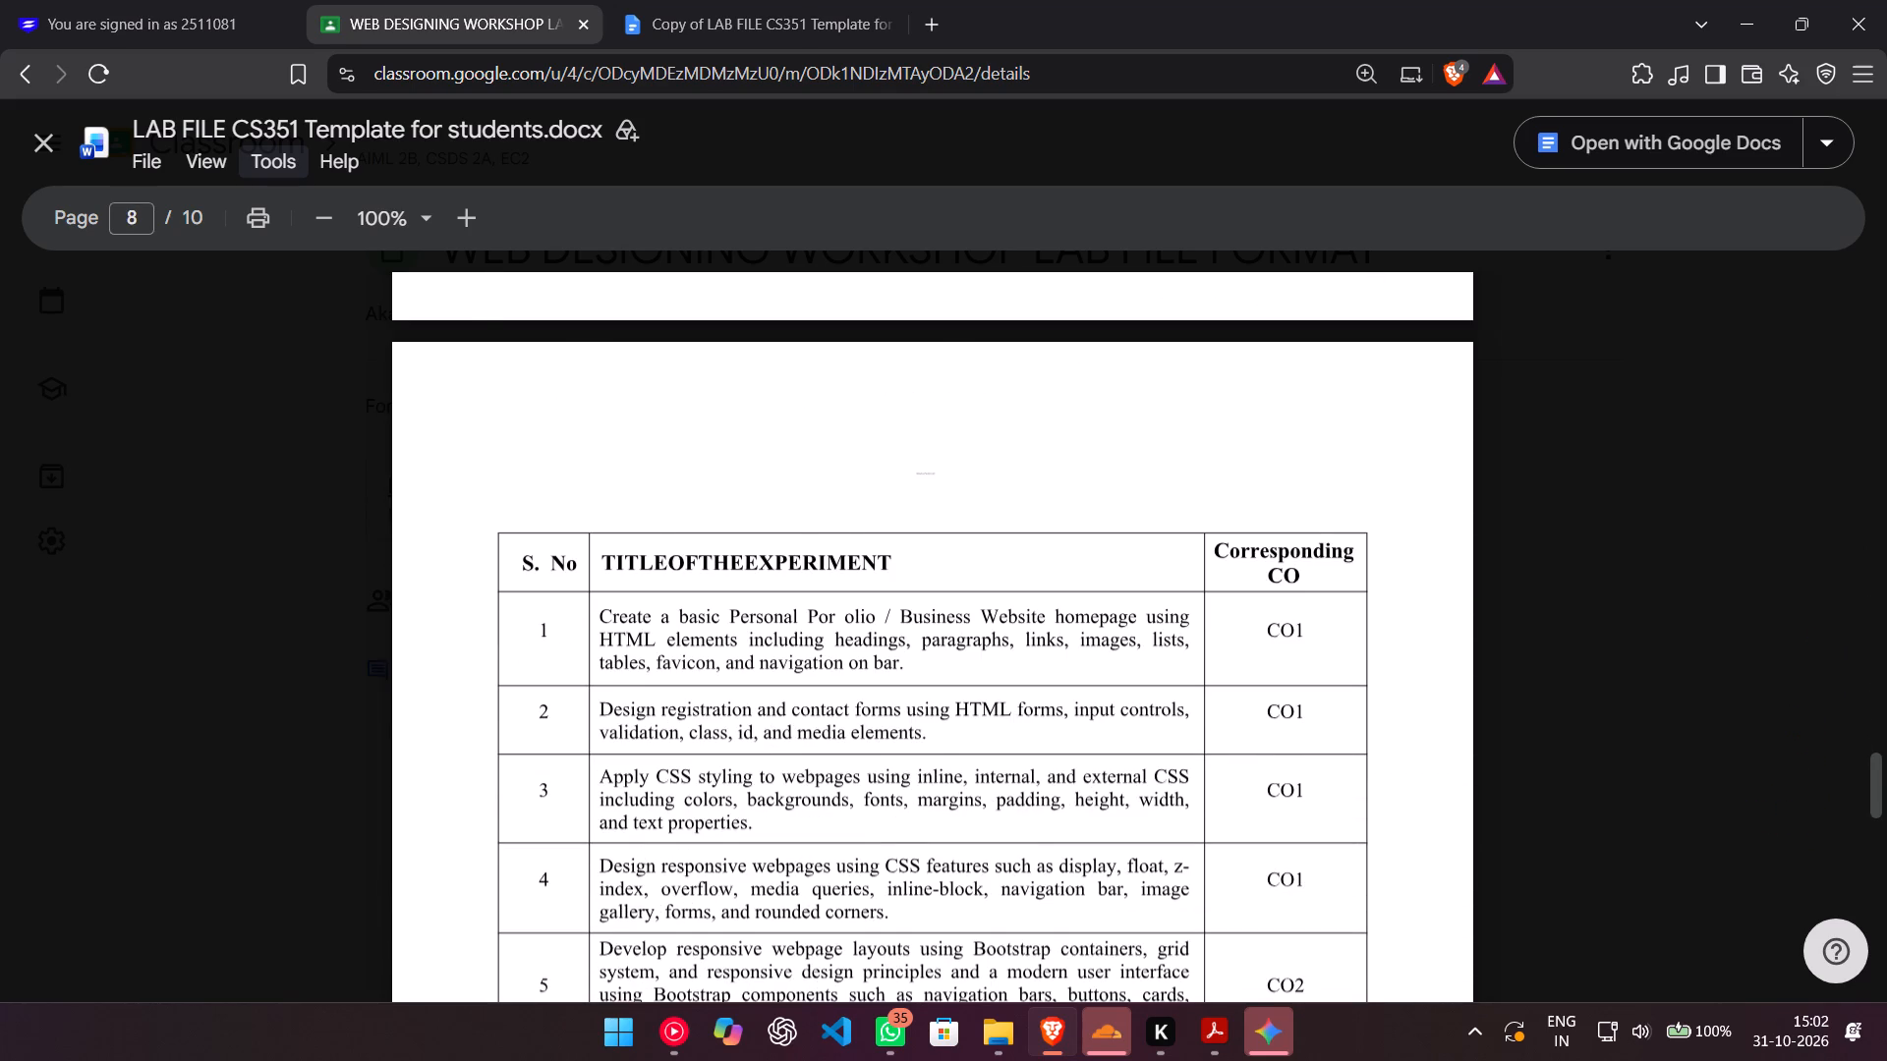
pyautogui.press('pageup')
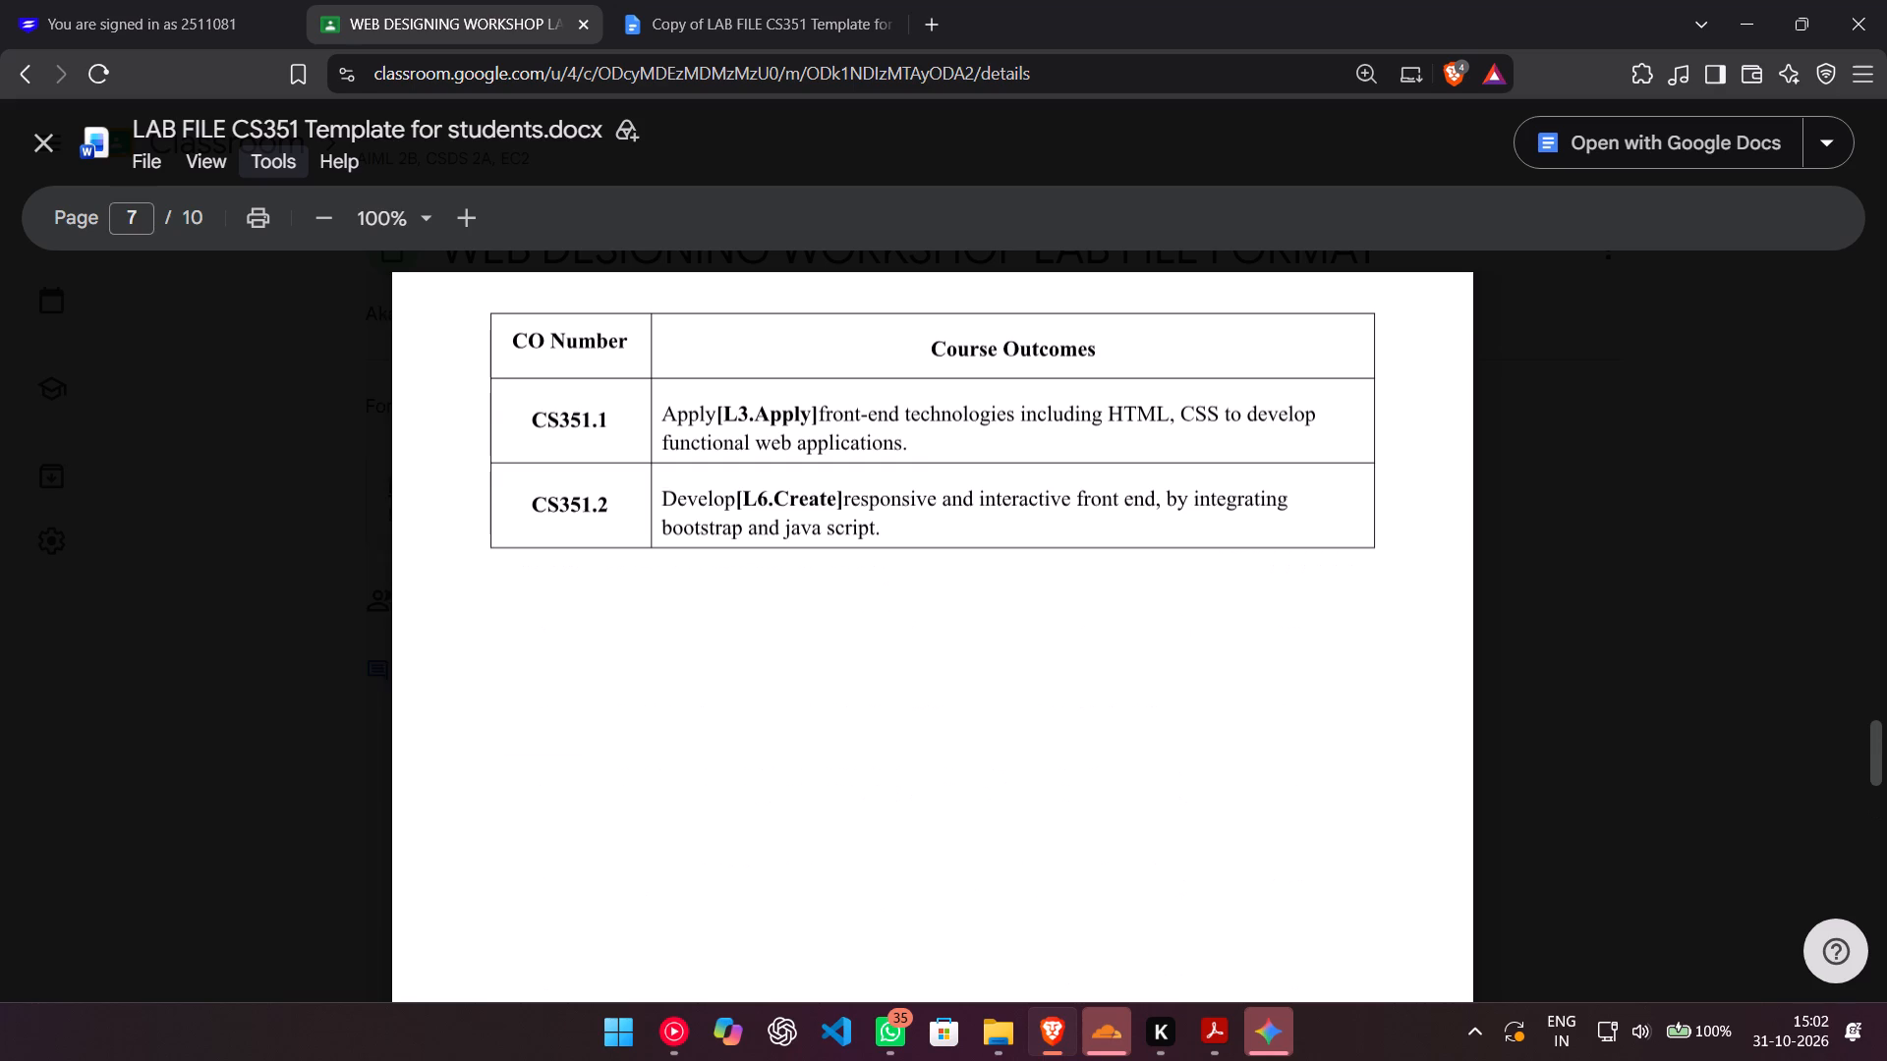
pyautogui.scroll(-16, 1164, 173)
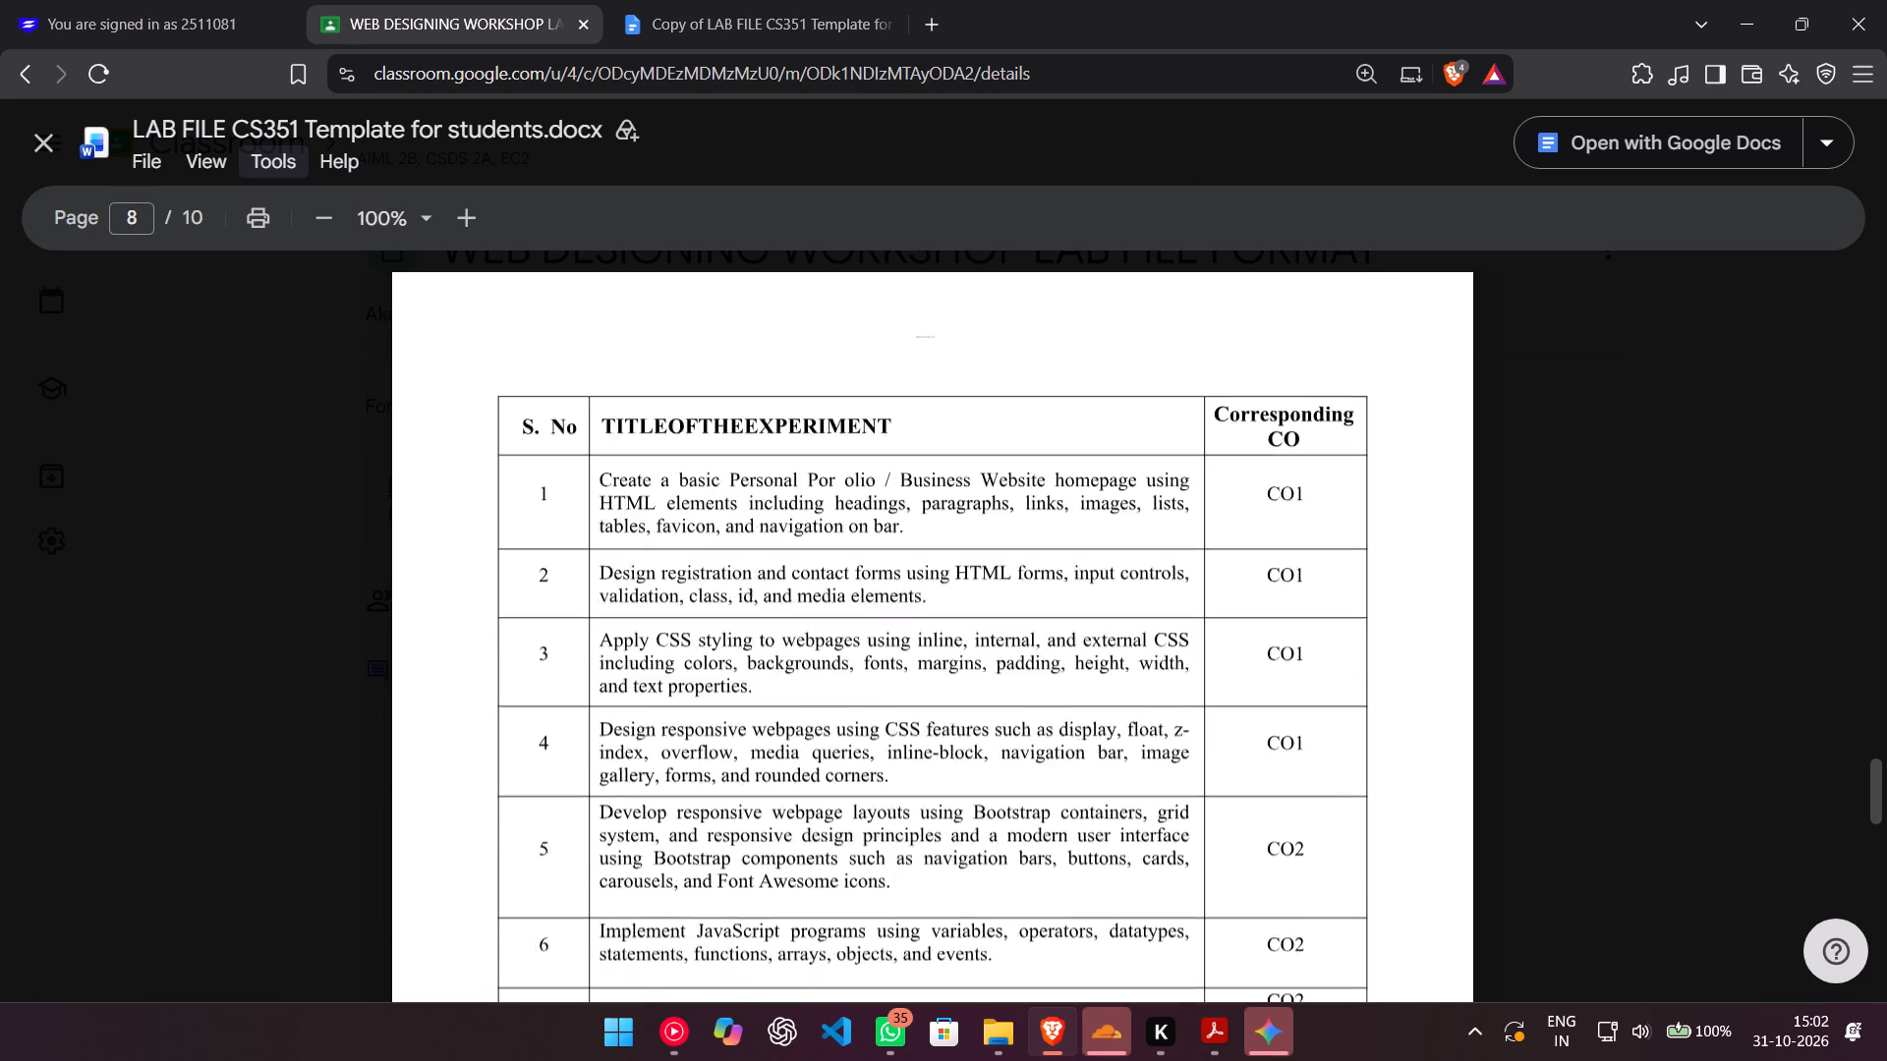
pyautogui.scroll(-9, 1055, 532)
pyautogui.scroll(11, 1066, 579)
pyautogui.scroll(-20, 1087, 594)
pyautogui.scroll(-2, 1087, 594)
pyautogui.scroll(7, 1102, 594)
pyautogui.scroll(-19, 1102, 597)
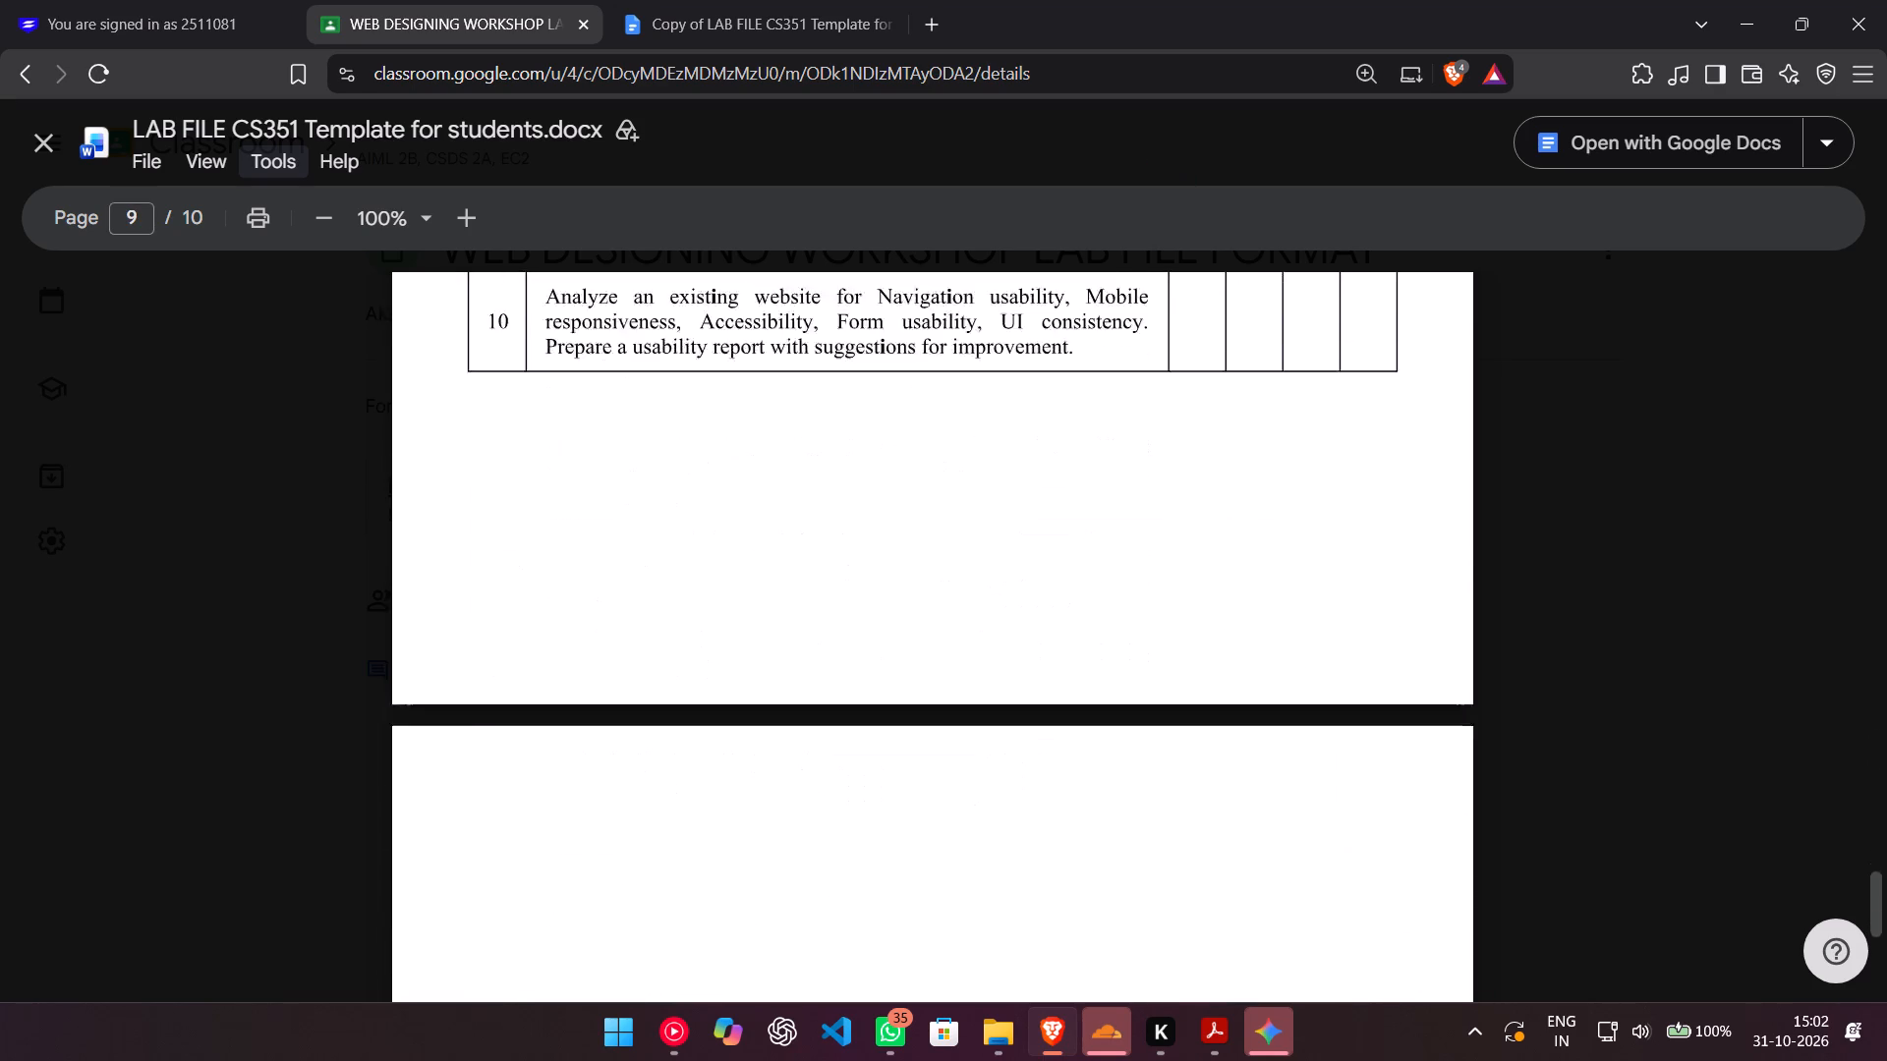
pyautogui.scroll(-13, 1025, 652)
pyautogui.scroll(1, 1044, 634)
pyautogui.scroll(-15, 1043, 634)
pyautogui.scroll(8, 1002, 654)
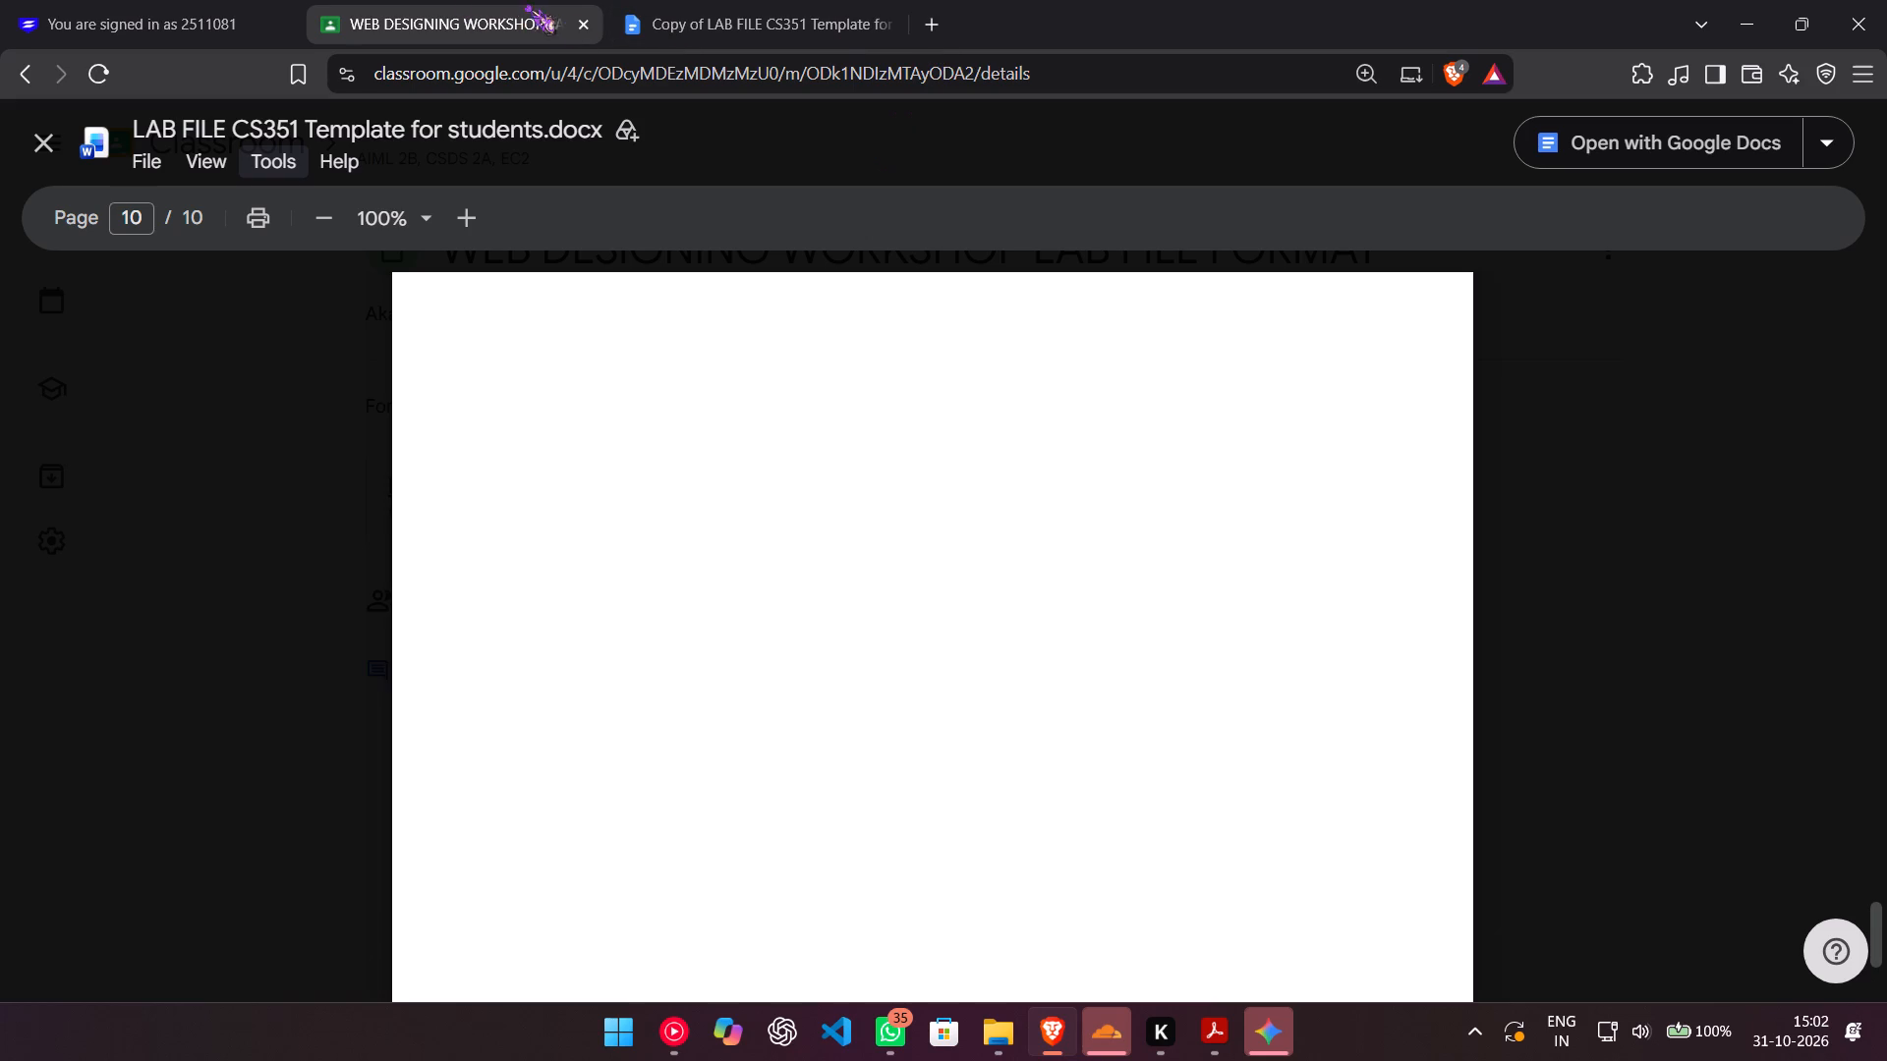
# Close the Google Classroom page with the original template and return to the editable copy in Google Docs.
pyautogui.click(574, 25)
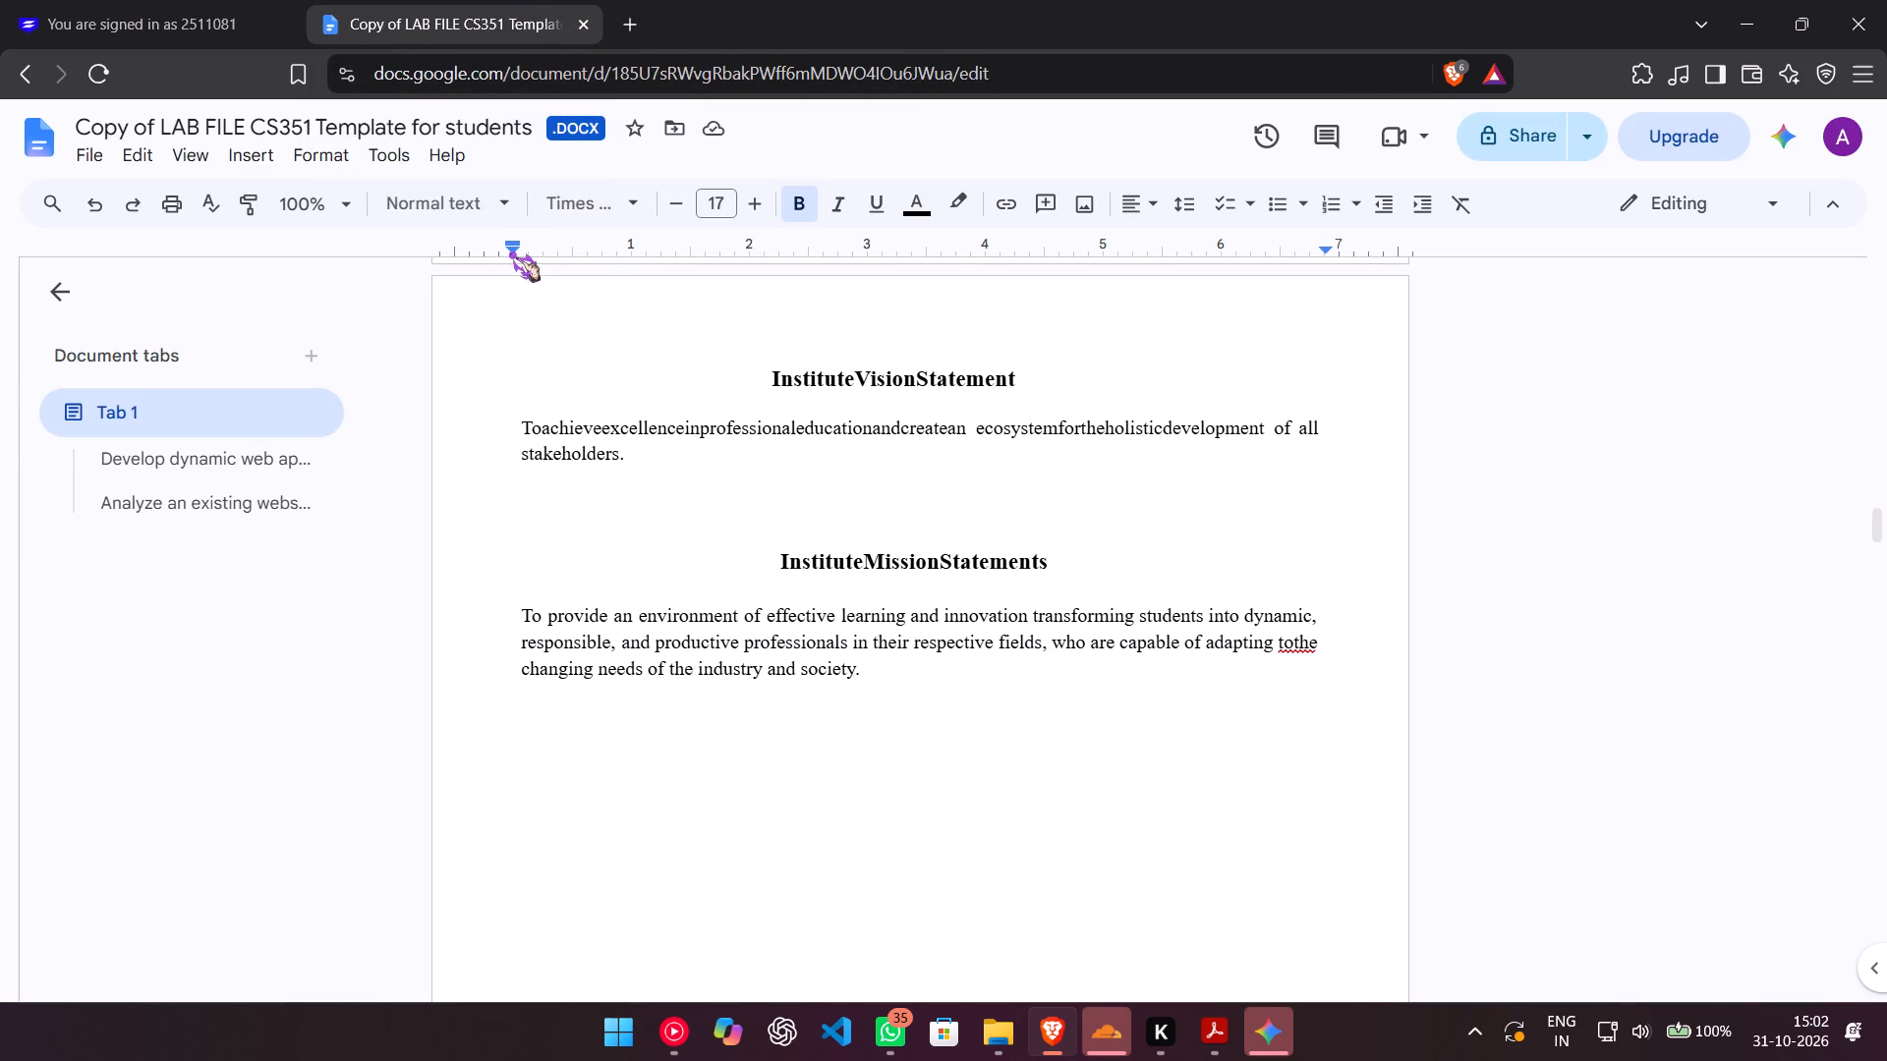
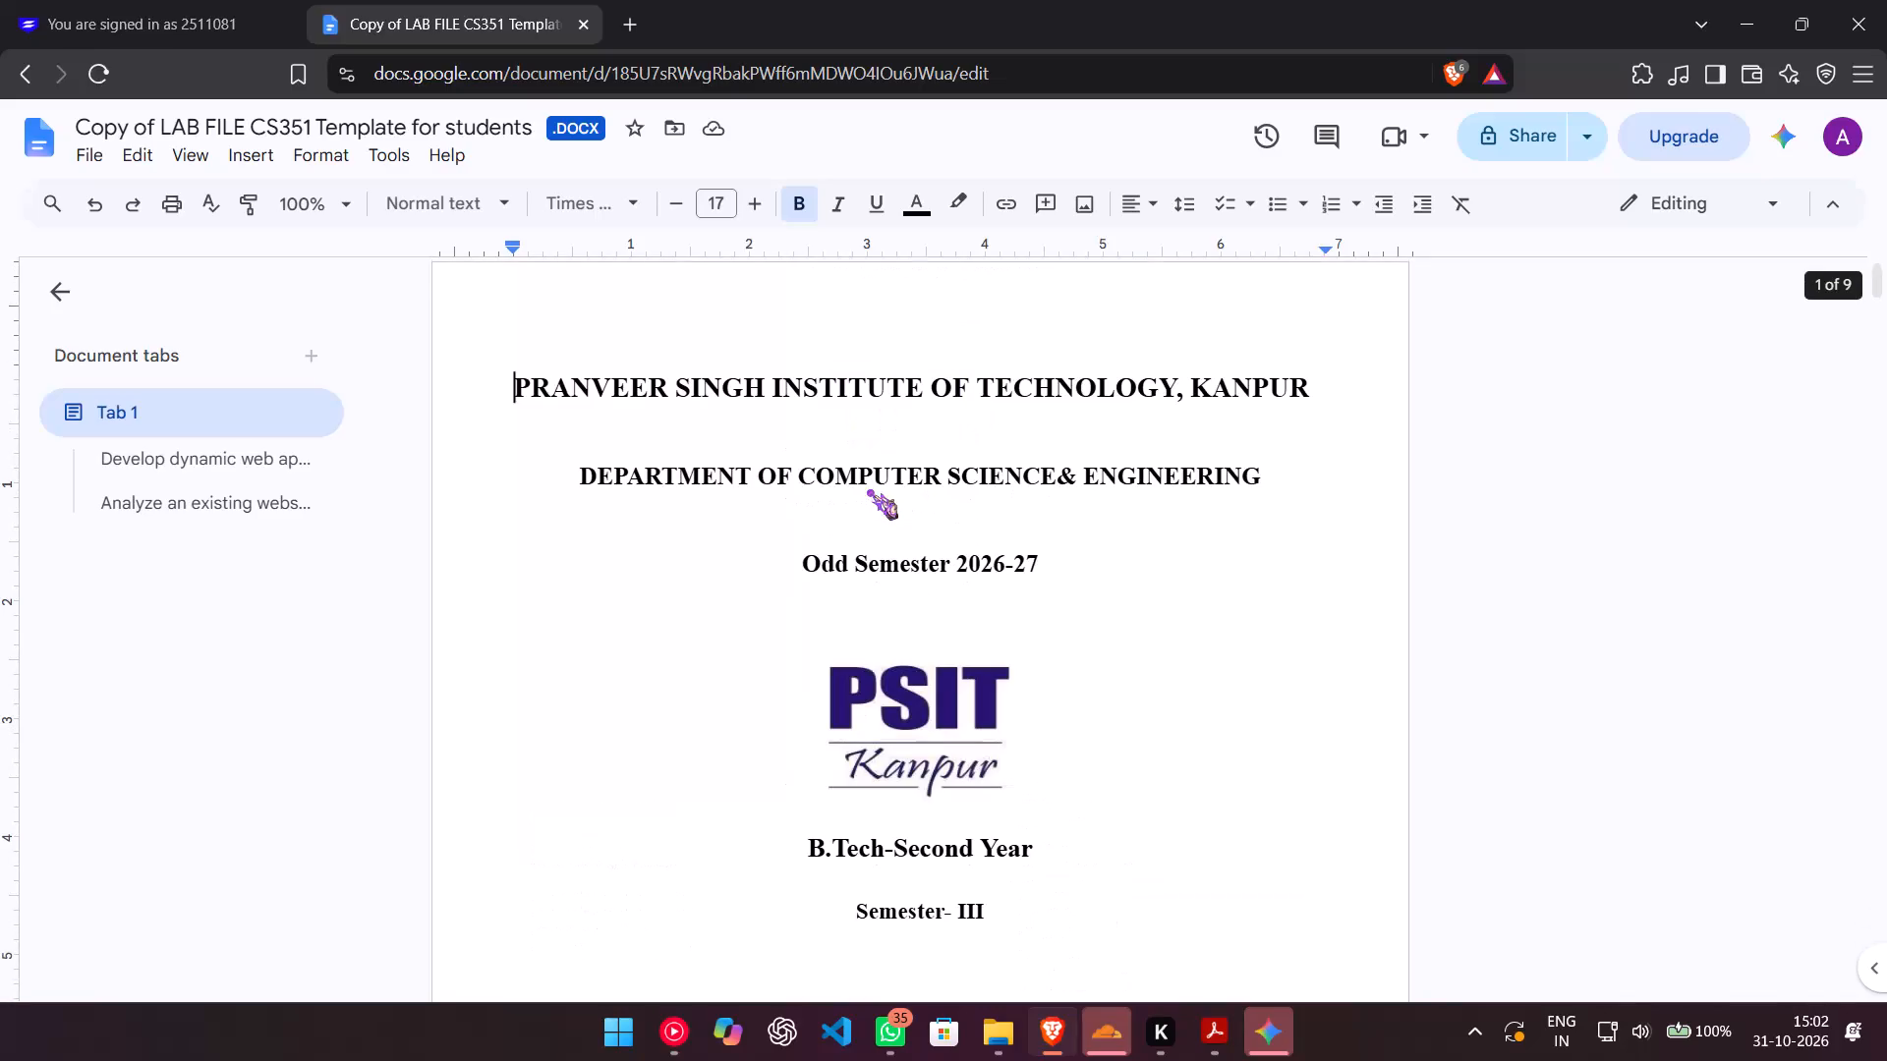
# Fill in the student's name under Submitted By on the cover page, replacing the blank underline after the colon.
pyautogui.scroll(-11, 993, 579)
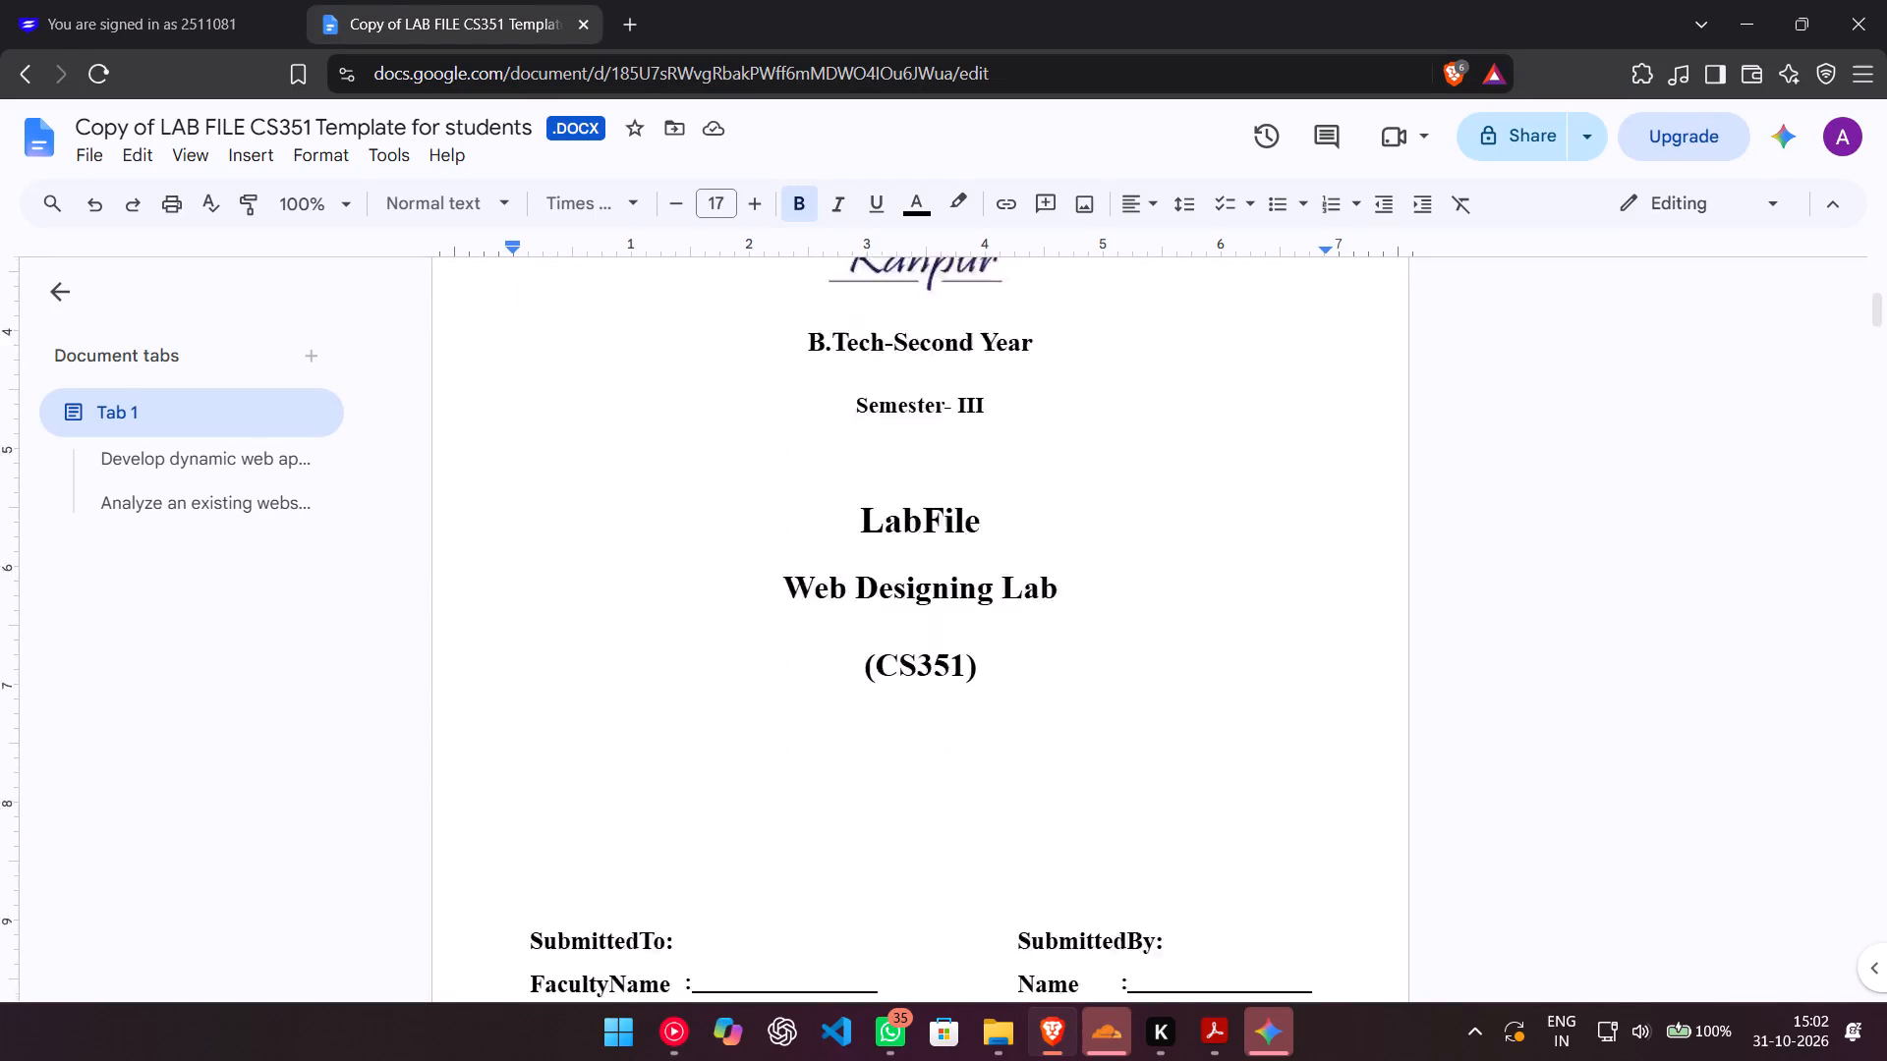
pyautogui.click(738, 607)
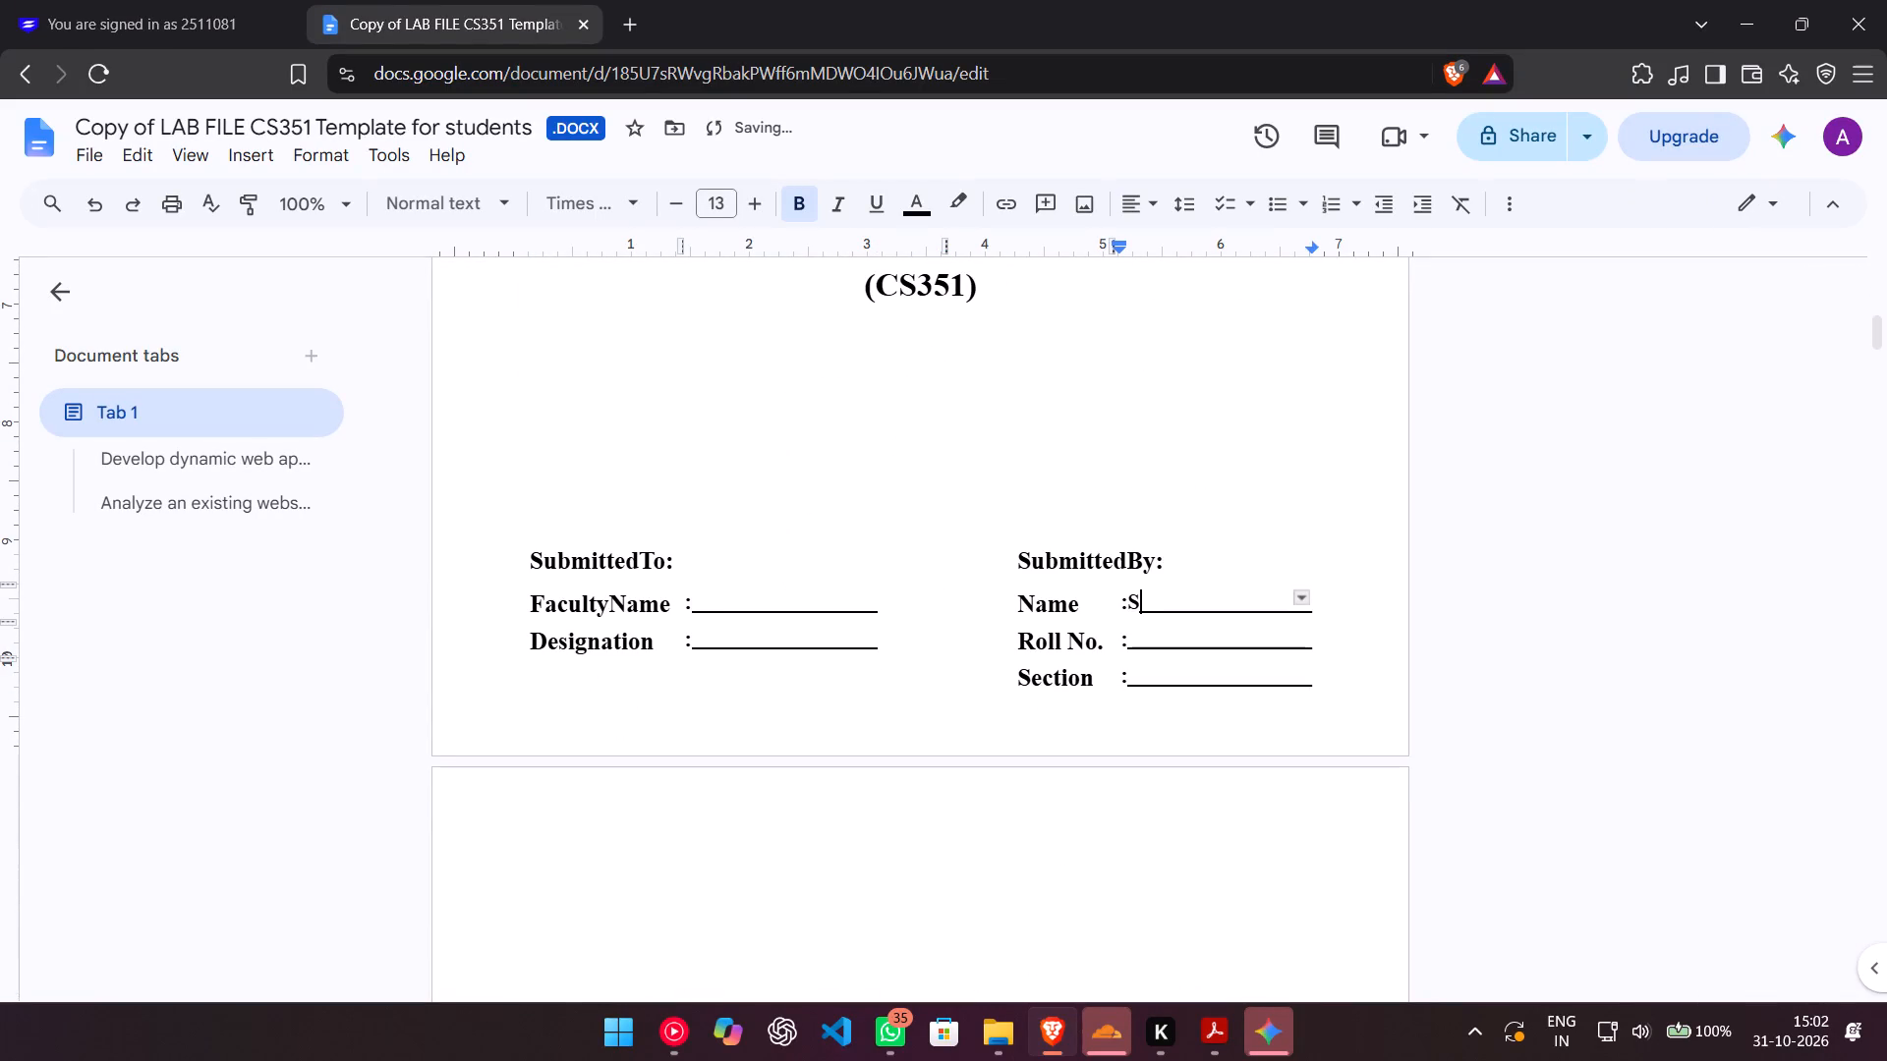
pyautogui.press('BackSpace')
pyautogui.press('Left')
pyautogui.press('Left')
pyautogui.press('Left')
pyautogui.press('Left')
pyautogui.press('Left')
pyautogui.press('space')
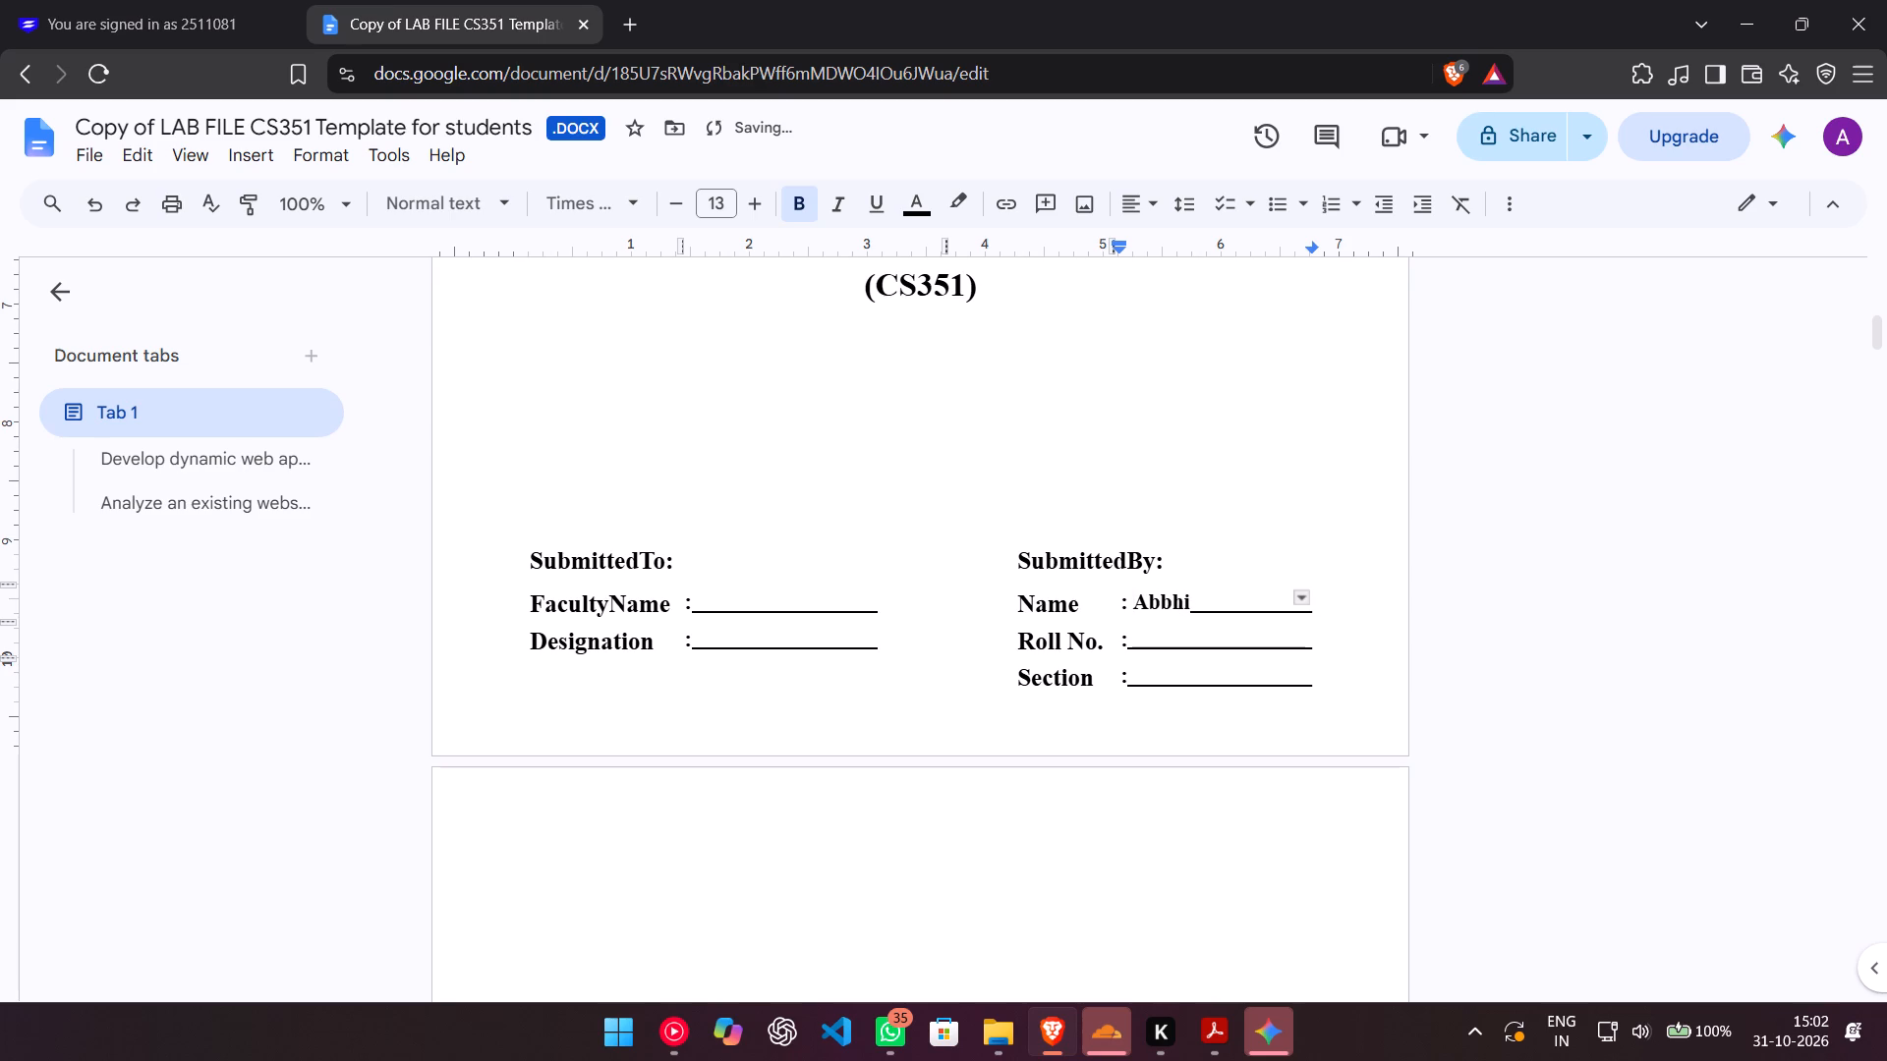
pyautogui.click(1218, 587)
pyautogui.click(1219, 595)
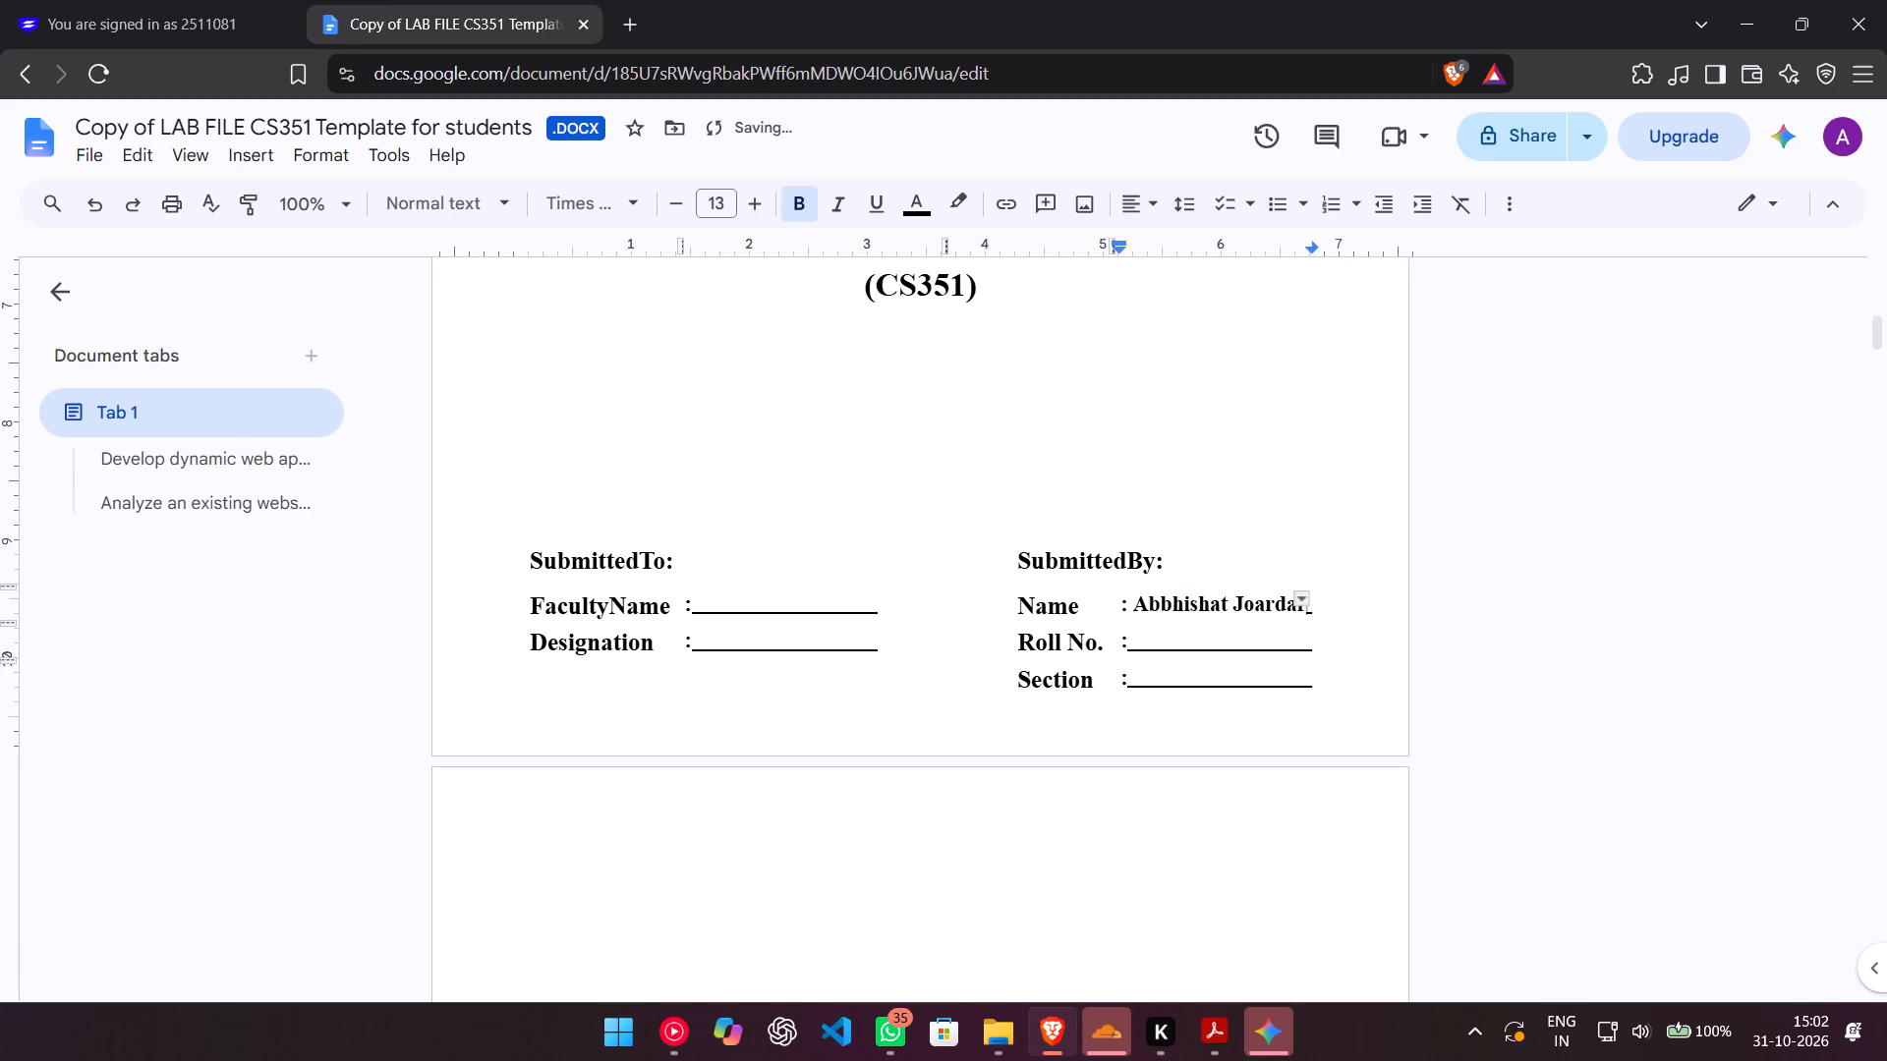
pyautogui.press('Delete')
# Fill in the student's roll number under Submitted By on the cover page and remove its leftover underline.
pyautogui.click(1322, 645)
pyautogui.click(1133, 640)
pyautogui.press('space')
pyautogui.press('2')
pyautogui.press('BackSpace')
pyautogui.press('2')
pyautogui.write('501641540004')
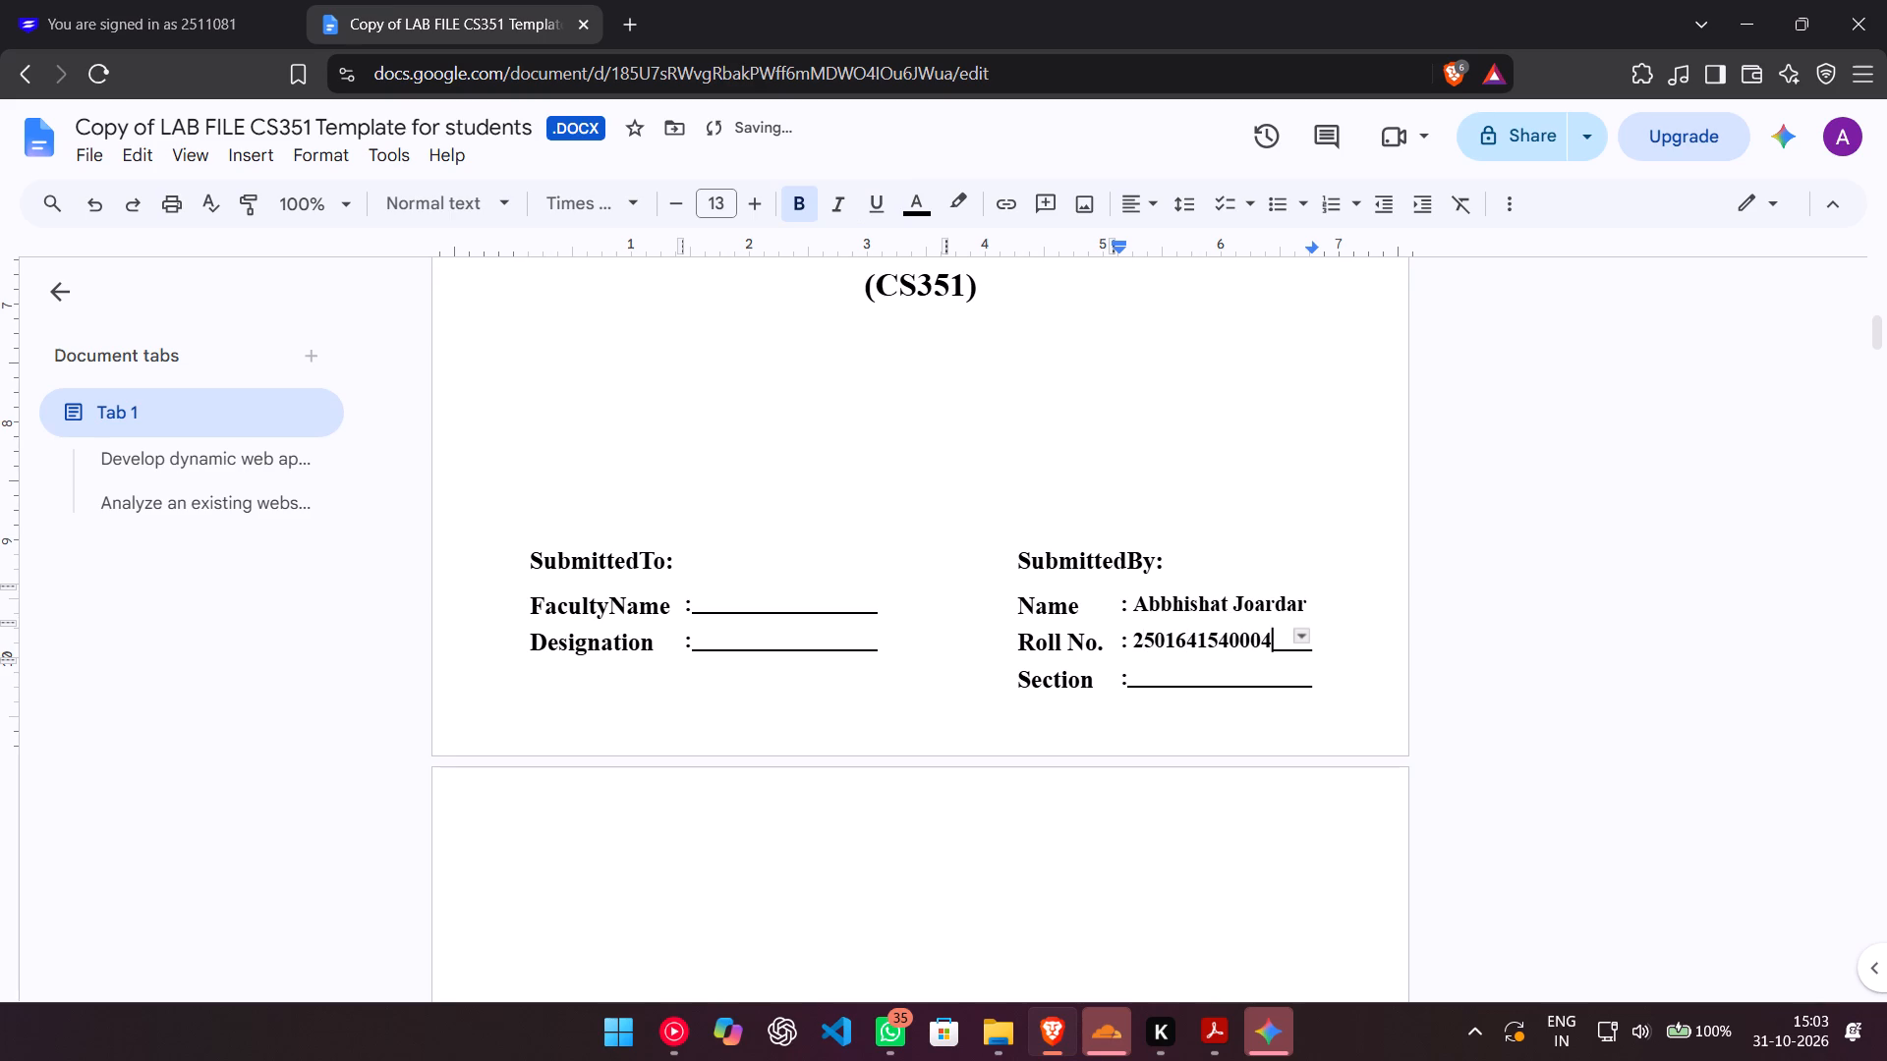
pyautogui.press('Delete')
# Enter CSDS-2A as the section under Submitted By on the cover page and remove its leftover underline.
pyautogui.click(1143, 684)
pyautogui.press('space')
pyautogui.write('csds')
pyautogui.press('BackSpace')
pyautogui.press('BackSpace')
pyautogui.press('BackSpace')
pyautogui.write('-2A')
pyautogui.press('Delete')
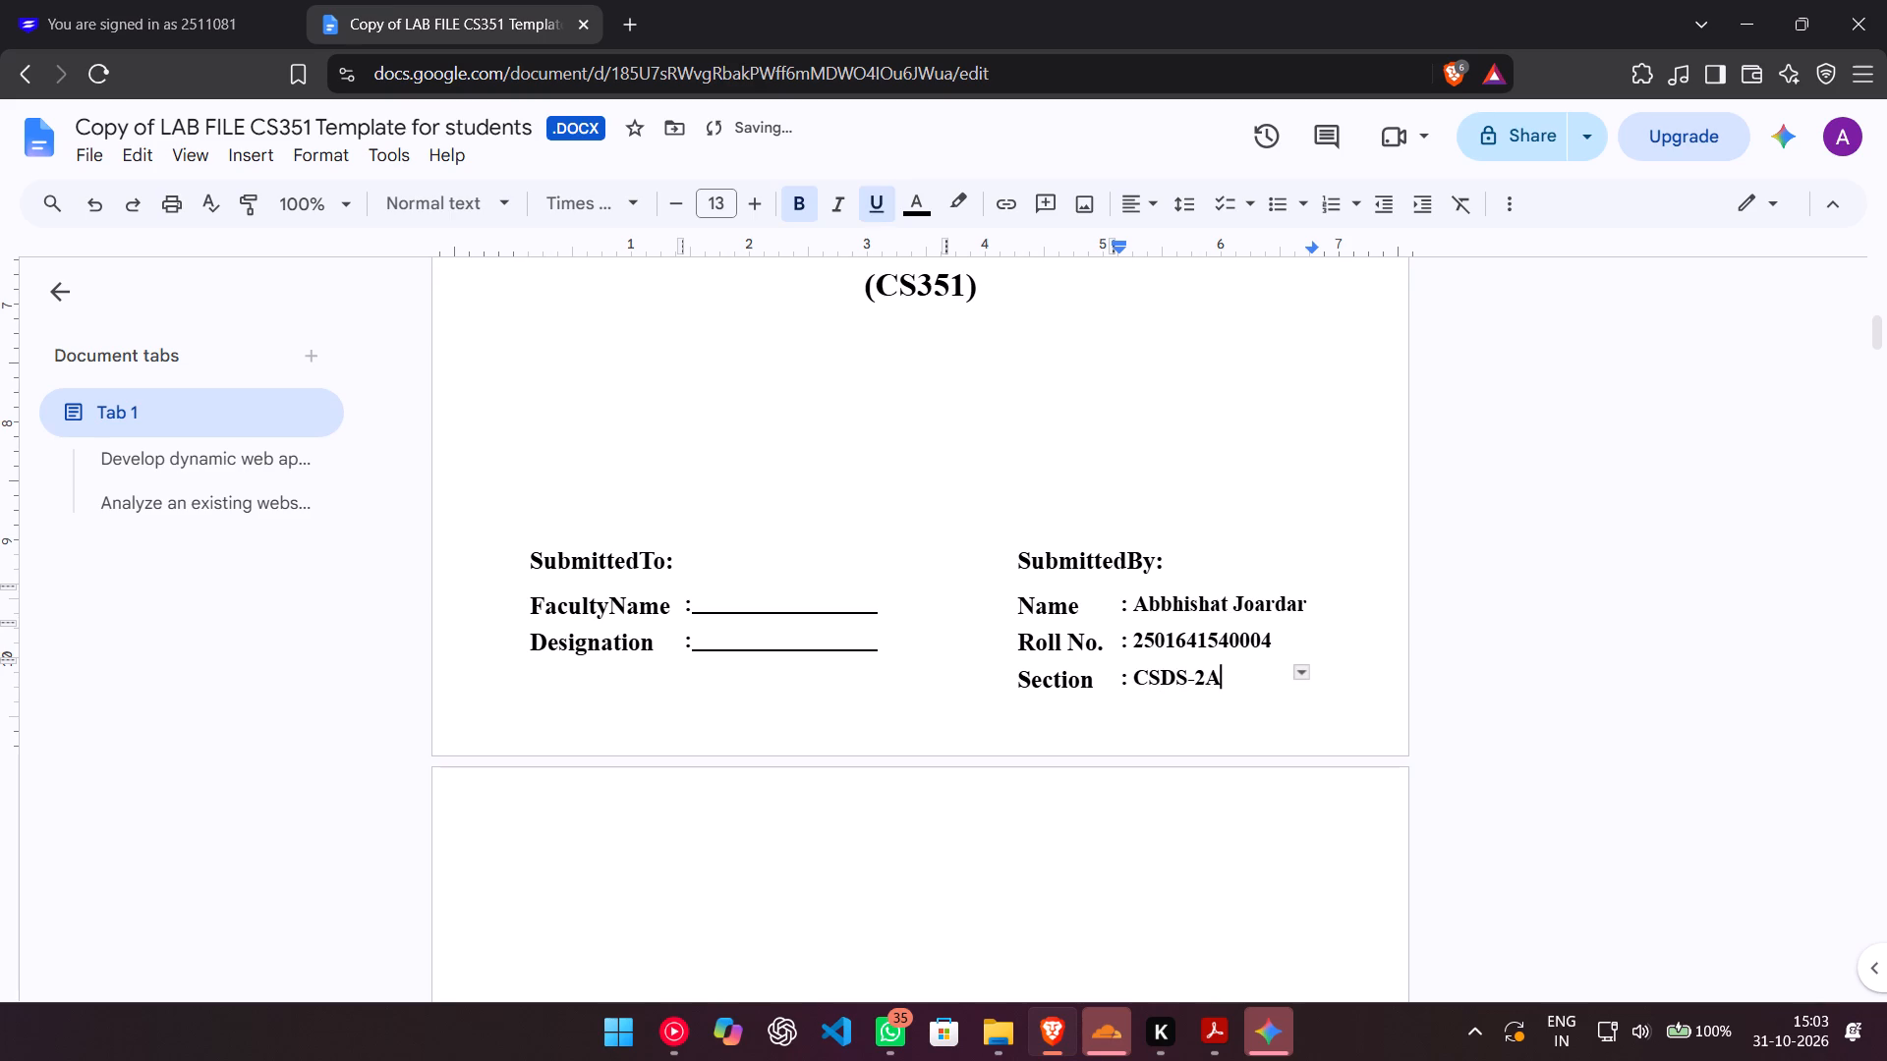
# Check the layout from the end of the cover page through the second page to the Table of Contents page.
pyautogui.scroll(-1, 1135, 684)
pyautogui.scroll(-6, 821, 618)
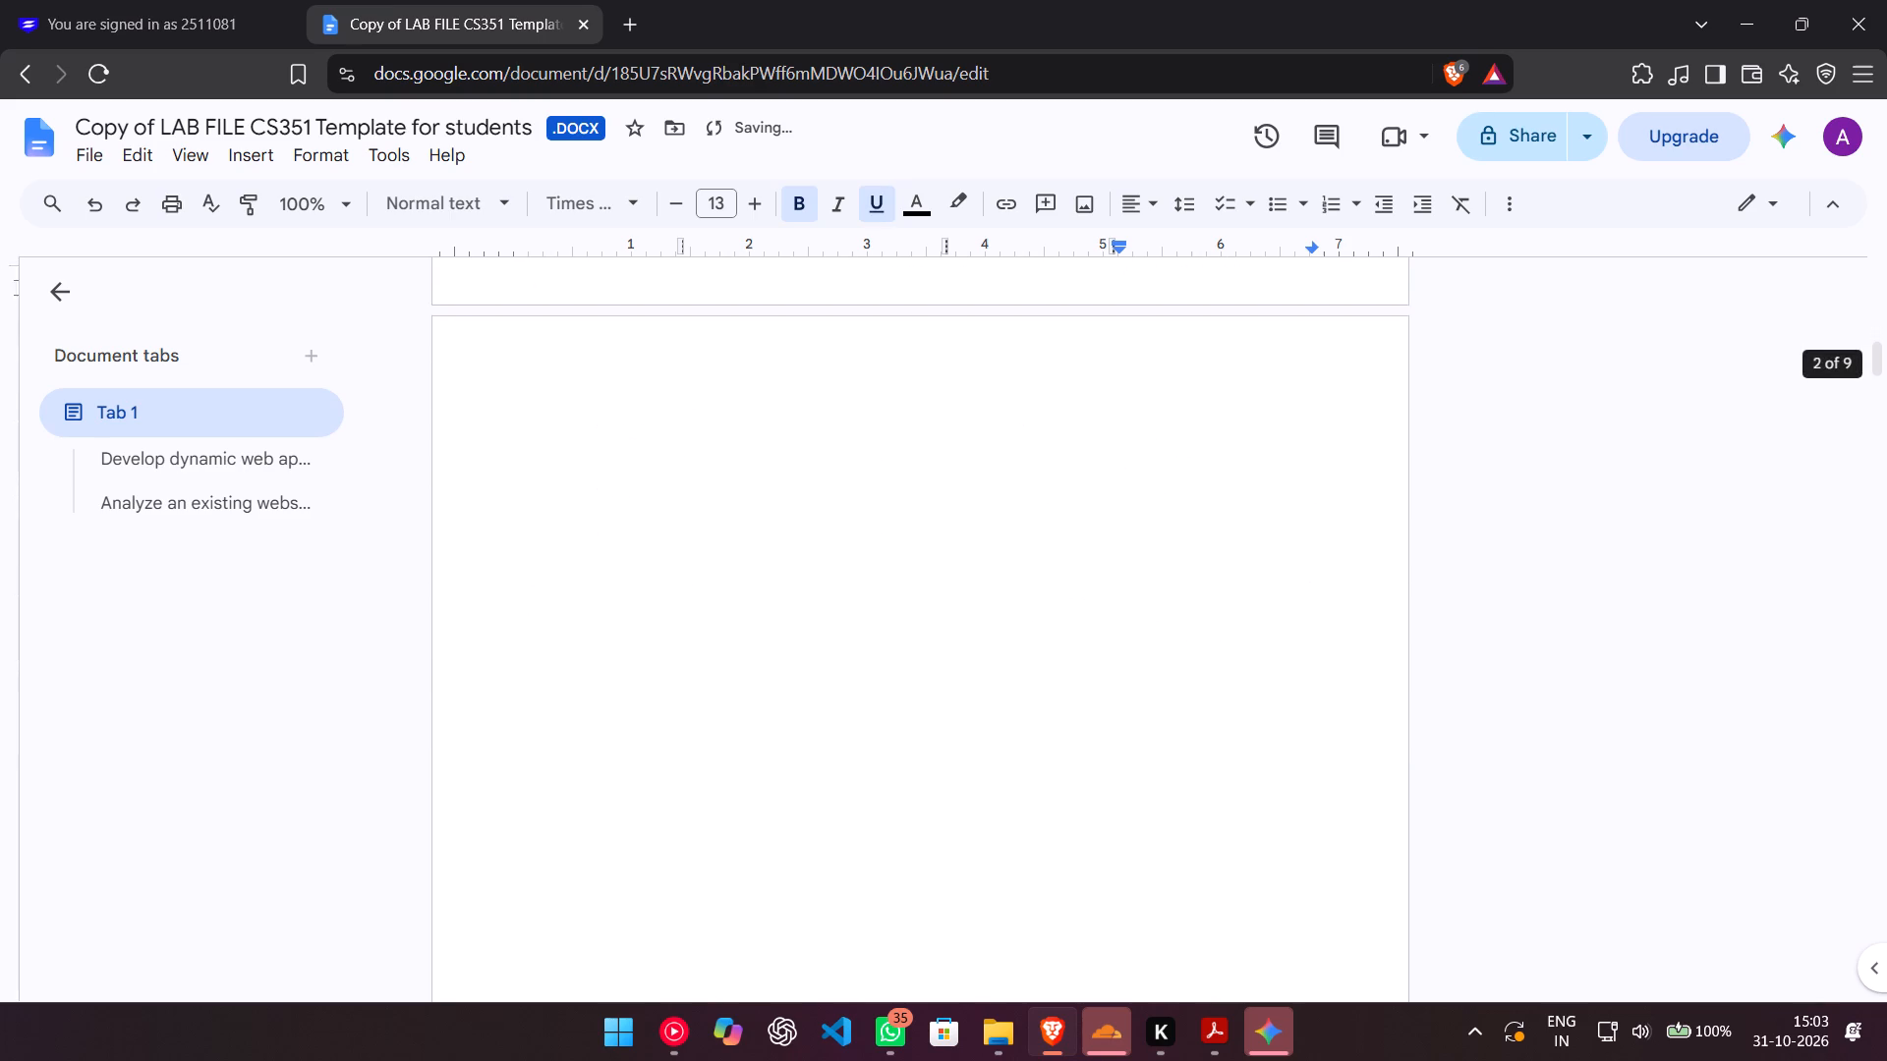
pyautogui.scroll(-13, 827, 629)
pyautogui.scroll(6, 855, 573)
pyautogui.click(607, 460)
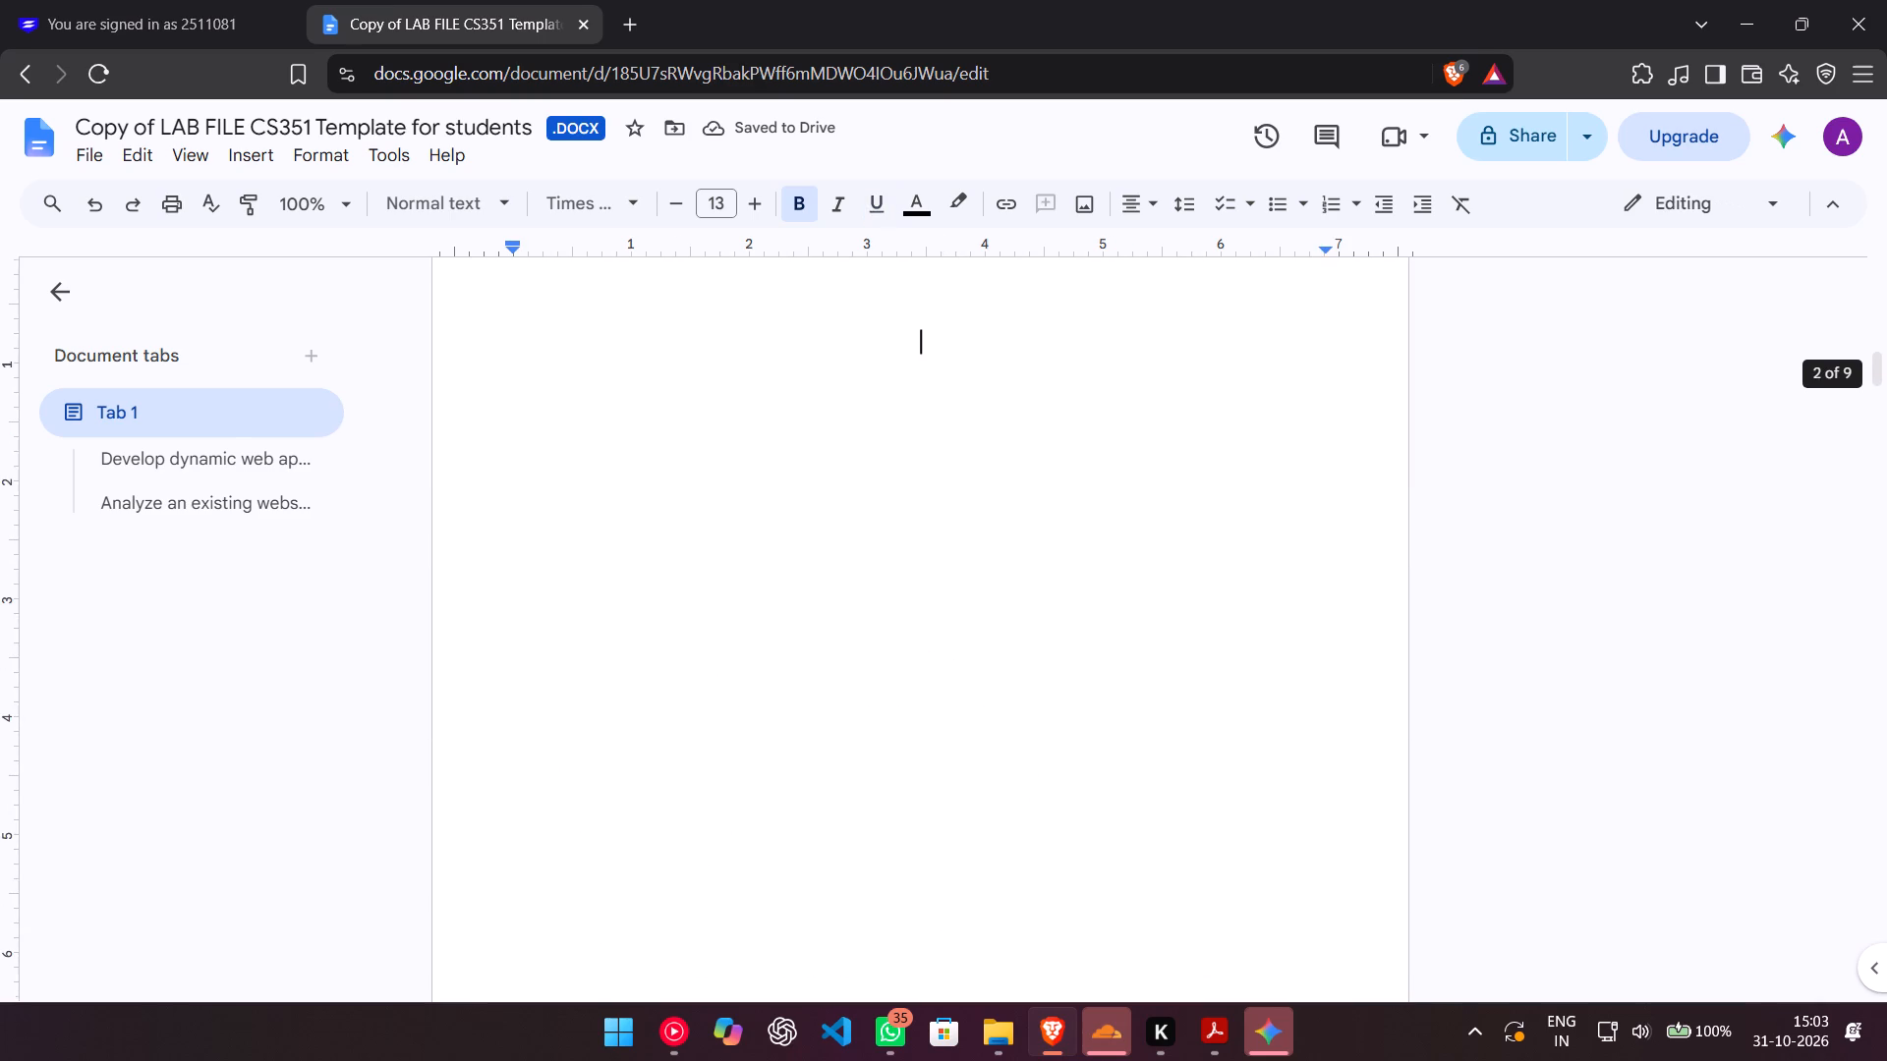
pyautogui.scroll(6, 657, 479)
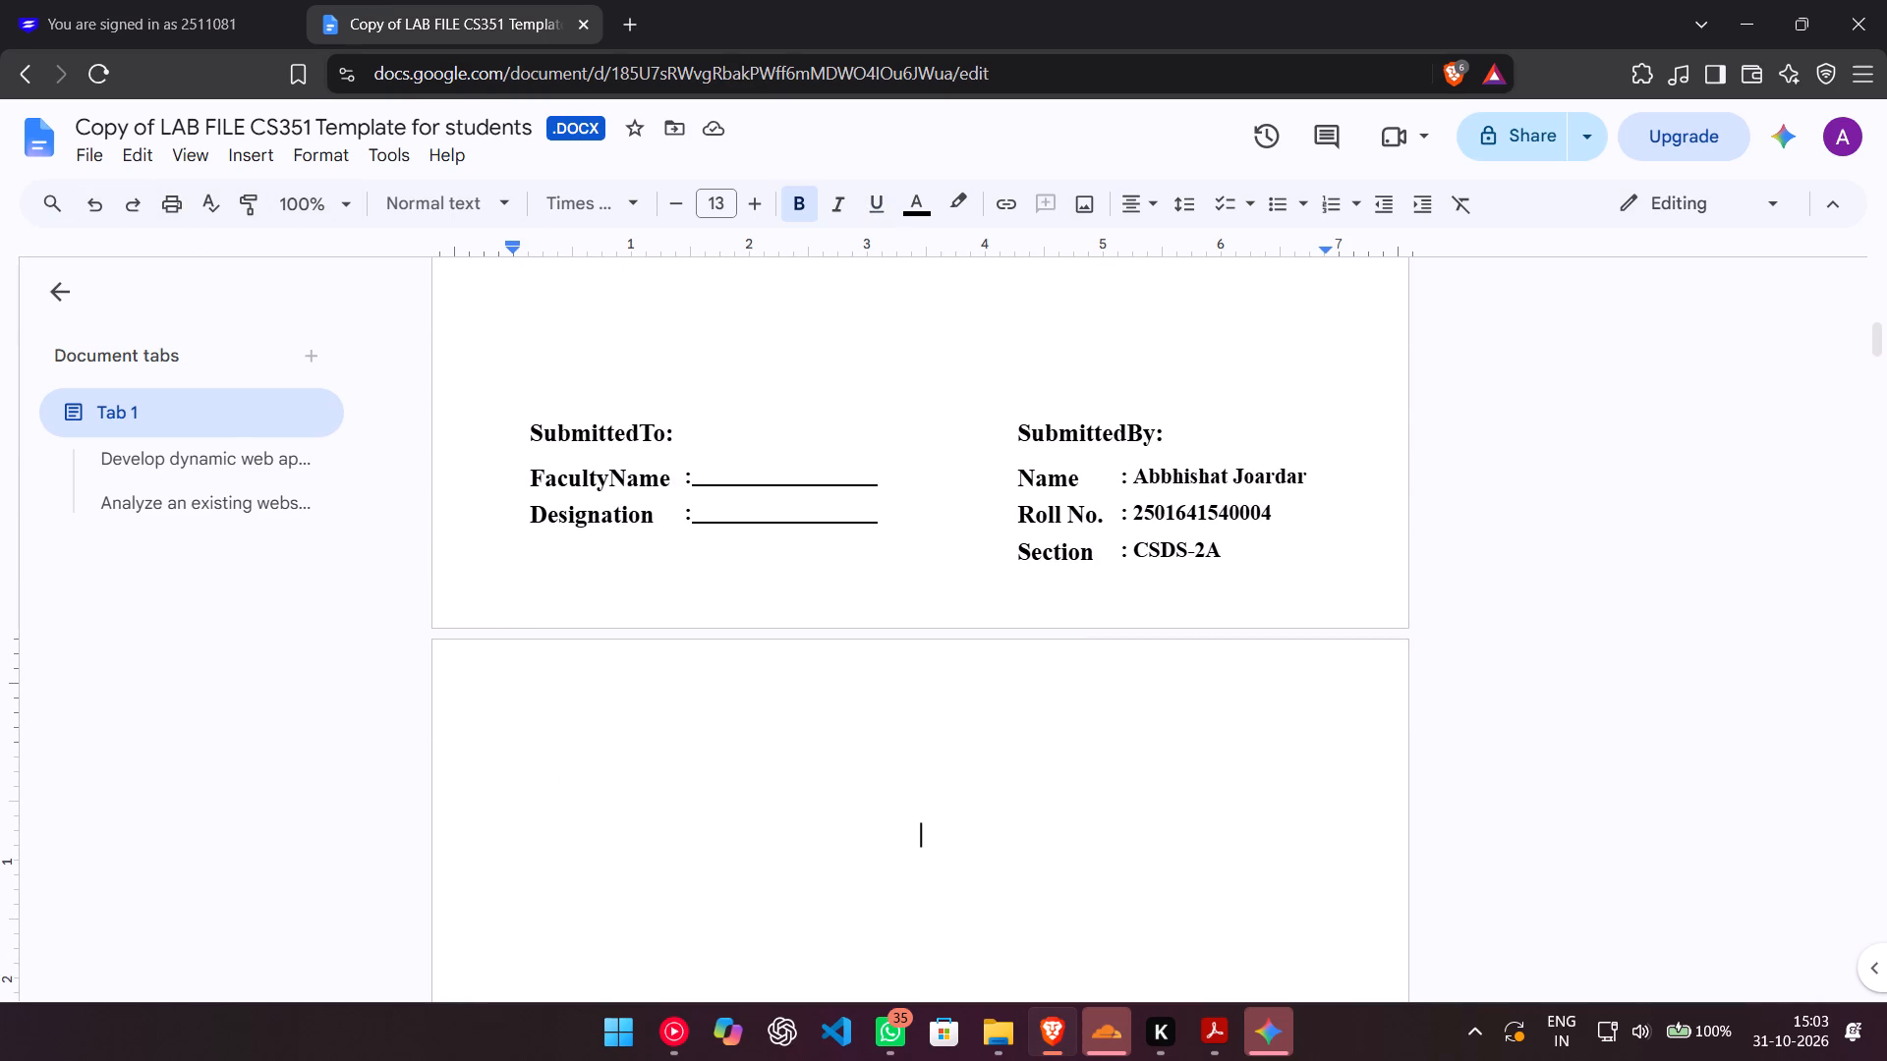
pyautogui.scroll(-18, 1059, 589)
pyautogui.scroll(-3, 964, 805)
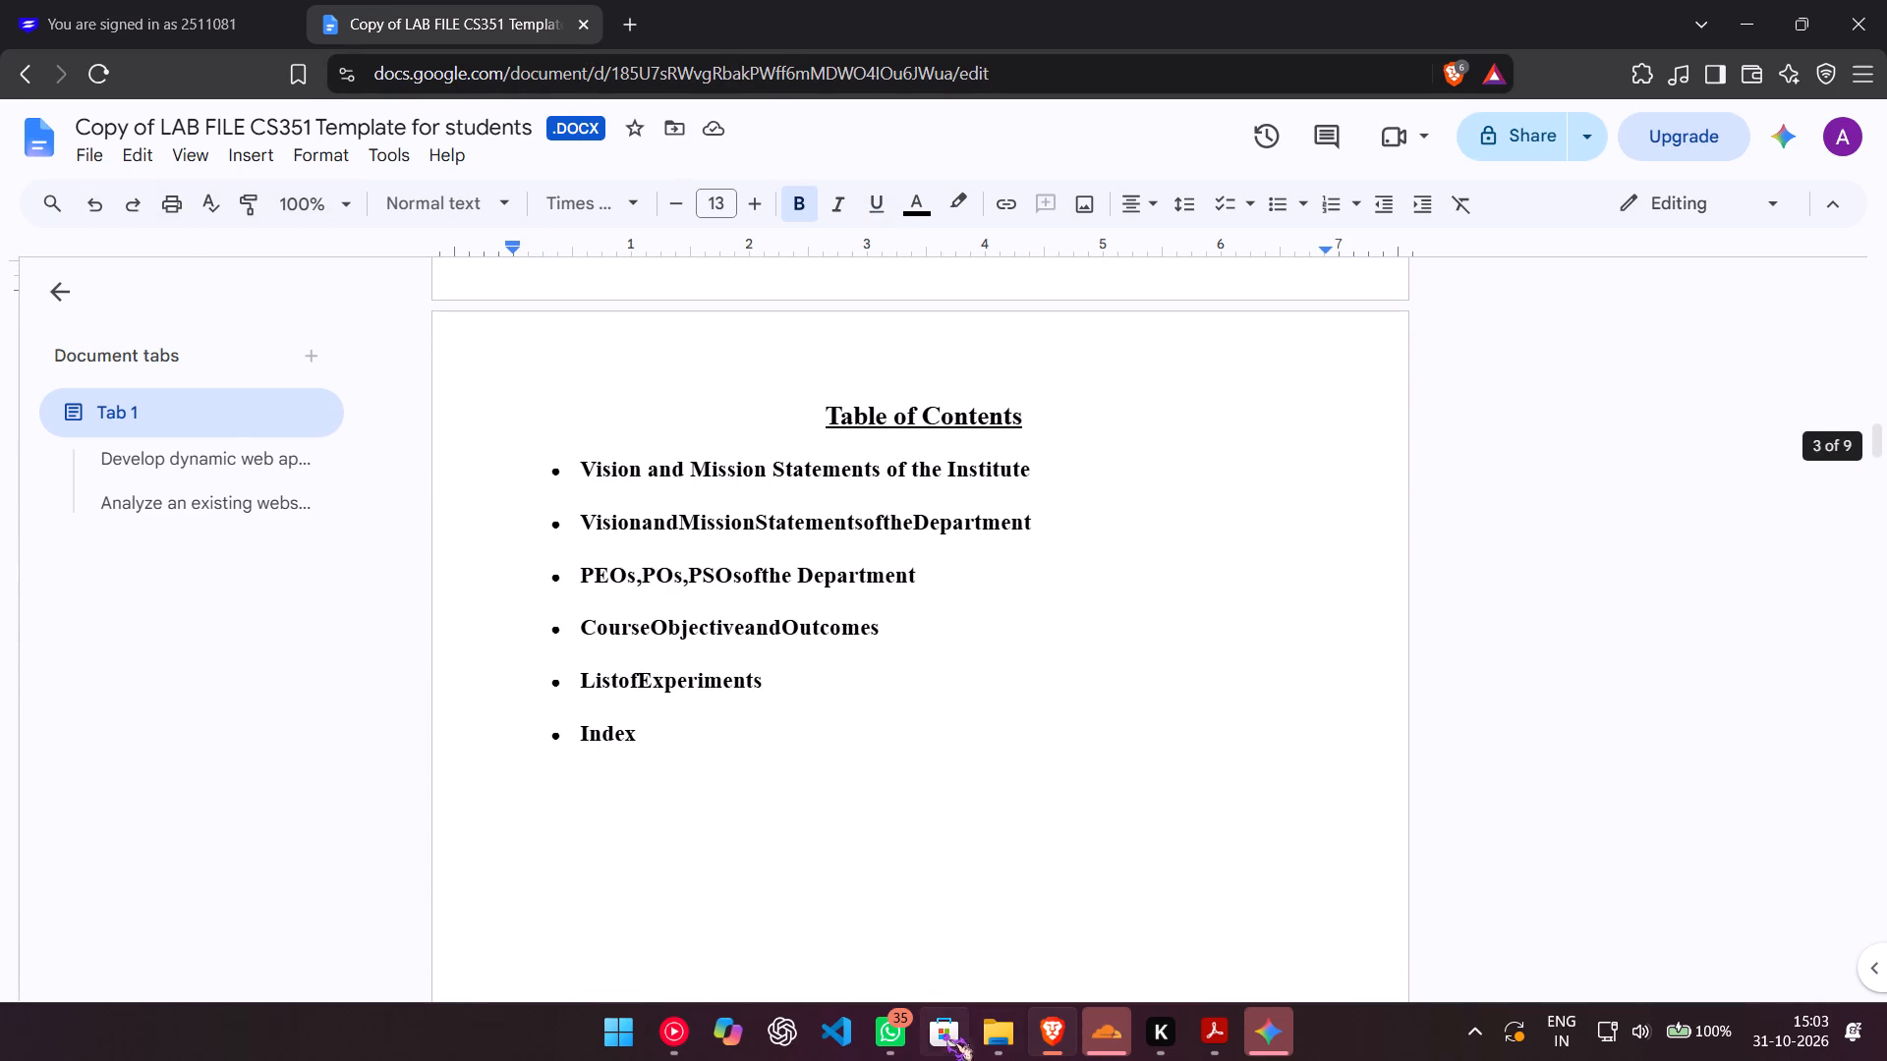
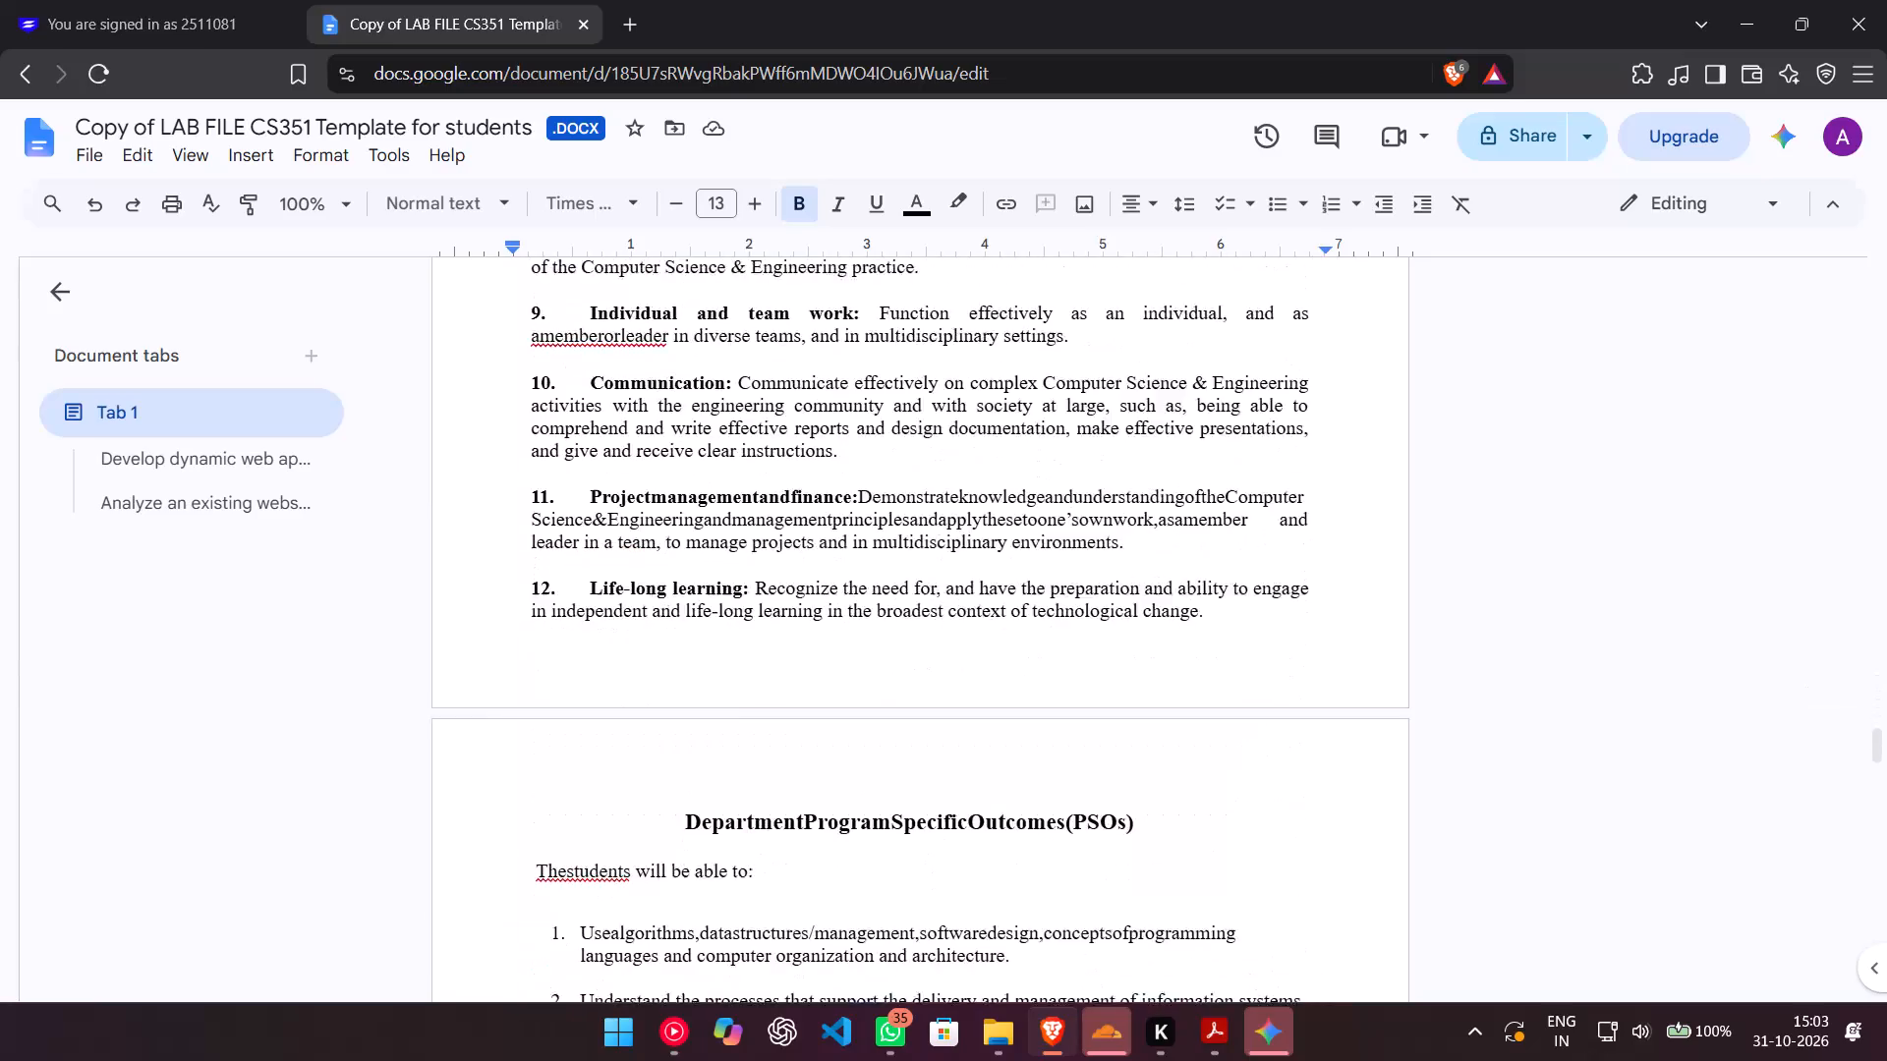
# Insert the missing space in "The students" in the line below the Department Program Specific Outcomes heading.
pyautogui.scroll(2, 595, 401)
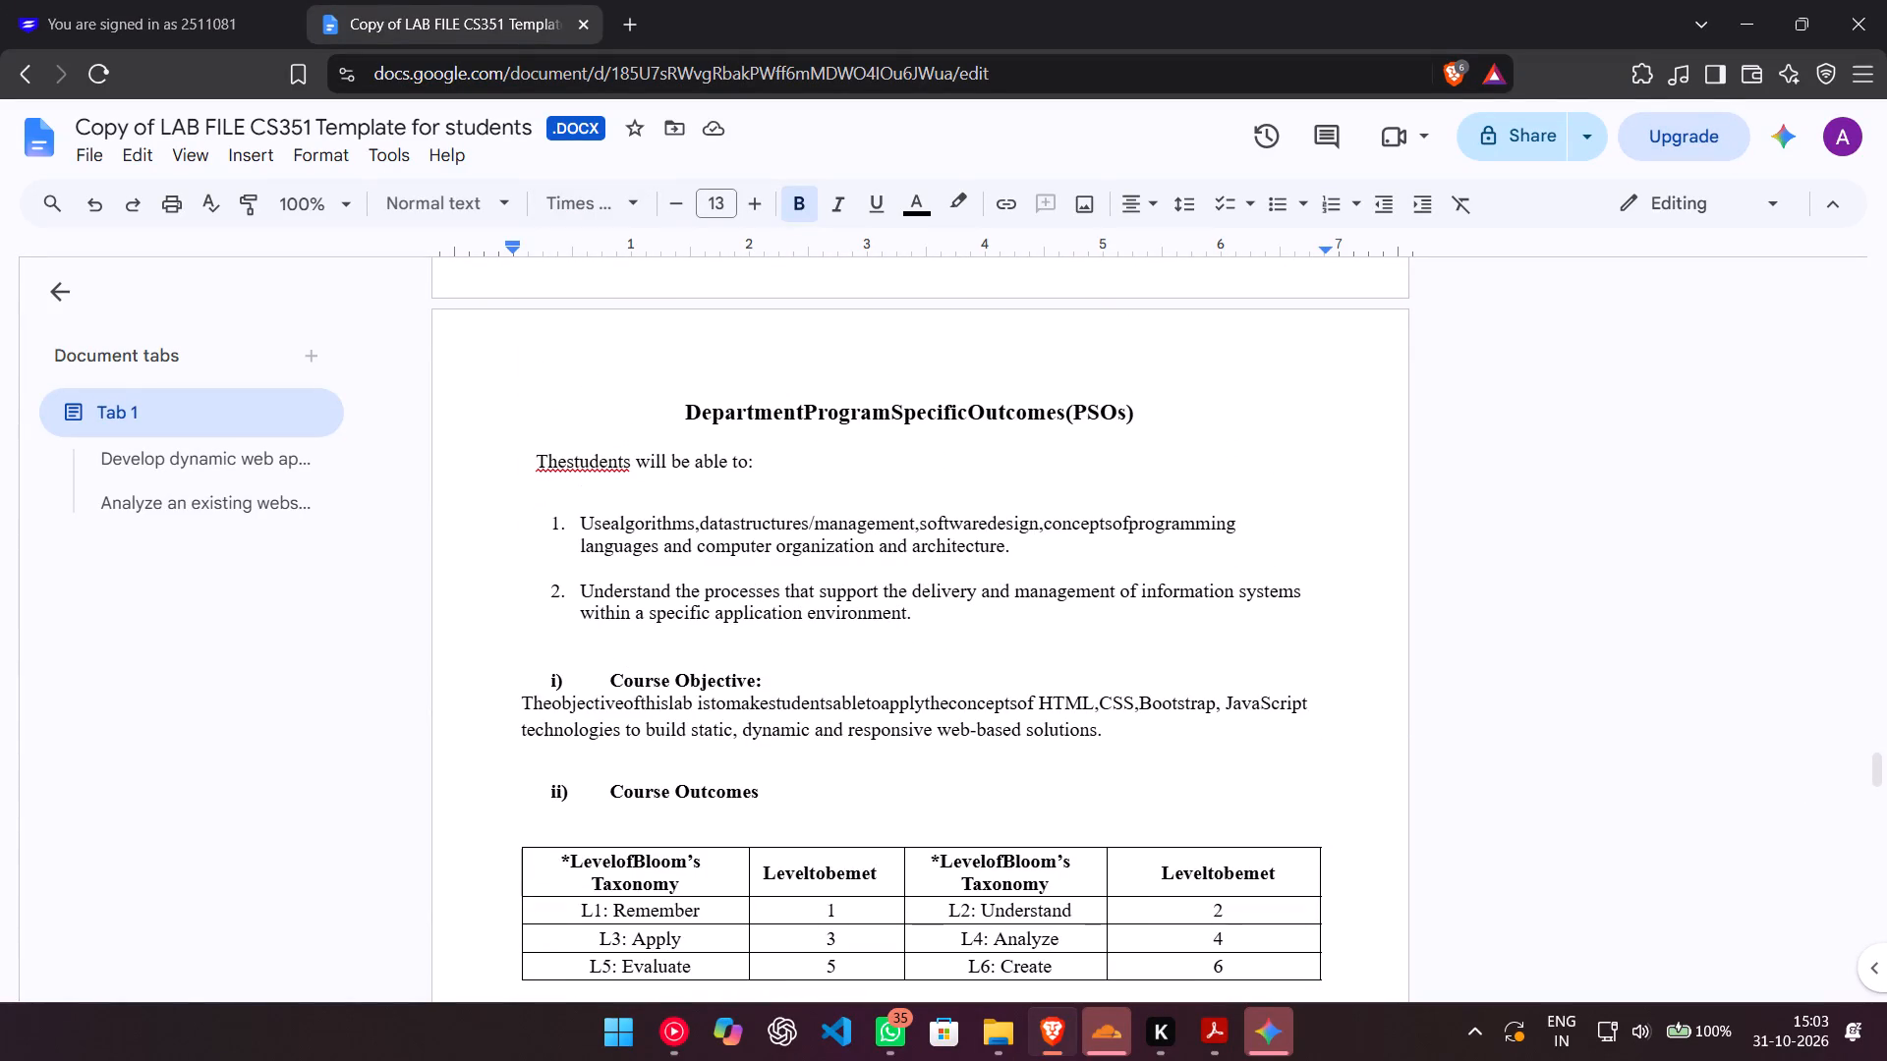
pyautogui.click(557, 459)
pyautogui.press('space')
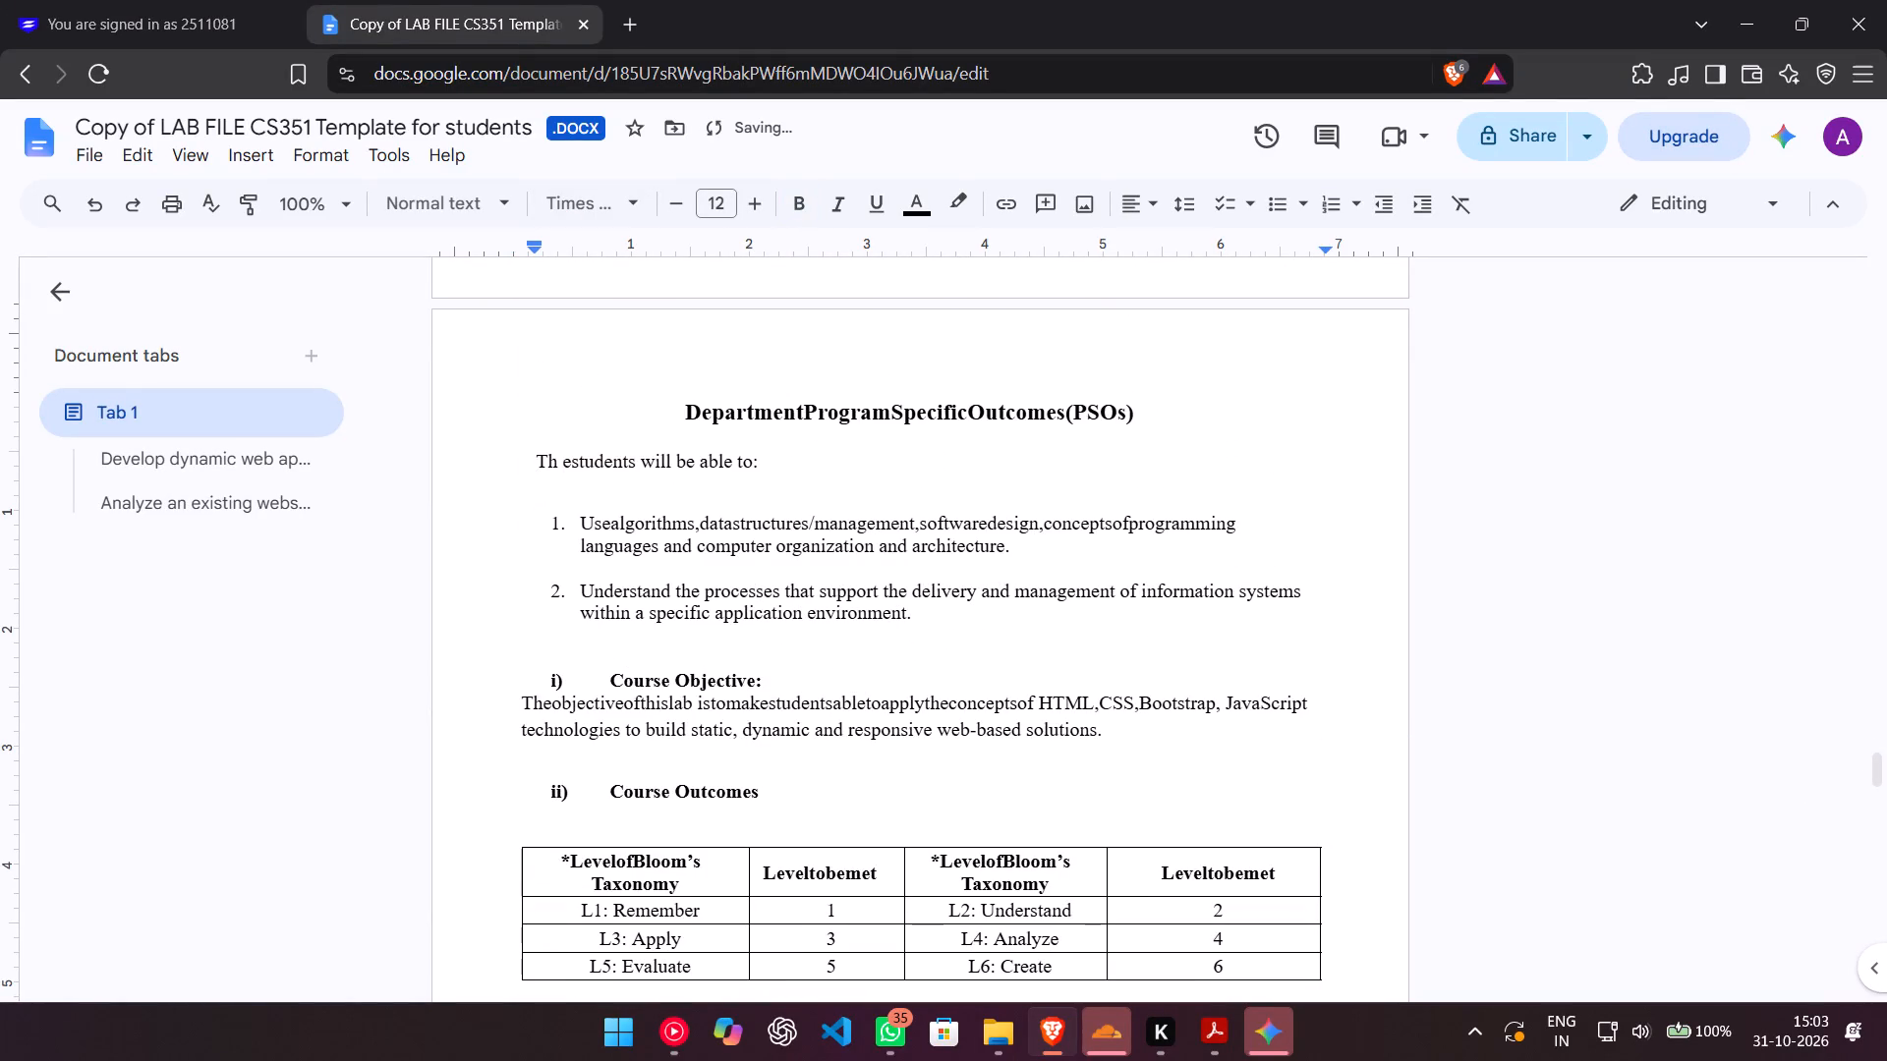
pyautogui.press('BackSpace')
pyautogui.press('Right')
pyautogui.press('space')
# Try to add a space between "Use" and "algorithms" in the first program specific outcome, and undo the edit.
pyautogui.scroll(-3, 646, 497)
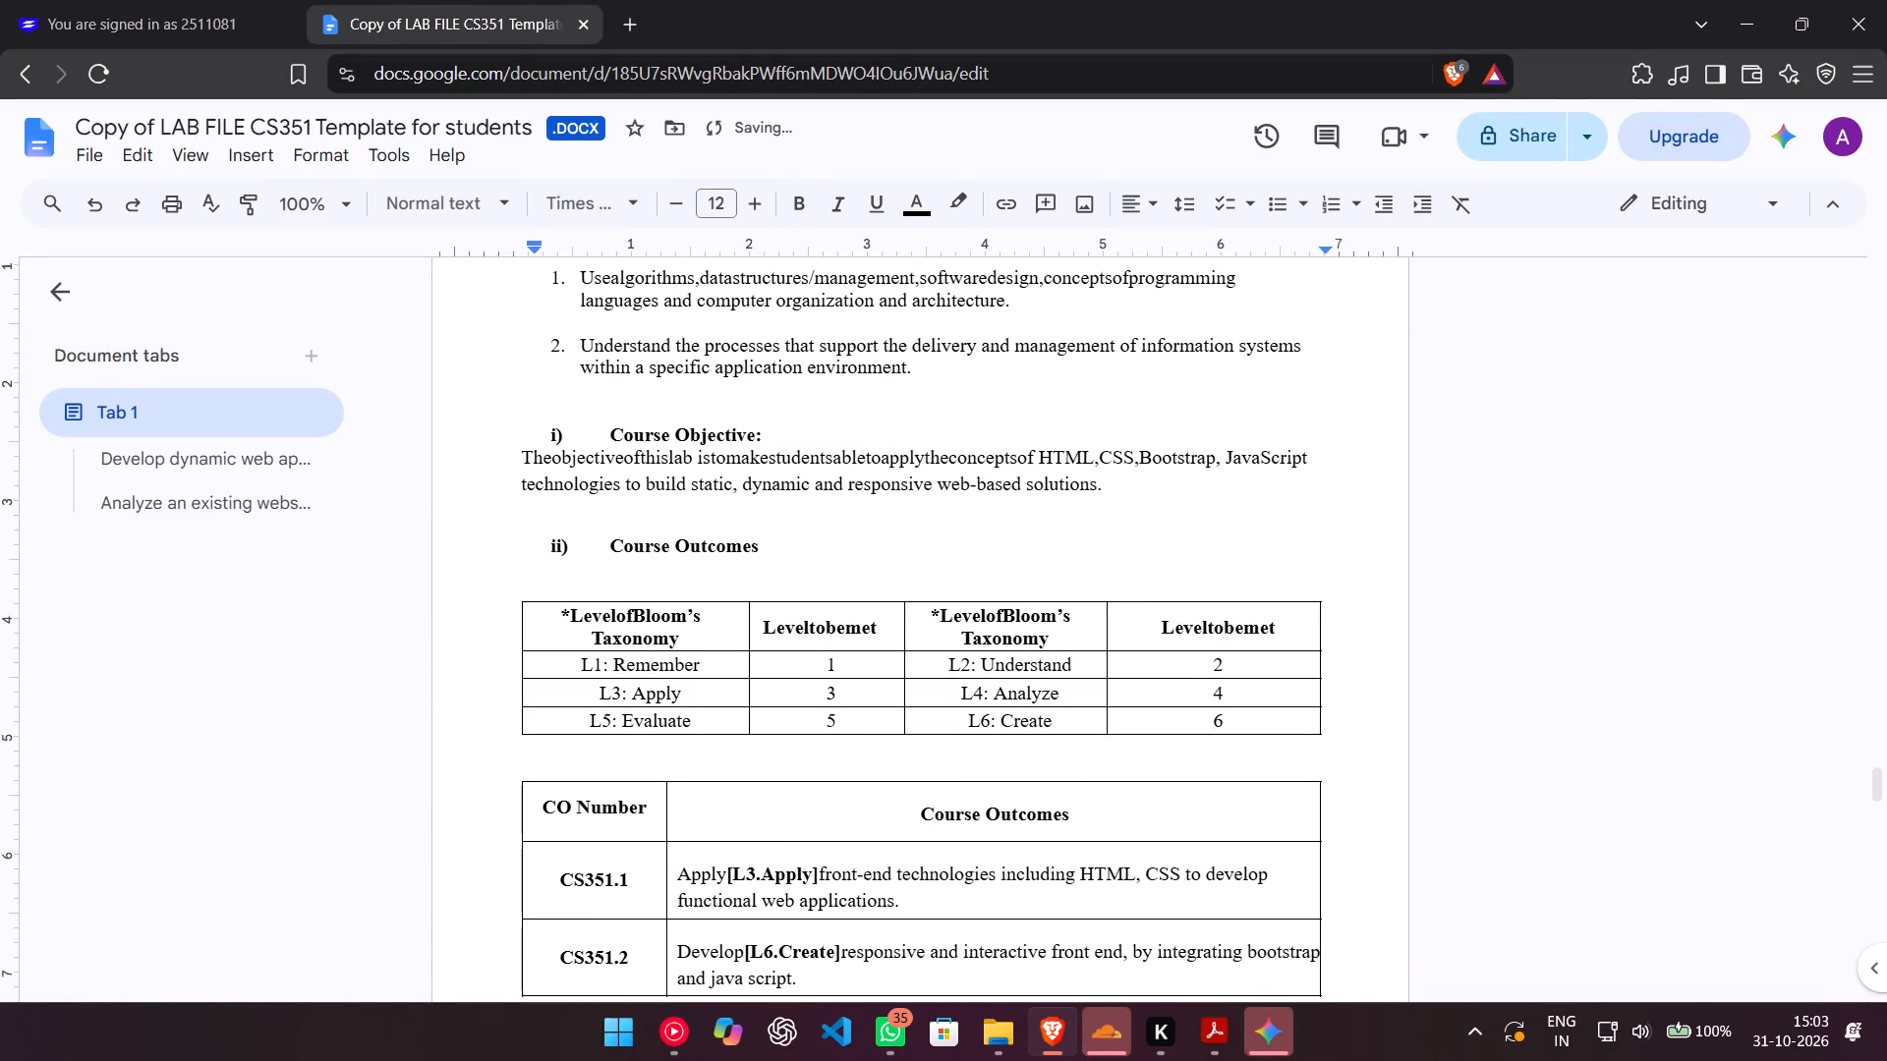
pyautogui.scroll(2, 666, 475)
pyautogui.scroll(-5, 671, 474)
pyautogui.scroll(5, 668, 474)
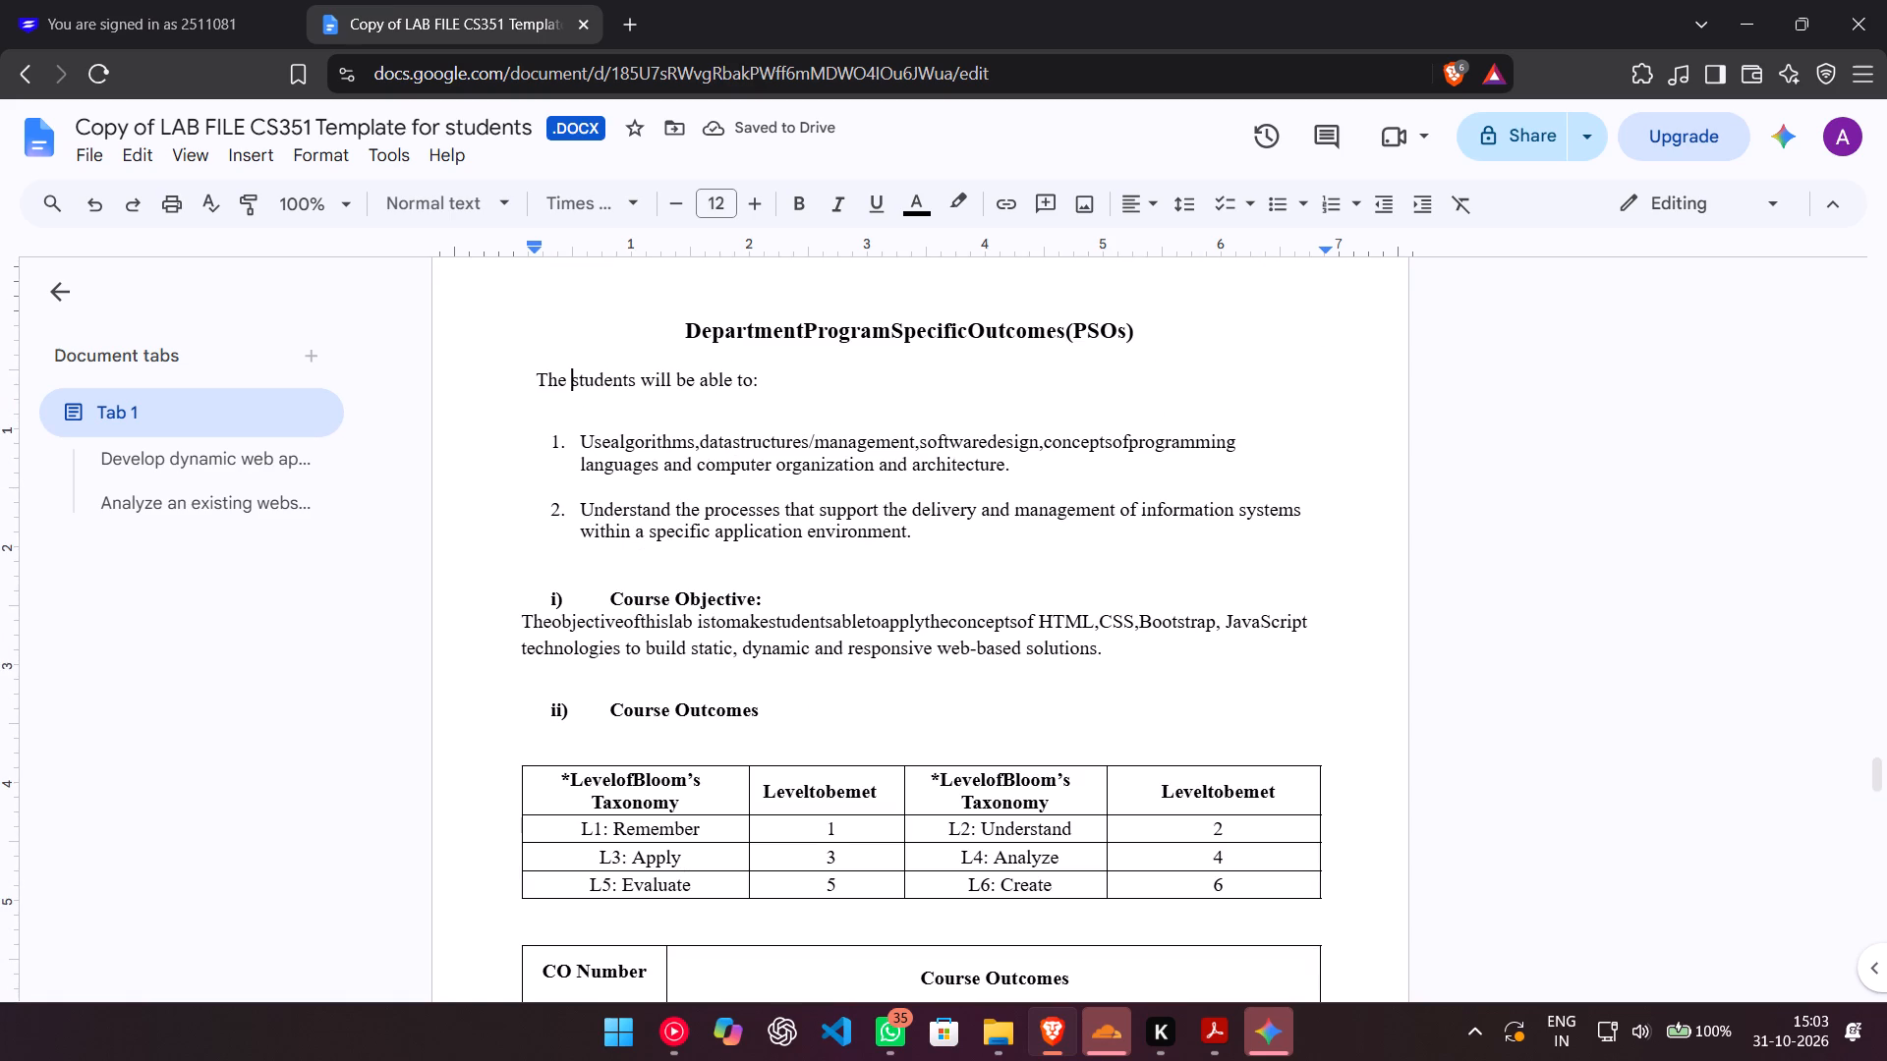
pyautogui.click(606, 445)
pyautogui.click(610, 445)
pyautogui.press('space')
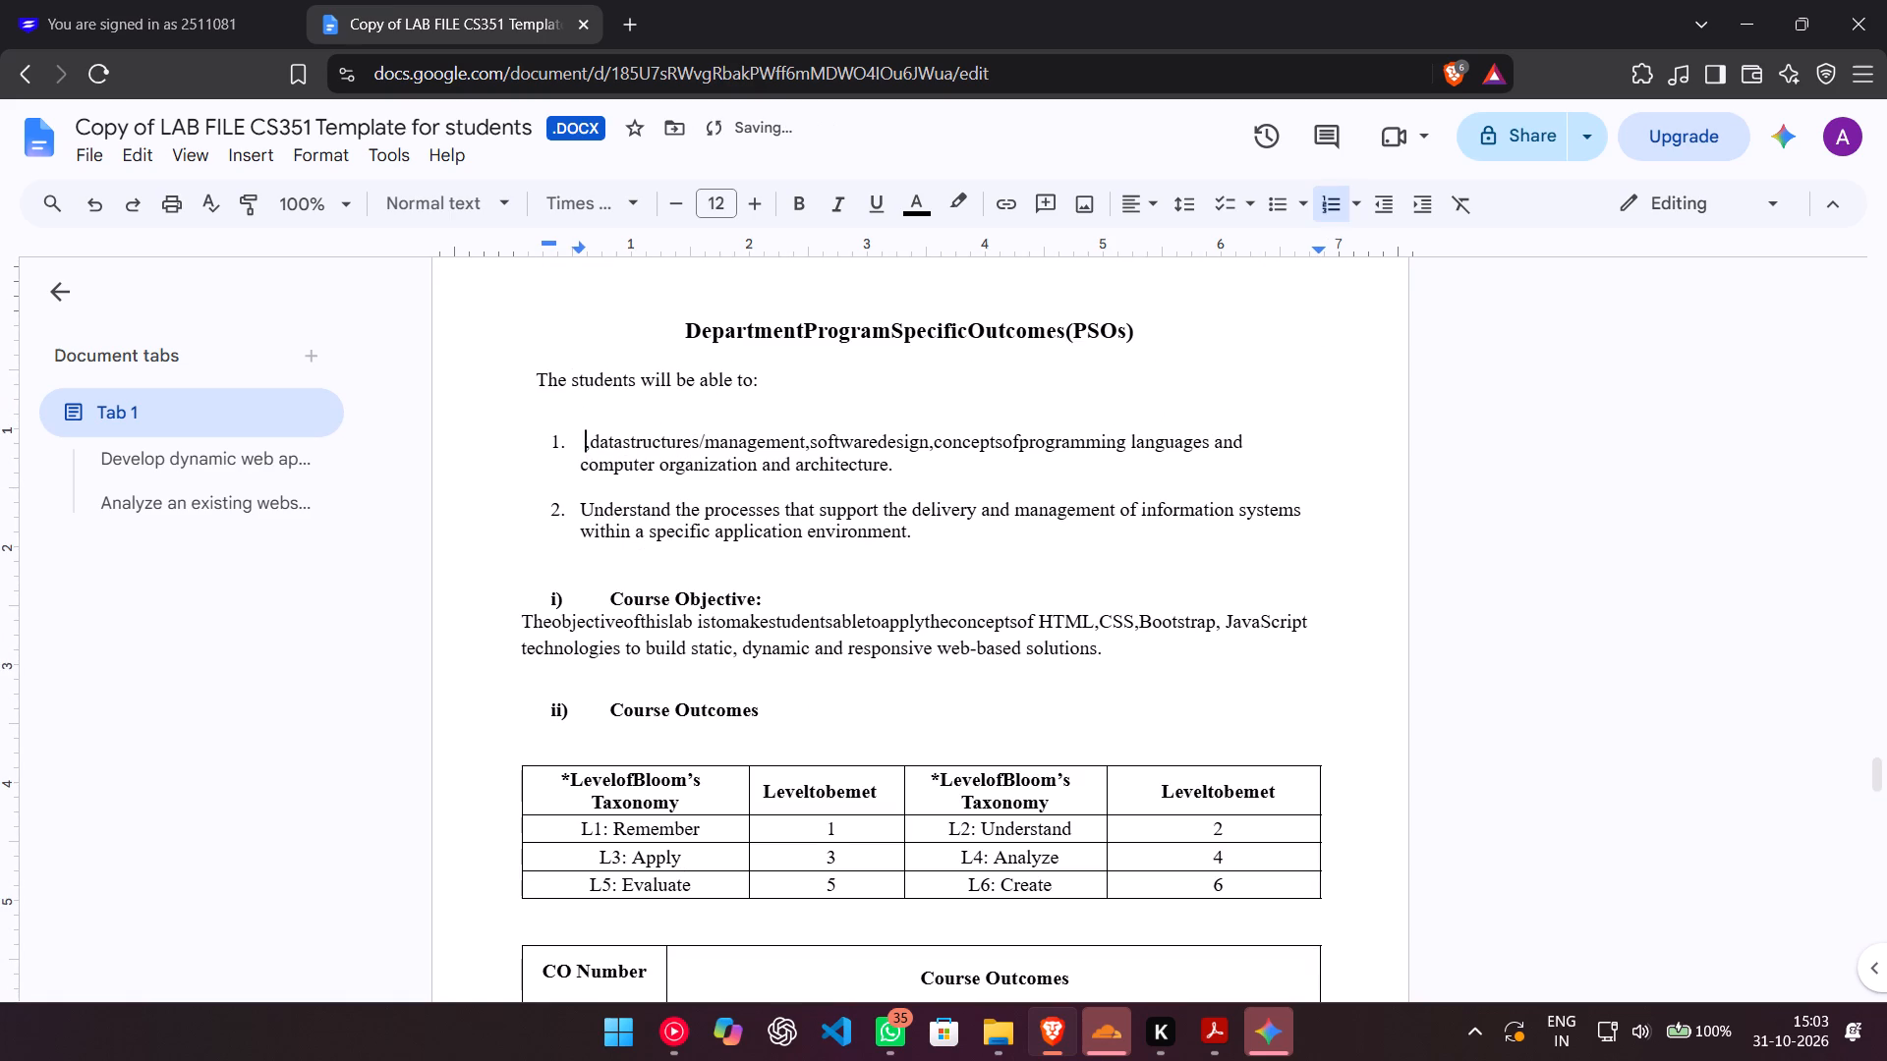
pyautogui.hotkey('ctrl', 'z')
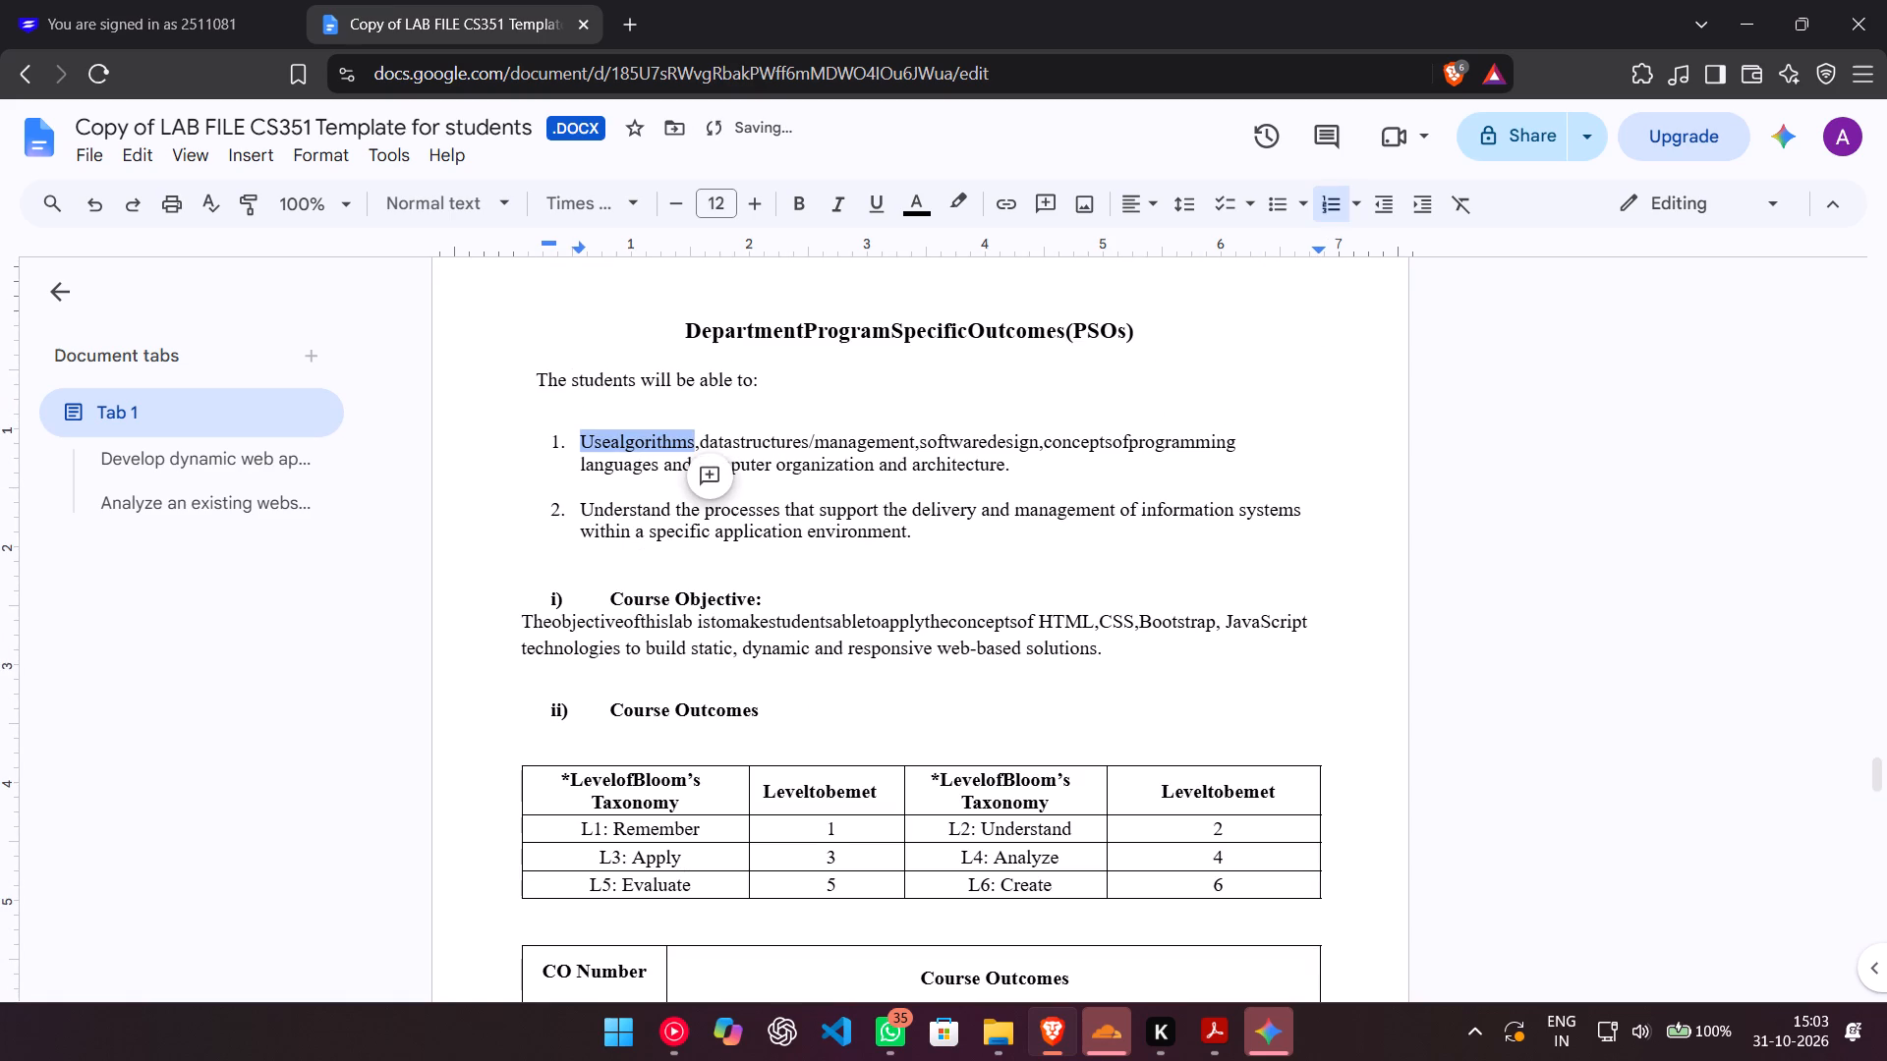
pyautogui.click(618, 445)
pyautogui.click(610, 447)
# Switch to the open network sign-in page.
pyautogui.click(214, 0)
pyautogui.scroll(-4, 838, 632)
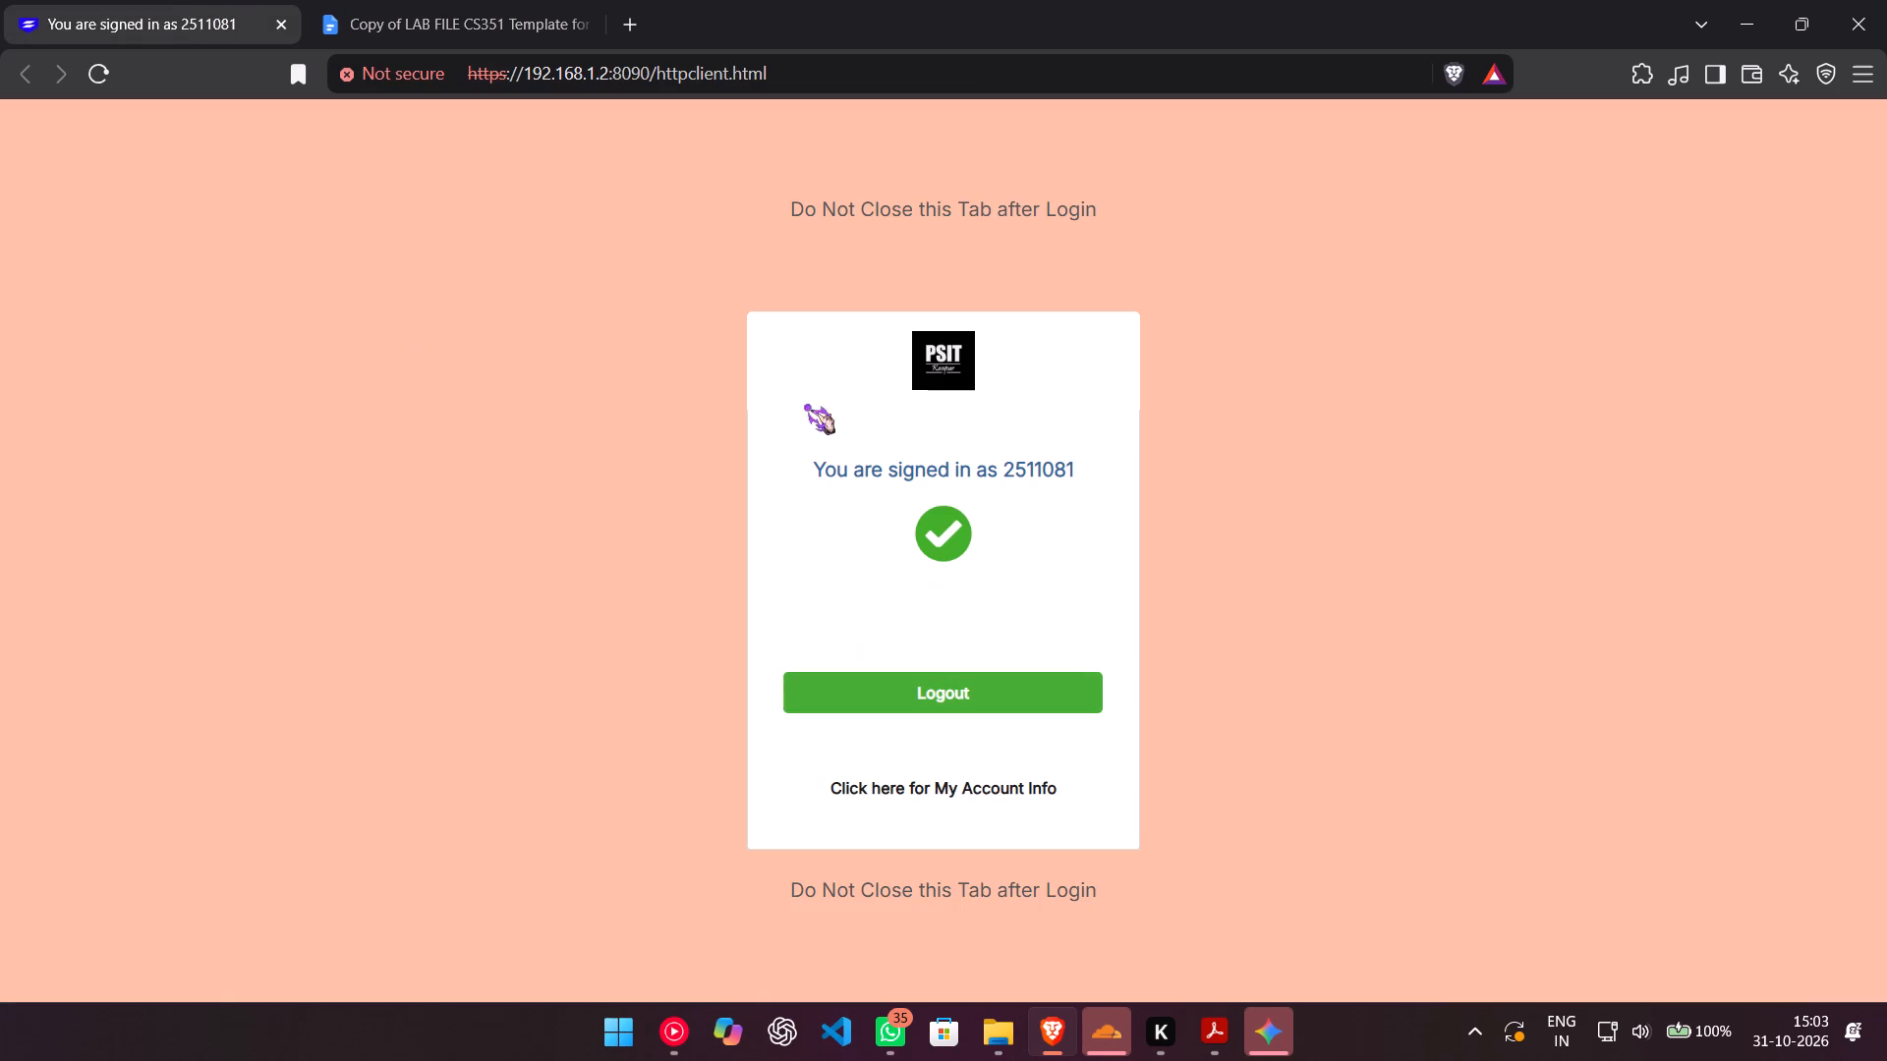
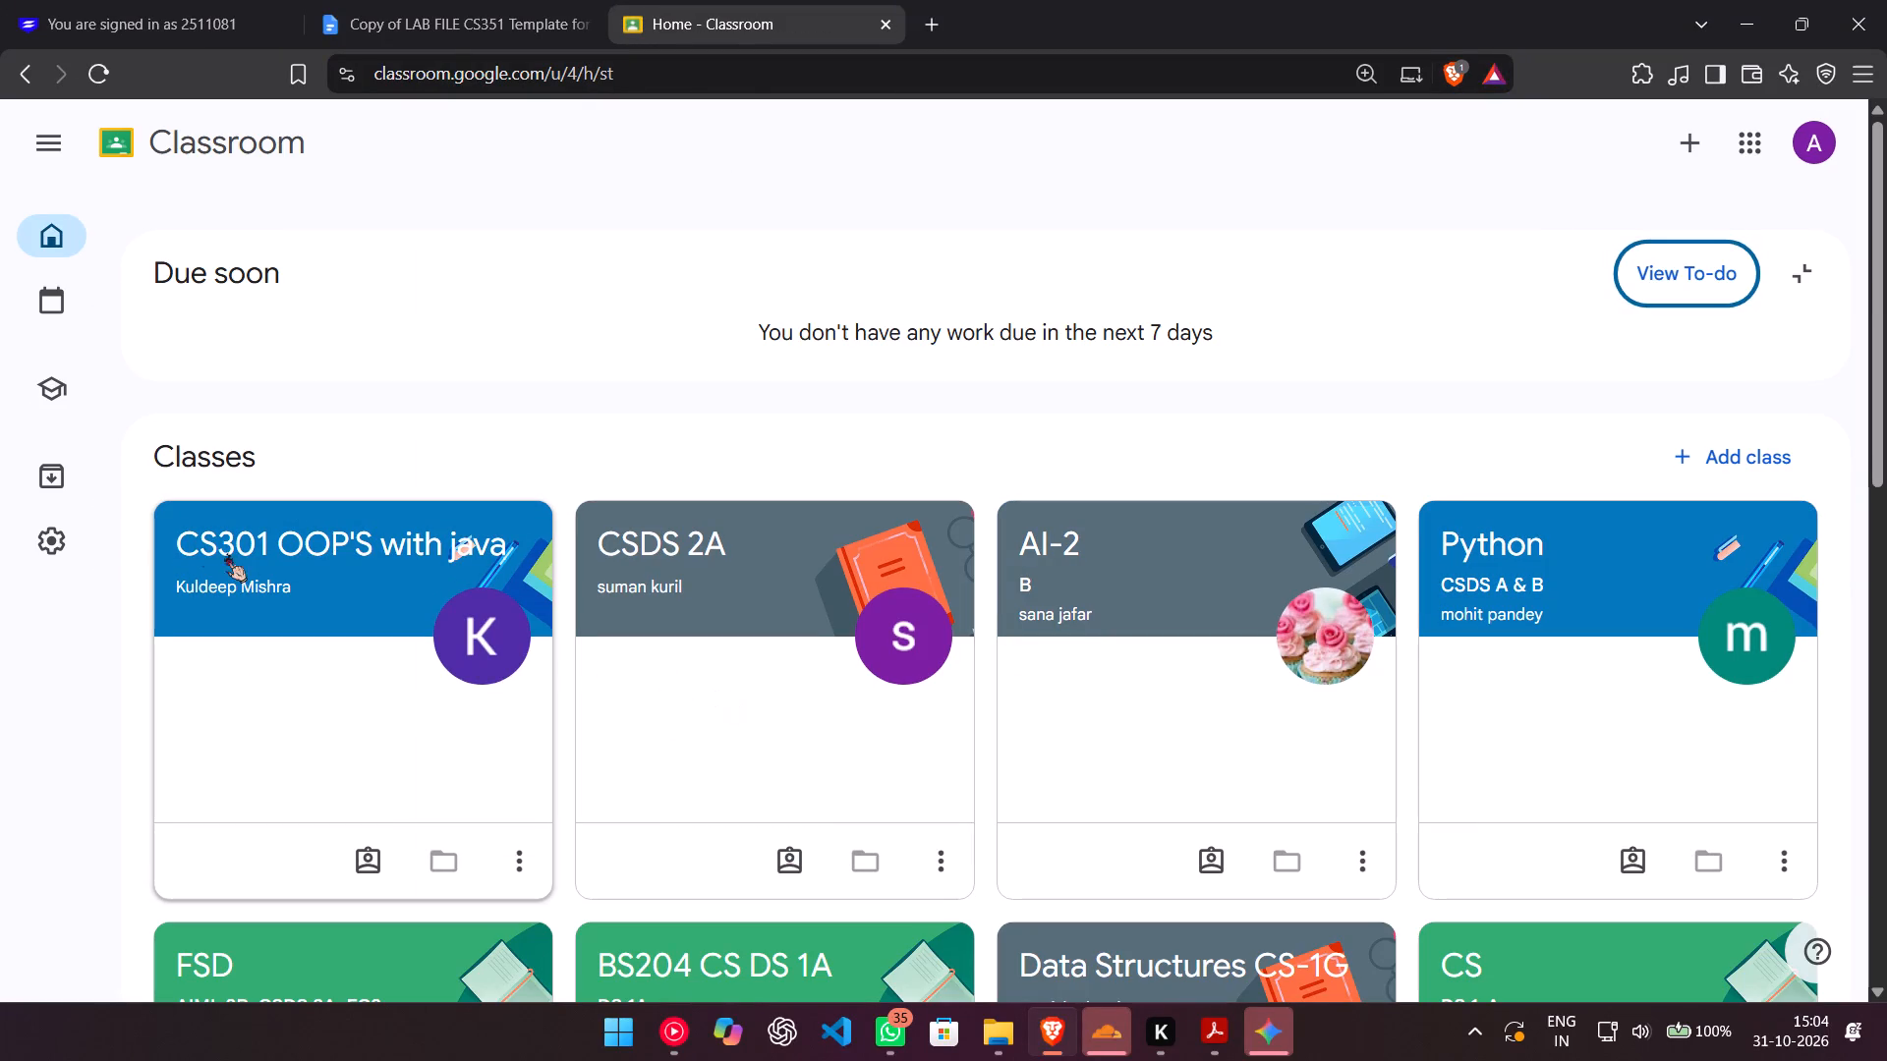
pyautogui.click(1201, 1026)
pyautogui.scroll(-1, 1257, 754)
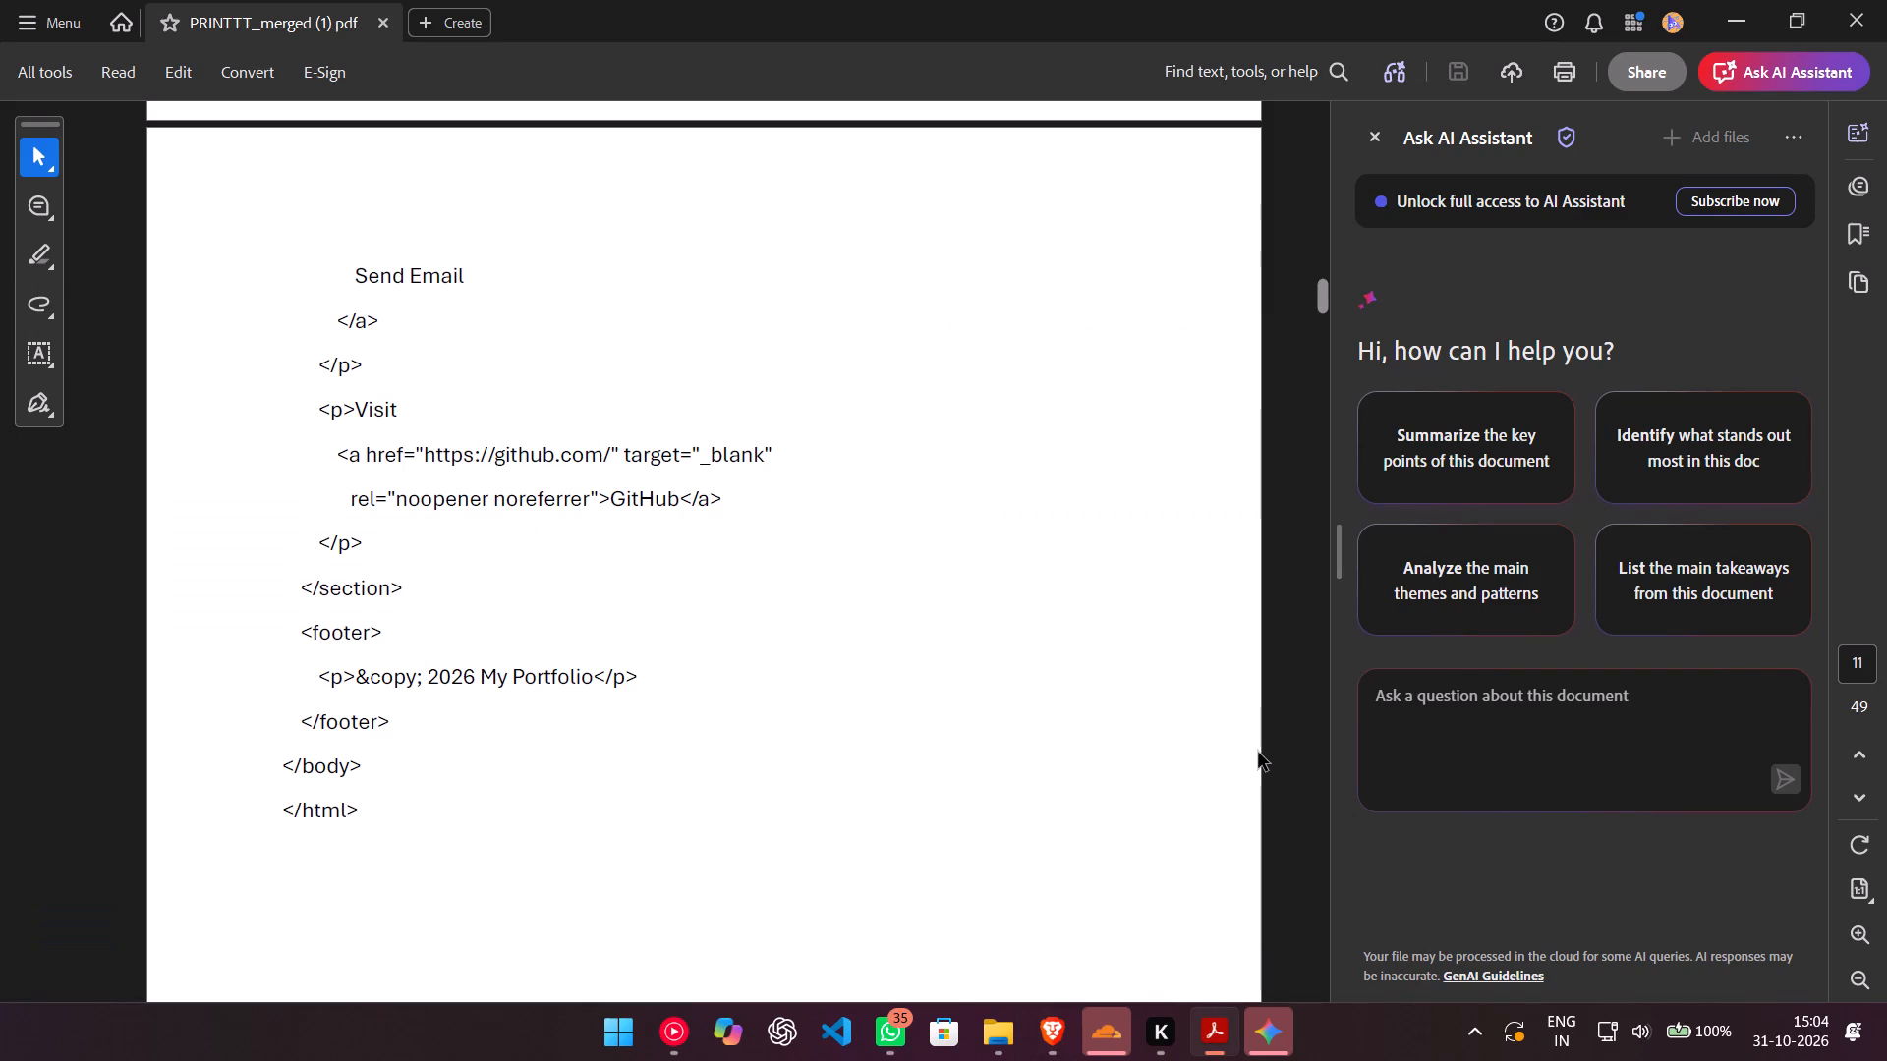
pyautogui.scroll(4, 1258, 753)
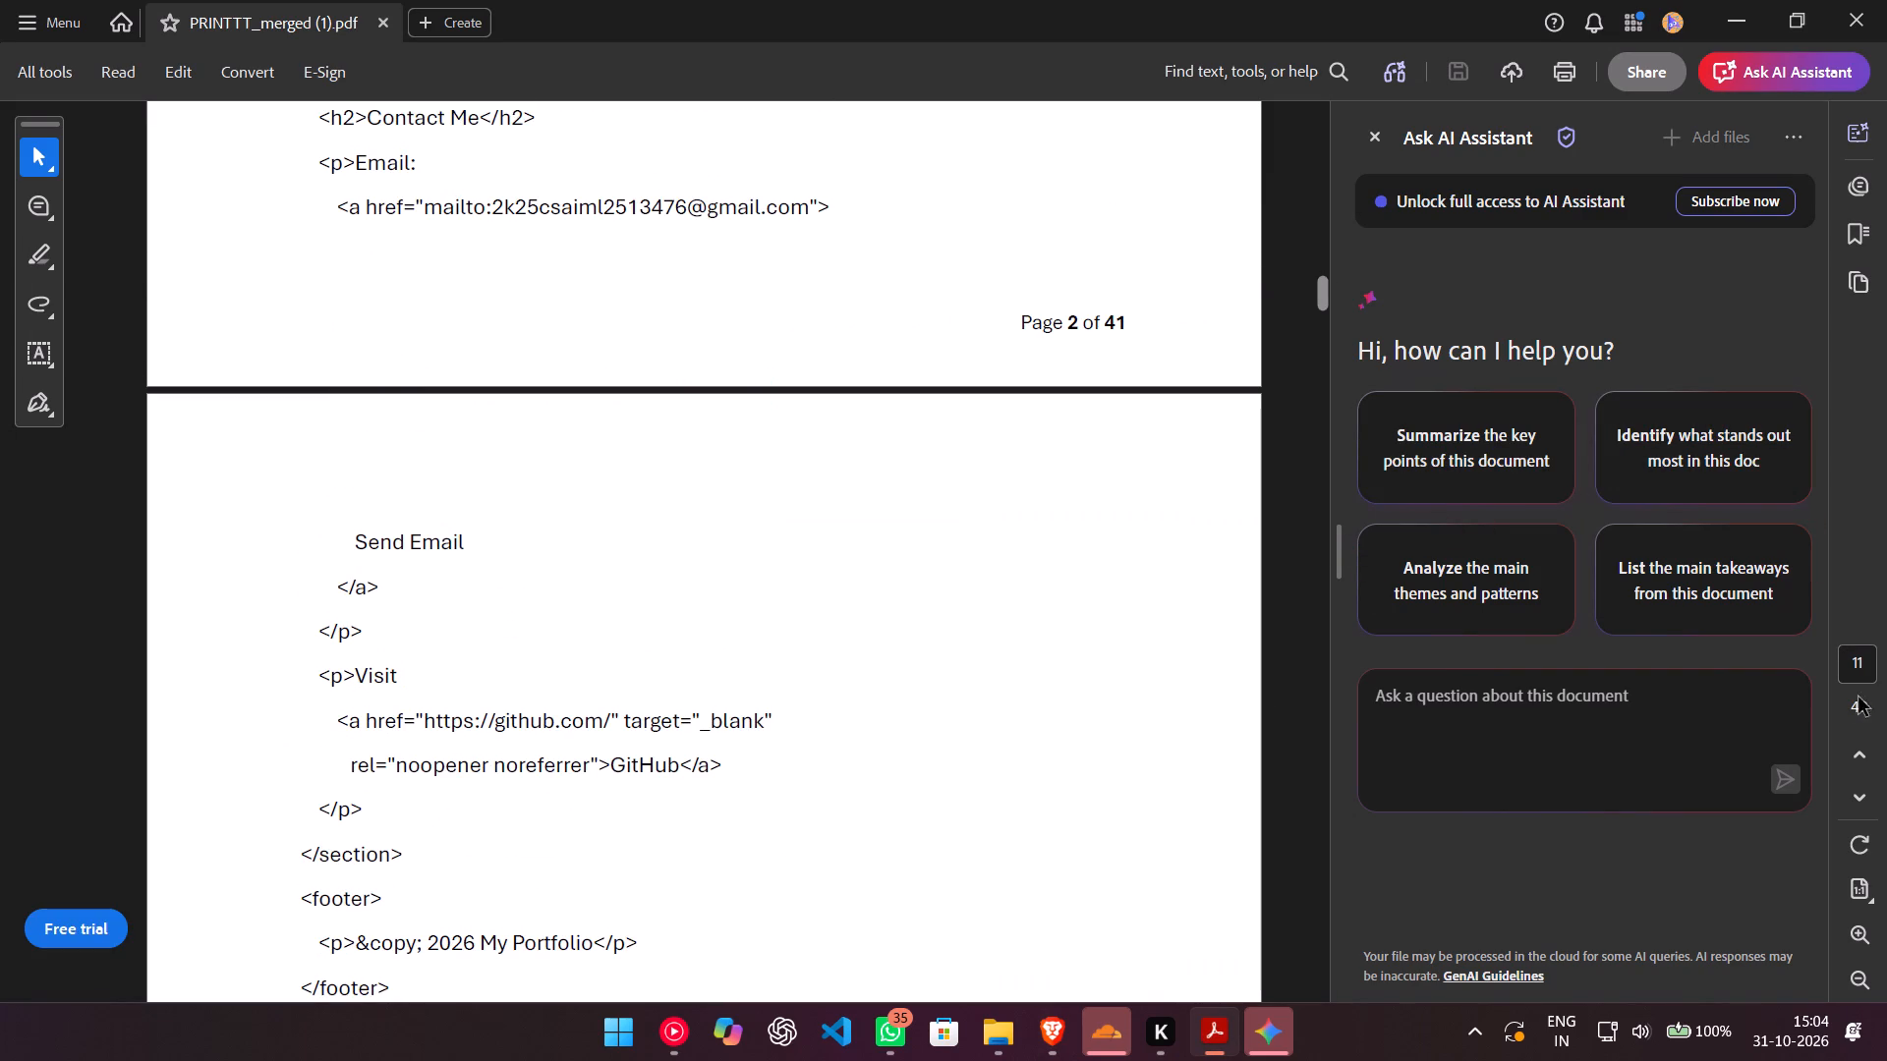
pyautogui.tripleClick(1870, 762)
pyautogui.tripleClick(1870, 762)
pyautogui.tripleClick(1870, 762)
pyautogui.click(1868, 762)
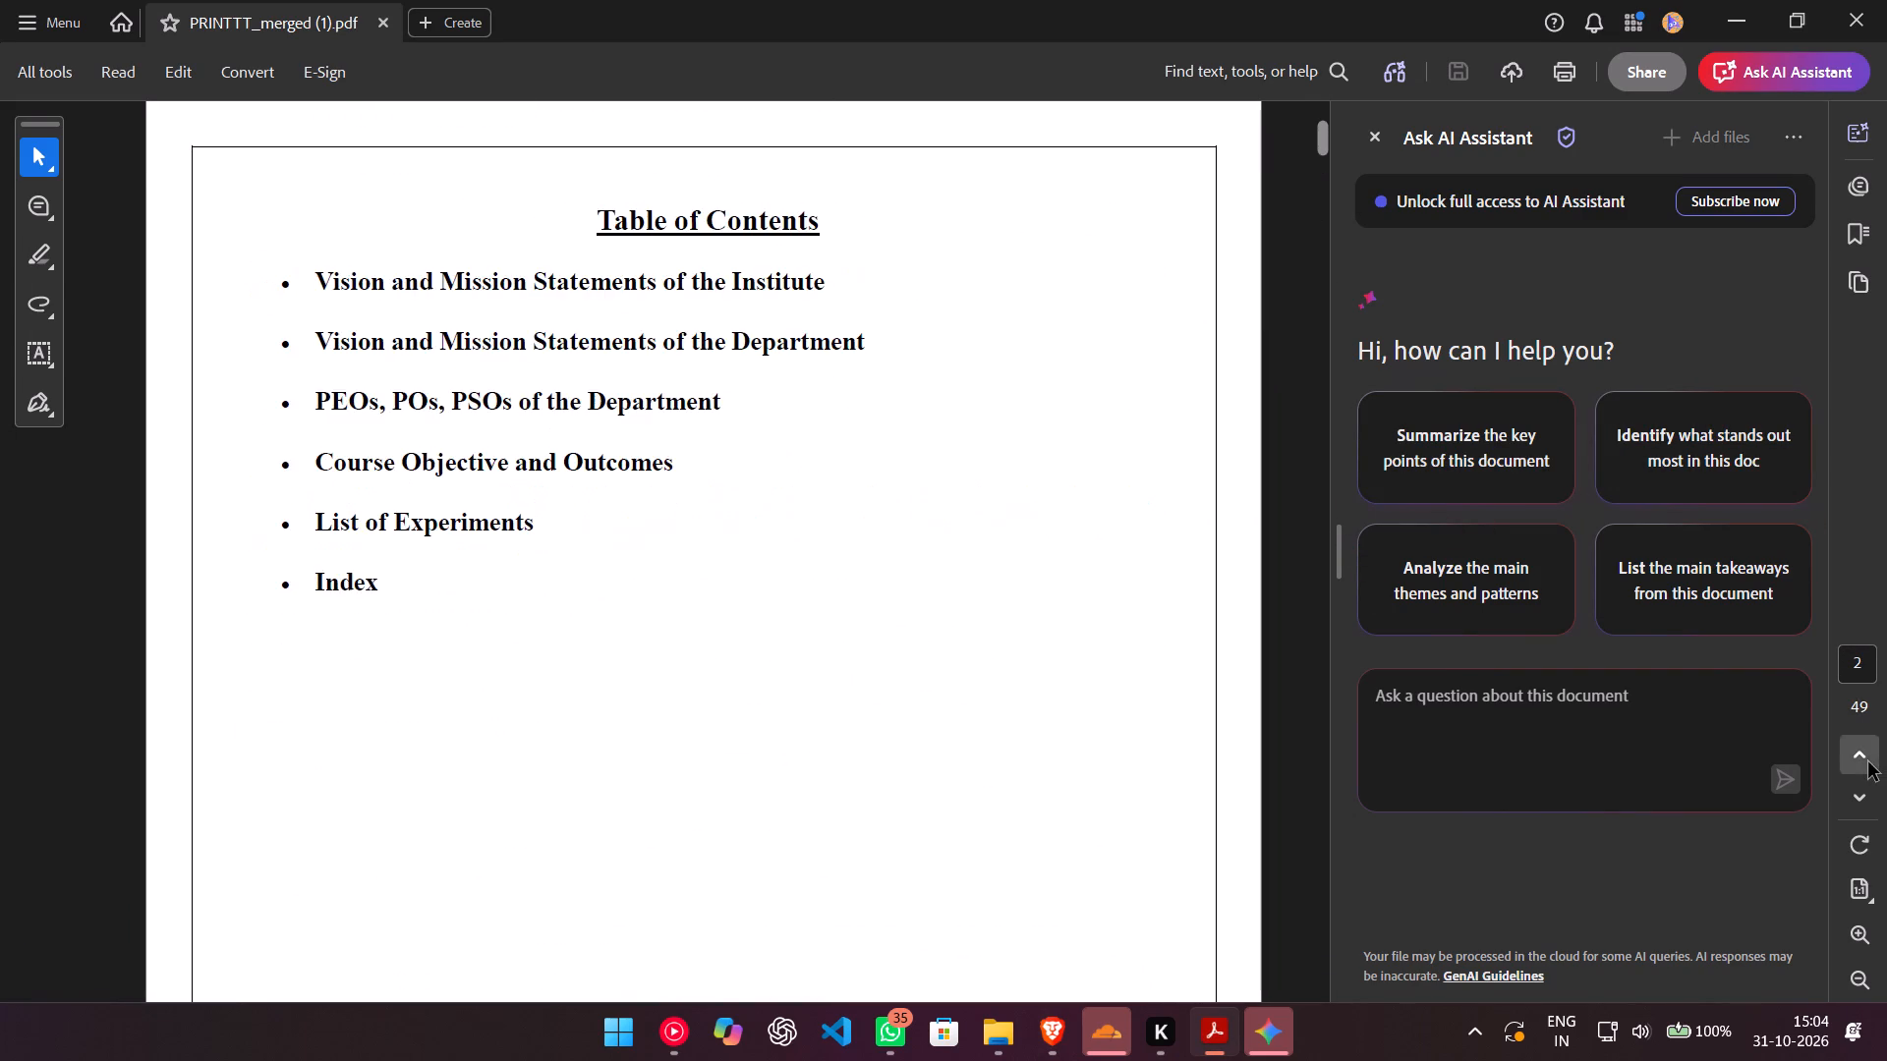
pyautogui.click(1863, 801)
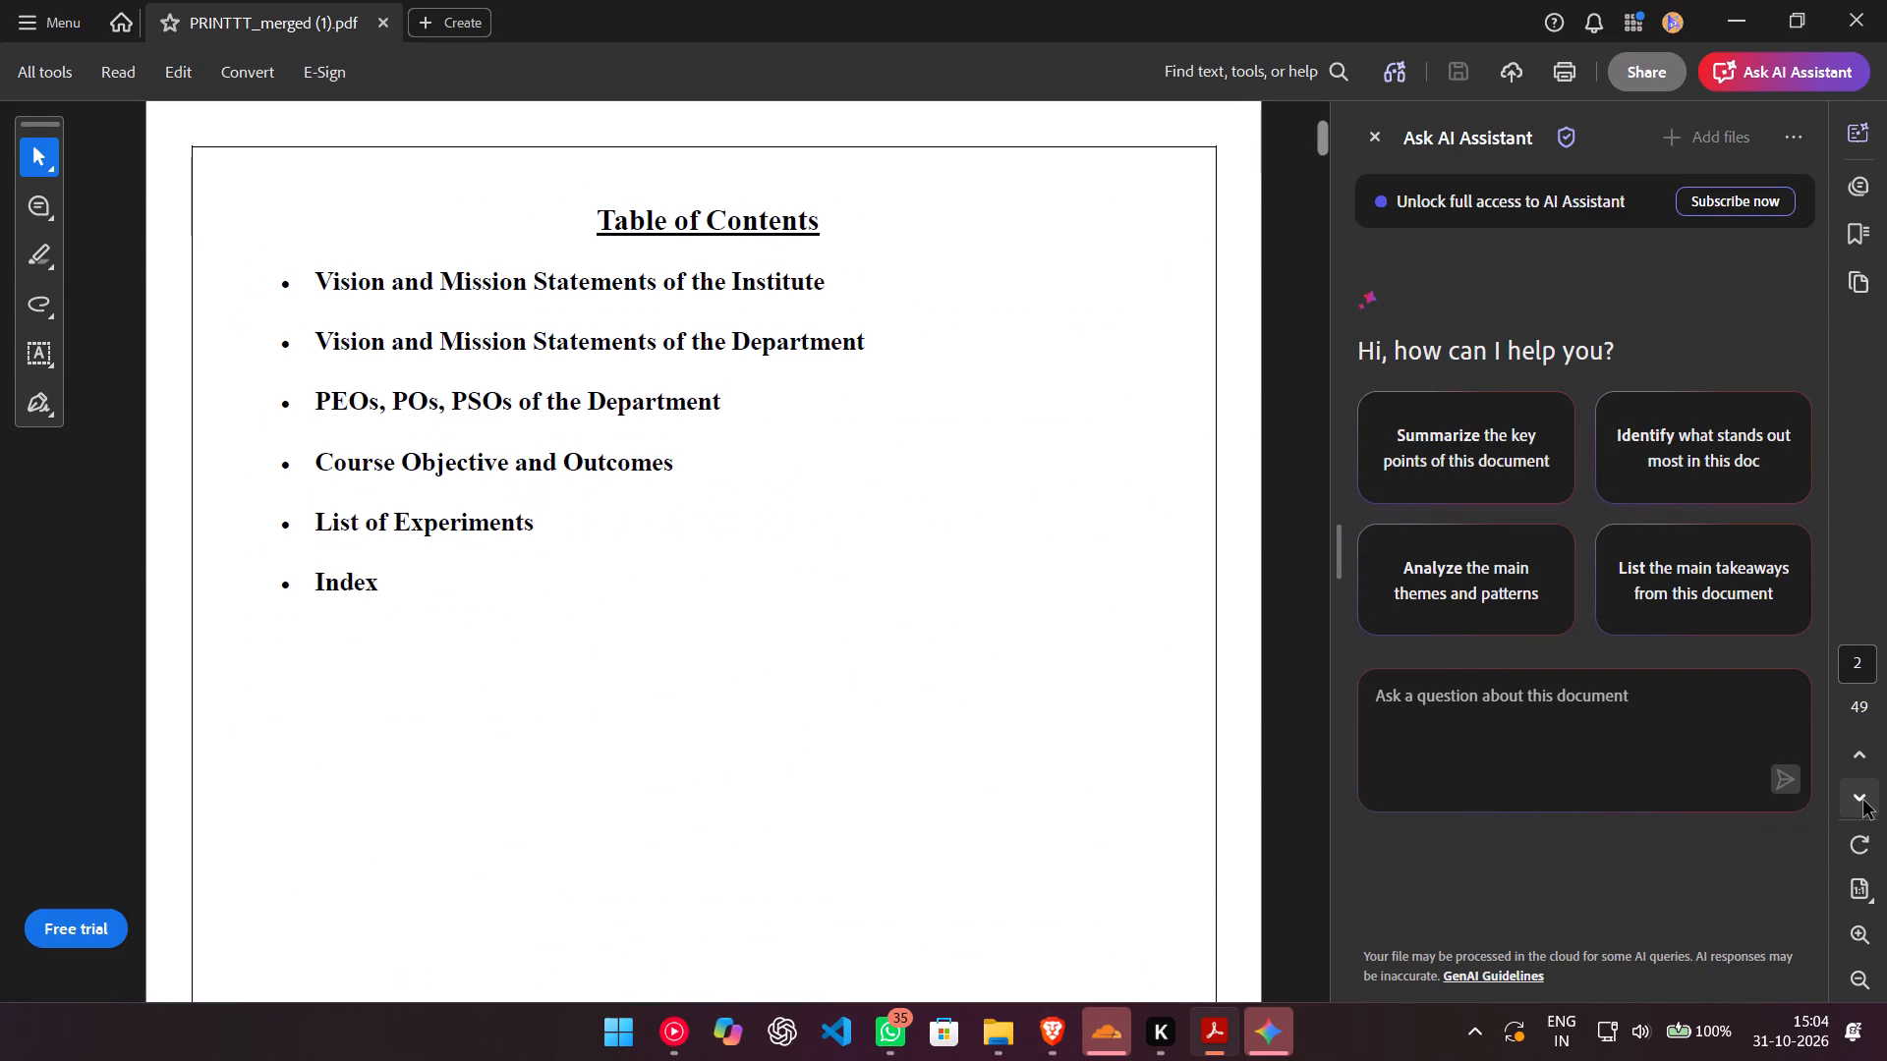
pyautogui.click(1863, 801)
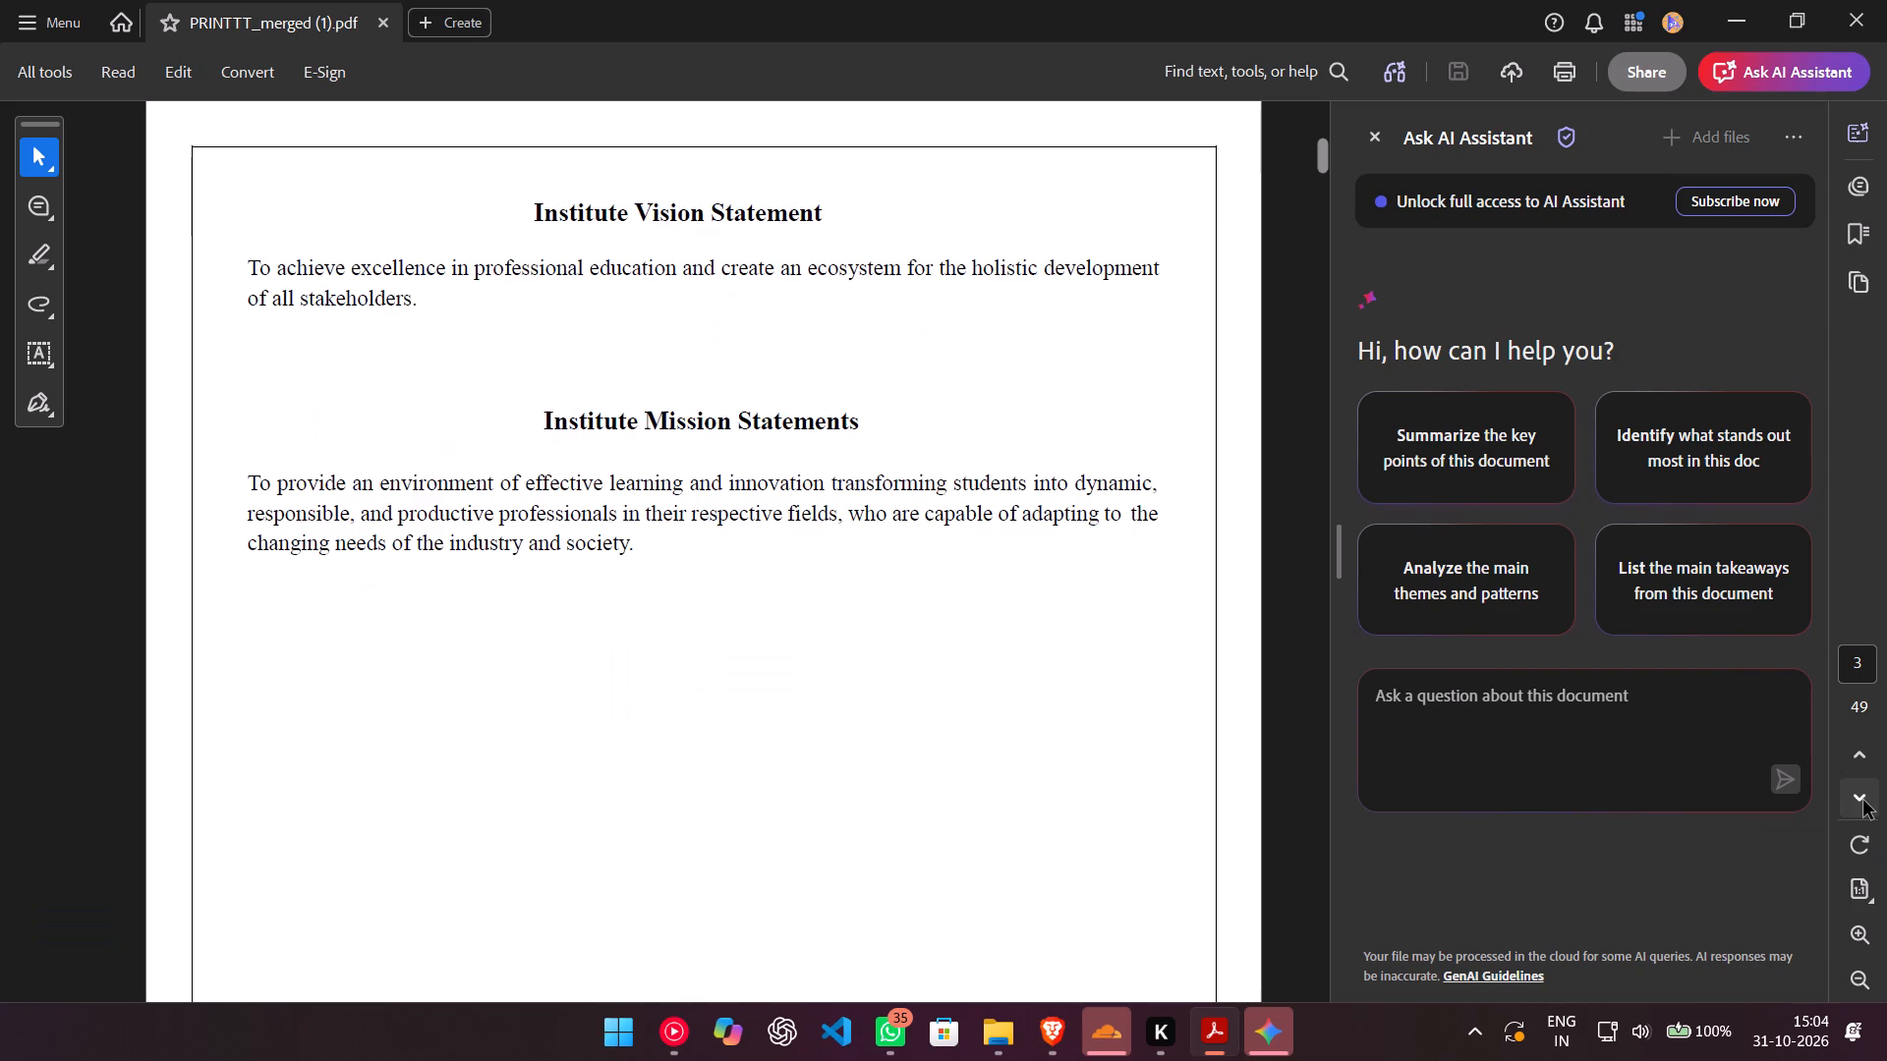
pyautogui.click(1863, 801)
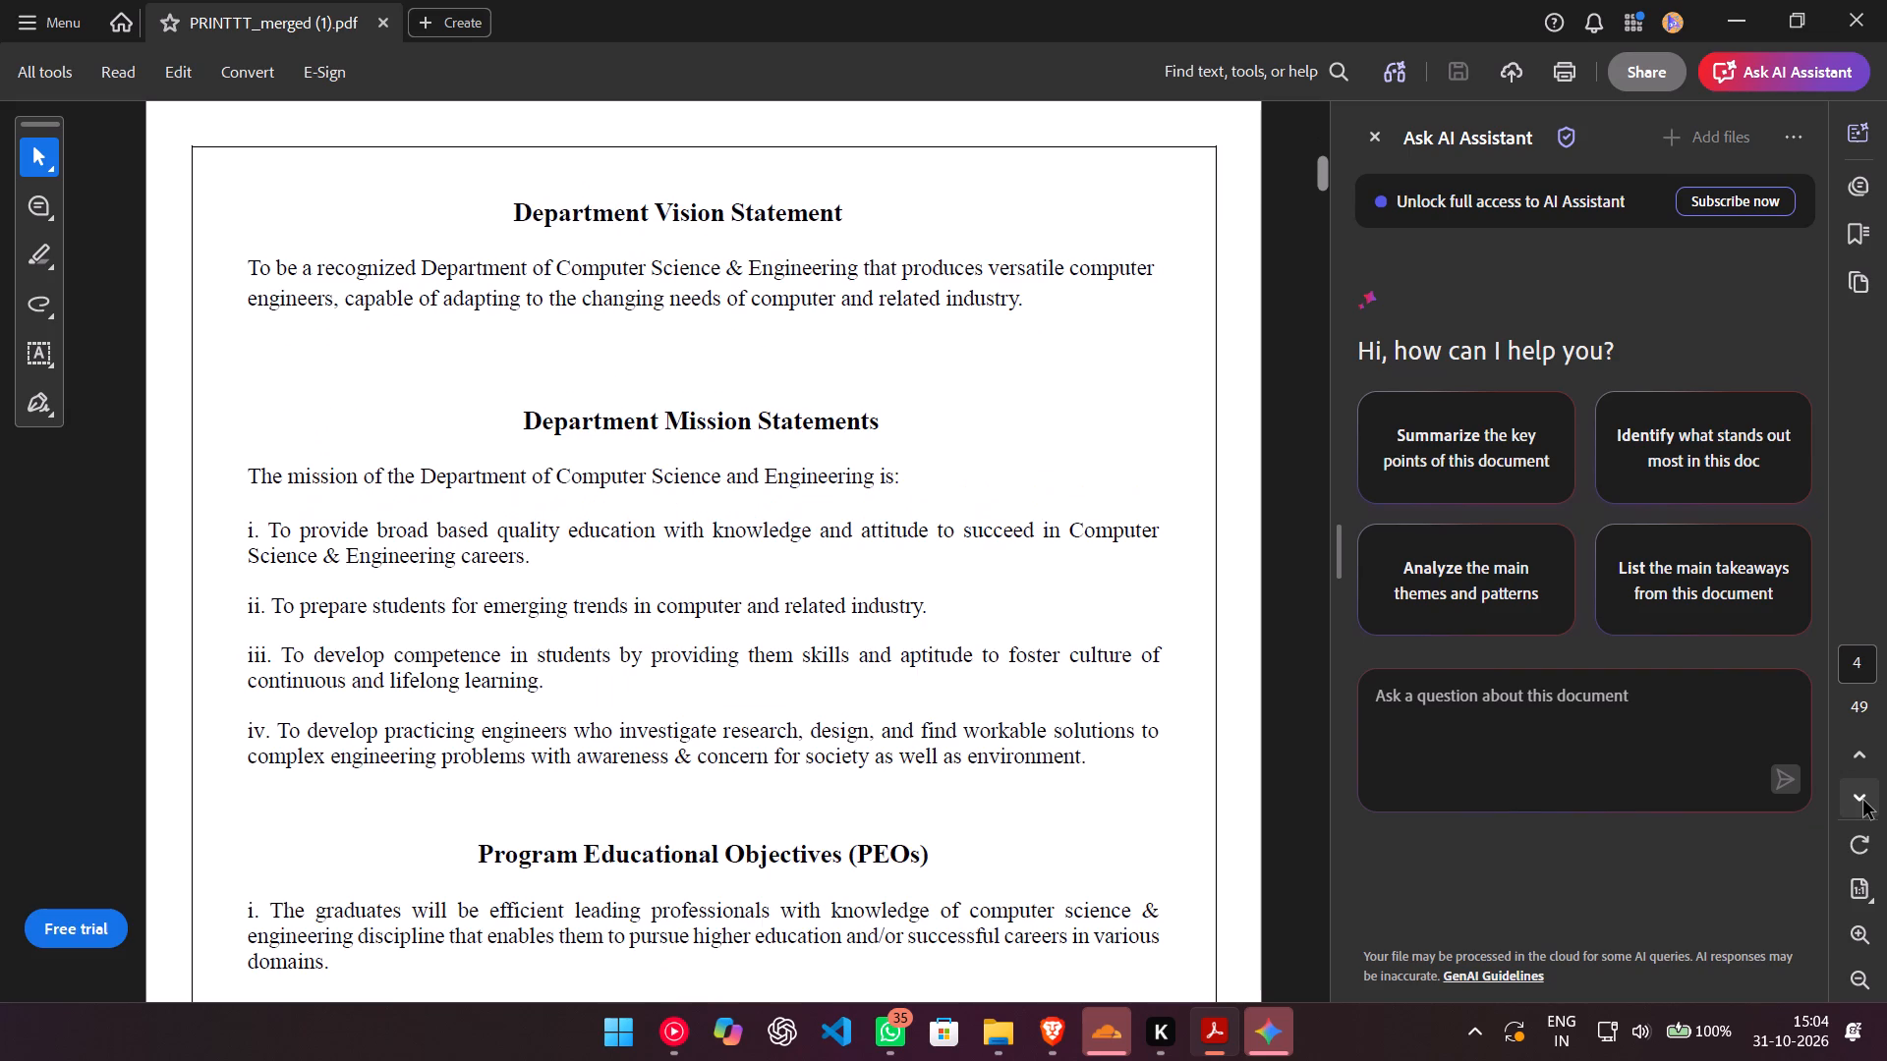
pyautogui.scroll(-8, 1262, 717)
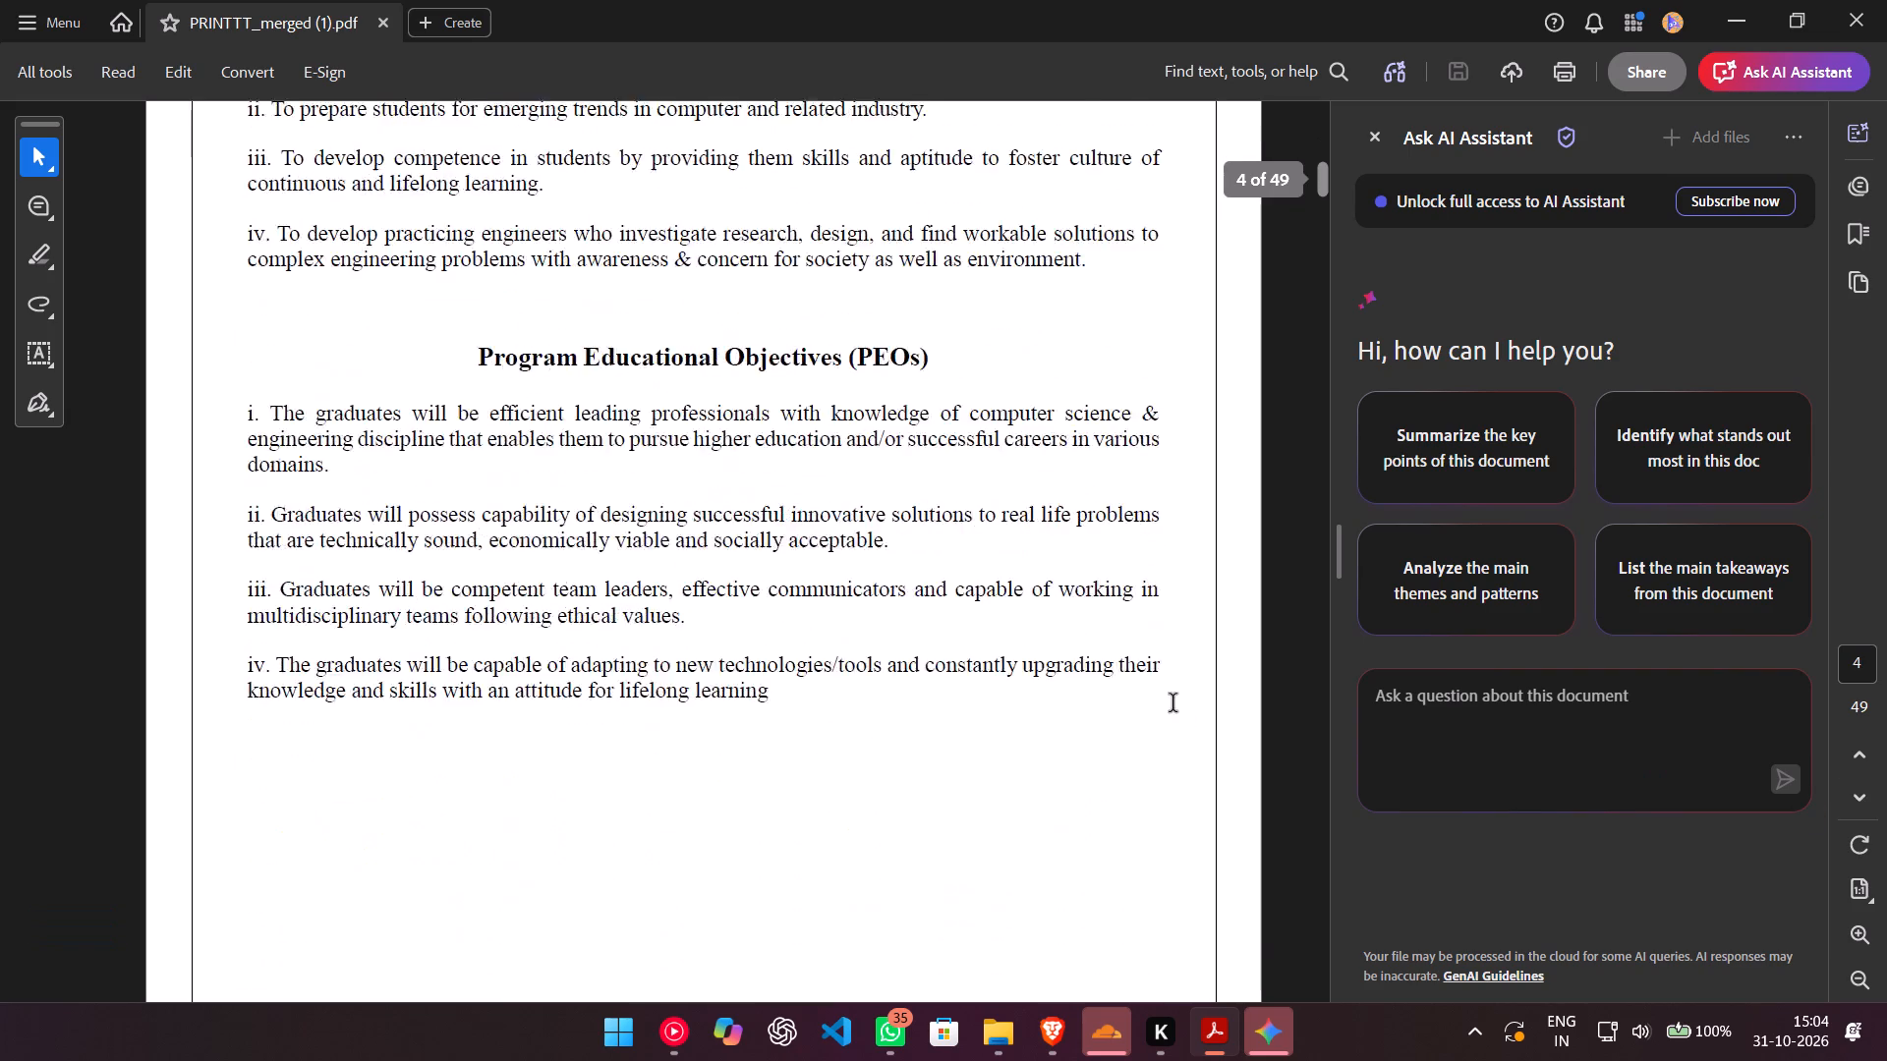
pyautogui.scroll(-11, 1173, 704)
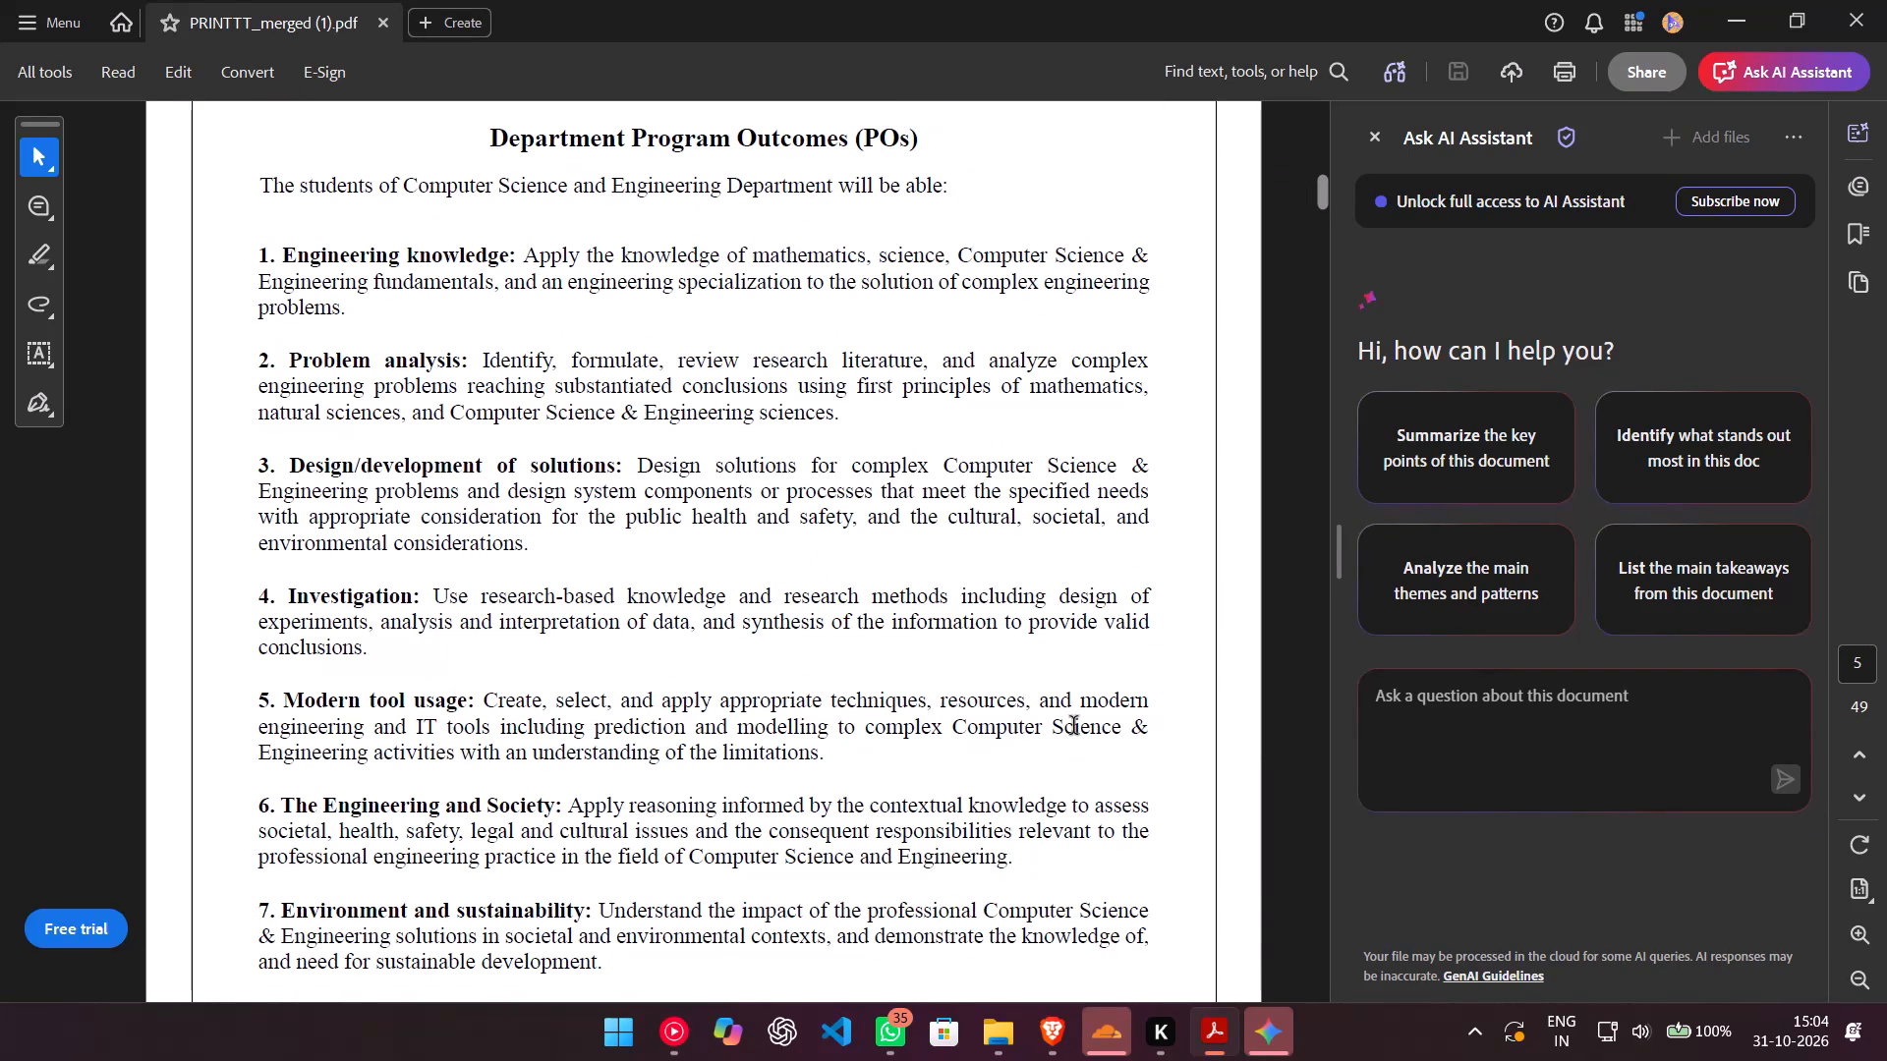
pyautogui.hotkey('alt', 'Tab')
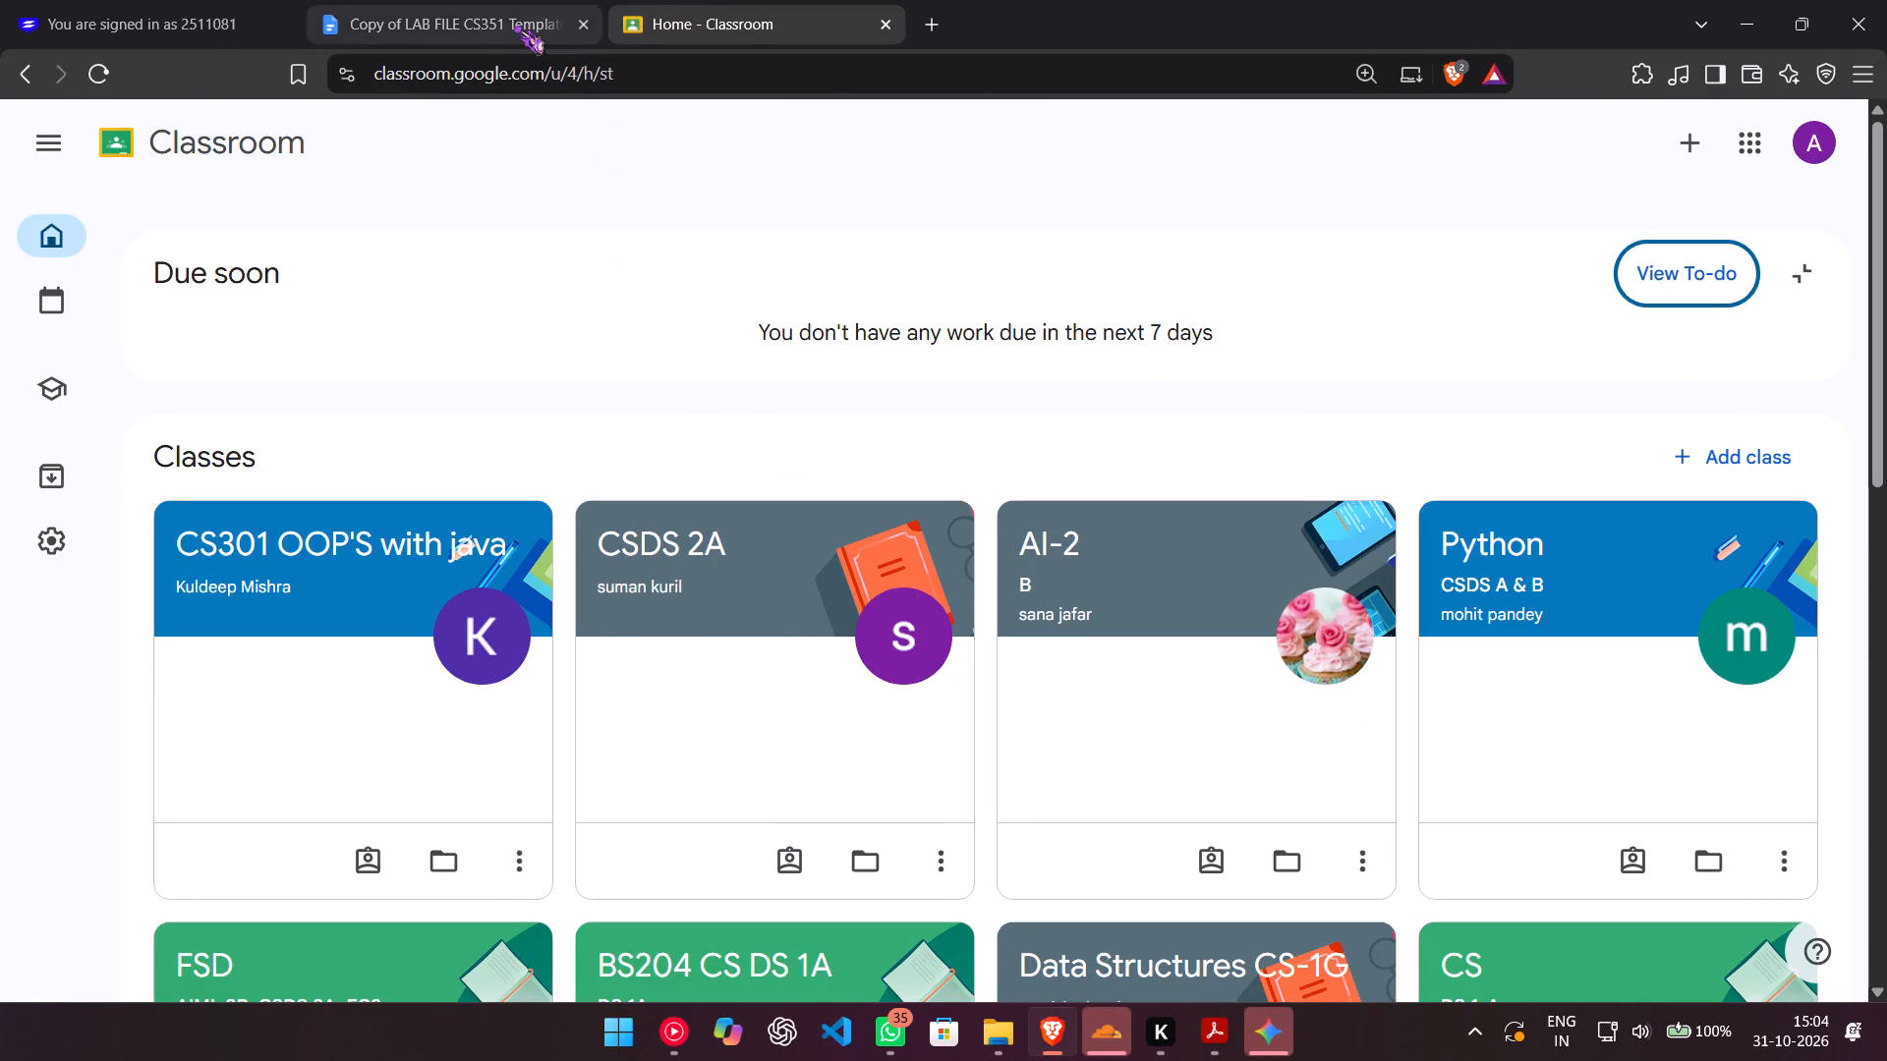
pyautogui.click(515, 26)
pyautogui.hotkey('alt', 'Tab')
pyautogui.scroll(-20, 852, 680)
pyautogui.scroll(-8, 852, 680)
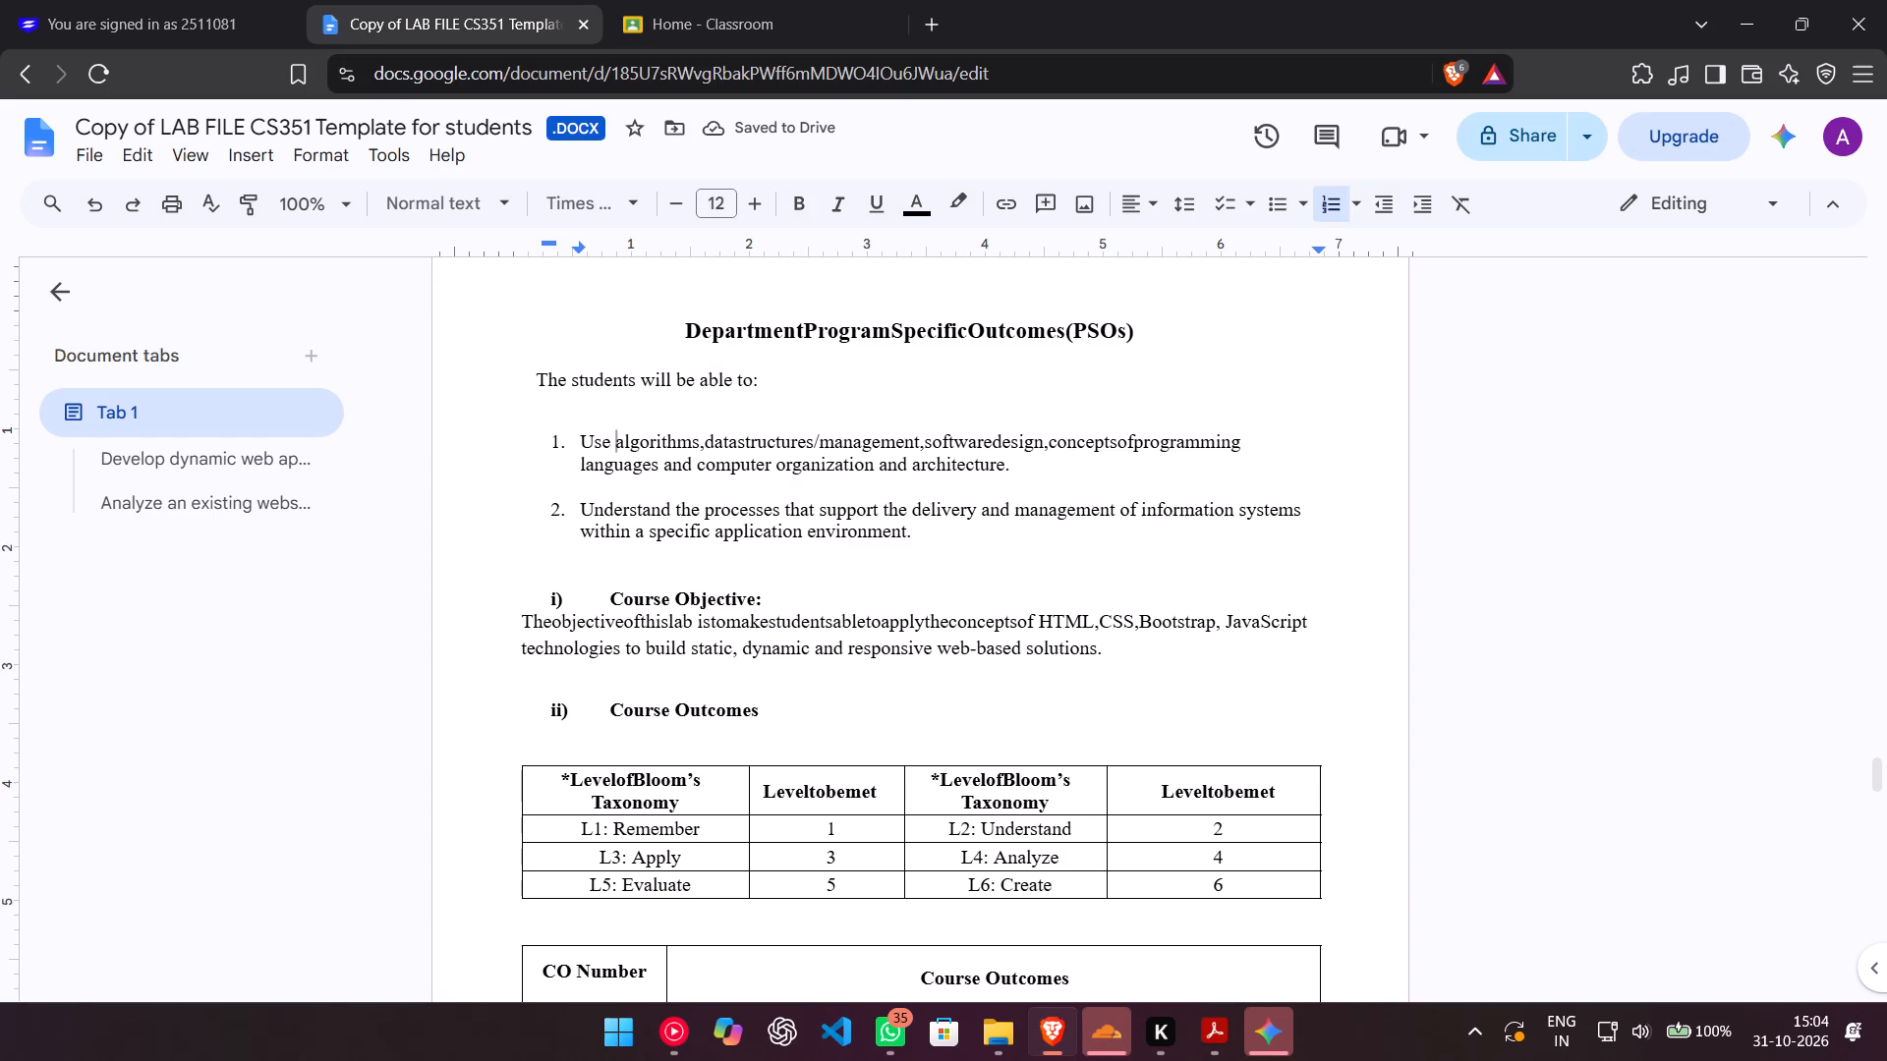
pyautogui.click(992, 450)
pyautogui.press('space')
pyautogui.hotkey('alt', 'Tab')
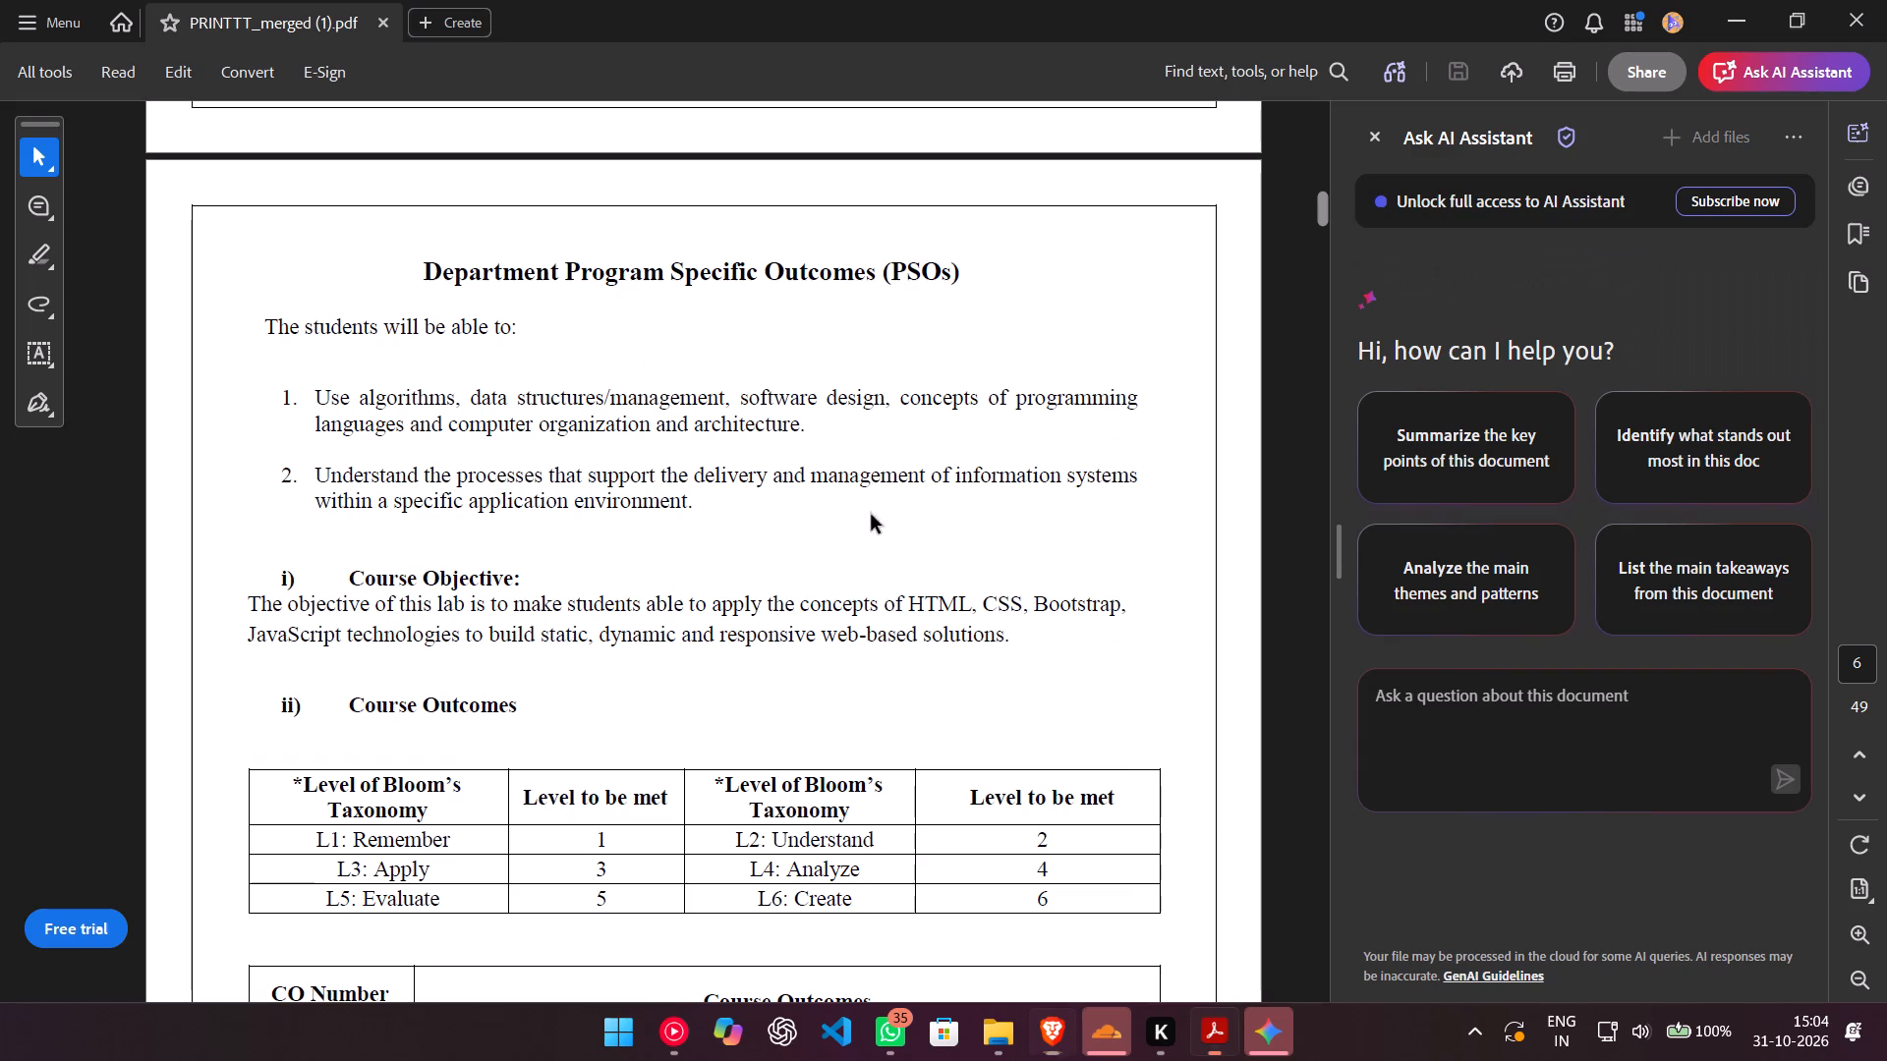
pyautogui.hotkey('alt', 'Tab')
pyautogui.click(736, 442)
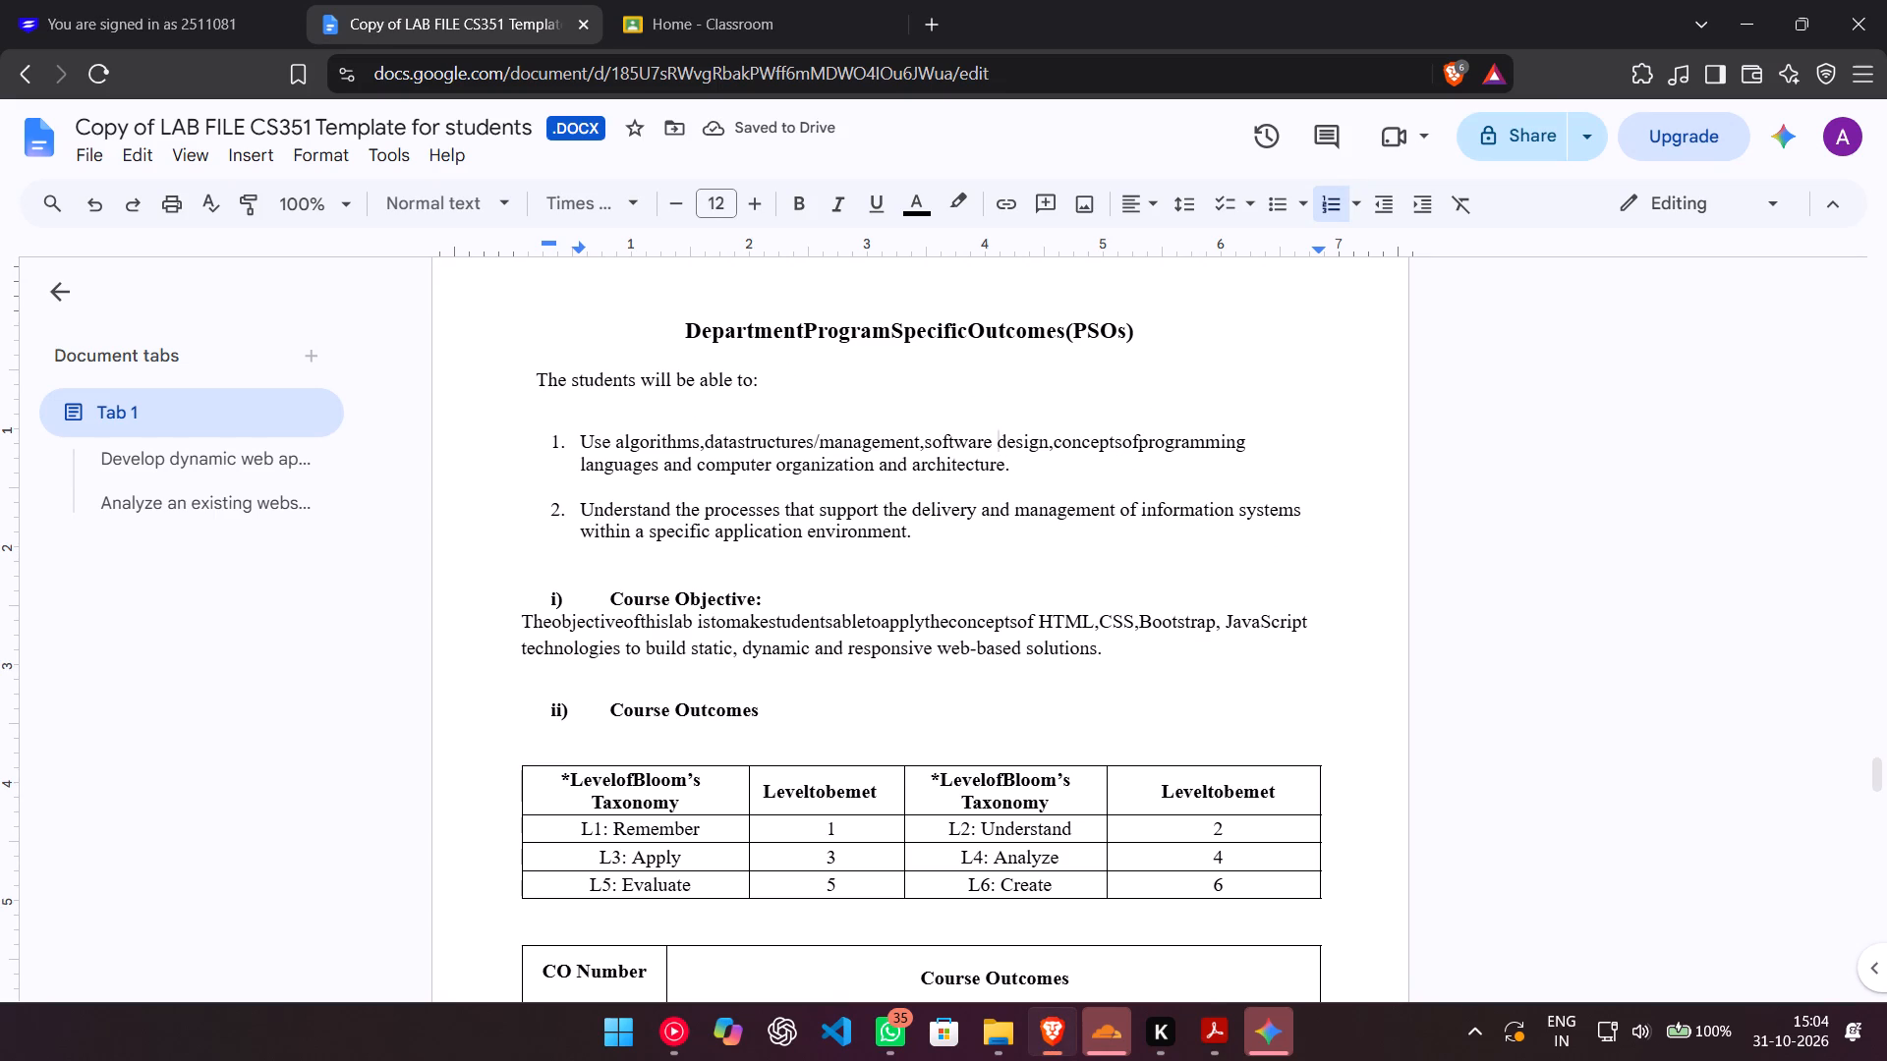
pyautogui.press('space')
pyautogui.hotkey('alt', 'Tab')
pyautogui.hotkey('alt', 'Tab')
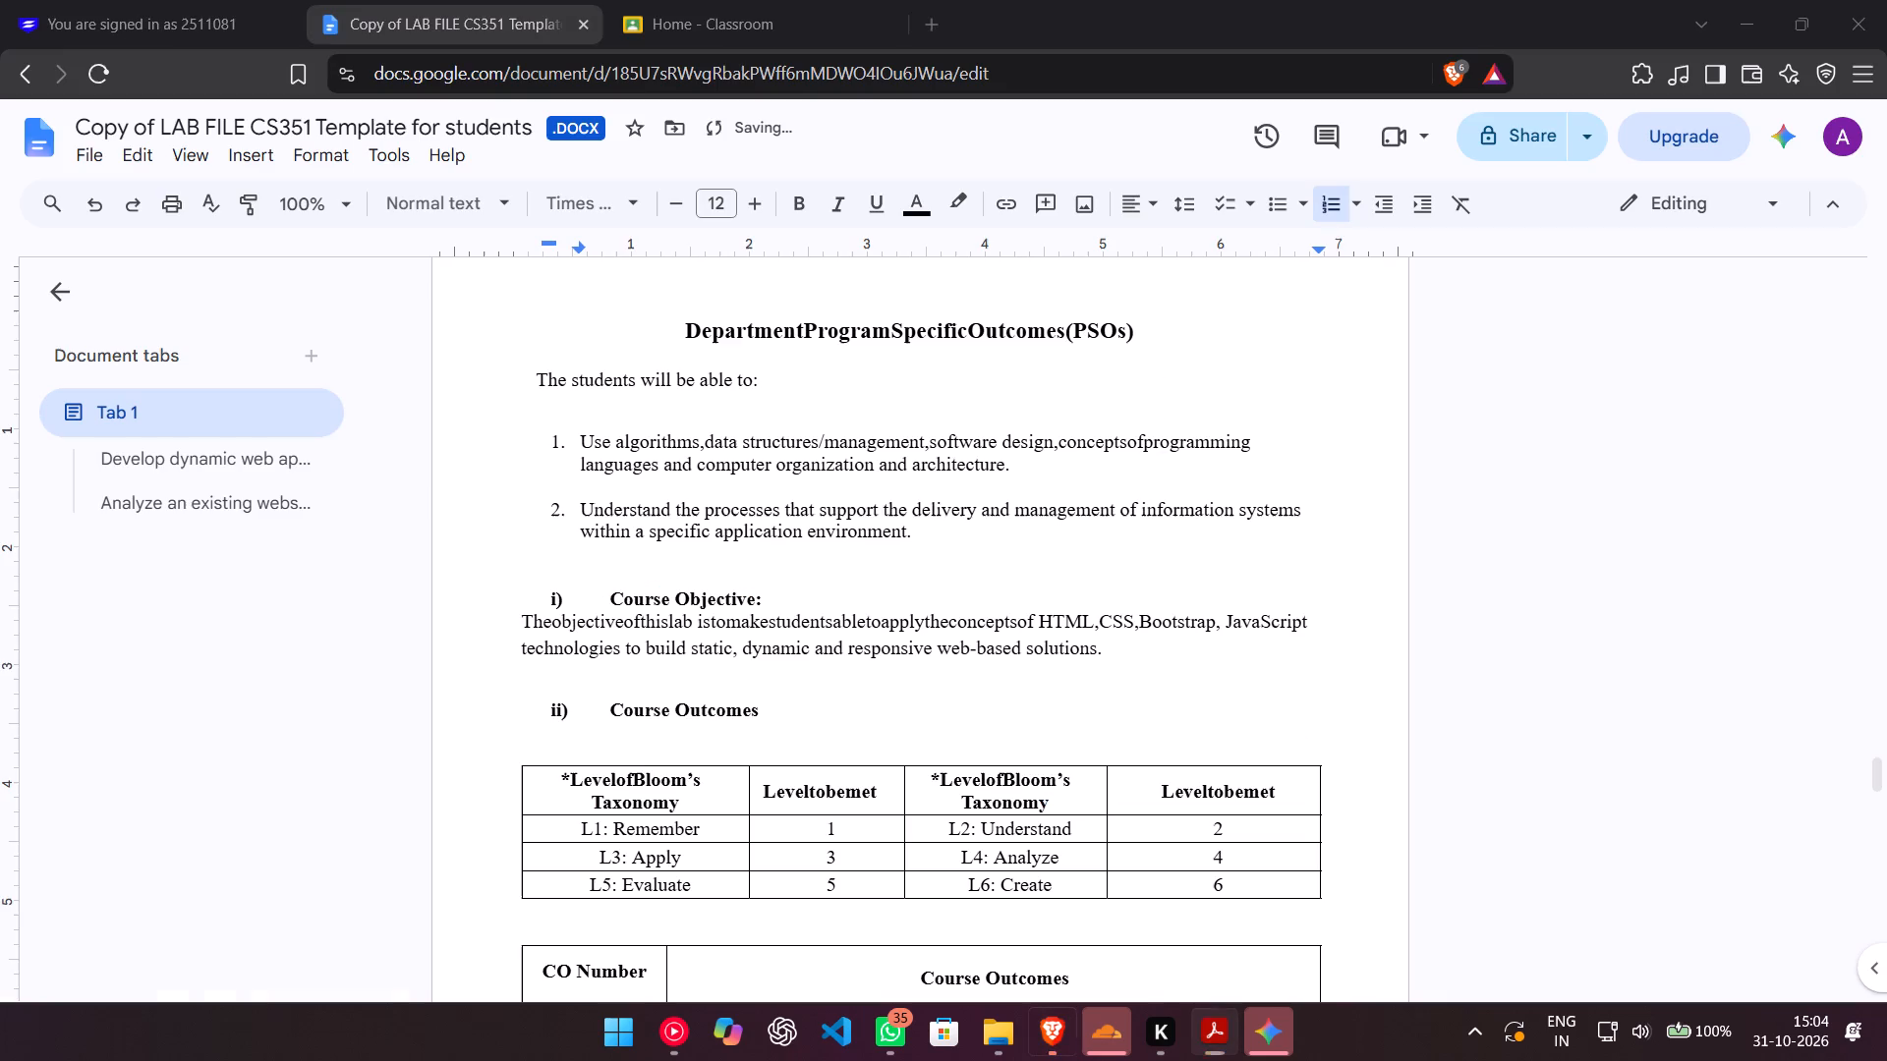
# Add a space after the commas following "management" and "design" in the first program specific outcome.
pyautogui.press('Right')
pyautogui.press('Right')
pyautogui.press('Right')
pyautogui.press('Right')
pyautogui.press('Right')
pyautogui.press('Right')
pyautogui.press('Right')
pyautogui.press('Right')
pyautogui.press('Right')
pyautogui.press('Right')
pyautogui.press('Right')
pyautogui.press('Right')
pyautogui.press('Right')
pyautogui.press('Right')
pyautogui.press('Right')
pyautogui.press('Right')
pyautogui.press('Right')
pyautogui.press('Right')
pyautogui.press('Right')
pyautogui.press('Right')
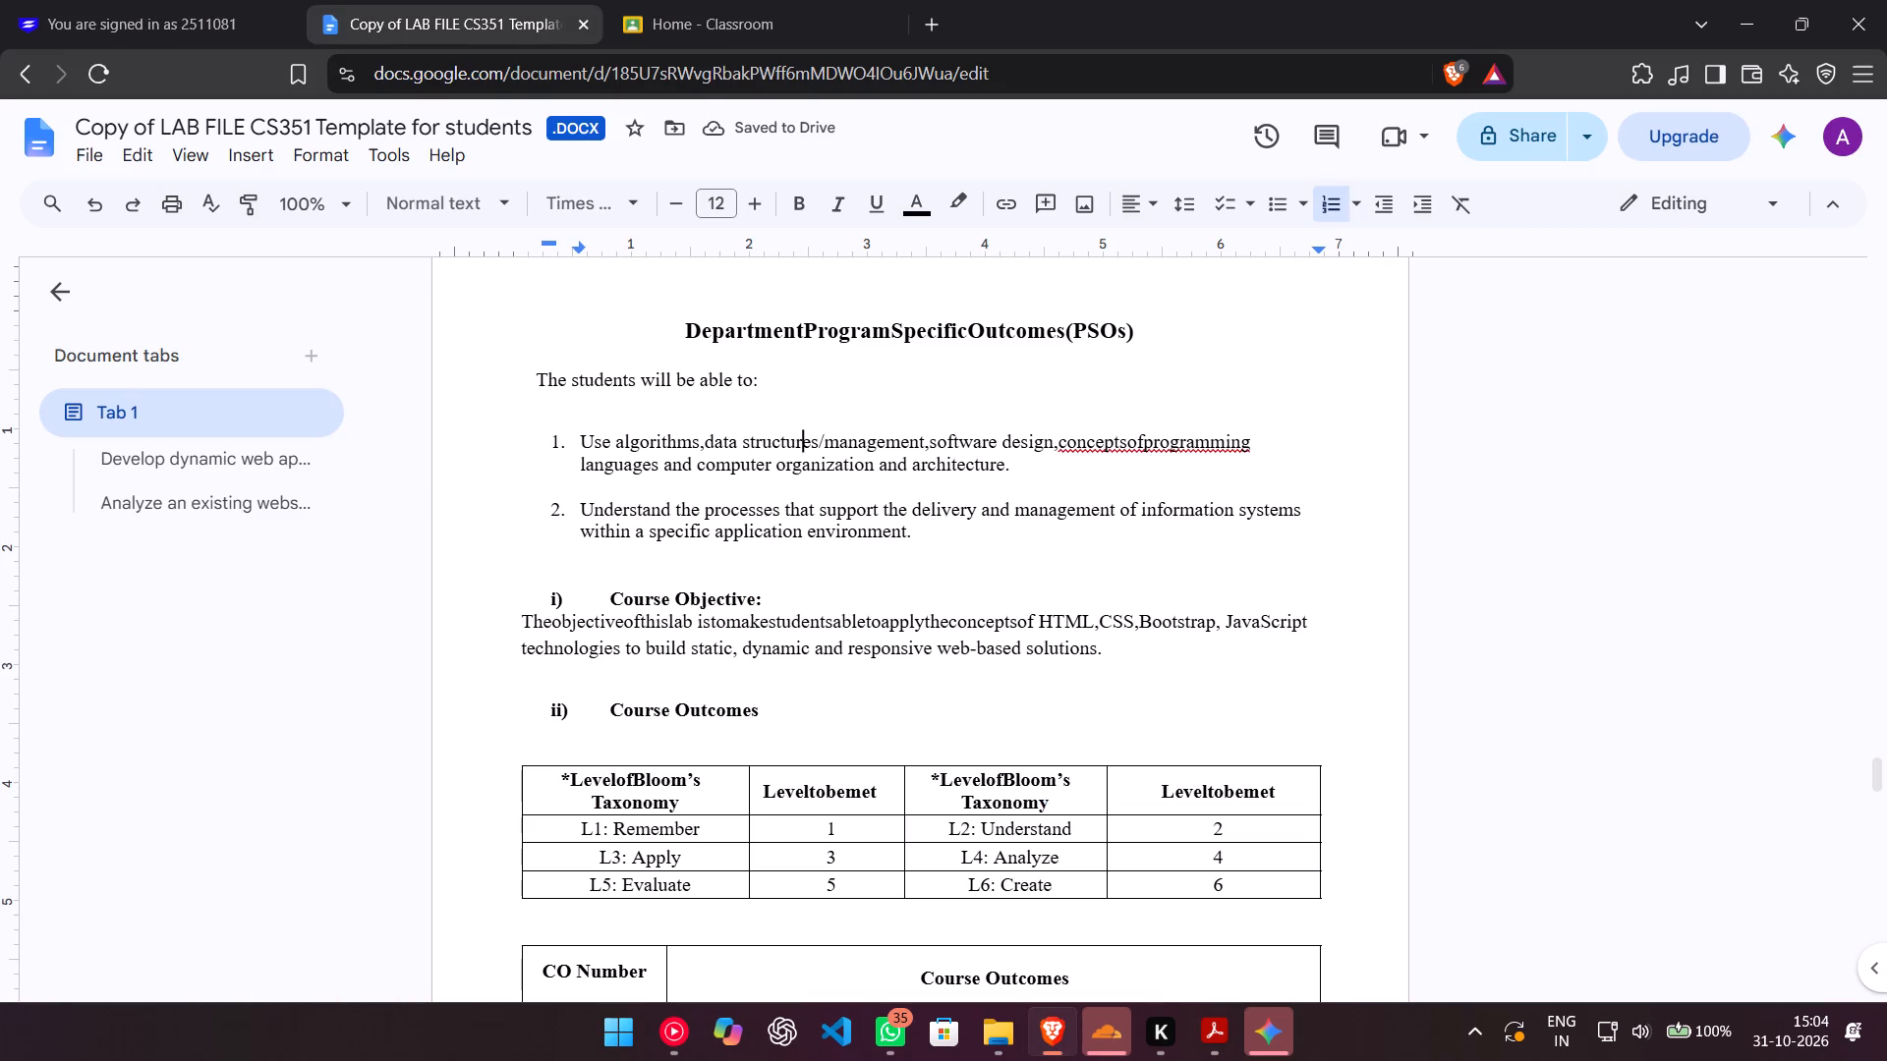
pyautogui.press('space')
pyautogui.press('Right')
pyautogui.press('Right')
pyautogui.press('Right')
pyautogui.press('Right')
pyautogui.press('Right')
pyautogui.press('Right')
pyautogui.press('Right')
pyautogui.press('Right')
pyautogui.press('Right')
pyautogui.press('Right')
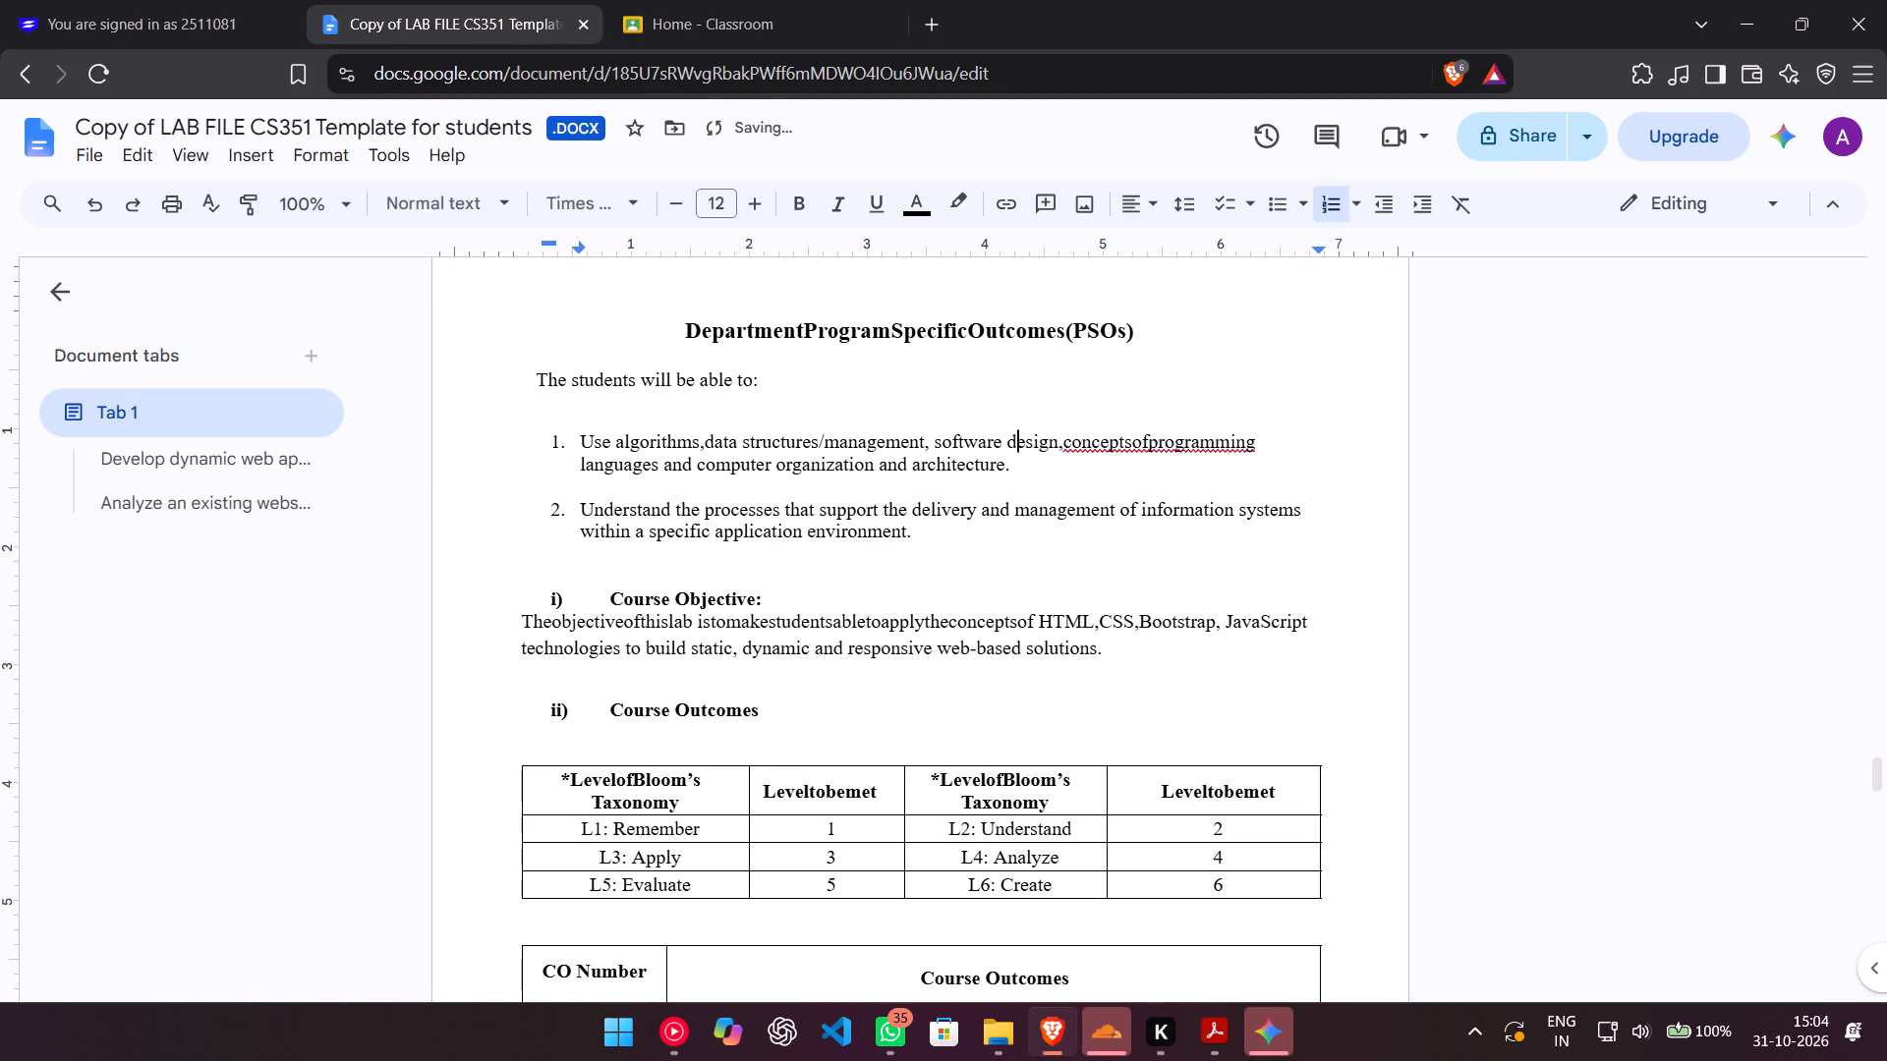
pyautogui.press('Right')
pyautogui.press('Right')
pyautogui.press('Right')
pyautogui.press('Right')
pyautogui.press('Right')
pyautogui.press('Right')
pyautogui.press('Right')
pyautogui.press('Right')
pyautogui.press('Down')
pyautogui.press('Up')
pyautogui.press('Left')
pyautogui.press('Left')
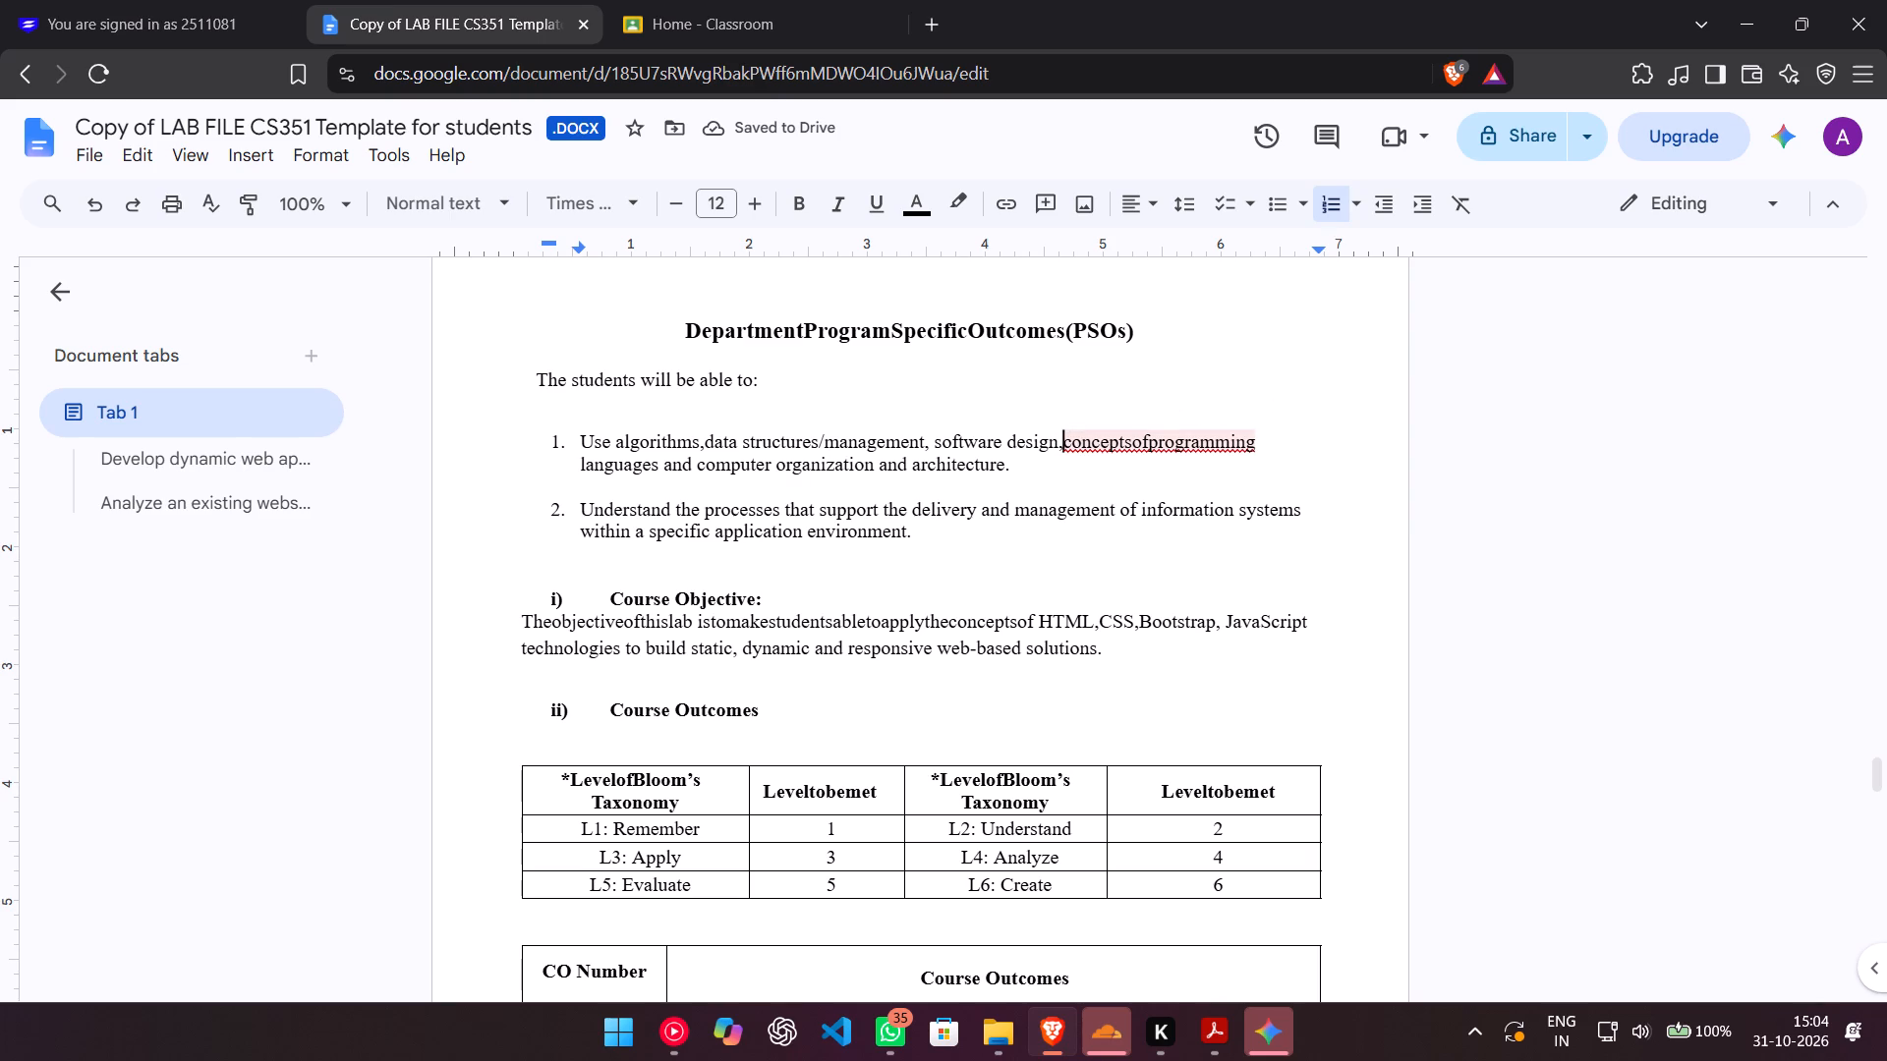
pyautogui.press('space')
# Separate the run-together words into "concepts of programming" in the first program specific outcome.
pyautogui.press('Right')
pyautogui.press('Right')
pyautogui.press('Right')
pyautogui.press('Right')
pyautogui.press('Right')
pyautogui.press('Right')
pyautogui.press('Right')
pyautogui.press('Right')
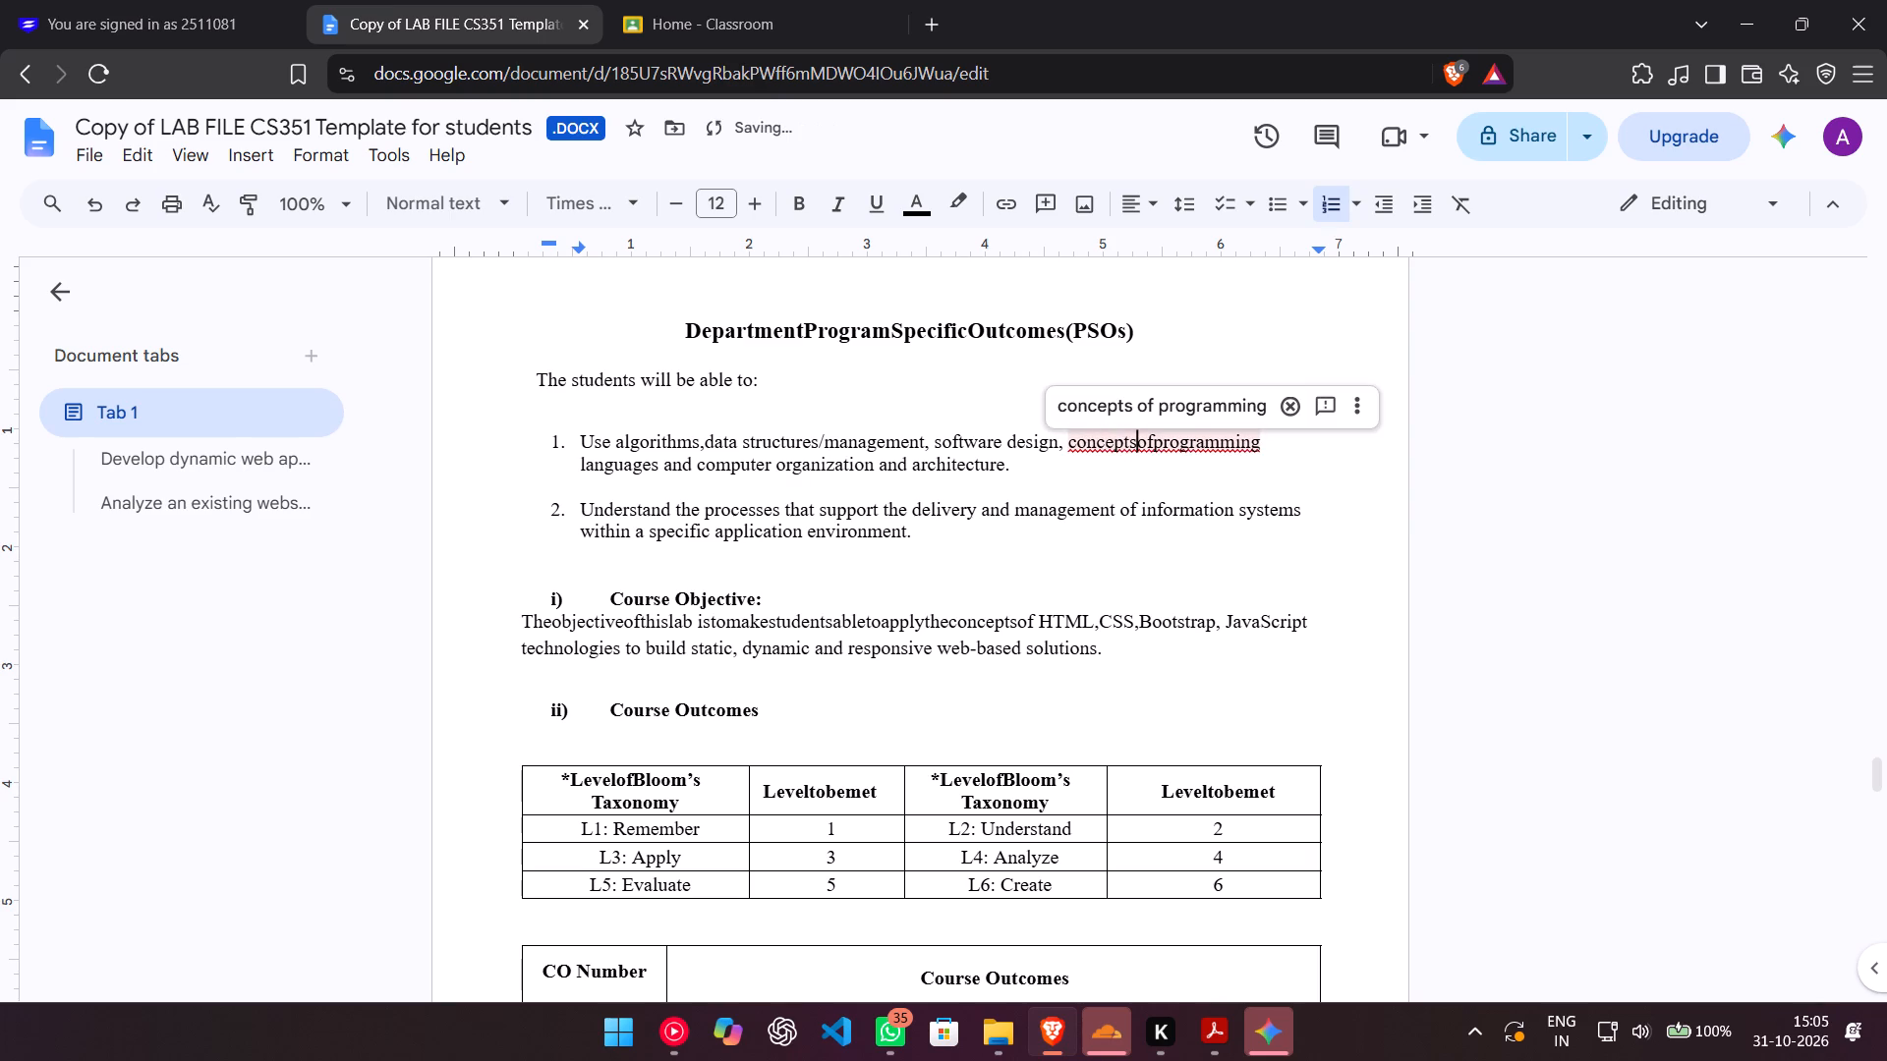
pyautogui.press('space')
pyautogui.press('Right')
pyautogui.press('Right')
pyautogui.press('space')
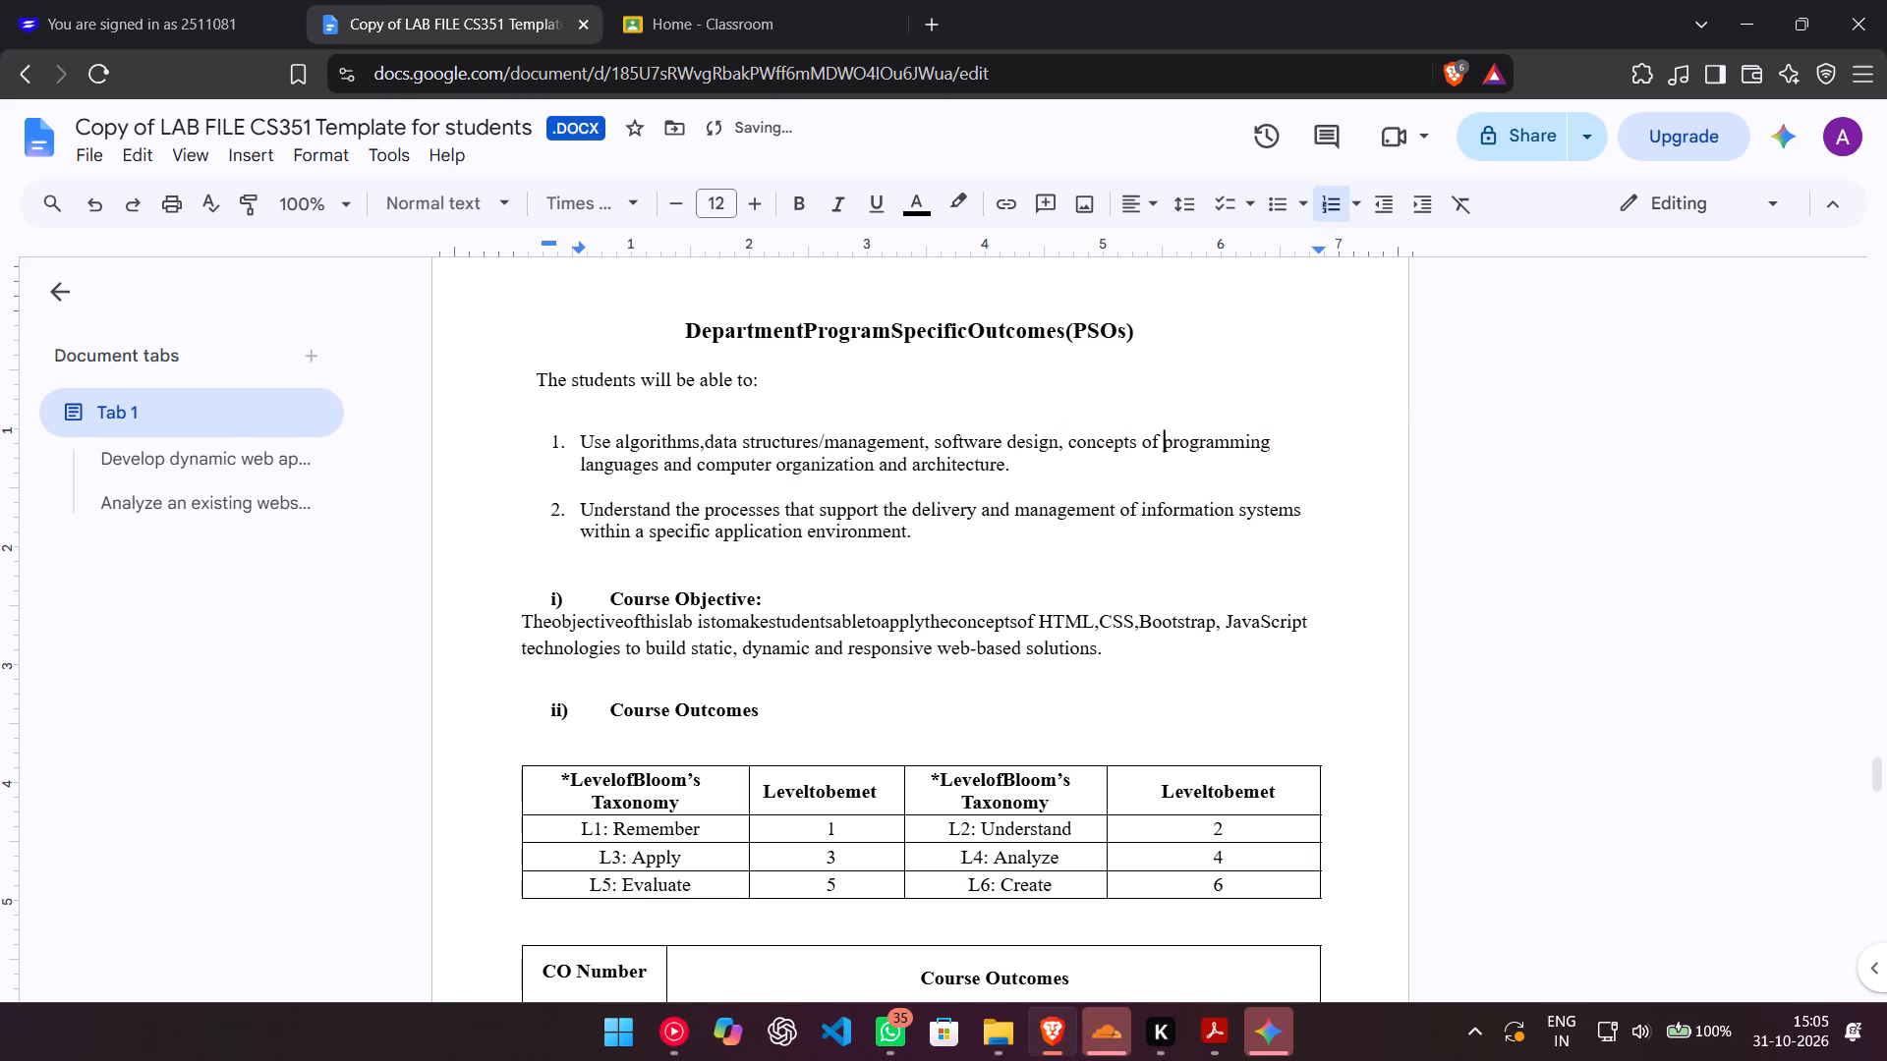
# Check the Course Objective wording in the PDF and insert spaces in the run-together "Theobjectiveofthislab" in the document.
pyautogui.hotkey('alt', 'Tab')
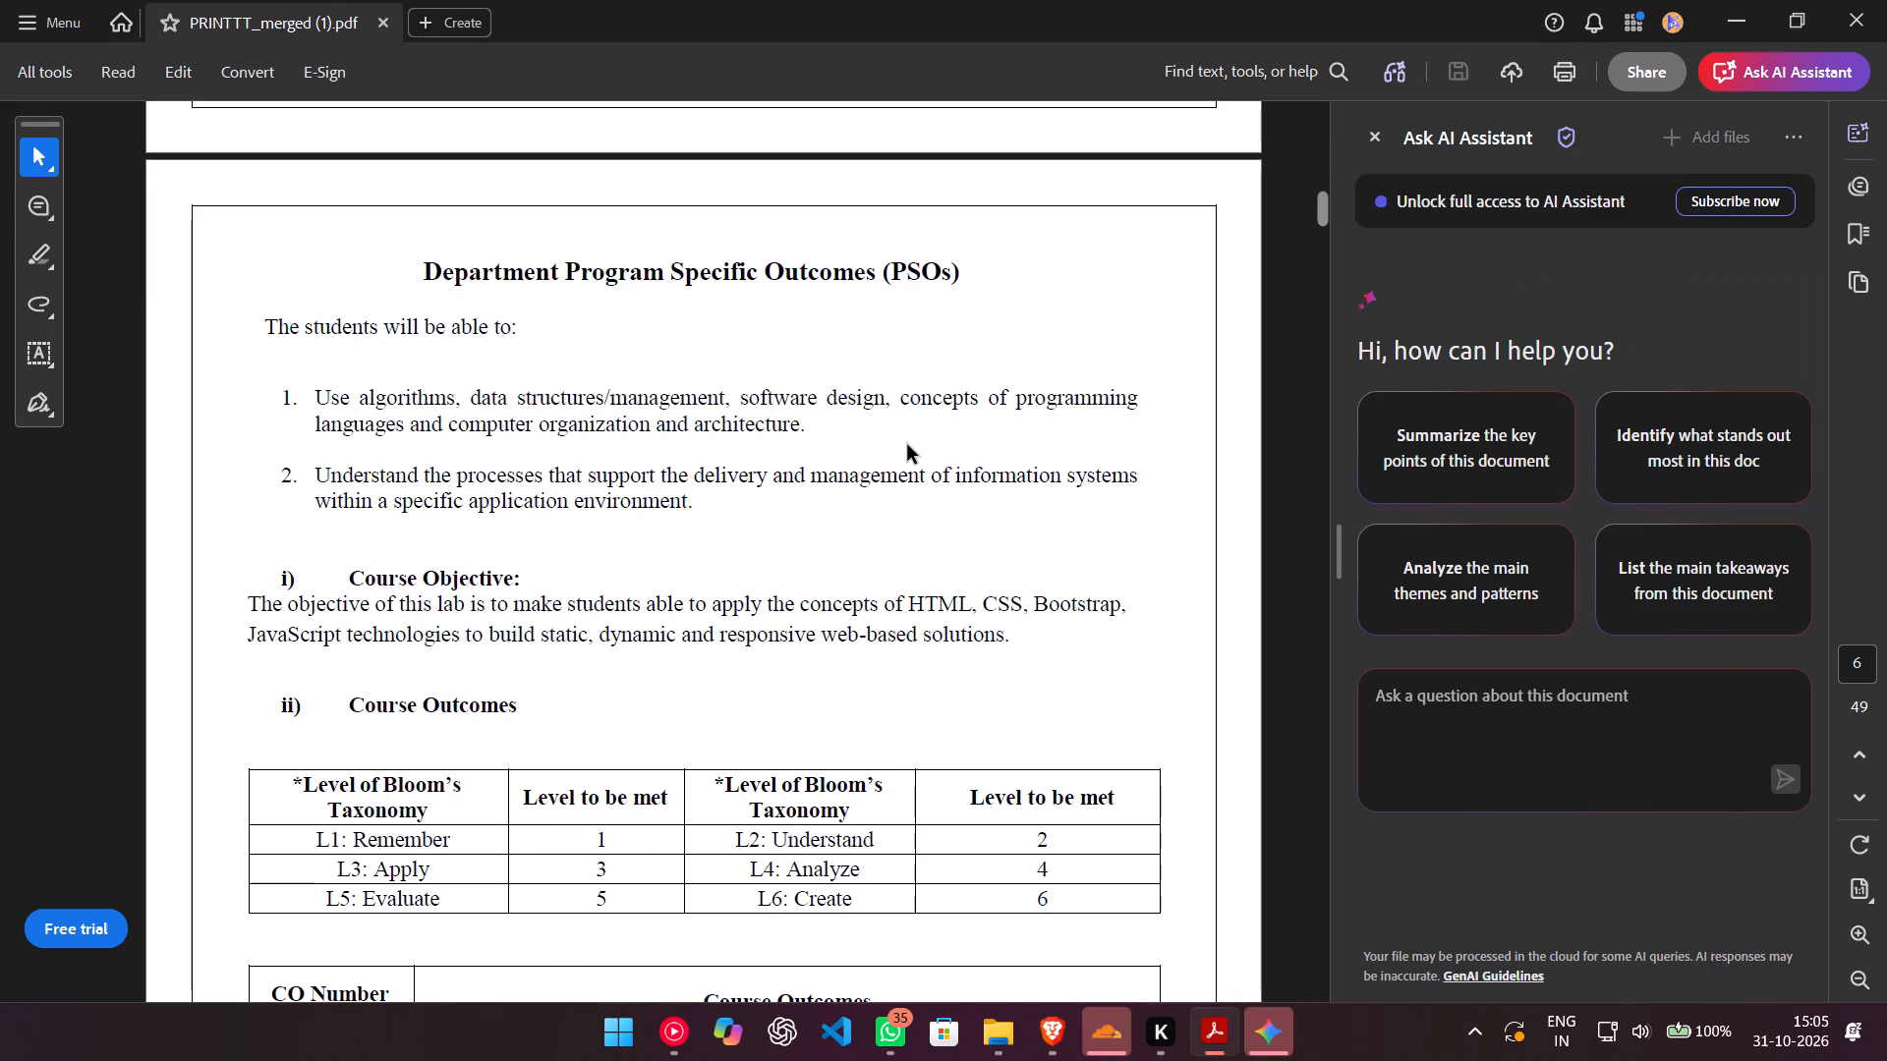
pyautogui.hotkey('alt', 'Tab')
pyautogui.click(552, 619)
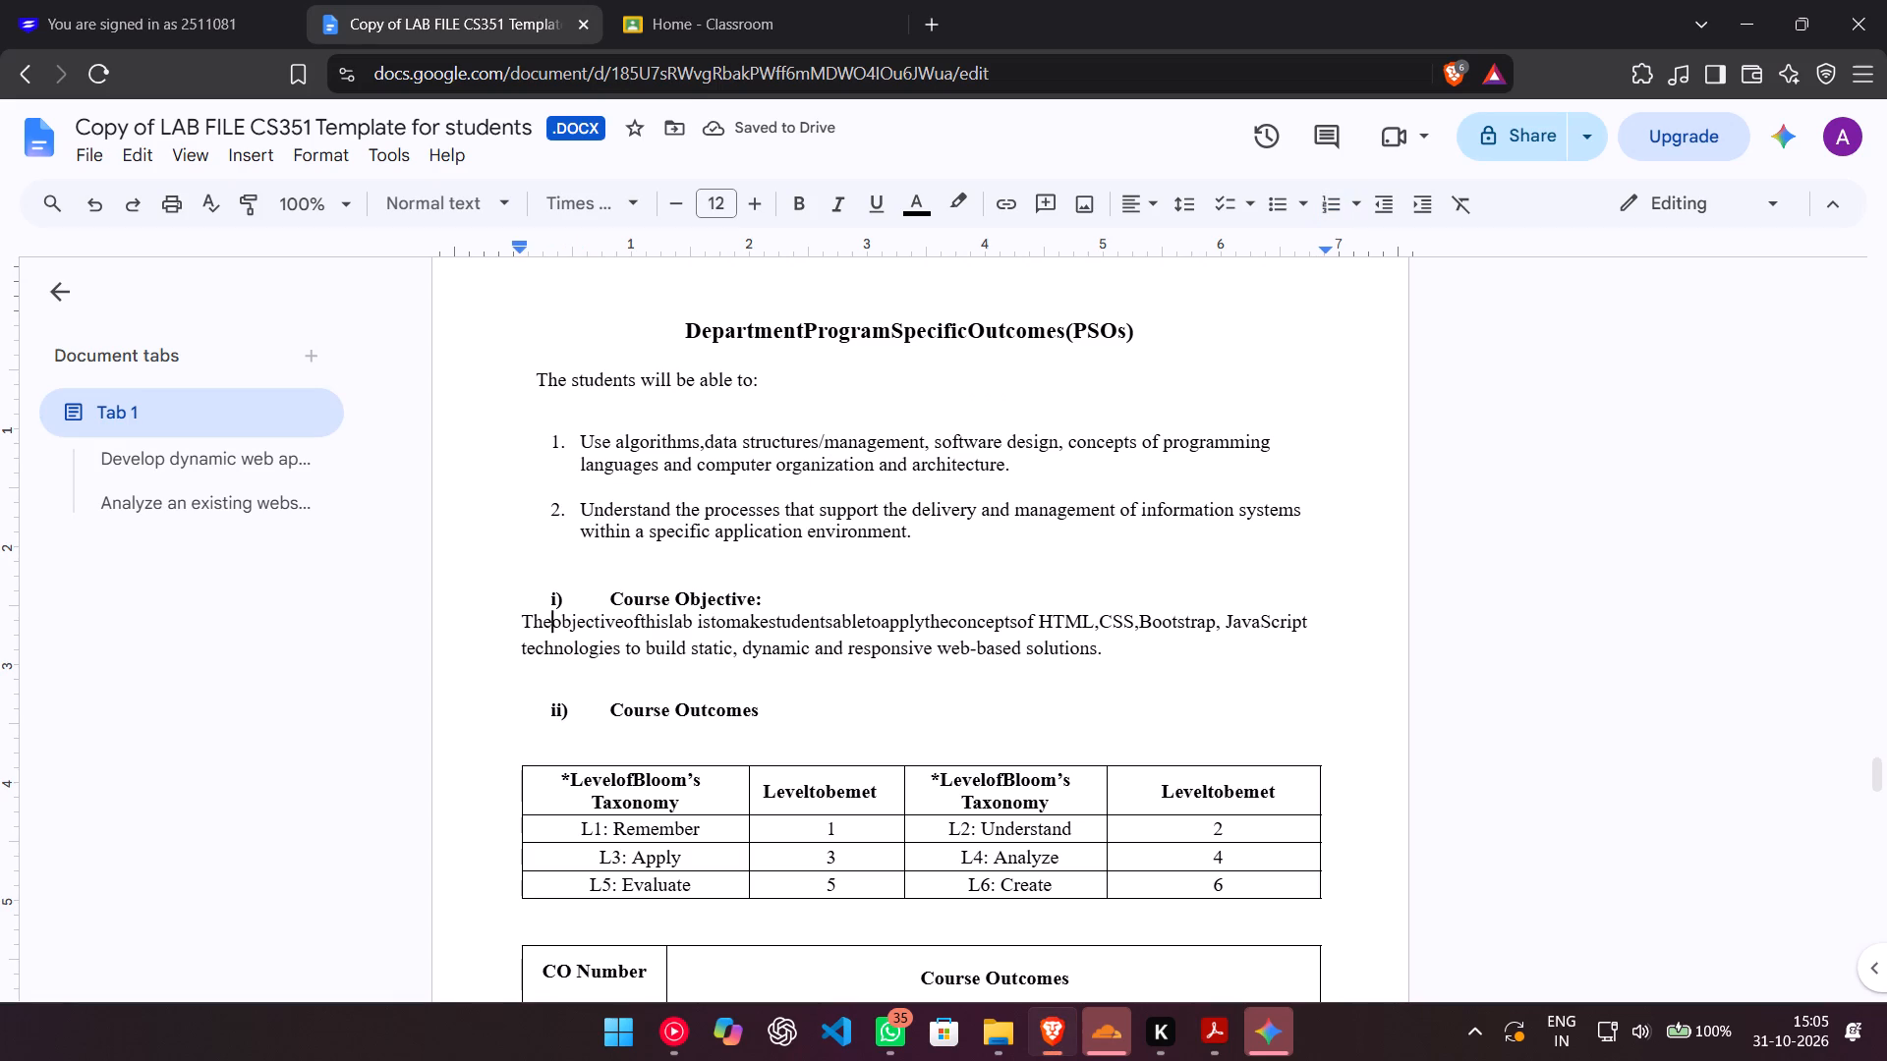
pyautogui.press('space')
pyautogui.click(625, 623)
pyautogui.press('space')
pyautogui.click(654, 624)
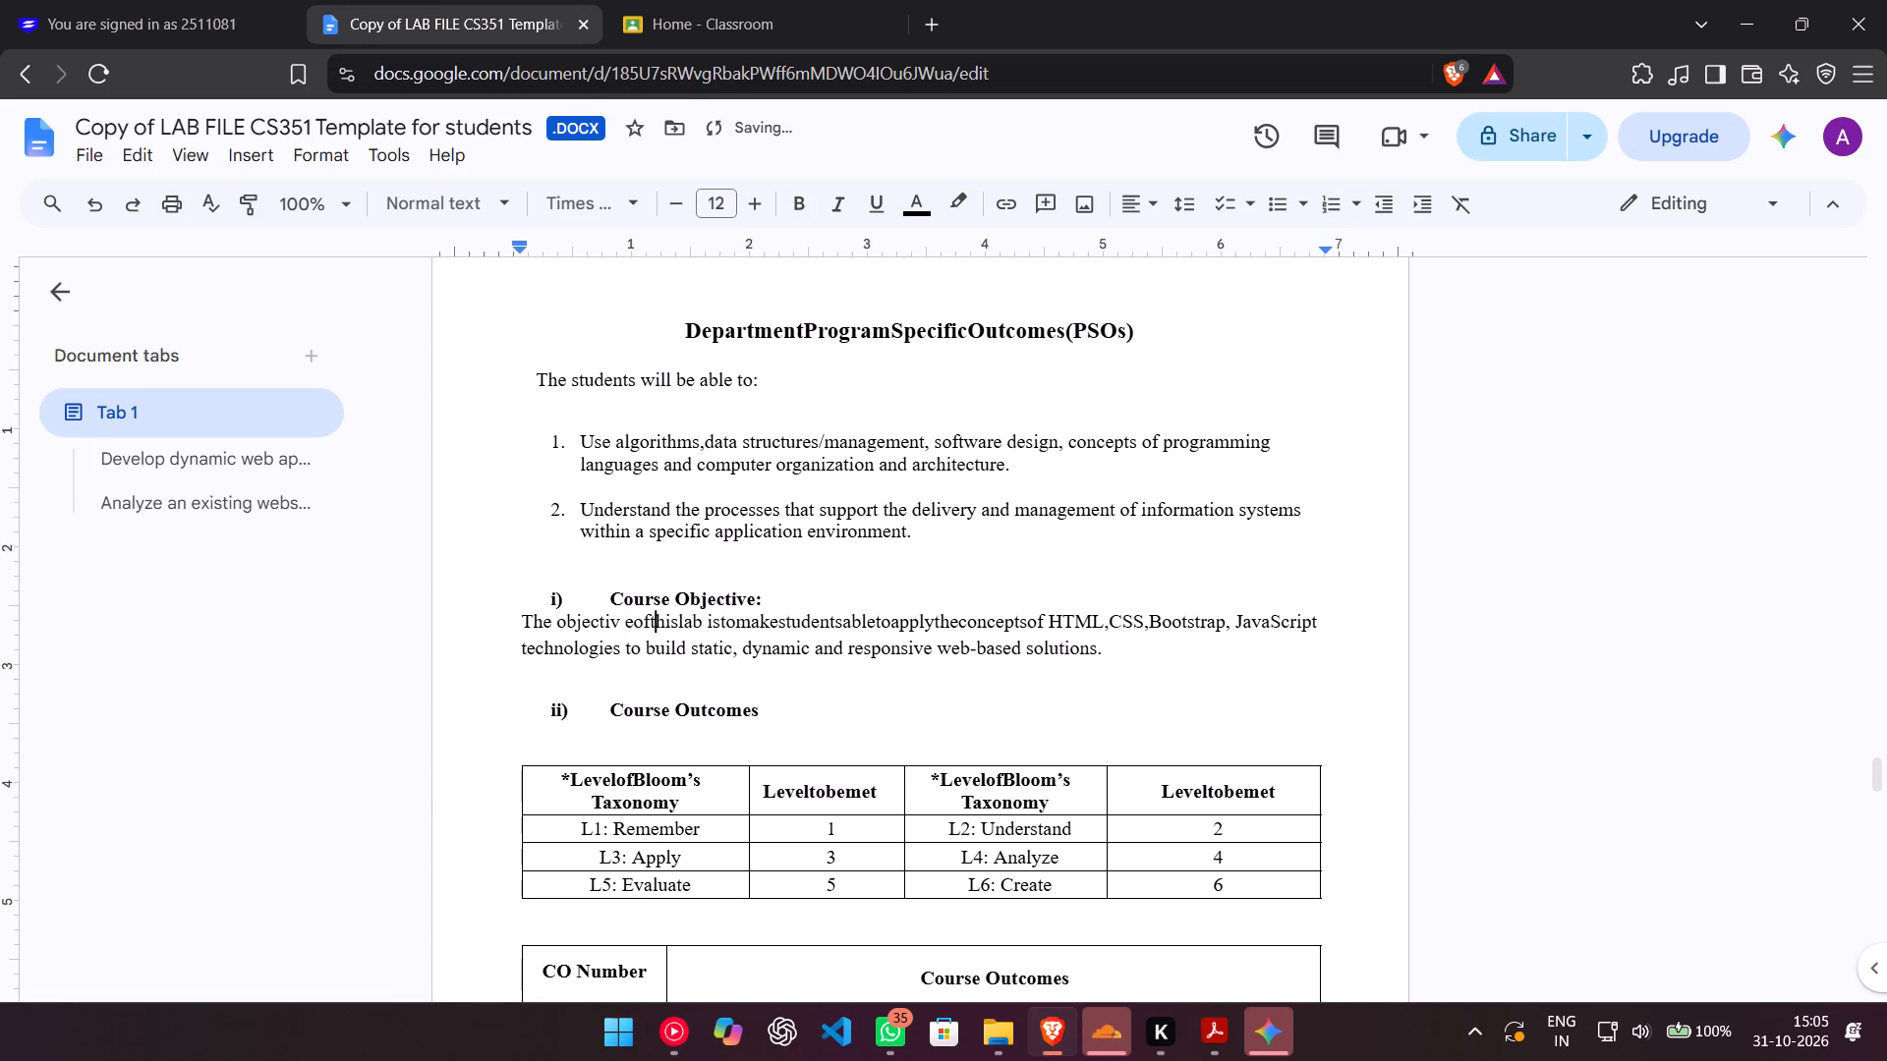
pyautogui.press('space')
# Separate "amemberorleader" into "a member or leader" in program outcome 9, Individual and team work.
pyautogui.scroll(14, 843, 632)
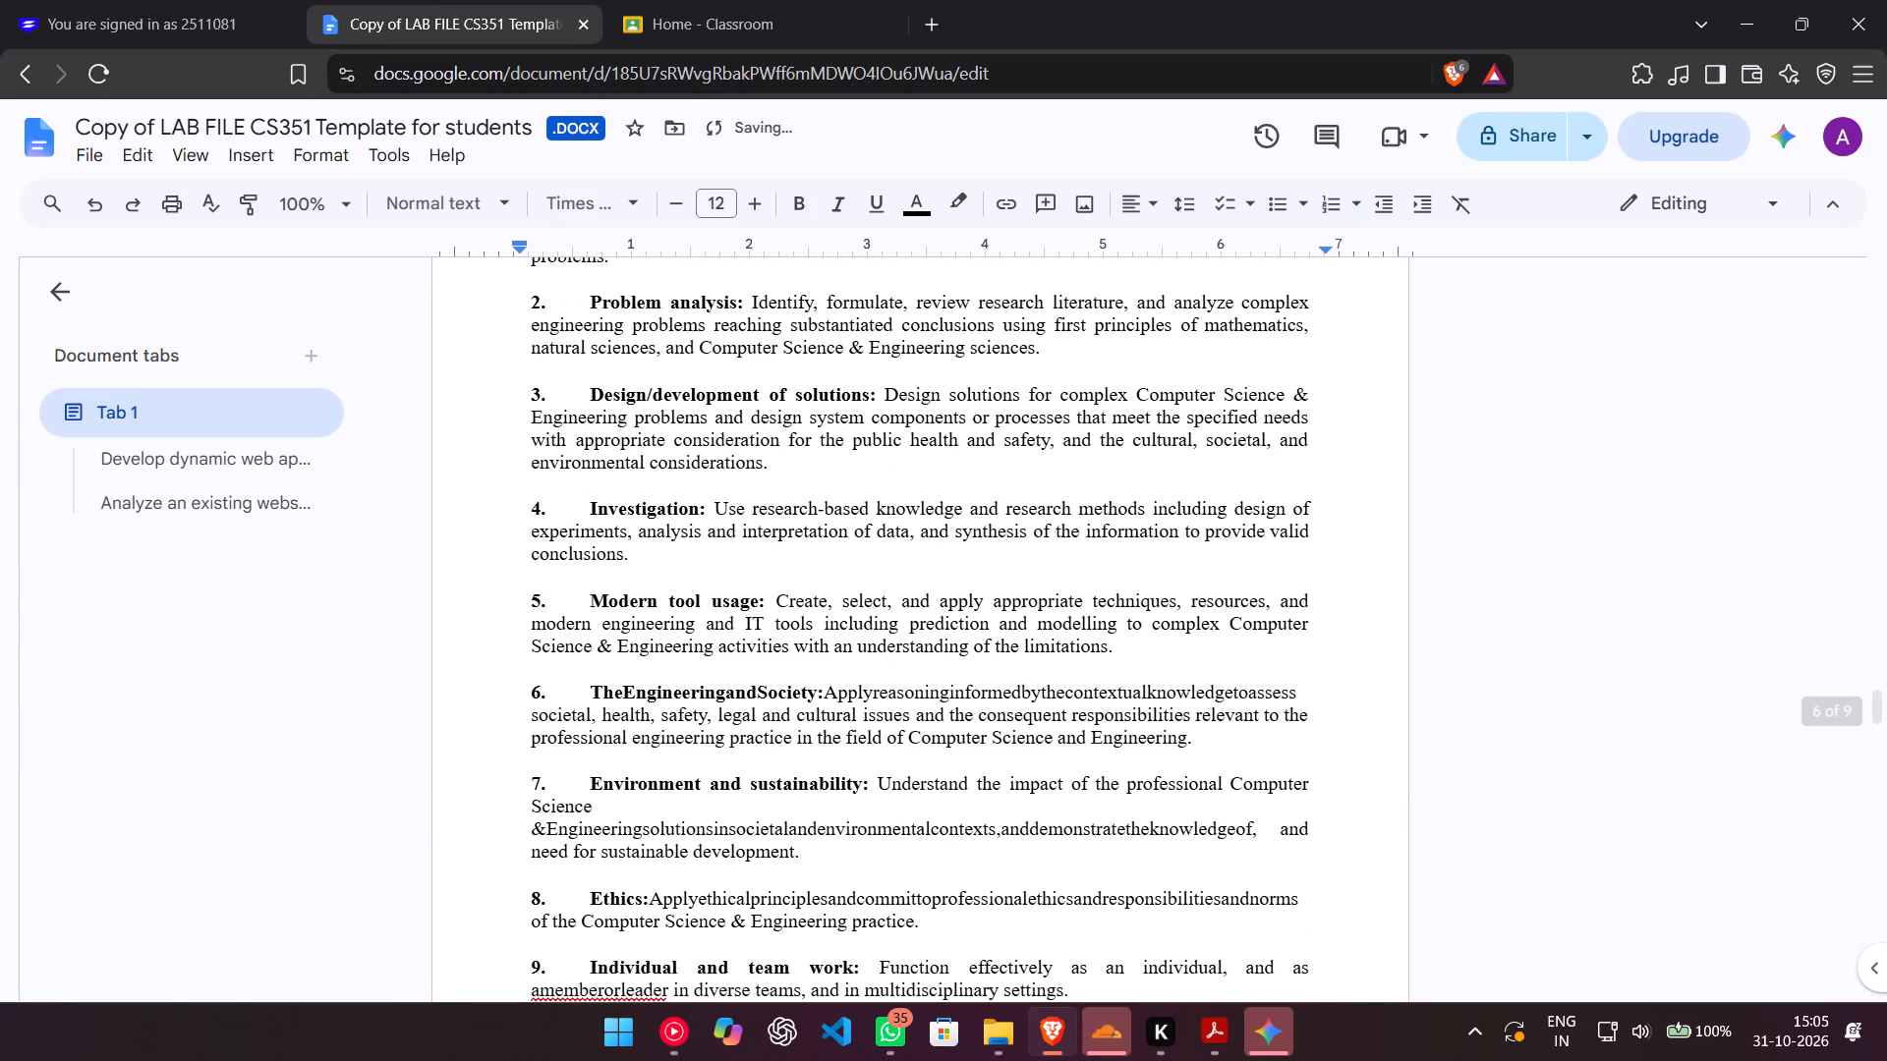
pyautogui.scroll(-4, 793, 642)
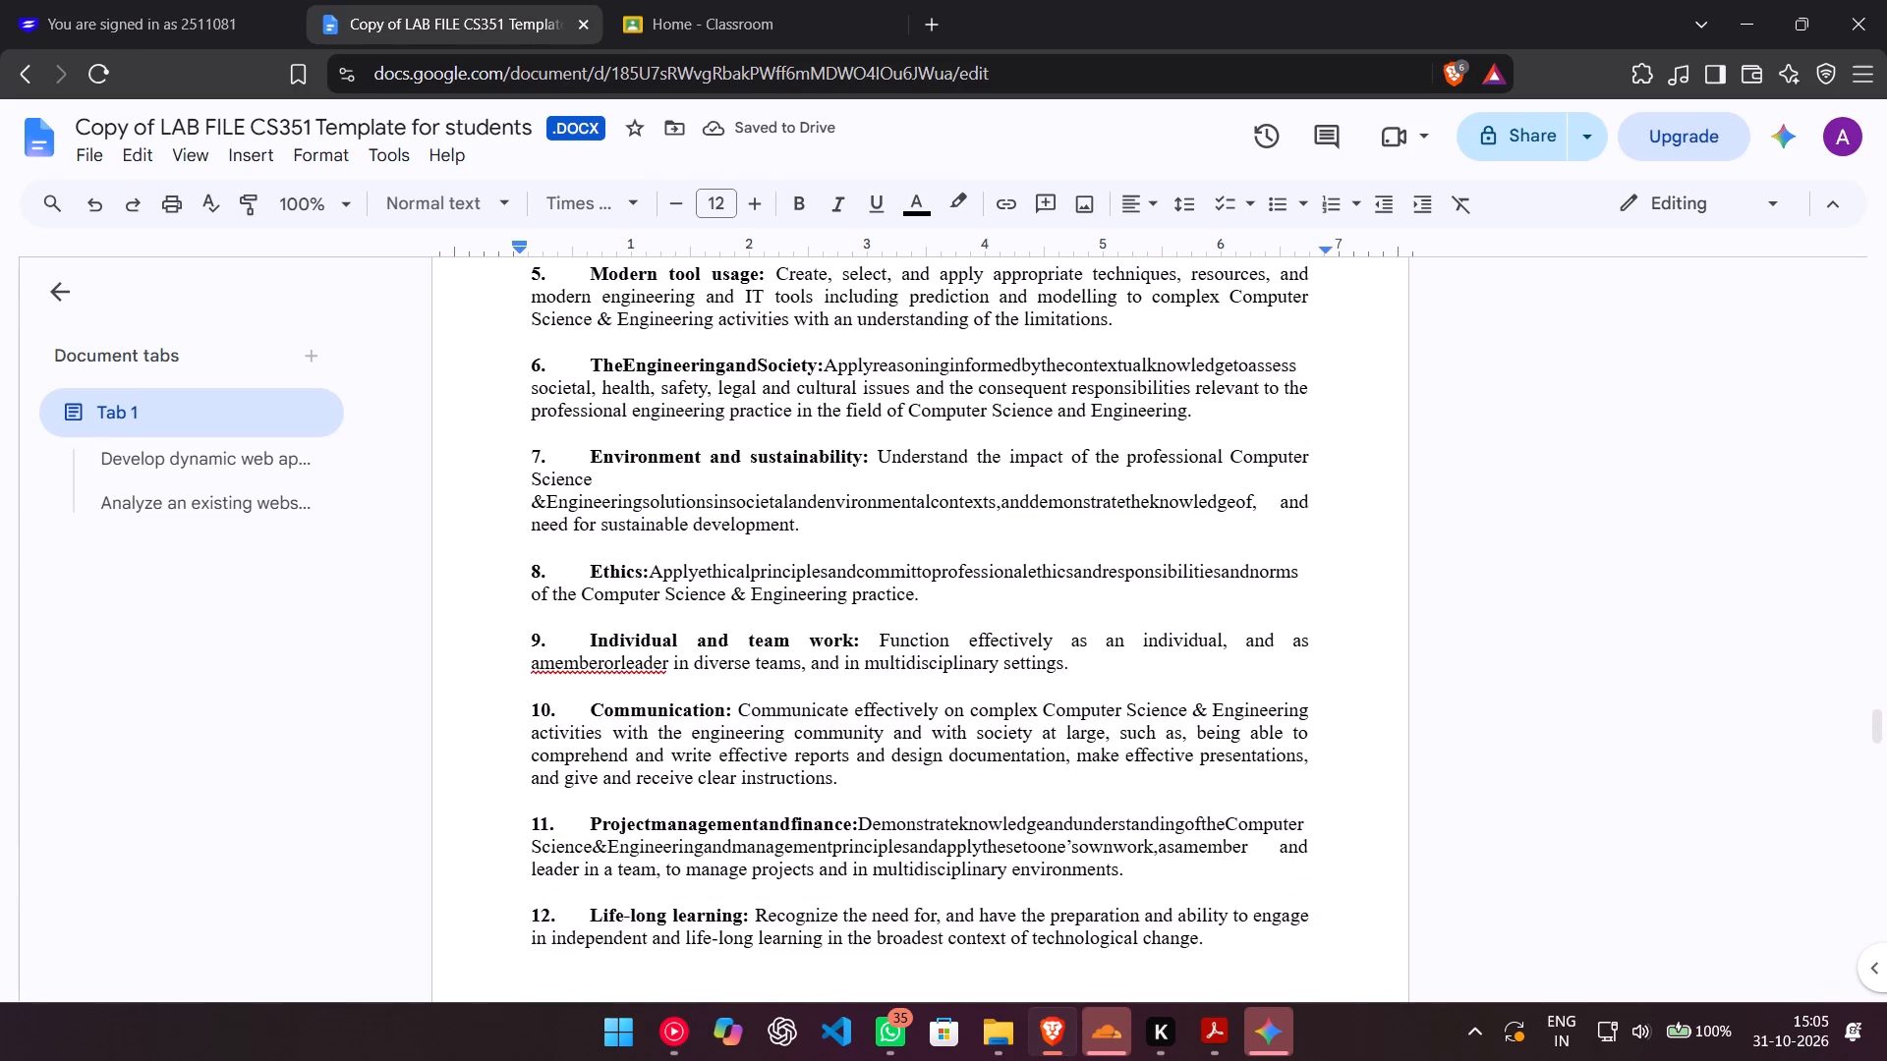
pyautogui.click(543, 673)
pyautogui.press('space')
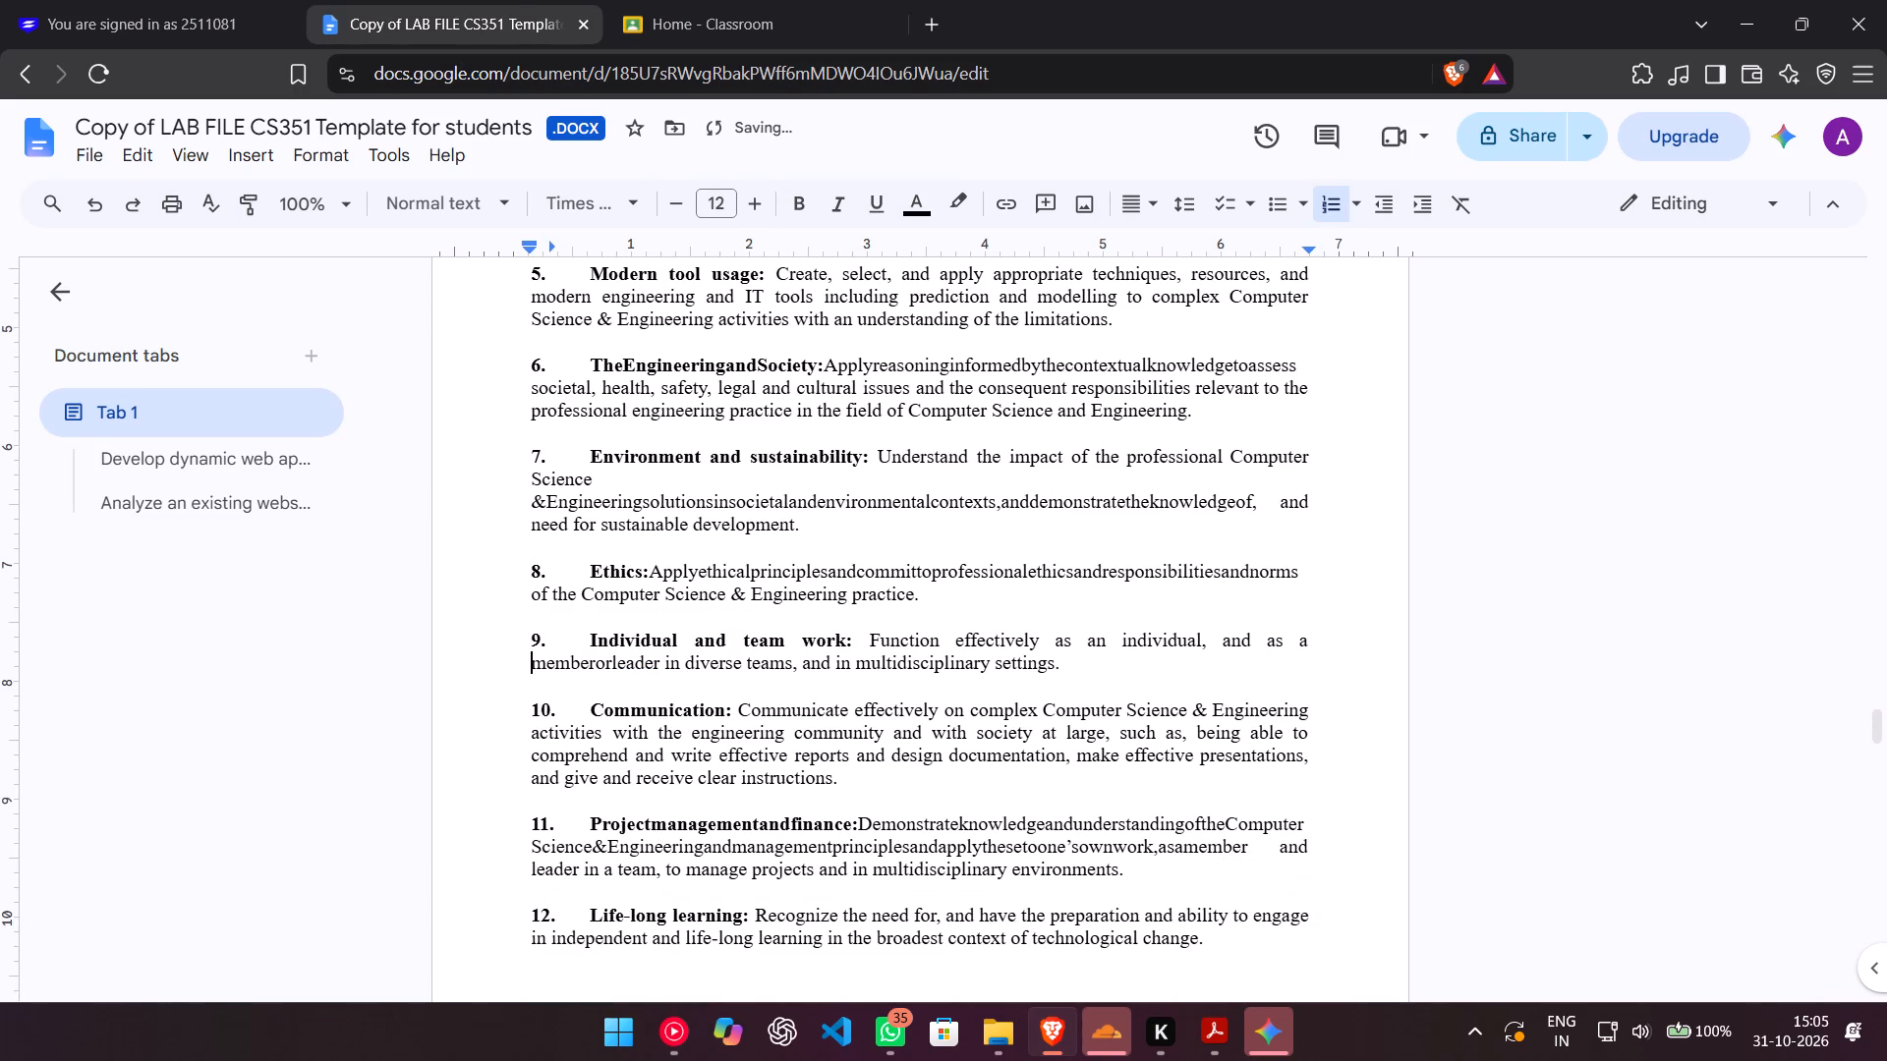
pyautogui.click(595, 667)
pyautogui.press('space')
pyautogui.click(544, 672)
pyautogui.press('space')
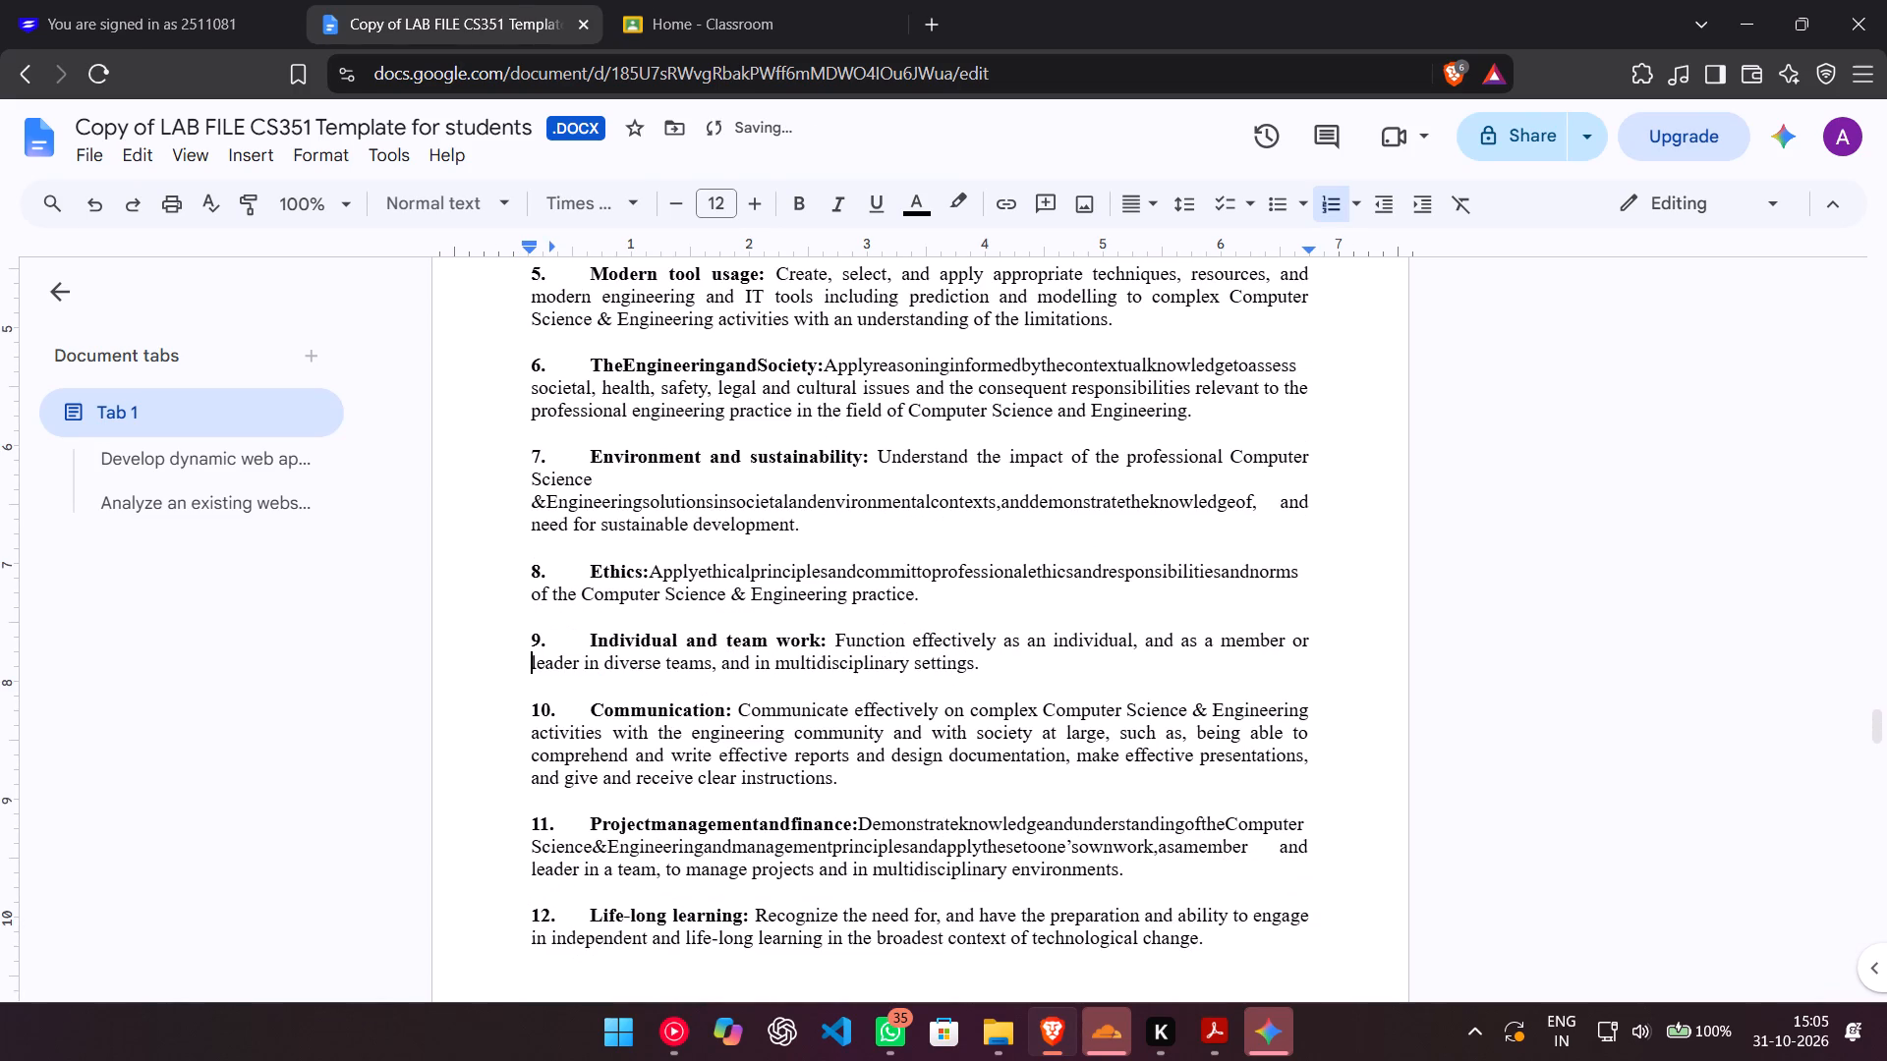
# Look over the Department Program Outcomes list and switch to the Google Classroom home page.
pyautogui.scroll(-1, 1026, 699)
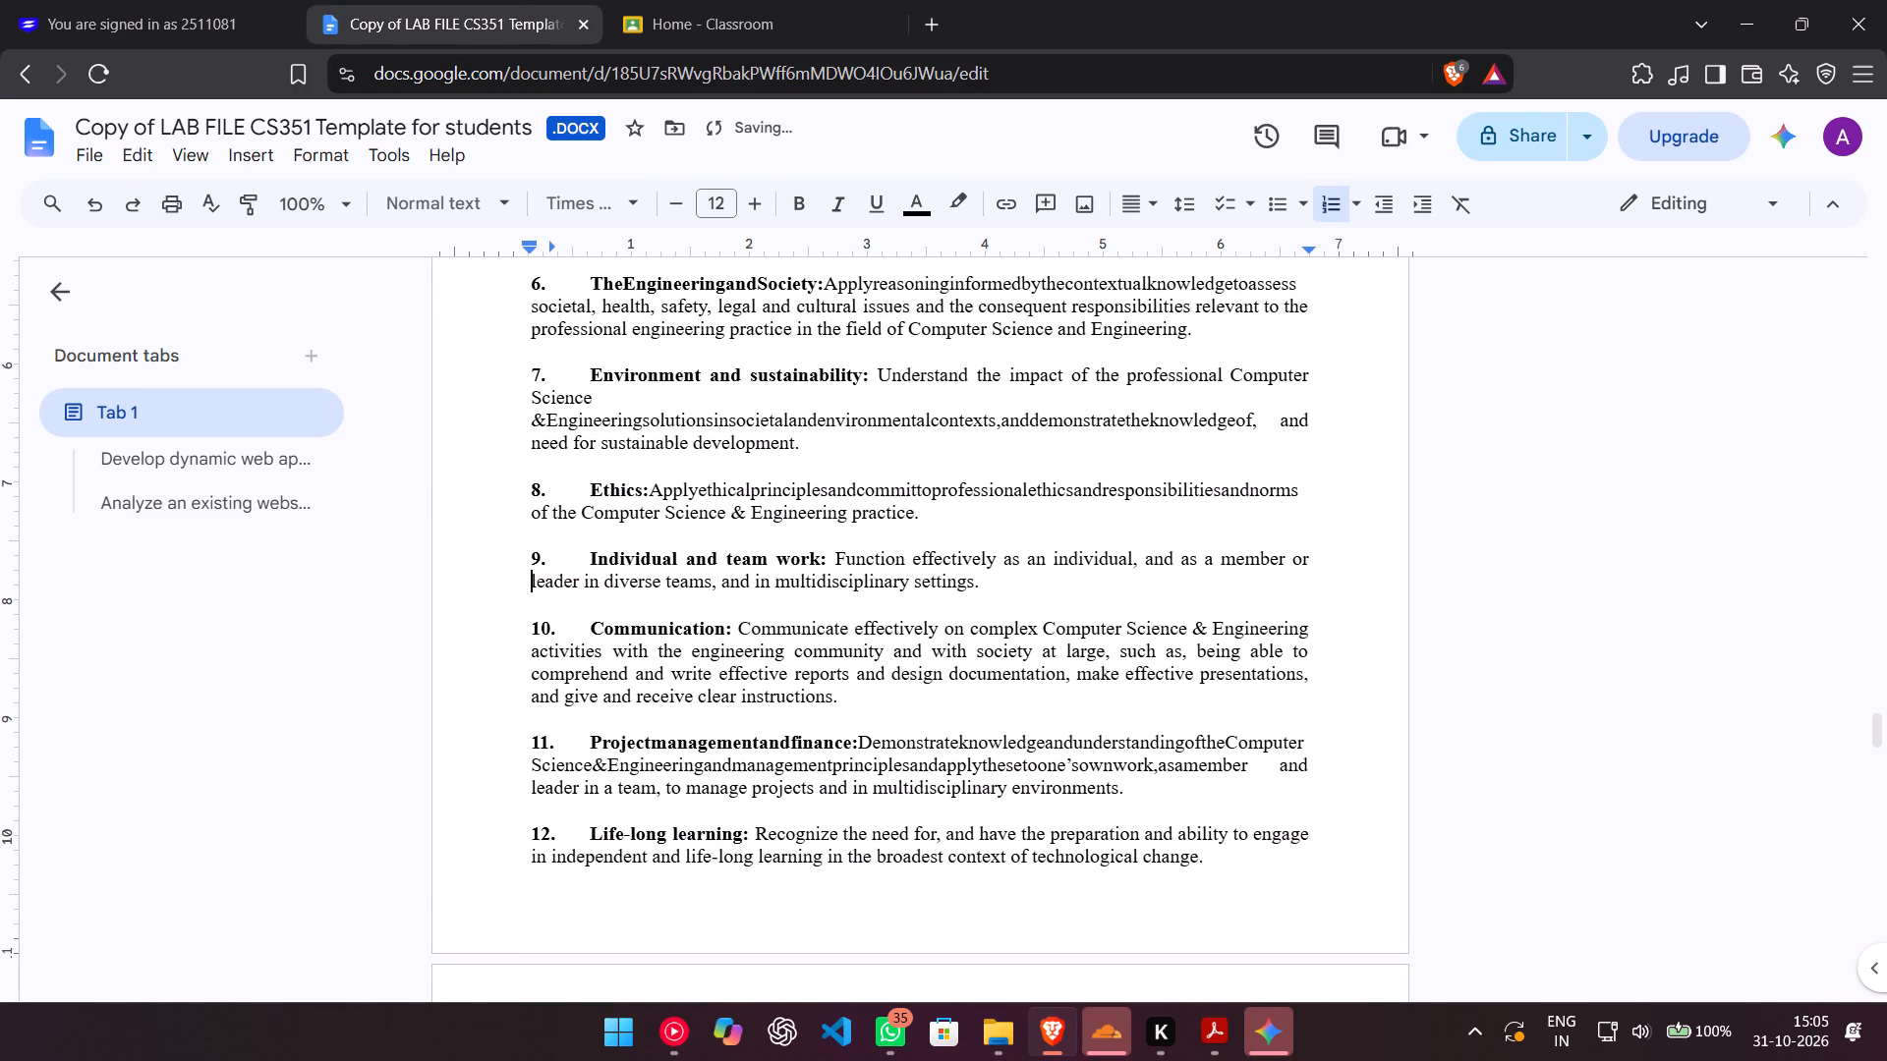
pyautogui.scroll(-1, 1028, 699)
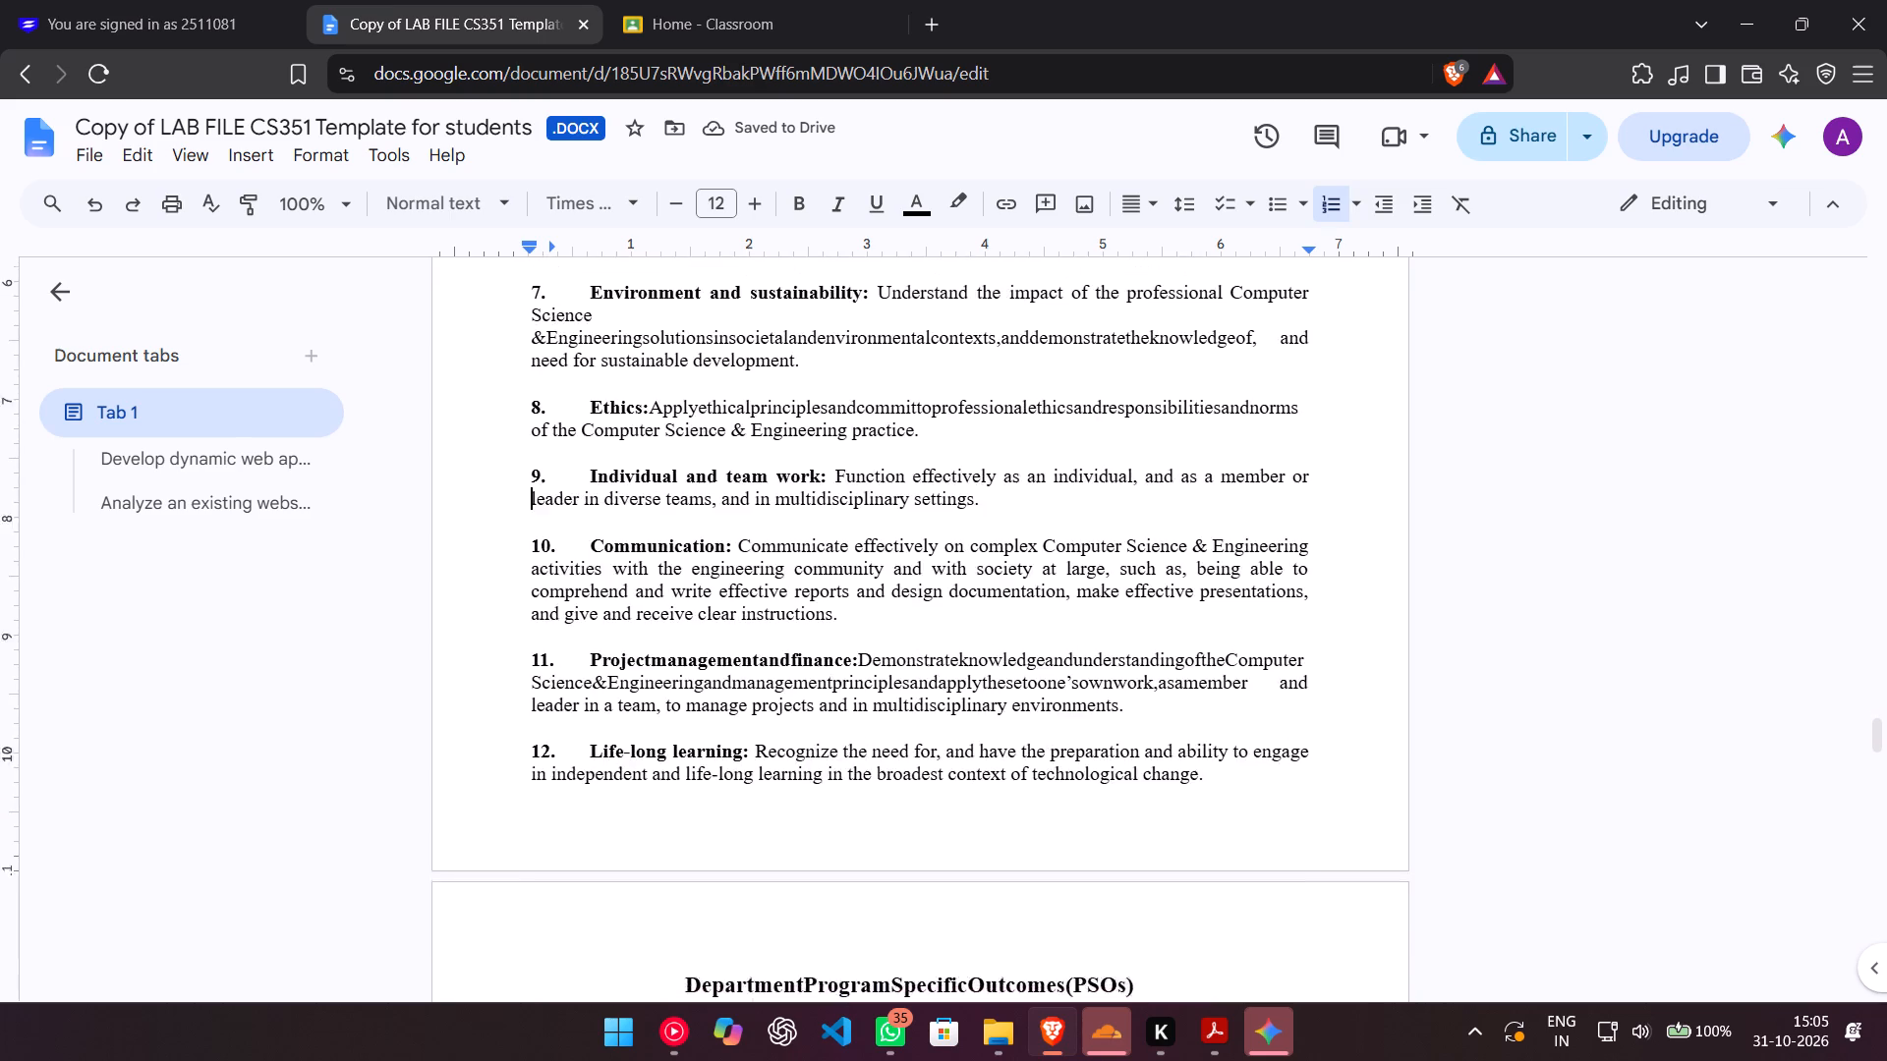
pyautogui.scroll(-1, 1028, 699)
pyautogui.scroll(7, 1046, 680)
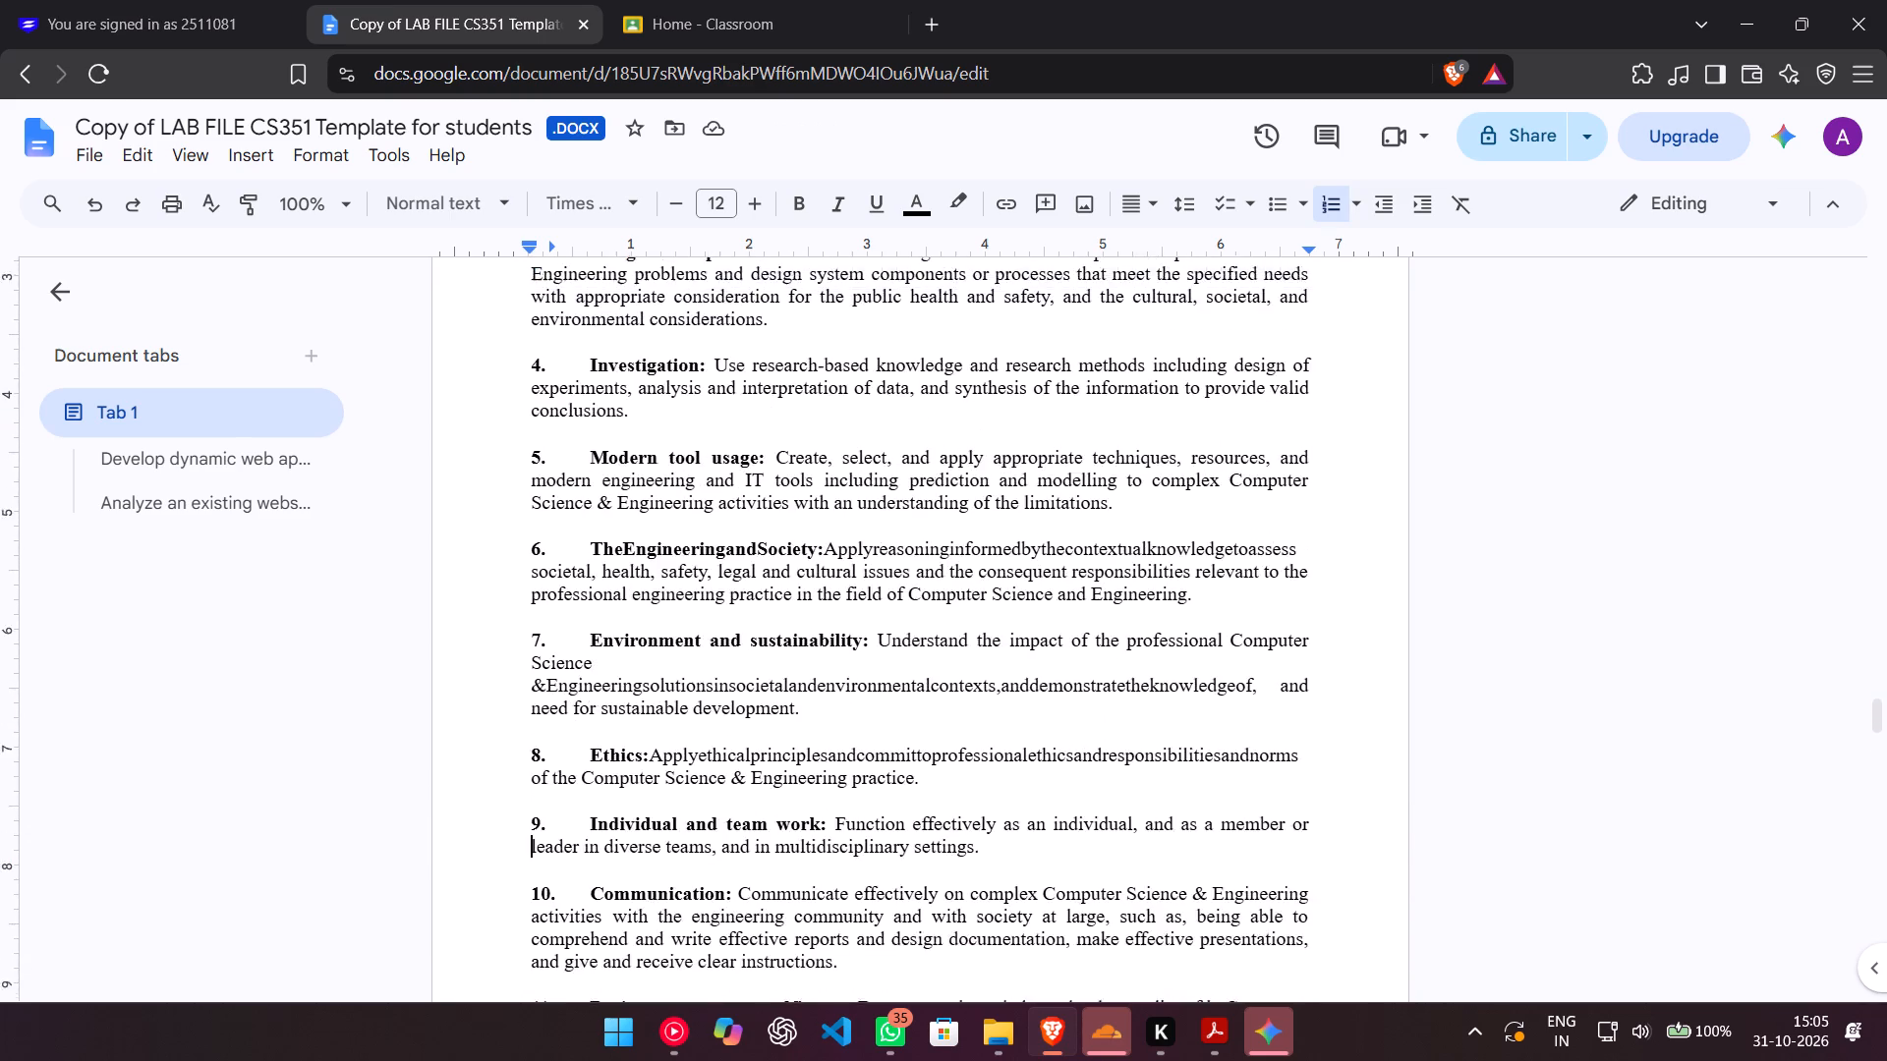
pyautogui.scroll(3, 1046, 680)
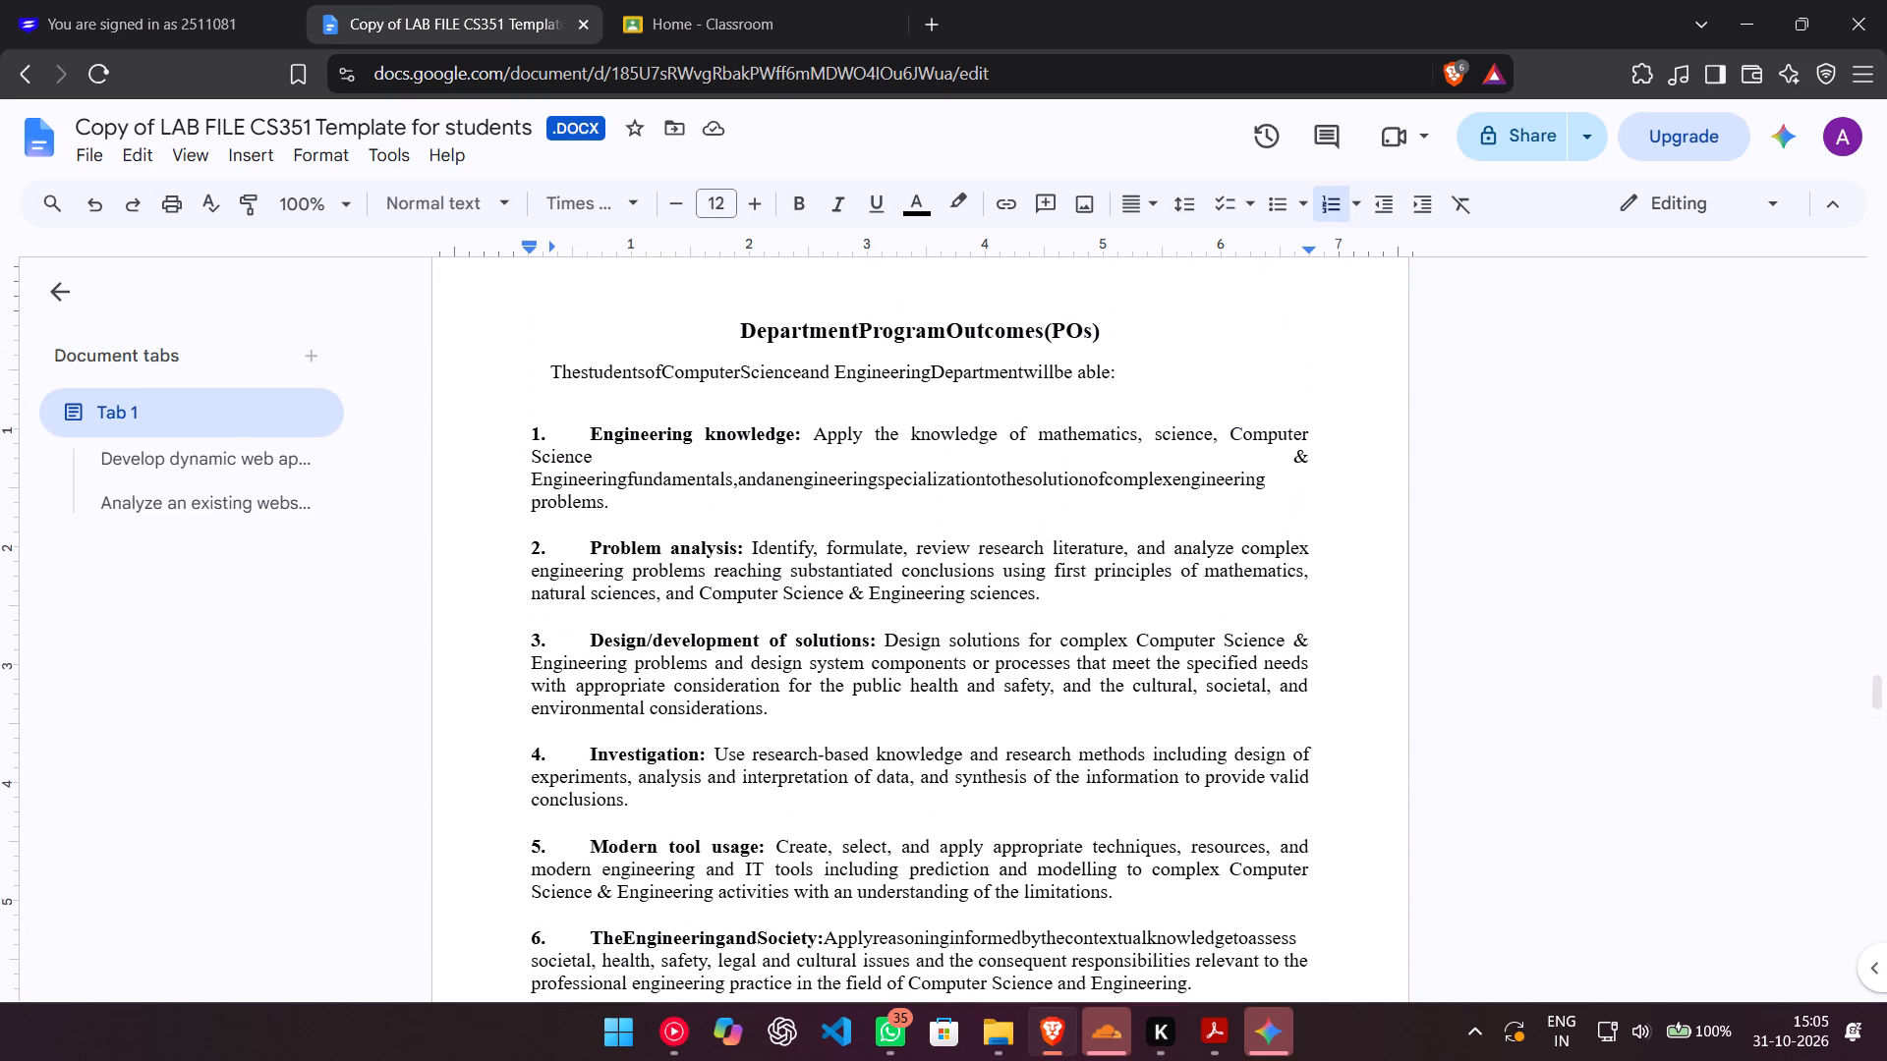
pyautogui.click(778, 0)
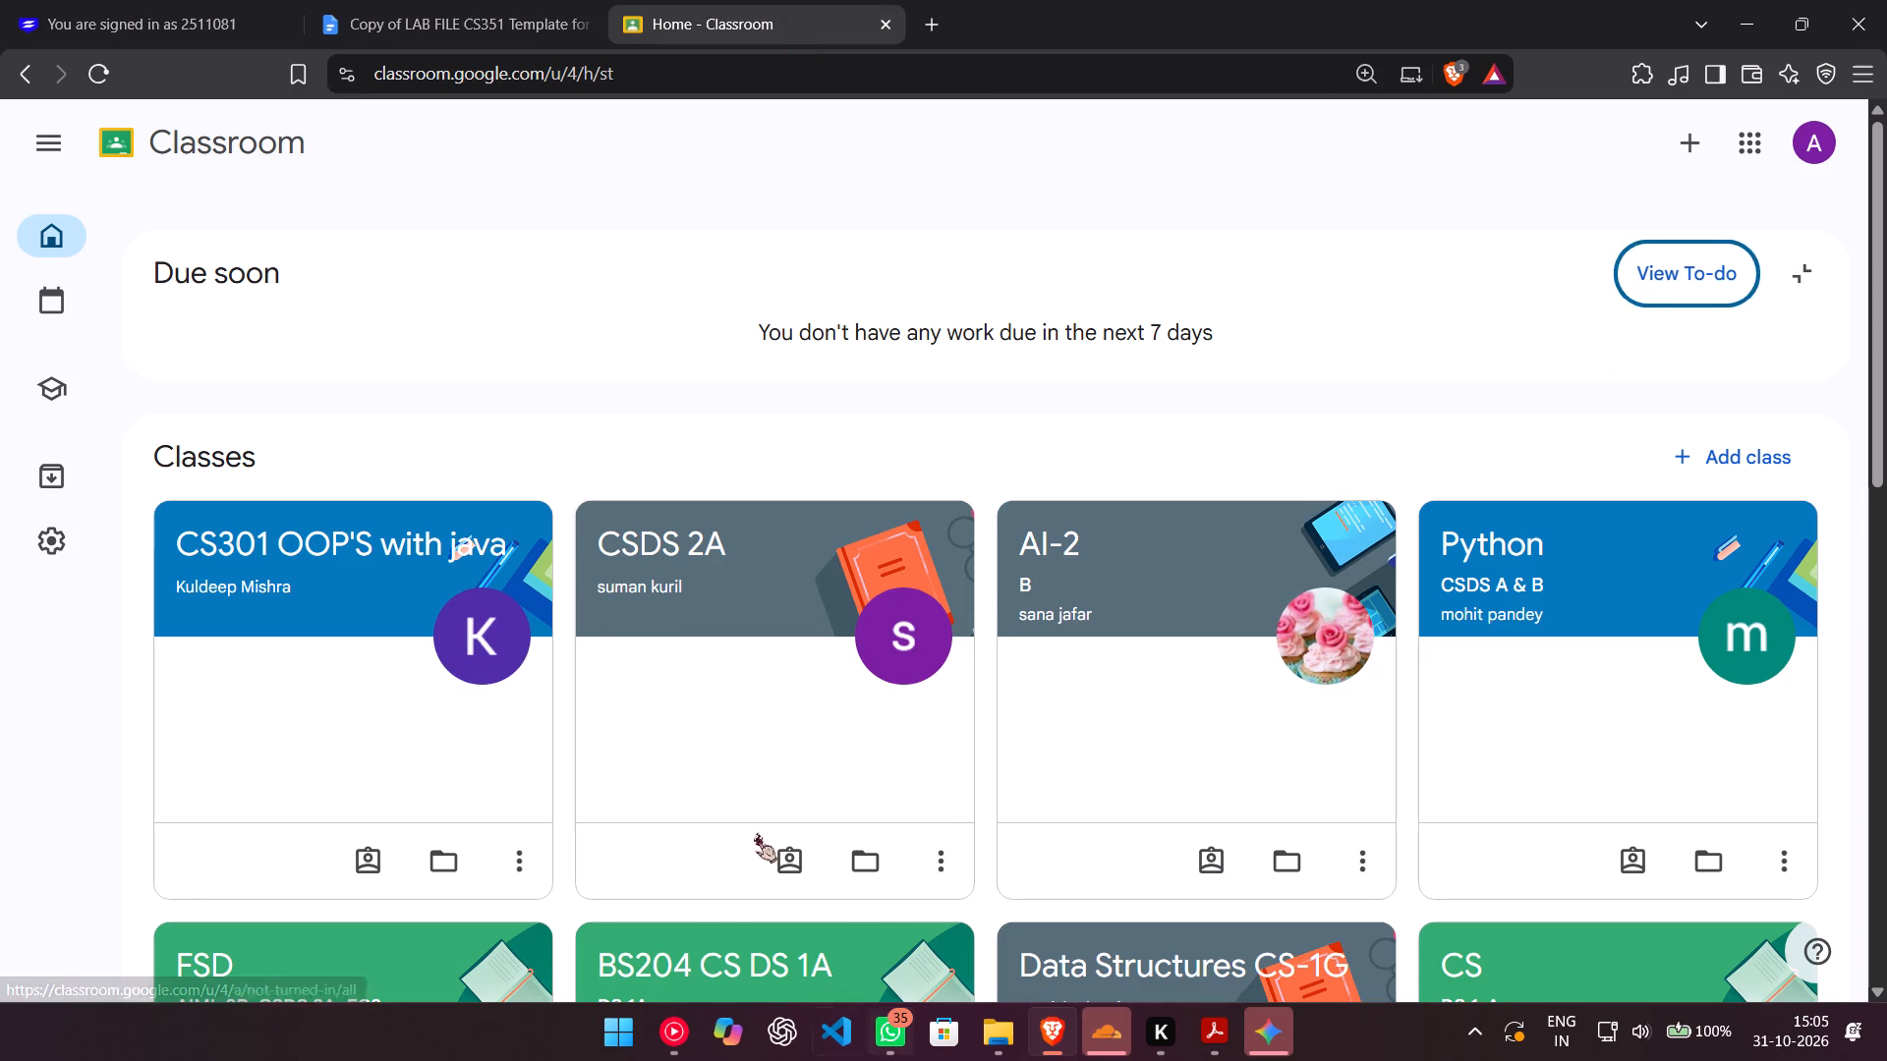
# Open the FSD class in Google Classroom and read the Important announcement about the front page and department pages.
pyautogui.click(419, 0)
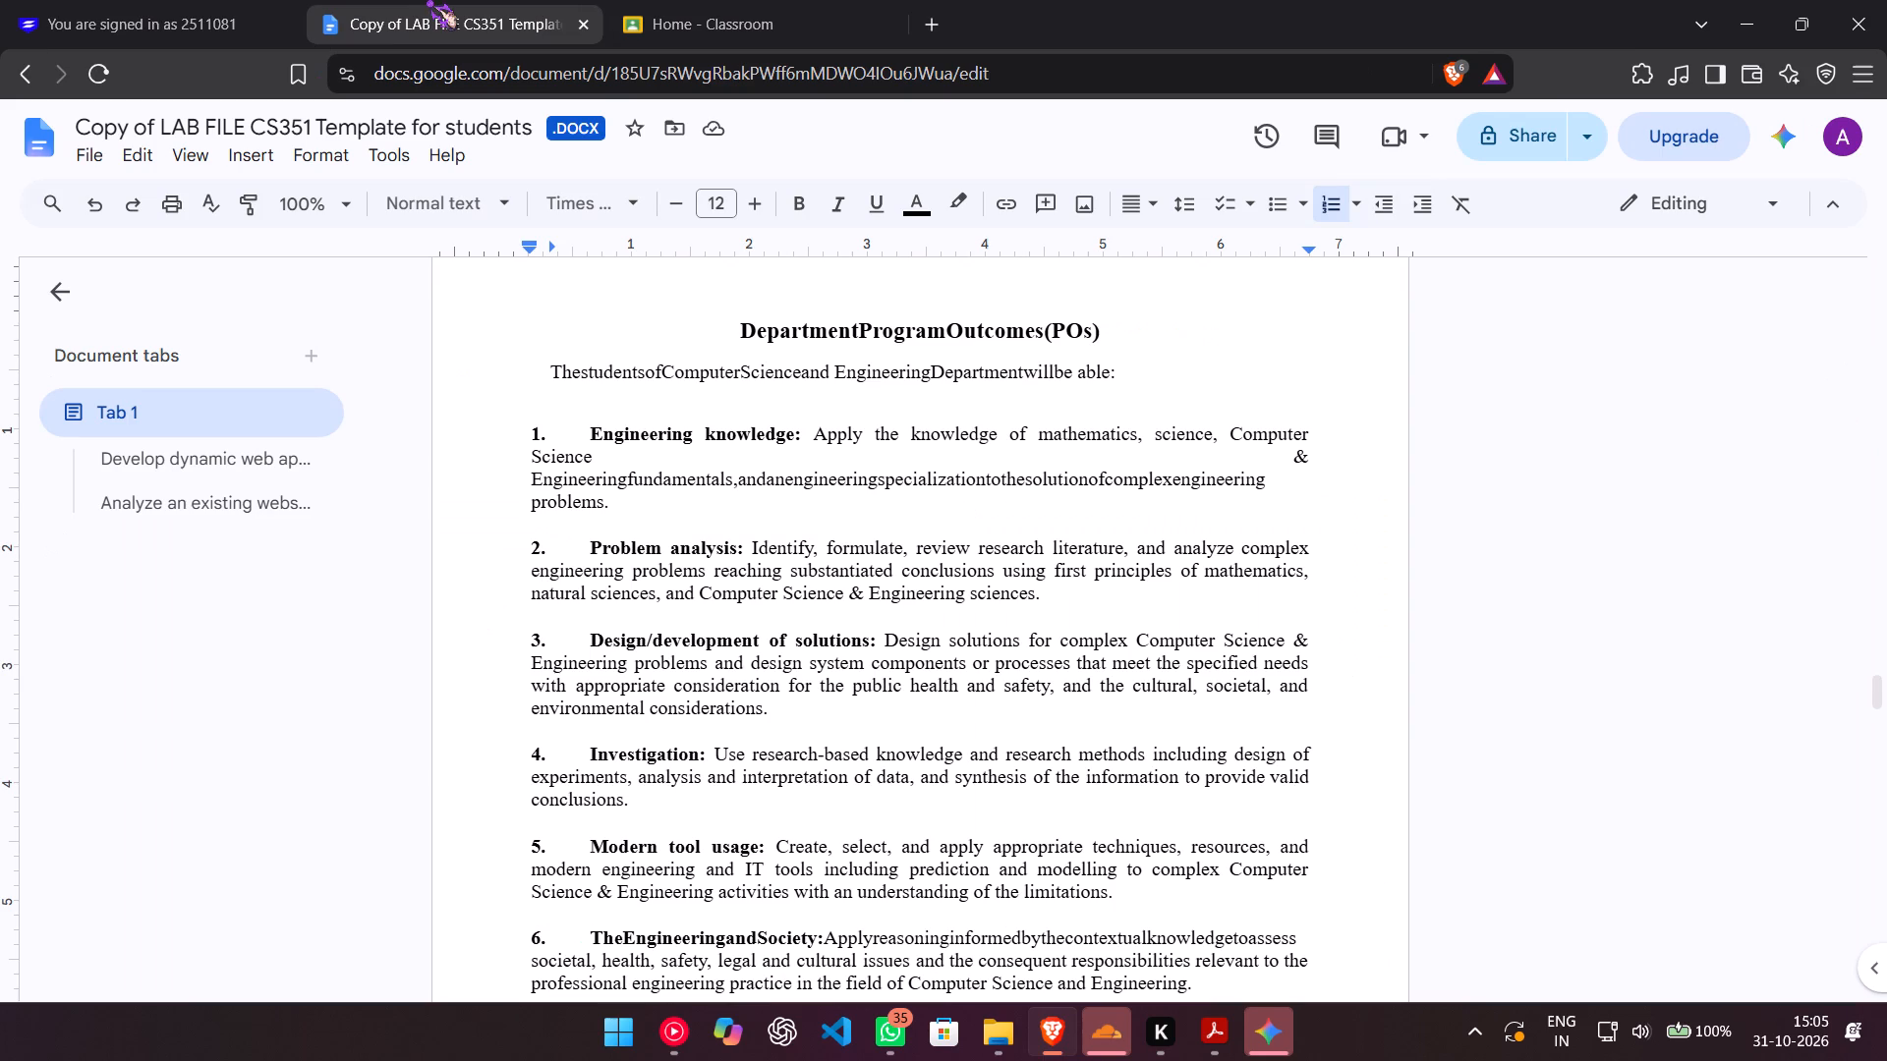
pyautogui.scroll(16, 853, 587)
pyautogui.click(760, 0)
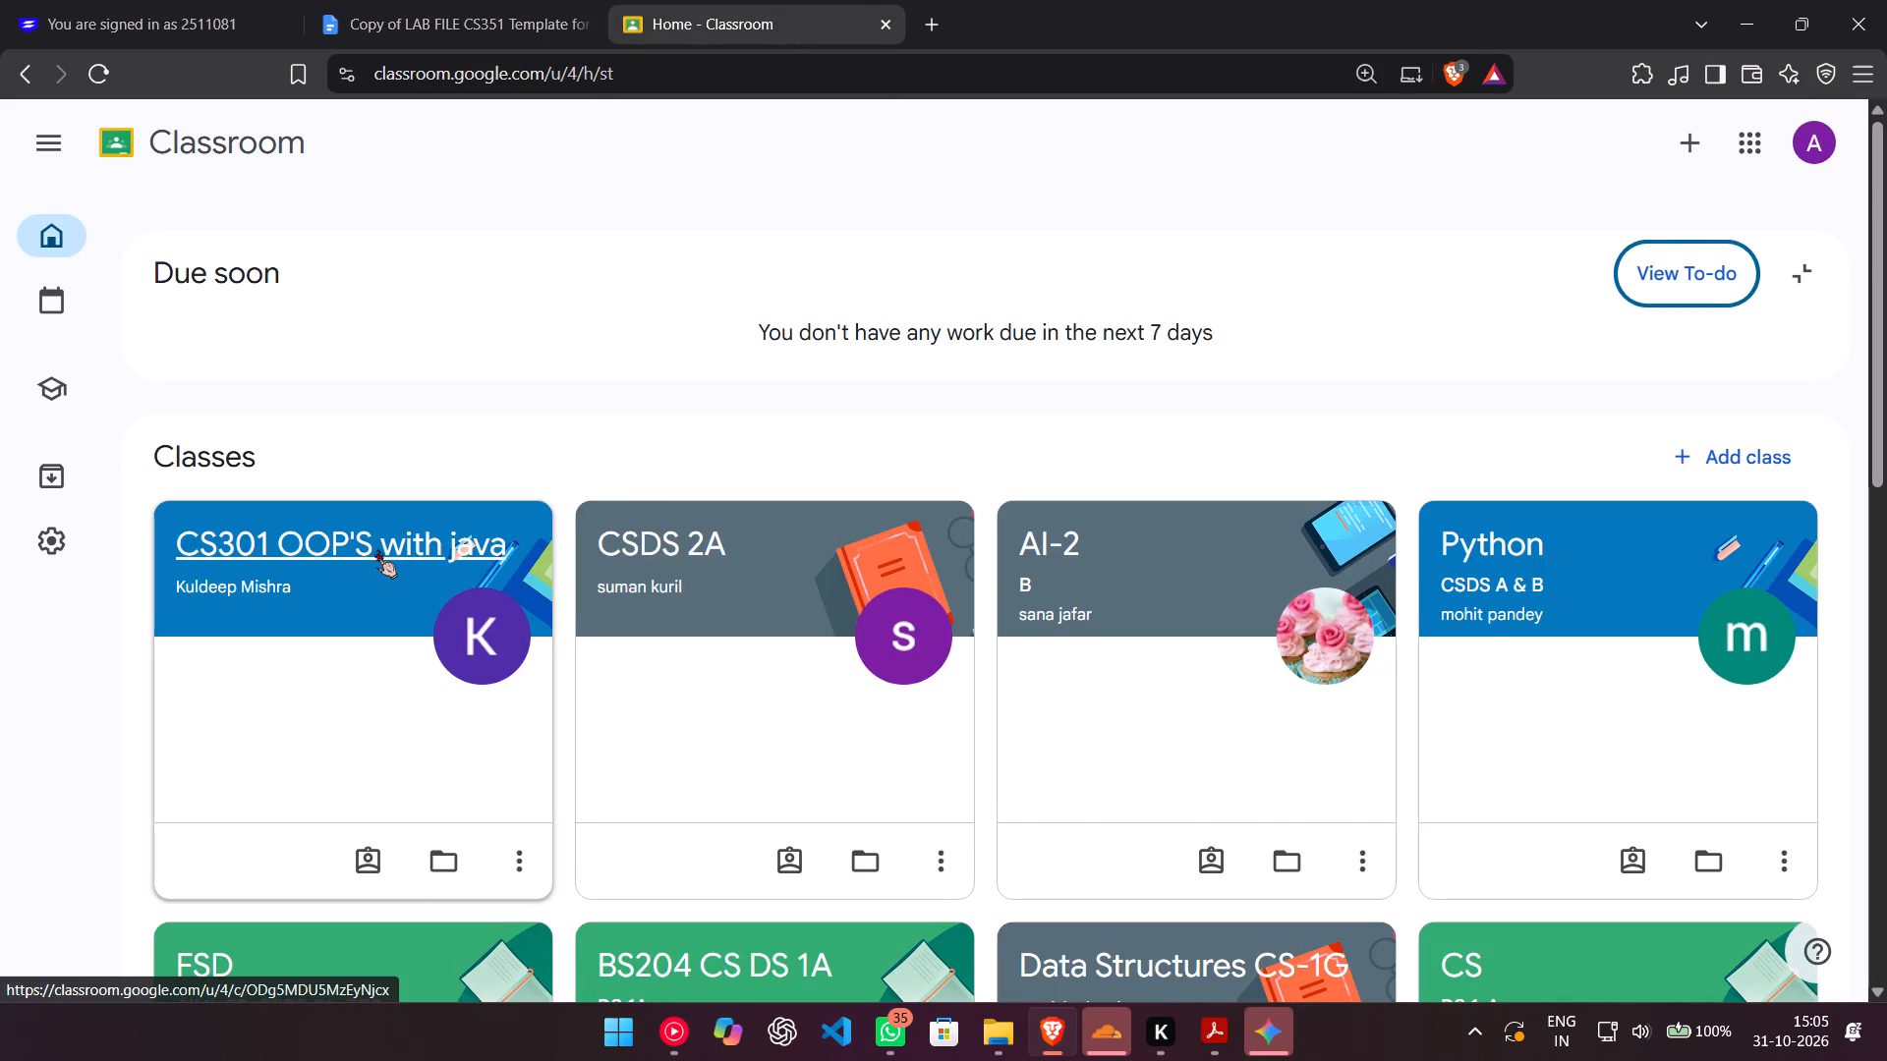
pyautogui.scroll(-2, 376, 567)
pyautogui.click(201, 806)
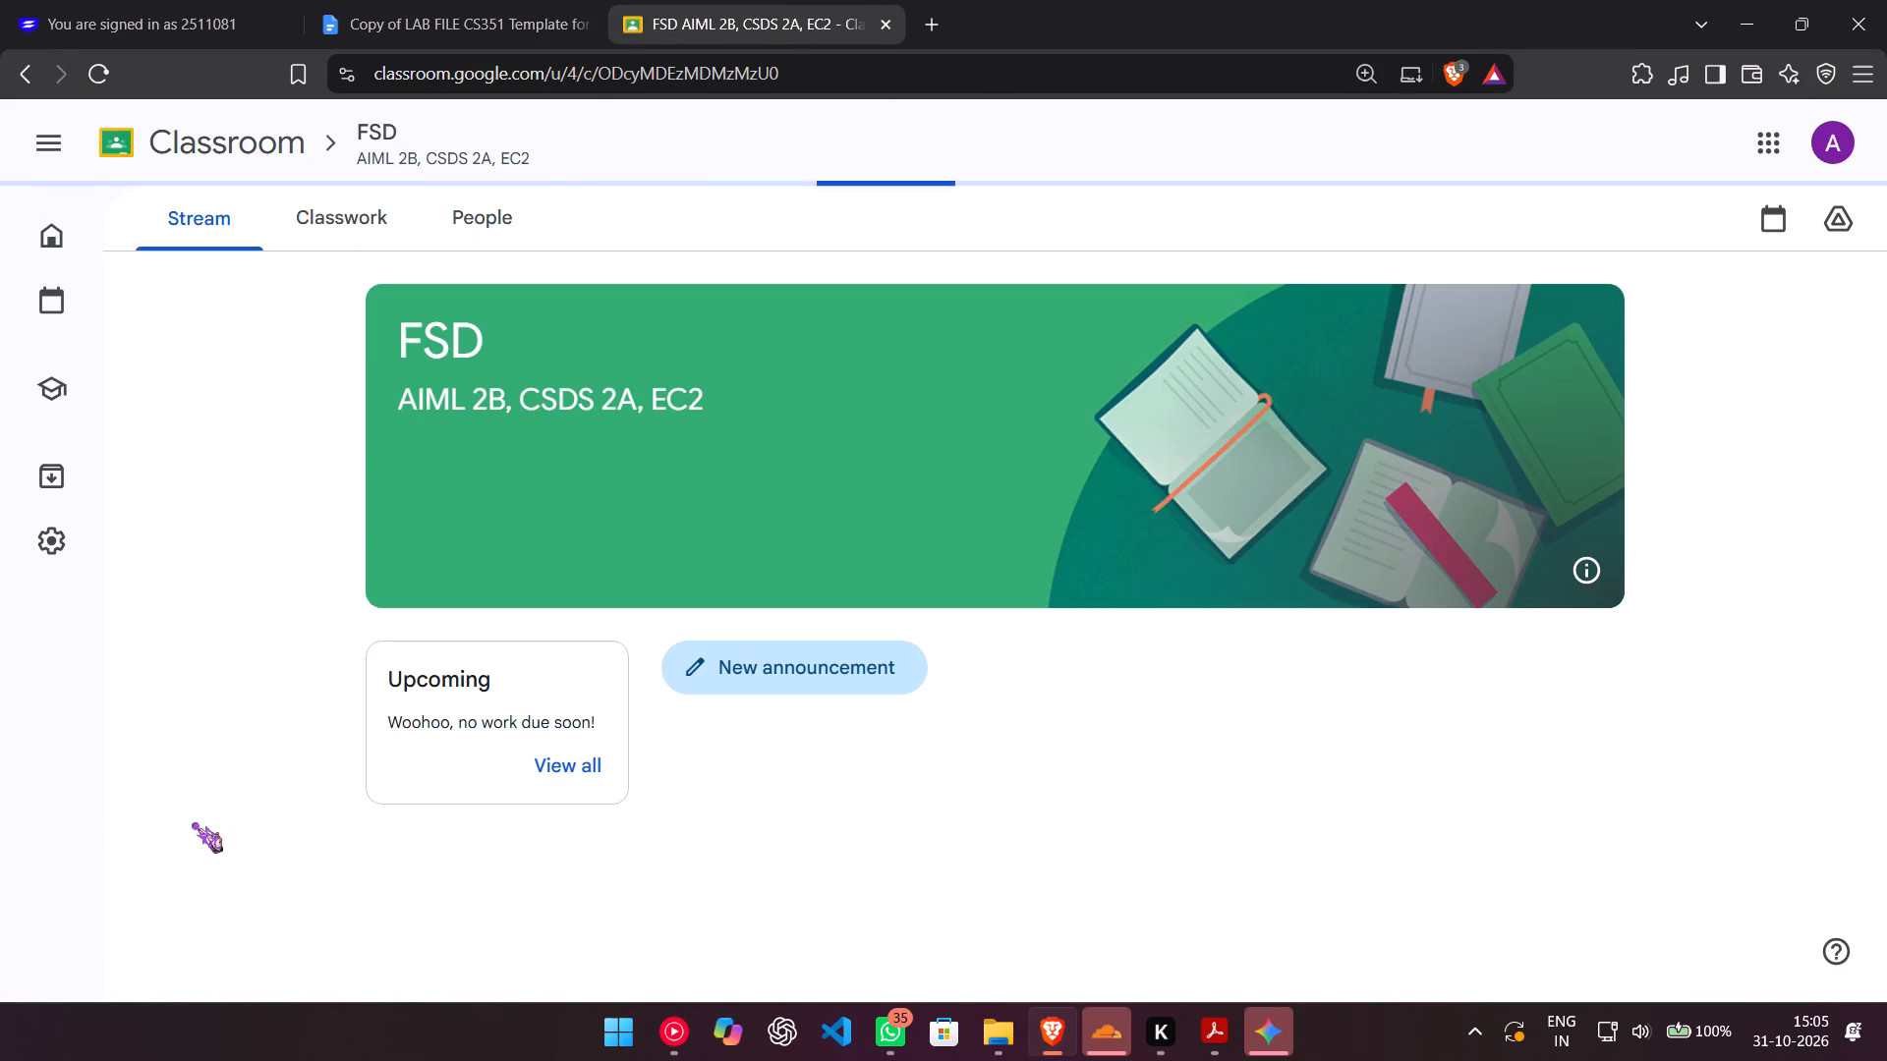
pyautogui.scroll(-1, 732, 855)
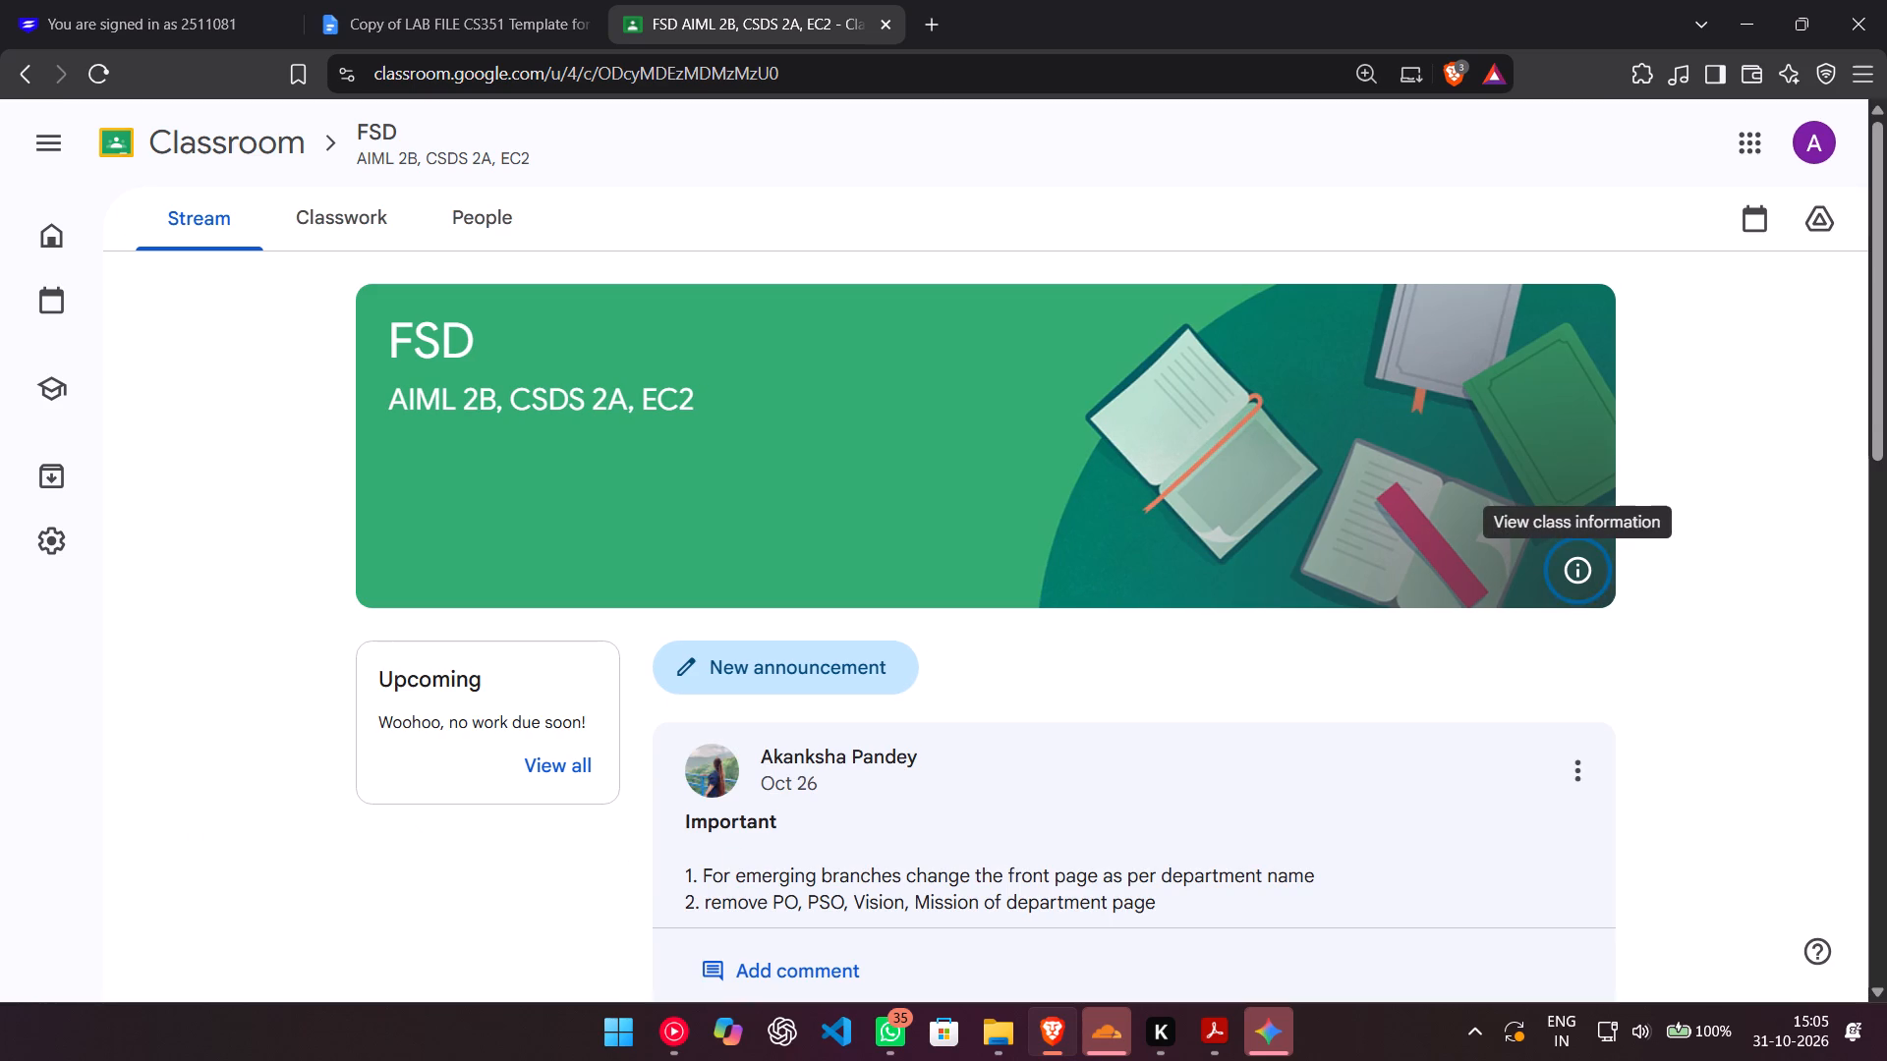
pyautogui.moveTo(1172, 919); pyautogui.dragTo(1045, 916)
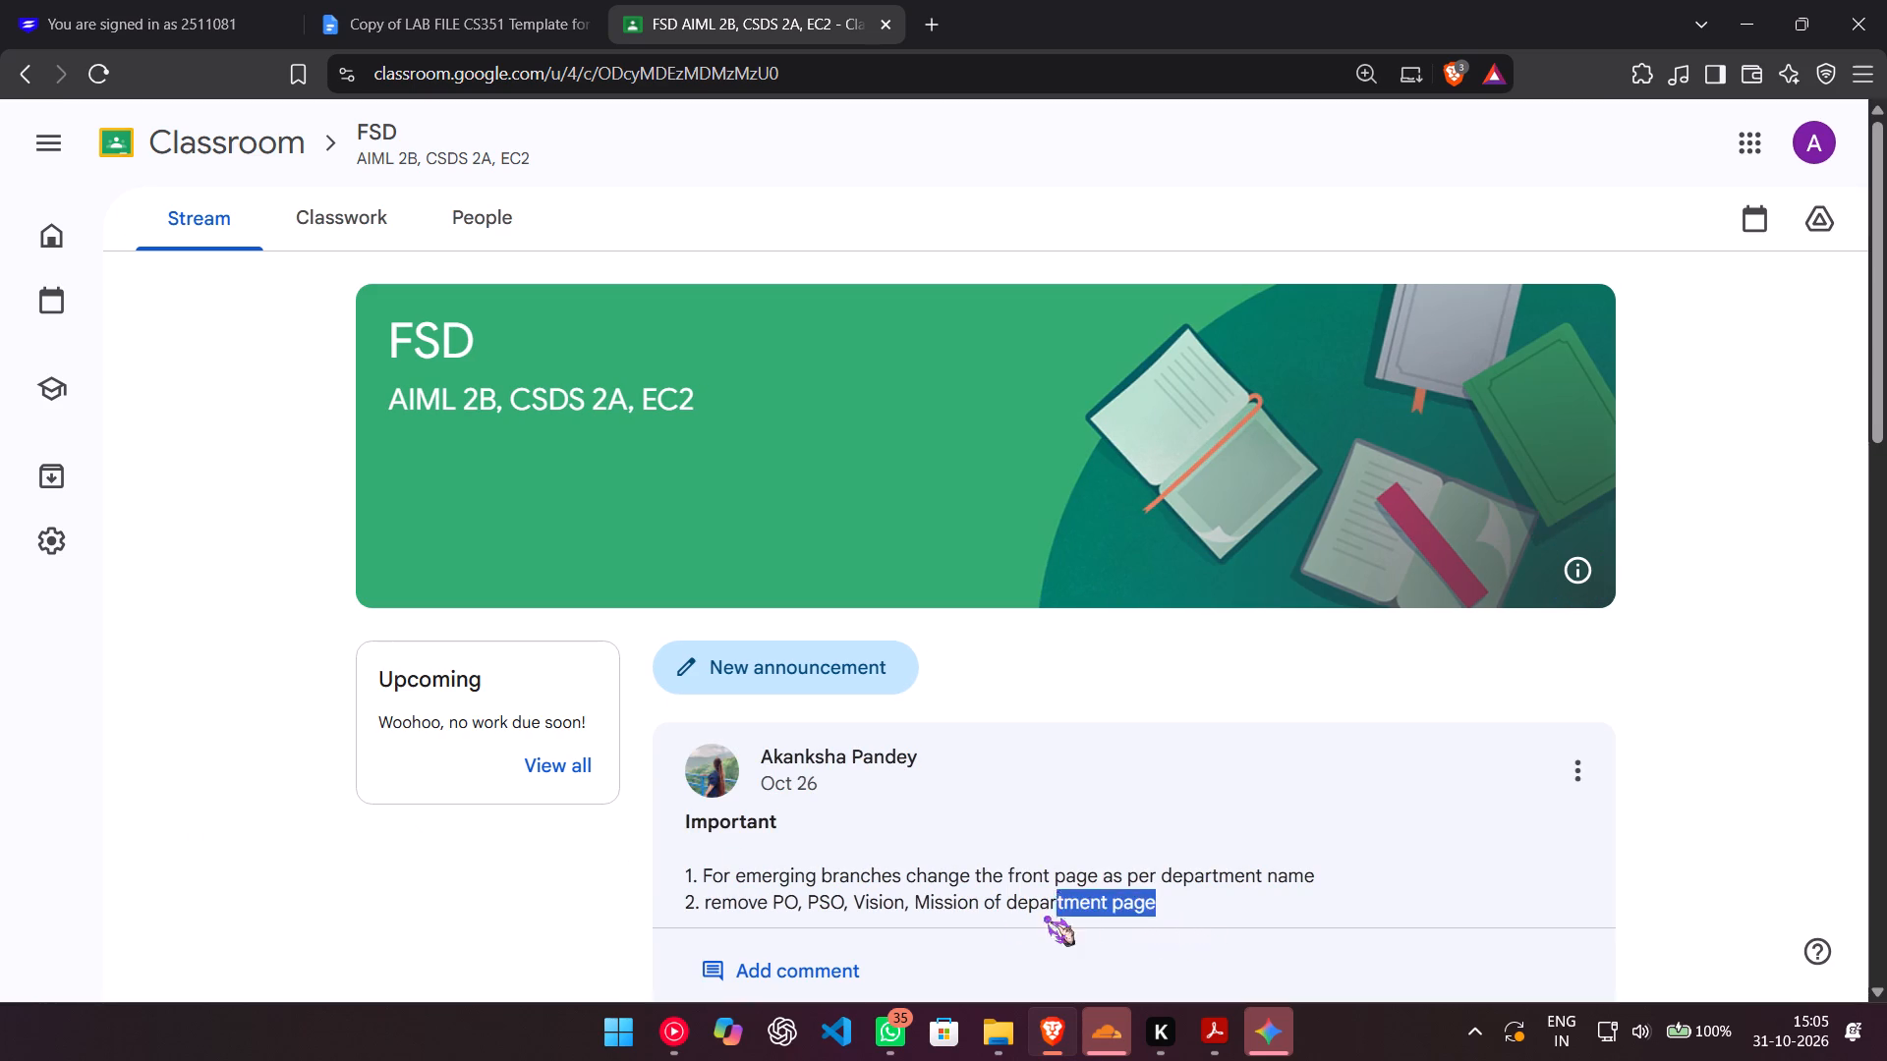
pyautogui.moveTo(1045, 916); pyautogui.dragTo(710, 907)
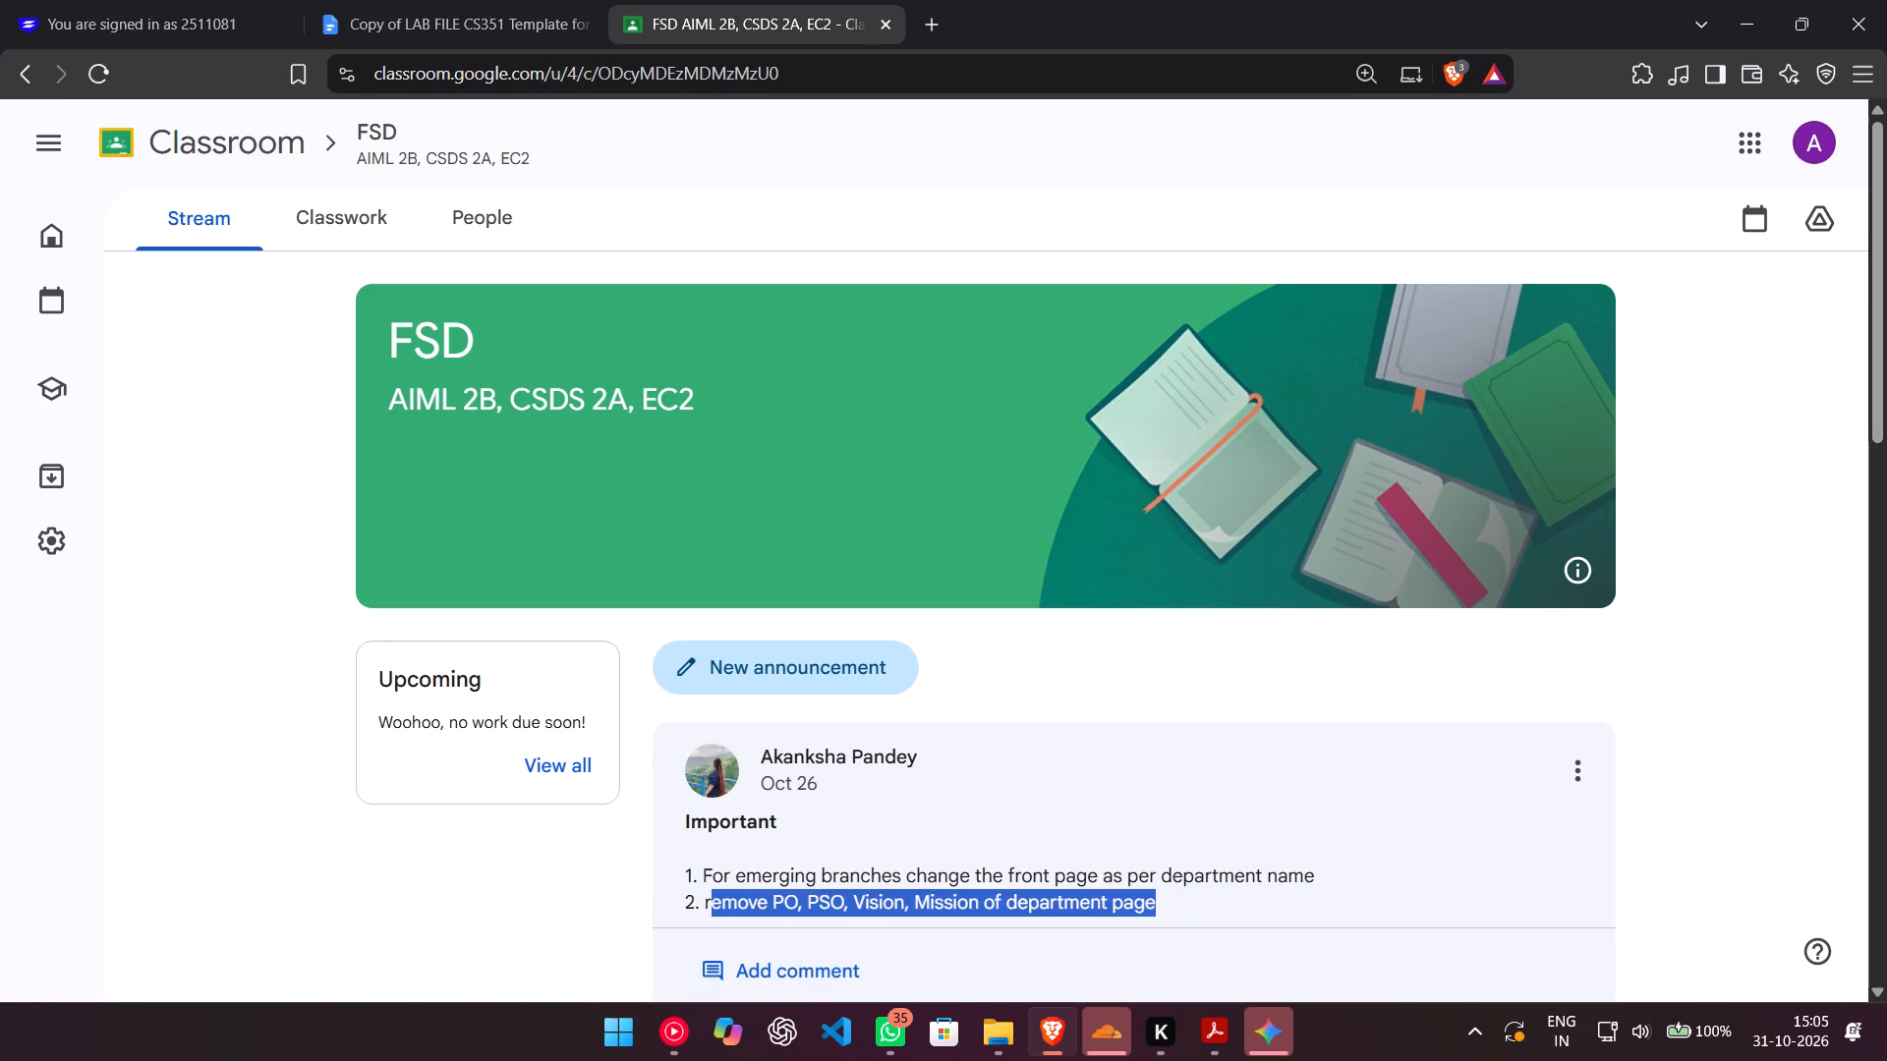
pyautogui.moveTo(710, 907); pyautogui.dragTo(711, 908)
pyautogui.click(1174, 783)
pyautogui.scroll(-3, 1174, 783)
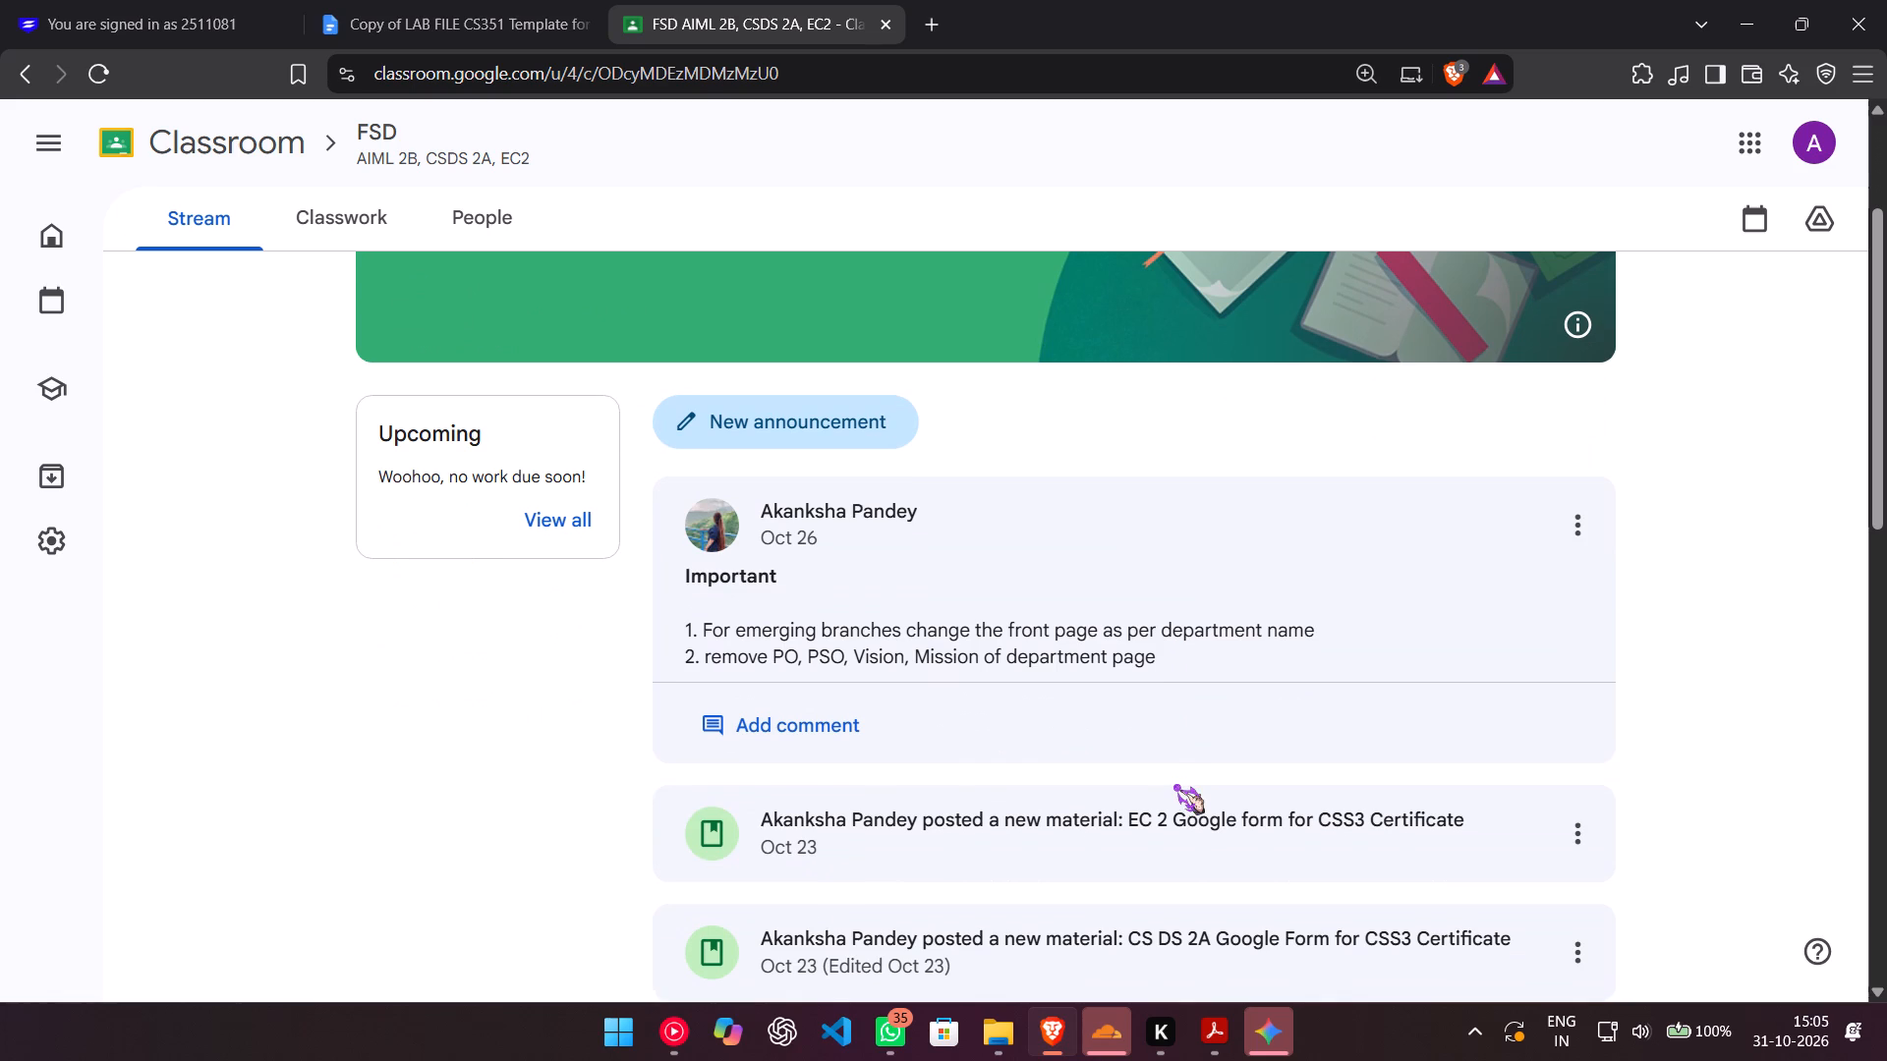
pyautogui.scroll(-2, 912, 623)
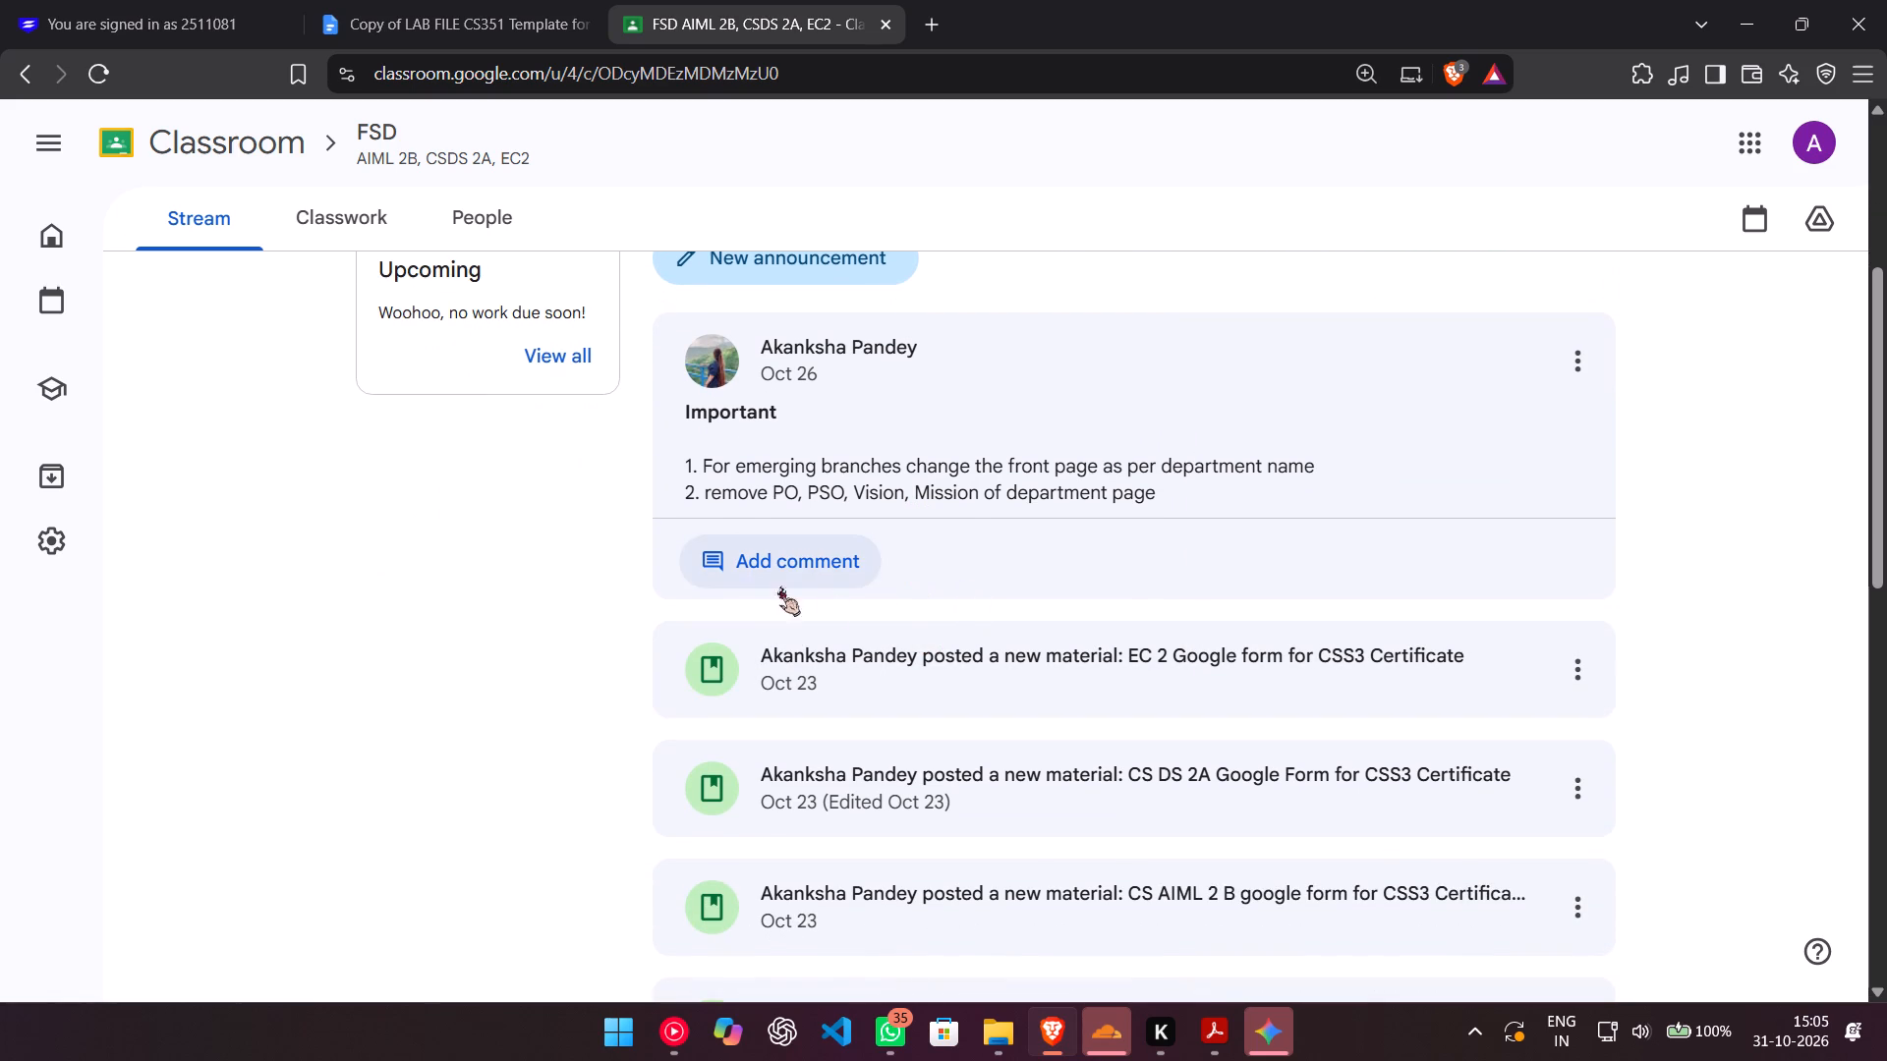
# Return to the lab file document and separate "CourseObjective" into "Course Objective" in the Table of Contents.
pyautogui.click(455, 23)
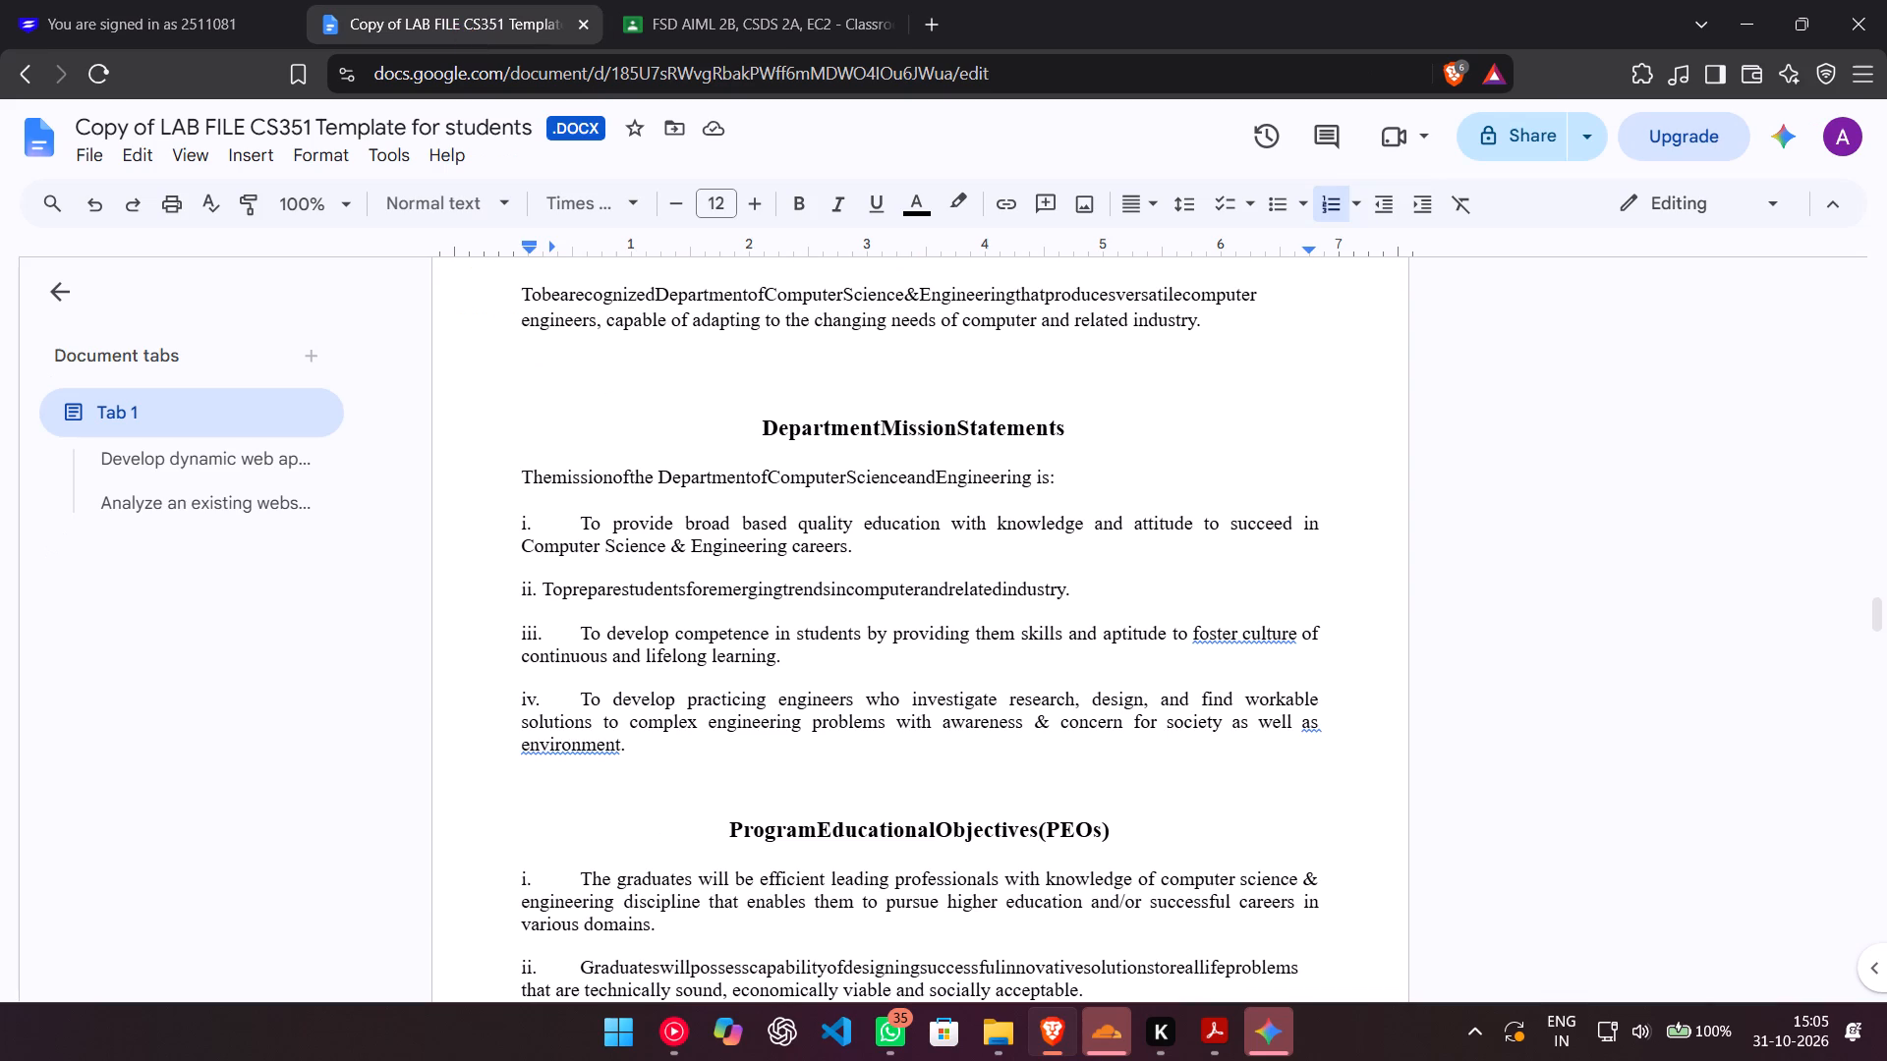
pyautogui.scroll(15, 766, 694)
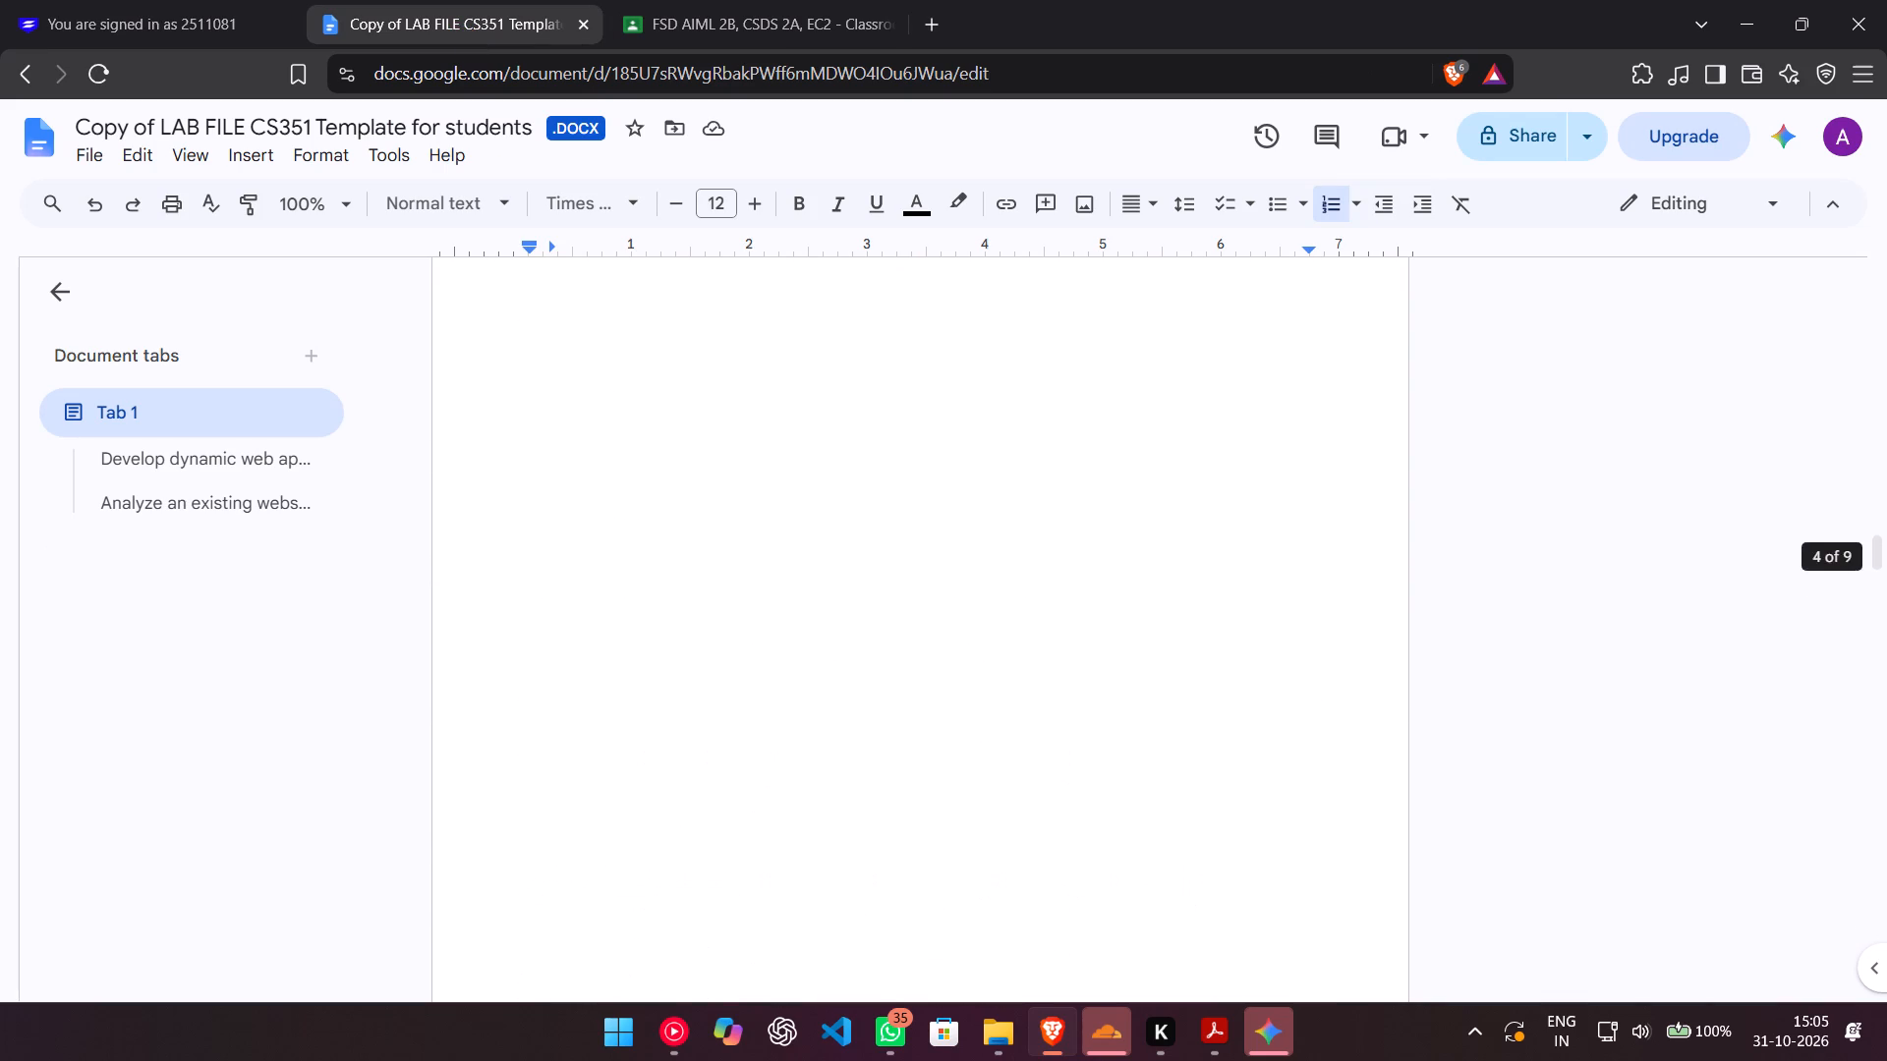
pyautogui.scroll(6, 765, 693)
pyautogui.scroll(17, 772, 686)
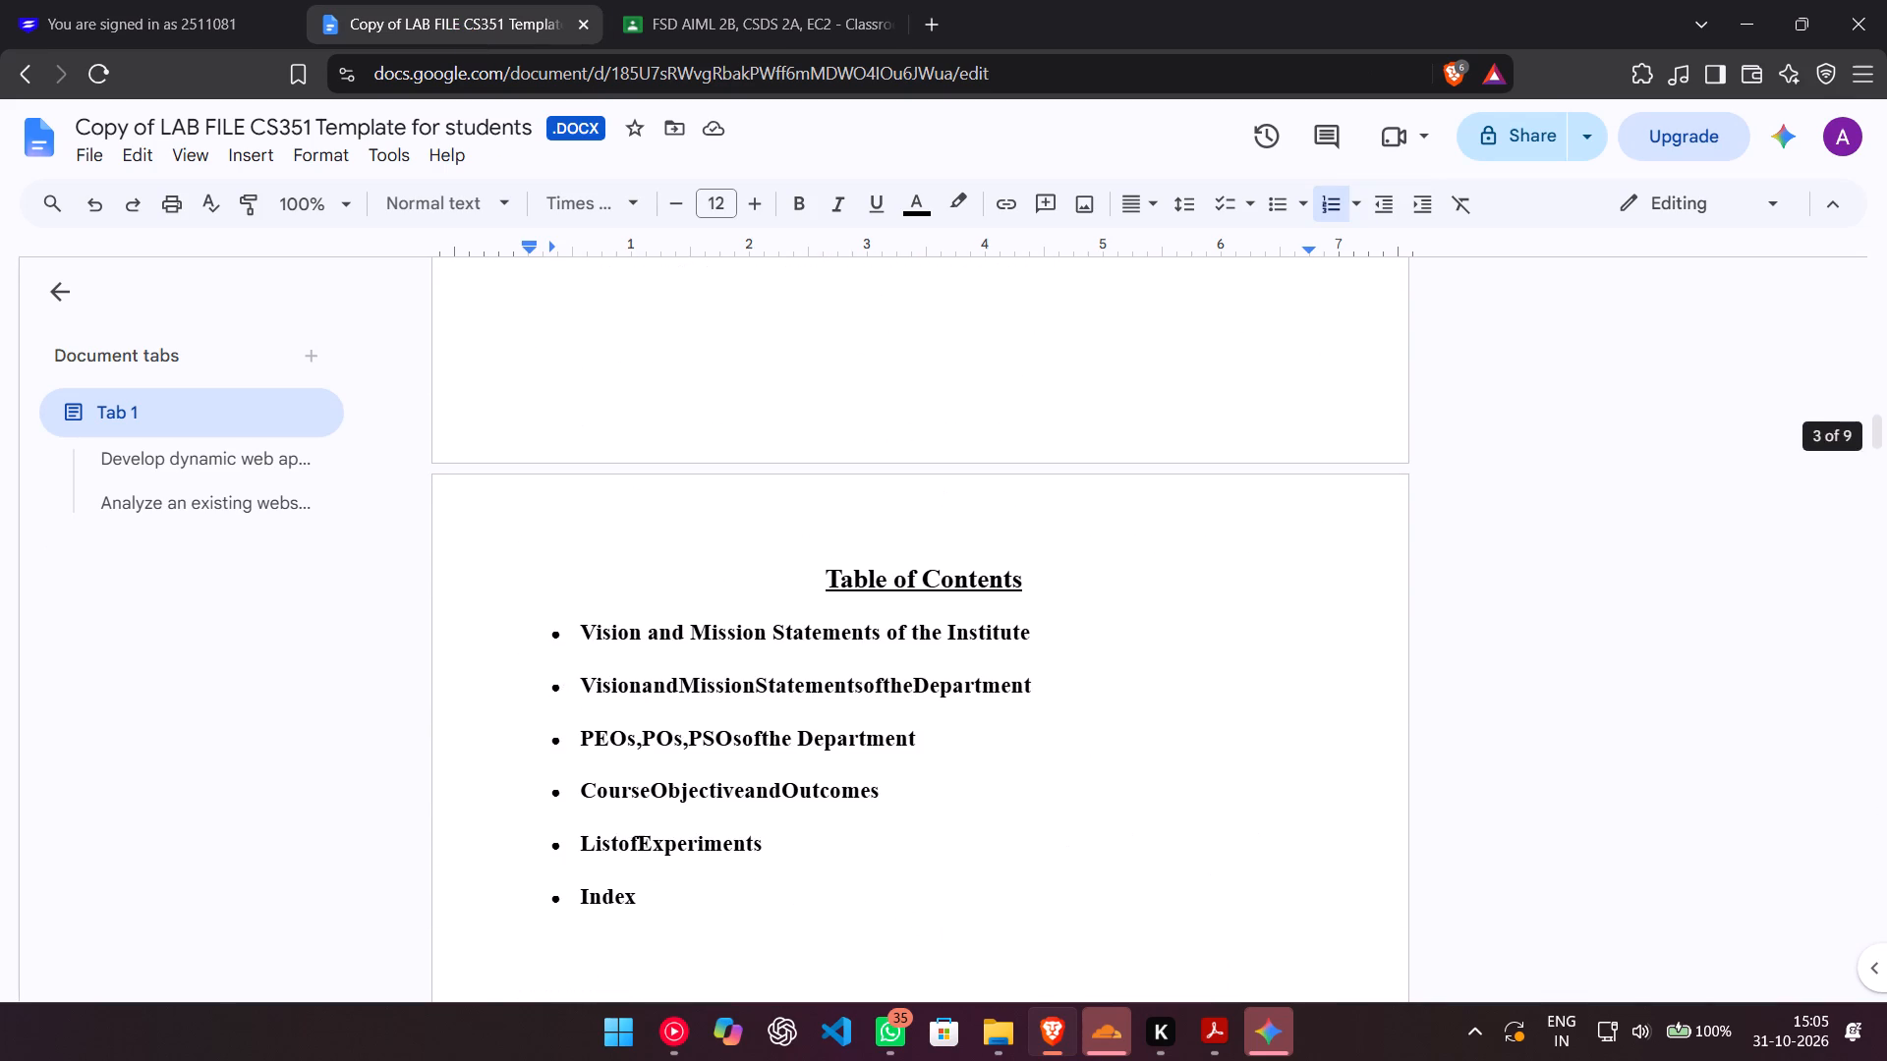
pyautogui.click(667, 0)
pyautogui.click(535, 0)
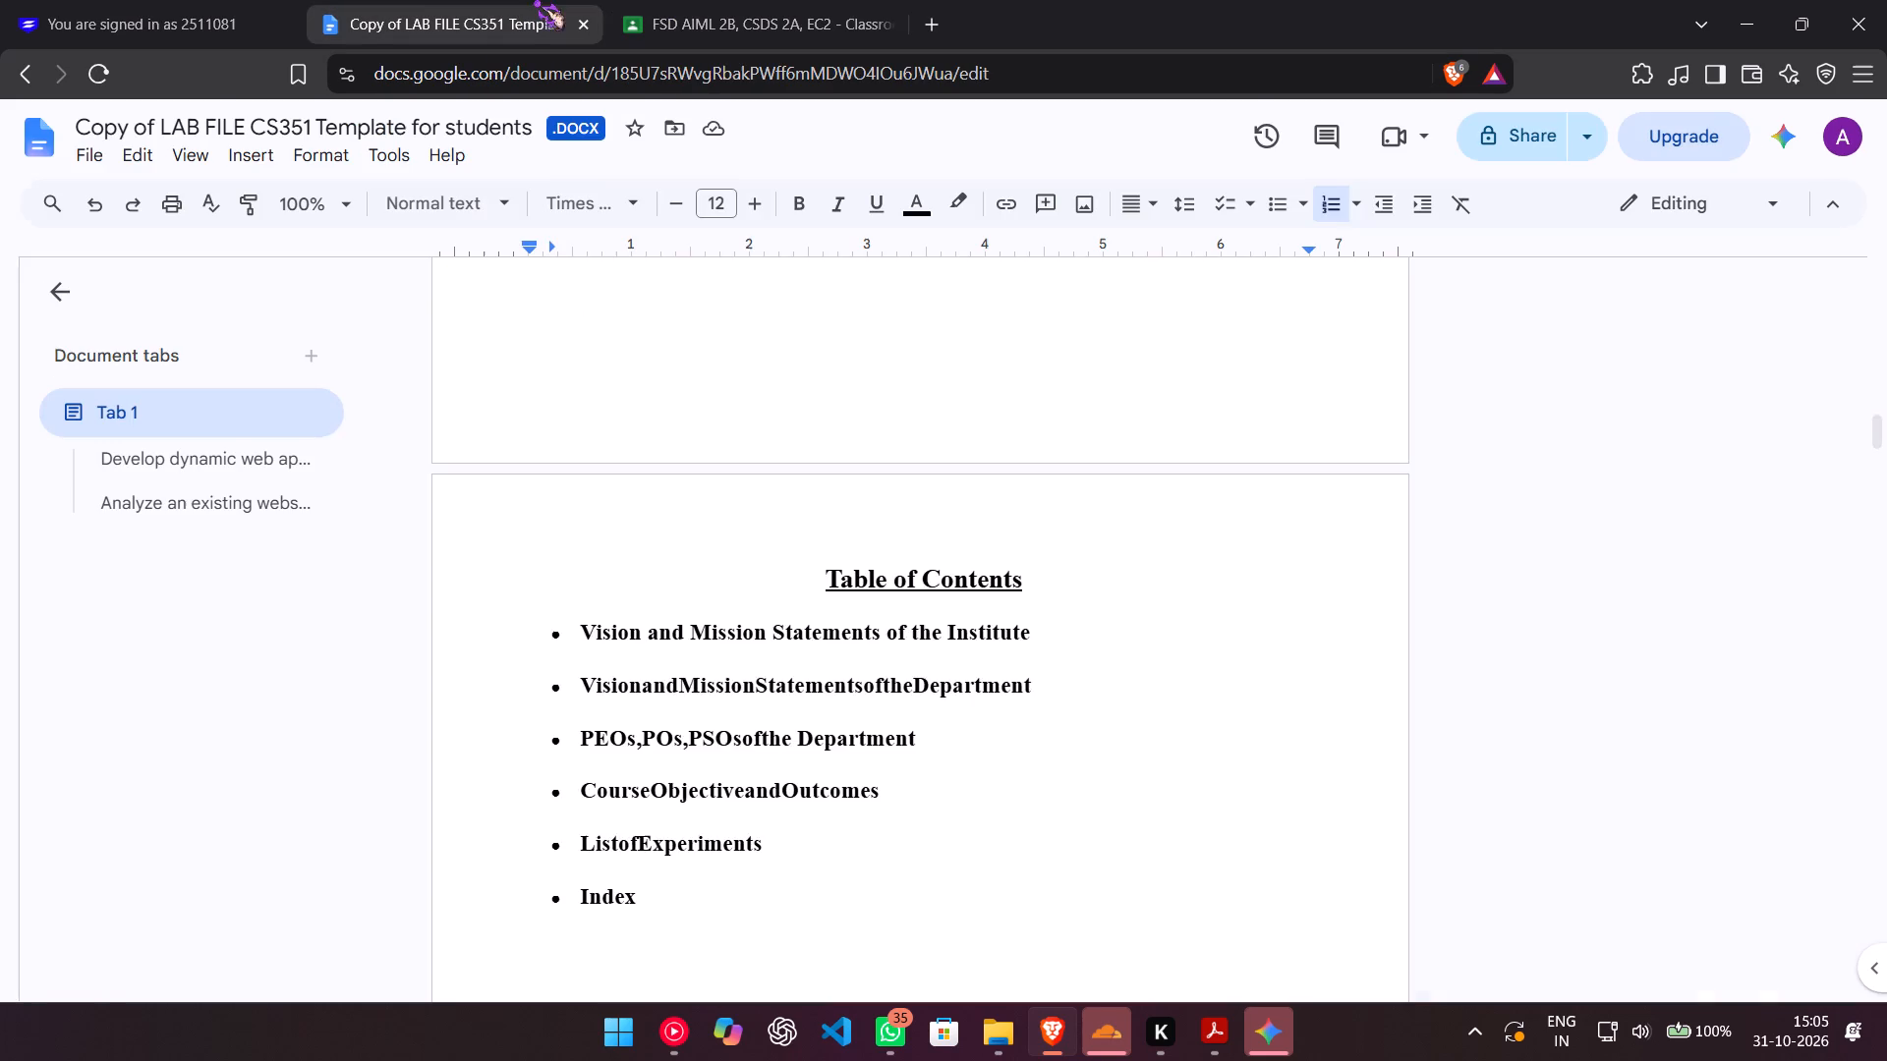
pyautogui.scroll(20, 814, 541)
pyautogui.scroll(3, 814, 541)
pyautogui.scroll(-20, 863, 587)
pyautogui.scroll(-9, 863, 587)
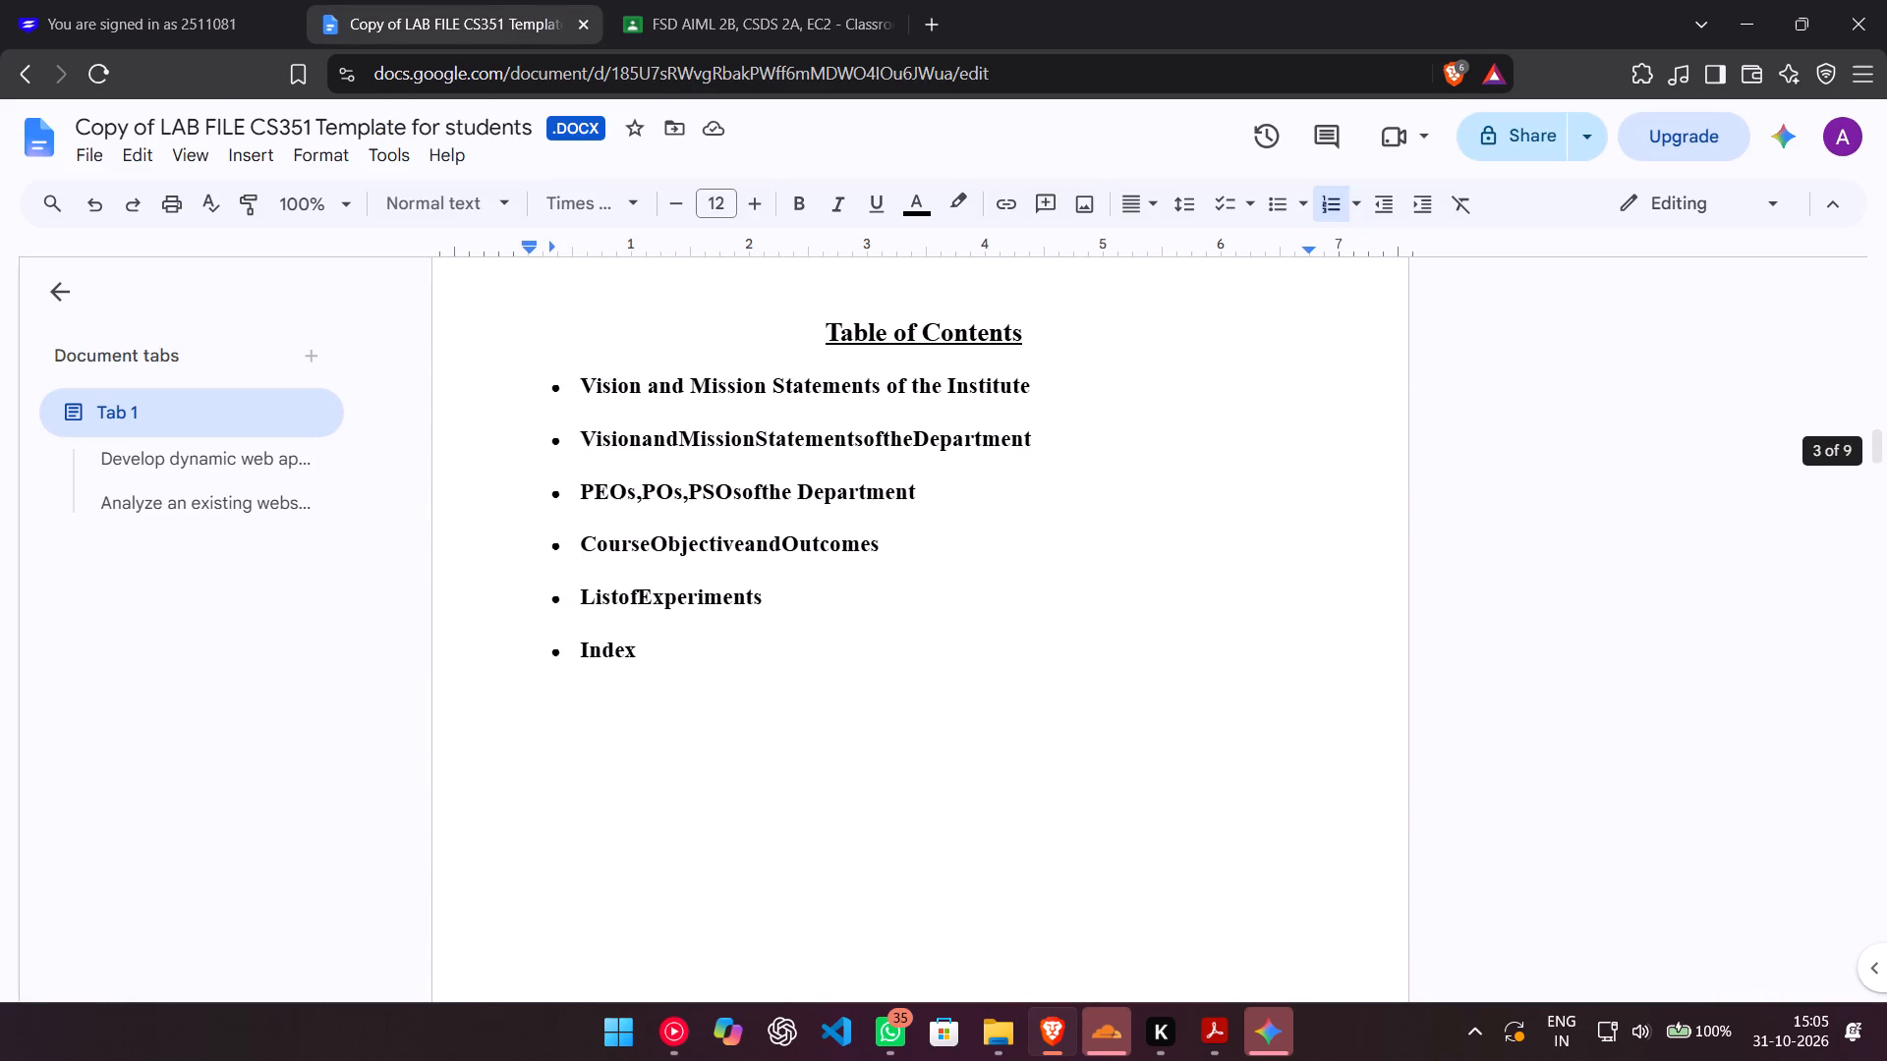
pyautogui.scroll(-2, 908, 560)
pyautogui.scroll(7, 909, 560)
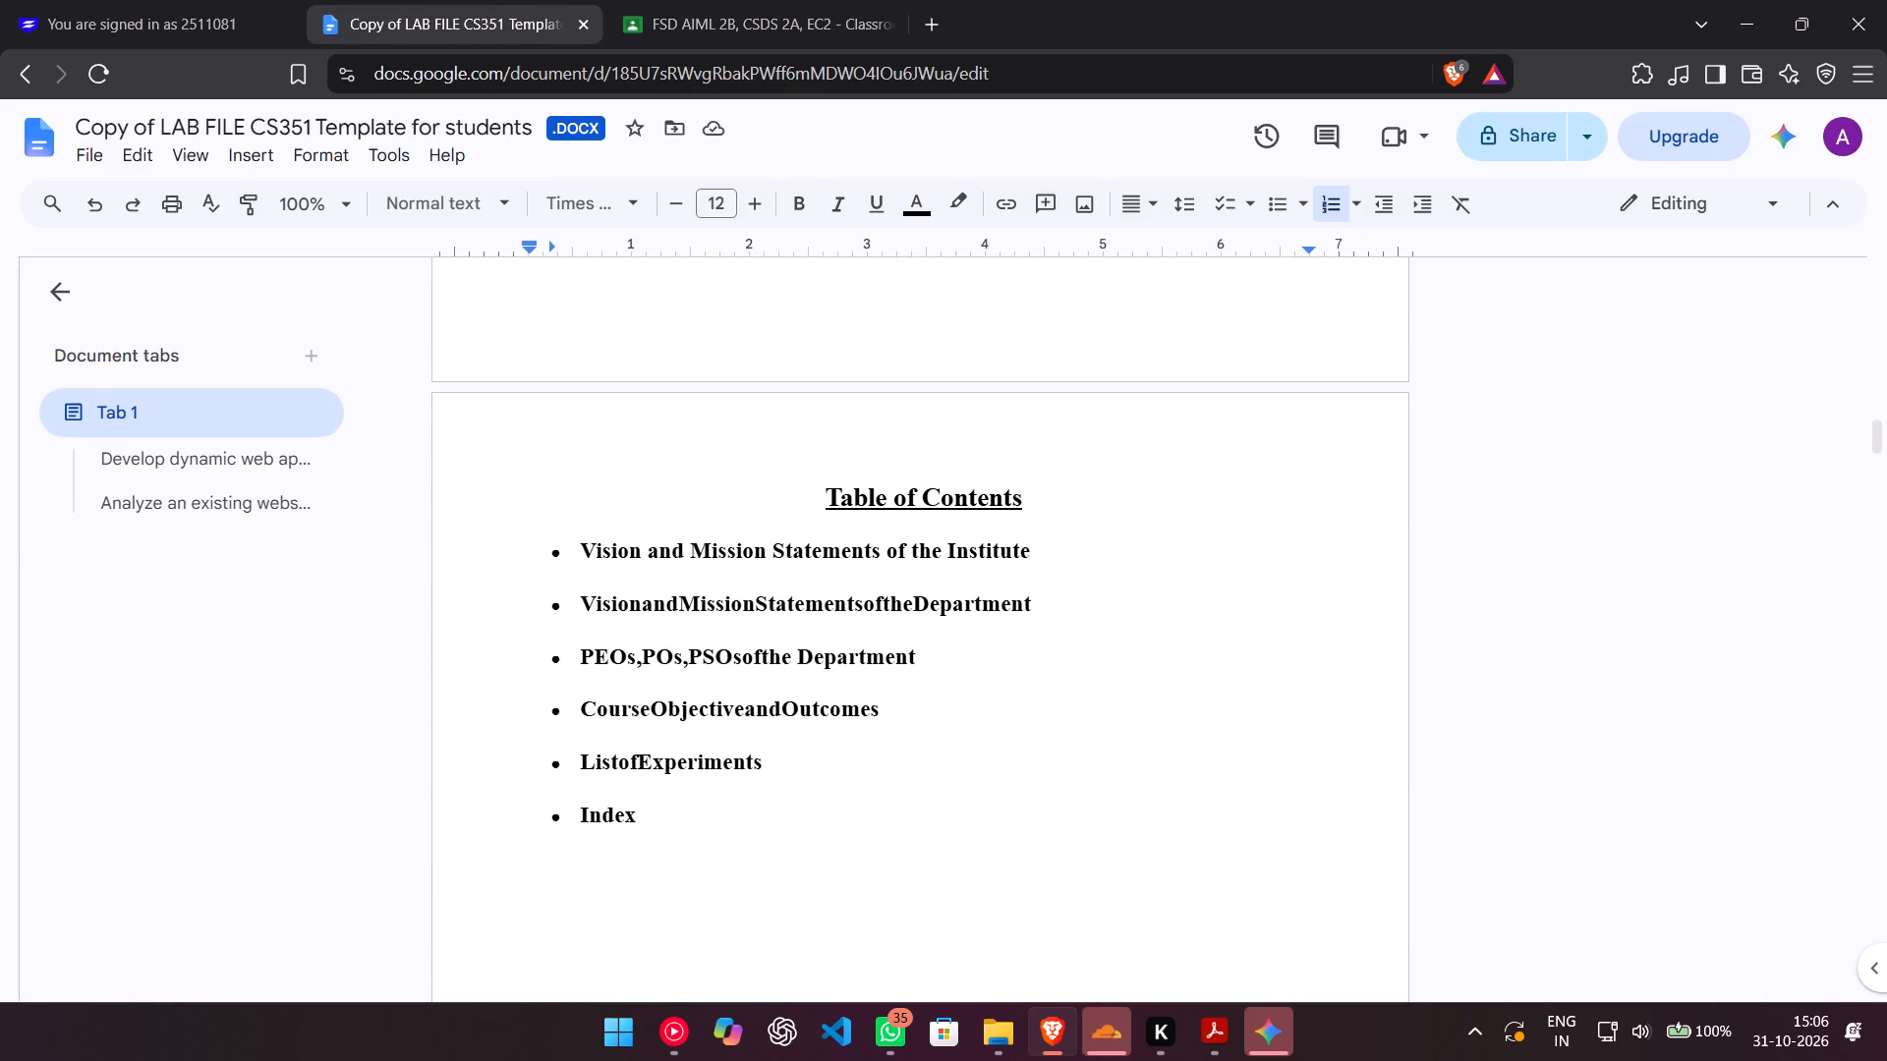
pyautogui.click(650, 709)
pyautogui.press('space')
# Insert spaces between the run-together words of the department's Vision and Mission Statements entry in the Table of Contents.
pyautogui.click(643, 599)
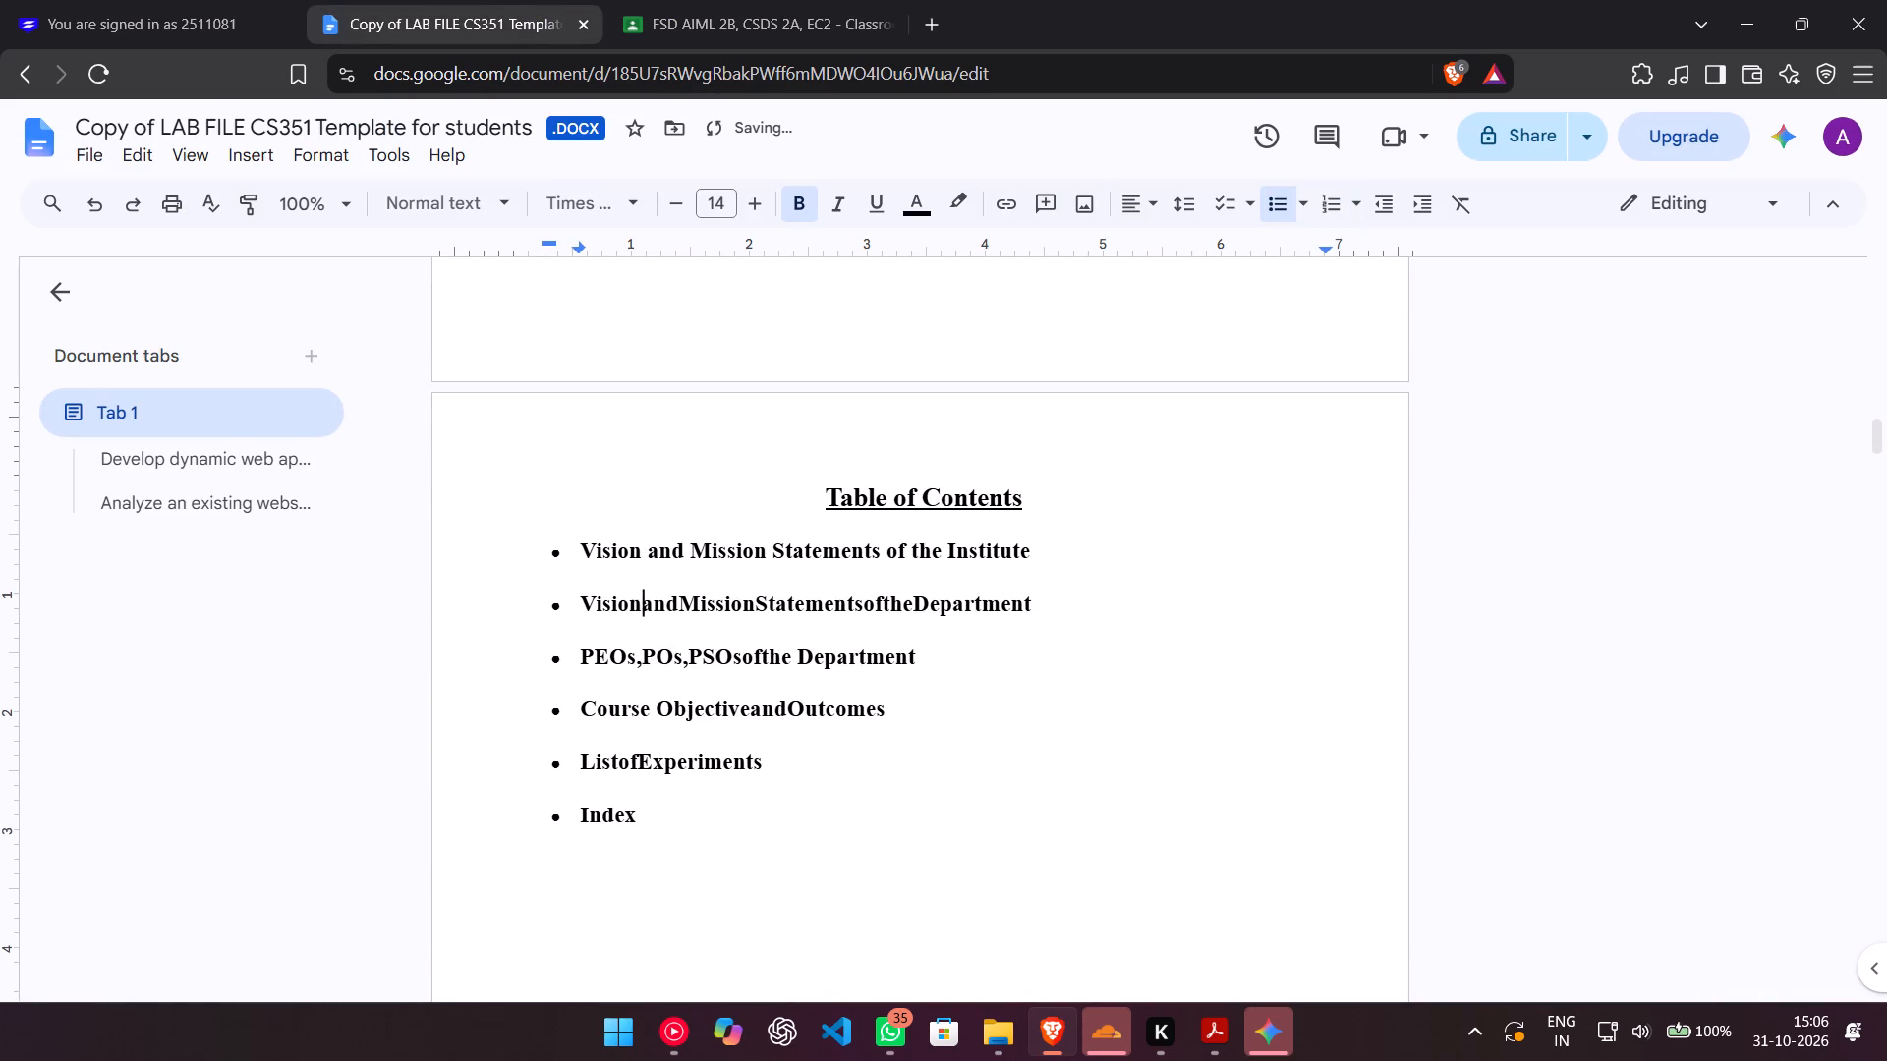
pyautogui.press('space')
pyautogui.click(680, 612)
pyautogui.press('space')
pyautogui.click(769, 610)
pyautogui.press('space')
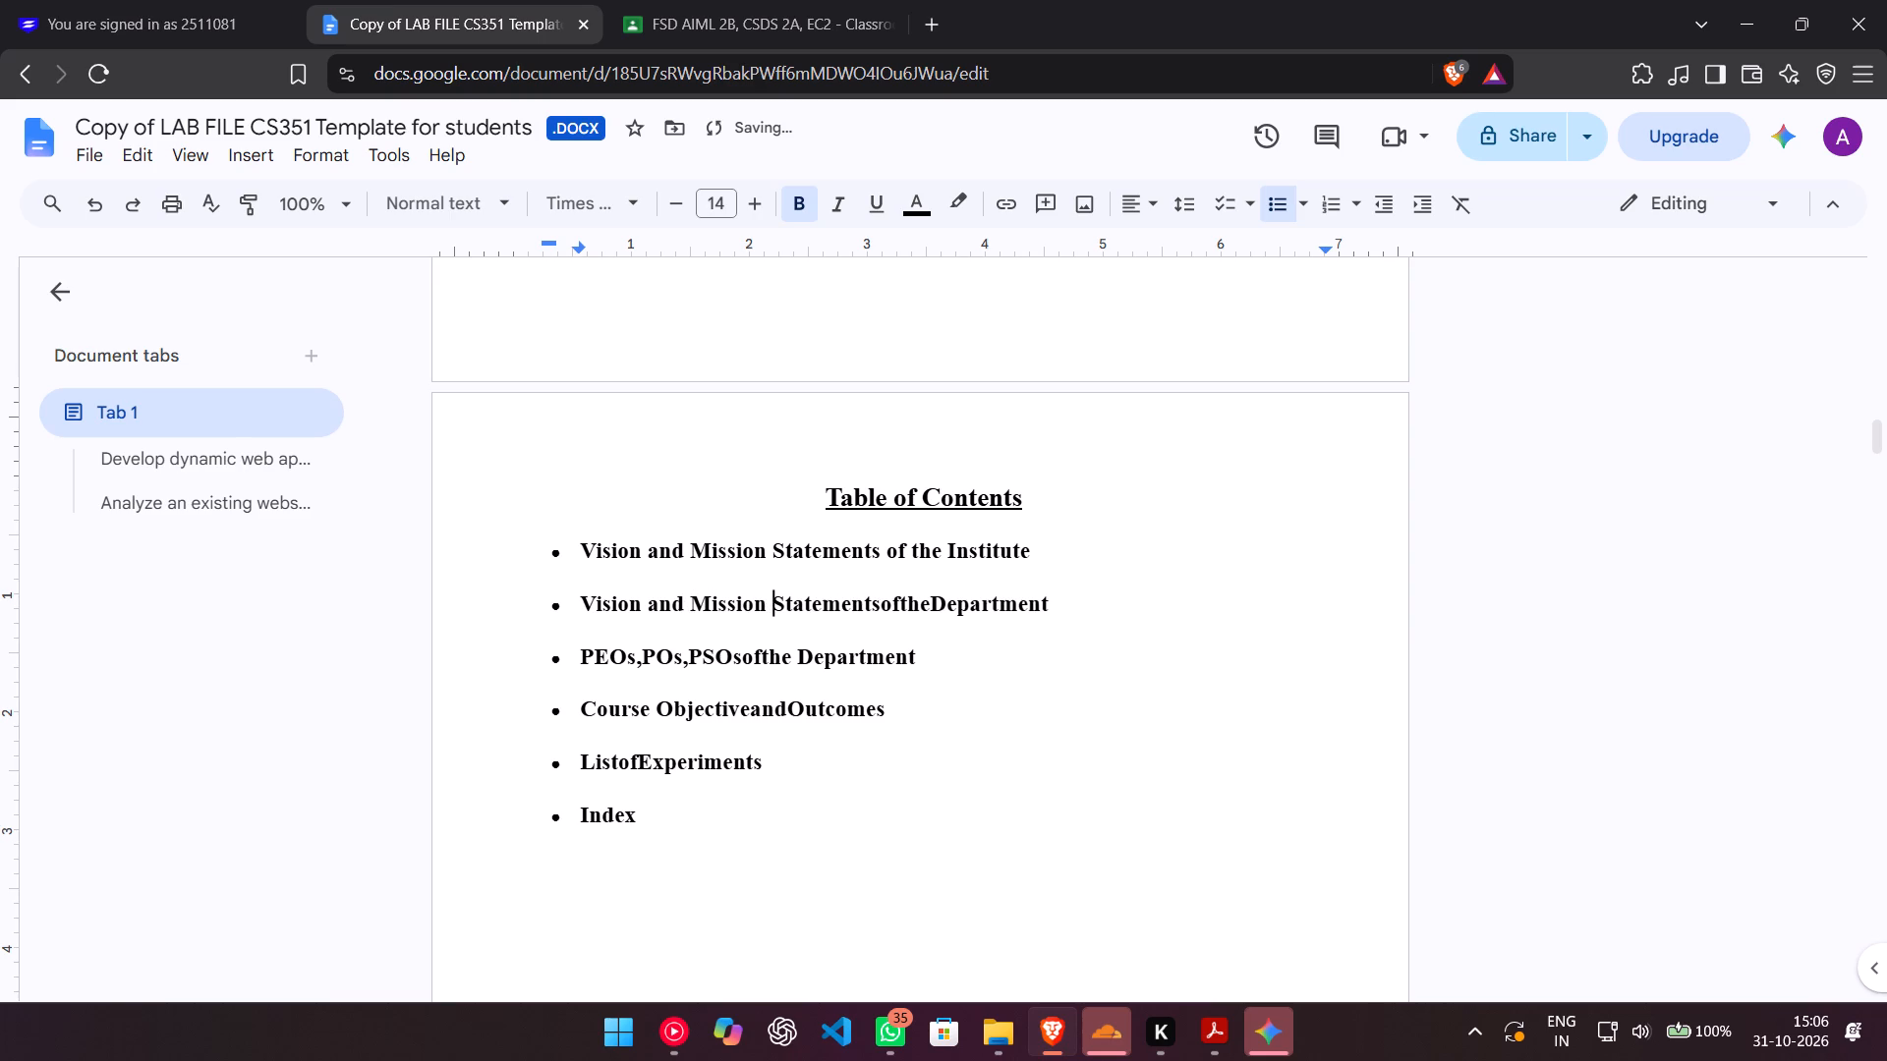
pyautogui.click(875, 613)
pyautogui.click(881, 614)
pyautogui.press('space')
pyautogui.click(910, 609)
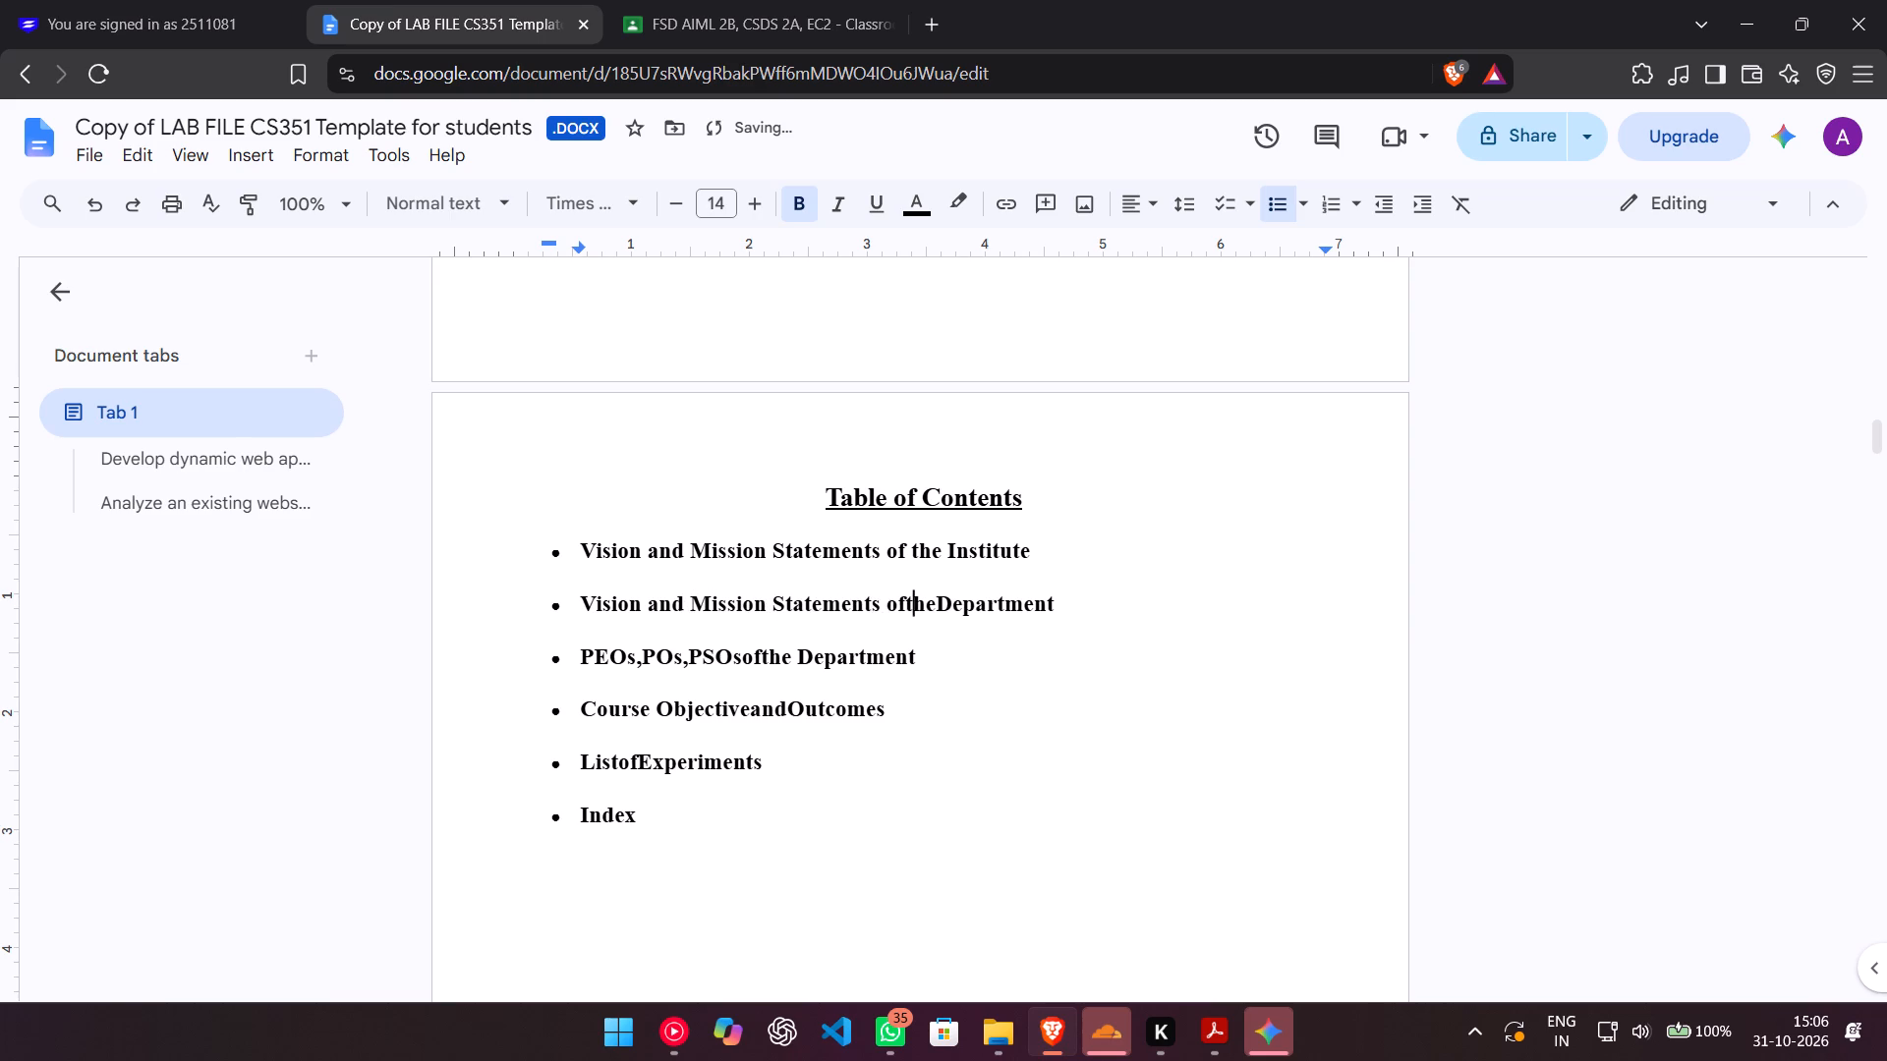
pyautogui.press('space')
pyautogui.click(943, 613)
pyautogui.press('space')
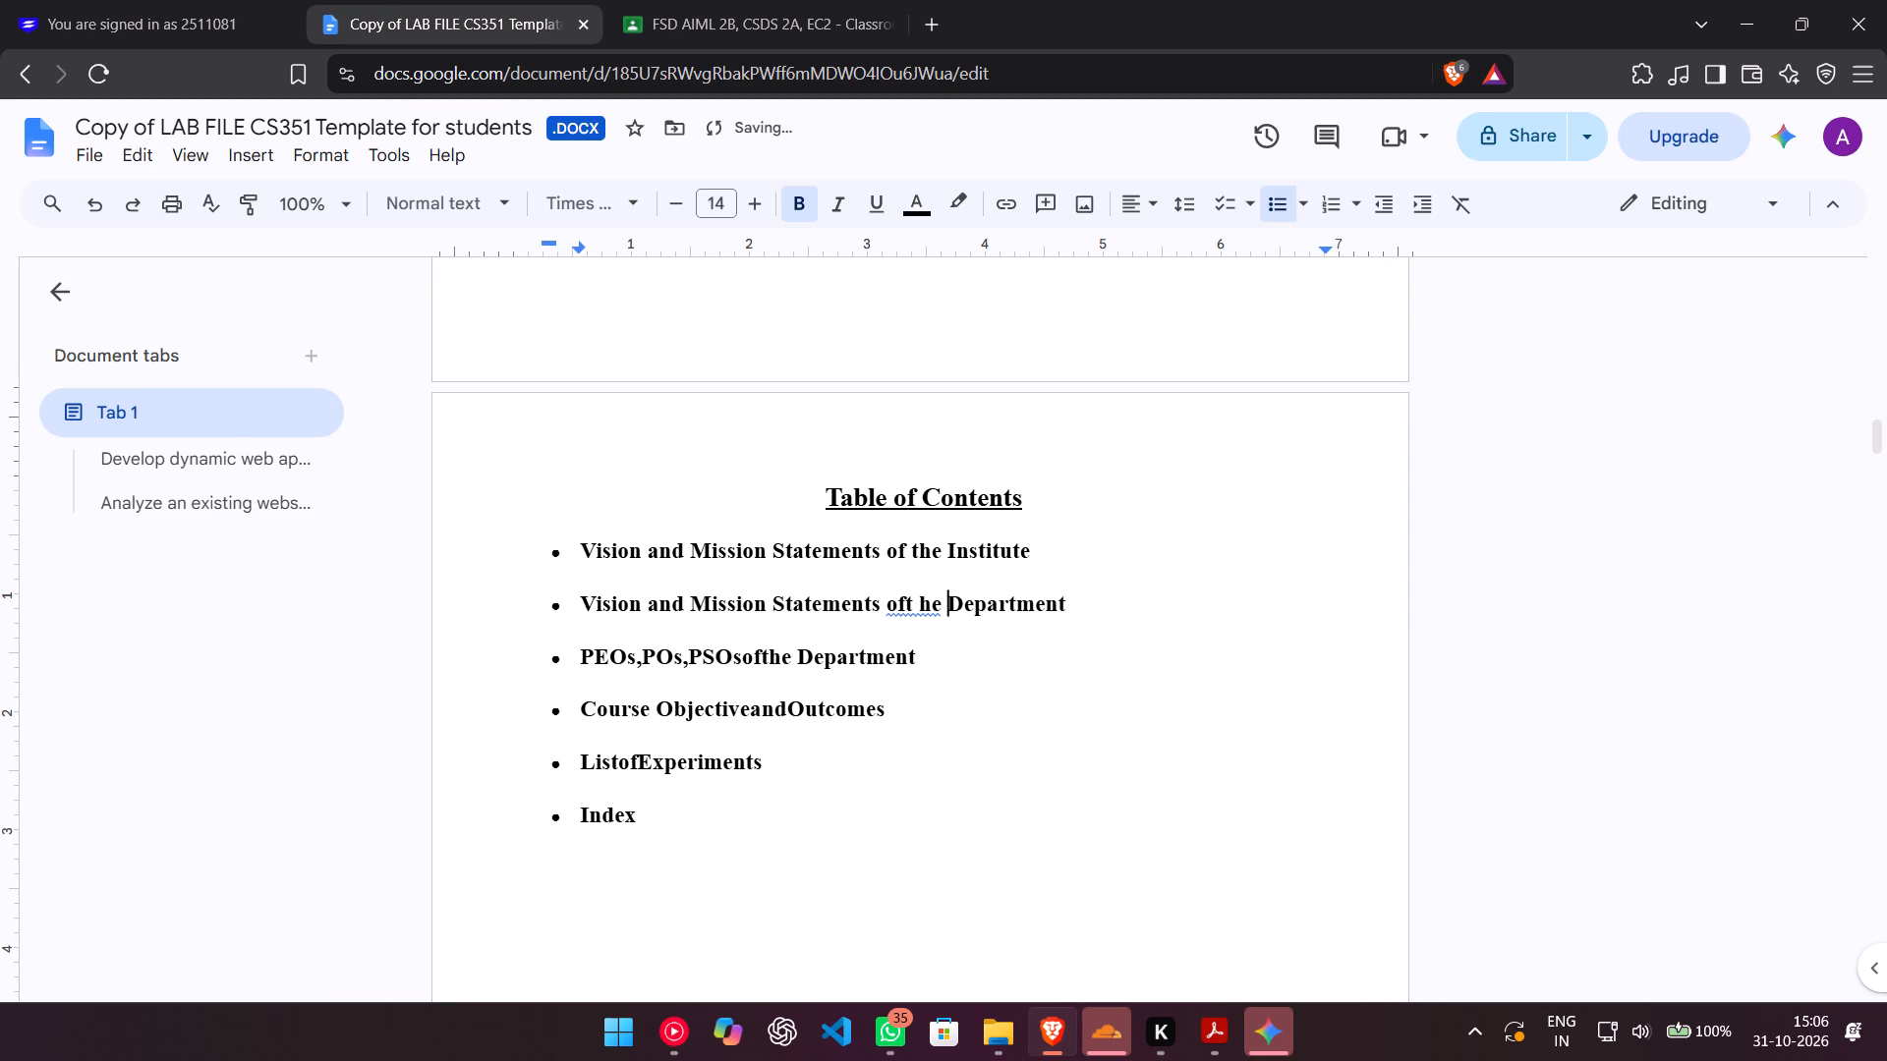
# Space out the PEOs entry in the Table of Contents as "PEOs , POs, PSOs of the Department".
pyautogui.click(636, 658)
pyautogui.press('space')
pyautogui.click(649, 659)
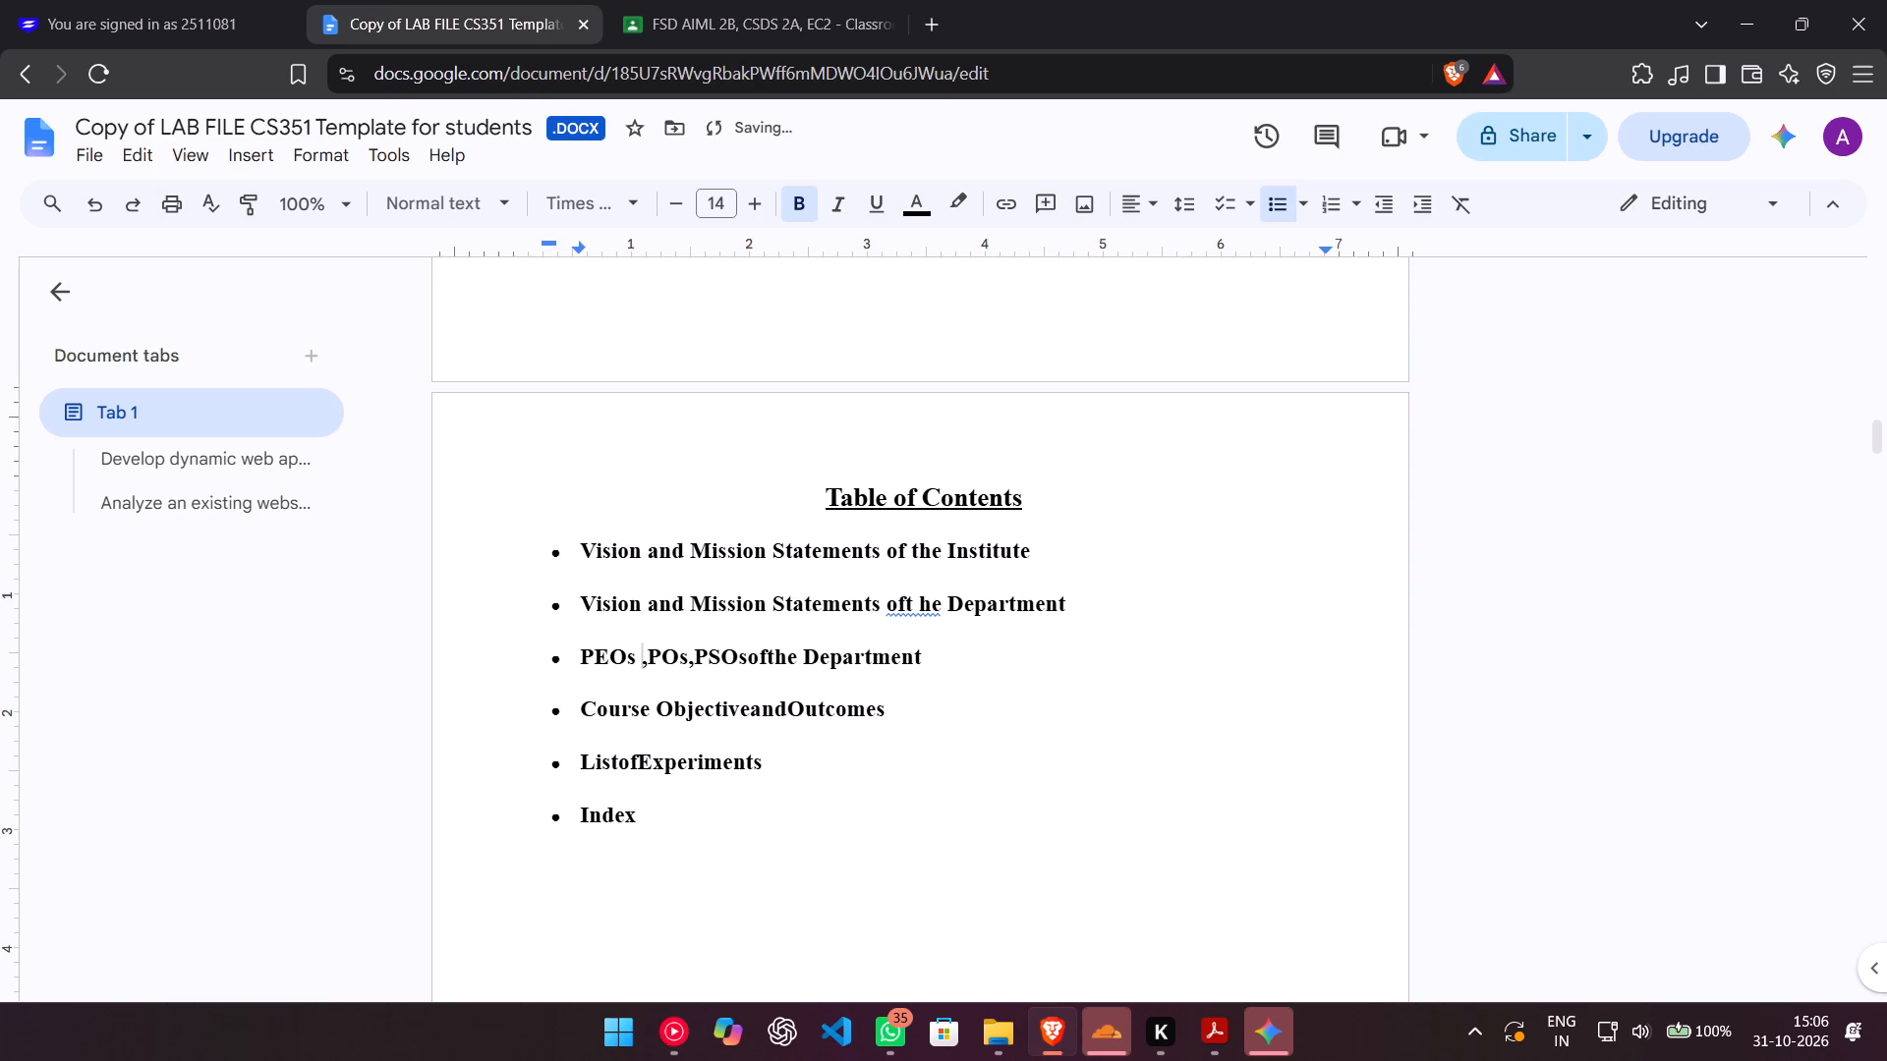
pyautogui.press('space')
pyautogui.click(697, 660)
pyautogui.click(704, 661)
pyautogui.press('space')
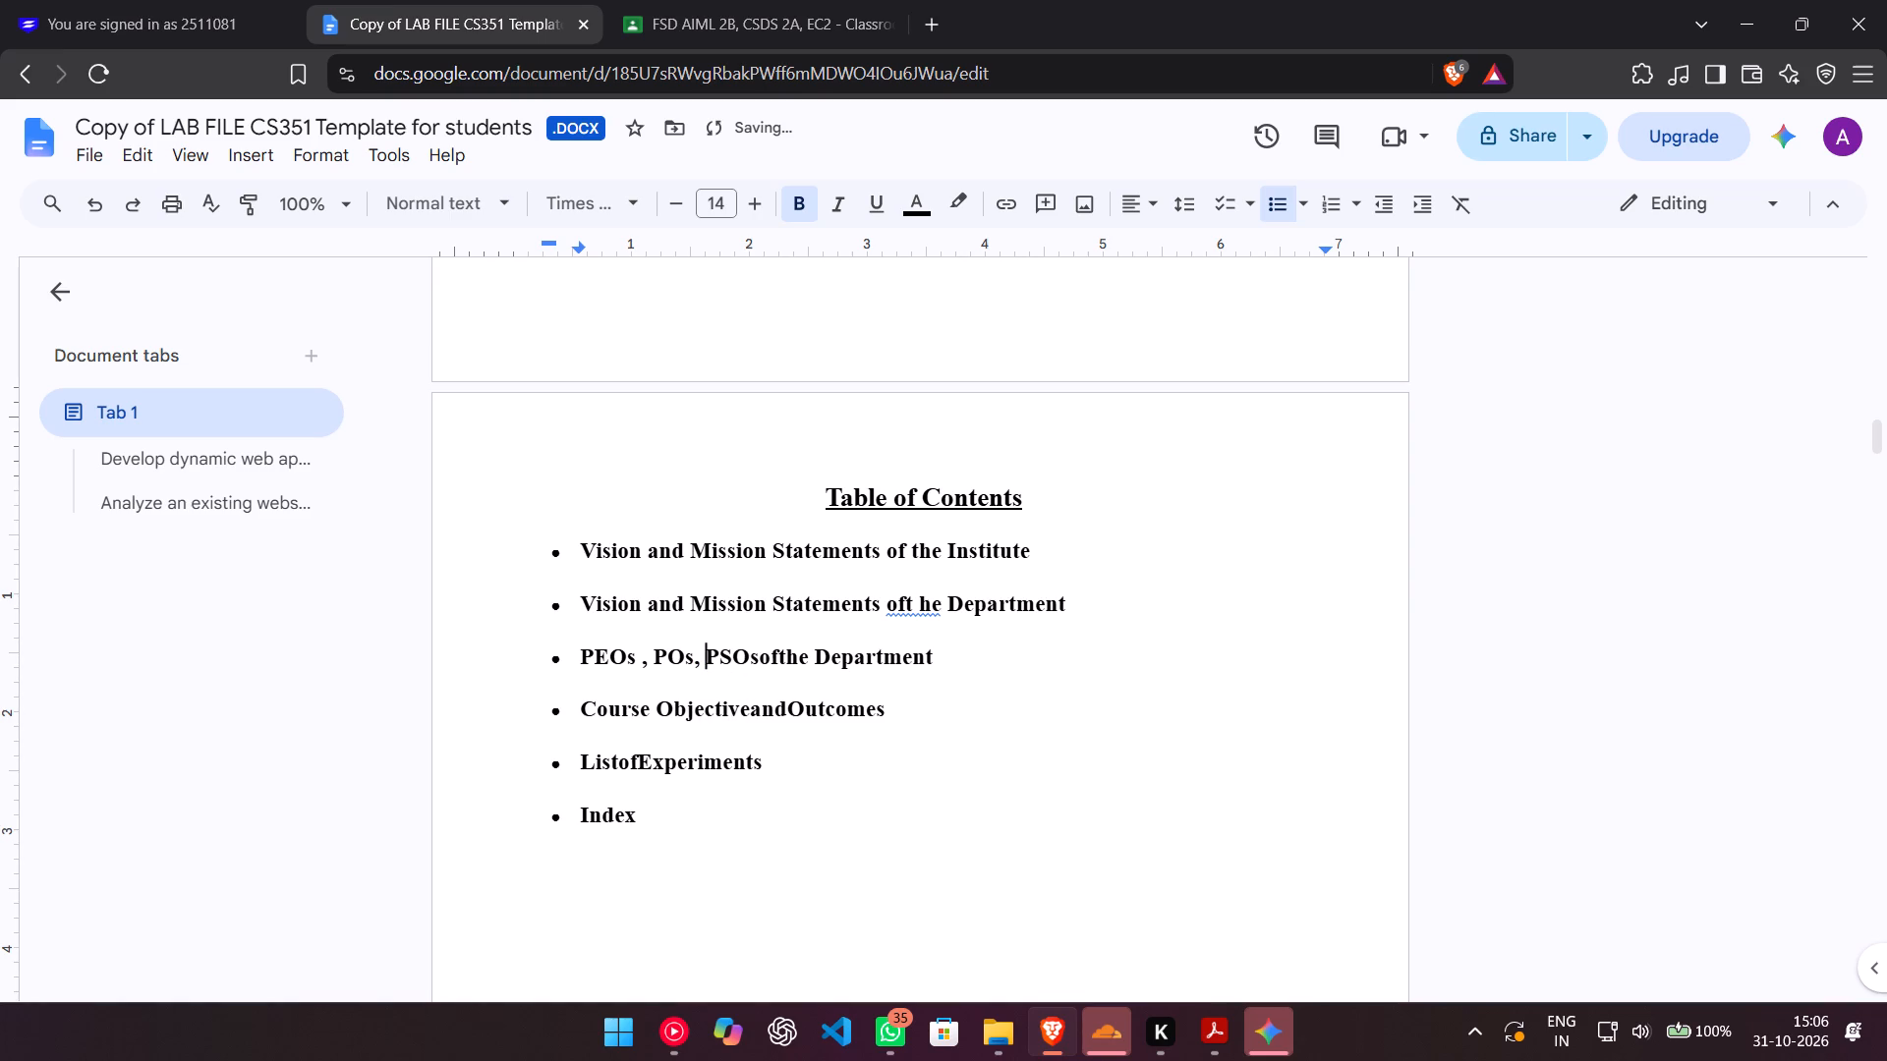
pyautogui.click(760, 664)
pyautogui.press('space')
pyautogui.click(782, 663)
pyautogui.press('space')
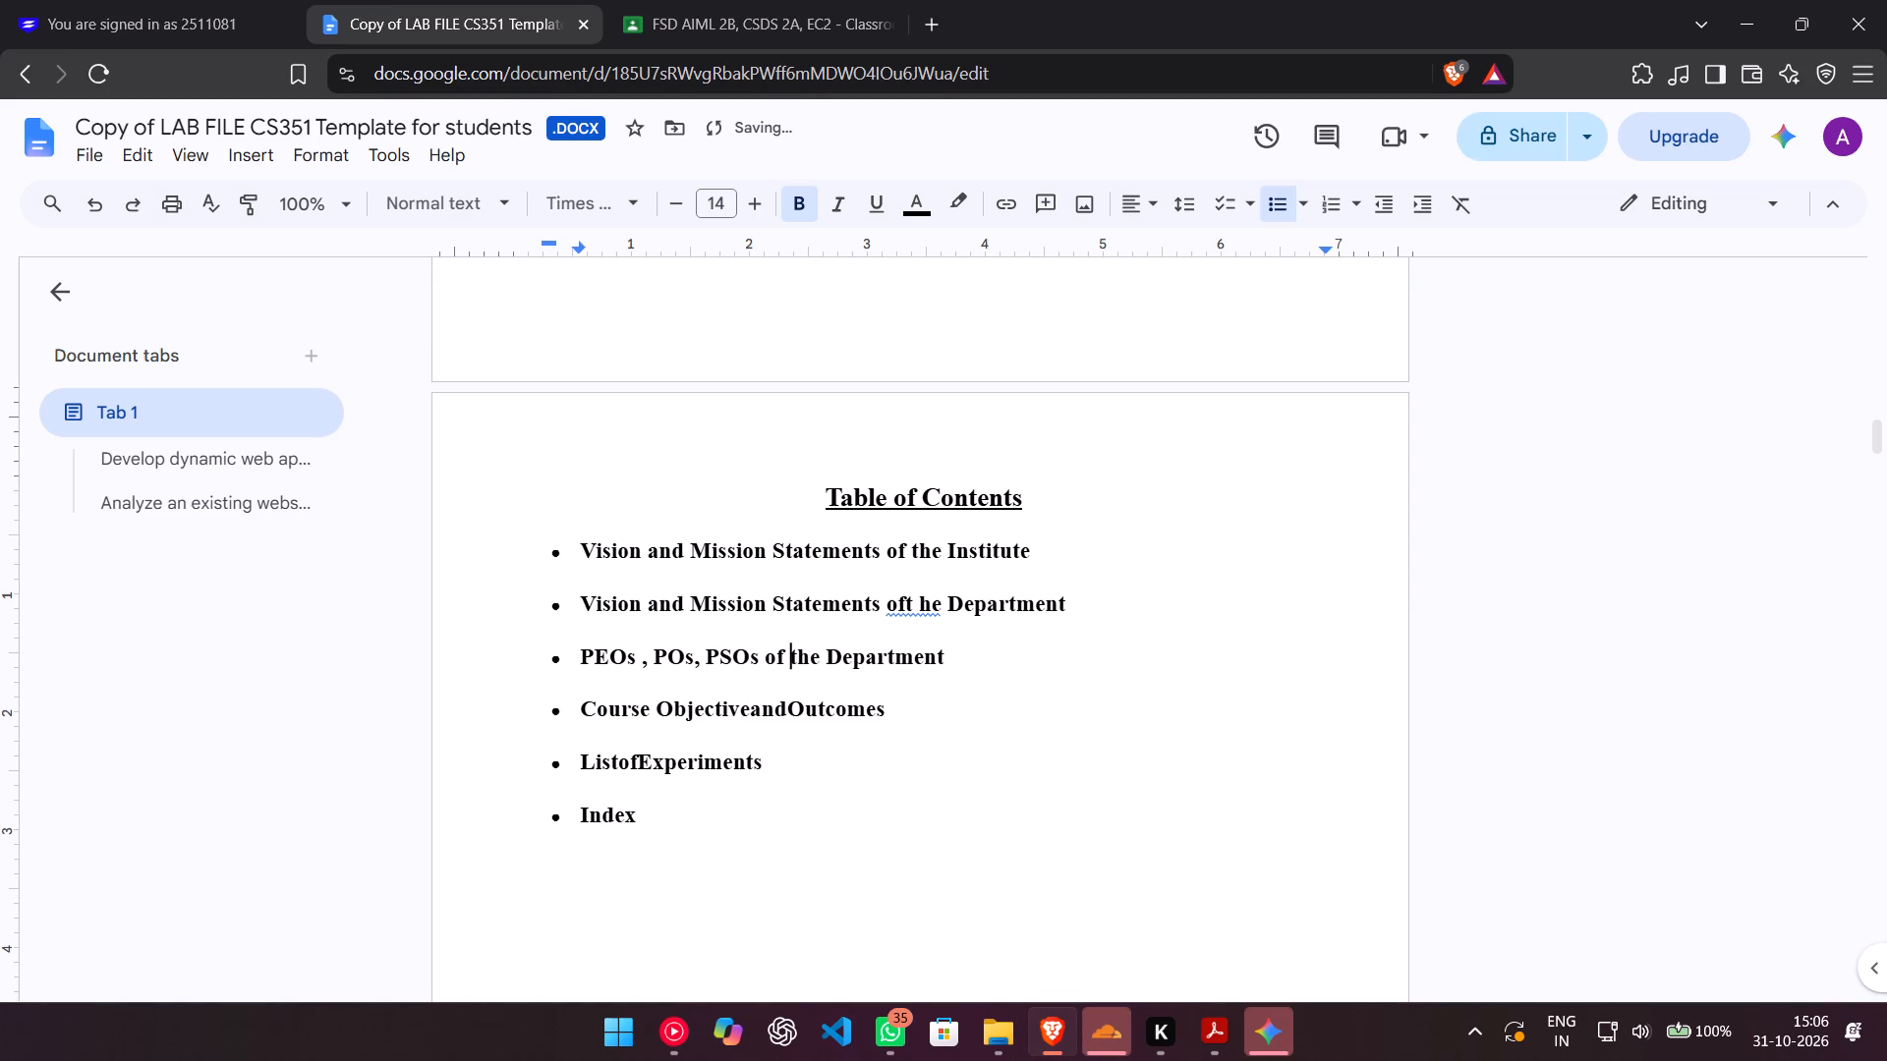
# Correct "oft he" to "of the" in the department's Vision and Mission Statements entry.
pyautogui.click(902, 608)
pyautogui.press('space')
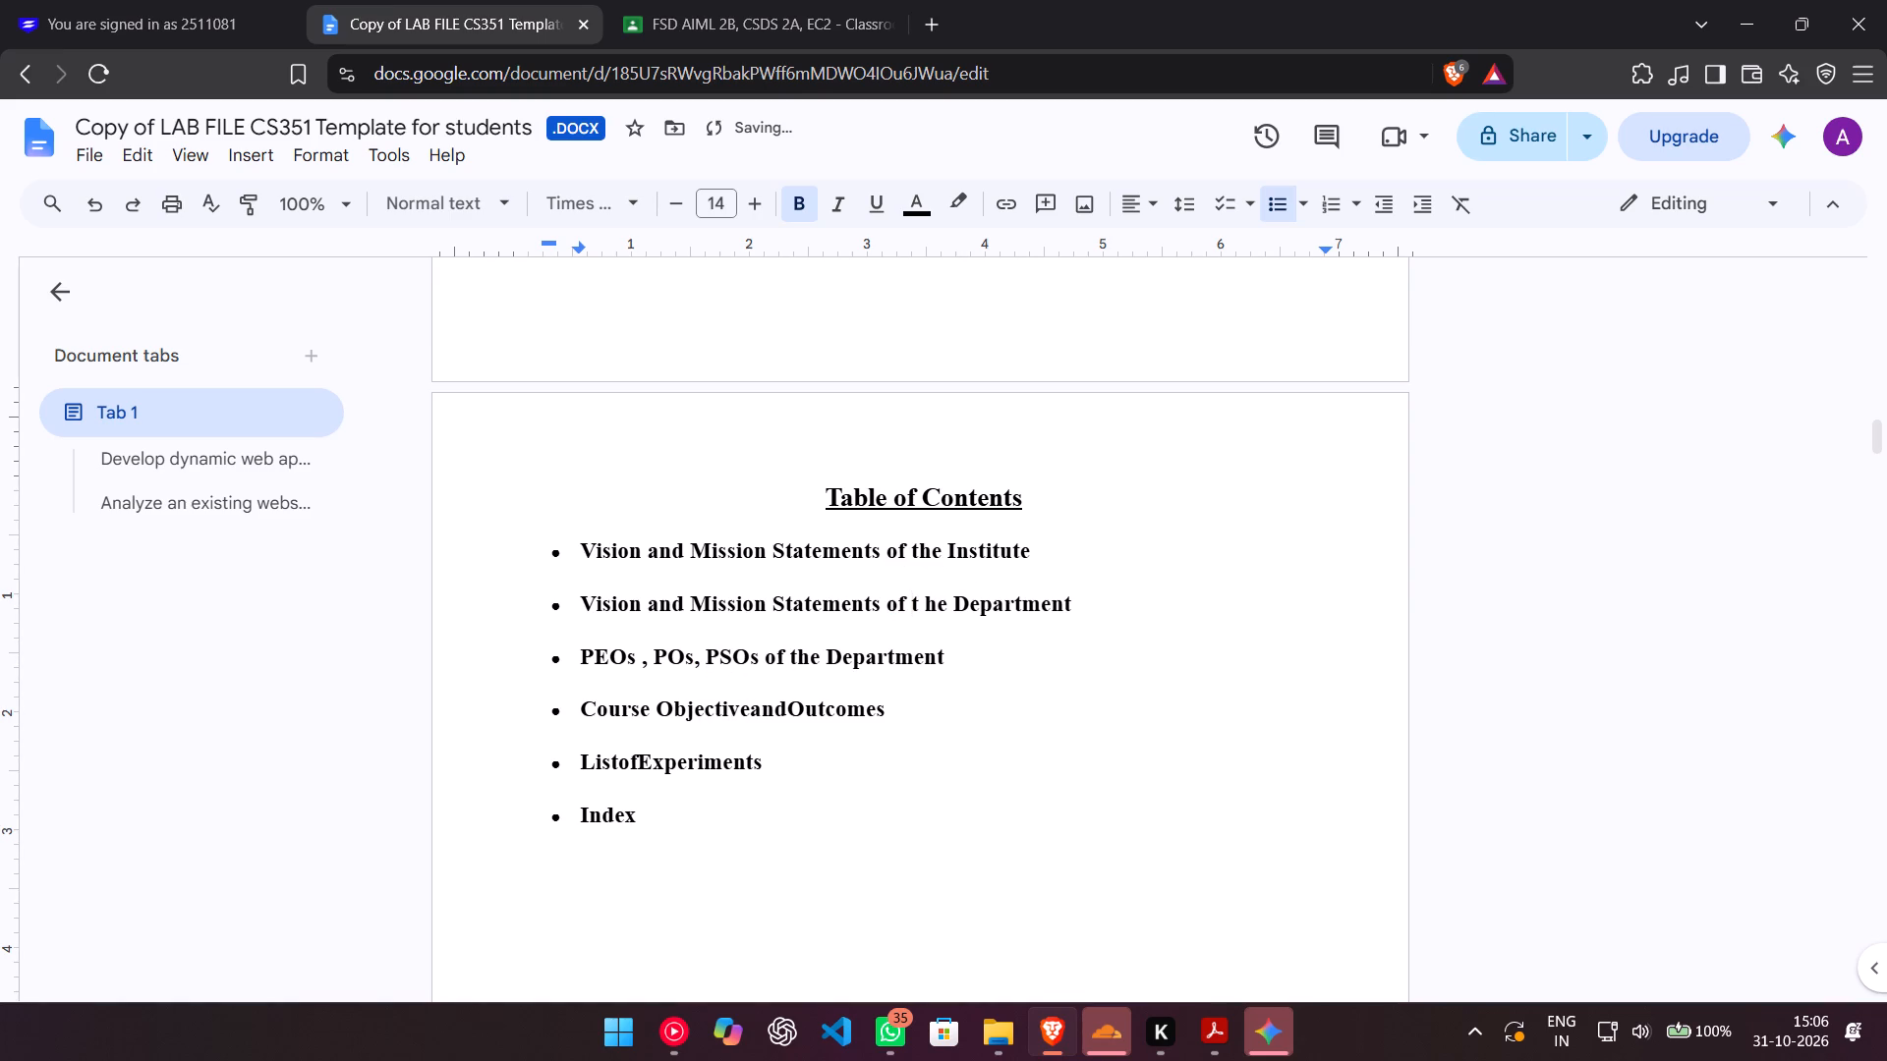
pyautogui.press('Right')
pyautogui.press('Right')
pyautogui.press('BackSpace')
# Separate "ListofExperiments" into "List of Experiments" in the Table of Contents.
pyautogui.click(652, 712)
pyautogui.scroll(6, 707, 775)
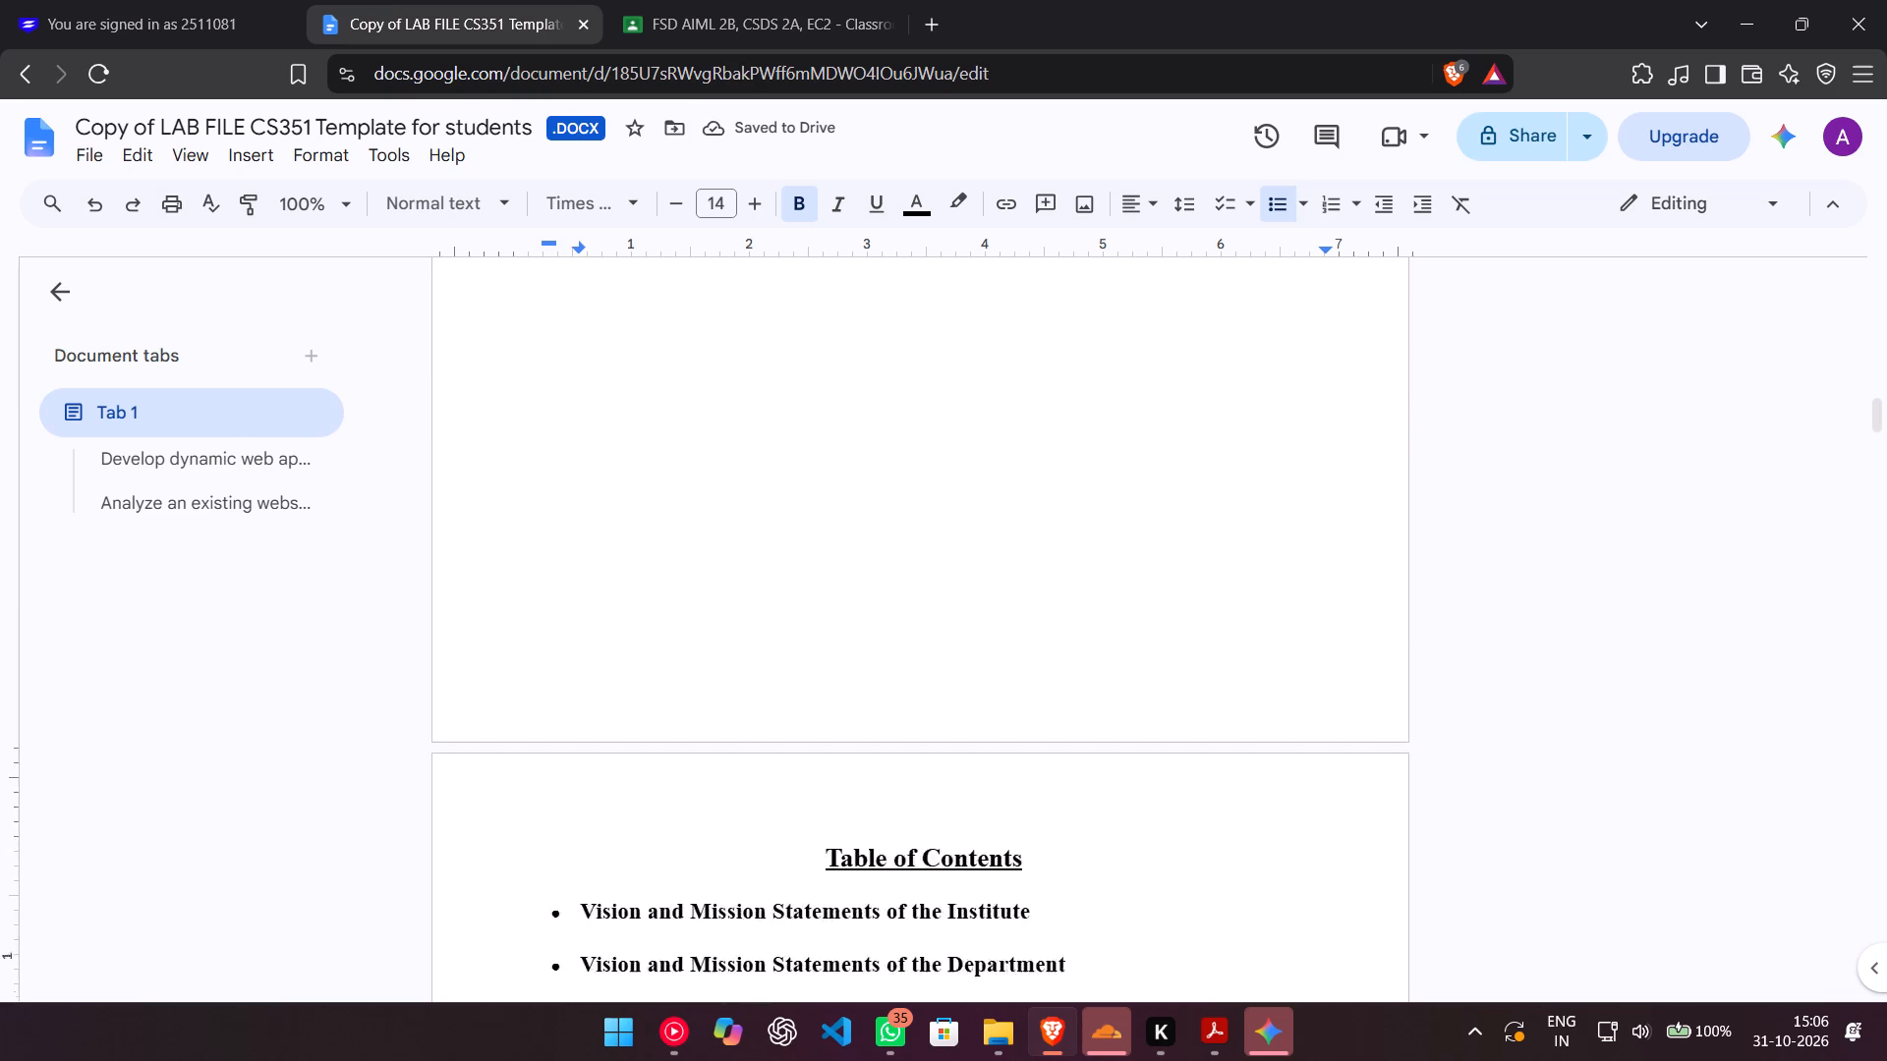
pyautogui.scroll(20, 712, 774)
pyautogui.scroll(7, 712, 774)
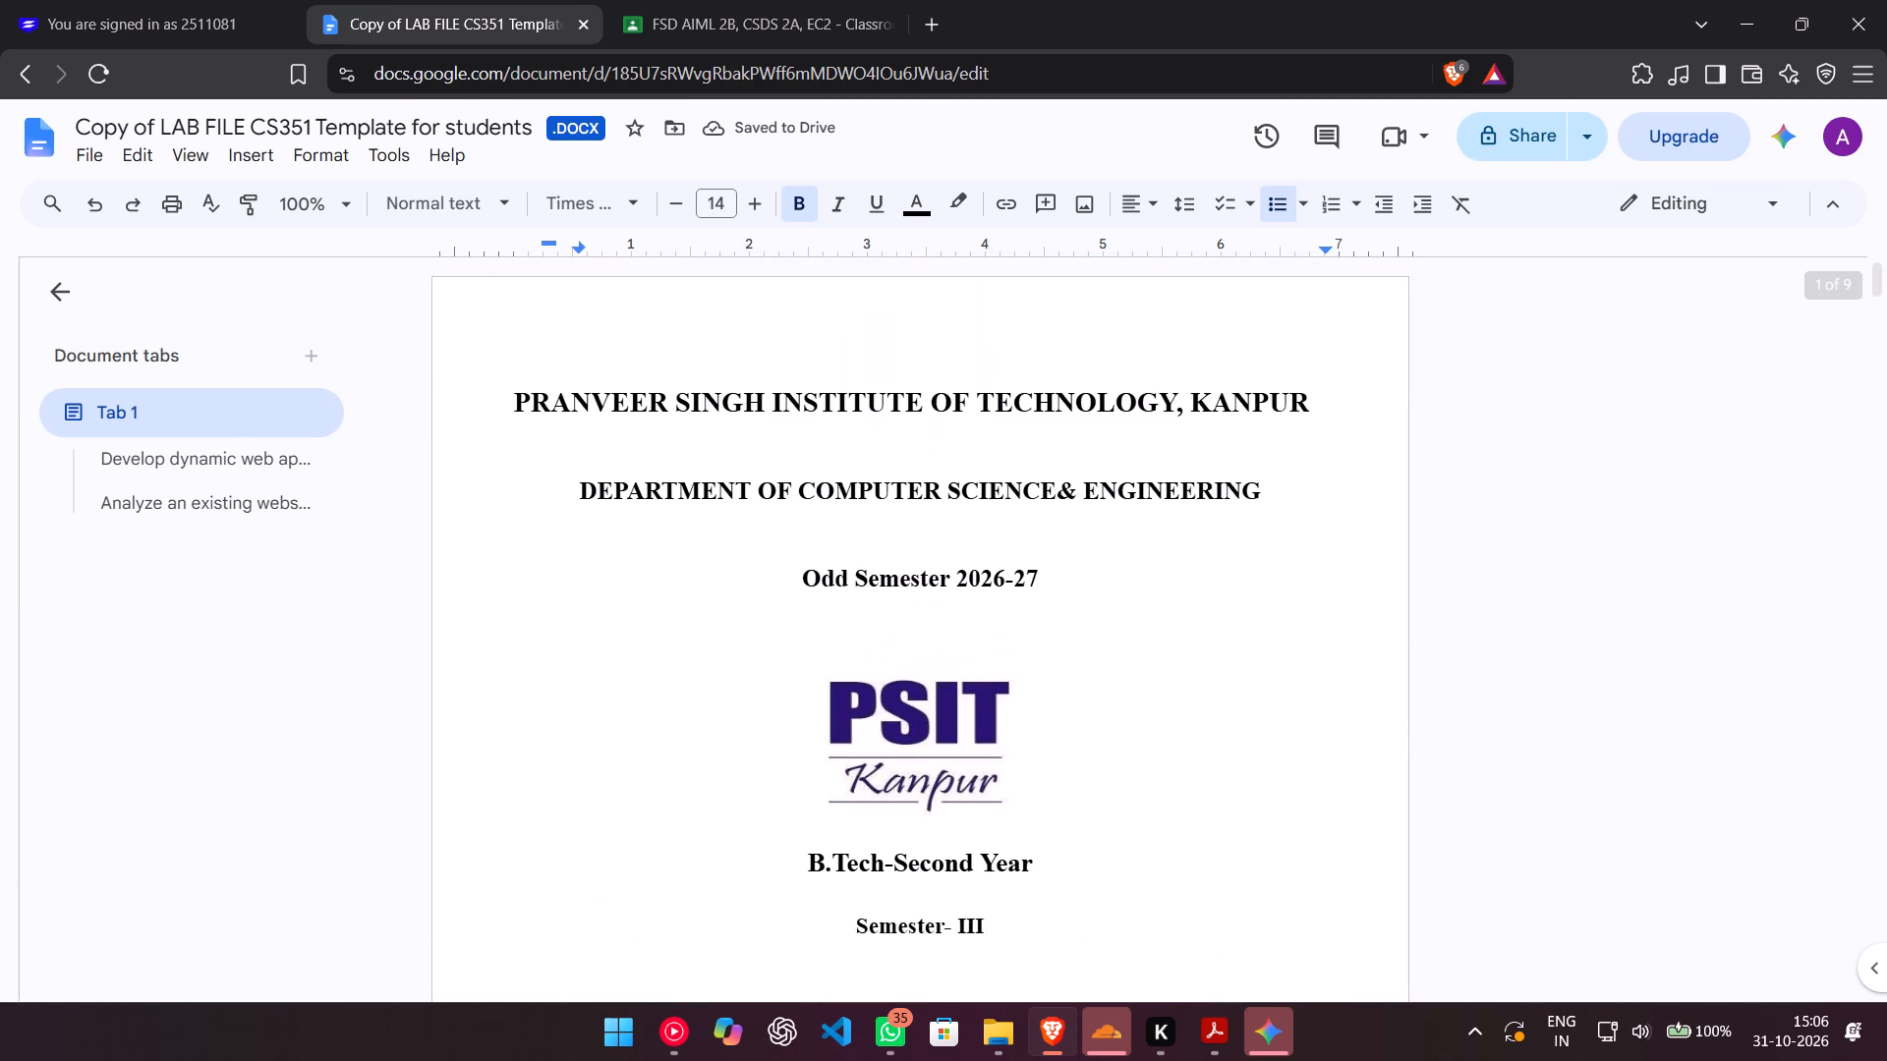
pyautogui.scroll(-20, 712, 773)
pyautogui.scroll(-17, 712, 773)
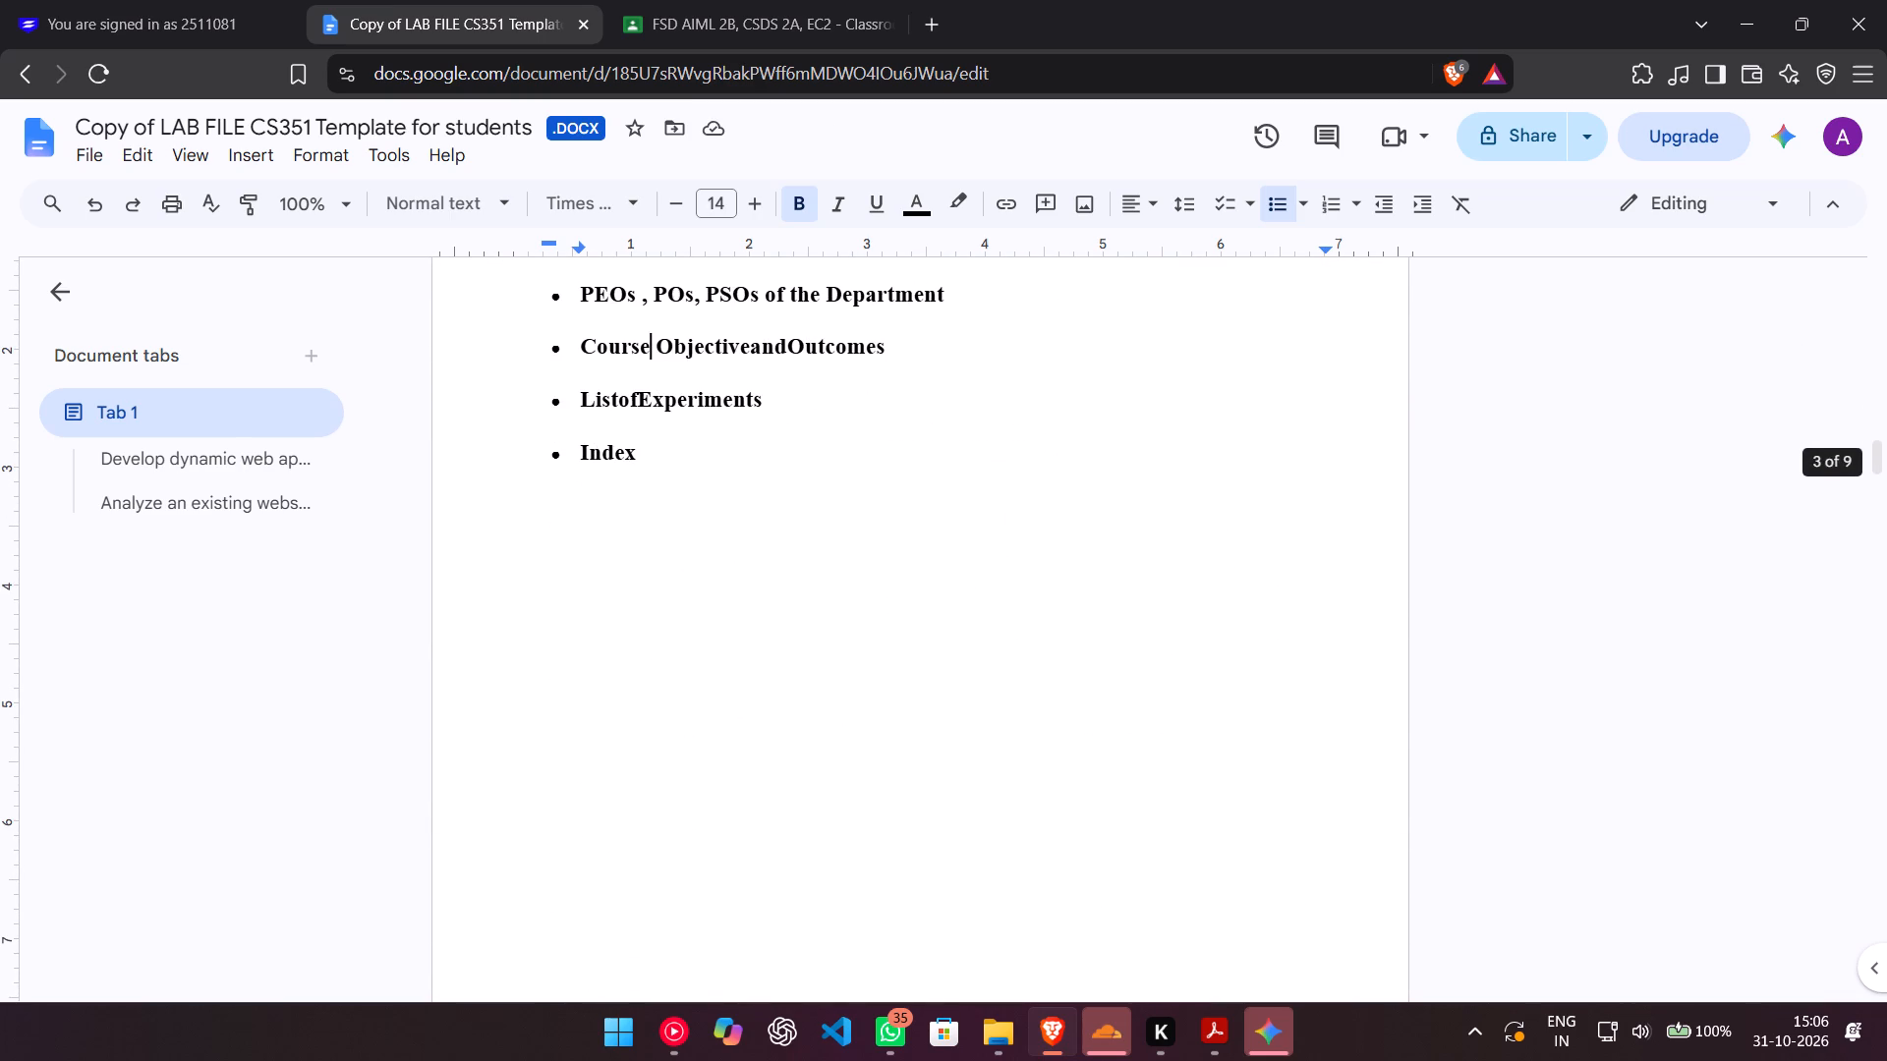
pyautogui.click(617, 404)
pyautogui.press('space')
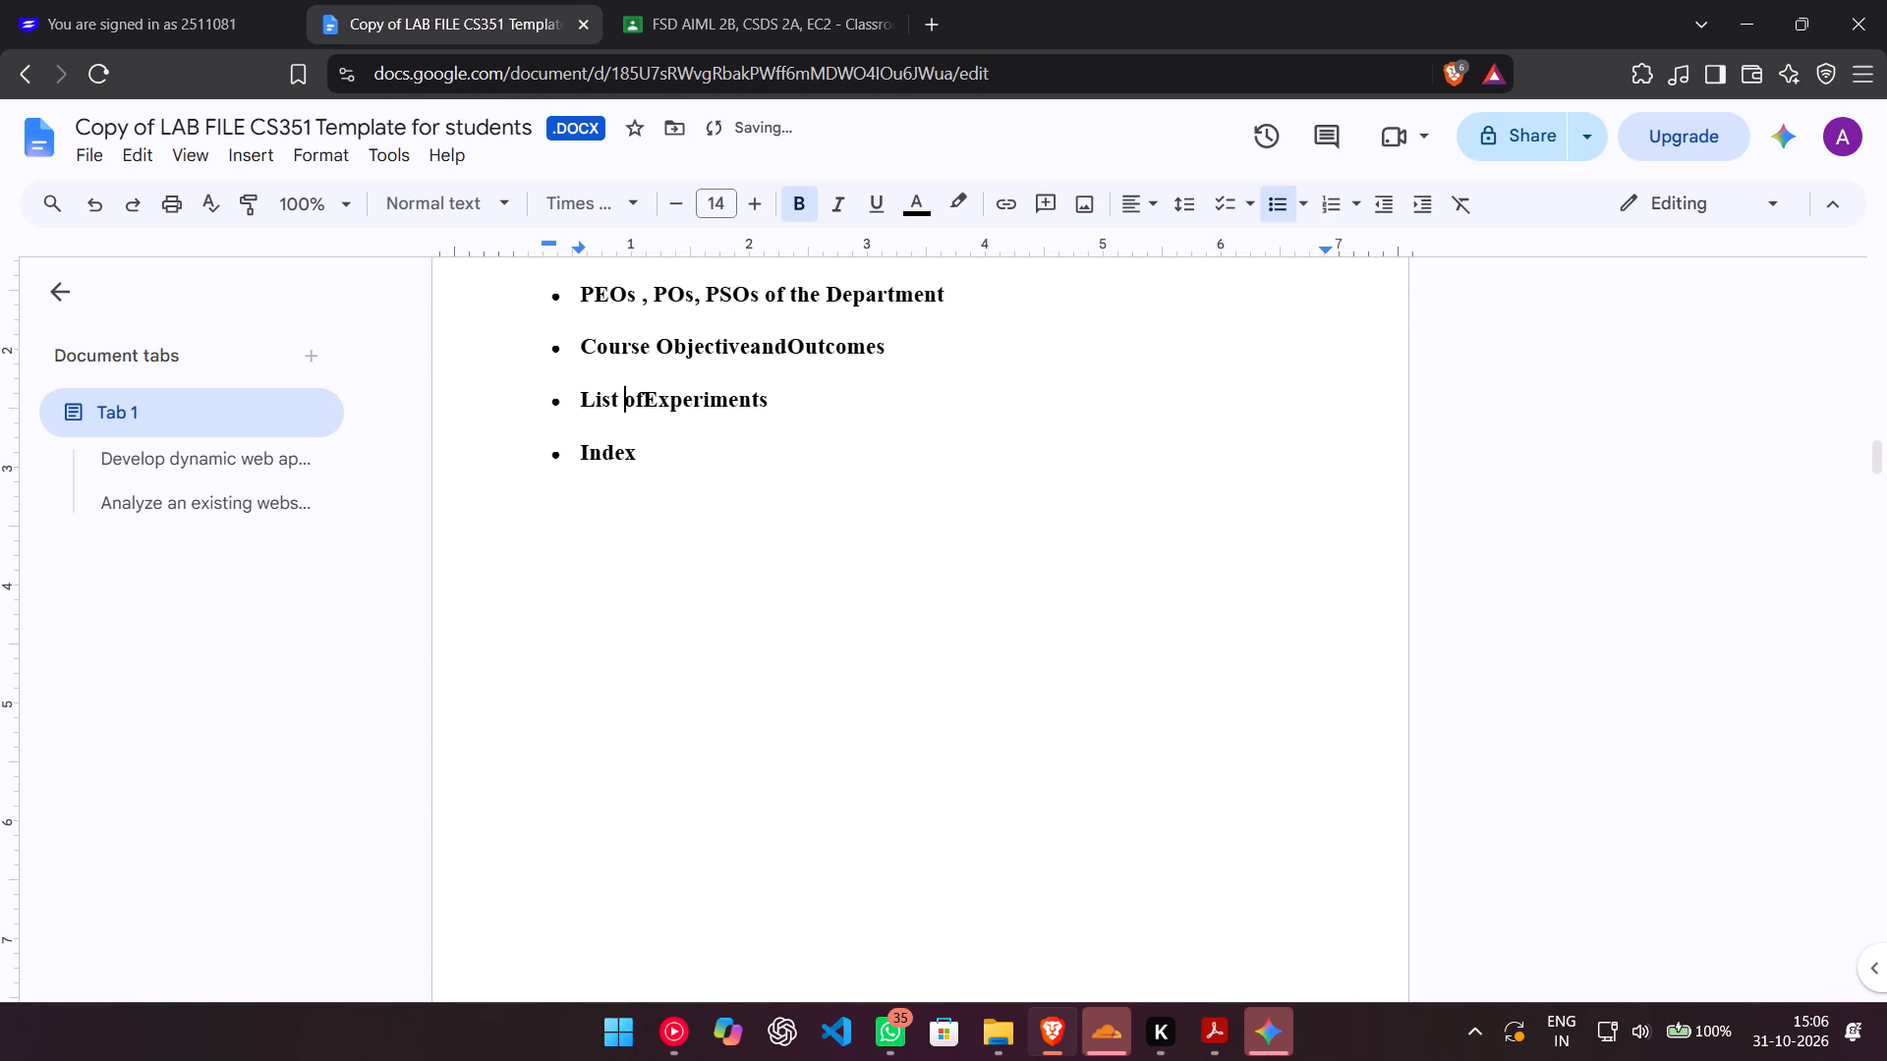
pyautogui.click(645, 406)
pyautogui.press('space')
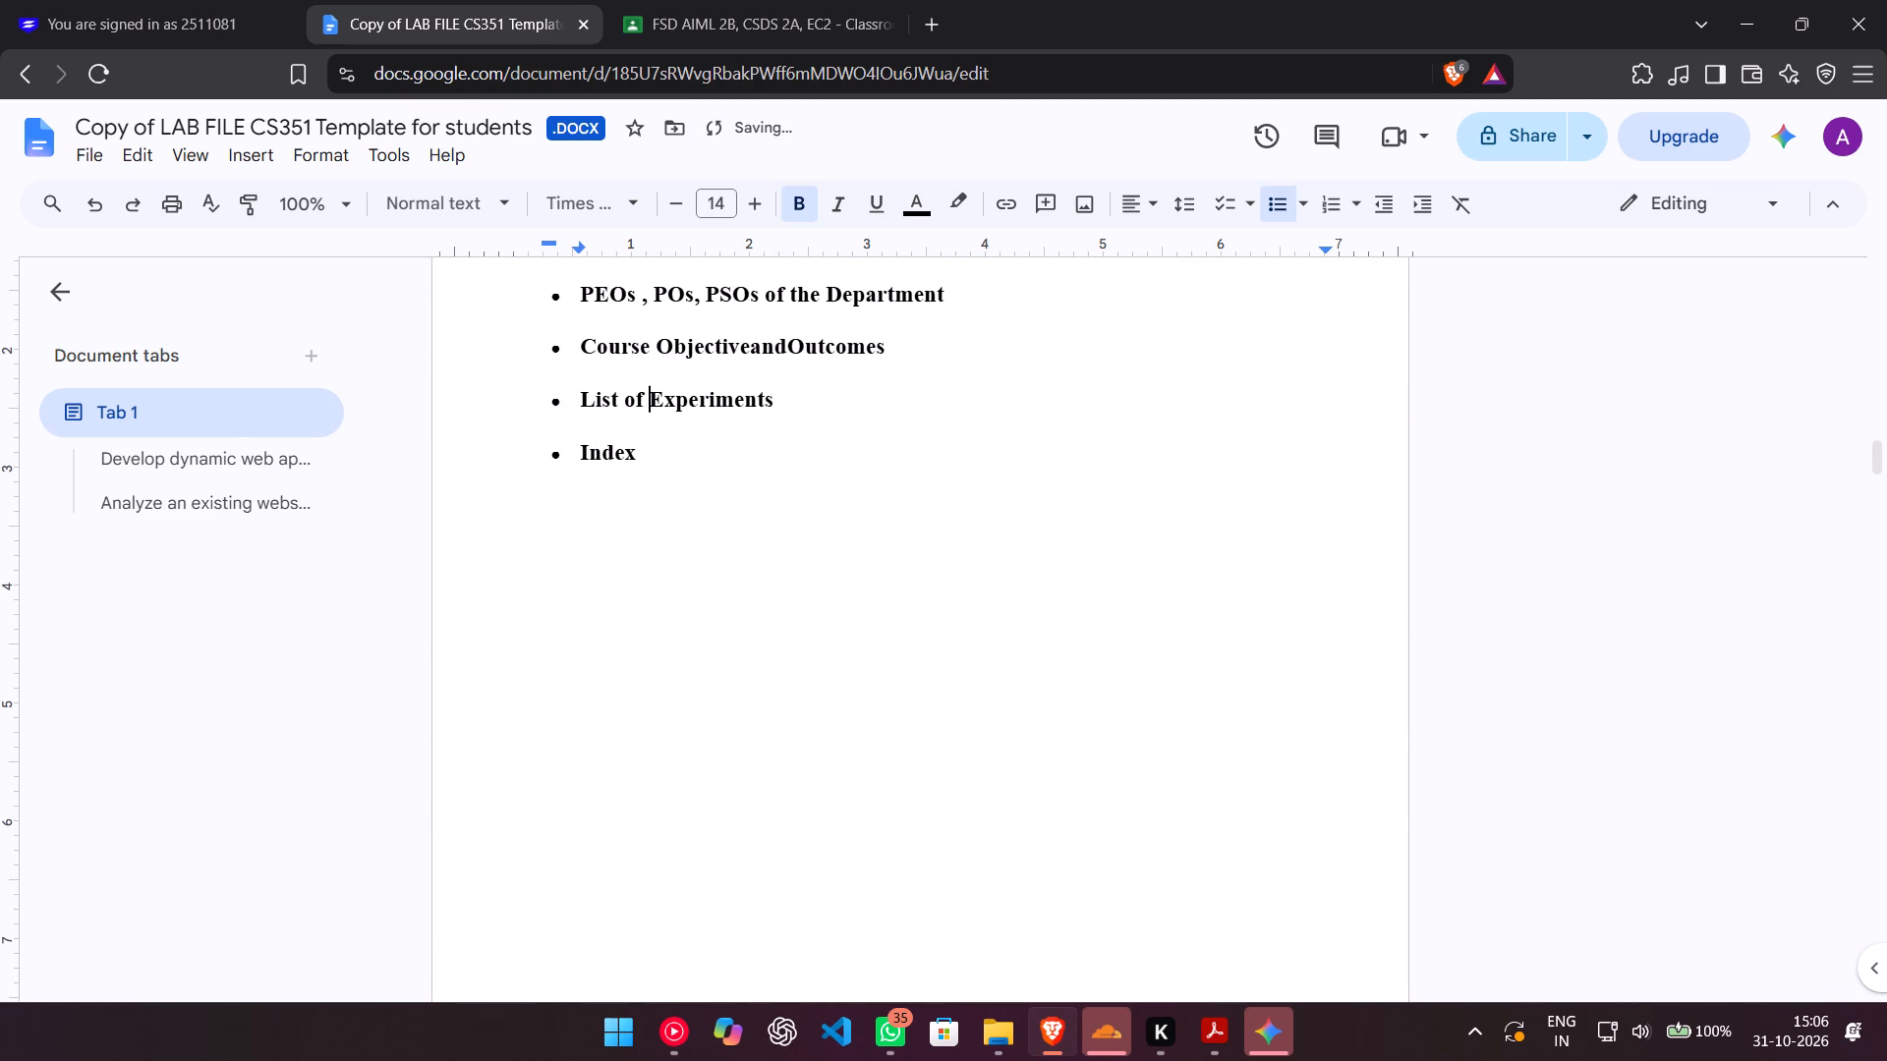
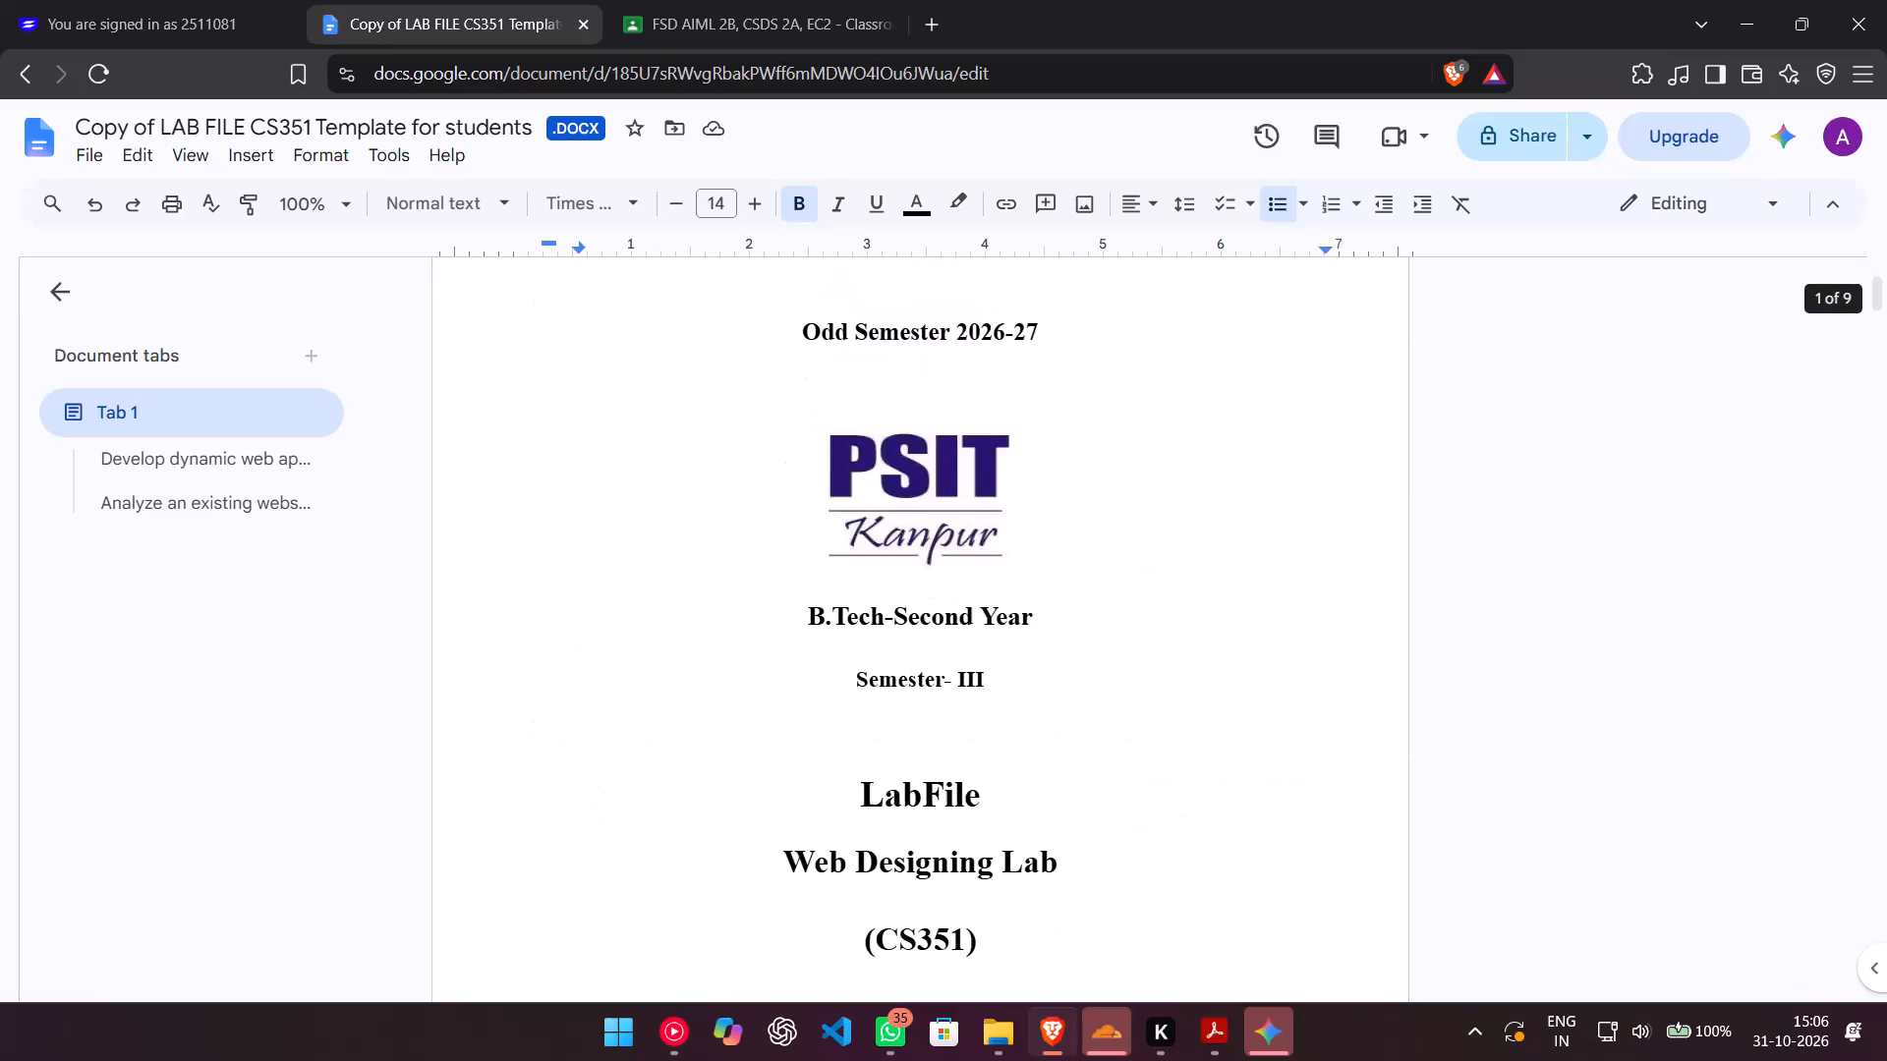
# Space out the opening of the Department Vision Statement paragraph as "To be a recognized Department of".
pyautogui.scroll(-20, 923, 699)
pyautogui.scroll(-7, 923, 699)
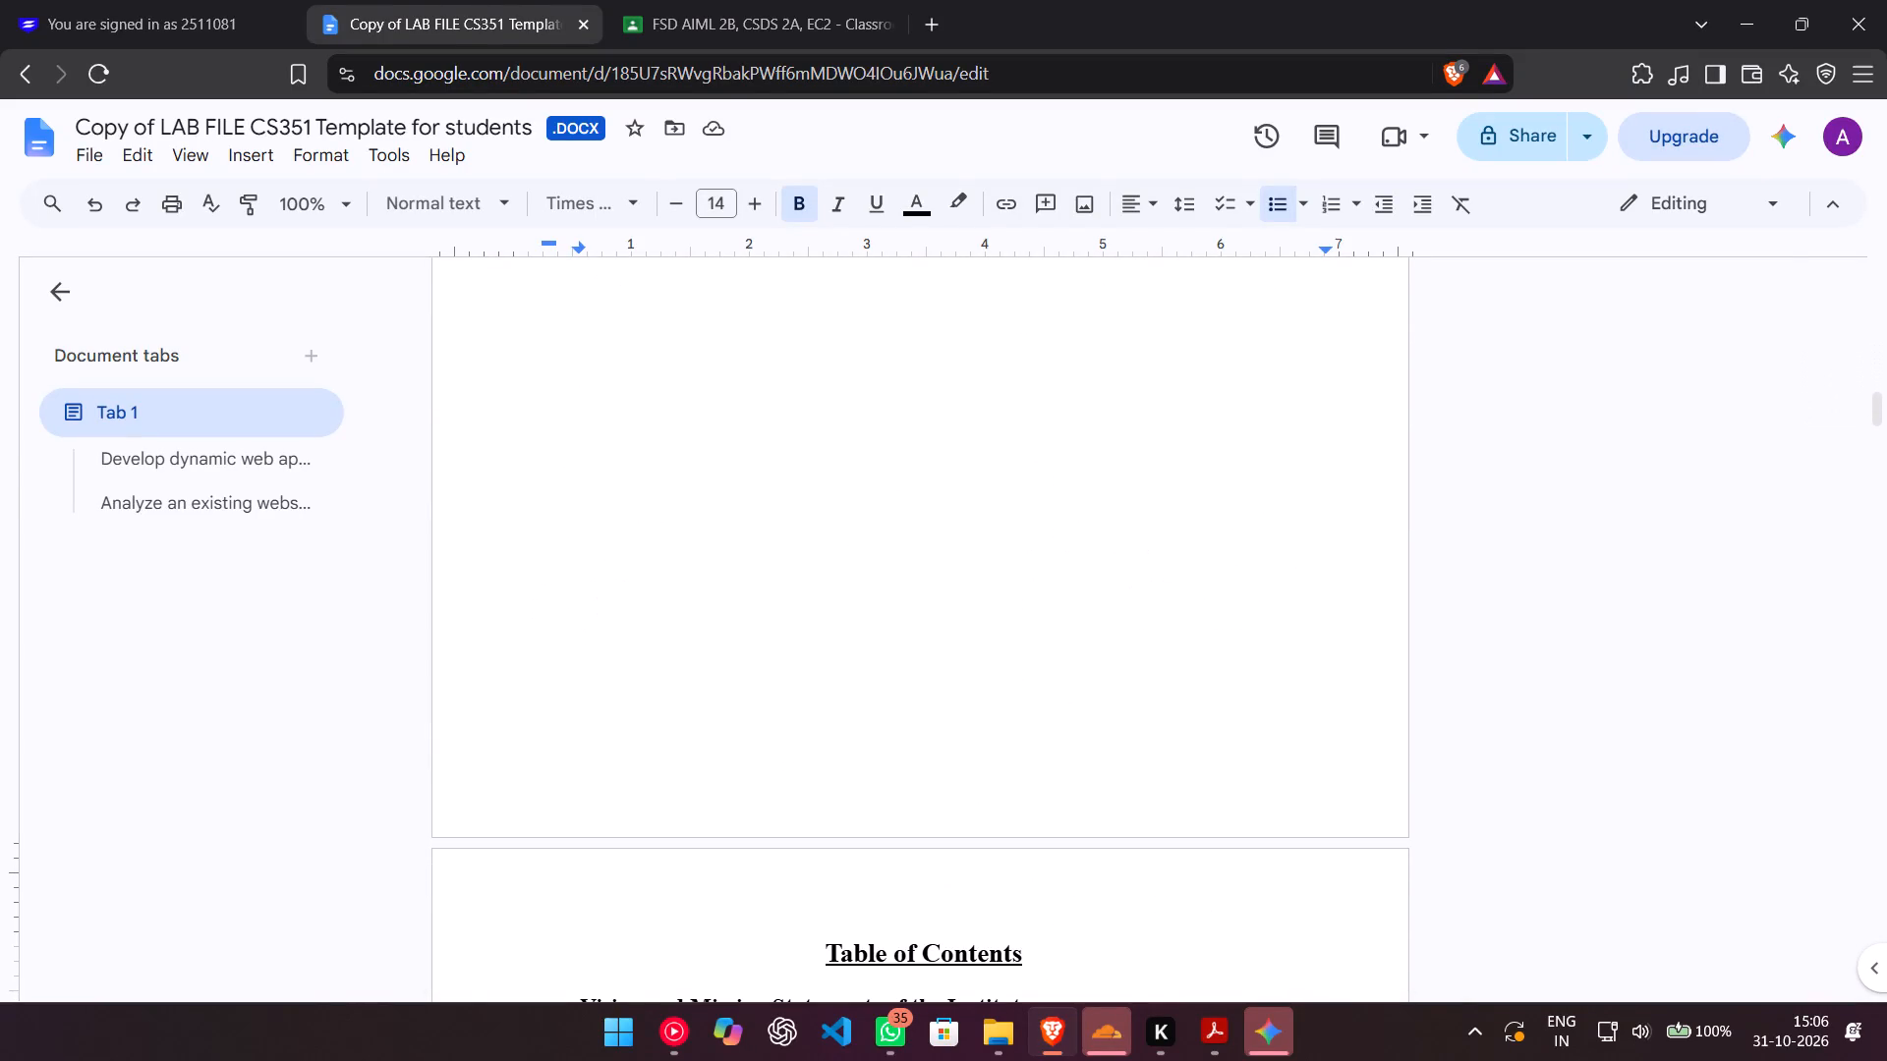
pyautogui.scroll(-10, 869, 553)
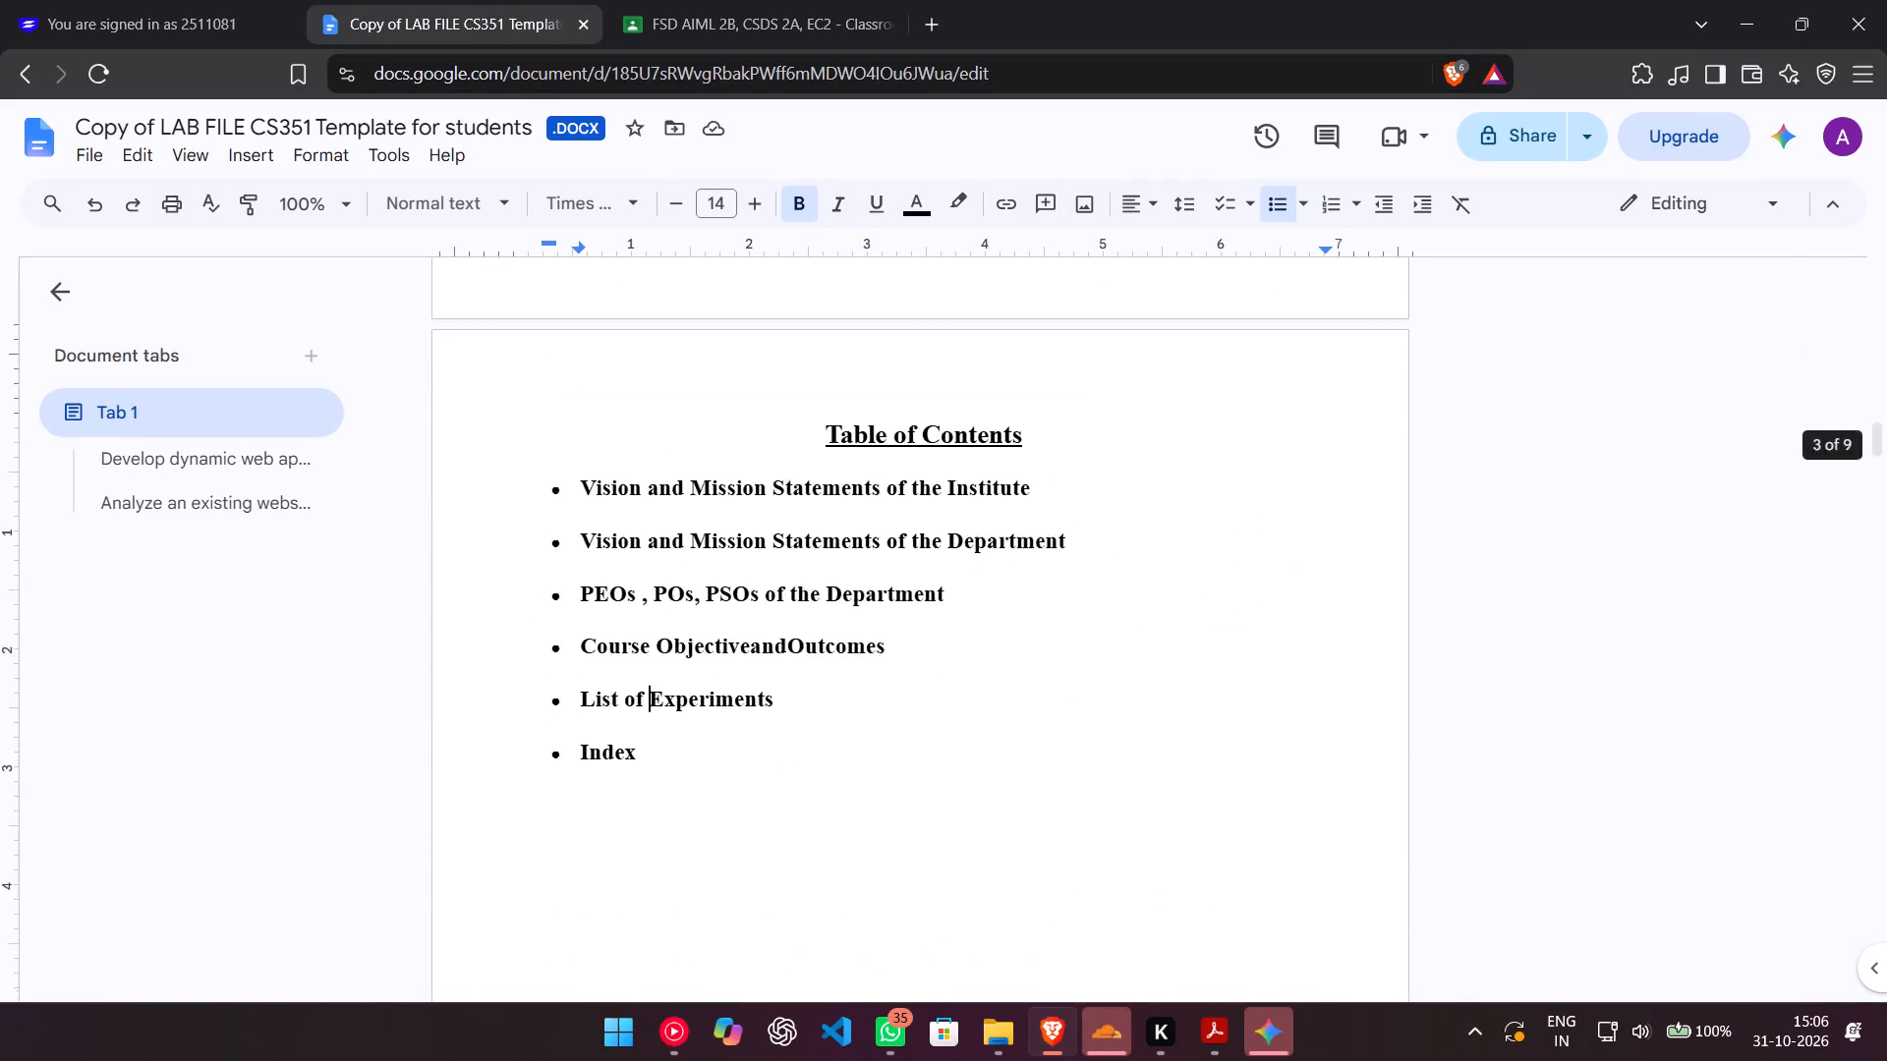
pyautogui.scroll(-8, 922, 537)
pyautogui.scroll(14, 1043, 858)
pyautogui.scroll(-3, 1077, 676)
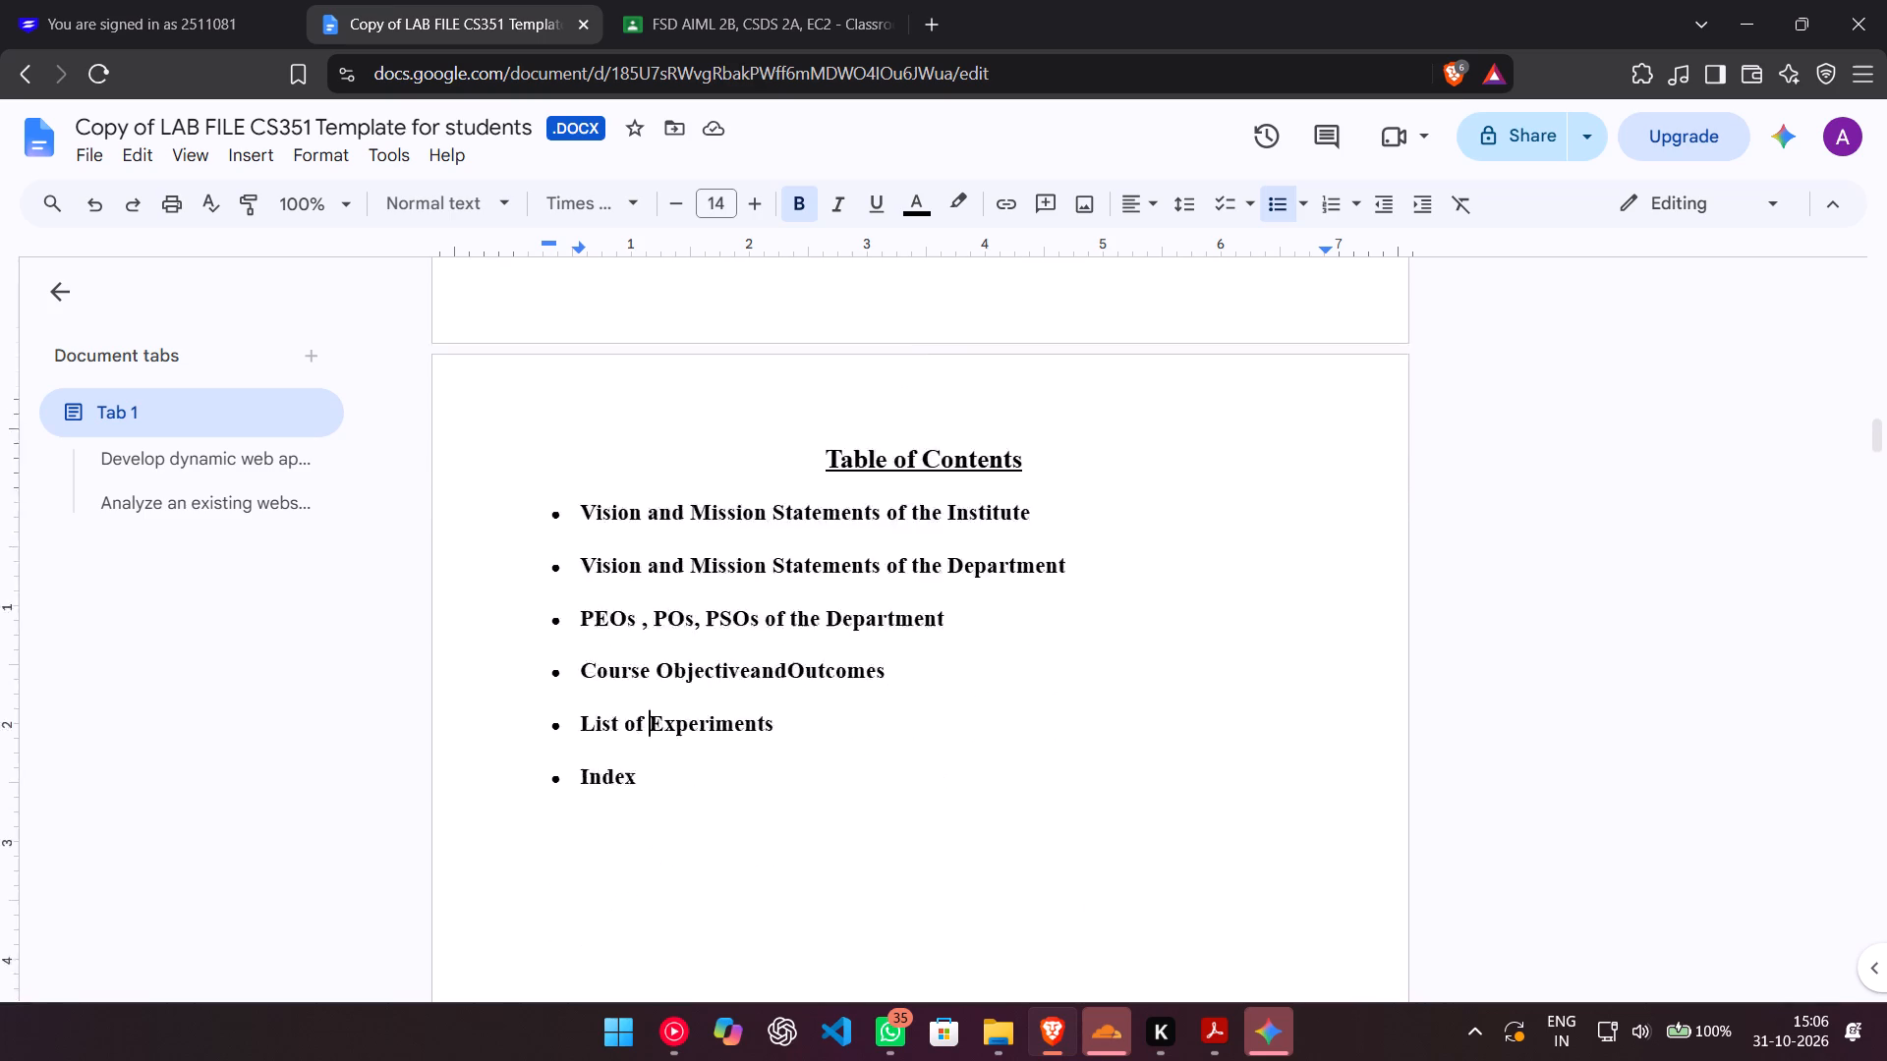
pyautogui.scroll(-3, 1085, 675)
pyautogui.scroll(1, 1080, 679)
pyautogui.scroll(-20, 1080, 679)
pyautogui.scroll(-7, 1080, 679)
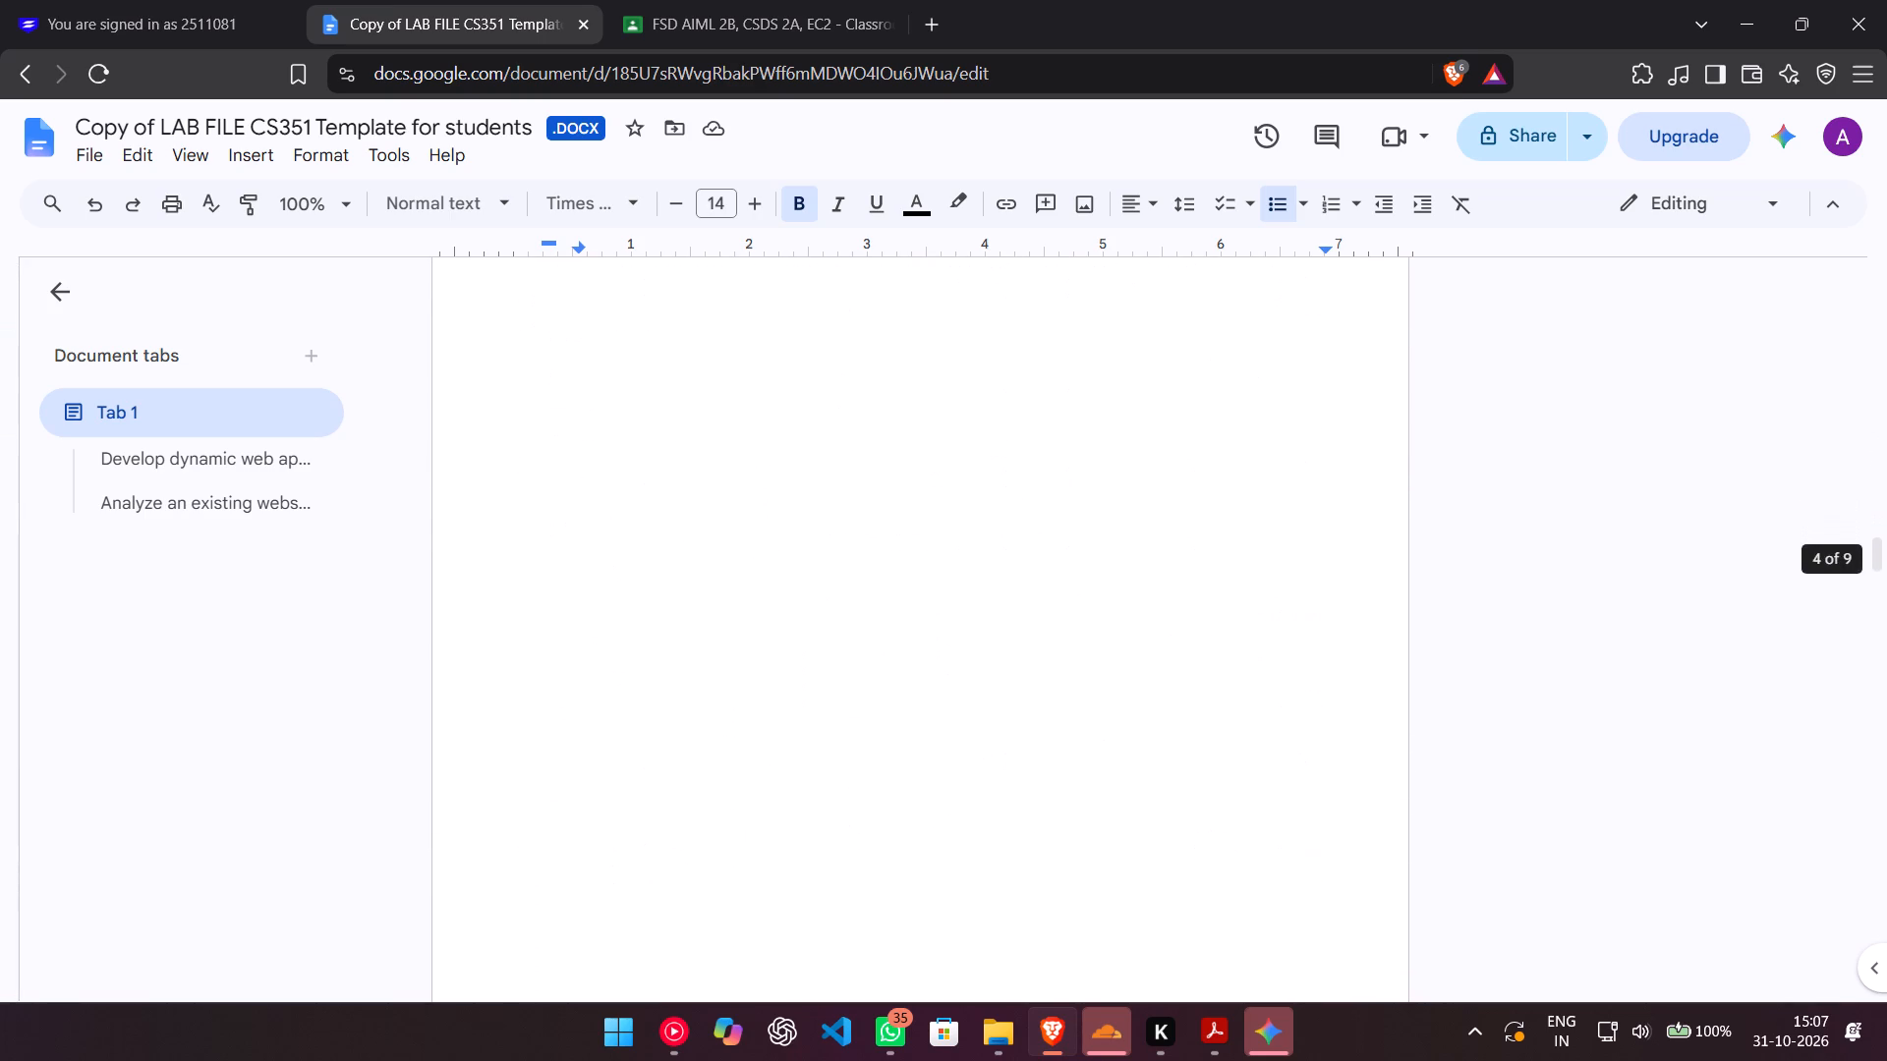
pyautogui.scroll(-6, 1094, 699)
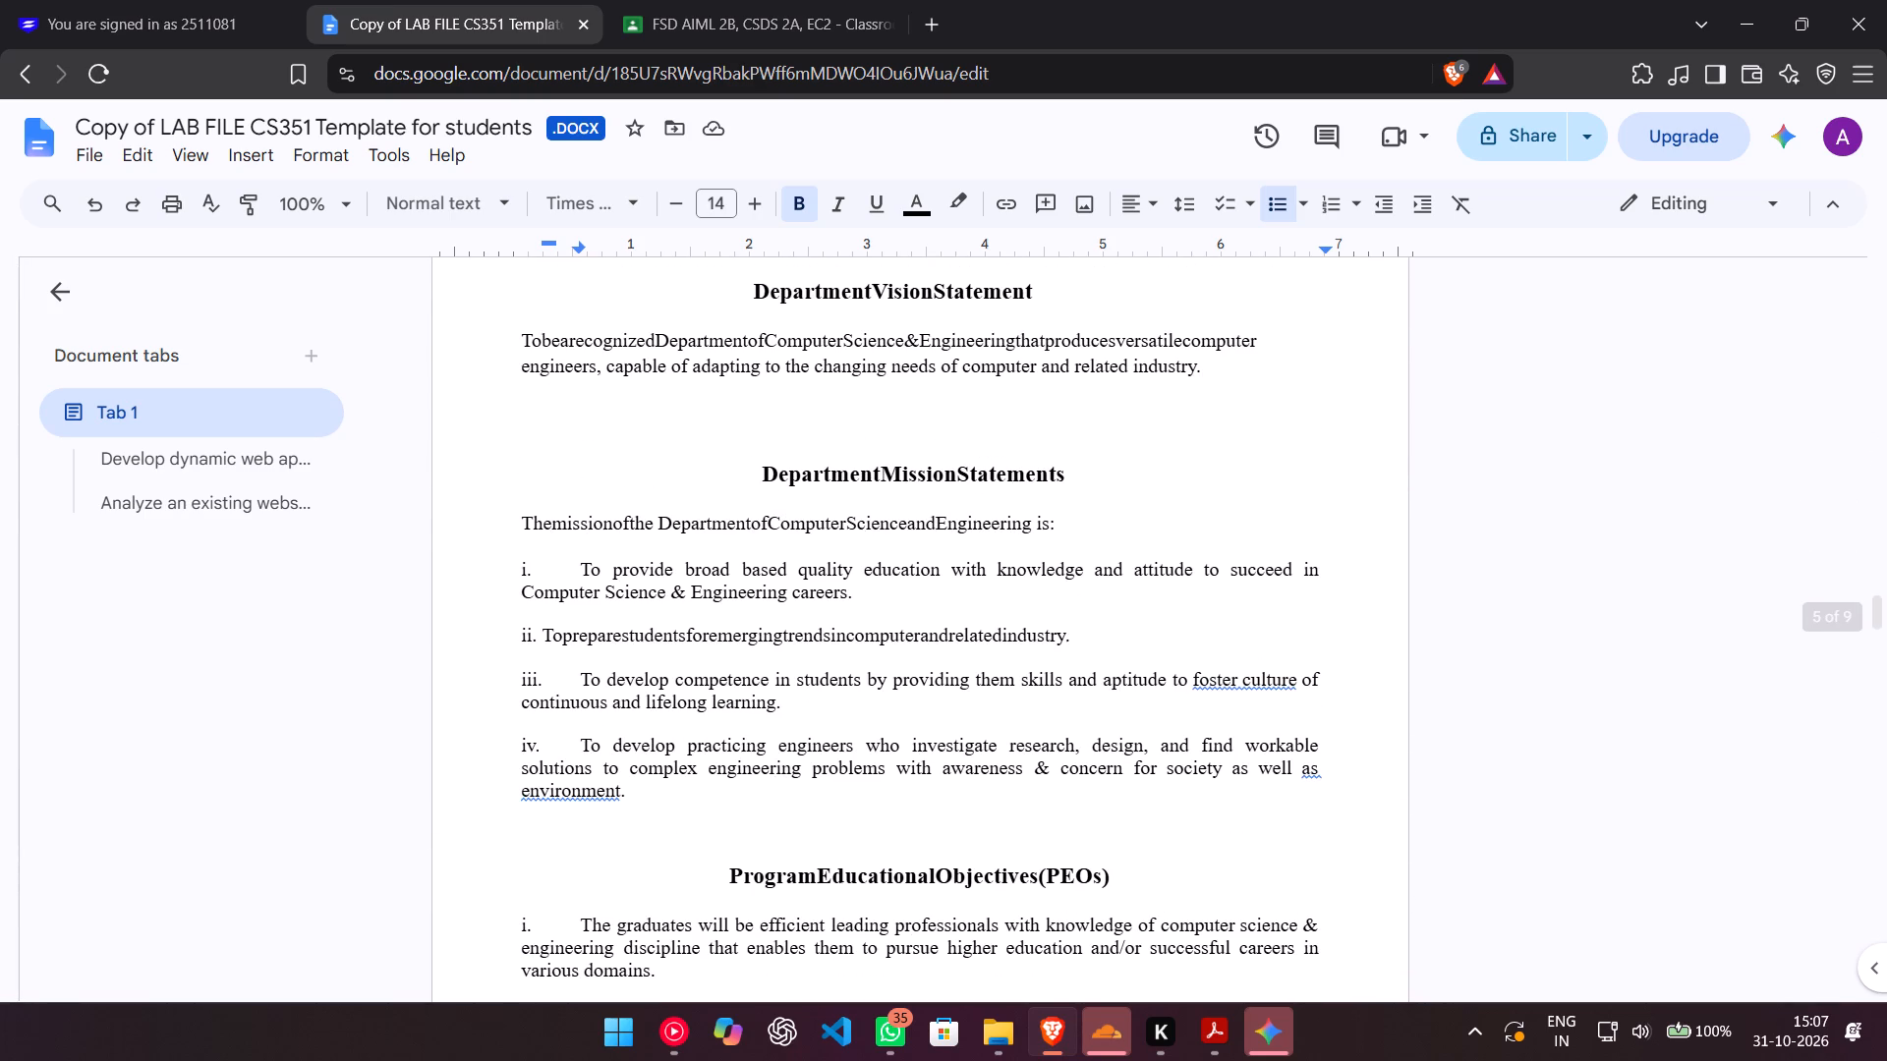
pyautogui.click(542, 344)
pyautogui.press('space')
pyautogui.doubleClick(554, 348)
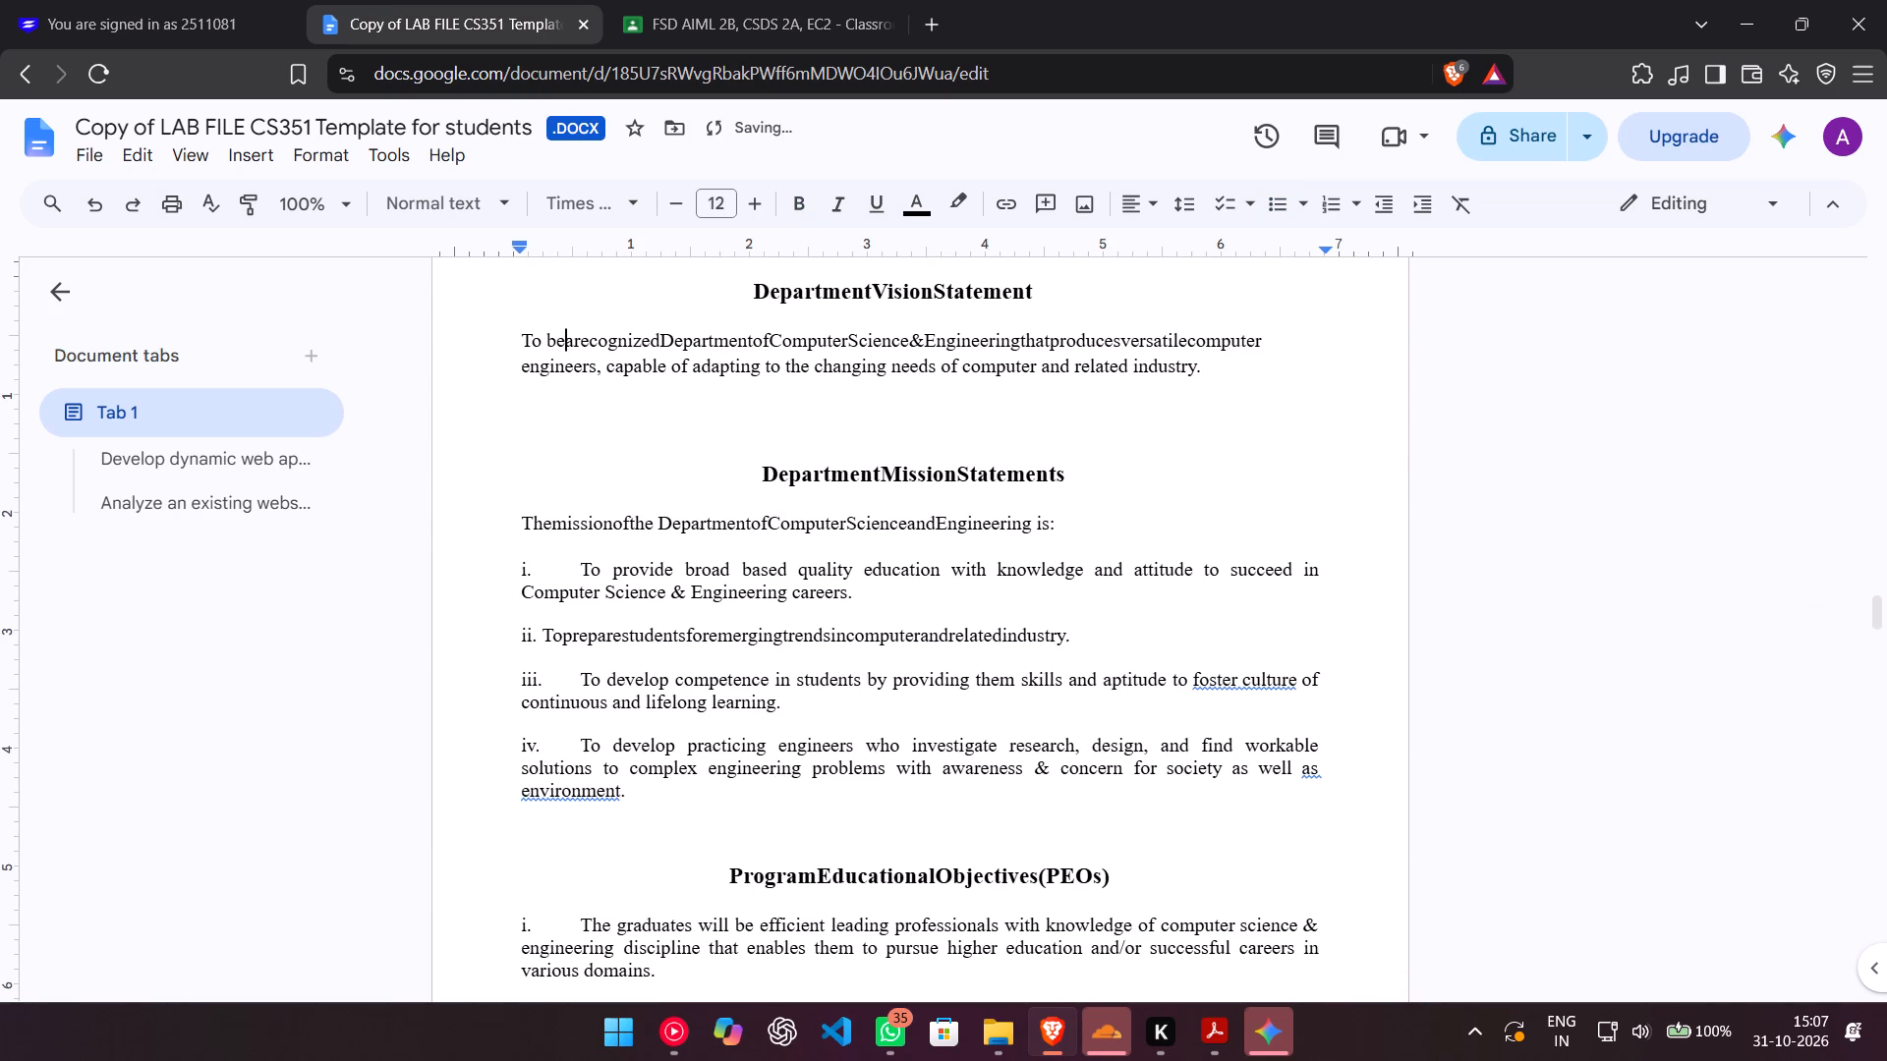
pyautogui.click(564, 348)
pyautogui.press('space')
pyautogui.click(594, 345)
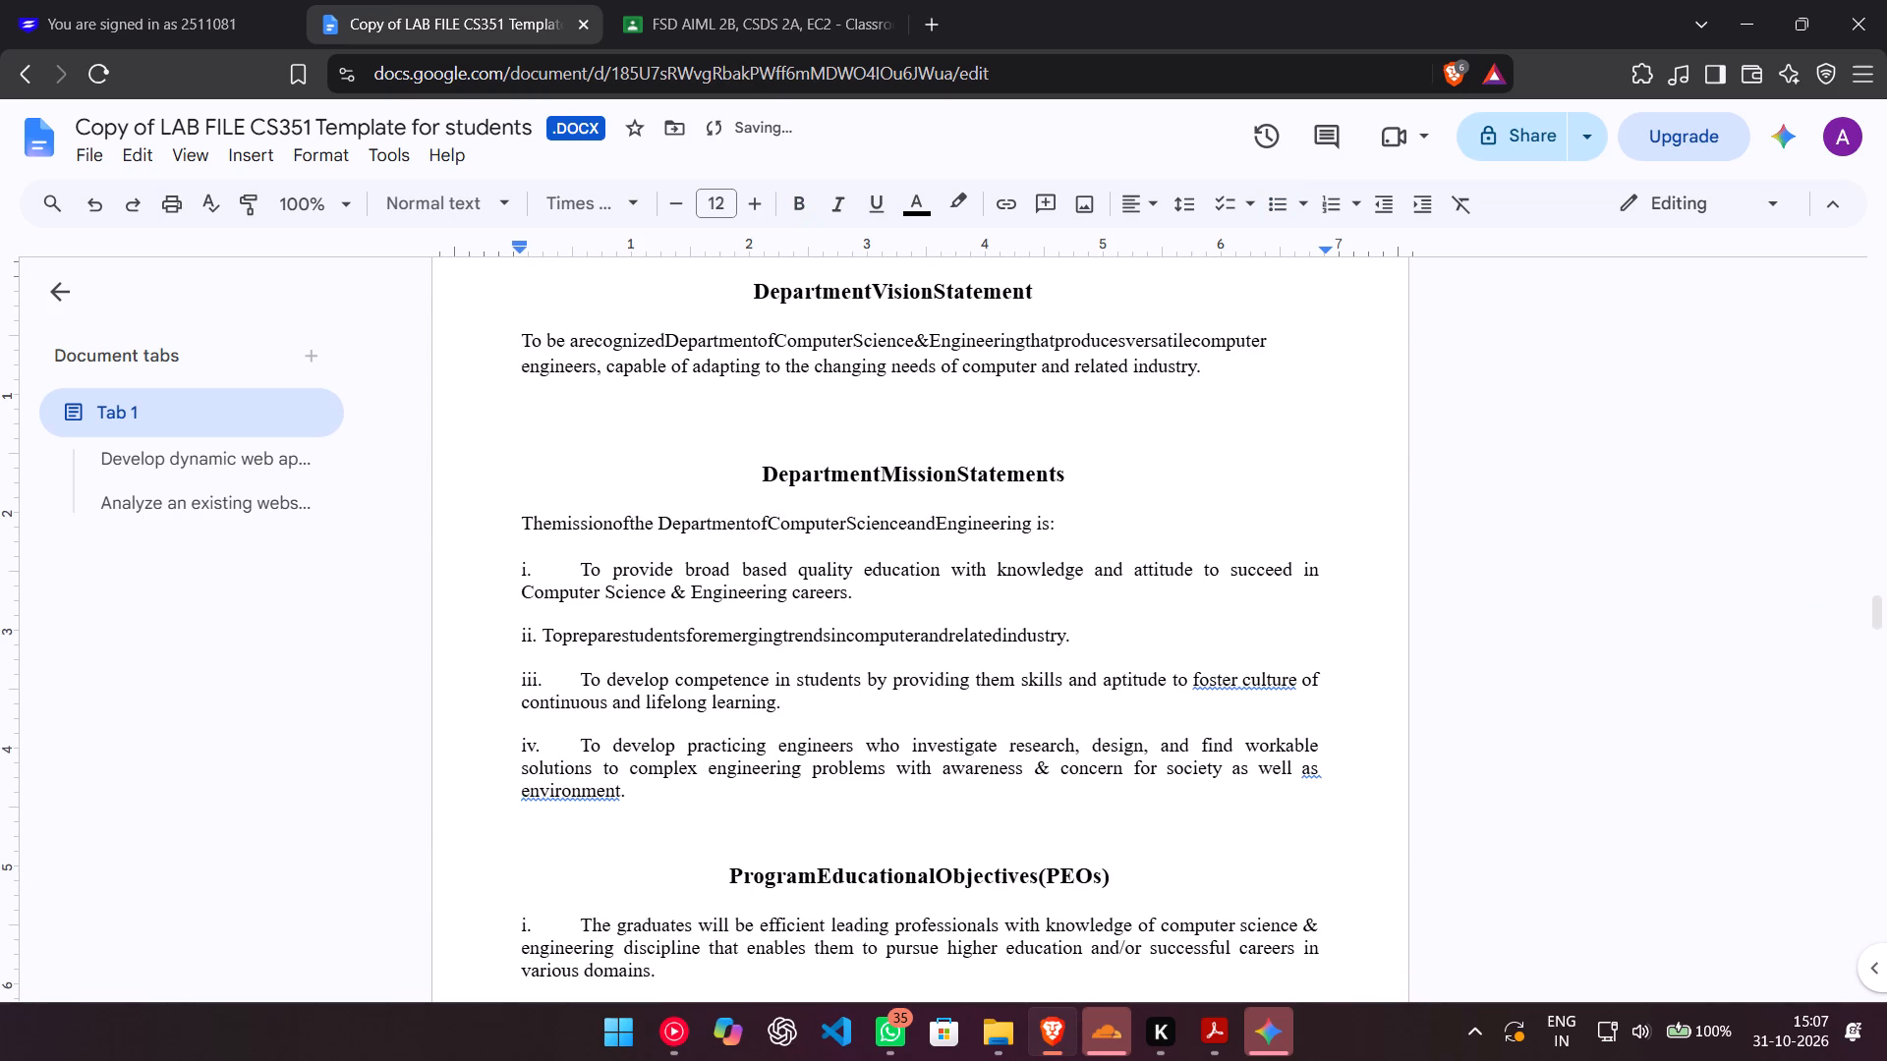
pyautogui.click(578, 346)
pyautogui.press('space')
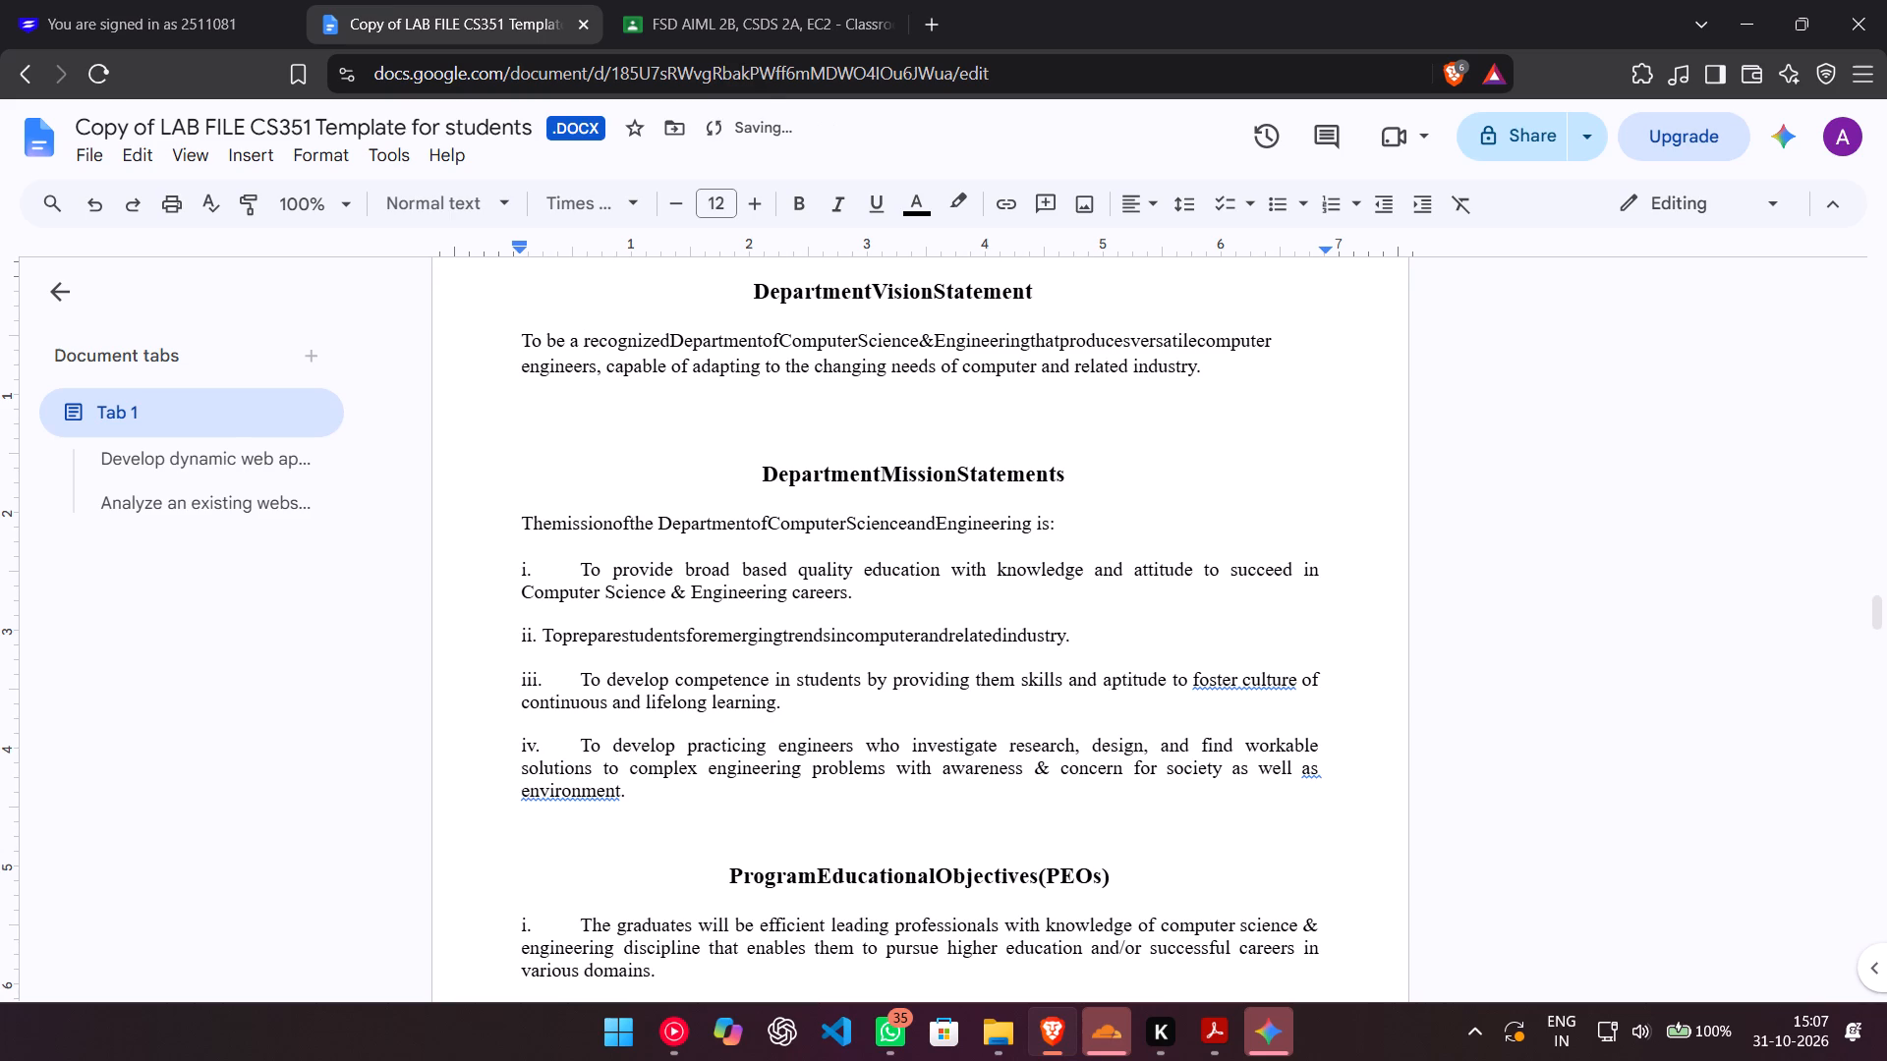
pyautogui.click(672, 341)
pyautogui.press('space')
pyautogui.click(765, 341)
pyautogui.click(769, 350)
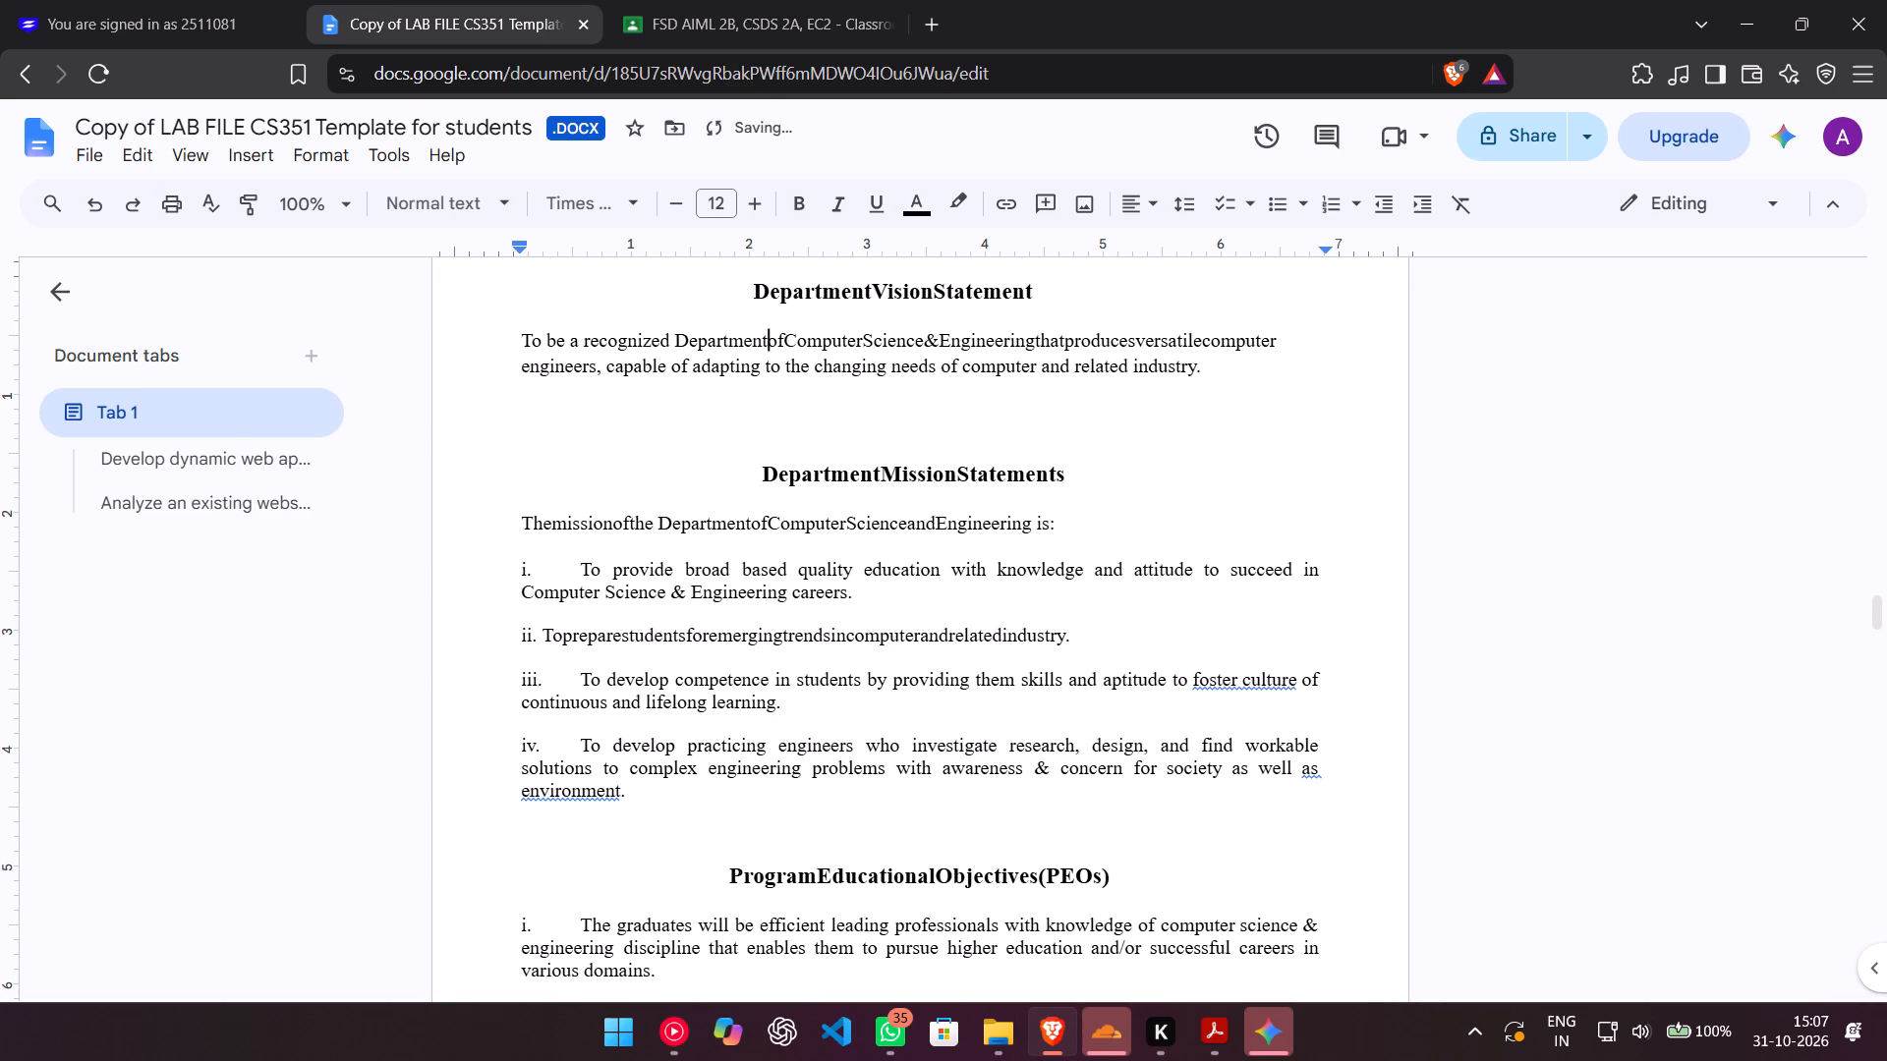
pyautogui.press('space')
pyautogui.click(791, 348)
pyautogui.press('space')
# Insert spaces around the ampersand and after "Engineering" in the Department Vision Statement paragraph, giving "Science & Engineering".
pyautogui.click(930, 345)
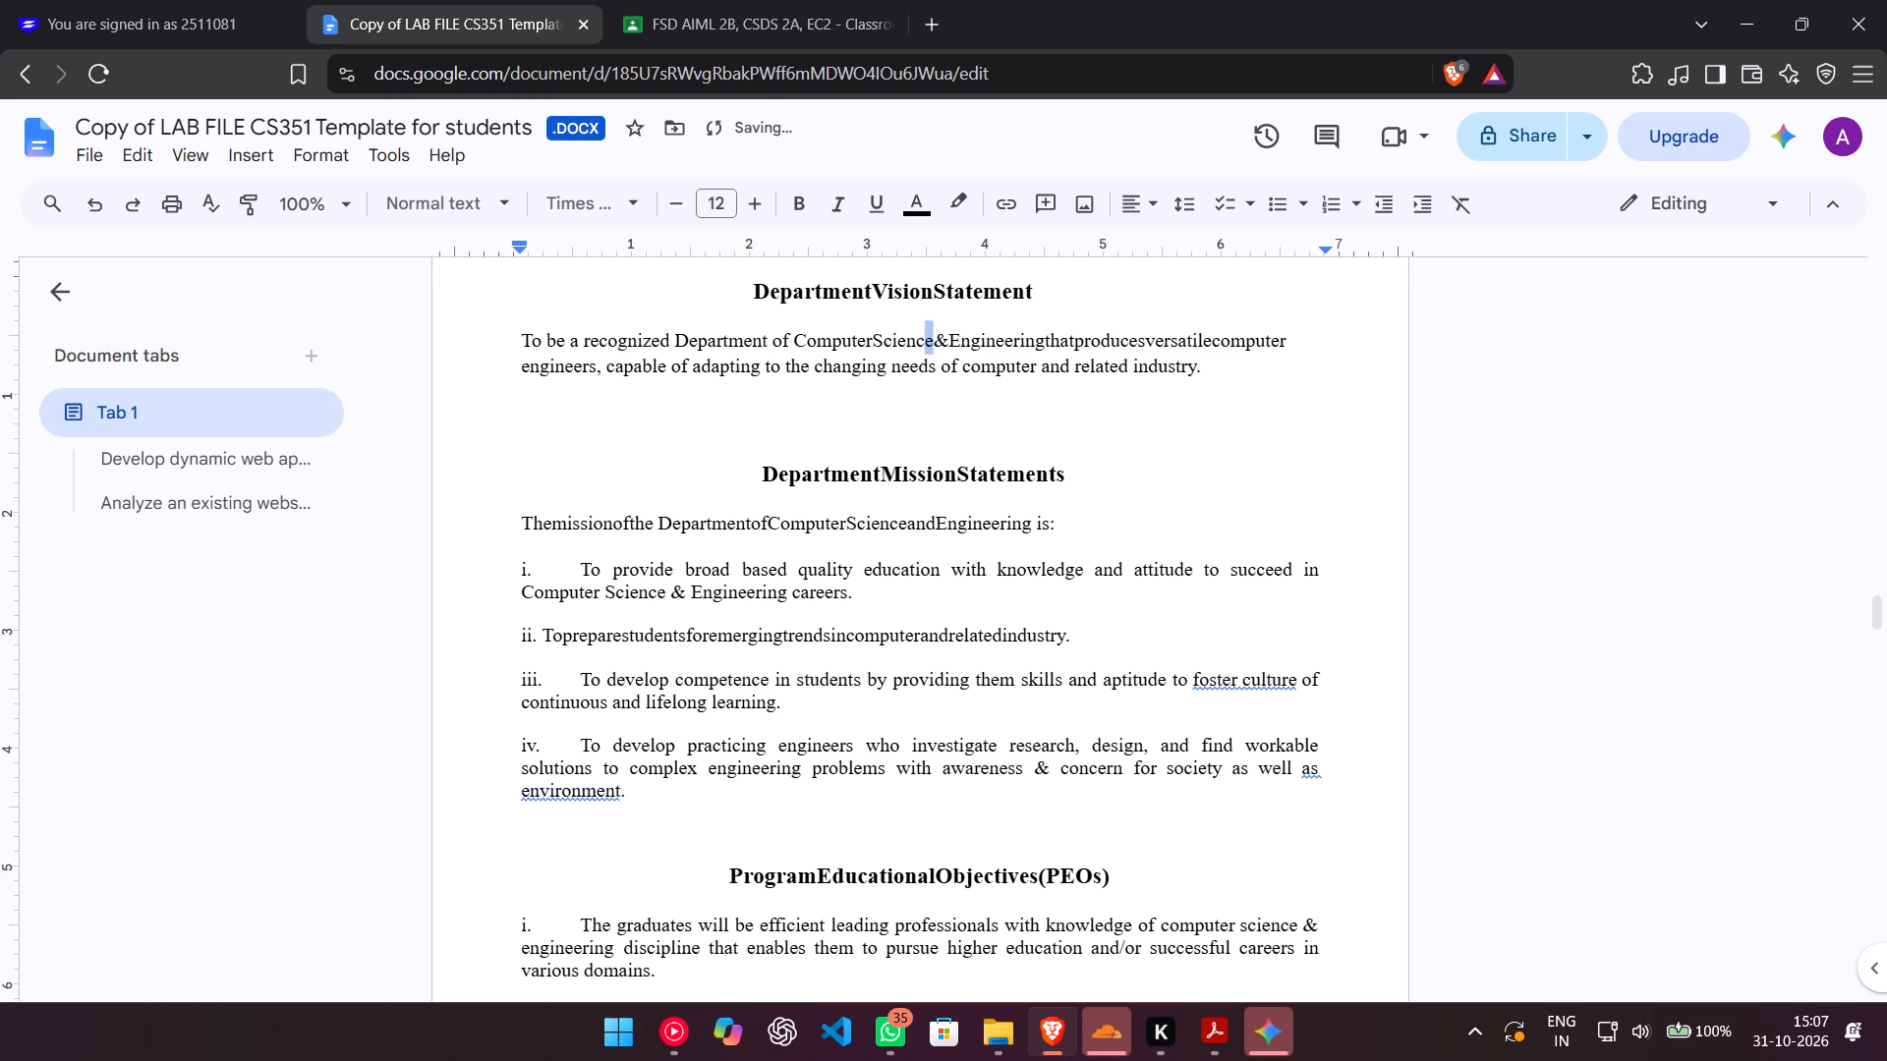
pyautogui.press('space')
pyautogui.press('BackSpace')
pyautogui.write('r')
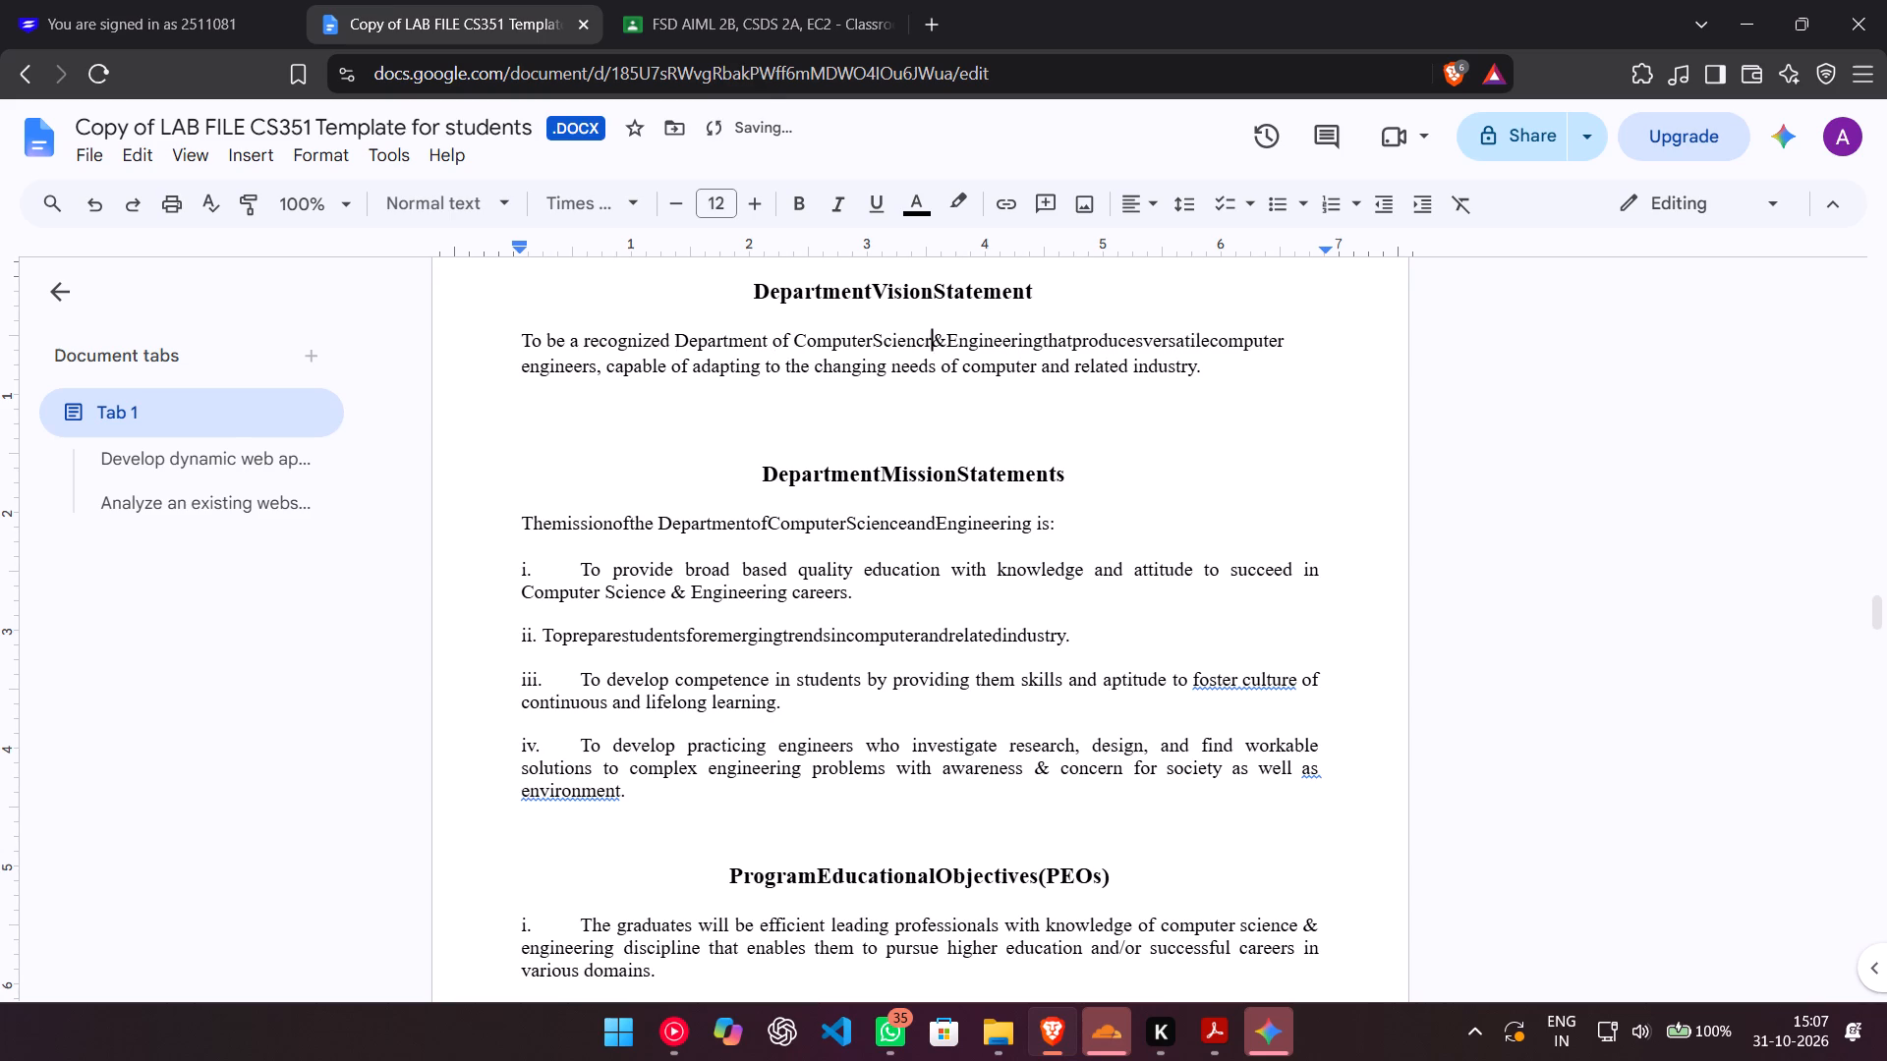
pyautogui.press('space')
pyautogui.press('BackSpace')
pyautogui.press('BackSpace')
pyautogui.press('e')
pyautogui.press('space')
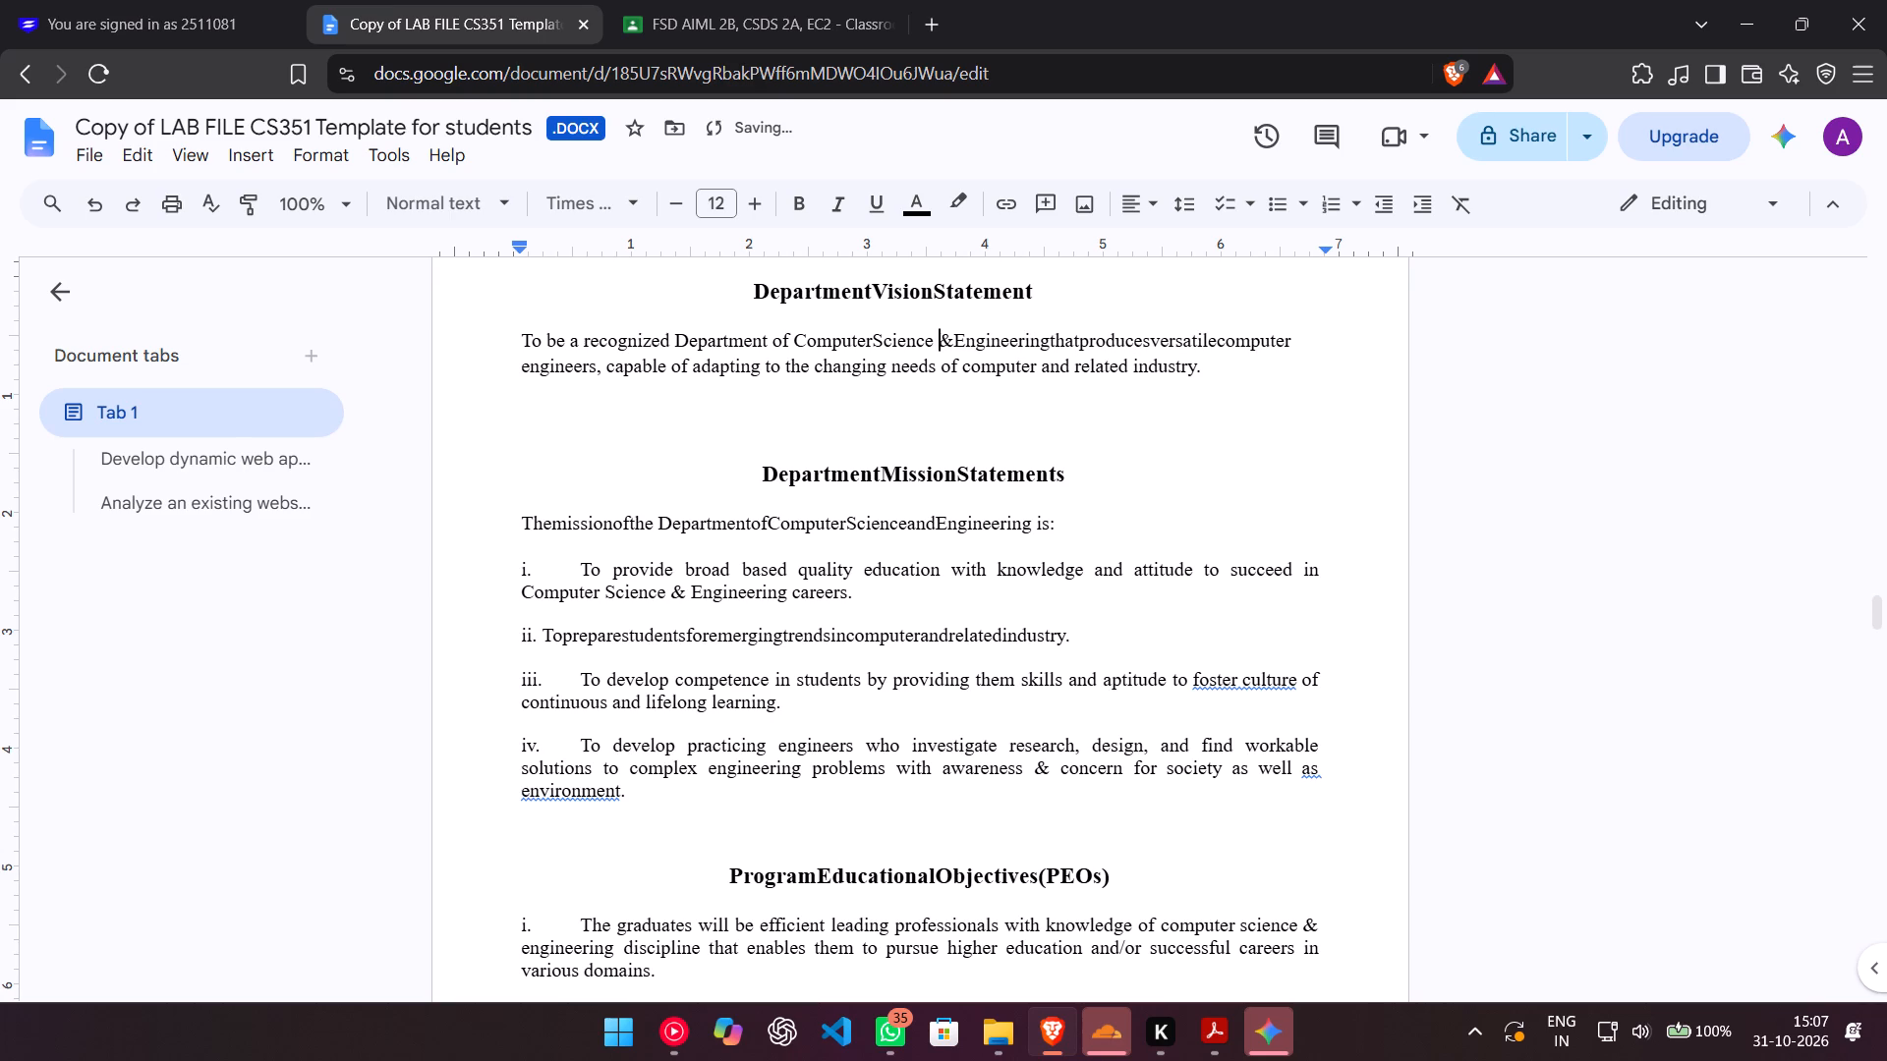
pyautogui.press('Right')
pyautogui.press('Right')
pyautogui.press('Left')
pyautogui.press('space')
pyautogui.press('Right')
pyautogui.press('Right')
pyautogui.press('Right')
pyautogui.press('Right')
pyautogui.press('Right')
pyautogui.press('Right')
pyautogui.press('Right')
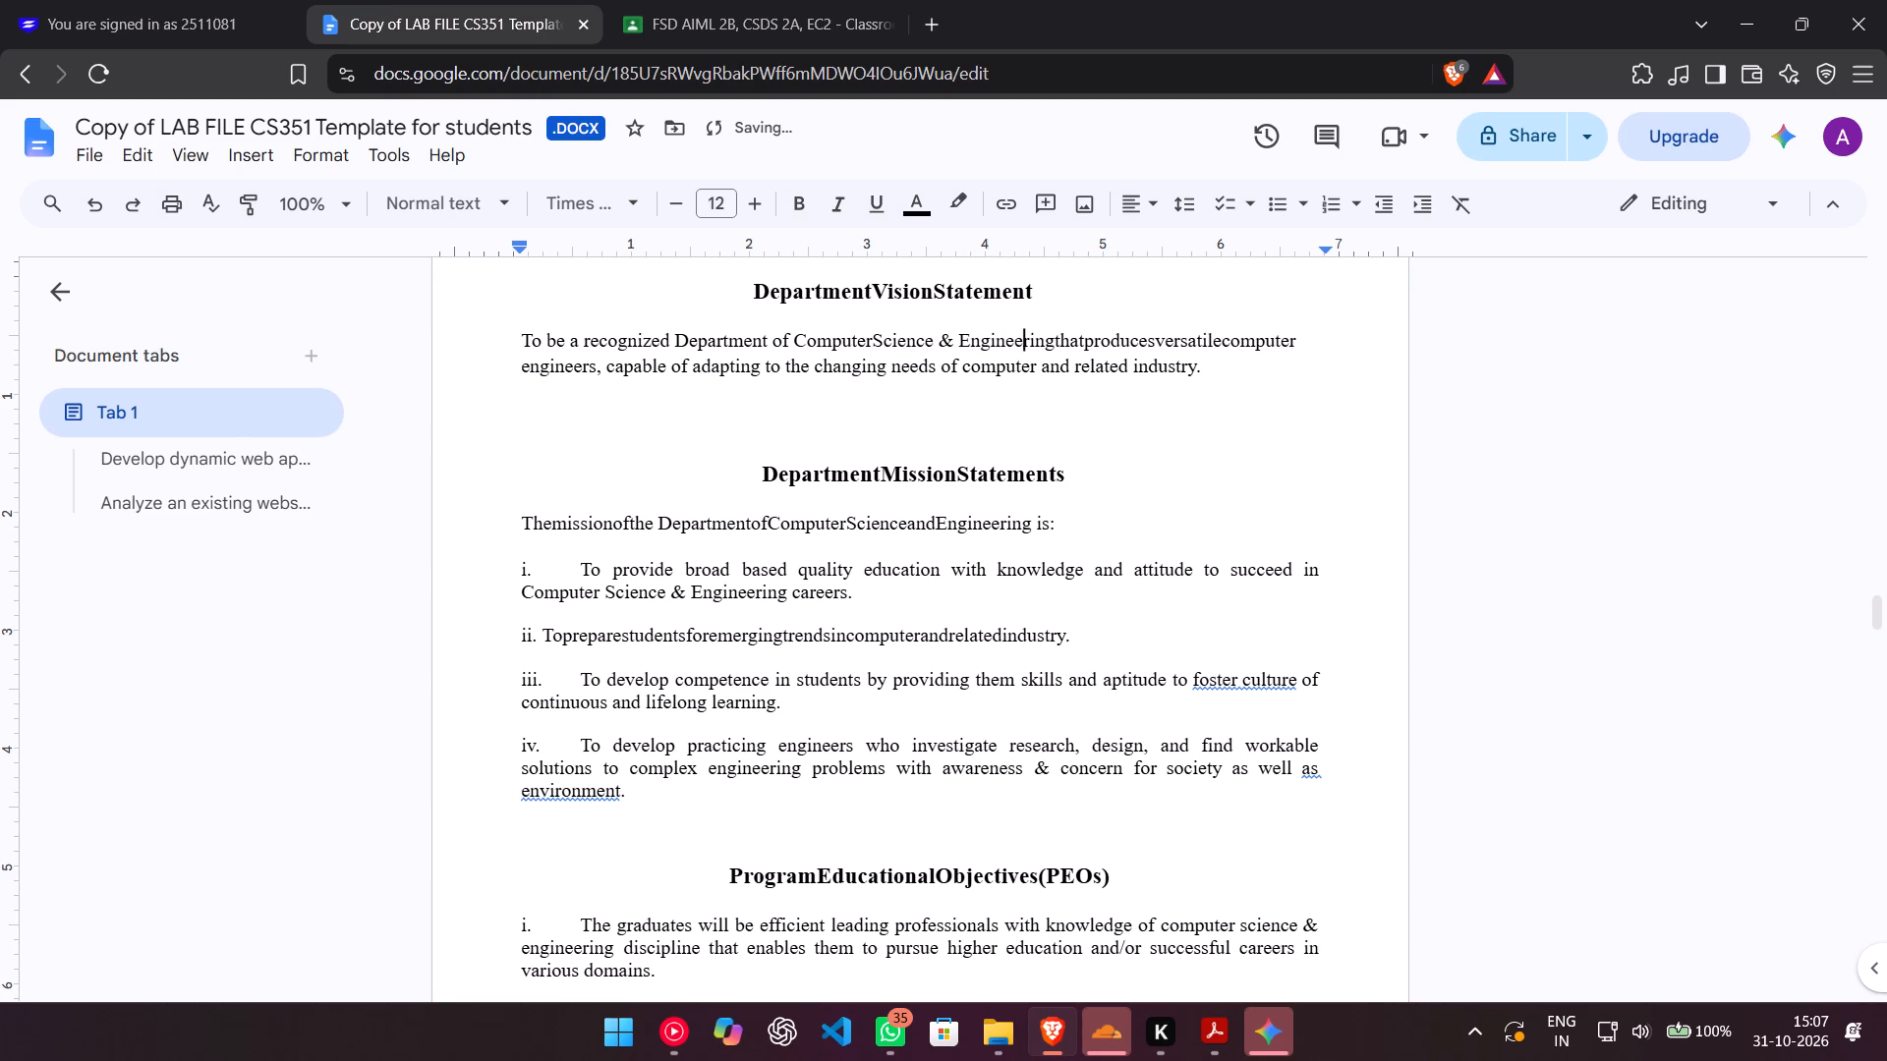
pyautogui.press('Right')
pyautogui.press('Right')
pyautogui.press('Right')
pyautogui.press('Right')
pyautogui.press('space')
# Space out the end of the Department Vision Statement's first line as "that produces versatile computer".
pyautogui.press('Right')
pyautogui.press('Right')
pyautogui.press('Right')
pyautogui.press('Right')
pyautogui.press('space')
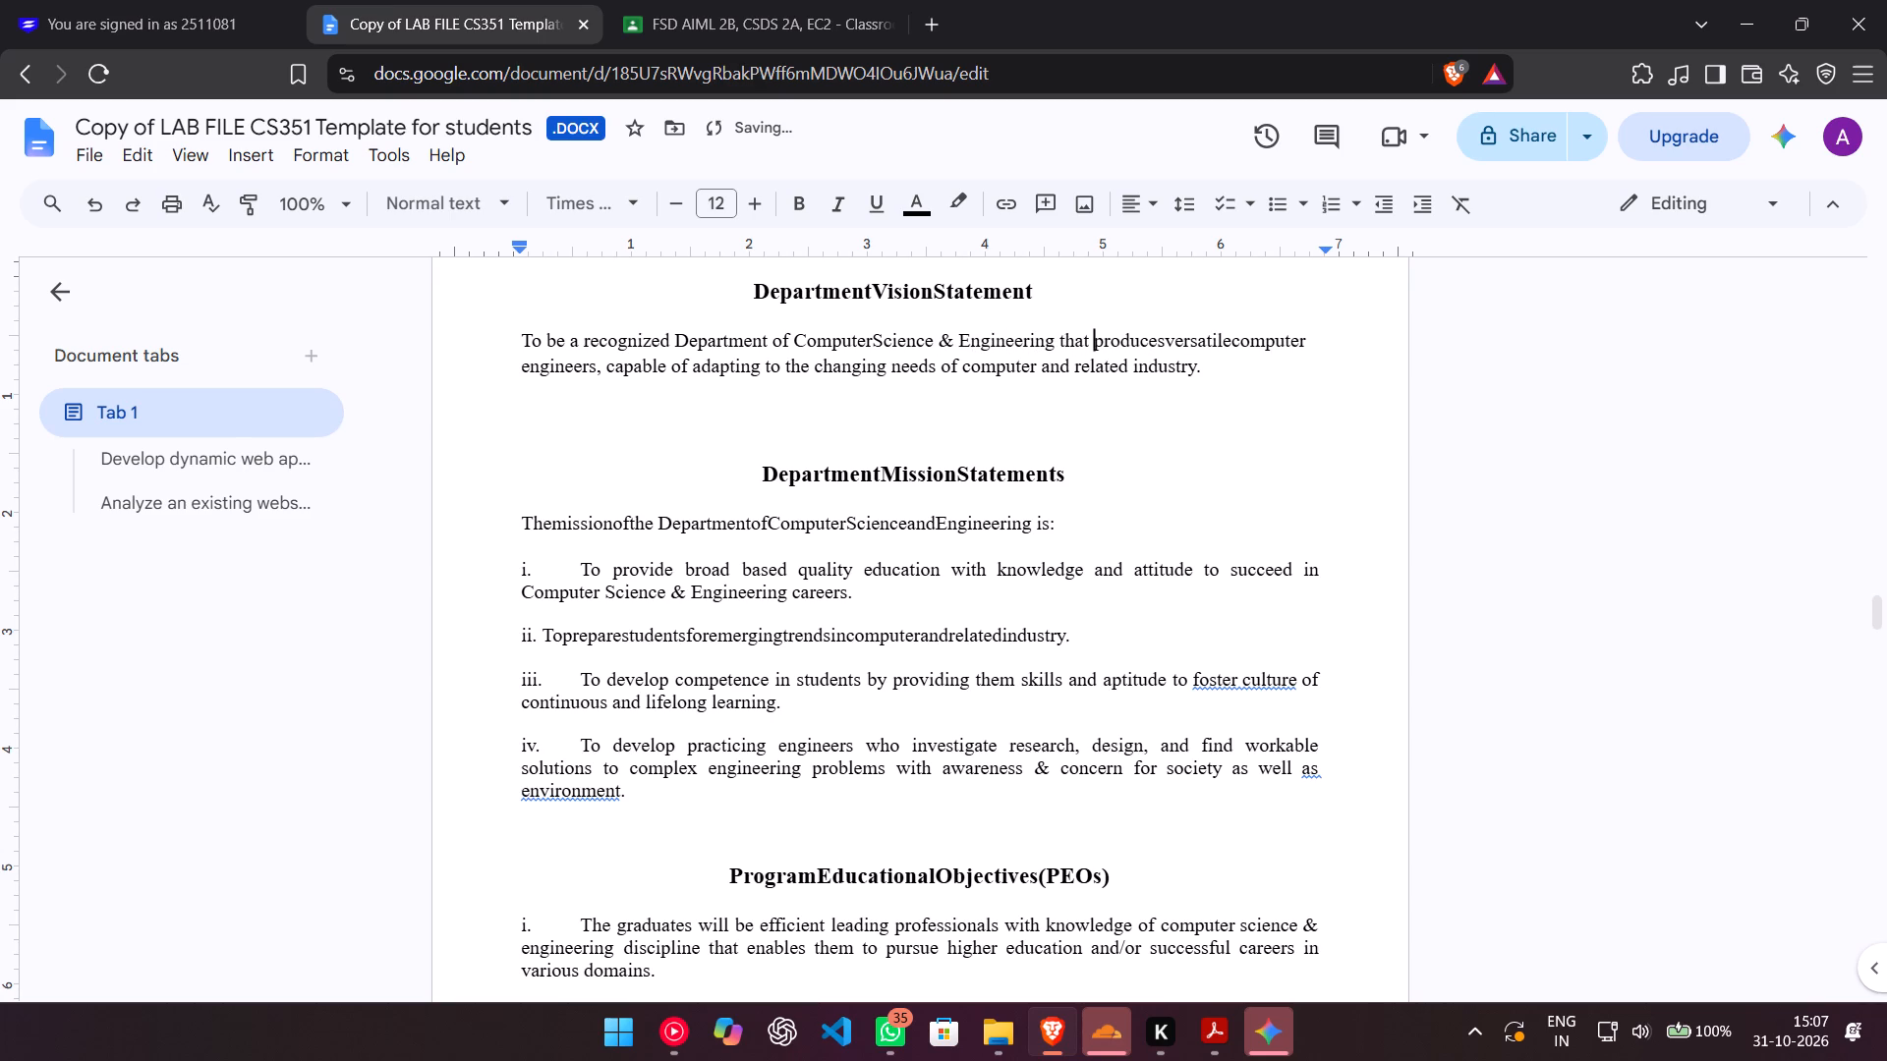
pyautogui.press('Right')
pyautogui.press('Right')
pyautogui.press('Right')
pyautogui.press('Right')
pyautogui.press('Right')
pyautogui.press('Right')
pyautogui.press('Right')
pyautogui.press('Right')
pyautogui.press('space')
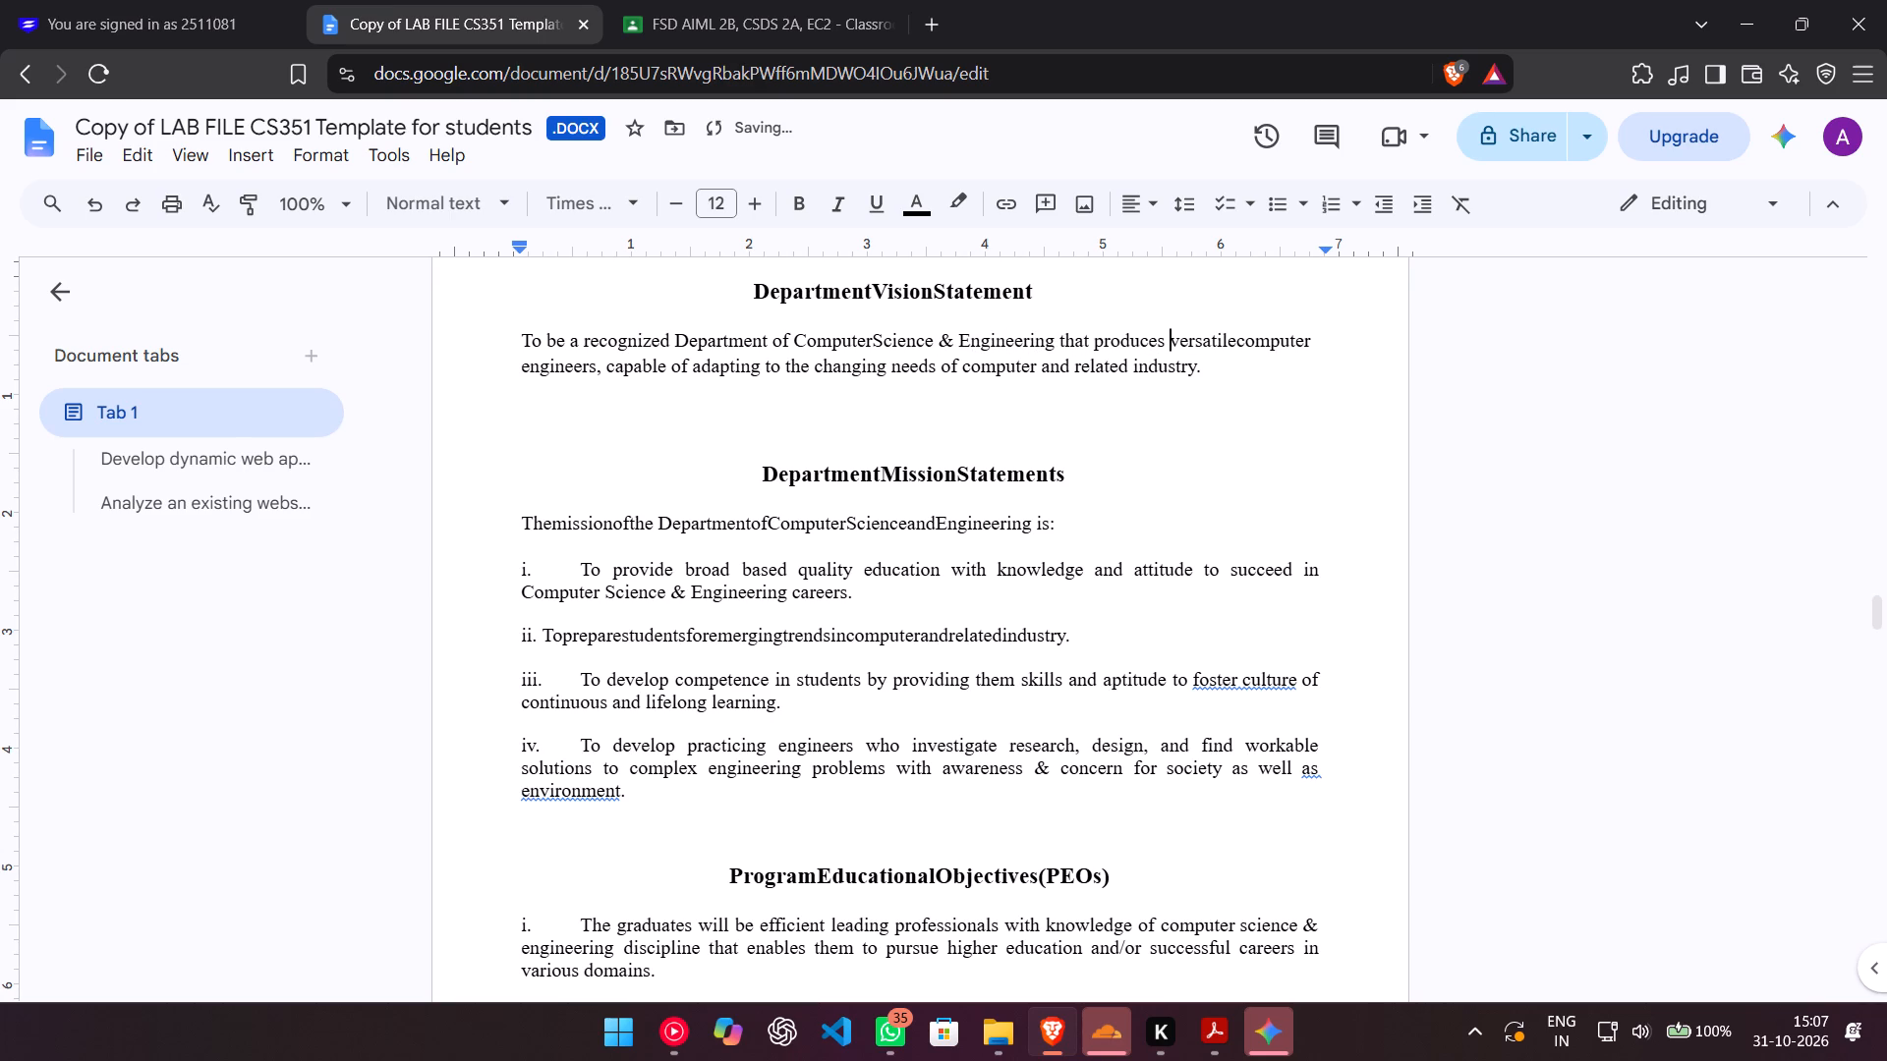
pyautogui.press('Right')
pyautogui.press('Right')
pyautogui.press('Right')
pyautogui.press('Right')
pyautogui.press('Right')
pyautogui.press('Right')
pyautogui.press('Right')
pyautogui.press('Right')
pyautogui.press('Right')
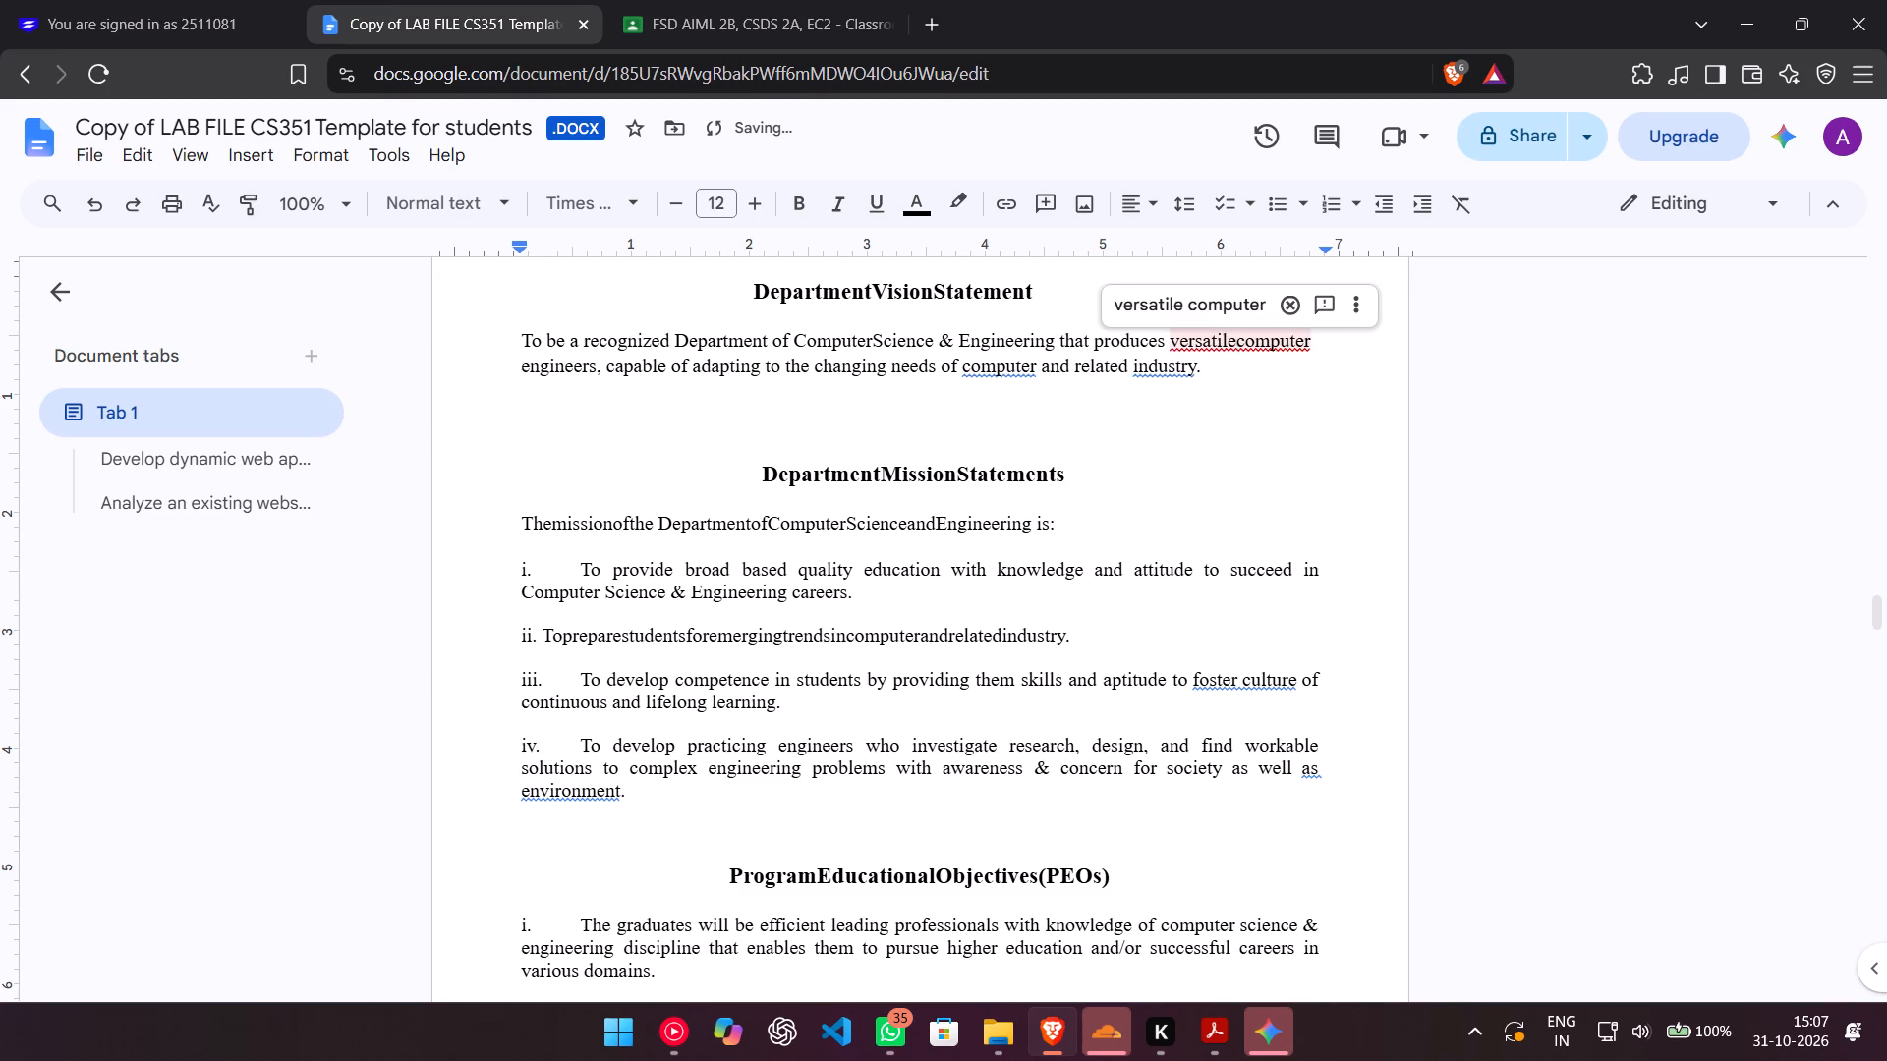
pyautogui.press('space')
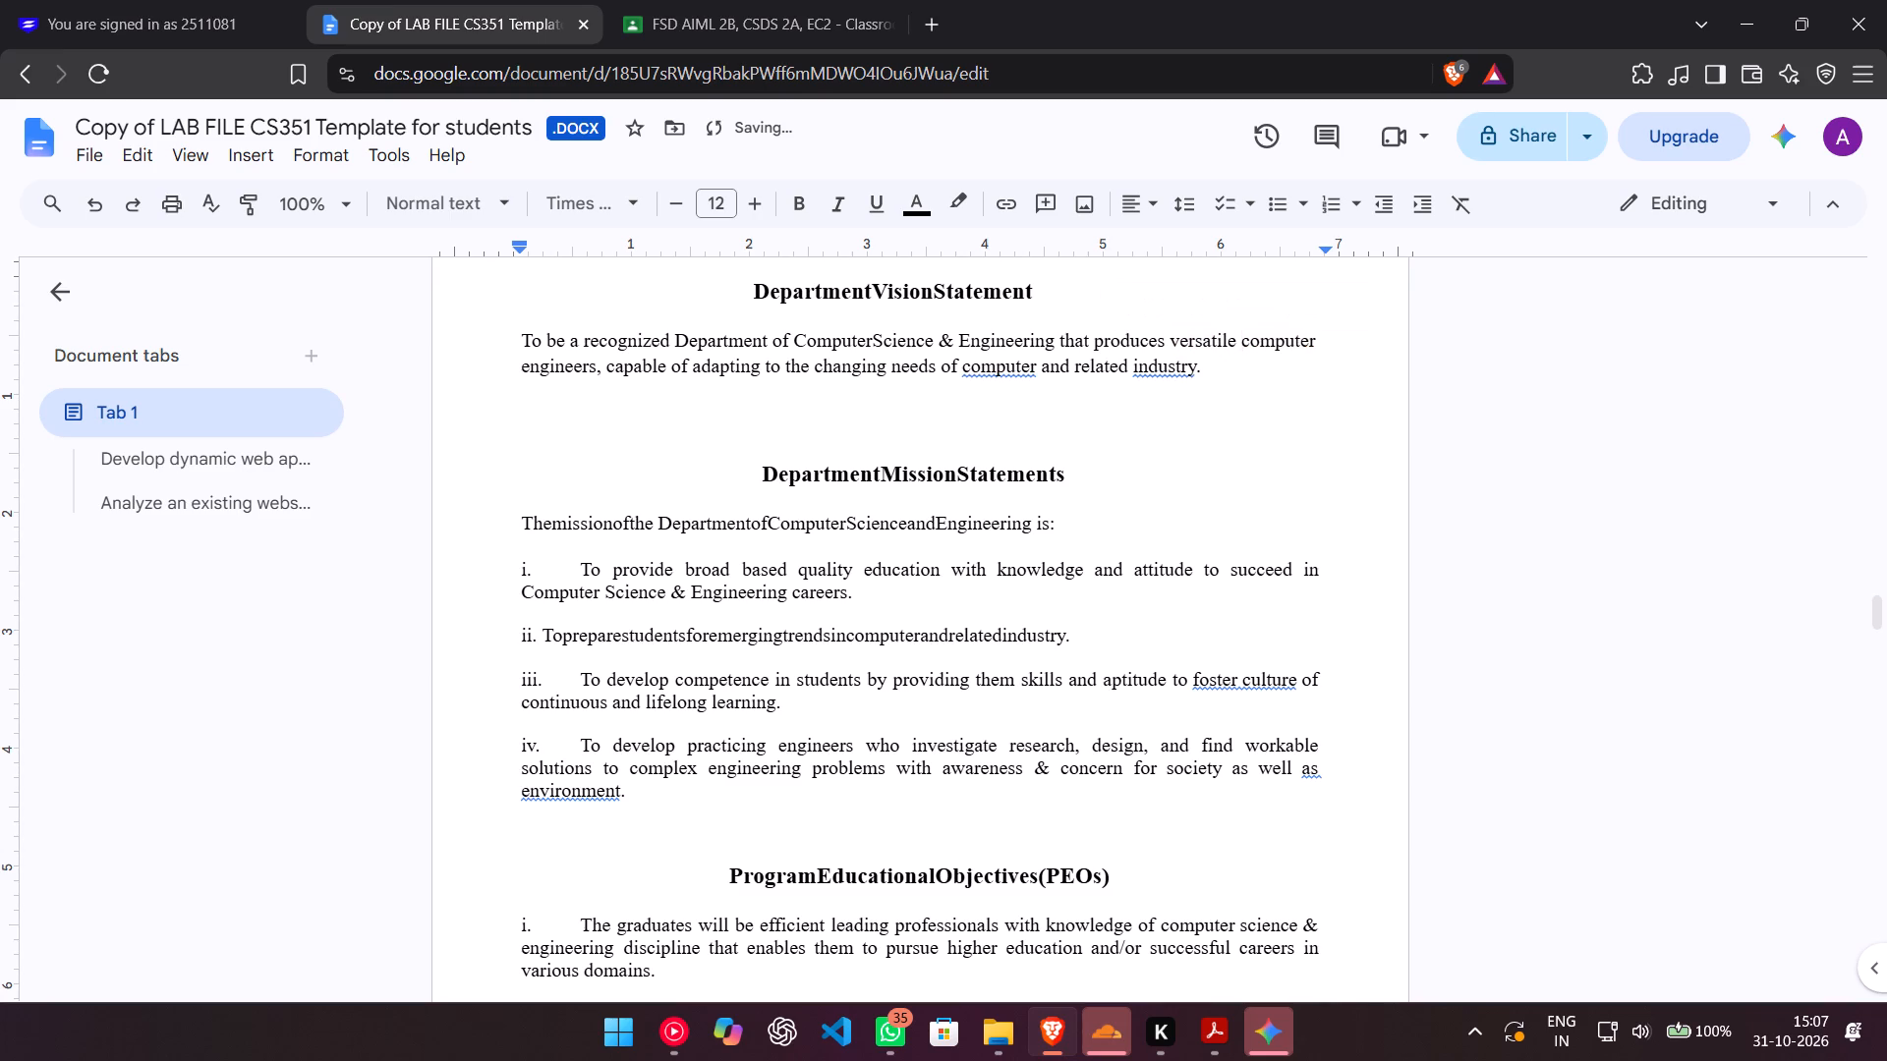
pyautogui.click(1098, 381)
pyautogui.click(1202, 381)
# Space out "Department of Computer Science and Engineering" in the introductory line of the Department Mission Statements.
pyautogui.click(754, 528)
pyautogui.press('space')
pyautogui.click(772, 528)
pyautogui.press('space')
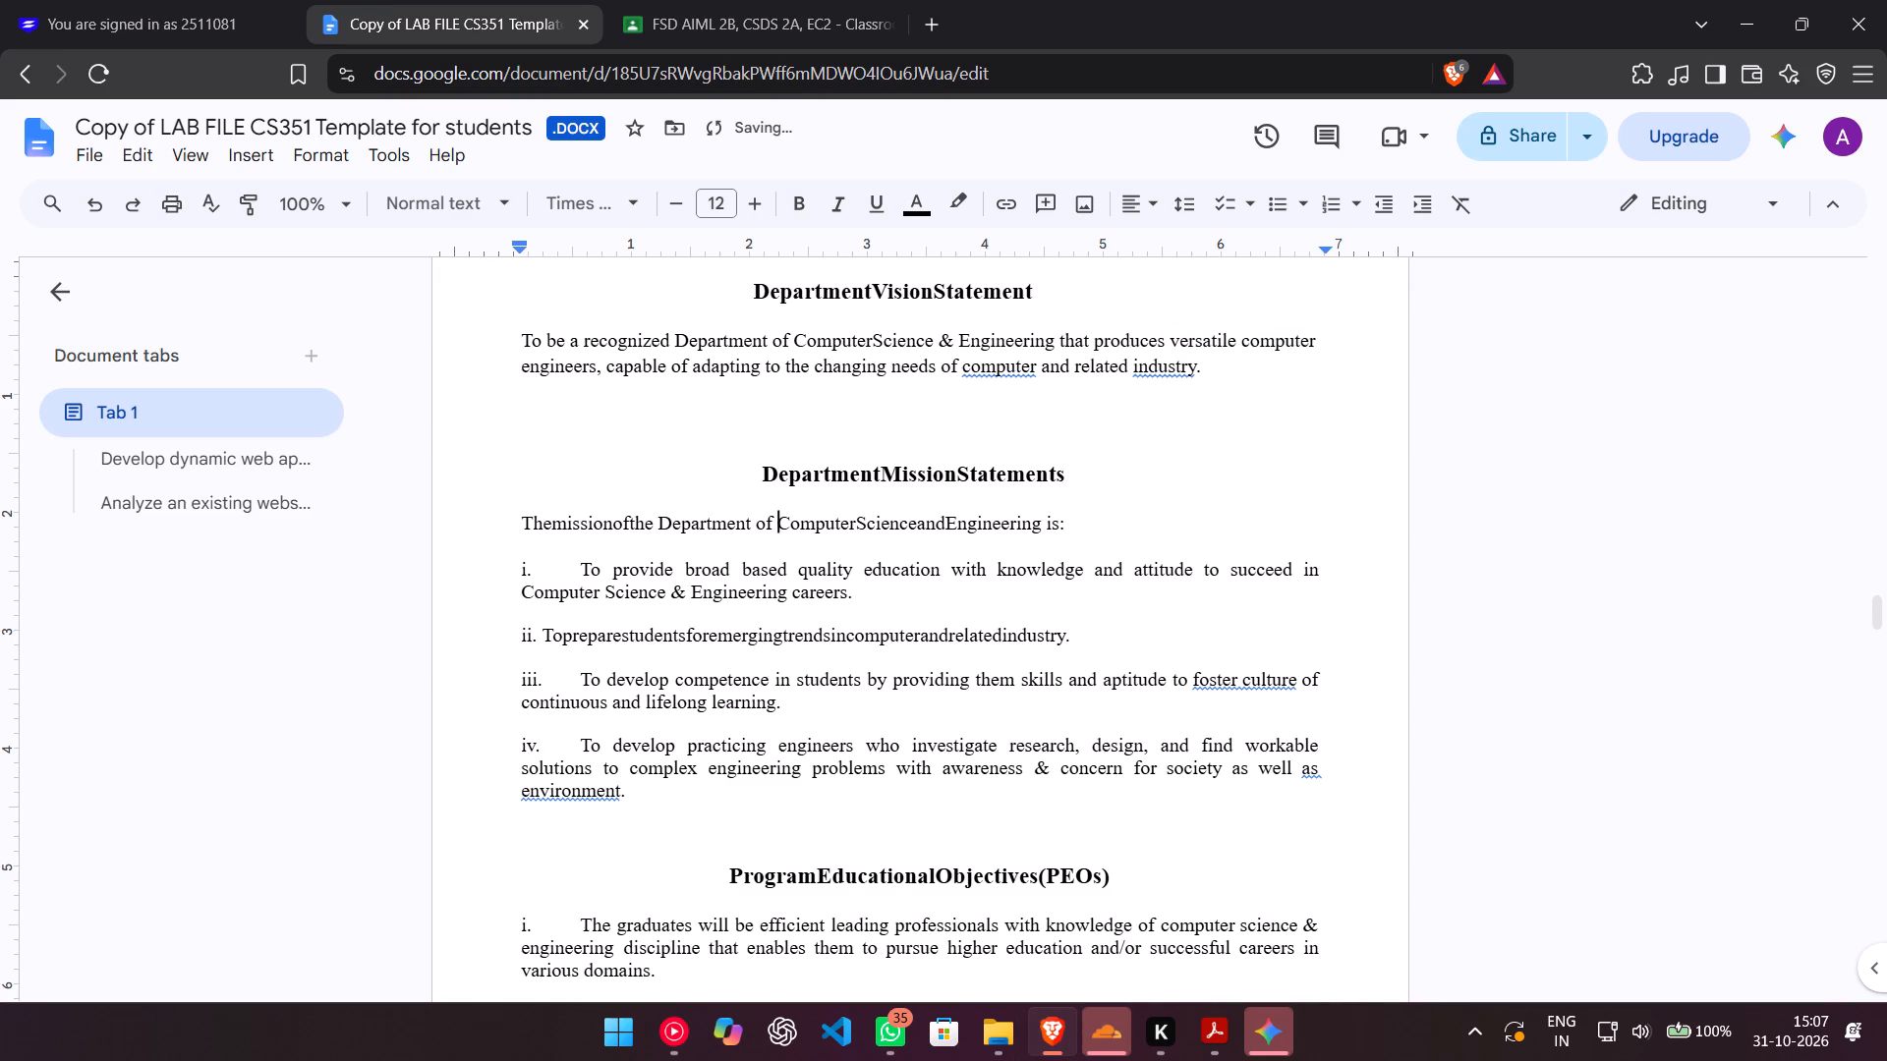
pyautogui.click(856, 528)
pyautogui.press('space')
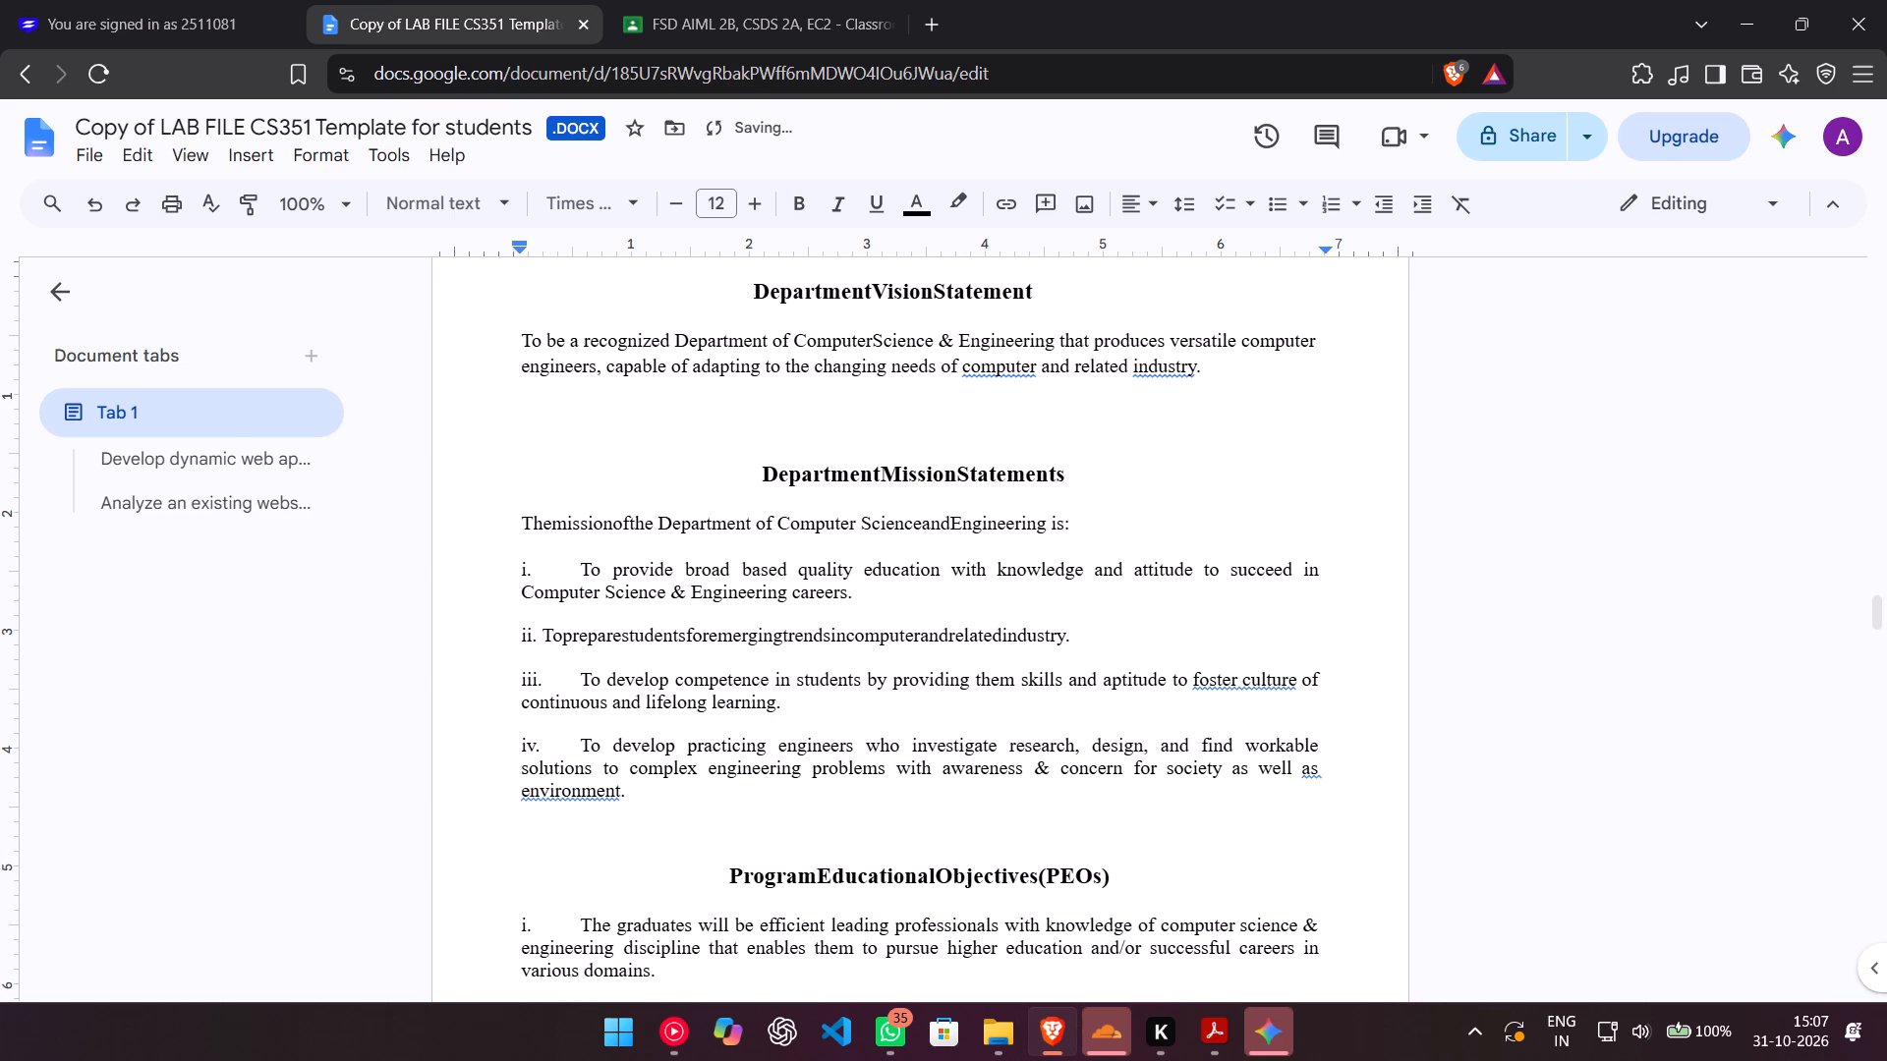
pyautogui.click(923, 527)
pyautogui.press('space')
pyautogui.click(955, 522)
pyautogui.press('space')
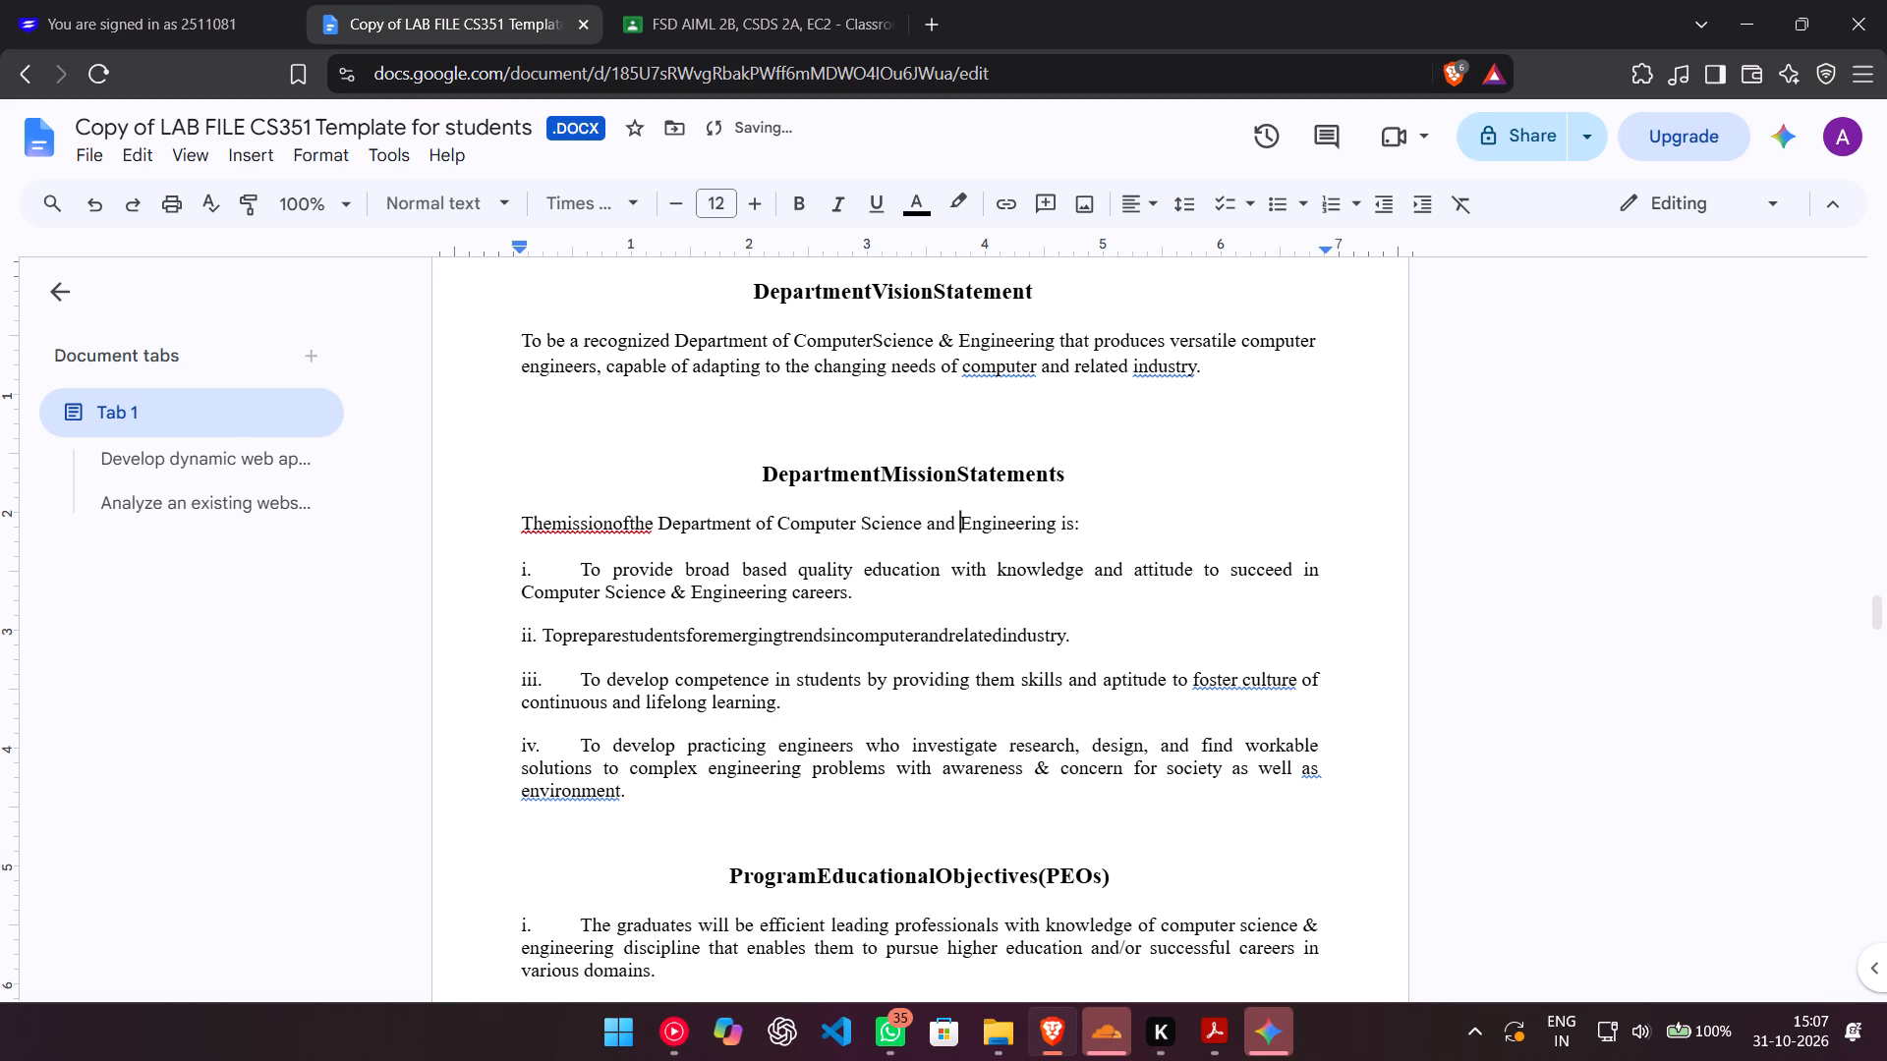
# Separate the opening words of the Department Mission Statements' introductory line into "The mission of the".
pyautogui.click(558, 526)
pyautogui.press('space')
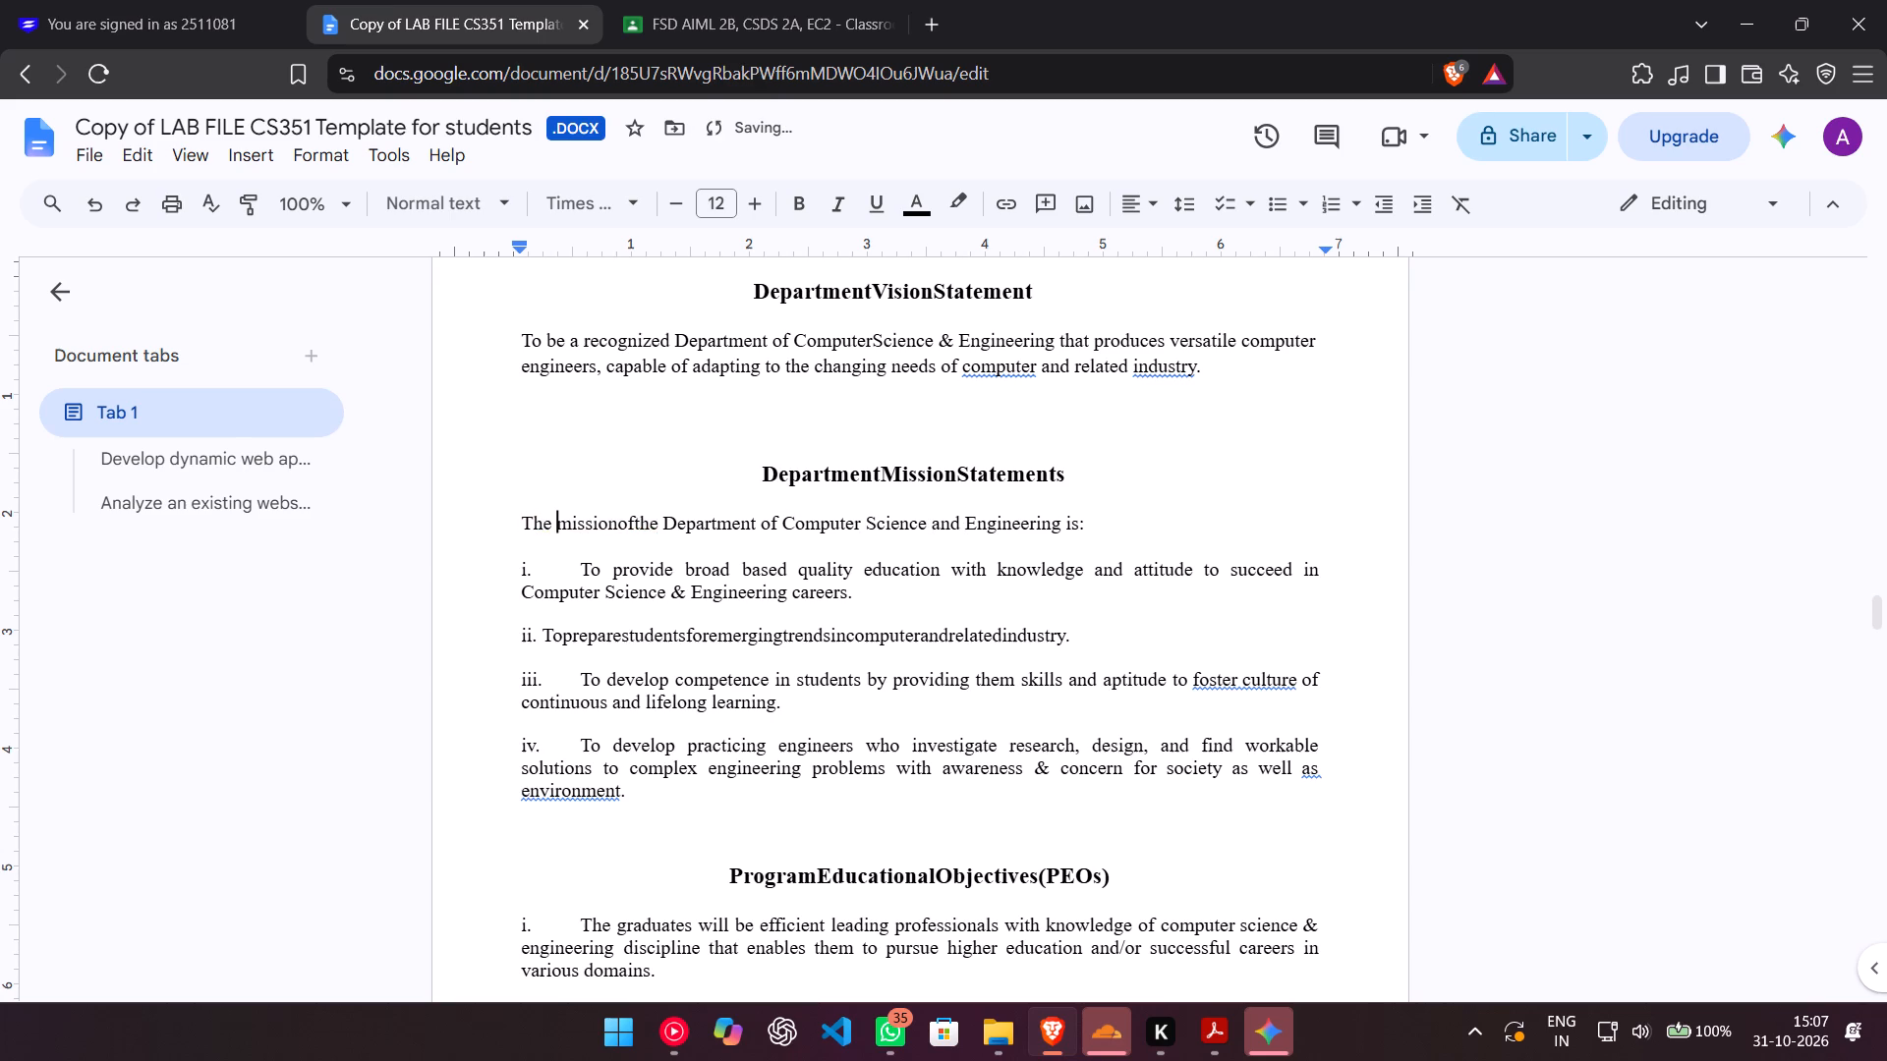
pyautogui.click(625, 524)
pyautogui.click(615, 526)
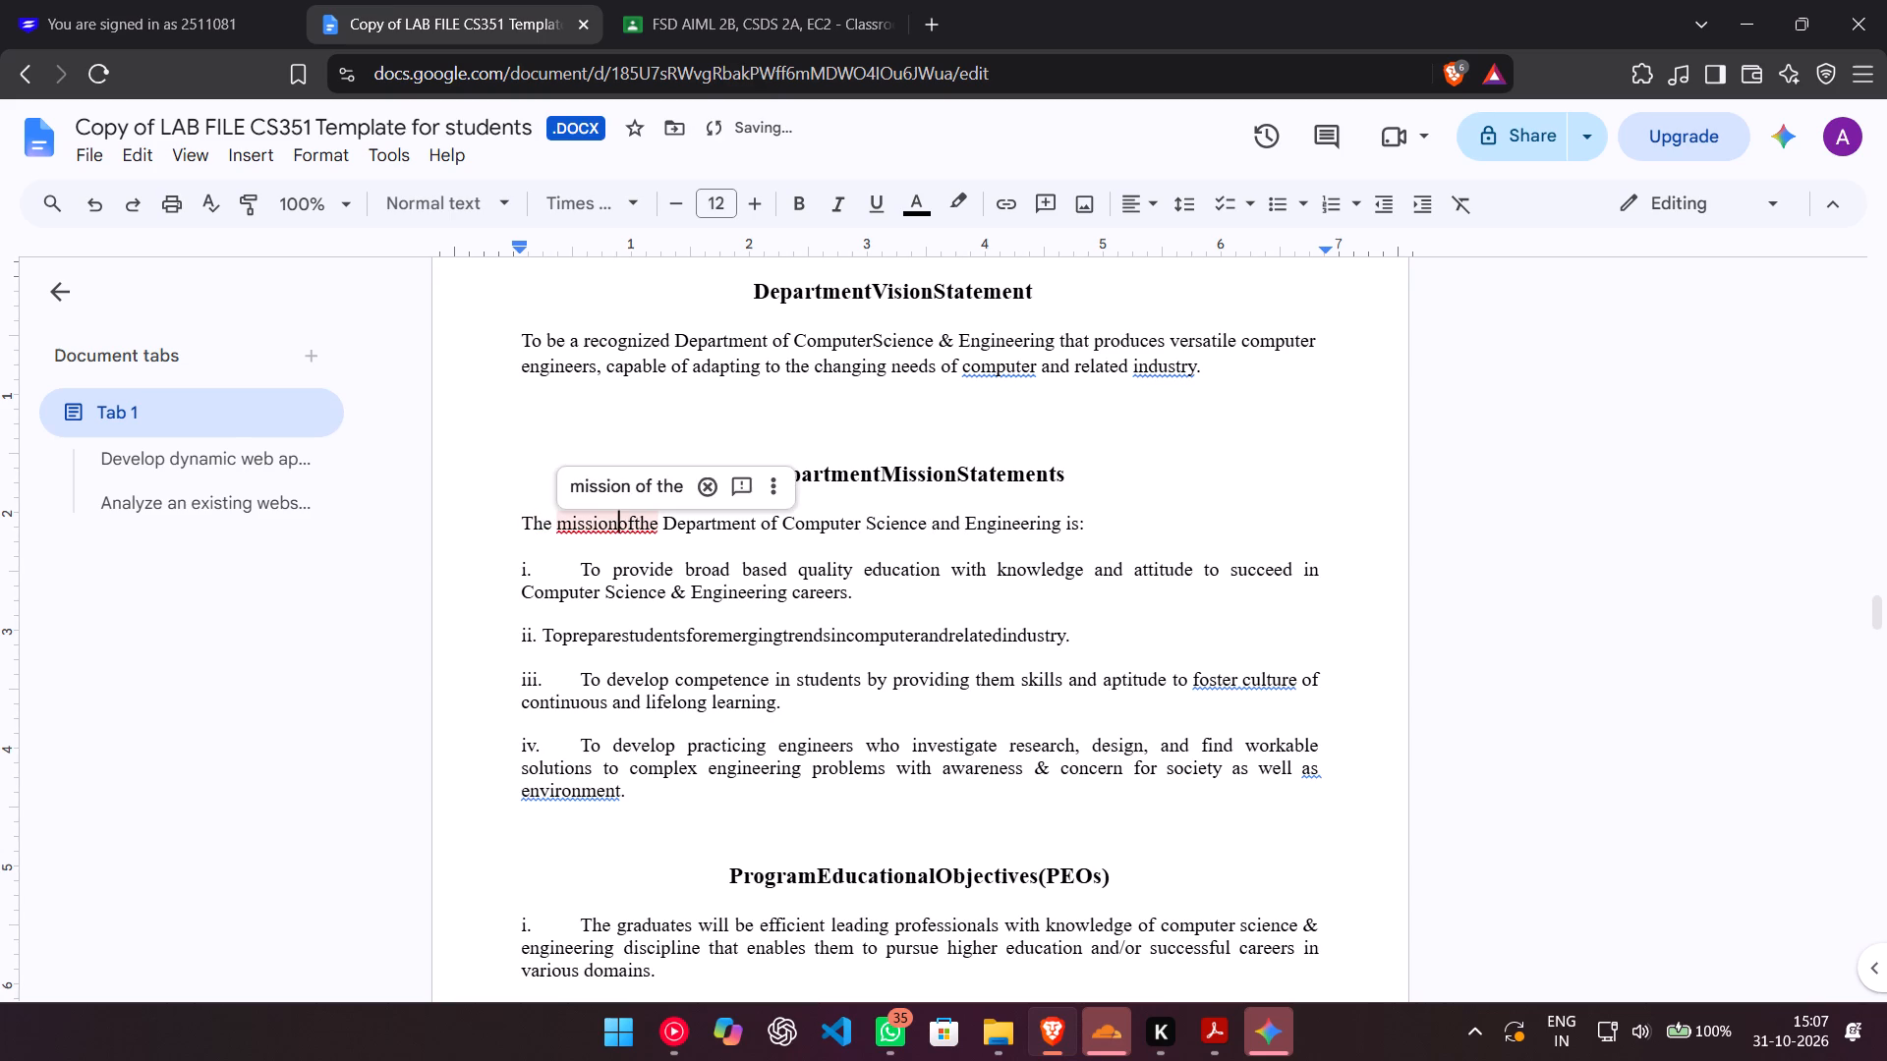
pyautogui.press('space')
pyautogui.click(638, 530)
pyautogui.press('space')
# Space out the opening of item ii under Program Educational Objectives as "Graduates will possess capability of".
pyautogui.scroll(-2, 768, 566)
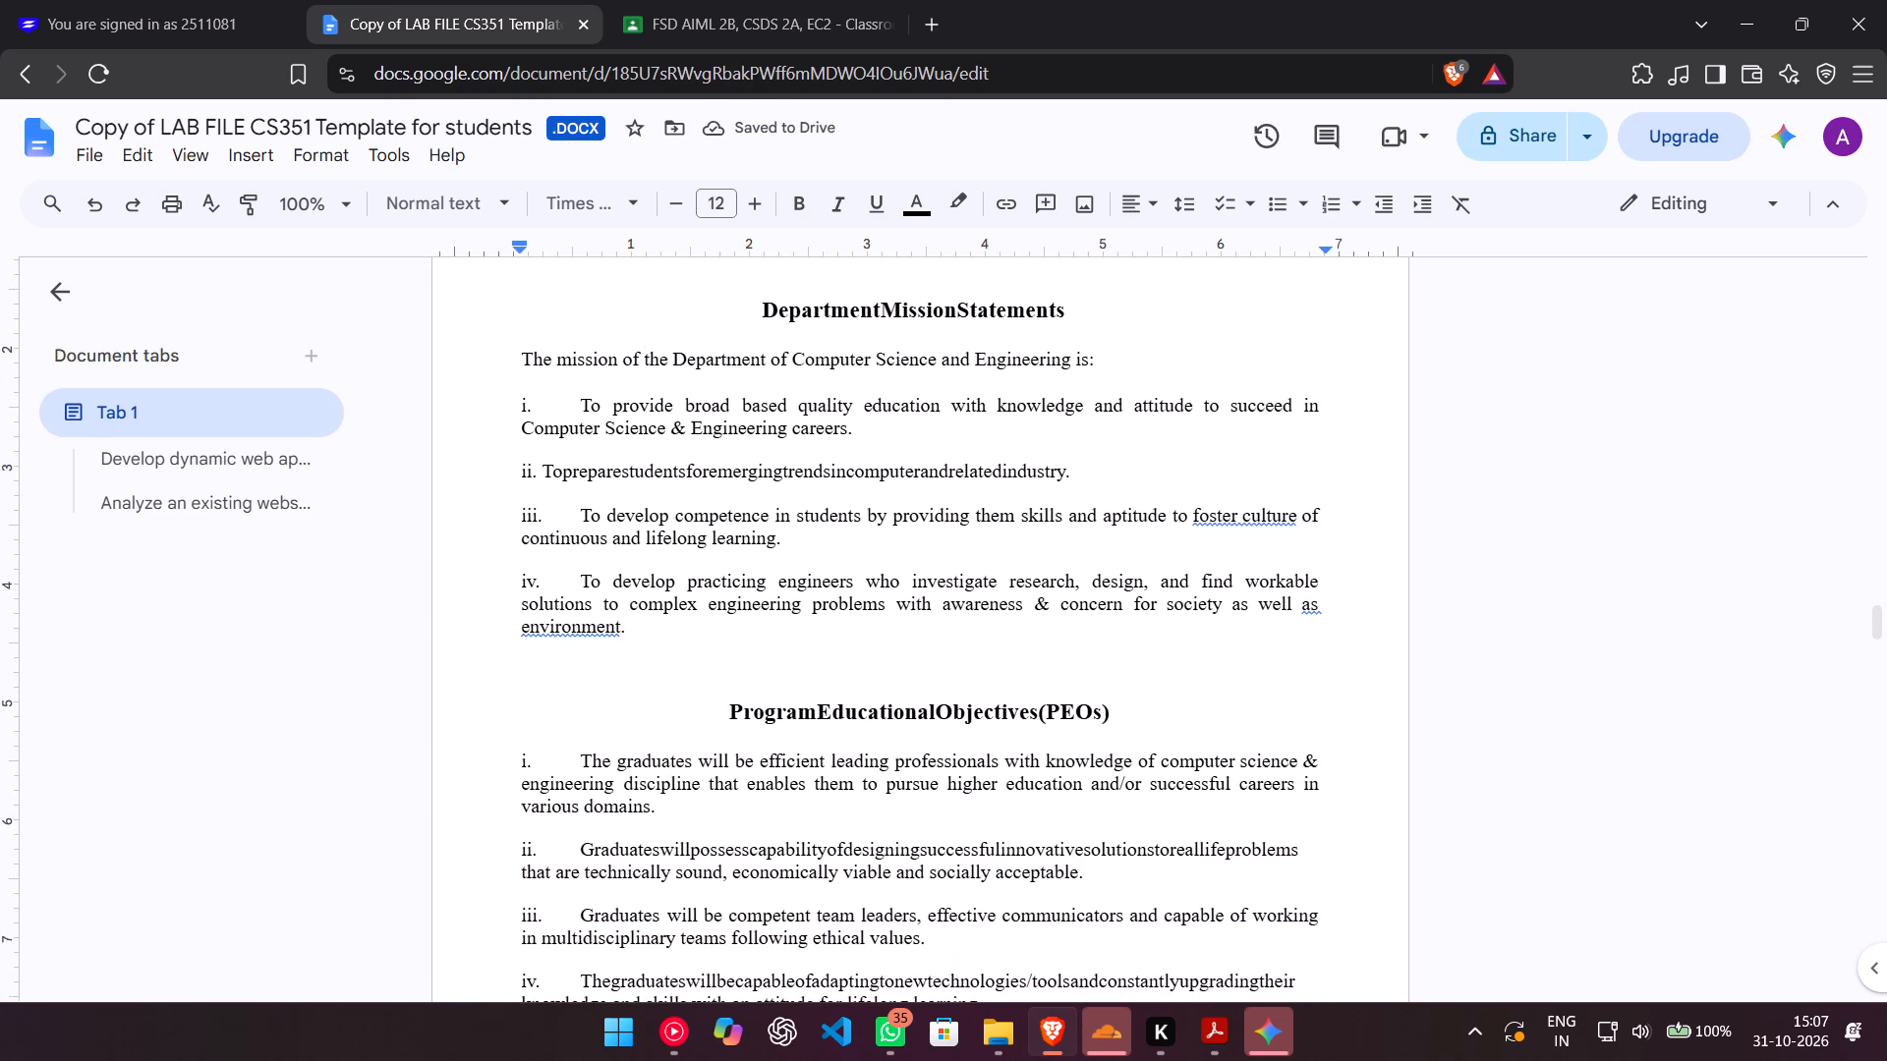
pyautogui.click(1321, 610)
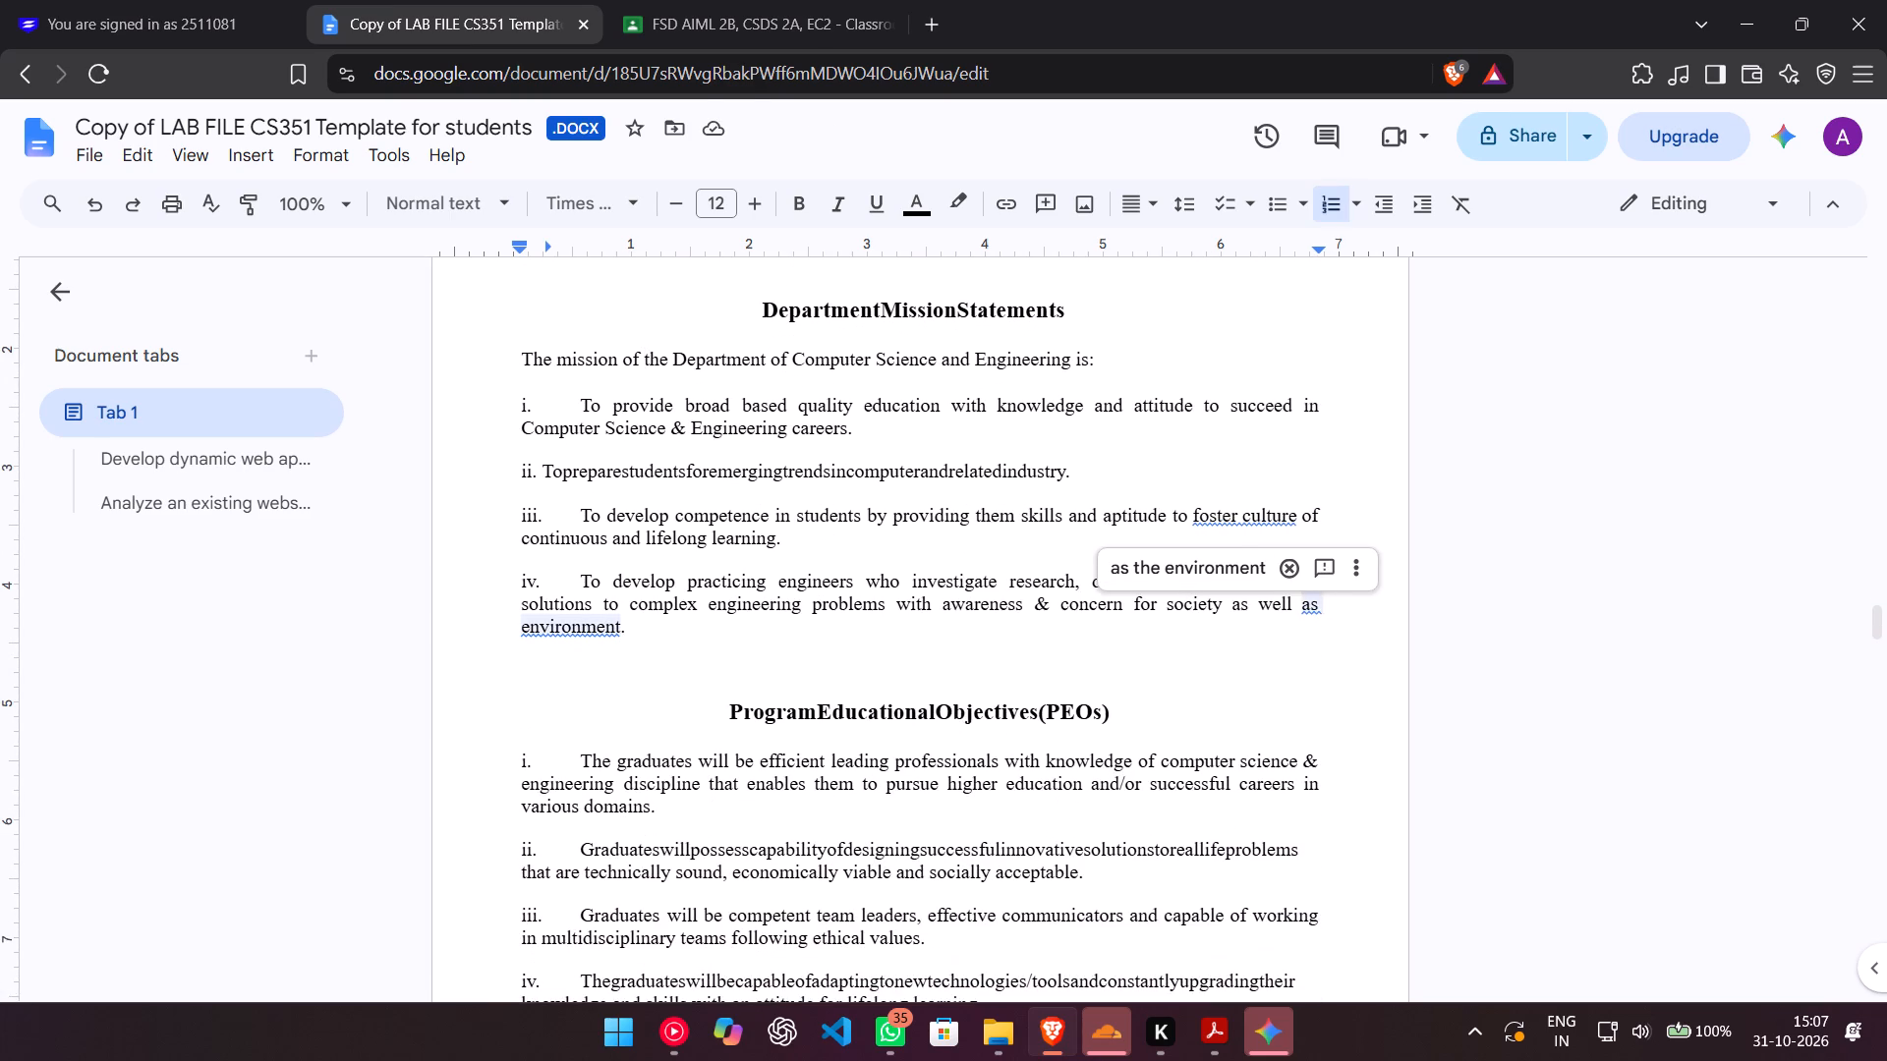
pyautogui.scroll(-1, 699, 540)
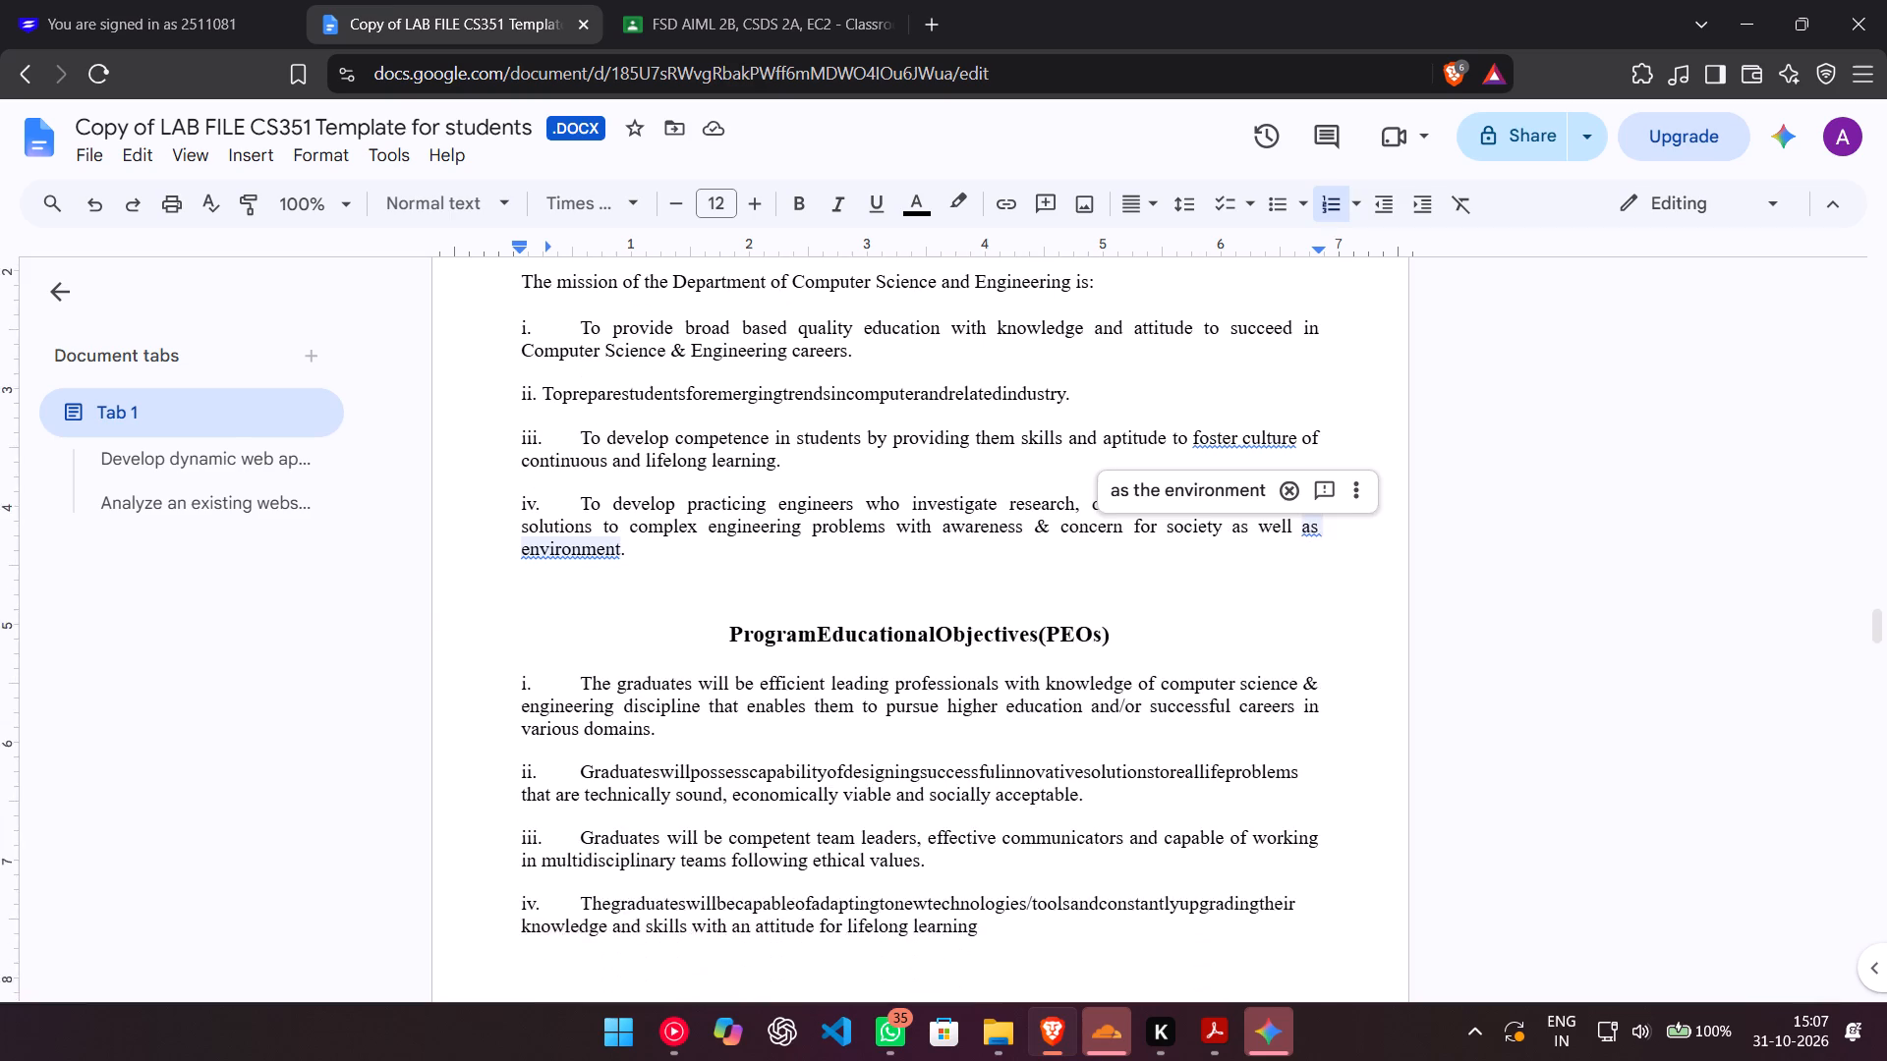
pyautogui.scroll(-2, 698, 540)
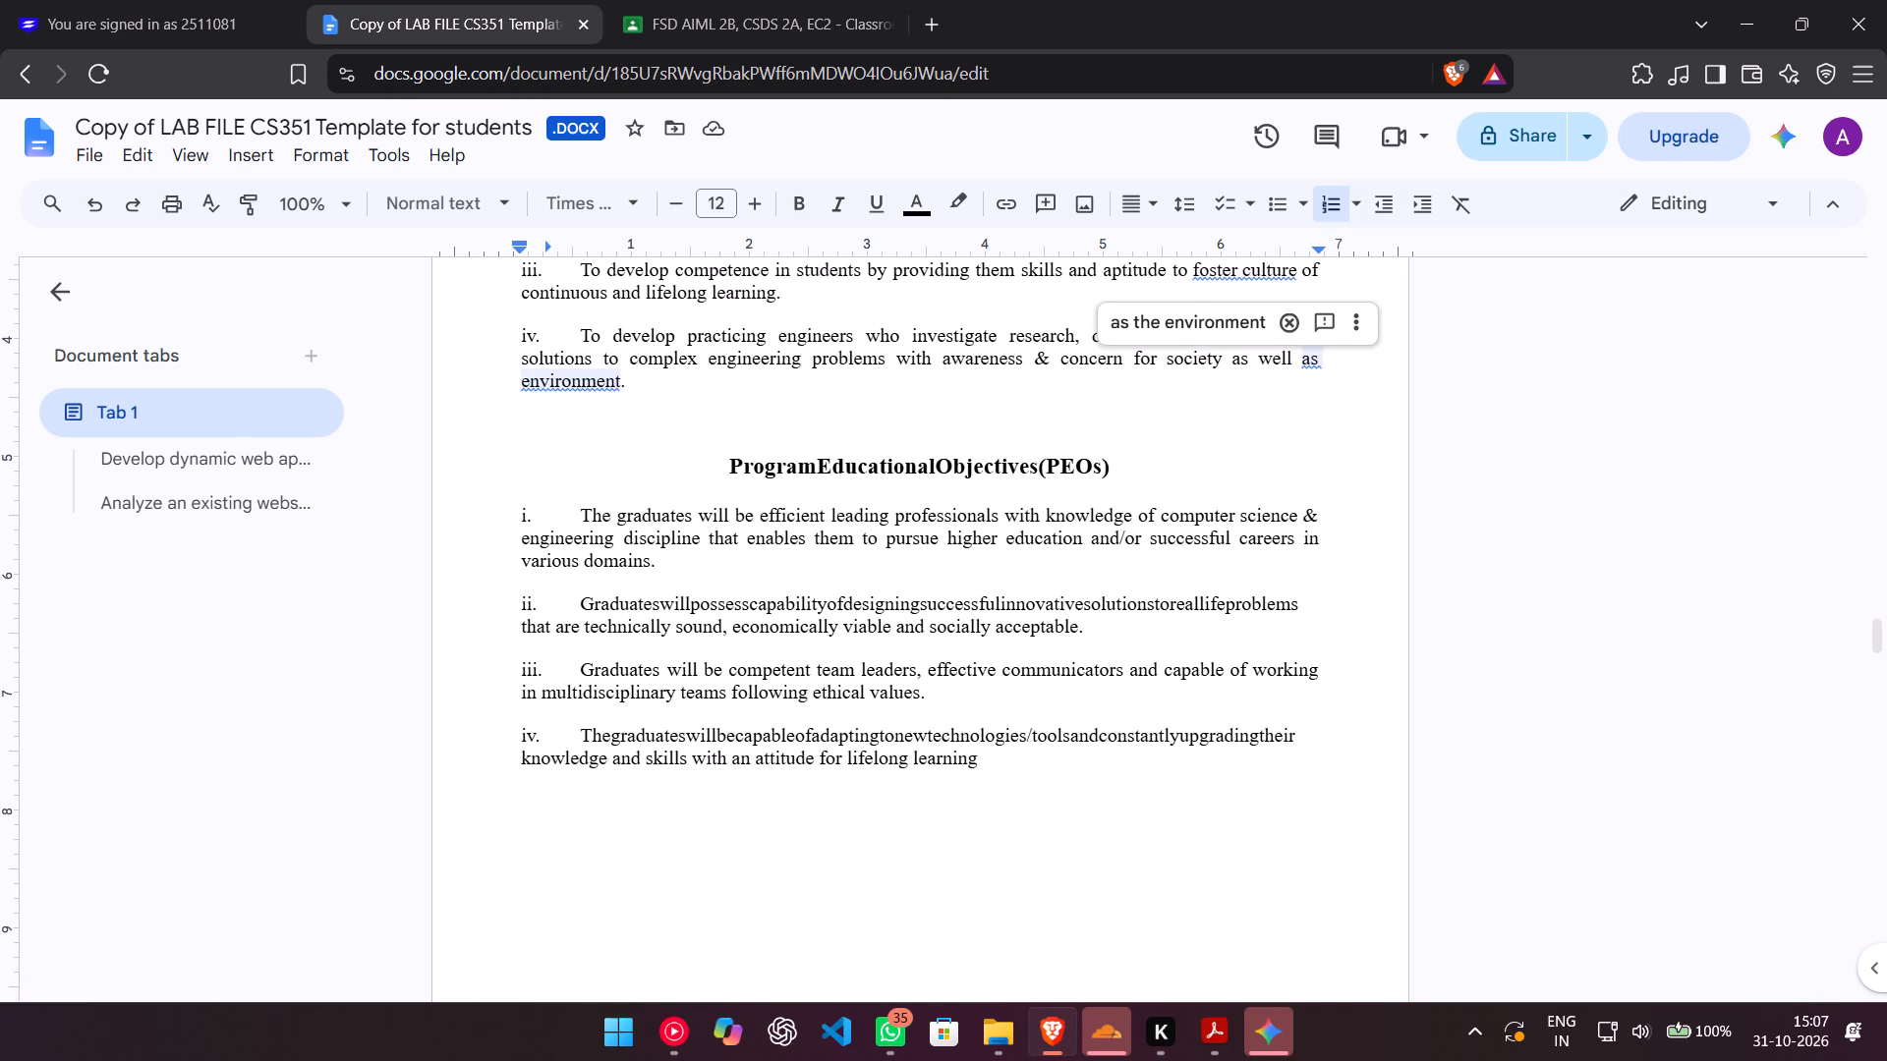
pyautogui.click(658, 607)
pyautogui.press('space')
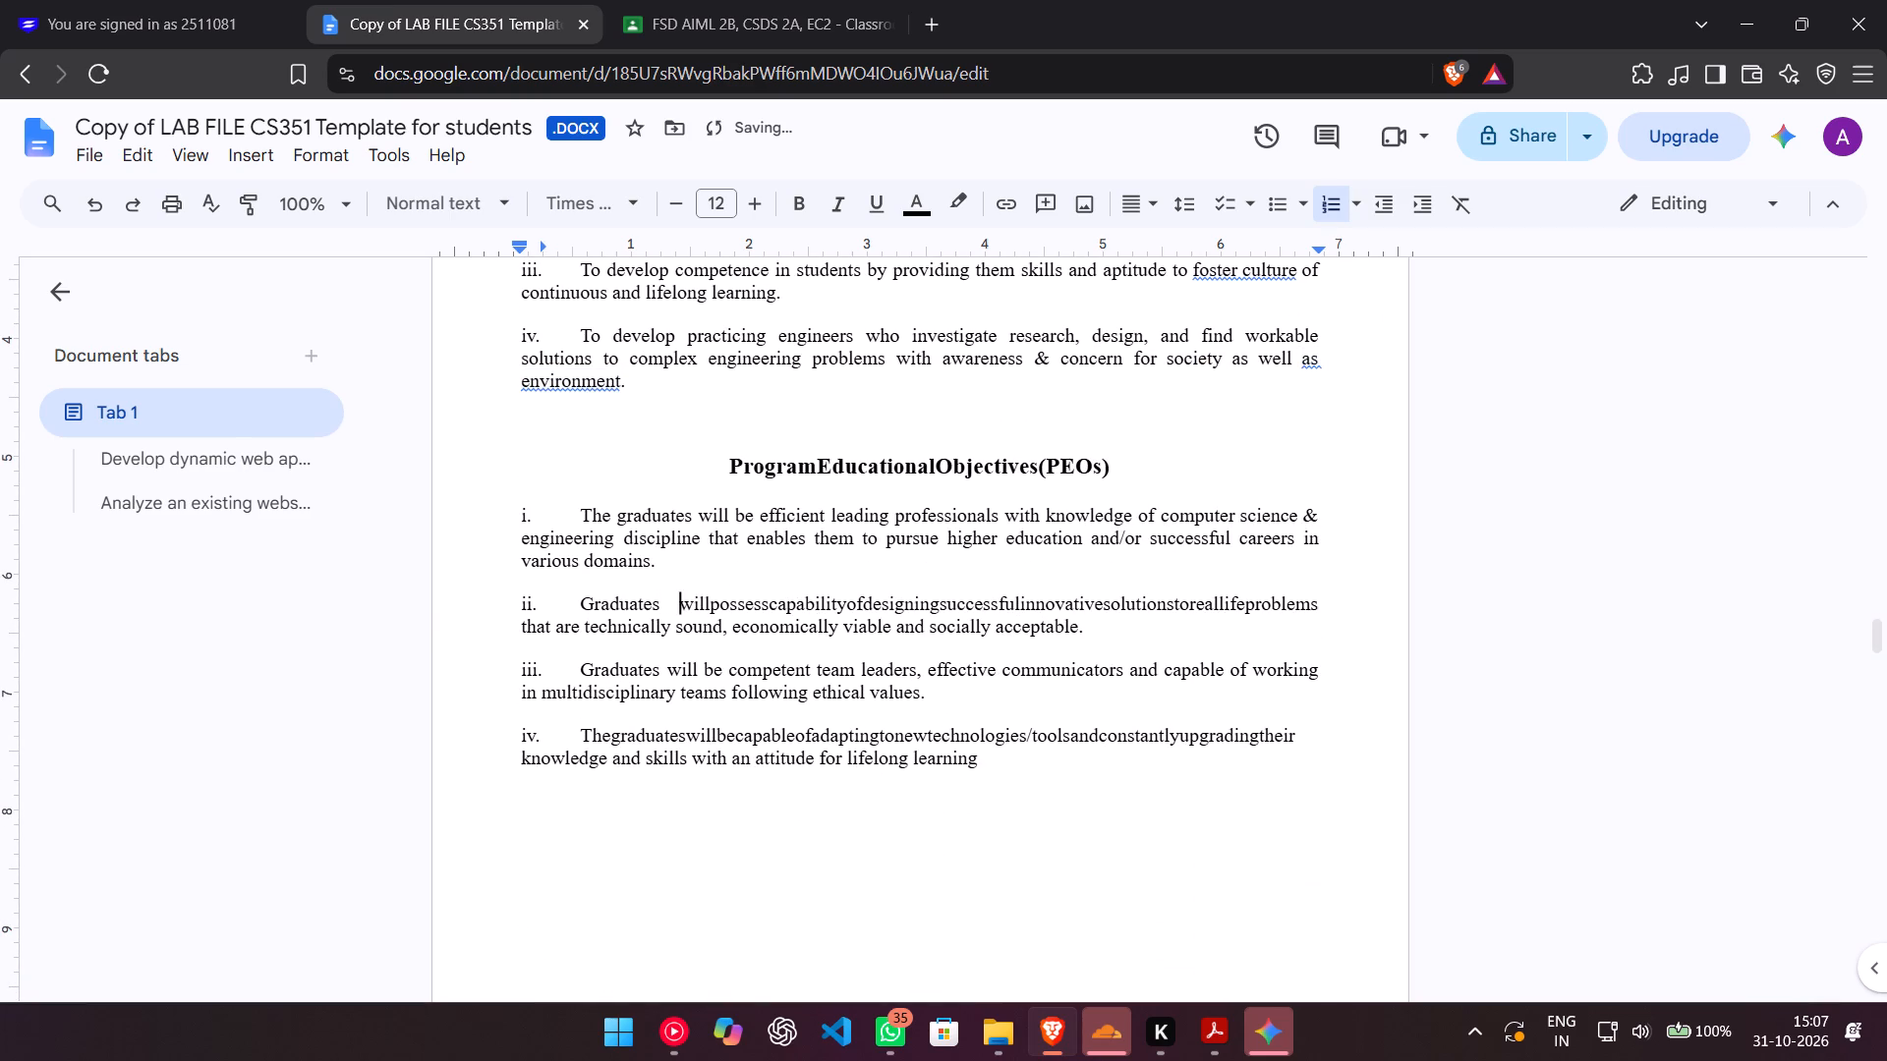
pyautogui.click(714, 605)
pyautogui.press('space')
pyautogui.click(769, 608)
pyautogui.press('space')
pyautogui.click(846, 613)
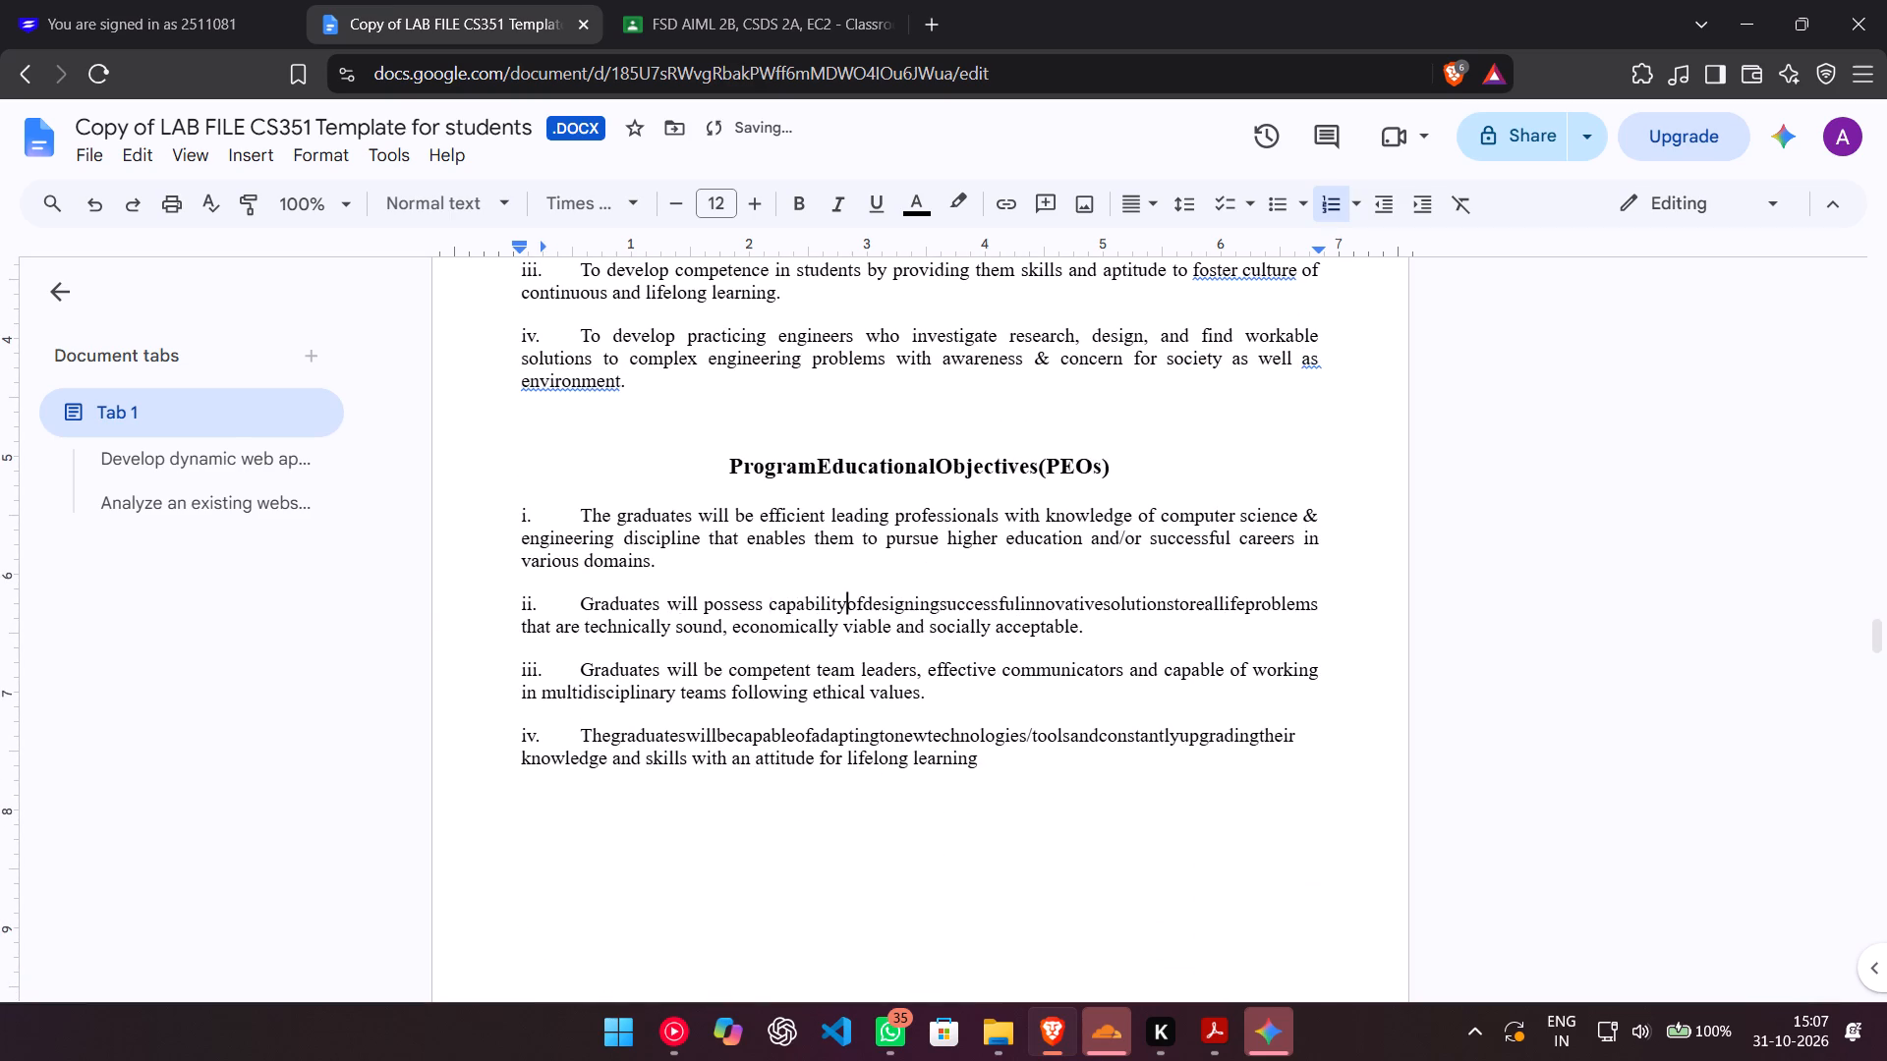
pyautogui.press('space')
pyautogui.click(864, 610)
pyautogui.press('space')
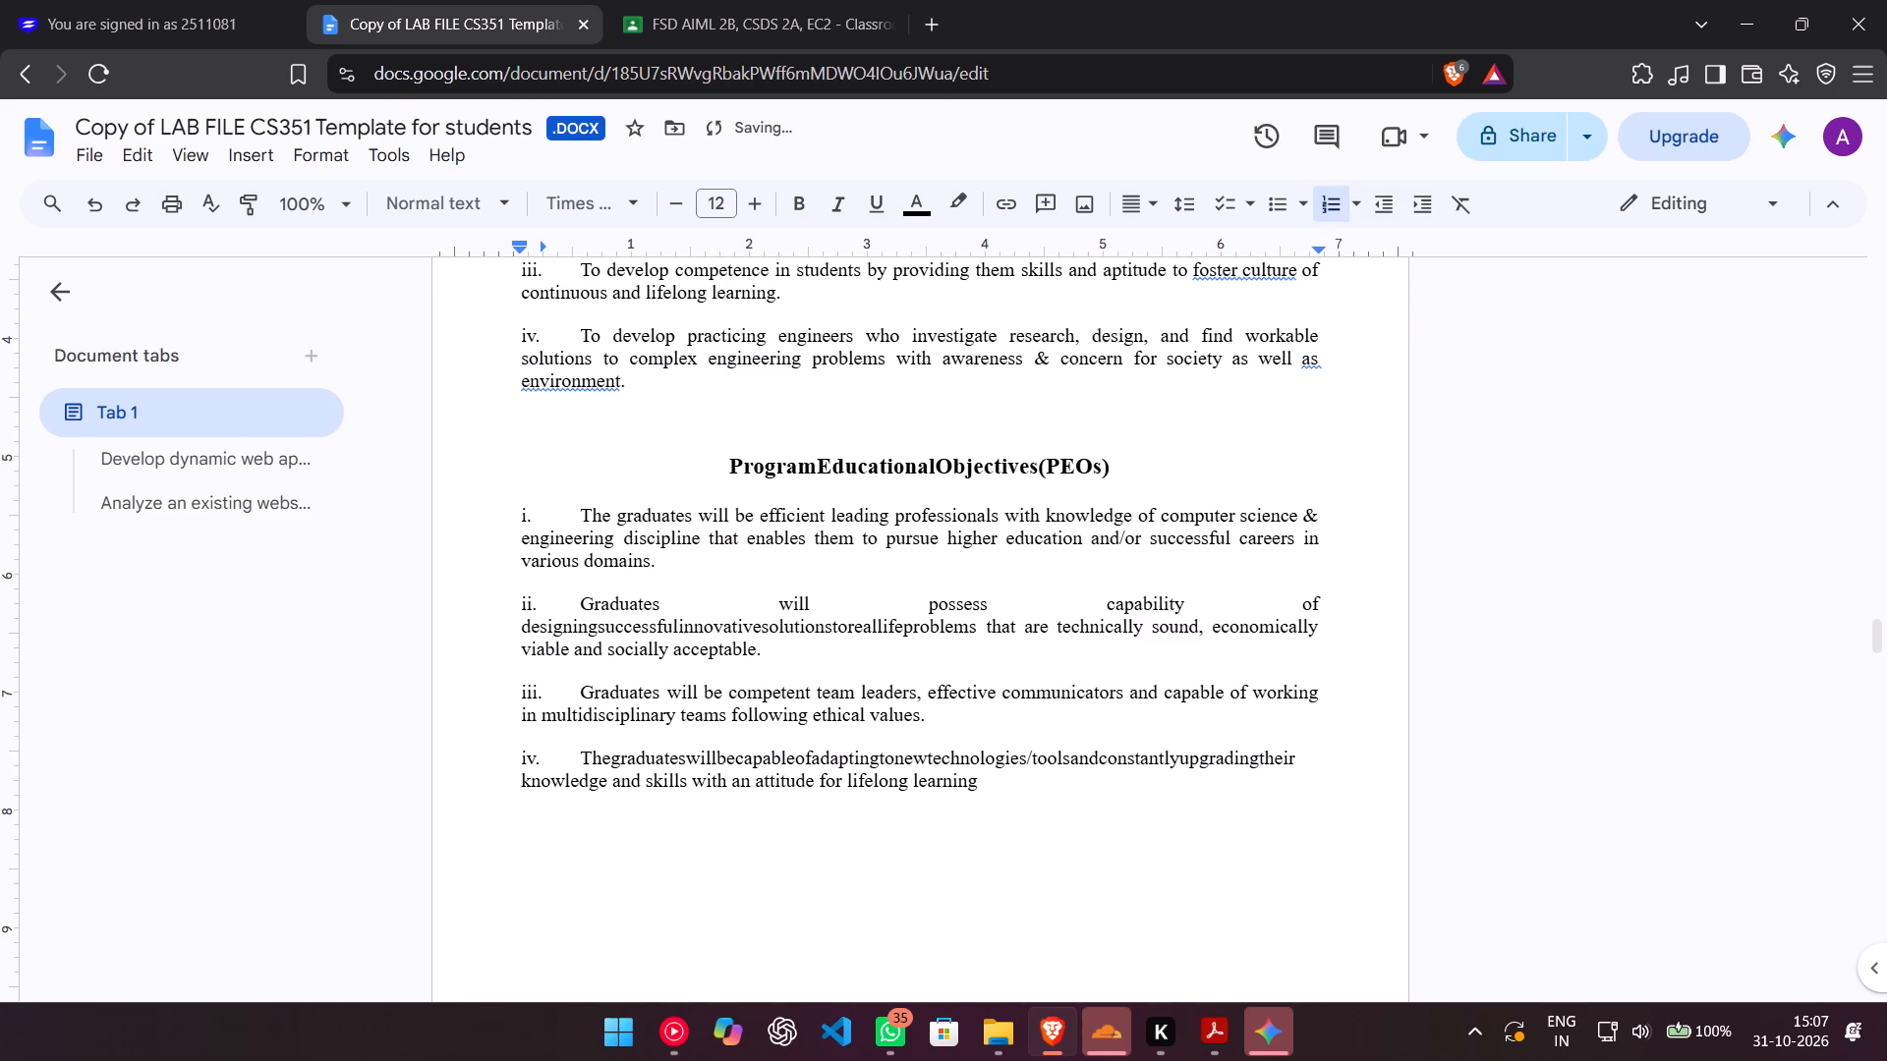
pyautogui.hotkey('ctrl', 'z')
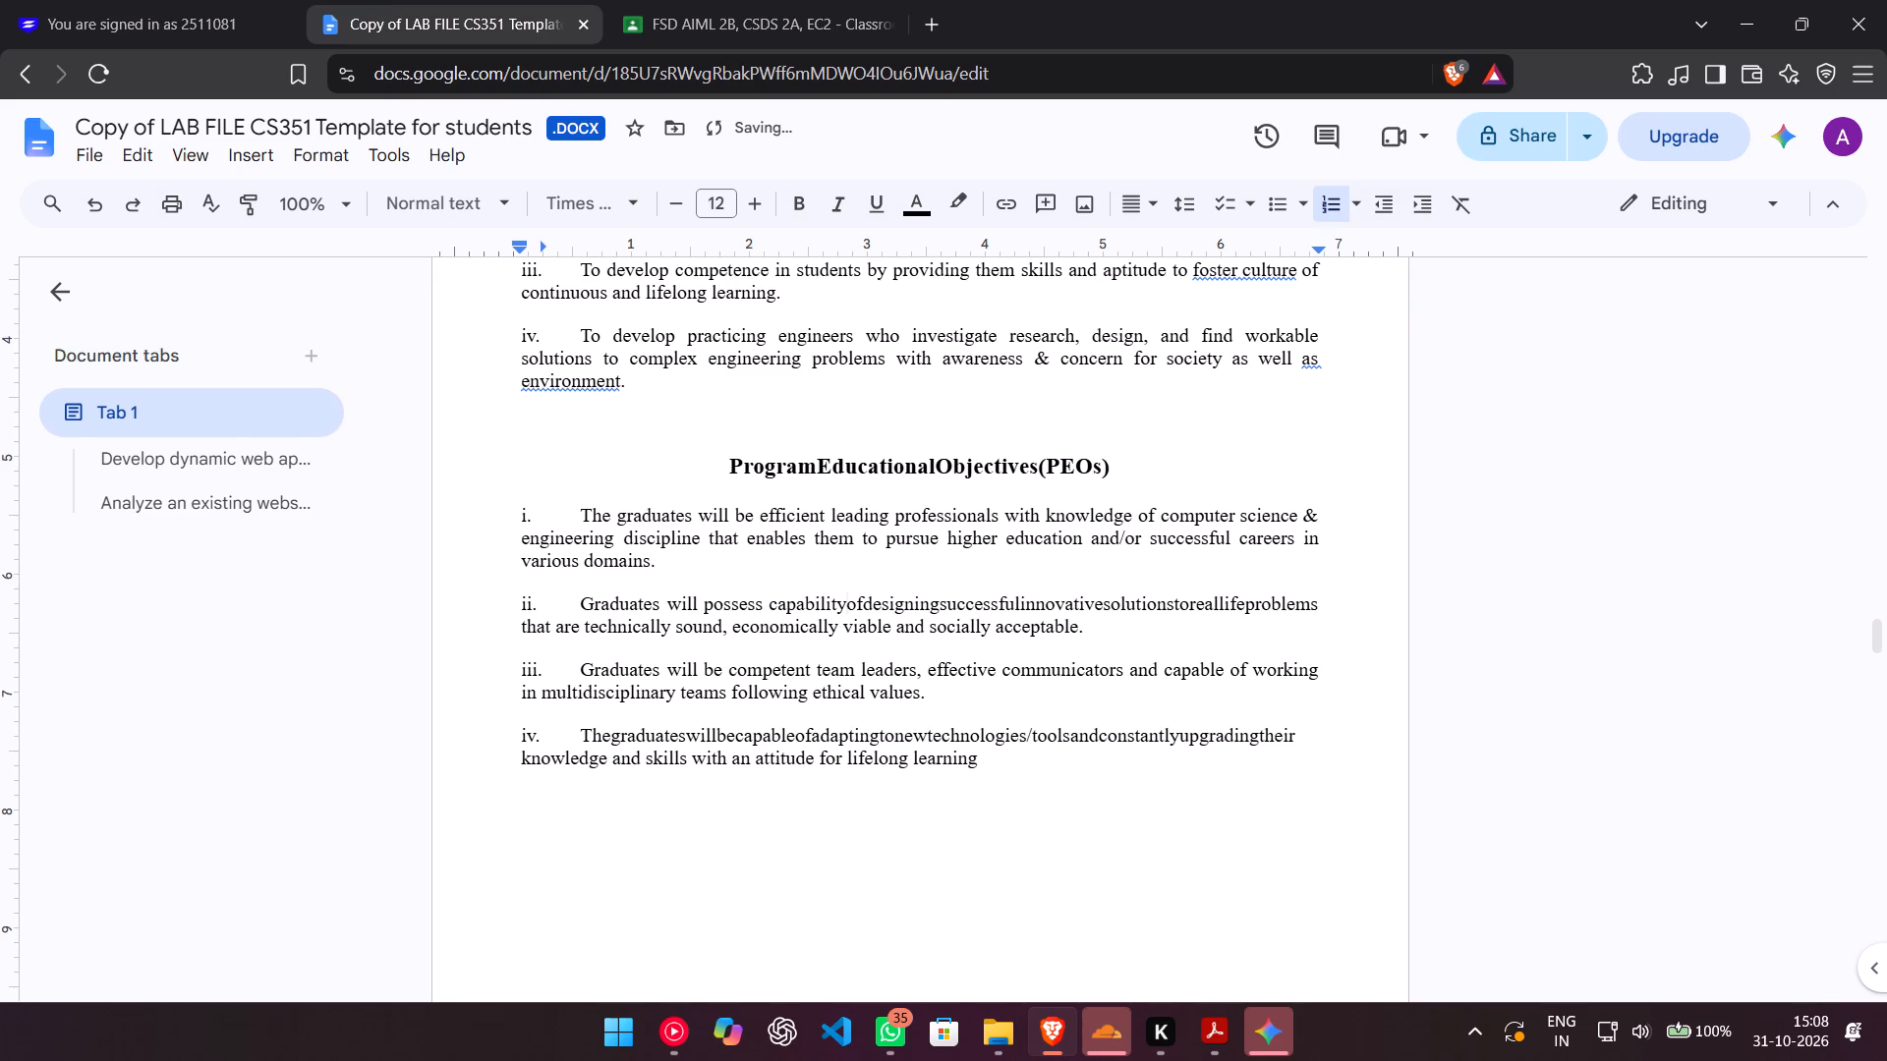
pyautogui.press('space')
pyautogui.click(867, 608)
pyautogui.press('space')
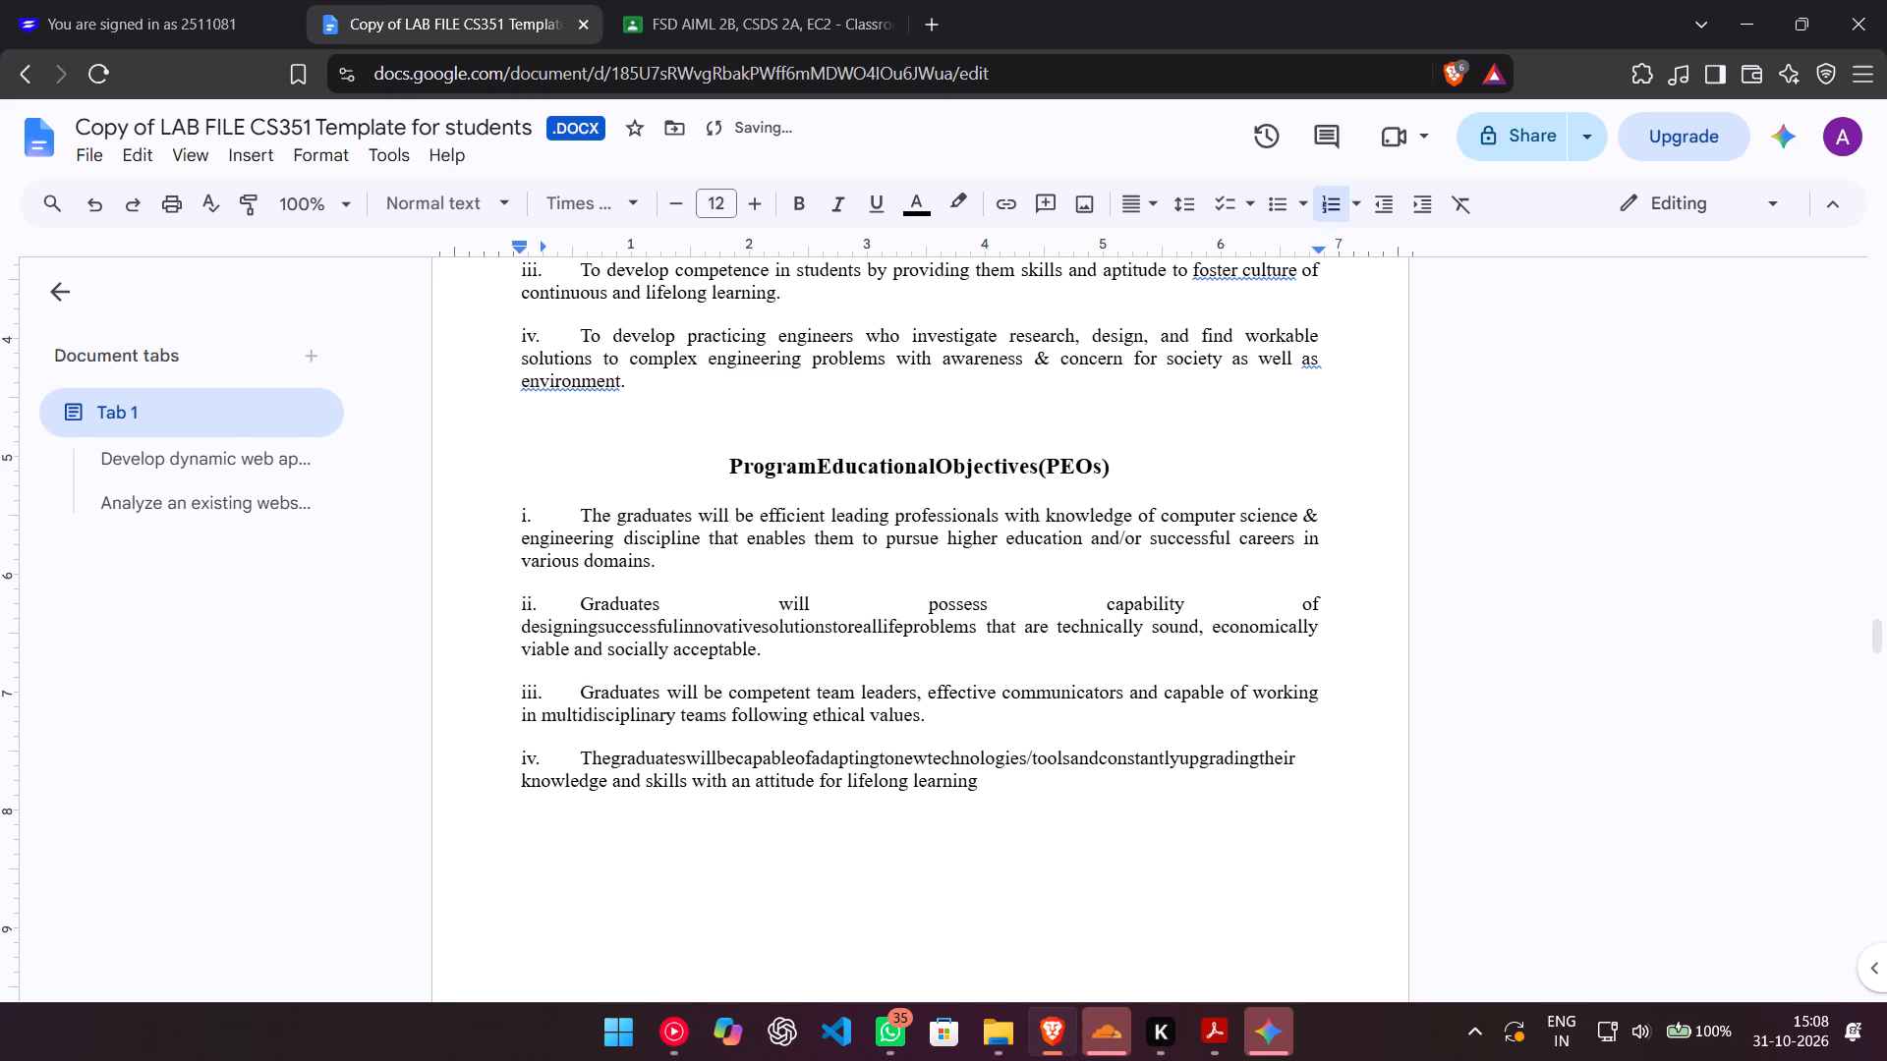
# Separate "designing" and "successful" from the run-together words that follow in item ii of the Program Educational Objectives.
pyautogui.click(599, 634)
pyautogui.press('space')
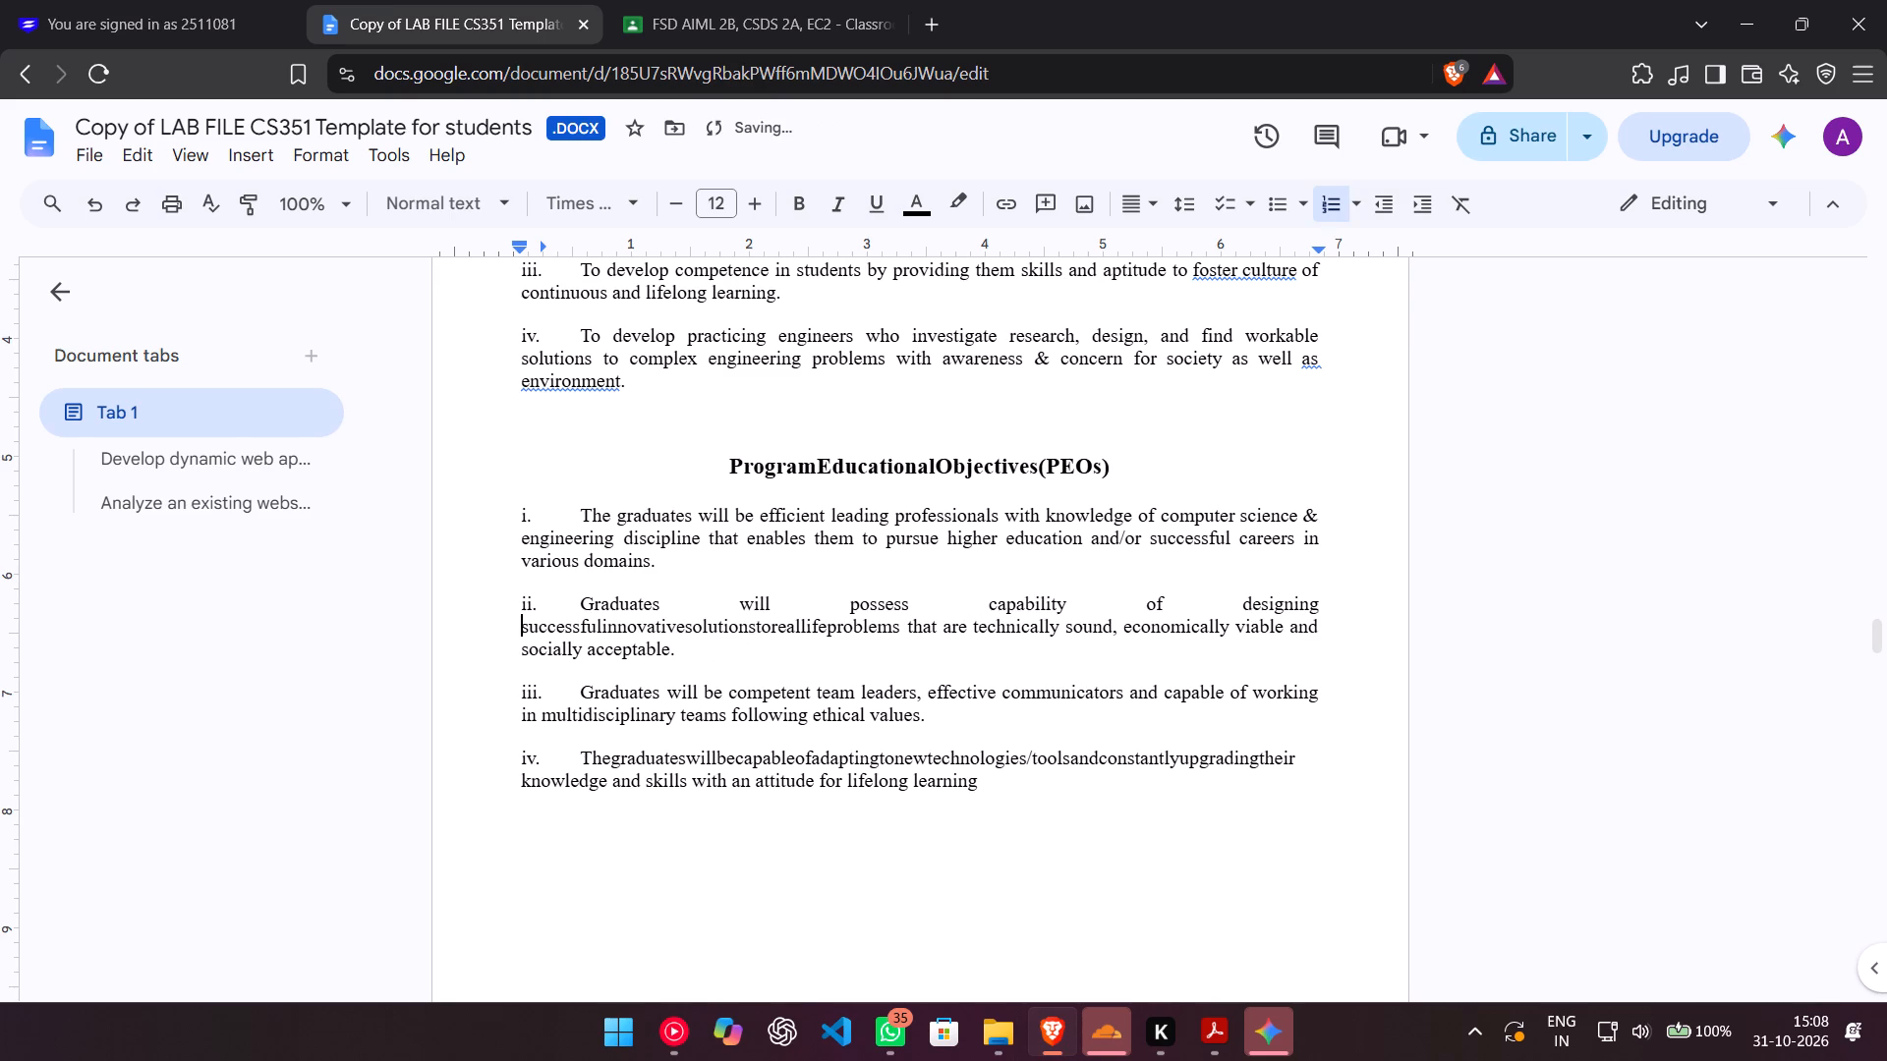
pyautogui.click(580, 633)
pyautogui.press('space')
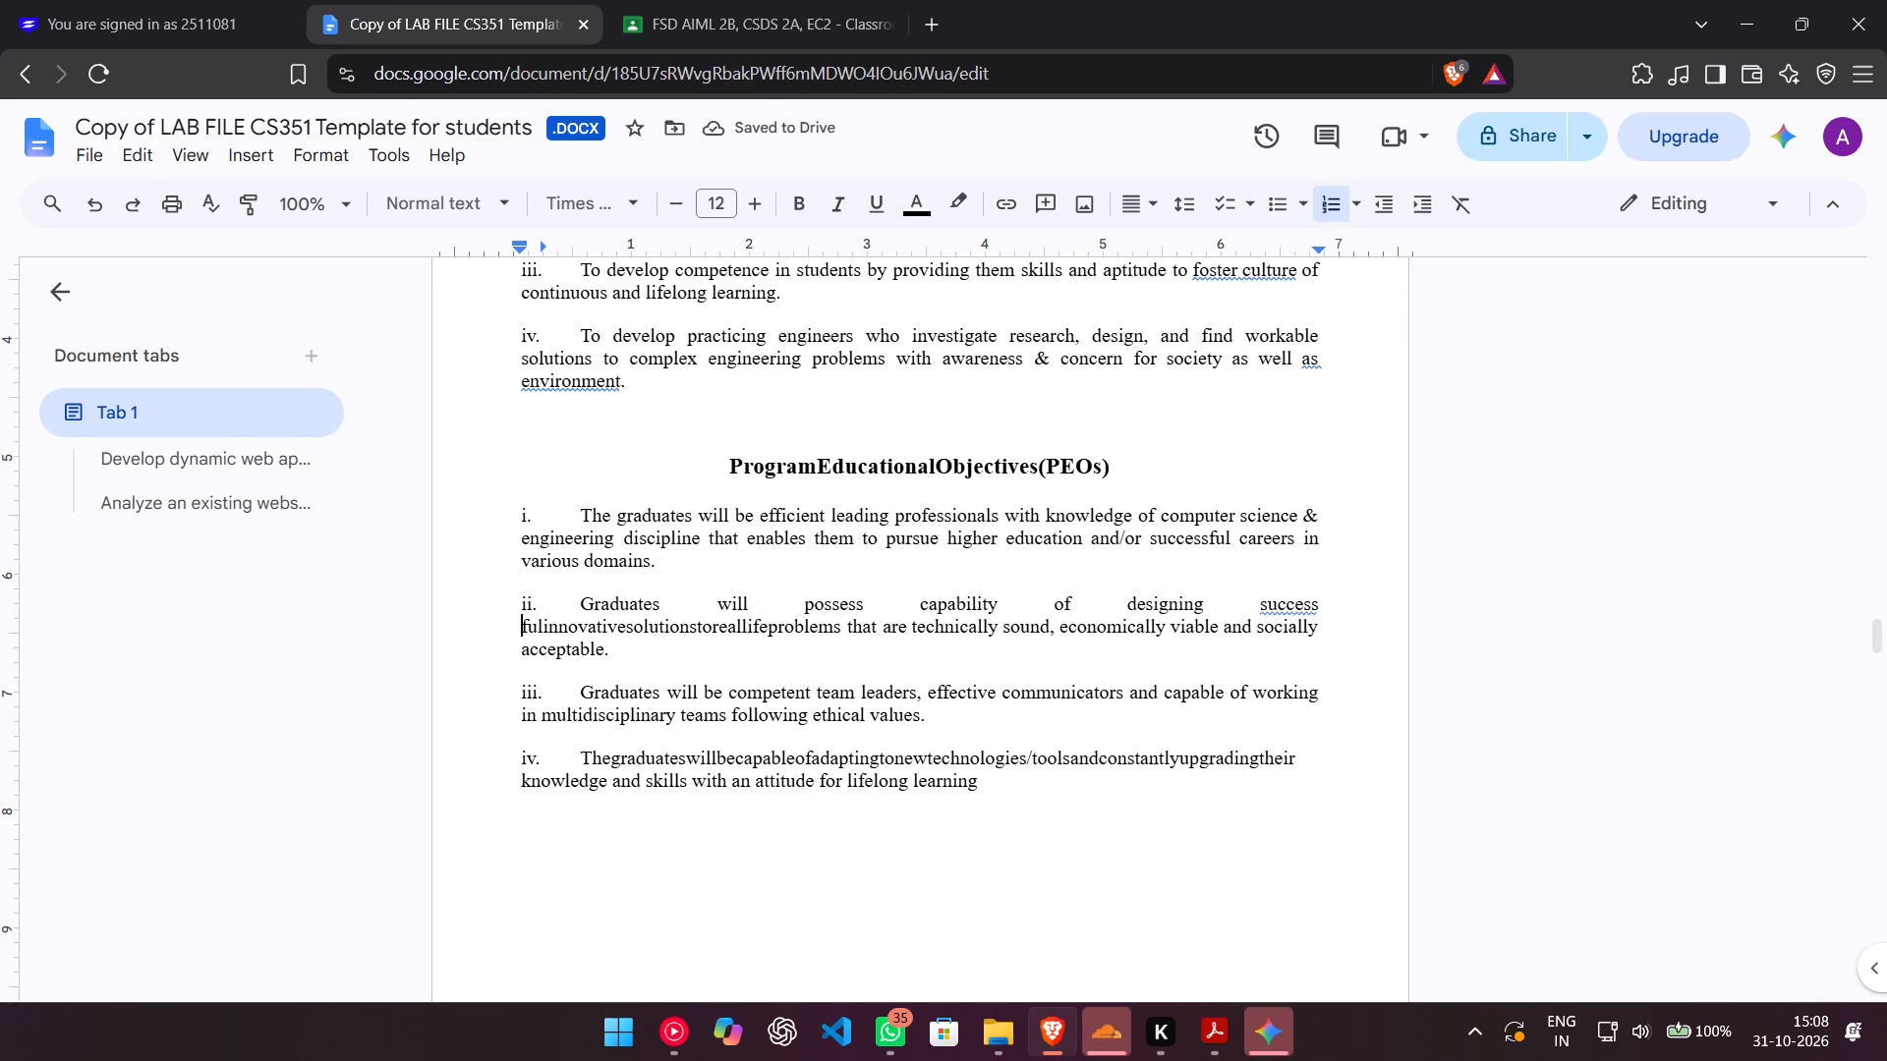
pyautogui.press('BackSpace')
pyautogui.click(604, 635)
pyautogui.press('space')
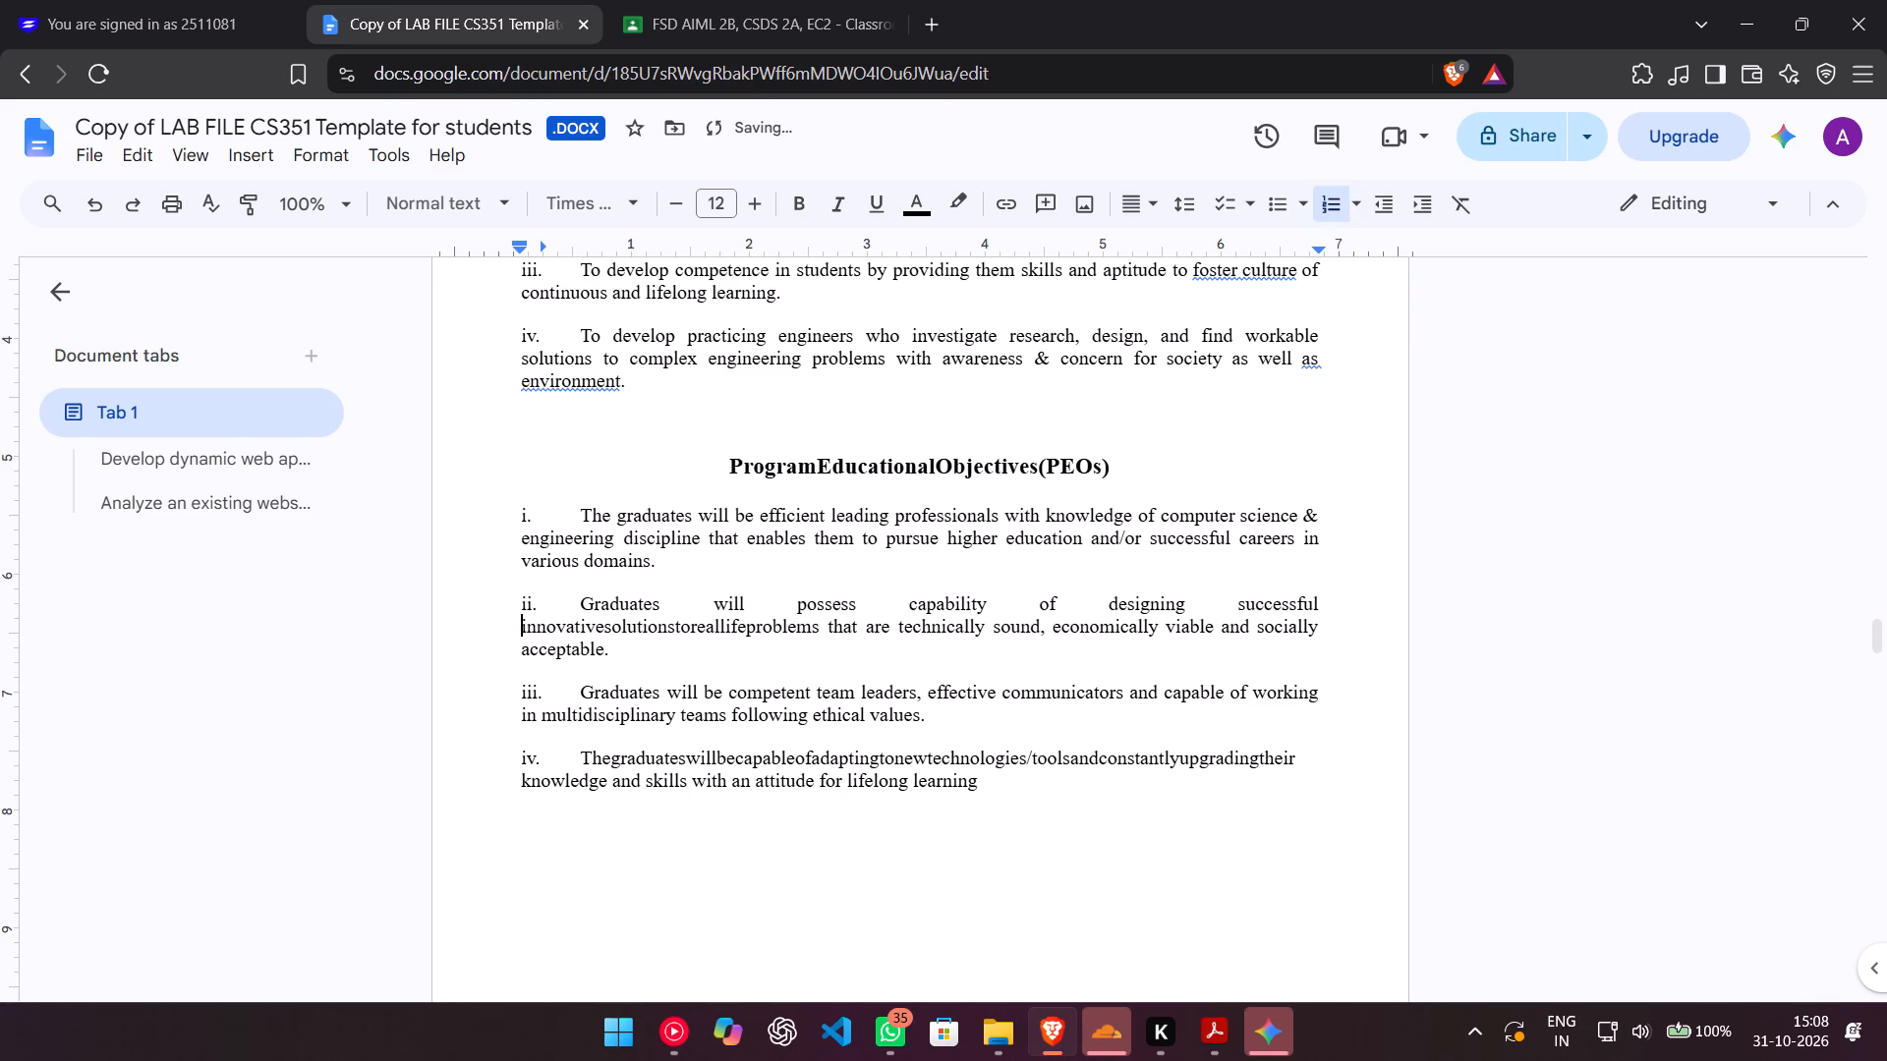
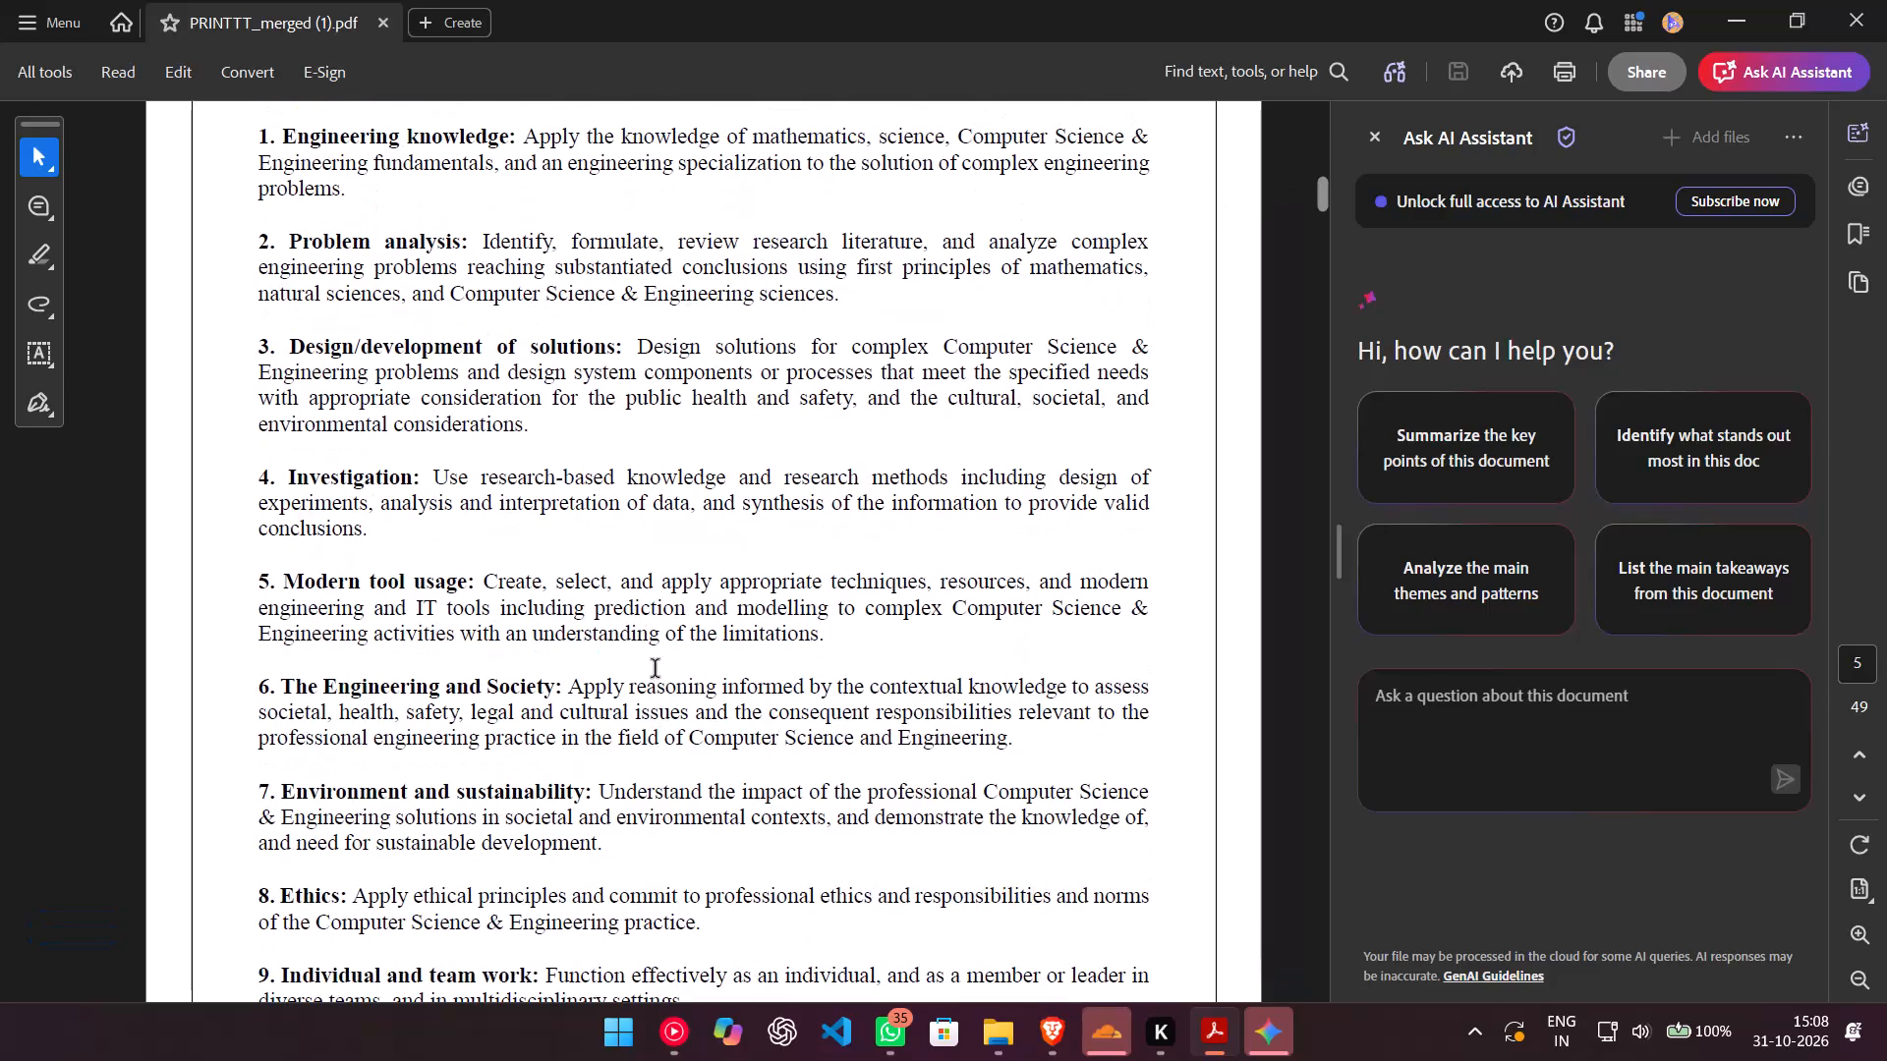
# Review the Department Program Outcomes and the preceding Program Educational Objectives items in the reference PDF.
pyautogui.scroll(2, 643, 670)
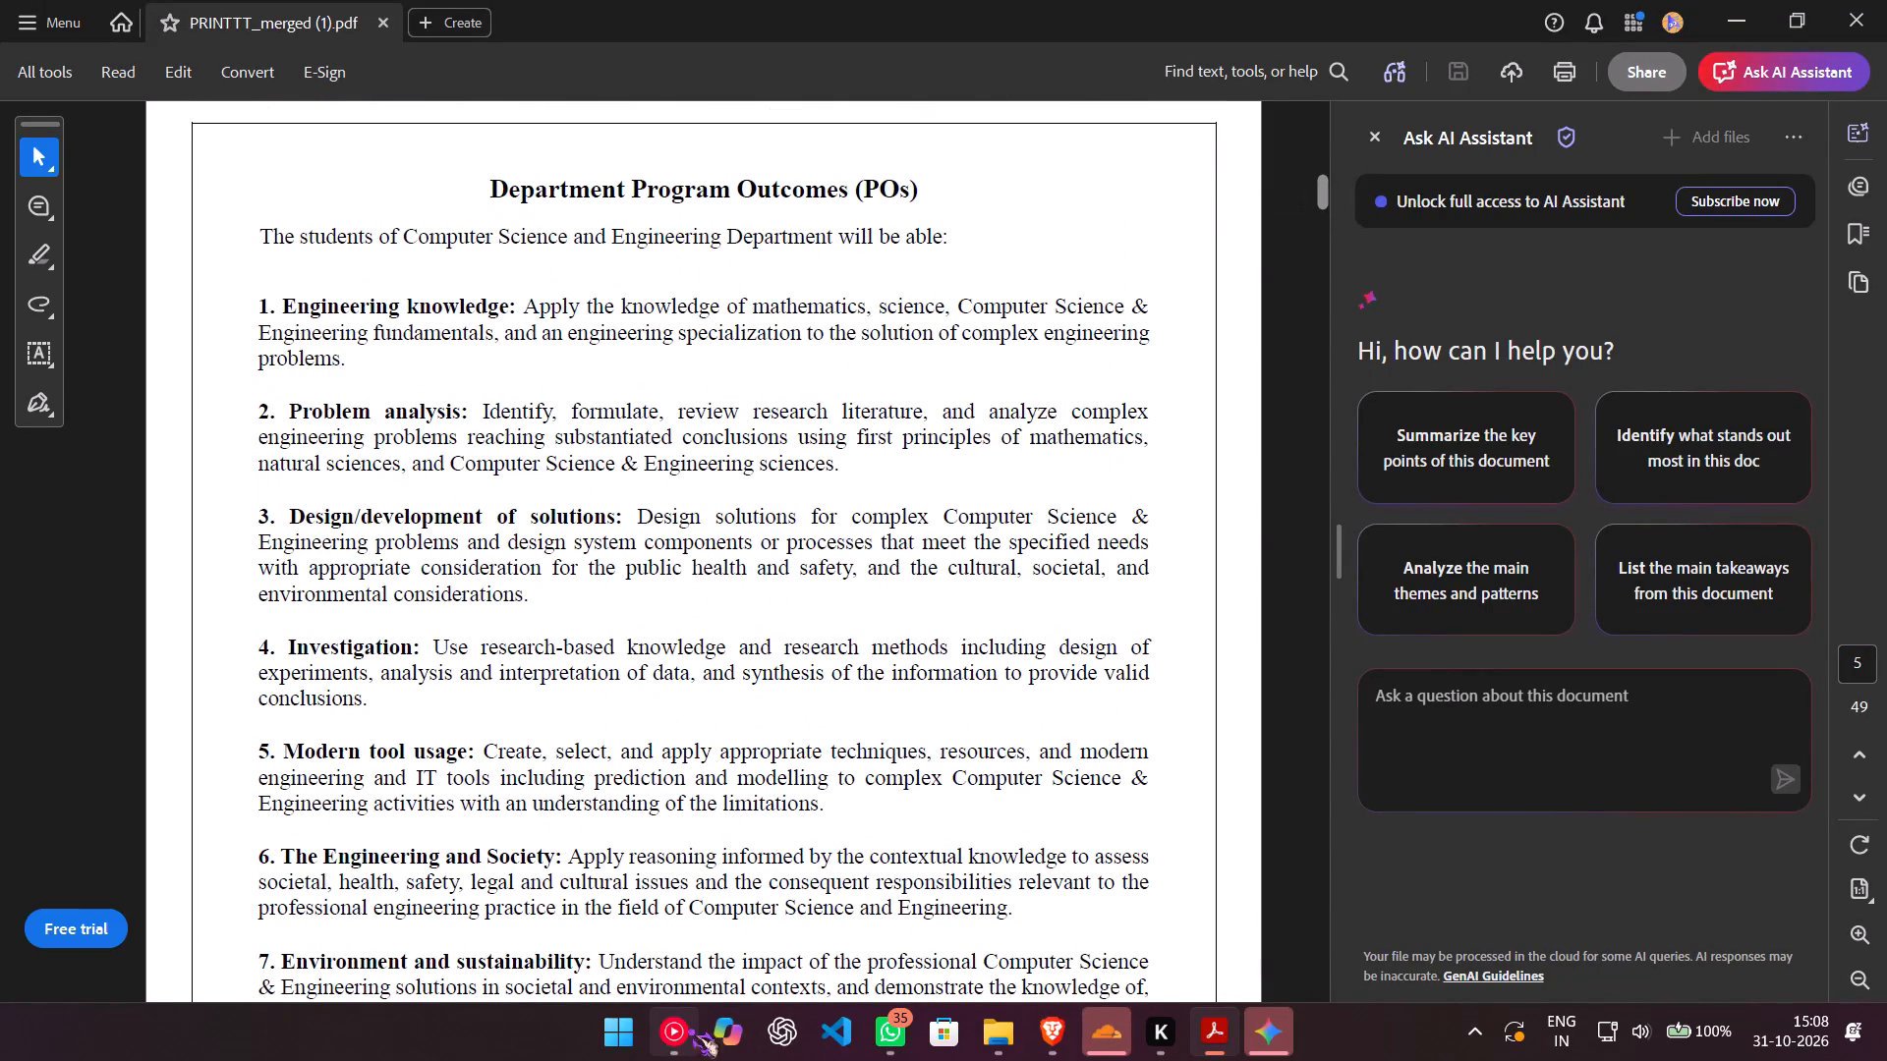
pyautogui.scroll(-2, 619, 490)
pyautogui.scroll(1, 624, 505)
pyautogui.scroll(-3, 631, 510)
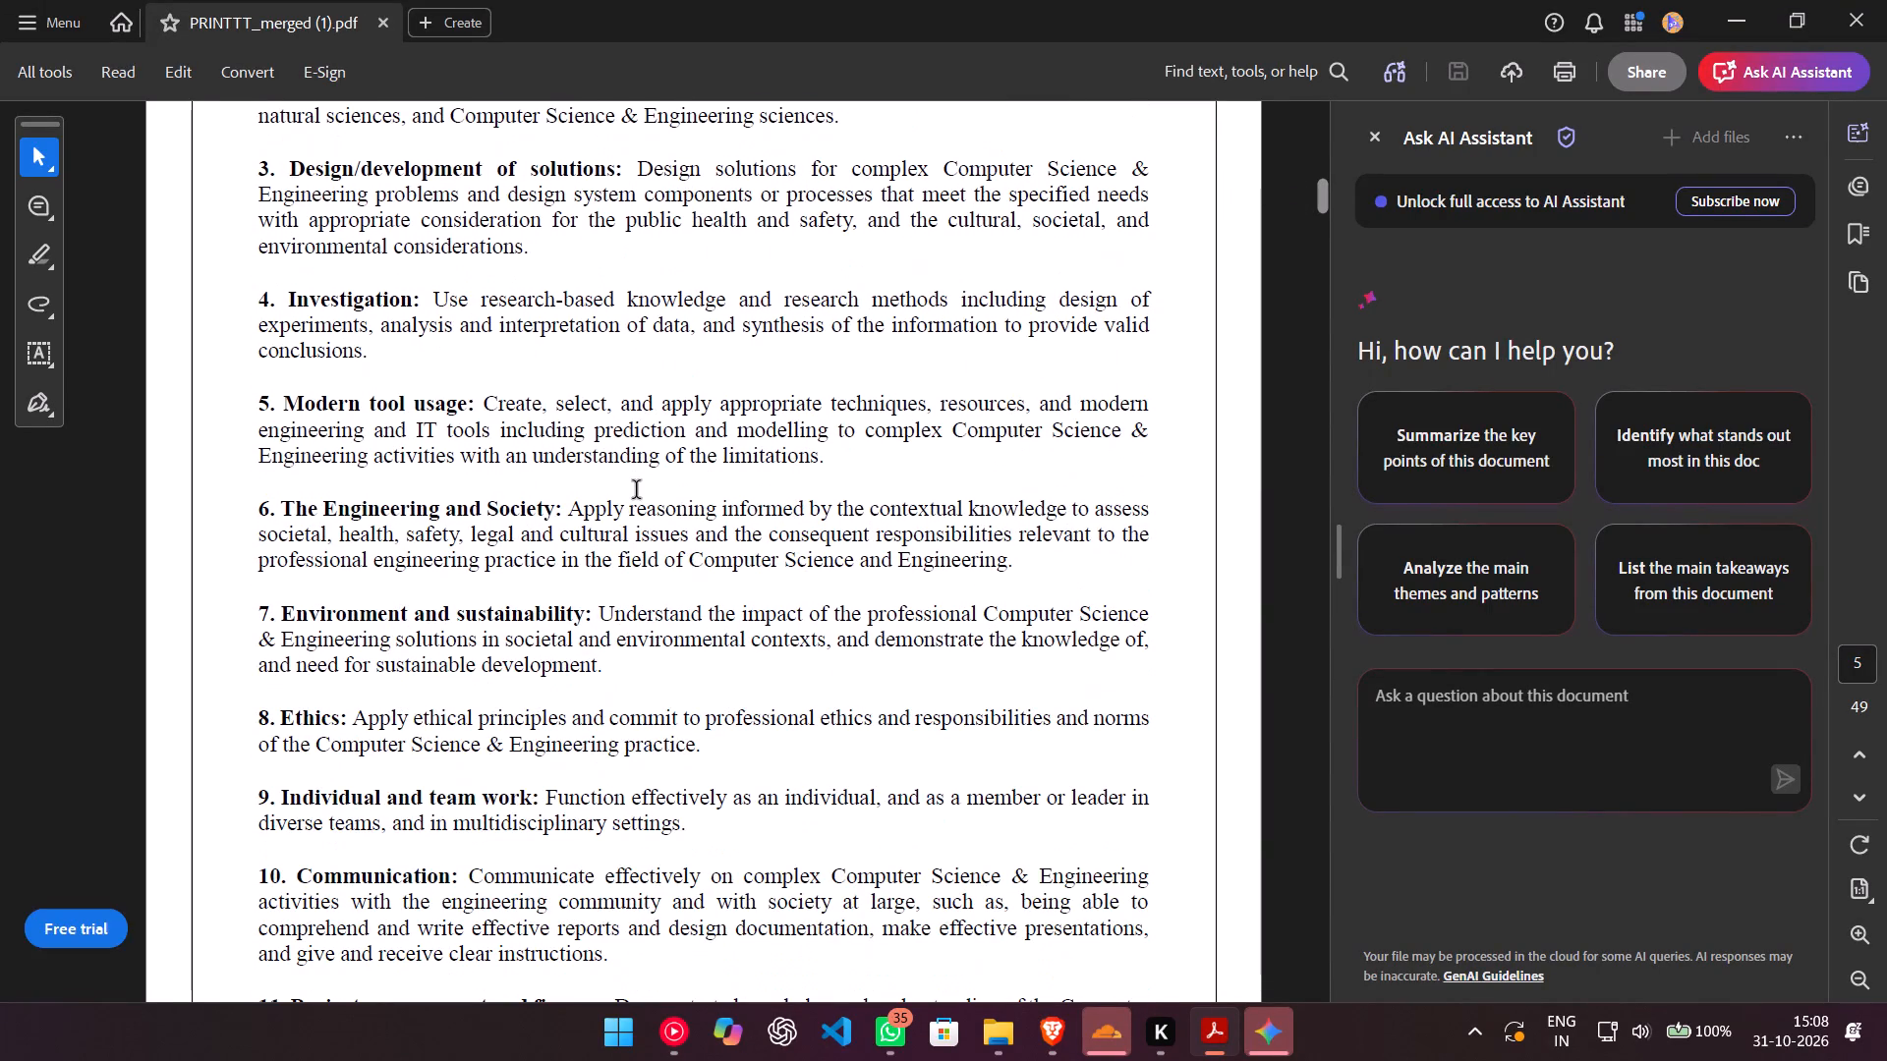
pyautogui.scroll(4, 597, 508)
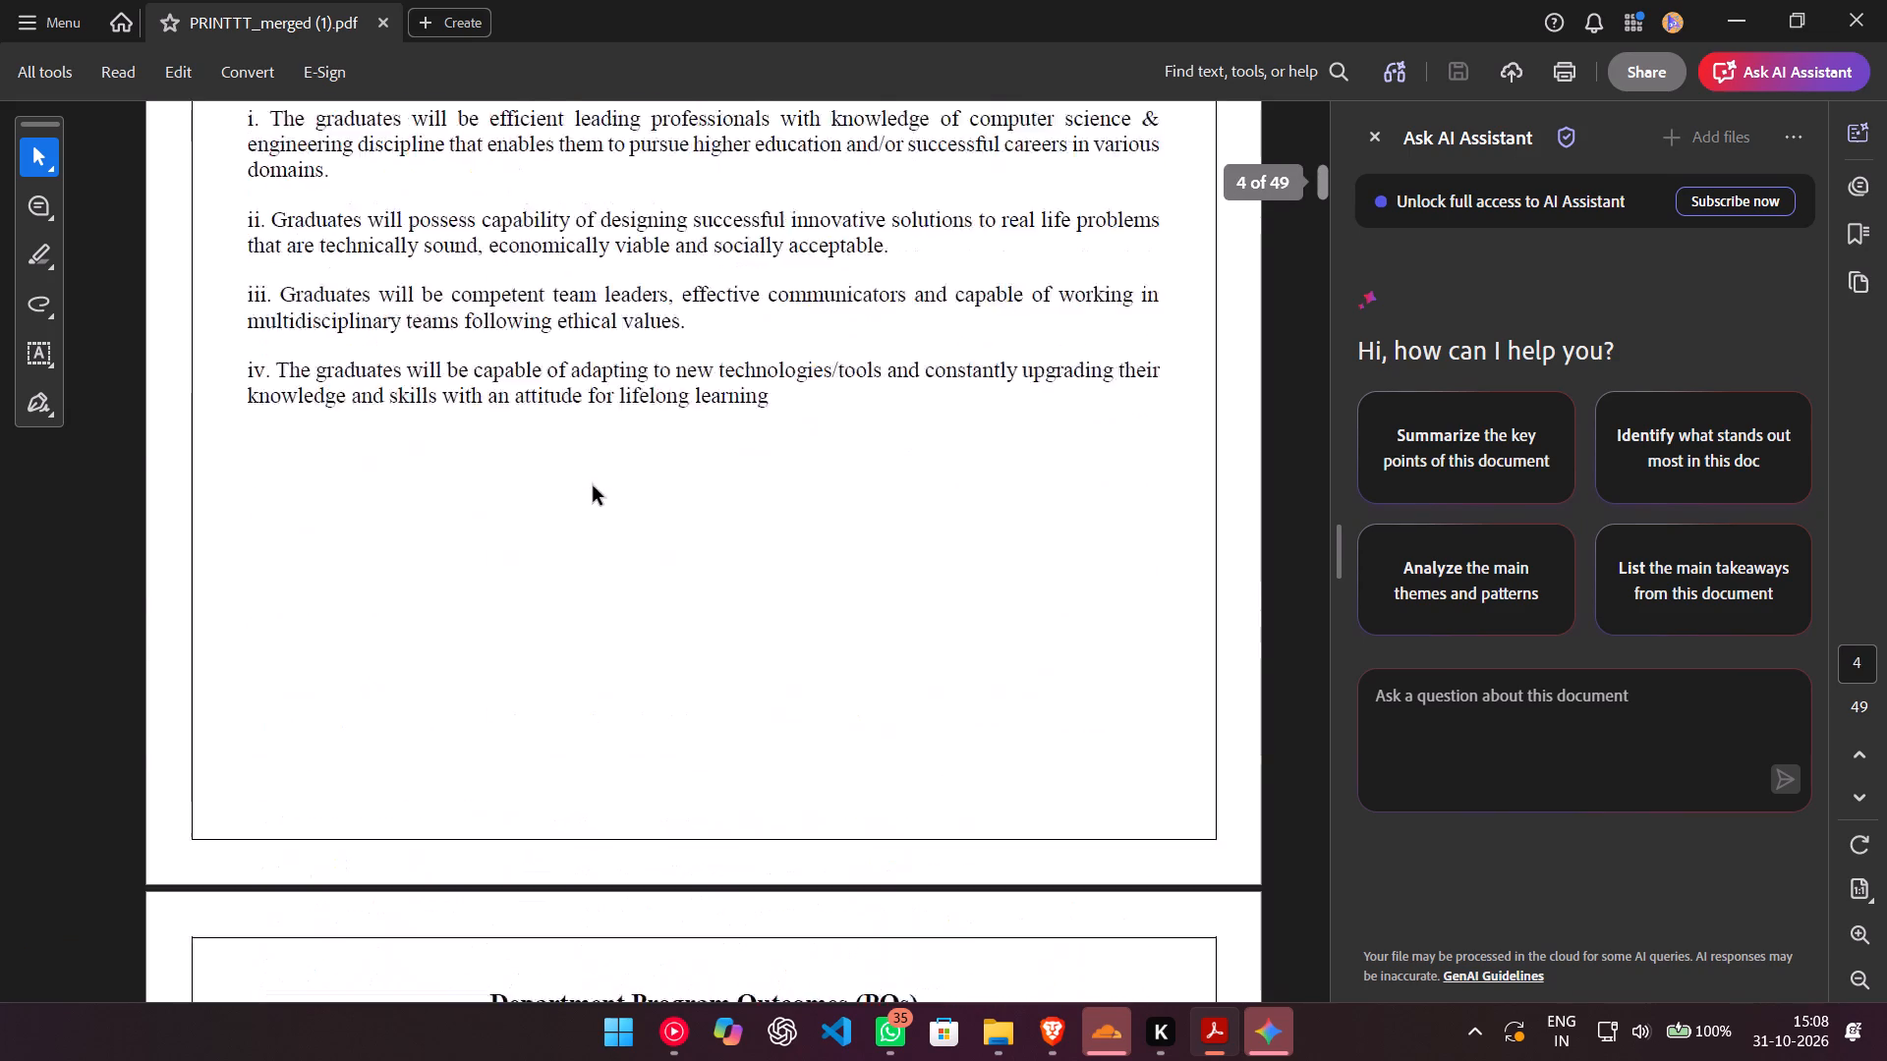
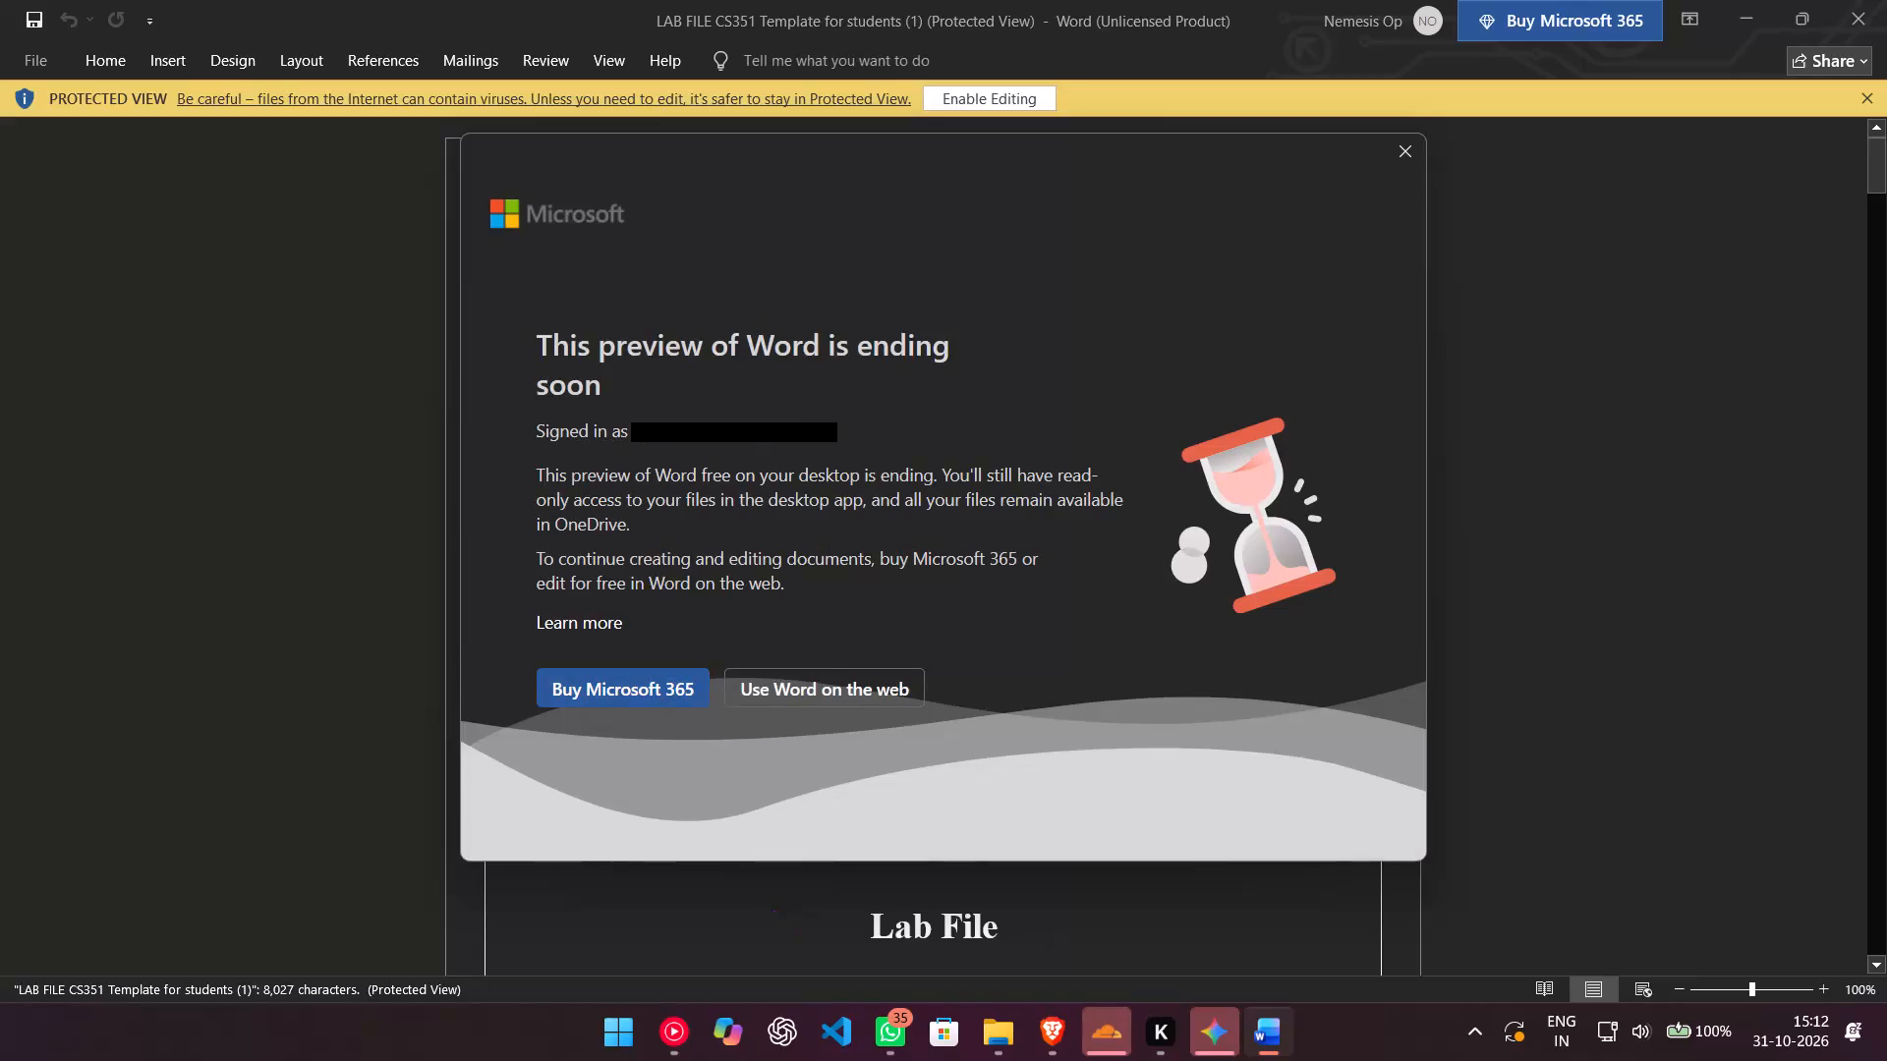
# Dismiss the Word preview-ending notice and the Microsoft 365 free trial offer covering the CS351 lab file template.
pyautogui.click(1441, 178)
pyautogui.click(1406, 158)
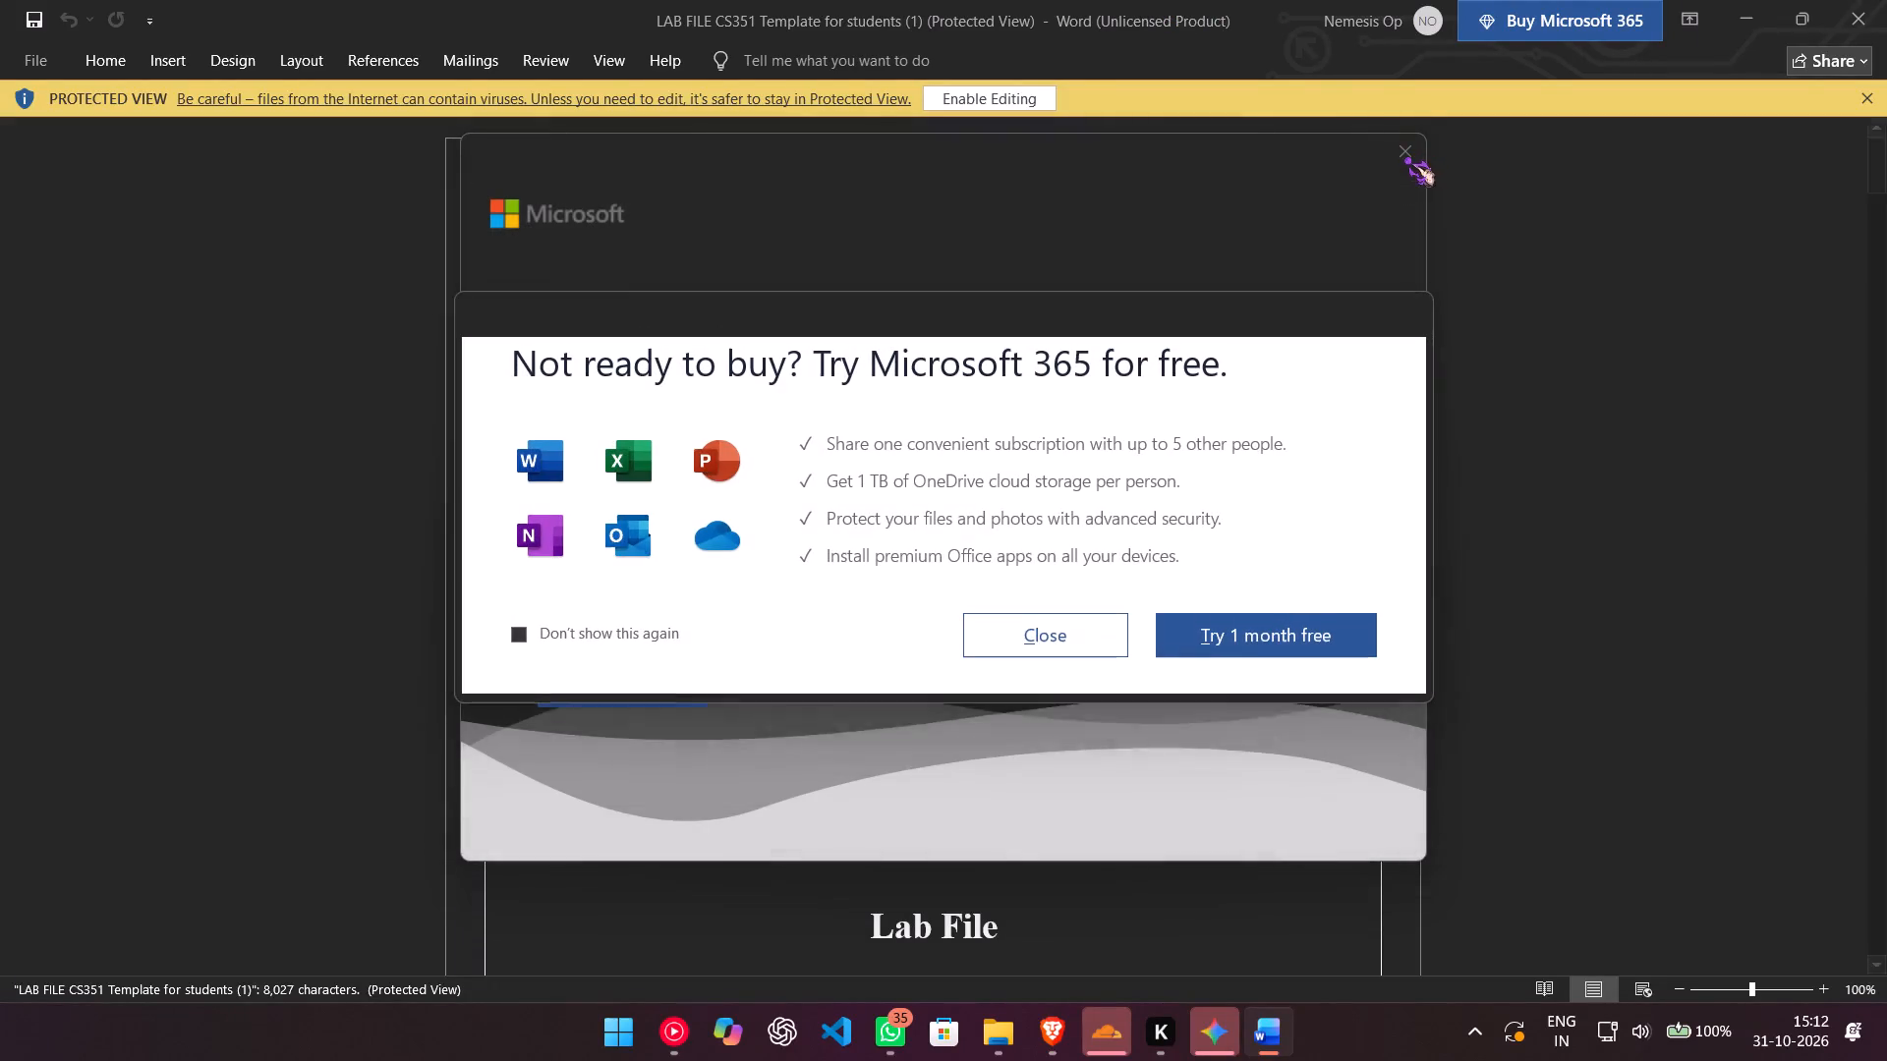
pyautogui.click(1031, 617)
pyautogui.click(1028, 639)
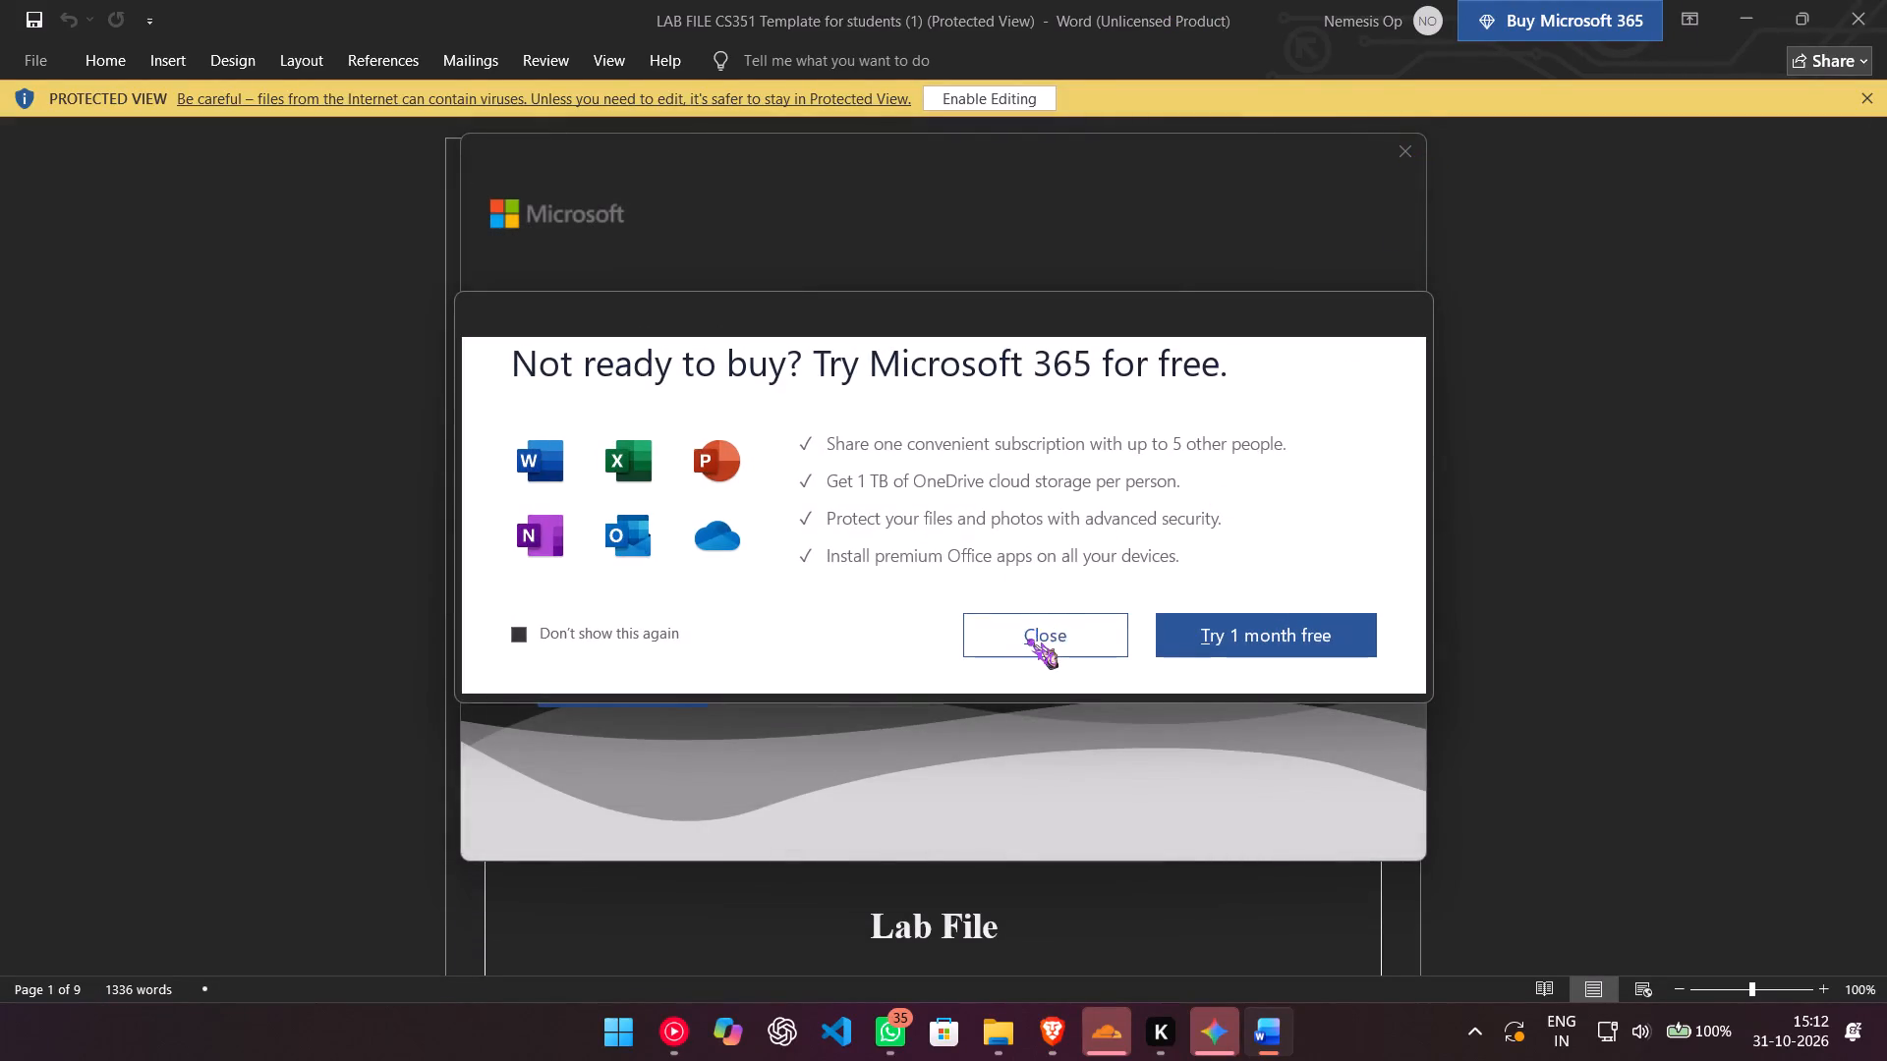
pyautogui.click(1404, 155)
# Review the original CS351 lab file template from the cover page through the program outcomes to the experiment list and lab experiment record tables.
pyautogui.scroll(-5, 1283, 336)
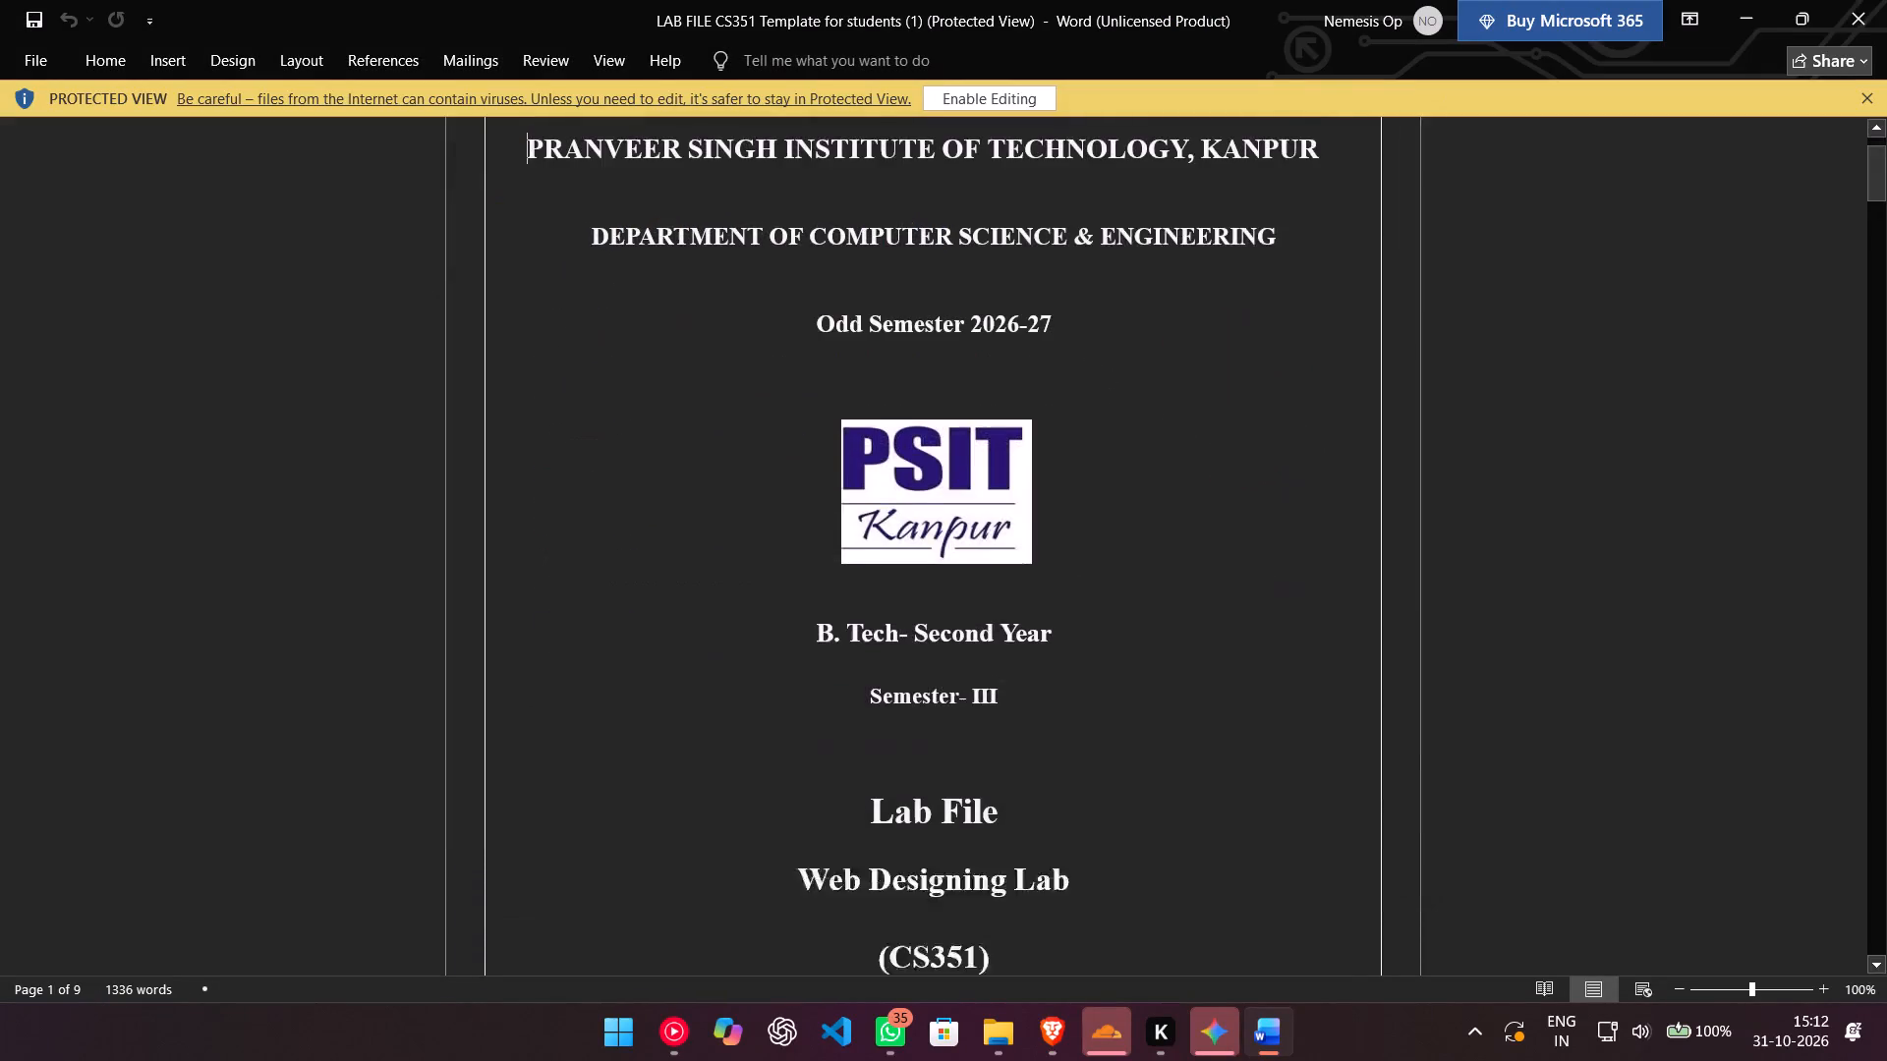
pyautogui.scroll(-20, 1231, 415)
pyautogui.scroll(-10, 1231, 415)
pyautogui.scroll(18, 1237, 450)
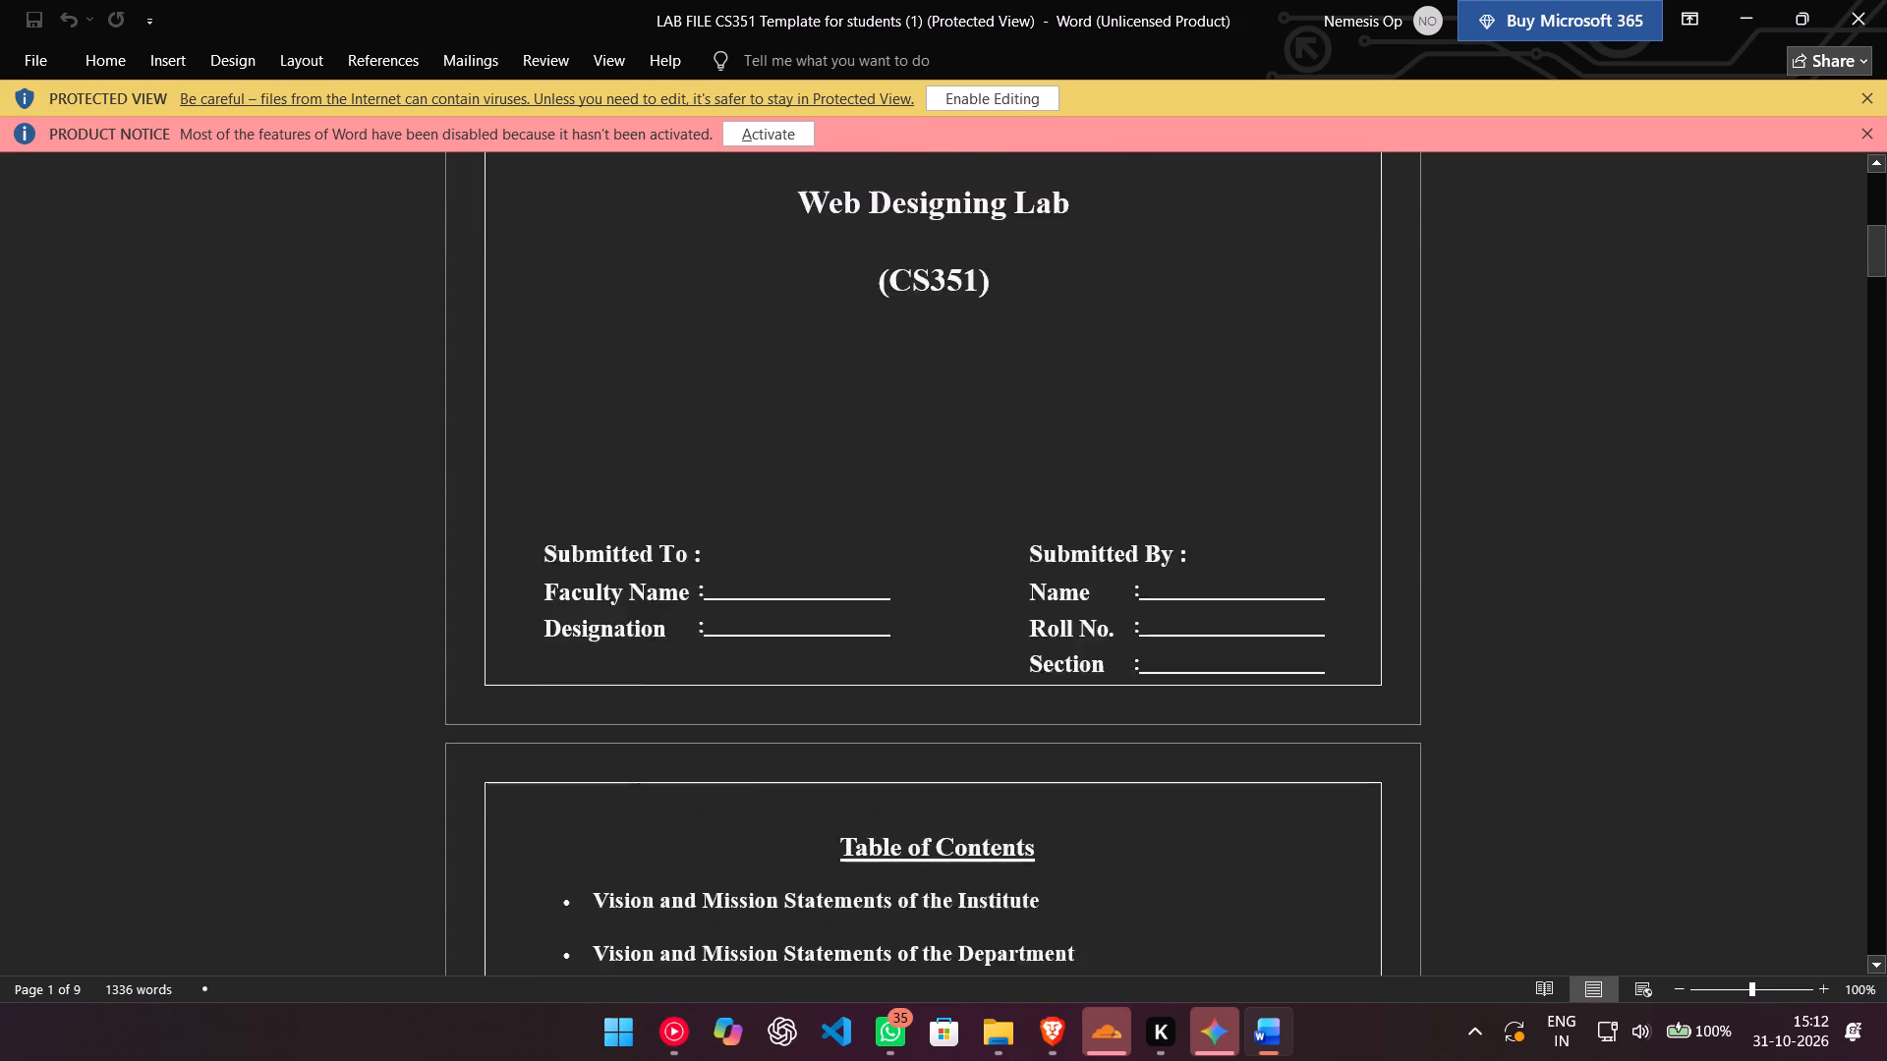
pyautogui.scroll(4, 1240, 447)
pyautogui.scroll(-20, 1240, 447)
pyautogui.scroll(-20, 1240, 447)
pyautogui.scroll(-20, 1240, 447)
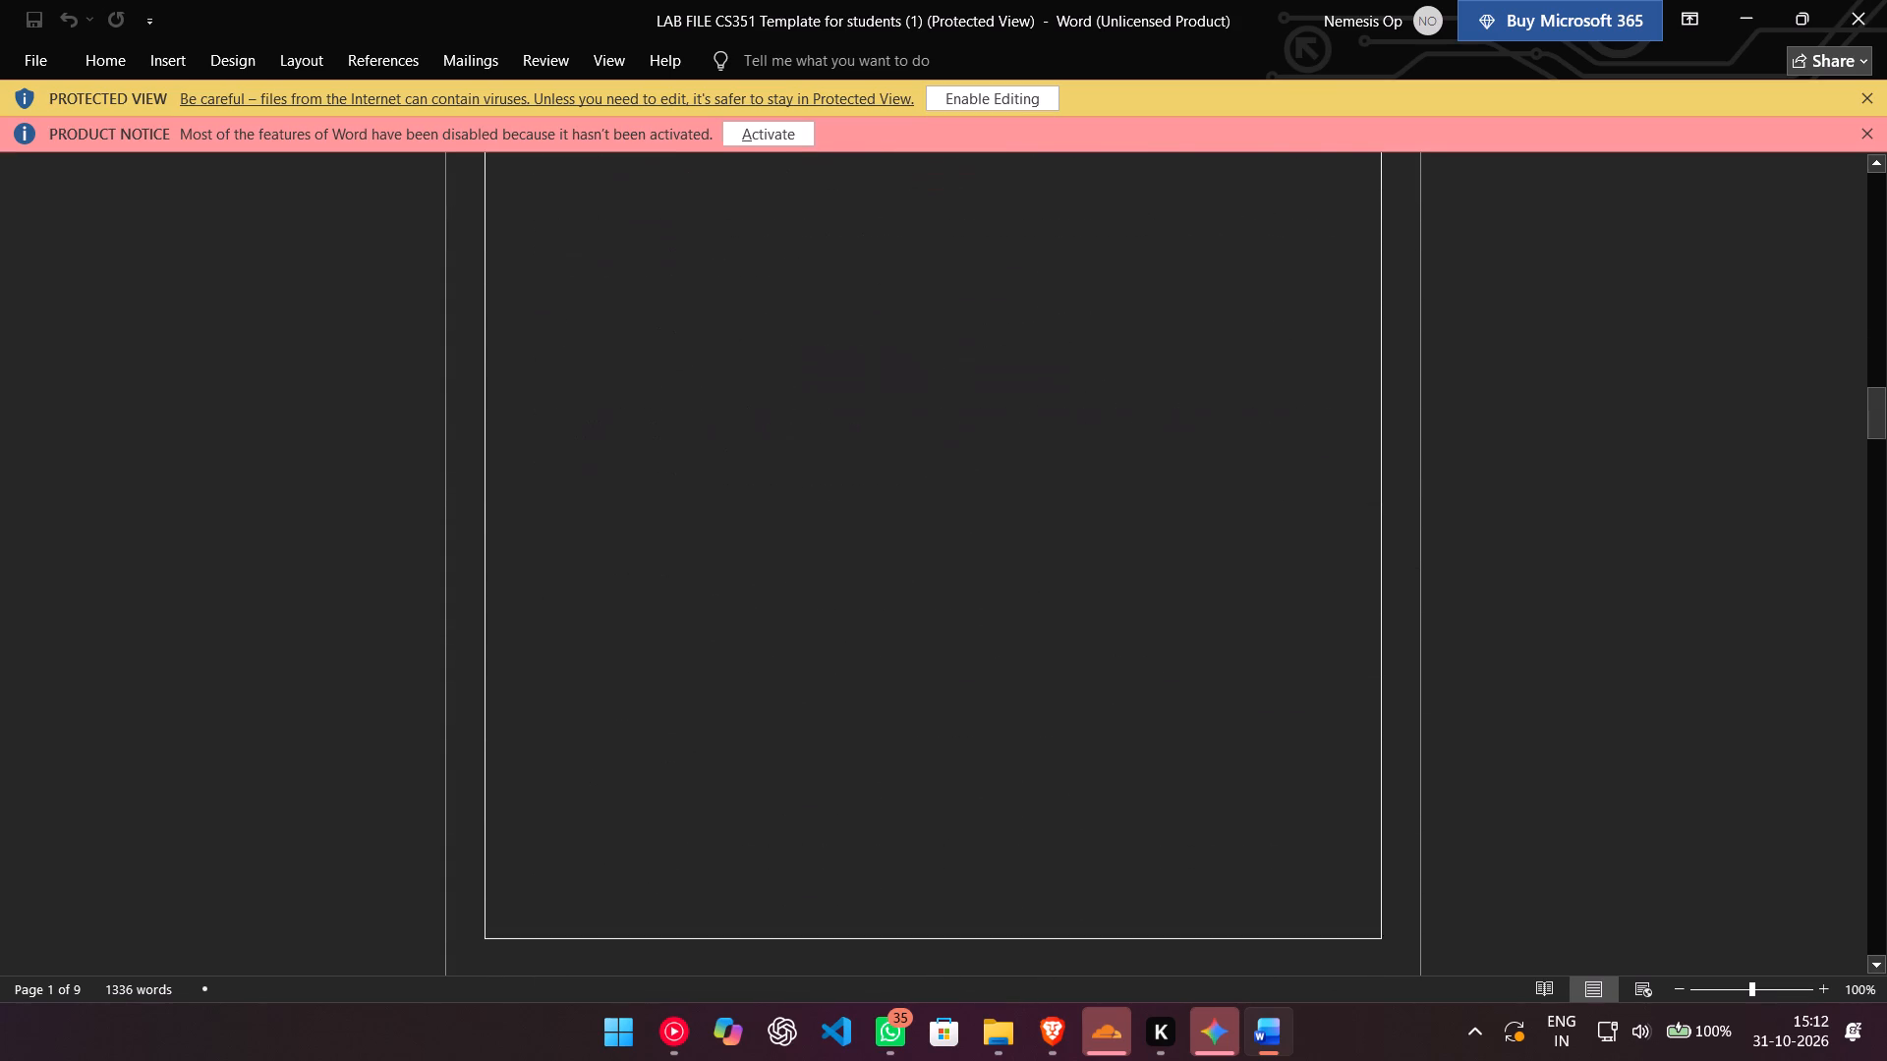
pyautogui.scroll(-20, 1168, 649)
pyautogui.scroll(-20, 1168, 649)
pyautogui.scroll(-20, 1168, 649)
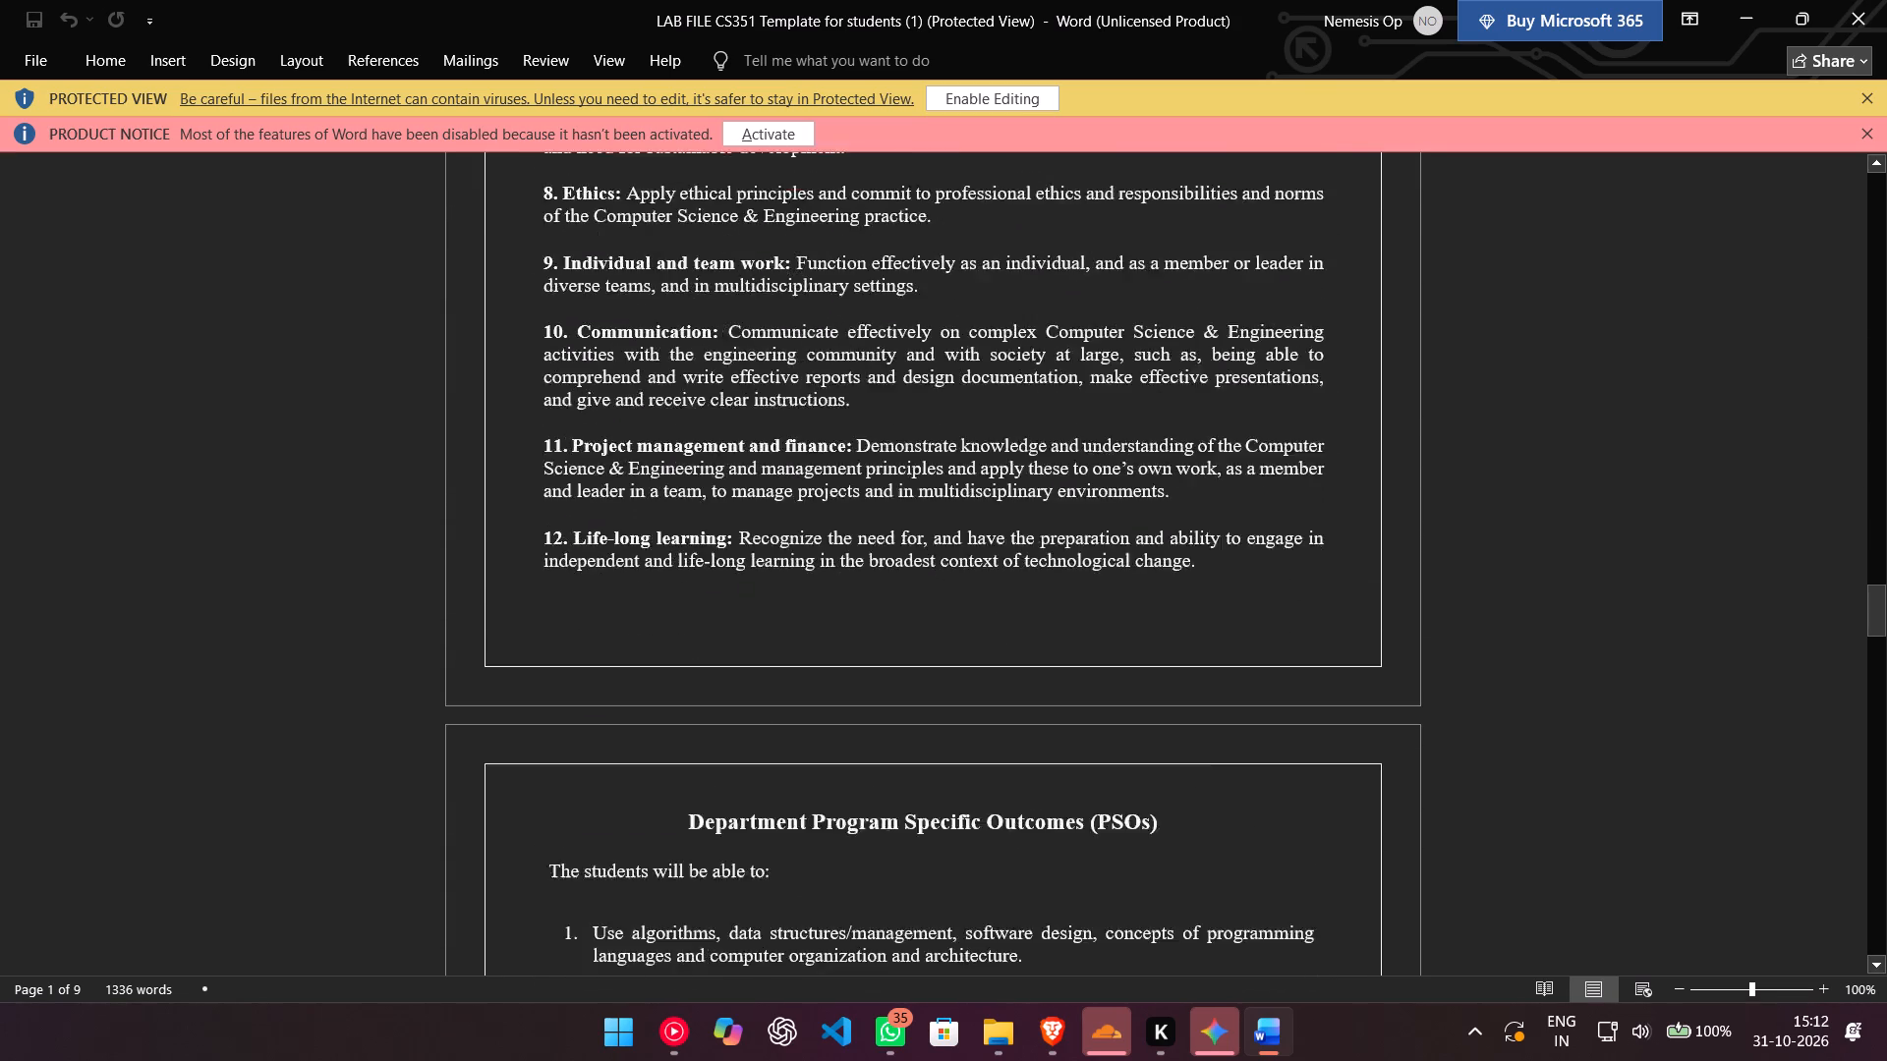
pyautogui.scroll(-20, 1147, 762)
pyautogui.scroll(-20, 1147, 762)
pyautogui.scroll(-20, 1147, 762)
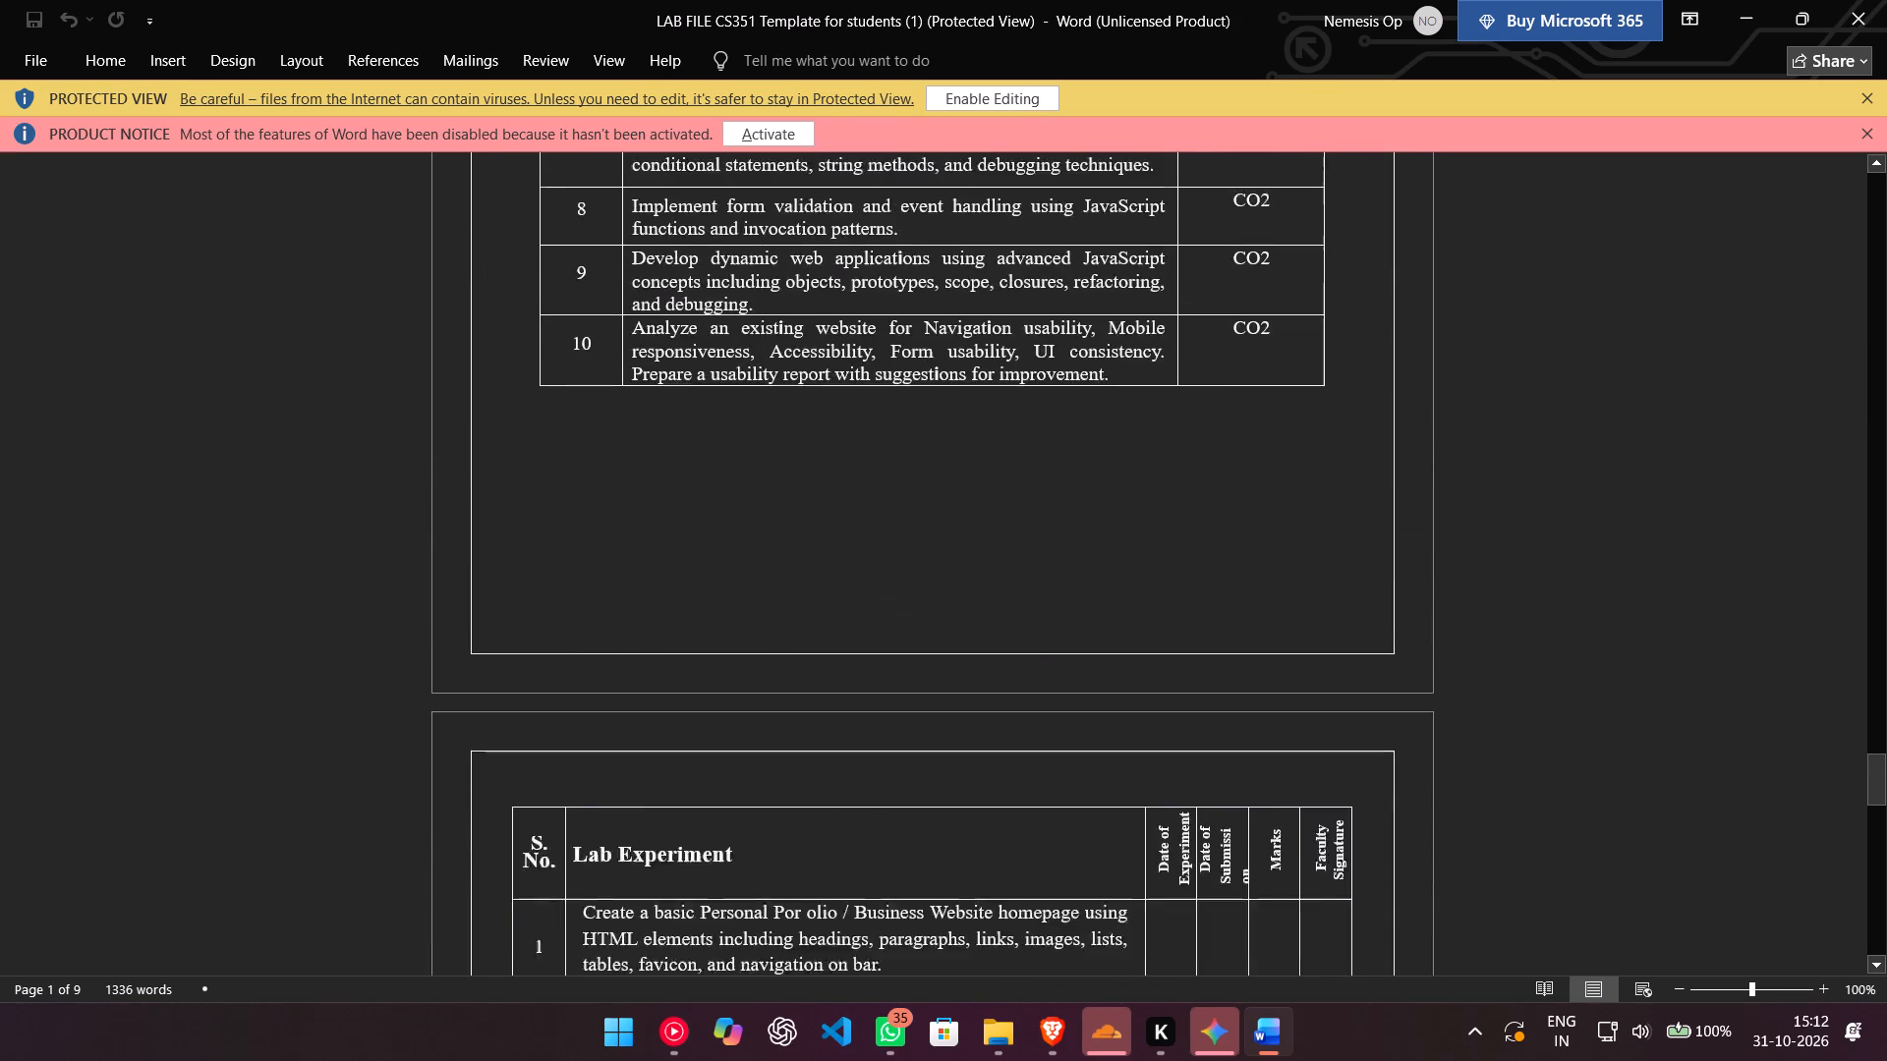
pyautogui.scroll(-7, 1150, 708)
pyautogui.scroll(20, 1155, 703)
pyautogui.scroll(20, 1155, 703)
pyautogui.scroll(-12, 1156, 660)
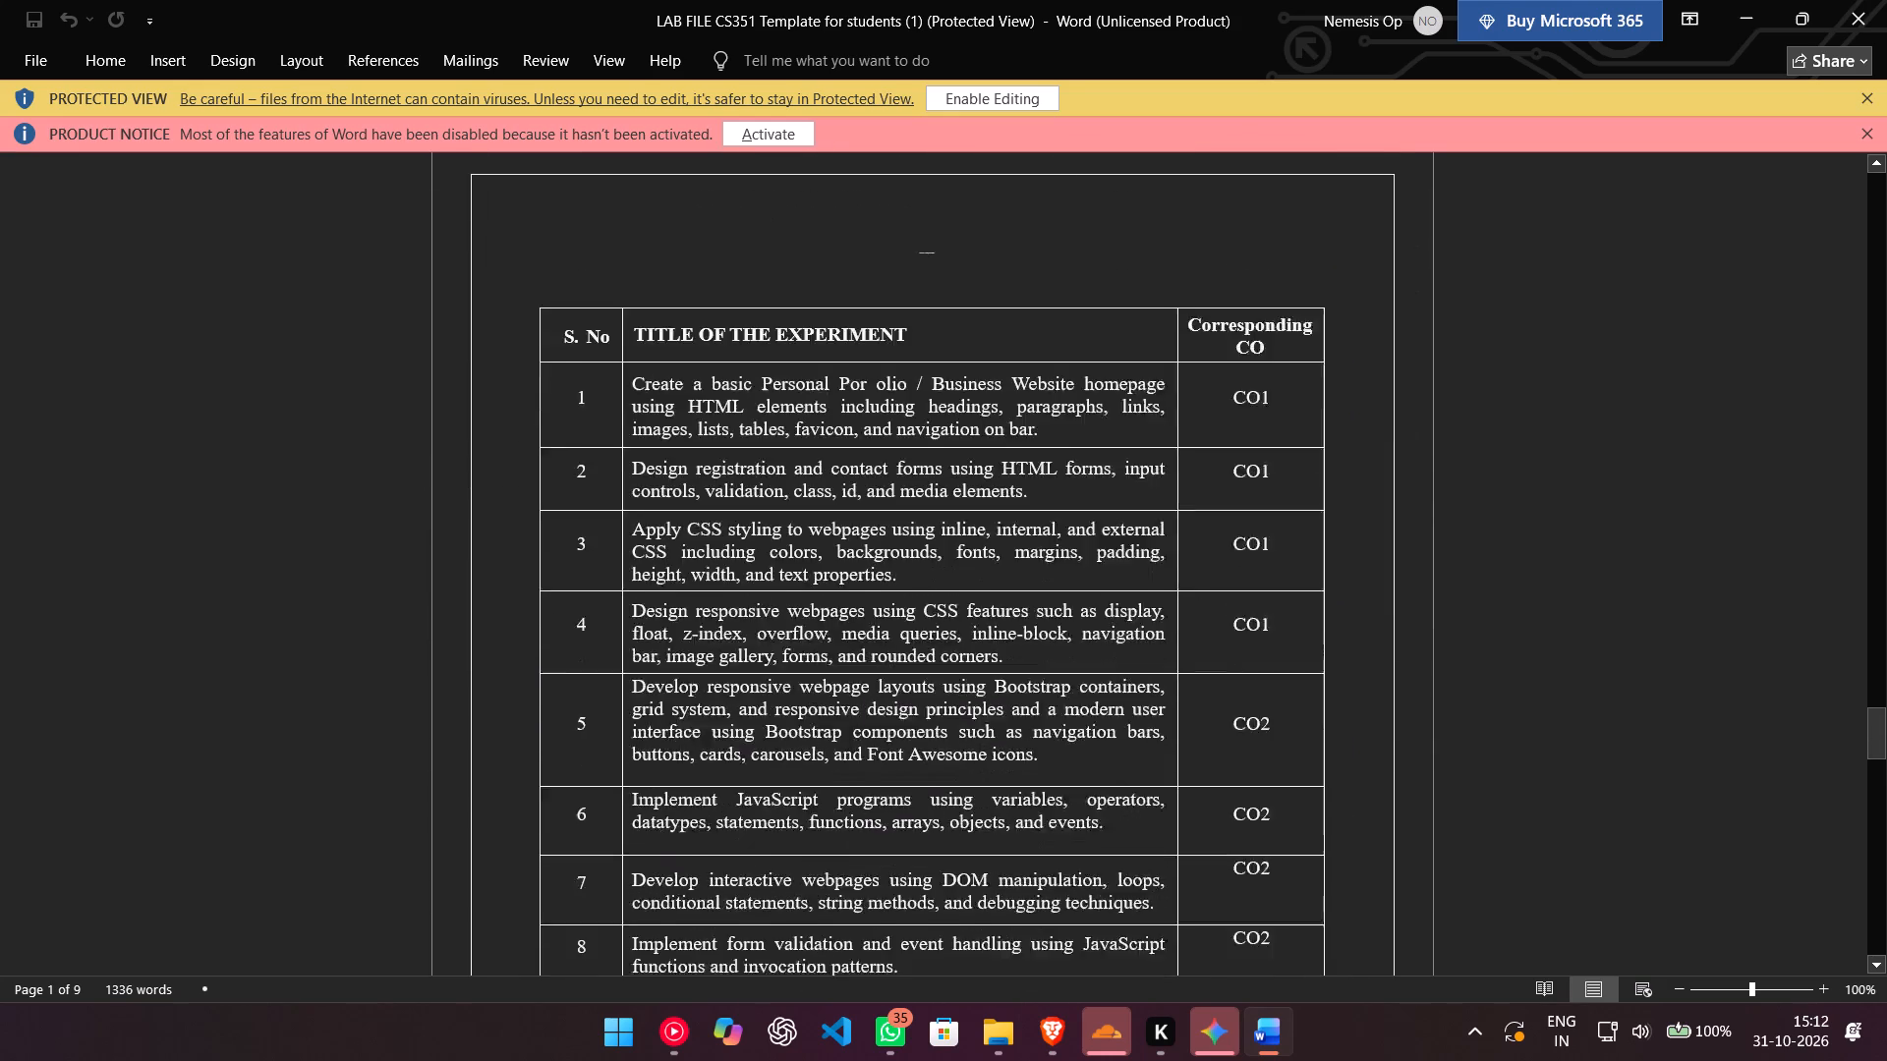
pyautogui.scroll(-20, 1157, 676)
pyautogui.scroll(-13, 1157, 676)
pyautogui.scroll(5, 1140, 717)
pyautogui.scroll(-20, 1140, 717)
pyautogui.scroll(-4, 1140, 717)
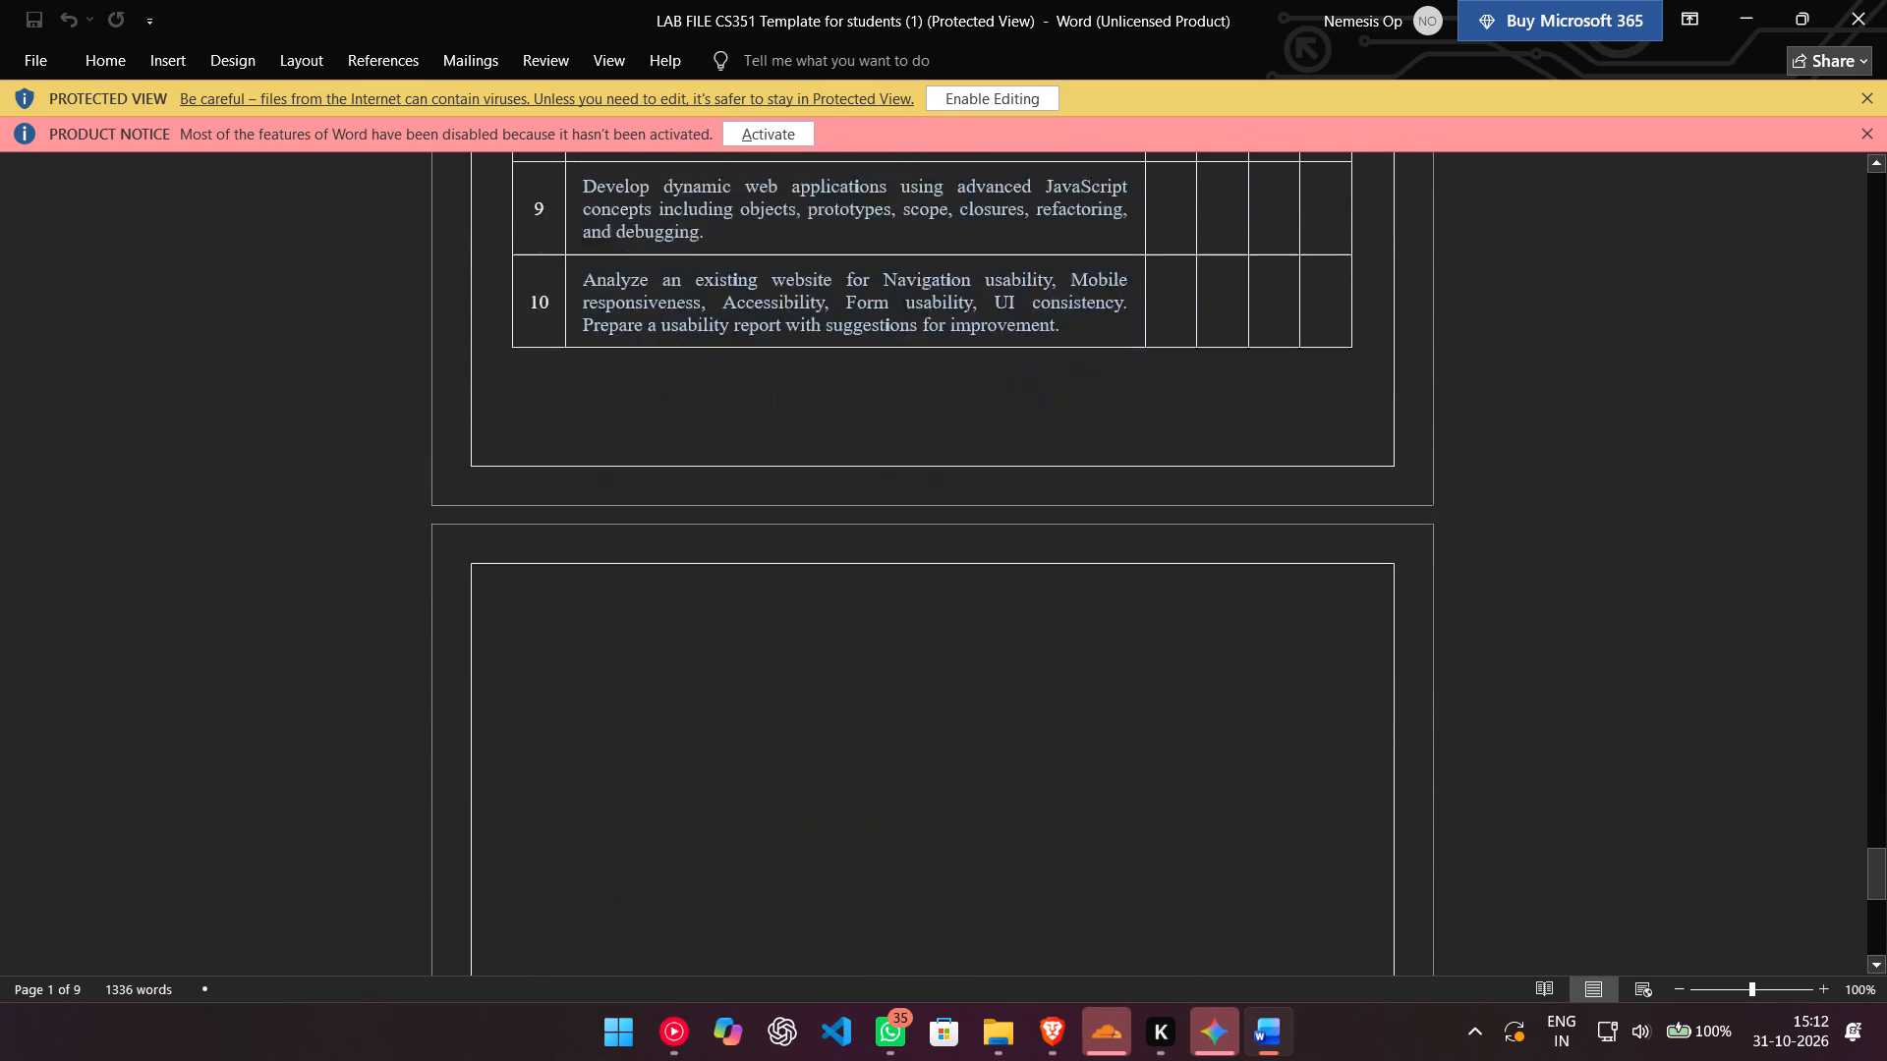
pyautogui.scroll(-9, 1137, 724)
pyautogui.scroll(8, 1135, 718)
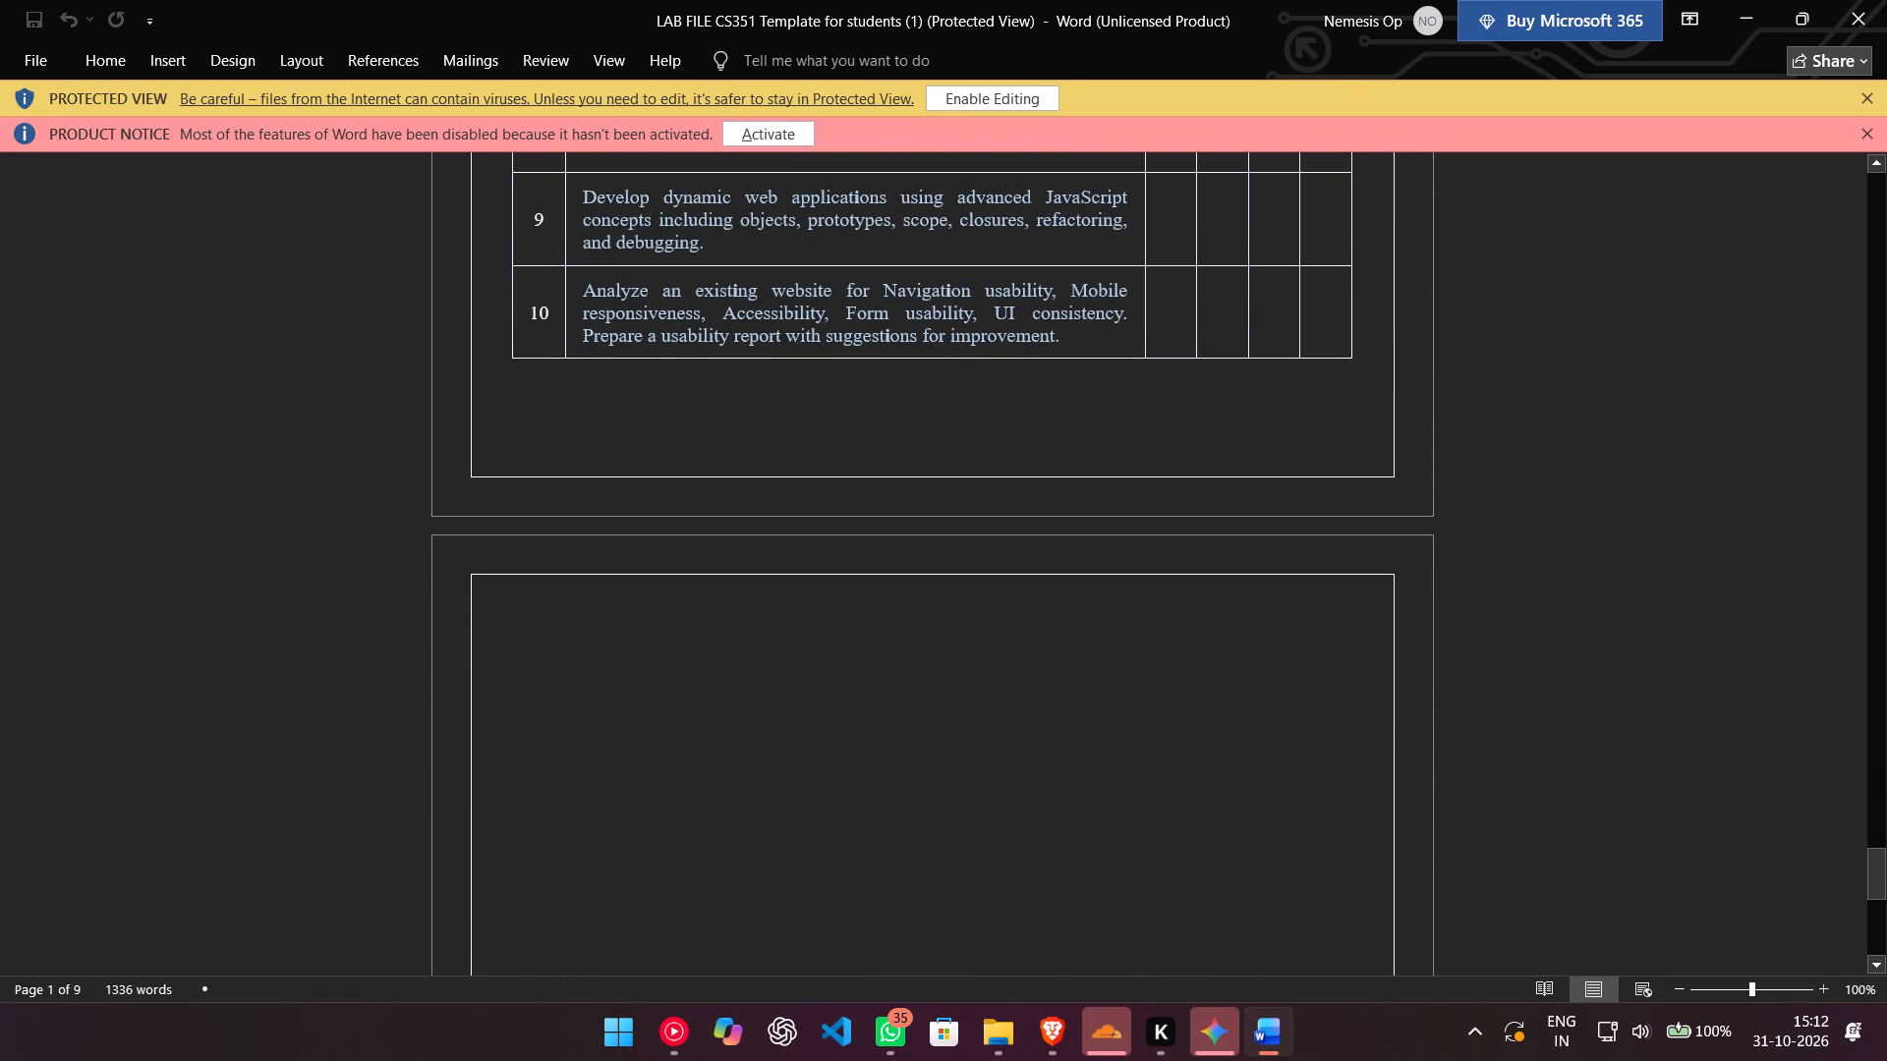
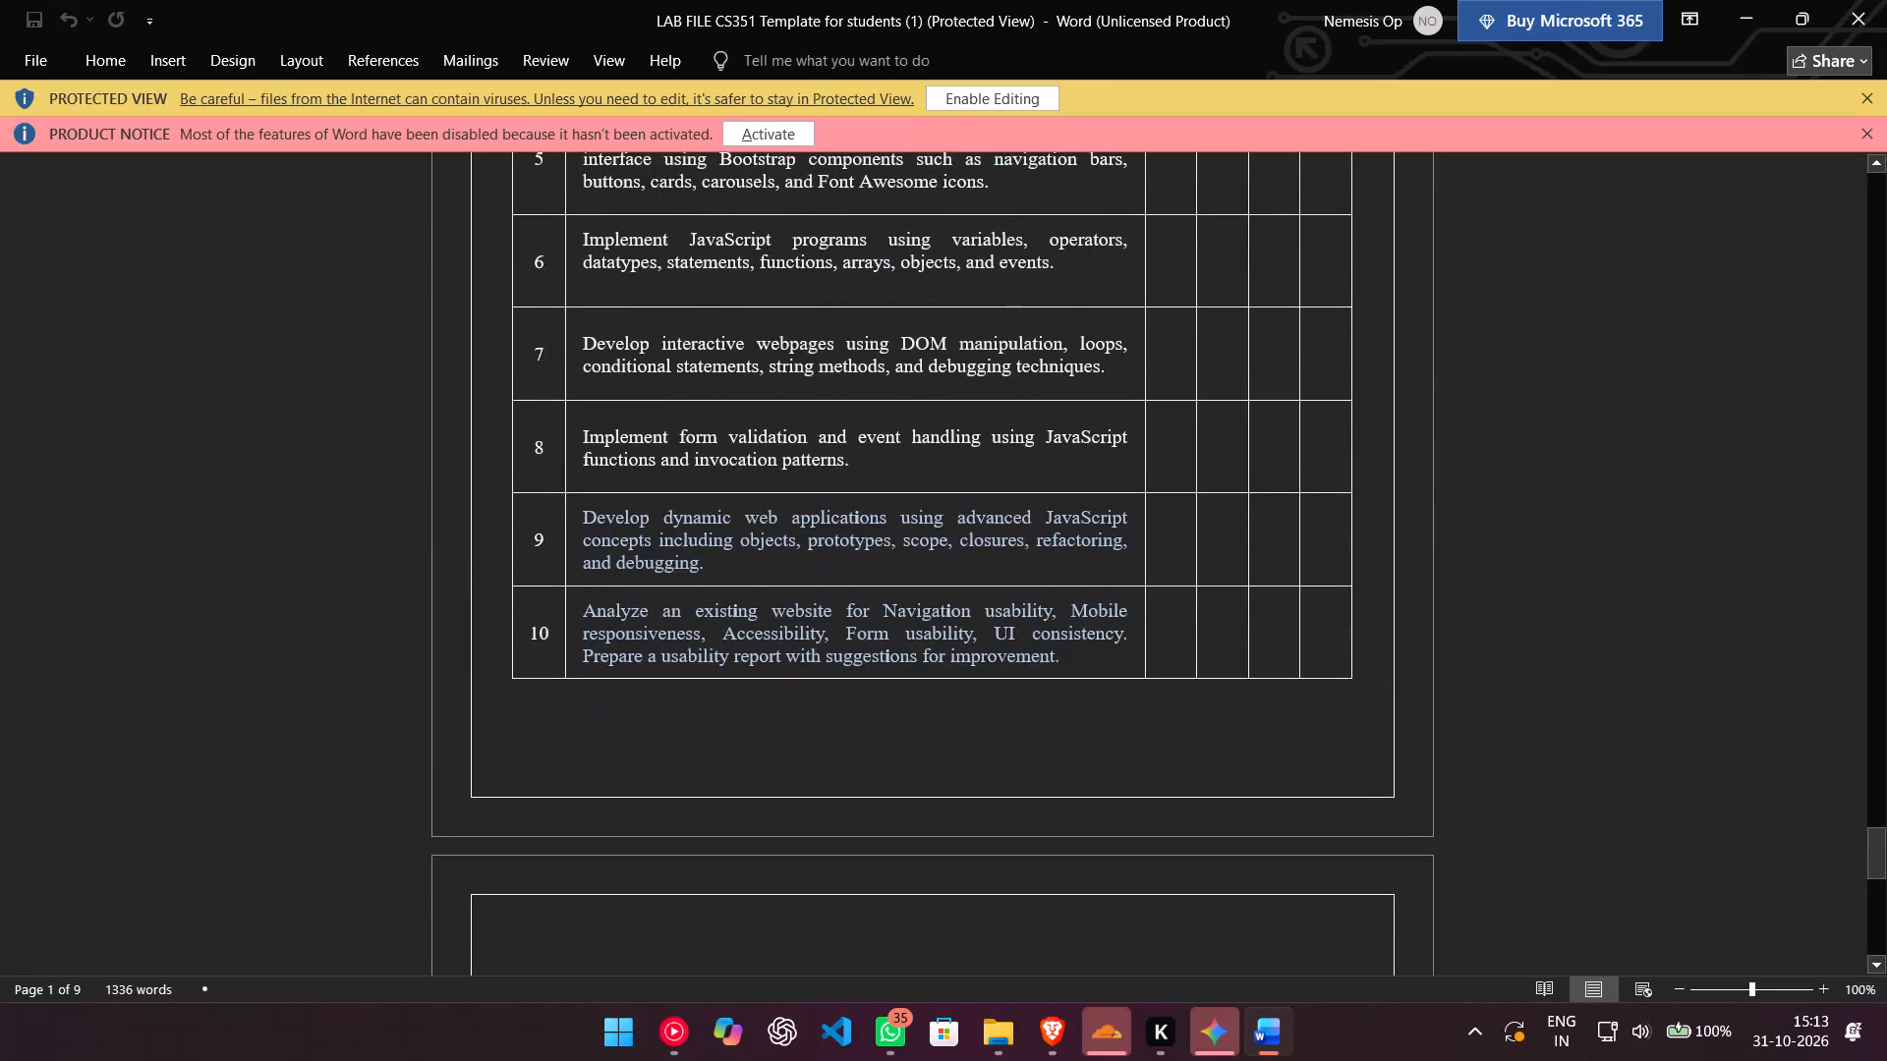
# Select the template's cover page content from the institute name heading down through the Lab File title.
pyautogui.scroll(-20, 981, 308)
pyautogui.scroll(-16, 981, 308)
pyautogui.moveTo(1884, 923); pyautogui.dragTo(1886, 443)
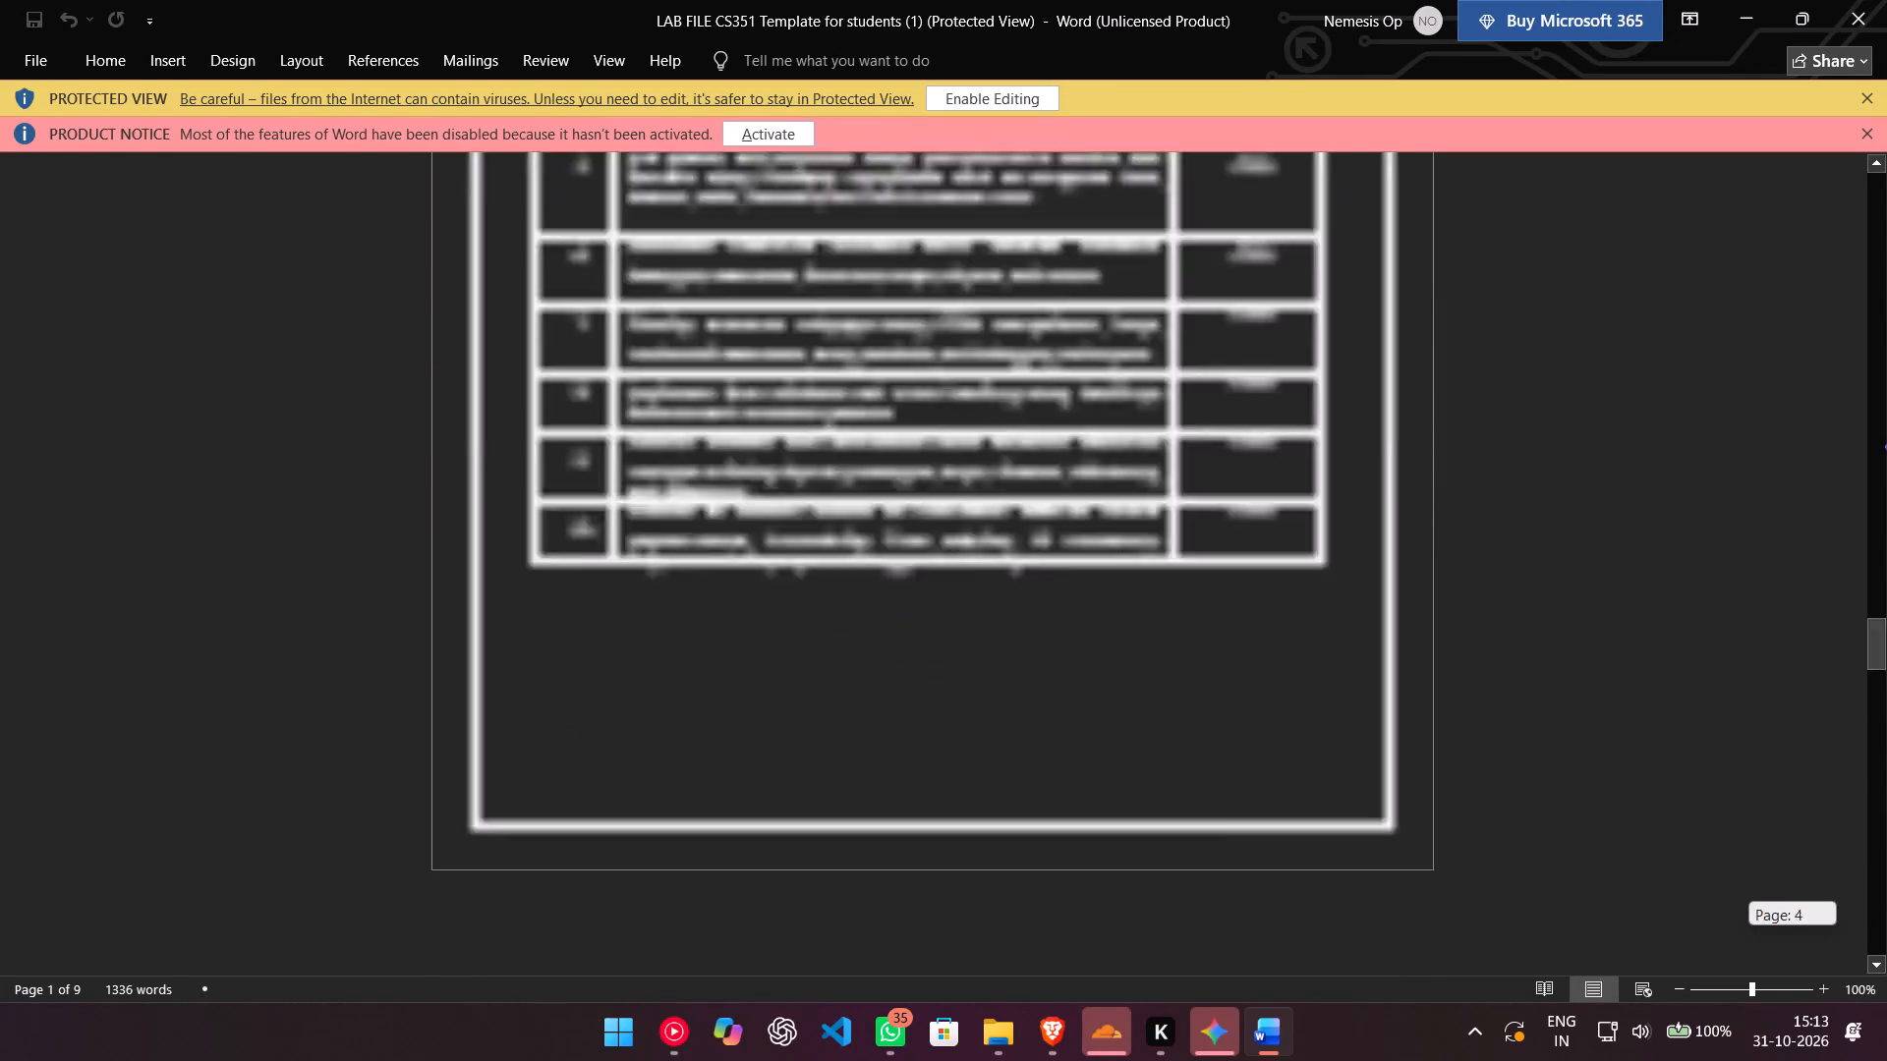
pyautogui.moveTo(1886, 443); pyautogui.dragTo(1884, 13)
pyautogui.moveTo(523, 277); pyautogui.dragTo(977, 600)
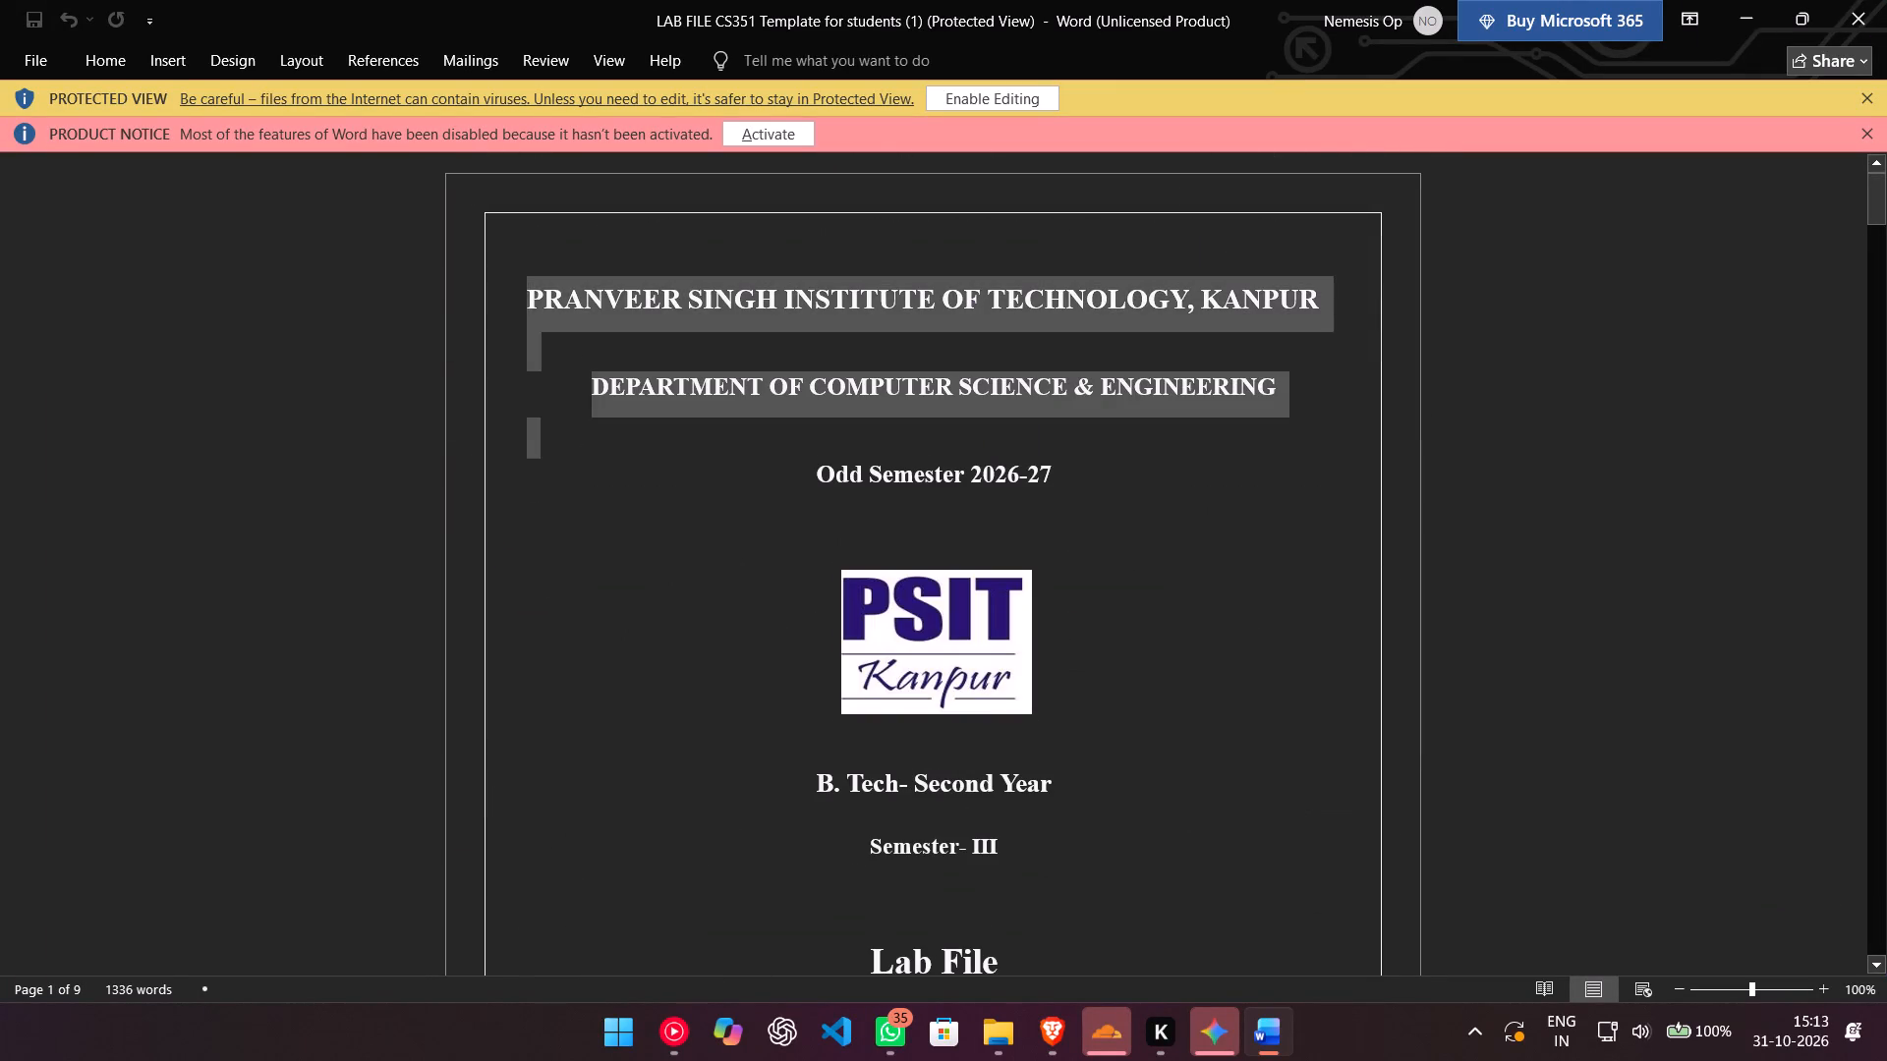
pyautogui.moveTo(977, 600); pyautogui.dragTo(1225, 827)
pyautogui.scroll(-4, 1213, 796)
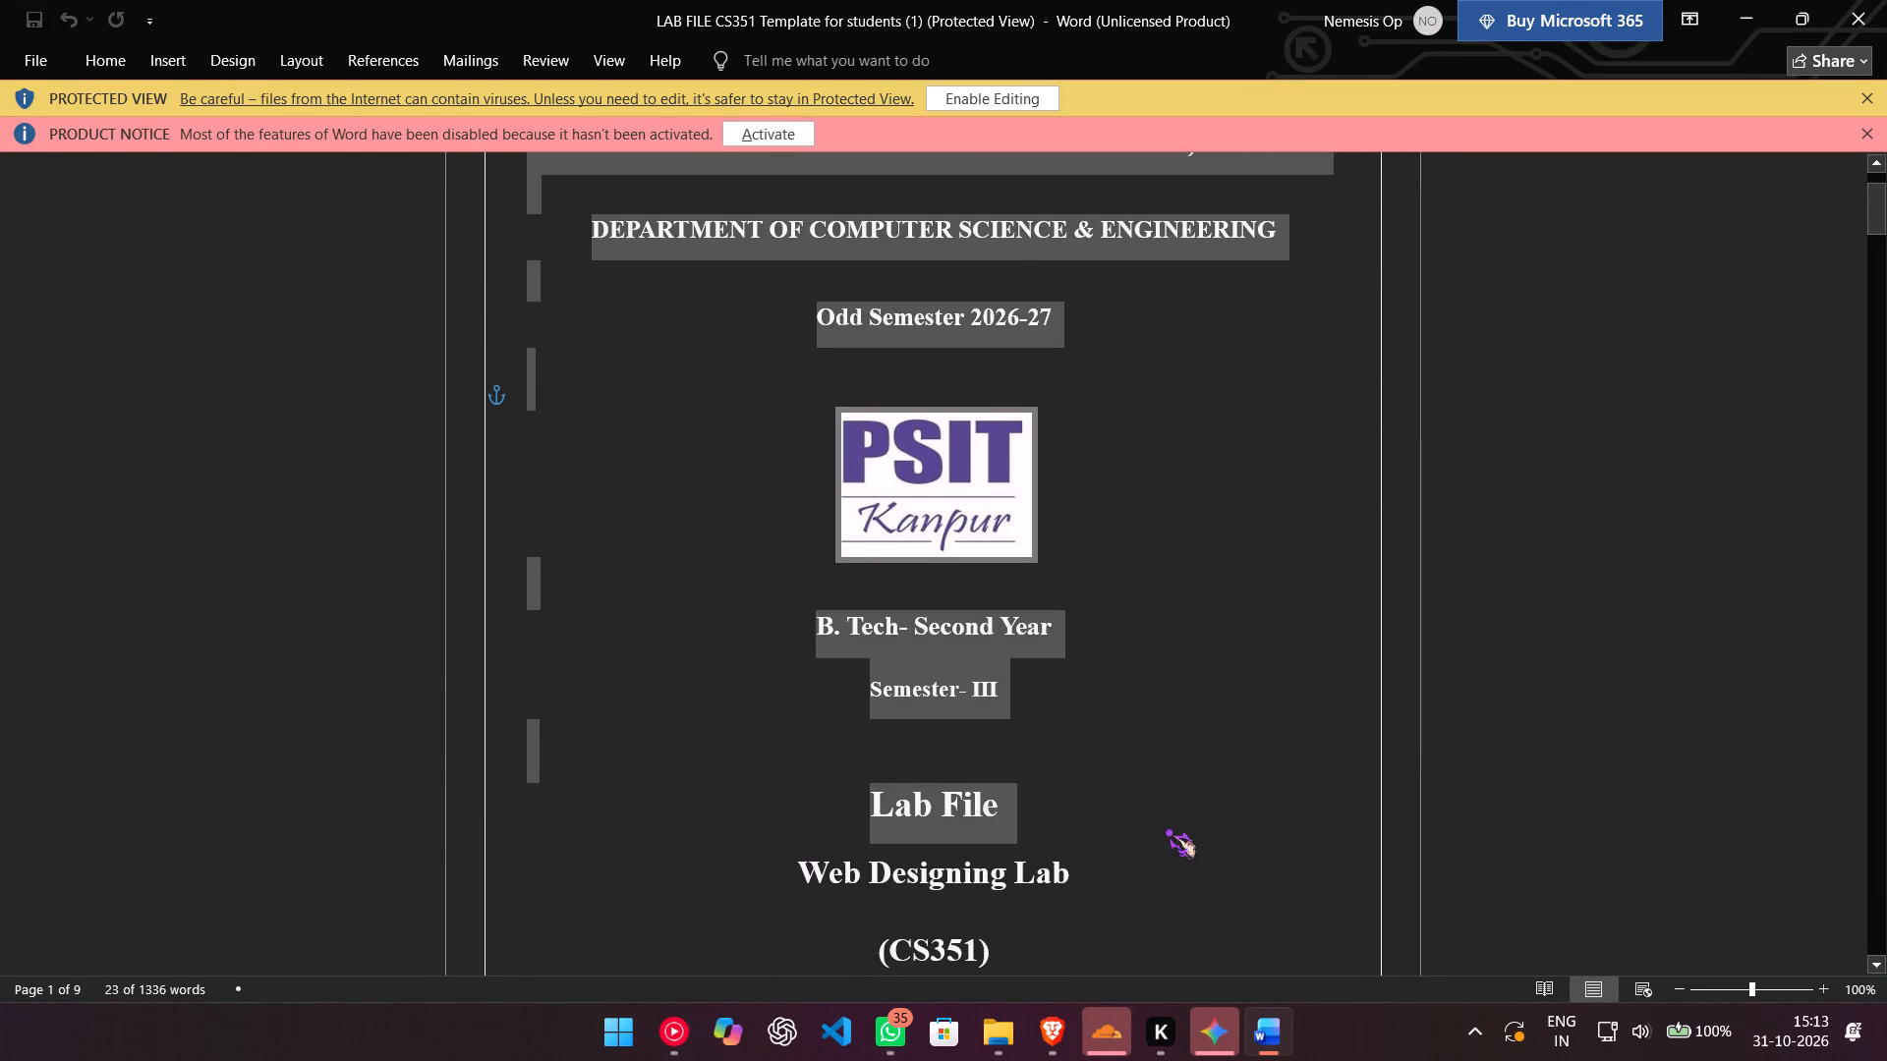
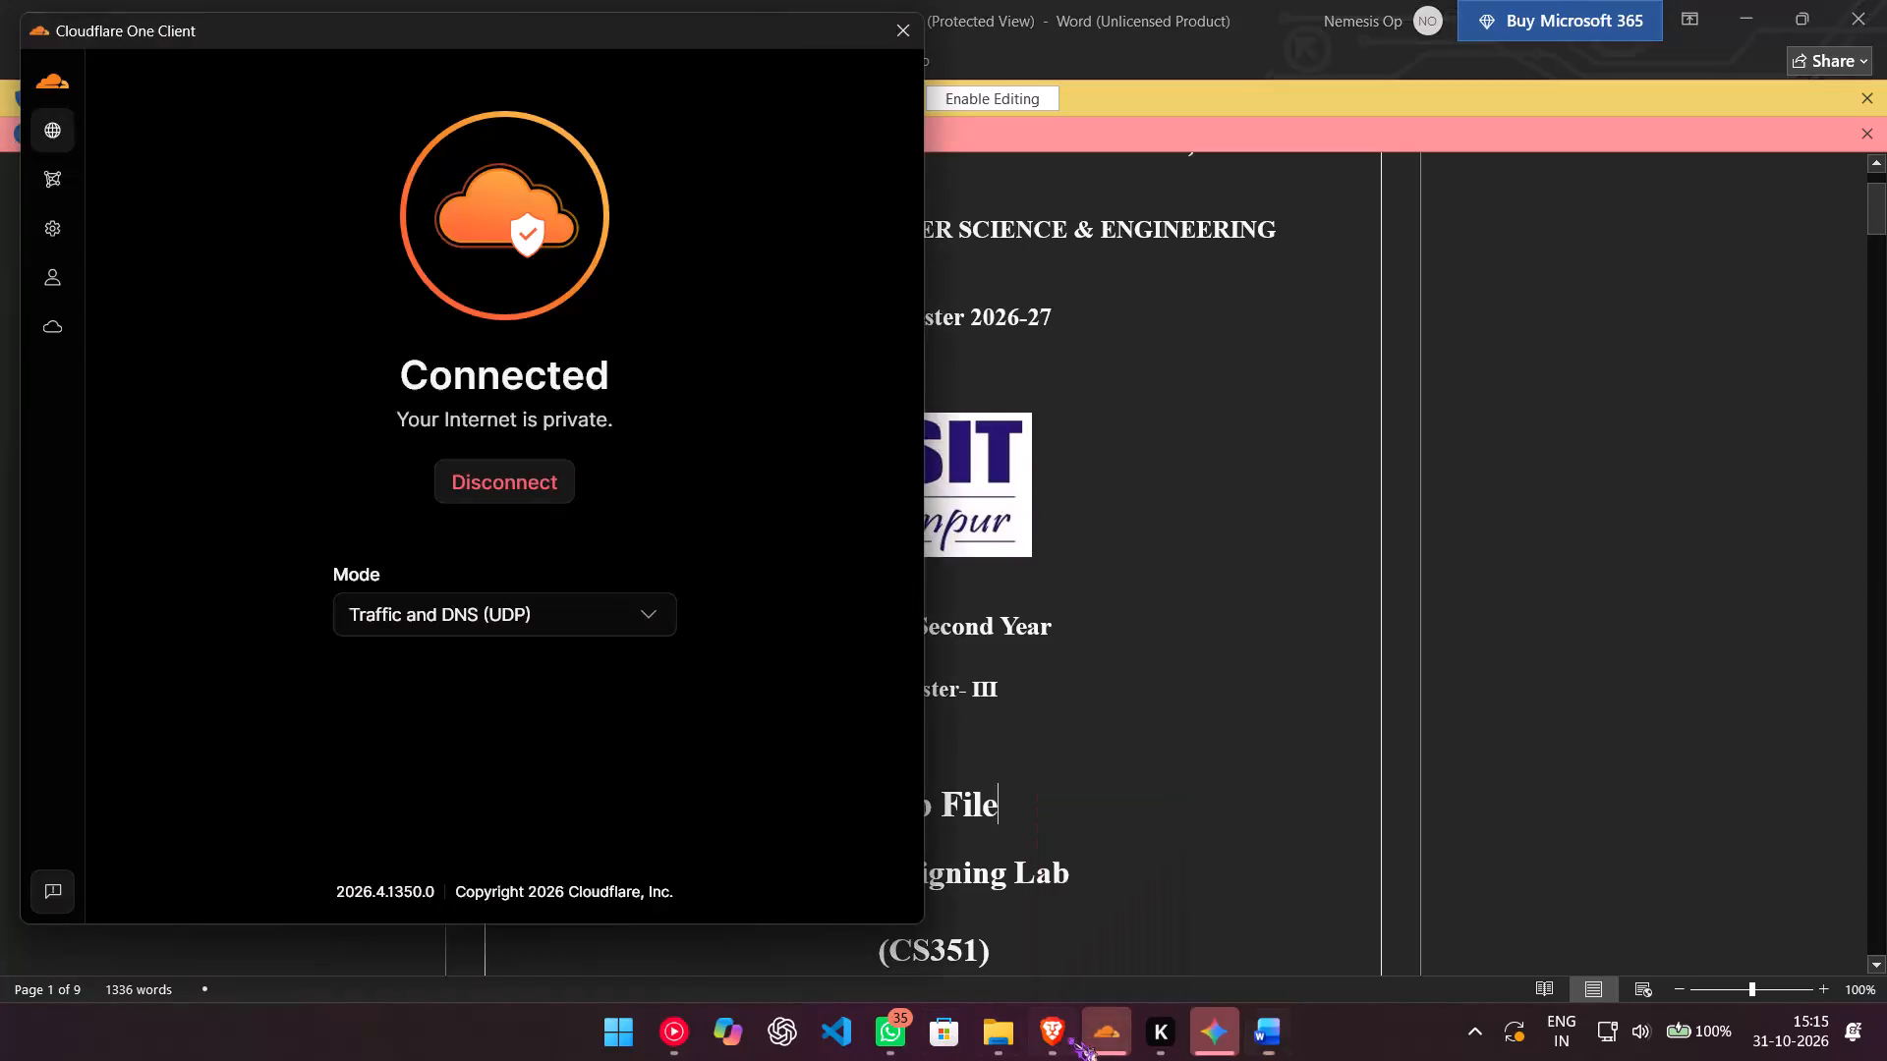
# Switch to Brave, open the CS351 lab file template from Classroom's WEB DESIGNING WORKSHOP LAB FILE FORMAT material, and look through its opening pages.
pyautogui.click(1050, 1036)
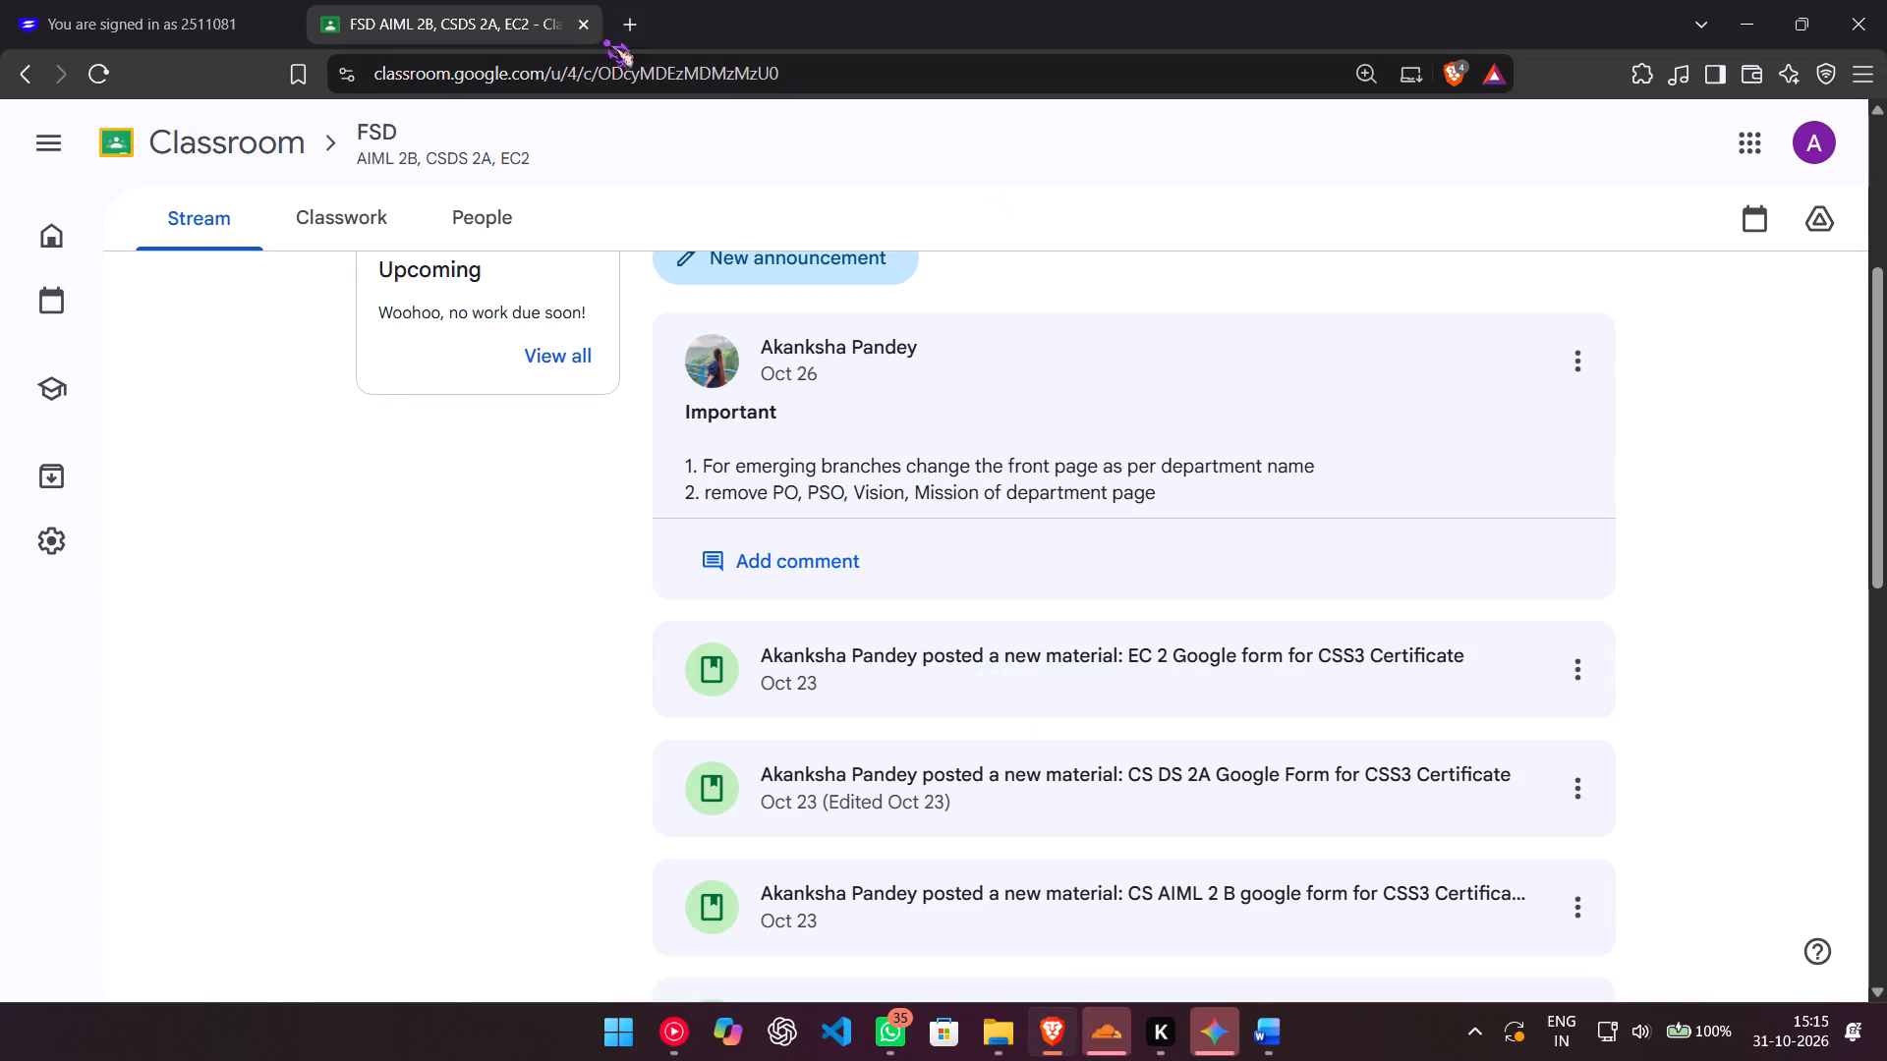
pyautogui.scroll(-5, 910, 963)
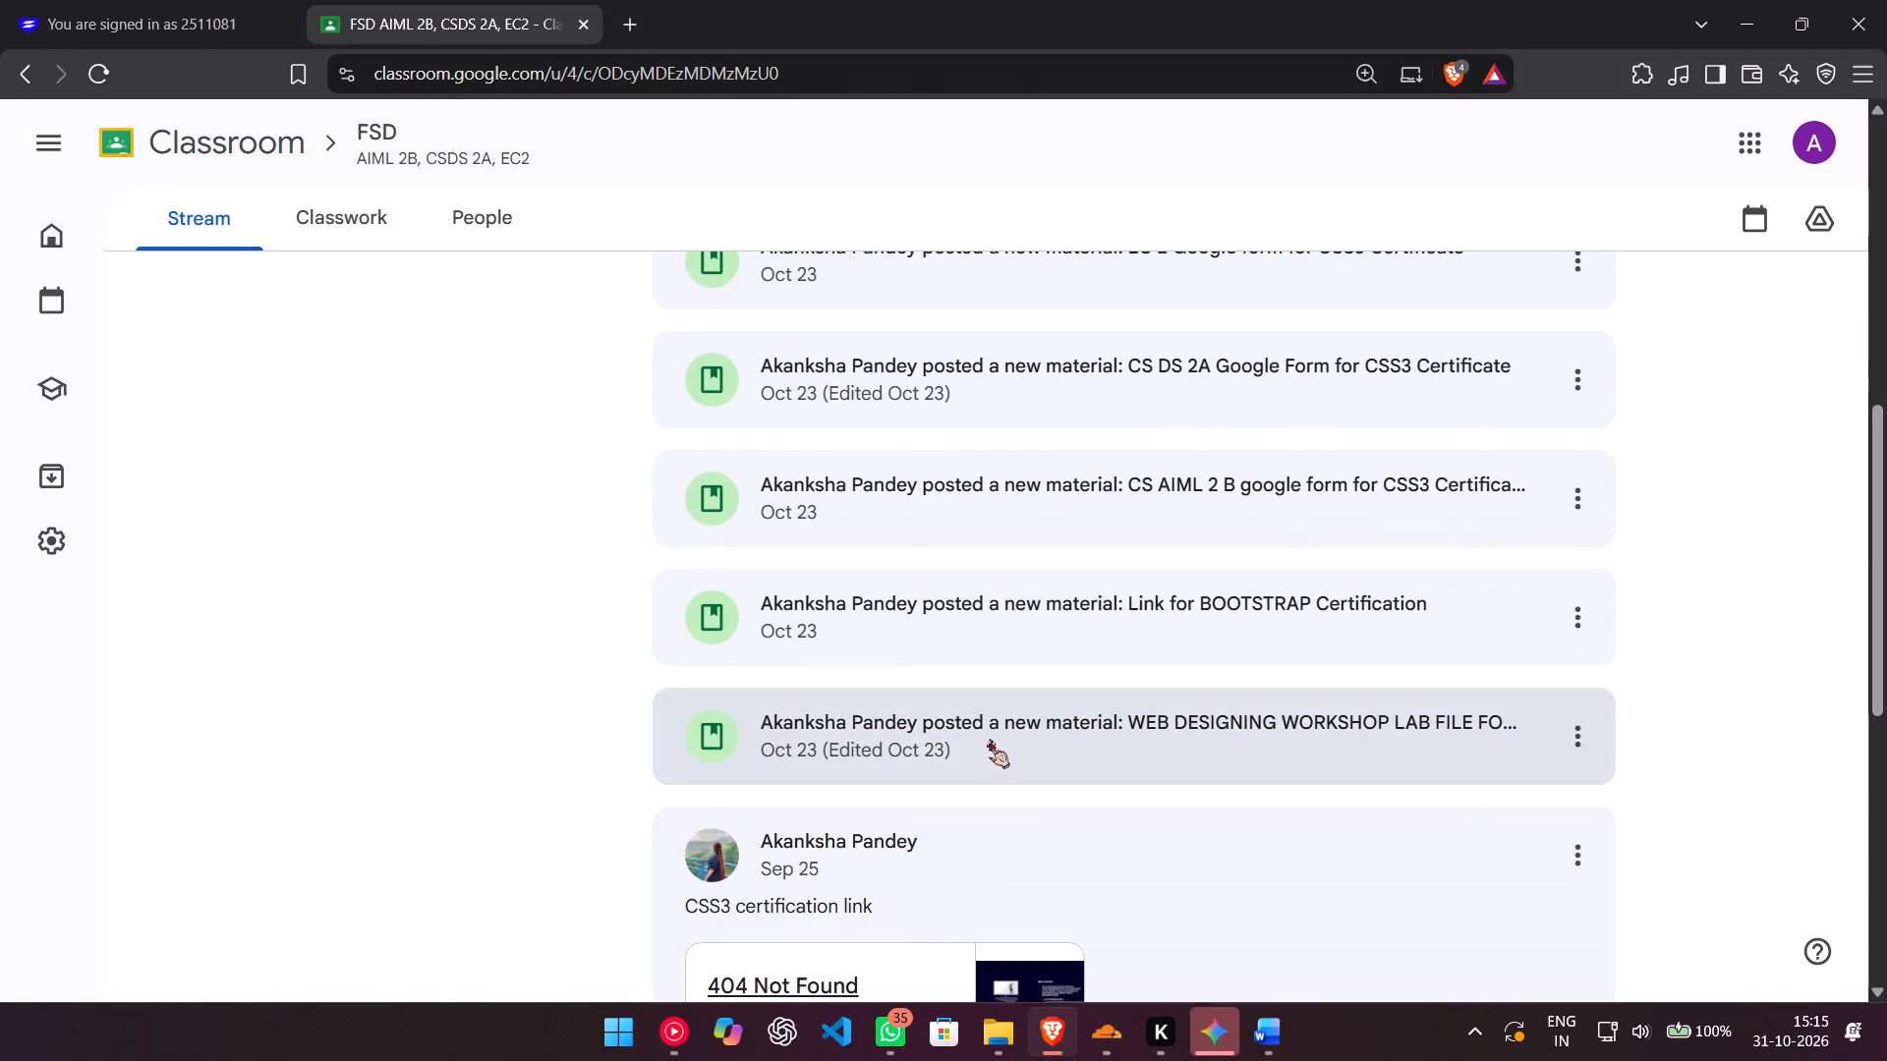
pyautogui.click(993, 727)
pyautogui.click(486, 486)
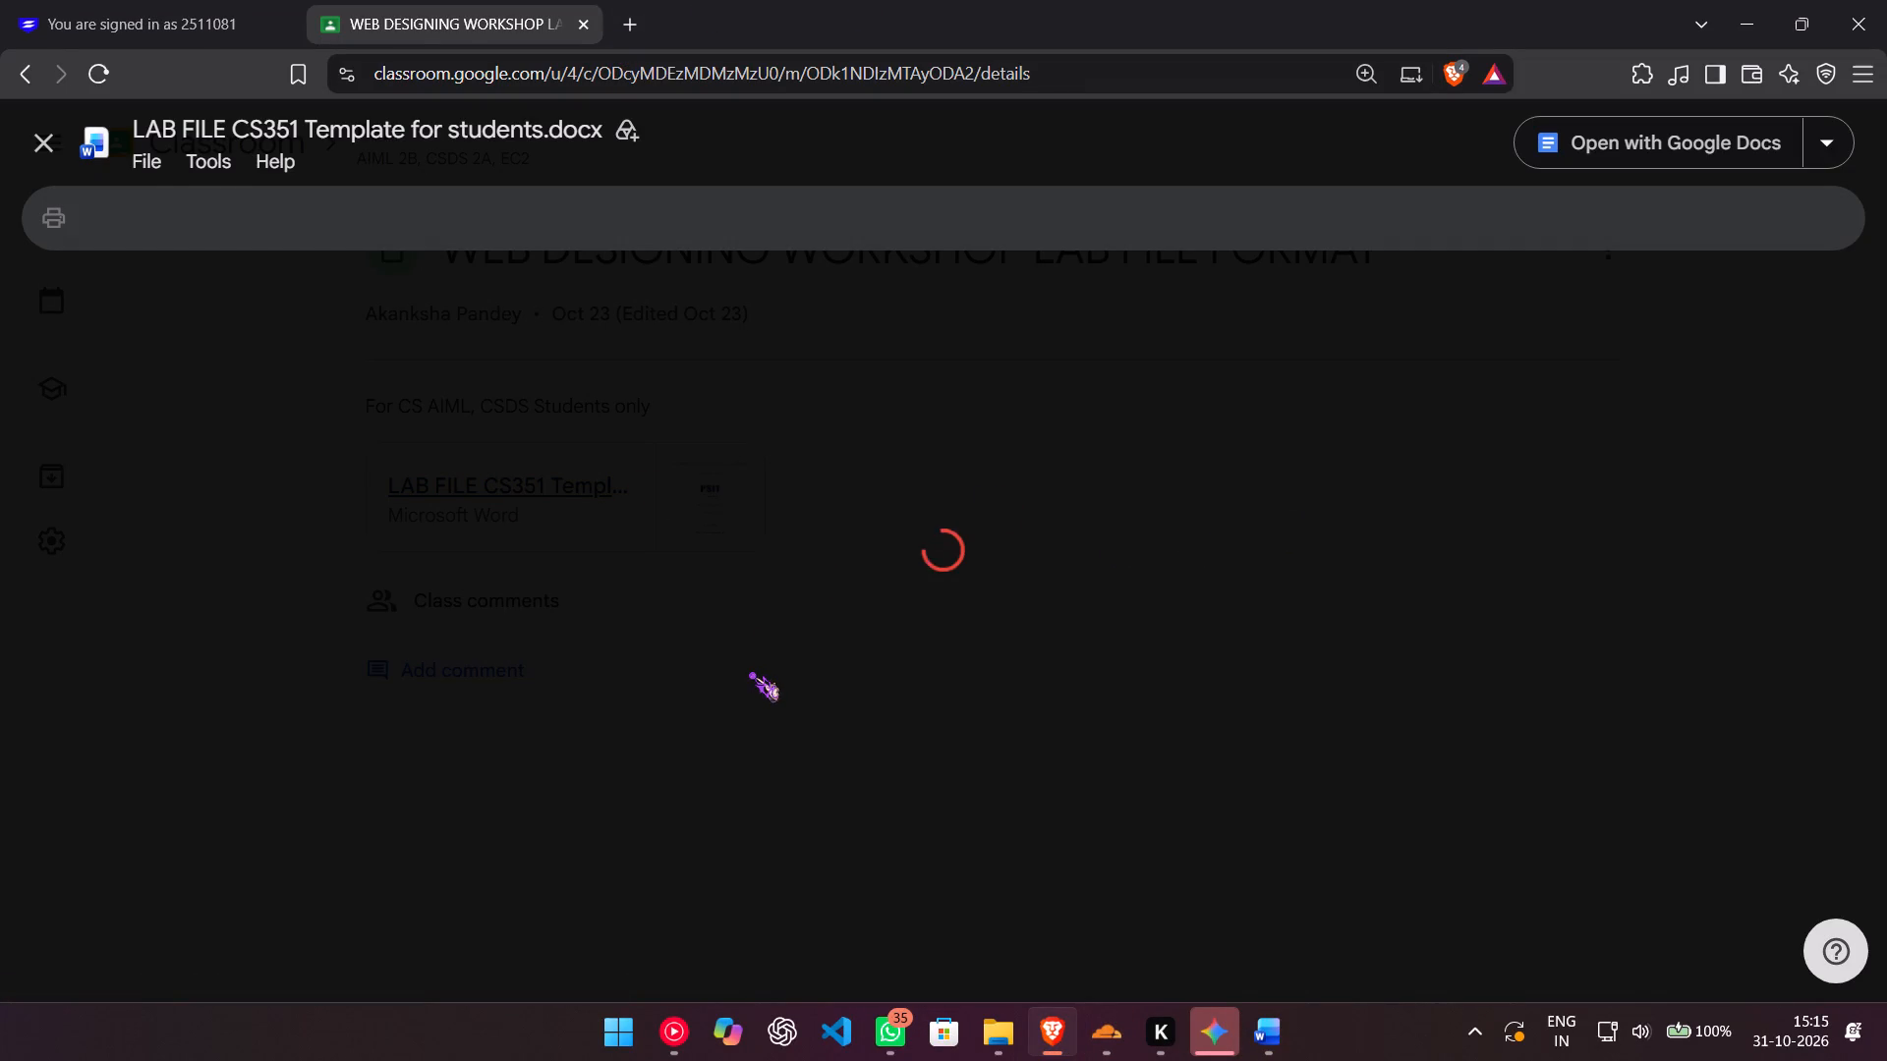
pyautogui.scroll(-20, 750, 673)
pyautogui.scroll(-4, 750, 673)
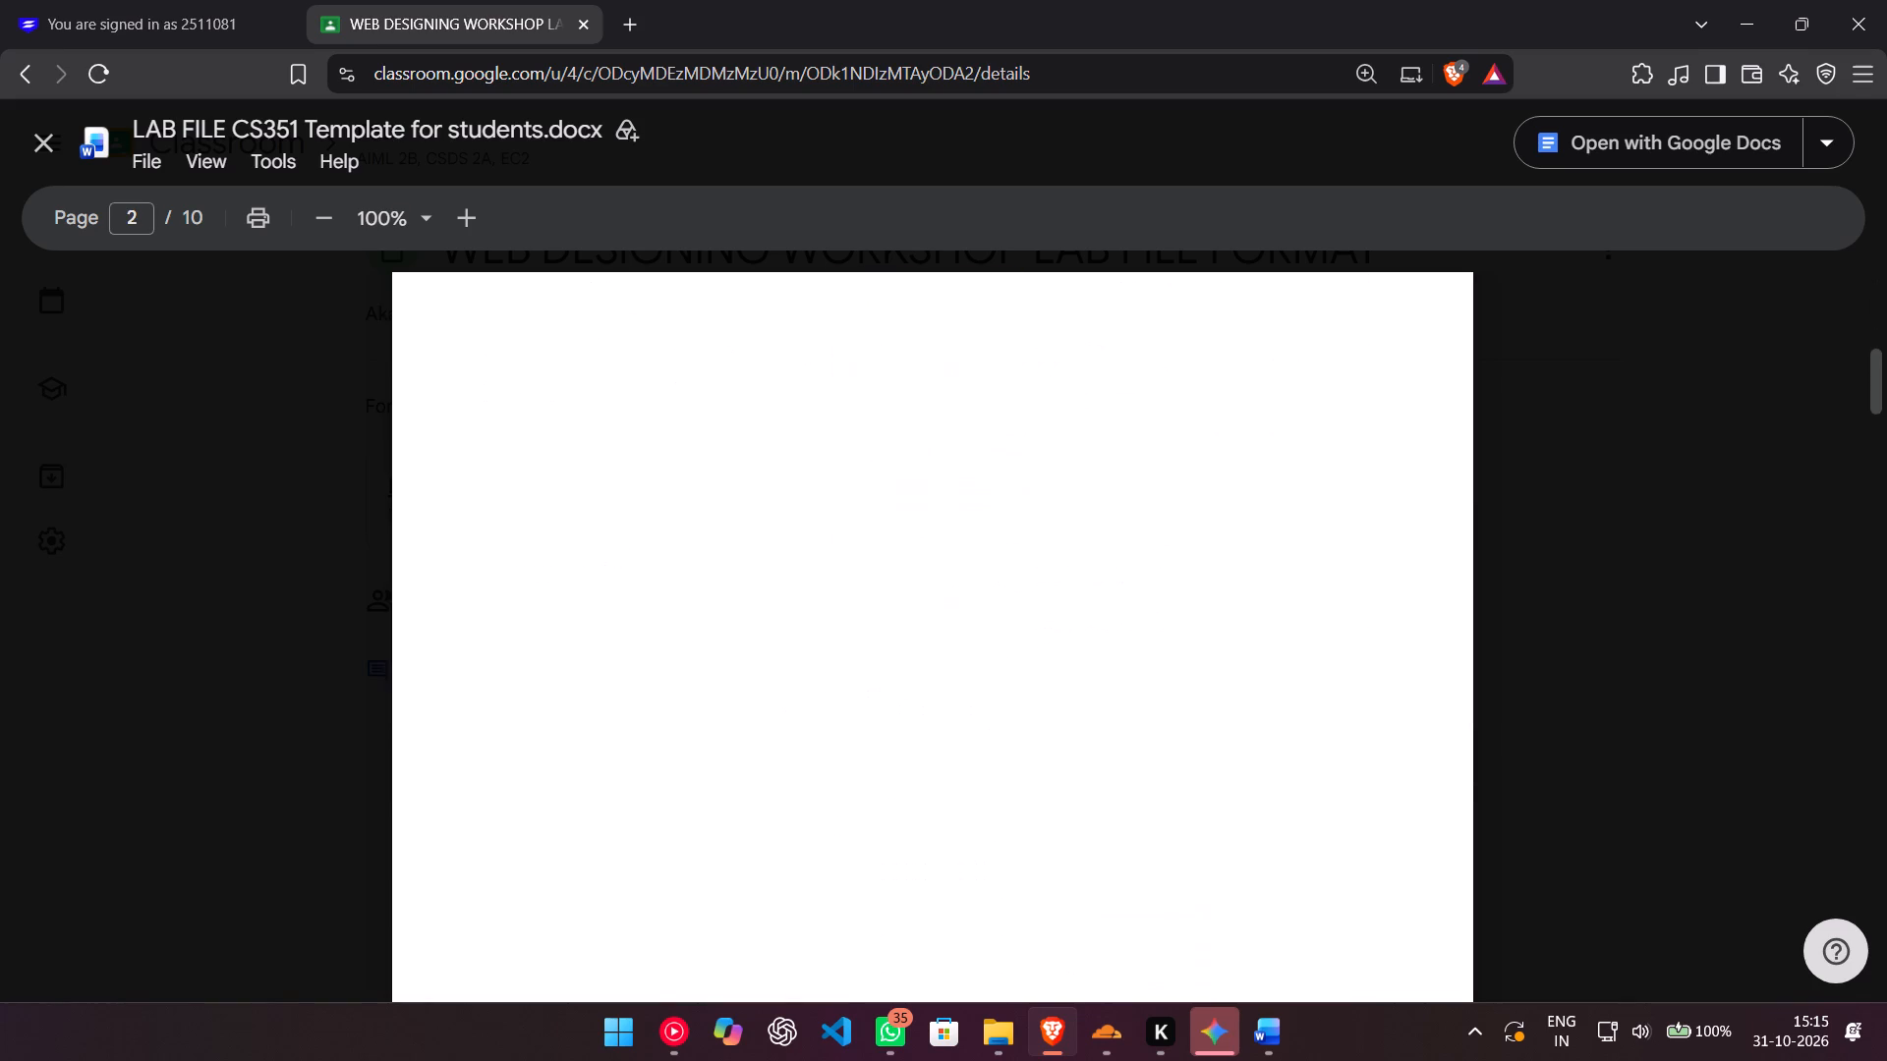
pyautogui.scroll(-20, 833, 684)
pyautogui.scroll(-17, 833, 684)
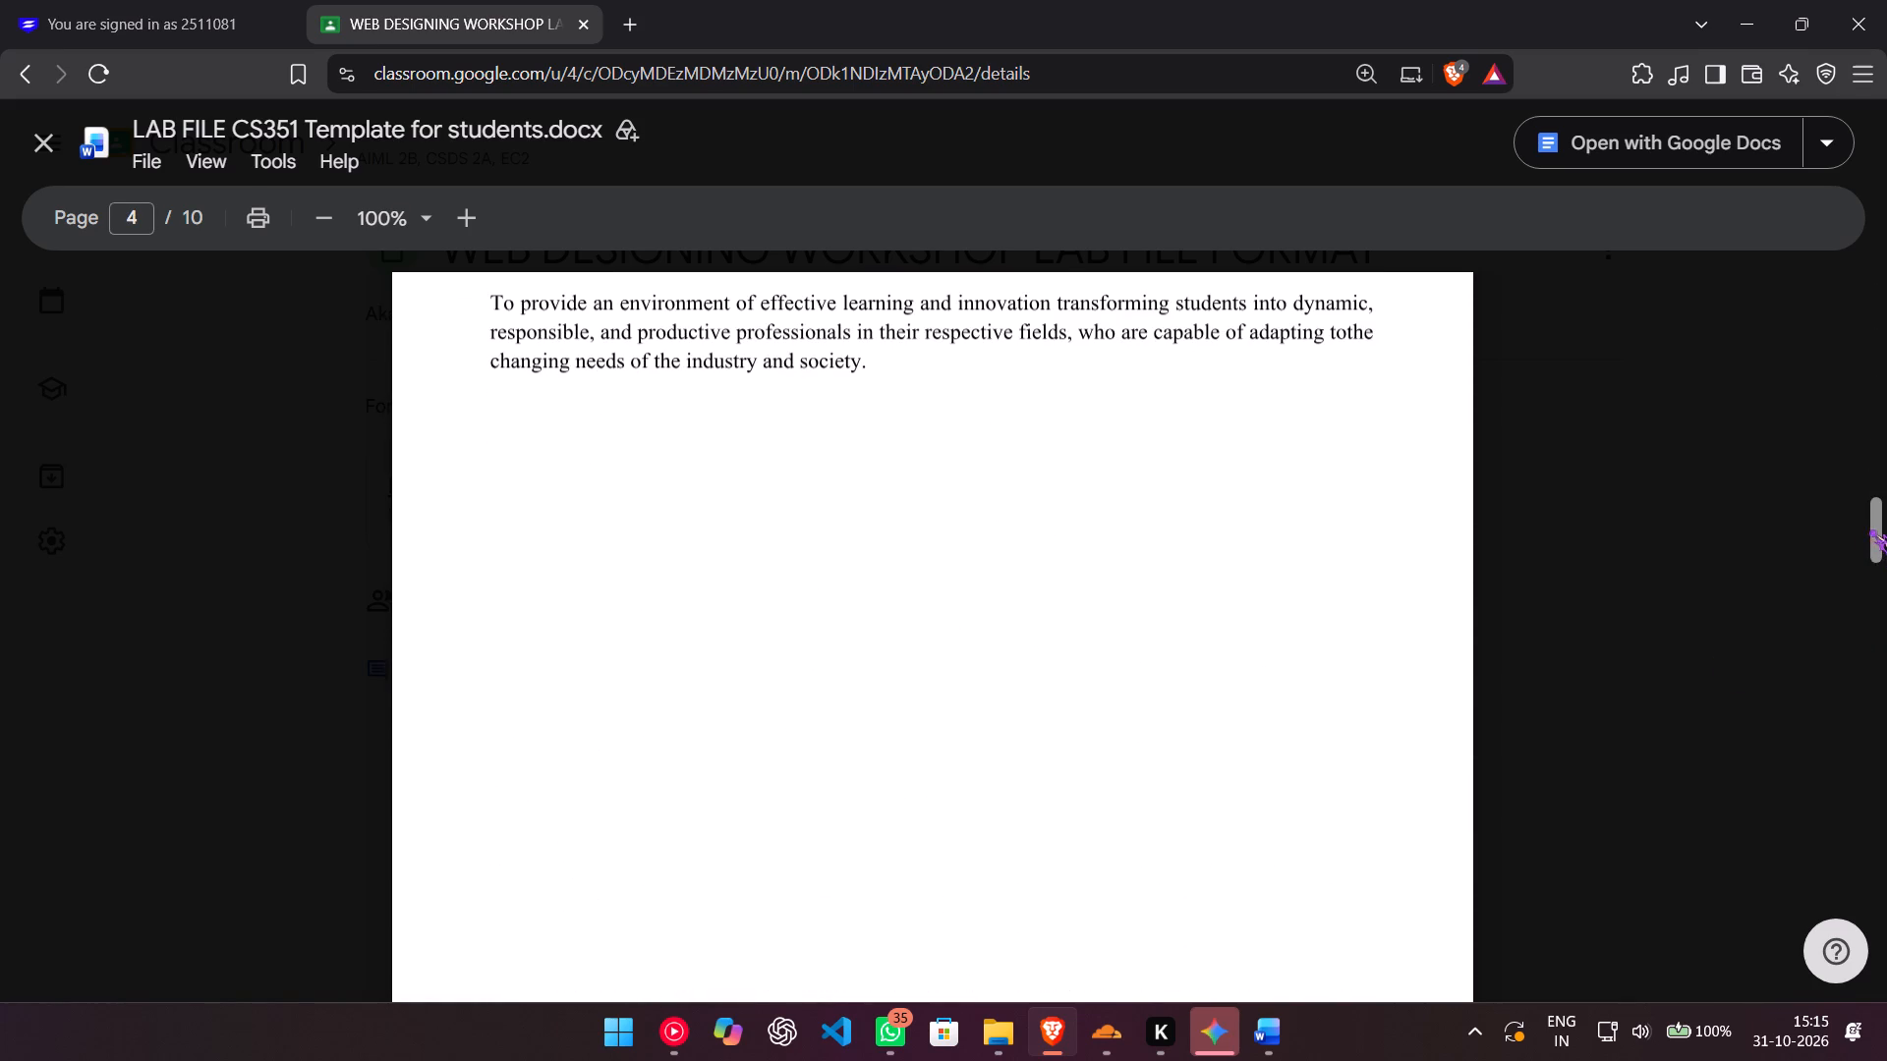
# Review the template's vision and mission, program outcomes, experiment list and index table pages, and close the template preview.
pyautogui.moveTo(1874, 530); pyautogui.dragTo(1881, 649)
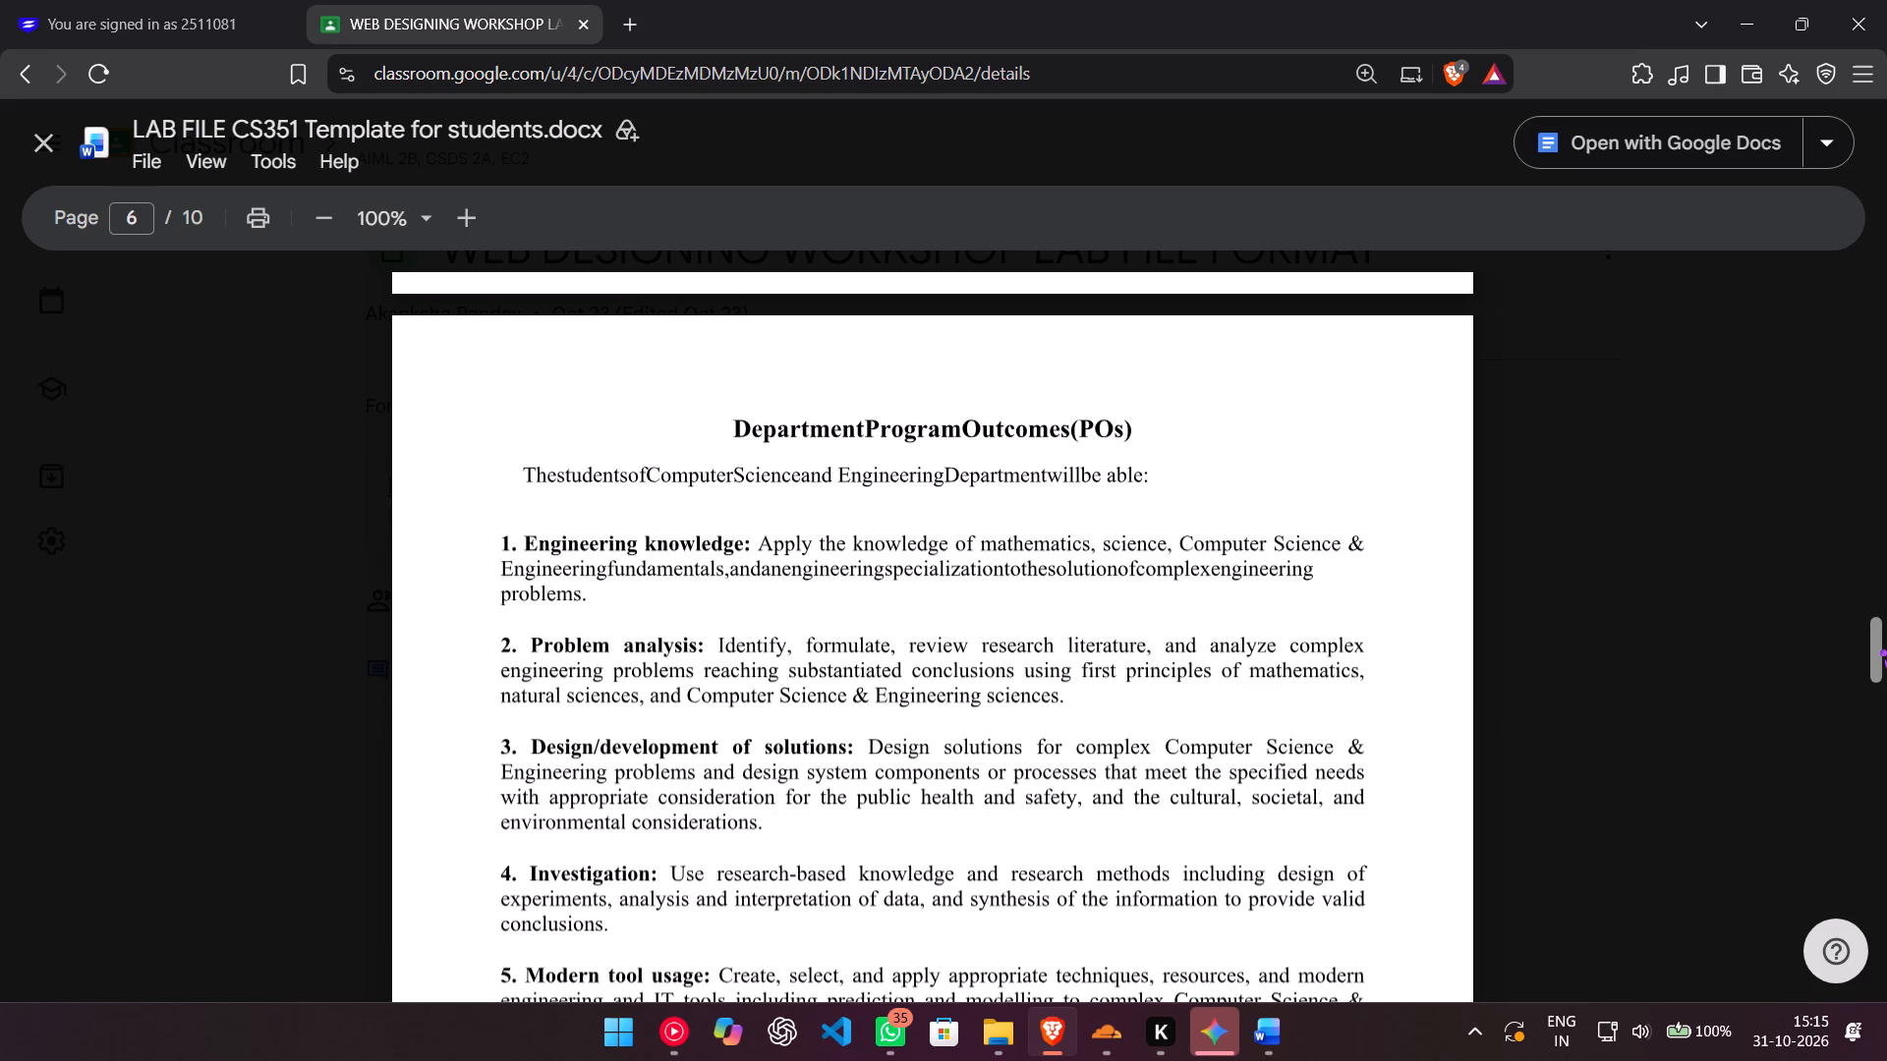
pyautogui.moveTo(1881, 649); pyautogui.dragTo(1883, 802)
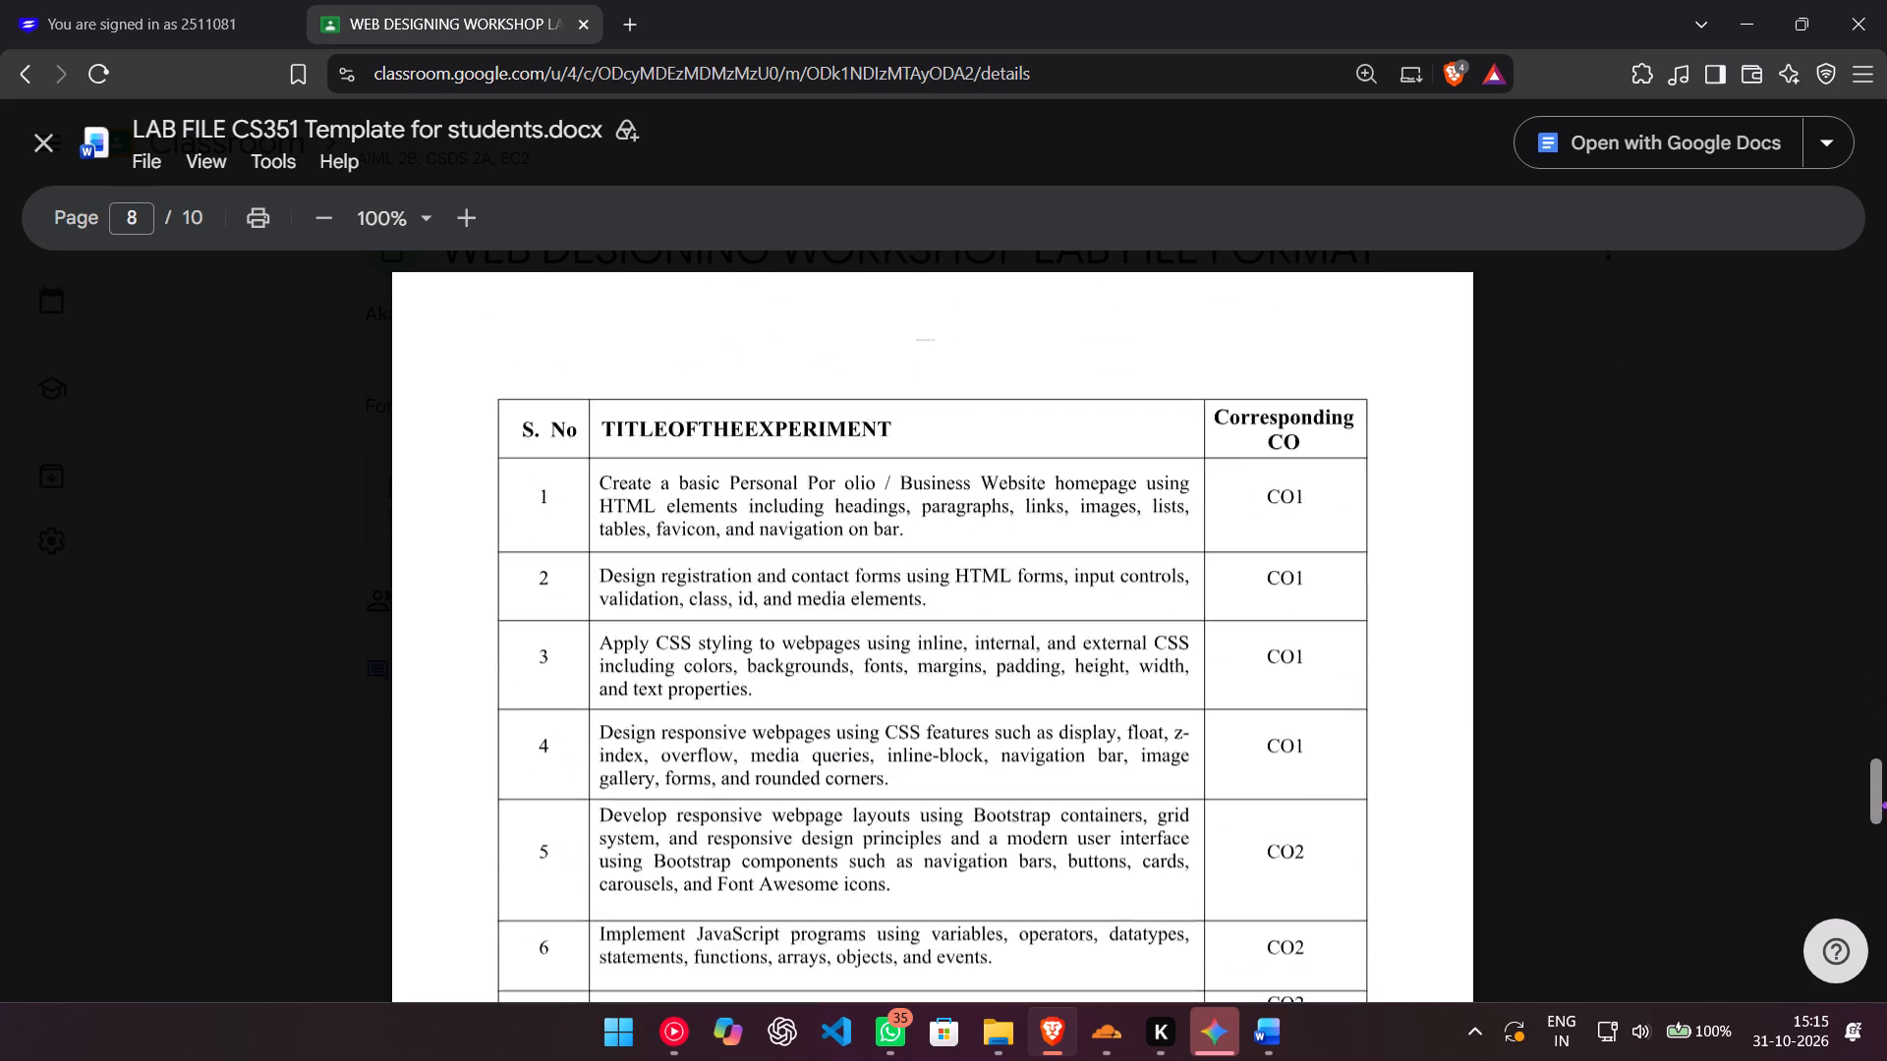
pyautogui.moveTo(1883, 802); pyautogui.dragTo(1886, 813)
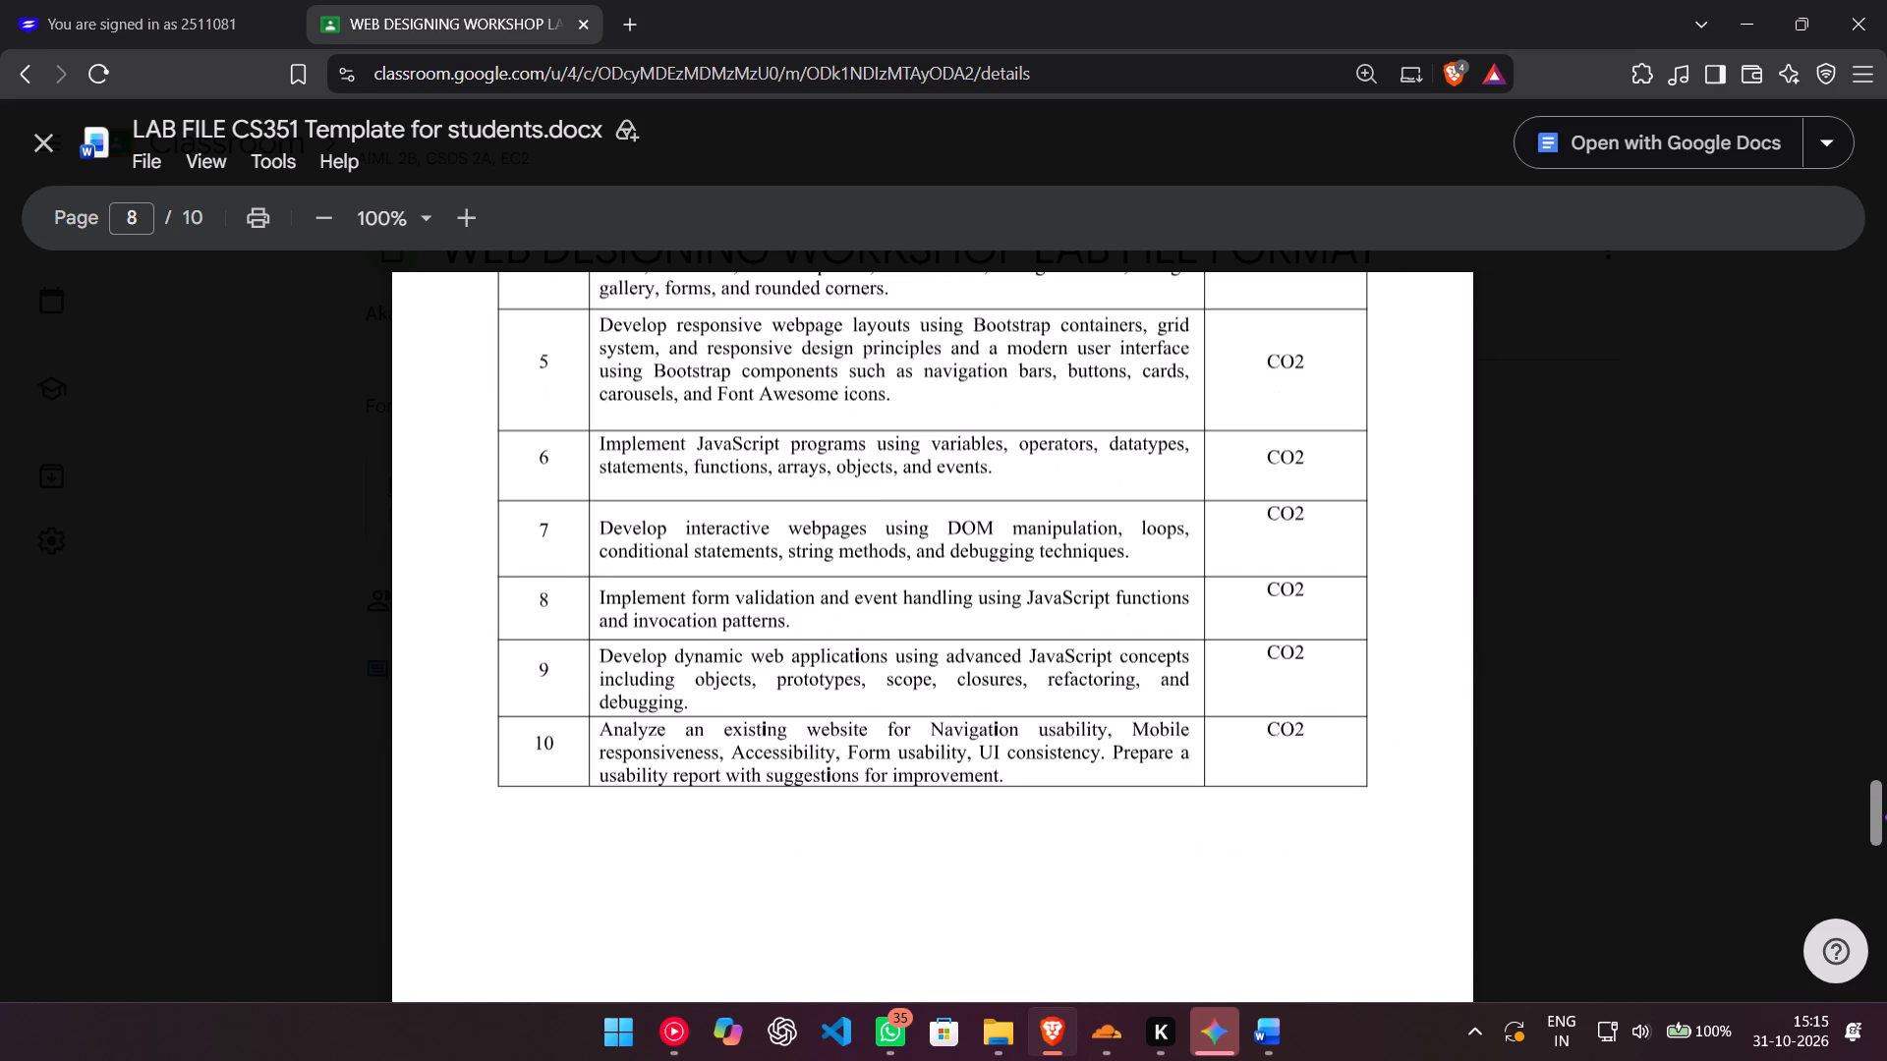
pyautogui.moveTo(1886, 813); pyautogui.dragTo(1886, 871)
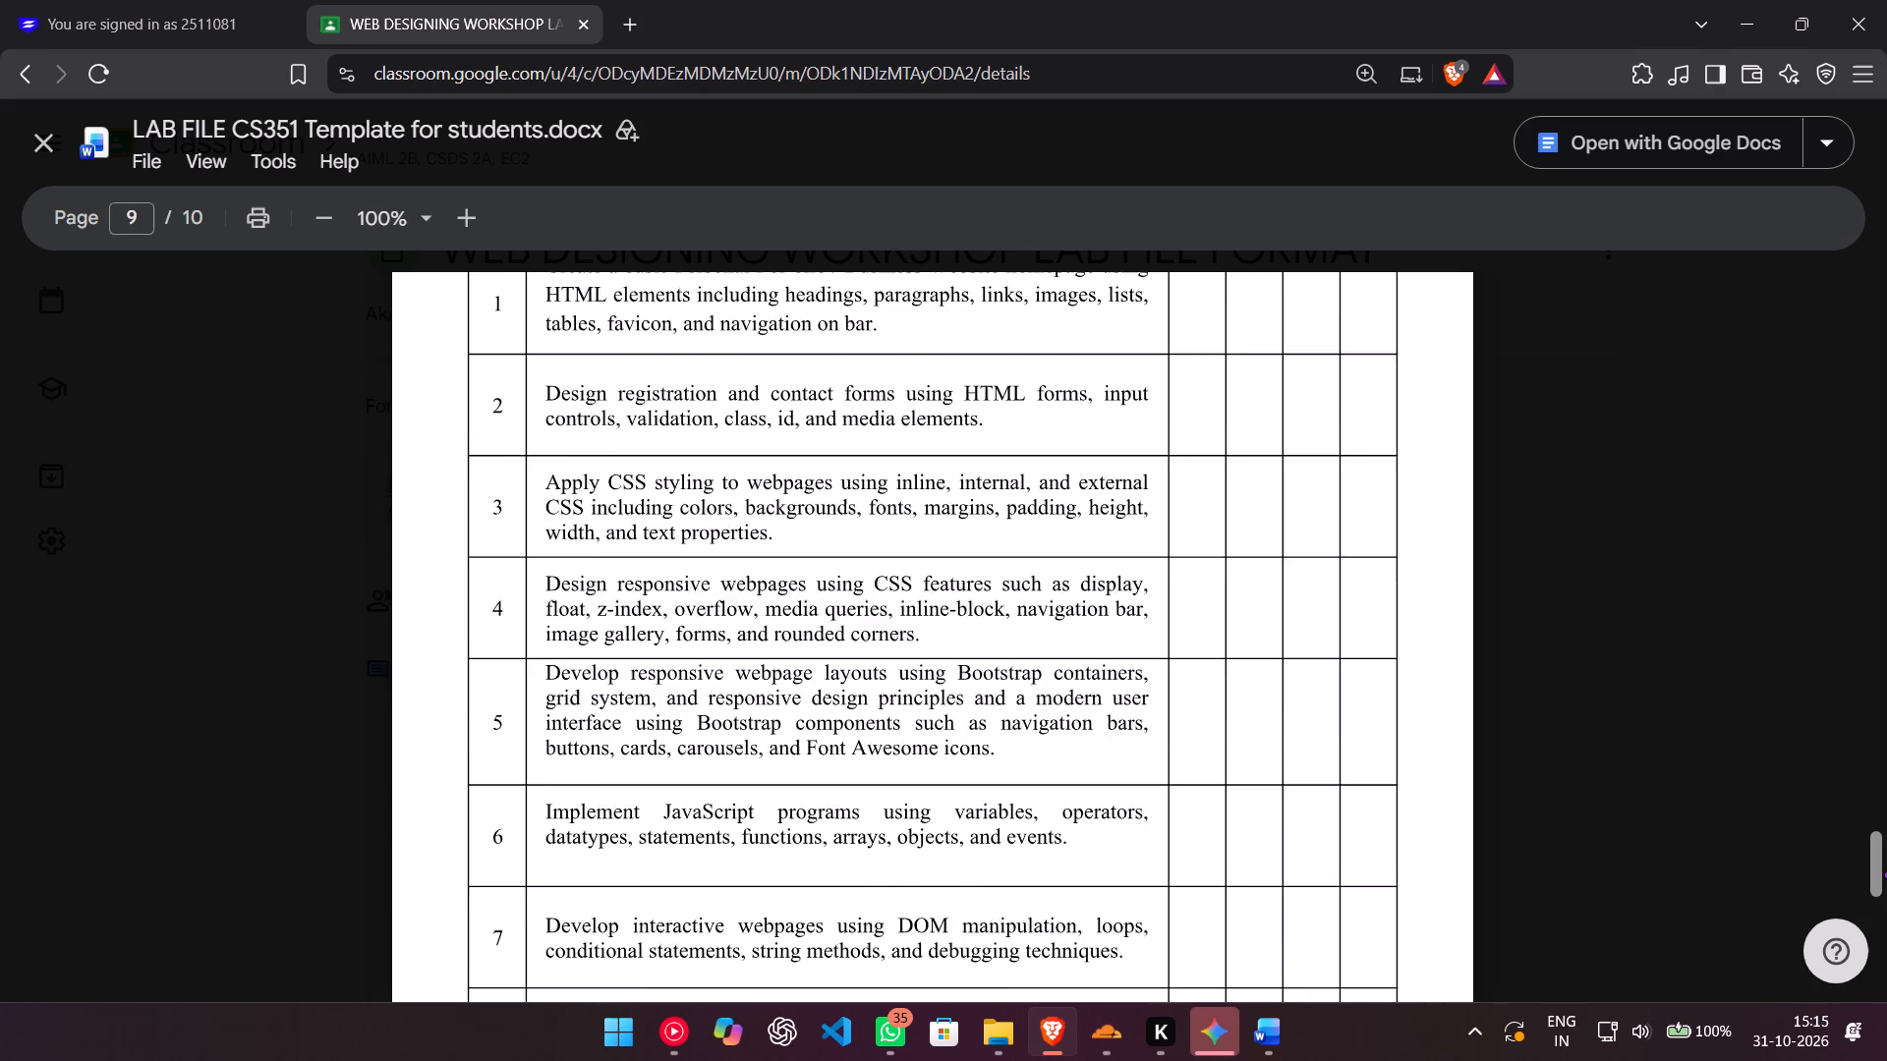
pyautogui.moveTo(1886, 871); pyautogui.dragTo(1858, 654)
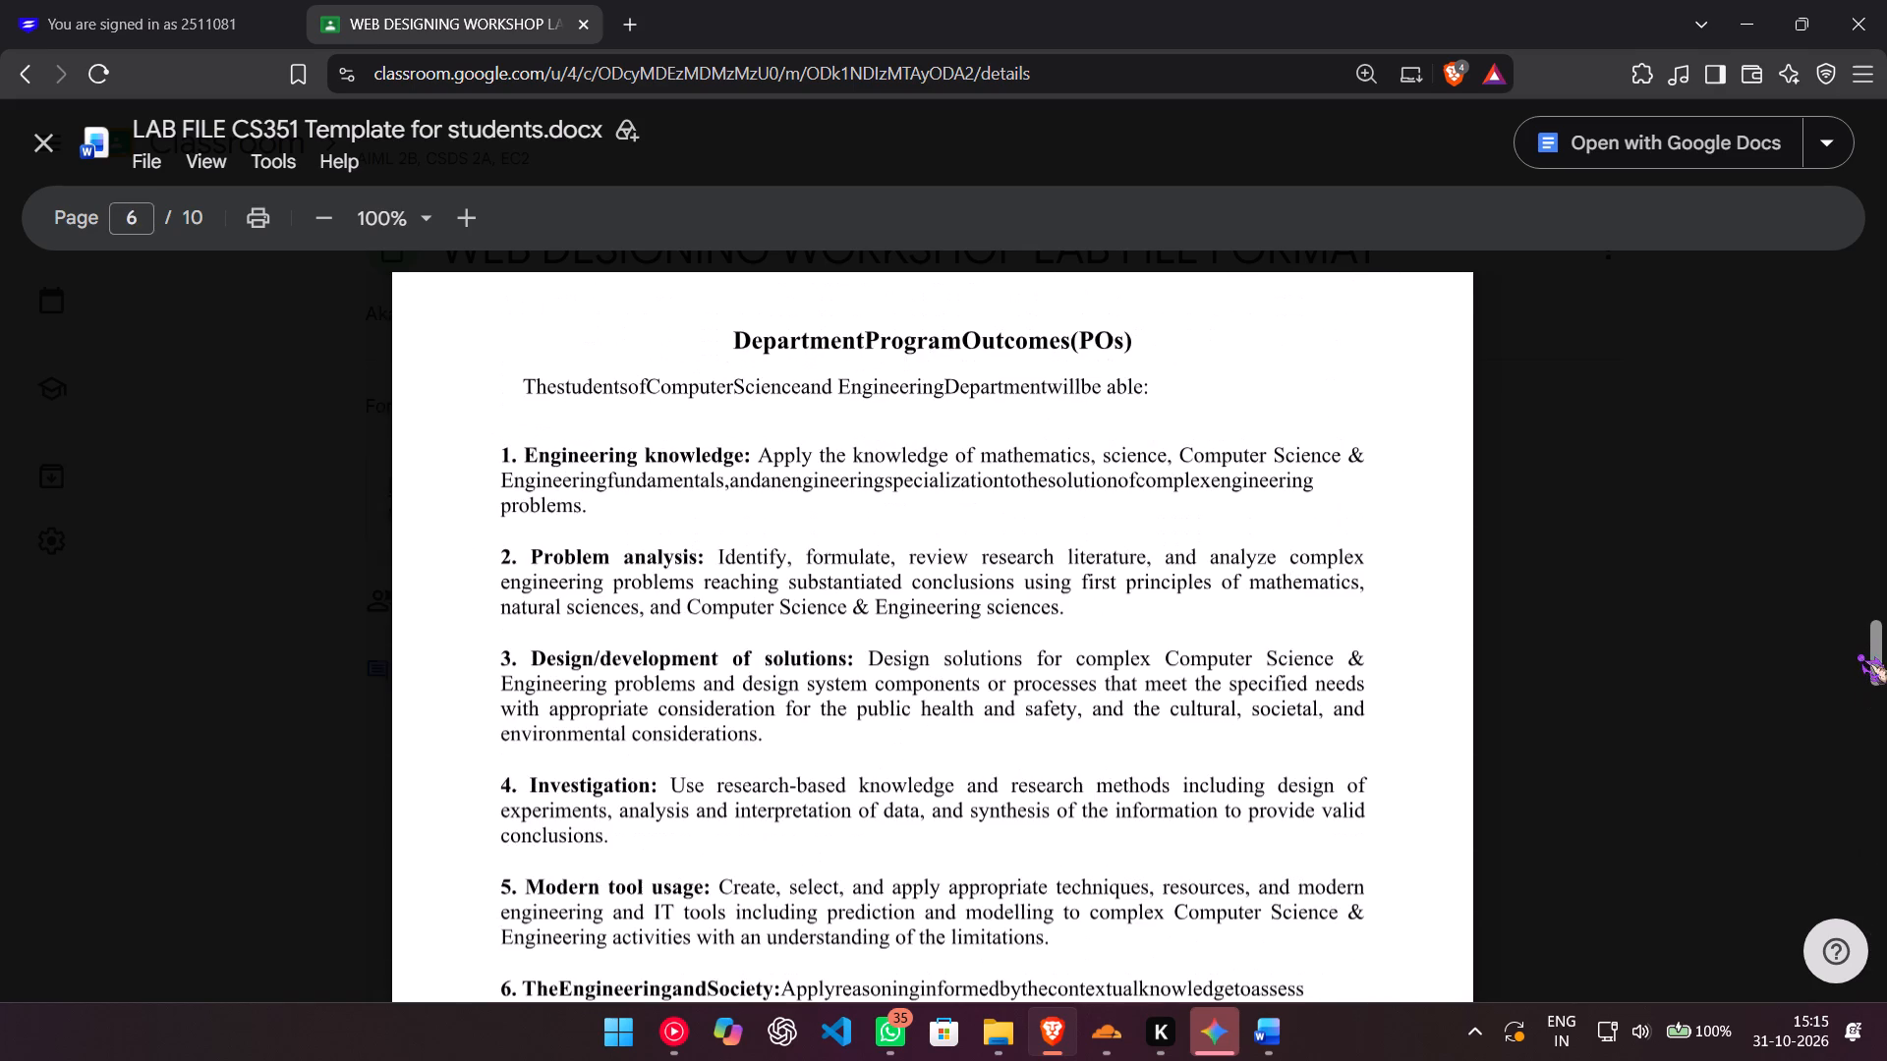
pyautogui.moveTo(1858, 654); pyautogui.dragTo(1871, 605)
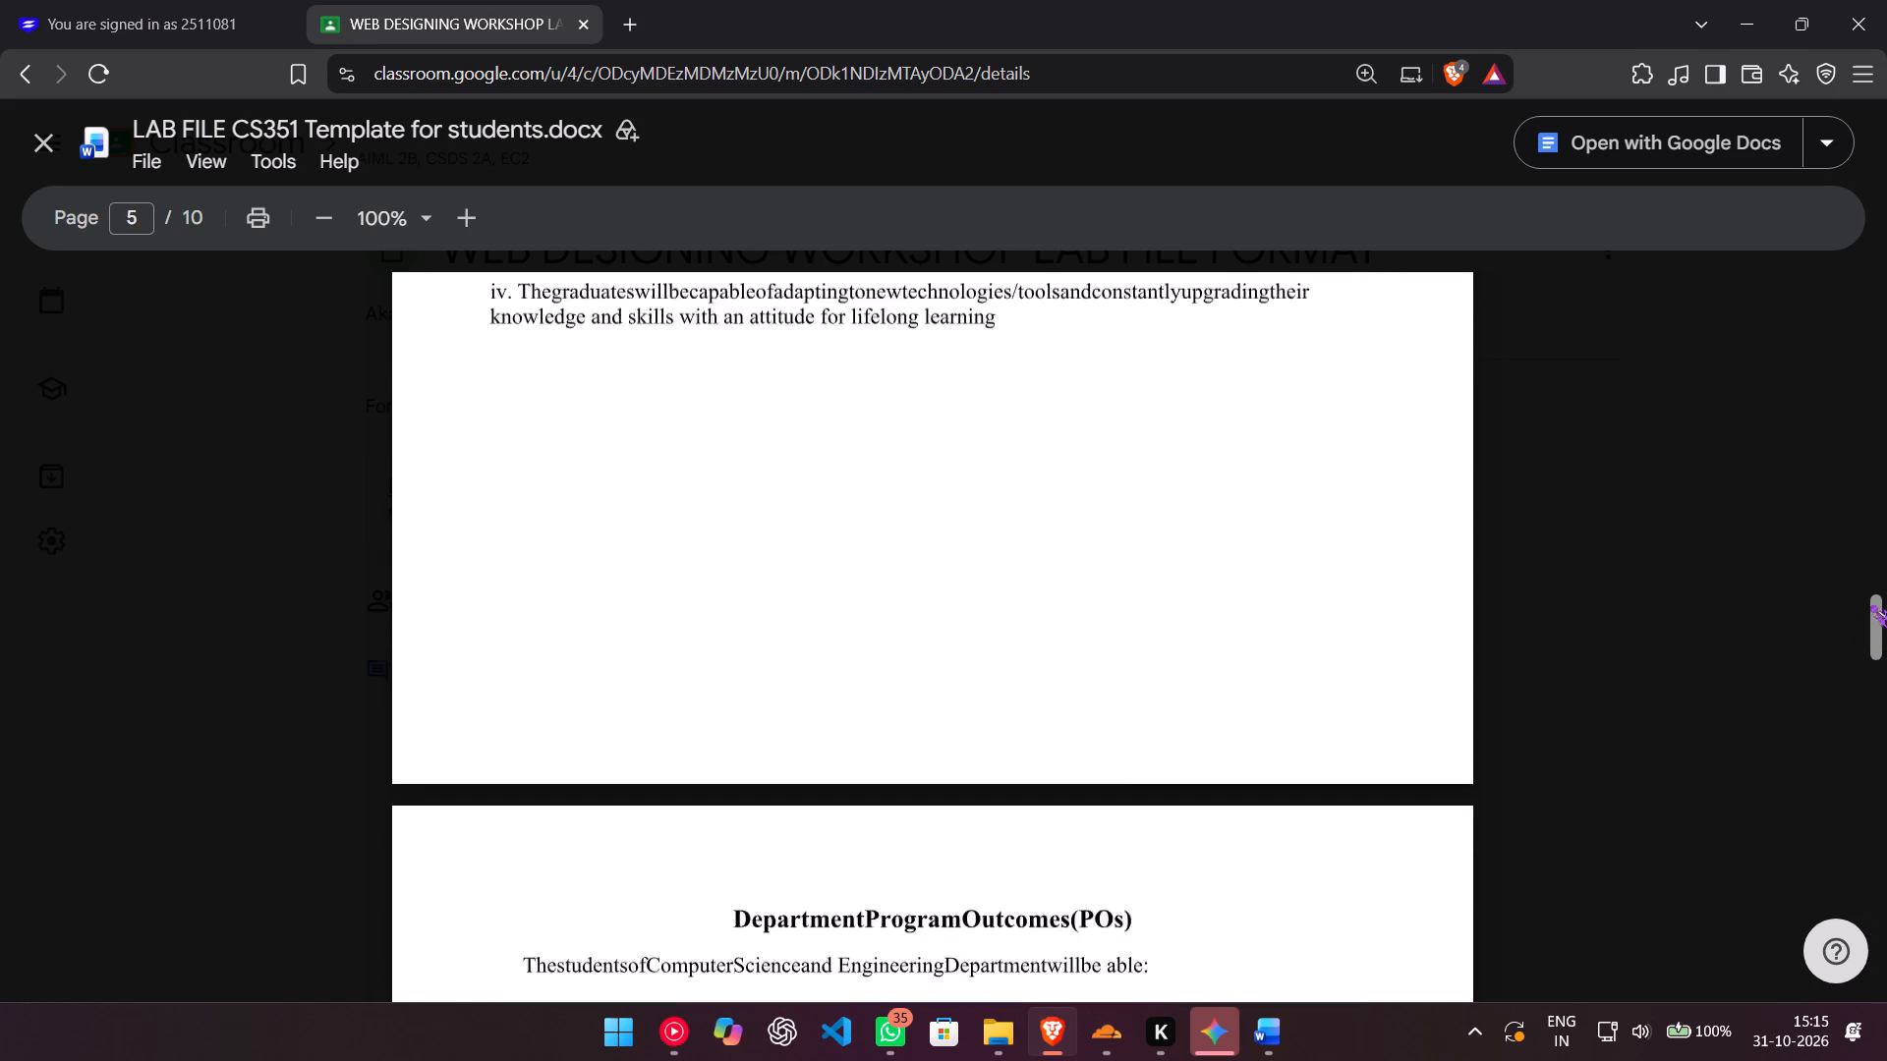
pyautogui.moveTo(1871, 605); pyautogui.dragTo(1886, 505)
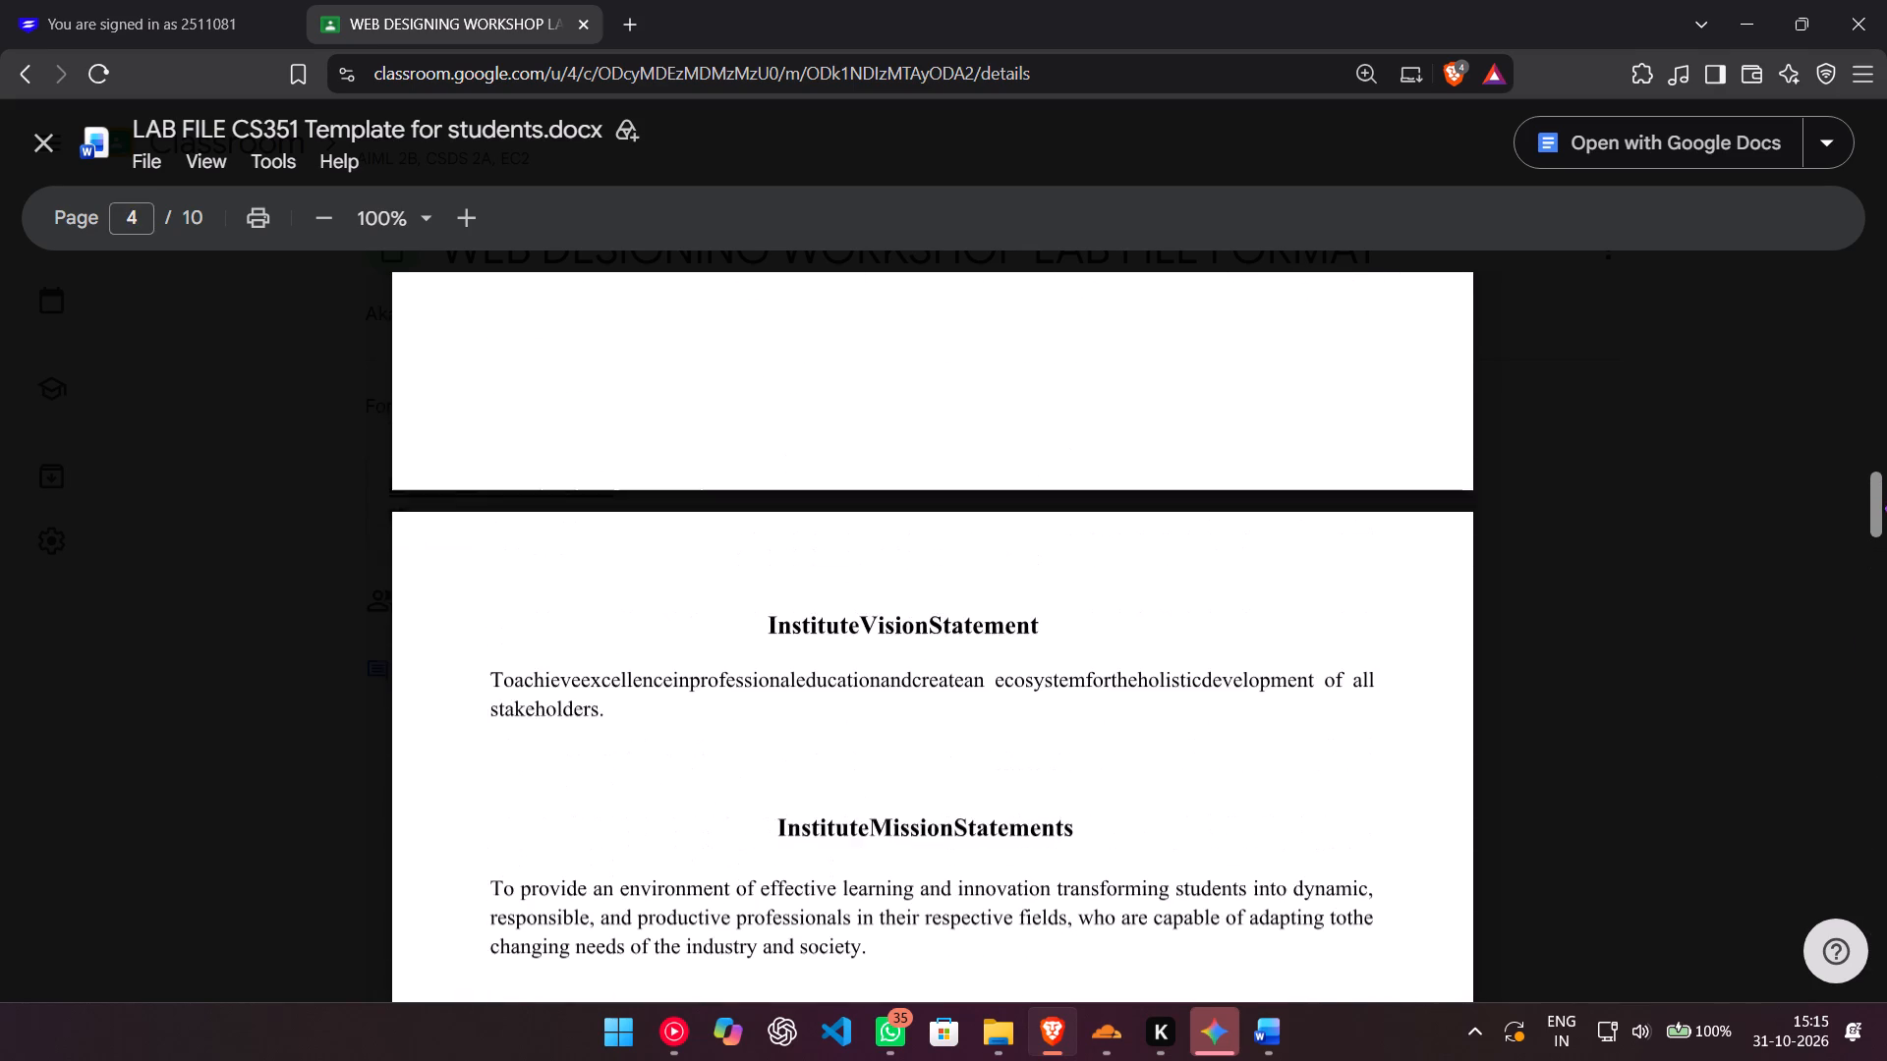
pyautogui.moveTo(1886, 505); pyautogui.dragTo(1886, 396)
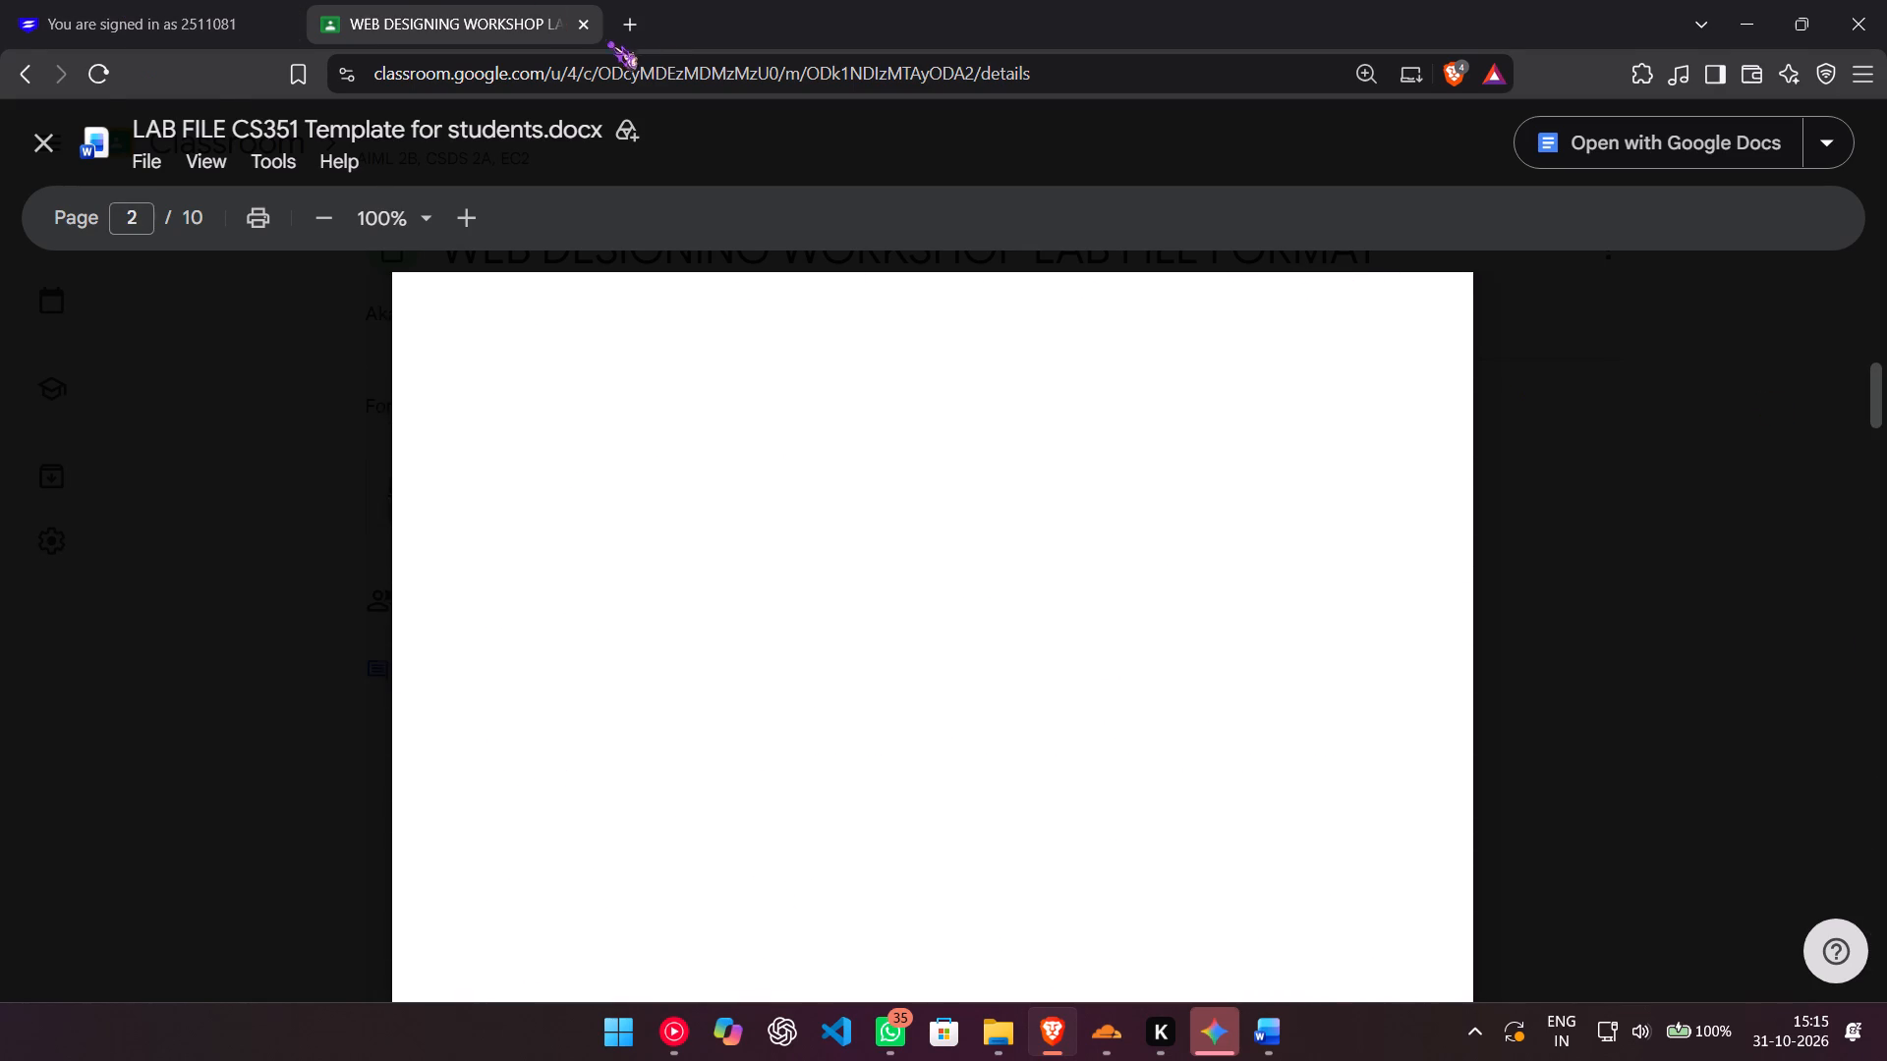
pyautogui.click(590, 29)
# Search the web for "google docs" in a new tab and open the Google Workspace product page for Google Docs.
pyautogui.click(323, 24)
pyautogui.write('google docs')
pyautogui.press('Return')
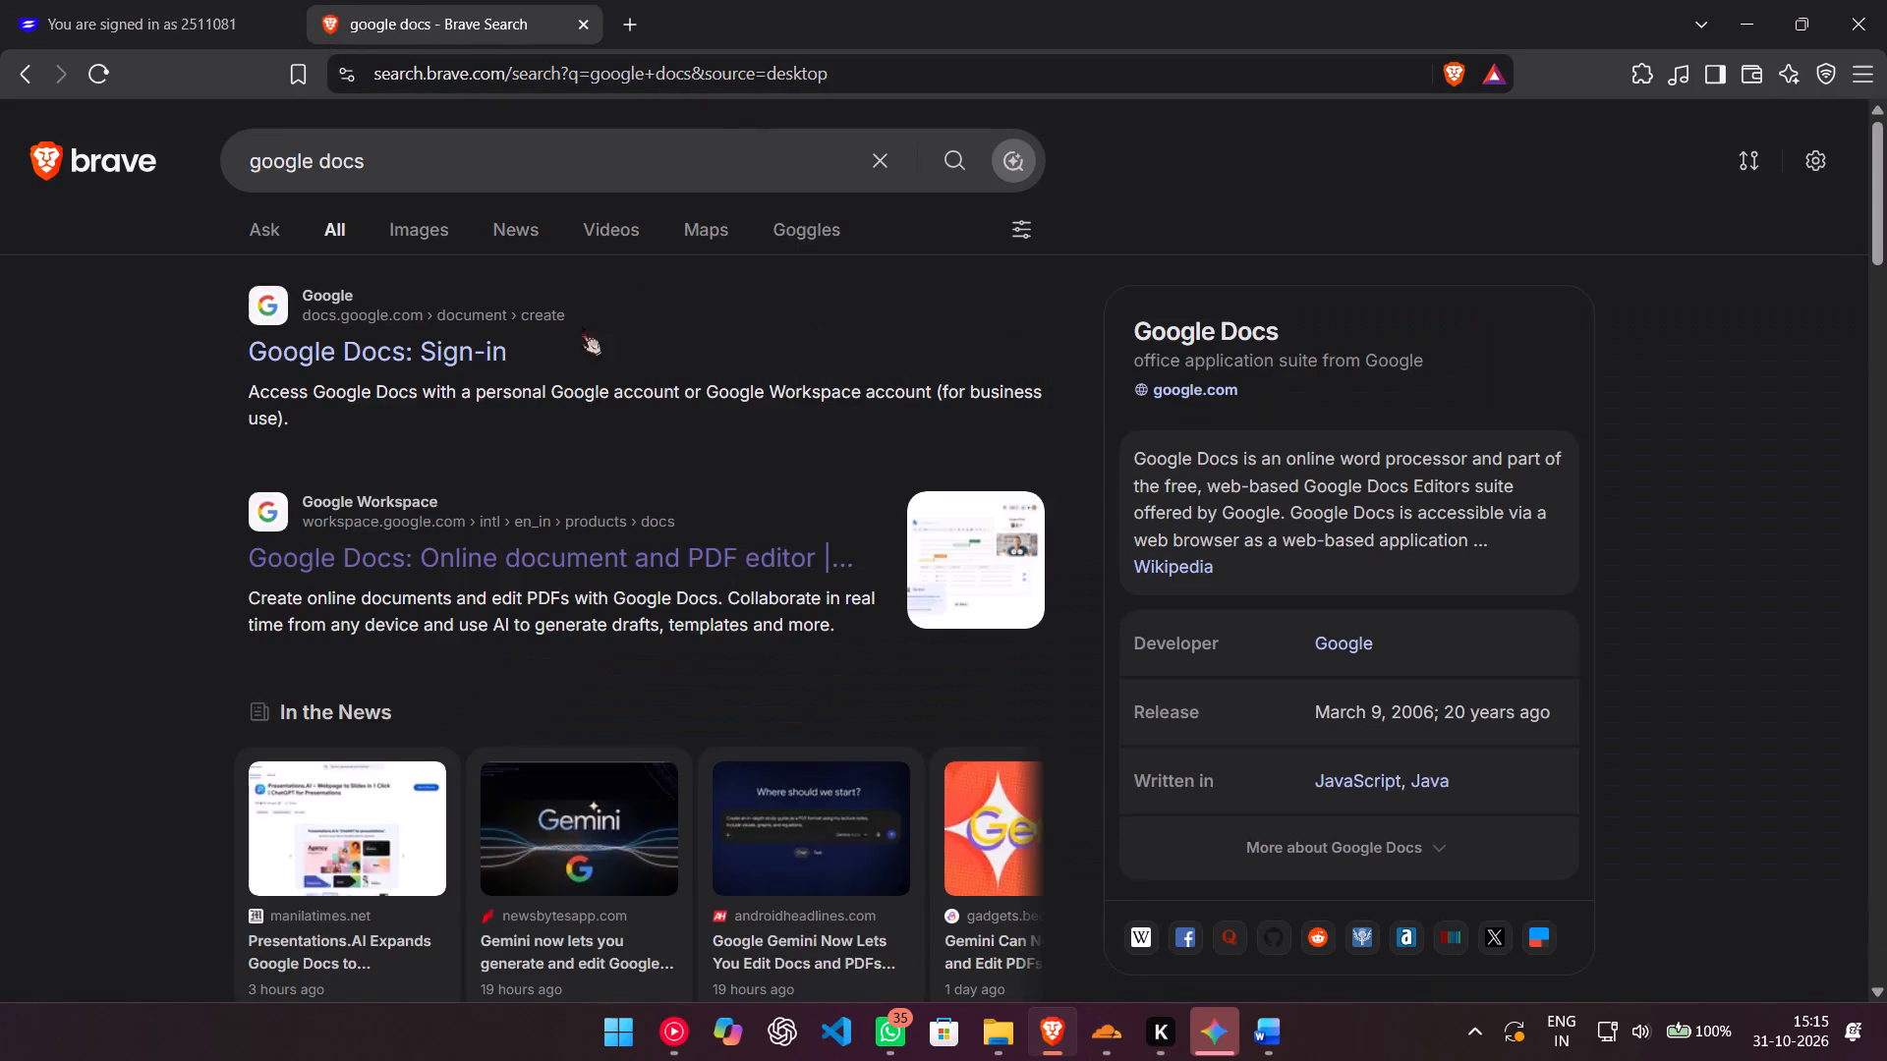
pyautogui.click(451, 564)
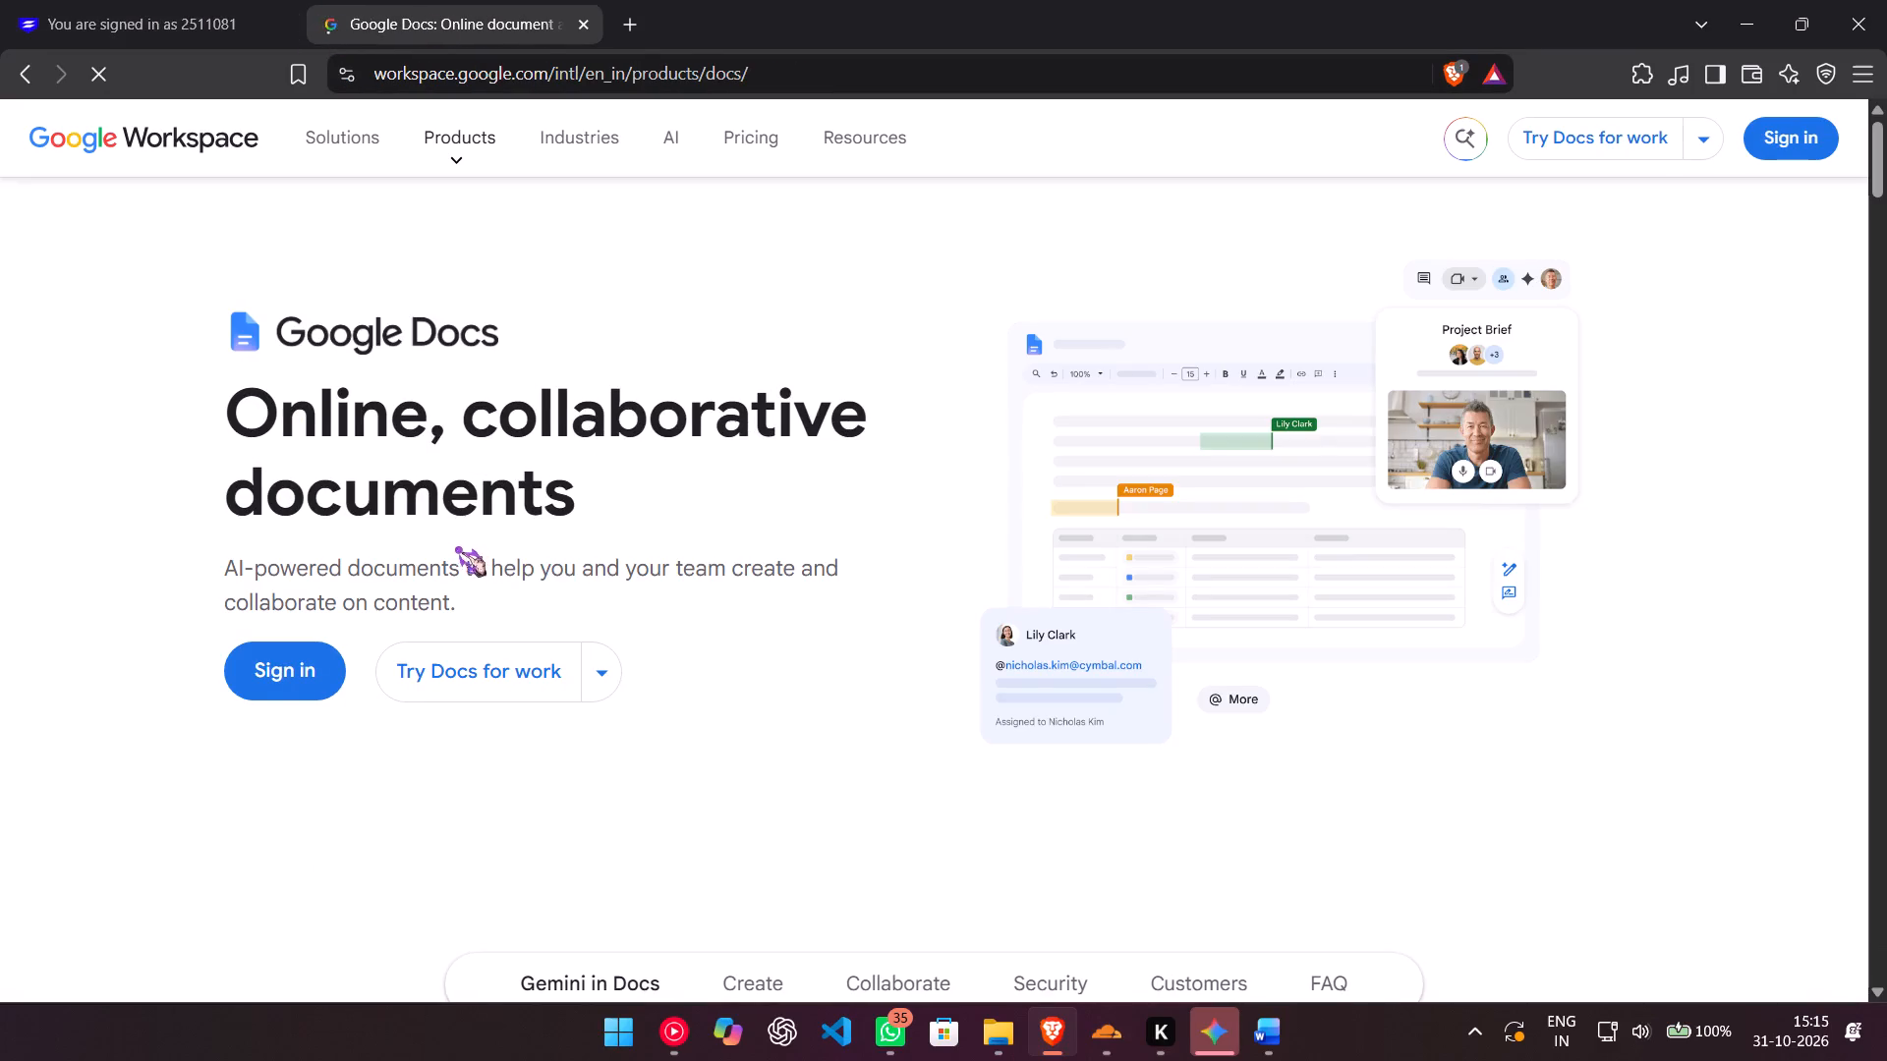
# Sign in to Google Docs from the product page and open the document home list.
pyautogui.click(284, 666)
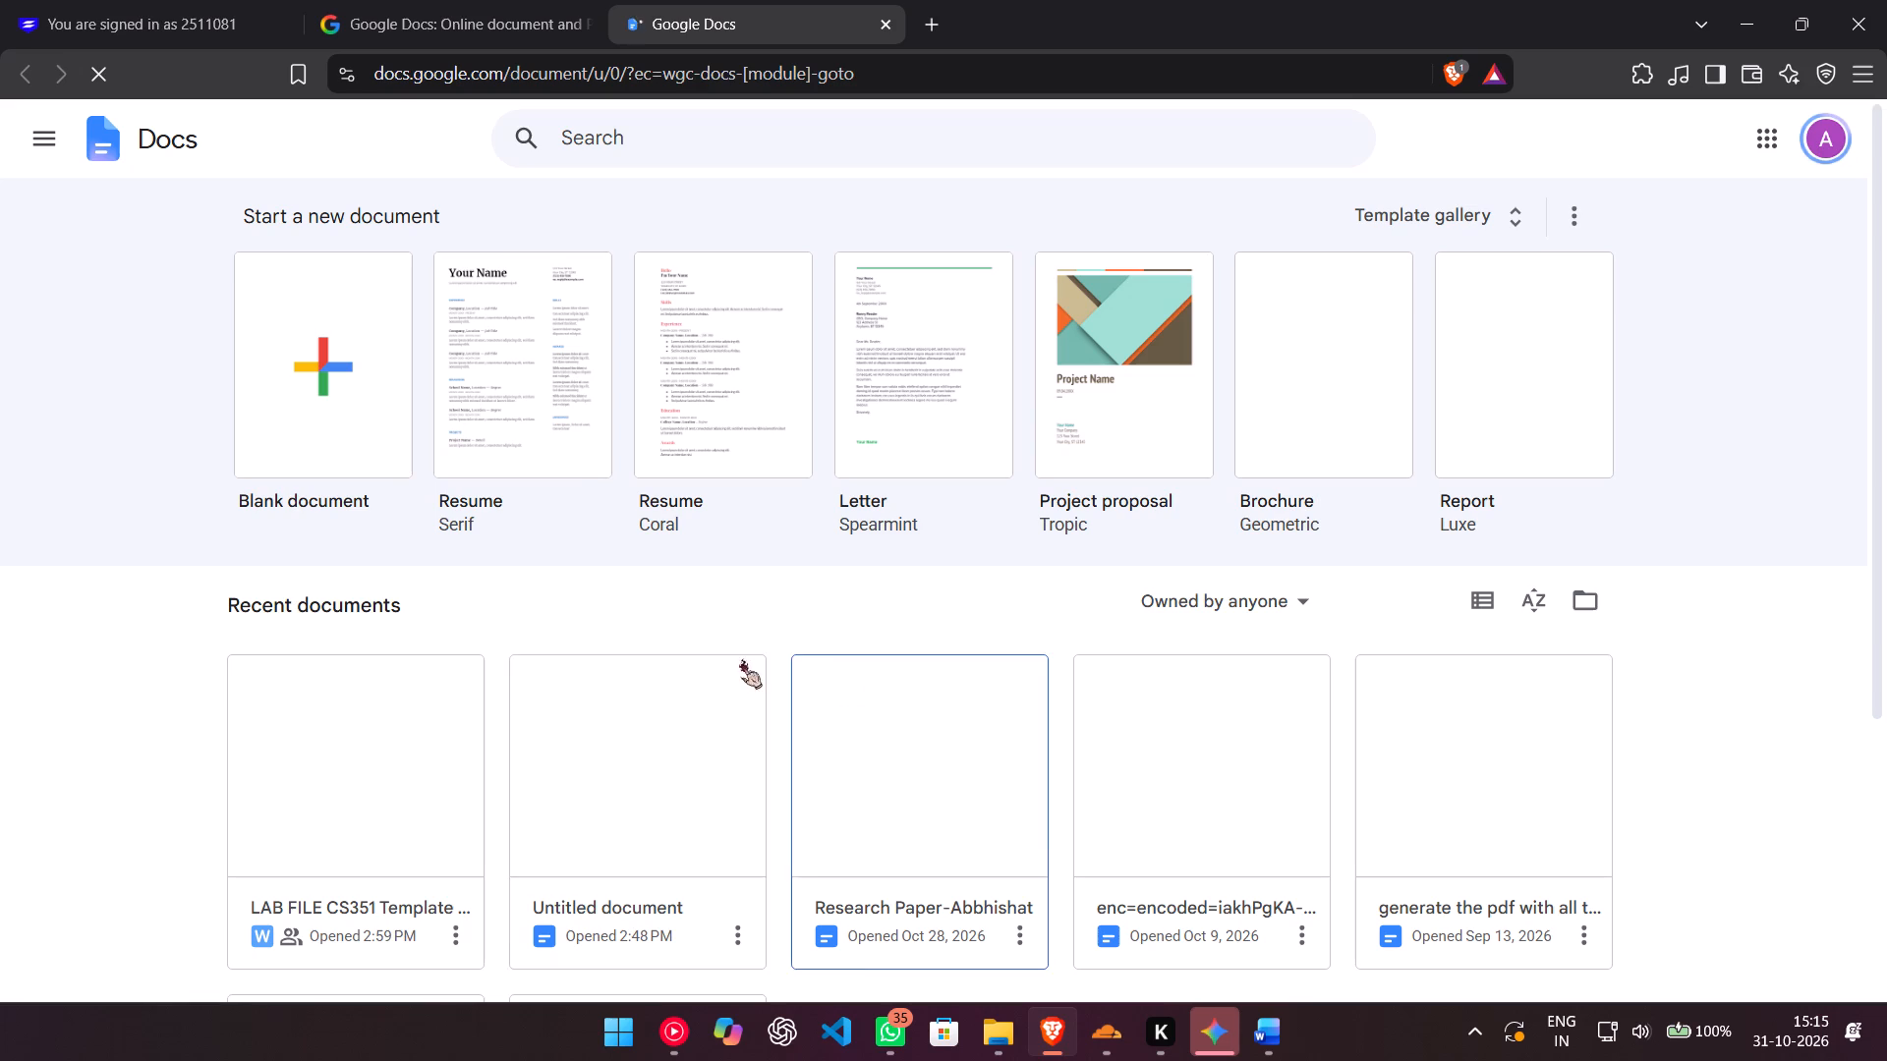
# Remove the LAB FILE CS351 Template document from the recent documents.
pyautogui.scroll(-2, 579, 771)
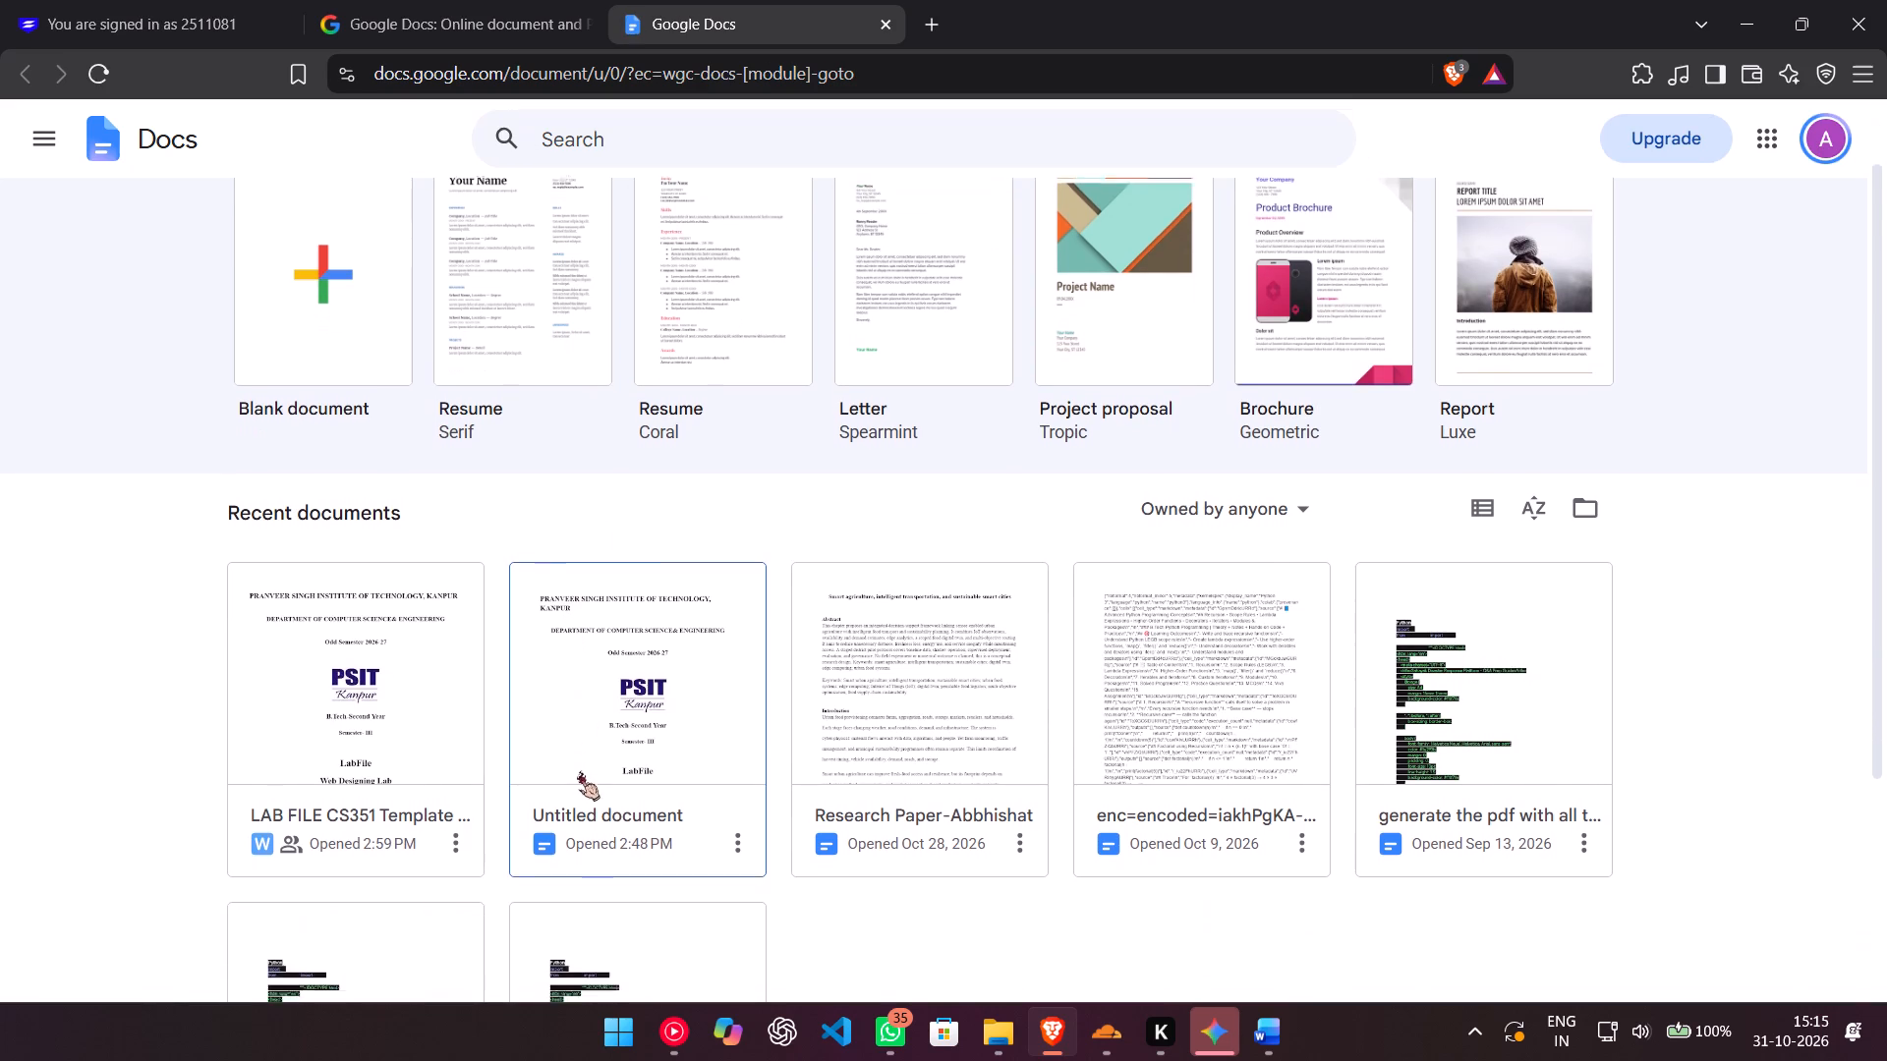
pyautogui.click(466, 770)
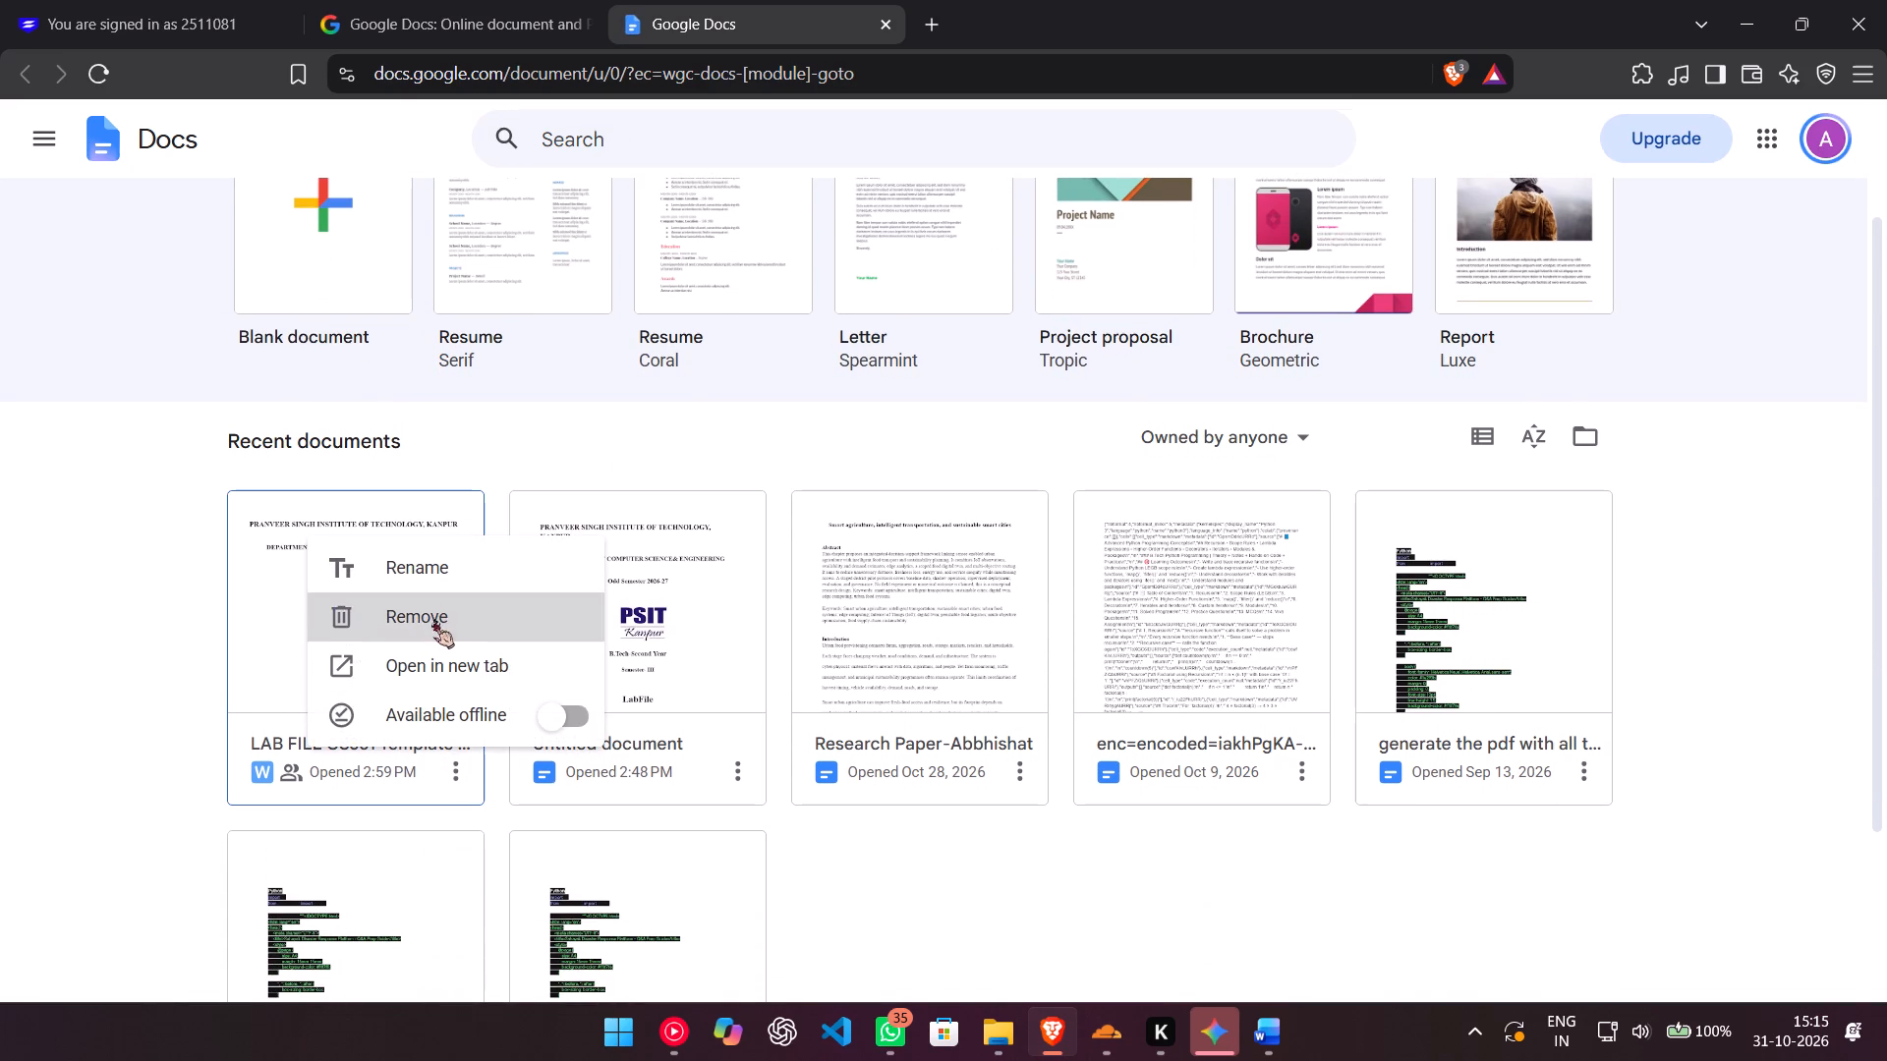
pyautogui.click(433, 619)
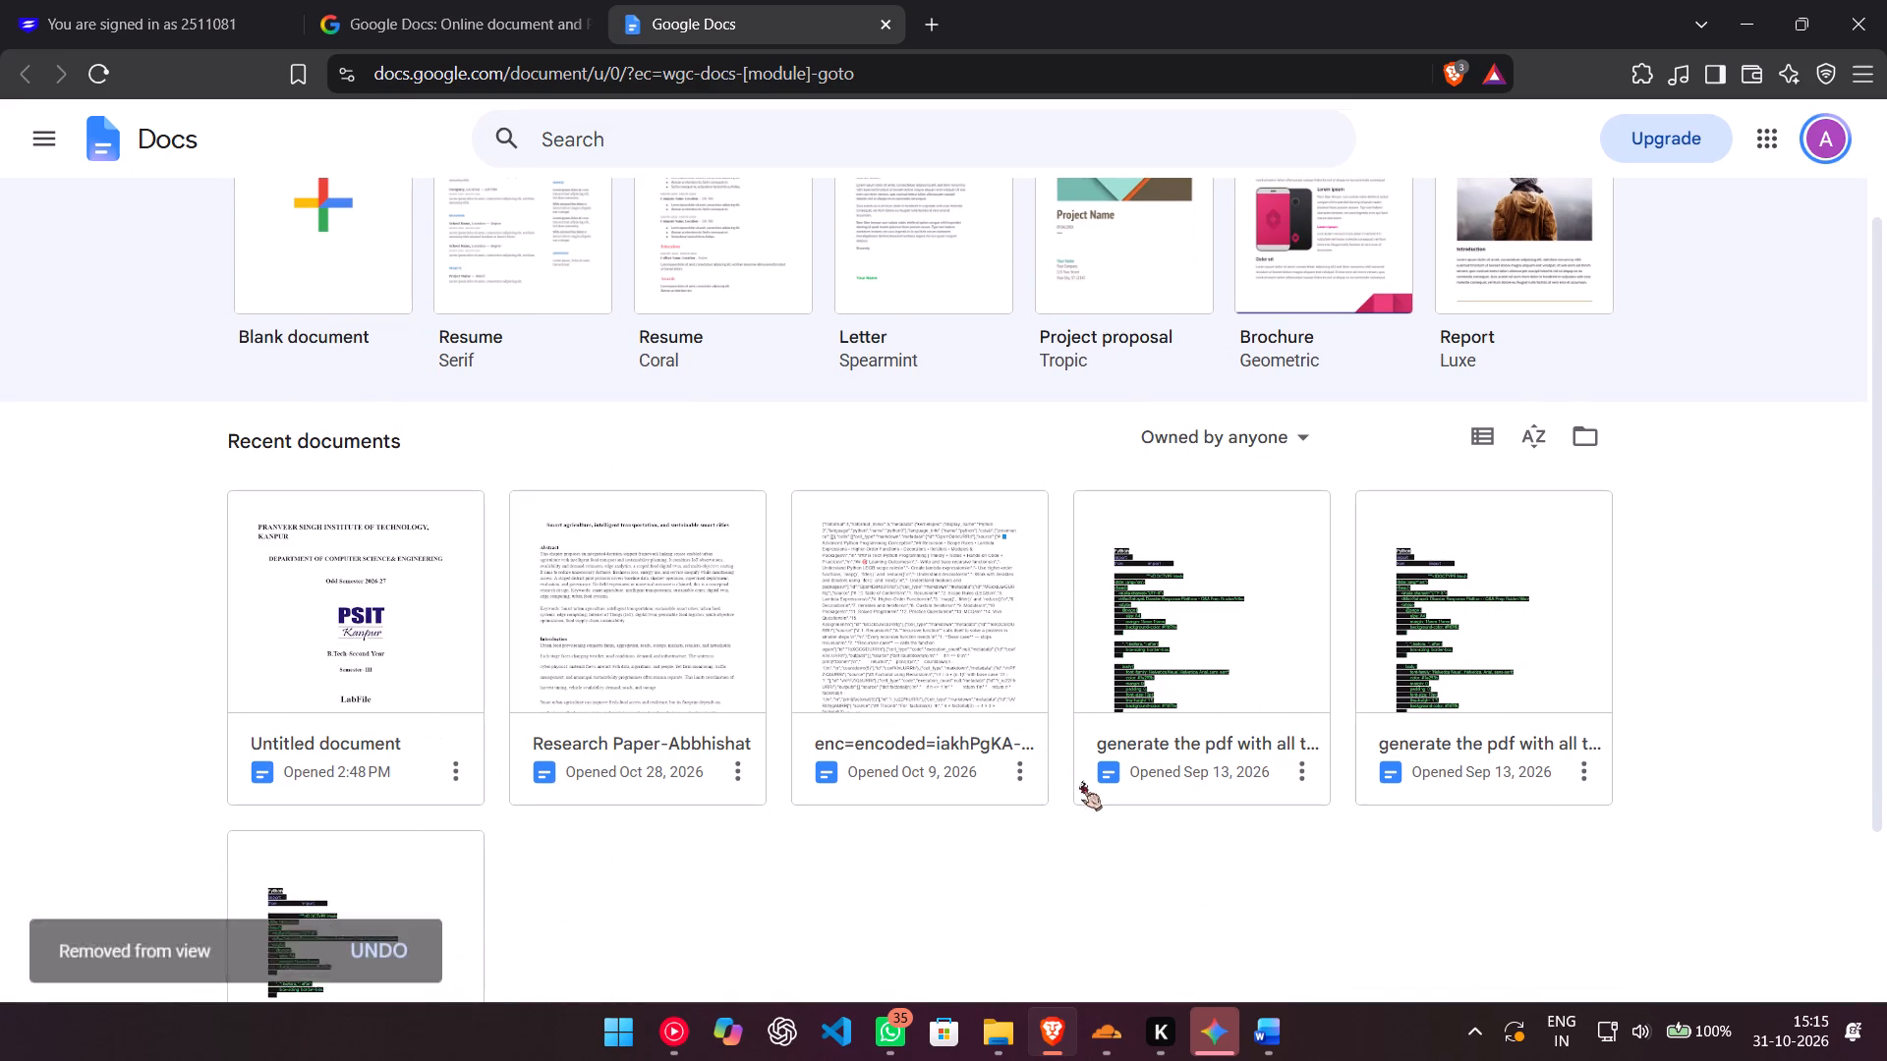
# Move the Untitled document holding the lab file cover page to the trash.
pyautogui.click(457, 766)
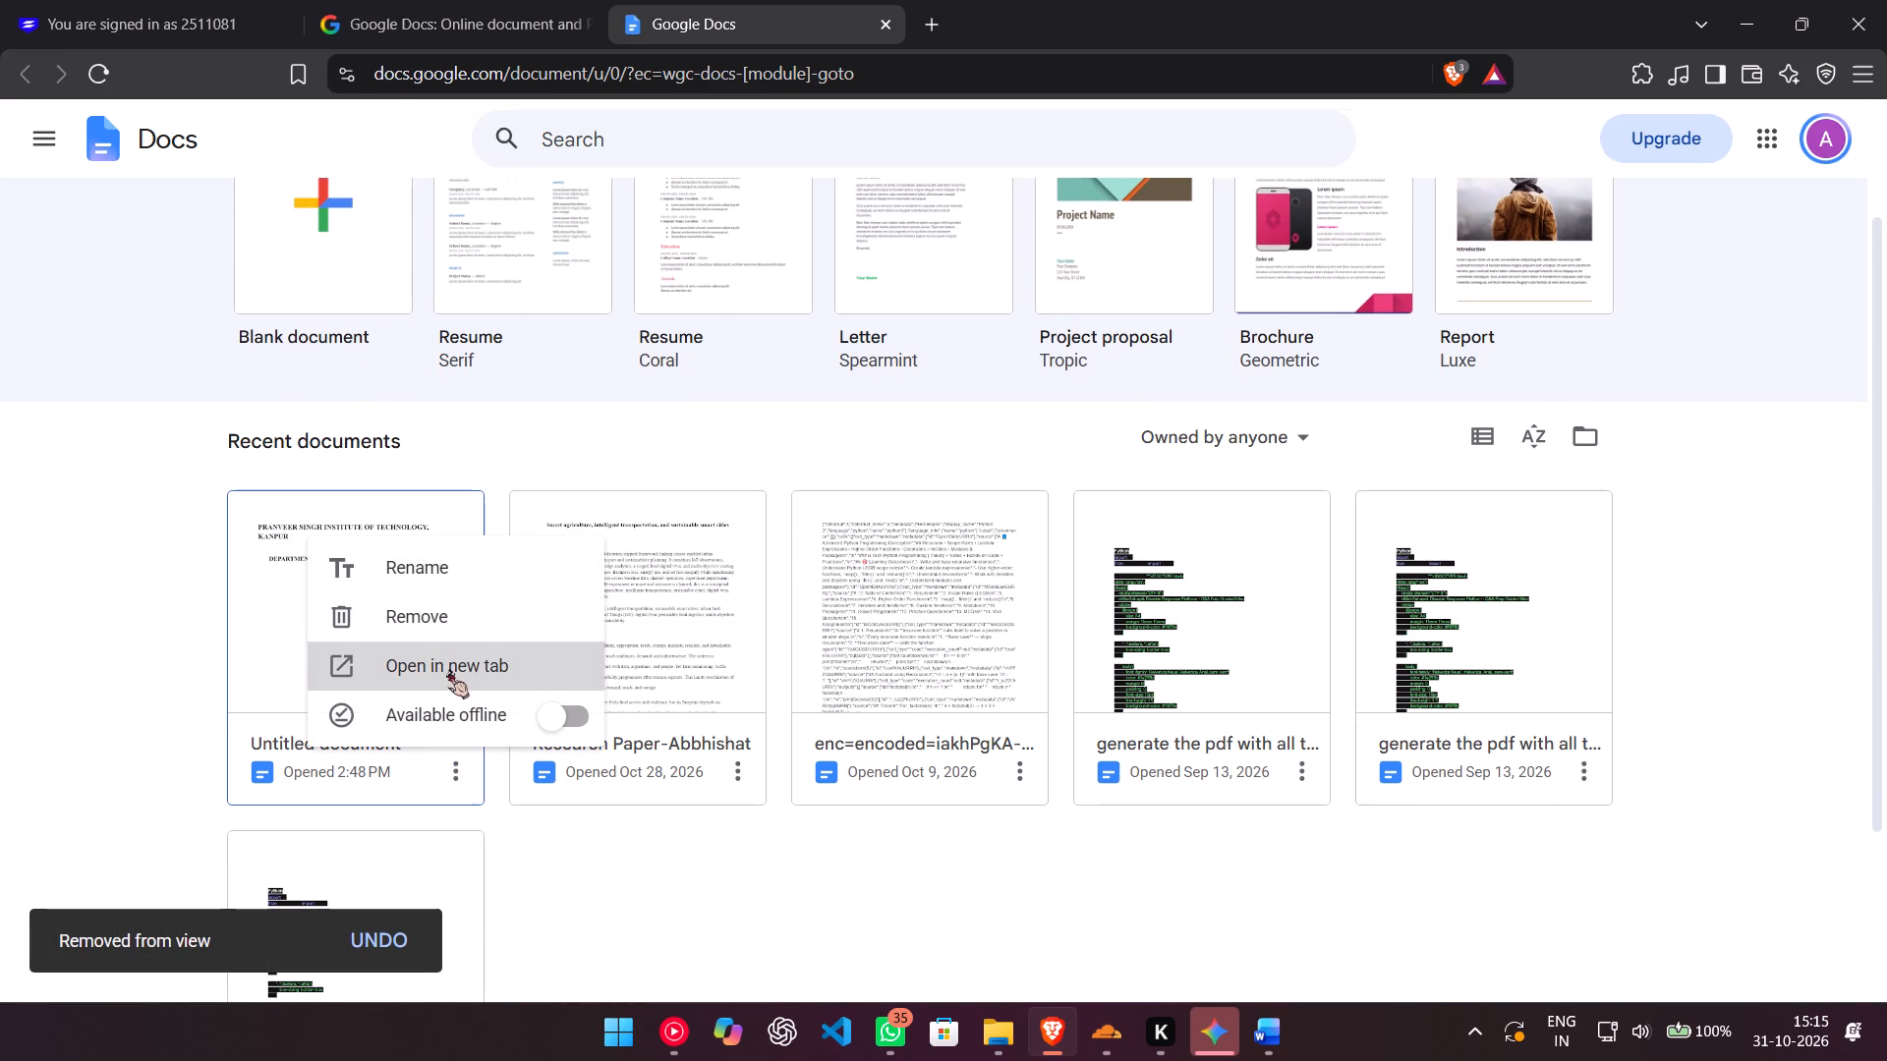
pyautogui.click(456, 615)
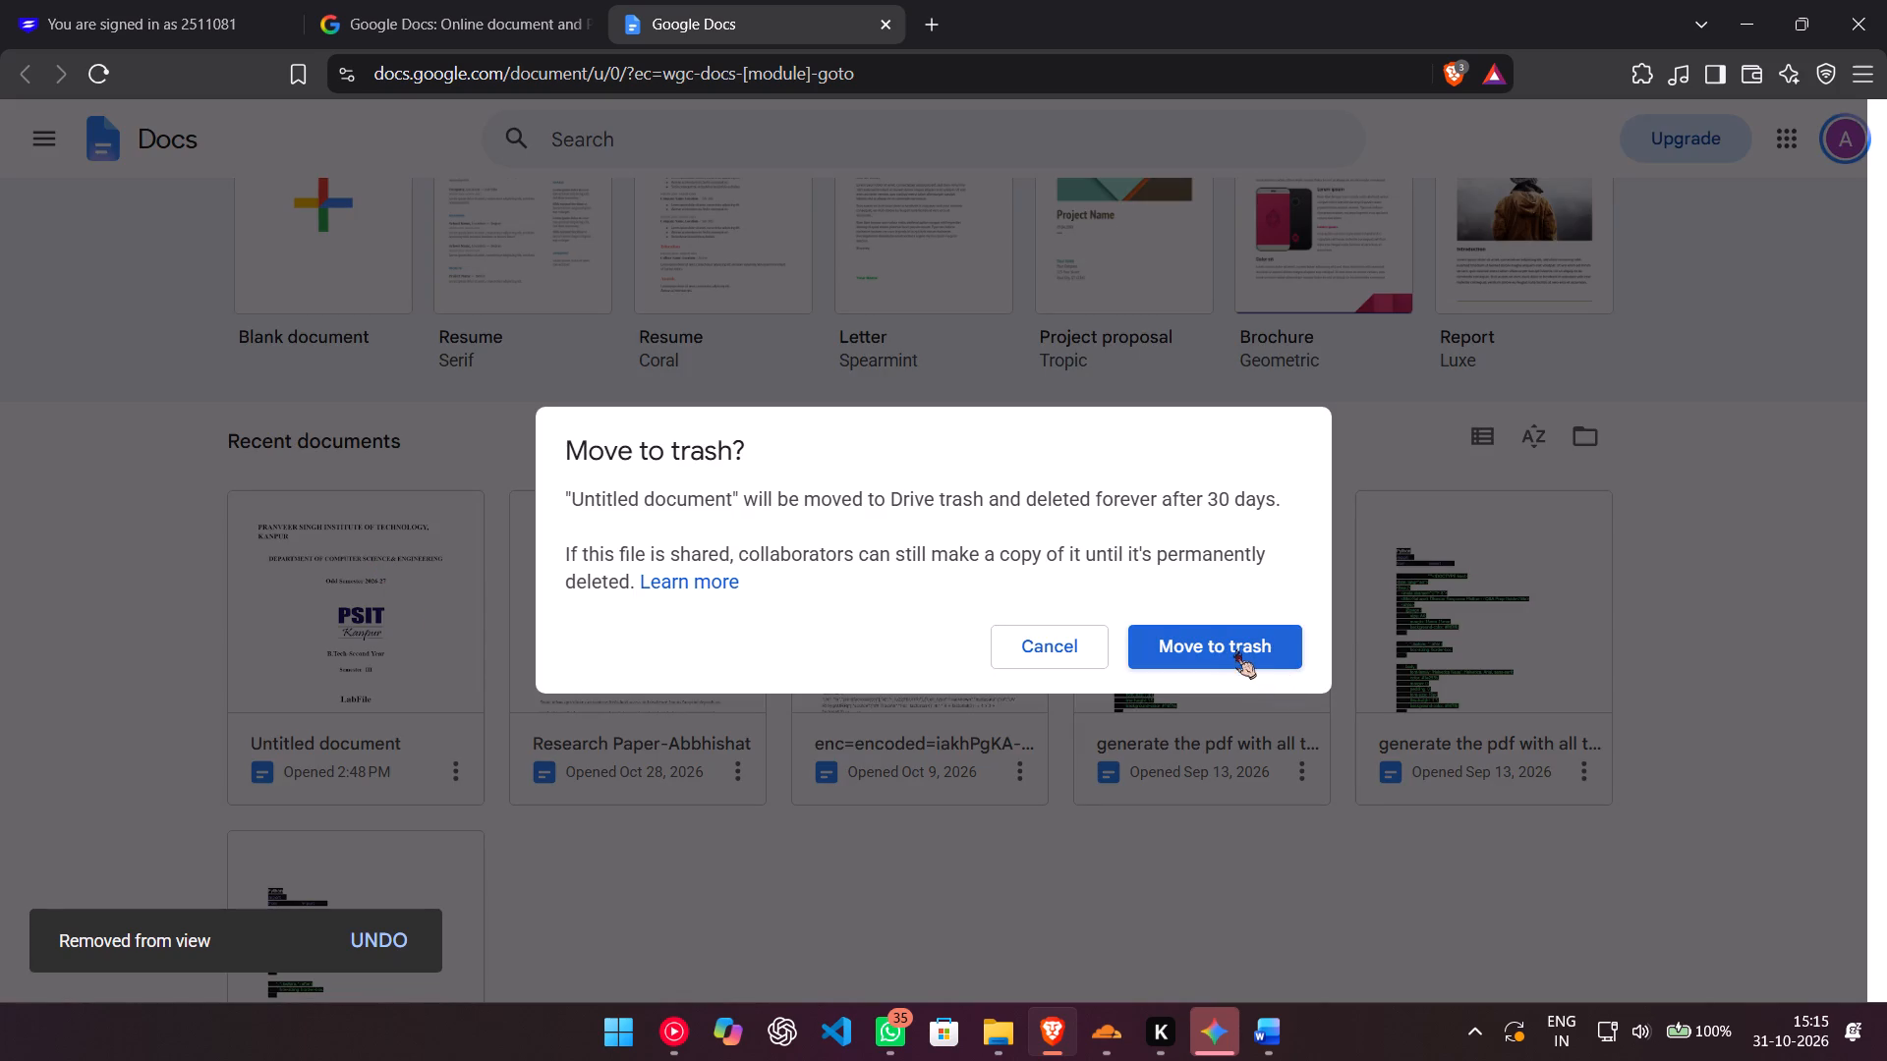
pyautogui.click(1169, 644)
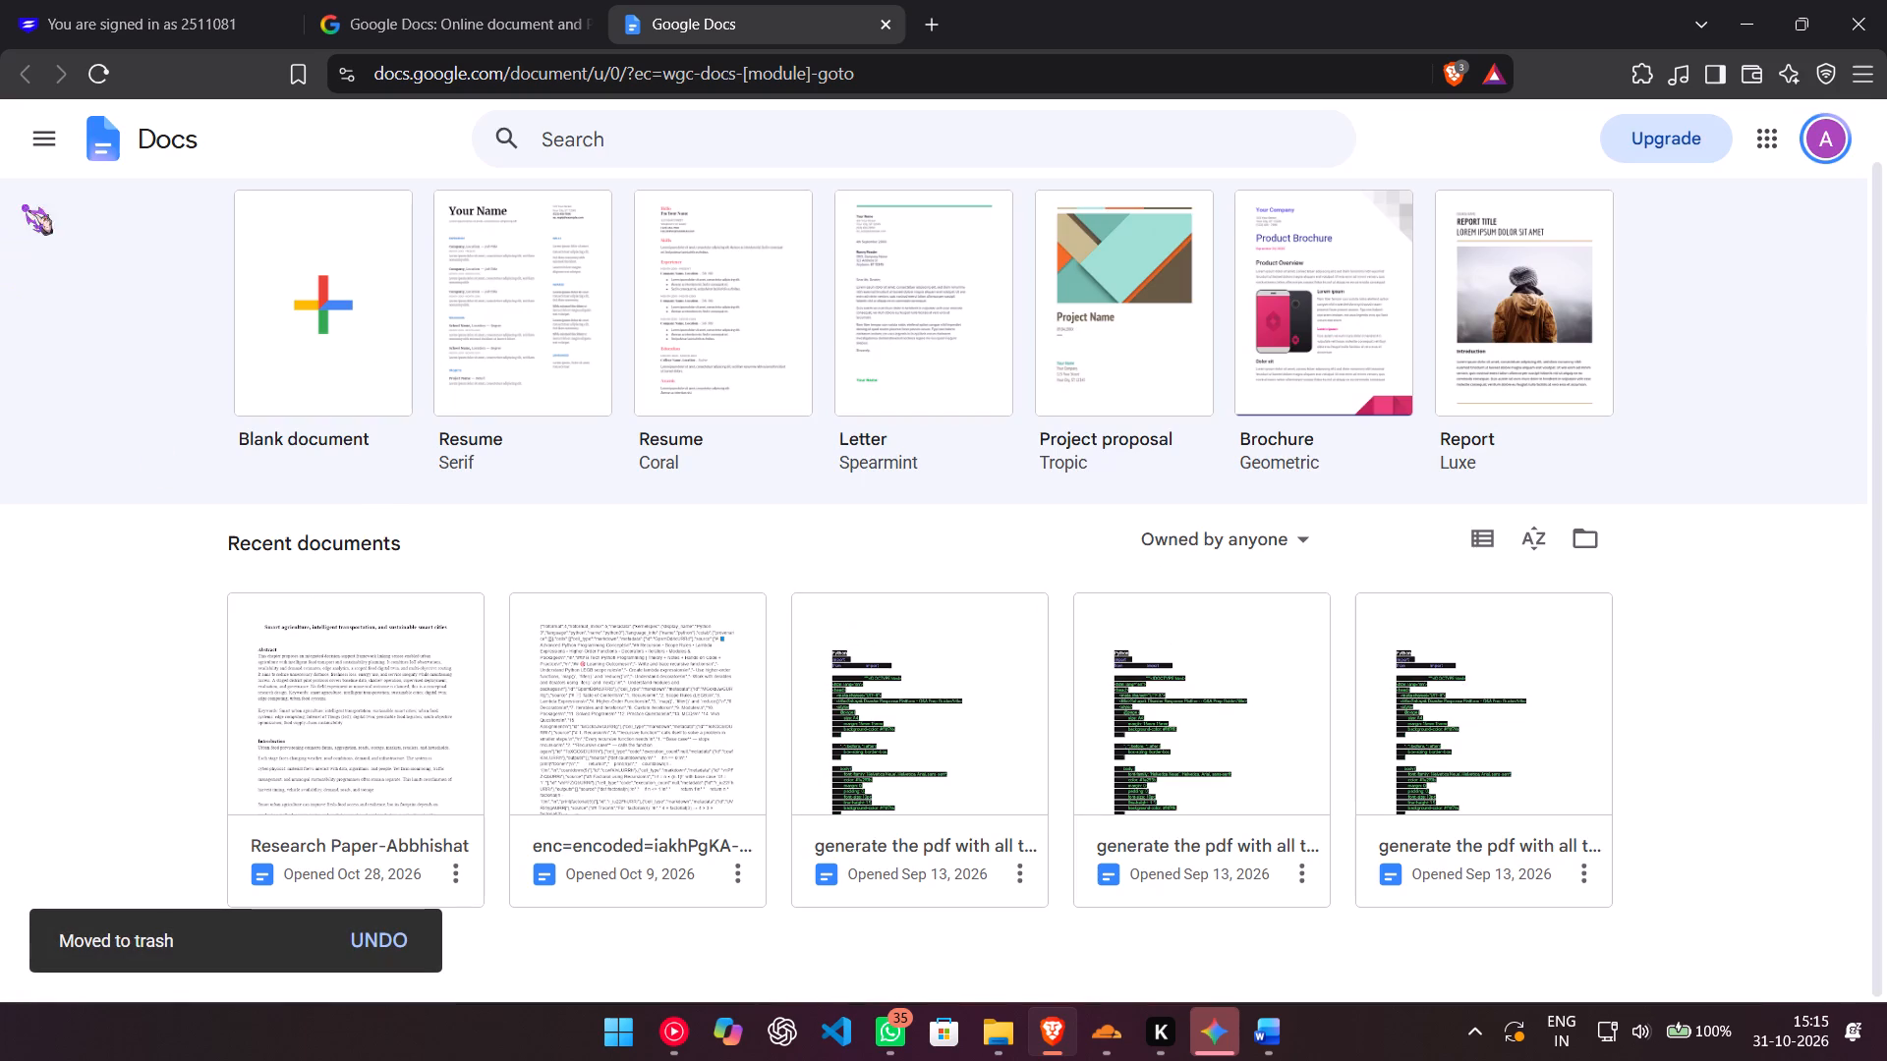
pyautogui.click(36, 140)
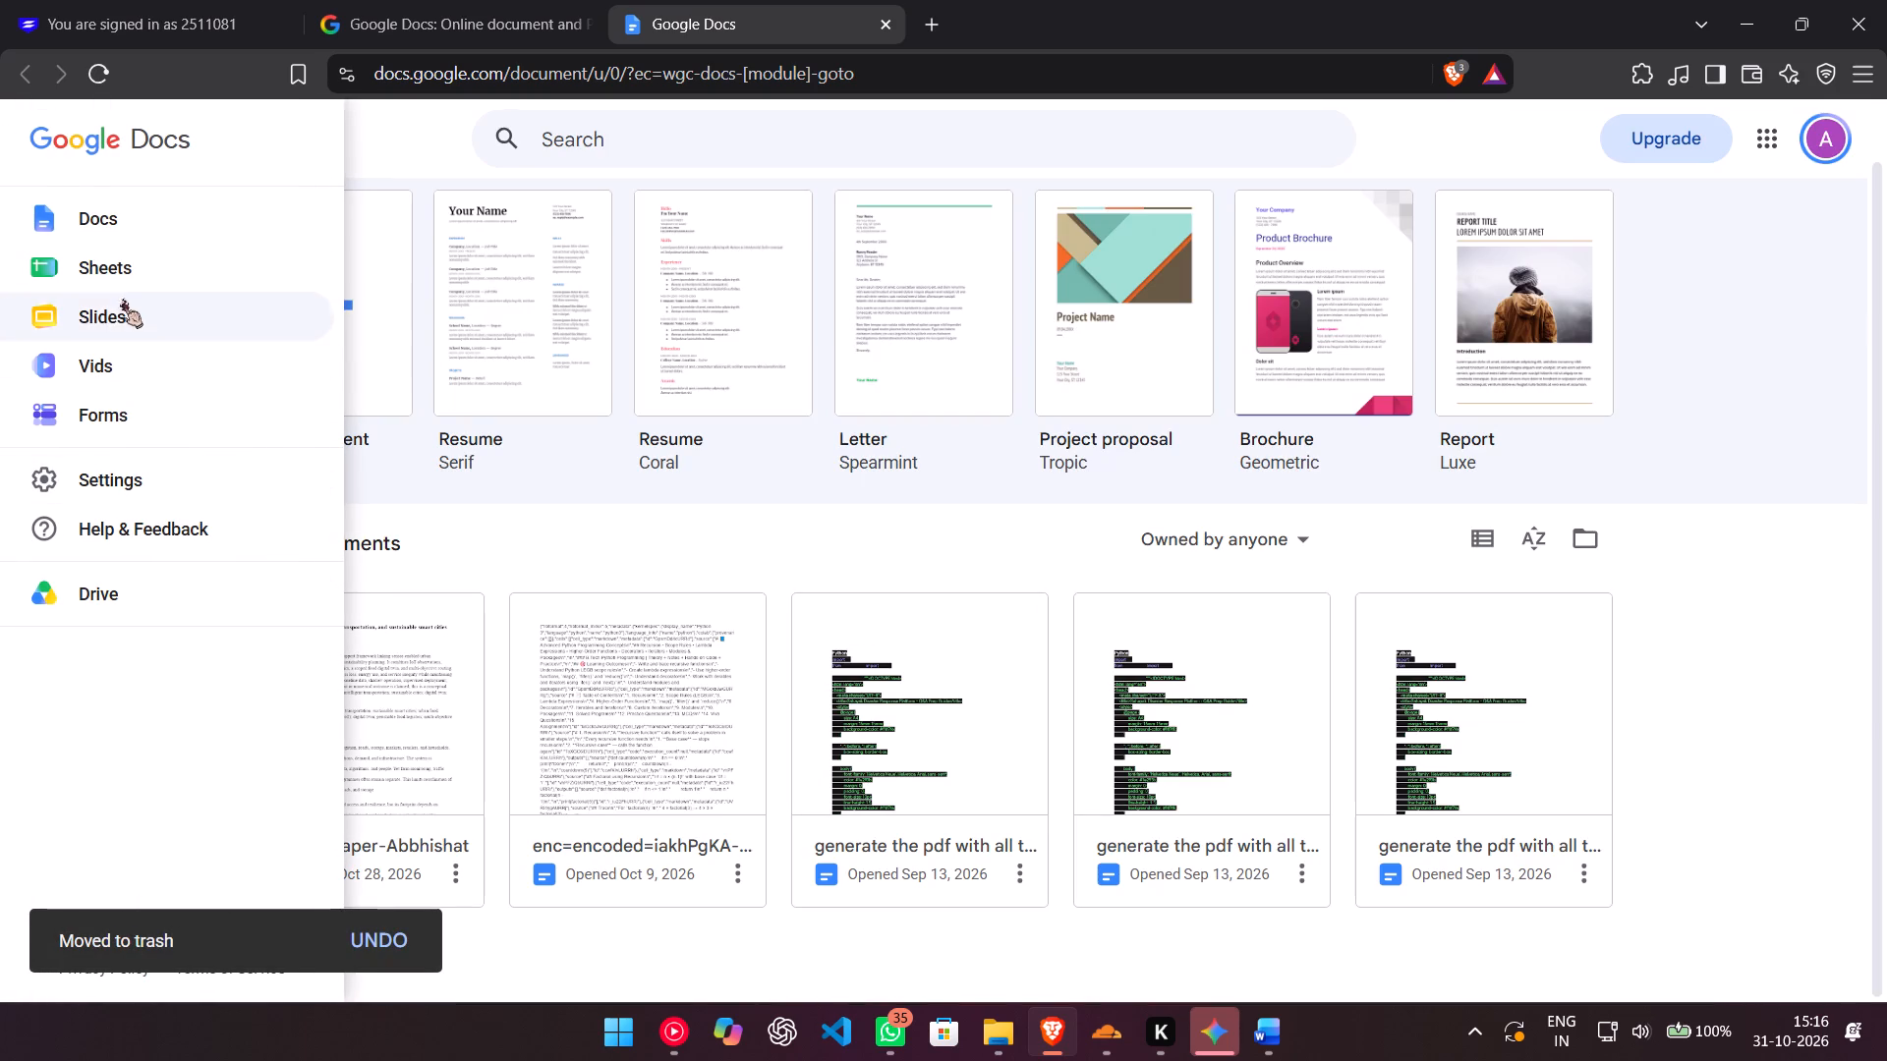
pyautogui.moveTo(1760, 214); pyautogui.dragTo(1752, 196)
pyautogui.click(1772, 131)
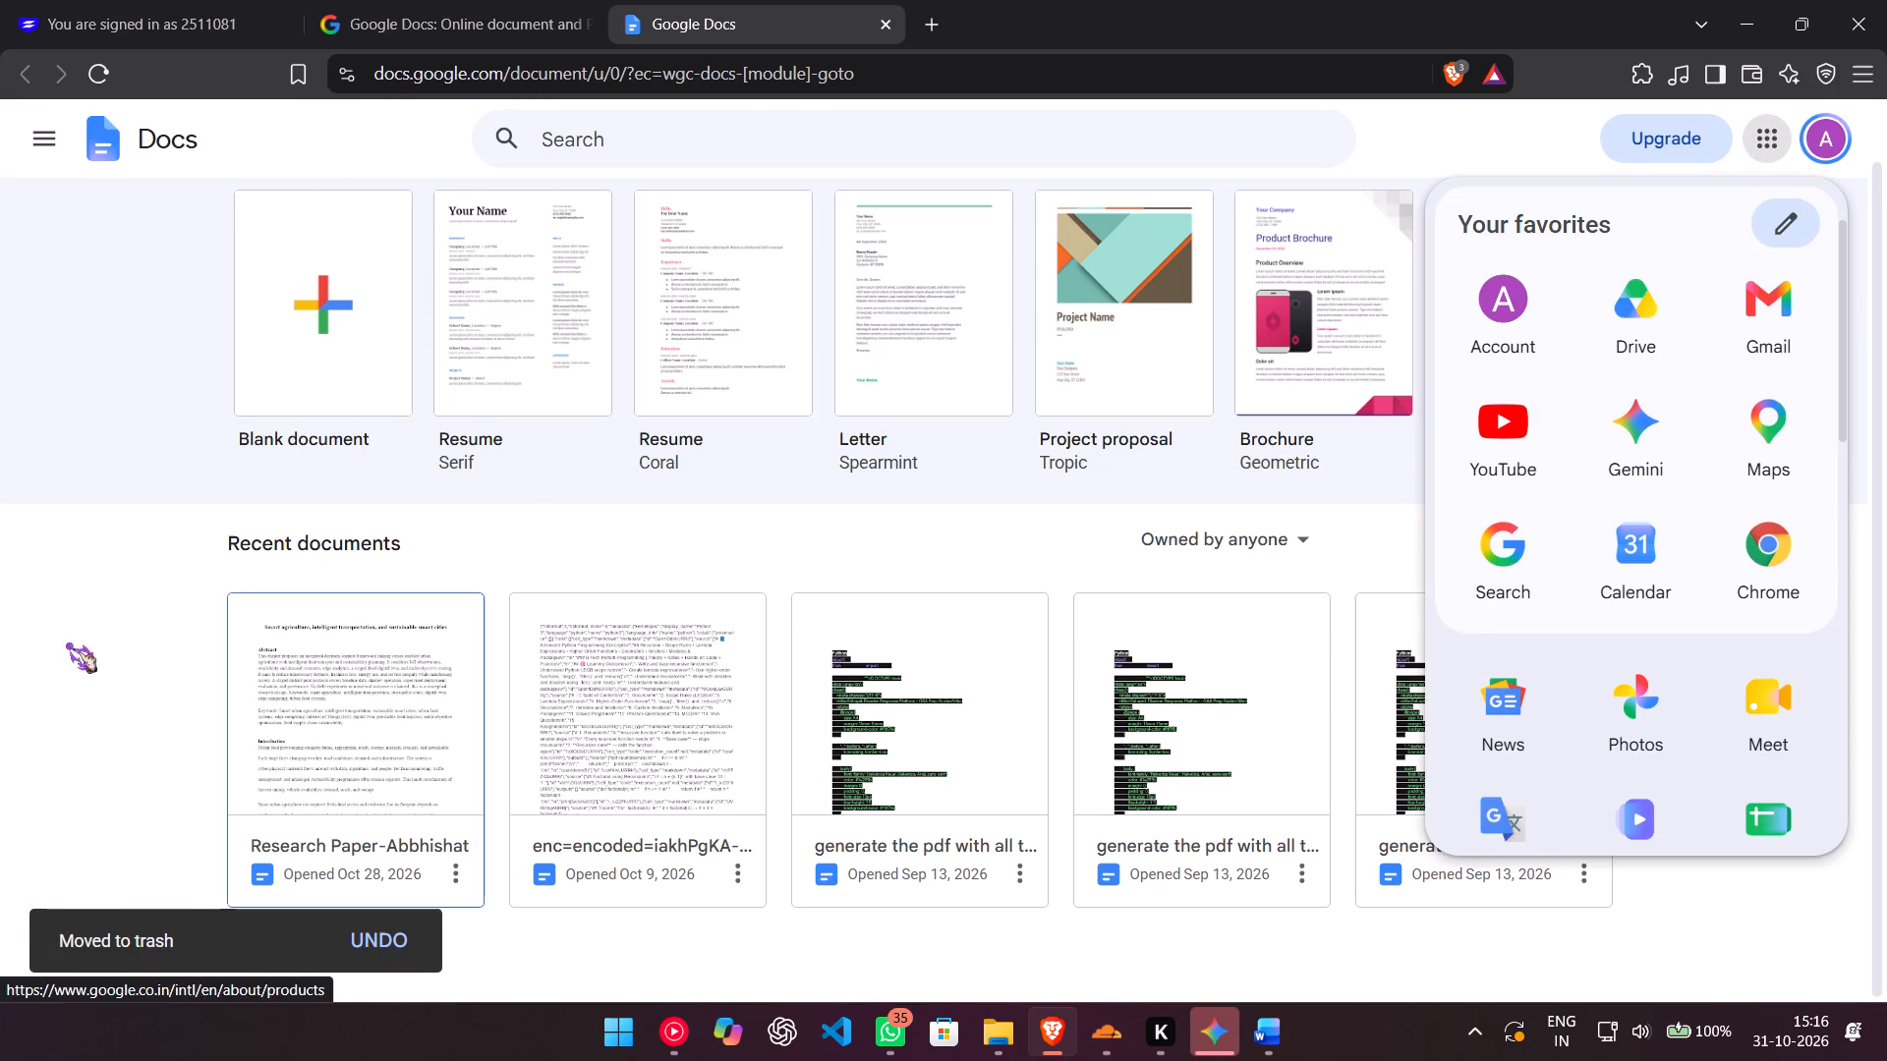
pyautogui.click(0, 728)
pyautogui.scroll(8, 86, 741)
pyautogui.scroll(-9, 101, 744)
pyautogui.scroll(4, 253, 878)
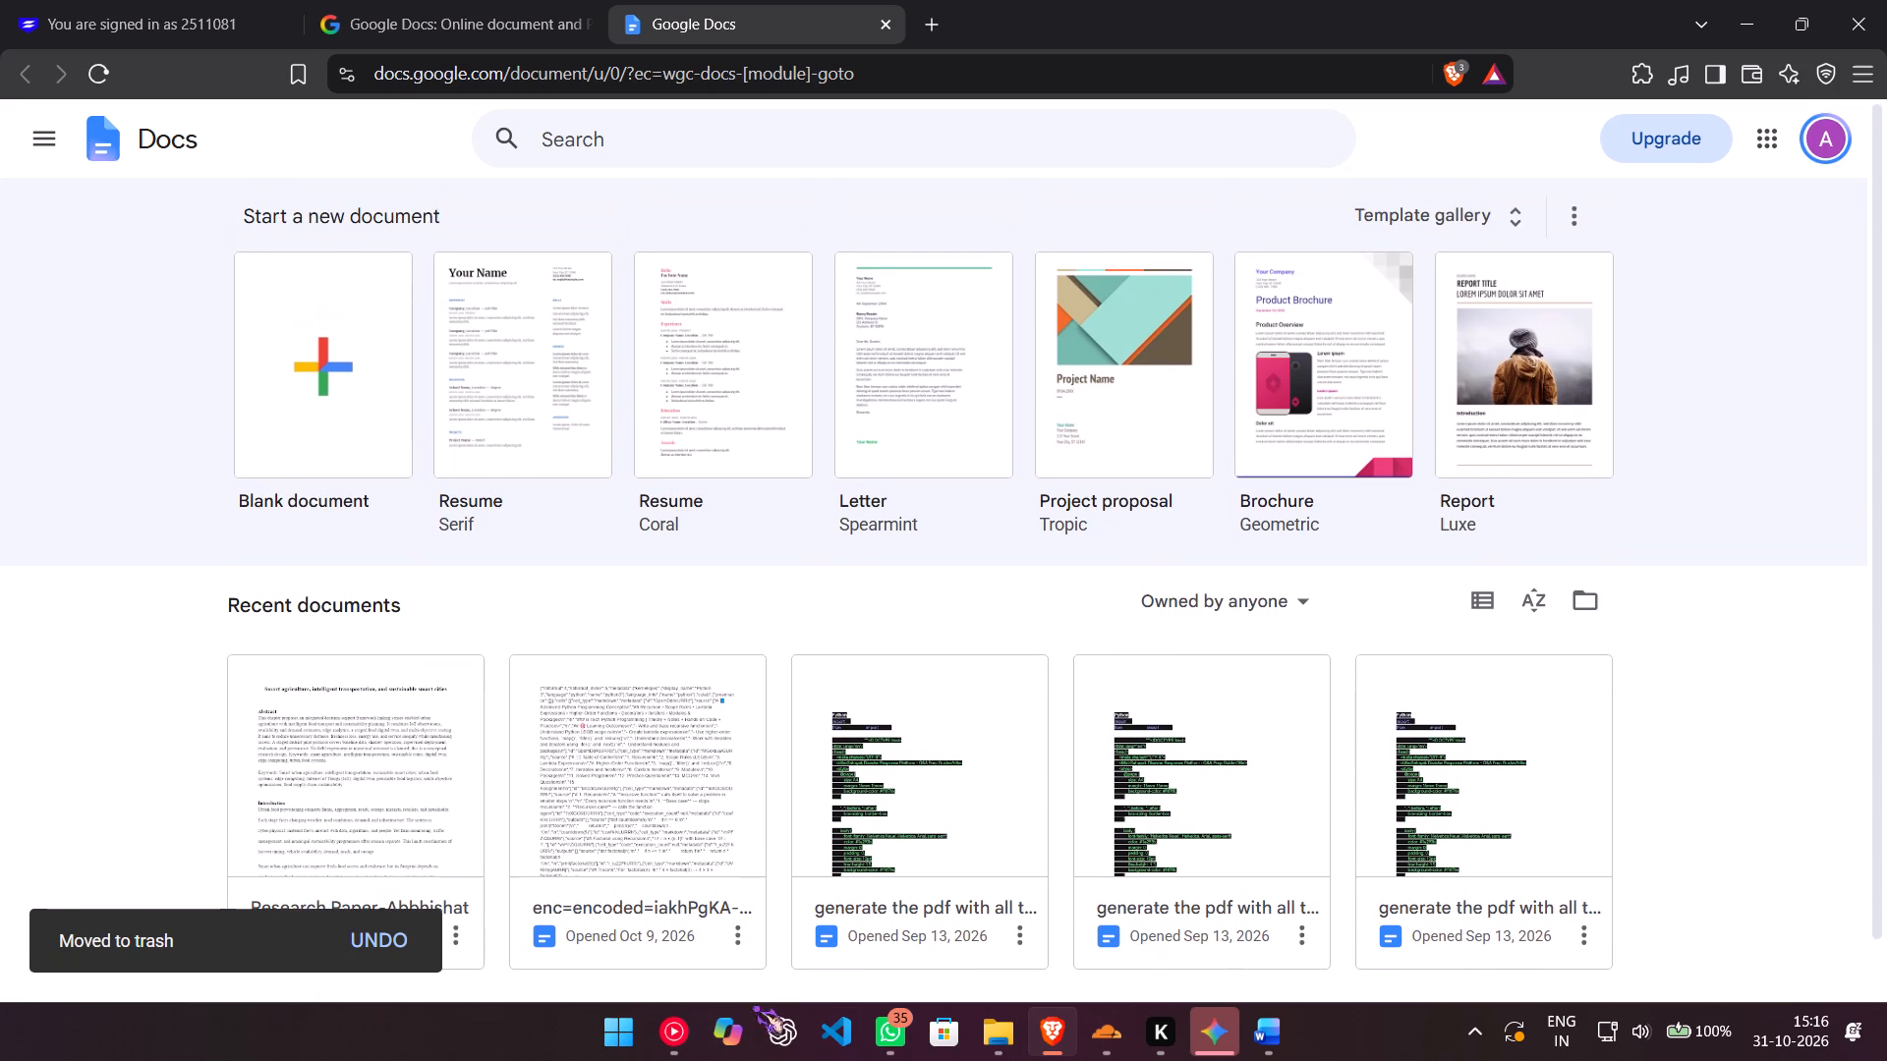
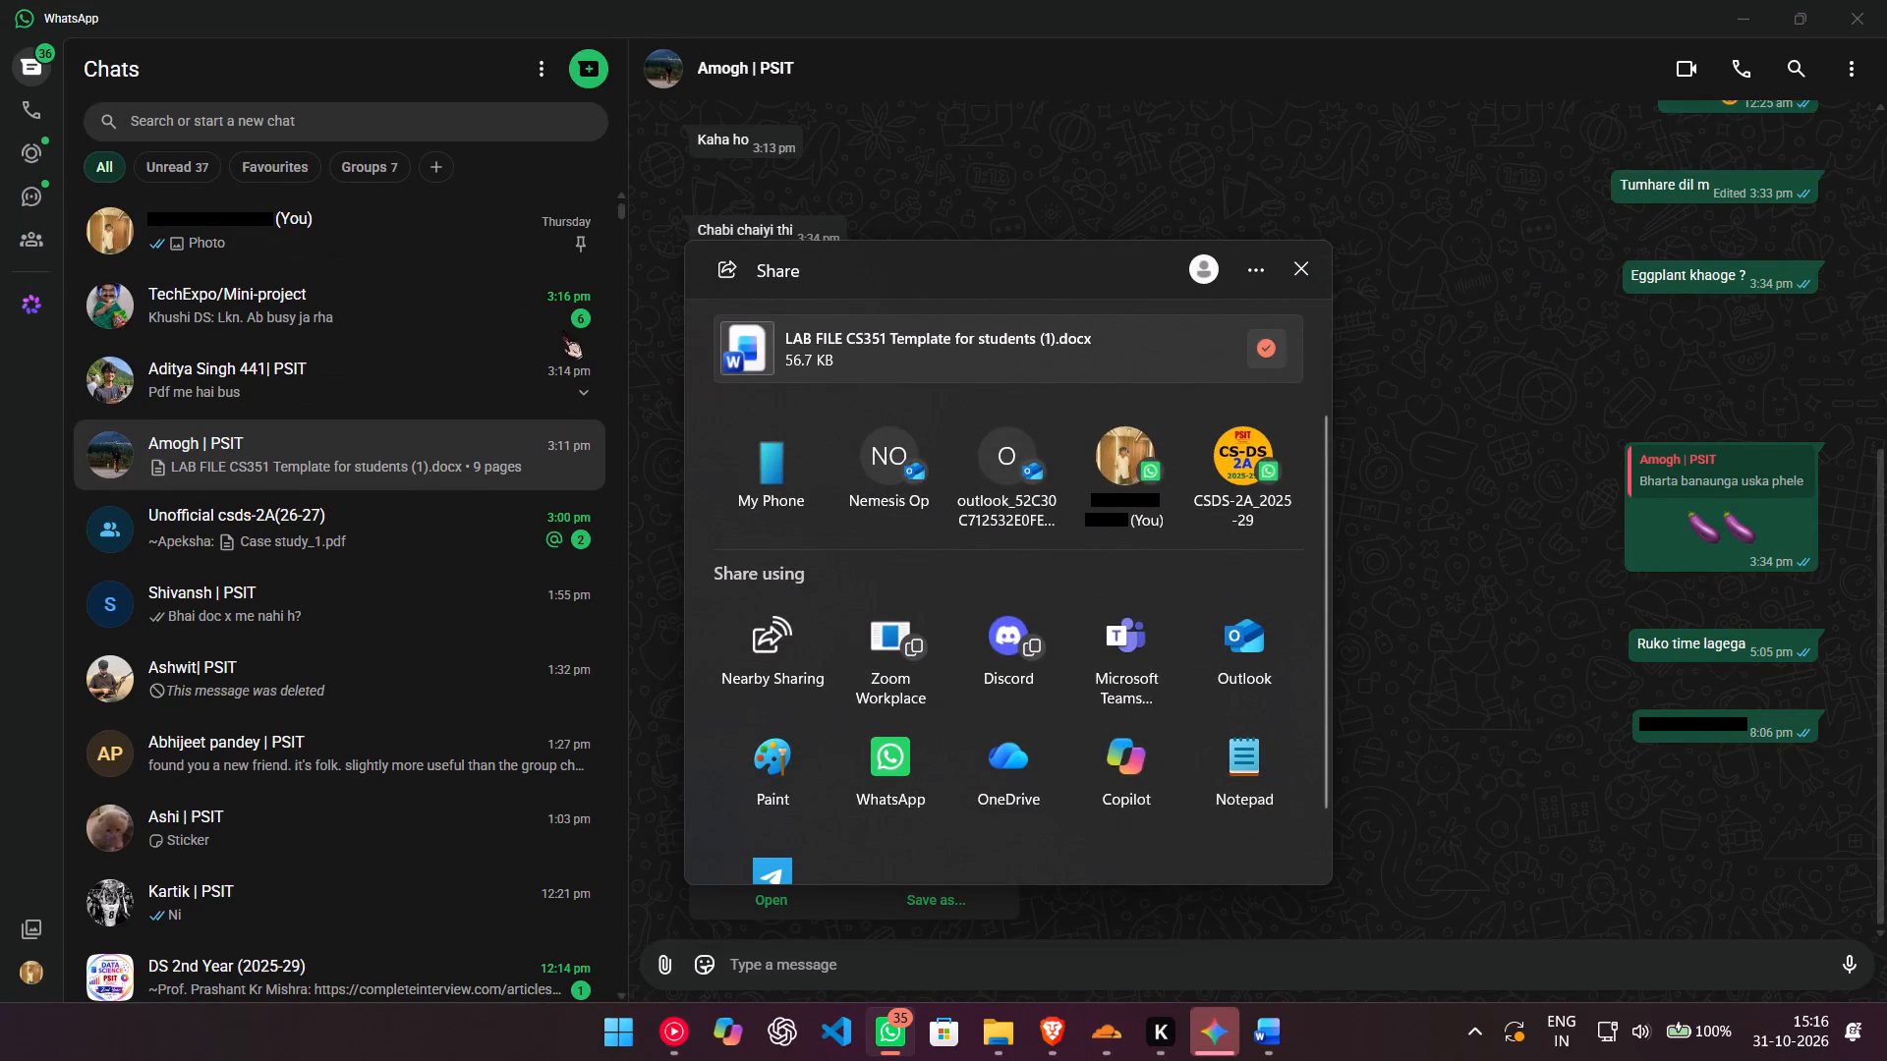
pyautogui.hotkey('alt', 'Tab')
pyautogui.hotkey('alt', 'Tab')
pyautogui.hotkey('alt', 'Tab')
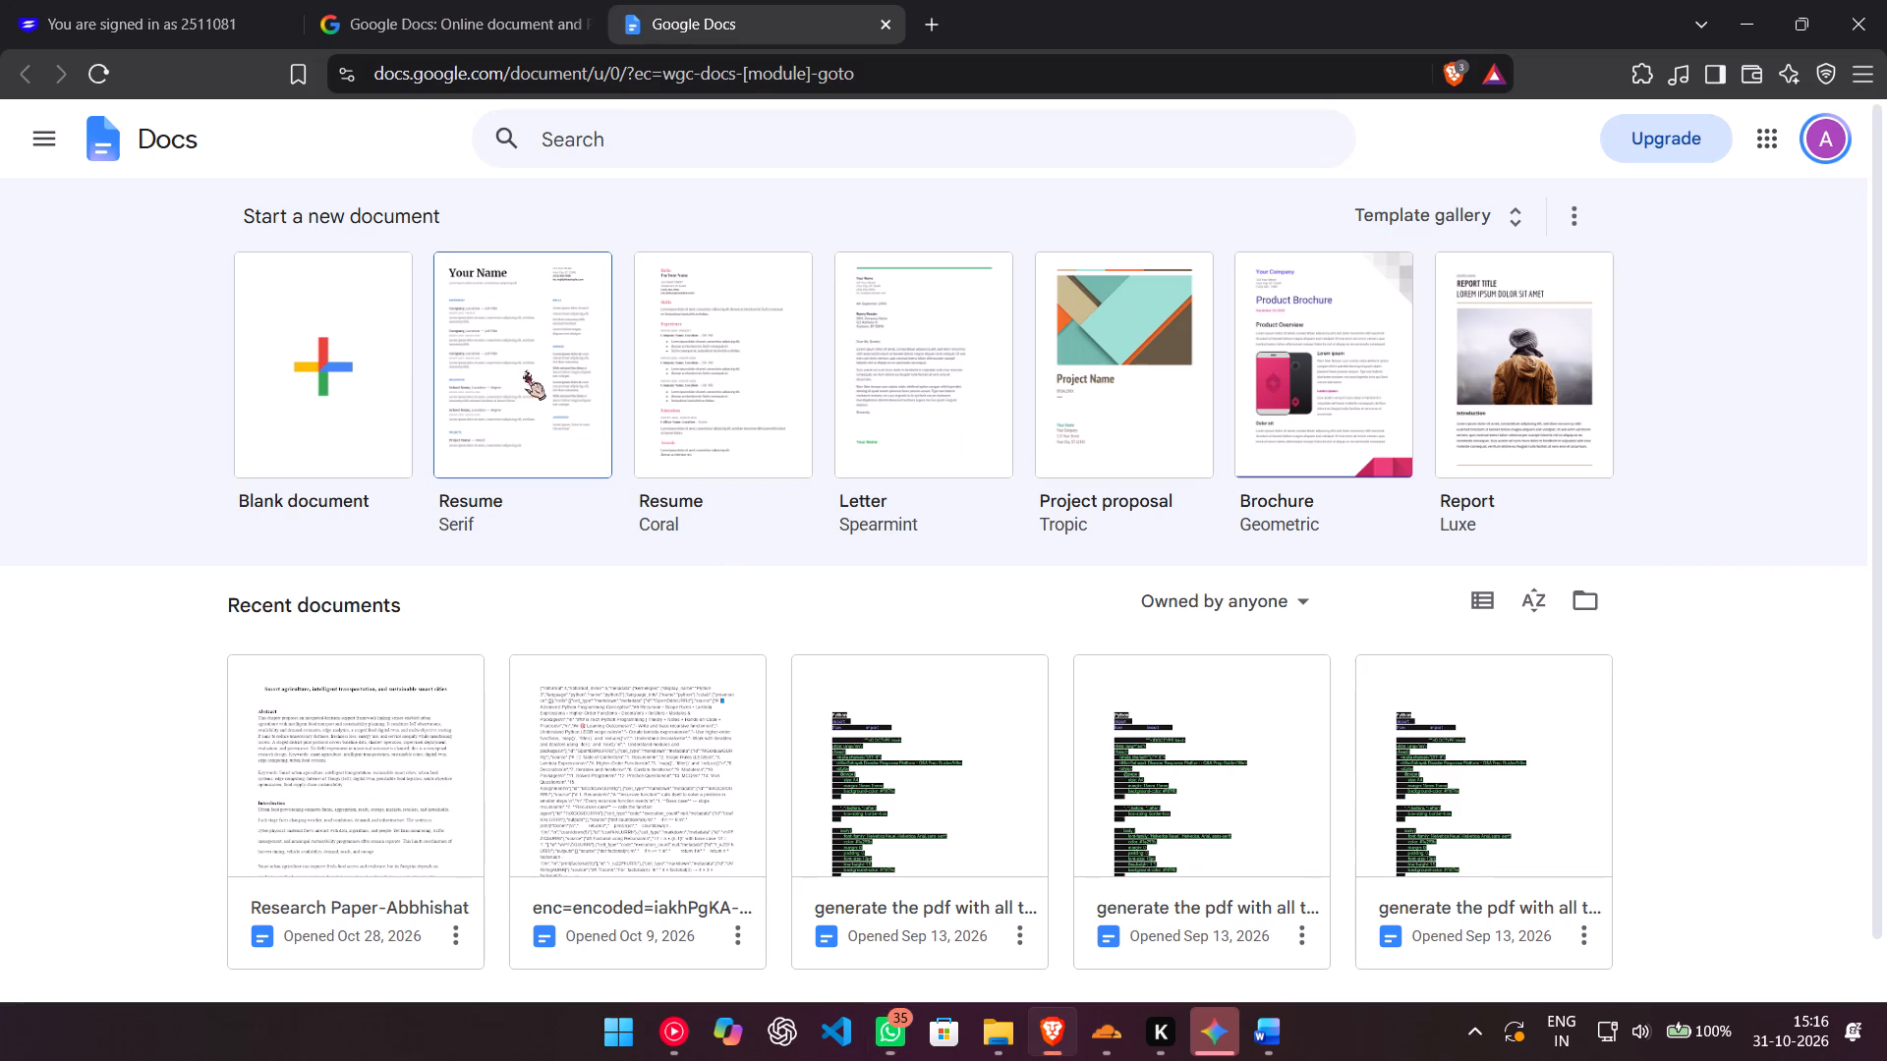
# Create a new blank document in Google Docs.
pyautogui.click(319, 332)
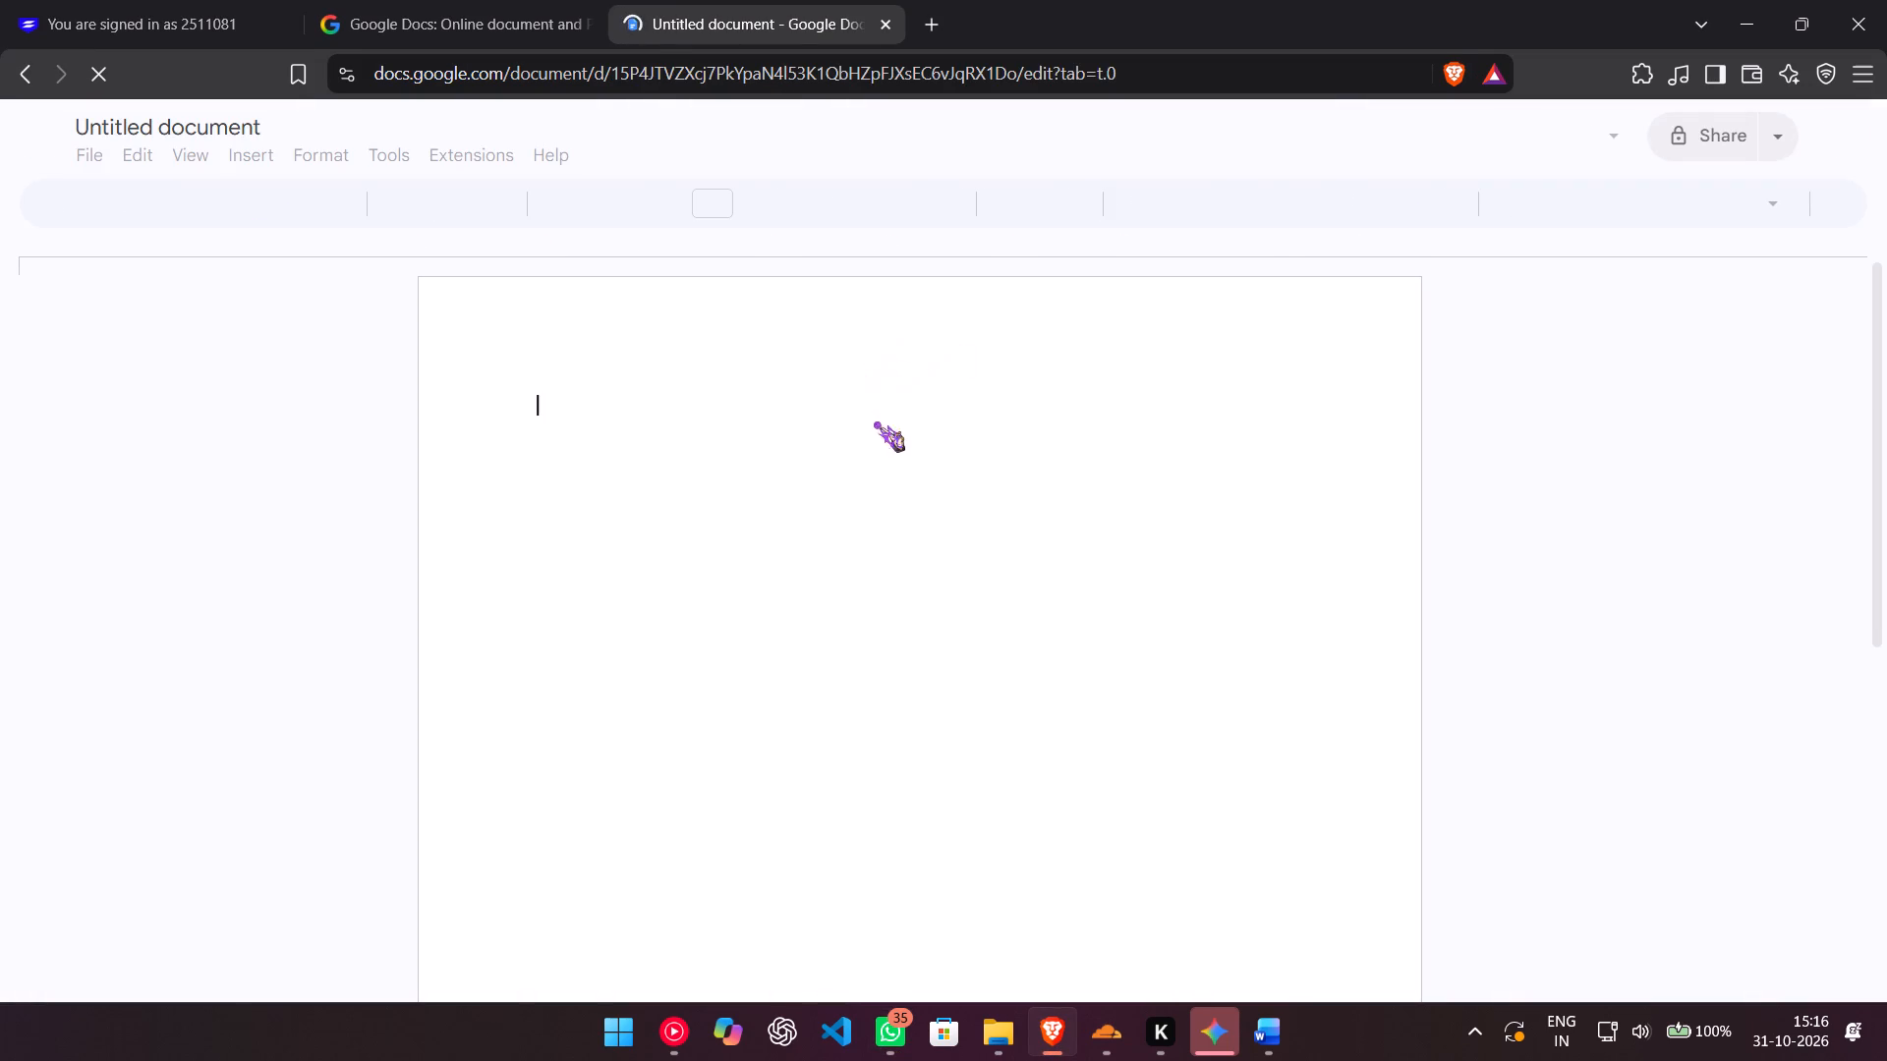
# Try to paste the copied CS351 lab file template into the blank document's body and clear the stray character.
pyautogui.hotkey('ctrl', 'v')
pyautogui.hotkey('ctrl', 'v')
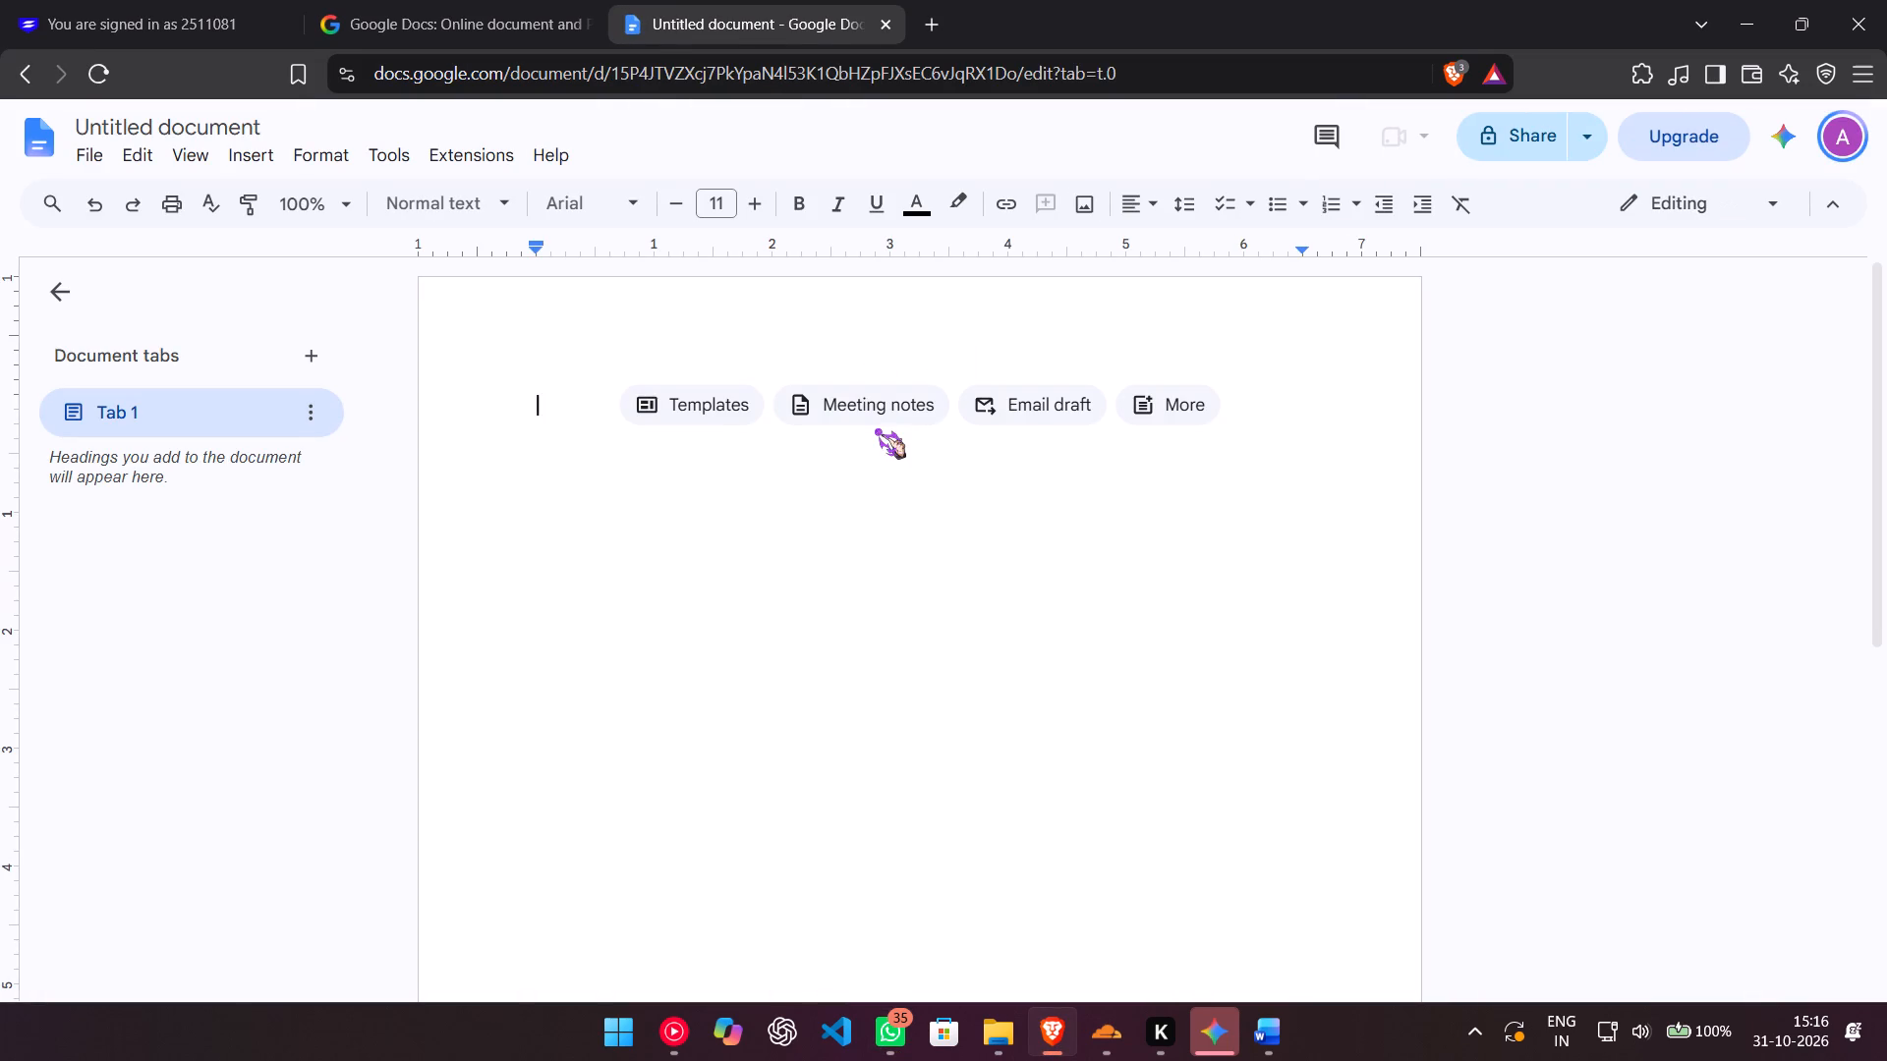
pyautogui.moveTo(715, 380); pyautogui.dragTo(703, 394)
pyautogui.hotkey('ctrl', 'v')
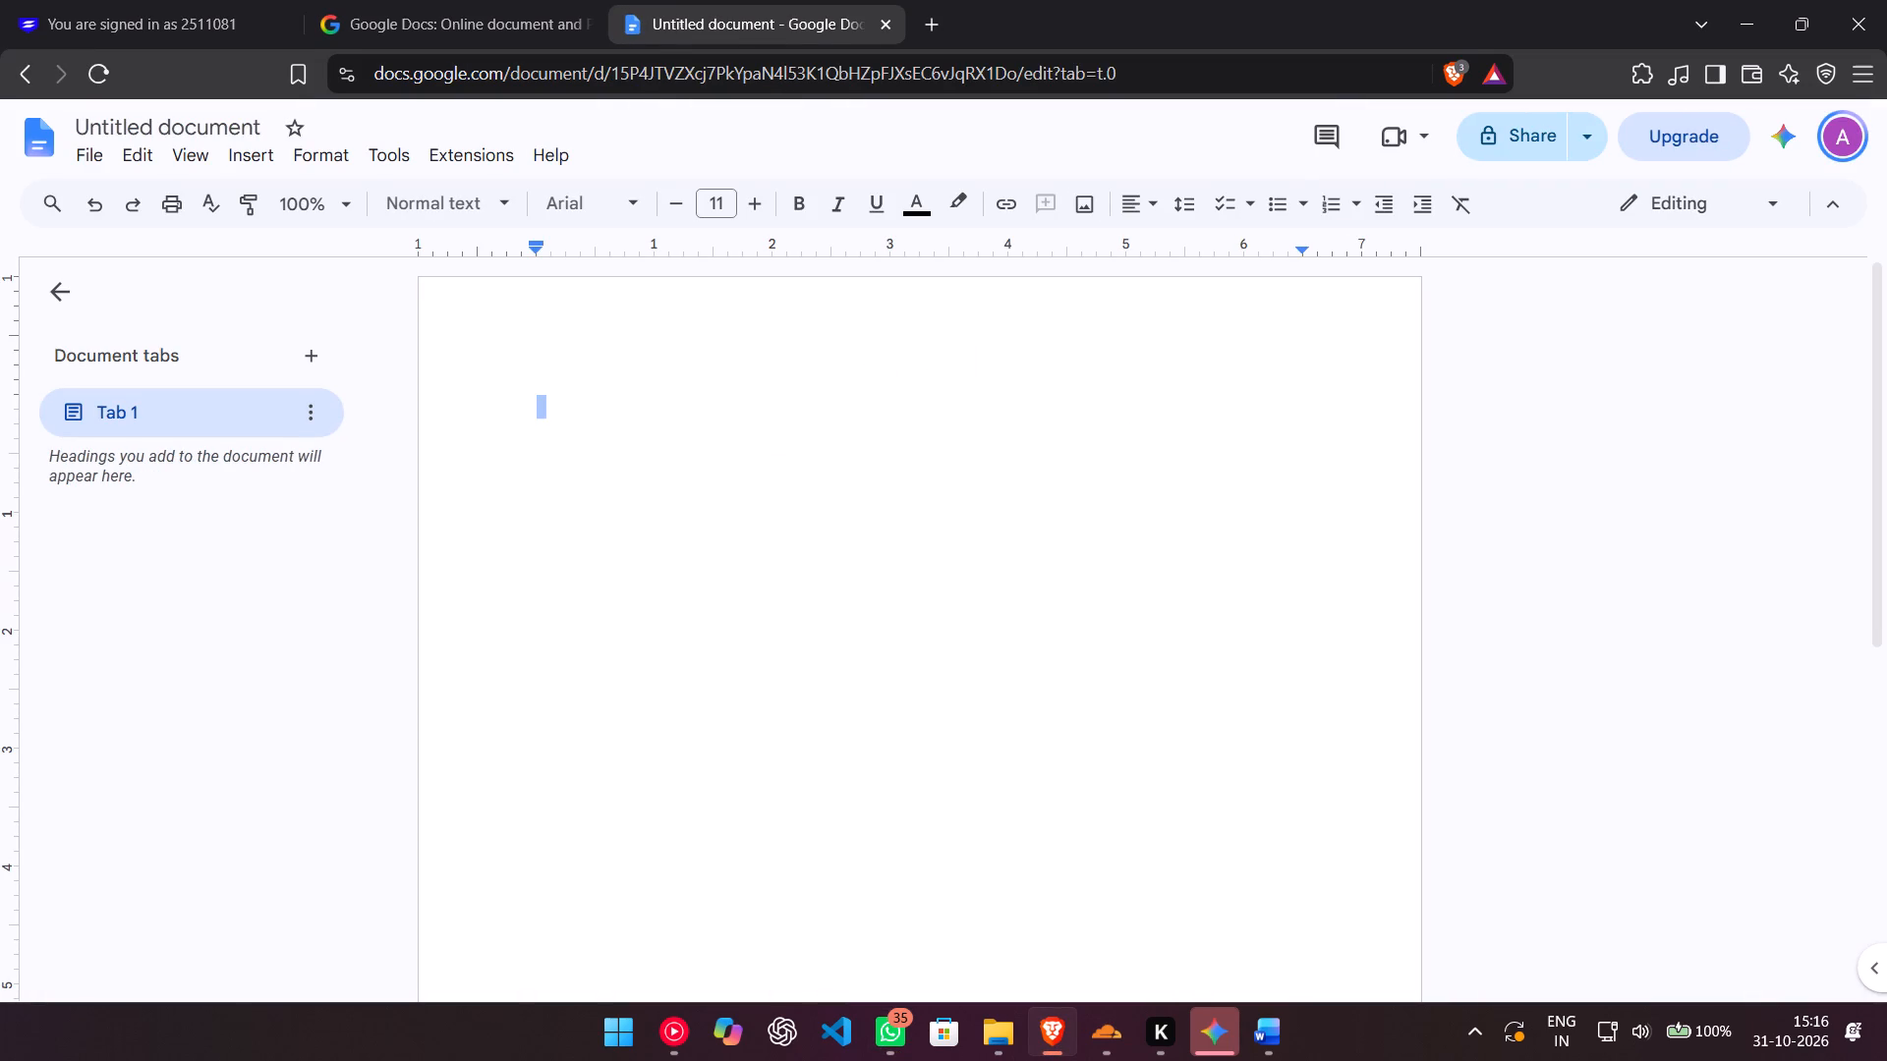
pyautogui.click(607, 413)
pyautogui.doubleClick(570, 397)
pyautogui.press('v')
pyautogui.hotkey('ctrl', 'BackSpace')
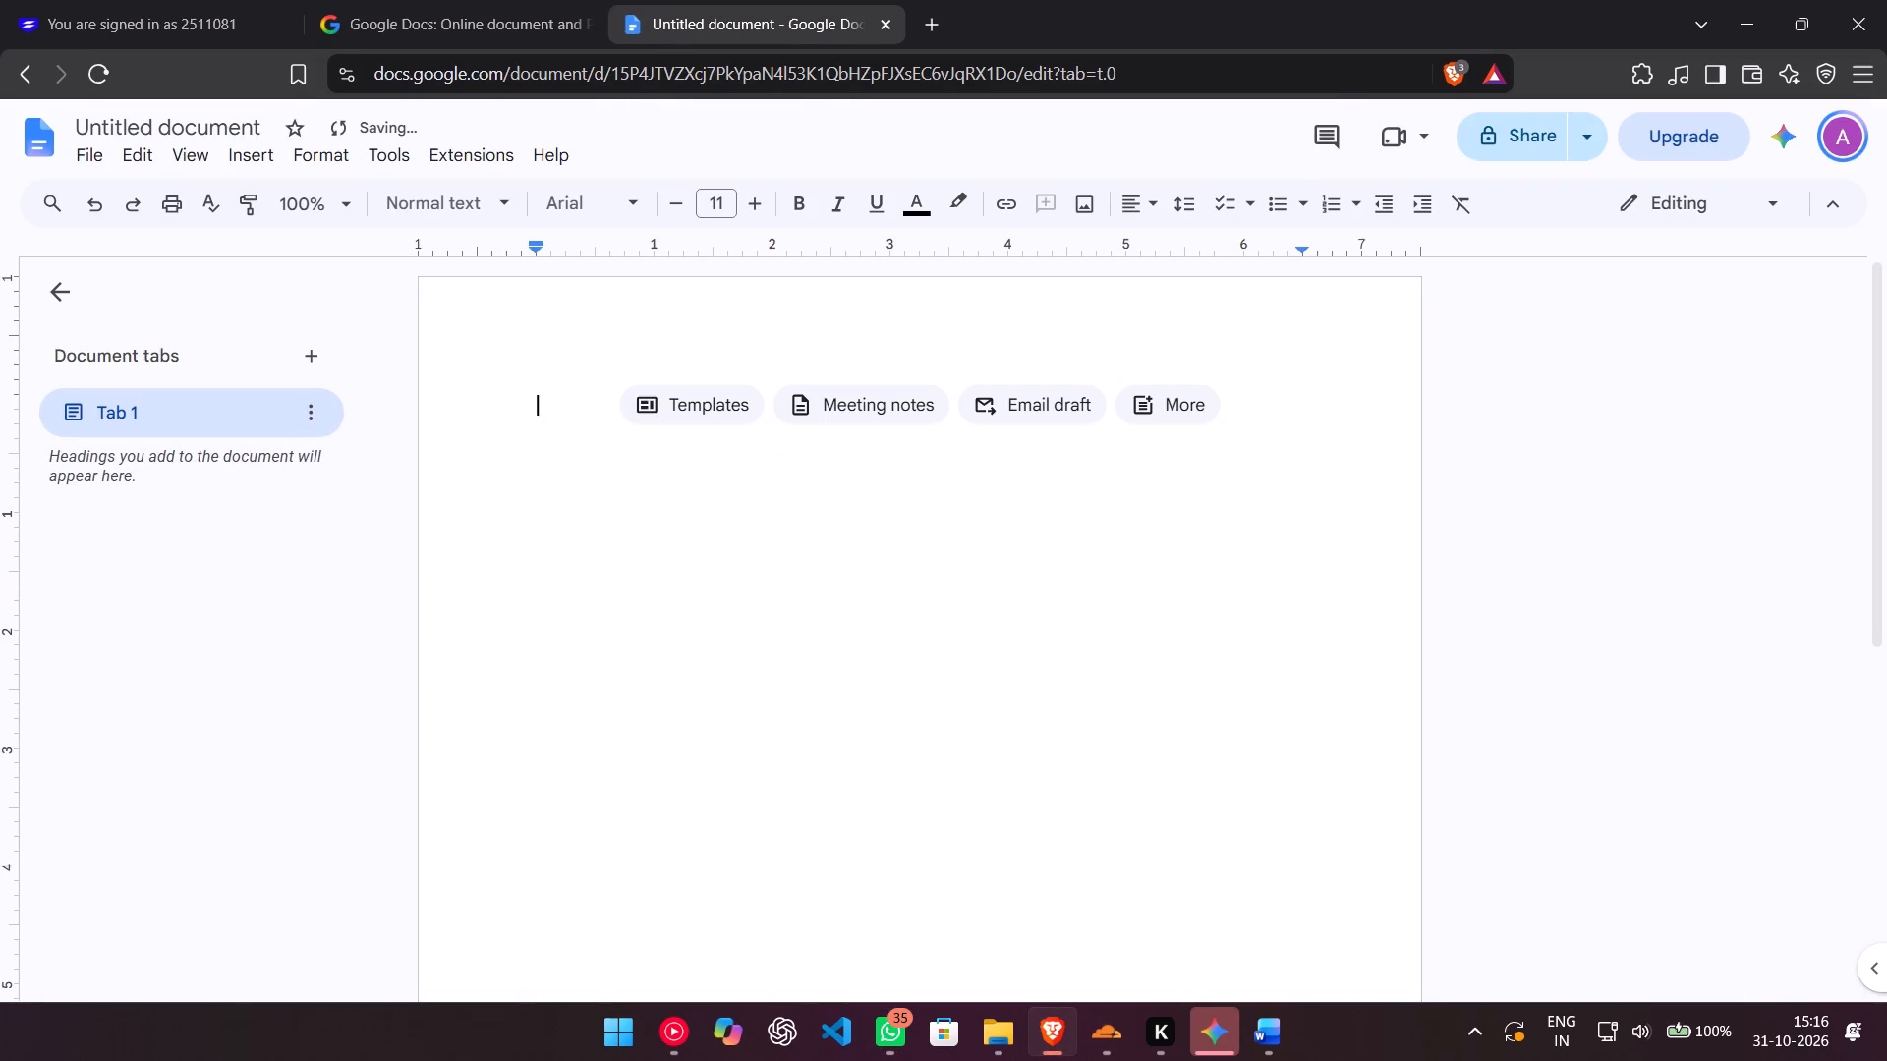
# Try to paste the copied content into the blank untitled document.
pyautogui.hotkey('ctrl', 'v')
# Open the document template gallery and browse the available templates for a suitable layout.
pyautogui.moveTo(585, 407); pyautogui.dragTo(715, 407)
pyautogui.click(715, 407)
pyautogui.scroll(-2, 837, 458)
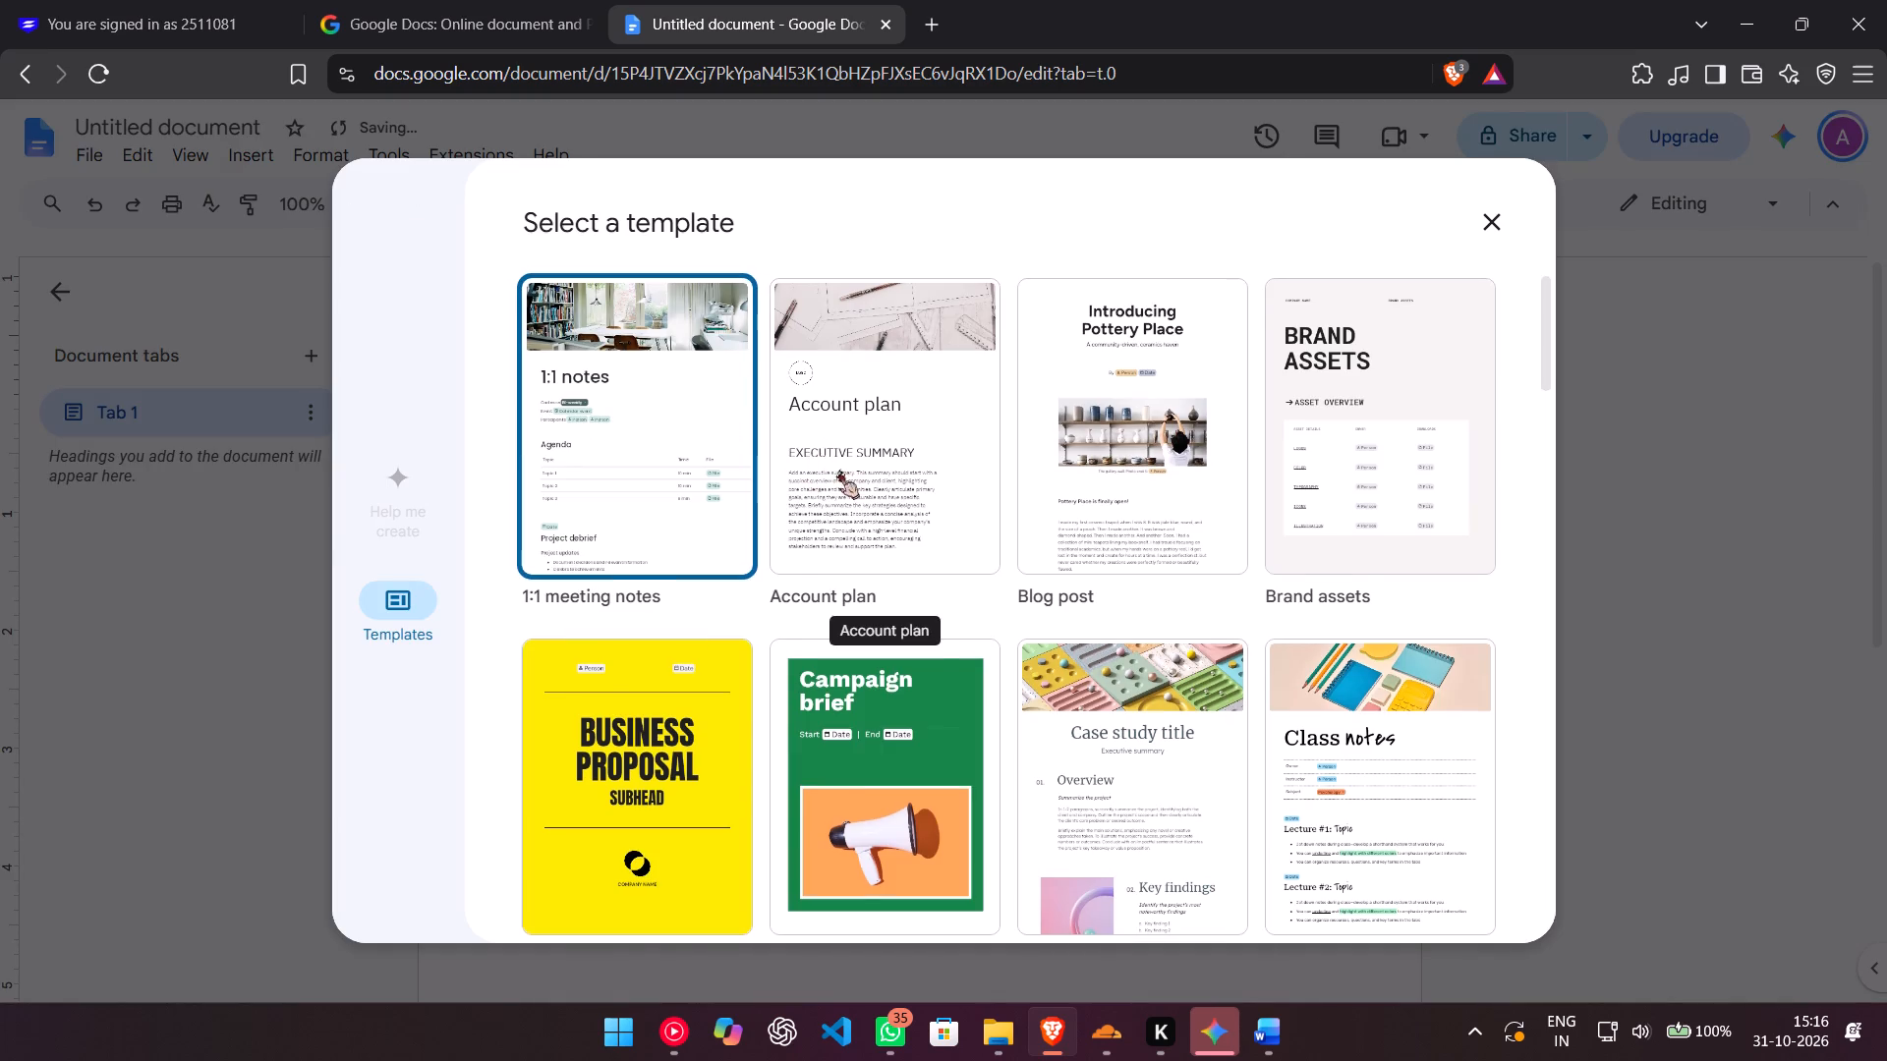
pyautogui.scroll(-2, 838, 470)
pyautogui.click(353, 466)
pyautogui.scroll(-5, 1259, 622)
pyautogui.scroll(17, 1621, 321)
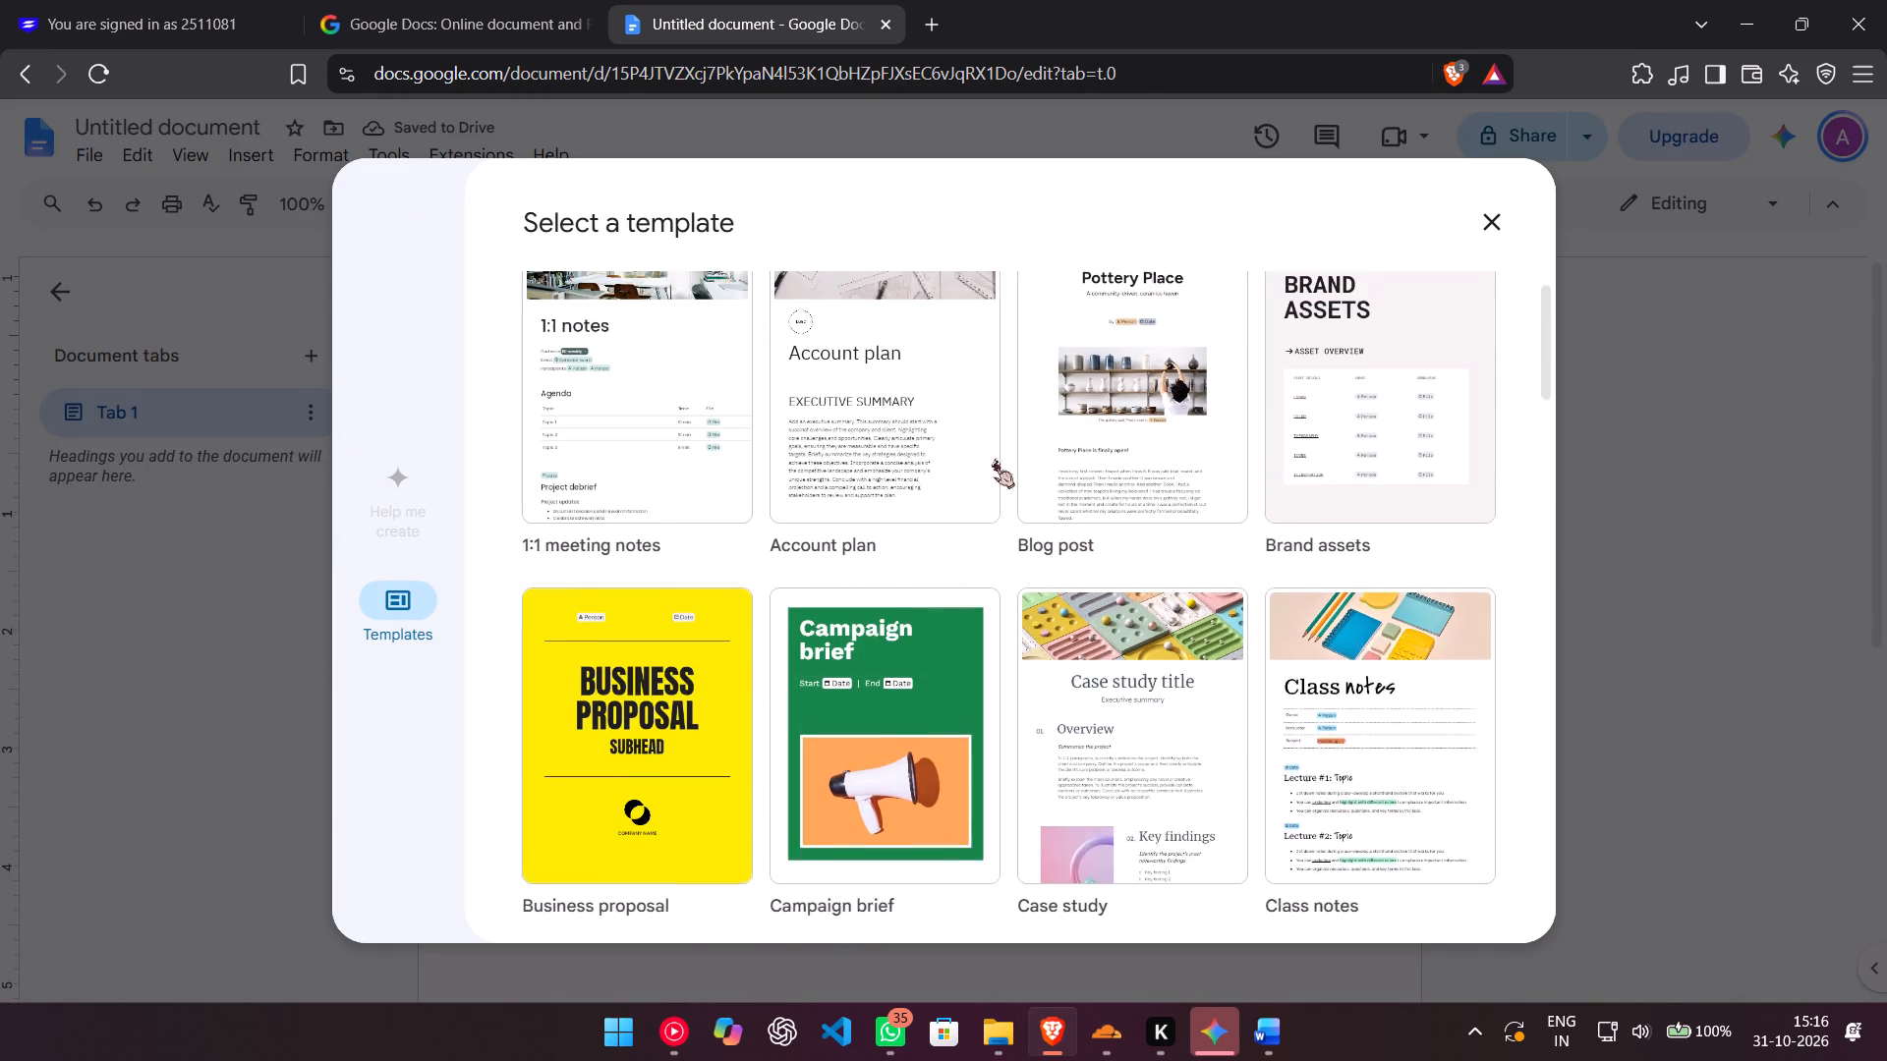
# Close the template gallery and go back out of the blank untitled document.
pyautogui.click(1499, 220)
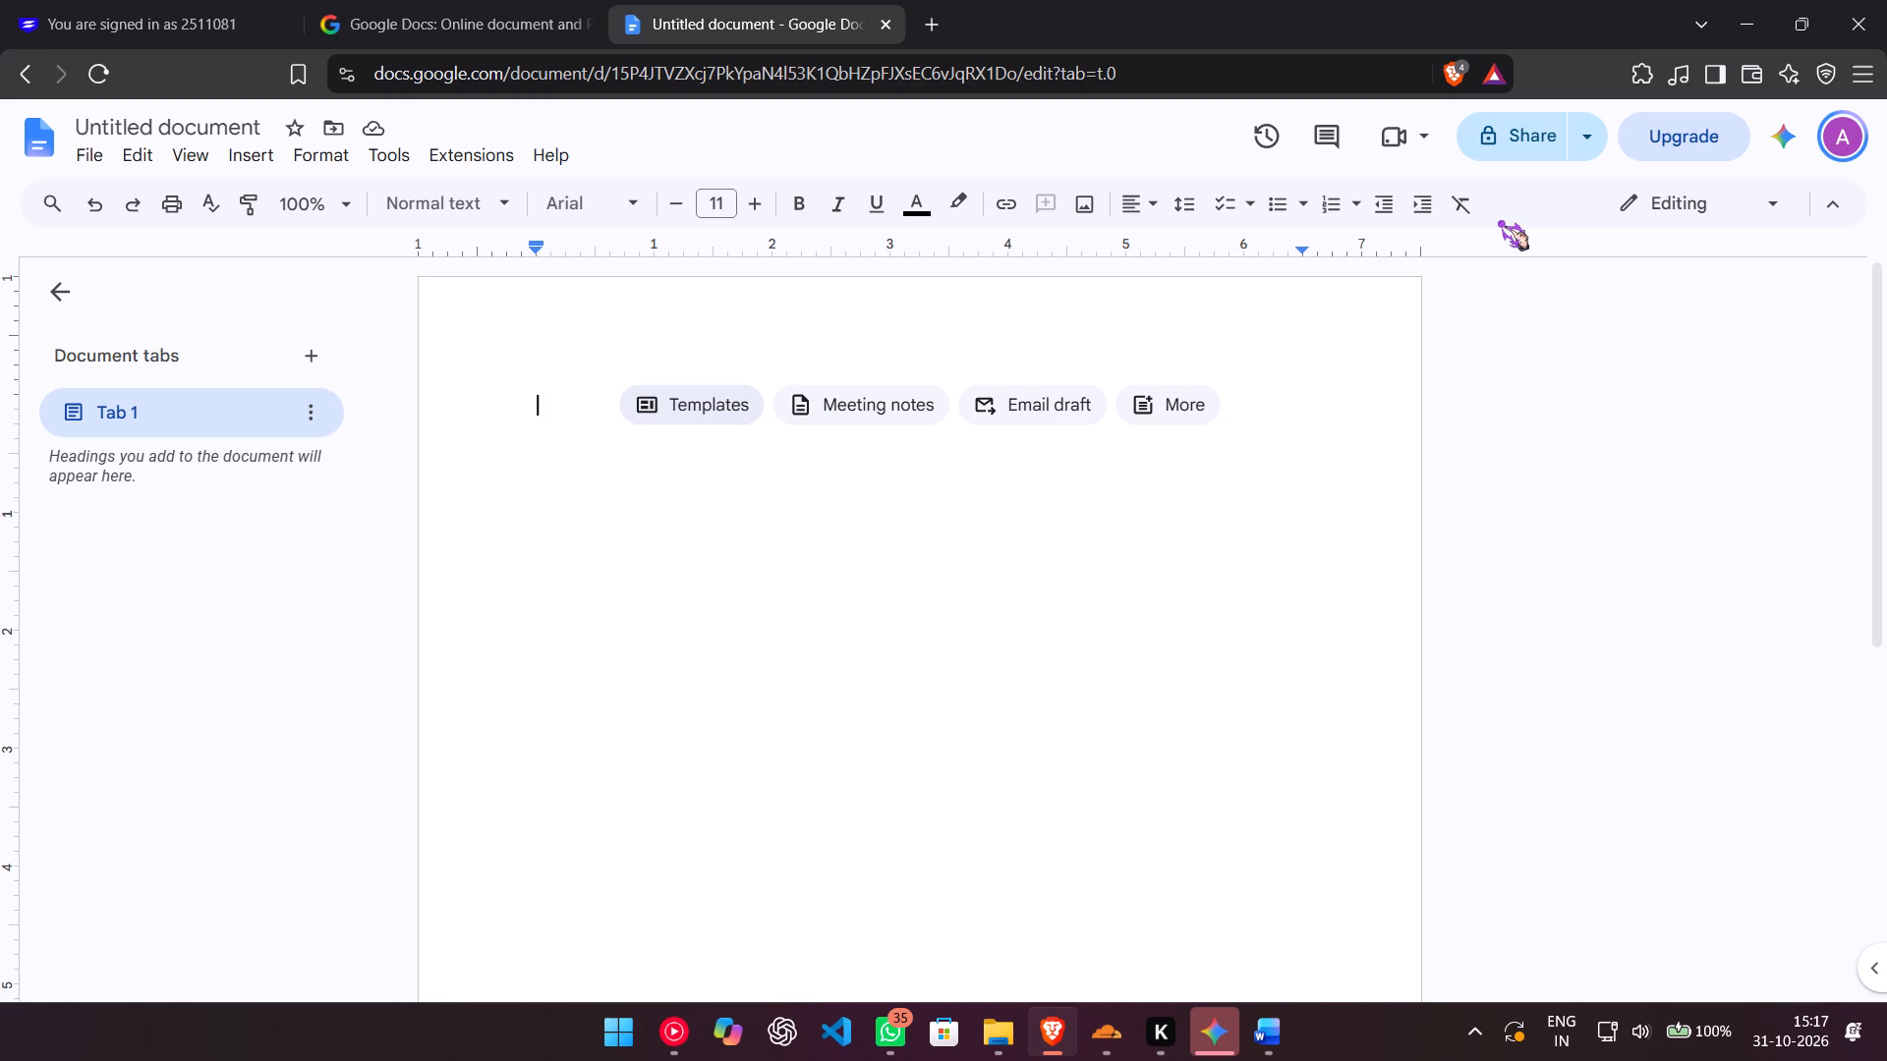
pyautogui.click(1590, 141)
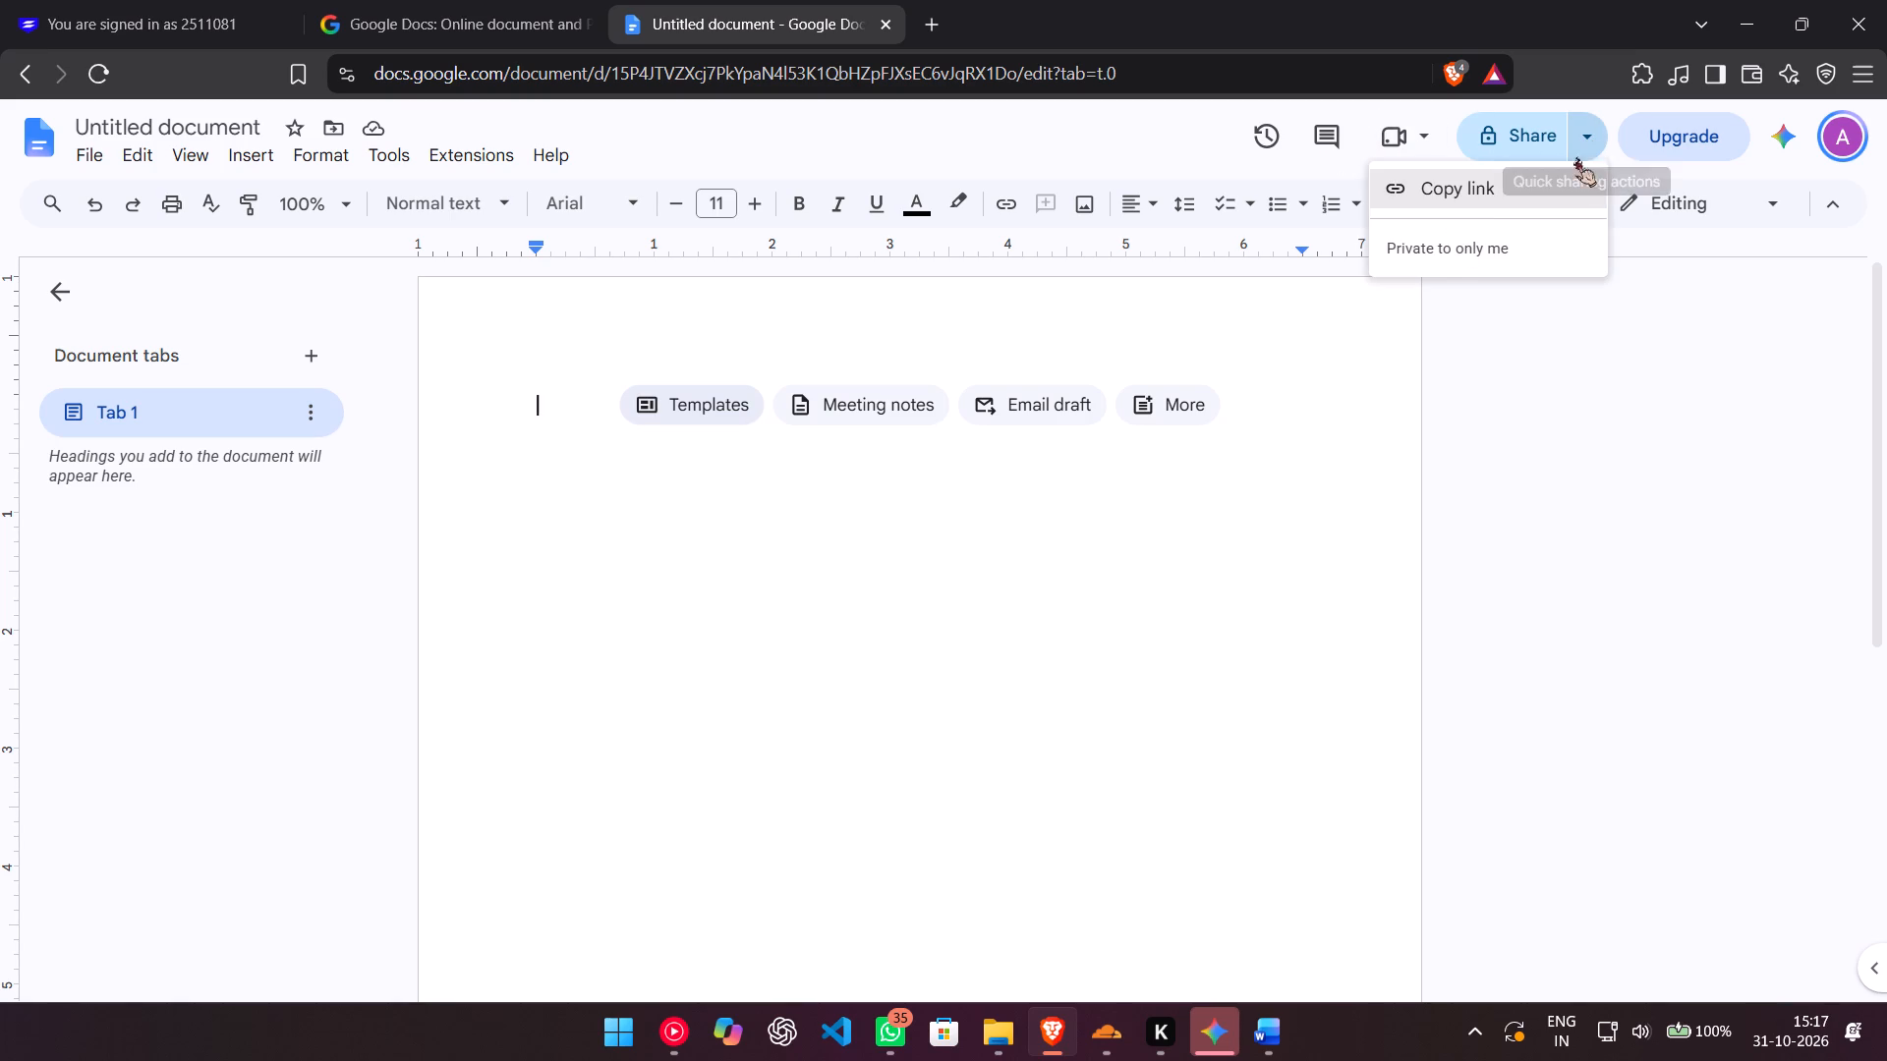
pyautogui.click(38, 83)
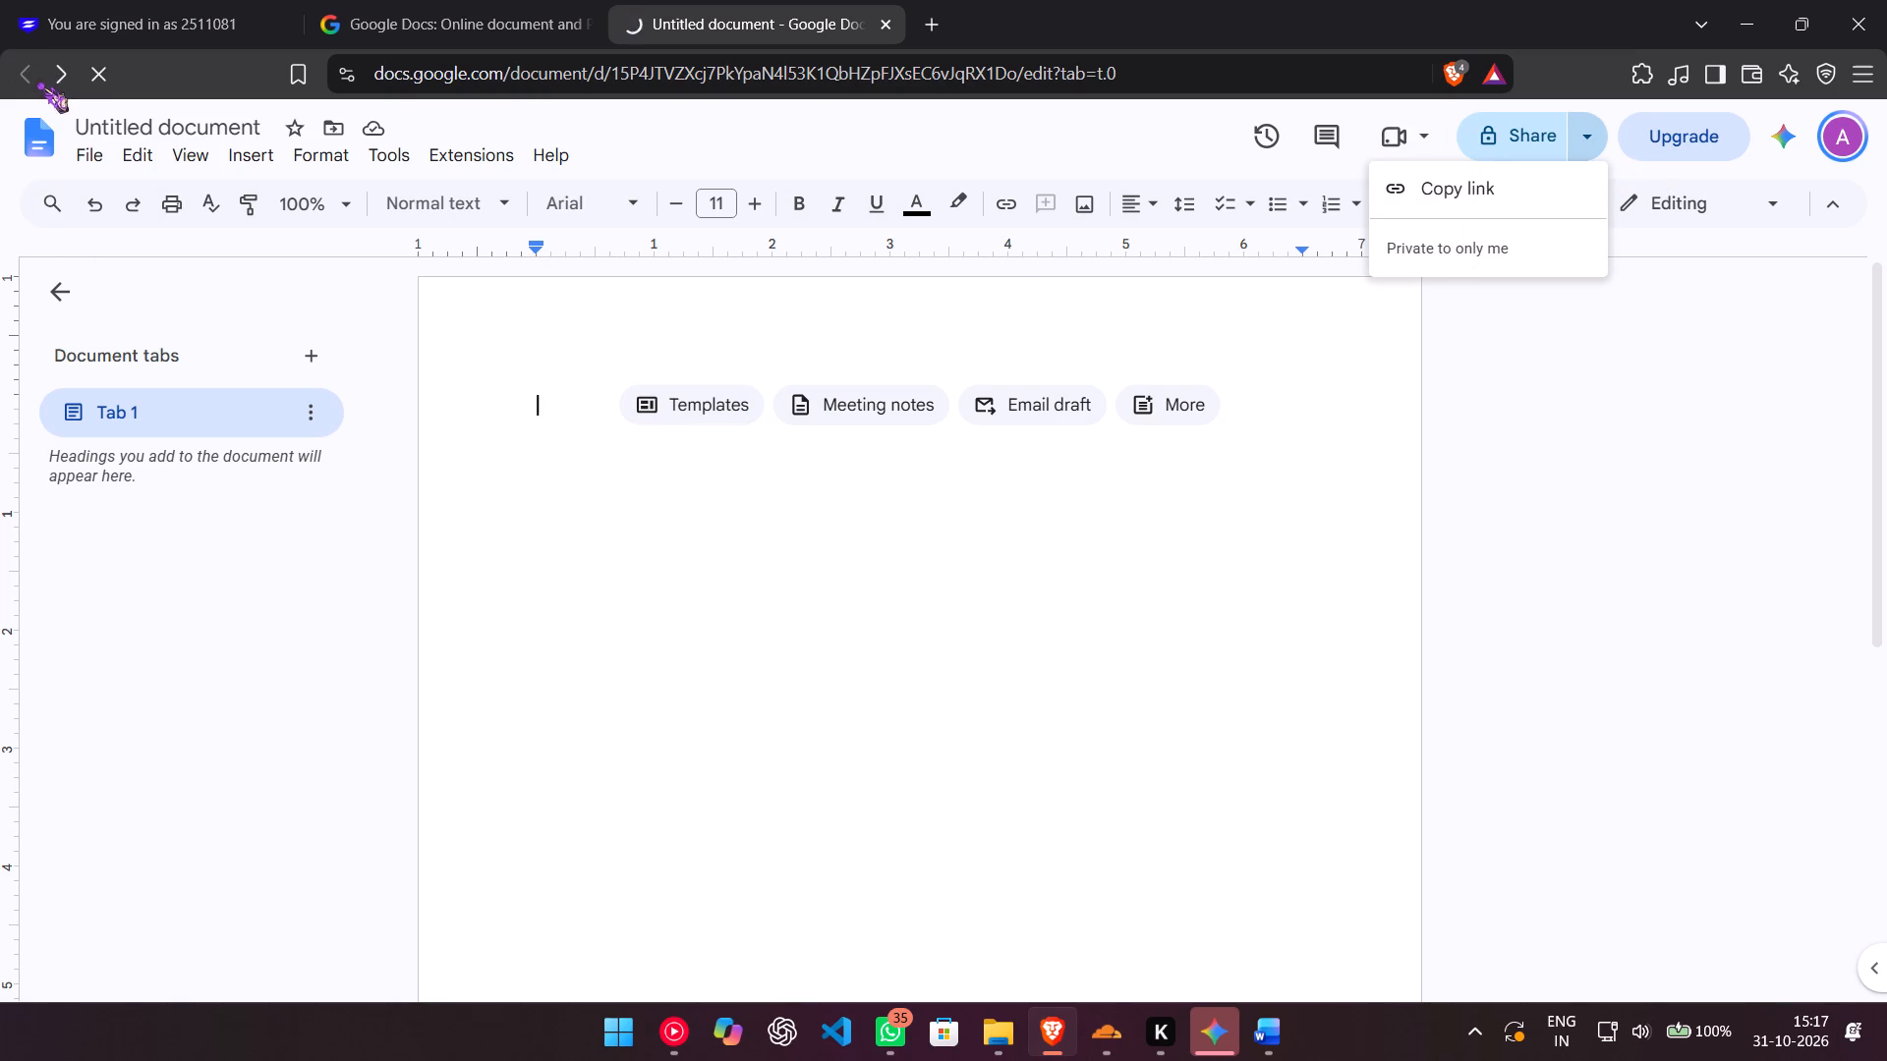
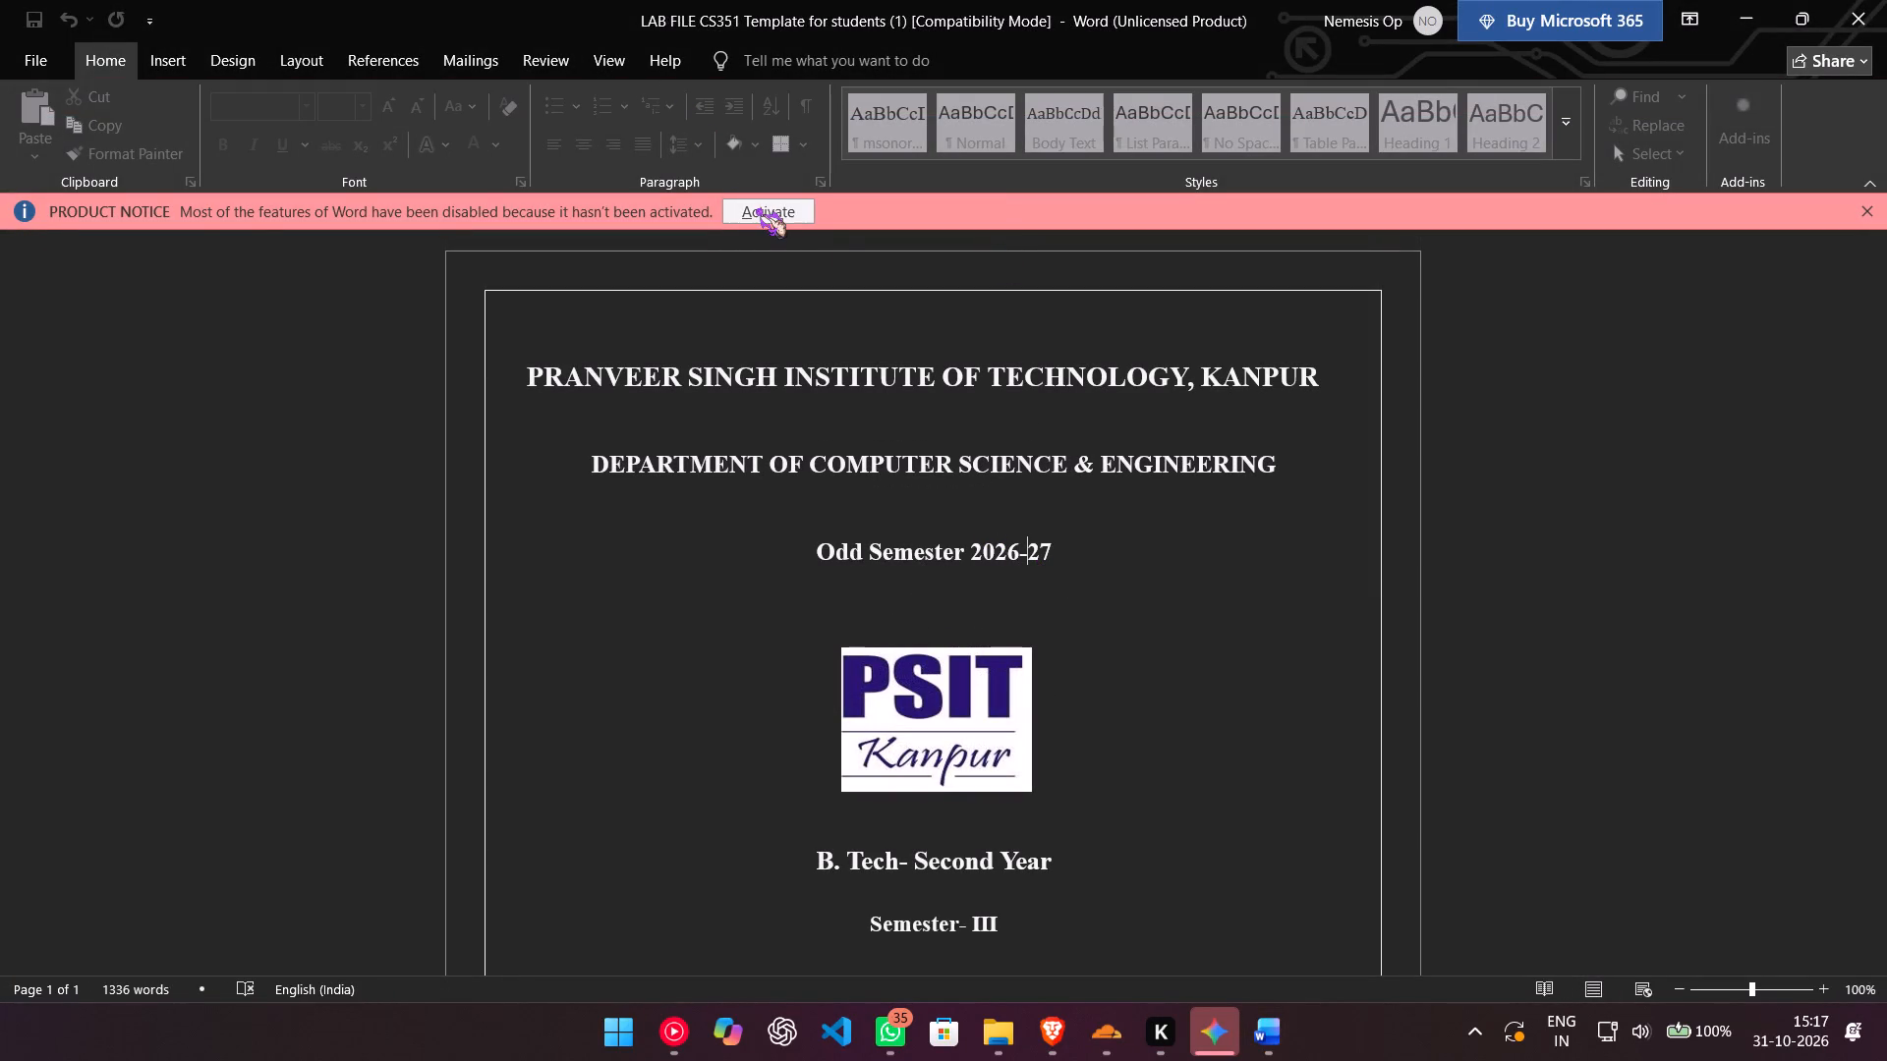
pyautogui.click(1864, 208)
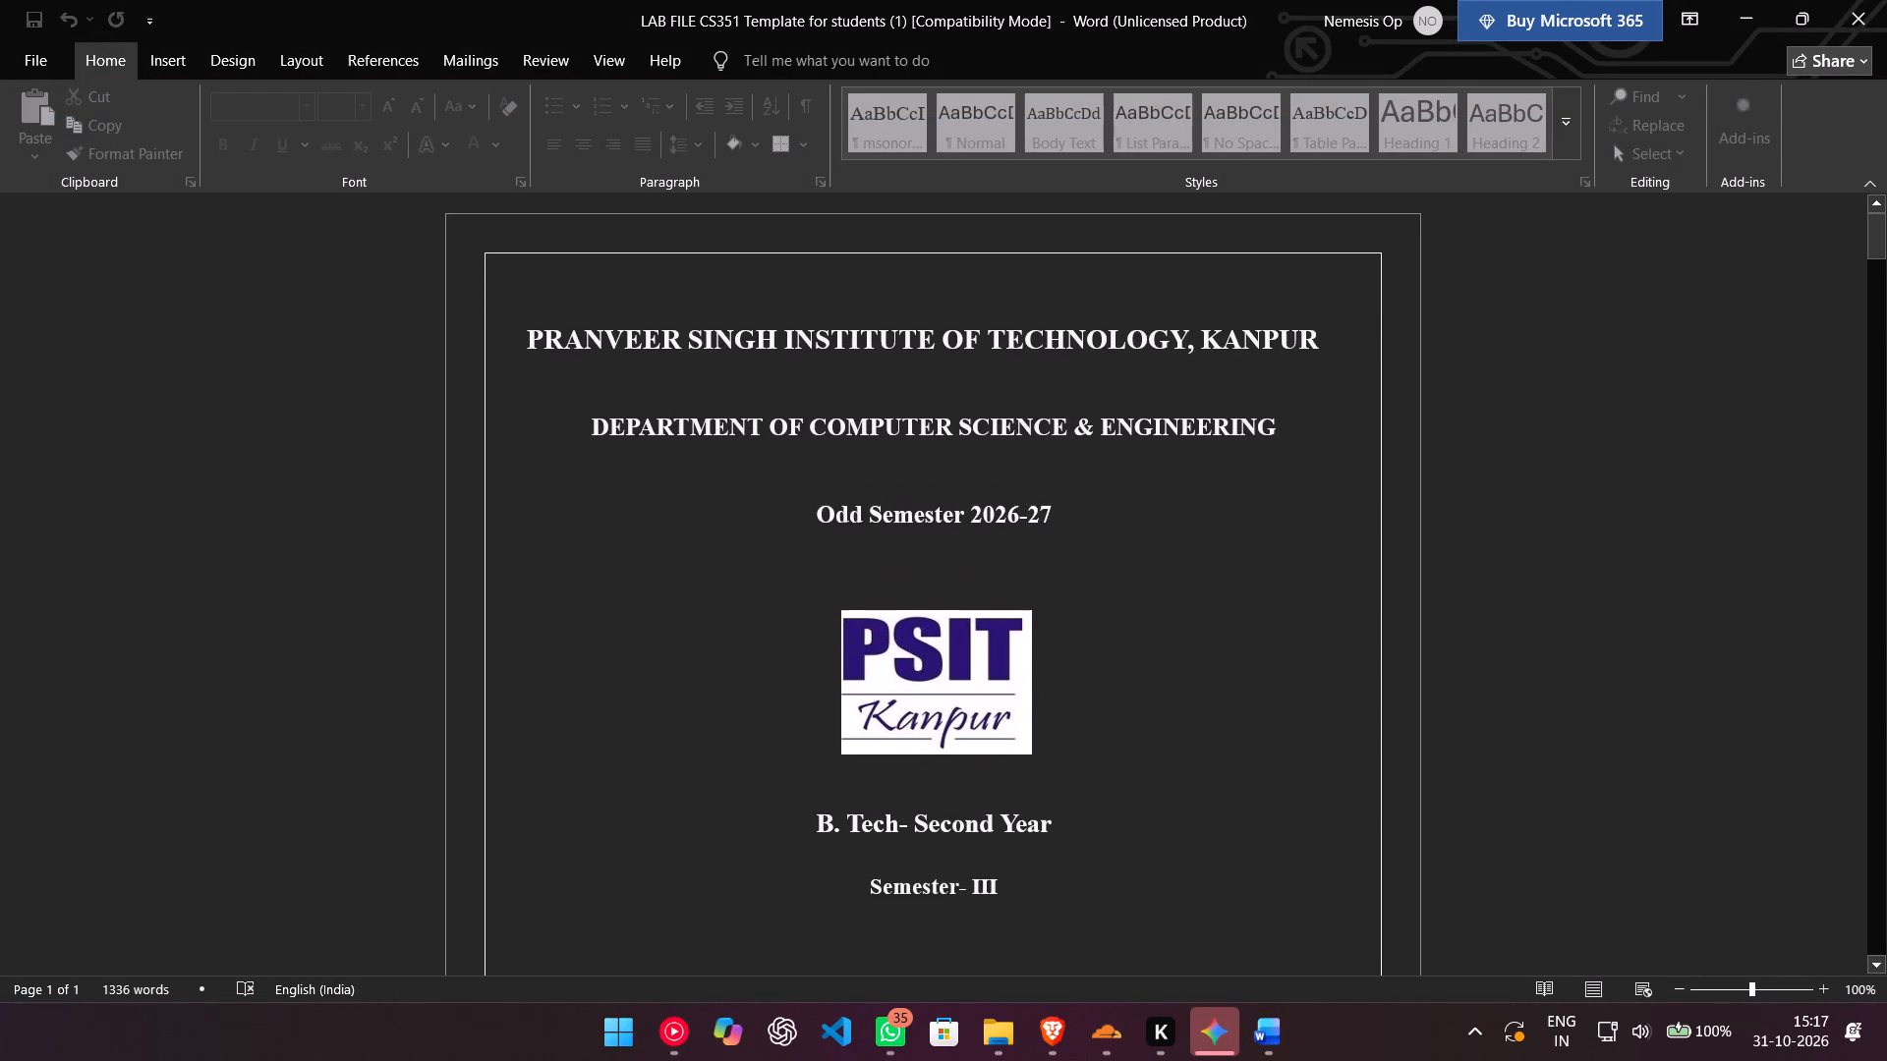
pyautogui.scroll(-1, 1266, 635)
pyautogui.click(1860, 49)
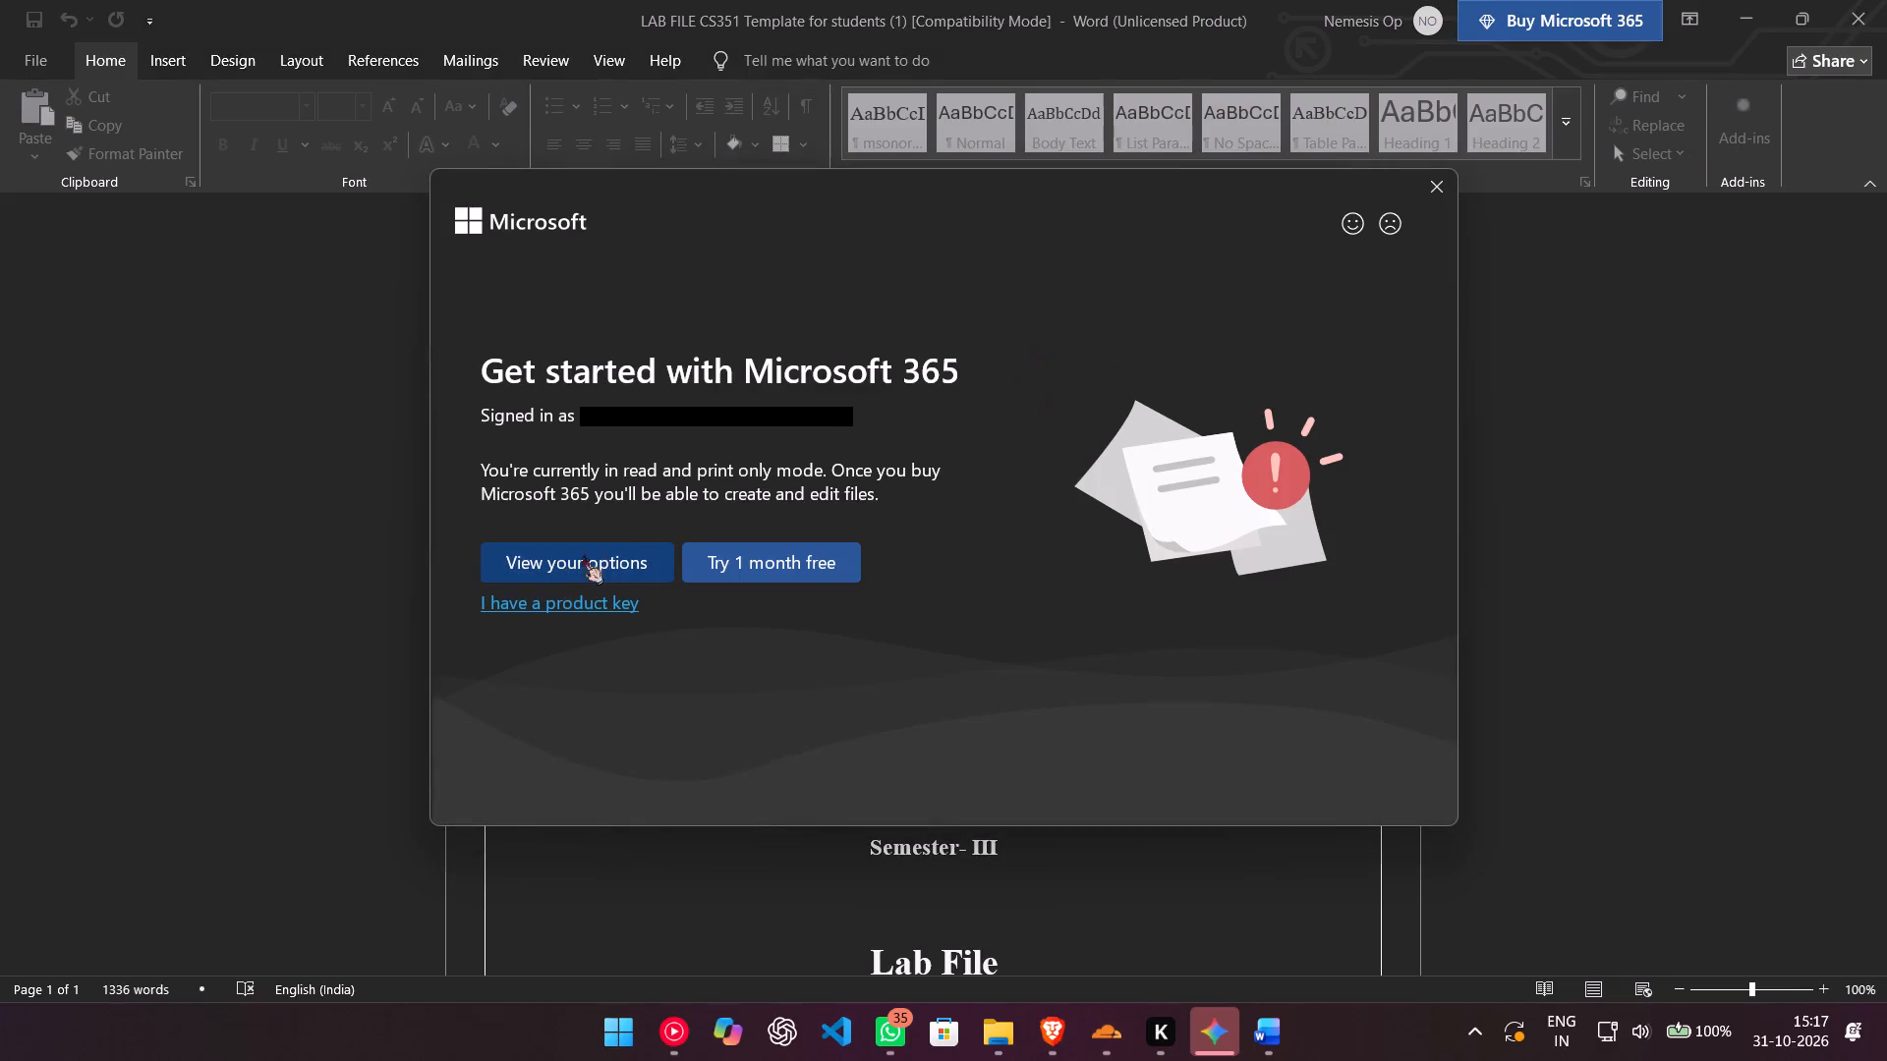
pyautogui.click(551, 571)
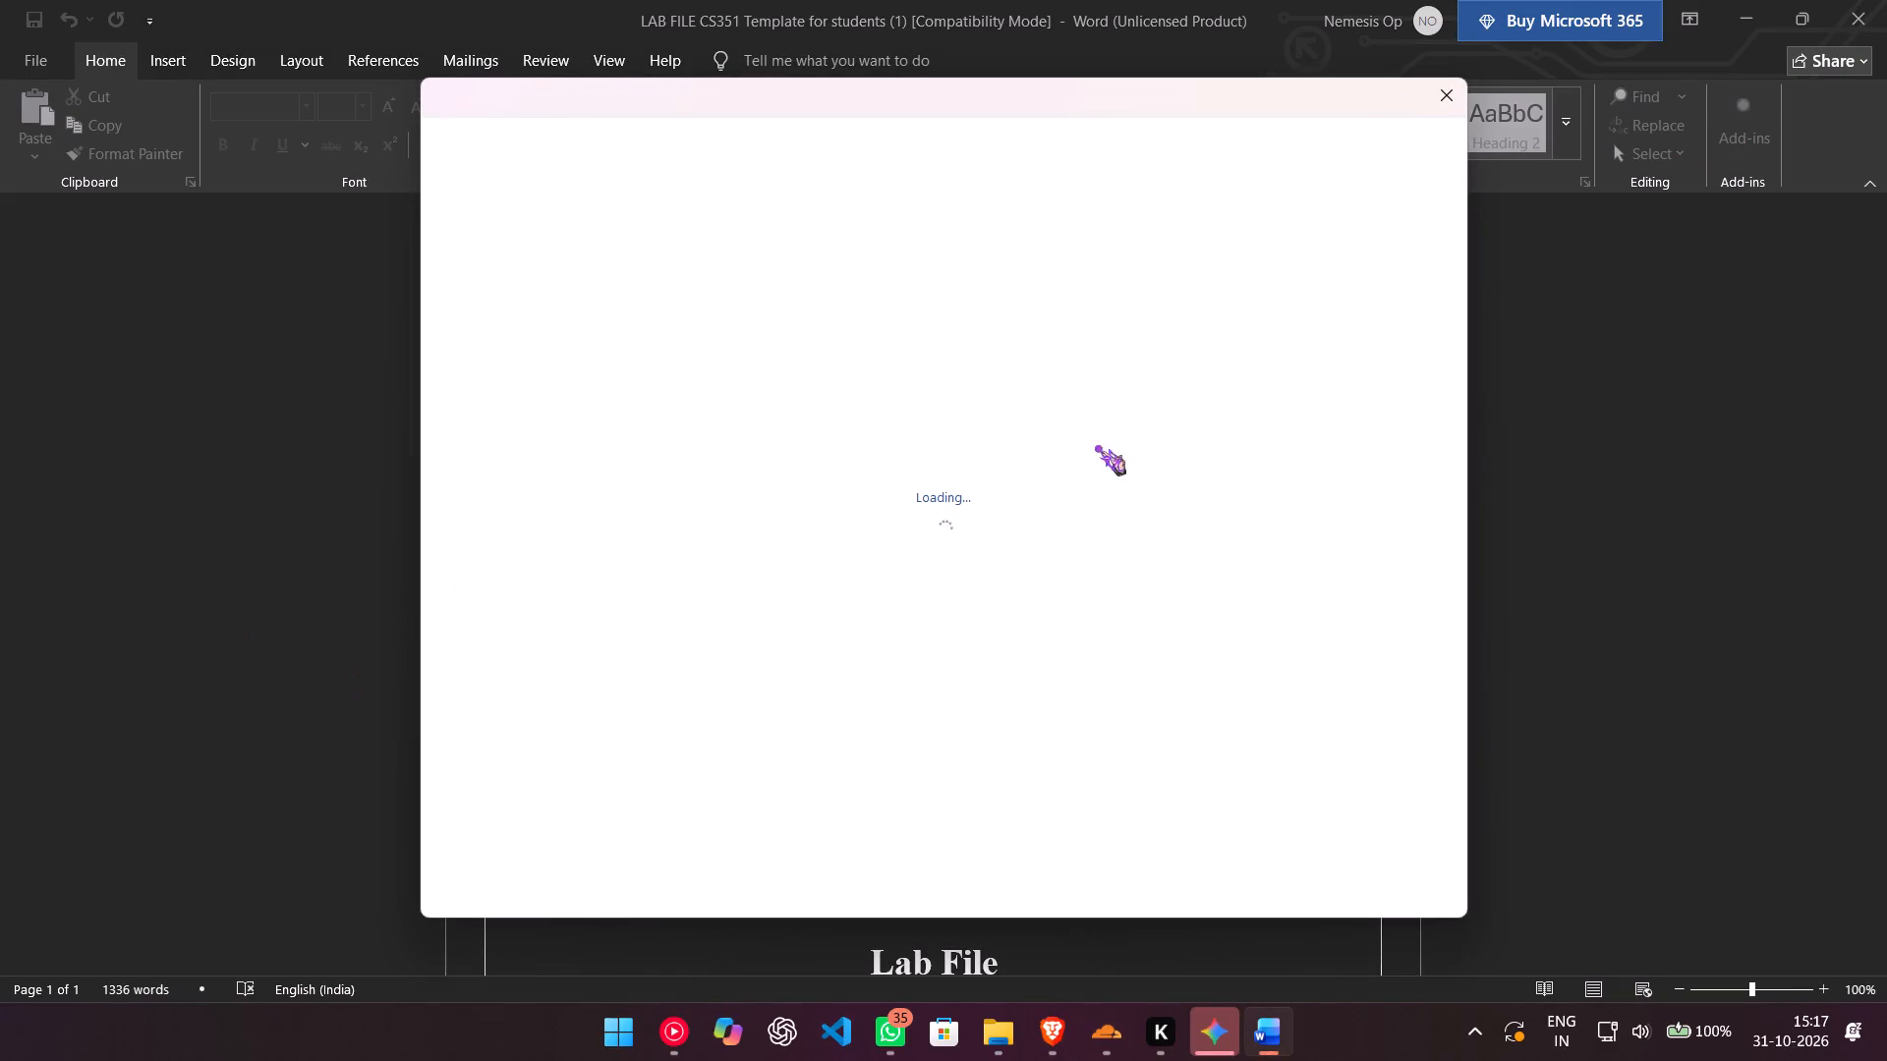
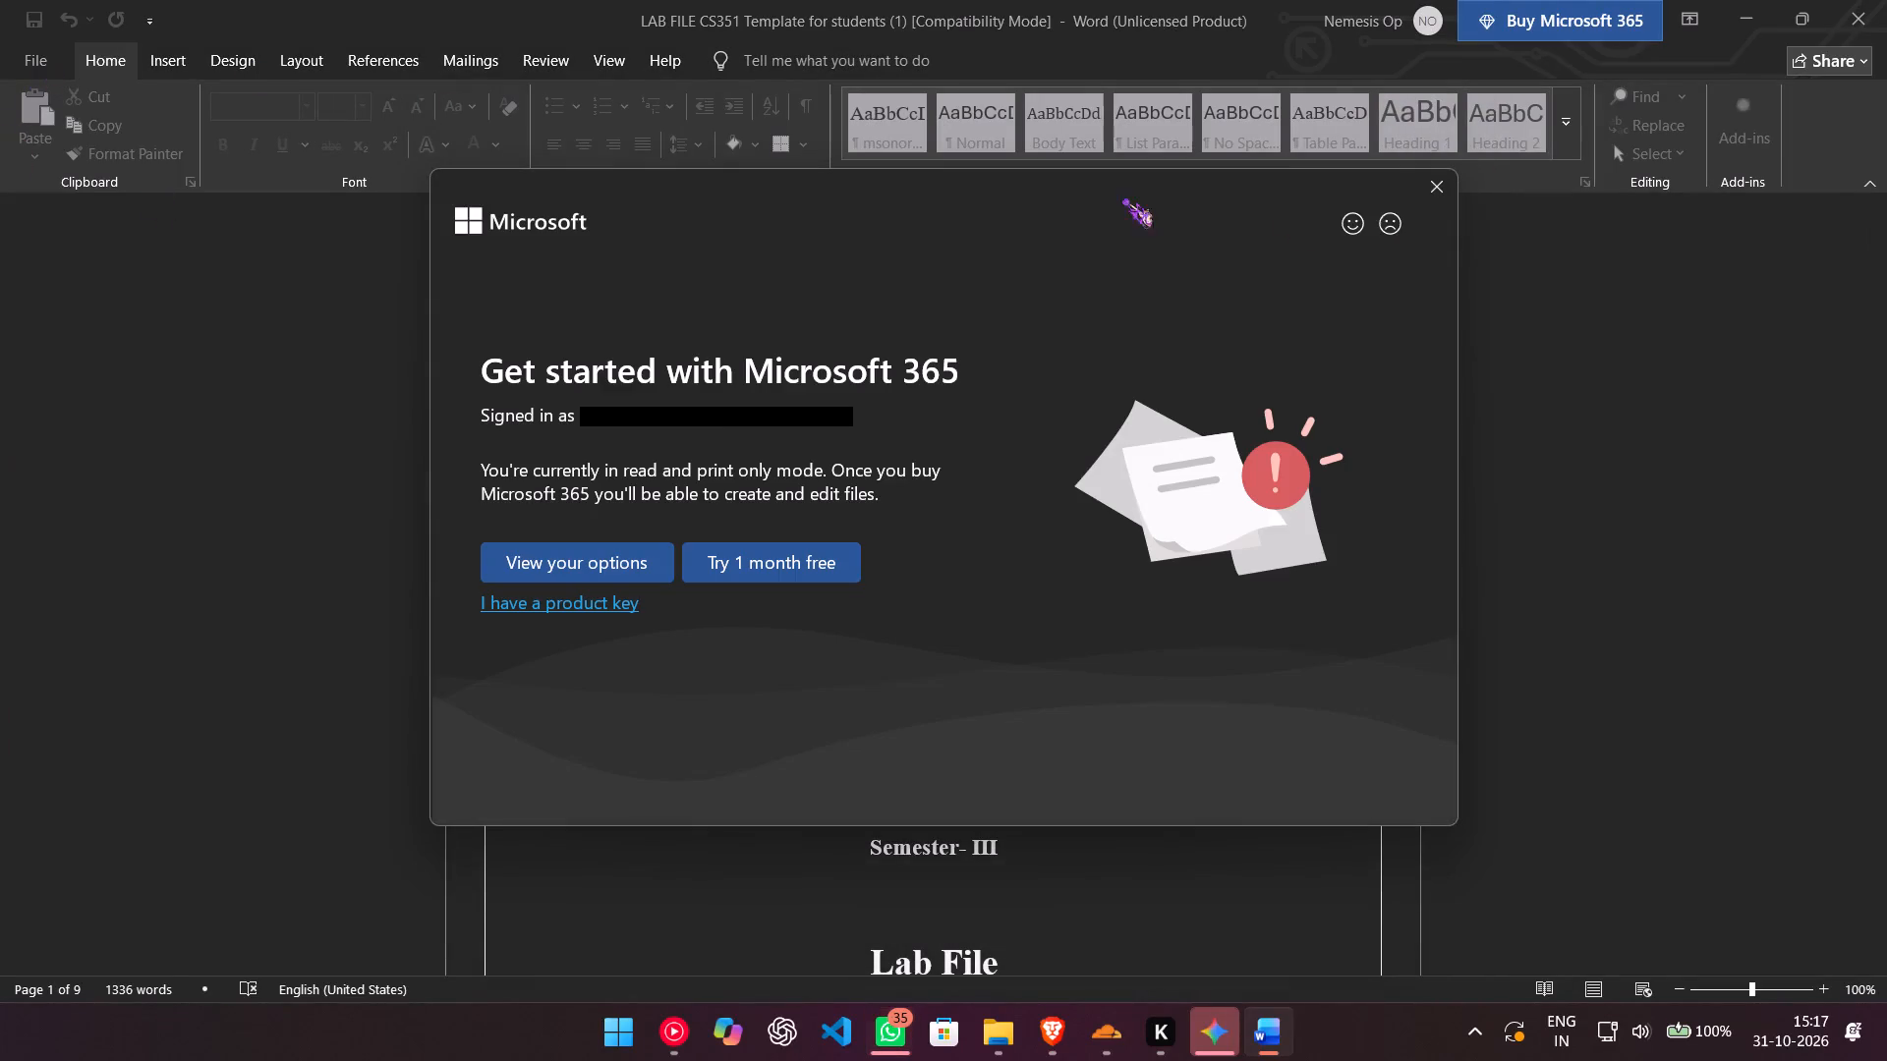
pyautogui.click(1434, 187)
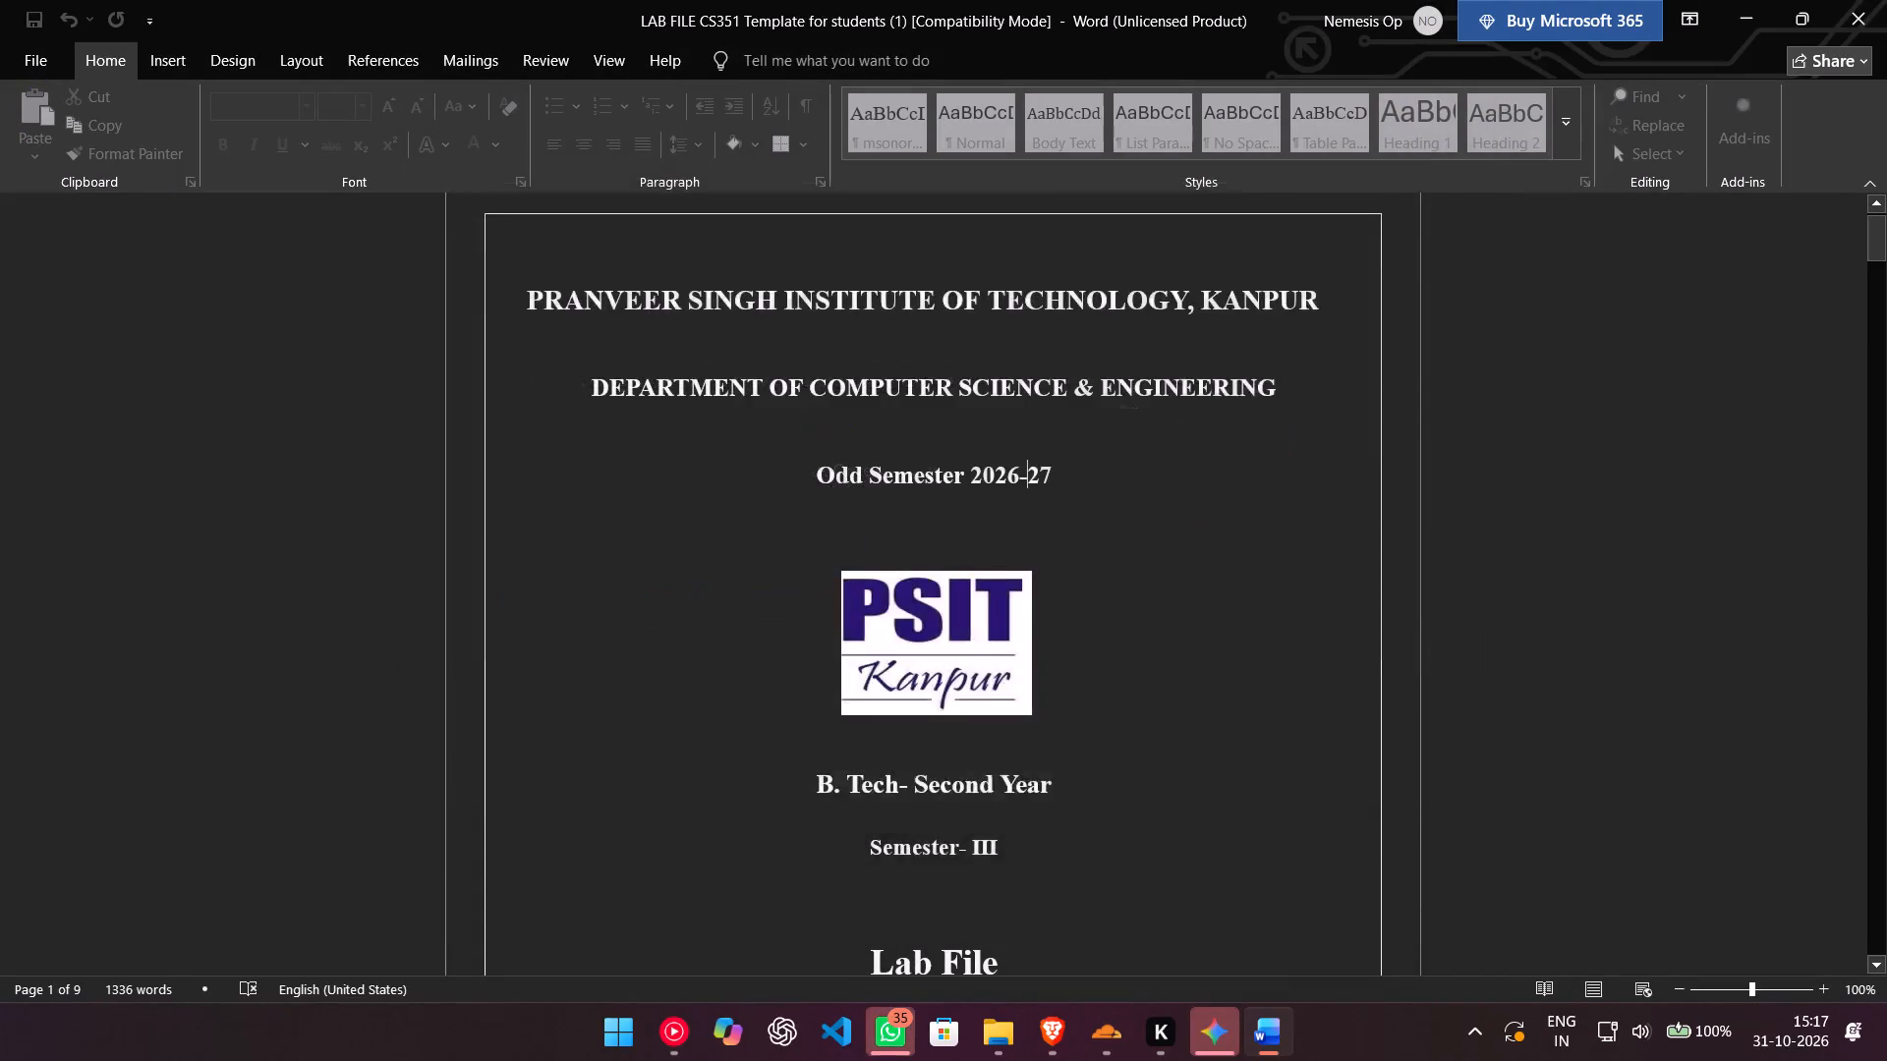
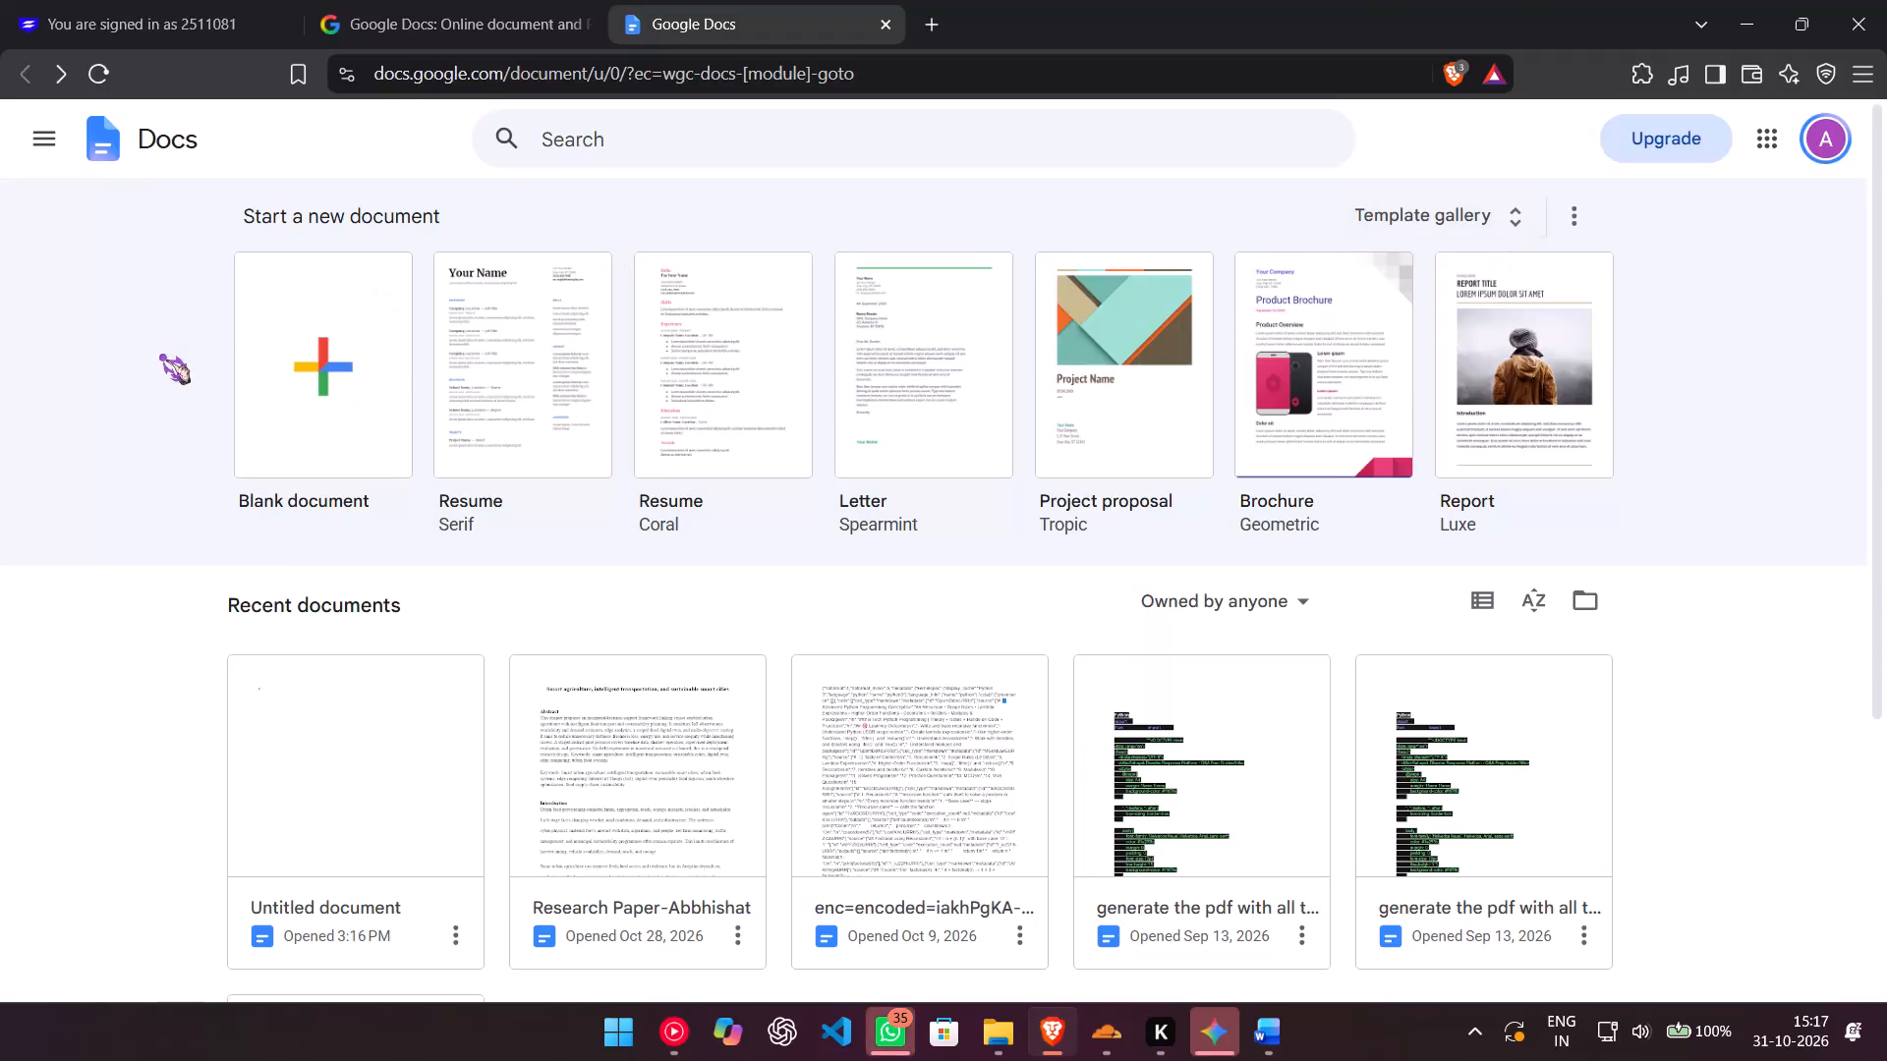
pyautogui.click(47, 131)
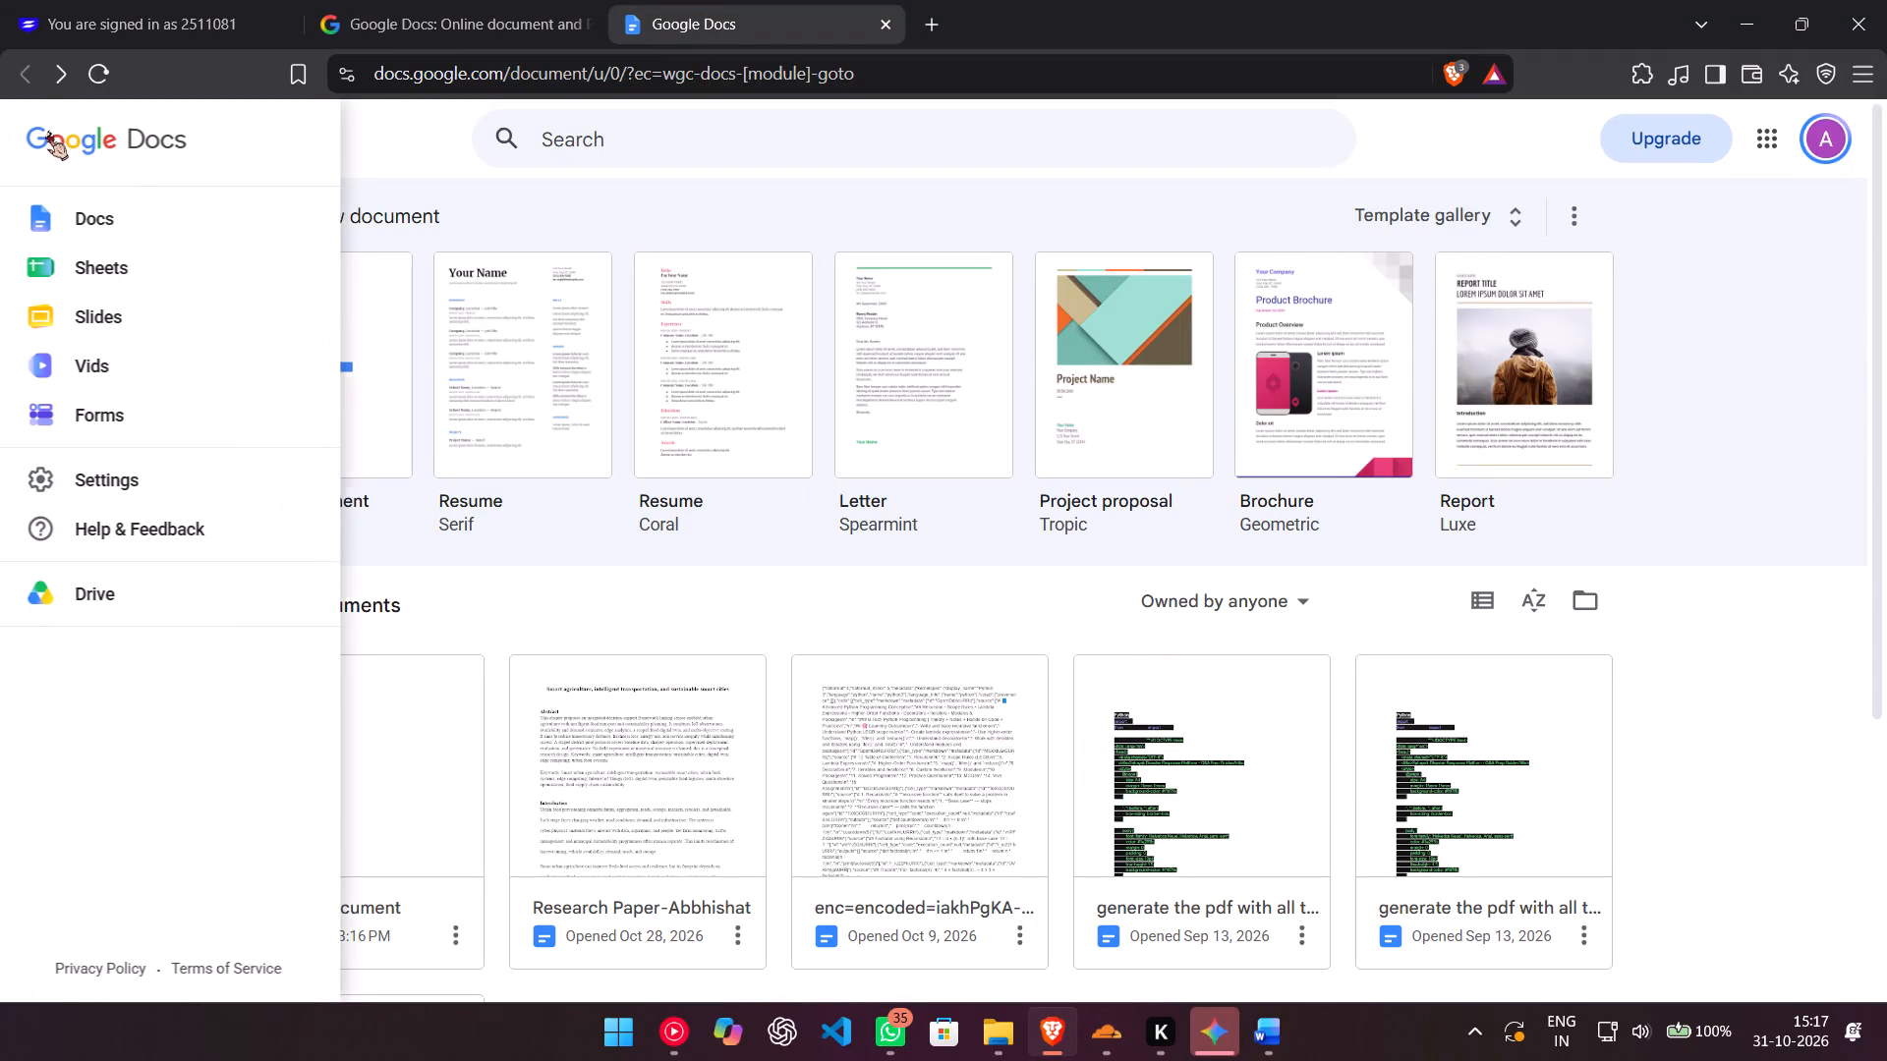
# Switch from the Google Docs home page to the desktop, where the CS351 lab file template is stored.
pyautogui.click(1886, 1060)
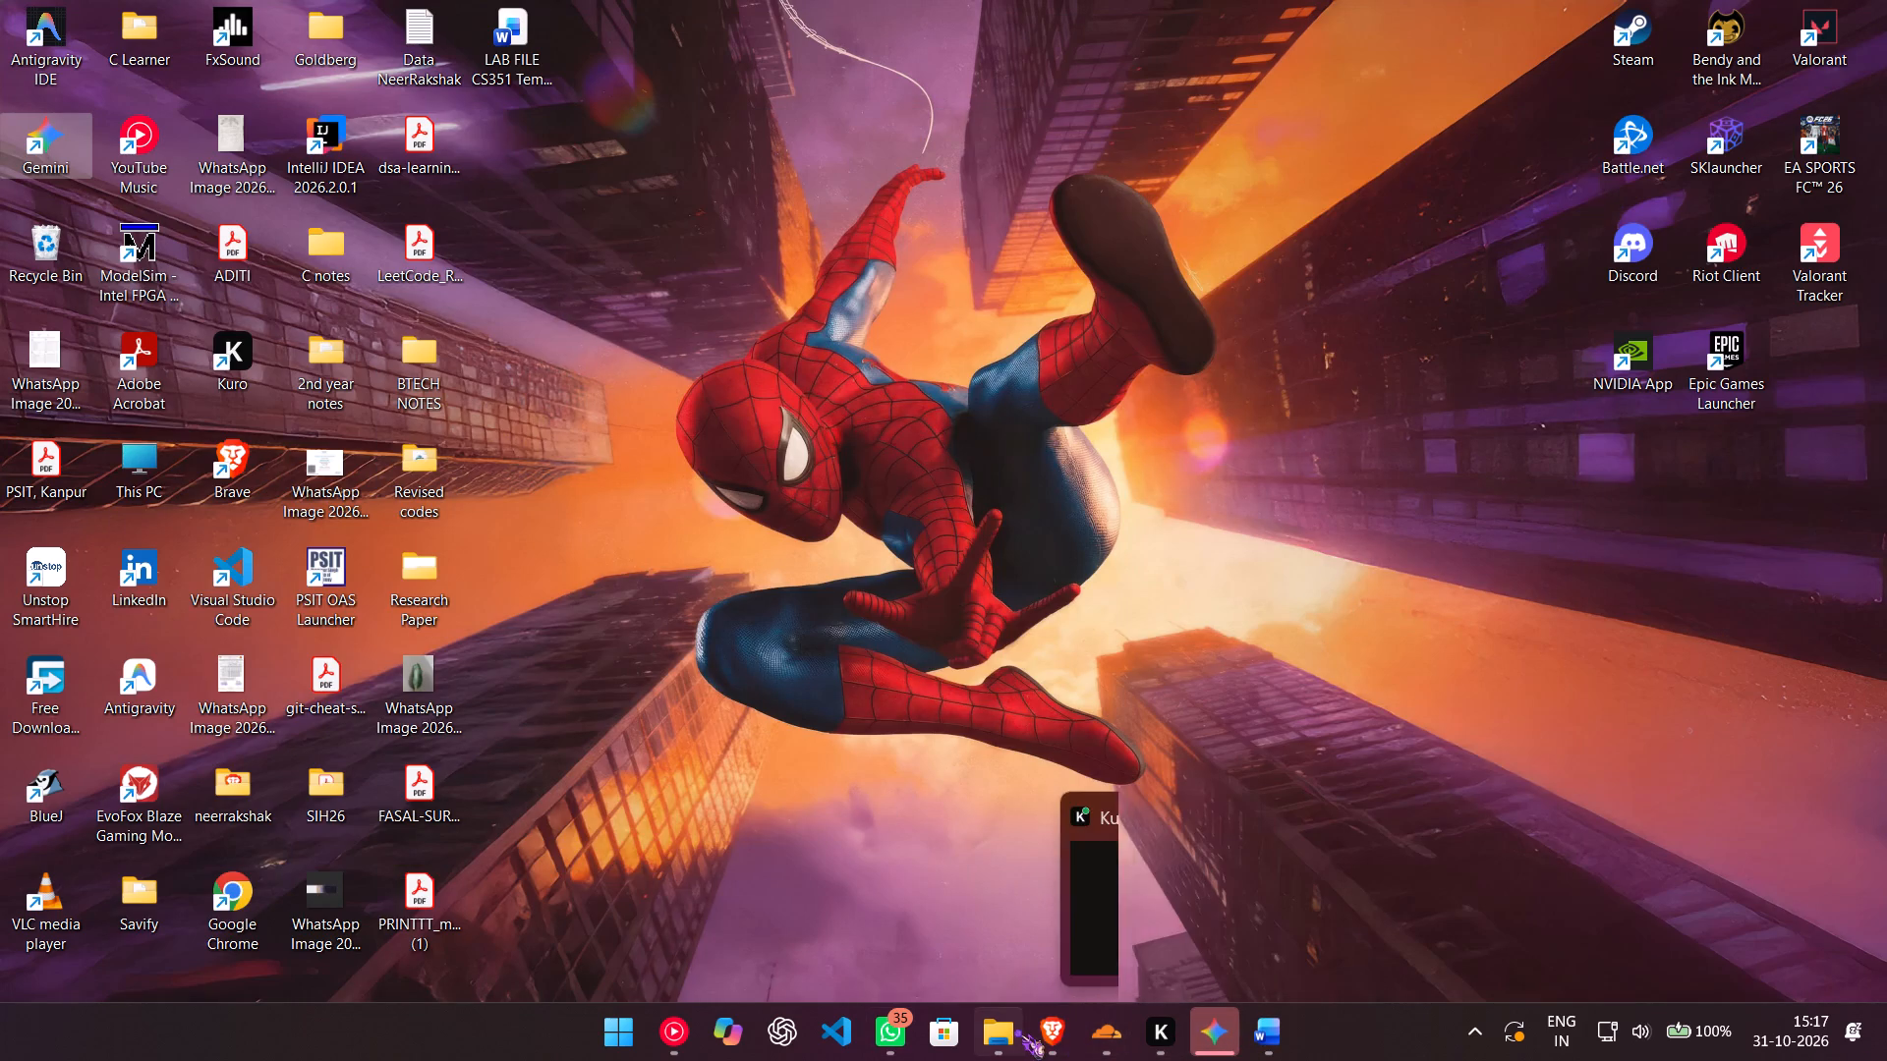
# Switch to Google Docs in Brave and look through the home page's recent documents and template gallery for a way to open the lab template.
pyautogui.click(1045, 1042)
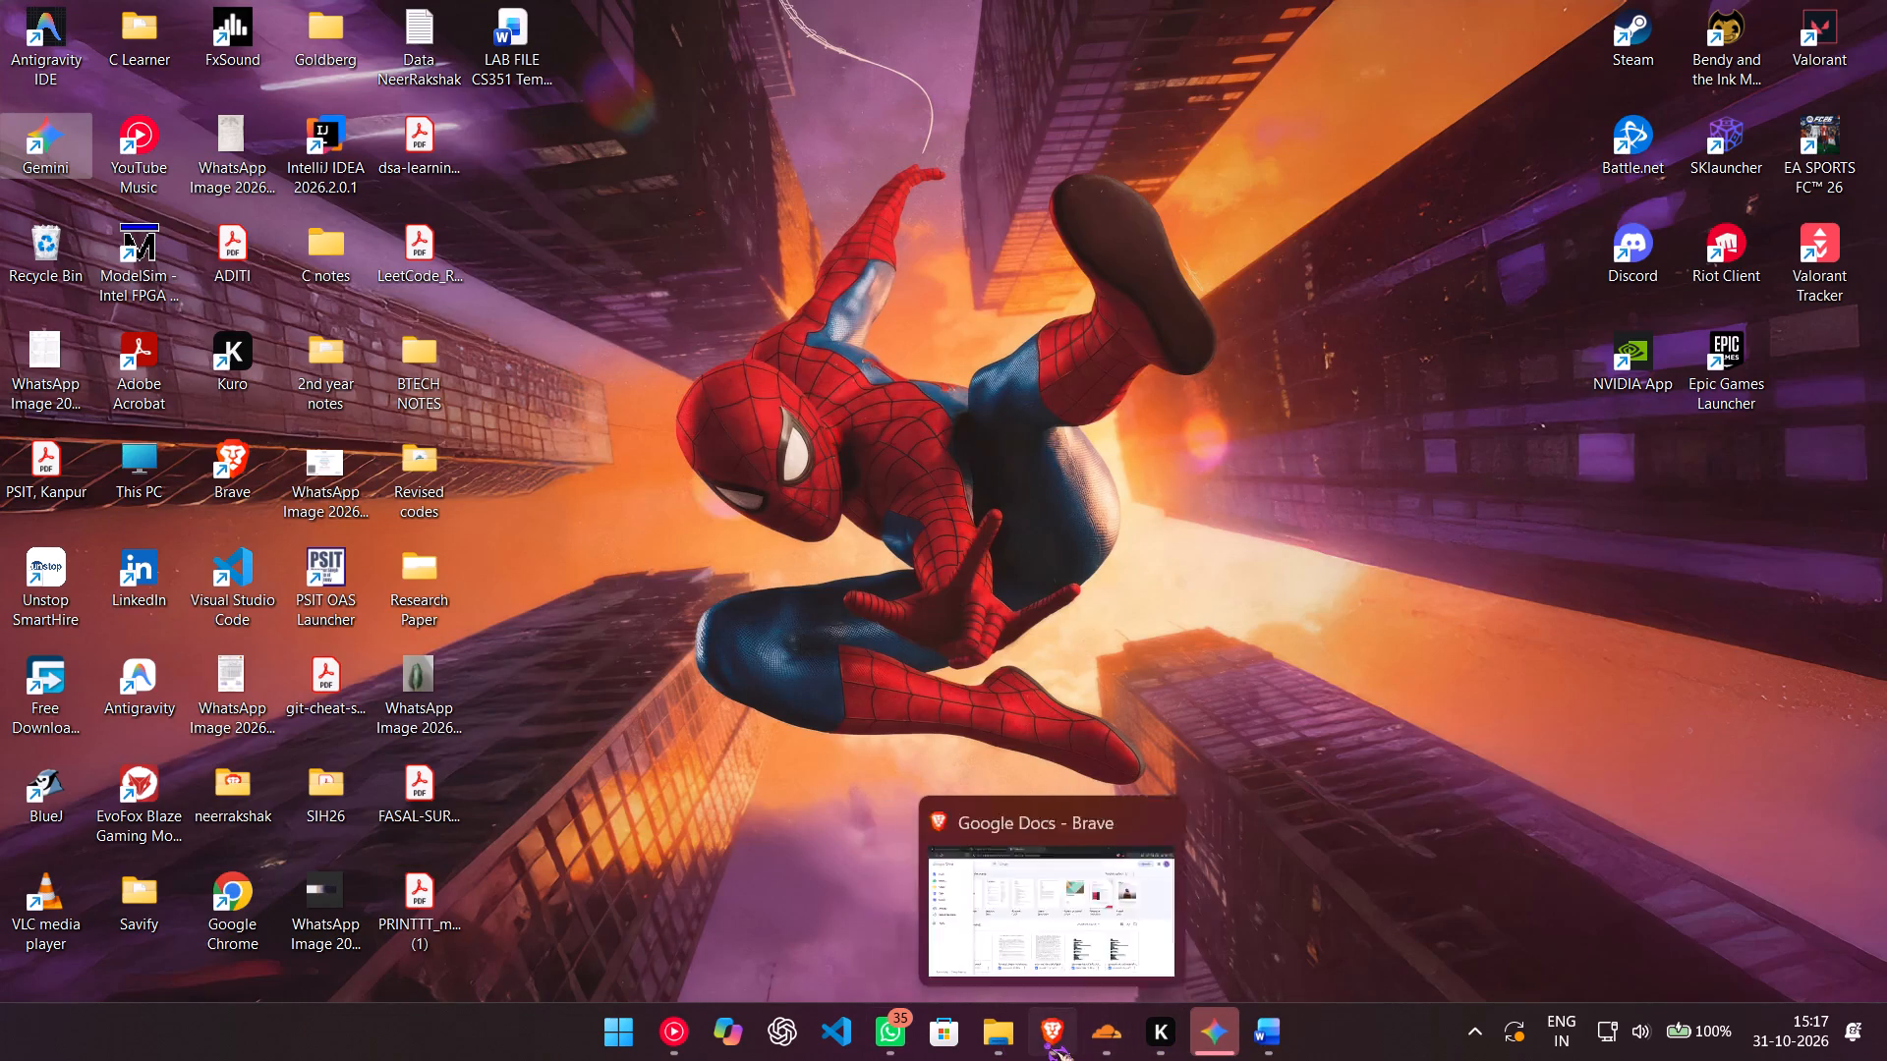
pyautogui.click(102, 213)
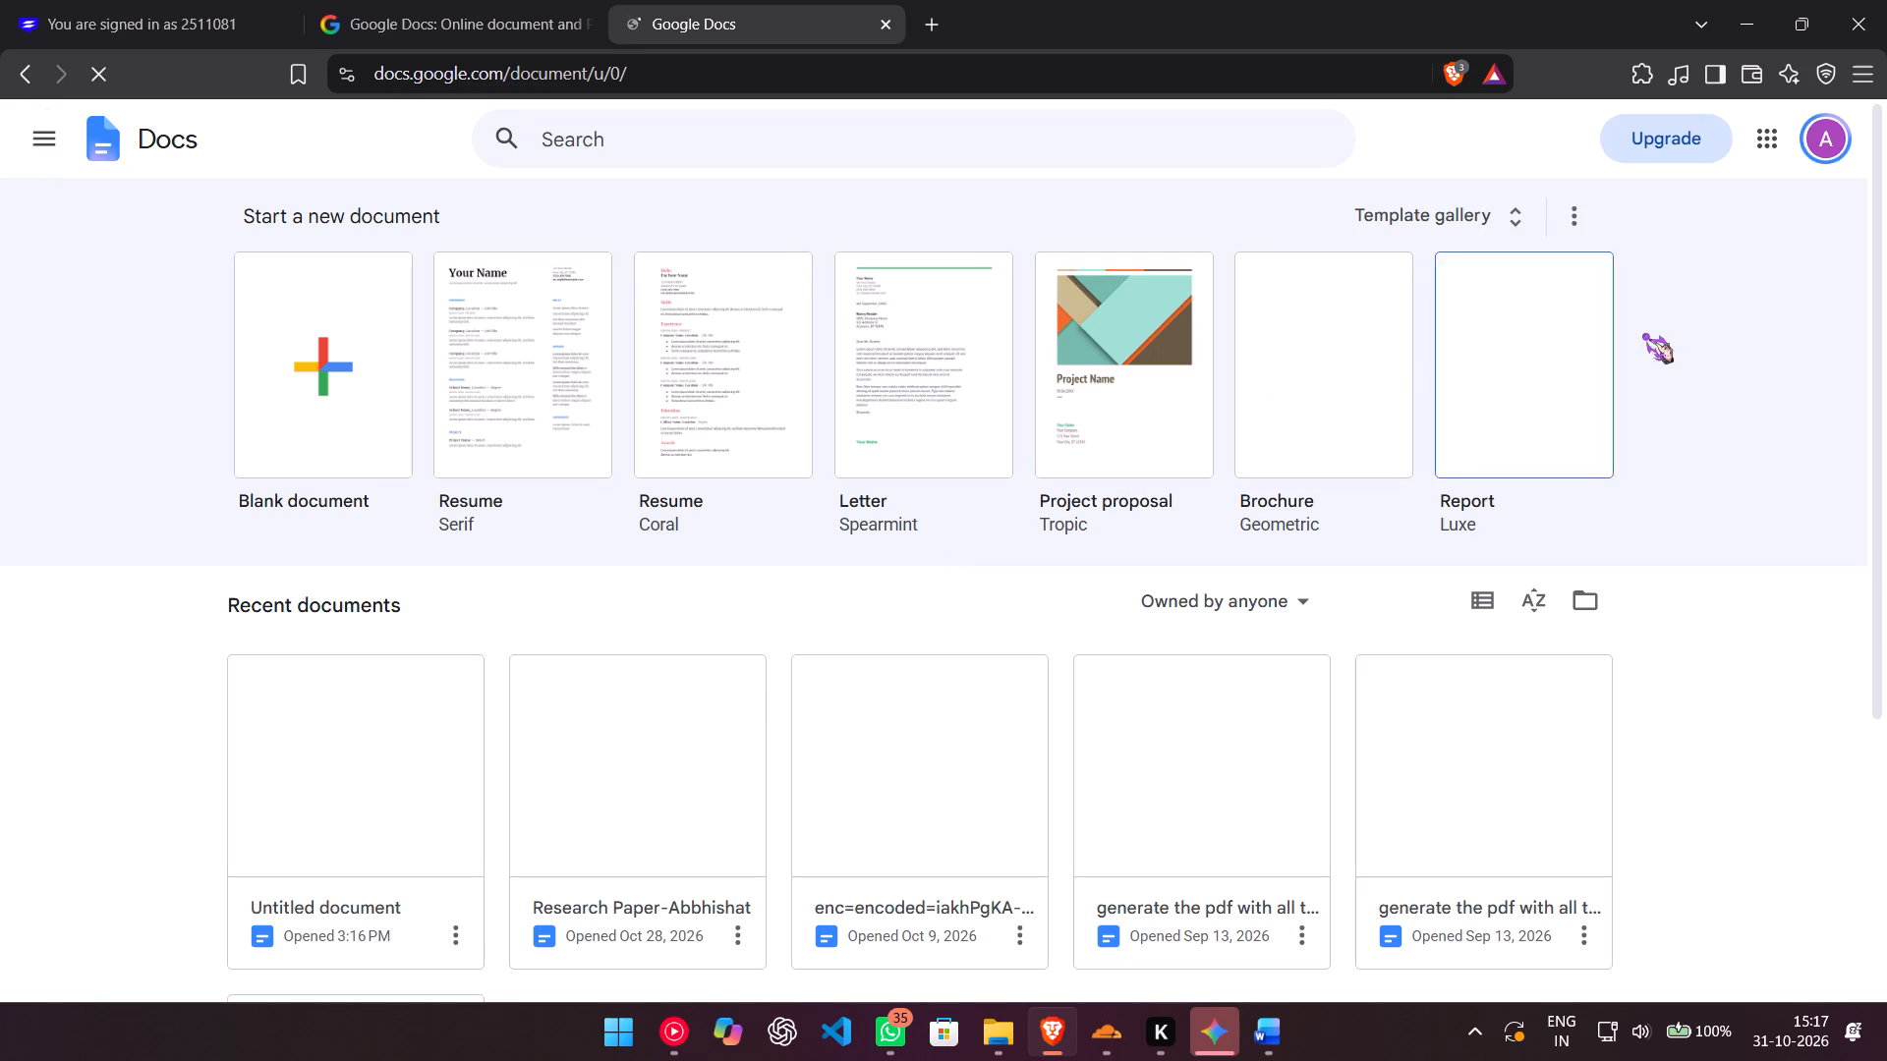
pyautogui.click(28, 130)
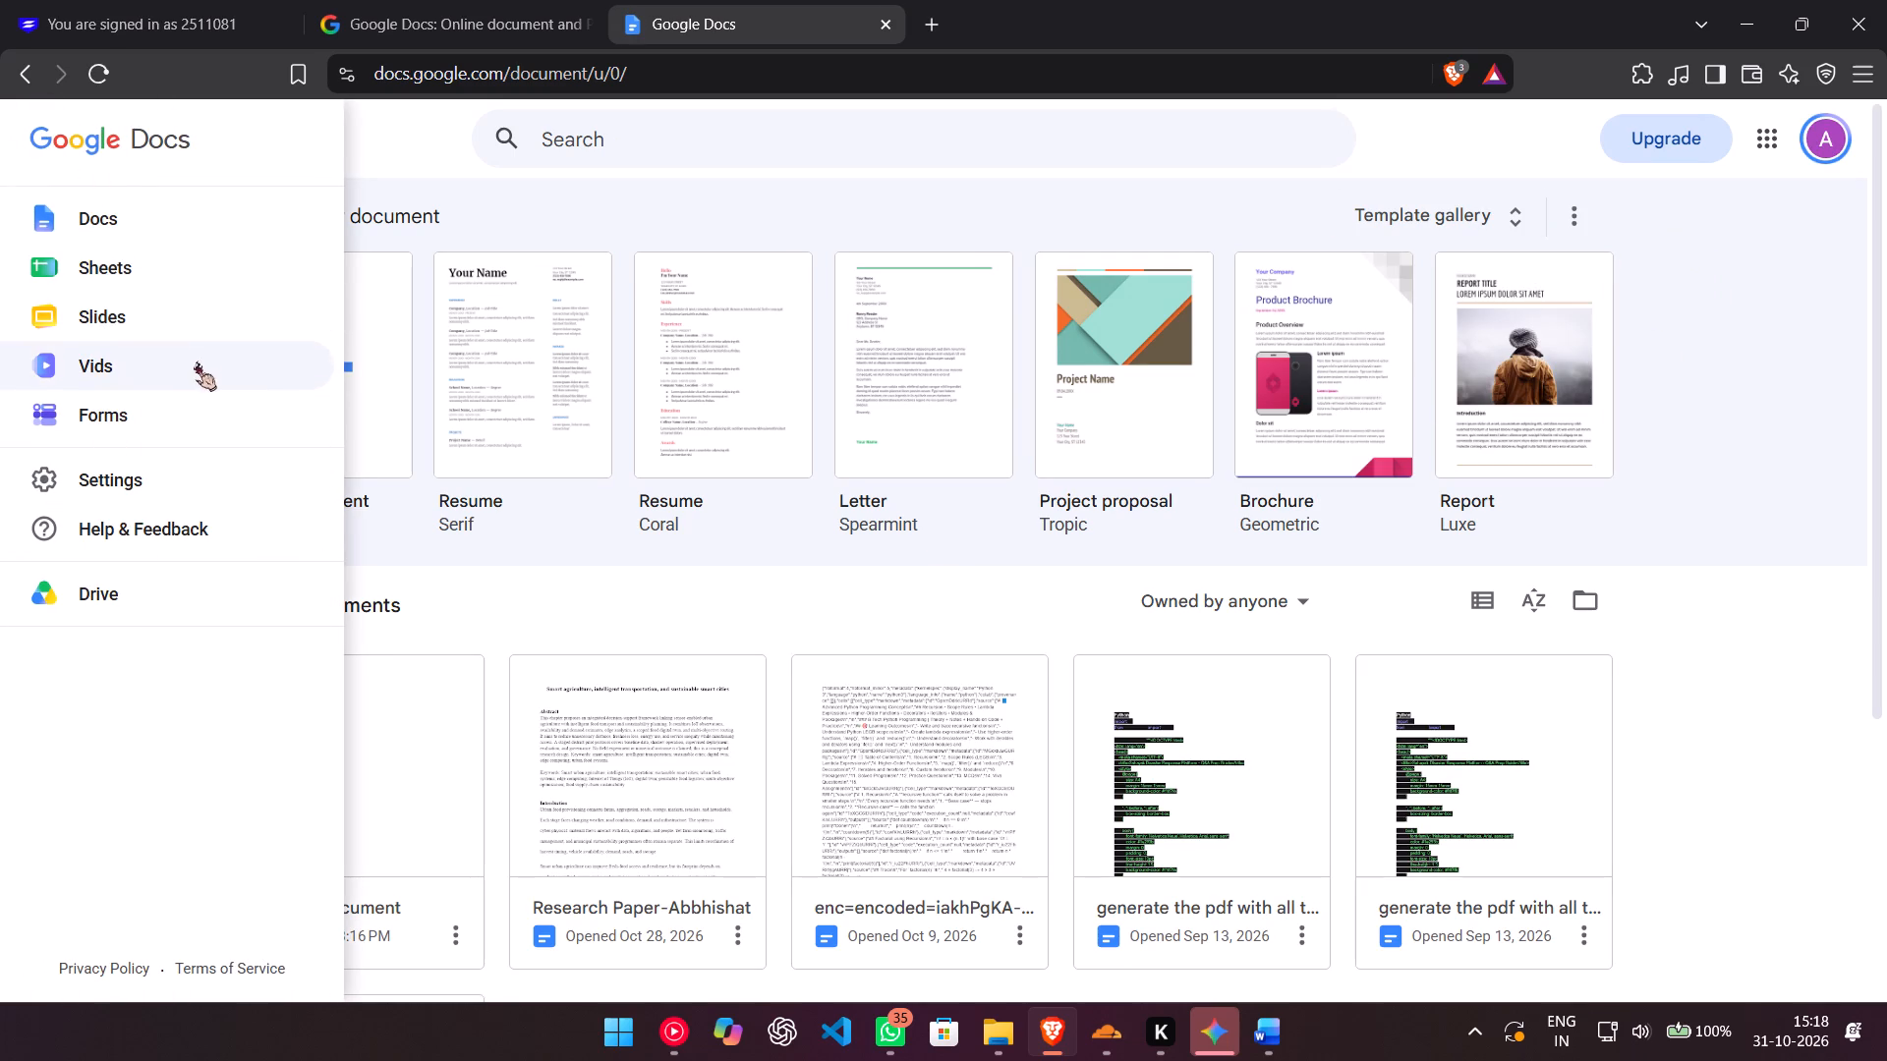
pyautogui.click(625, 200)
pyautogui.scroll(-5, 258, 633)
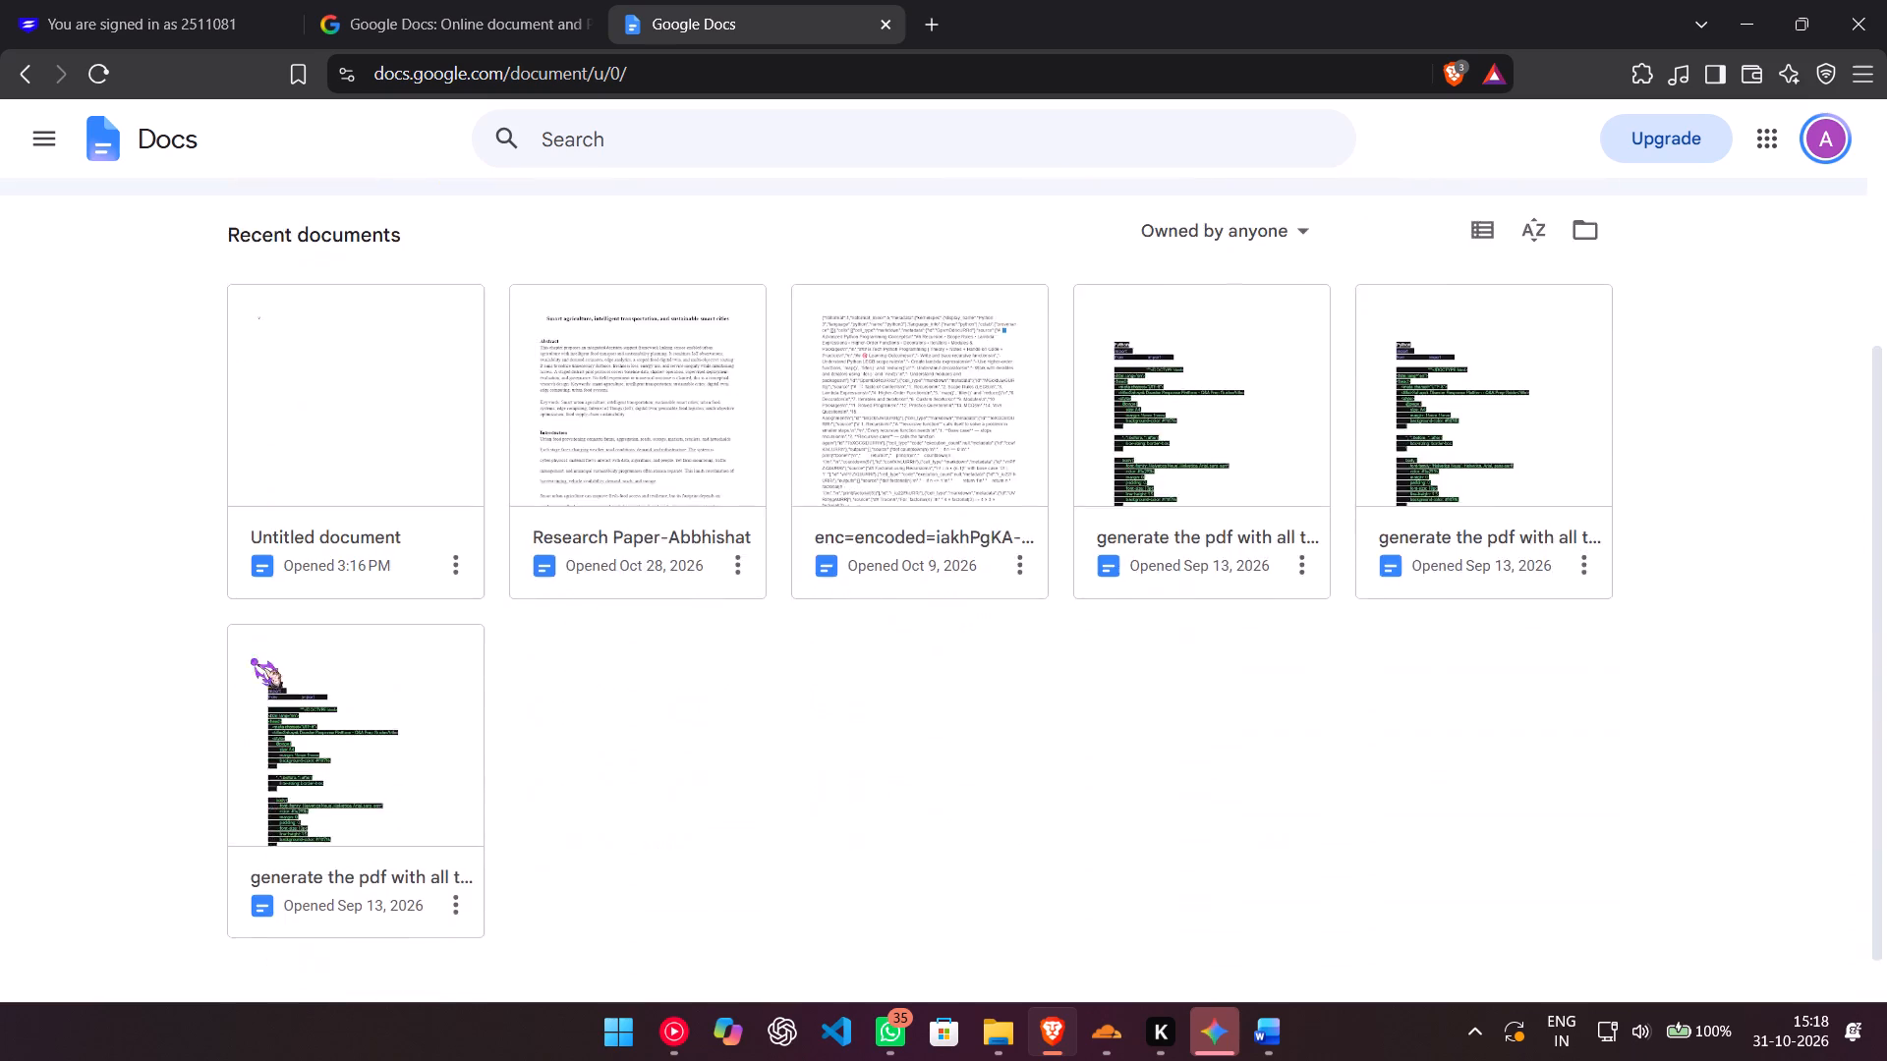
pyautogui.scroll(10, 252, 658)
pyautogui.click(1533, 202)
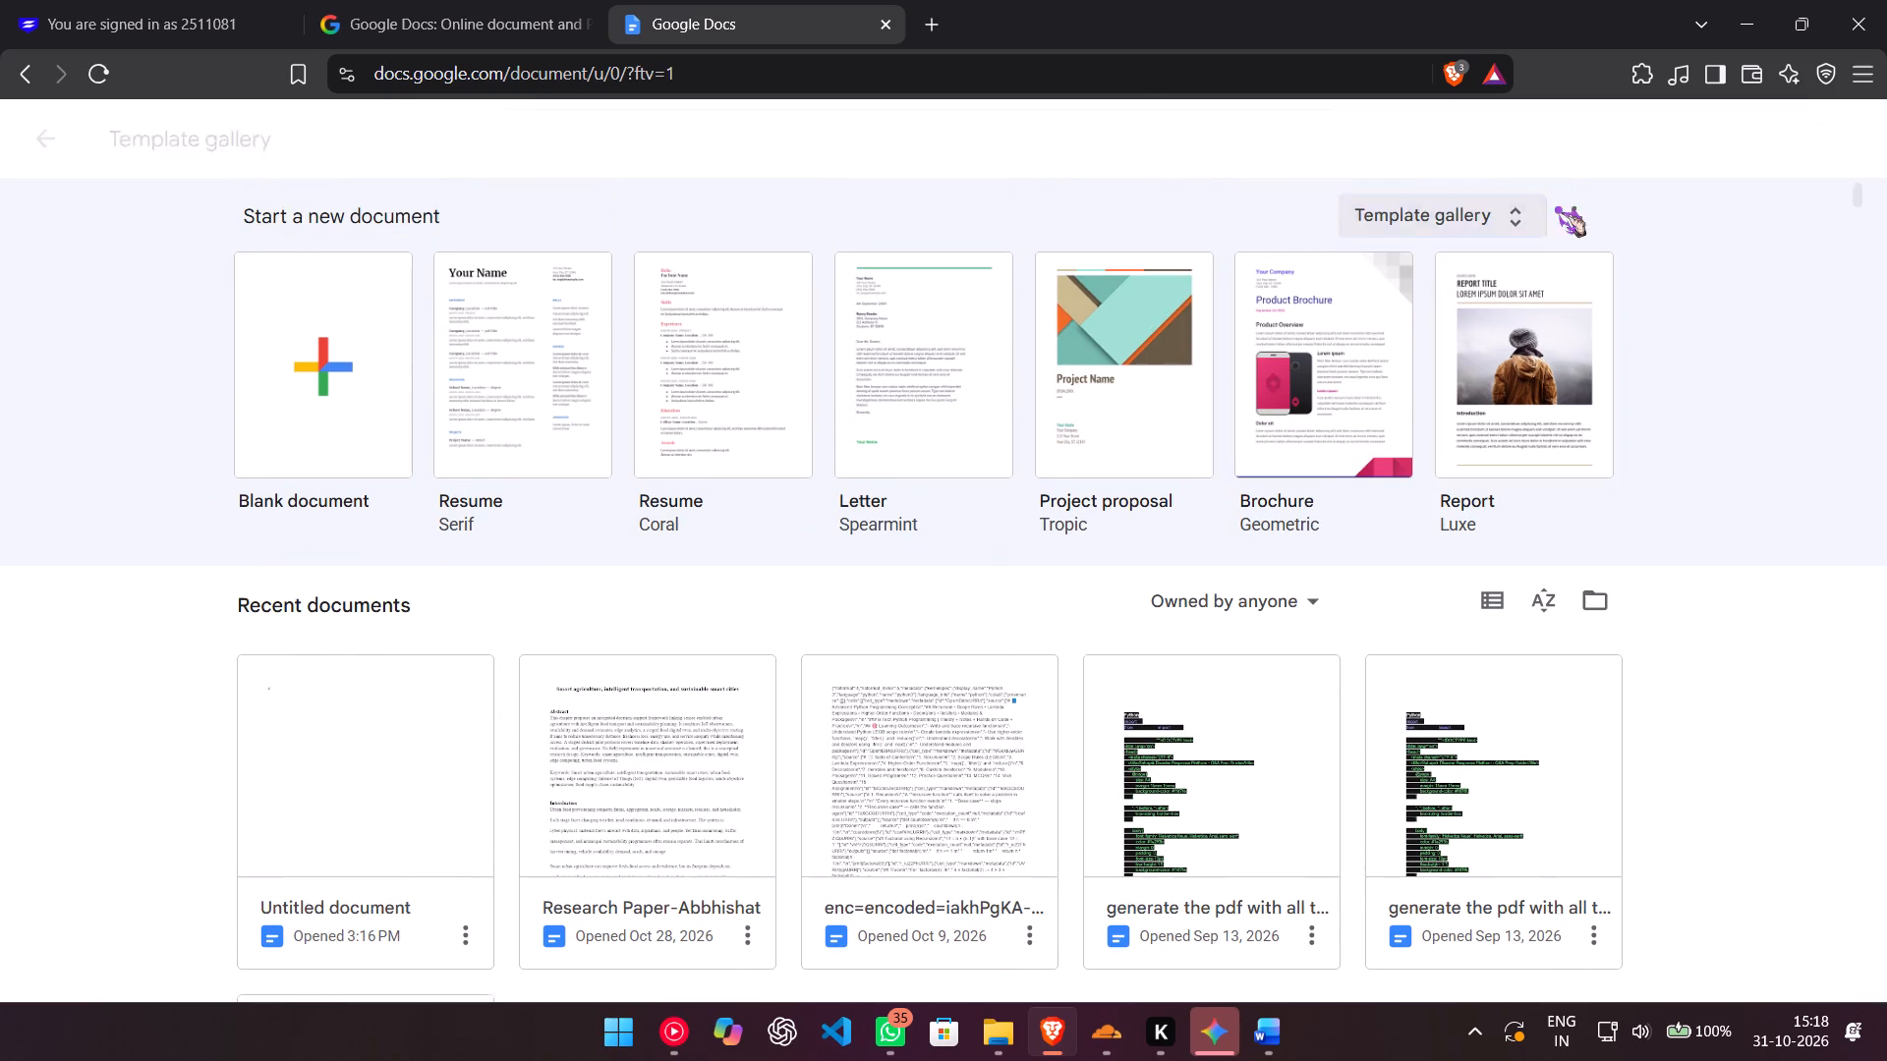
pyautogui.click(1571, 206)
pyautogui.moveTo(2, 299); pyautogui.dragTo(36, 307)
pyautogui.click(35, 140)
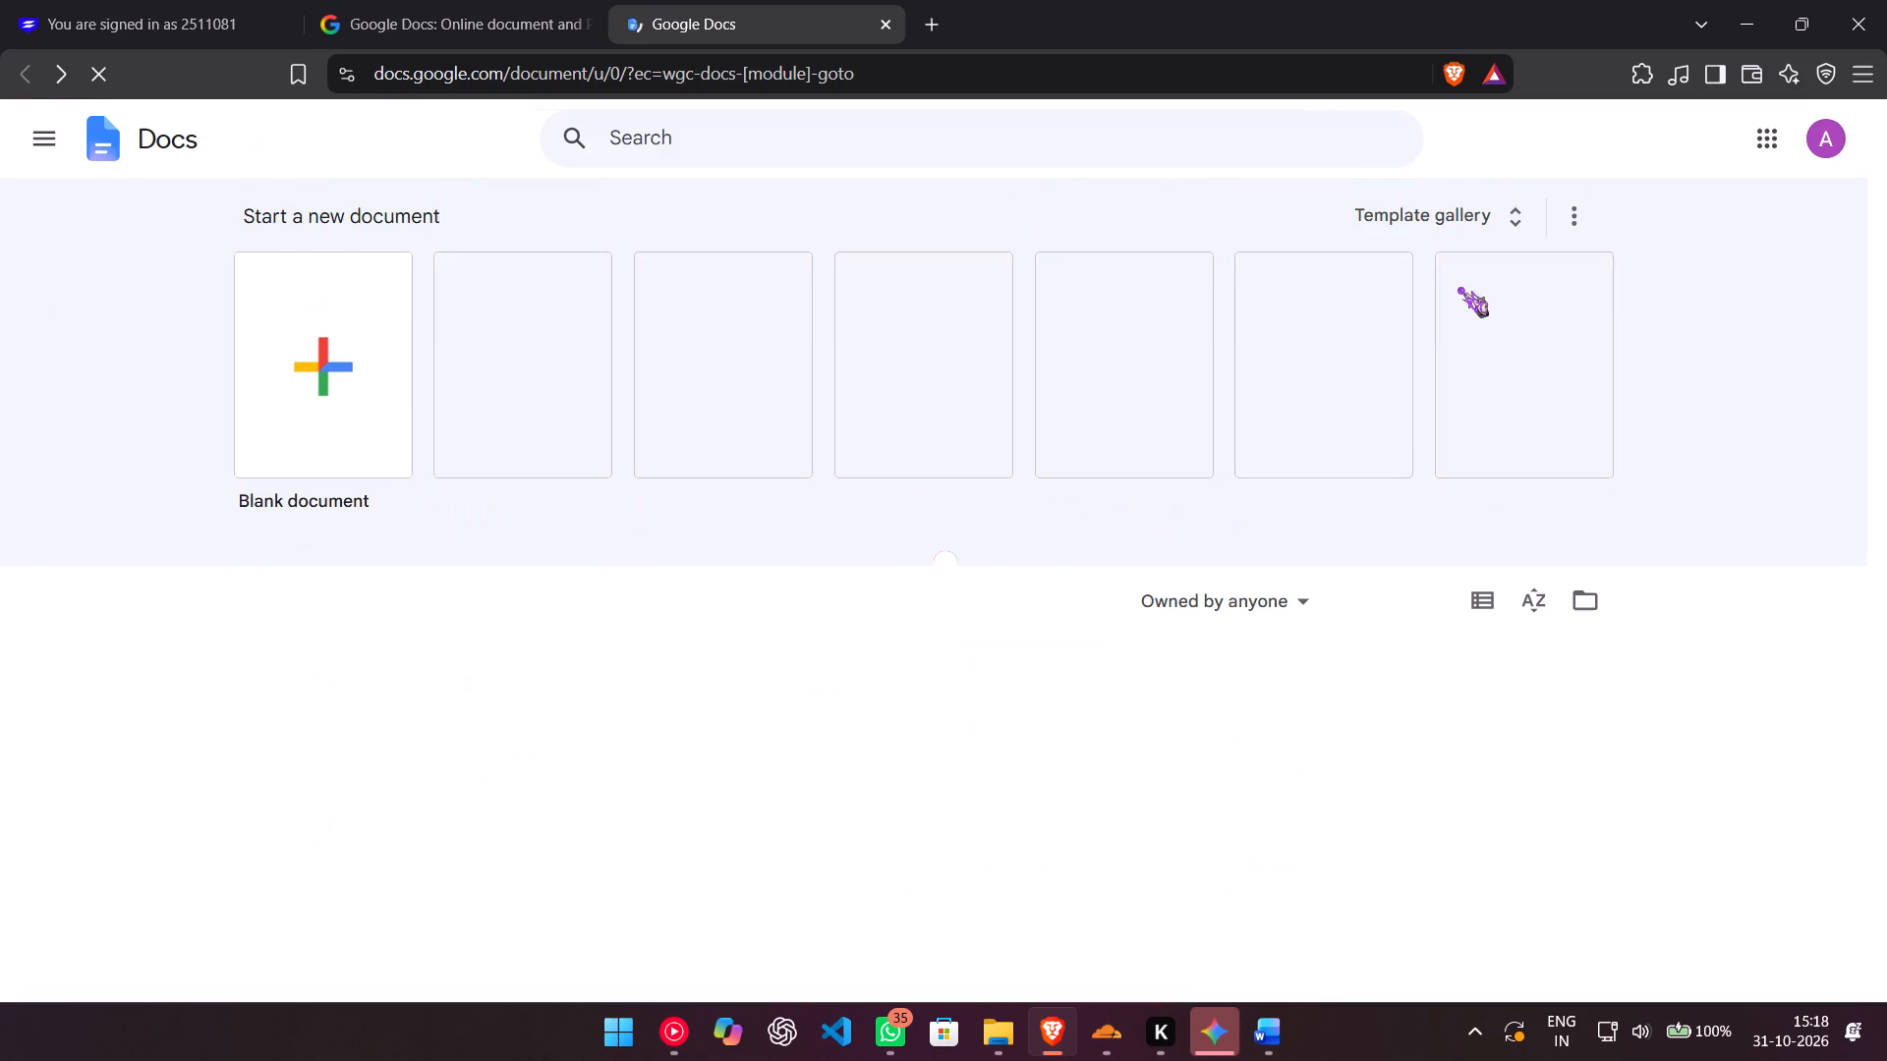
pyautogui.click(1575, 204)
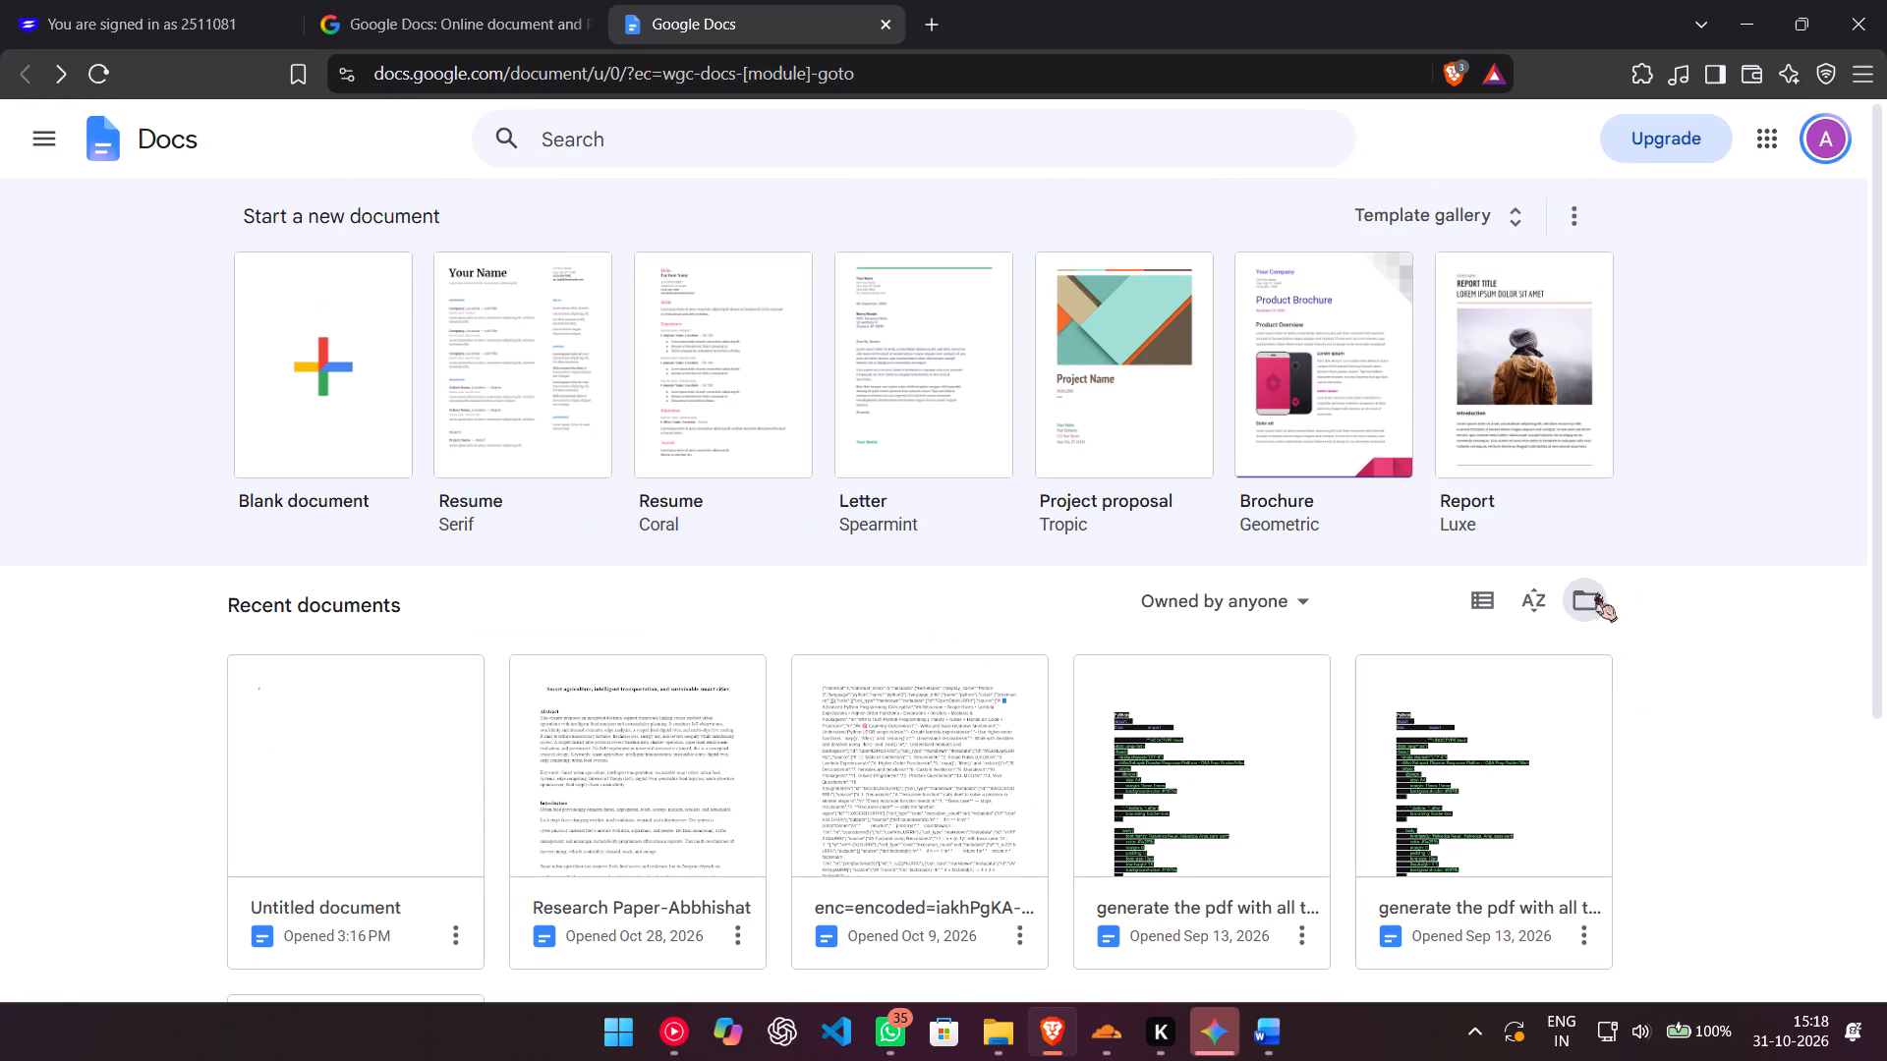
# Upload the Word file "LAB FILE CS351 Template for students (1)" from the Desktop and open it in Google Docs.
pyautogui.click(1595, 590)
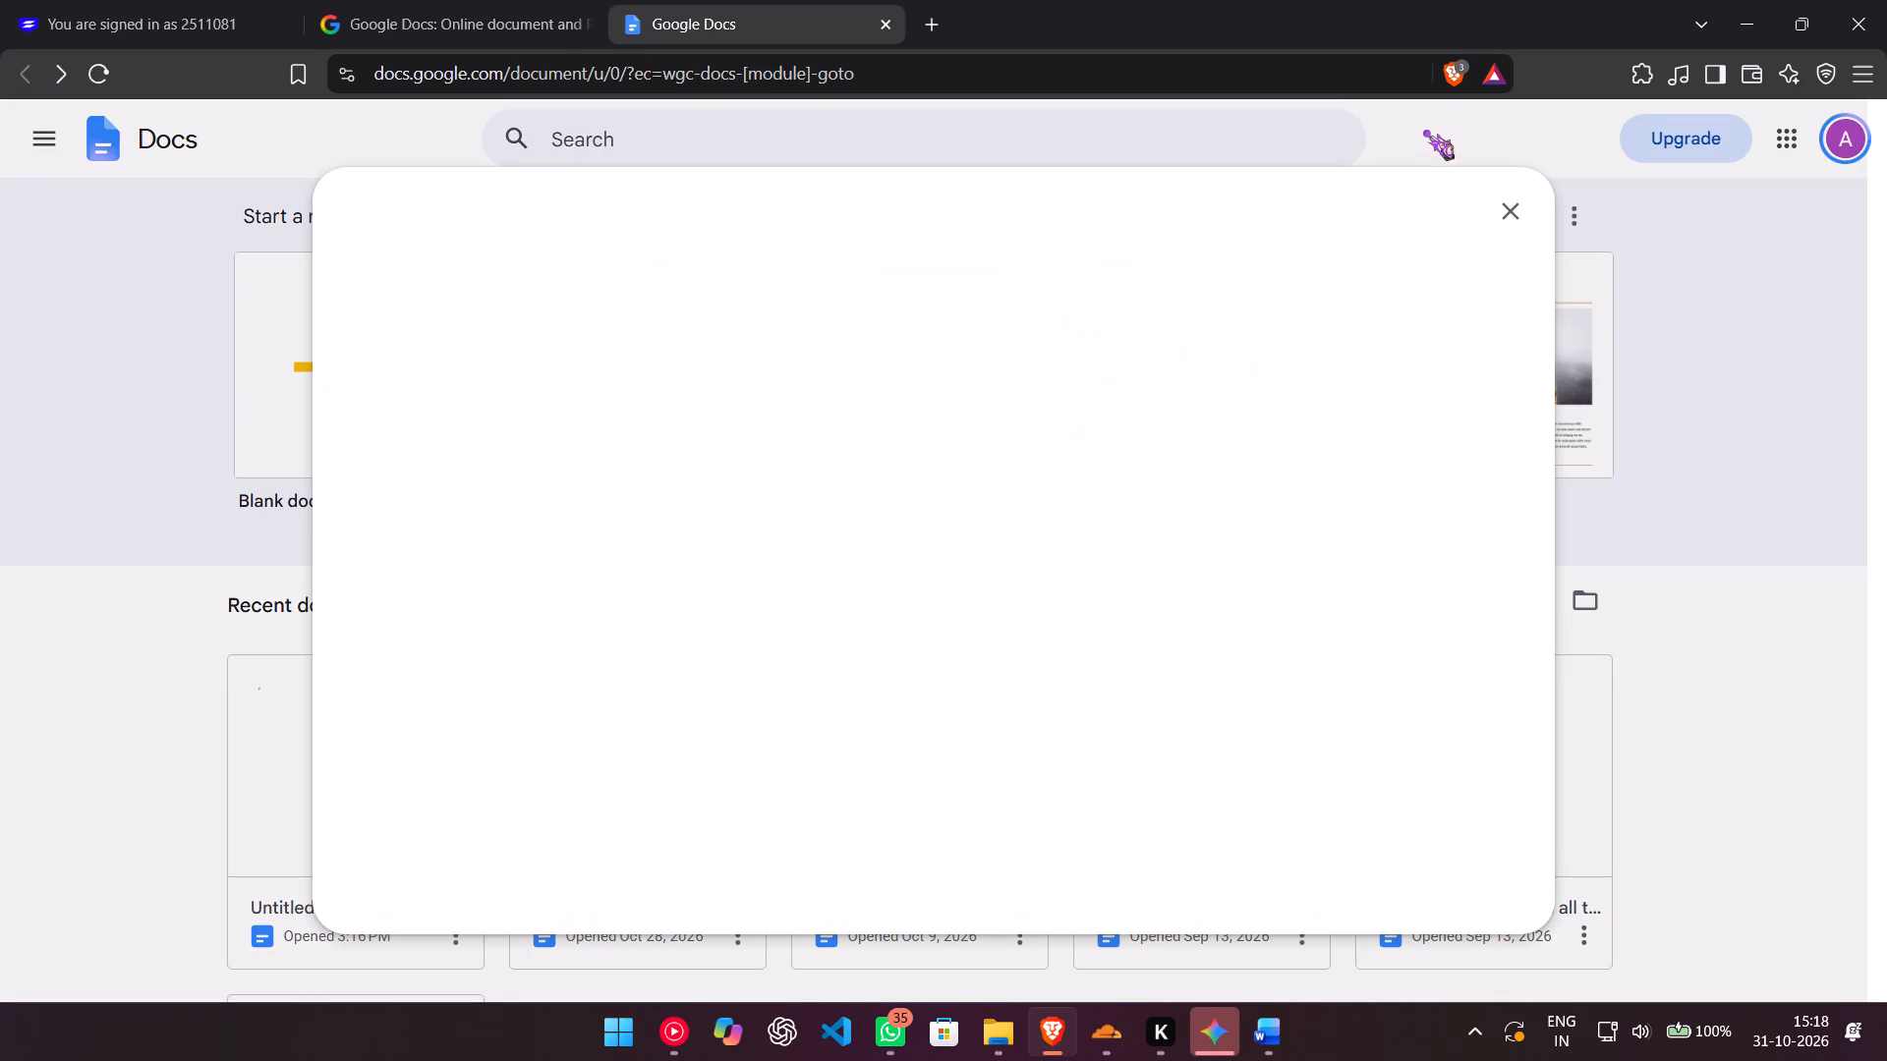
pyautogui.click(1496, 215)
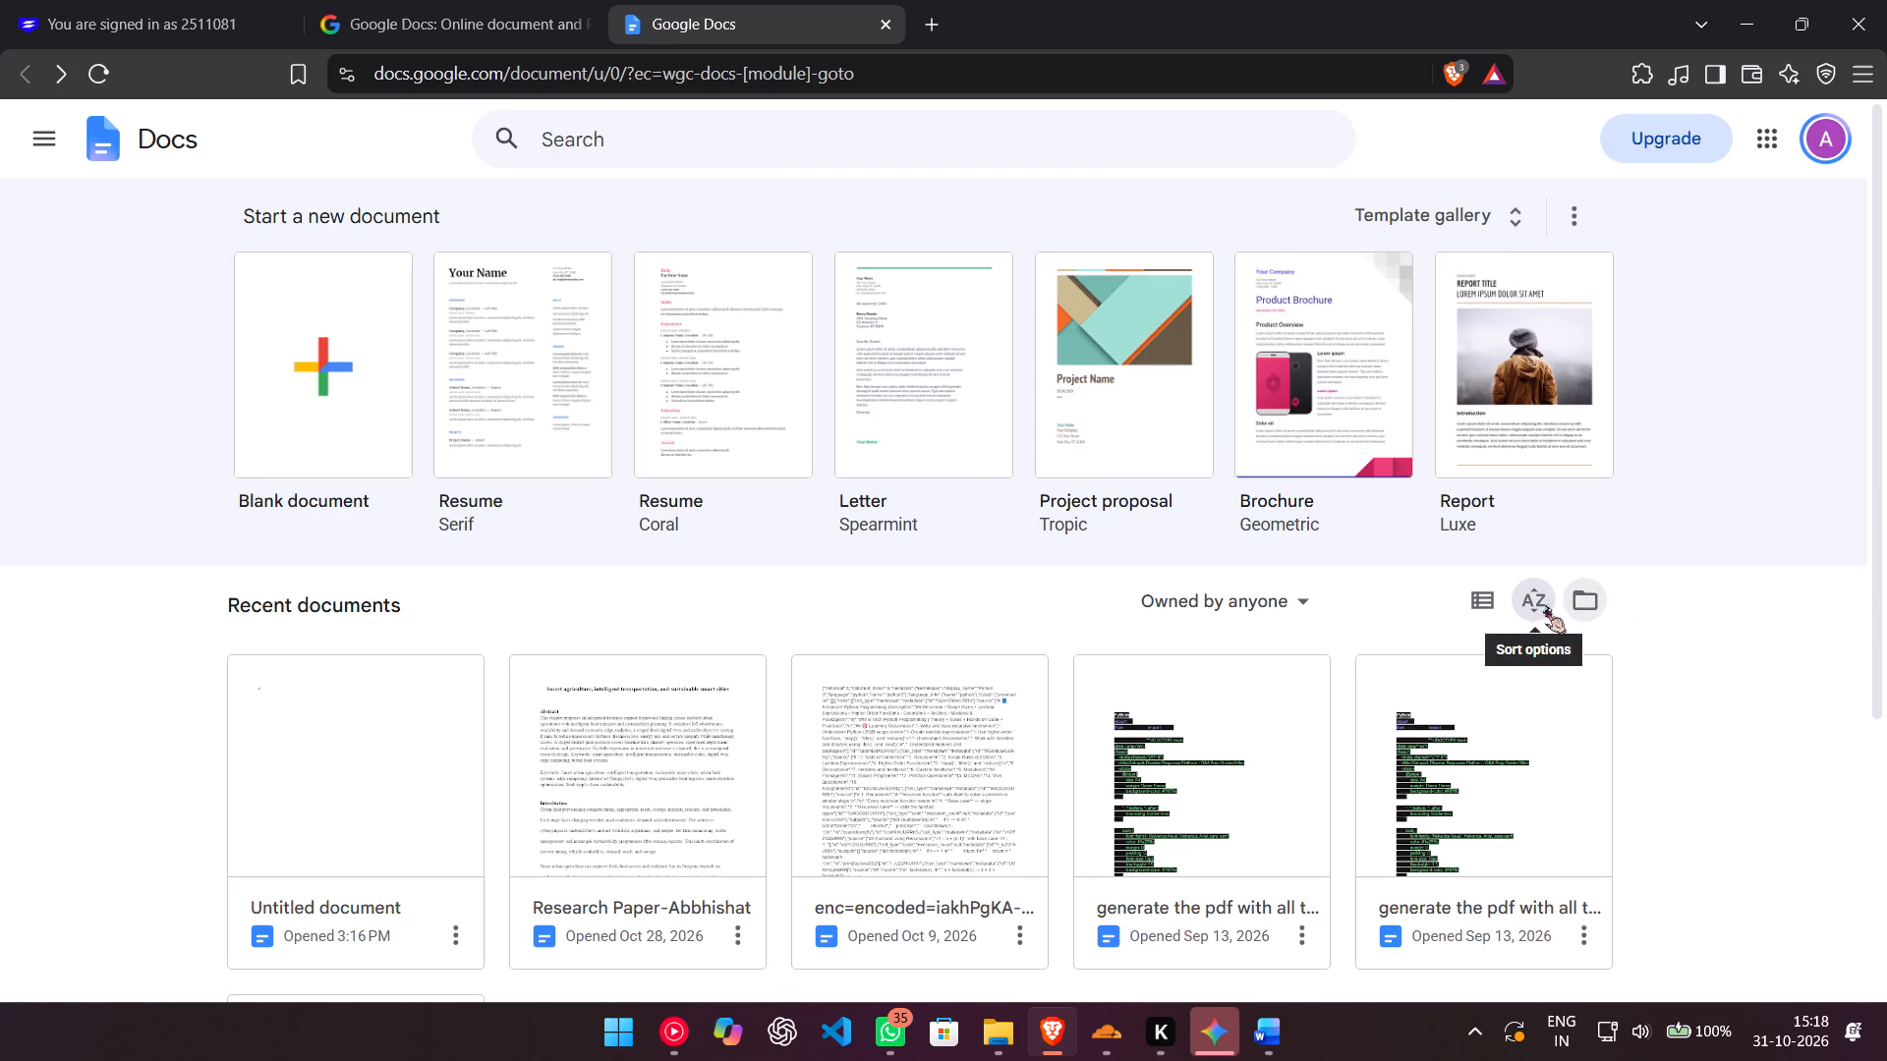
pyautogui.click(1588, 605)
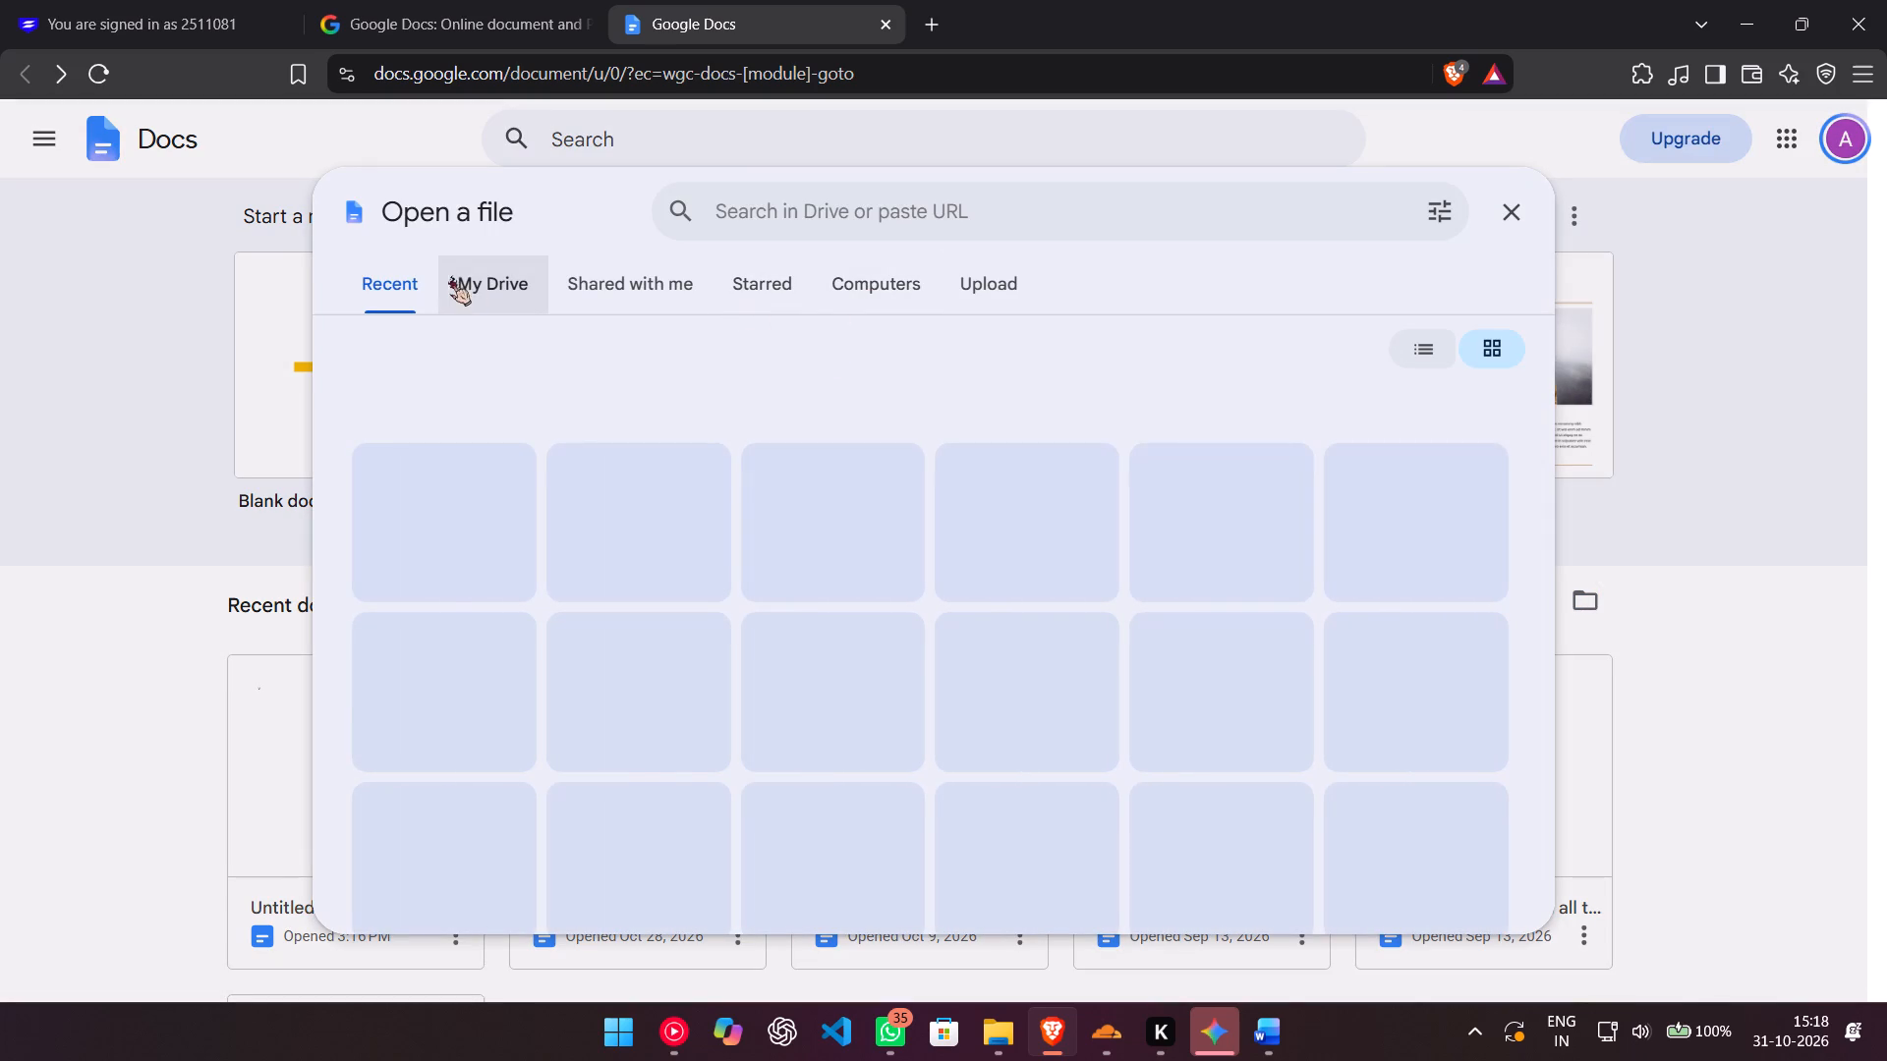
pyautogui.click(922, 281)
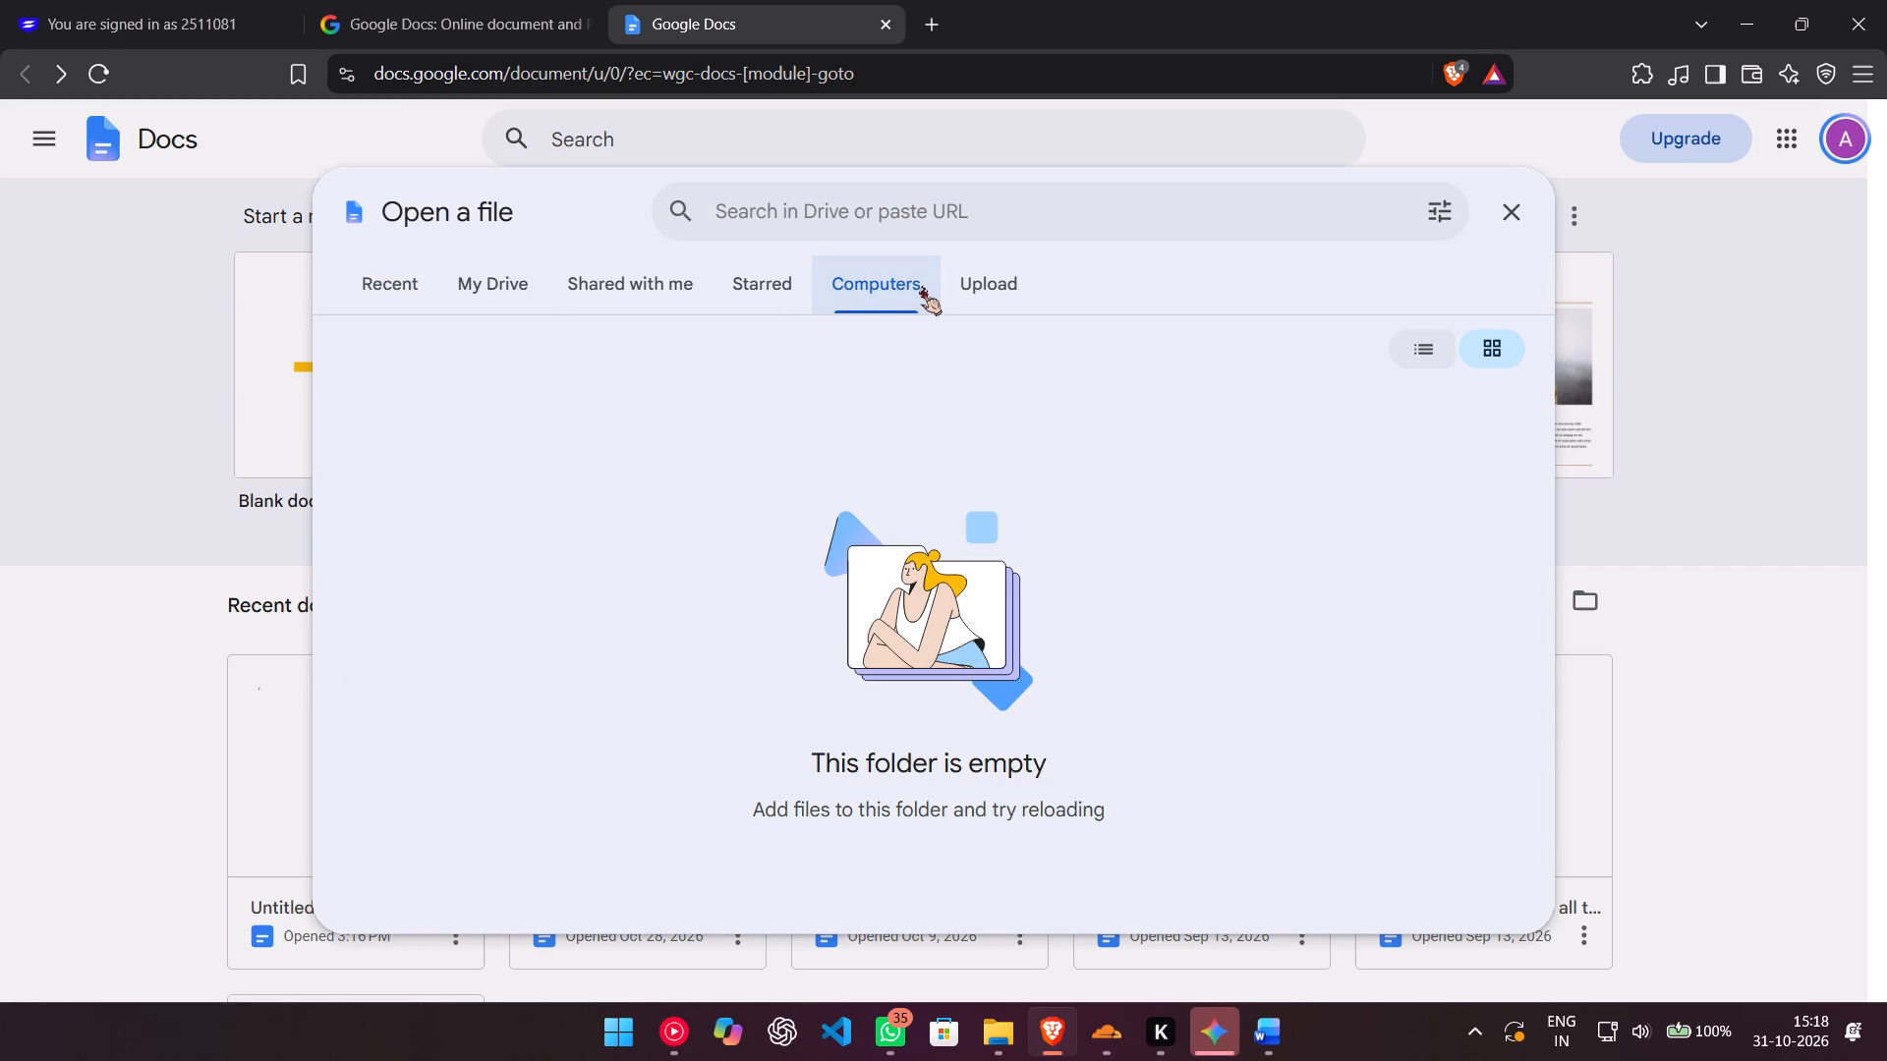
pyautogui.click(784, 311)
pyautogui.click(962, 280)
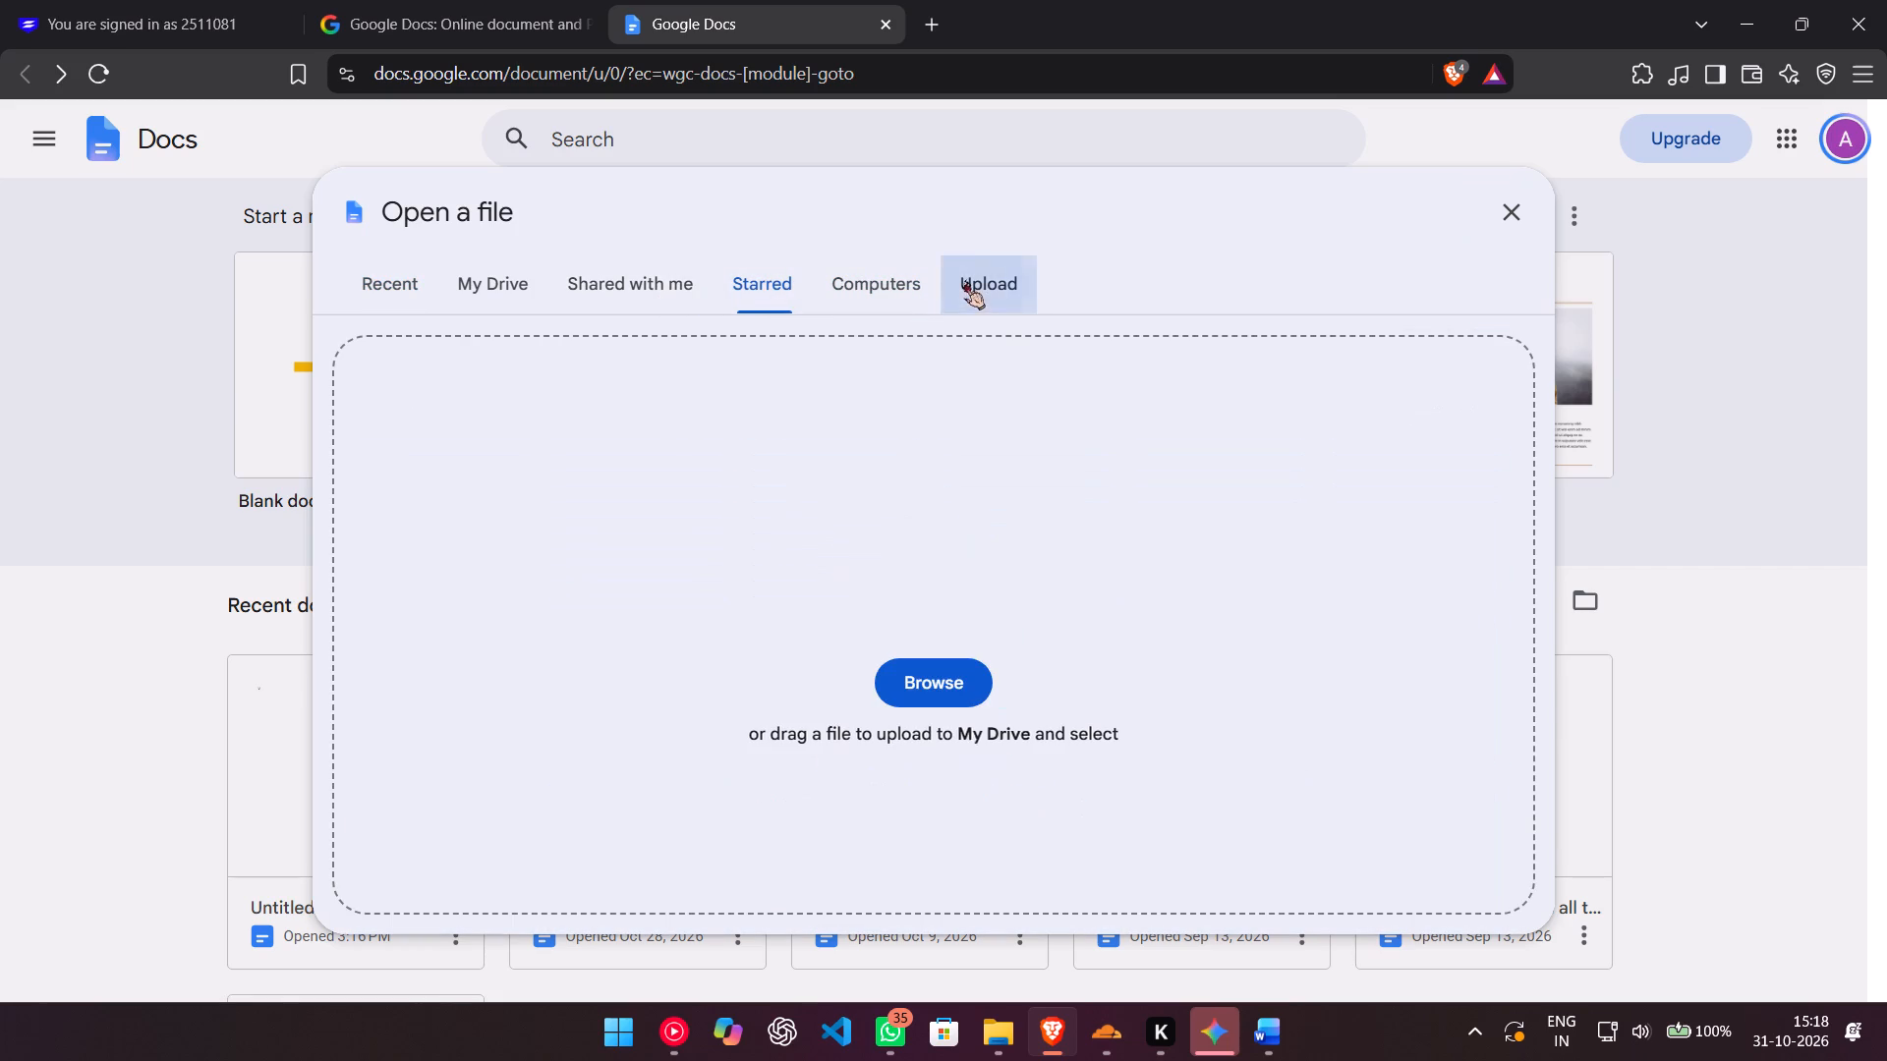
pyautogui.click(924, 695)
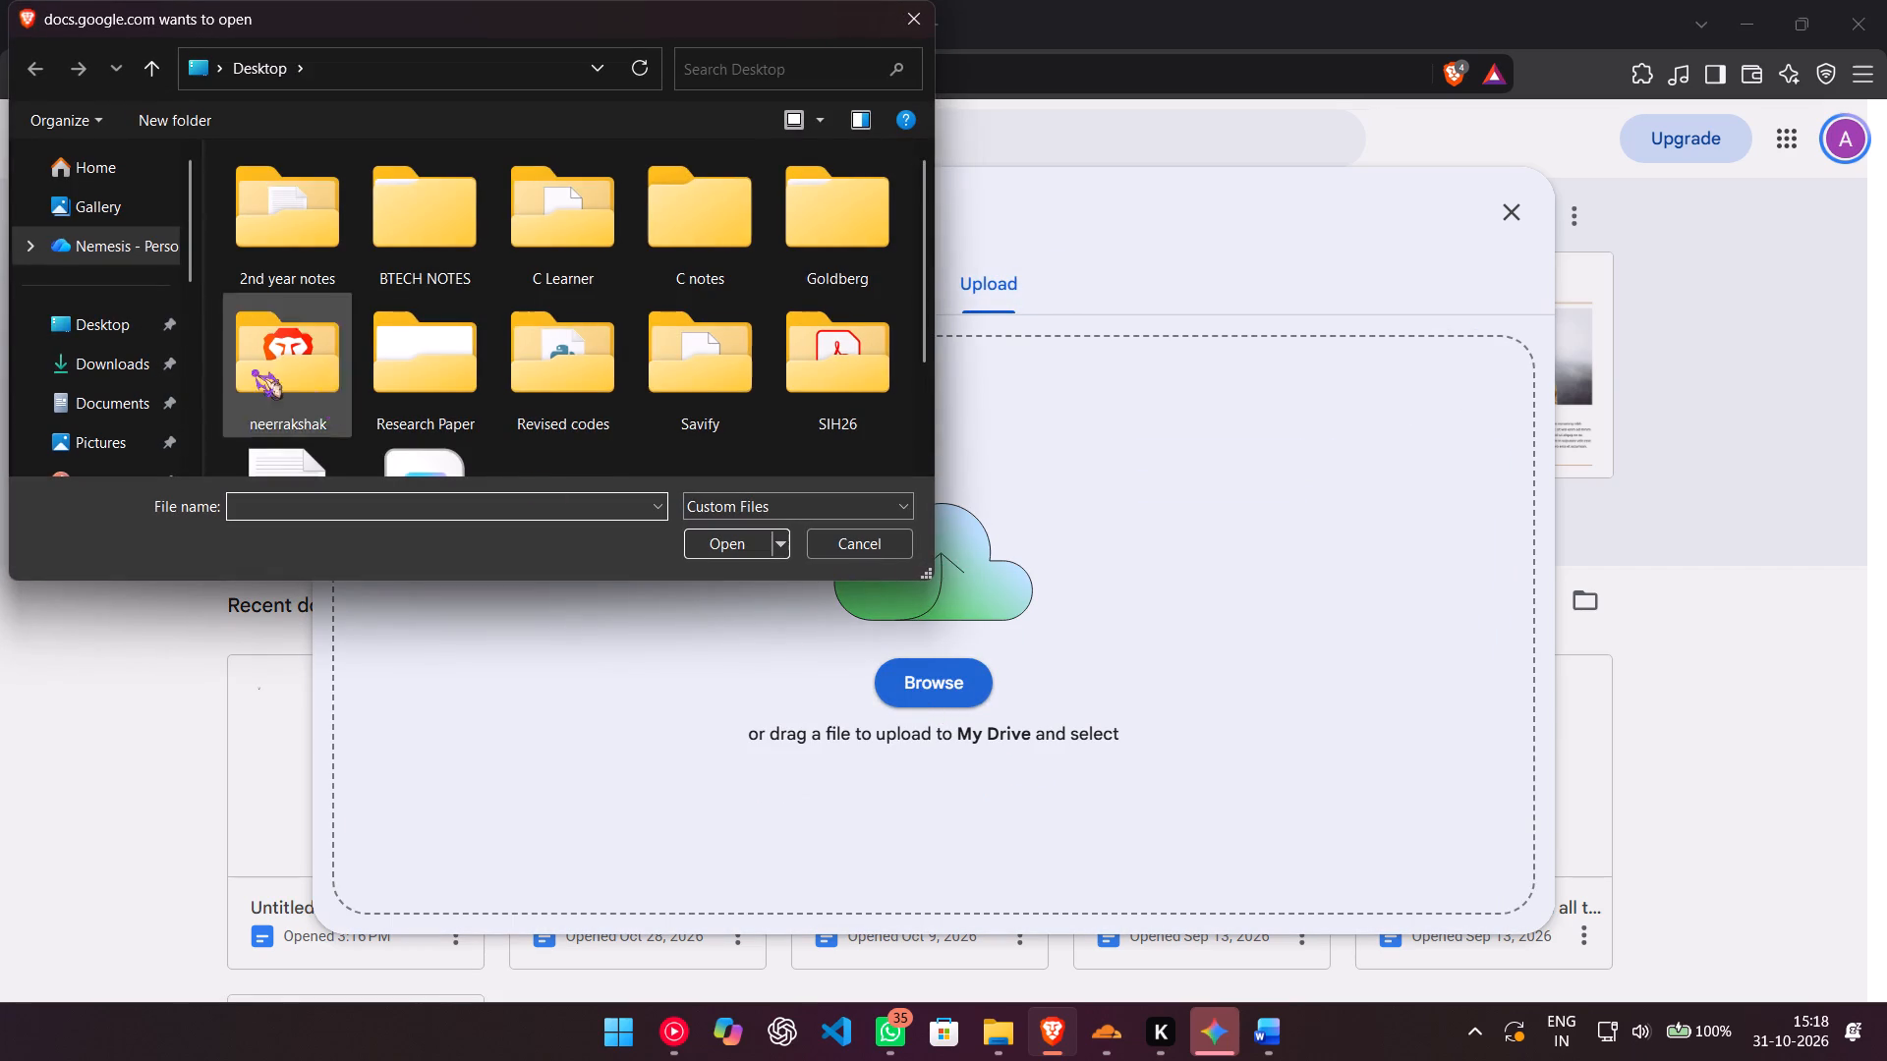
pyautogui.scroll(-4, 381, 302)
pyautogui.click(464, 365)
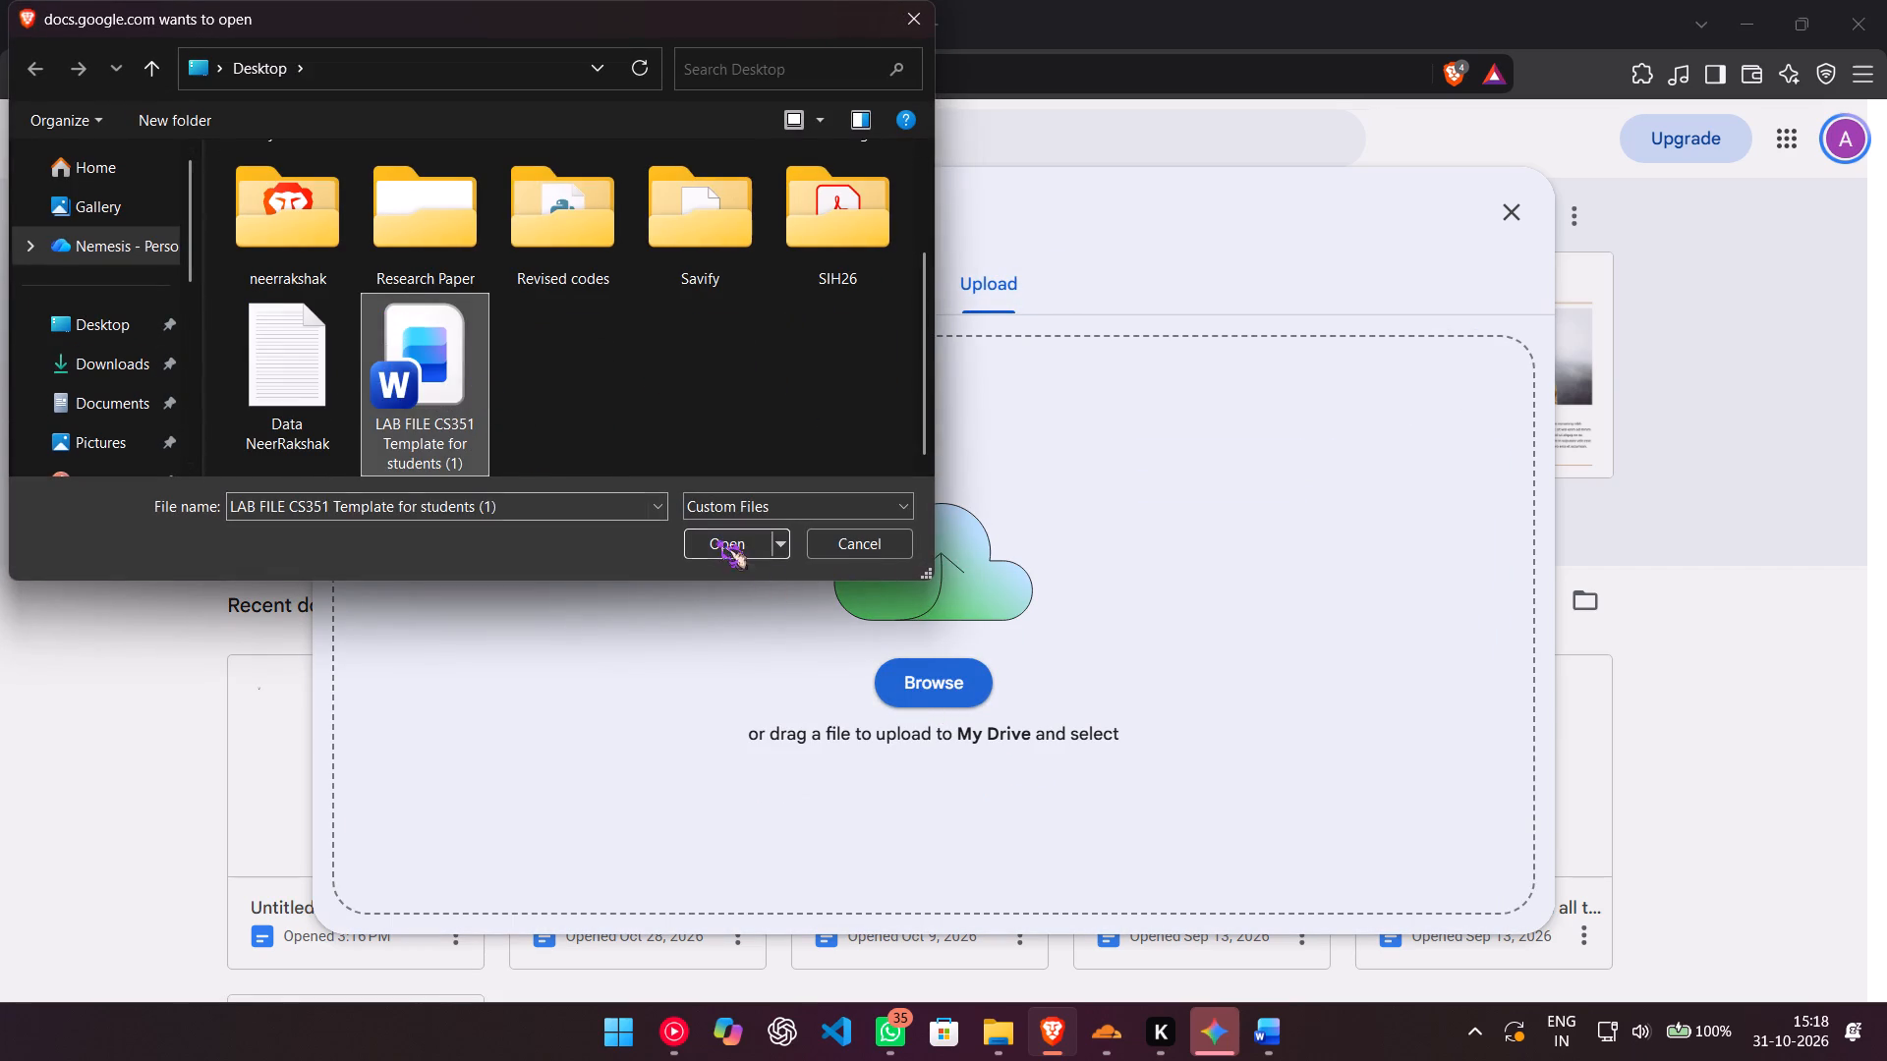
pyautogui.click(717, 540)
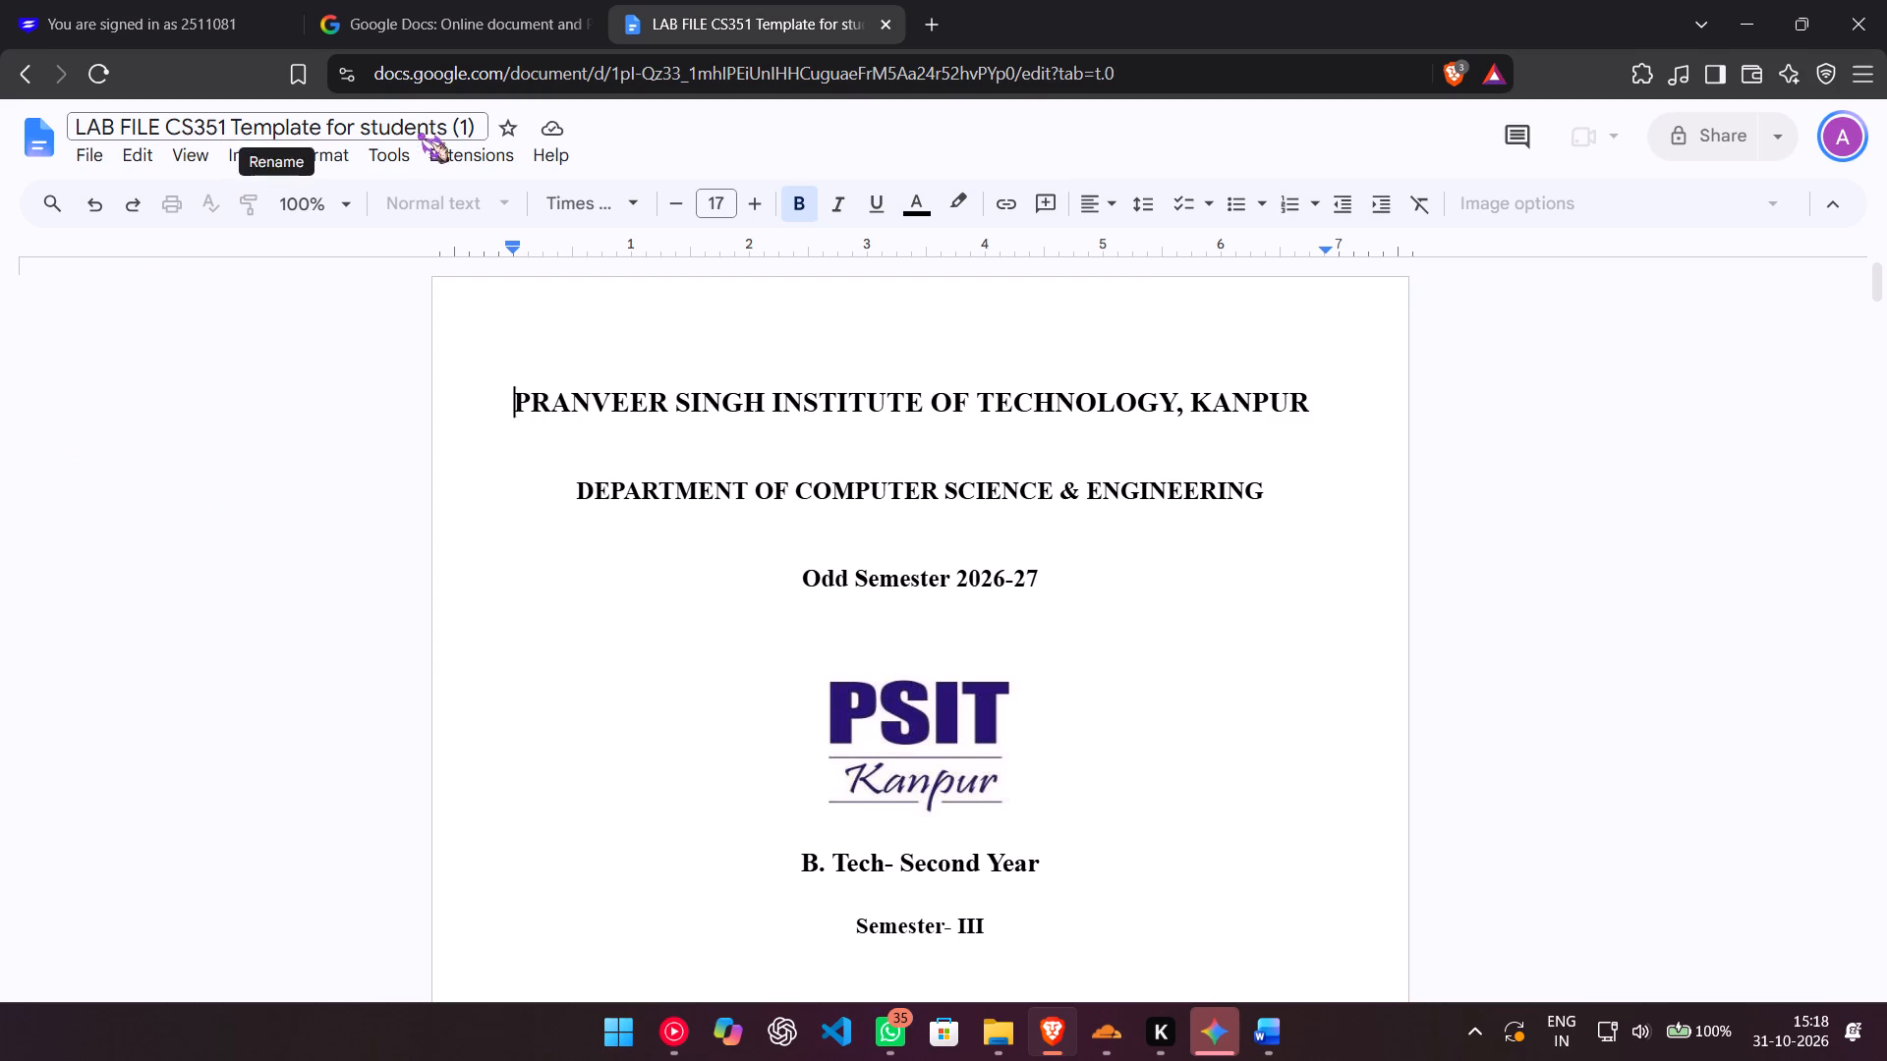
# Review the uploaded lab template from the cover page through the experiment list and index table, and return to the first page.
pyautogui.scroll(-12, 745, 590)
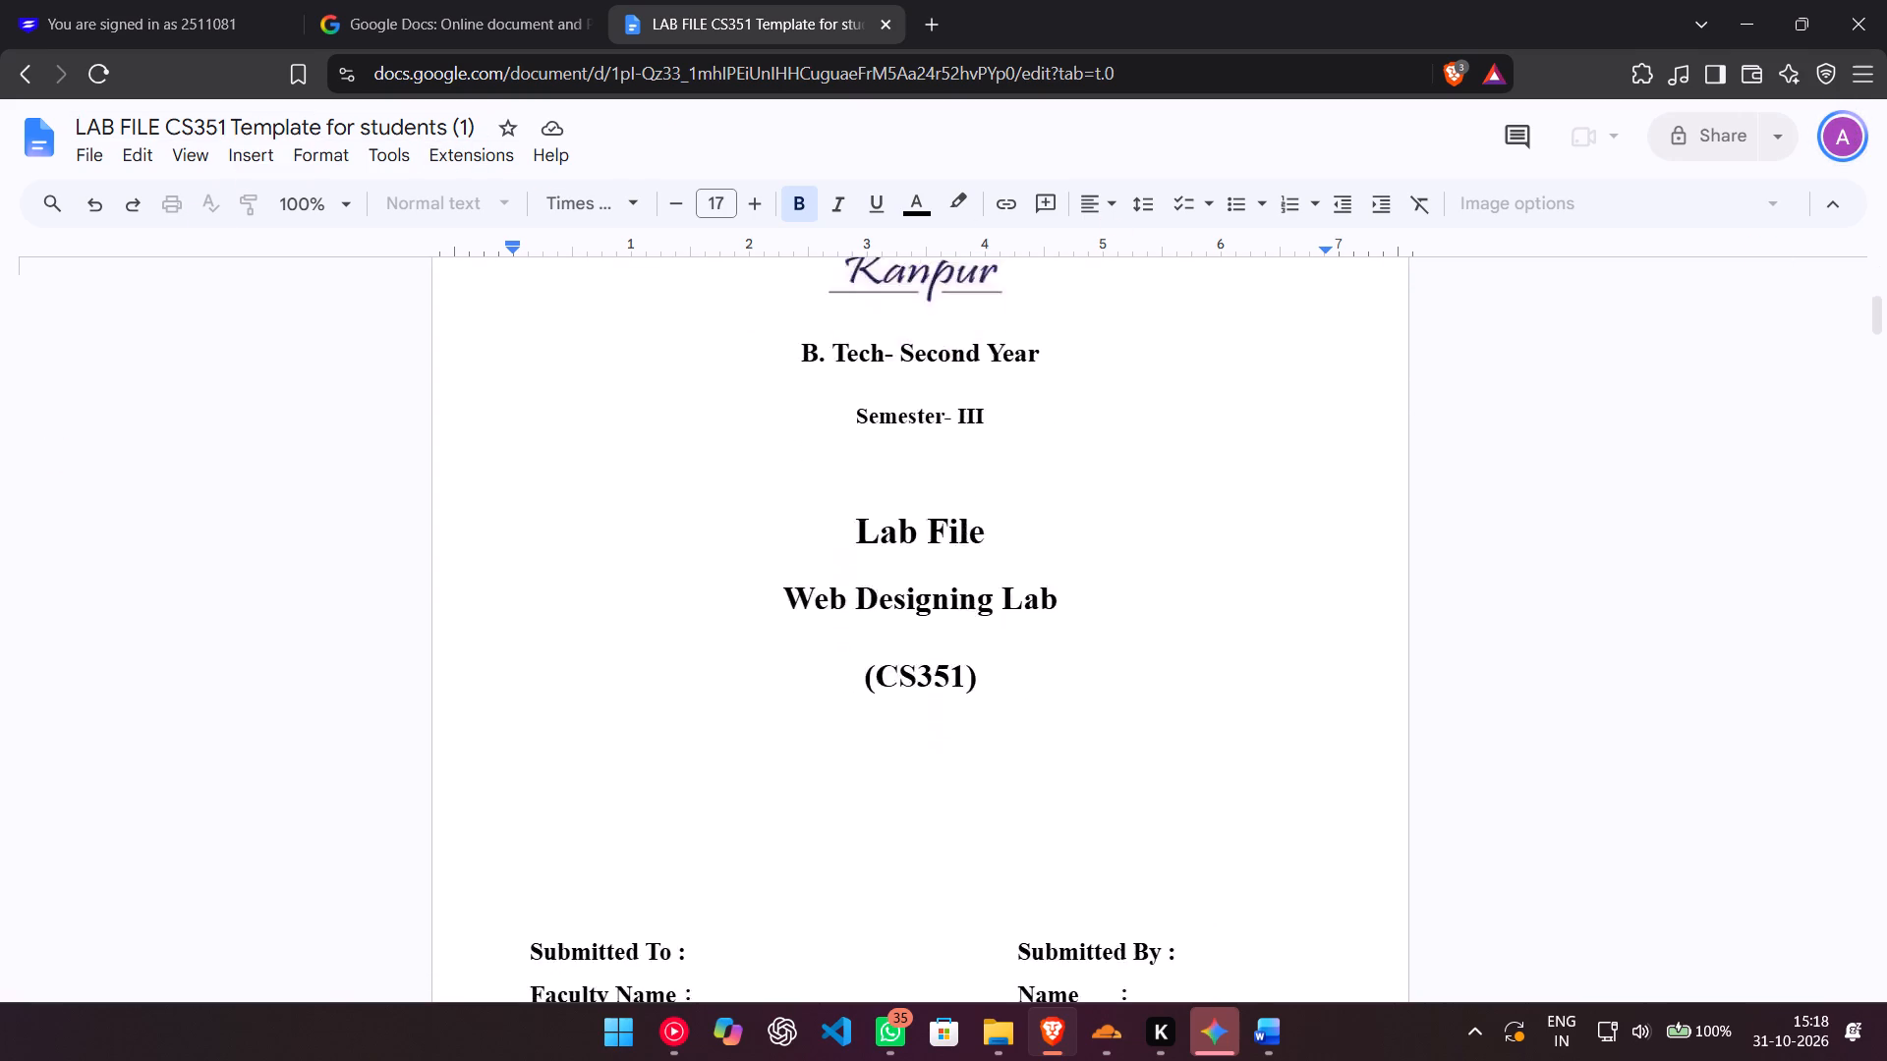
pyautogui.scroll(-20, 772, 609)
pyautogui.scroll(-20, 772, 609)
pyautogui.scroll(-3, 772, 609)
pyautogui.scroll(15, 945, 775)
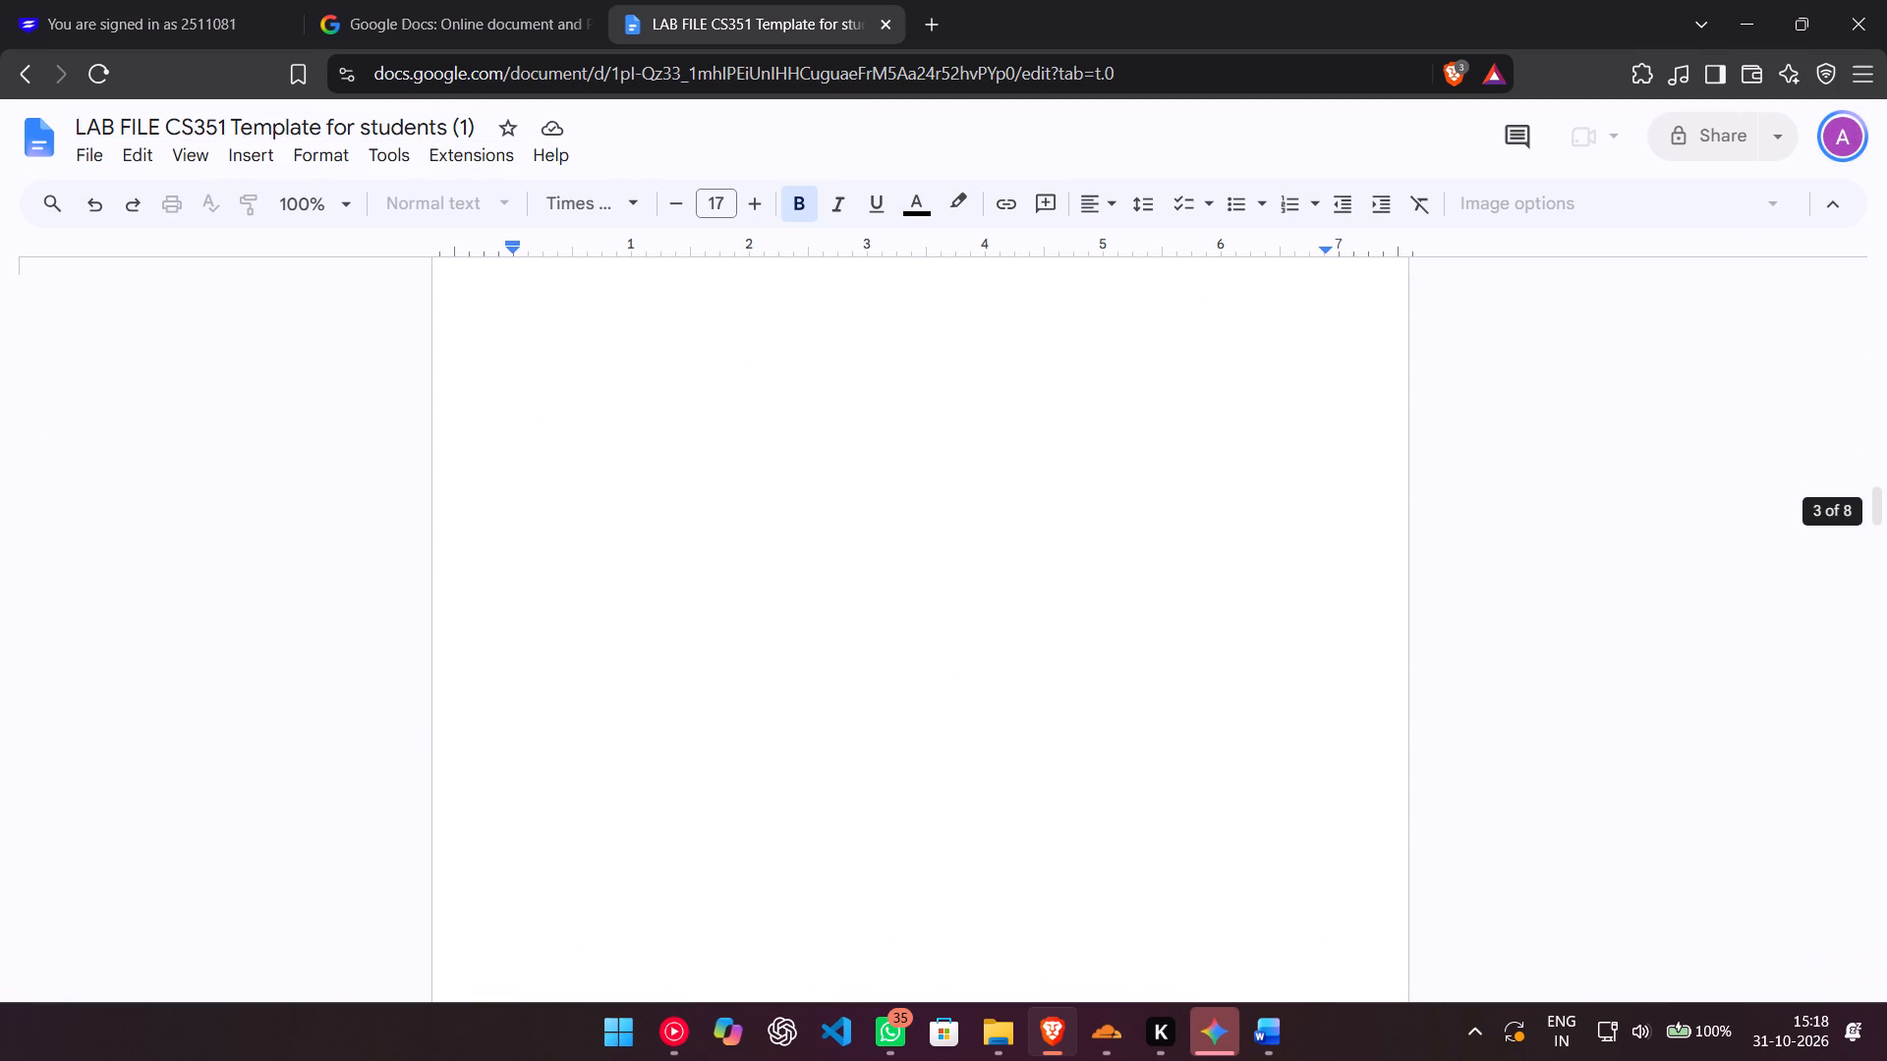
pyautogui.scroll(14, 977, 770)
pyautogui.scroll(-20, 961, 770)
pyautogui.scroll(-5, 961, 770)
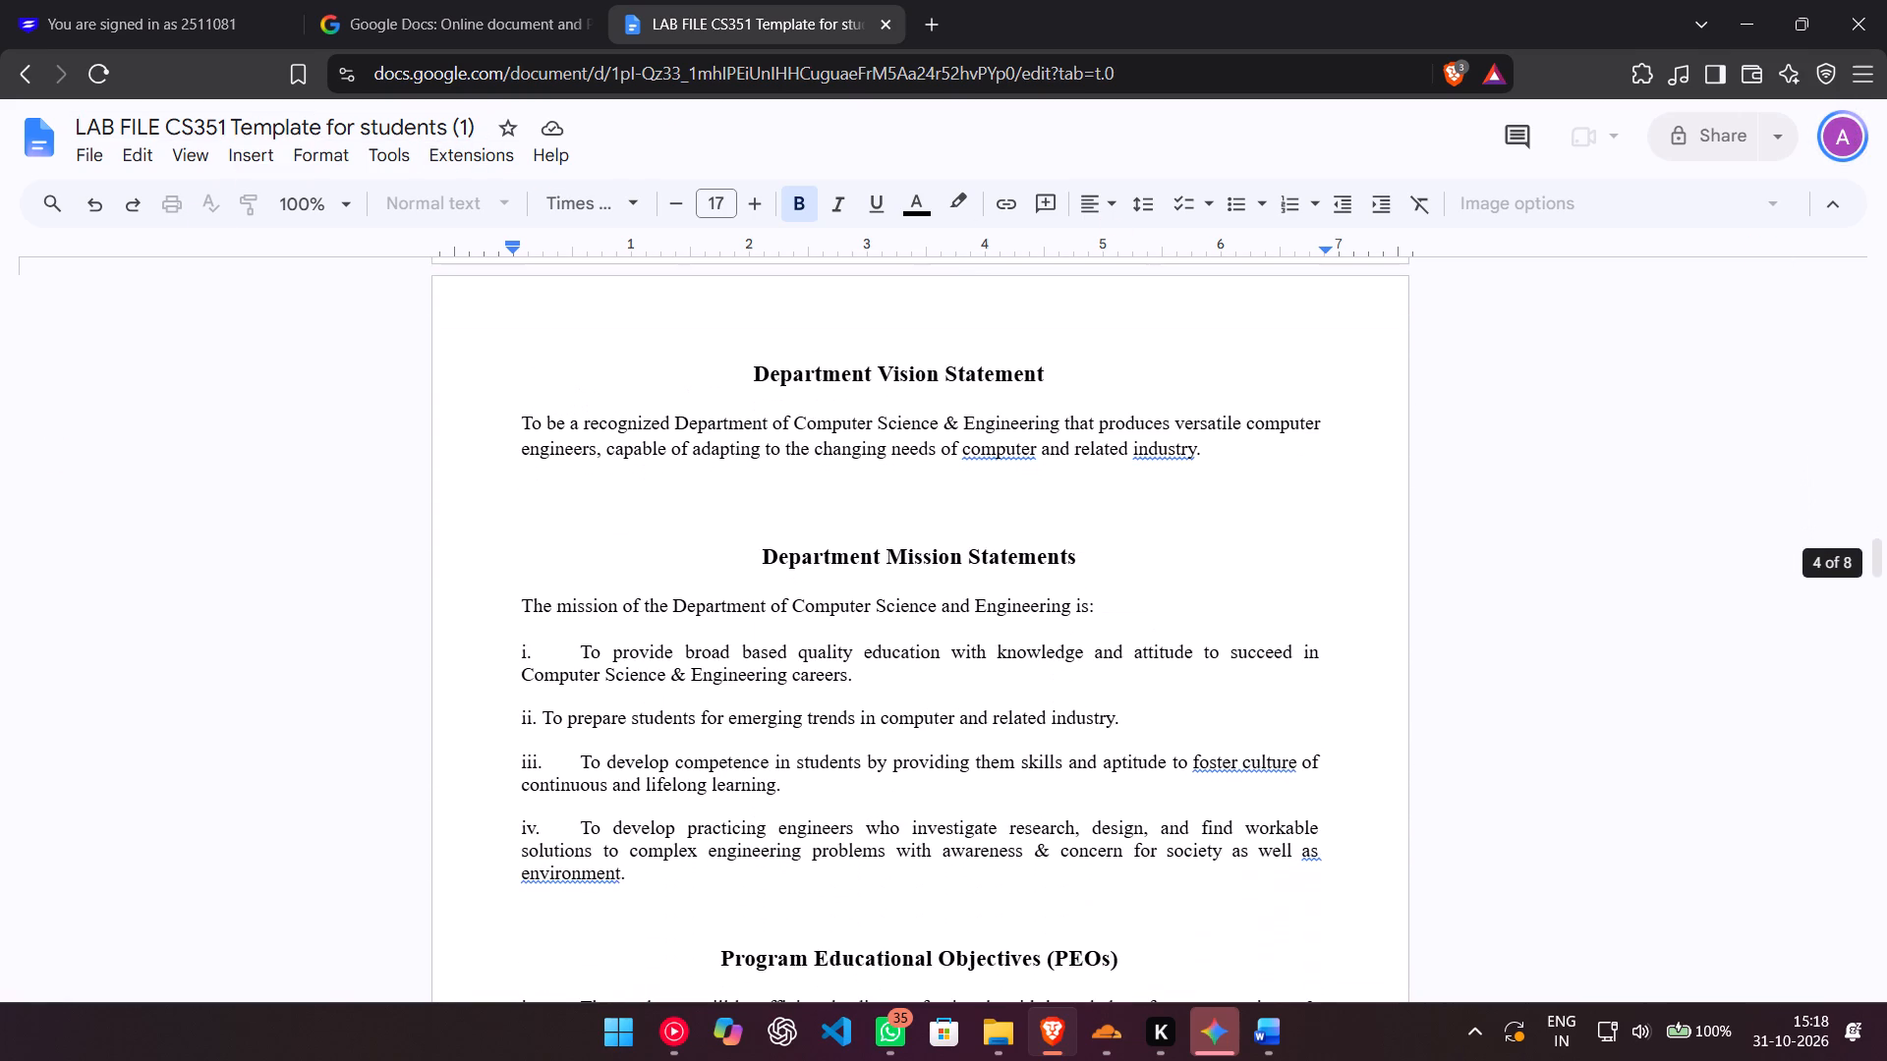
pyautogui.scroll(-12, 1045, 547)
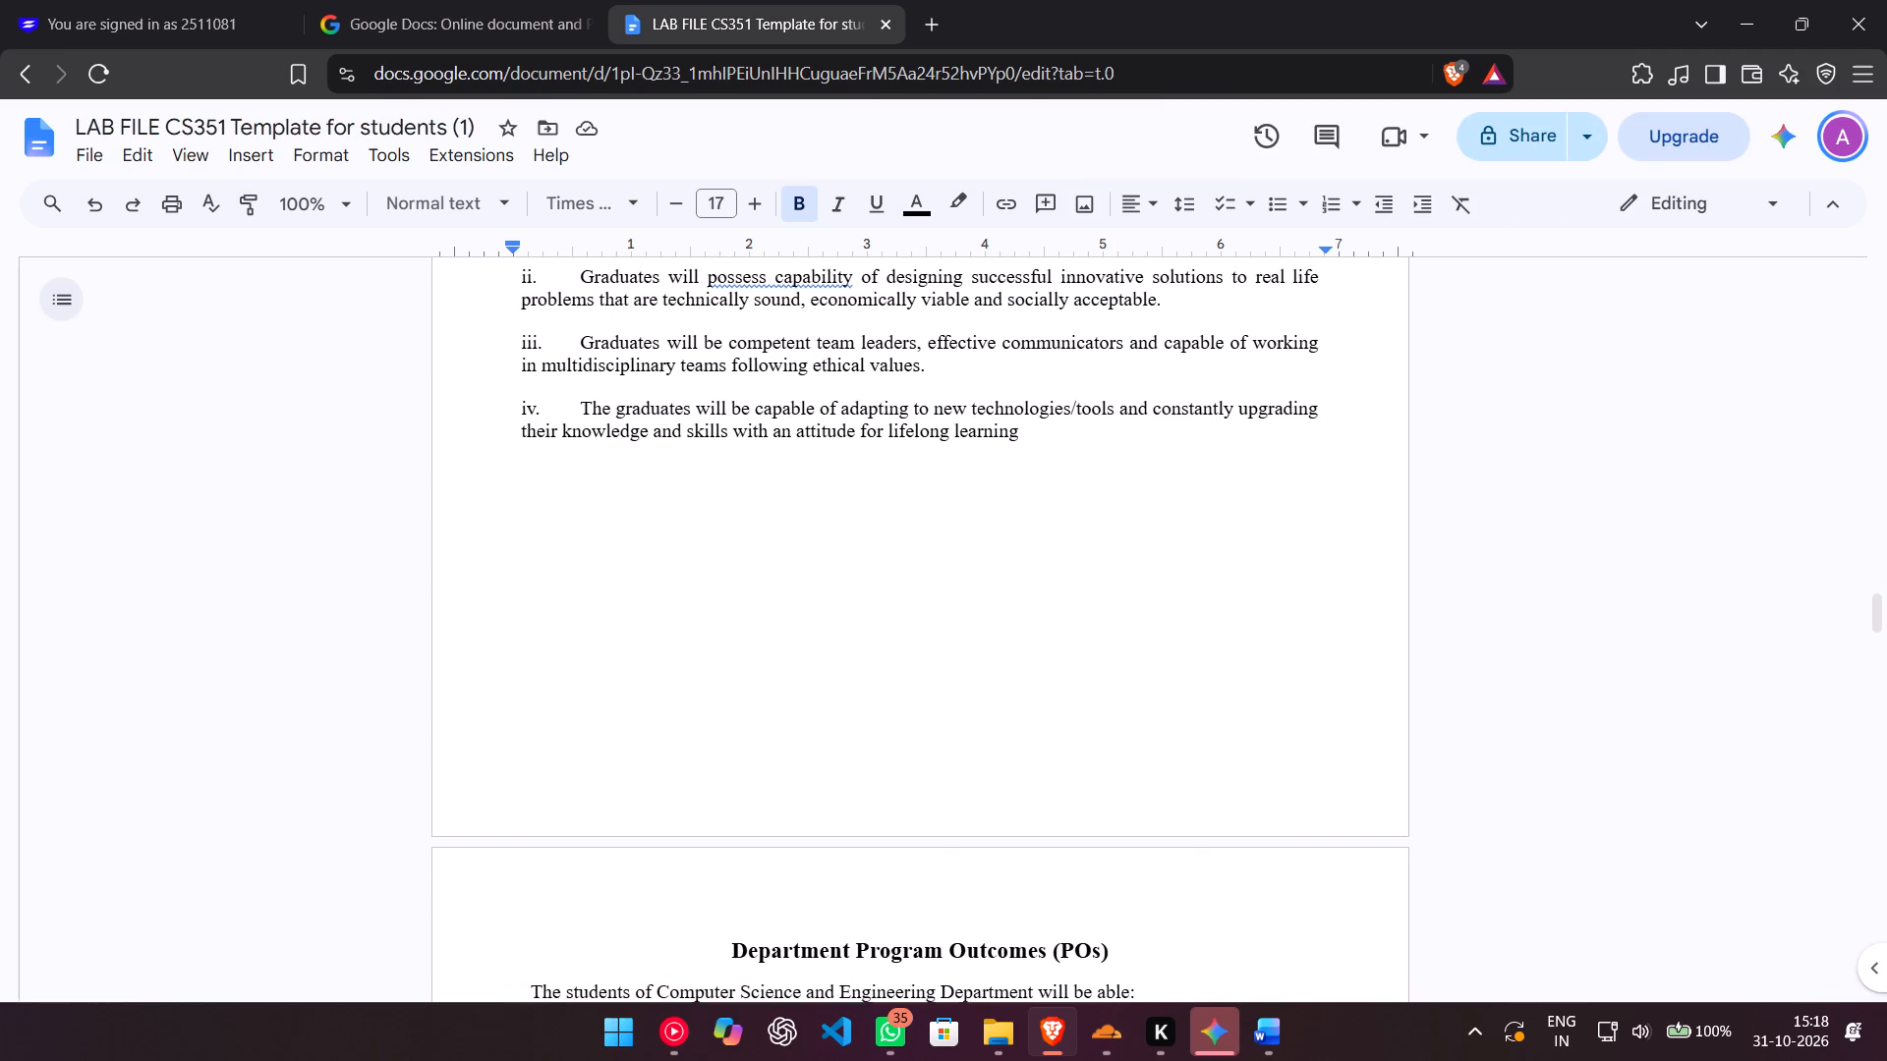
pyautogui.scroll(-9, 1033, 609)
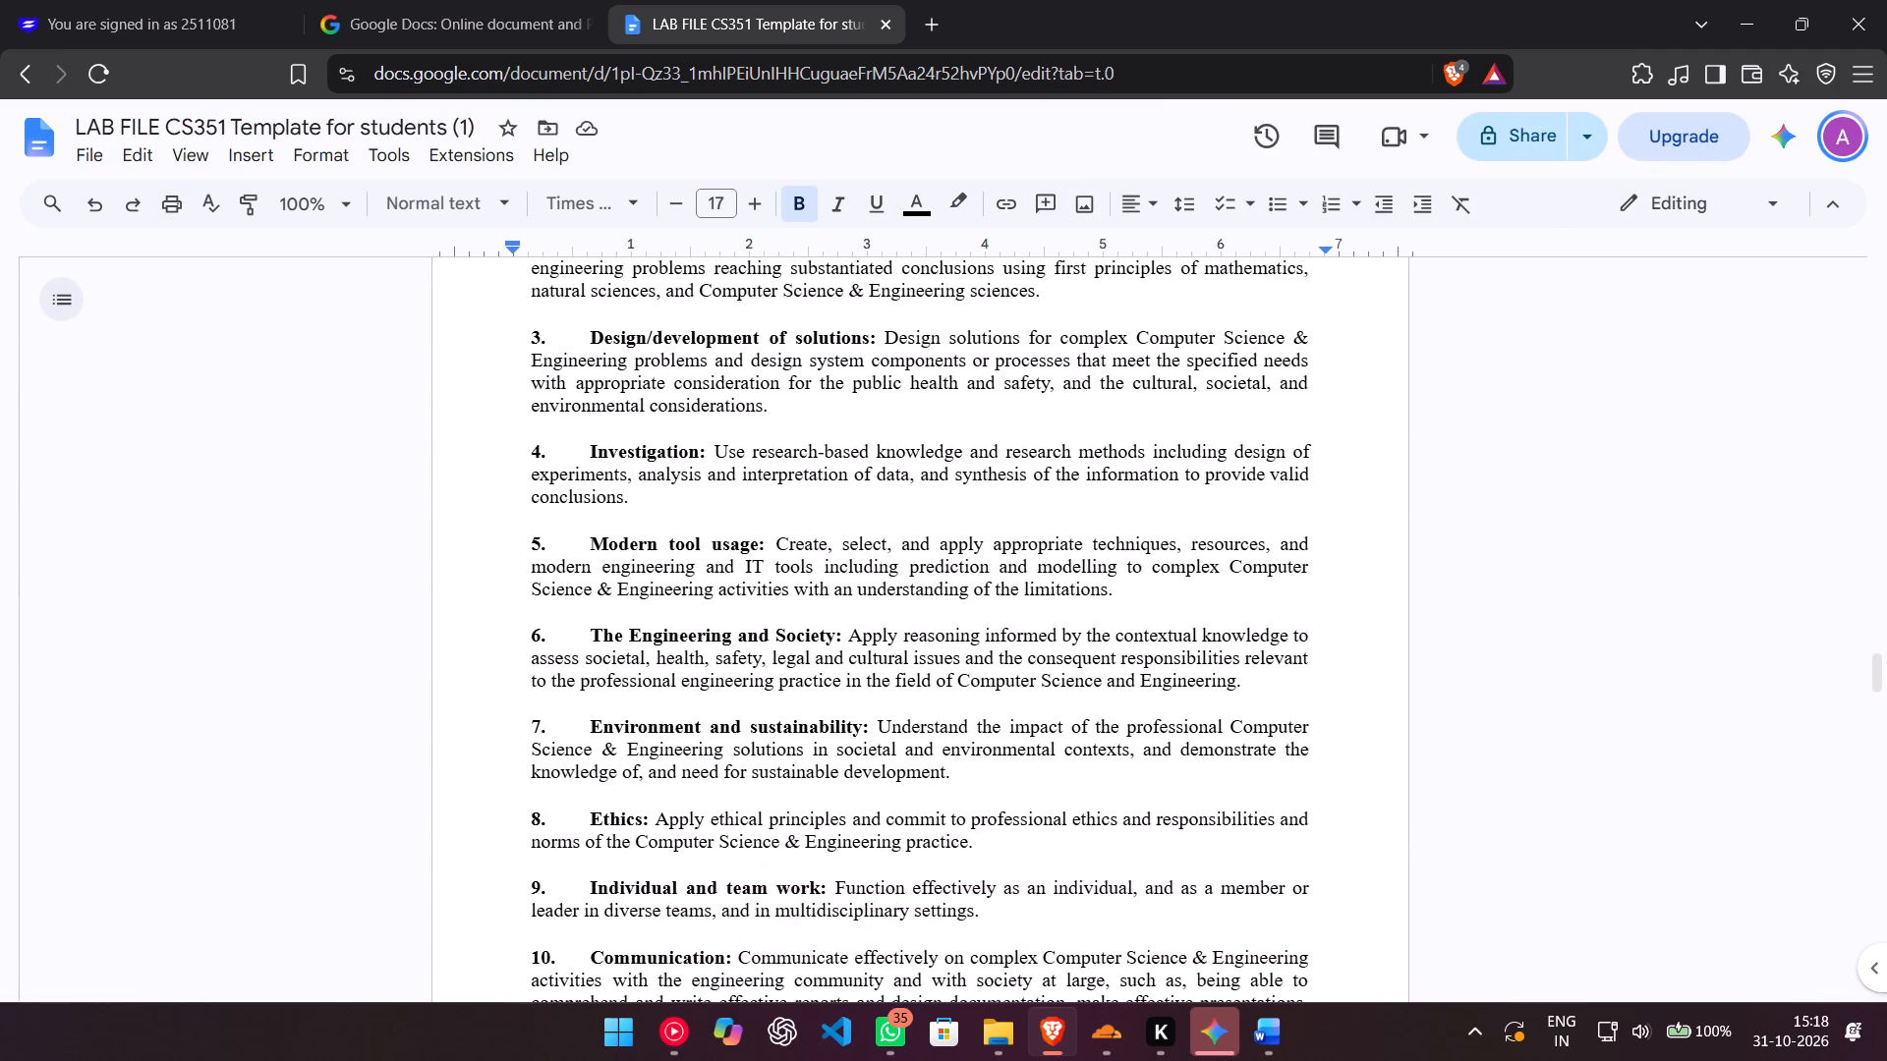
pyautogui.scroll(-12, 1032, 617)
pyautogui.scroll(-18, 1031, 645)
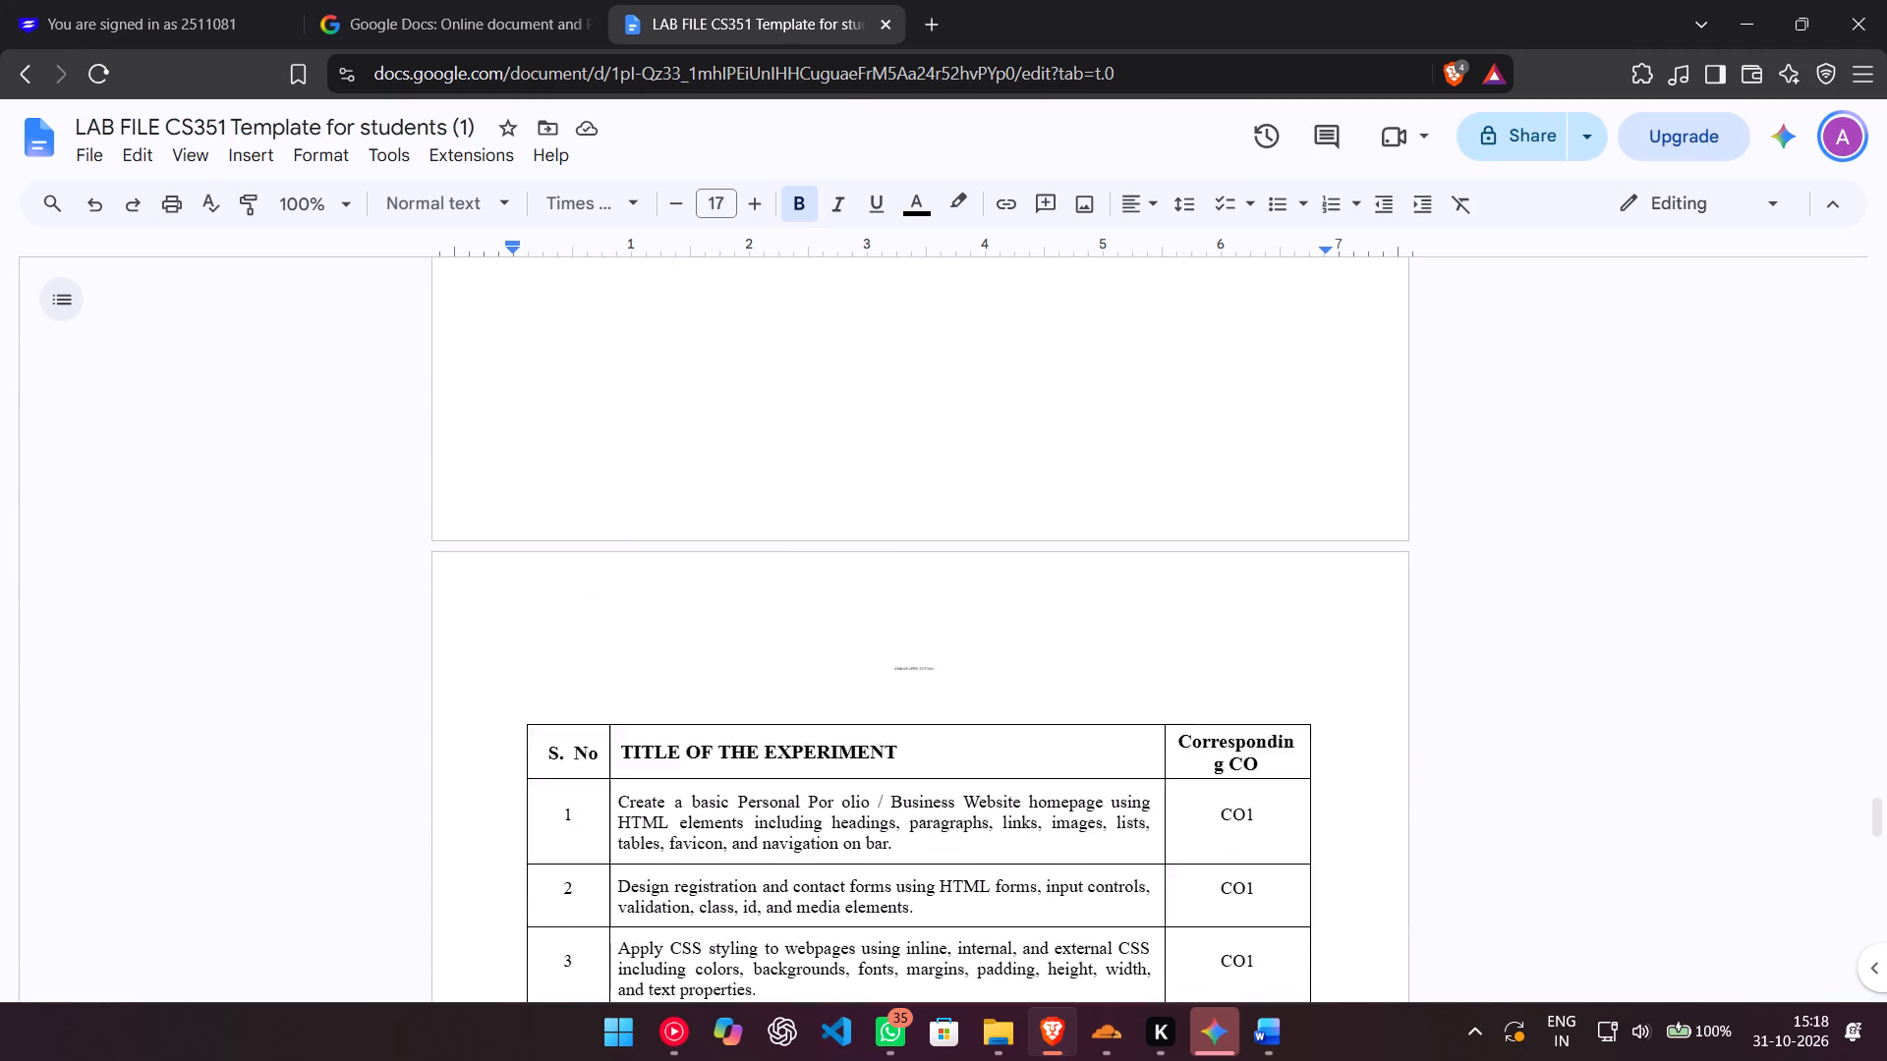
pyautogui.scroll(-20, 1063, 816)
pyautogui.scroll(-6, 1063, 816)
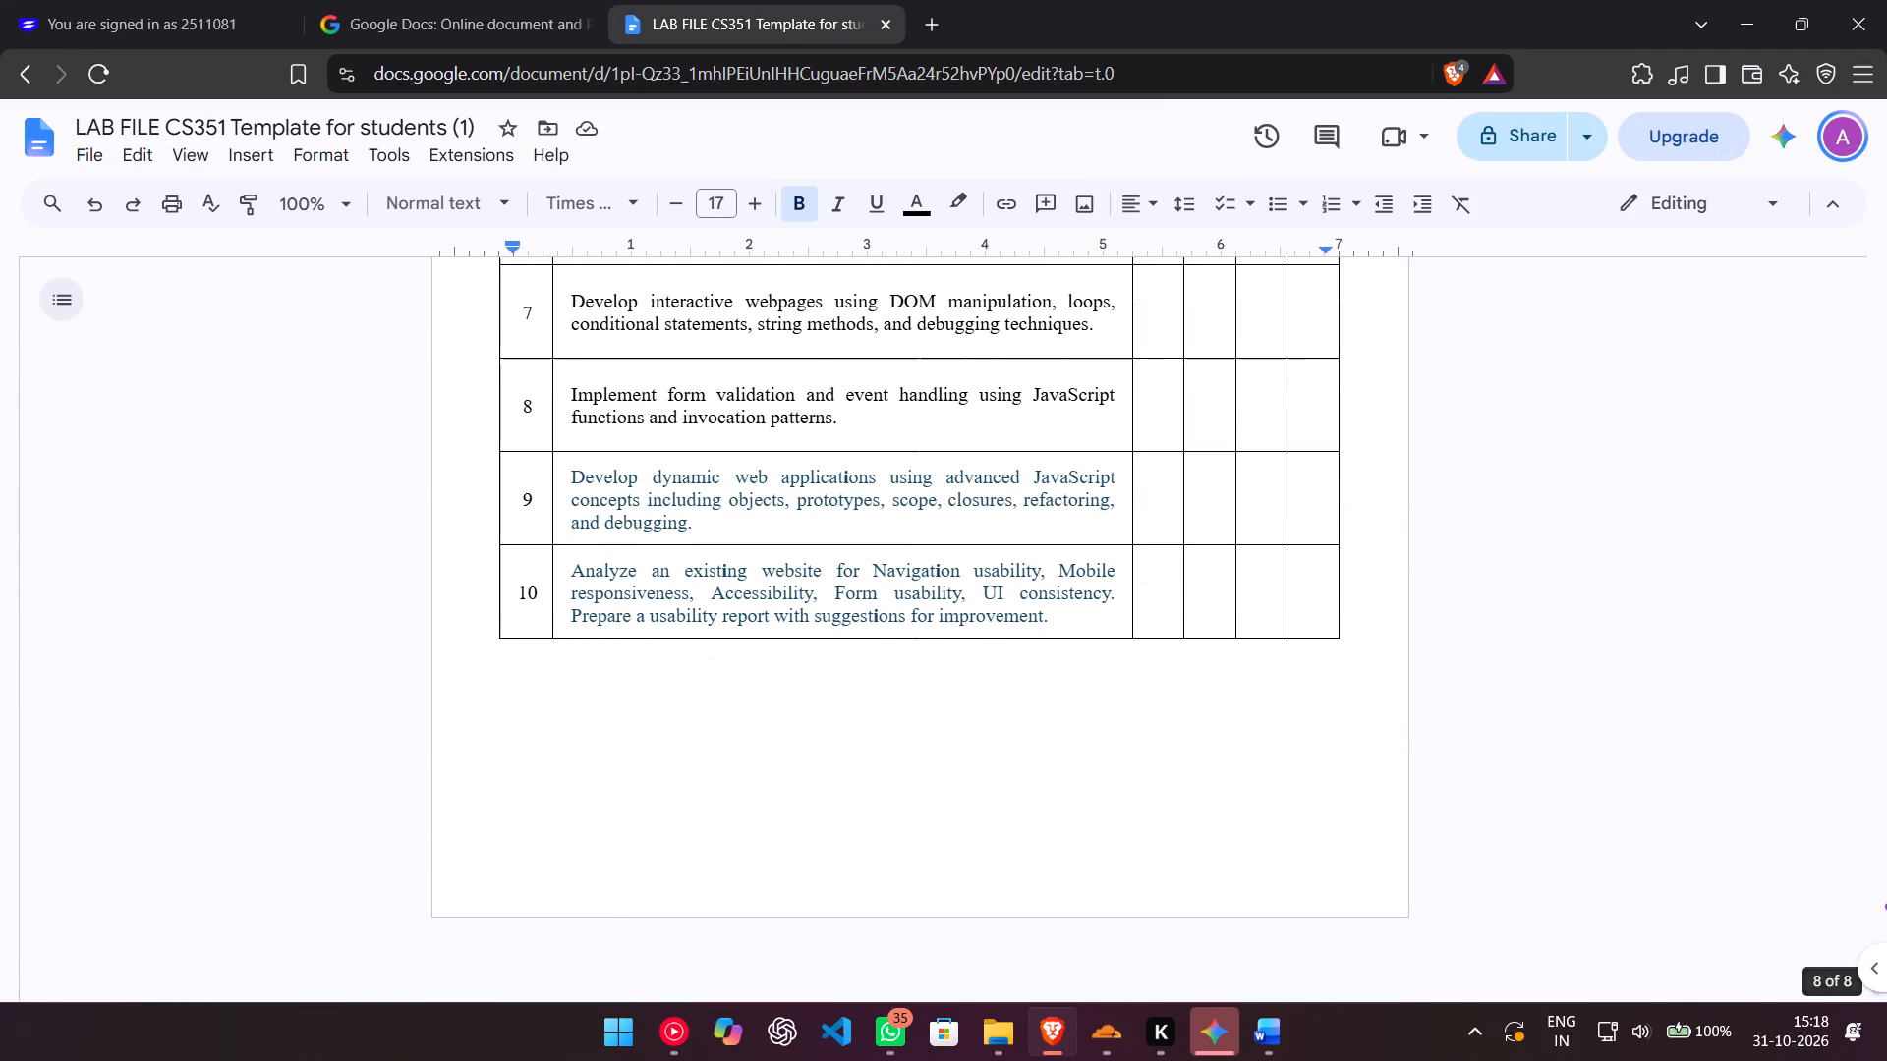
pyautogui.scroll(20, 1785, 952)
pyautogui.scroll(1, 1785, 952)
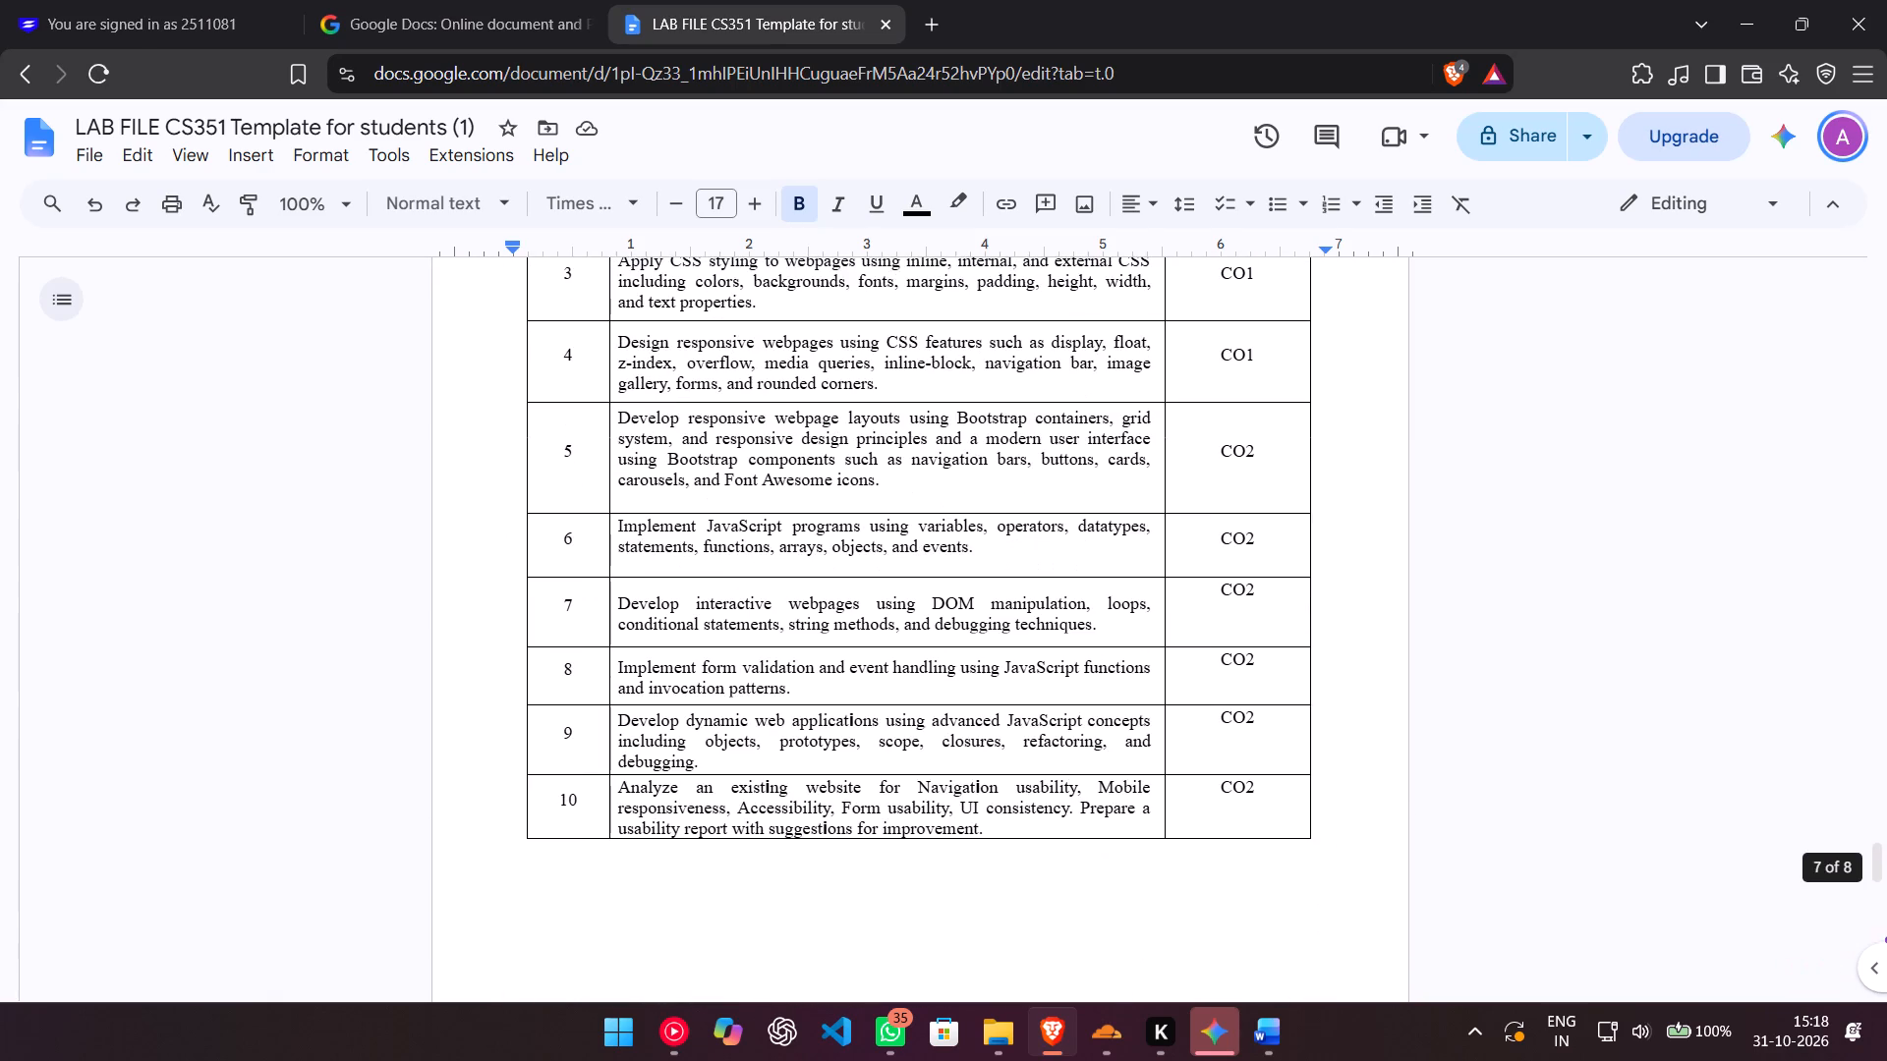
pyautogui.moveTo(1886, 859); pyautogui.dragTo(1886, 203)
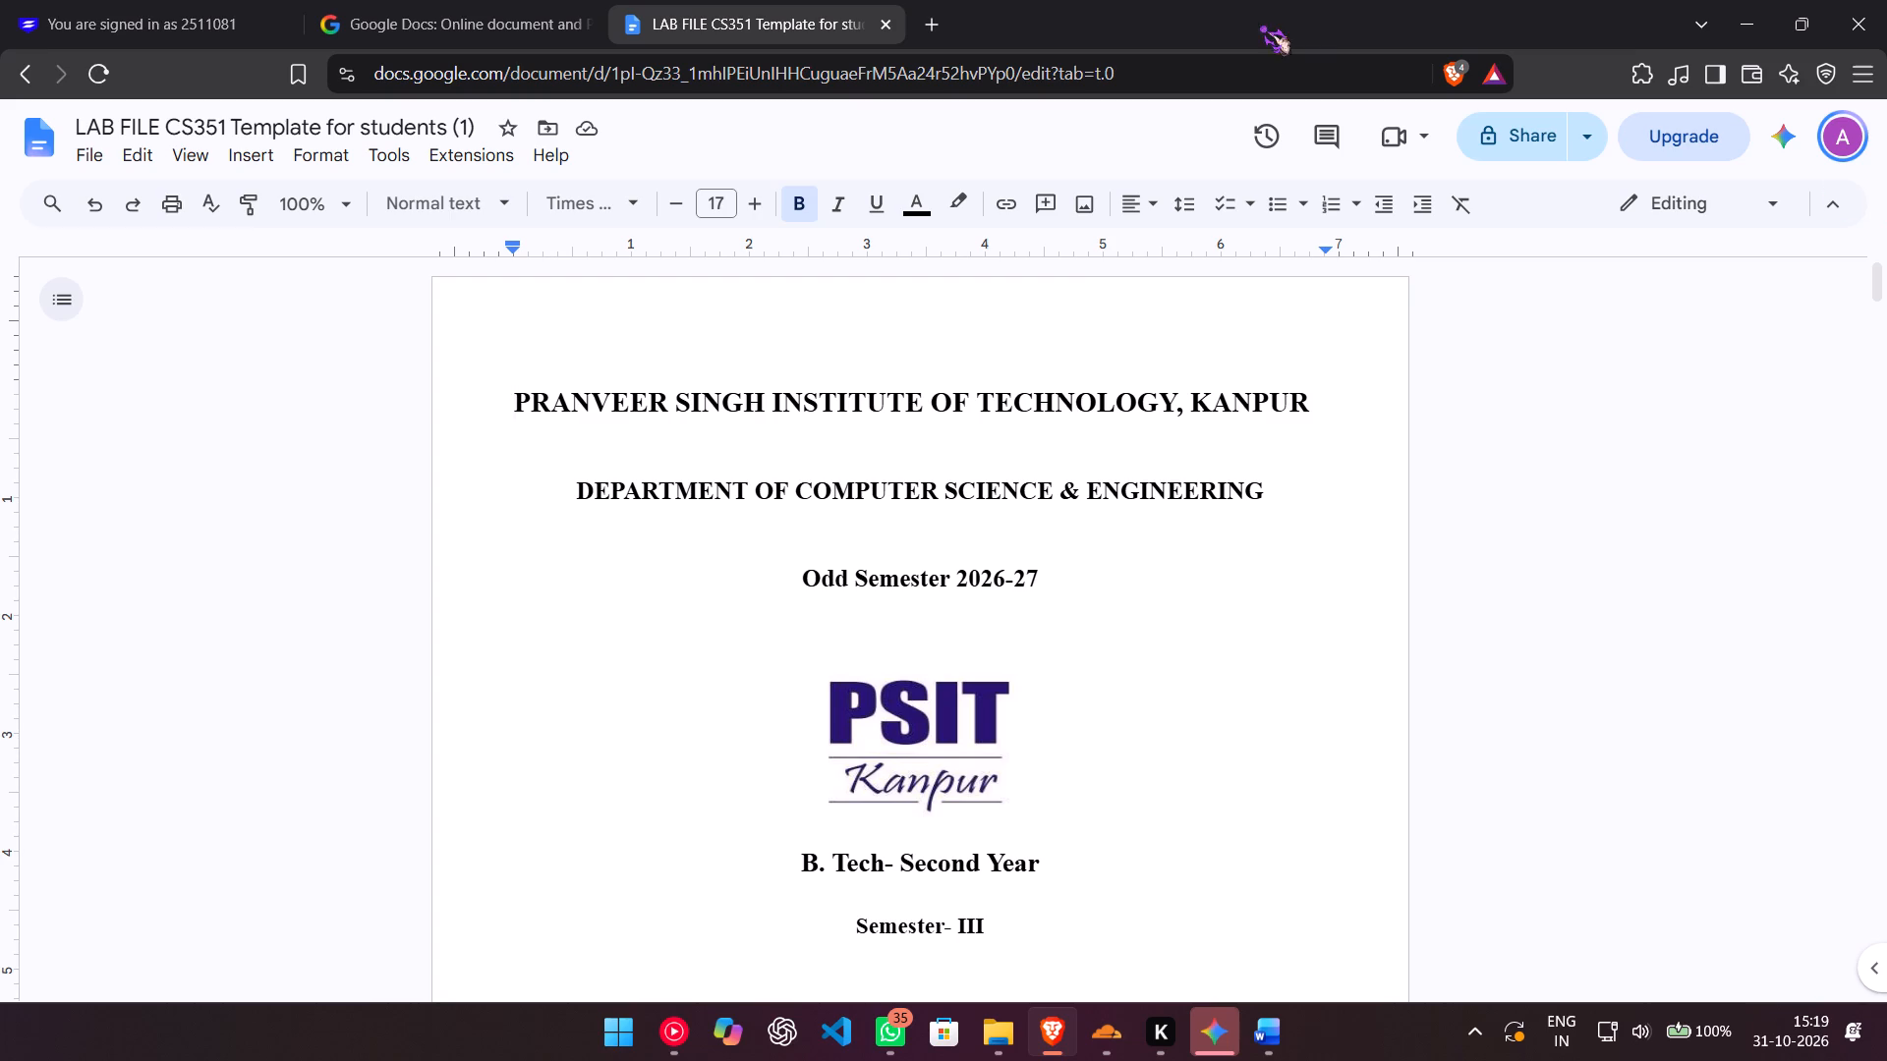
# Enter the student's name on the Name line of the cover page's Submitted By block, removing the leftover blank underline.
pyautogui.scroll(-20, 1259, 0)
pyautogui.scroll(-3, 1259, 0)
pyautogui.scroll(2, 904, 637)
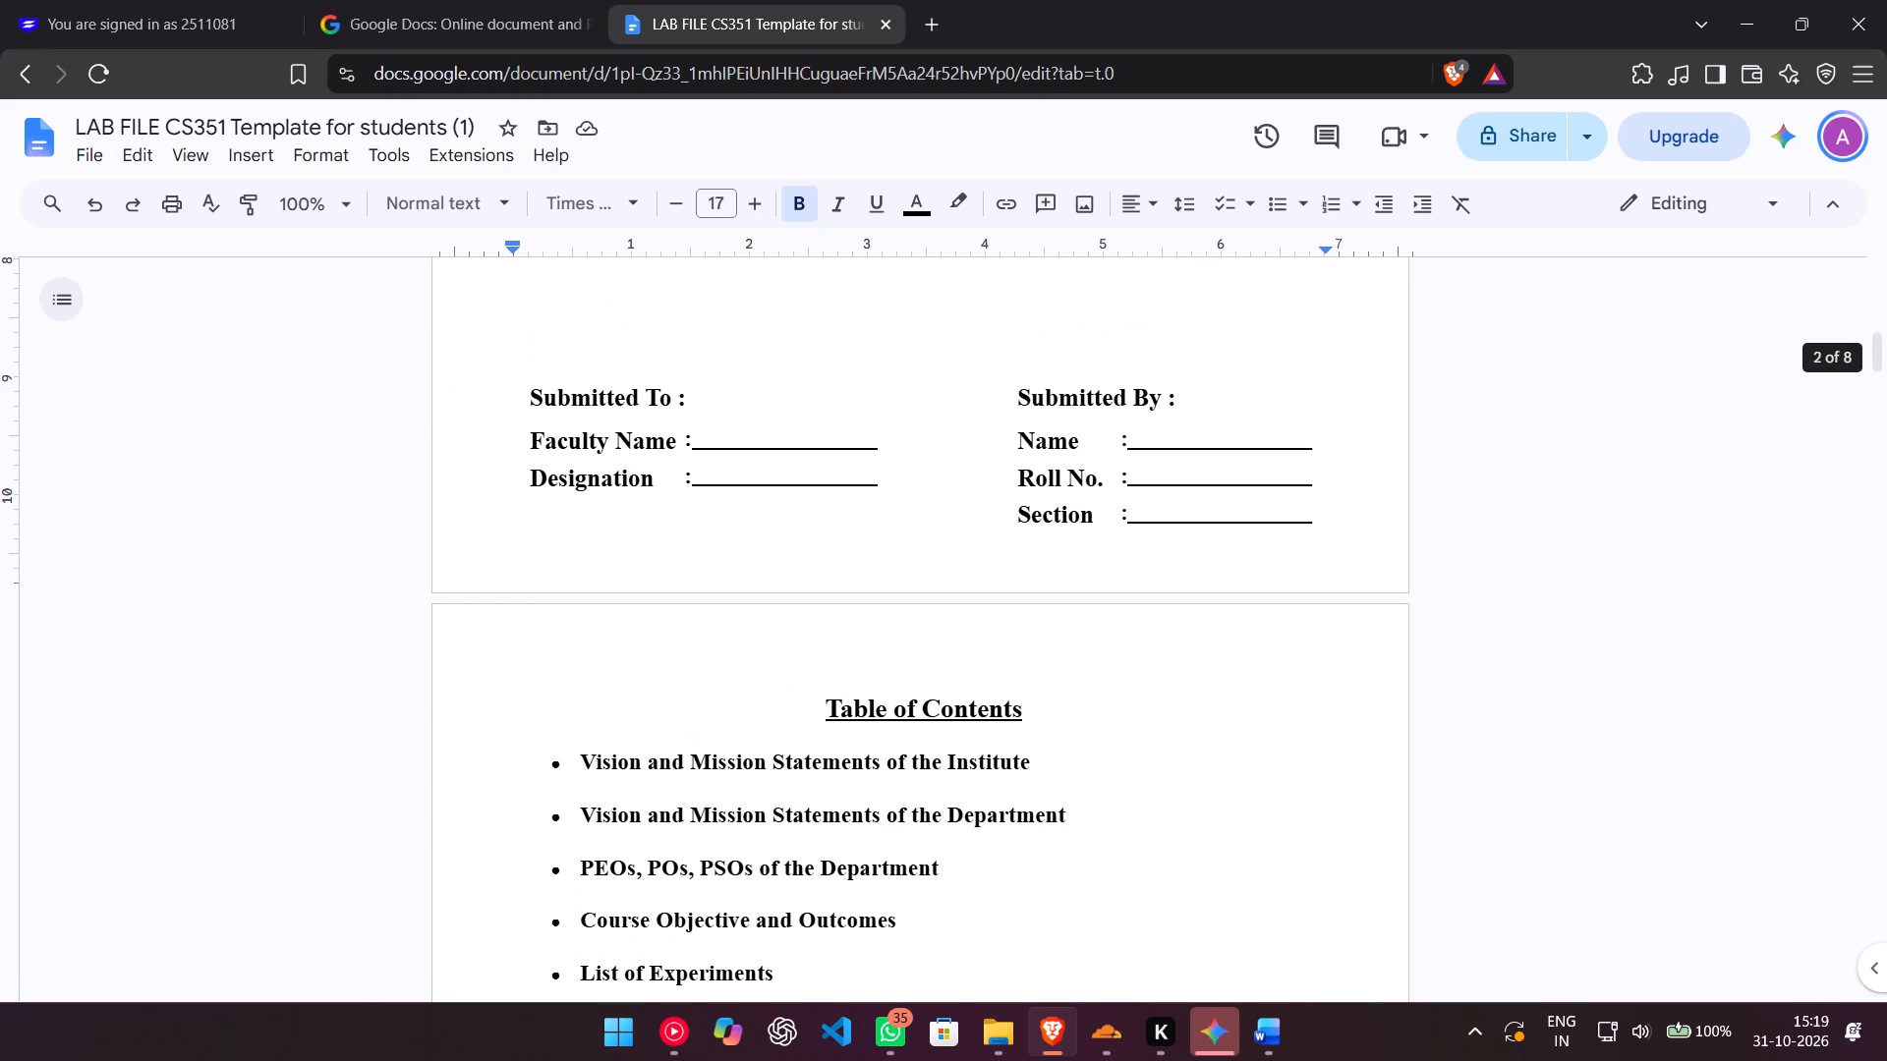
pyautogui.click(1158, 449)
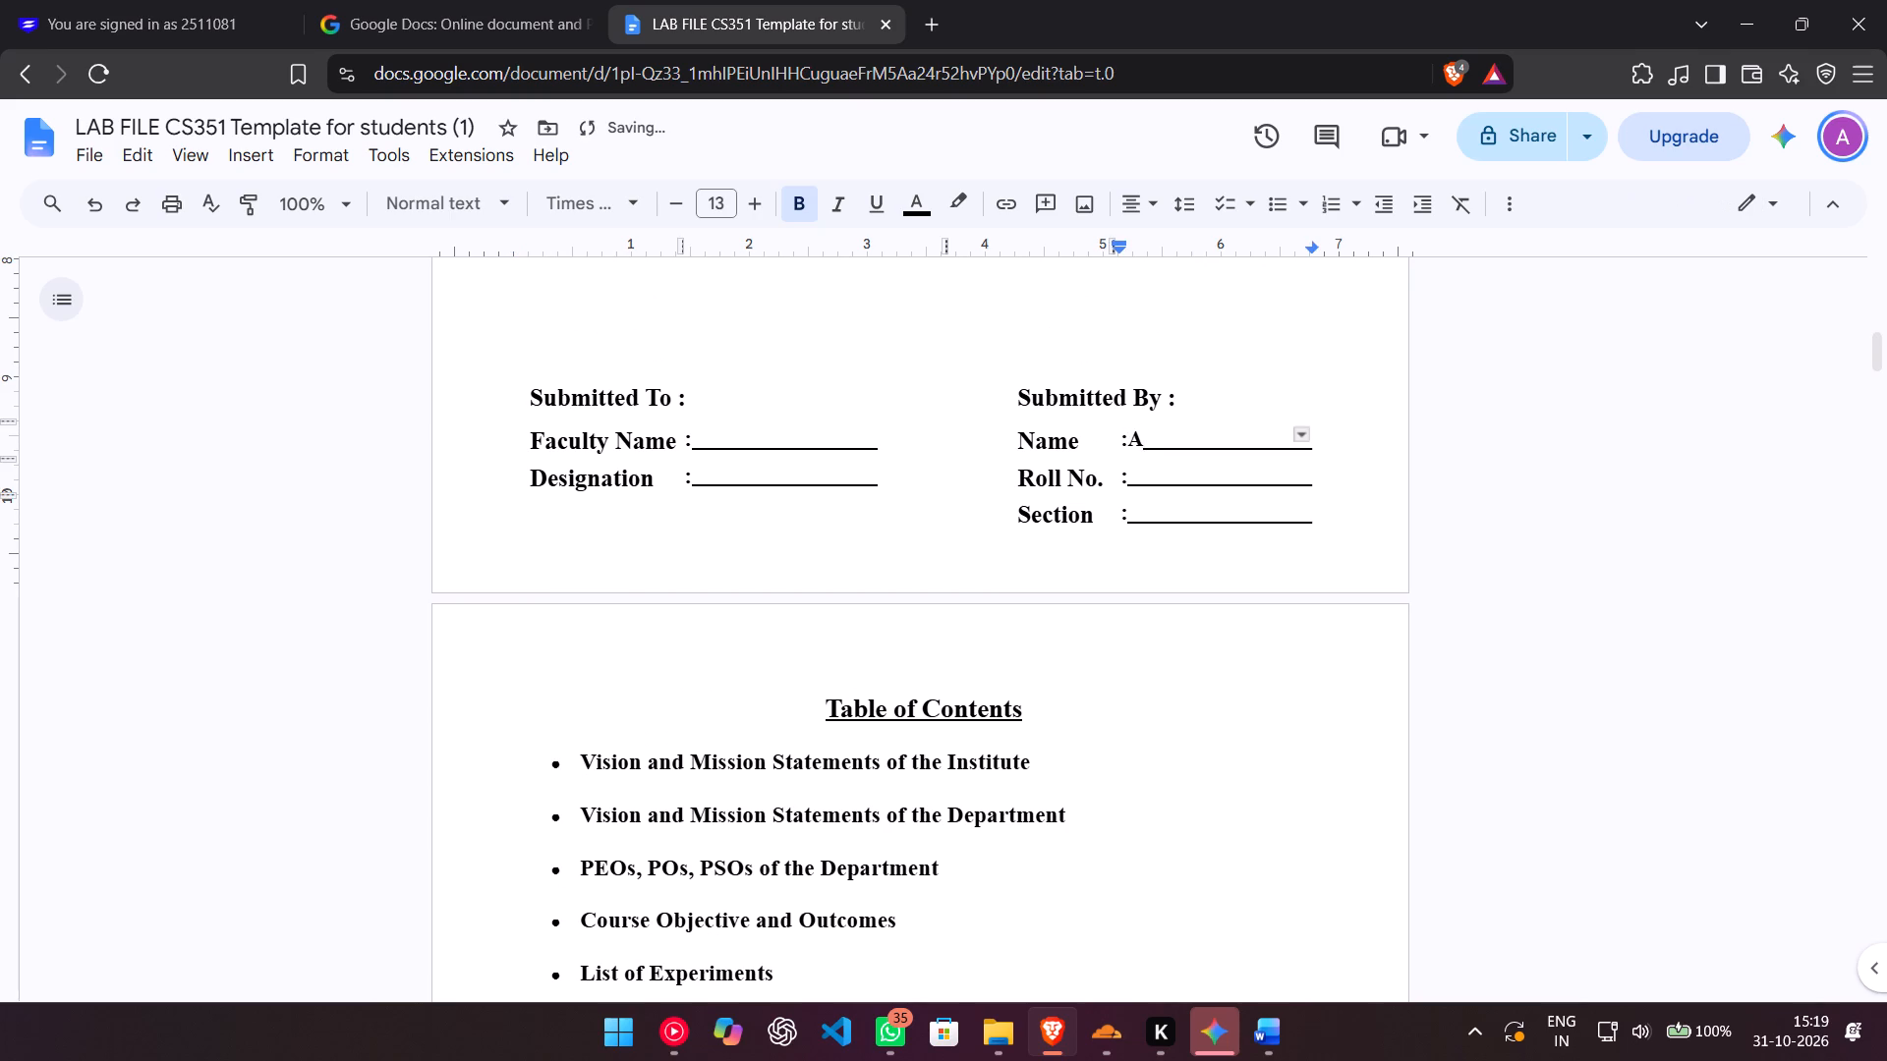
pyautogui.press('Left')
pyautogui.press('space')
pyautogui.press('Right')
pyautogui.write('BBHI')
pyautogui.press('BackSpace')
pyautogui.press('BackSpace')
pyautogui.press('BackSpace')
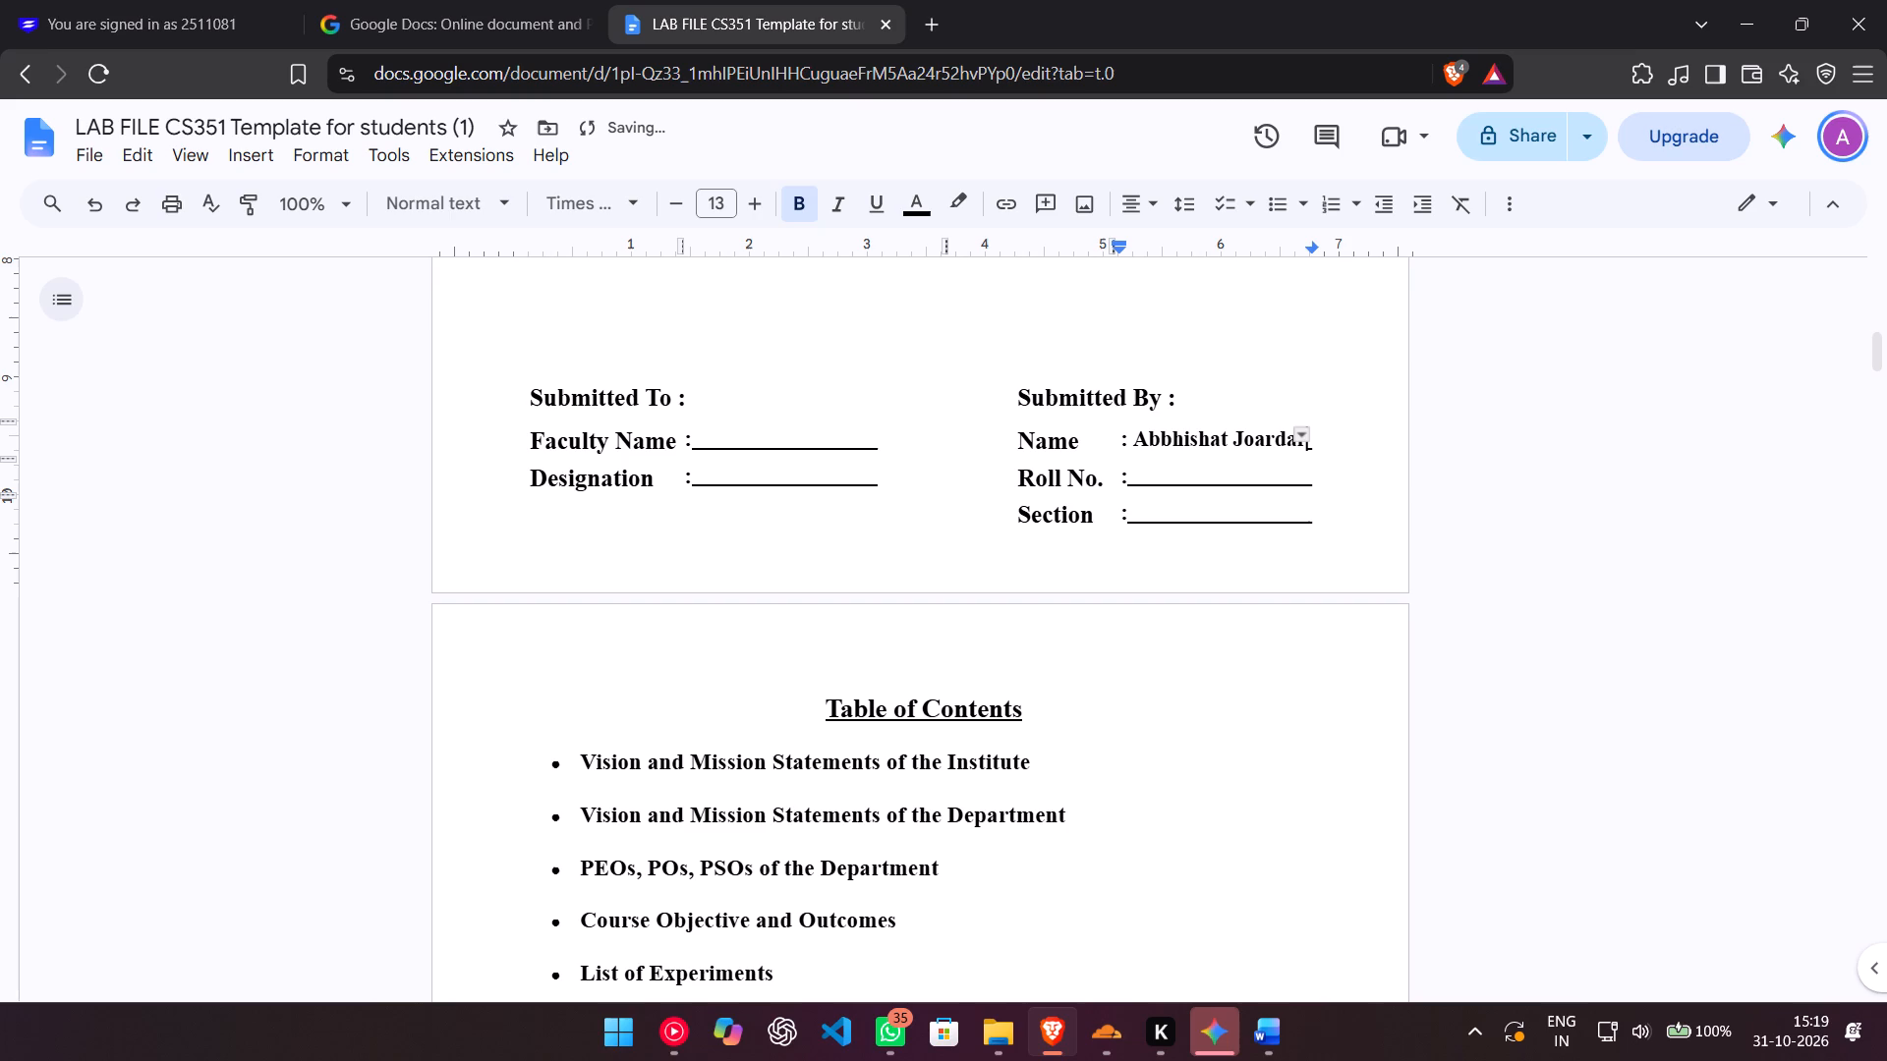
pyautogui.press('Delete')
# Enter the student's roll number on the Roll No. line of the Submitted By block, with a space after the colon.
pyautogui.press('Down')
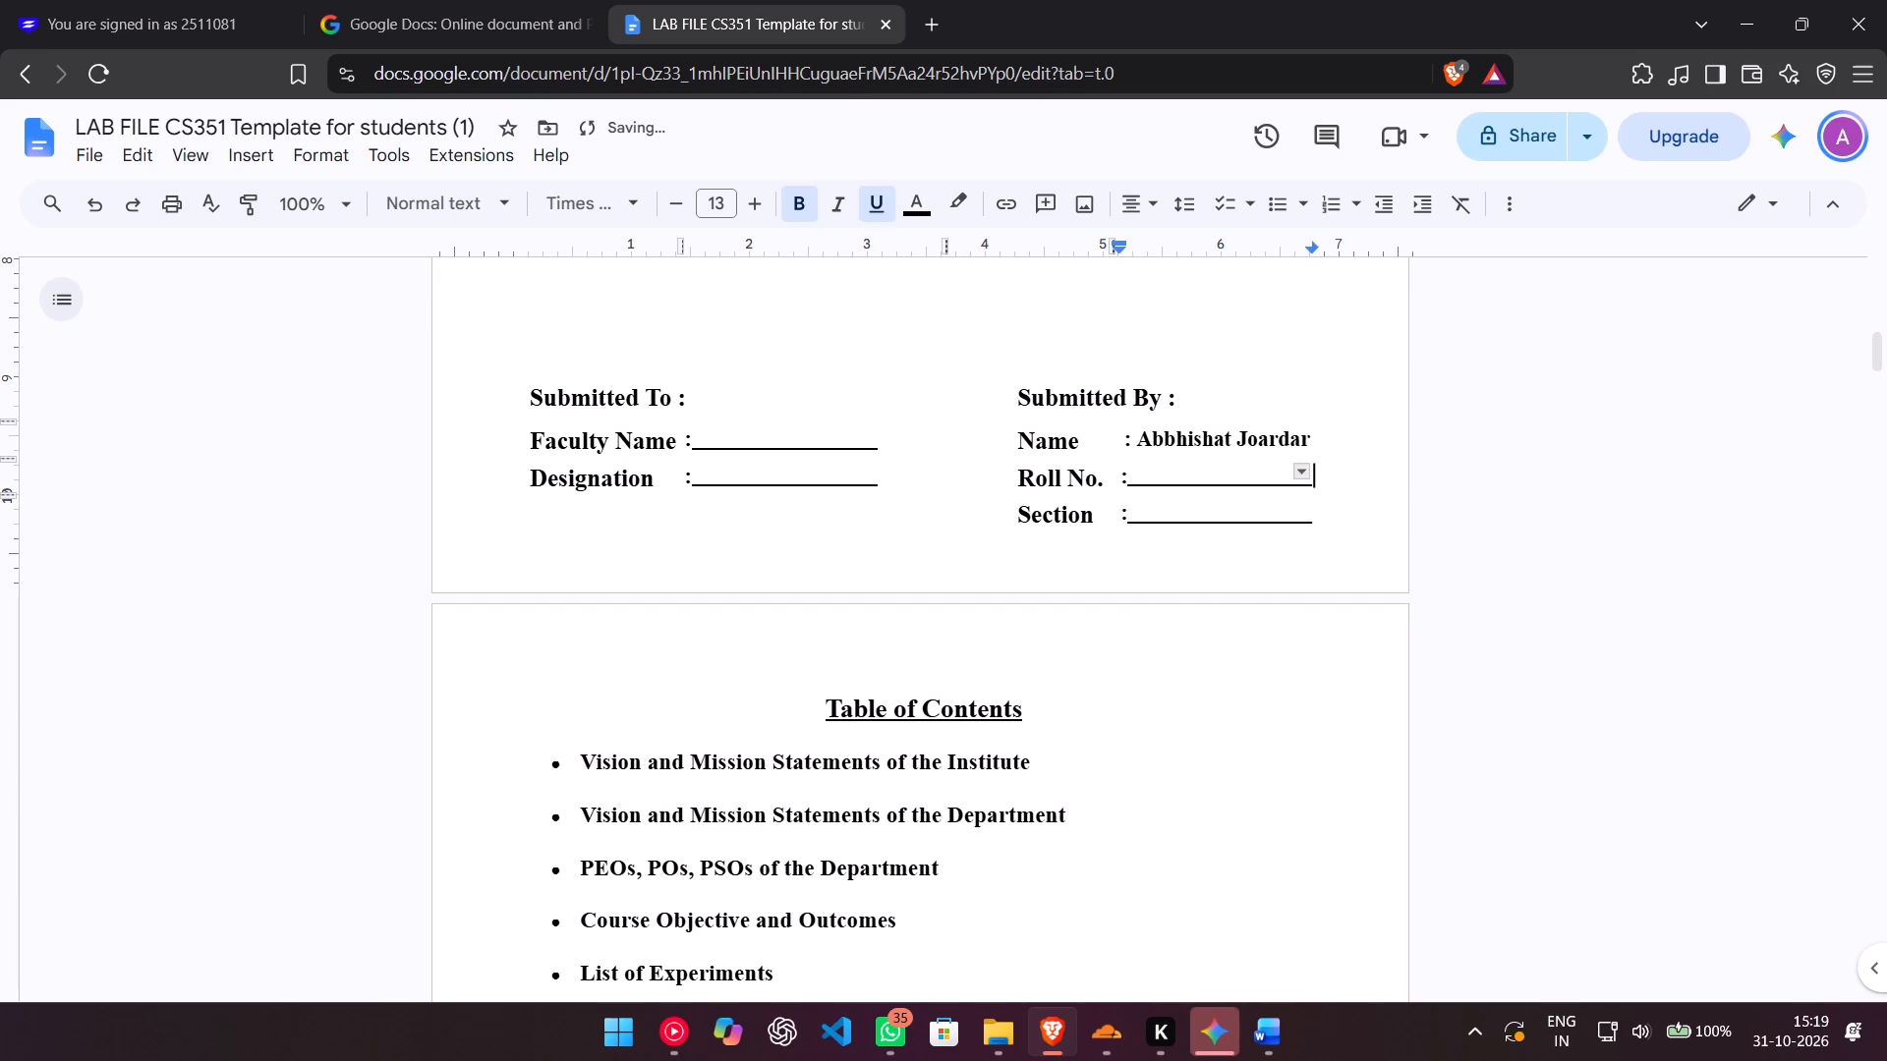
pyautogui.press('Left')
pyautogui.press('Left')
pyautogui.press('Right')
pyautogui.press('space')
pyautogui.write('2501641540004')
# Fill in the Section line of the Submitted By block with CSDS-2A, with a space after the colon.
pyautogui.click(1125, 517)
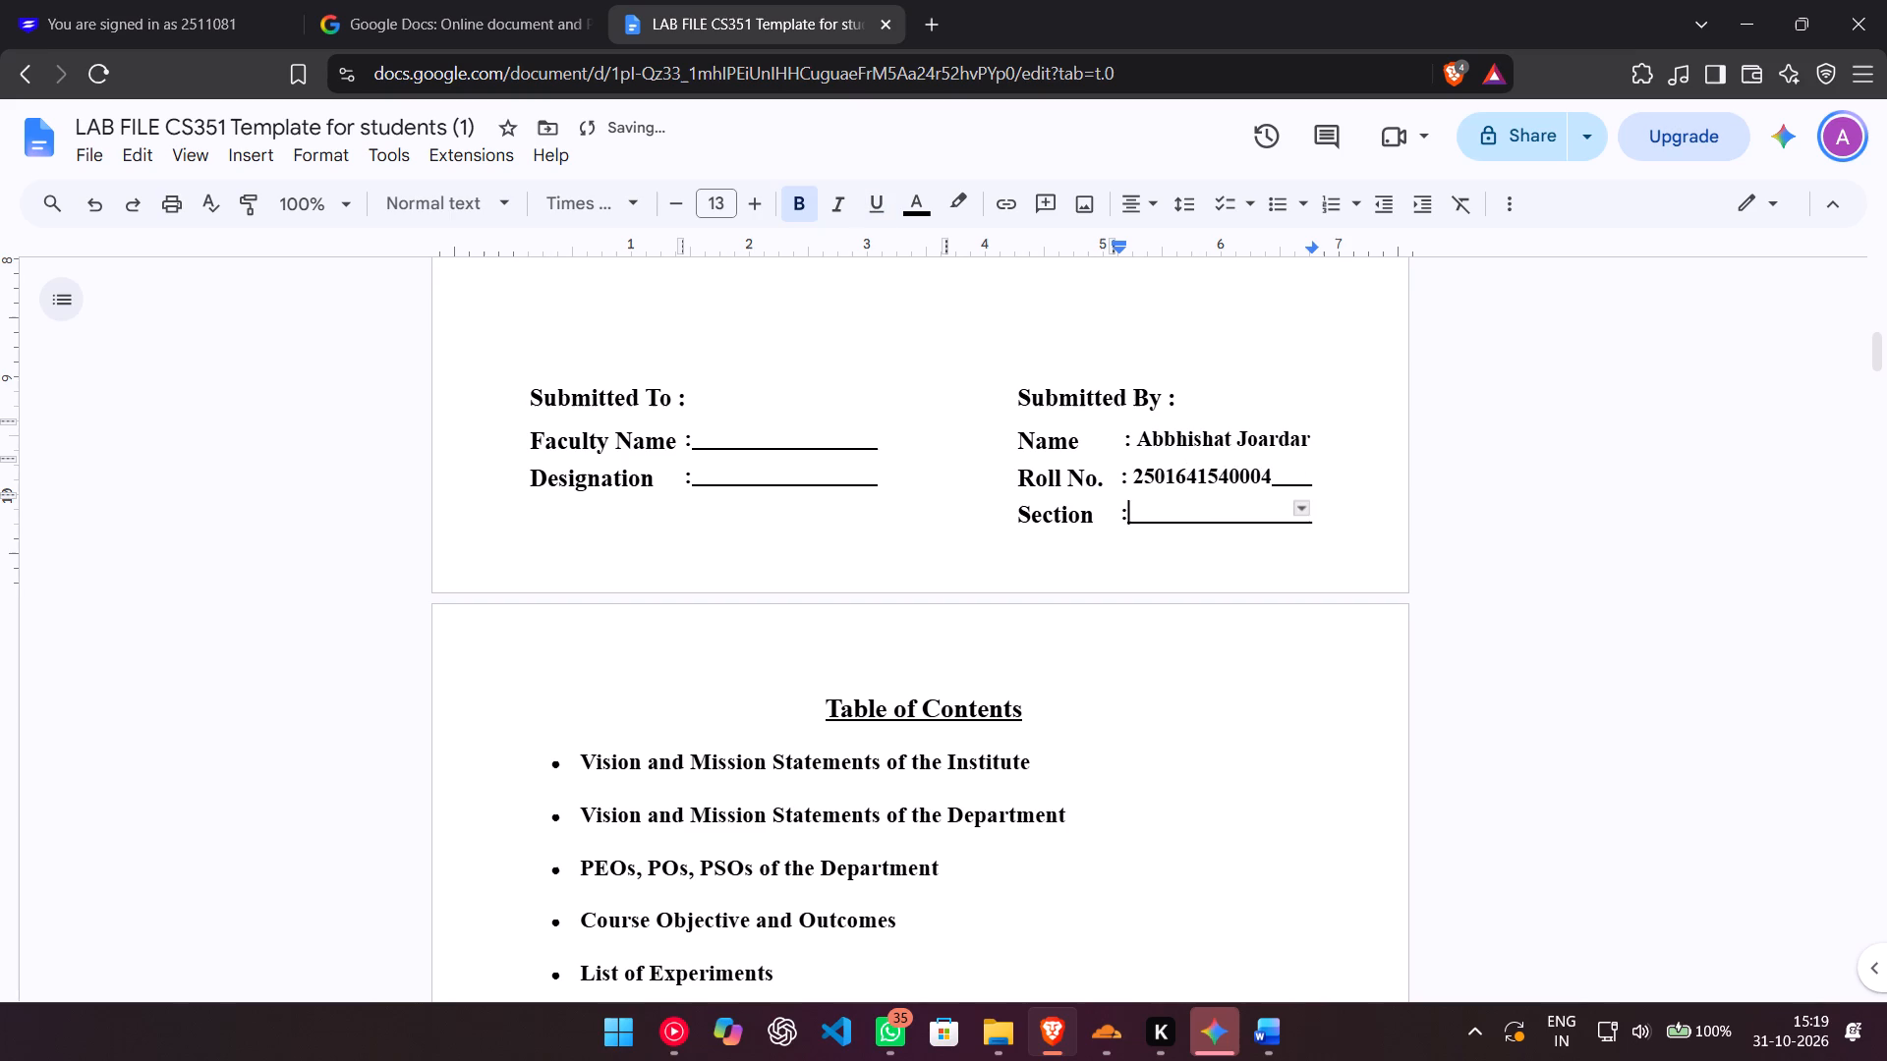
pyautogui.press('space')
pyautogui.hotkey('ctrl', 'z')
pyautogui.press('Right')
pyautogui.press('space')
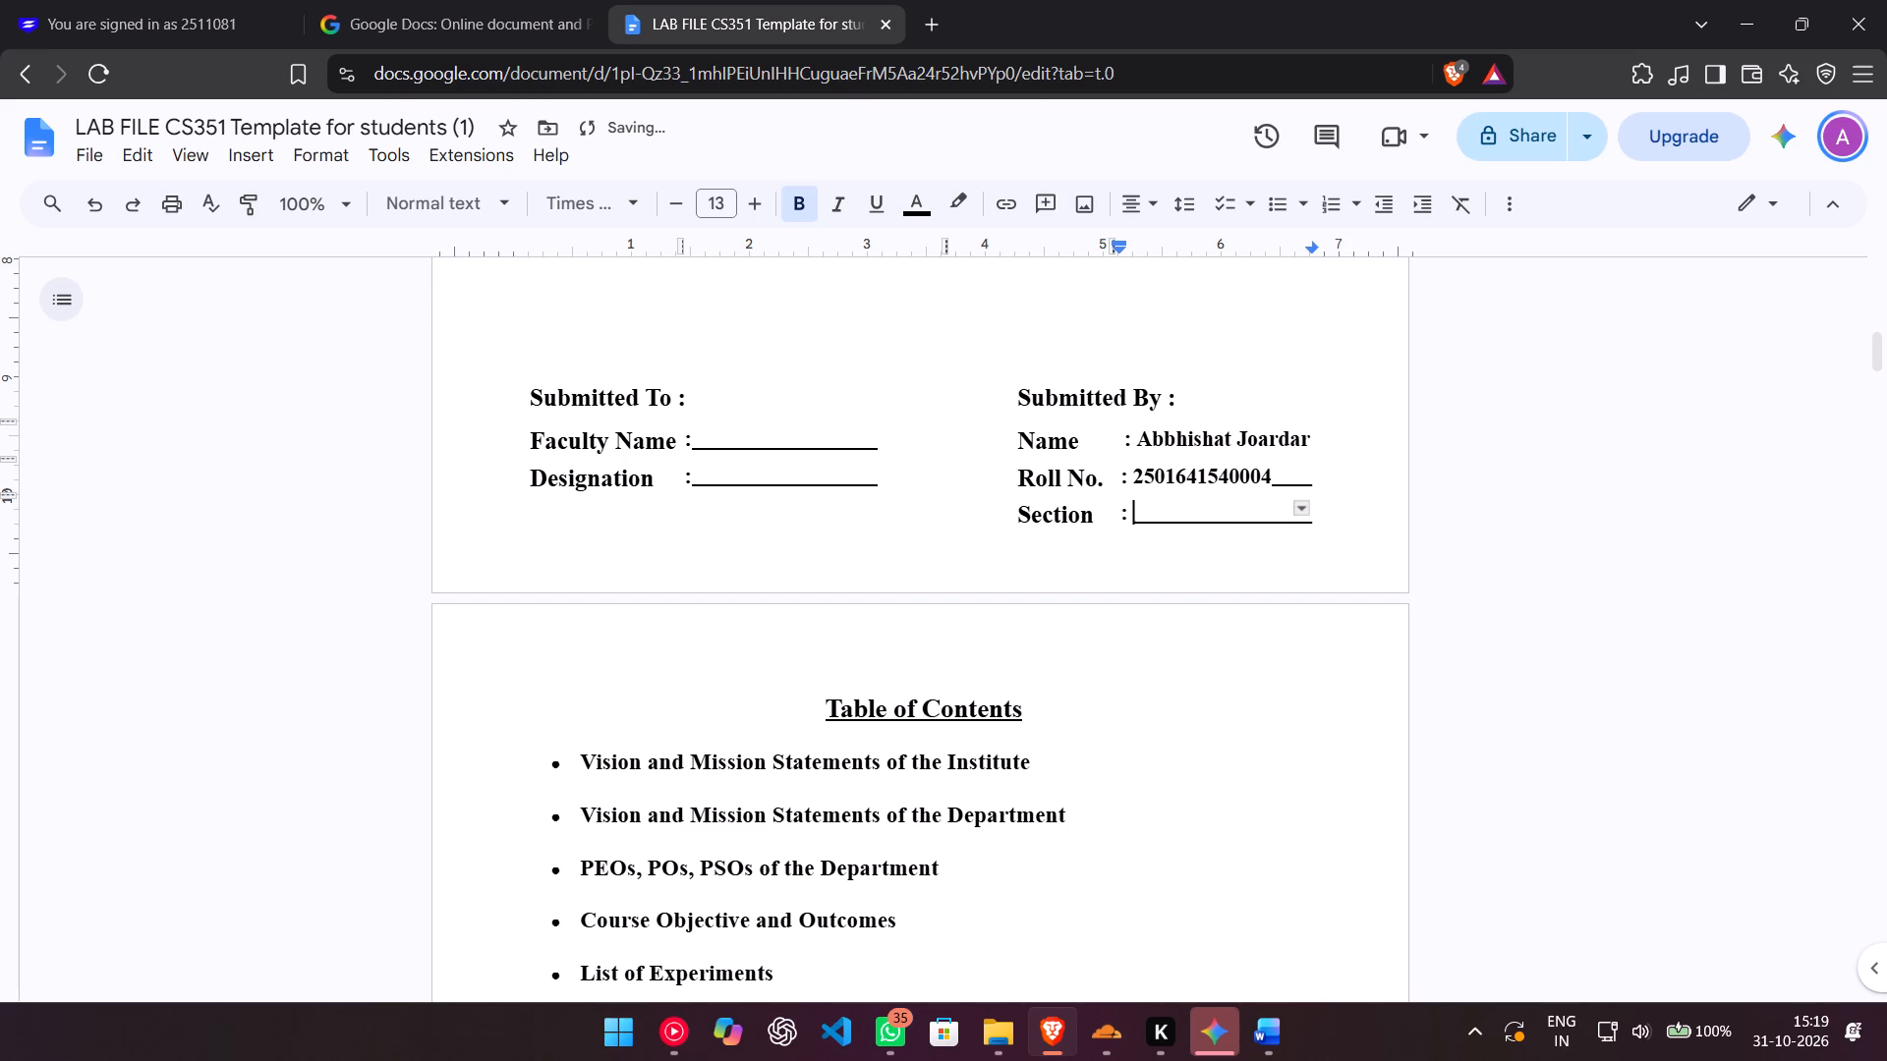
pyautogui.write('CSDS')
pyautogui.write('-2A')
# Review the rest of the lab file from the table of contents to the last page's experiment table, and return to the cover page.
pyautogui.scroll(-10, 778, 695)
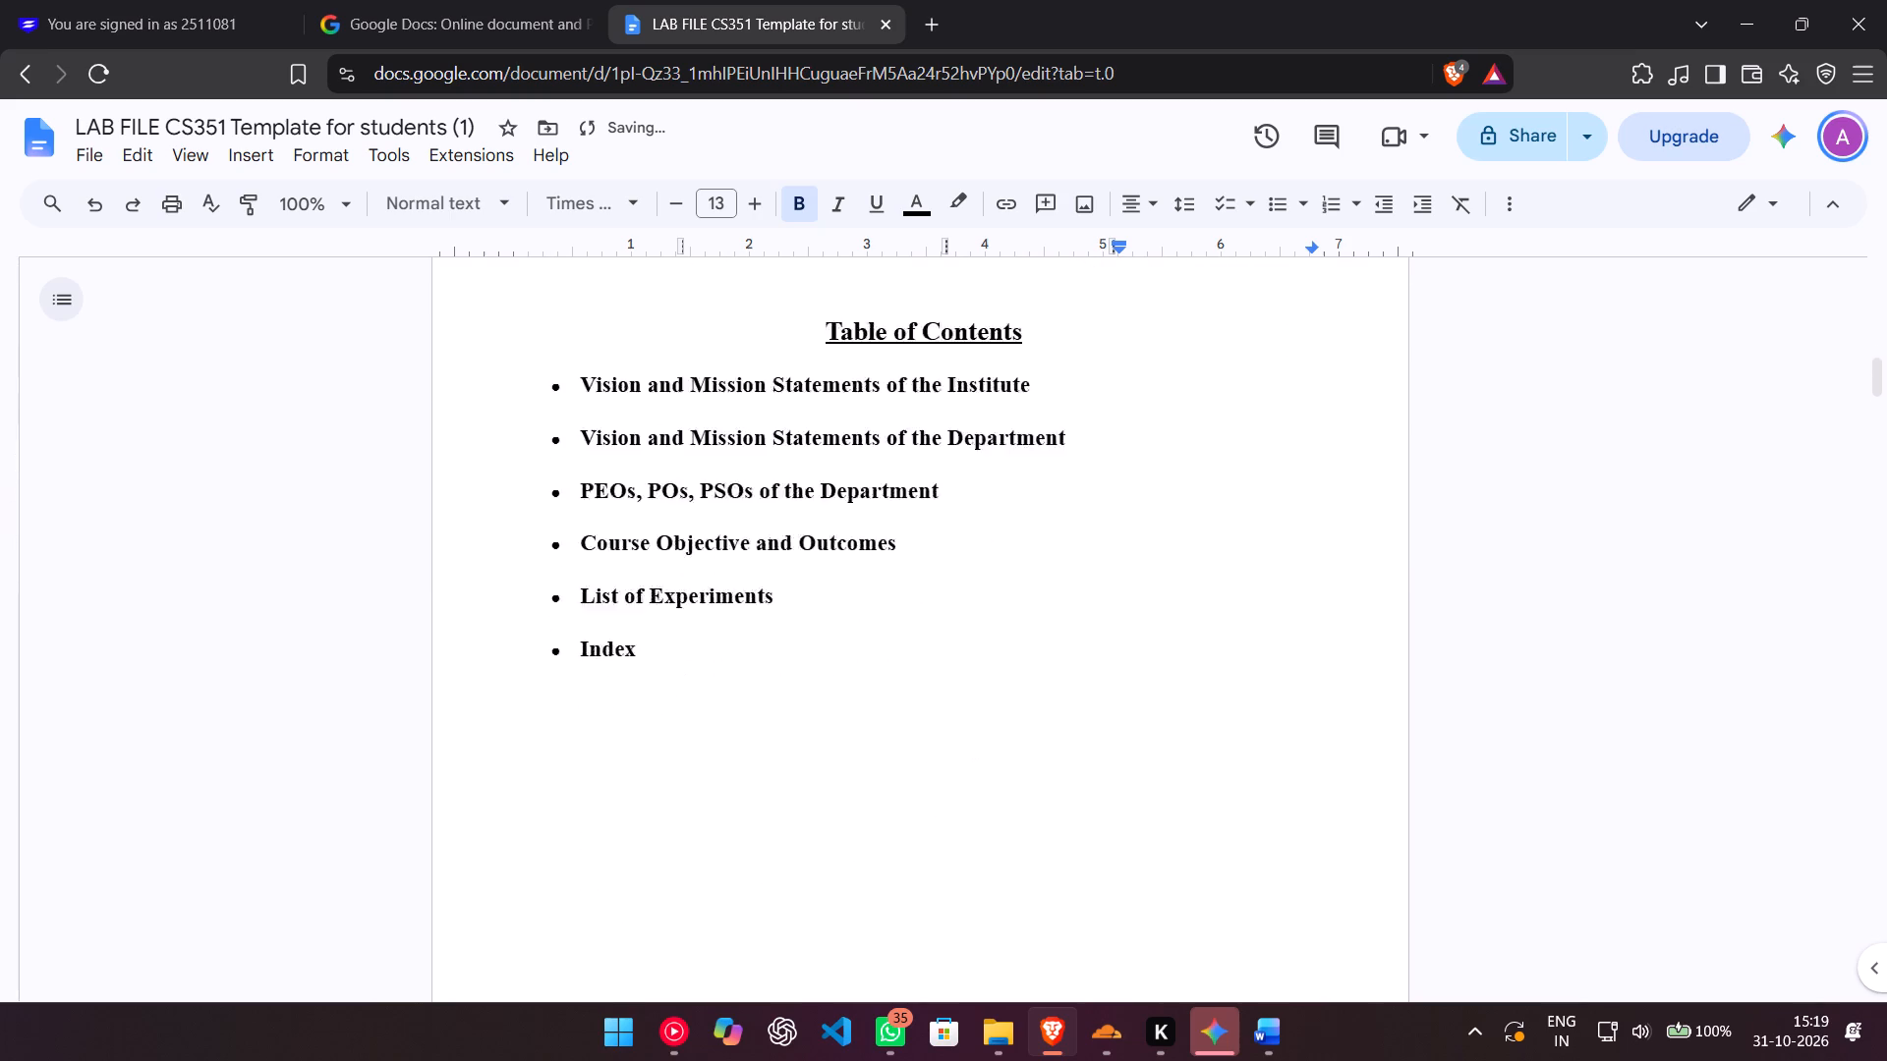
pyautogui.scroll(-13, 846, 697)
pyautogui.scroll(3, 860, 698)
pyautogui.scroll(-16, 862, 698)
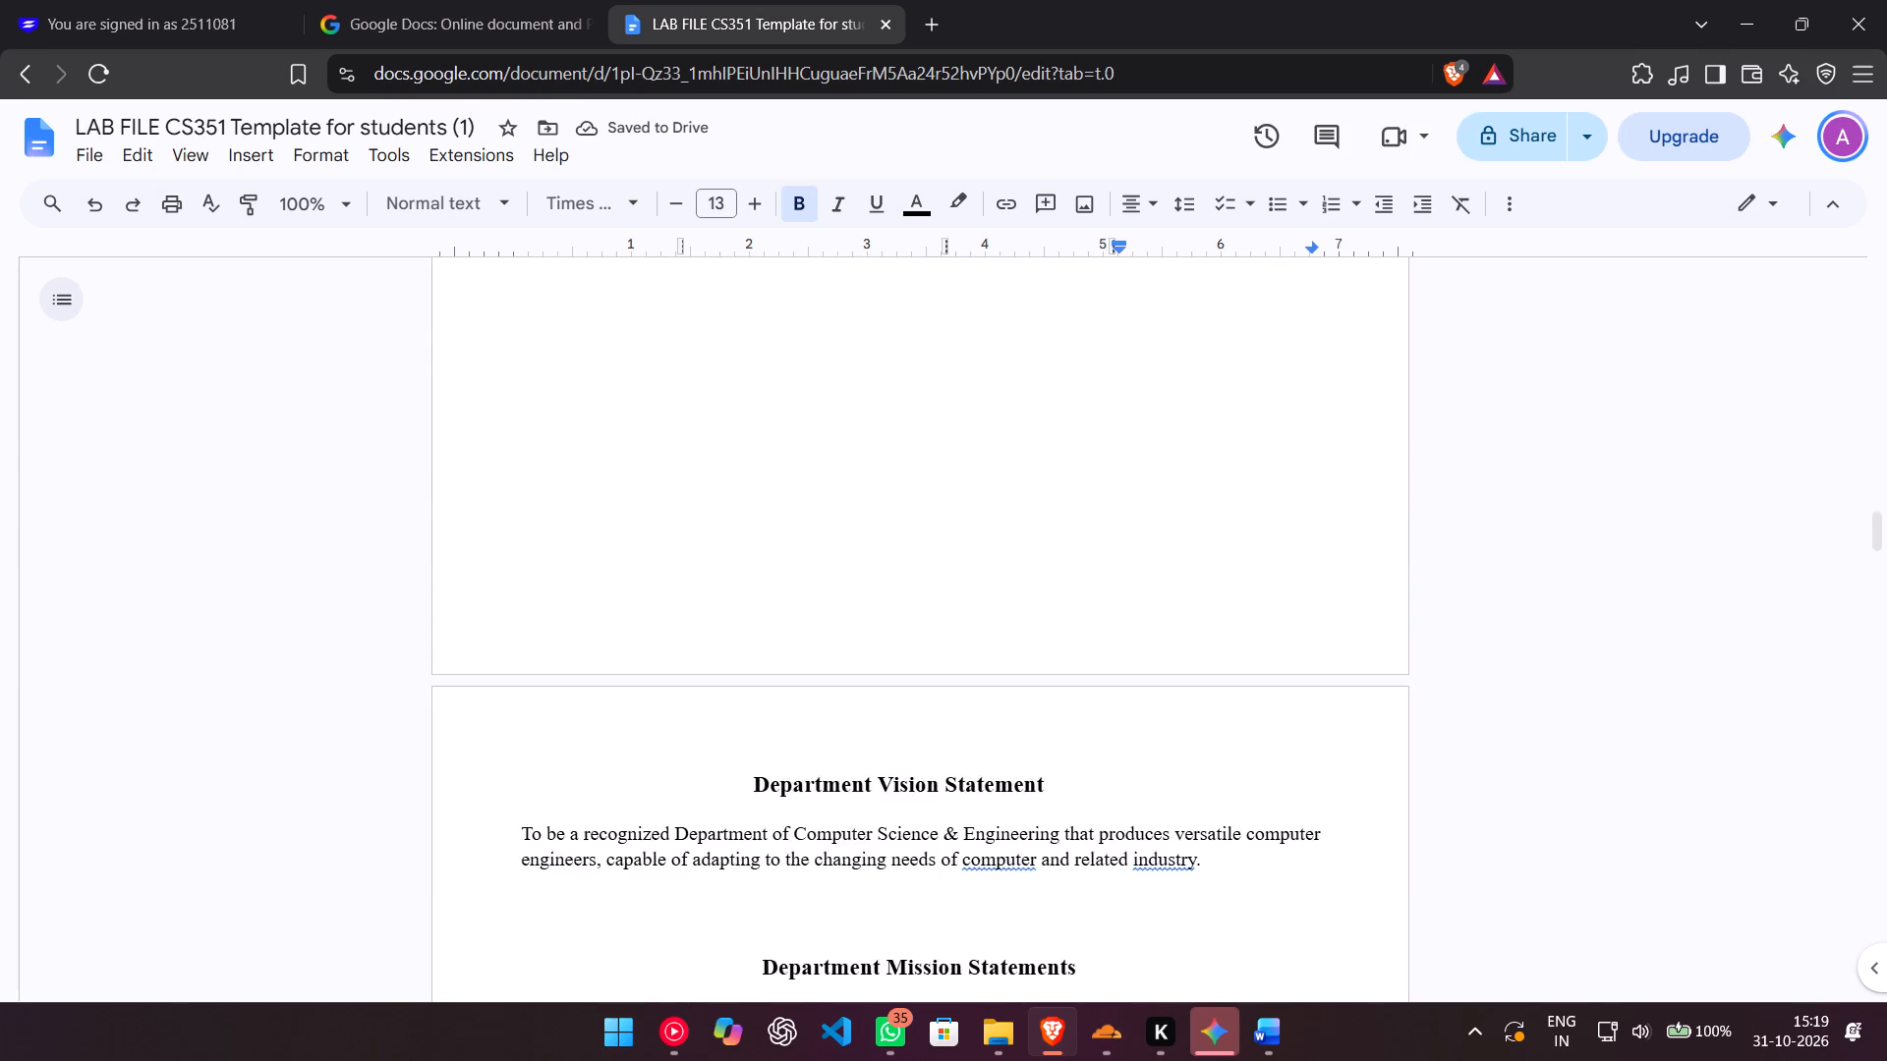
pyautogui.scroll(-11, 865, 698)
pyautogui.scroll(-11, 894, 713)
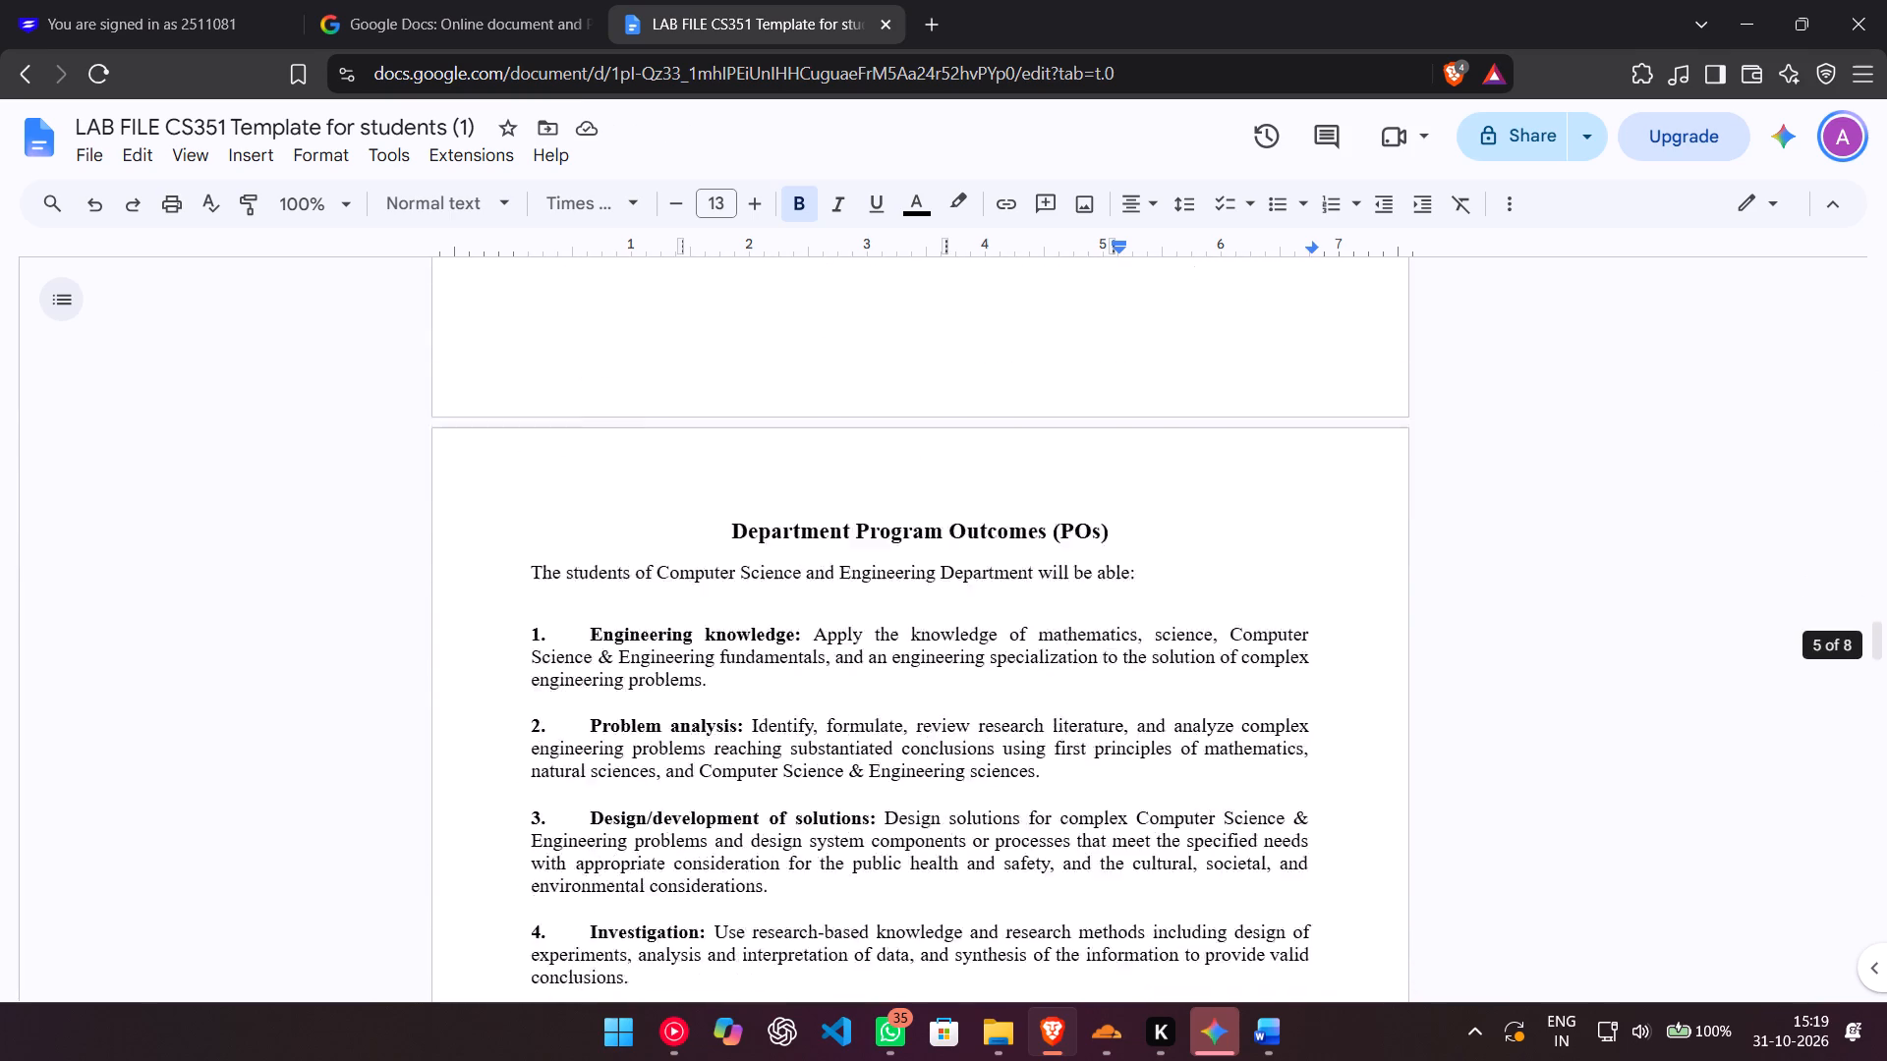
pyautogui.scroll(-20, 940, 695)
pyautogui.scroll(-3, 940, 695)
pyautogui.scroll(8, 971, 708)
pyautogui.moveTo(1886, 744); pyautogui.dragTo(1886, 1002)
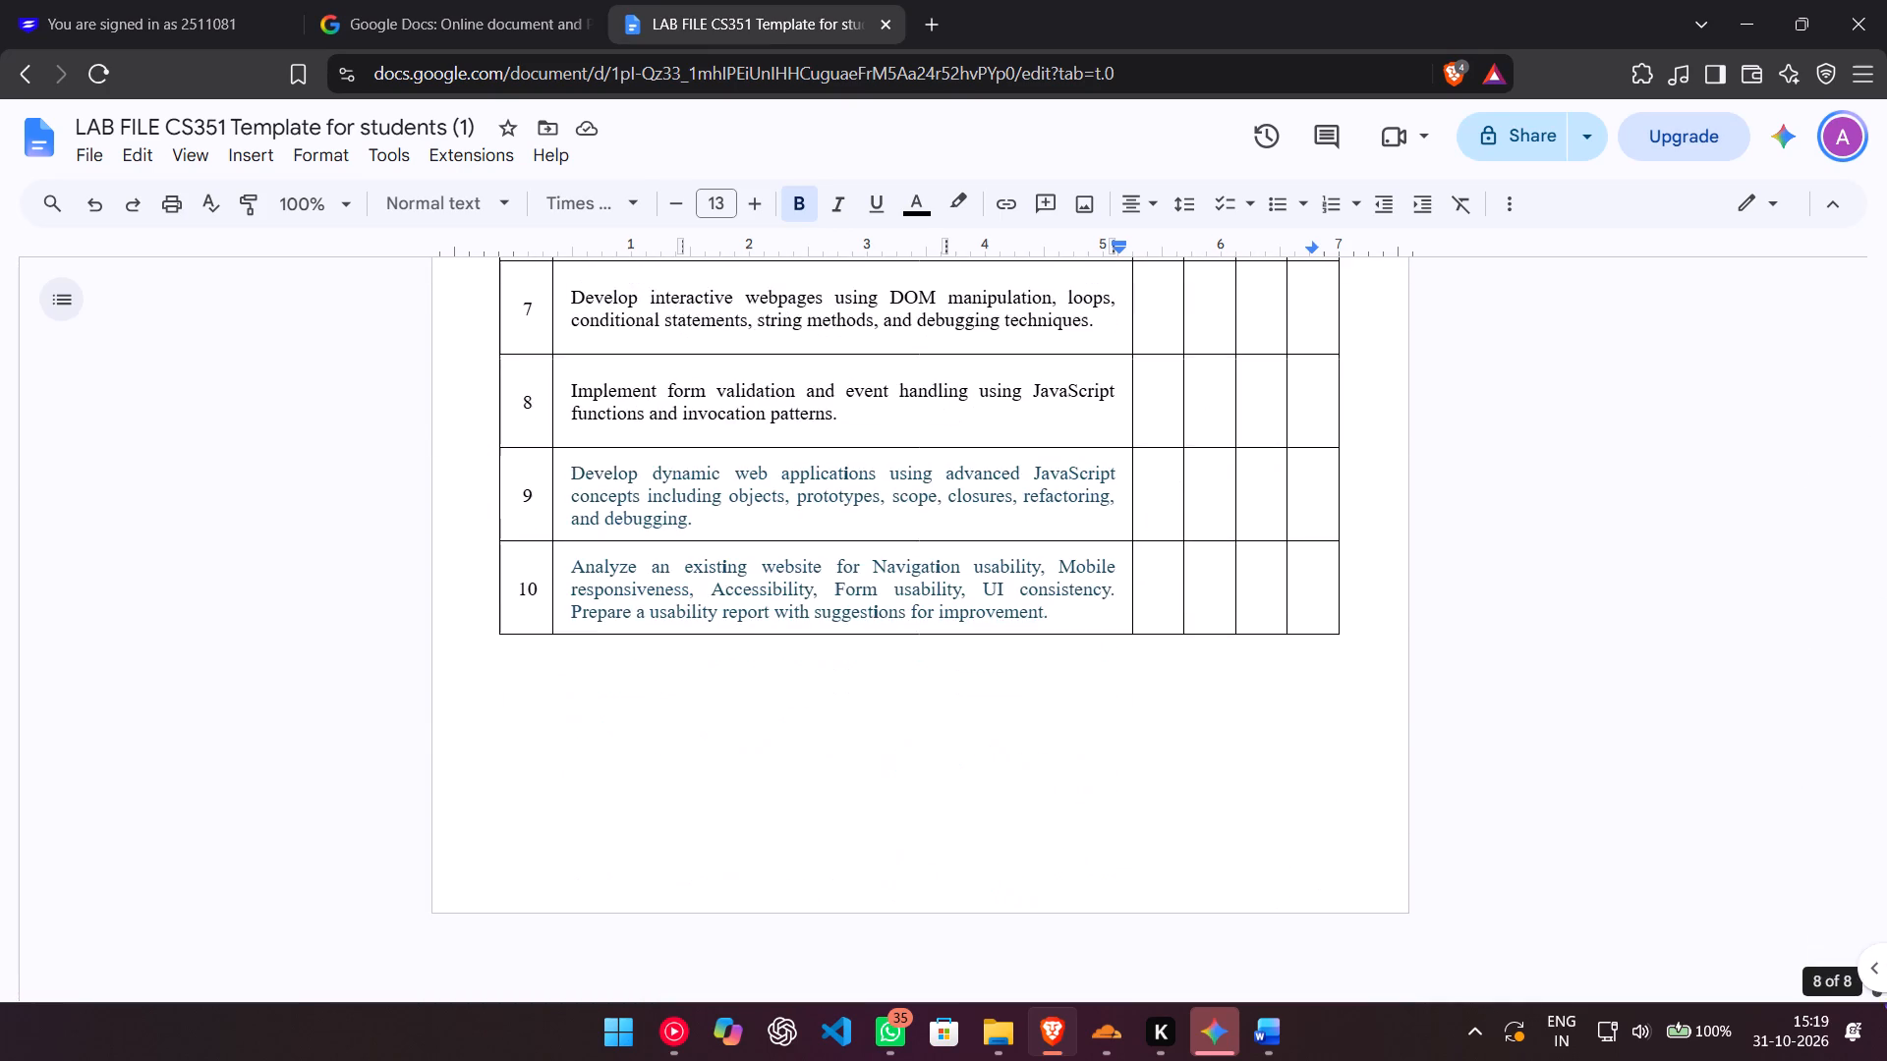
pyautogui.moveTo(1886, 1002); pyautogui.dragTo(1886, 209)
pyautogui.click(1542, 546)
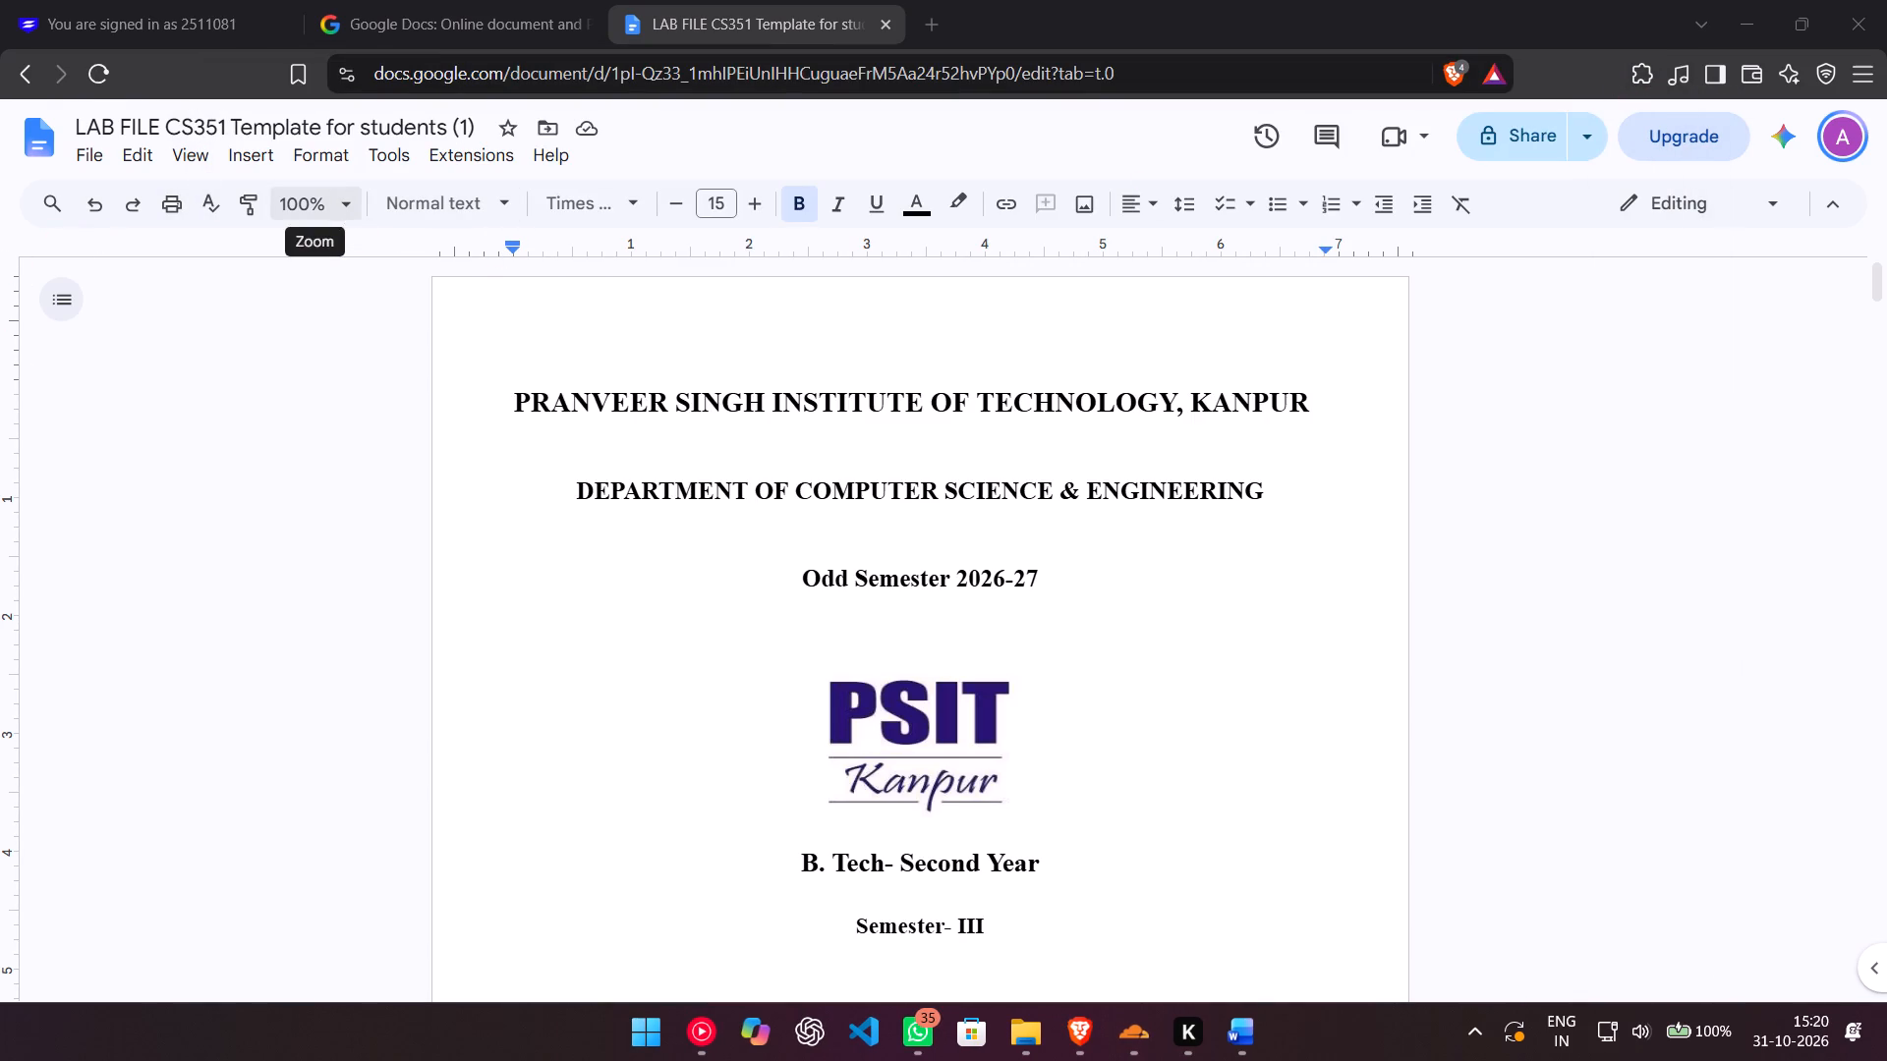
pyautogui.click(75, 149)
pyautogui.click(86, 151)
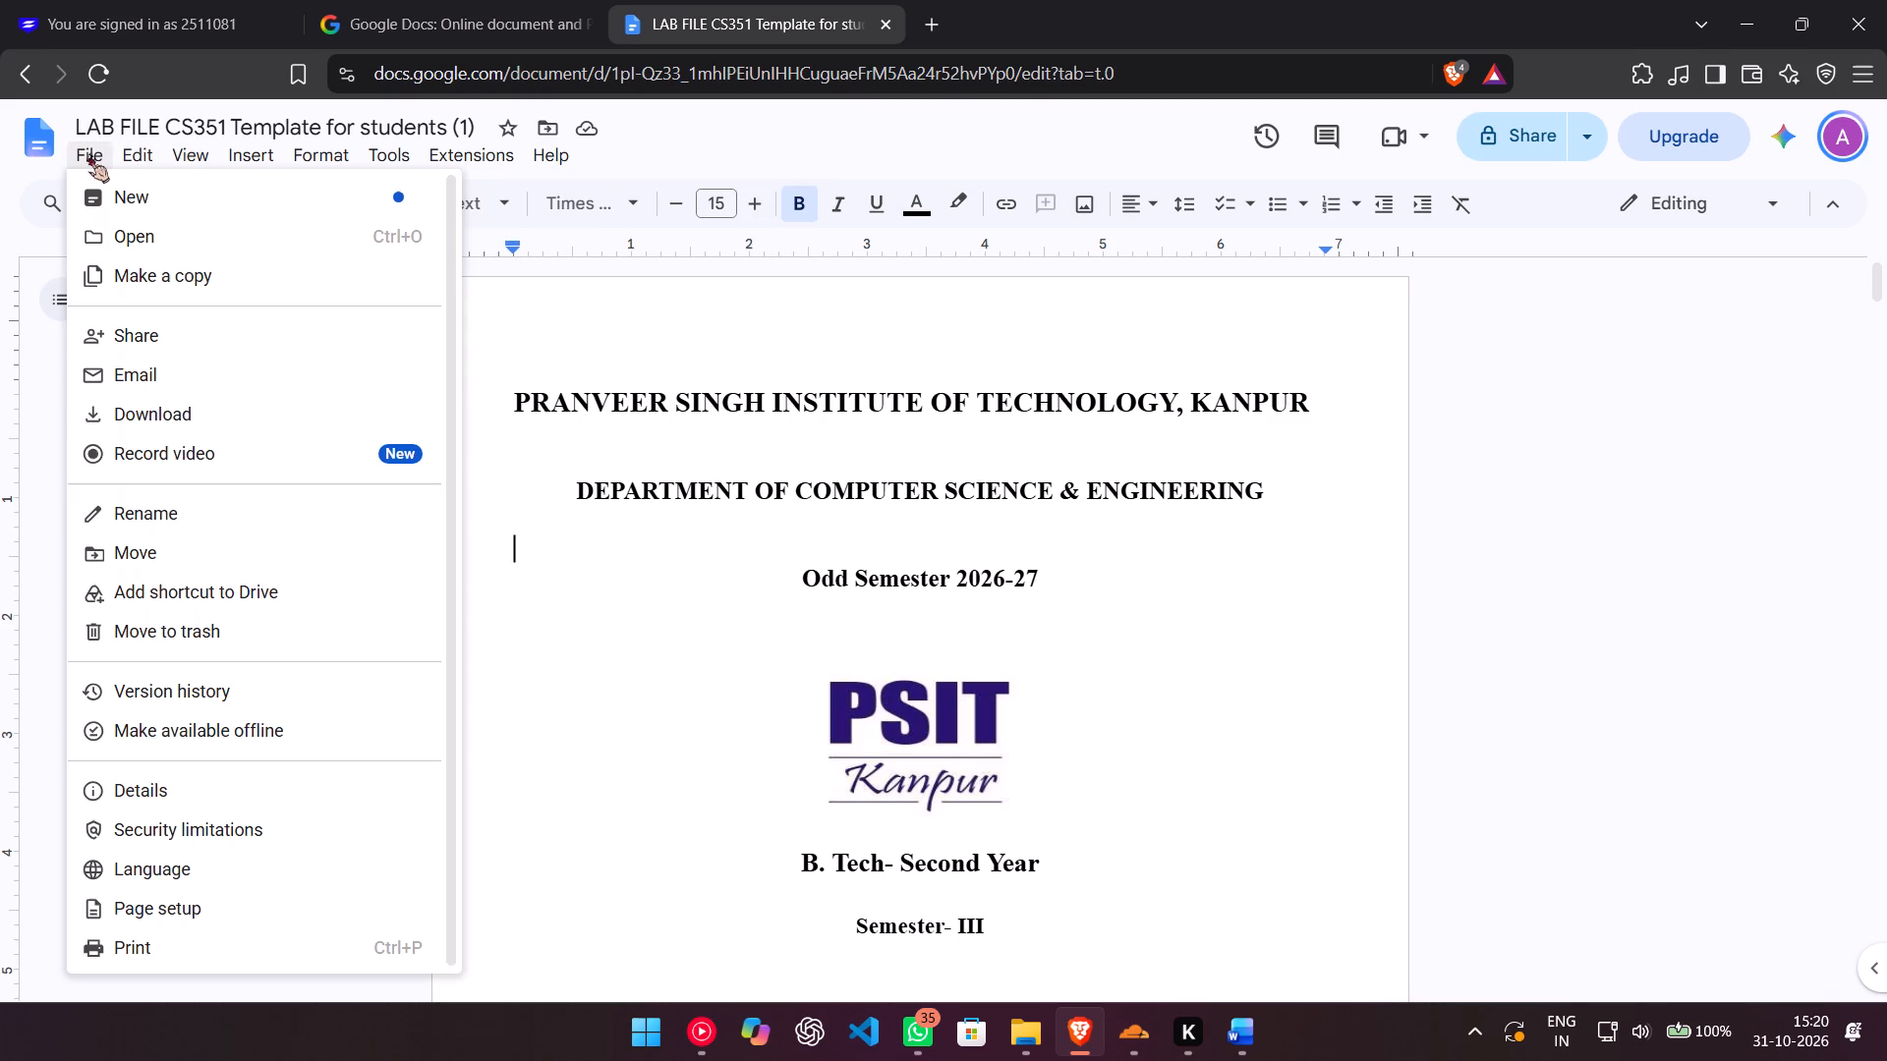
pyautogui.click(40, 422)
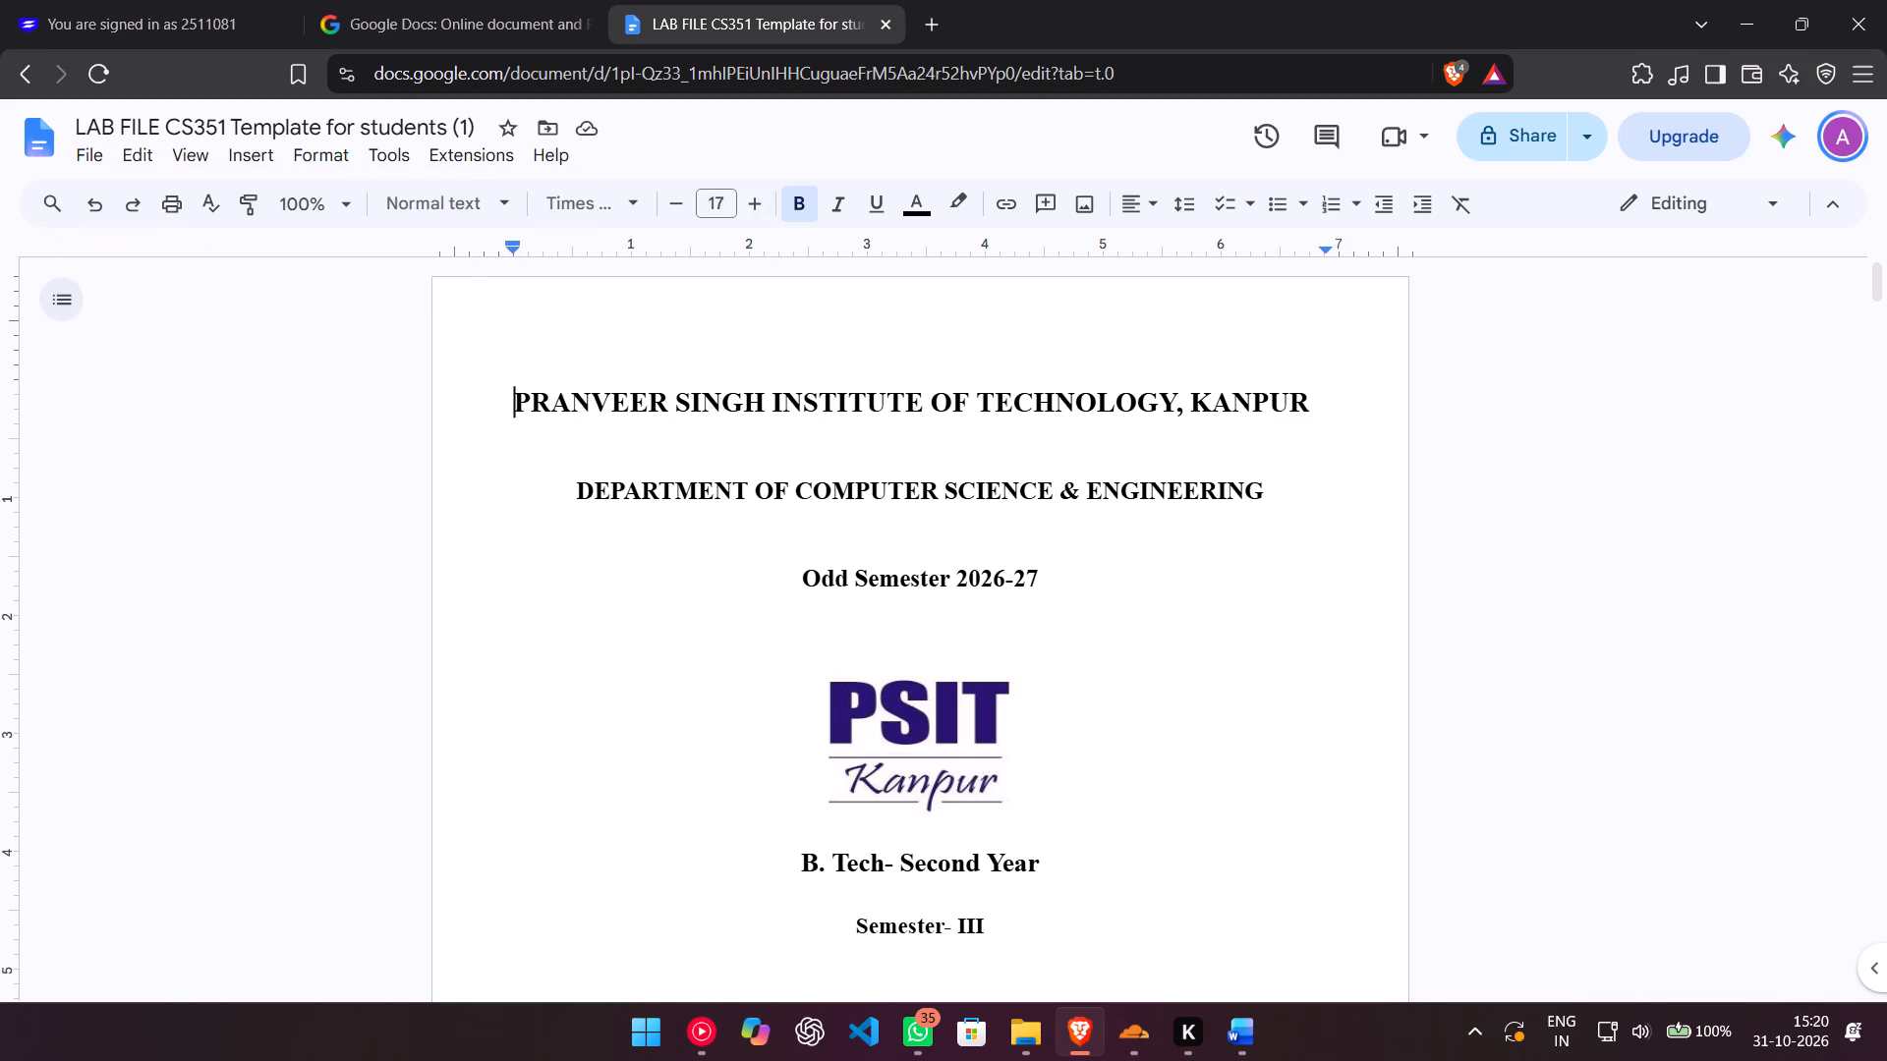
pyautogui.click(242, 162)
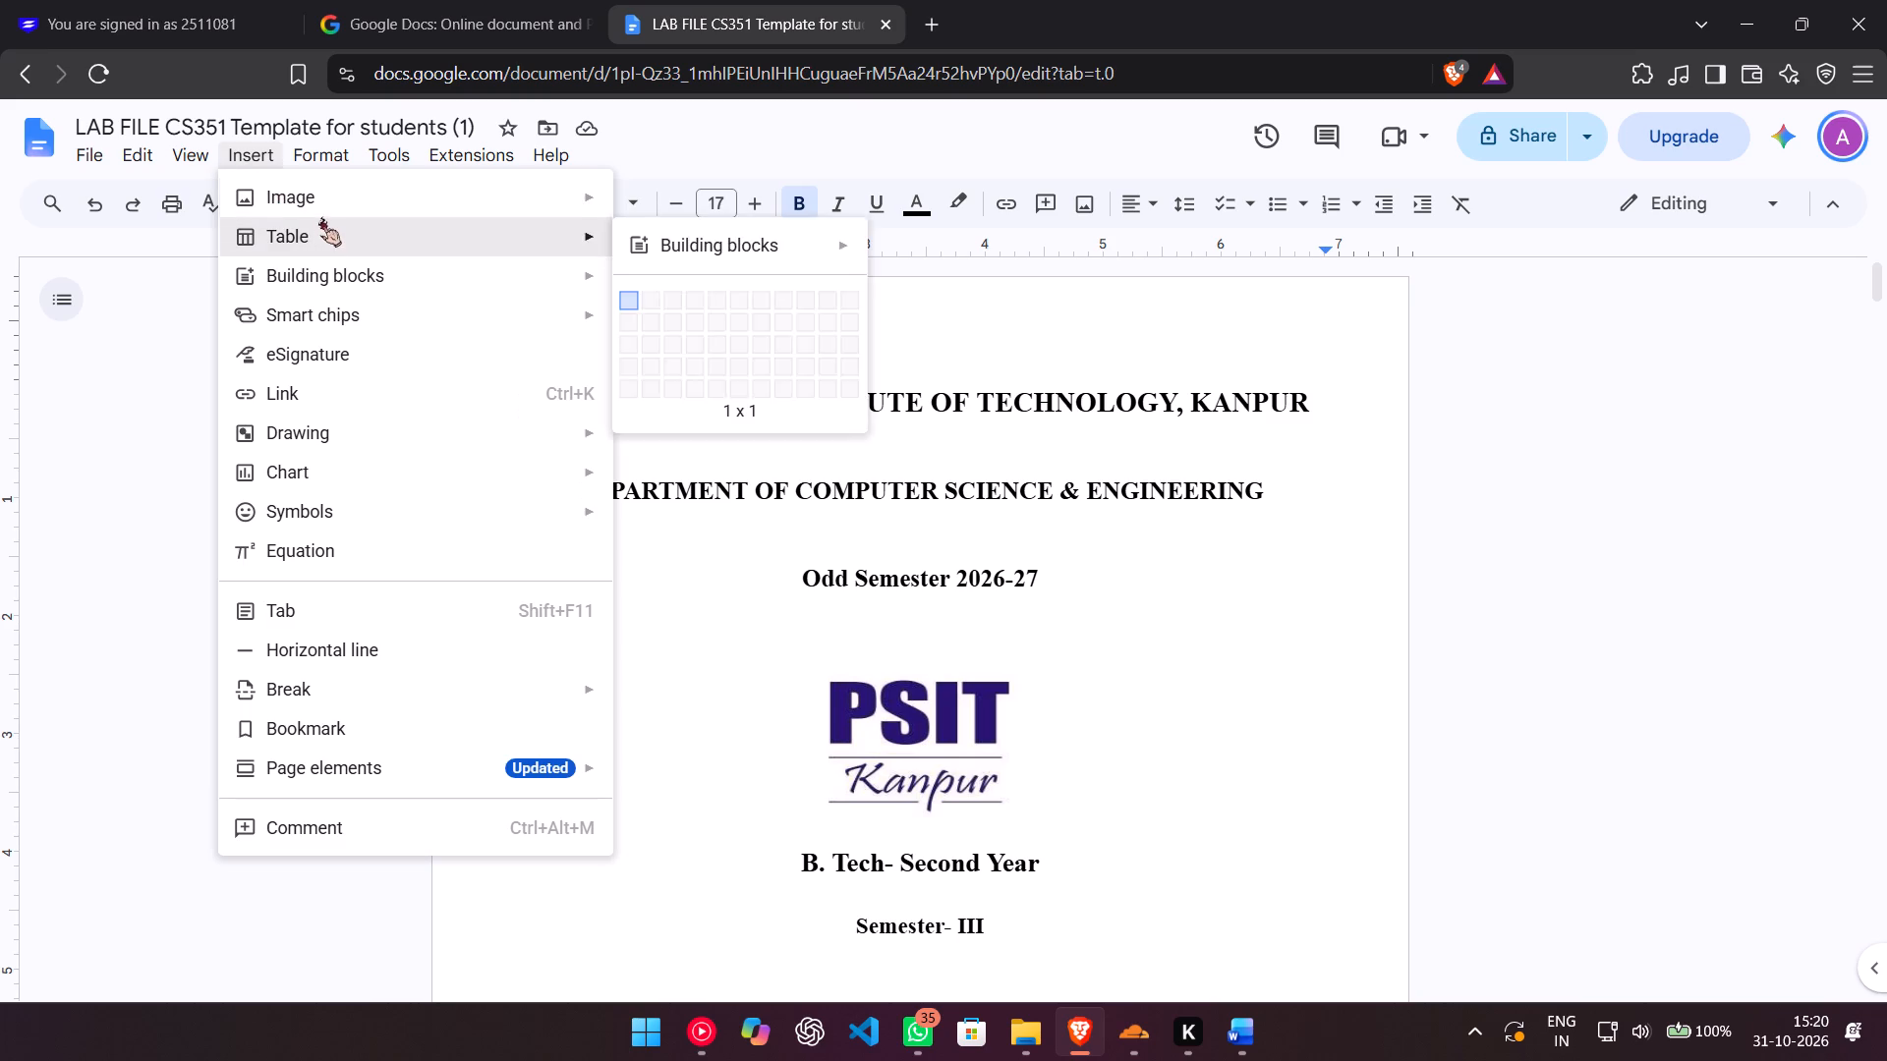
# Add a blank line below the final experiment index table so that the document continues onto a new page.
pyautogui.click(1886, 578)
pyautogui.scroll(-20, 1448, 737)
pyautogui.scroll(-20, 1448, 737)
pyautogui.scroll(-14, 1448, 737)
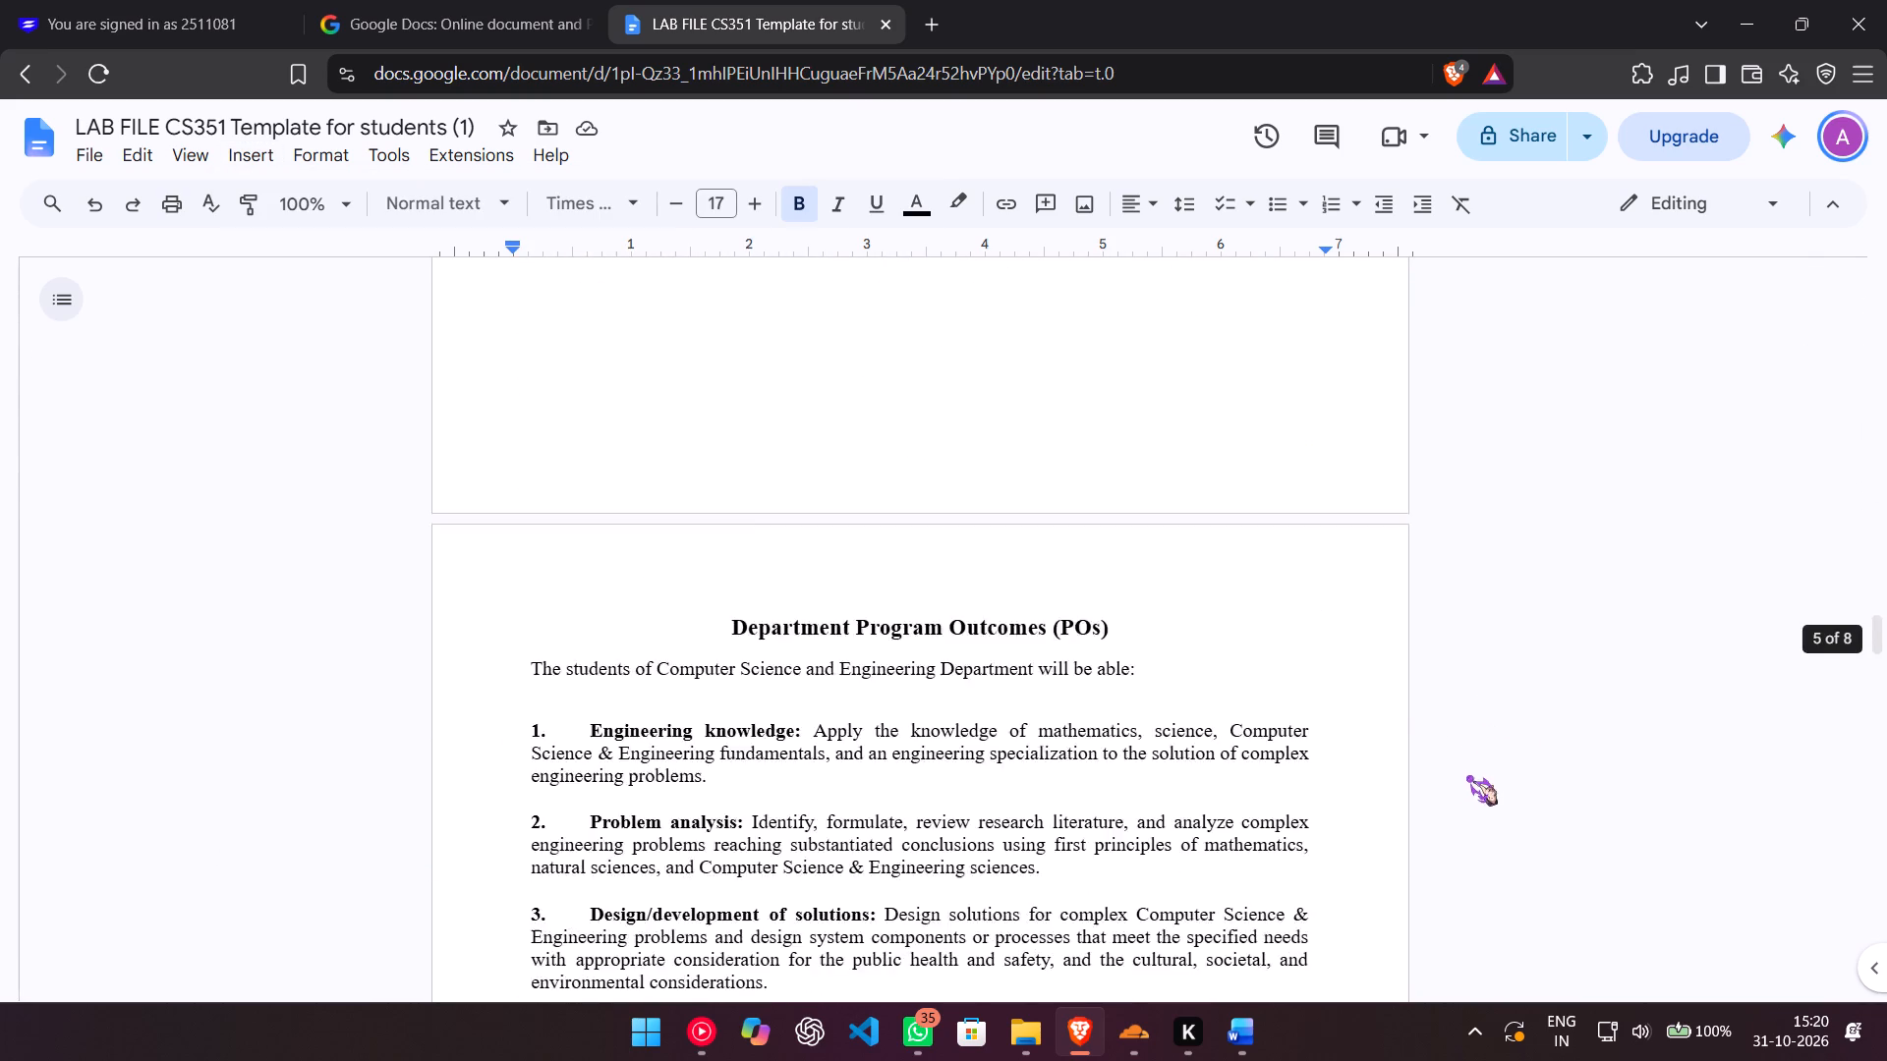
pyautogui.scroll(-20, 1467, 775)
pyautogui.scroll(-20, 1467, 775)
pyautogui.scroll(-20, 1467, 775)
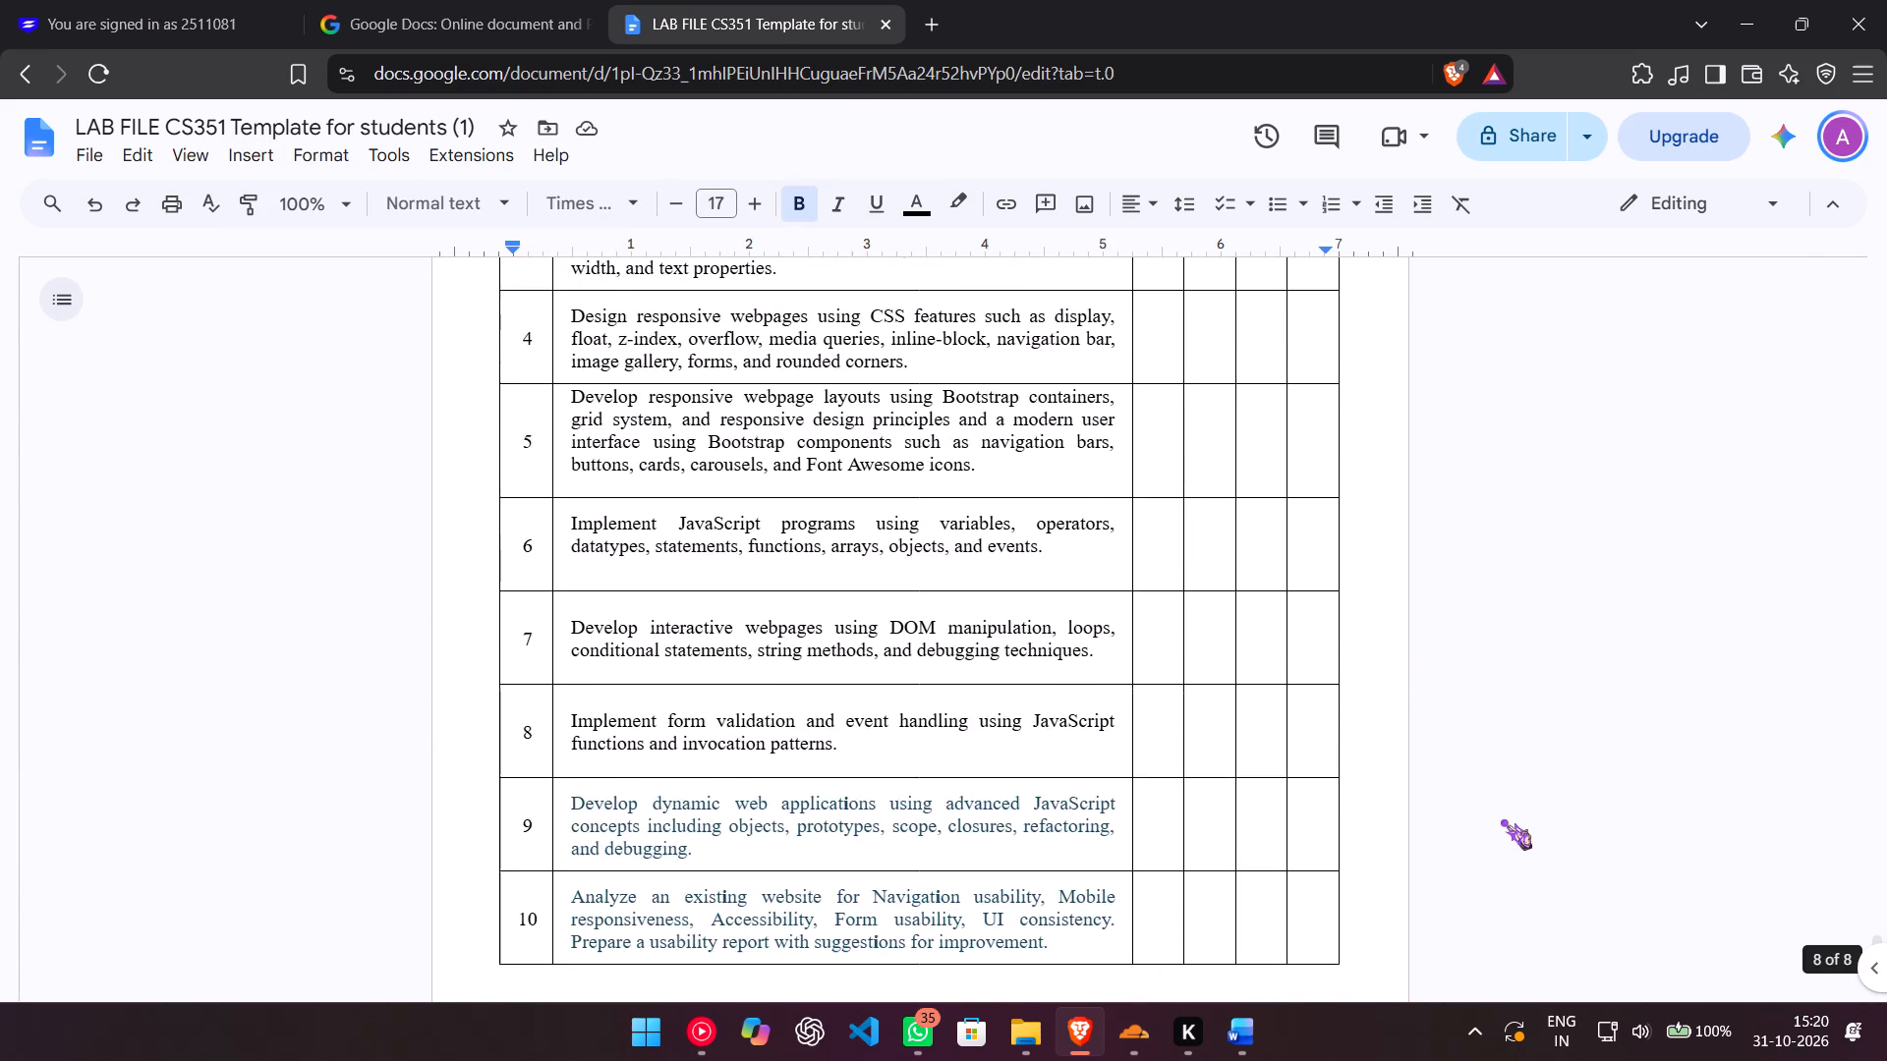
pyautogui.scroll(-13, 1502, 819)
pyautogui.click(723, 817)
pyautogui.press('Return')
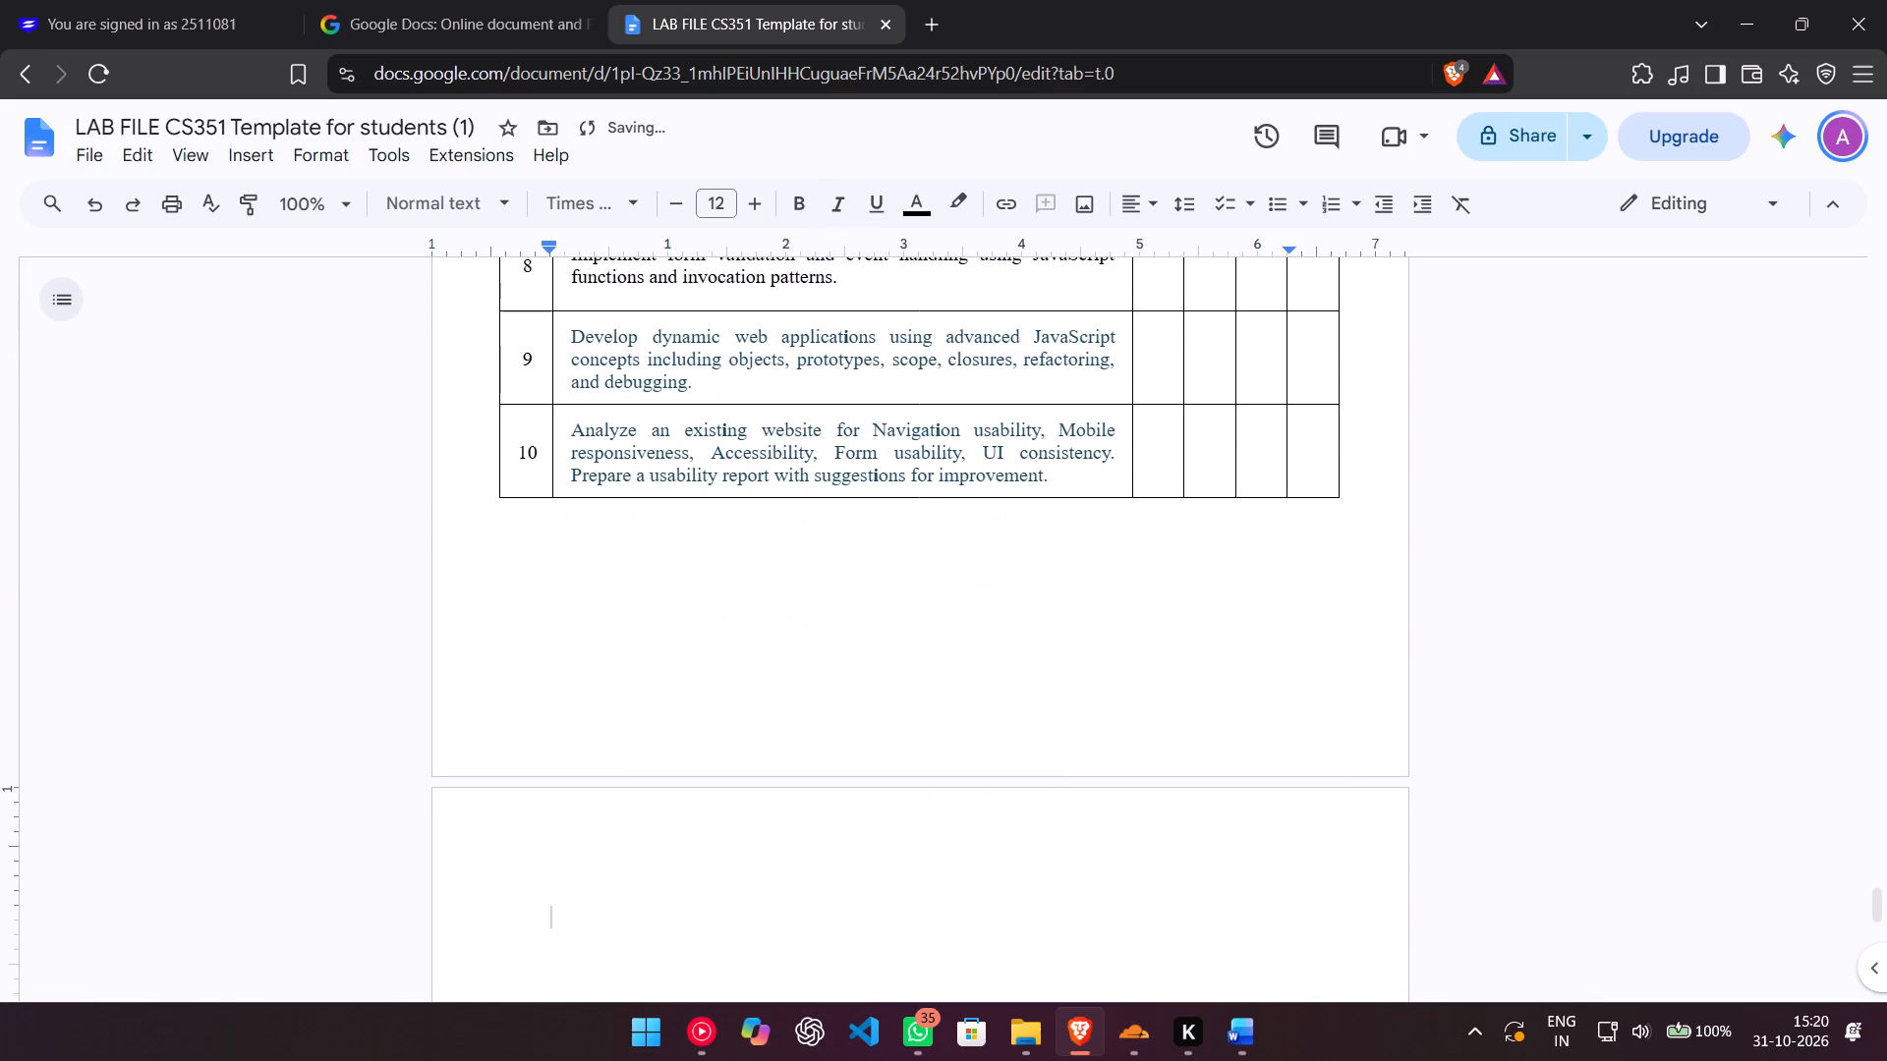
# Go back to the table of experiment titles and corresponding COs to check the first experiments.
pyautogui.scroll(20, 824, 677)
pyautogui.scroll(2, 824, 677)
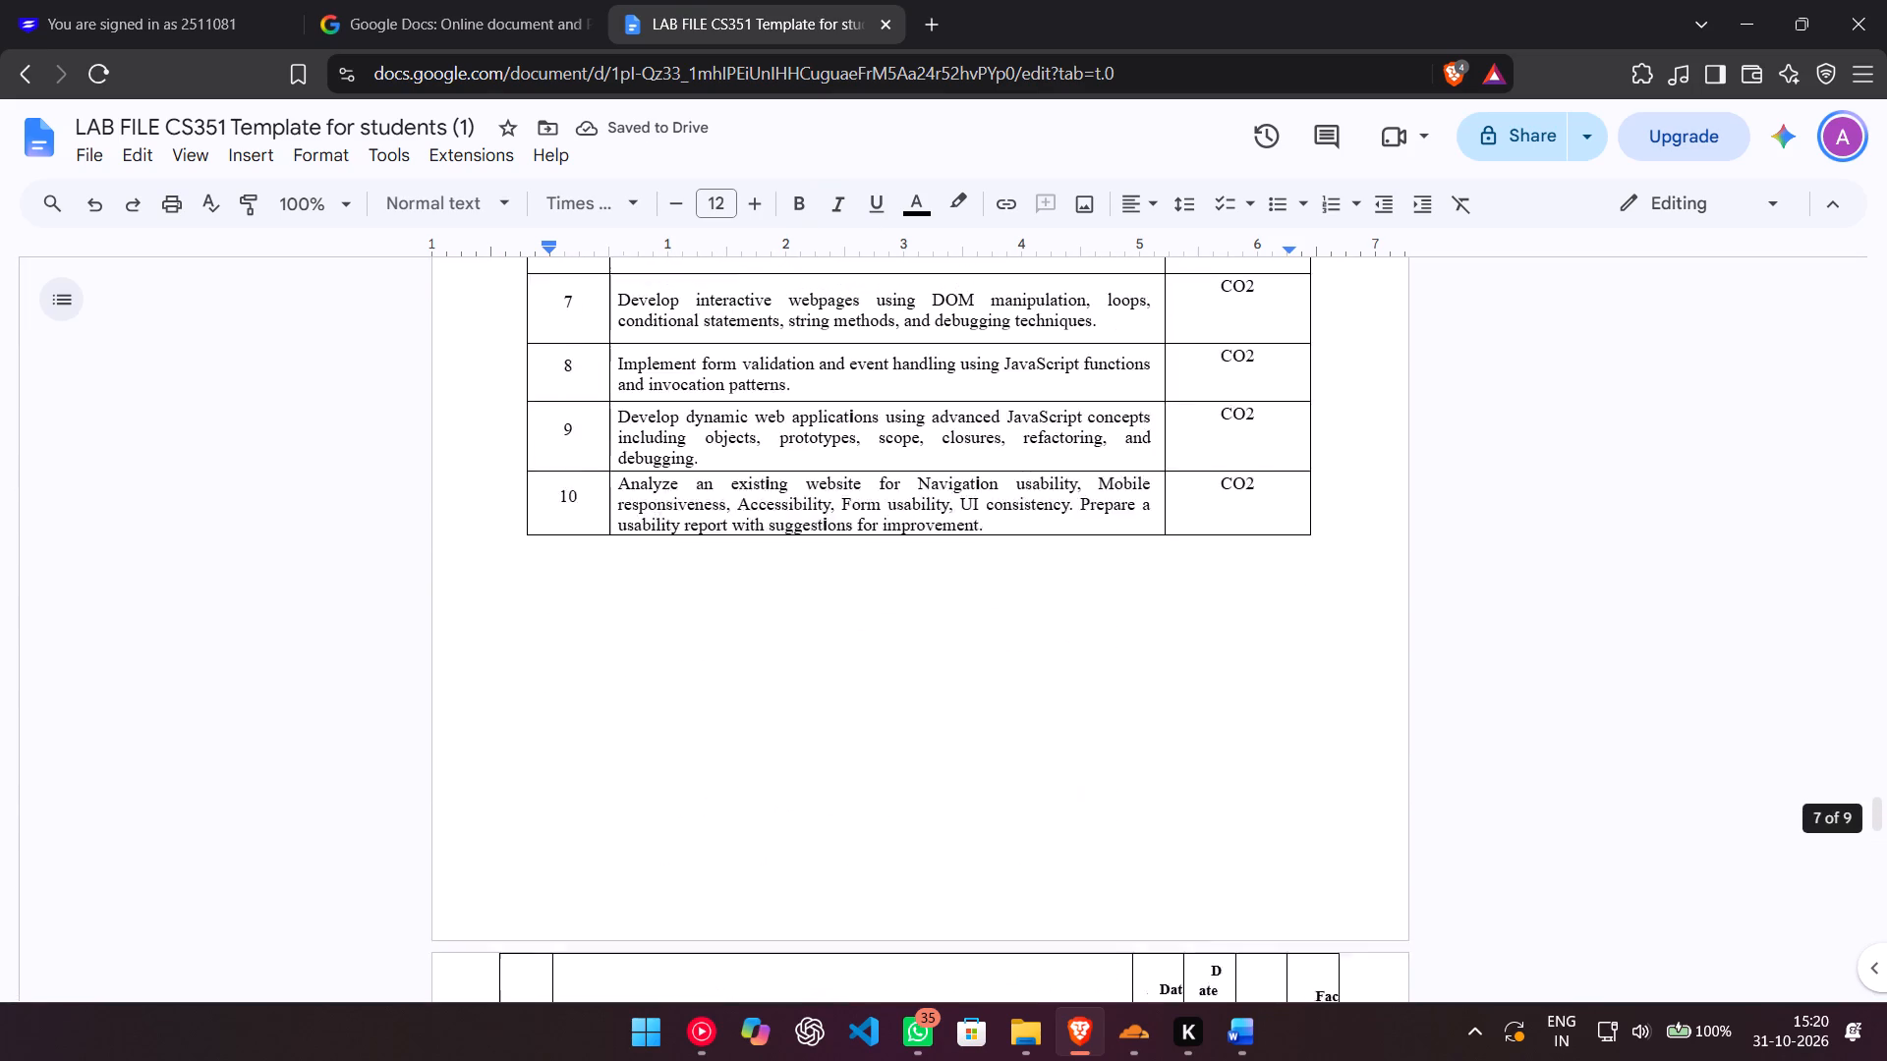
pyautogui.scroll(9, 886, 616)
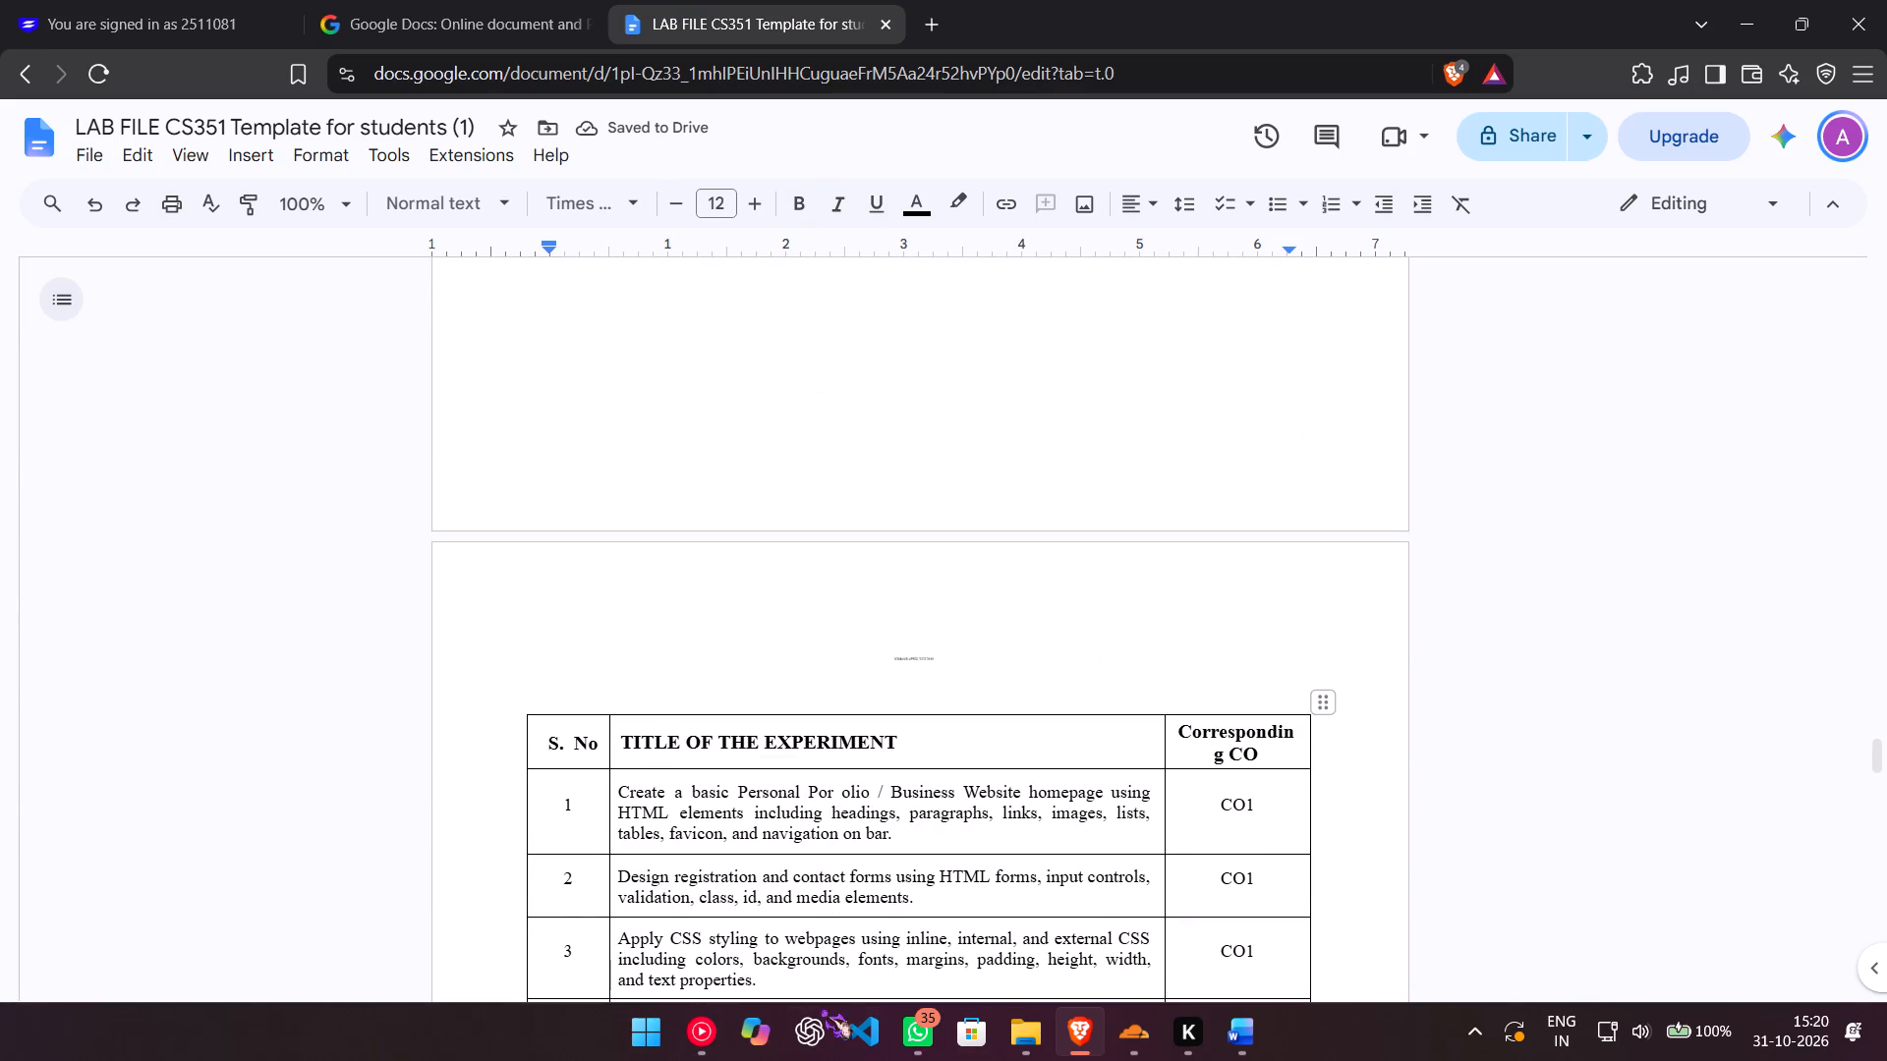
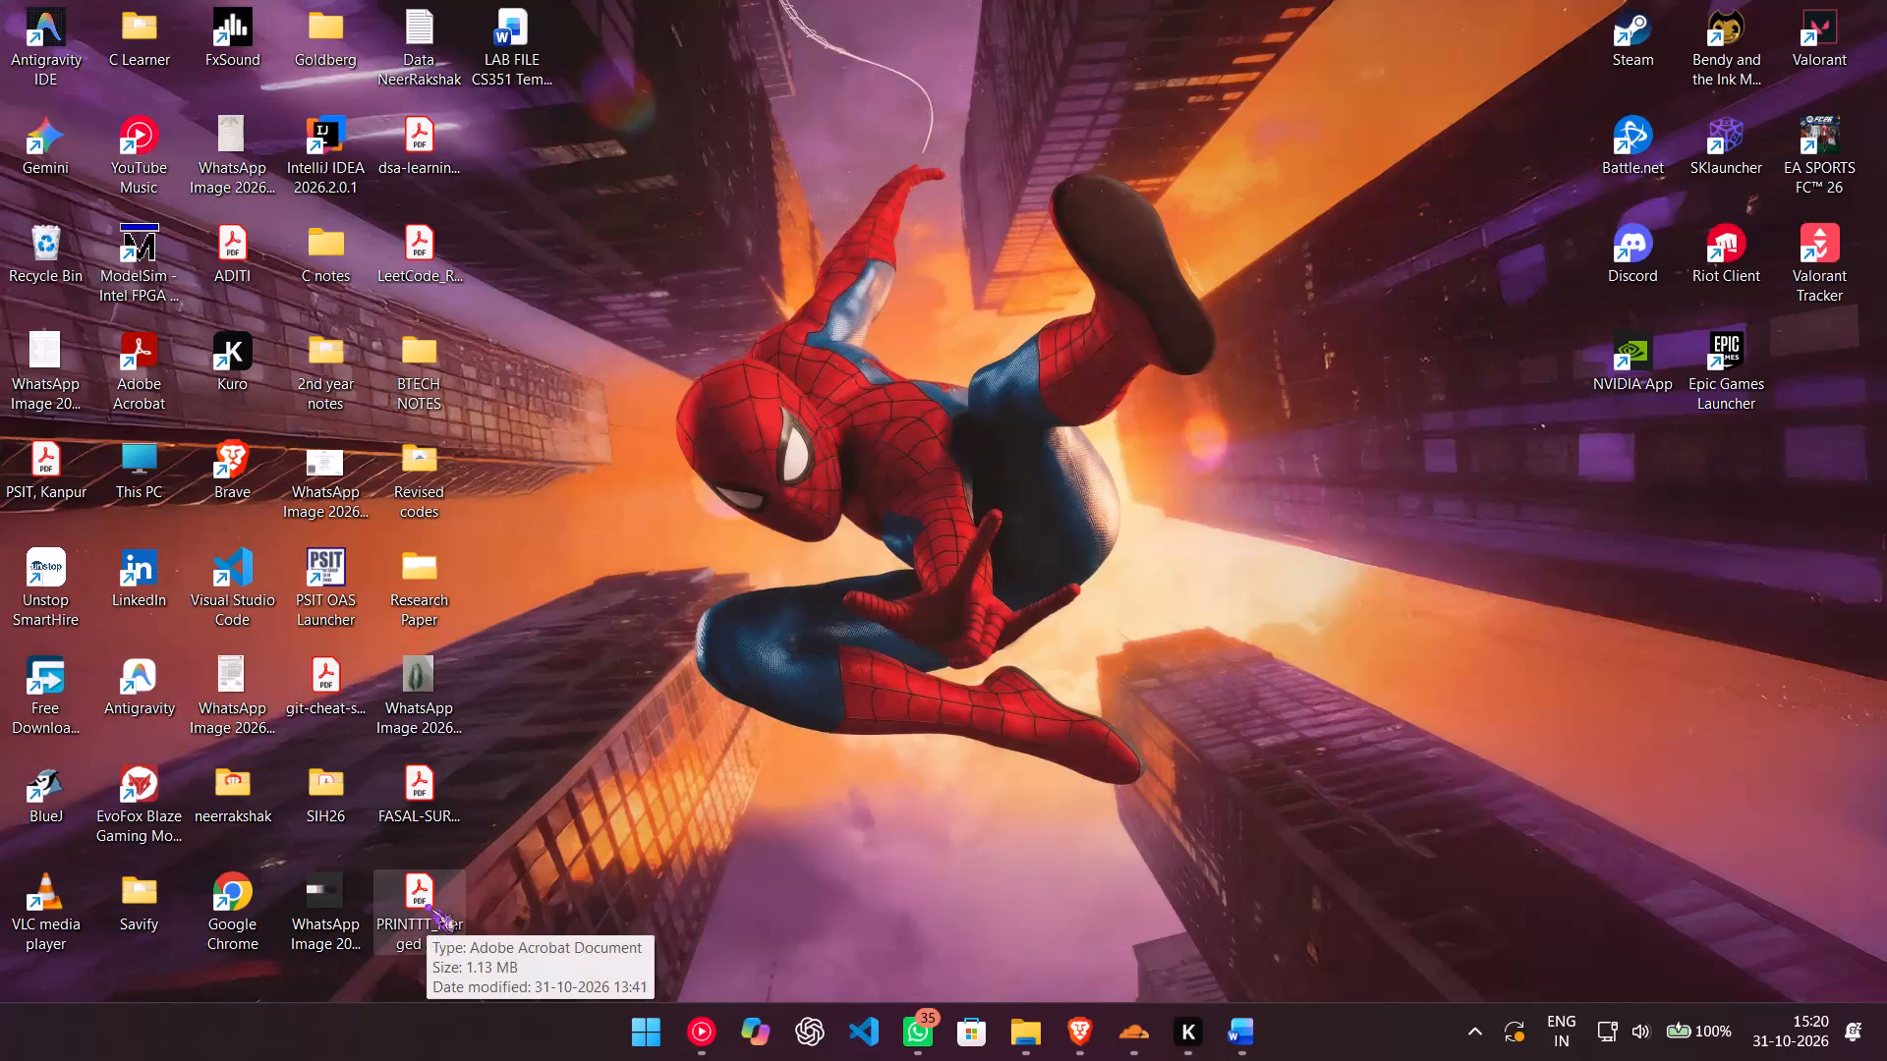
# Open the PRINTTT_merged lab file PDF from the desktop in Adobe Acrobat and examine its cover page and table of contents.
pyautogui.doubleClick(426, 904)
pyautogui.scroll(-6, 1098, 469)
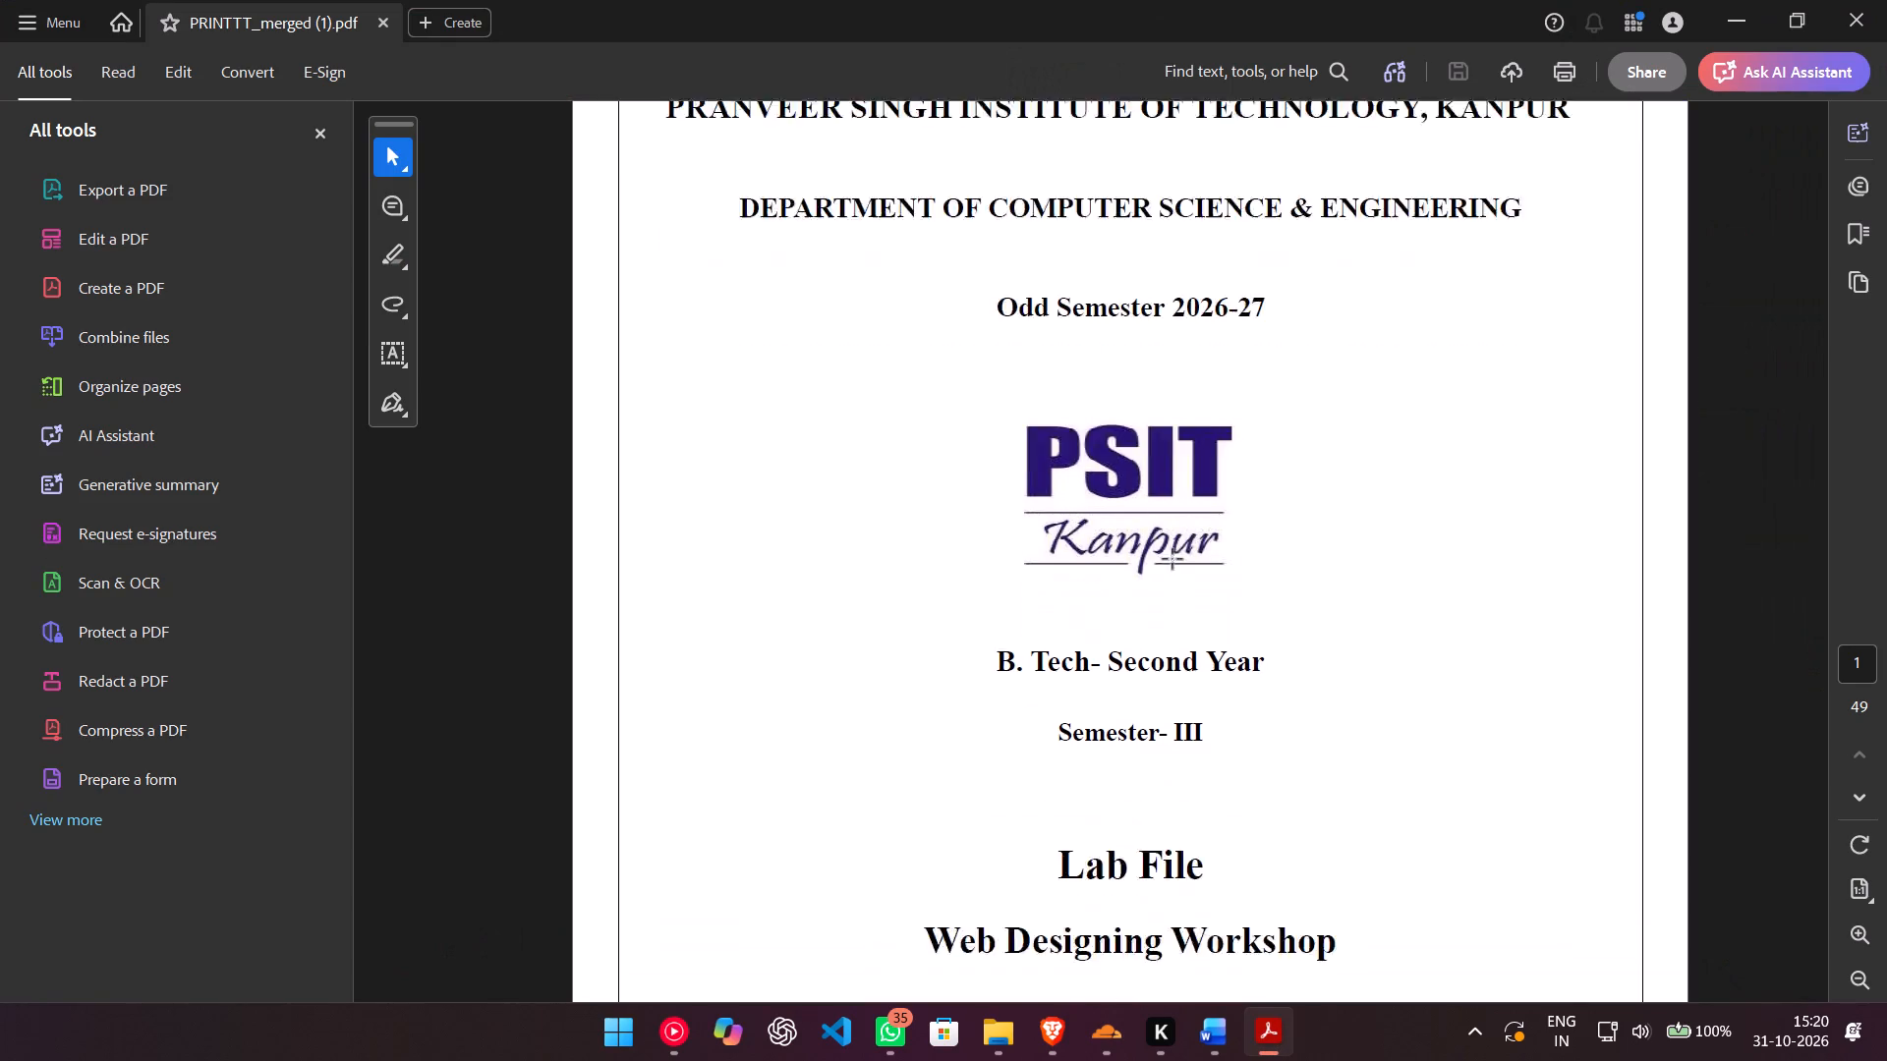
pyautogui.scroll(-16, 1173, 560)
pyautogui.scroll(8, 1184, 583)
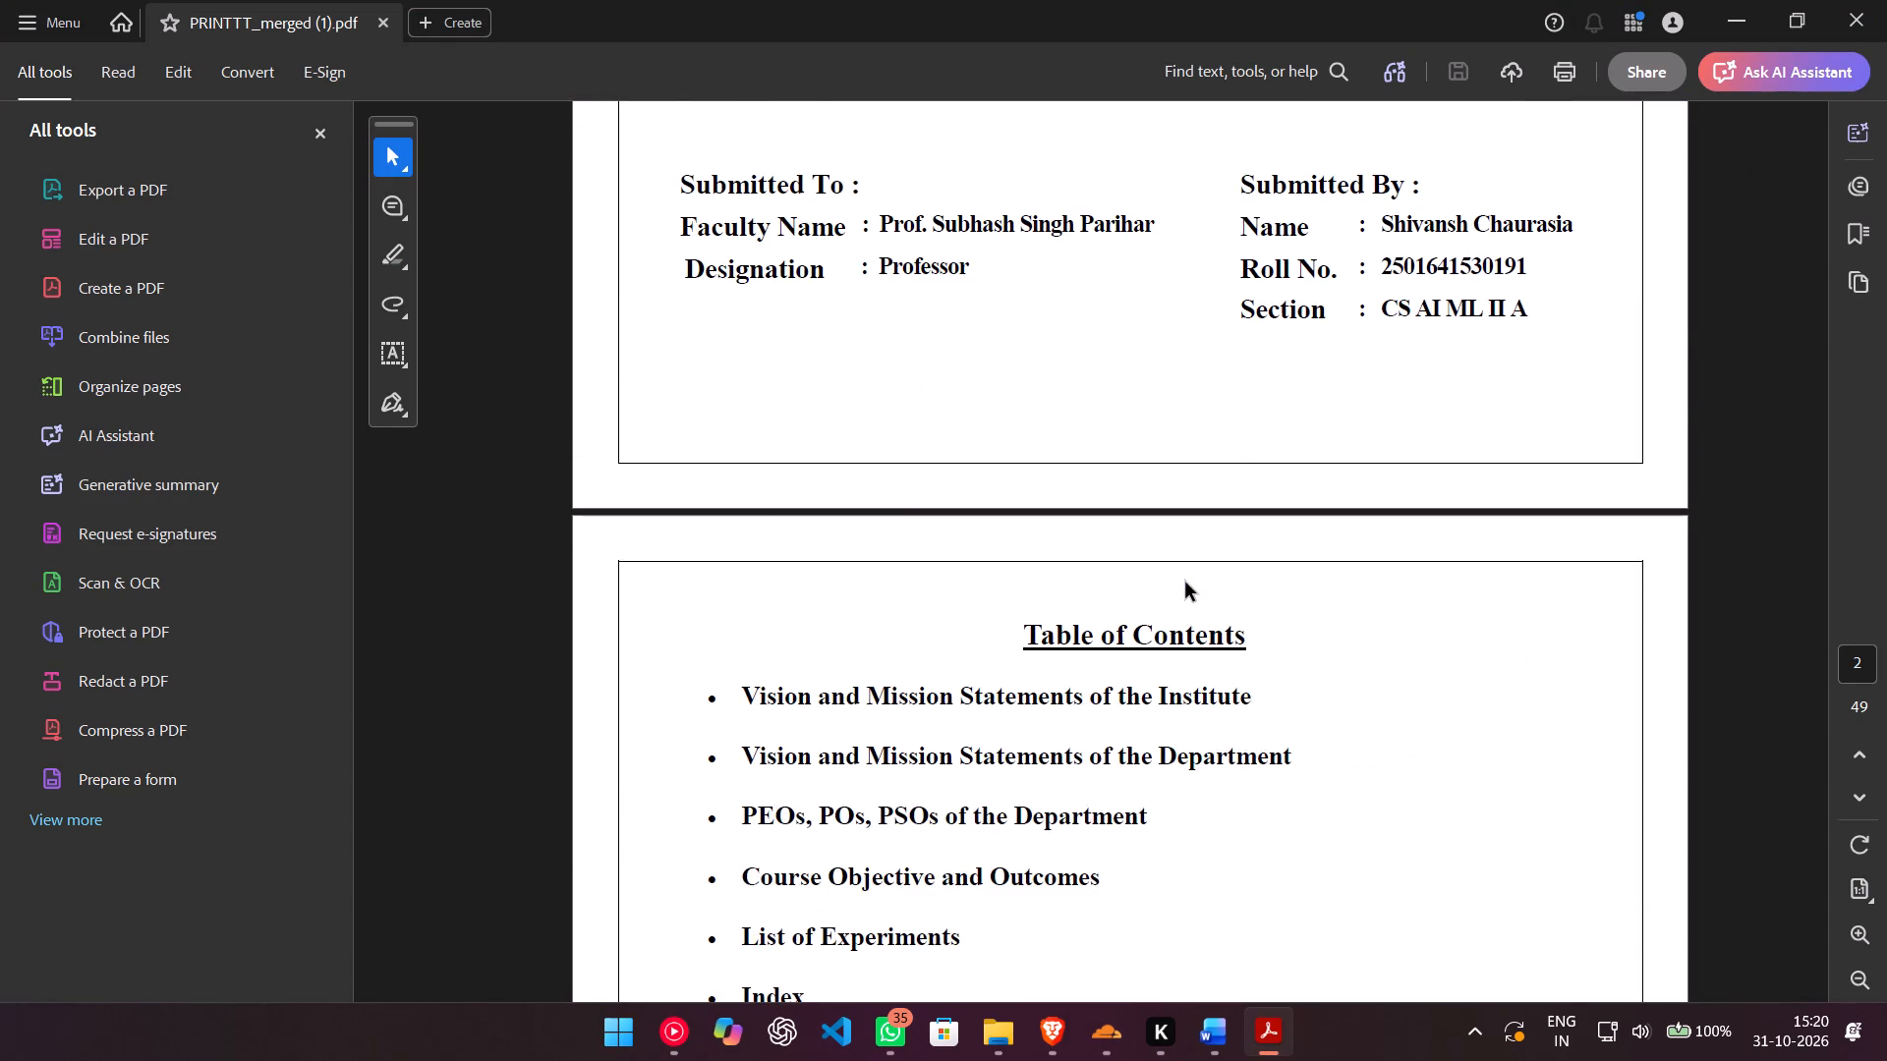
pyautogui.scroll(-4, 1185, 583)
pyautogui.scroll(3, 1186, 583)
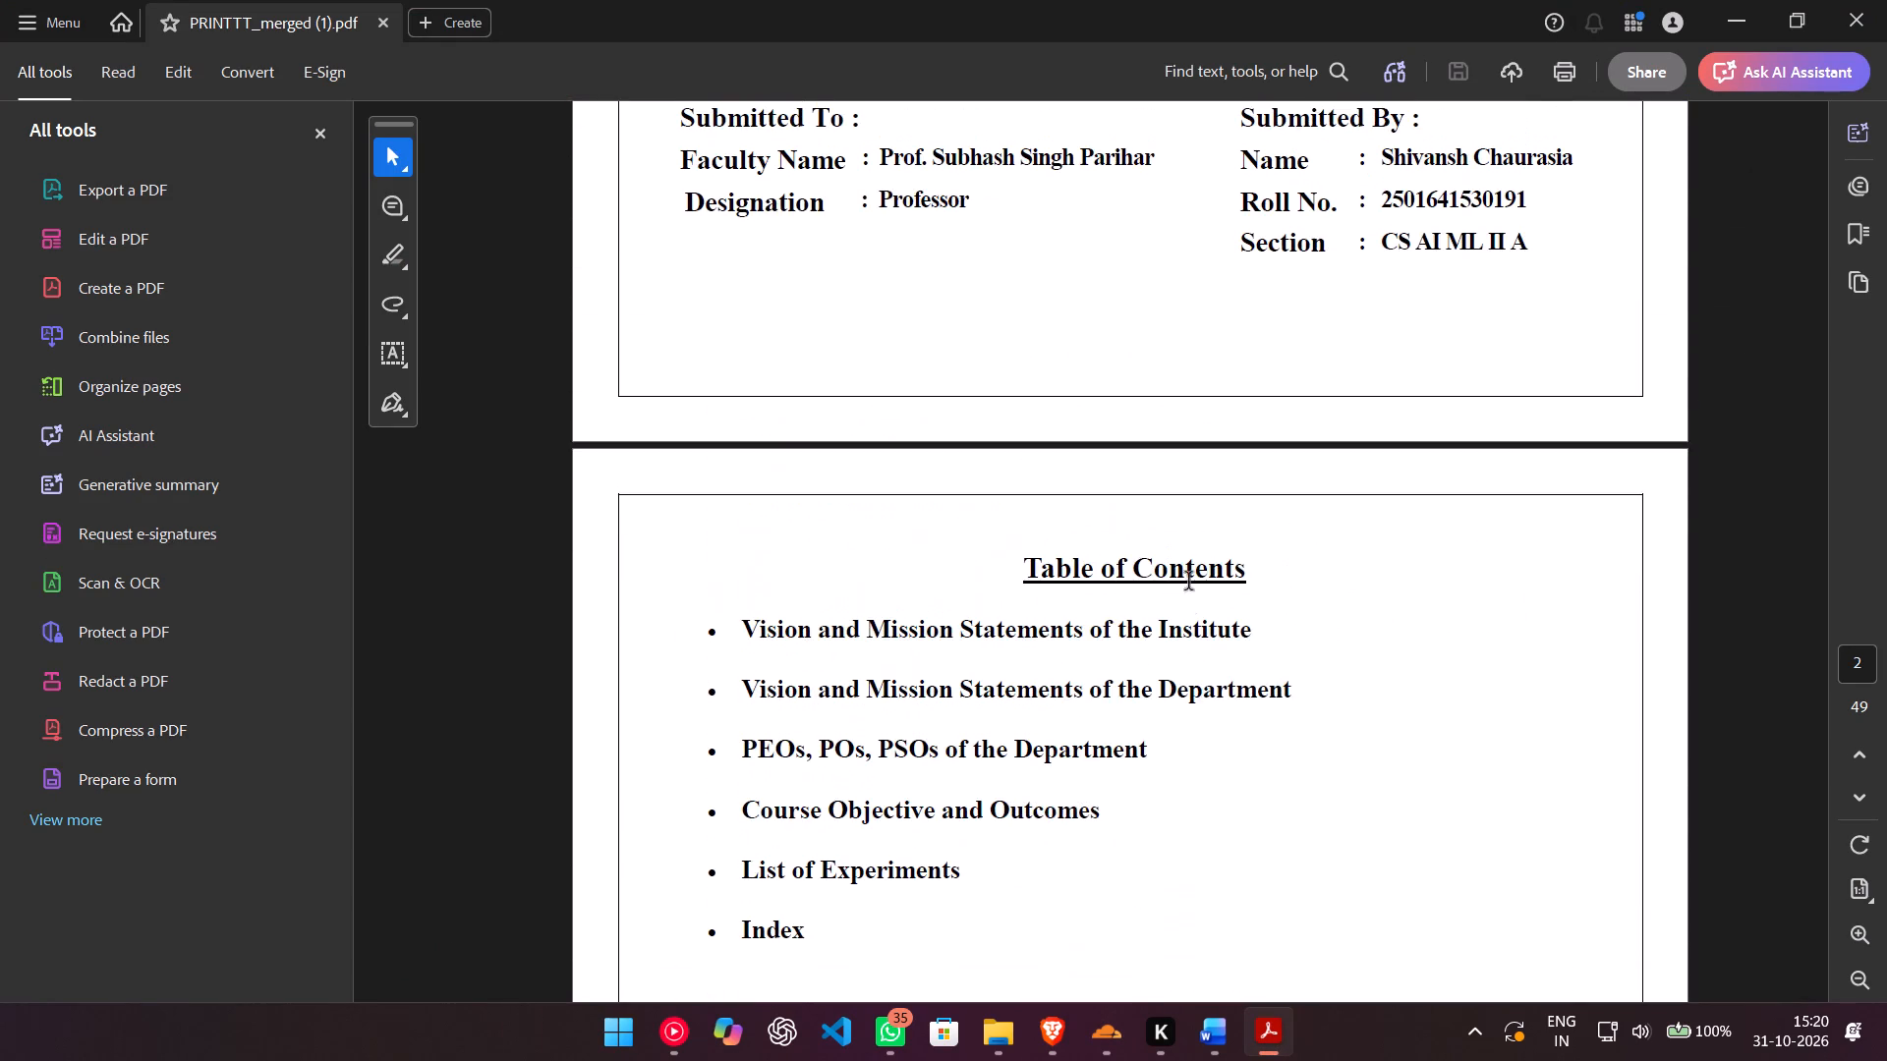
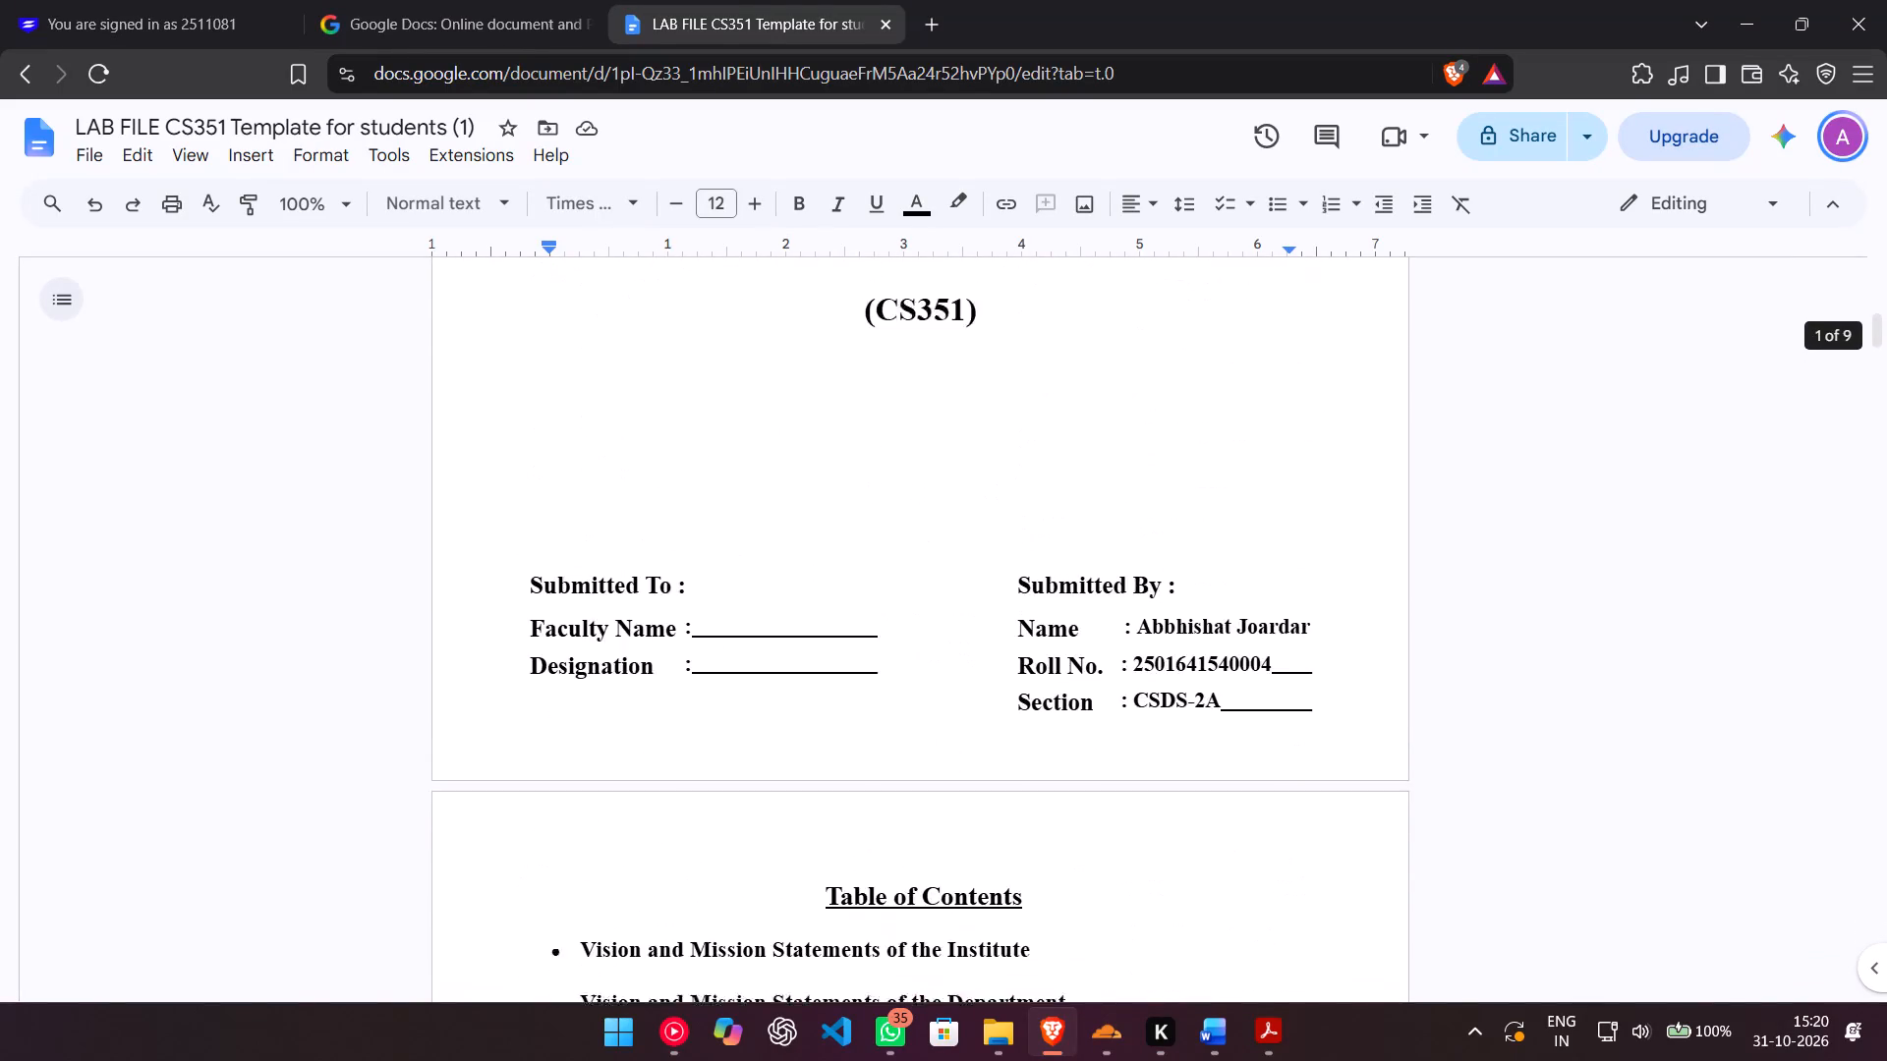
# Remove the trailing underline after the cover page's roll number and adjust the spacing before its colon.
pyautogui.click(1204, 863)
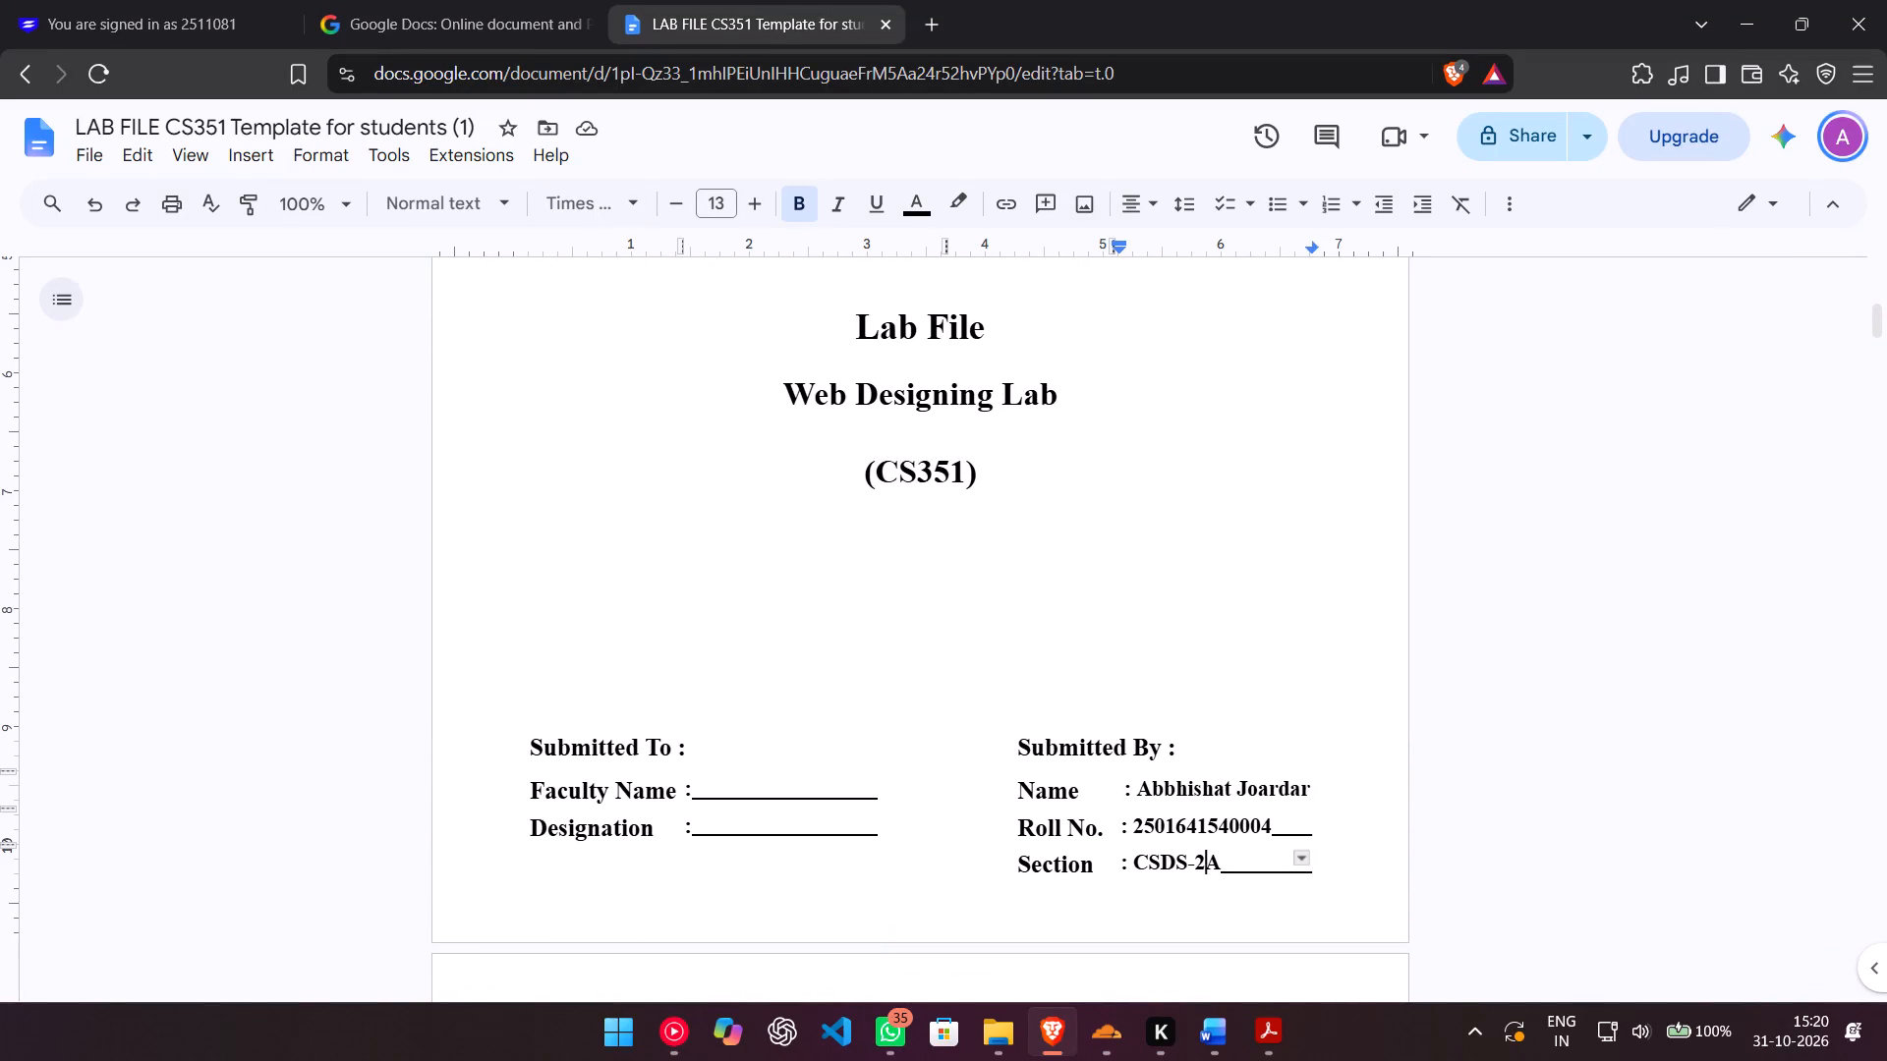
pyautogui.click(1219, 864)
pyautogui.click(1269, 832)
pyautogui.press('Delete')
pyautogui.press('Down')
pyautogui.press('Left')
pyautogui.press('Up')
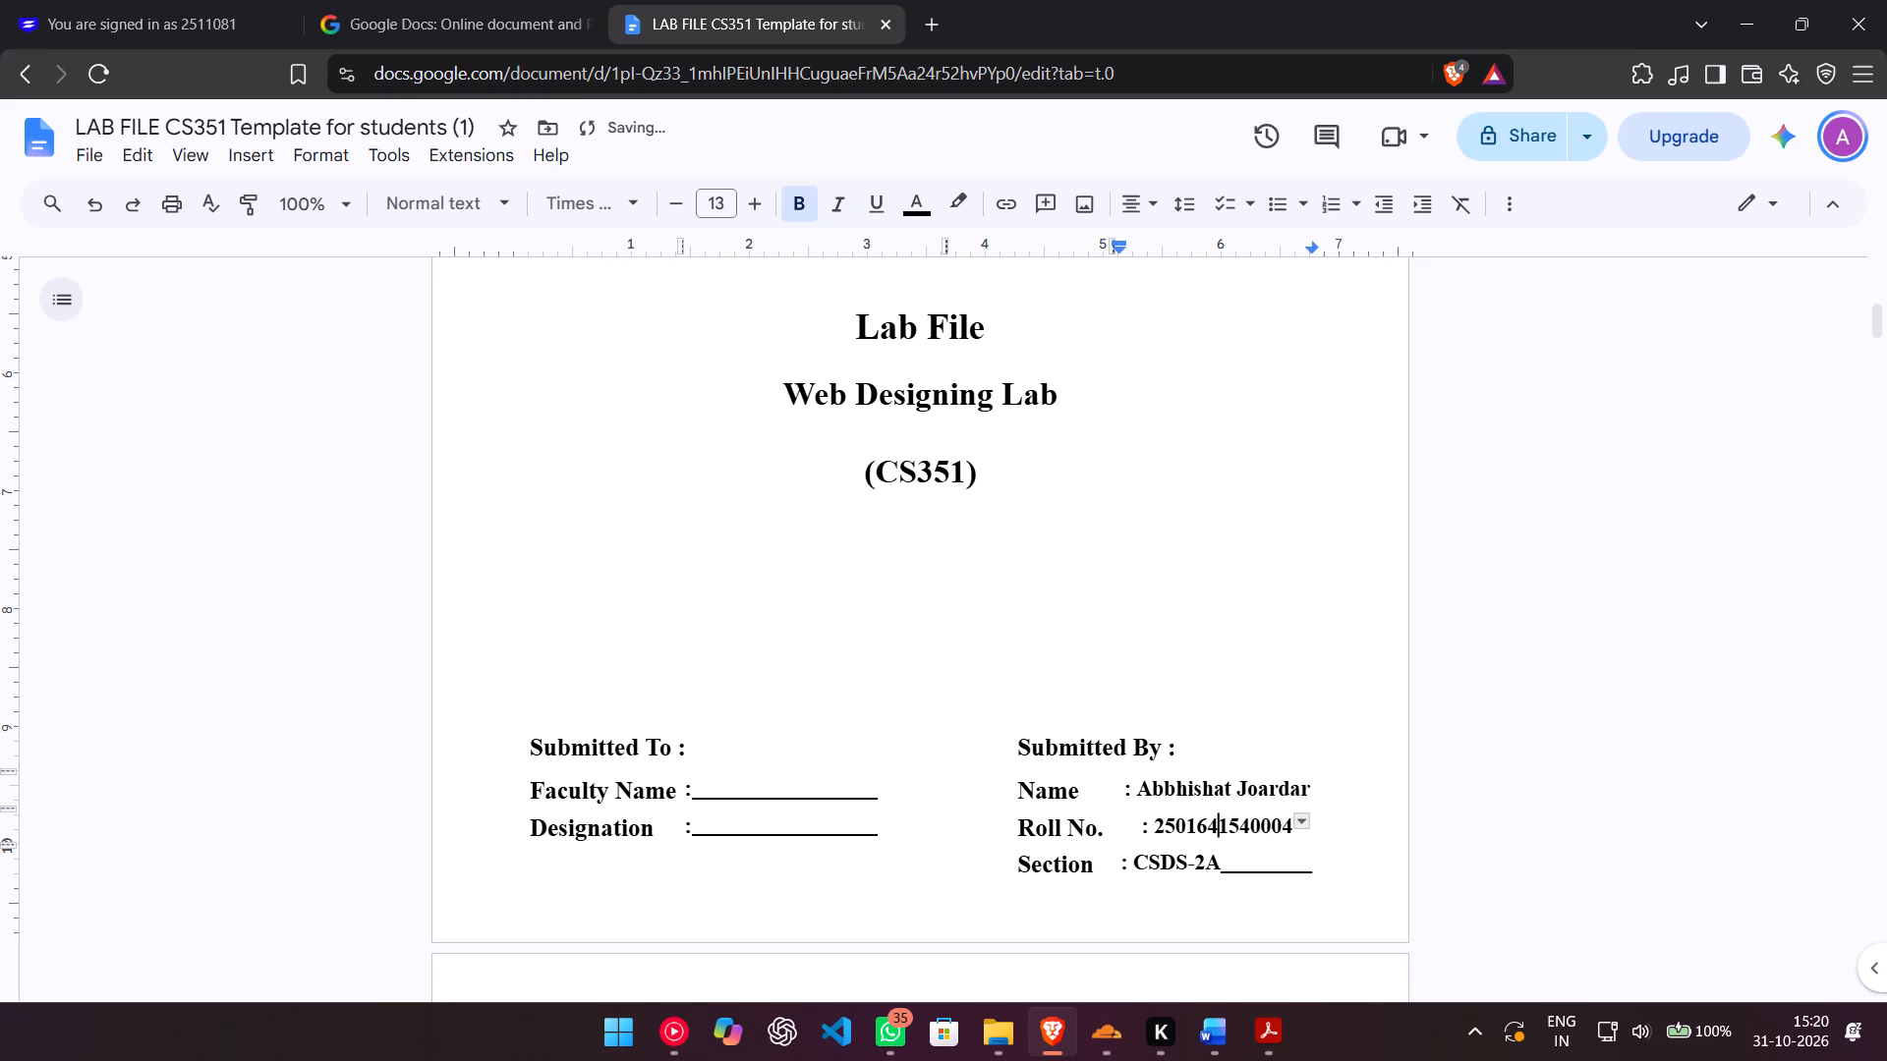
pyautogui.press('Left')
pyautogui.press('Left')
pyautogui.press('Left')
pyautogui.press('Left')
pyautogui.press('Left')
pyautogui.press('Left')
pyautogui.press('Left')
pyautogui.press('Left')
pyautogui.press(']')
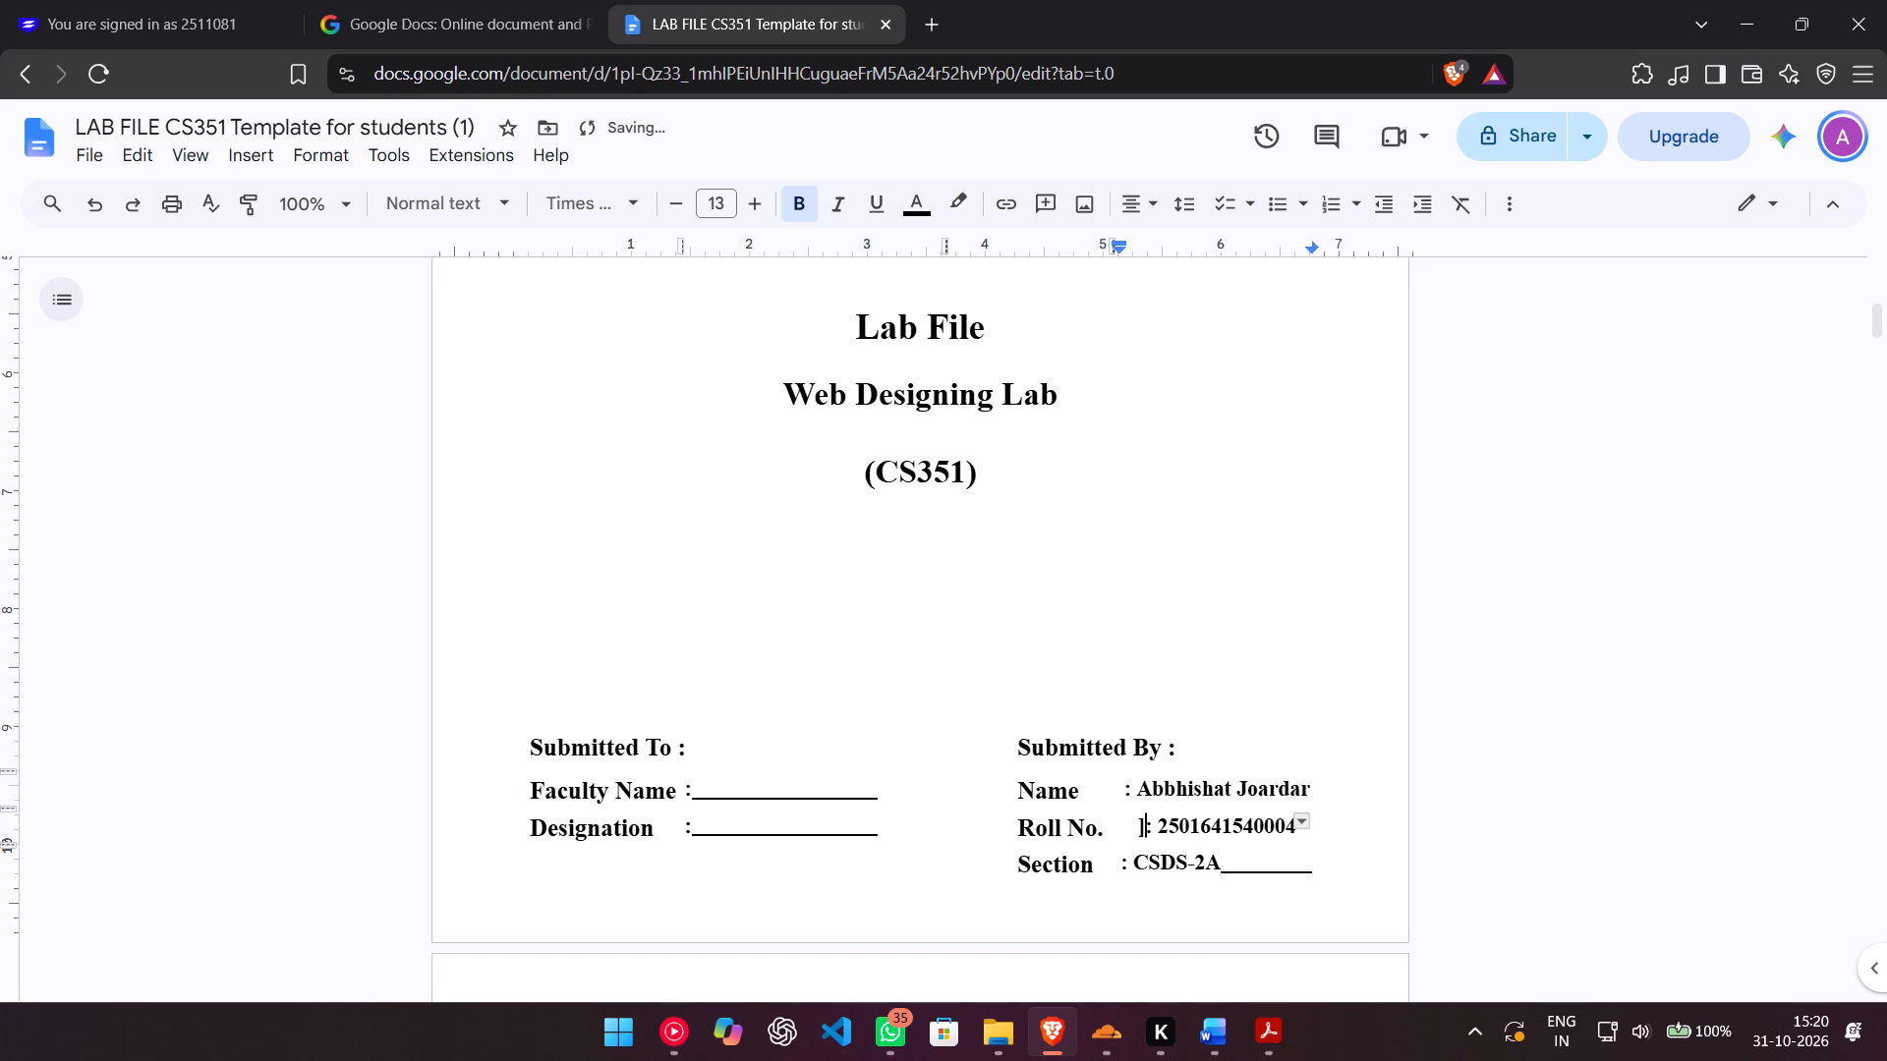
pyautogui.press('BackSpace')
pyautogui.press('BackSpace')
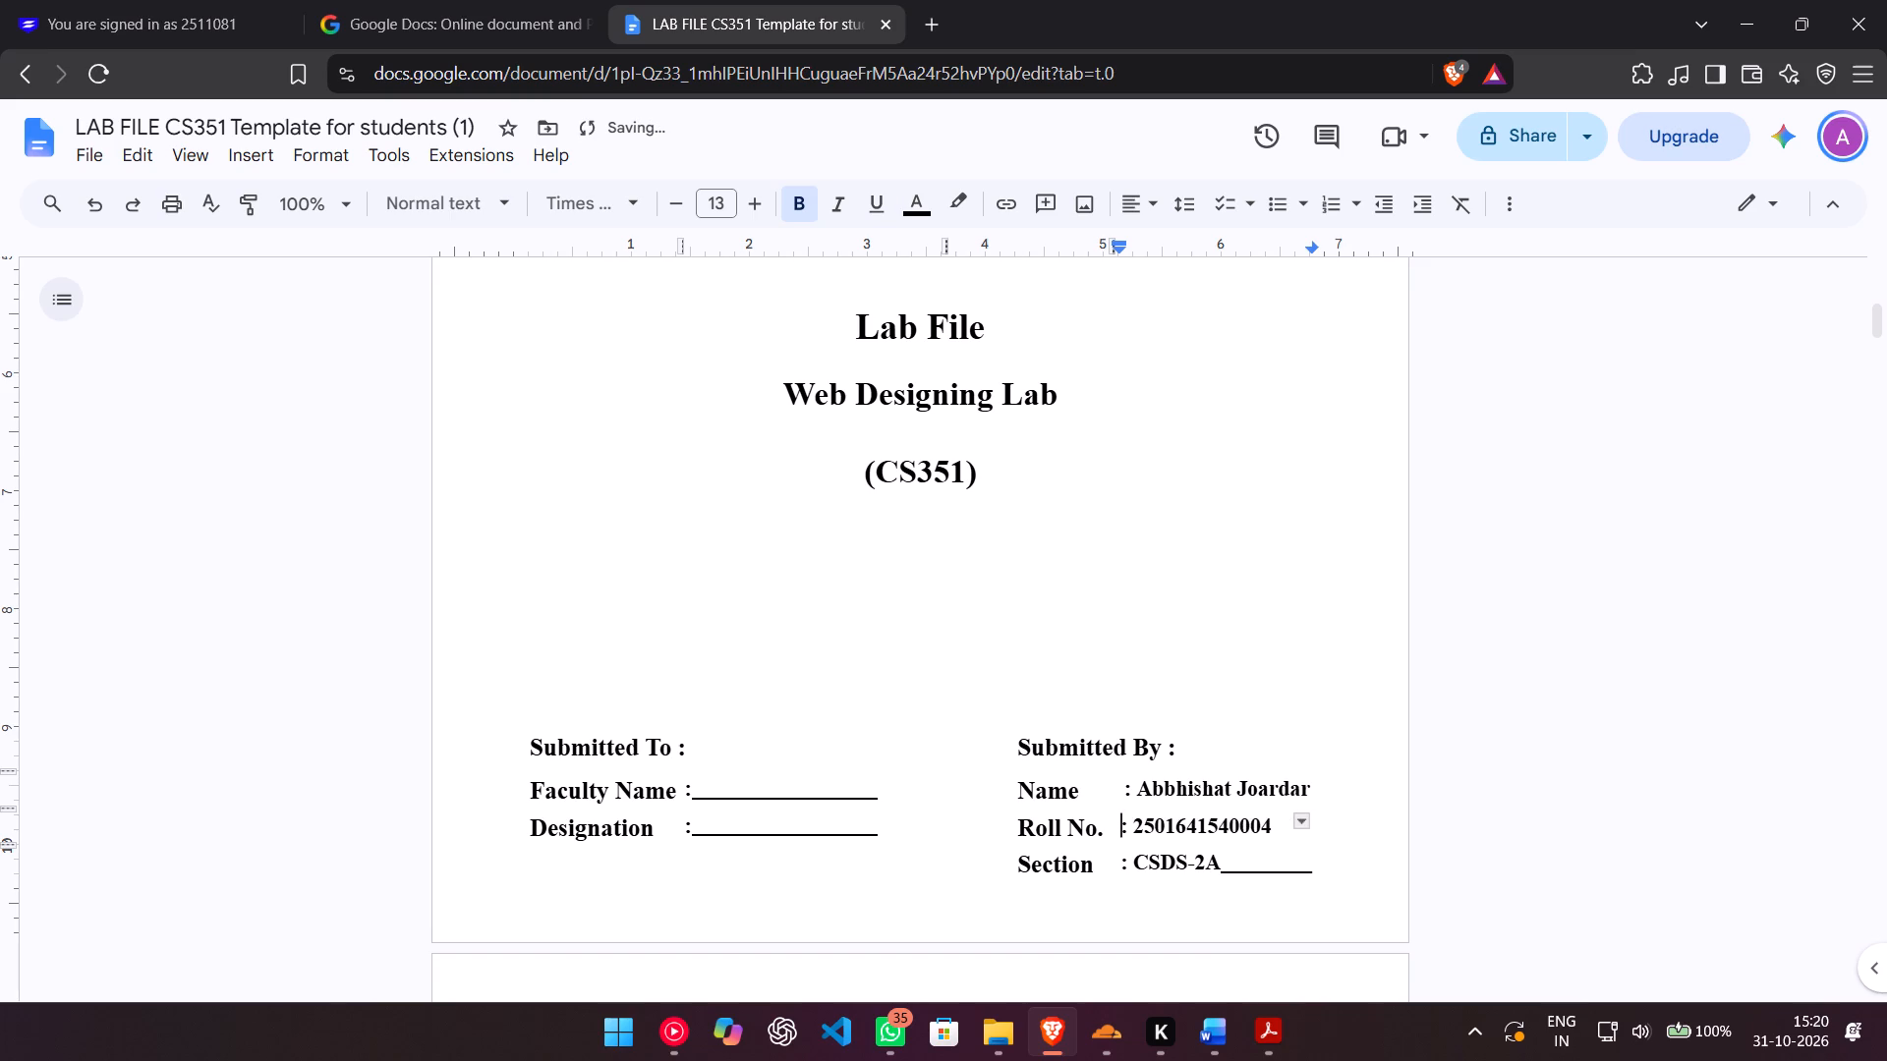
pyautogui.press('space')
# Add a space before the Section colon on the cover page and remove the trailing underline after the section value.
pyautogui.press('Down')
pyautogui.press('Left')
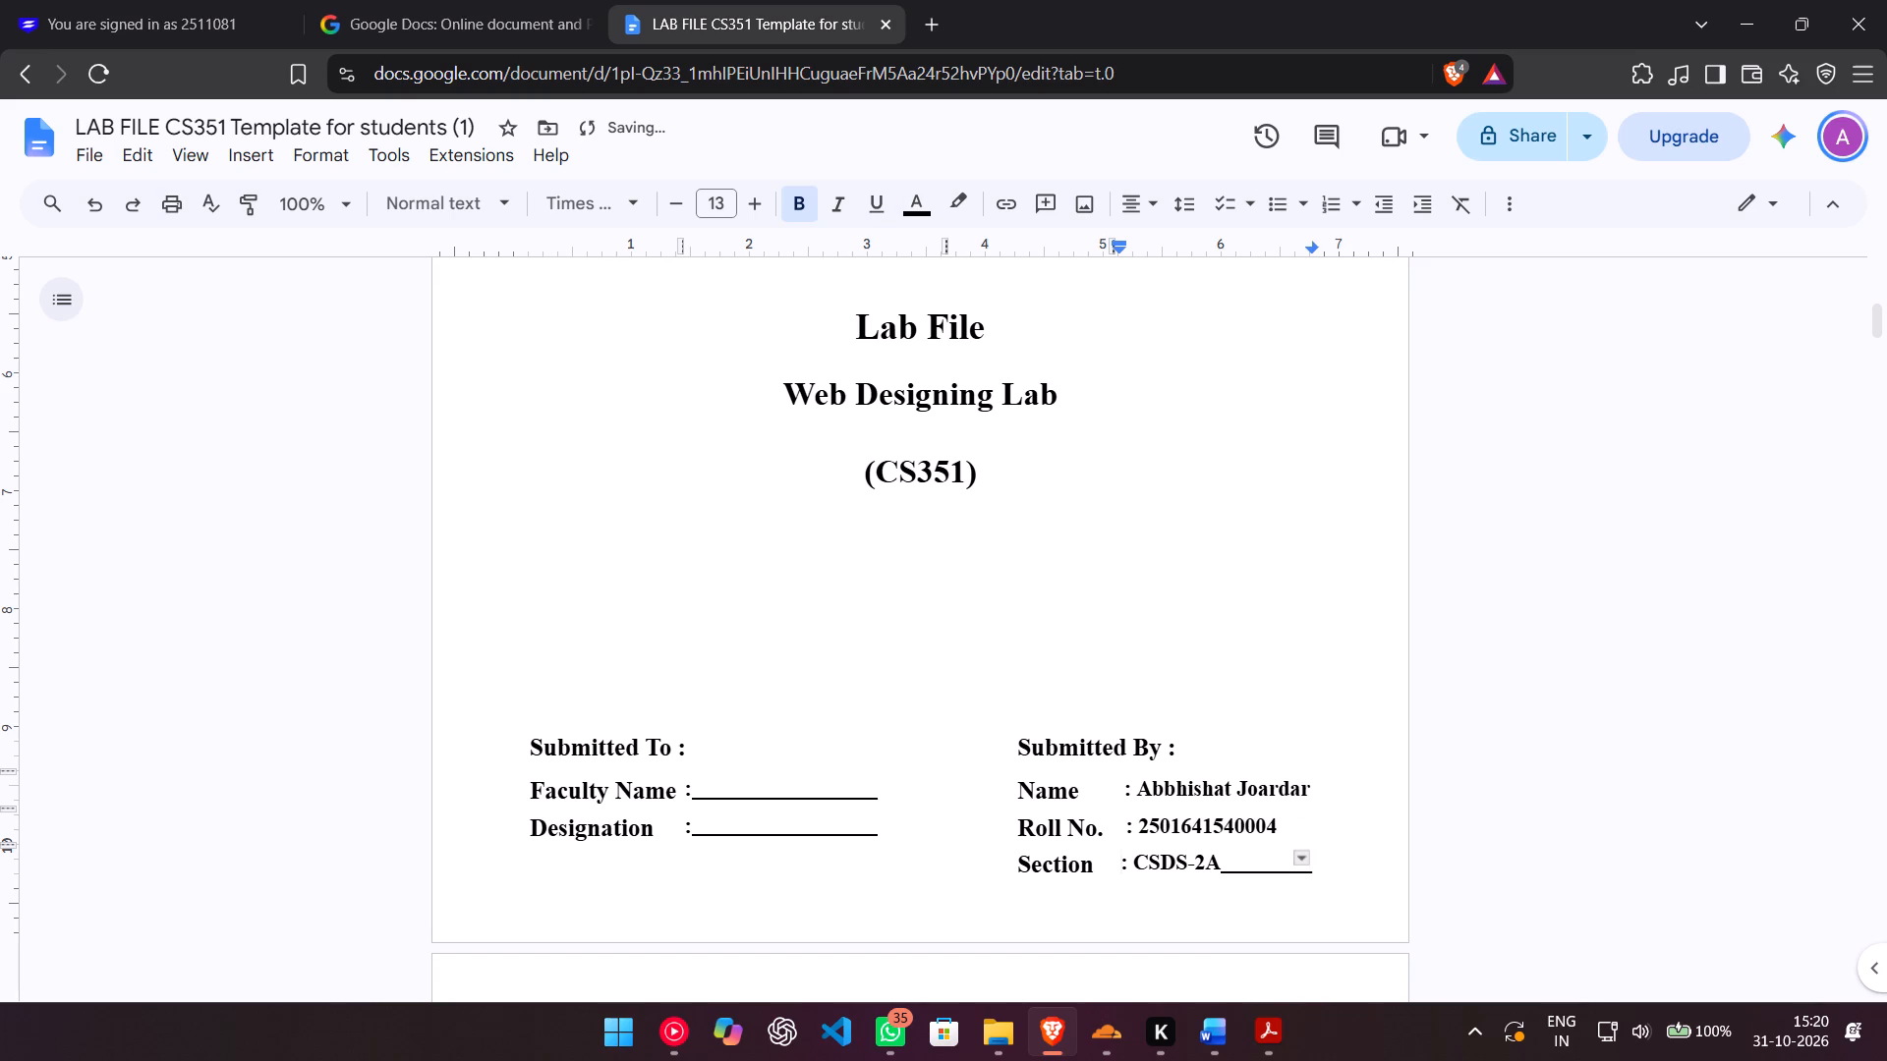
pyautogui.press('Up')
pyautogui.press('Right')
pyautogui.press('Down')
pyautogui.press('Left')
pyautogui.press('space')
pyautogui.press('Right')
pyautogui.press('Right')
pyautogui.press('Right')
pyautogui.press('Right')
pyautogui.press('Right')
pyautogui.press('Right')
pyautogui.press('Right')
pyautogui.press('Right')
pyautogui.press('Right')
pyautogui.press('Right')
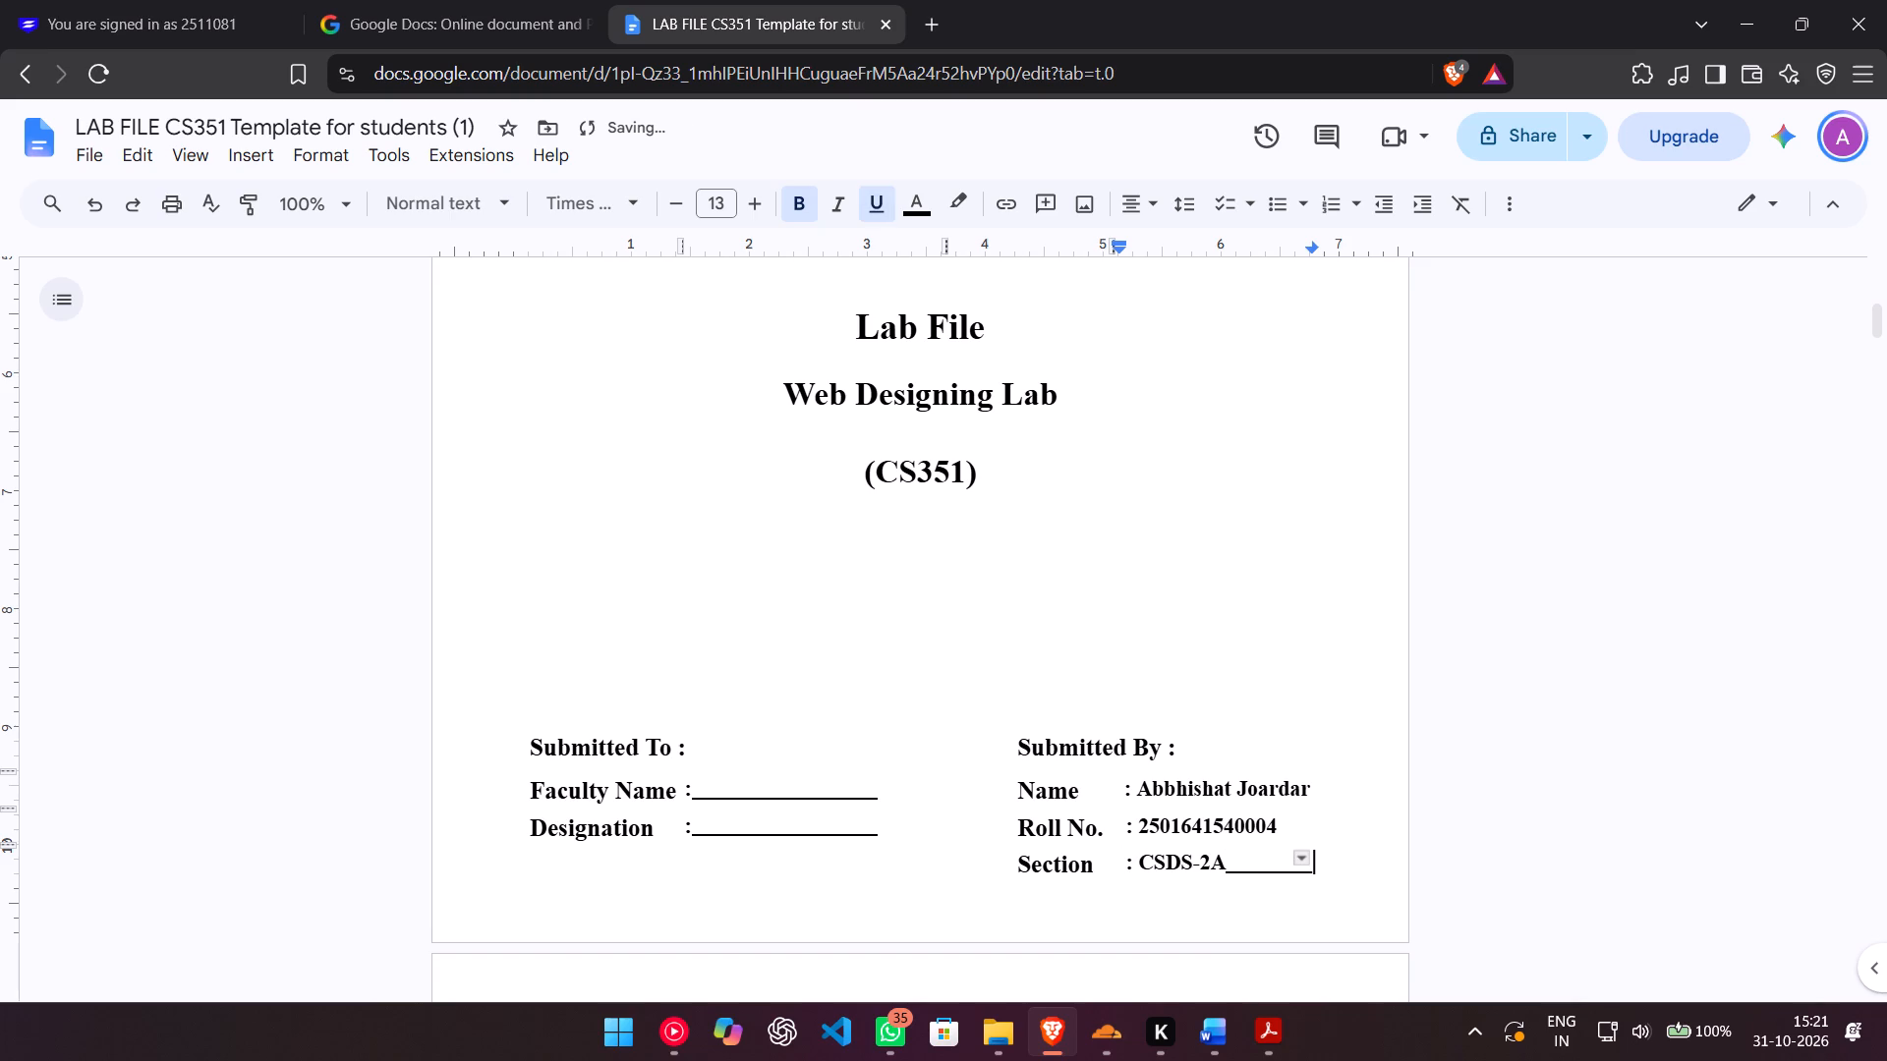
pyautogui.press('Left')
pyautogui.press('Delete')
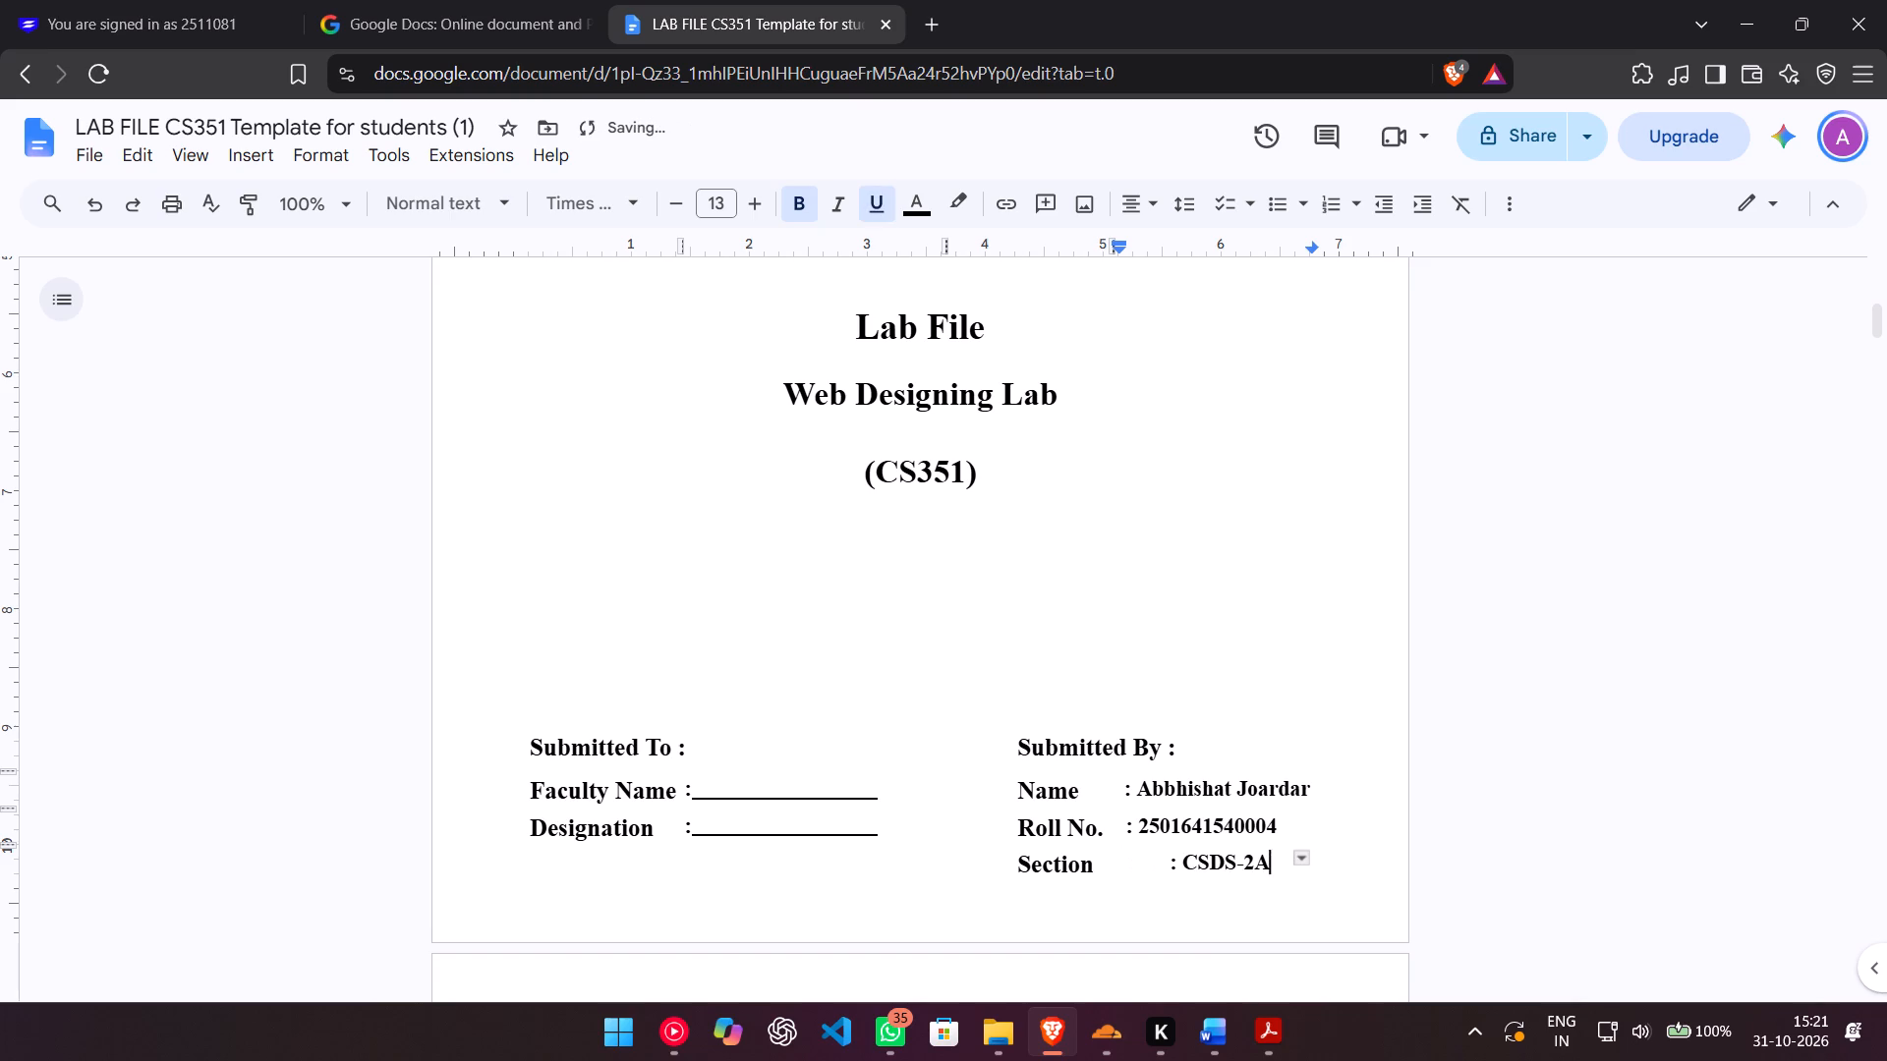
# Change the section value on the cover page to "CSDS II A".
pyautogui.press('BackSpace')
pyautogui.press('BackSpace')
pyautogui.press('BackSpace')
pyautogui.press('space')
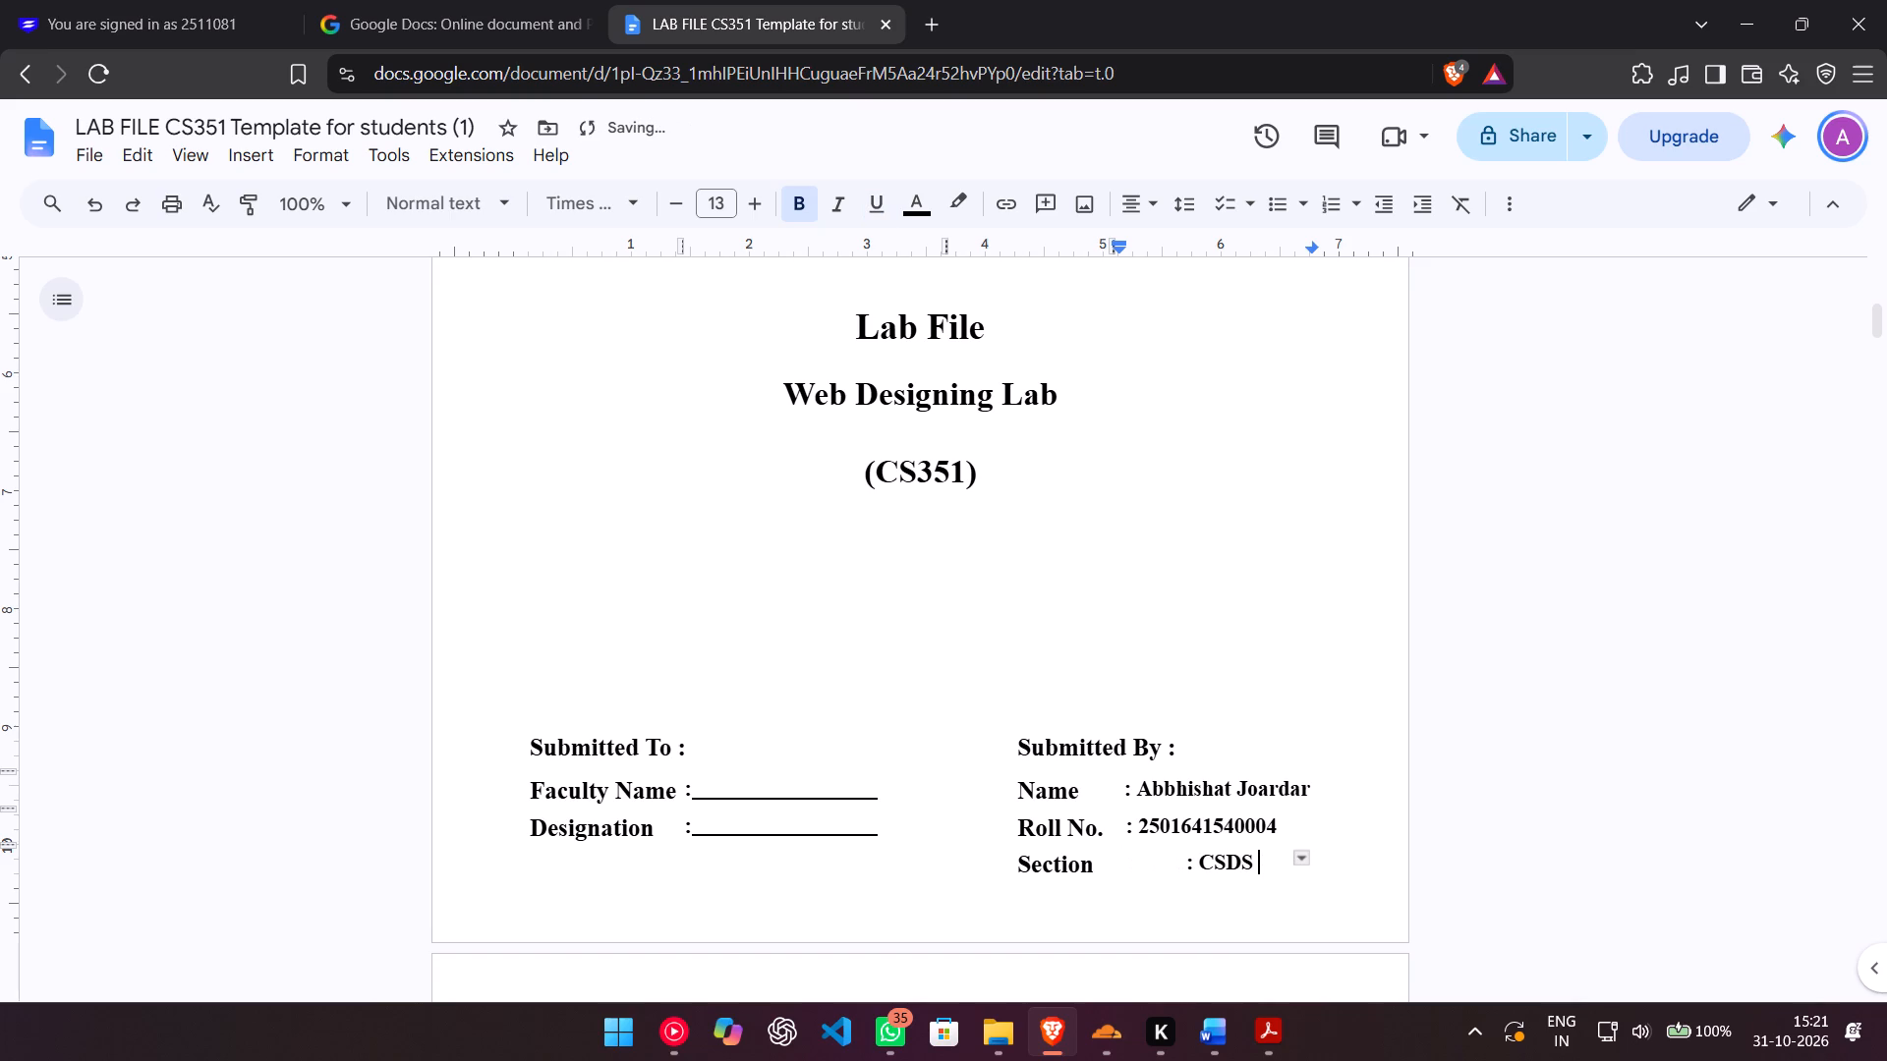
pyautogui.hotkey('ctrl', 'v')
# Remove the extra spacing before the colon in the cover page's Section entry.
pyautogui.press('Left')
pyautogui.press('Left')
pyautogui.press('Left')
pyautogui.press('Left')
pyautogui.press('Left')
pyautogui.press('Left')
pyautogui.press('Left')
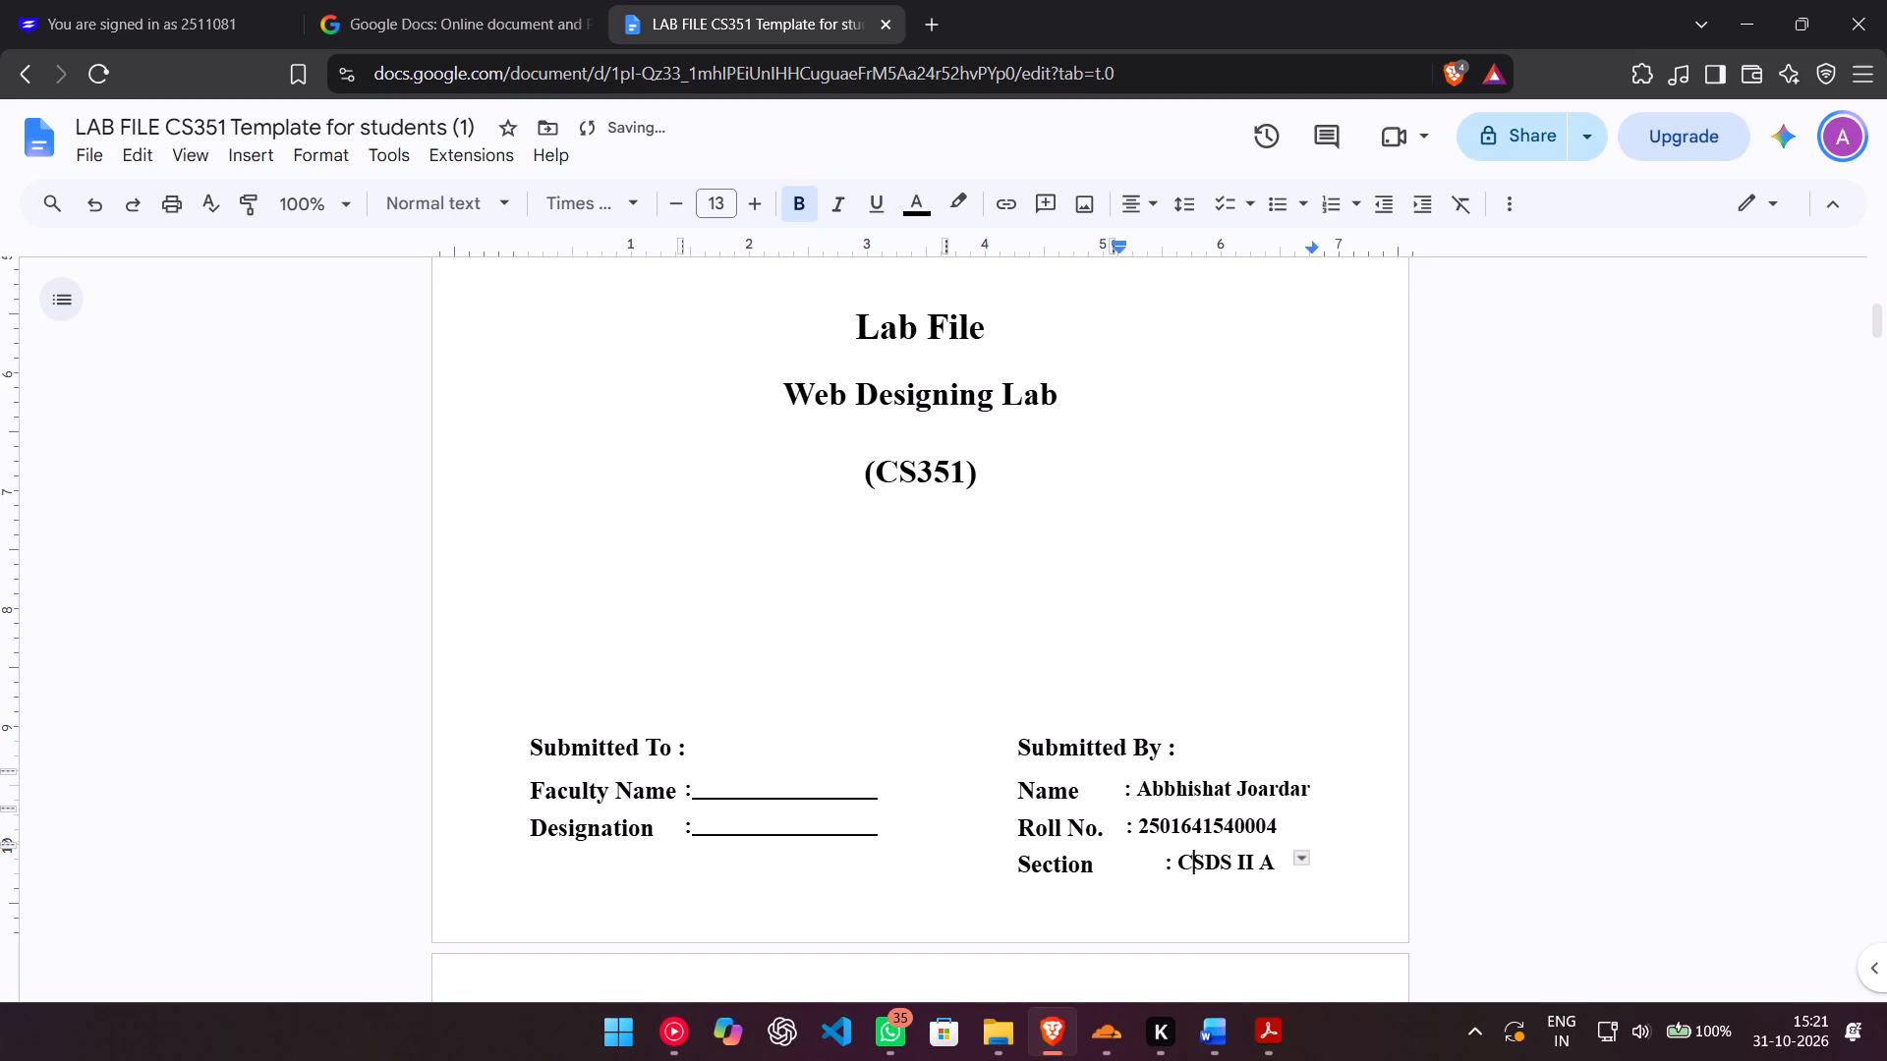
pyautogui.press('Left')
pyautogui.press('Left')
pyautogui.press('Left')
pyautogui.press('BackSpace')
pyautogui.press('BackSpace')
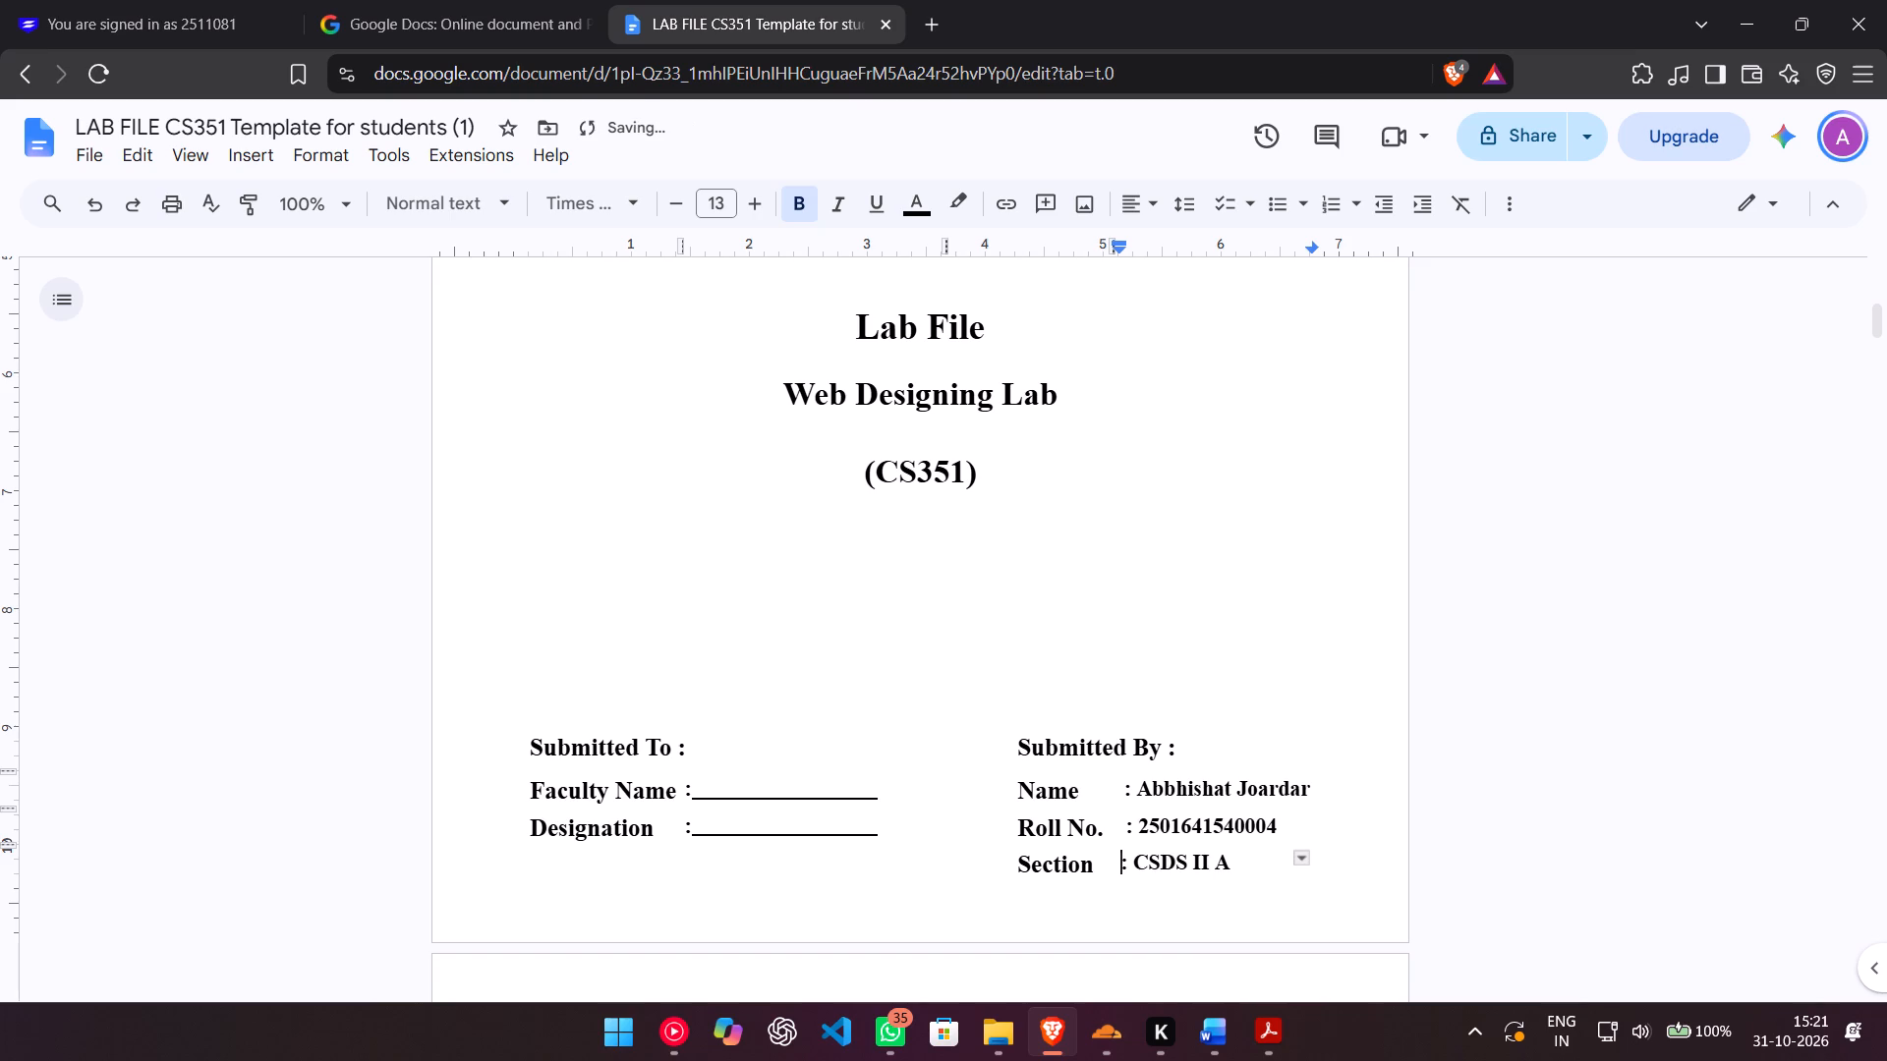
pyautogui.press('space')
pyautogui.press('BackSpace')
# Remove the extra space before the Roll No. and Name colons so they line up with the Section colon.
pyautogui.press('Up')
pyautogui.press('Right')
pyautogui.press('BackSpace')
pyautogui.press('Delete')
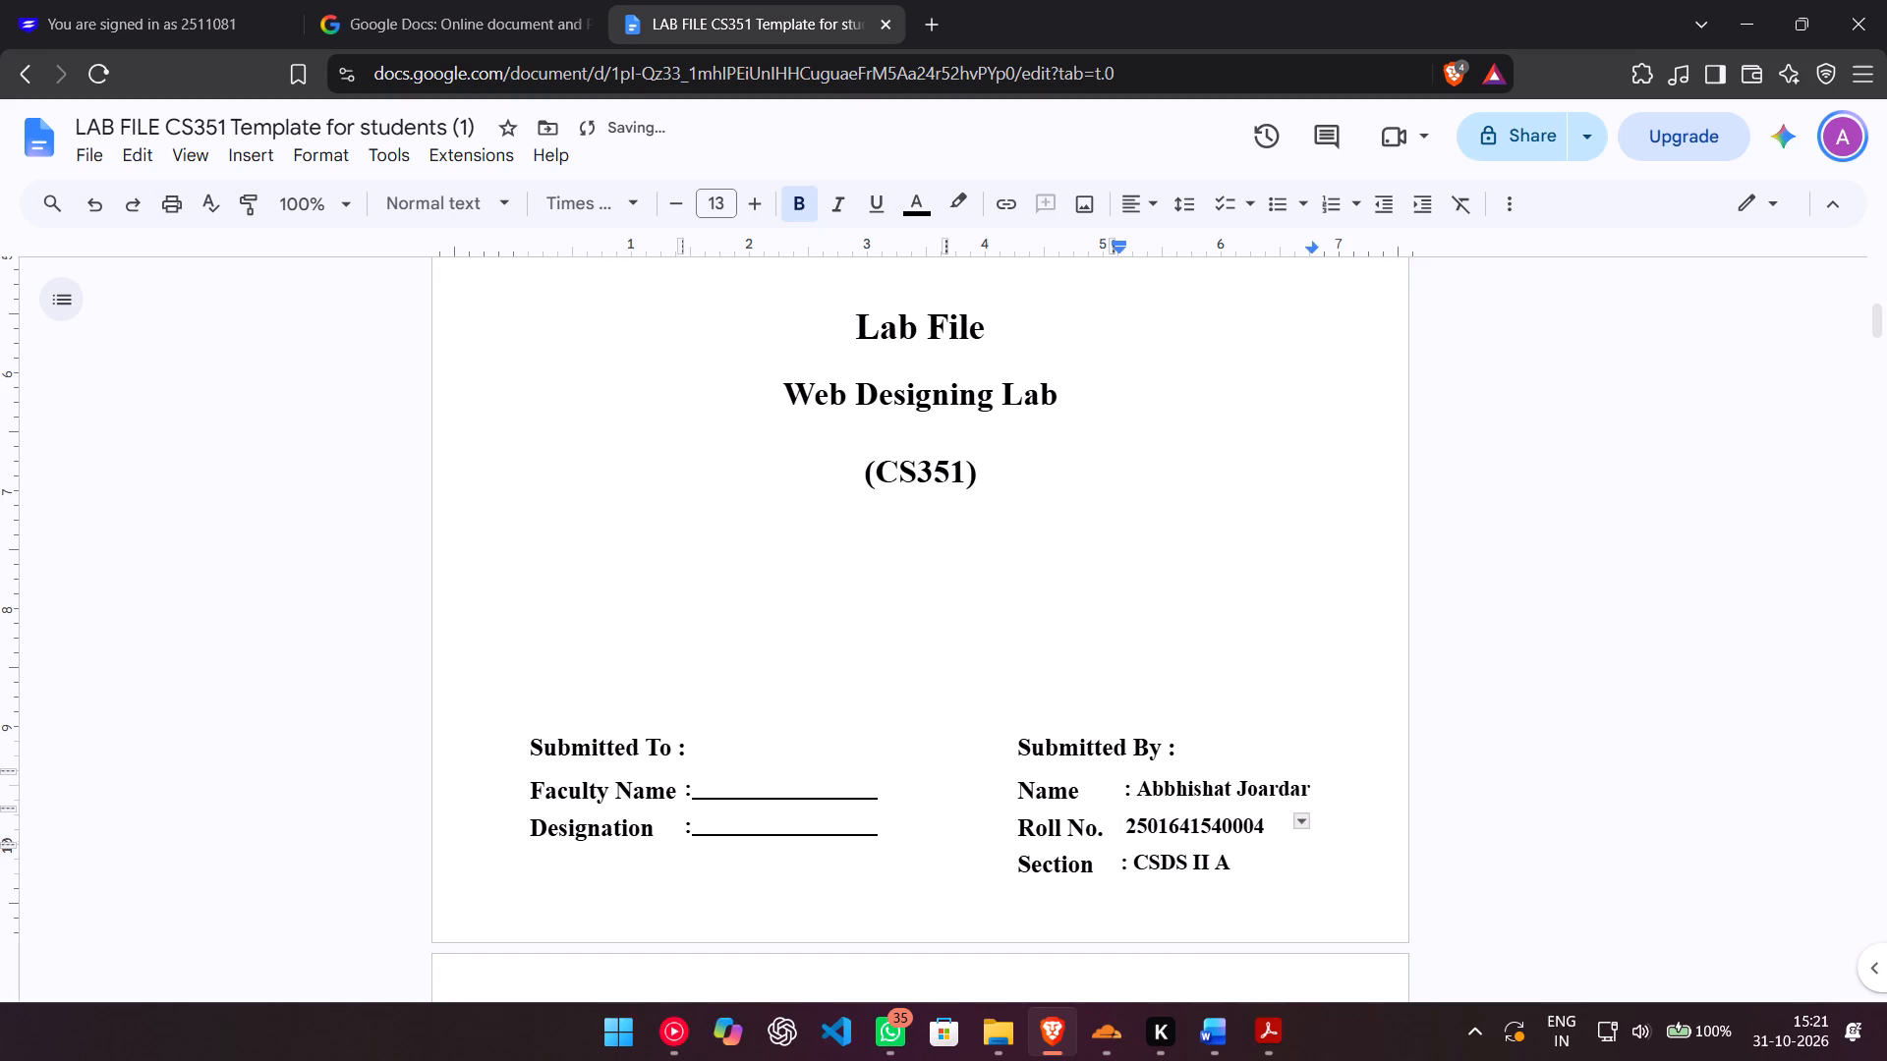
pyautogui.hotkey('ctrl', 'z')
pyautogui.press('Up')
pyautogui.press('BackSpace')
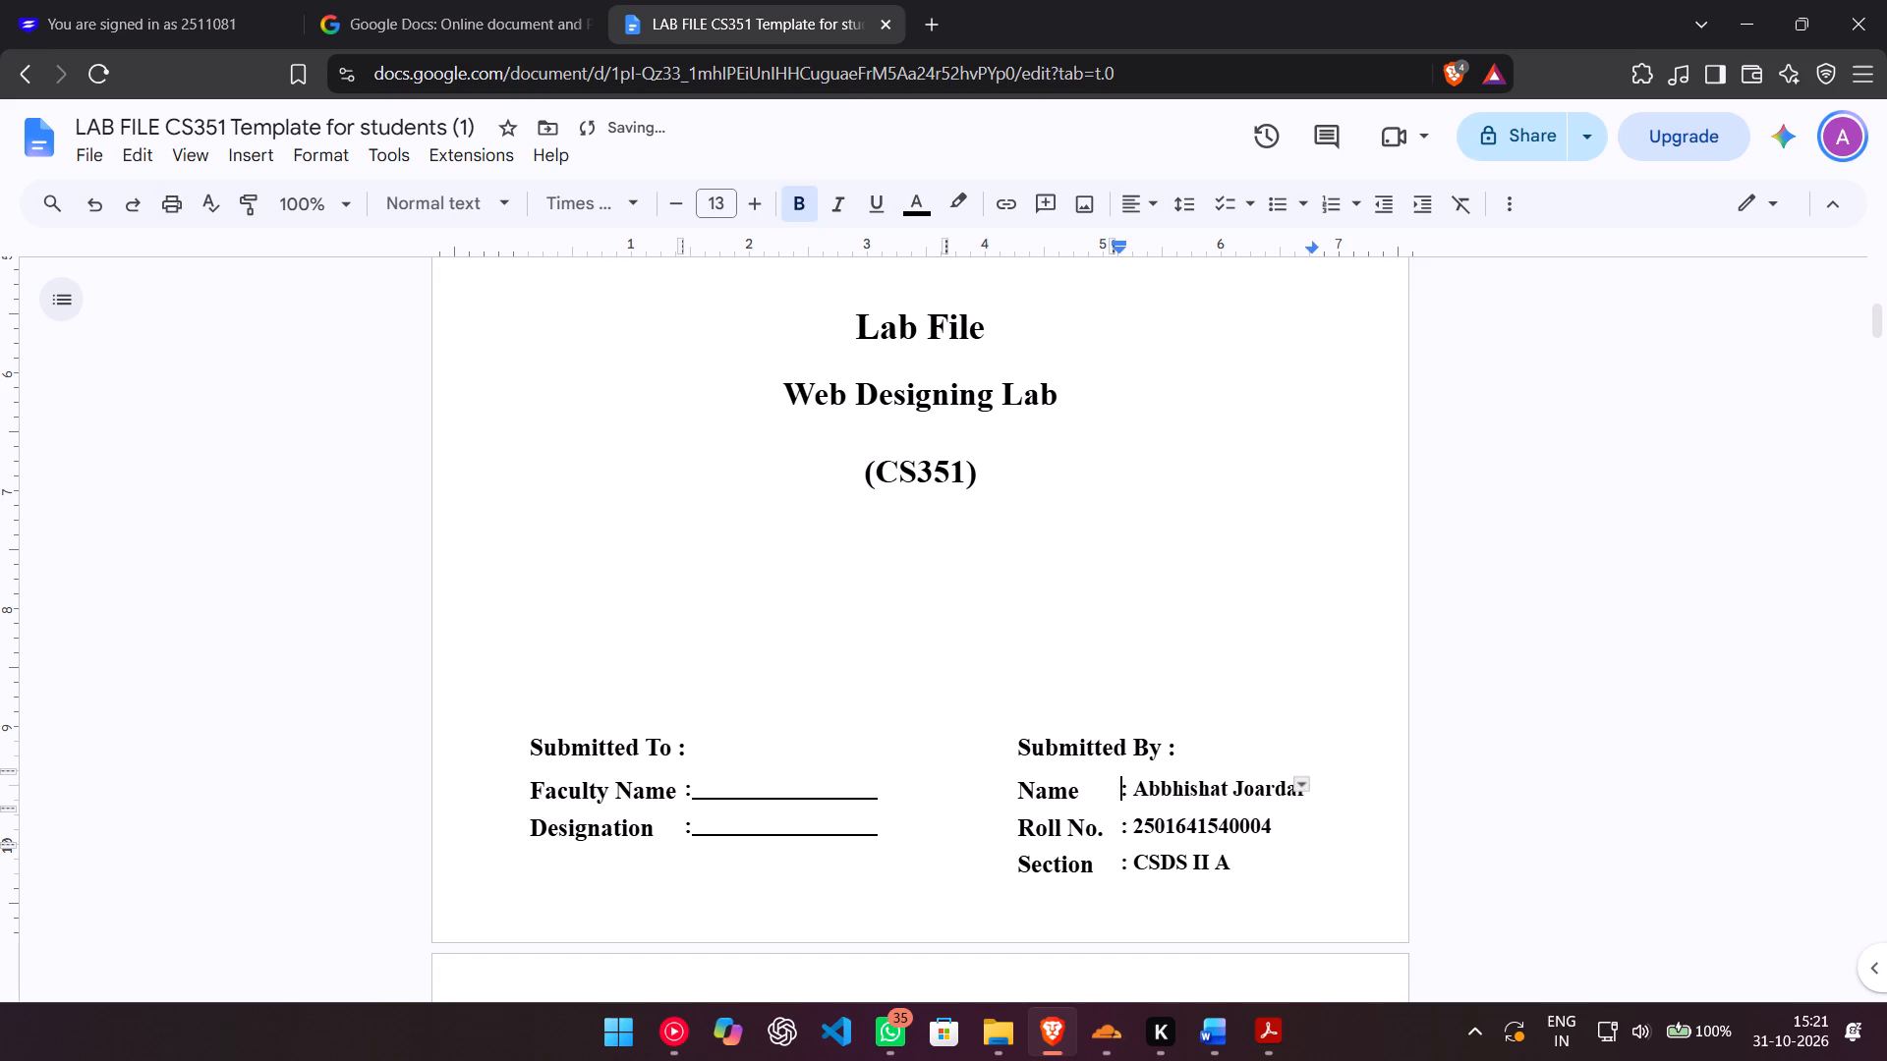
pyautogui.click(1323, 671)
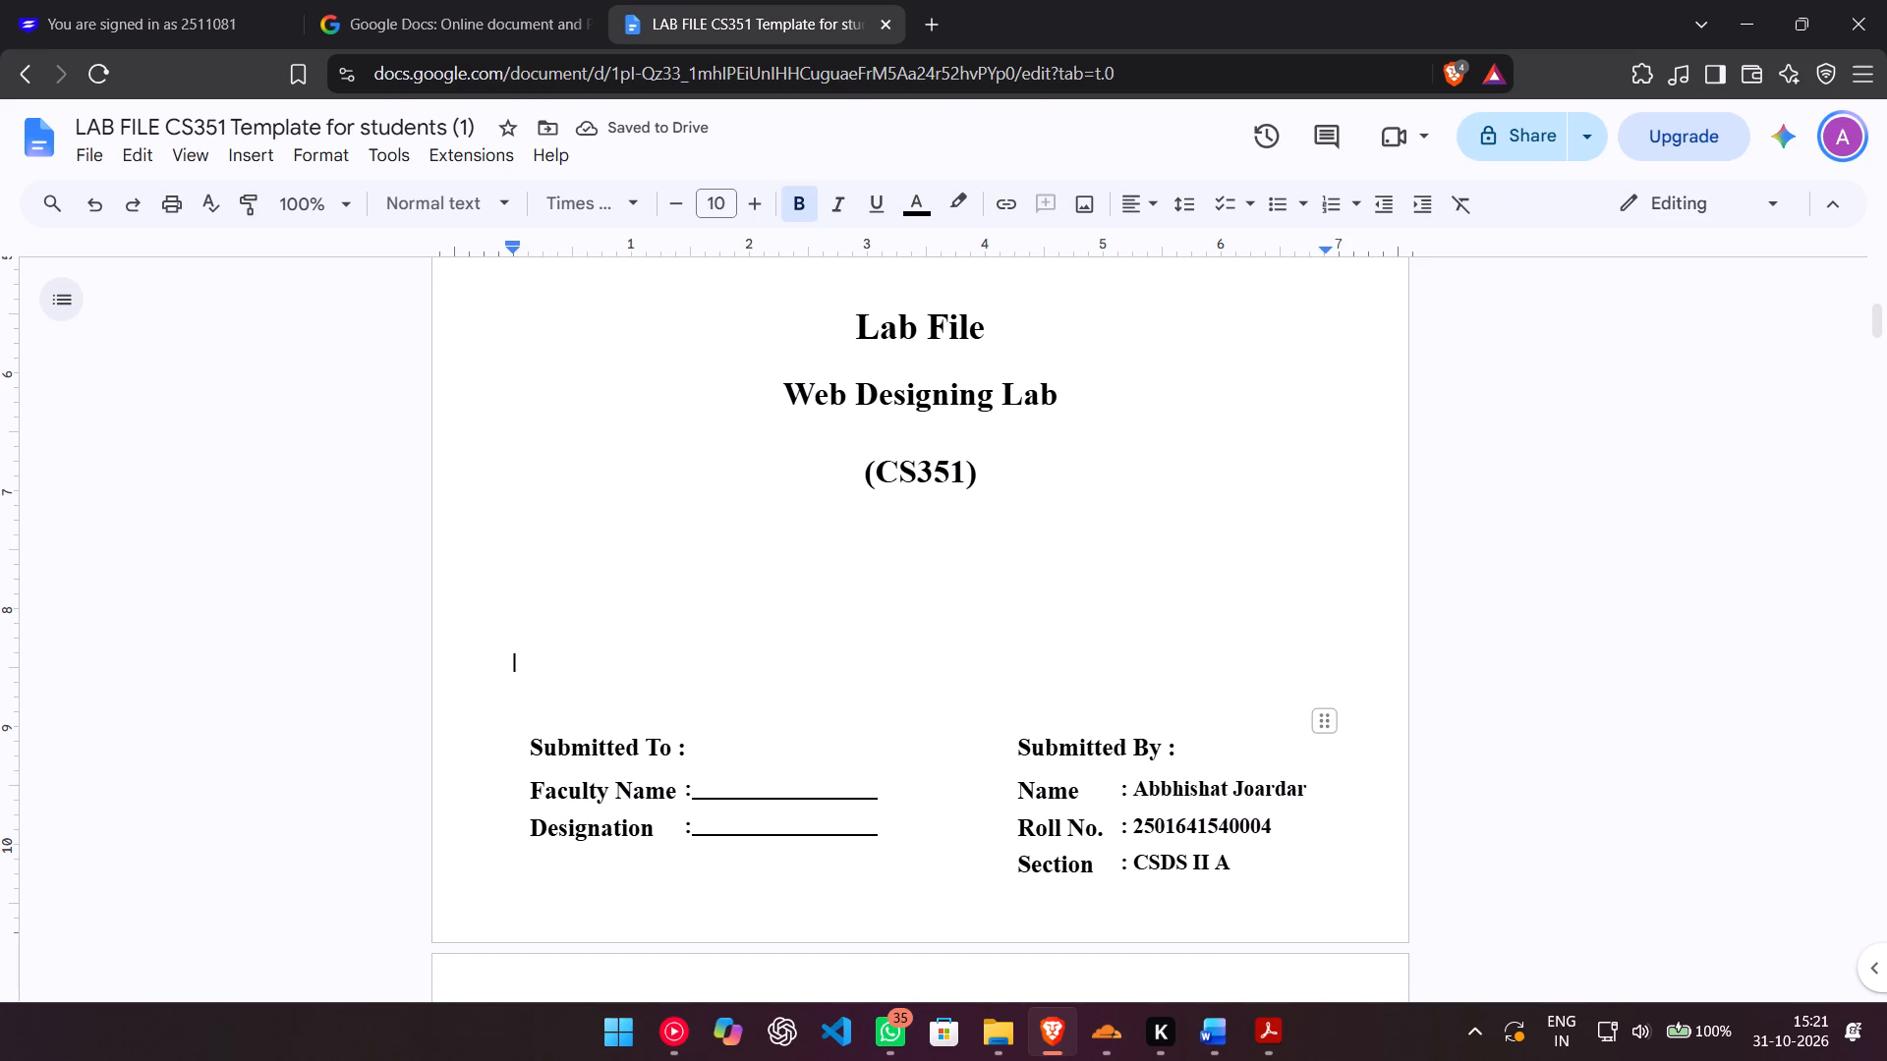
# Review the pages after the cover, from the table of contents through the program outcomes to the list of experiments.
pyautogui.scroll(-3, 743, 796)
pyautogui.scroll(19, 748, 805)
pyautogui.scroll(-20, 755, 776)
pyautogui.scroll(3, 828, 724)
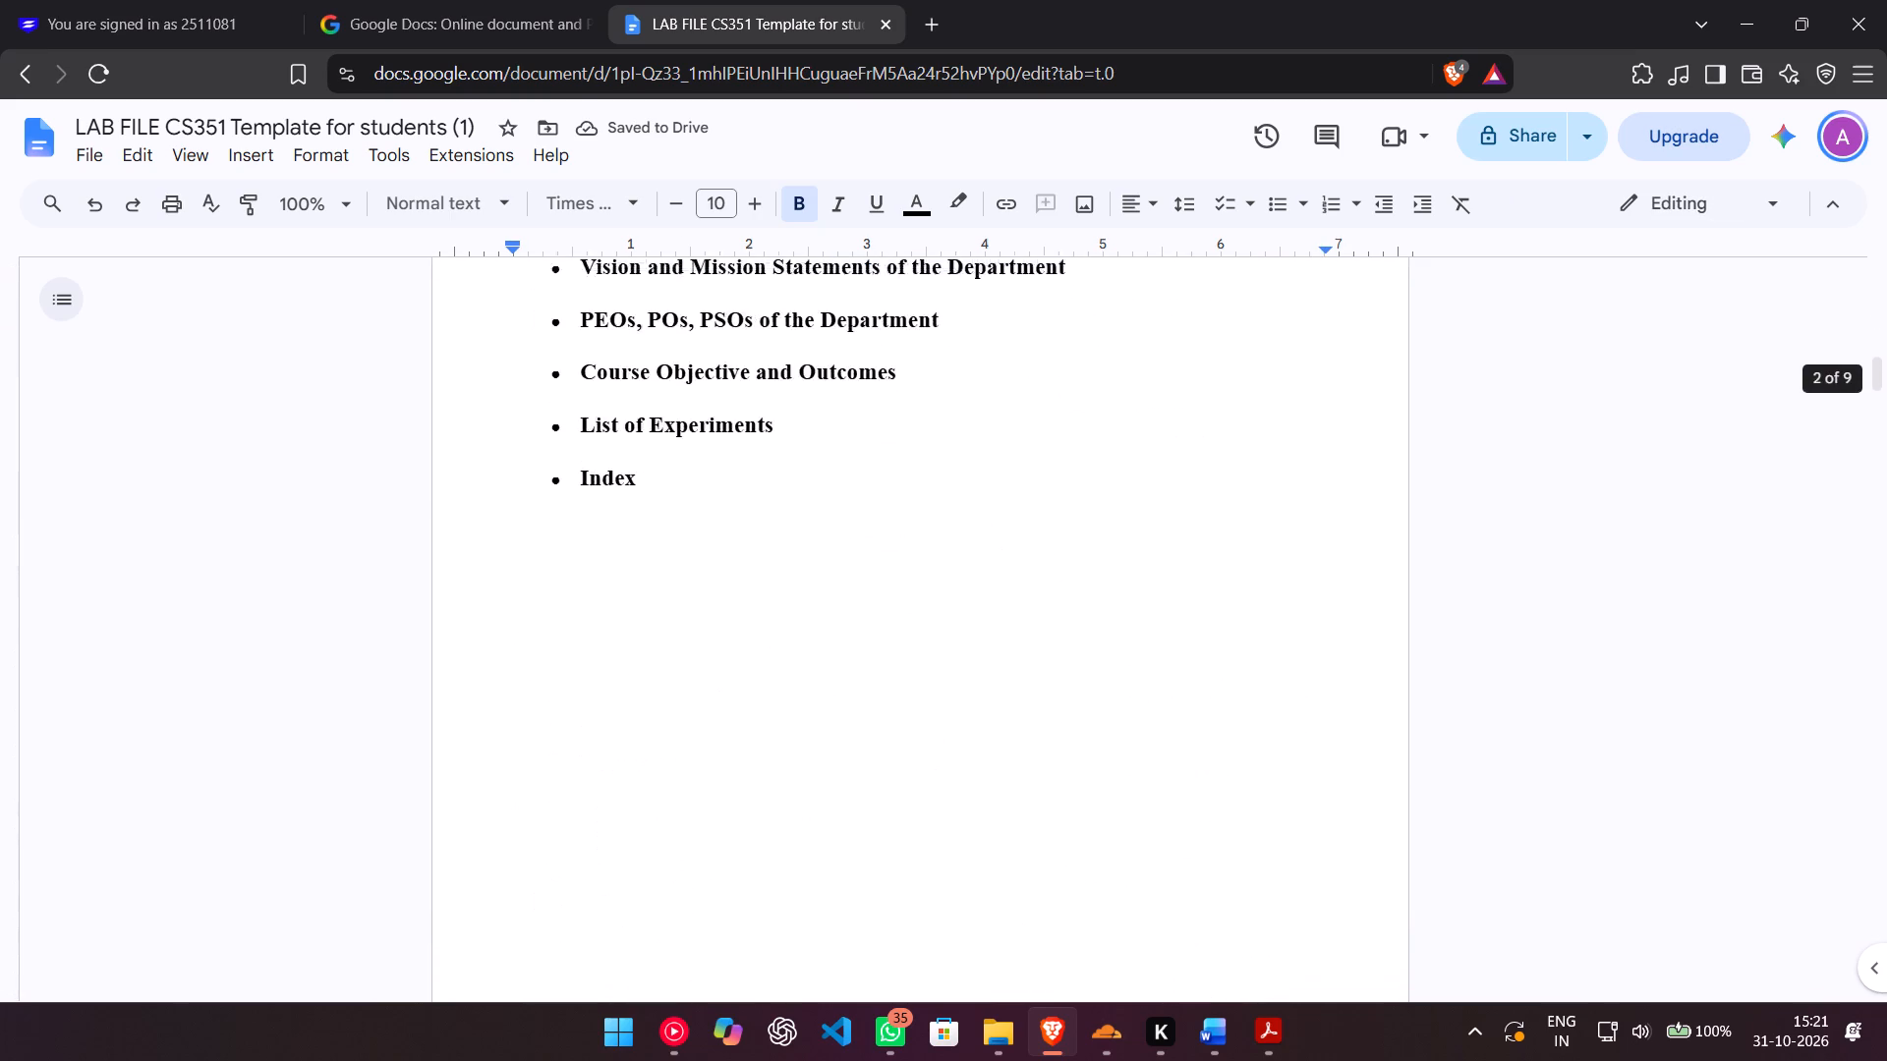
pyautogui.scroll(-20, 837, 677)
pyautogui.scroll(-20, 837, 677)
pyautogui.scroll(-3, 837, 677)
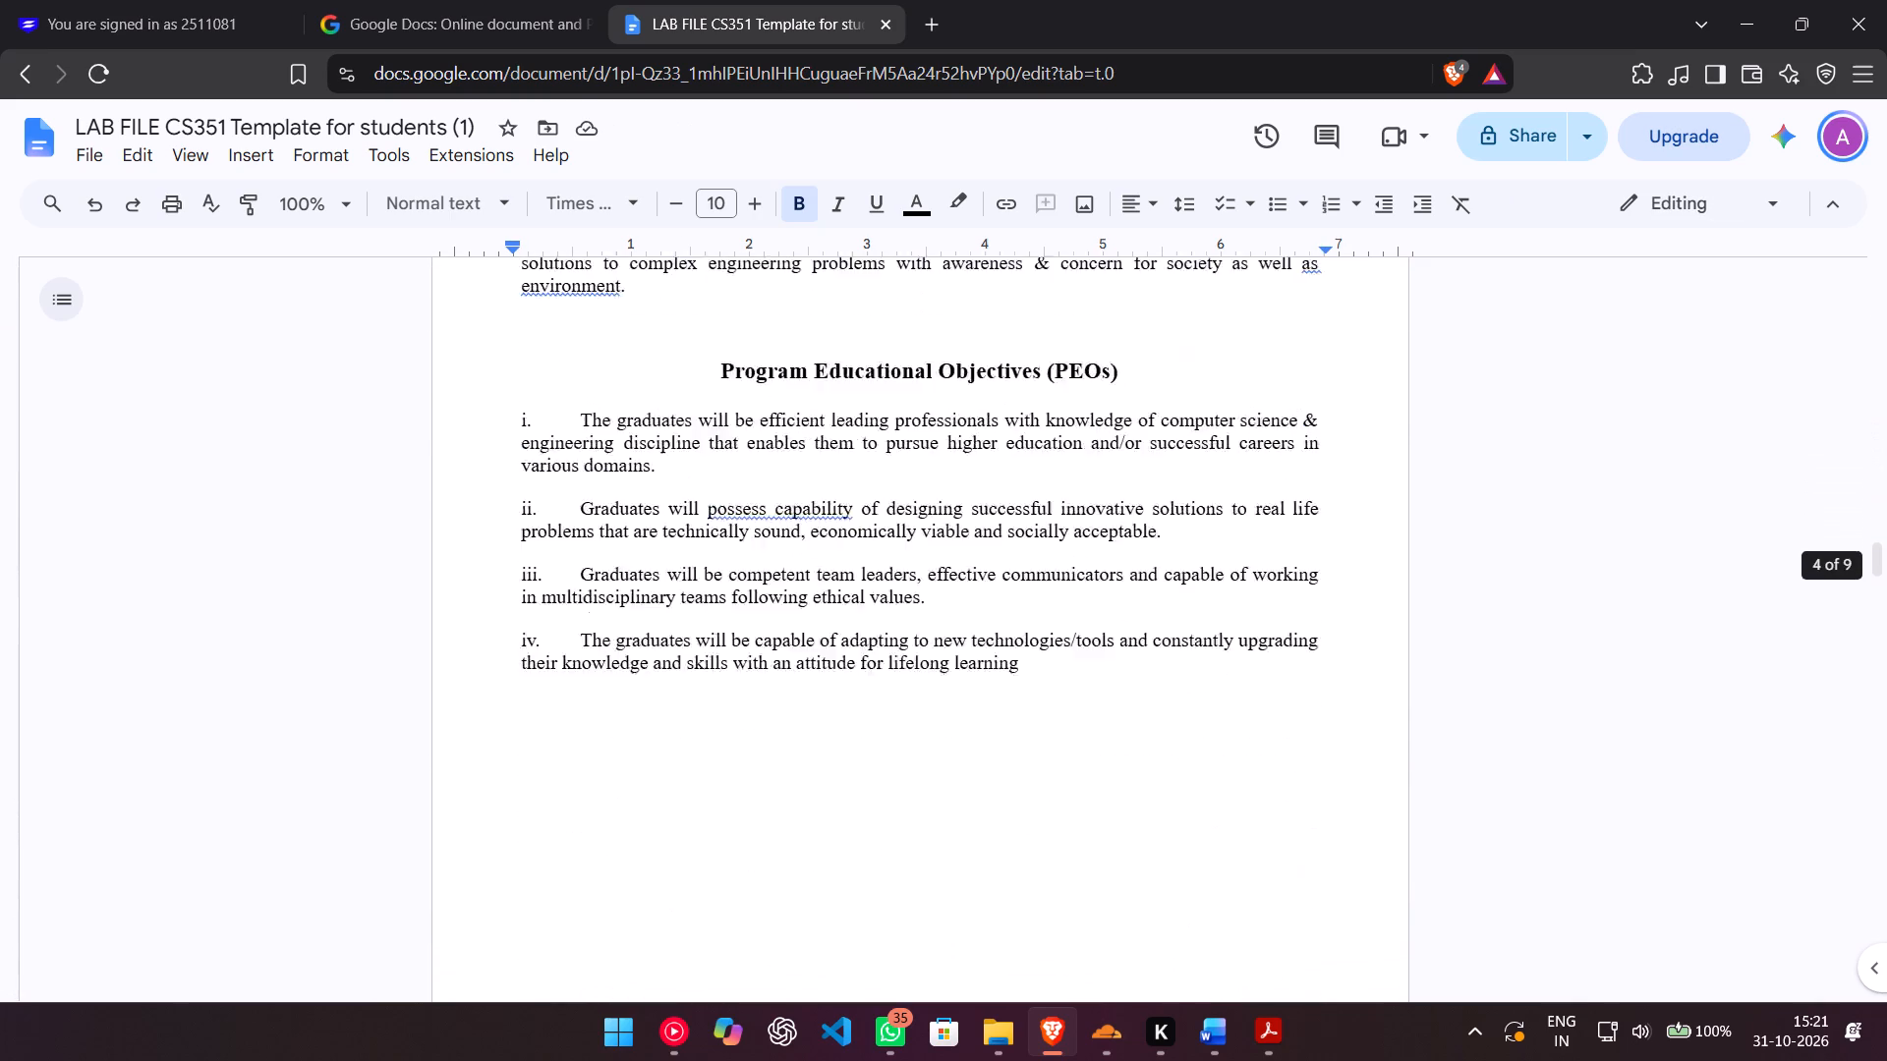
pyautogui.scroll(11, 857, 662)
pyautogui.scroll(-15, 1124, 644)
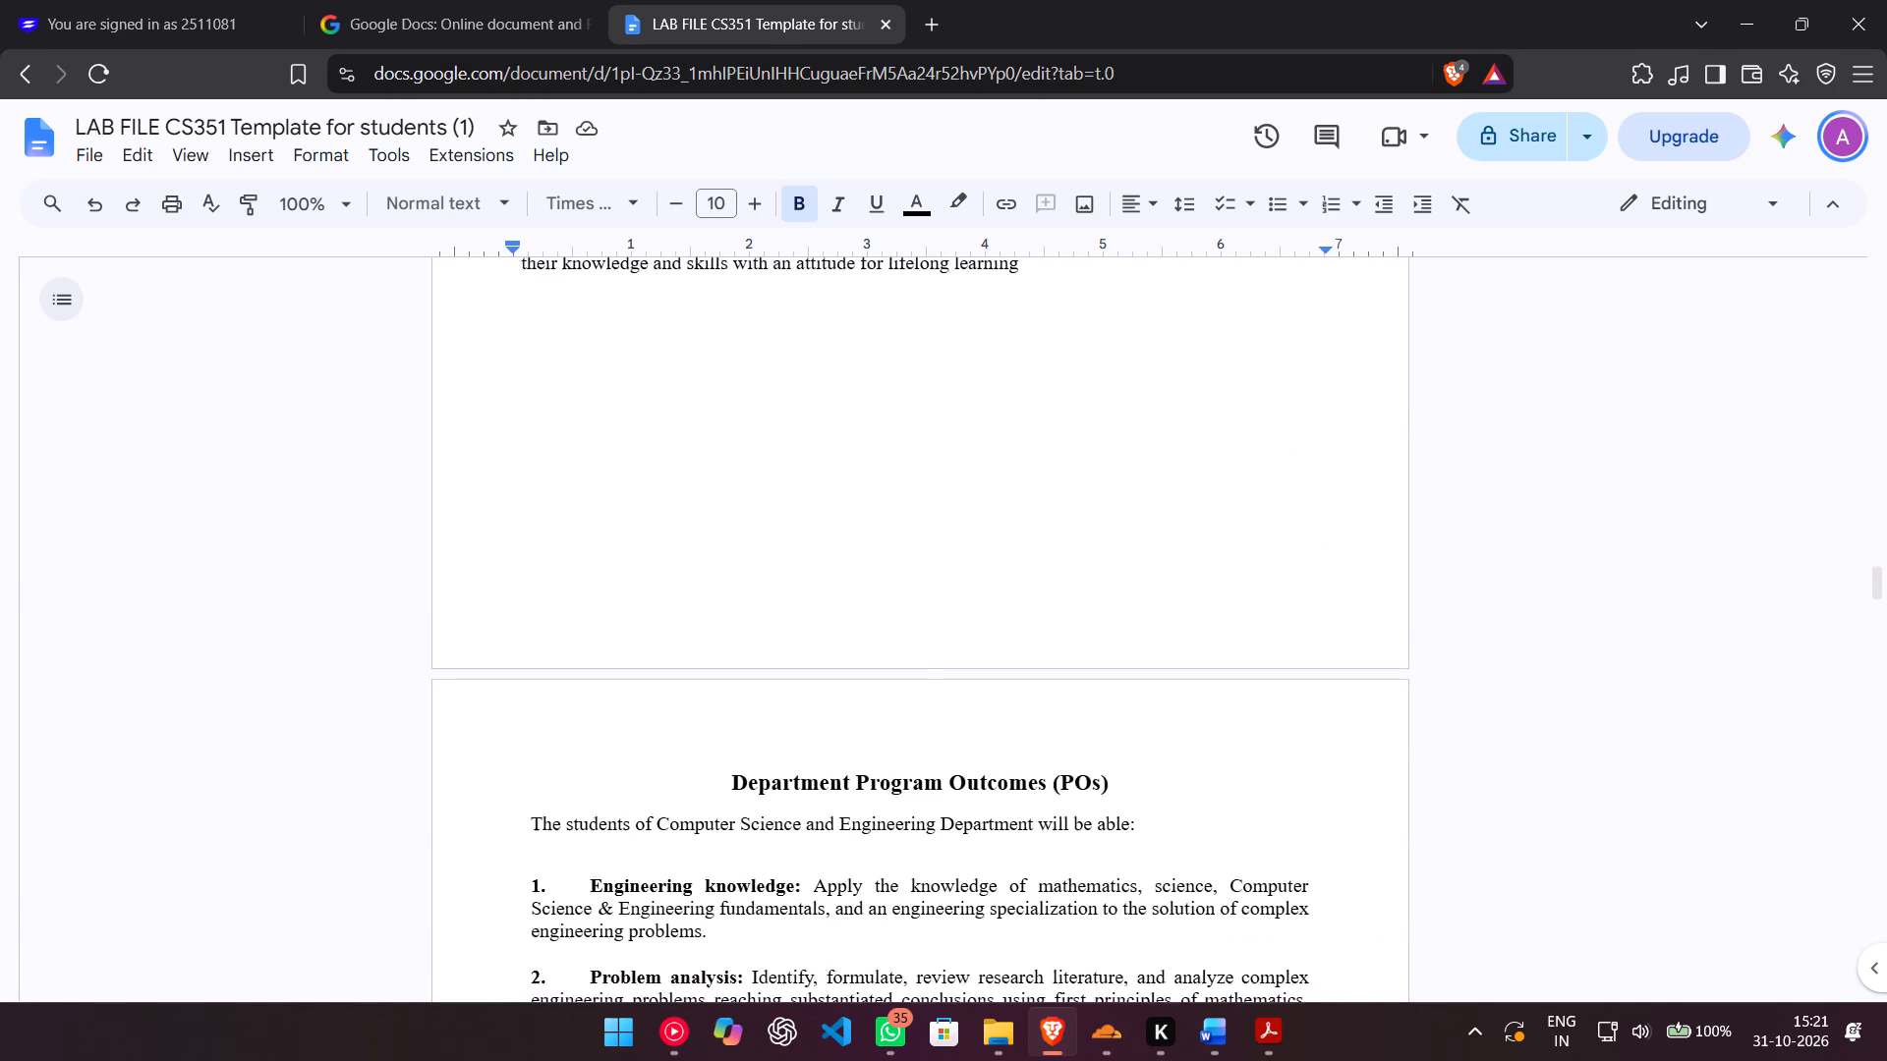
pyautogui.scroll(-20, 1126, 672)
pyautogui.scroll(-11, 1126, 672)
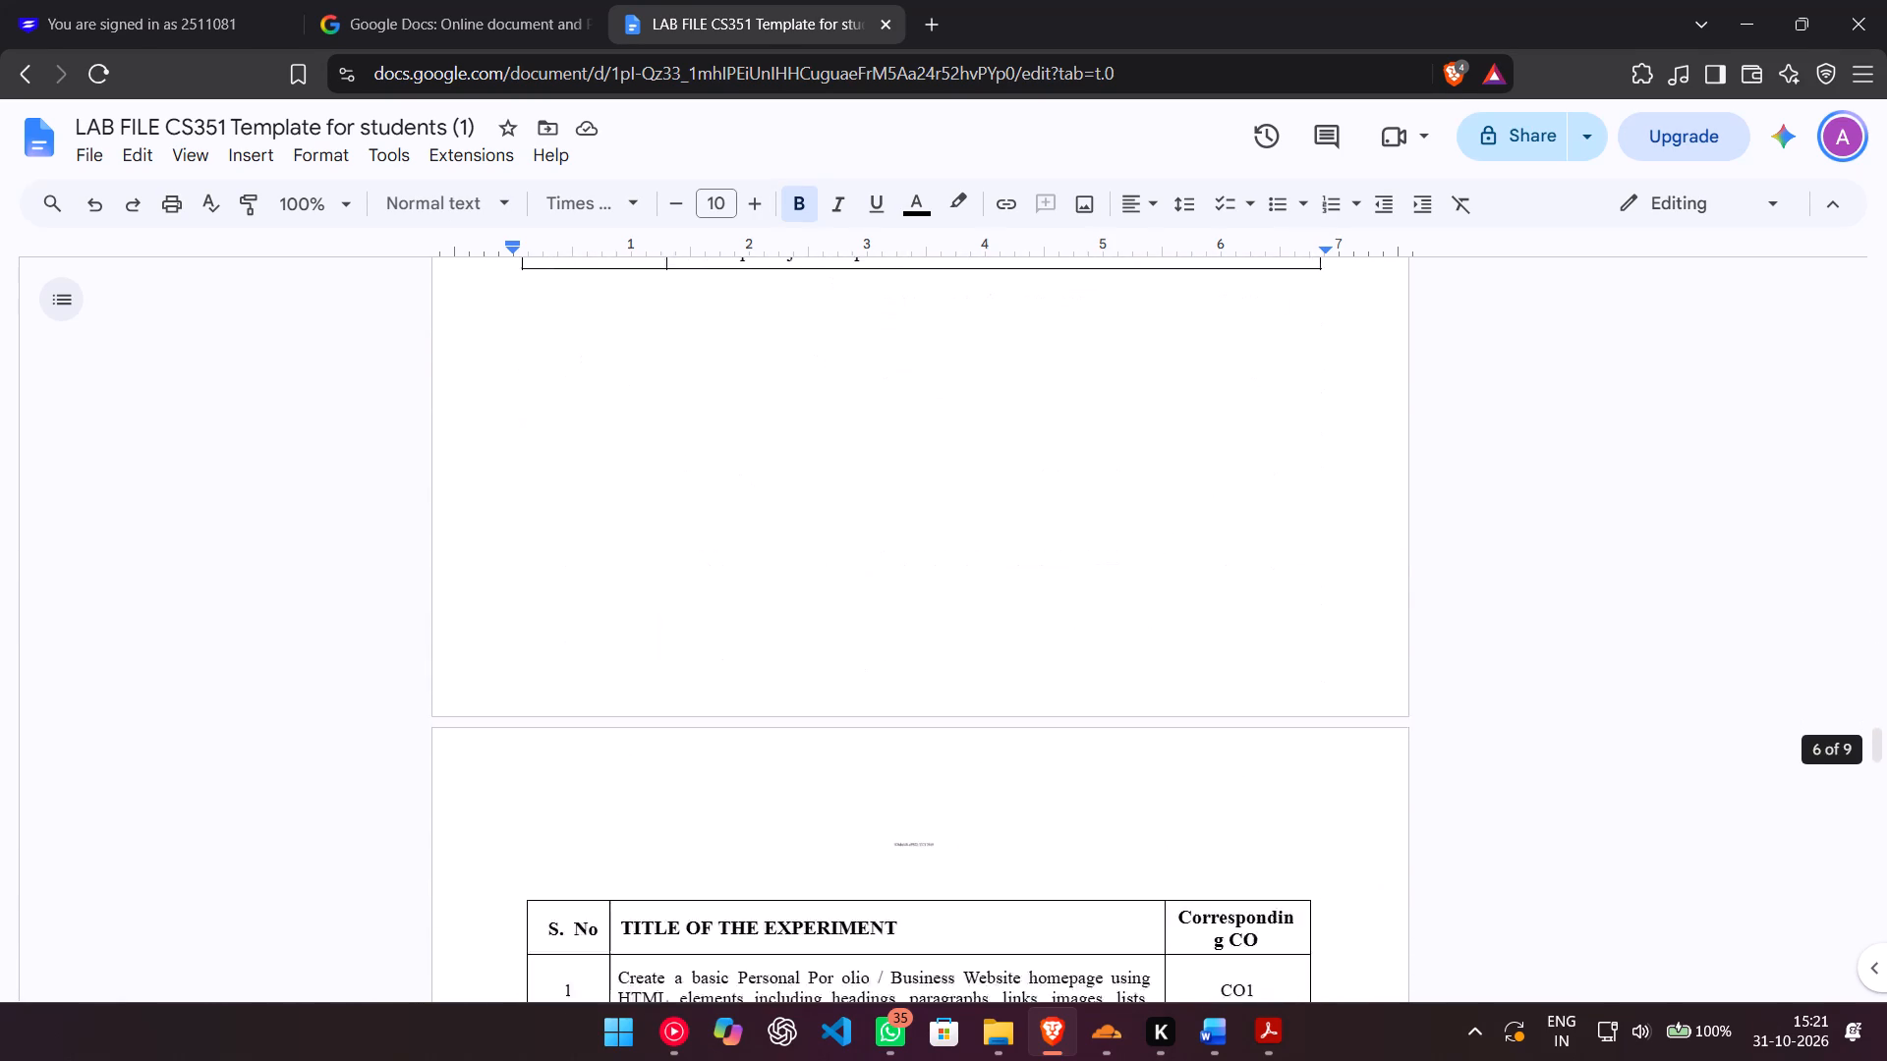
pyautogui.scroll(-8, 1036, 816)
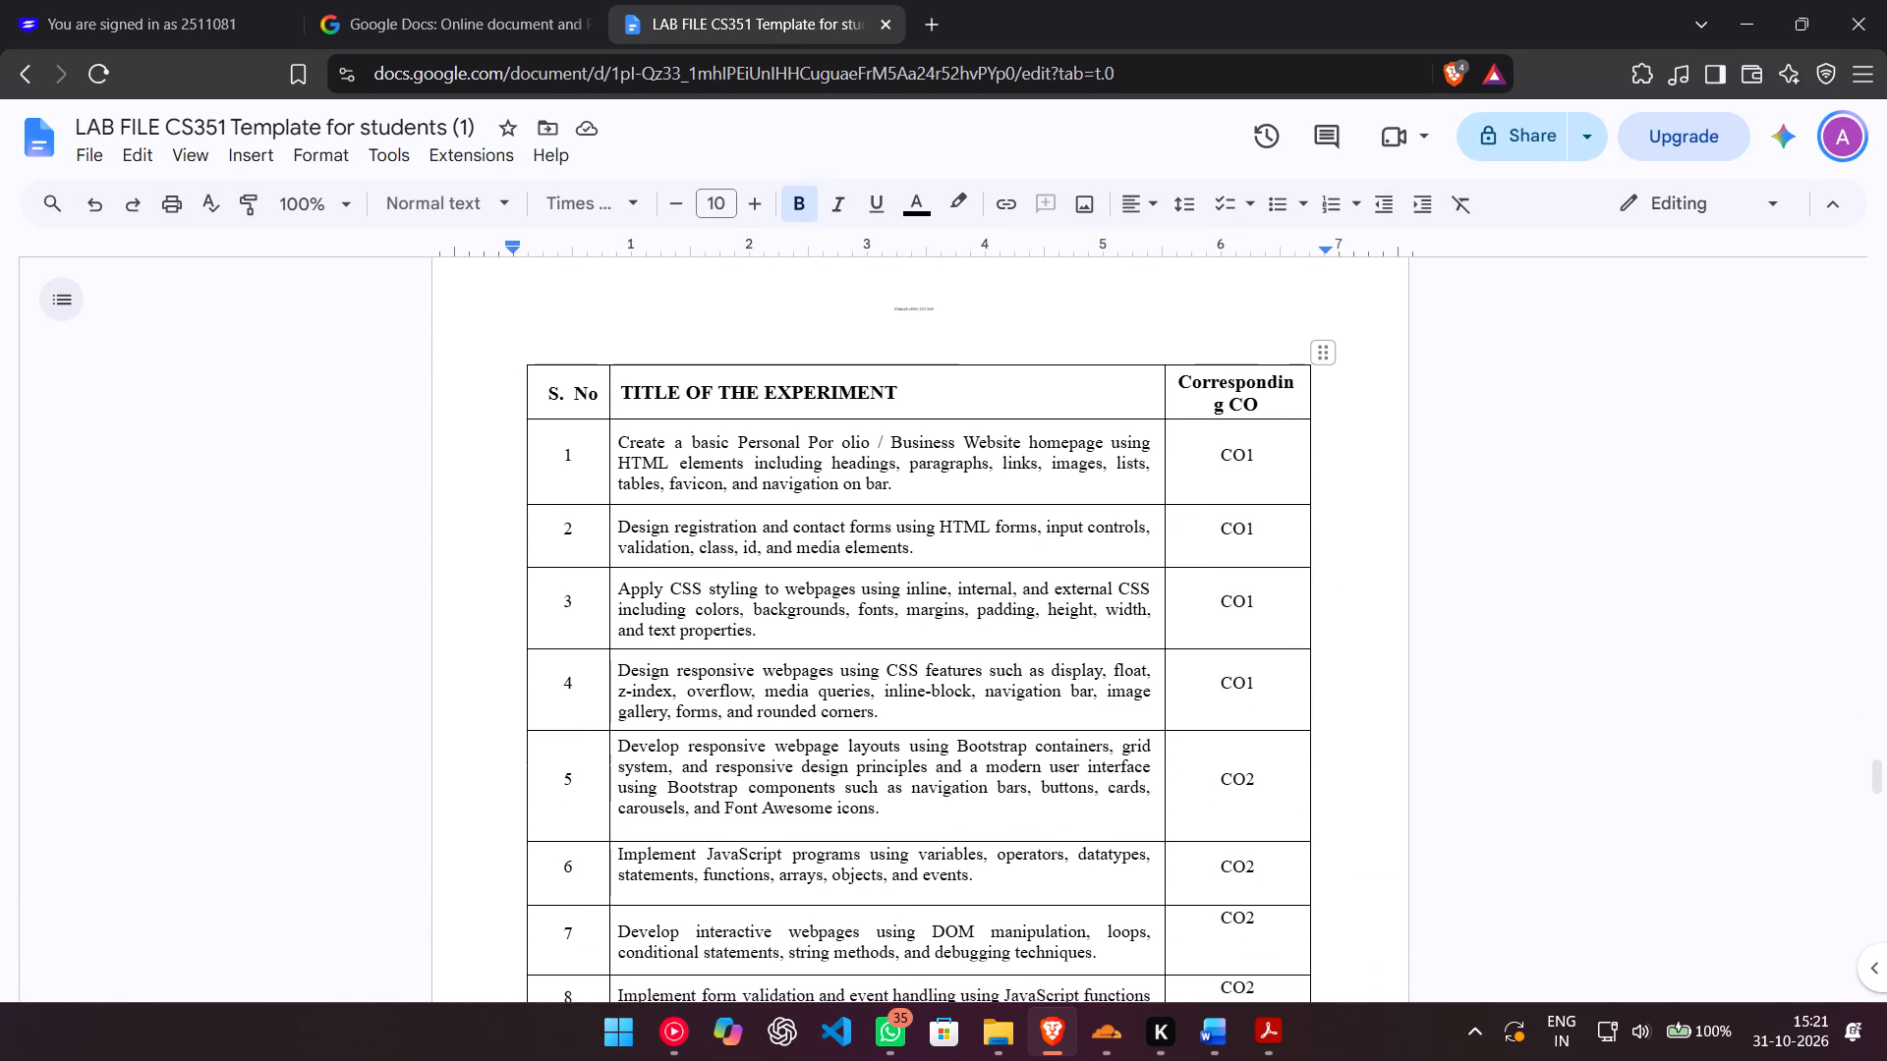
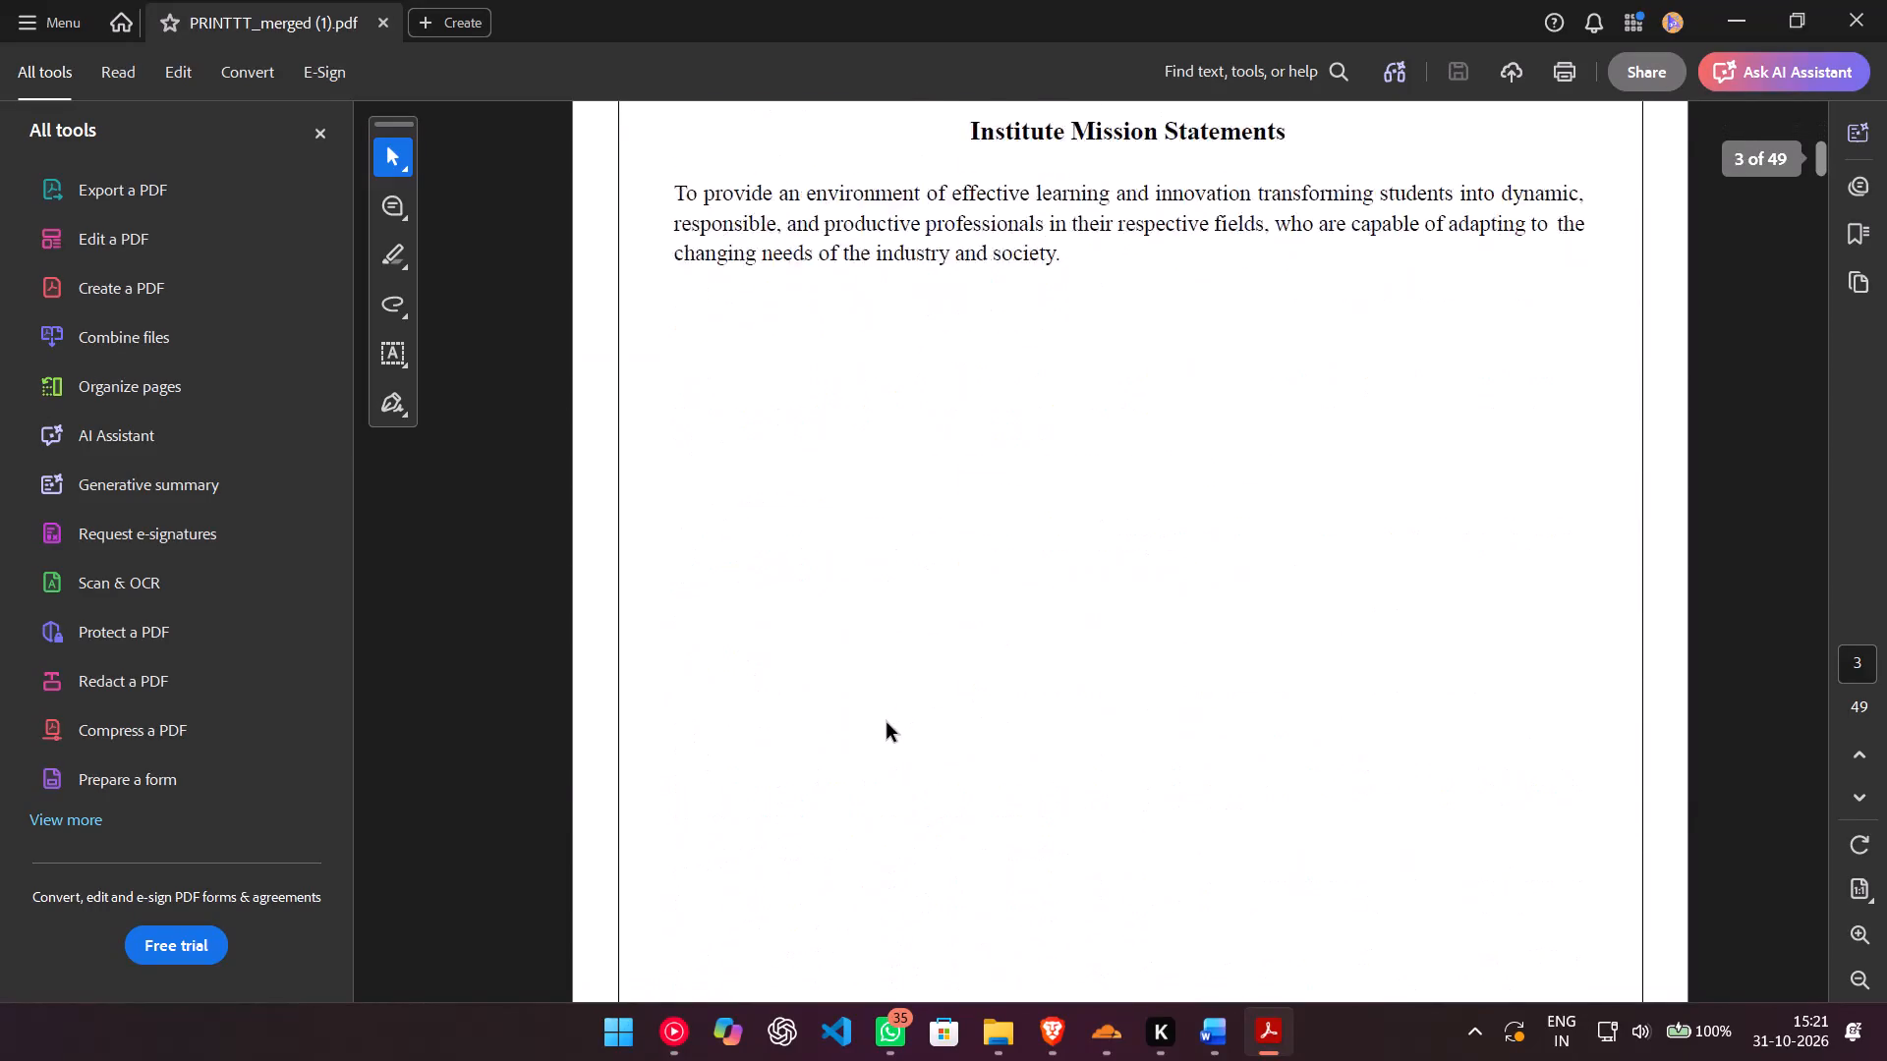
# Review the merged PDF in Acrobat from the institute mission statements through the program and course outcomes to the lab experiment index table.
pyautogui.scroll(-16, 886, 723)
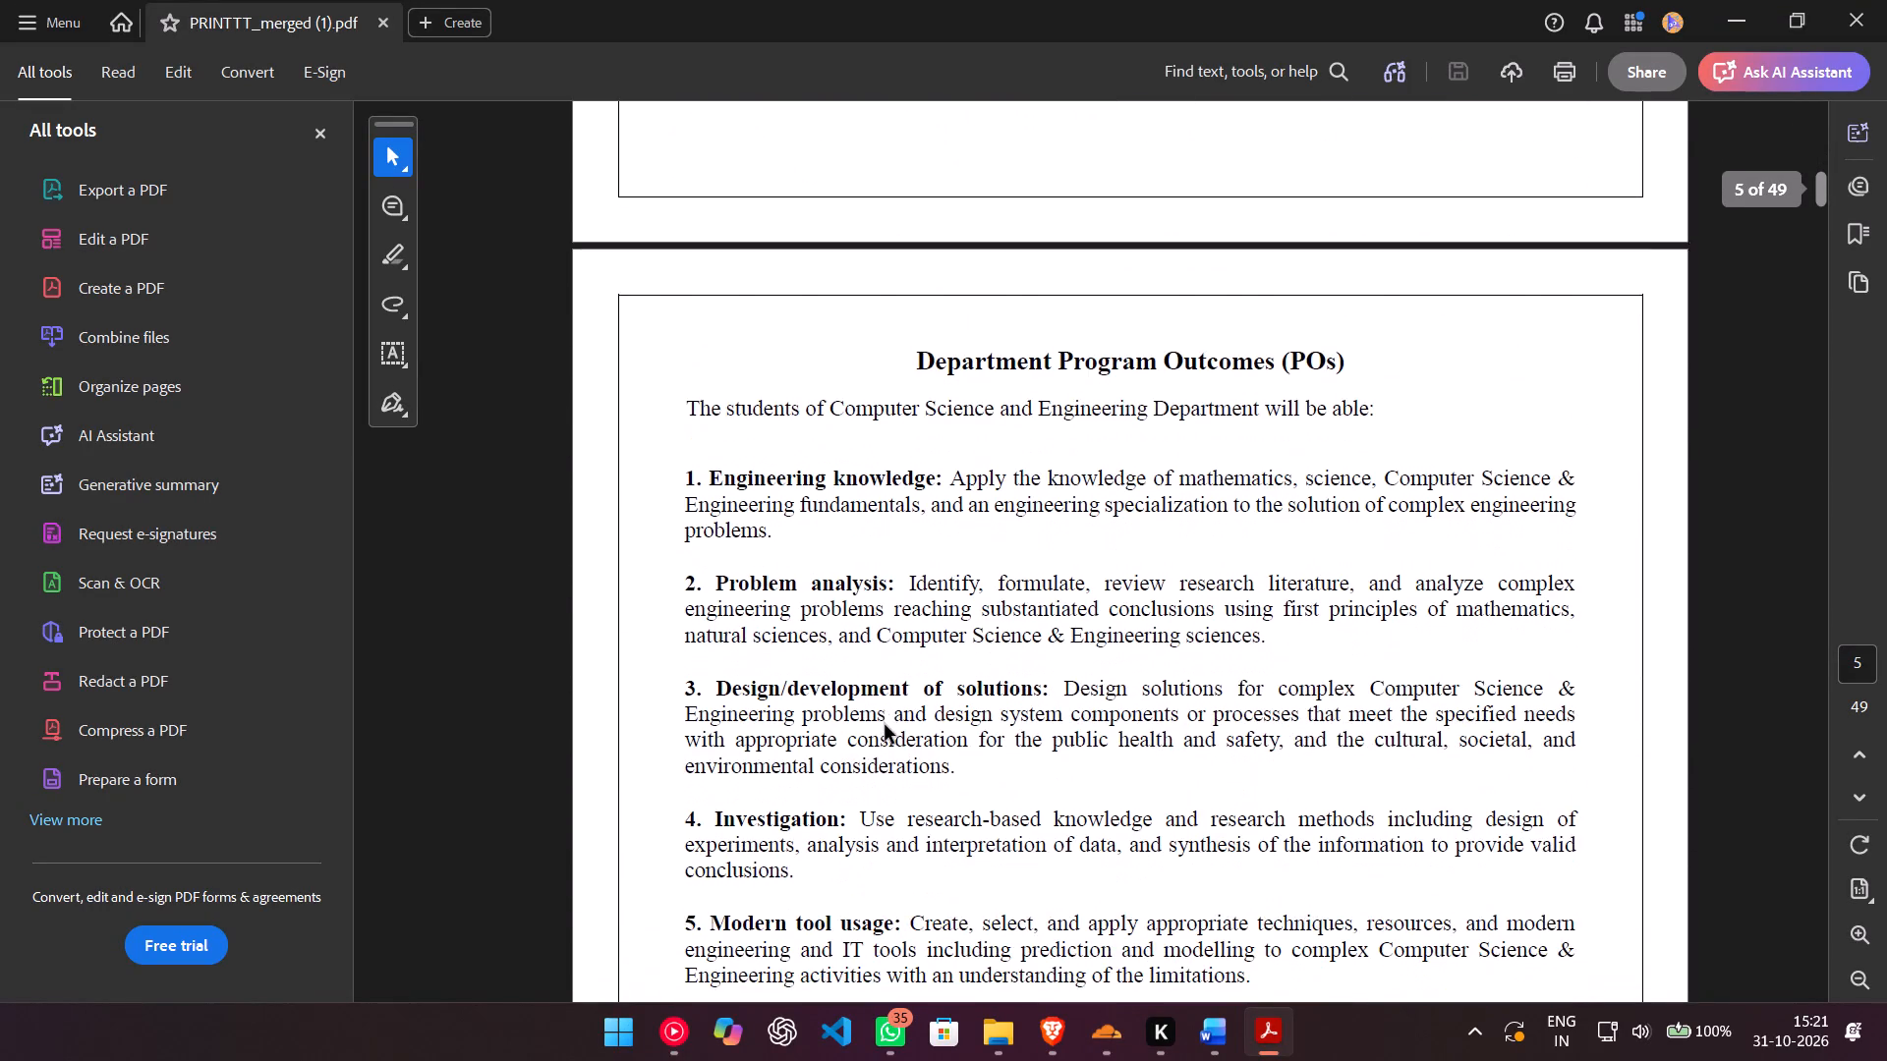
pyautogui.scroll(-17, 885, 725)
pyautogui.scroll(-5, 885, 740)
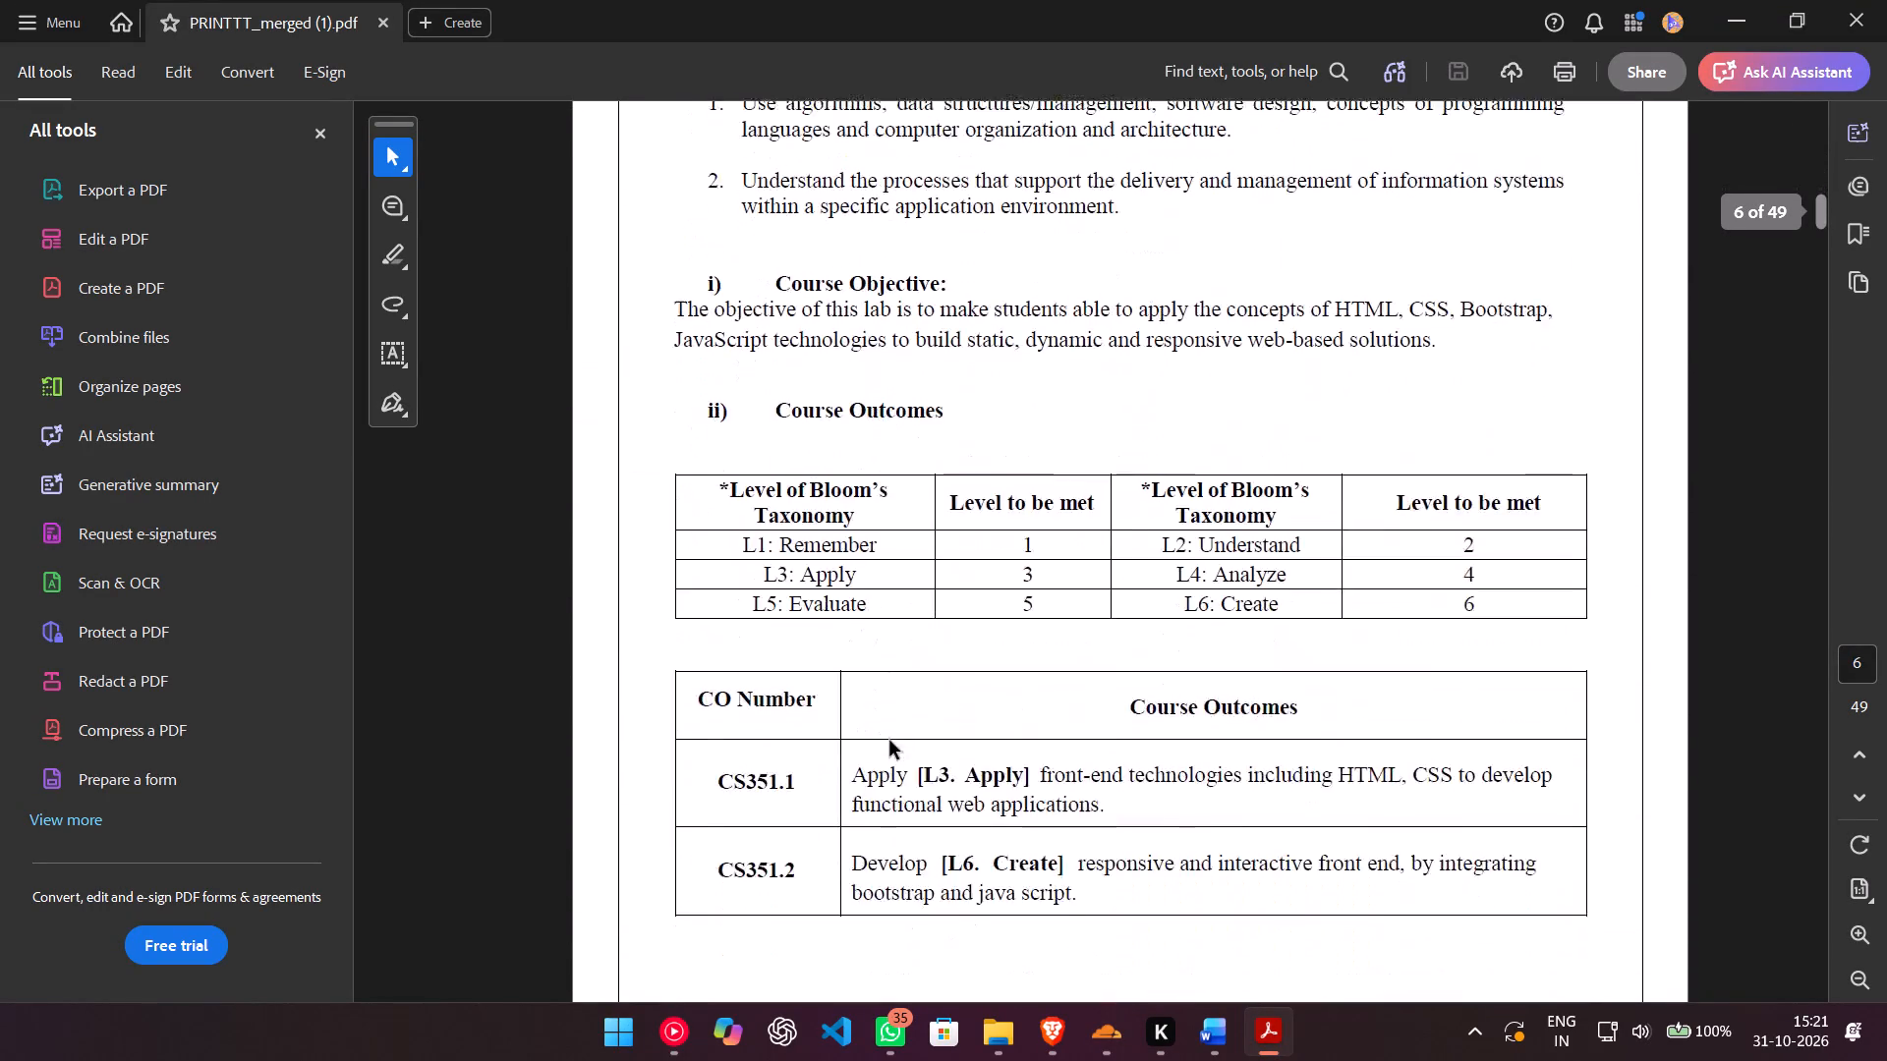
pyautogui.scroll(-13, 889, 741)
pyautogui.scroll(-18, 896, 744)
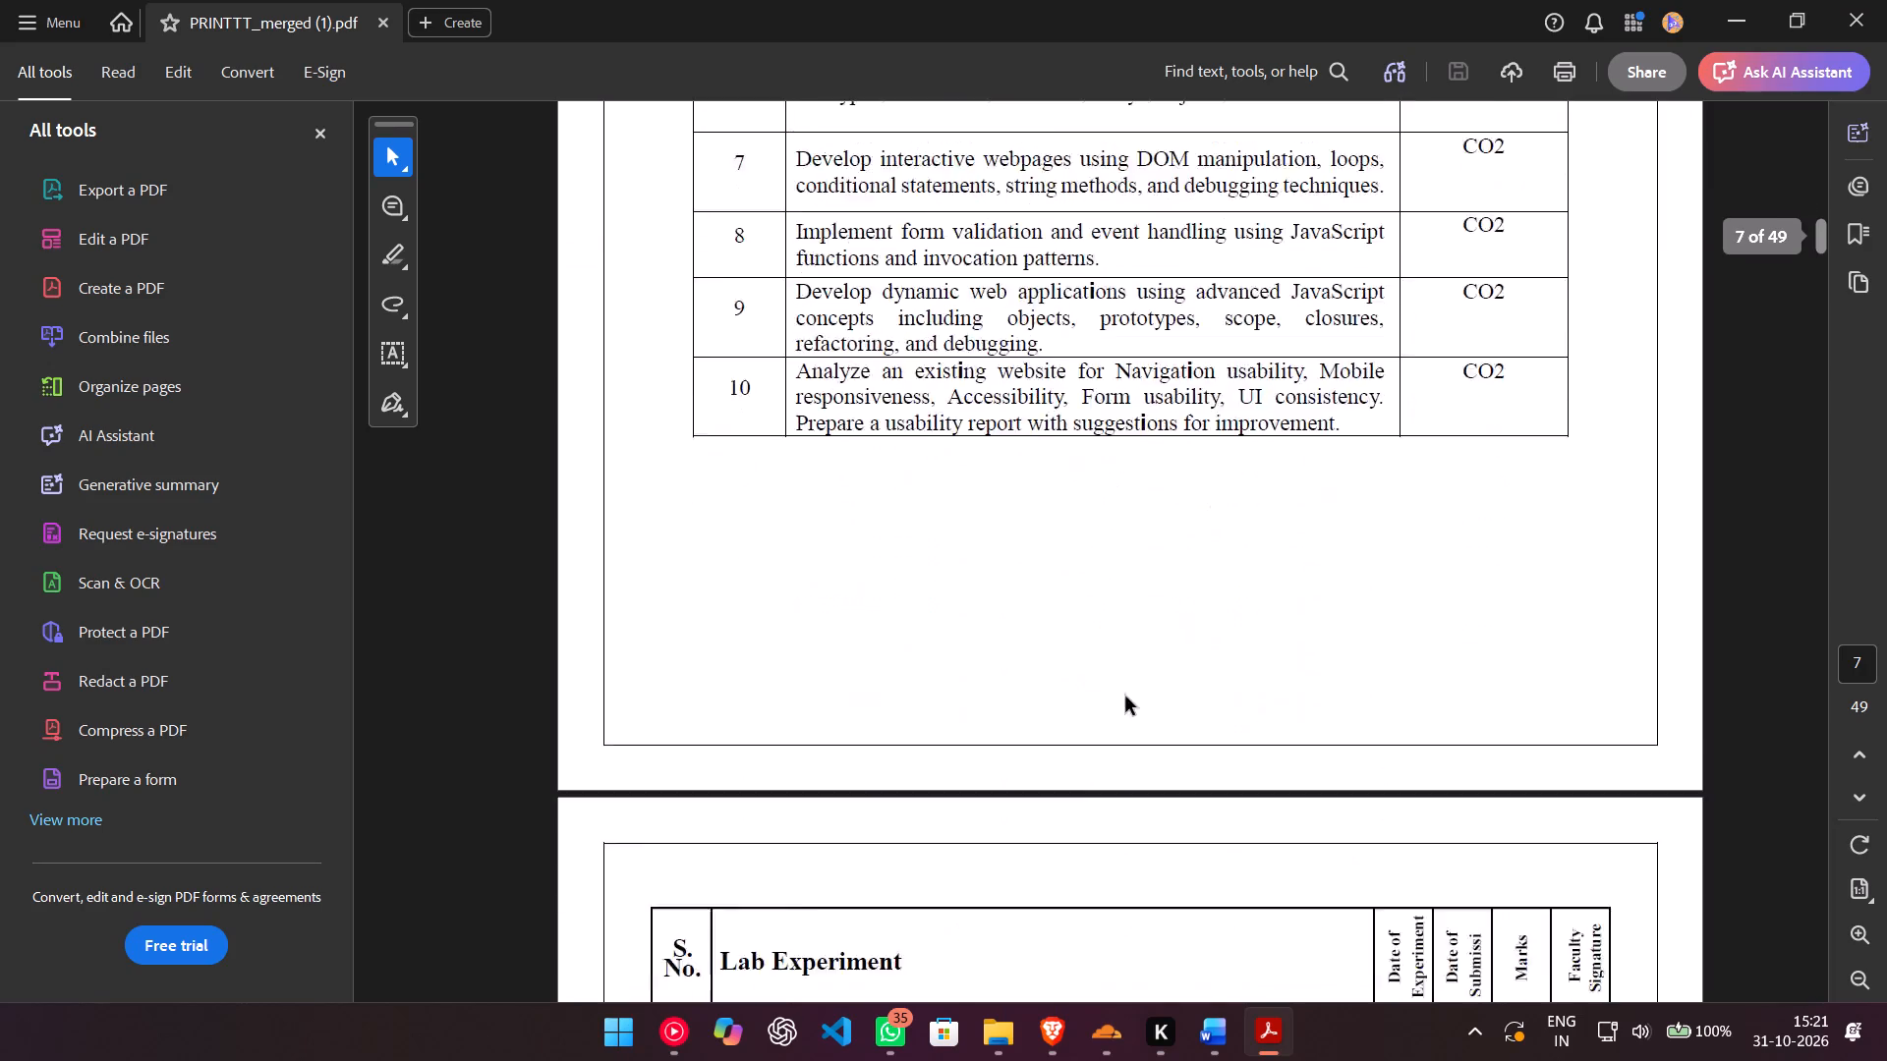
pyautogui.scroll(-3, 1125, 697)
pyautogui.scroll(1, 1129, 691)
pyautogui.scroll(-1, 1130, 691)
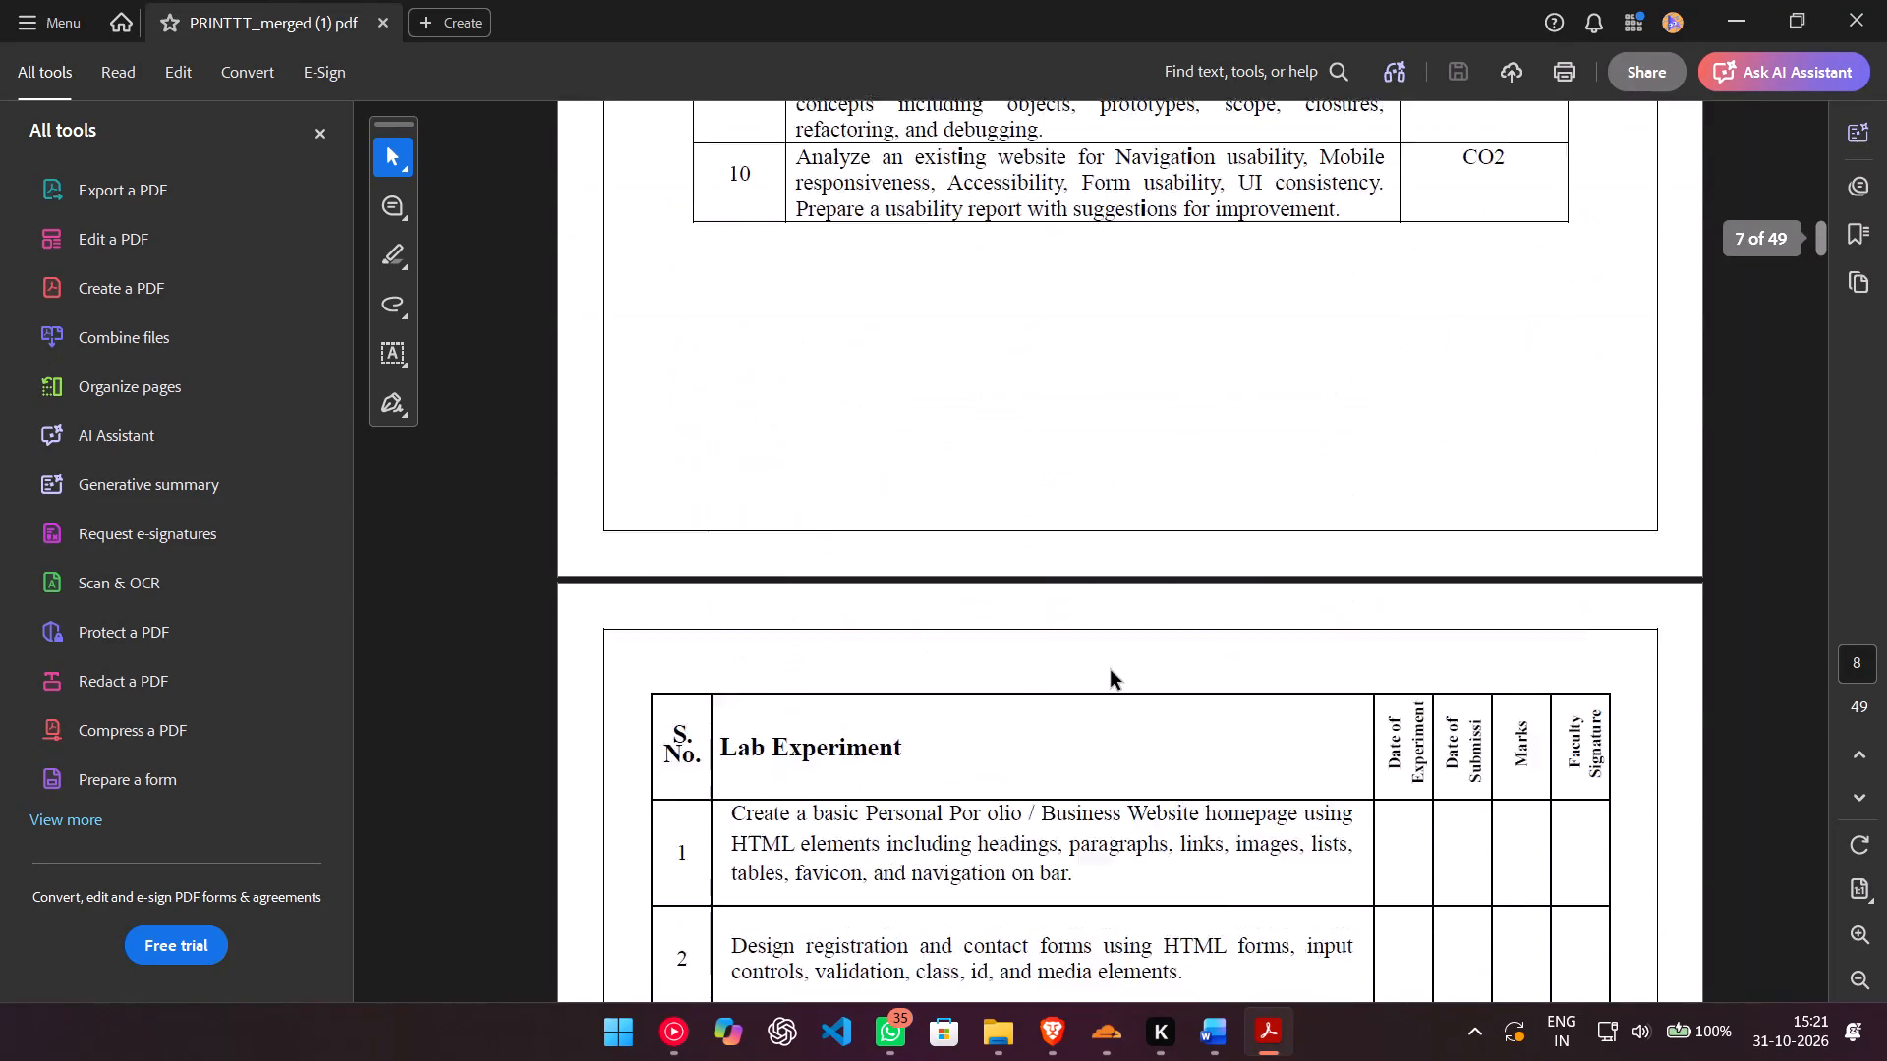
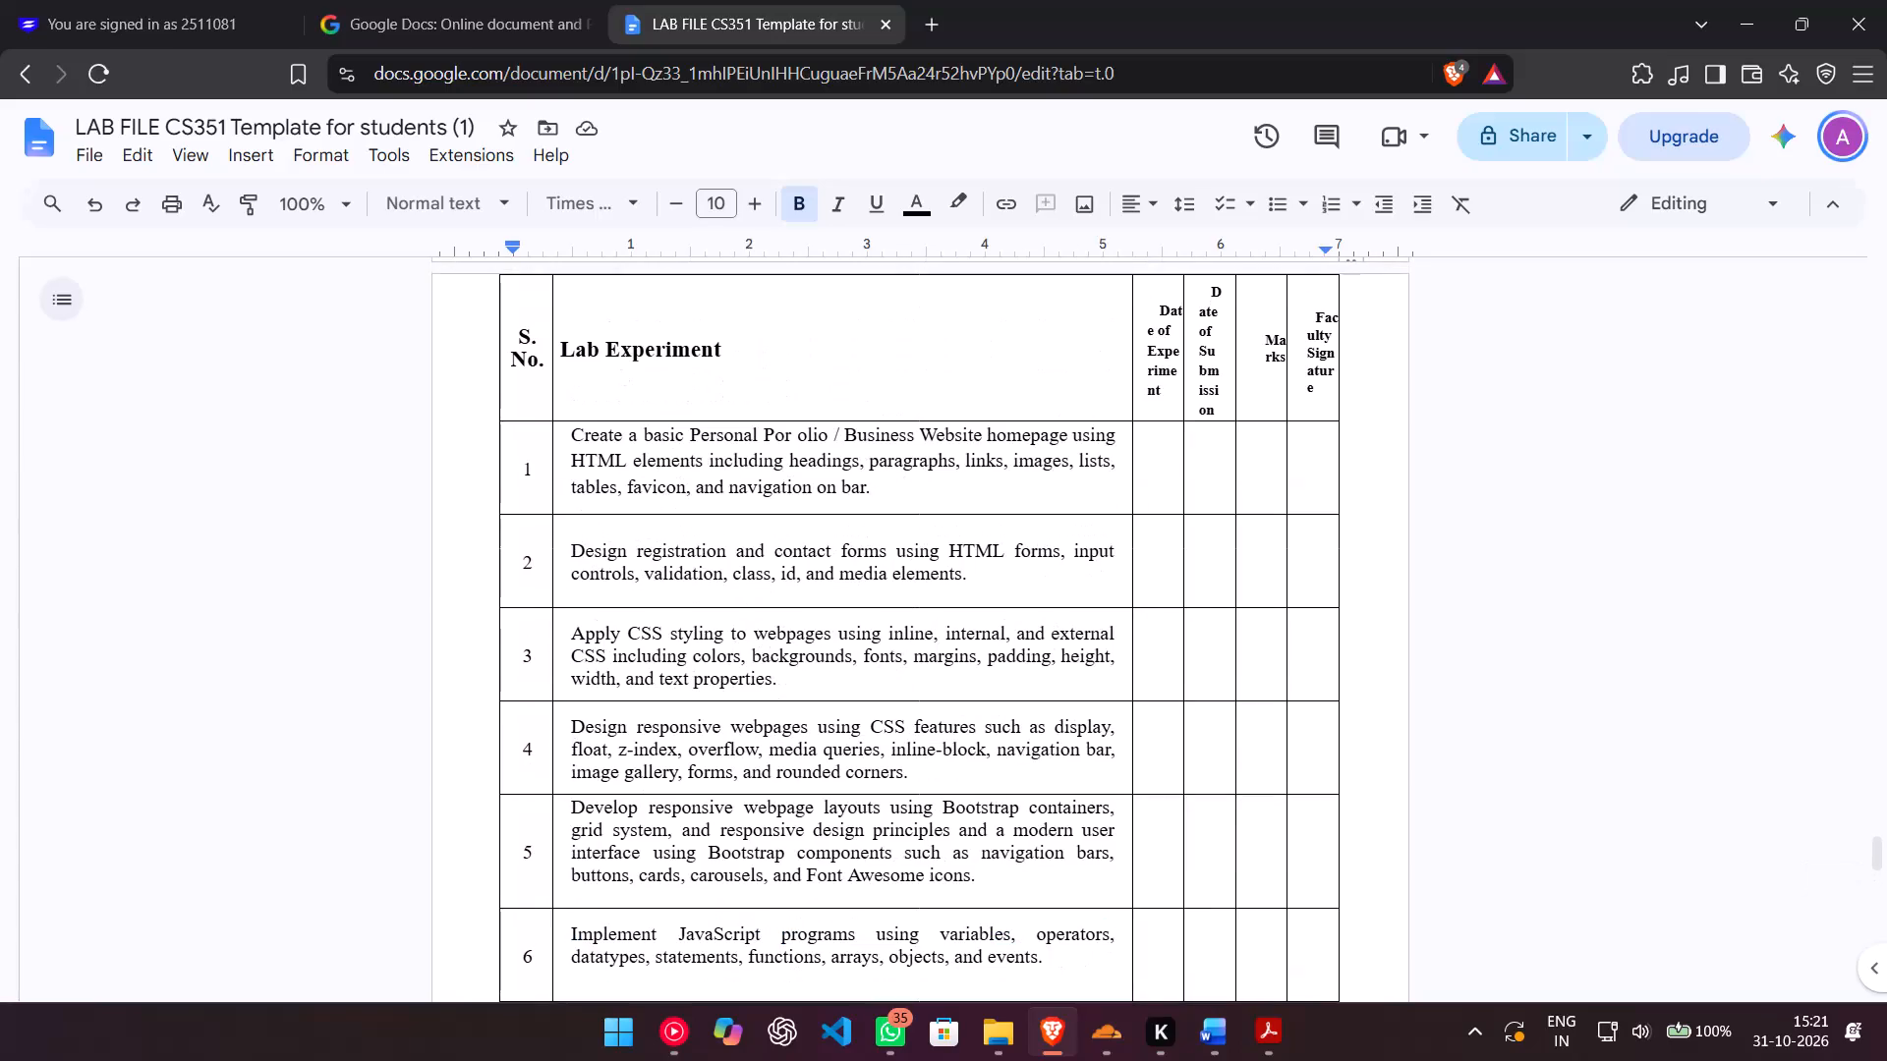
# Remove the first-line indent from the Date of Experiment header in the lab experiment table.
pyautogui.click(1160, 307)
pyautogui.press('BackSpace')
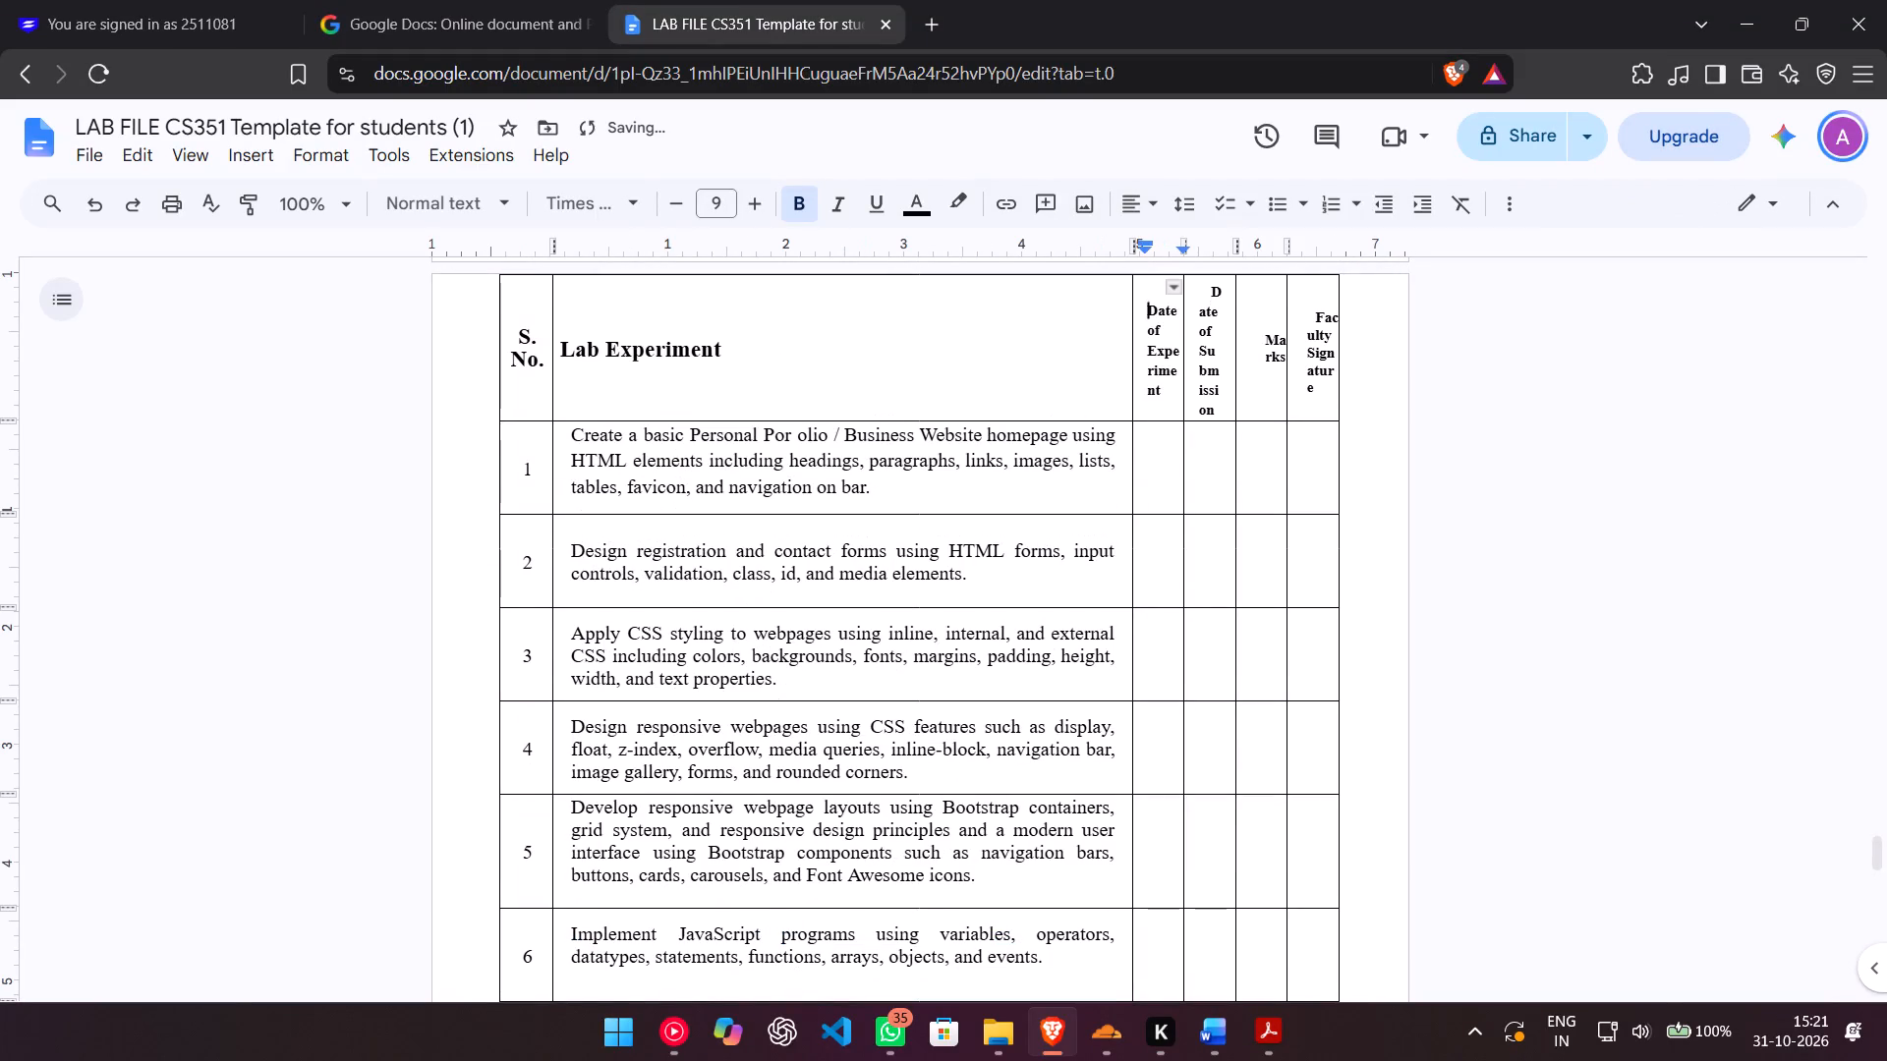
pyautogui.press('Right')
pyautogui.press('Right')
pyautogui.press('Right')
# Switch to Acrobat and examine the header row of the lab experiment table in the merged PDF.
pyautogui.hotkey('alt', 'Tab')
pyautogui.hotkey('alt', 'Tab')
pyautogui.scroll(5, 1203, 586)
pyautogui.scroll(-4, 1203, 586)
pyautogui.scroll(5, 1203, 586)
pyautogui.scroll(-5, 1208, 586)
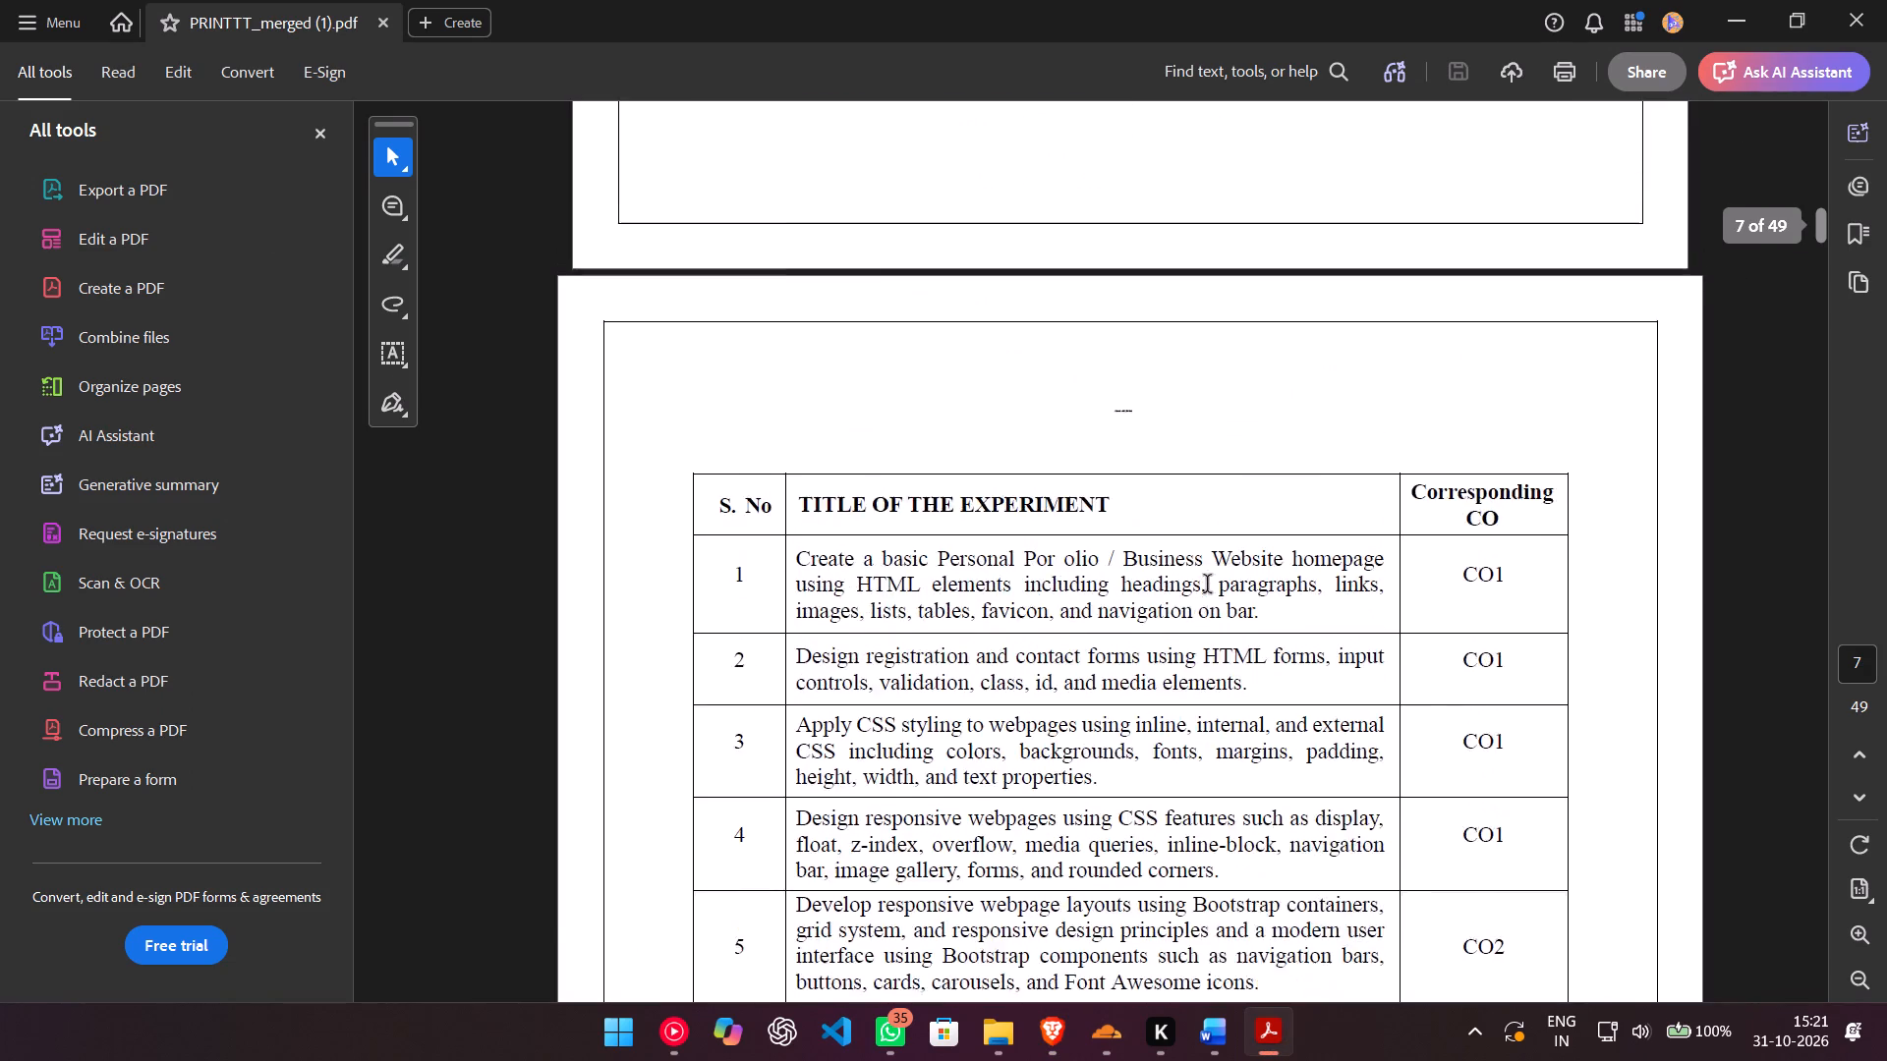
pyautogui.scroll(-17, 1208, 586)
pyautogui.scroll(4, 1229, 549)
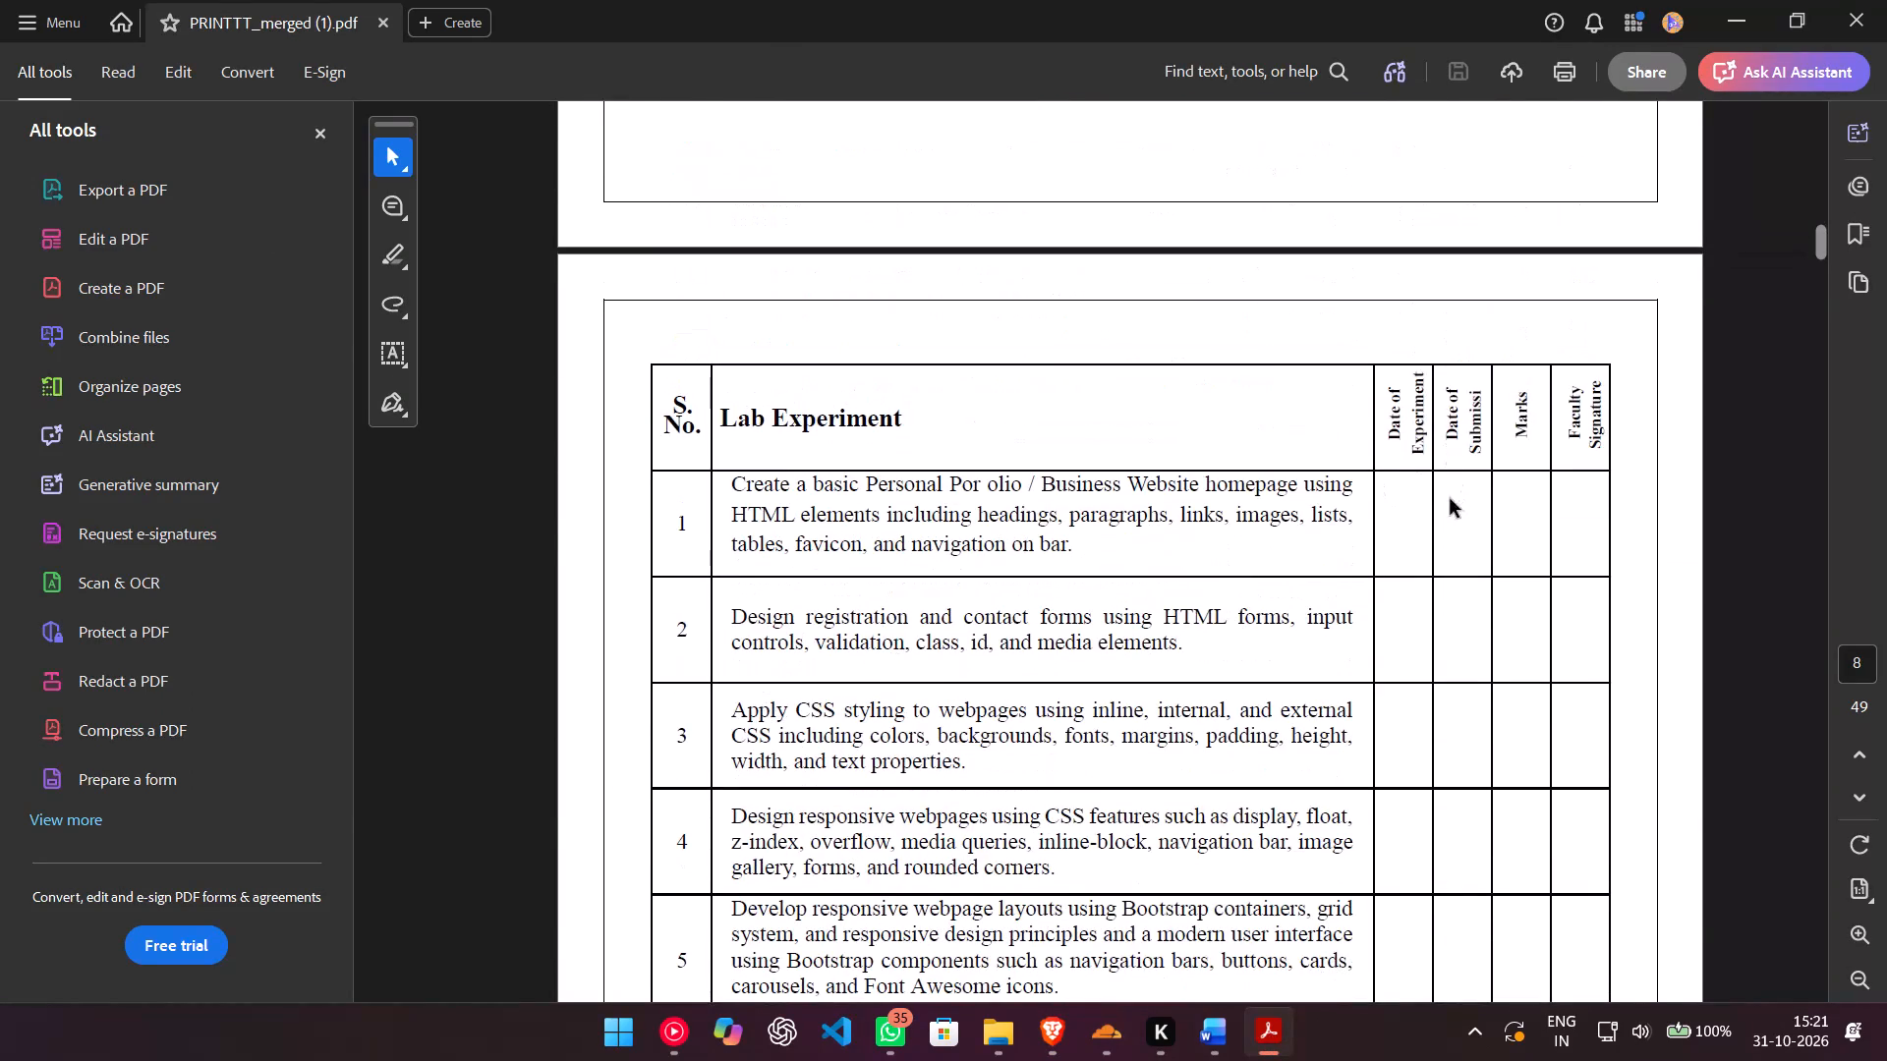
# Back in the Google Docs template, remove all indentation from the Date of Submission header.
pyautogui.hotkey('alt', 'Tab')
pyautogui.click(1209, 292)
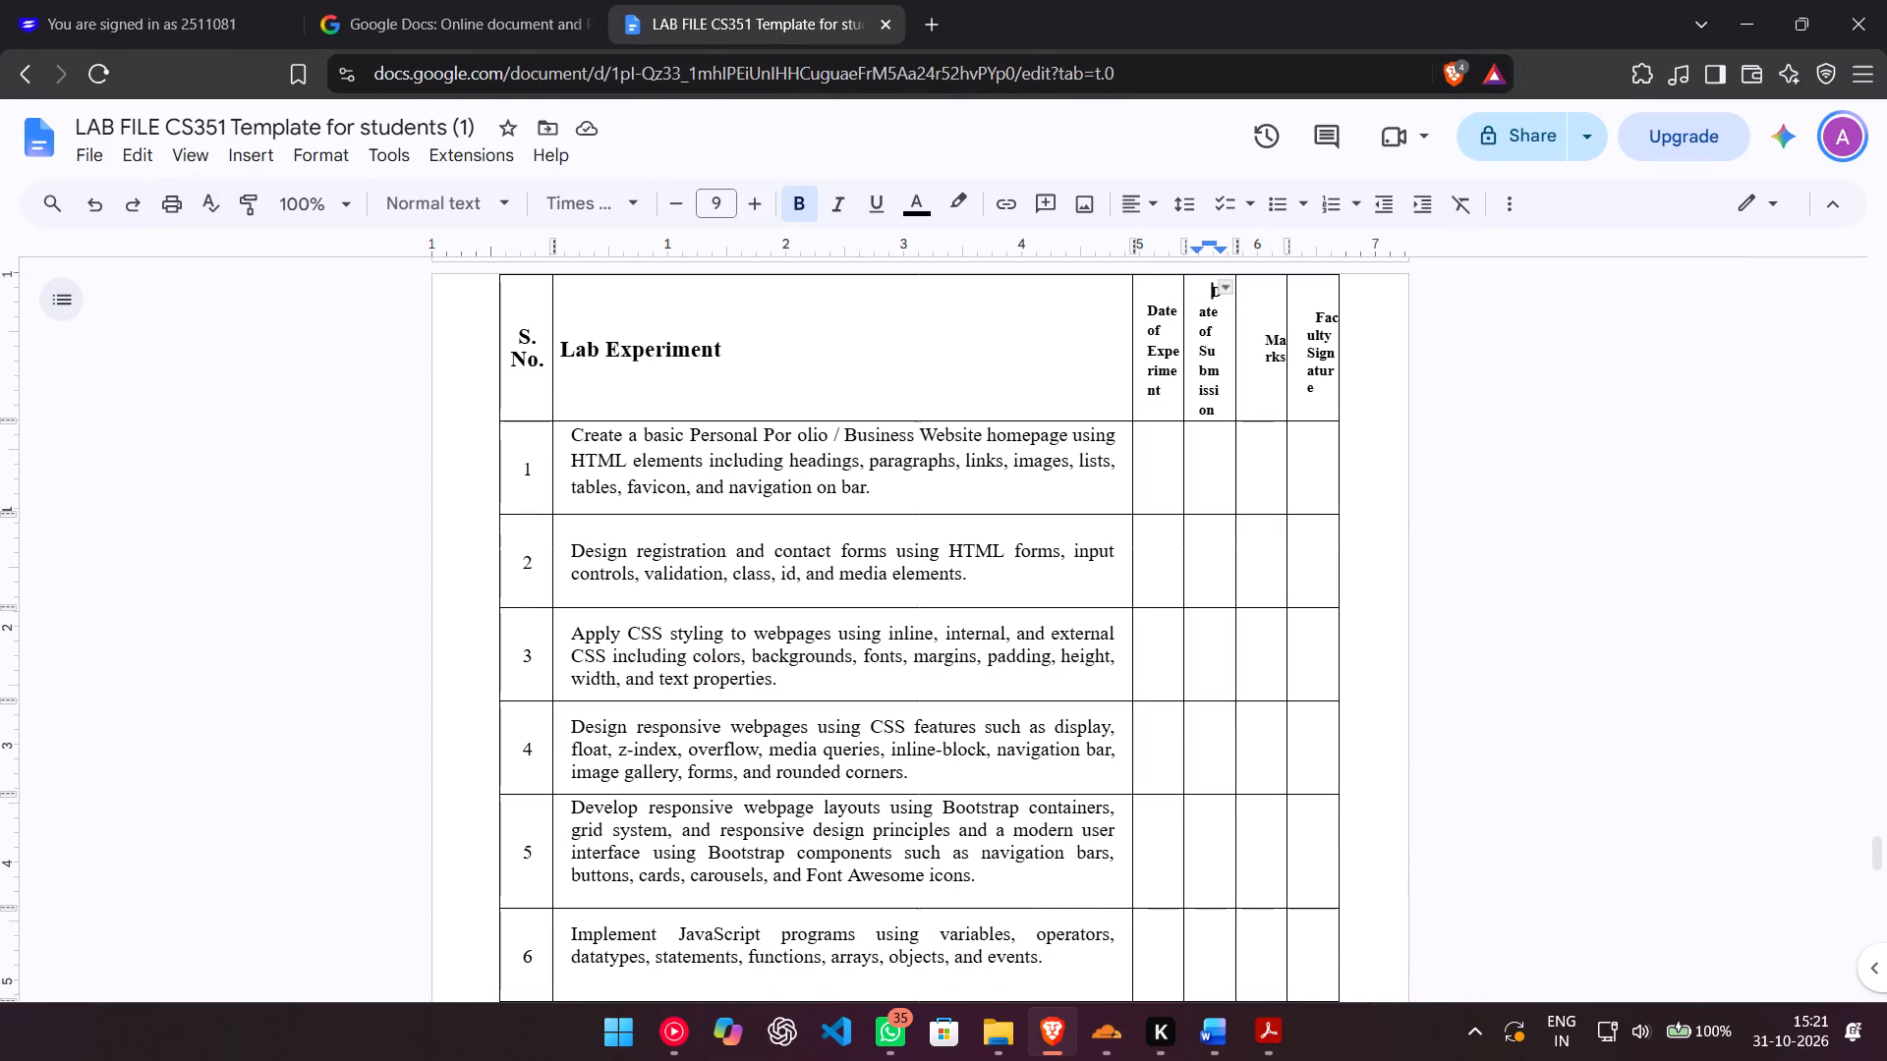
pyautogui.press('BackSpace')
pyautogui.press('BackSpace')
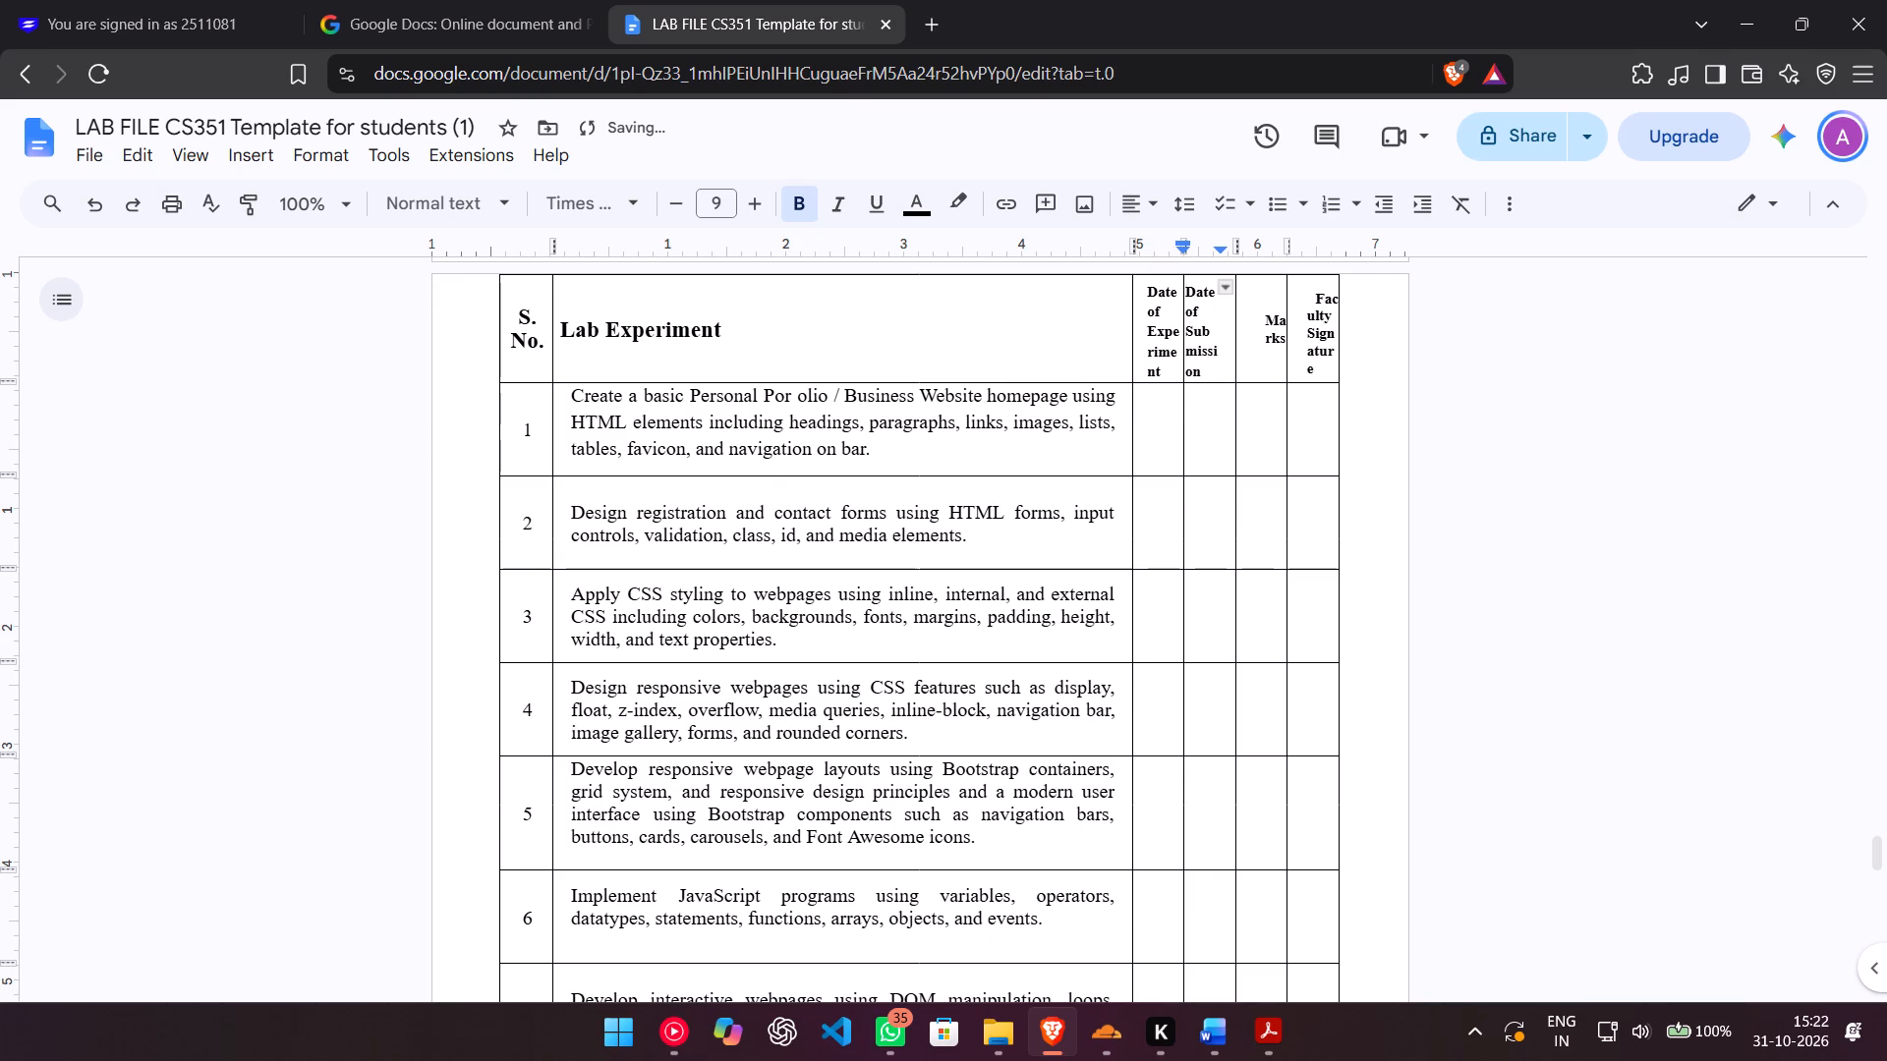
pyautogui.press('space')
pyautogui.hotkey('ctrl', 'z')
pyautogui.hotkey('ctrl', 'z')
pyautogui.press('BackSpace')
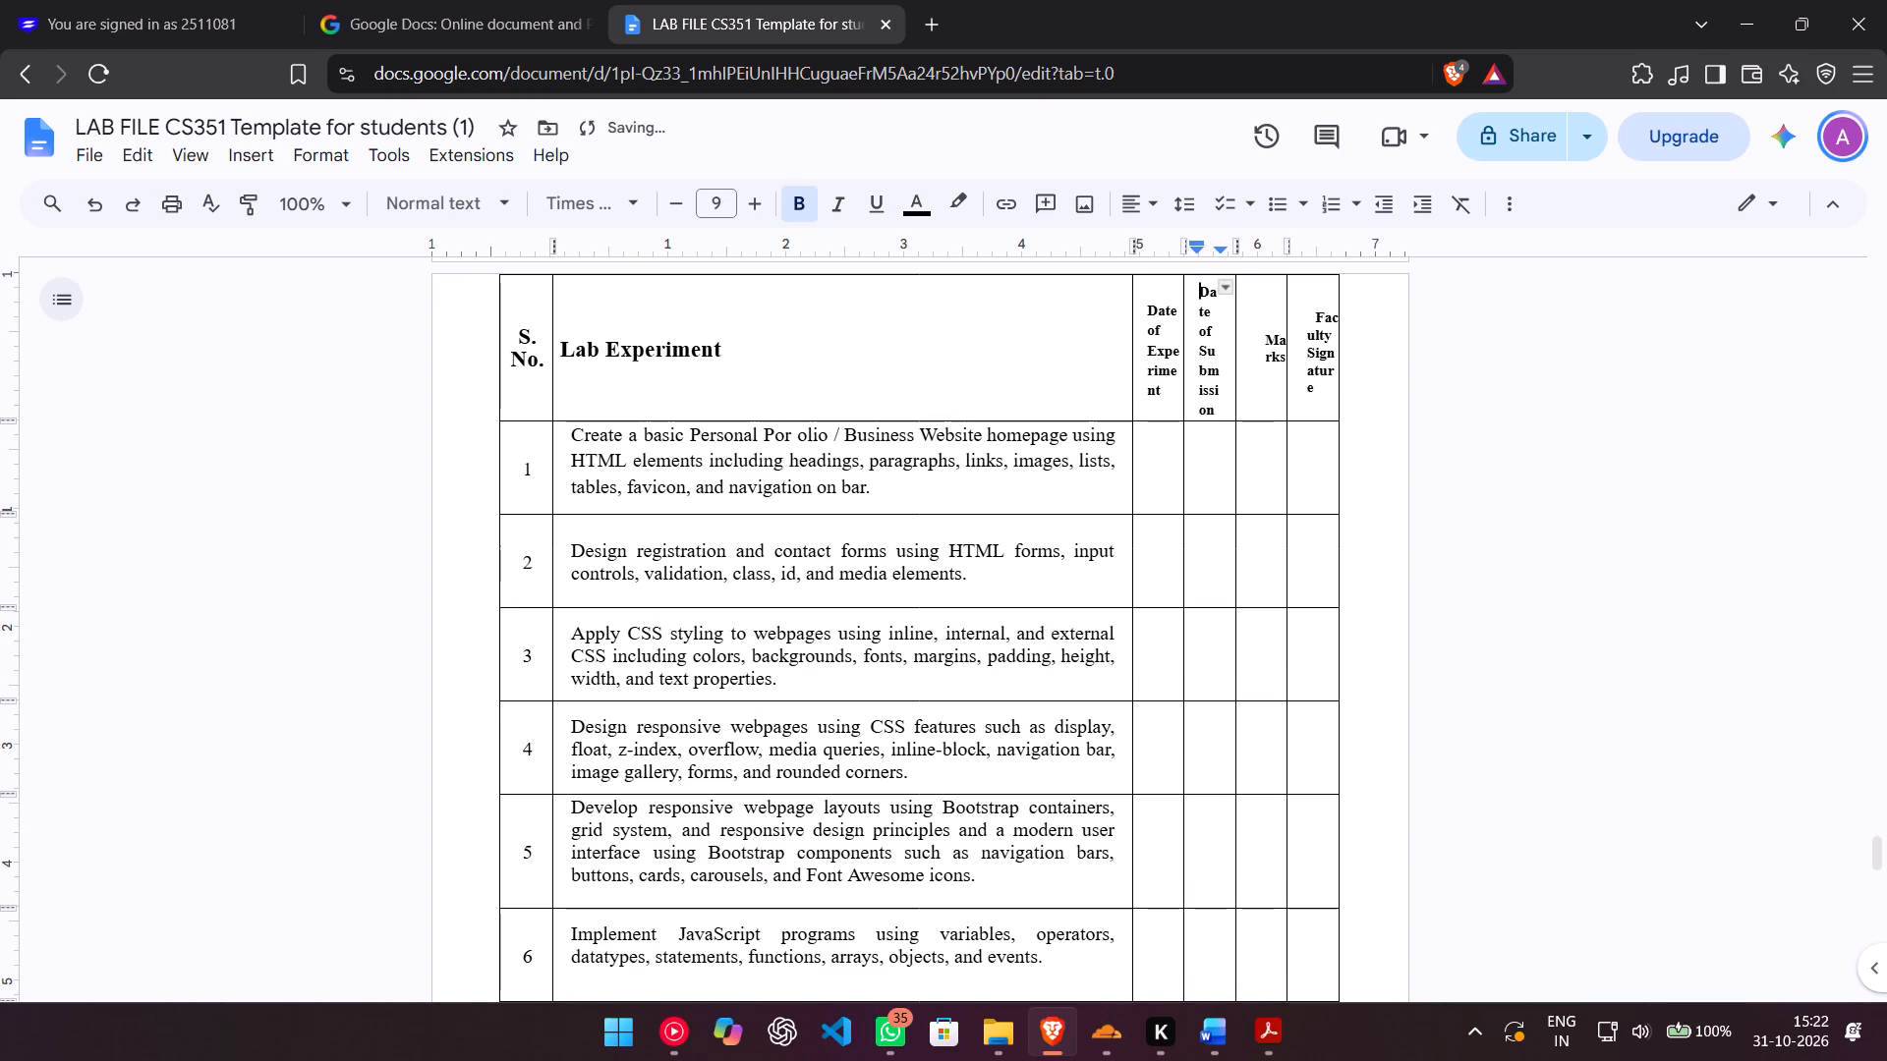
pyautogui.press('BackSpace')
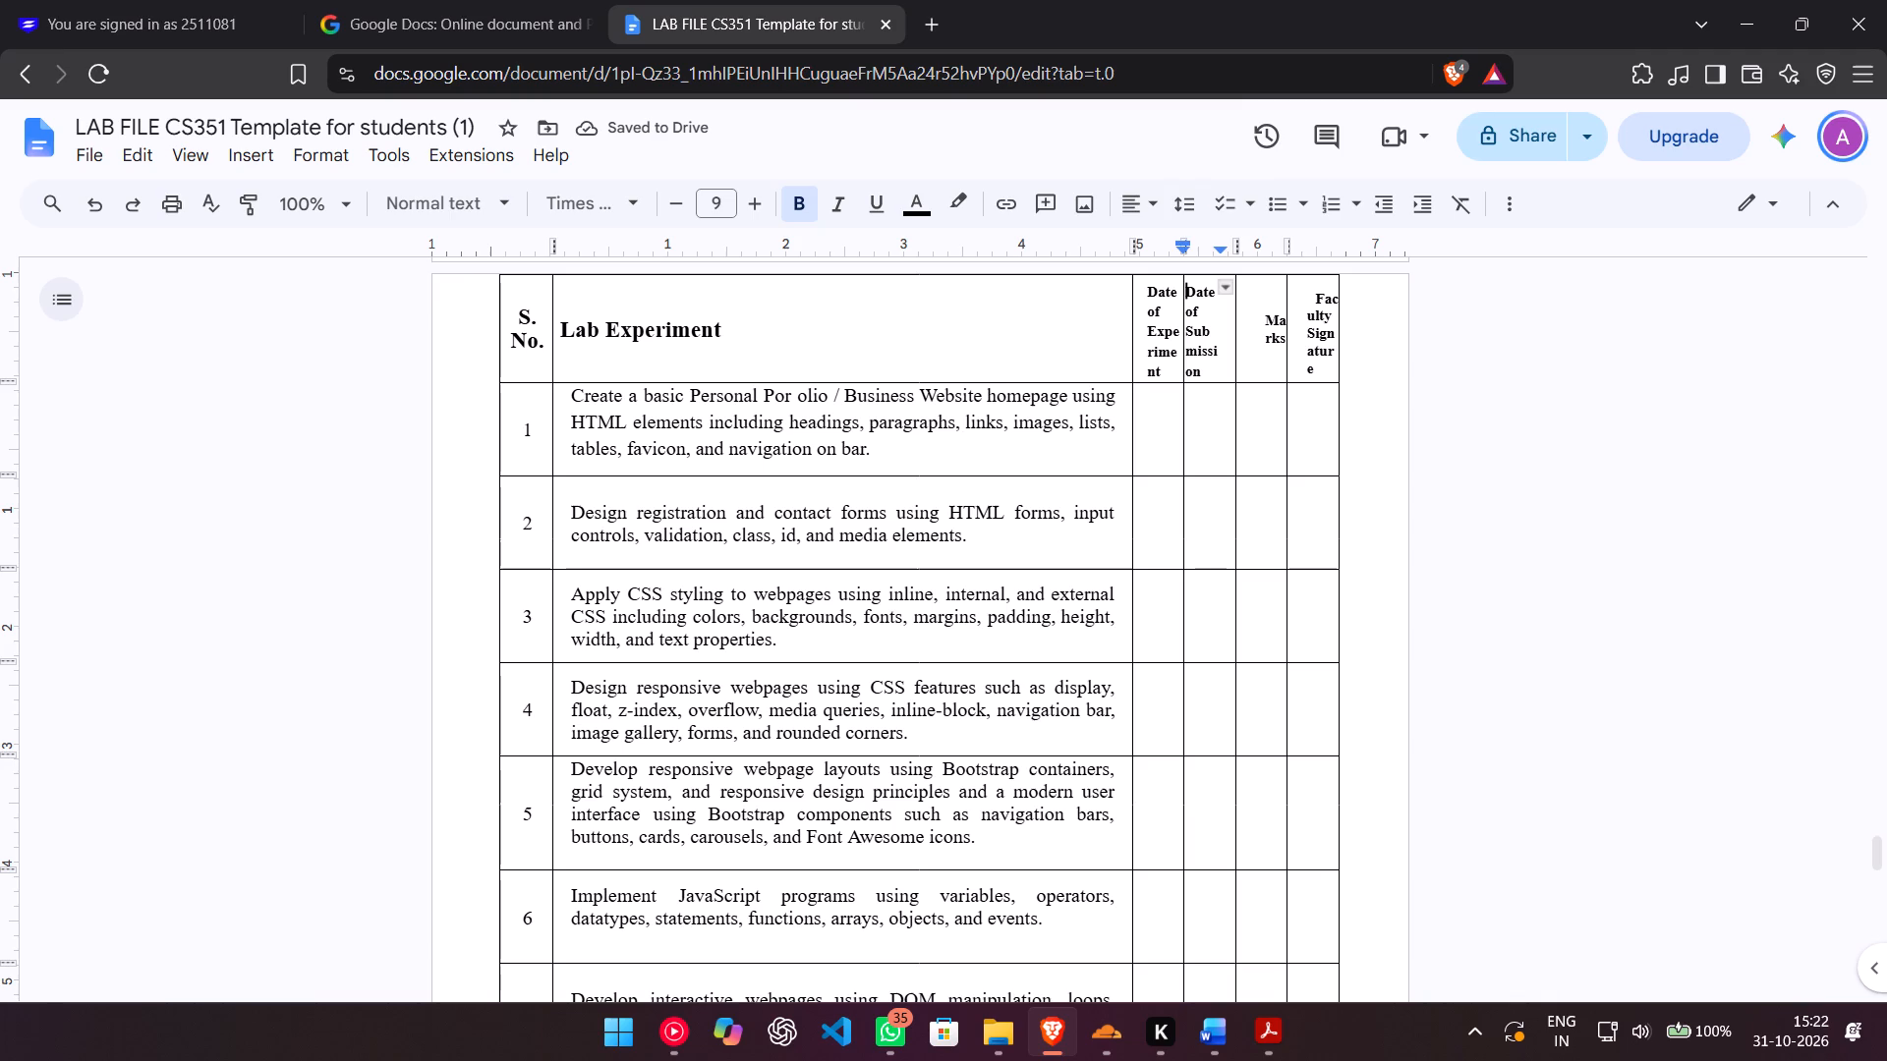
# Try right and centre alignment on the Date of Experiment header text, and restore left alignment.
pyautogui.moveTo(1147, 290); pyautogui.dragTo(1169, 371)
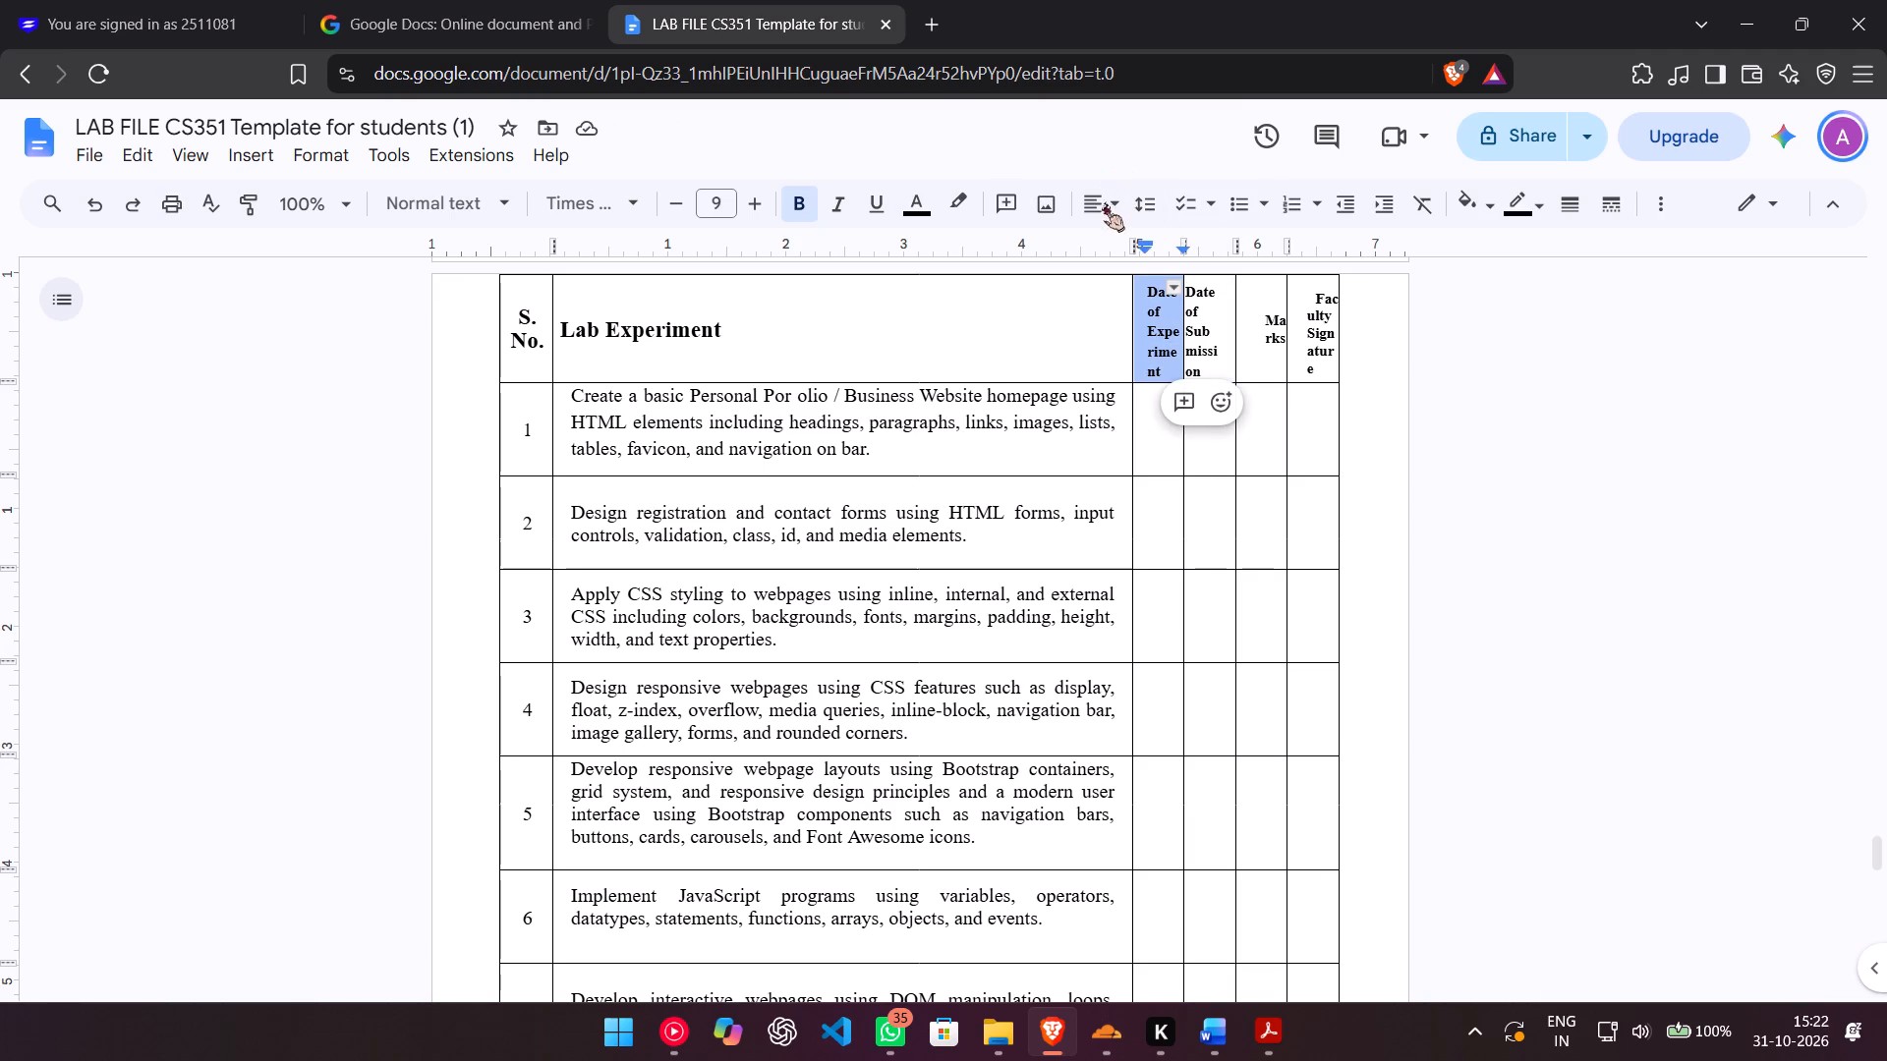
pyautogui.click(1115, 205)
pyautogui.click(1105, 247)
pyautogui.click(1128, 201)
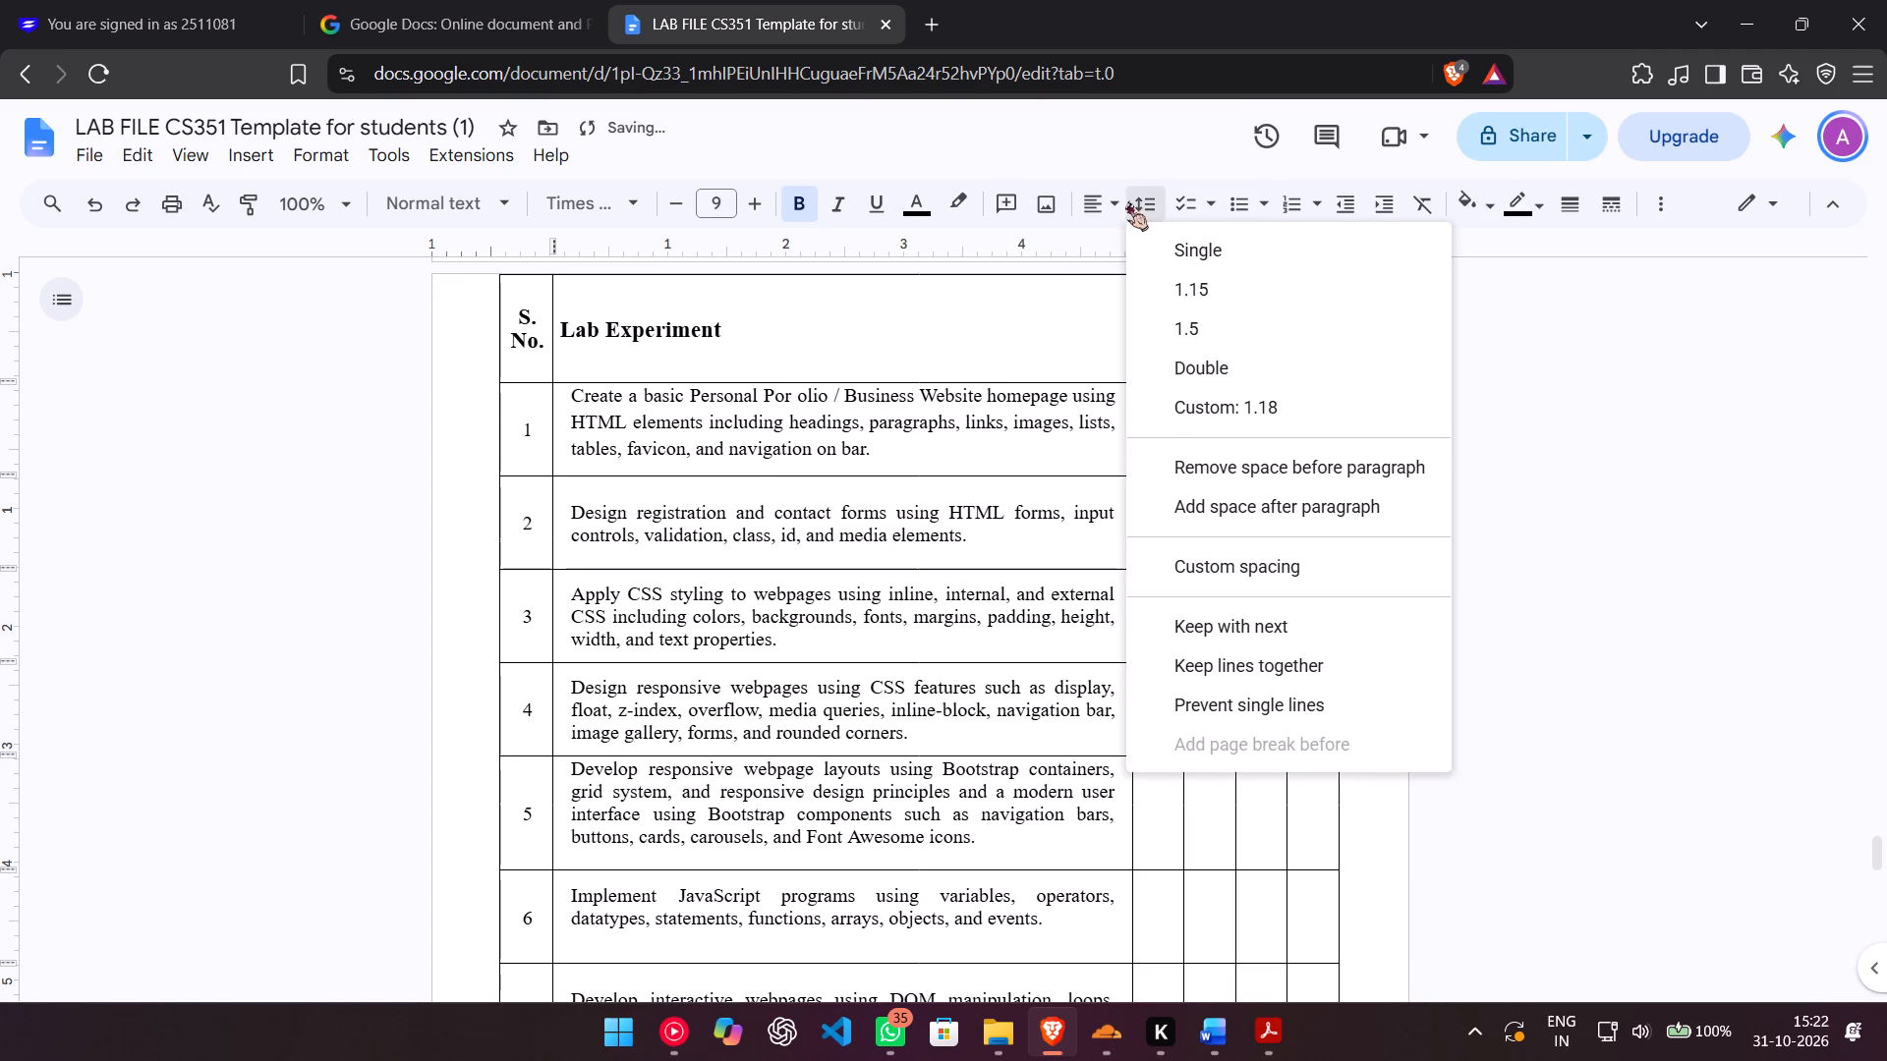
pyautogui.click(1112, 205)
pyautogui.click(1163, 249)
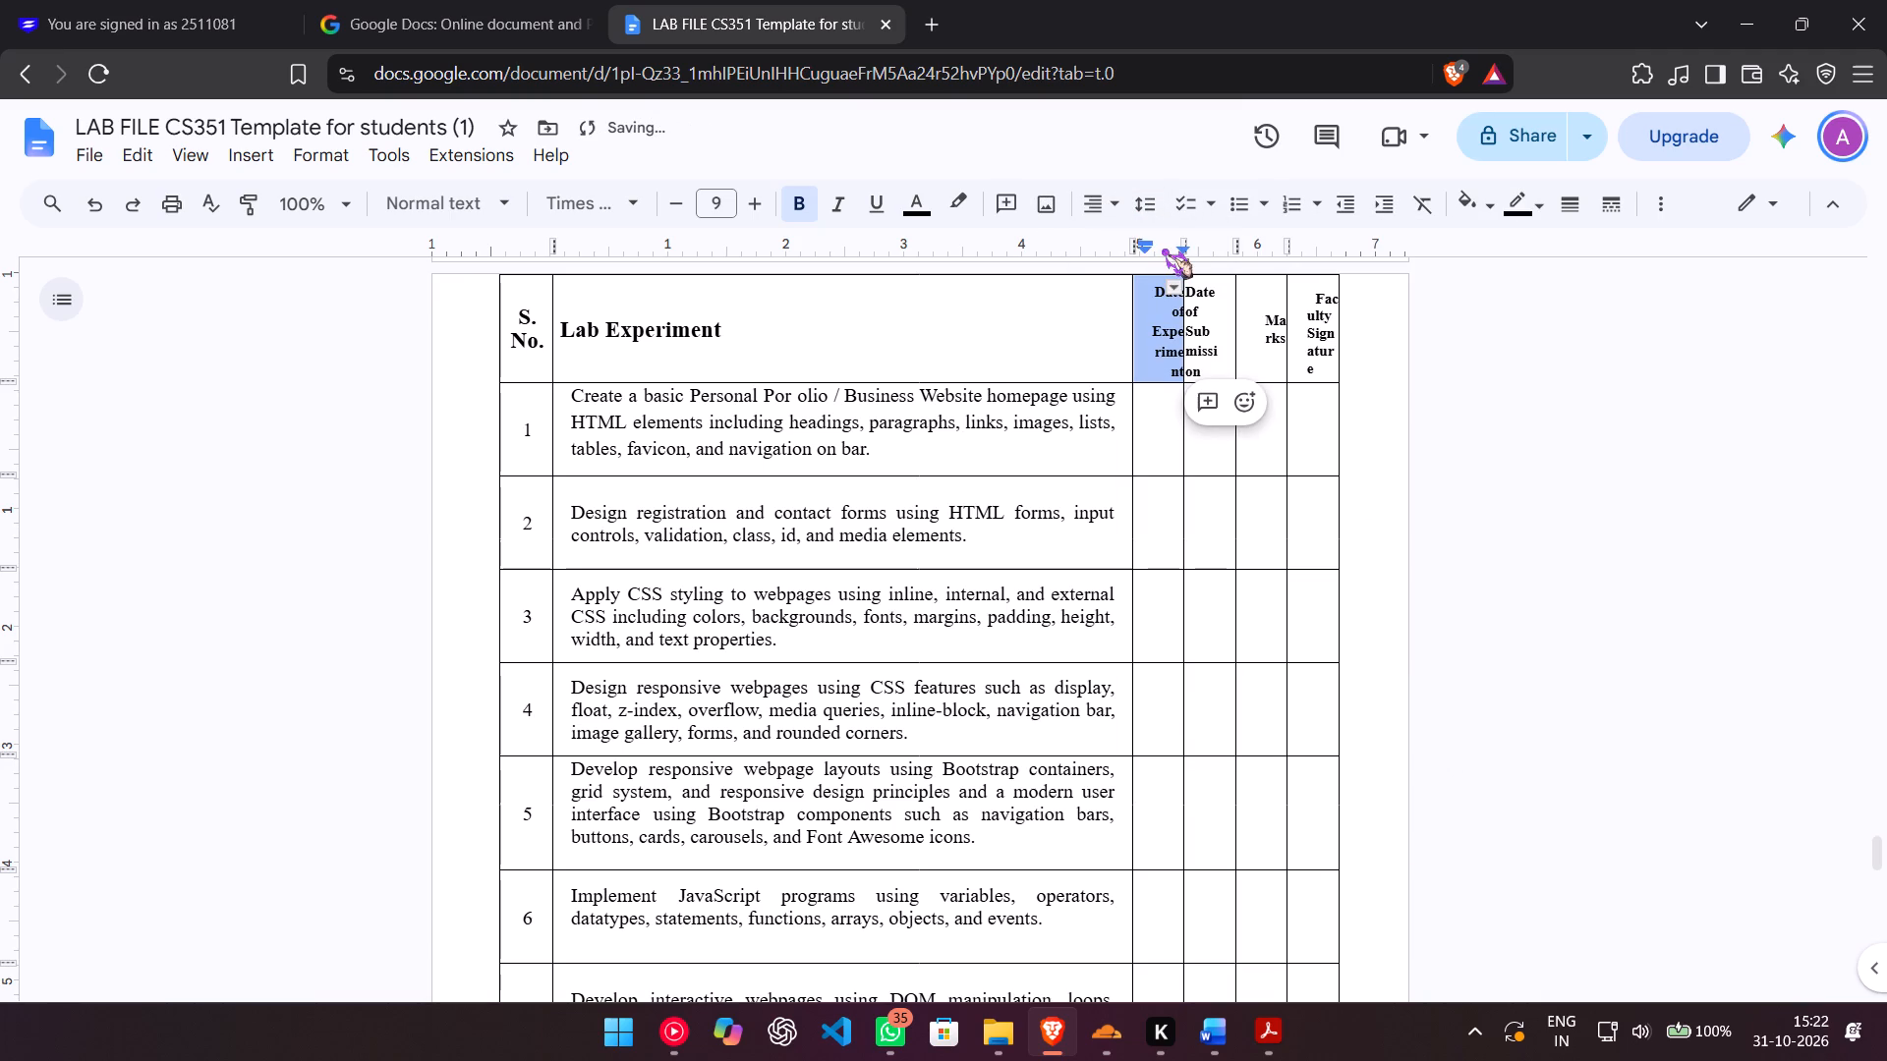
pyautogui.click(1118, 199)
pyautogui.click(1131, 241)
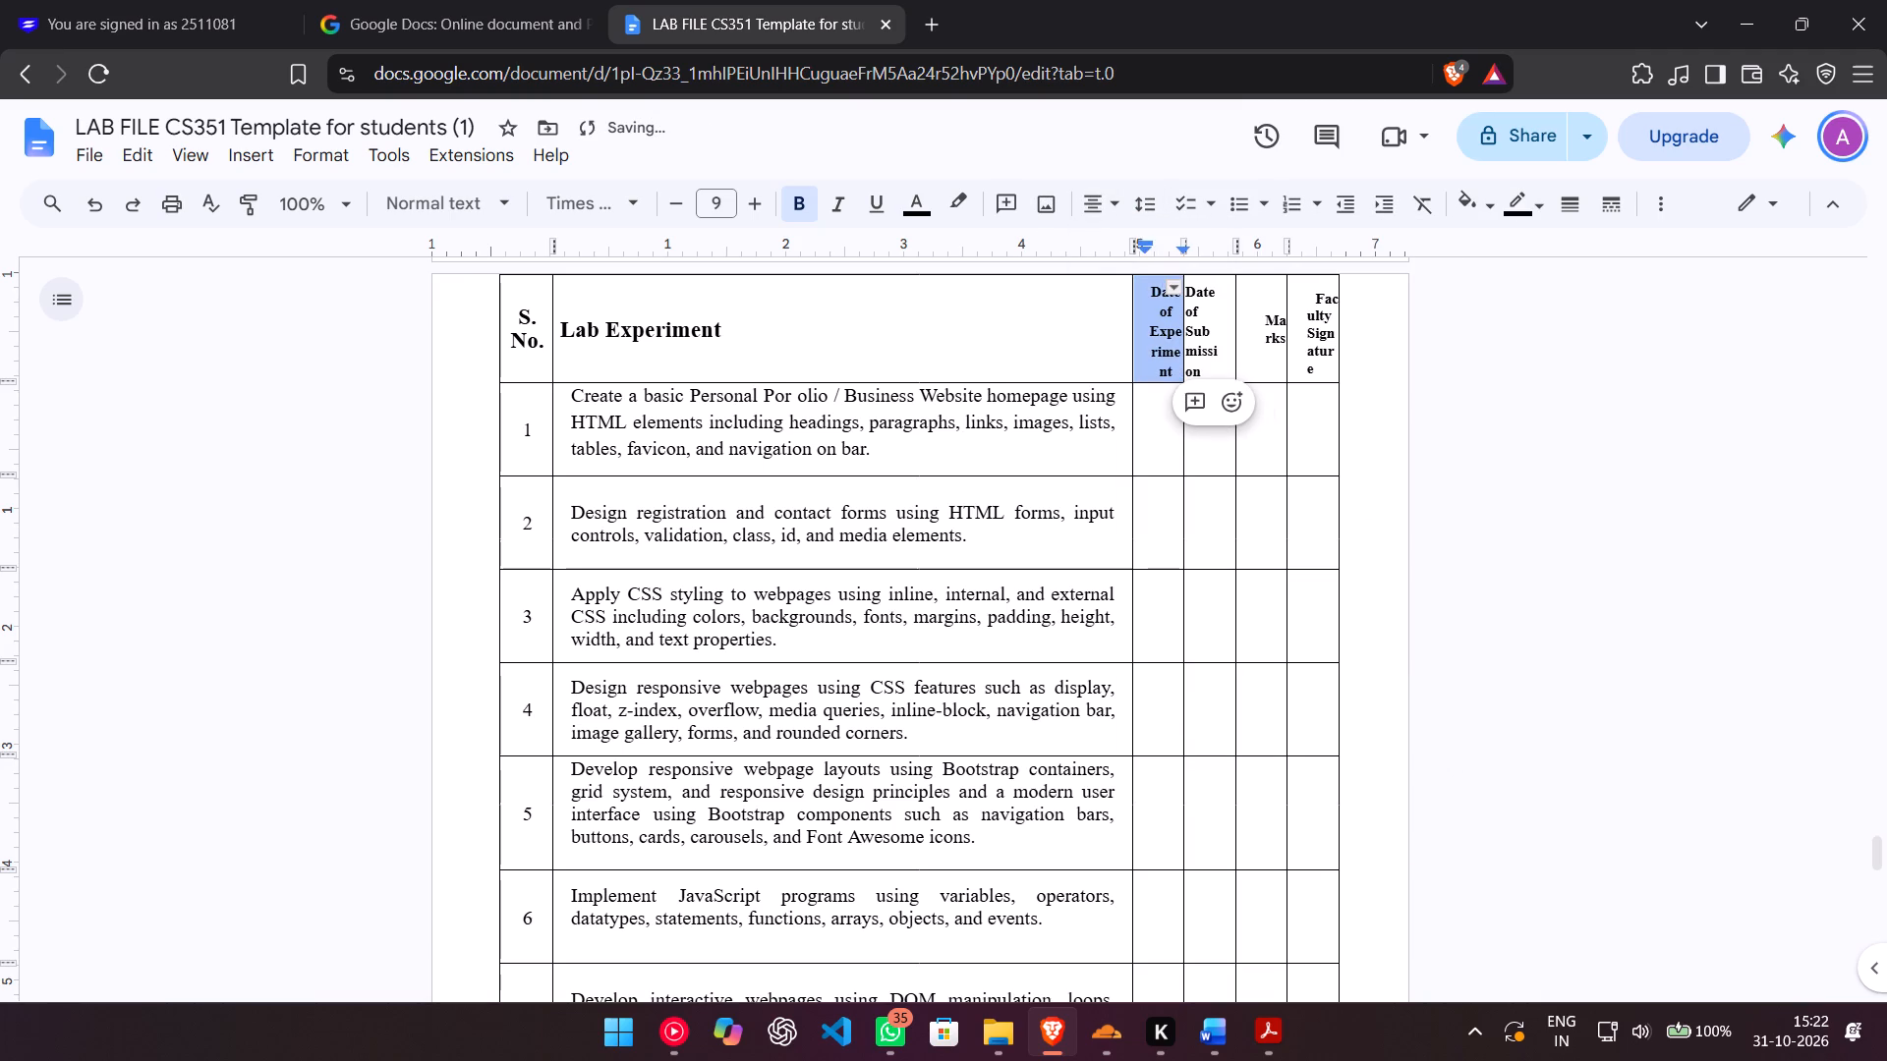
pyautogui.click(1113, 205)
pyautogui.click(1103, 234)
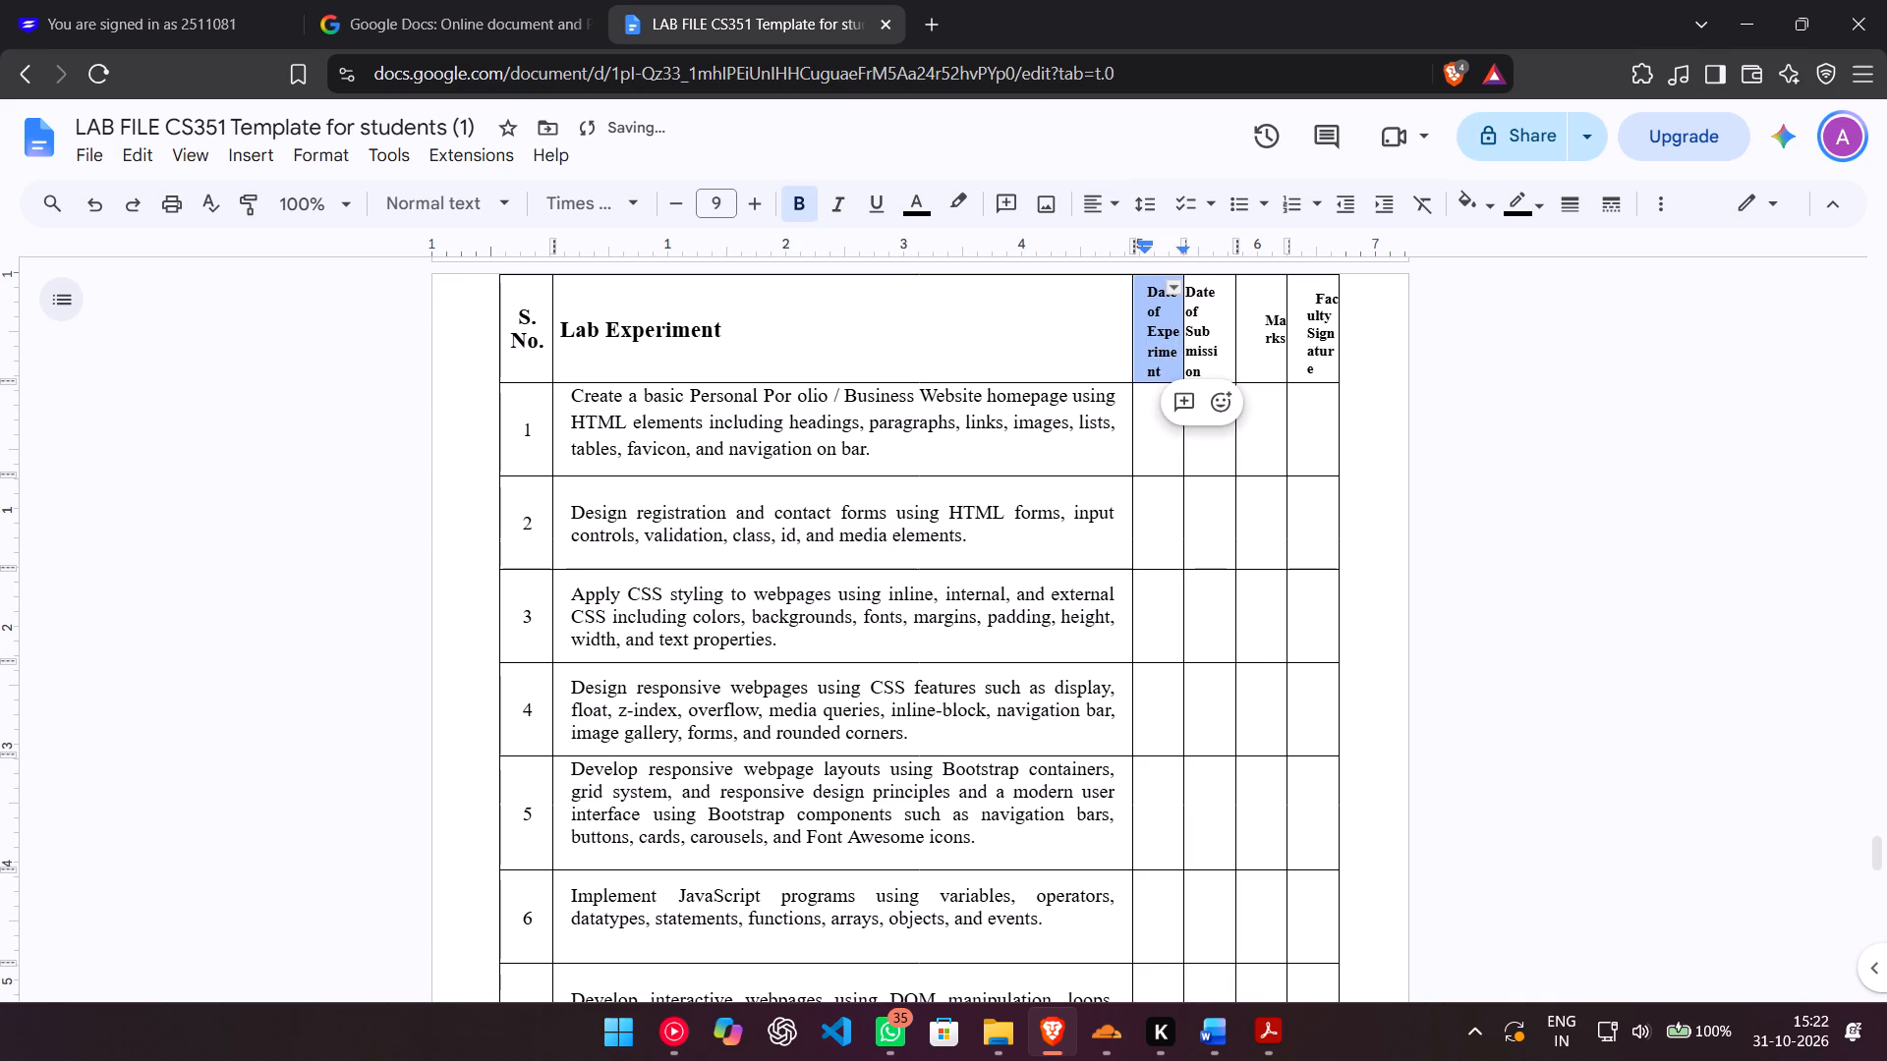
# Remove the indentation from the Marks header so the word fits on one line.
pyautogui.click(1213, 307)
pyautogui.click(1265, 325)
pyautogui.press('BackSpace')
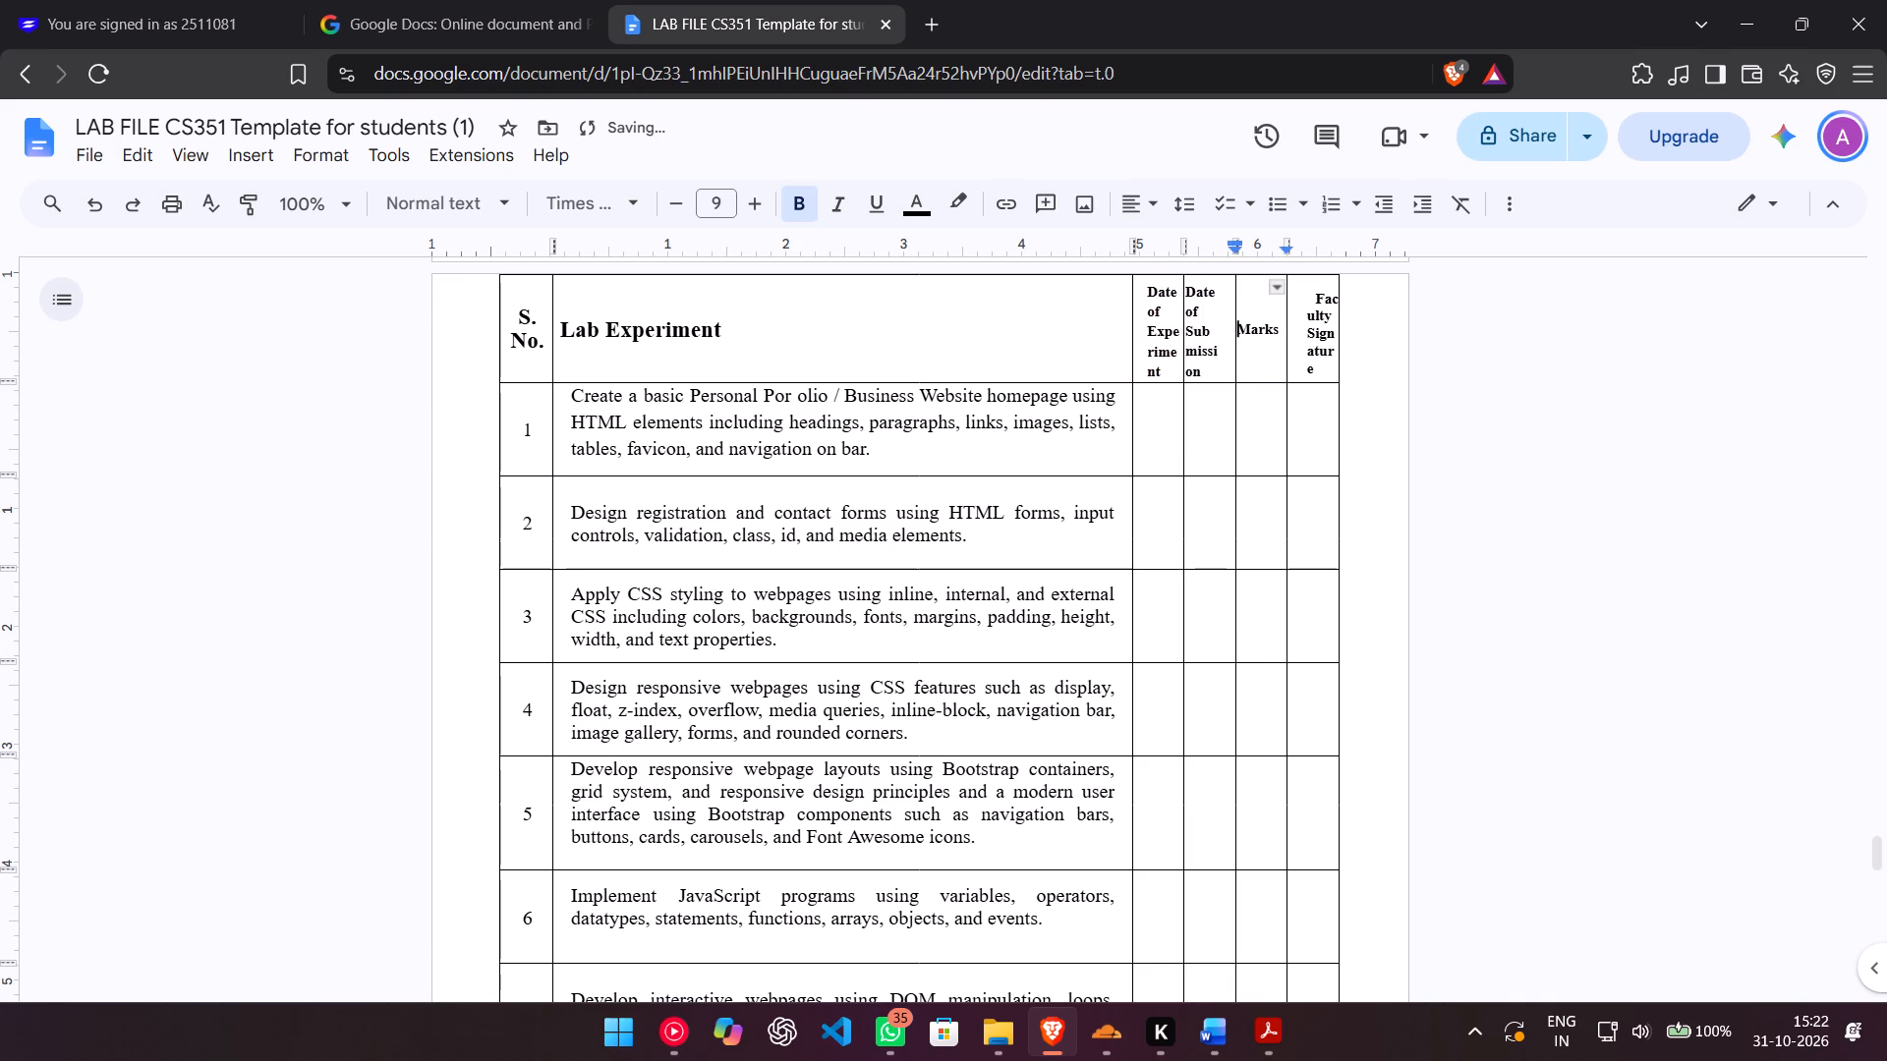
pyautogui.click(1281, 329)
pyautogui.press('Right')
pyautogui.press('Right')
pyautogui.press('Right')
# Glance at the table header in the merged PDF and remove all indentation from the template's Faculty Signature header.
pyautogui.hotkey('alt', 'Tab')
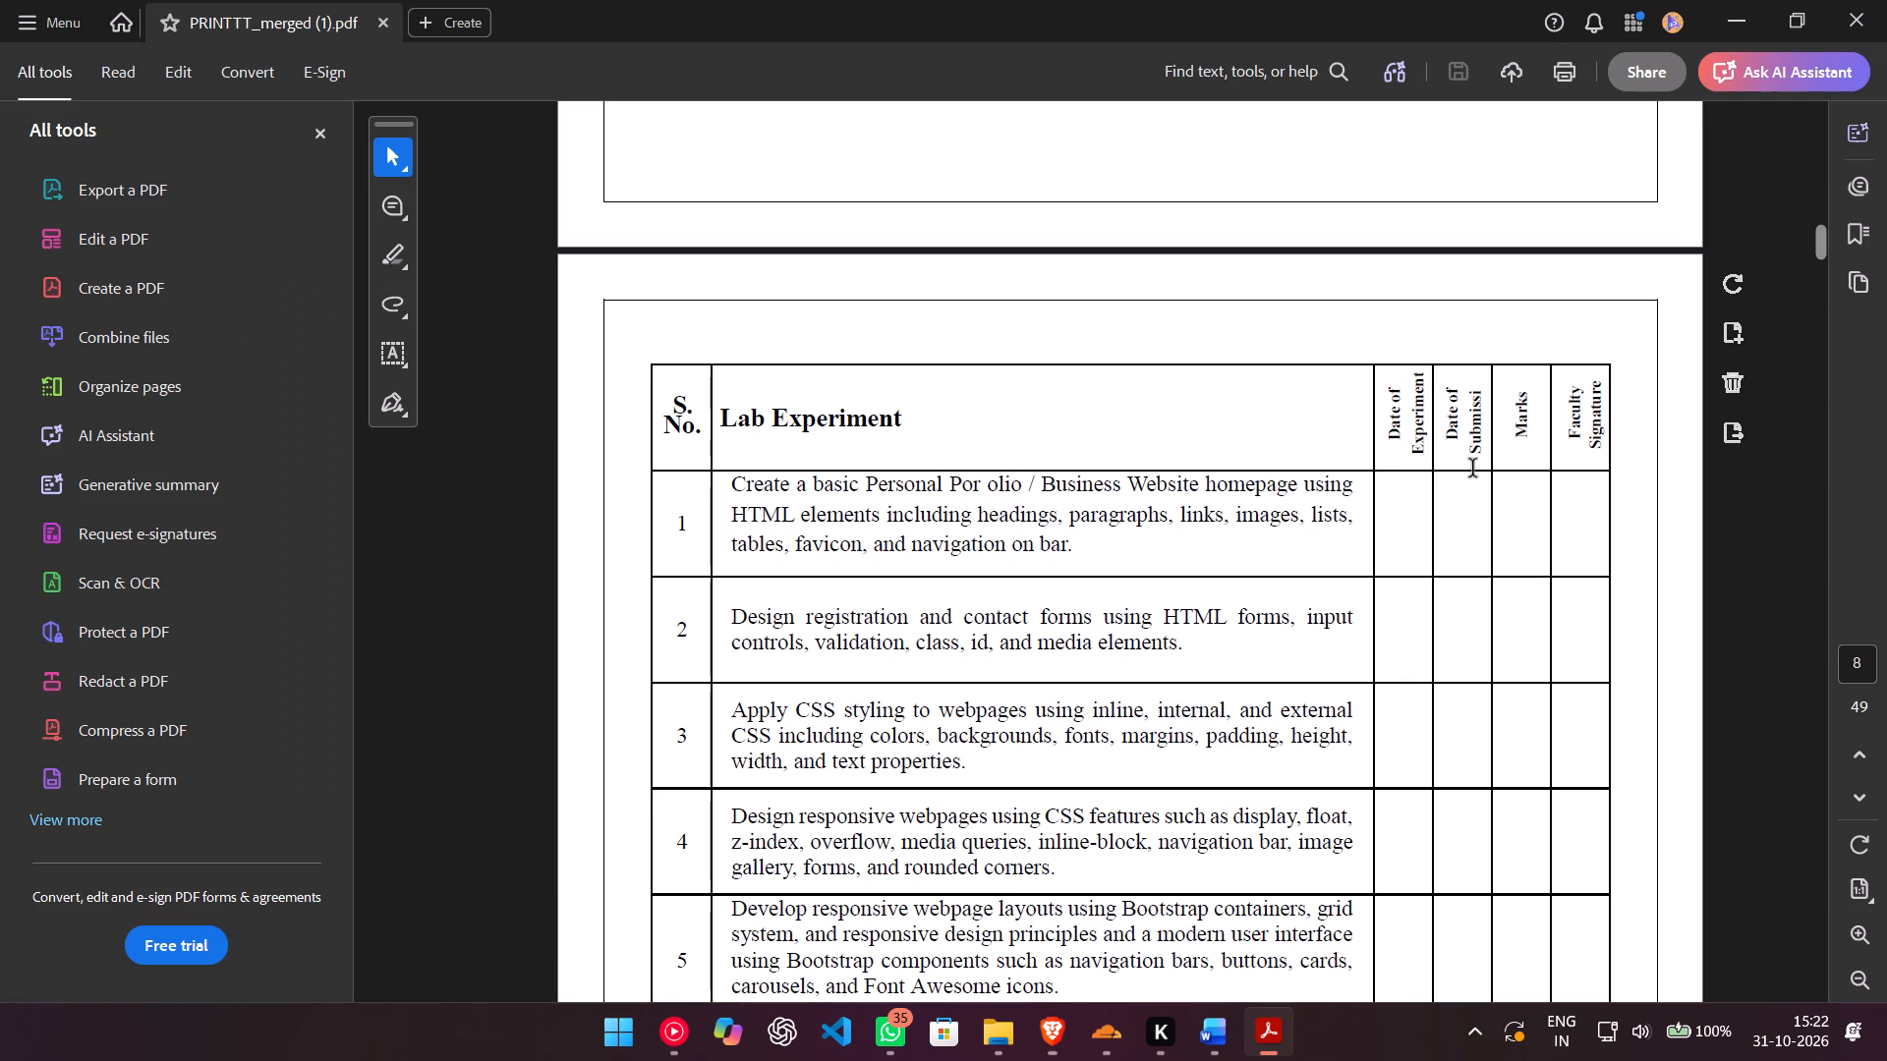
pyautogui.hotkey('alt', 'Tab')
pyautogui.click(1319, 296)
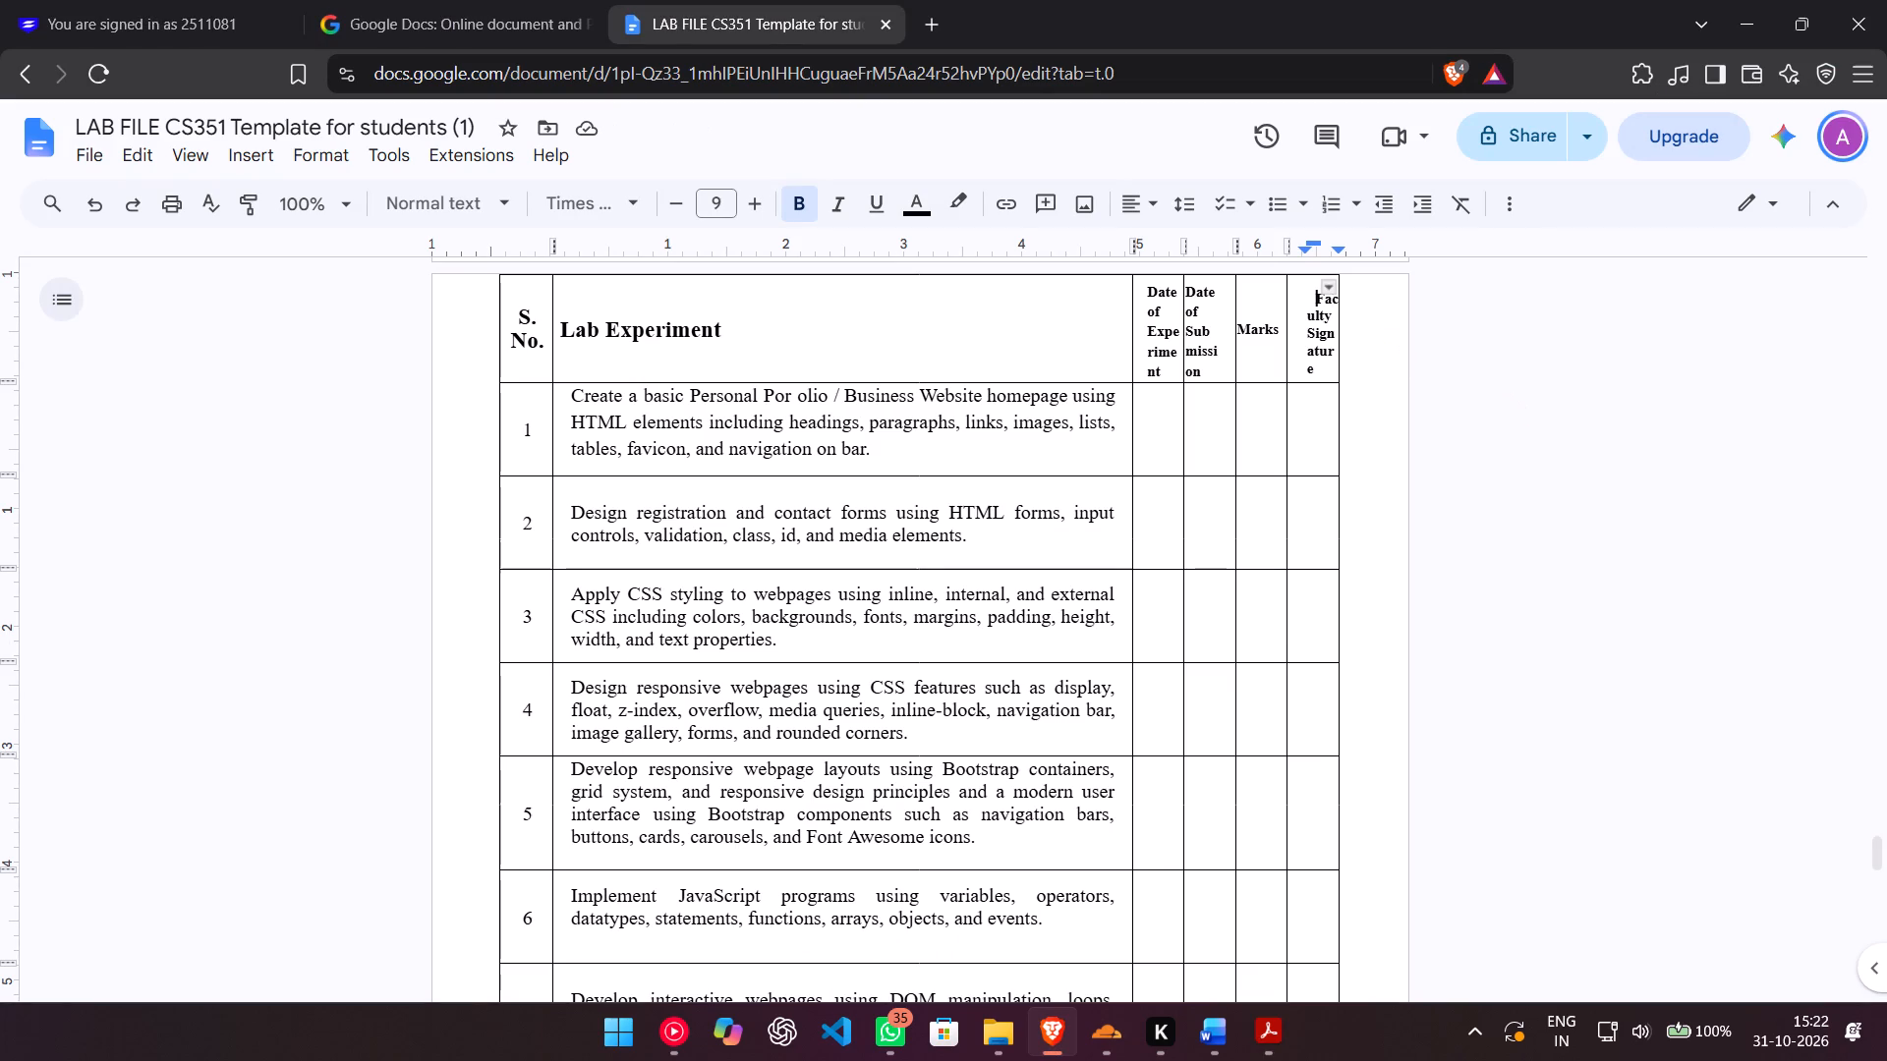
pyautogui.press('BackSpace')
pyautogui.press('BackSpace')
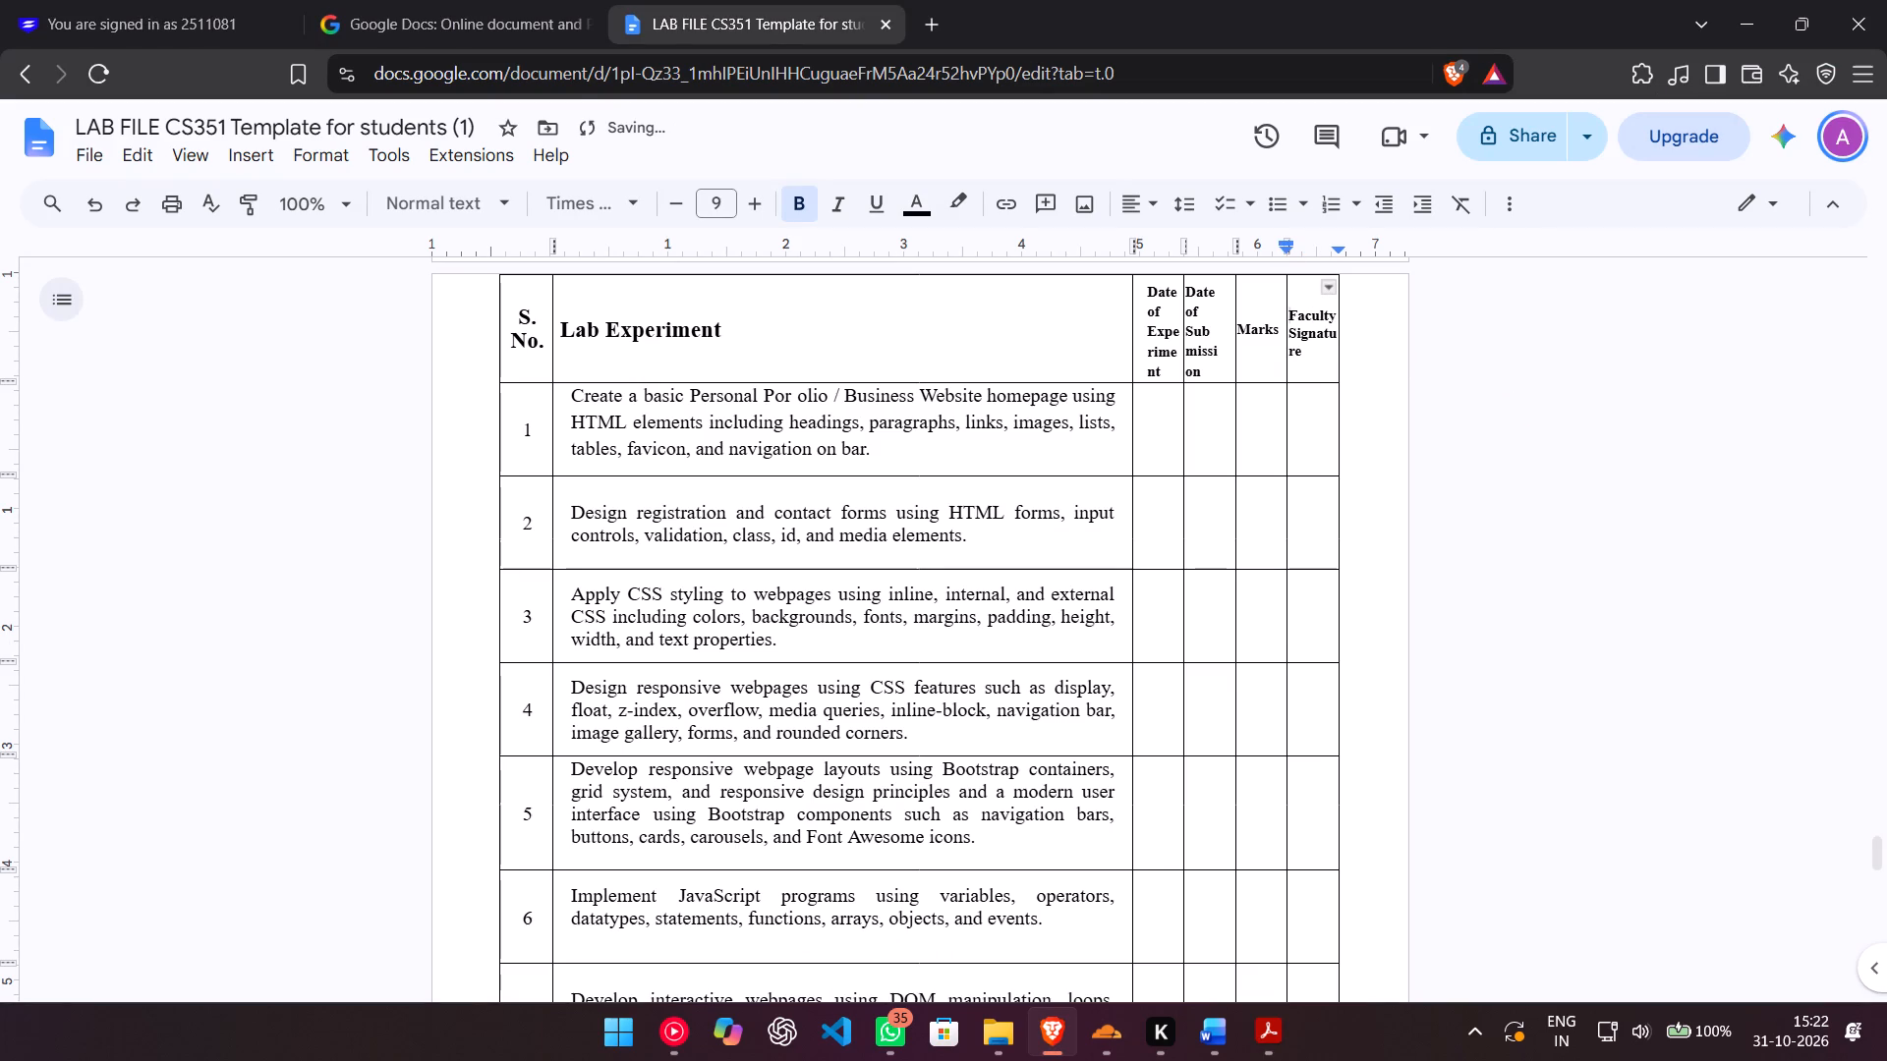
# Remove the remaining left indent from the Date of Experiment header.
pyautogui.click(1144, 290)
pyautogui.press('BackSpace')
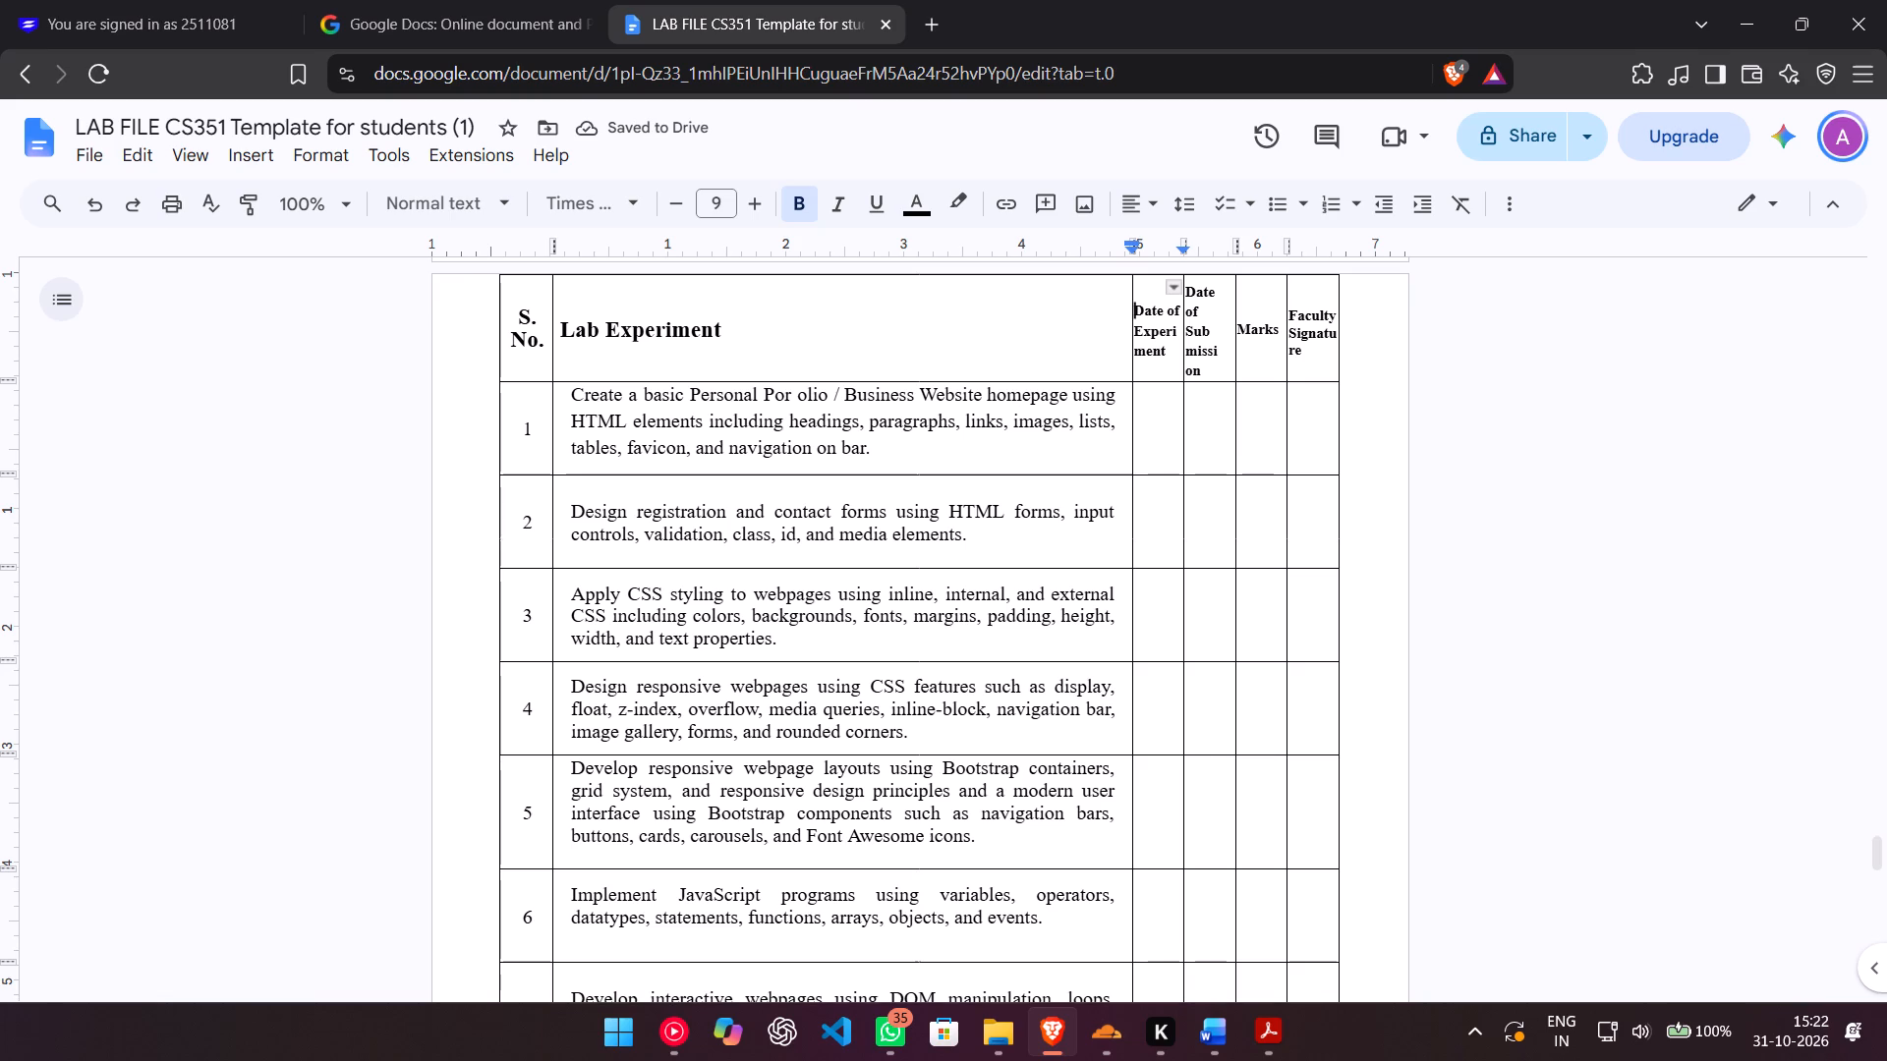
# Copy the experiment 1 description from the lab experiment table in the merged PDF in Acrobat.
pyautogui.click(1520, 441)
pyautogui.scroll(6, 1444, 660)
pyautogui.scroll(-20, 1449, 649)
pyautogui.scroll(-11, 1449, 649)
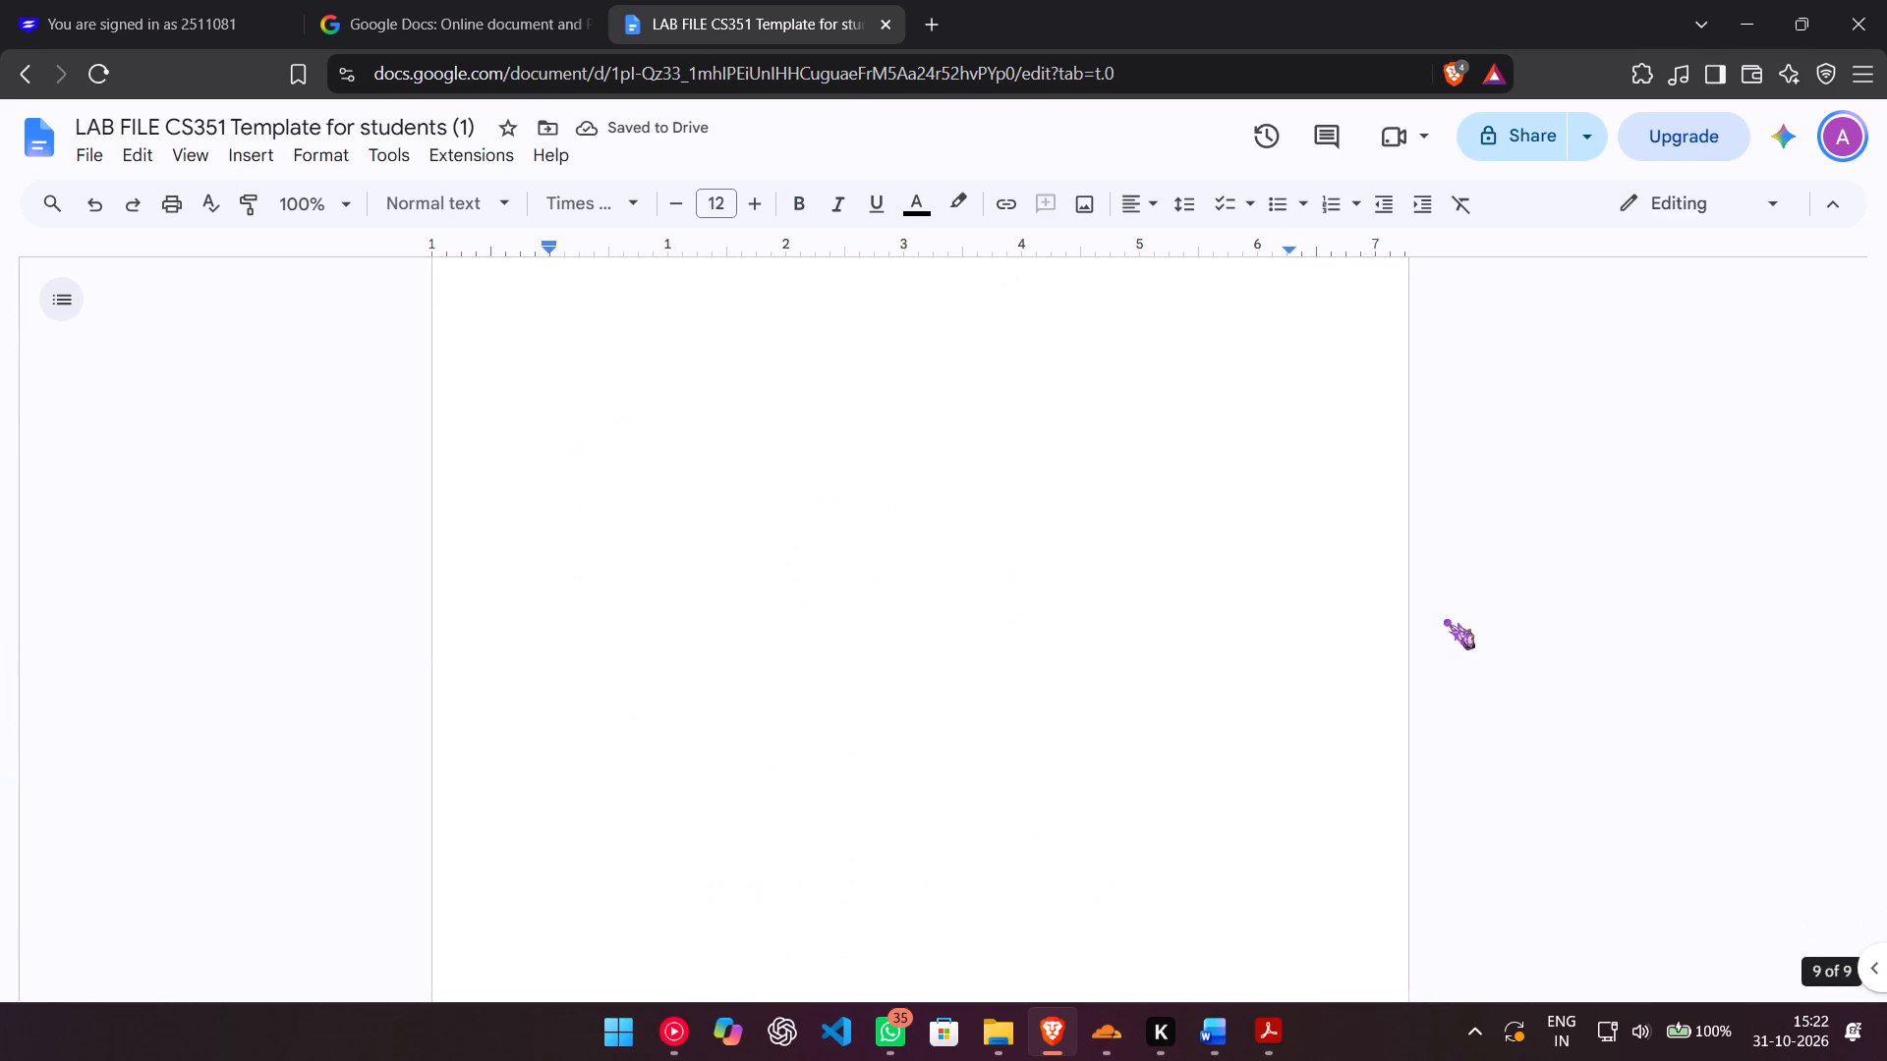
pyautogui.scroll(-1, 1445, 619)
pyautogui.scroll(15, 1443, 618)
pyautogui.hotkey('alt', 'Tab')
pyautogui.scroll(-4, 684, 597)
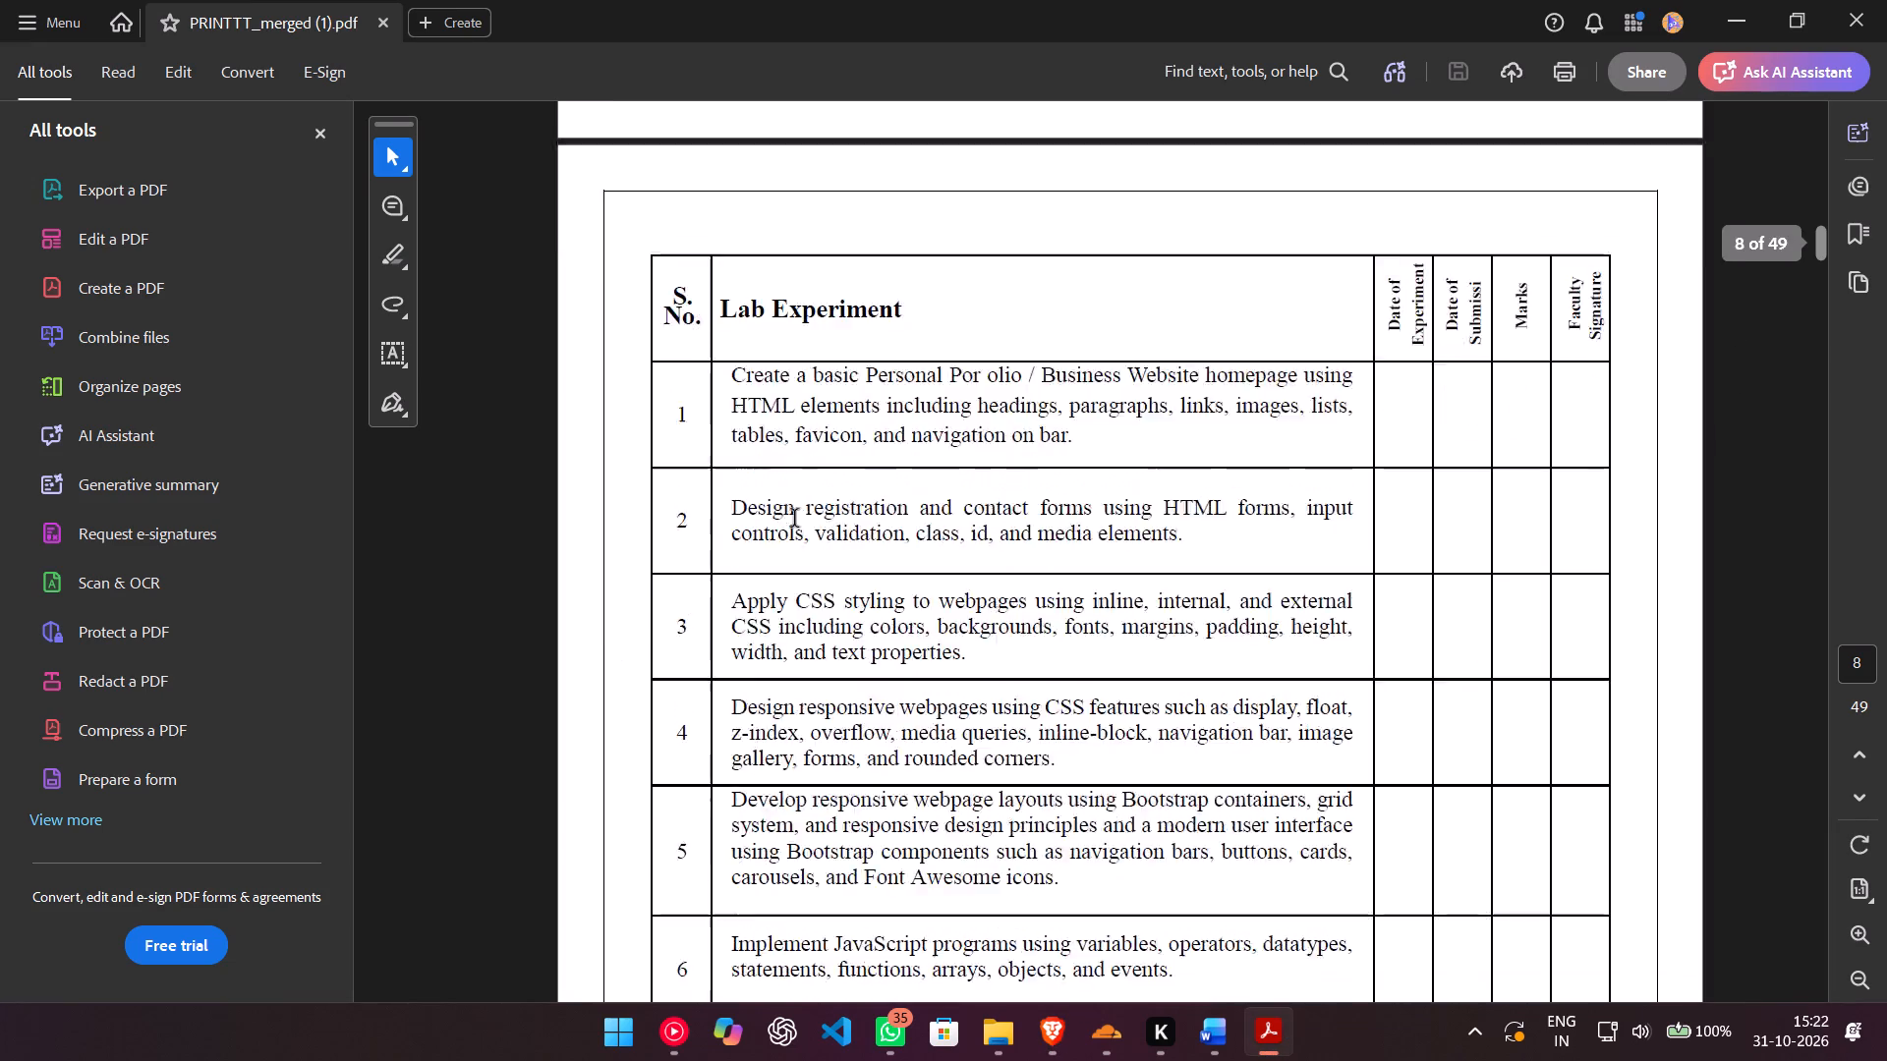
pyautogui.scroll(-10, 795, 520)
pyautogui.scroll(11, 827, 493)
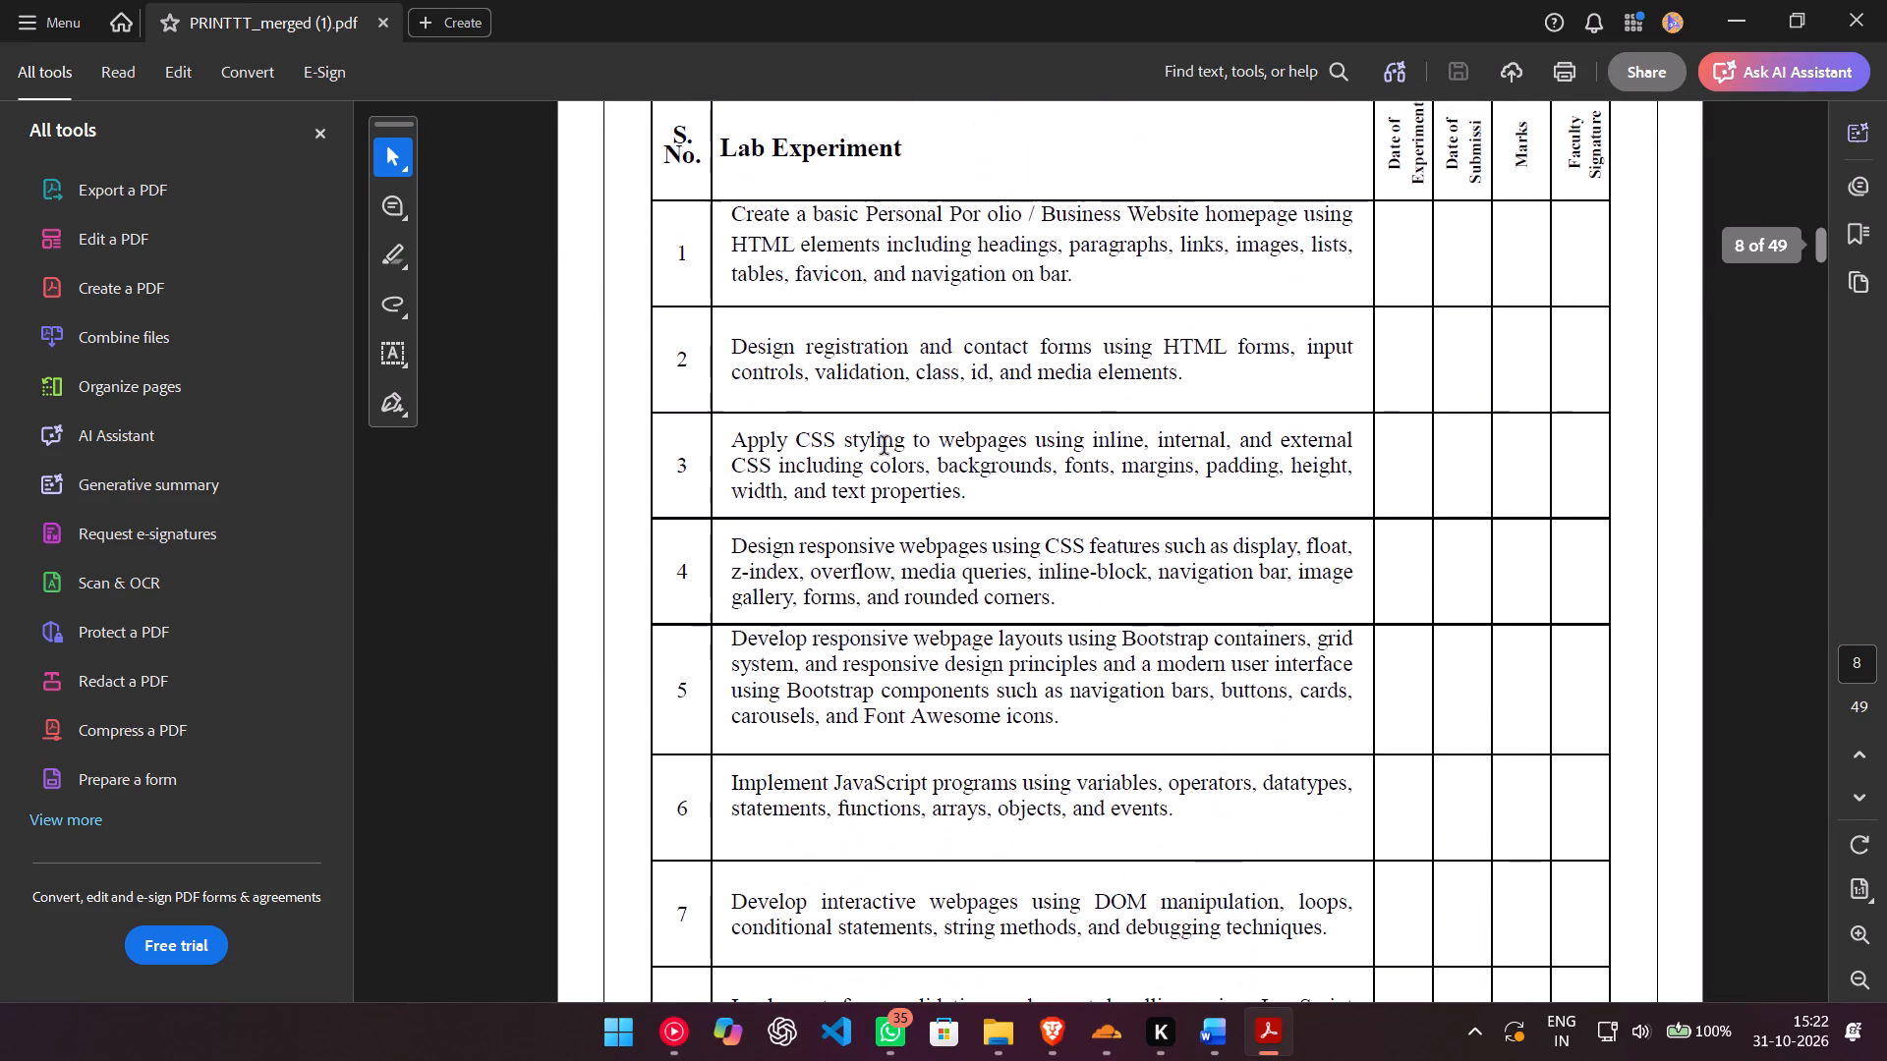
pyautogui.moveTo(728, 209); pyautogui.dragTo(1204, 297)
pyautogui.hotkey('ctrl', 'c')
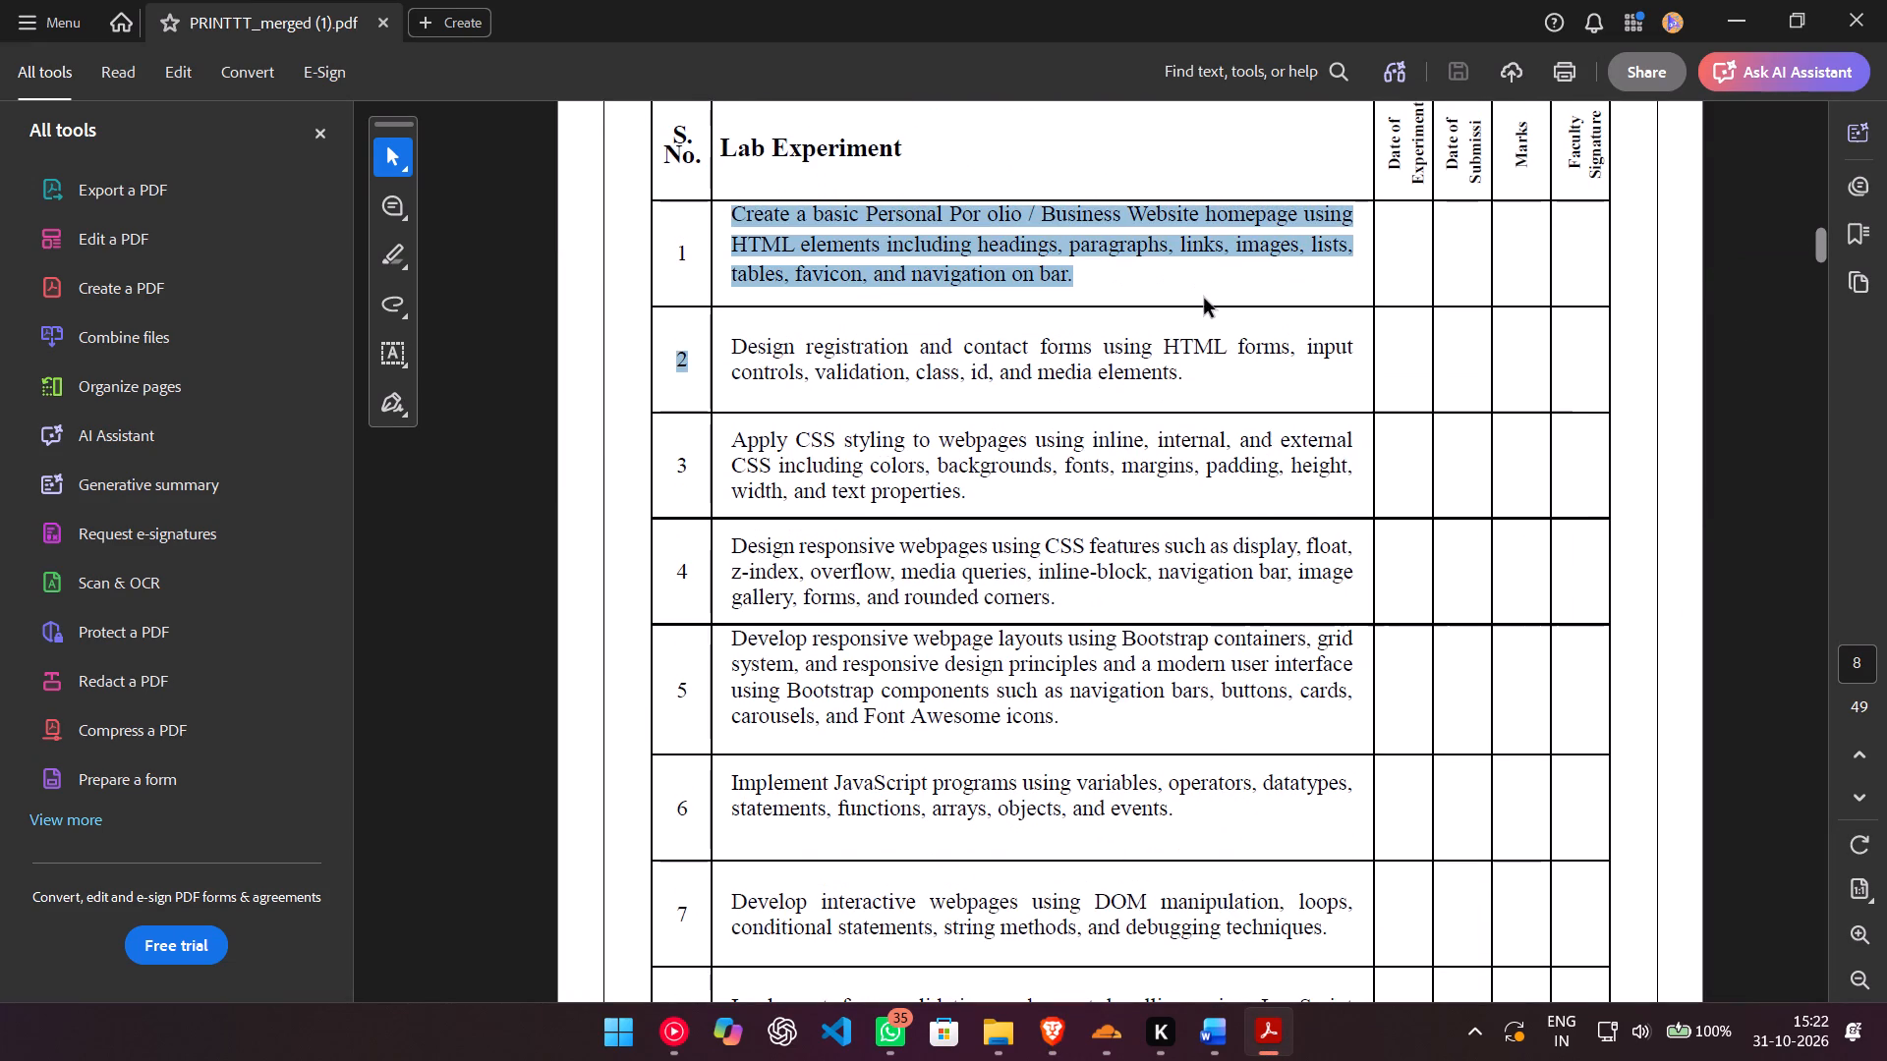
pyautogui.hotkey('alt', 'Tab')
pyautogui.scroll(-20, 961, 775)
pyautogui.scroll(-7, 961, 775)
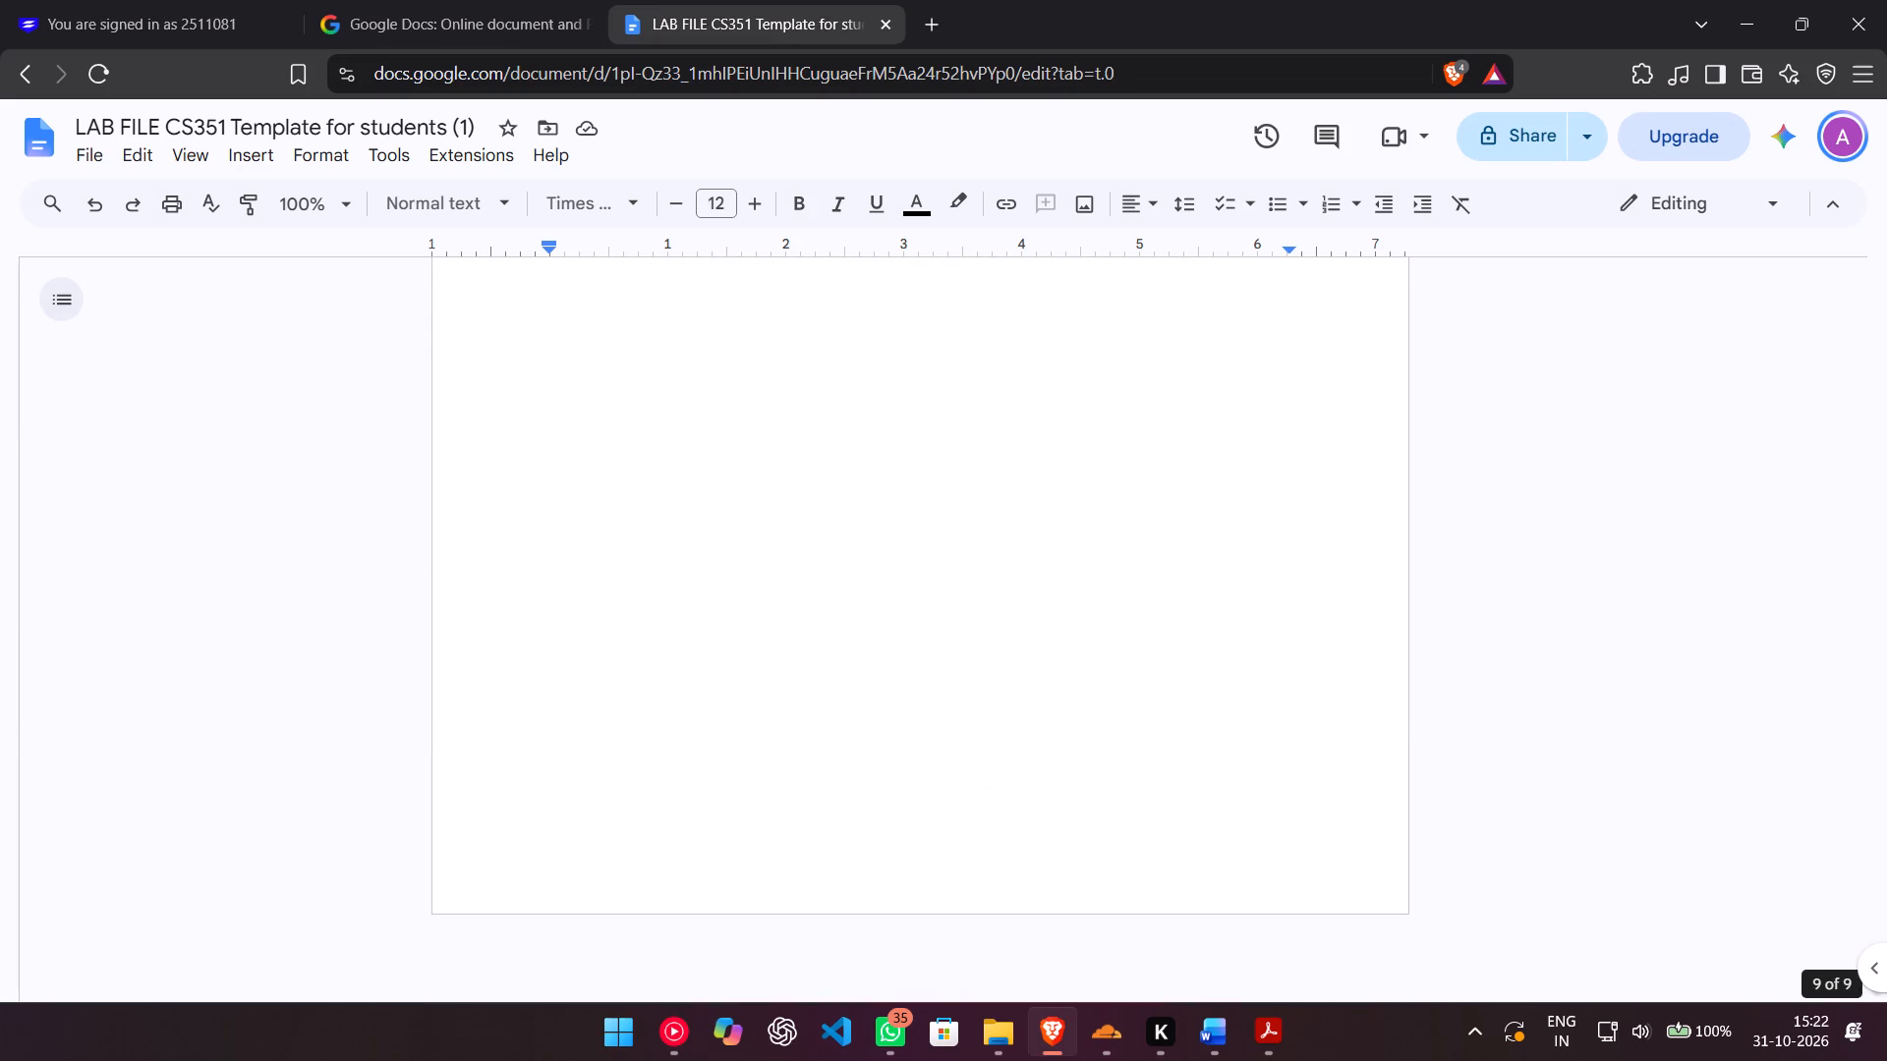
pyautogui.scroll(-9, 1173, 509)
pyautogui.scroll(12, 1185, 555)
# Examine the practical pages of the merged PDF in Acrobat, from the portfolio code and output through the student registration form code.
pyautogui.hotkey('alt', 'Tab')
pyautogui.scroll(-20, 1185, 555)
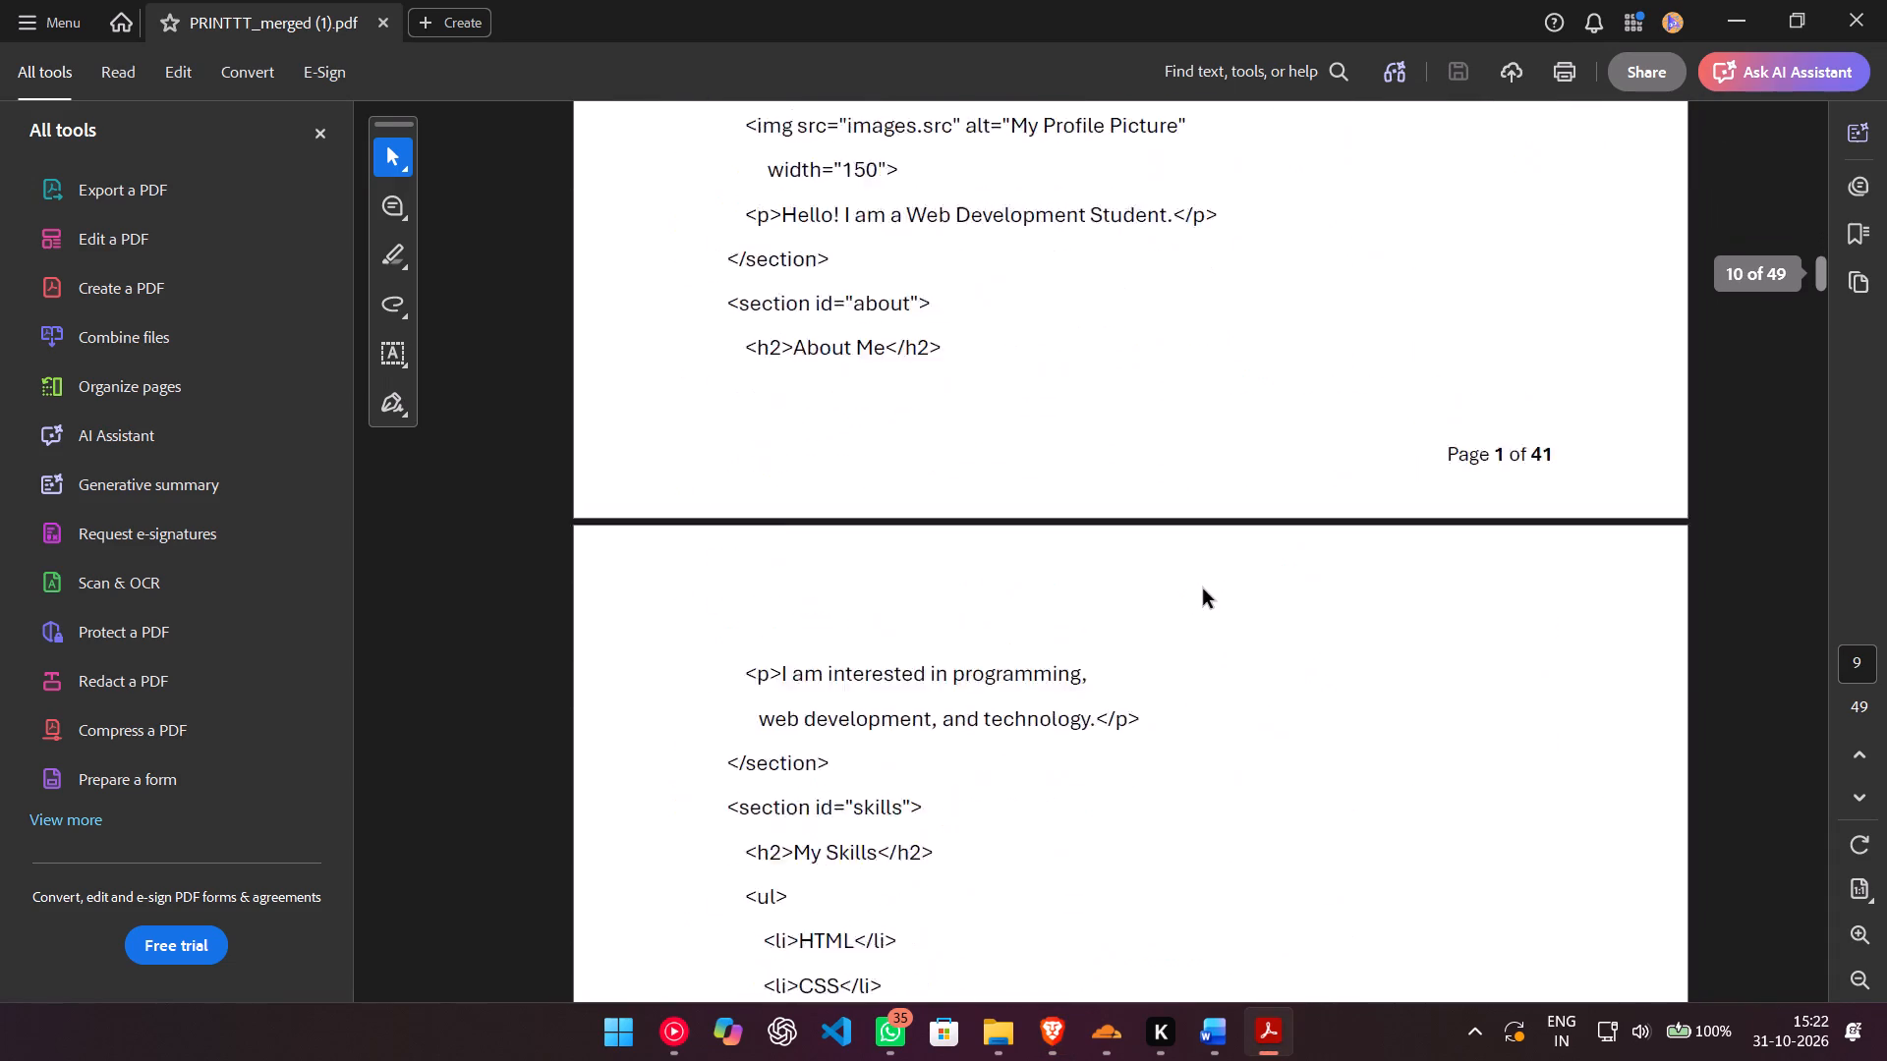
pyautogui.scroll(-20, 1203, 589)
pyautogui.scroll(-20, 1203, 589)
pyautogui.scroll(-6, 1203, 589)
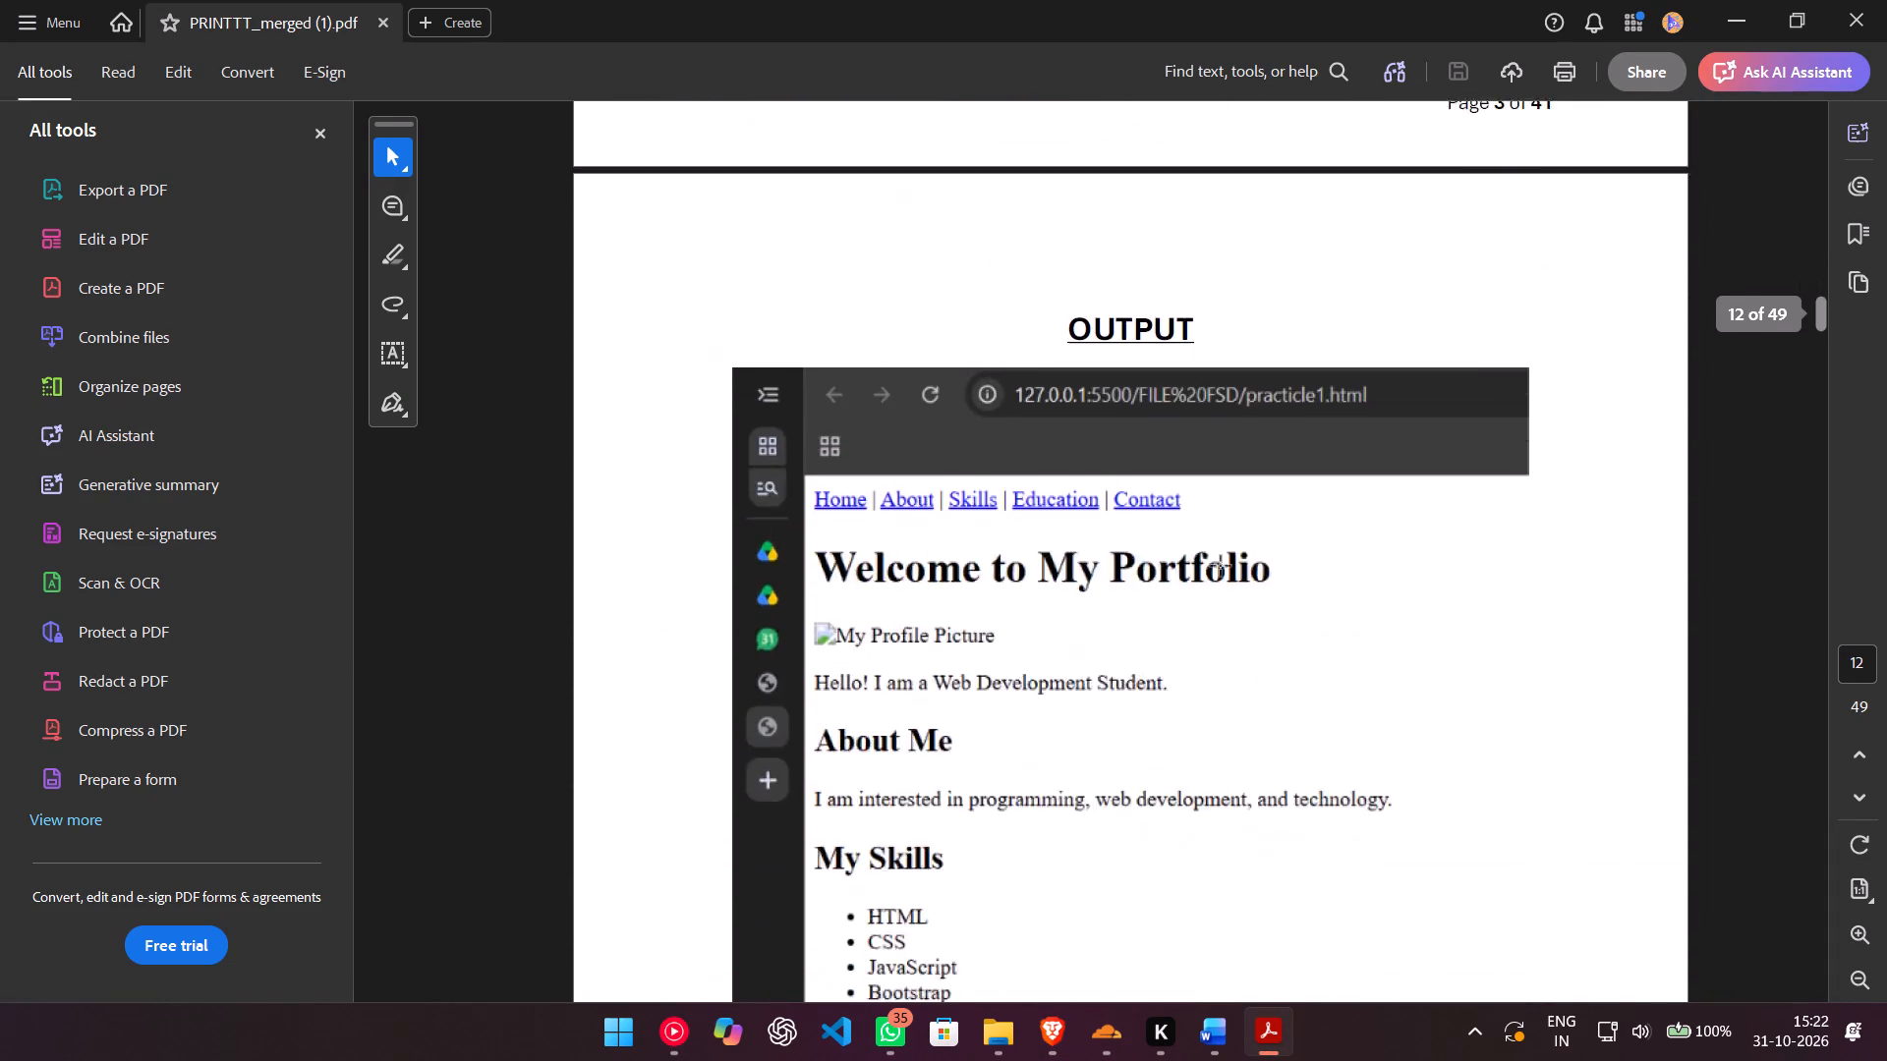
pyautogui.scroll(-12, 1222, 567)
pyautogui.scroll(2, 1210, 641)
pyautogui.scroll(-2, 1231, 651)
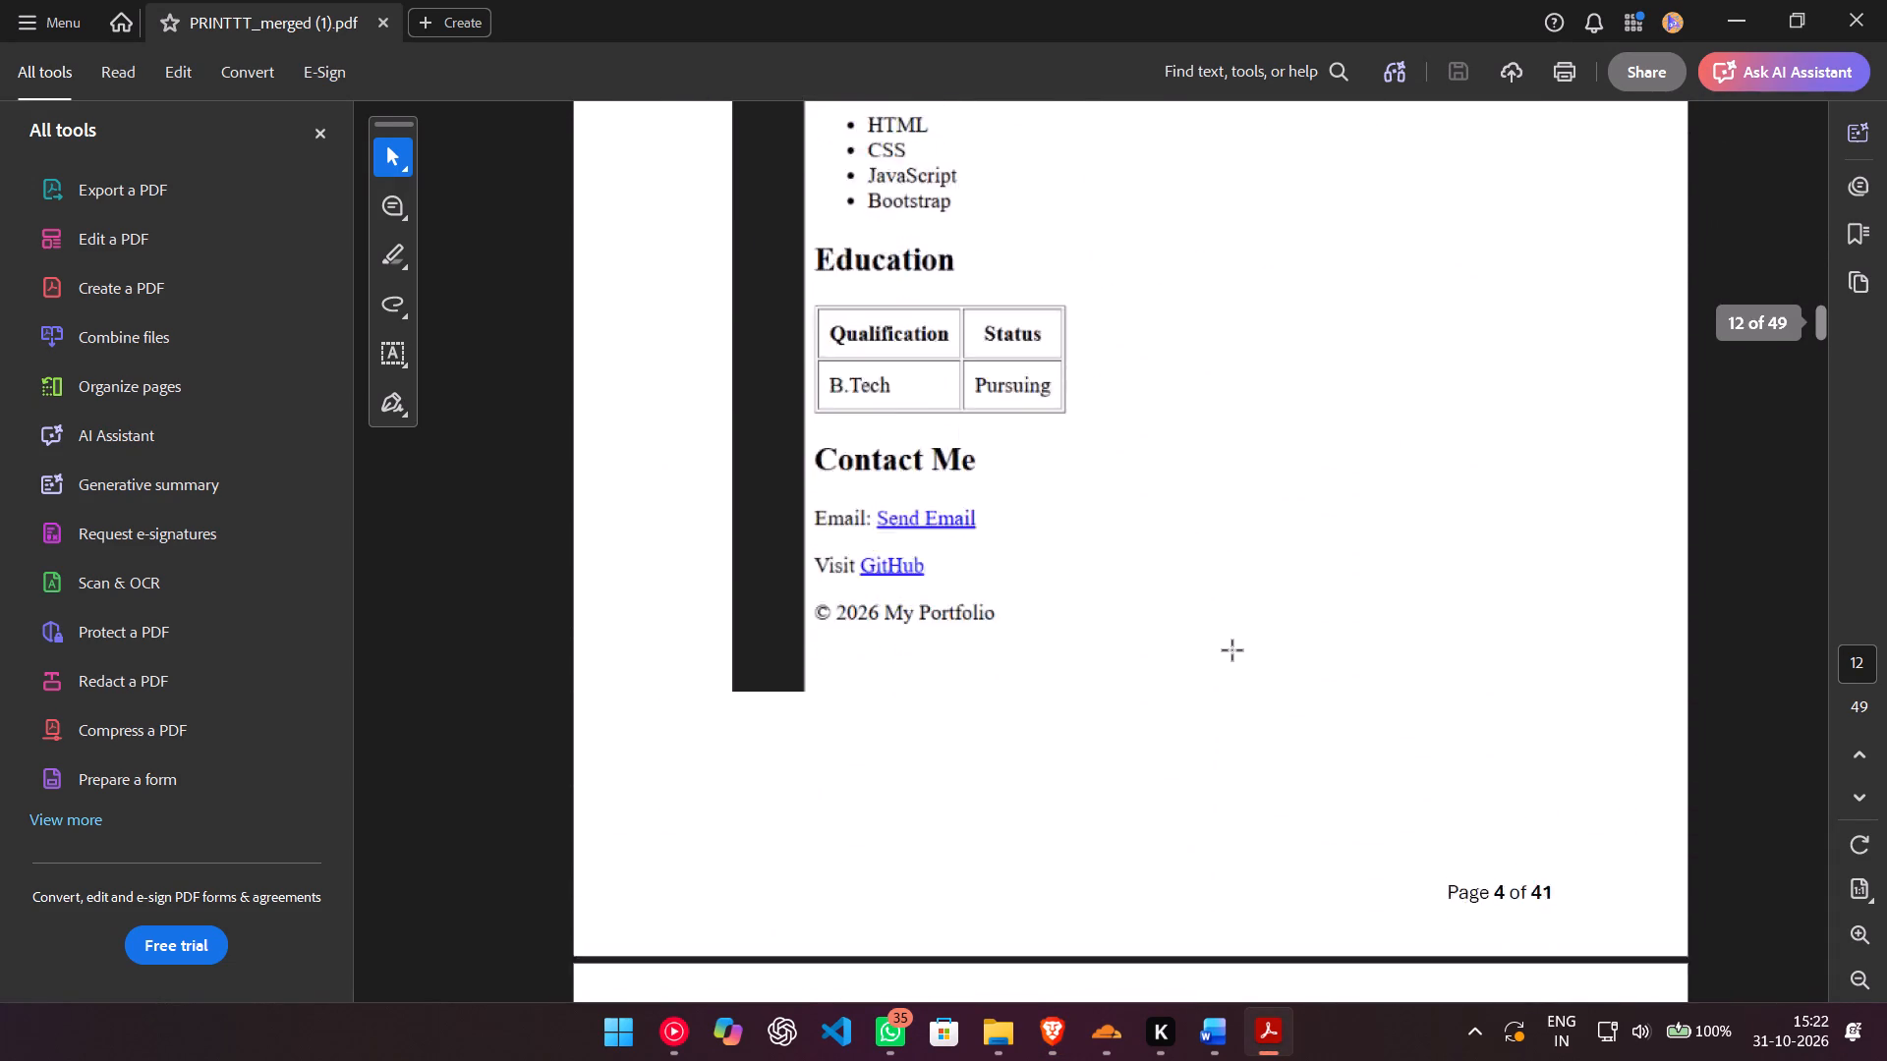
pyautogui.scroll(-17, 1233, 651)
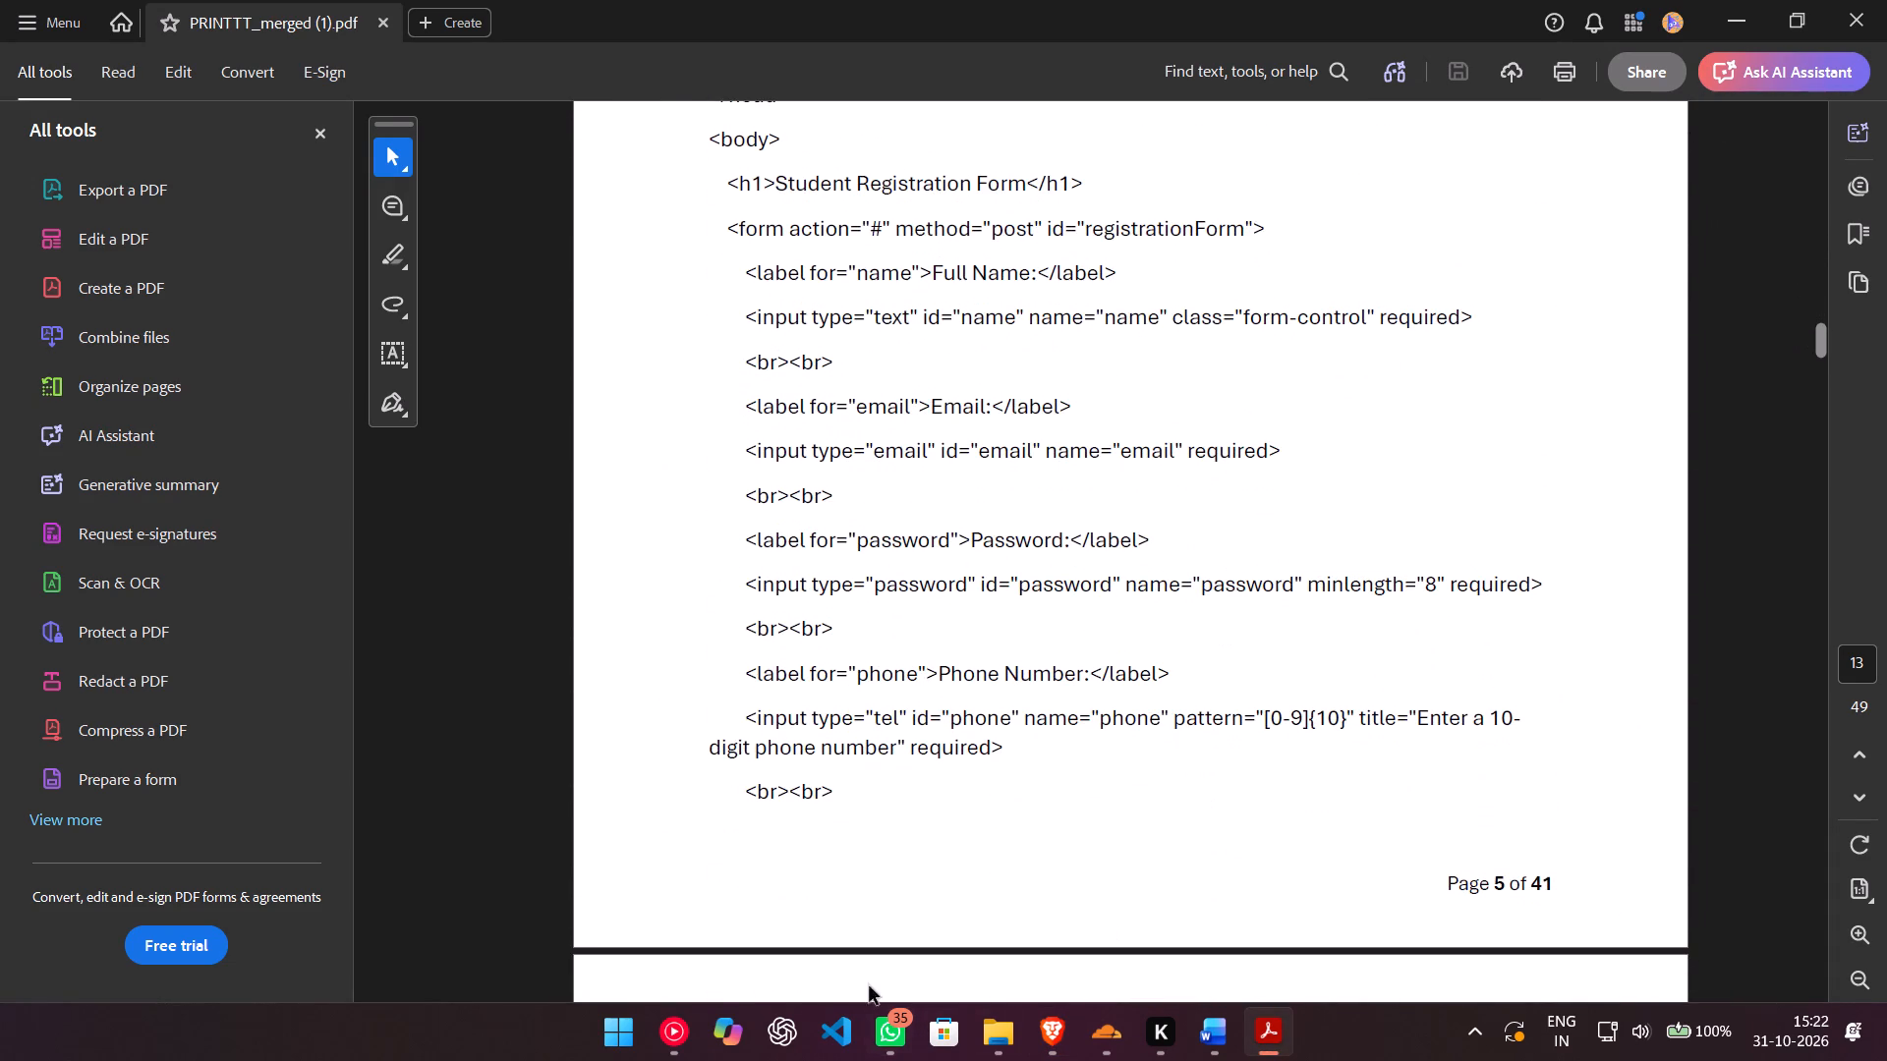
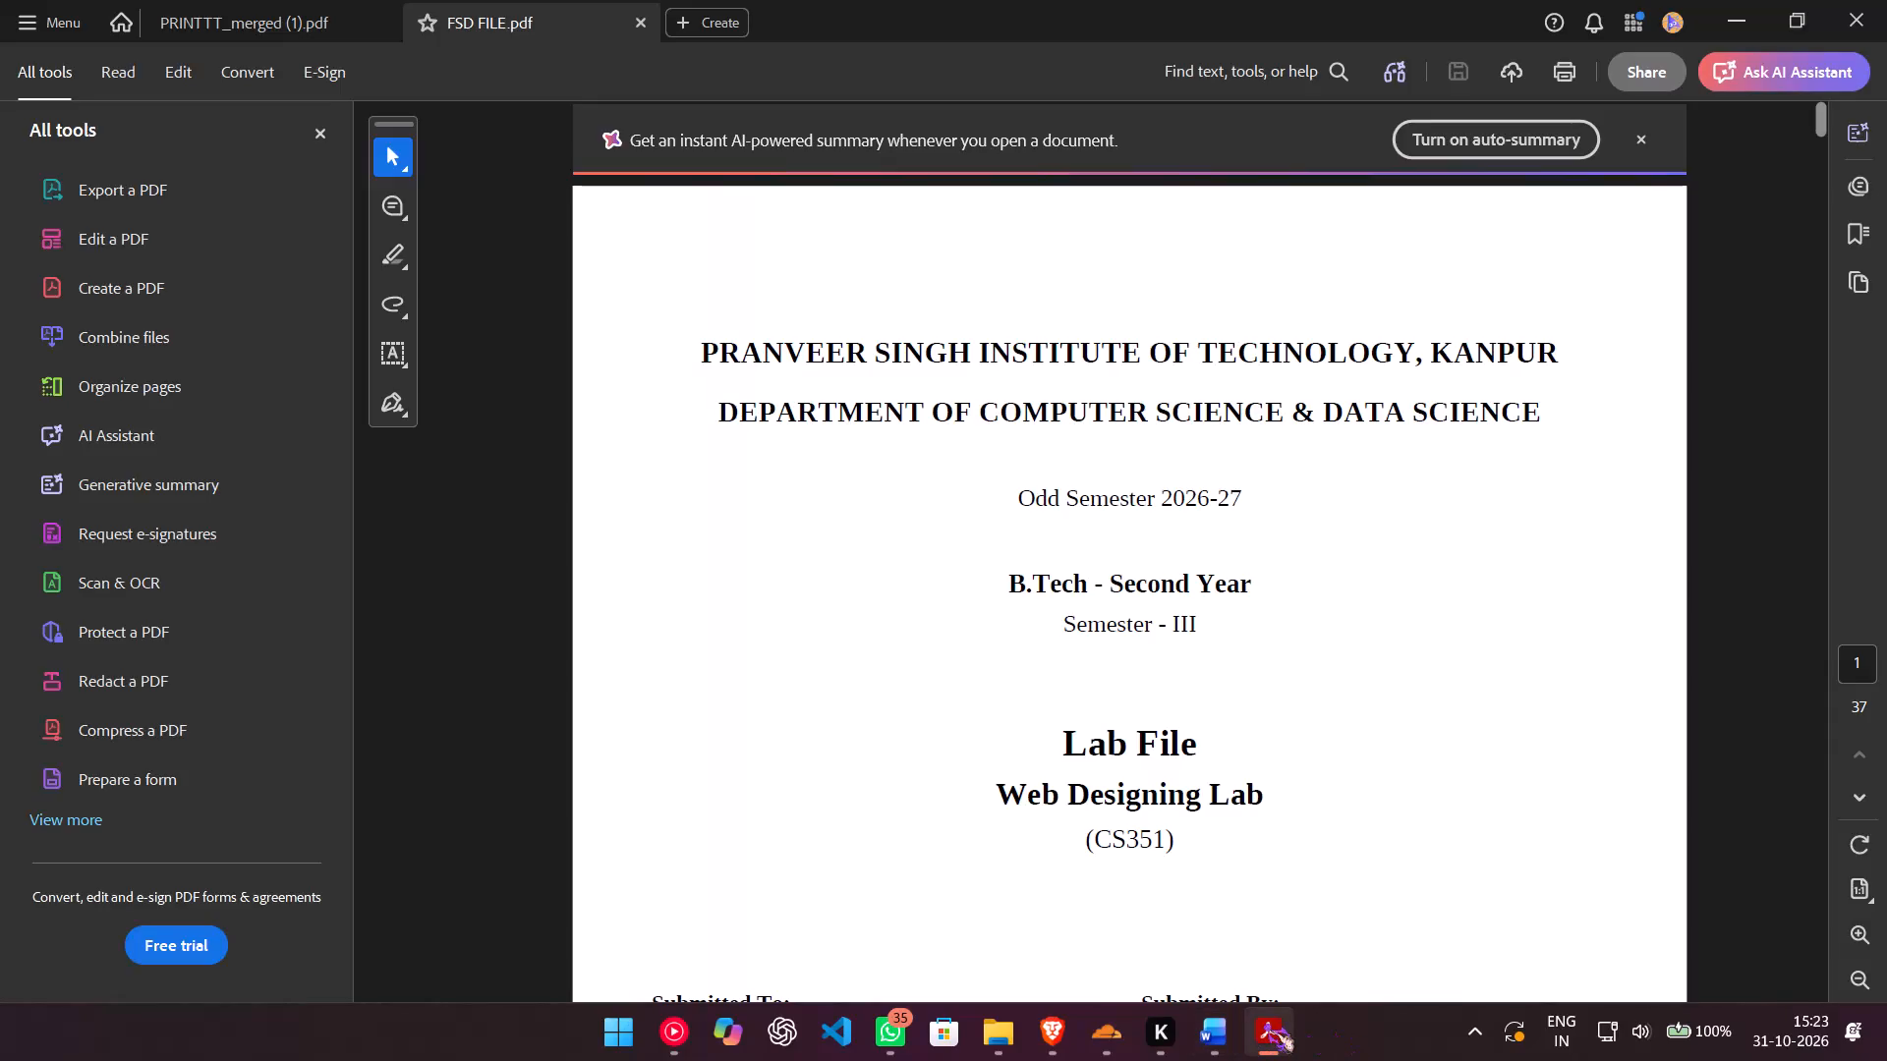
# Examine FSD FILE.pdf from the cover through the experiment index to the Experiment 1 objective and exp1.html solution code.
pyautogui.moveTo(613, 321); pyautogui.dragTo(614, 311)
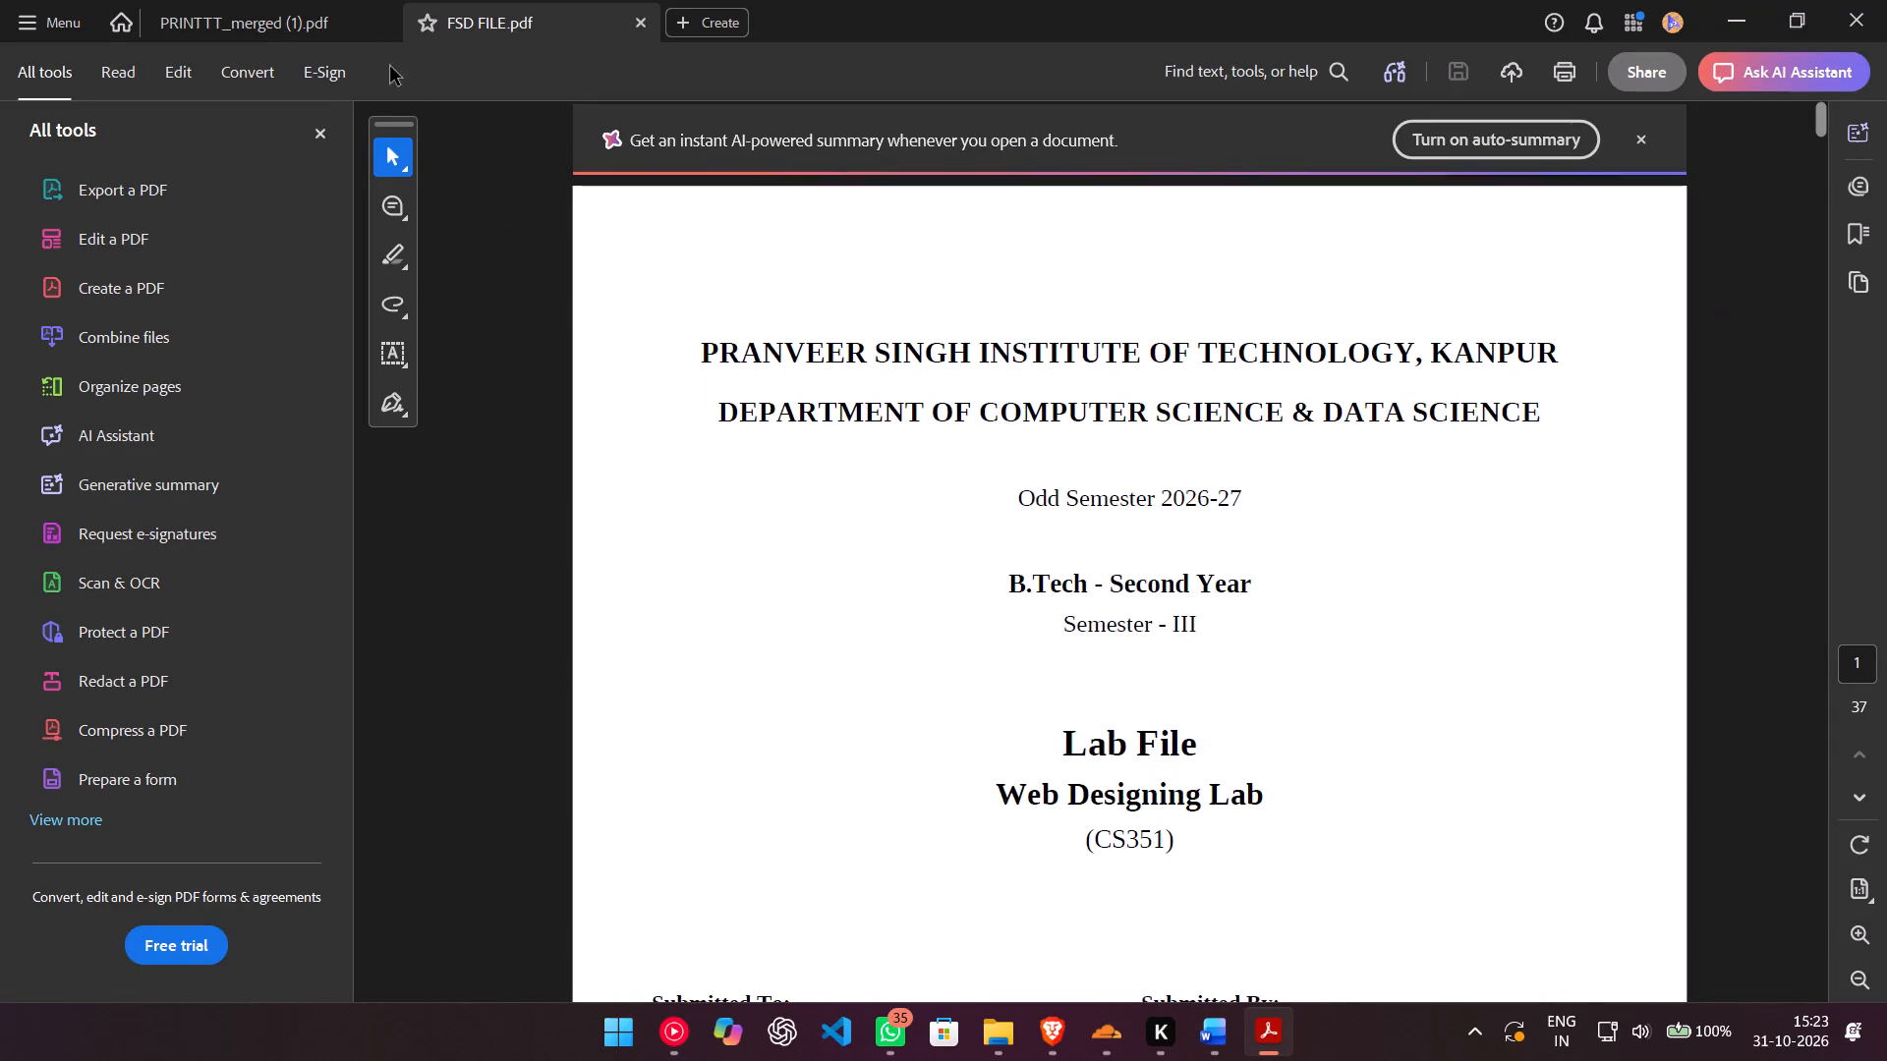
pyautogui.scroll(-20, 1040, 606)
pyautogui.scroll(-19, 1040, 606)
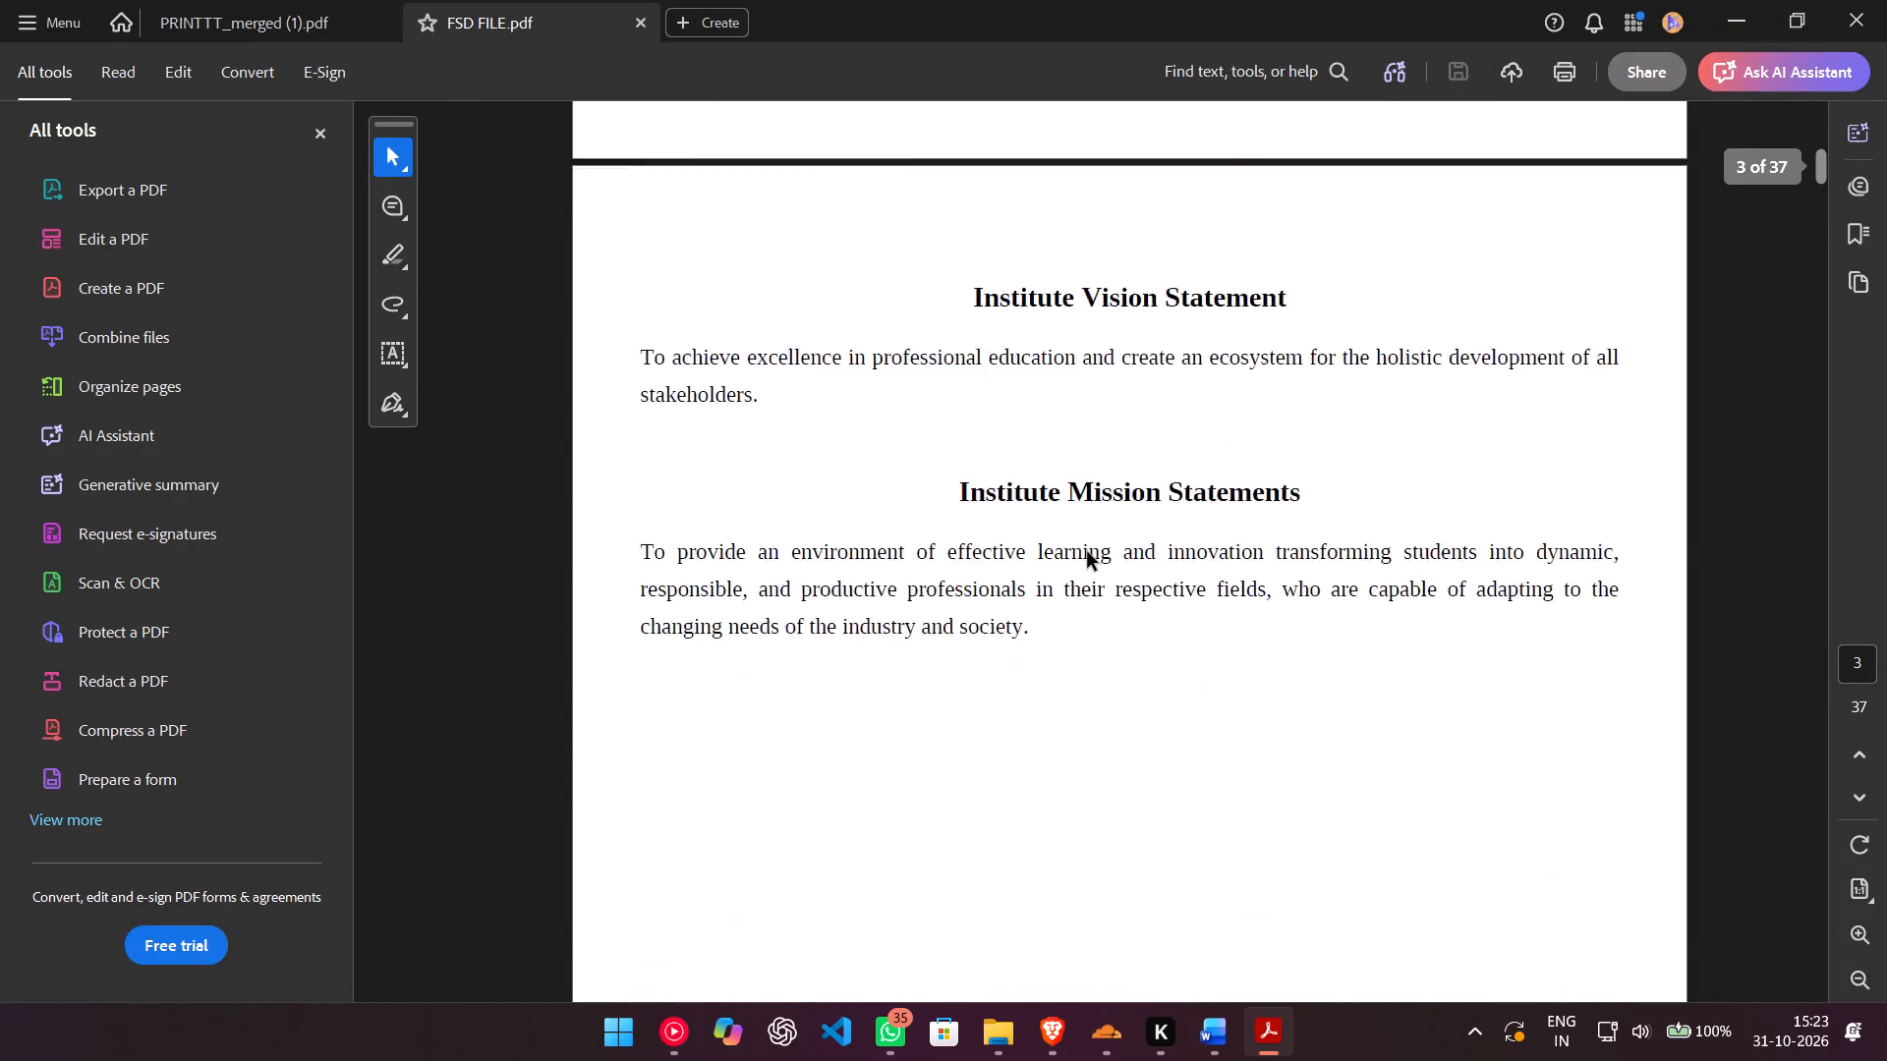
pyautogui.scroll(-20, 1087, 552)
pyautogui.scroll(-20, 1087, 552)
pyautogui.scroll(-16, 1087, 552)
pyautogui.scroll(-8, 1093, 526)
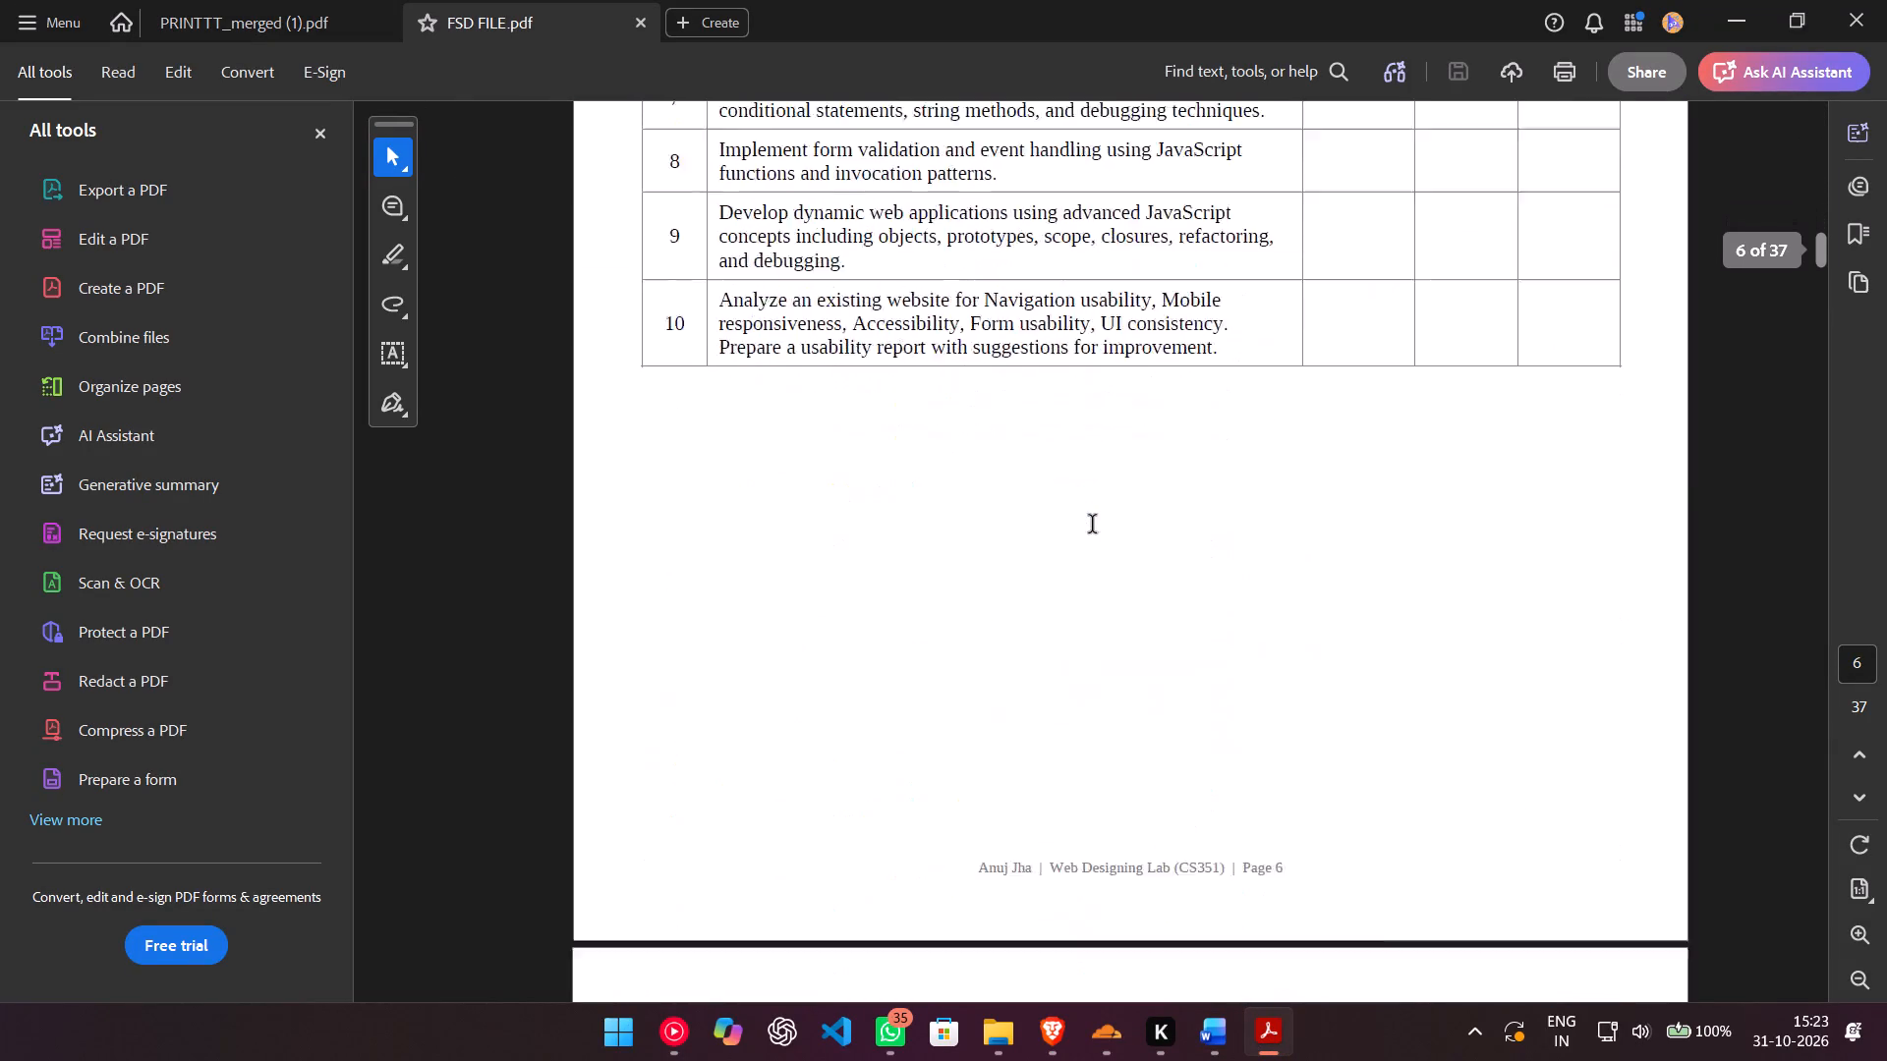
pyautogui.scroll(-7, 1144, 505)
pyautogui.scroll(2, 1166, 490)
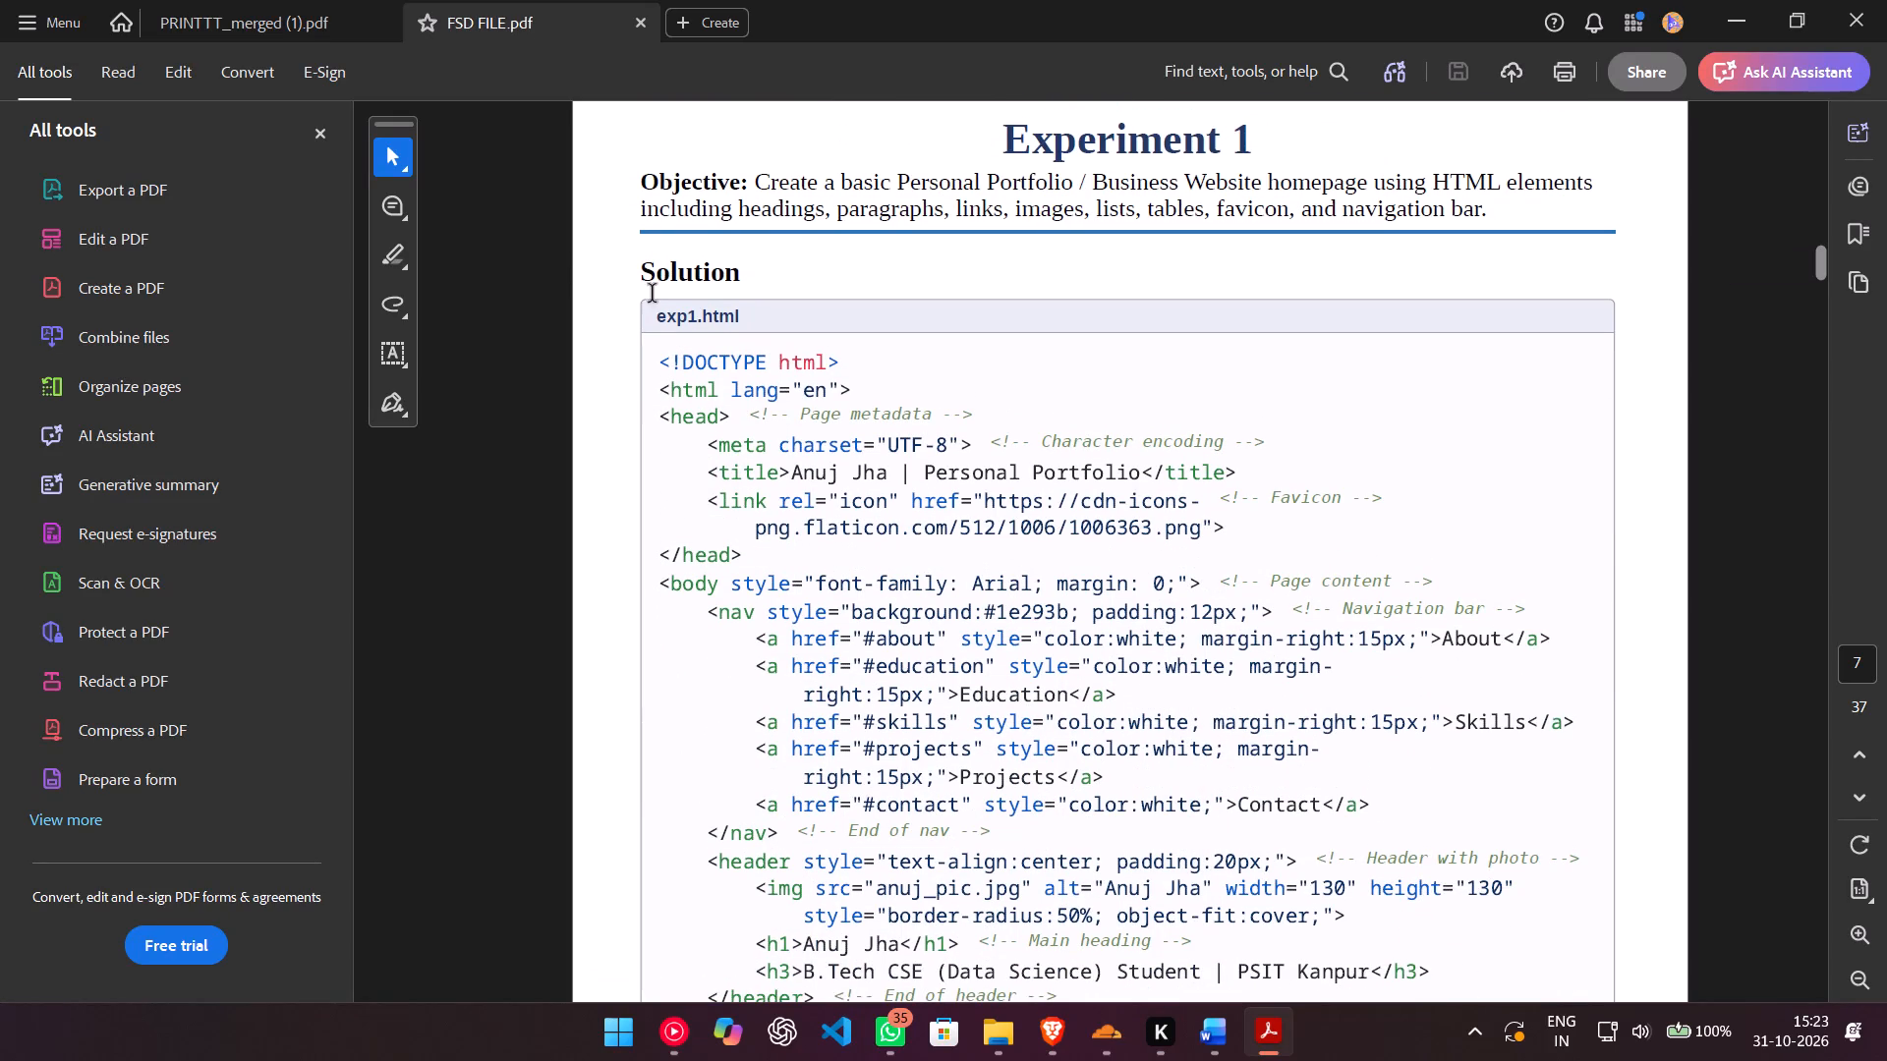
pyautogui.moveTo(648, 303); pyautogui.dragTo(1094, 851)
pyautogui.scroll(-11, 1066, 755)
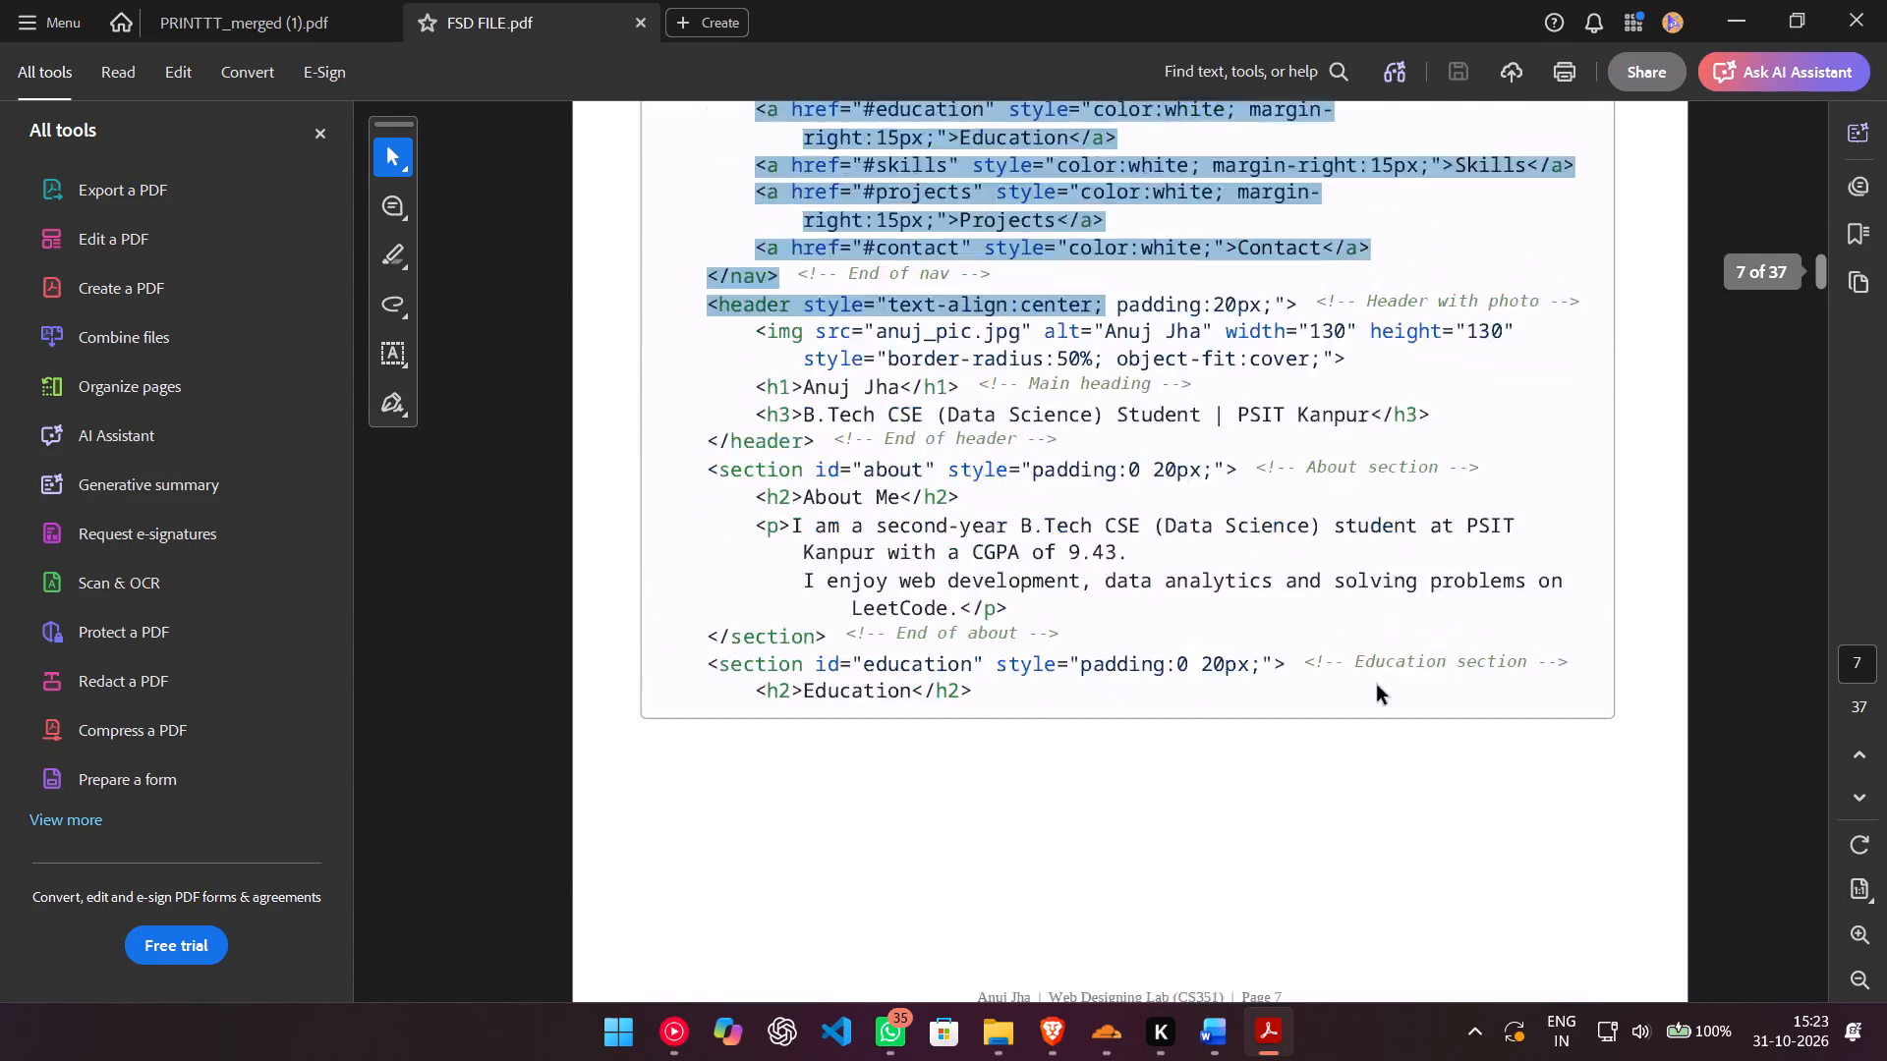
pyautogui.click(1490, 564)
pyautogui.scroll(7, 1157, 624)
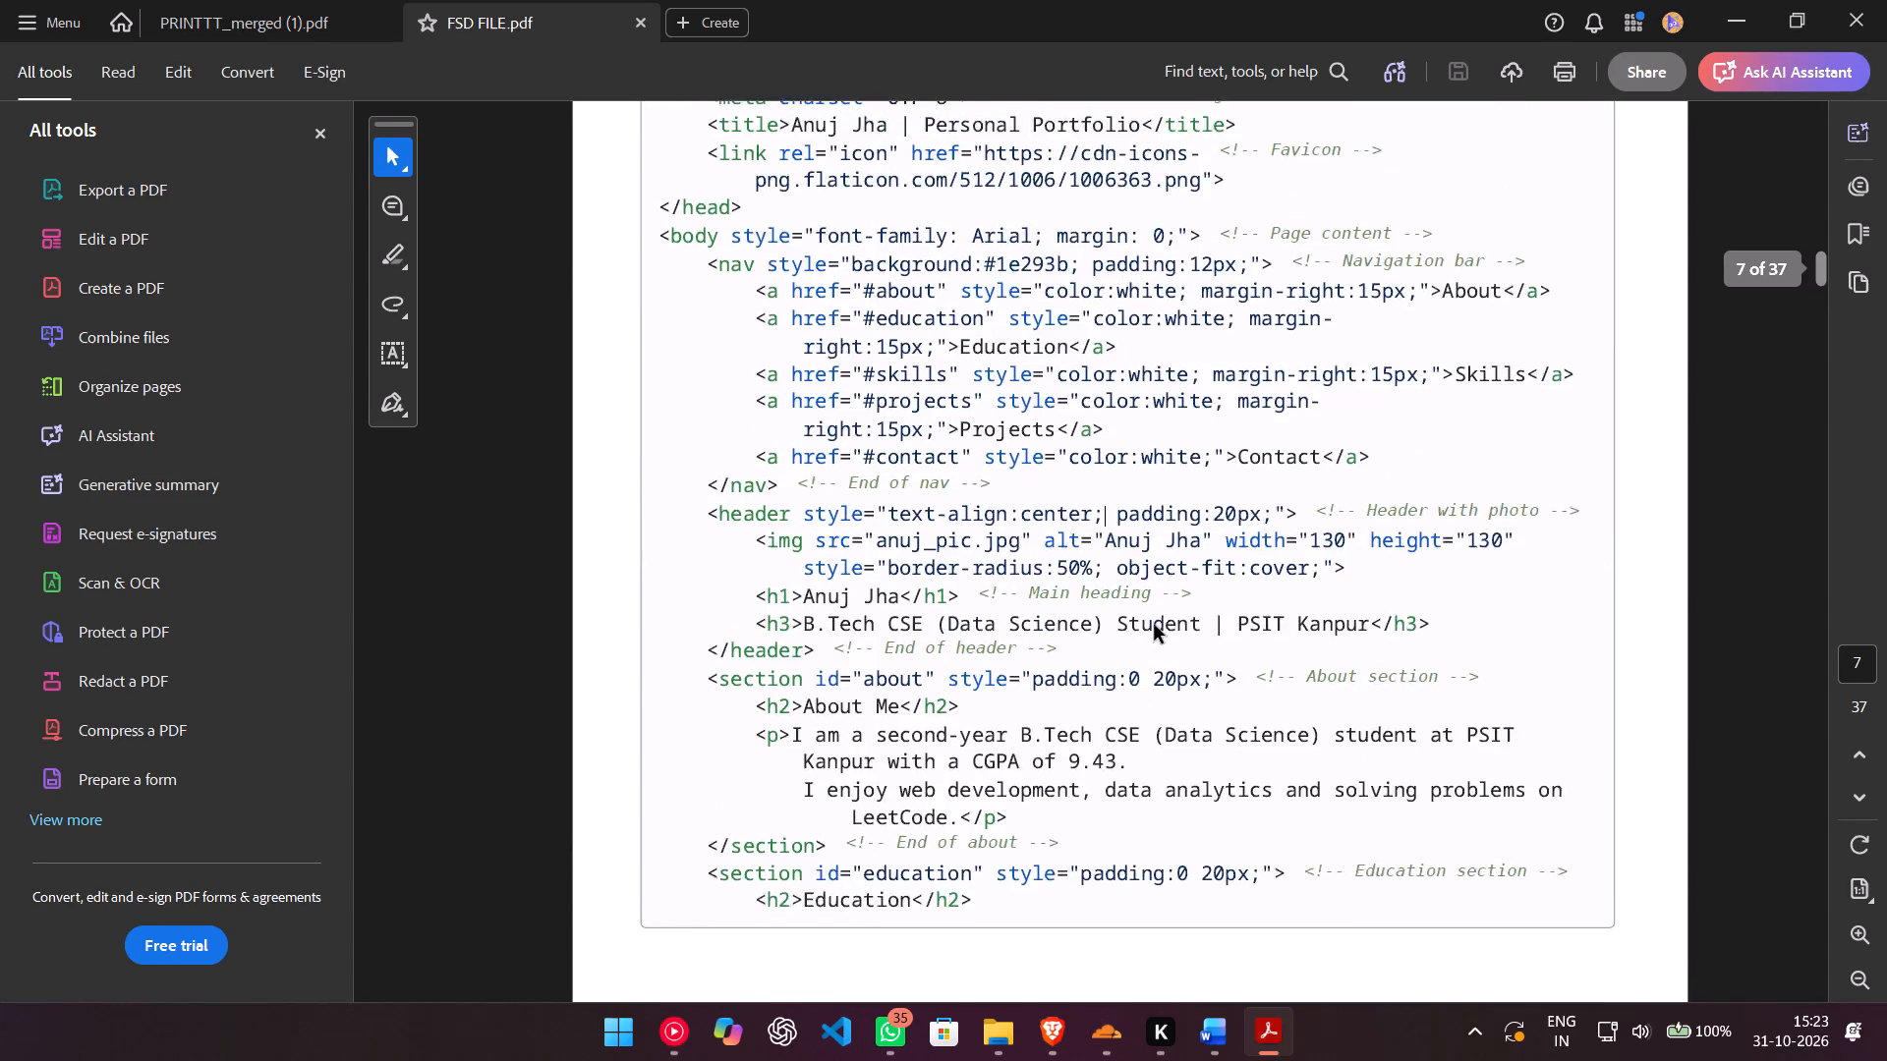
pyautogui.scroll(2, 1154, 625)
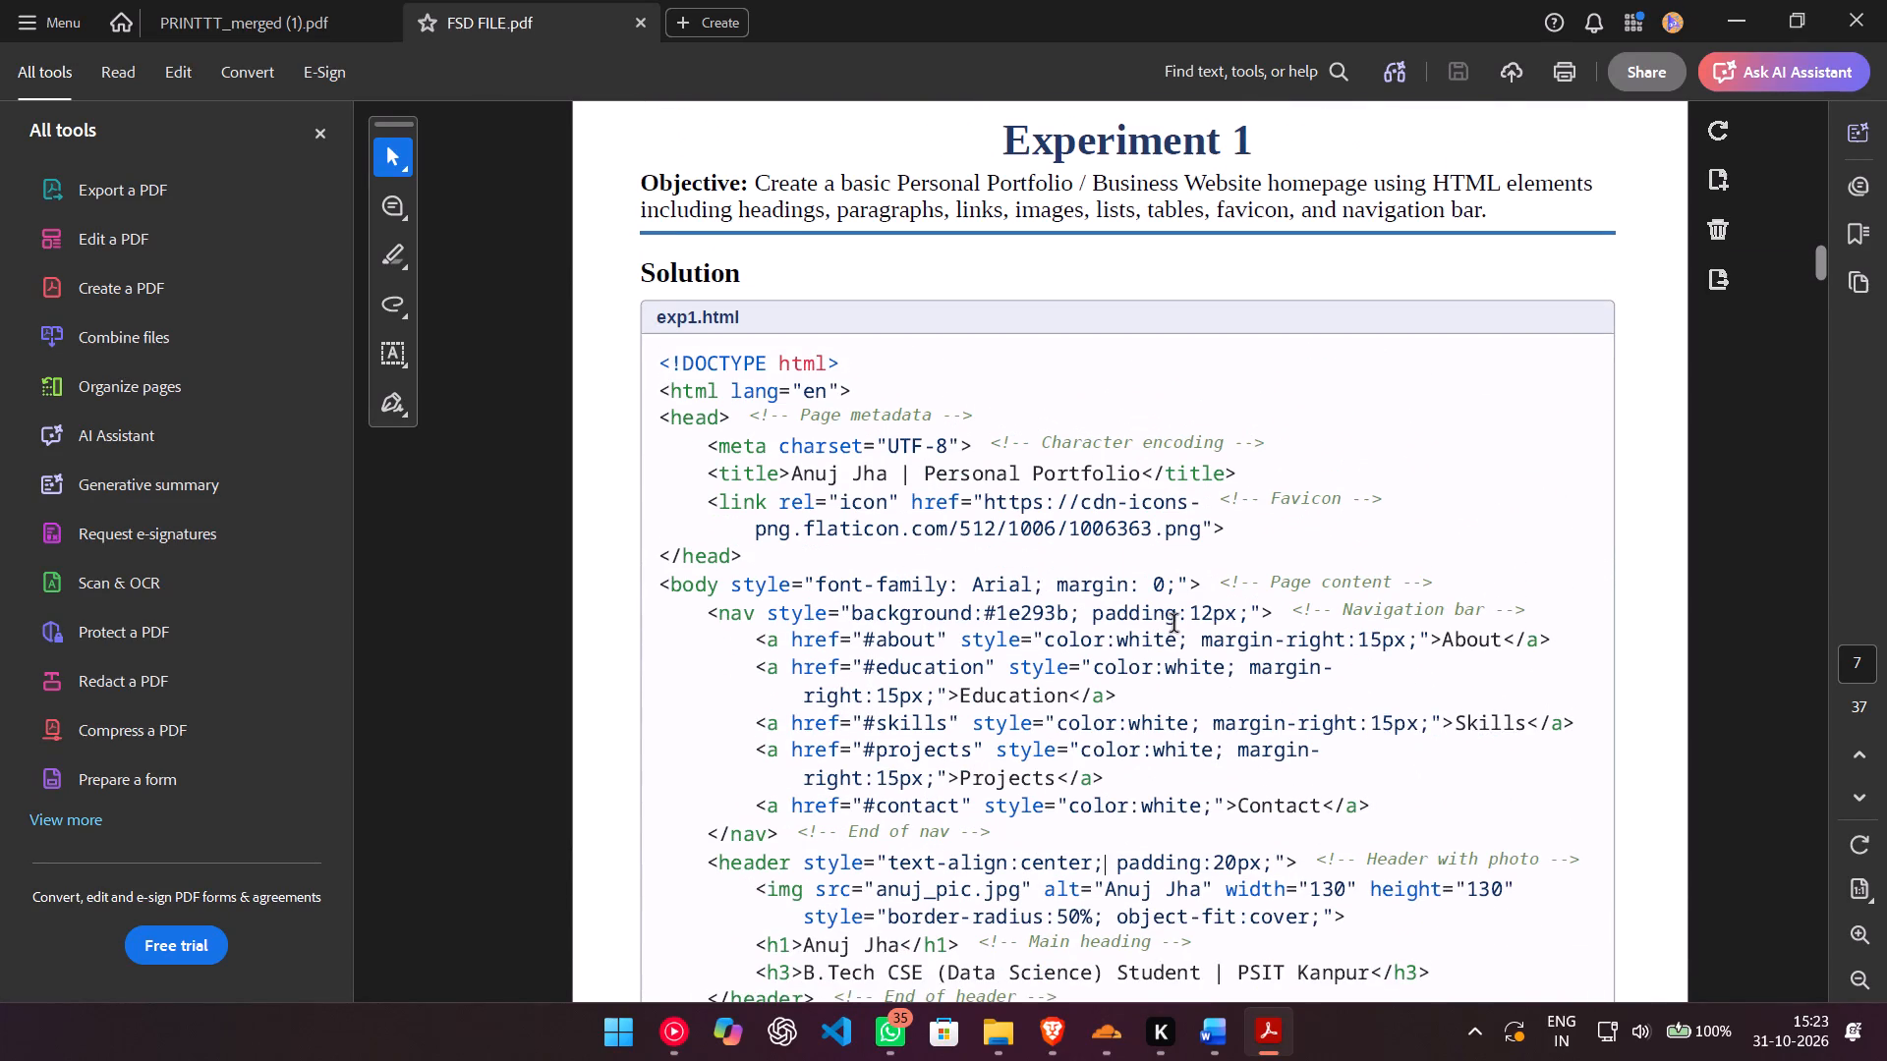
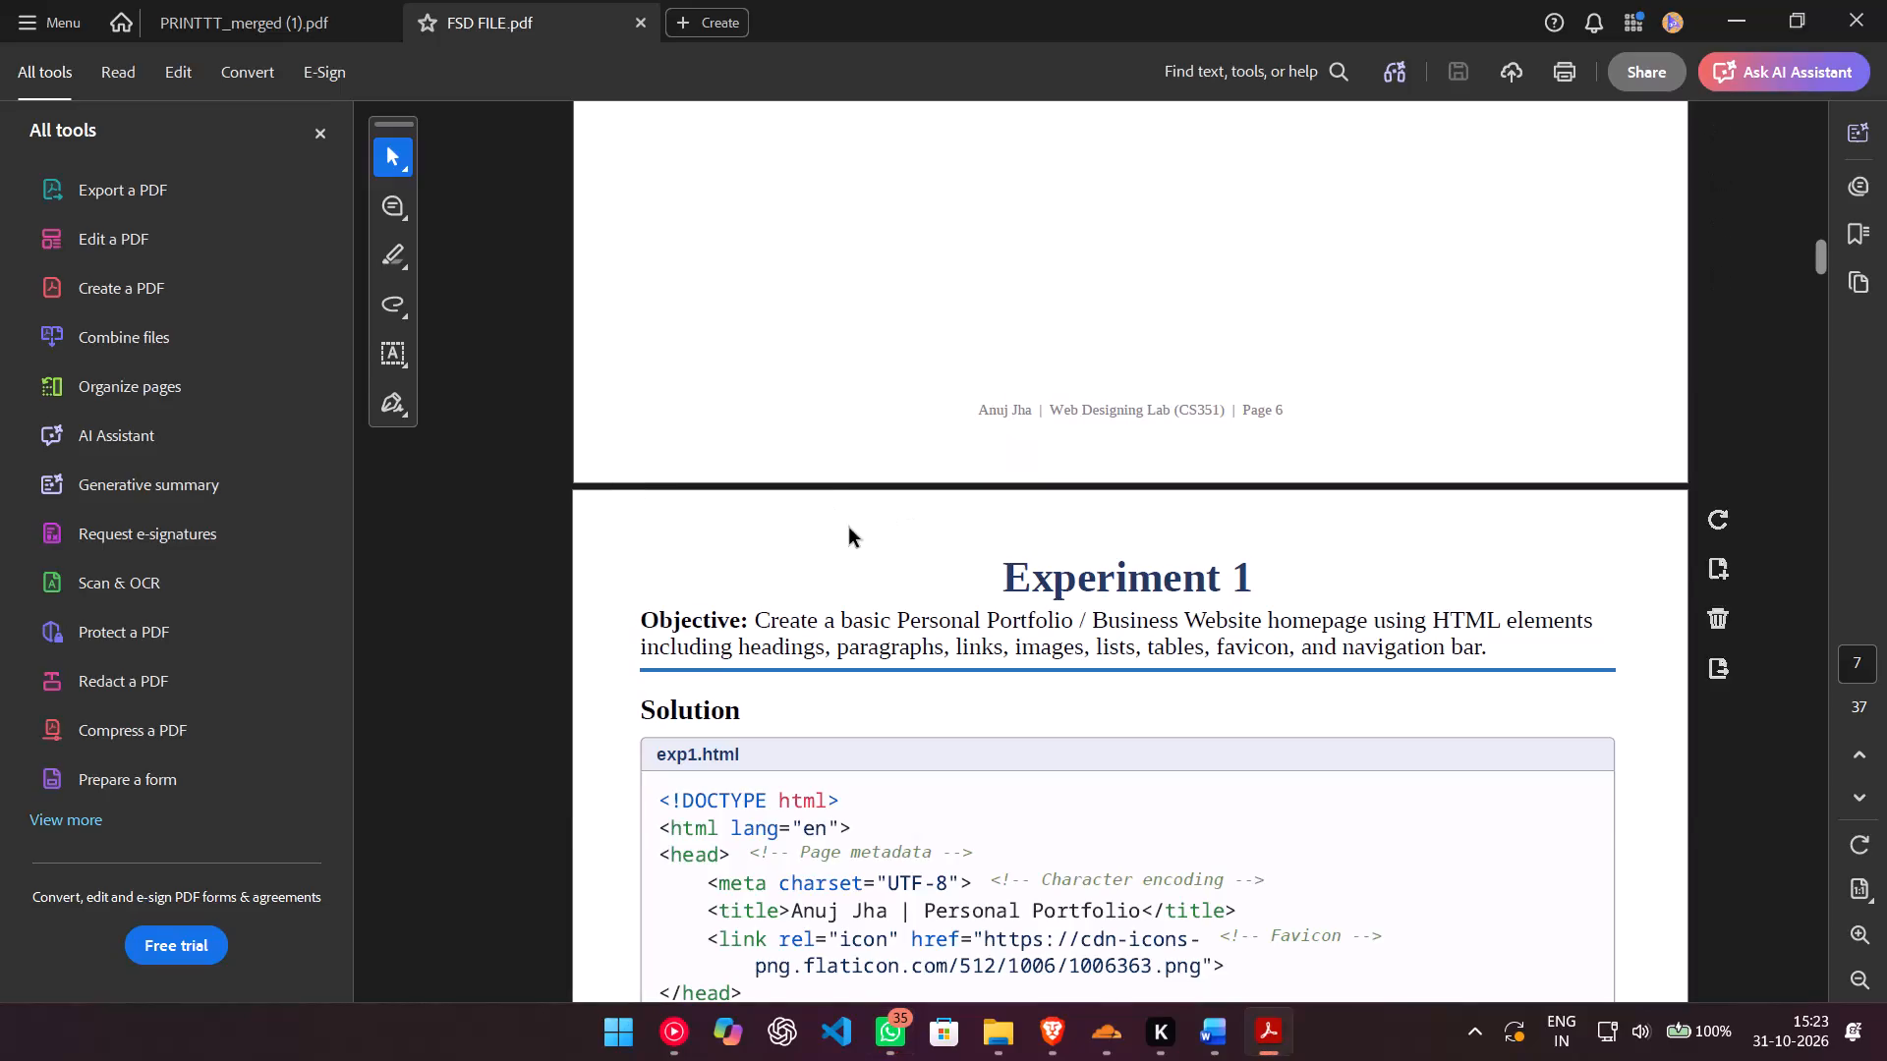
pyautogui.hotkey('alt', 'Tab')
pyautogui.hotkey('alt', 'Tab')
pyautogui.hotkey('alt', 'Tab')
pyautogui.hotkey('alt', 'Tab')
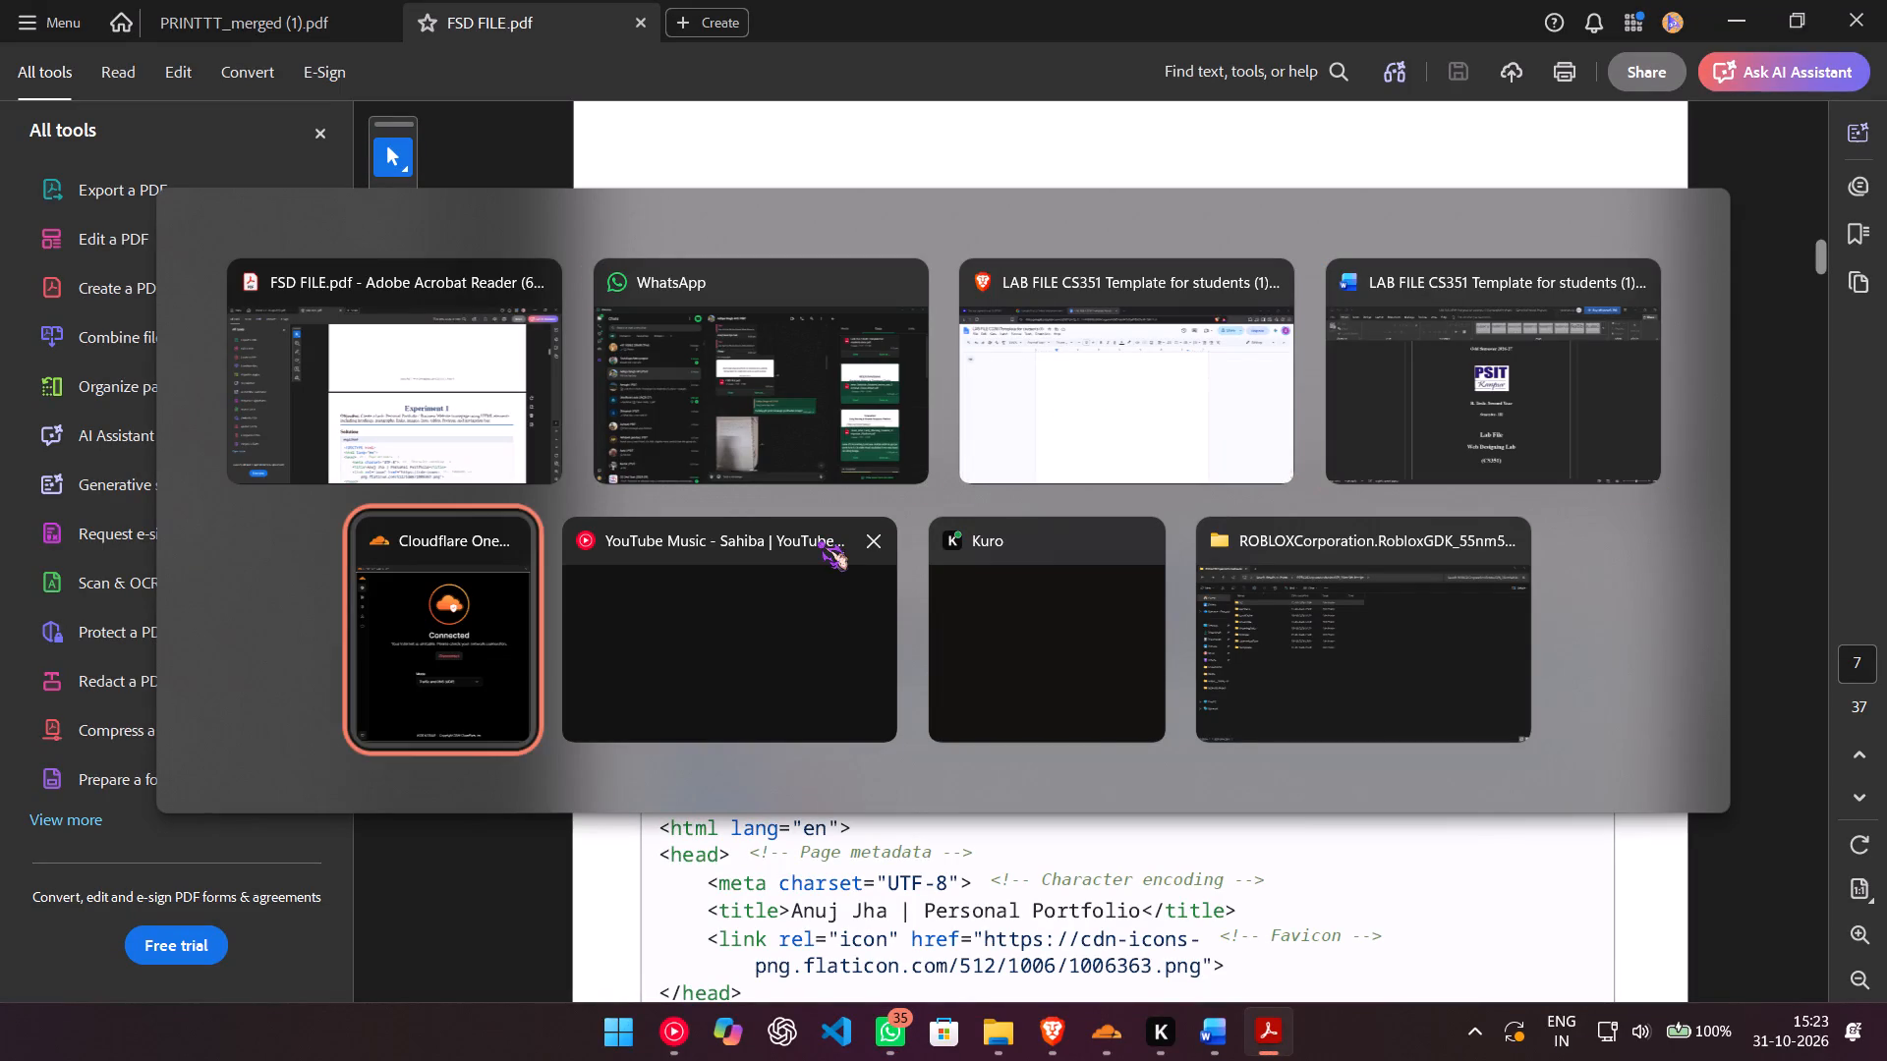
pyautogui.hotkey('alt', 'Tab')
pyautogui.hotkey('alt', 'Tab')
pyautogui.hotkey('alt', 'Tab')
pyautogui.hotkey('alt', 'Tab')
# Switch to PRINTTT_merged (1).pdf and examine the layout from the start of Practical 2 back to the Practical 1 aim and source code.
pyautogui.click(178, 0)
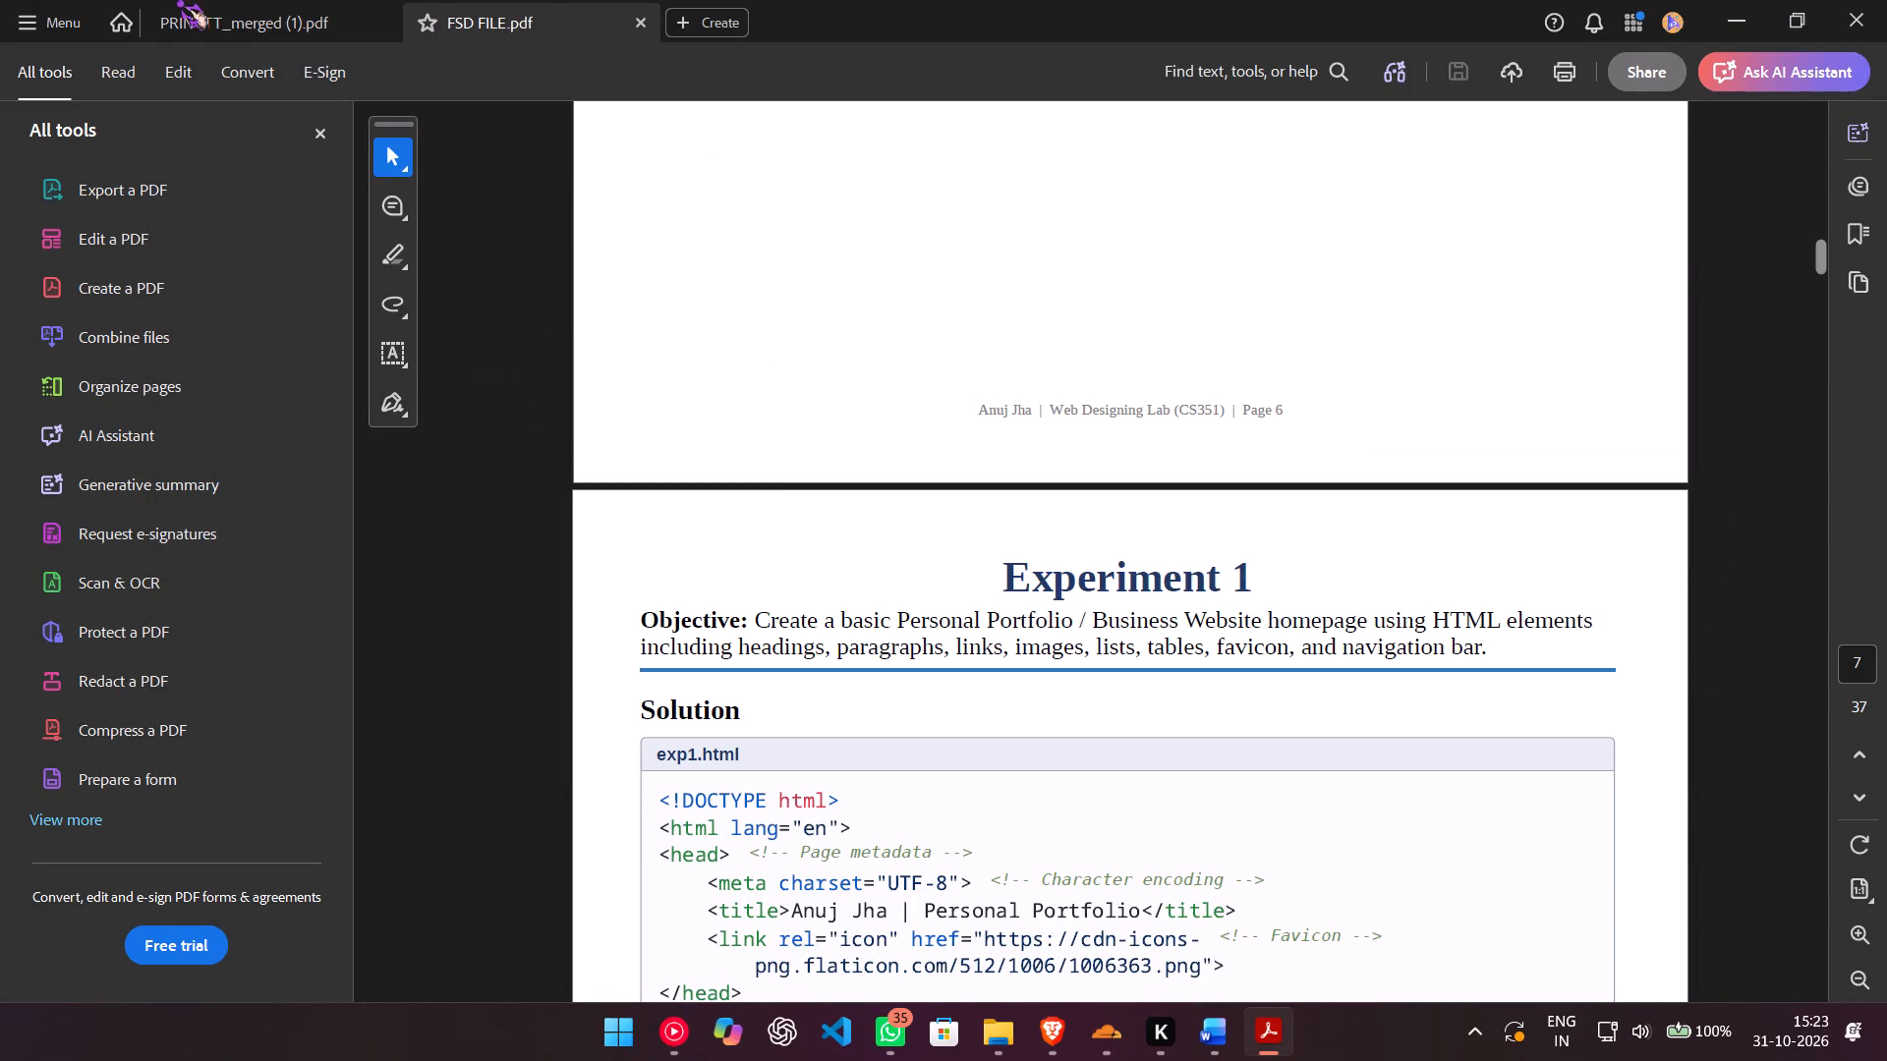
pyautogui.click(253, 12)
pyautogui.scroll(13, 730, 467)
pyautogui.scroll(-1, 741, 454)
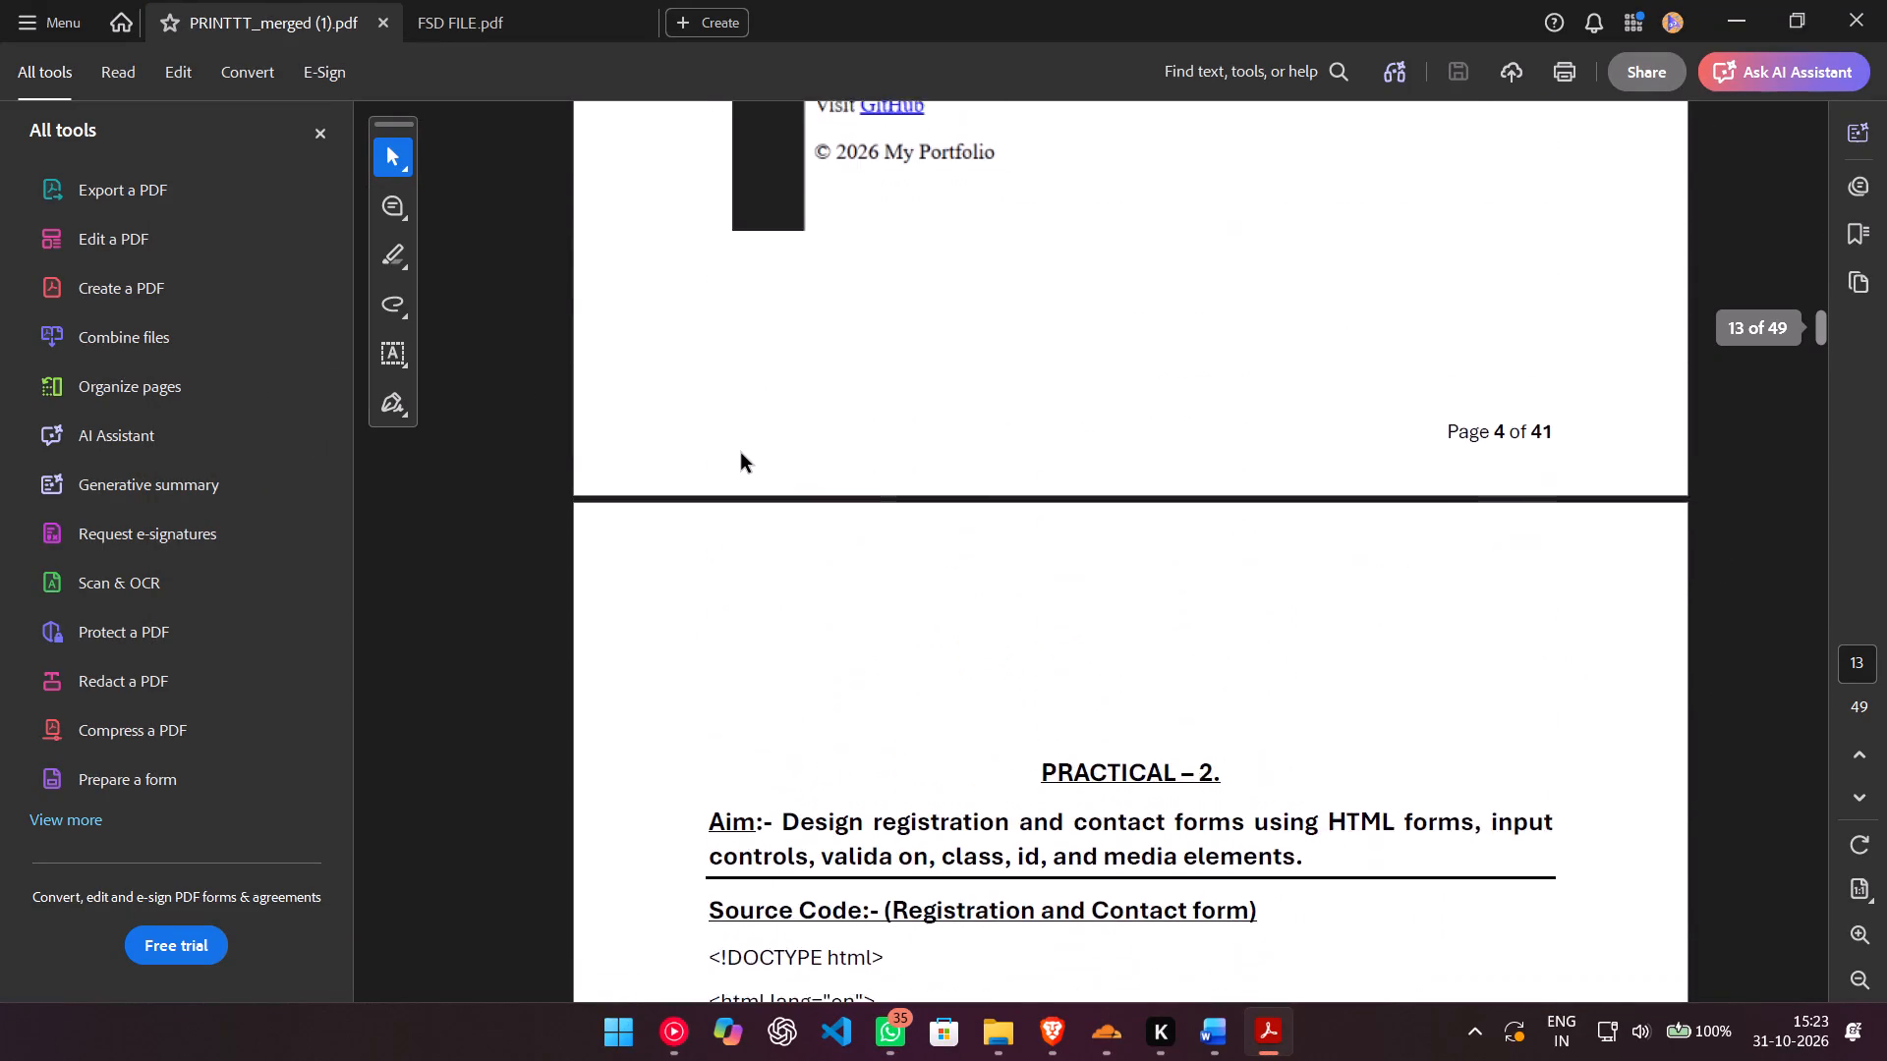
pyautogui.scroll(20, 741, 454)
pyautogui.scroll(20, 741, 454)
pyautogui.scroll(2, 741, 454)
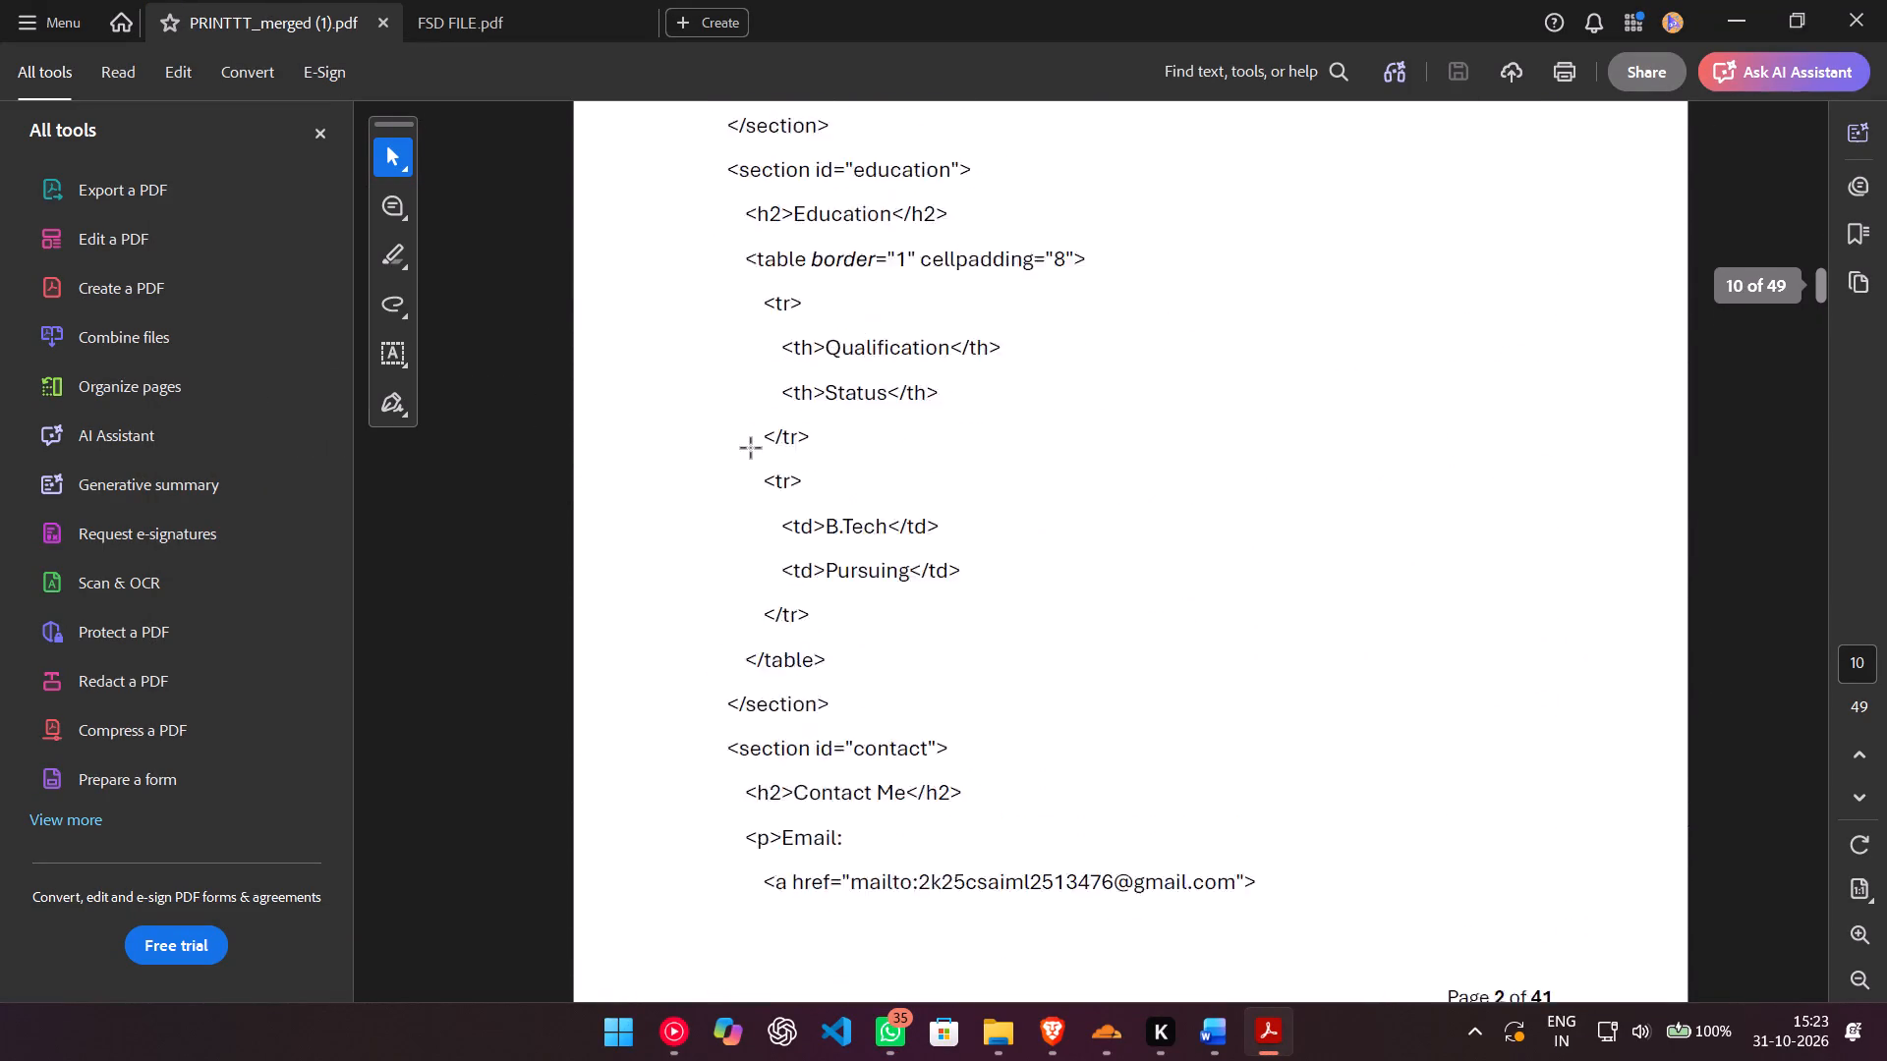
pyautogui.scroll(20, 752, 449)
pyautogui.scroll(8, 752, 449)
# Switch from the merged print PDF to another open window.
pyautogui.hotkey('alt', 'Tab')
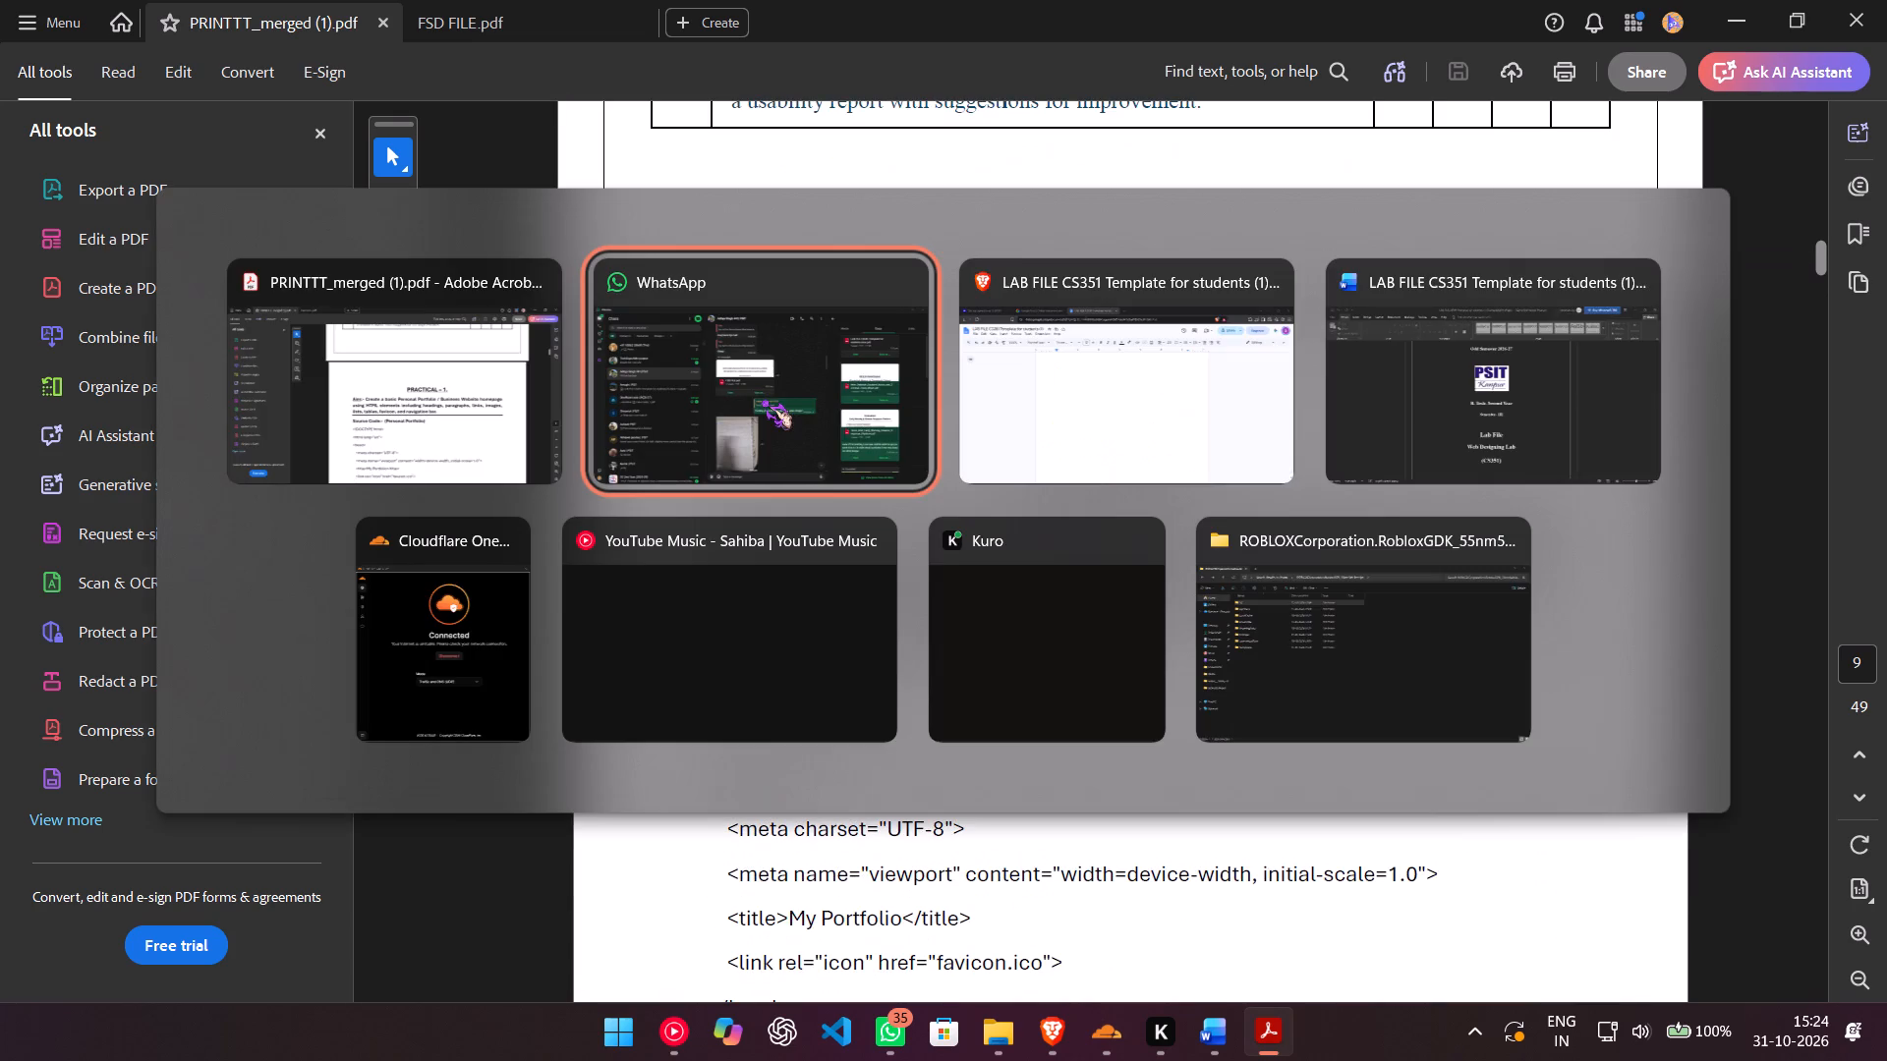
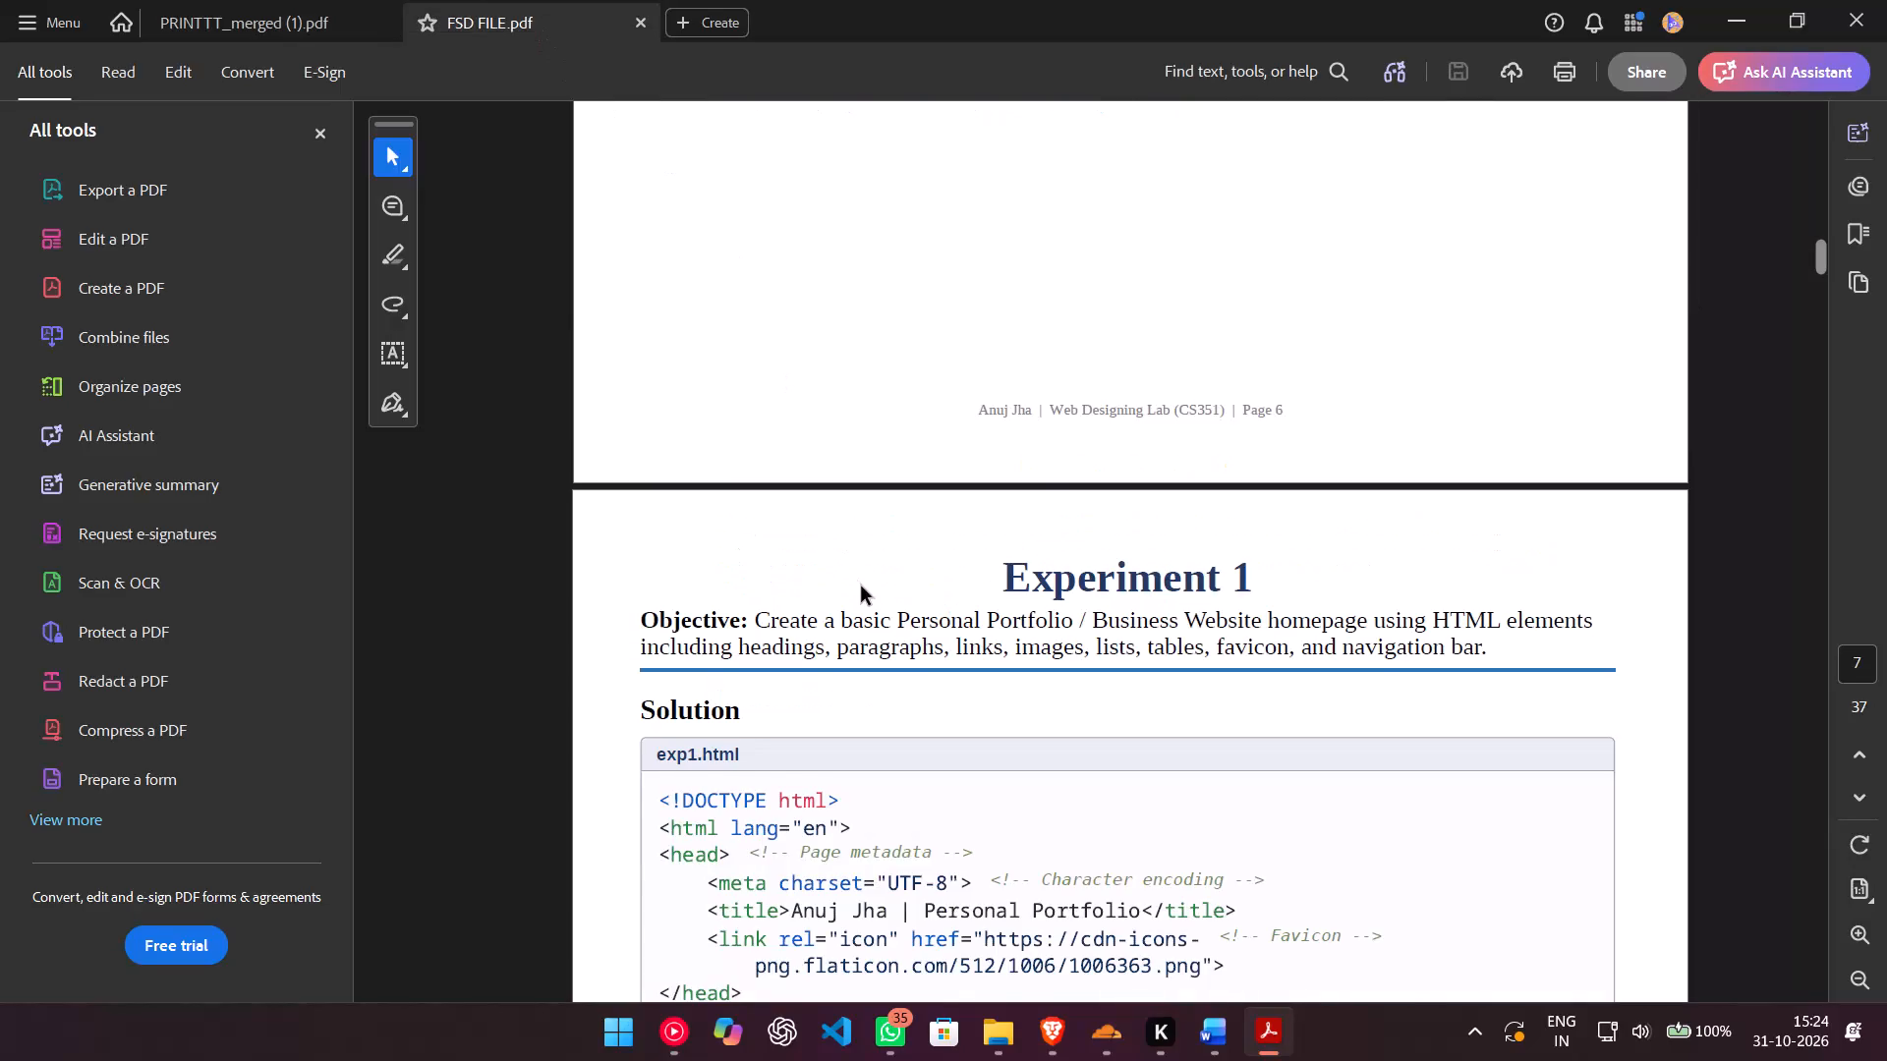
# Find Experiment 1 in FSD FILE.pdf and place the insertion point on the lab file document's blank page after the index table.
pyautogui.scroll(-2, 861, 586)
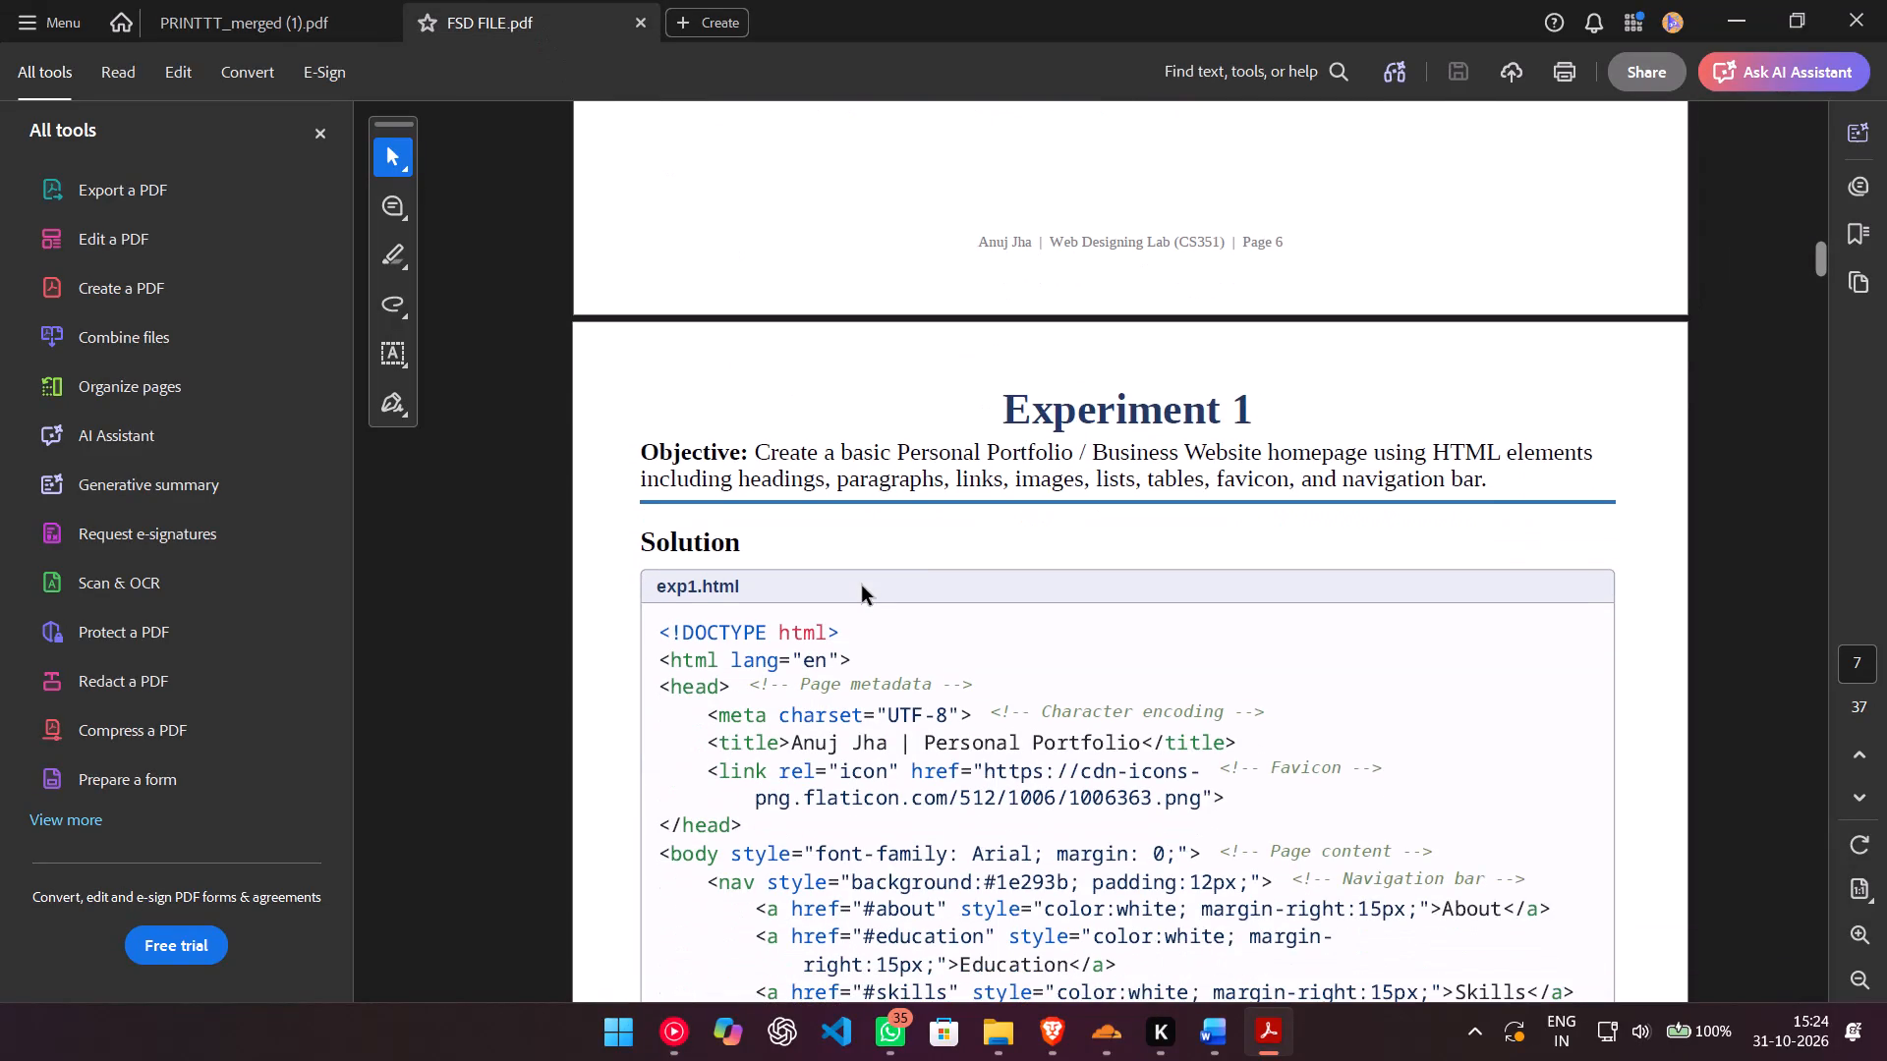
pyautogui.scroll(19, 931, 587)
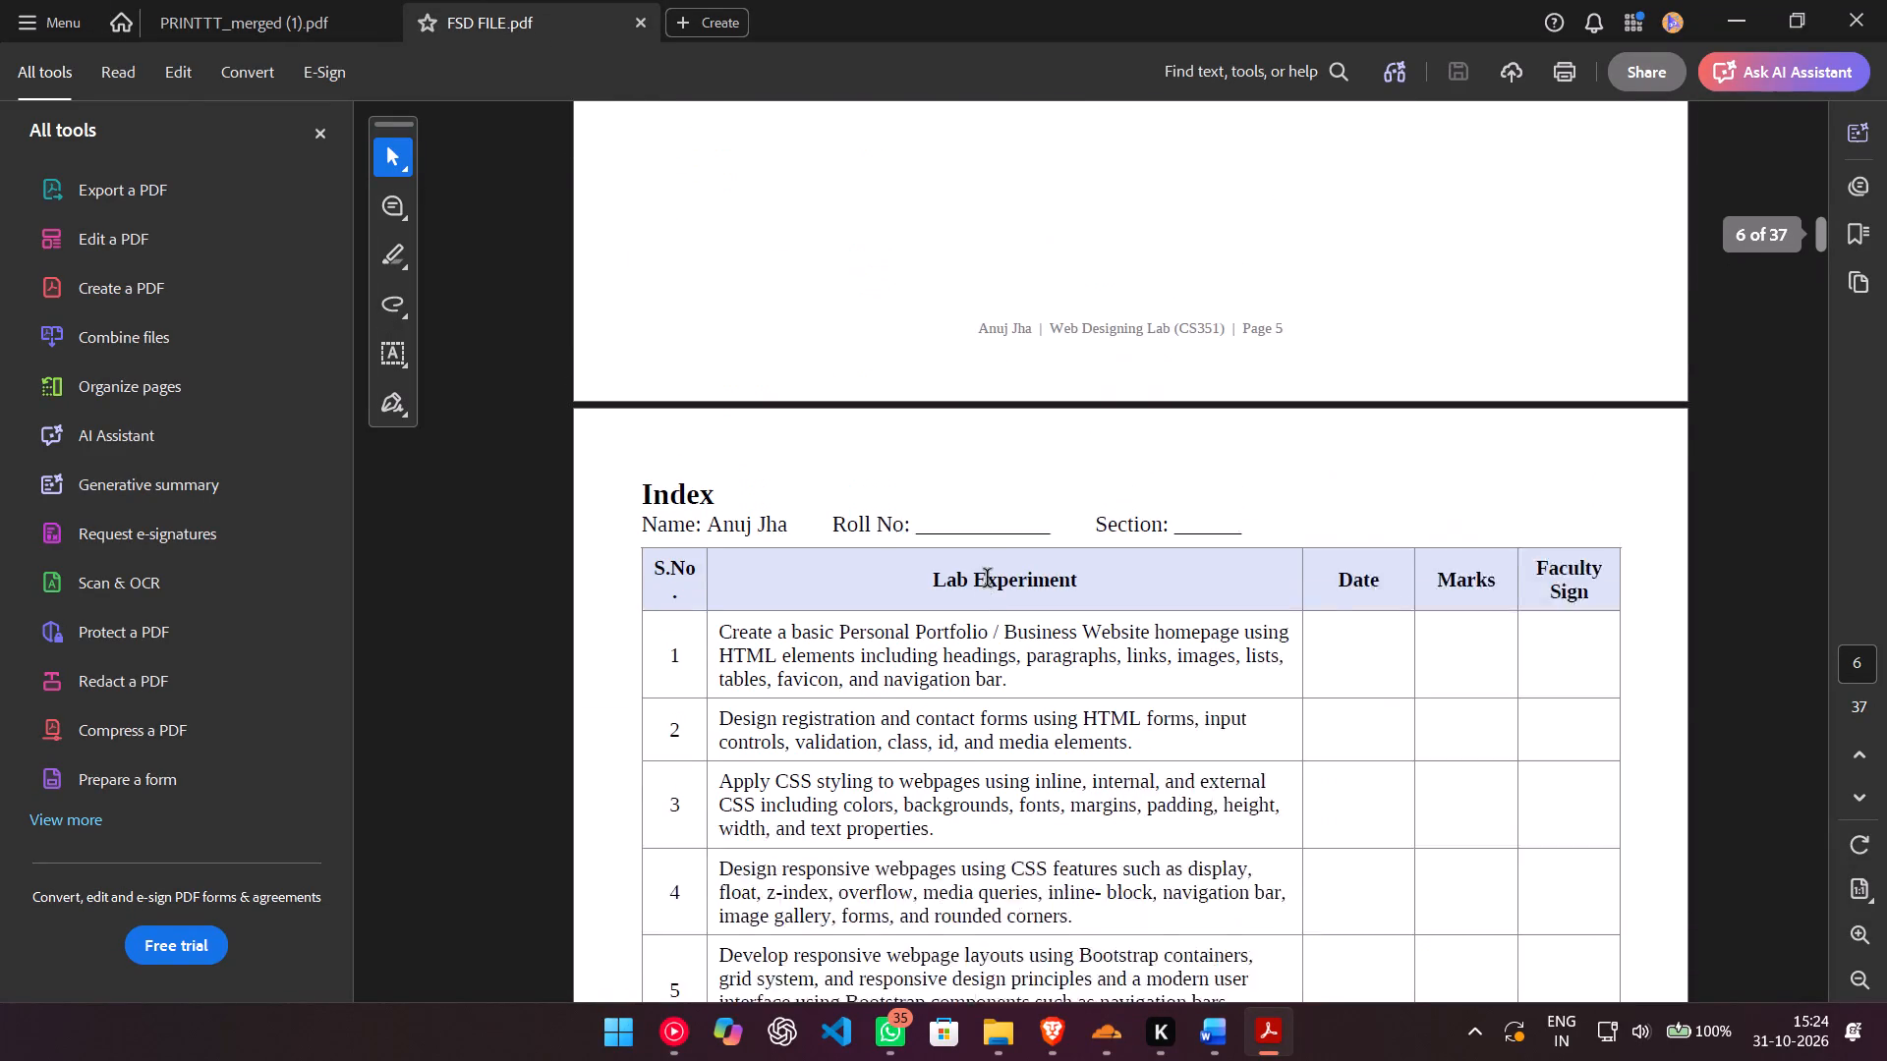
pyautogui.scroll(1, 988, 580)
pyautogui.scroll(-20, 976, 583)
pyautogui.scroll(-1, 976, 583)
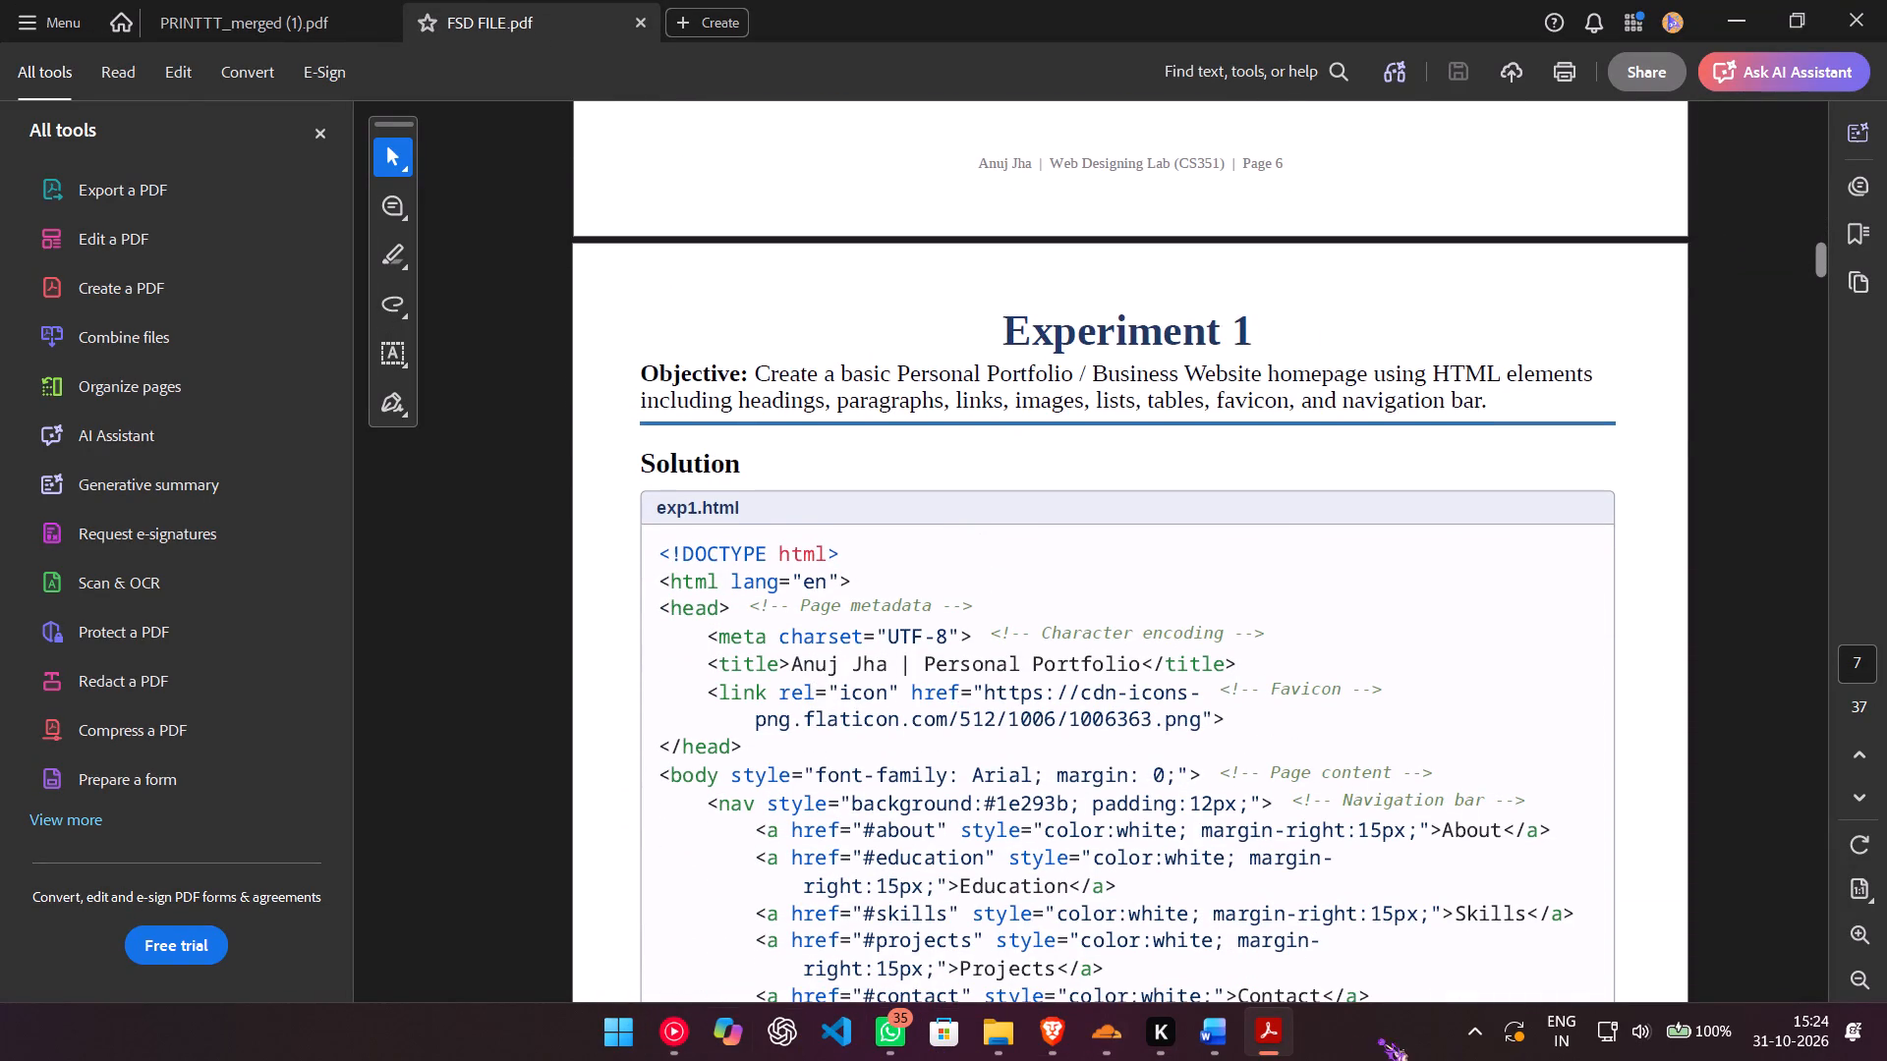
pyautogui.click(1048, 1041)
pyautogui.scroll(3, 632, 375)
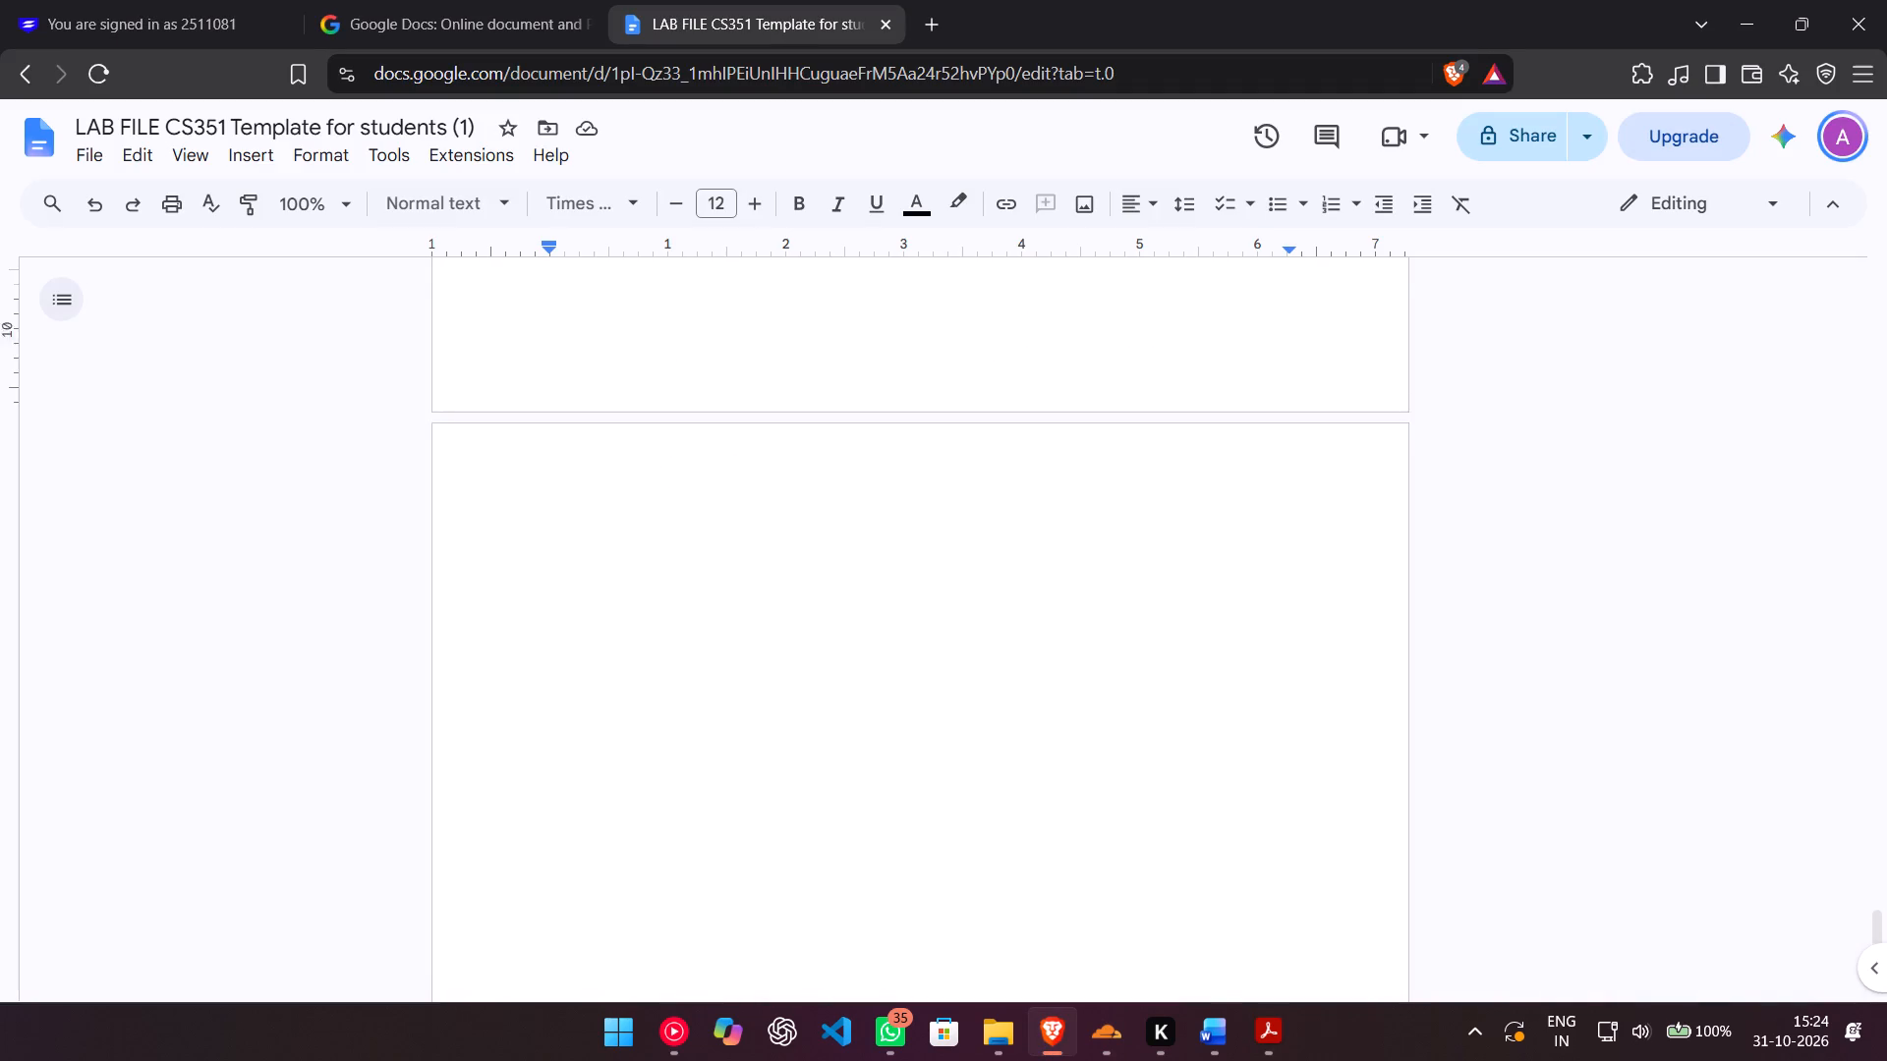
pyautogui.scroll(6, 902, 398)
pyautogui.scroll(-6, 892, 502)
pyautogui.click(883, 475)
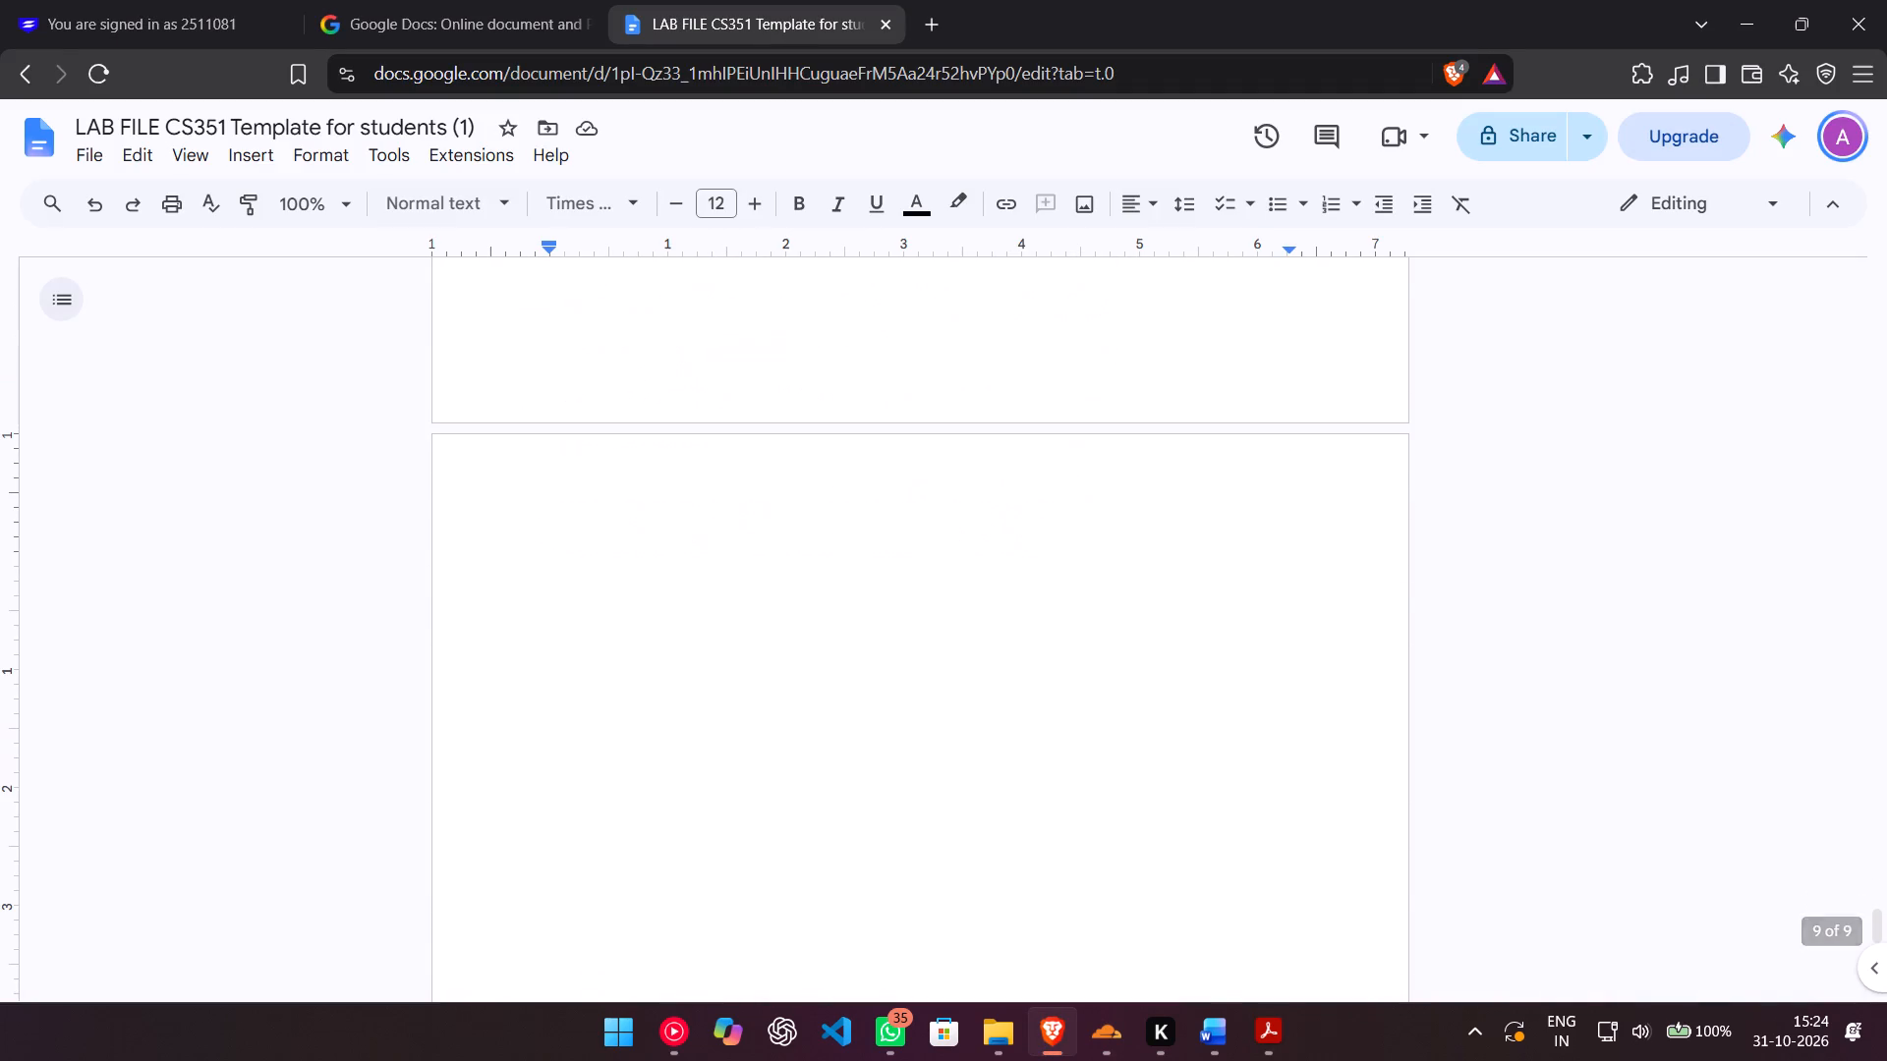
# Switch back to FSD FILE.pdf and copy the Experiment 1 heading with its full objective text.
pyautogui.hotkey('alt', 'Tab')
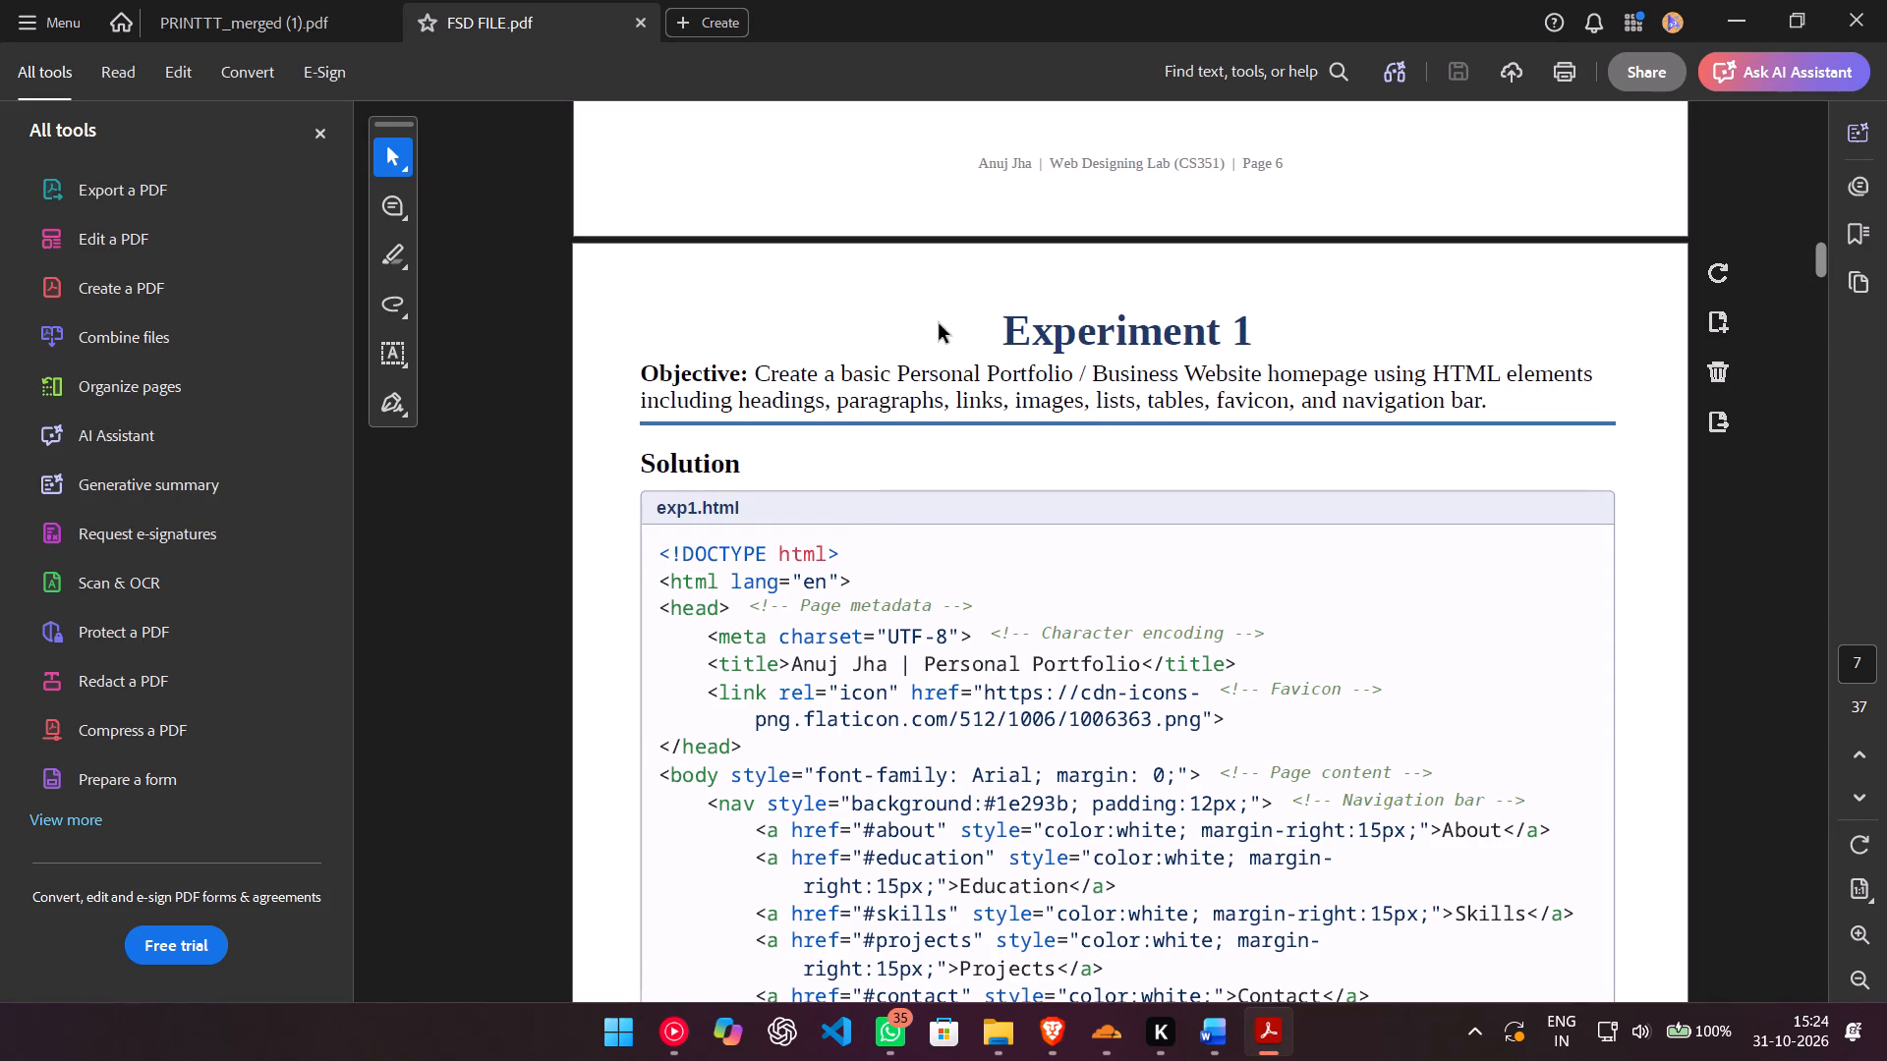
pyautogui.moveTo(943, 324); pyautogui.dragTo(1058, 420)
pyautogui.moveTo(1009, 312); pyautogui.dragTo(1465, 395)
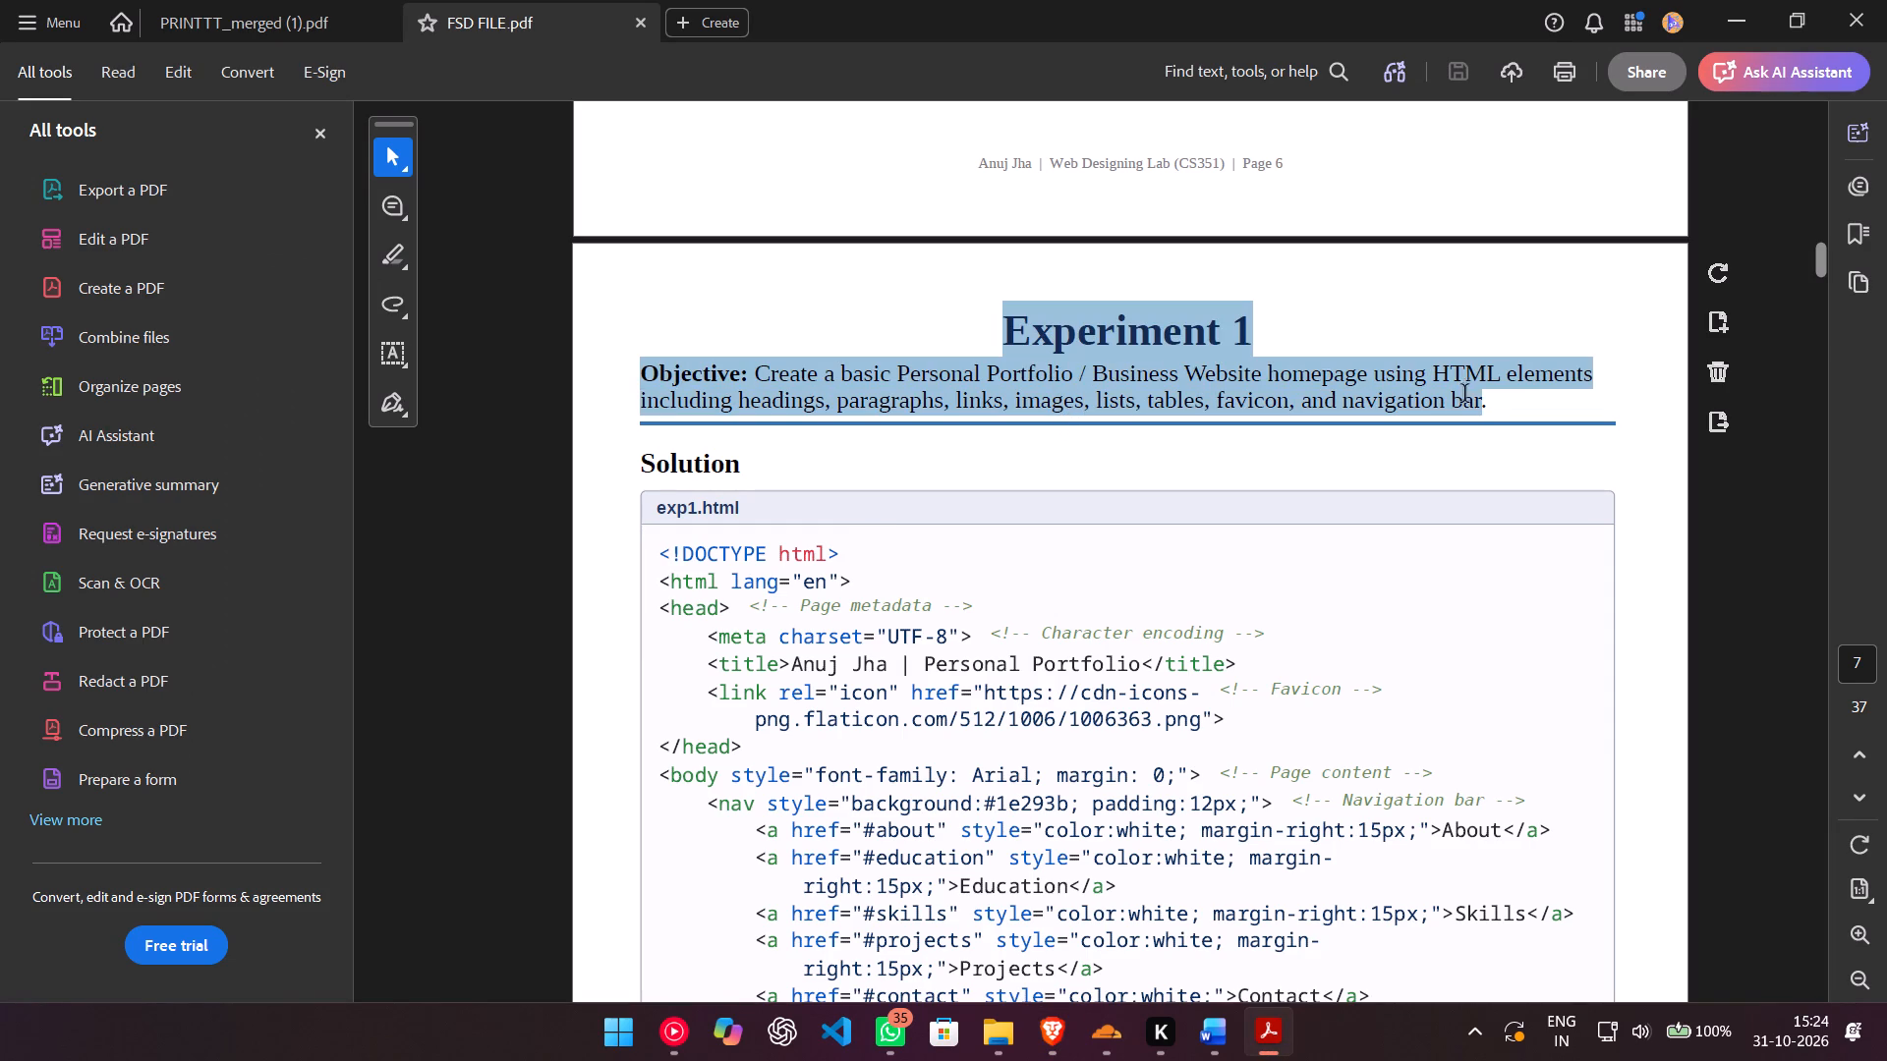
pyautogui.moveTo(1465, 395); pyautogui.dragTo(1472, 395)
pyautogui.hotkey('ctrl', 'c')
pyautogui.click(1513, 405)
pyautogui.moveTo(1510, 405); pyautogui.dragTo(1496, 403)
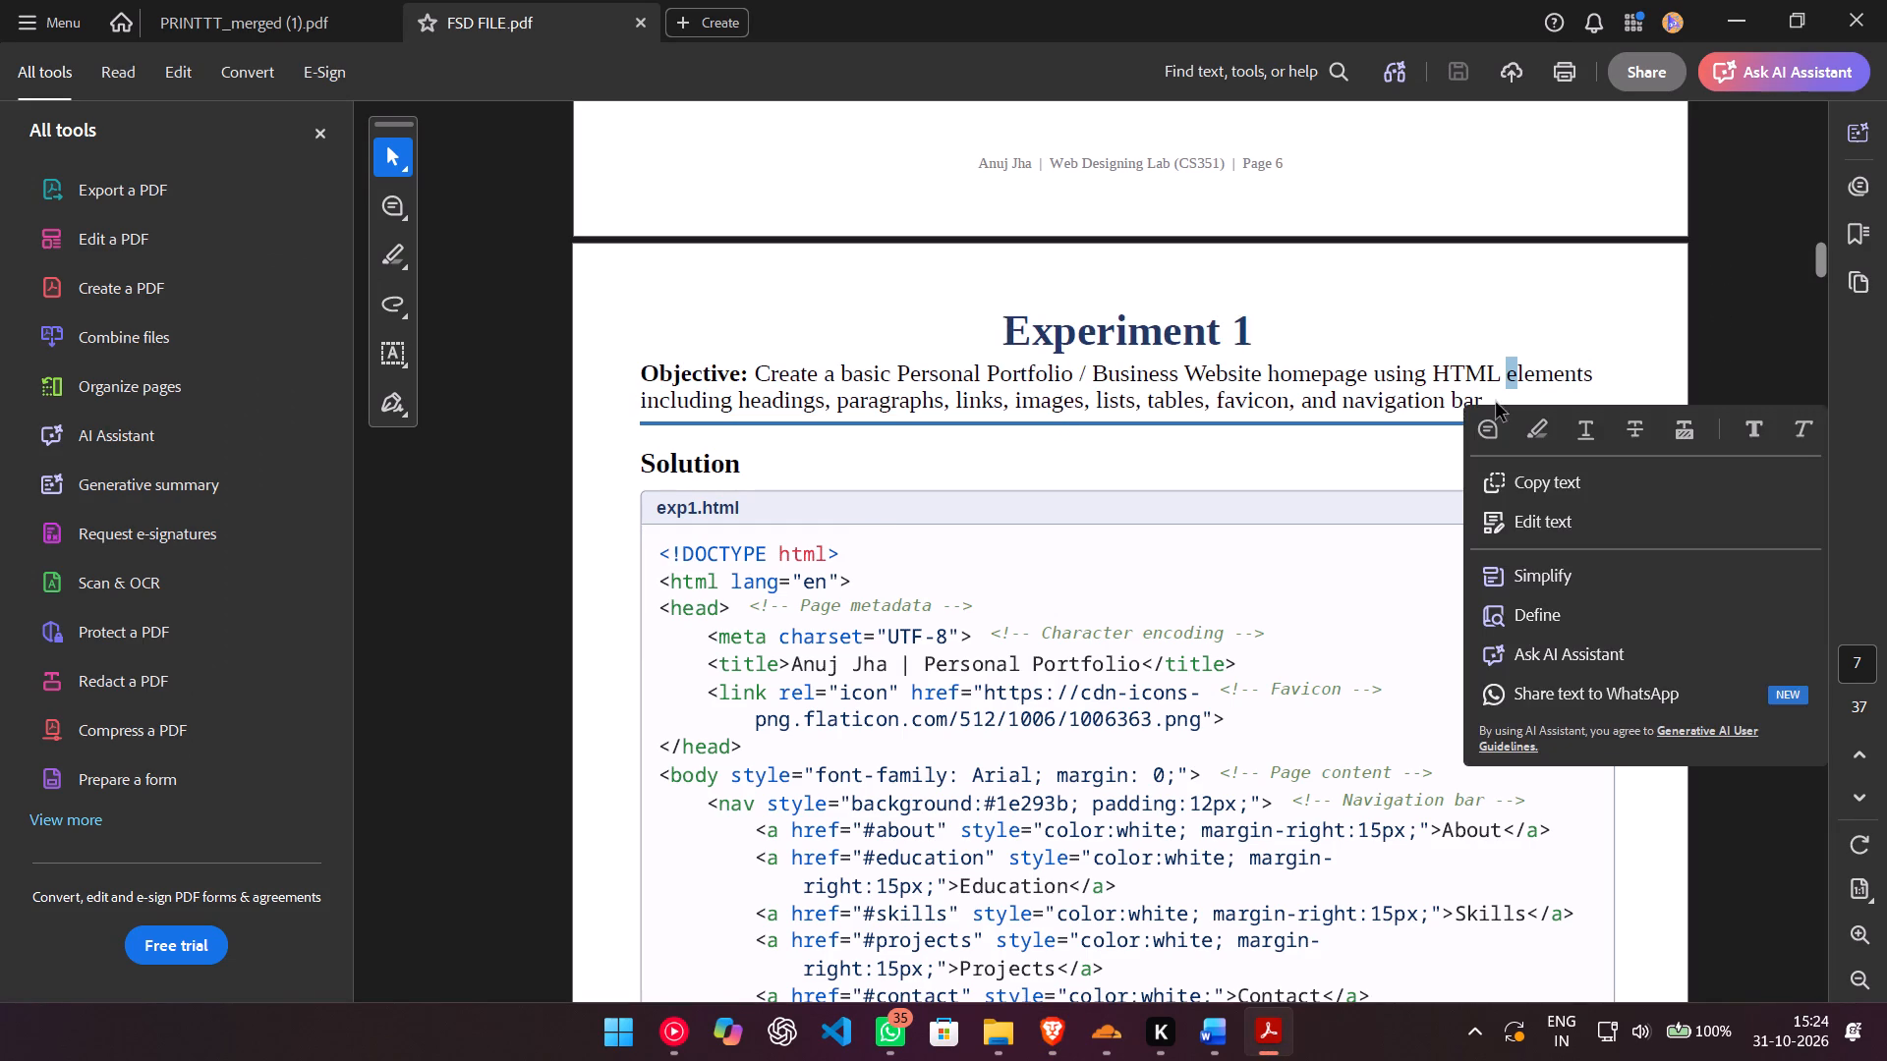
pyautogui.moveTo(1496, 403); pyautogui.dragTo(1022, 335)
pyautogui.moveTo(999, 326); pyautogui.dragTo(1554, 422)
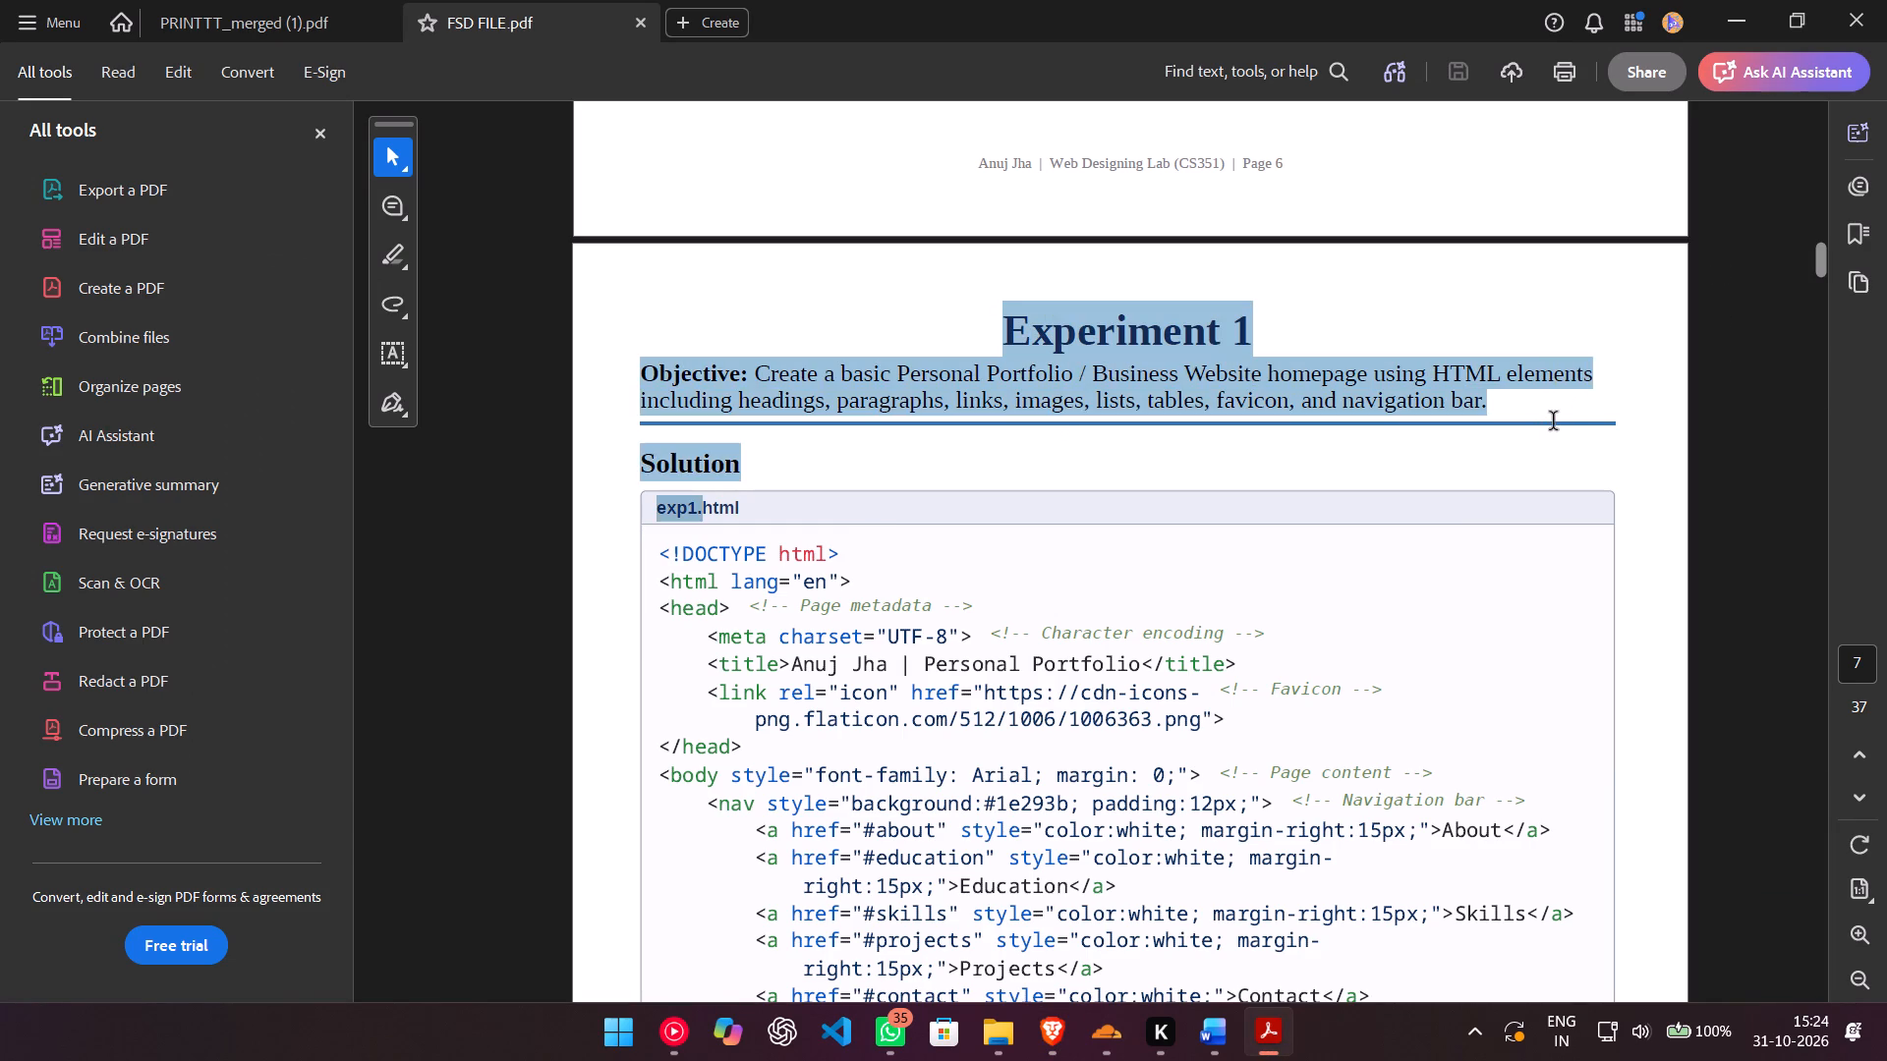
pyautogui.moveTo(1554, 422); pyautogui.dragTo(1489, 411)
pyautogui.hotkey('ctrl', 'c')
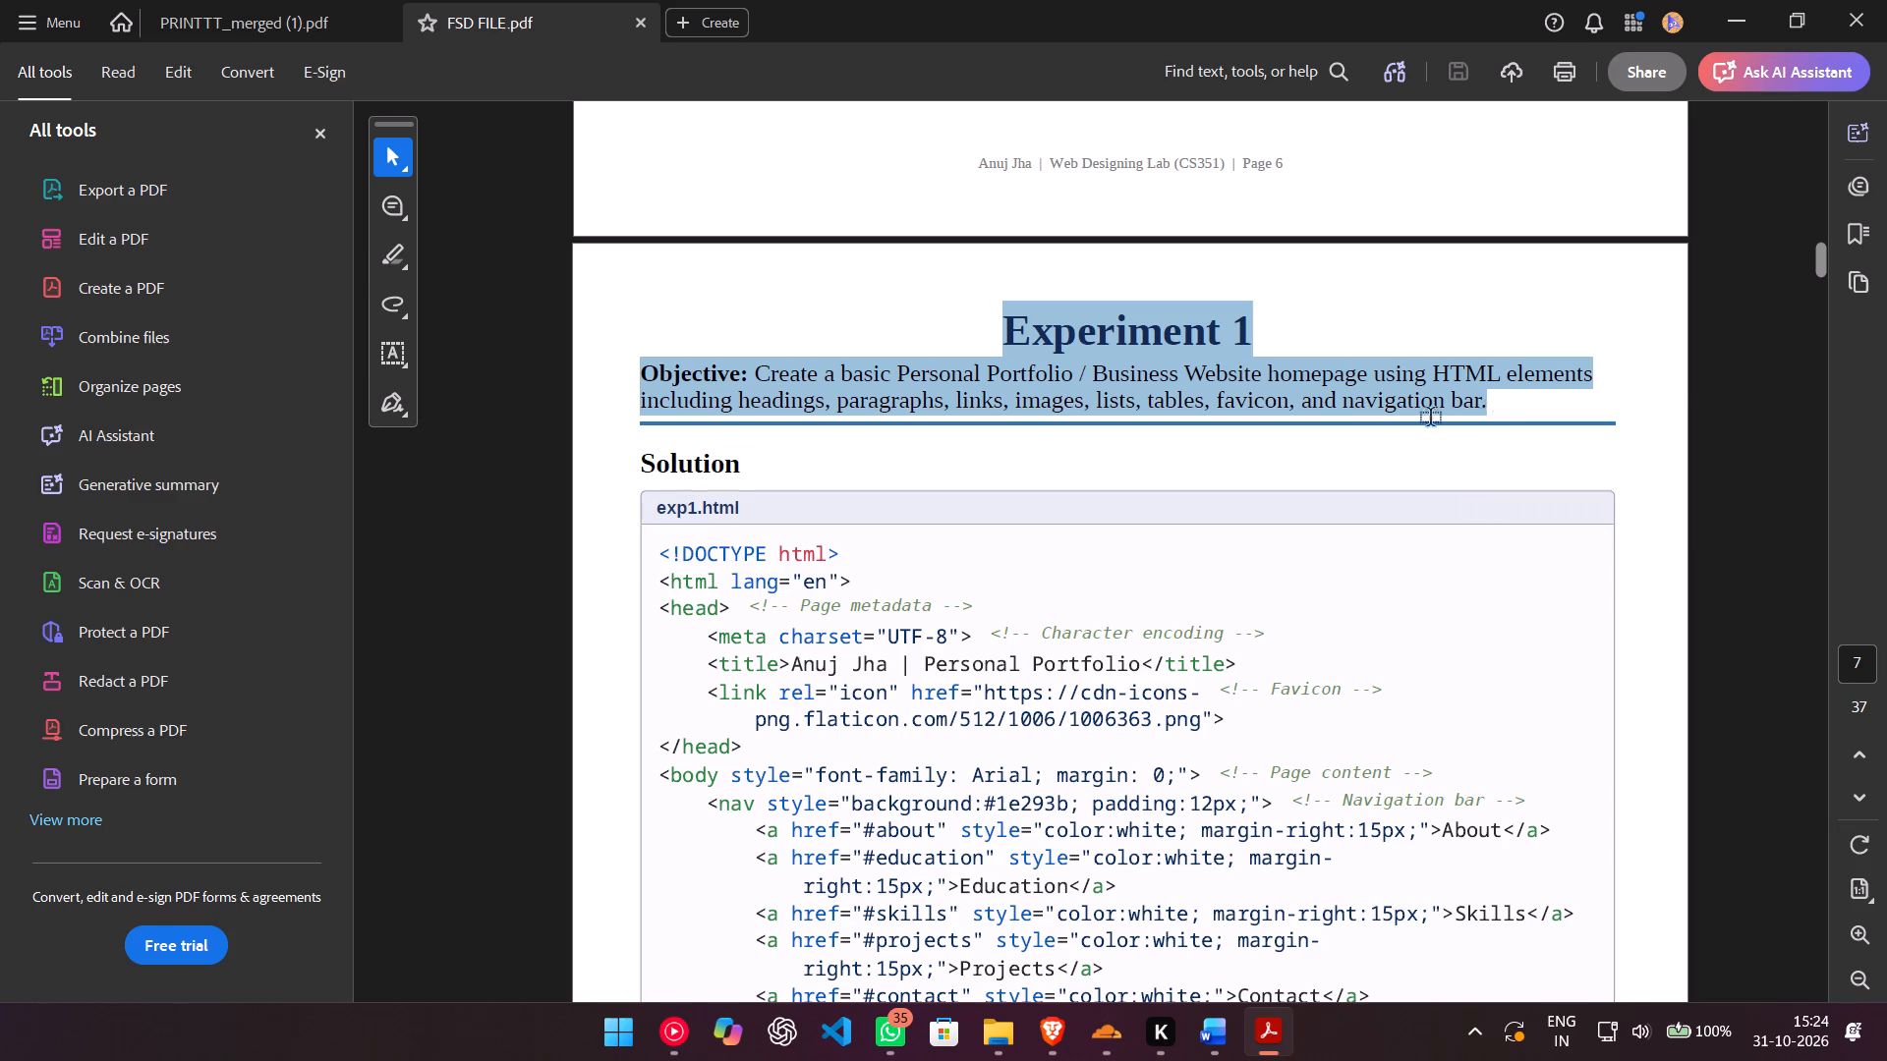
# Paste the Experiment 1 heading and objective onto the blank page after the index in the lab file document.
pyautogui.hotkey('alt', 'Tab')
pyautogui.hotkey('ctrl', 'v')
pyautogui.scroll(7, 833, 558)
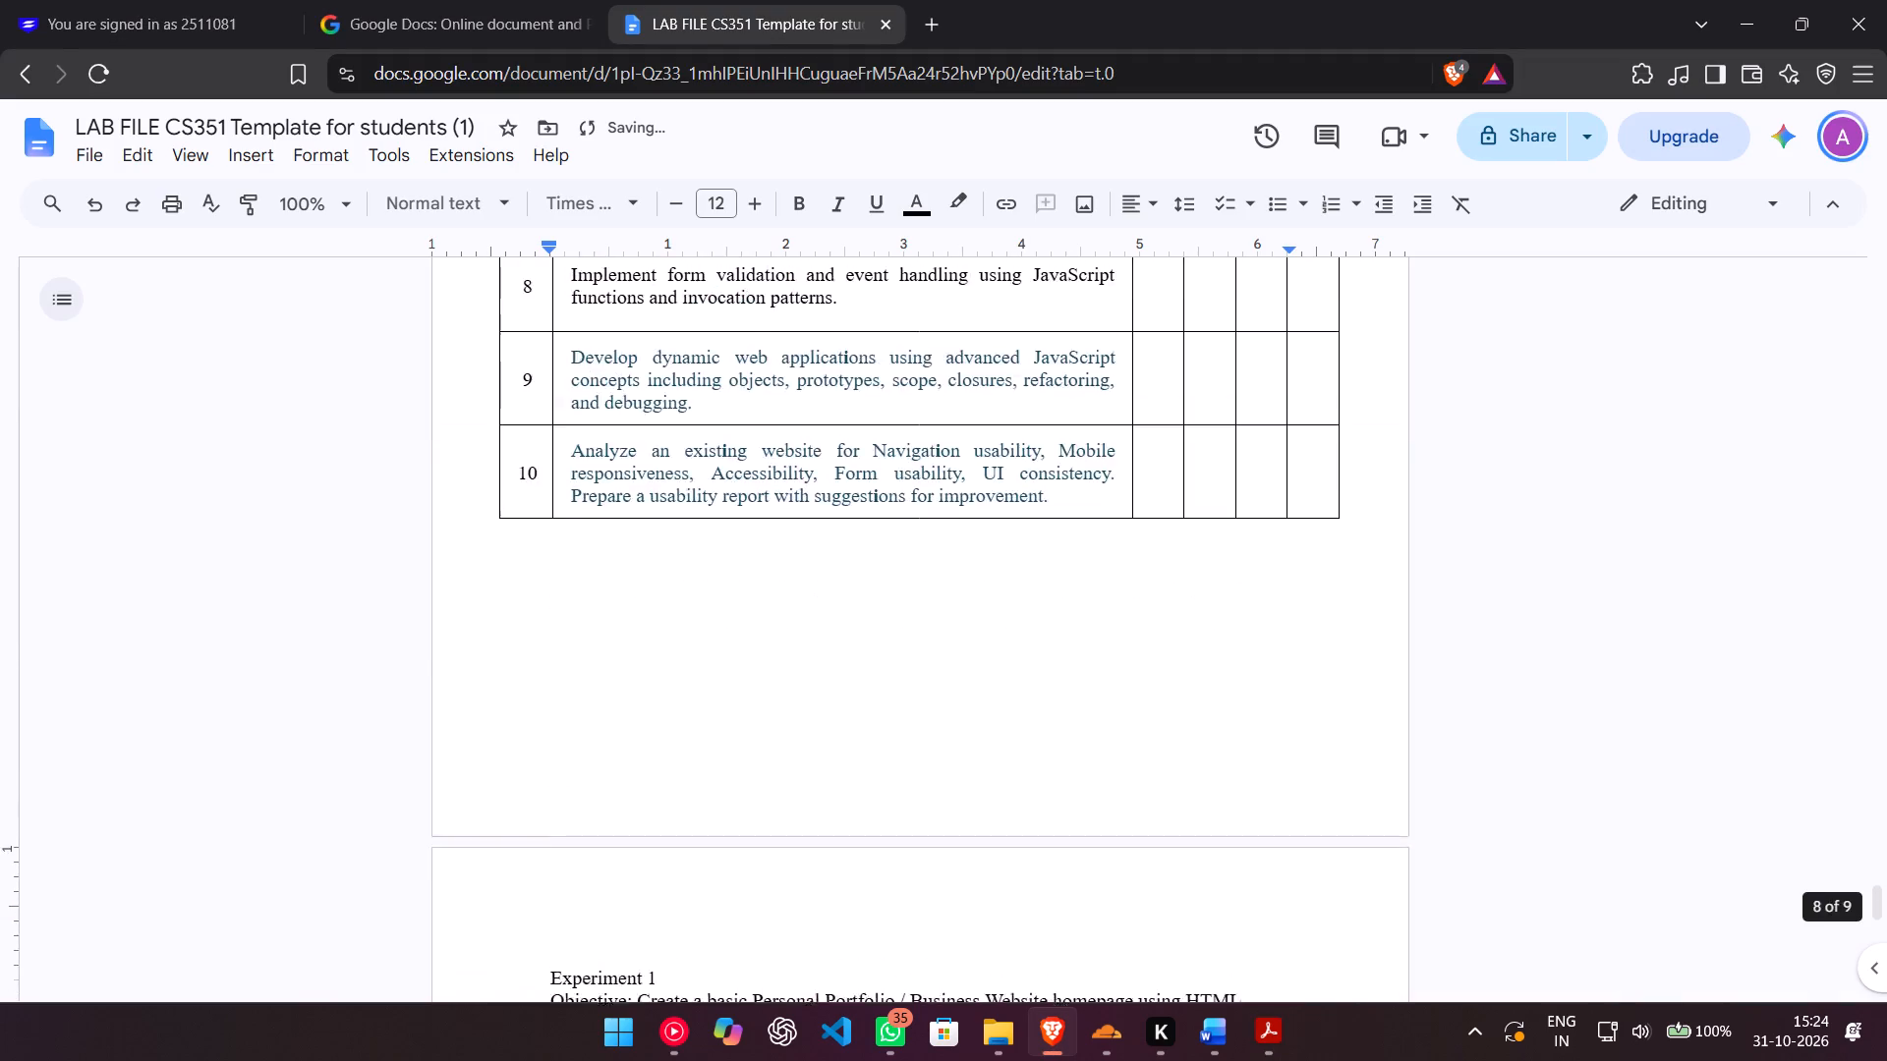
pyautogui.scroll(-7, 841, 543)
# Centre the Experiment 1 heading and set its font size to 19, comparing it with the heading in FSD FILE.pdf.
pyautogui.moveTo(539, 554); pyautogui.dragTo(676, 545)
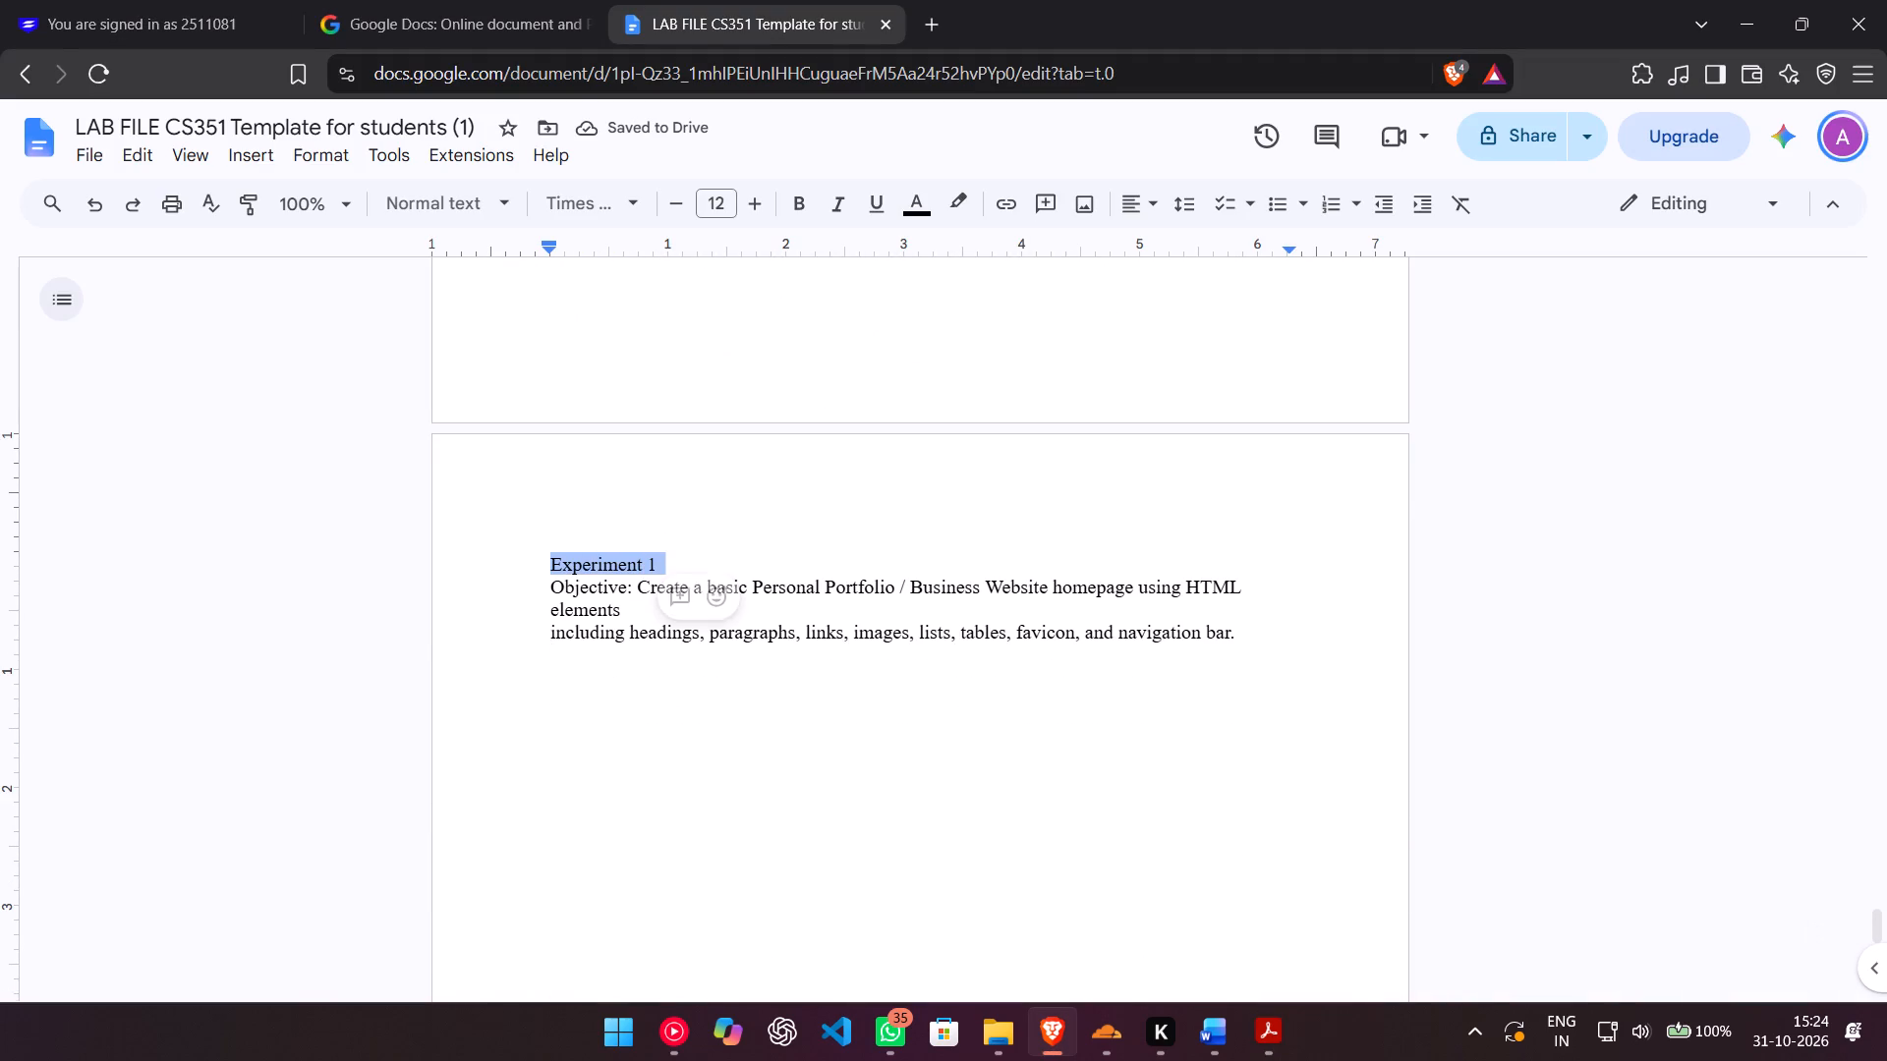
pyautogui.click(1155, 205)
pyautogui.click(1174, 247)
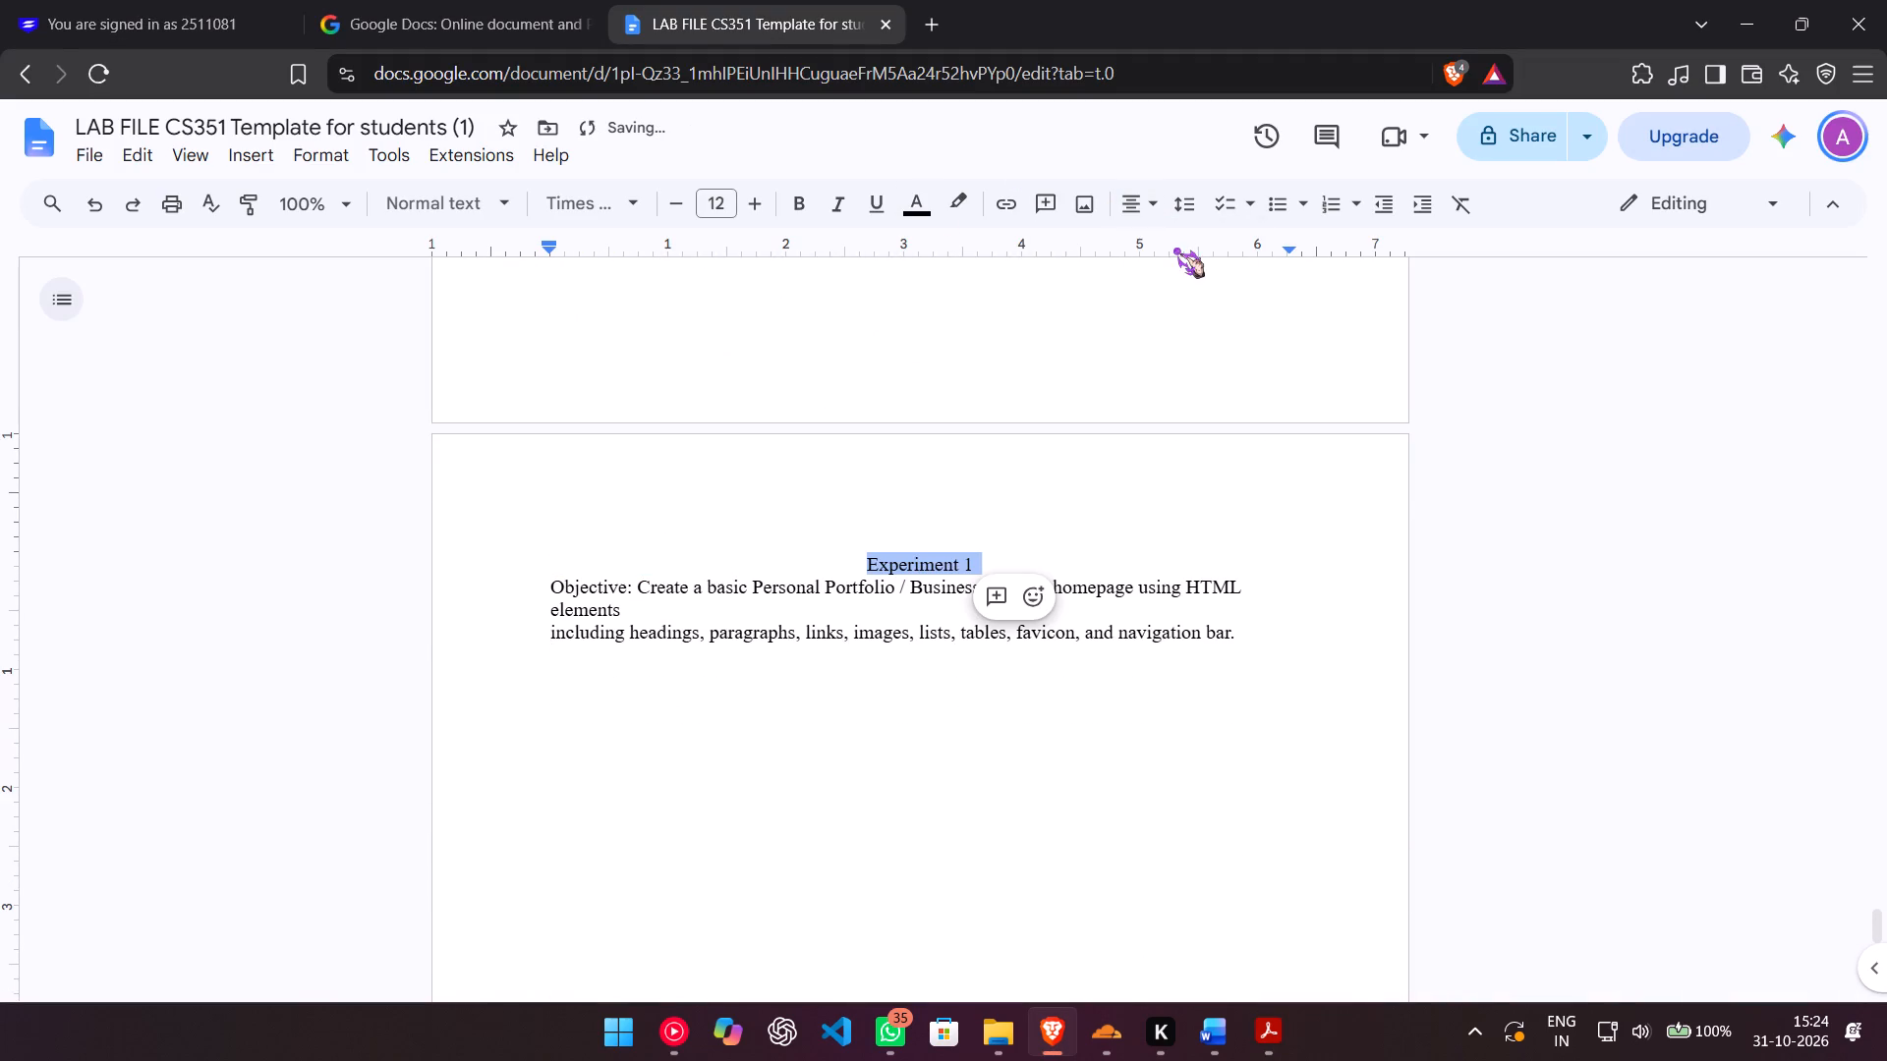
pyautogui.tripleClick(751, 197)
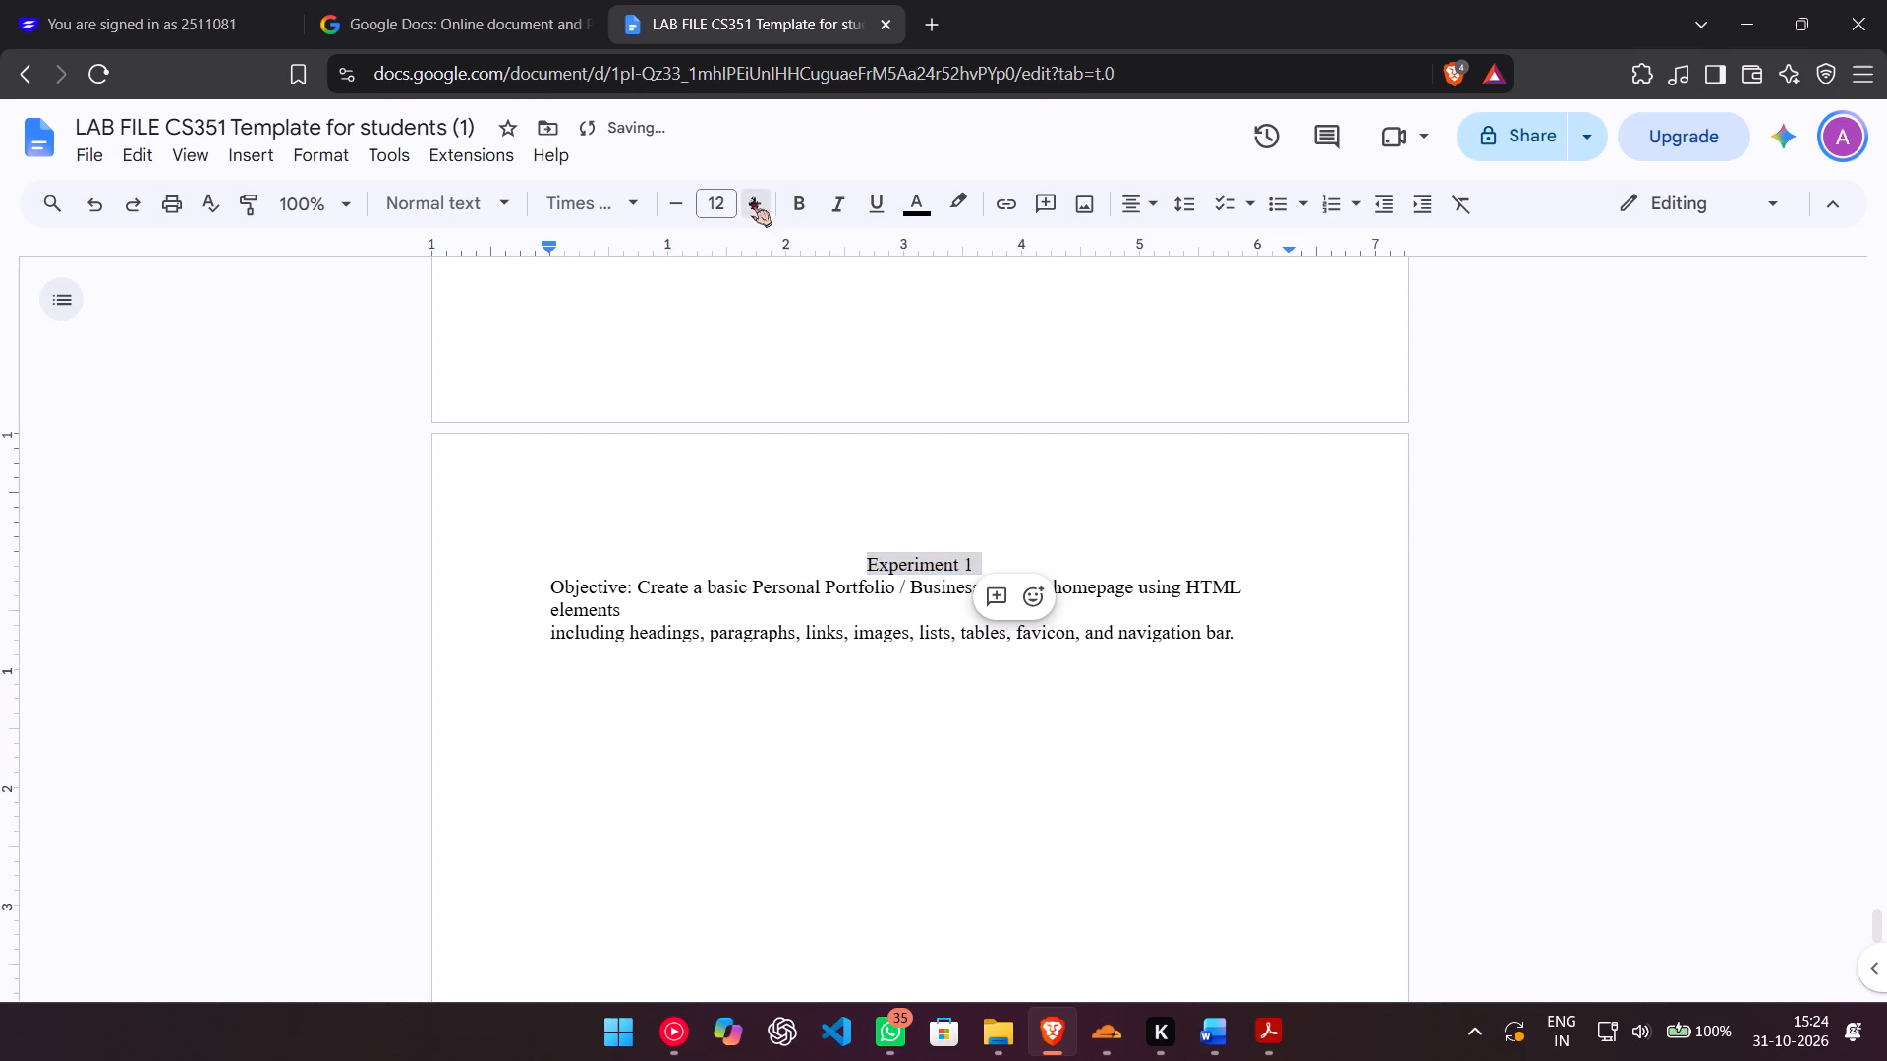
pyautogui.tripleClick(751, 197)
pyautogui.doubleClick(751, 197)
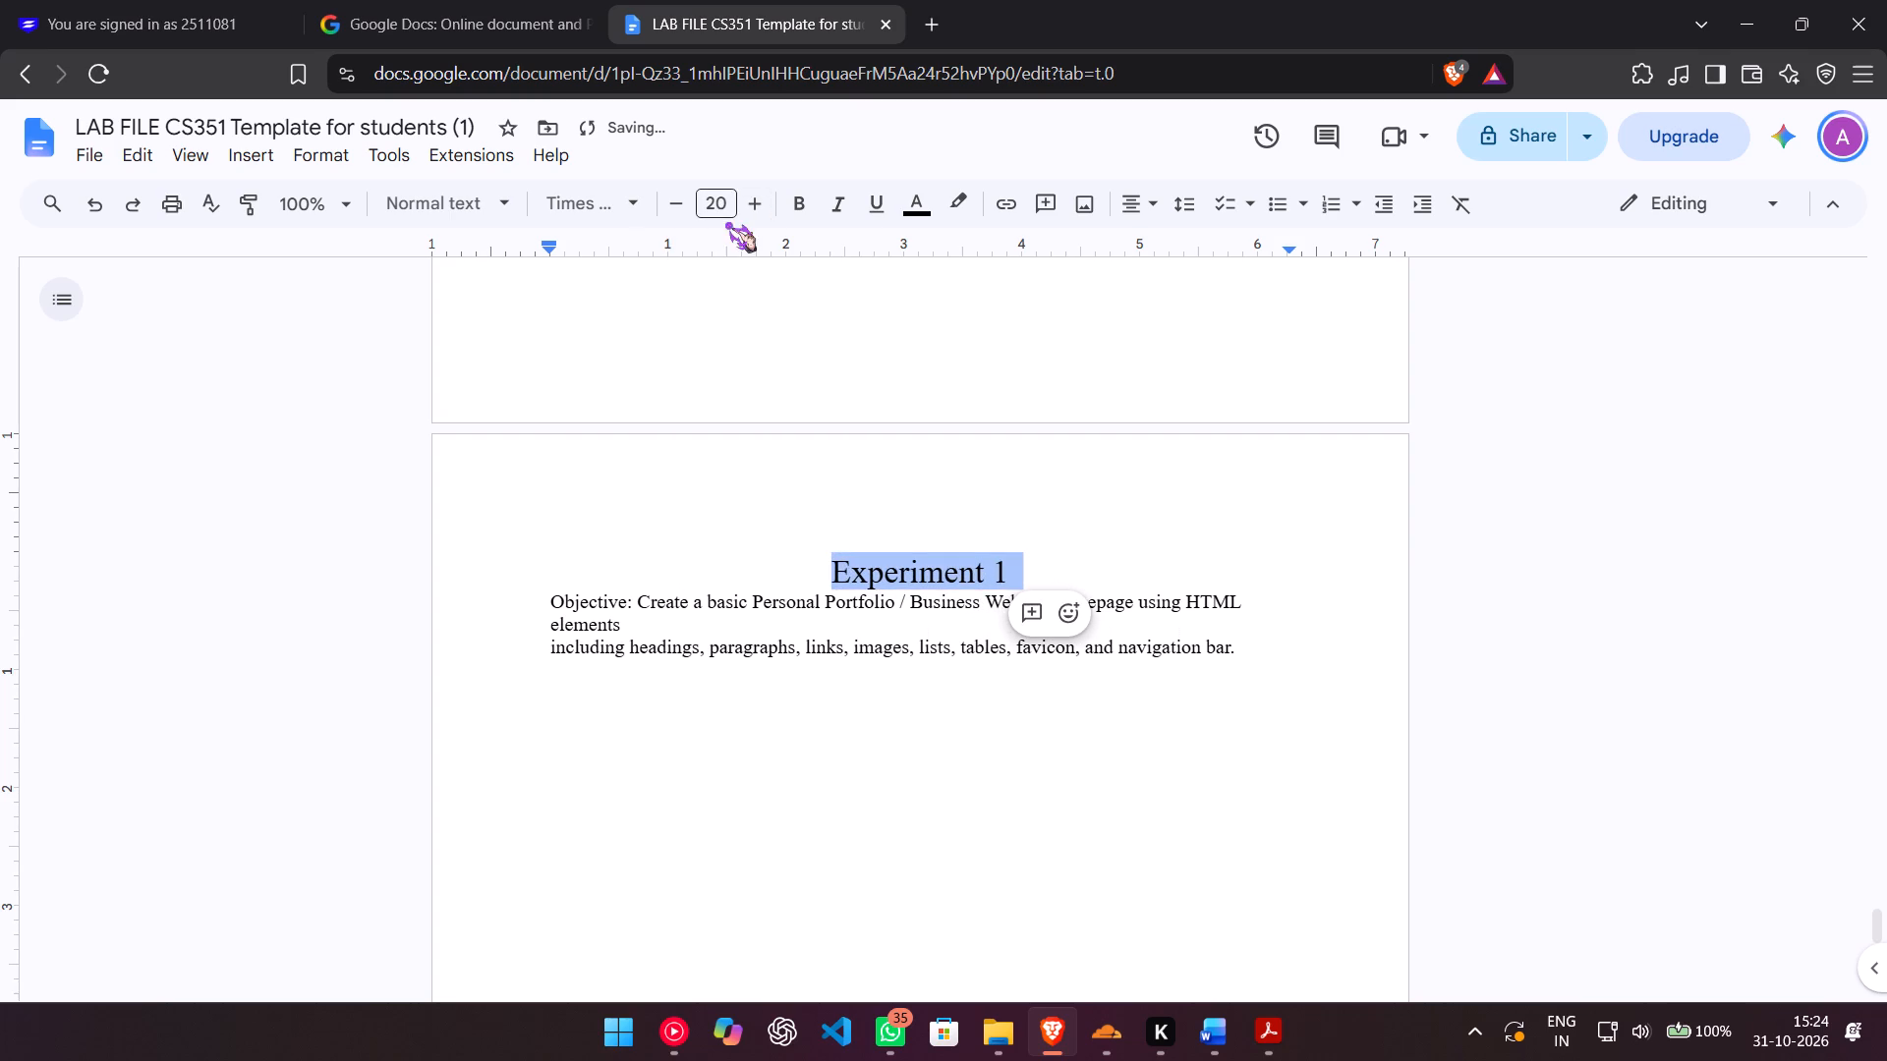
pyautogui.click(681, 207)
pyautogui.hotkey('alt', 'Tab')
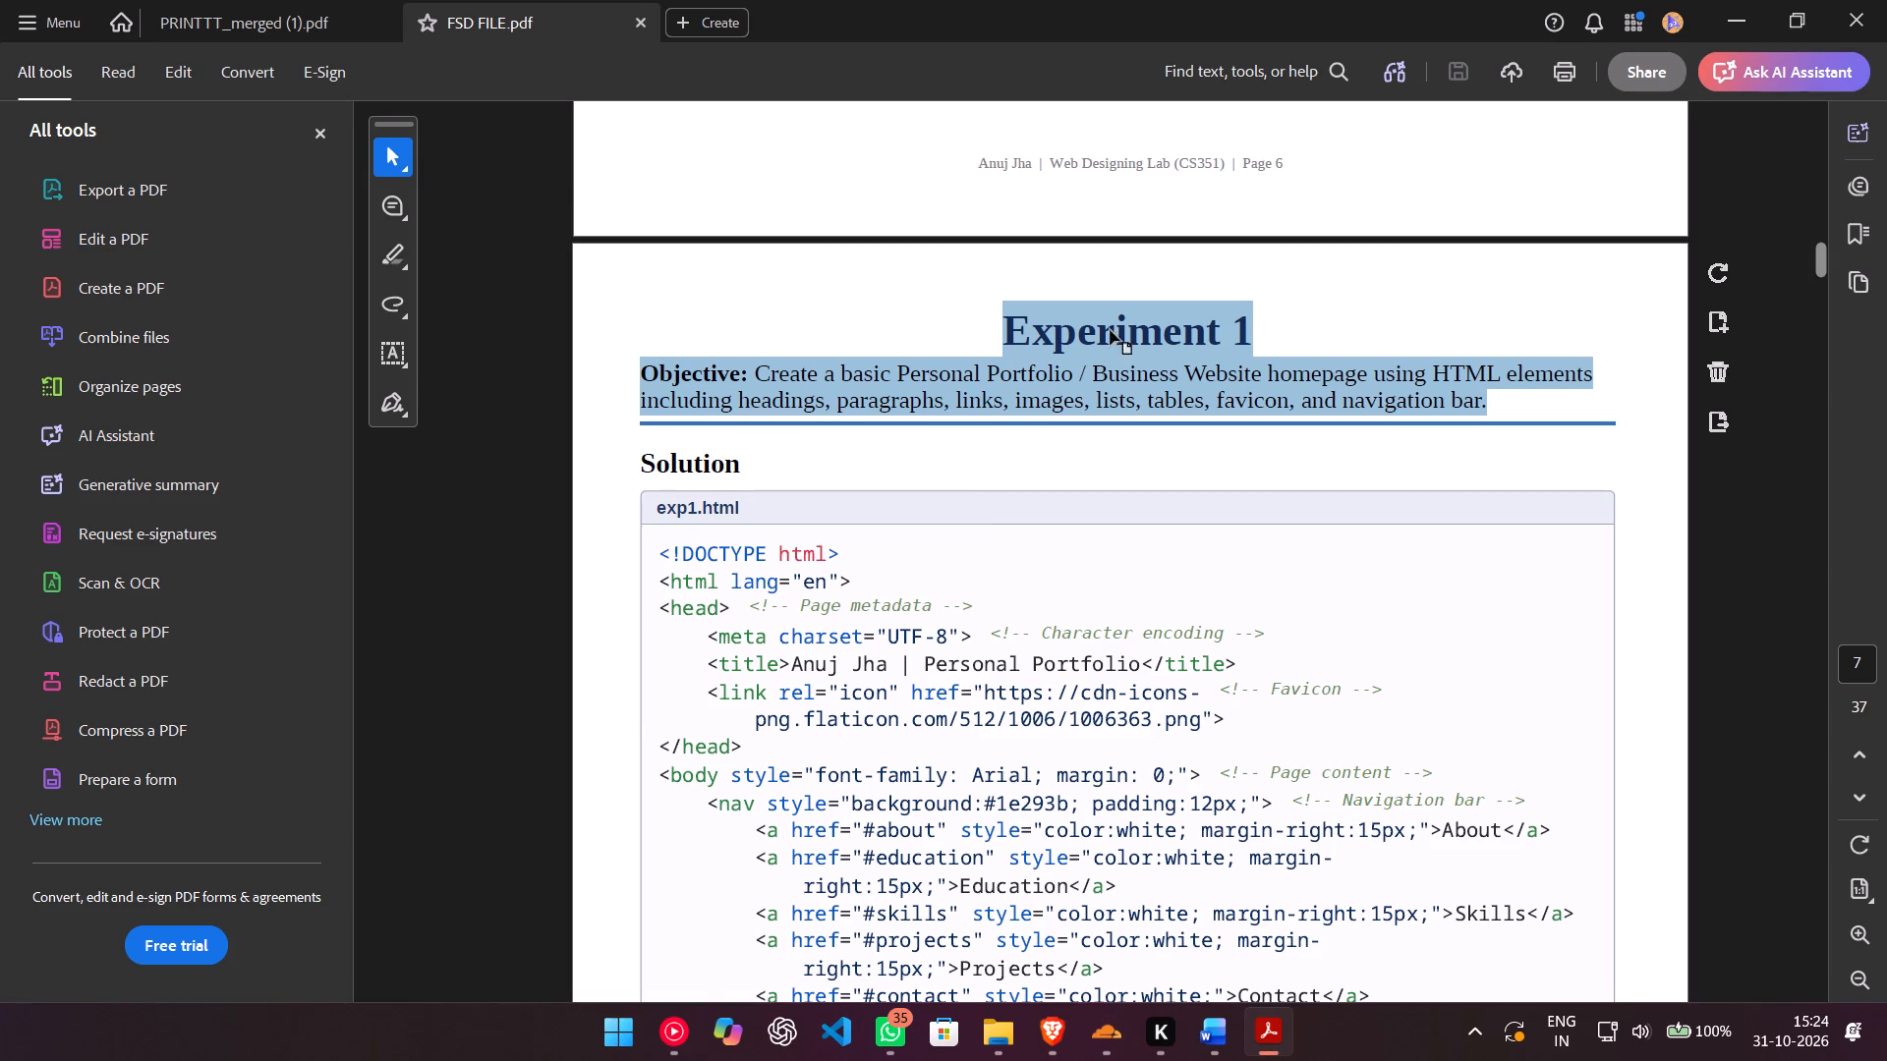
pyautogui.scroll(20, 1087, 348)
pyautogui.scroll(1, 1087, 348)
pyautogui.hotkey('alt', 'Tab')
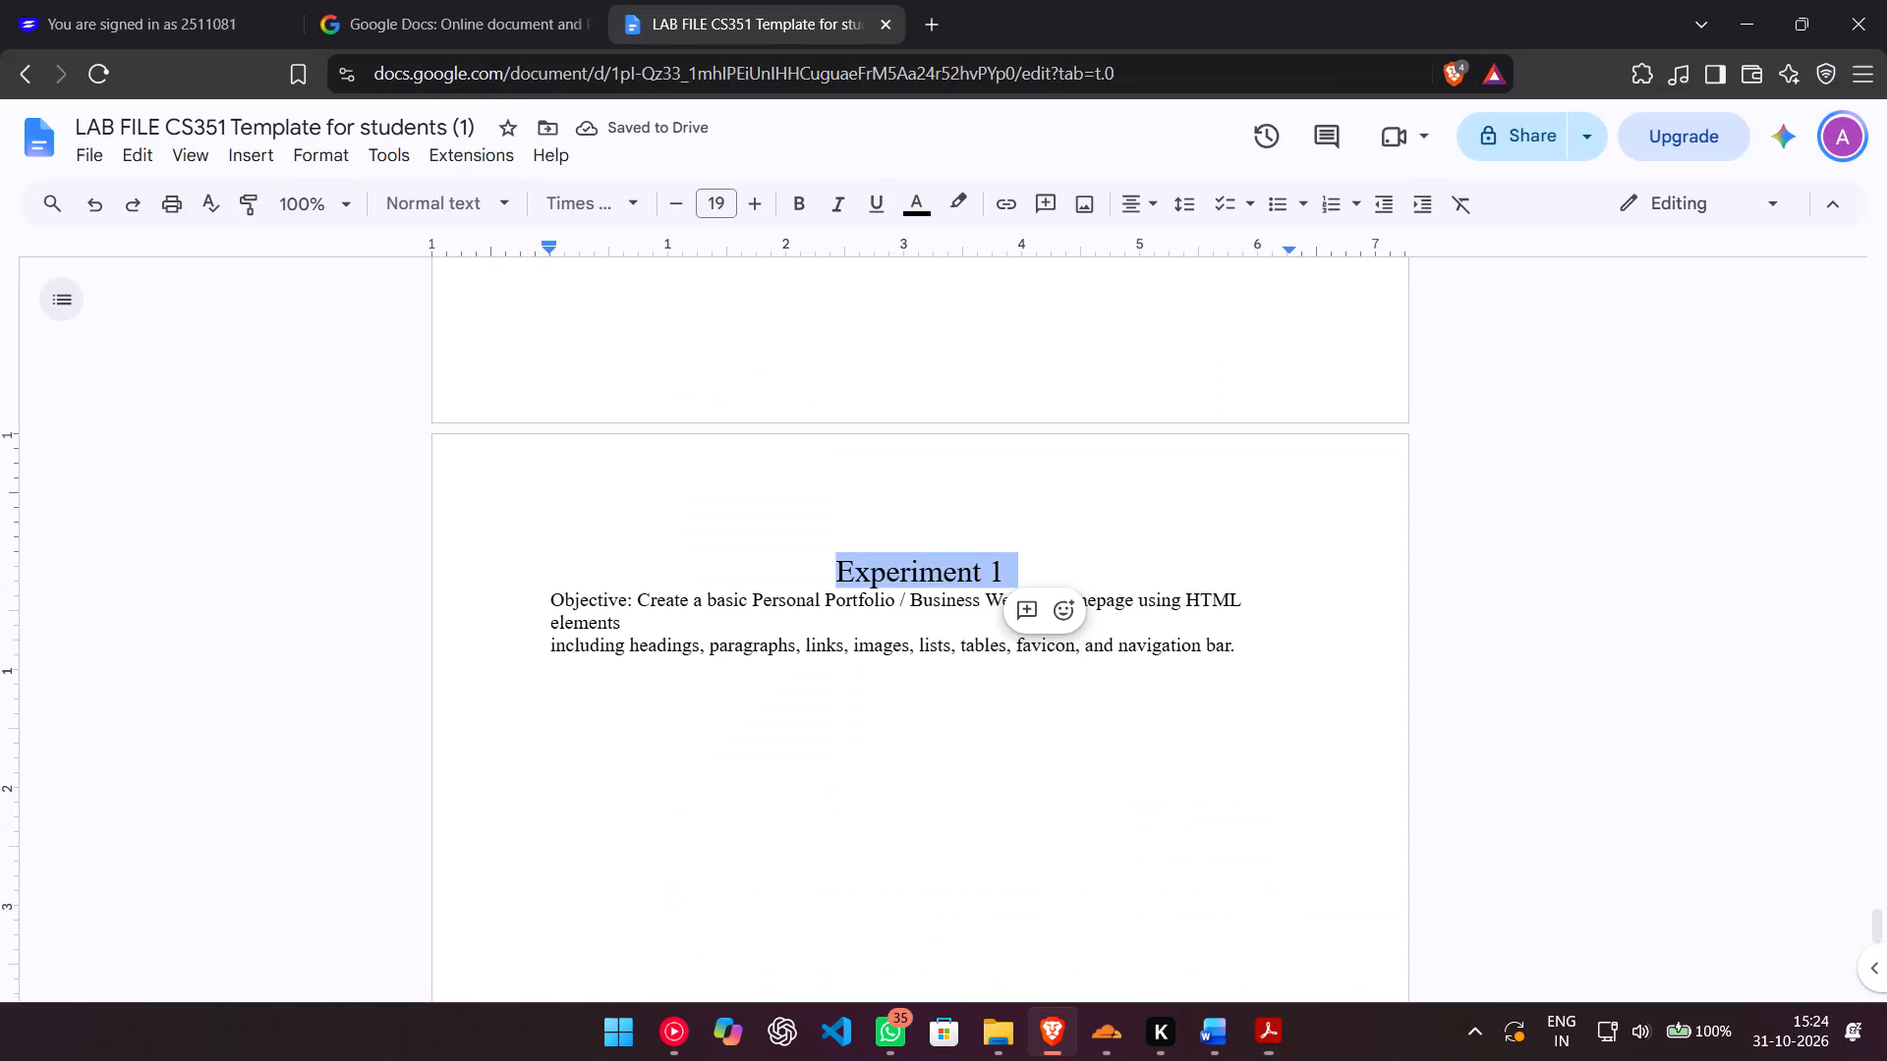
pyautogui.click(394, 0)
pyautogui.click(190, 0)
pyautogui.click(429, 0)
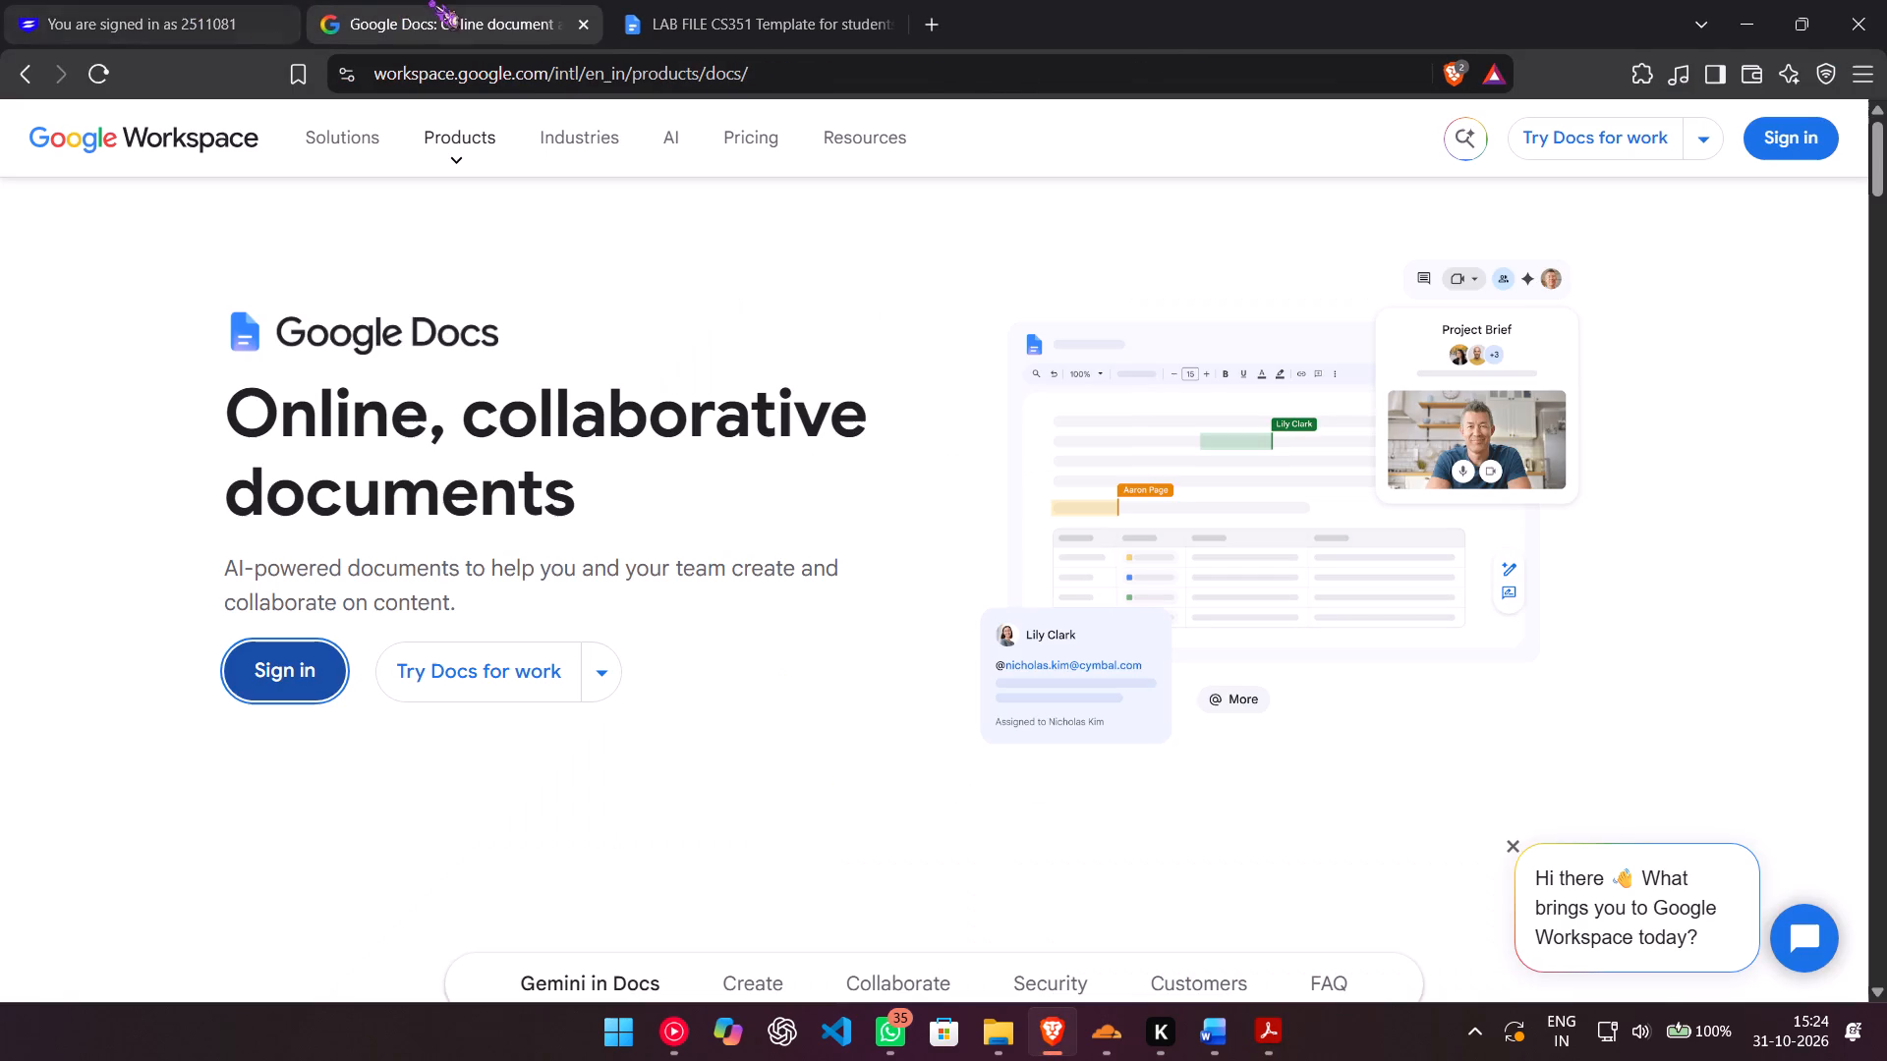
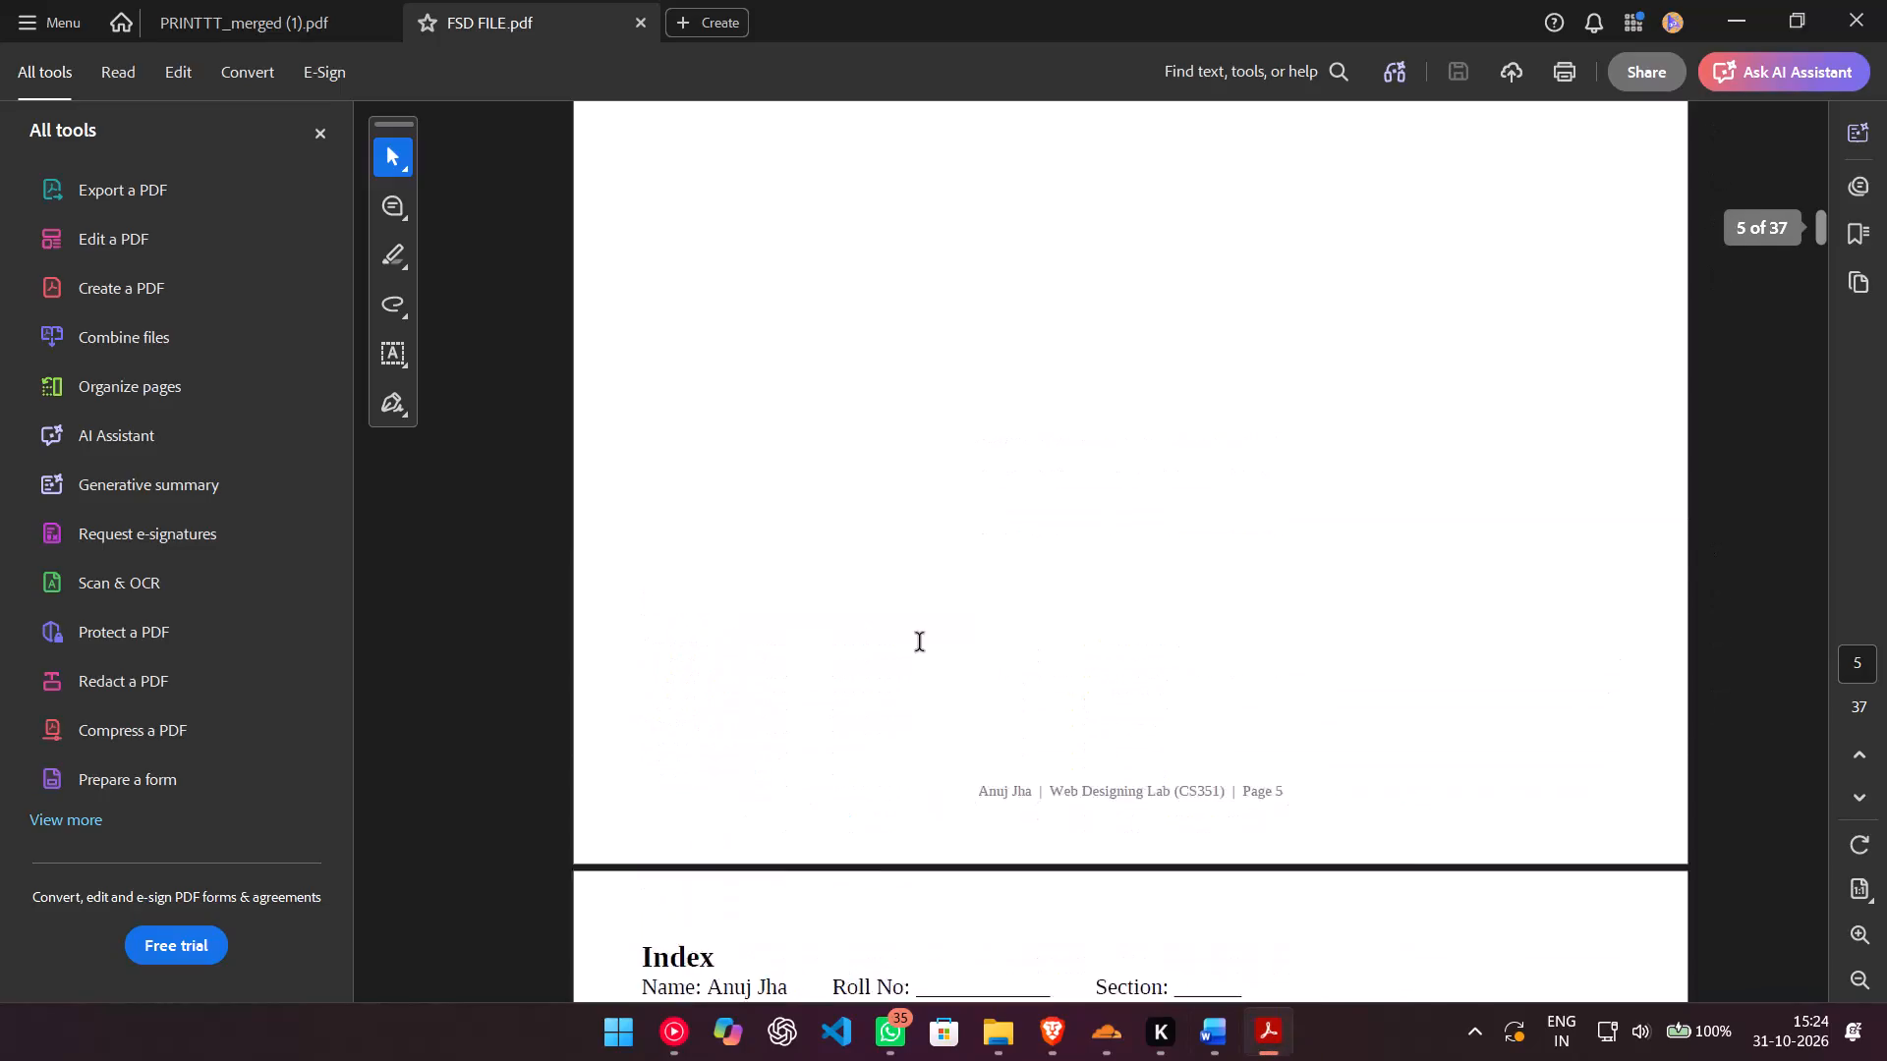
# Check the Experiment 1 heading in FSD FILE.pdf, then reduce the lab file's Experiment 1 heading to font size 17.
pyautogui.scroll(-11, 920, 643)
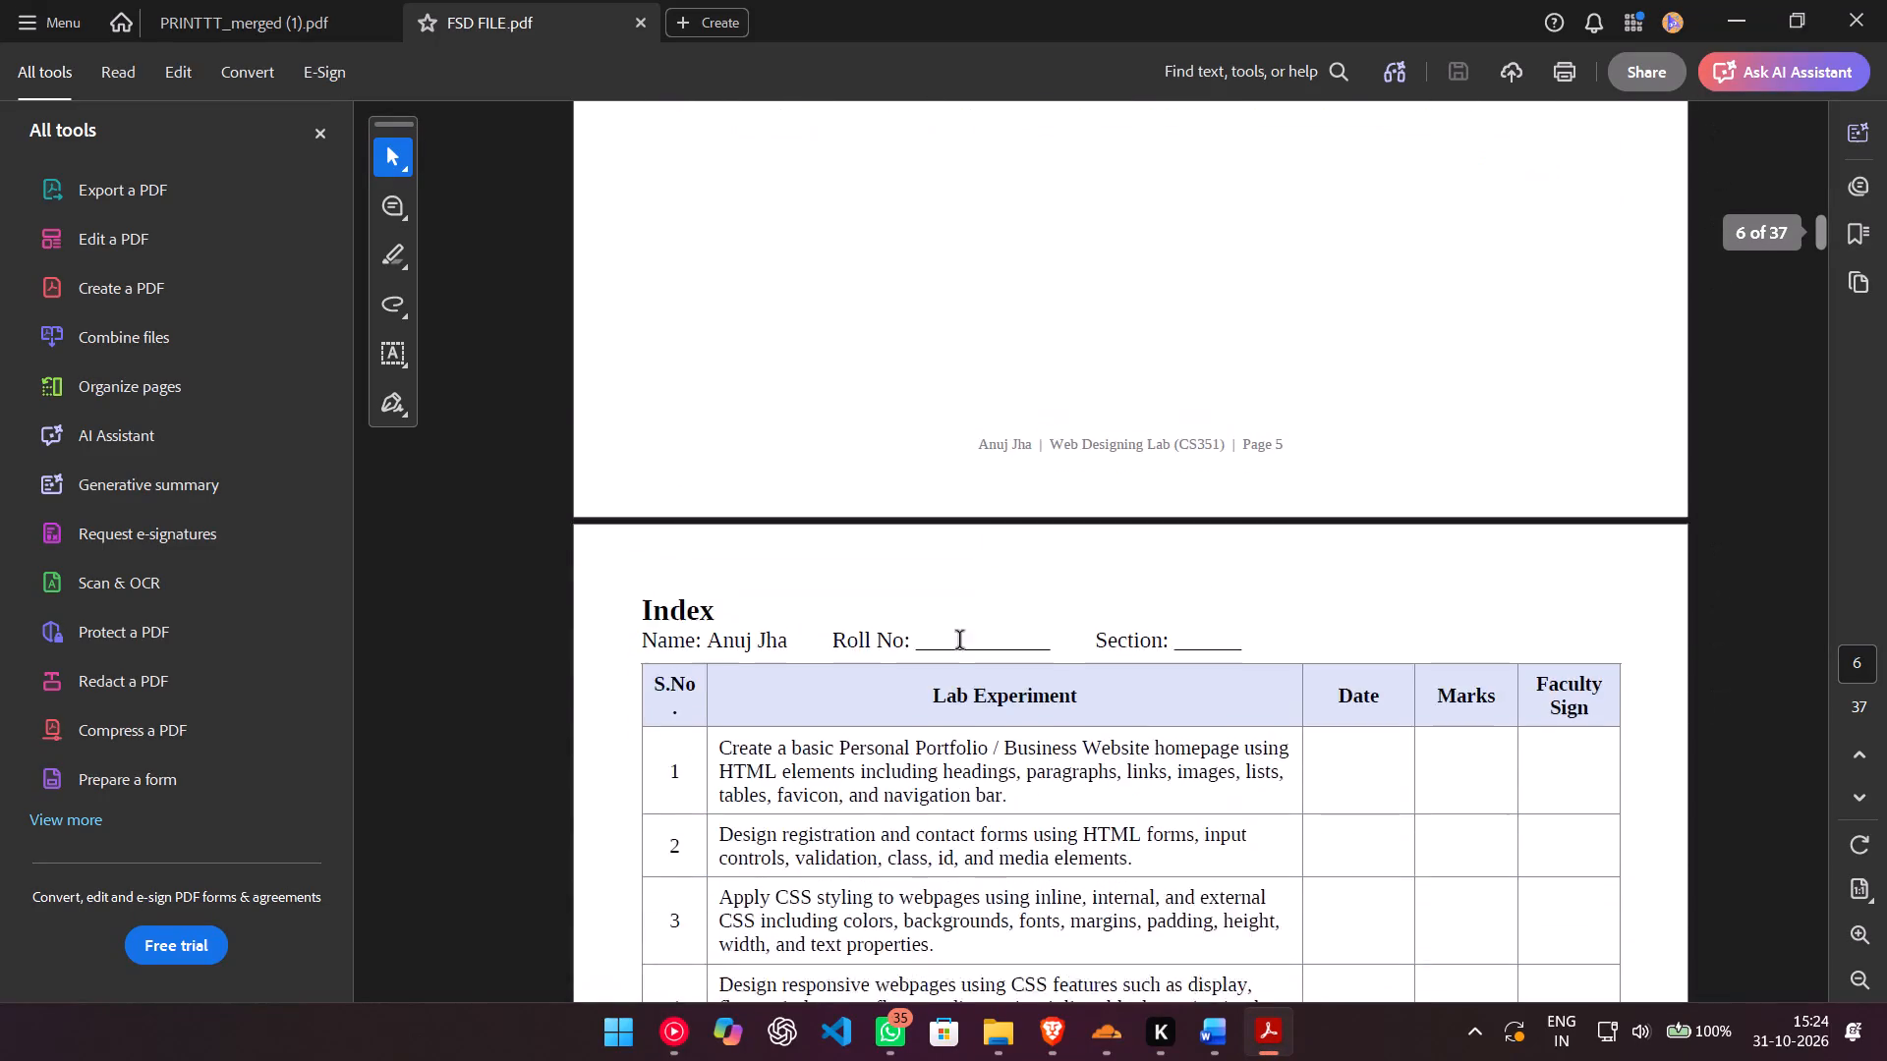
pyautogui.scroll(-13, 960, 642)
pyautogui.click(993, 641)
pyautogui.moveTo(998, 638); pyautogui.dragTo(1189, 622)
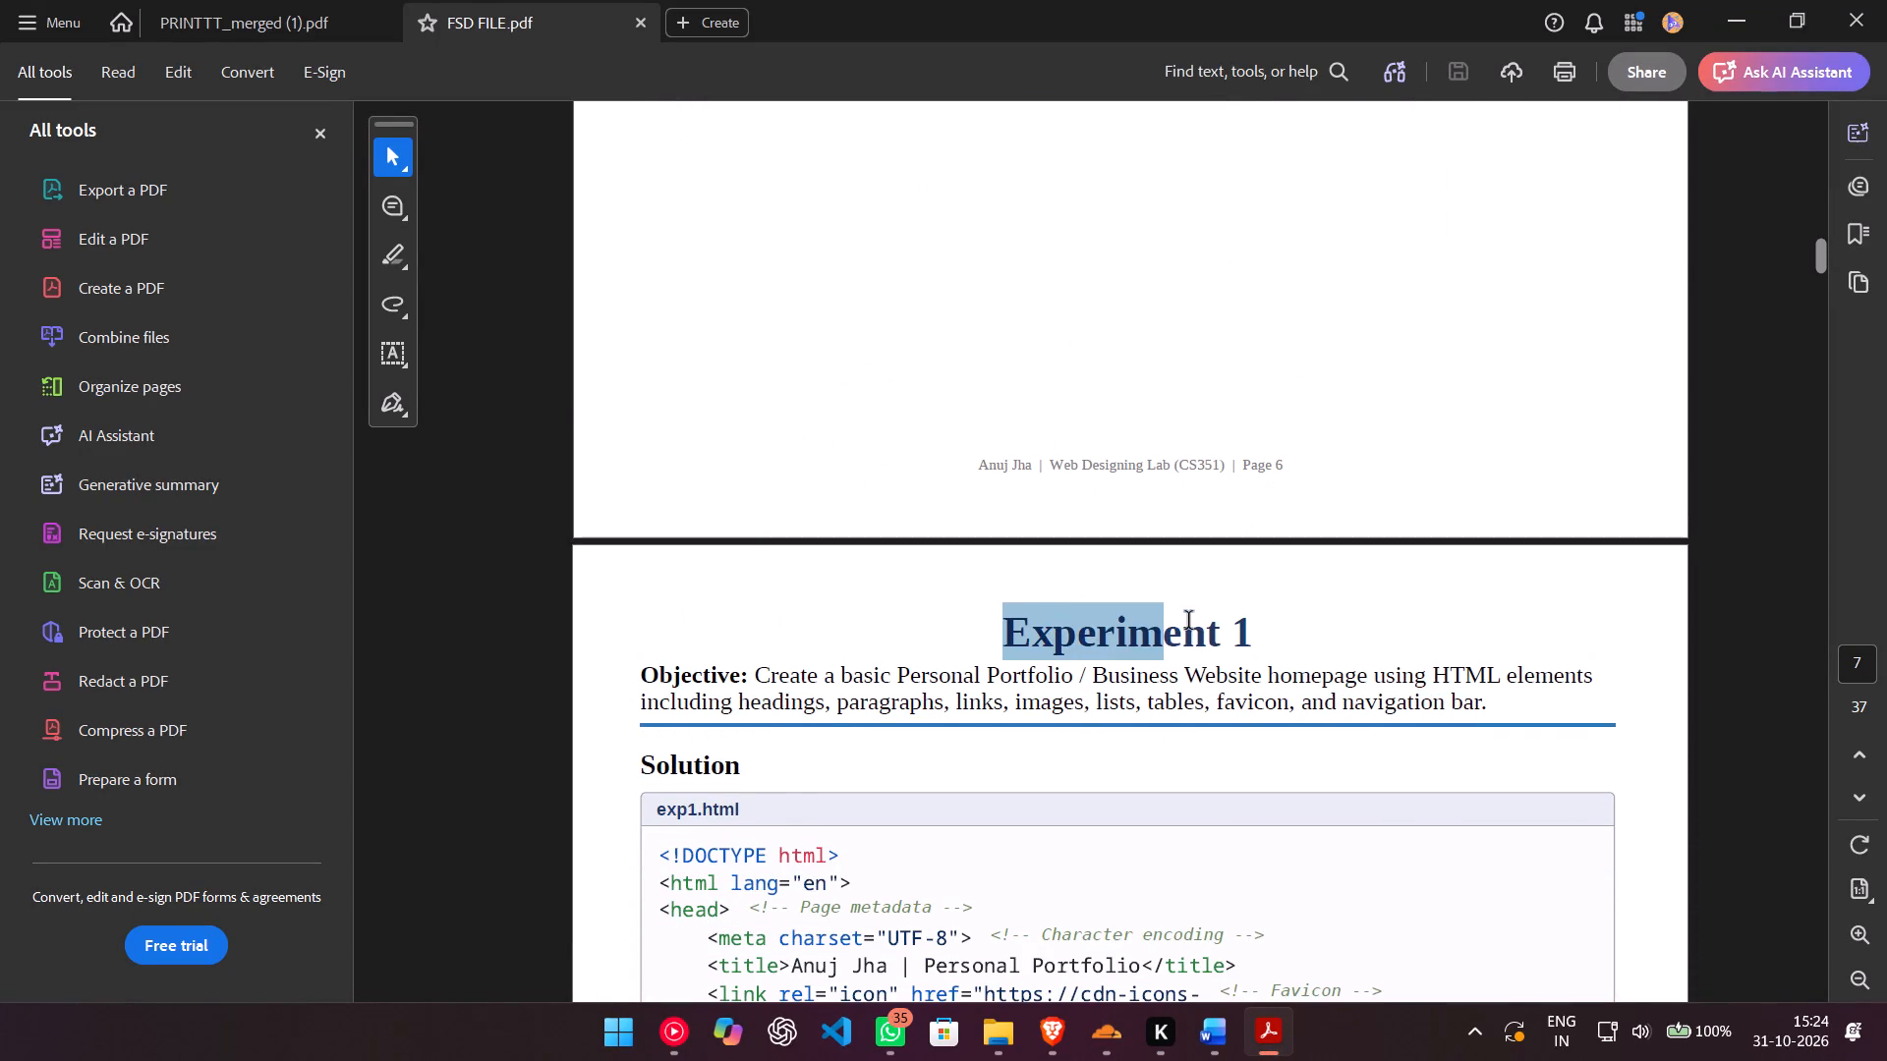
pyautogui.moveTo(1189, 622); pyautogui.dragTo(1270, 624)
pyautogui.hotkey('alt', 'Tab')
pyautogui.hotkey('alt', 'Tab')
pyautogui.hotkey('alt', 'Tab')
pyautogui.click(748, 0)
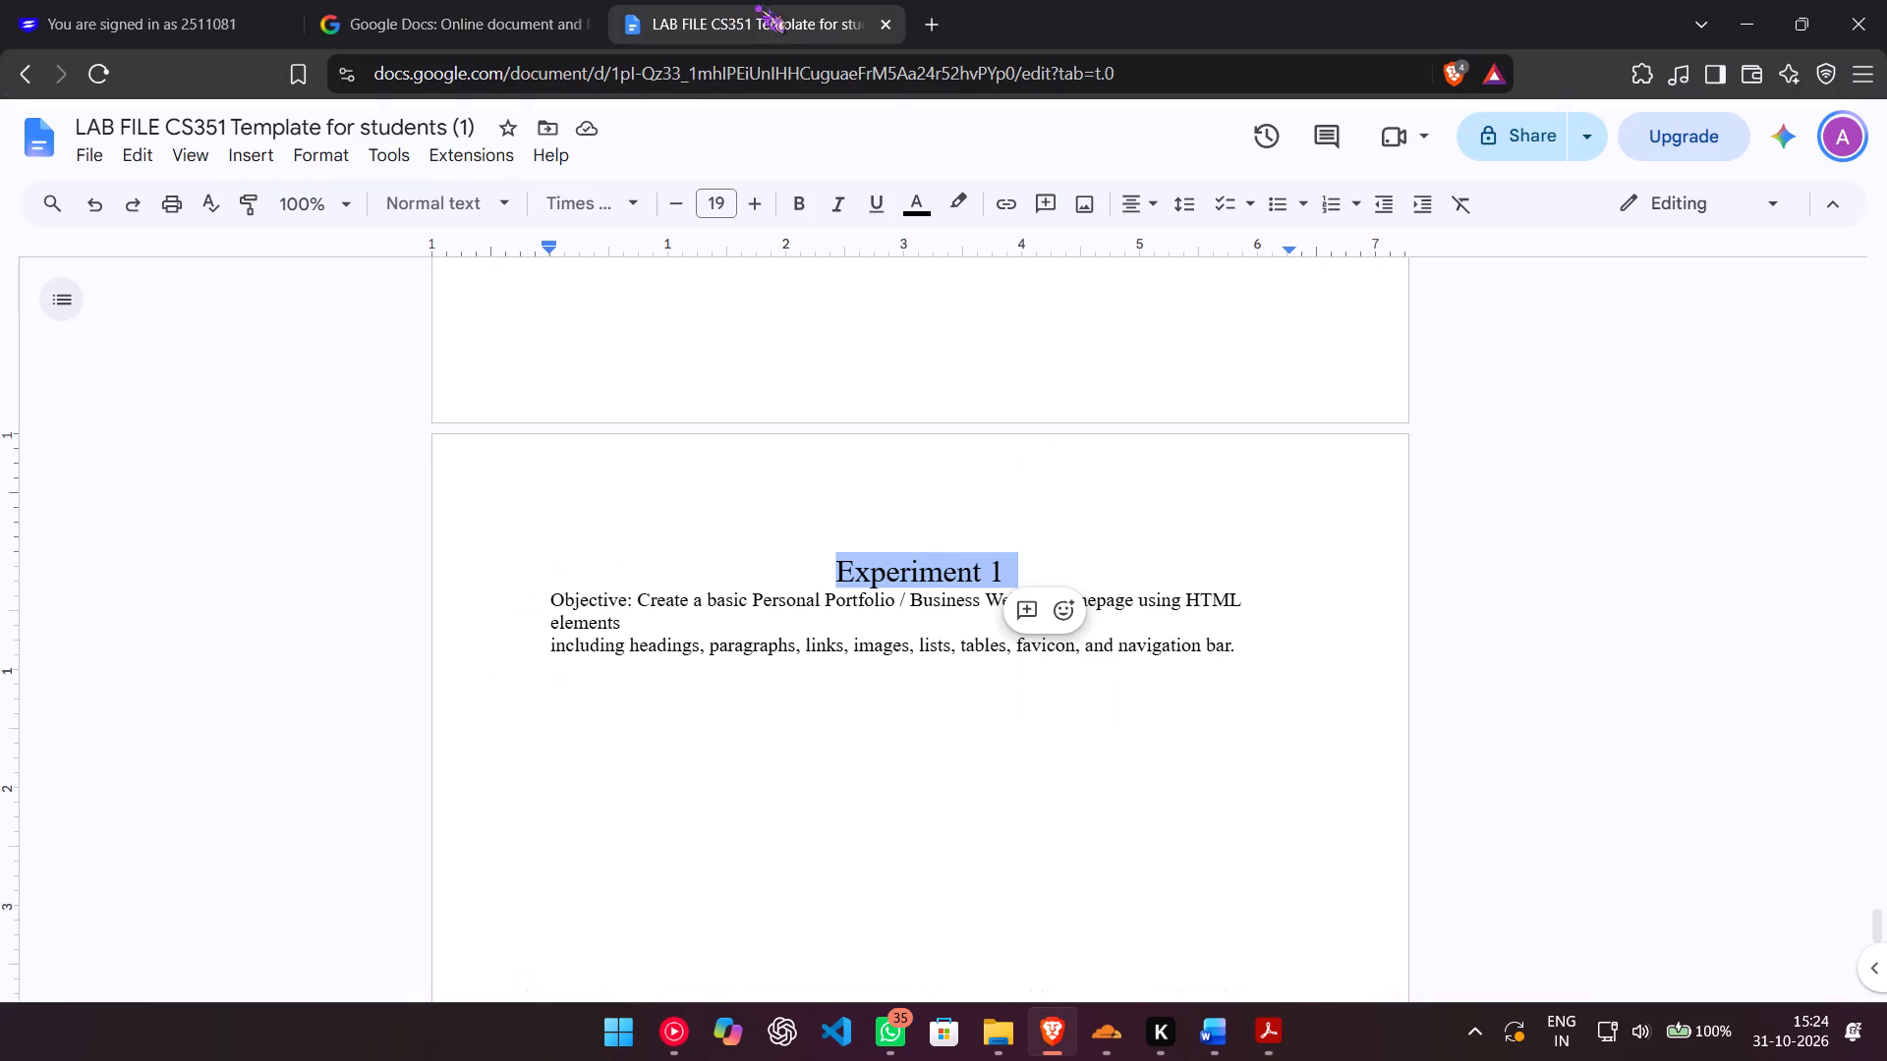
pyautogui.doubleClick(680, 208)
# Examine the font size of the template's section headings, such as Department Program Specific Outcomes (PSOs).
pyautogui.scroll(-3, 932, 563)
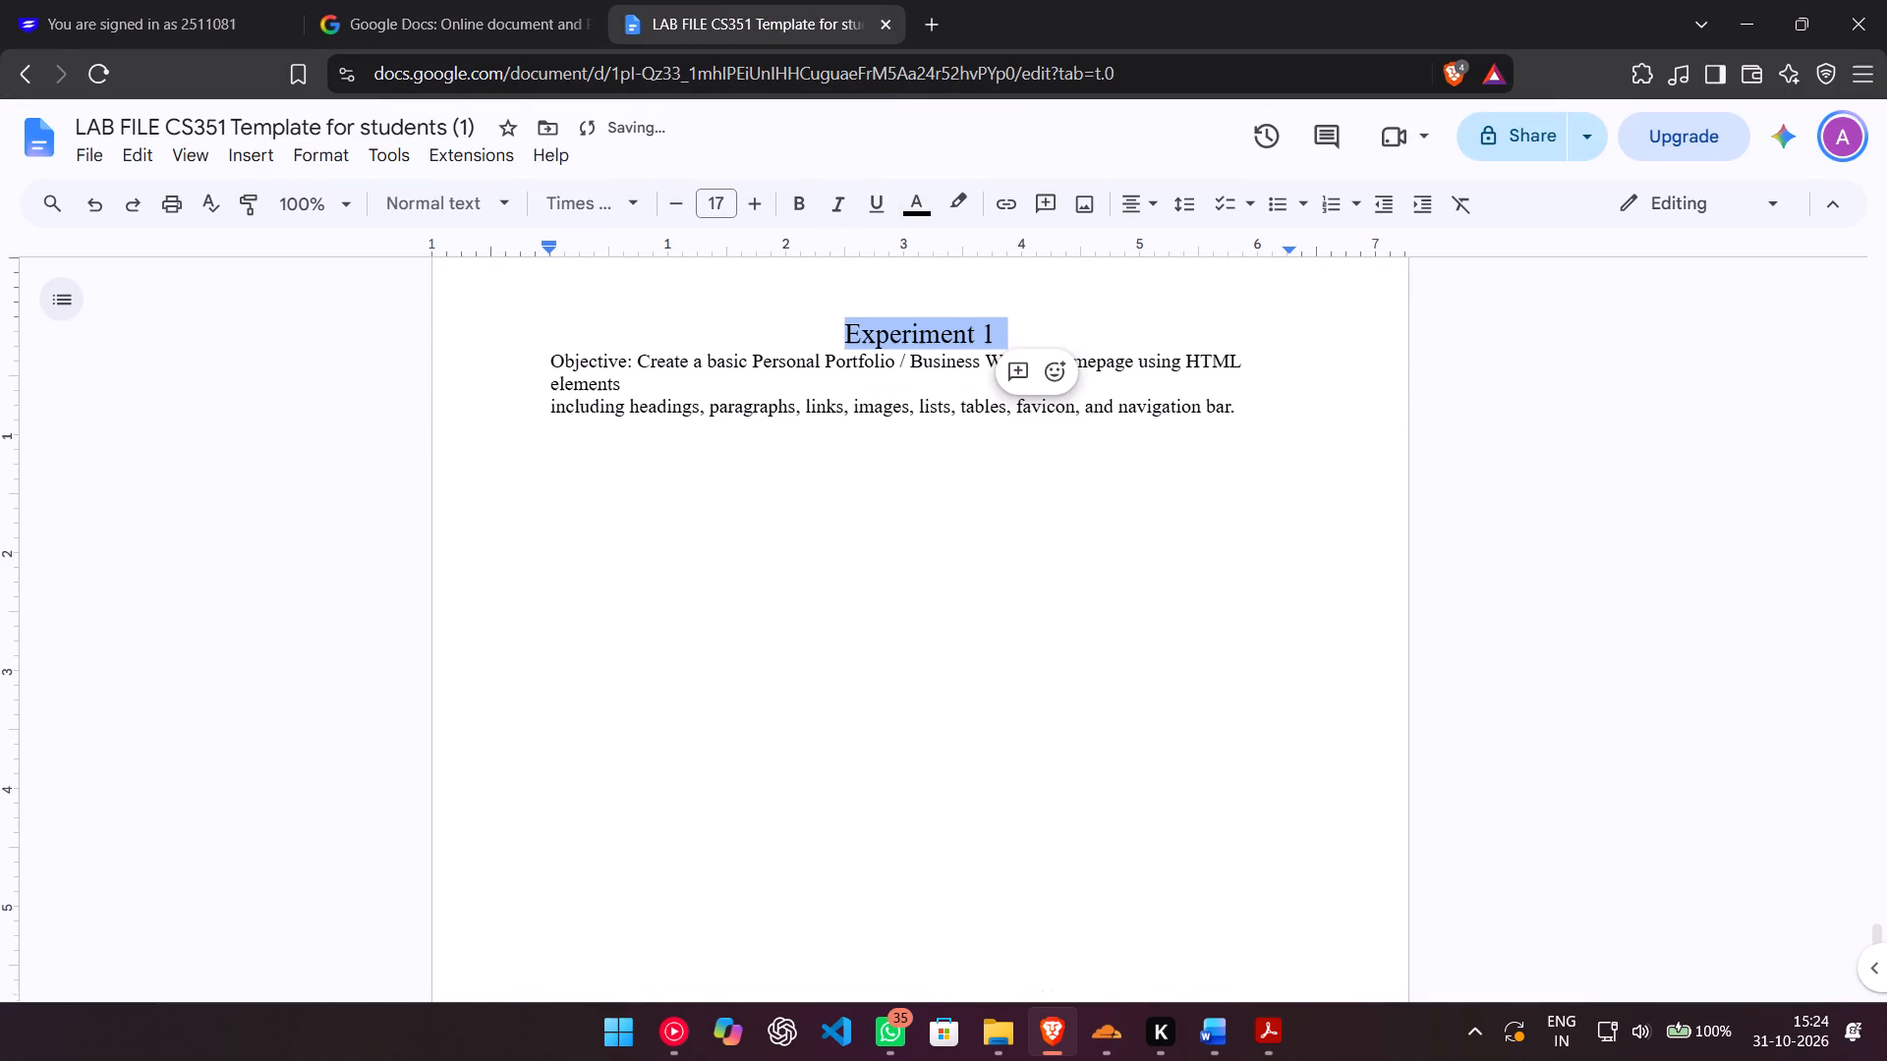
pyautogui.scroll(20, 655, 438)
pyautogui.scroll(5, 655, 438)
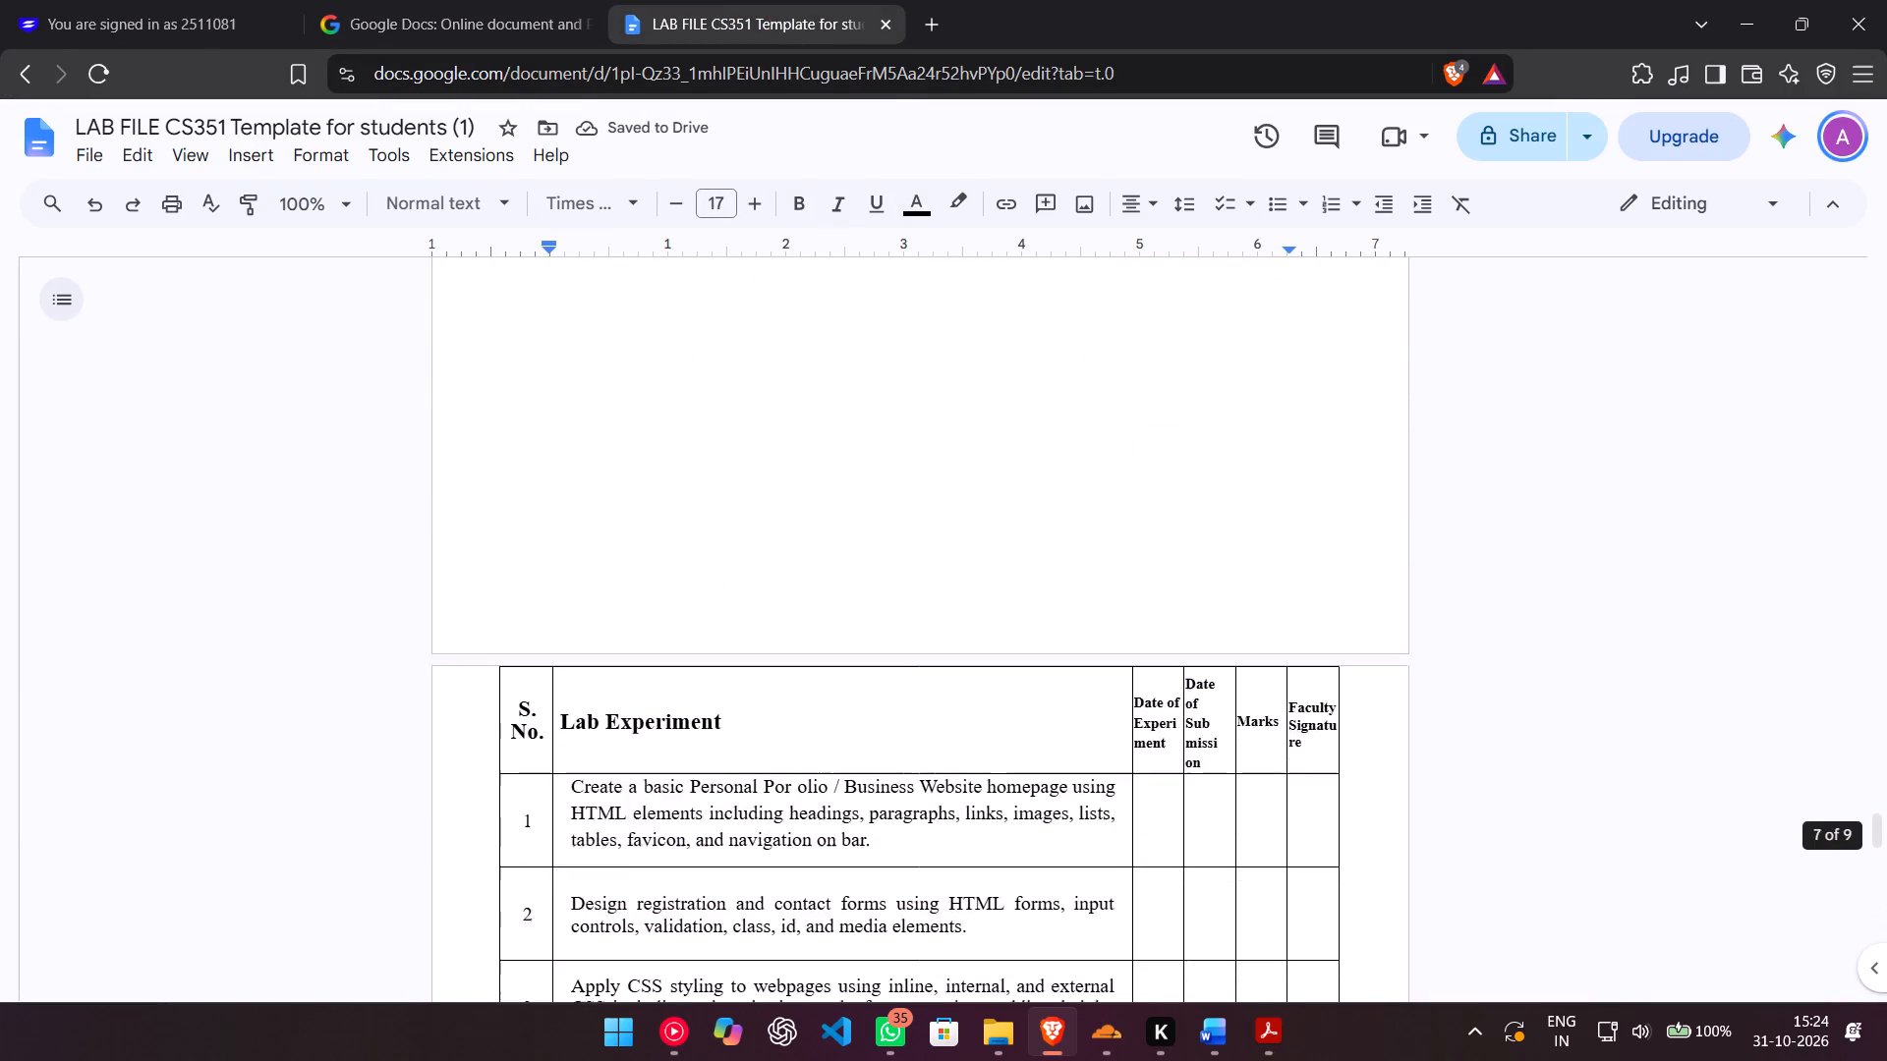
pyautogui.scroll(20, 615, 528)
pyautogui.scroll(14, 615, 528)
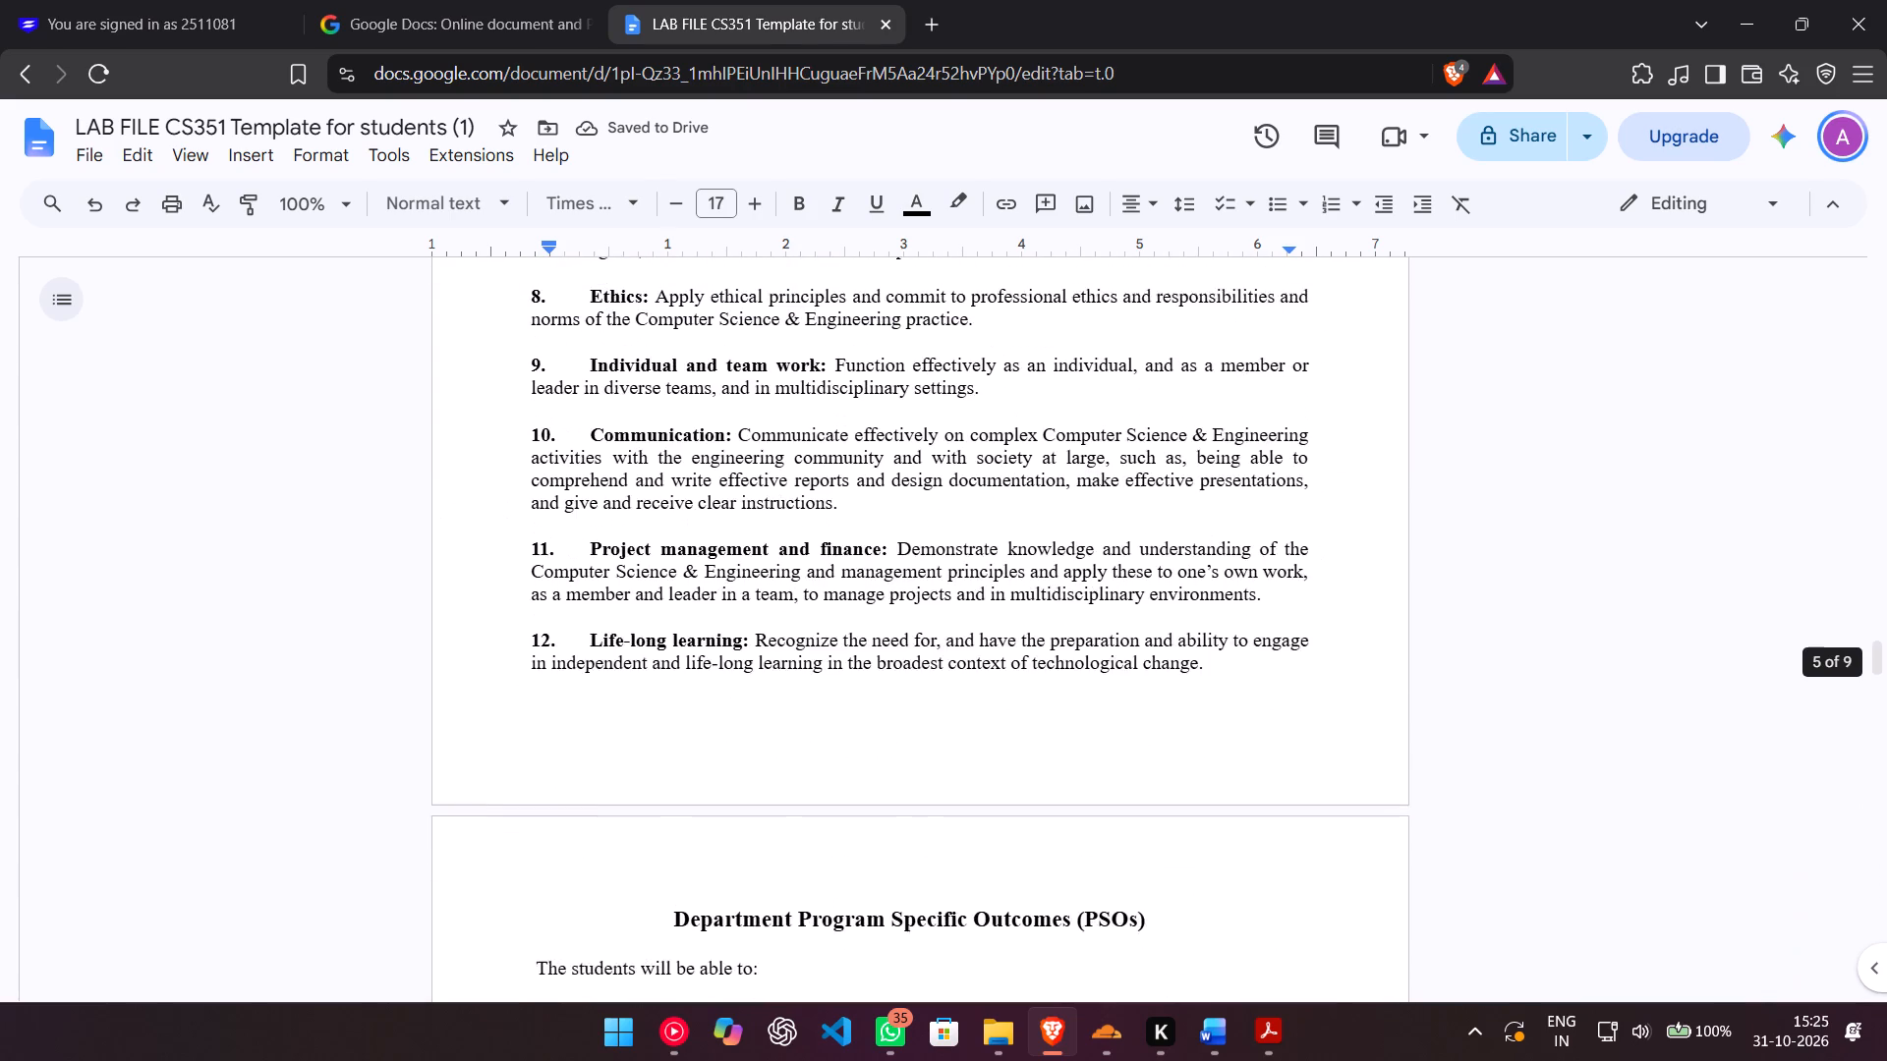
pyautogui.scroll(-2, 640, 529)
pyautogui.moveTo(657, 785); pyautogui.dragTo(1020, 794)
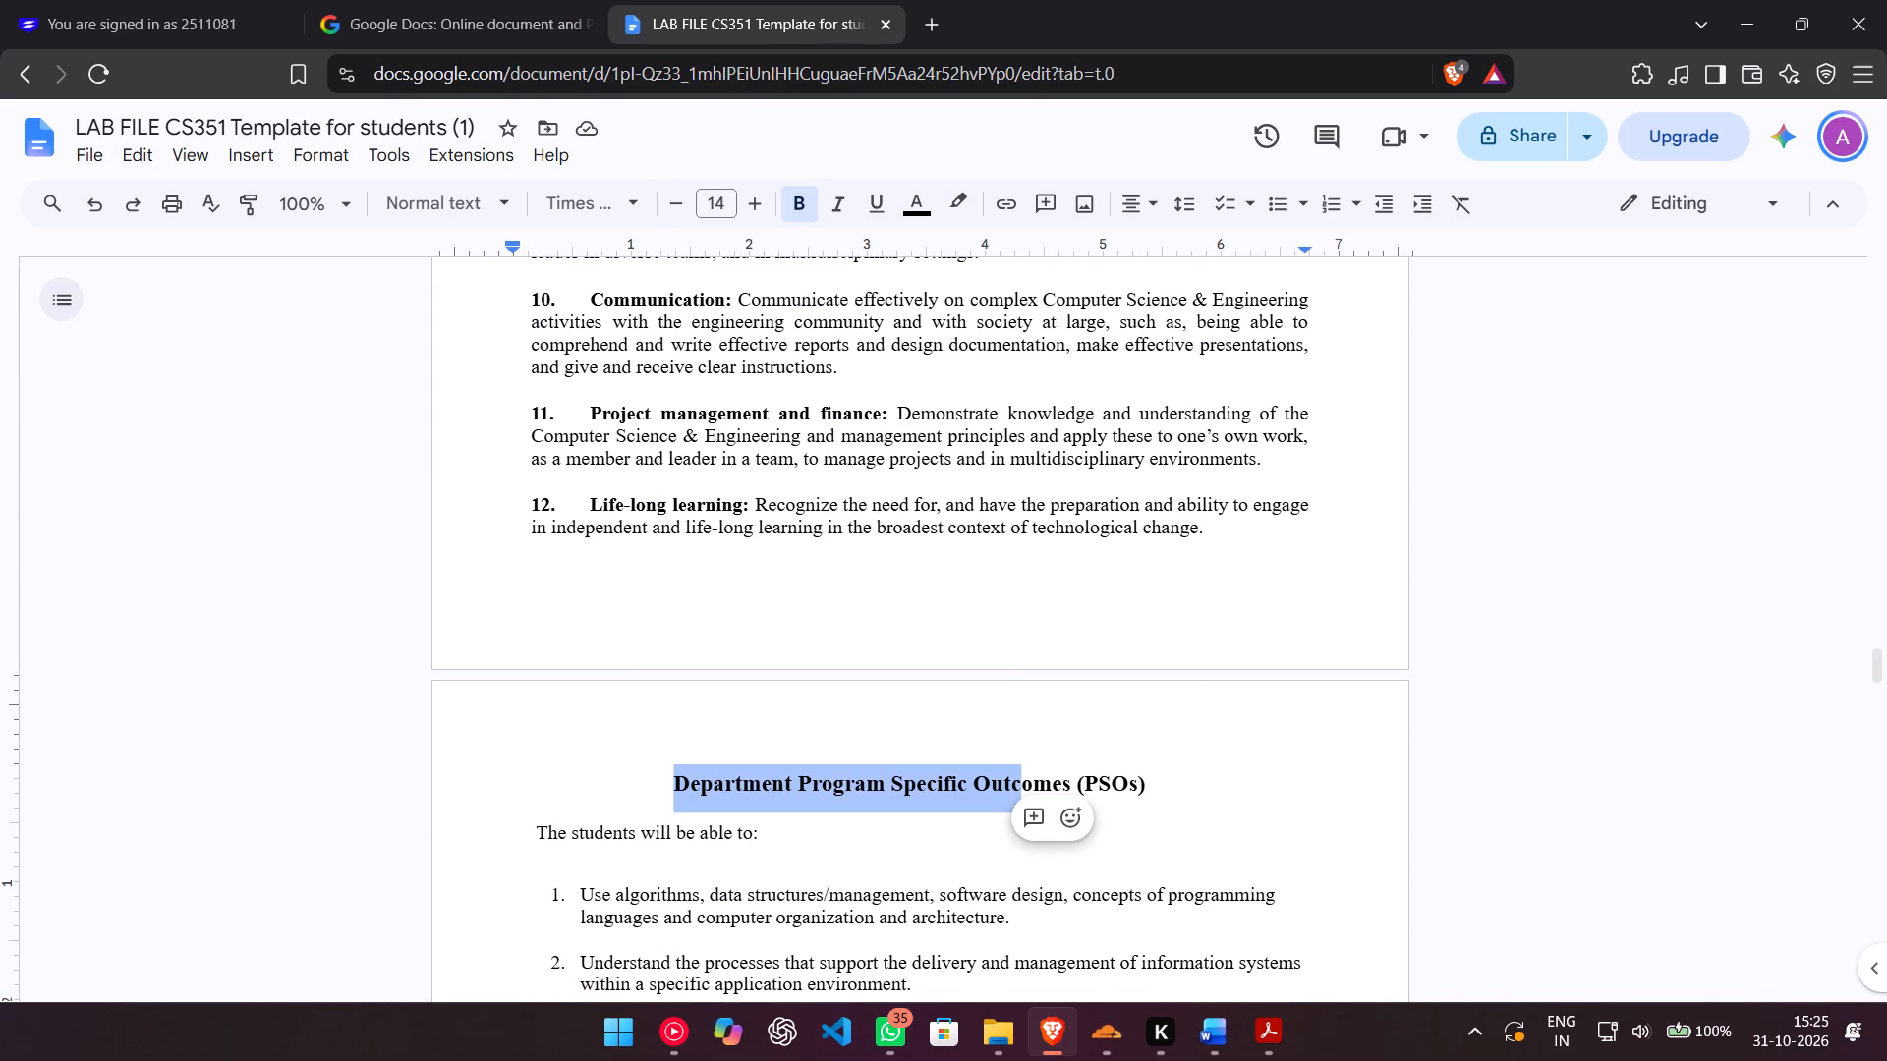
pyautogui.scroll(20, 1473, 679)
pyautogui.scroll(20, 1473, 679)
pyautogui.scroll(9, 1473, 679)
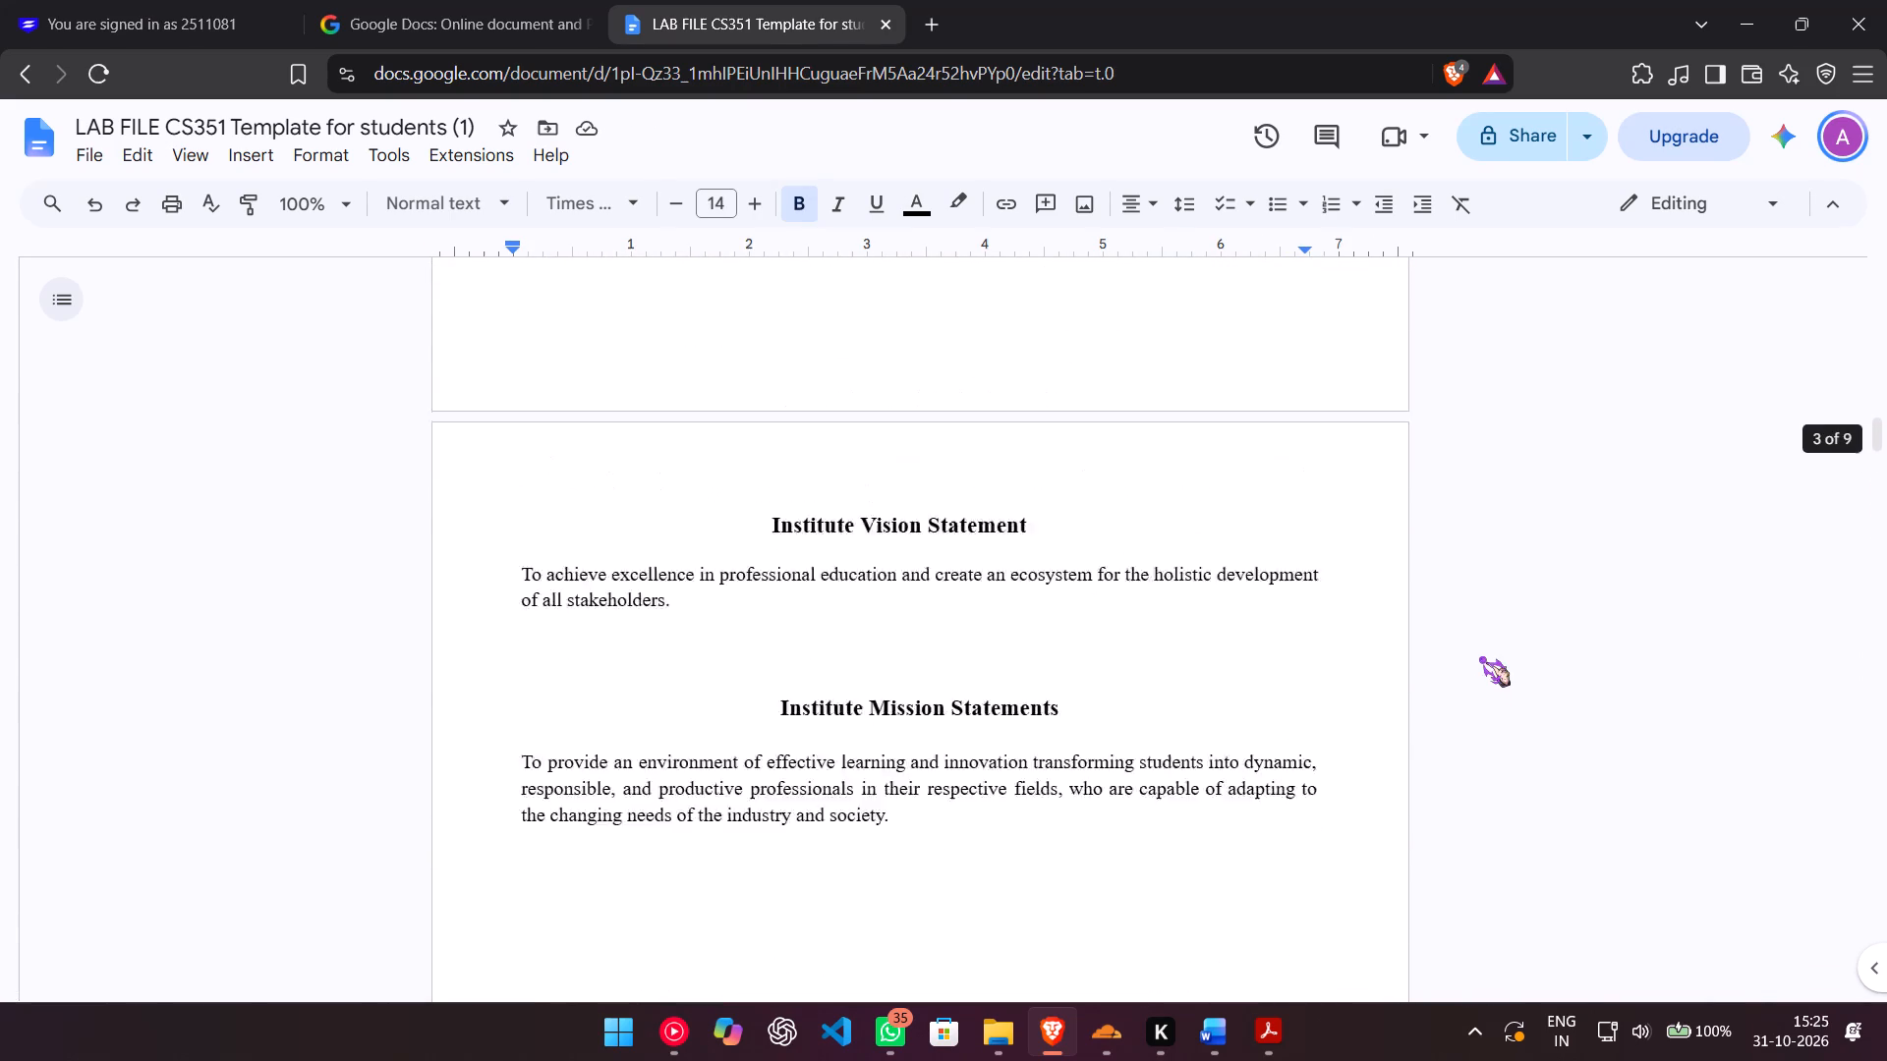
pyautogui.scroll(-8, 1480, 656)
pyautogui.moveTo(1886, 466); pyautogui.dragTo(1870, 703)
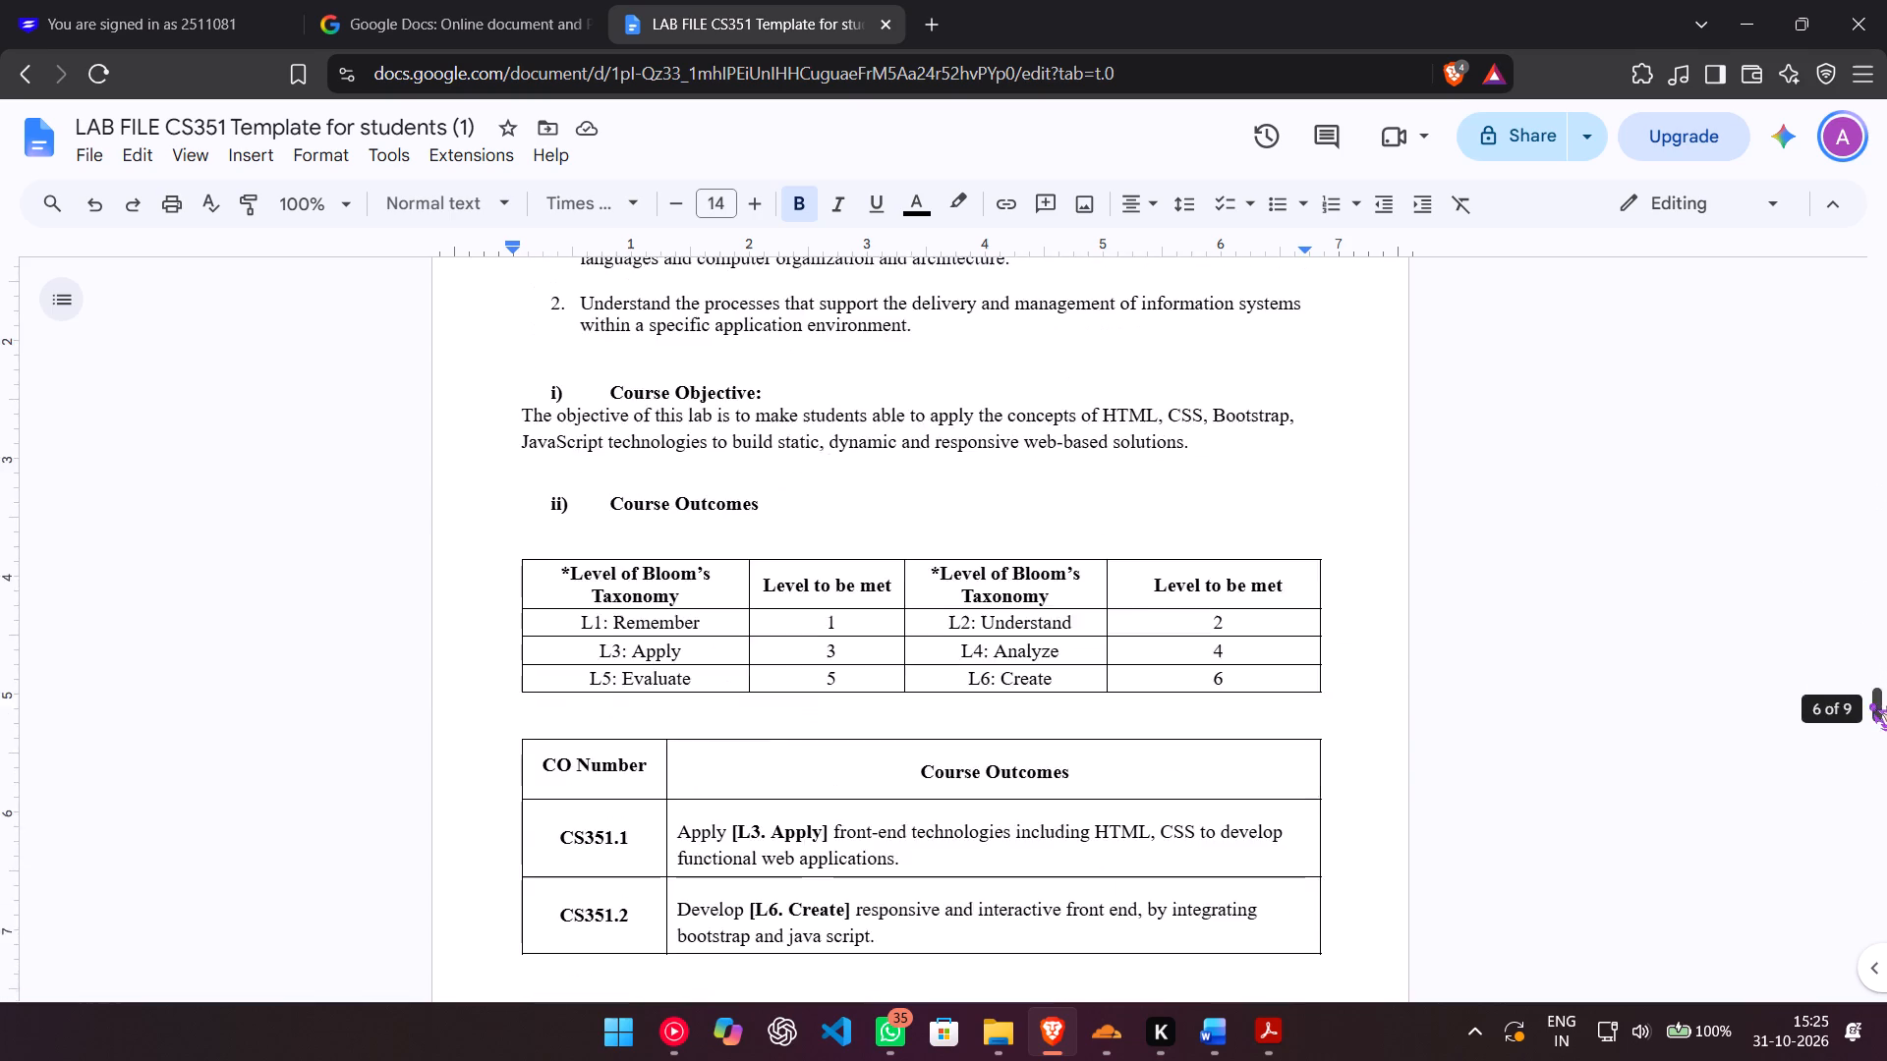
pyautogui.moveTo(1870, 703); pyautogui.dragTo(1871, 695)
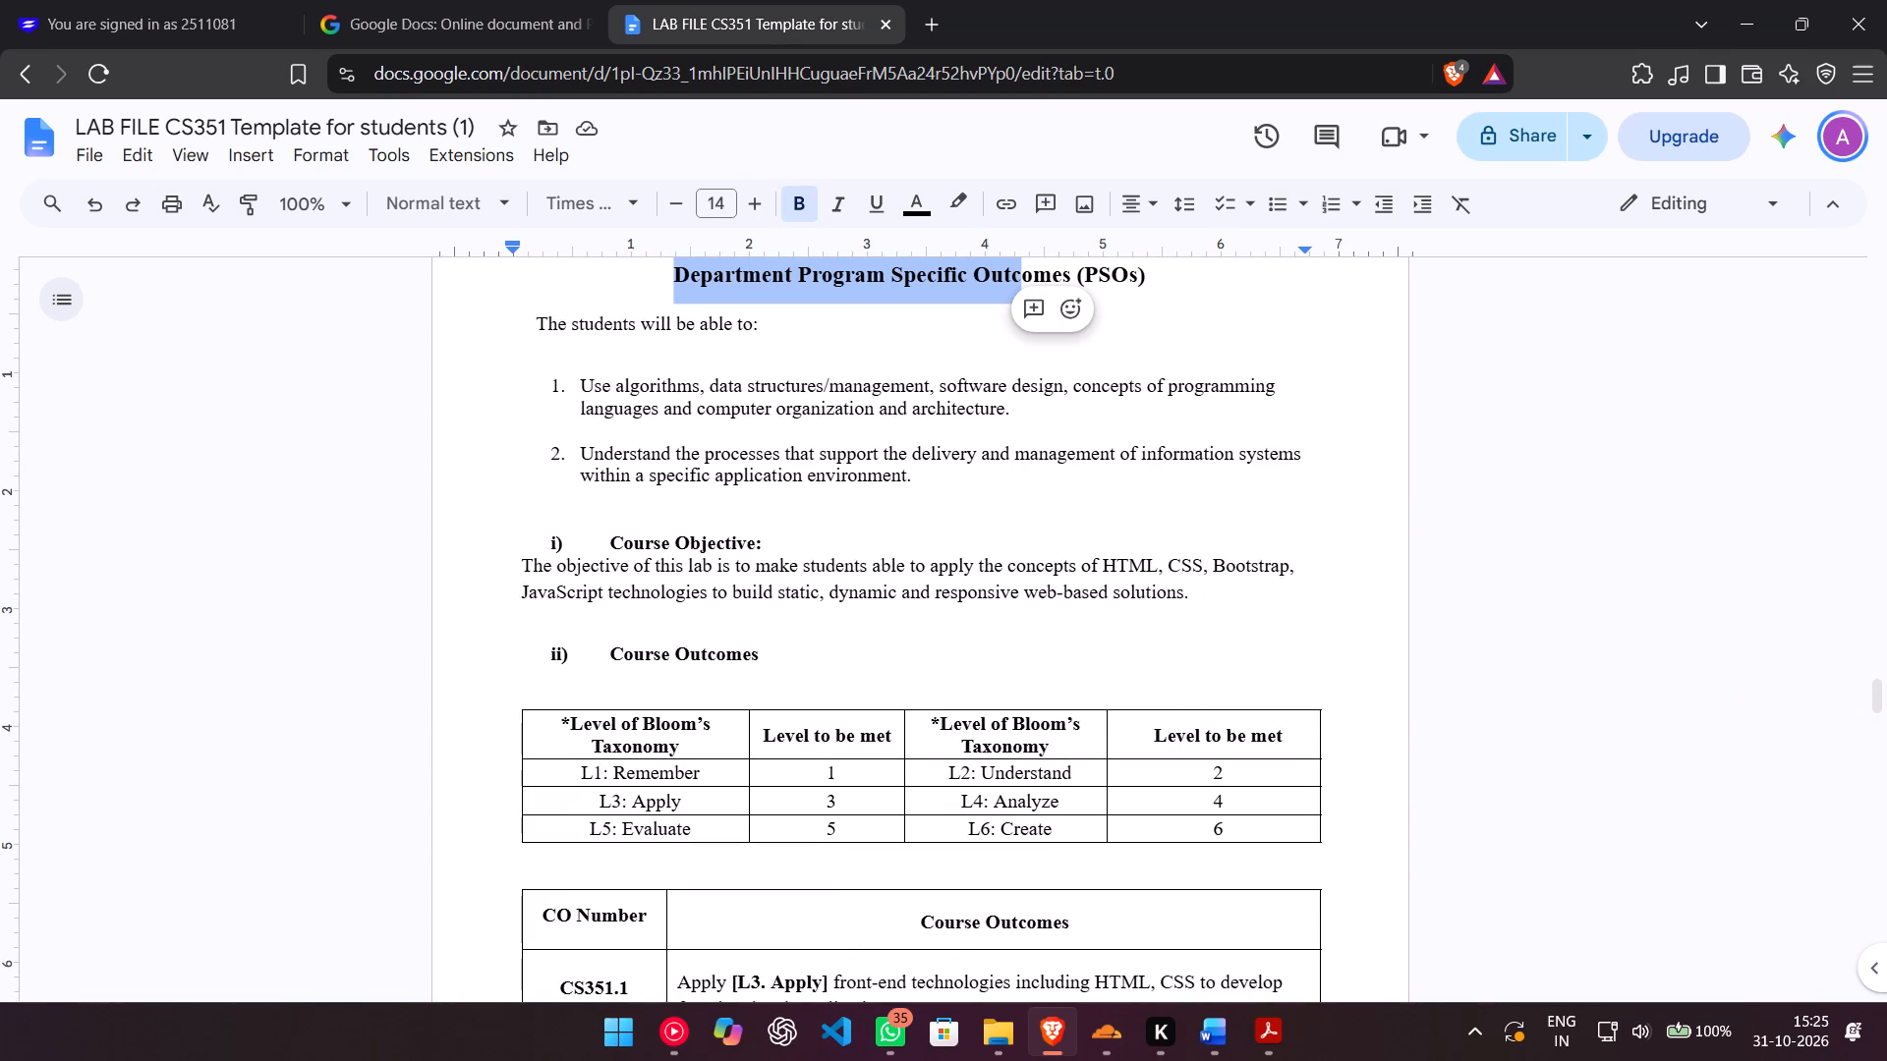
pyautogui.moveTo(561, 319); pyautogui.dragTo(628, 321)
pyautogui.click(1618, 583)
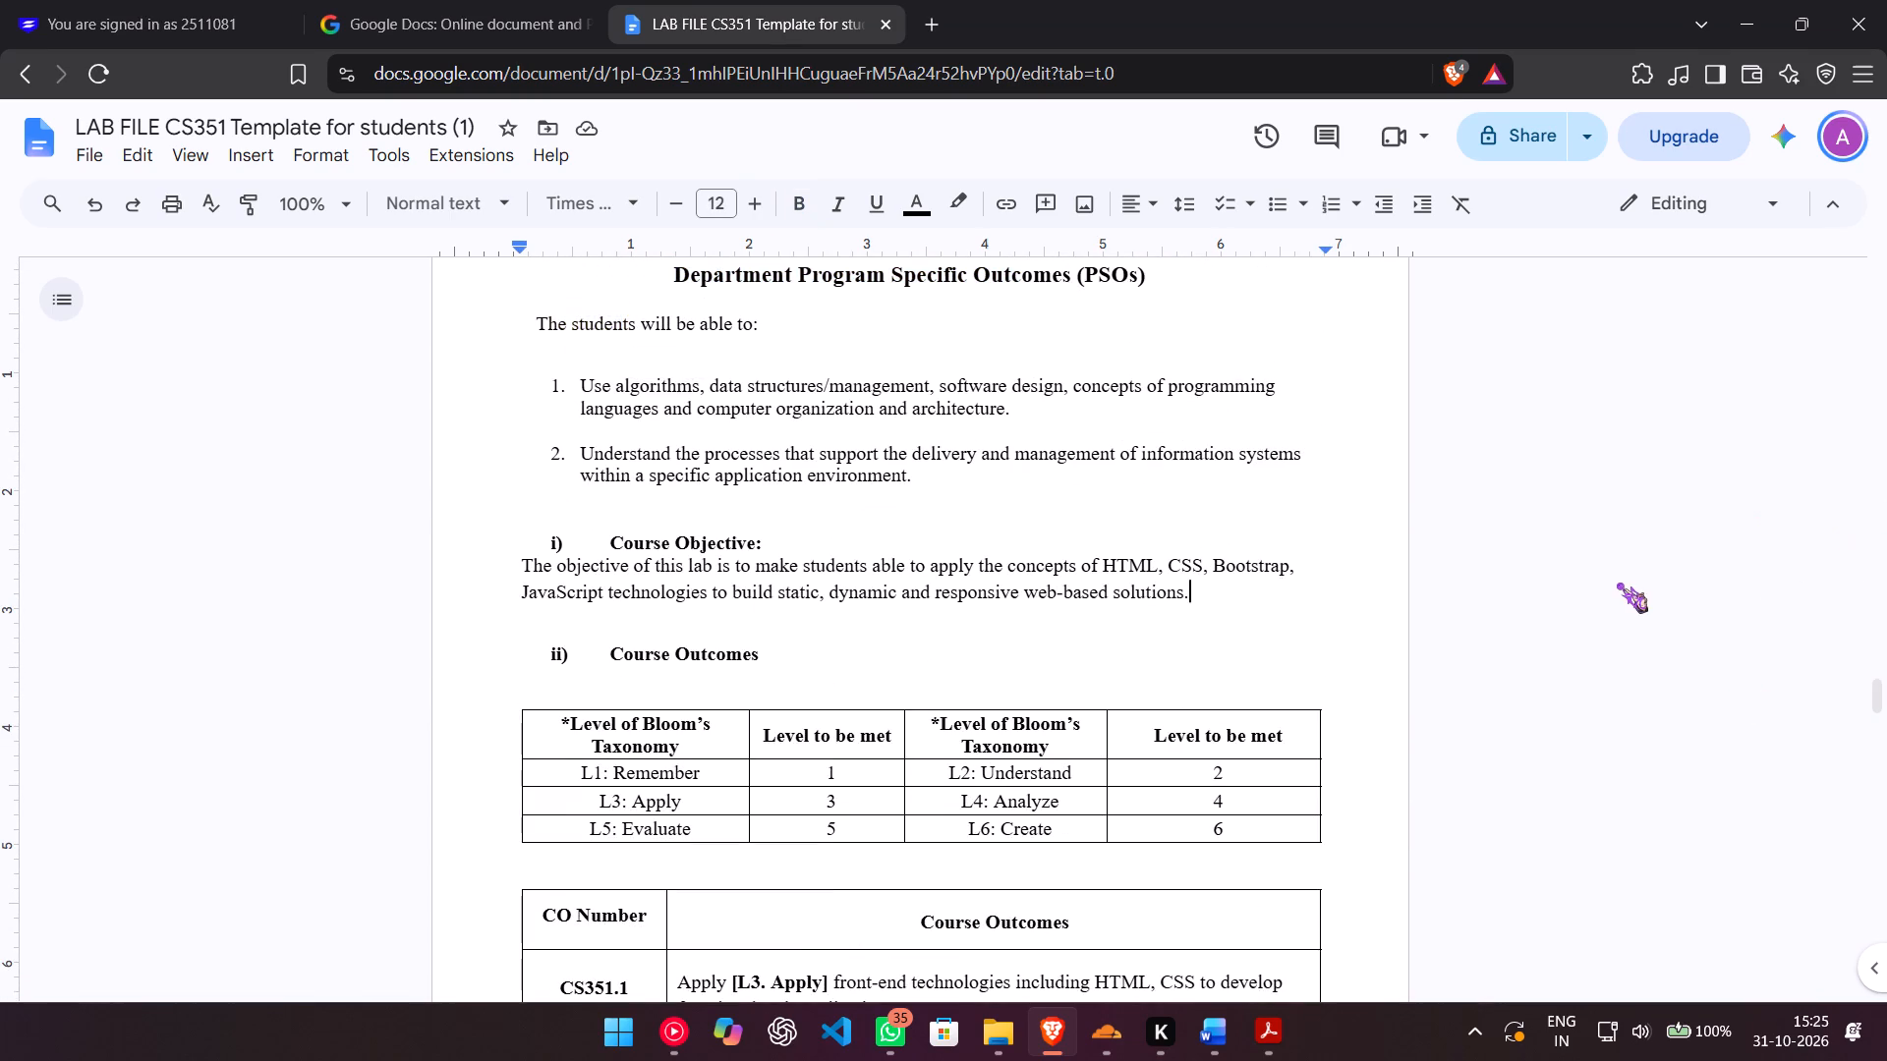
# Set the Experiment 1 heading's font size to 14.
pyautogui.scroll(-18, 1622, 585)
pyautogui.scroll(-20, 1694, 630)
pyautogui.scroll(-2, 1694, 630)
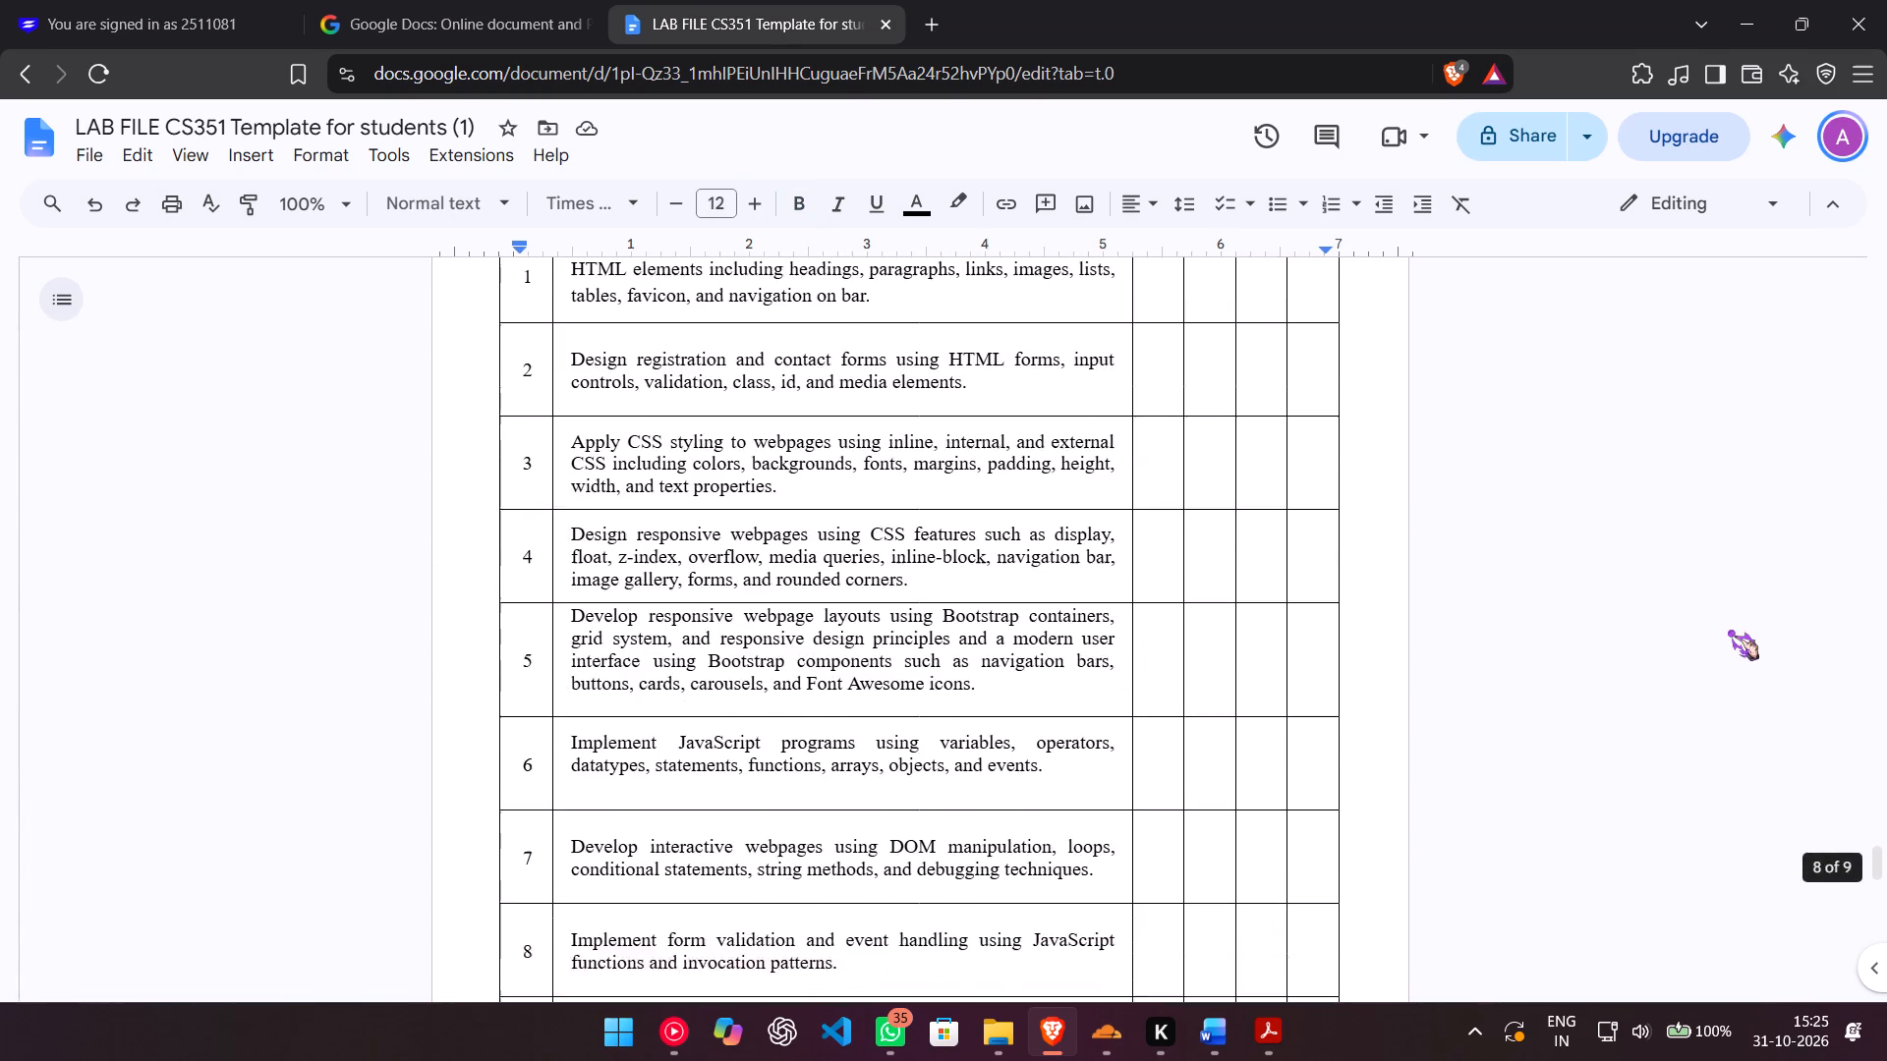
pyautogui.scroll(-12, 1729, 630)
pyautogui.scroll(3, 1074, 504)
pyautogui.moveTo(989, 458); pyautogui.dragTo(840, 456)
pyautogui.doubleClick(677, 205)
pyautogui.click(677, 205)
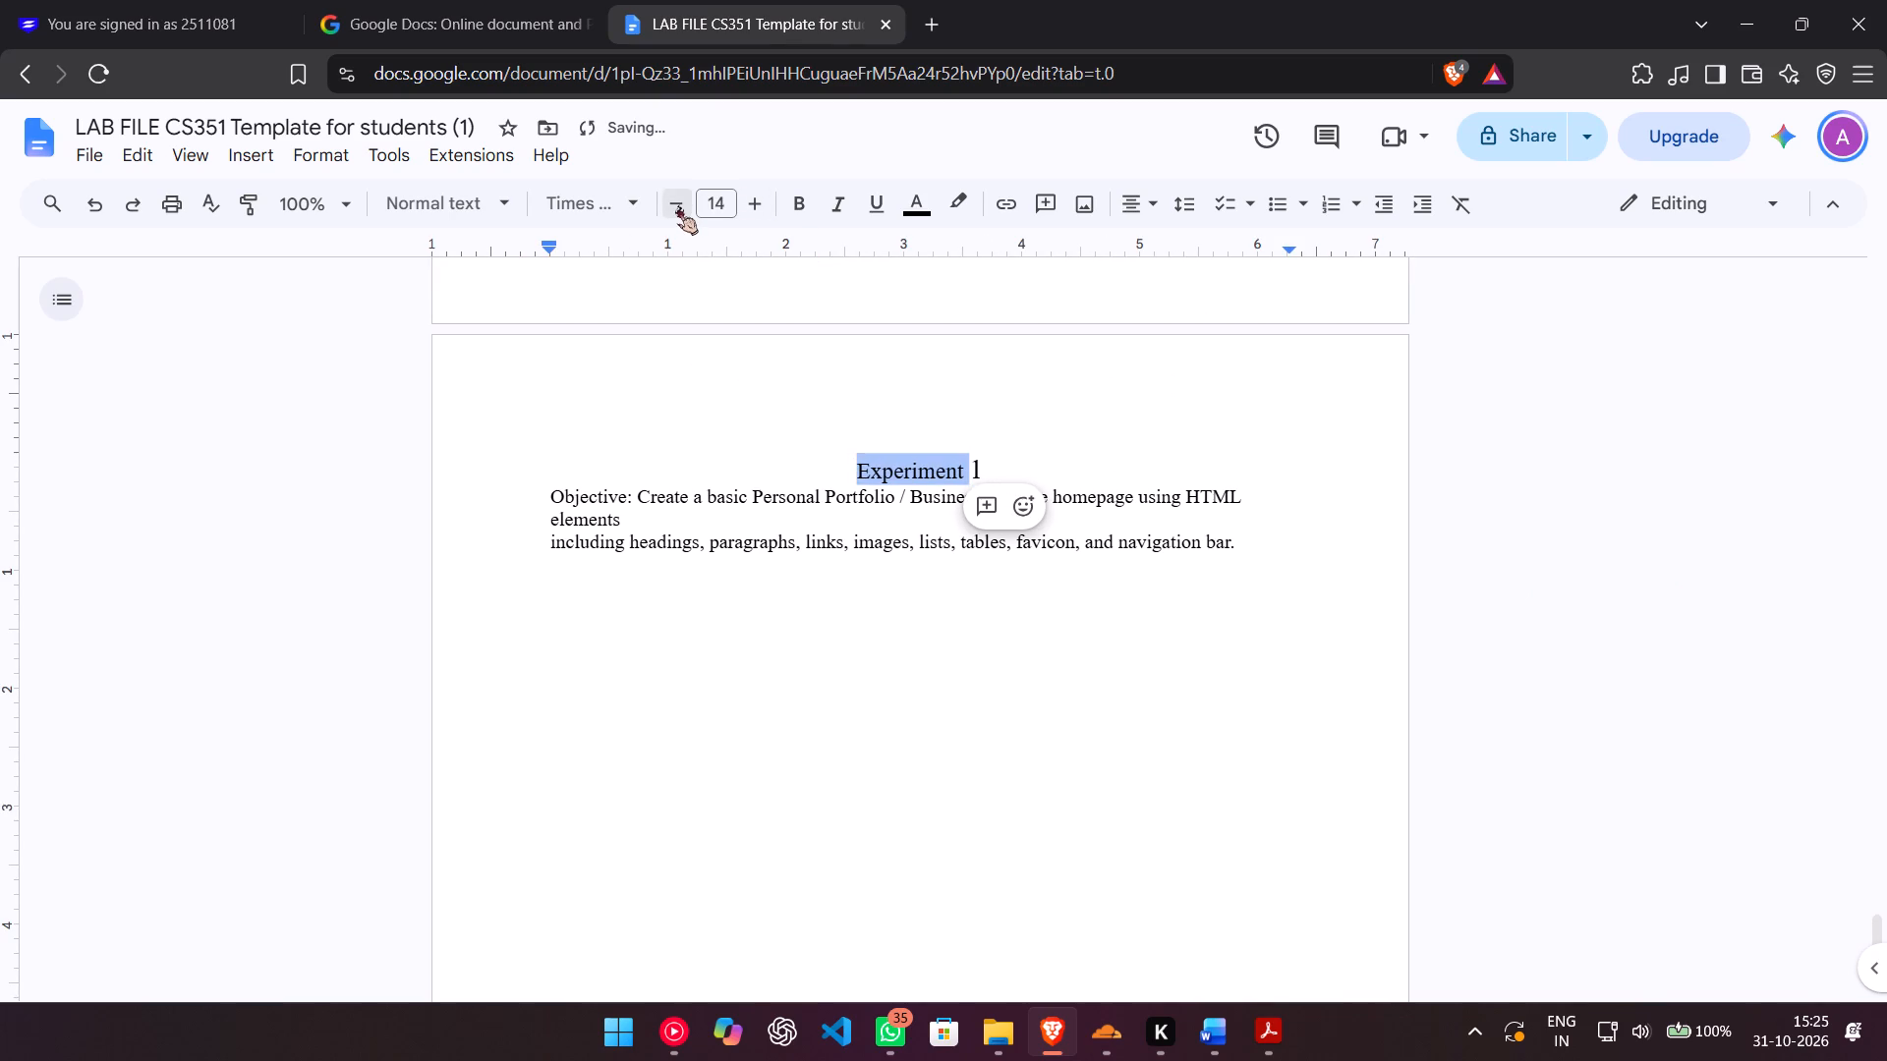
pyautogui.click(1001, 456)
pyautogui.moveTo(1006, 460); pyautogui.dragTo(851, 448)
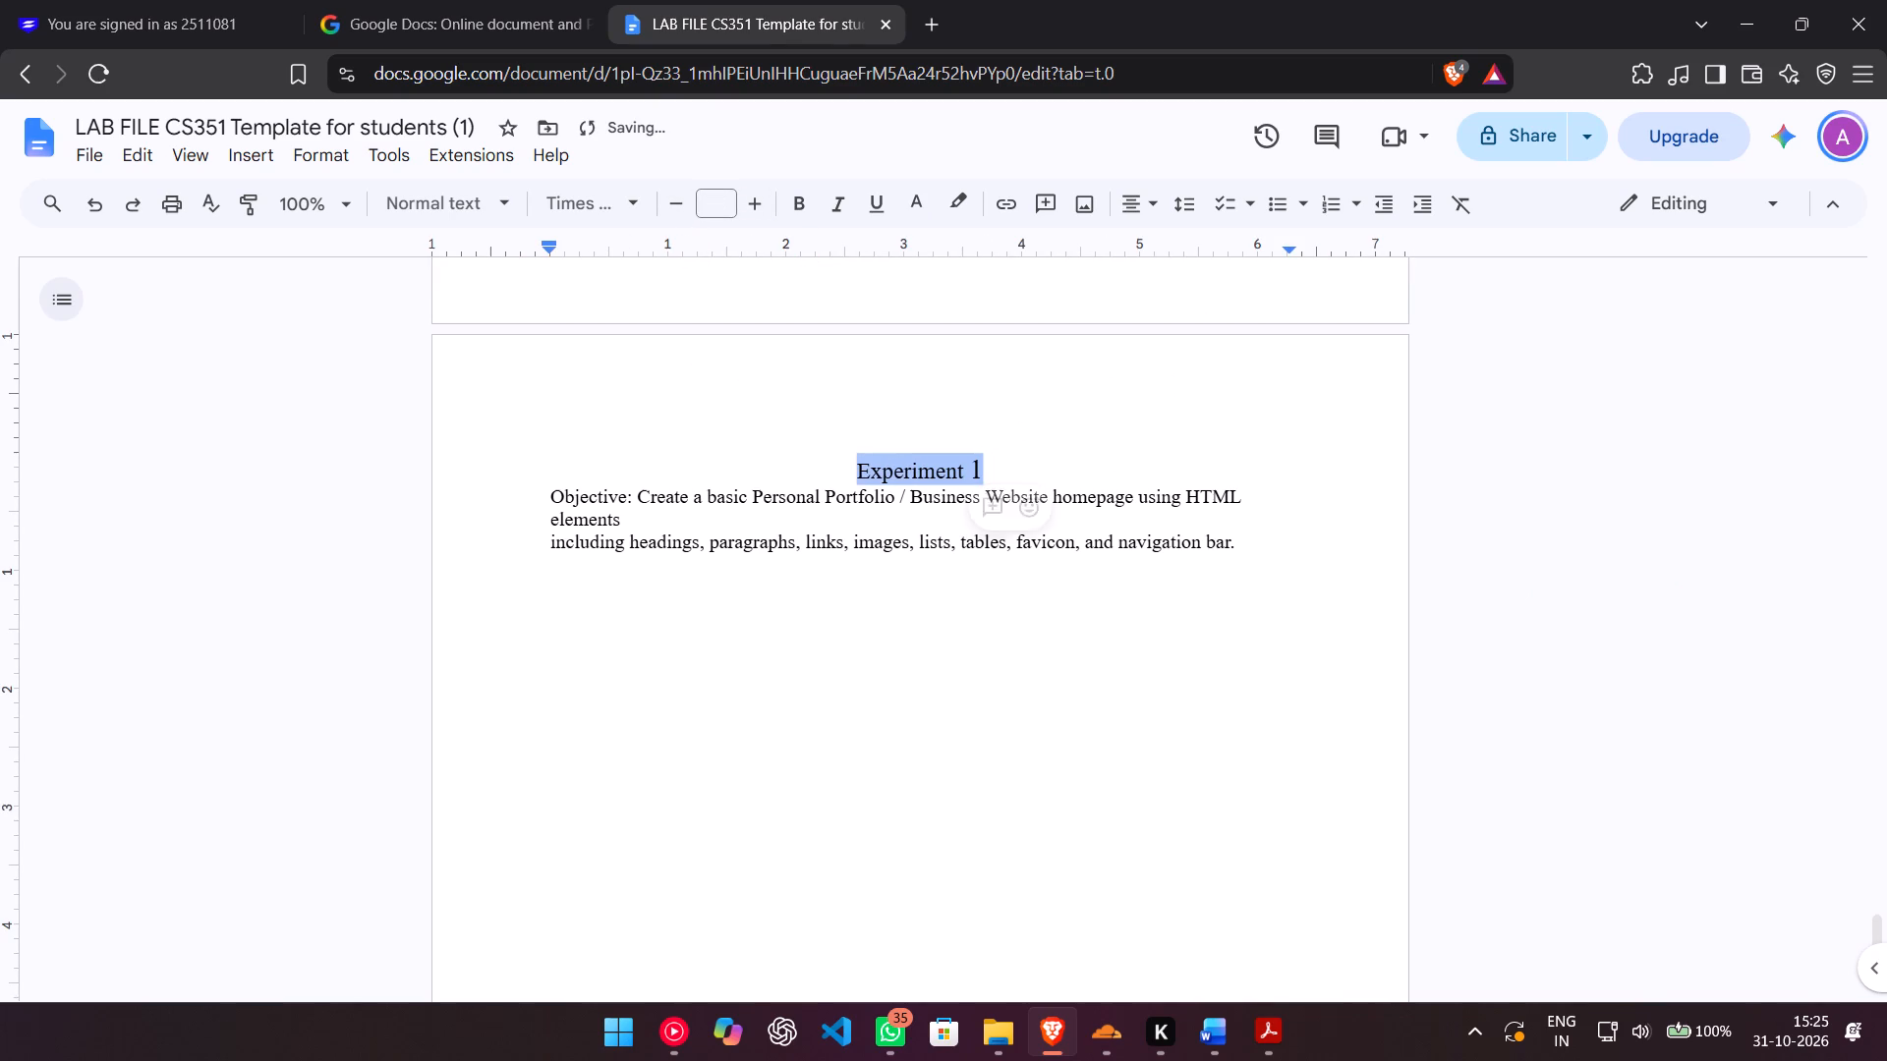
pyautogui.click(721, 204)
pyautogui.write('14')
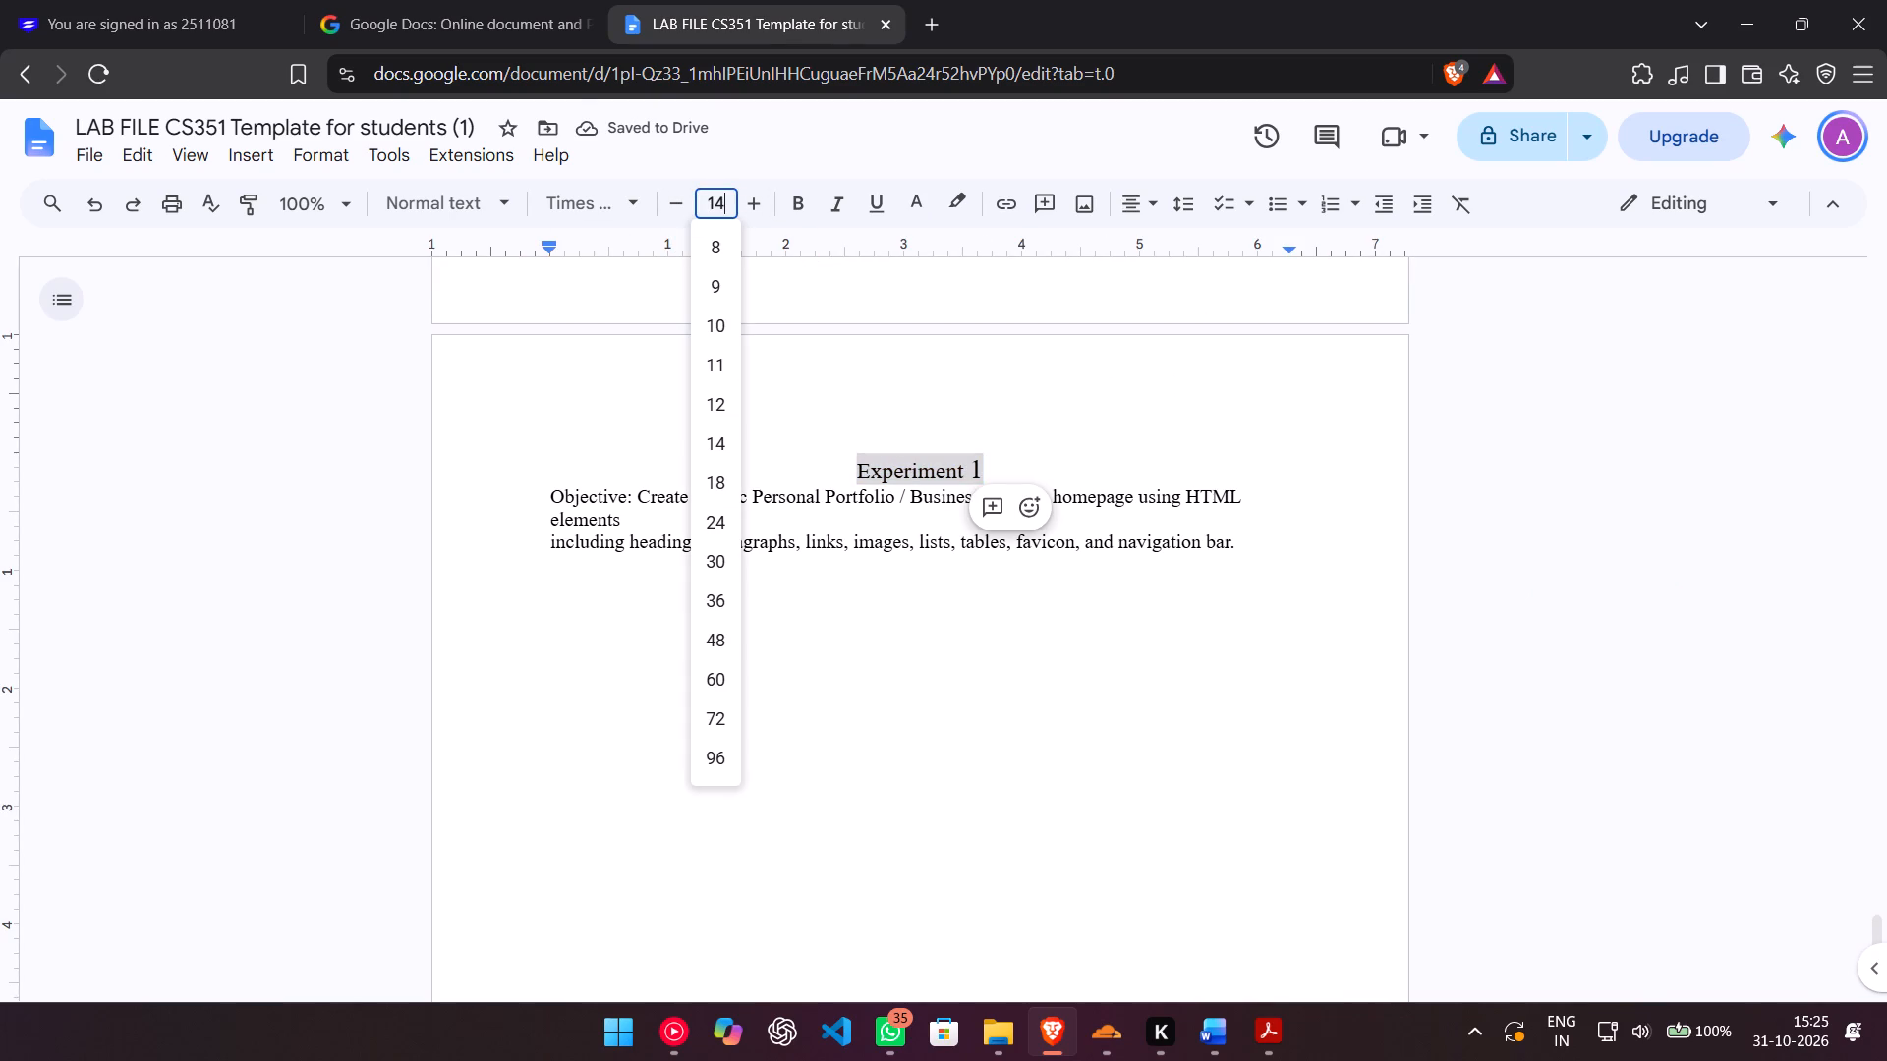
pyautogui.click(851, 364)
# Make the whole Experiment 1 heading bold.
pyautogui.moveTo(1012, 477); pyautogui.dragTo(870, 457)
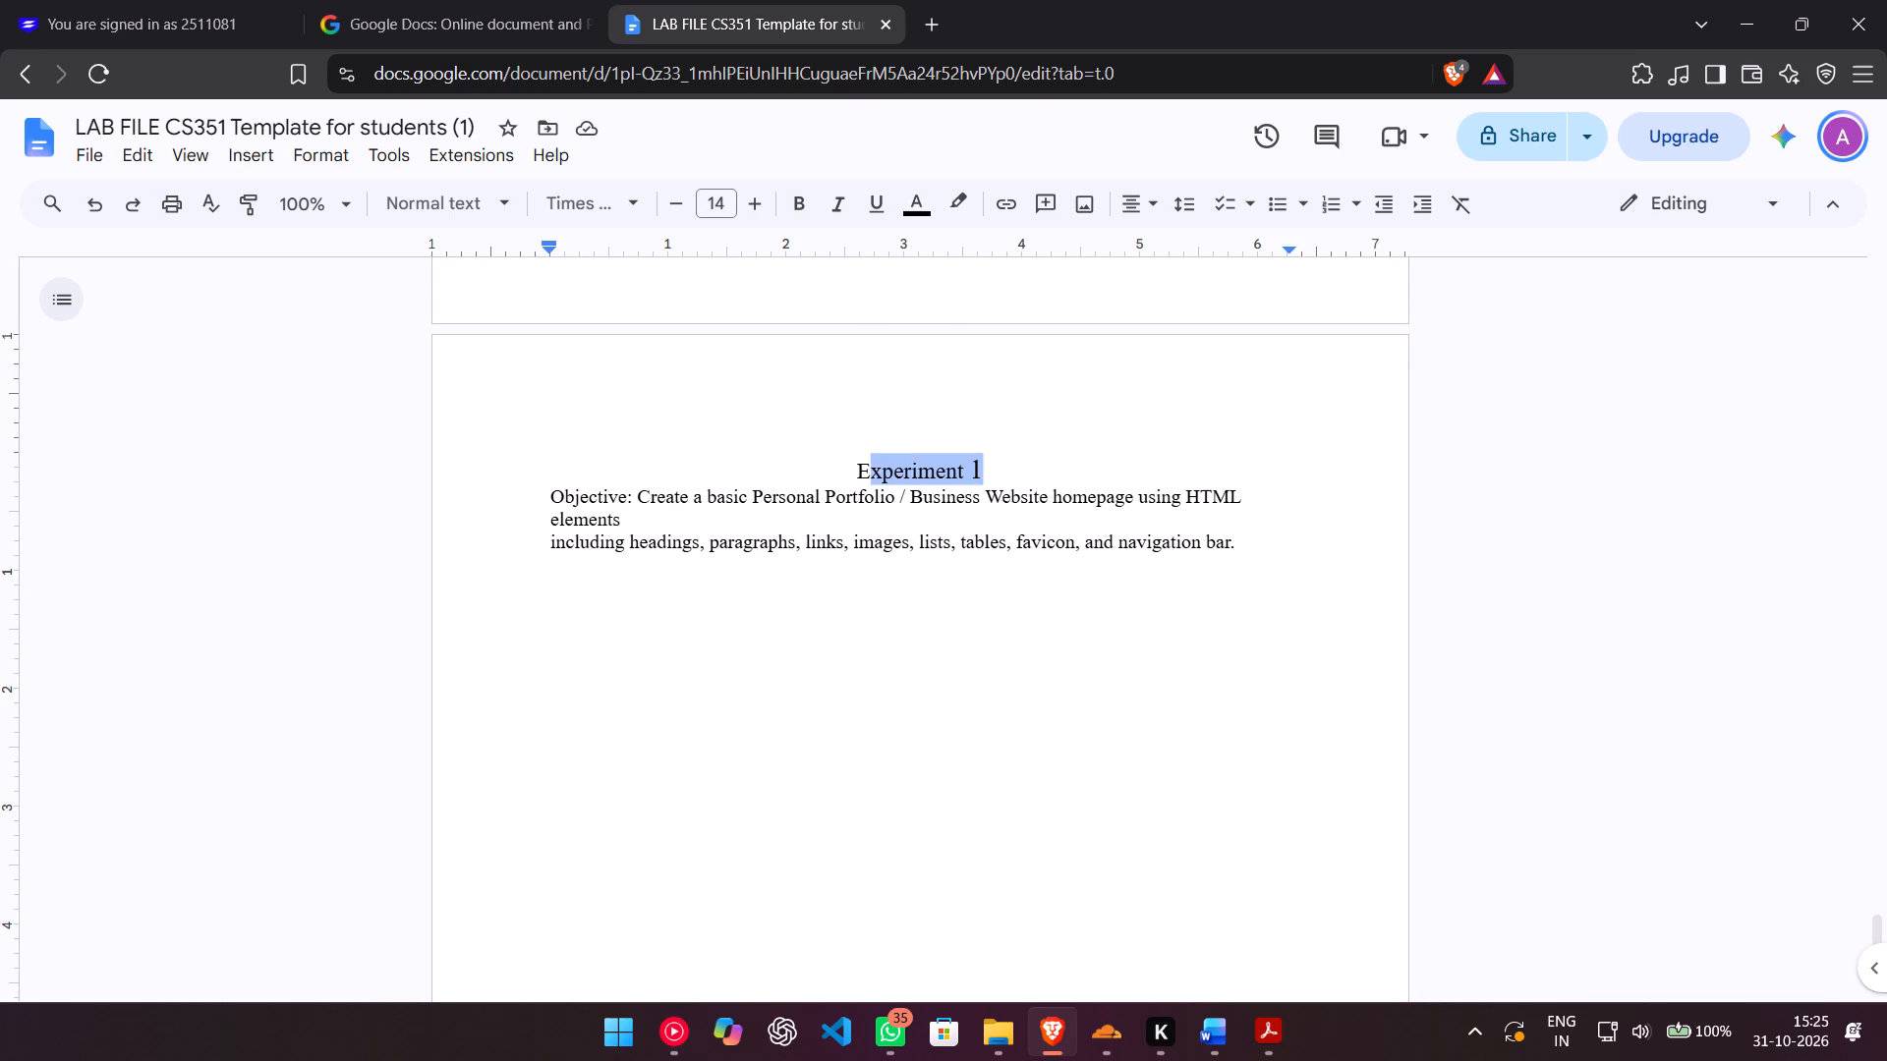
pyautogui.moveTo(870, 457); pyautogui.dragTo(853, 457)
pyautogui.click(804, 211)
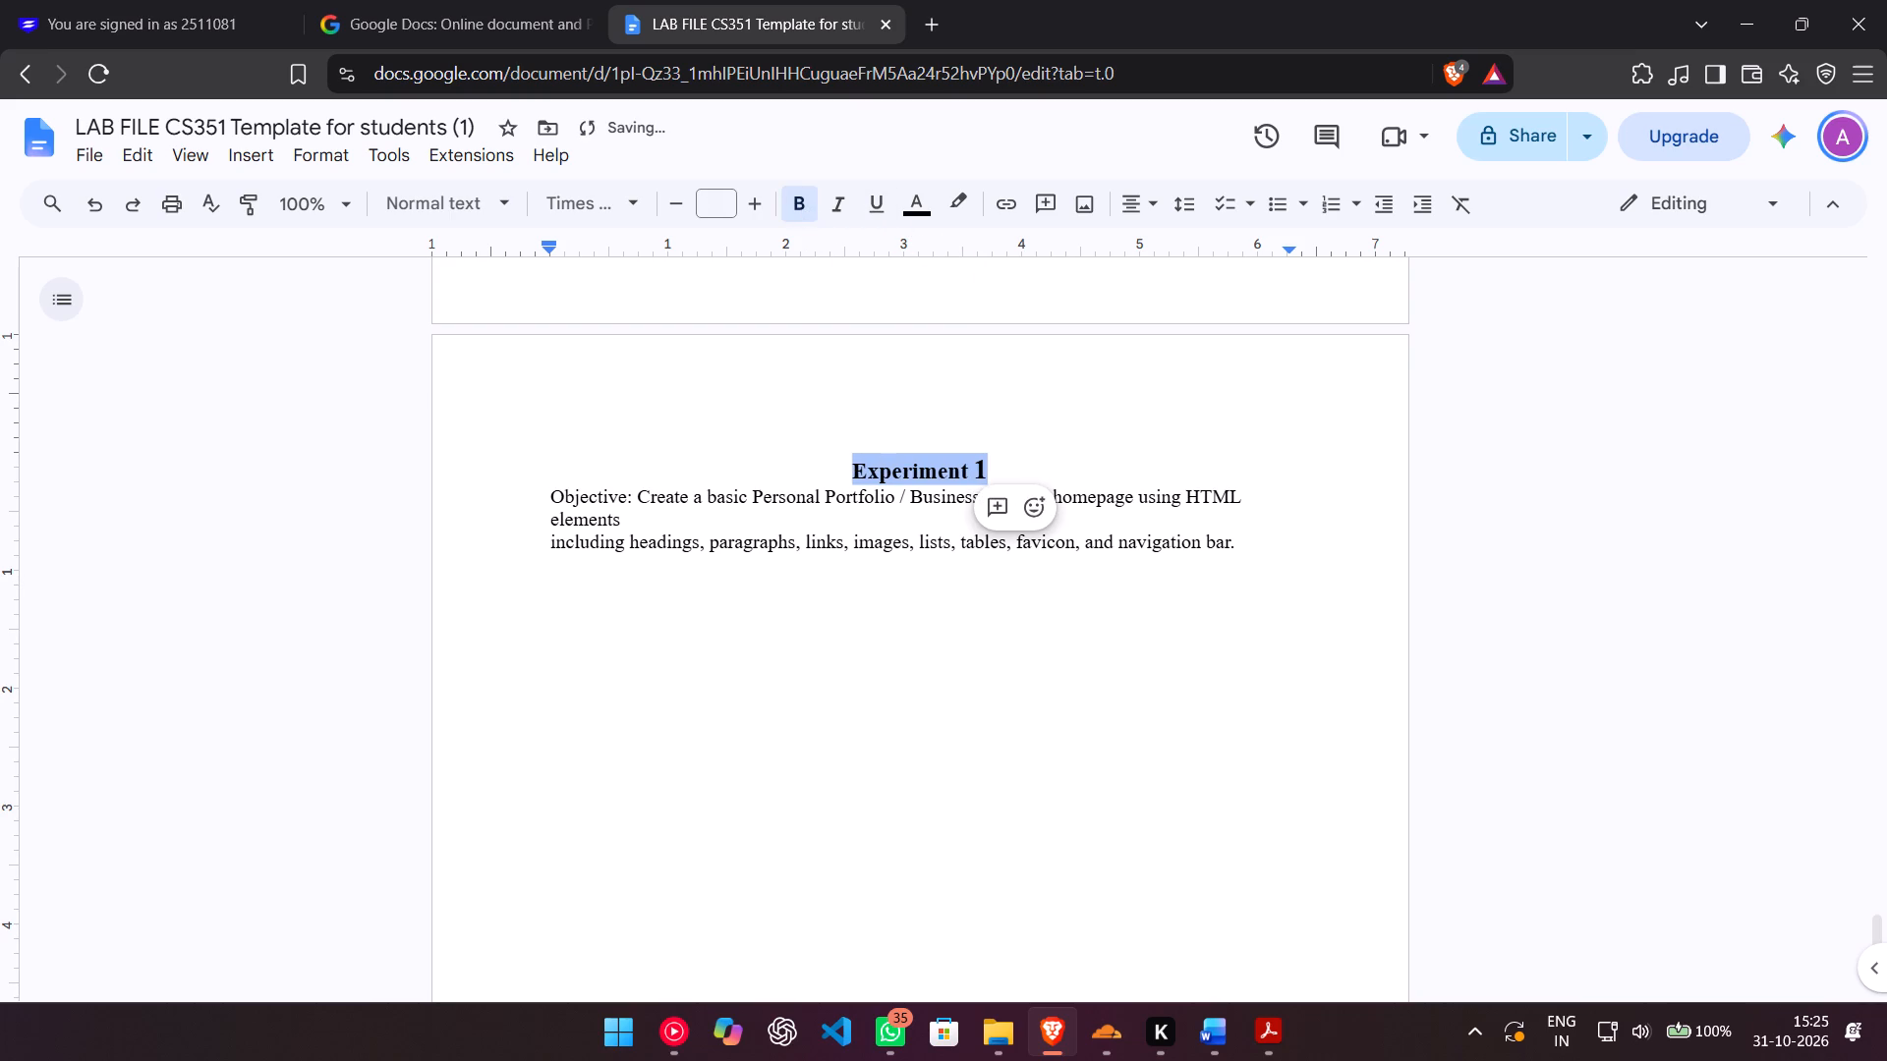
pyautogui.scroll(5, 584, 486)
pyautogui.scroll(-3, 588, 484)
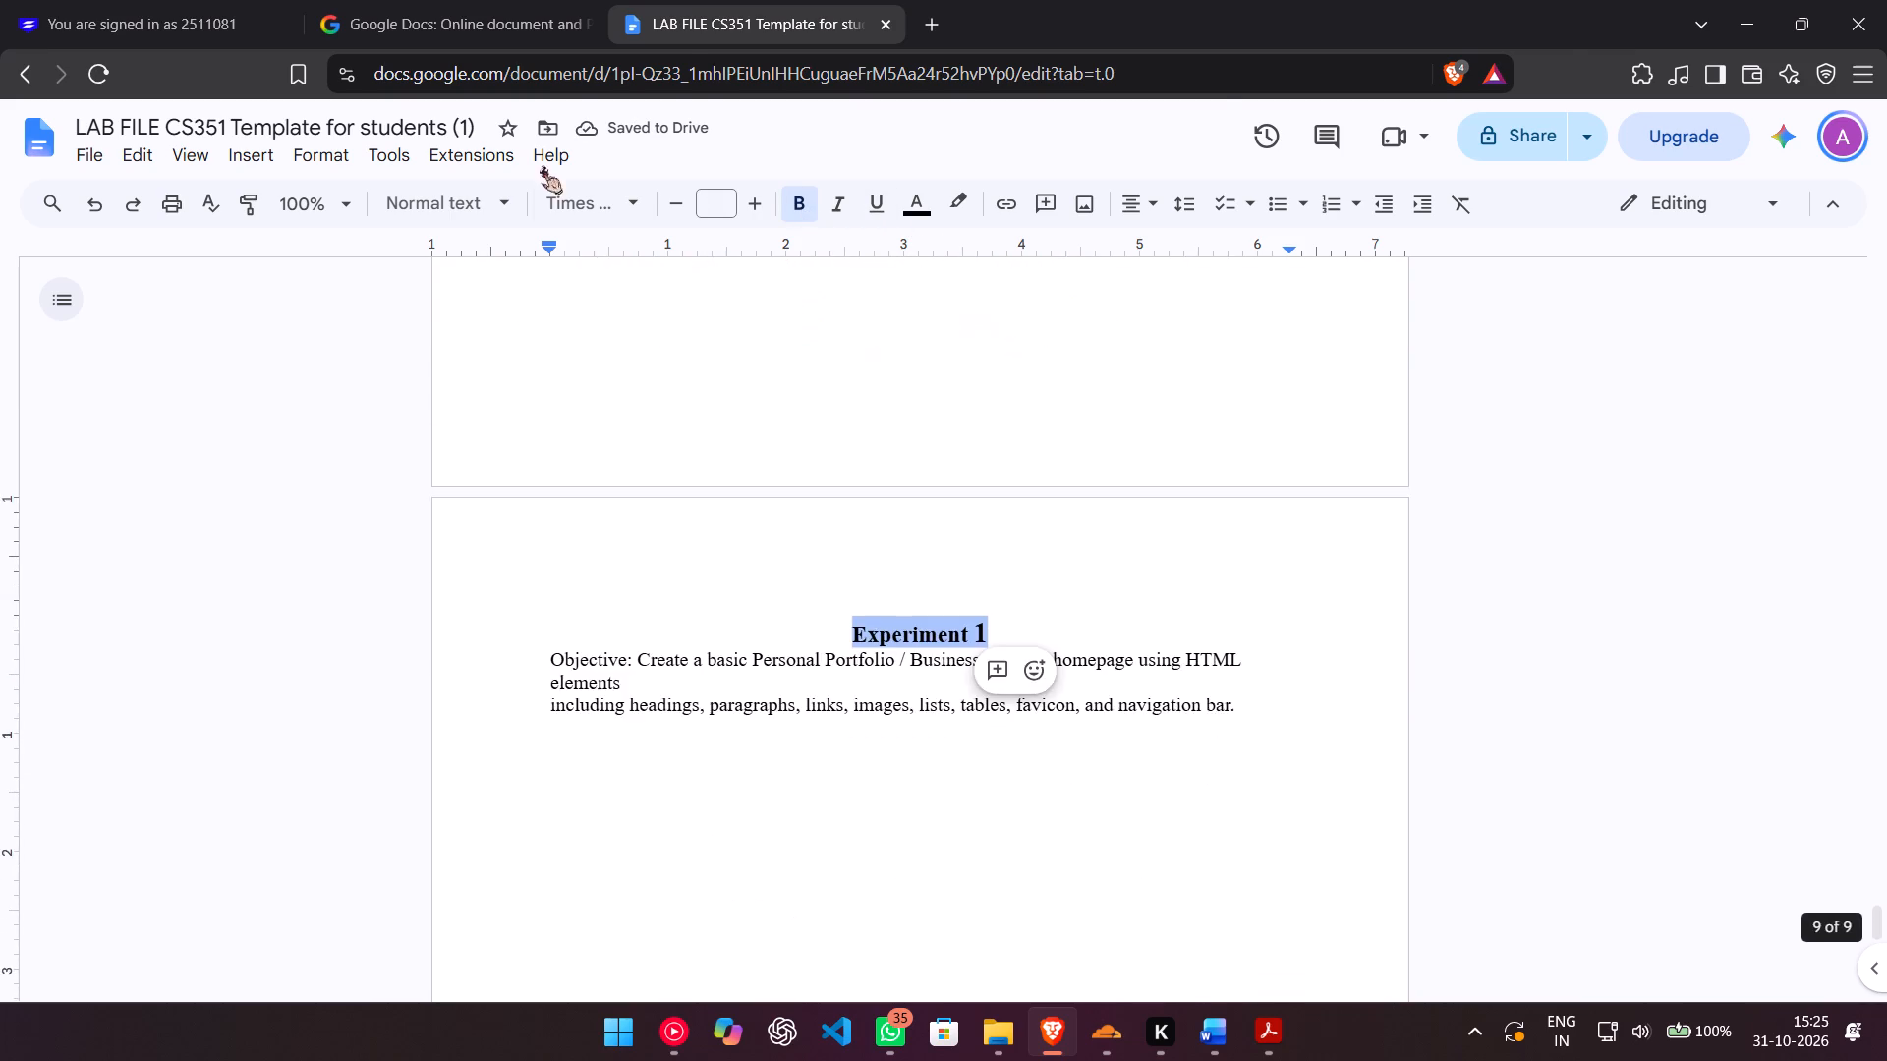
# Make the word Objective bold at the start of the Experiment 1 objective, as in FSD FILE.pdf.
pyautogui.hotkey('alt', 'Tab')
pyautogui.click(989, 491)
pyautogui.hotkey('alt', 'Tab')
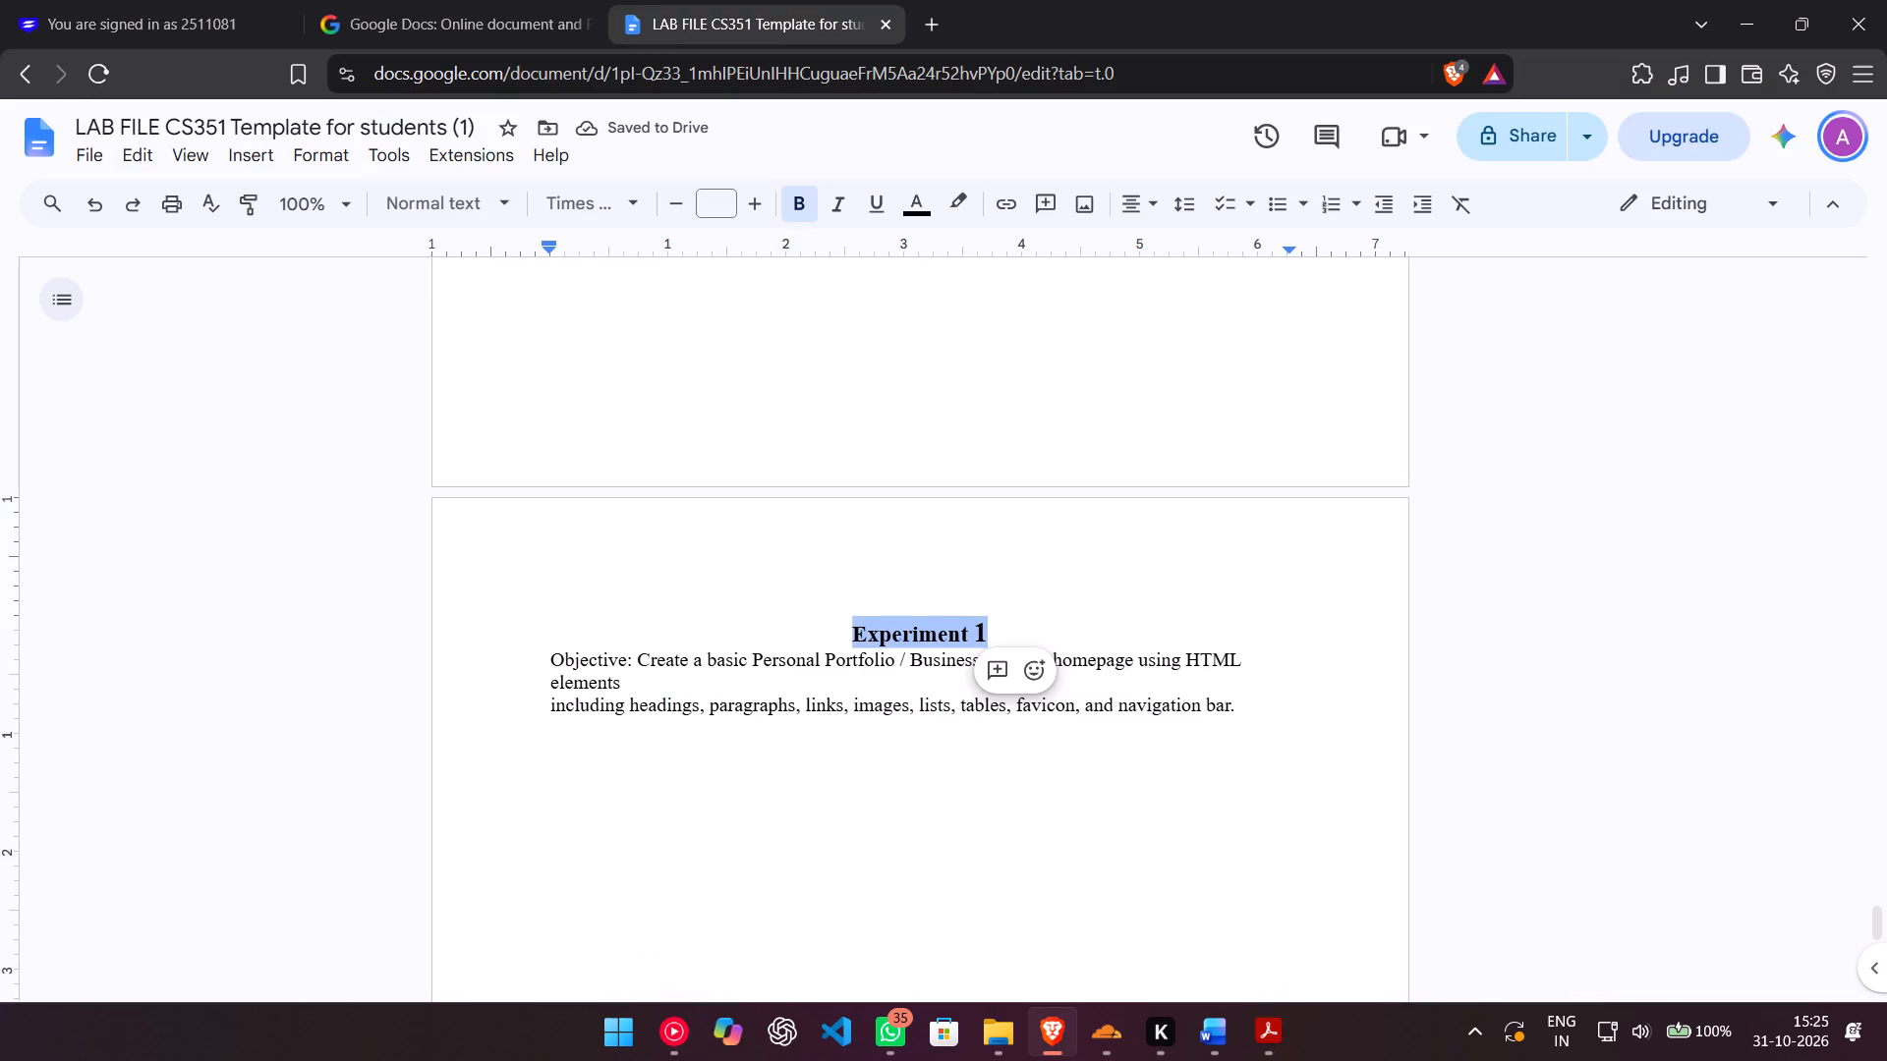
pyautogui.moveTo(555, 657); pyautogui.dragTo(626, 653)
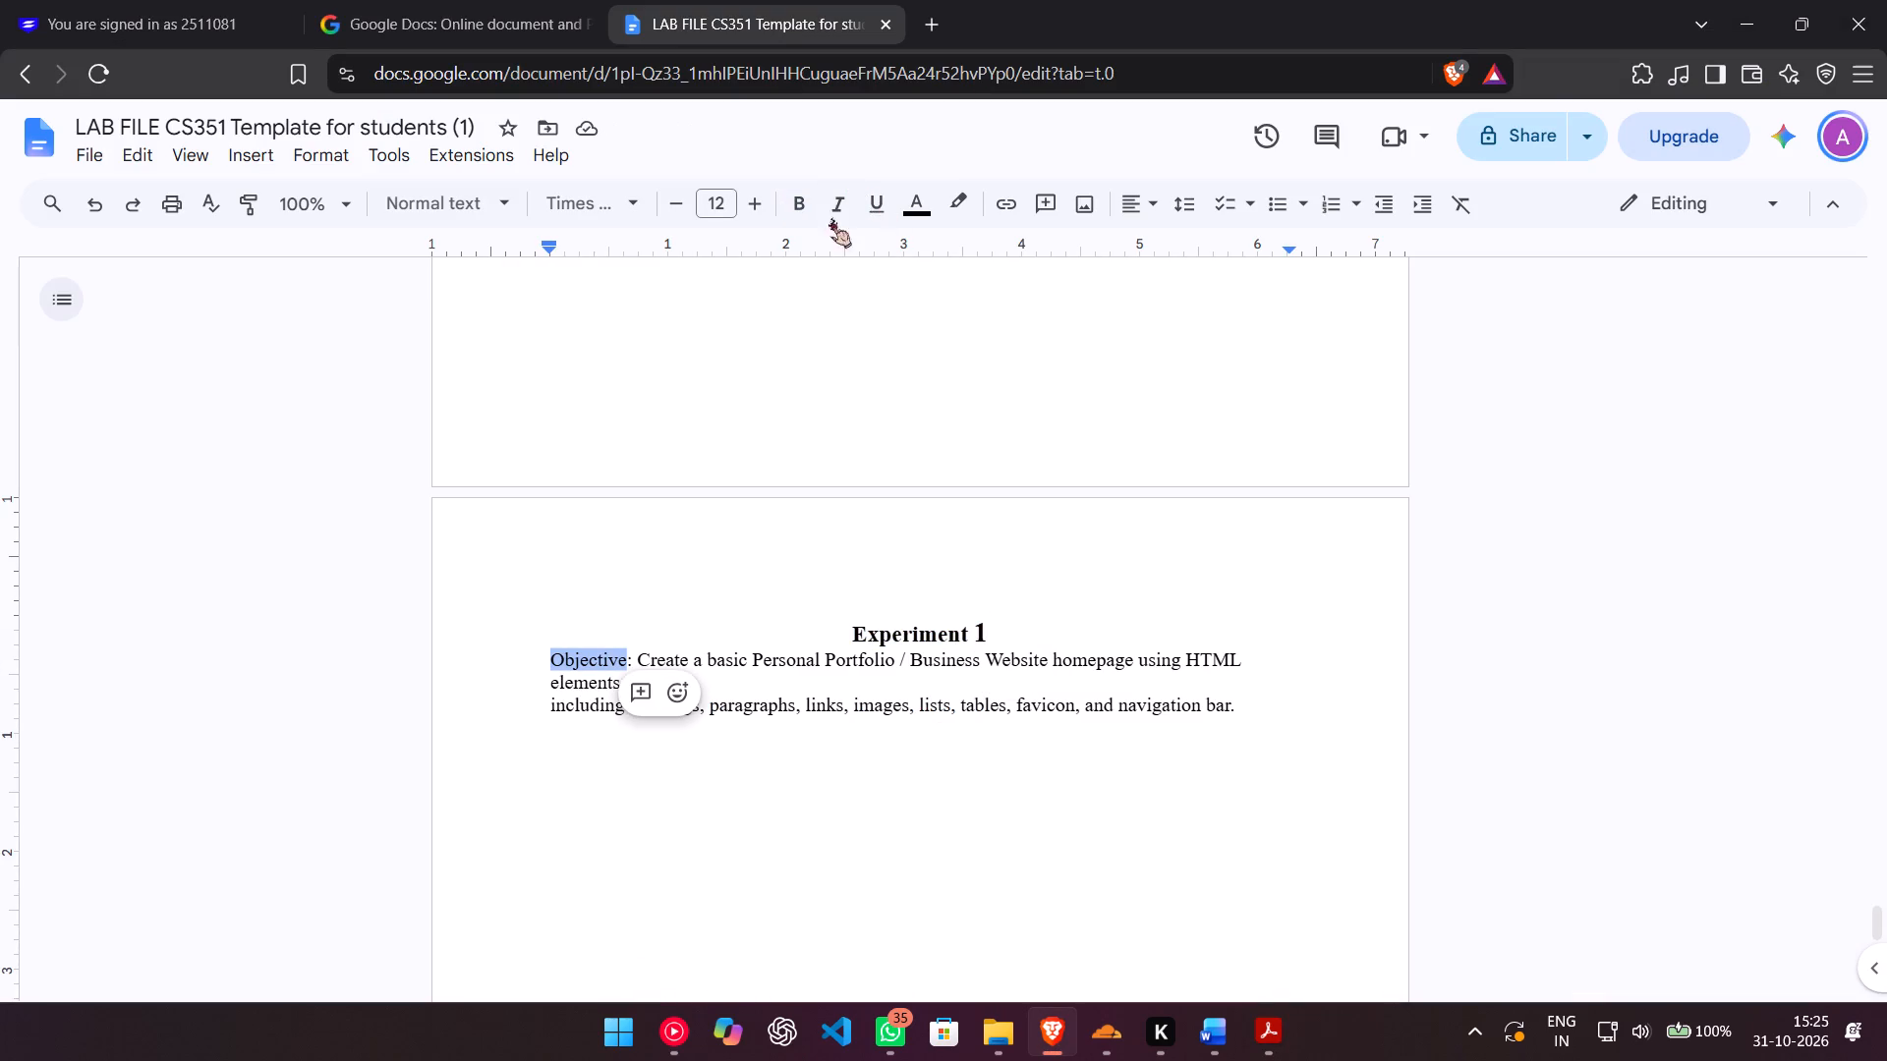
pyautogui.click(788, 208)
# Compare the objective with FSD FILE.pdf and join its two lines into one paragraph by replacing the break before "including" with a space.
pyautogui.hotkey('alt', 'Tab')
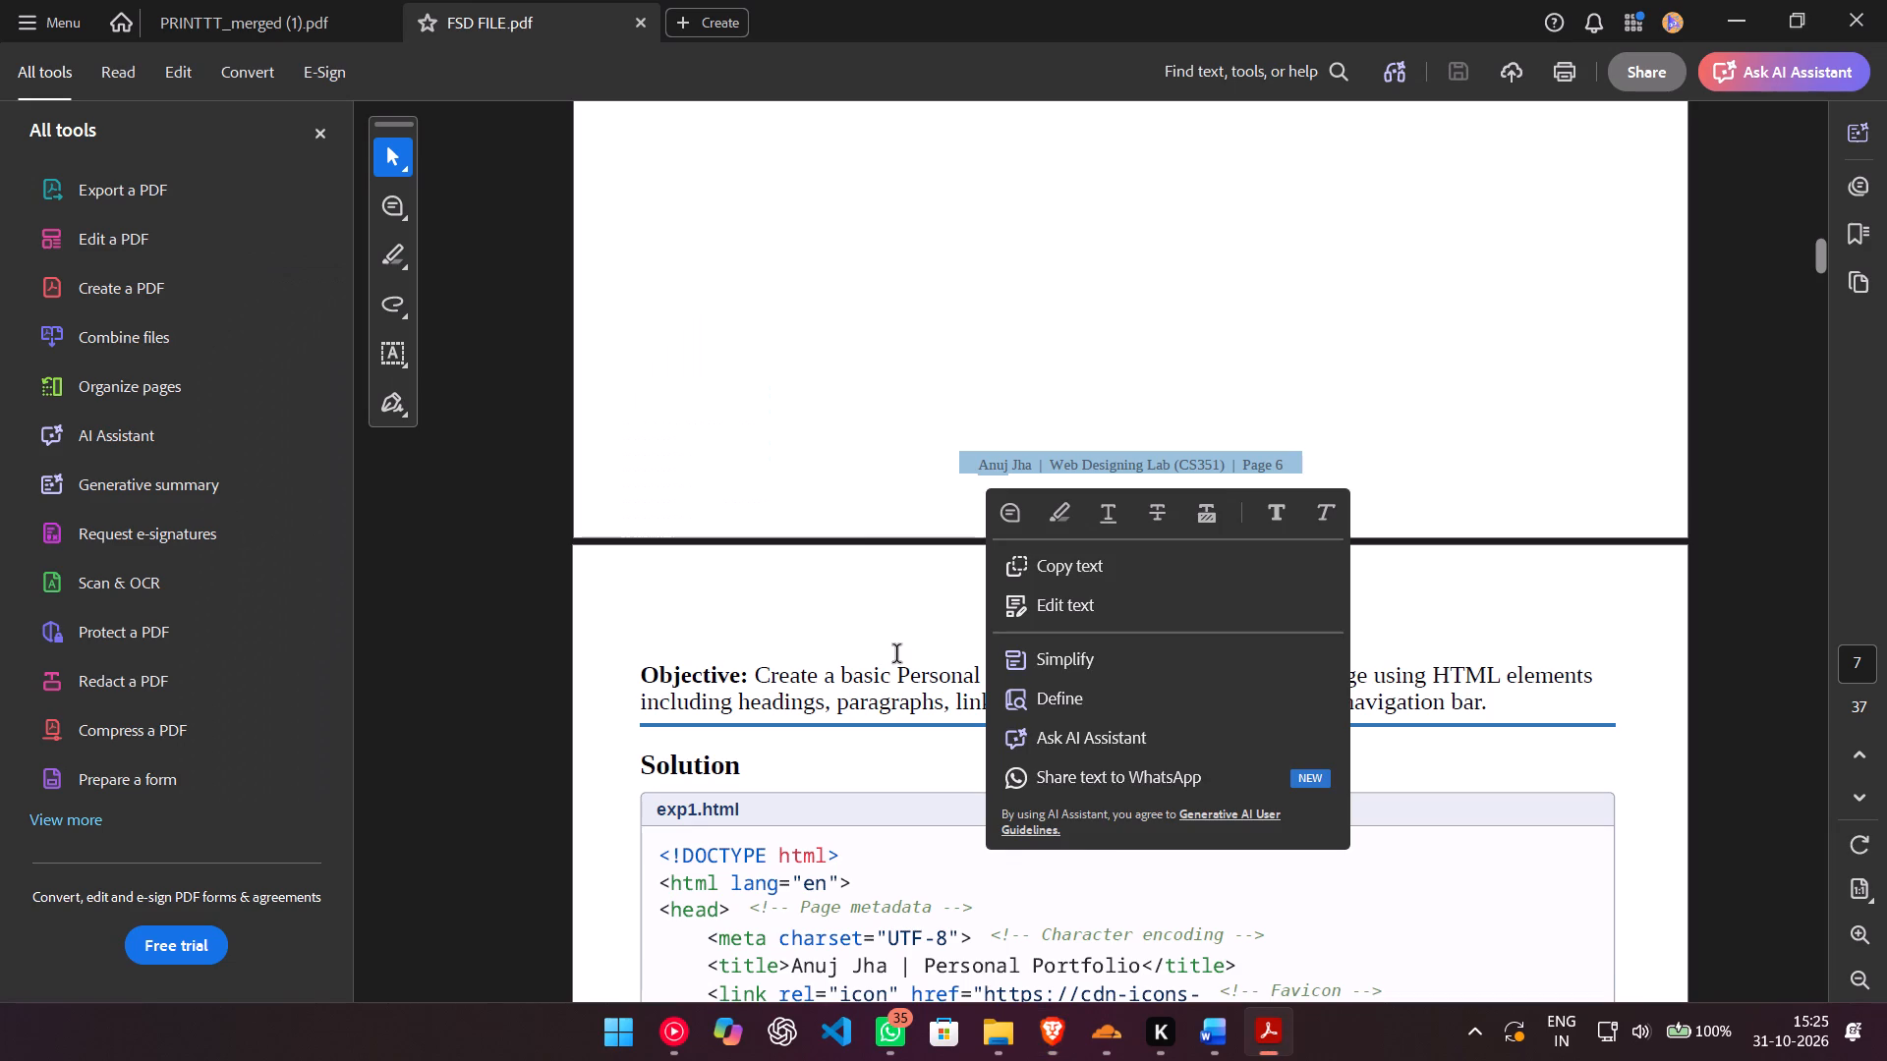
pyautogui.click(861, 595)
pyautogui.hotkey('alt', 'Tab')
pyautogui.hotkey('alt', 'Tab')
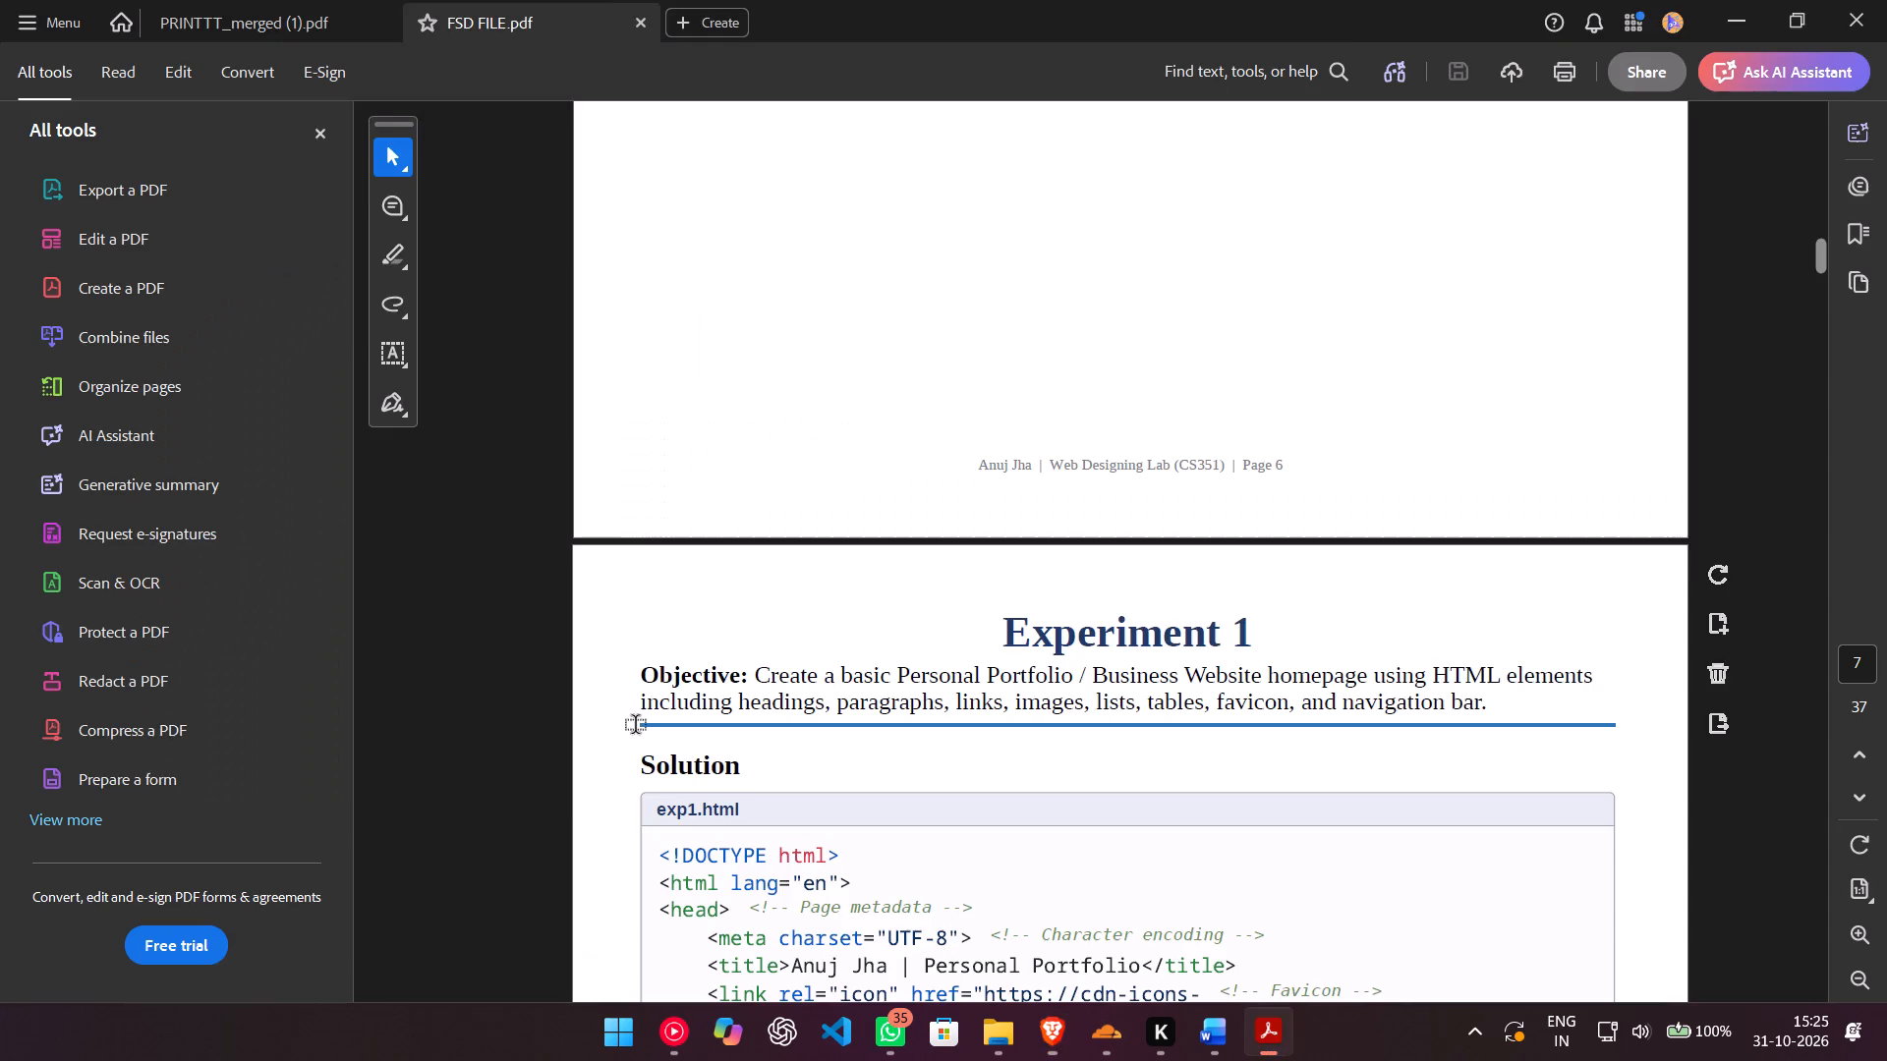
pyautogui.hotkey('alt', 'Tab')
pyautogui.click(549, 708)
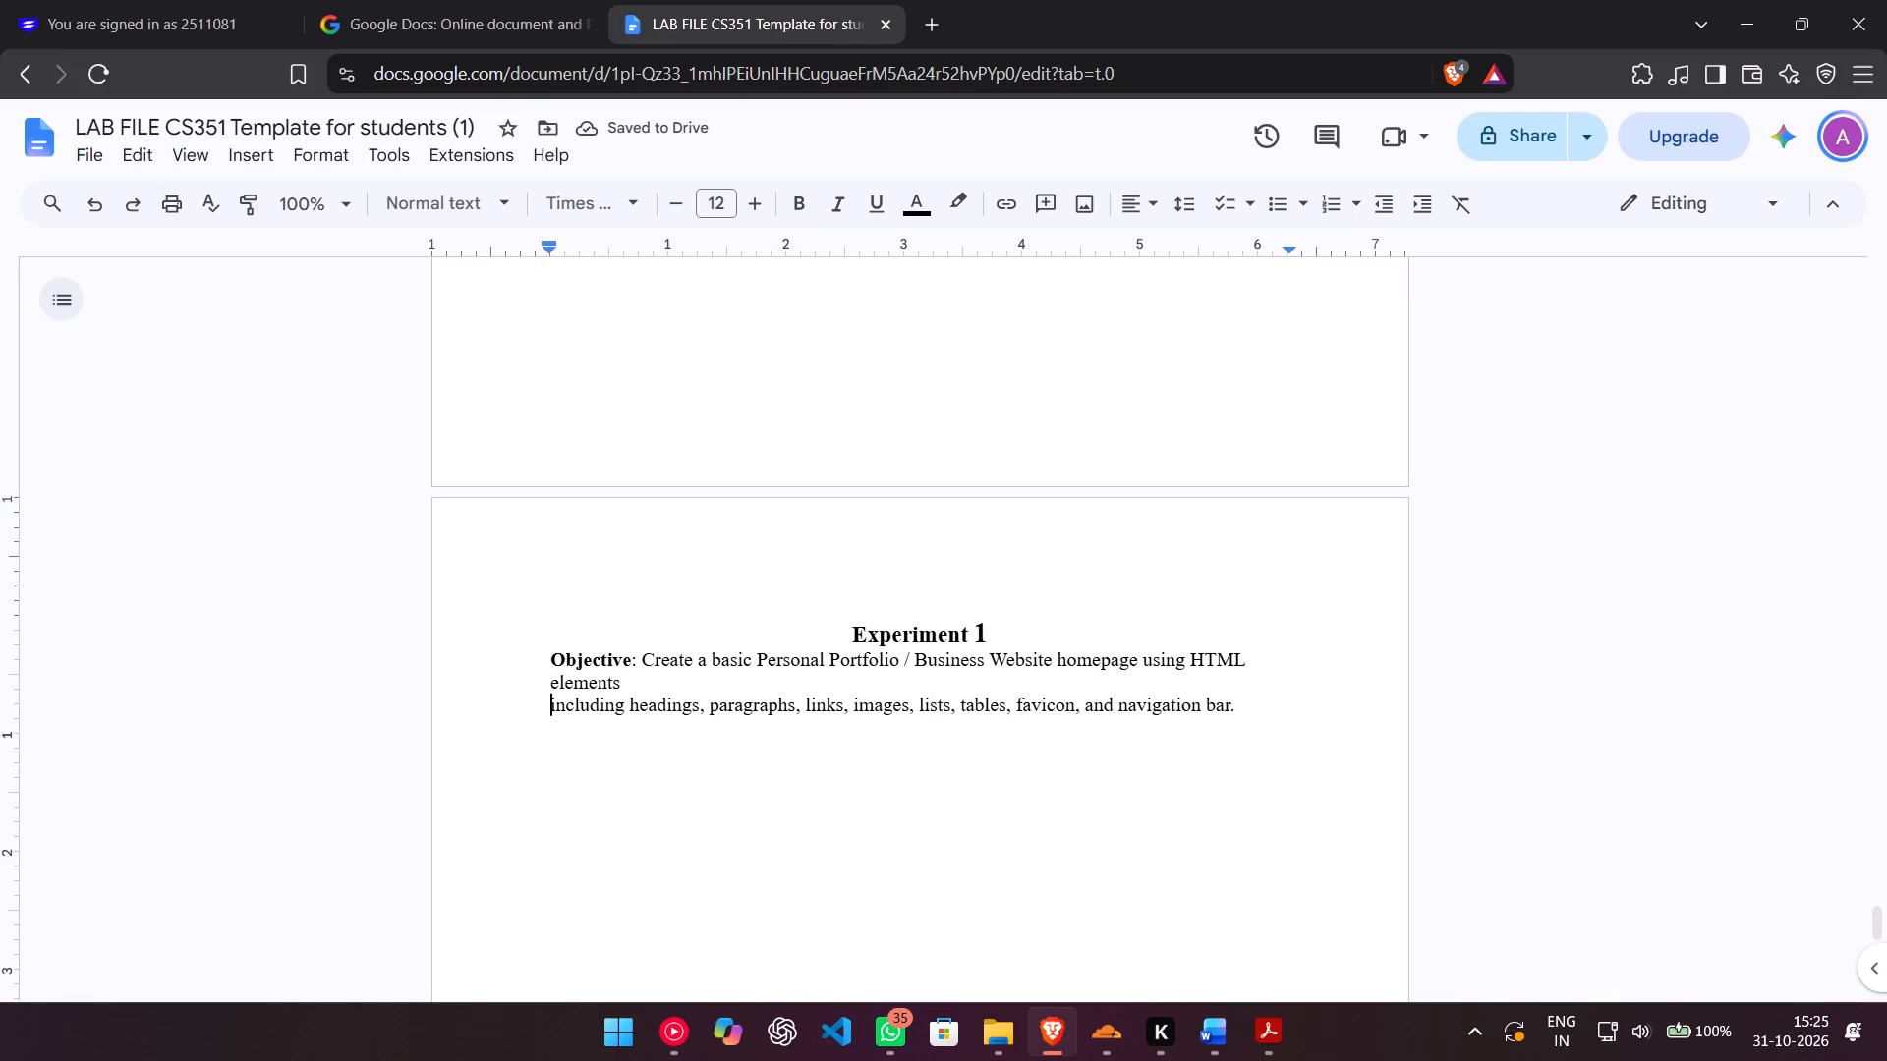
pyautogui.press('BackSpace')
pyautogui.press('space')
pyautogui.click(615, 703)
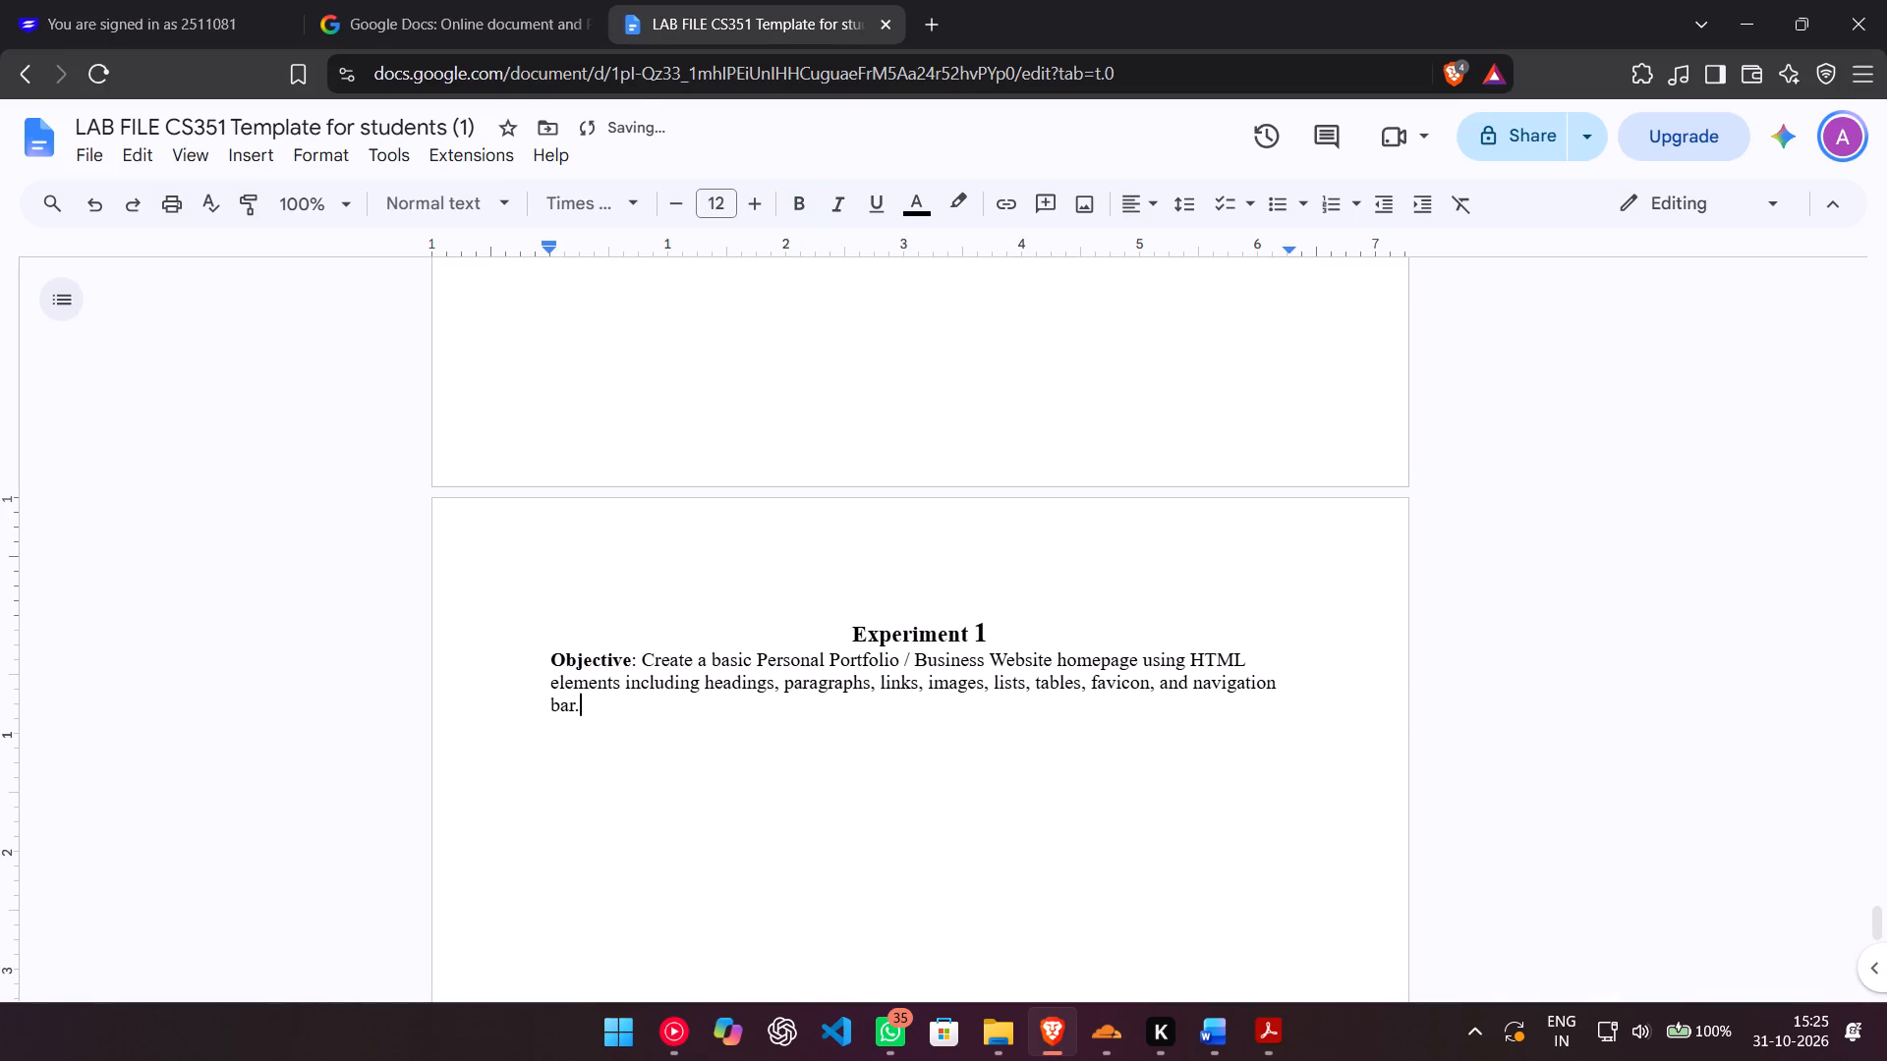
# Add a full-width row of underscores on a new line below the Experiment 1 objective as a separator.
pyautogui.scroll(-2, 793, 698)
pyautogui.hotkey('alt', 'Tab')
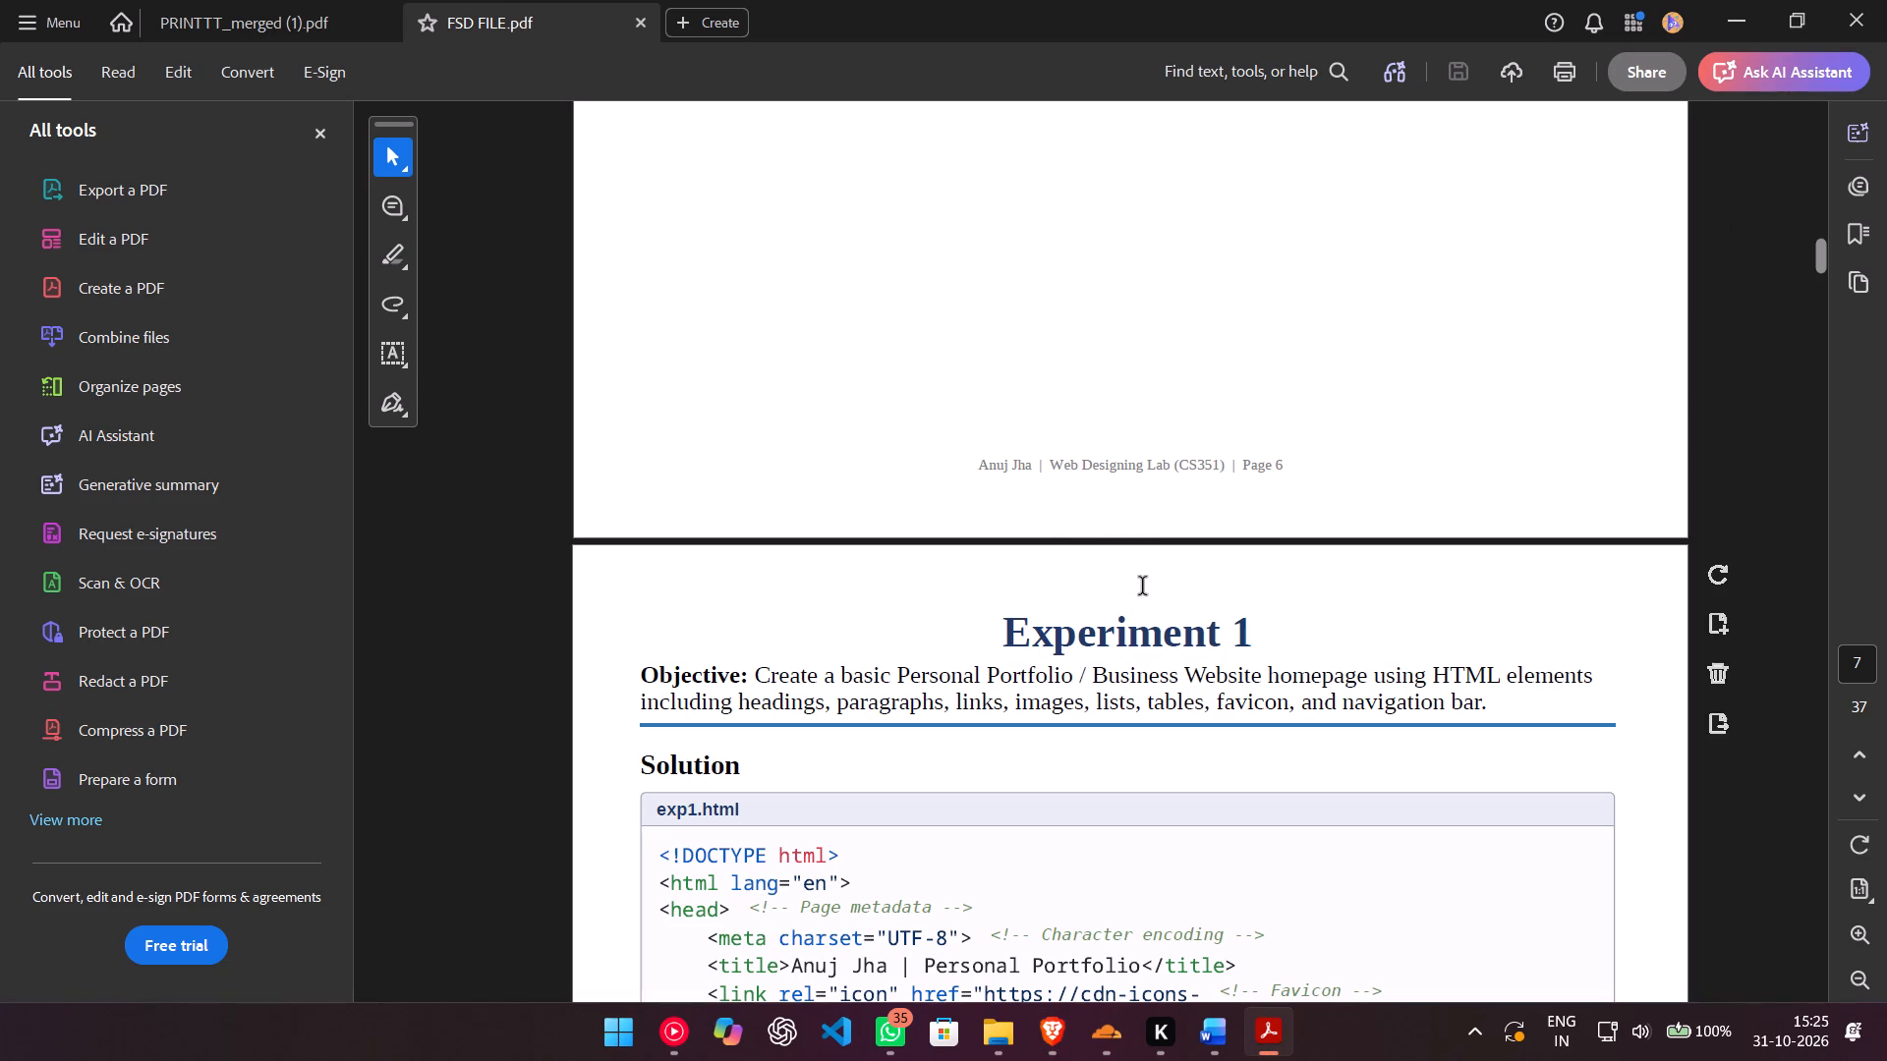
pyautogui.hotkey('alt', 'Tab')
pyautogui.click(556, 548)
pyautogui.doubleClick(592, 541)
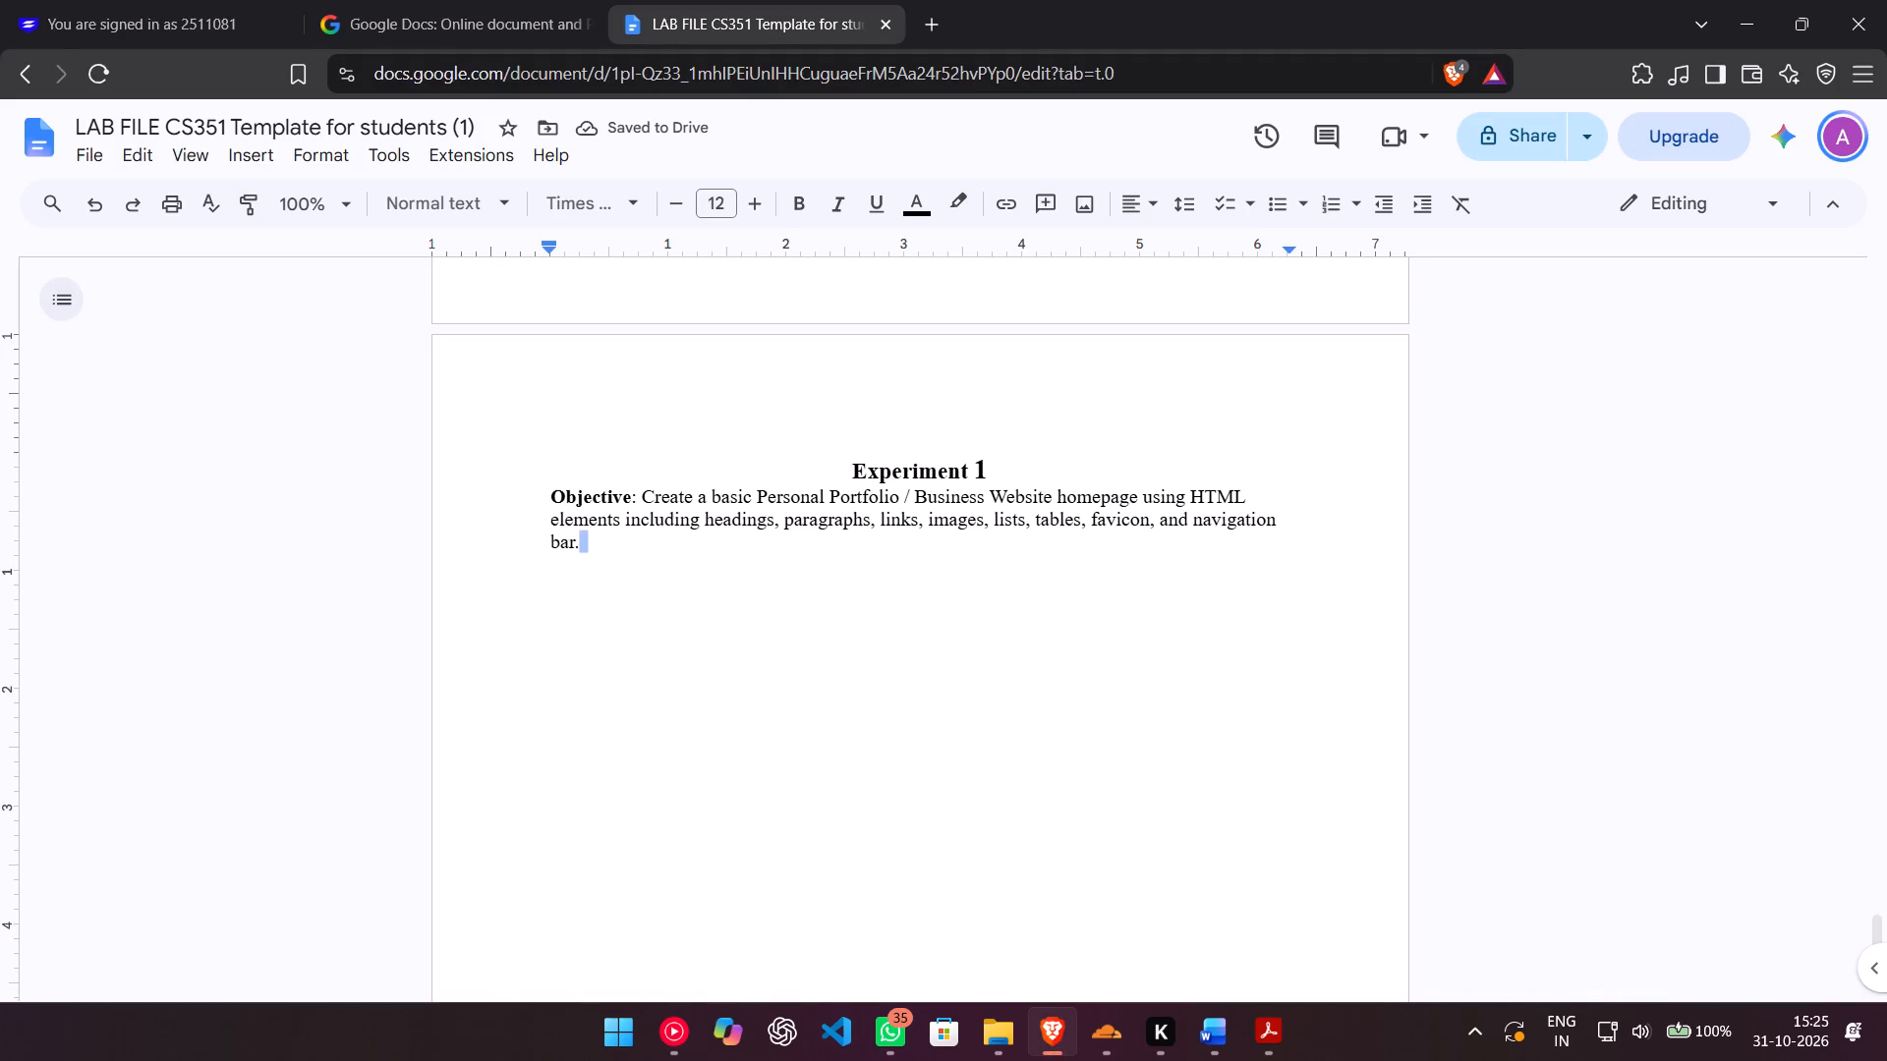
pyautogui.press('\\')
pyautogui.press('BackSpace')
pyautogui.press('Return')
pyautogui.write('___')
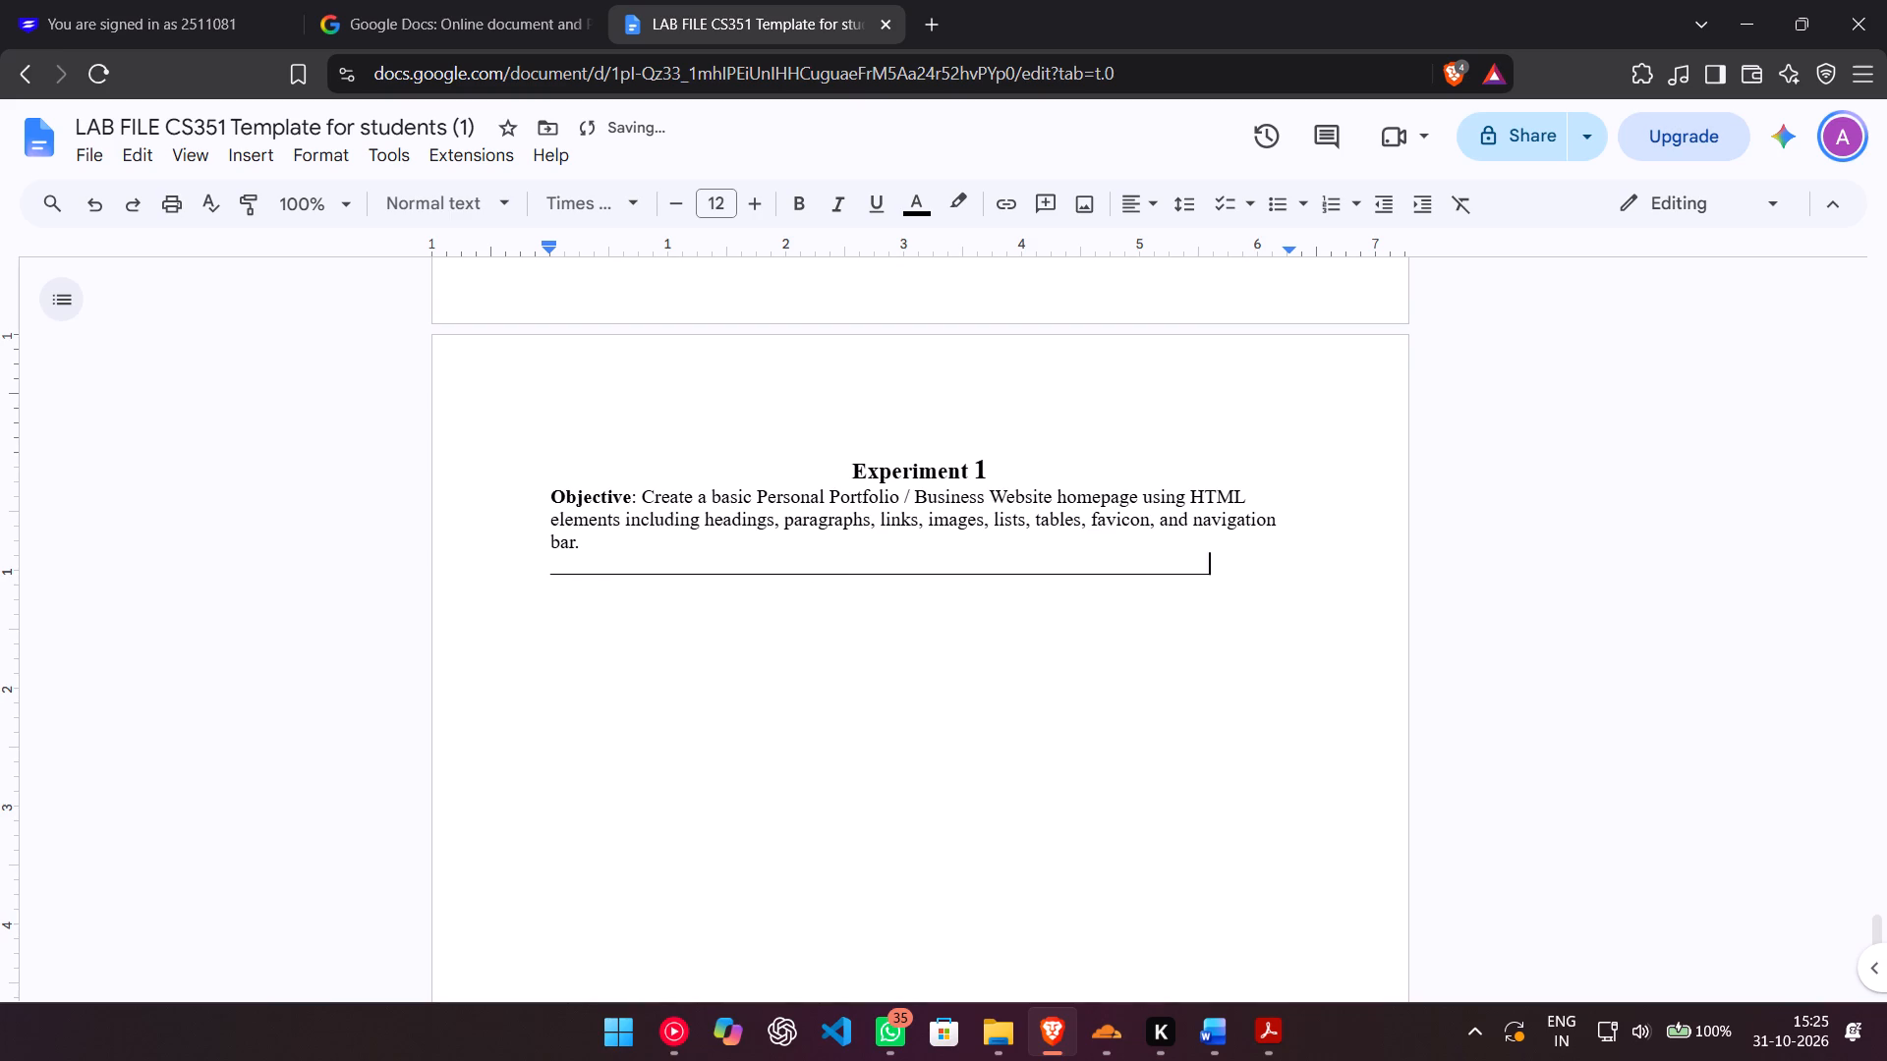
pyautogui.press('BackSpace')
pyautogui.press('BackSpace')
pyautogui.press('BackSpace')
pyautogui.press('BackSpace')
pyautogui.press('BackSpace')
# Underline the separator below the objective and colour it light blue to match the line in FSD FILE.pdf.
pyautogui.moveTo(542, 561); pyautogui.dragTo(1356, 586)
pyautogui.click(881, 208)
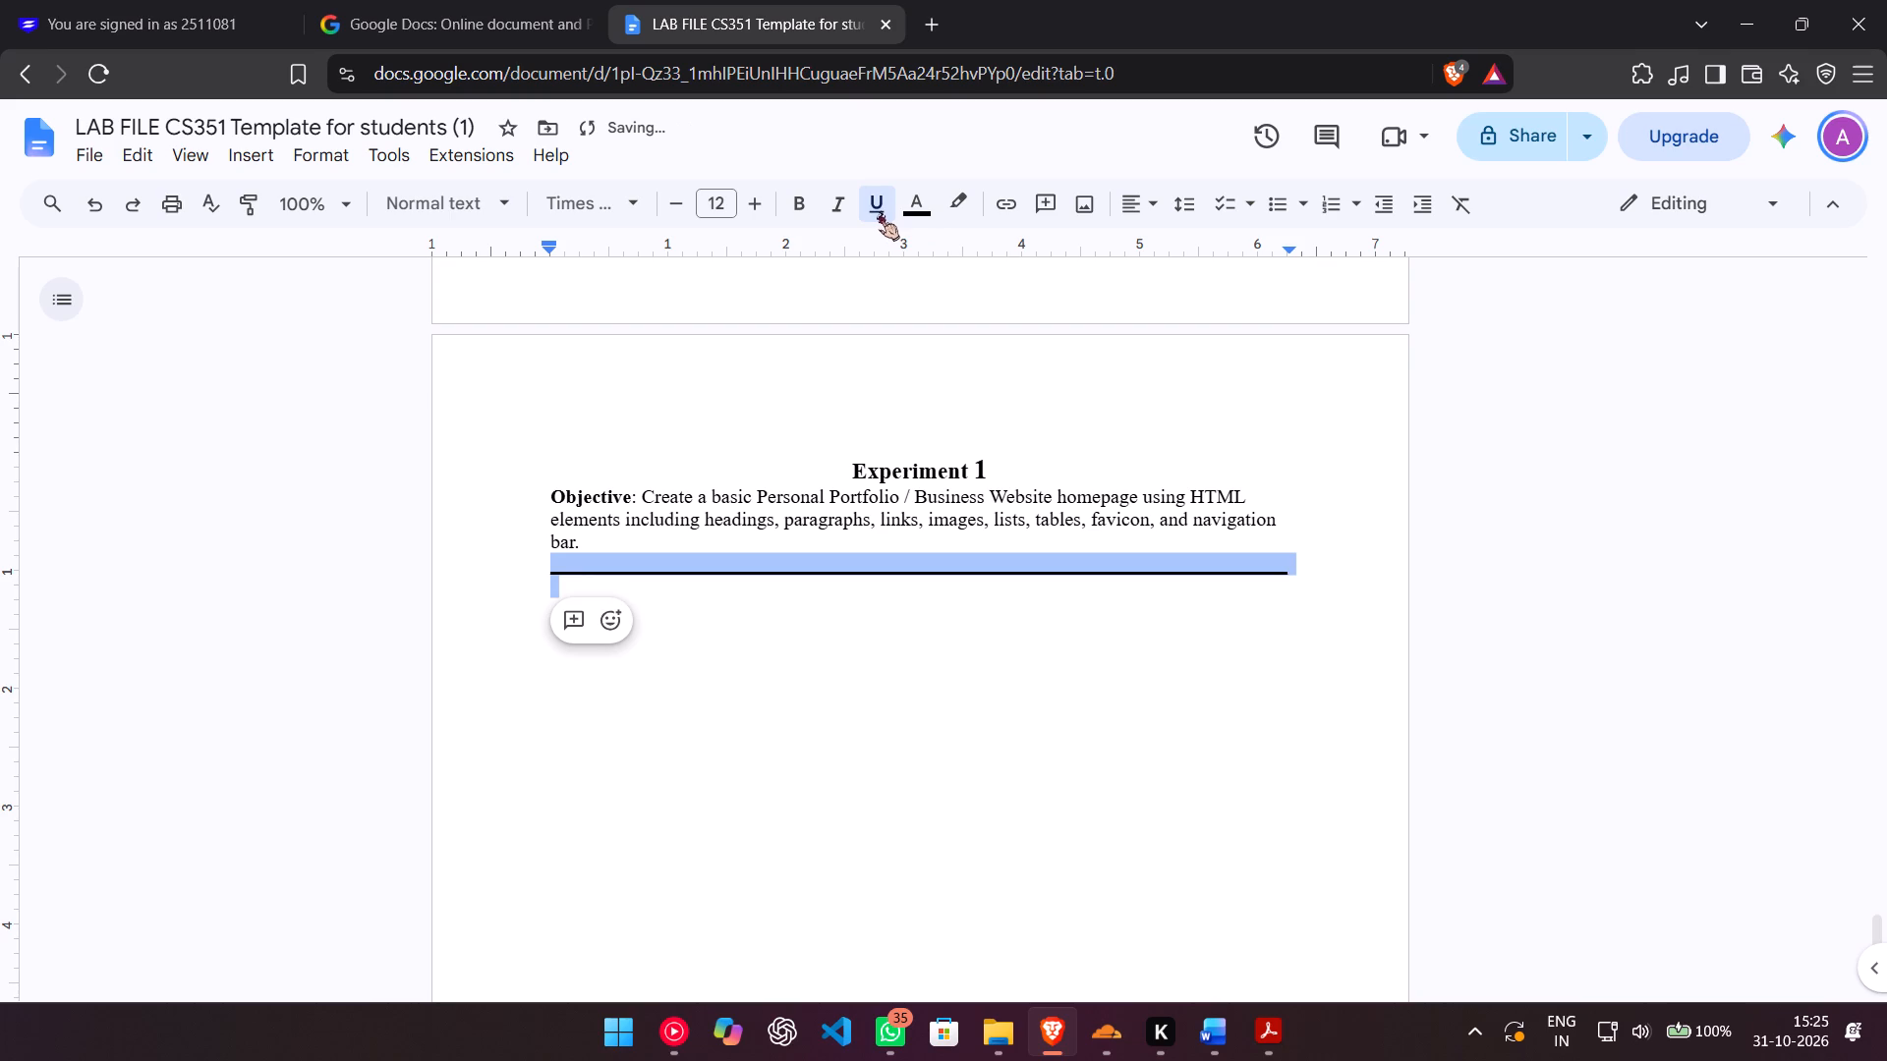
pyautogui.click(917, 206)
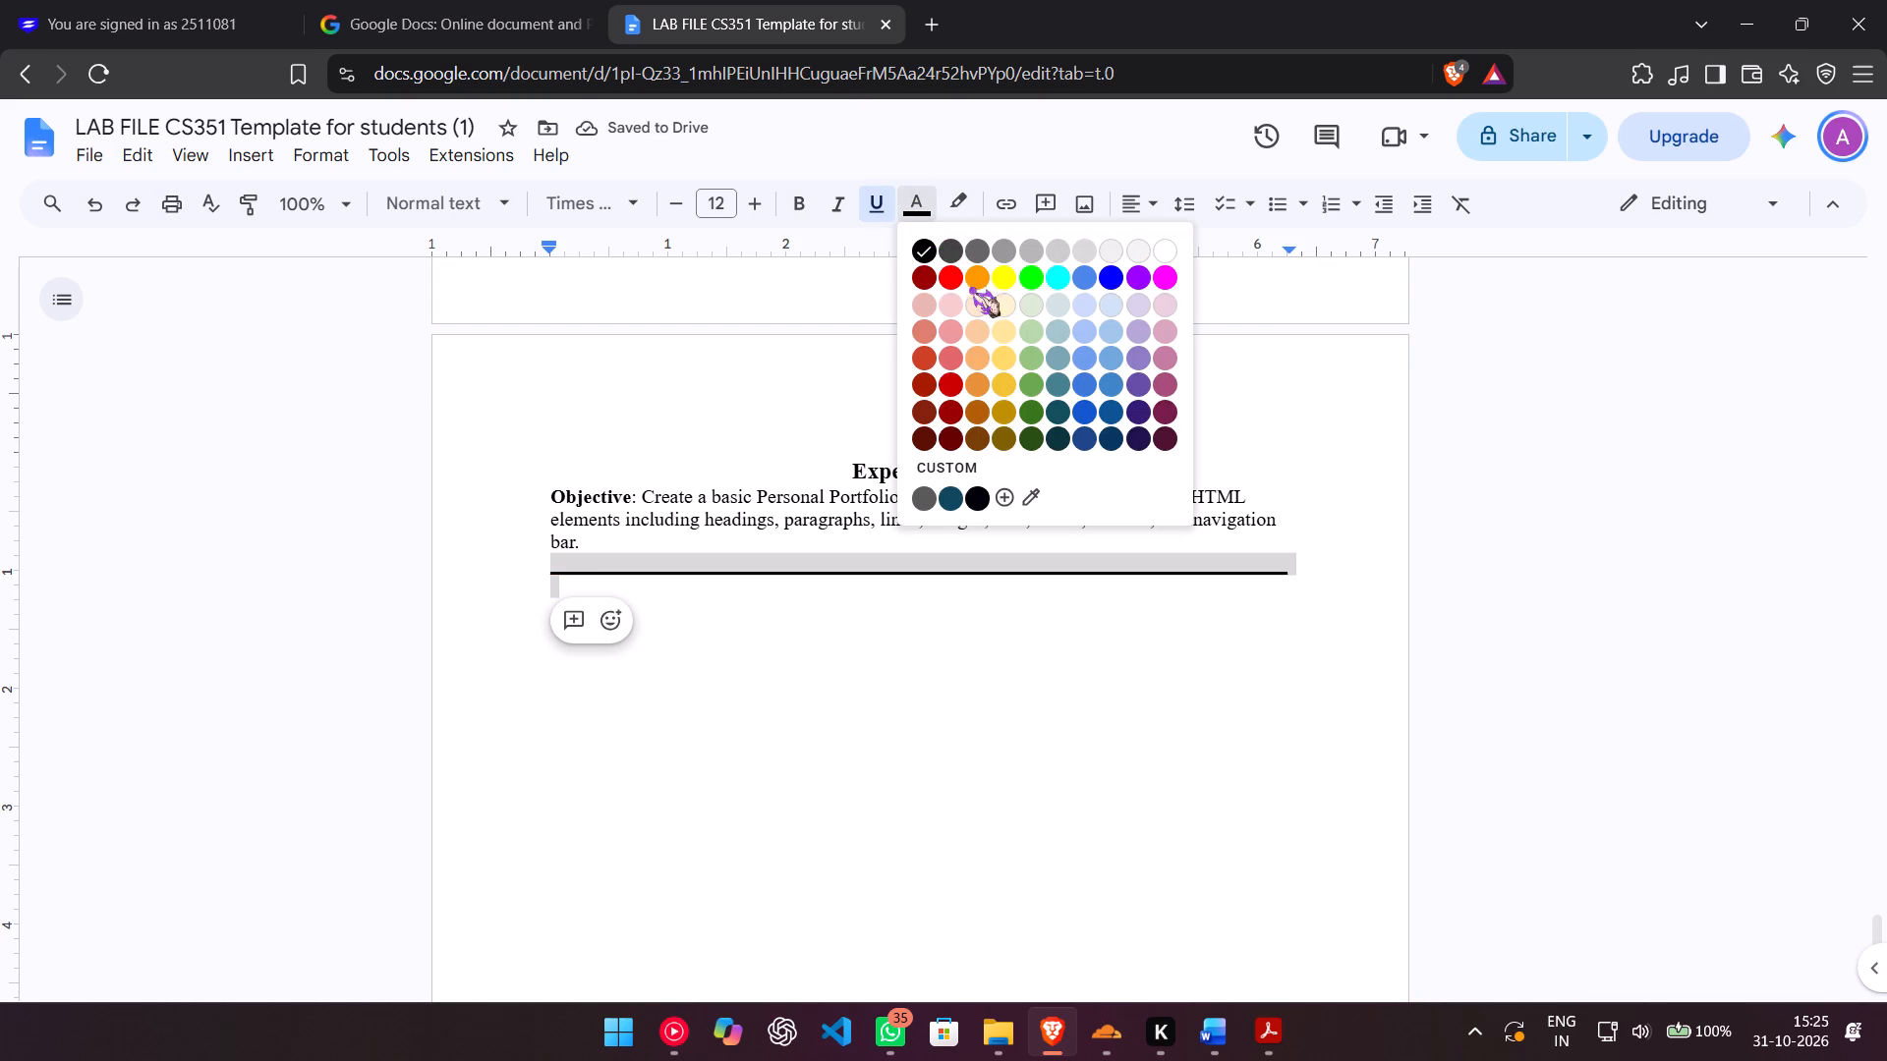
pyautogui.click(1116, 279)
pyautogui.hotkey('alt', 'Tab')
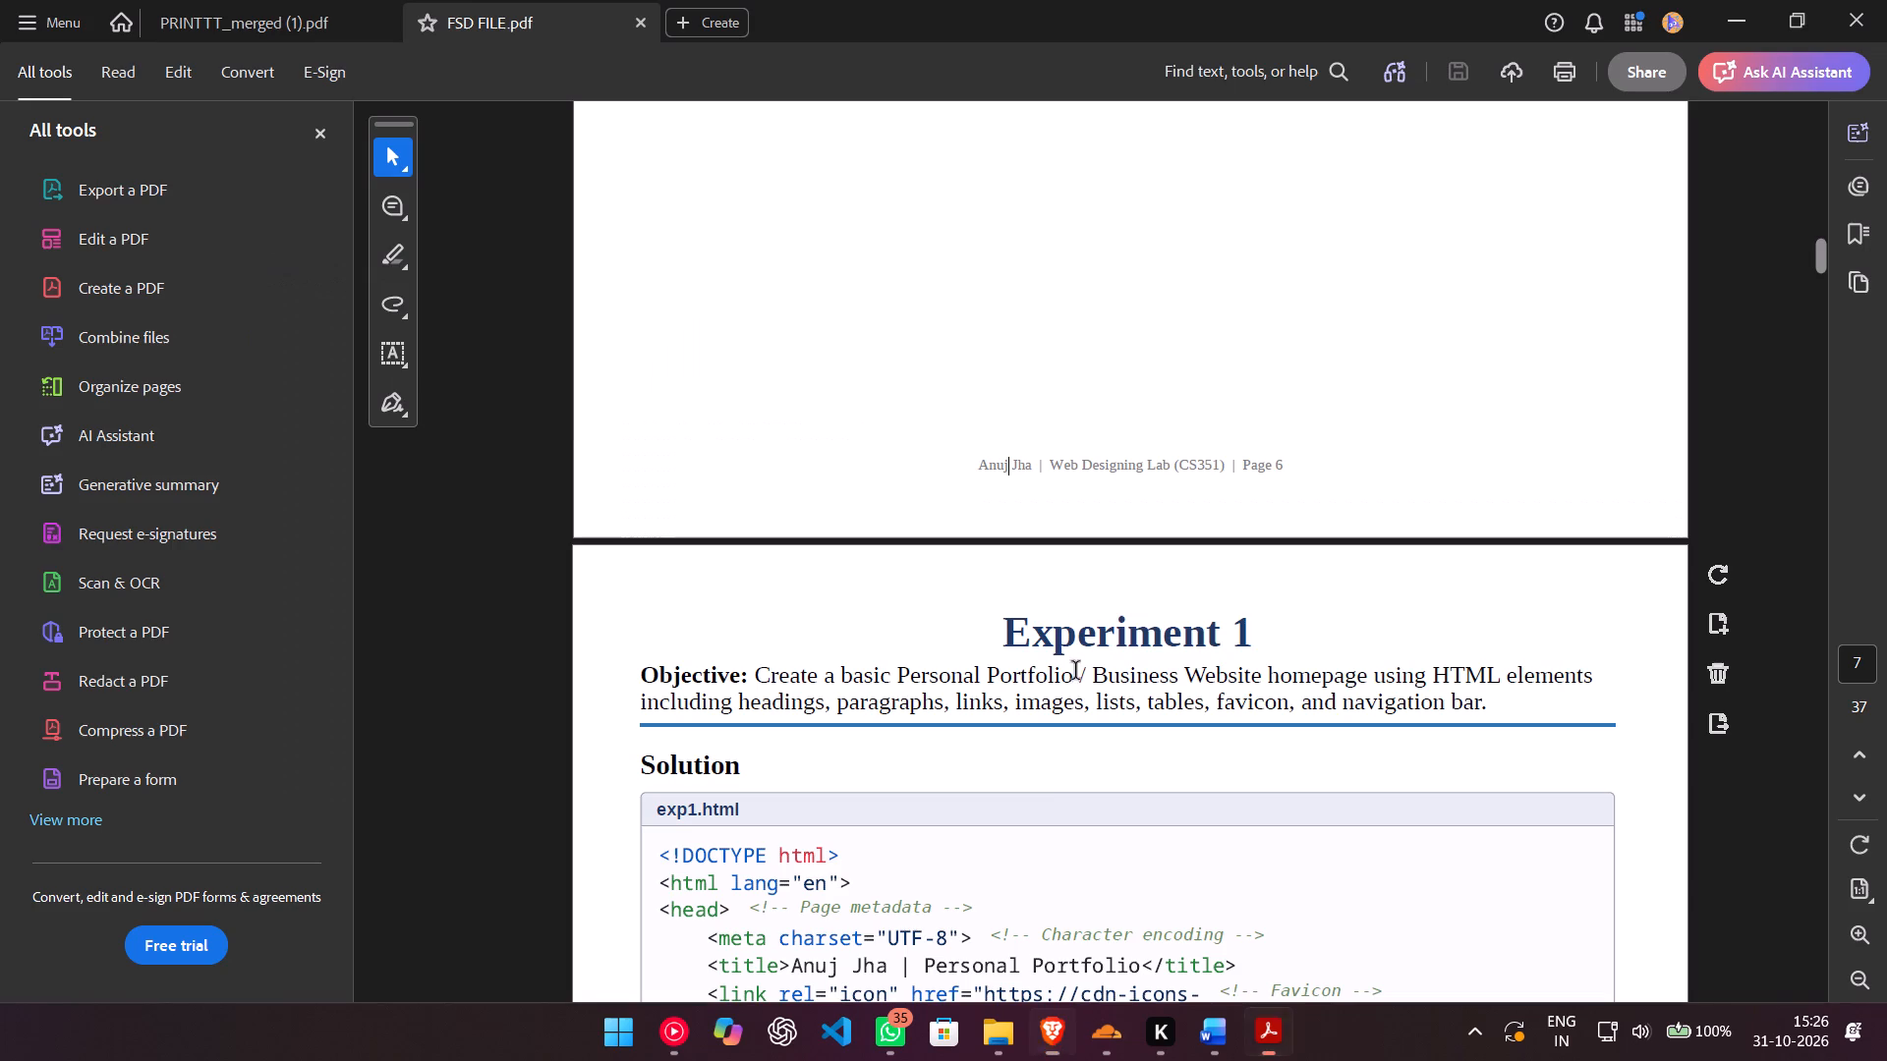
pyautogui.hotkey('alt', 'Tab')
pyautogui.click(925, 205)
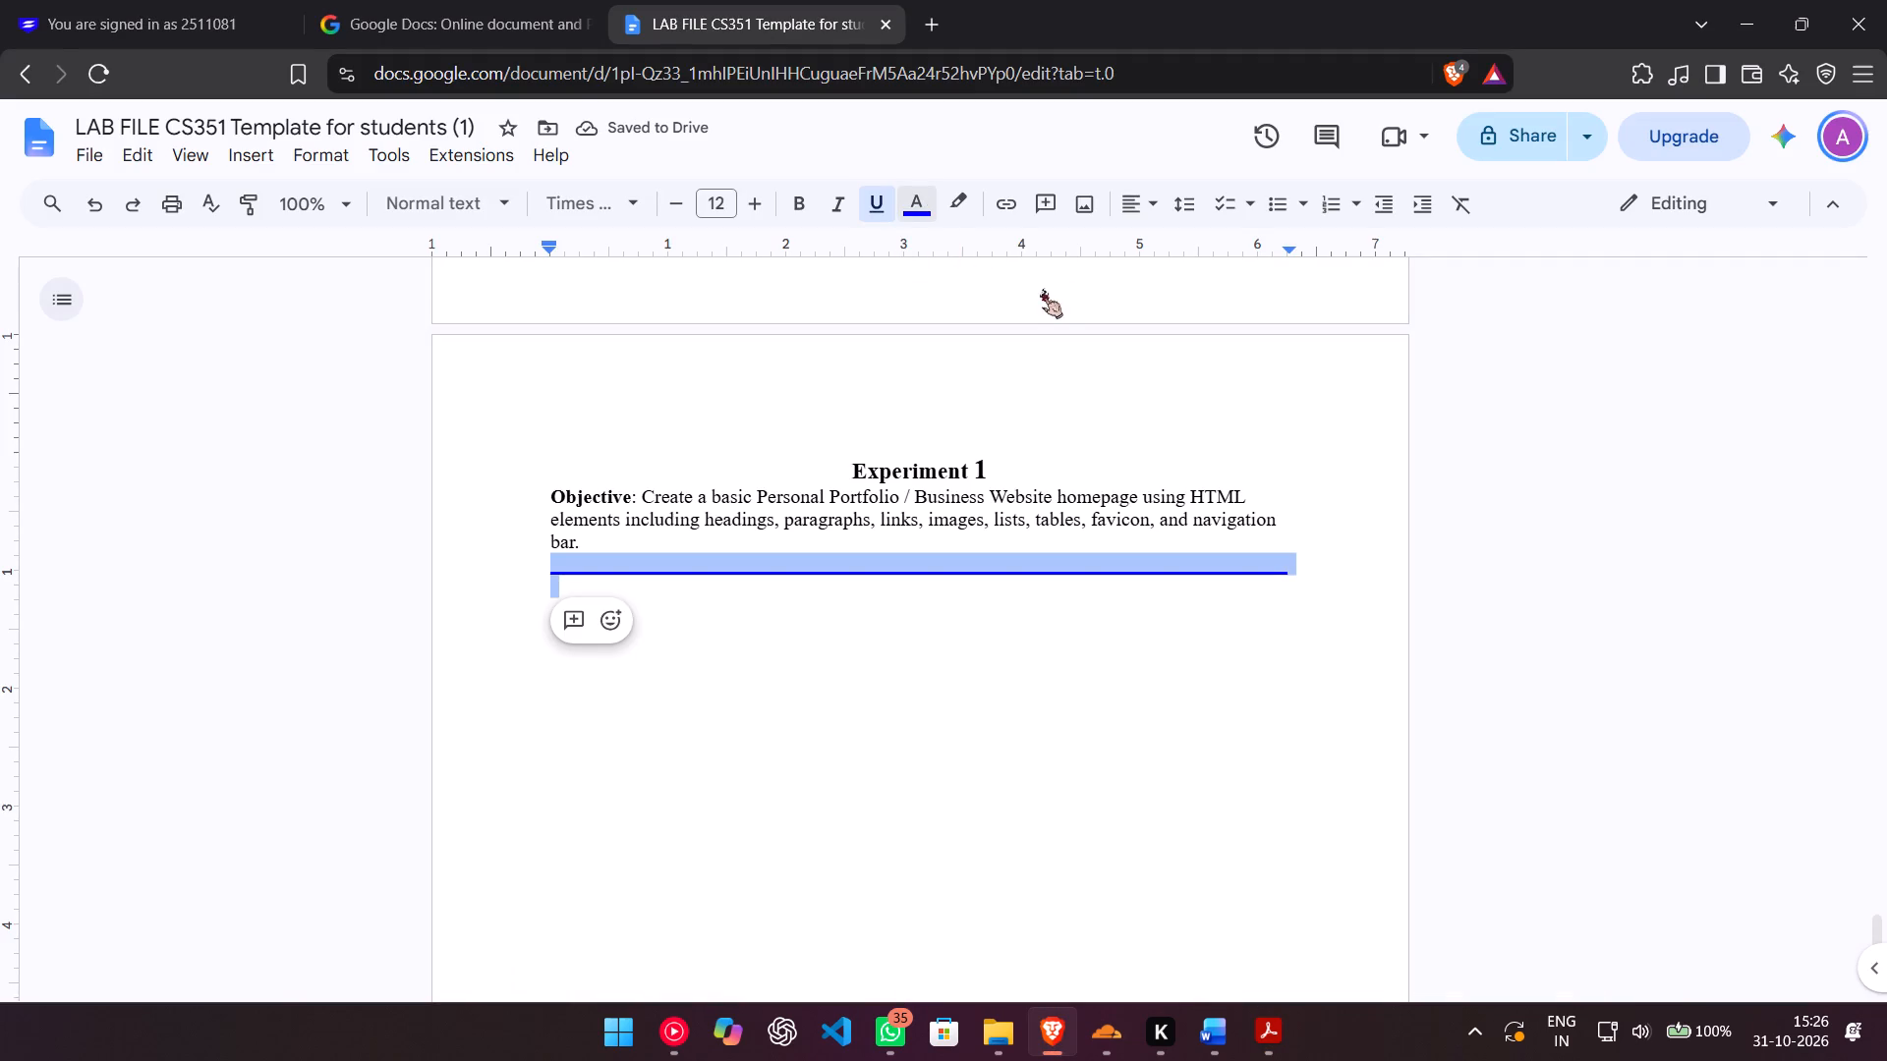
pyautogui.click(1084, 275)
pyautogui.click(1399, 601)
pyautogui.click(1302, 568)
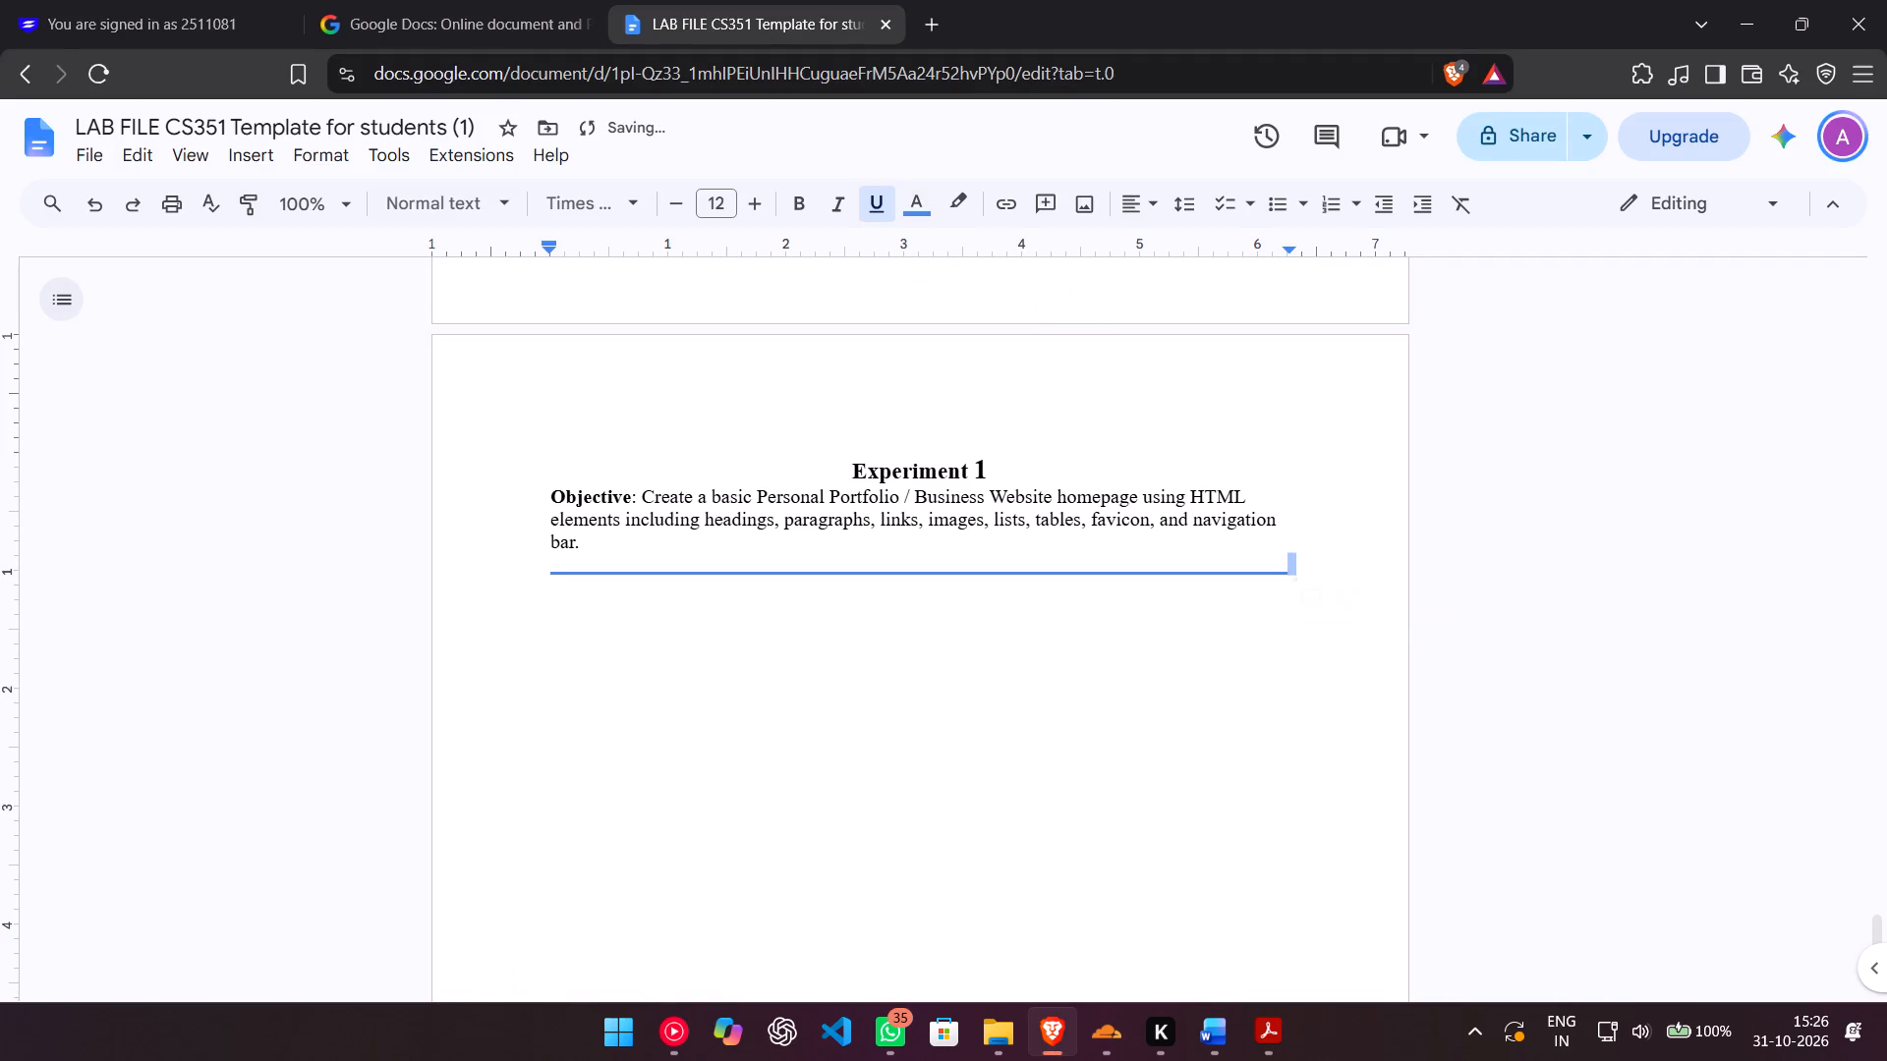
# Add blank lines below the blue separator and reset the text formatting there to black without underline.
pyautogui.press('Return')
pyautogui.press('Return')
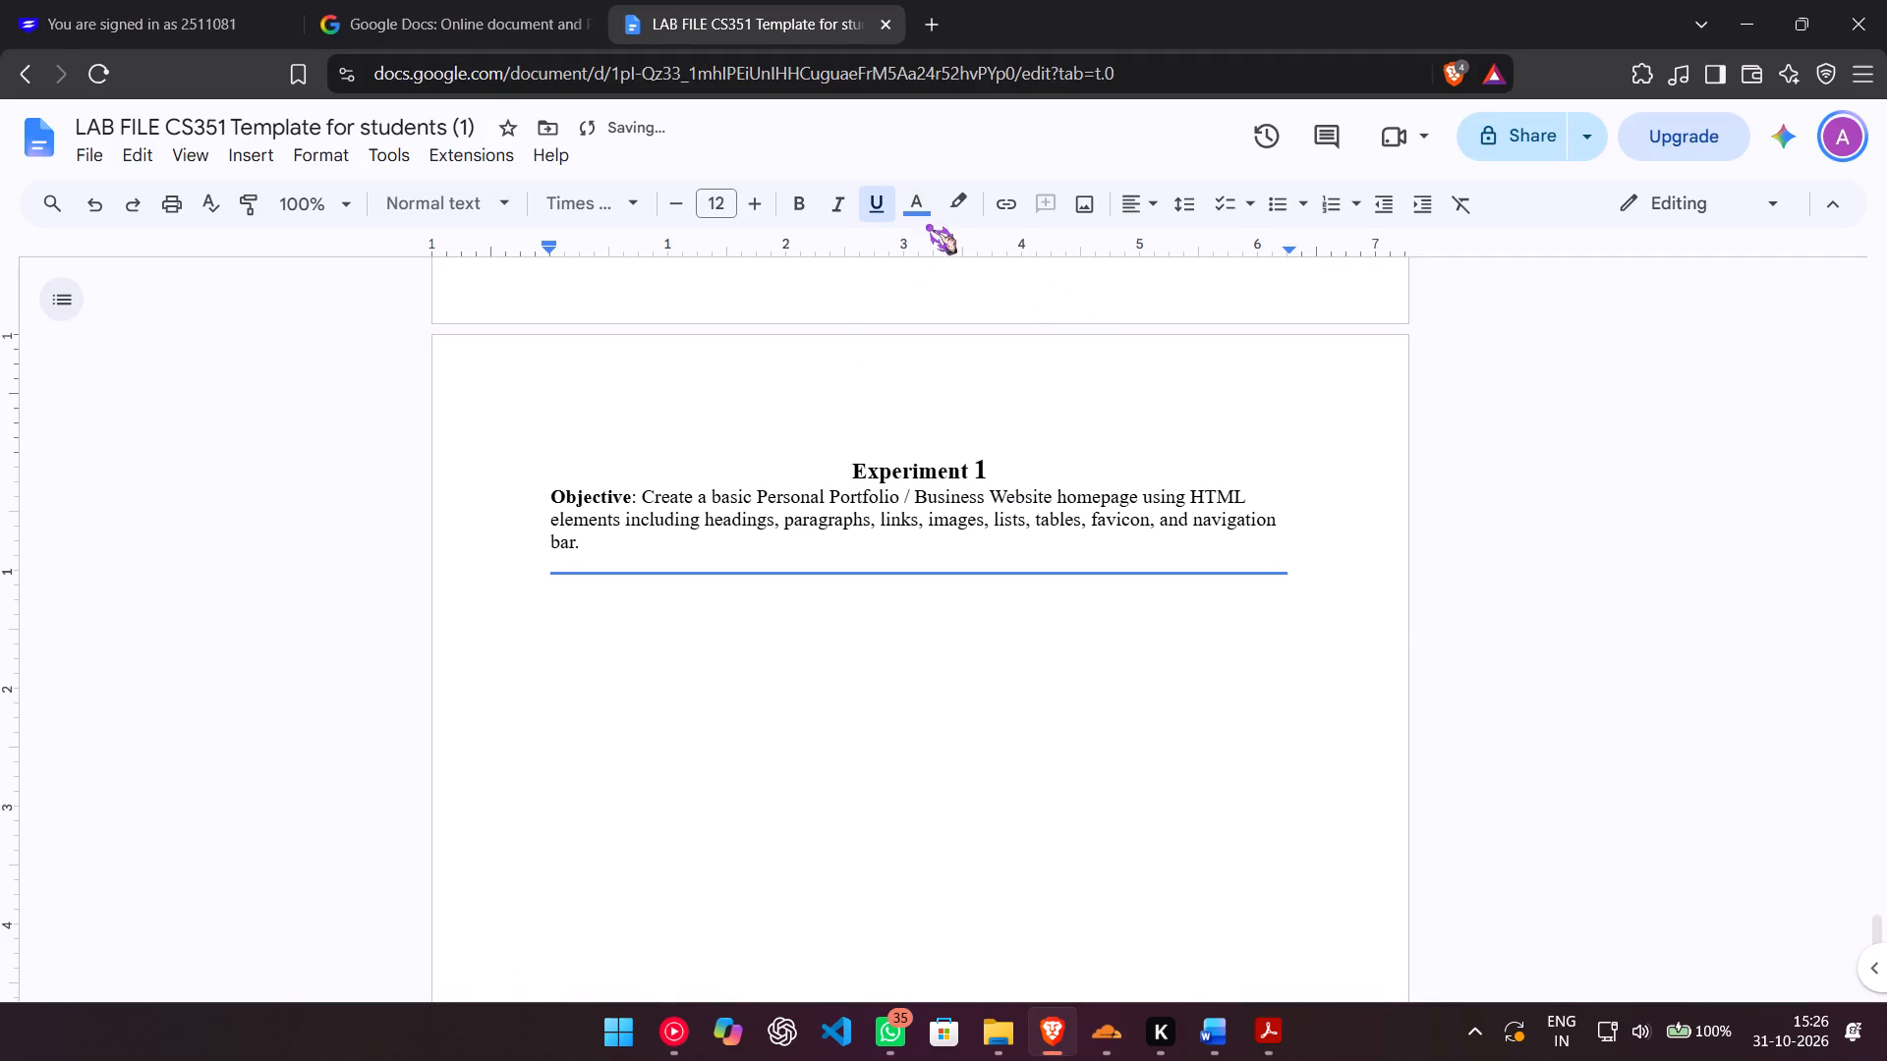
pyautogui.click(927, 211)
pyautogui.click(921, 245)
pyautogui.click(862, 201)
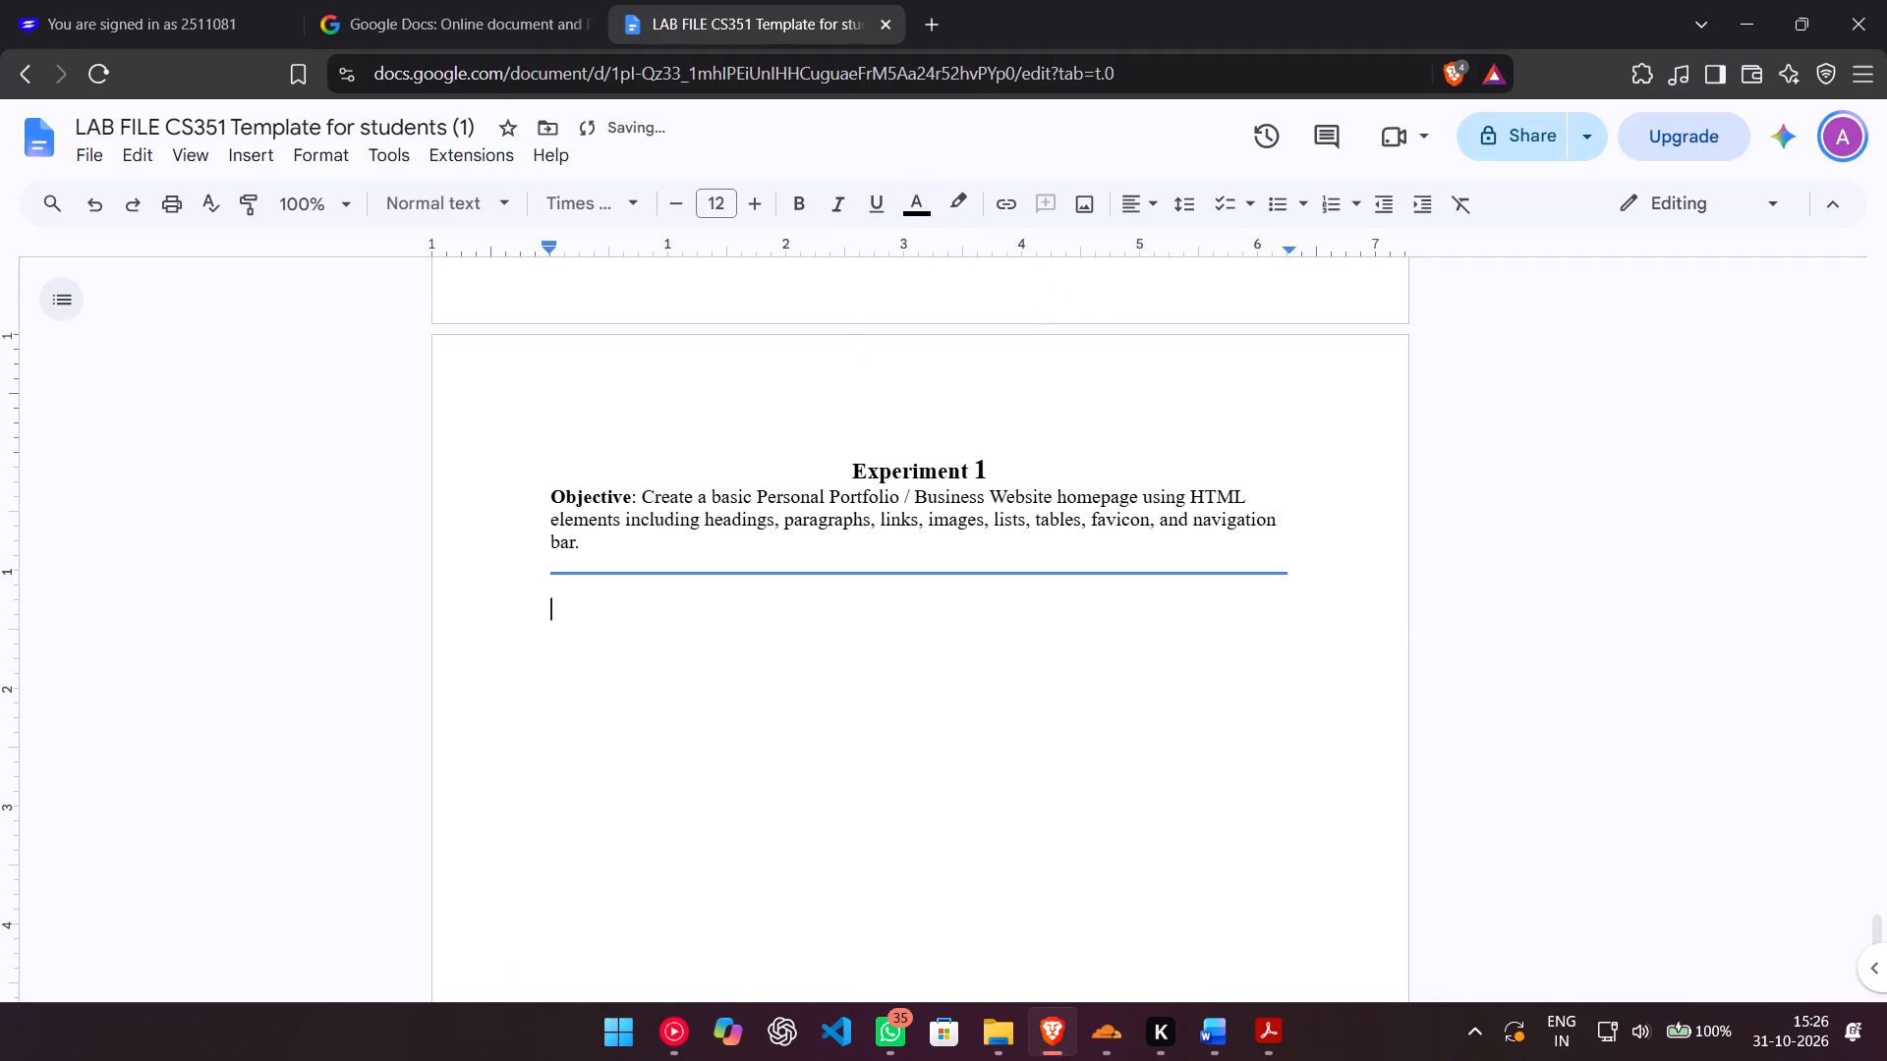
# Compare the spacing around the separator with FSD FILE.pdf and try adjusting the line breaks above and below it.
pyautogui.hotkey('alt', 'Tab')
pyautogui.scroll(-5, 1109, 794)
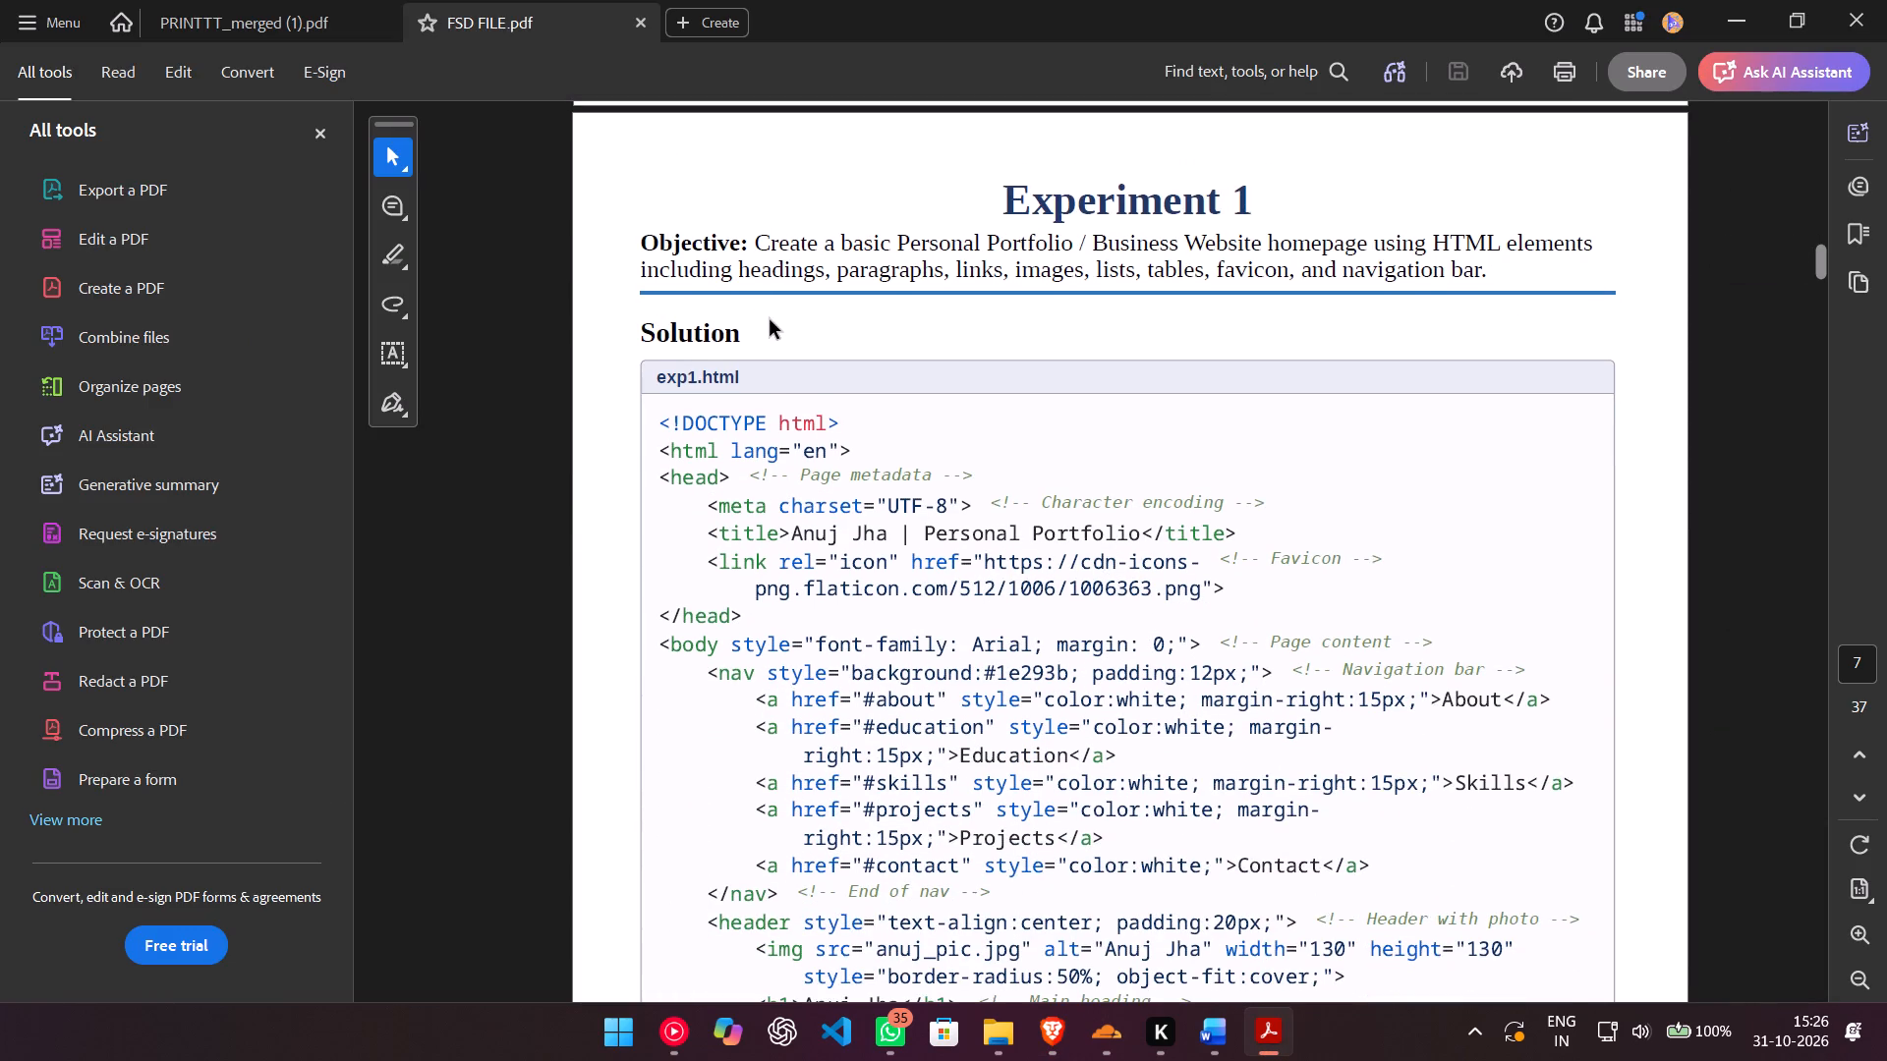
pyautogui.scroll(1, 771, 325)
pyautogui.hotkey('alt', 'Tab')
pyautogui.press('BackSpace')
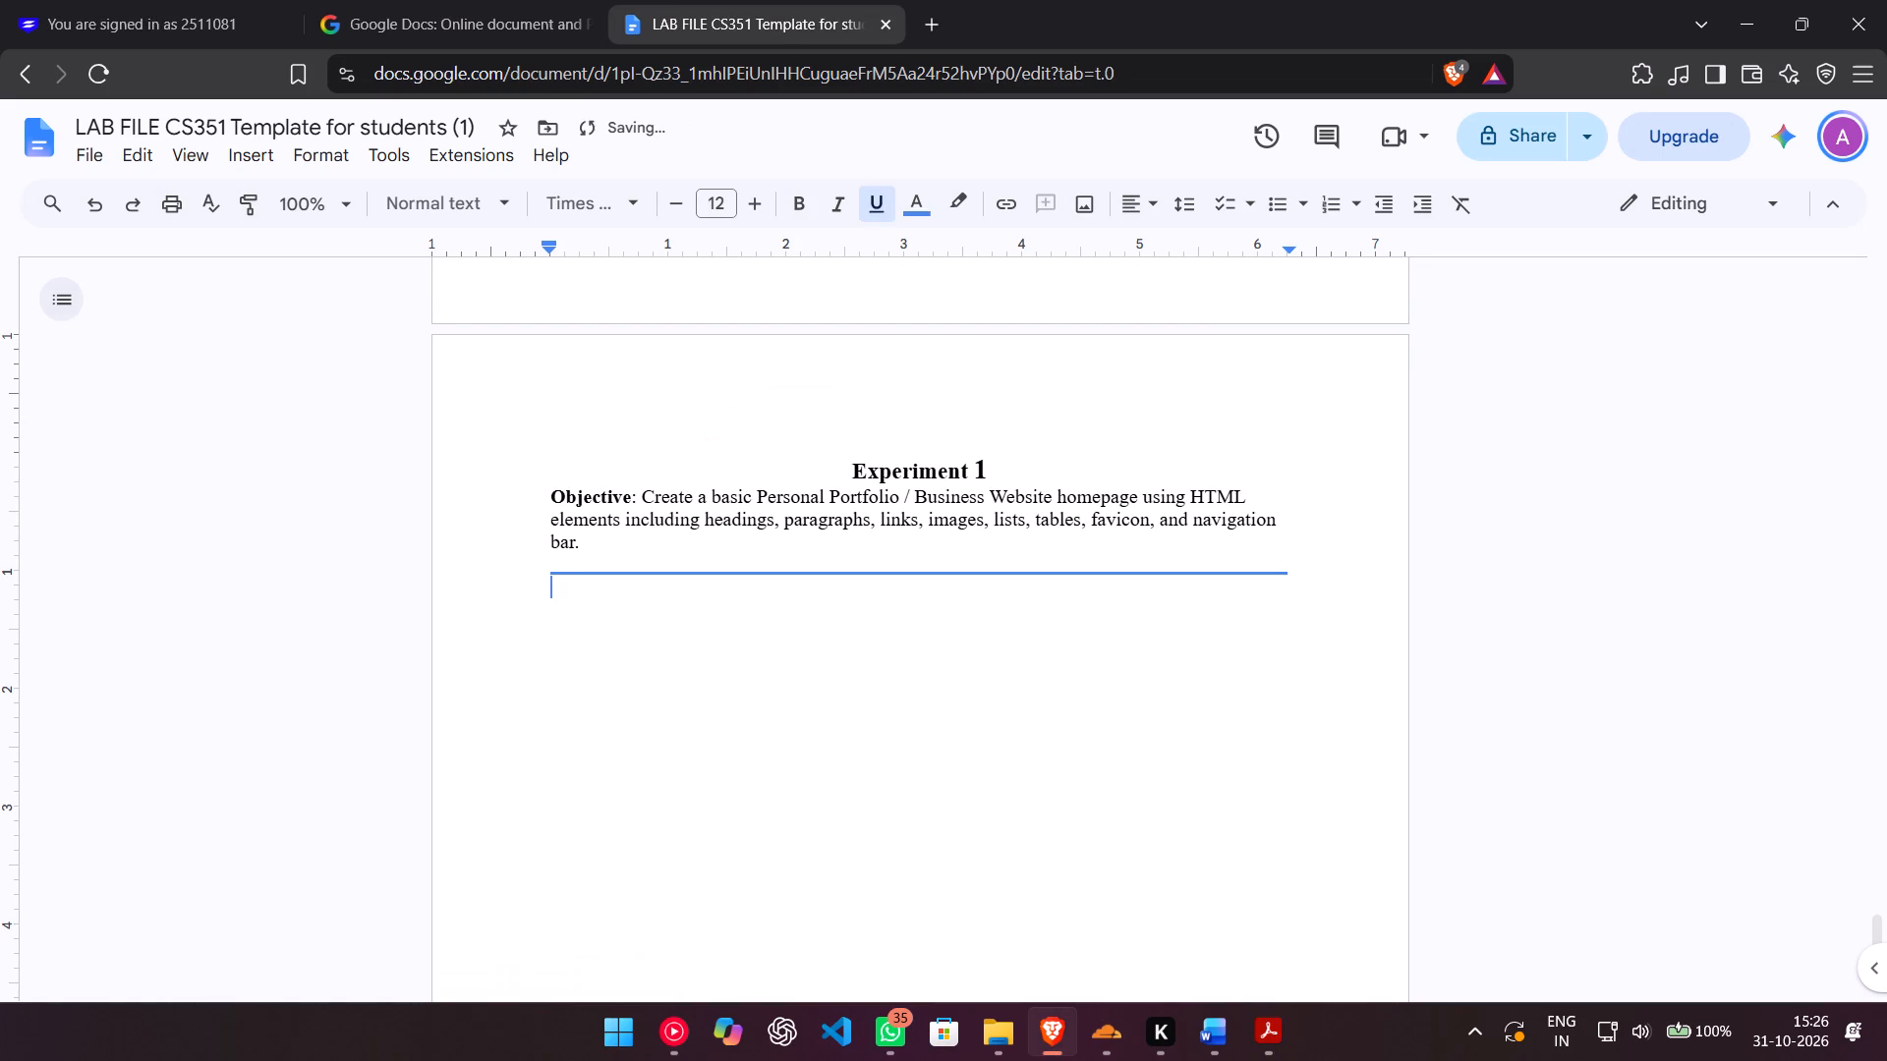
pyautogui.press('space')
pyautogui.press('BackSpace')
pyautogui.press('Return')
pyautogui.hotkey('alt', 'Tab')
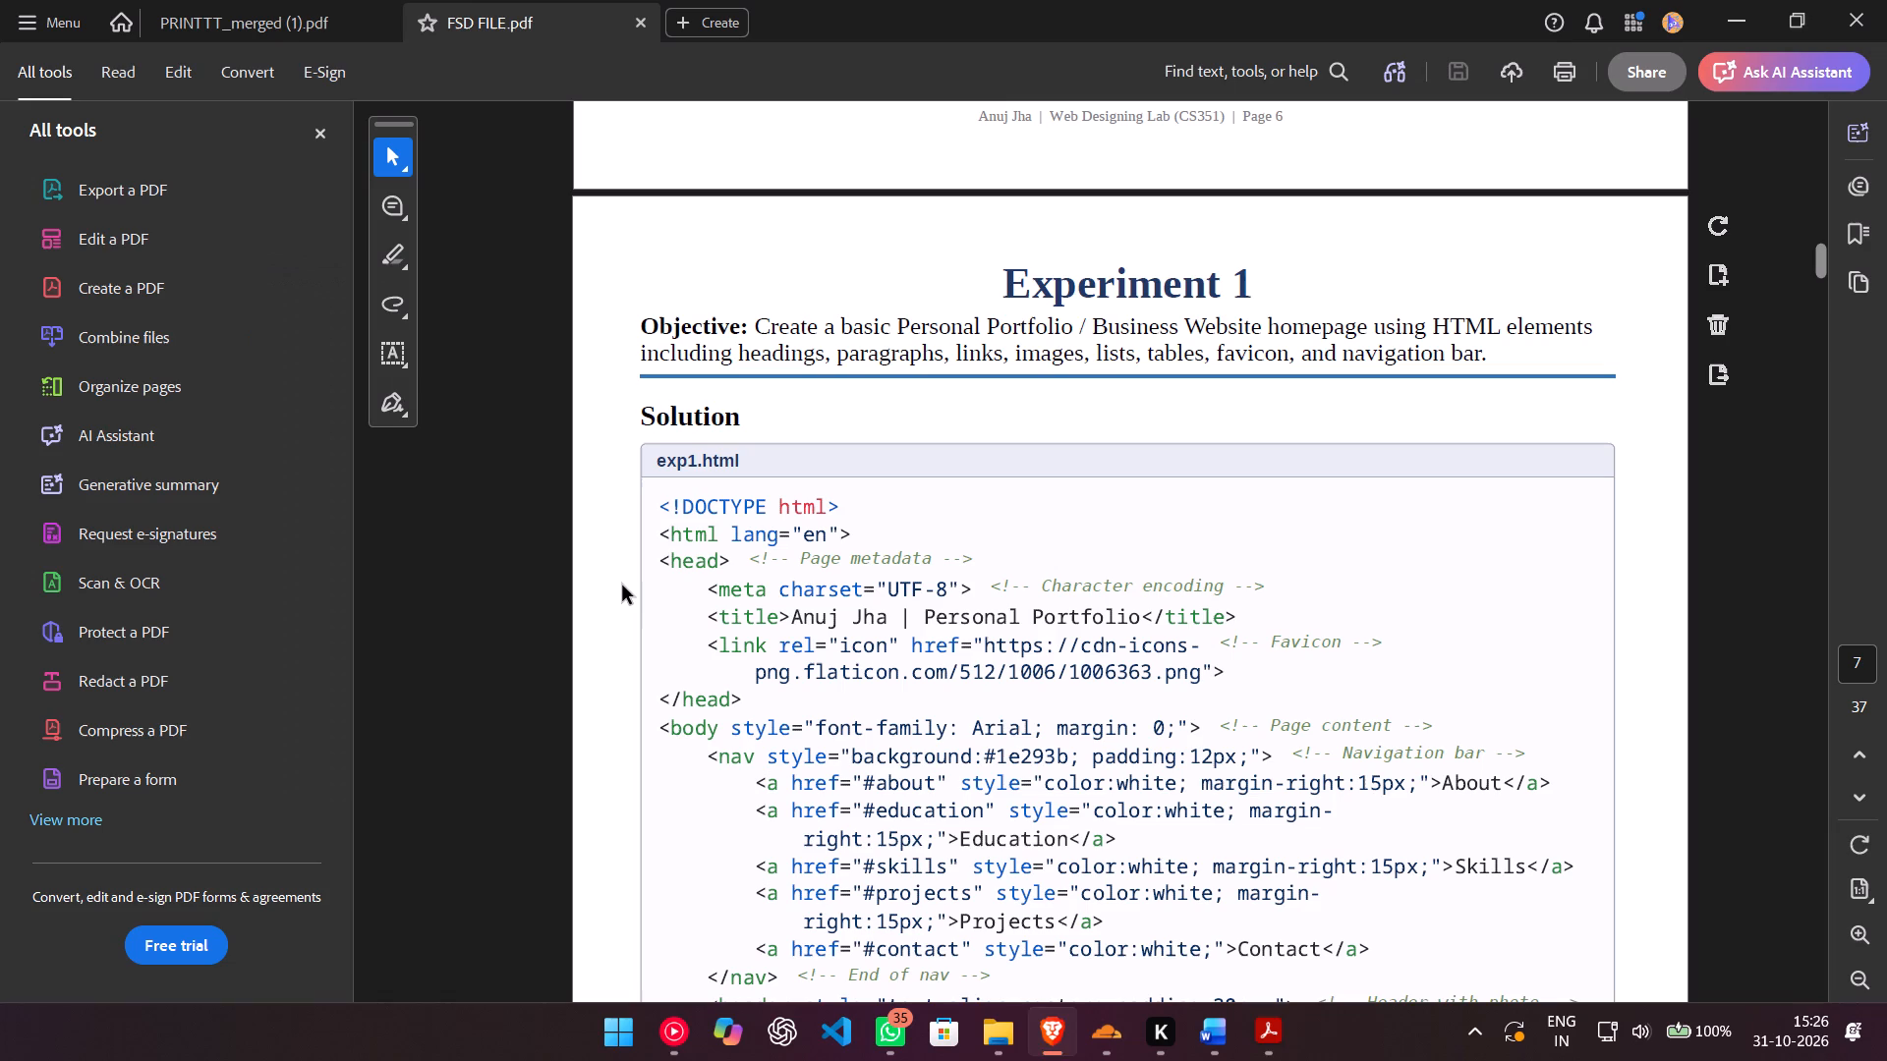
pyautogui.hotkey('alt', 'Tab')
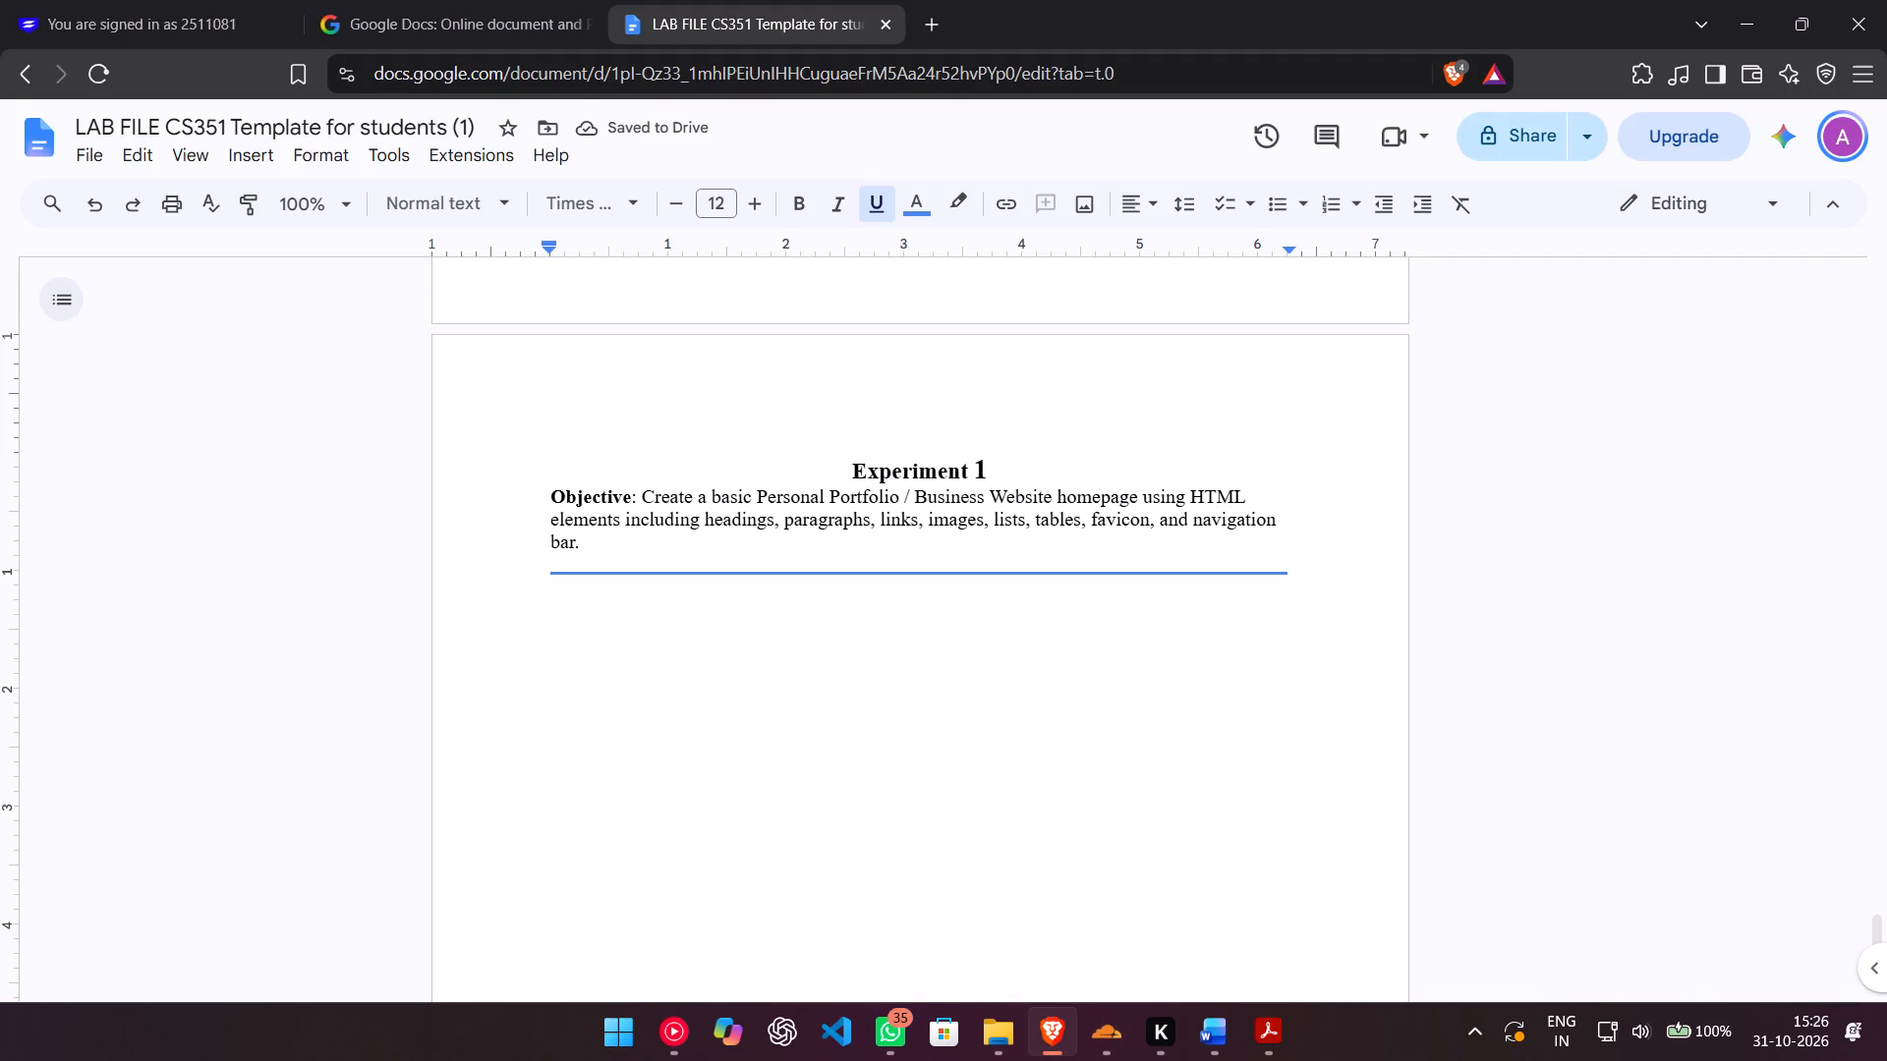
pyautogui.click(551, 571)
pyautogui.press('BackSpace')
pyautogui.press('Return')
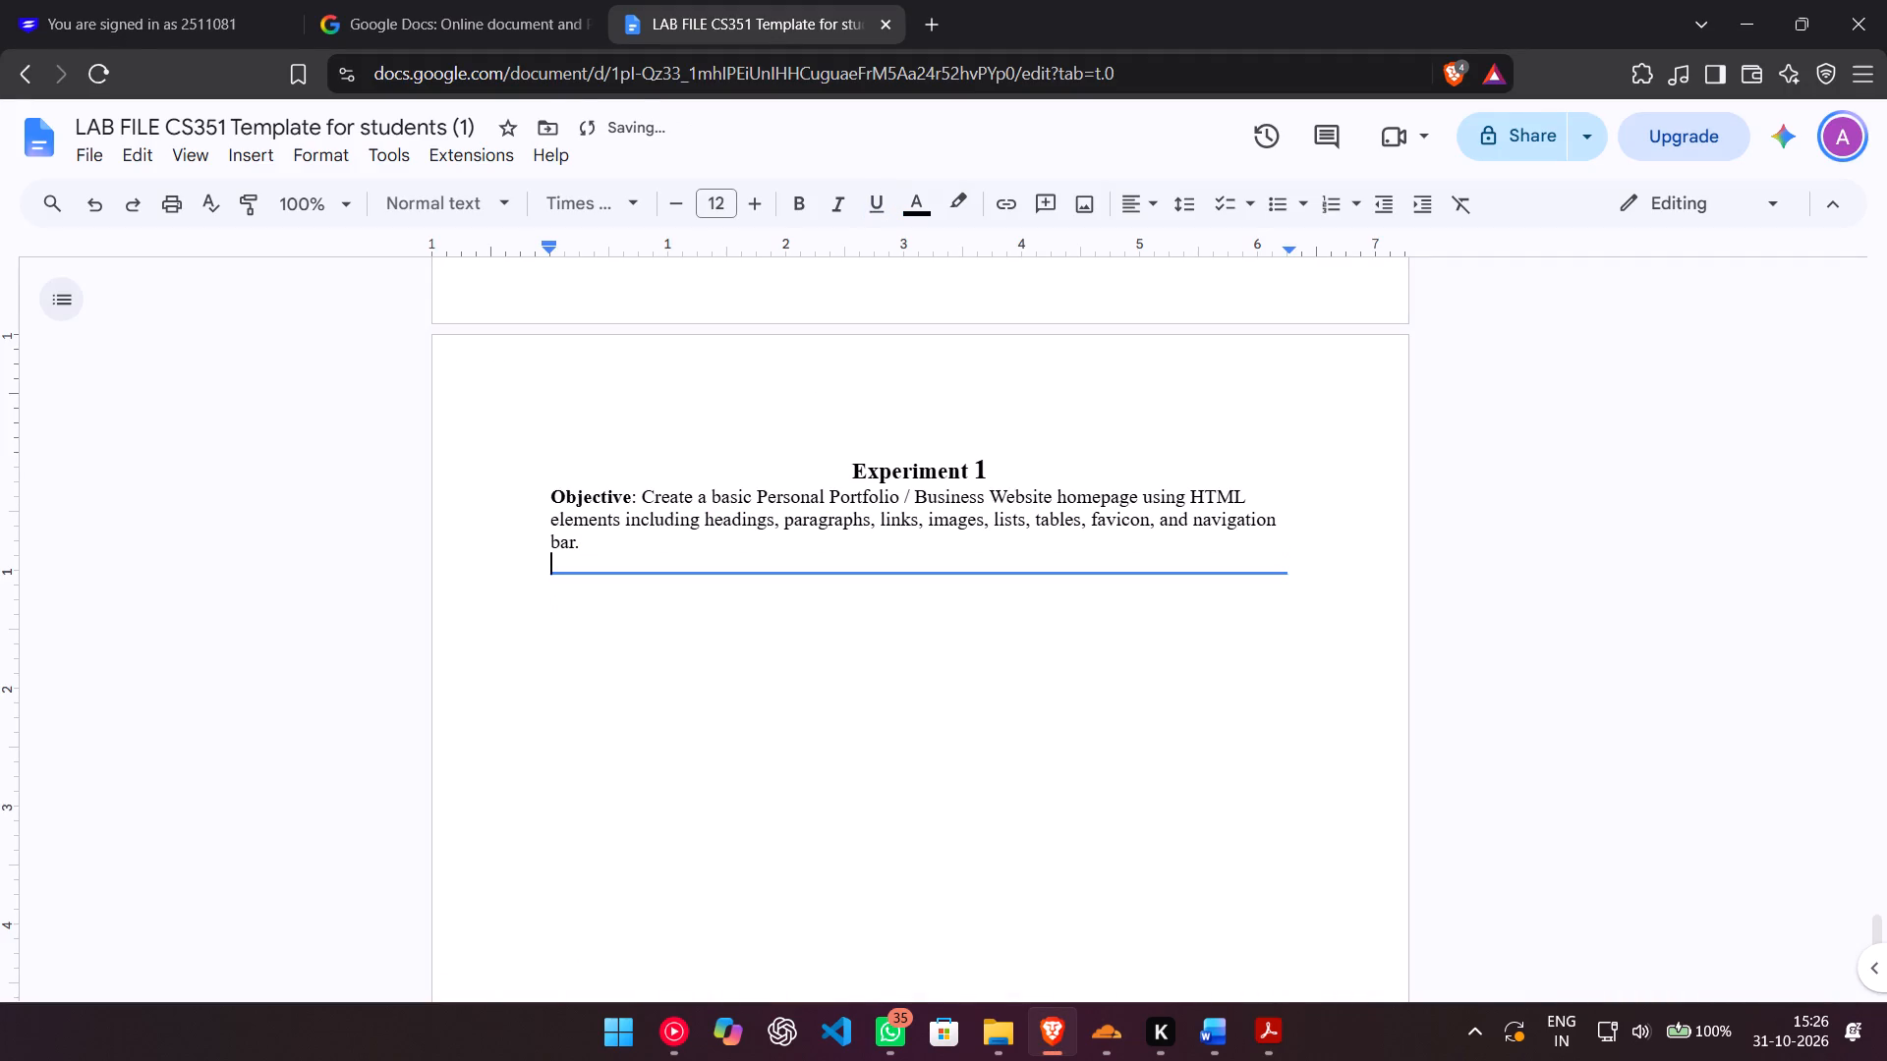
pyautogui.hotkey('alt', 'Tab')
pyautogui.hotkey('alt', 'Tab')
# Delete the blue separator below the Experiment 1 objective and leave one blank line, checking the layout against FSD FILE.pdf.
pyautogui.moveTo(543, 572); pyautogui.dragTo(1279, 582)
pyautogui.press('BackSpace')
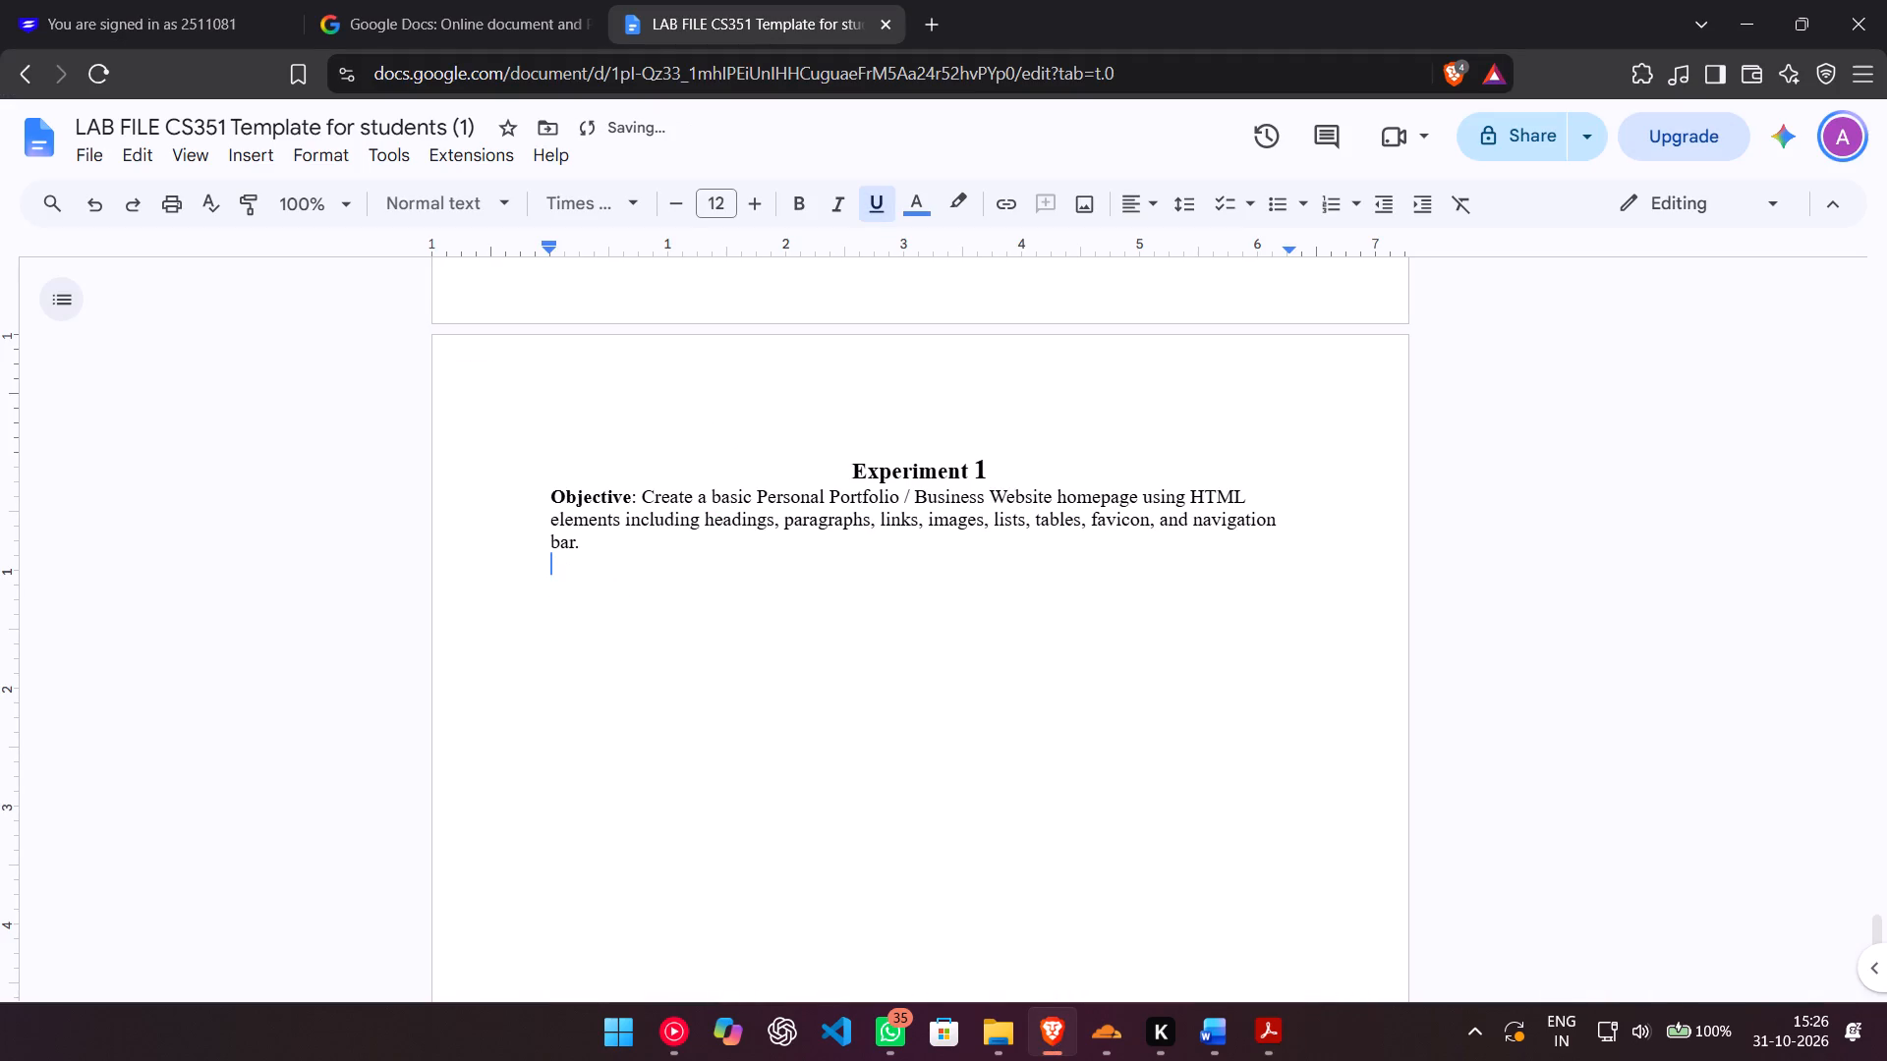
pyautogui.press('Return')
pyautogui.hotkey('alt', 'Tab')
pyautogui.hotkey('alt', 'Tab')
pyautogui.press('BackSpace')
pyautogui.press('Return')
# Add the heading Solution below the objective in bold black without underline, and start a new line beneath it.
pyautogui.write('olution')
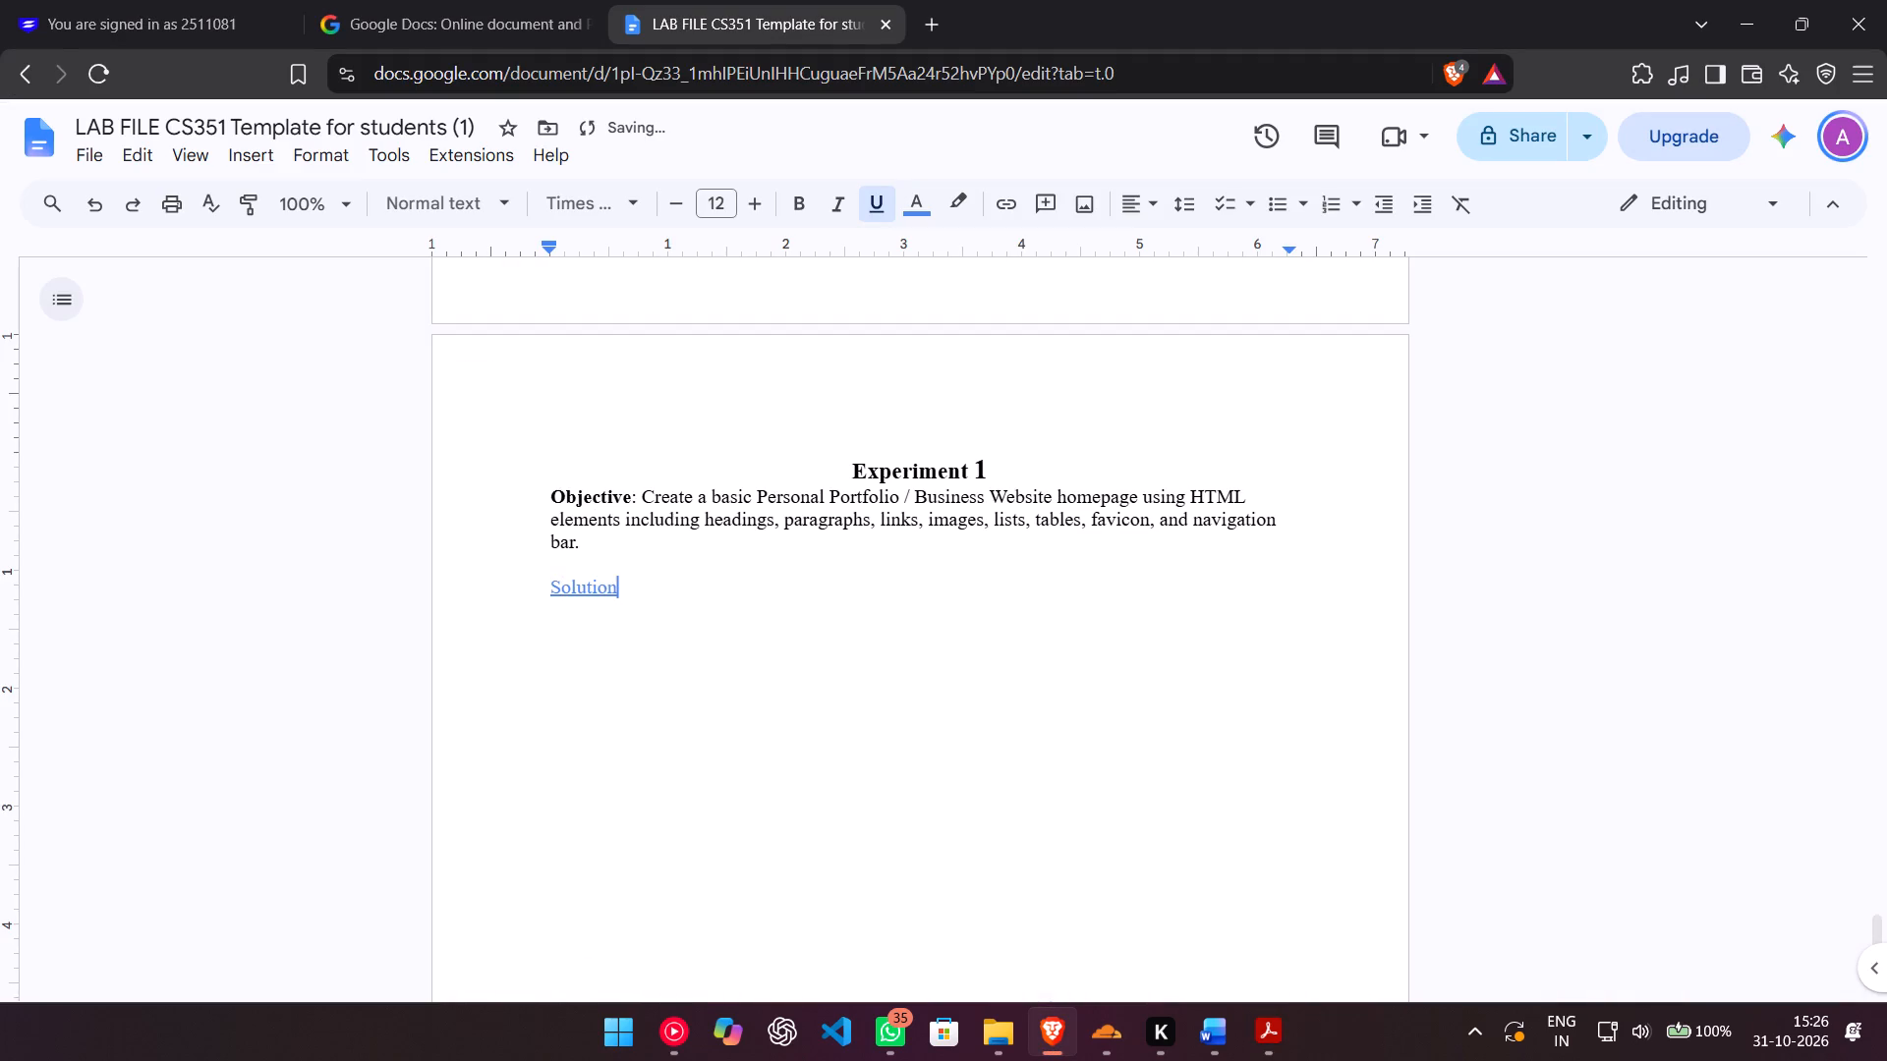
pyautogui.click(809, 203)
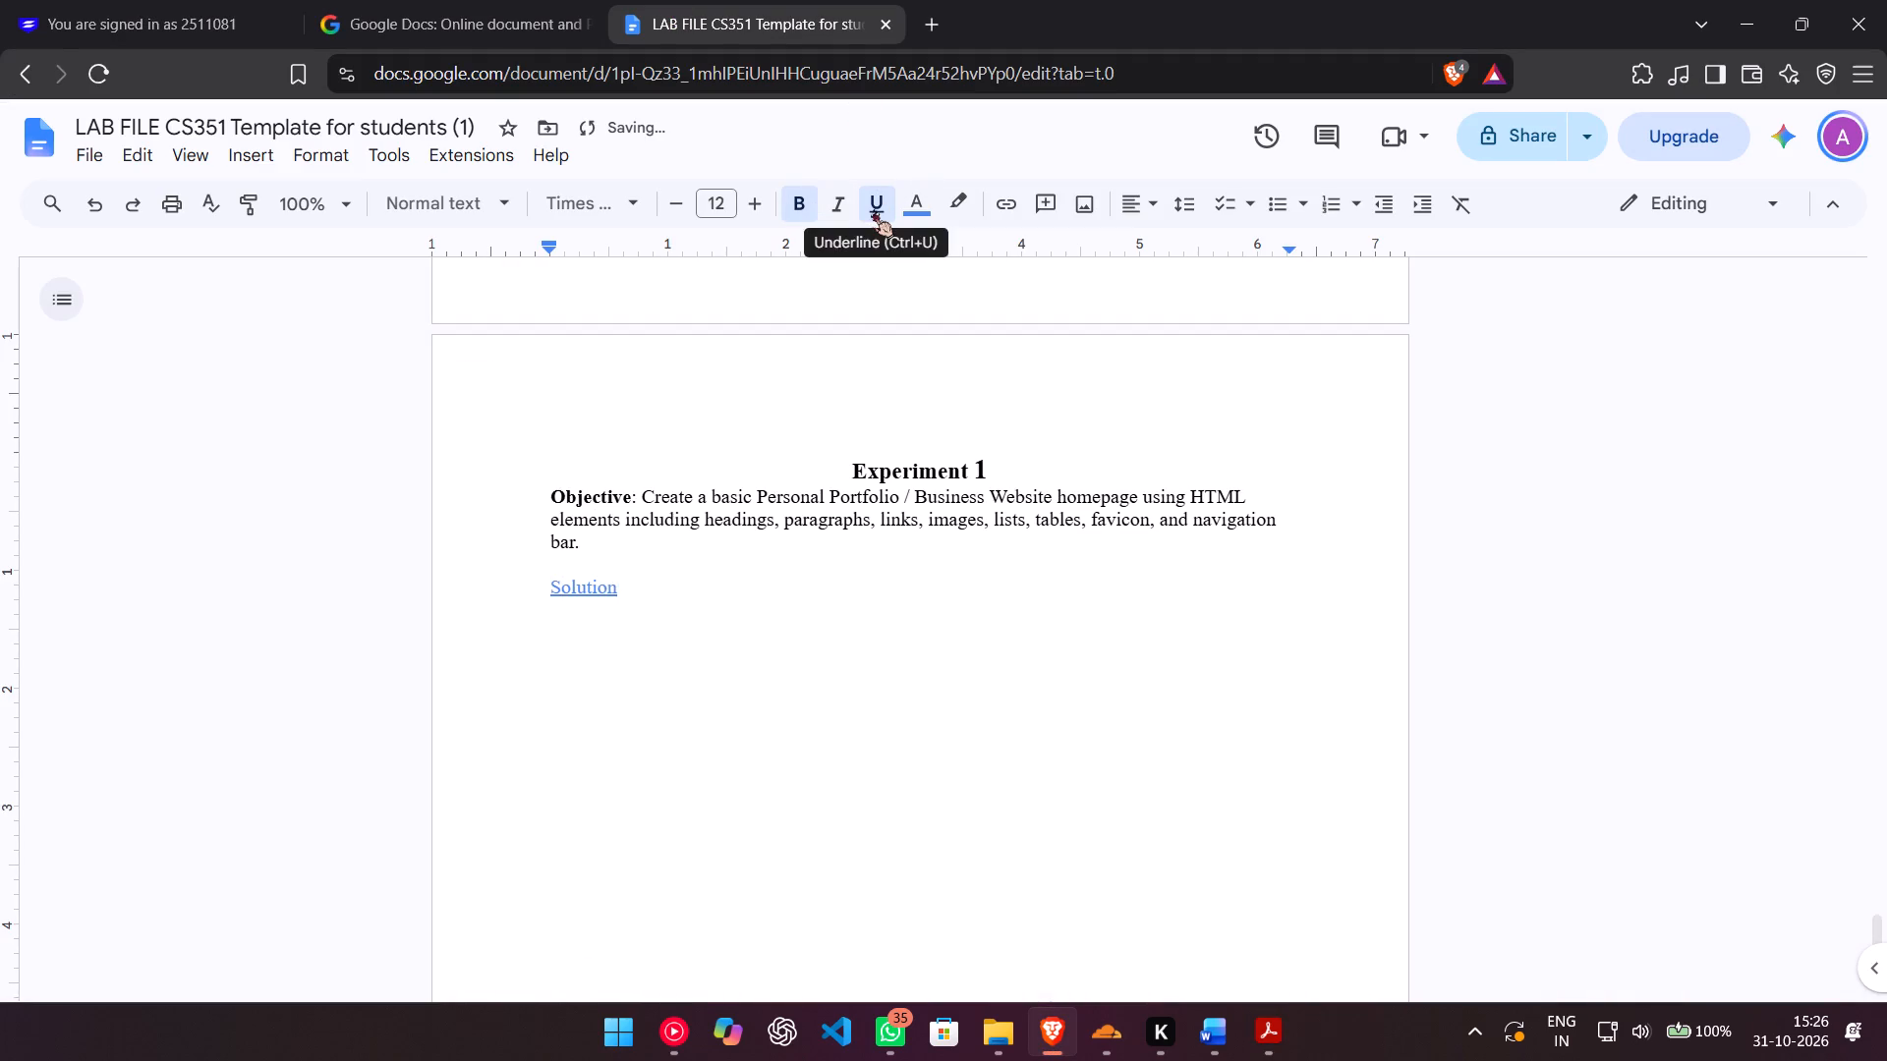
pyautogui.click(873, 209)
pyautogui.click(798, 207)
pyautogui.moveTo(637, 590); pyautogui.dragTo(541, 586)
pyautogui.click(802, 209)
pyautogui.click(905, 207)
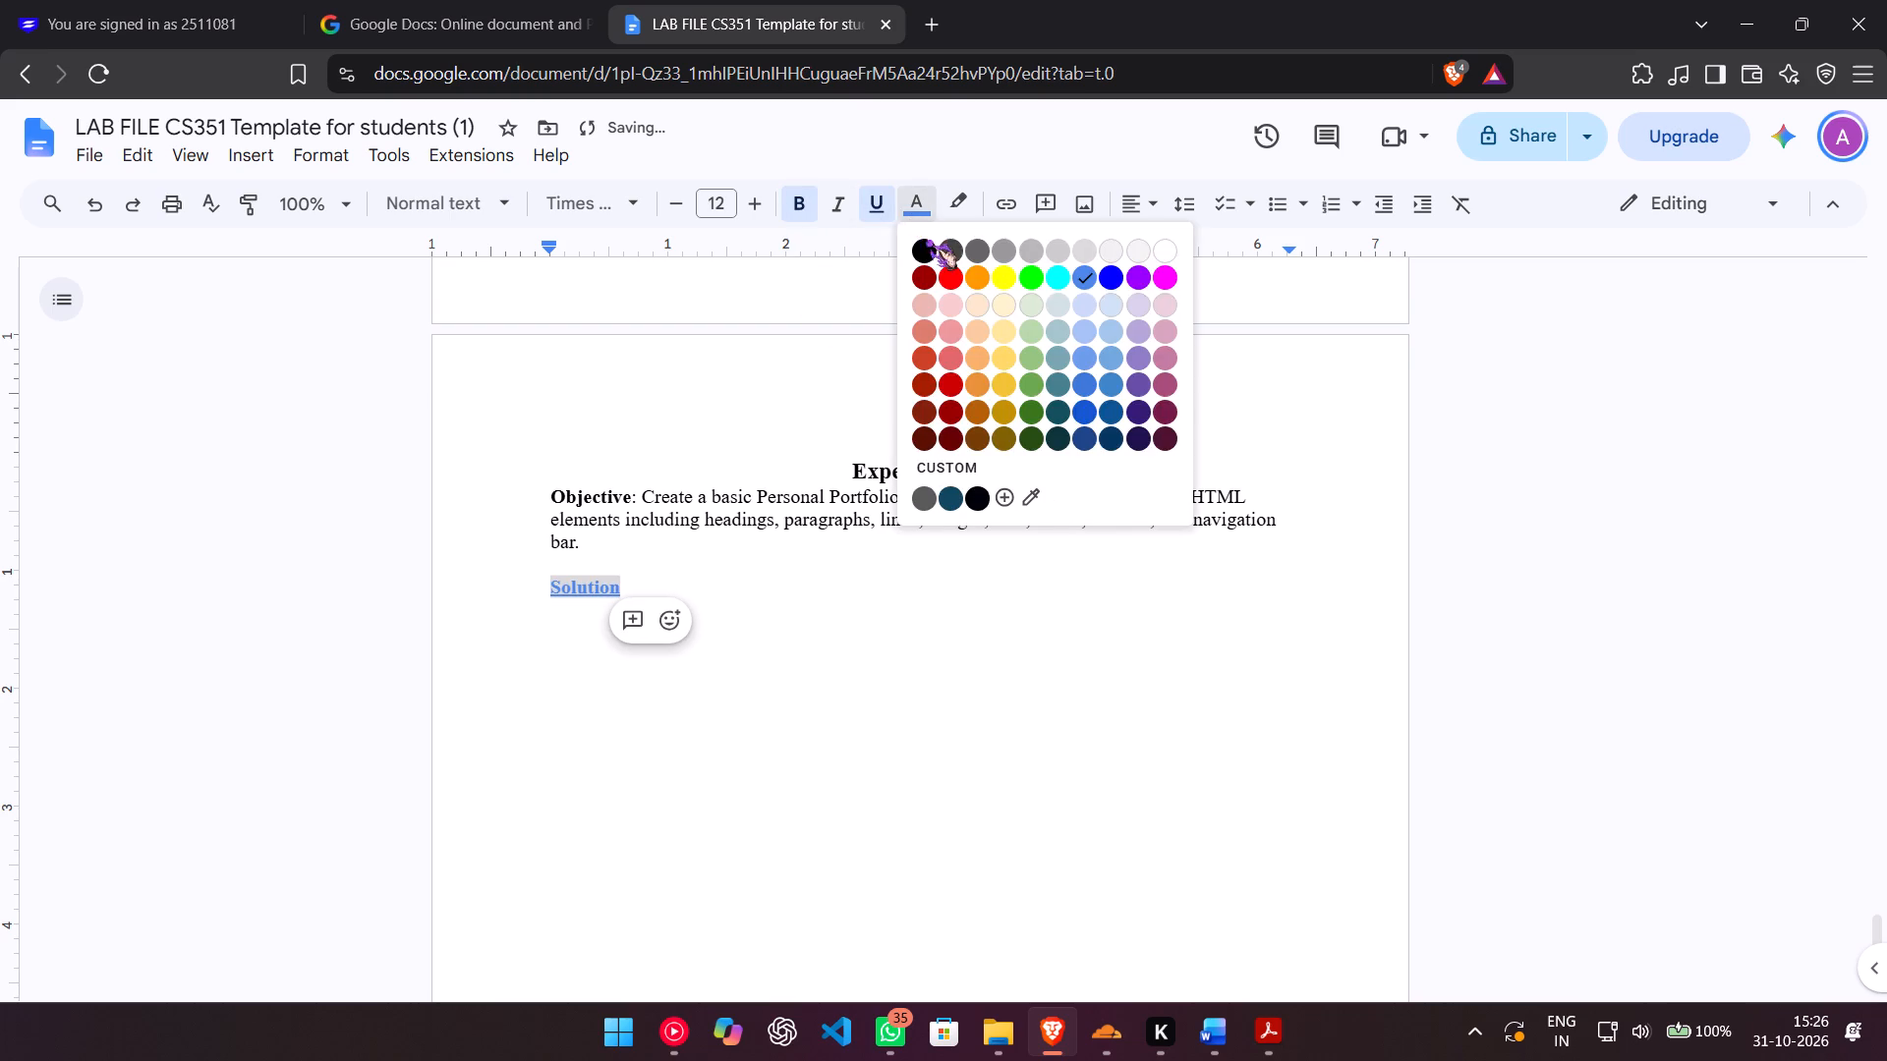
pyautogui.click(927, 243)
pyautogui.click(874, 201)
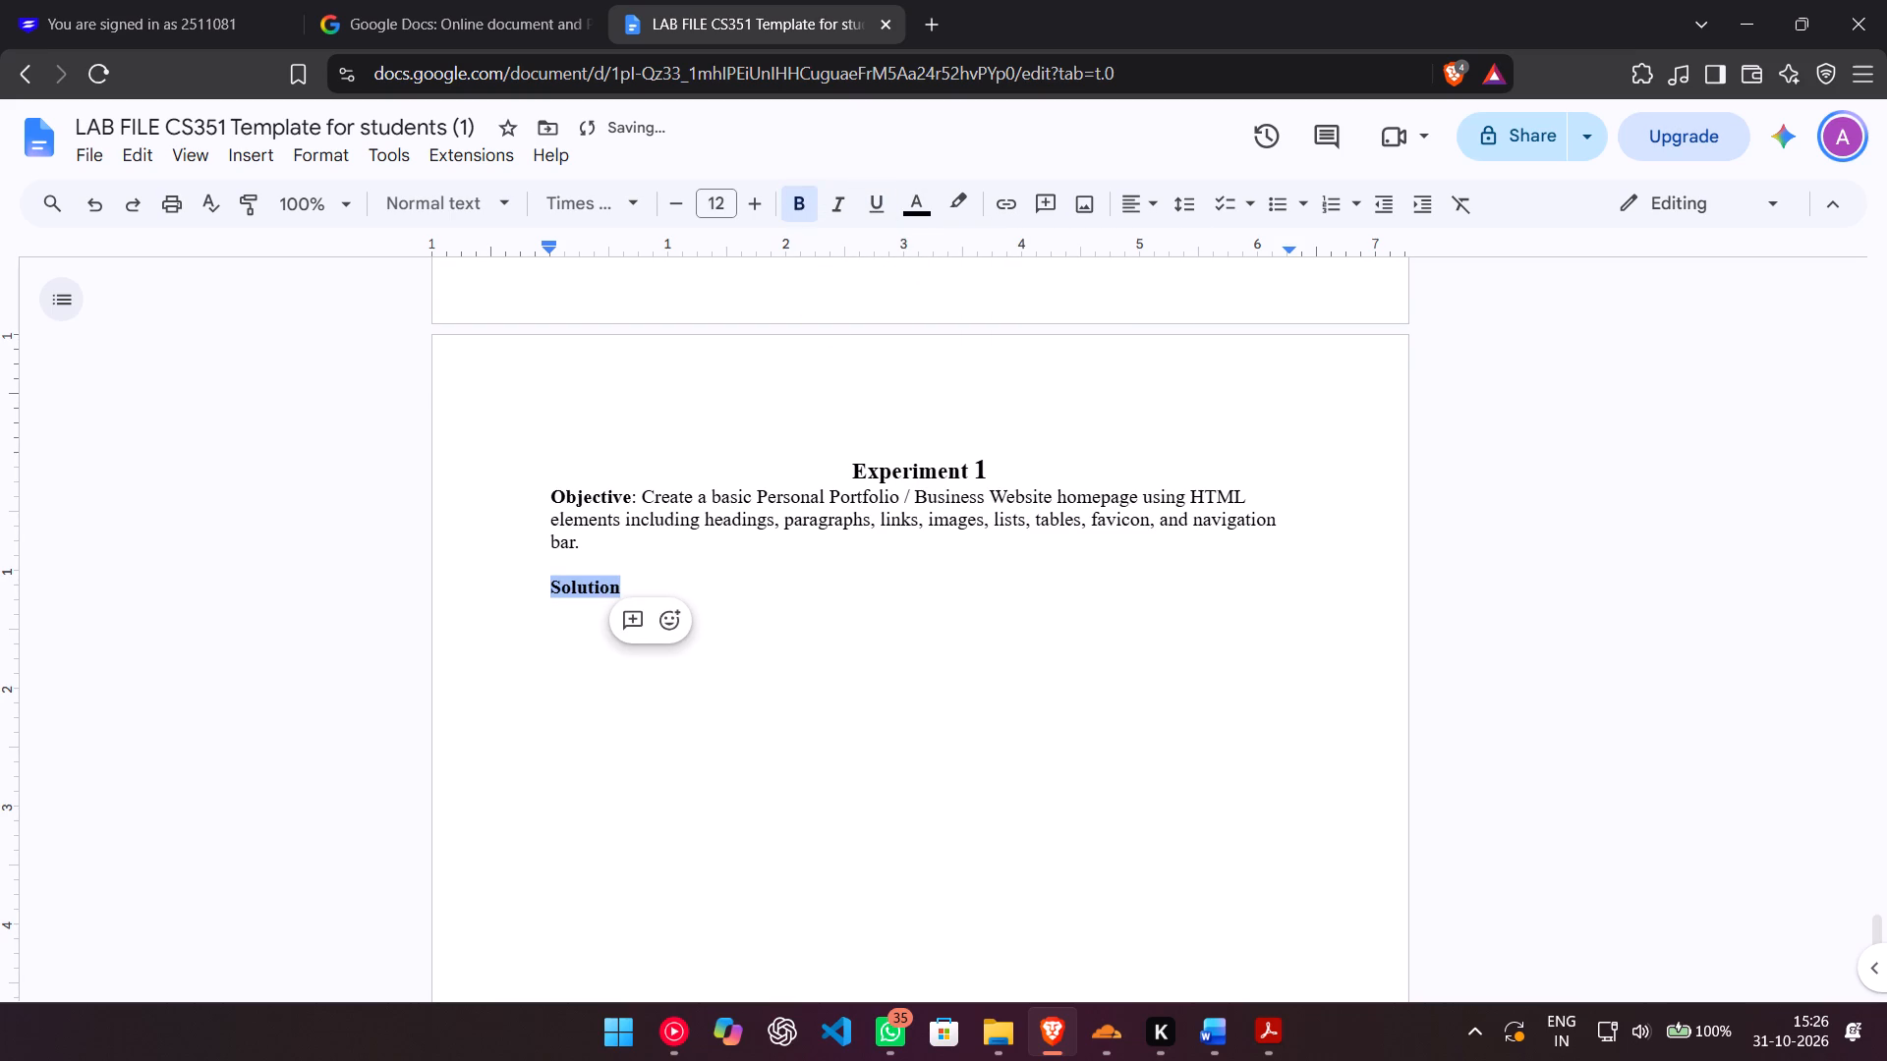
pyautogui.click(659, 581)
pyautogui.hotkey('alt', 'Tab')
pyautogui.hotkey('alt', 'Tab')
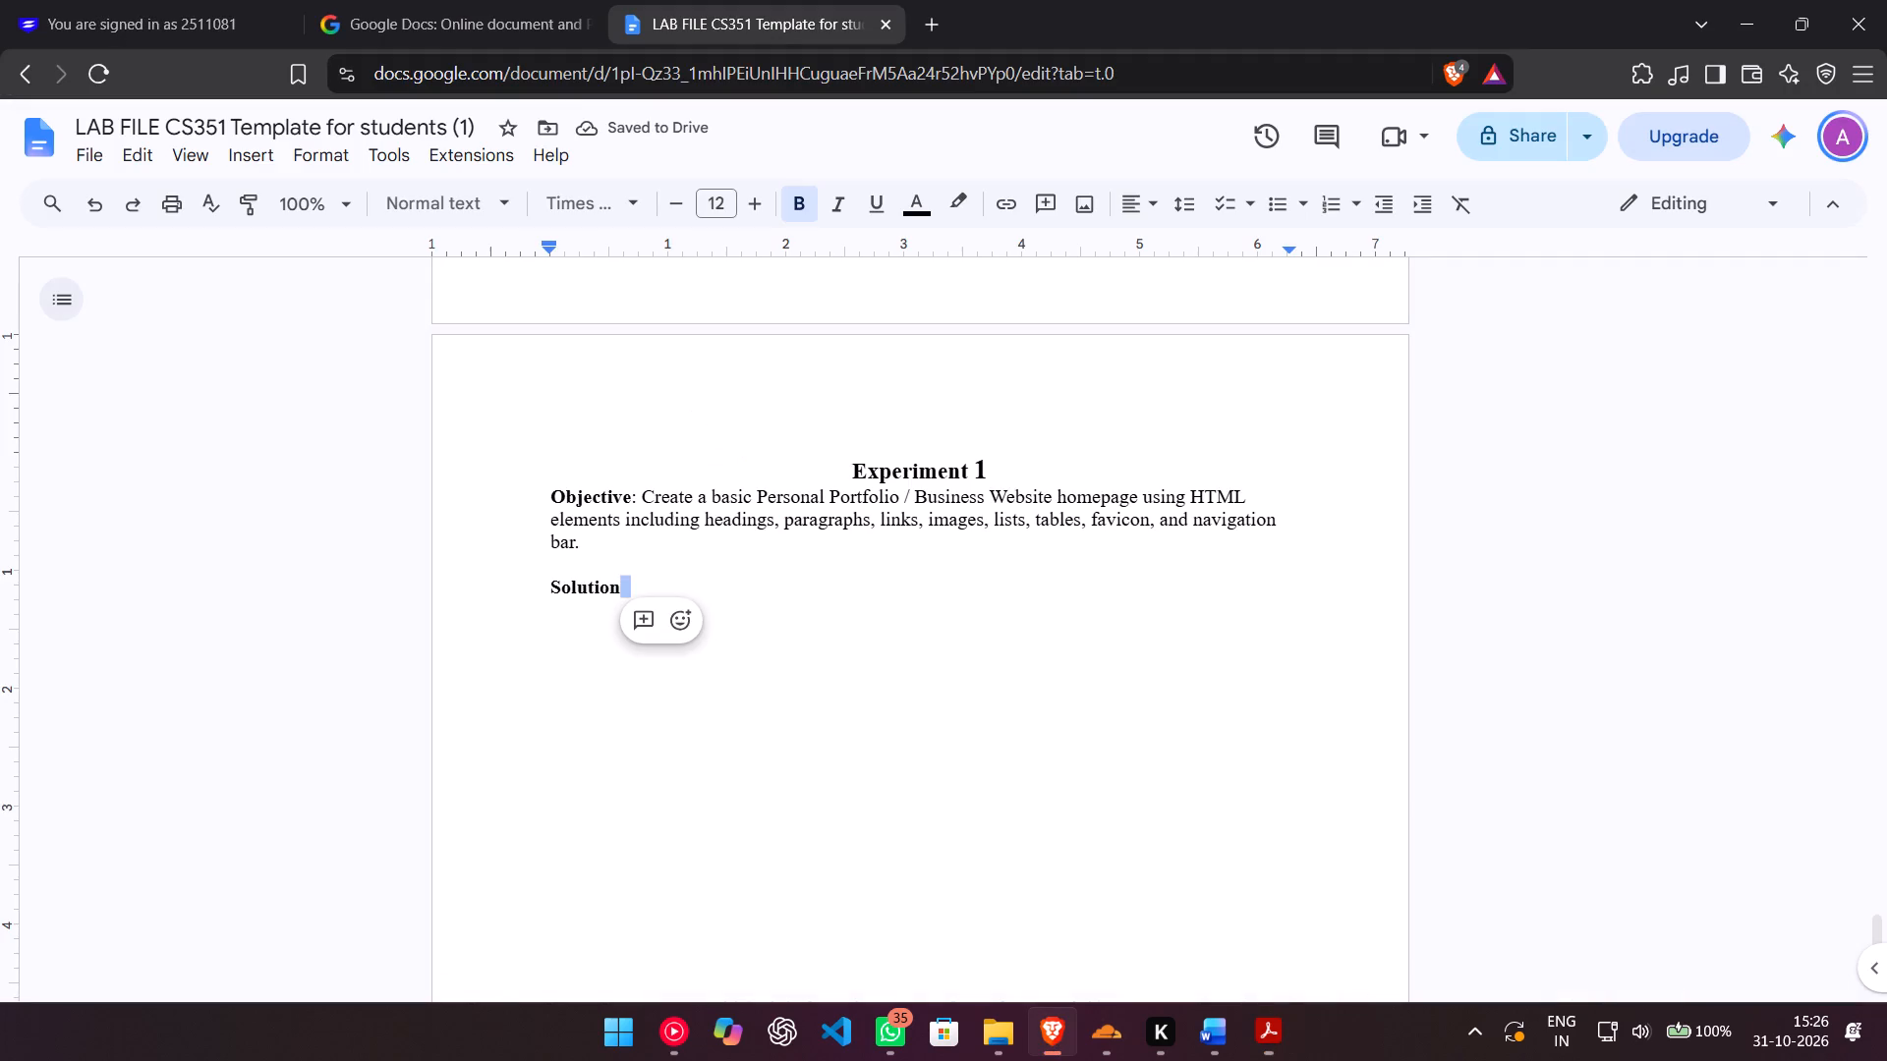
pyautogui.click(656, 586)
pyautogui.press('Return')
# Look through the exp1.html solution code of Experiment 1 in FSD FILE.pdf.
pyautogui.hotkey('alt', 'Tab')
pyautogui.scroll(-2, 640, 578)
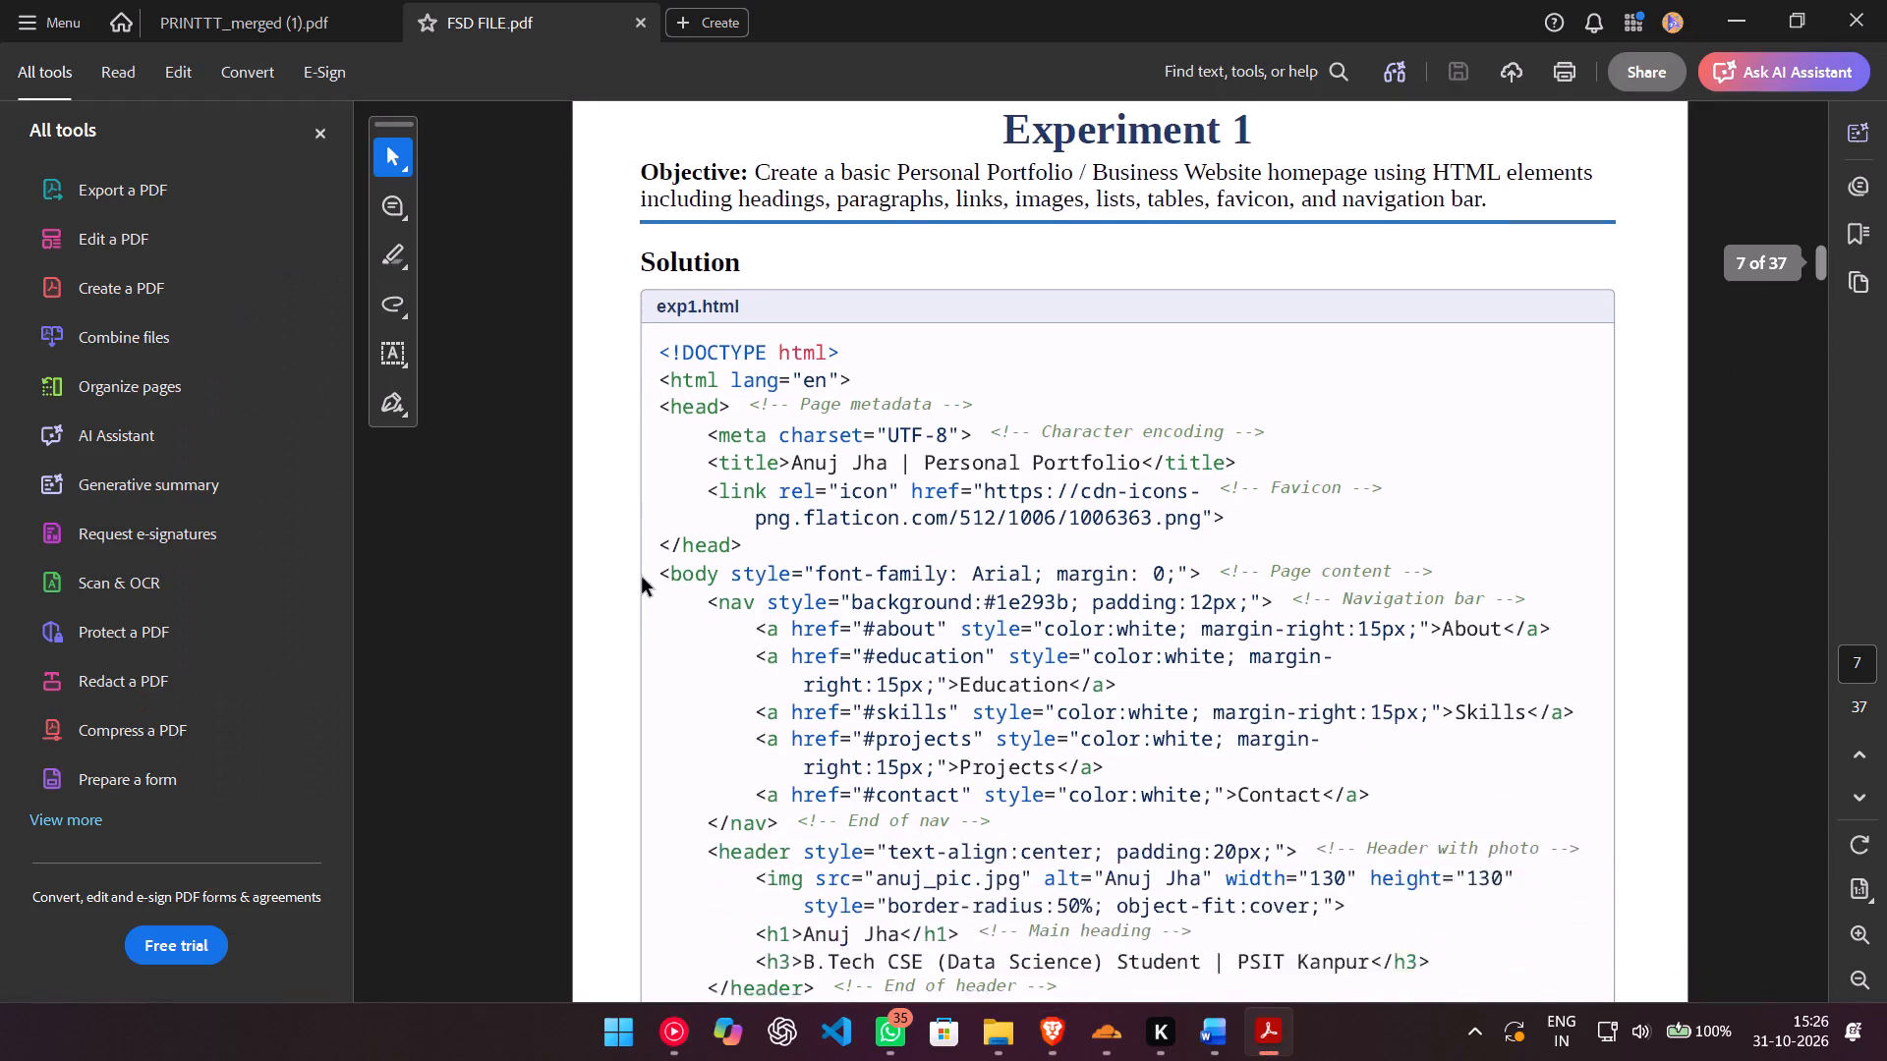
pyautogui.scroll(-18, 642, 578)
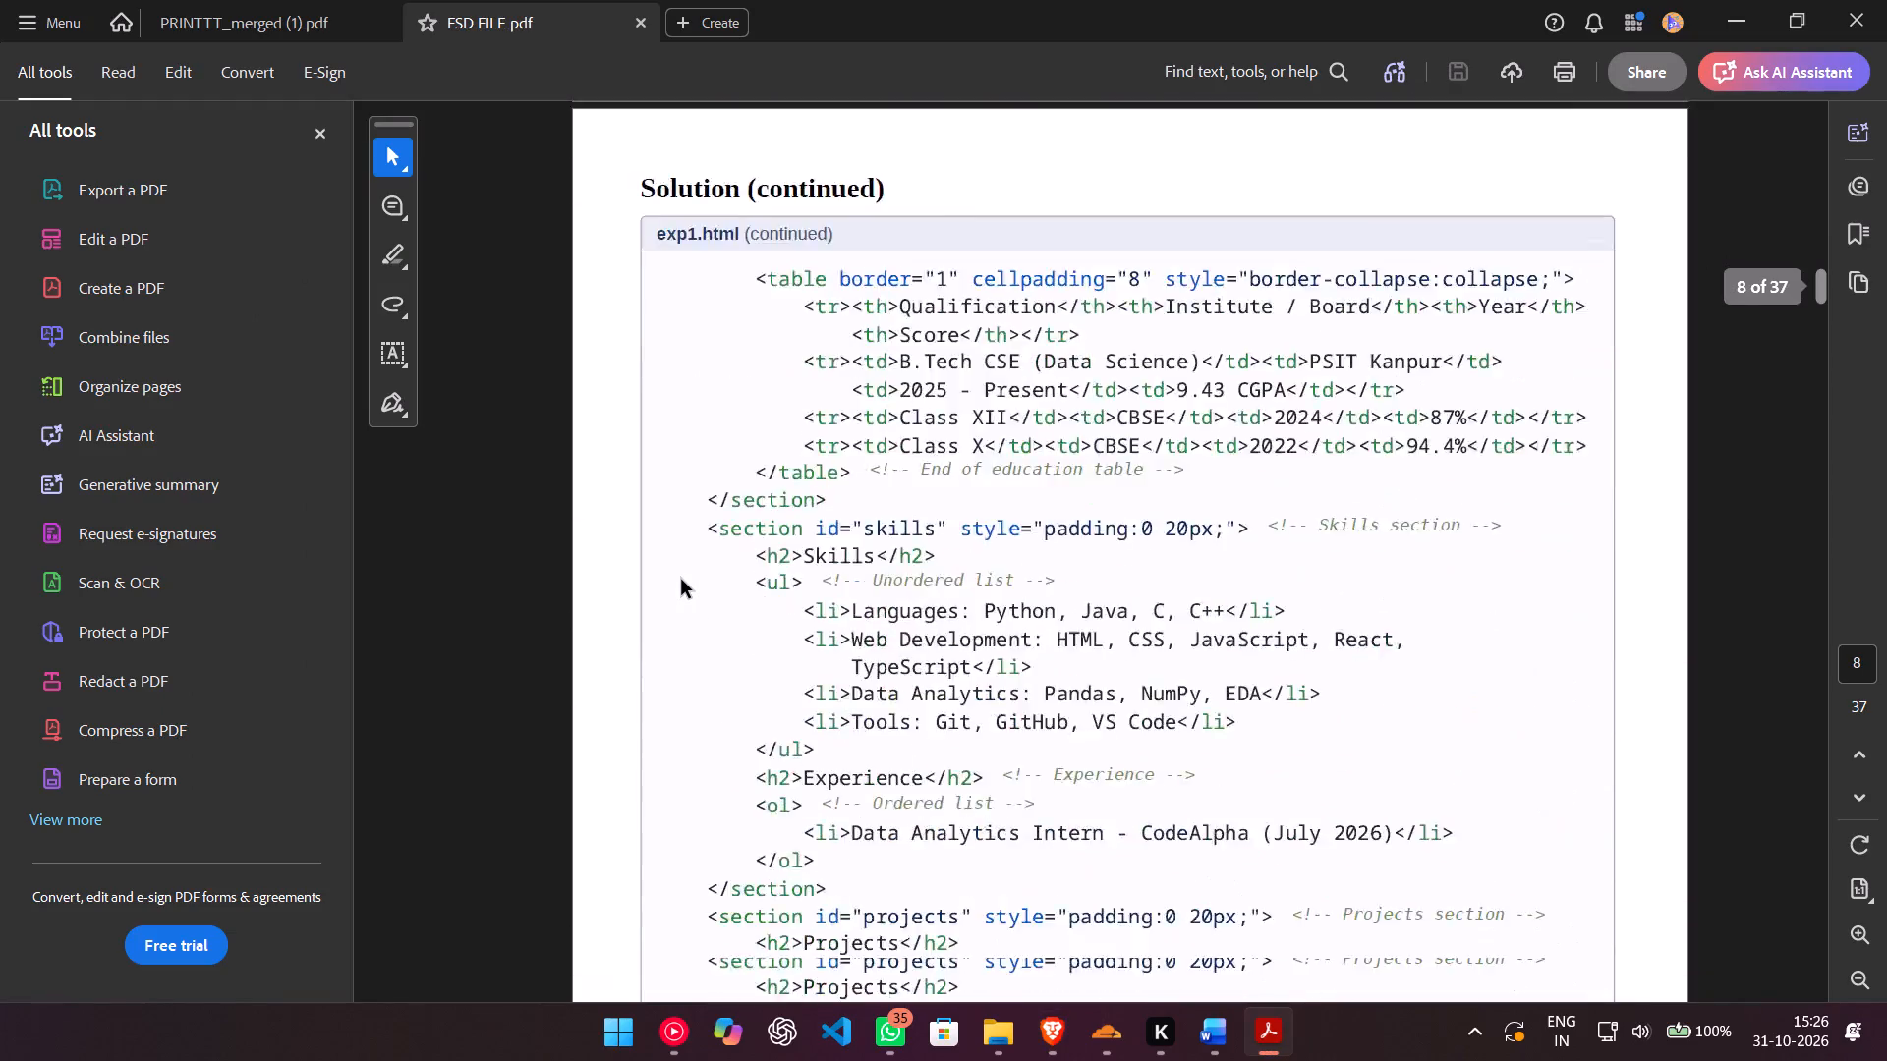
pyautogui.scroll(-6, 681, 580)
pyautogui.scroll(15, 682, 580)
pyautogui.scroll(3, 868, 677)
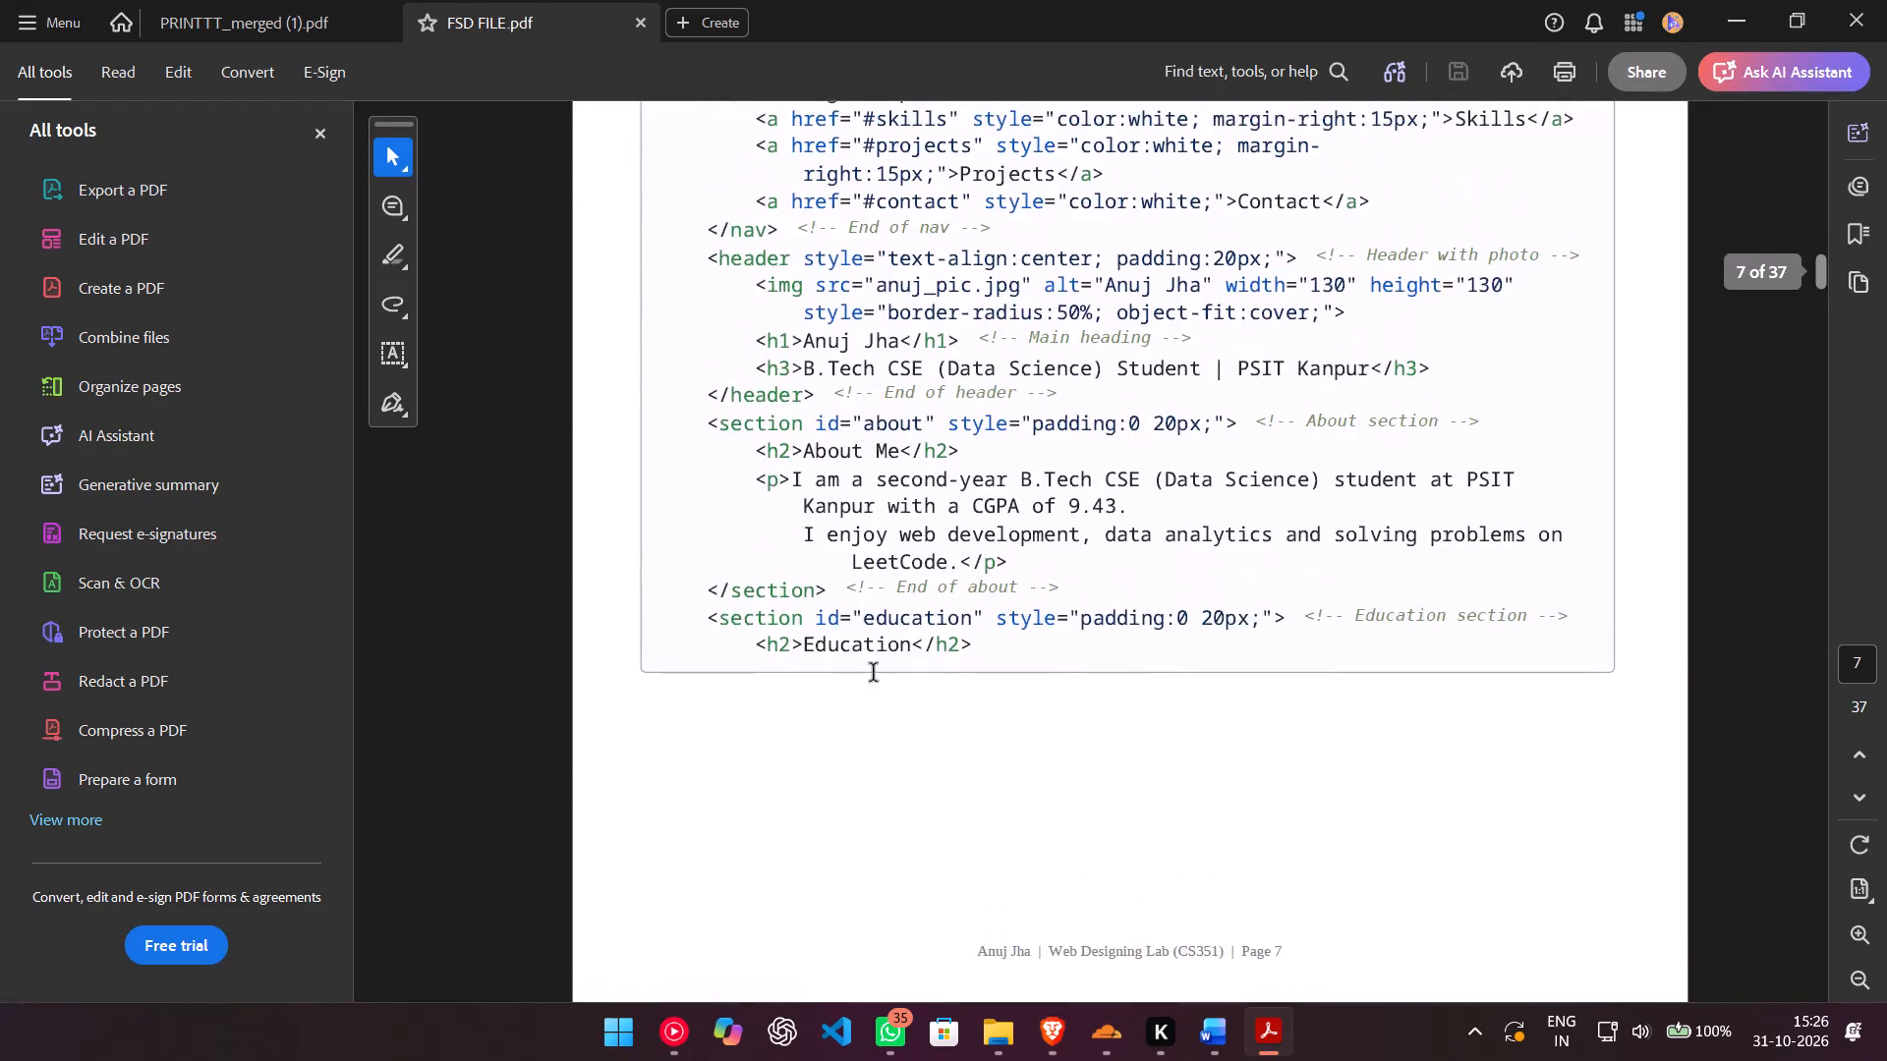
pyautogui.scroll(6, 871, 674)
pyautogui.moveTo(1825, 268); pyautogui.dragTo(1820, 63)
pyautogui.scroll(-17, 1379, 600)
pyautogui.scroll(-14, 1022, 692)
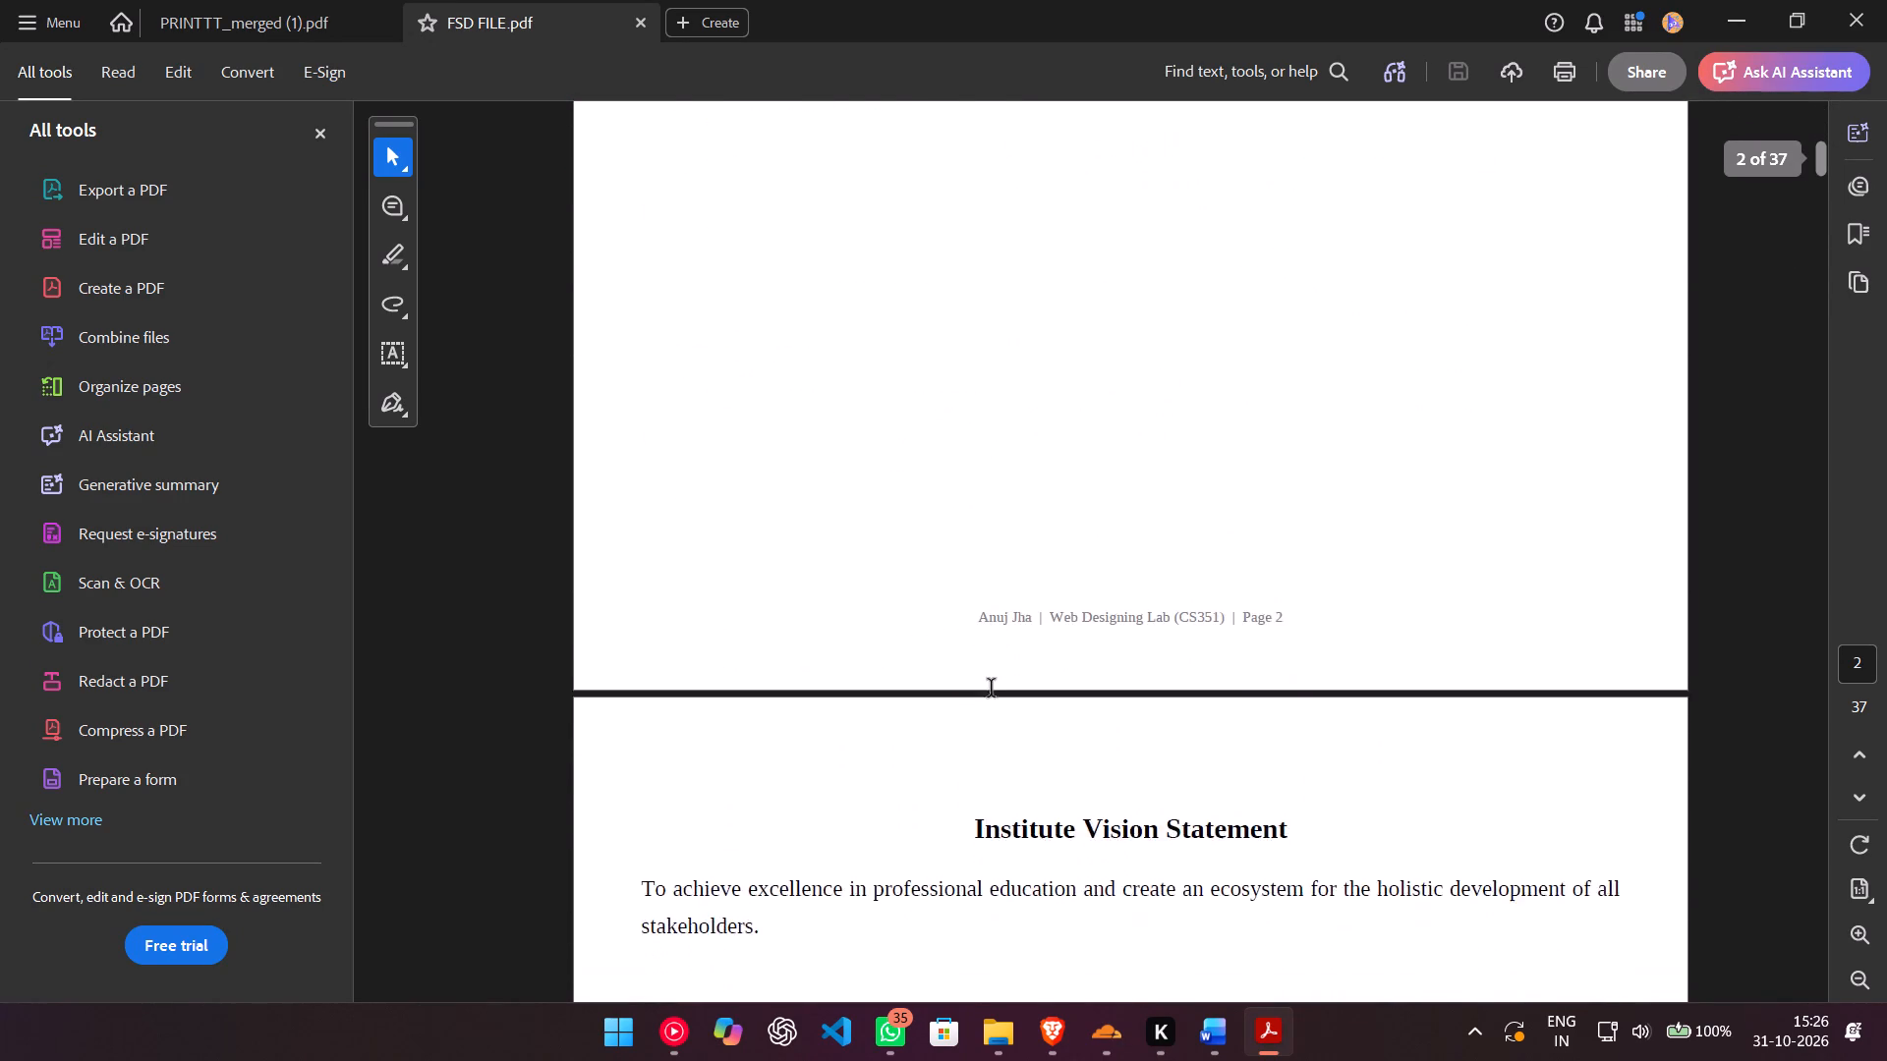
pyautogui.scroll(-20, 992, 690)
pyautogui.scroll(-8, 992, 690)
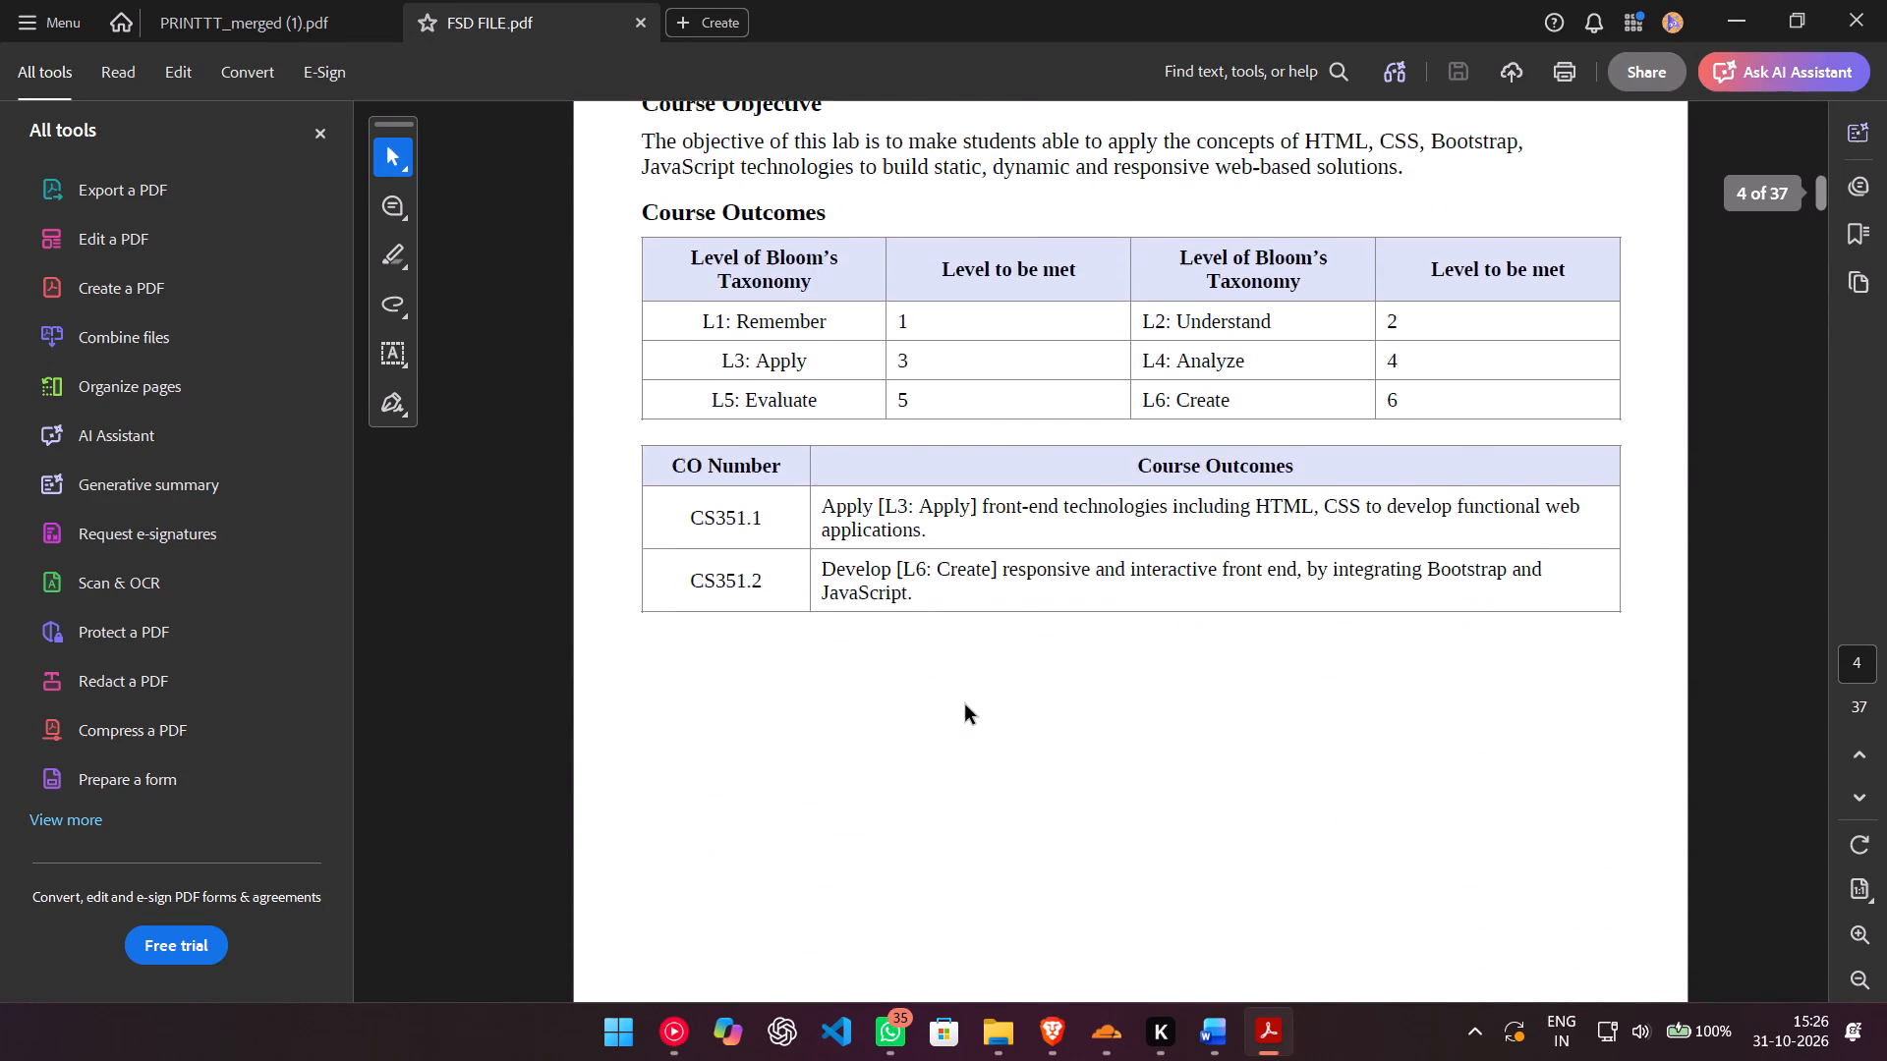
pyautogui.scroll(-11, 965, 705)
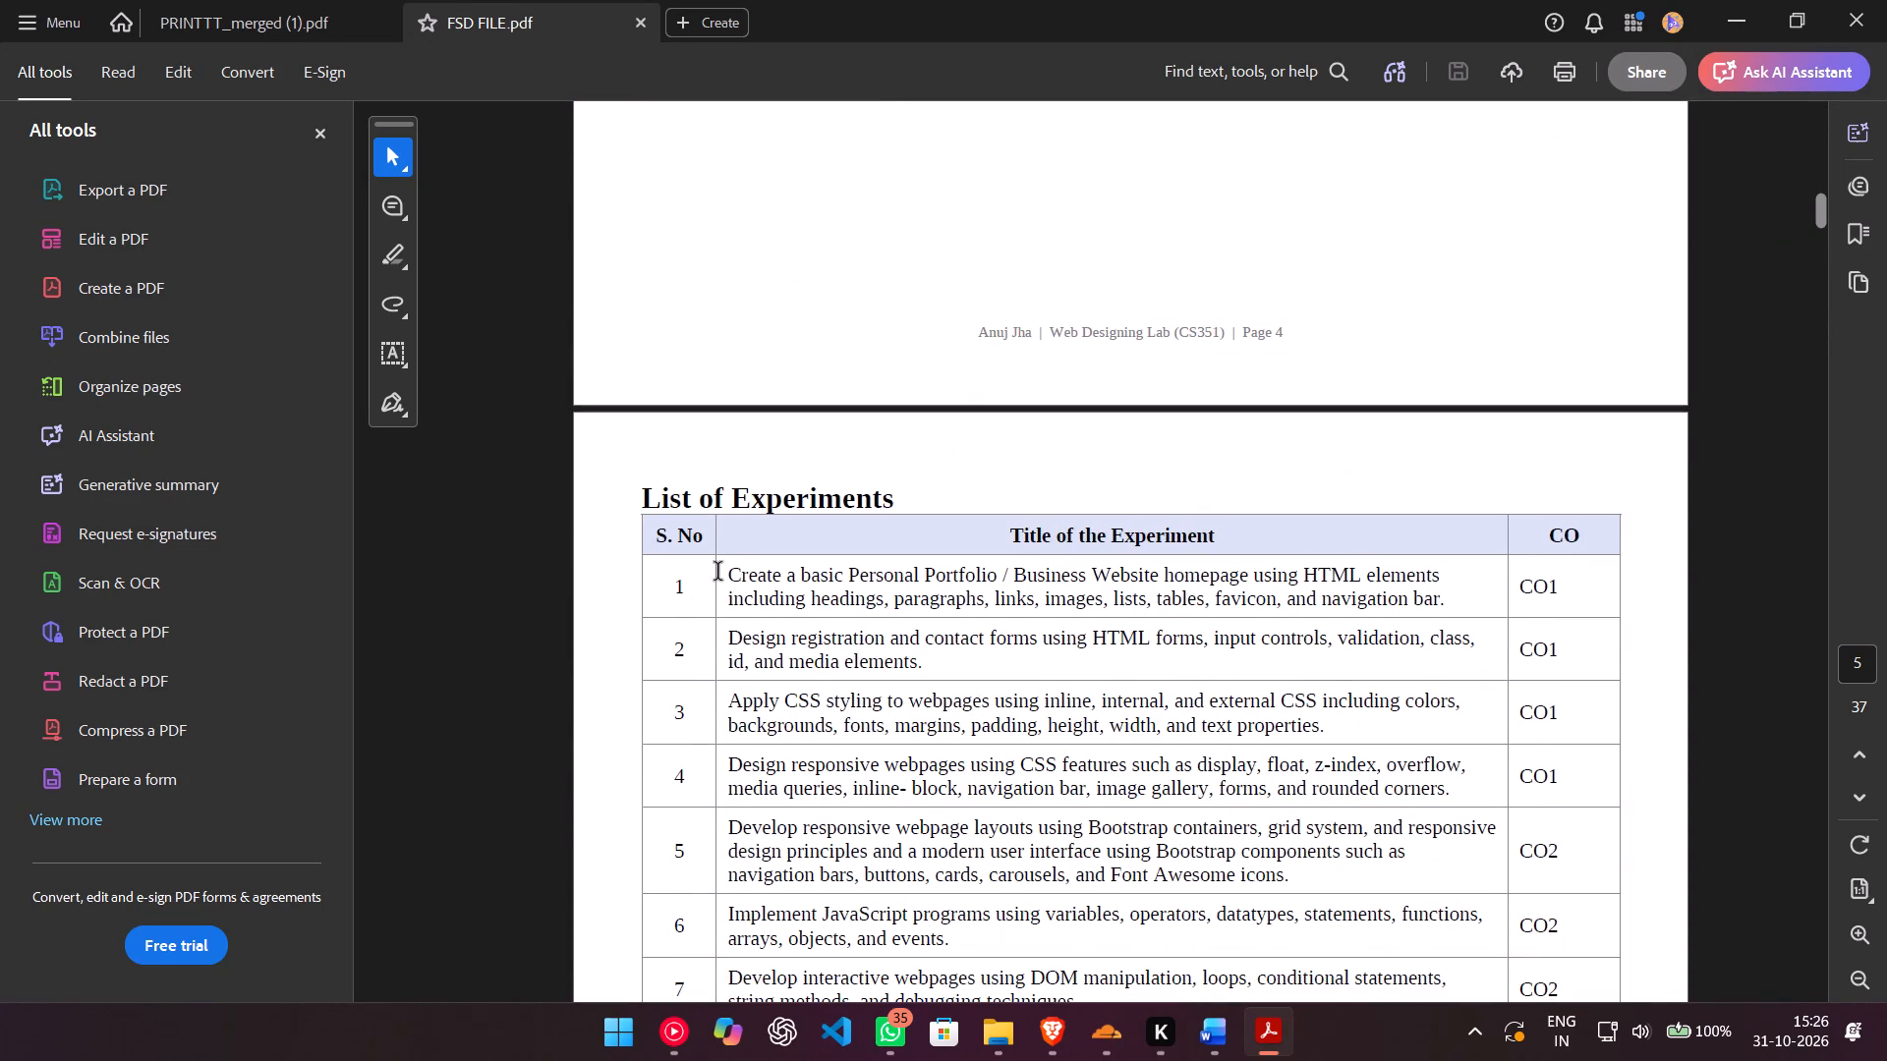
pyautogui.moveTo(719, 573); pyautogui.dragTo(794, 581)
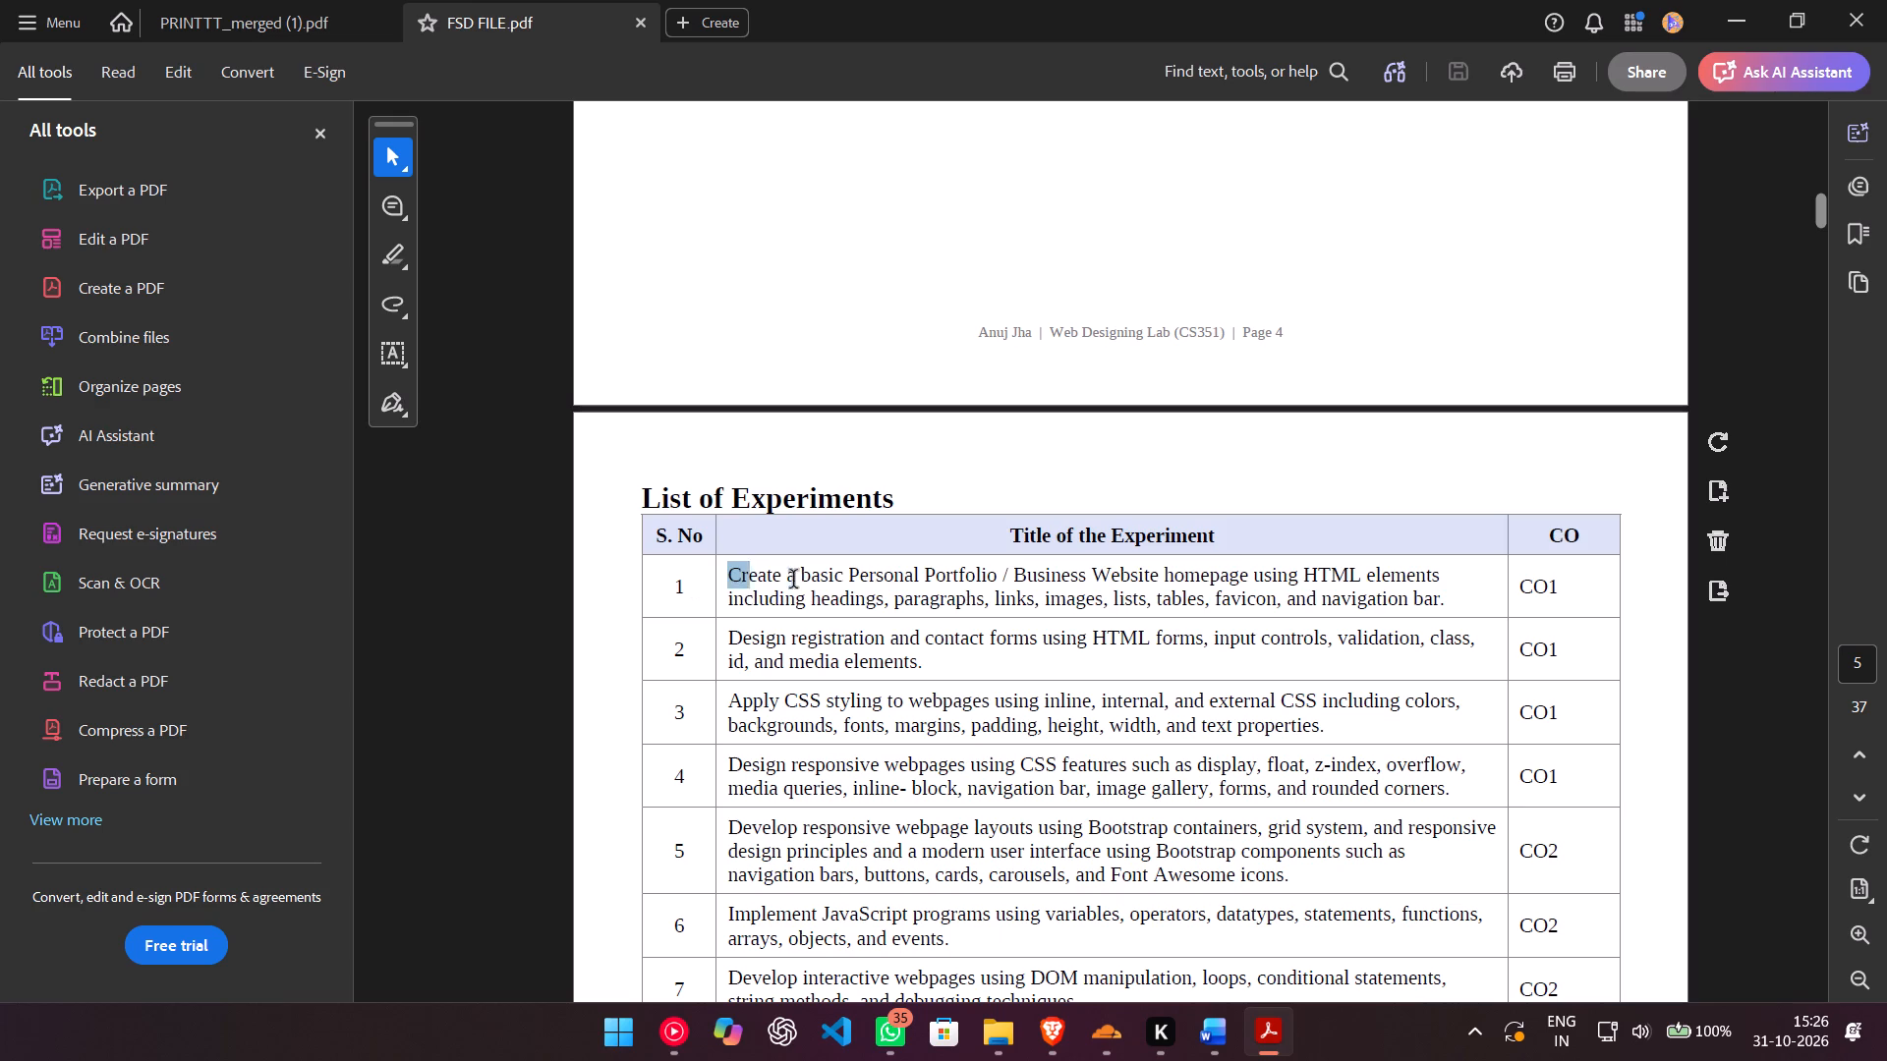
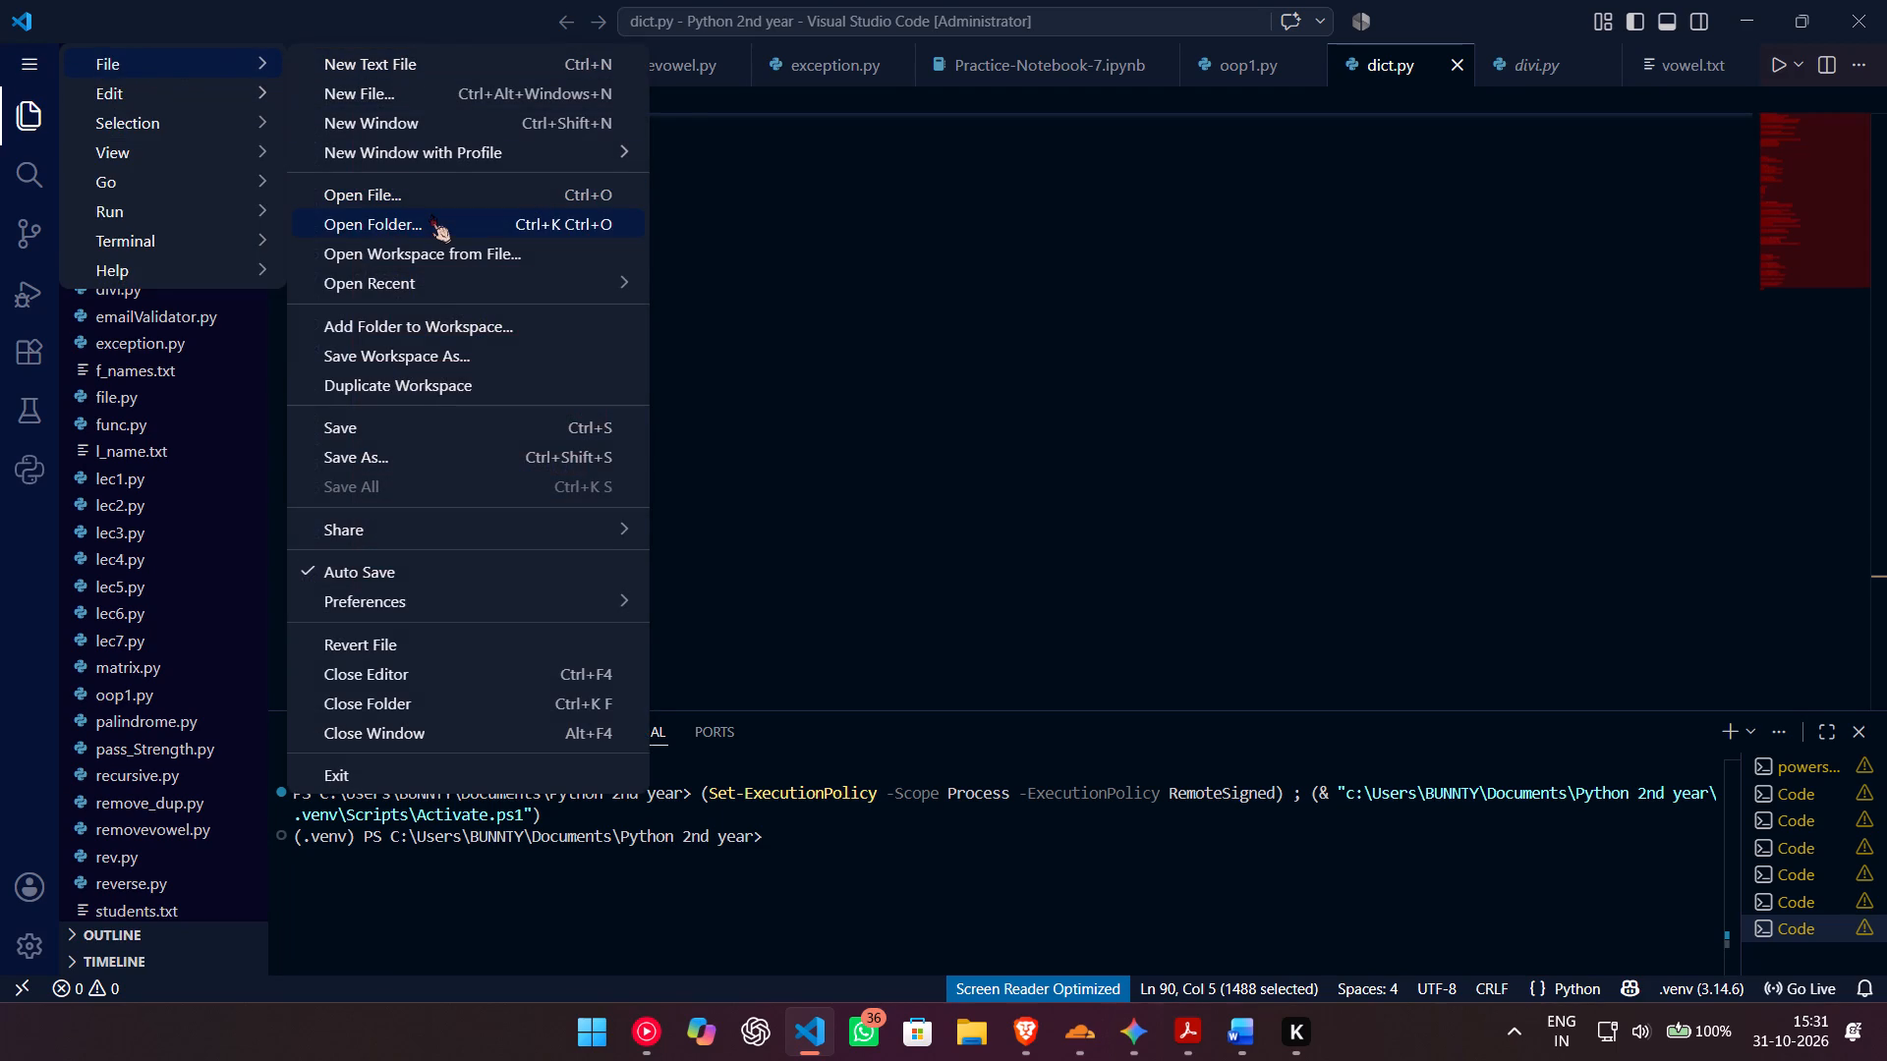
pyautogui.click(430, 214)
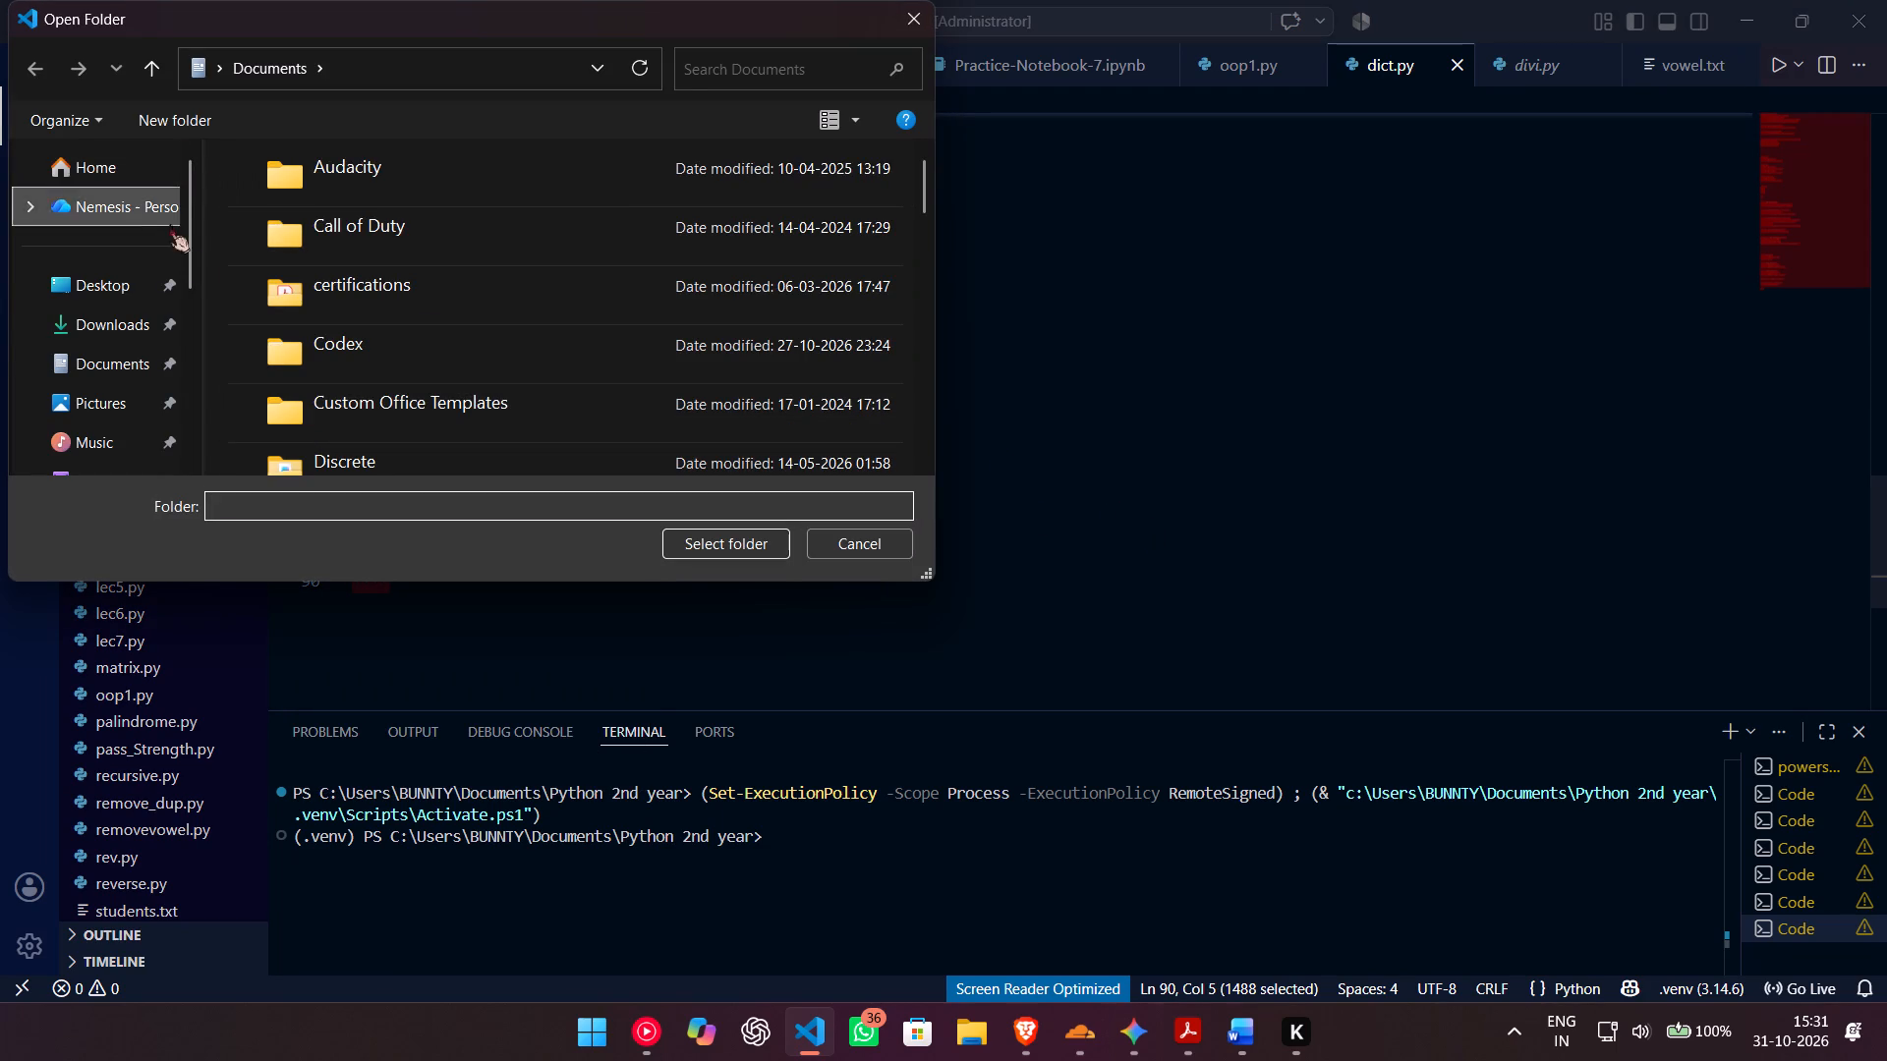
pyautogui.doubleClick(125, 285)
pyautogui.rightClick(217, 303)
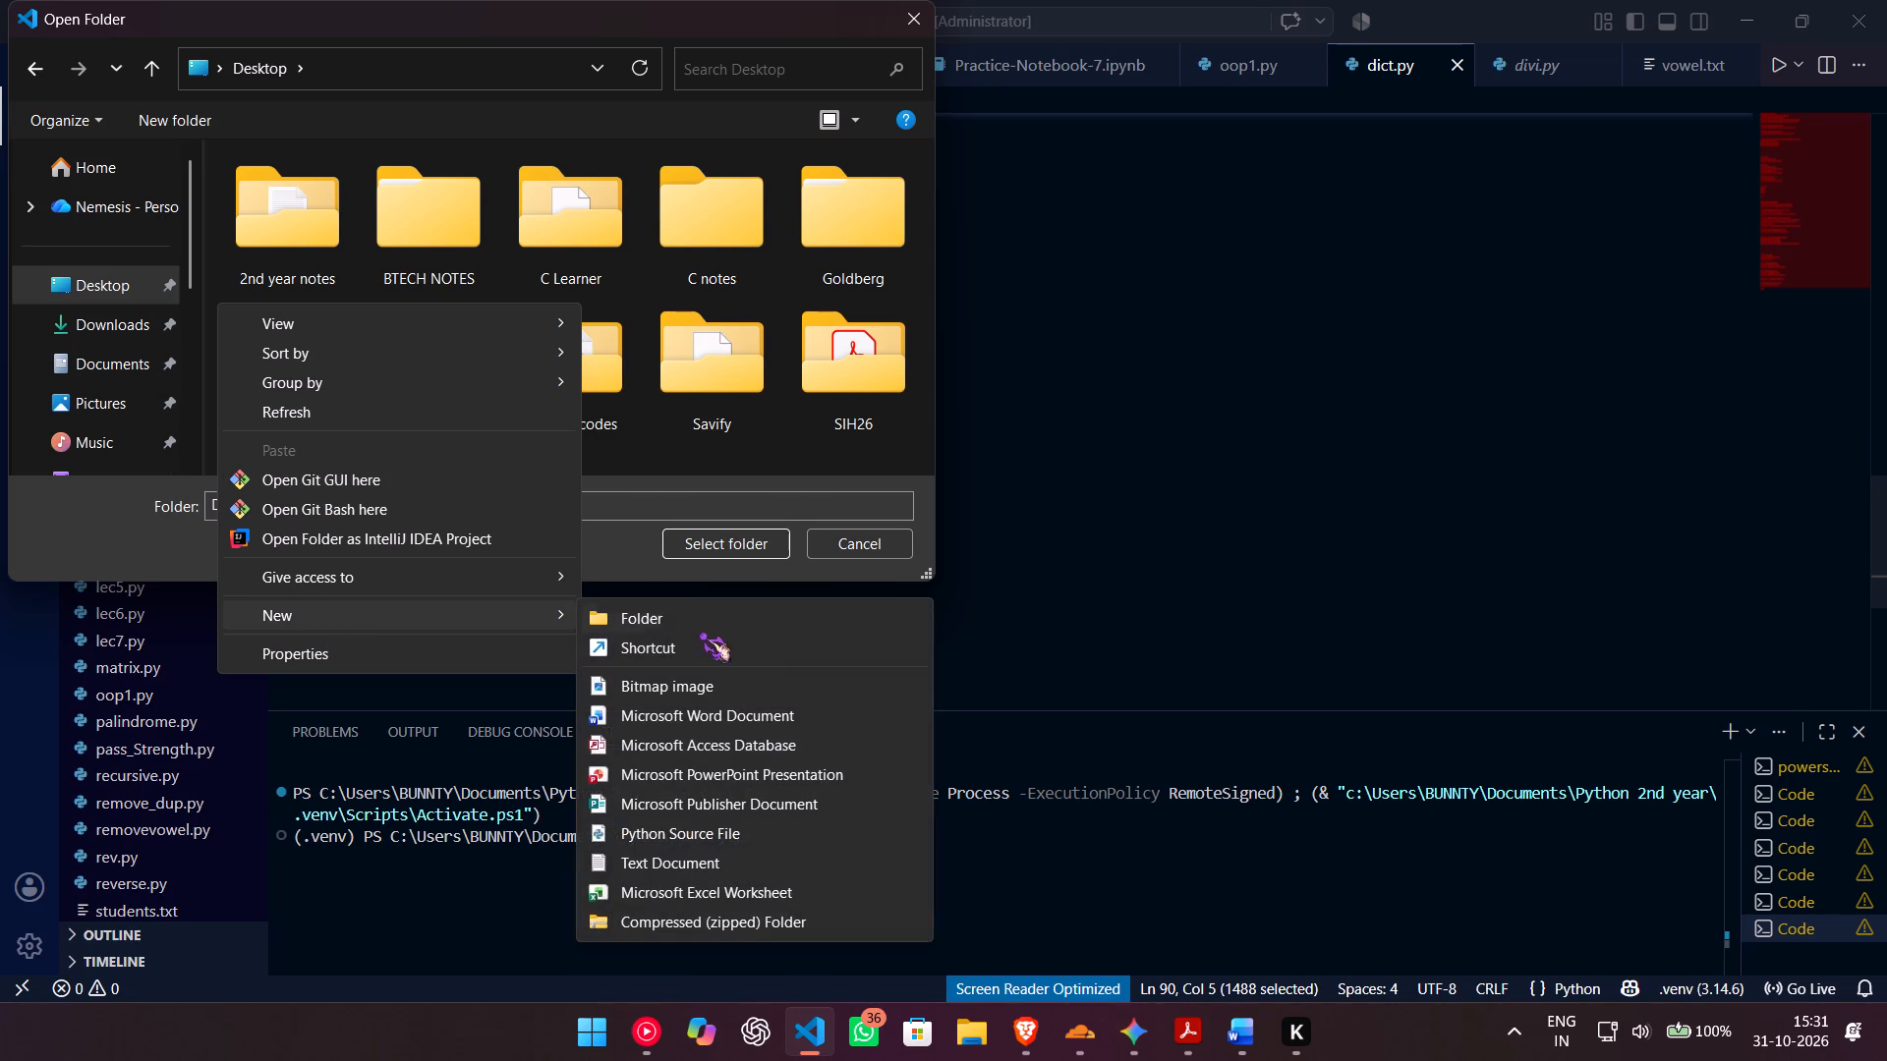
pyautogui.click(706, 625)
pyautogui.press('BackSpace')
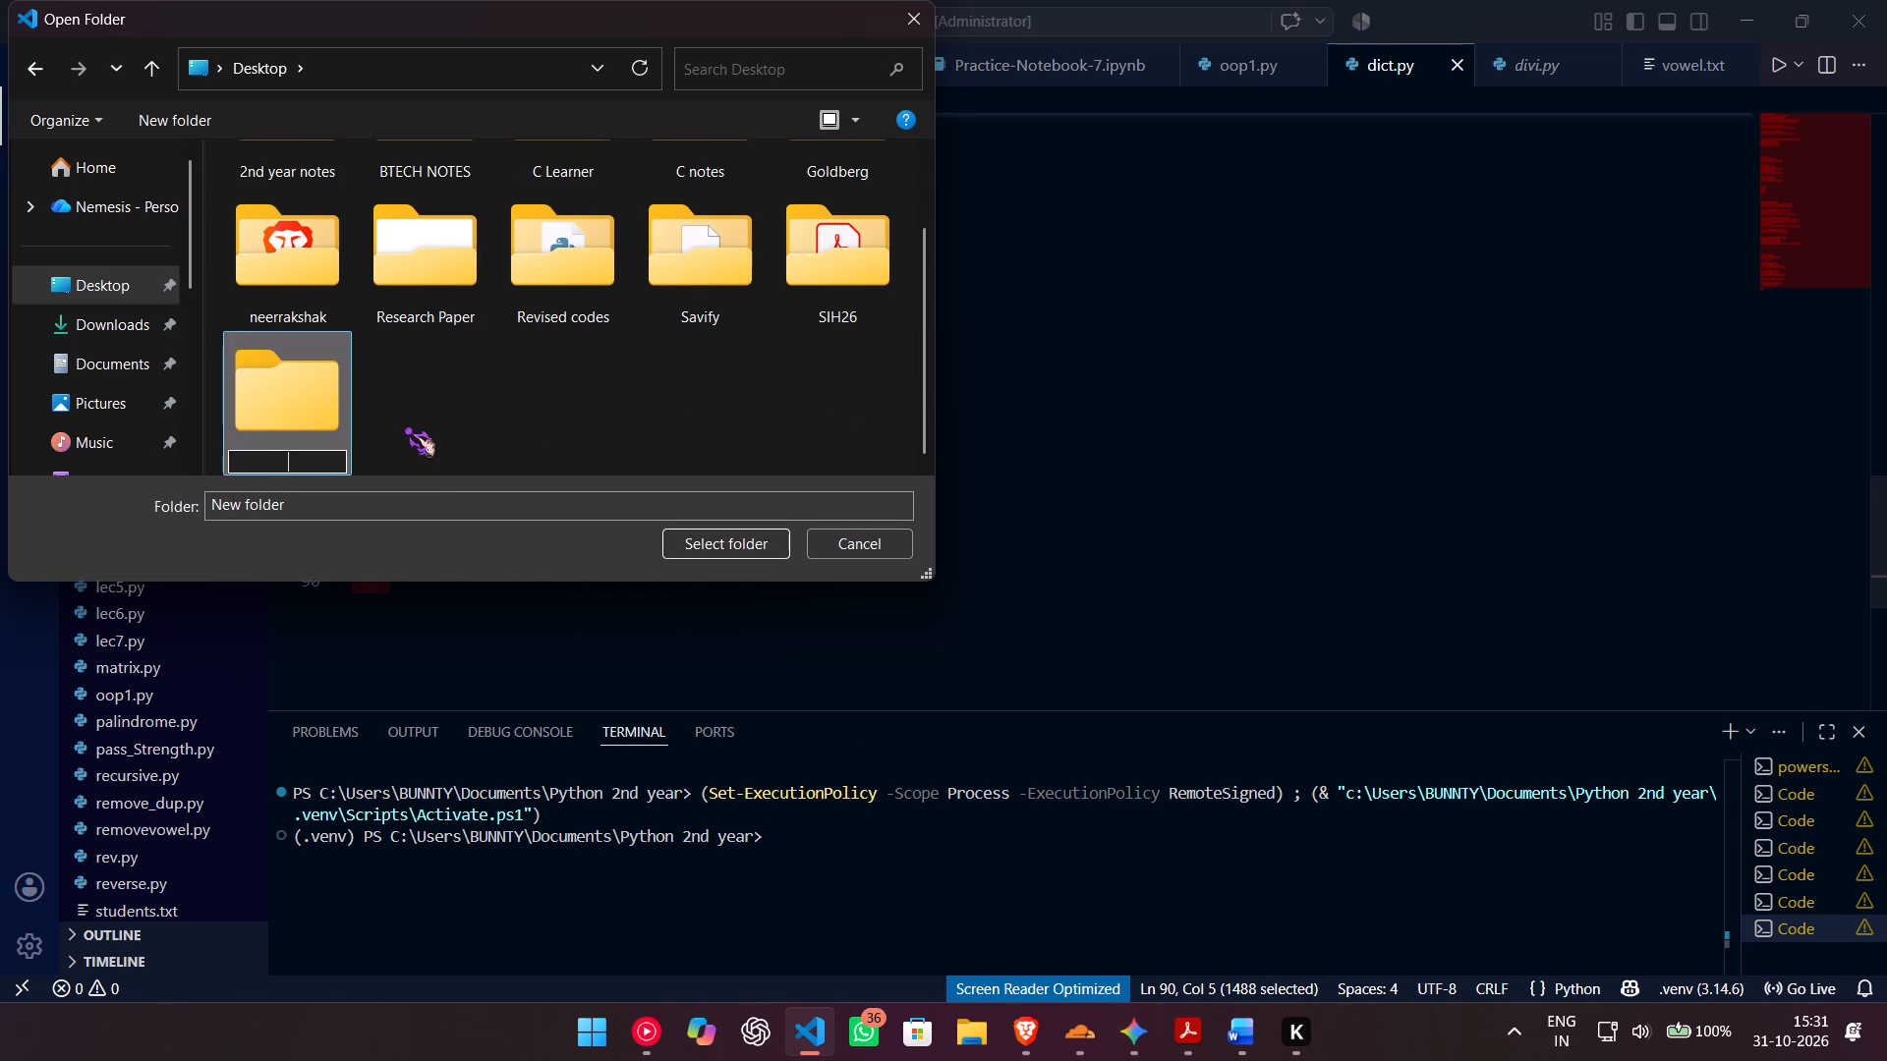
pyautogui.press('Return')
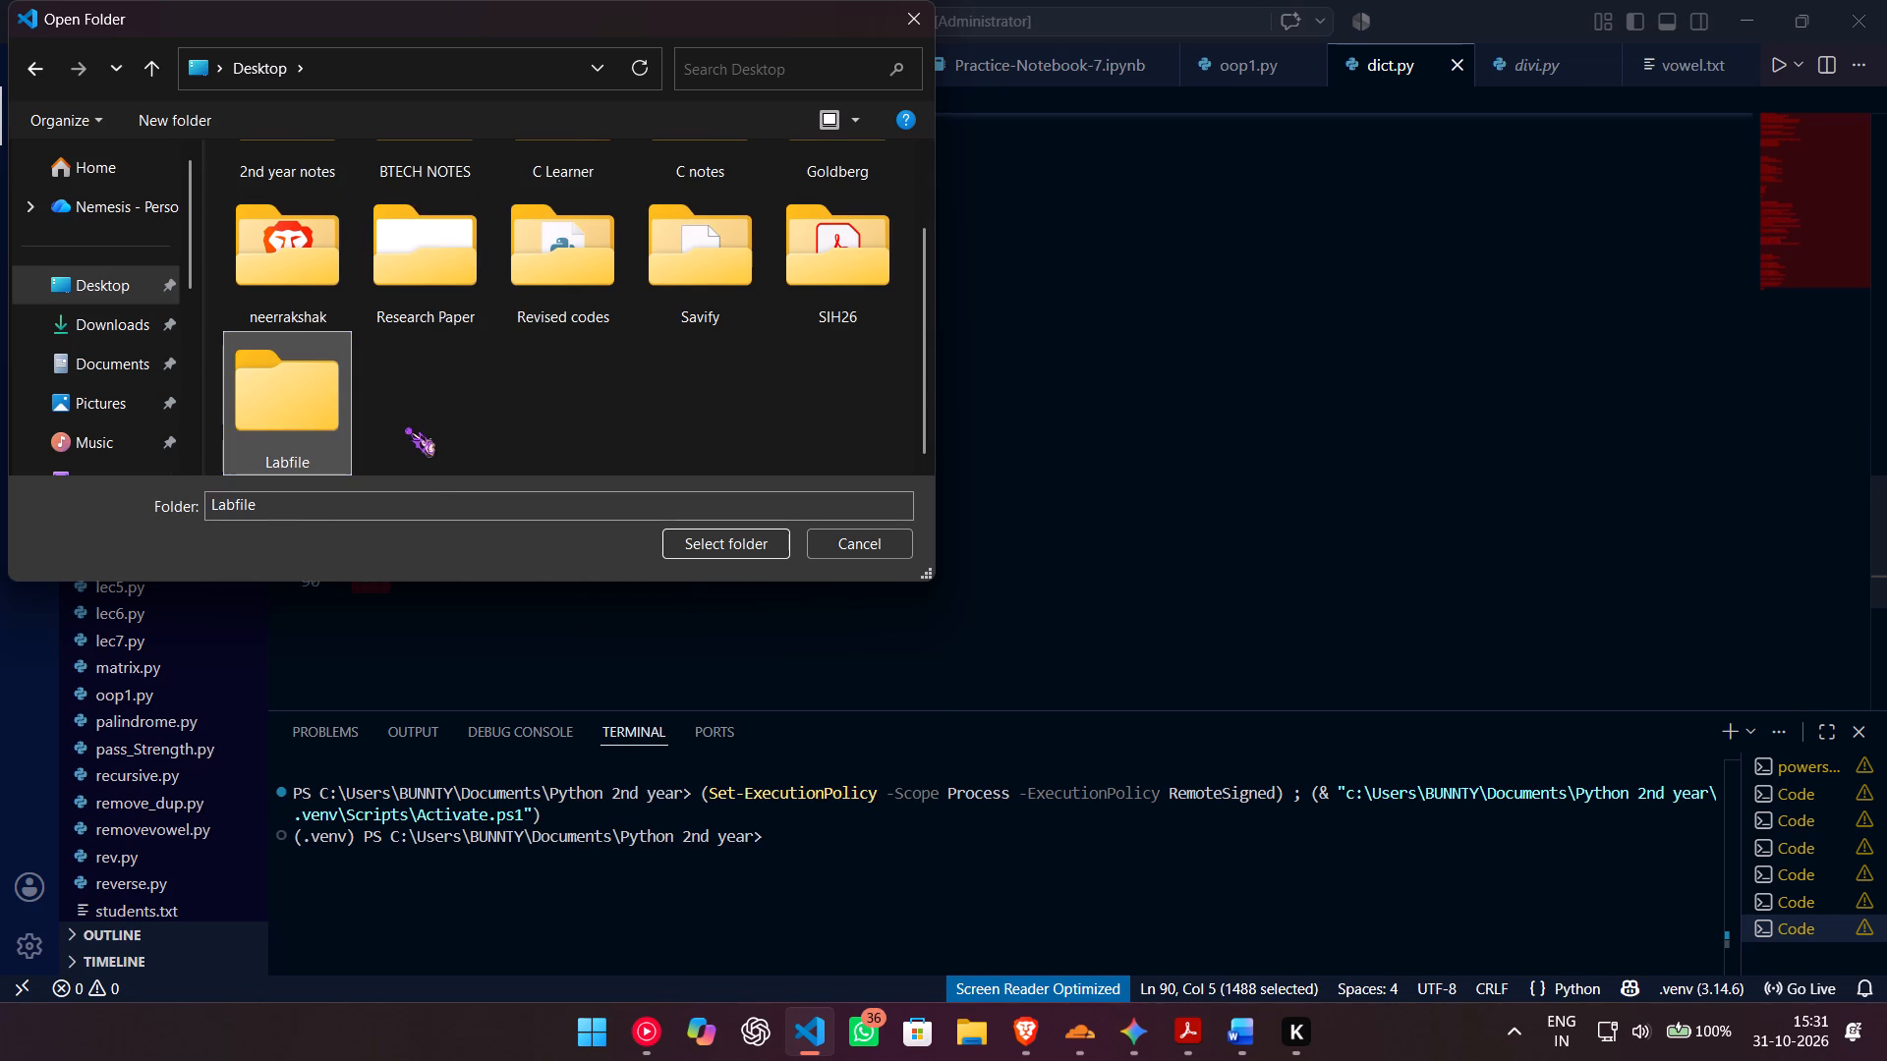
# Open the Labfile folder as the workspace.
pyautogui.doubleClick(296, 382)
pyautogui.click(713, 546)
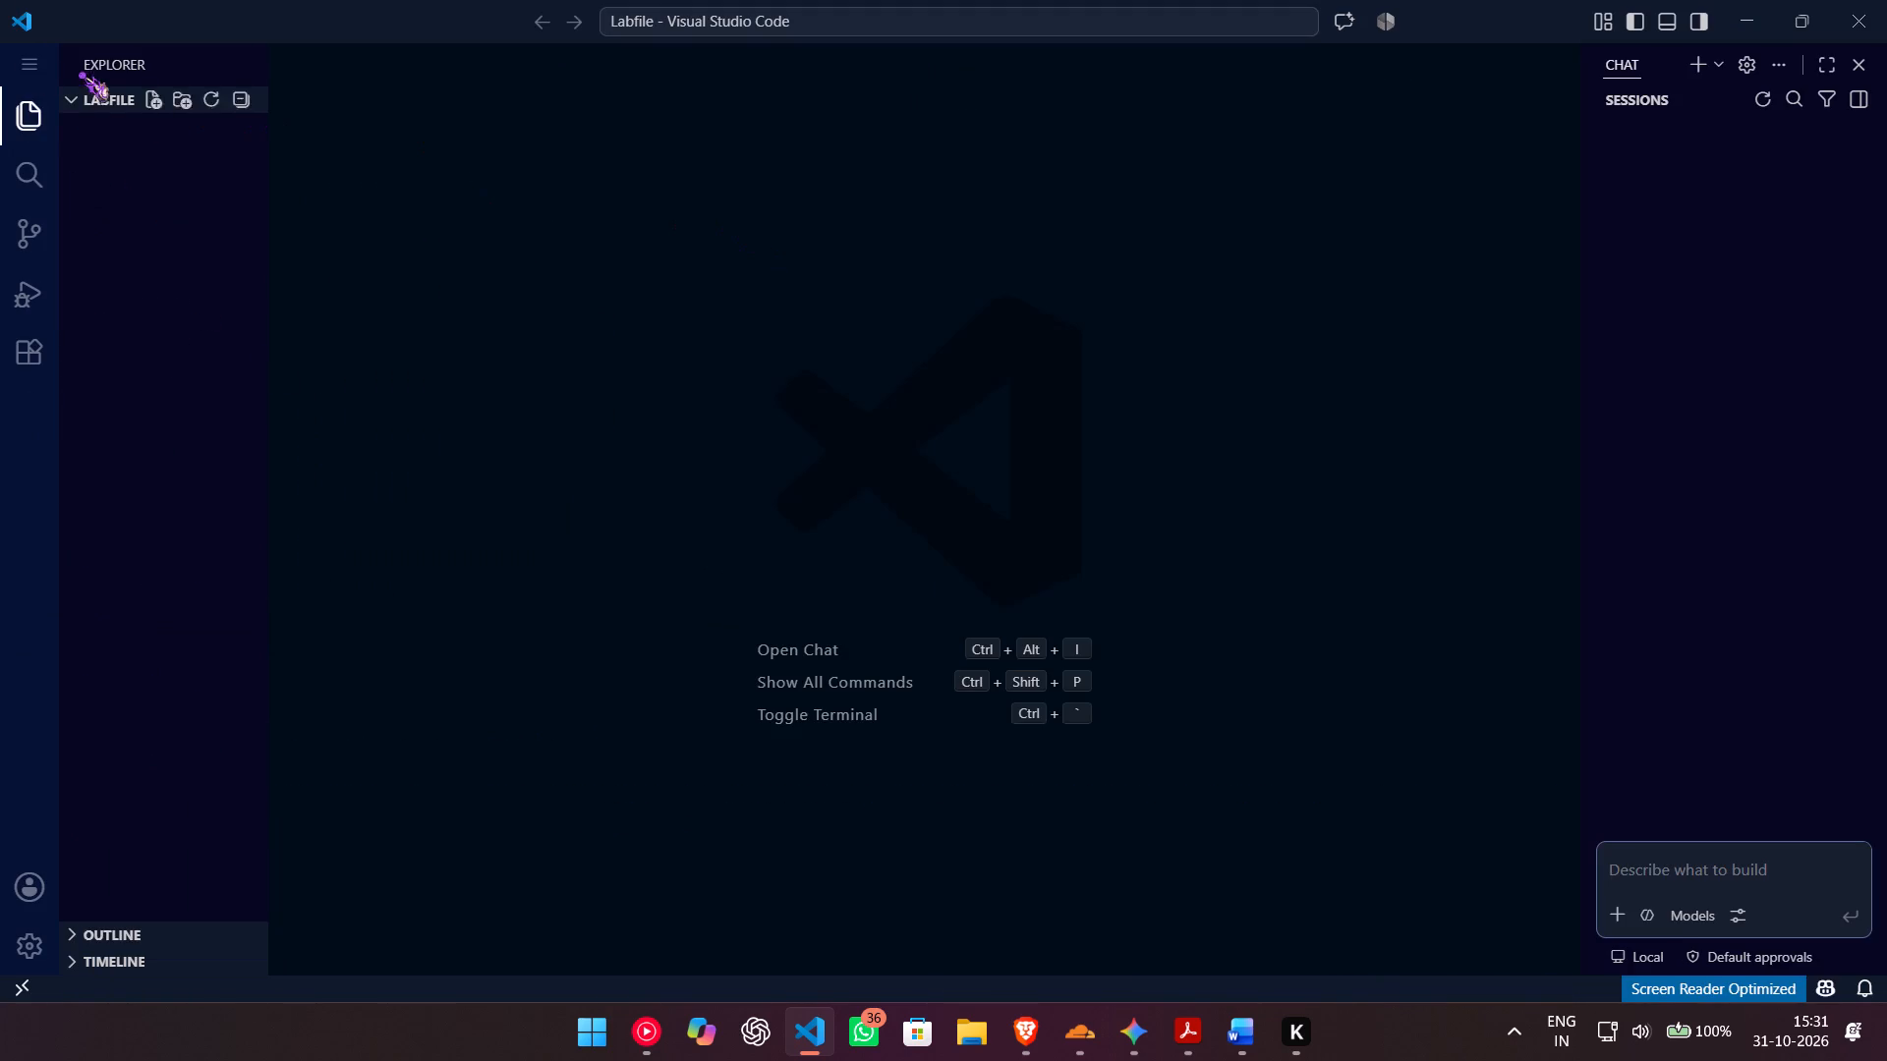
# Create a new file named exp1.html in the Labfile folder.
pyautogui.click(154, 91)
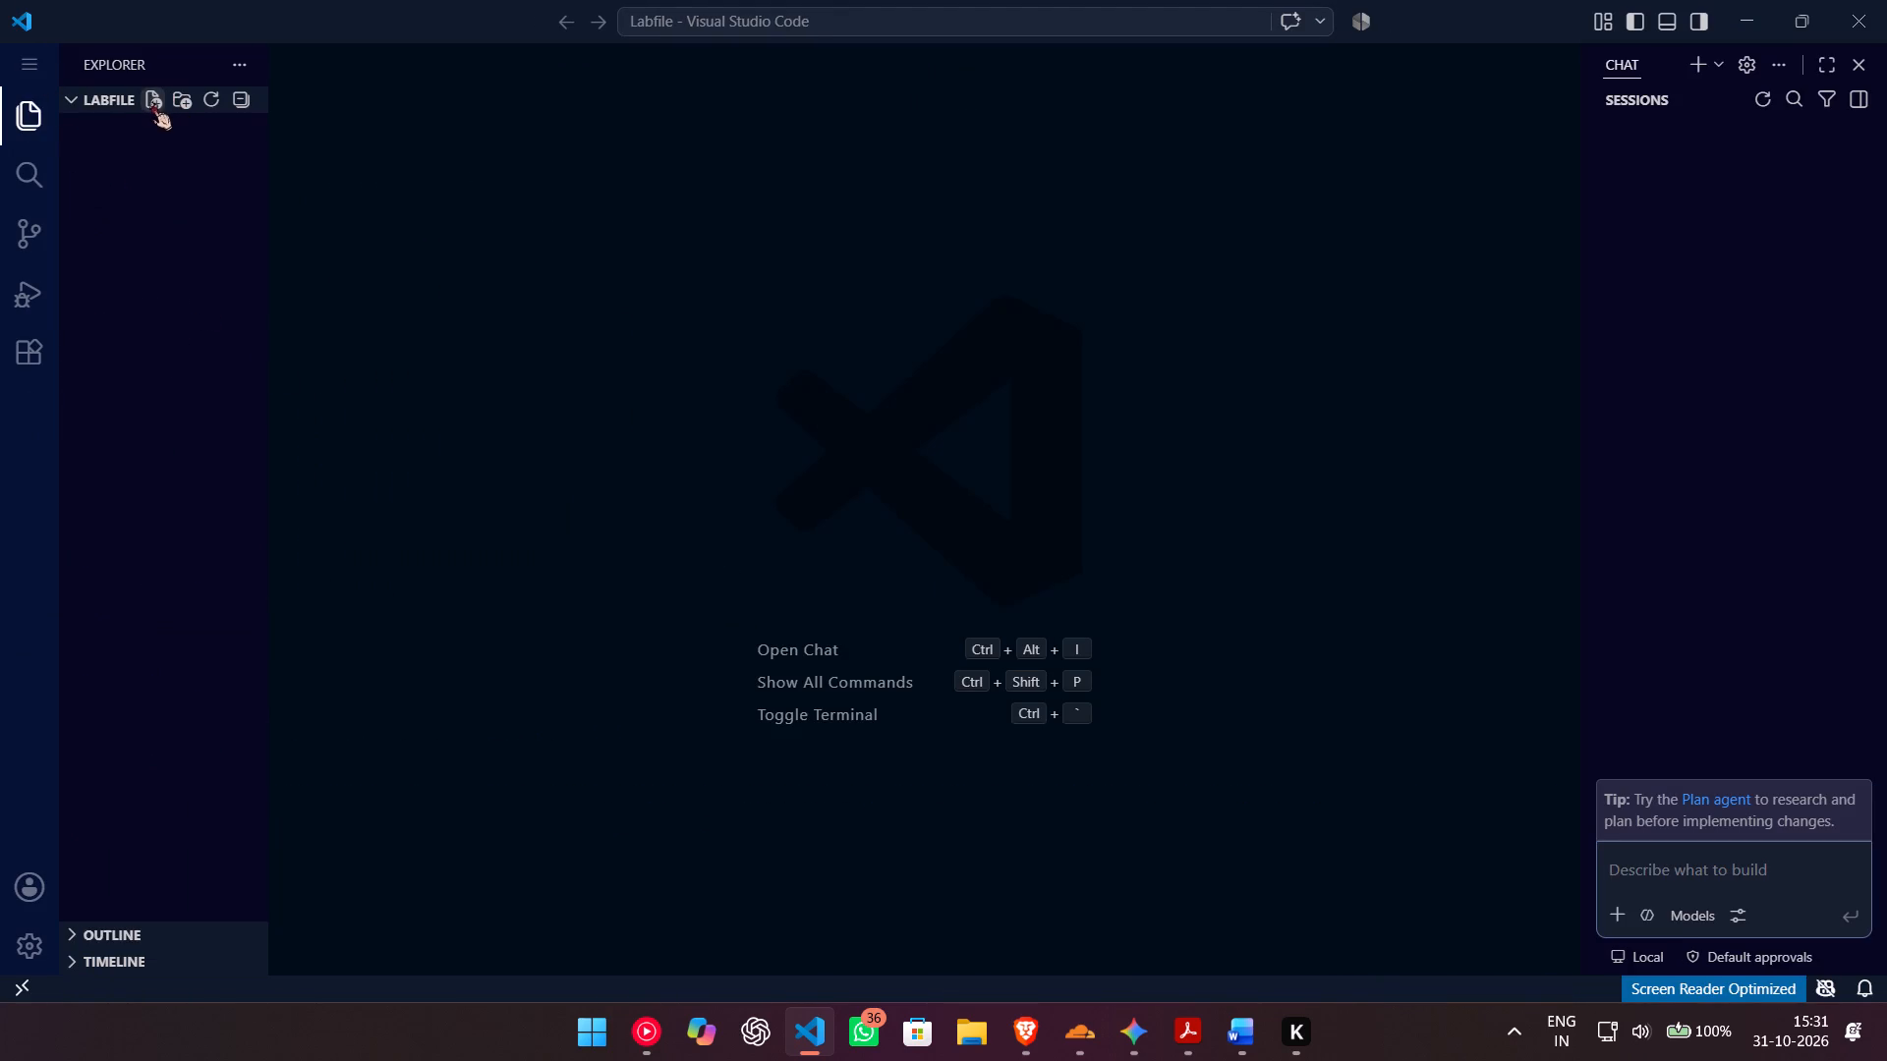
pyautogui.click(154, 124)
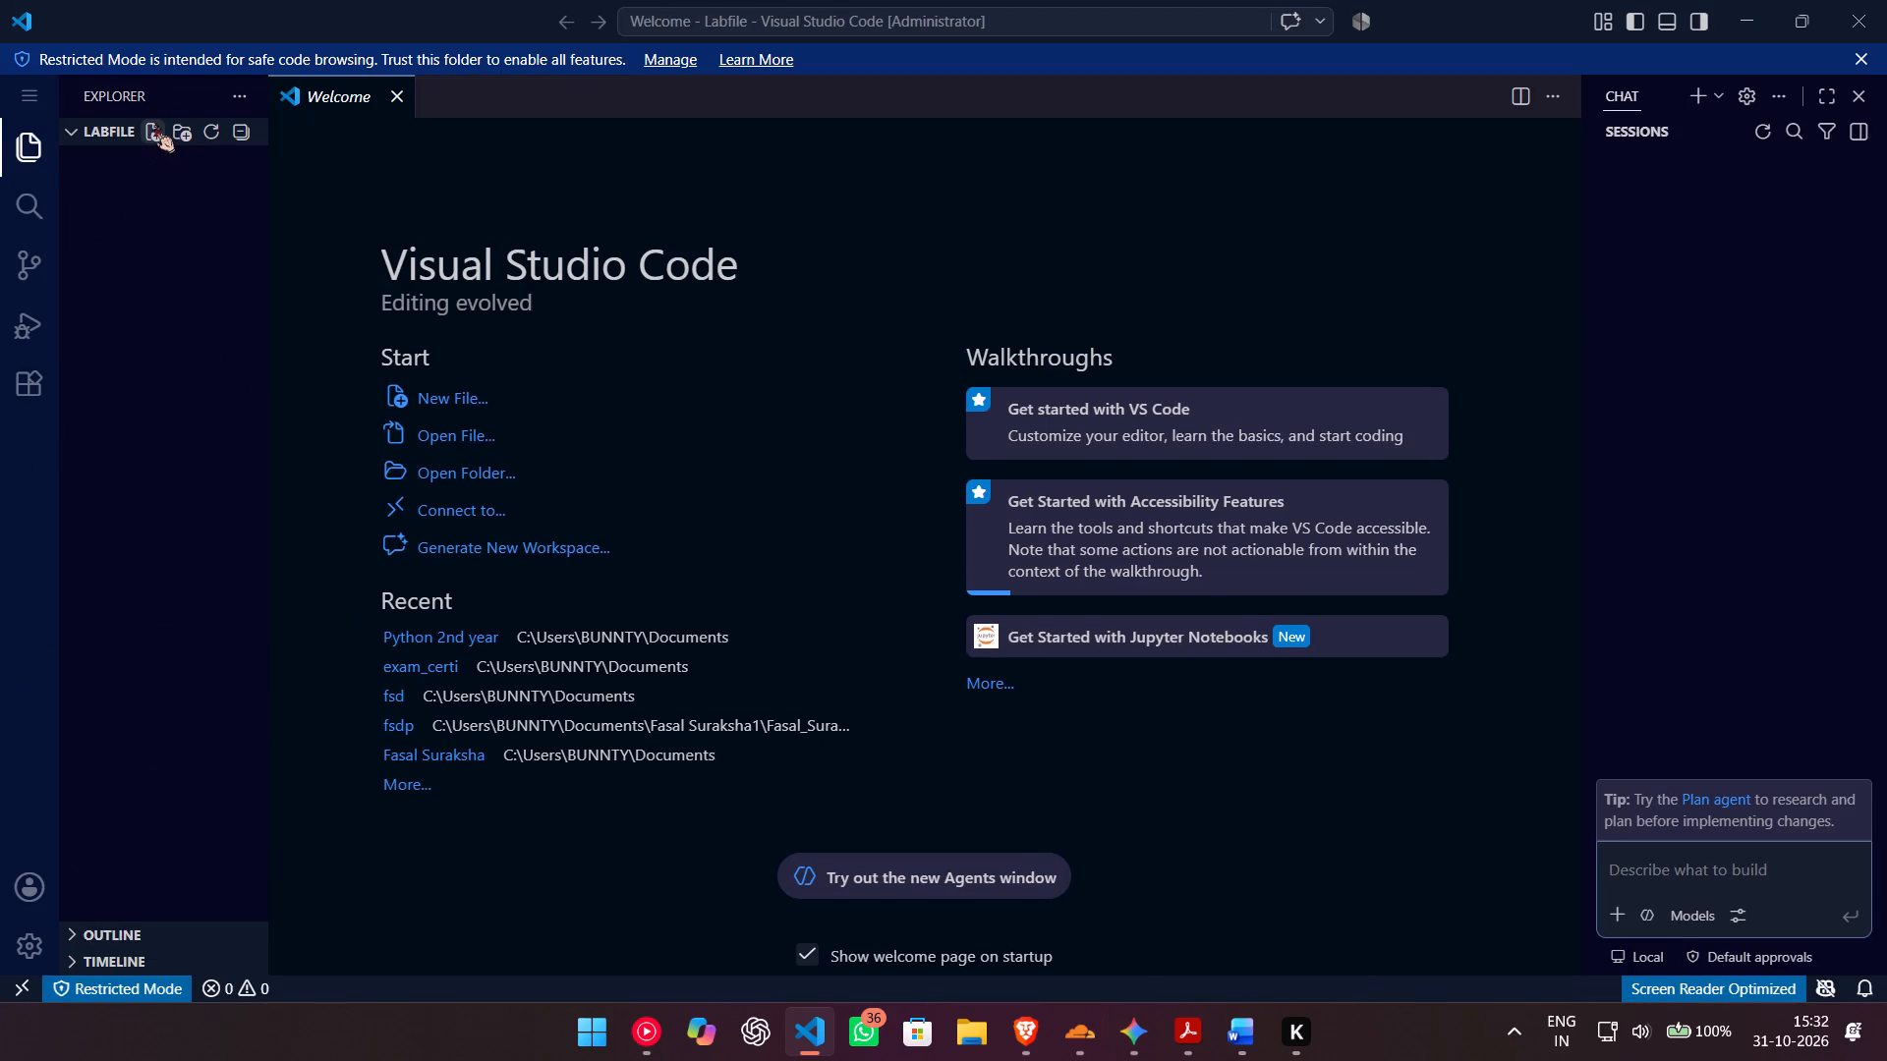
pyautogui.click(157, 140)
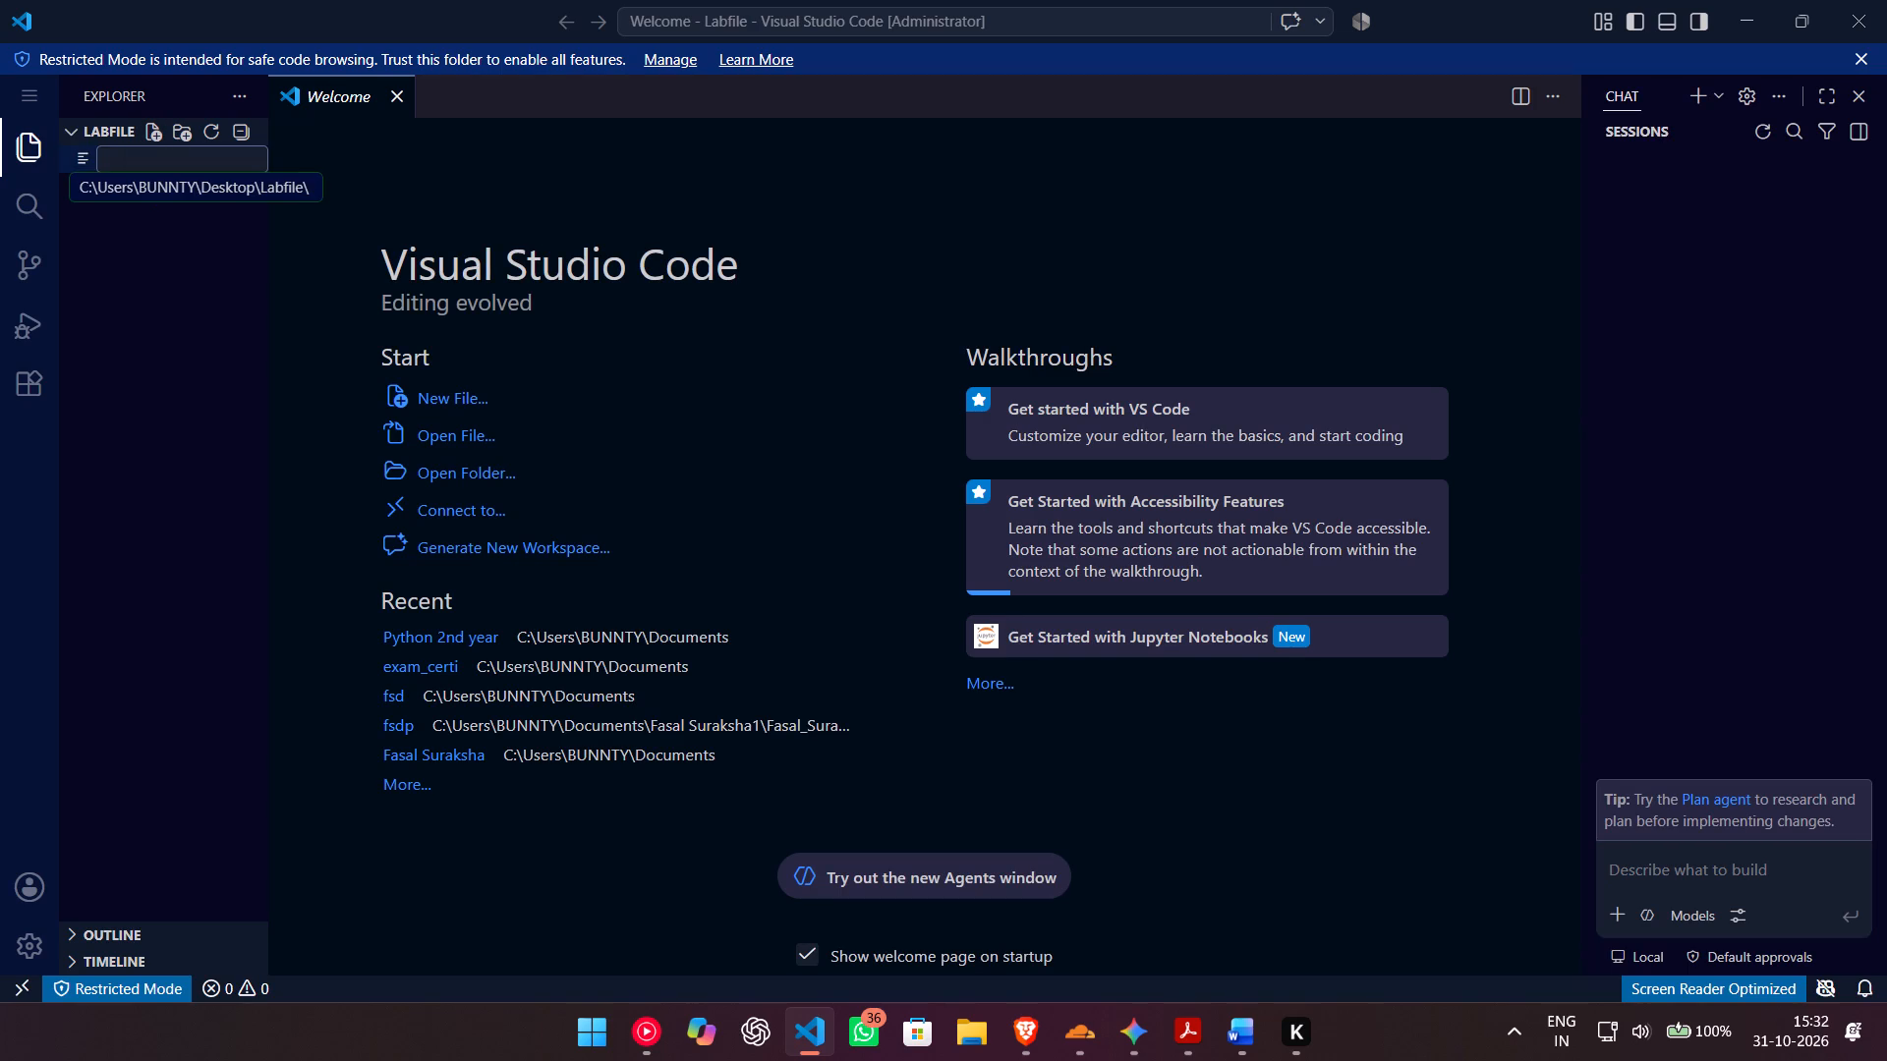
pyautogui.write('exp1.html')
pyautogui.press('Return')
# Paste the copied portfolio HTML source into exp1.html.
pyautogui.hotkey('ctrl', 'v')
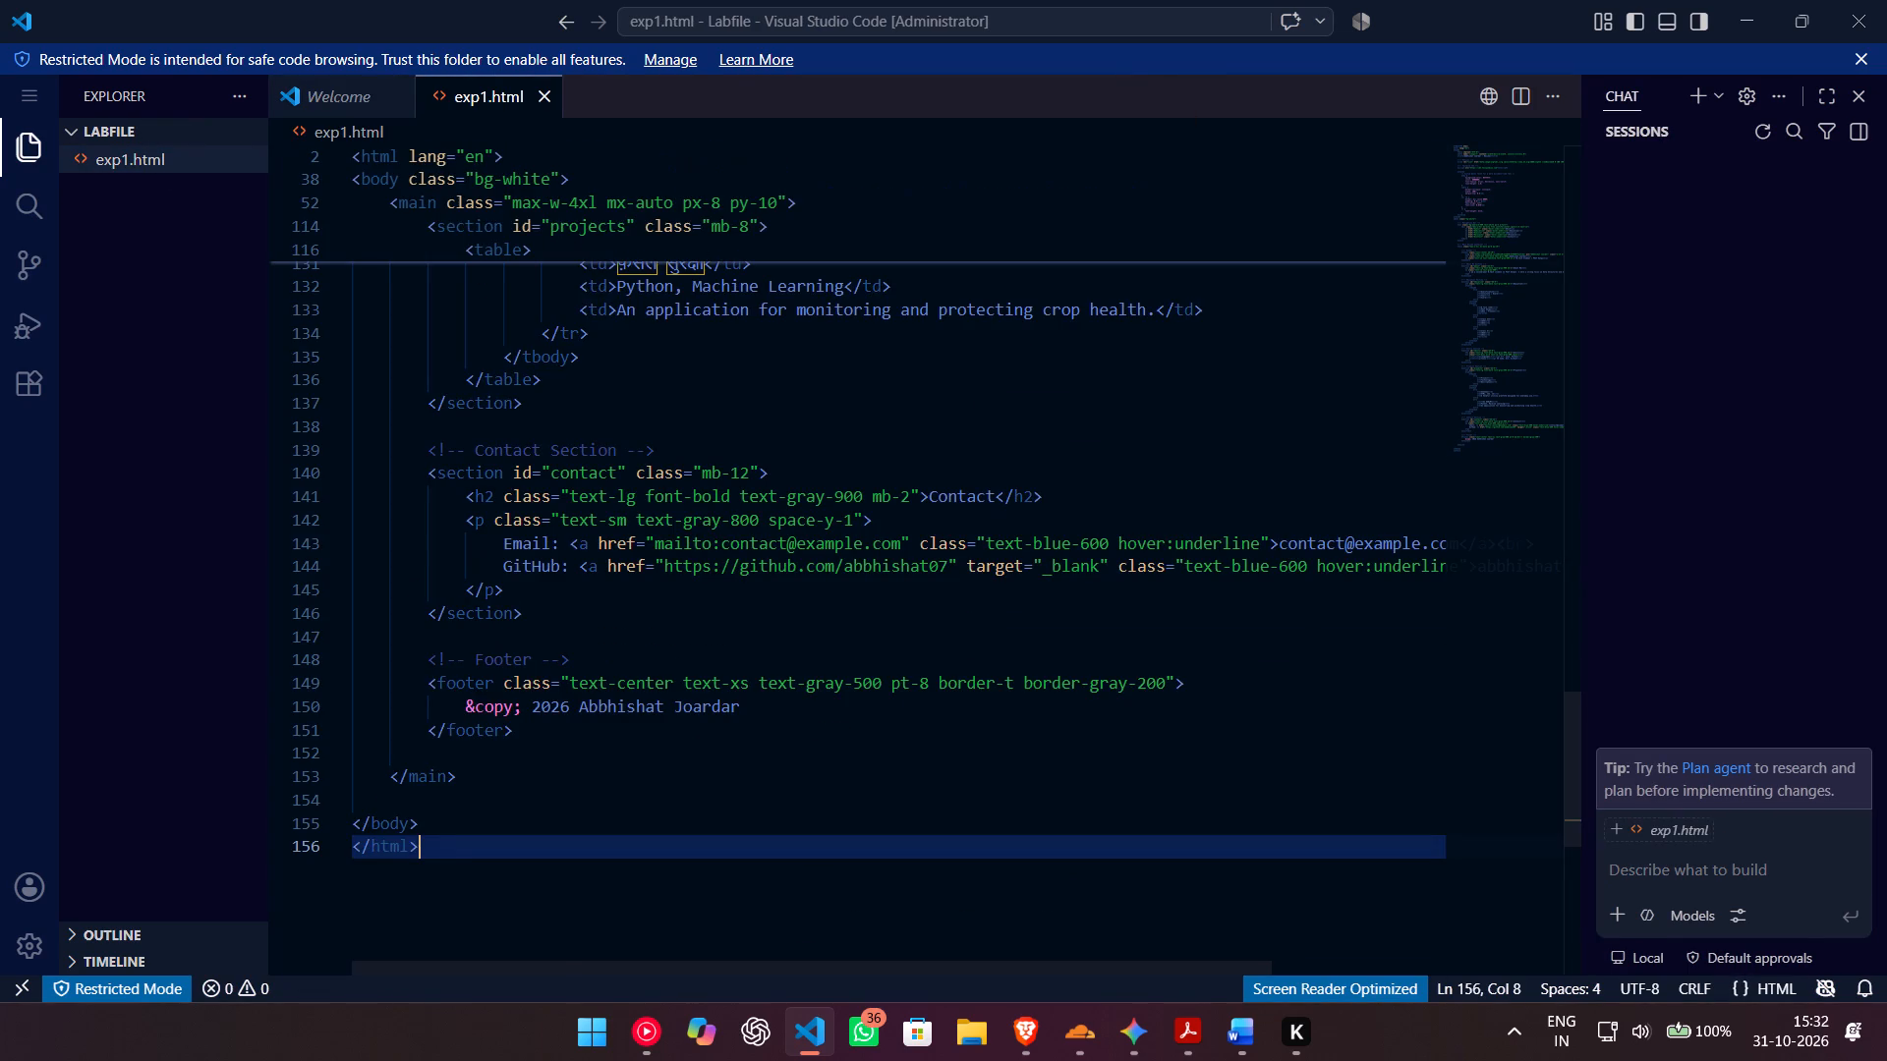
# Save the pasted portfolio code in exp1.html.
pyautogui.scroll(20, 637, 707)
pyautogui.scroll(8, 637, 707)
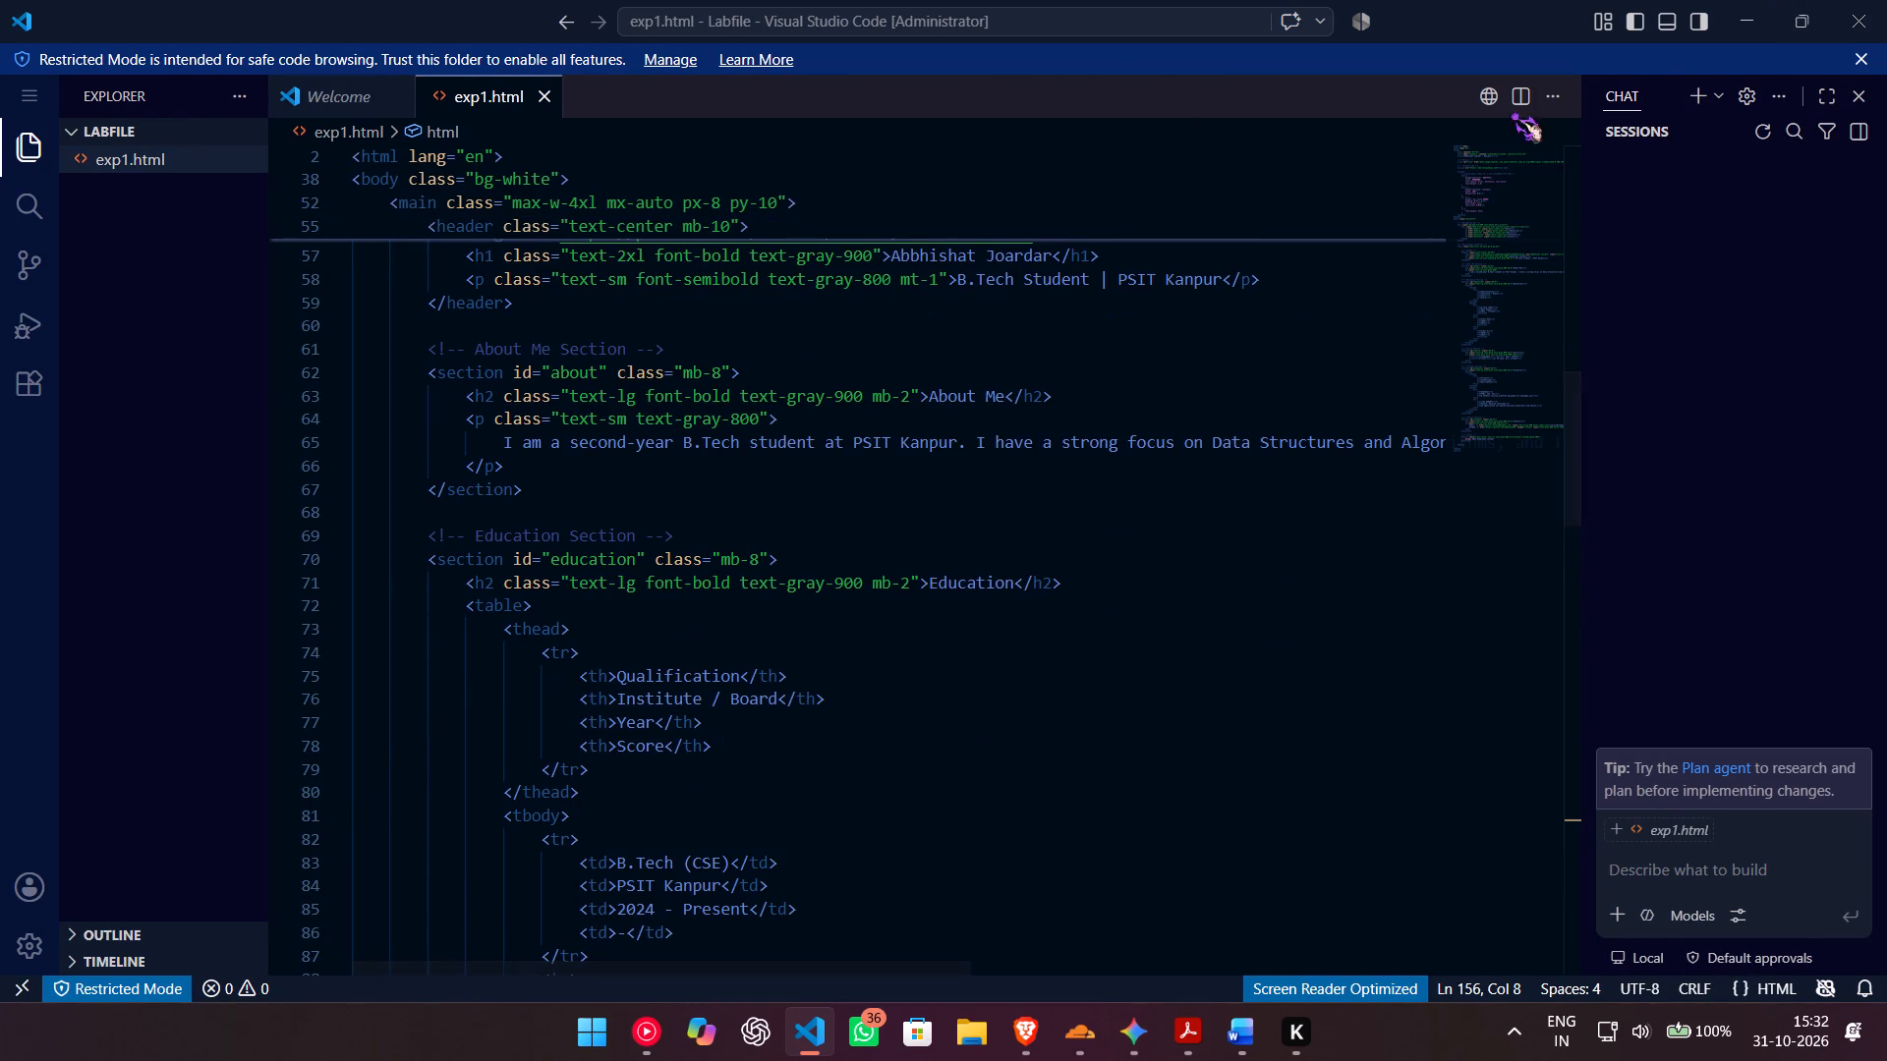
pyautogui.click(1515, 102)
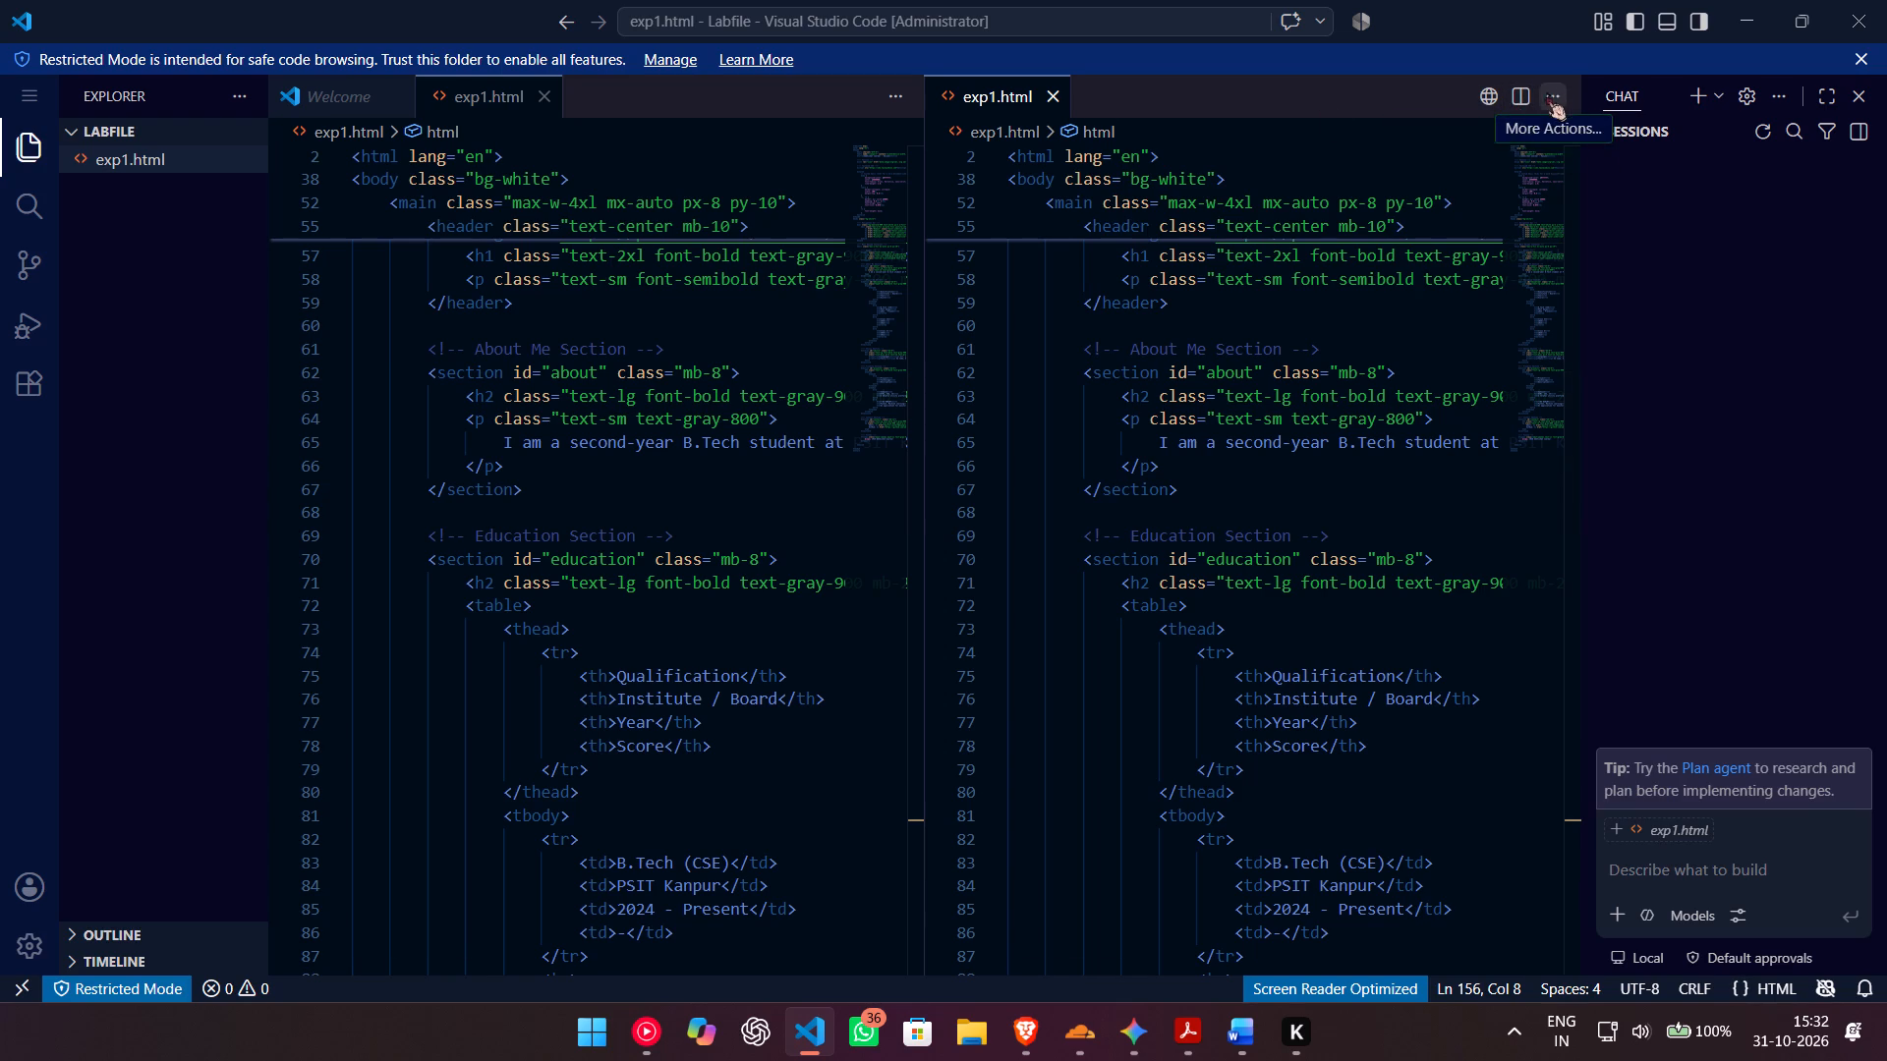
pyautogui.click(1054, 87)
pyautogui.scroll(7, 1129, 457)
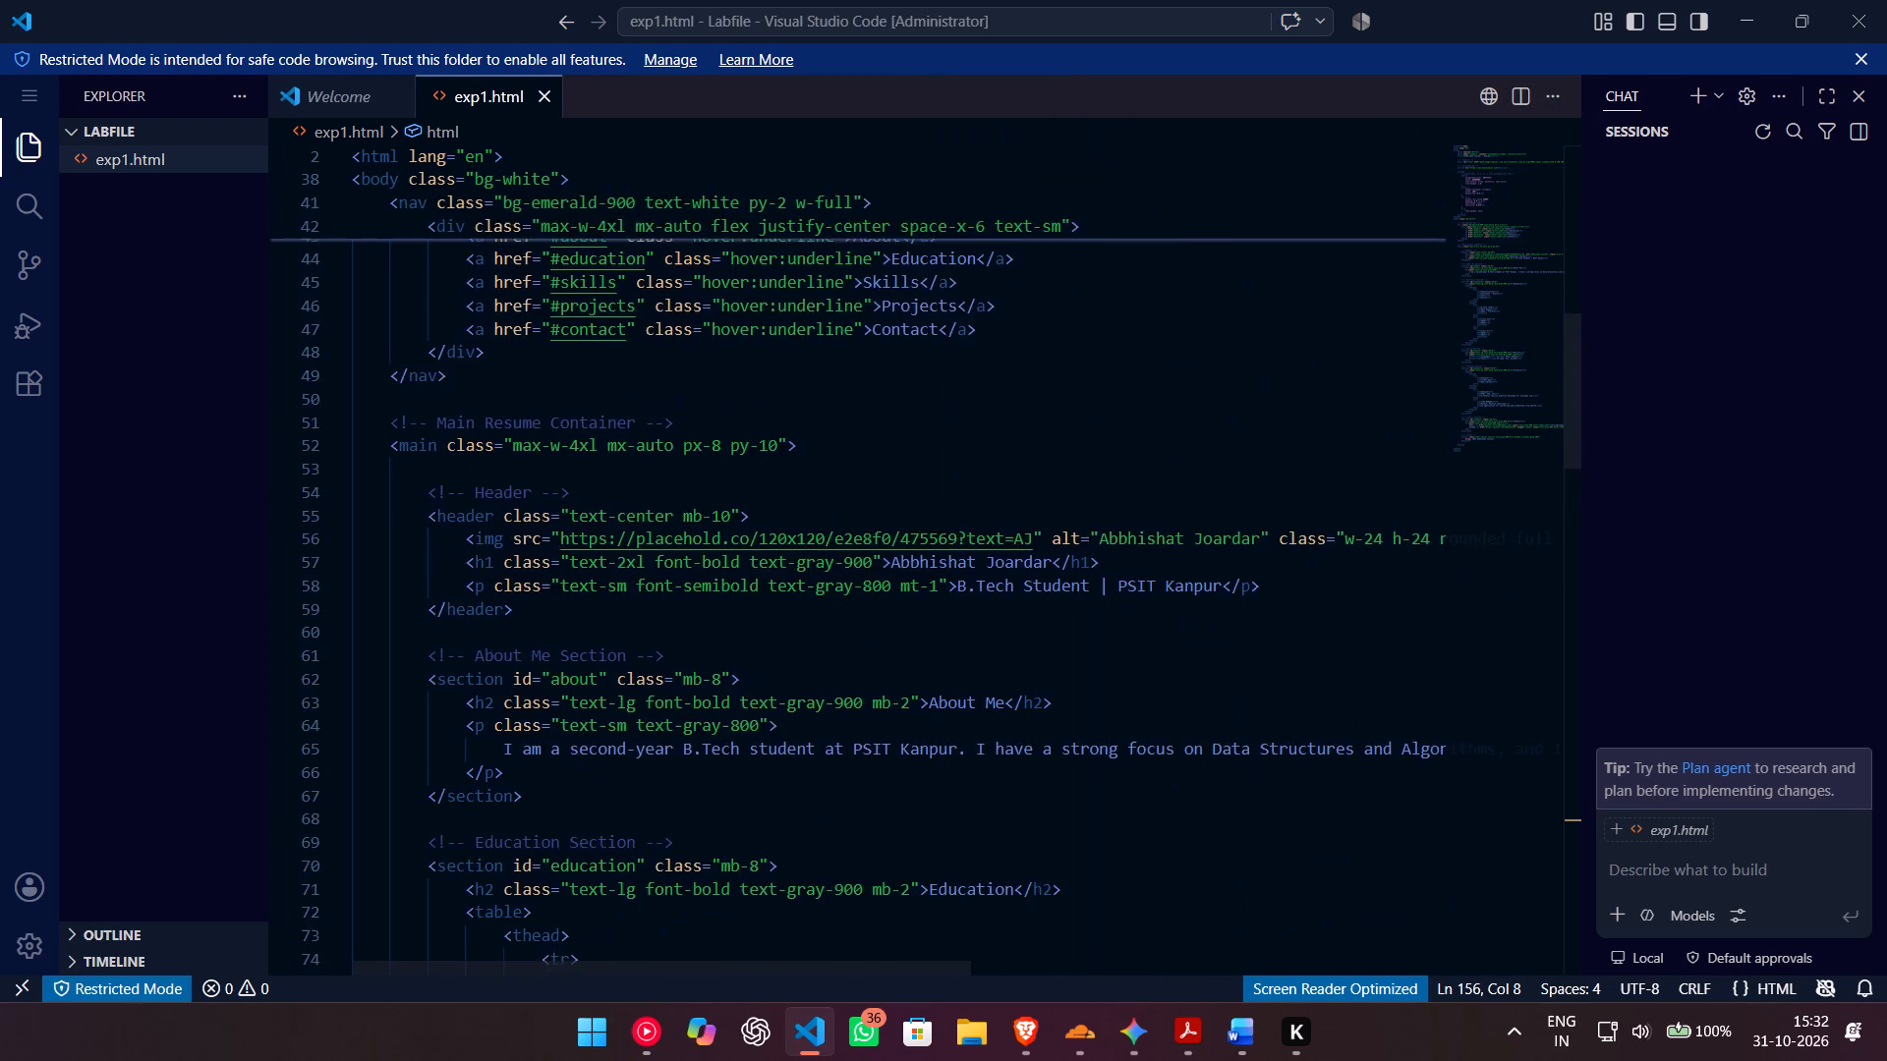
pyautogui.scroll(20, 1126, 460)
pyautogui.scroll(7, 1126, 460)
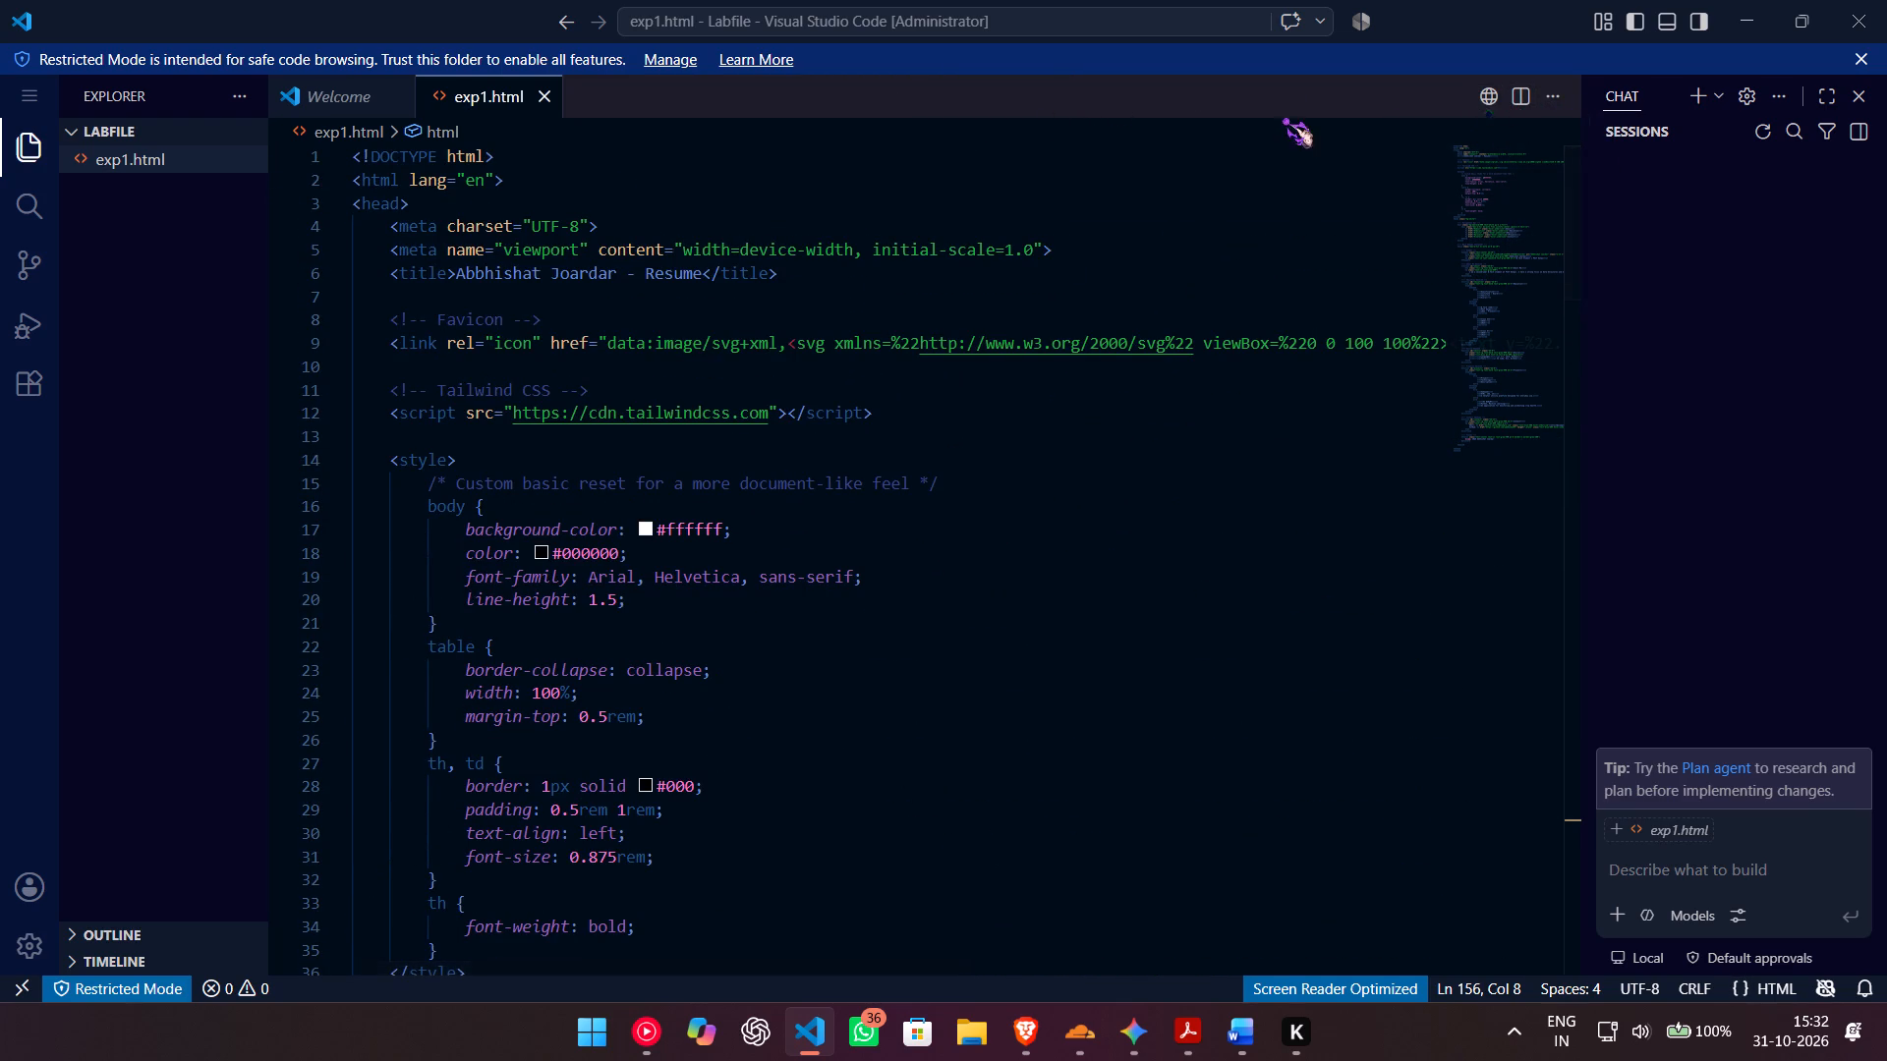
pyautogui.click(535, 128)
pyautogui.click(539, 166)
pyautogui.hotkey('ctrl', 's')
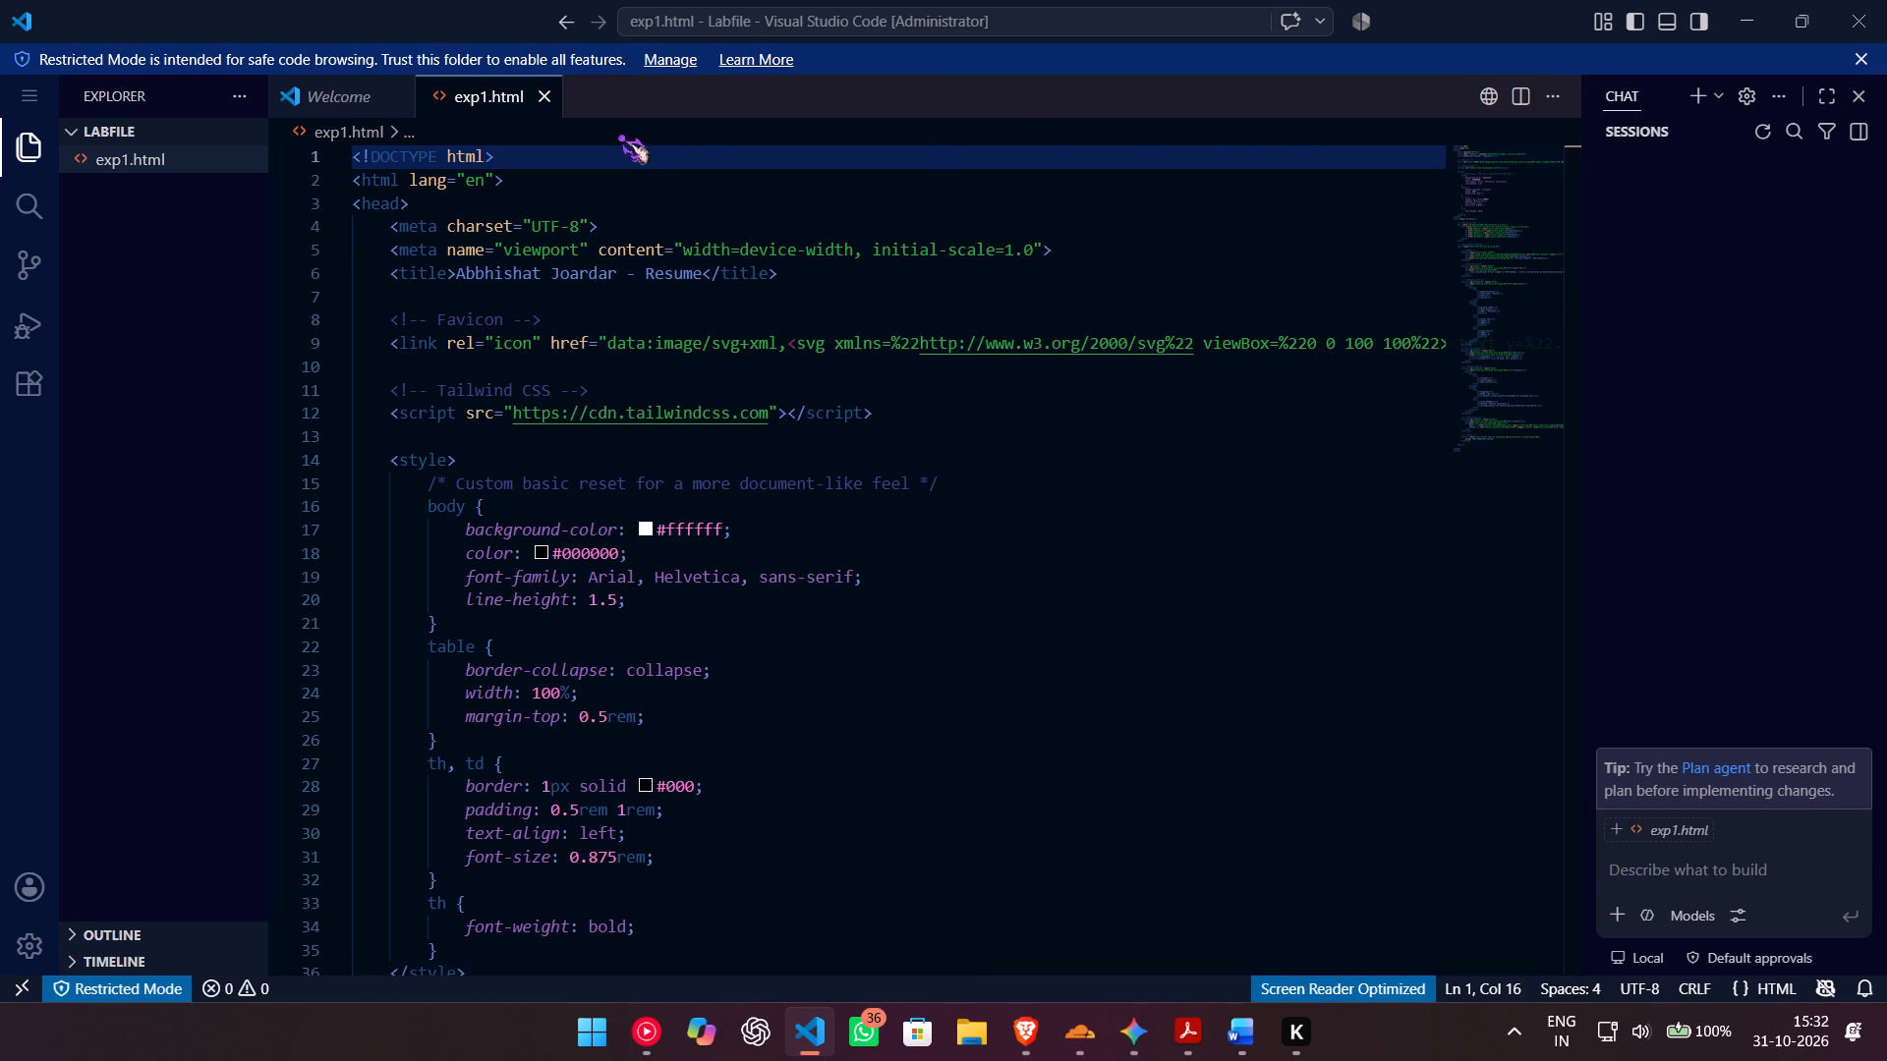
# Dismiss the Restricted Mode notification banner.
pyautogui.click(730, 204)
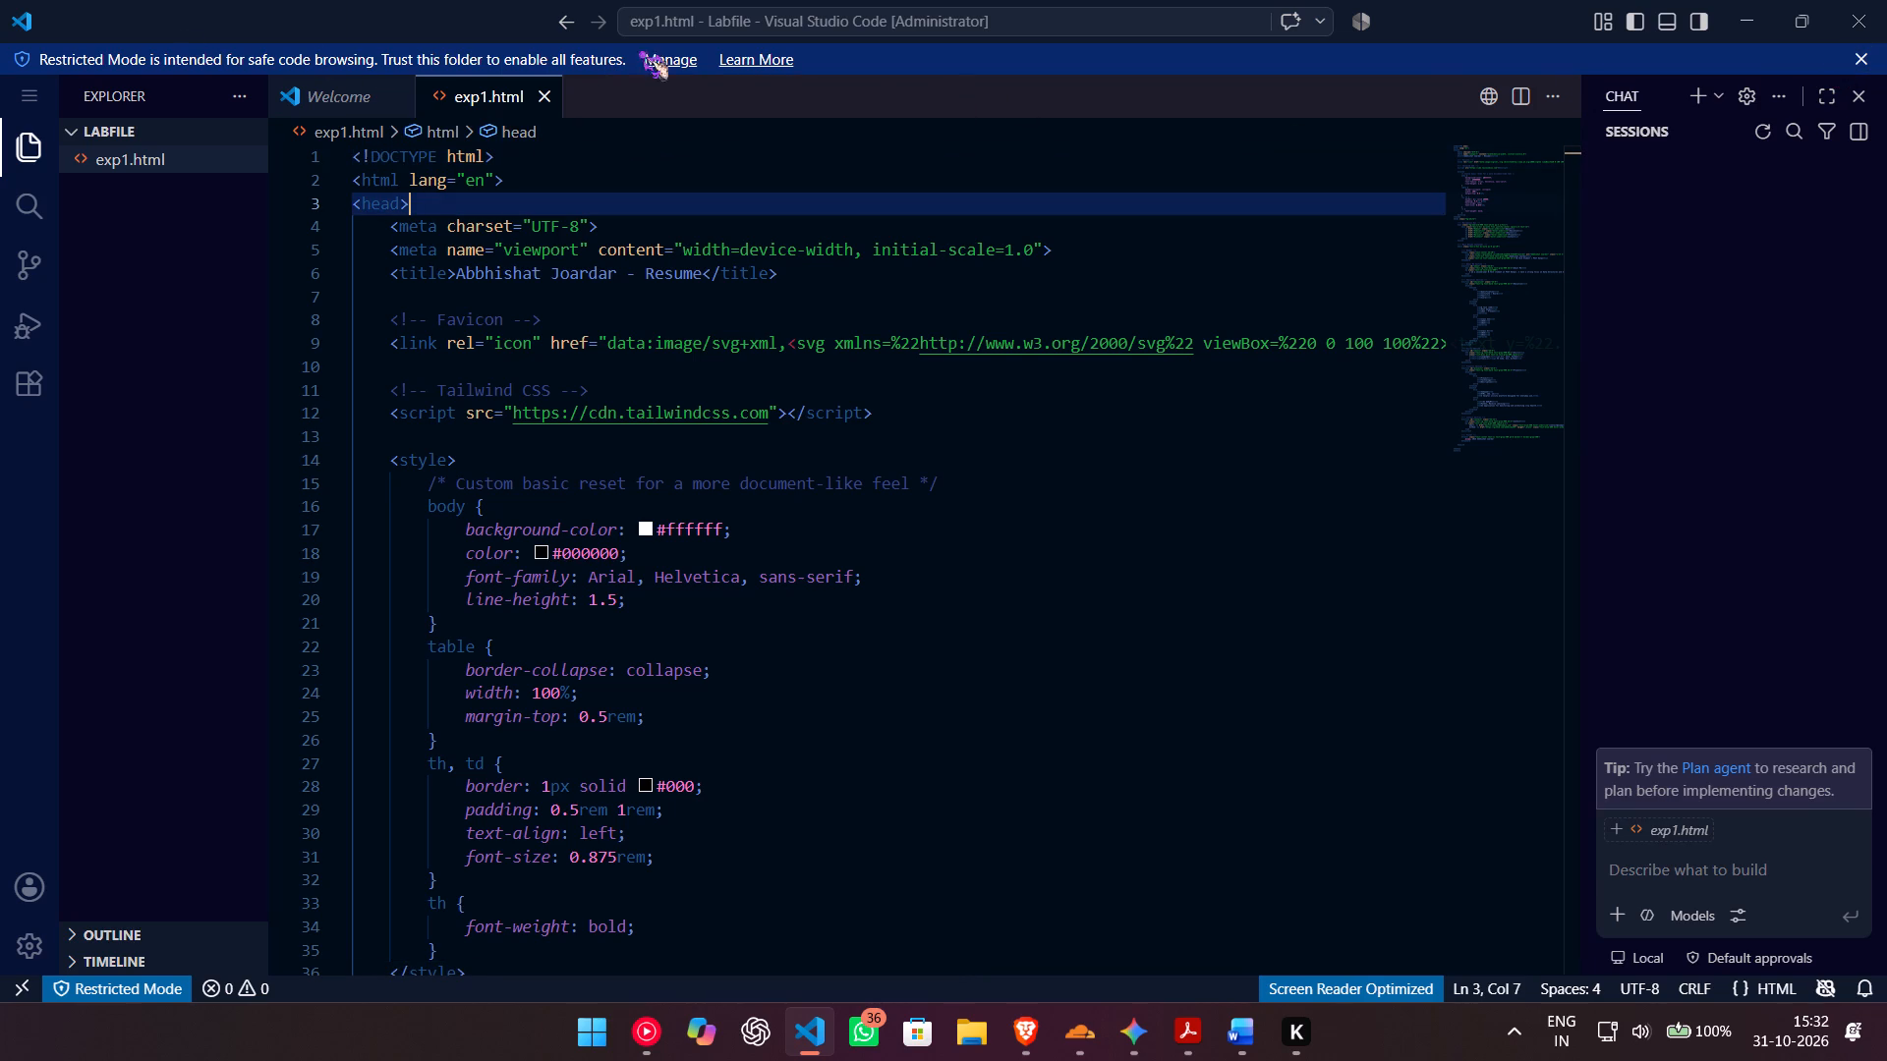
pyautogui.click(1863, 56)
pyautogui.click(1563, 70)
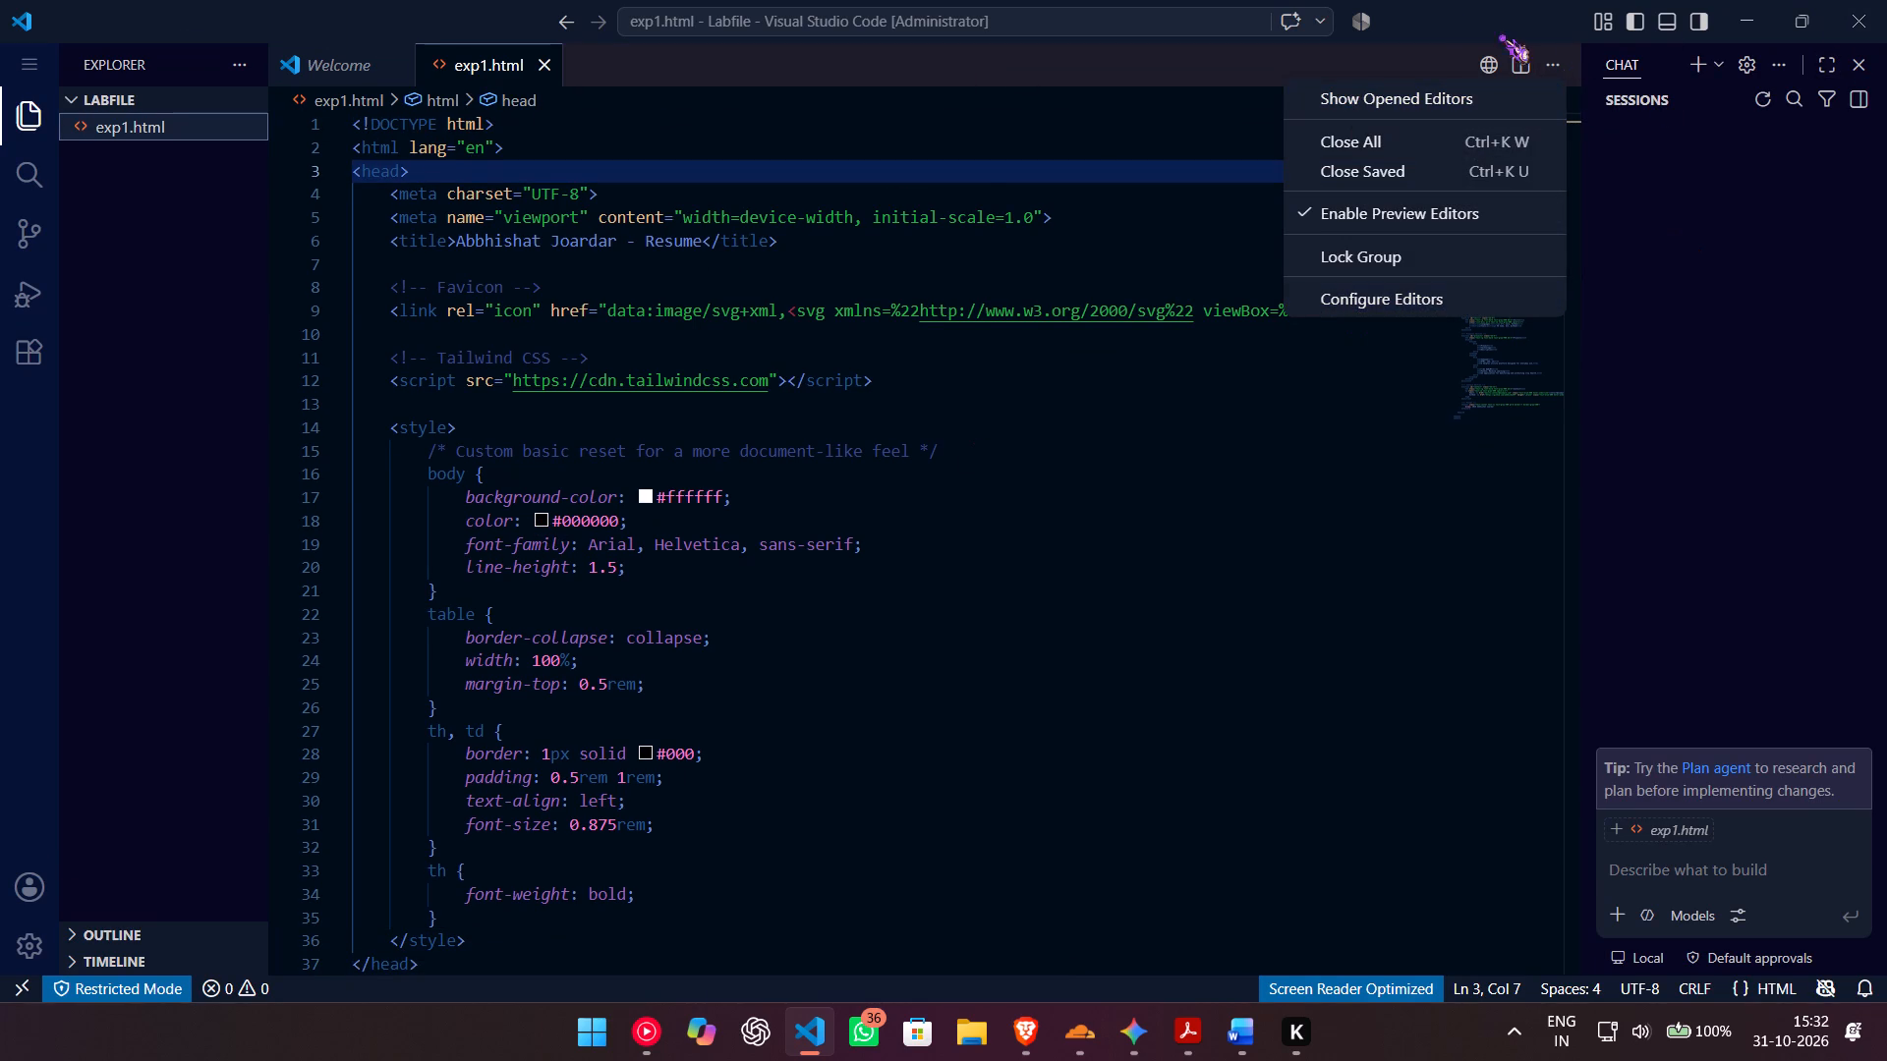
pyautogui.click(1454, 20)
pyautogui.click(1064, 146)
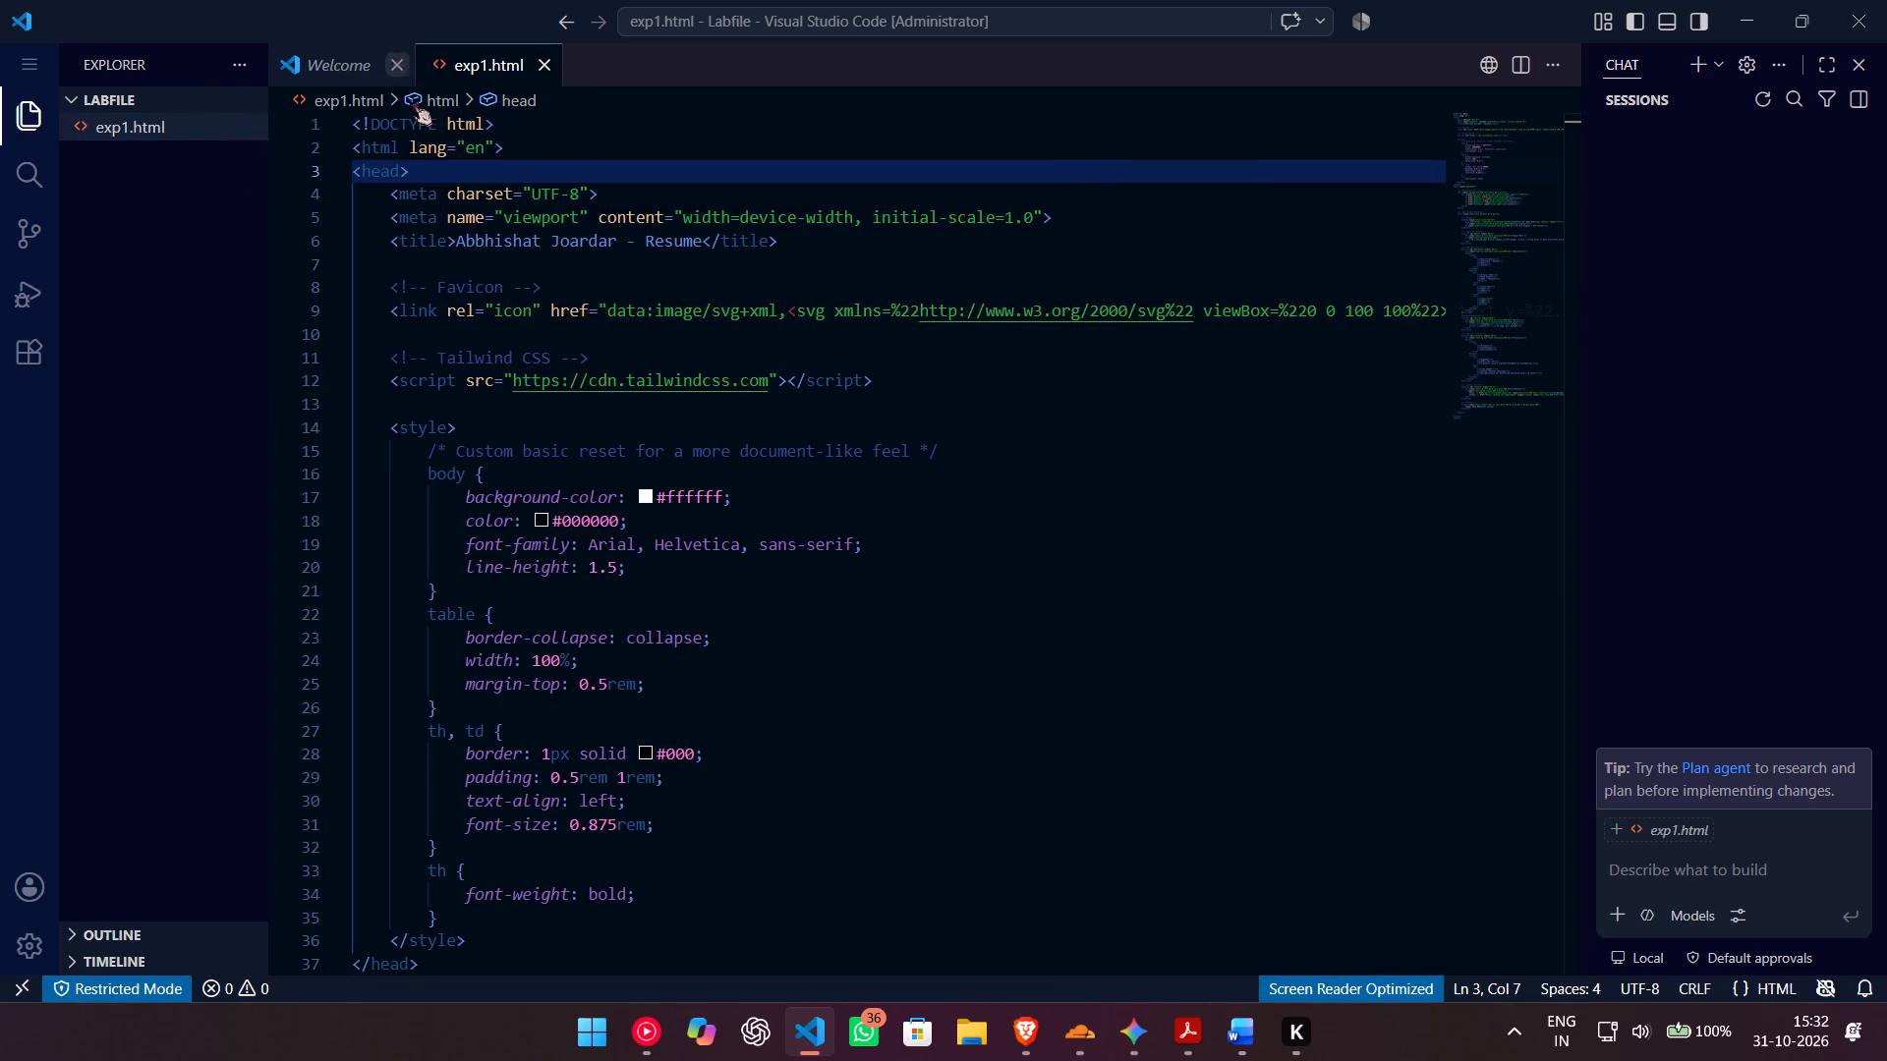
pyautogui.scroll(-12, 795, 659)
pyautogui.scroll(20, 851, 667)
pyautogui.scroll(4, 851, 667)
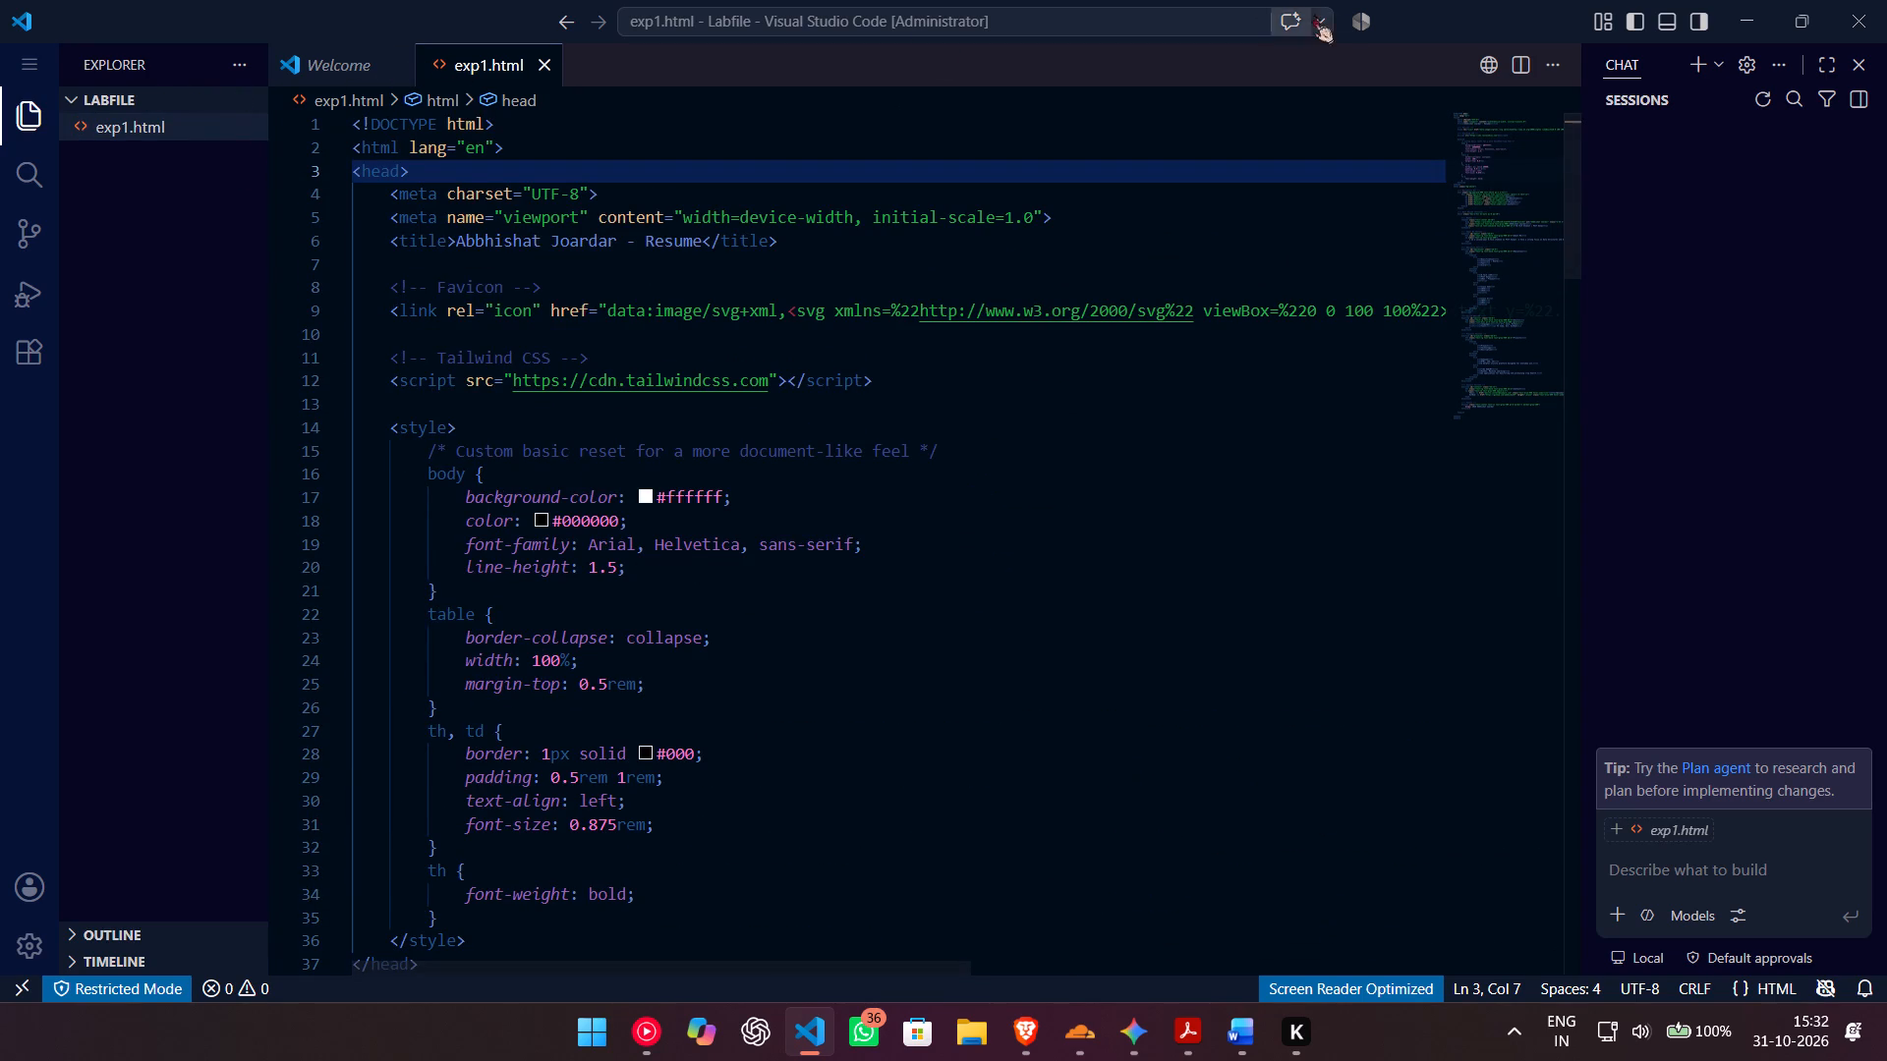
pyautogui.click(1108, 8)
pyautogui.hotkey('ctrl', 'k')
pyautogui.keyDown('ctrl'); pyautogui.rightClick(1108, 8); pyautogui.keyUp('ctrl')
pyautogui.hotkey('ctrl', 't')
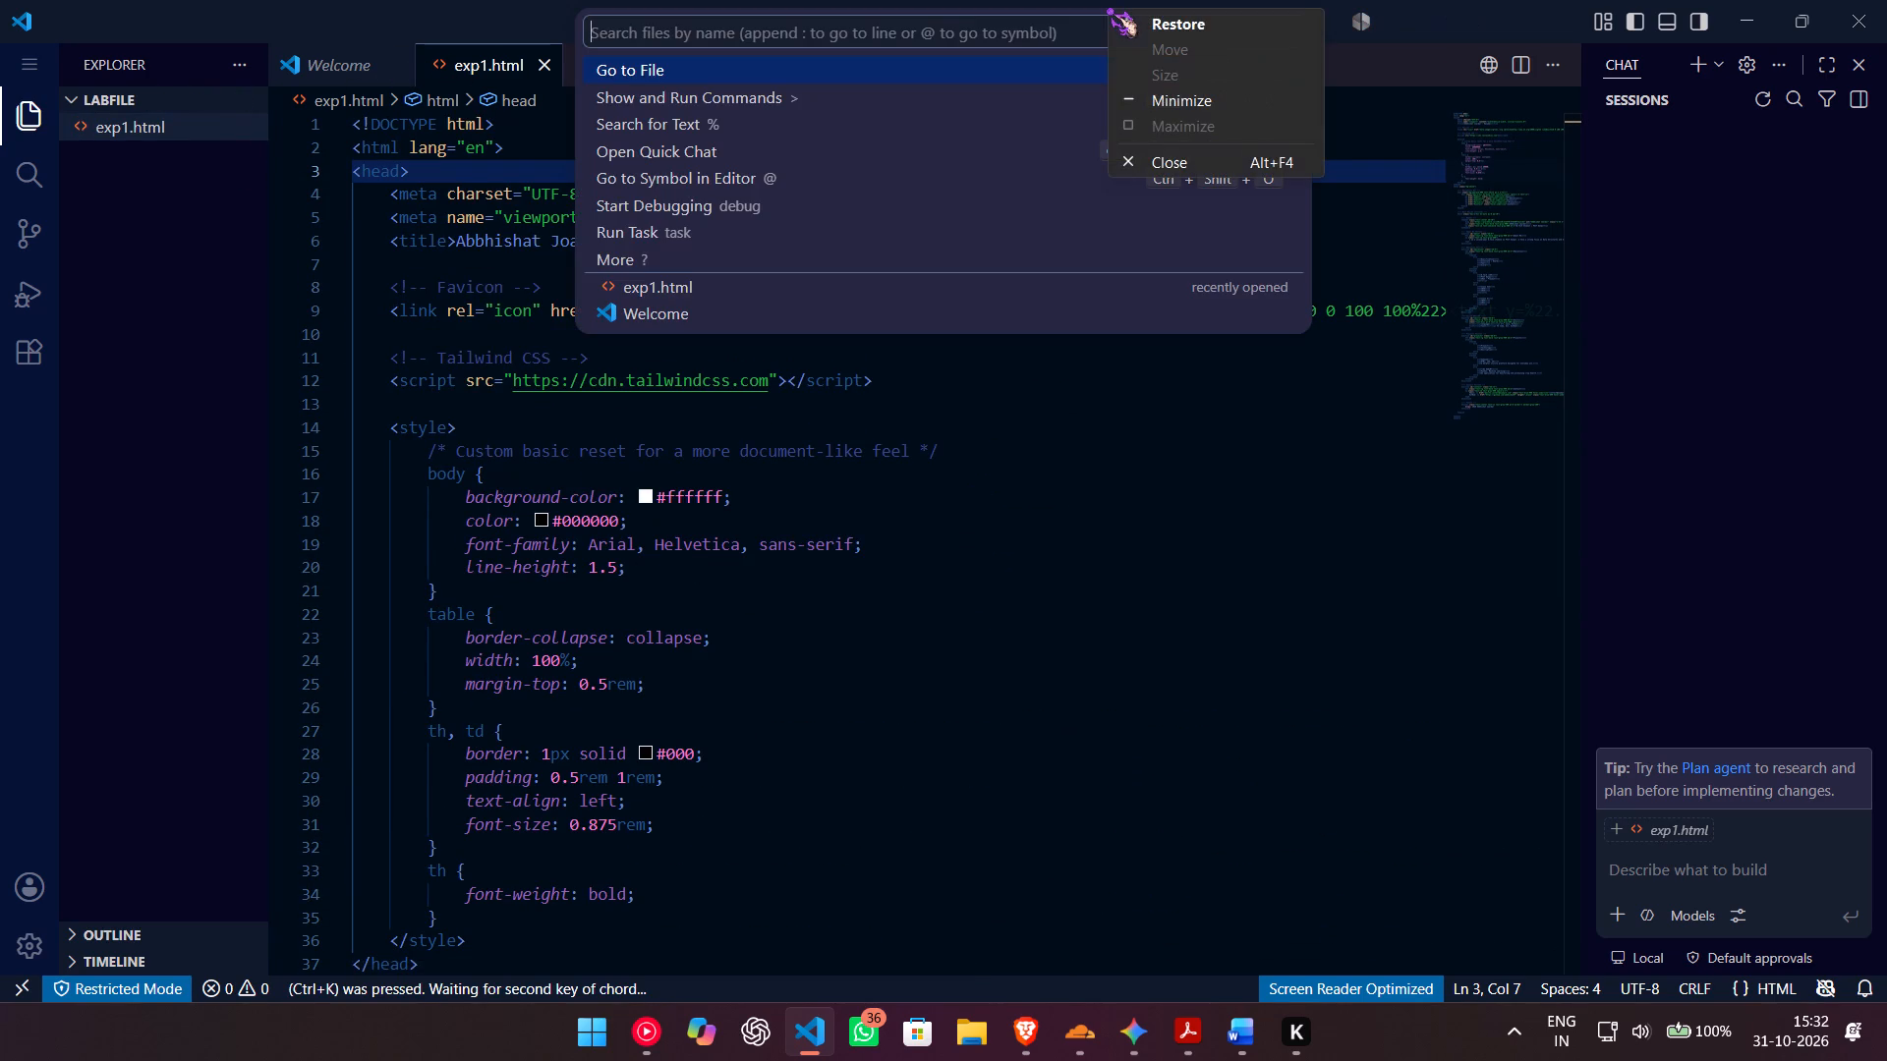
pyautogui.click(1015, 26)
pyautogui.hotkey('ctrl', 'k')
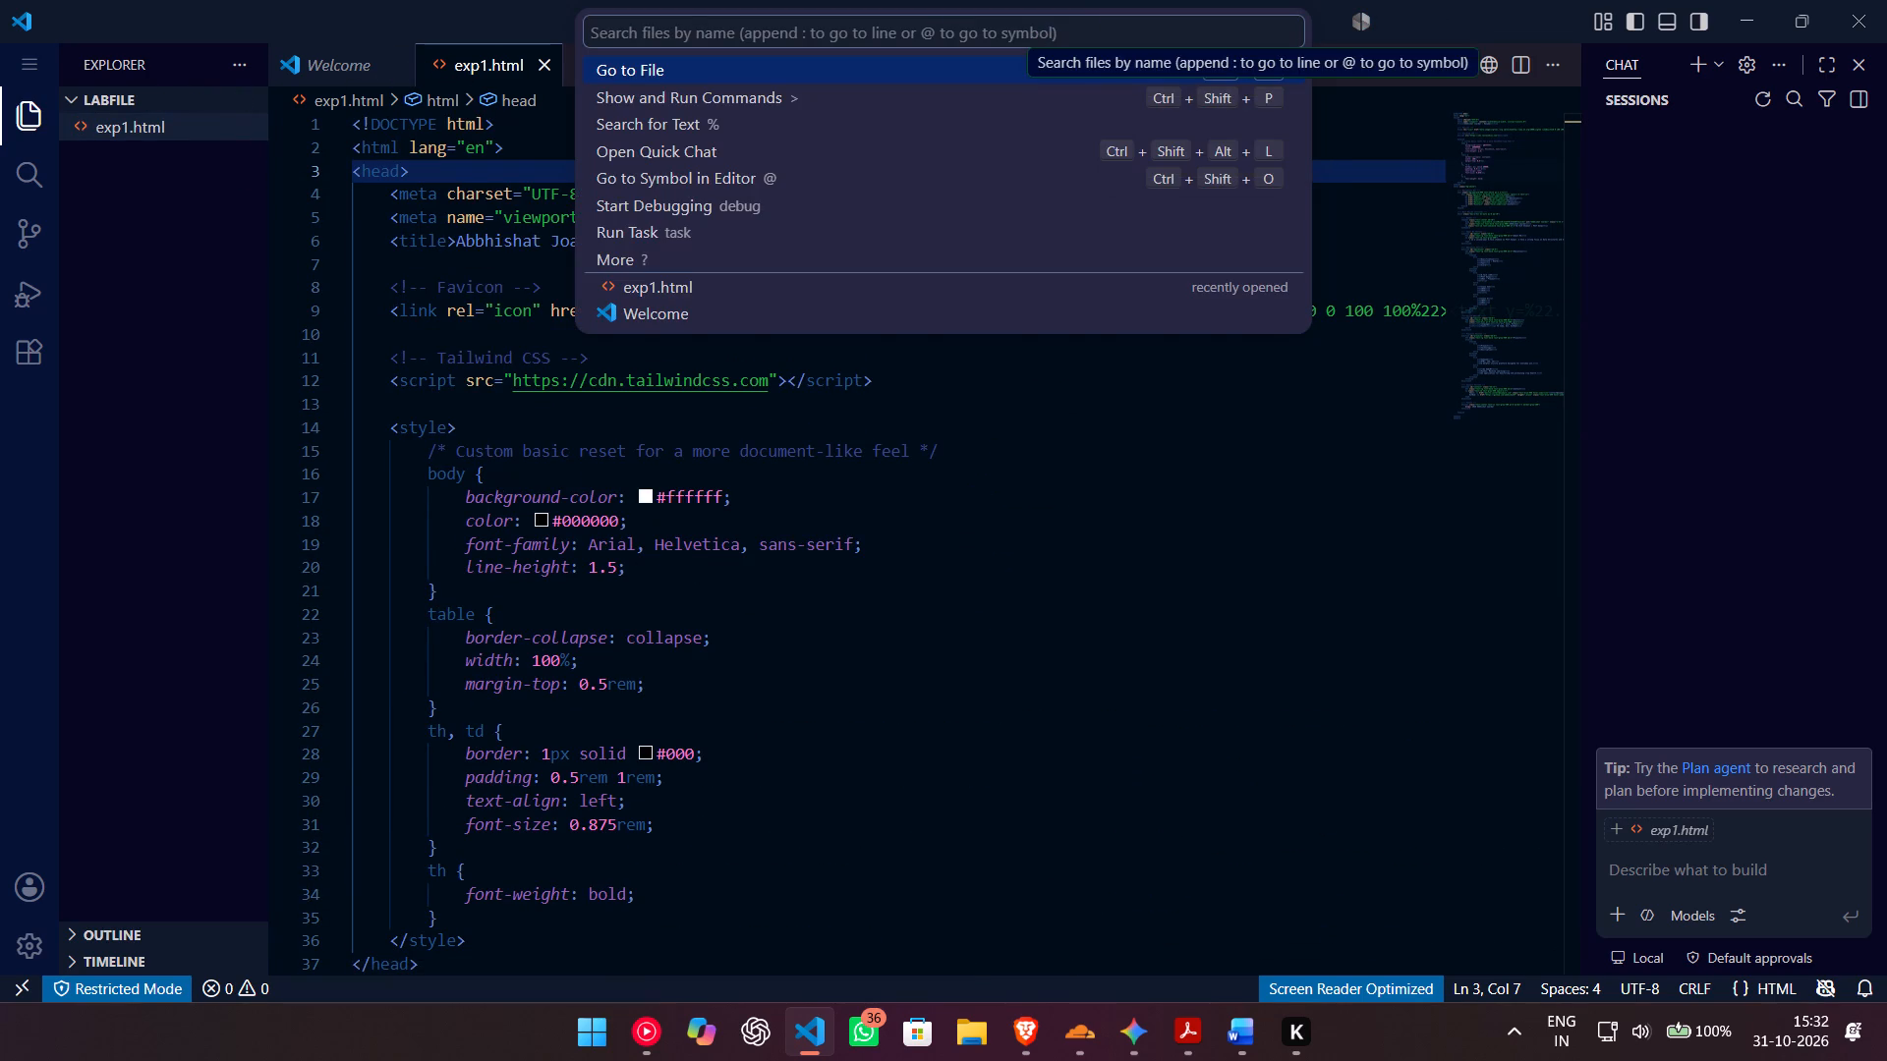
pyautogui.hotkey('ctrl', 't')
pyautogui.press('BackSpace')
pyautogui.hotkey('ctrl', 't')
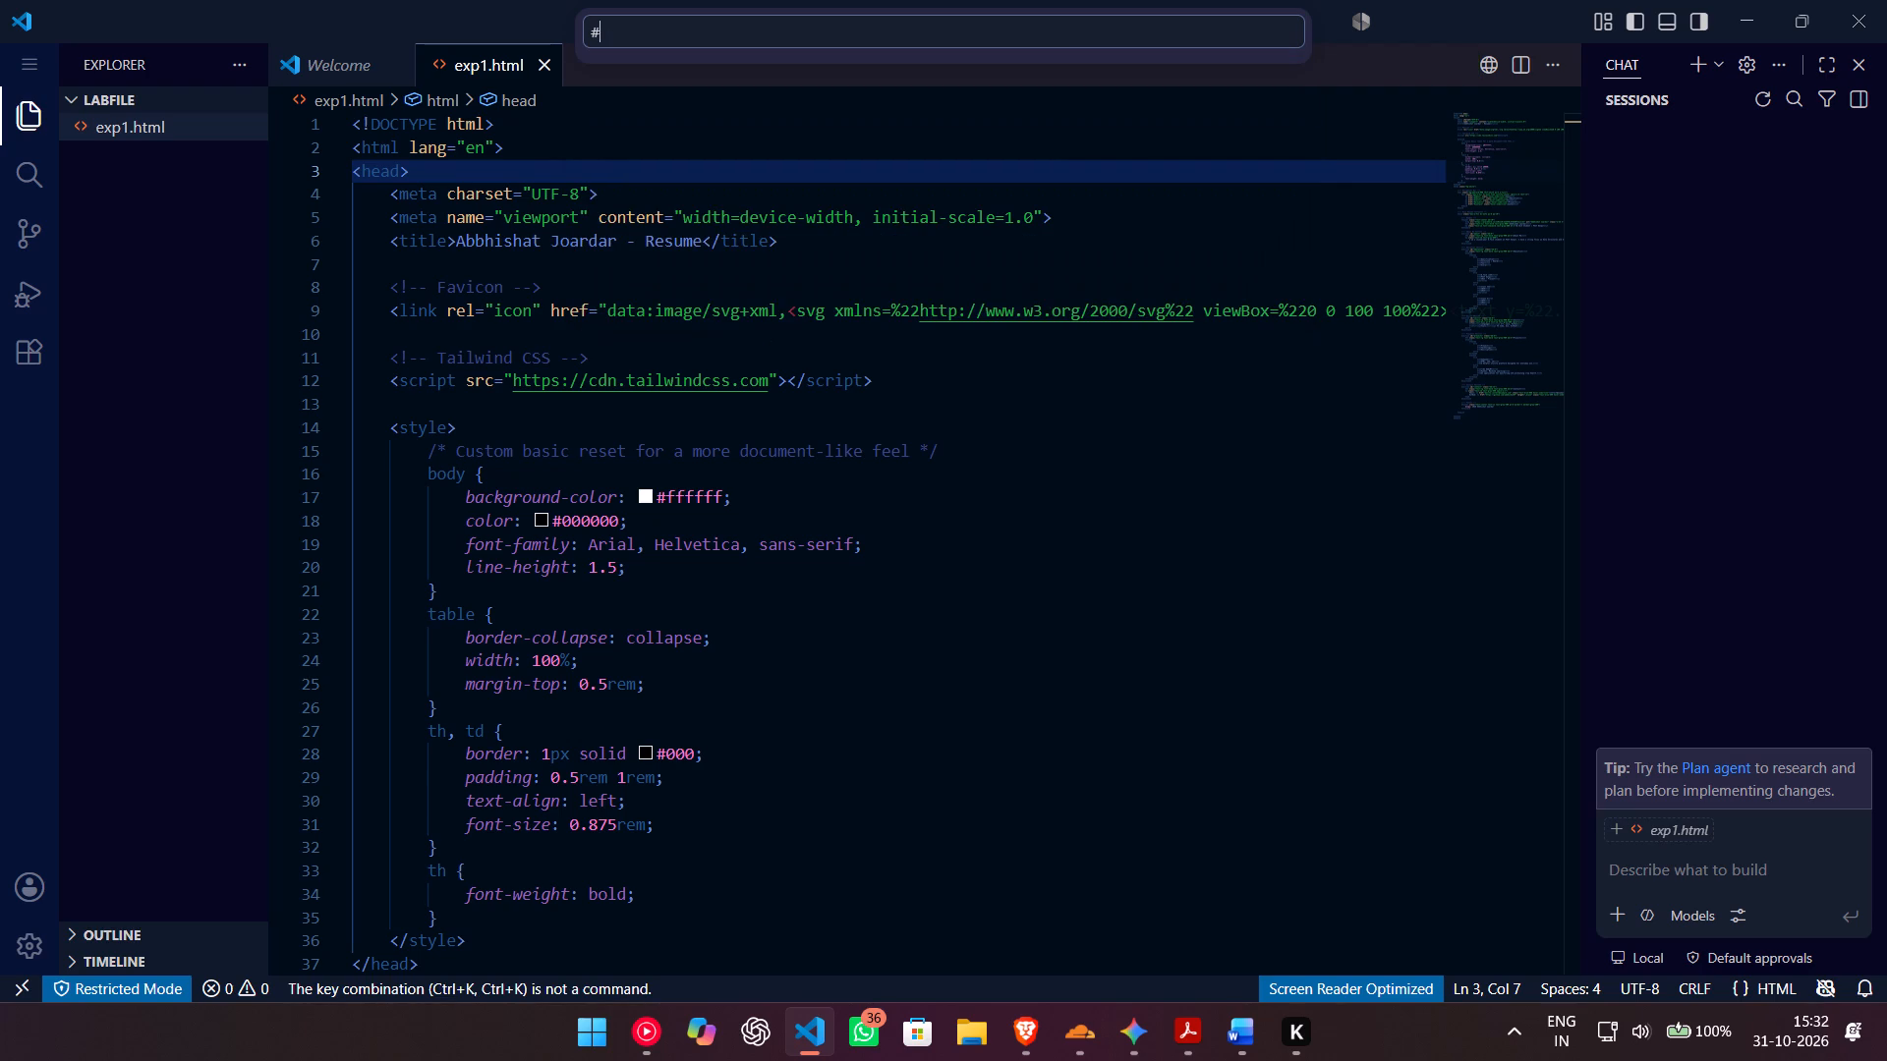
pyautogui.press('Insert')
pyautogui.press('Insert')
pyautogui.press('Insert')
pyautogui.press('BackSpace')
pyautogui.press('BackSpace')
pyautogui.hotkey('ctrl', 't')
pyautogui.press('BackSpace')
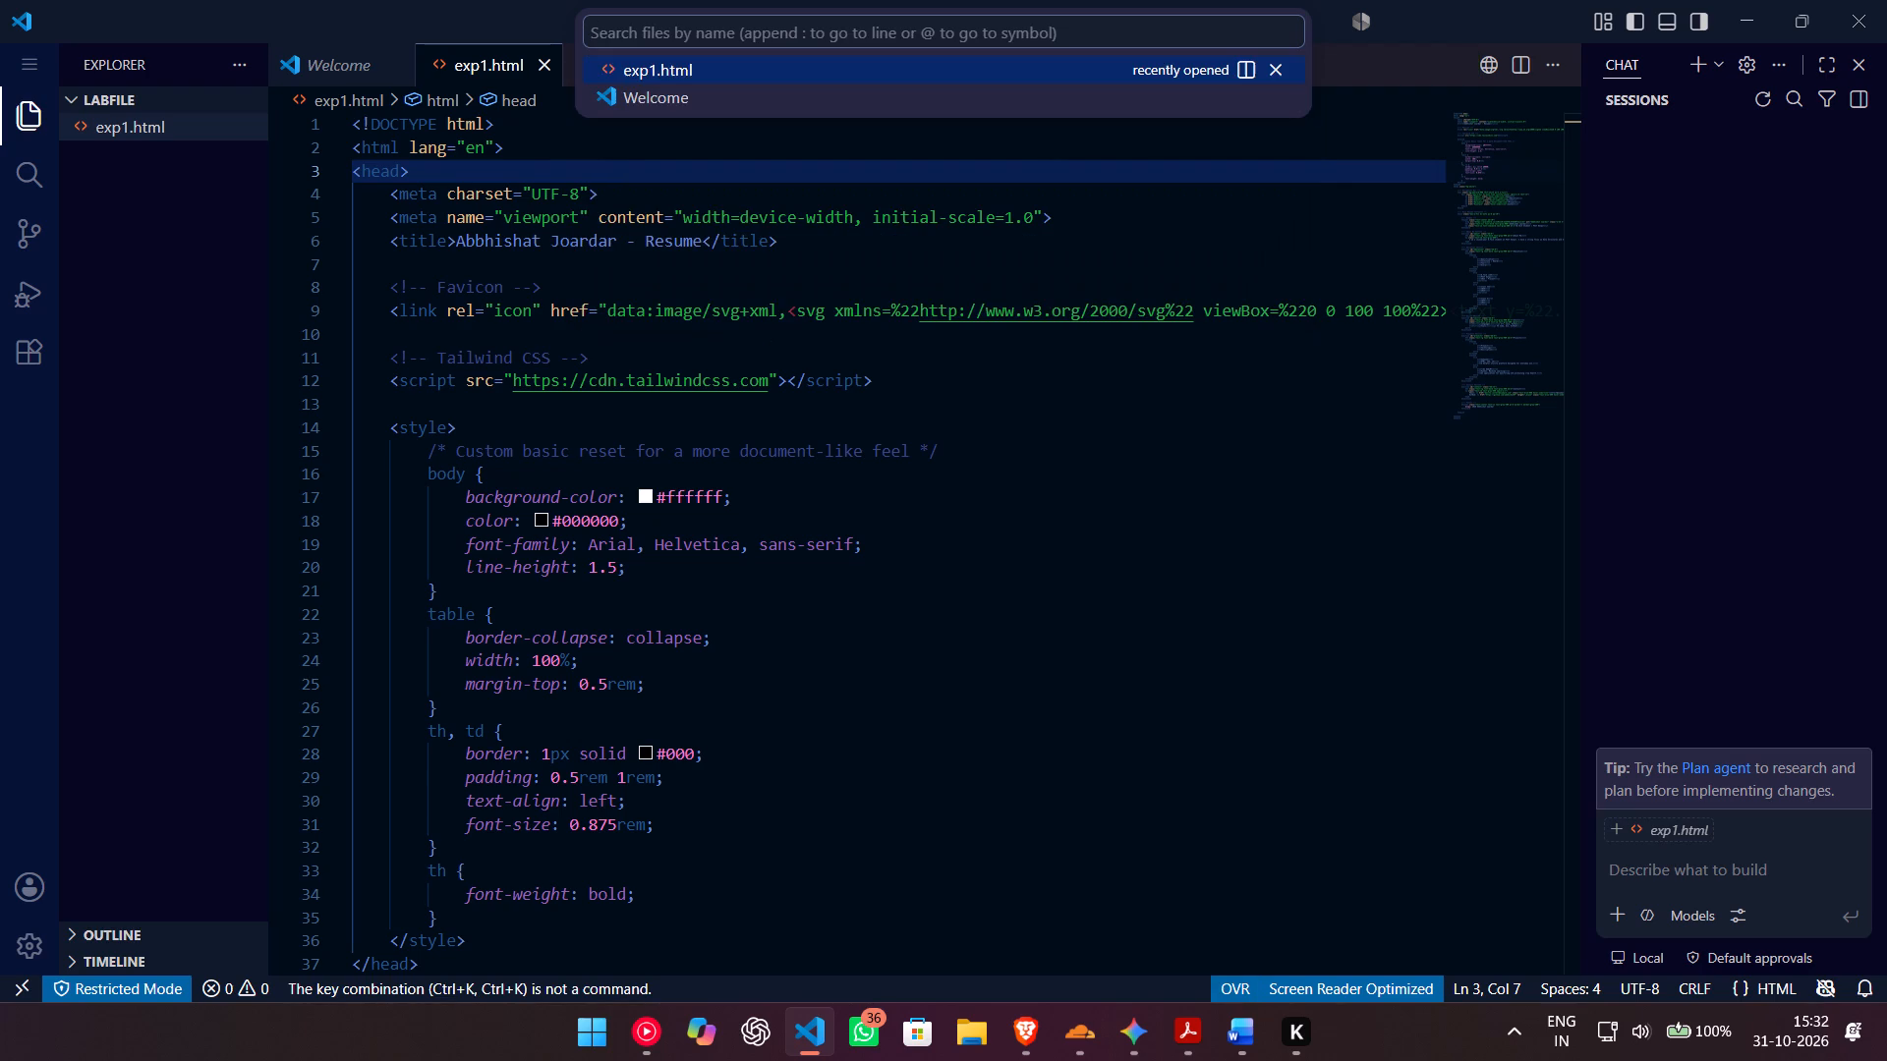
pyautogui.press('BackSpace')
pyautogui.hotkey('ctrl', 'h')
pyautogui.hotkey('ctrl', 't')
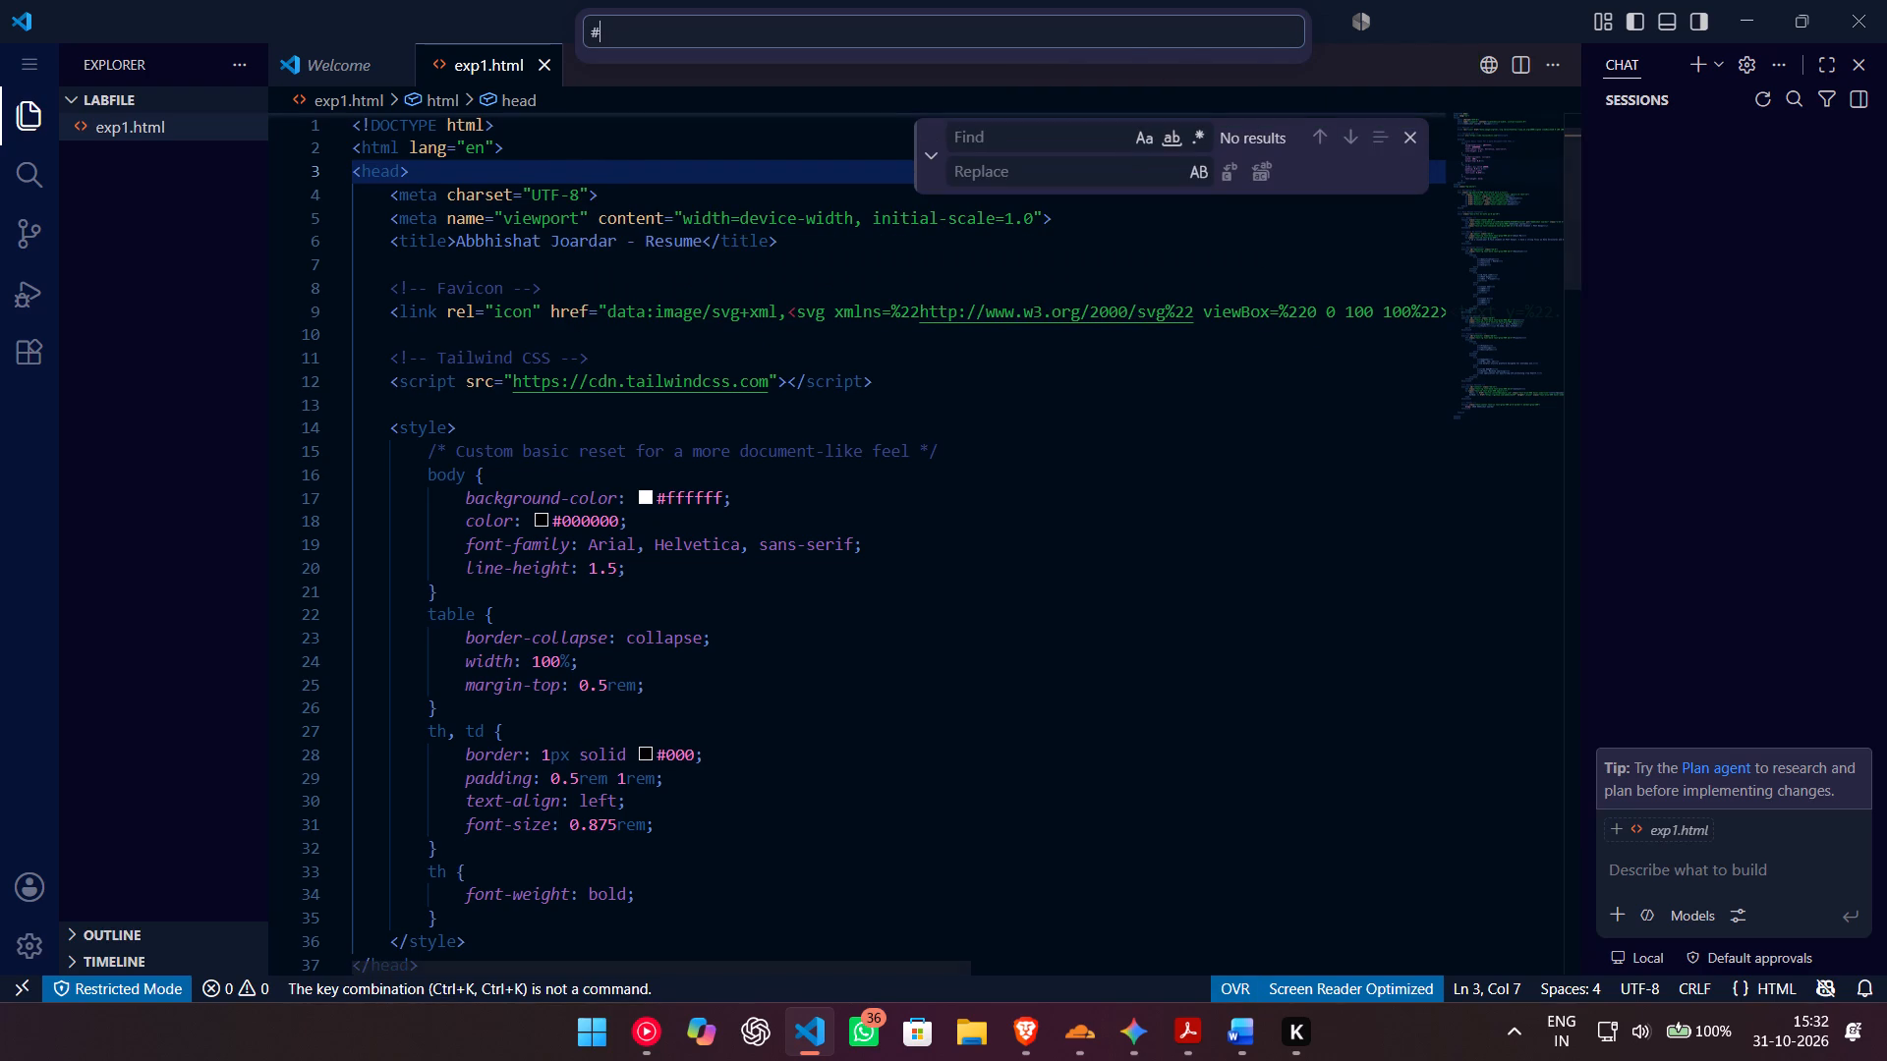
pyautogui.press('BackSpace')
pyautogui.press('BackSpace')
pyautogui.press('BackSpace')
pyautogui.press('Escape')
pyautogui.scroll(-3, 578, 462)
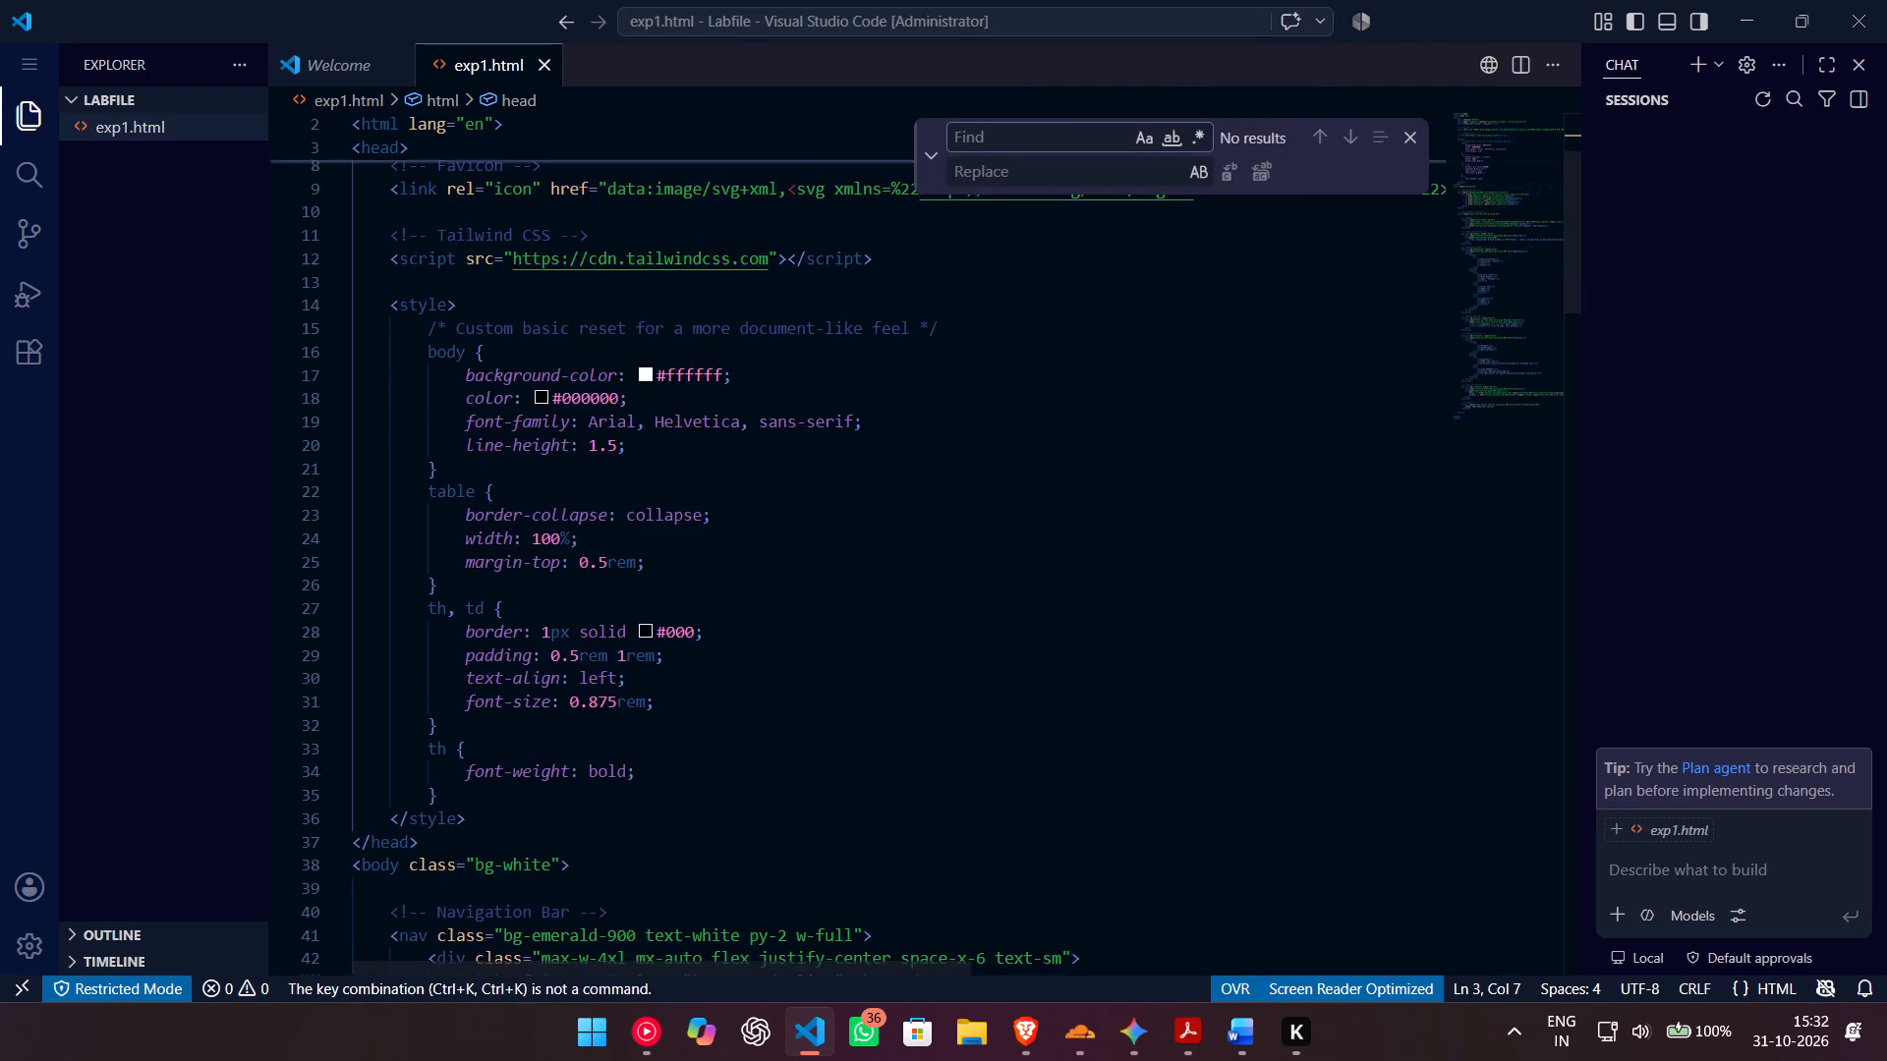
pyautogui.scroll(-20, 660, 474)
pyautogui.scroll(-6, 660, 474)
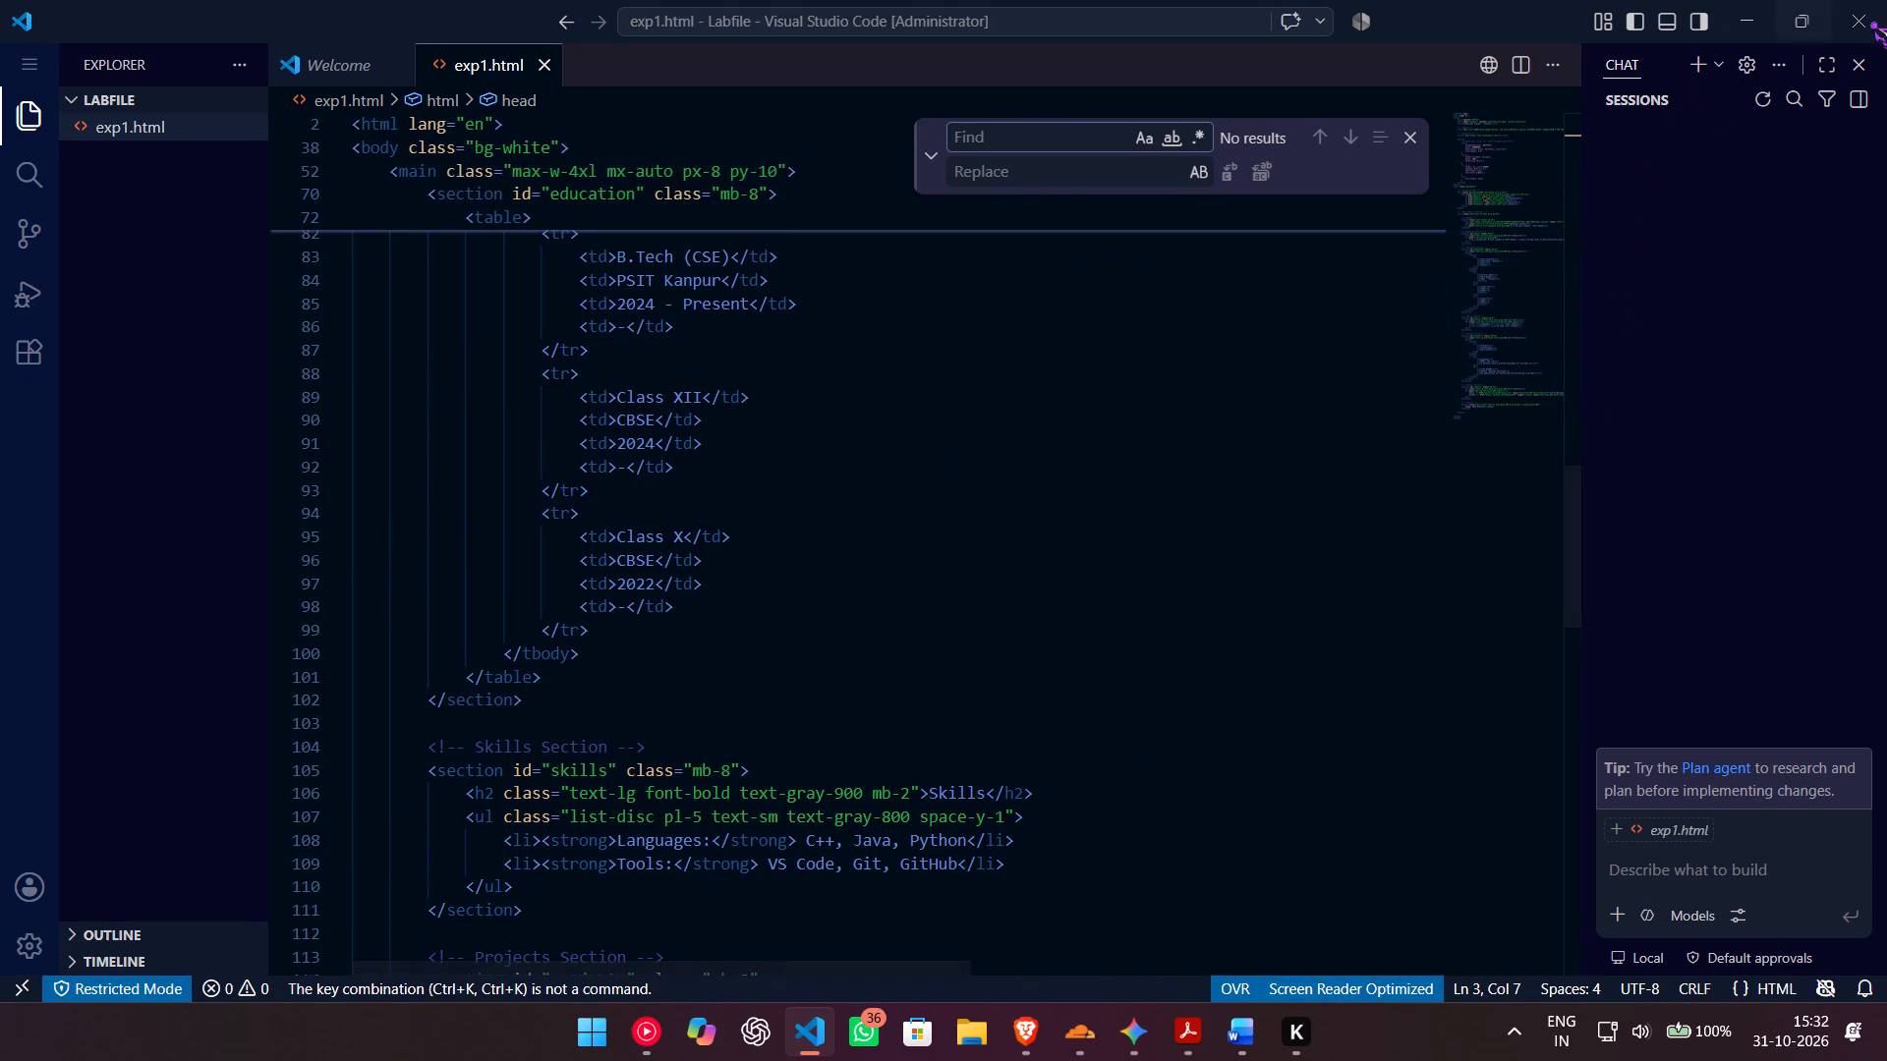
# Close the chat pane to give the editor the full width.
pyautogui.click(1874, 67)
pyautogui.click(1865, 66)
pyautogui.click(1856, 60)
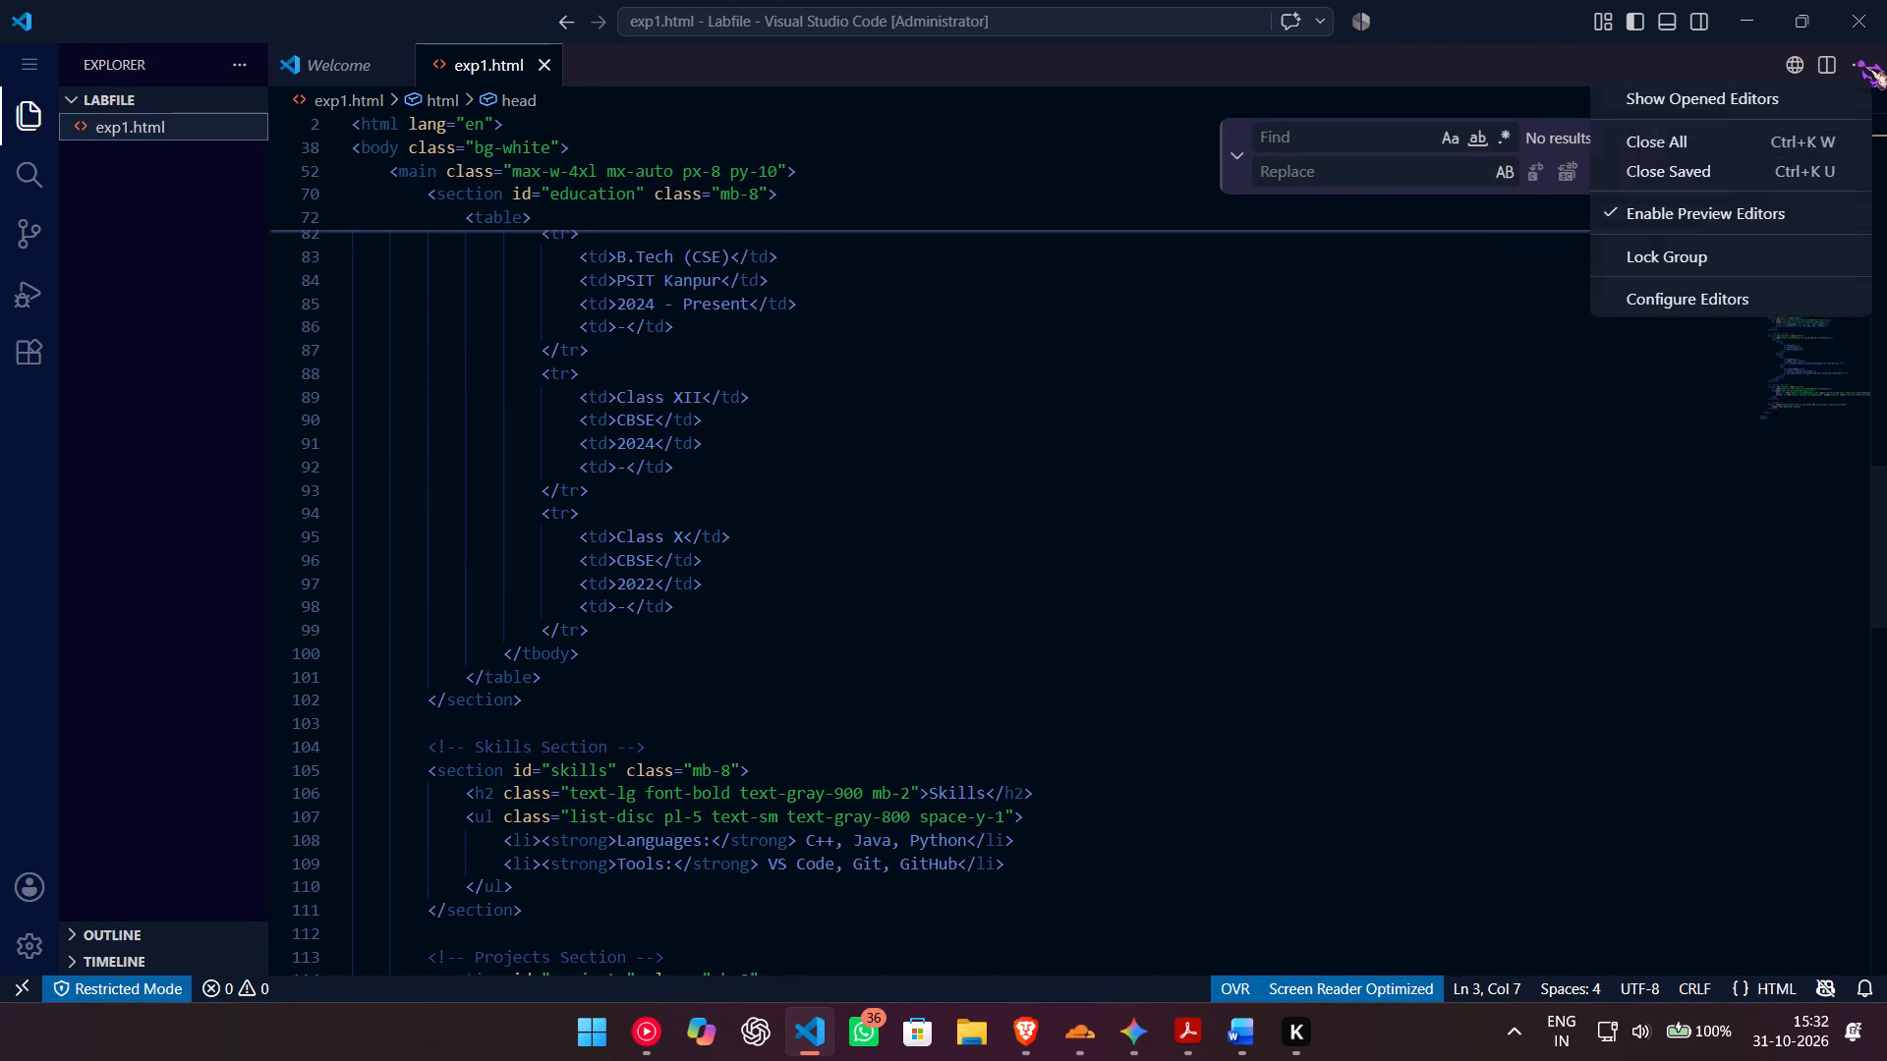
# Preview exp1.html in the integrated browser, and return to its source code by closing the preview.
pyautogui.doubleClick(1800, 61)
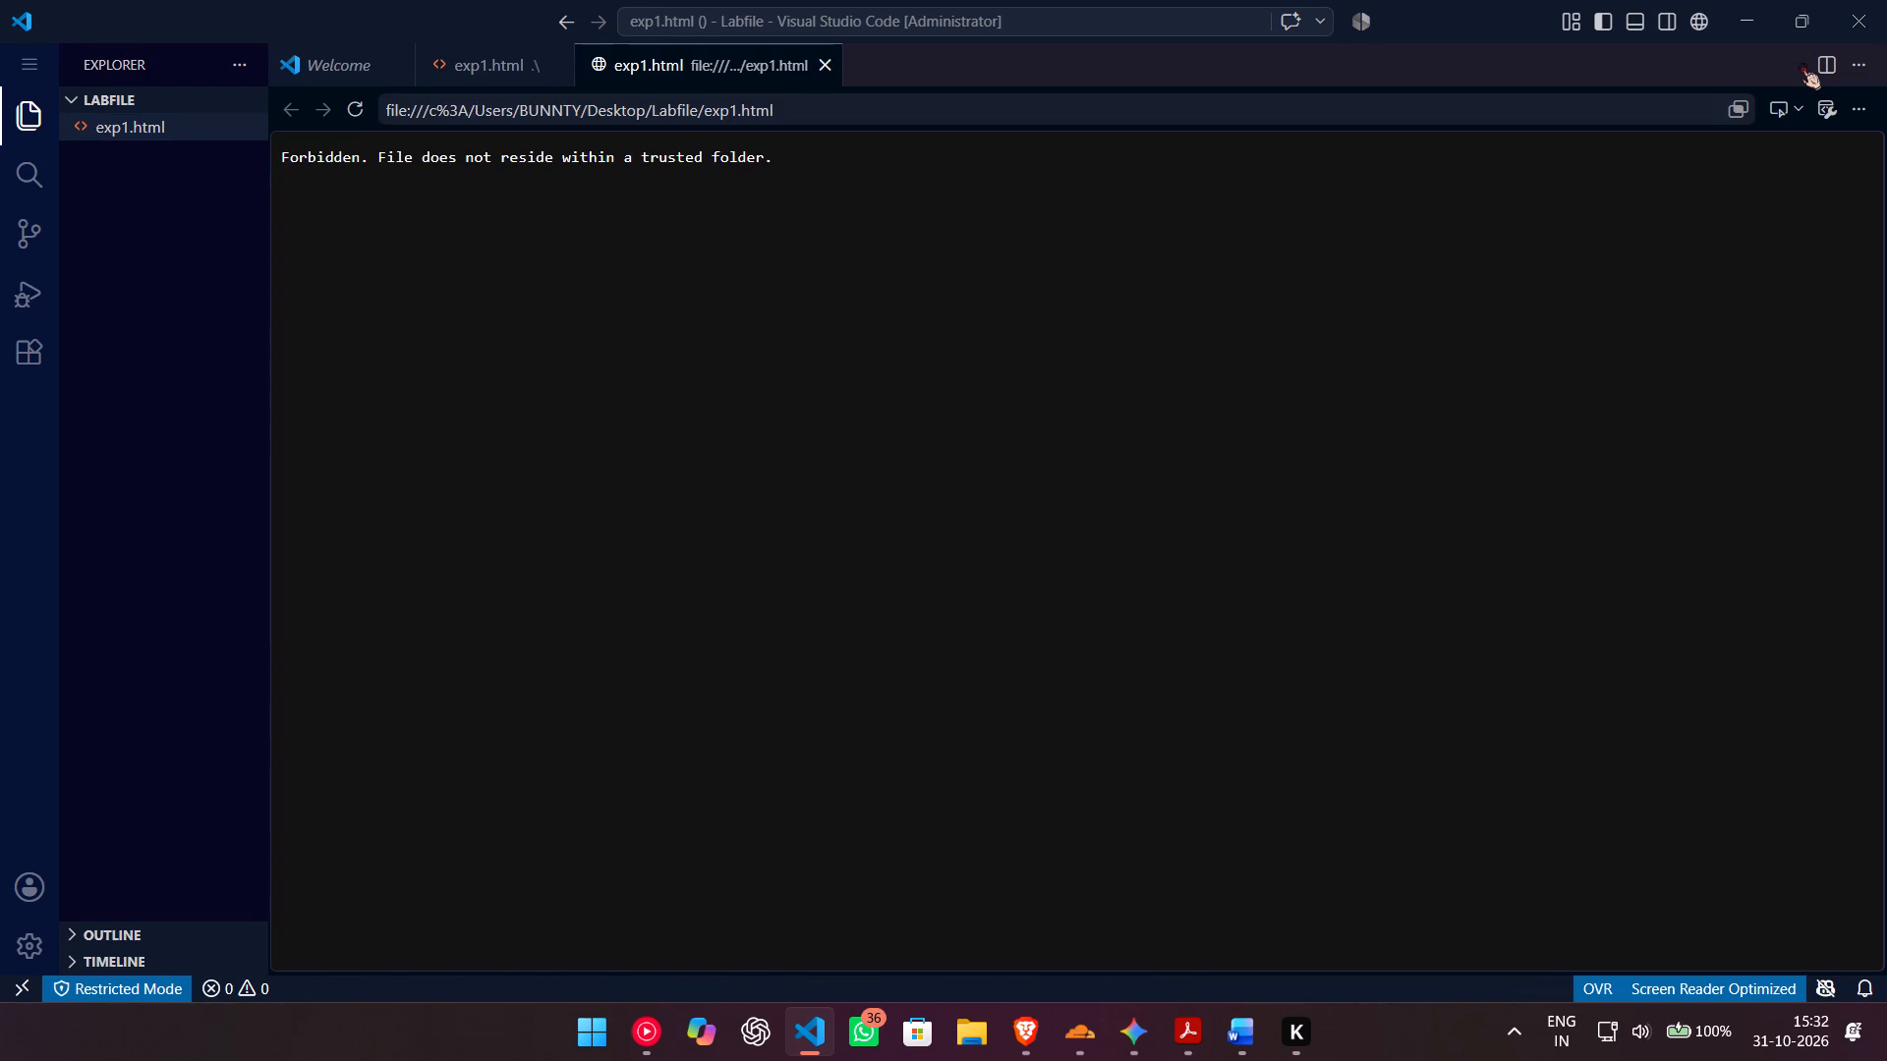
pyautogui.click(818, 59)
pyautogui.click(438, 60)
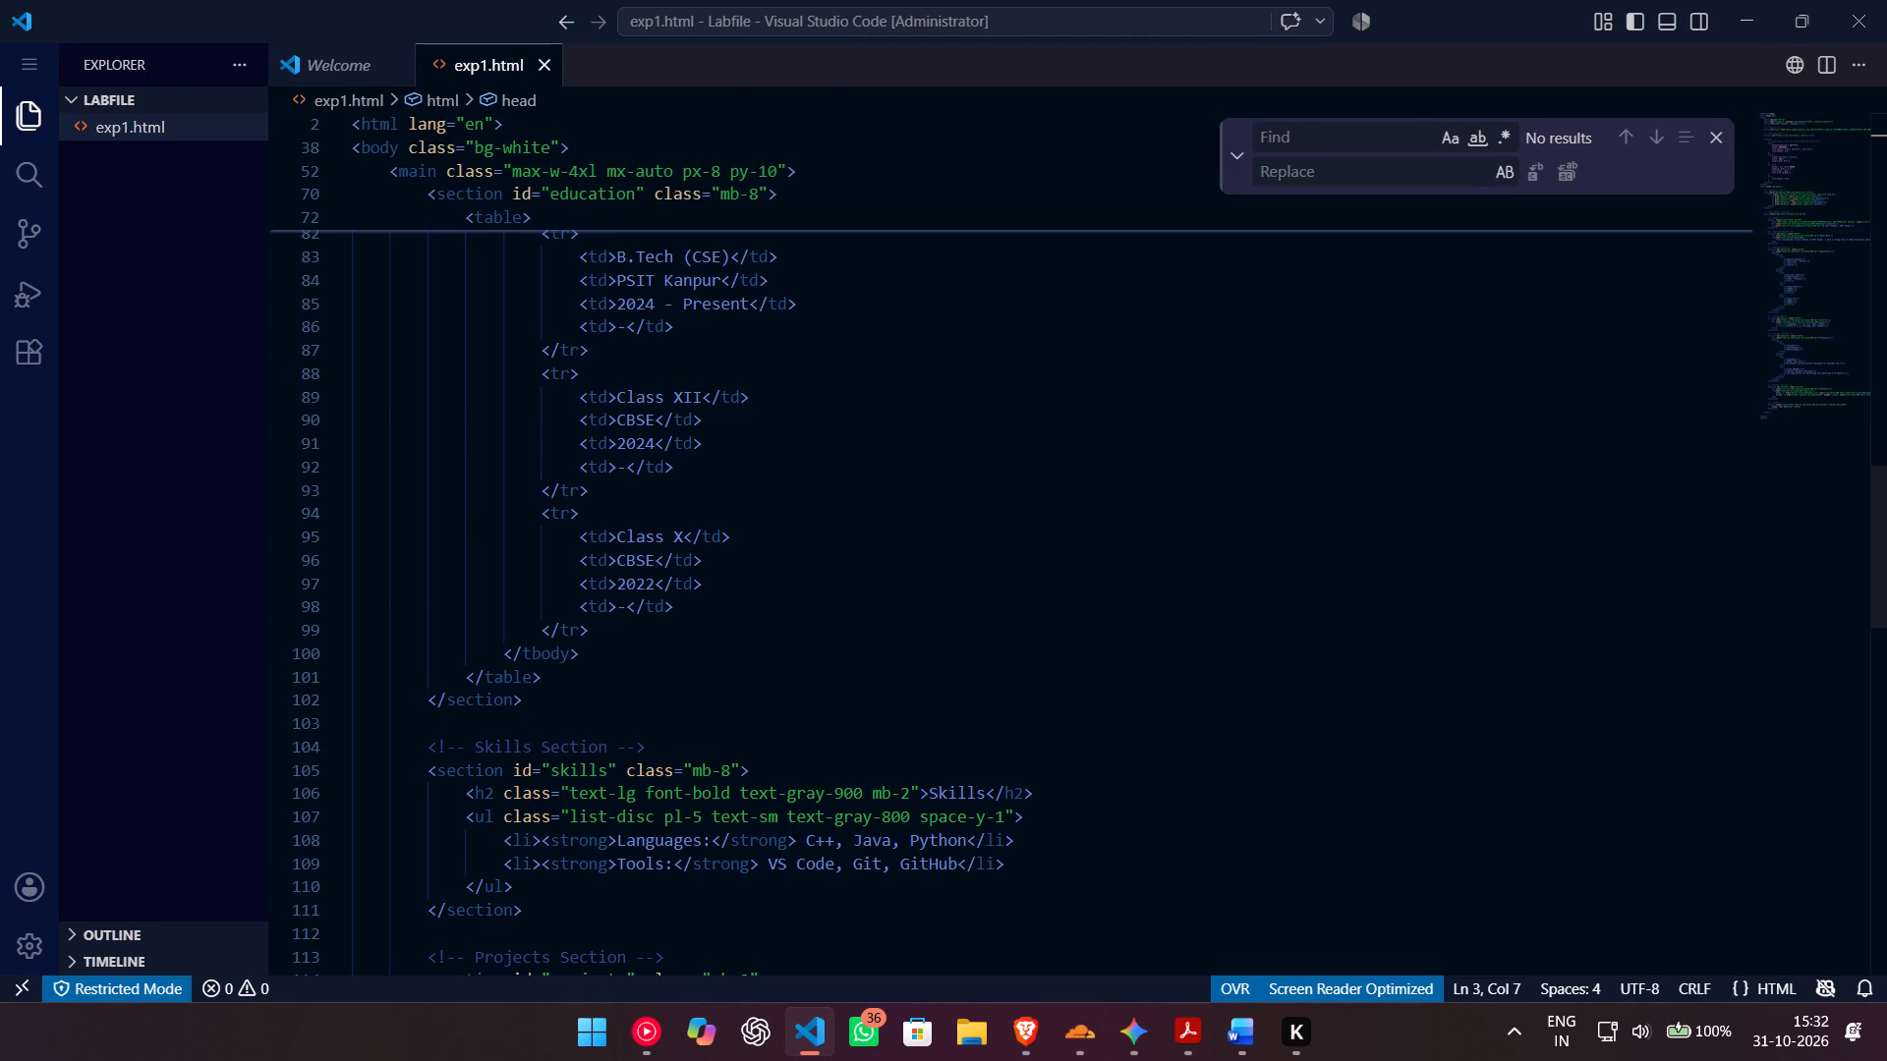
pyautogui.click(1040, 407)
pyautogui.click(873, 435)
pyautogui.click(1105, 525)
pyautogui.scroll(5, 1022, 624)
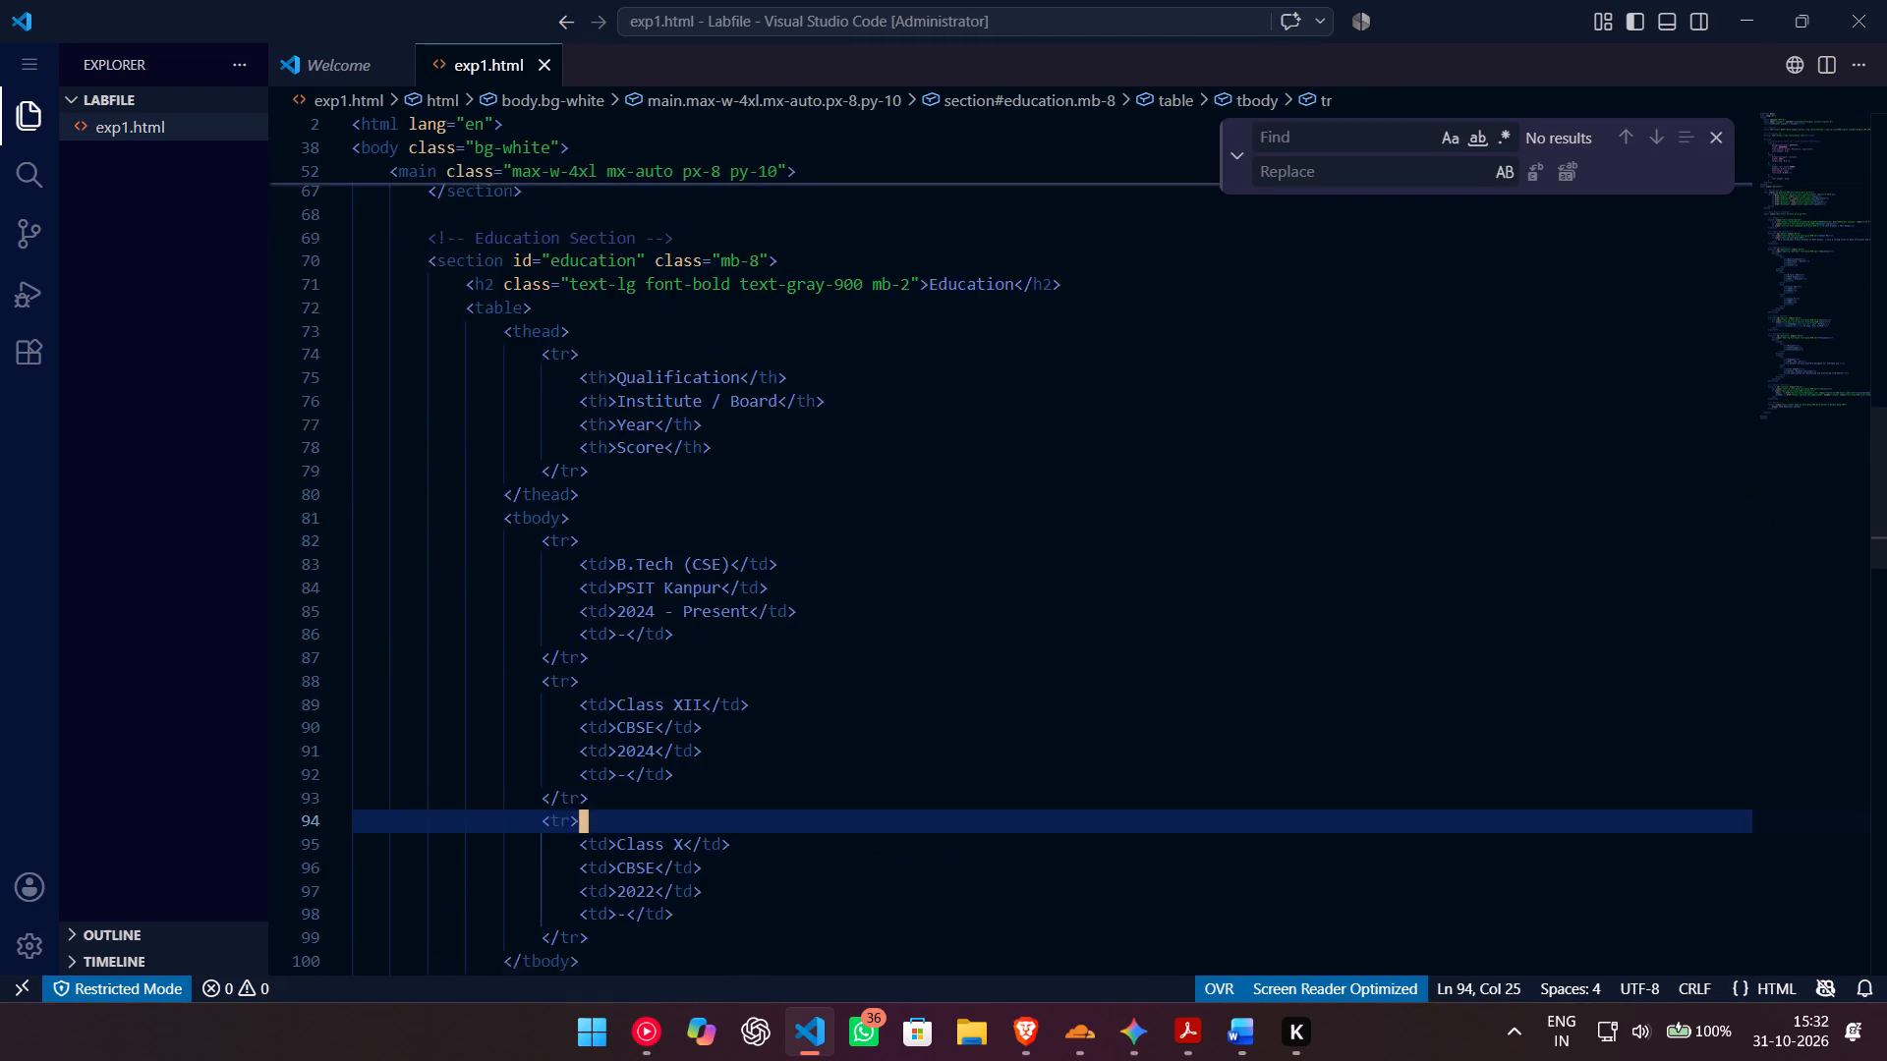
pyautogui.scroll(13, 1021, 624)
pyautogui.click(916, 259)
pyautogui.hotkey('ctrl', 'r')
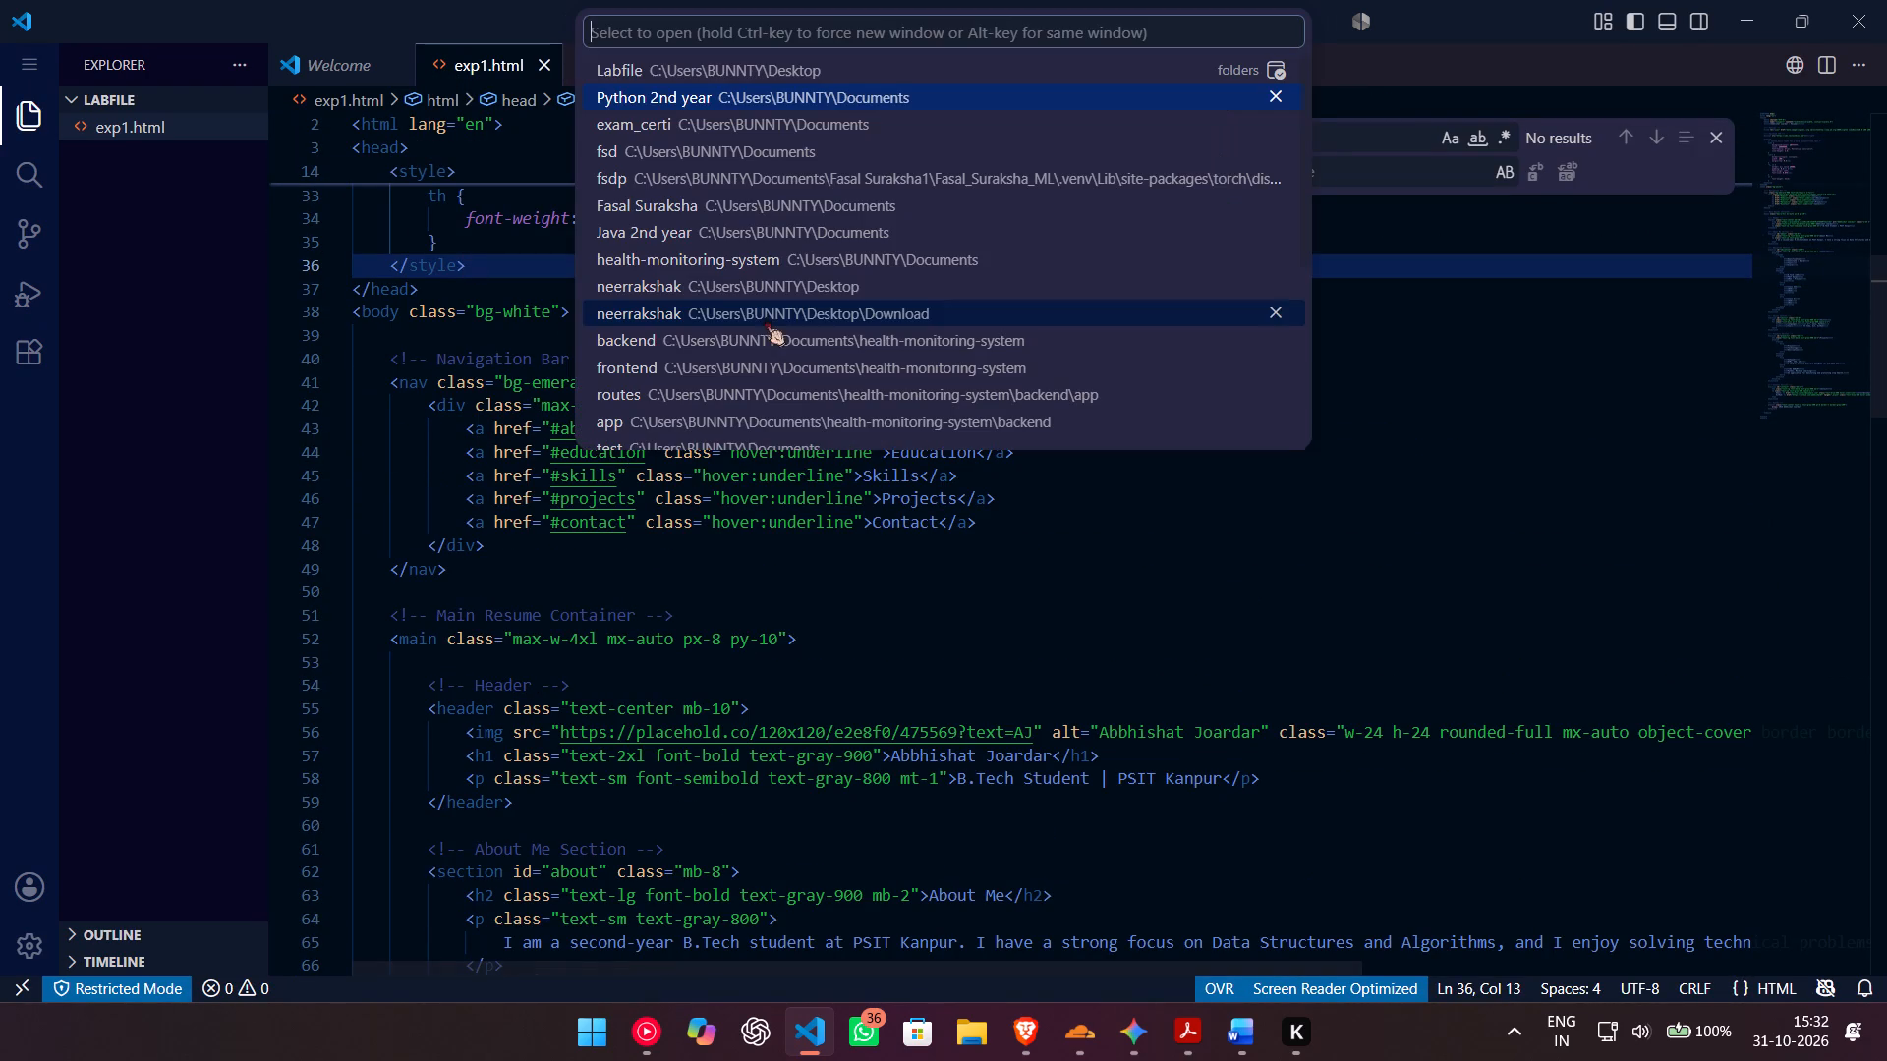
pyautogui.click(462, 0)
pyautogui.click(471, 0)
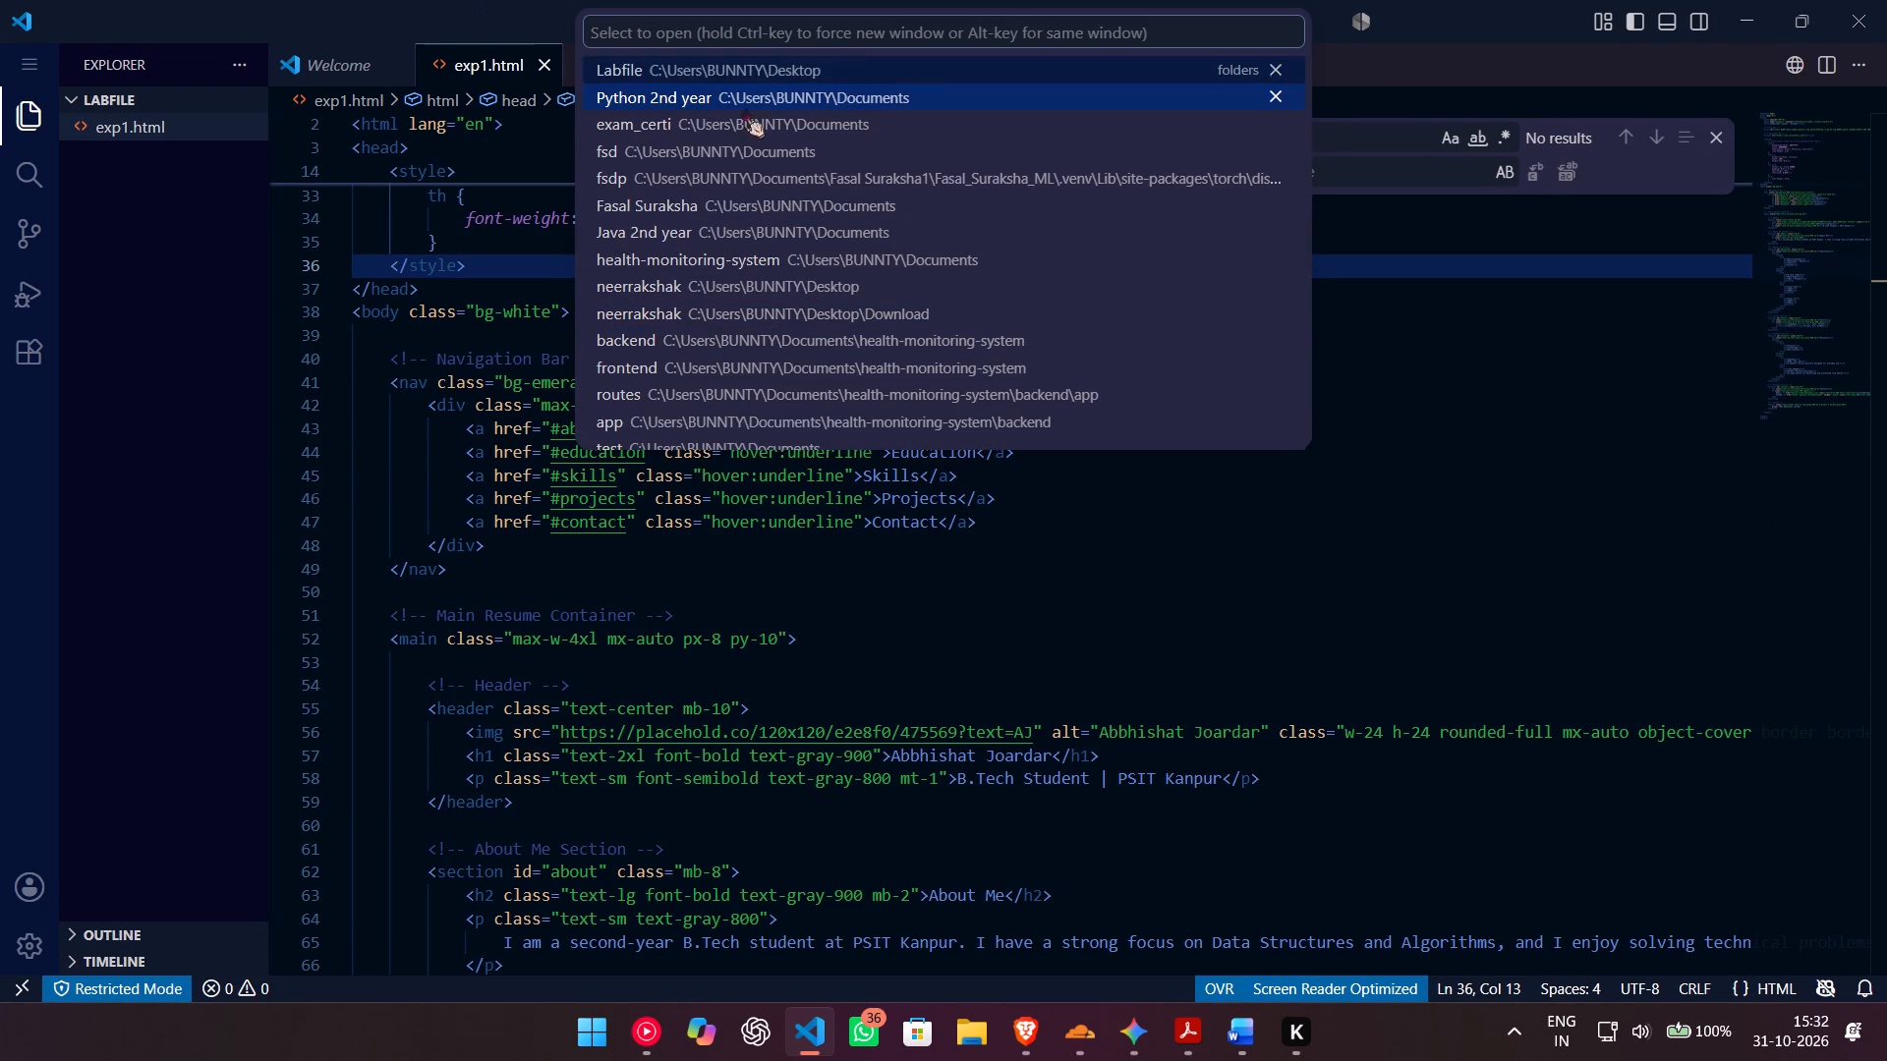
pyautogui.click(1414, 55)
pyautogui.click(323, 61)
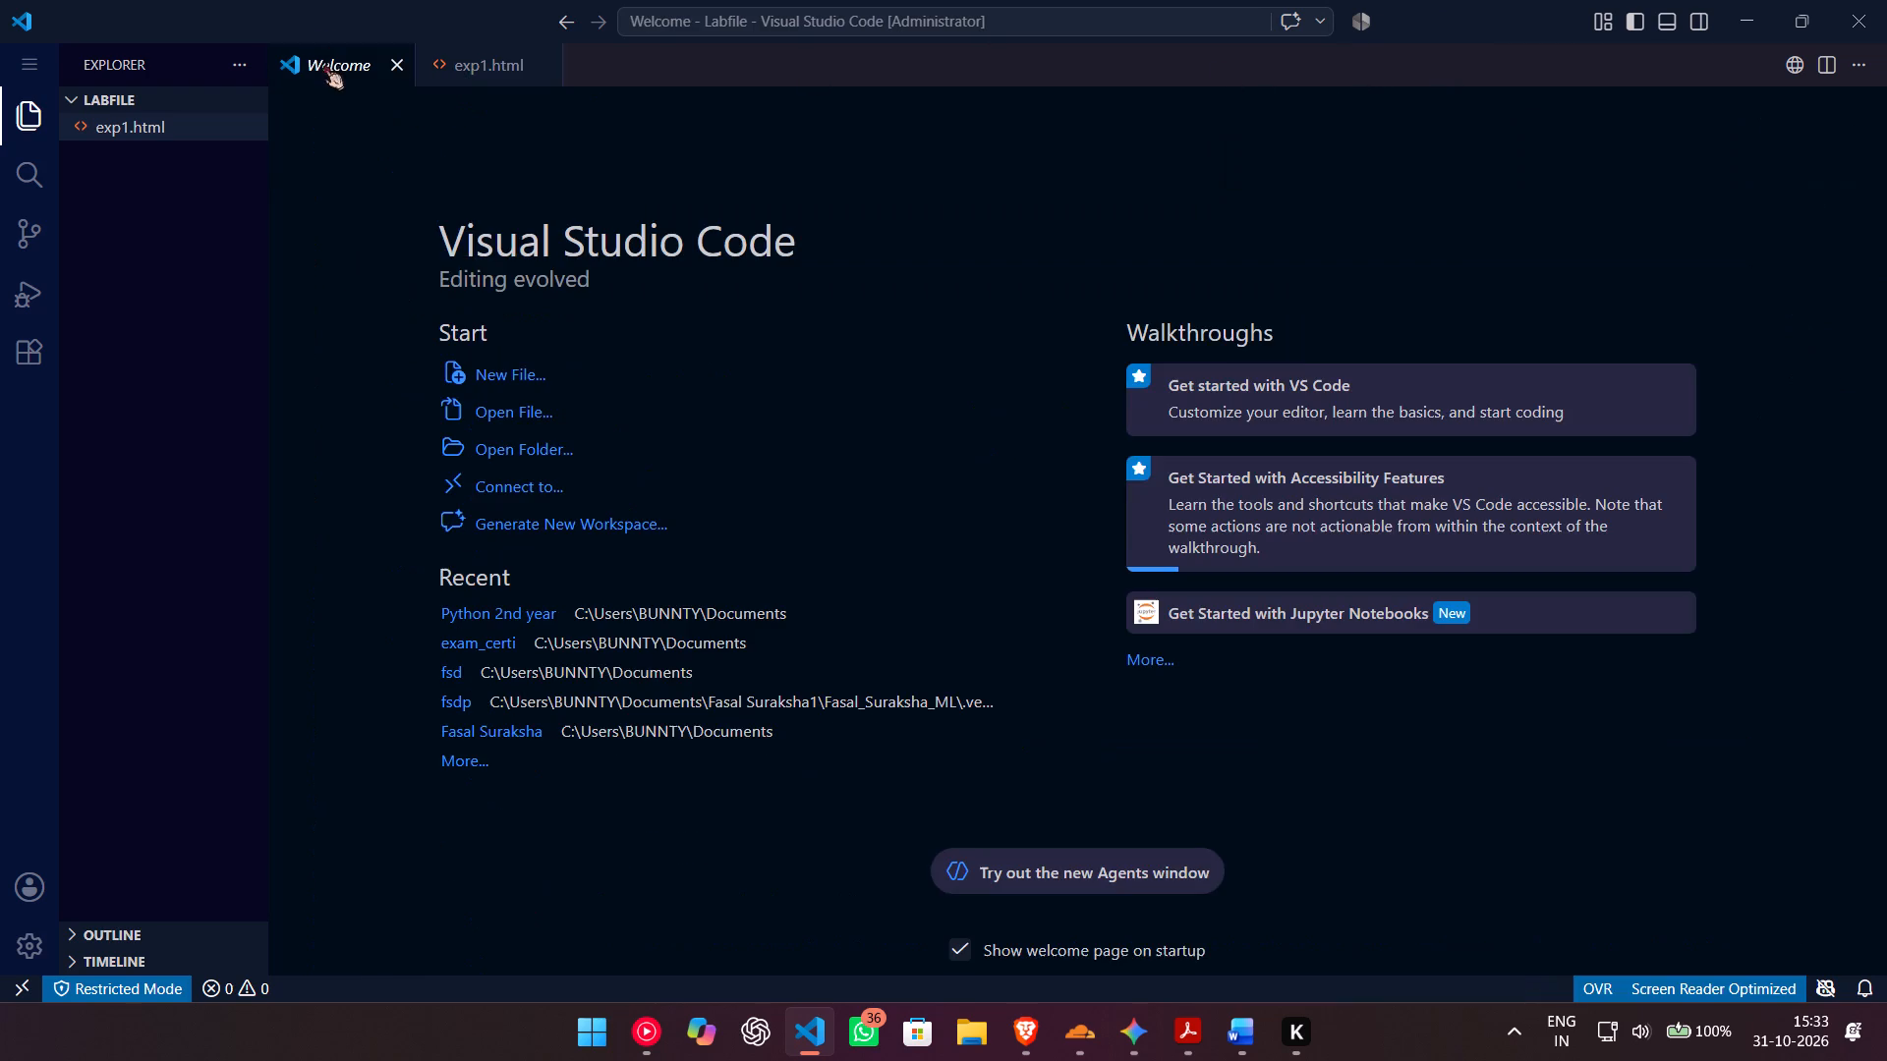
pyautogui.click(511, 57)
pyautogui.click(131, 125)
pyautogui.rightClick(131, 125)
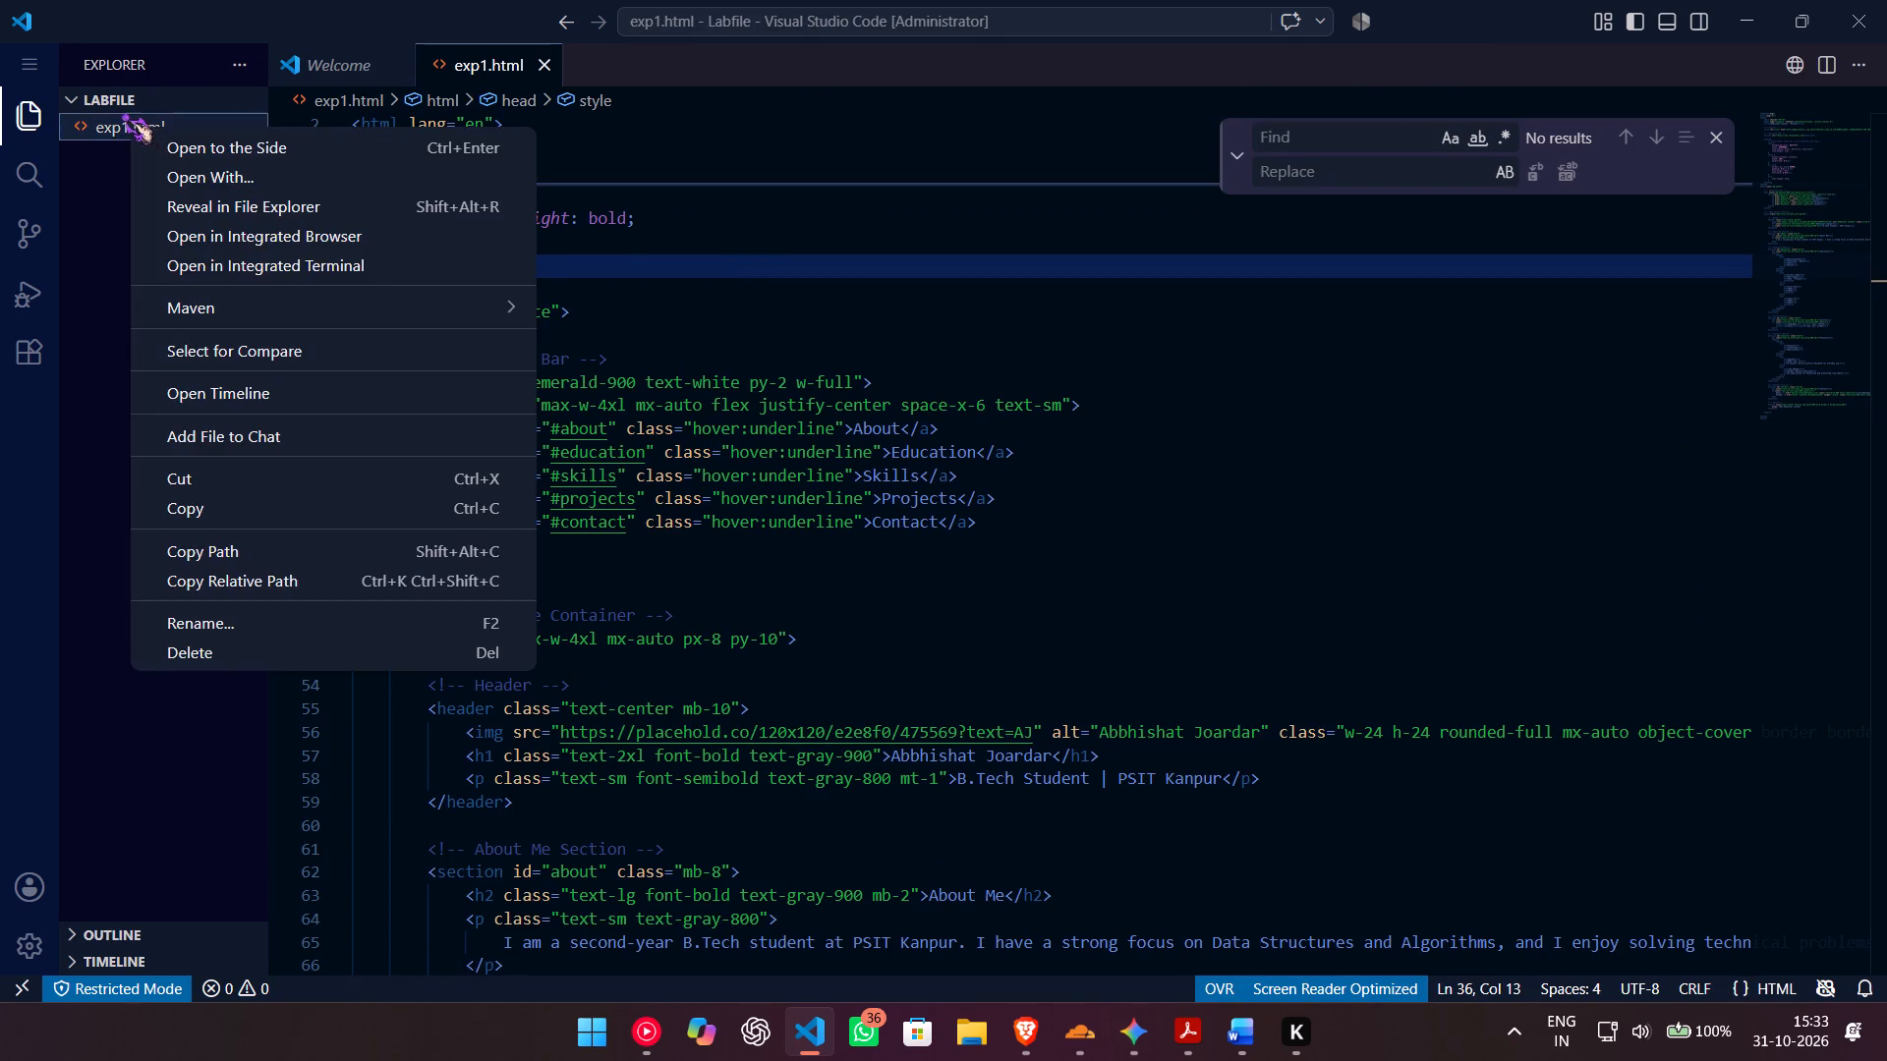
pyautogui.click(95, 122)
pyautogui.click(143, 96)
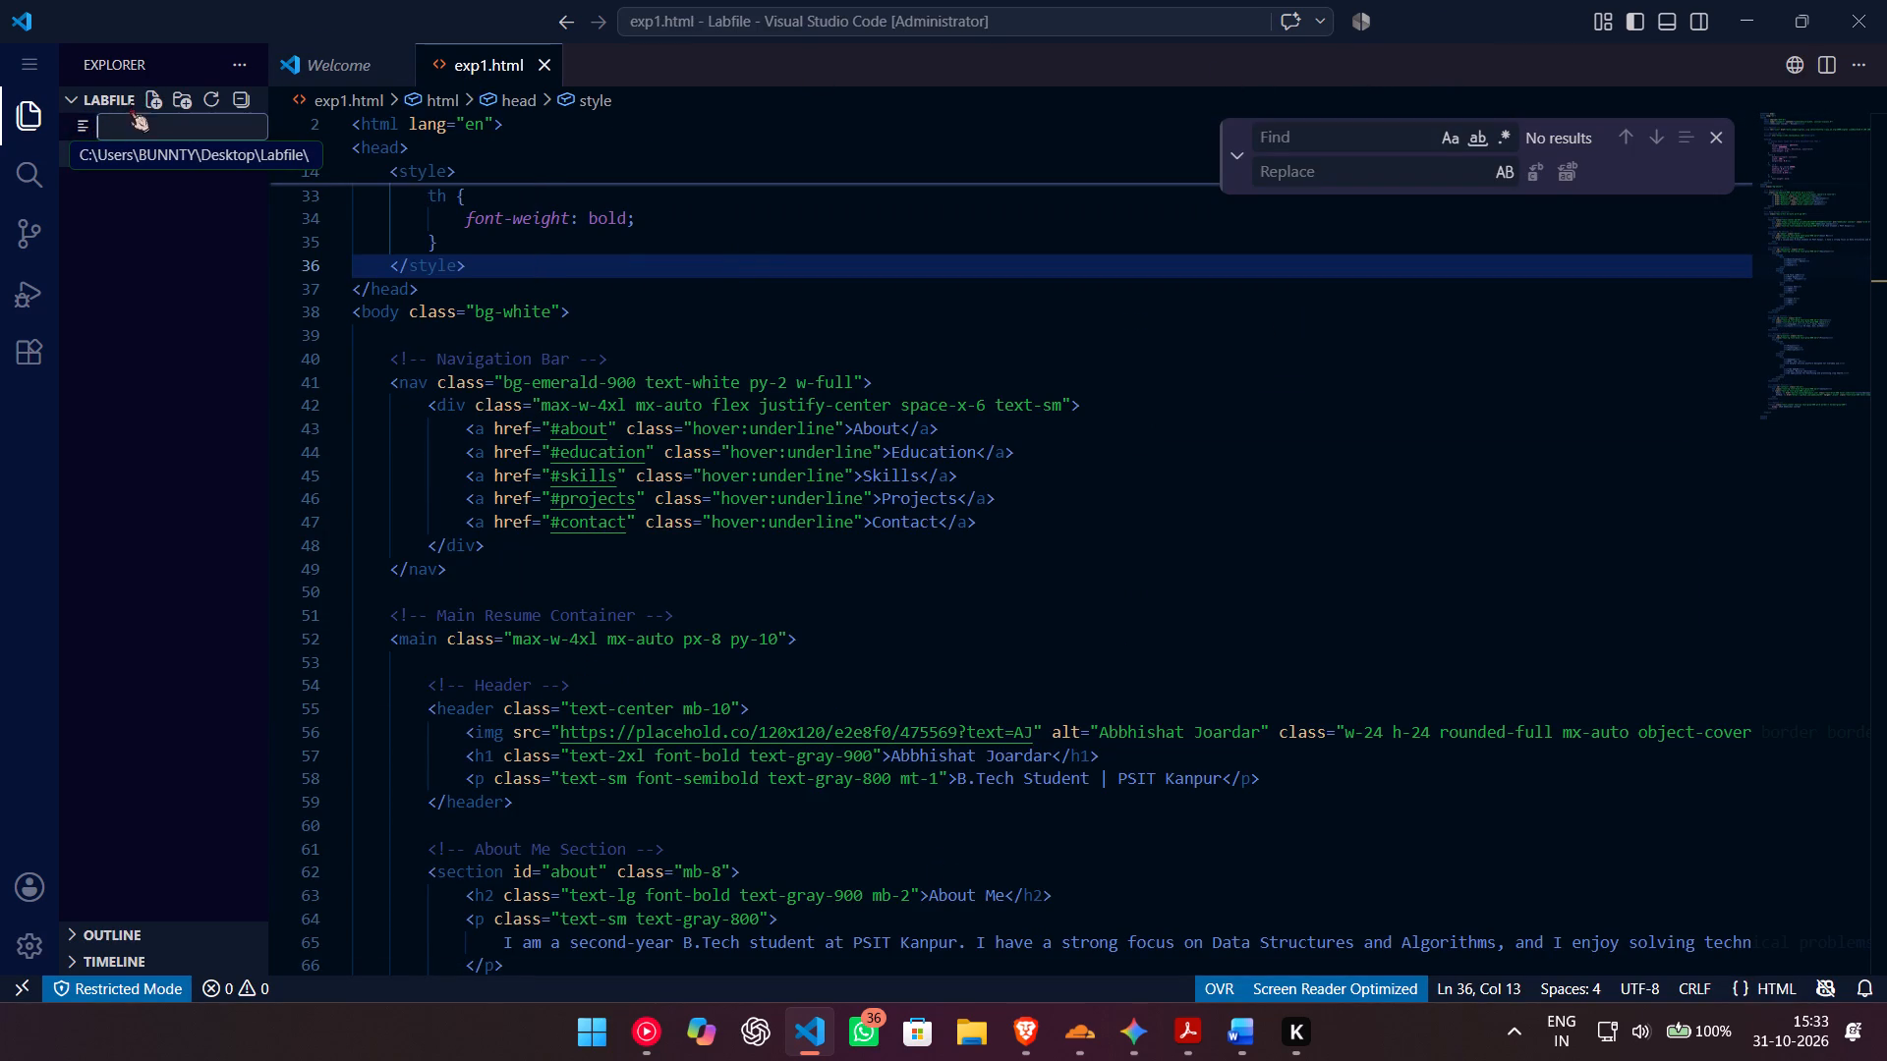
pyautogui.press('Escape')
# Close the Visual Studio Code window.
pyautogui.click(1886, 0)
# Permanently delete the Labfile folder from the Windows desktop.
pyautogui.press('super+d')
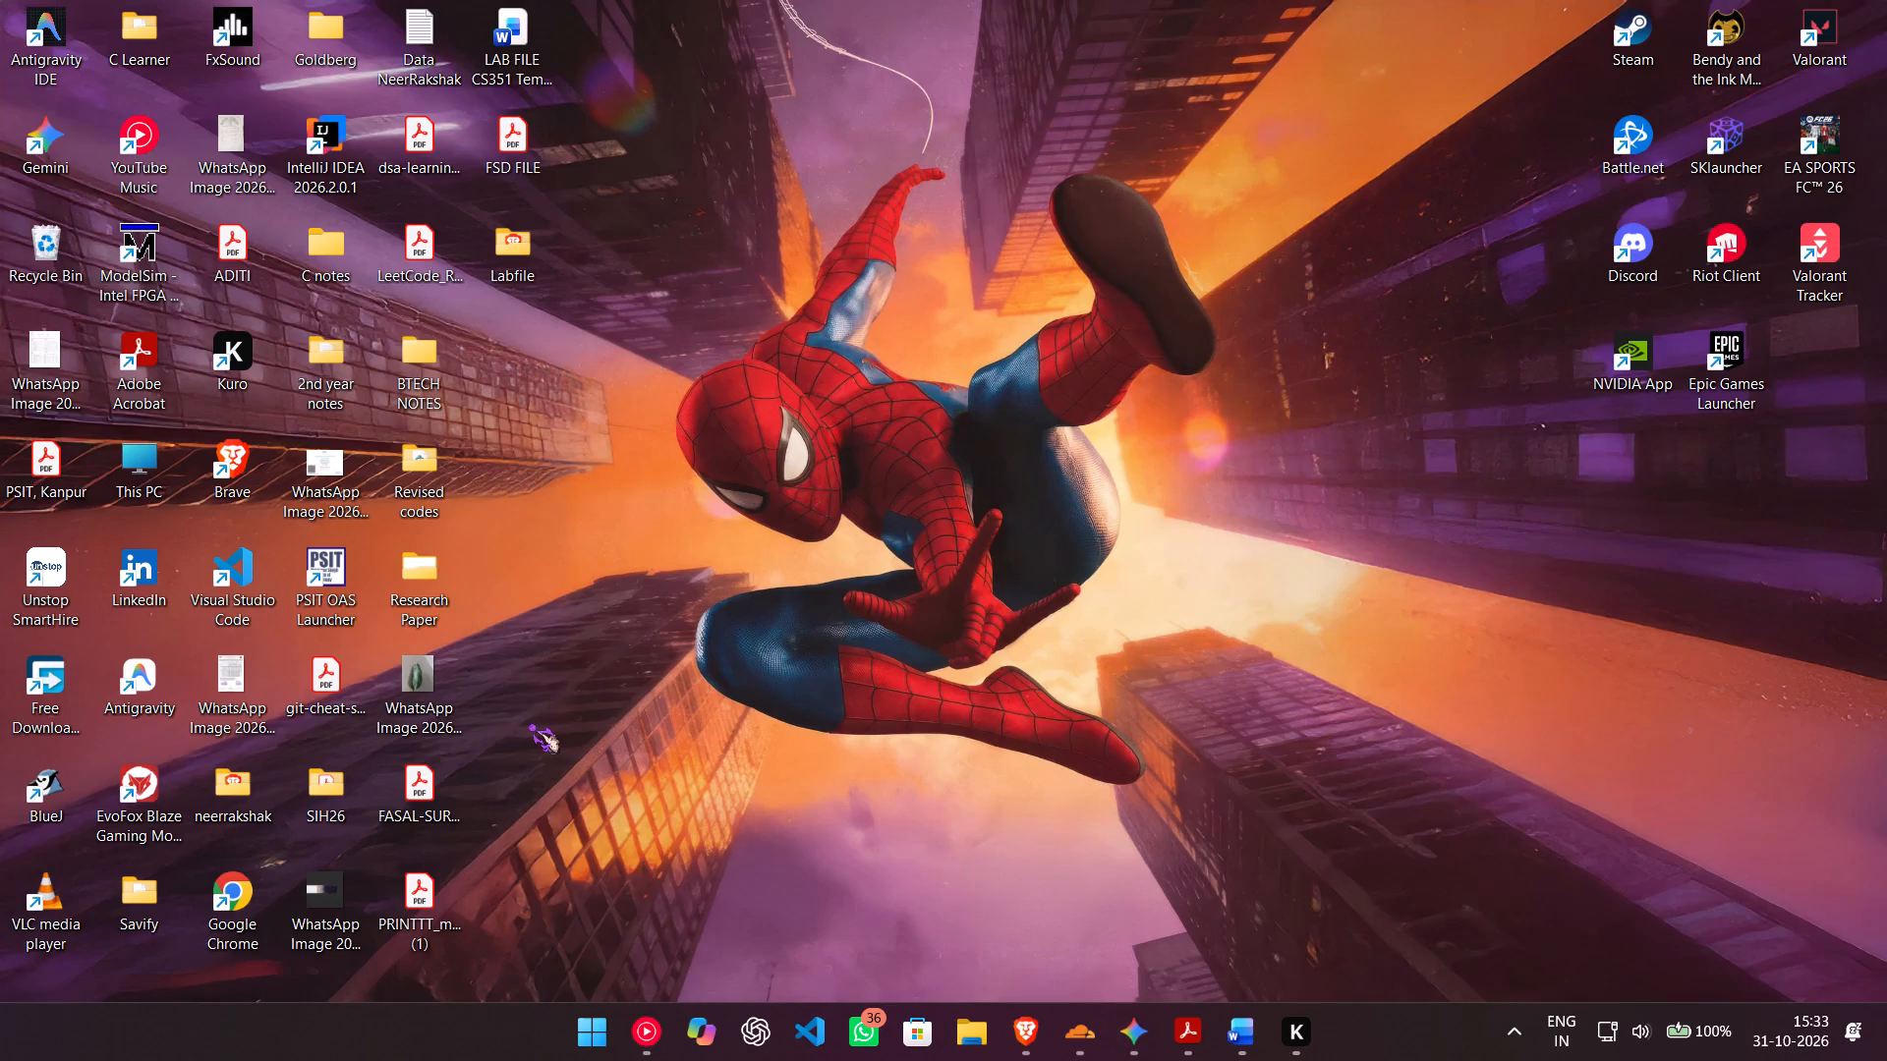
pyautogui.click(520, 731)
pyautogui.click(474, 235)
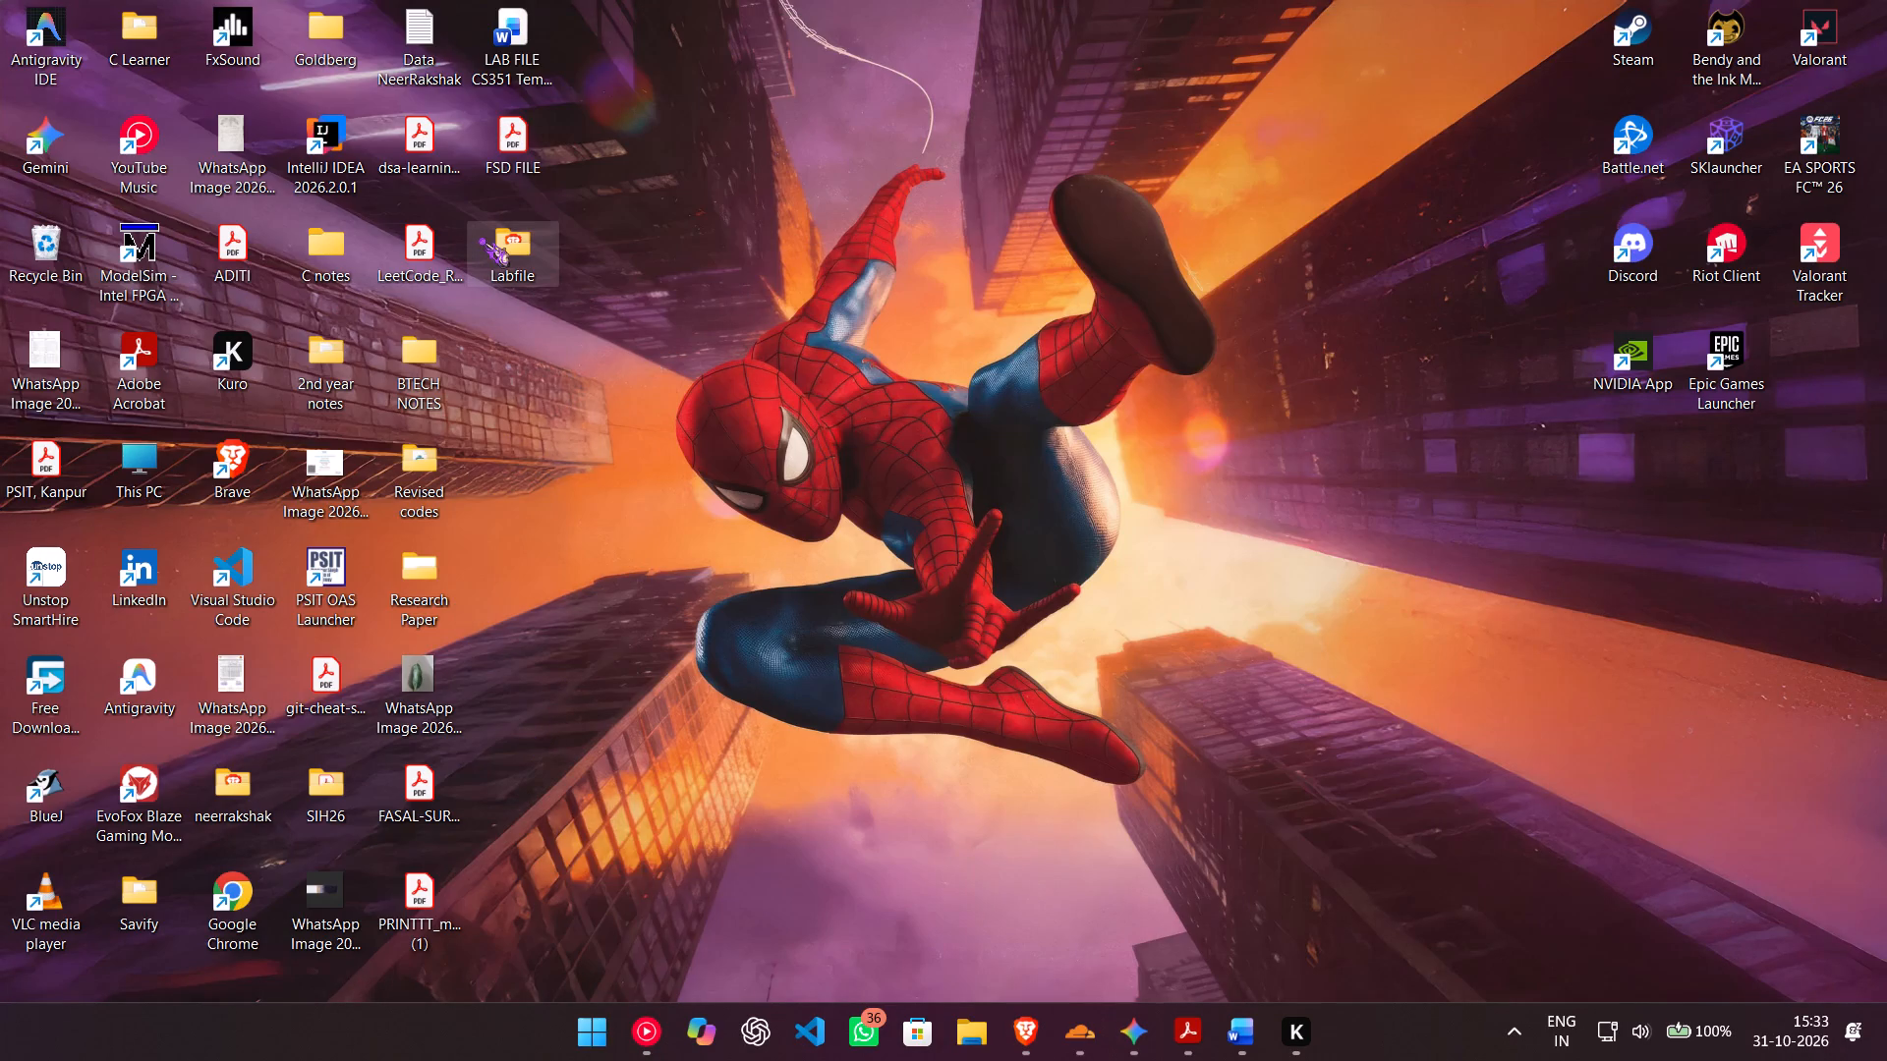
pyautogui.hotkey('shift', 'Delete')
pyautogui.press('Return')
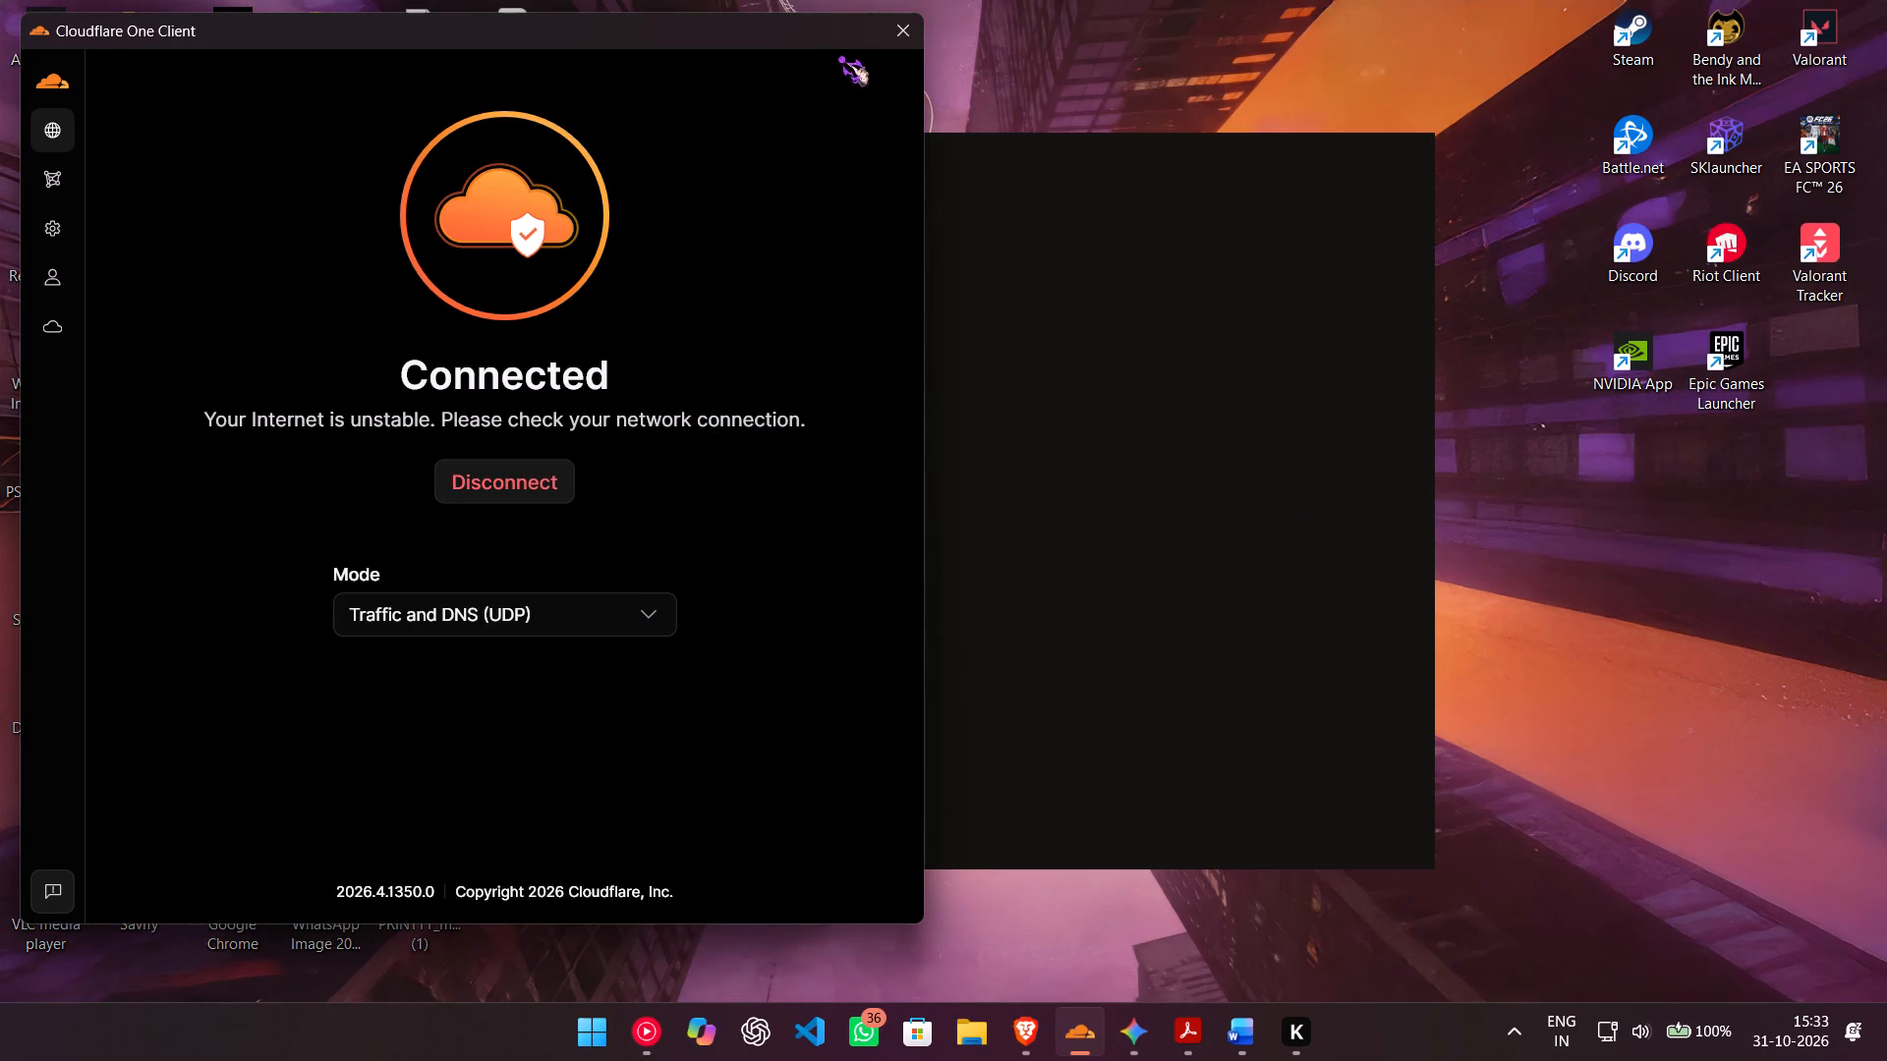
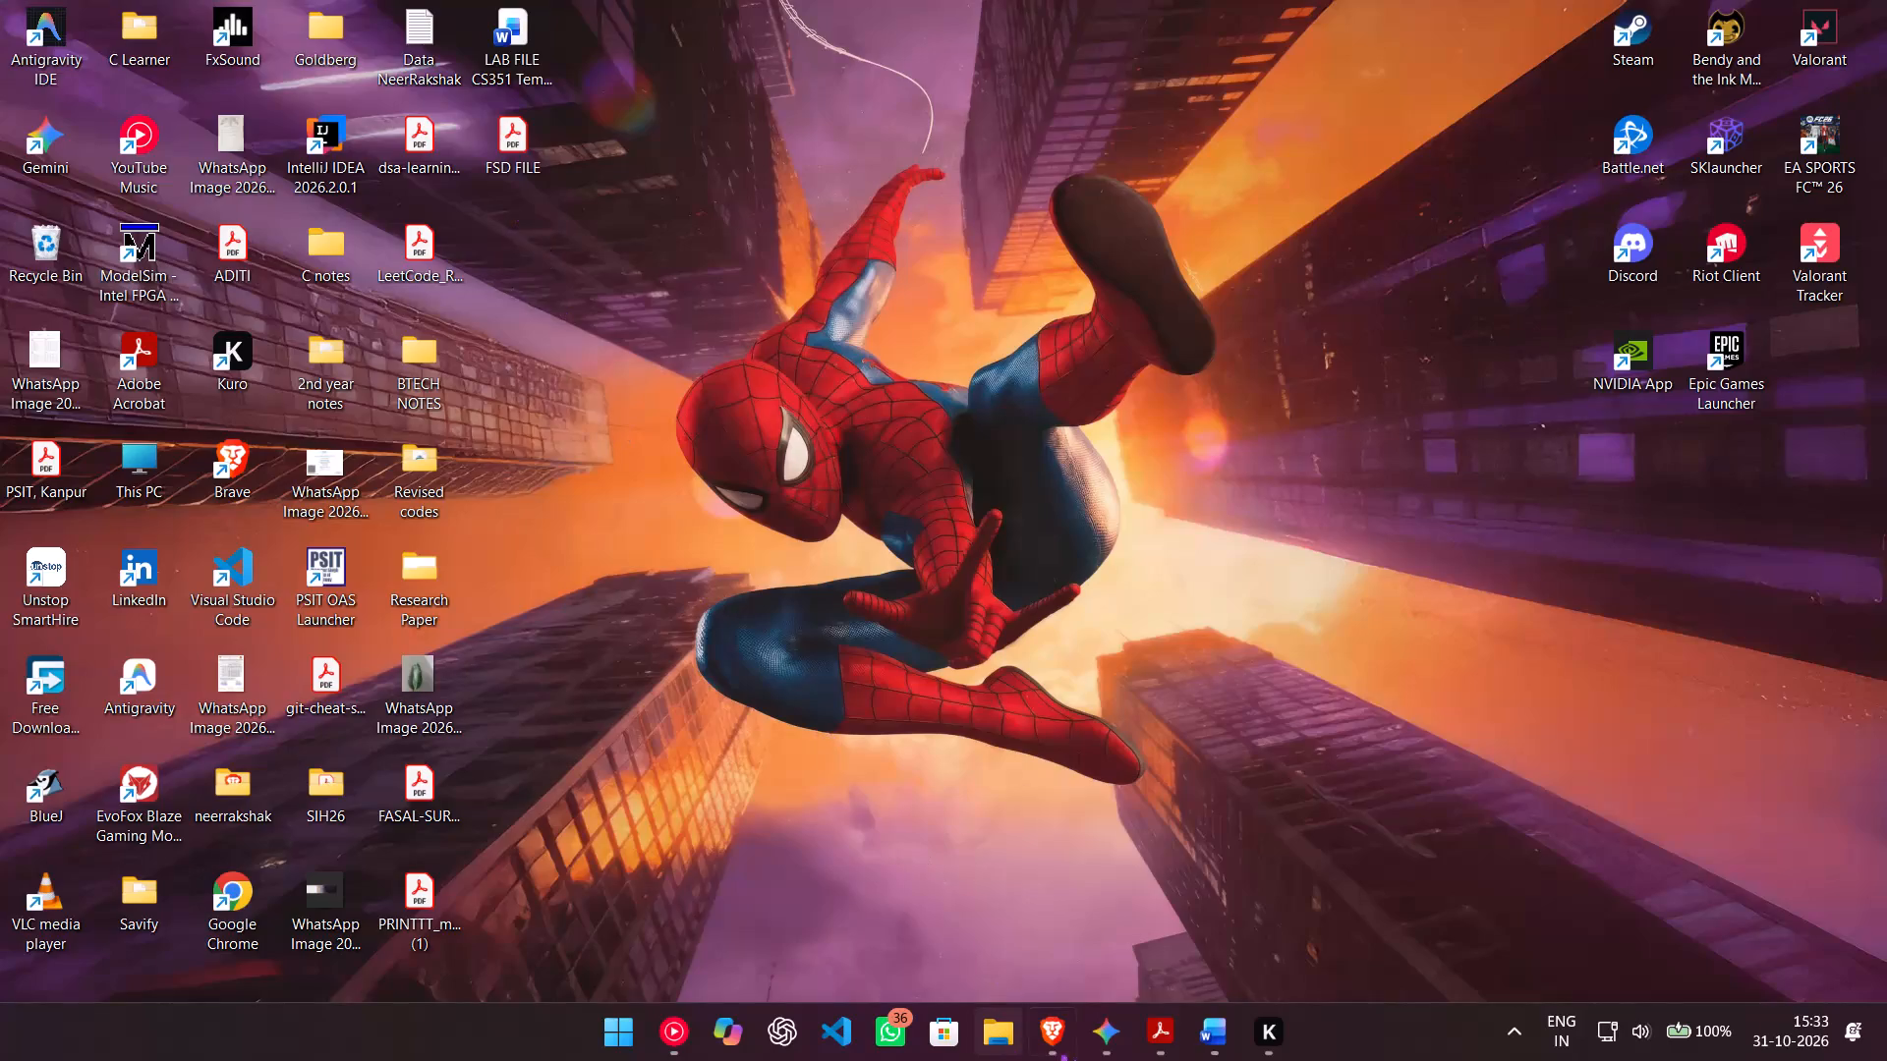
# Launch Visual Studio Code again from the Windows desktop.
pyautogui.click(839, 1030)
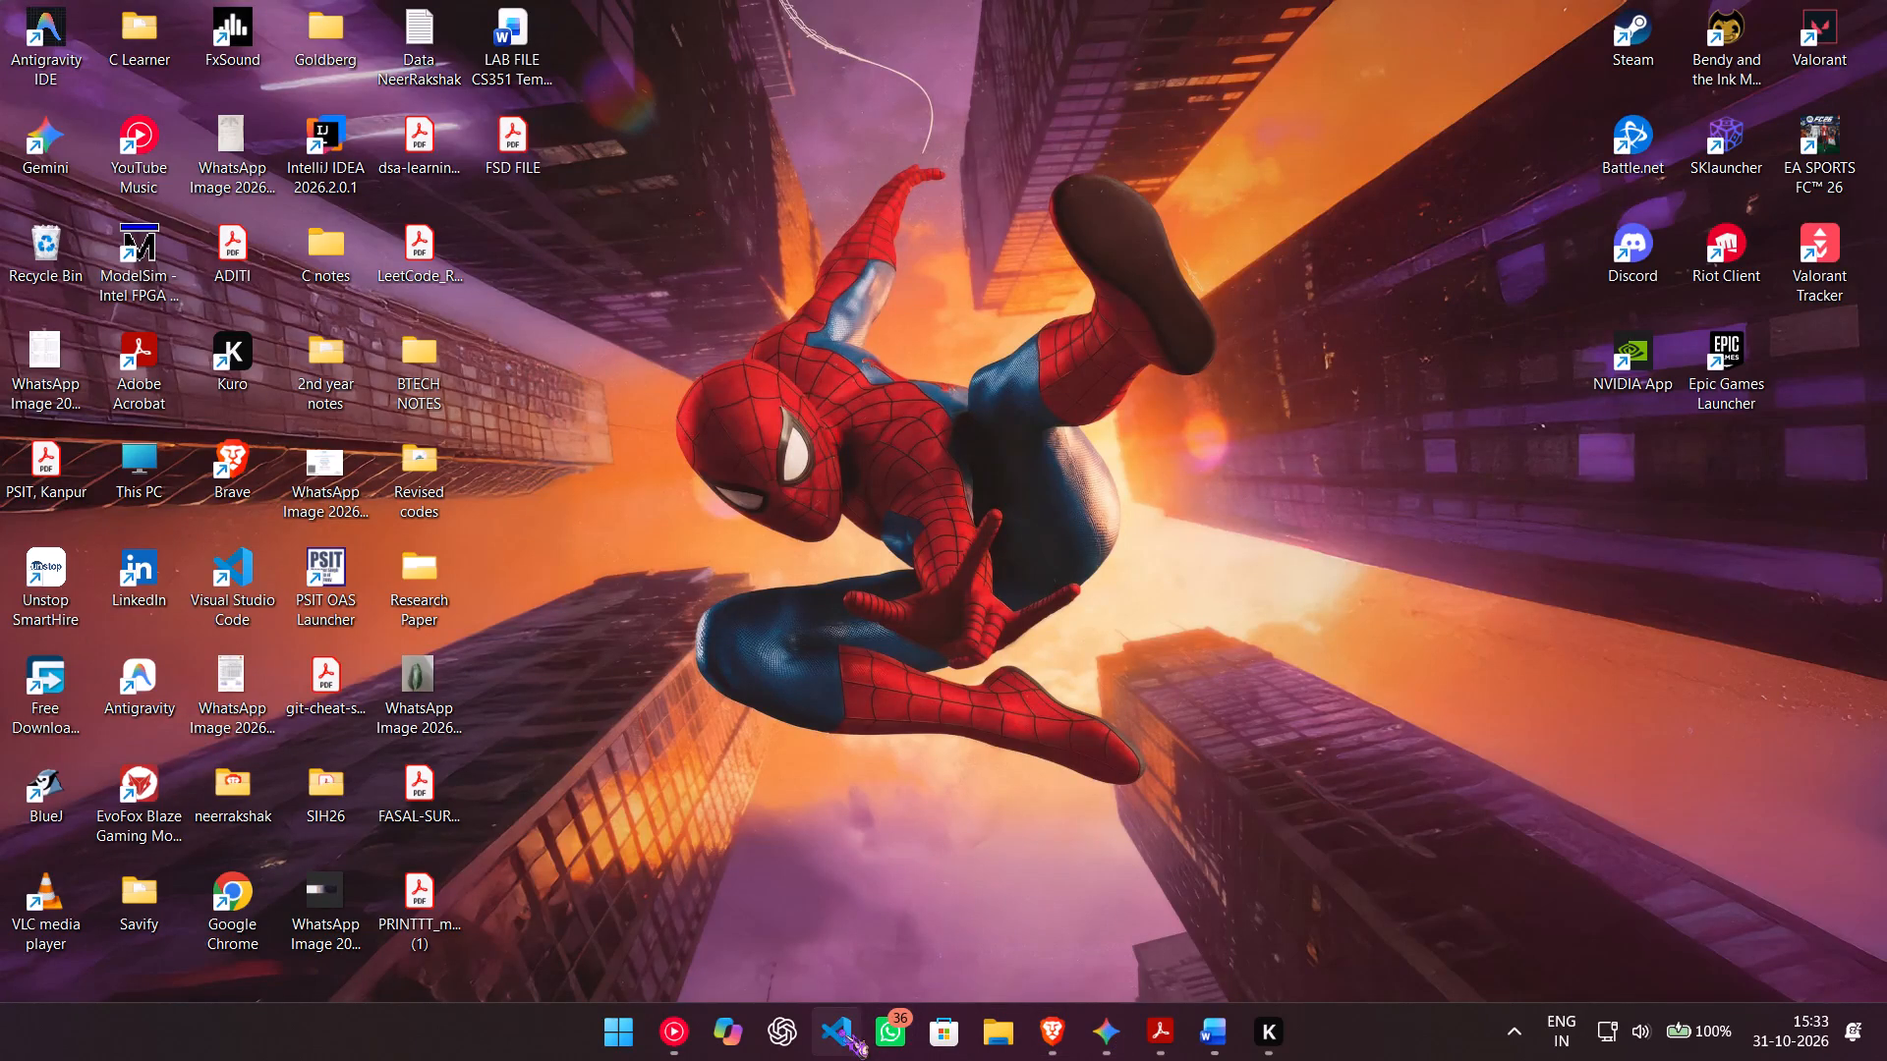
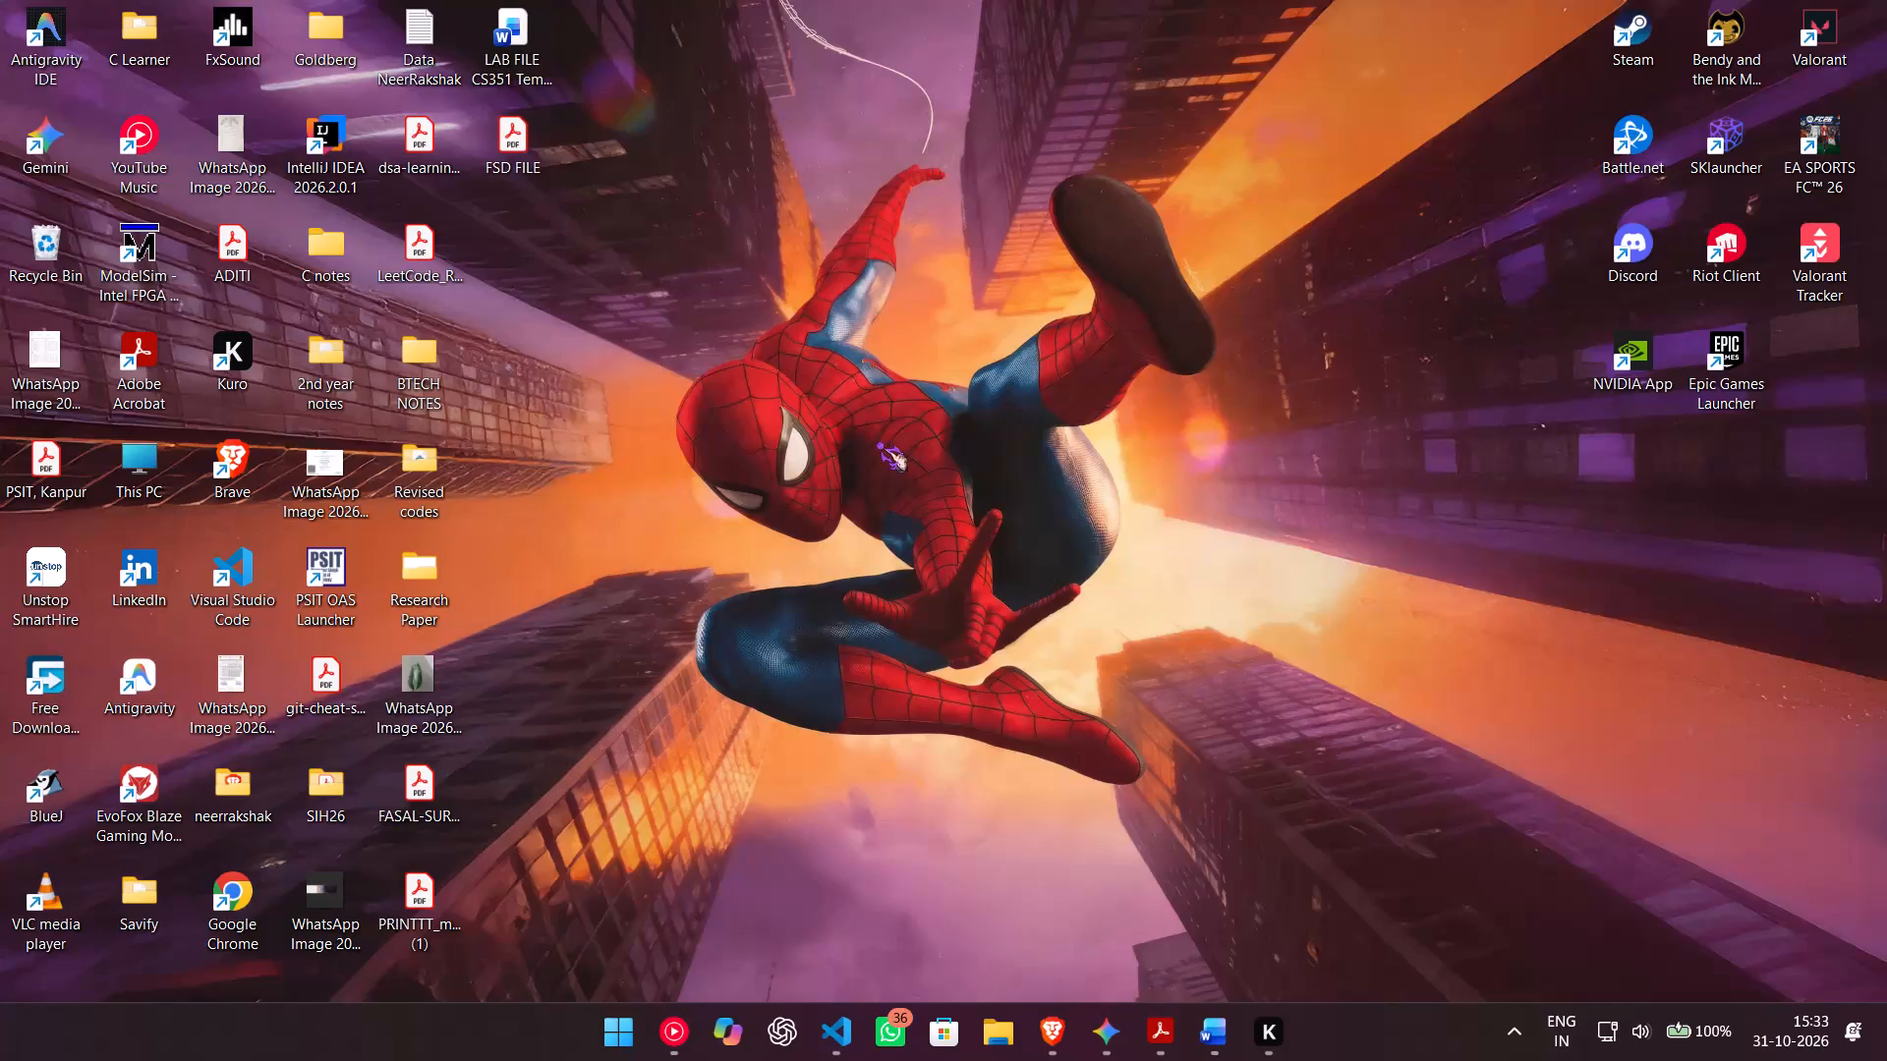
# Create a new folder on the desktop, place it beneath the FSD FILE icon, and name it Lab File.
pyautogui.rightClick(868, 442)
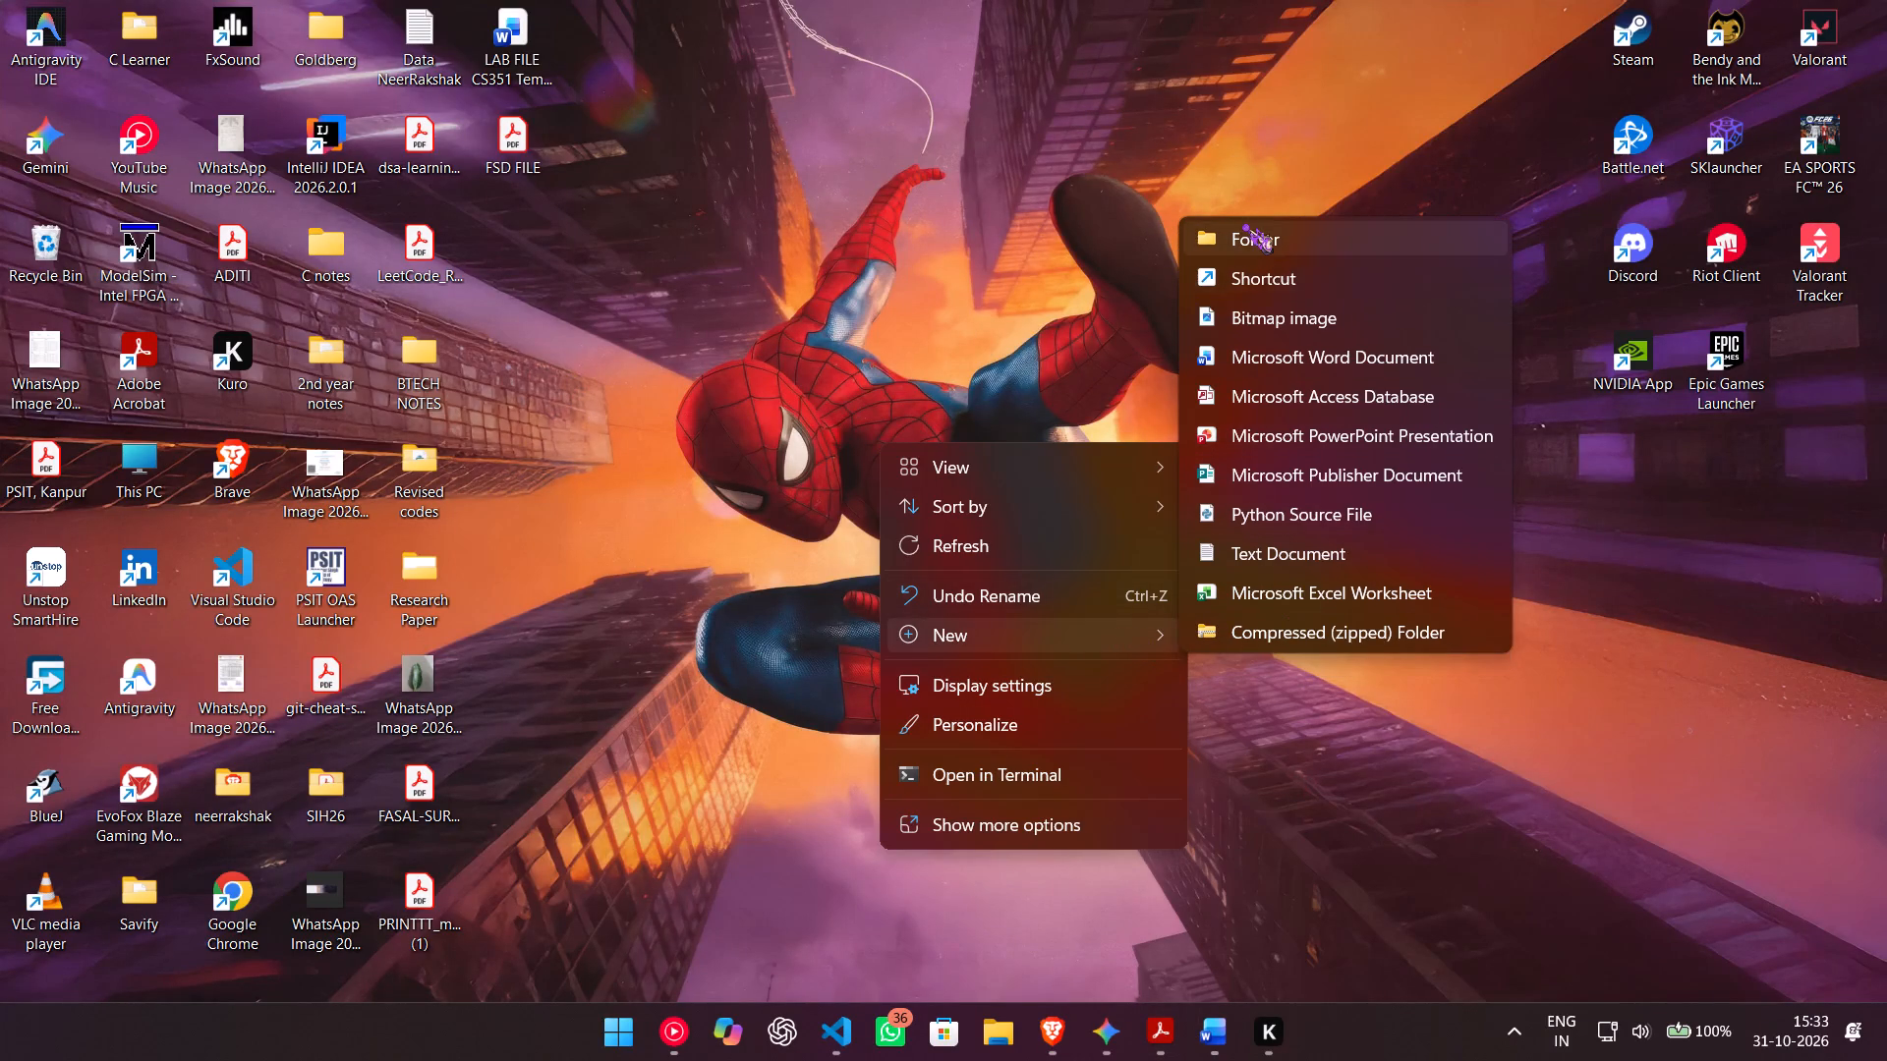
pyautogui.click(1243, 226)
pyautogui.moveTo(889, 451); pyautogui.dragTo(887, 451)
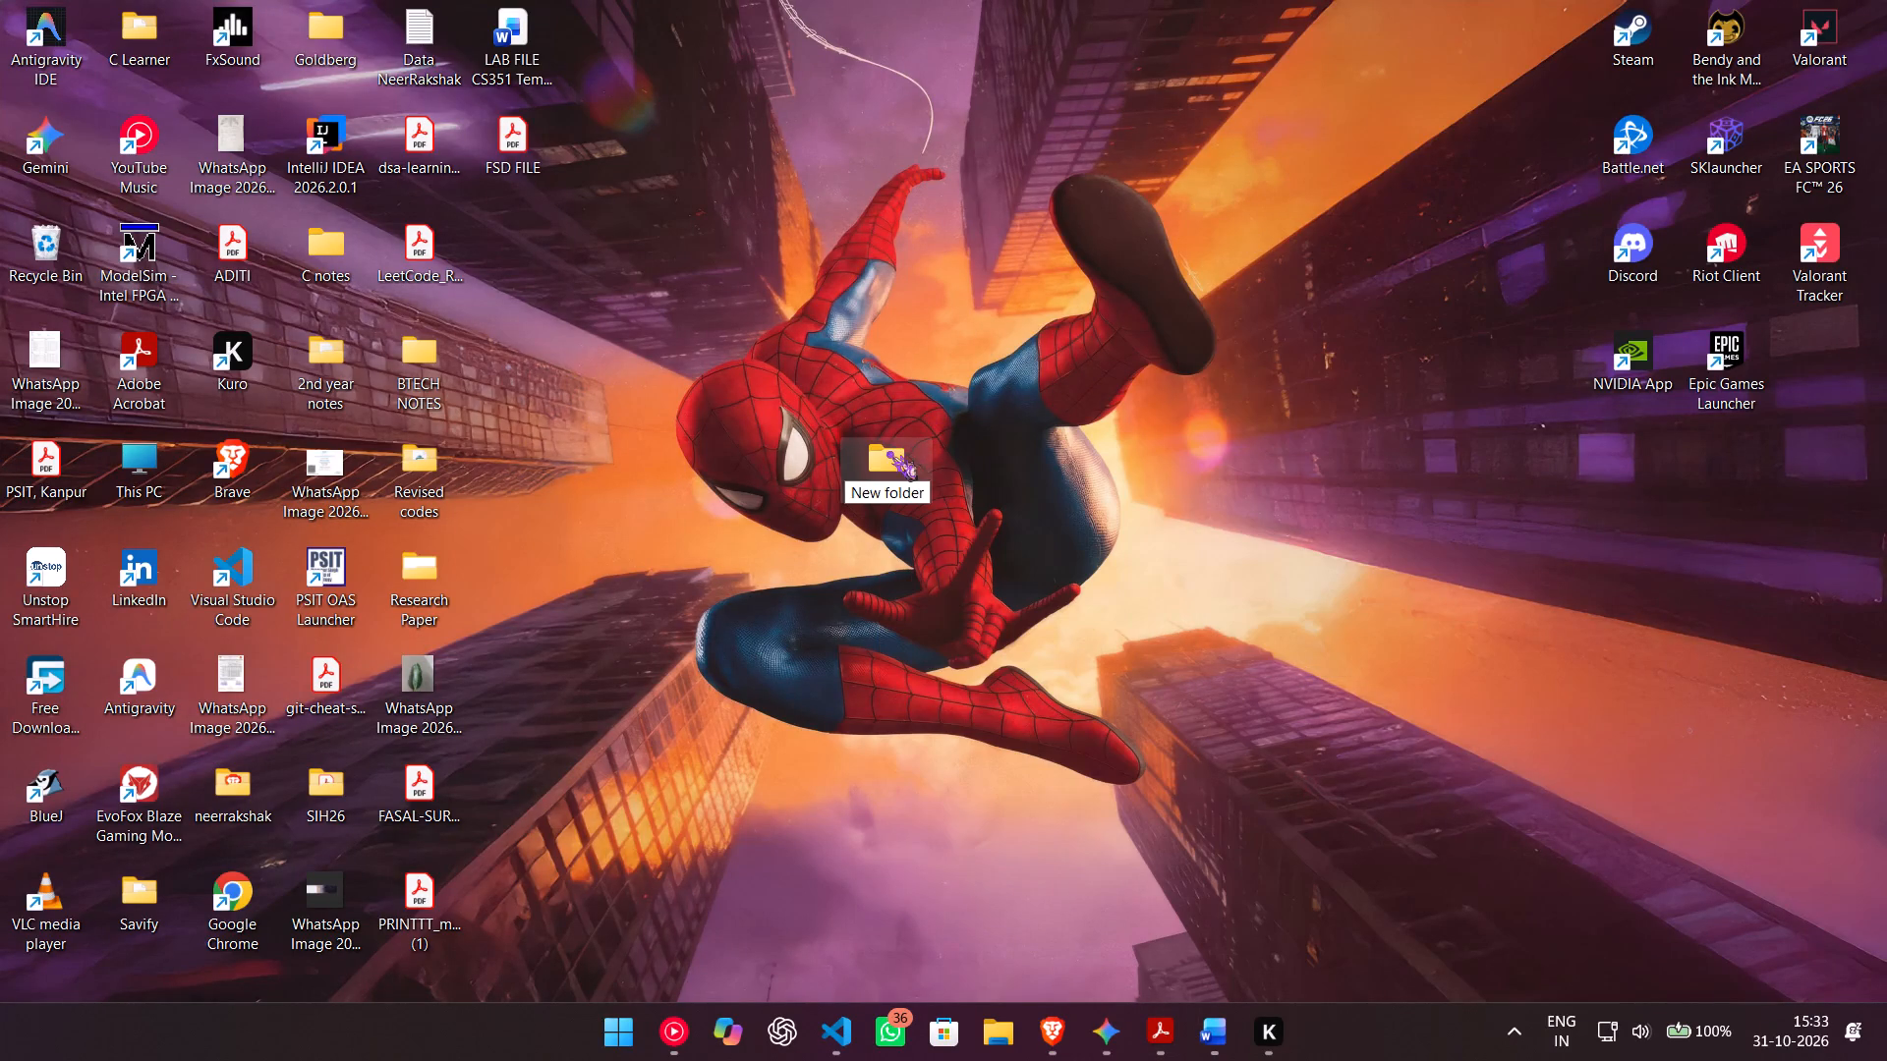
pyautogui.moveTo(887, 451); pyautogui.dragTo(527, 212)
pyautogui.rightClick(520, 244)
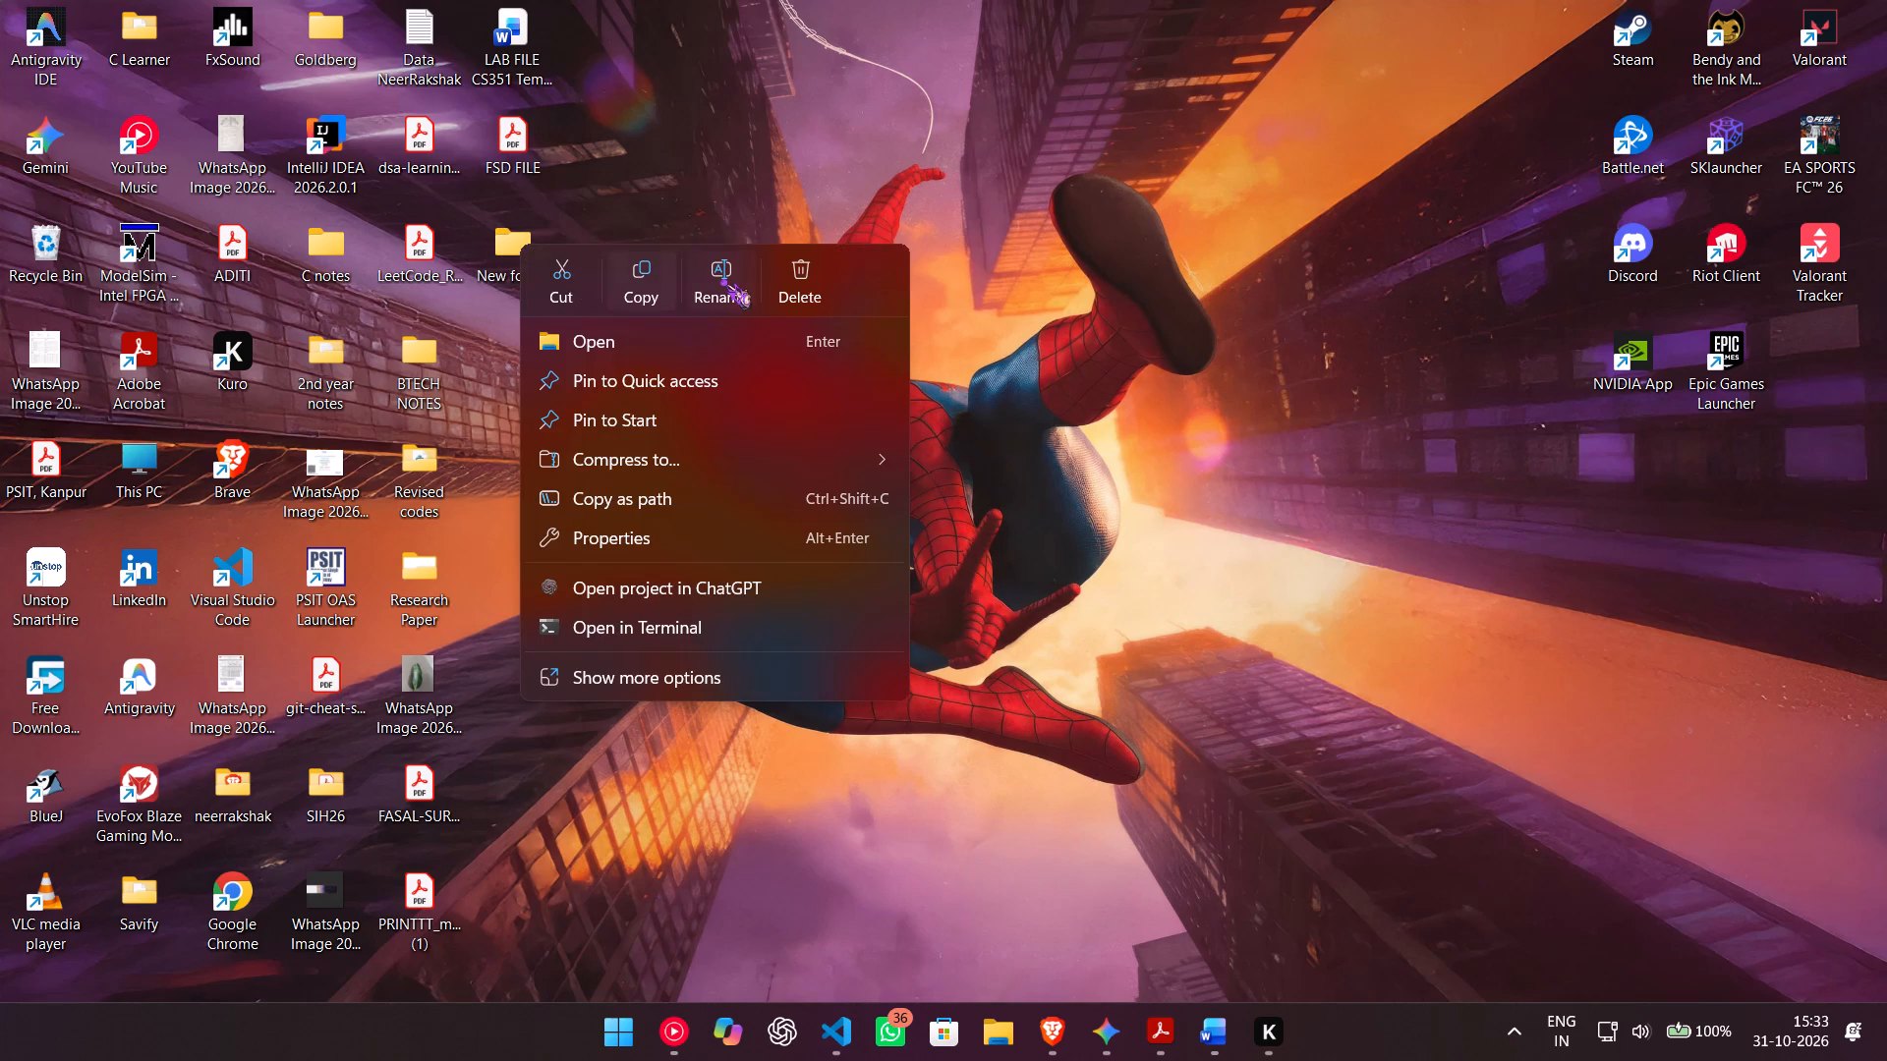
pyautogui.click(721, 279)
pyautogui.press('BackSpace')
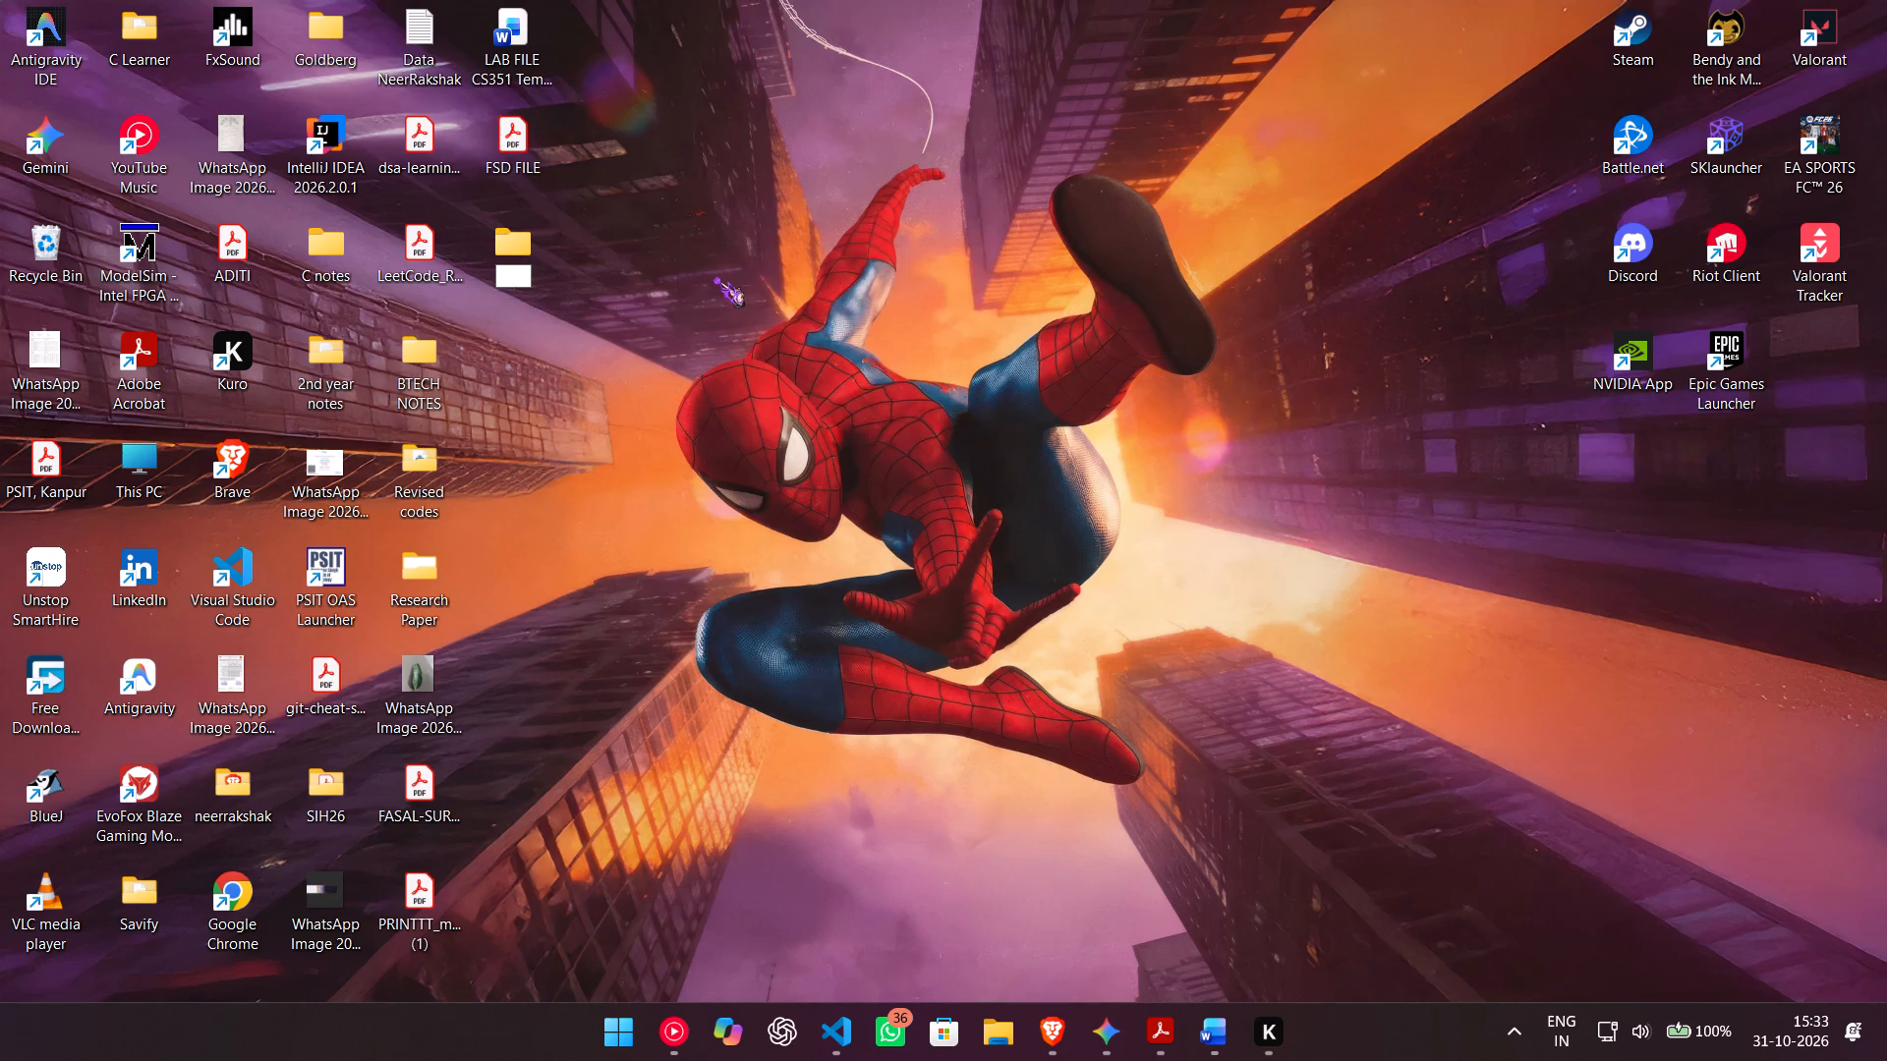
pyautogui.press('Return')
# Open the Lab File folder from the desktop and examine its contents.
pyautogui.doubleClick(494, 250)
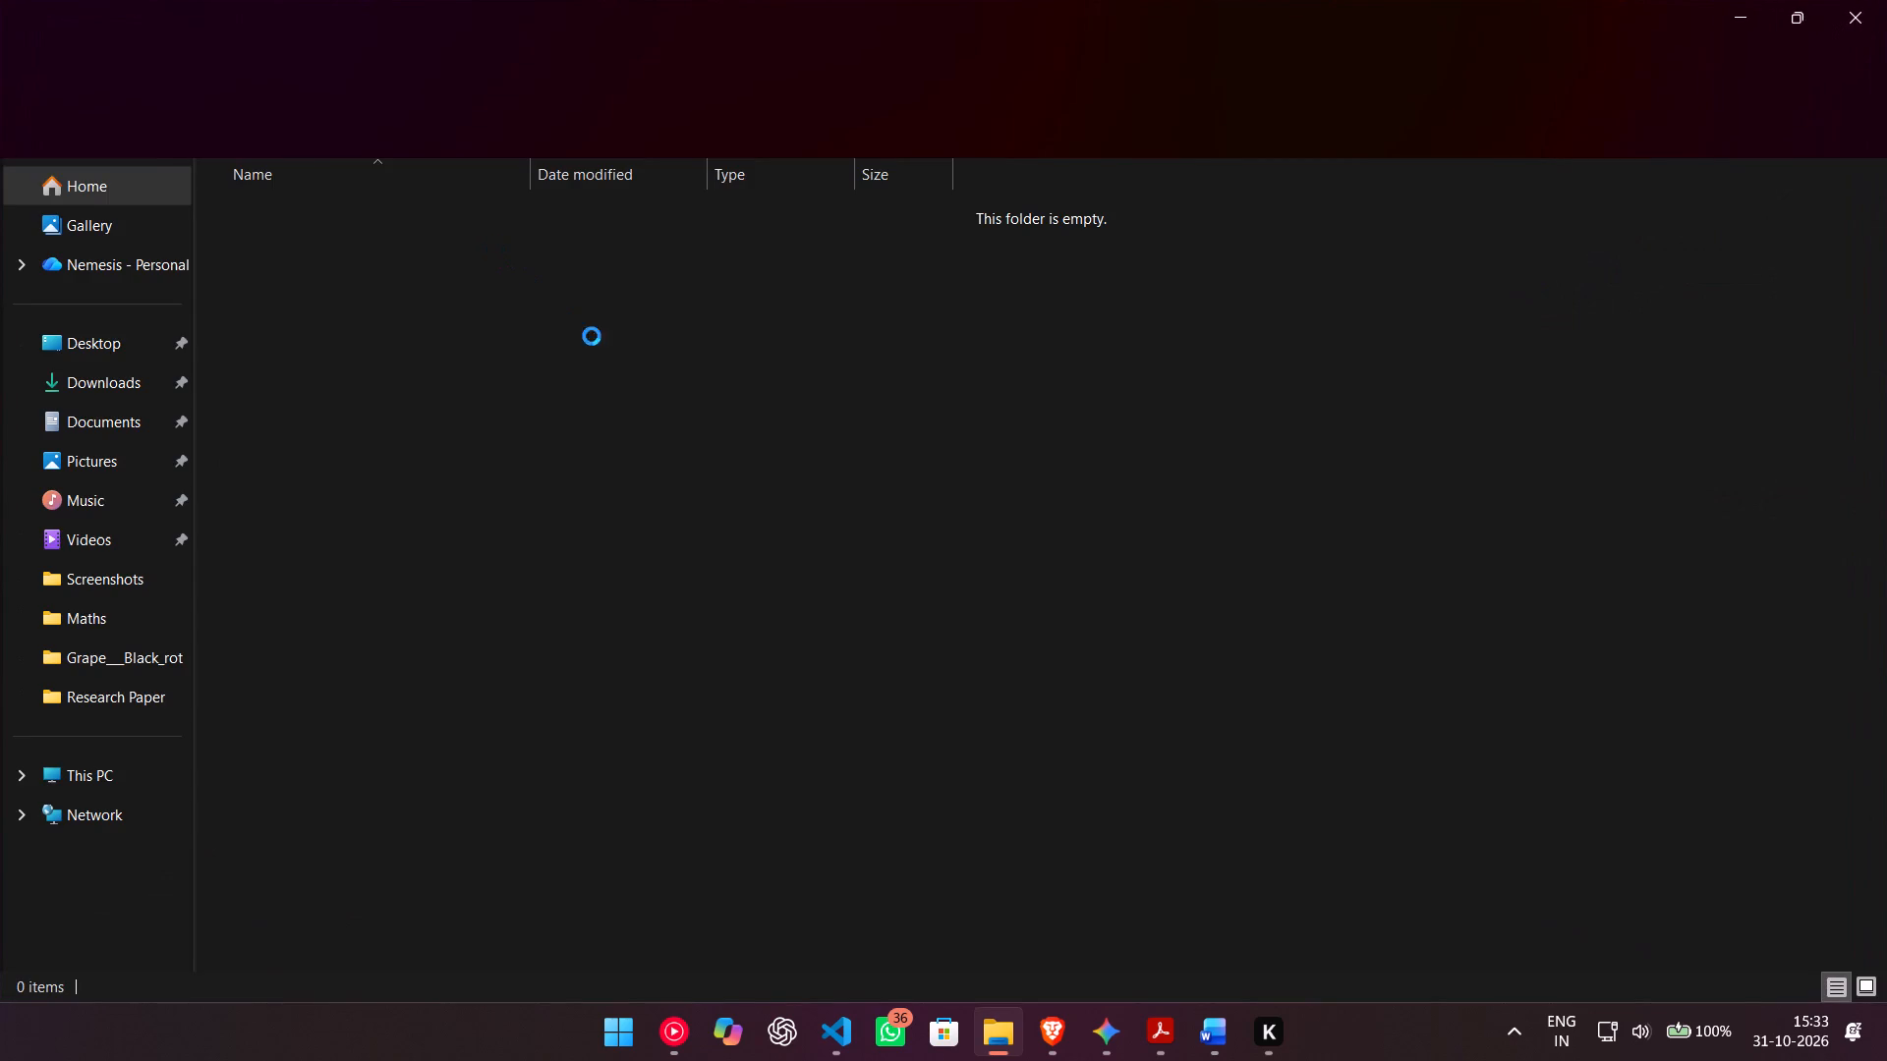
pyautogui.click(614, 364)
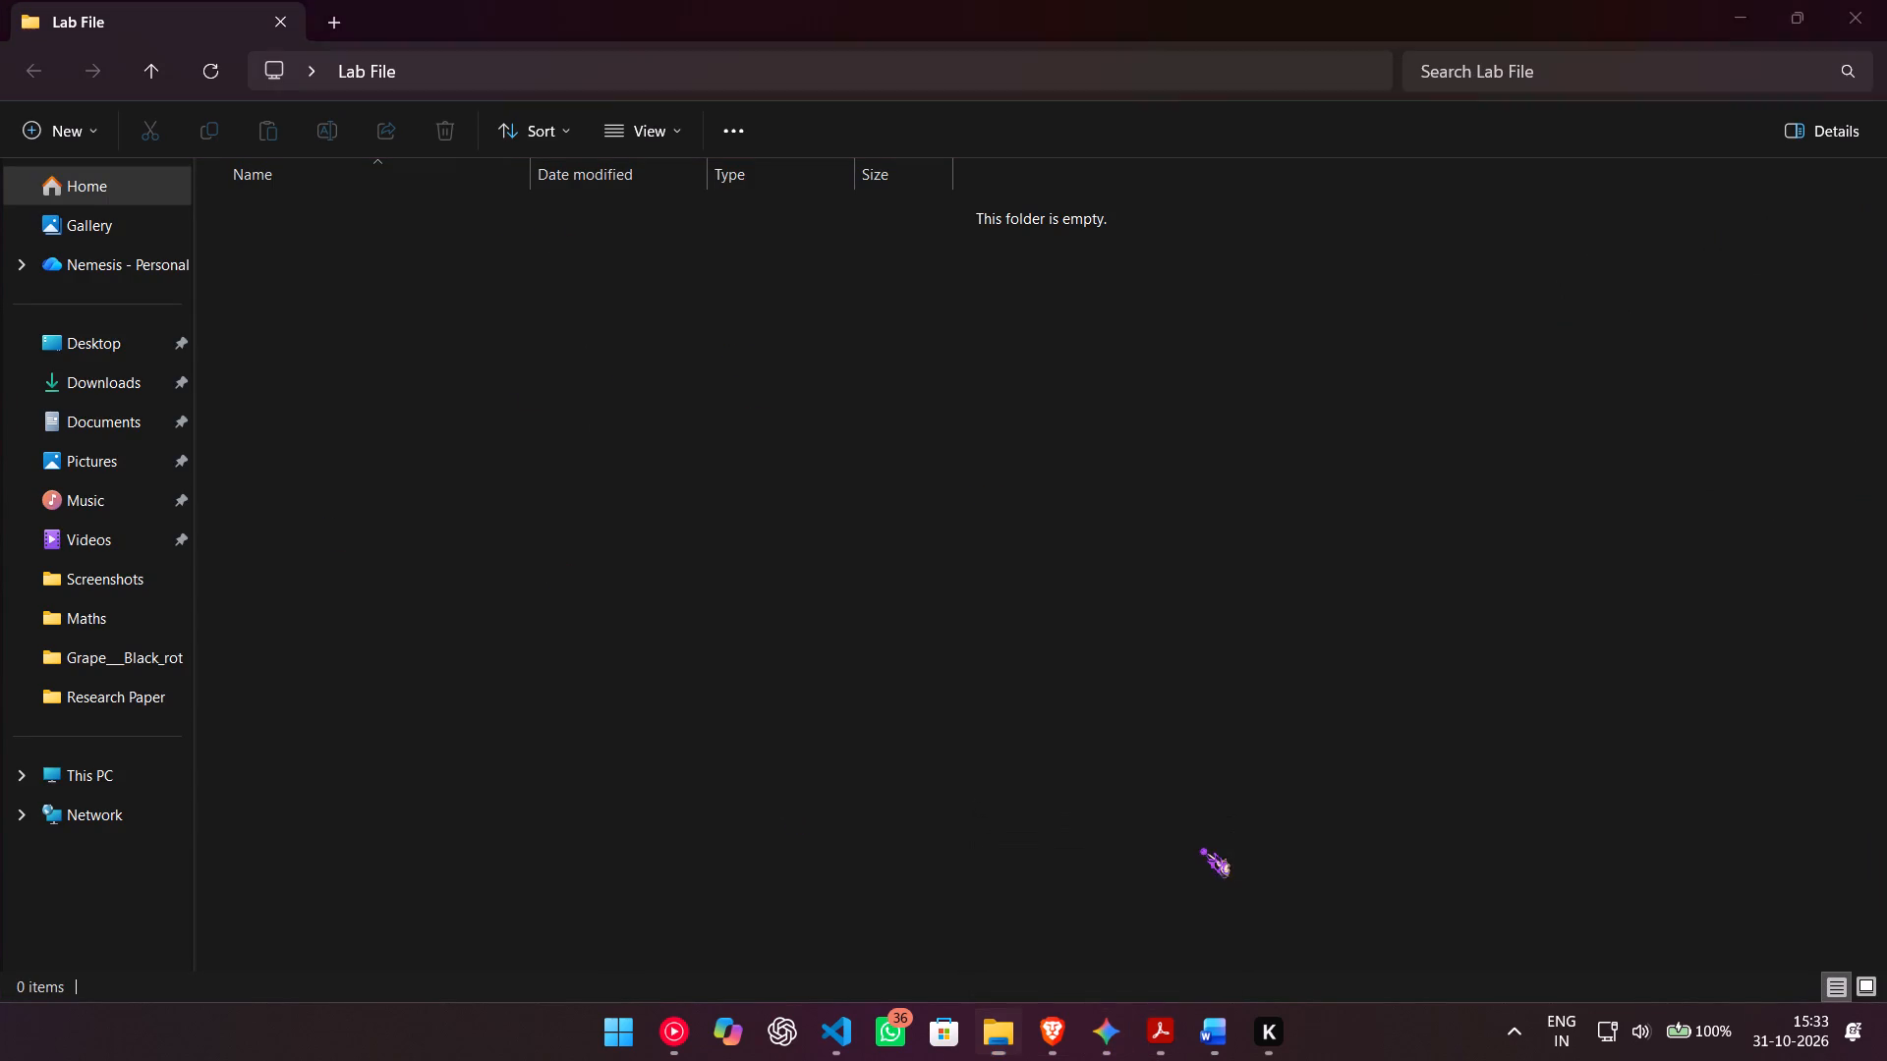
pyautogui.press('super+d')
pyautogui.press('super+d')
pyautogui.hotkey('alt', 'Tab')
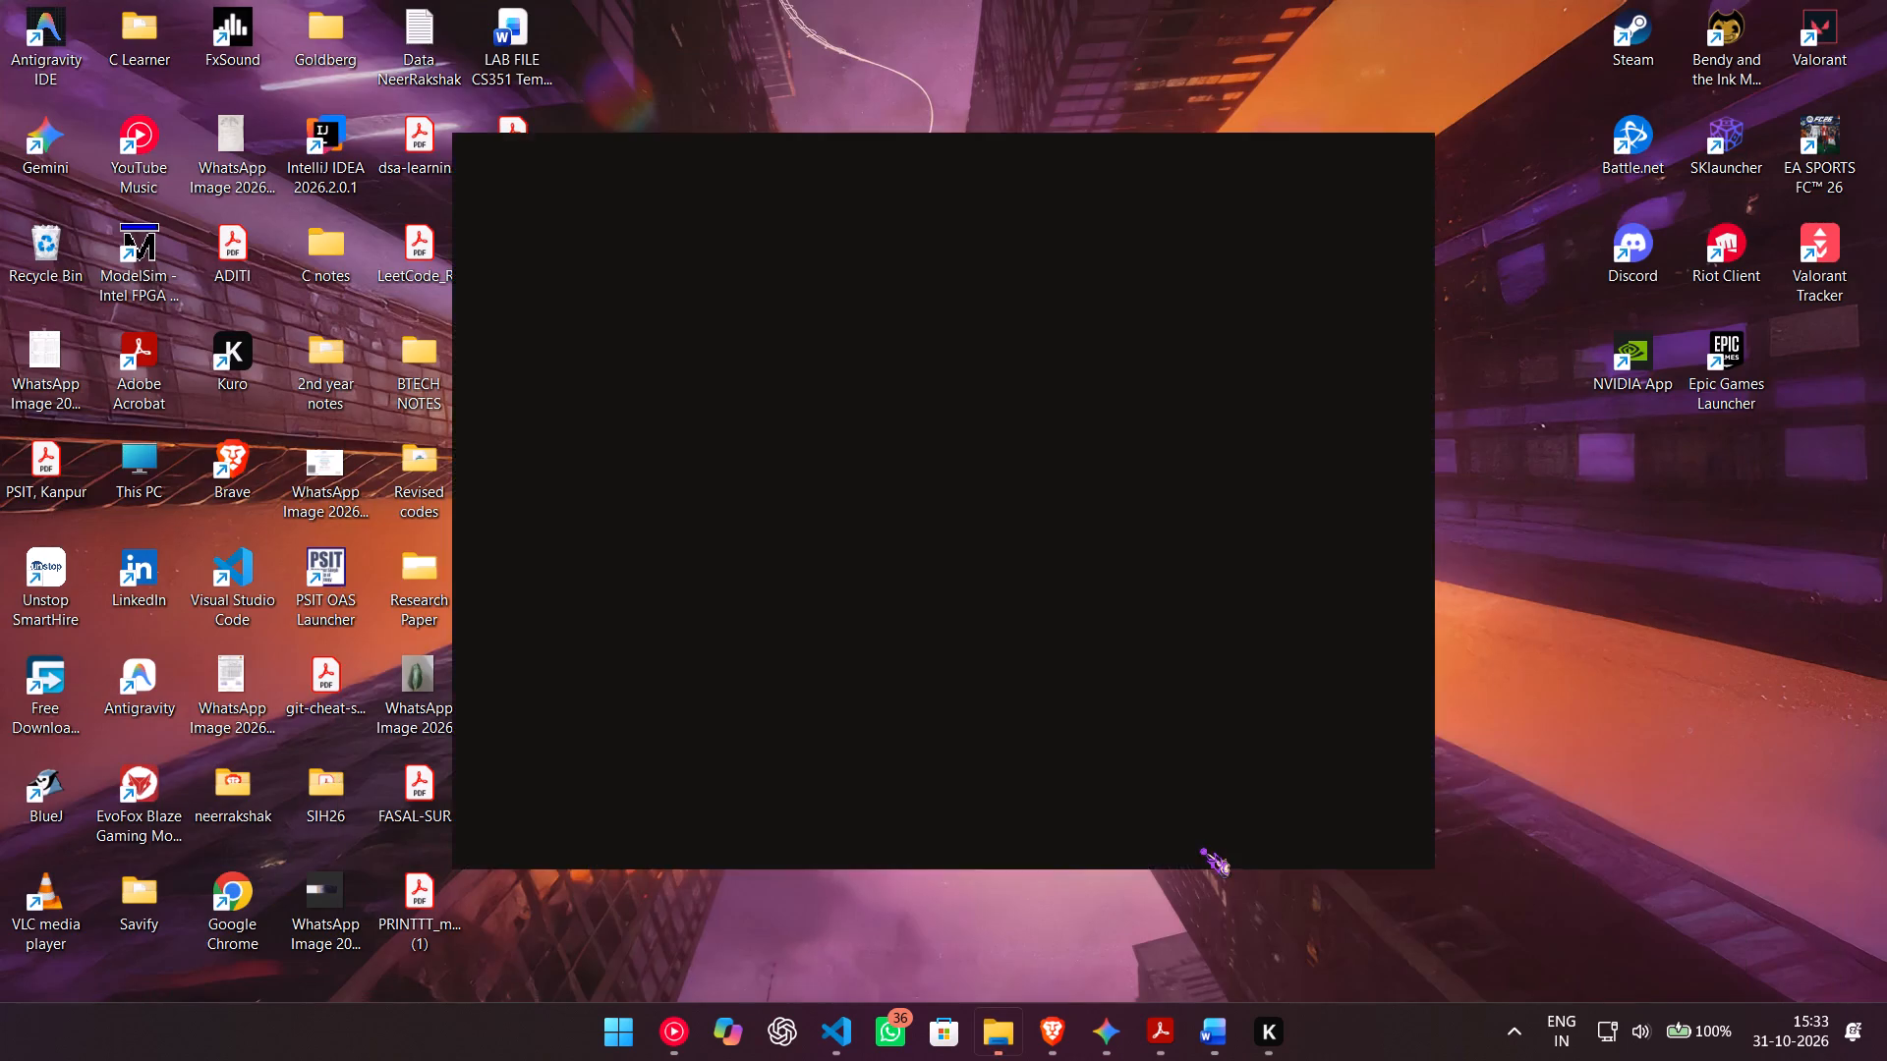
pyautogui.click(624, 321)
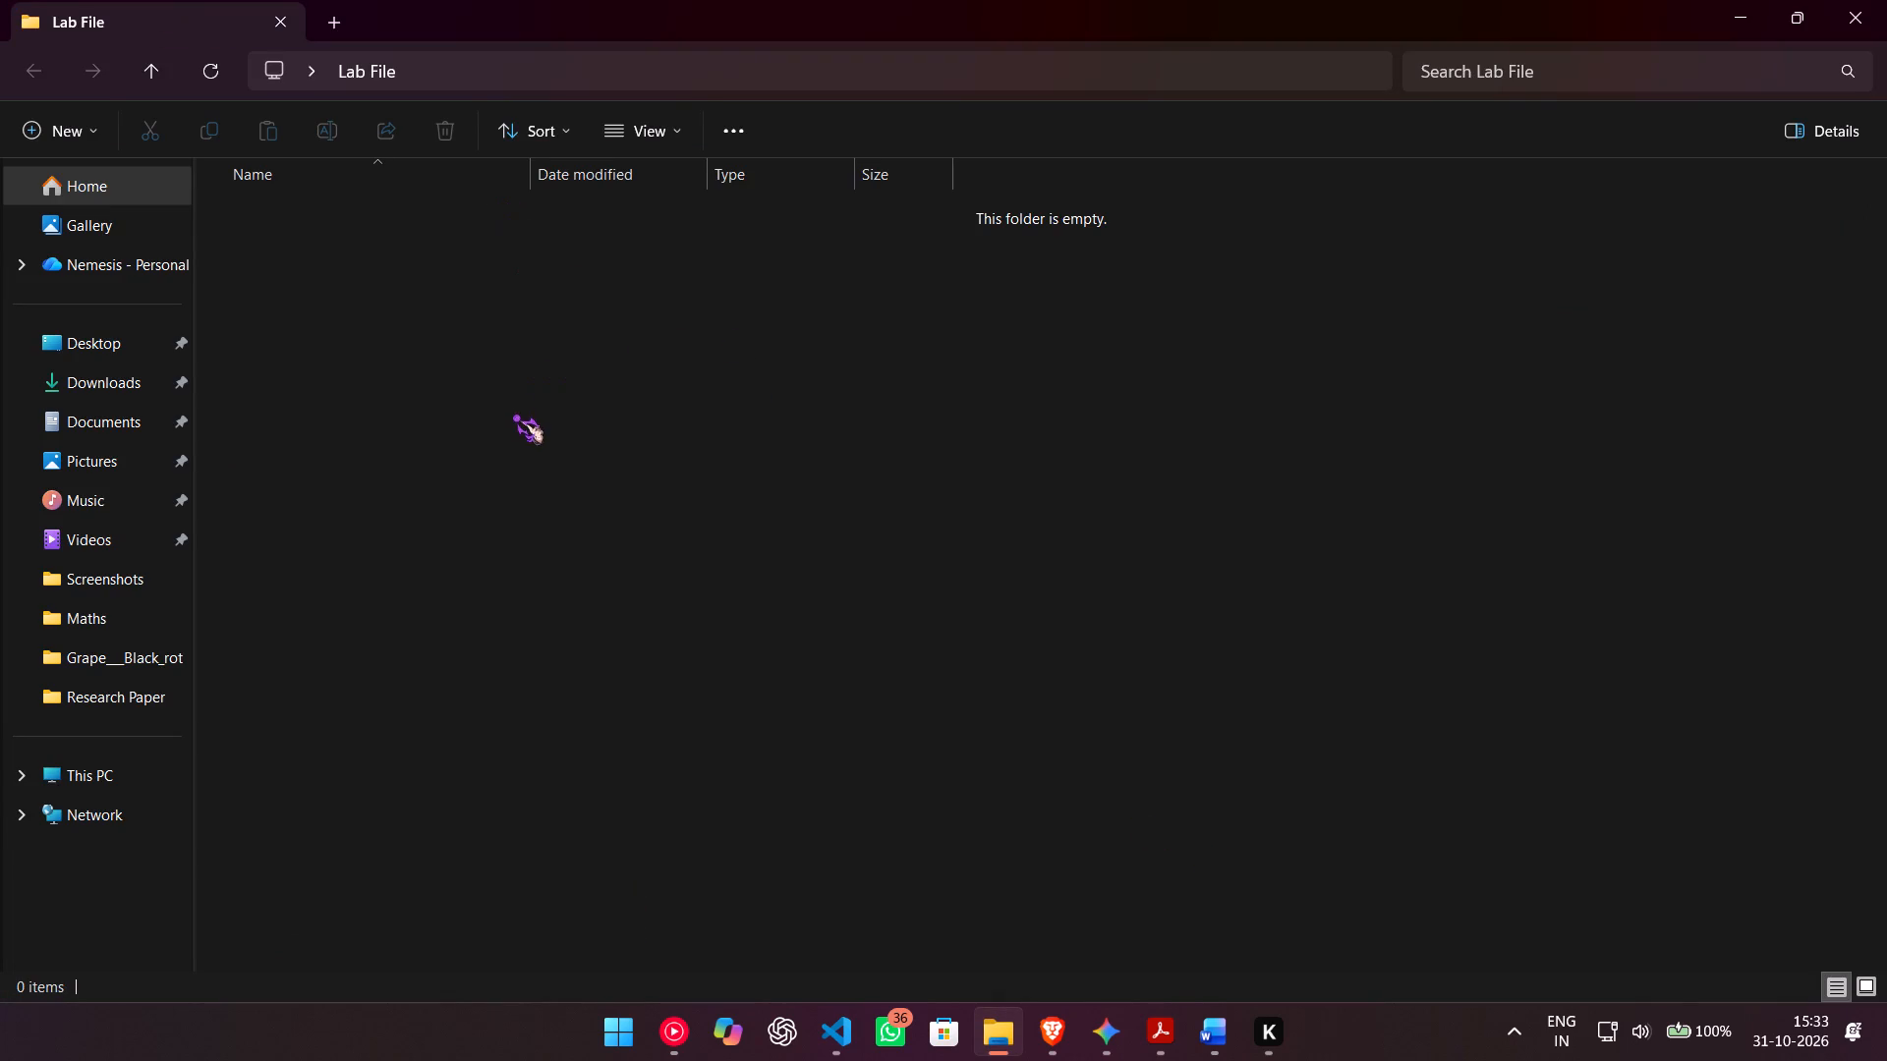
pyautogui.scroll(-3, 522, 408)
# Bring up Visual Studio Code and close the Lab File folder window.
pyautogui.click(828, 1034)
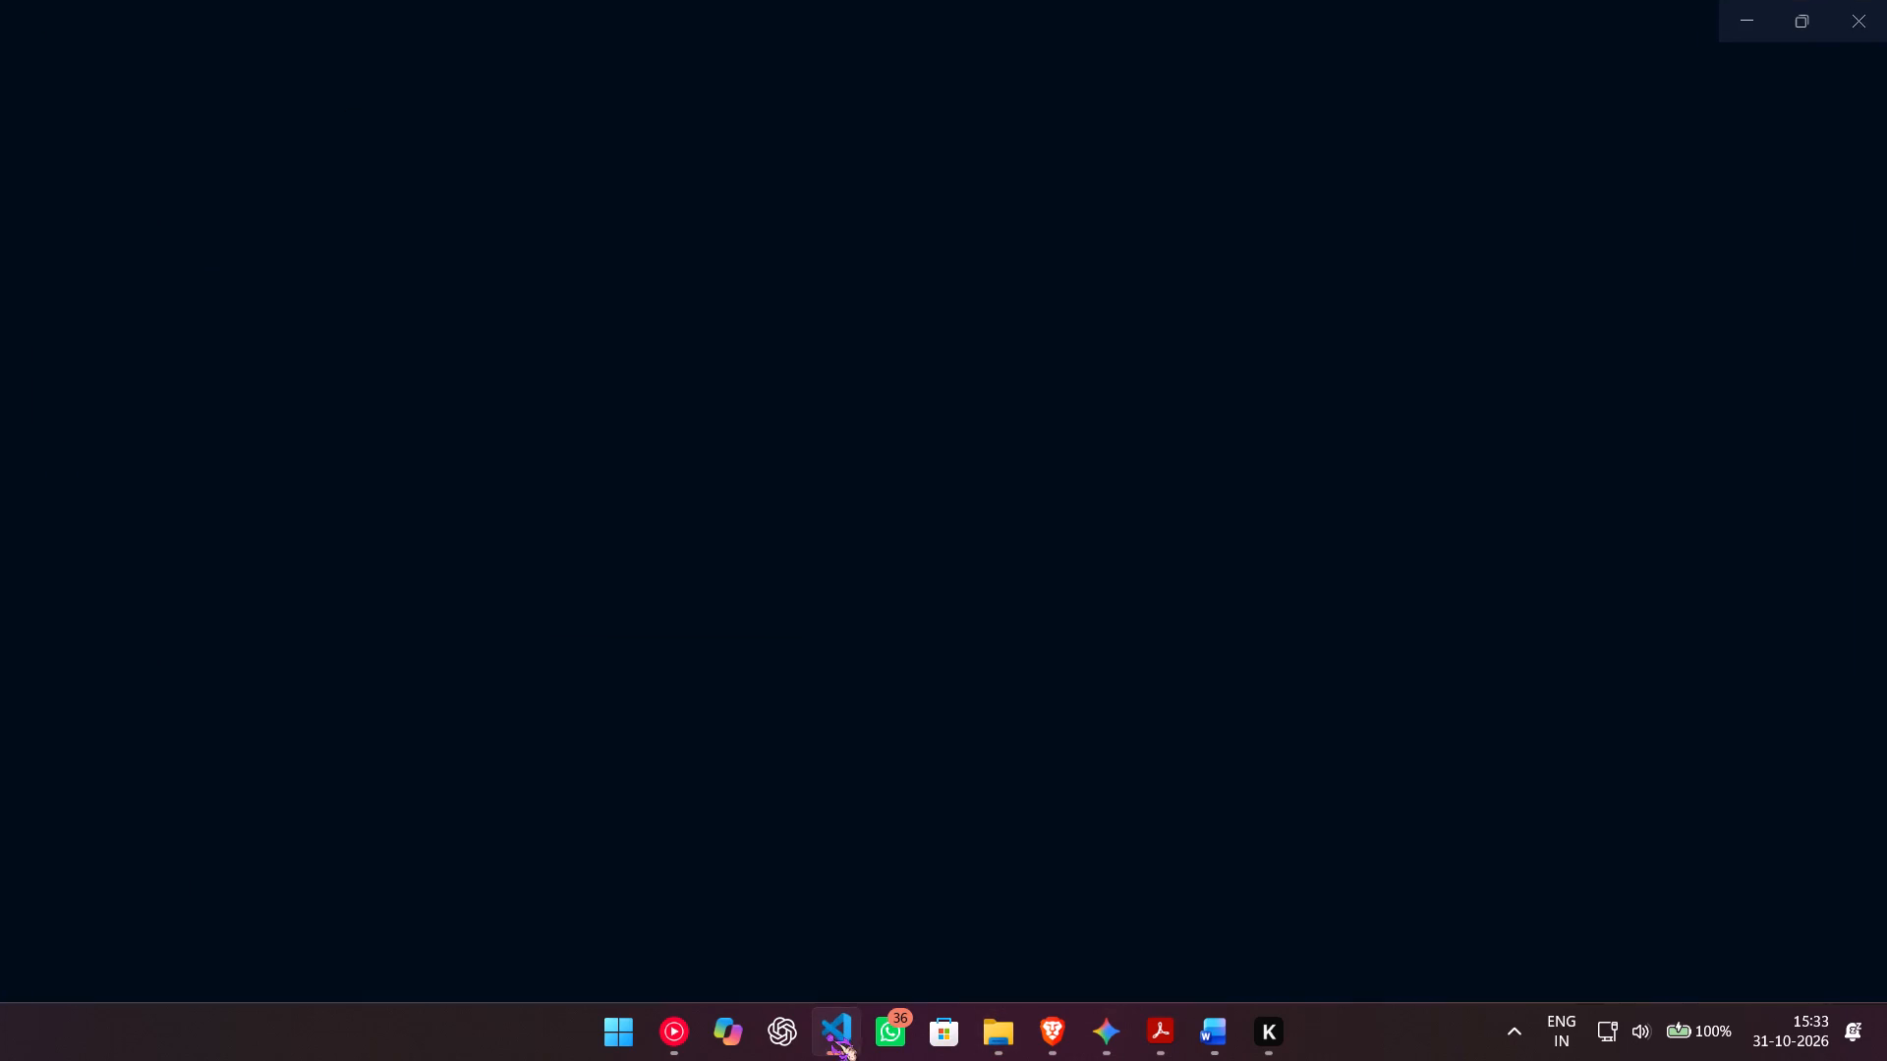
pyautogui.hotkey('alt', 'Tab')
pyautogui.click(1878, 8)
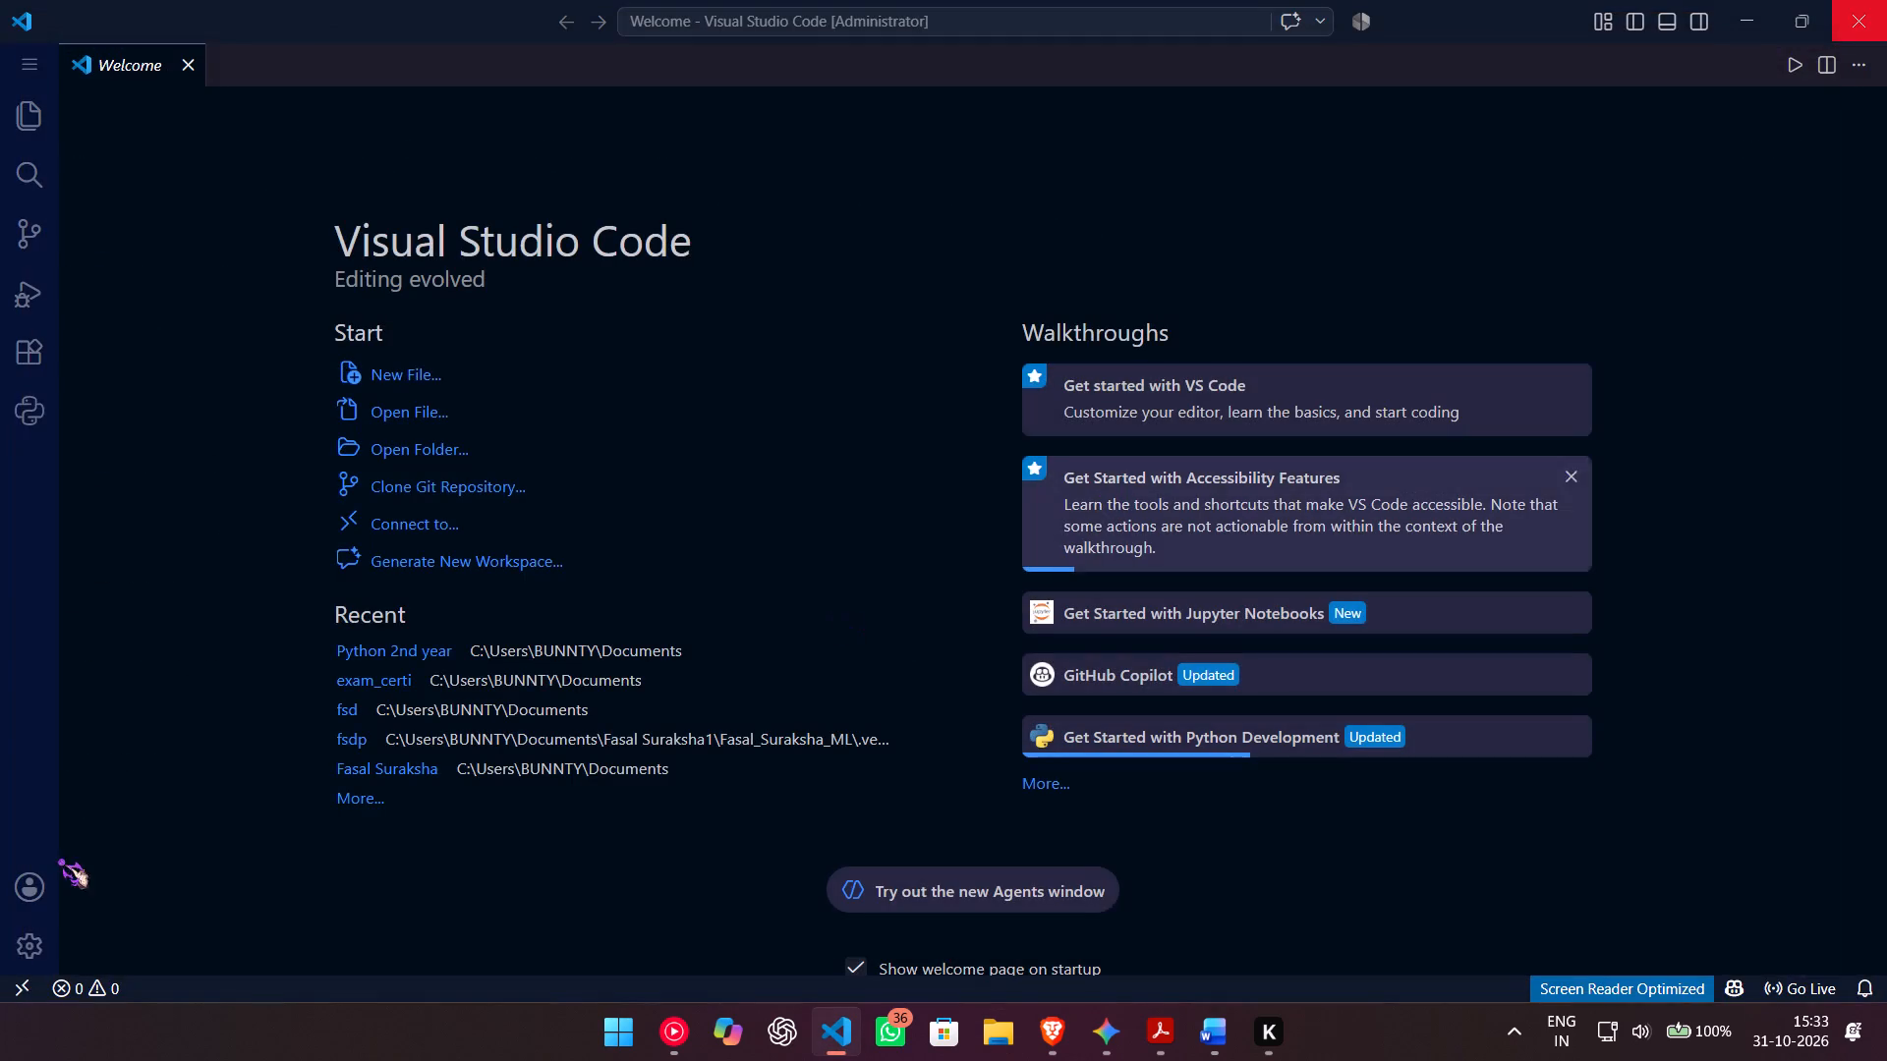
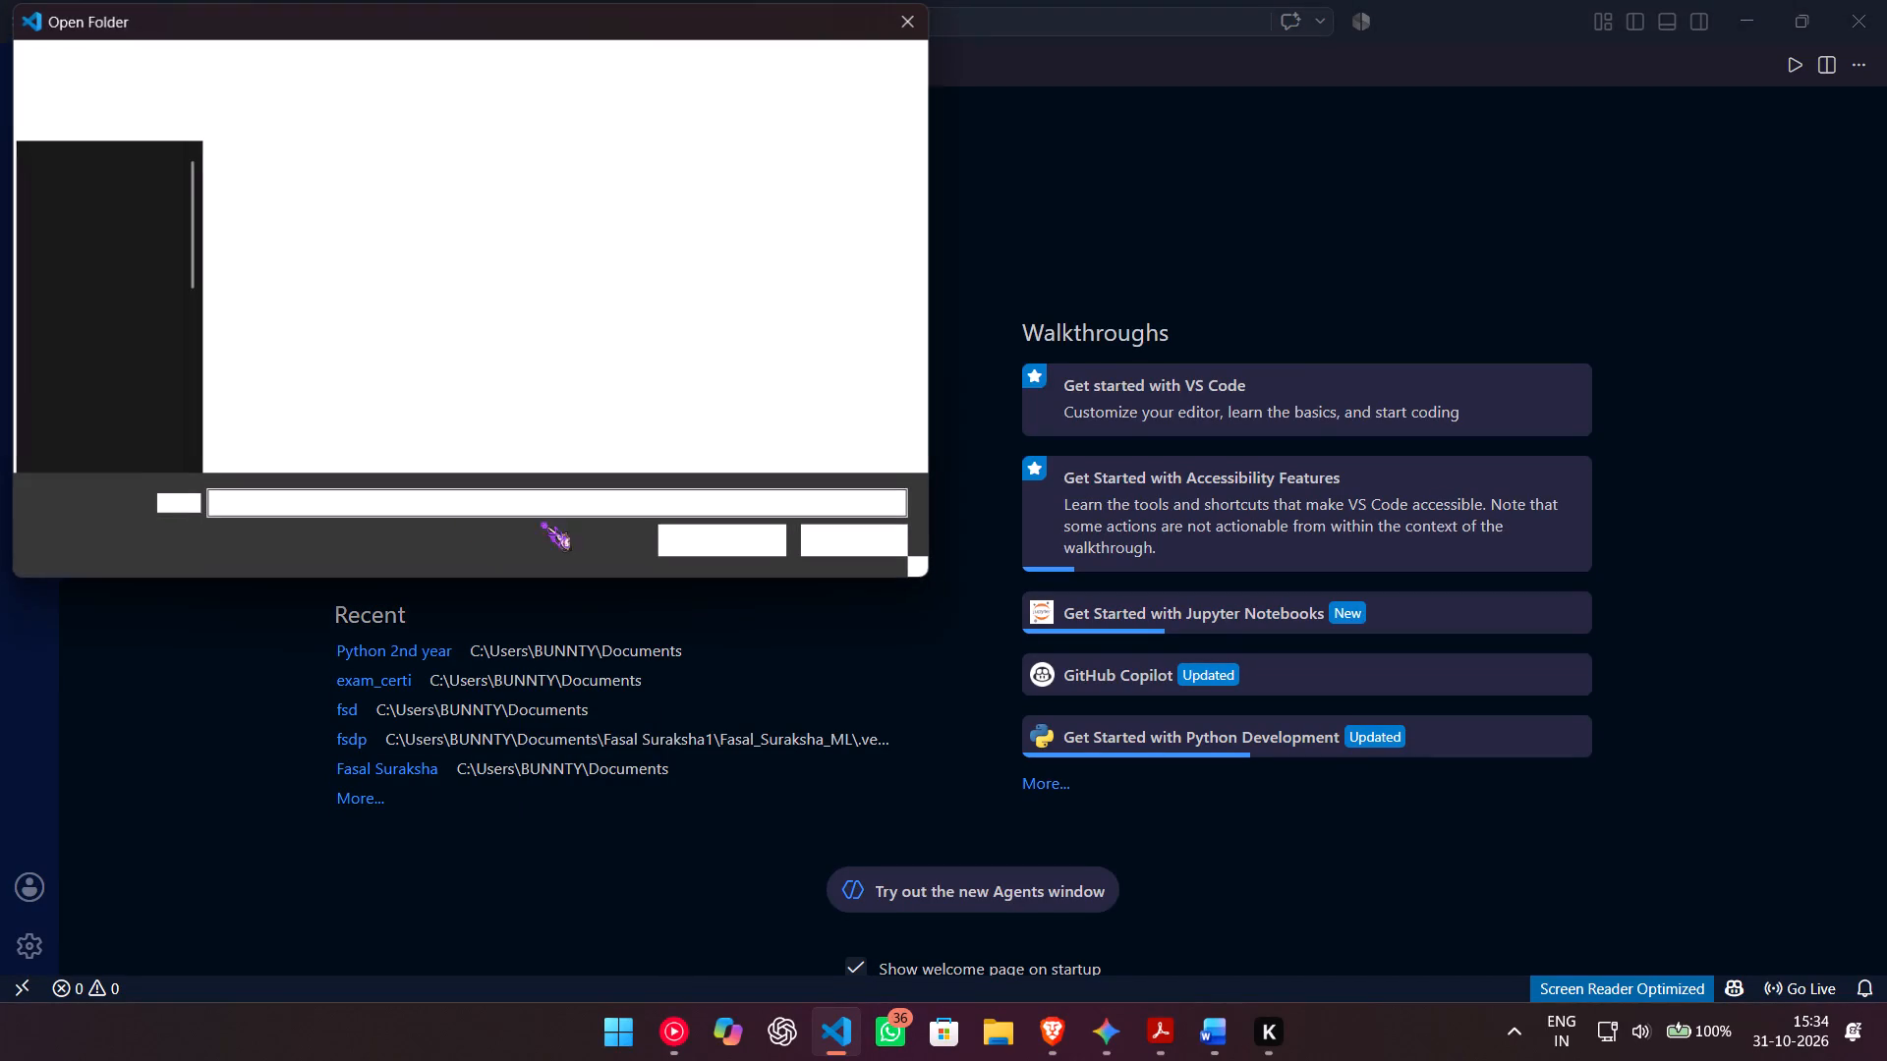
# Open the Lab File folder from the Desktop as the working folder.
pyautogui.scroll(-1, 618, 369)
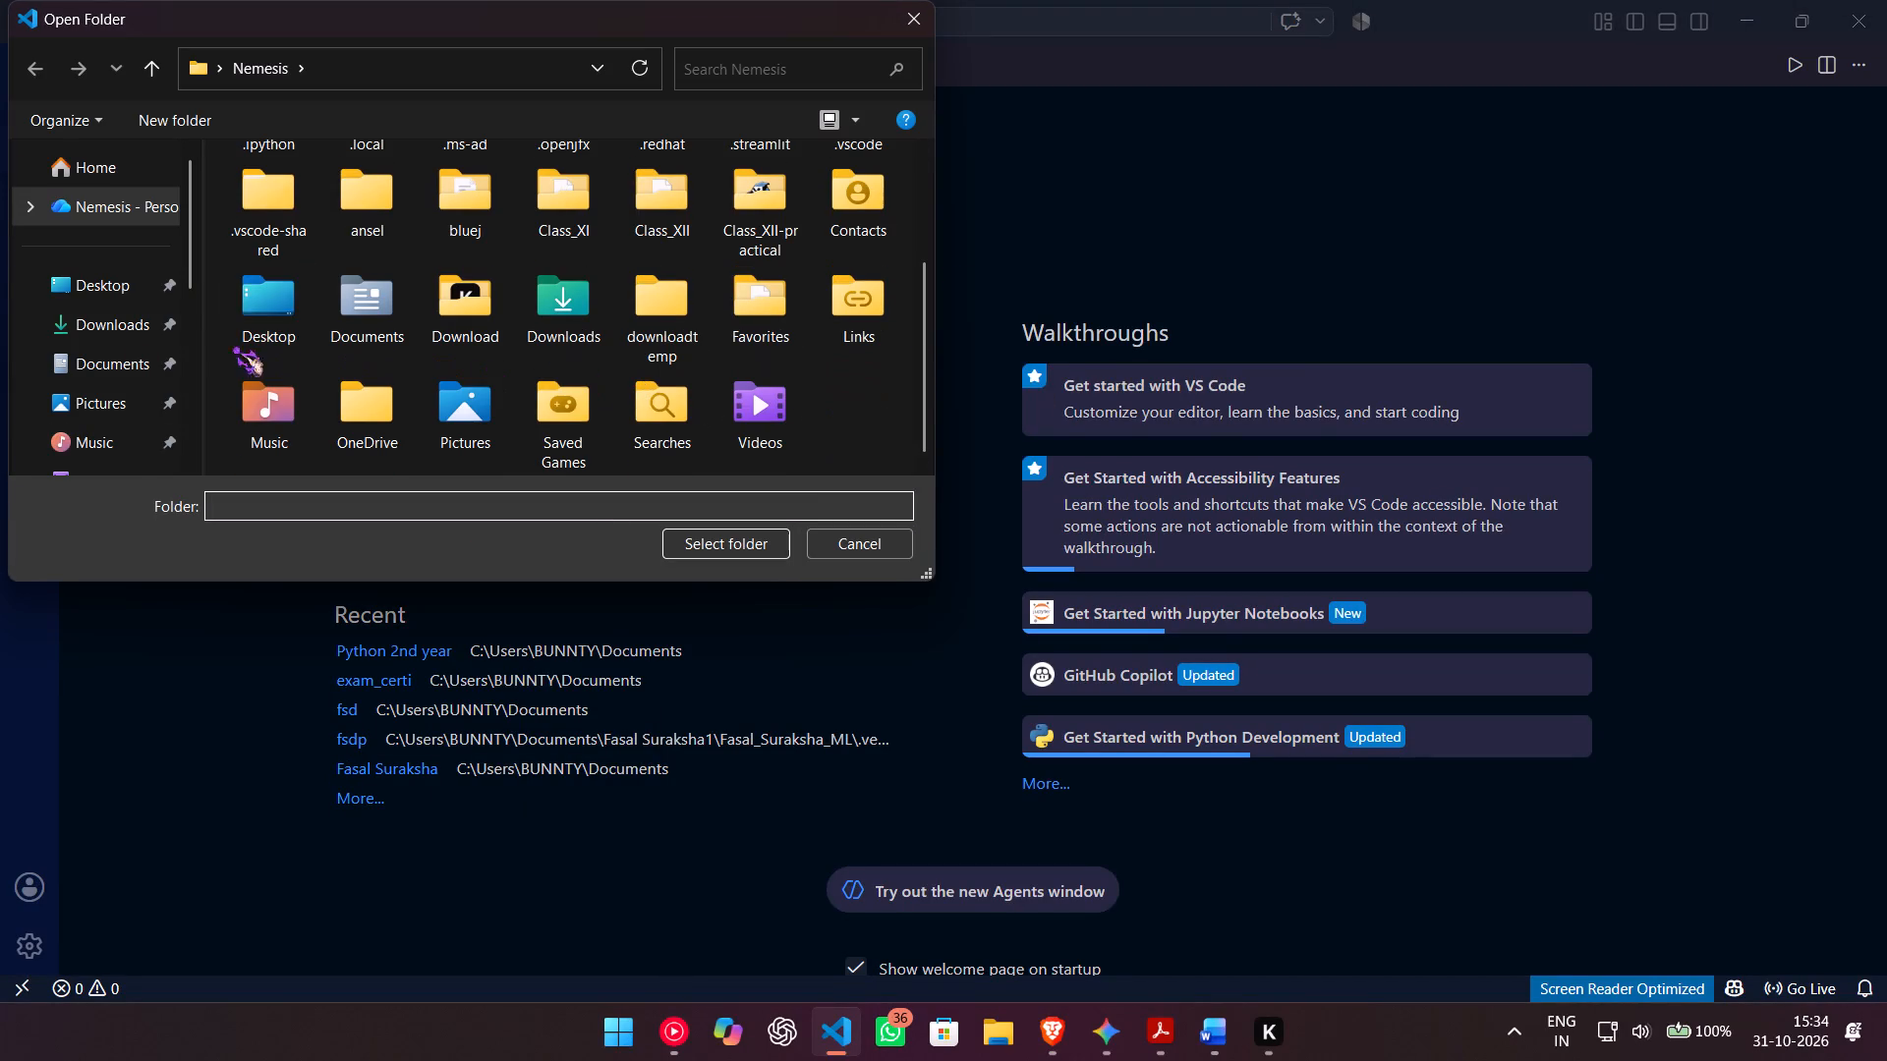
pyautogui.click(127, 283)
pyautogui.scroll(-4, 535, 353)
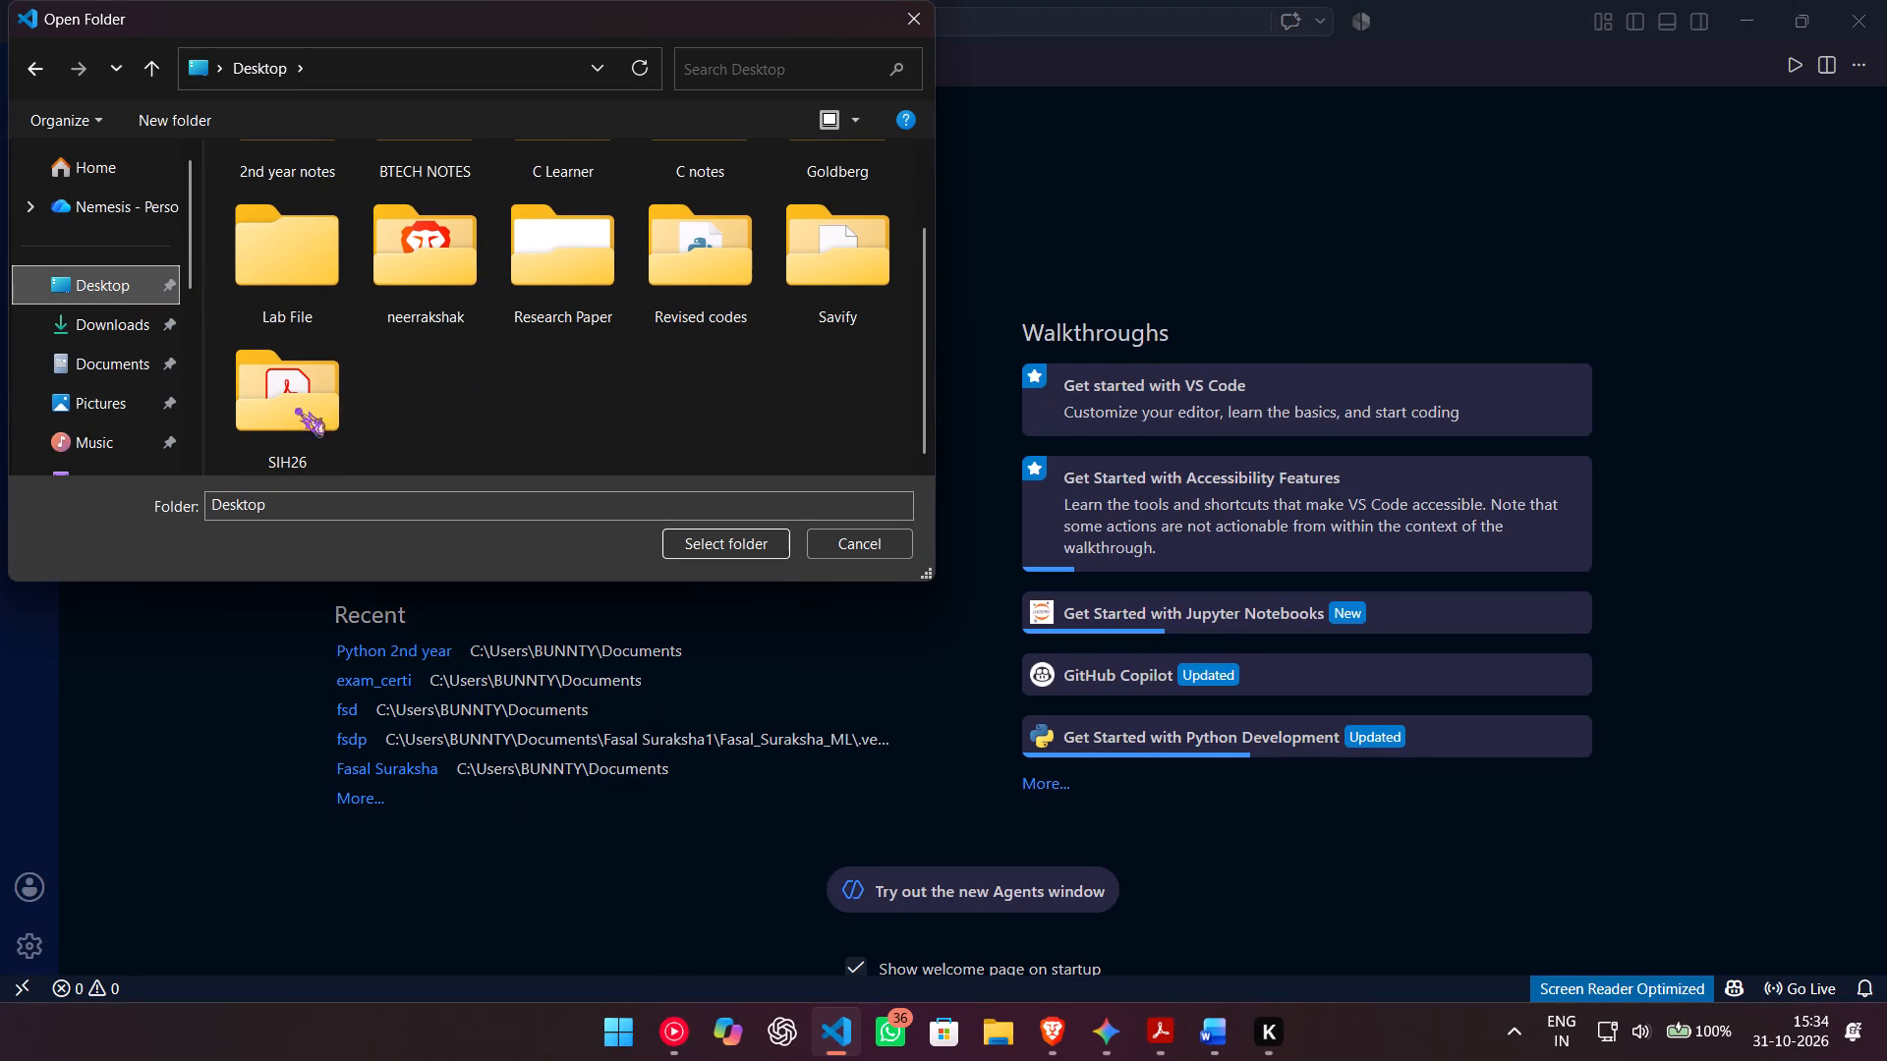
pyautogui.click(303, 299)
pyautogui.click(752, 538)
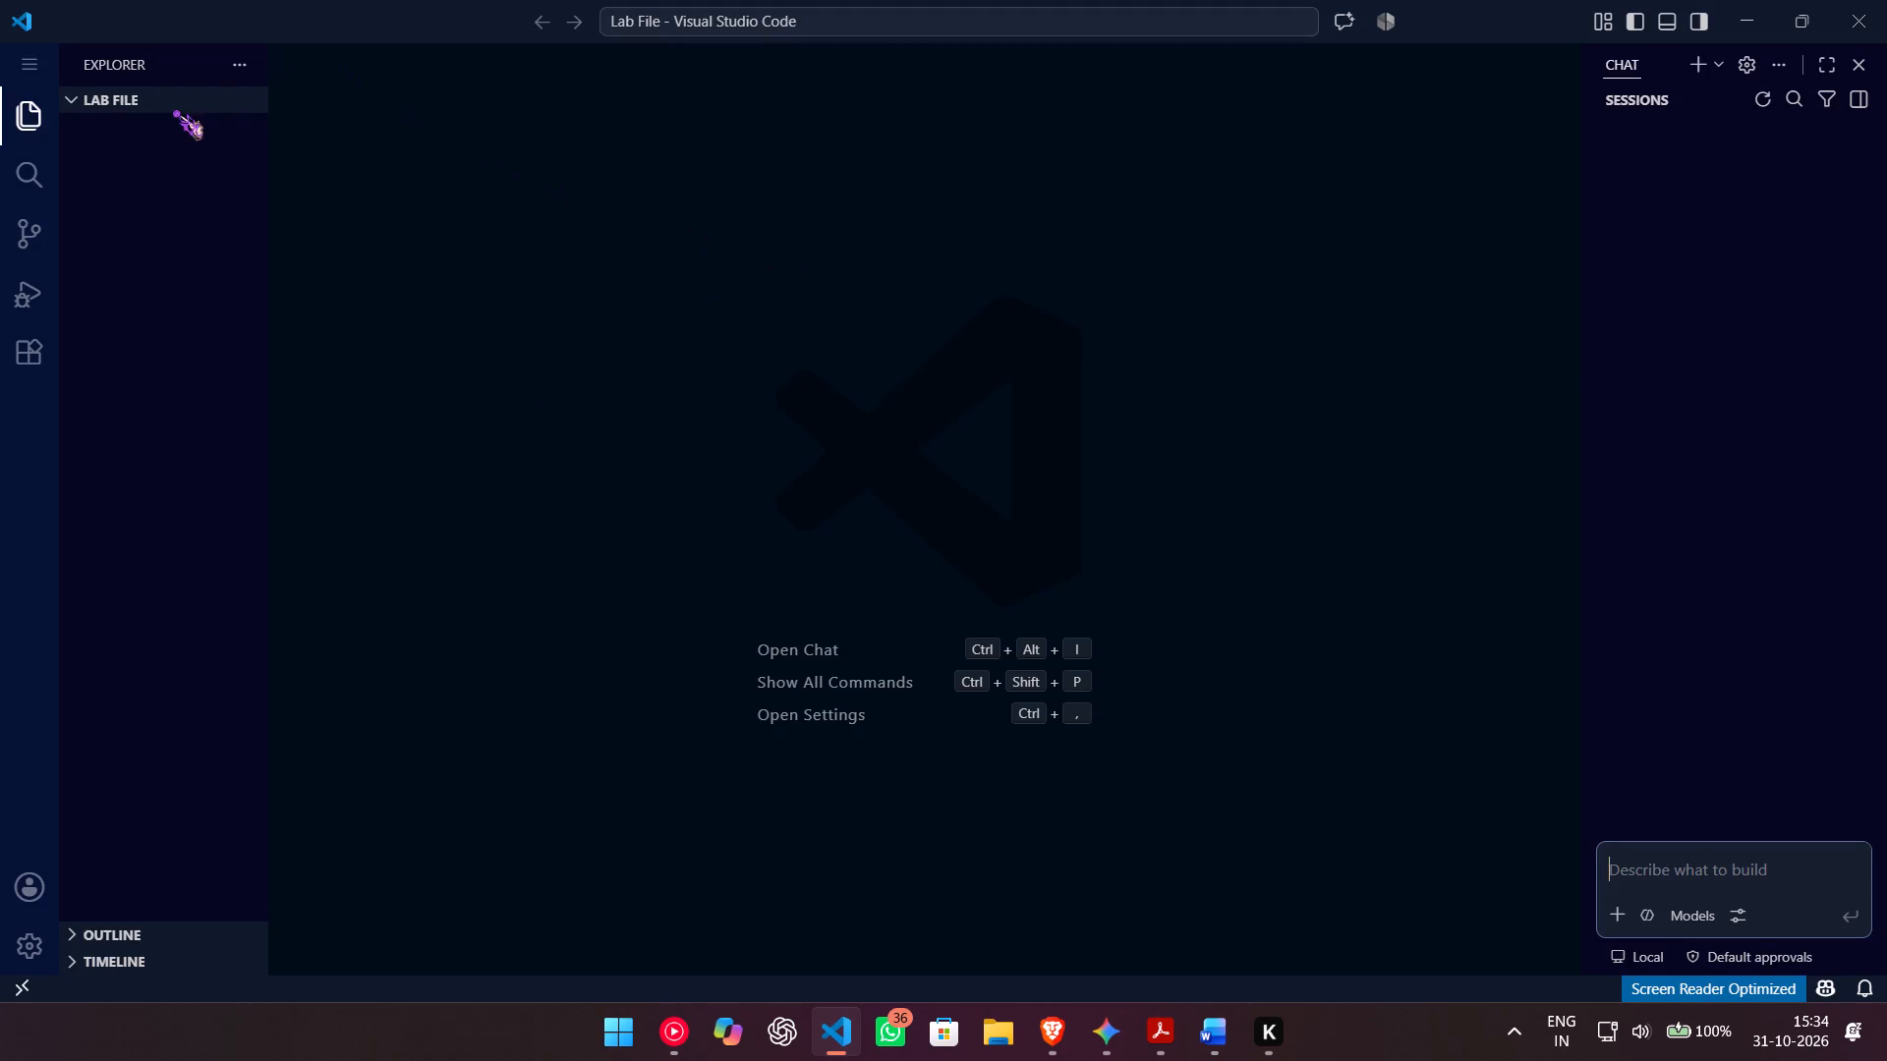
# Create a new file named exp1.html in the Lab File folder.
pyautogui.click(154, 94)
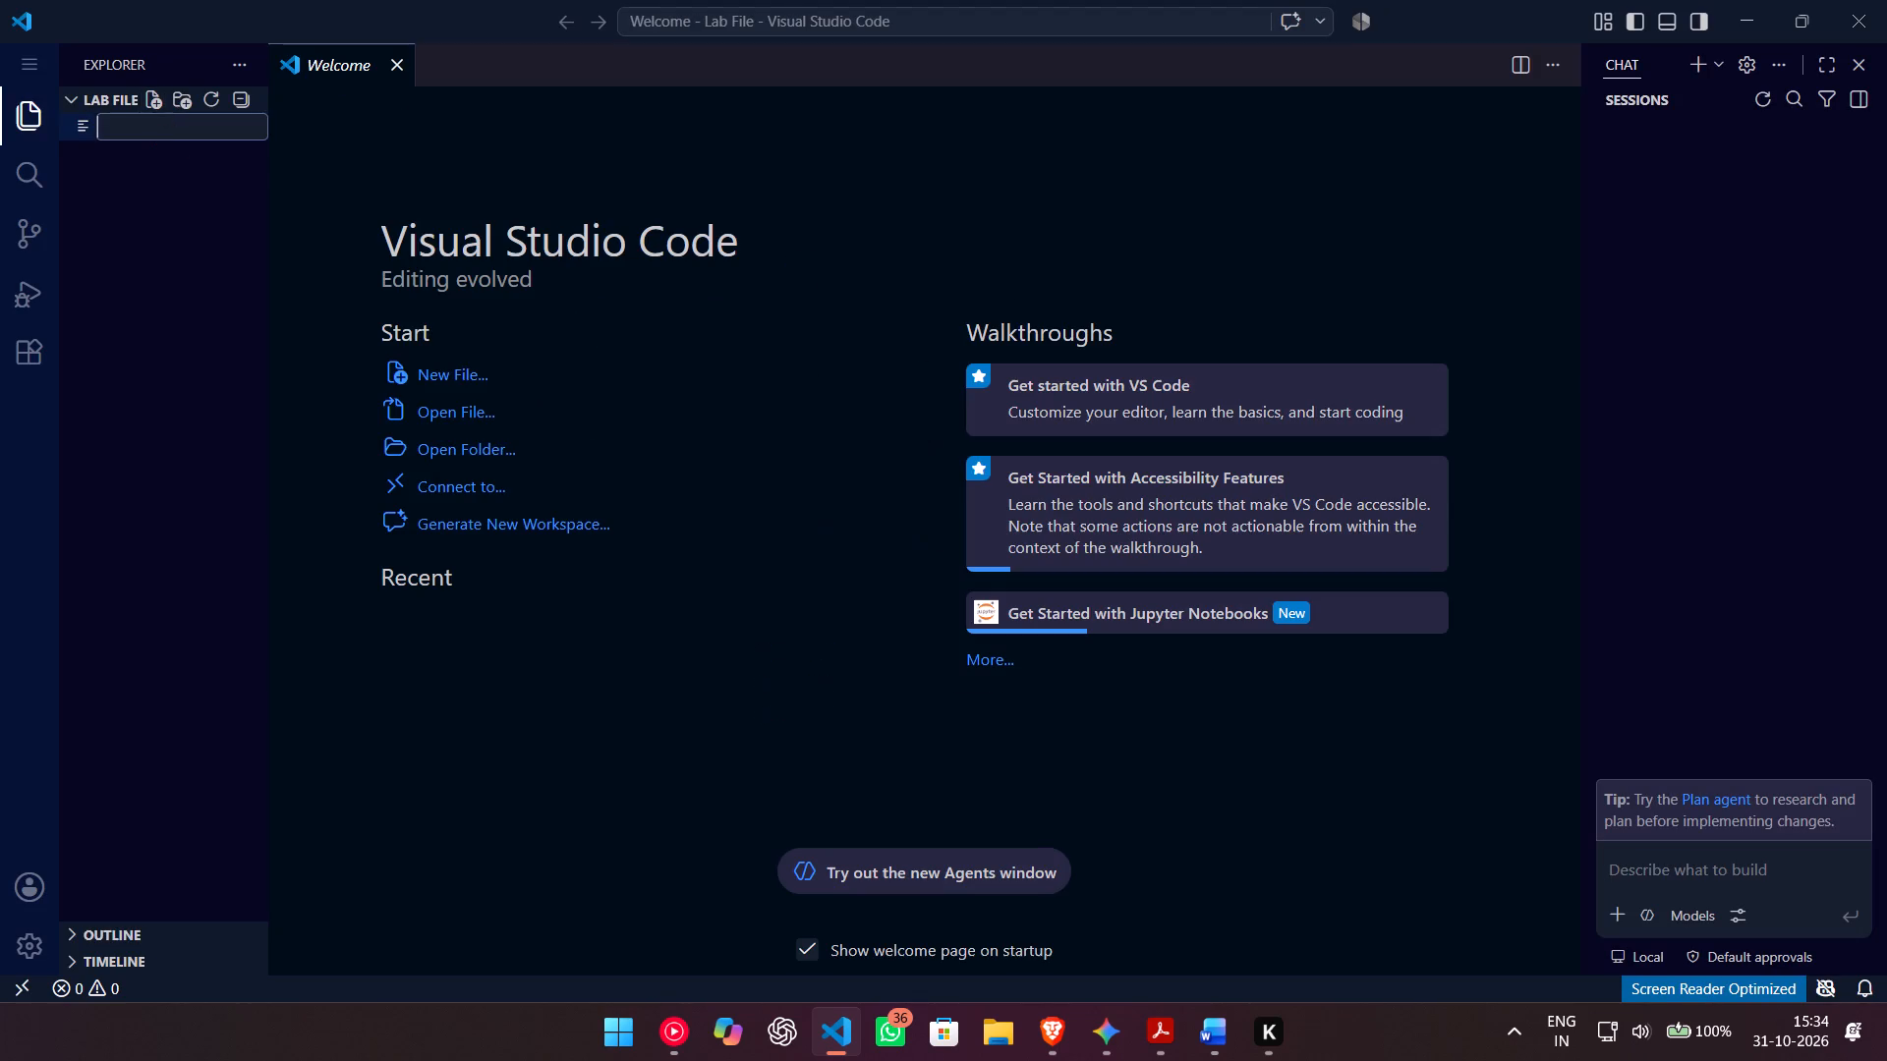
pyautogui.write('exp1')
pyautogui.write('.html')
pyautogui.press('Return')
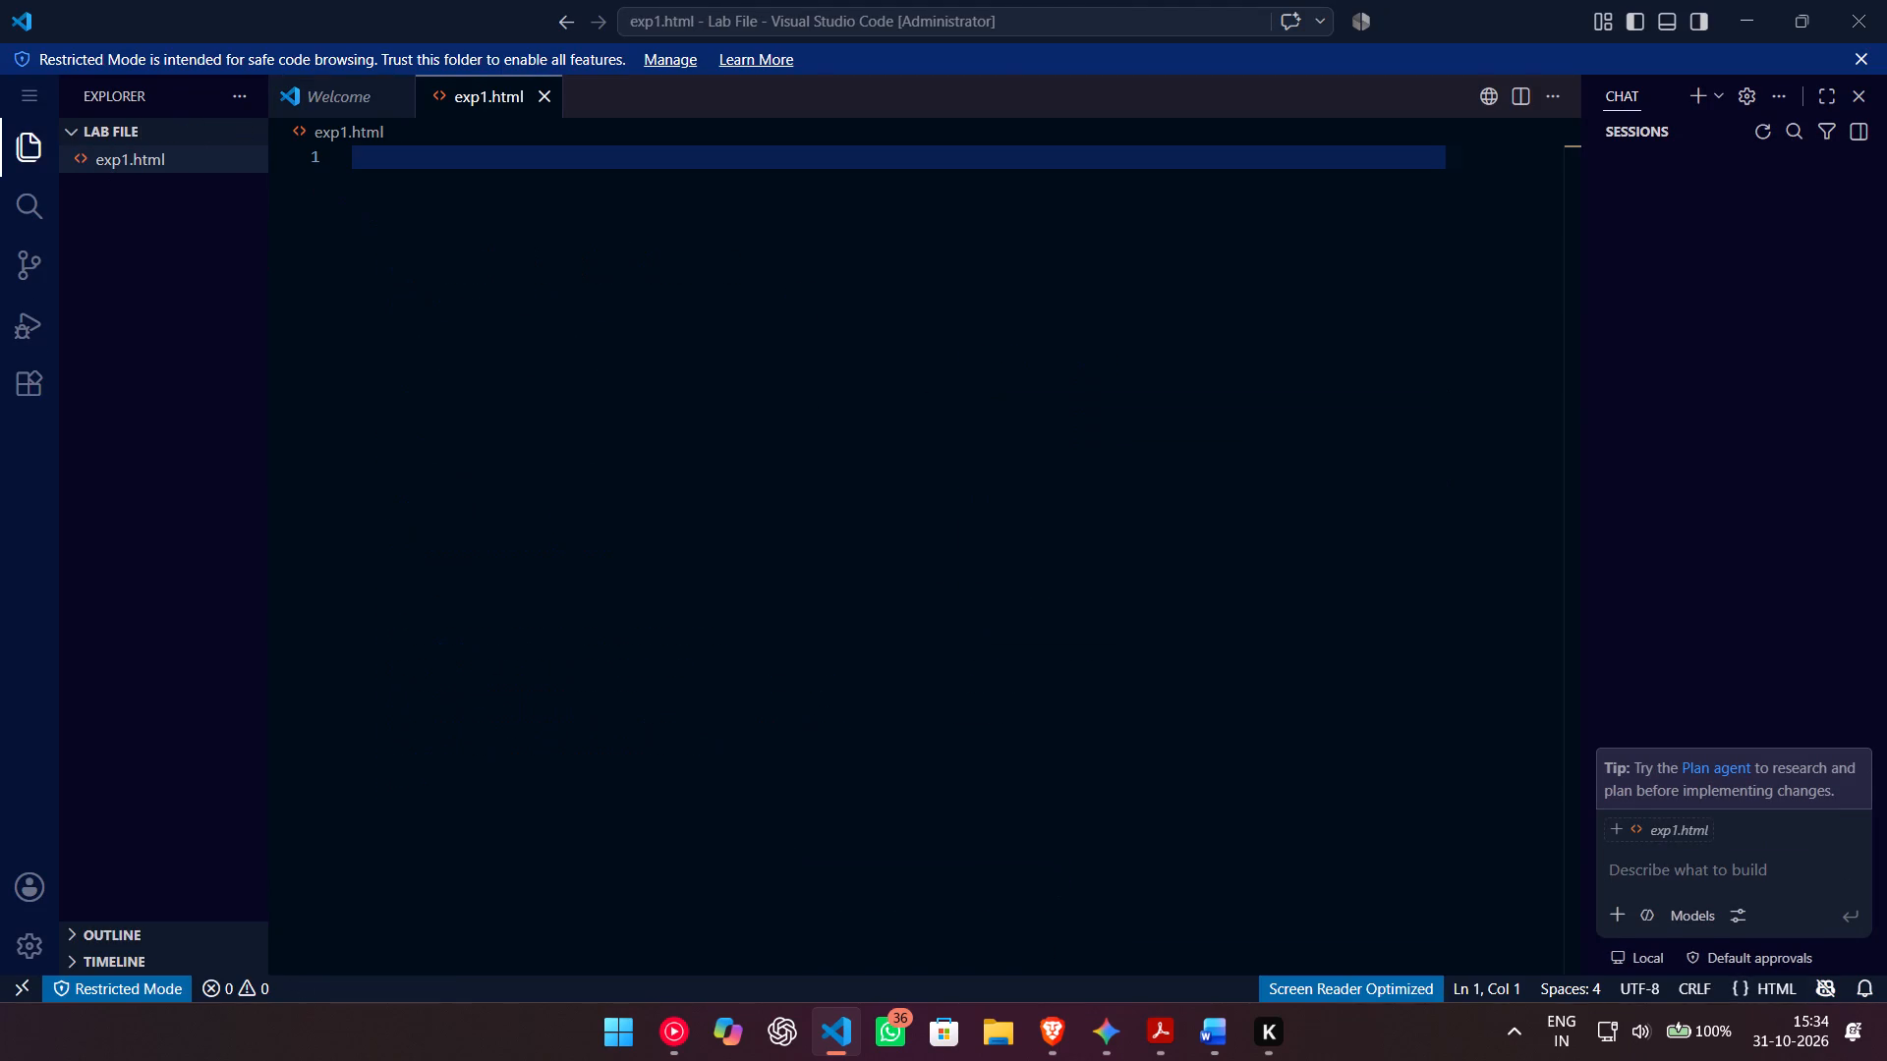
# Paste the copied resume page code into the empty exp1.html file.
pyautogui.hotkey('ctrl', 'v')
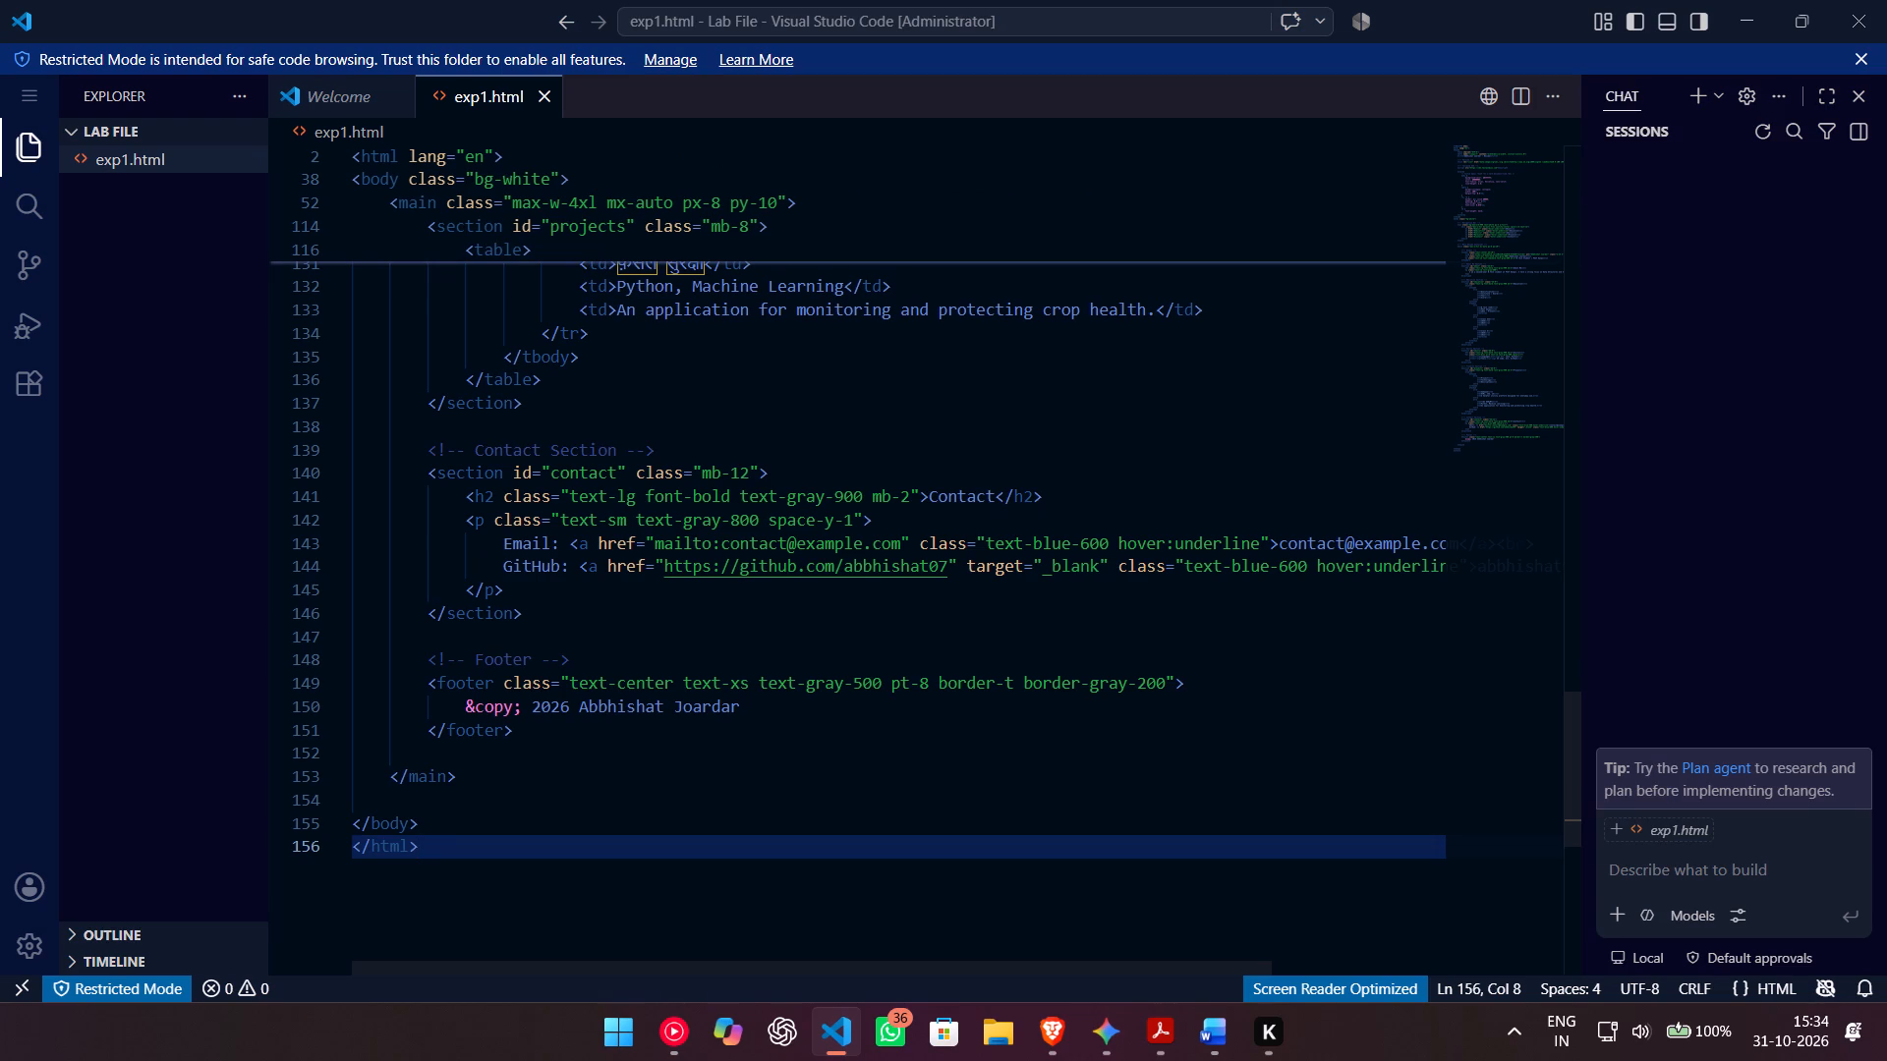
pyautogui.click(787, 206)
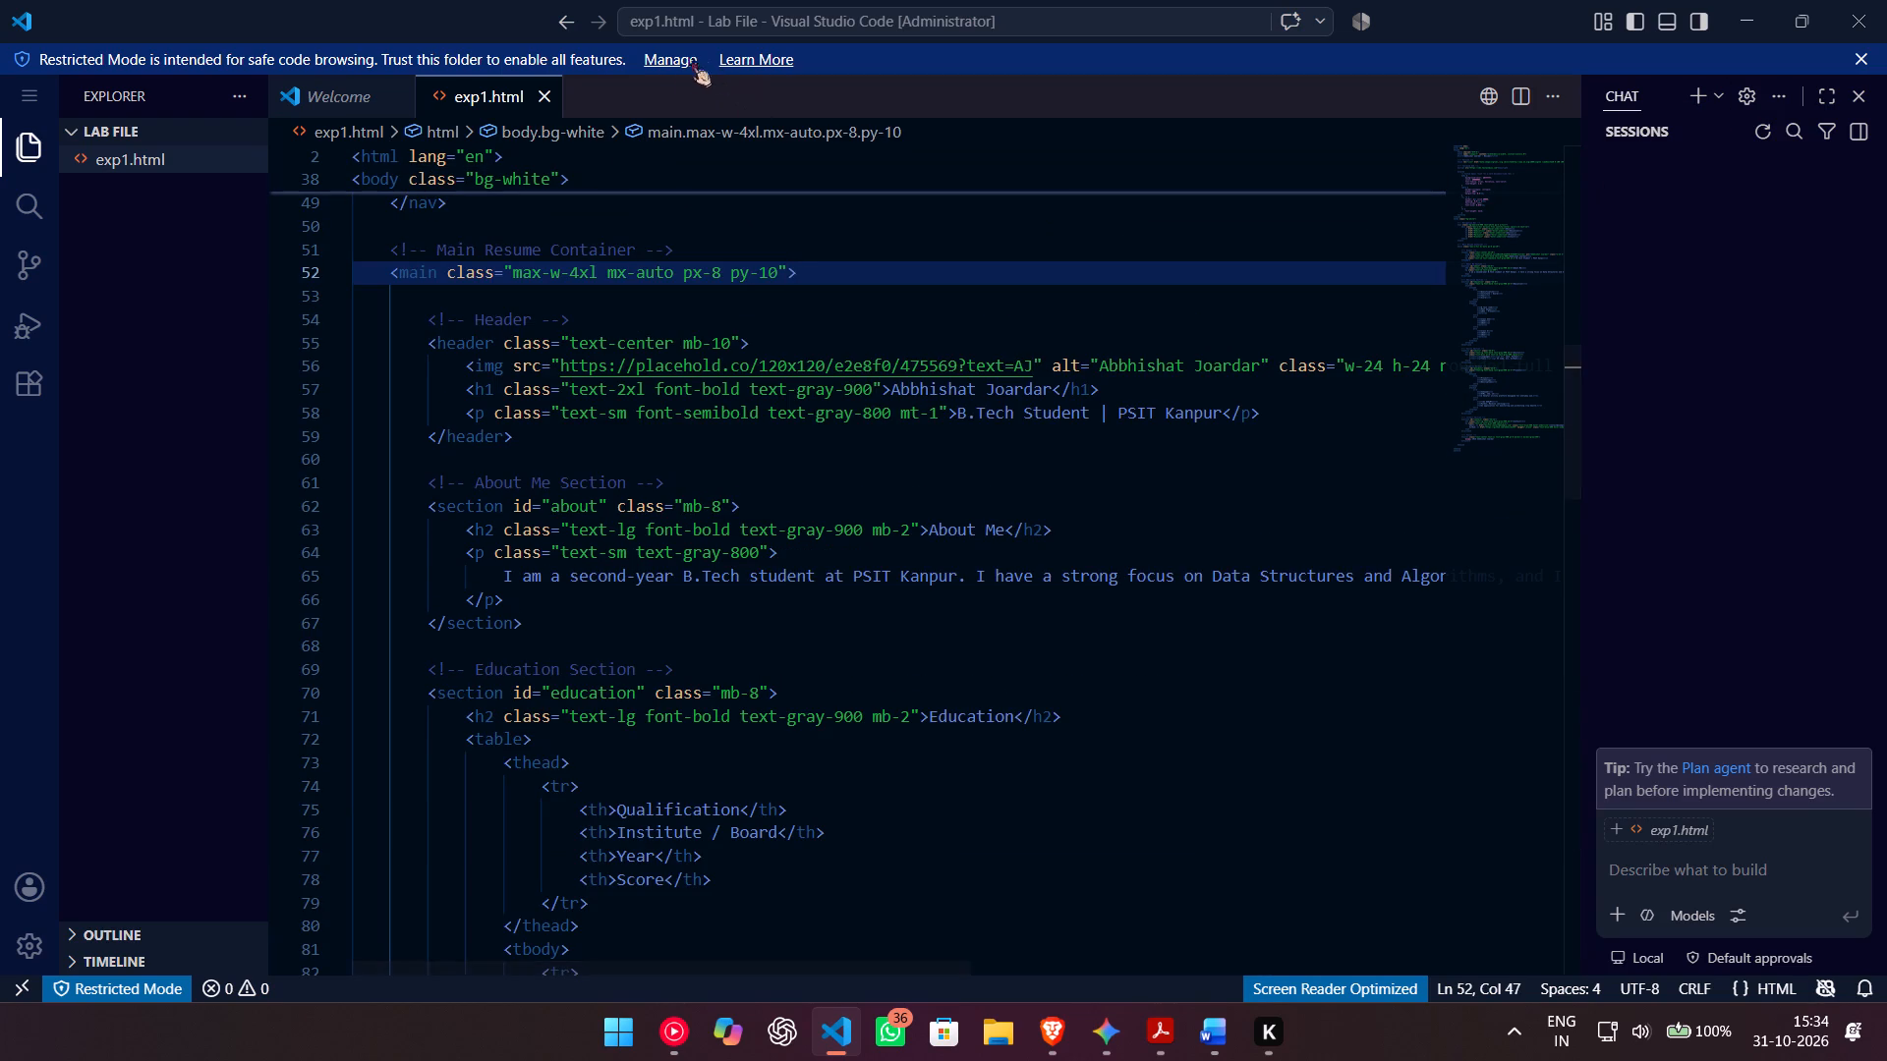
# Mark the Lab File folder as trusted to leave Restricted Mode, and close the Workspace Trust settings.
pyautogui.click(660, 55)
pyautogui.click(651, 707)
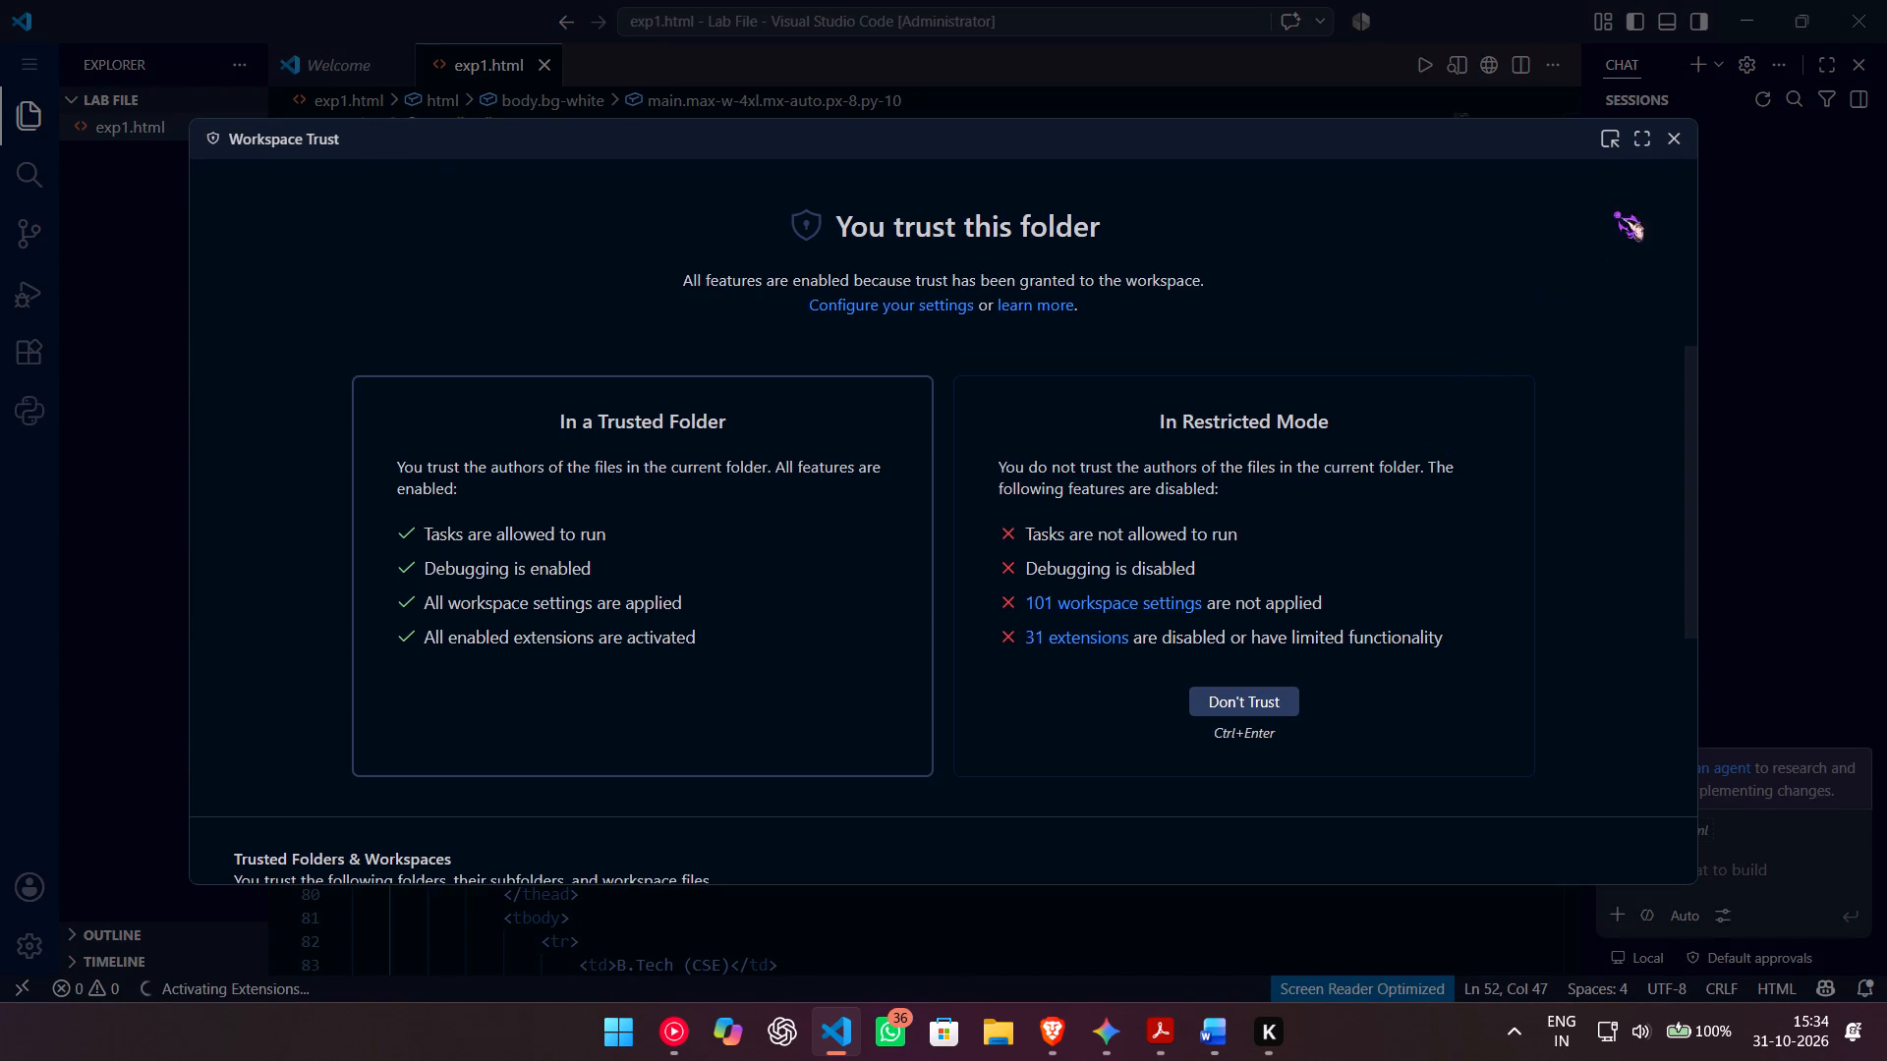
pyautogui.click(1682, 134)
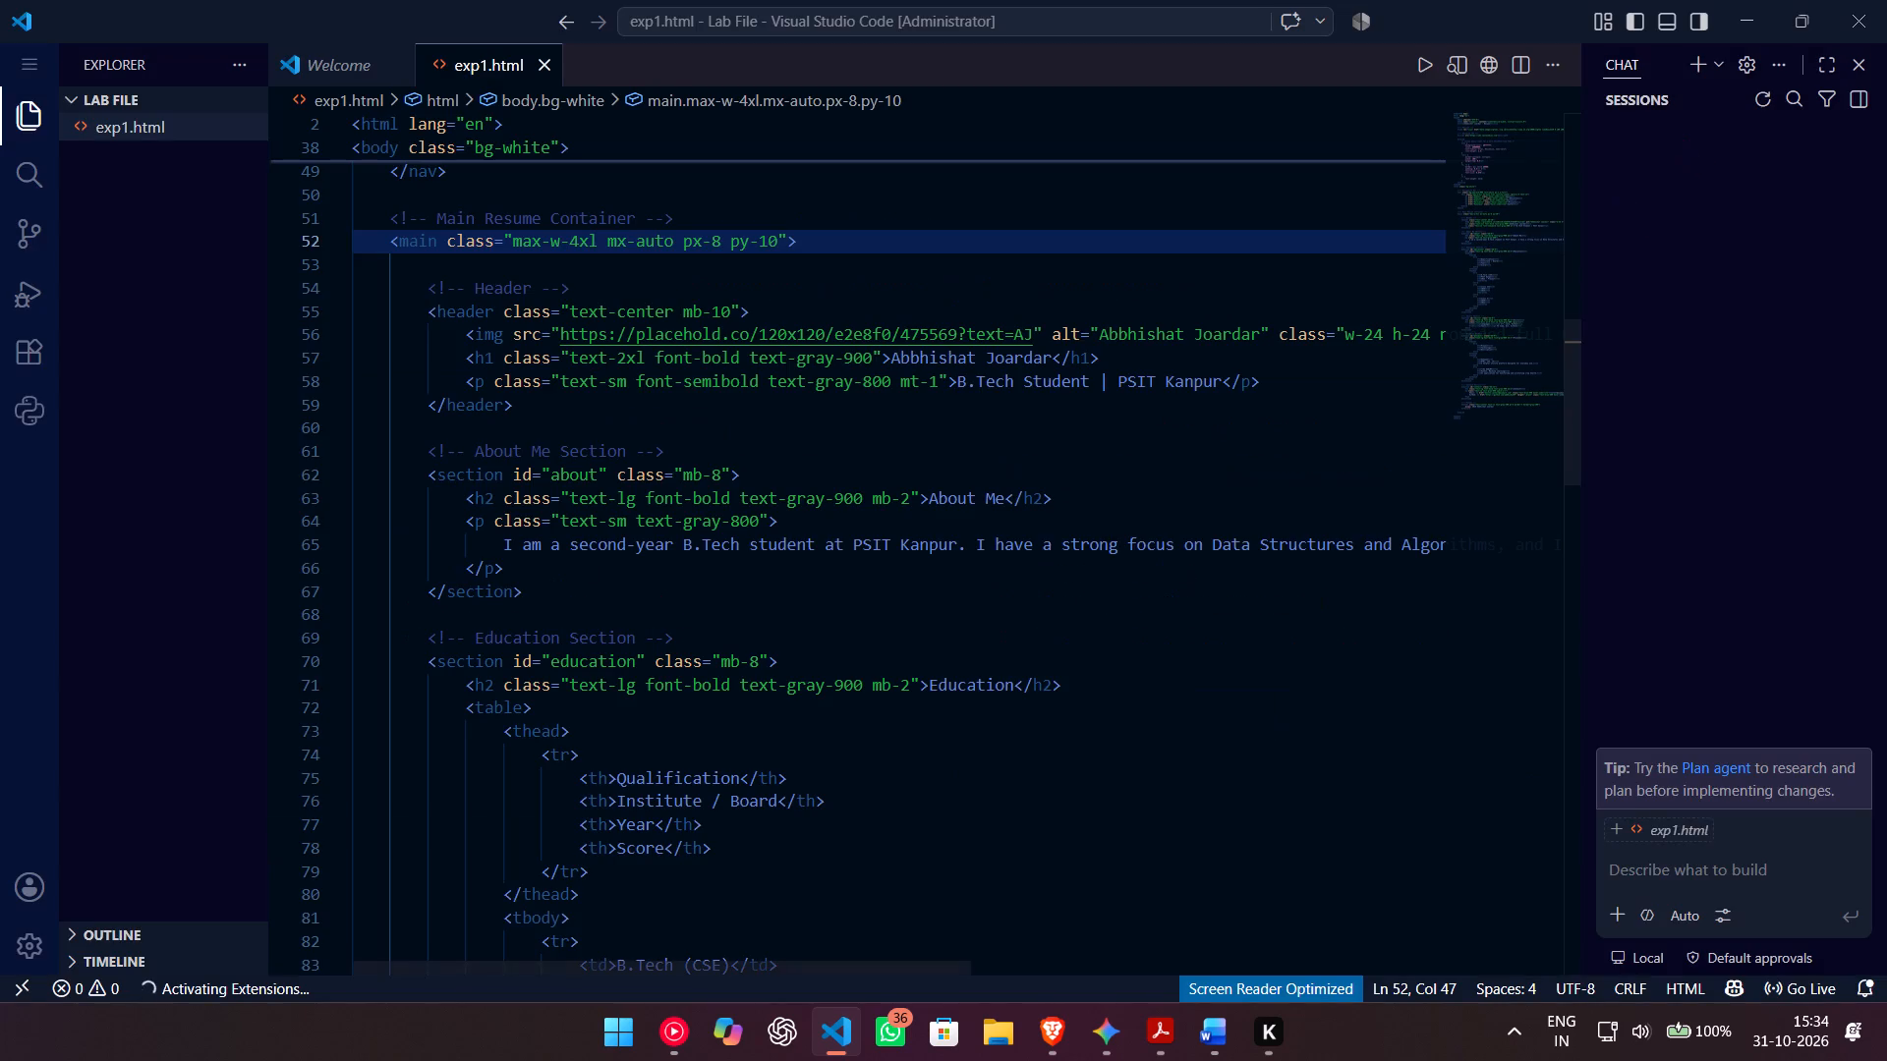
# Open a live preview of exp1.html beside its code.
pyautogui.click(1455, 64)
# Examine the previewed resume page from its header to the Projects table, along with the exp1.html source code.
pyautogui.scroll(-2, 1121, 475)
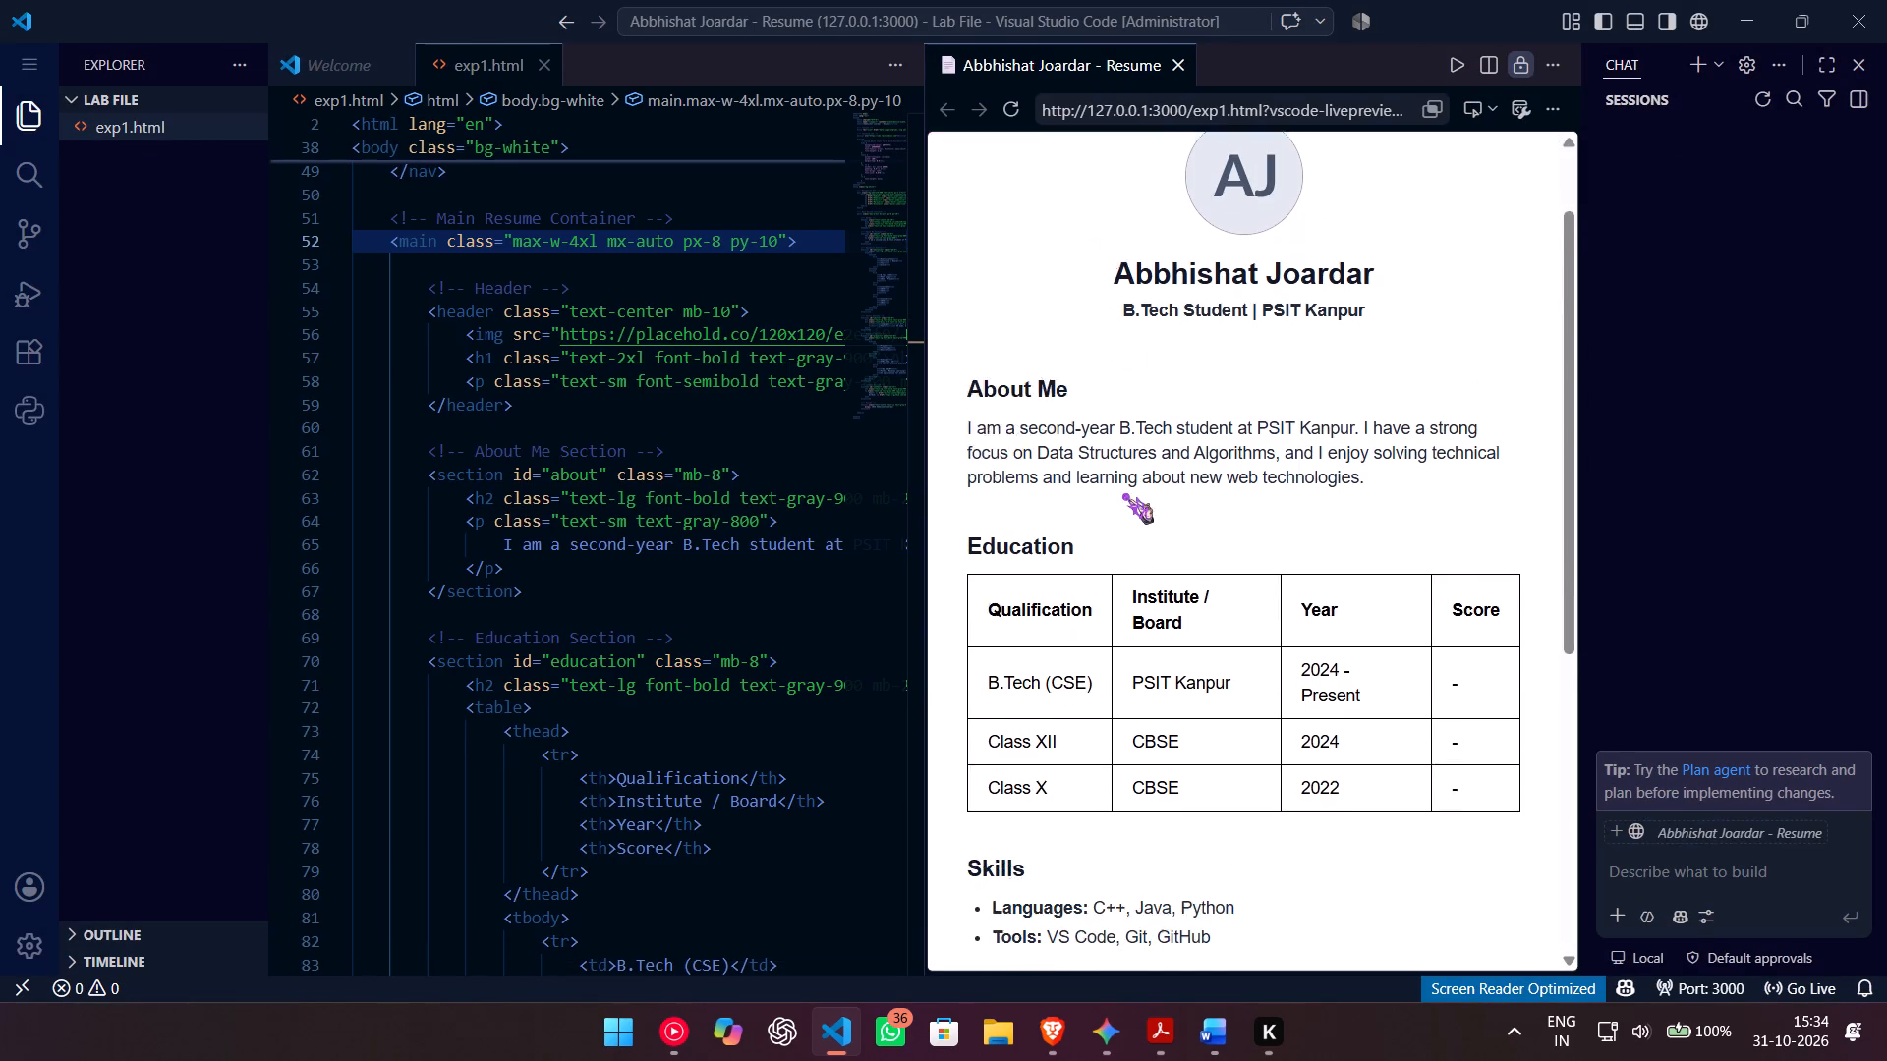
pyautogui.scroll(4, 1123, 493)
pyautogui.scroll(3, 520, 340)
pyautogui.scroll(11, 519, 591)
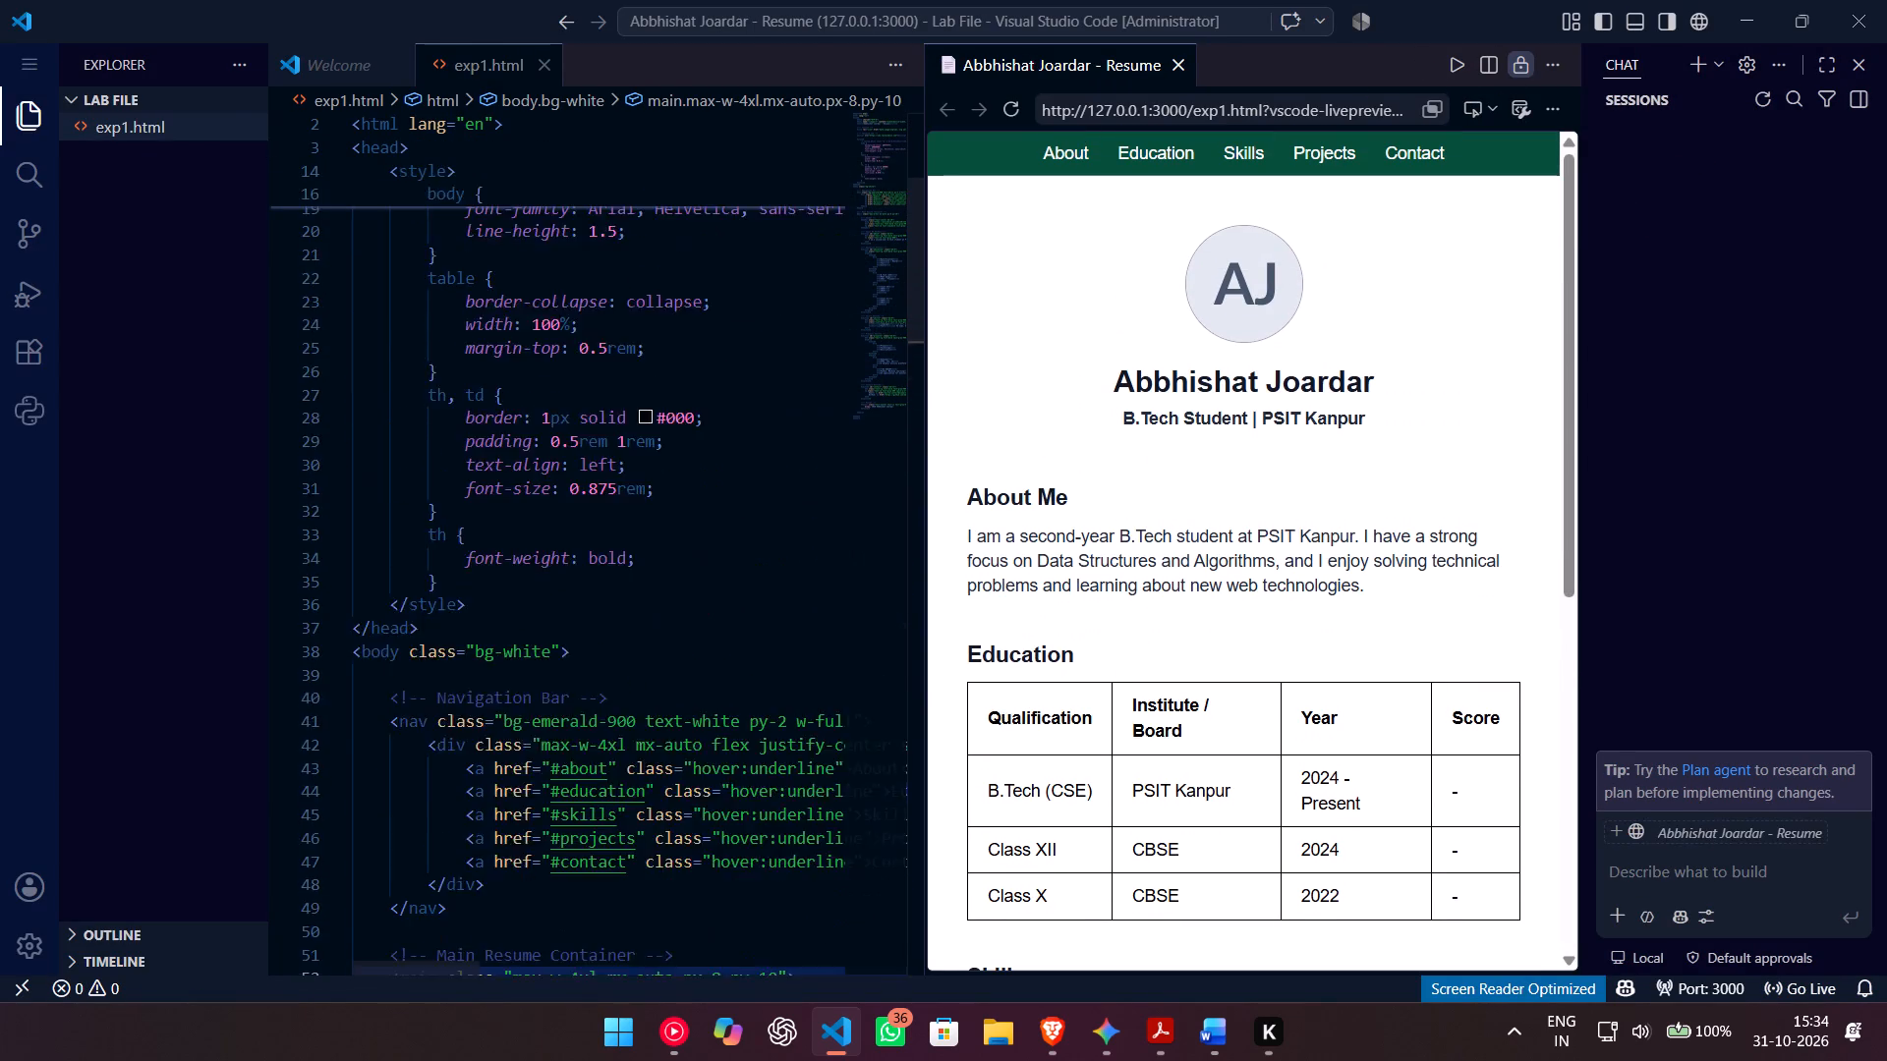
pyautogui.scroll(20, 512, 589)
pyautogui.scroll(3, 512, 589)
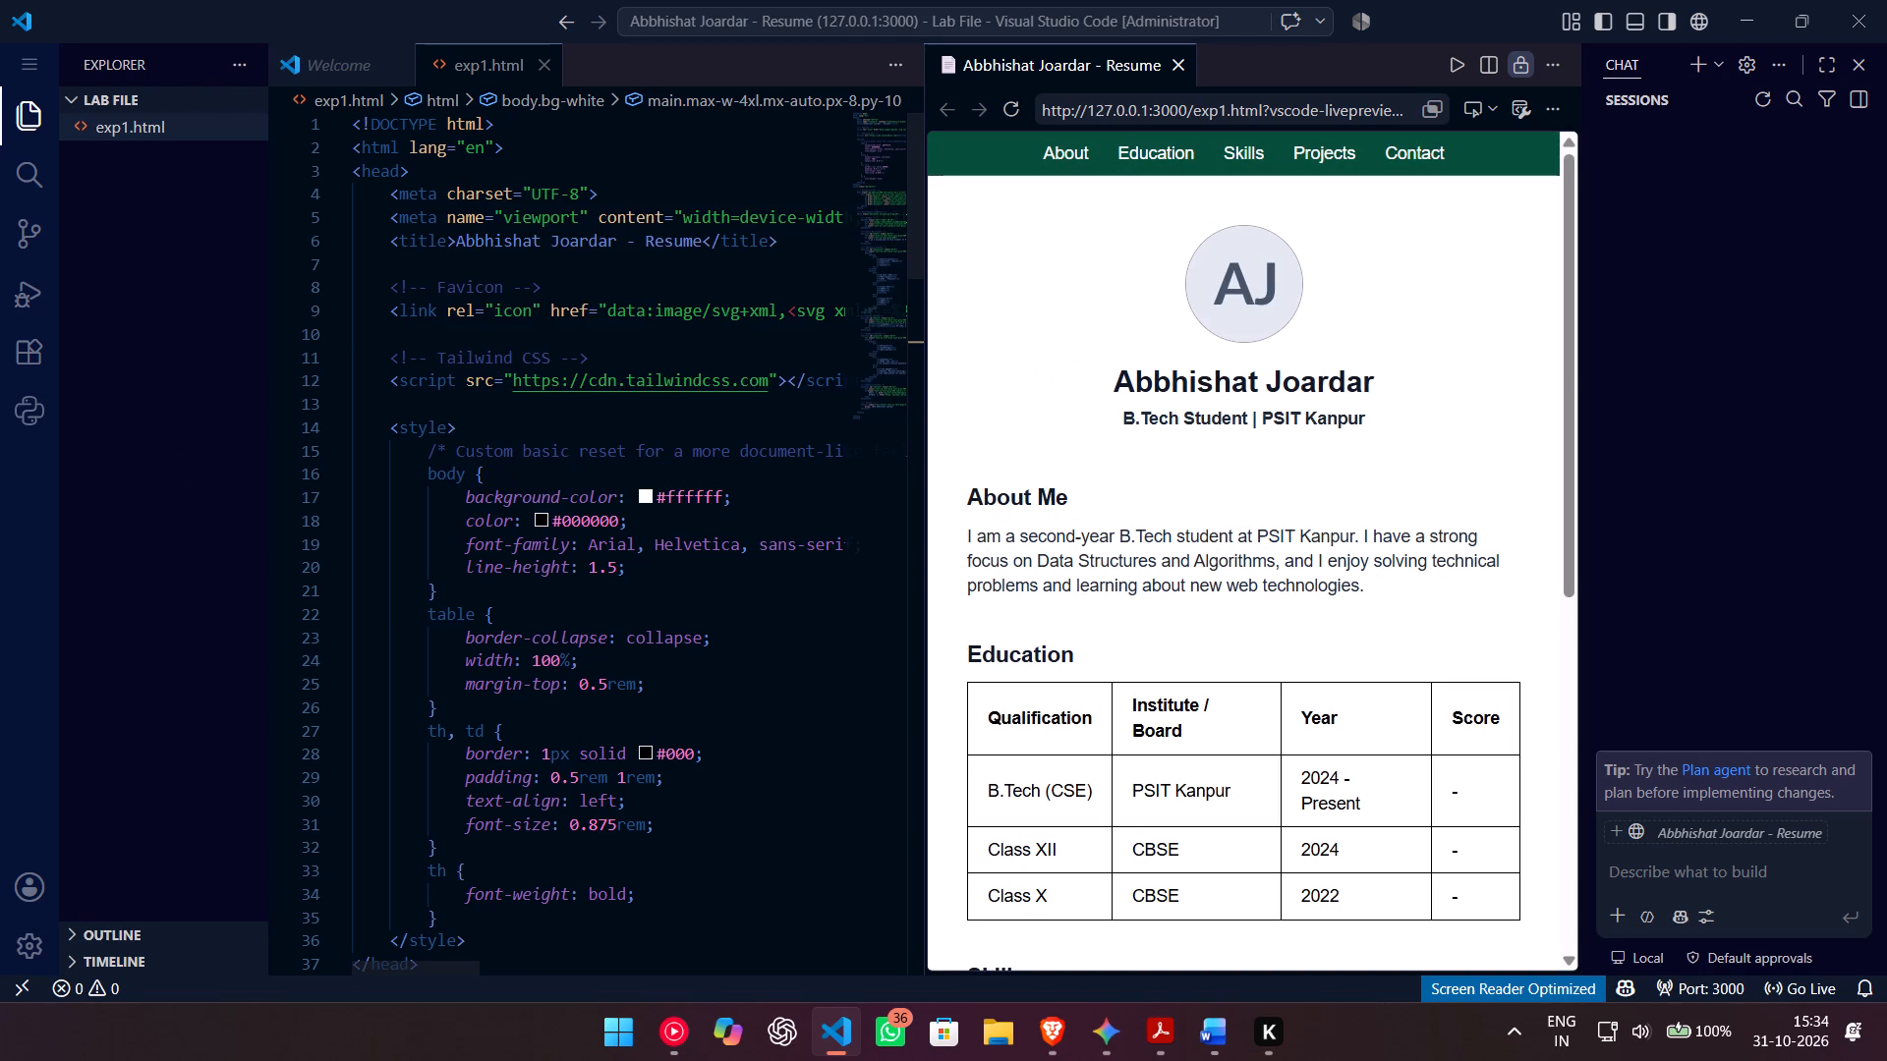
pyautogui.scroll(-13, 593, 653)
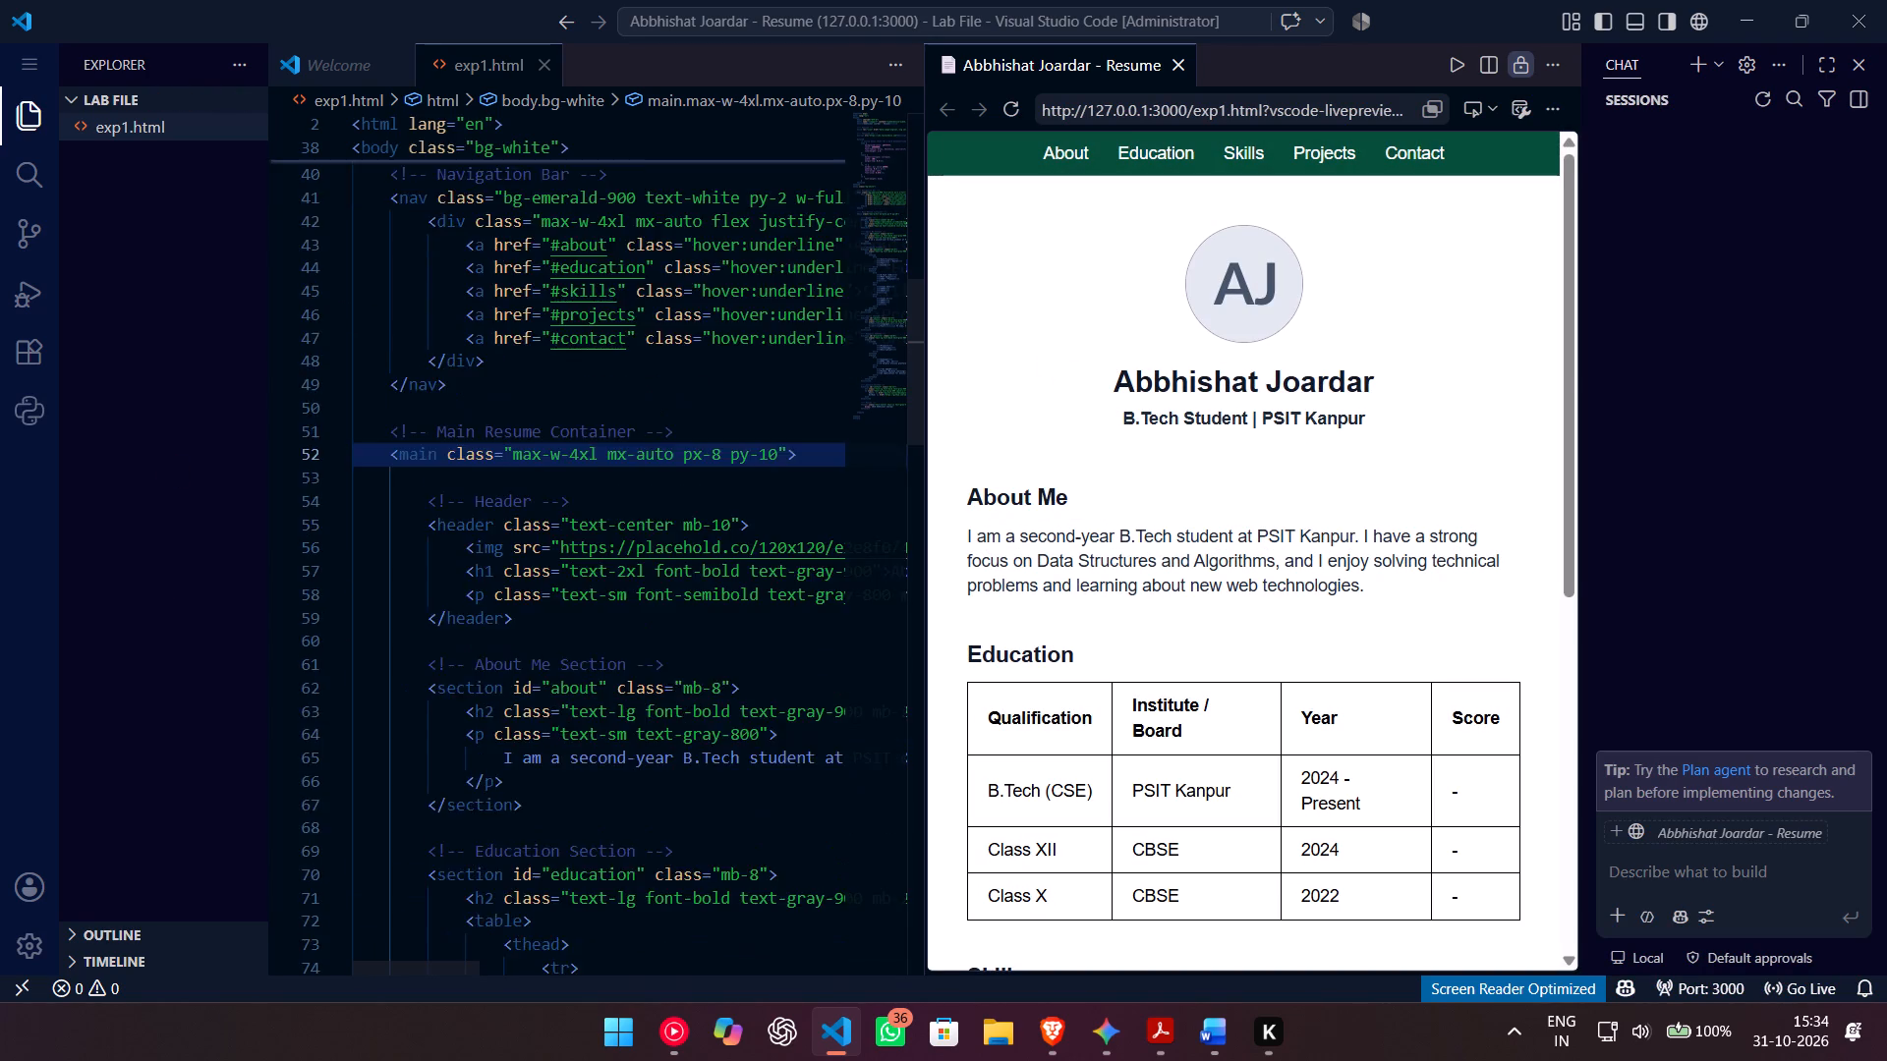
pyautogui.scroll(-9, 649, 614)
pyautogui.scroll(20, 653, 614)
pyautogui.scroll(7, 653, 614)
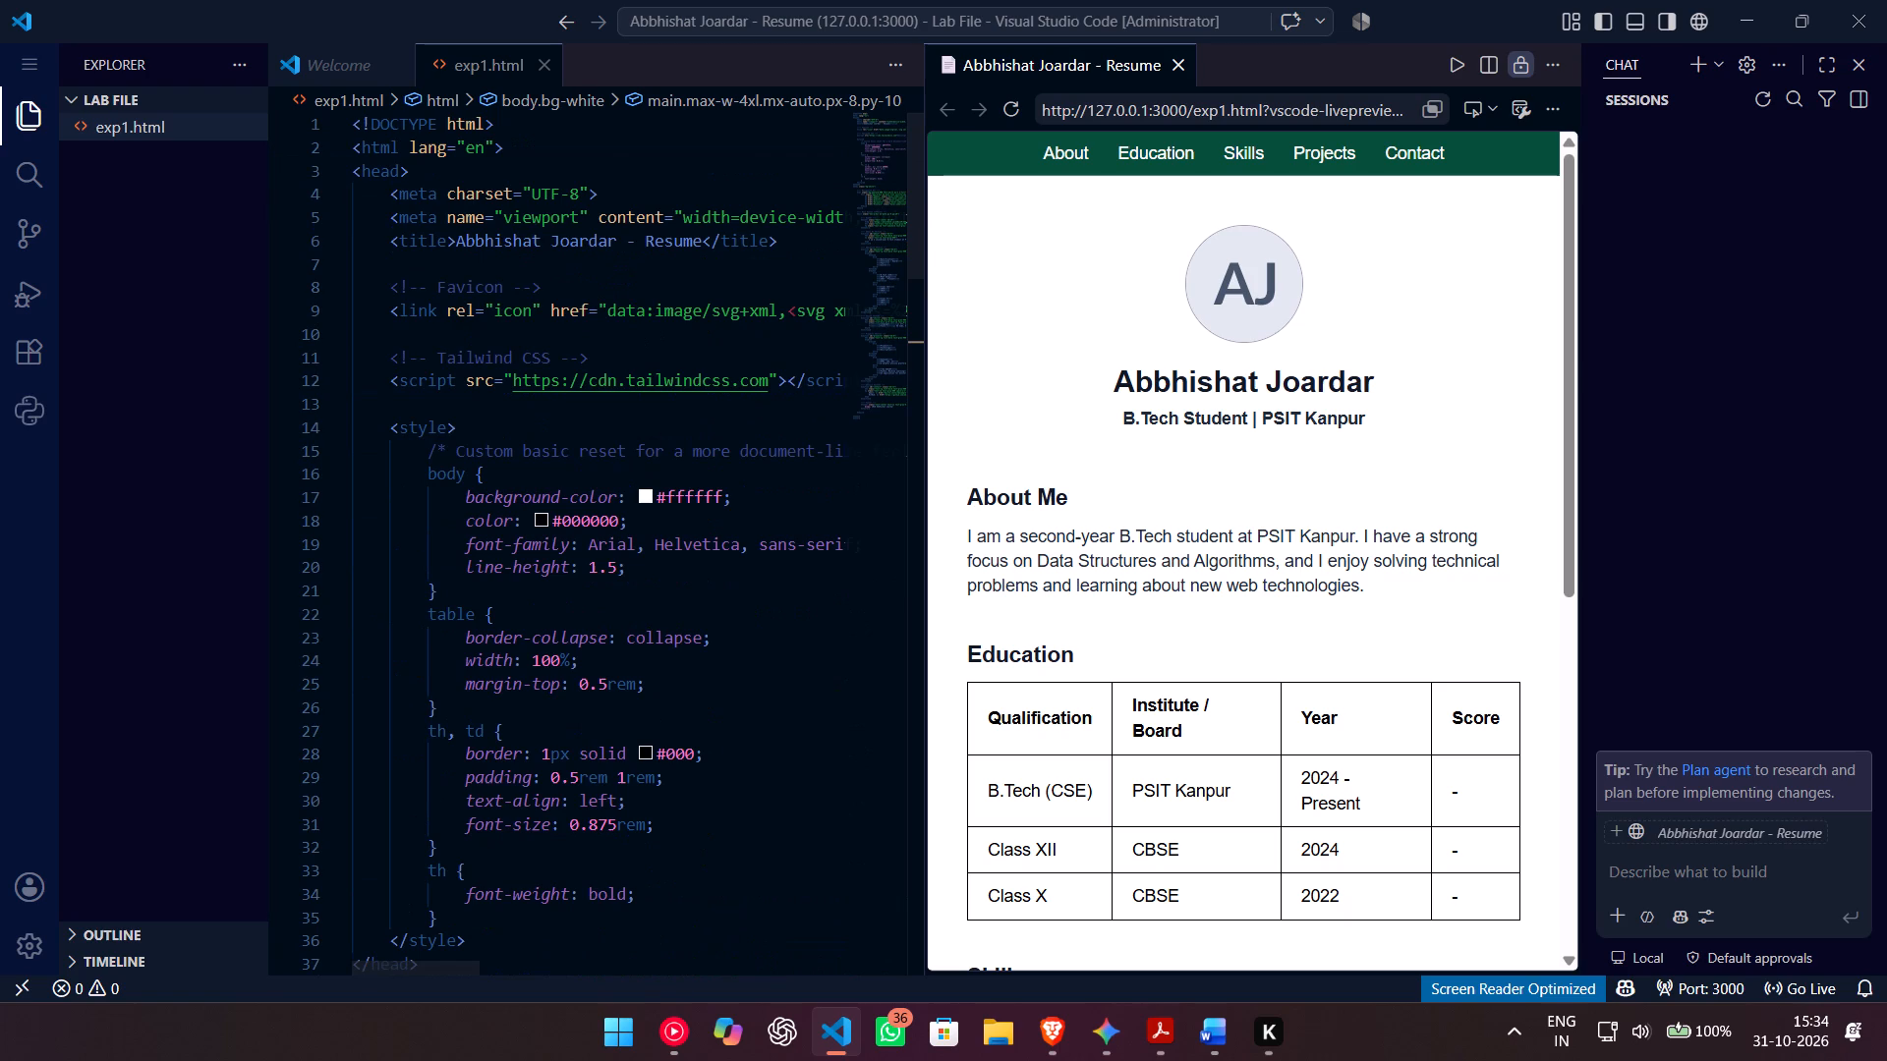
pyautogui.scroll(-4, 1523, 484)
pyautogui.scroll(-1, 1458, 549)
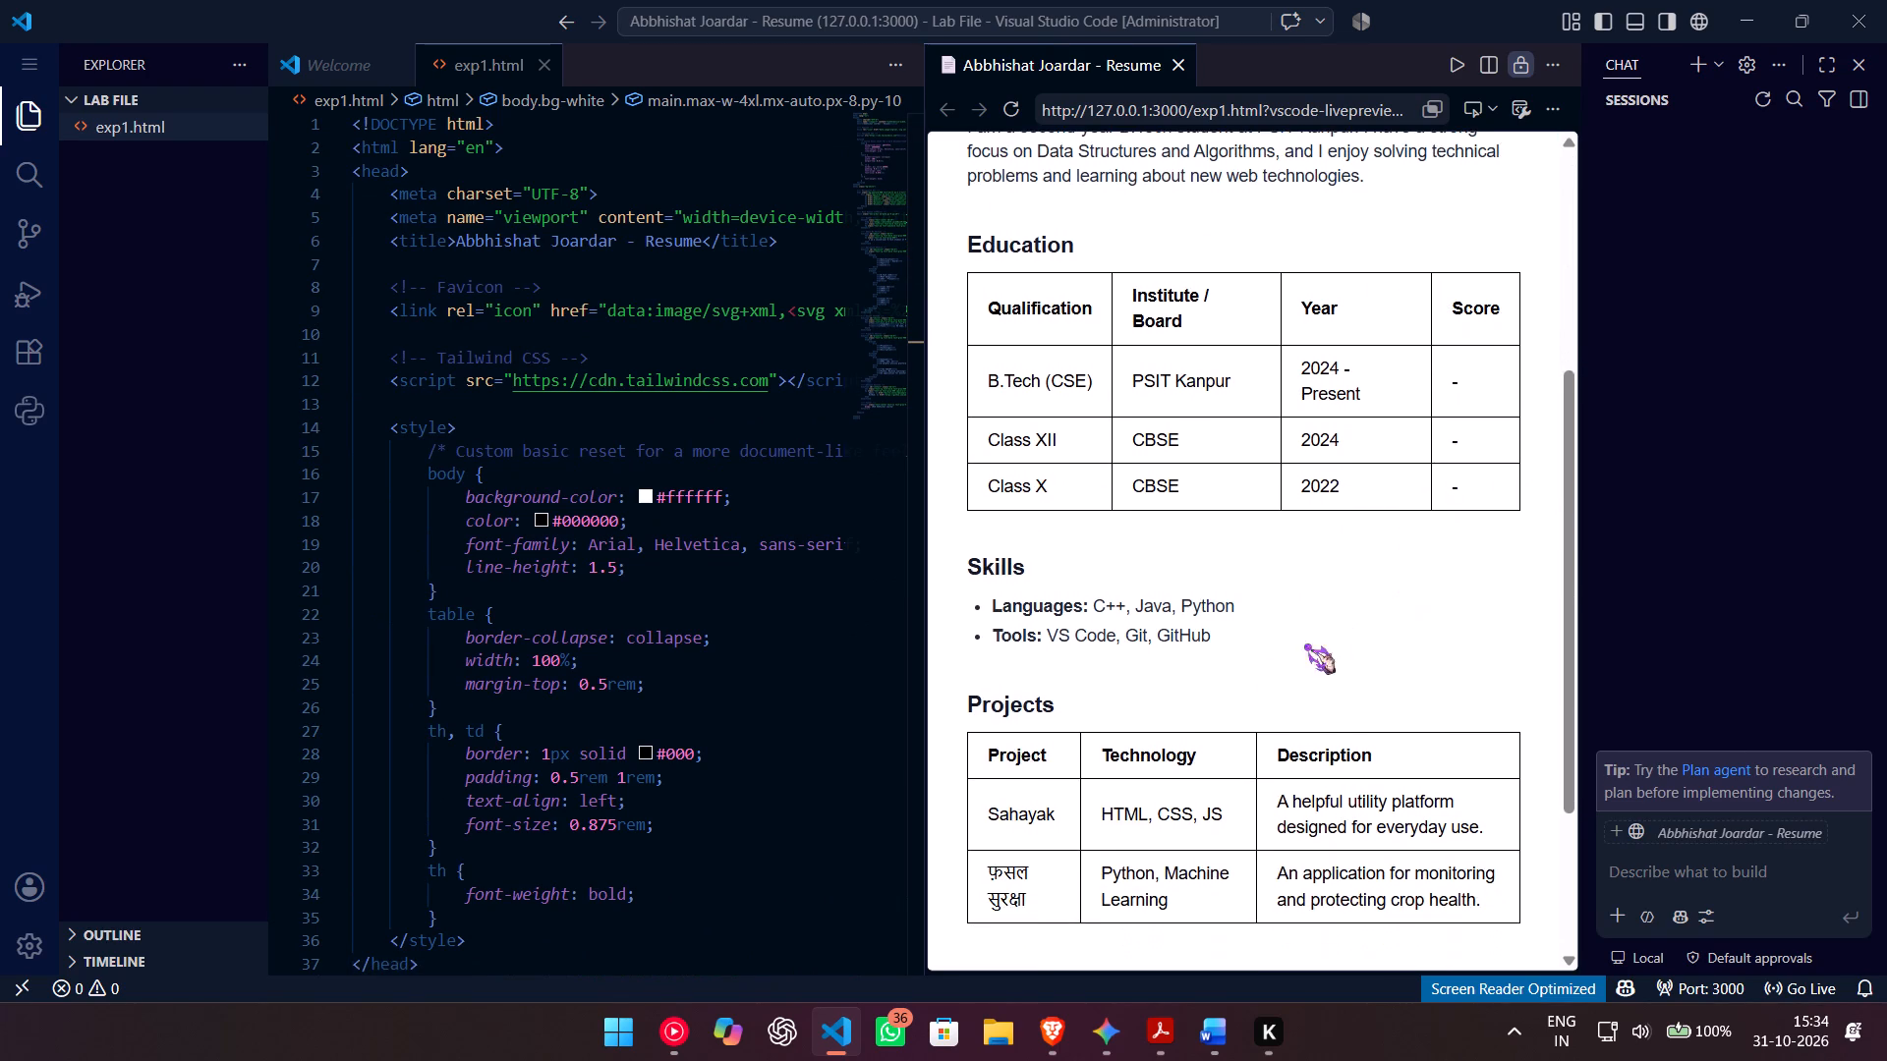
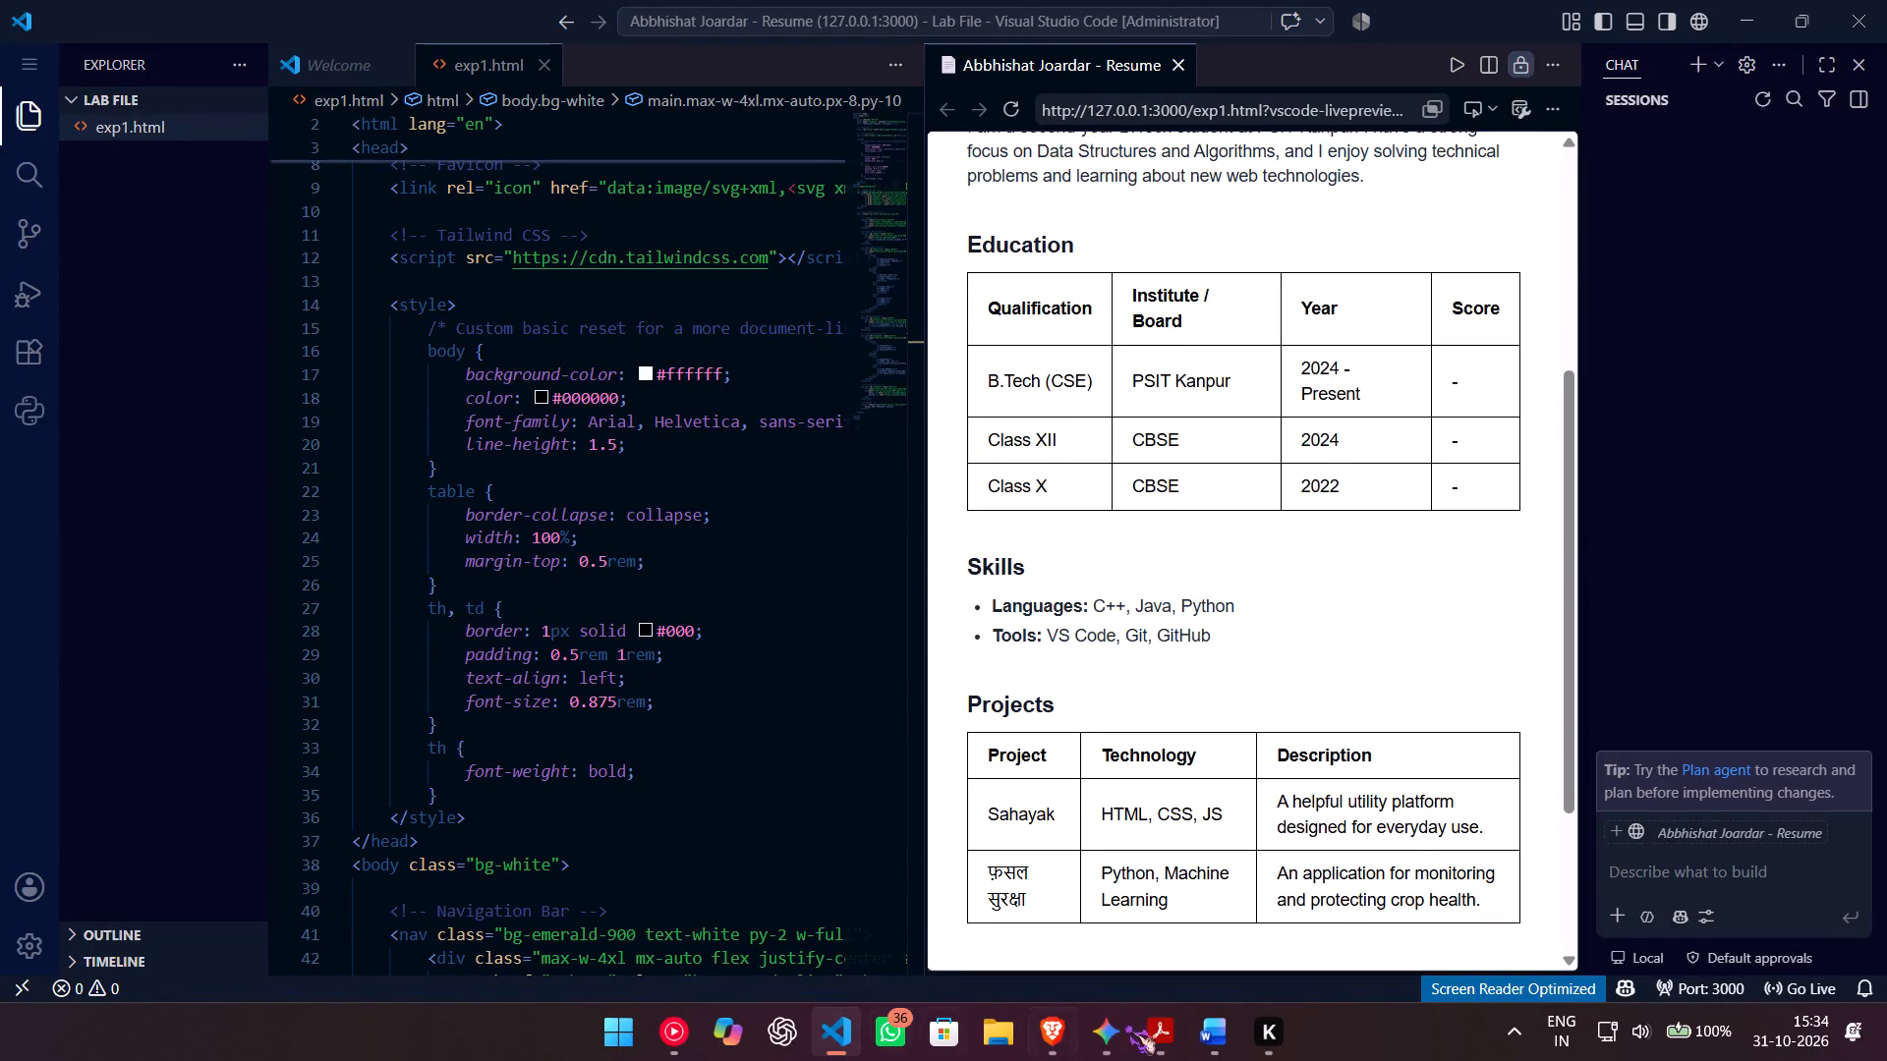
# Switch to FSD FILE.pdf in Acrobat, examine the sample exp1.html solution and its output, and return to the code editor.
pyautogui.click(1155, 1029)
pyautogui.scroll(-4, 848, 637)
pyautogui.scroll(4, 852, 632)
pyautogui.scroll(-1, 852, 632)
pyautogui.scroll(15, 849, 632)
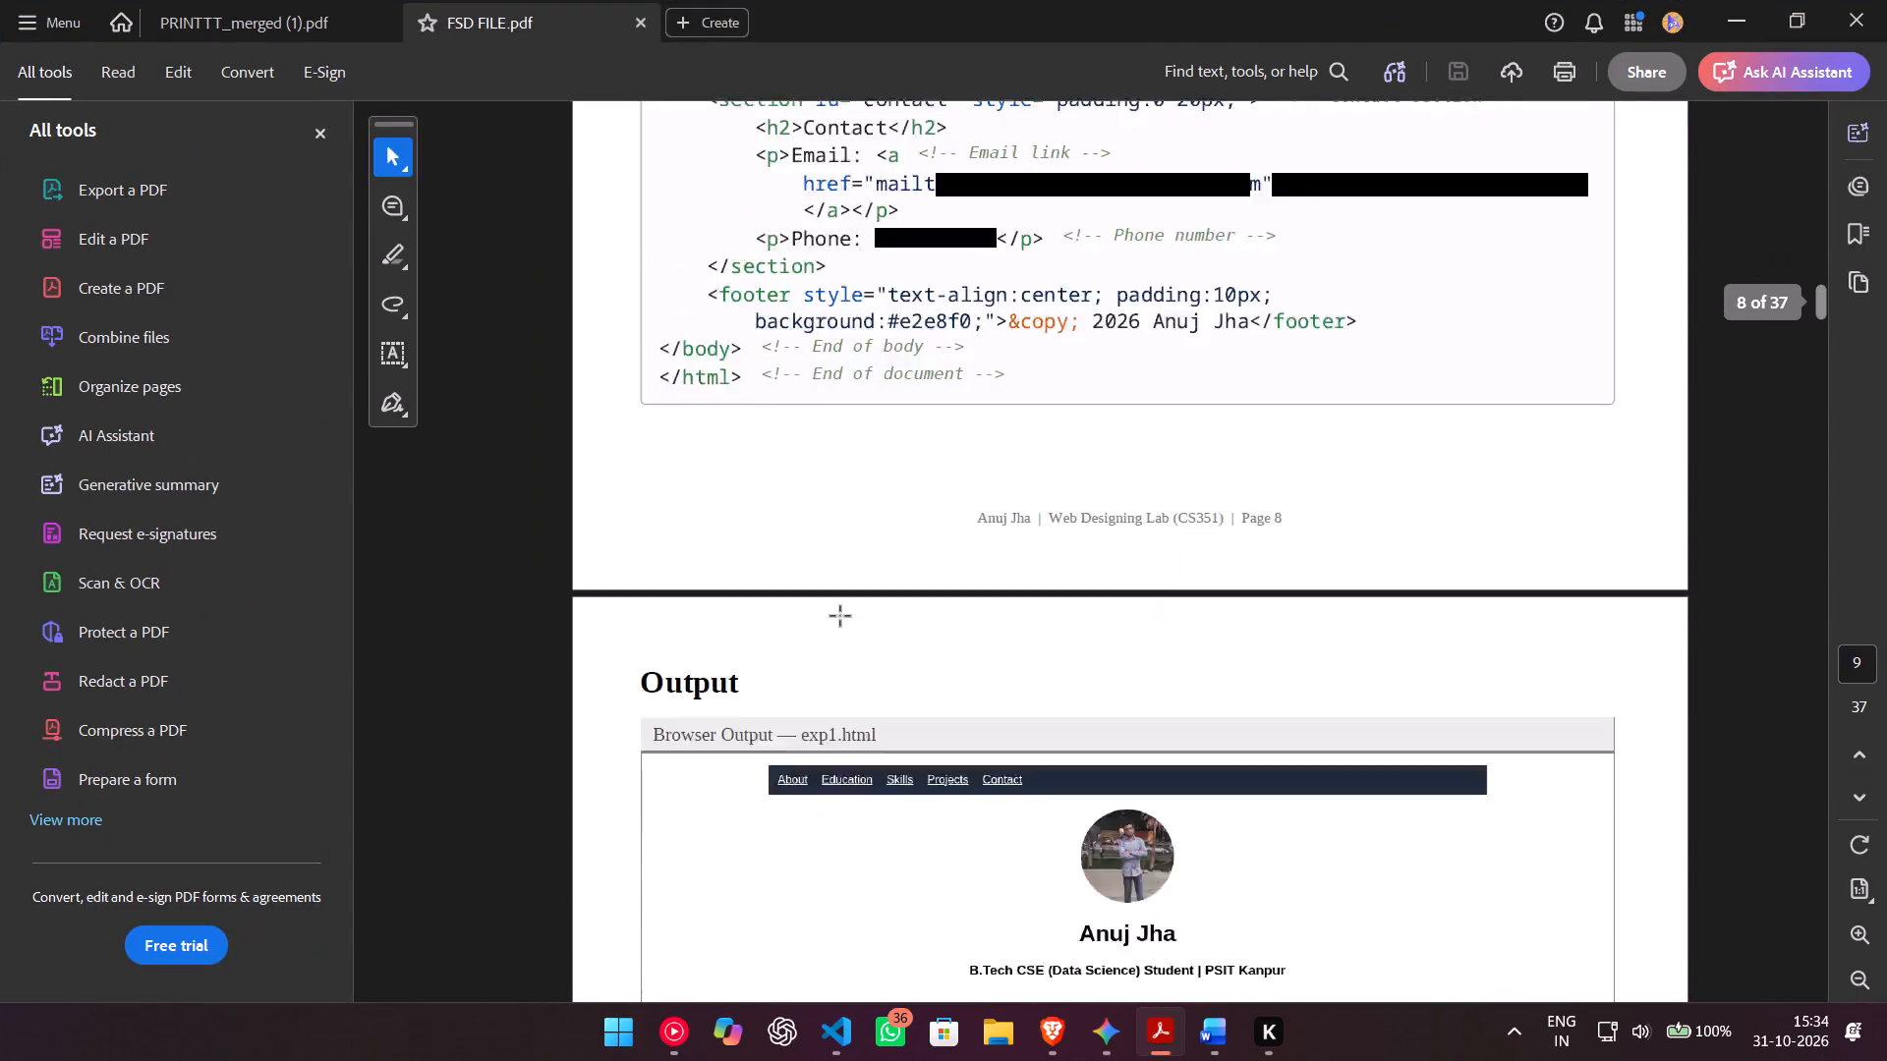
pyautogui.scroll(12, 841, 617)
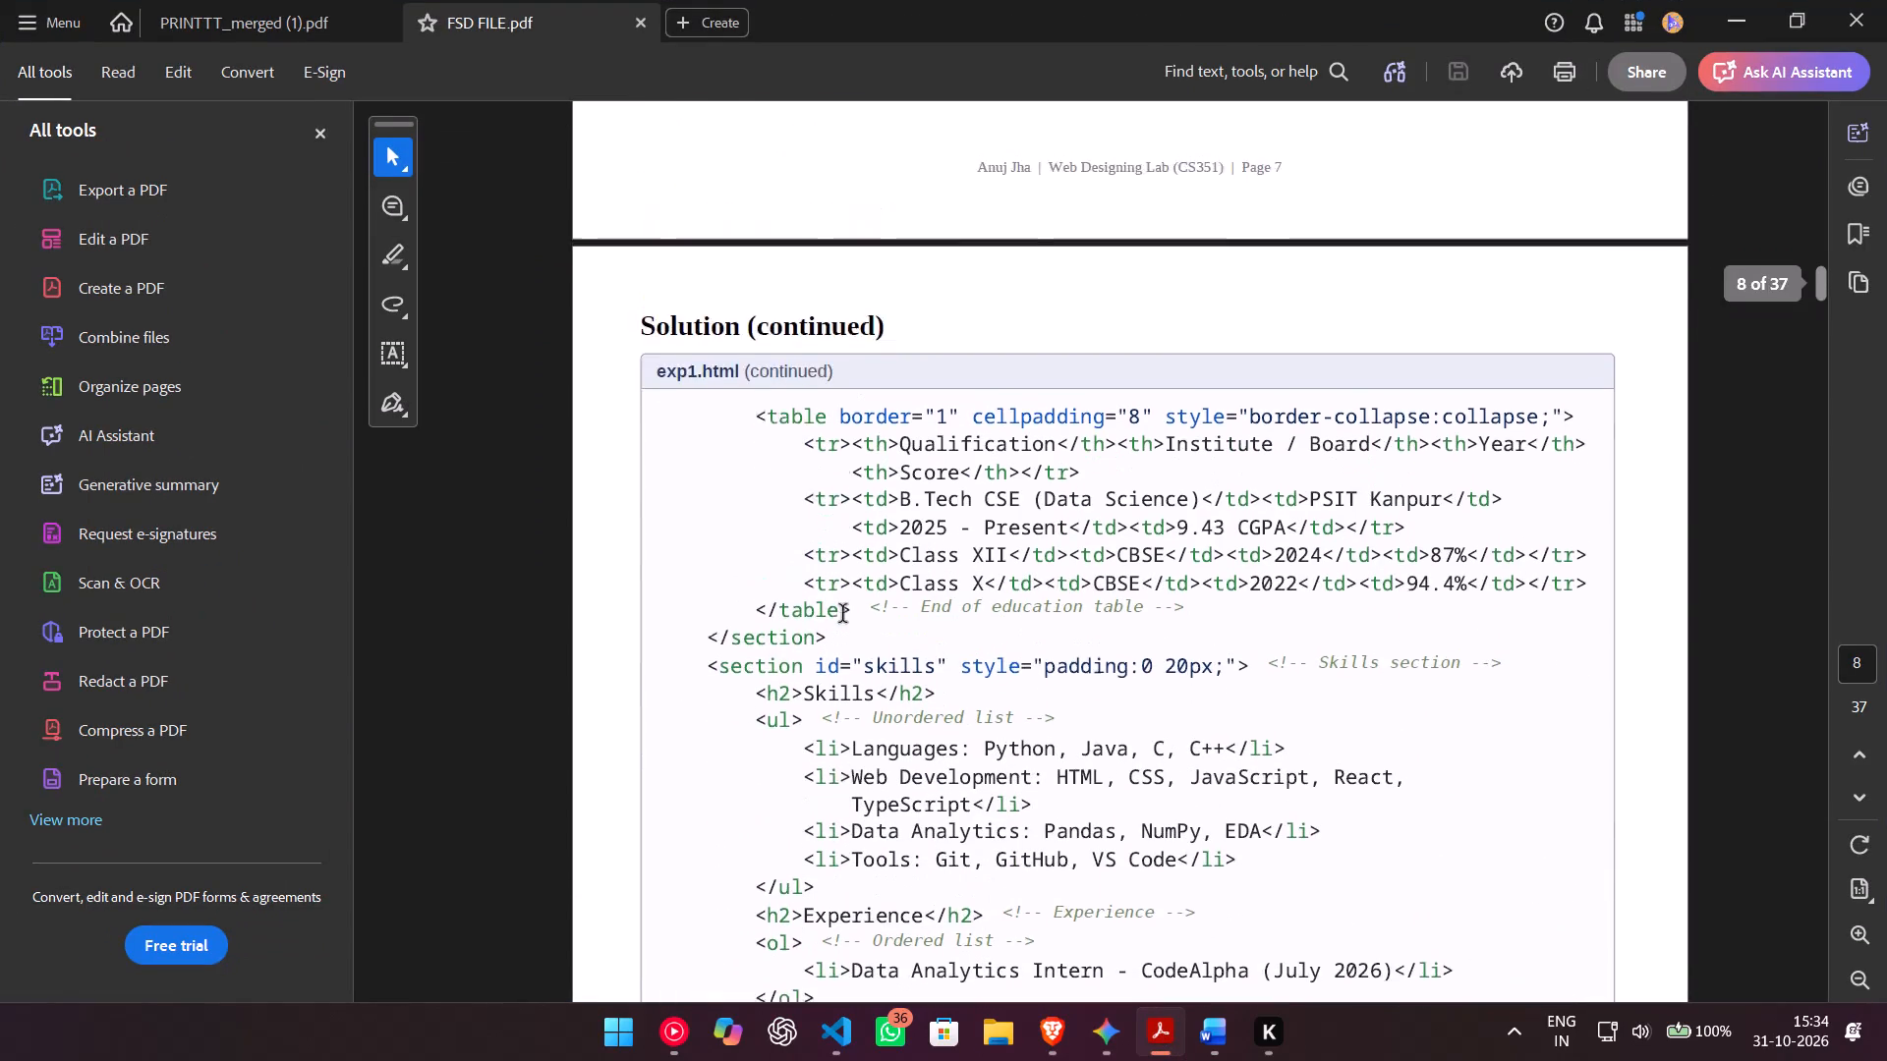
pyautogui.scroll(9, 843, 615)
pyautogui.hotkey('alt', 'Tab')
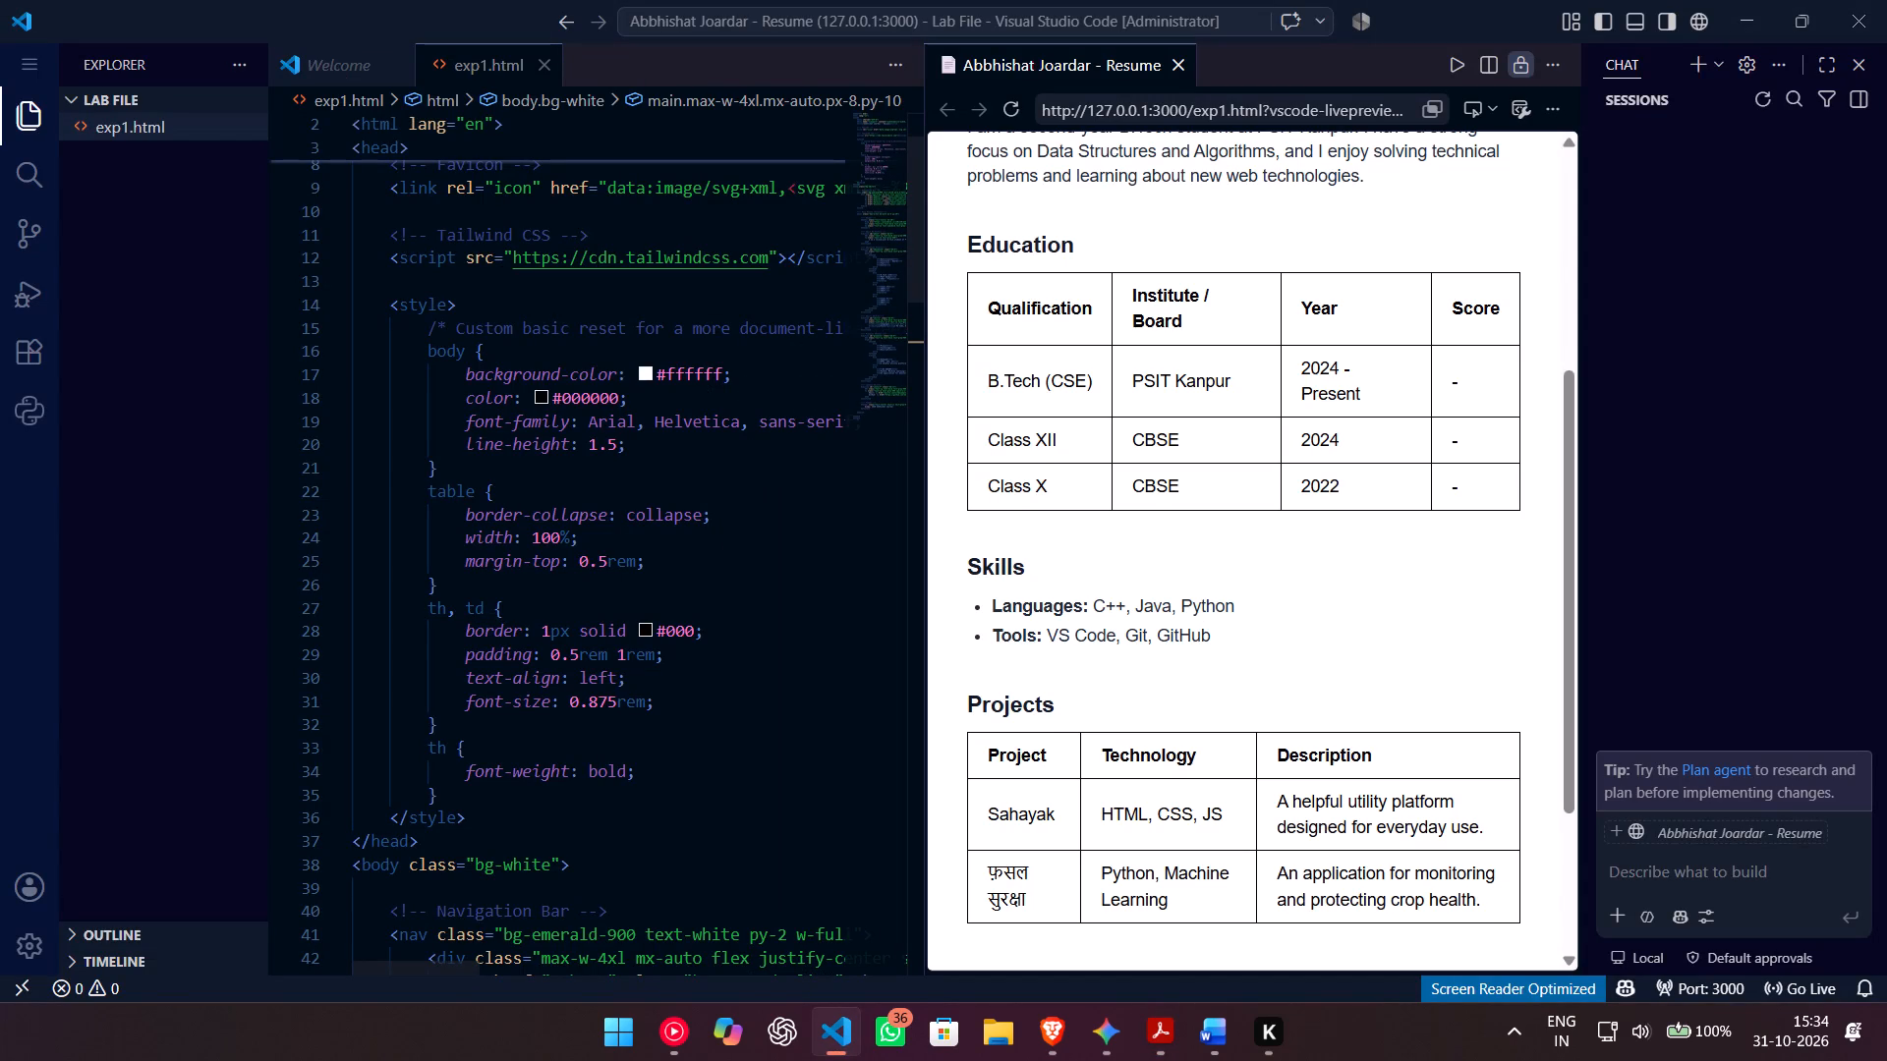
# Examine the exp1.html source from the style block to the Education table against the previewed resume page.
pyautogui.scroll(4, 593, 353)
pyautogui.scroll(-6, 592, 604)
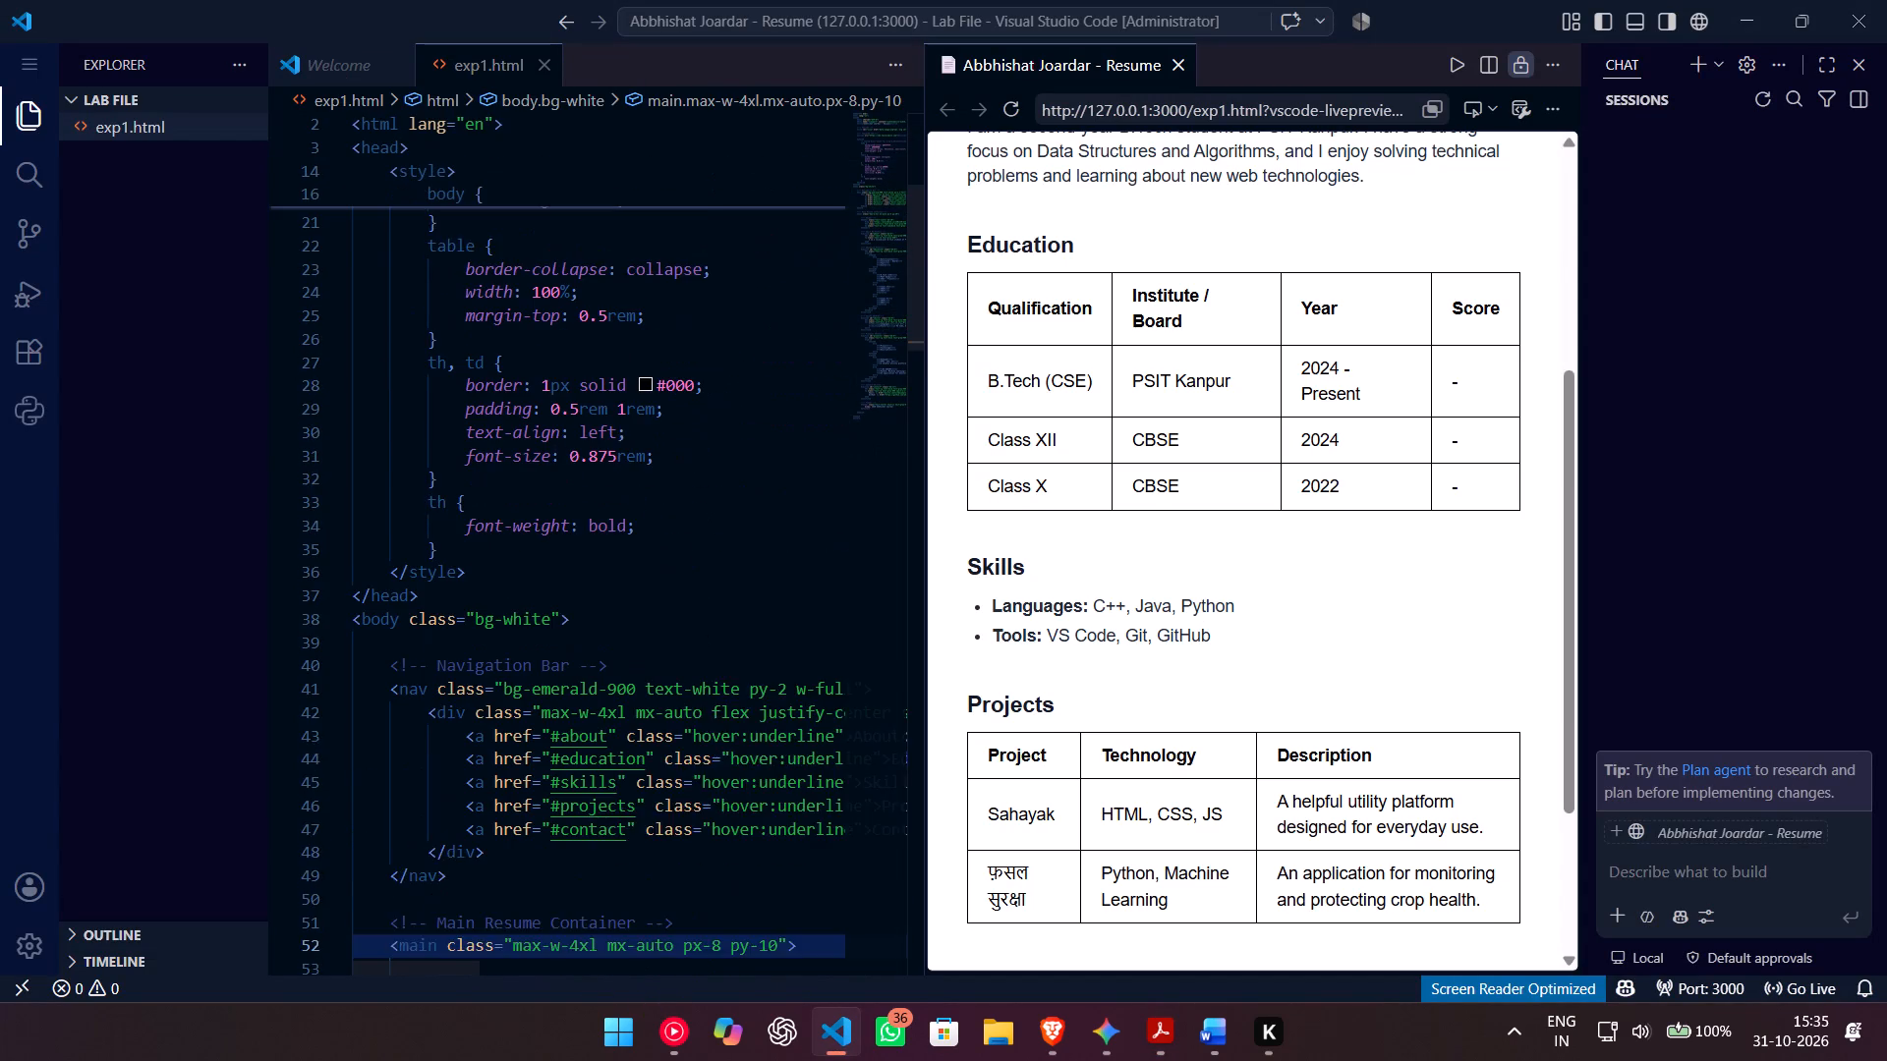
pyautogui.scroll(-9, 595, 607)
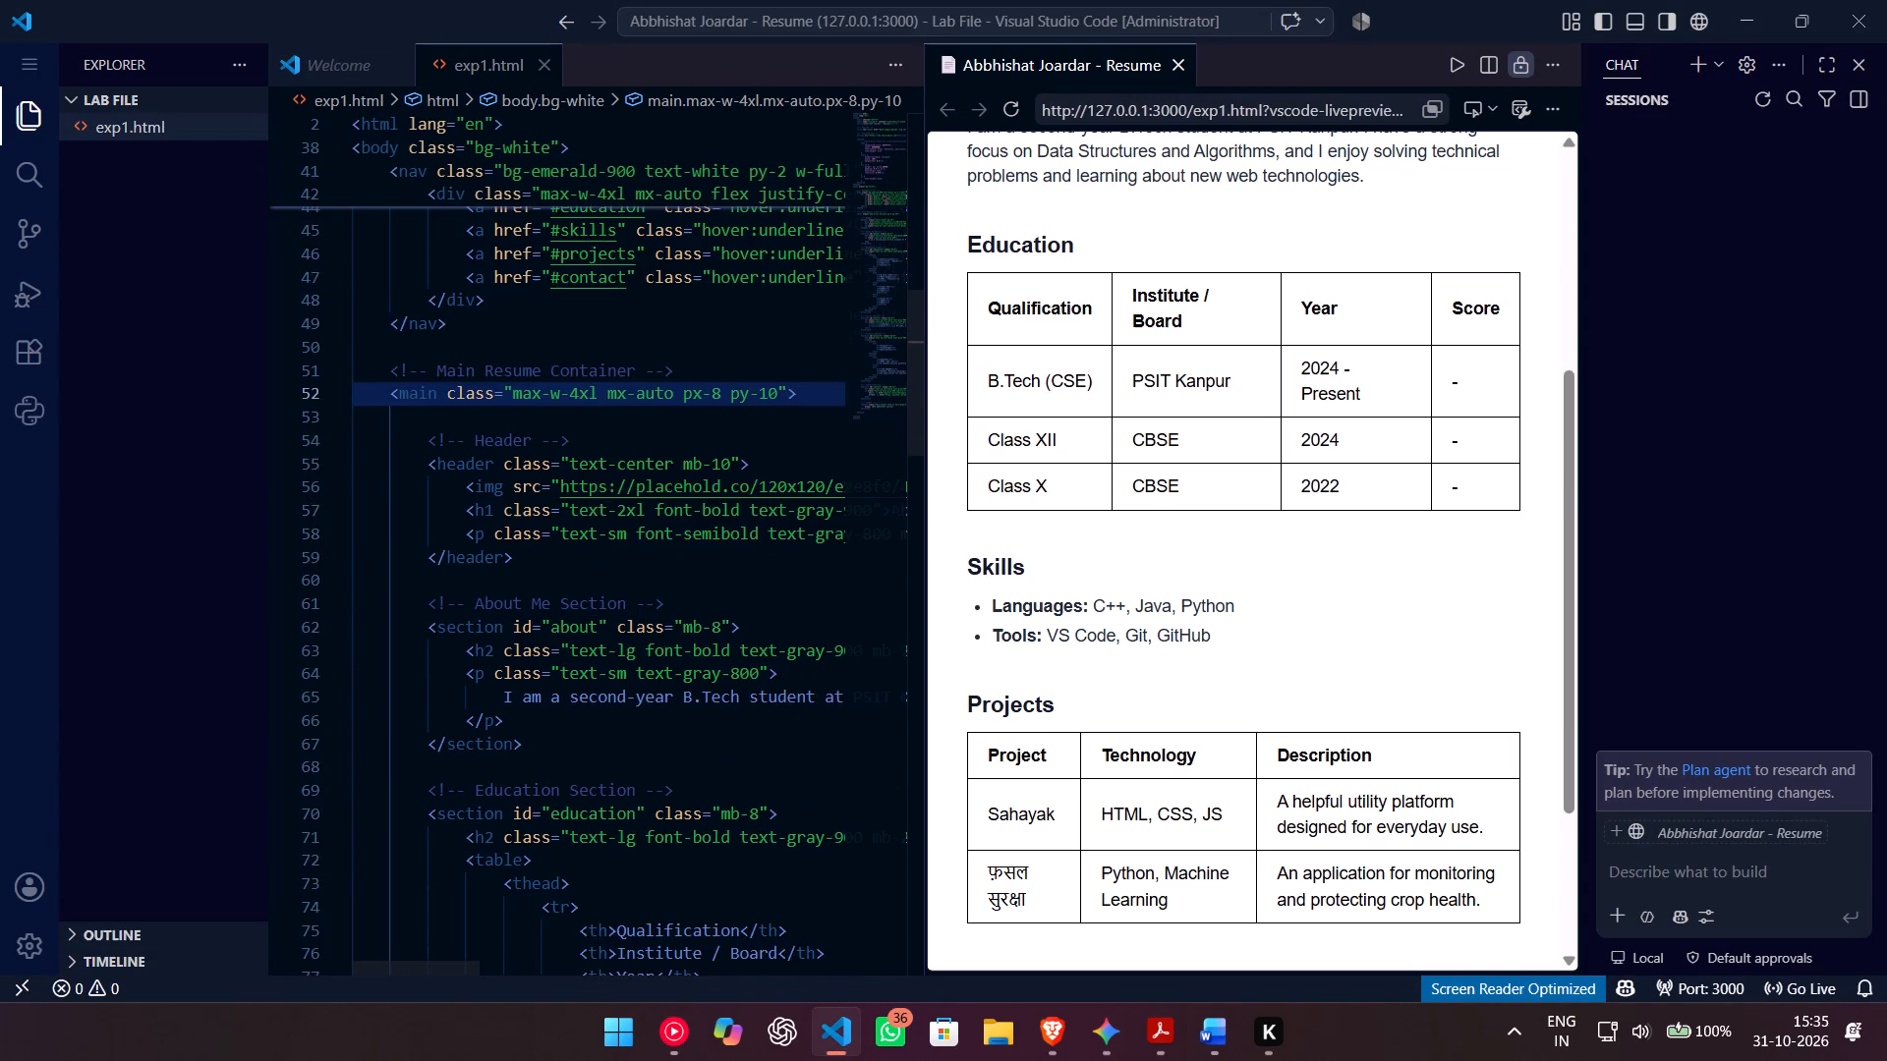
pyautogui.scroll(-1, 597, 607)
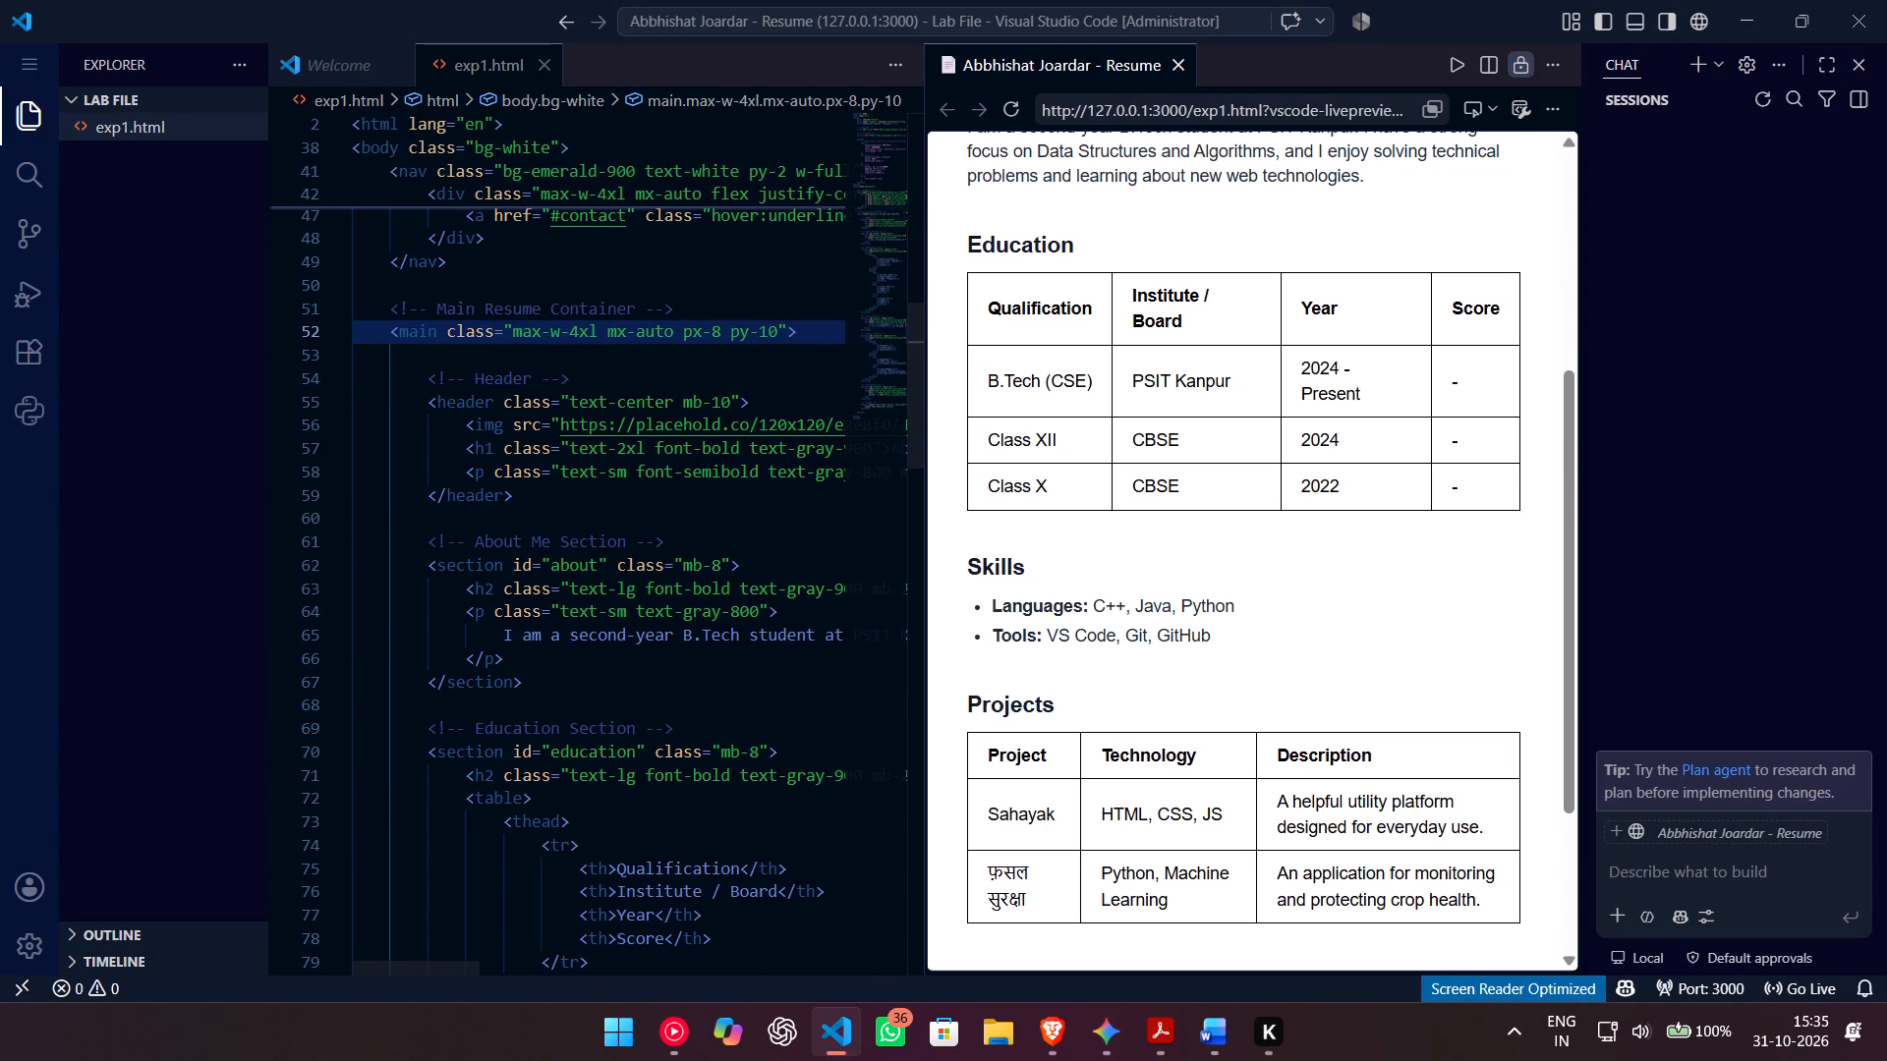
pyautogui.scroll(-11, 725, 343)
pyautogui.scroll(8, 703, 368)
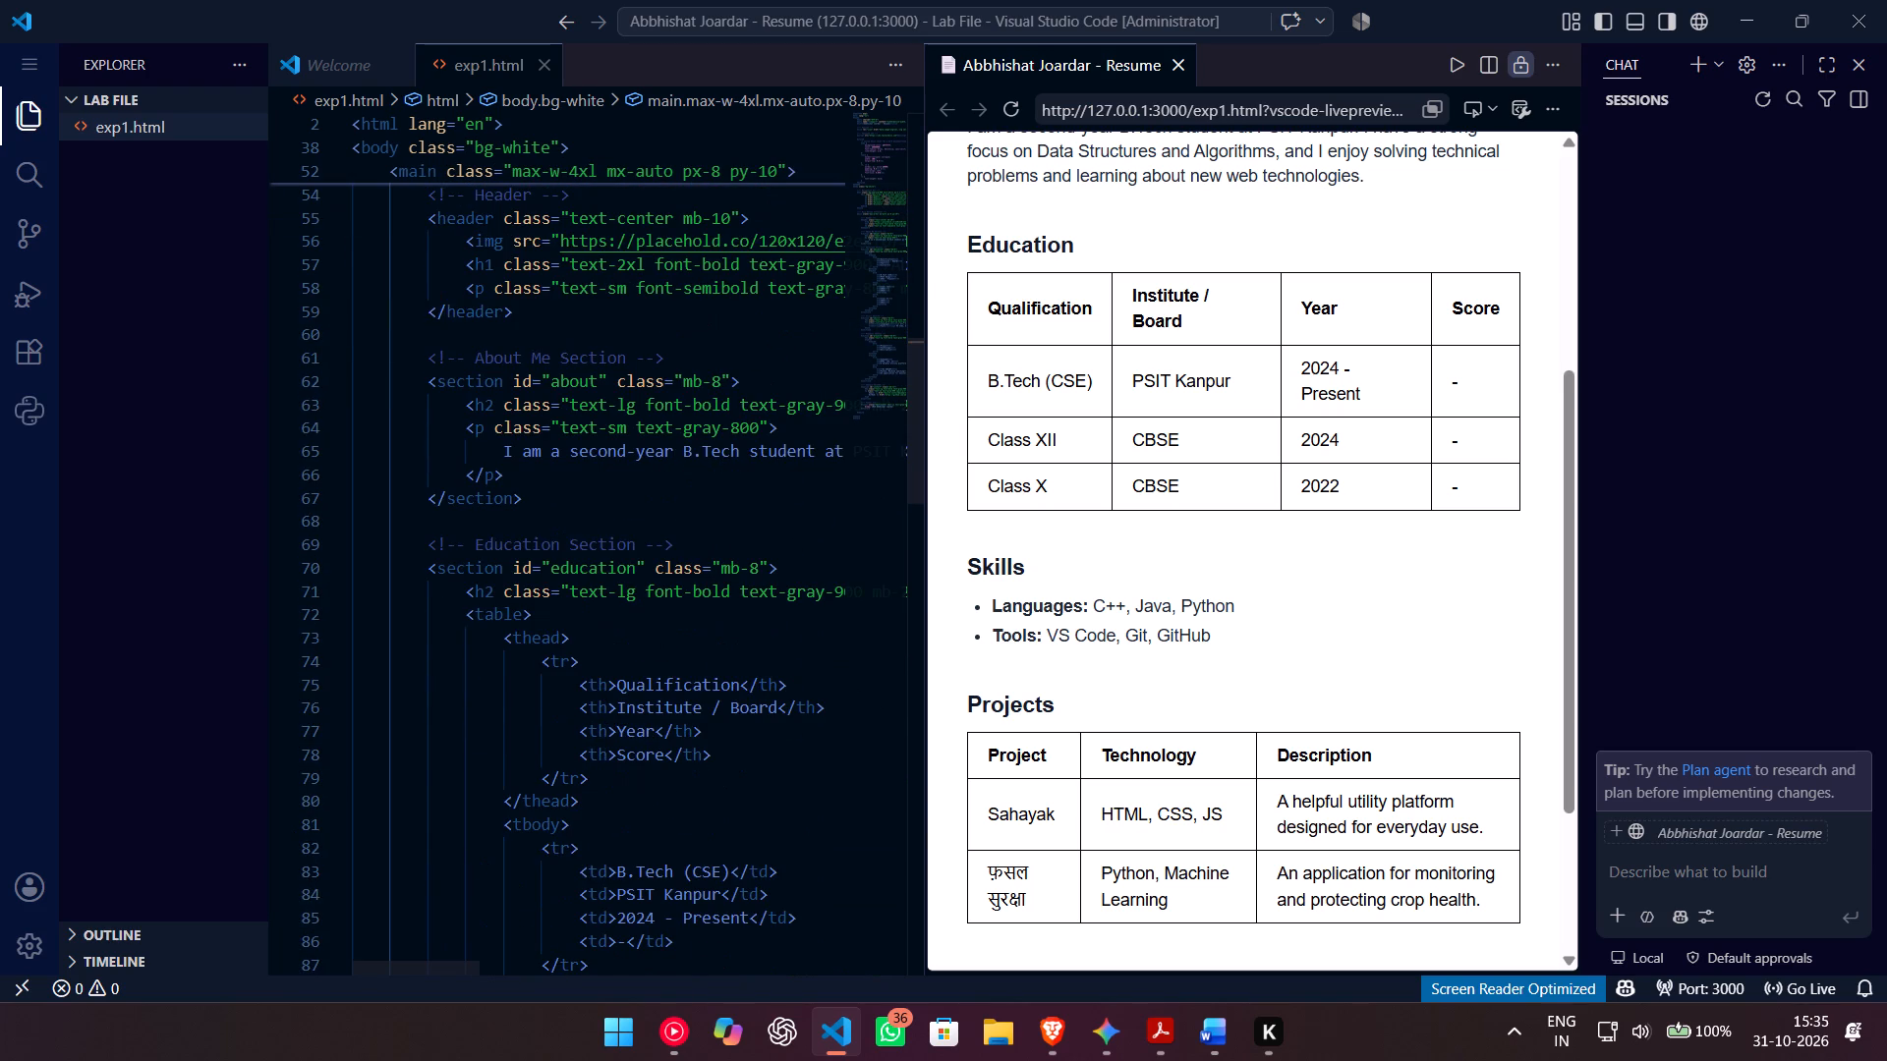
pyautogui.scroll(5, 701, 357)
pyautogui.scroll(-9, 1270, 775)
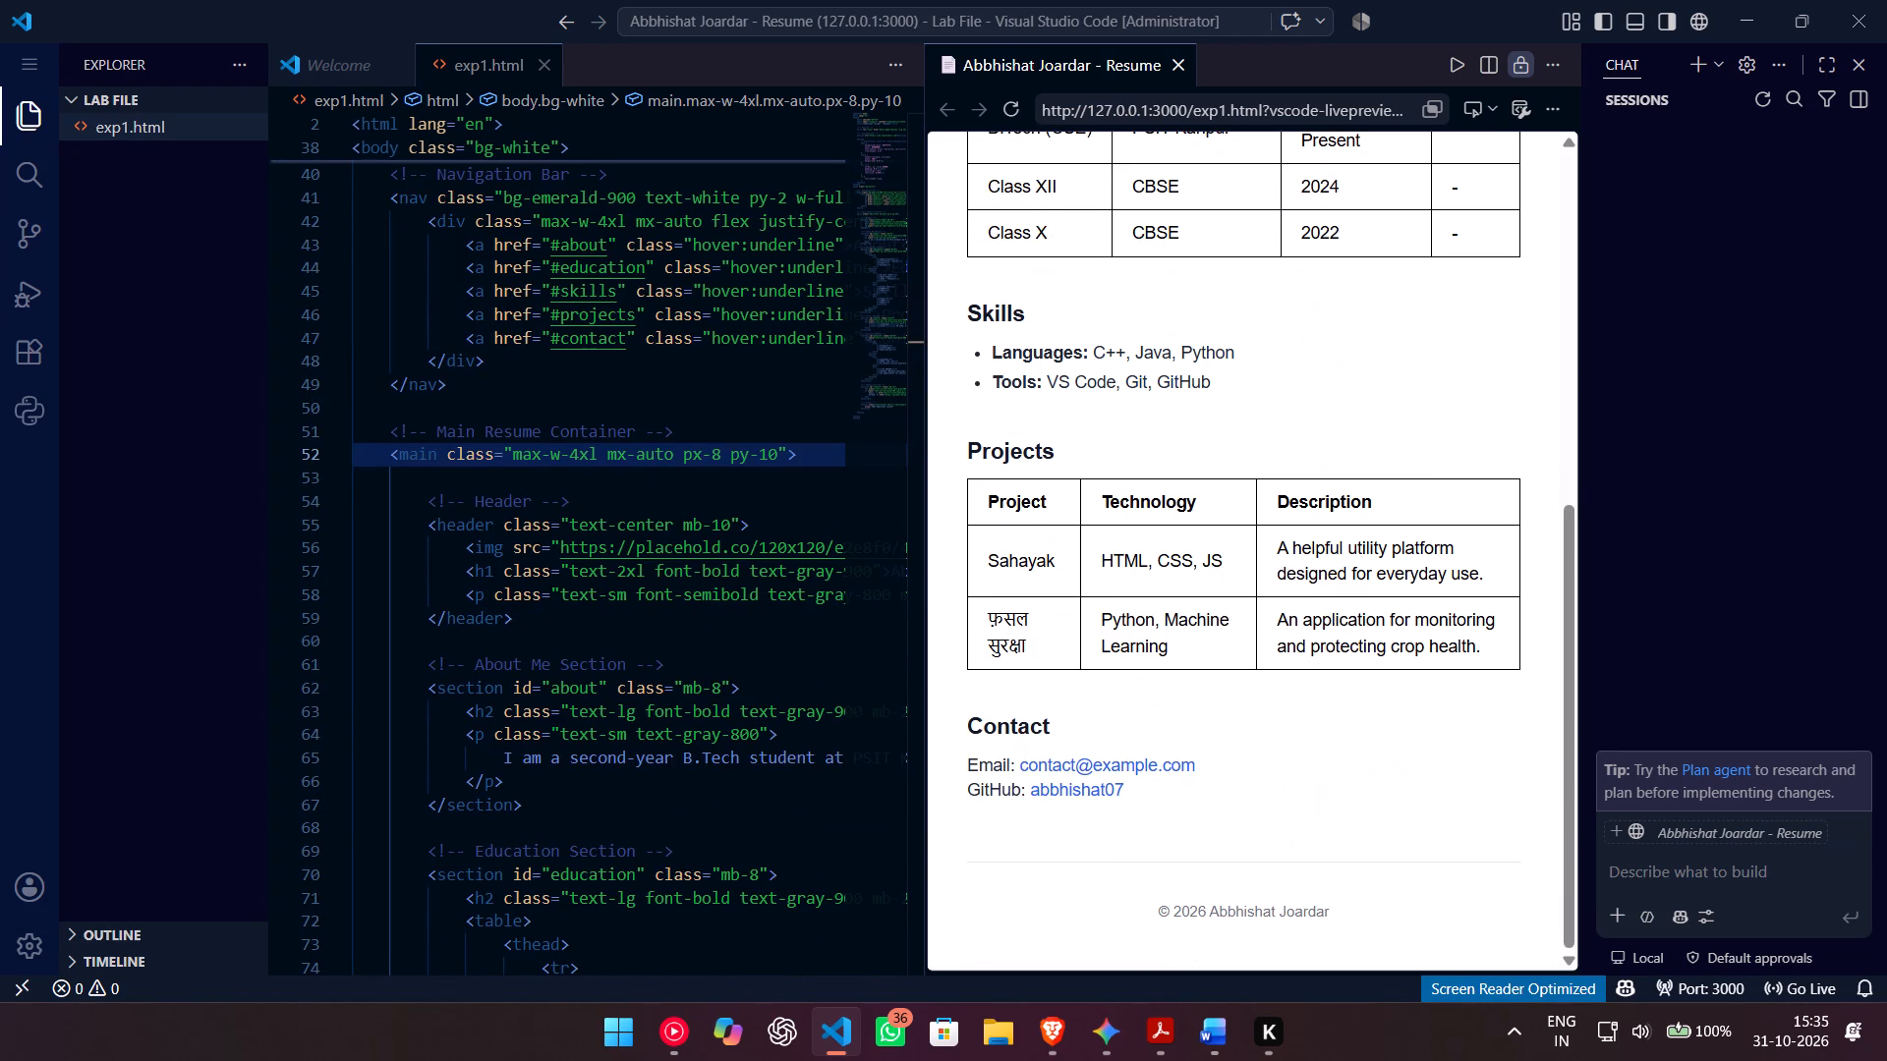
pyautogui.scroll(20, 766, 601)
pyautogui.scroll(14, 766, 601)
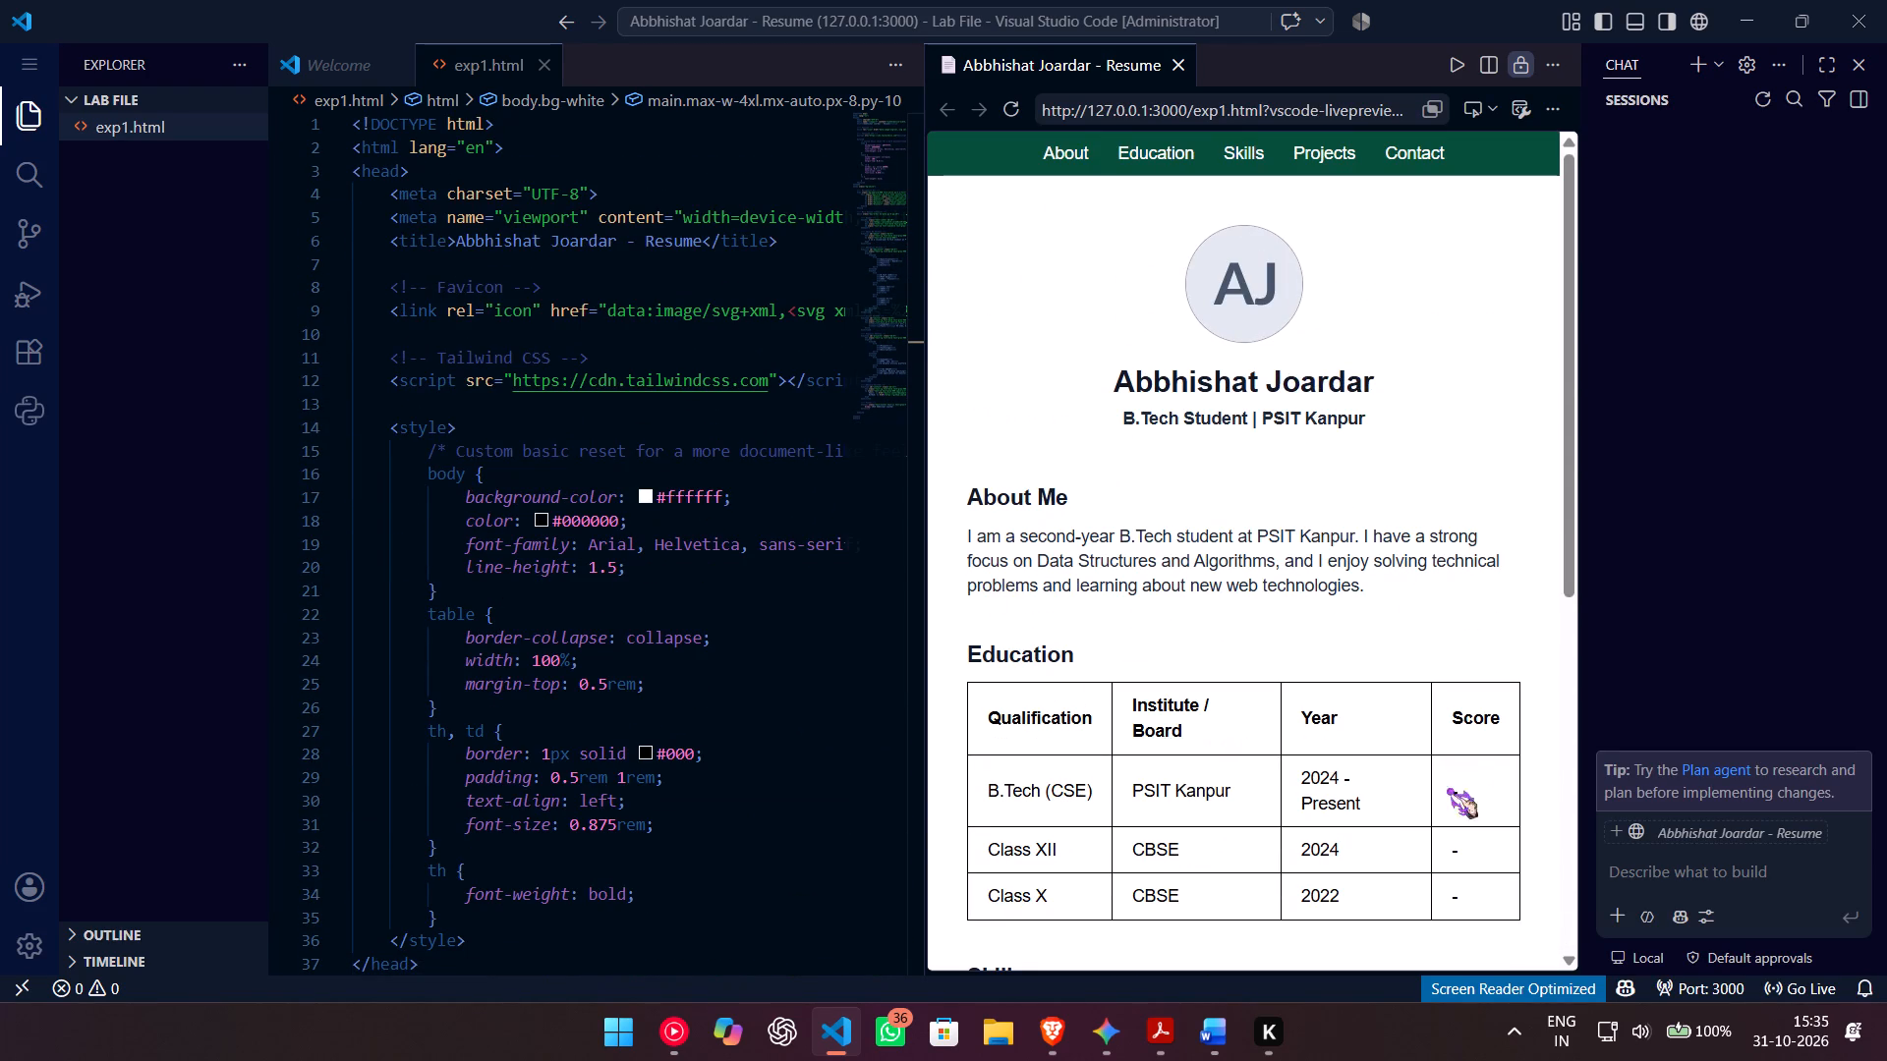
pyautogui.scroll(-4, 677, 686)
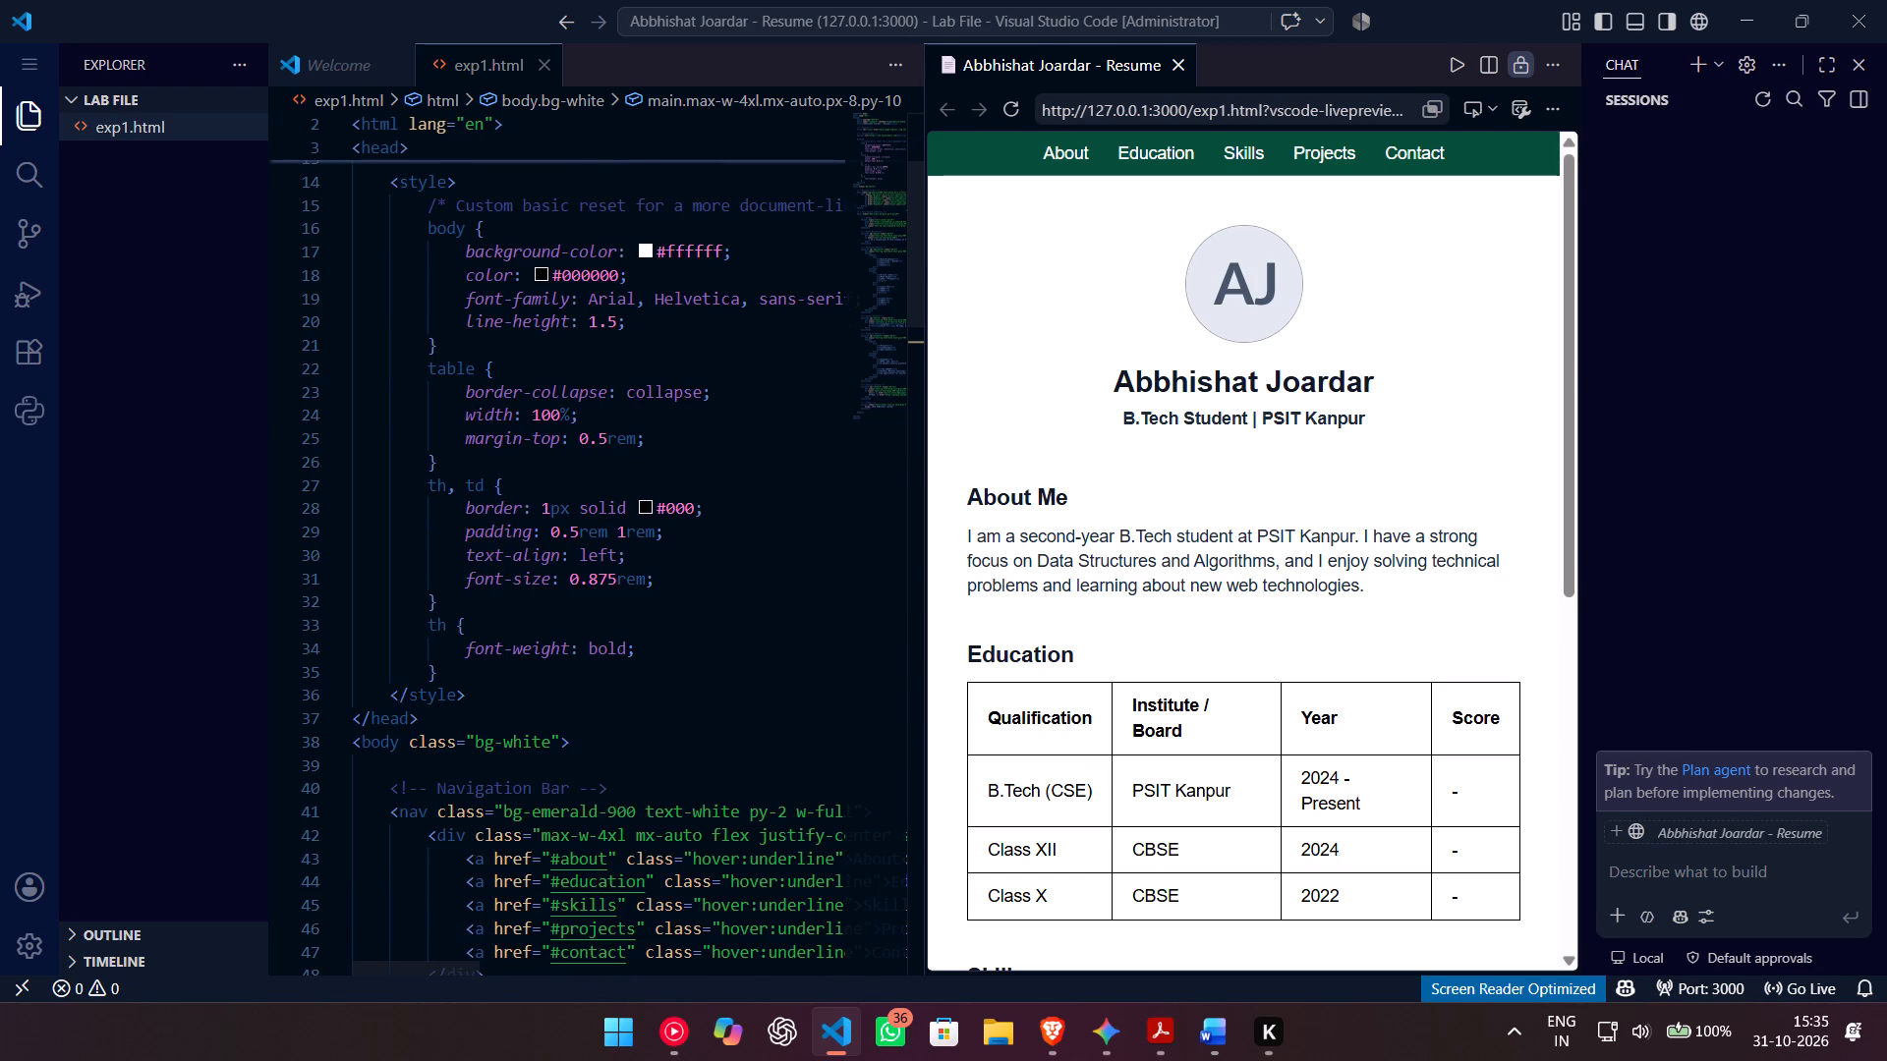
pyautogui.scroll(6, 671, 680)
pyautogui.scroll(-13, 671, 684)
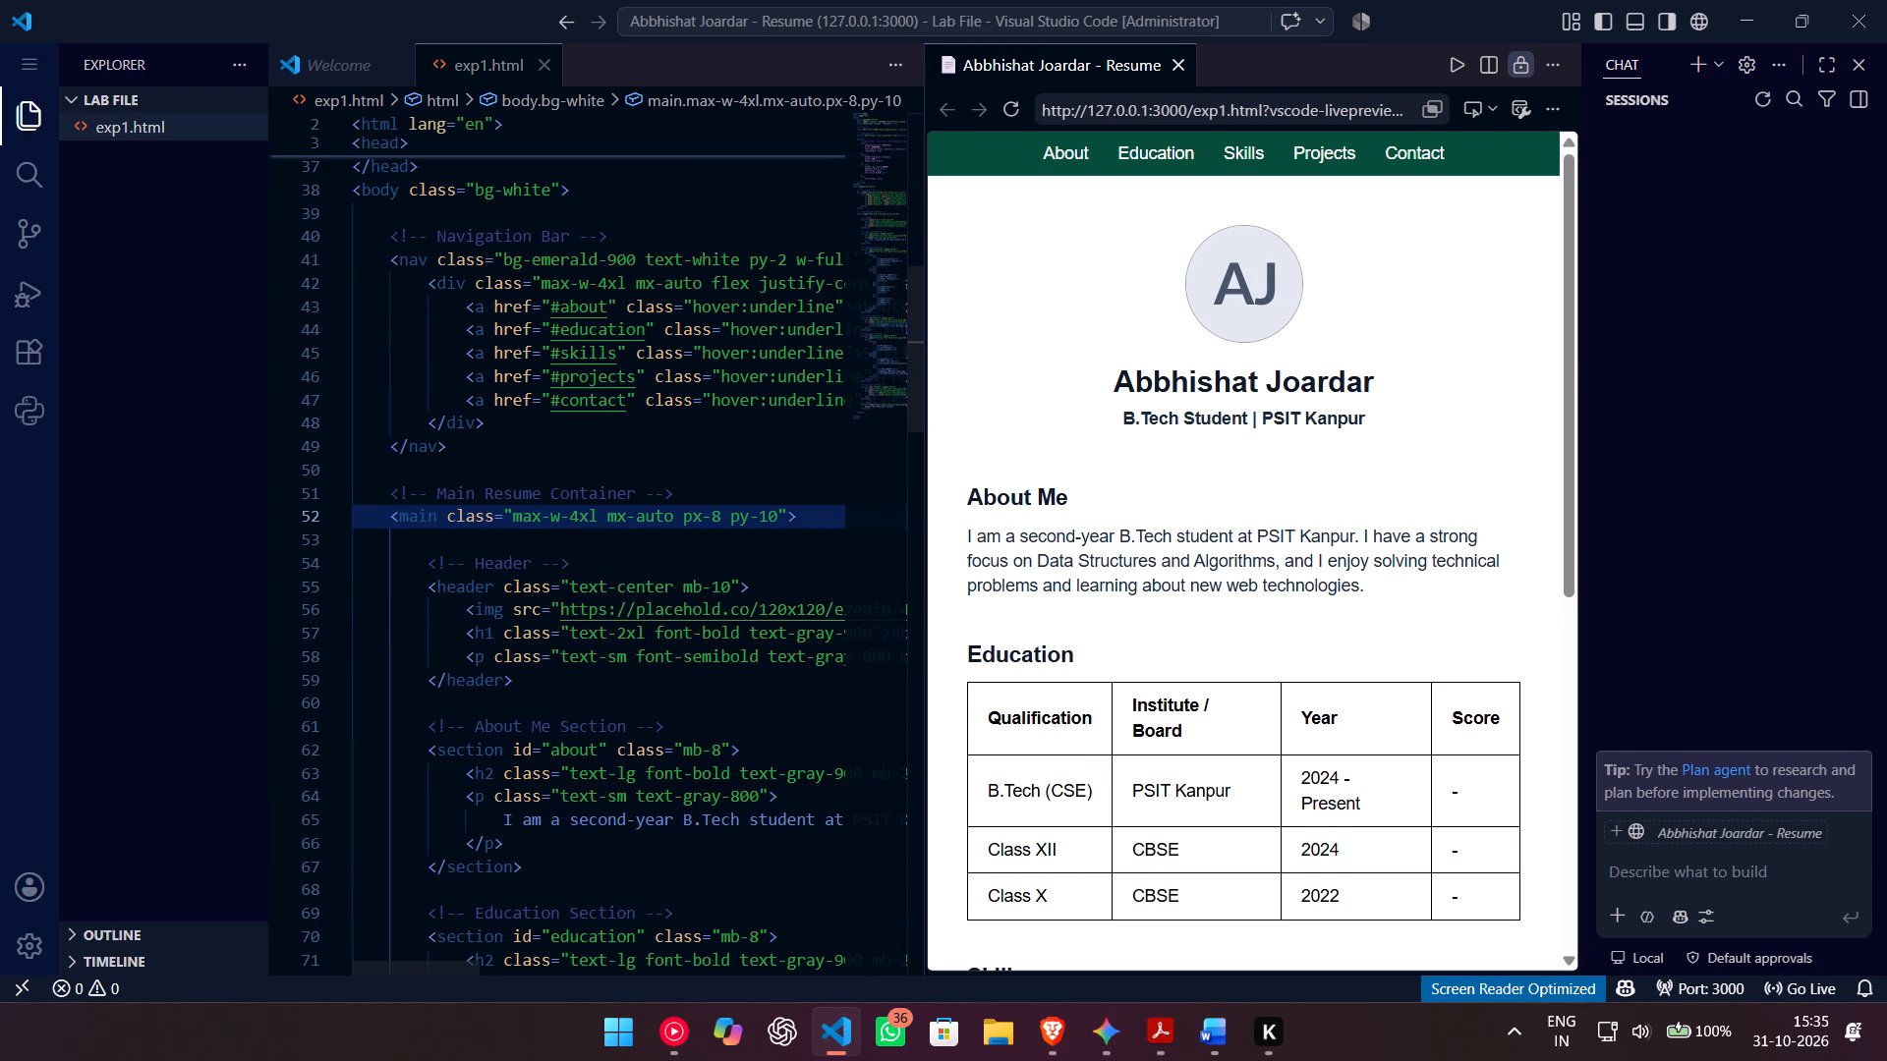
pyautogui.scroll(-2, 669, 804)
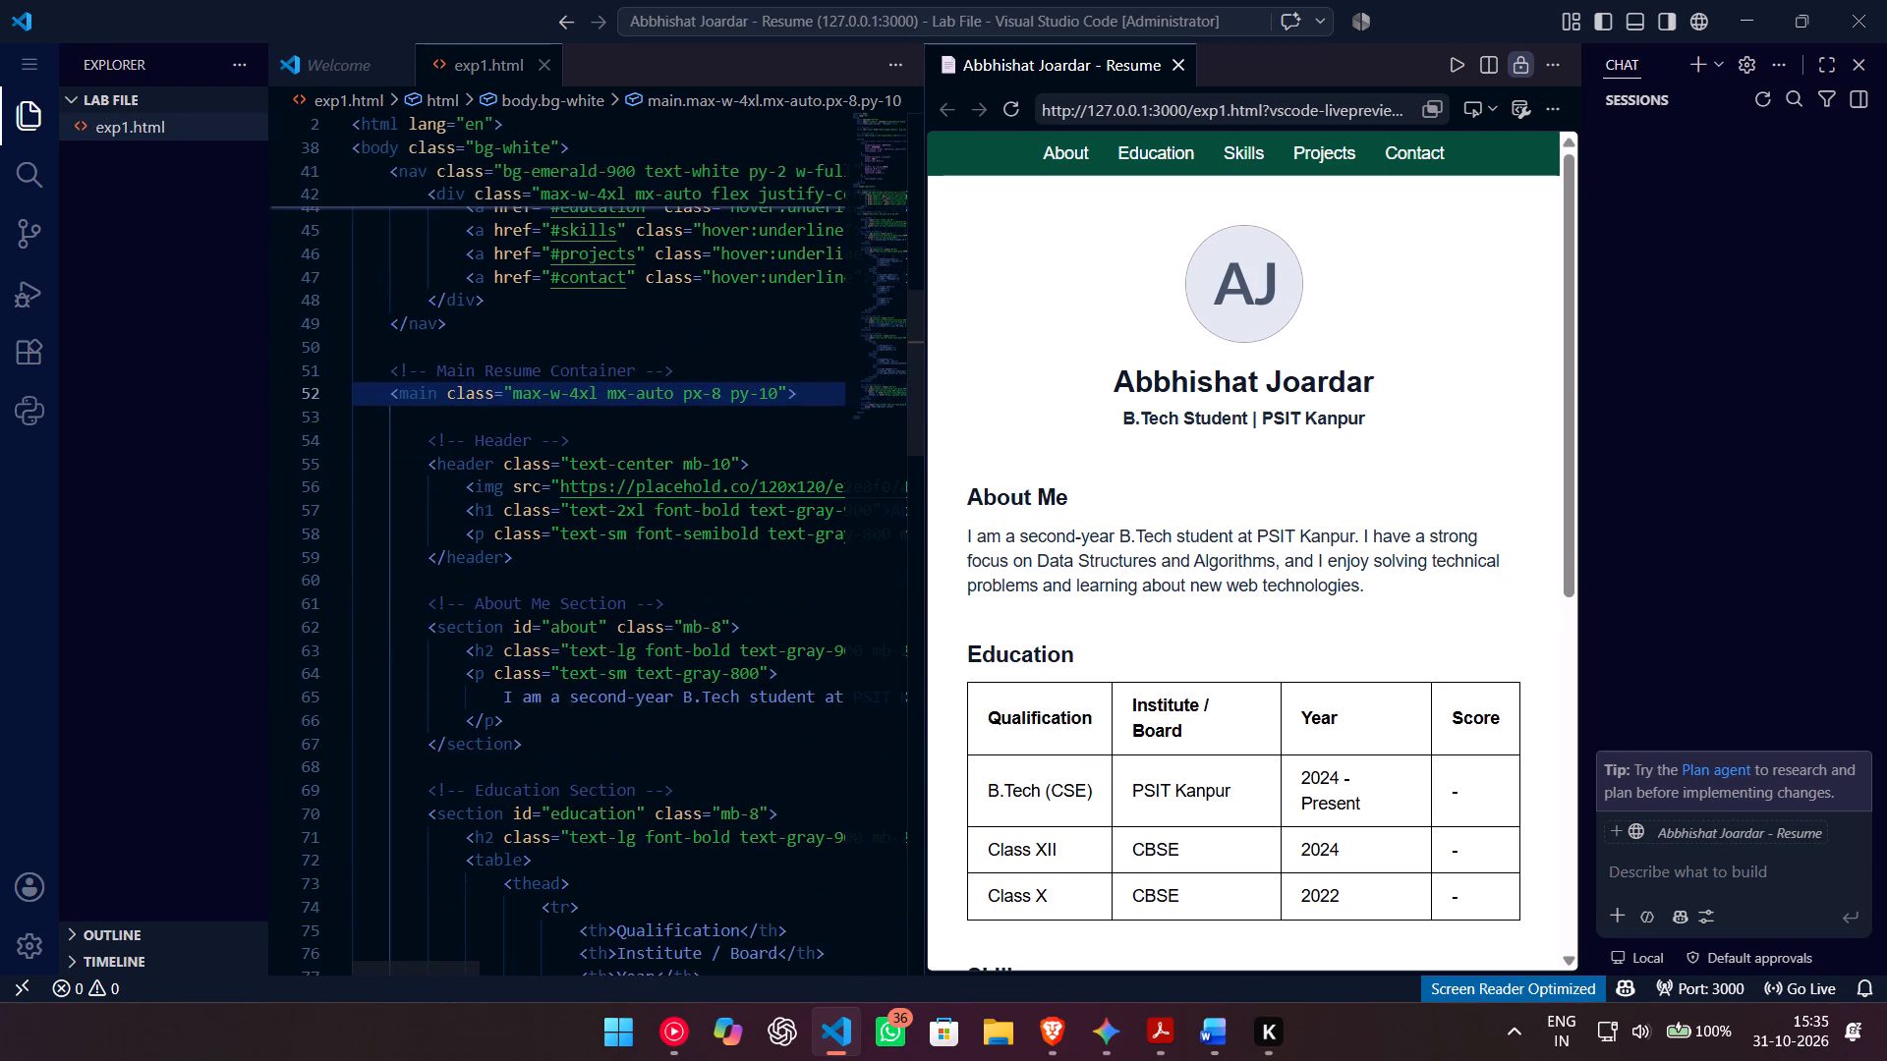
pyautogui.scroll(-4, 663, 799)
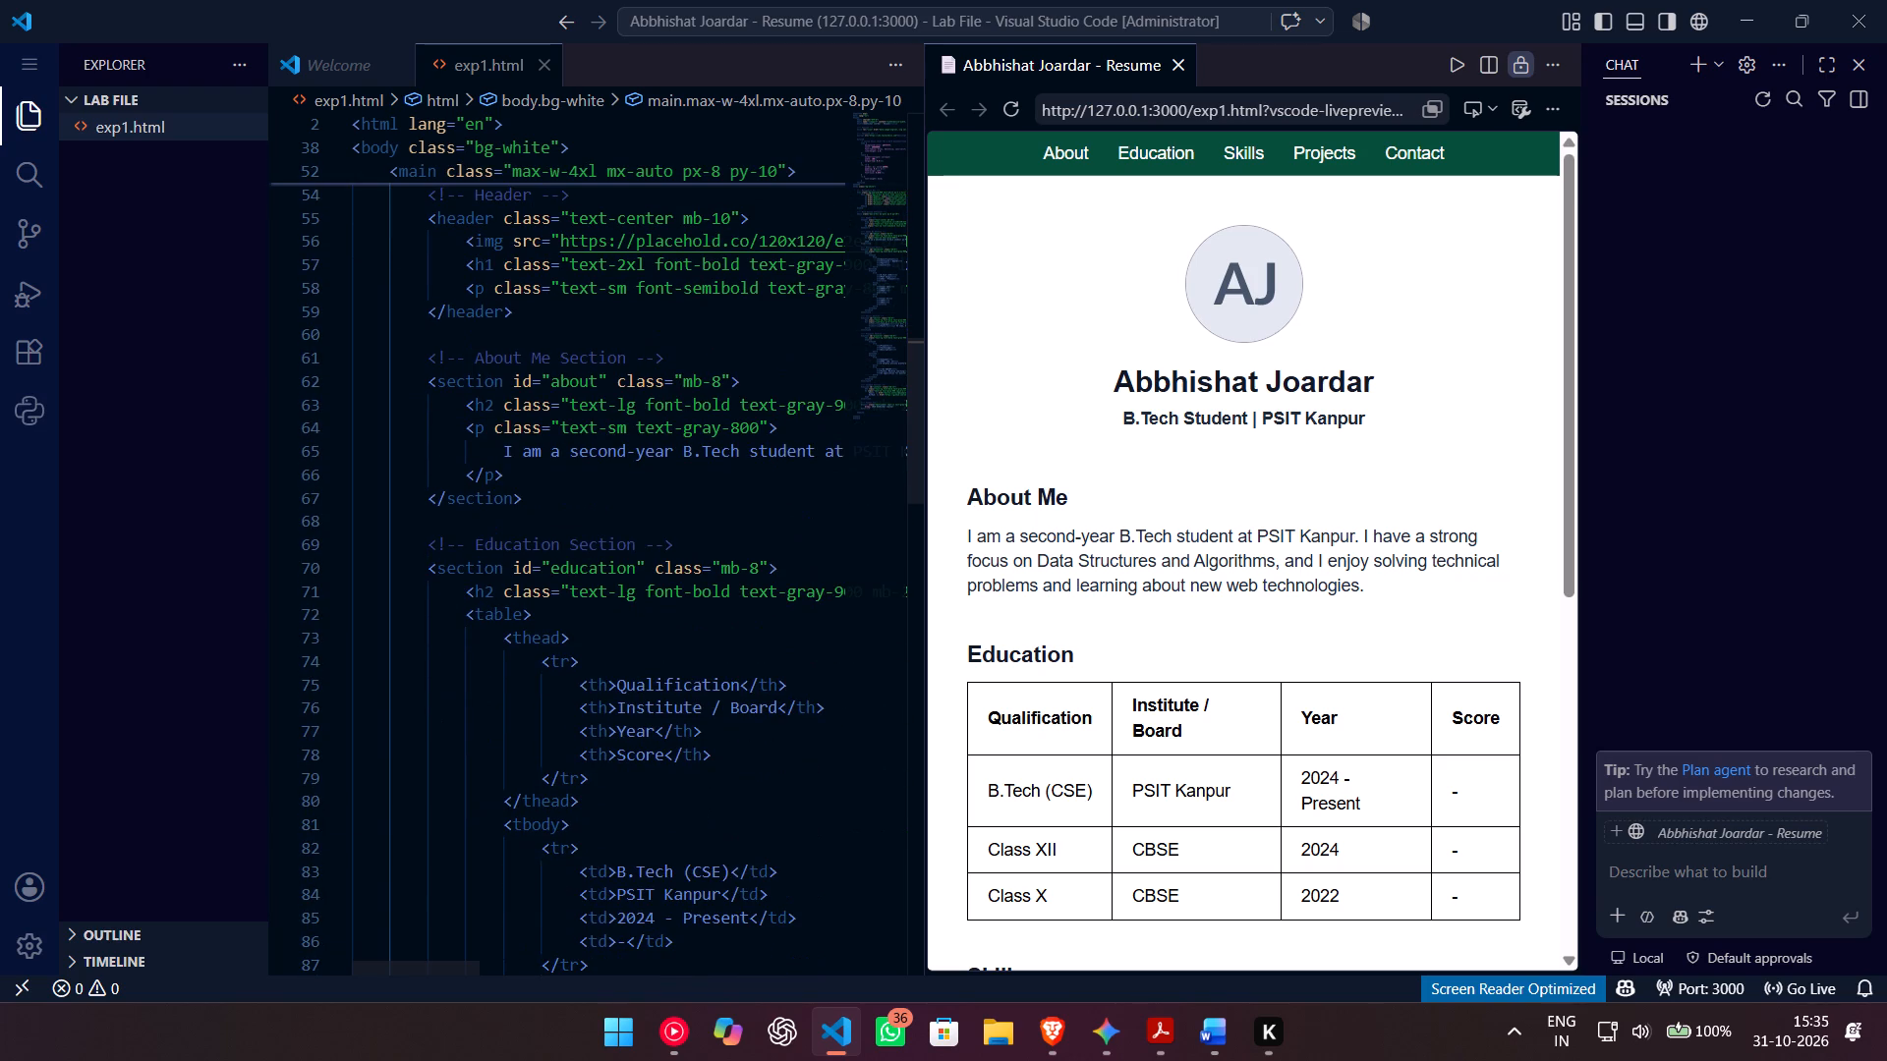
pyautogui.moveTo(458, 963); pyautogui.dragTo(505, 977)
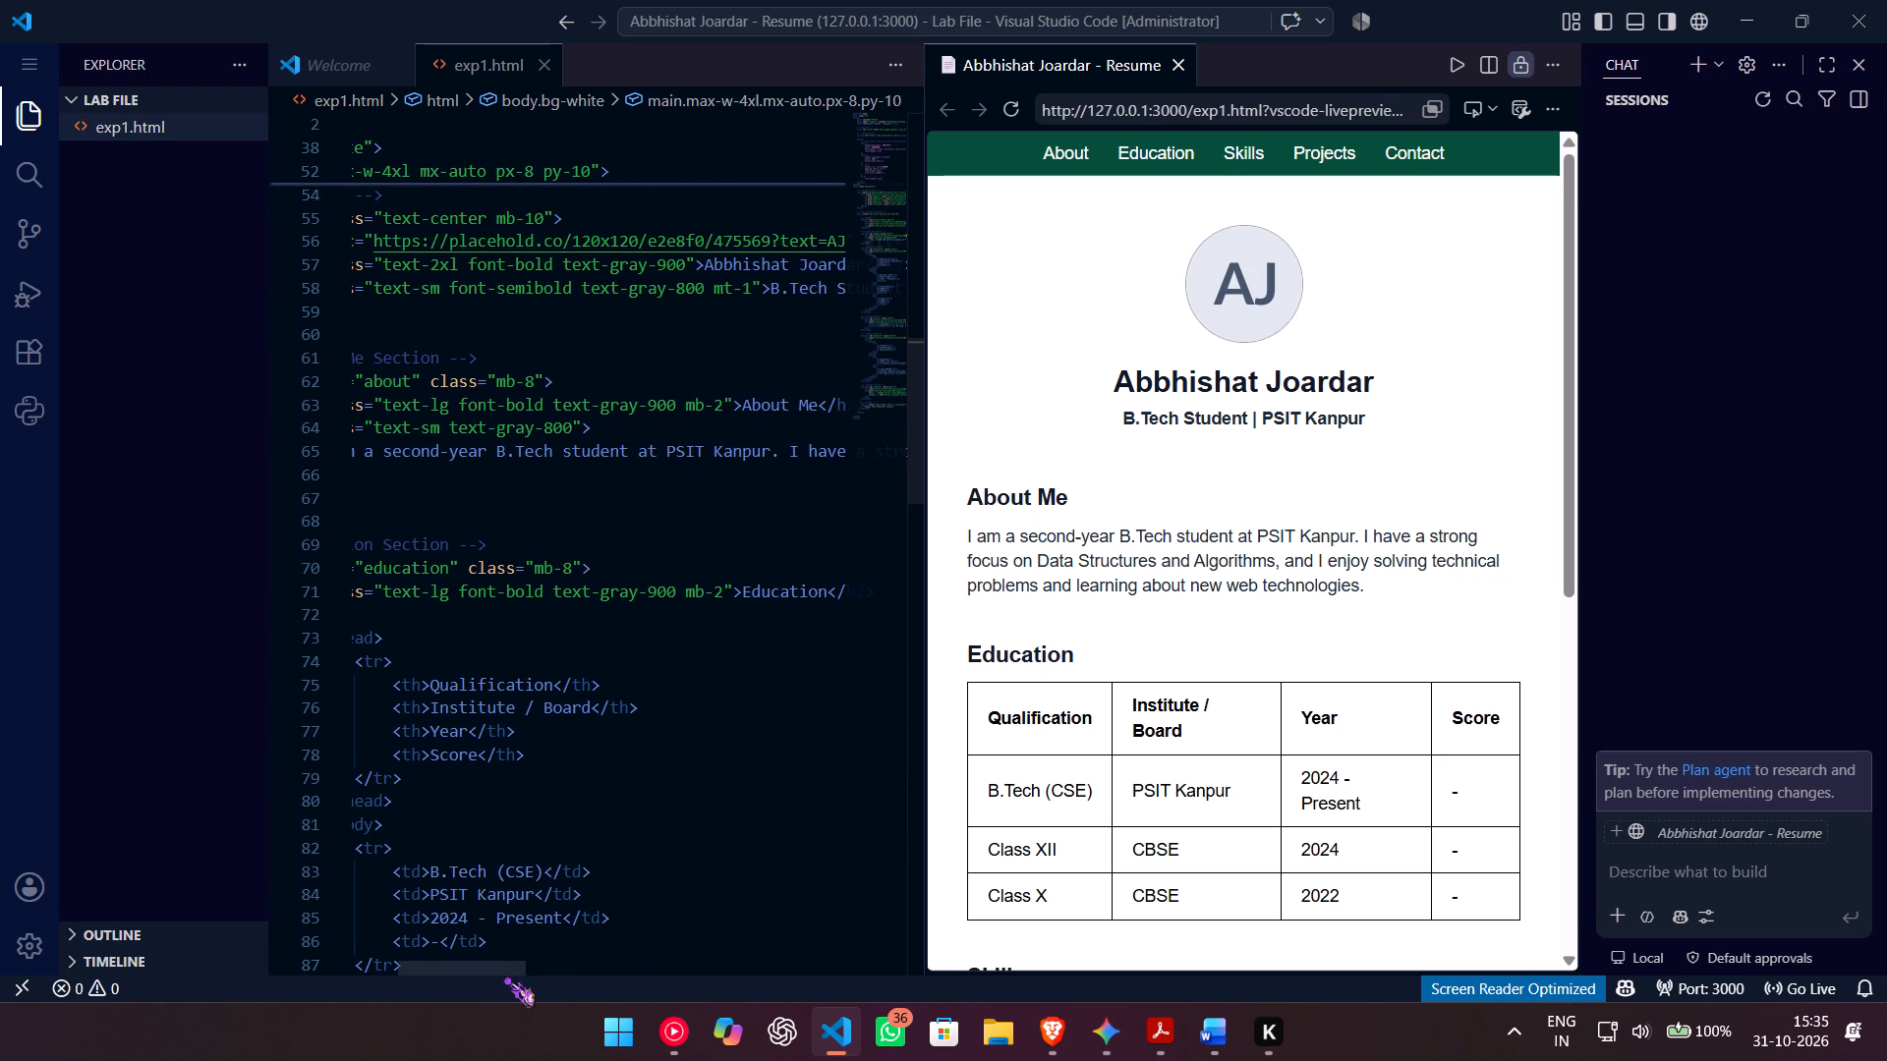
pyautogui.moveTo(505, 977); pyautogui.dragTo(487, 976)
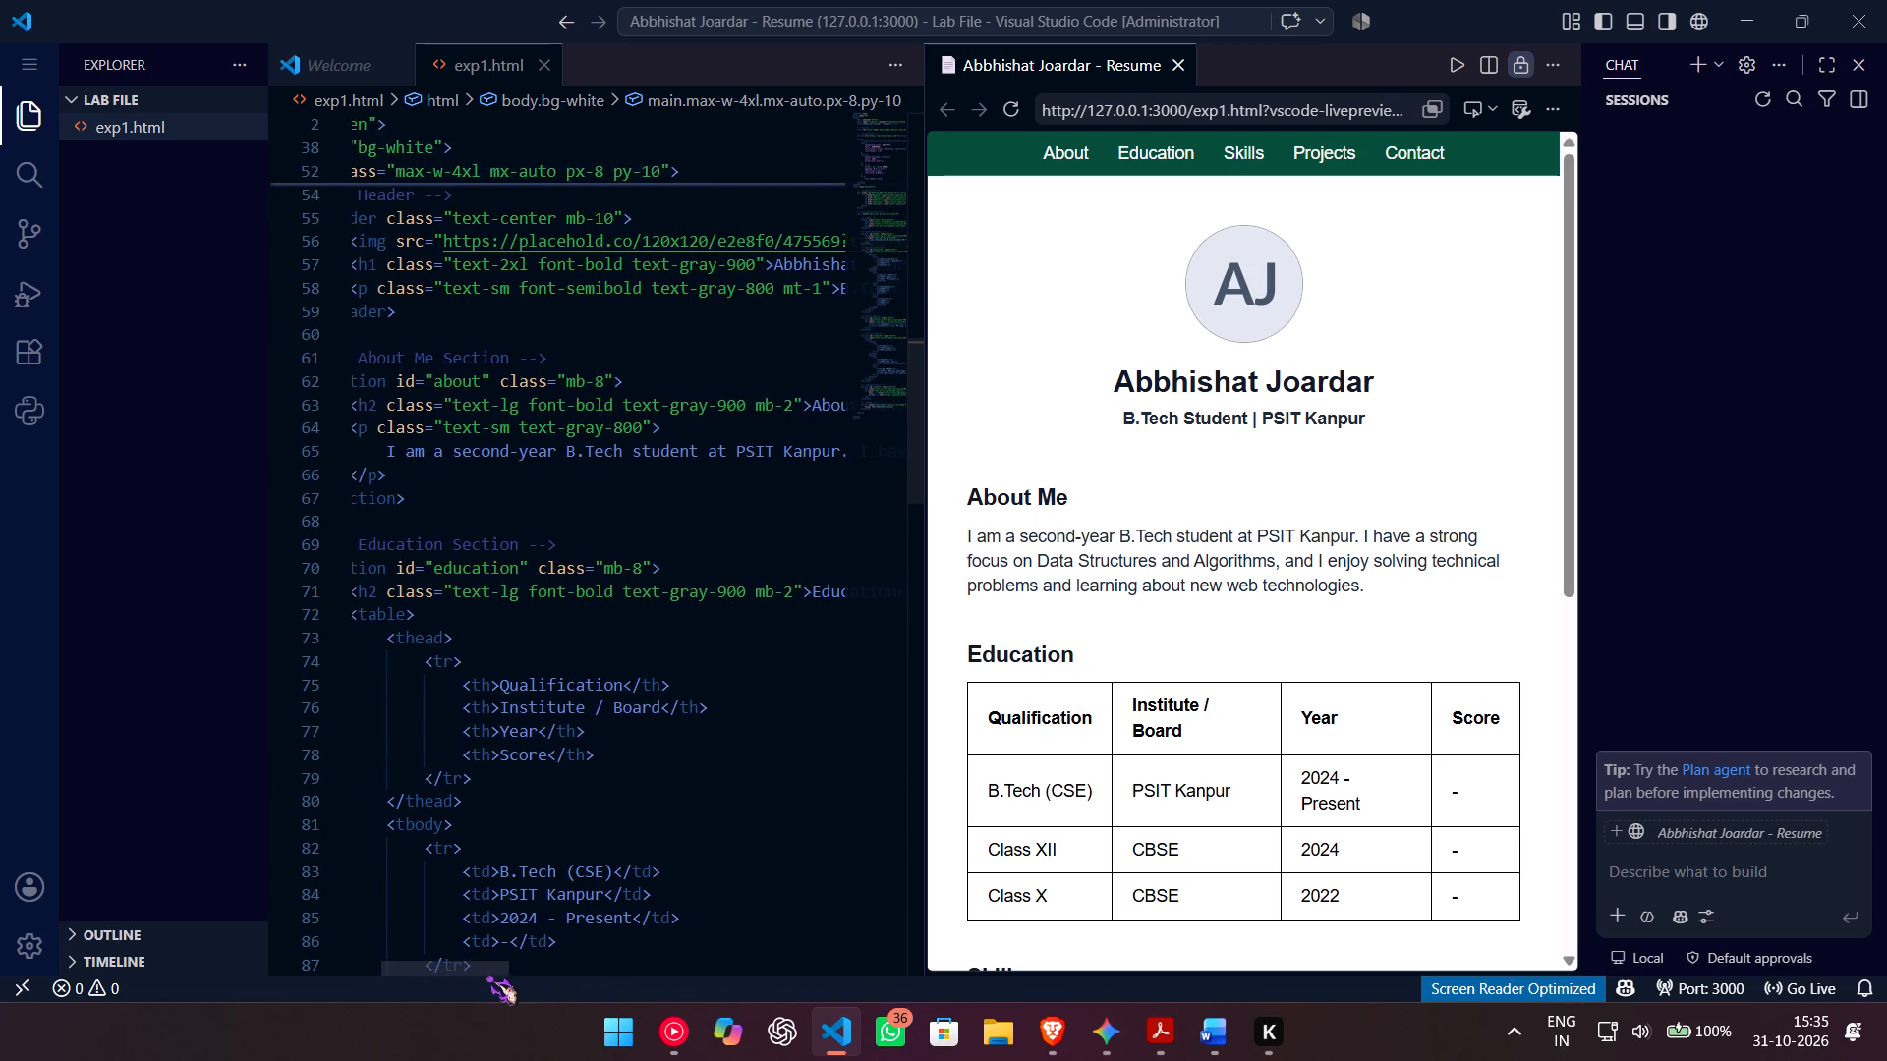
pyautogui.moveTo(487, 976); pyautogui.dragTo(436, 977)
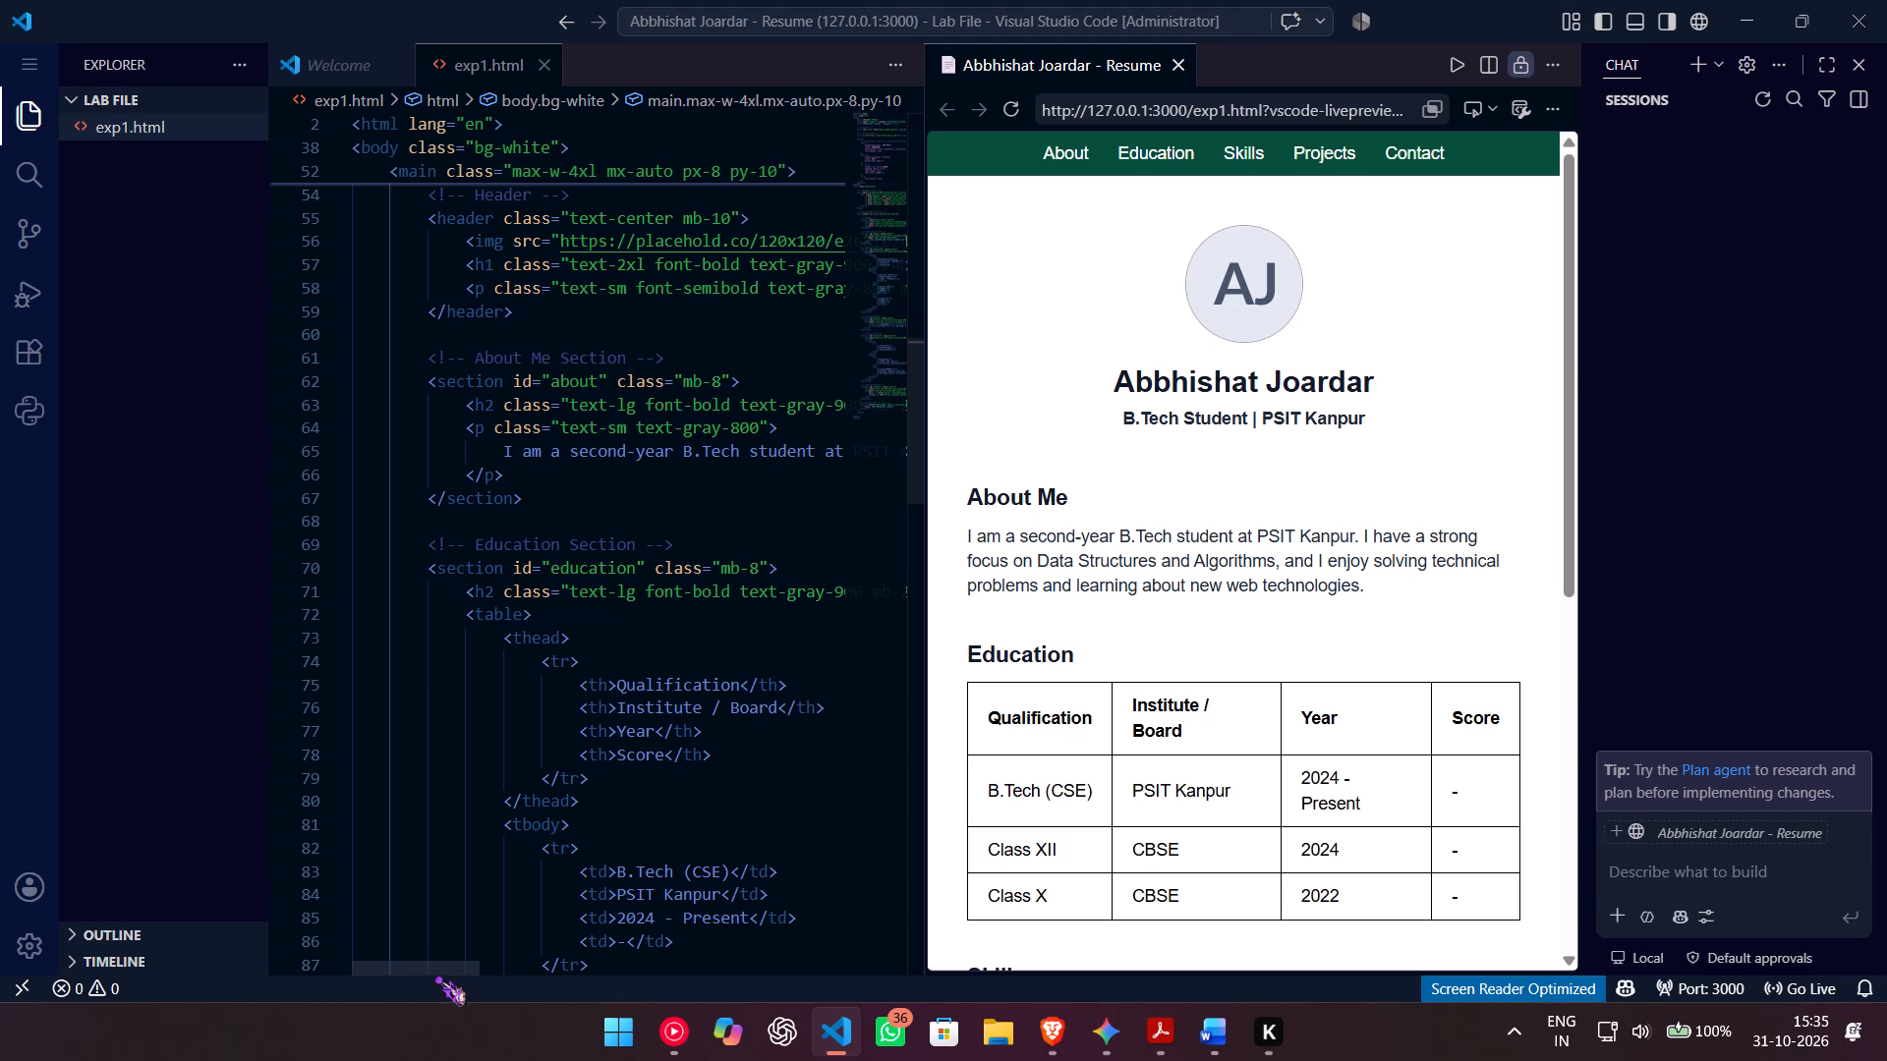
pyautogui.moveTo(436, 977); pyautogui.dragTo(457, 978)
# Change the B.Tech (CSE) row's year in the Education table to 2025 - Present.
pyautogui.scroll(-1, 542, 915)
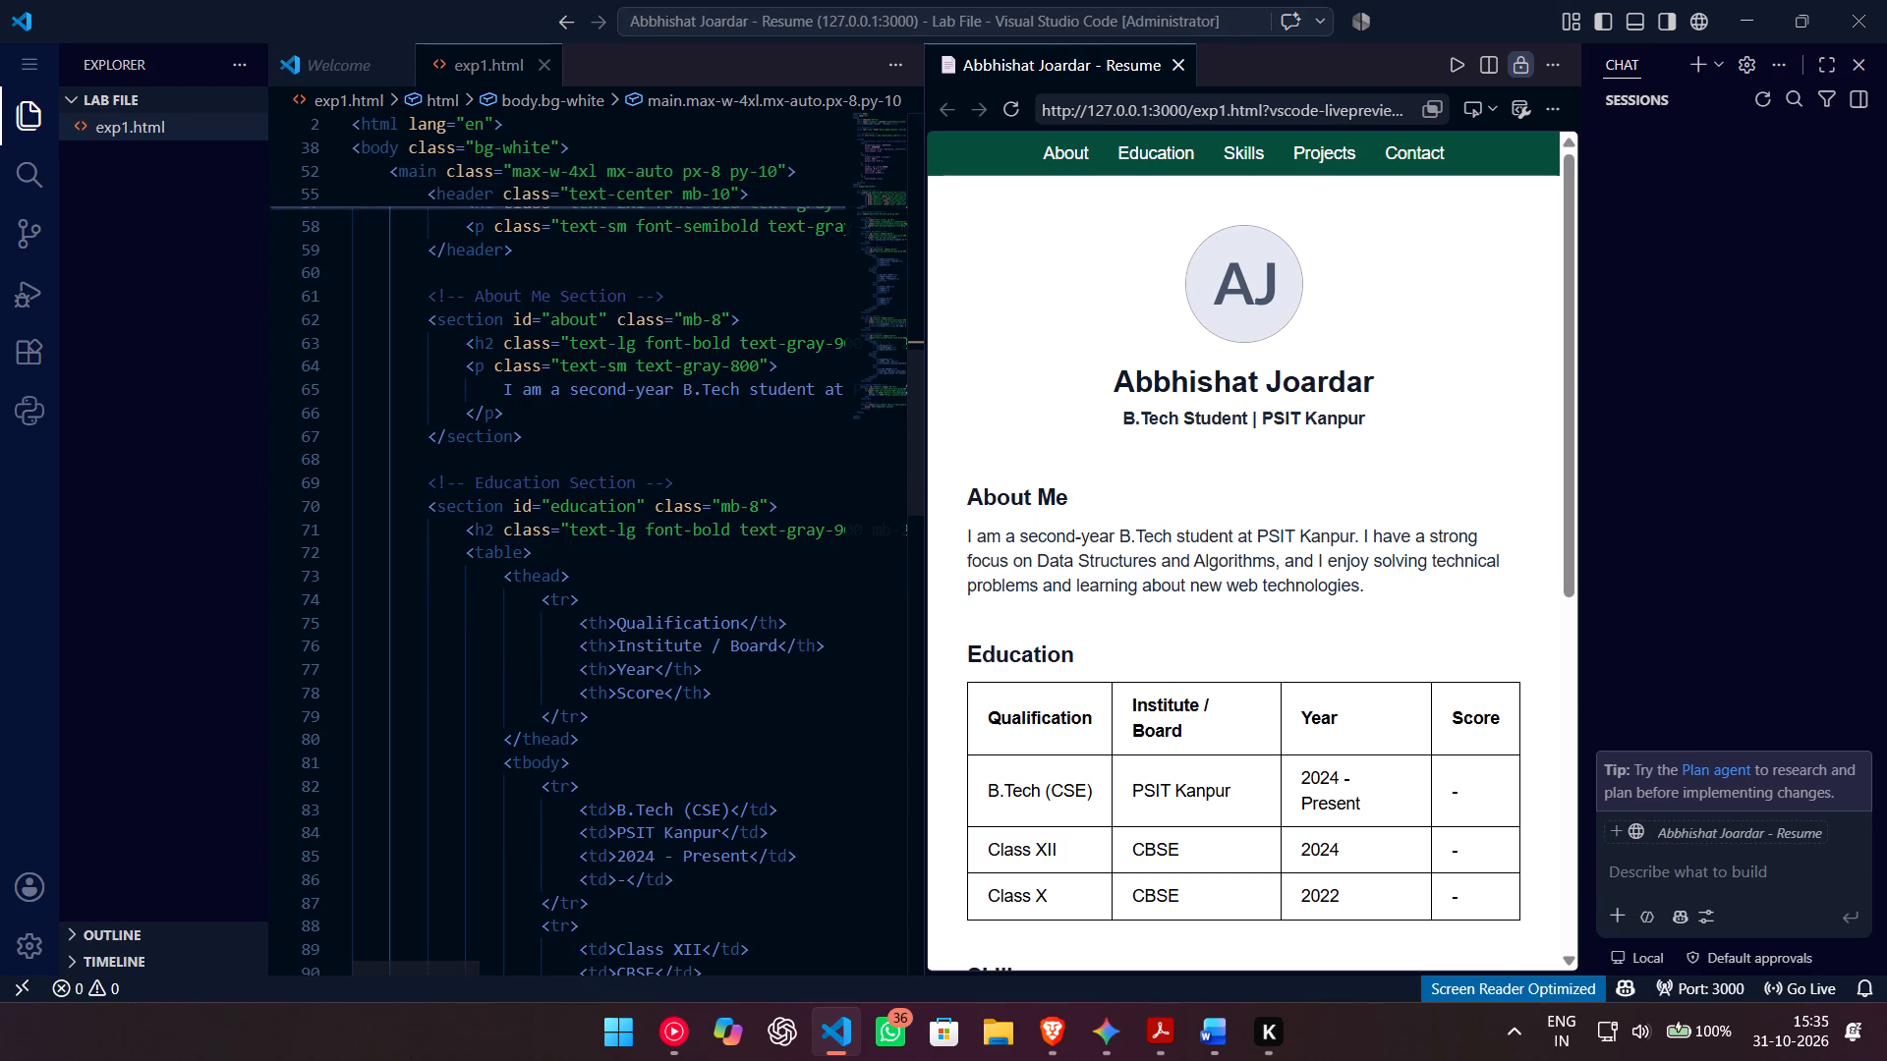
pyautogui.click(652, 857)
pyautogui.press('BackSpace')
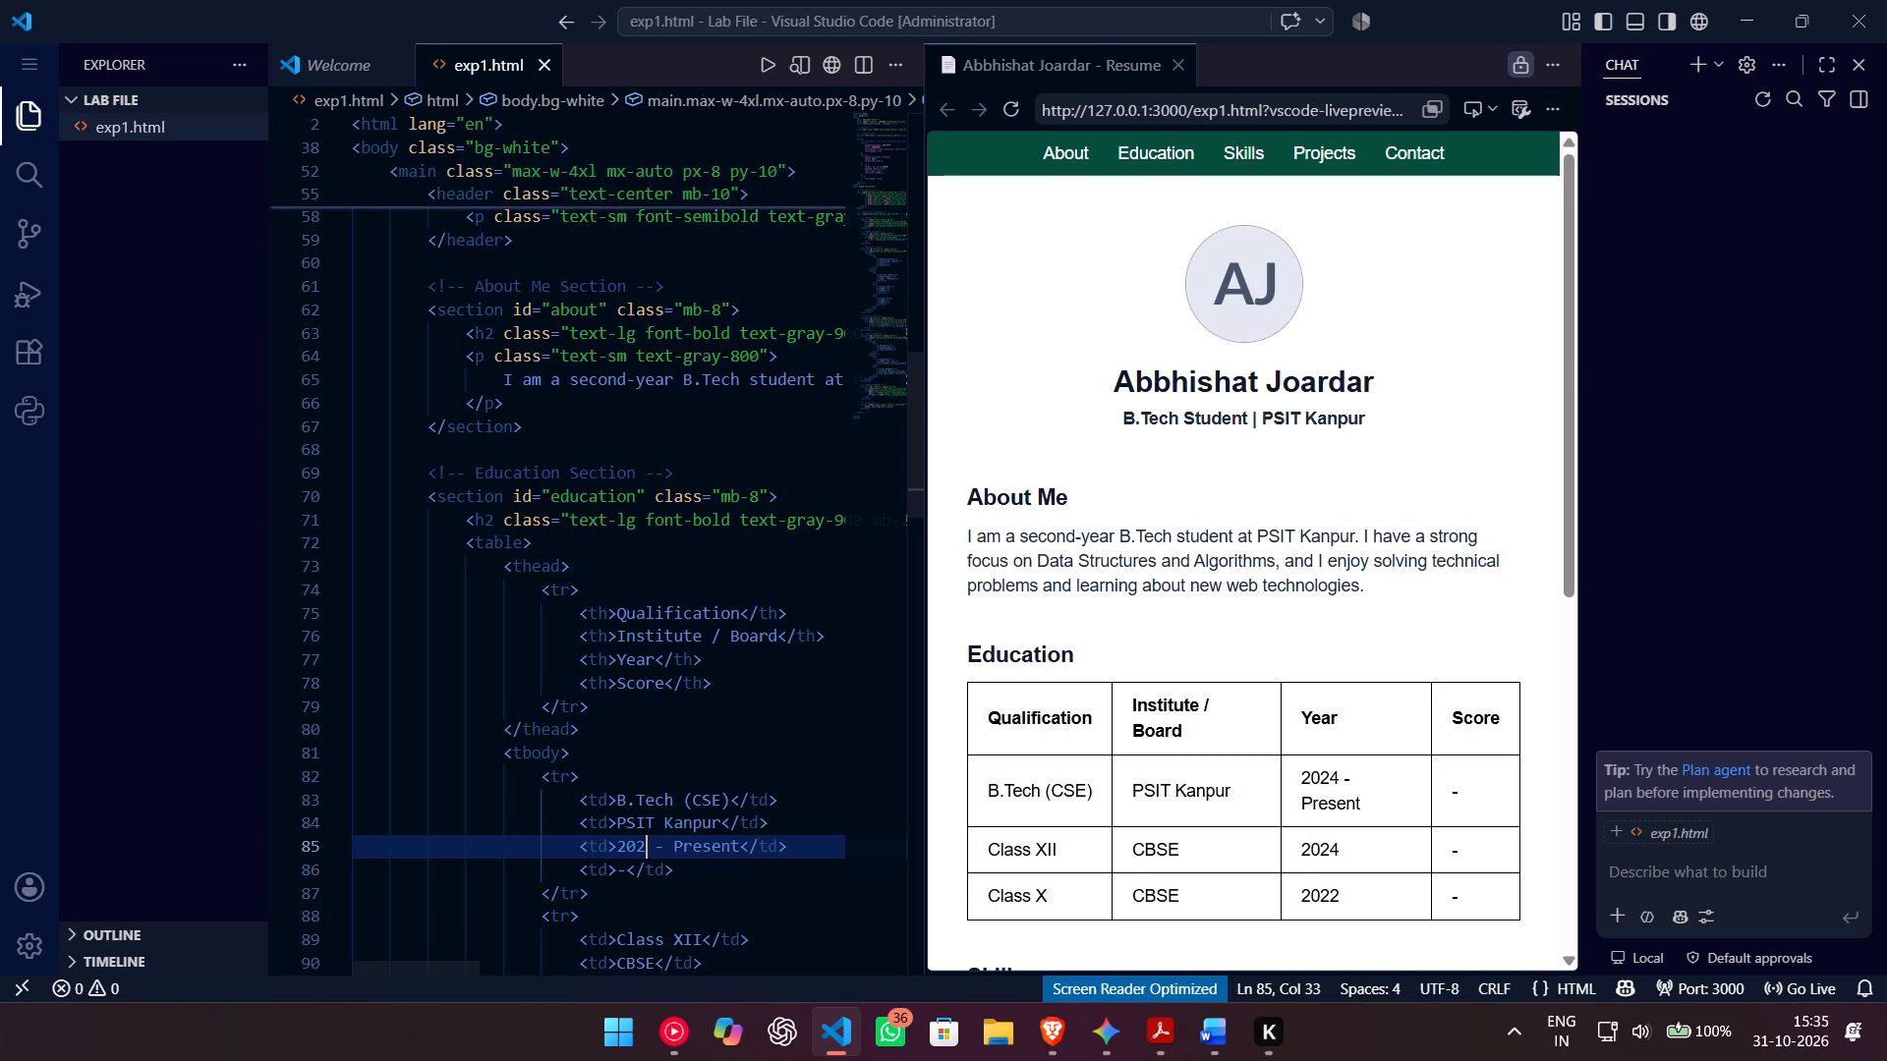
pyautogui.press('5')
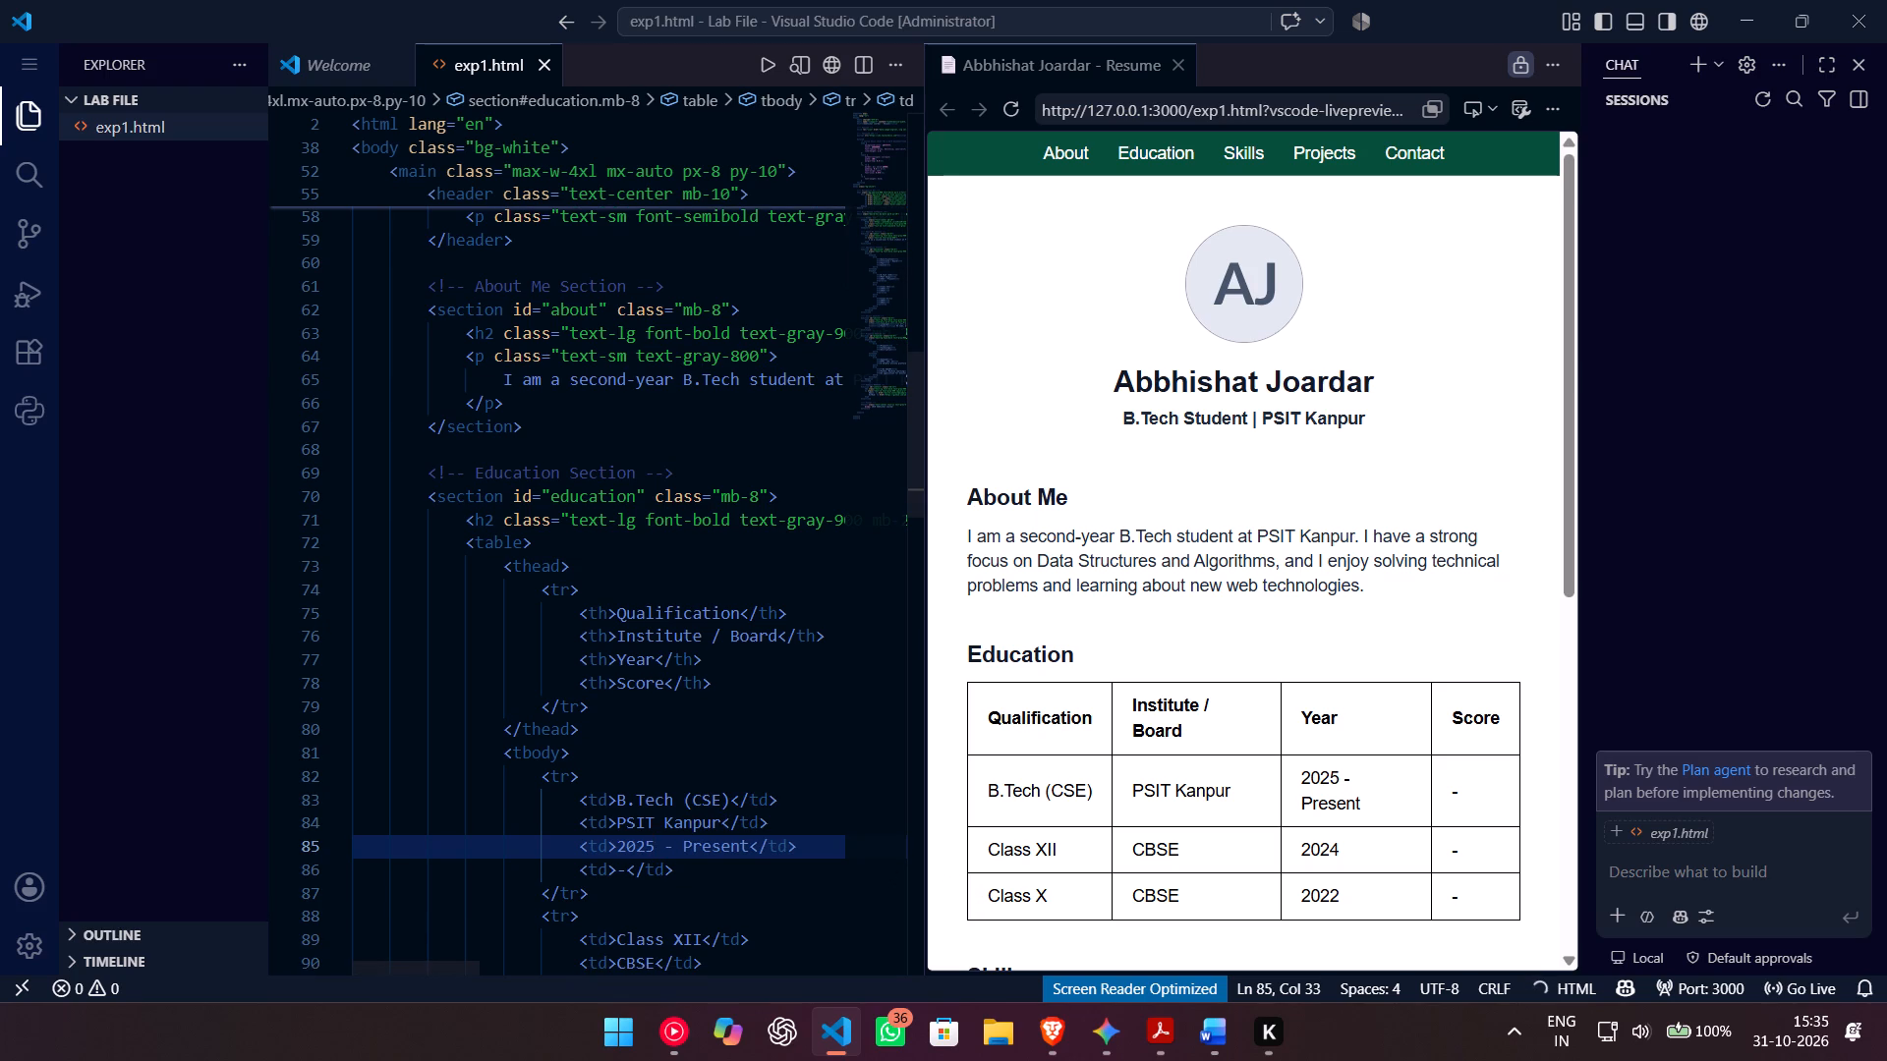
# Change the Class XII row's board in the Education table to ICSE.
pyautogui.scroll(-2, 641, 871)
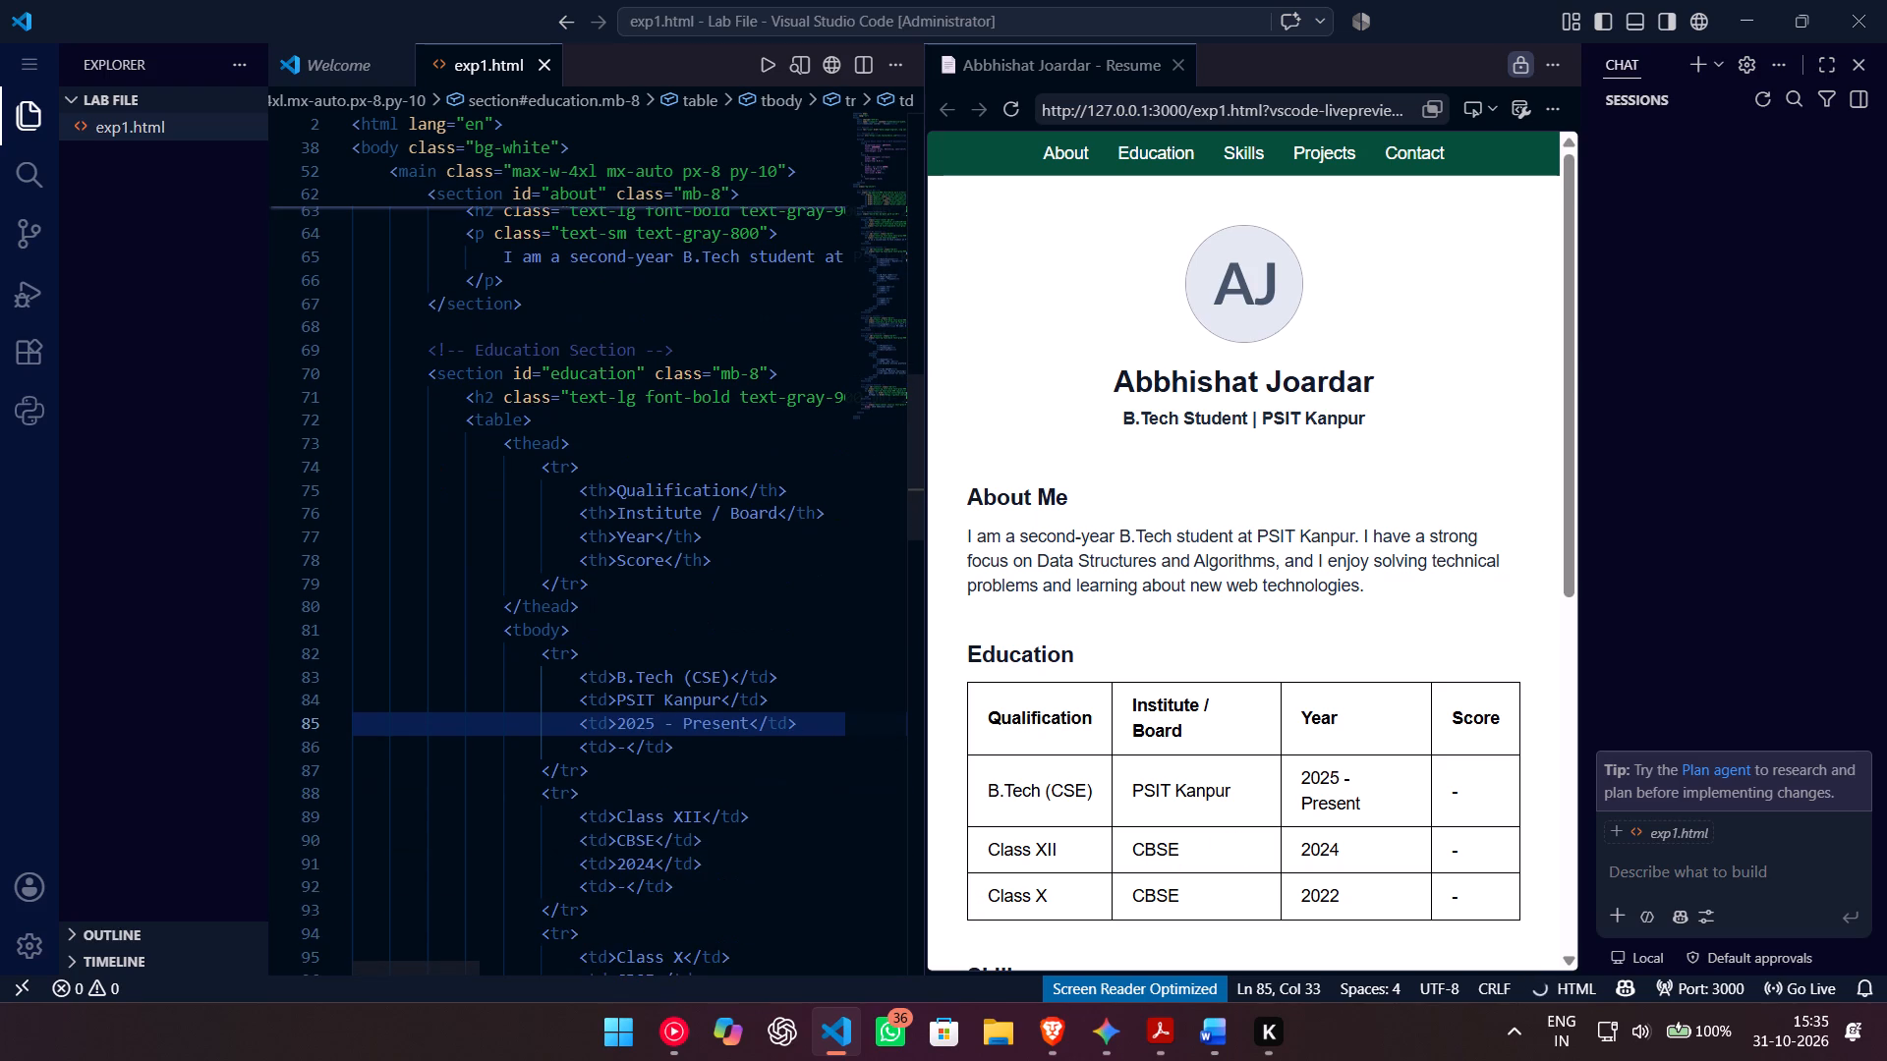
pyautogui.click(653, 844)
pyautogui.press('BackSpace')
pyautogui.press('BackSpace')
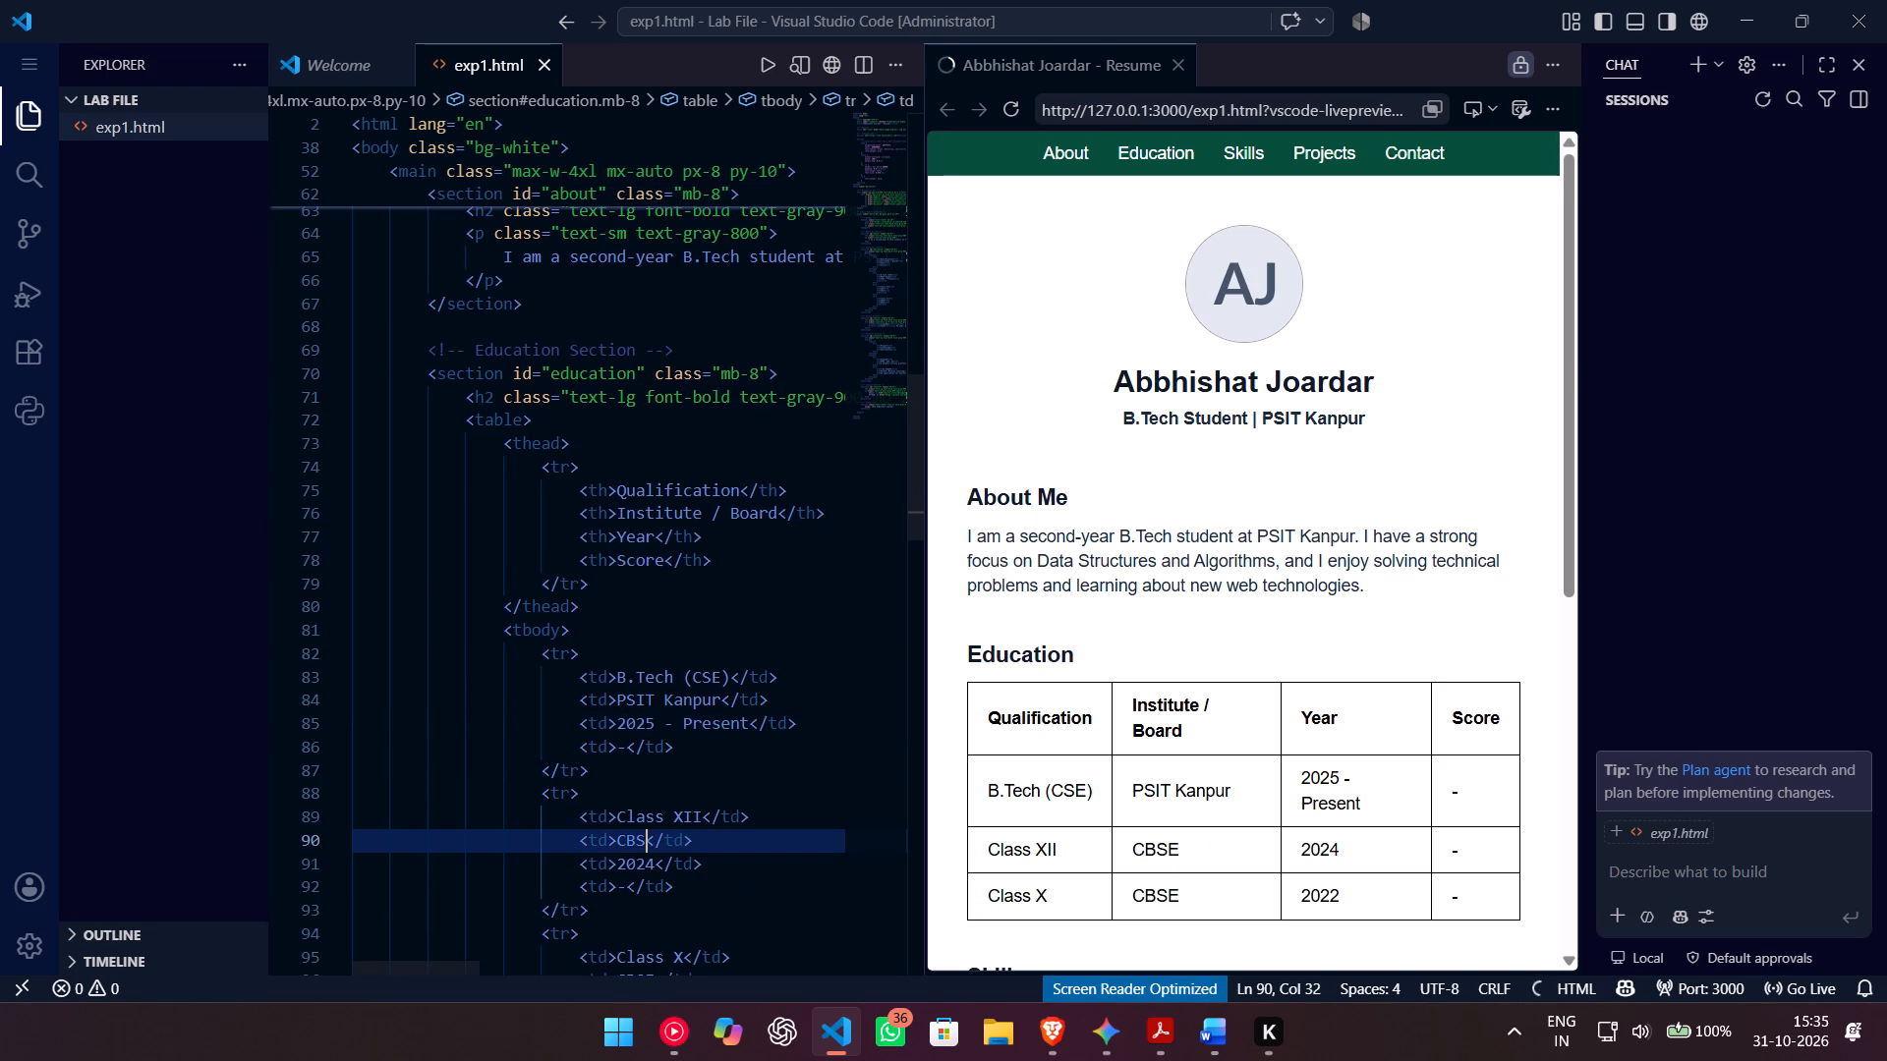
pyautogui.press('BackSpace')
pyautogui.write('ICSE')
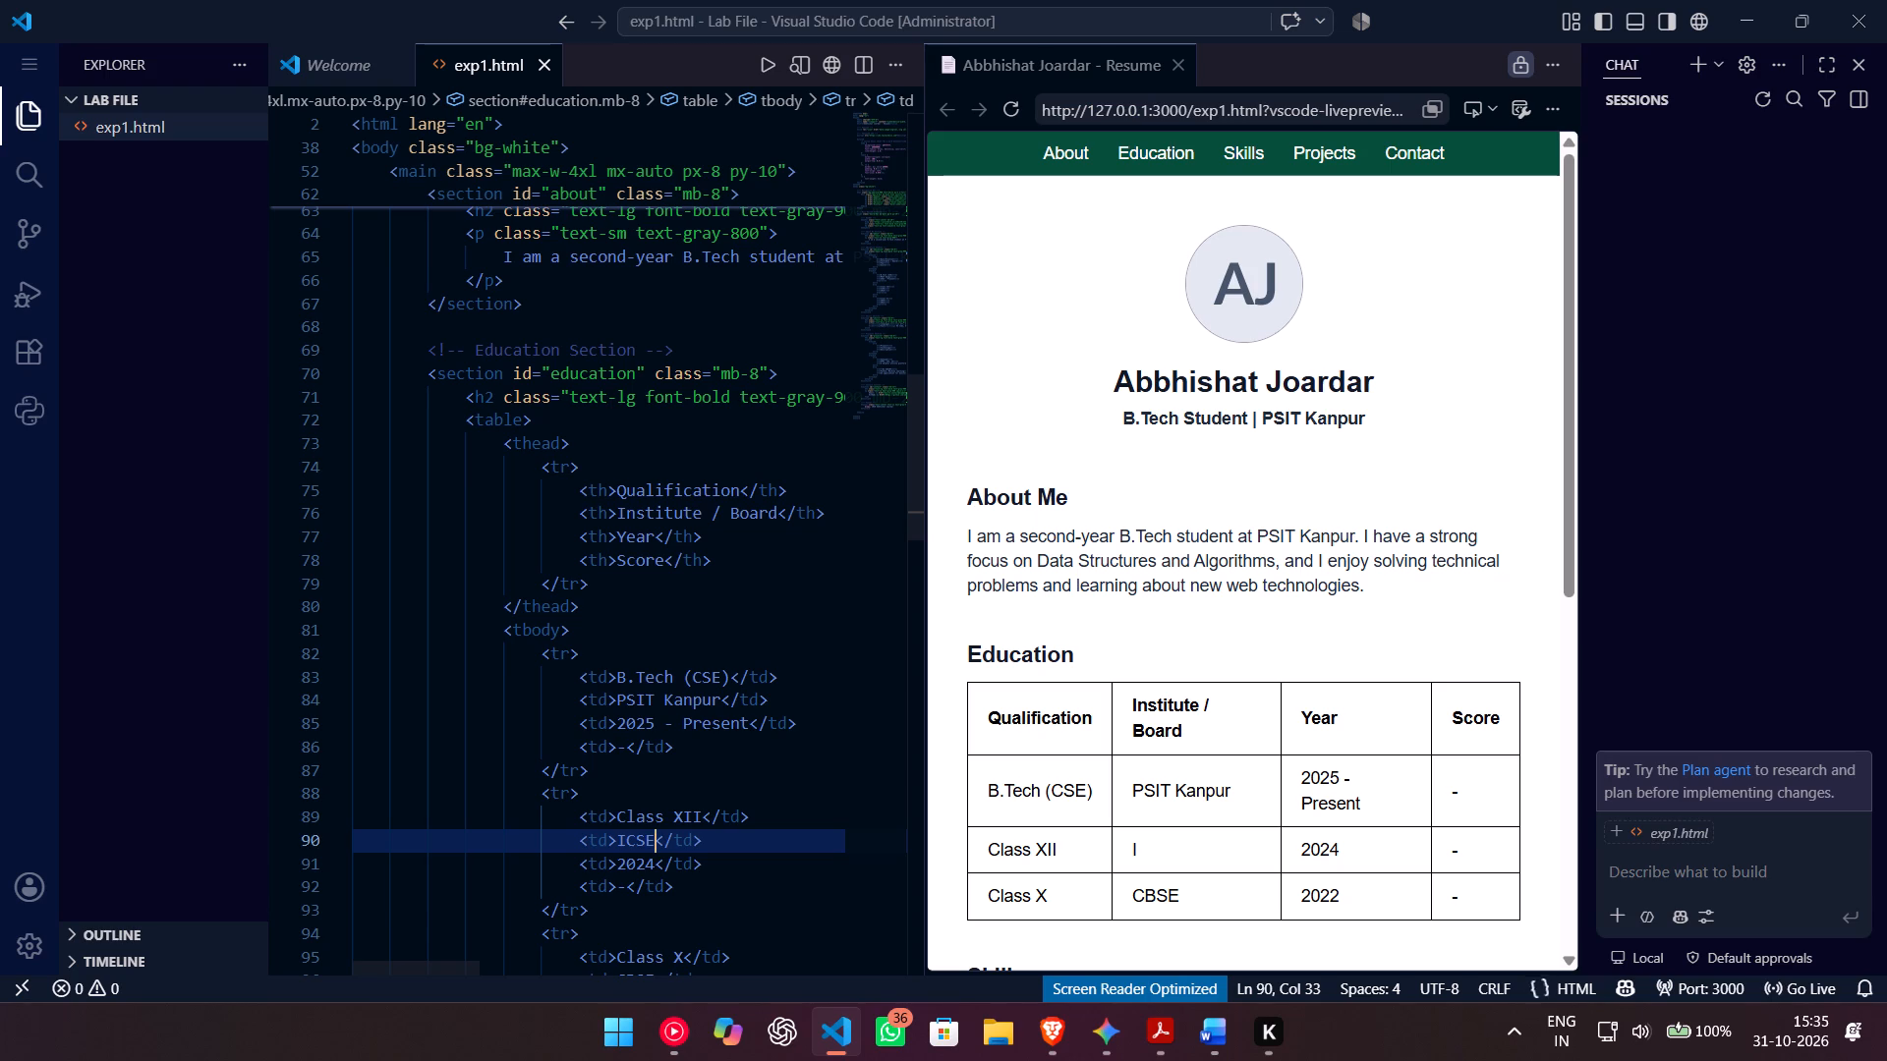
pyautogui.click(760, 846)
pyautogui.click(652, 842)
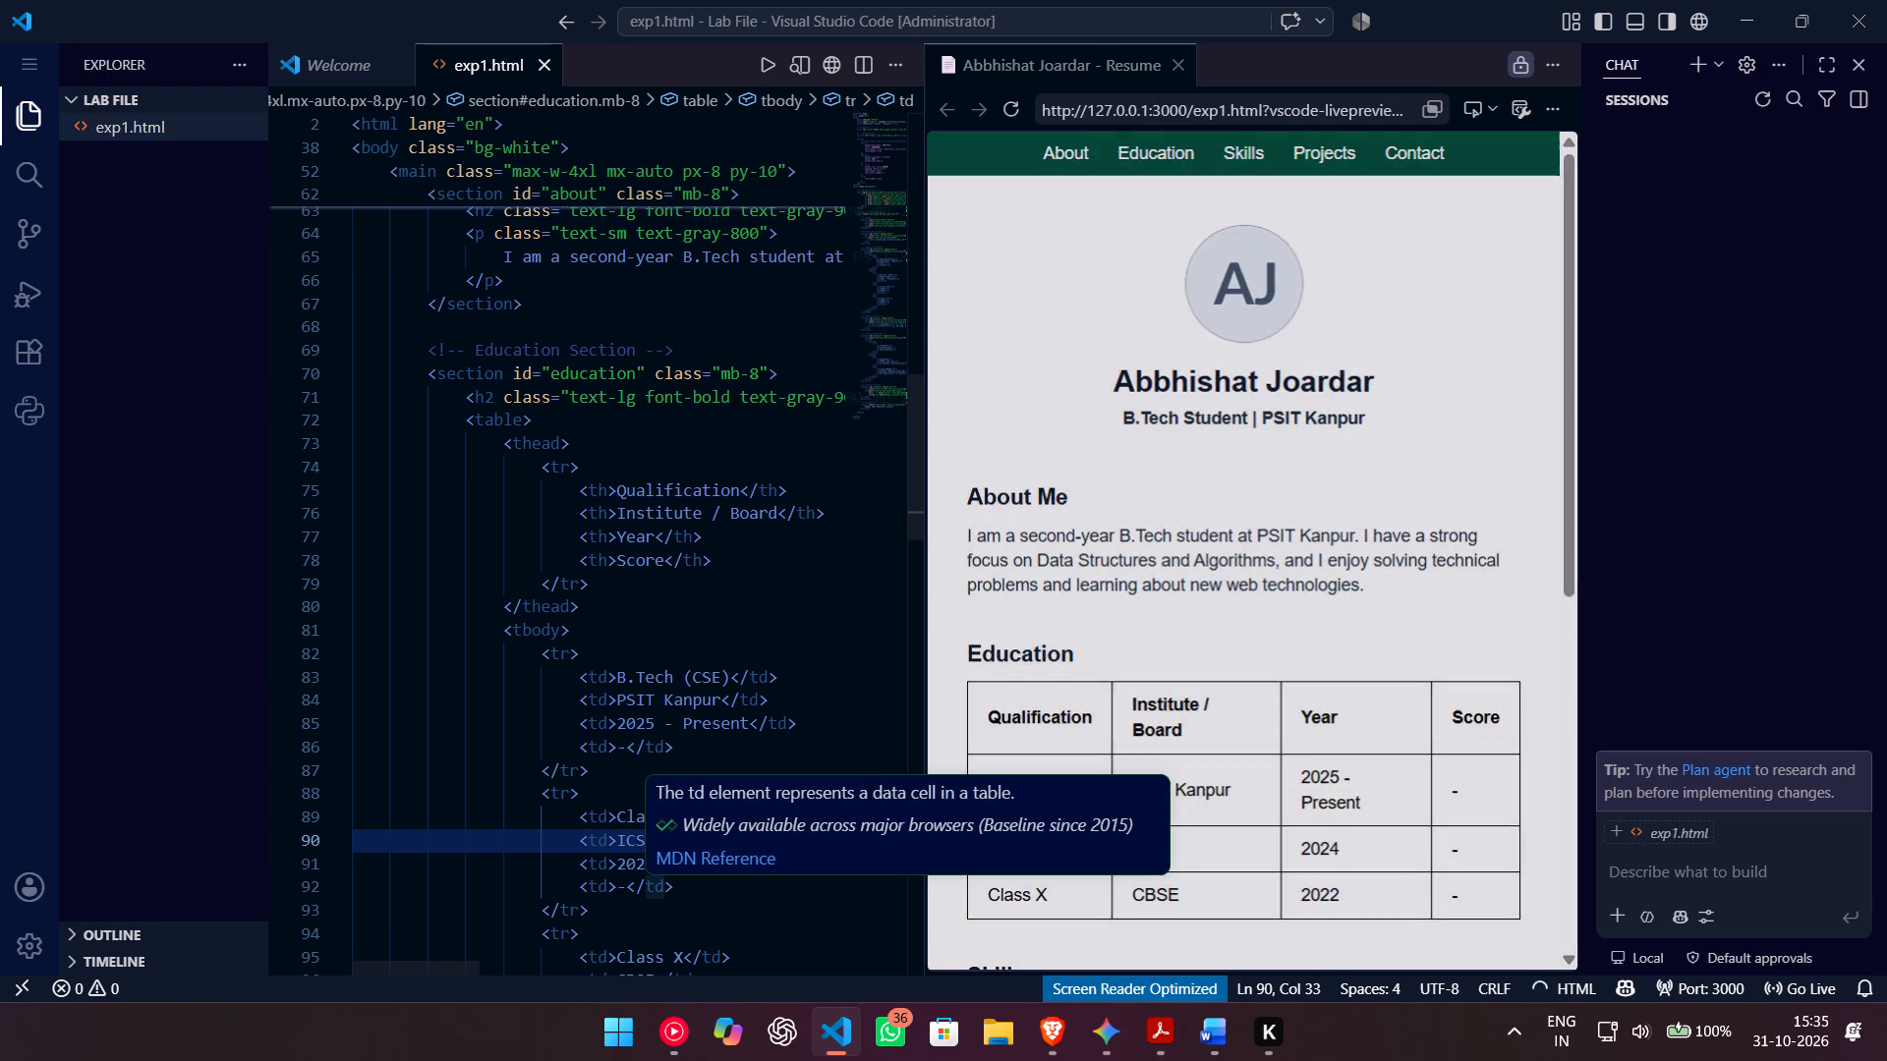
pyautogui.click(795, 867)
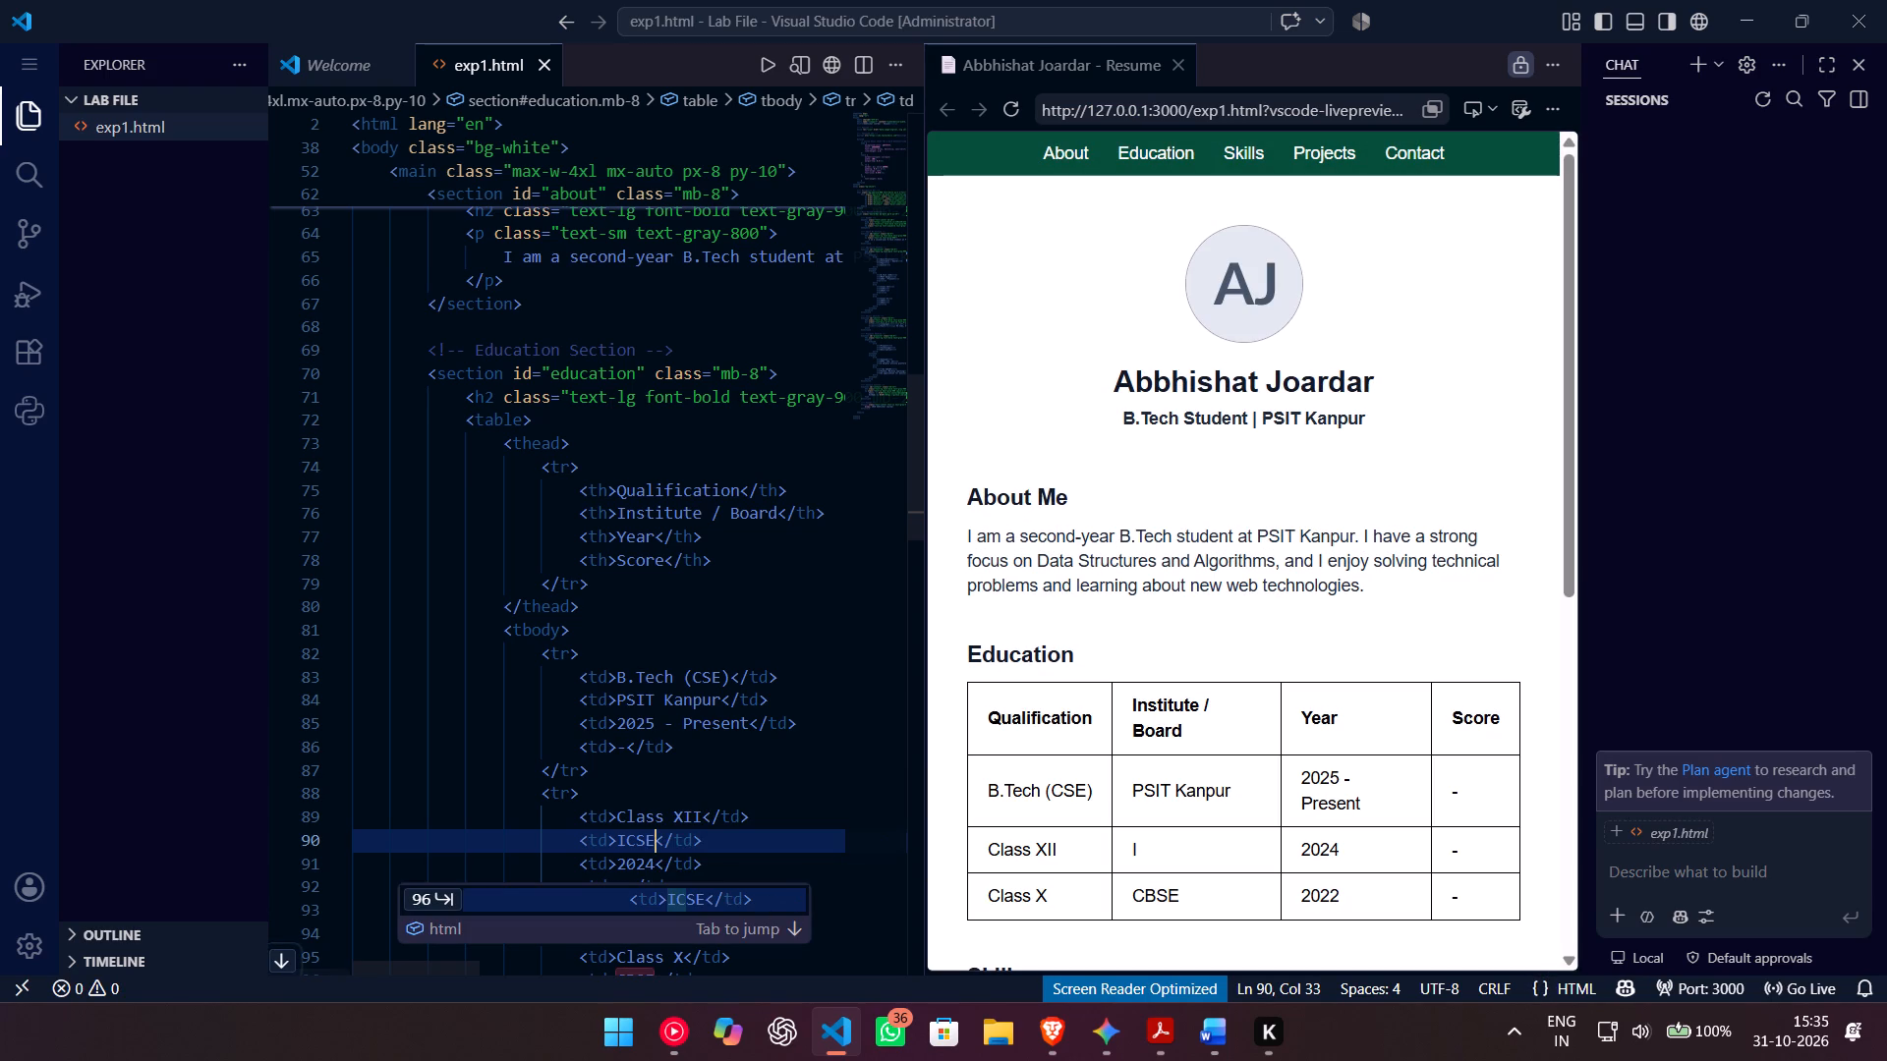
# Set the Class XII row's year to 2025 and its score to 80 in the Education table.
pyautogui.click(652, 868)
pyautogui.scroll(-2, 682, 825)
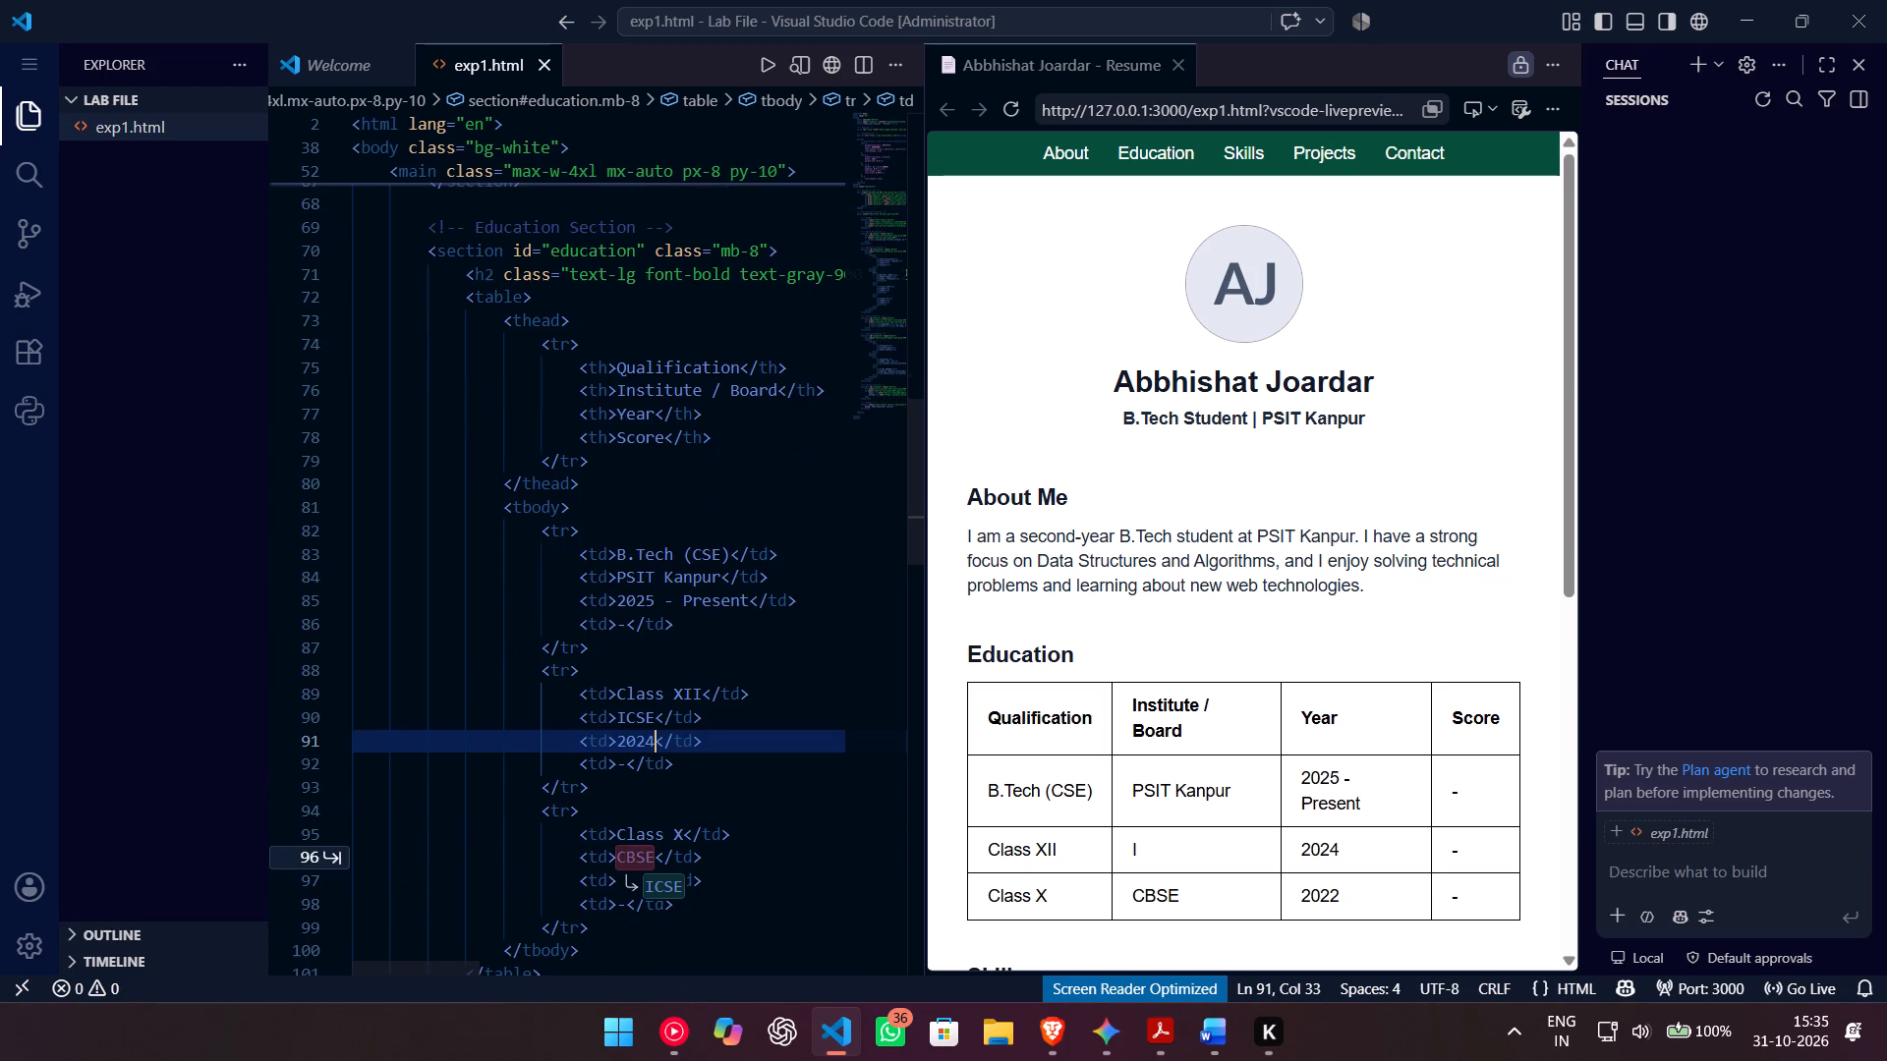
pyautogui.press('BackSpace')
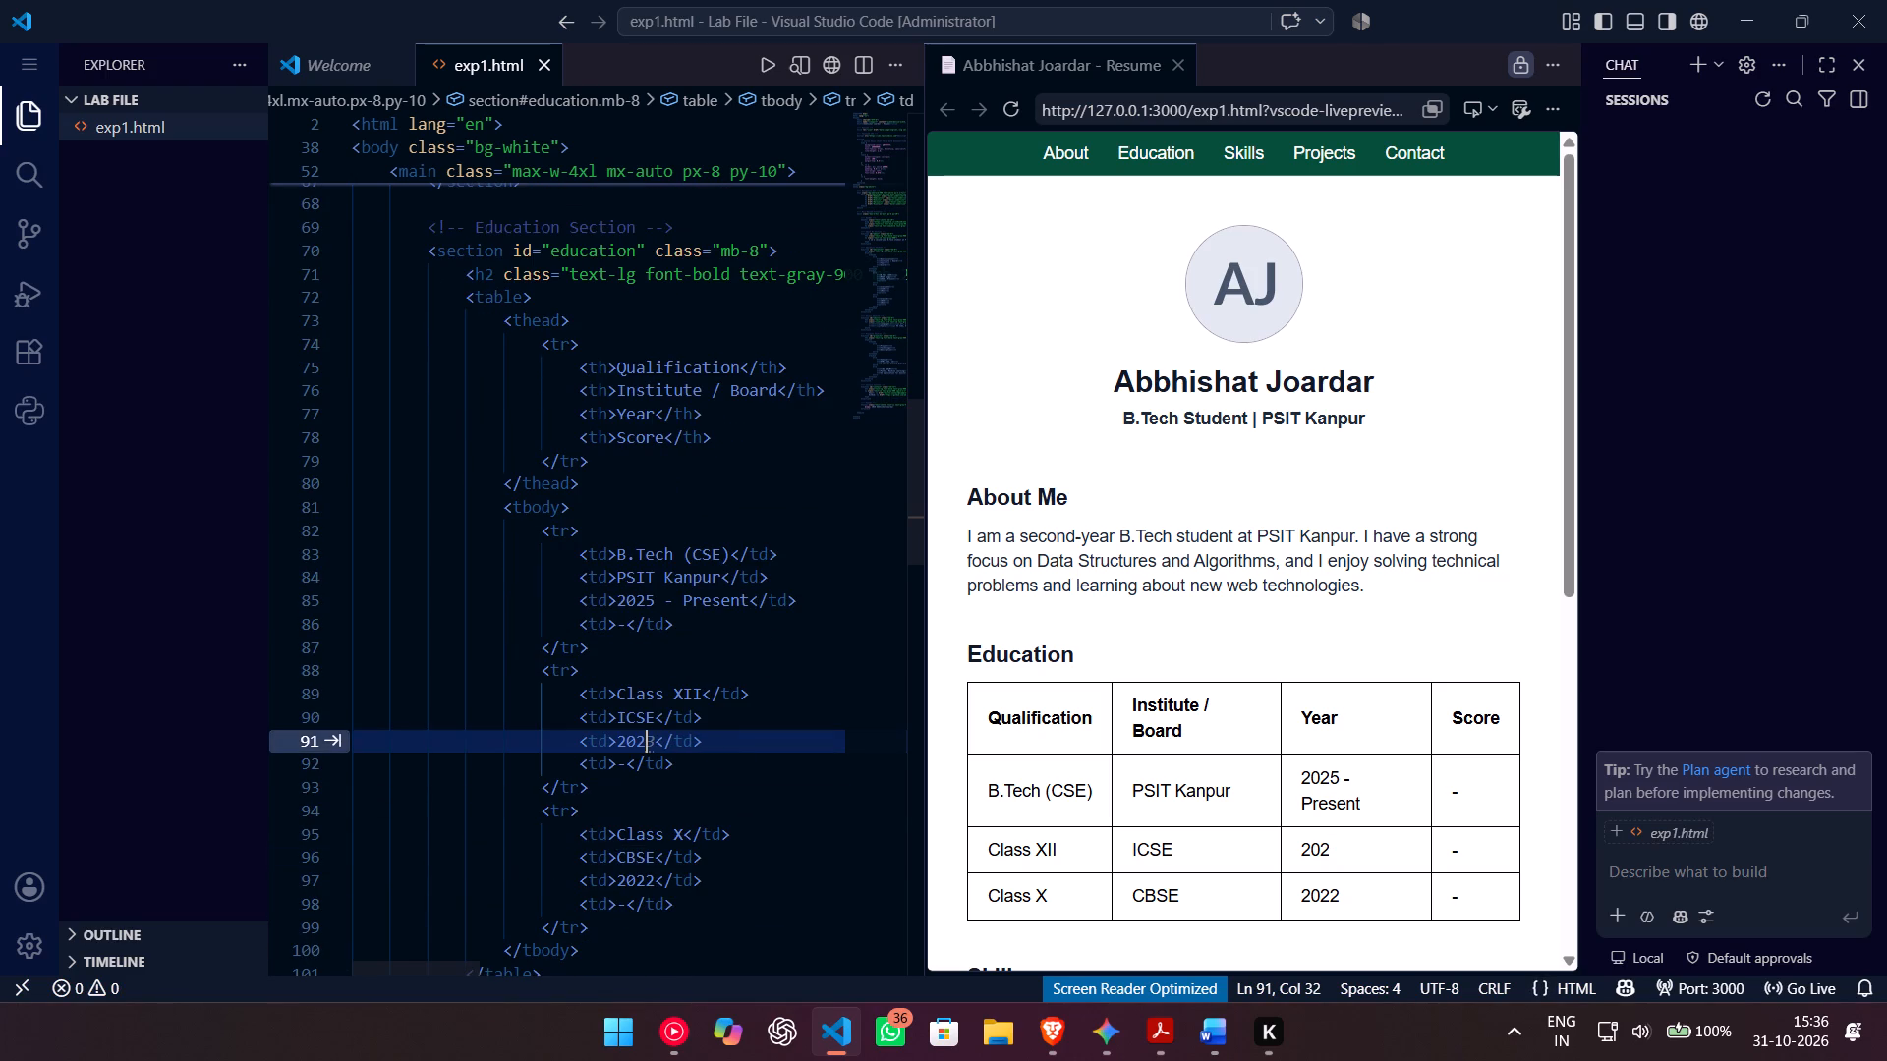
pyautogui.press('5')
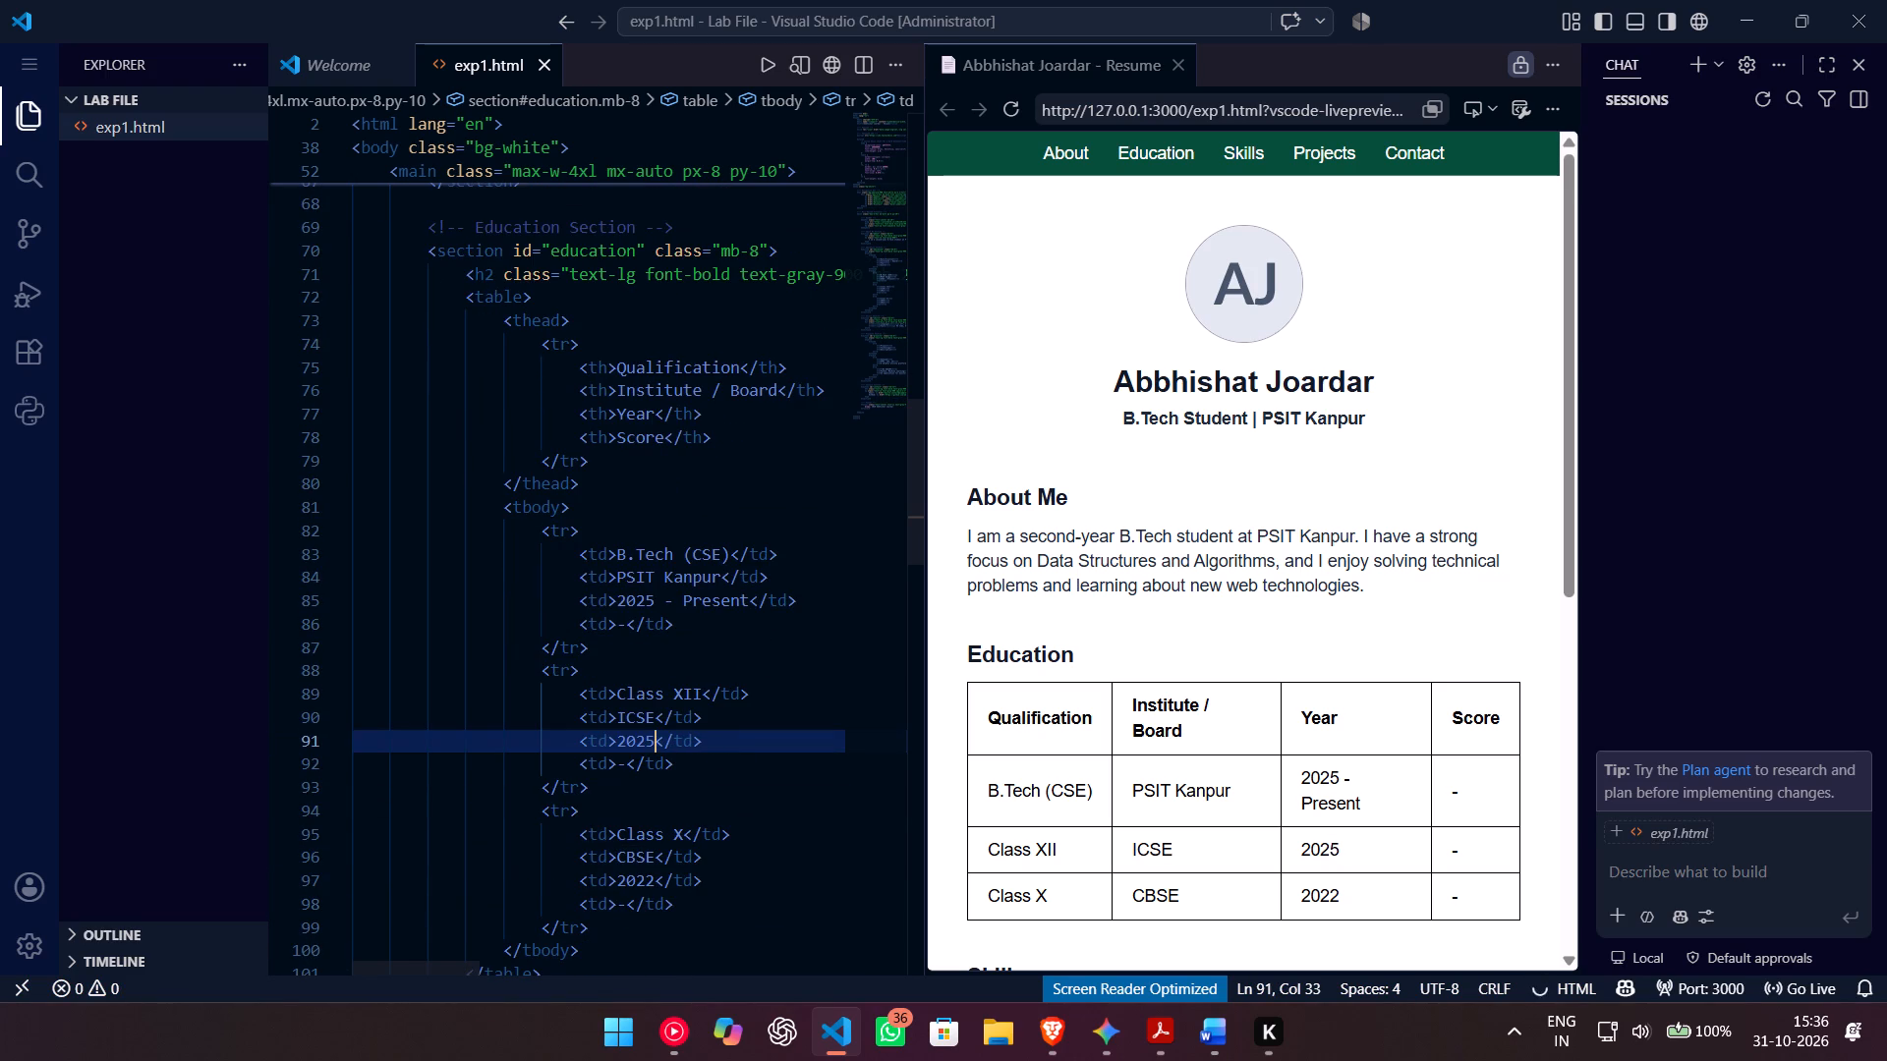
pyautogui.click(624, 761)
pyautogui.press('BackSpace')
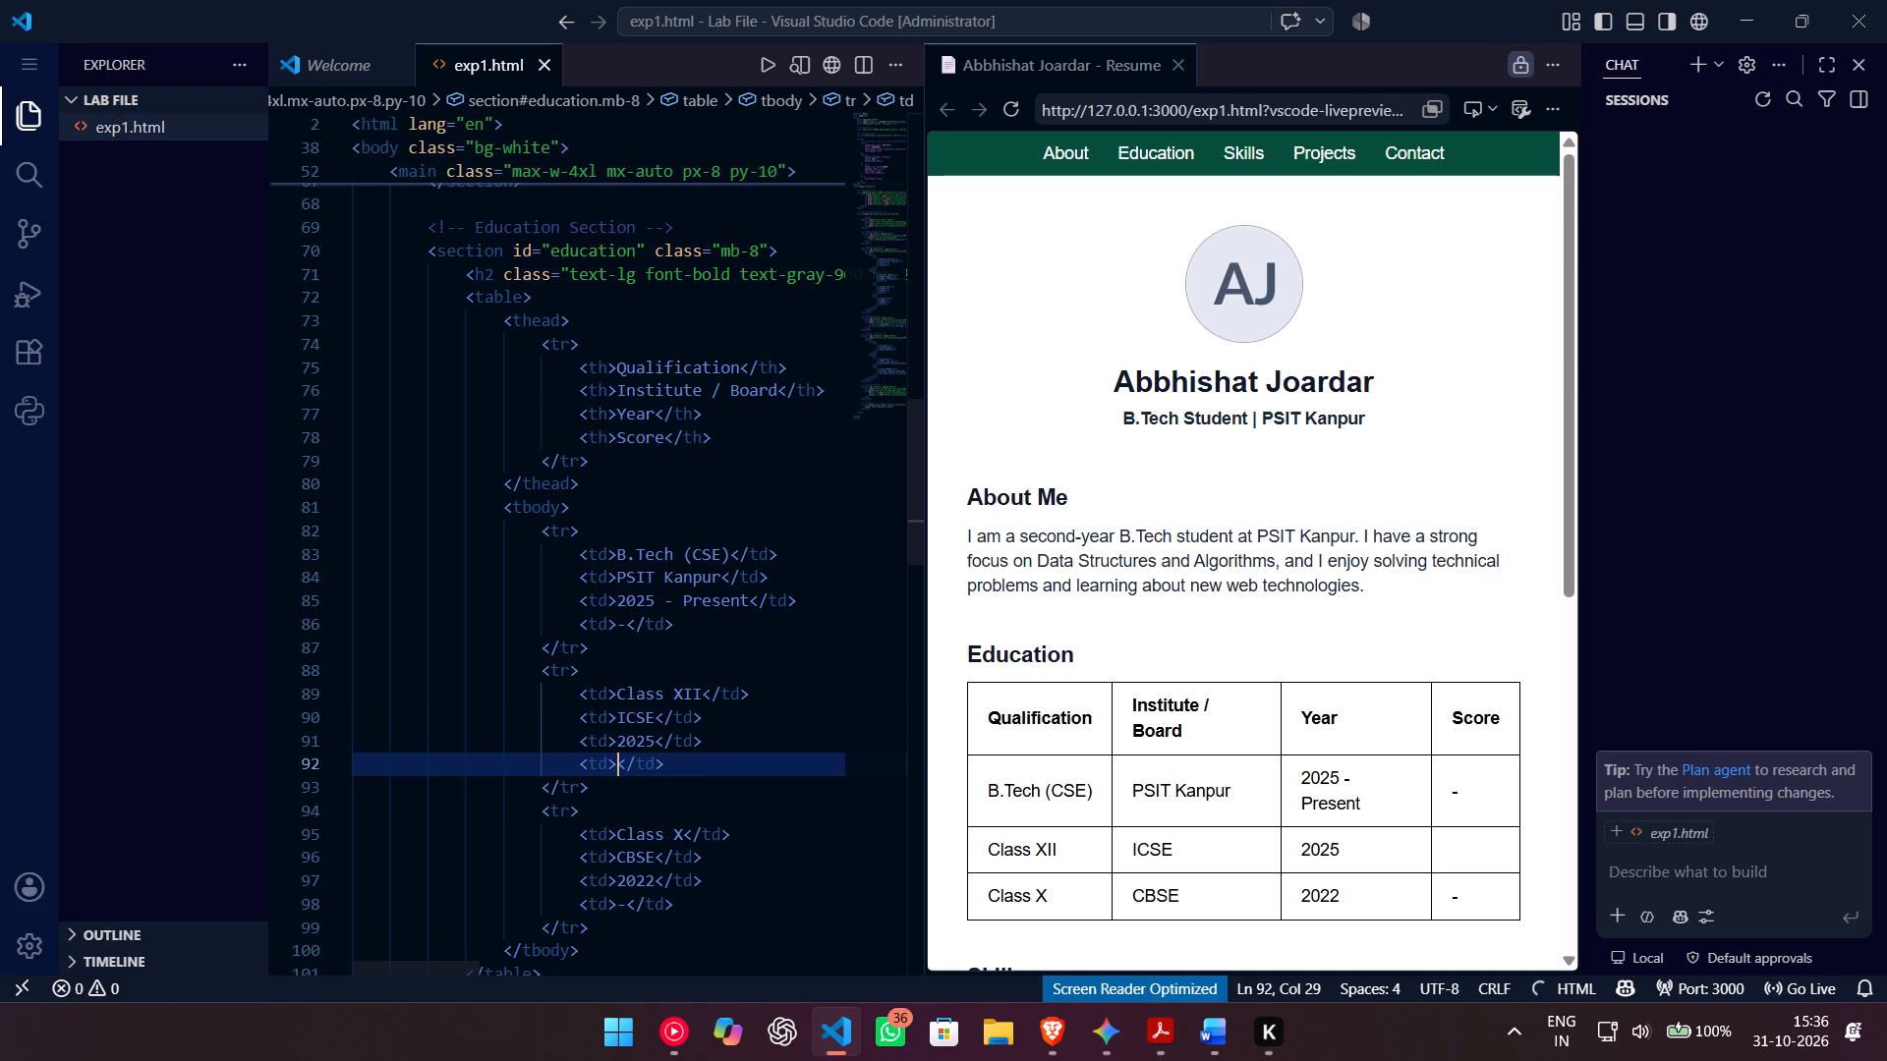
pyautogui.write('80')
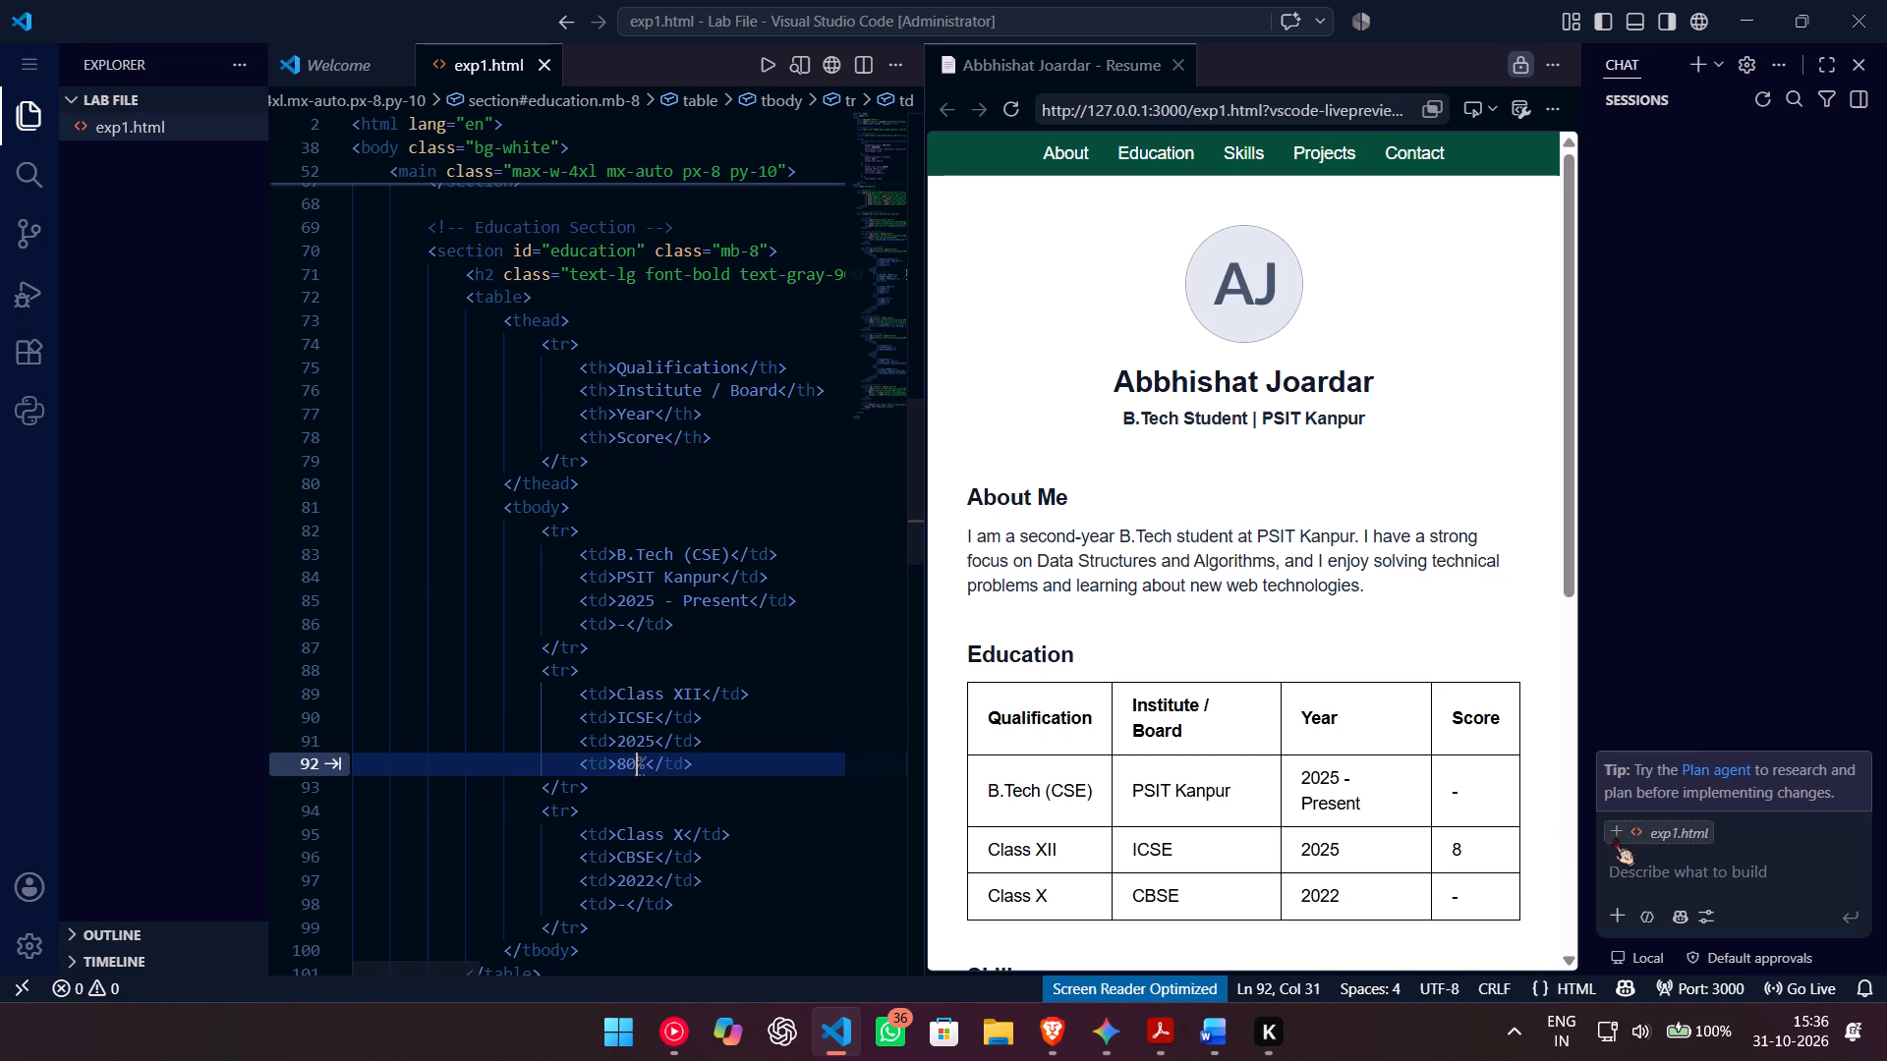
# Close the chat pane to widen the code and preview, and bring the previewed Education table into view.
pyautogui.click(1492, 846)
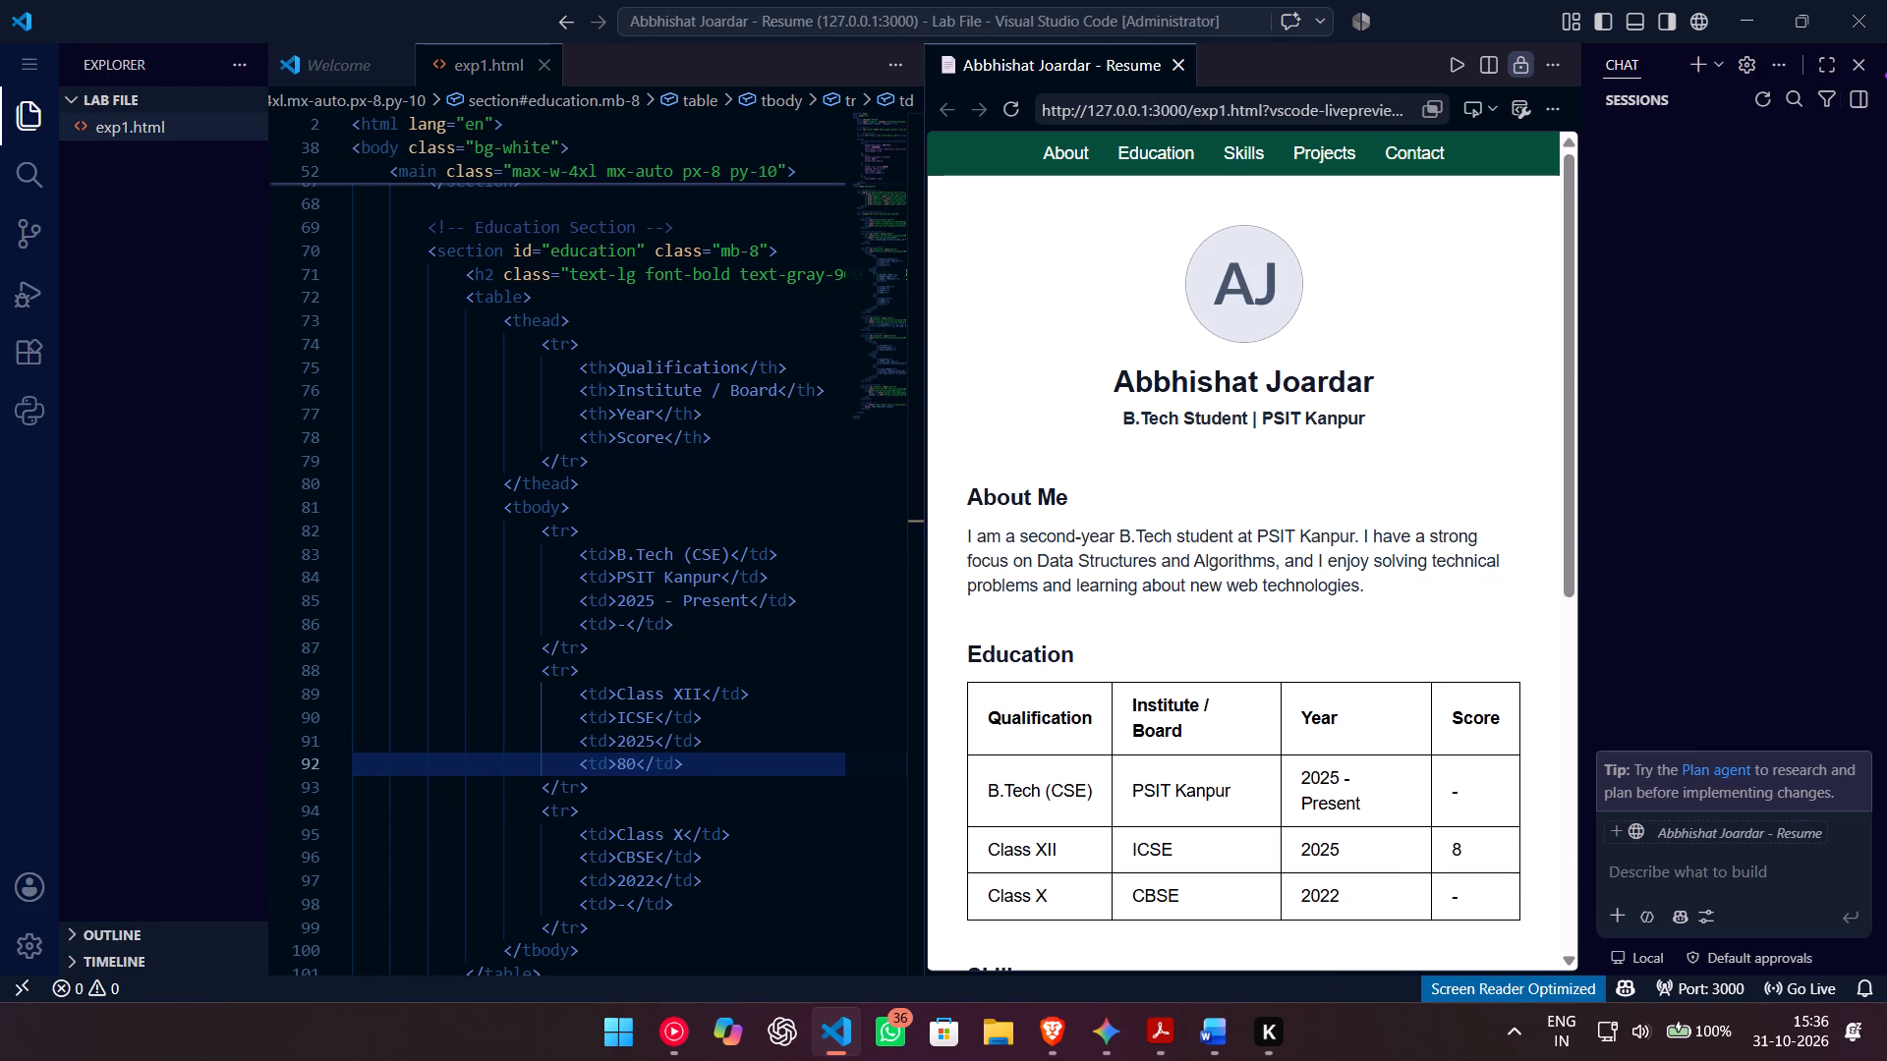
pyautogui.click(1861, 69)
pyautogui.scroll(-2, 1674, 645)
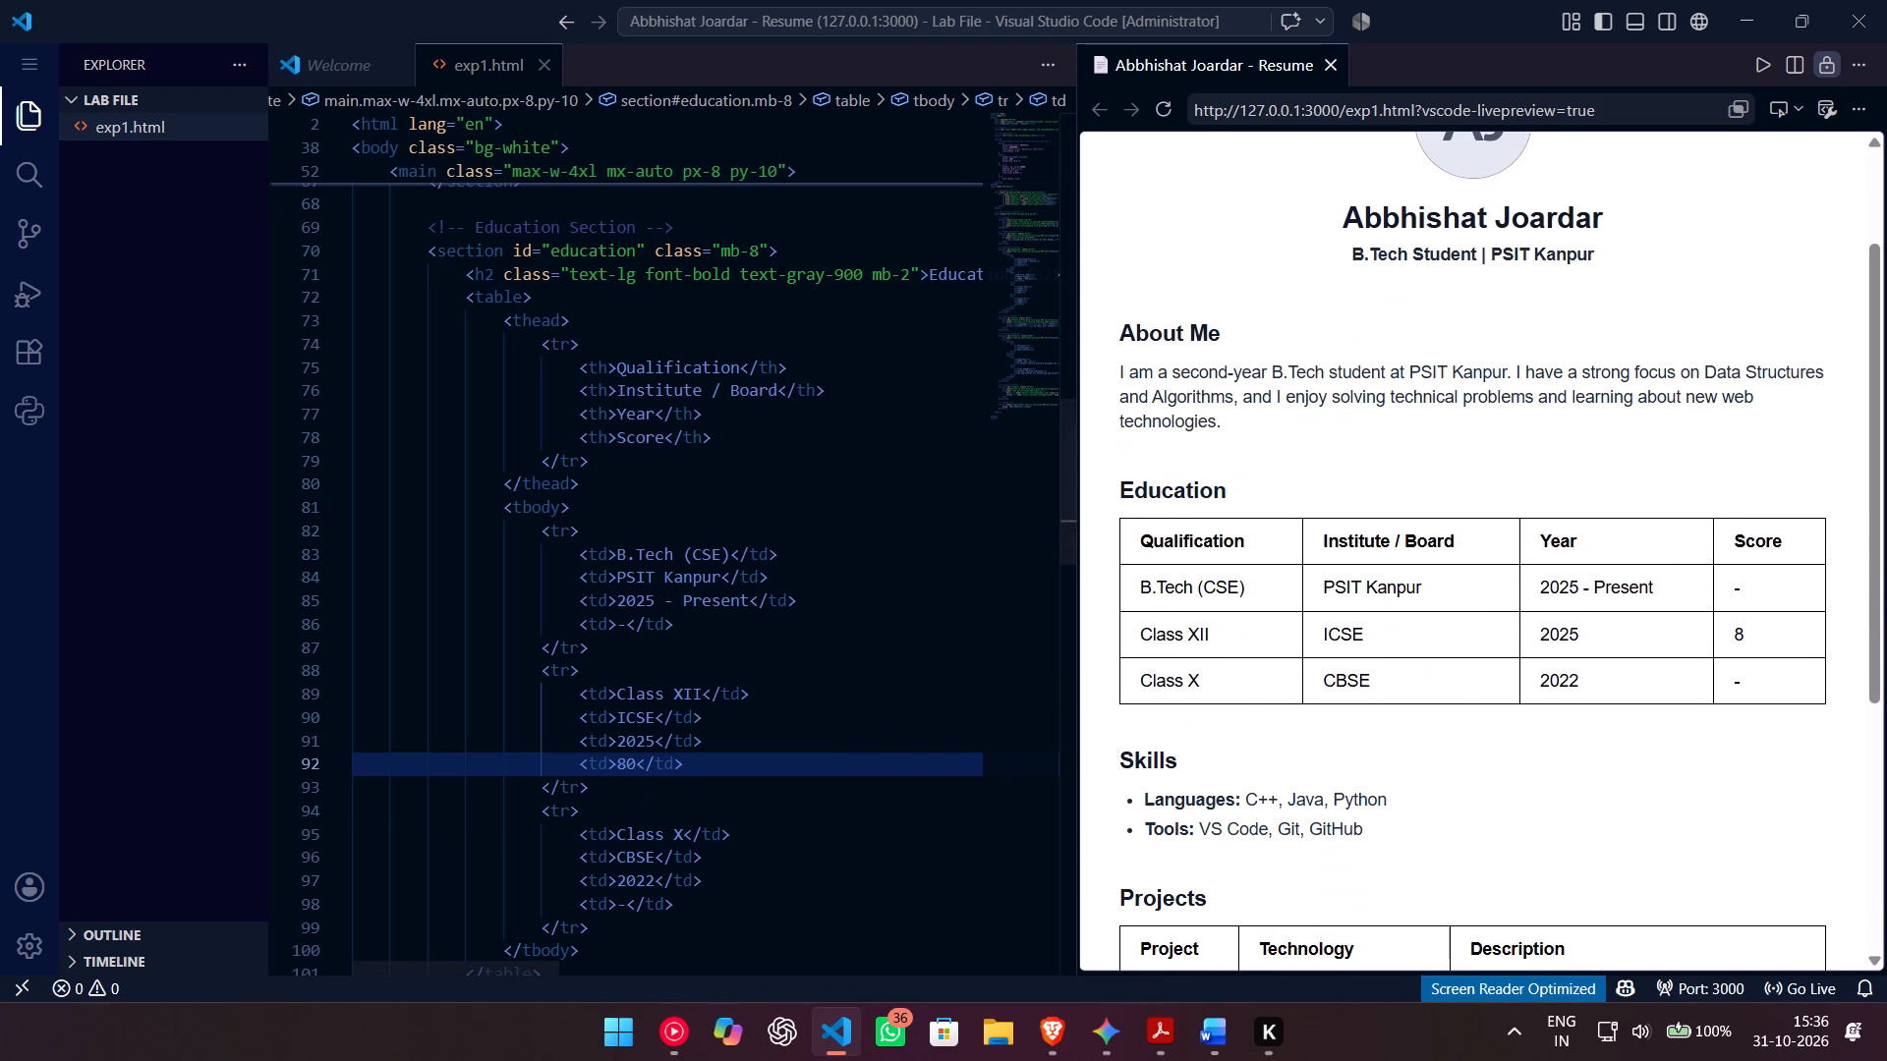
# Change the Class X row's board in the Education table to ICSE.
pyautogui.click(638, 759)
pyautogui.click(631, 773)
pyautogui.scroll(-1, 643, 786)
pyautogui.moveTo(653, 800); pyautogui.dragTo(615, 801)
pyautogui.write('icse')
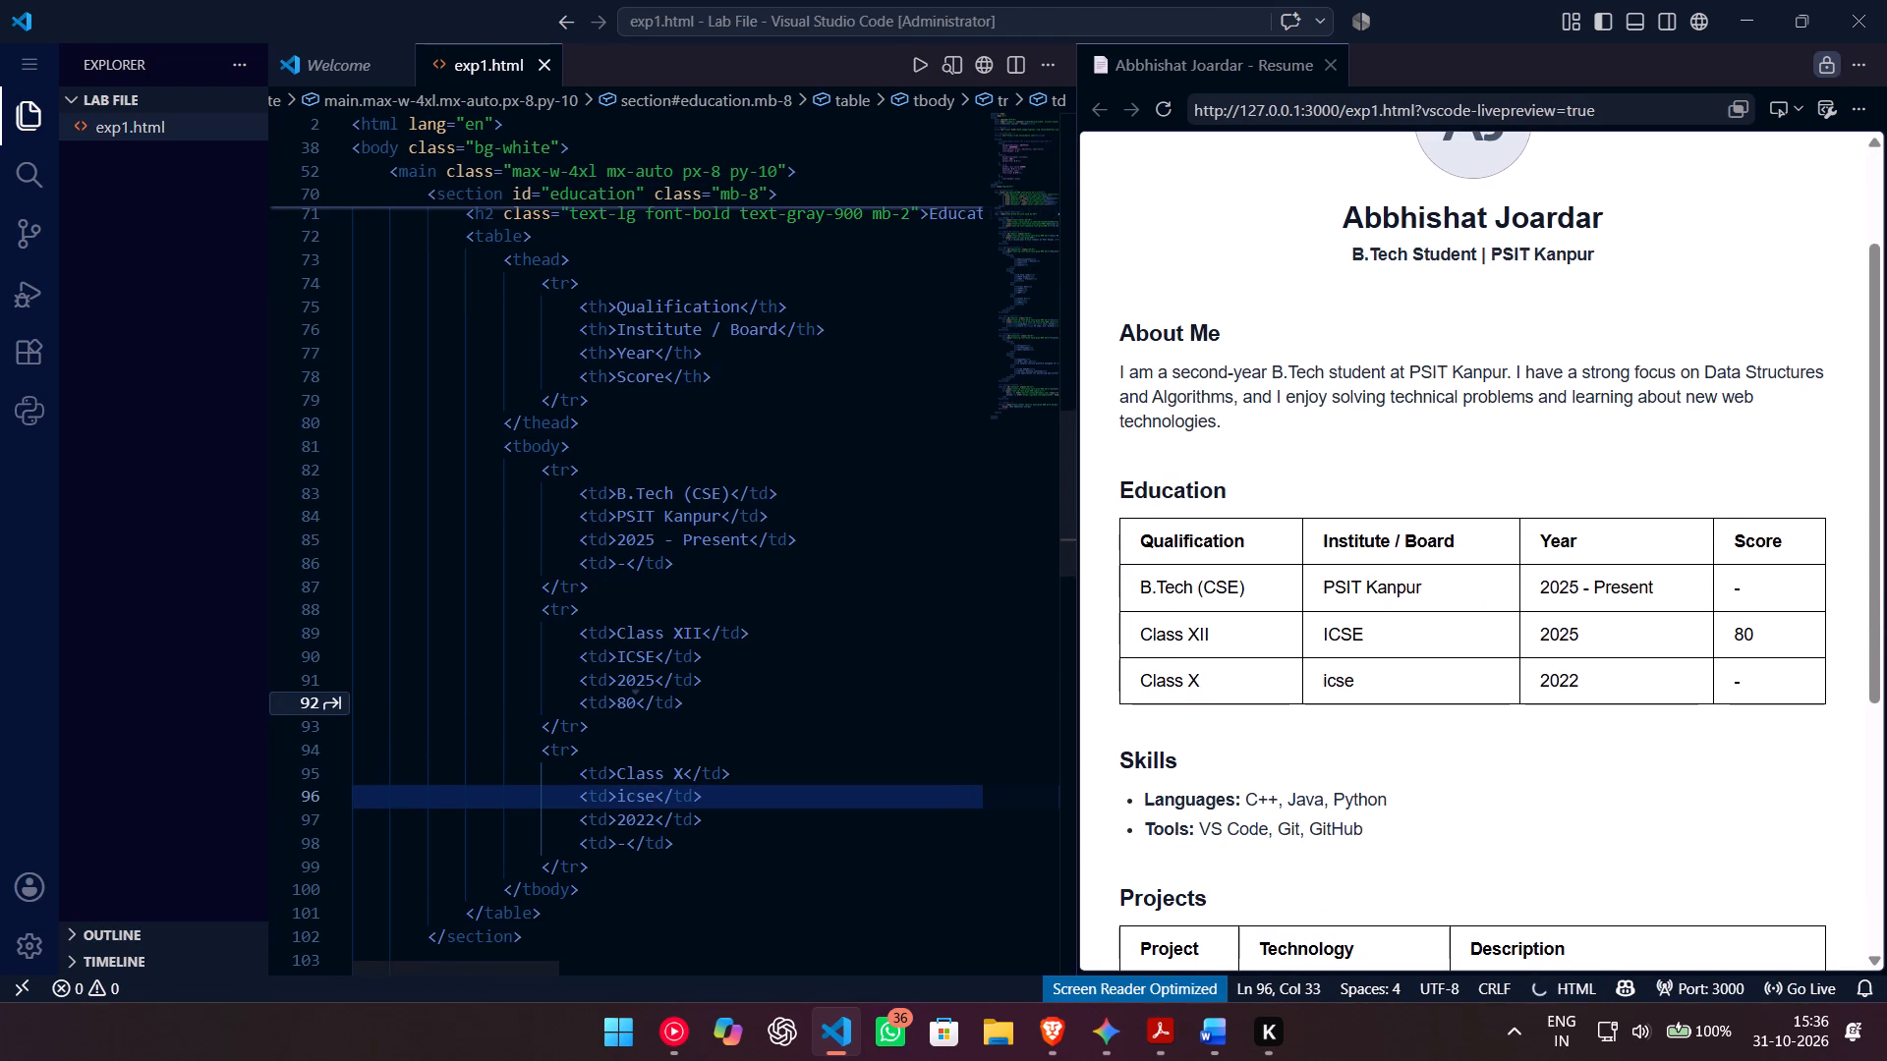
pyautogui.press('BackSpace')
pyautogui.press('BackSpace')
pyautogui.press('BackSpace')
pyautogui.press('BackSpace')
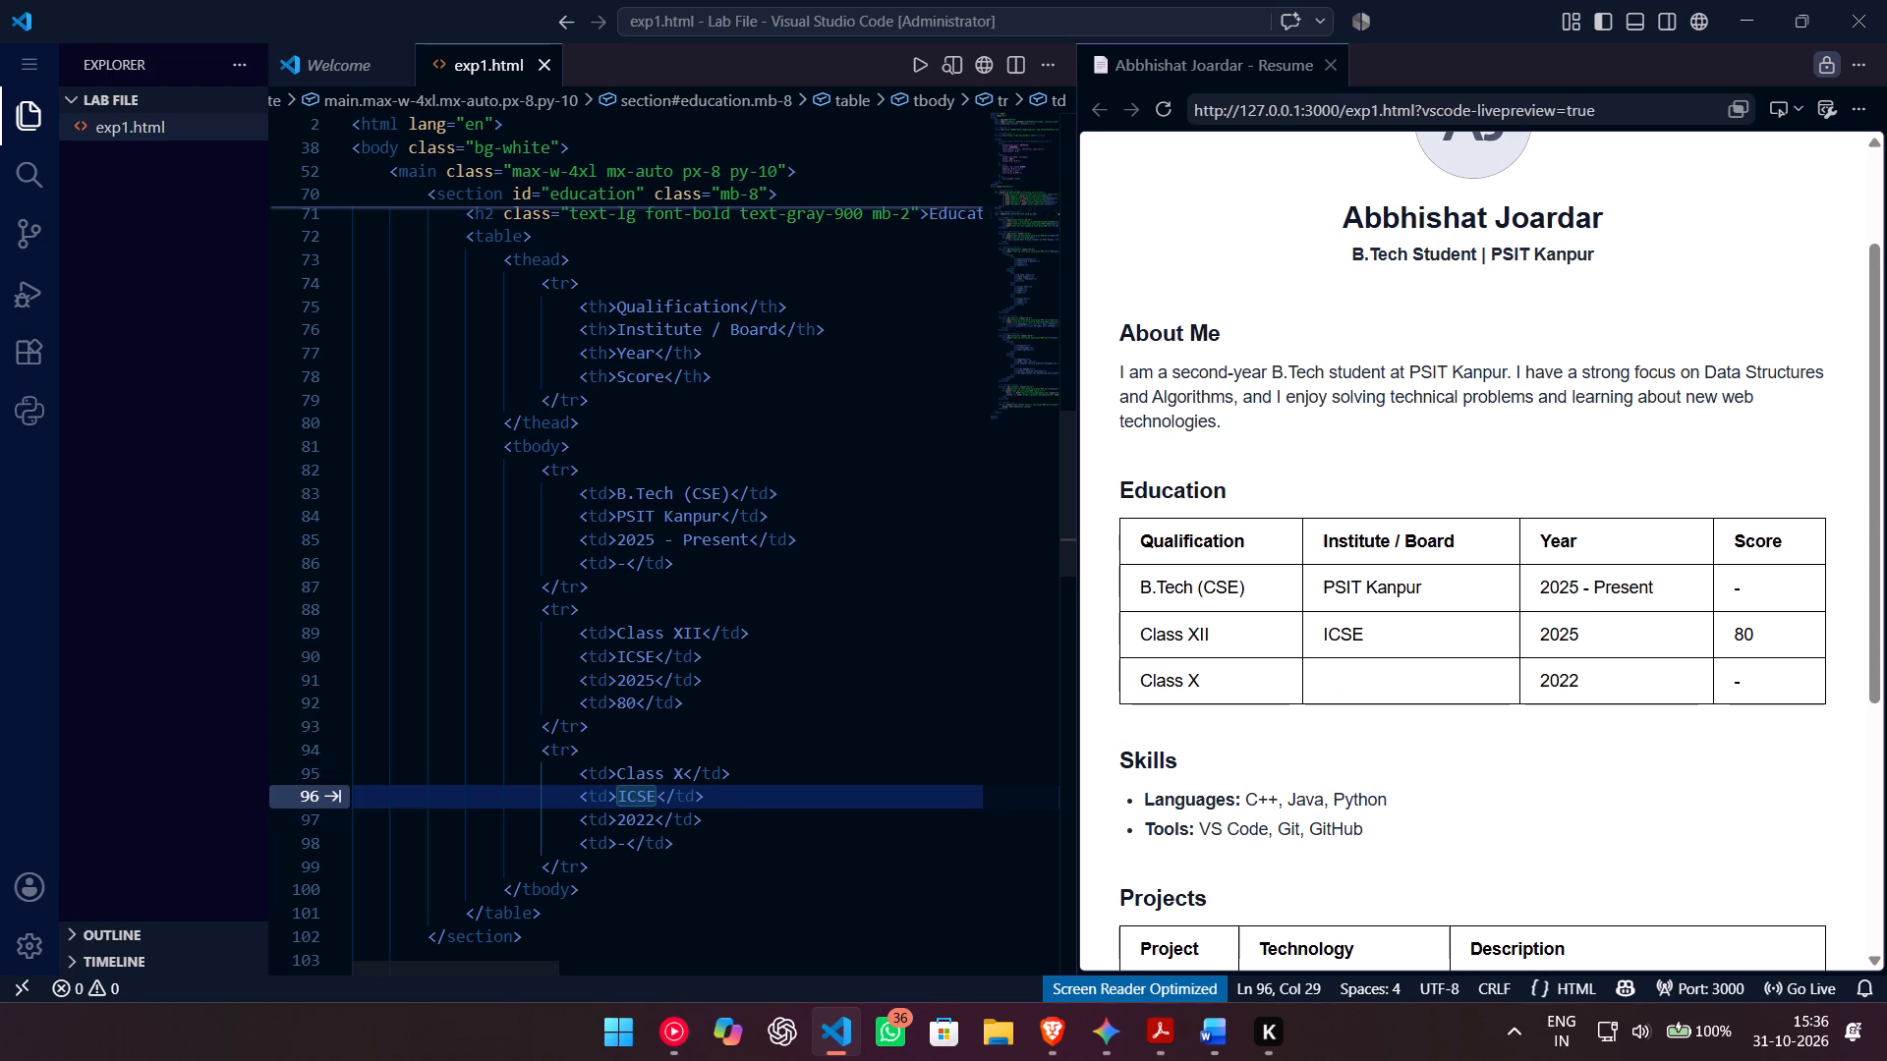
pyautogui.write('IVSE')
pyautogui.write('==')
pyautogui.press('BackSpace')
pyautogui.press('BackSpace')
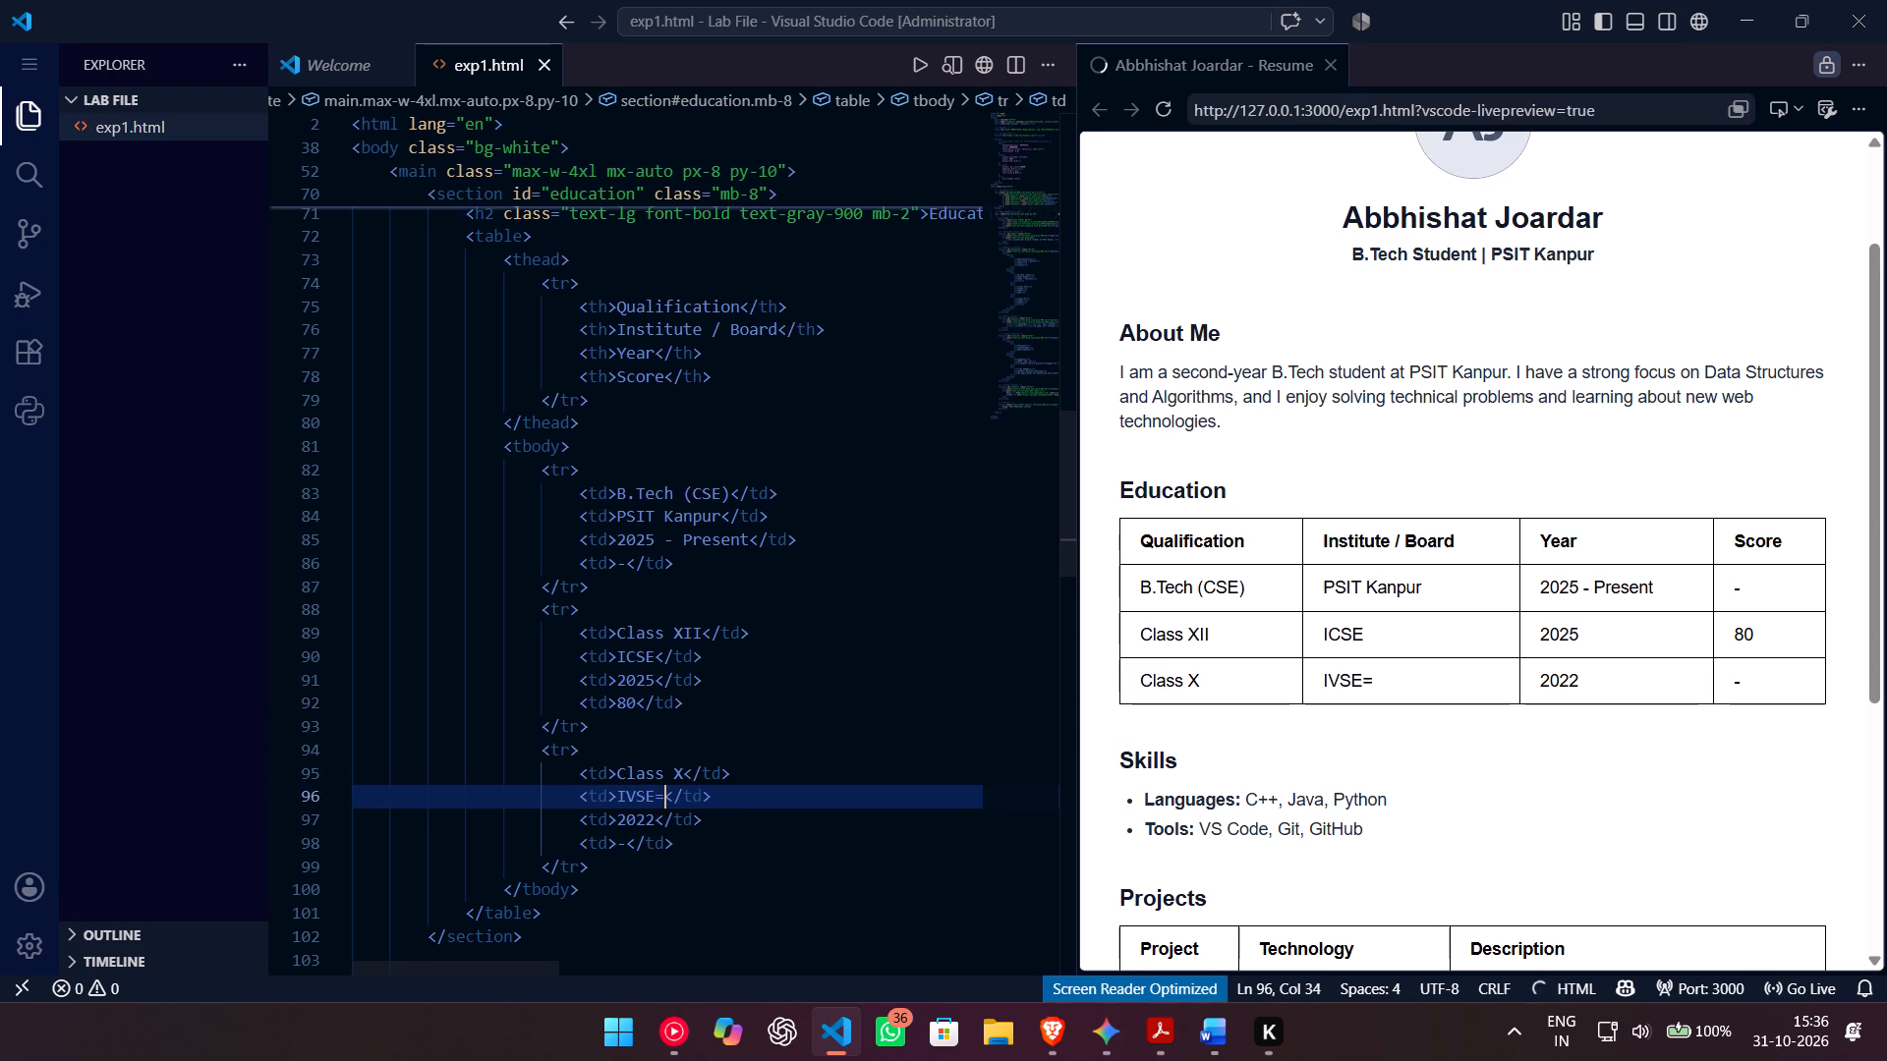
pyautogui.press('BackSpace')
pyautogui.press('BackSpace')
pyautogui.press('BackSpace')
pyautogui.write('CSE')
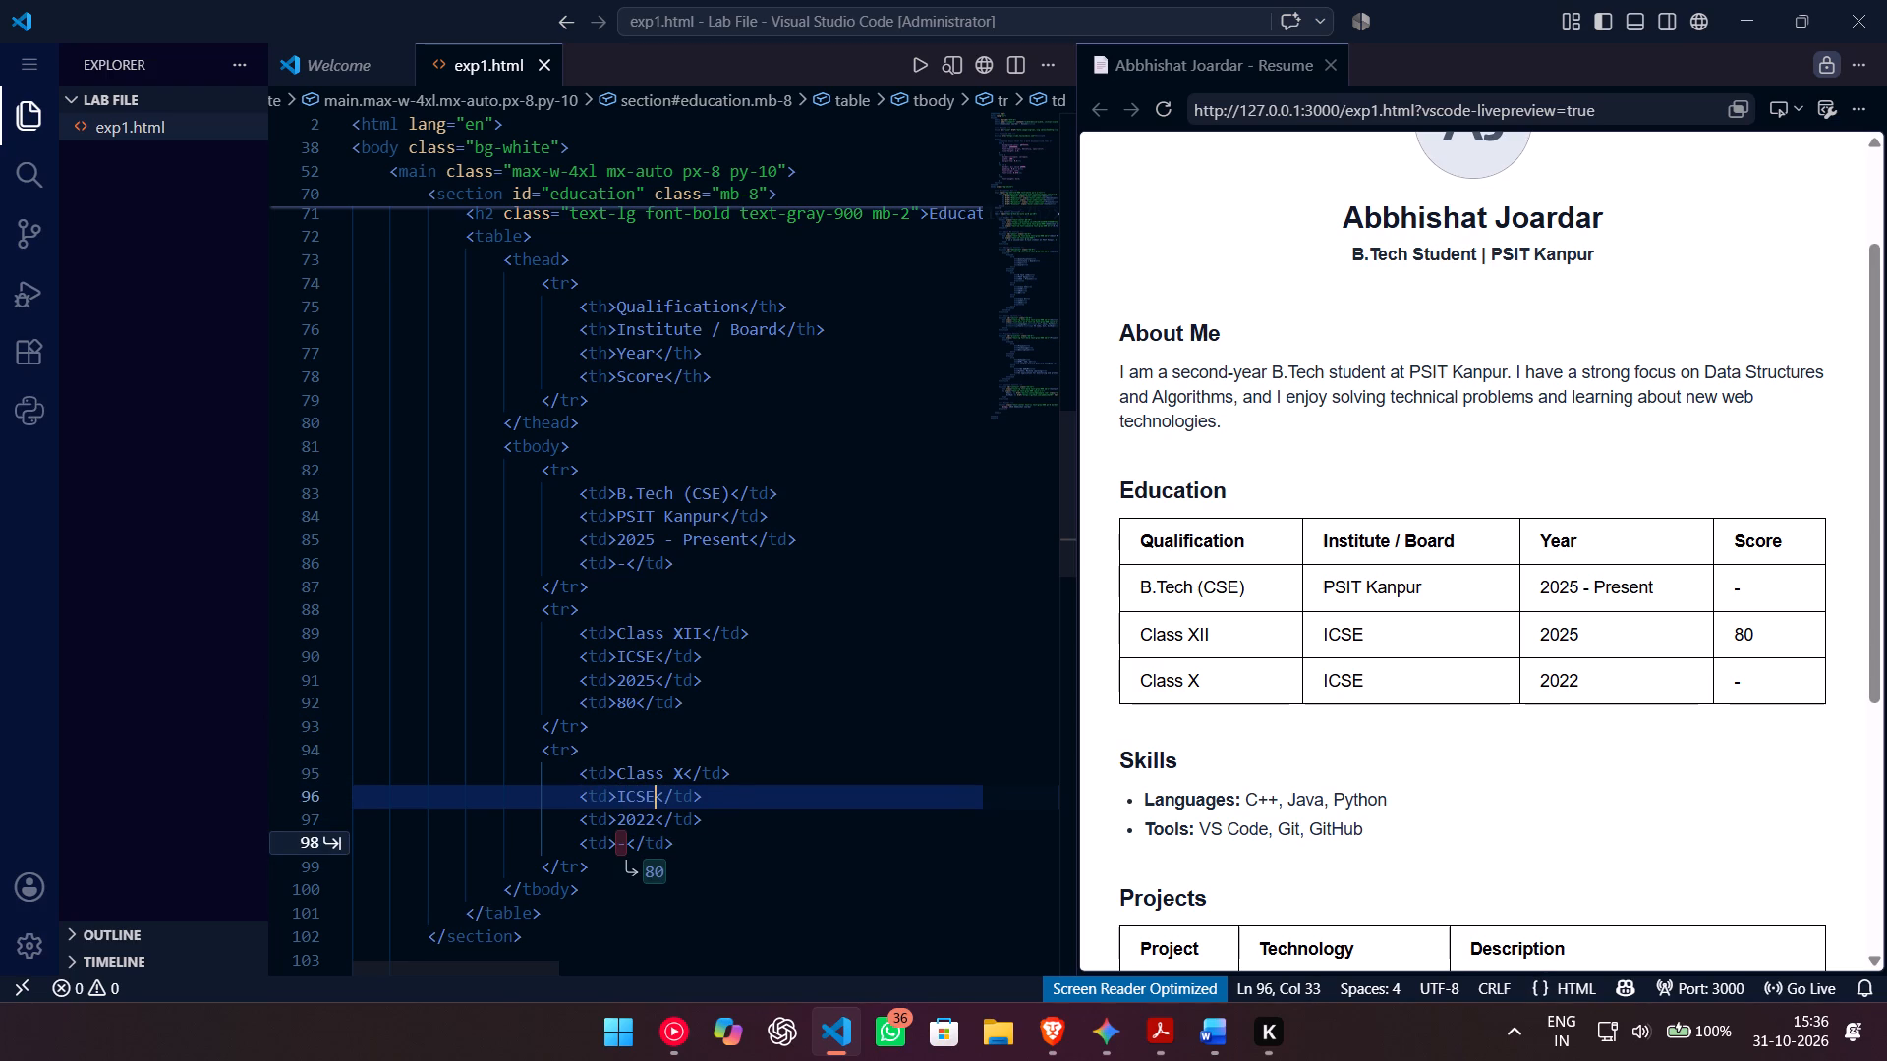
# Set the Class X row's year to 2023 and its score to 92 in the Education table.
pyautogui.click(650, 825)
pyautogui.click(652, 824)
pyautogui.press('BackSpace')
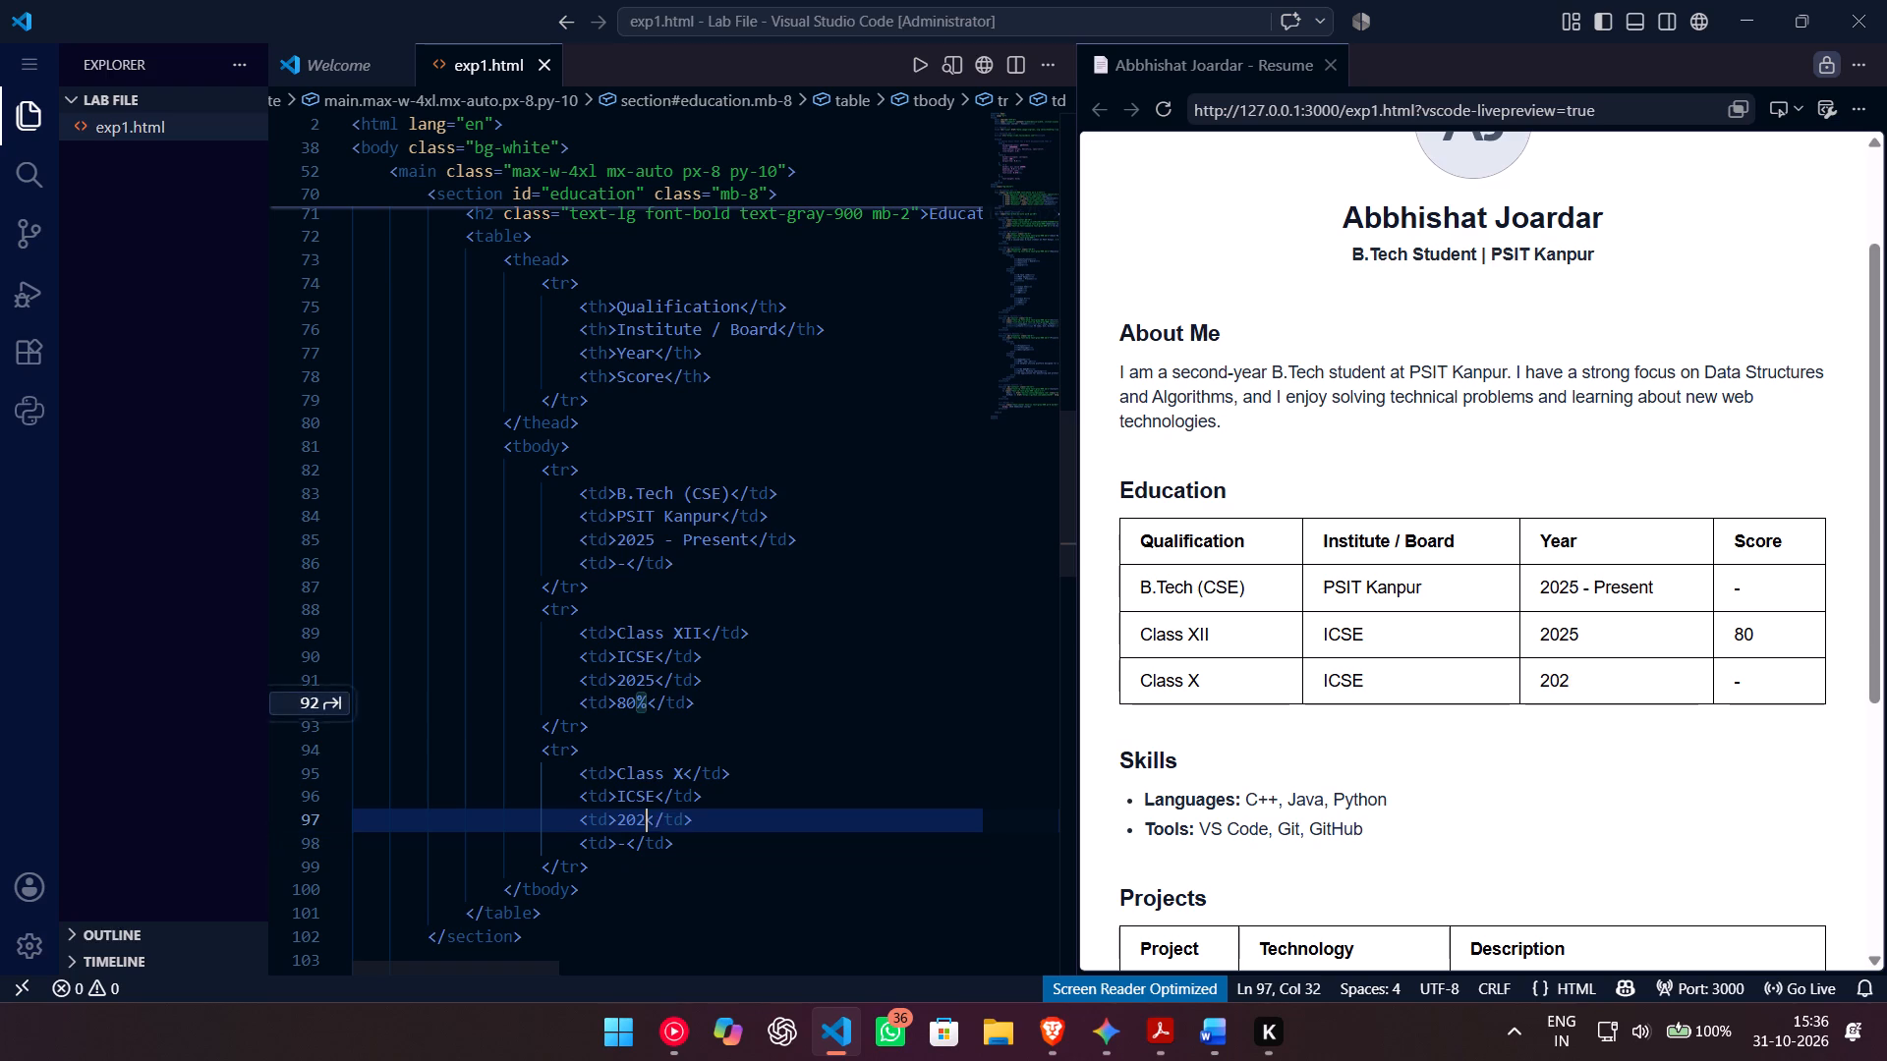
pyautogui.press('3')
pyautogui.click(624, 844)
pyautogui.press('BackSpace')
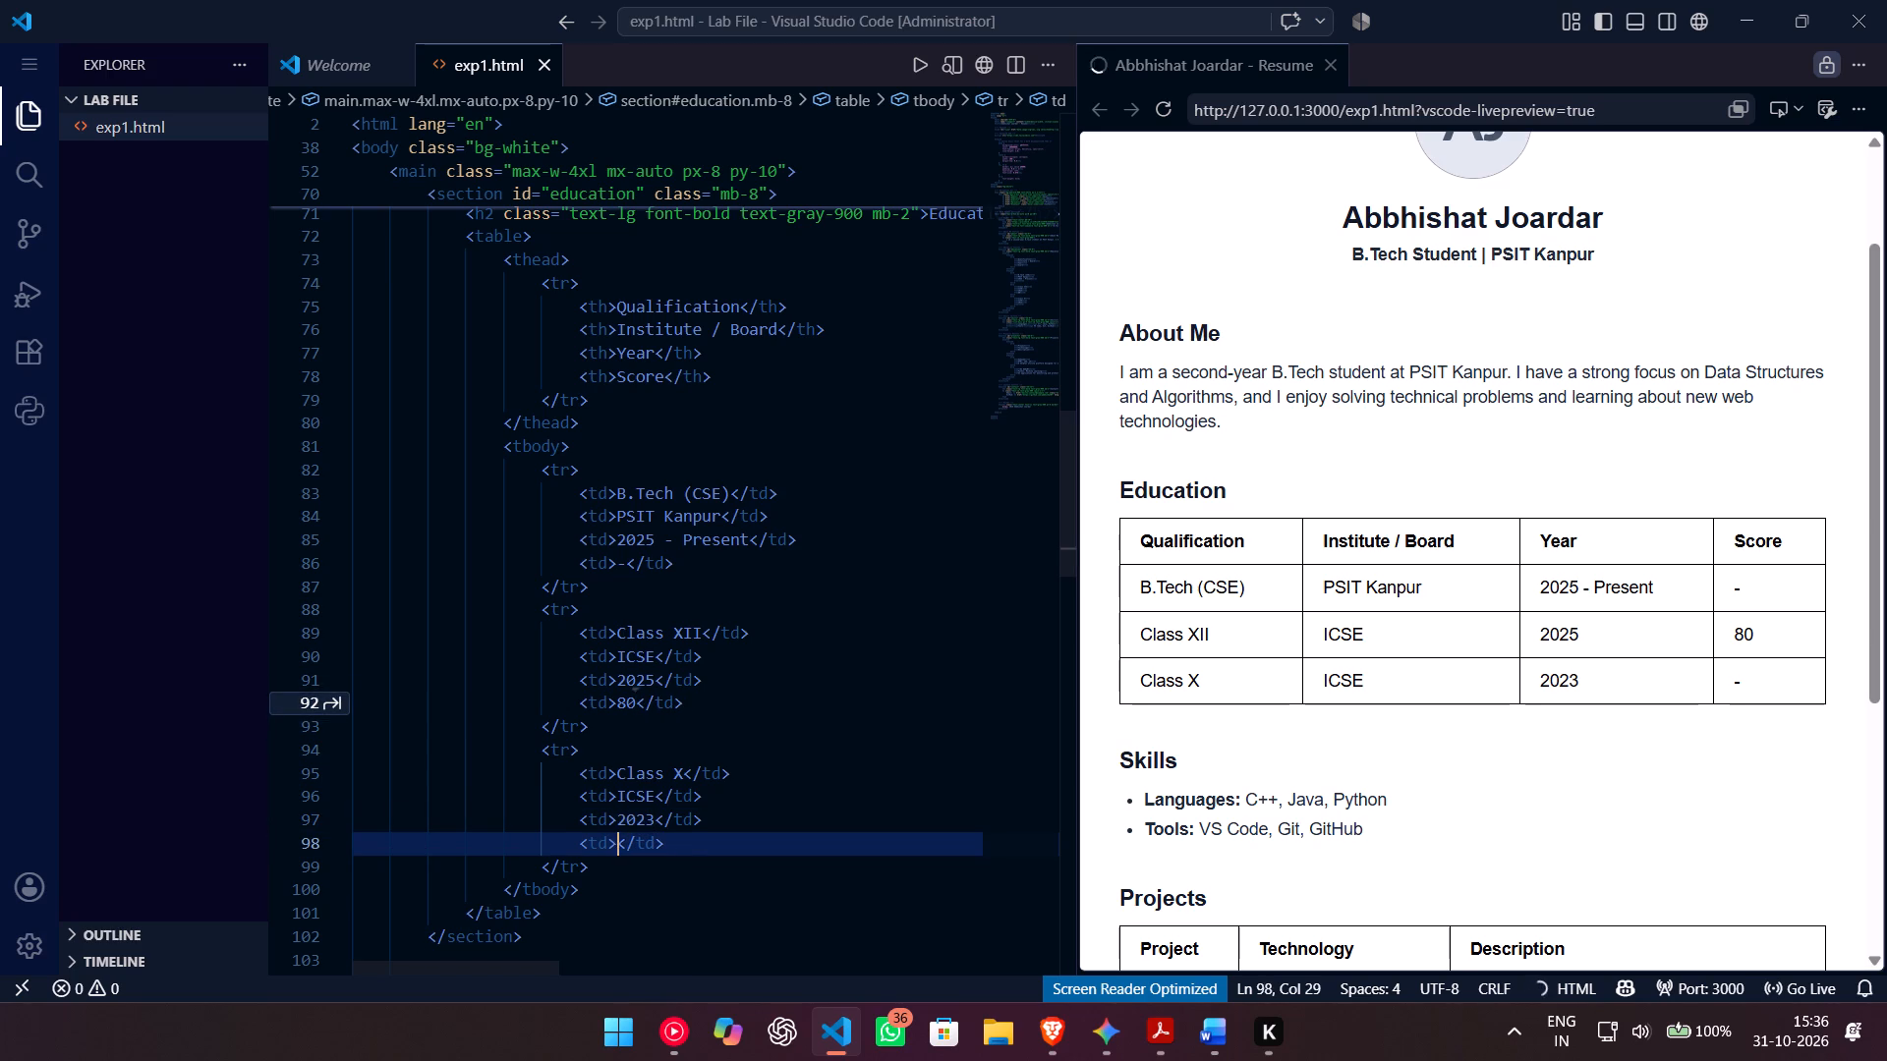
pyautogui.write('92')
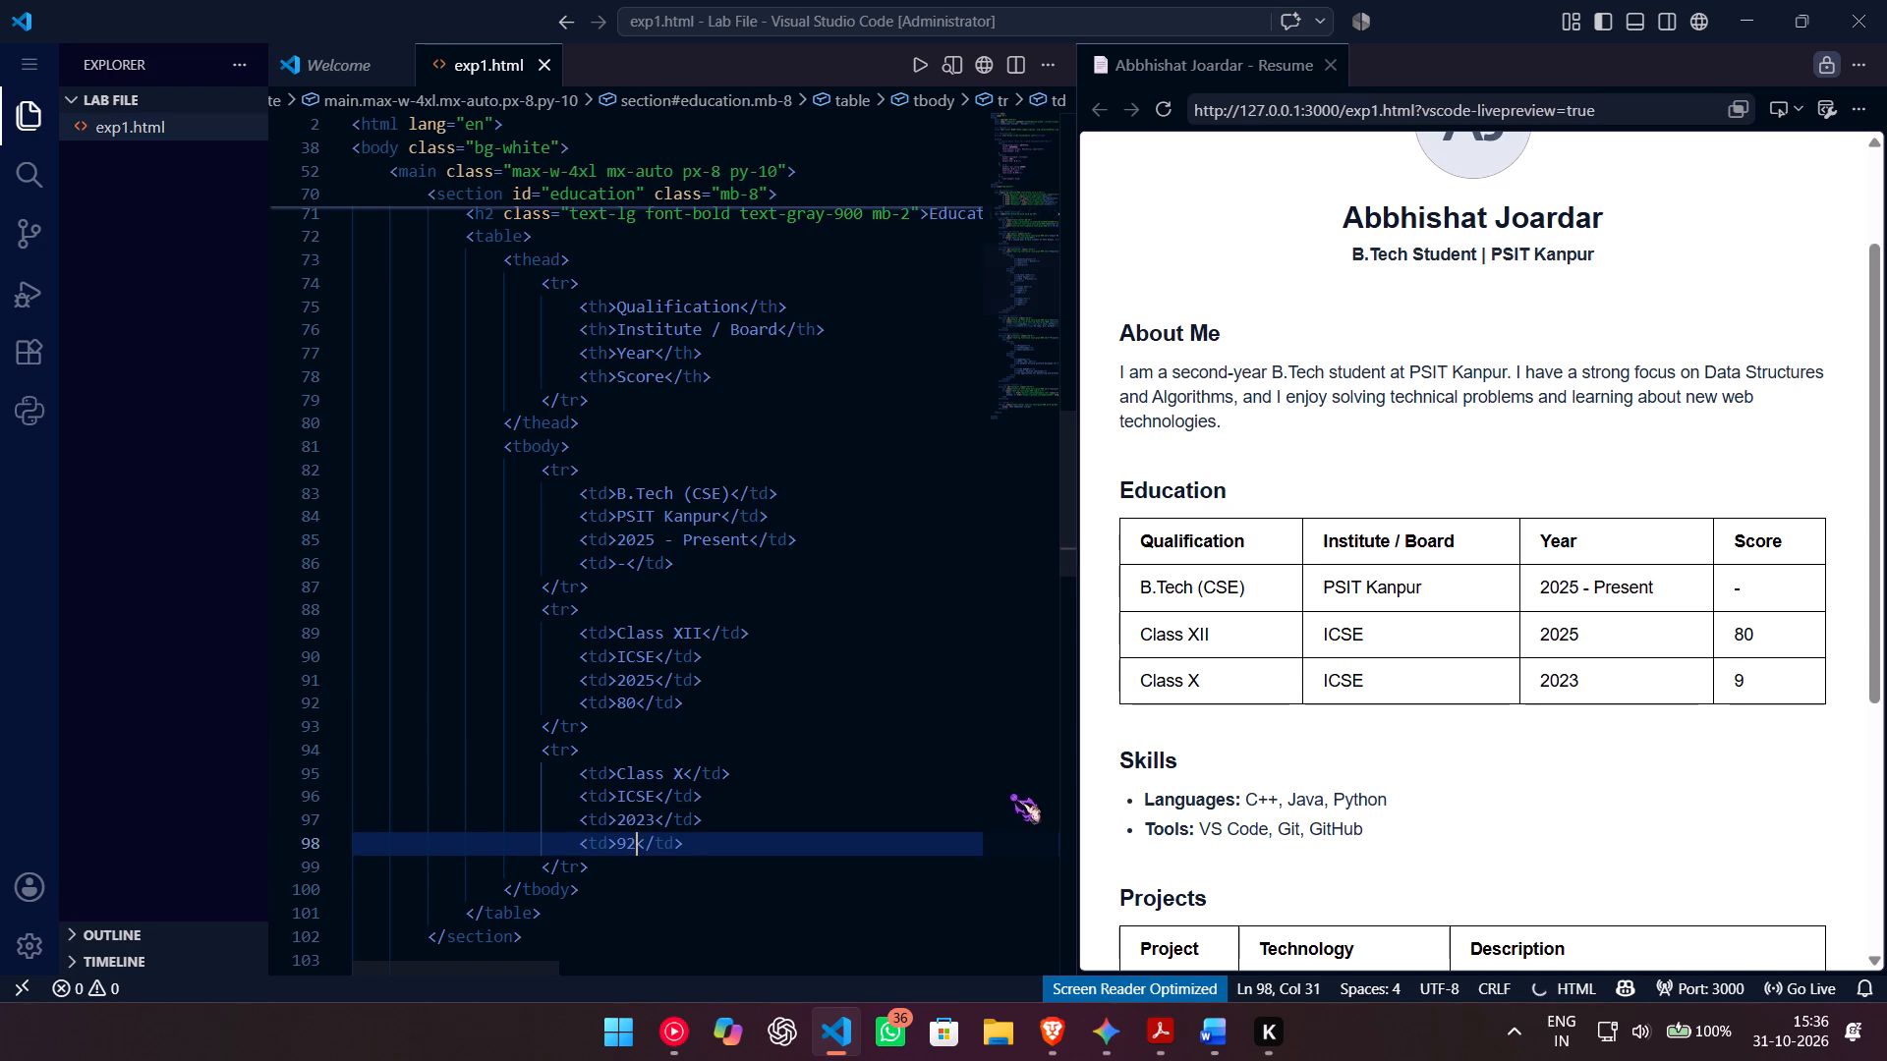
pyautogui.click(745, 841)
# Check the Experiment 1 section in FSD FILE.pdf and in the lab file template document, and return to the exp1.html code.
pyautogui.hotkey('alt', 'Tab')
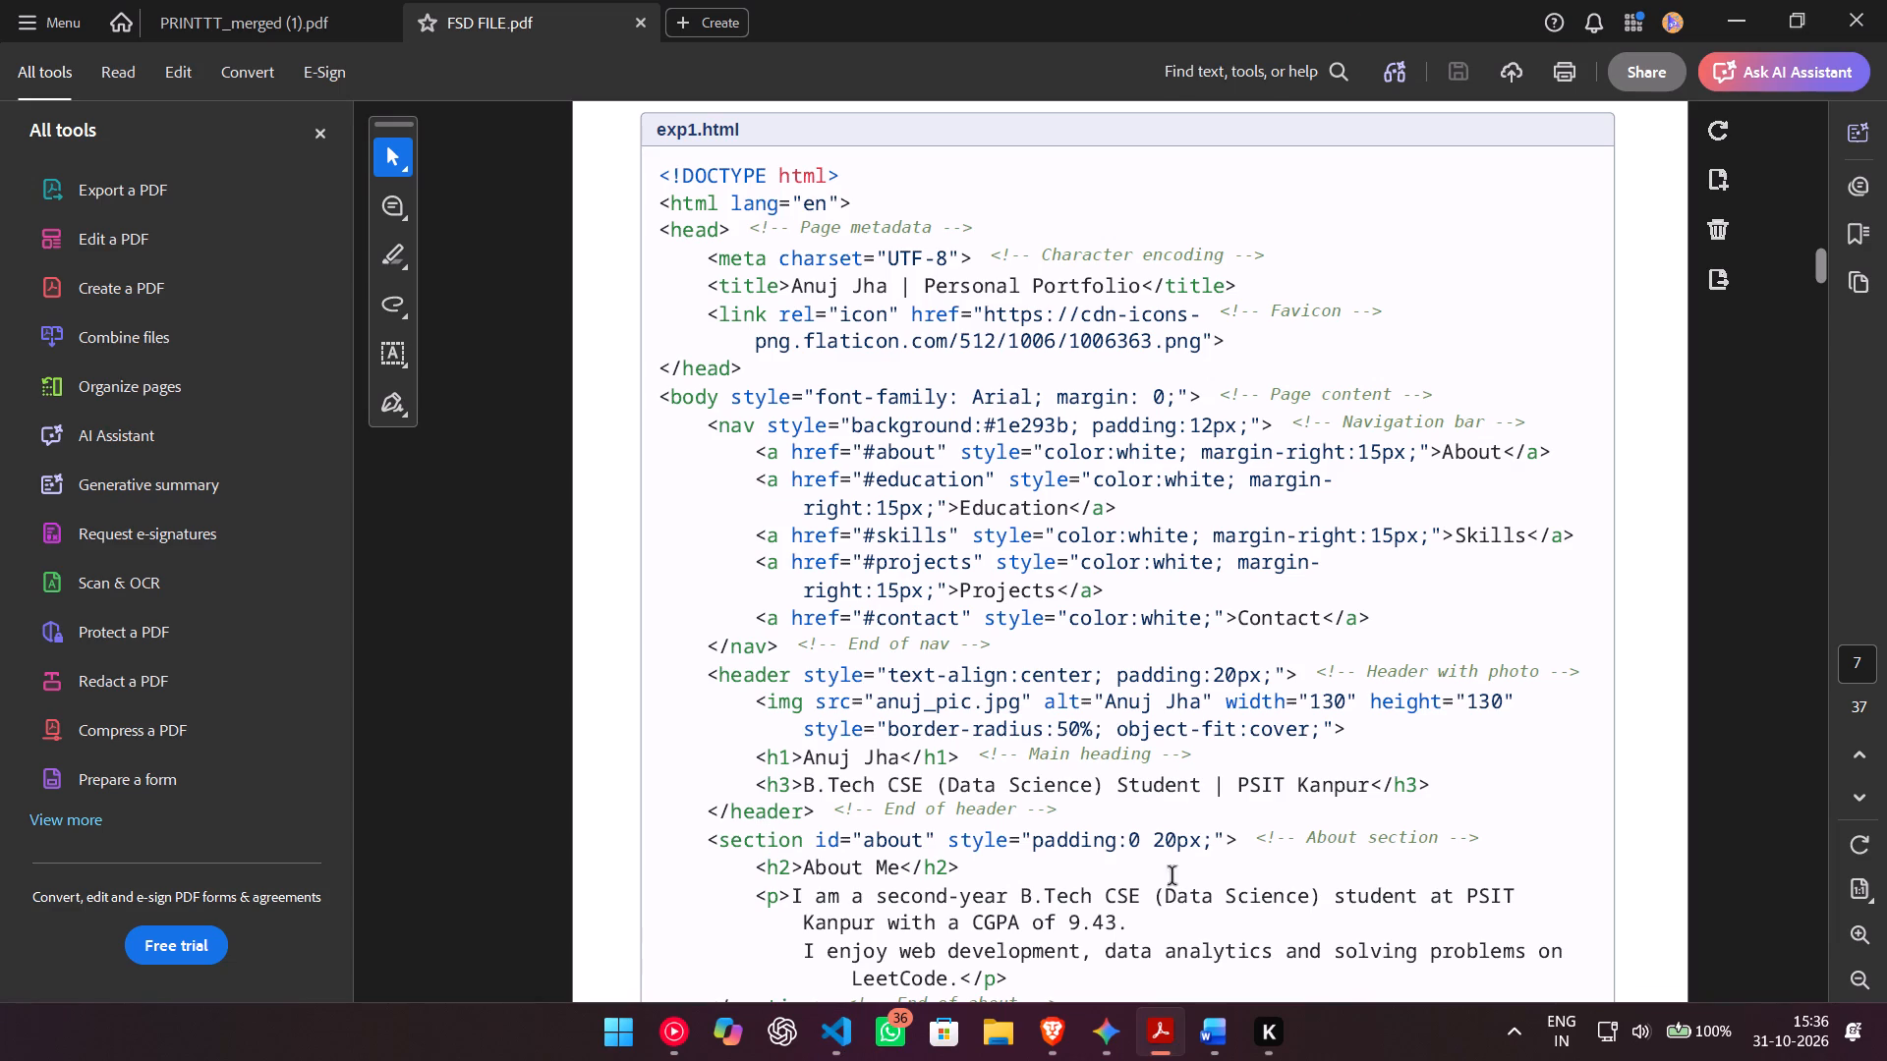
pyautogui.click(1051, 1034)
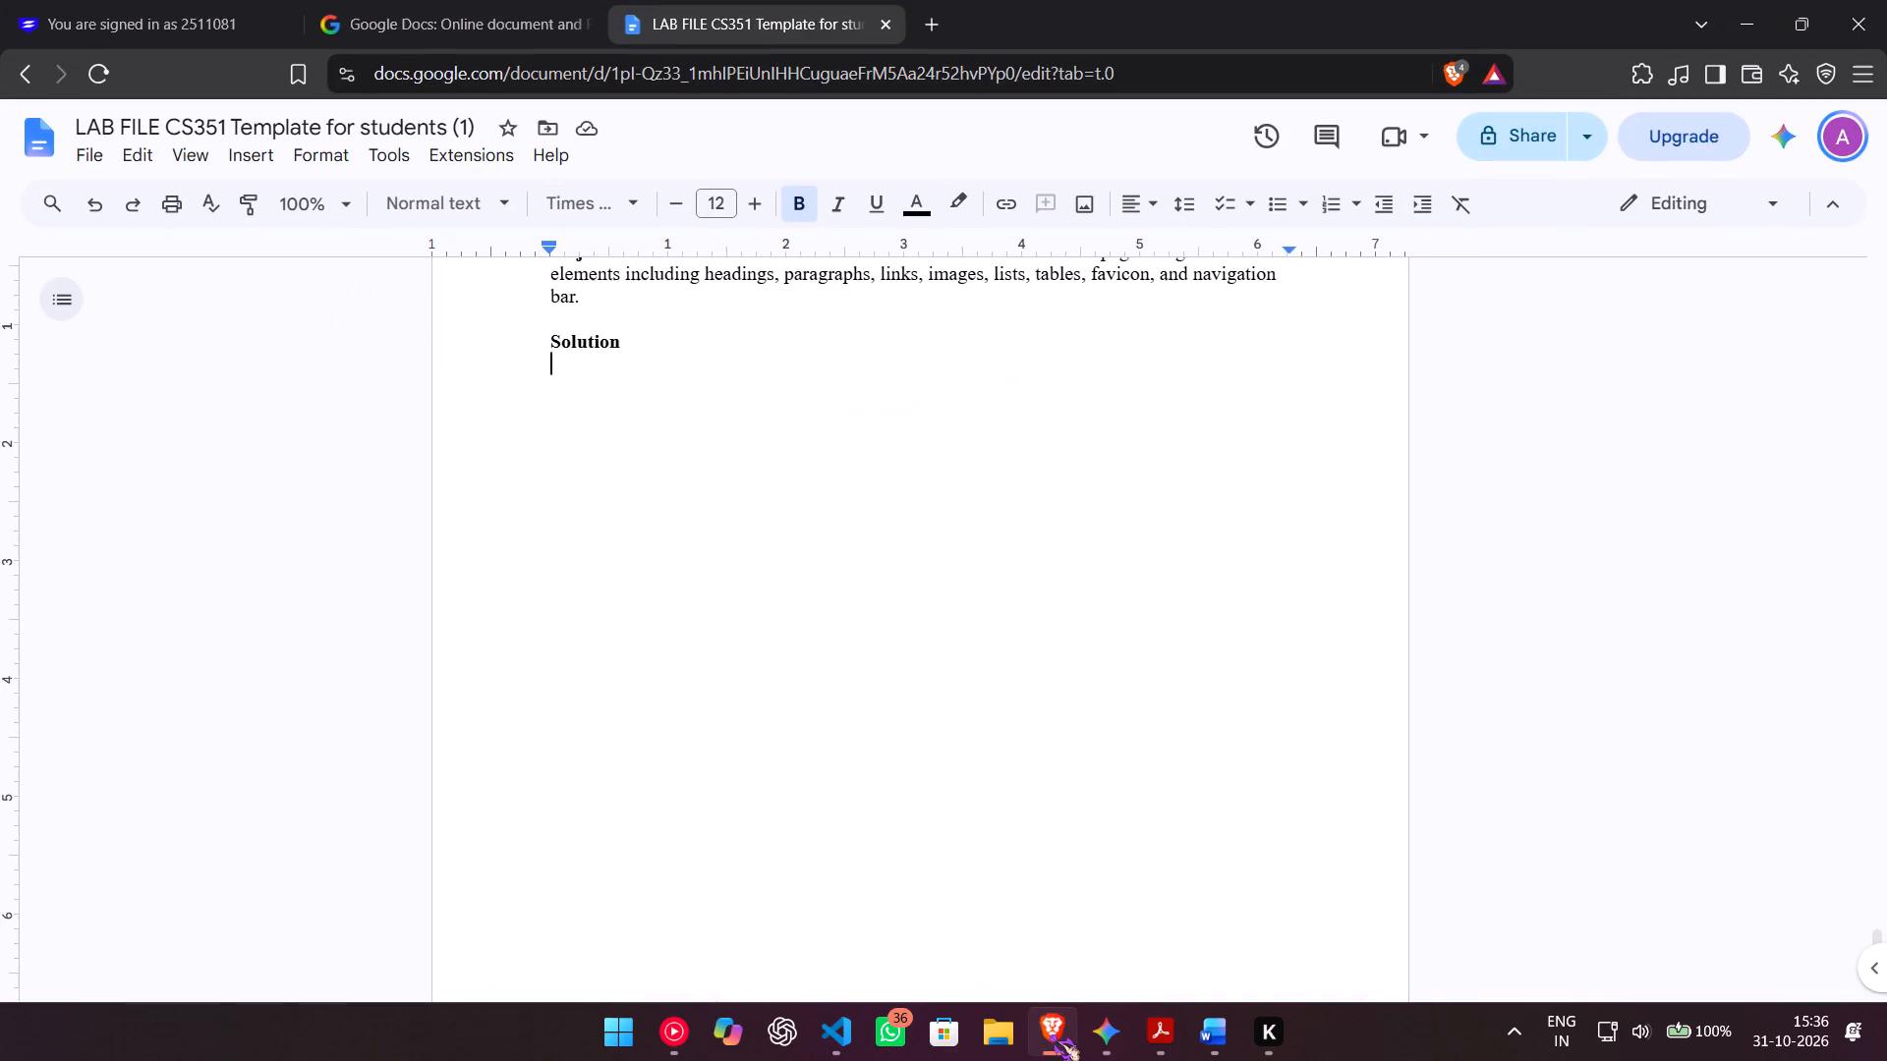
pyautogui.scroll(12, 867, 605)
pyautogui.scroll(-8, 904, 513)
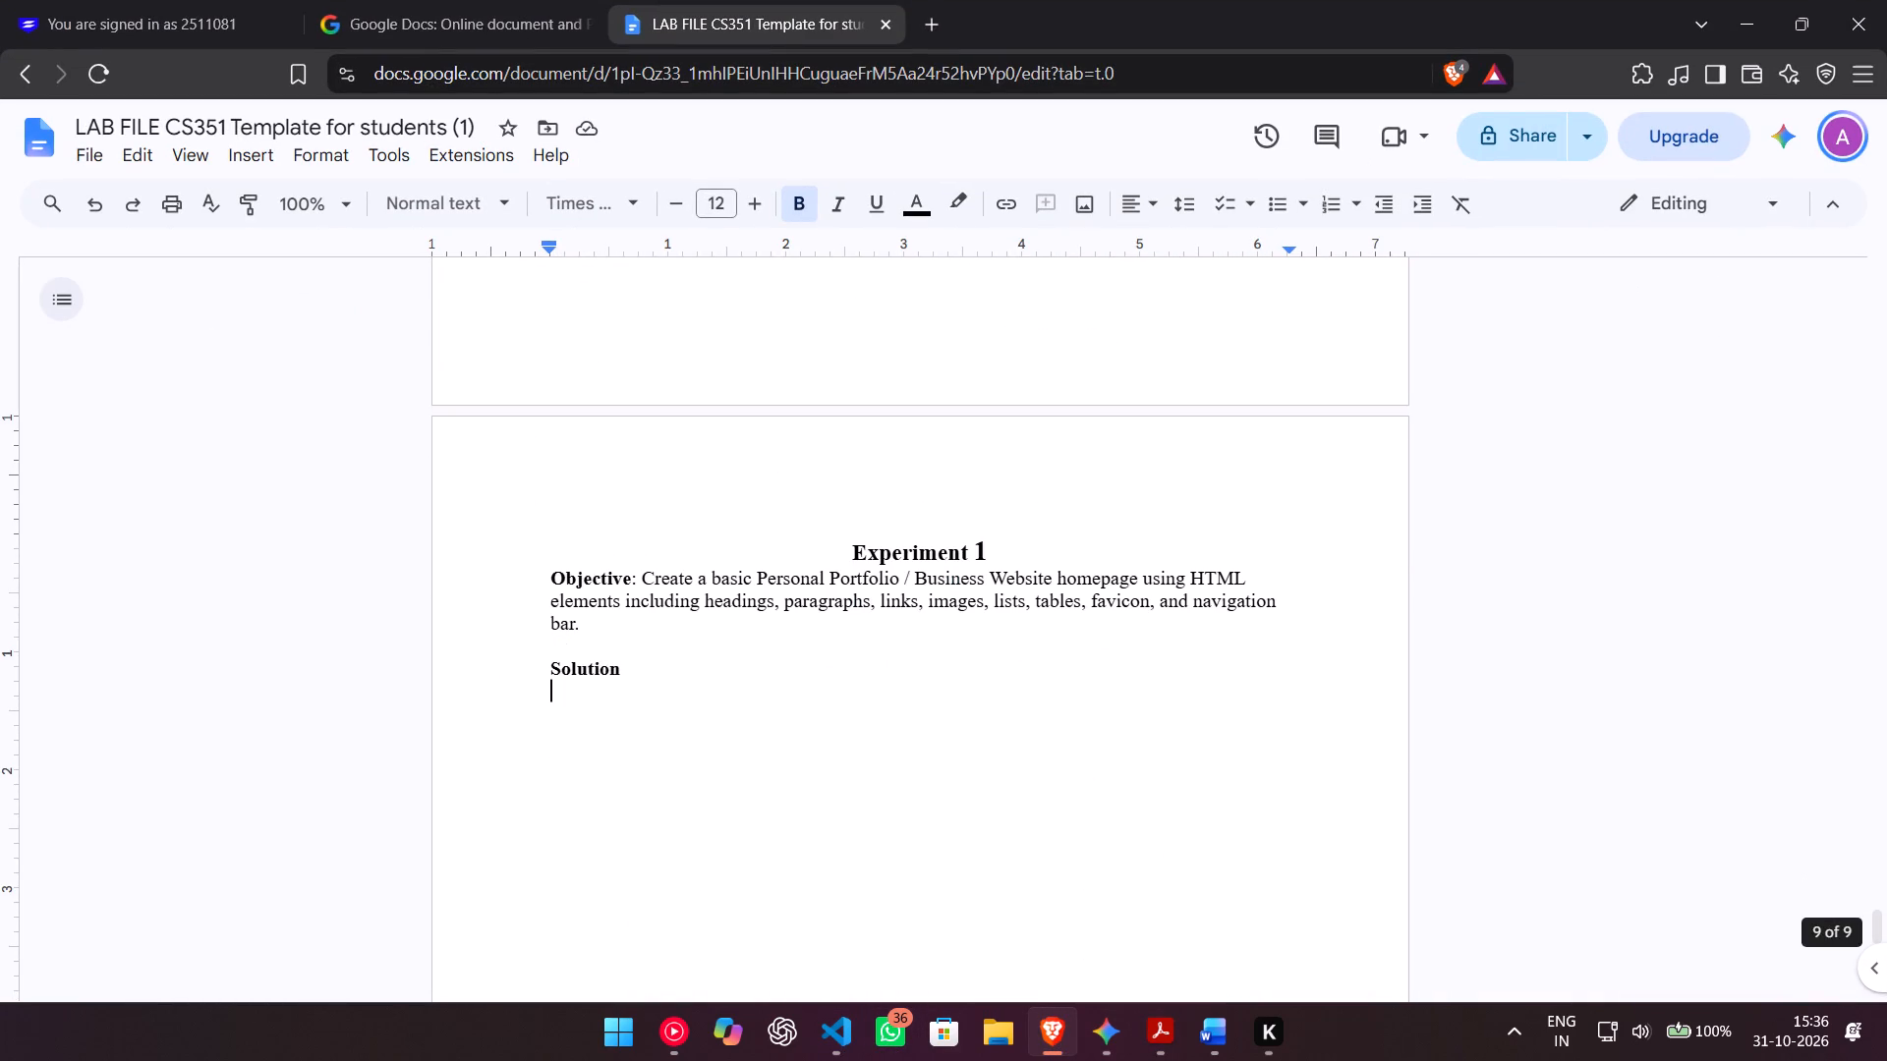
pyautogui.click(1140, 1015)
pyautogui.scroll(8, 938, 530)
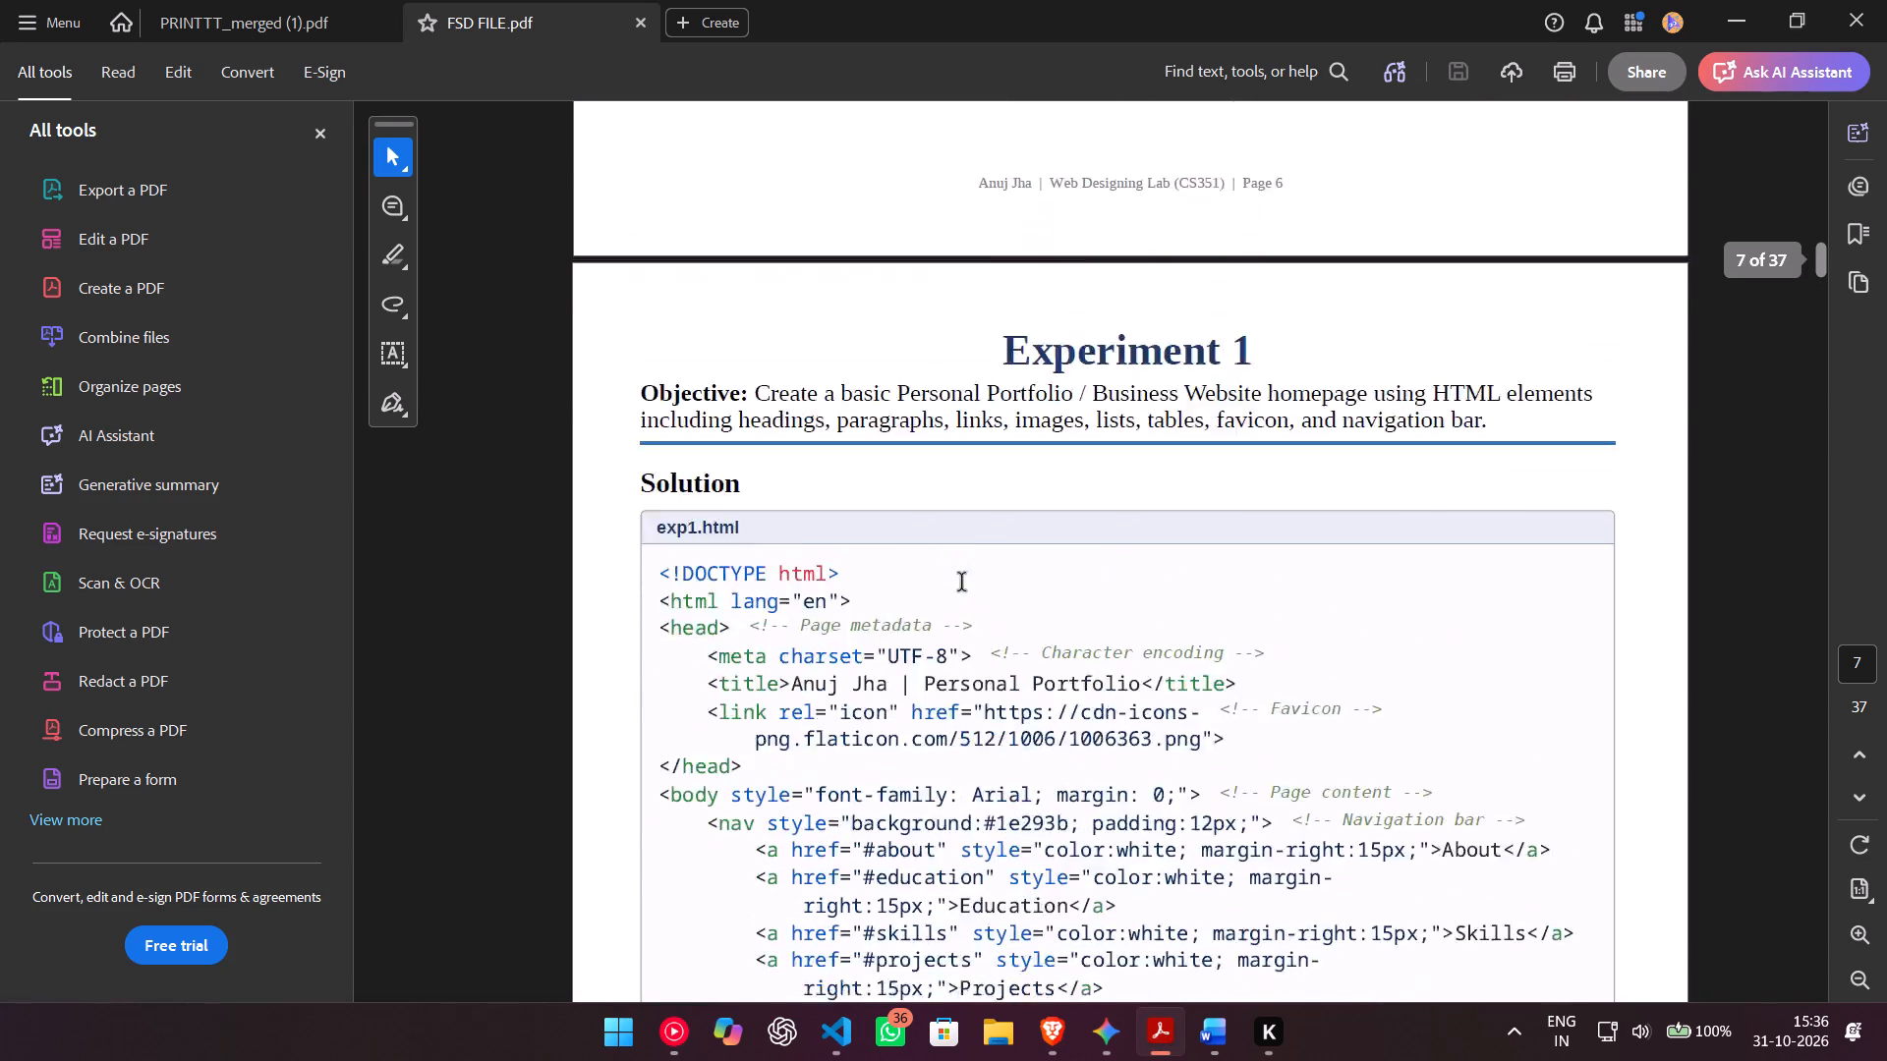
pyautogui.scroll(2, 962, 584)
pyautogui.click(849, 1056)
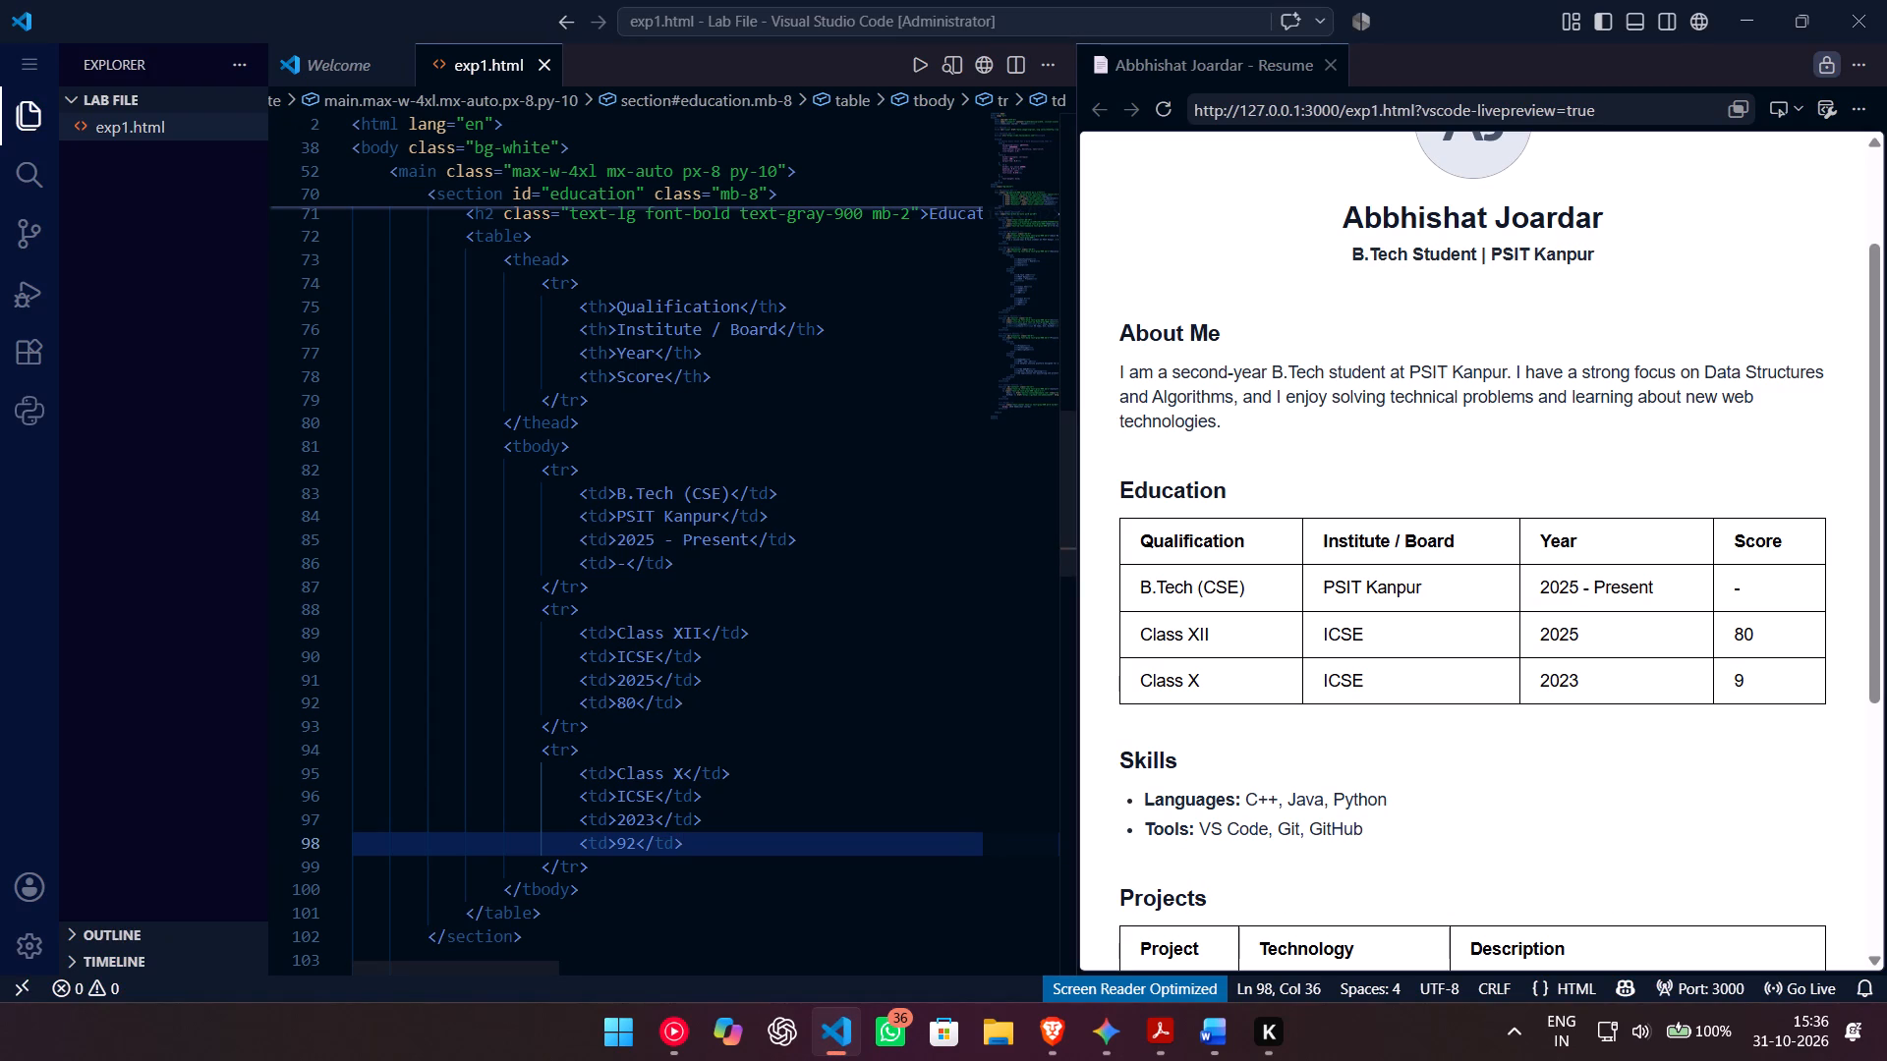
# Set the B.Tech (CSE) row's score to 7.5 in the Education table.
pyautogui.click(681, 781)
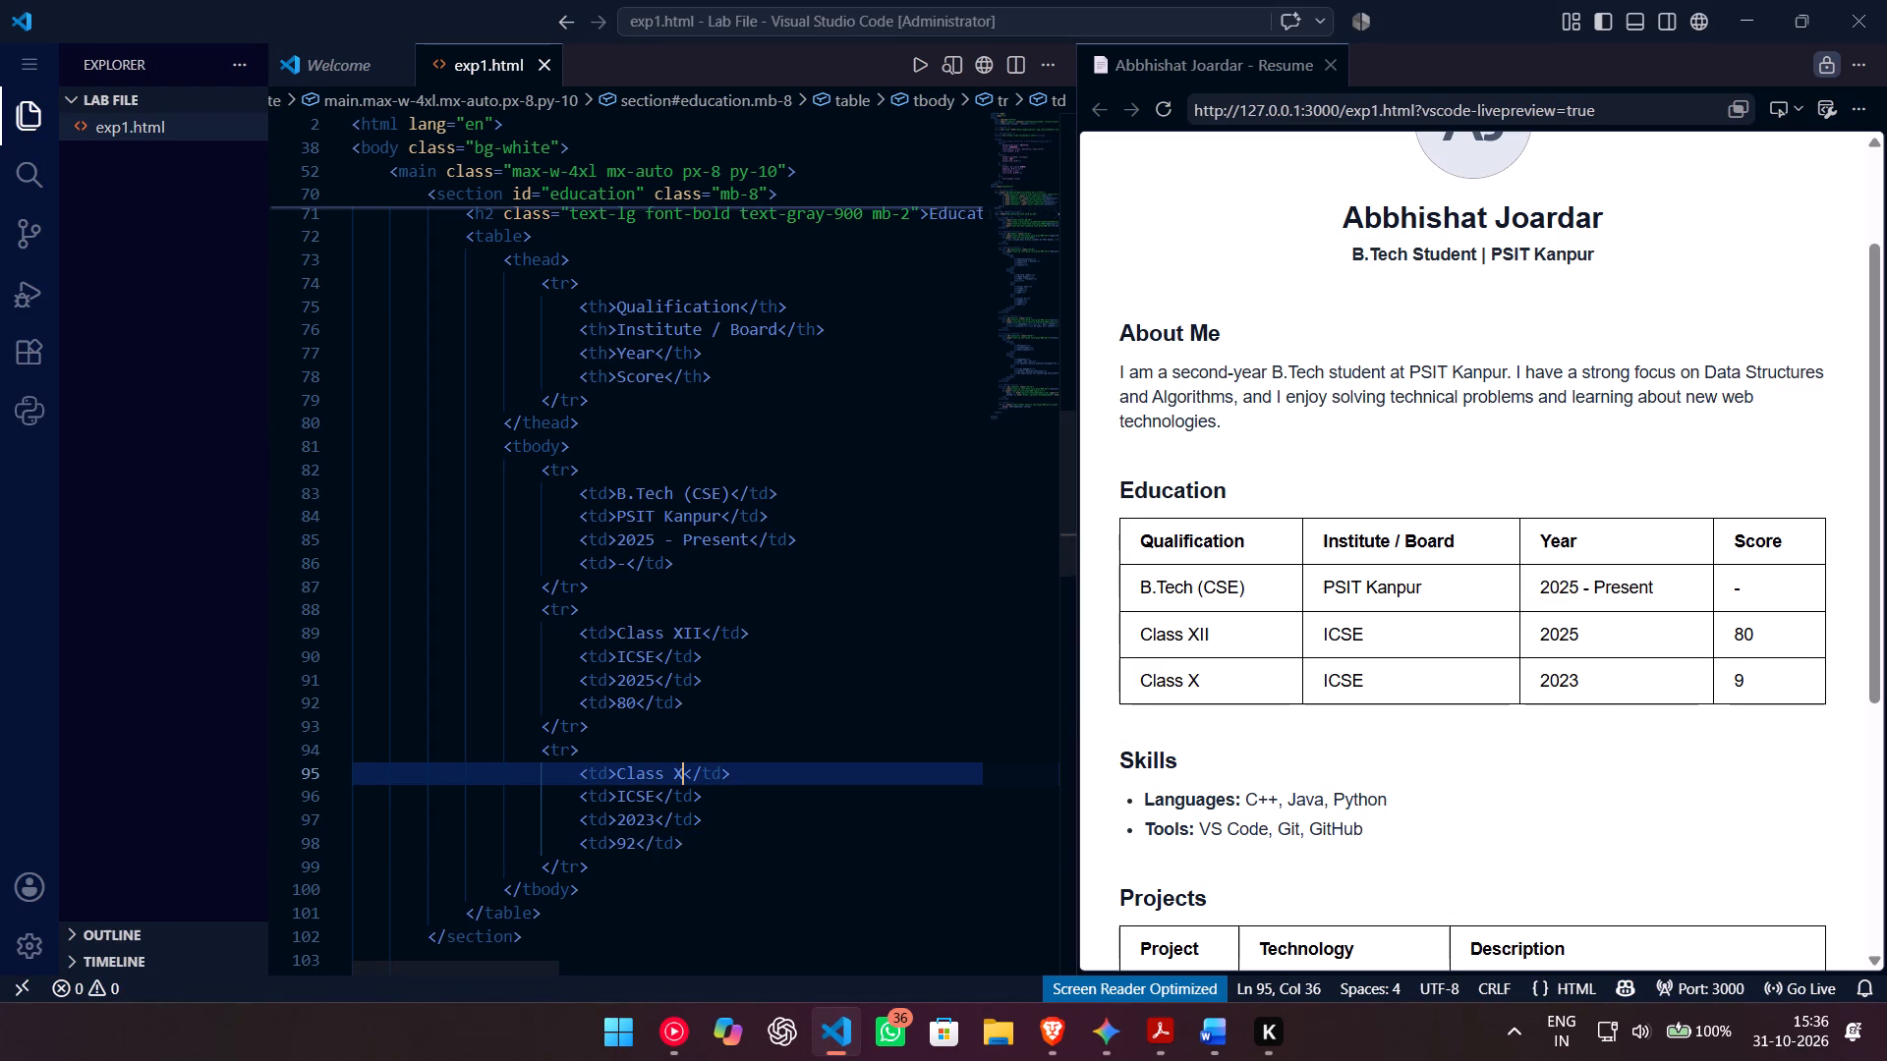
pyautogui.click(628, 571)
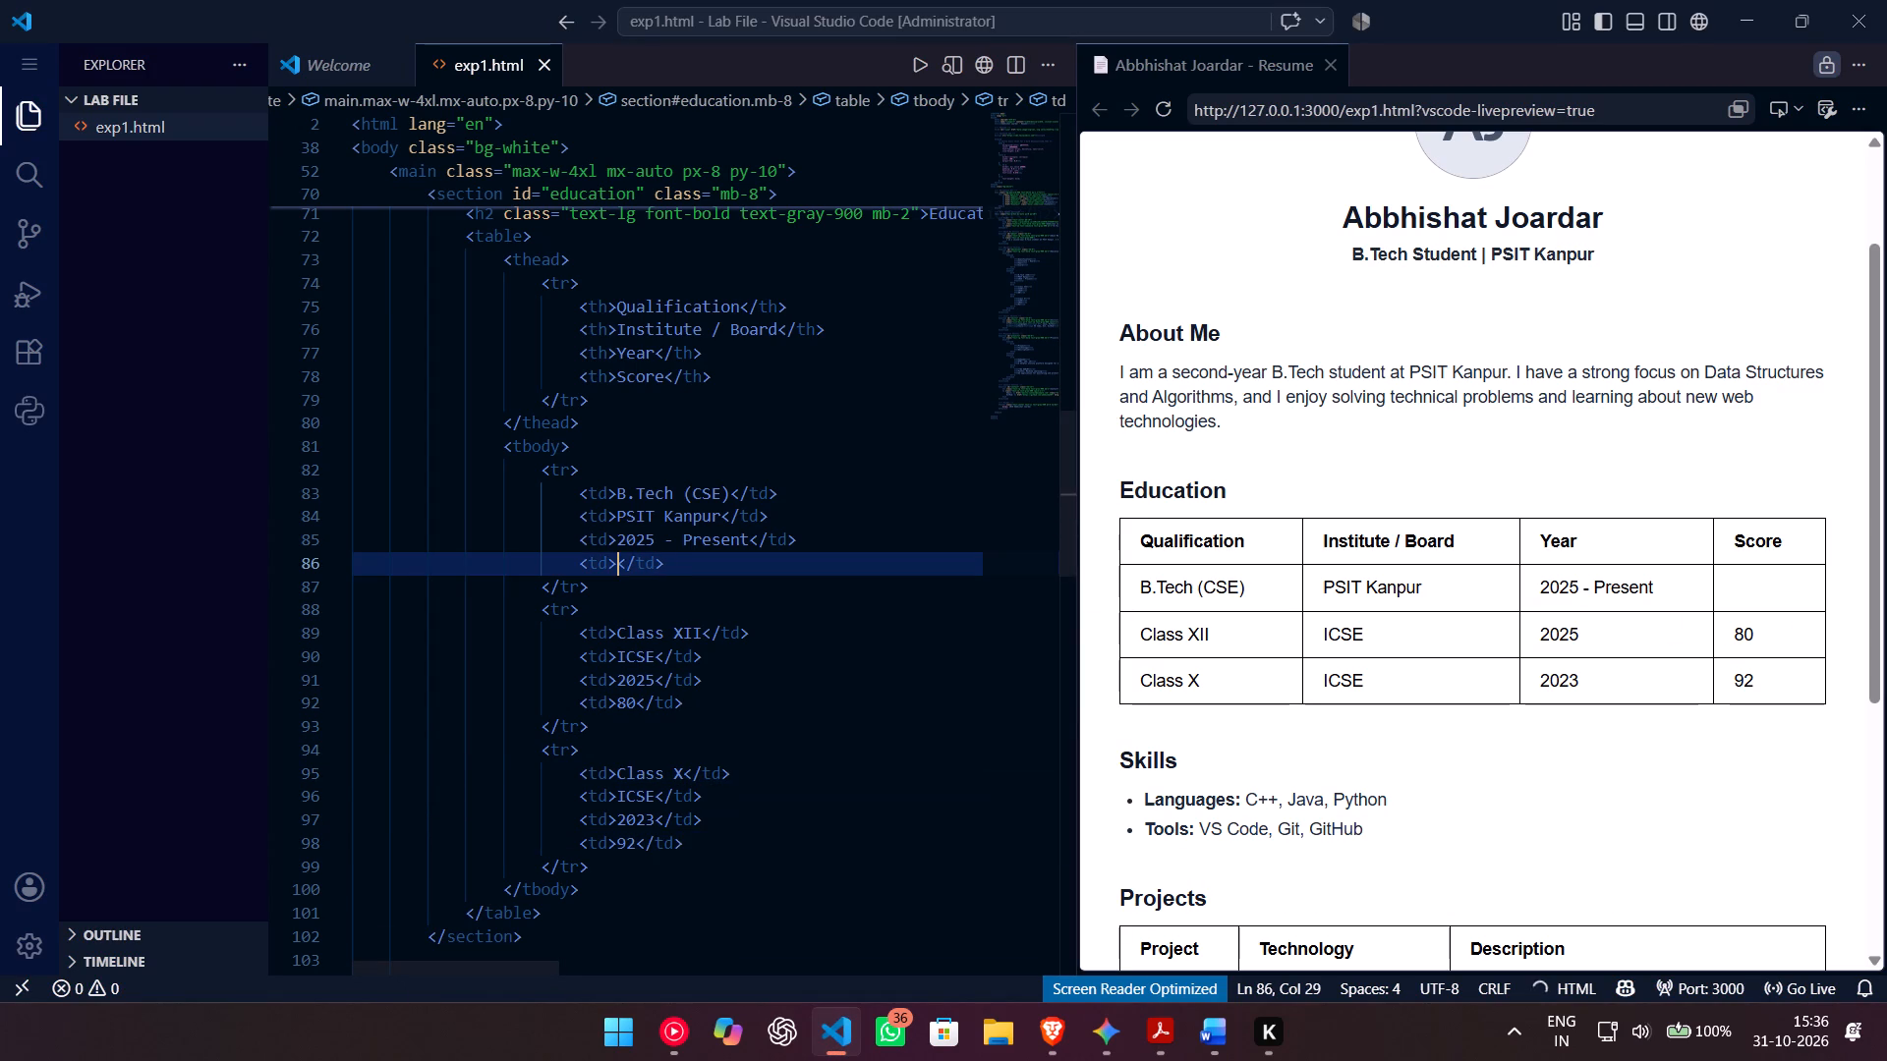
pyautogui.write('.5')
# Review the Skills, Projects, Contact and footer sections in both the code and the previewed page.
pyautogui.scroll(-6, 555, 664)
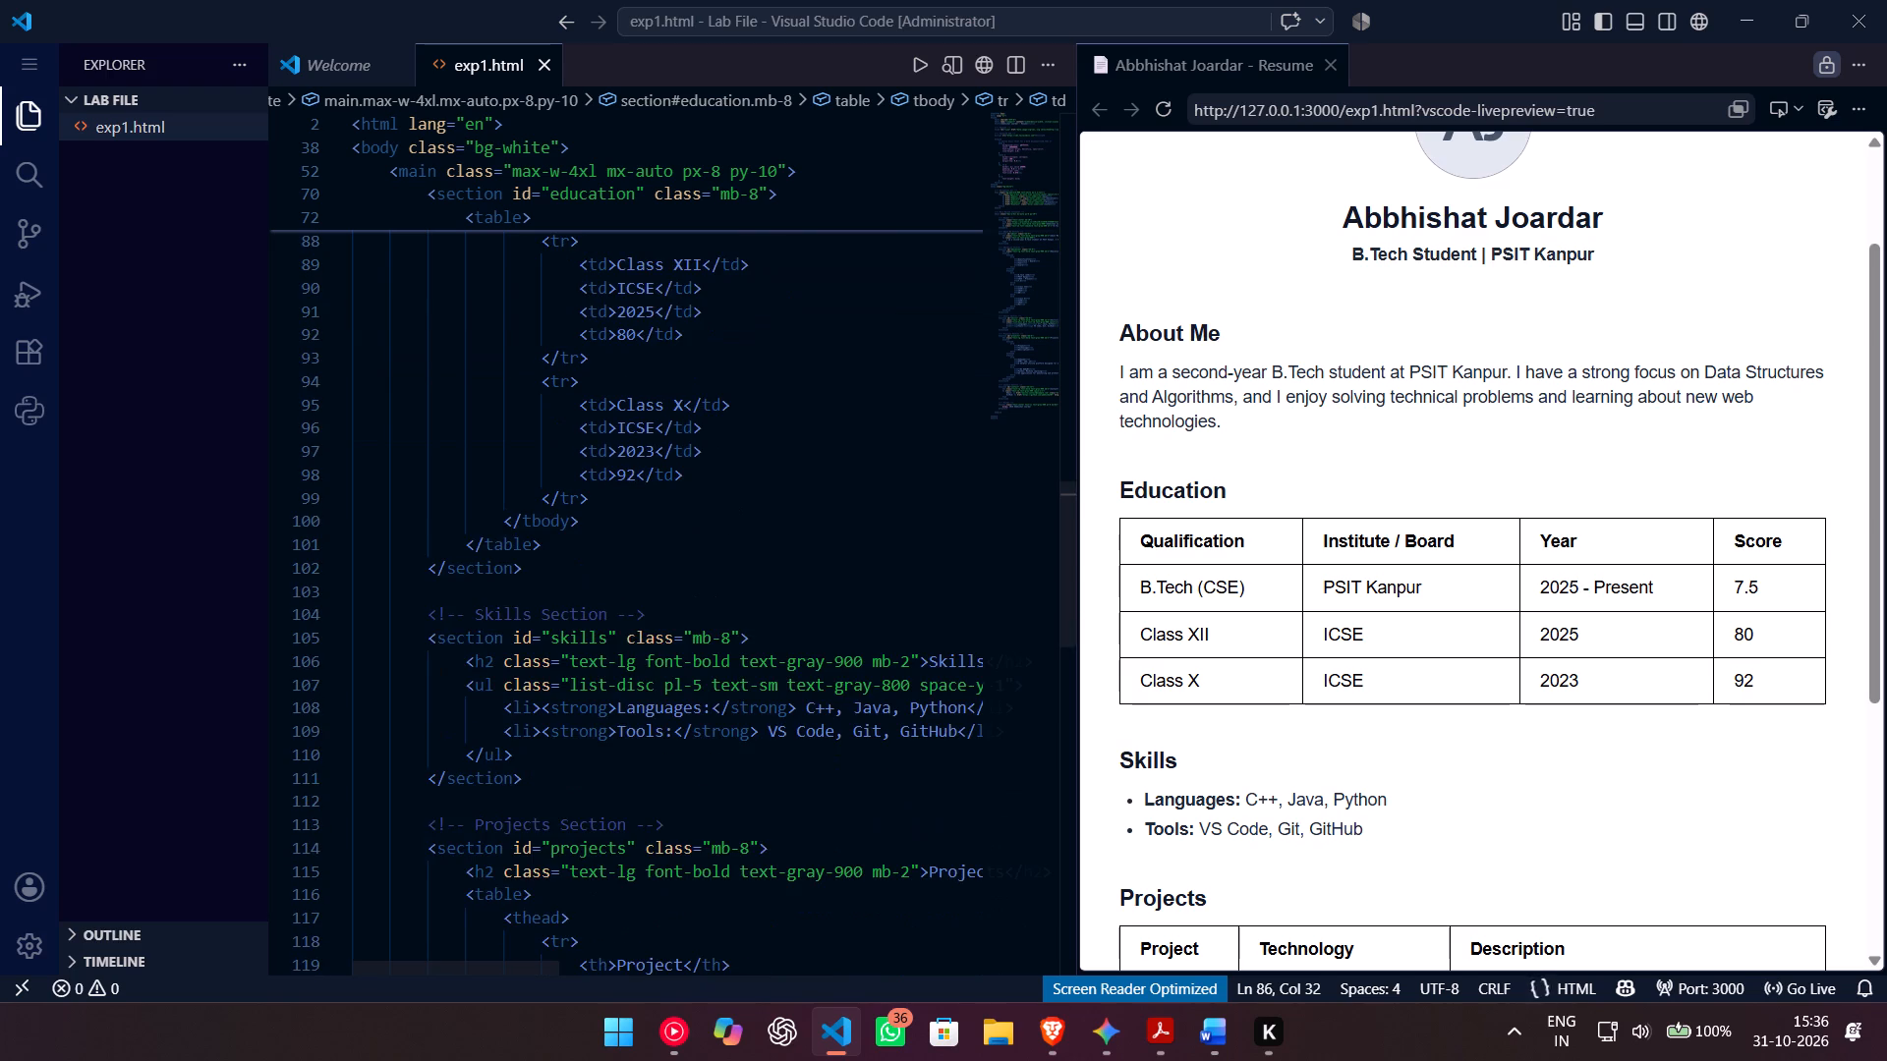
pyautogui.scroll(-2, 571, 670)
pyautogui.scroll(-3, 1732, 686)
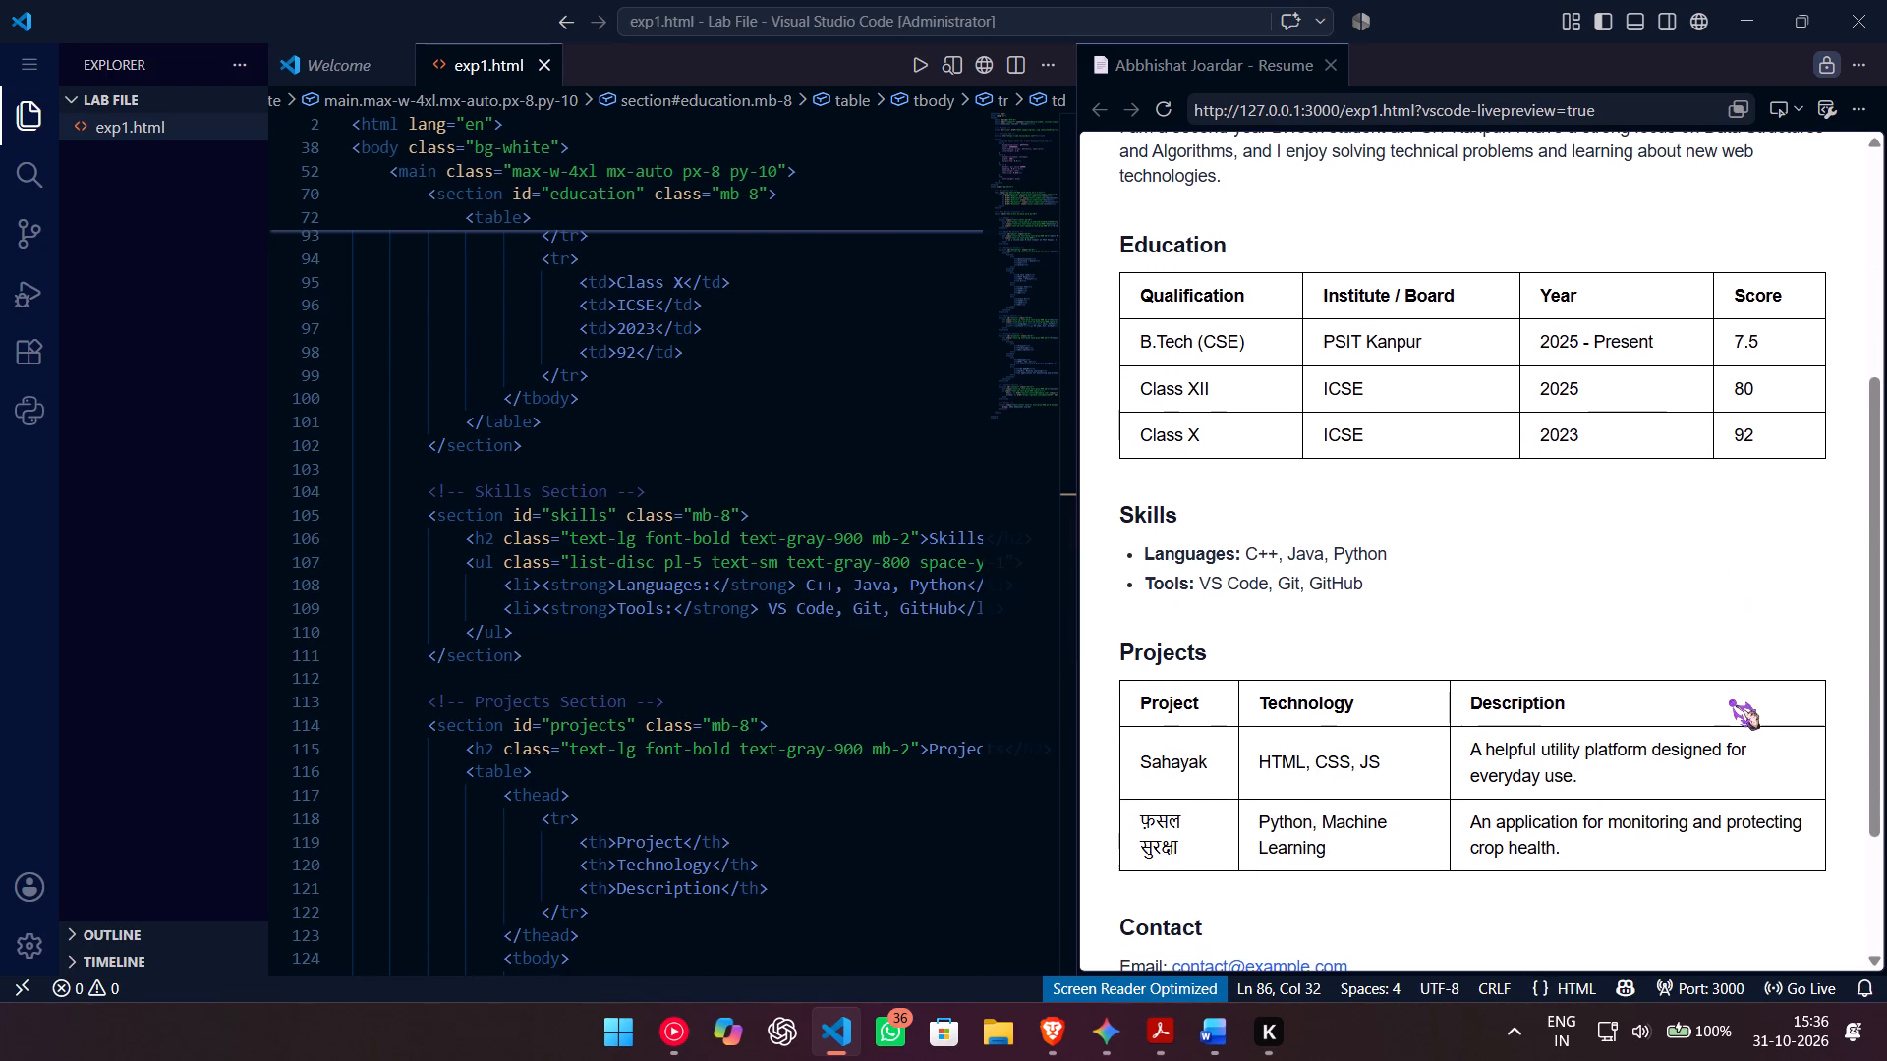
pyautogui.scroll(-2, 1740, 698)
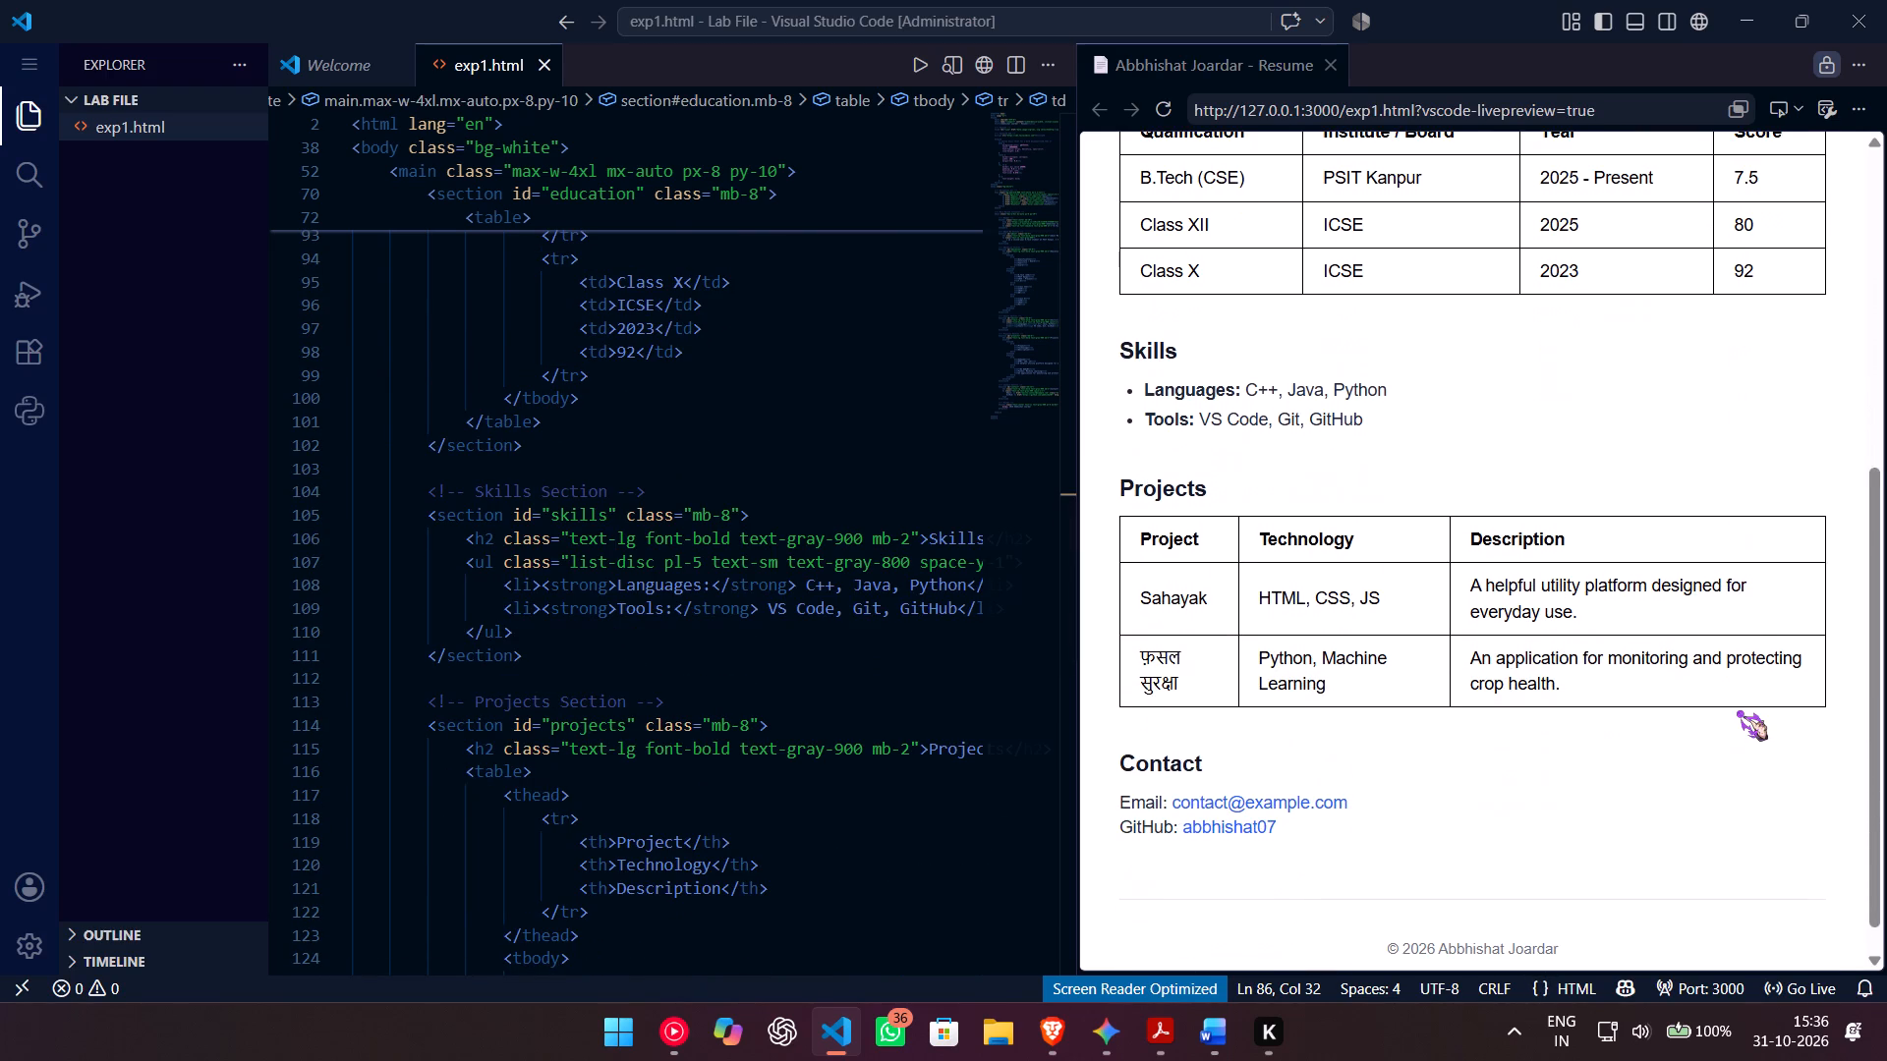
pyautogui.scroll(-15, 835, 700)
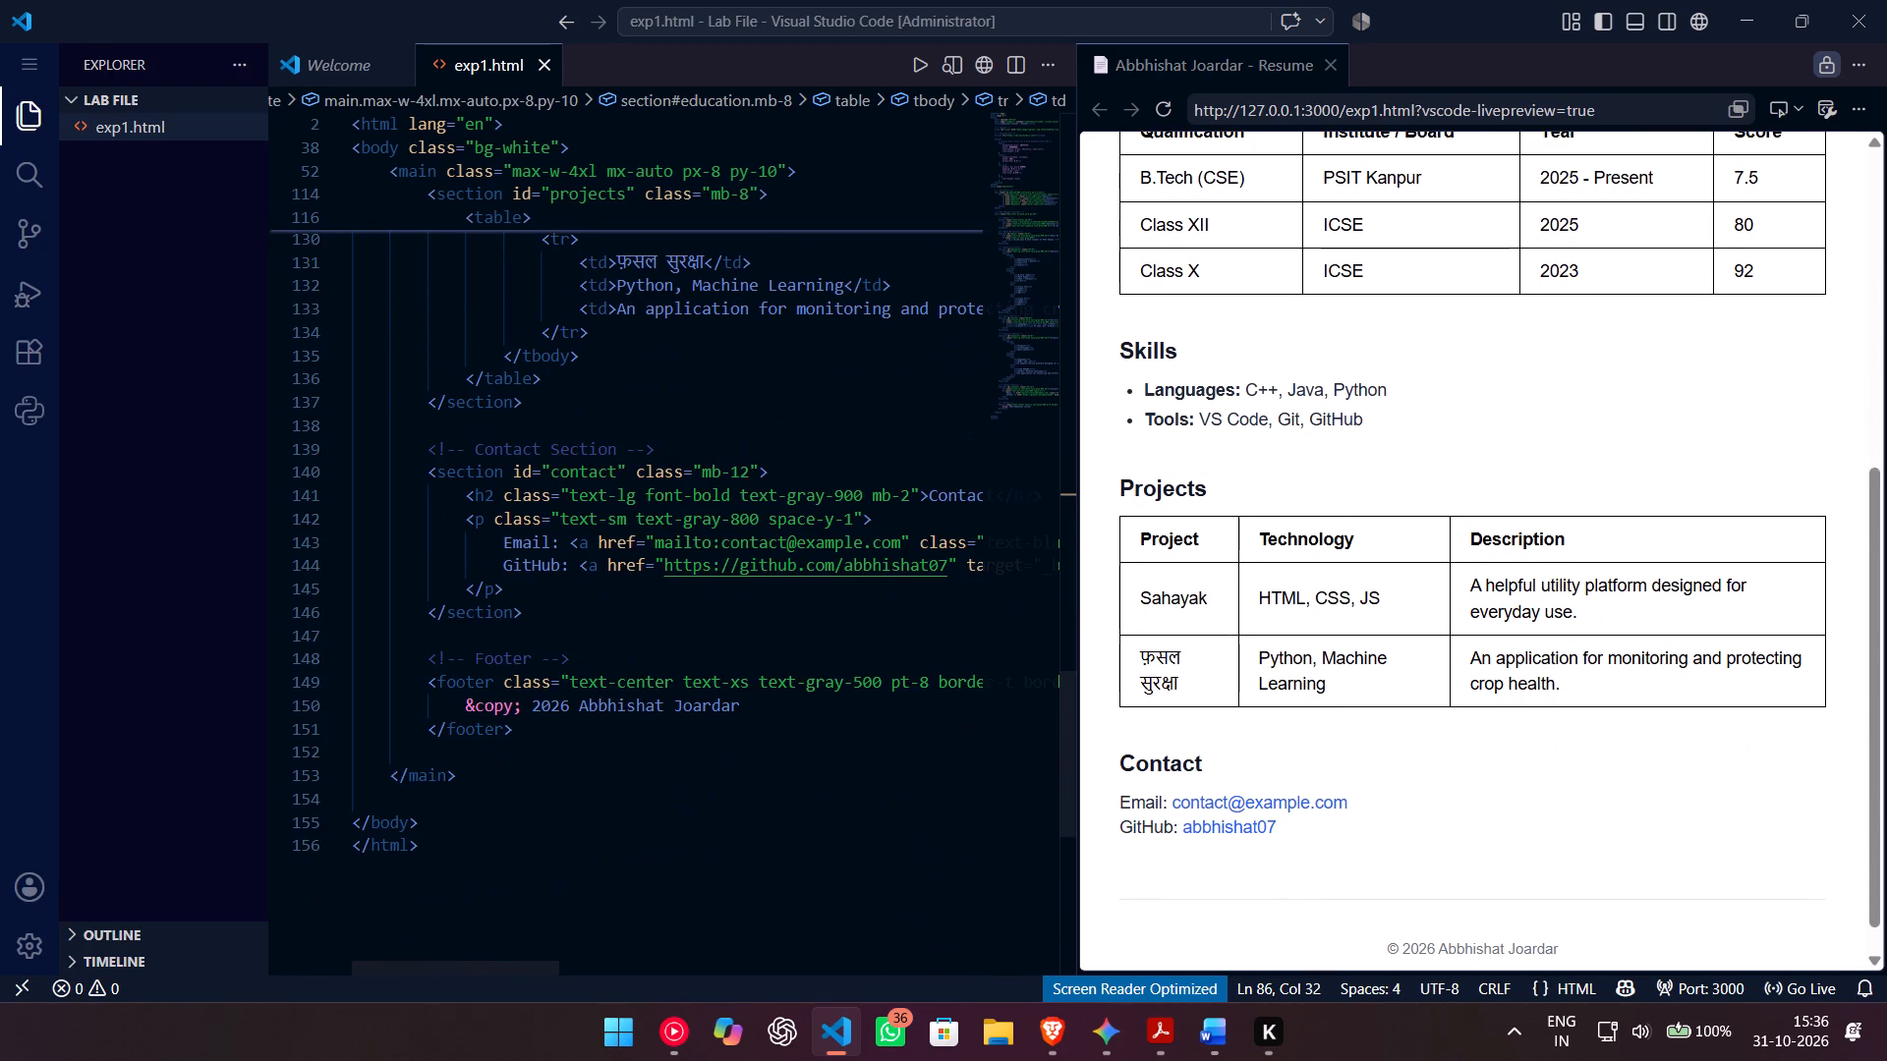
# Replace the Hindi name of the second project in the Projects table with Fasal Suraksha in title case.
pyautogui.scroll(2, 825, 702)
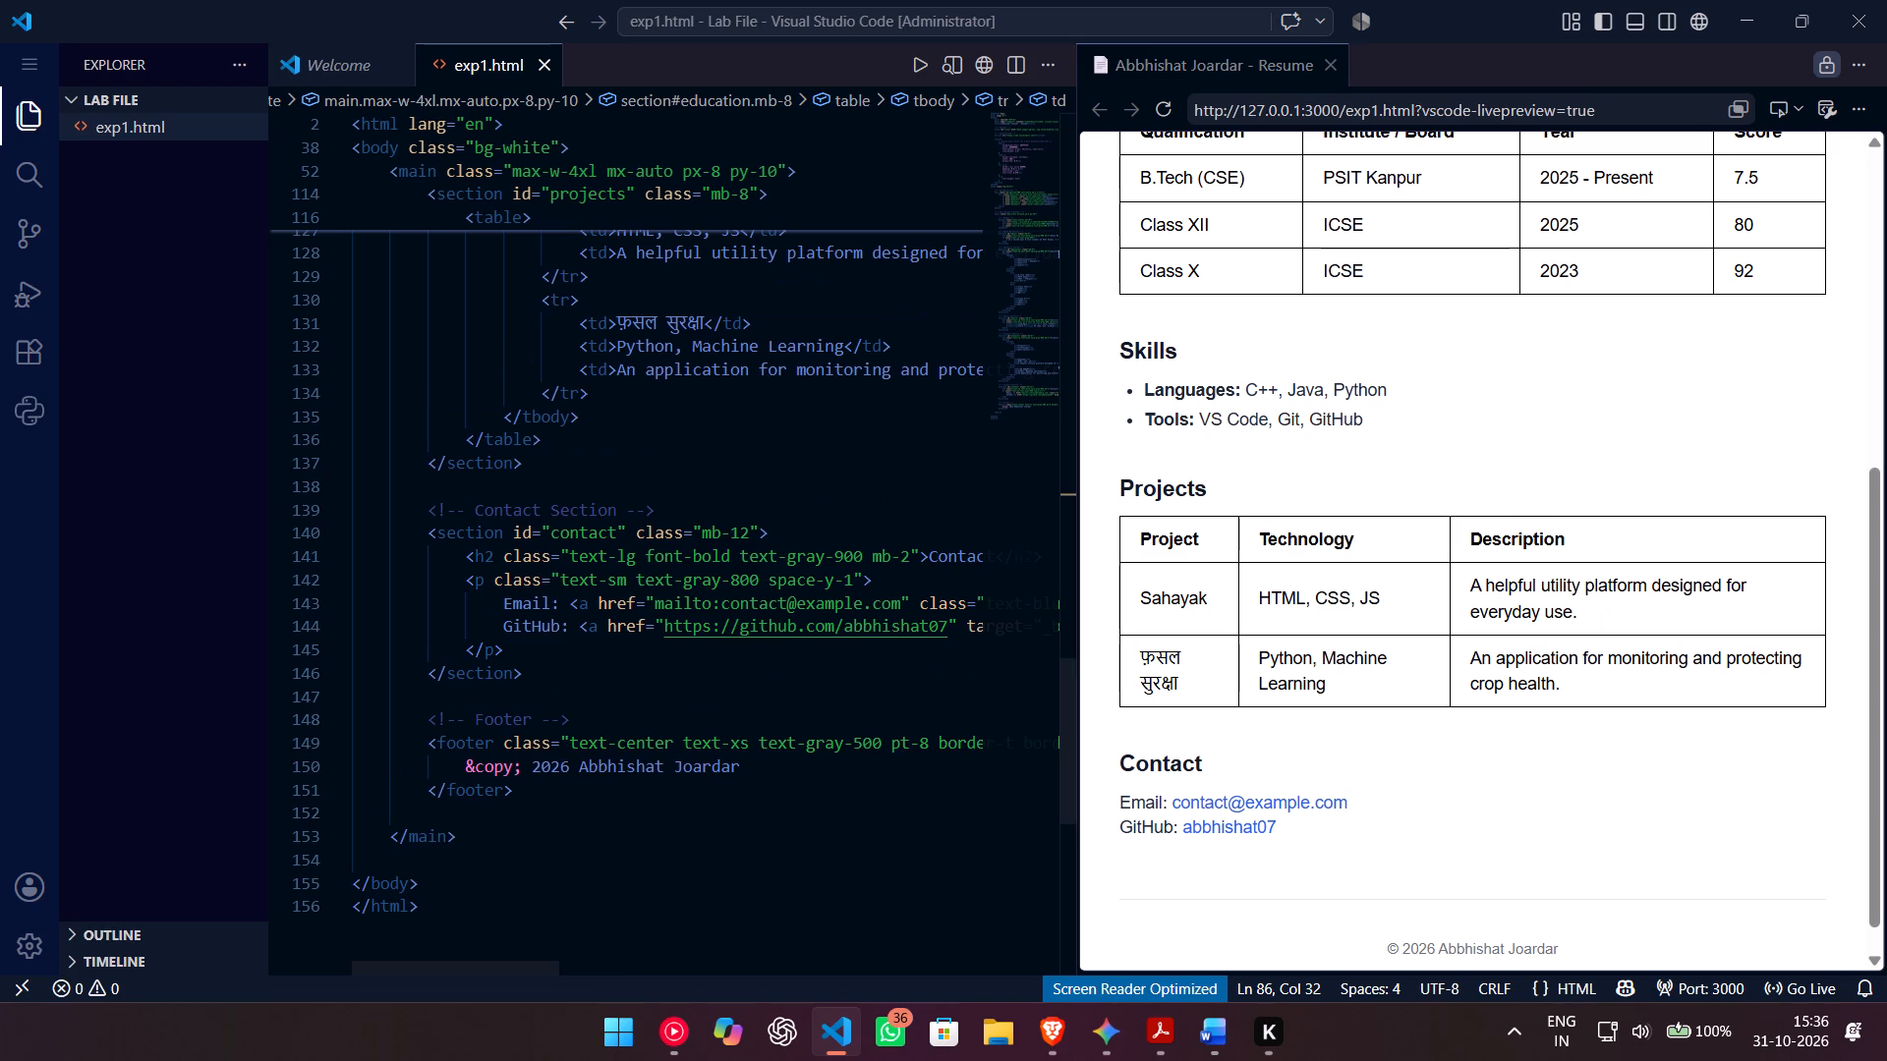
pyautogui.scroll(2, 814, 705)
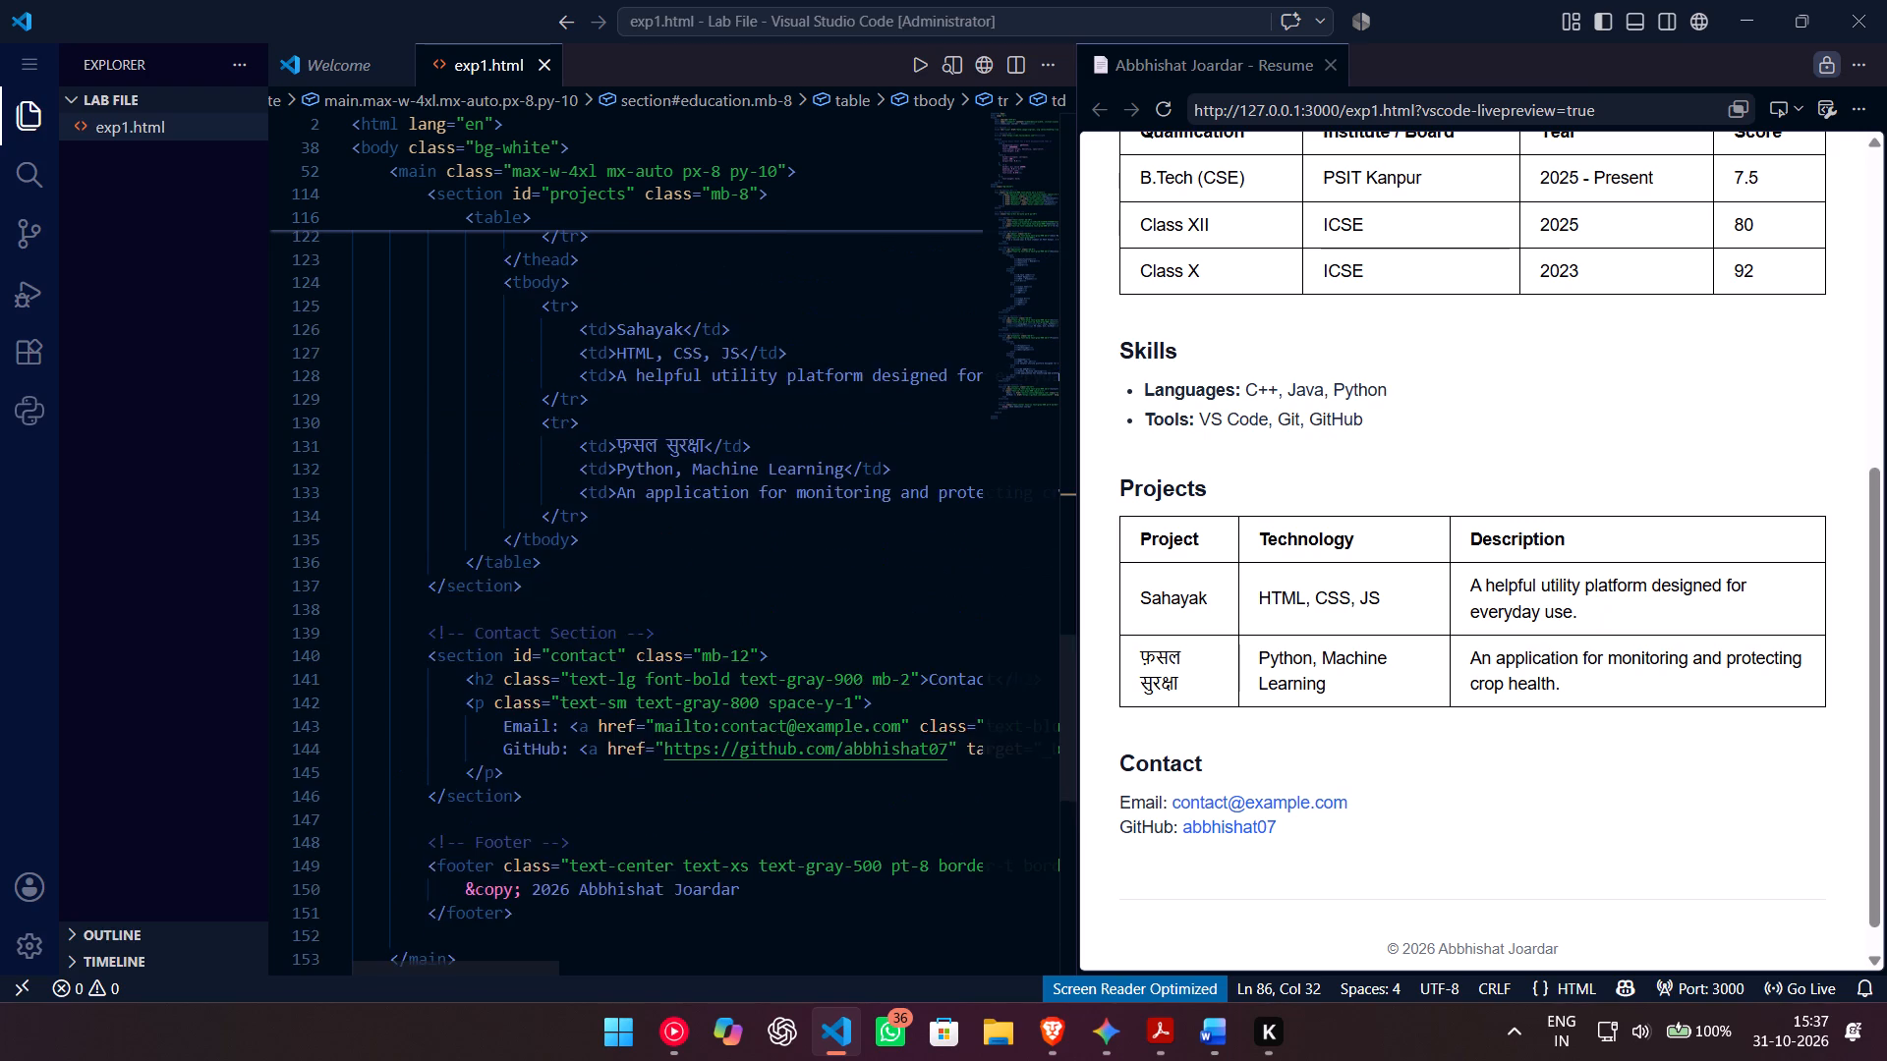
pyautogui.scroll(4, 814, 705)
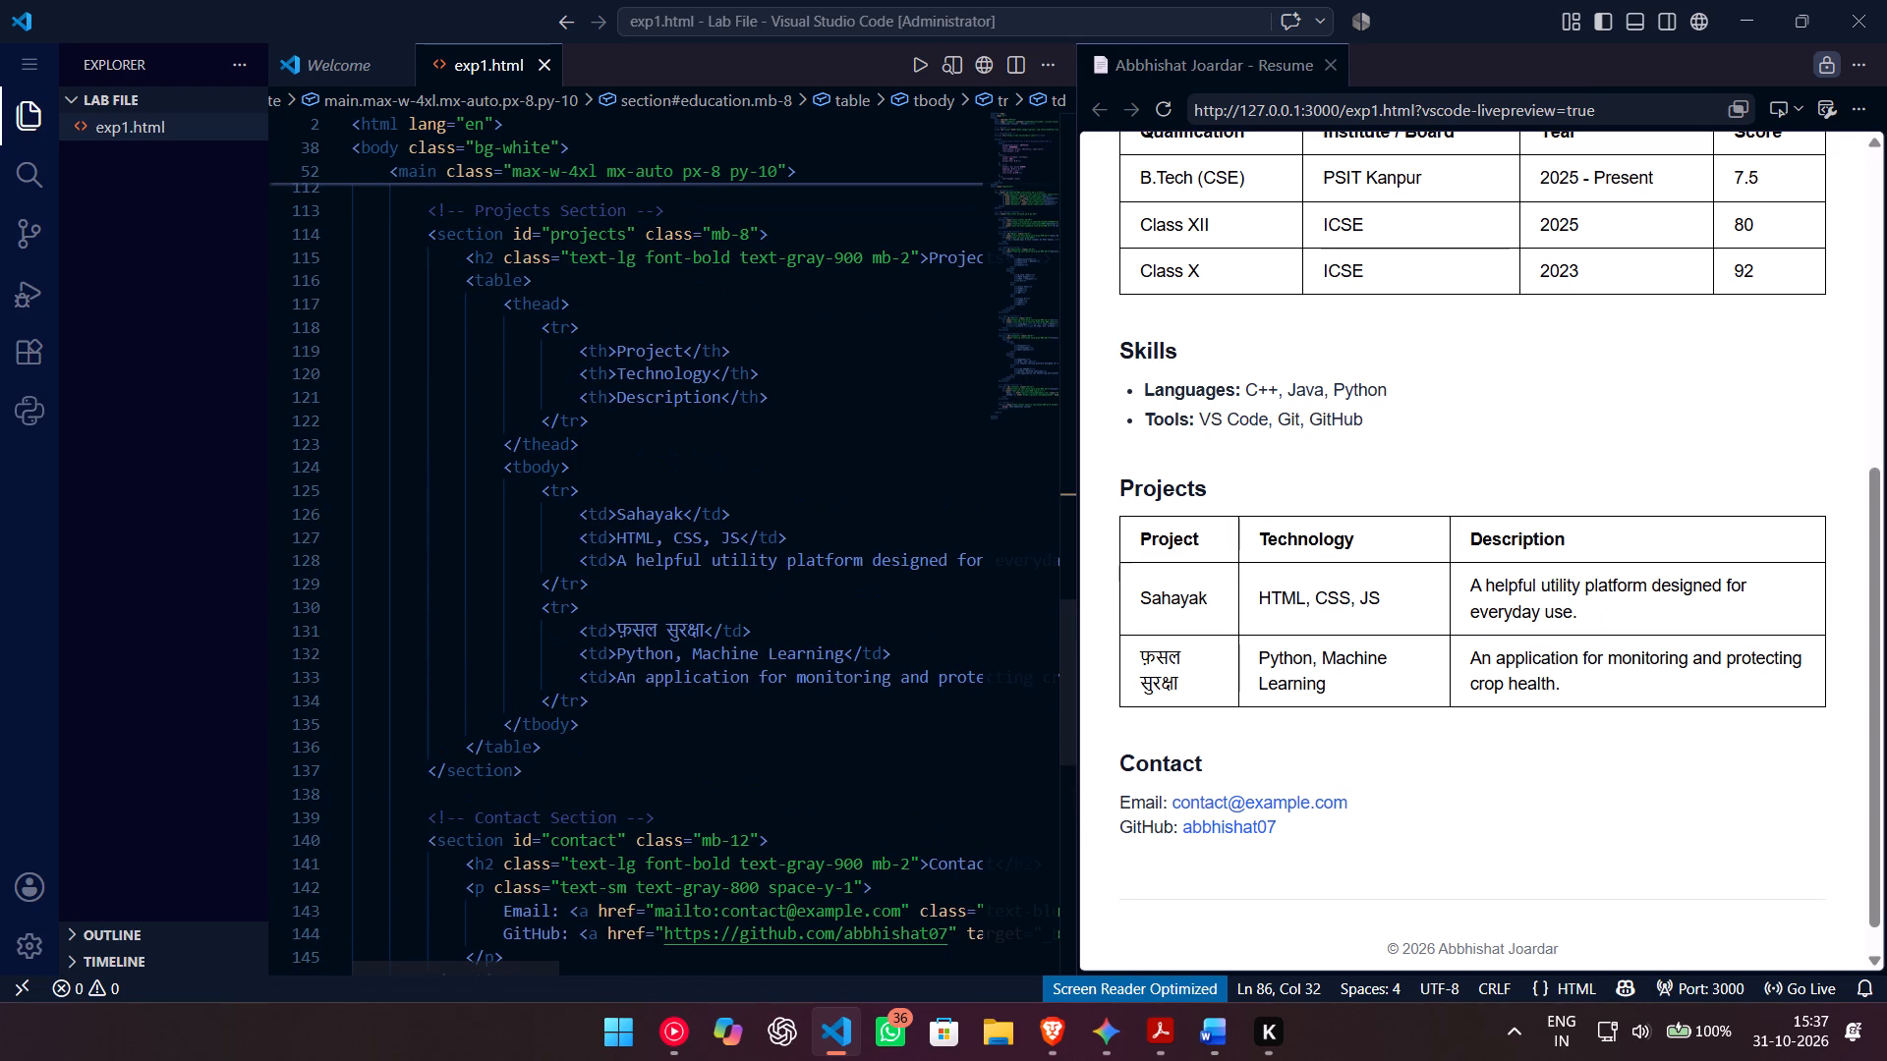
pyautogui.click(702, 689)
pyautogui.moveTo(702, 689); pyautogui.dragTo(627, 690)
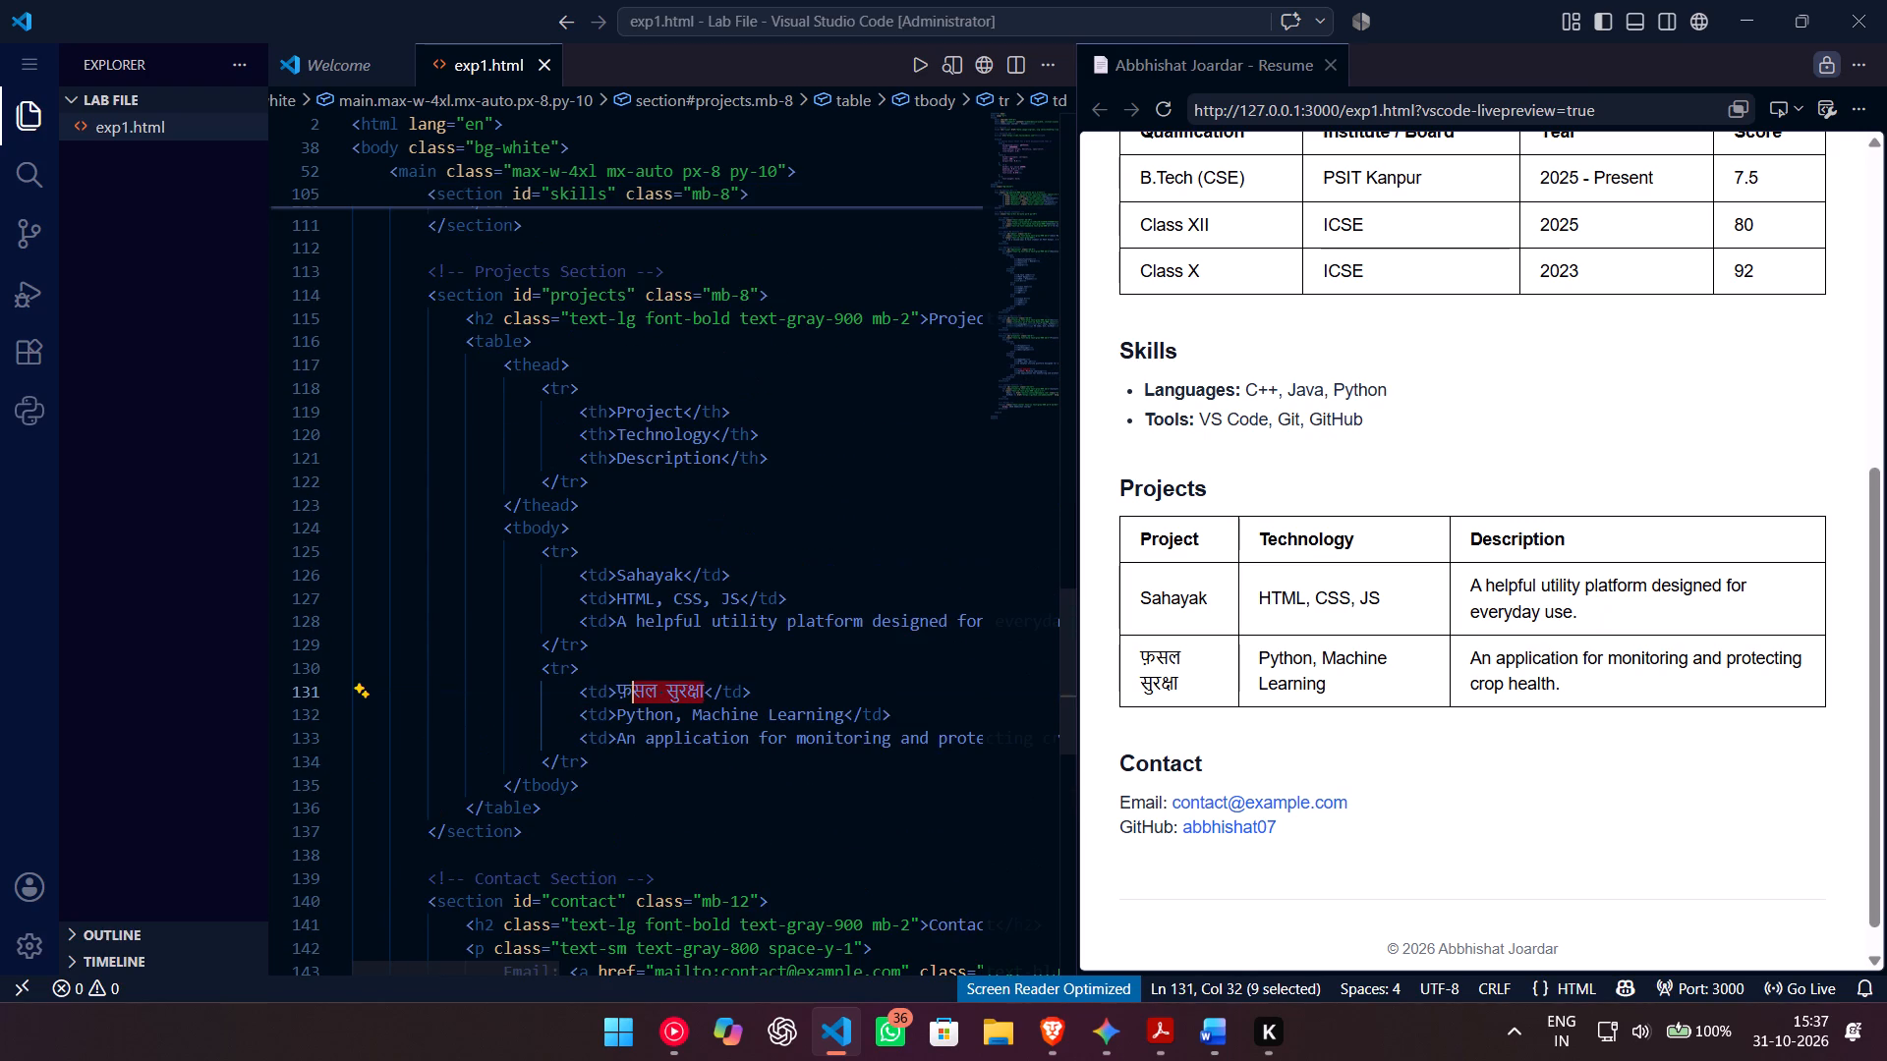
pyautogui.moveTo(627, 690); pyautogui.dragTo(620, 690)
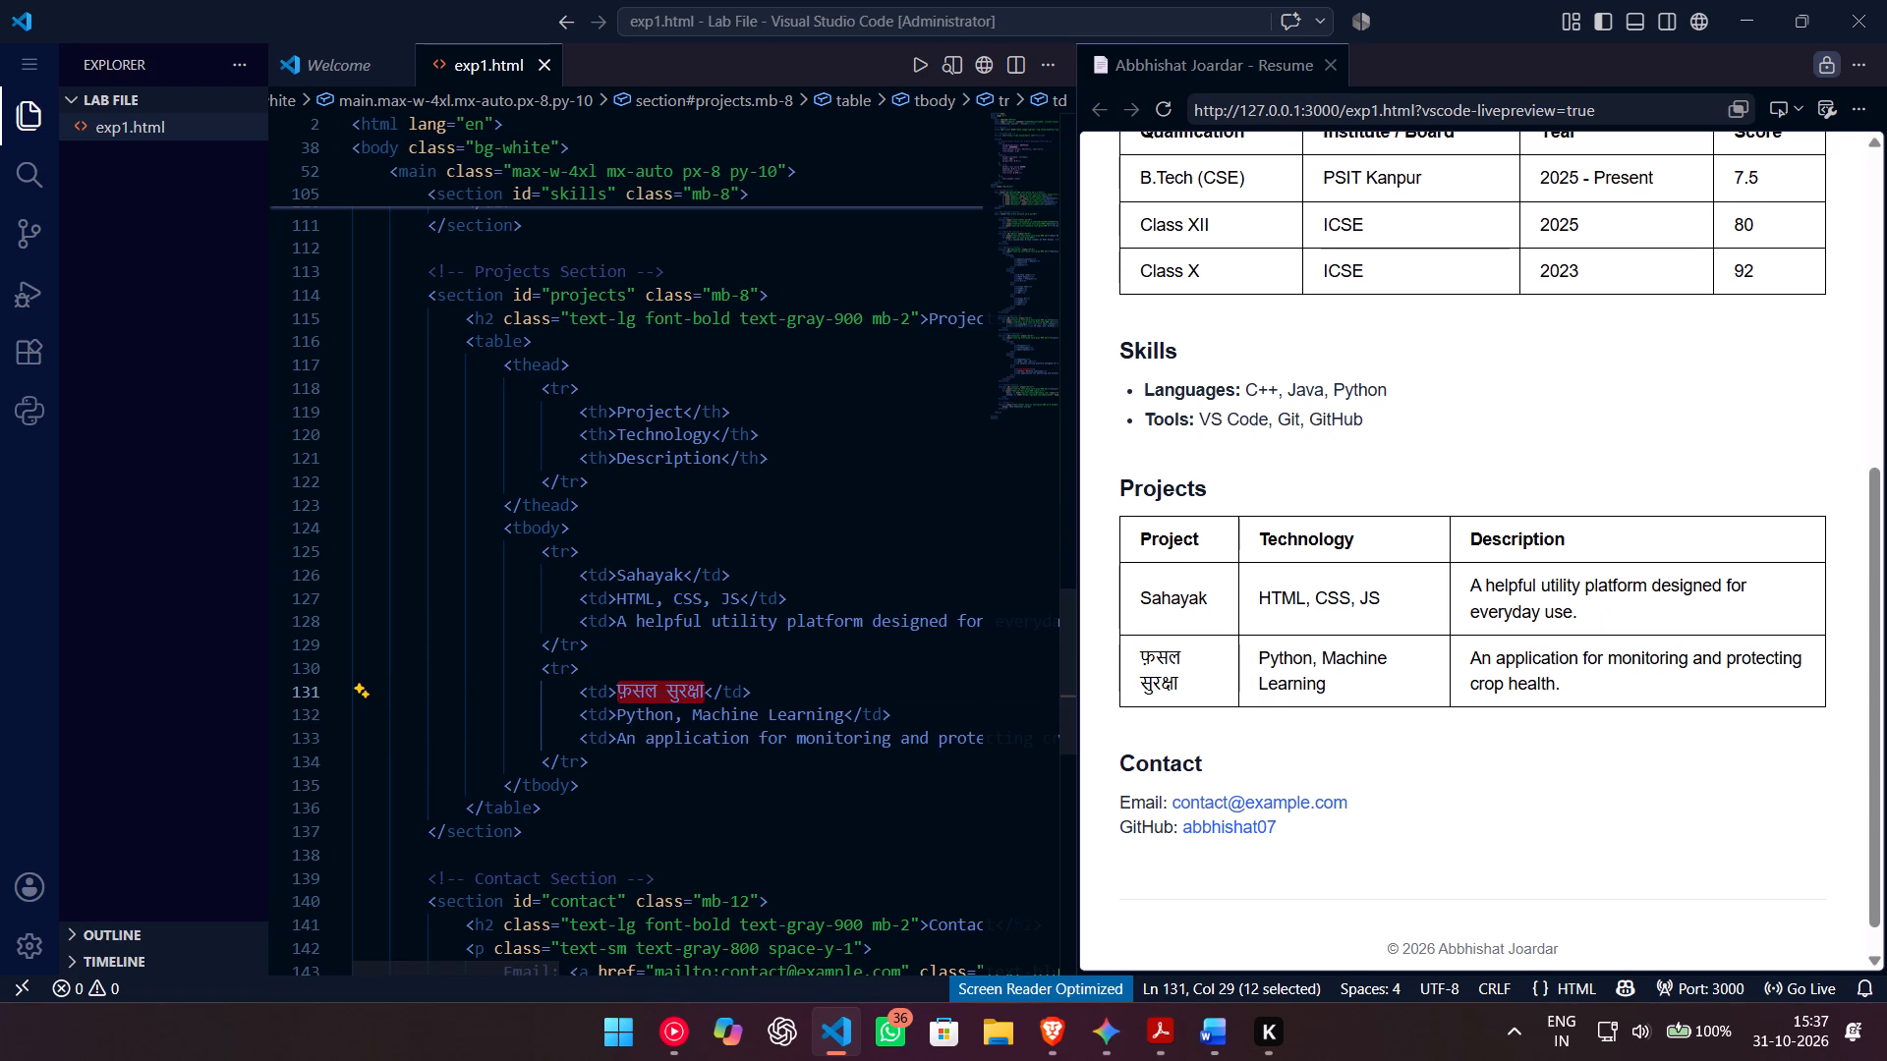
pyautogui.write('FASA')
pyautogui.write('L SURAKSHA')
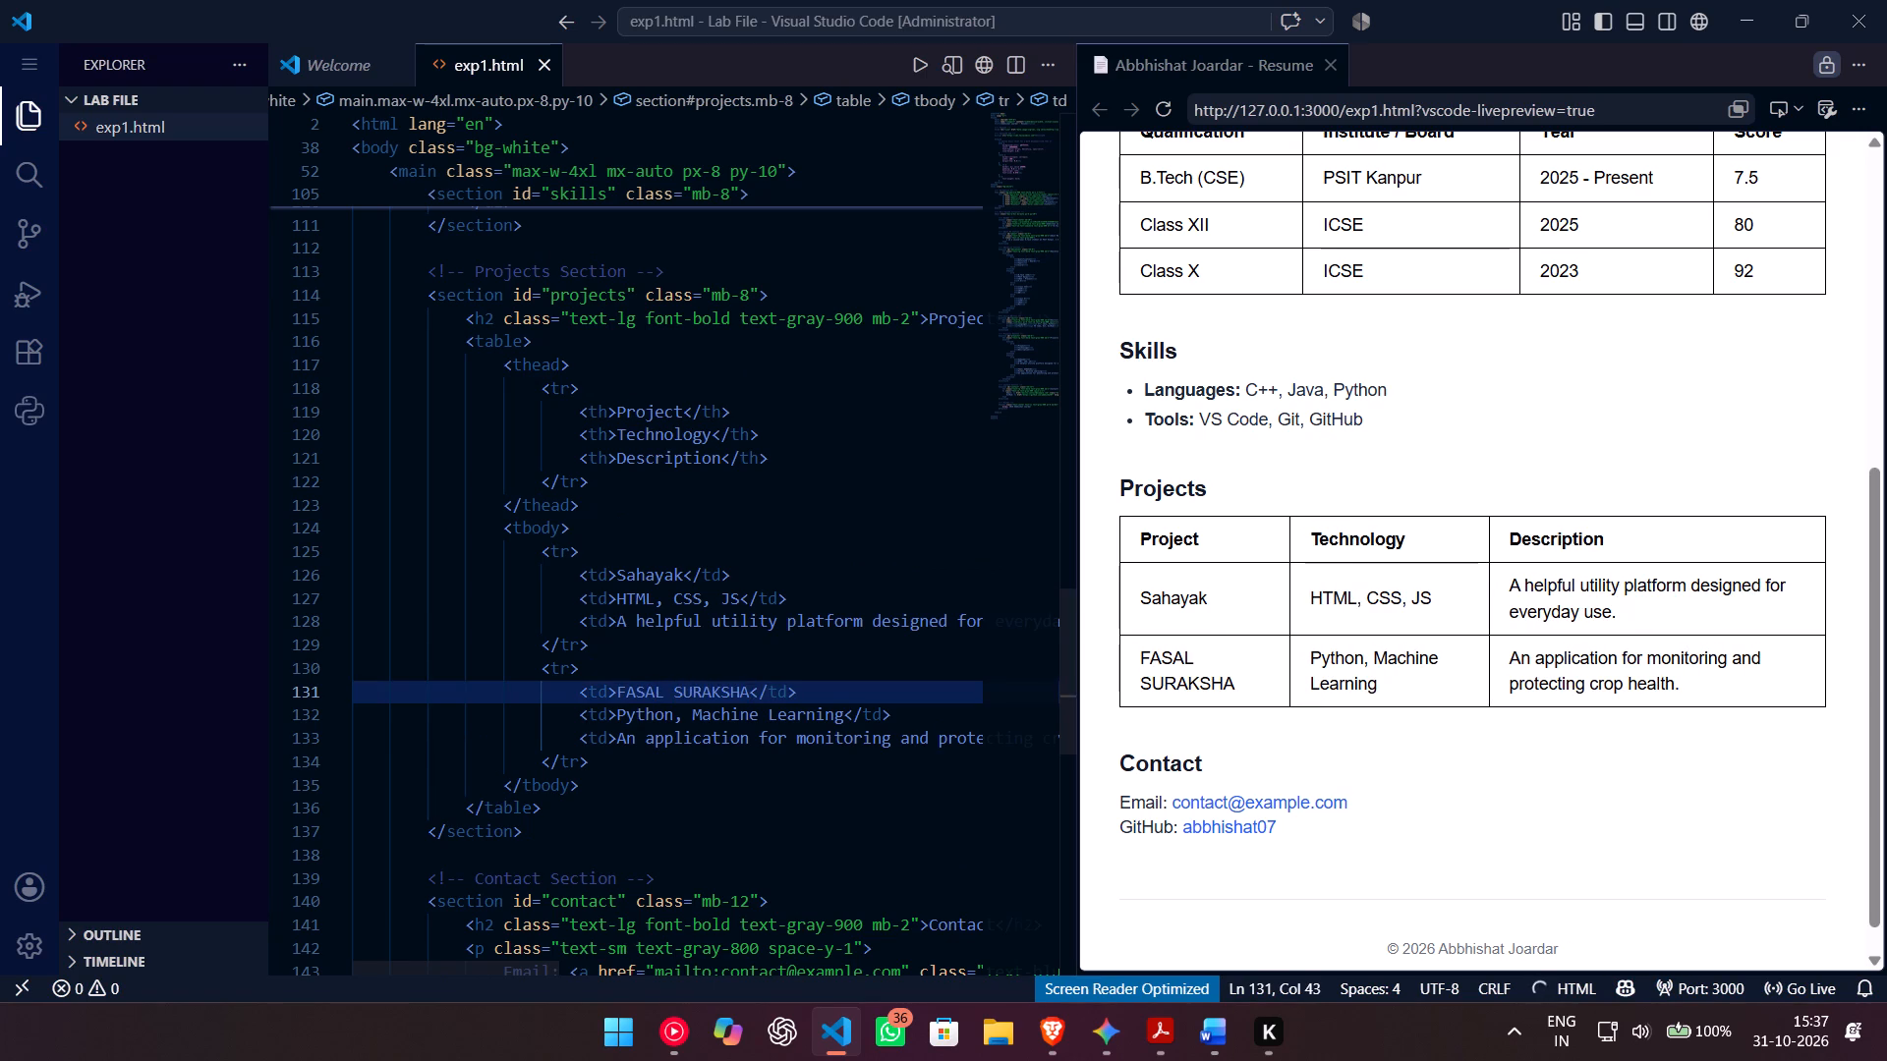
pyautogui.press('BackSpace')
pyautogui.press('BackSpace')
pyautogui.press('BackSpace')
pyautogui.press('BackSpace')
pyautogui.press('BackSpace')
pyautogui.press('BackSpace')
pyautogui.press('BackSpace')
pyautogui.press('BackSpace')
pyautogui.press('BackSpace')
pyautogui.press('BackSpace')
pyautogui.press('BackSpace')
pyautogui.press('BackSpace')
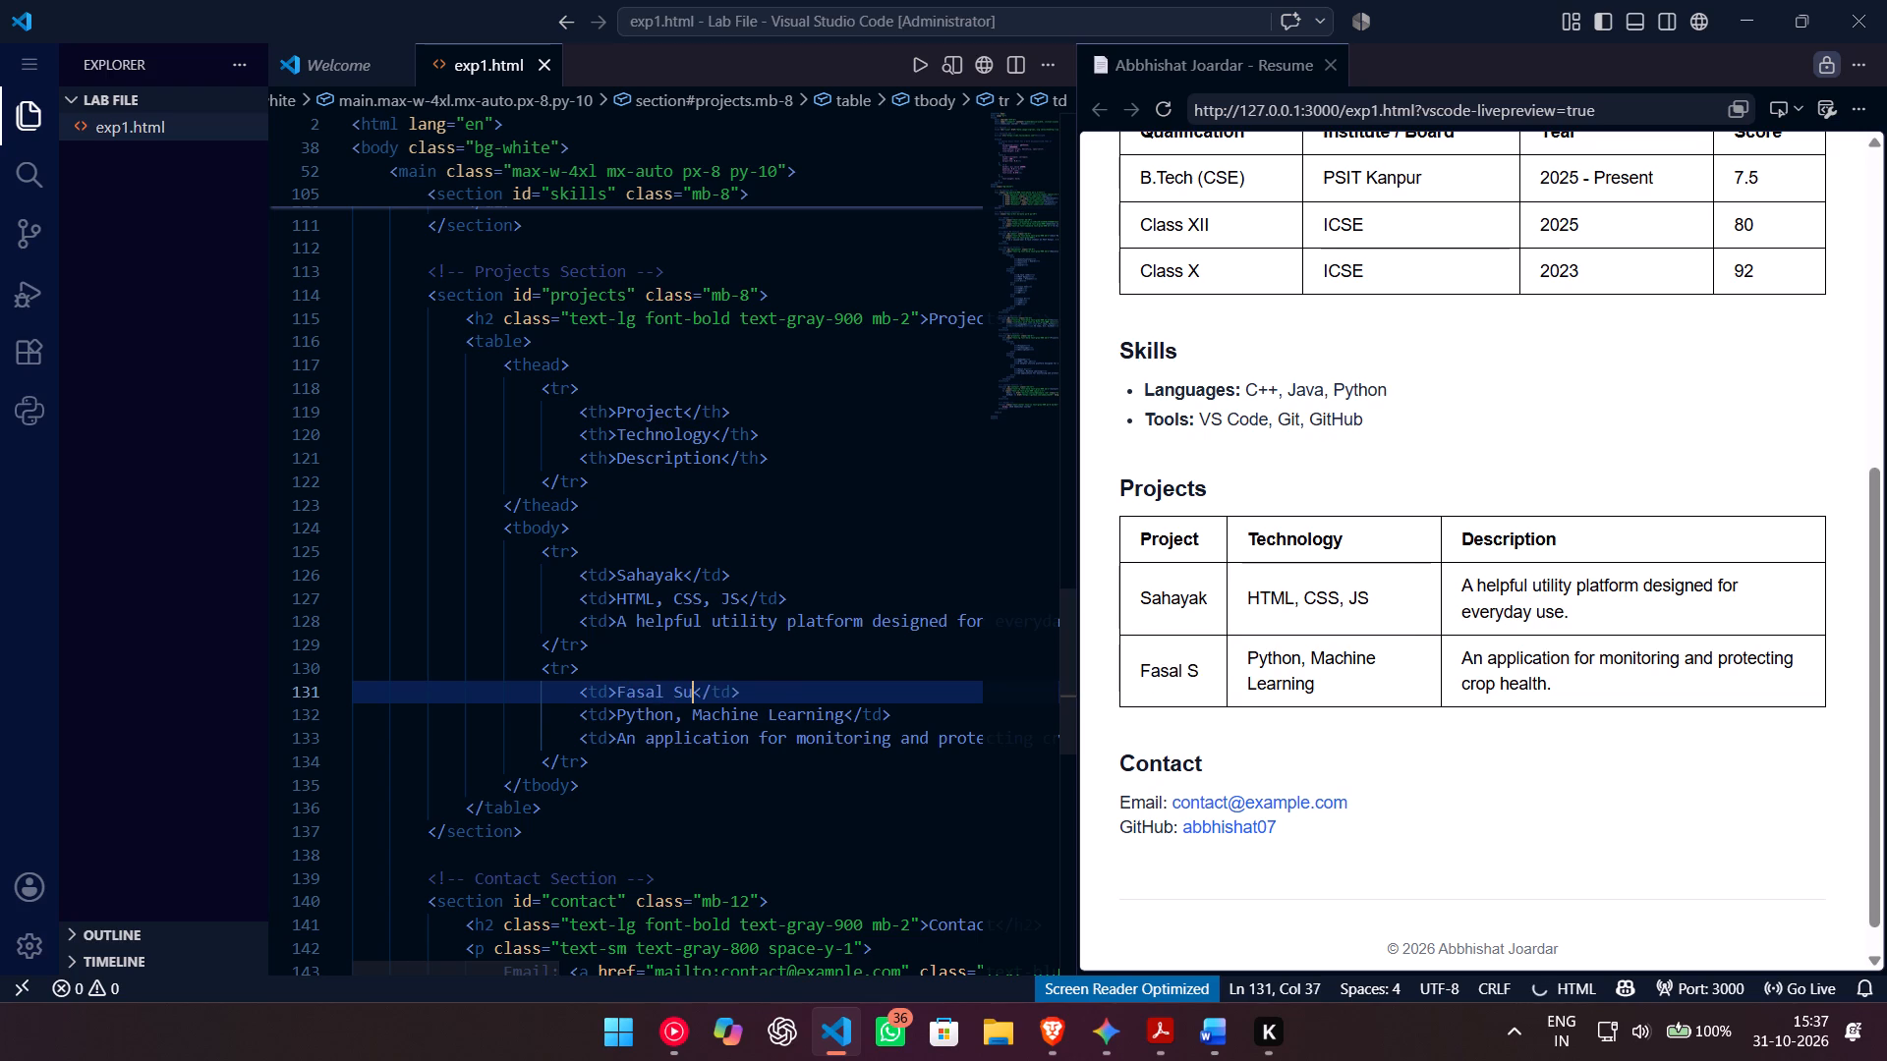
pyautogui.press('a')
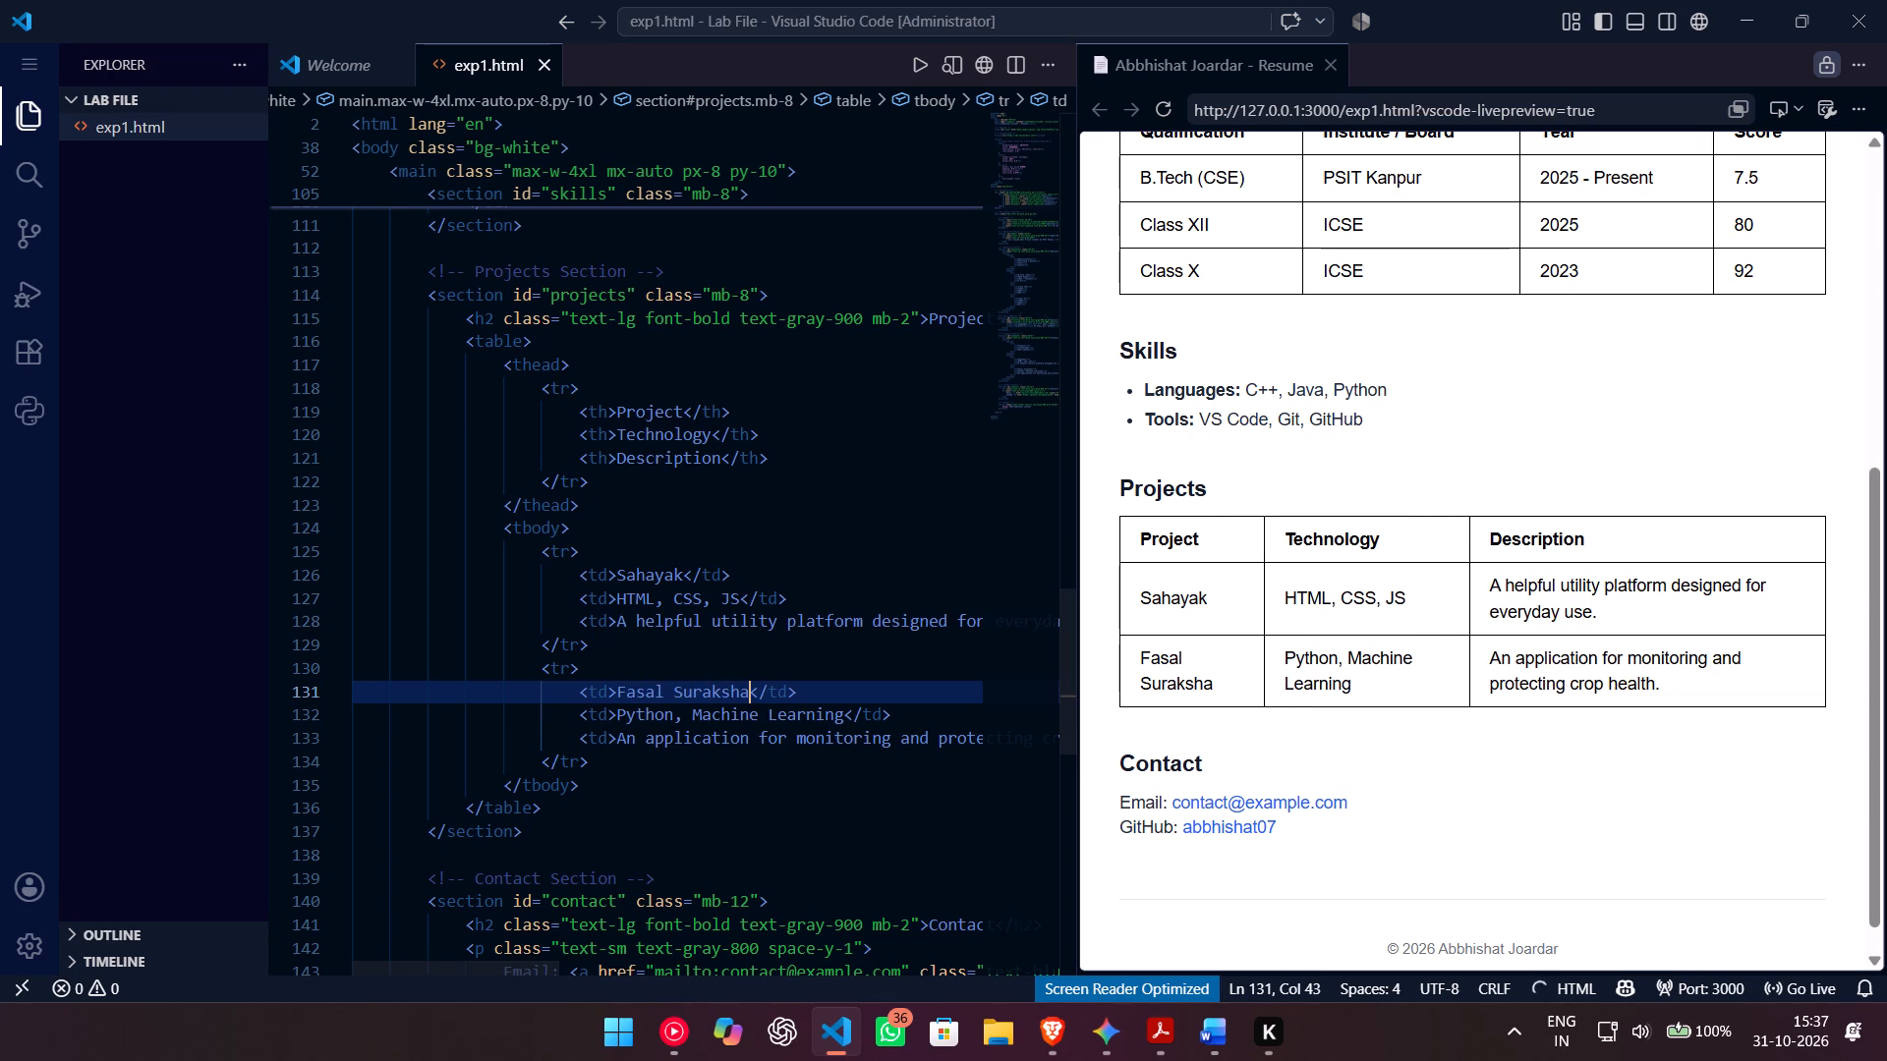
# Replace the placeholder user name in the Contact section's mailto link with the student's own e-mail user name.
pyautogui.scroll(-5, 1540, 634)
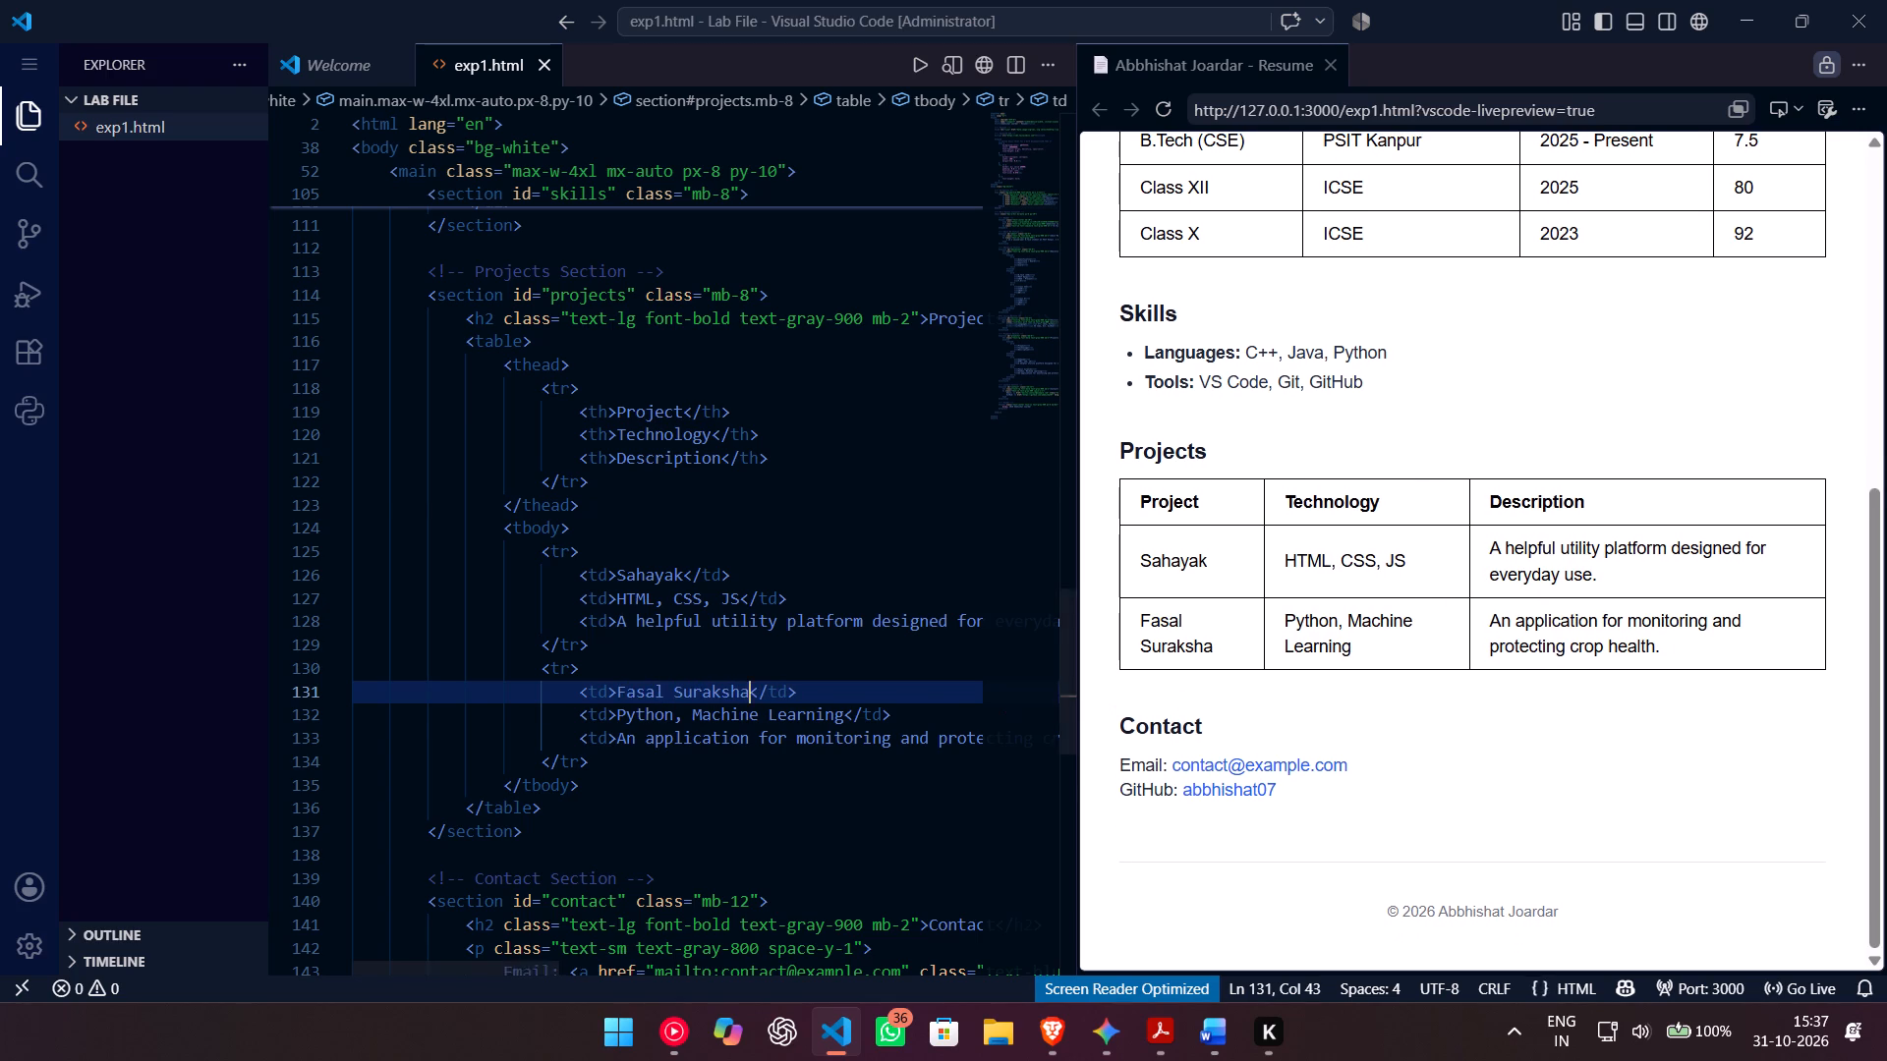
pyautogui.scroll(-7, 814, 774)
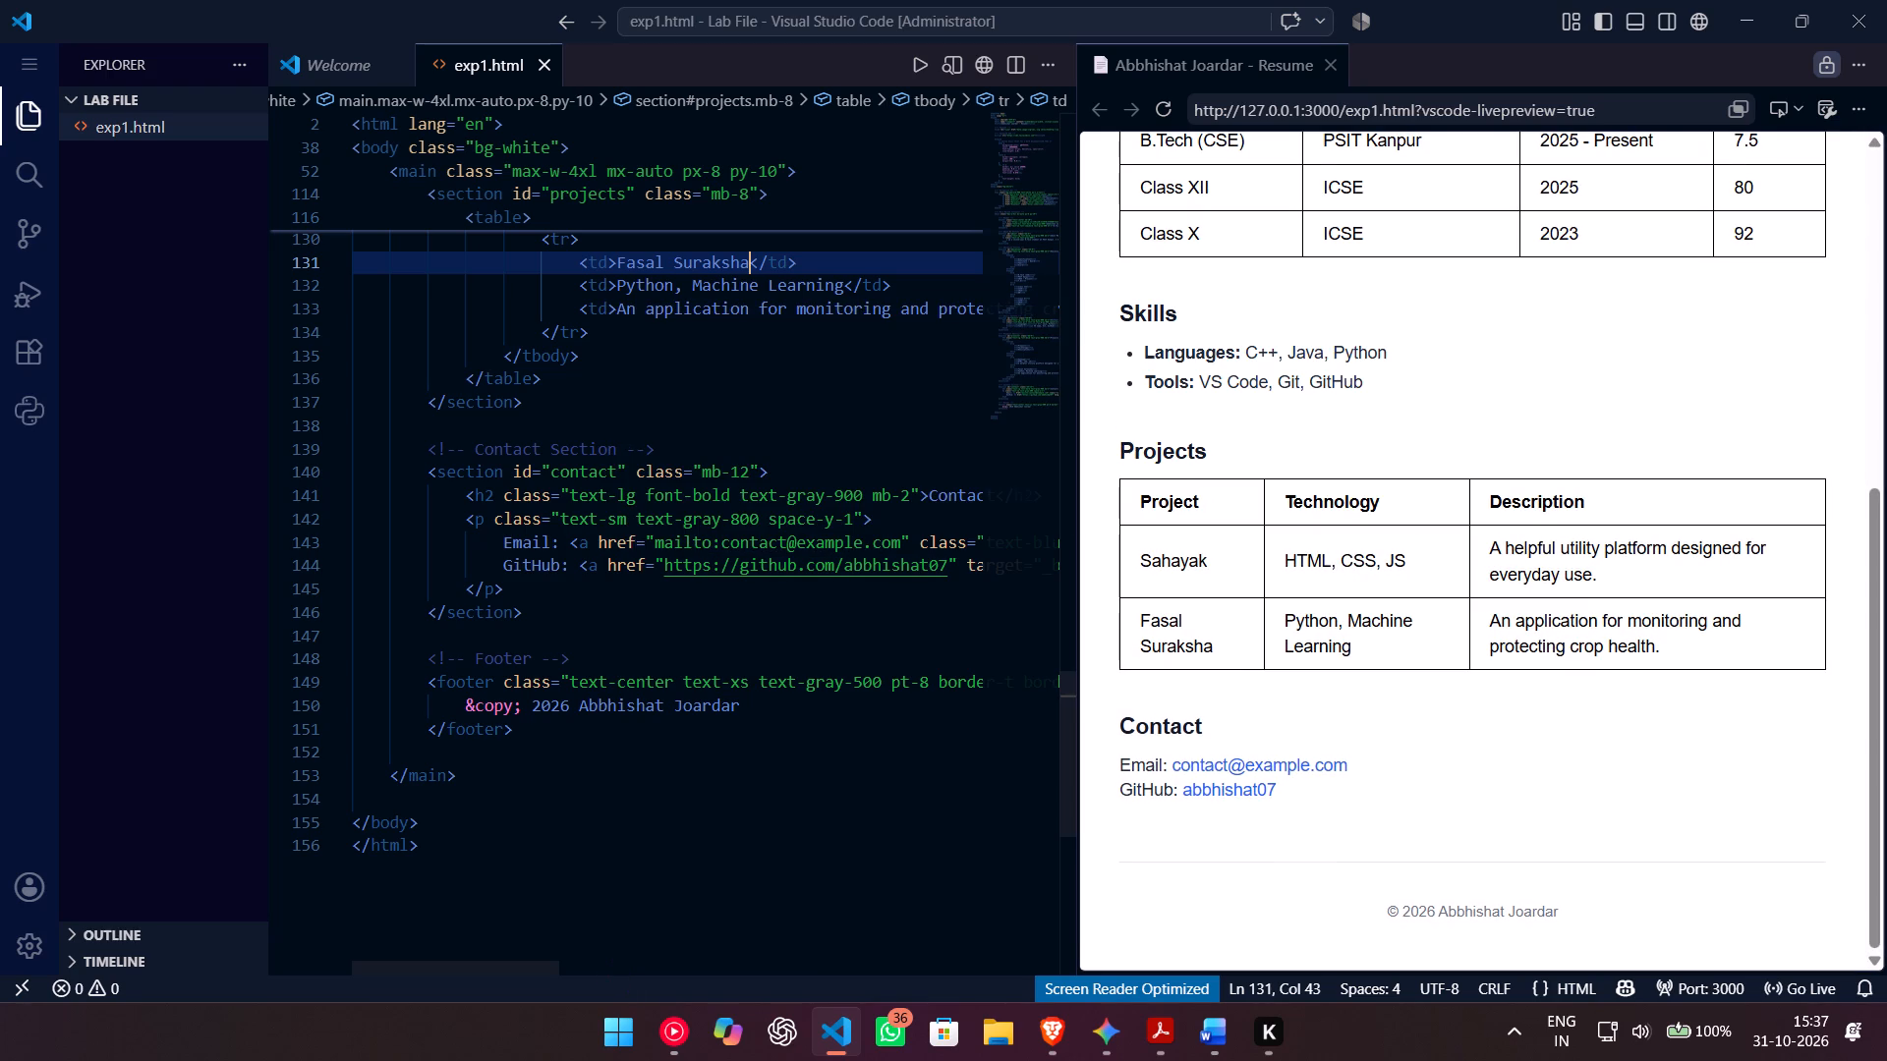
pyautogui.click(895, 546)
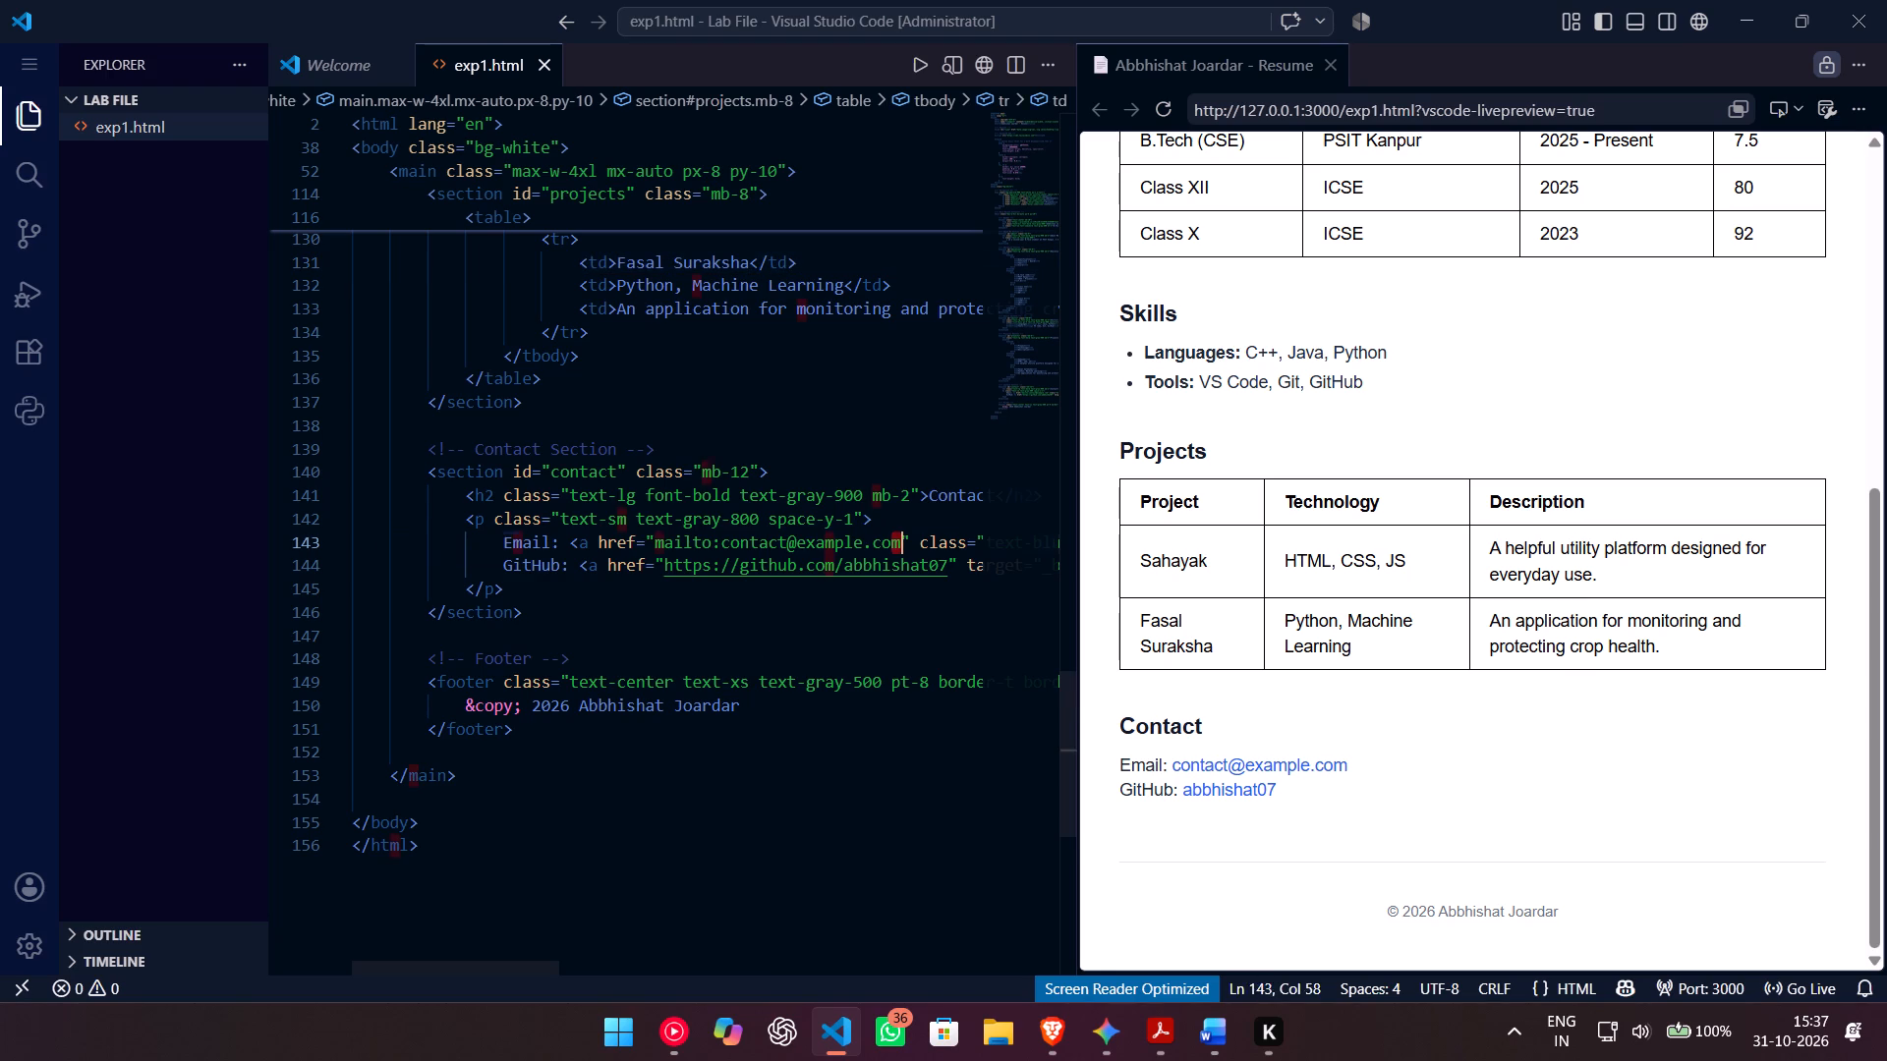
pyautogui.click(896, 537)
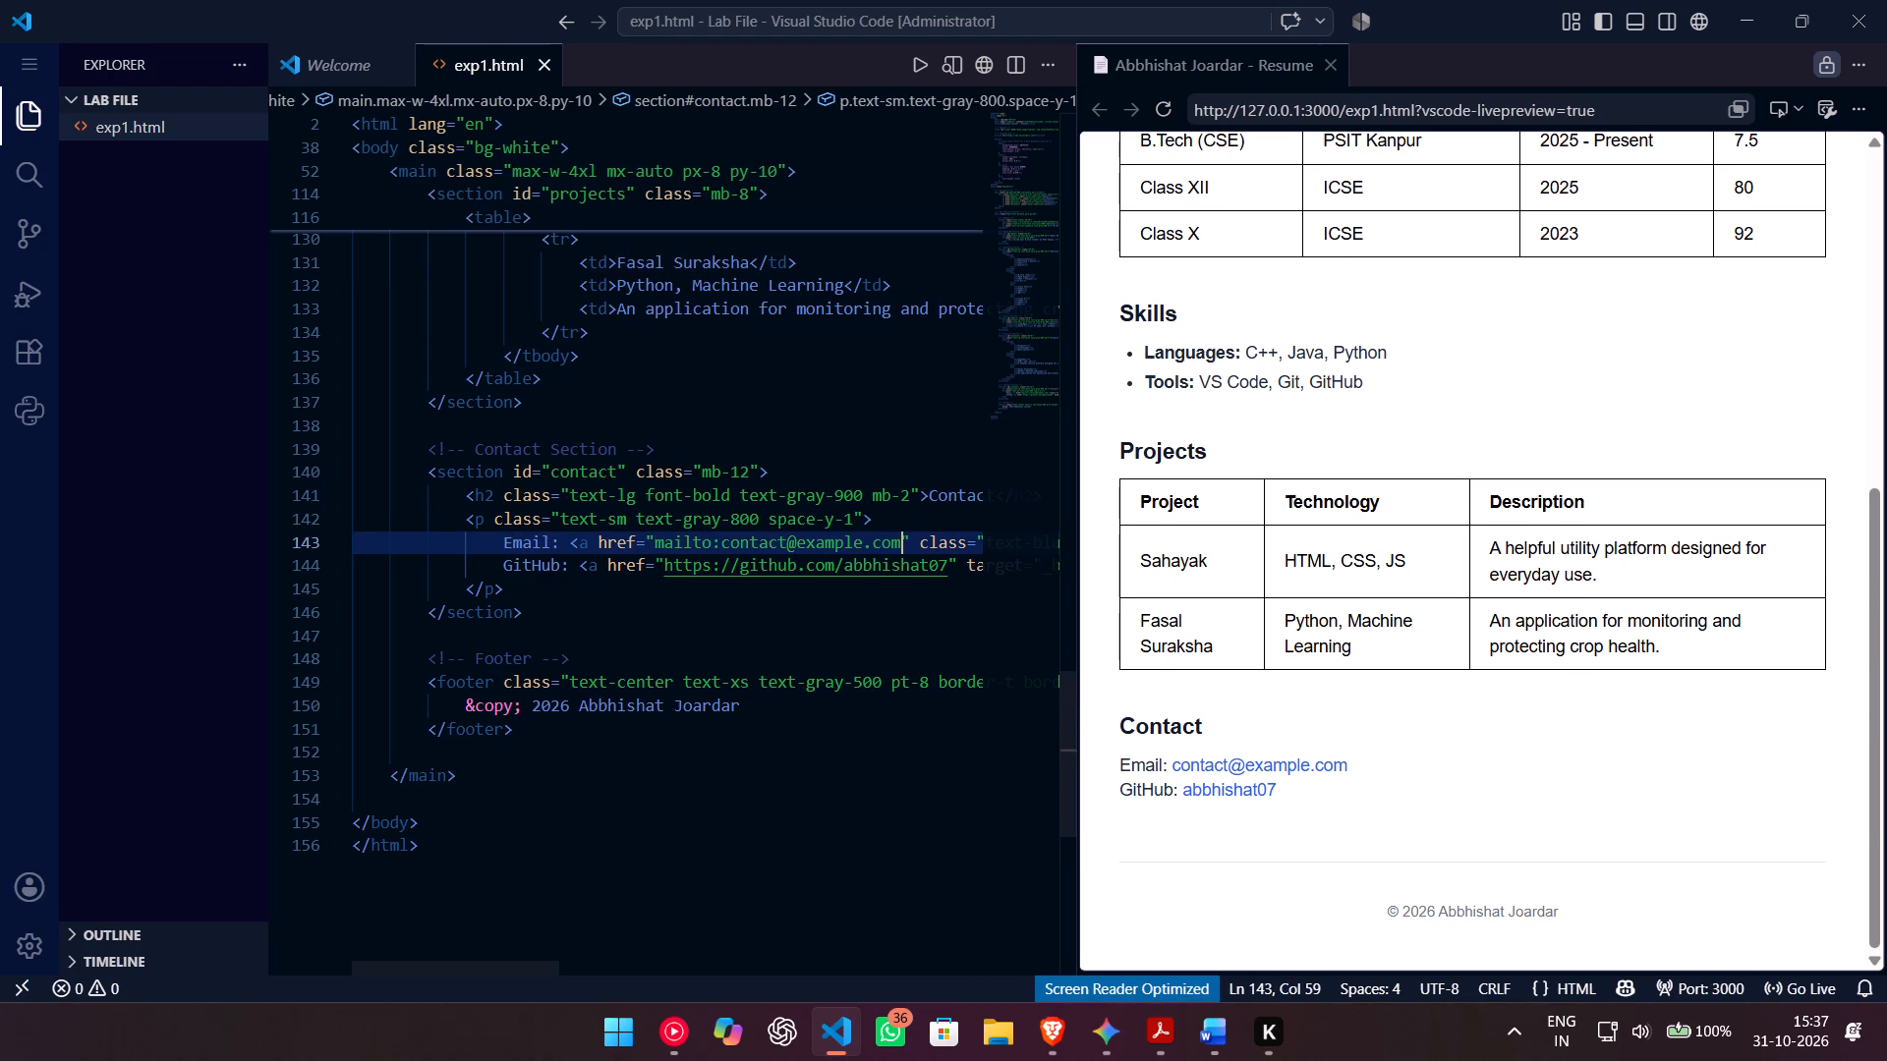
pyautogui.click(856, 540)
pyautogui.moveTo(783, 545); pyautogui.dragTo(731, 542)
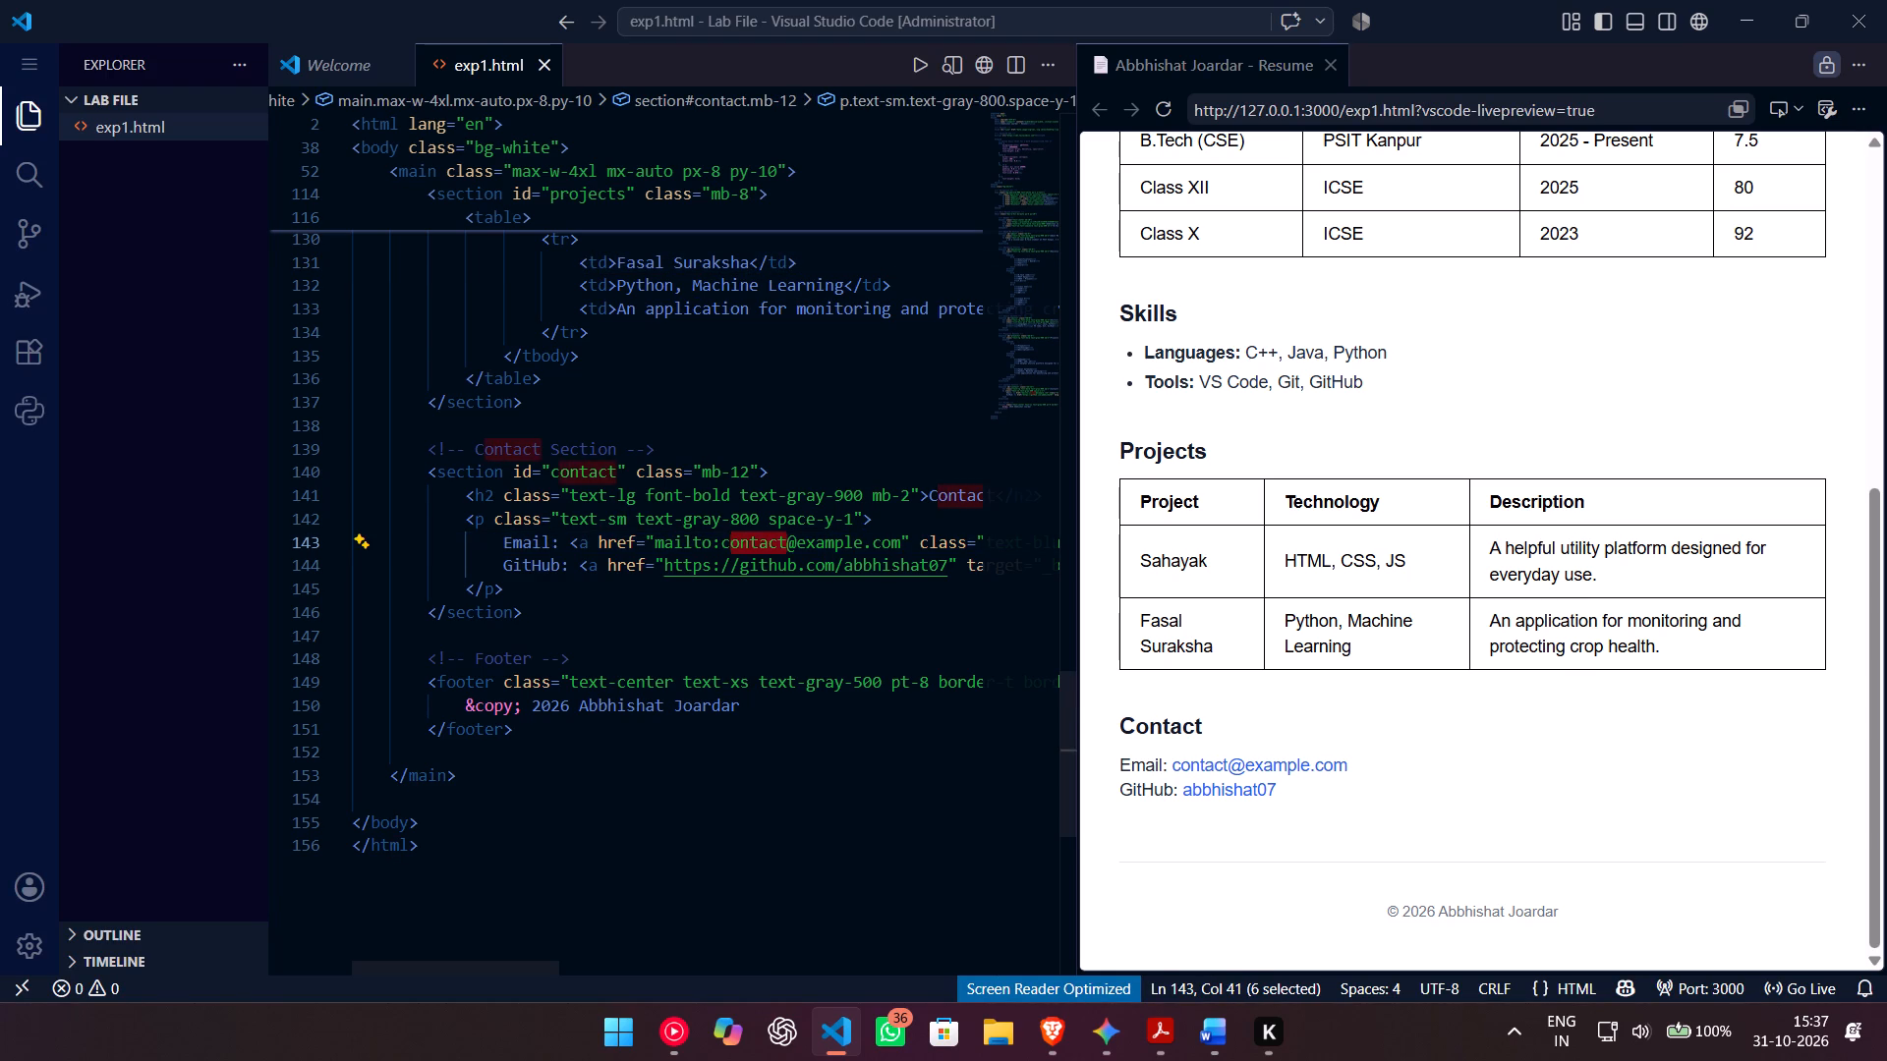
pyautogui.press('BackSpace')
pyautogui.press('BackSpace')
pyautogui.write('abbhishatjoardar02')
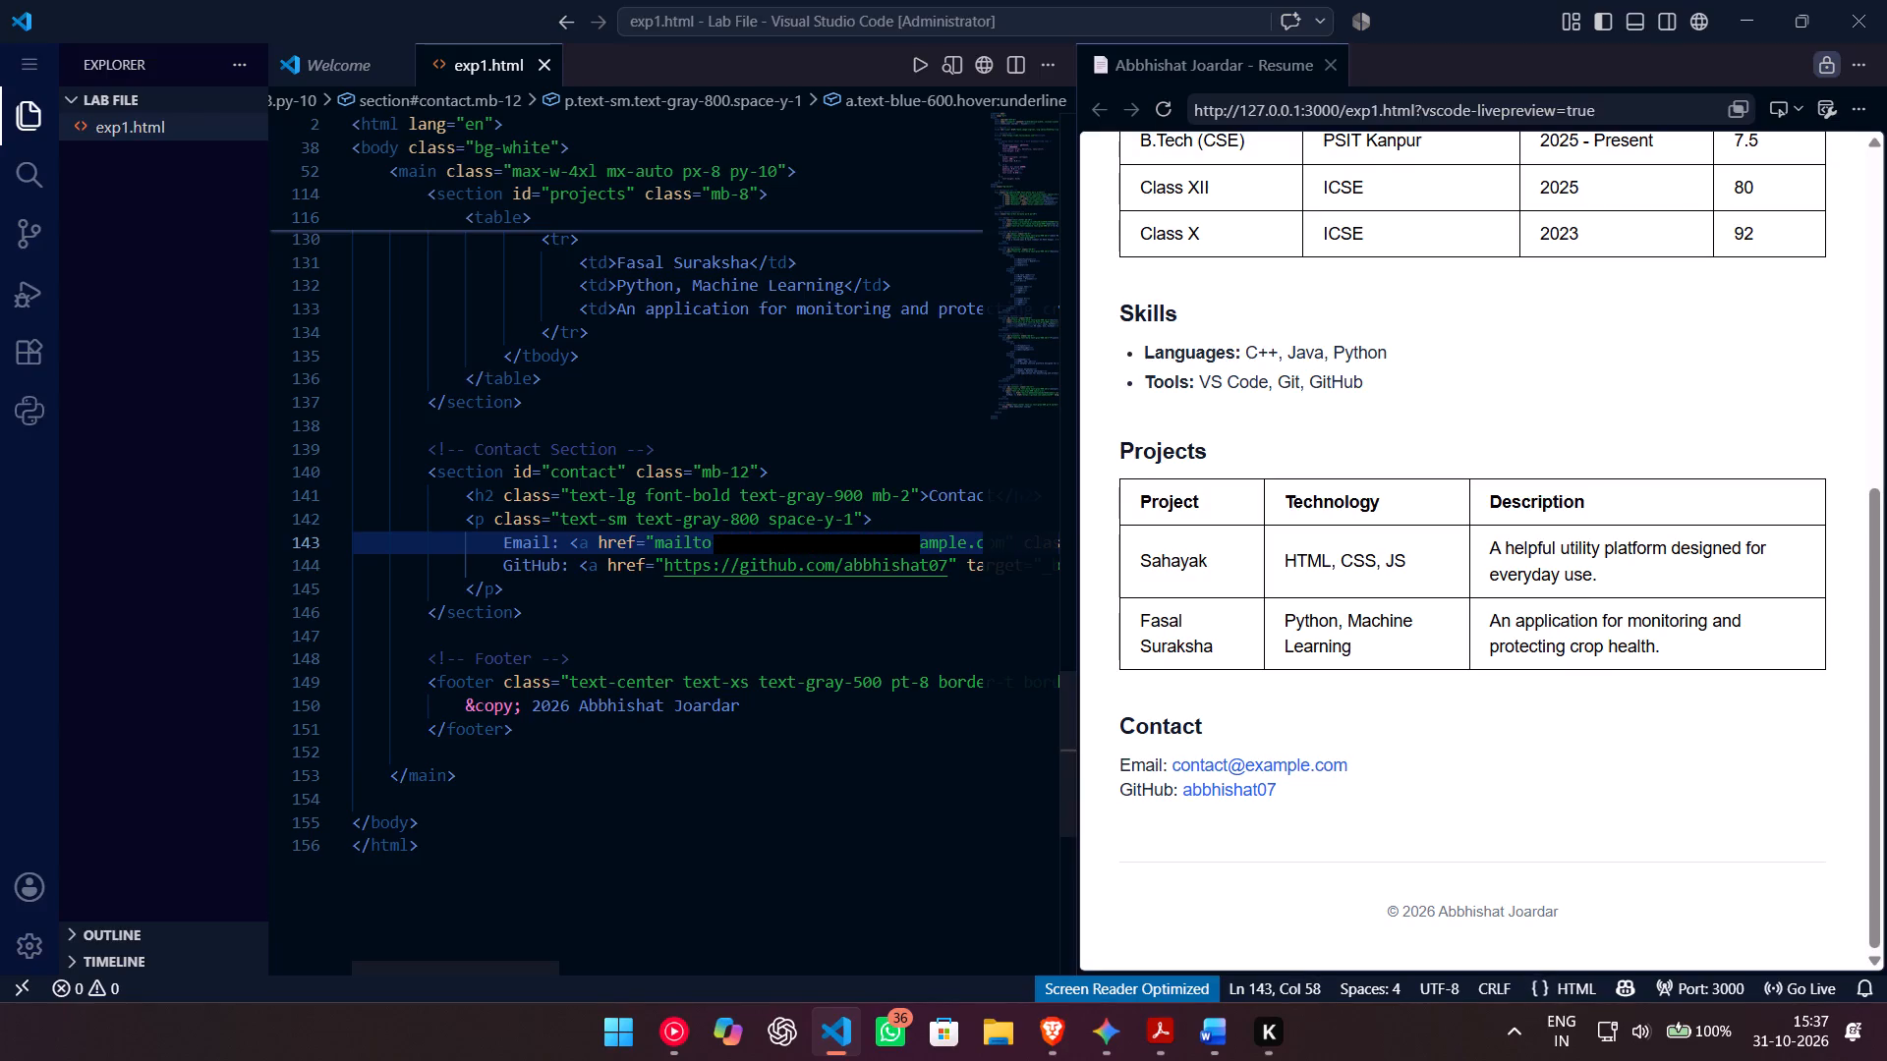
pyautogui.click(882, 604)
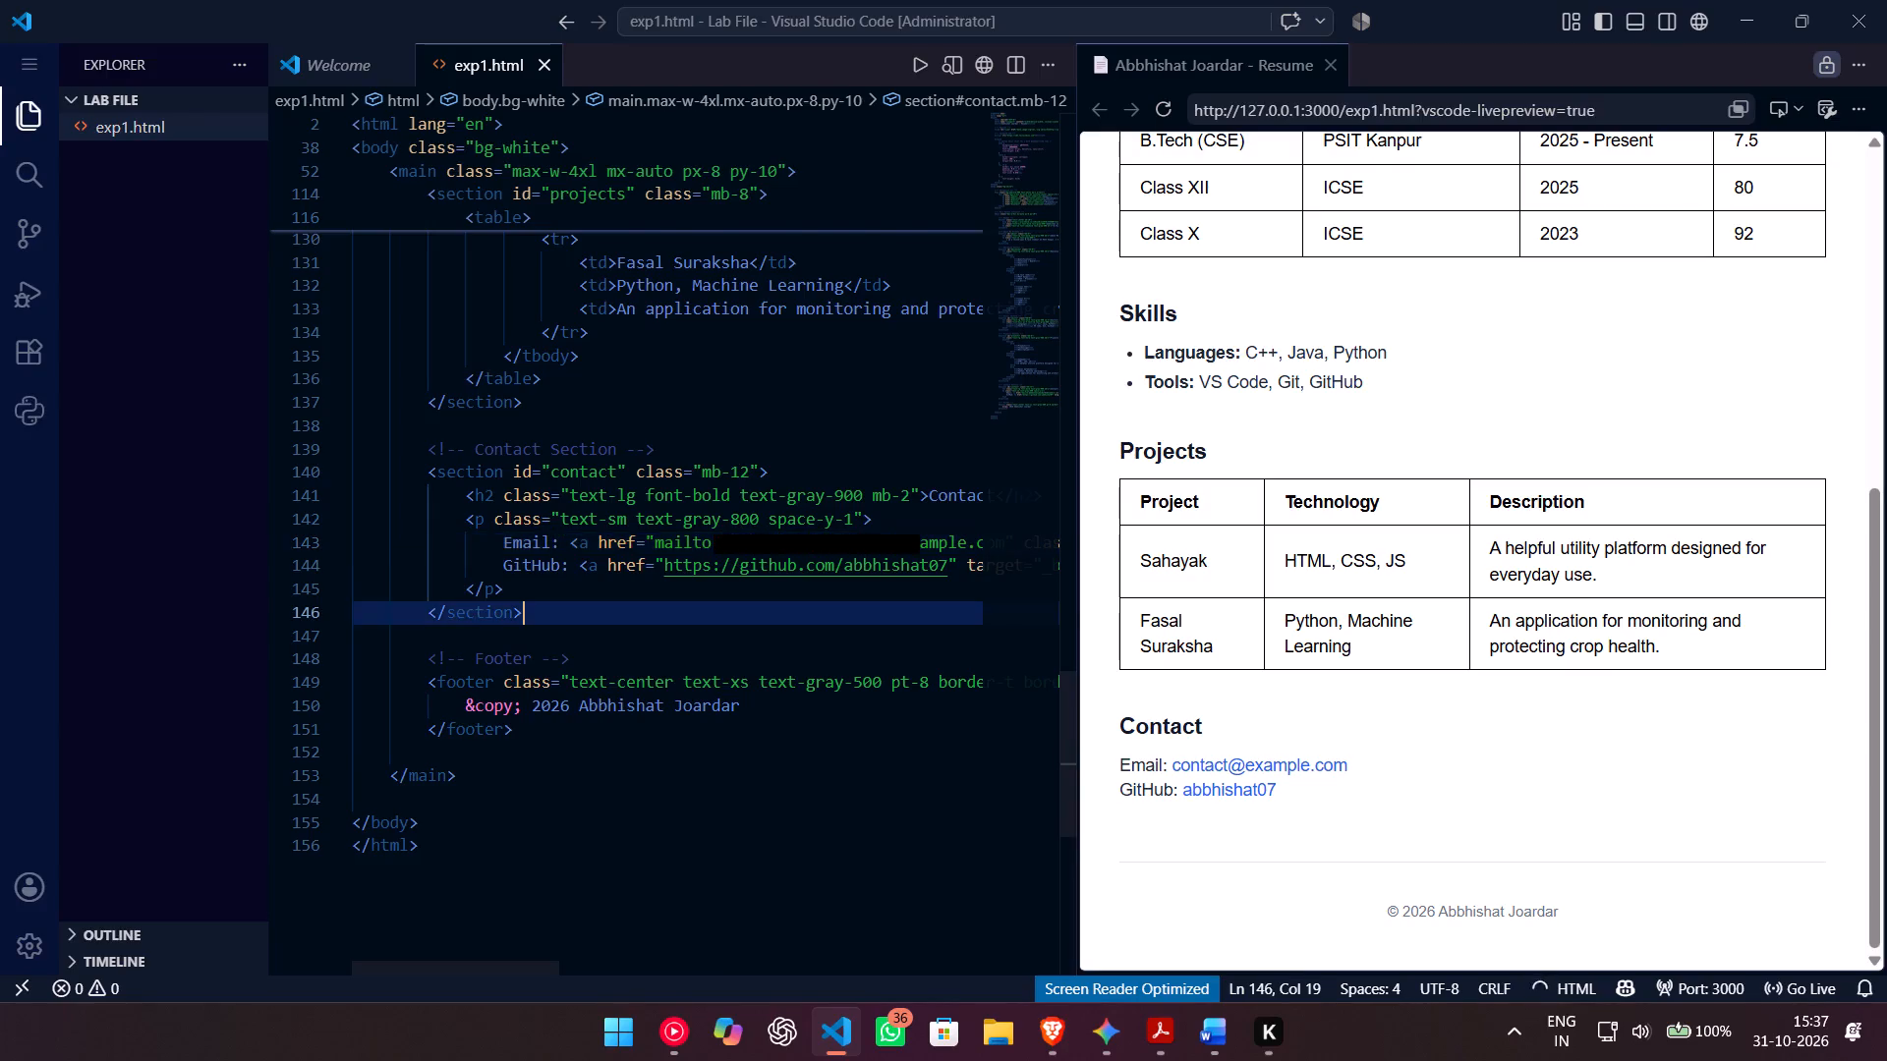
# Check the end of the exp1.html code, and examine the reference Experiment 1 code and output page in FSD FILE.pdf.
pyautogui.scroll(-2, 880, 605)
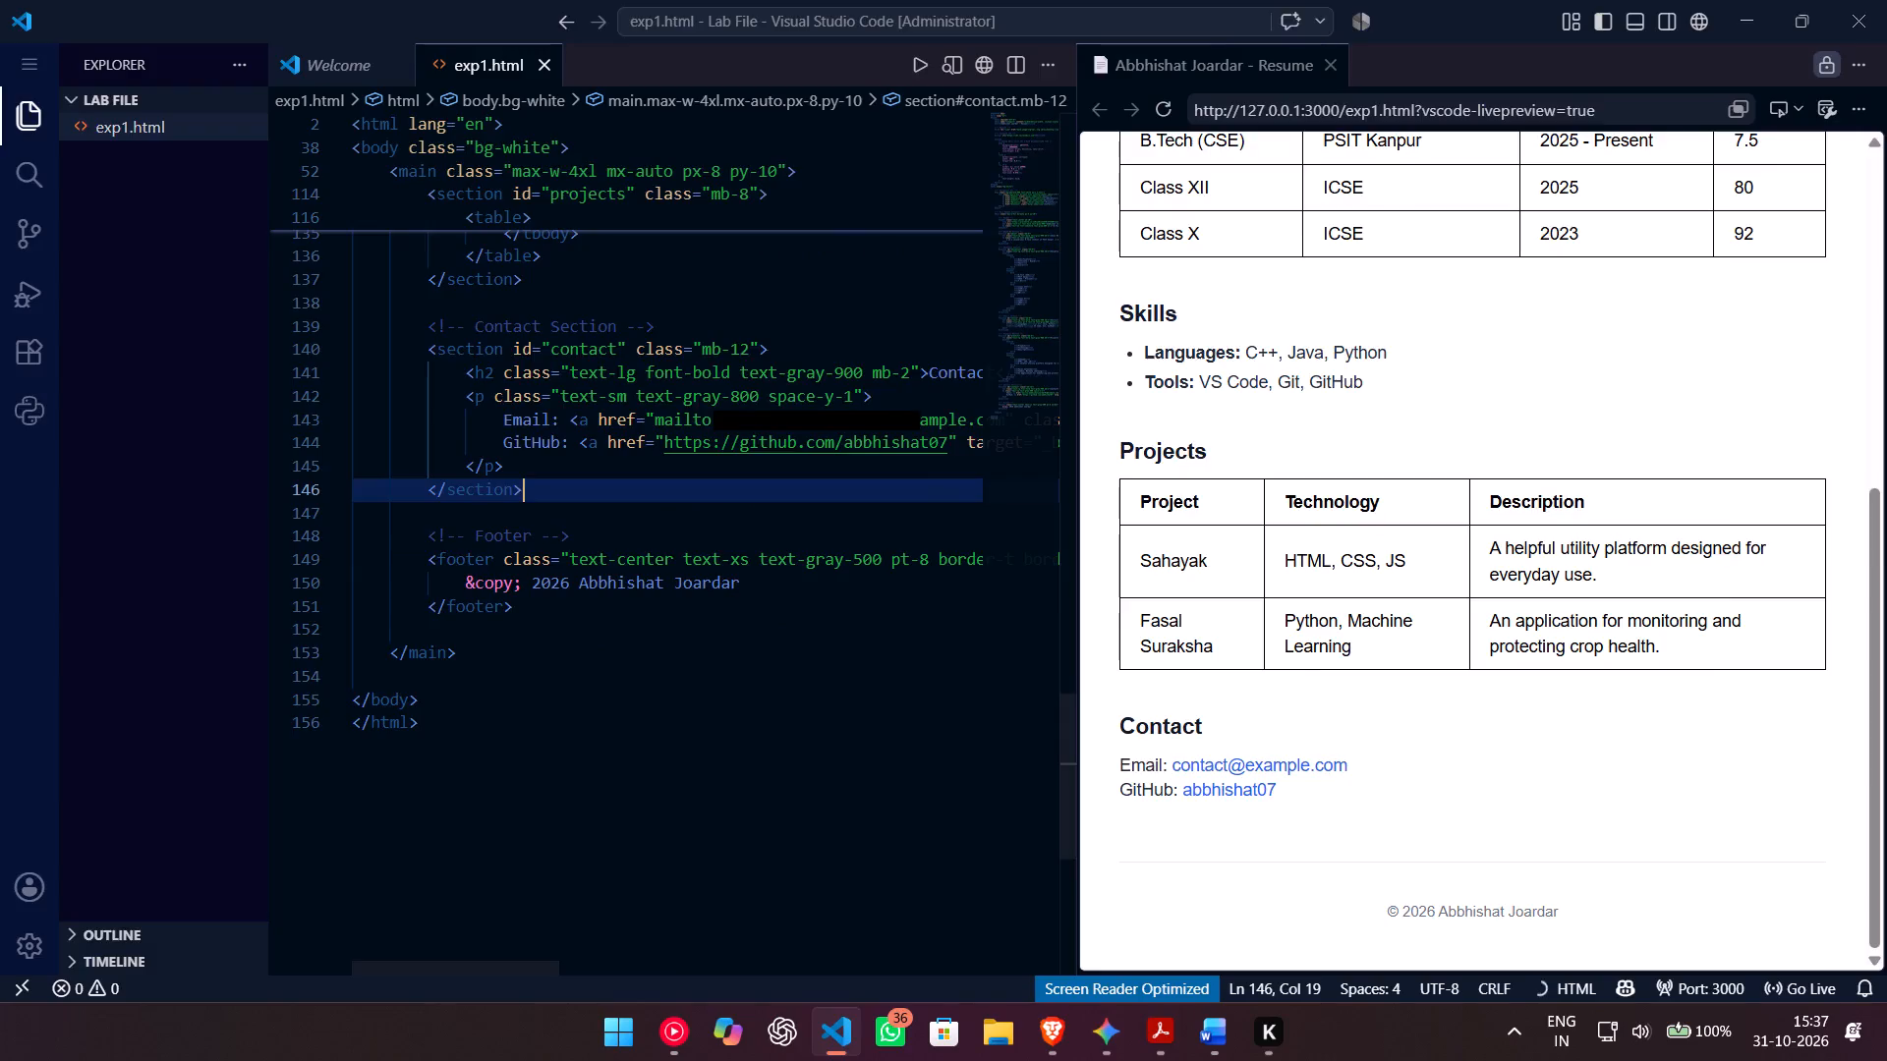
pyautogui.hotkey('alt', 'Tab')
pyautogui.scroll(-15, 1046, 833)
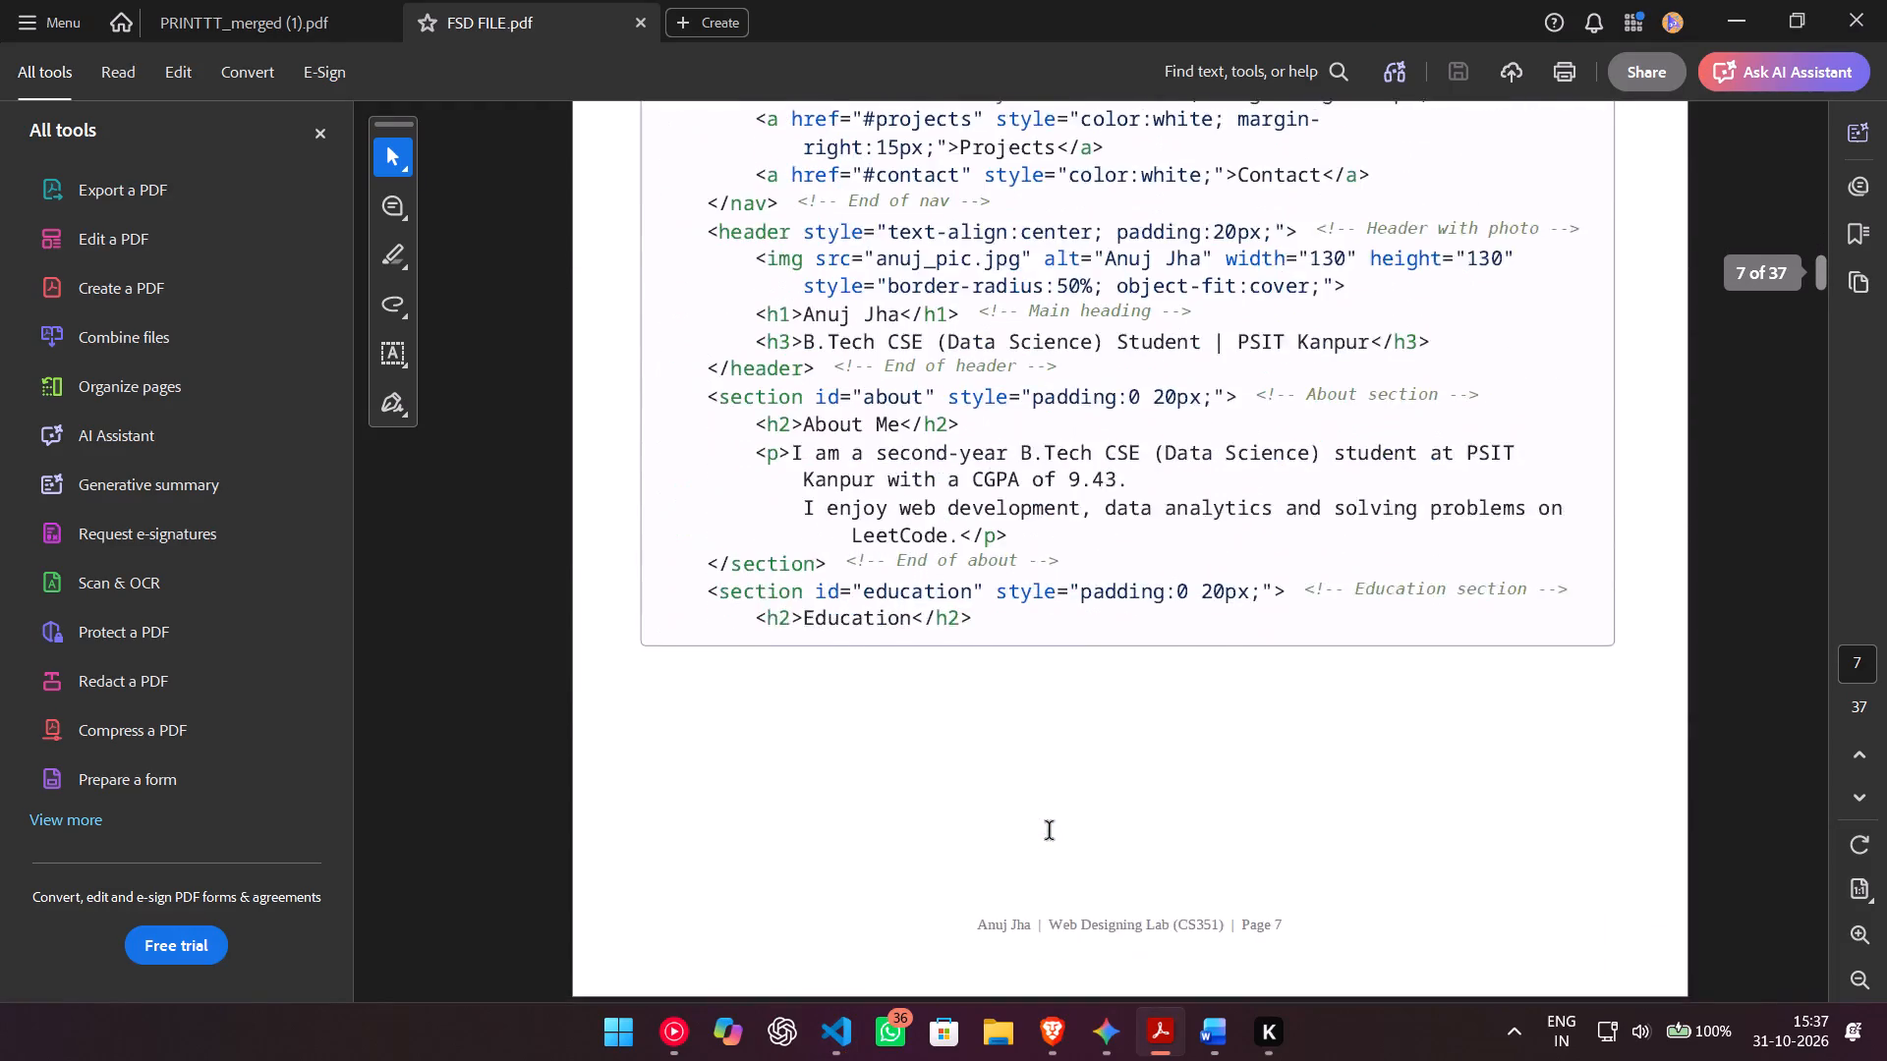
pyautogui.scroll(8, 1050, 832)
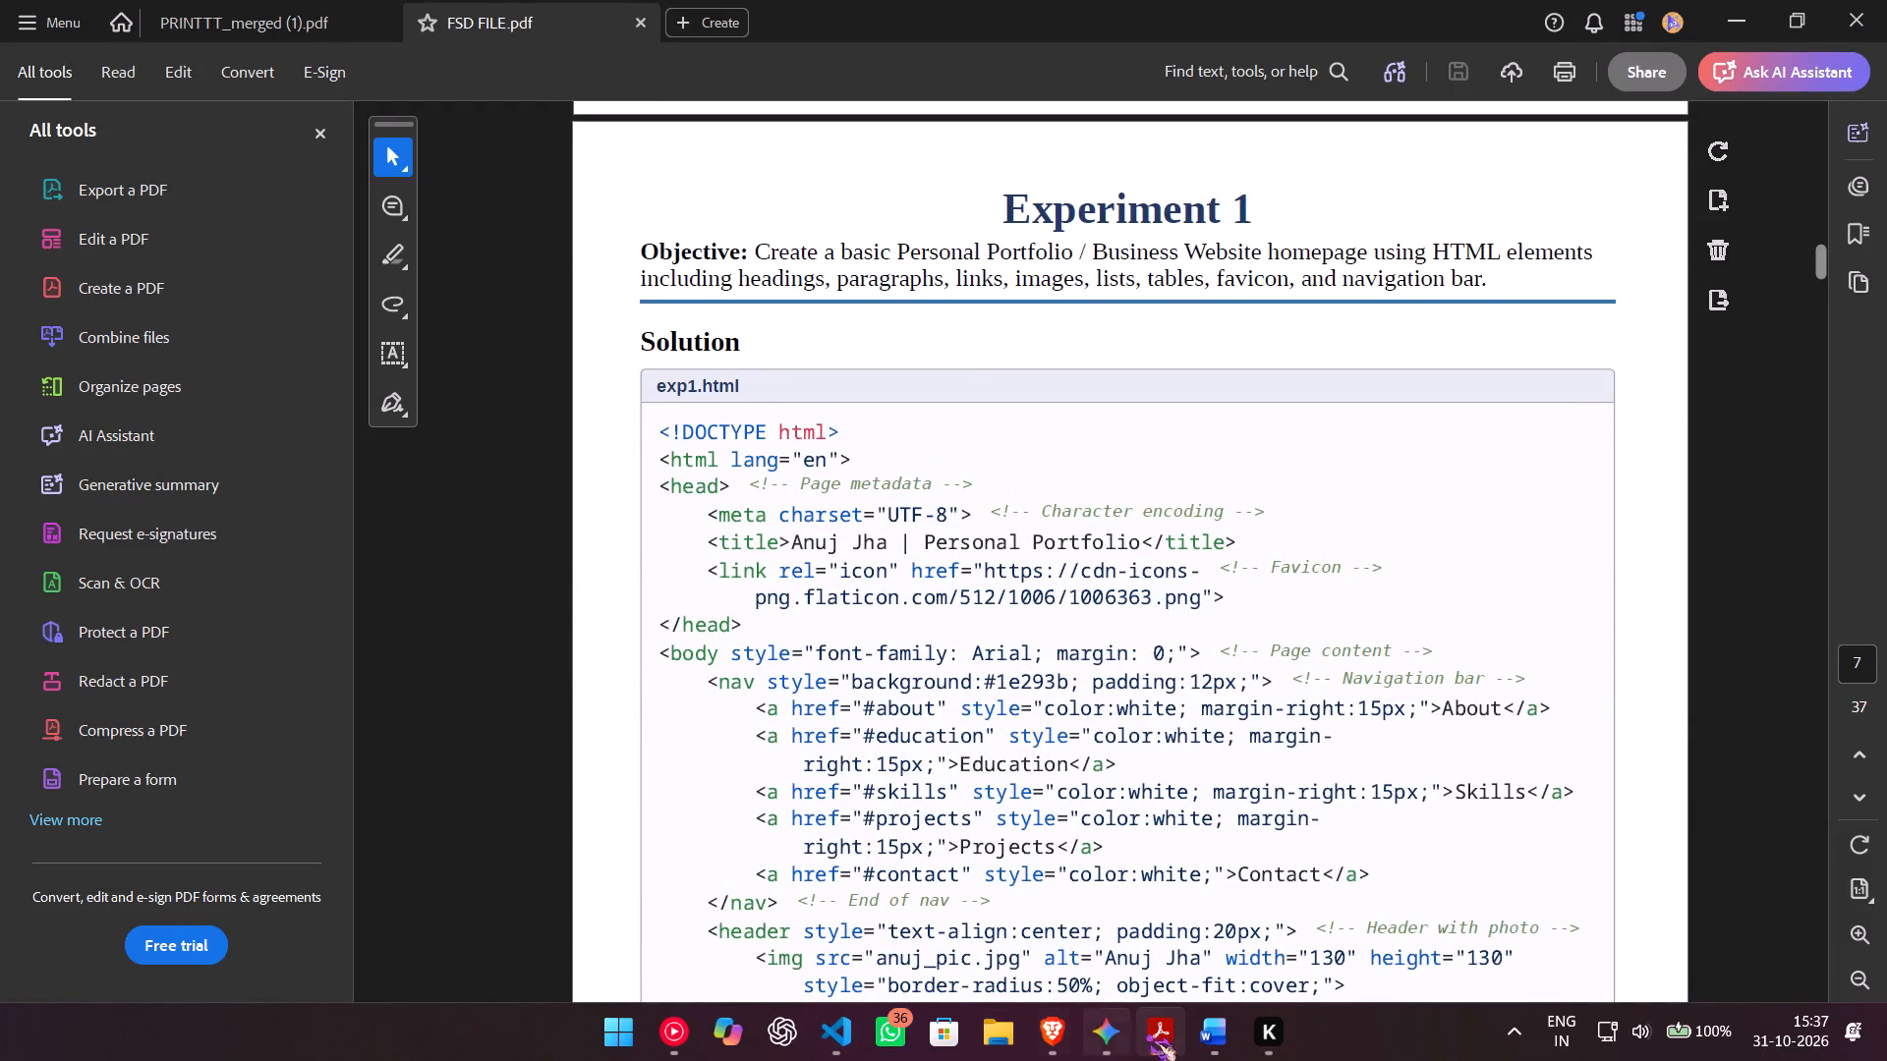
pyautogui.scroll(-20, 1301, 914)
pyautogui.scroll(-5, 1301, 914)
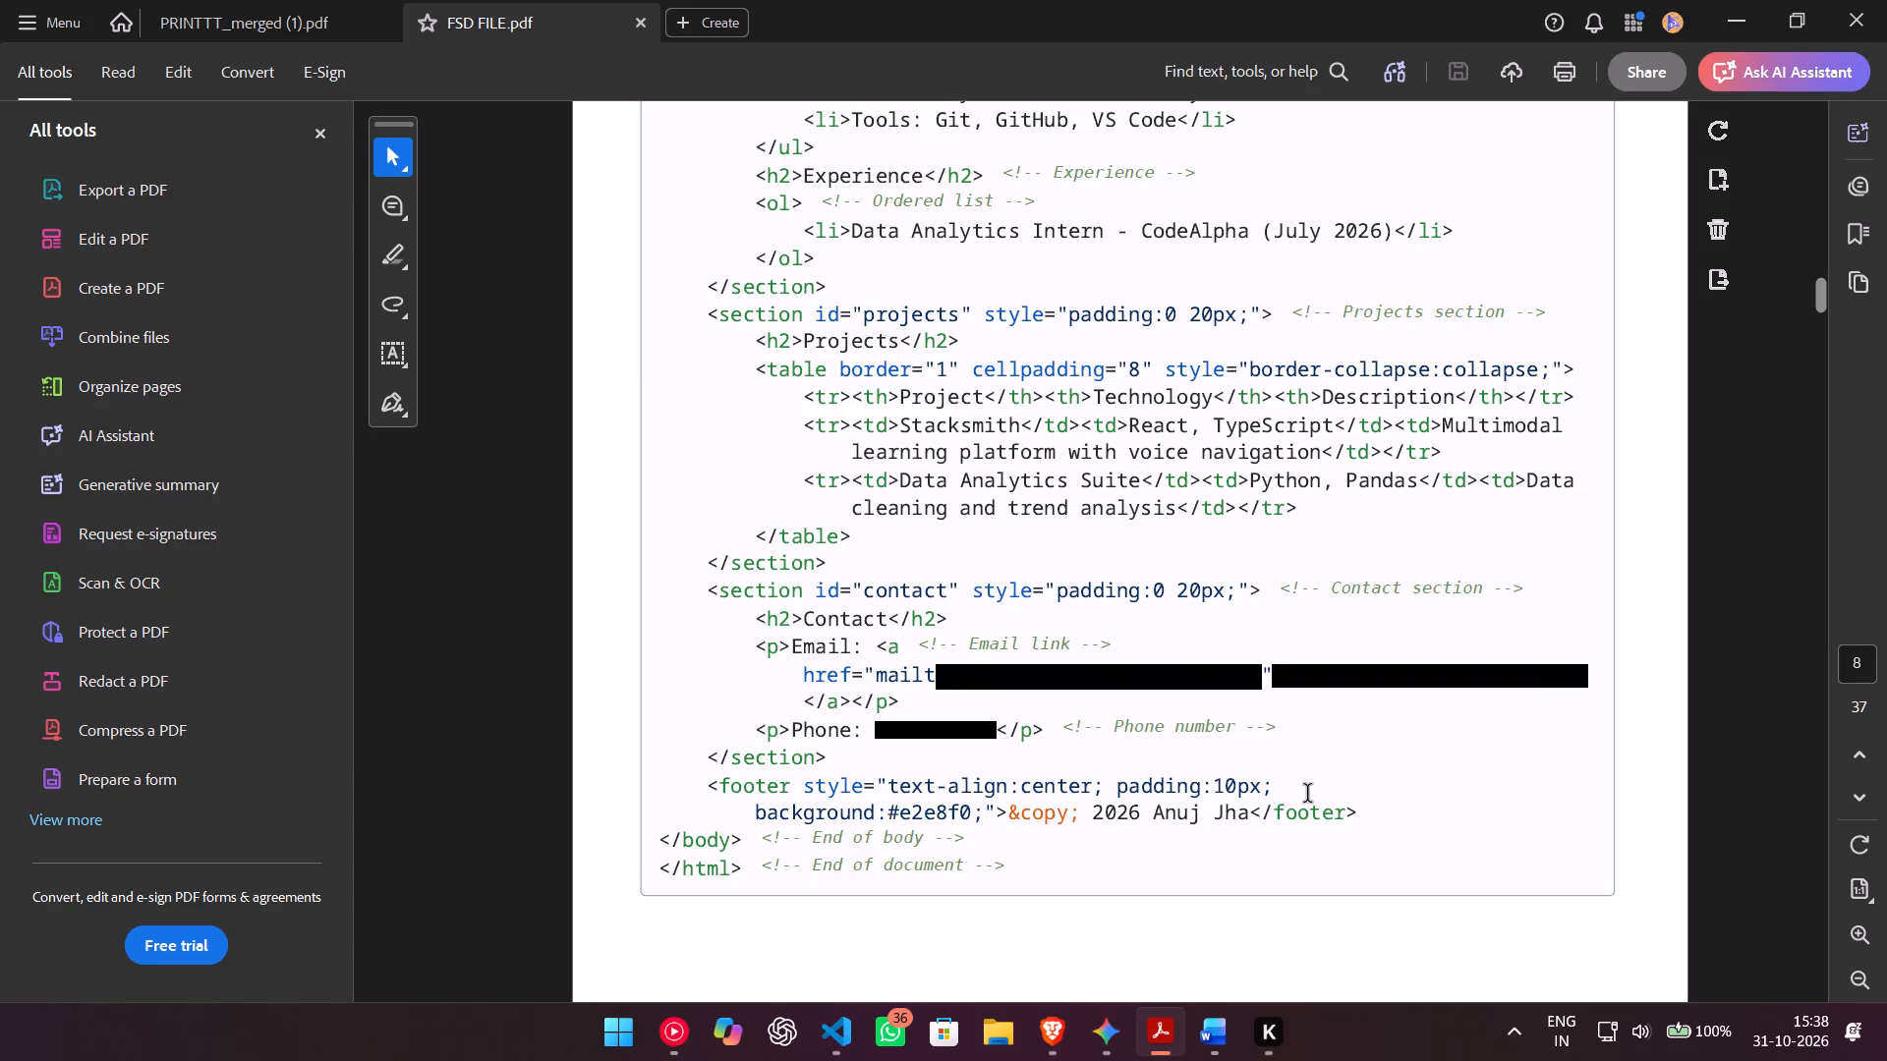
pyautogui.scroll(-18, 1412, 651)
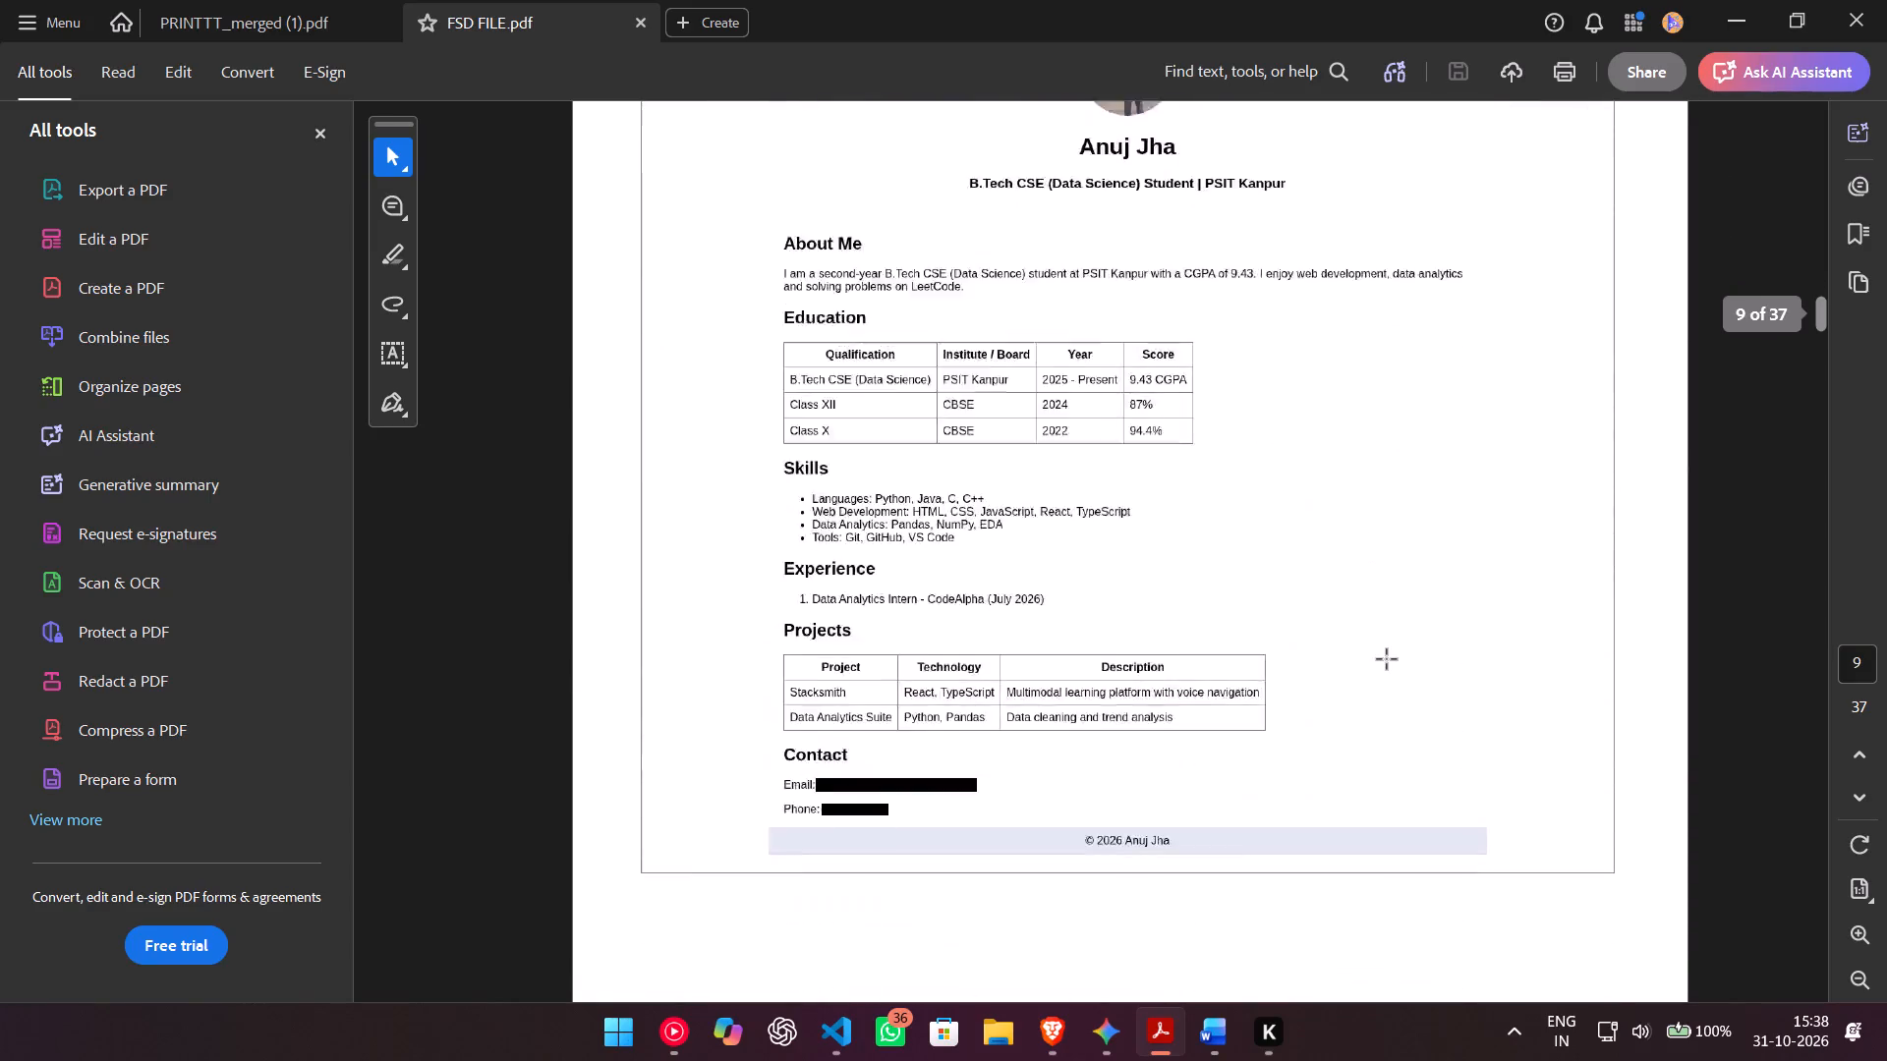
# Switch to Visual Studio Code and copy the entire exp1.html code.
pyautogui.scroll(-13, 1388, 660)
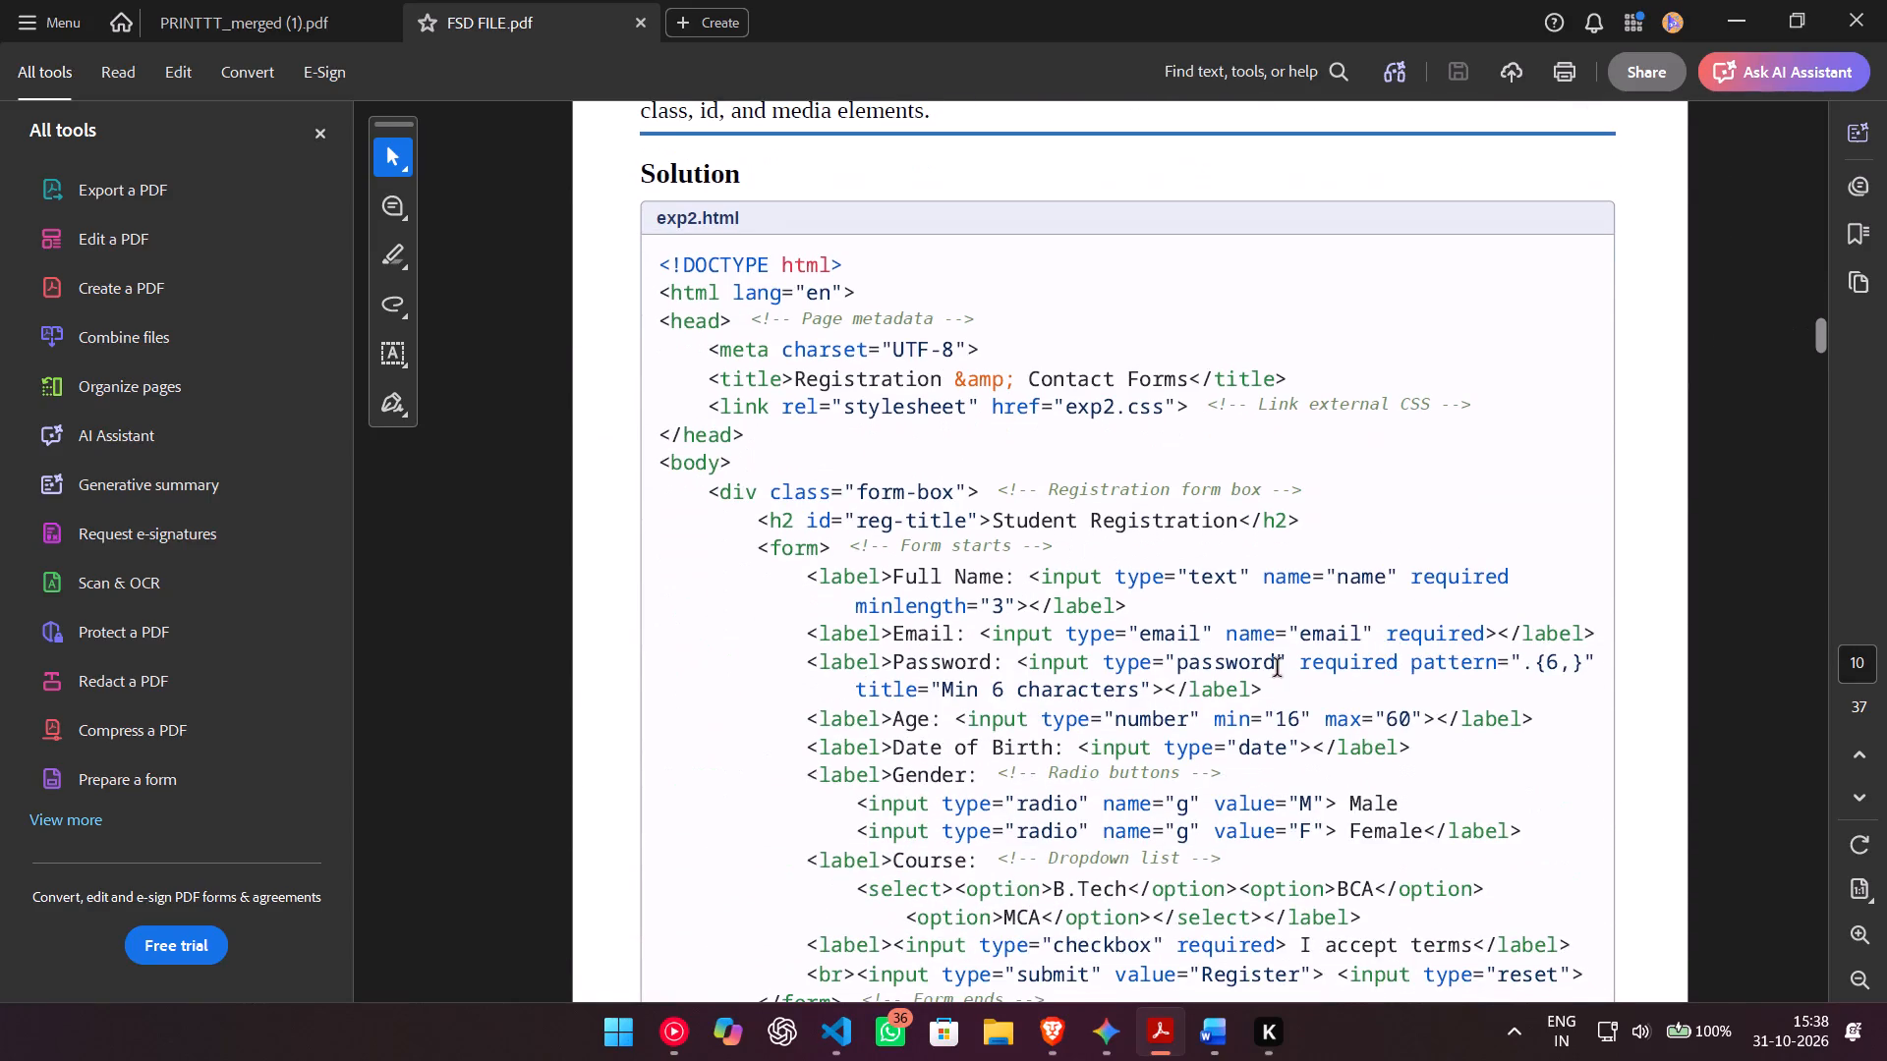
pyautogui.hotkey('alt', 'Tab')
pyautogui.scroll(17, 827, 689)
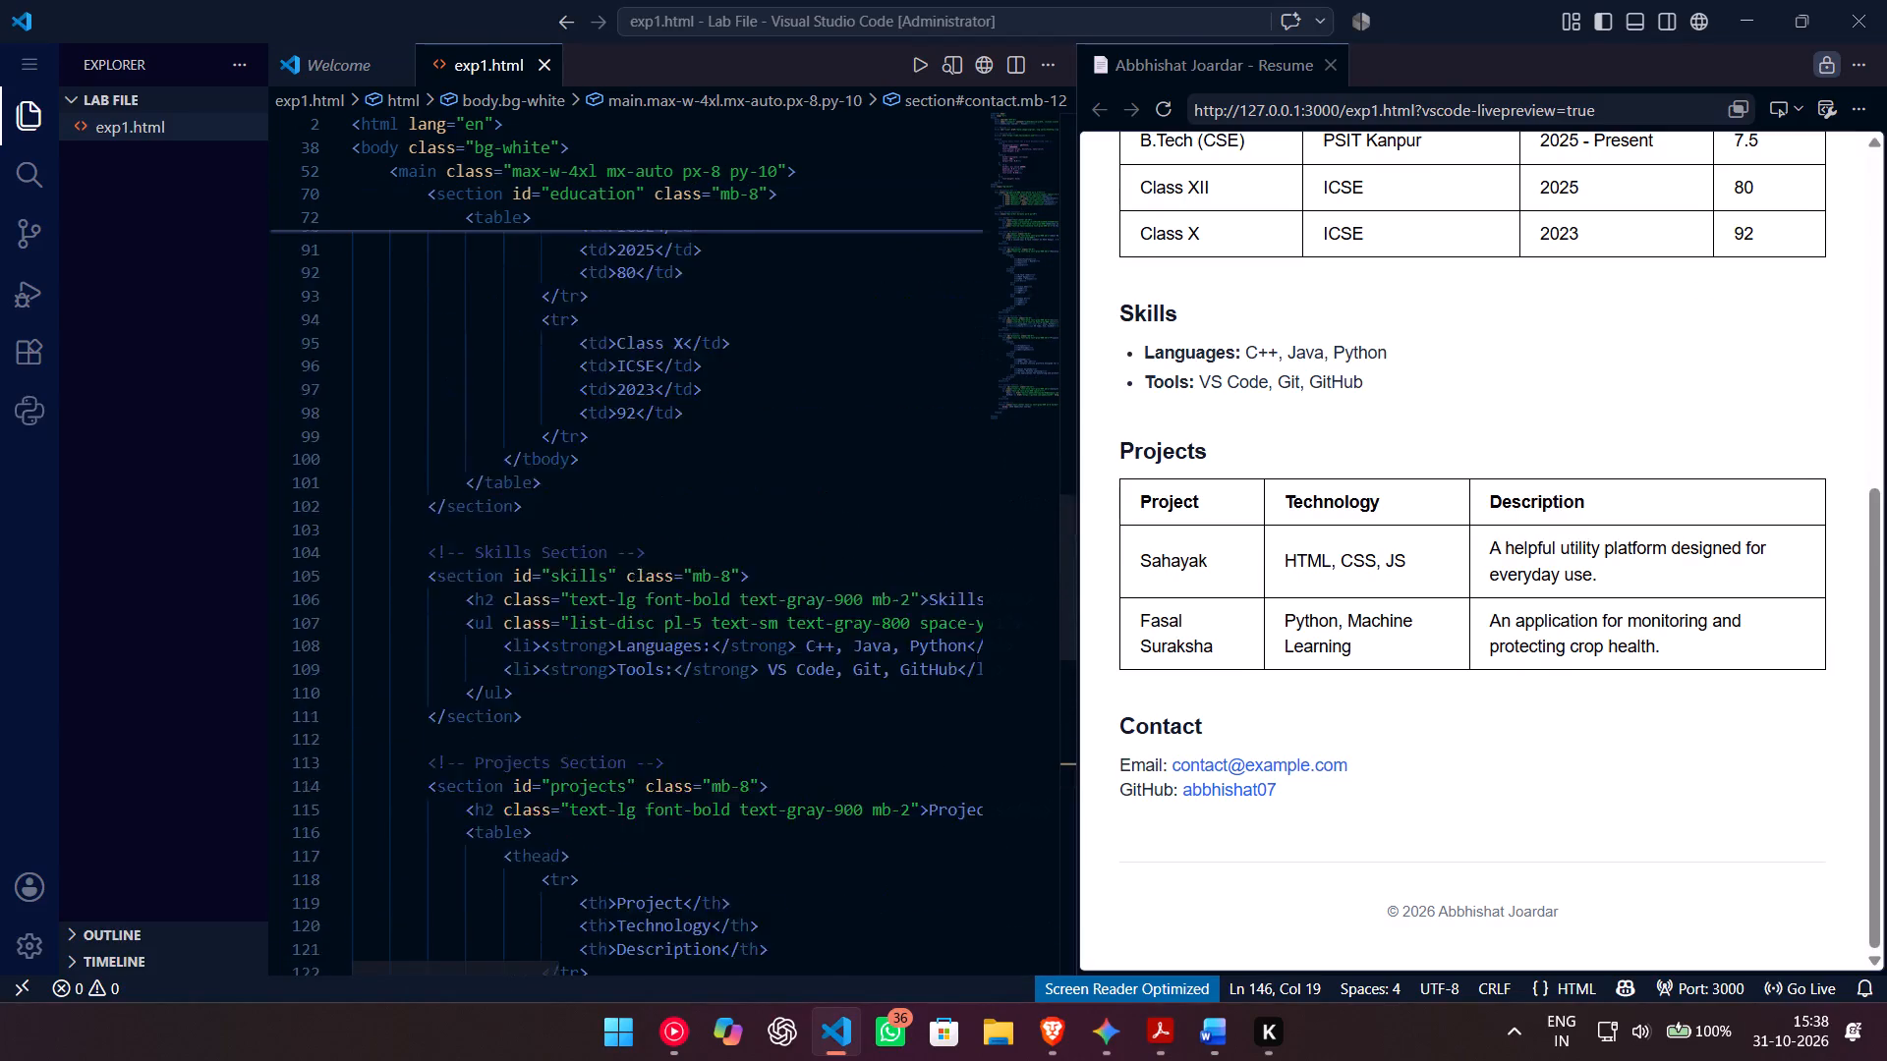
pyautogui.scroll(7, 805, 720)
pyautogui.click(615, 515)
pyautogui.hotkey('ctrl', 'a')
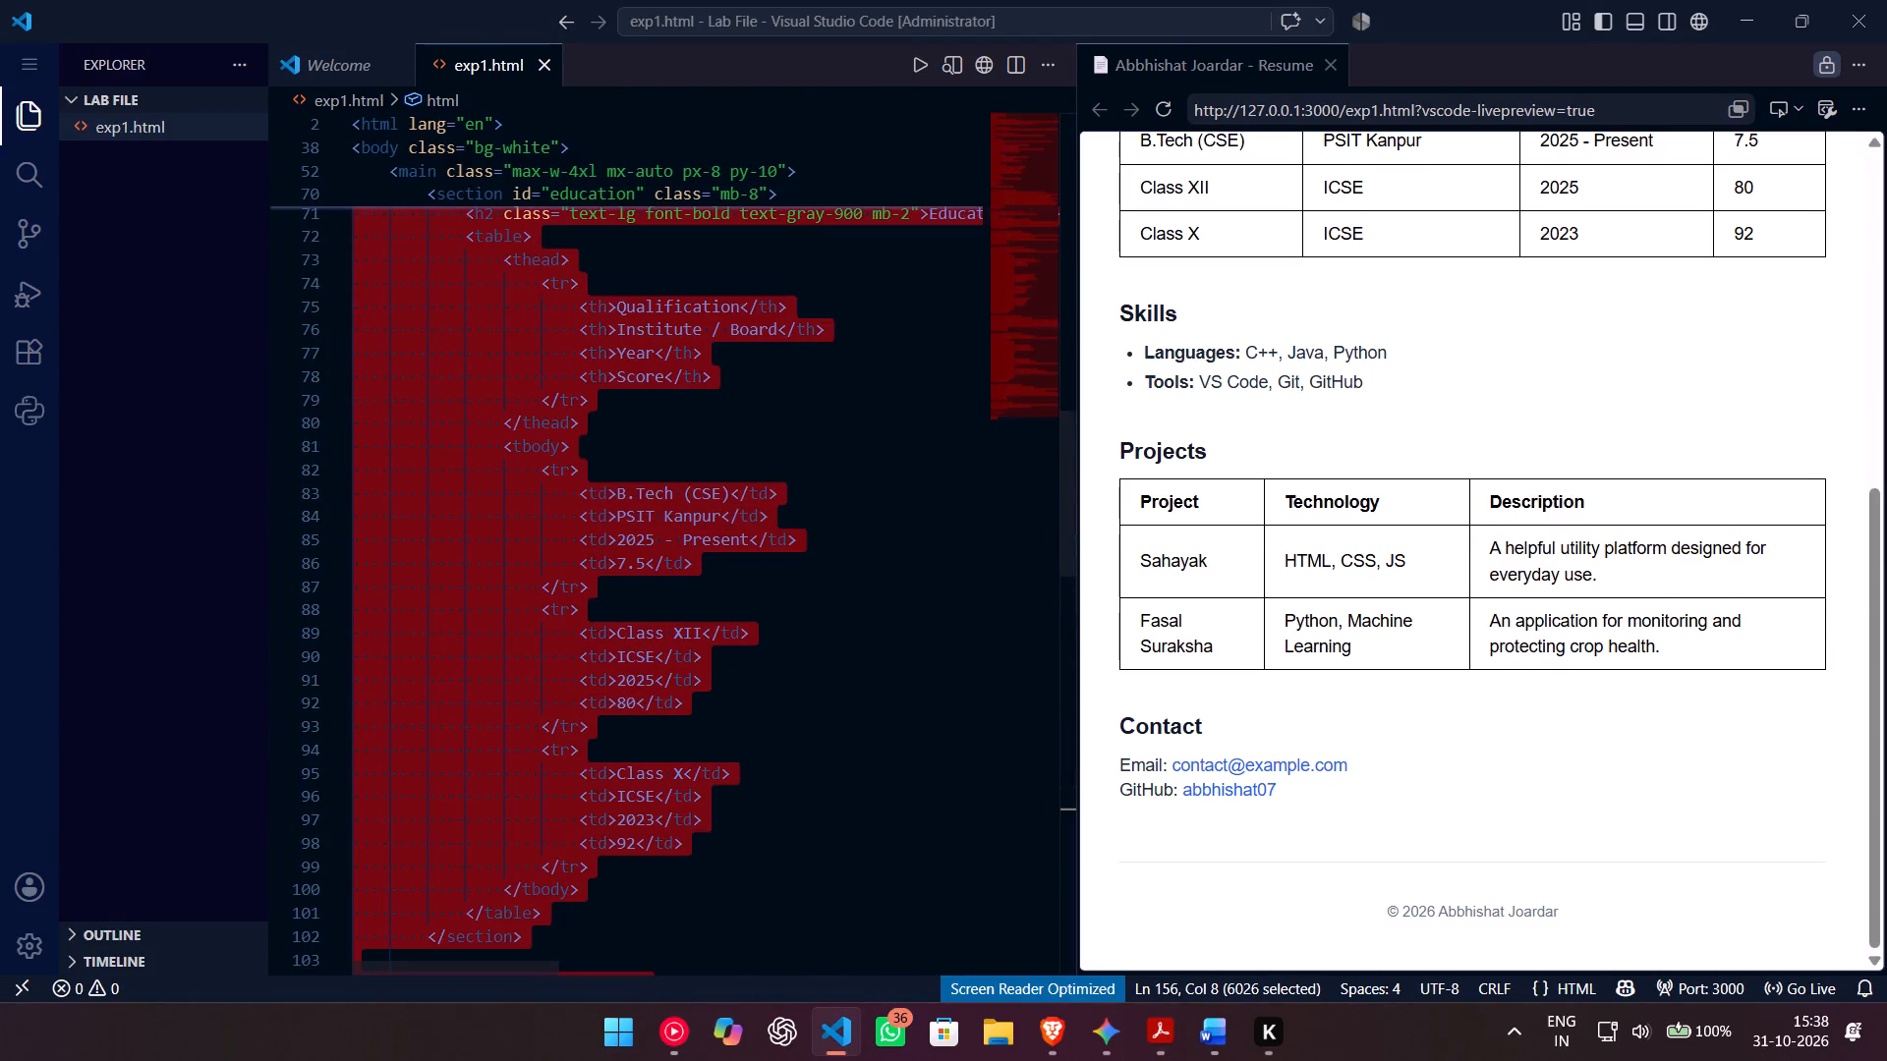
pyautogui.hotkey('ctrl', 'c')
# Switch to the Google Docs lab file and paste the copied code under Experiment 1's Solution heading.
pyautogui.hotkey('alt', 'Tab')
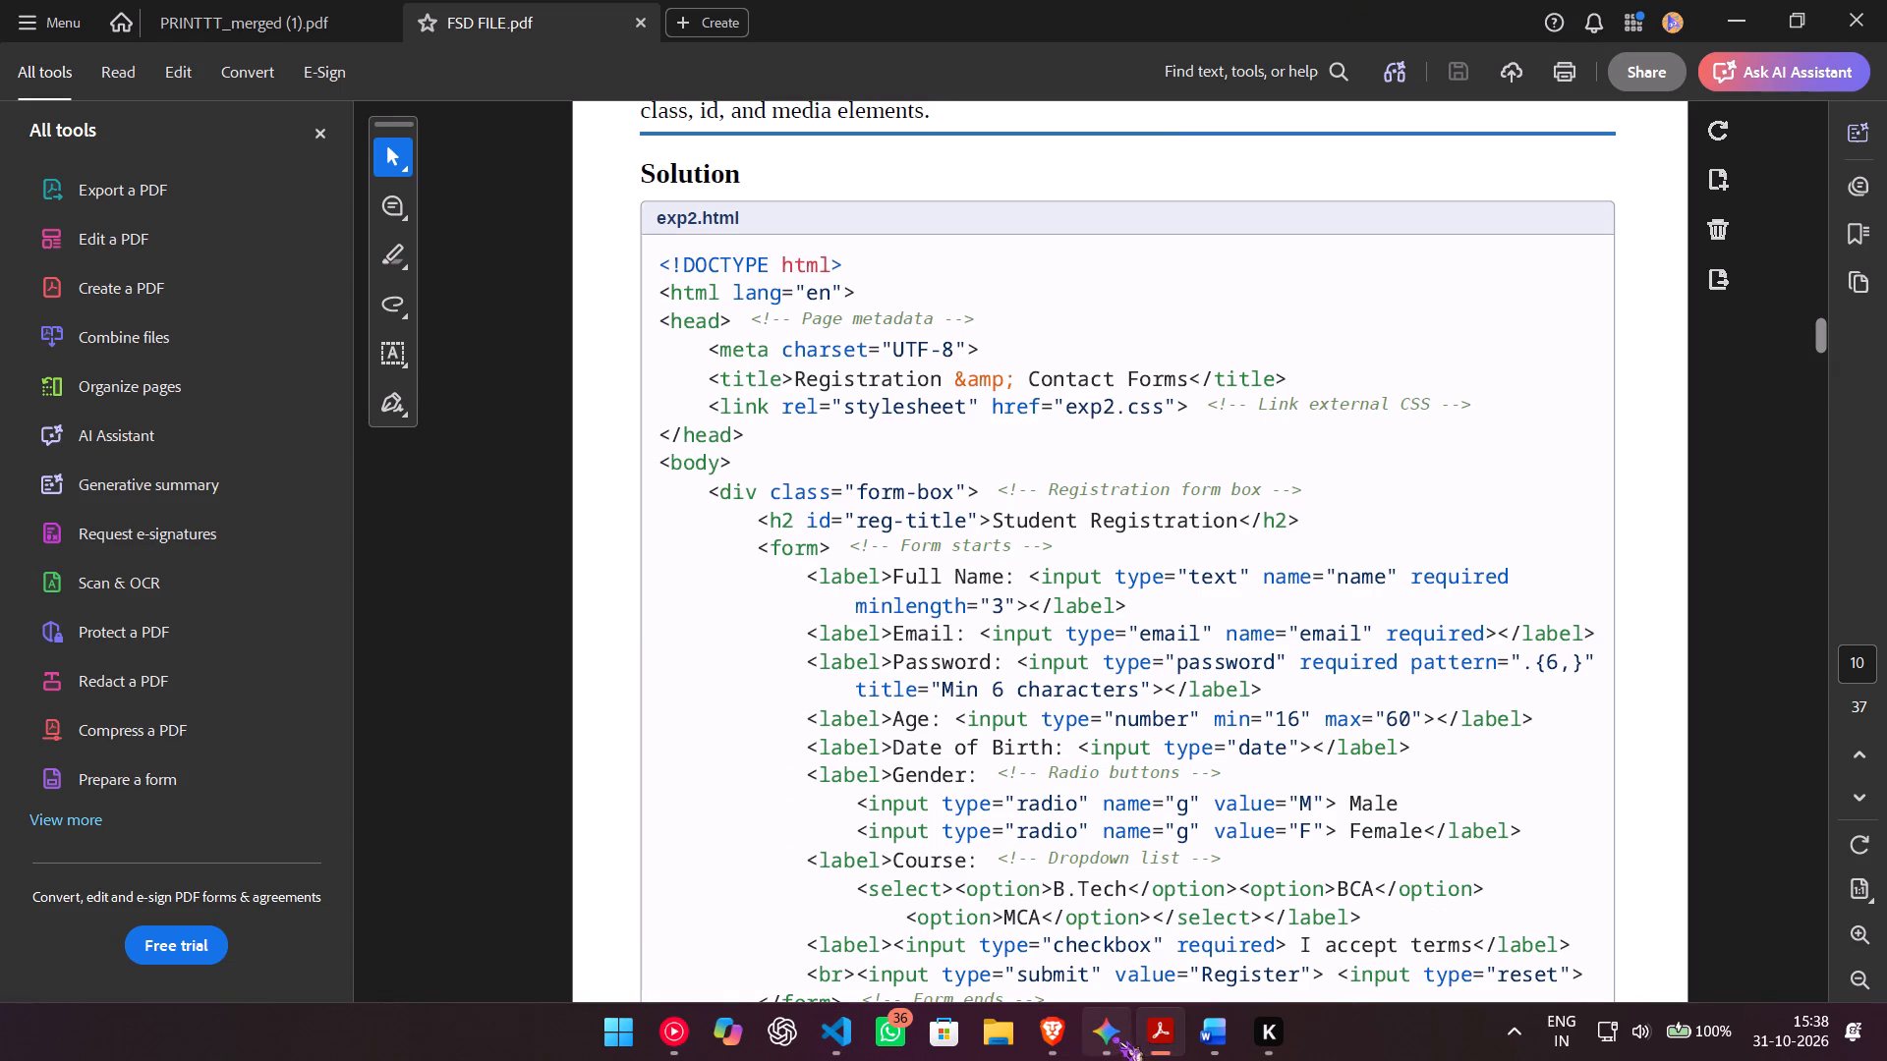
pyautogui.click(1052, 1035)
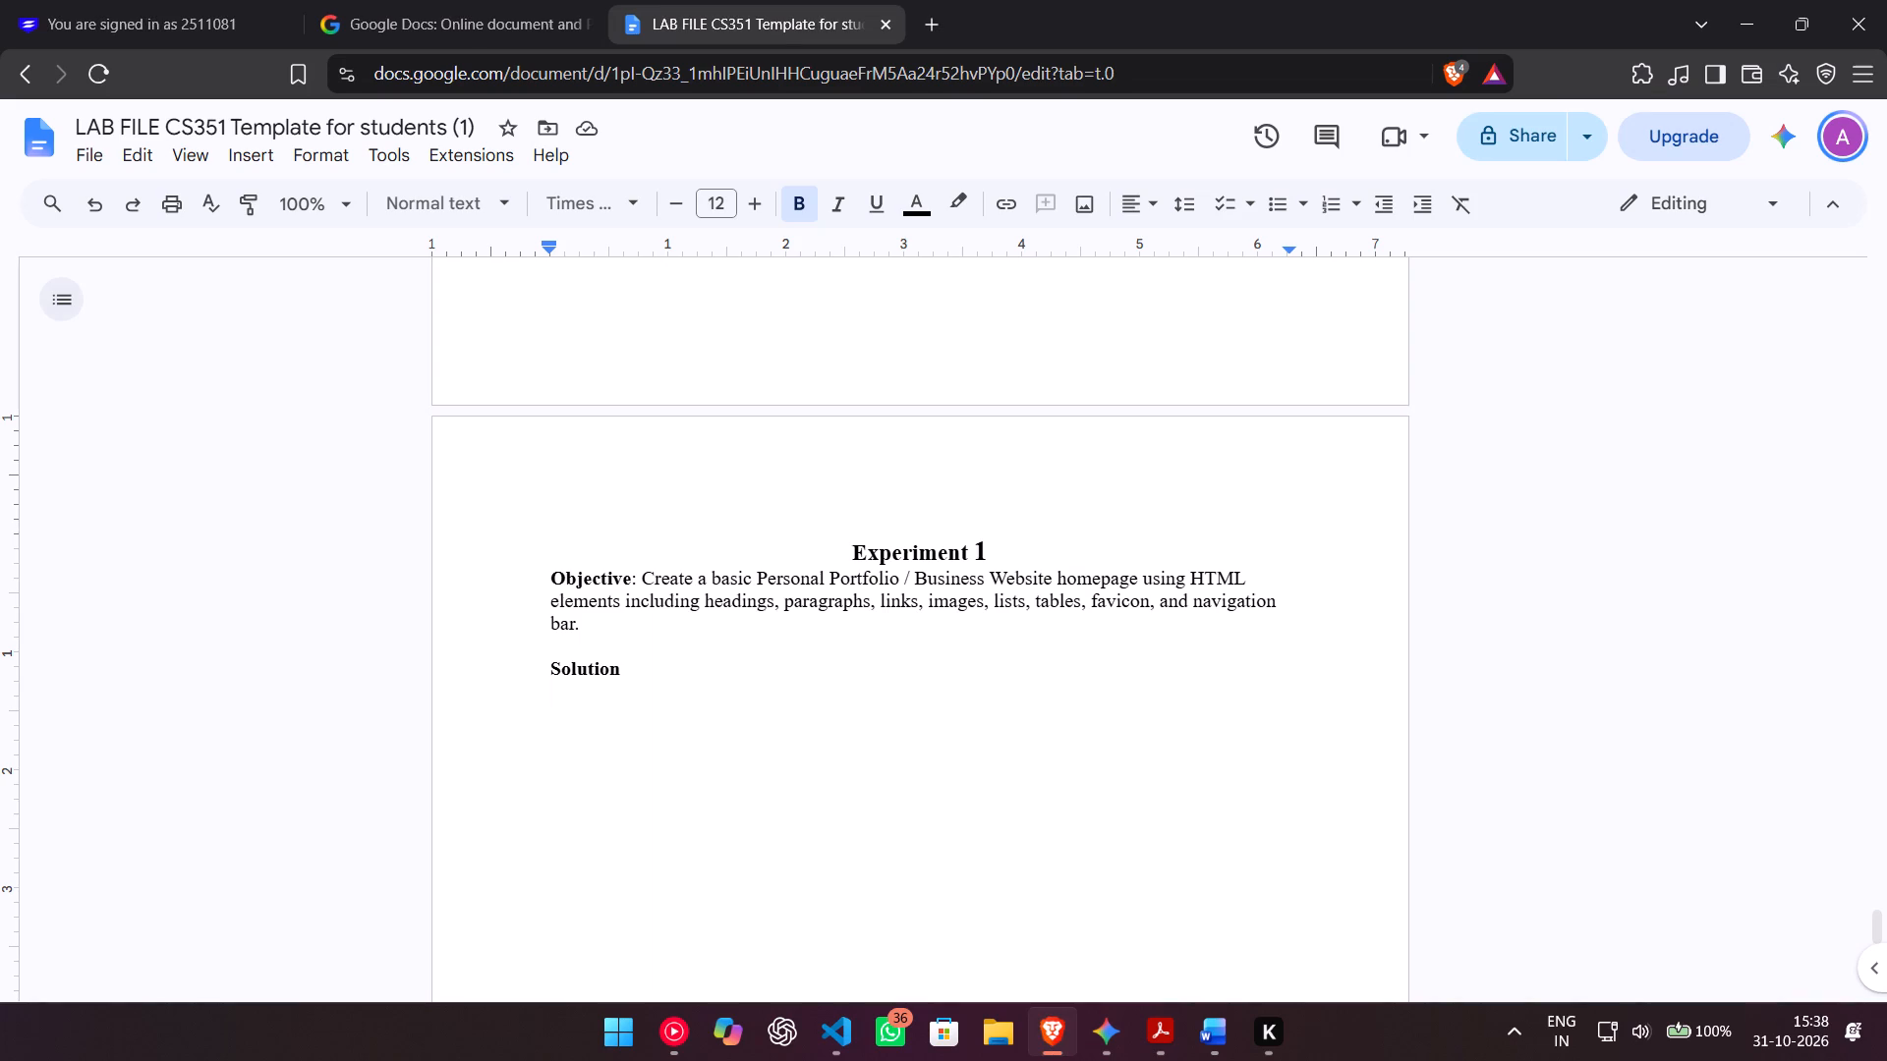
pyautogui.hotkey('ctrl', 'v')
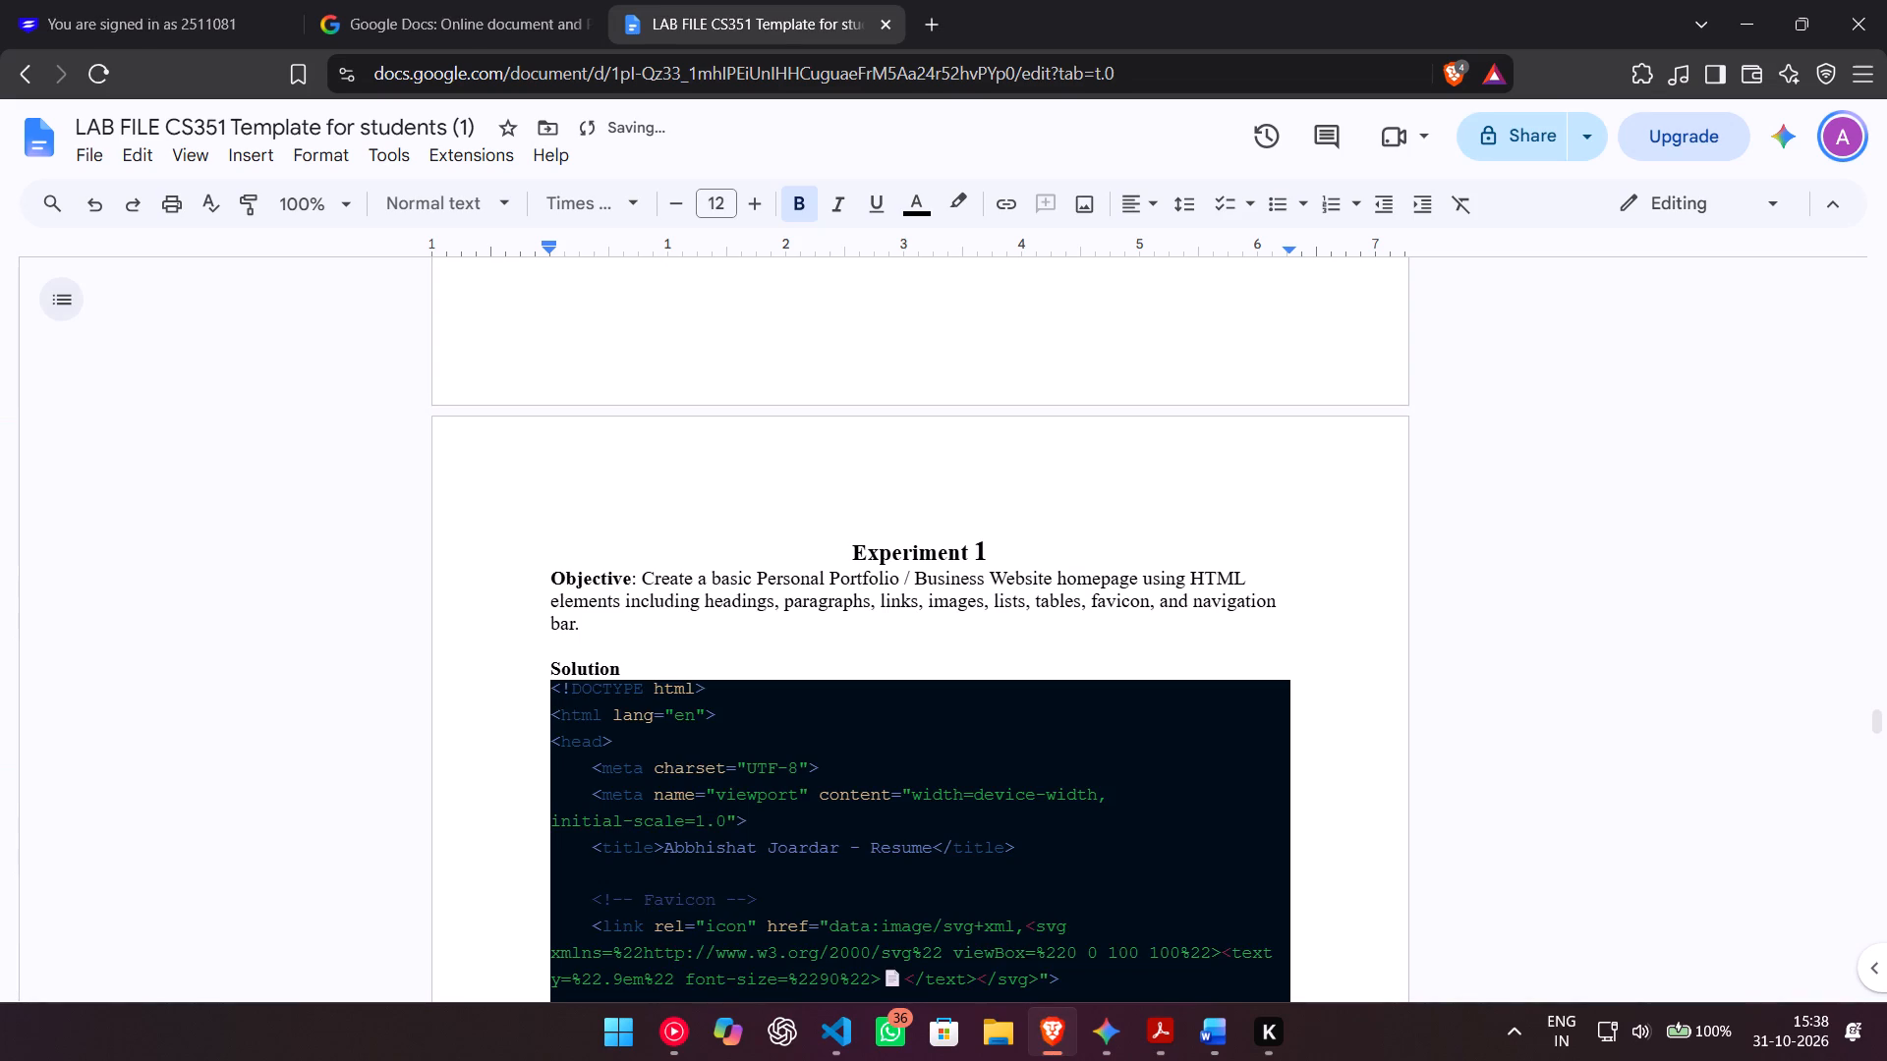
# Examine the layout and formatting of the pasted code from the page head through to the footer section.
pyautogui.scroll(-12, 748, 786)
pyautogui.scroll(5, 746, 784)
pyautogui.scroll(-9, 1047, 757)
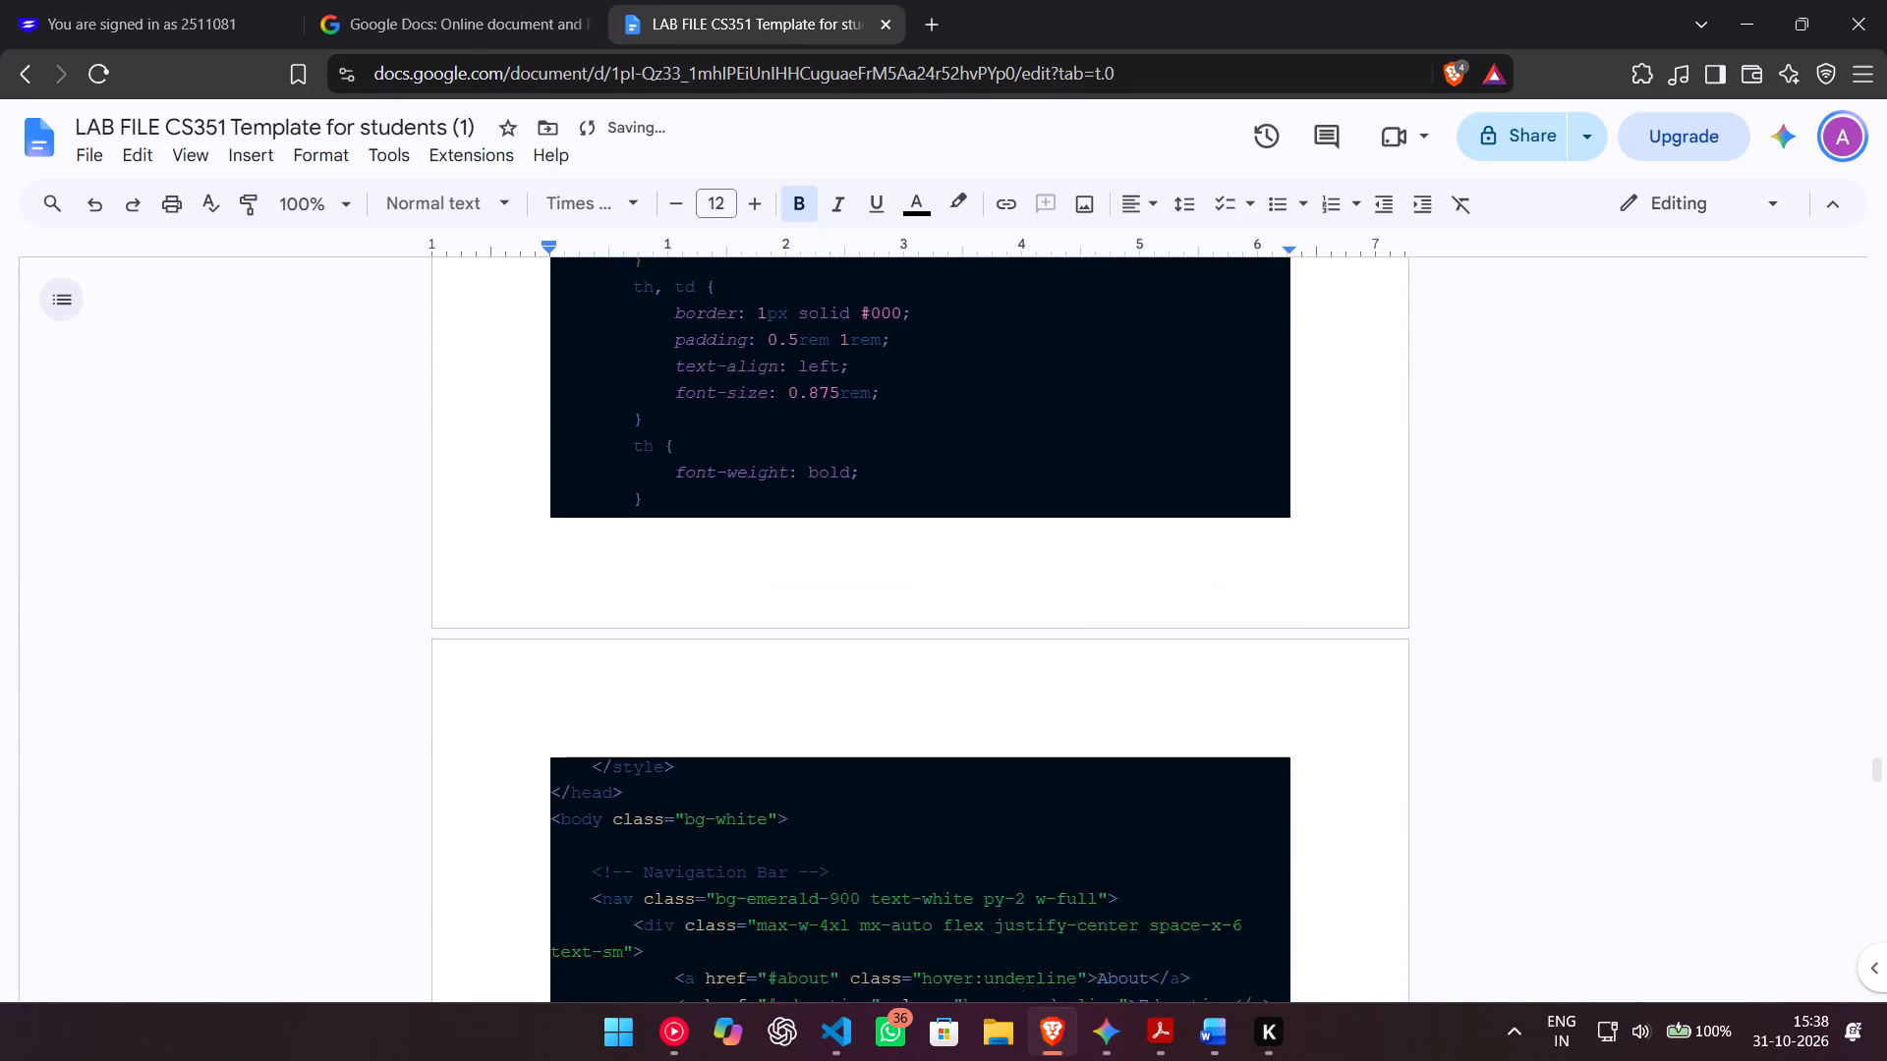
pyautogui.scroll(-12, 1062, 775)
pyautogui.scroll(2, 1056, 782)
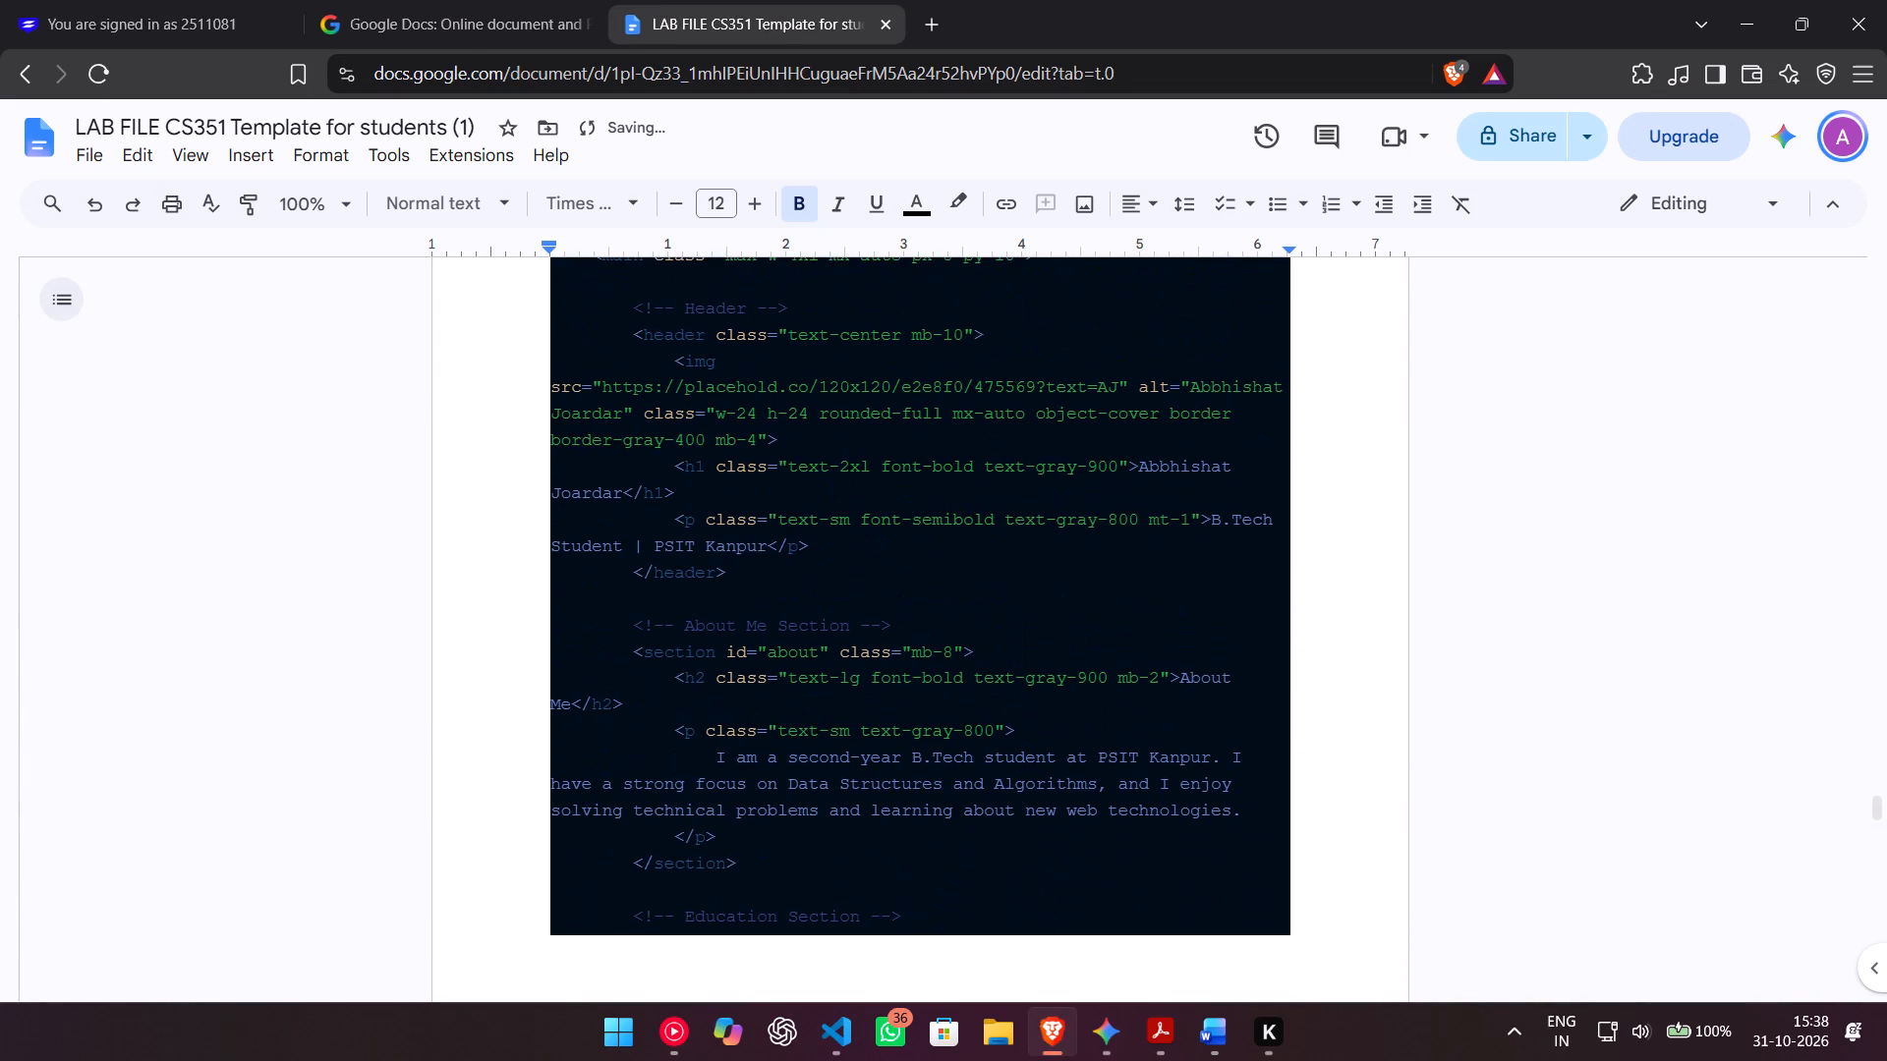
pyautogui.click(603, 477)
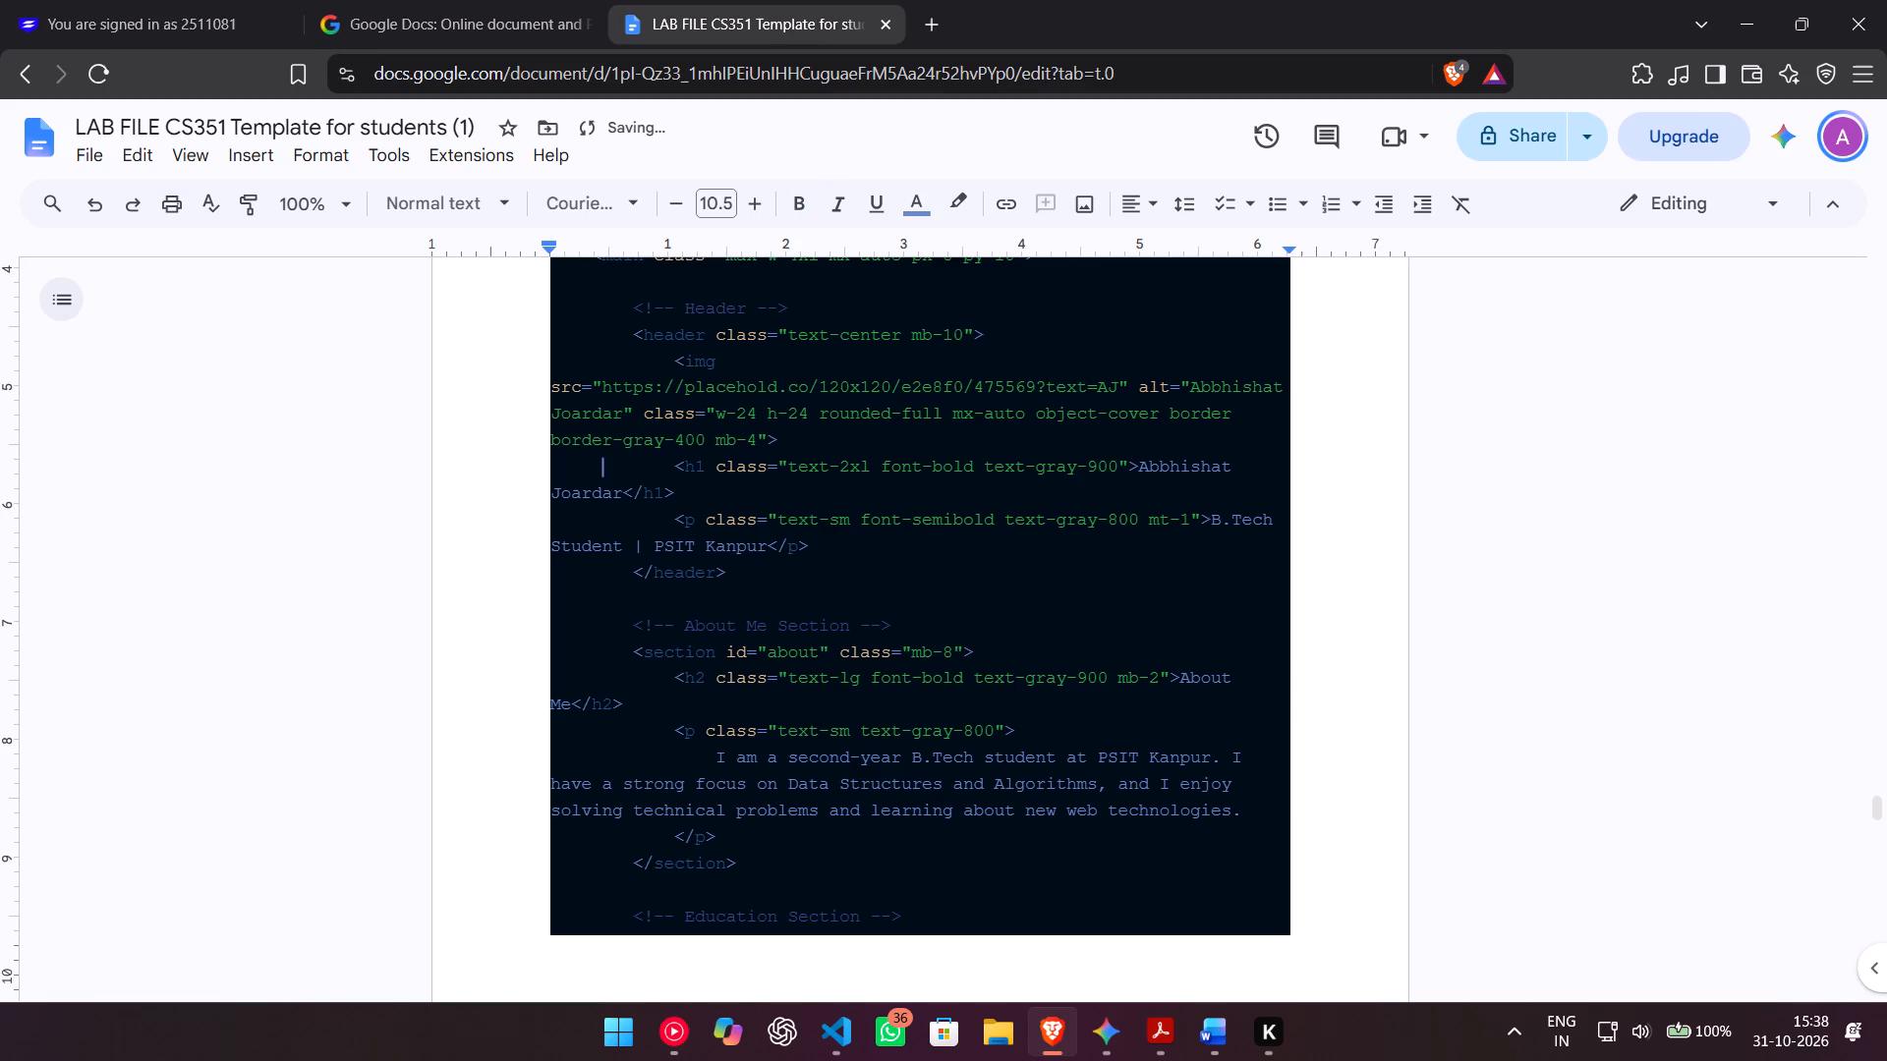
pyautogui.click(566, 351)
pyautogui.click(551, 357)
pyautogui.click(551, 390)
pyautogui.press('Left')
pyautogui.press('Left')
pyautogui.press('Right')
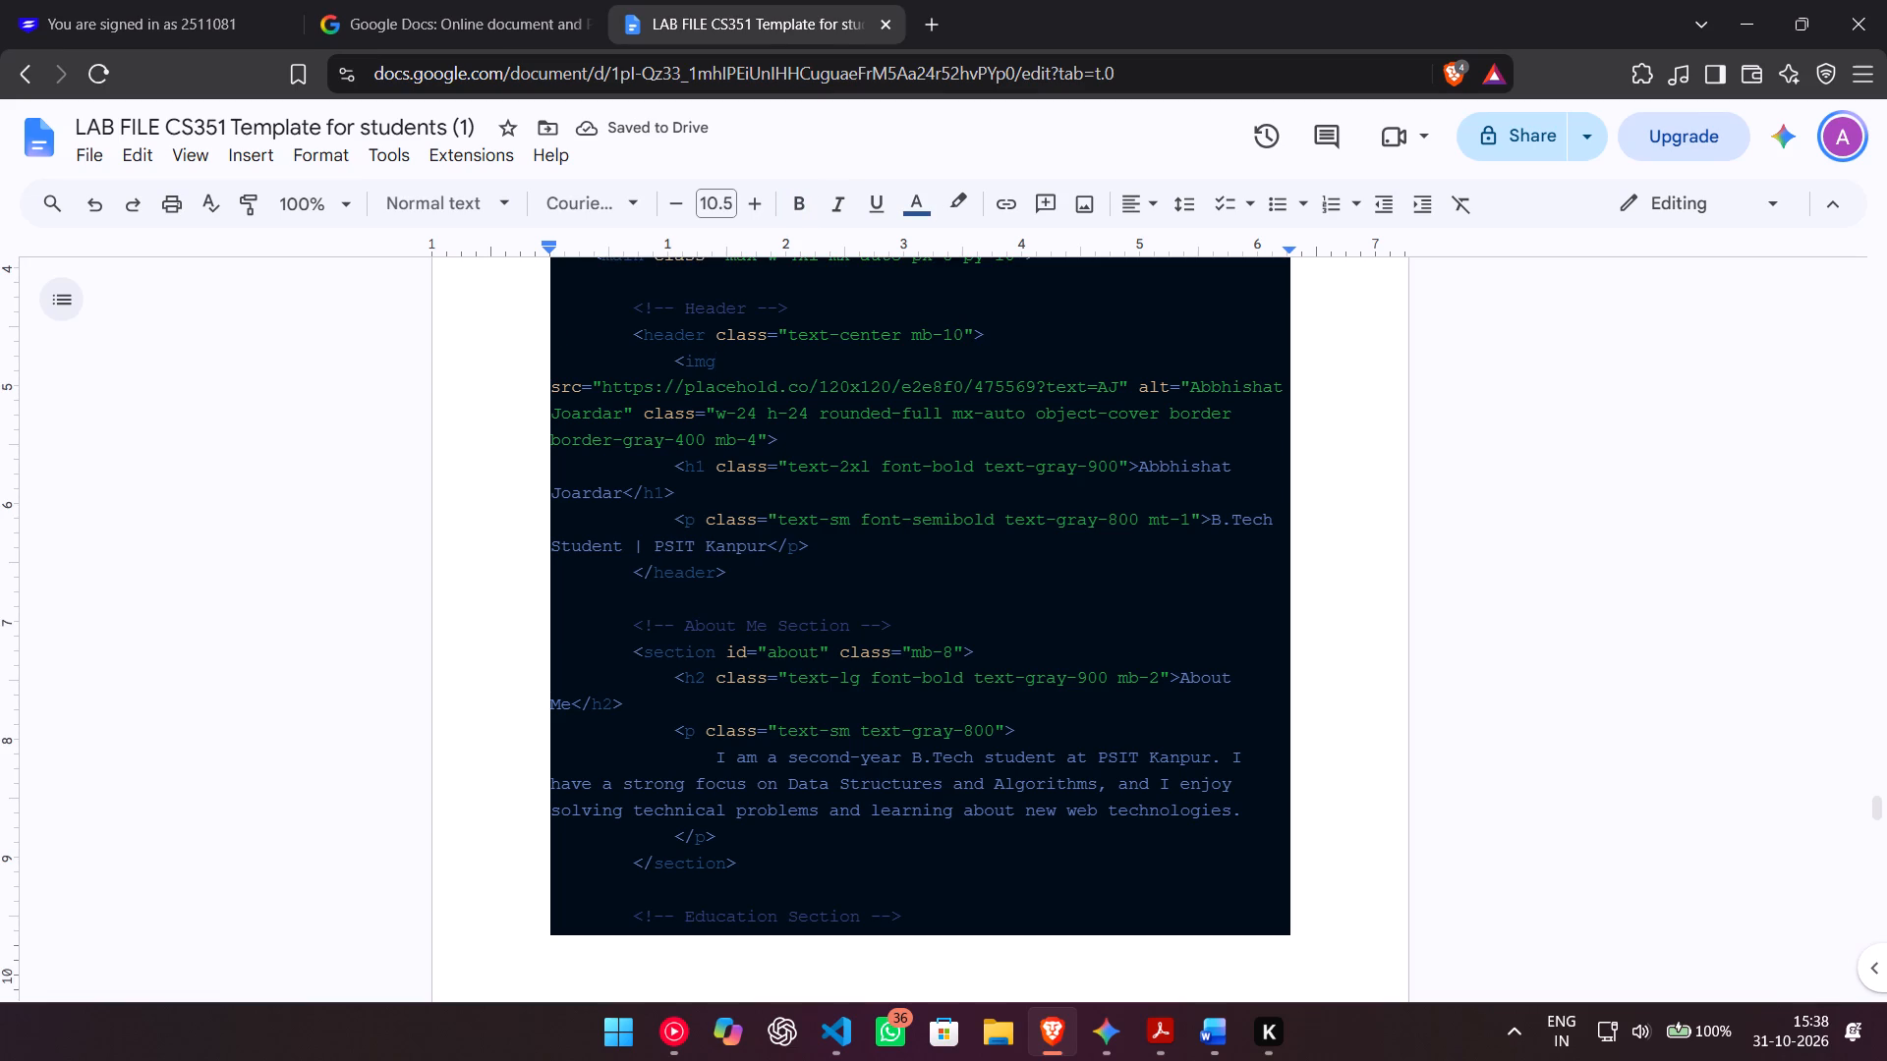
pyautogui.hotkey('alt', 'Tab')
pyautogui.hotkey('alt', 'Tab')
pyautogui.scroll(-2, 1041, 739)
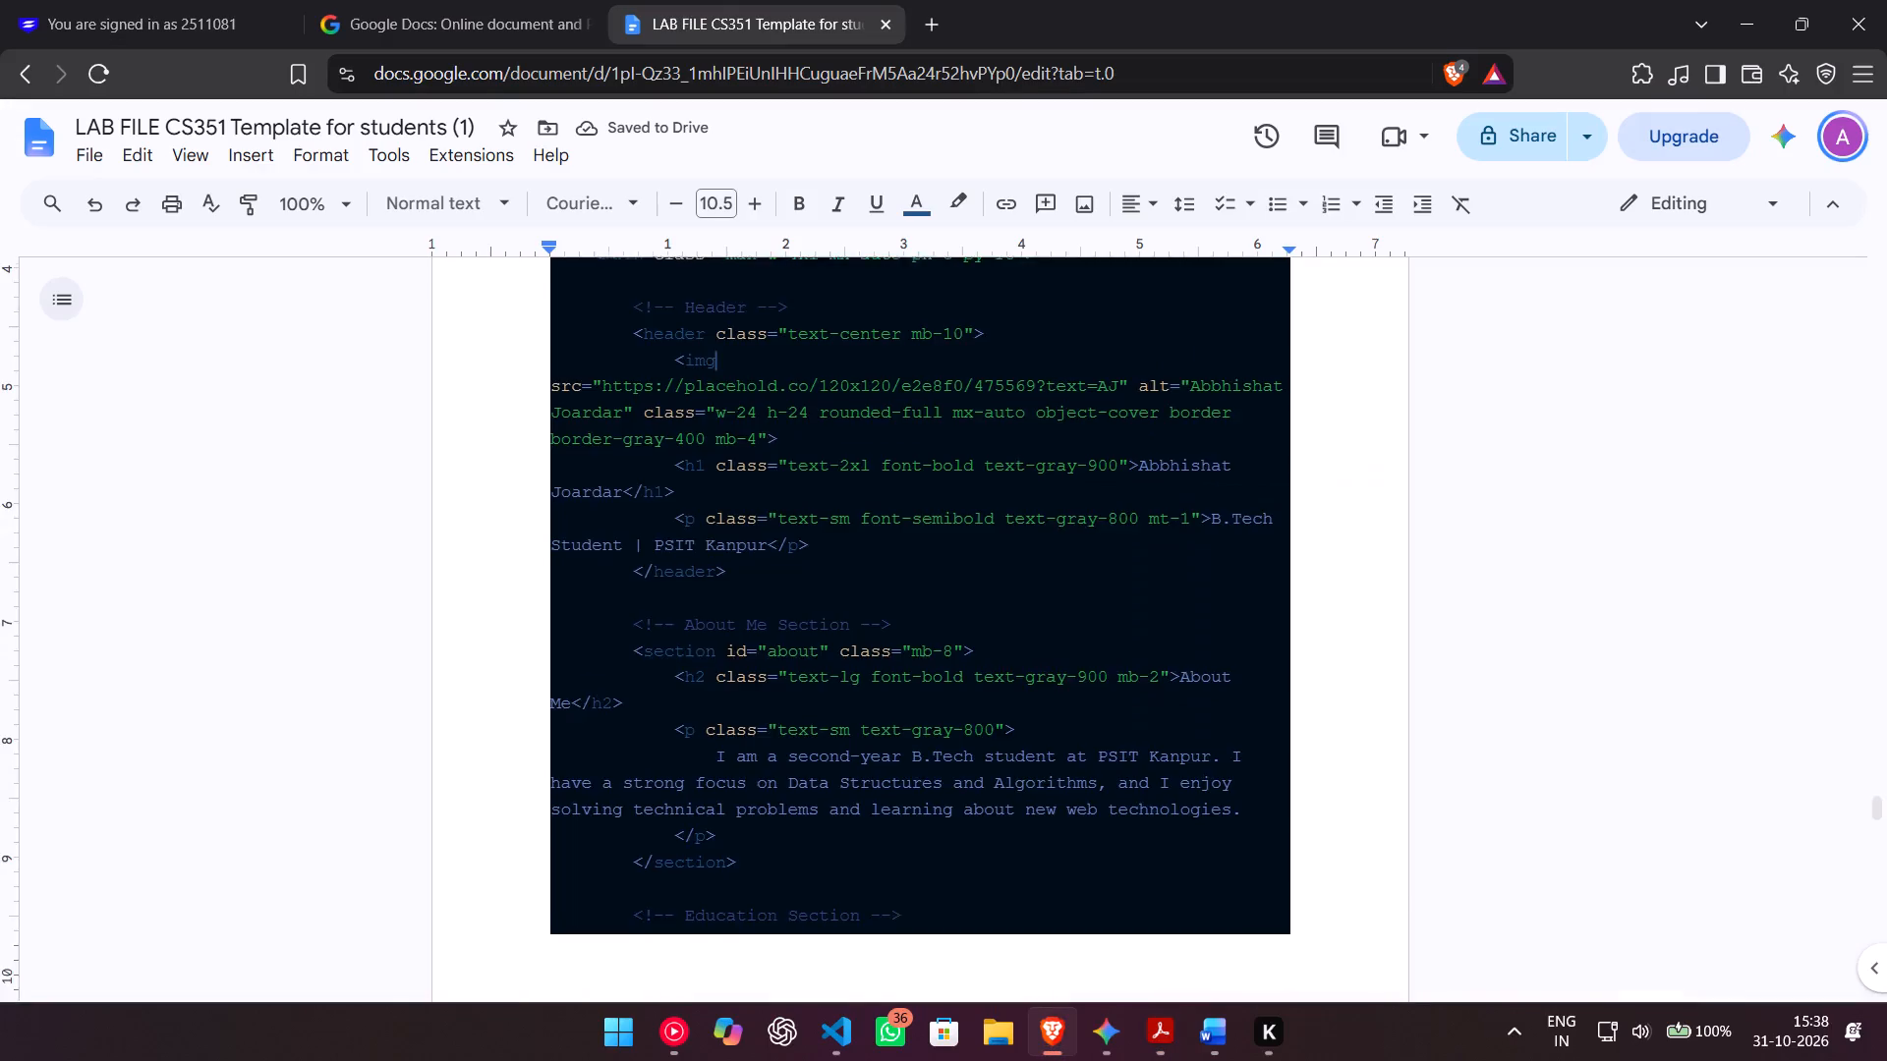
pyautogui.scroll(-20, 1041, 739)
pyautogui.scroll(-8, 1041, 739)
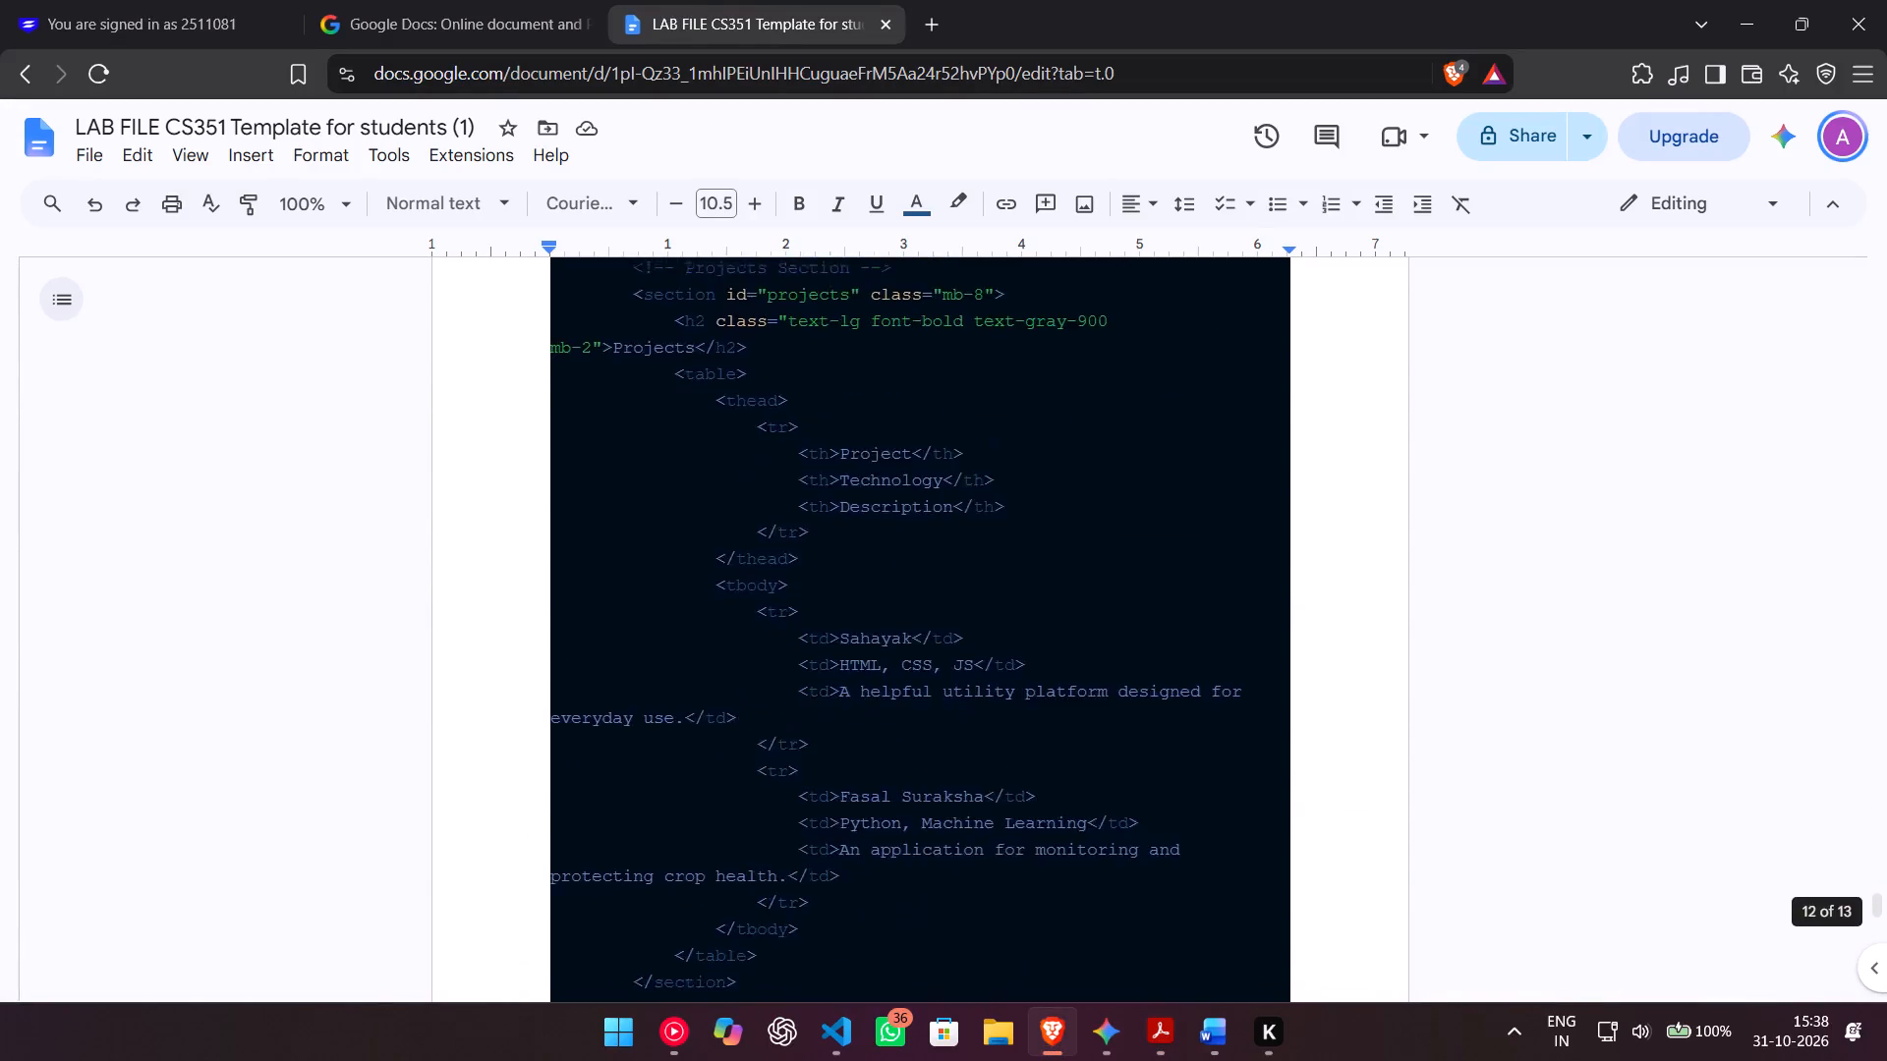
pyautogui.scroll(-18, 1093, 722)
pyautogui.scroll(10, 1096, 722)
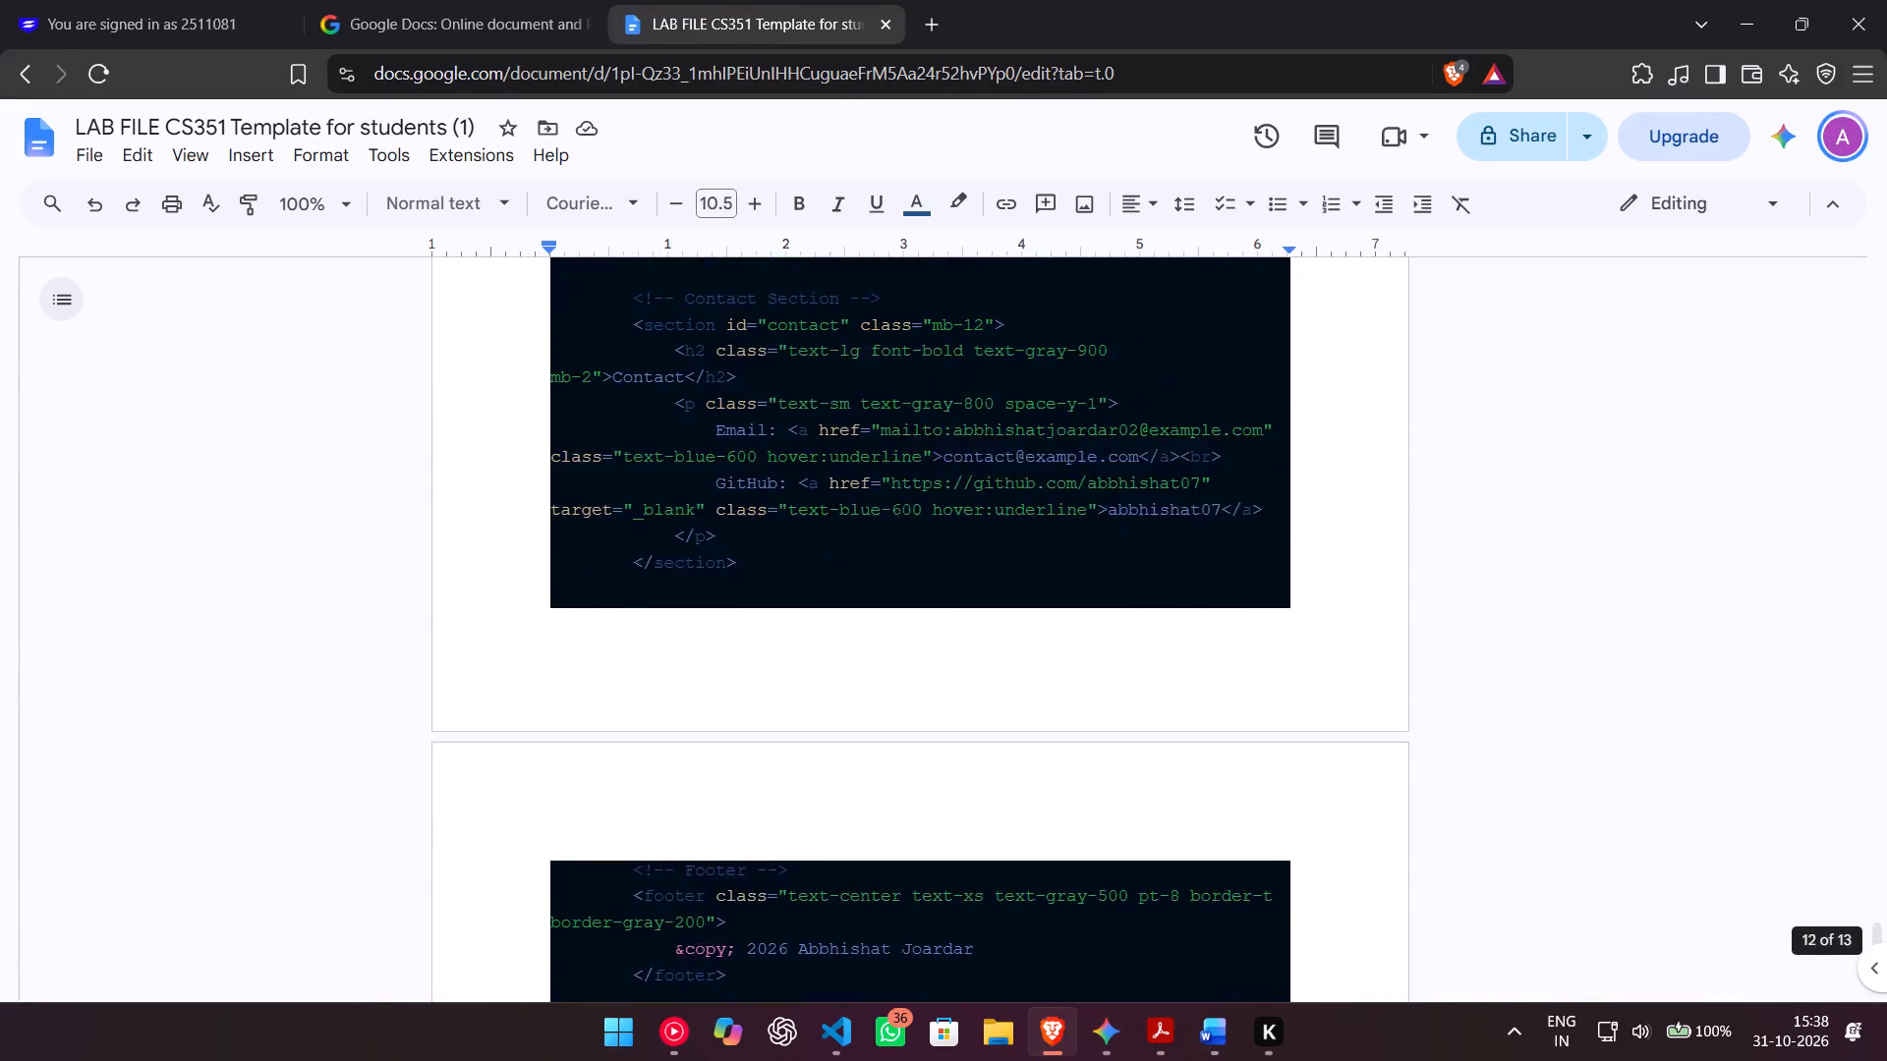
pyautogui.scroll(2, 1096, 722)
pyautogui.scroll(-7, 1096, 722)
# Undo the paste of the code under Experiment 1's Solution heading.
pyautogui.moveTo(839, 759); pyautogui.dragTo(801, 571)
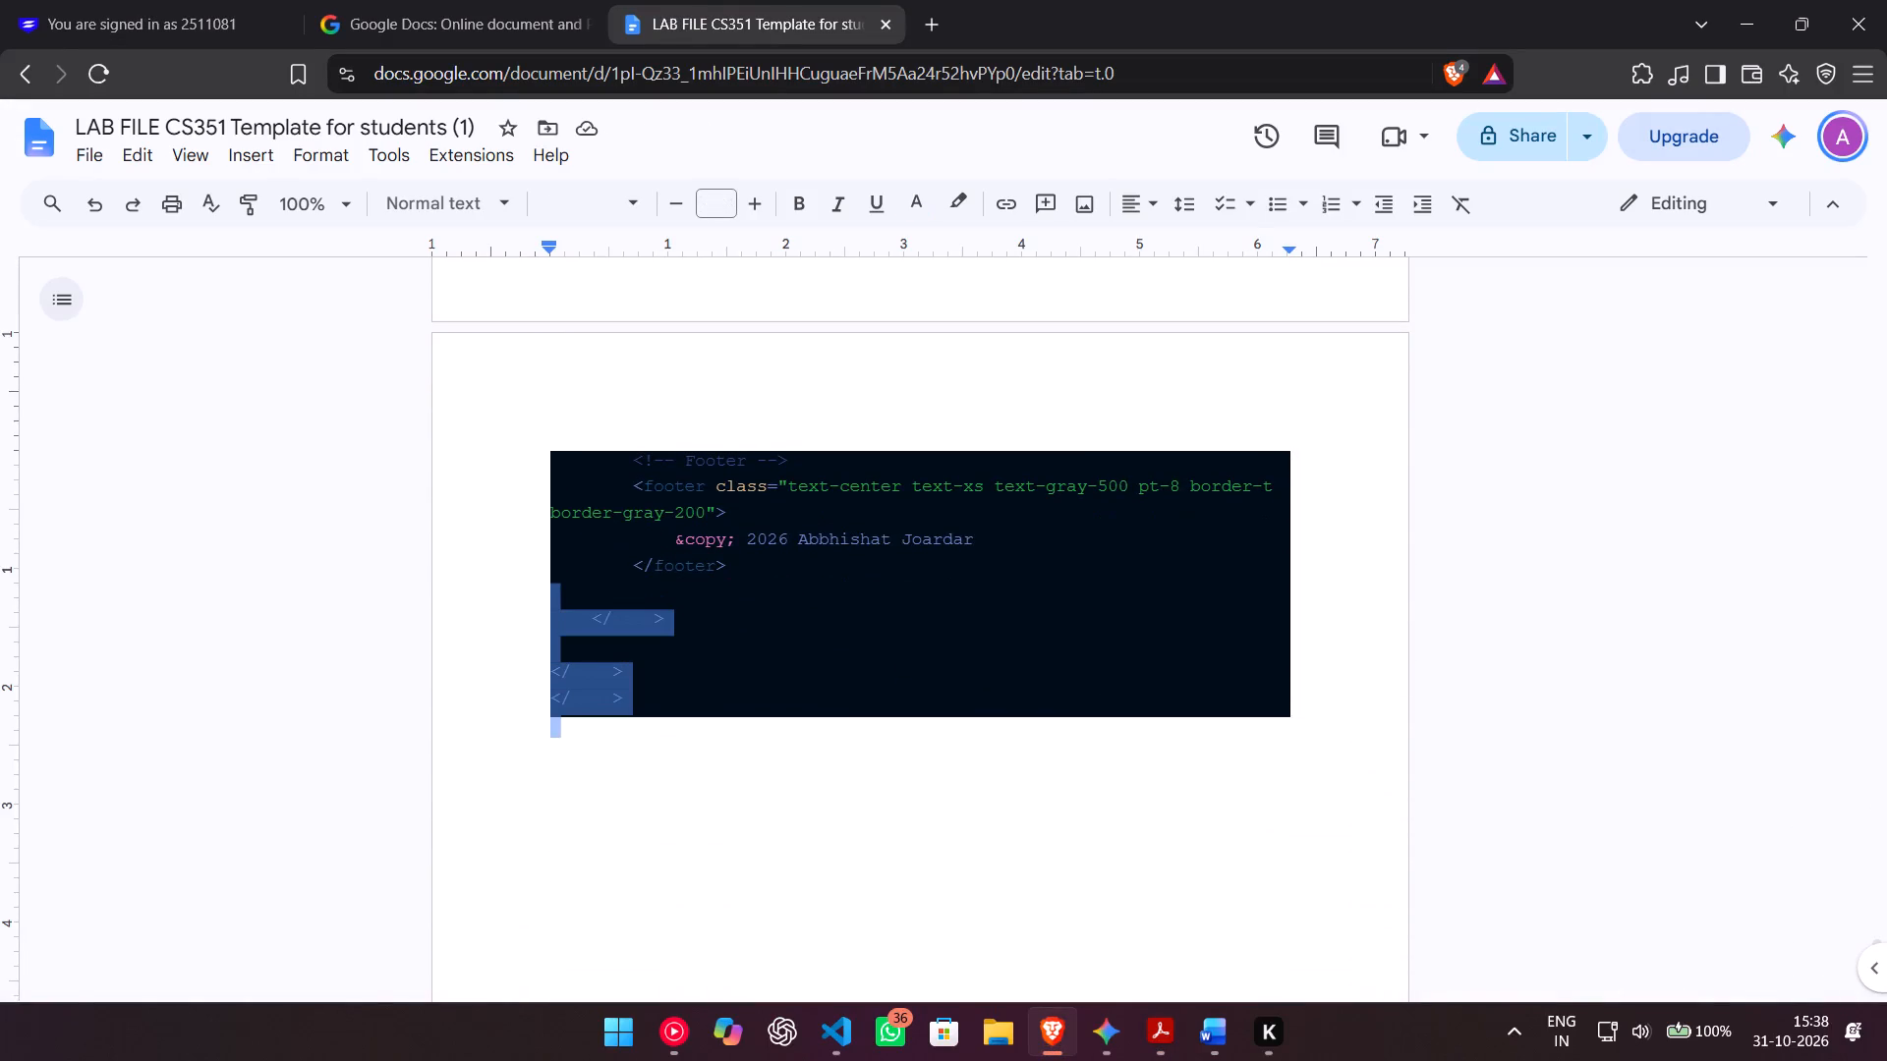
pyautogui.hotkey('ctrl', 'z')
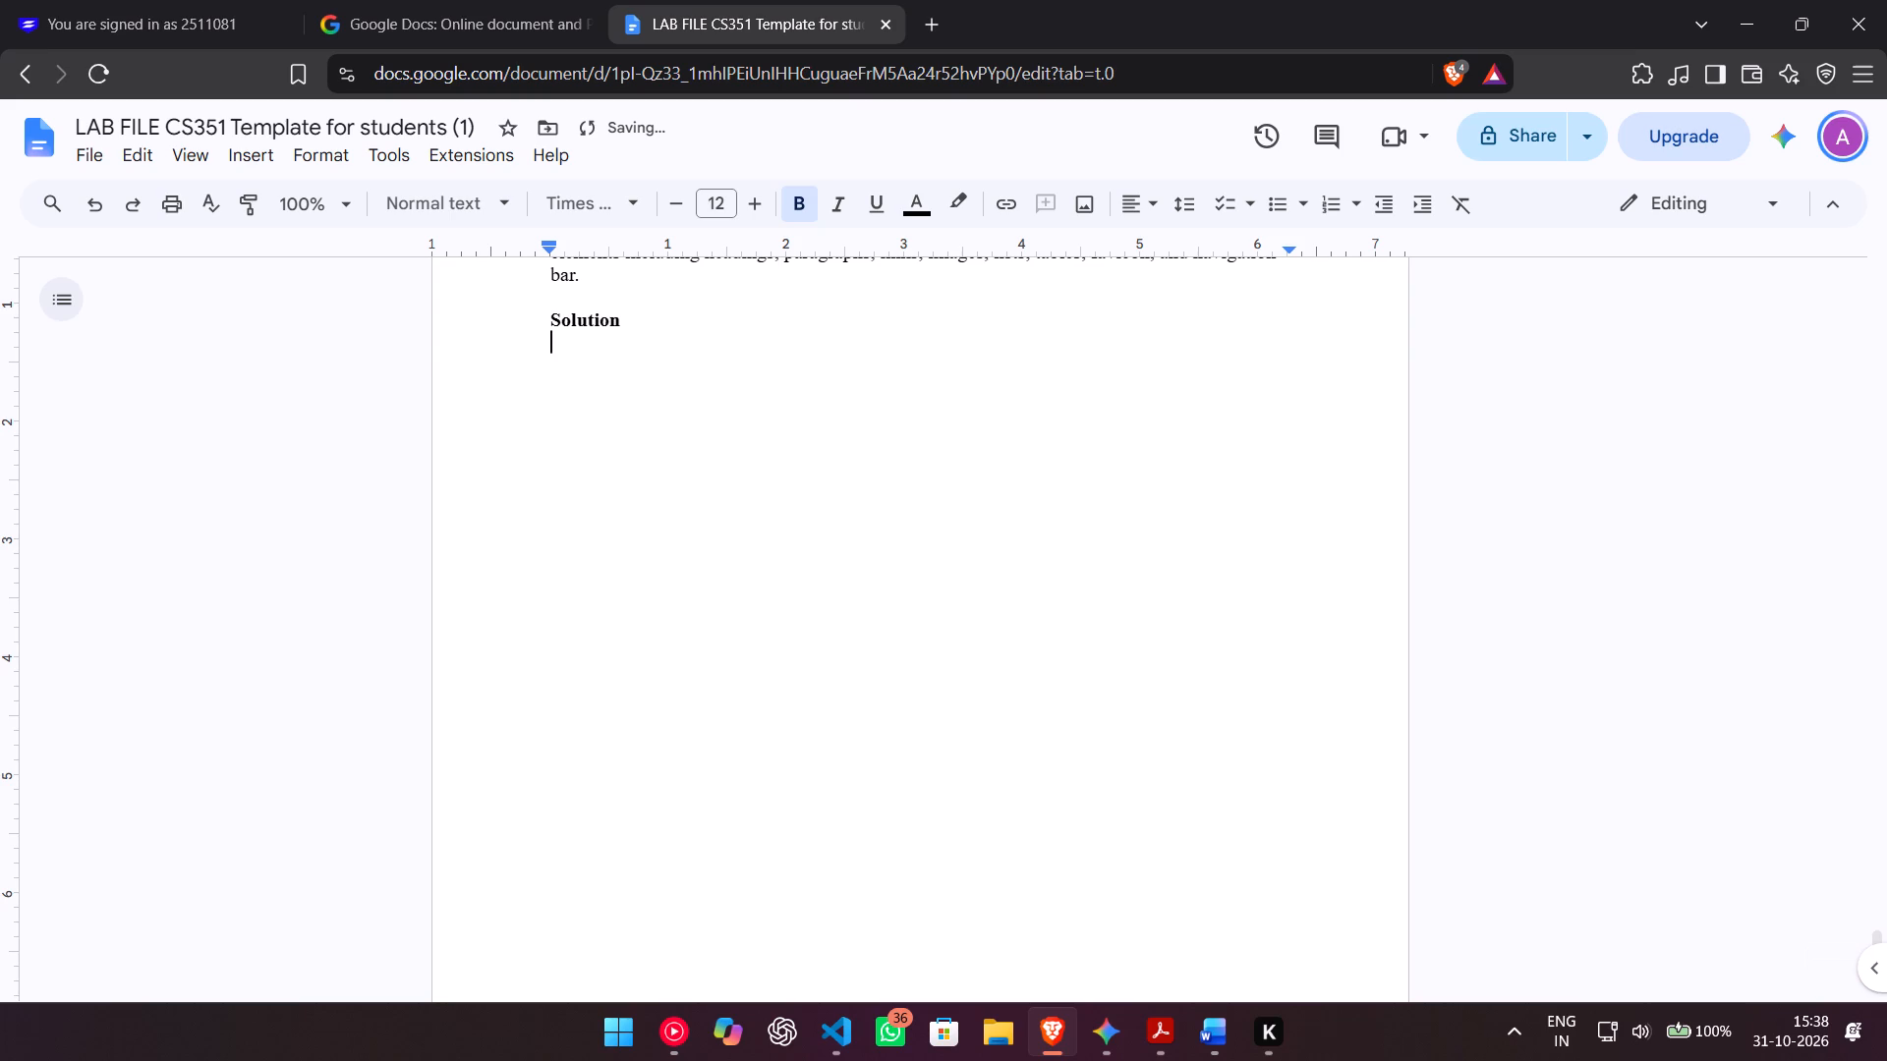
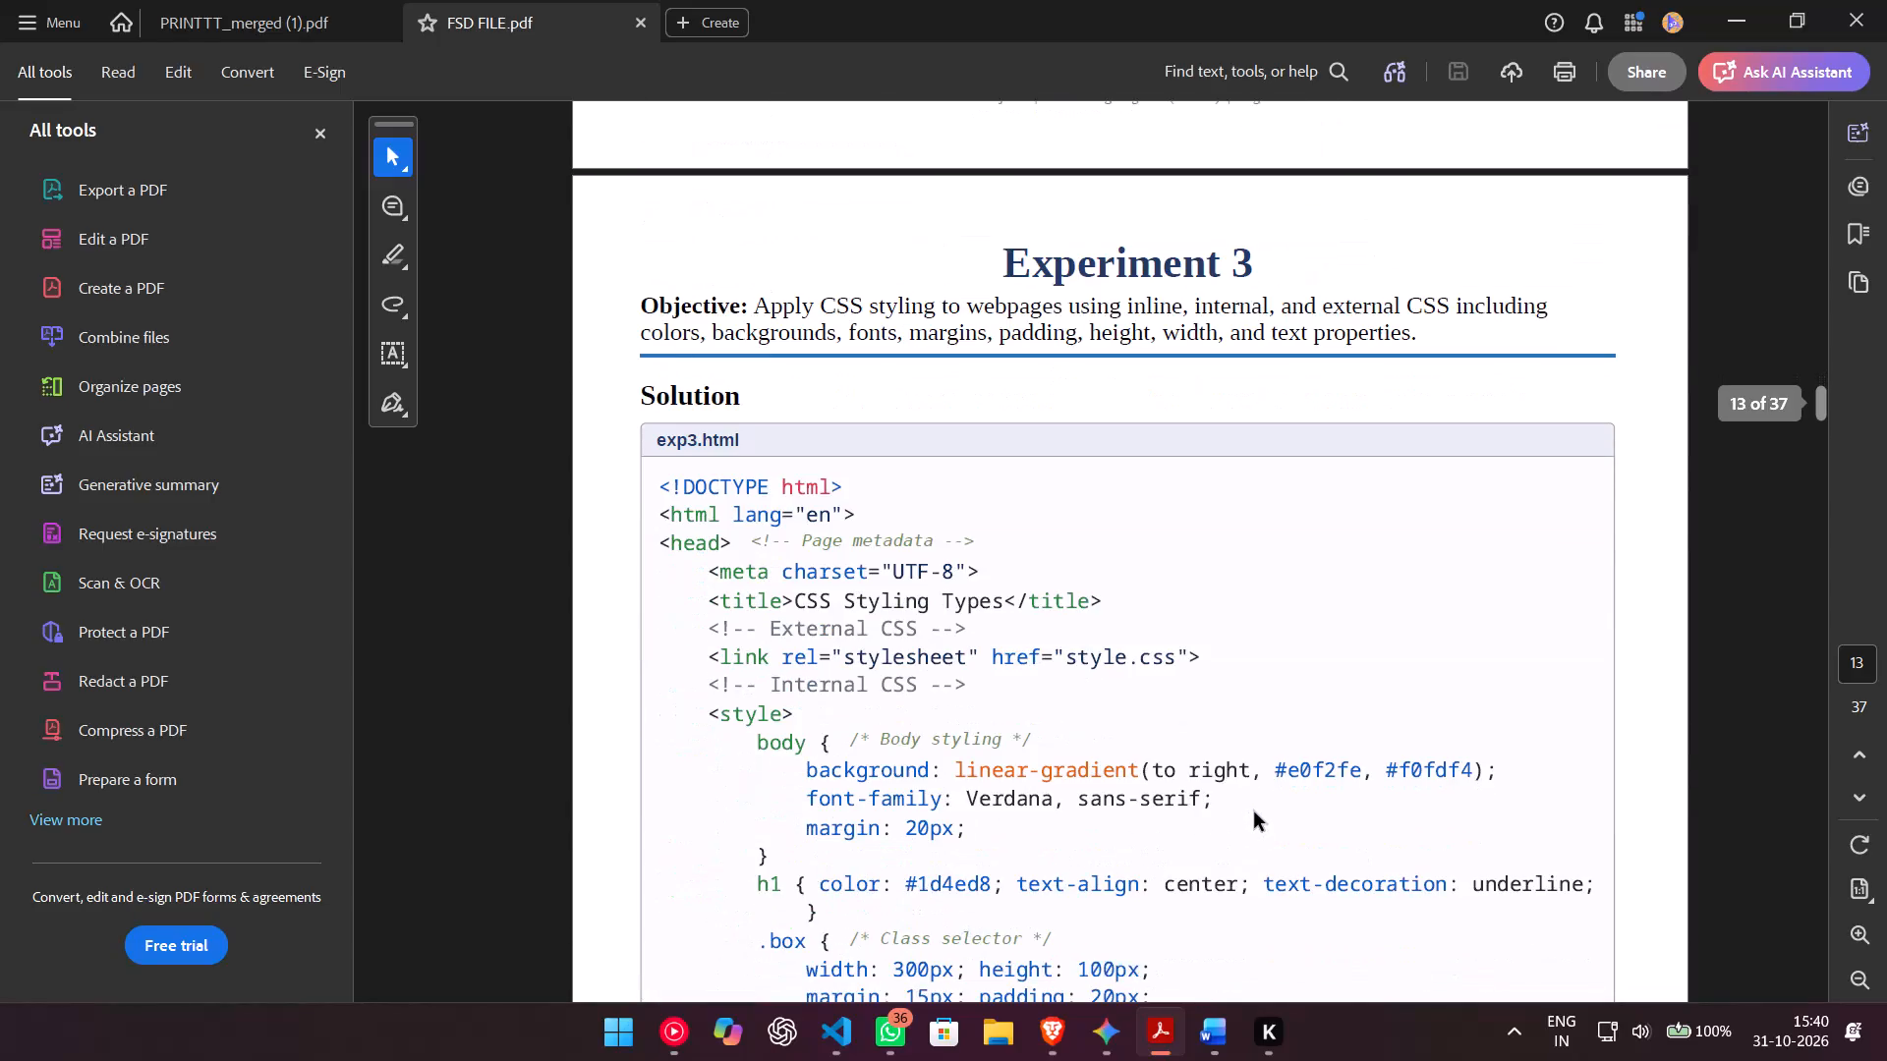
# Examine how the Experiment 2 solution code is laid out in FSD FILE.pdf, and return to the Google Docs lab file.
pyautogui.scroll(20, 1256, 810)
pyautogui.scroll(20, 1256, 810)
pyautogui.scroll(3, 1256, 810)
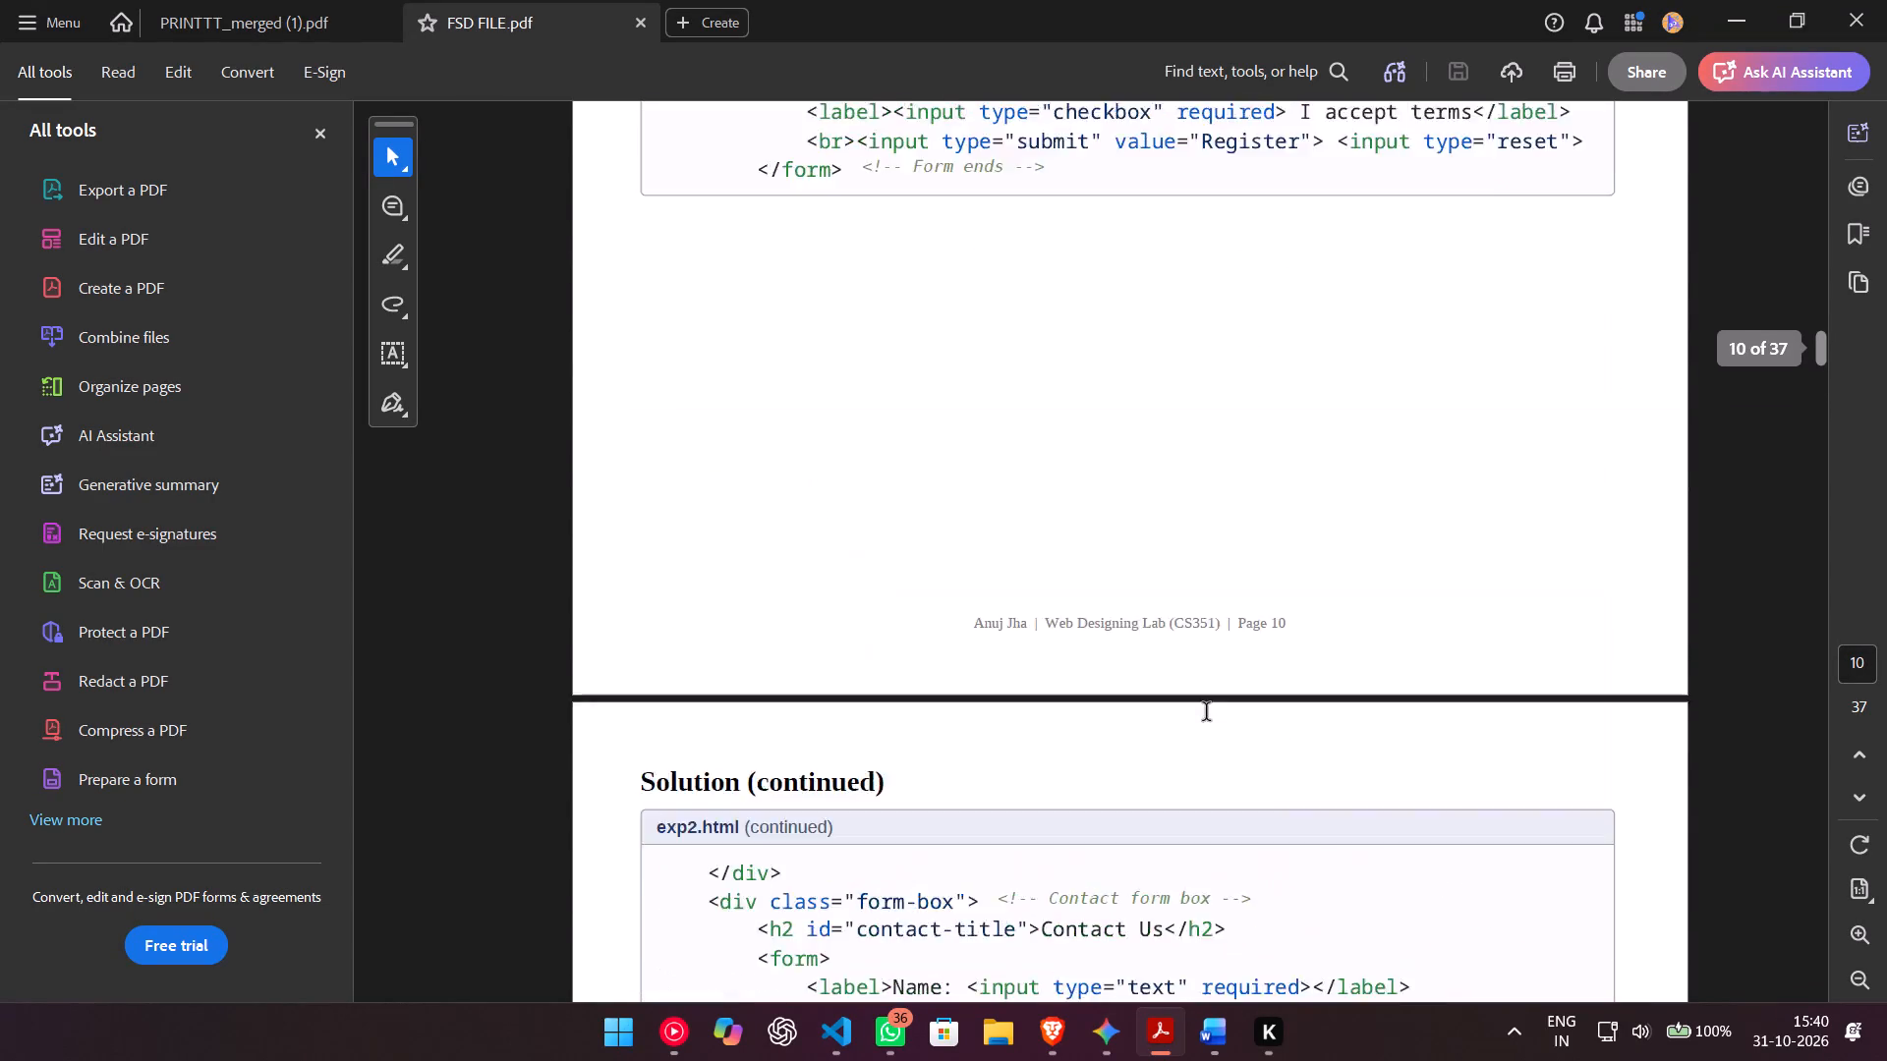
pyautogui.scroll(12, 1207, 713)
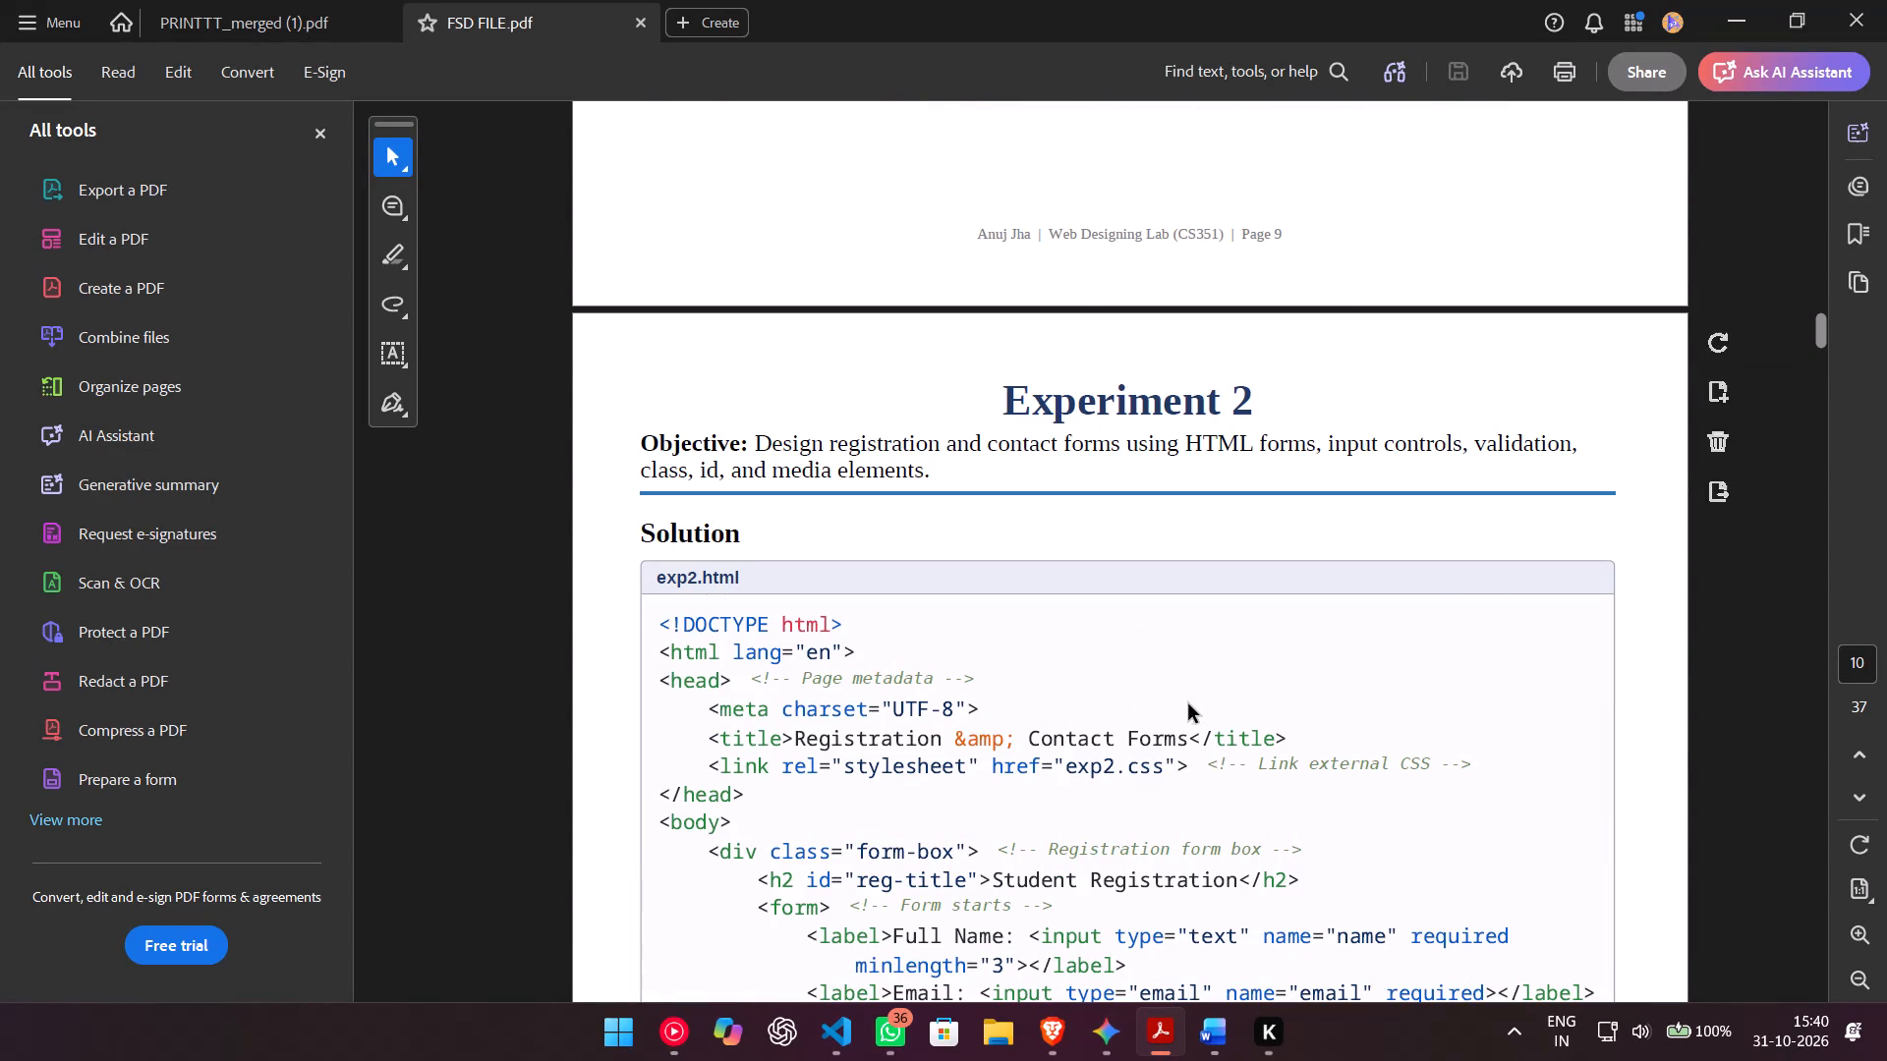
pyautogui.scroll(-20, 1175, 704)
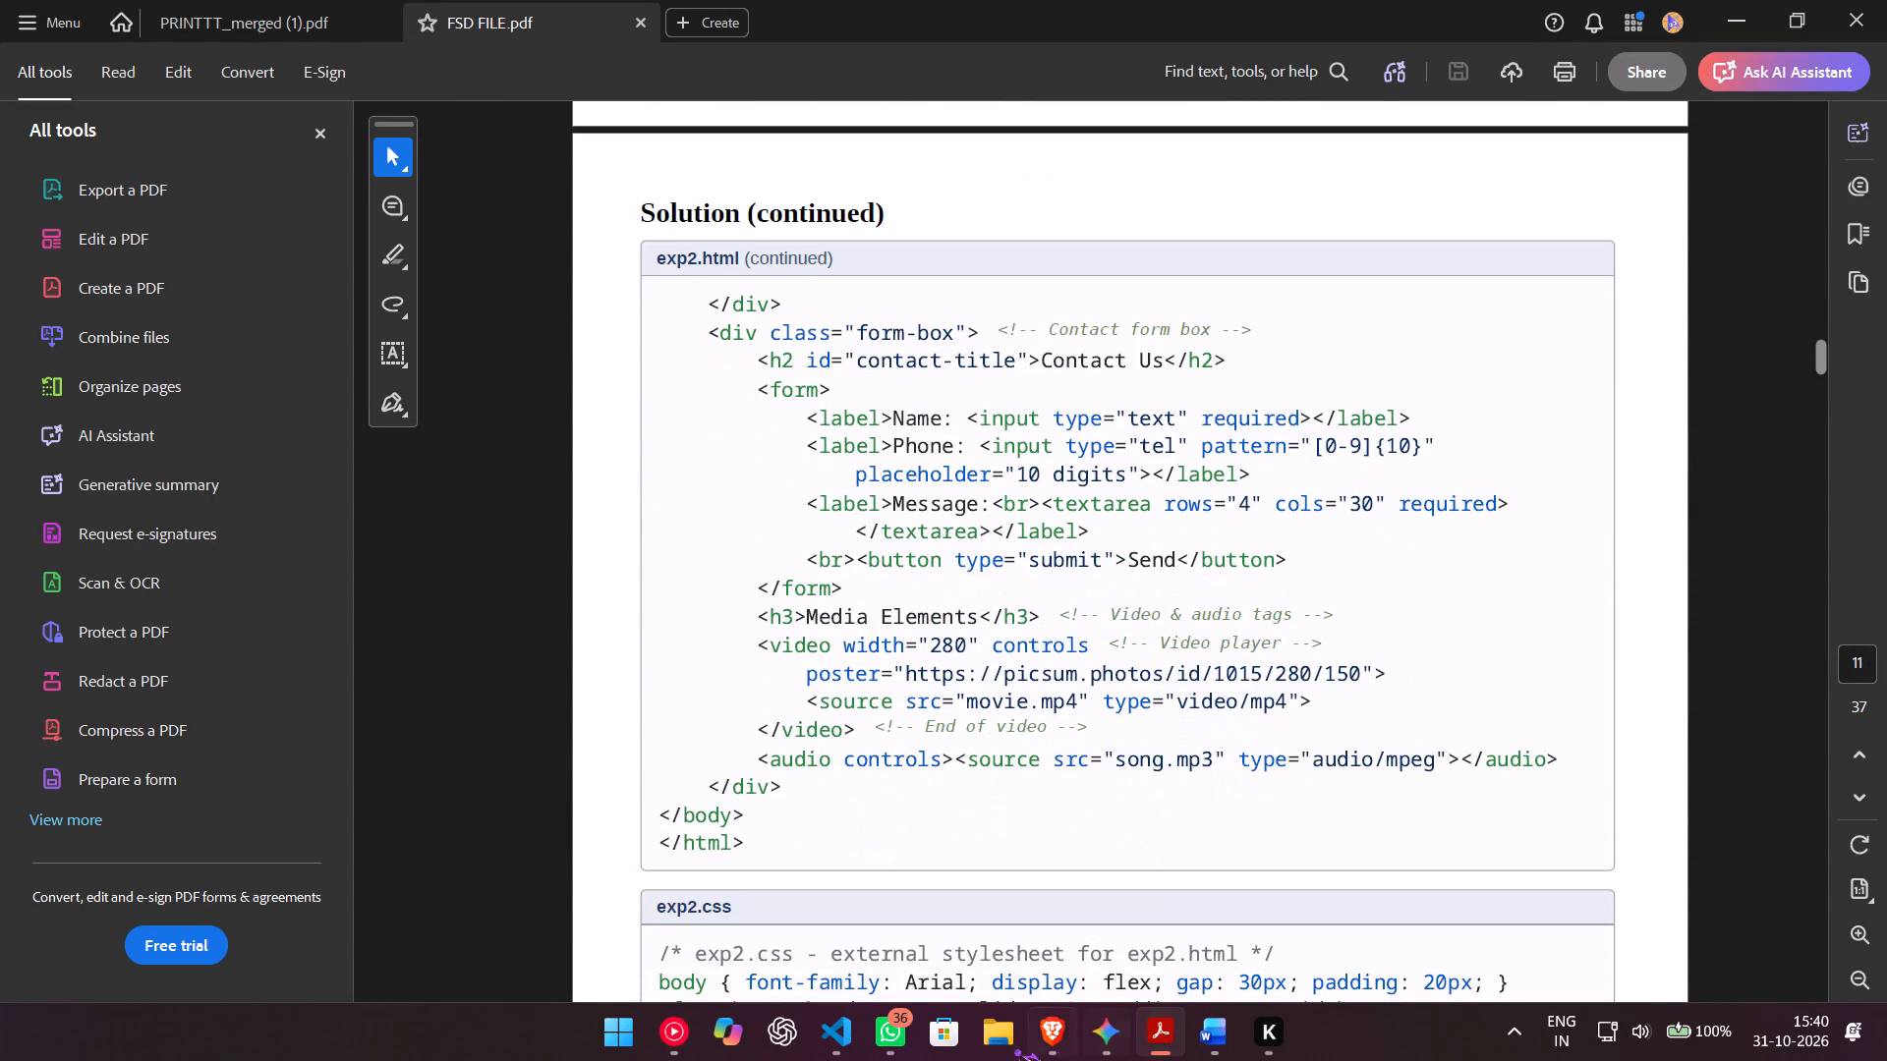
pyautogui.click(1047, 1036)
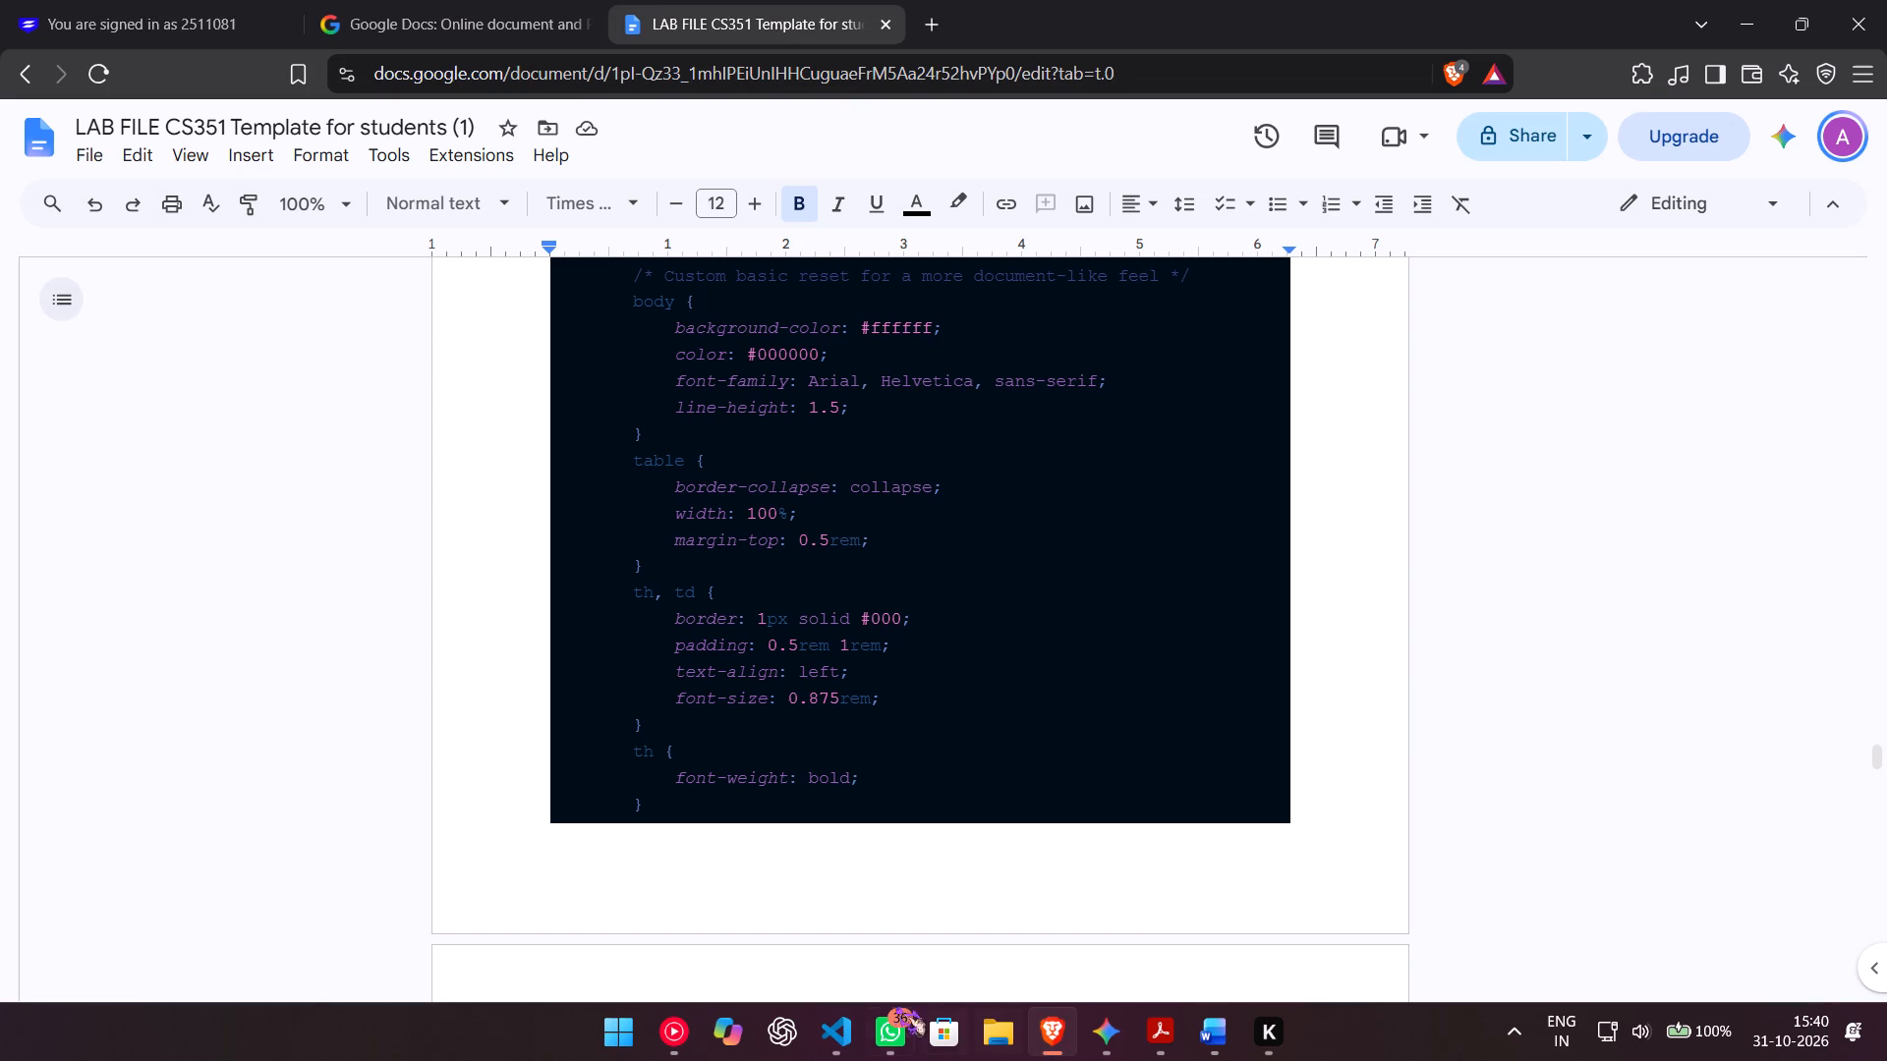
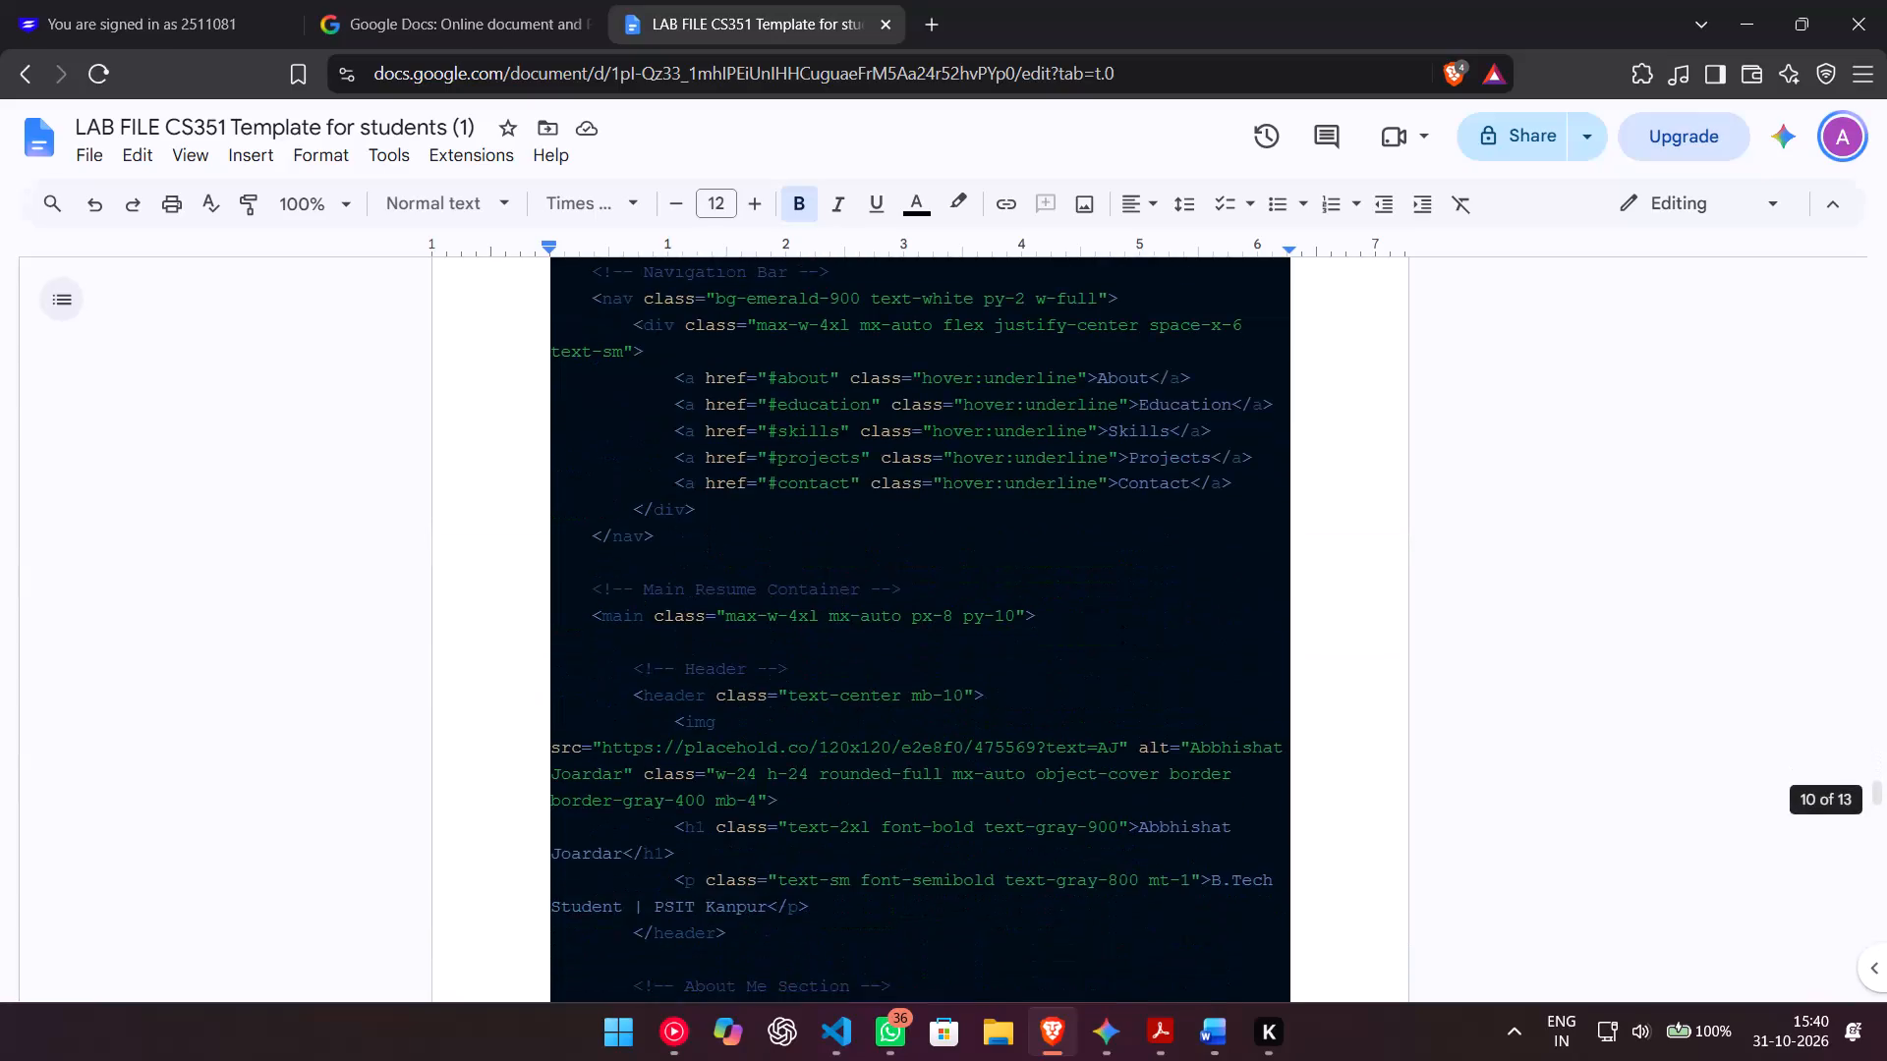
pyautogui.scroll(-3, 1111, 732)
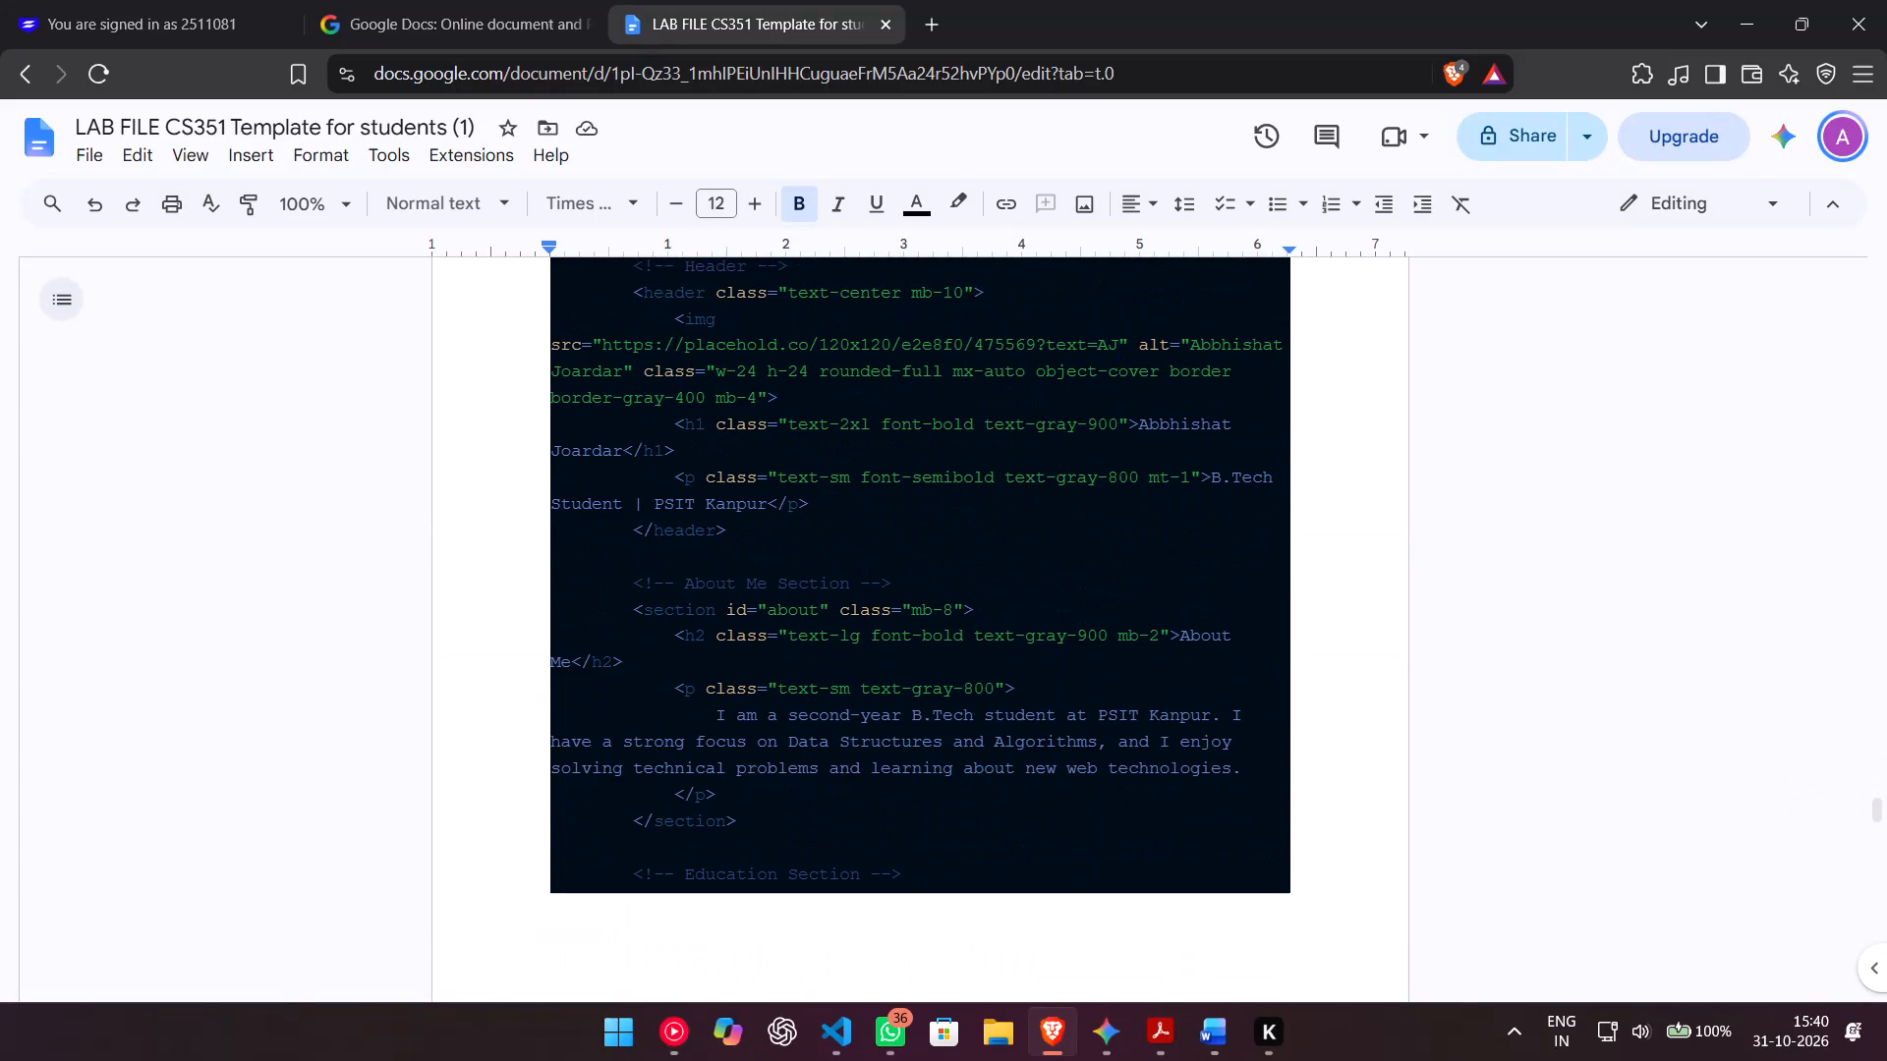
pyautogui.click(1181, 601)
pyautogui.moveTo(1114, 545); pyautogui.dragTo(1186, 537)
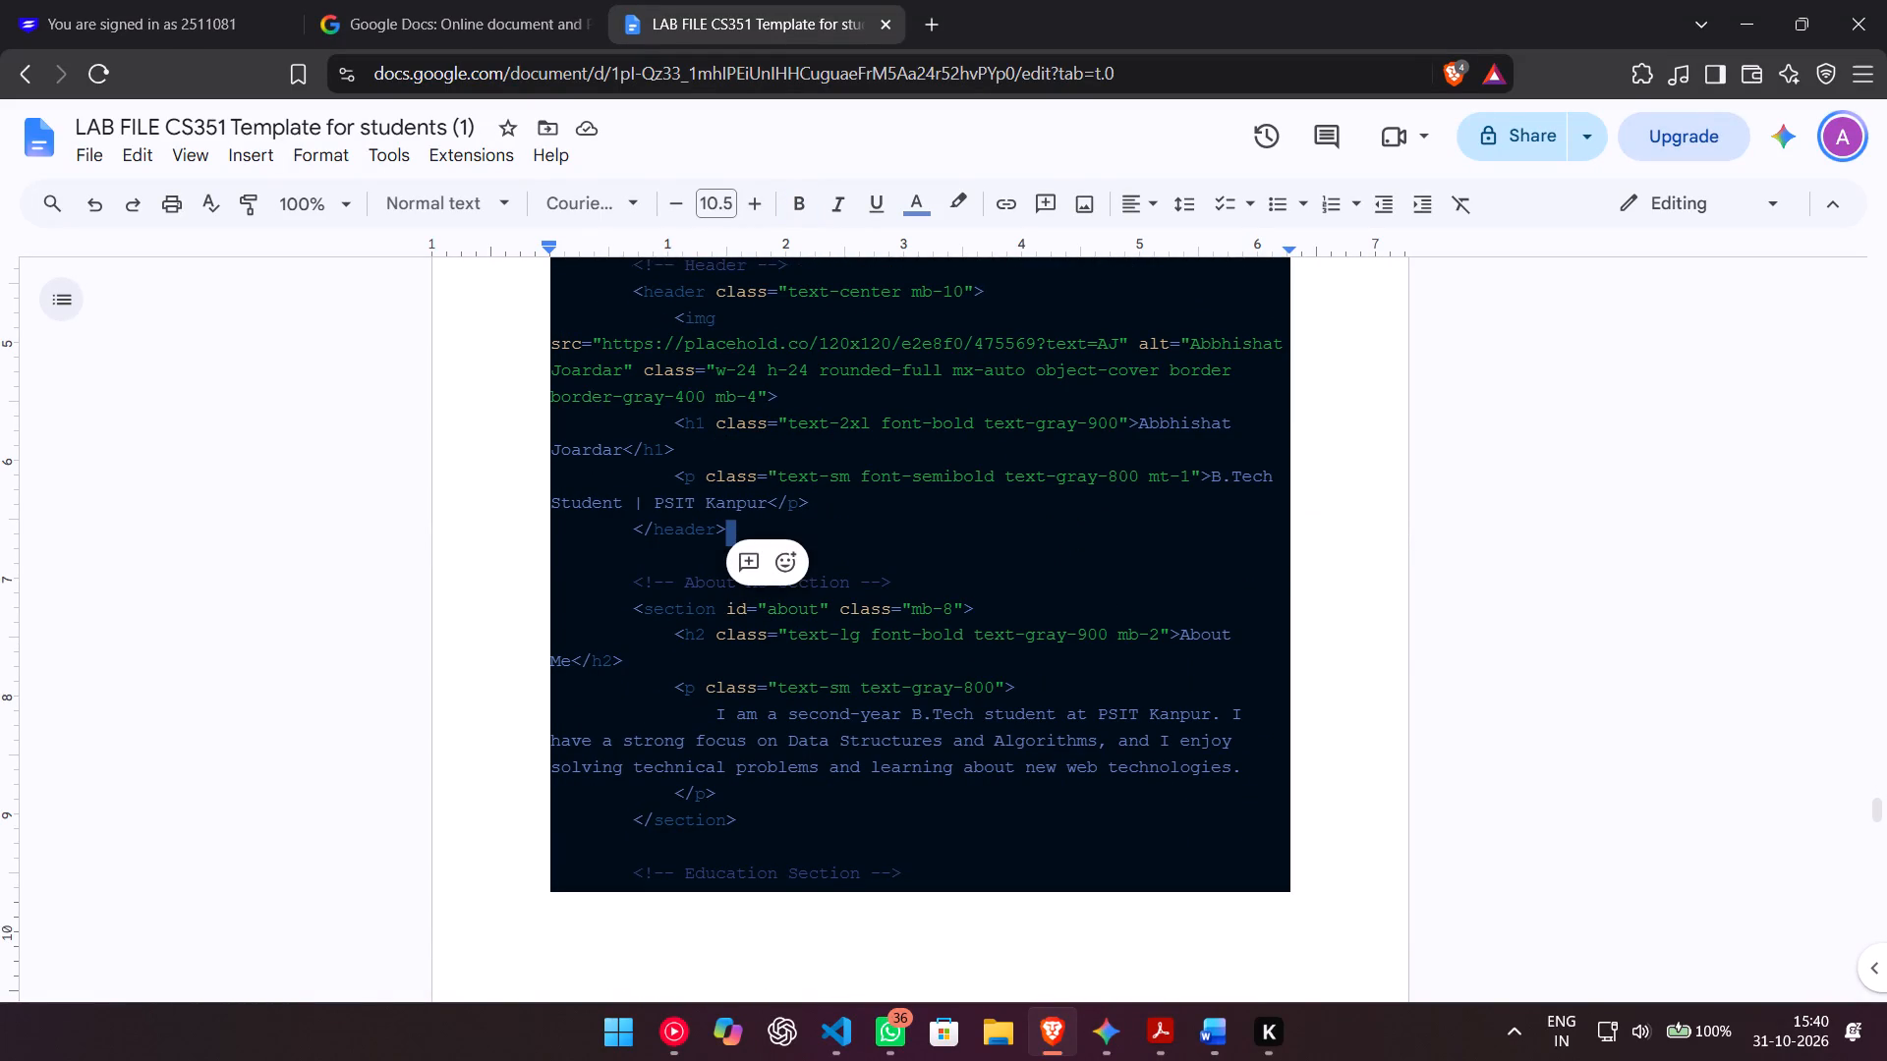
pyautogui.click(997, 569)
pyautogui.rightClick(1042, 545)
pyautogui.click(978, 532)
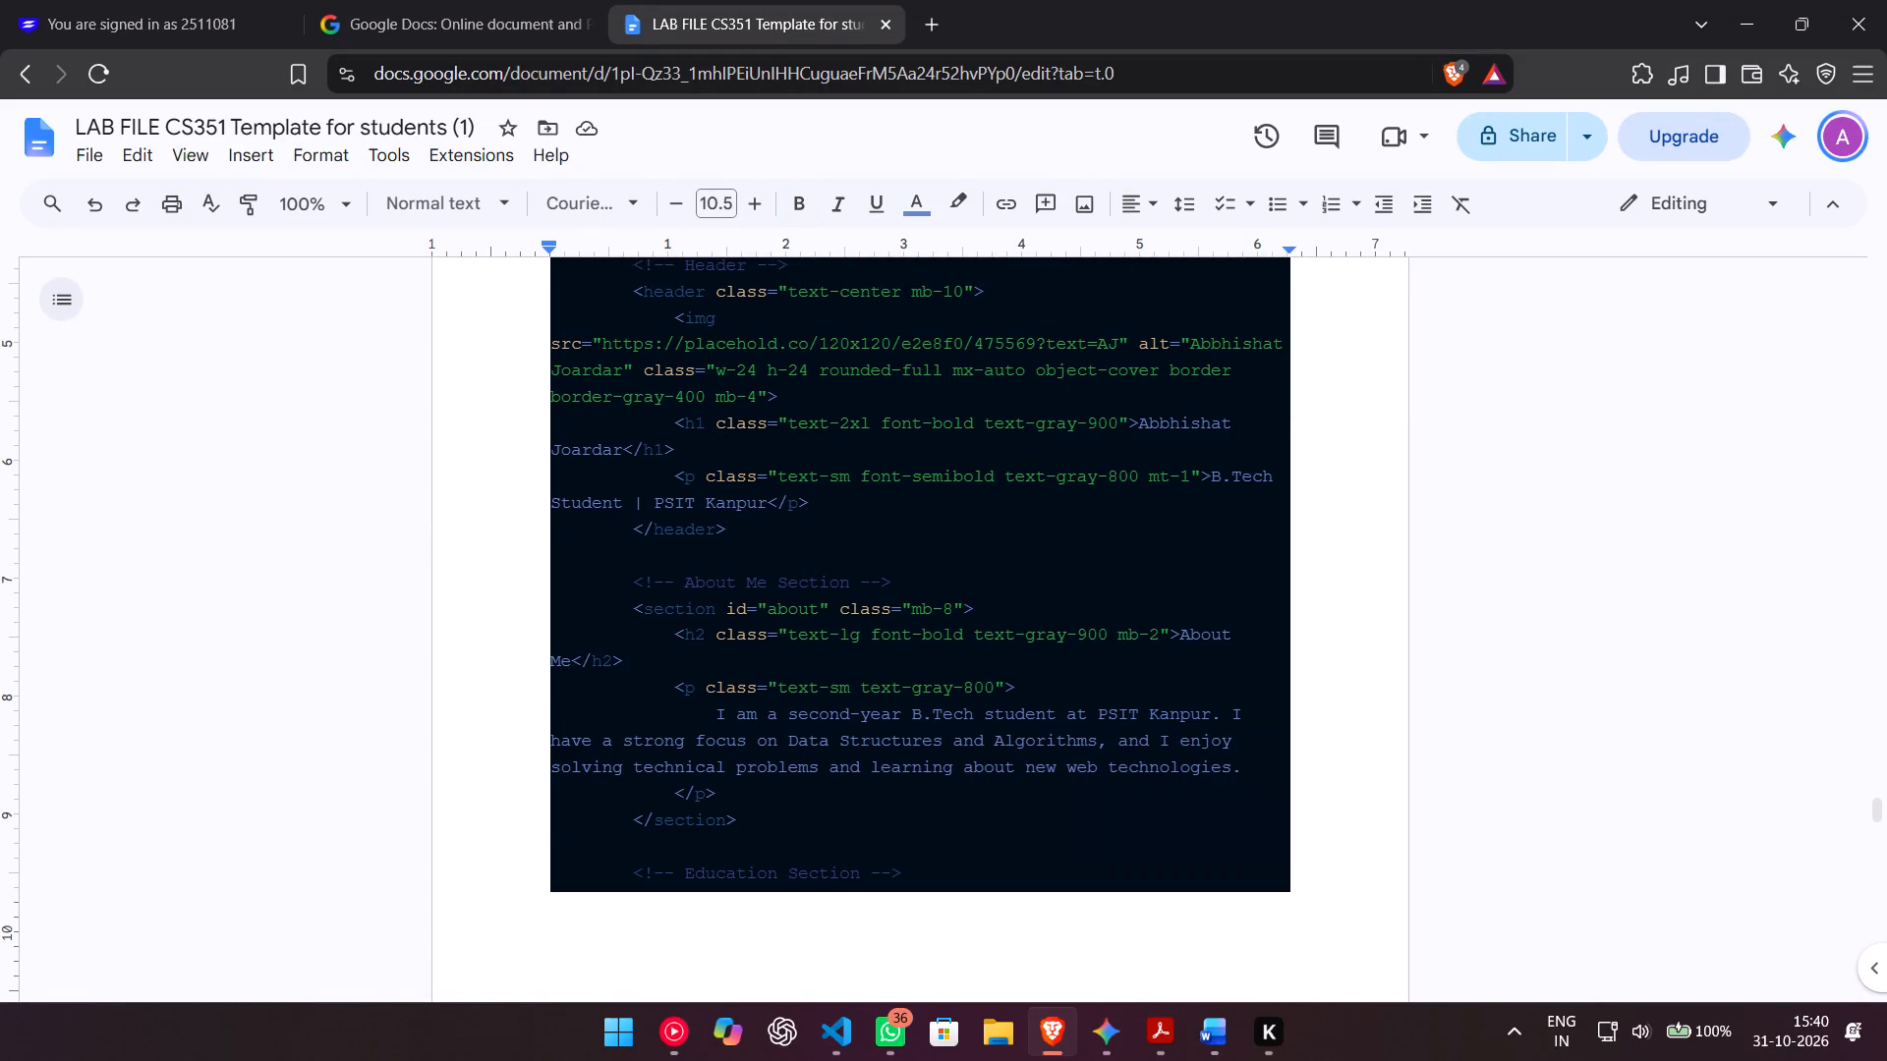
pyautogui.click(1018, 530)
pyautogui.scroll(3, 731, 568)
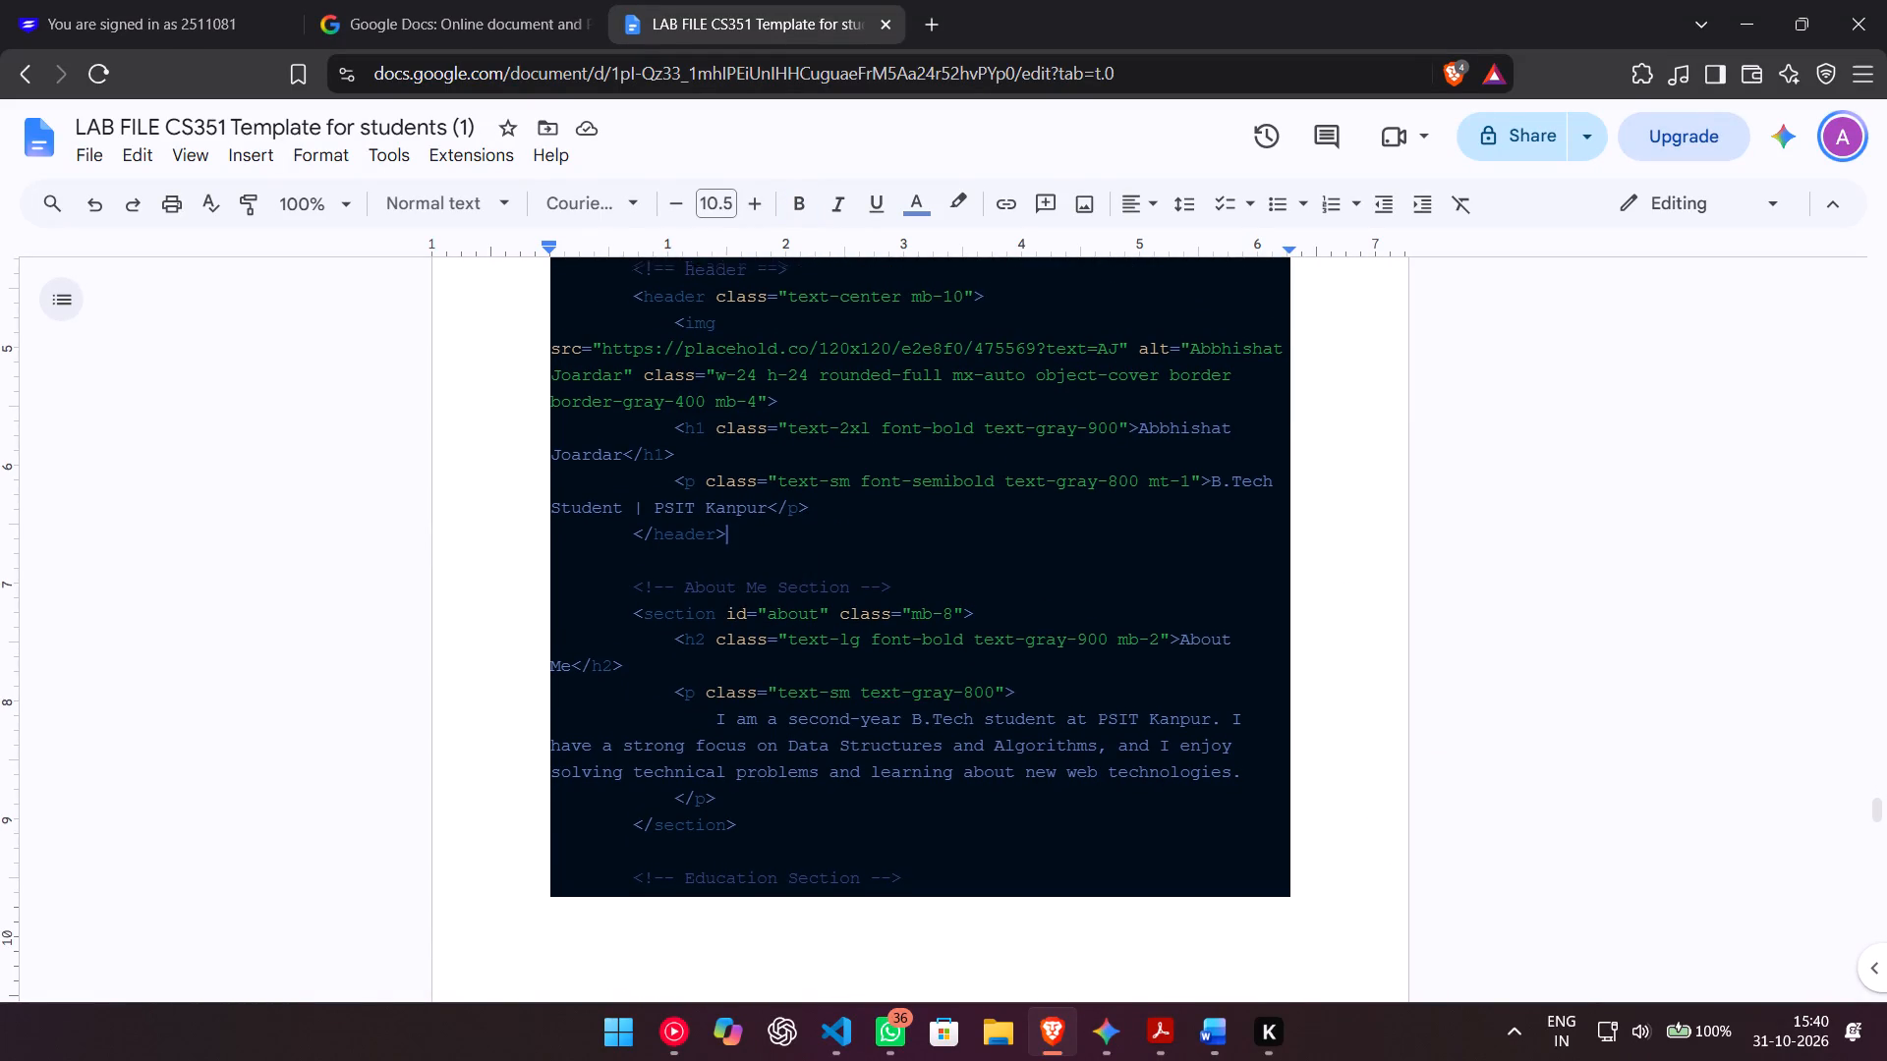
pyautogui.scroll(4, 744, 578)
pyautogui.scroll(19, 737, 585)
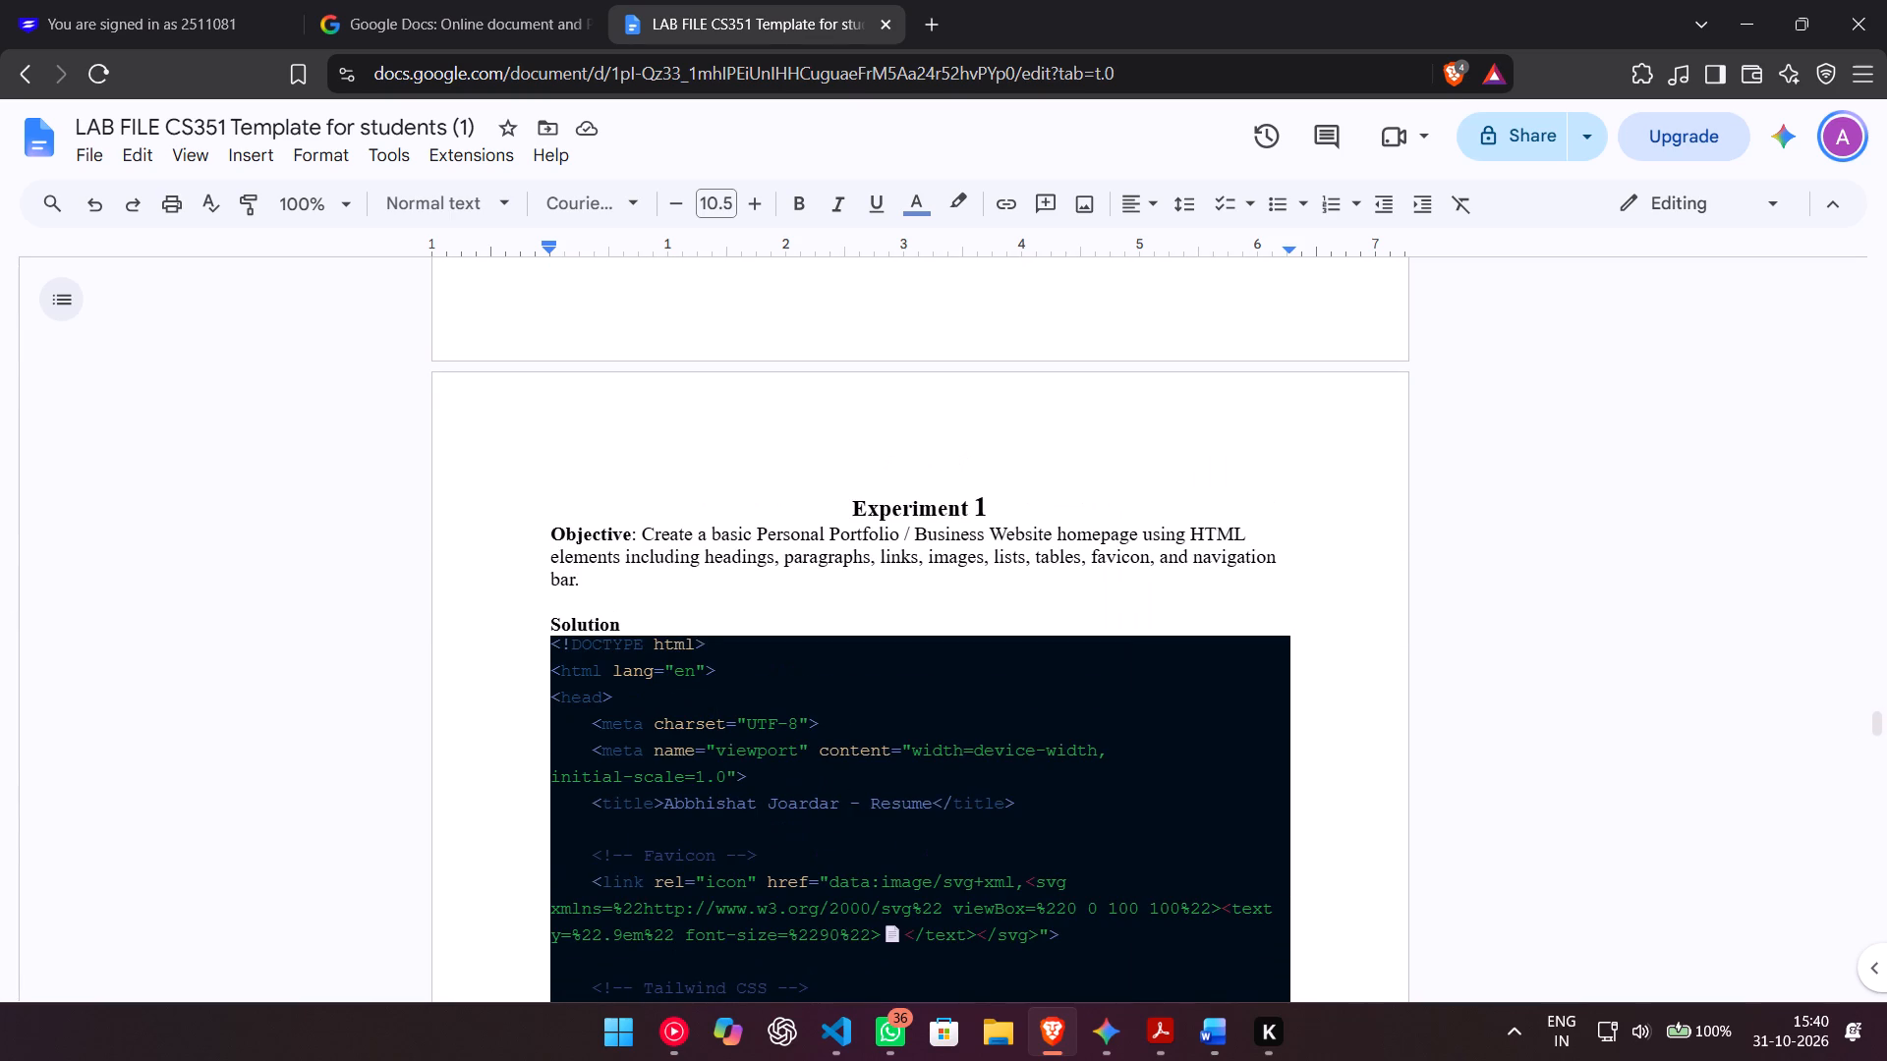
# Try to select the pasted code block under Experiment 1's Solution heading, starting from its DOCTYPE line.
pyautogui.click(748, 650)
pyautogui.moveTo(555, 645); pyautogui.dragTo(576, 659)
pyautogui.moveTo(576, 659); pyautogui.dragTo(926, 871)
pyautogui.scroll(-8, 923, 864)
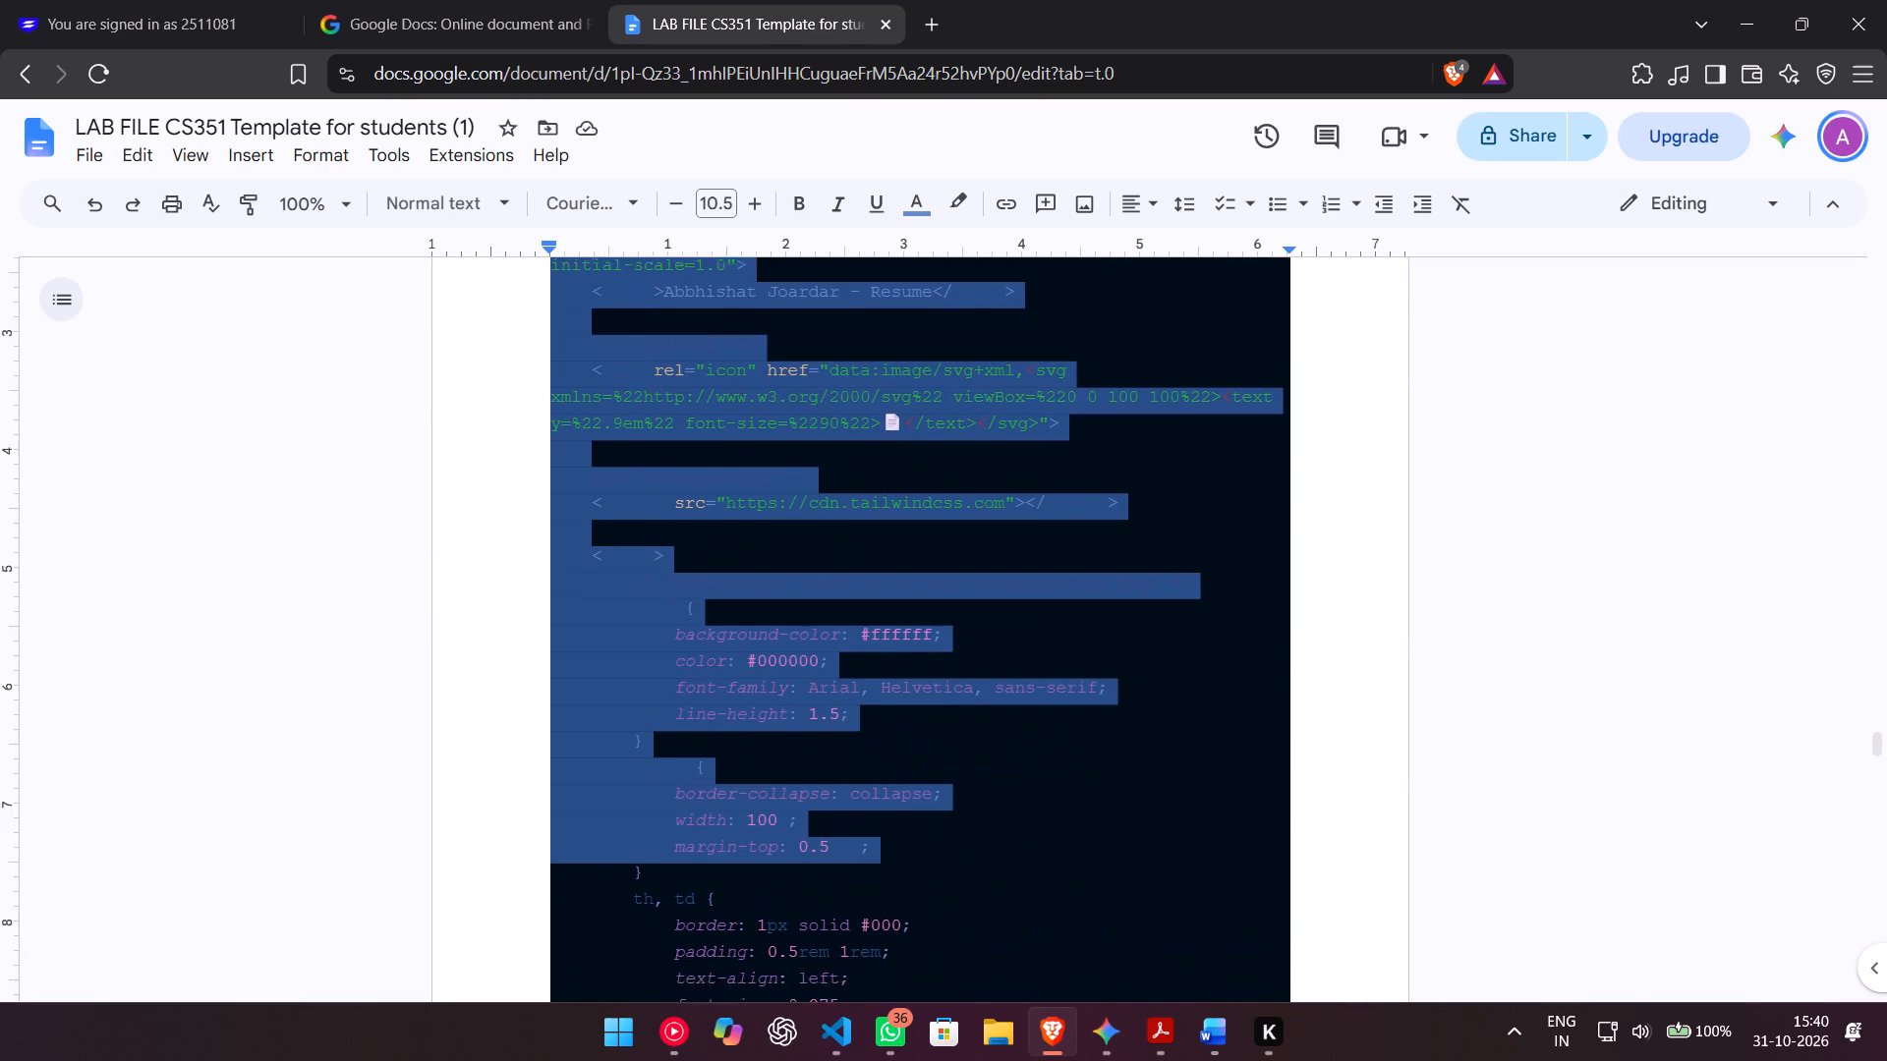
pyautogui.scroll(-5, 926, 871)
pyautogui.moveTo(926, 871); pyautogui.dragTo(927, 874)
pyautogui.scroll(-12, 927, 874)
# Switch to Visual Studio Code and copy the entire code of exp1.html.
pyautogui.click(830, 1018)
pyautogui.click(802, 674)
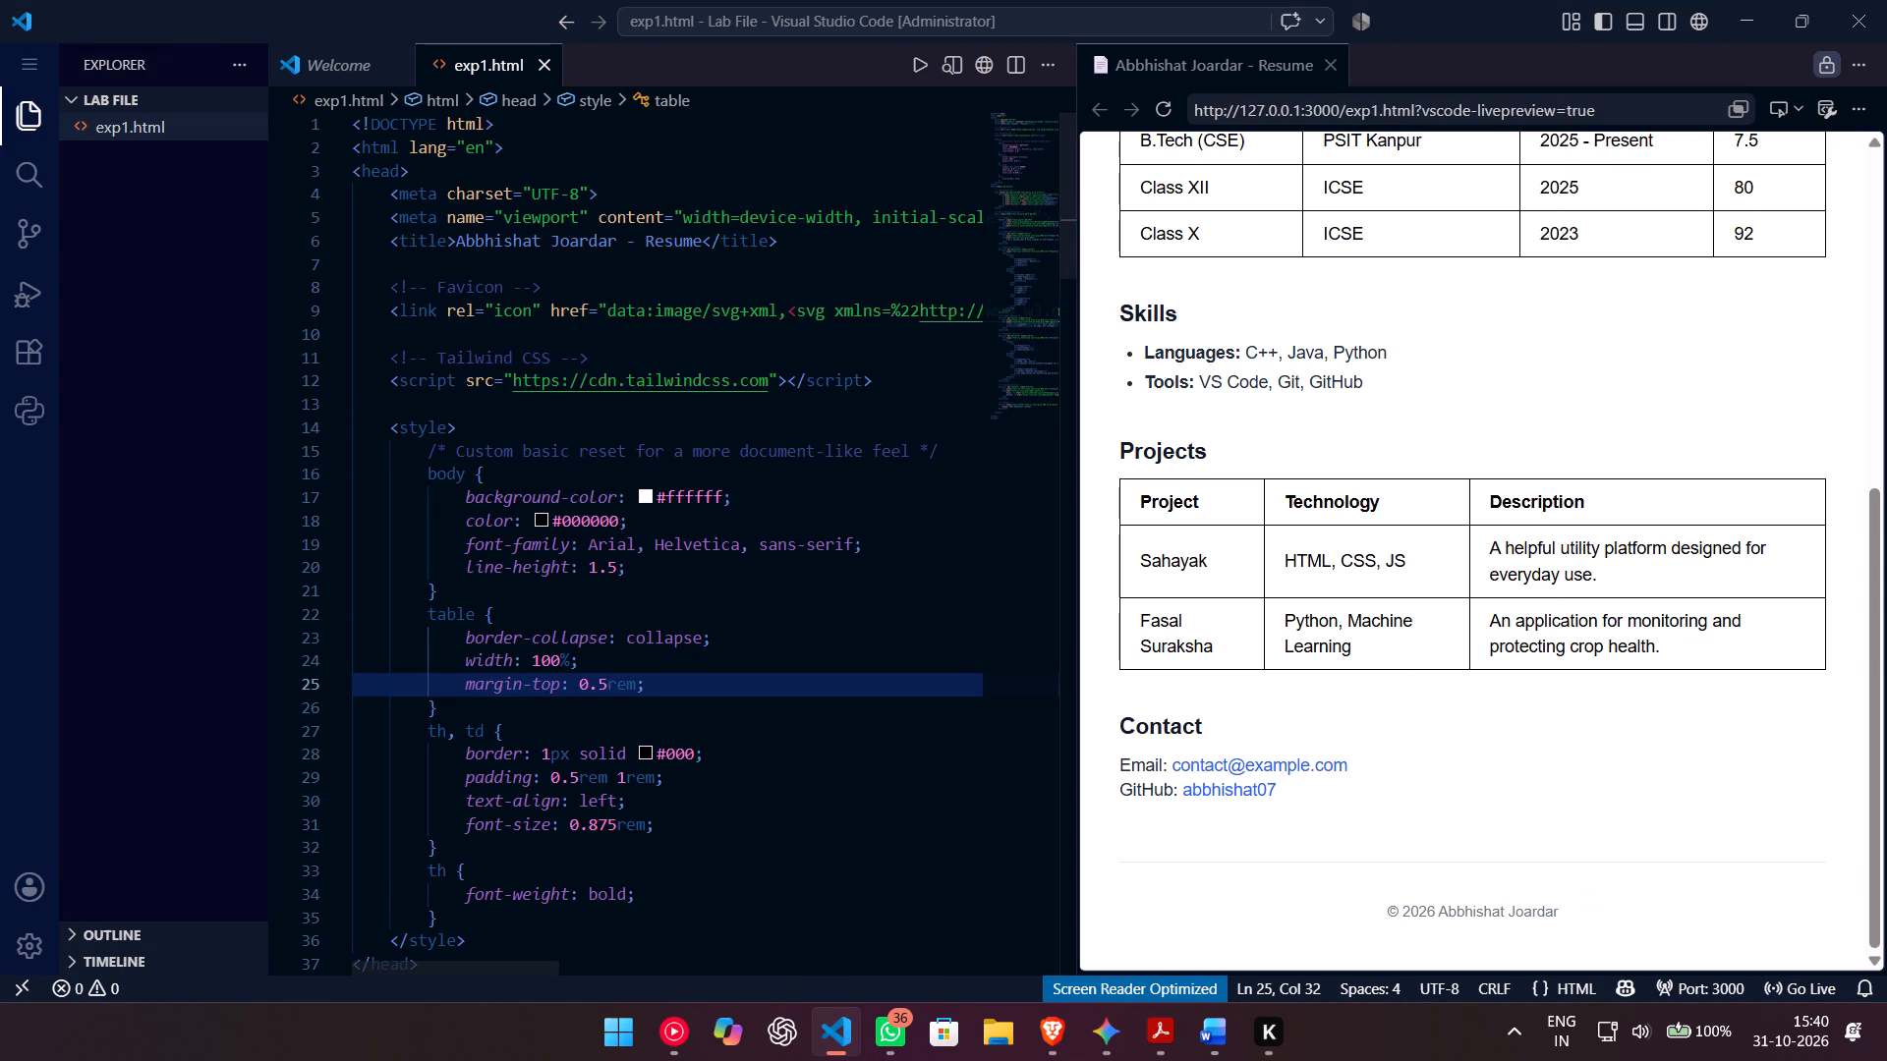
pyautogui.scroll(-5, 717, 876)
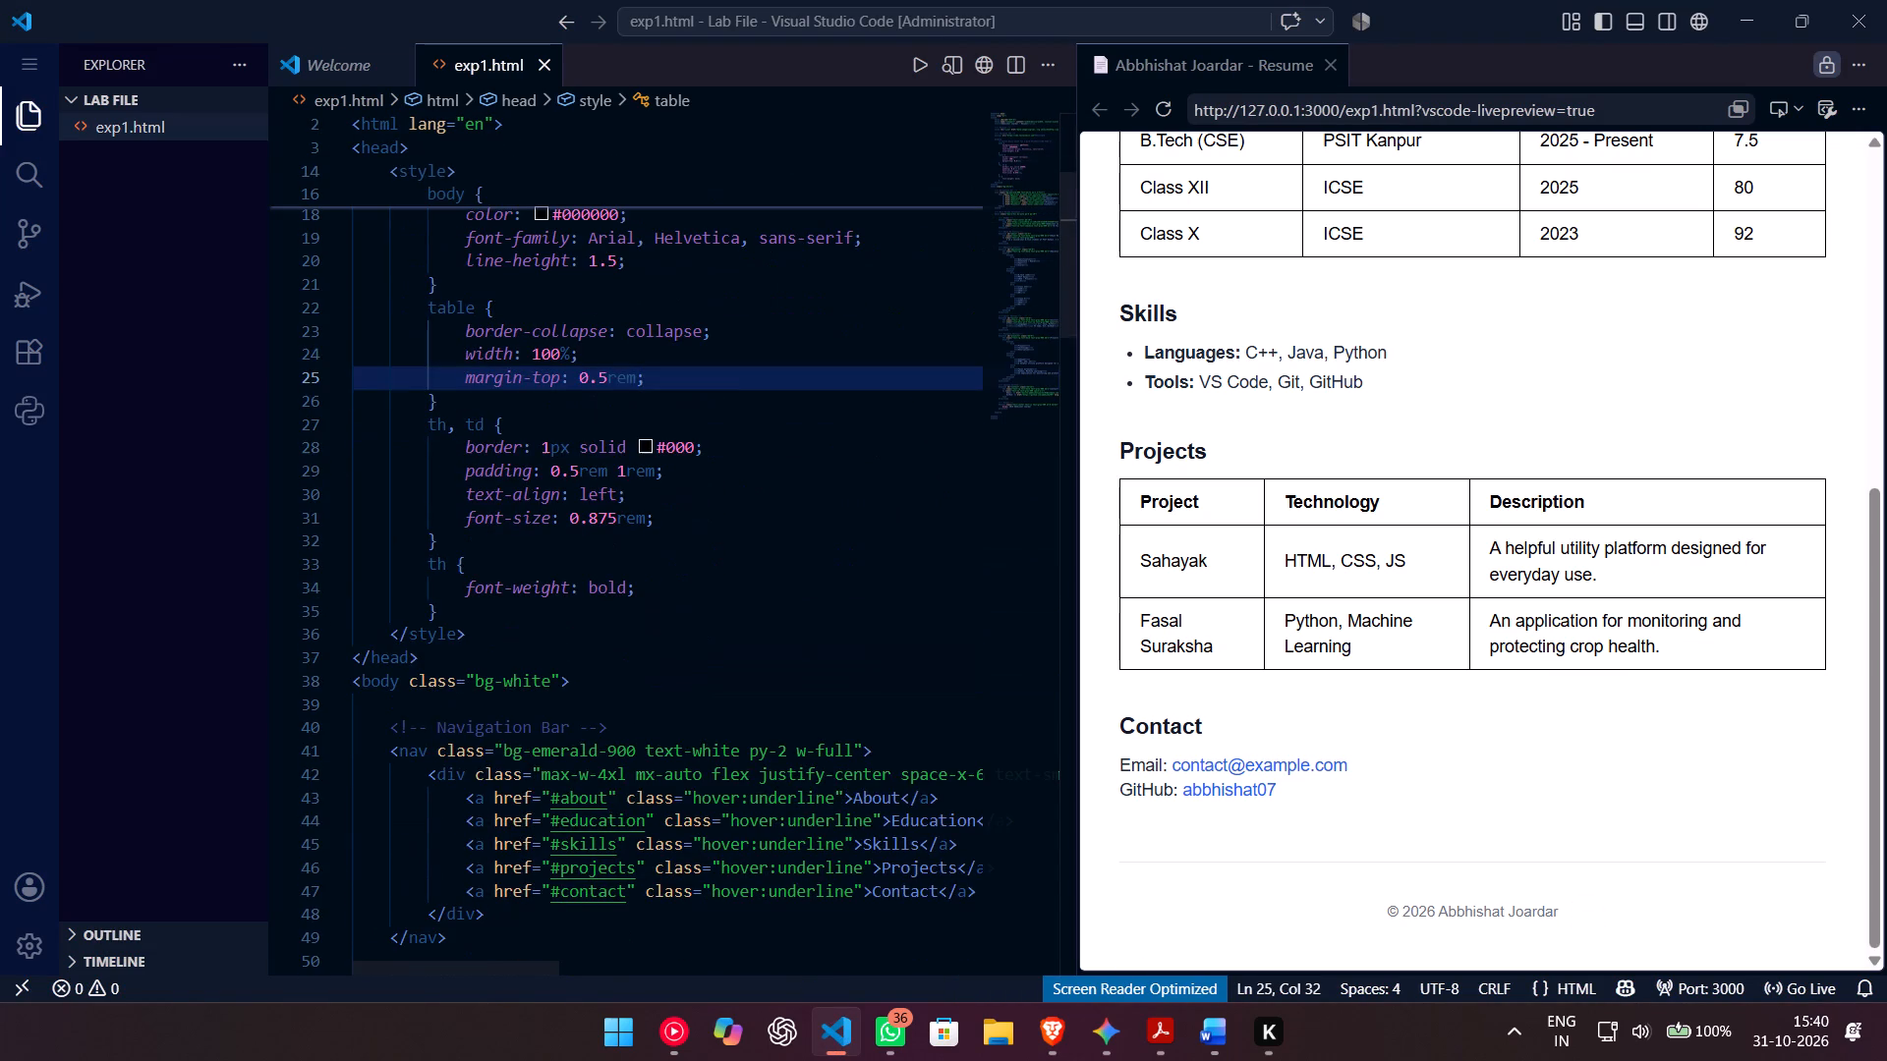
pyautogui.click(843, 555)
pyautogui.hotkey('ctrl', 'a')
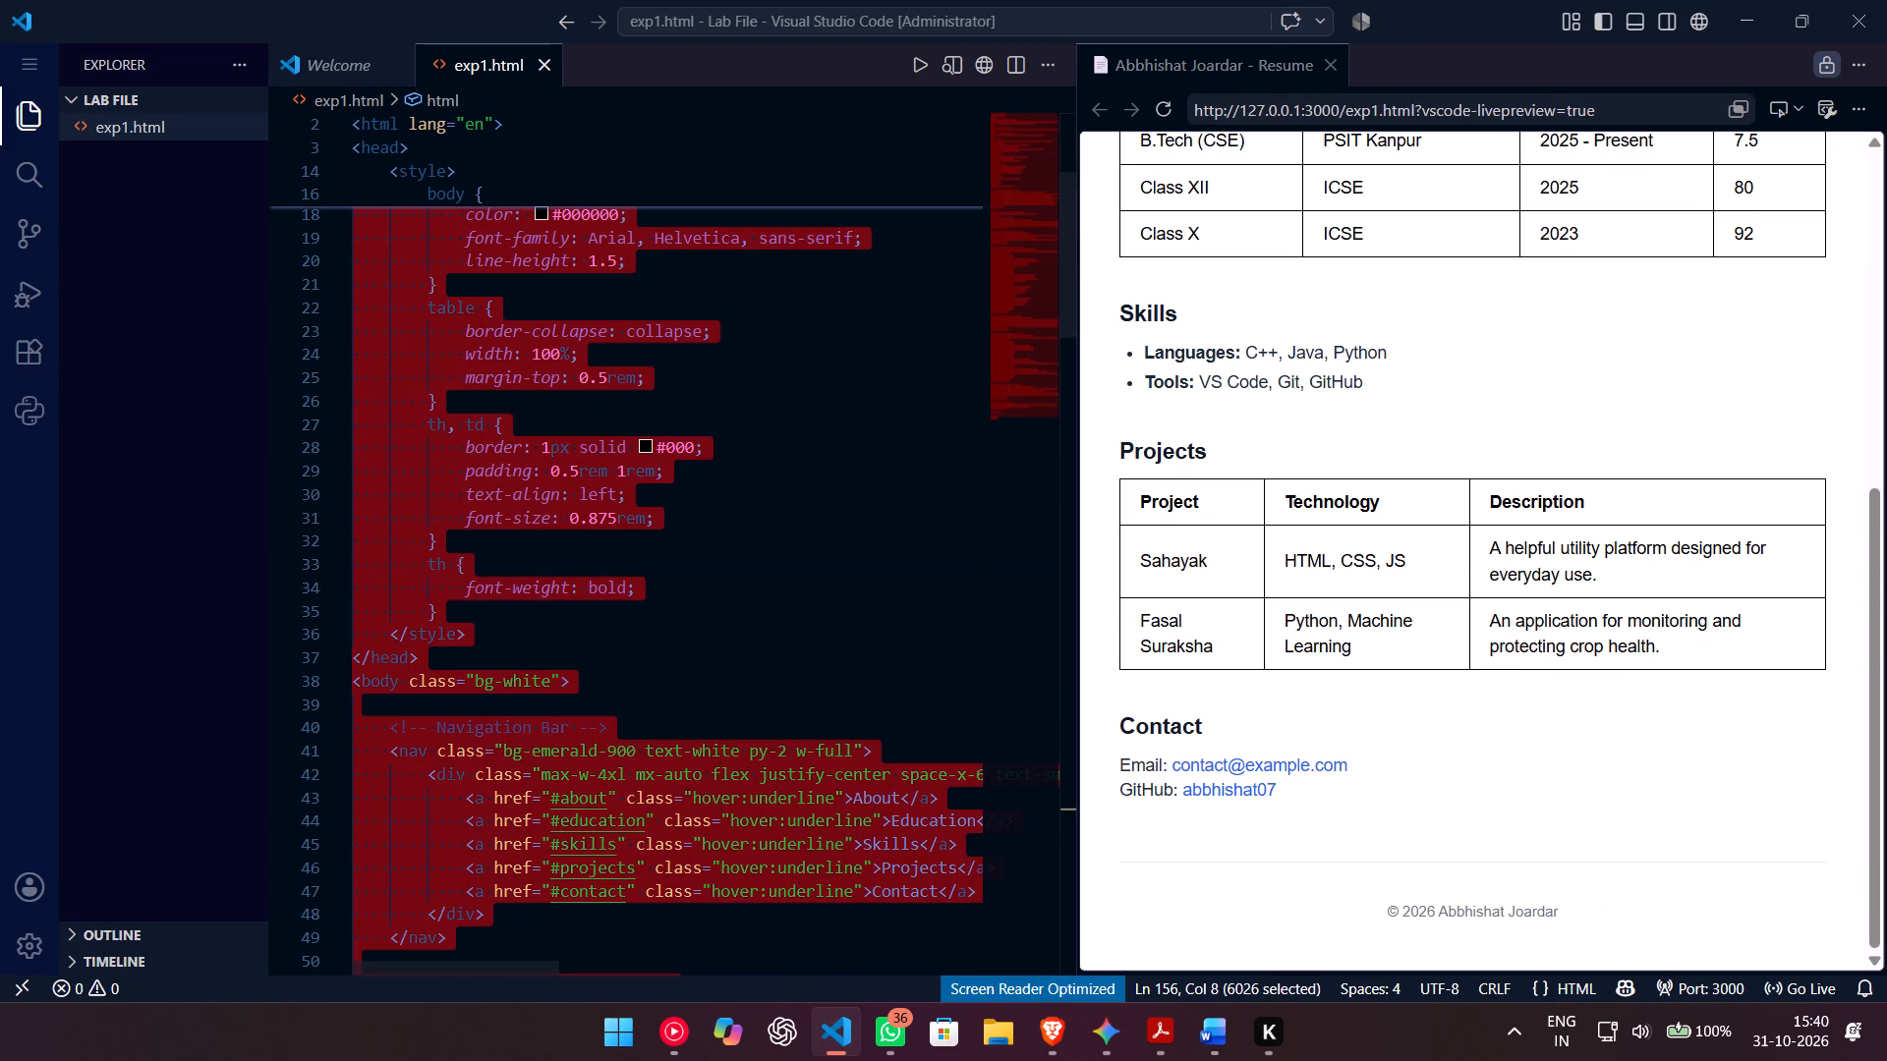
pyautogui.hotkey('ctrl', 'c')
# In the Google Docs lab file, undo the last code paste and paste the copied exp1.html code under Experiment 1's Solution heading.
pyautogui.hotkey('alt', '`')
pyautogui.hotkey('alt', '`')
pyautogui.hotkey('alt', 'Tab')
pyautogui.click(920, 759)
pyautogui.hotkey('ctrl', 'z')
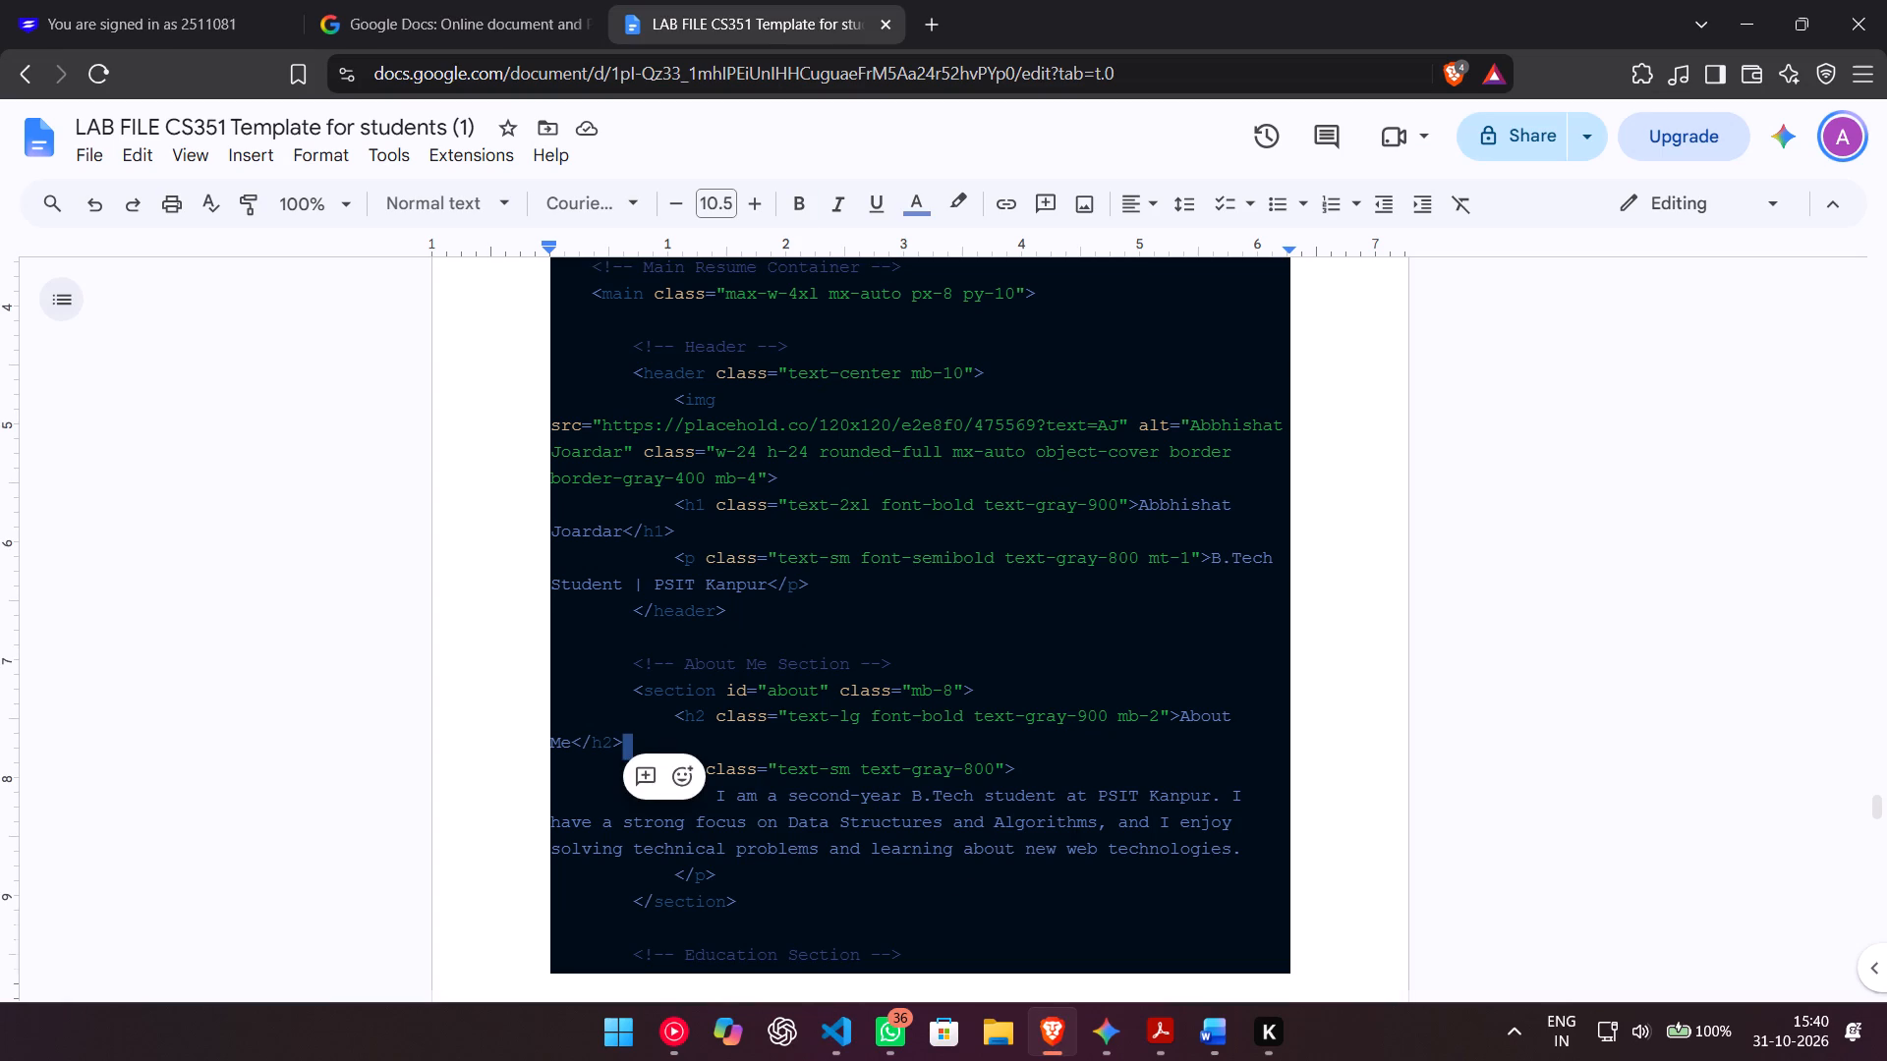
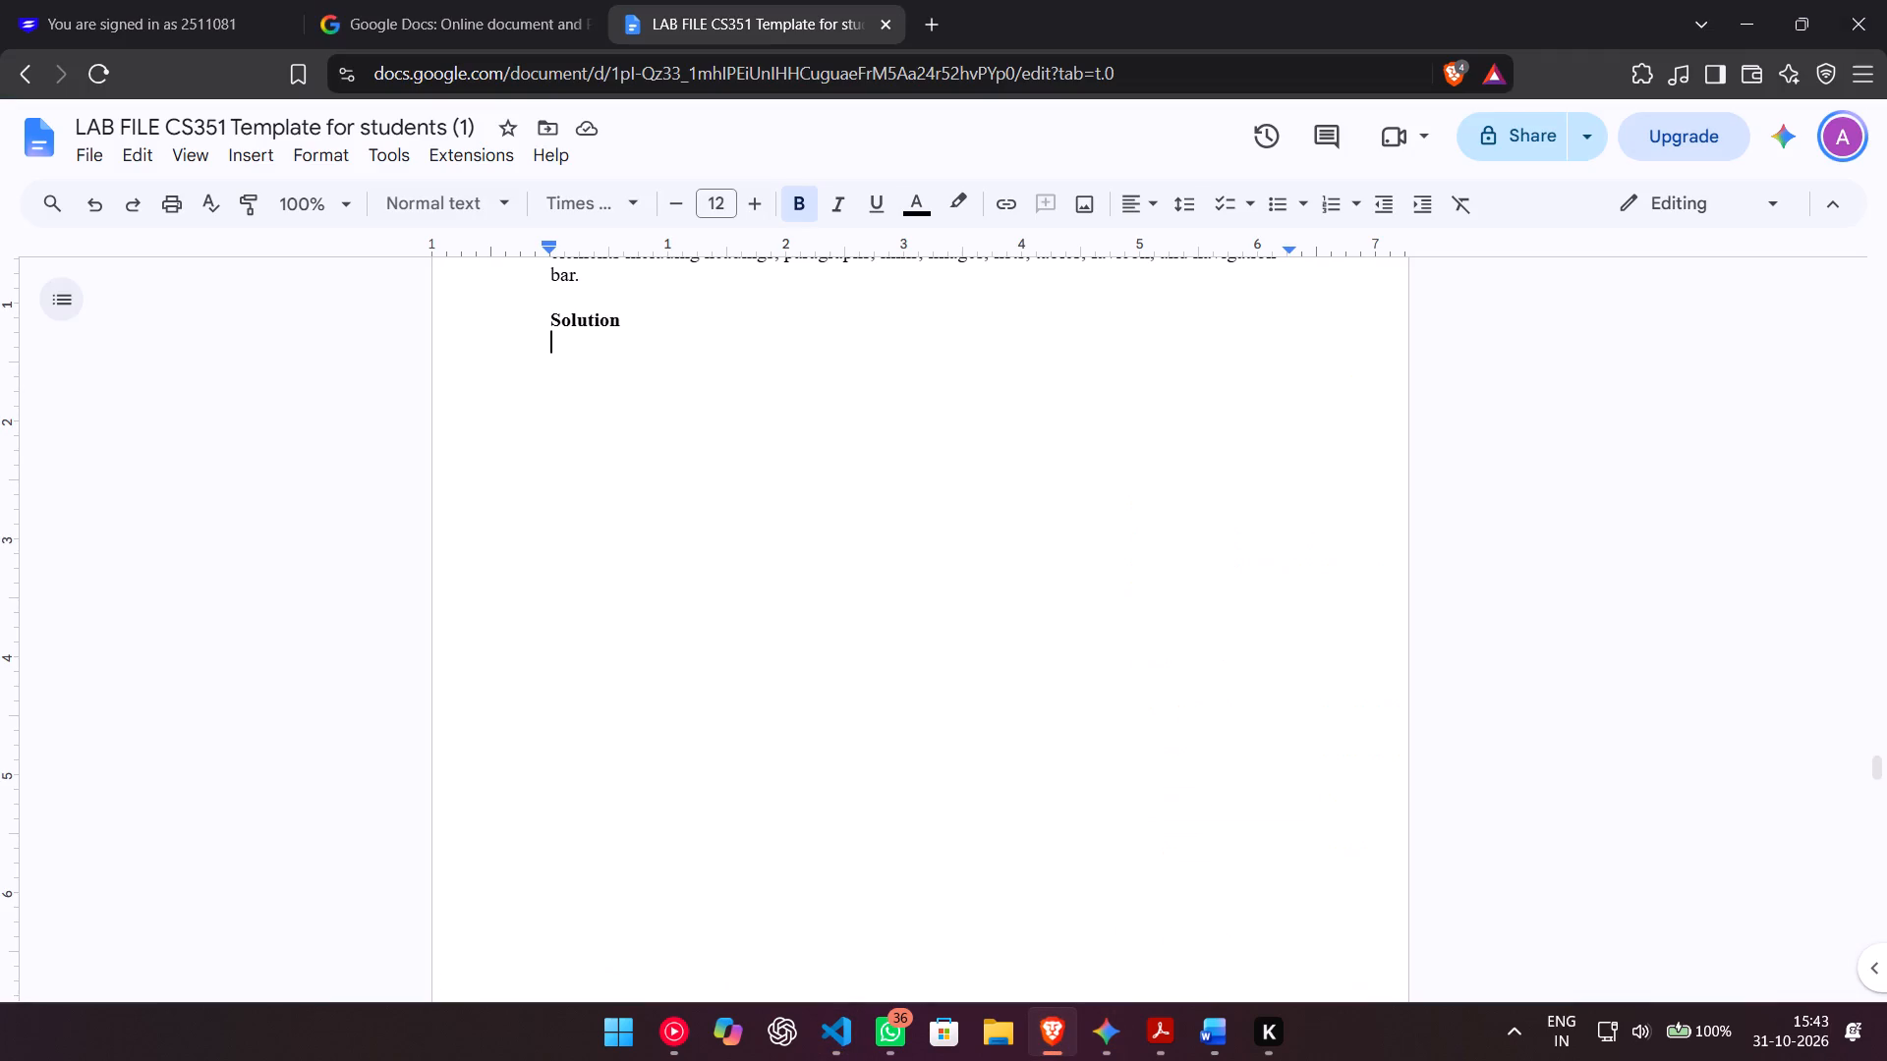
pyautogui.hotkey('ctrl', 'v')
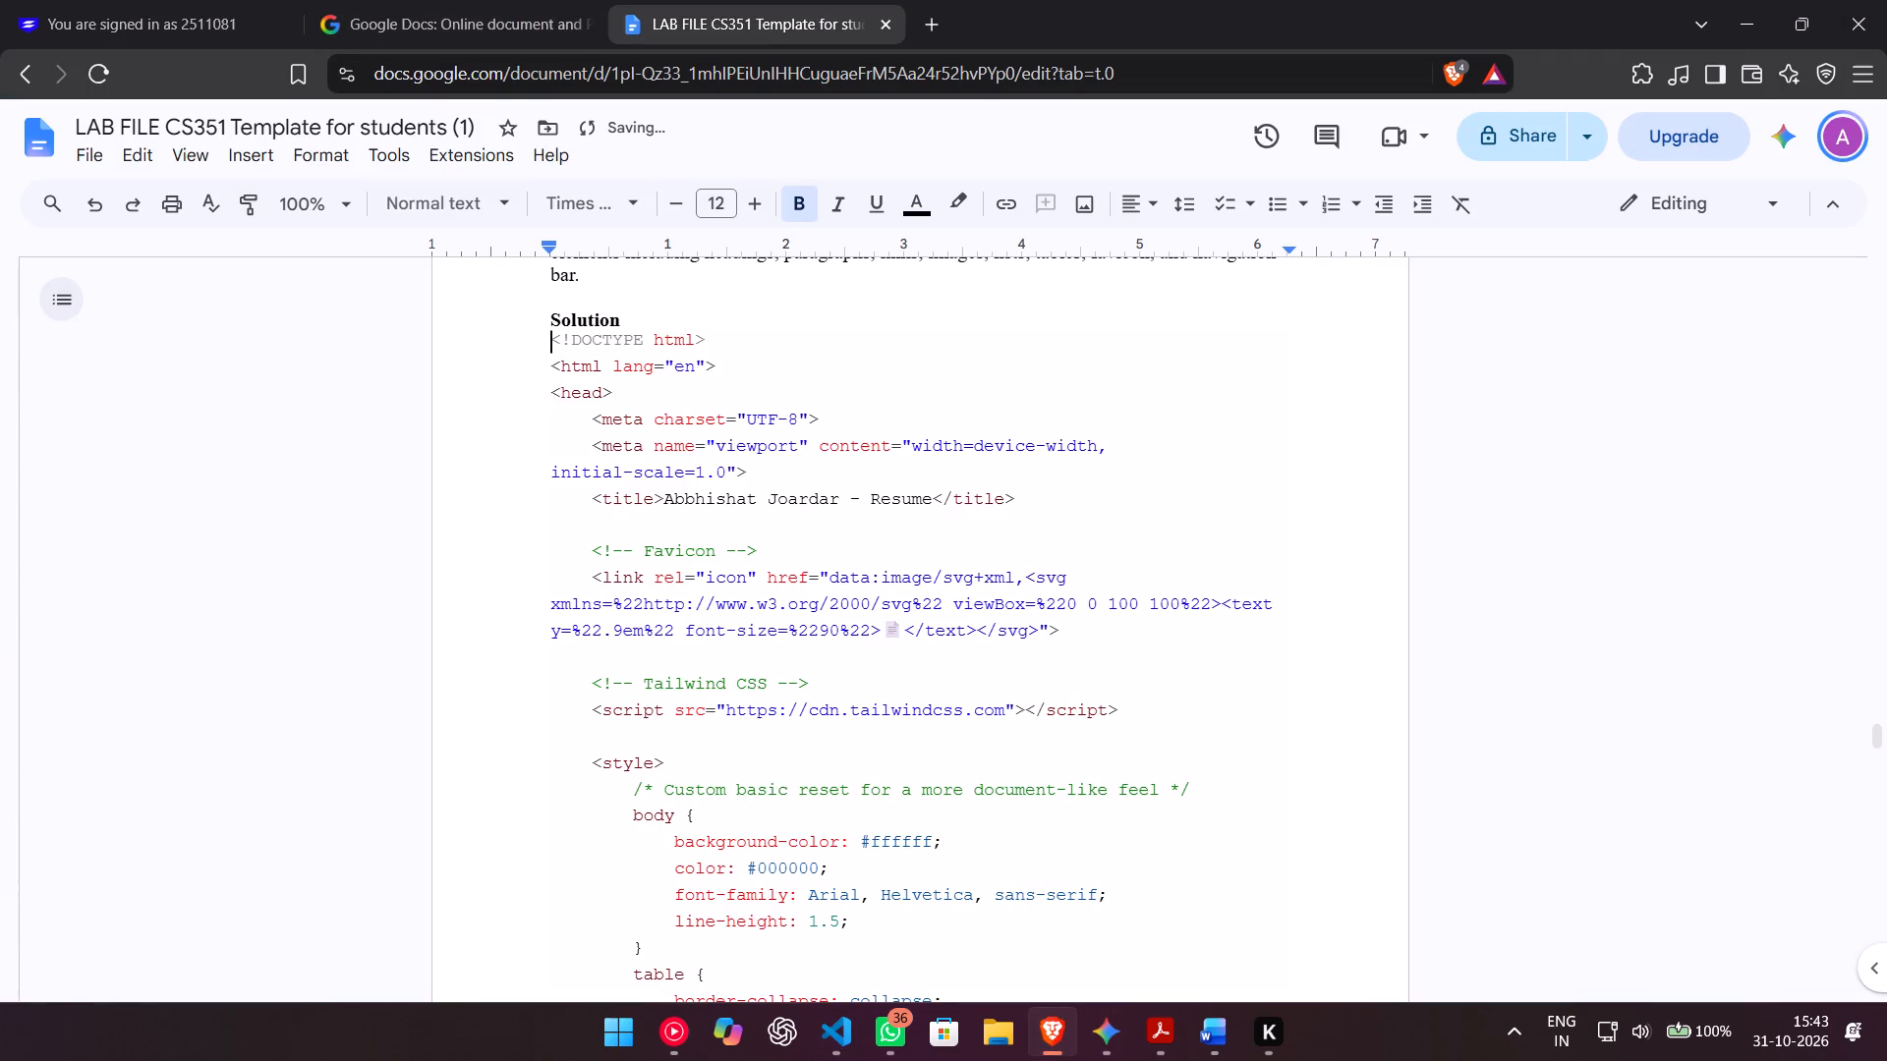
# Review the pasted code down to its closing html tag and check for lines following it in the lab file.
pyautogui.scroll(-20, 771, 556)
pyautogui.scroll(-5, 771, 556)
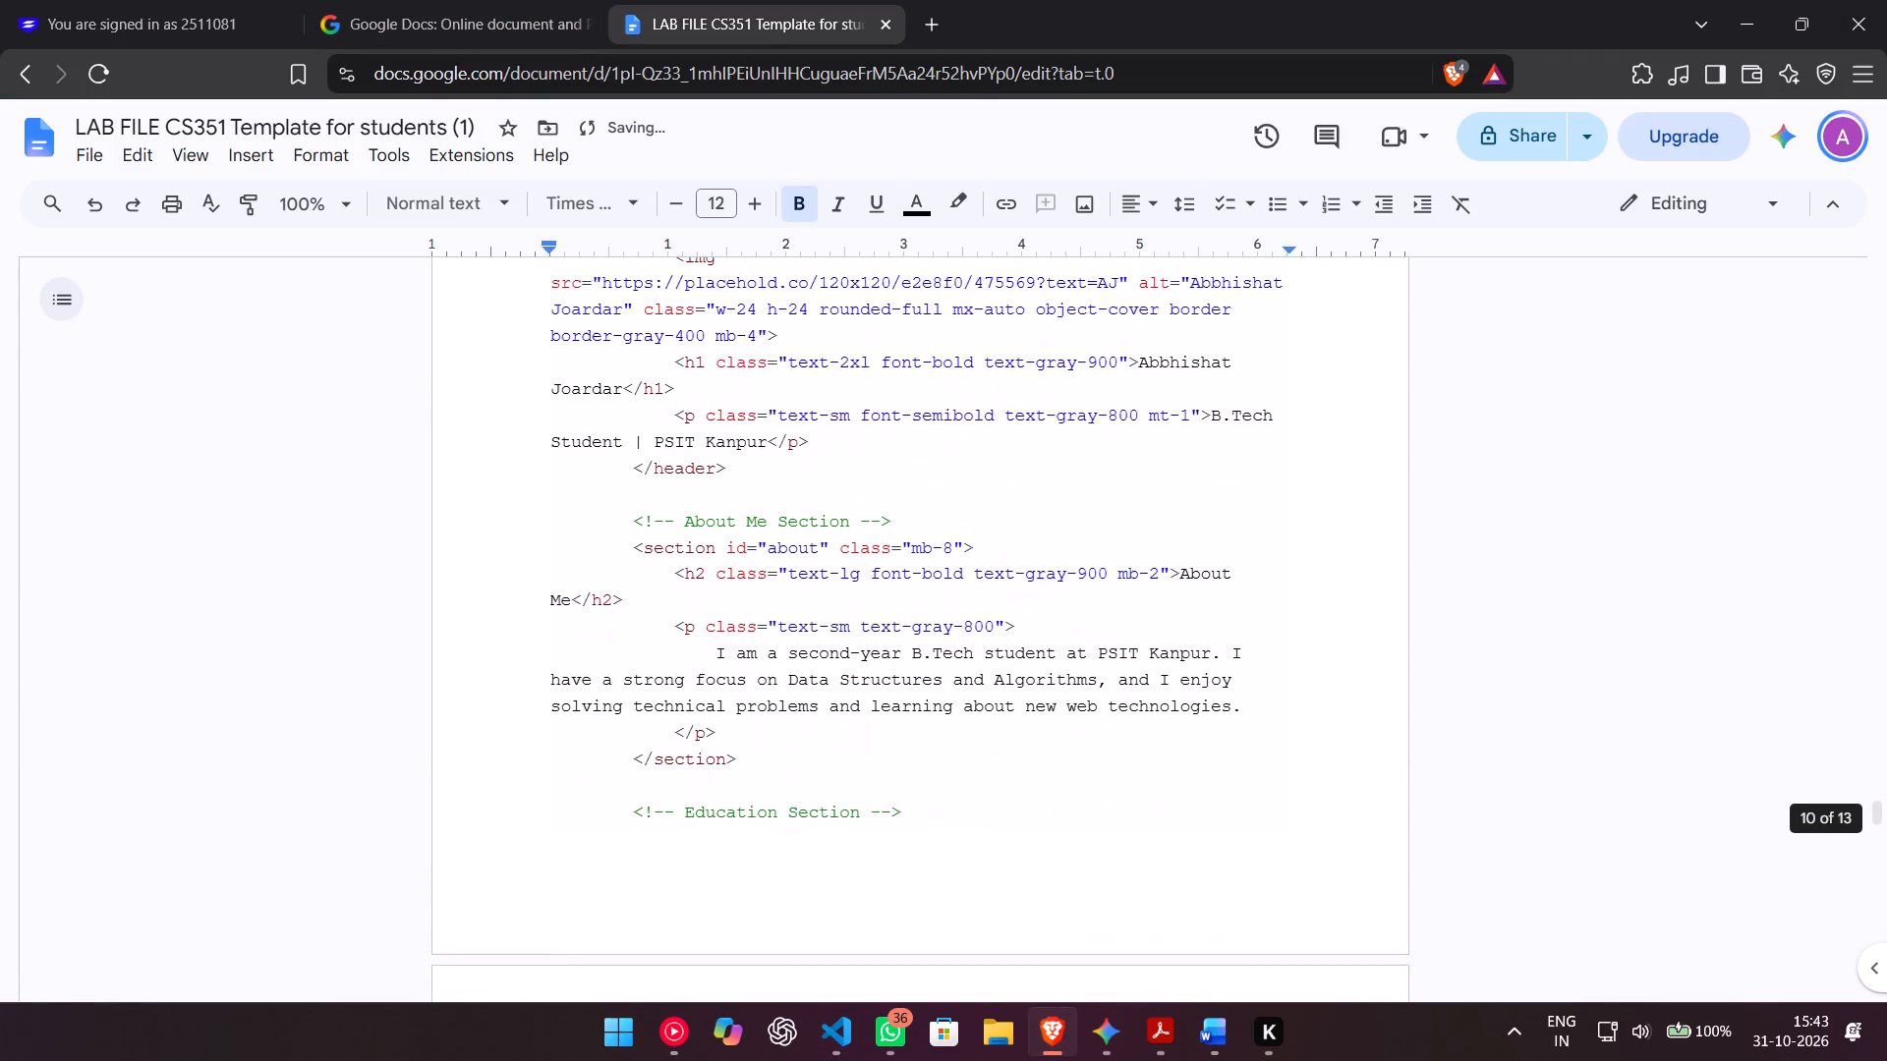
pyautogui.scroll(-5, 781, 546)
pyautogui.scroll(-19, 781, 546)
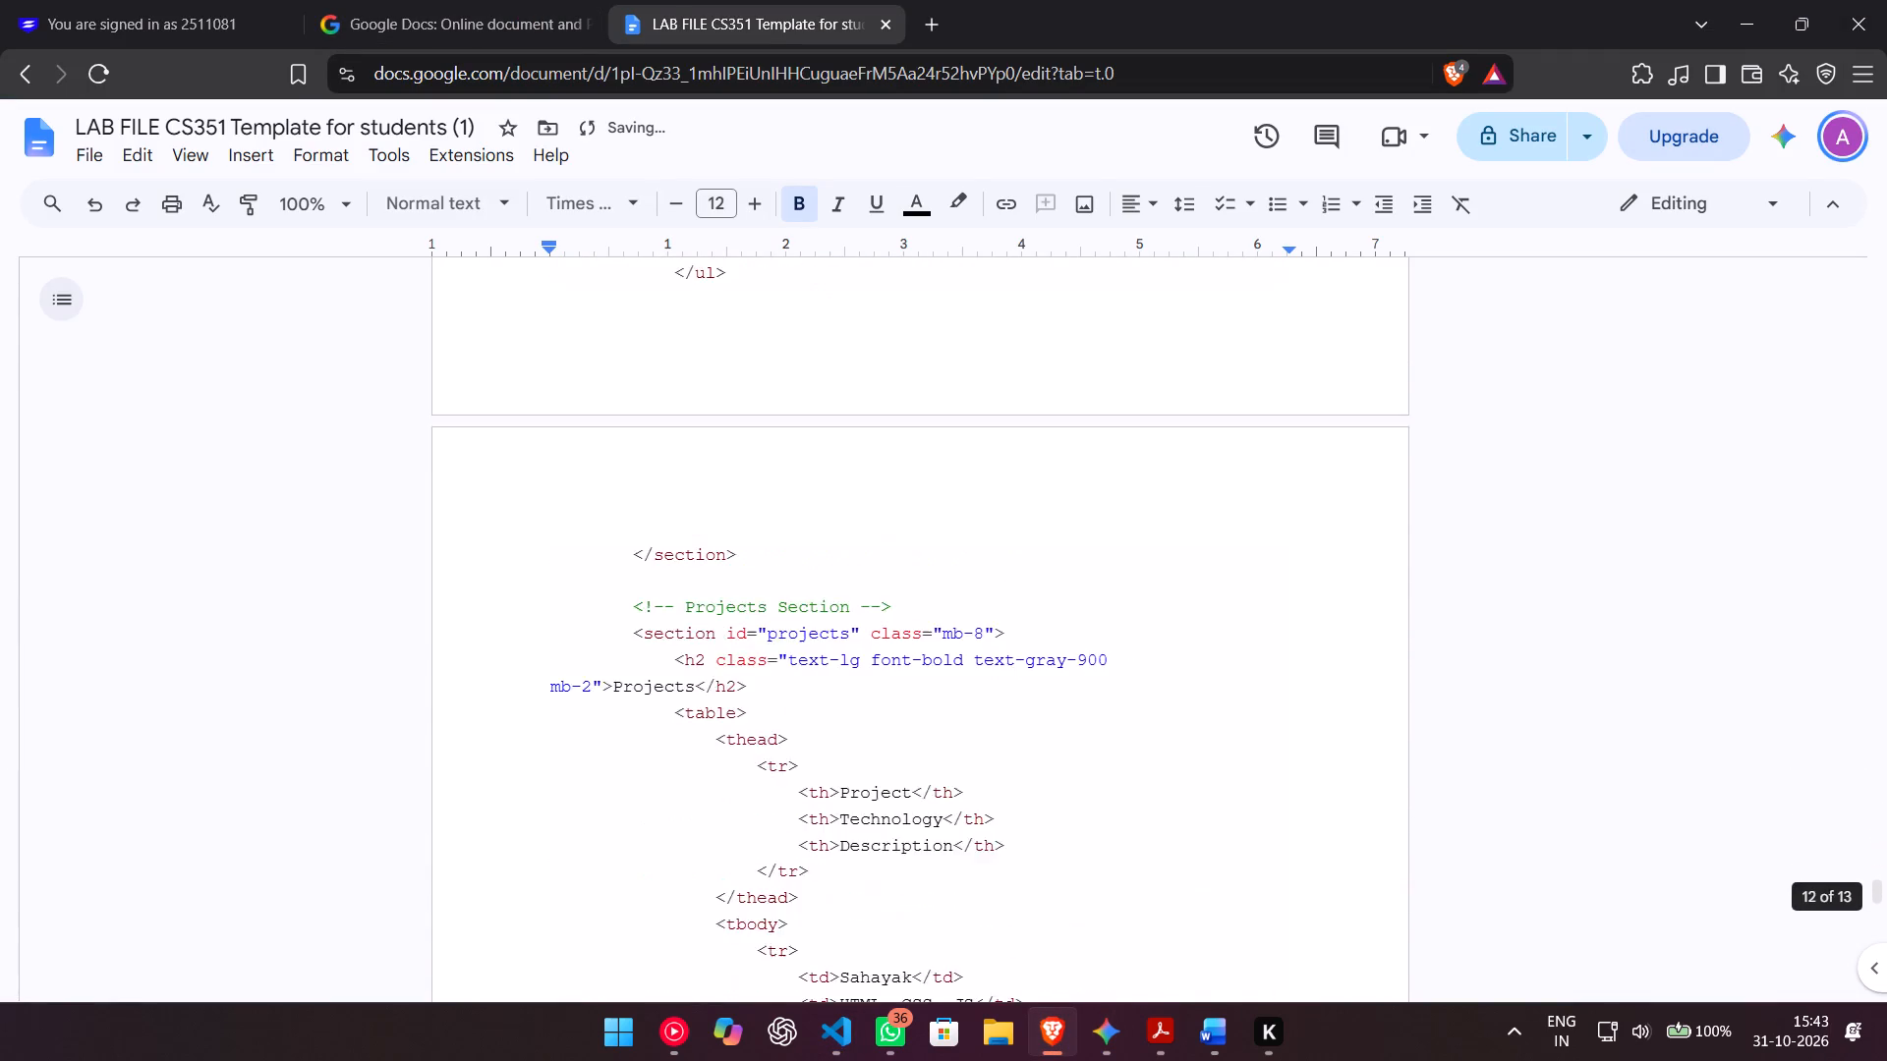
pyautogui.scroll(-19, 763, 530)
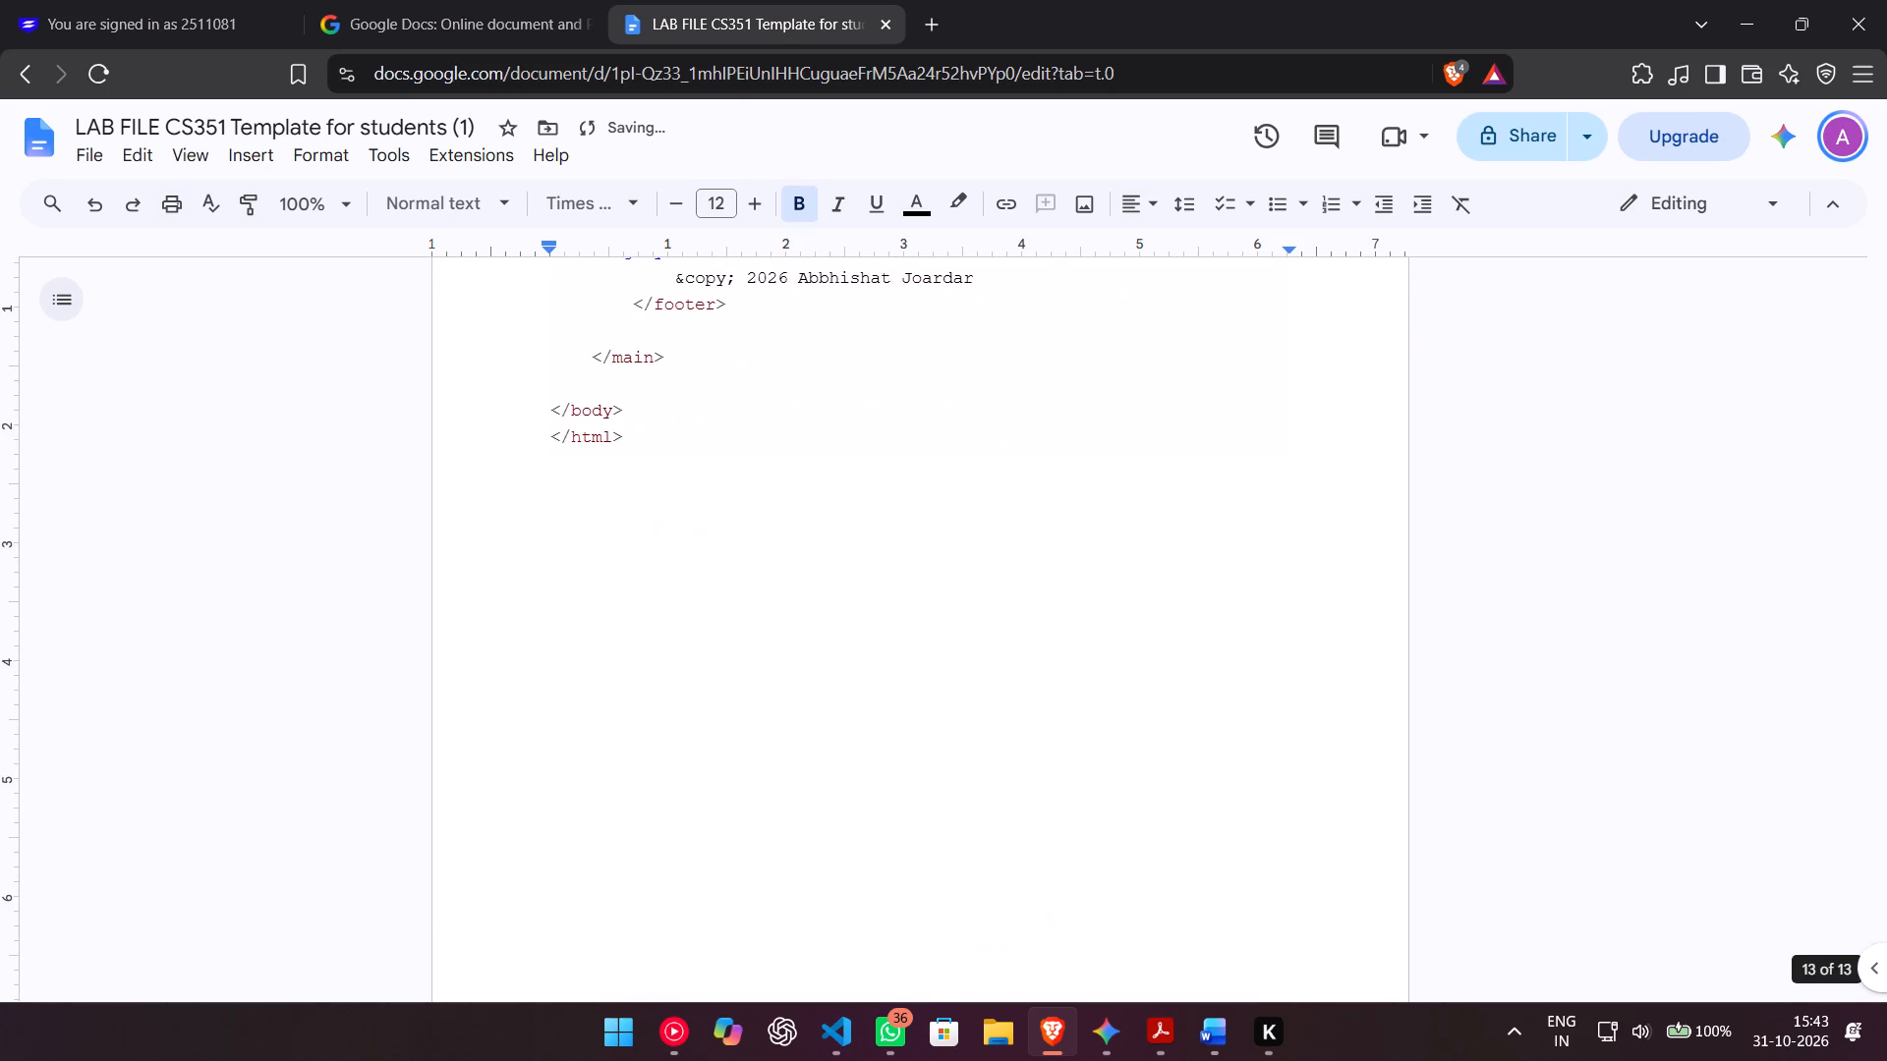
pyautogui.click(659, 432)
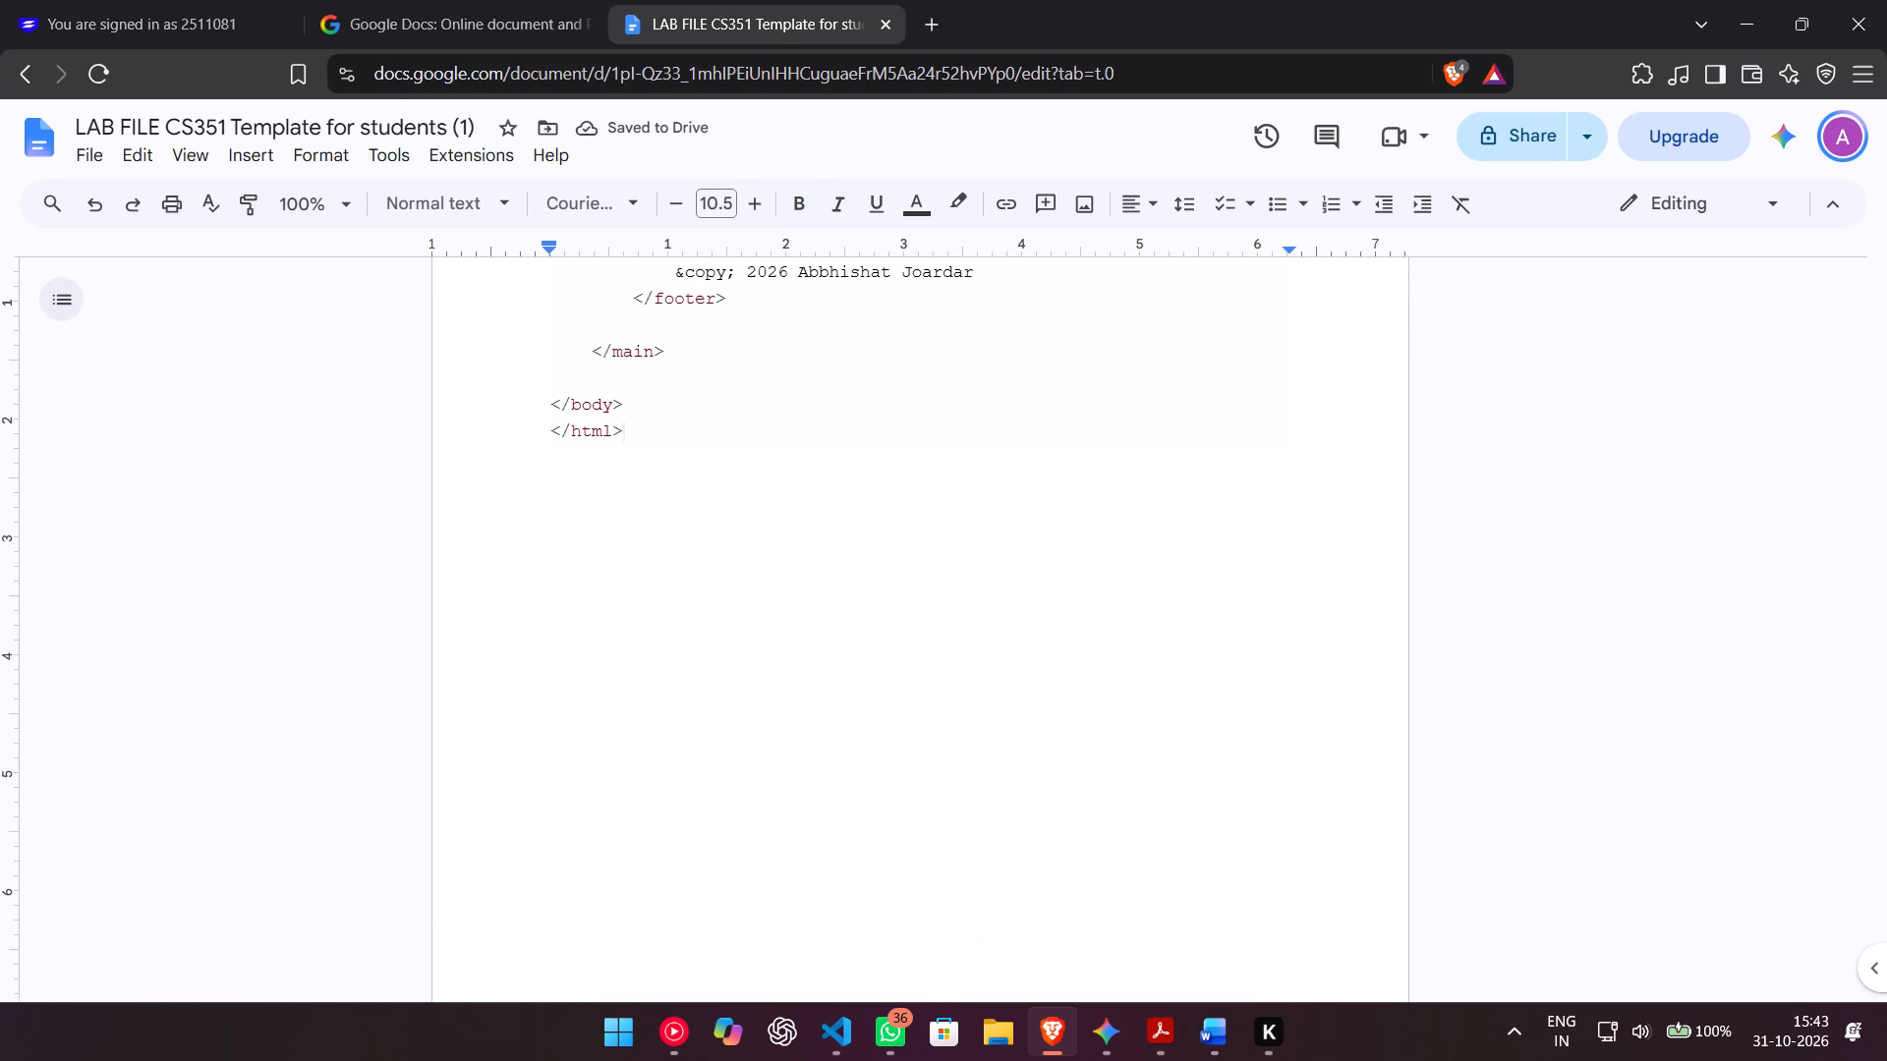
pyautogui.scroll(-3, 659, 432)
pyautogui.scroll(3, 661, 432)
pyautogui.press('Down')
pyautogui.press('Down')
pyautogui.press('Down')
pyautogui.press('Down')
pyautogui.press('Down')
pyautogui.press('Down')
pyautogui.press('Up')
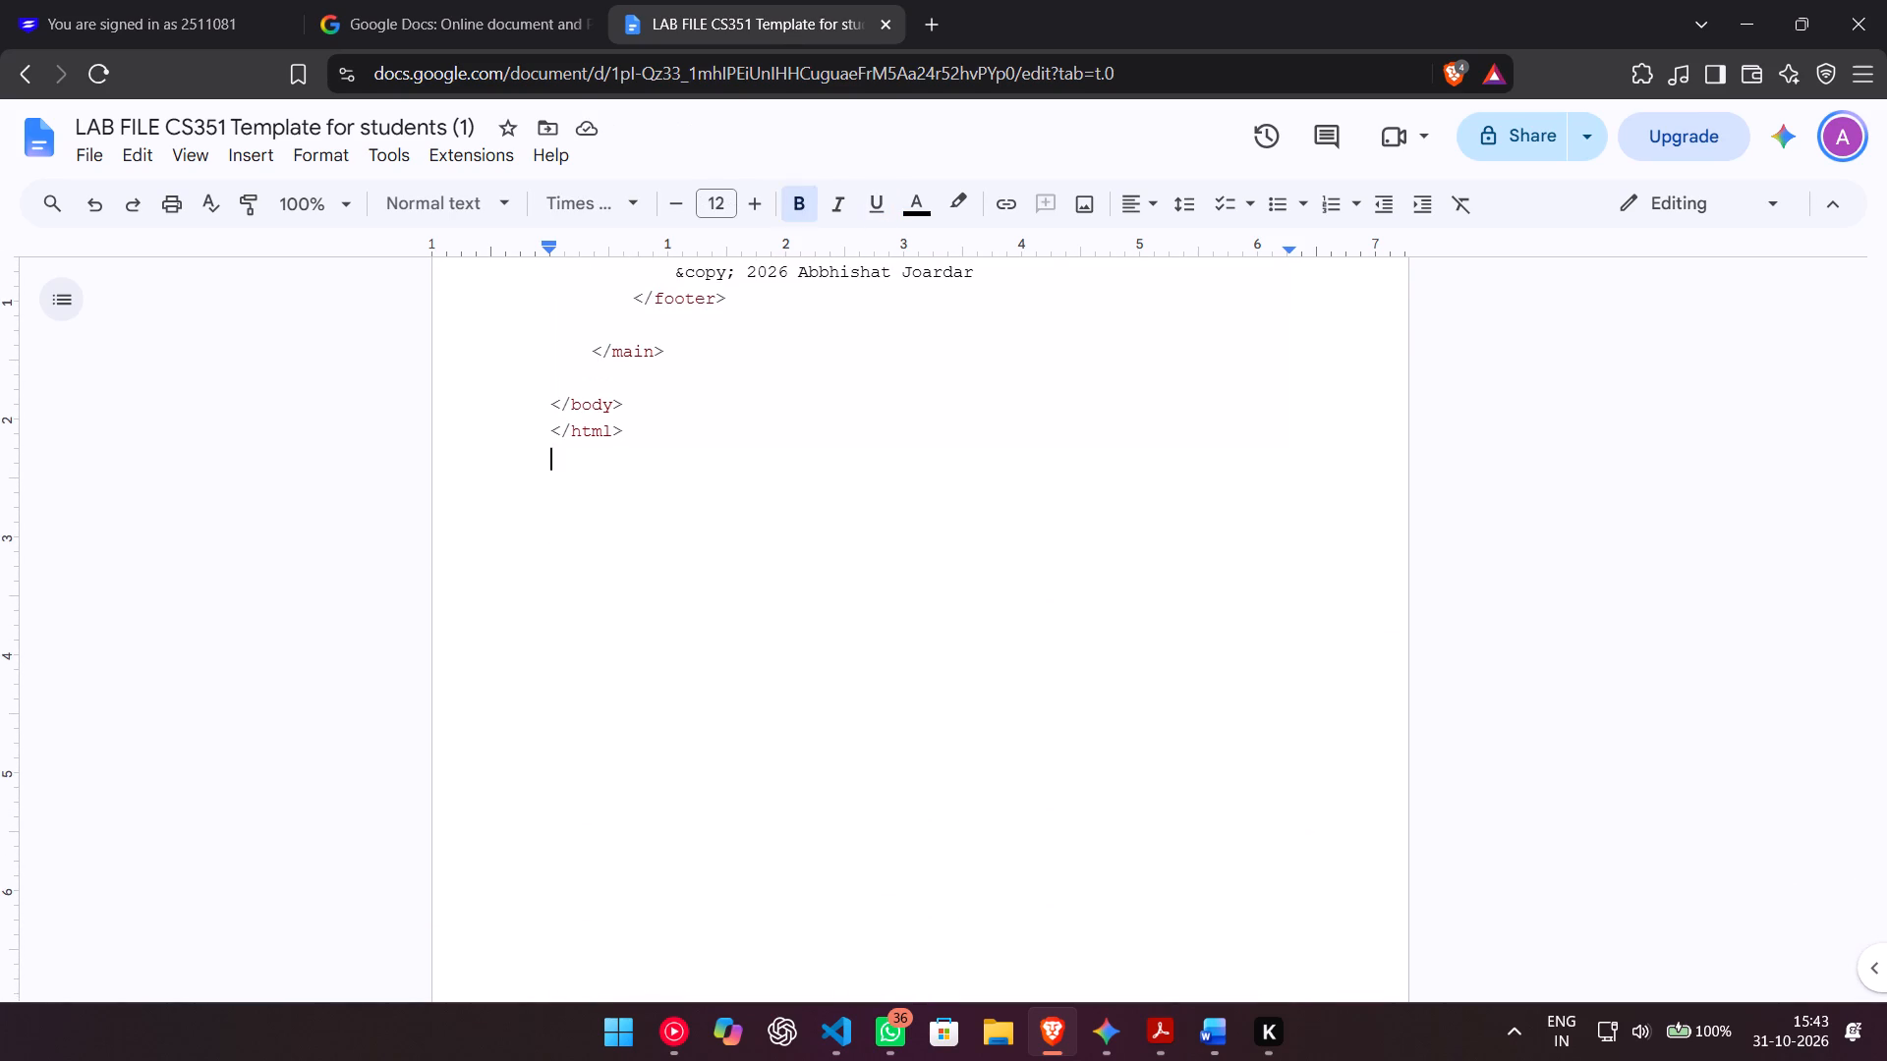
pyautogui.press('Up')
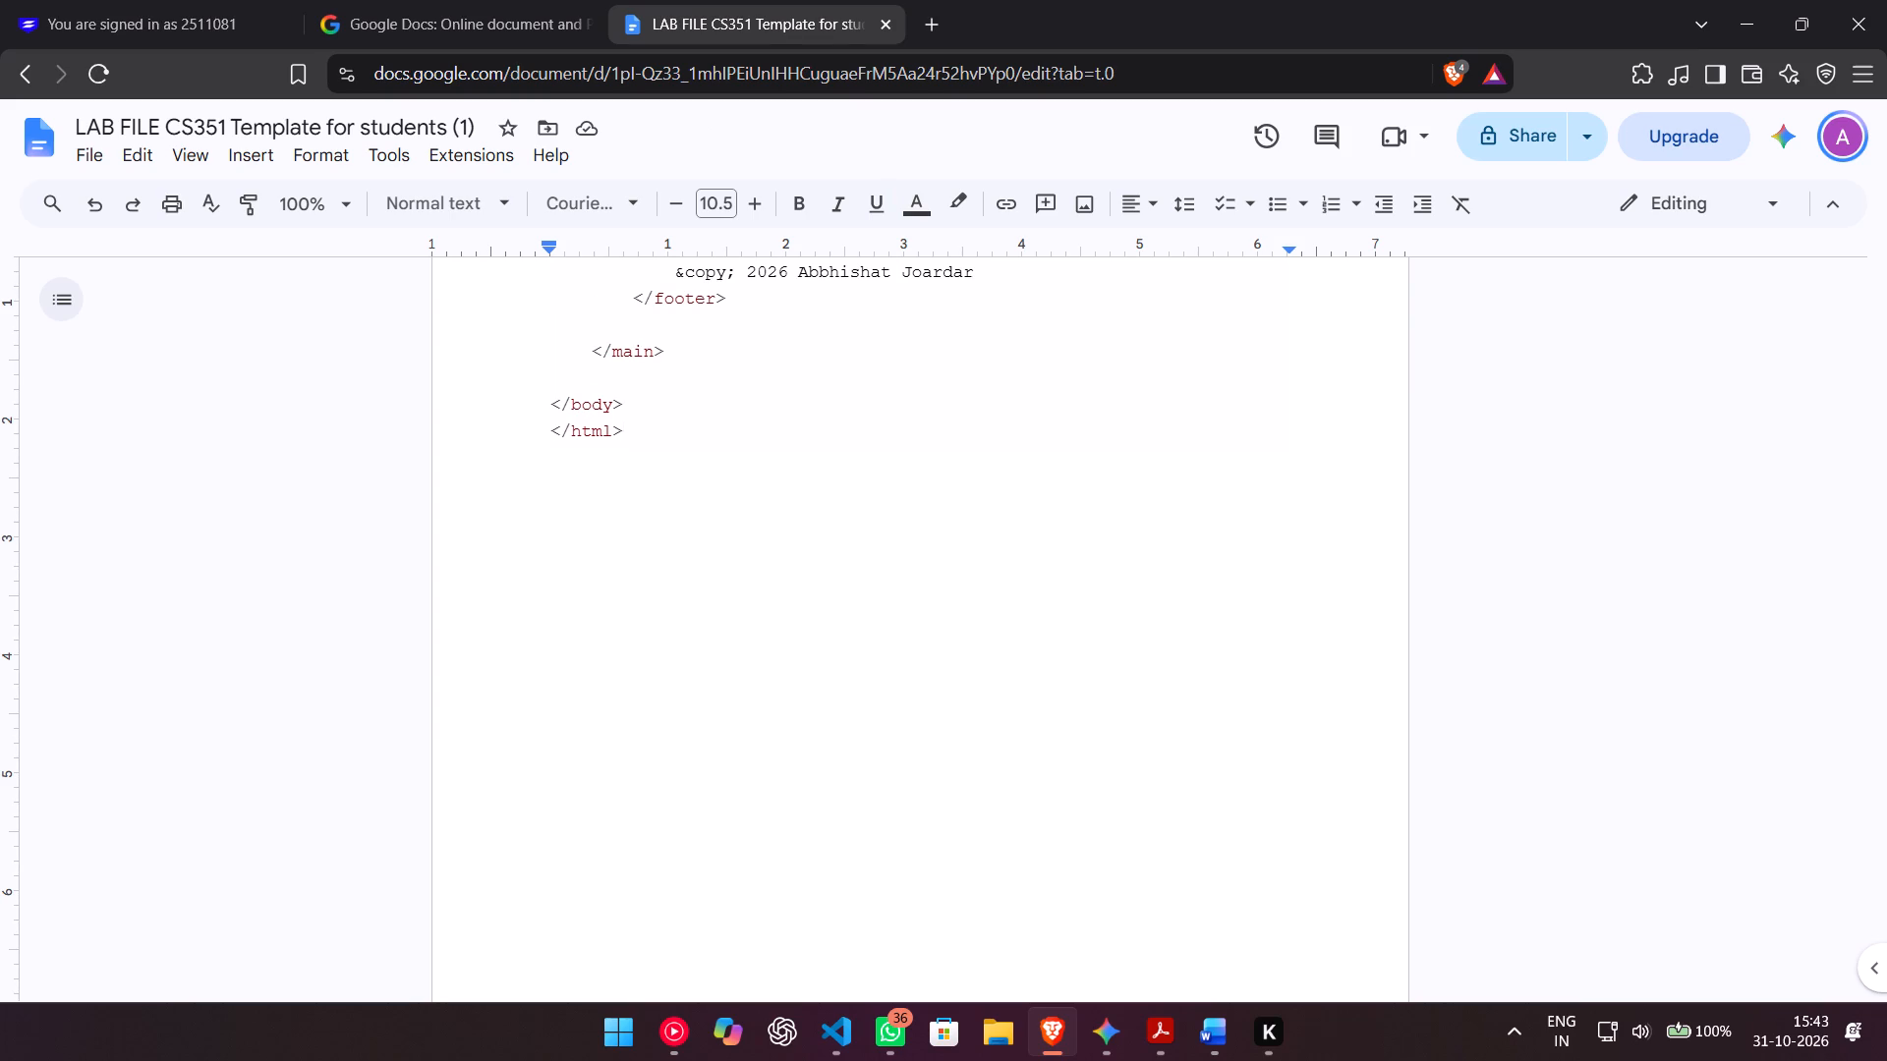
pyautogui.scroll(-1, 1126, 552)
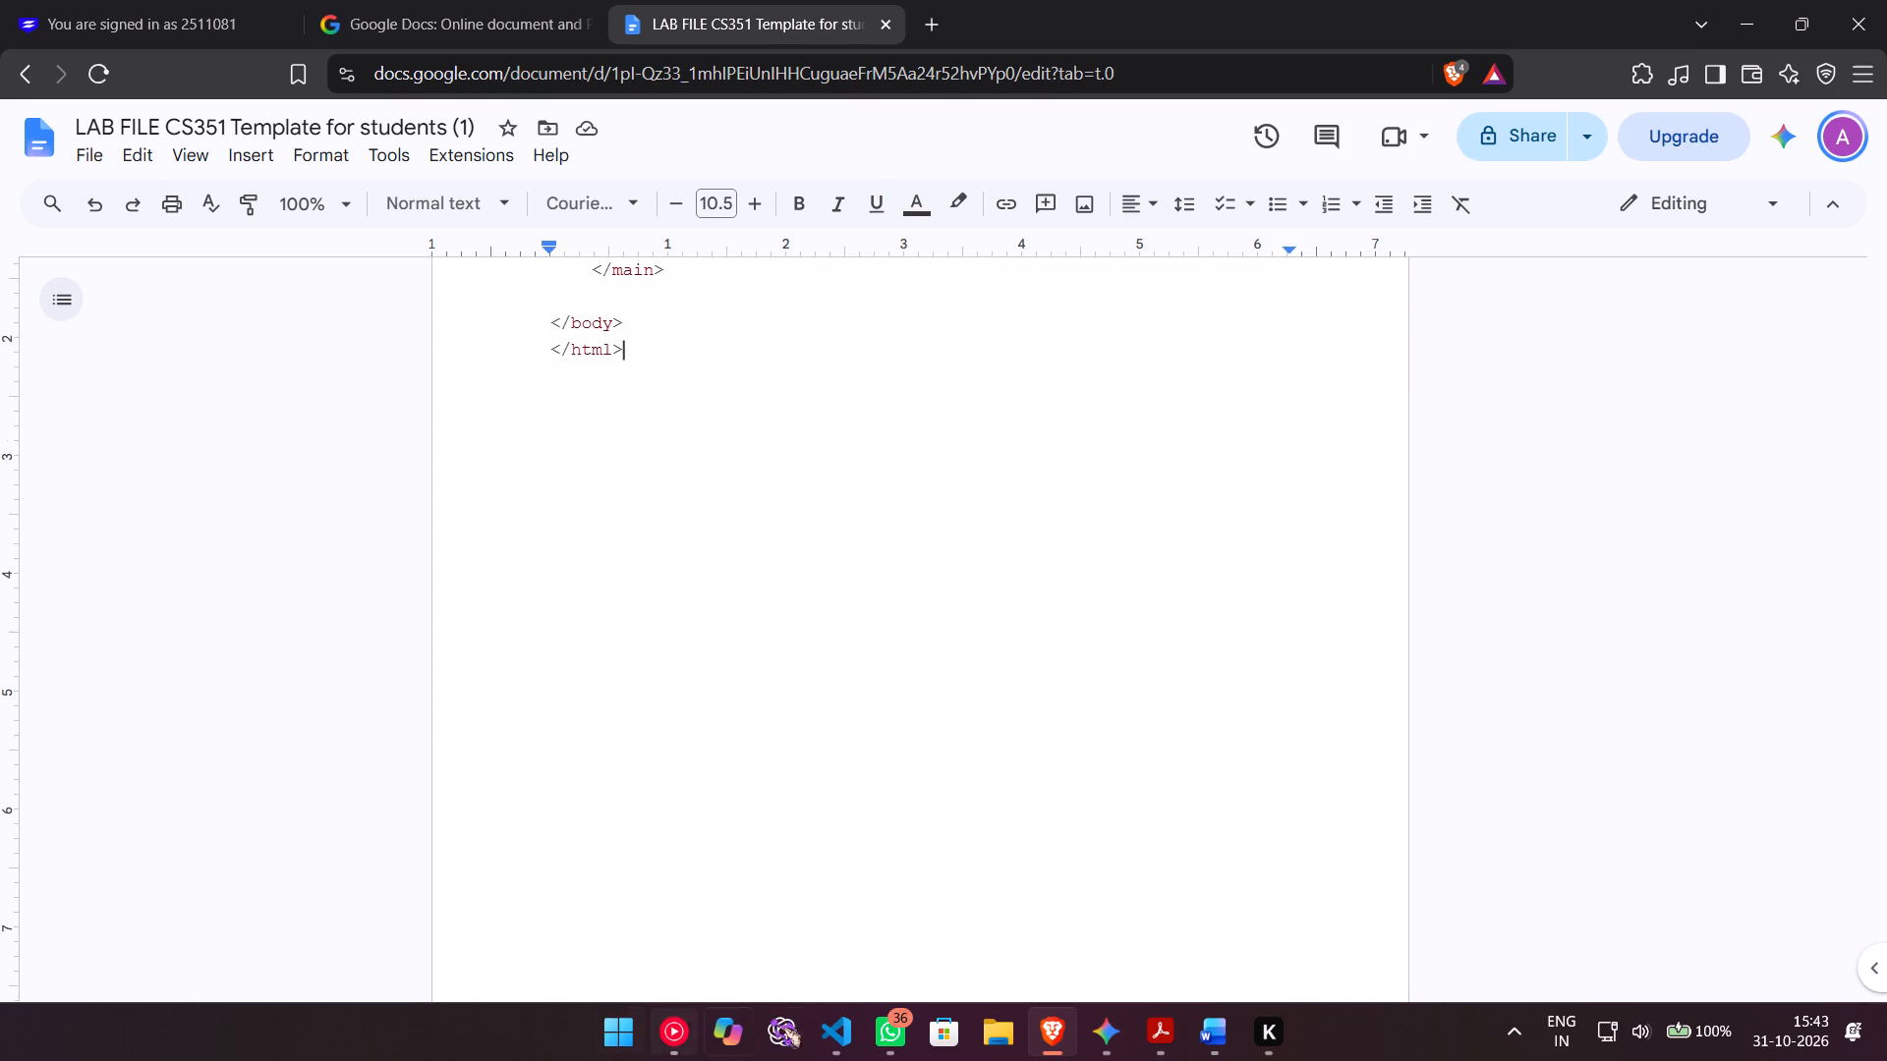
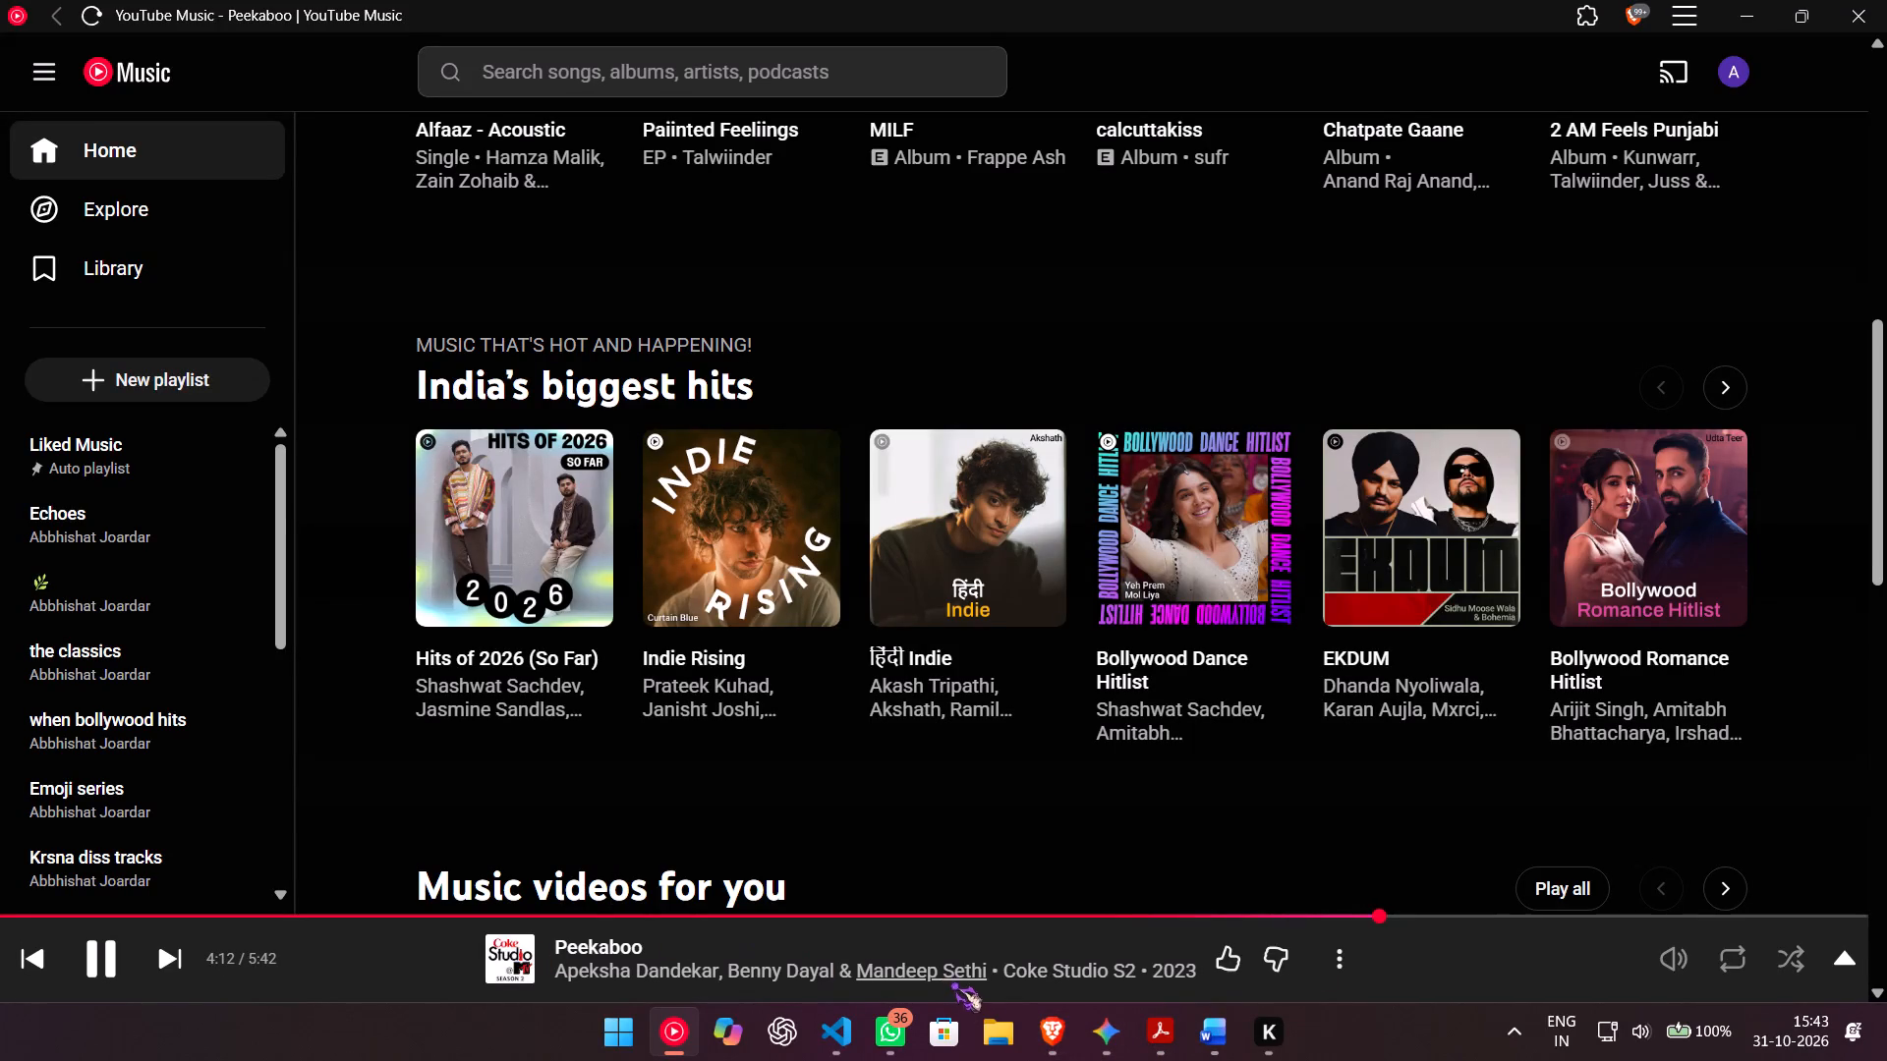
# Add blank lines after the closing html tag in the Google Docs lab file until the cursor reaches the top of a new page.
pyautogui.click(1058, 1026)
pyautogui.scroll(-16, 818, 828)
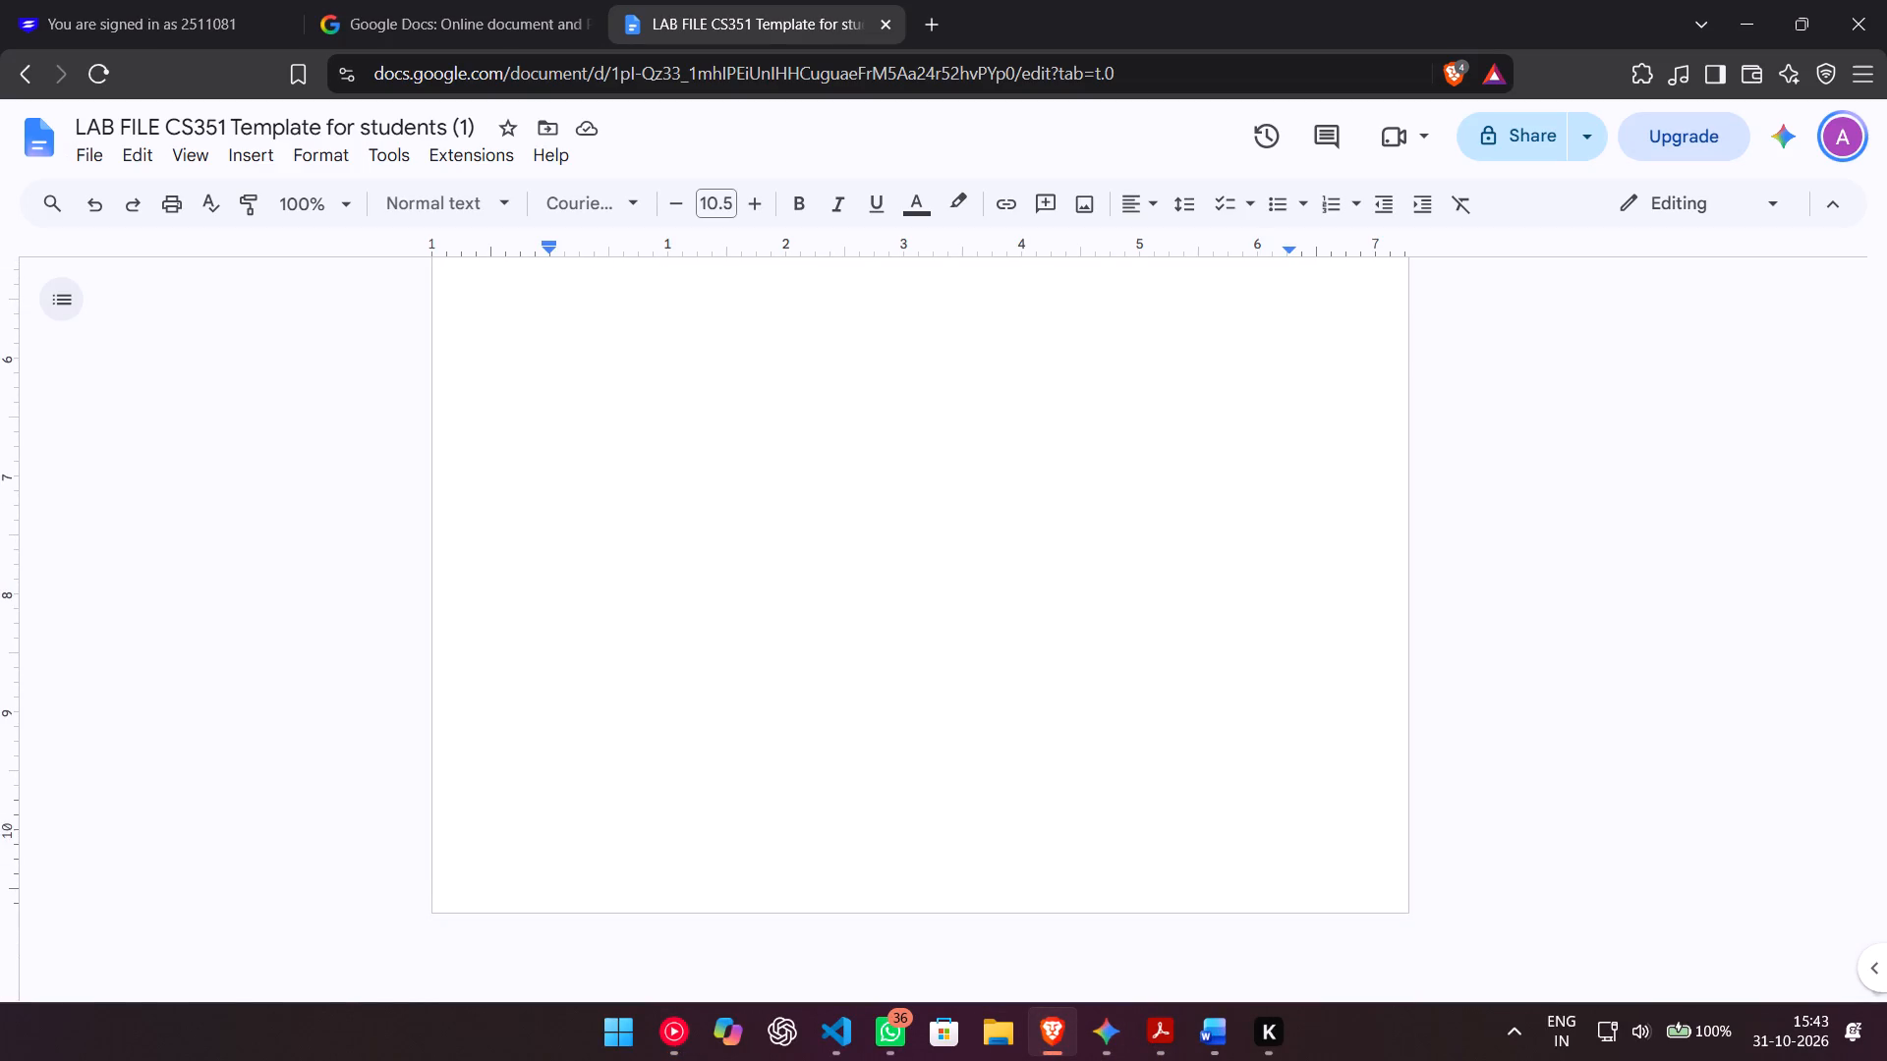
pyautogui.scroll(-9, 899, 804)
pyautogui.scroll(10, 973, 808)
pyautogui.scroll(1, 1040, 931)
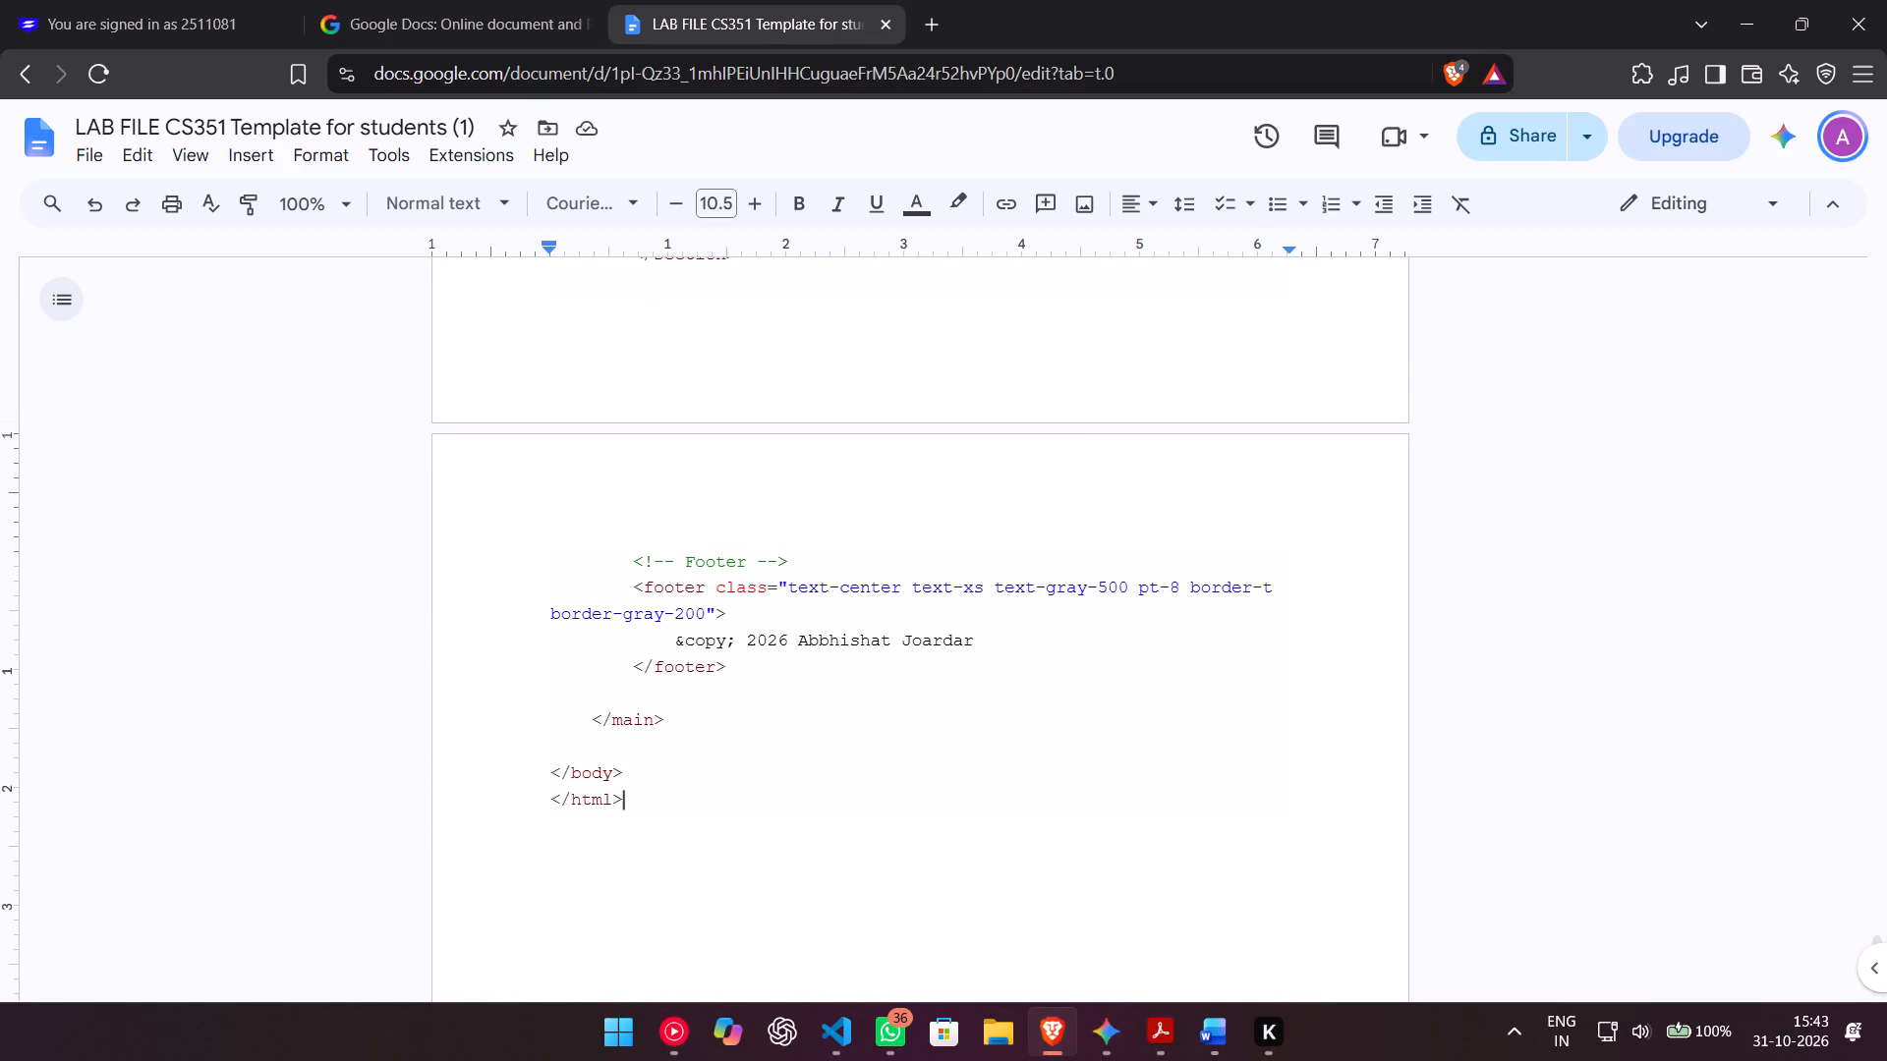
pyautogui.click(651, 784)
pyautogui.click(653, 800)
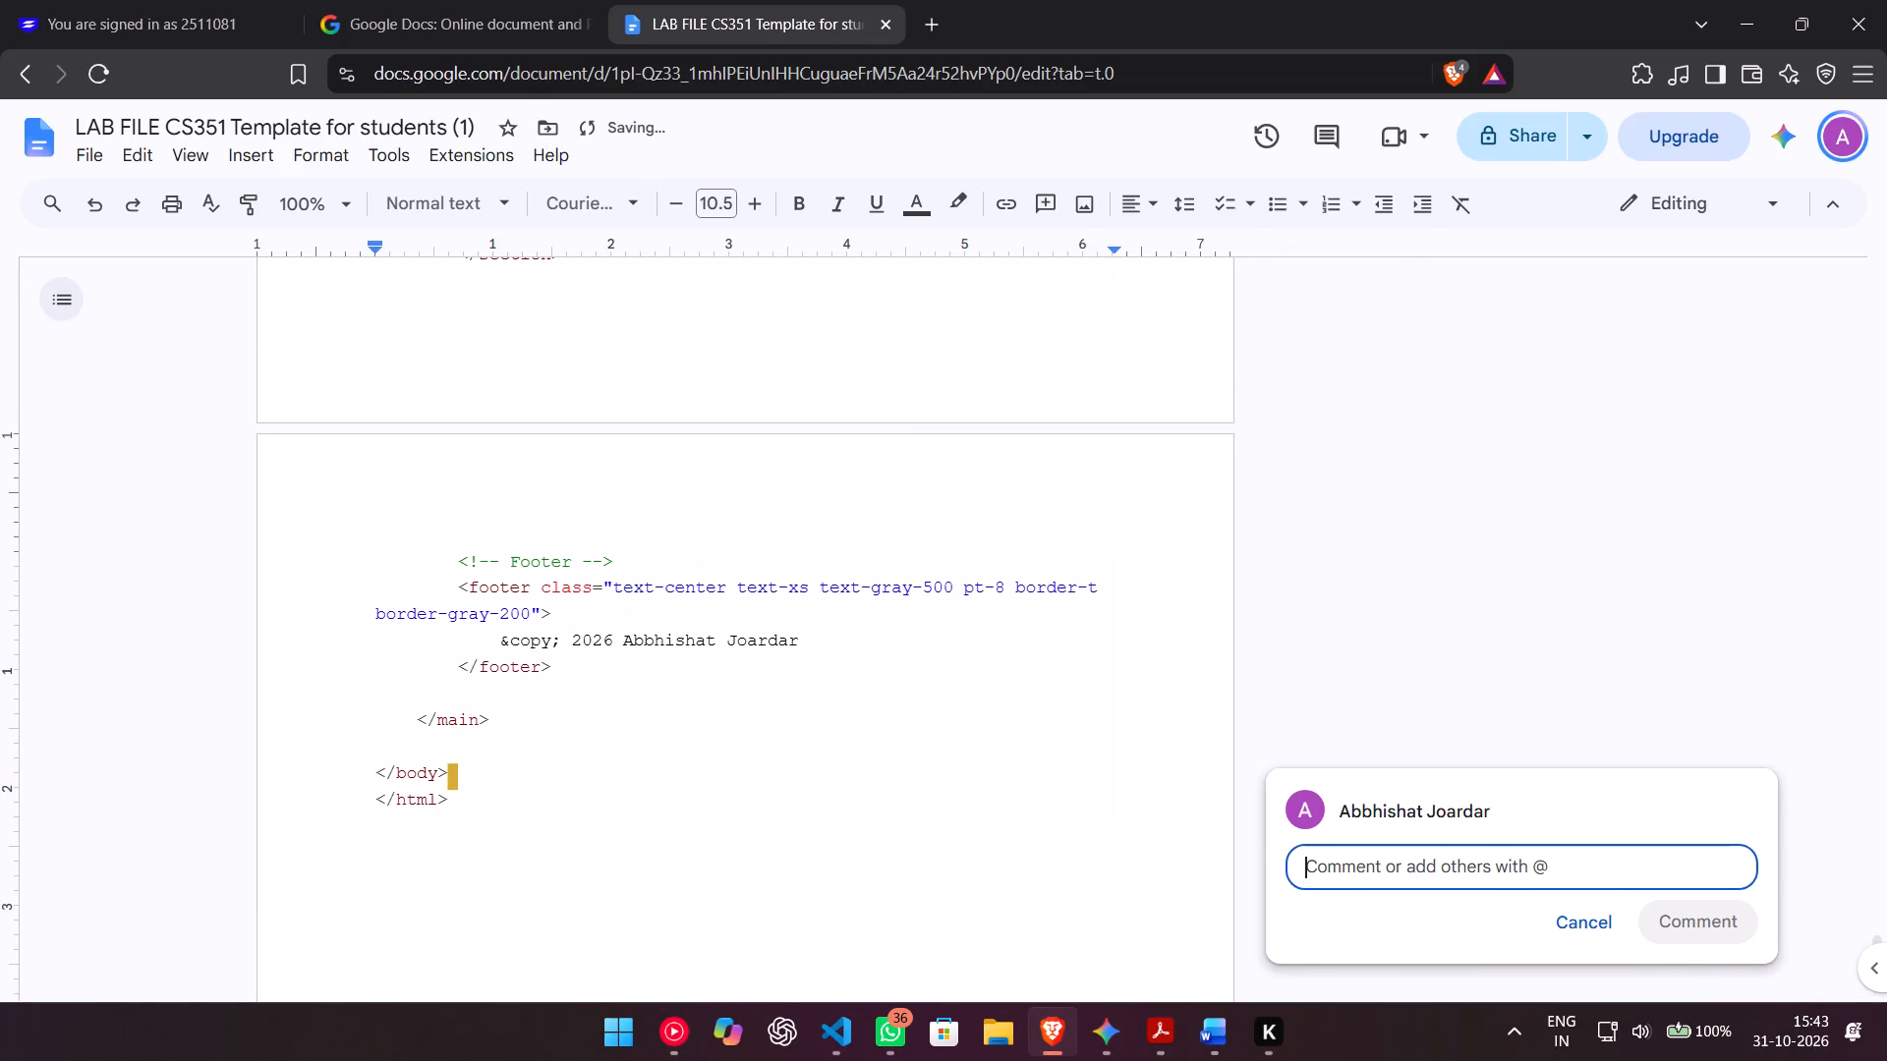
pyautogui.hotkey('ctrl', 'z')
pyautogui.keyDown('ctrl'); pyautogui.moveTo(1145, 757); pyautogui.dragTo(1158, 757); pyautogui.keyUp('ctrl')
pyautogui.click(721, 783)
pyautogui.click(677, 808)
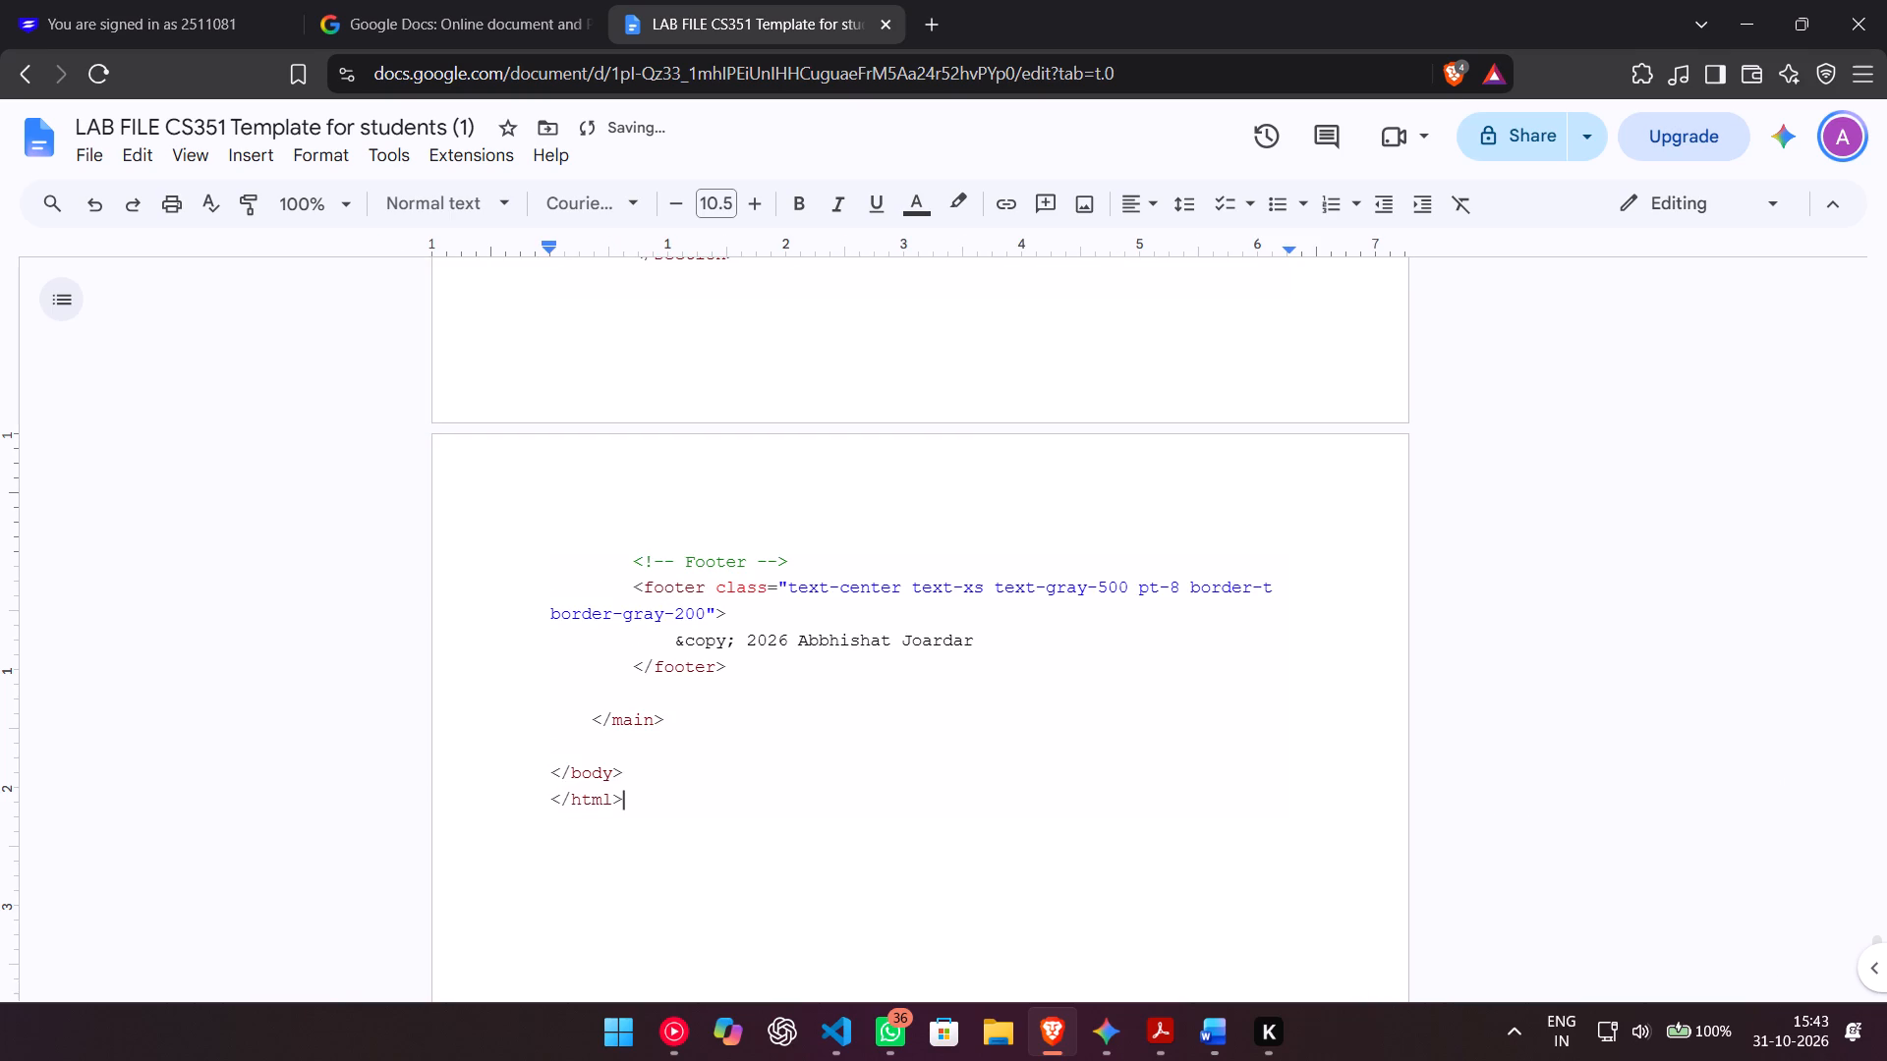
pyautogui.press('Return')
pyautogui.press('Return')
pyautogui.press('Return')
pyautogui.press('Return')
pyautogui.press('Return')
pyautogui.press('Return')
pyautogui.press('Return')
pyautogui.press('Return')
pyautogui.press('Return')
pyautogui.press('Return')
pyautogui.press('Return')
pyautogui.press('Return')
pyautogui.press('Return')
pyautogui.press('Return')
pyautogui.press('Return')
pyautogui.press('Return')
pyautogui.press('Return')
pyautogui.press('Return')
pyautogui.press('Return')
pyautogui.press('Return')
pyautogui.press('Return')
pyautogui.press('Return')
pyautogui.press('Return')
pyautogui.press('Return')
pyautogui.press('Return')
pyautogui.press('Return')
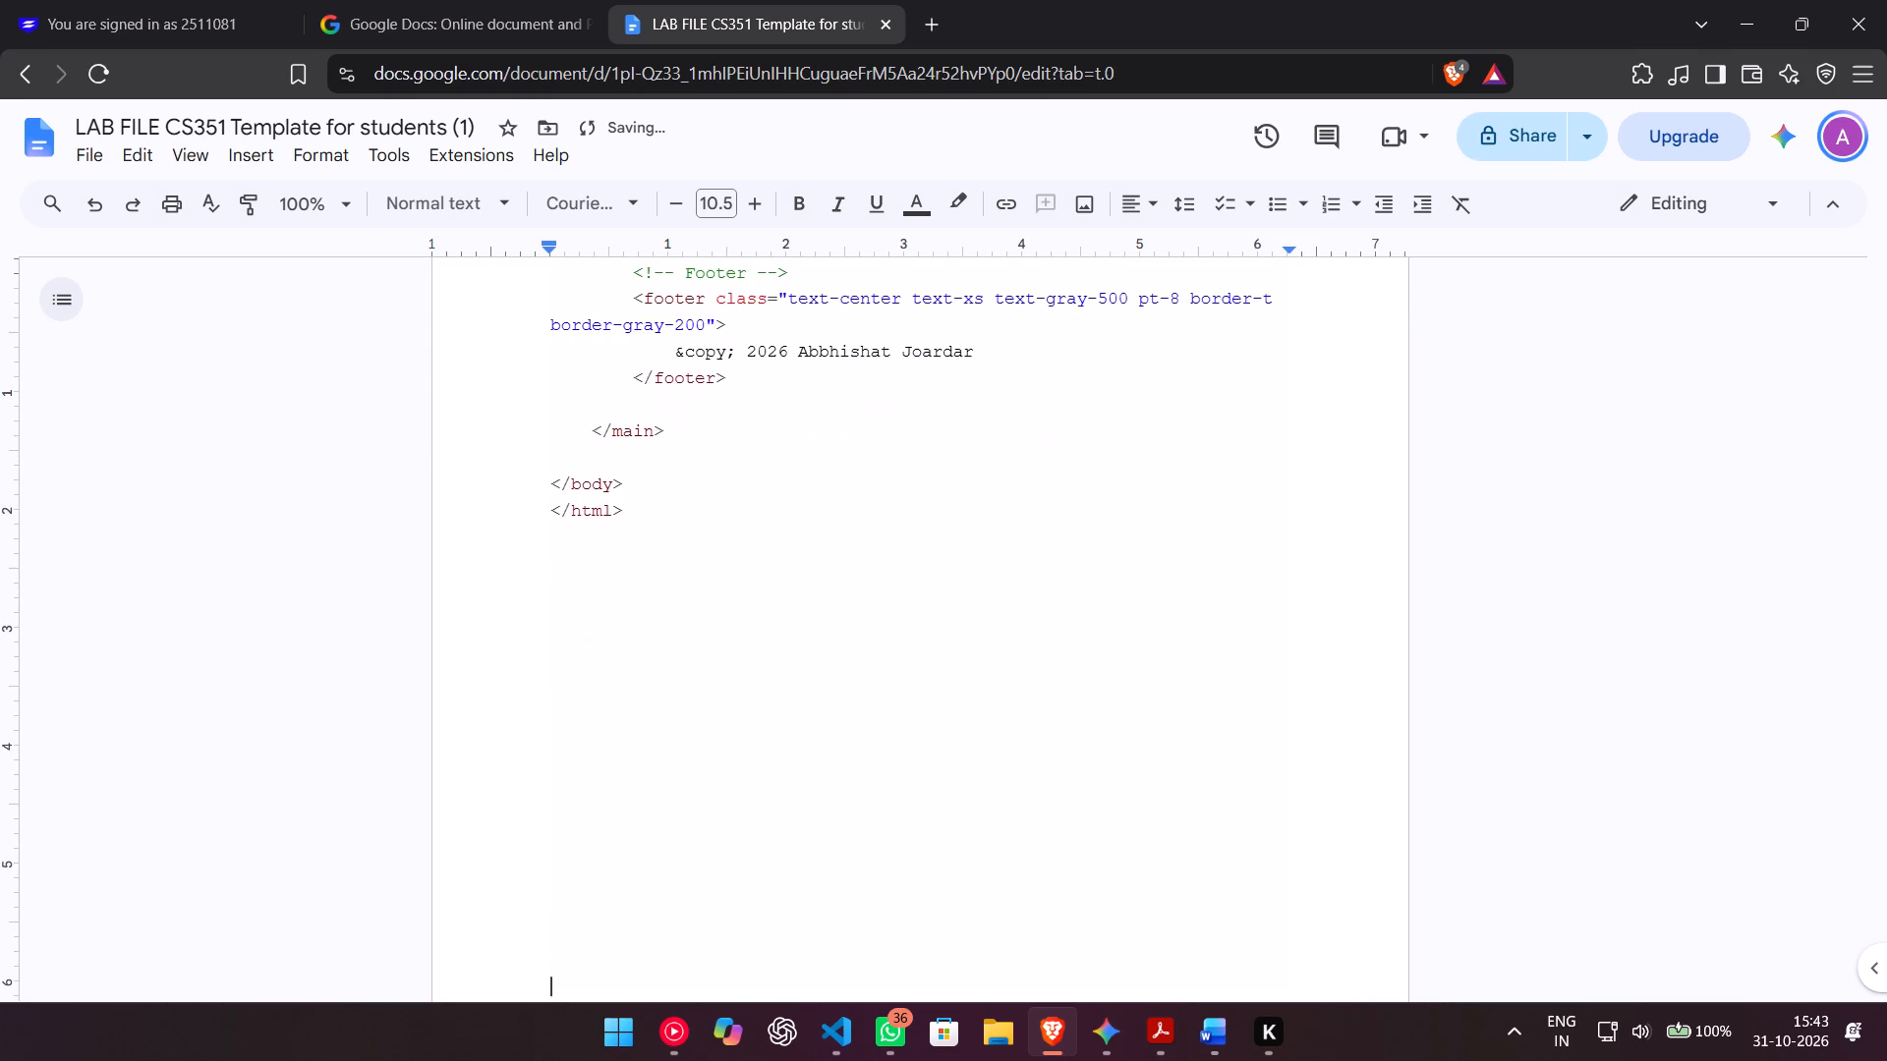
pyautogui.press('Return')
pyautogui.press('Return')
pyautogui.press('Return')
pyautogui.press('Return')
pyautogui.press('Return')
pyautogui.press('Return')
pyautogui.press('Return')
pyautogui.press('Return')
pyautogui.press('Return')
pyautogui.press('Return')
pyautogui.press('Return')
pyautogui.press('Return')
pyautogui.press('Return')
pyautogui.press('Return')
pyautogui.press('Return')
pyautogui.press('Return')
pyautogui.press('Return')
pyautogui.press('Return')
pyautogui.press('Return')
pyautogui.press('Return')
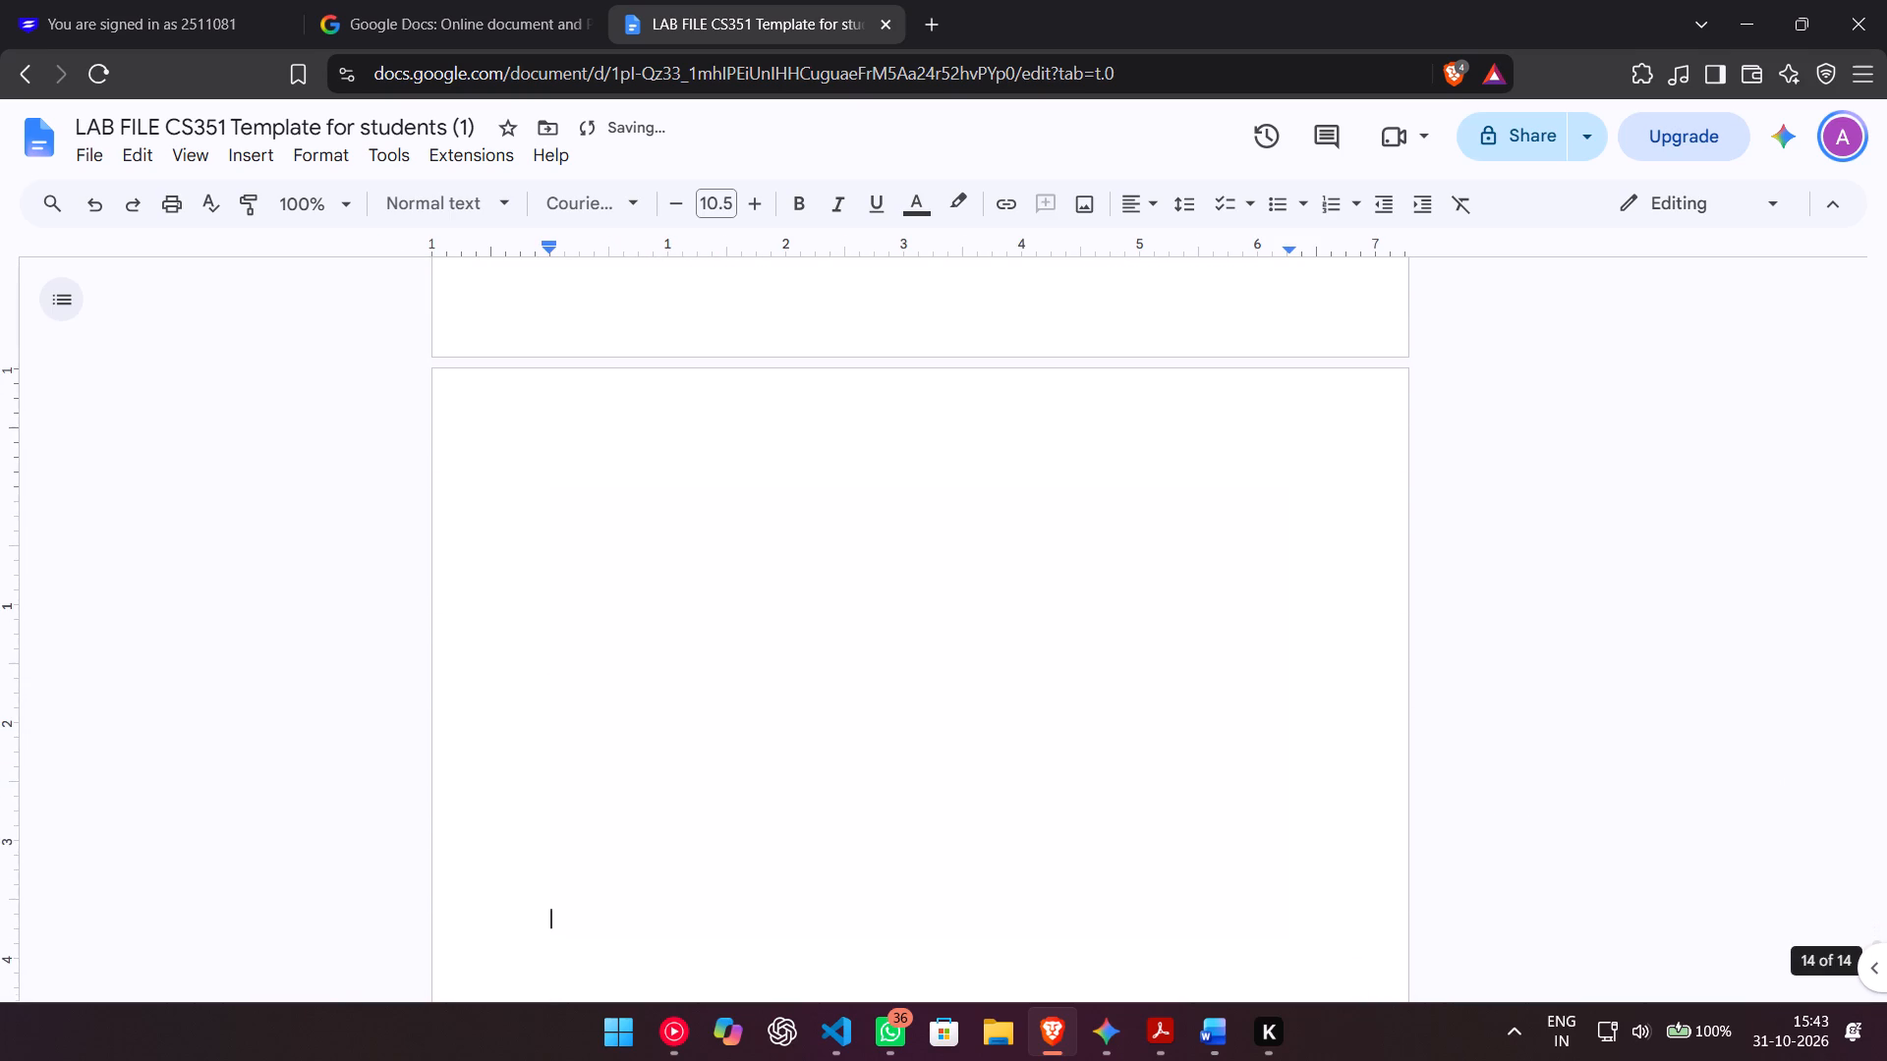
pyautogui.press('BackSpace')
pyautogui.press('BackSpace')
pyautogui.press('BackSpace')
pyautogui.press('BackSpace')
pyautogui.press('BackSpace')
pyautogui.press('BackSpace')
pyautogui.press('BackSpace')
pyautogui.press('BackSpace')
pyautogui.press('BackSpace')
pyautogui.press('BackSpace')
pyautogui.press('BackSpace')
pyautogui.press('BackSpace')
pyautogui.press('BackSpace')
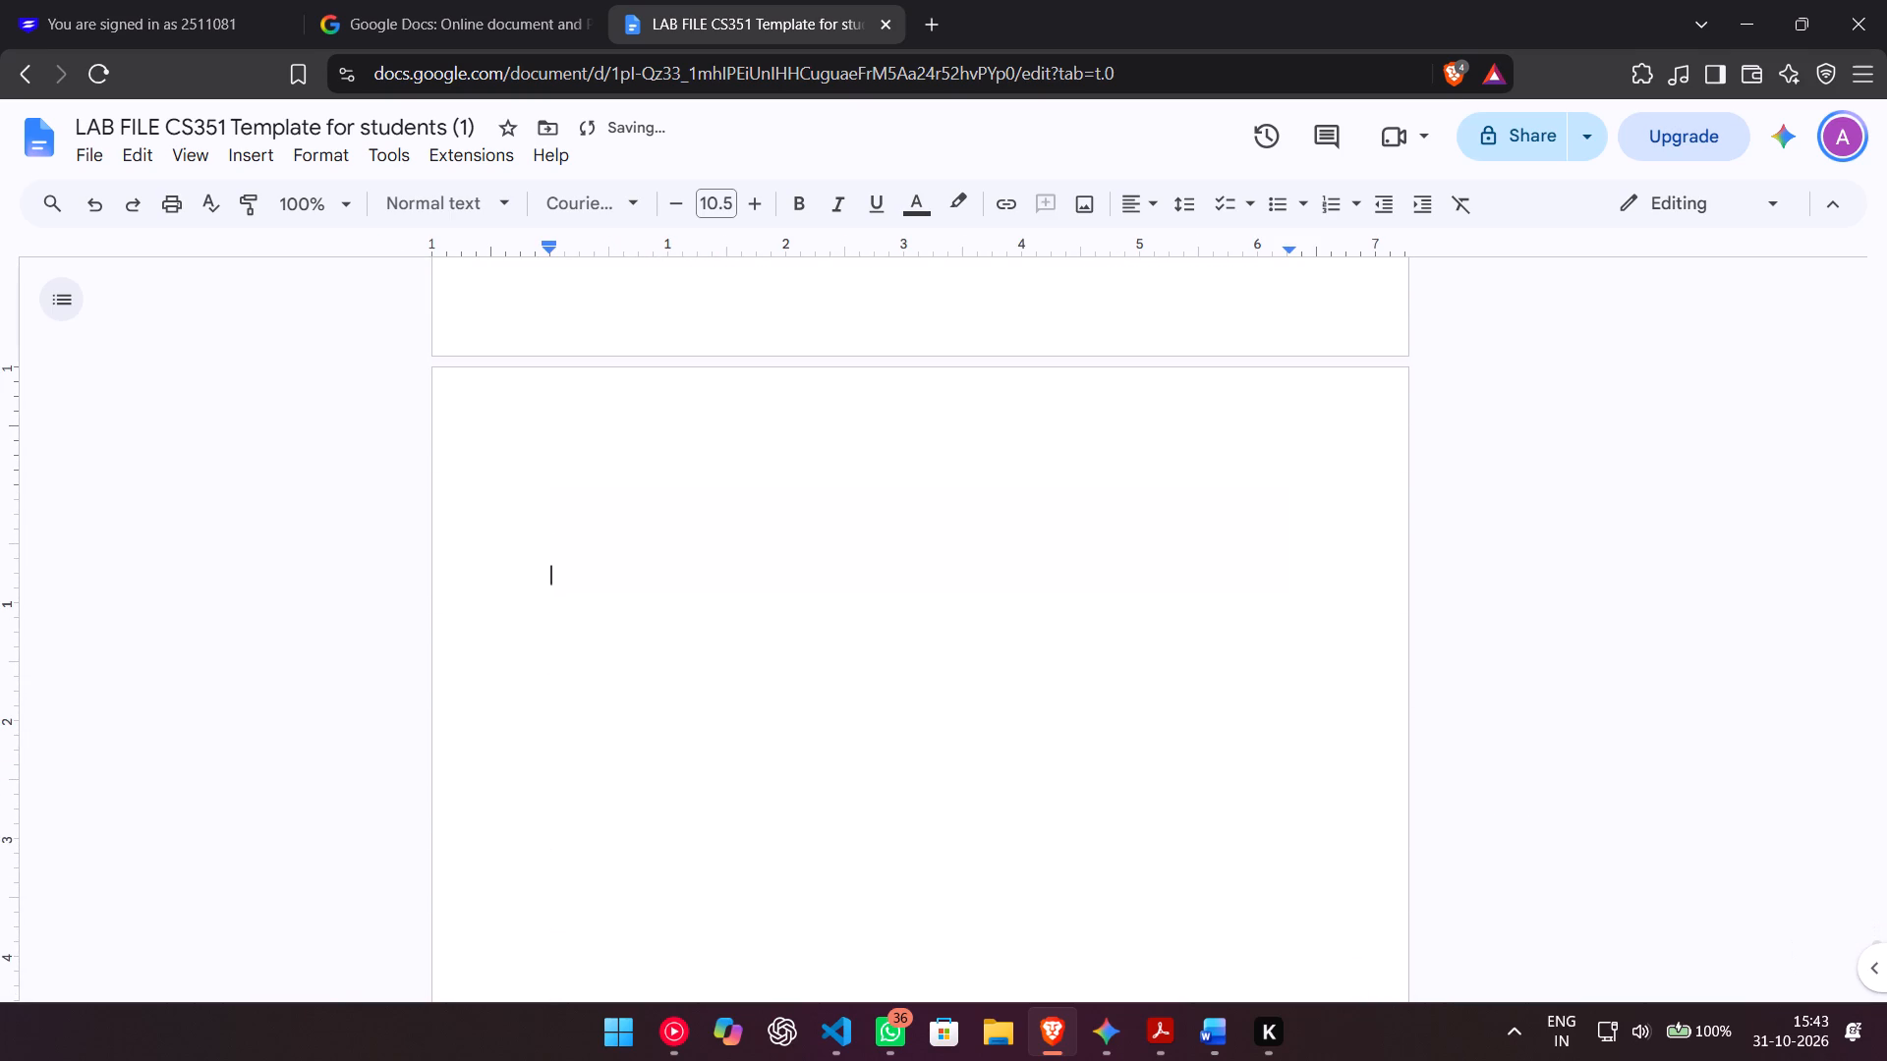
pyautogui.press('BackSpace')
pyautogui.press('BackSpace')
pyautogui.press('BackSpace')
pyautogui.press('BackSpace')
pyautogui.press('BackSpace')
pyautogui.press('BackSpace')
pyautogui.press('Return')
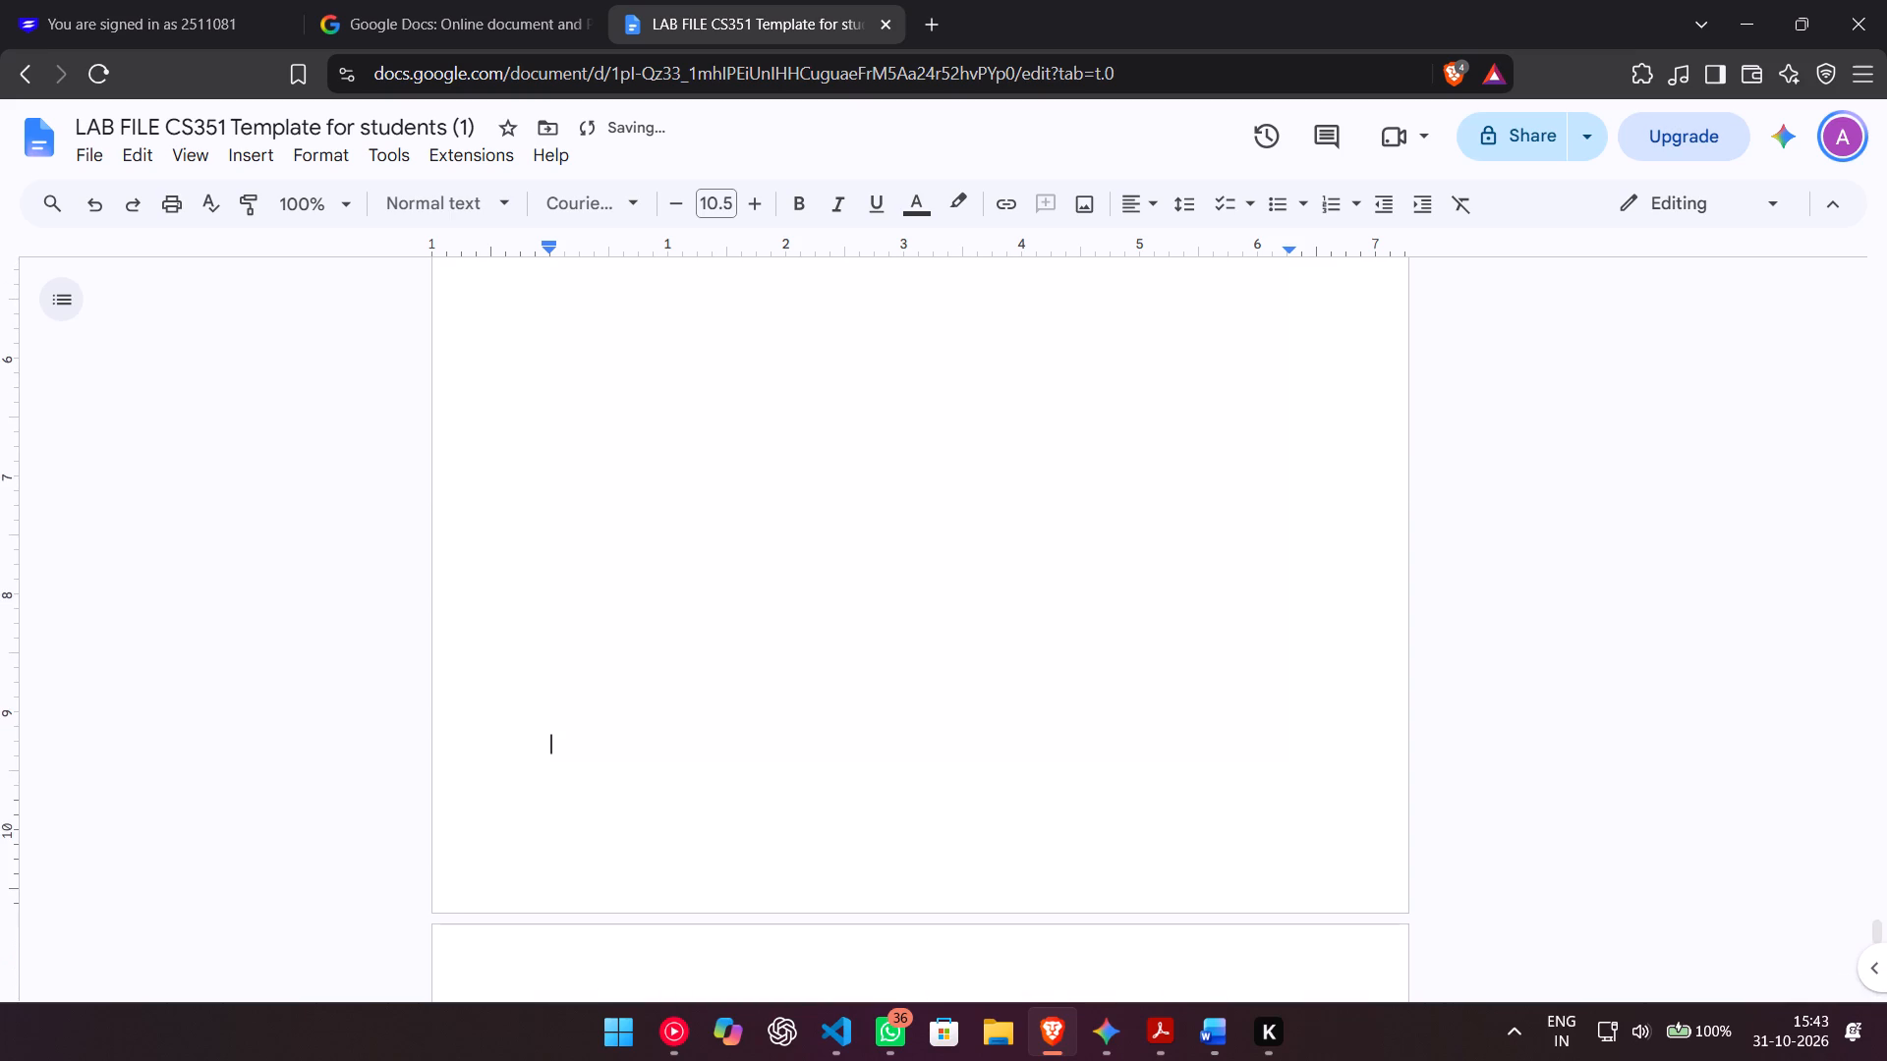
pyautogui.press('Return')
pyautogui.press('Return')
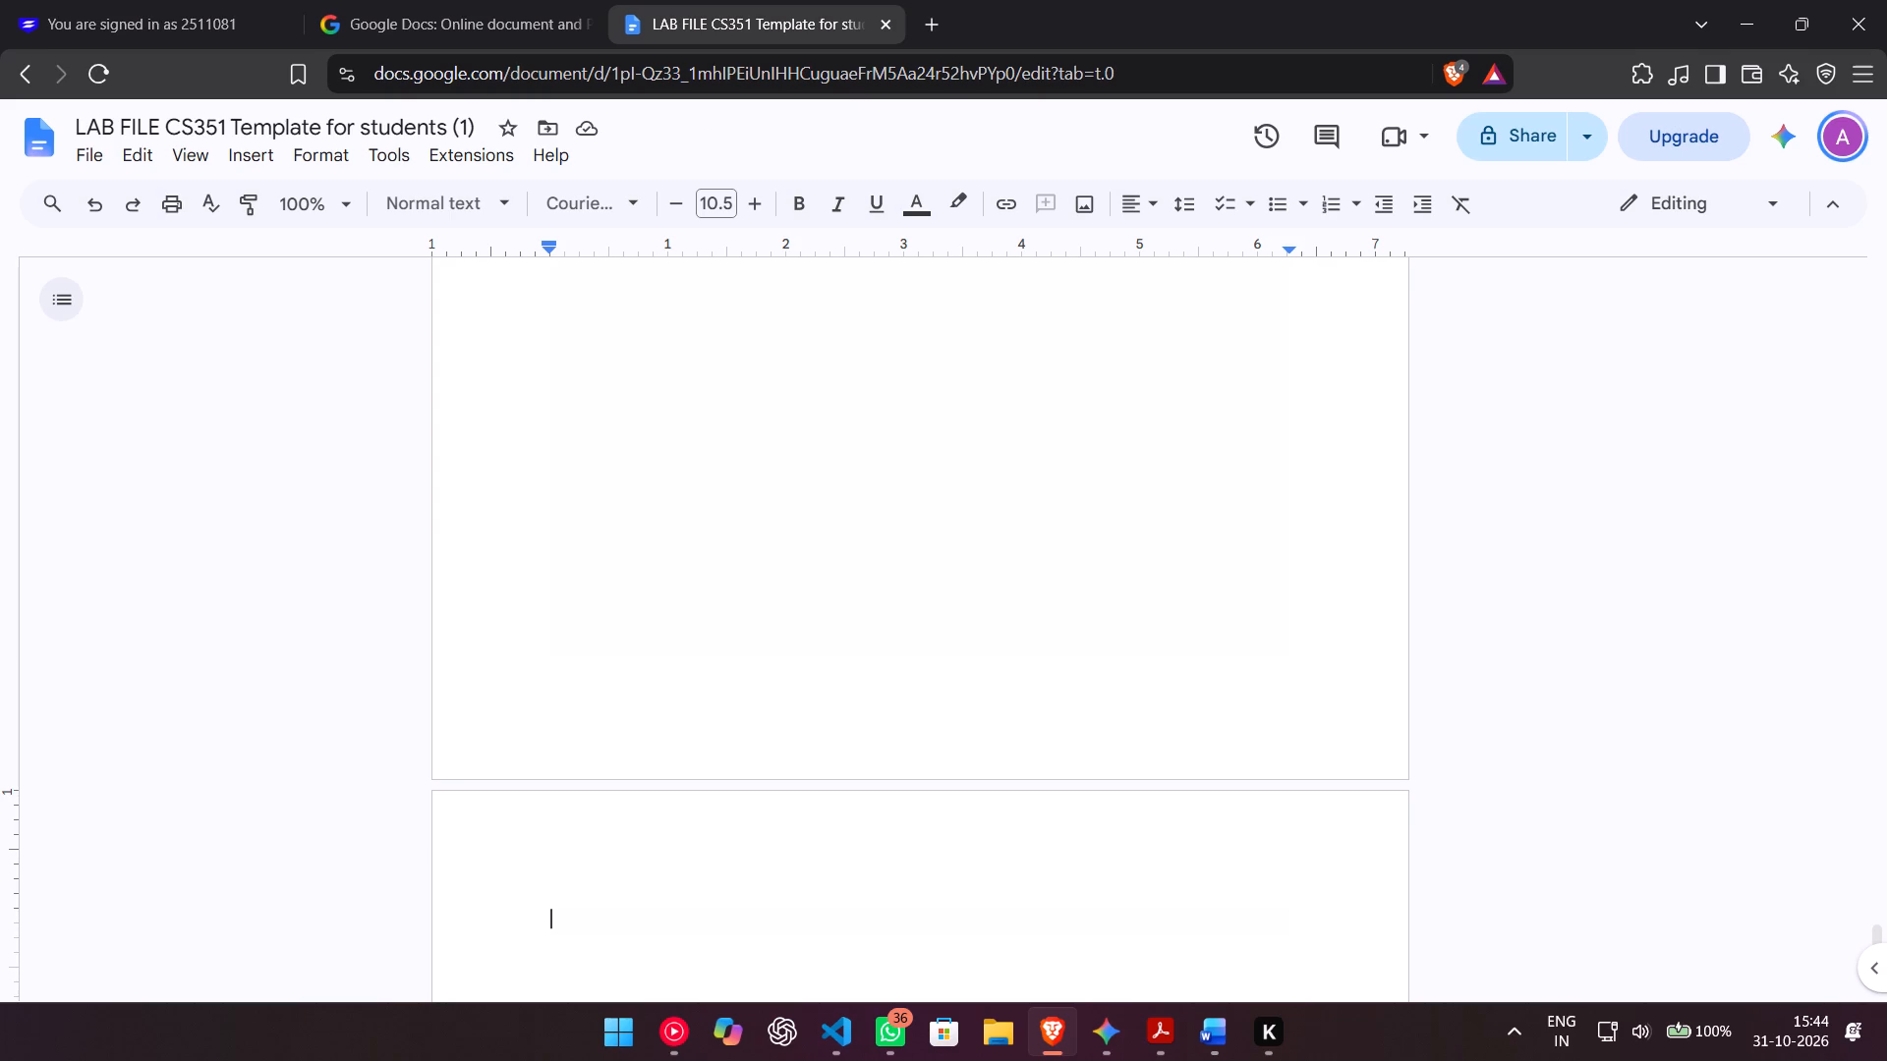
# Switch to YouTube Music, open the player page of the current song Peekaboo, and restart the song from its beginning.
pyautogui.hotkey('alt', 'Tab')
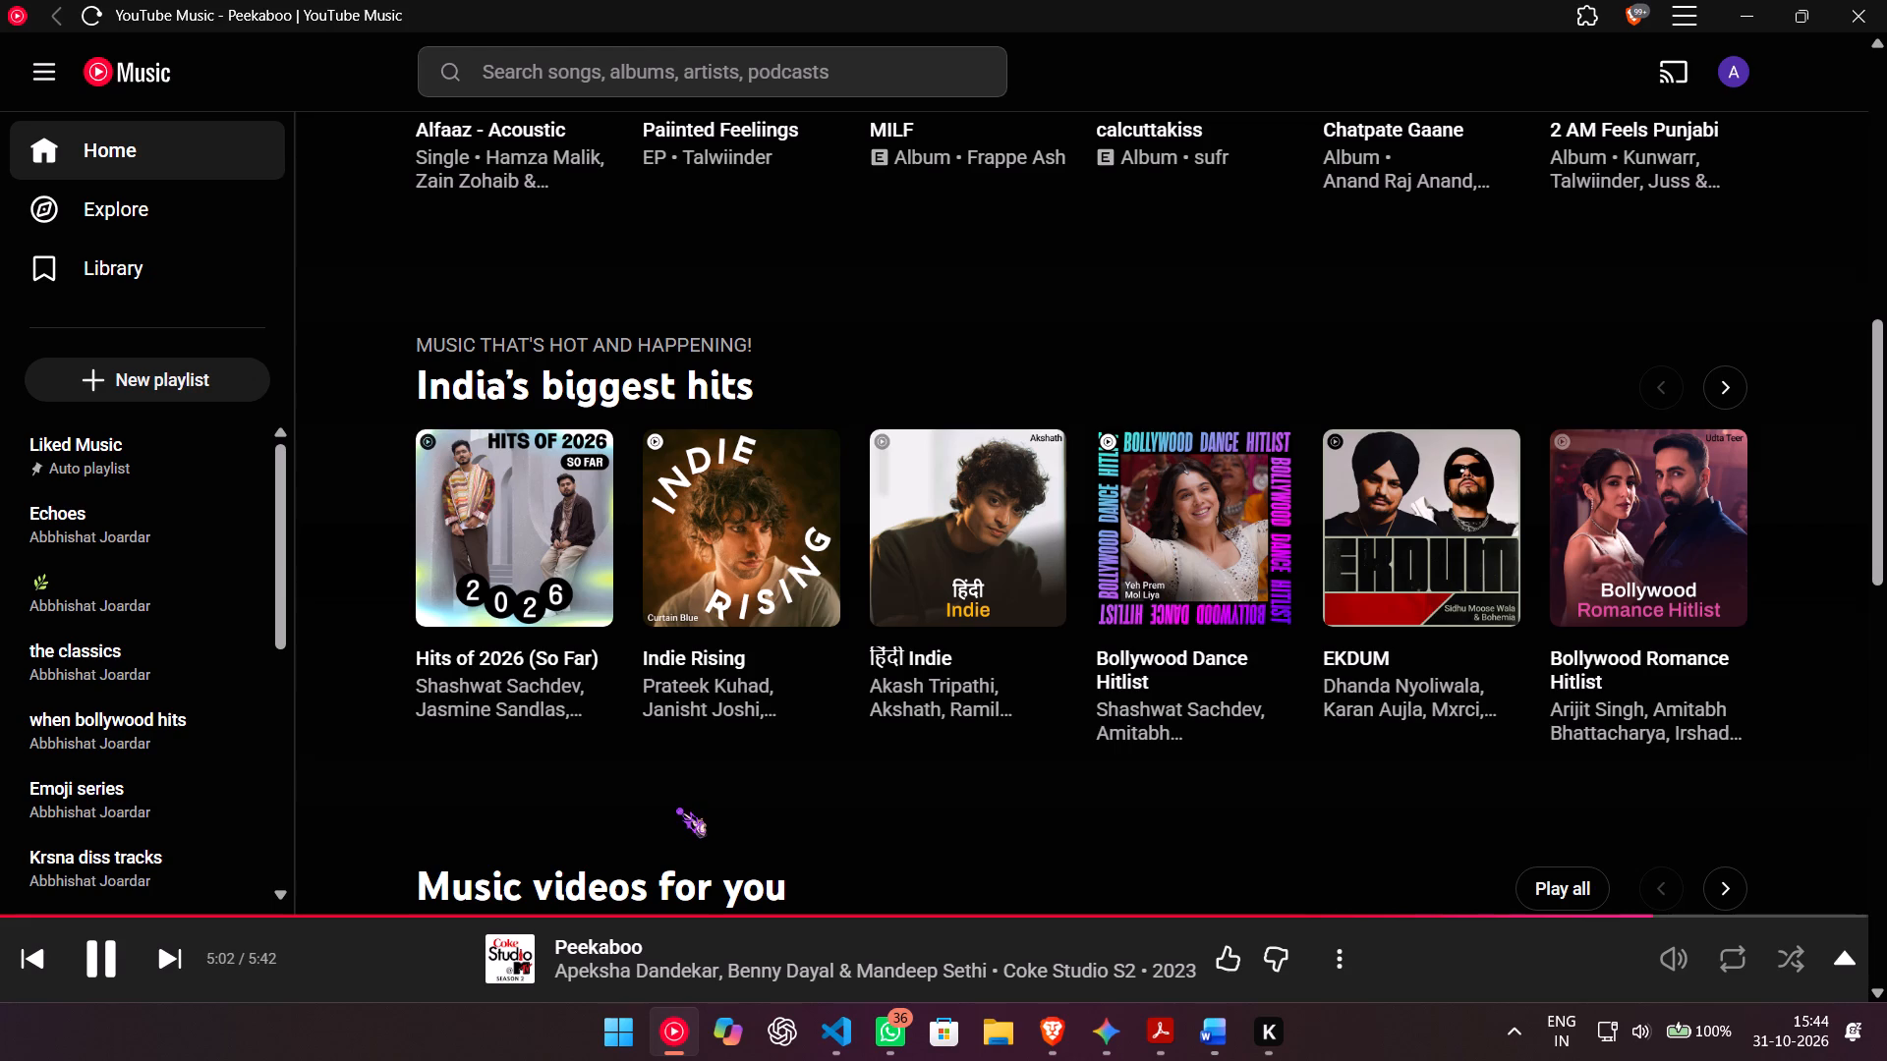
pyautogui.click(1847, 957)
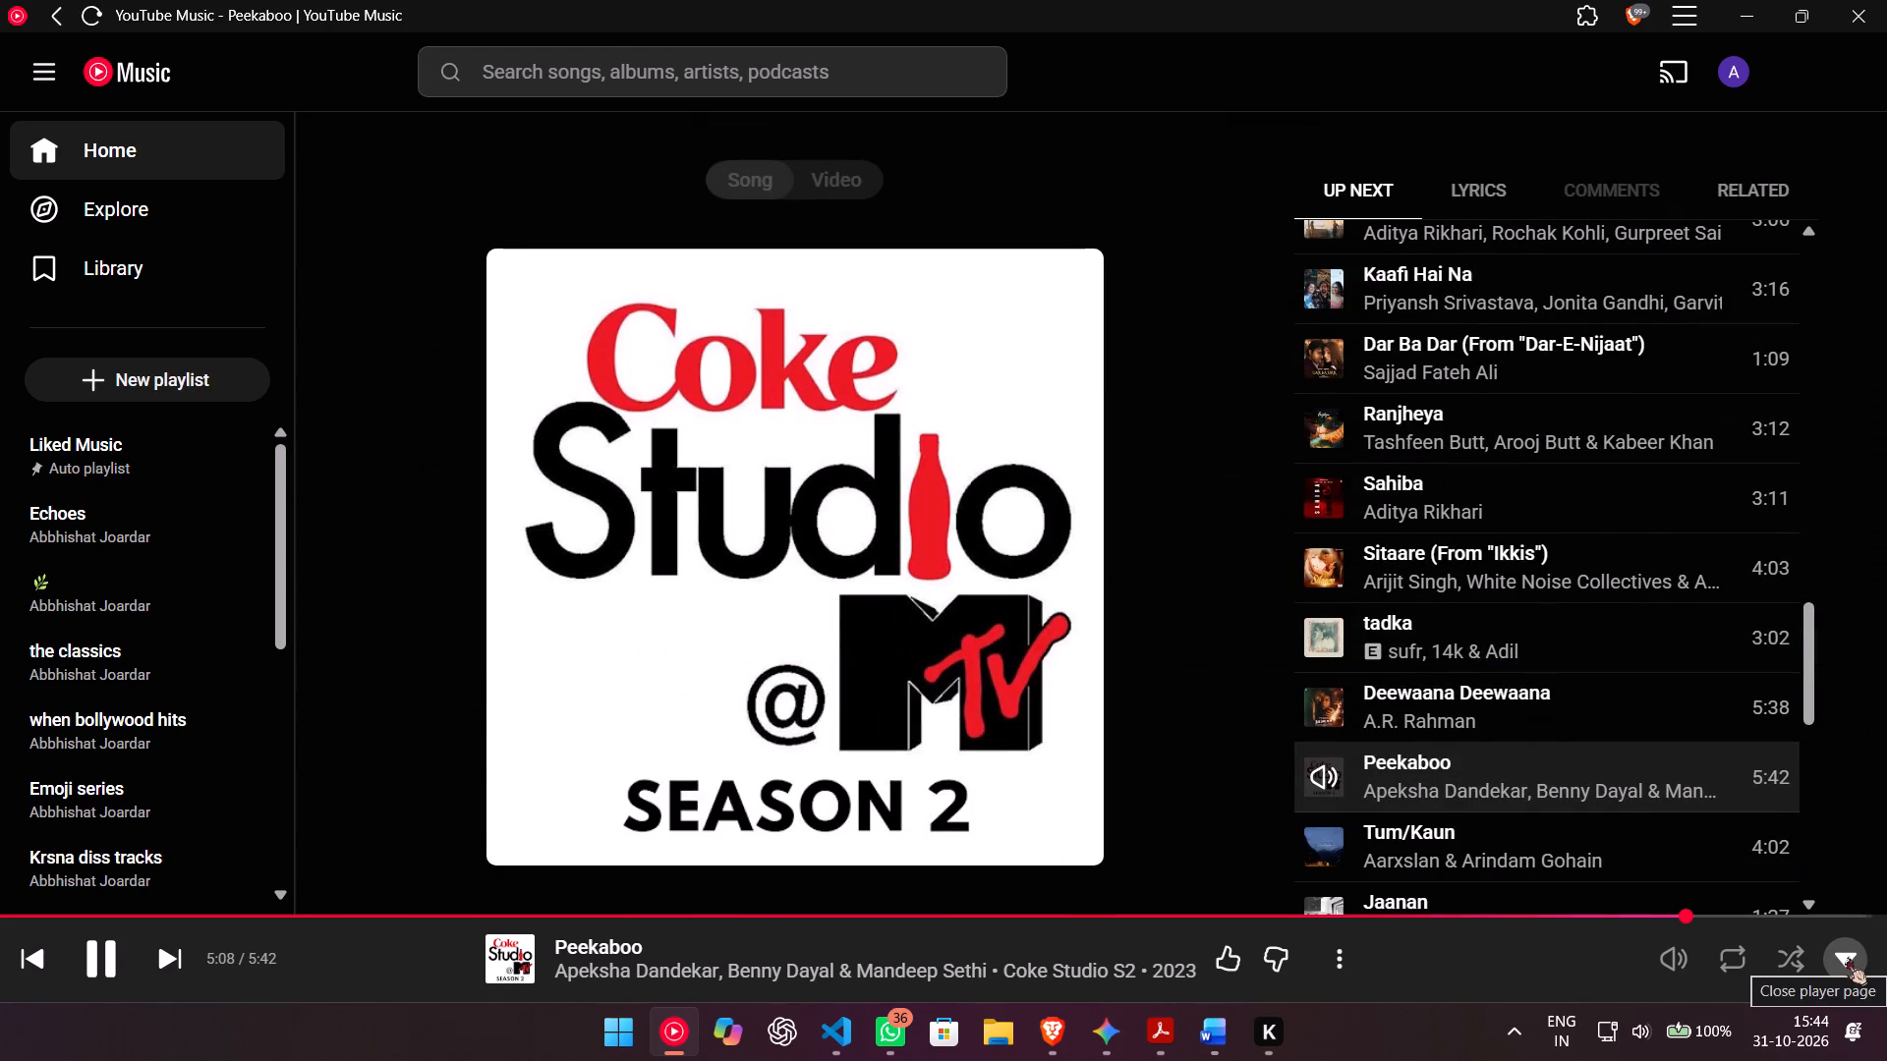
pyautogui.hotkey('alt', 'Tab')
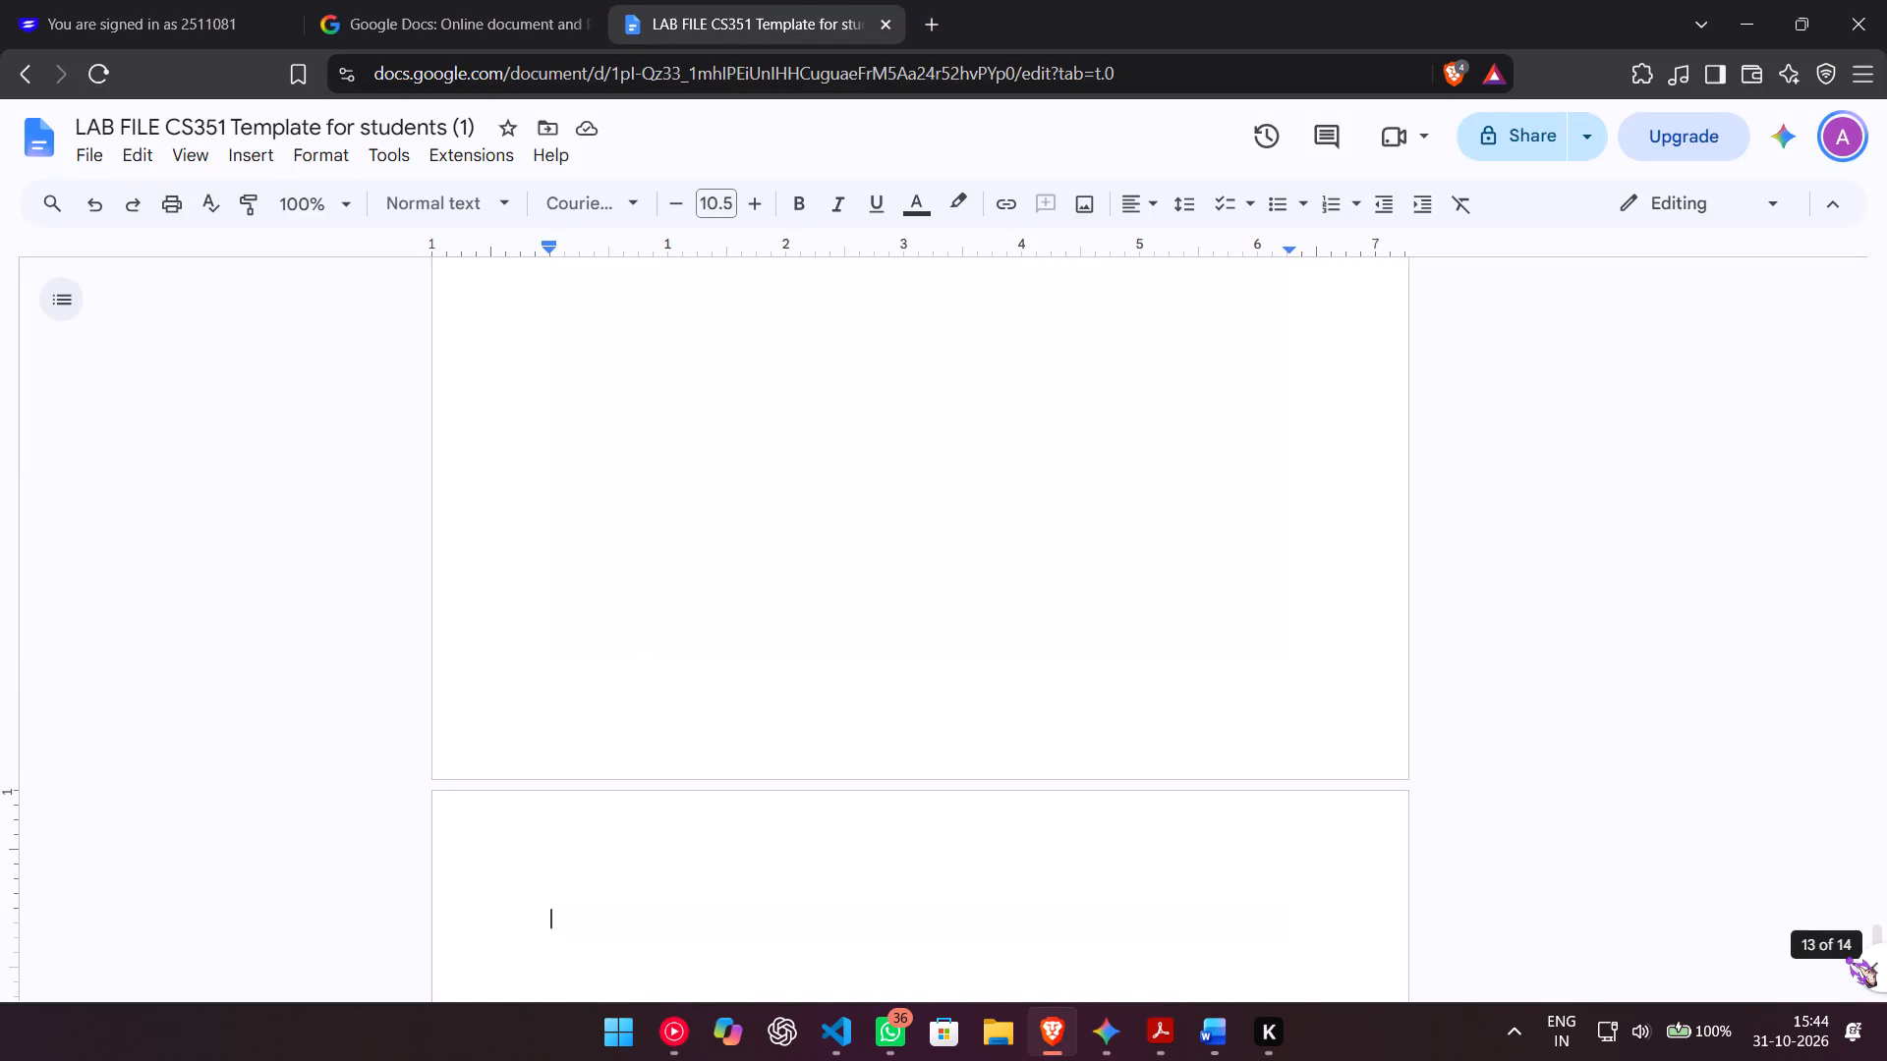
pyautogui.hotkey('alt', 'Tab')
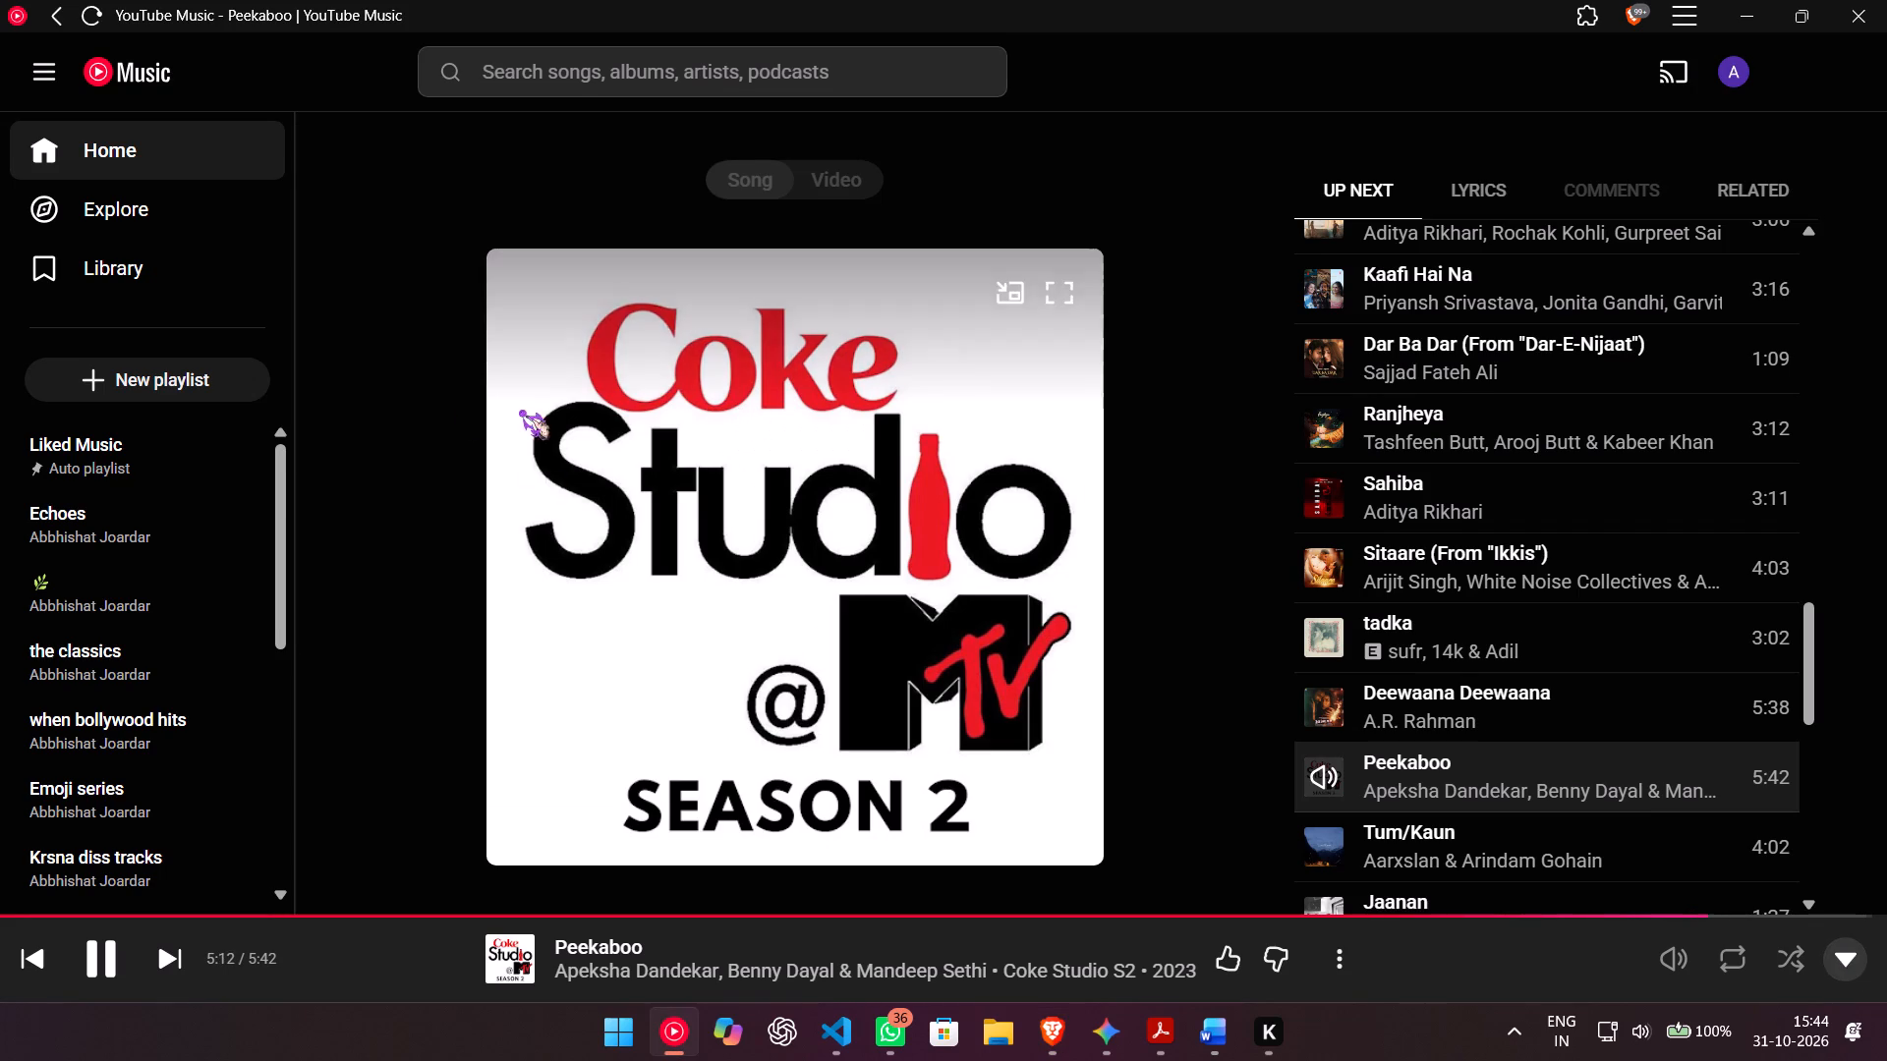
pyautogui.moveTo(38, 909); pyautogui.dragTo(0, 906)
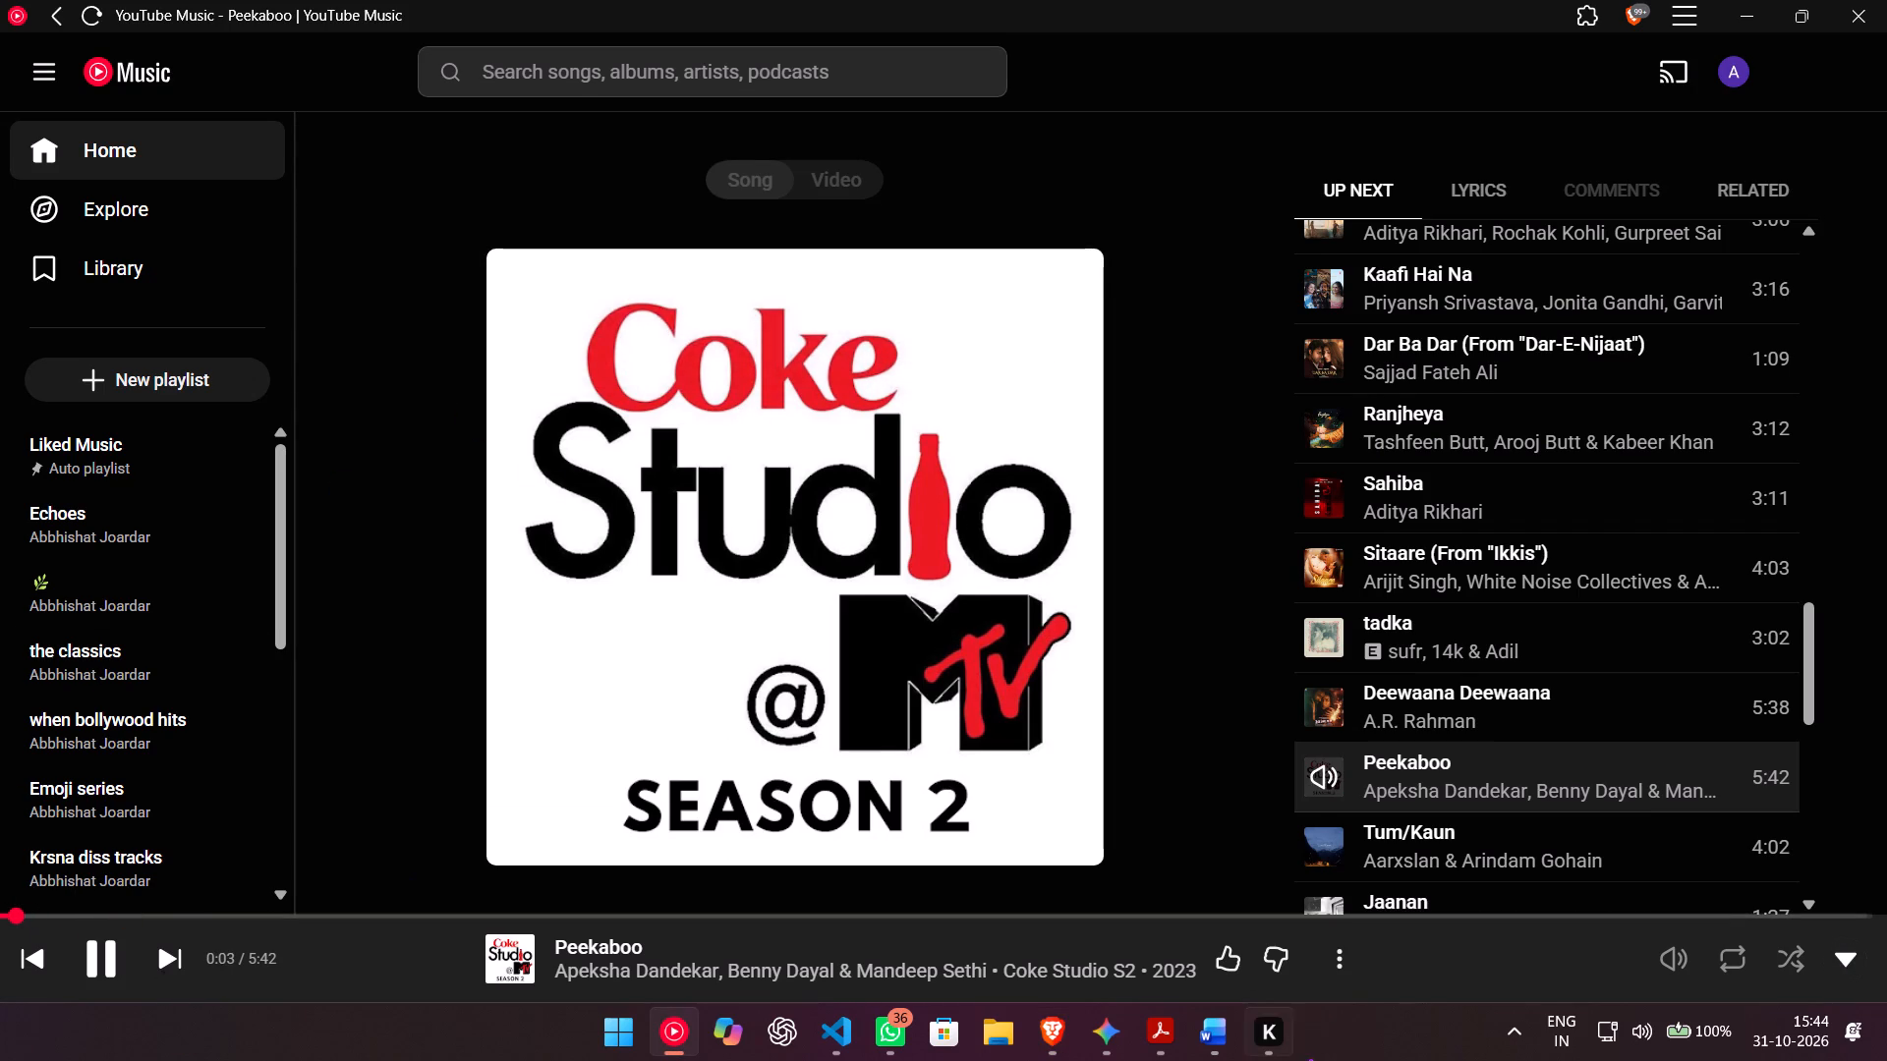
# Raise both the system volume and the YouTube Music player volume to maximum.
pyautogui.click(1712, 1025)
pyautogui.moveTo(1749, 879); pyautogui.dragTo(1800, 879)
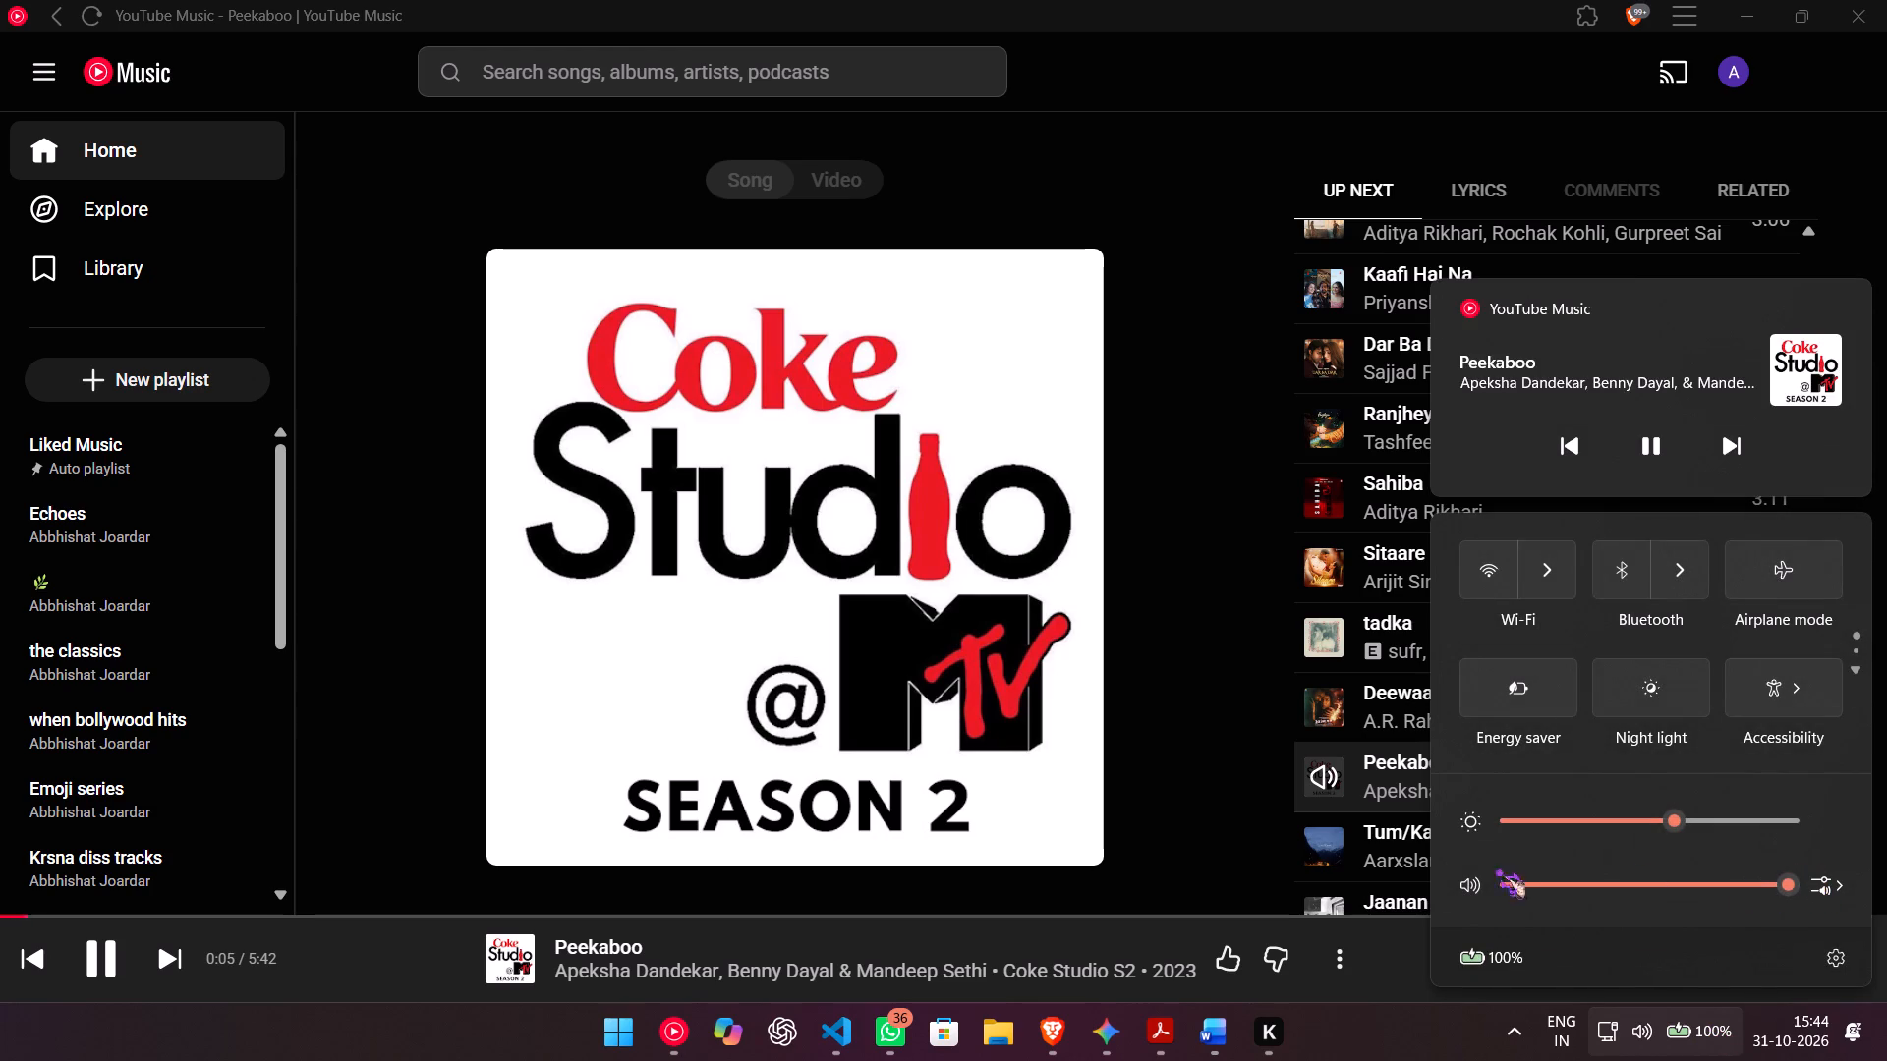
pyautogui.click(1206, 819)
pyautogui.click(1656, 958)
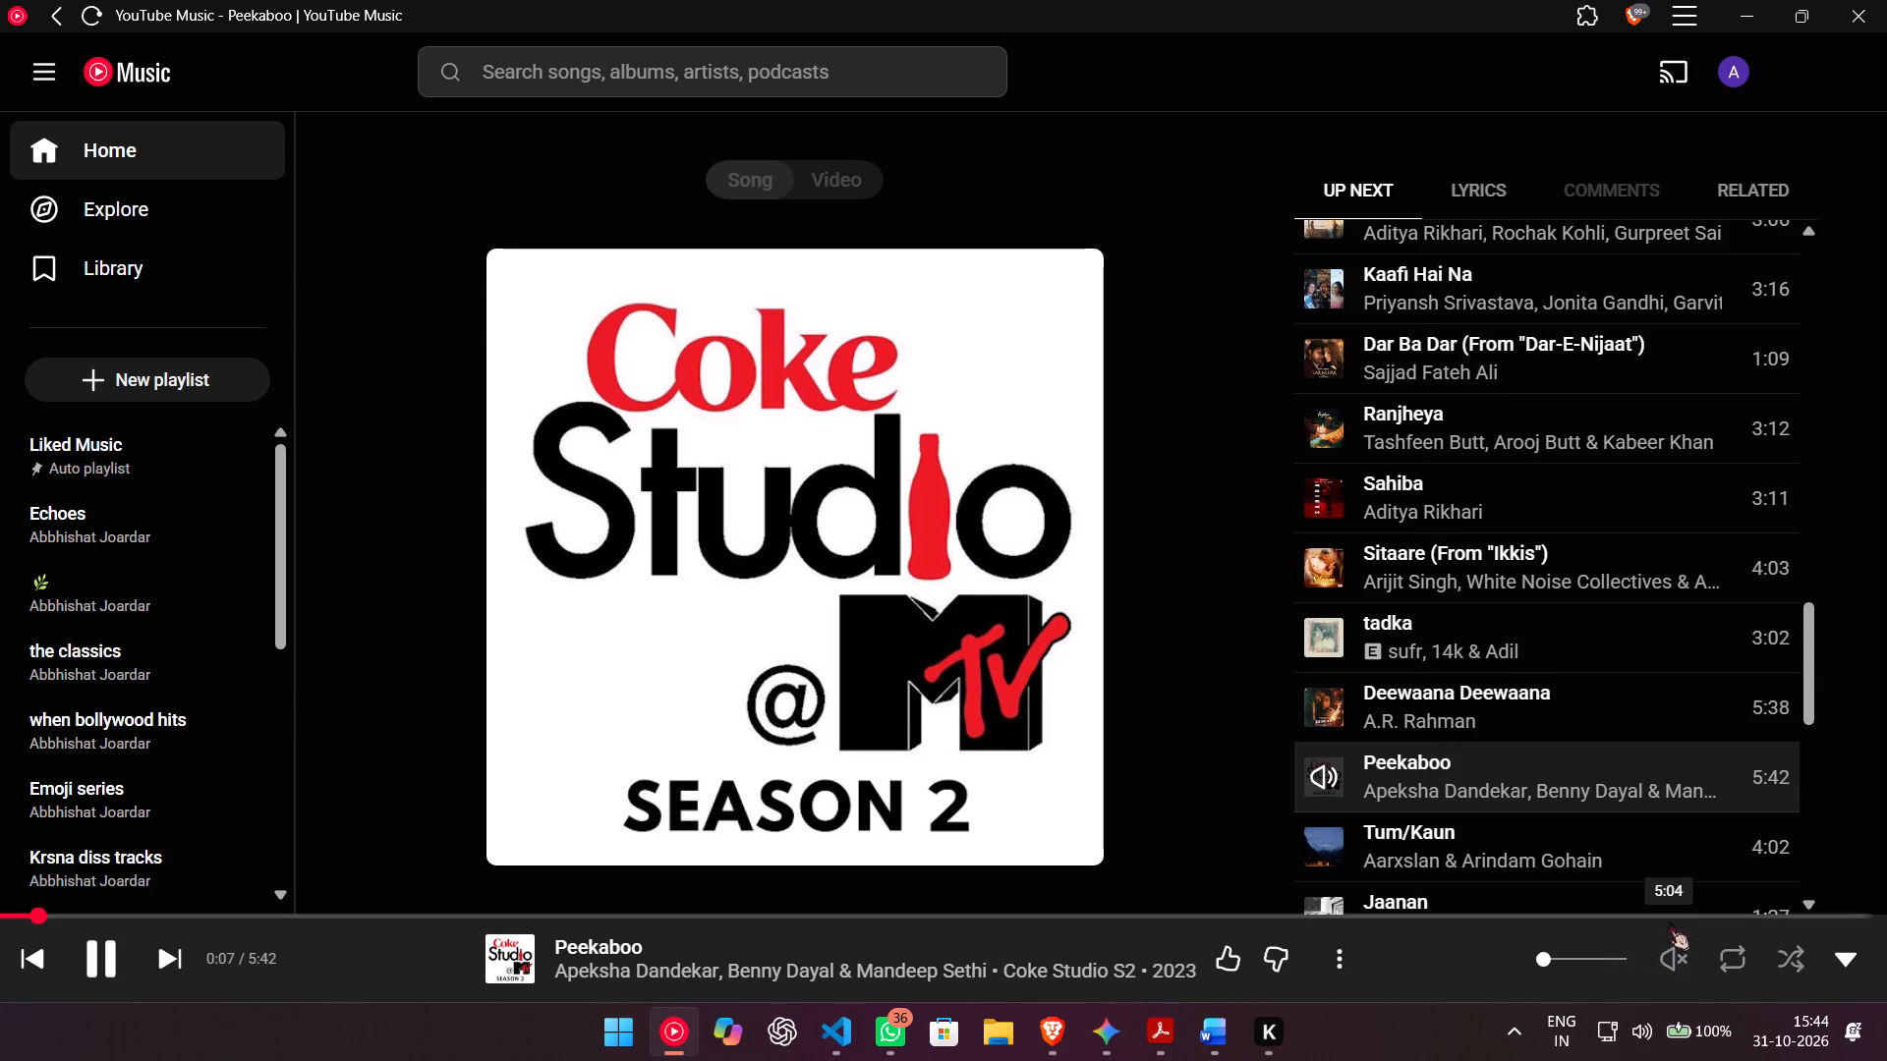
pyautogui.moveTo(1603, 951); pyautogui.dragTo(1657, 951)
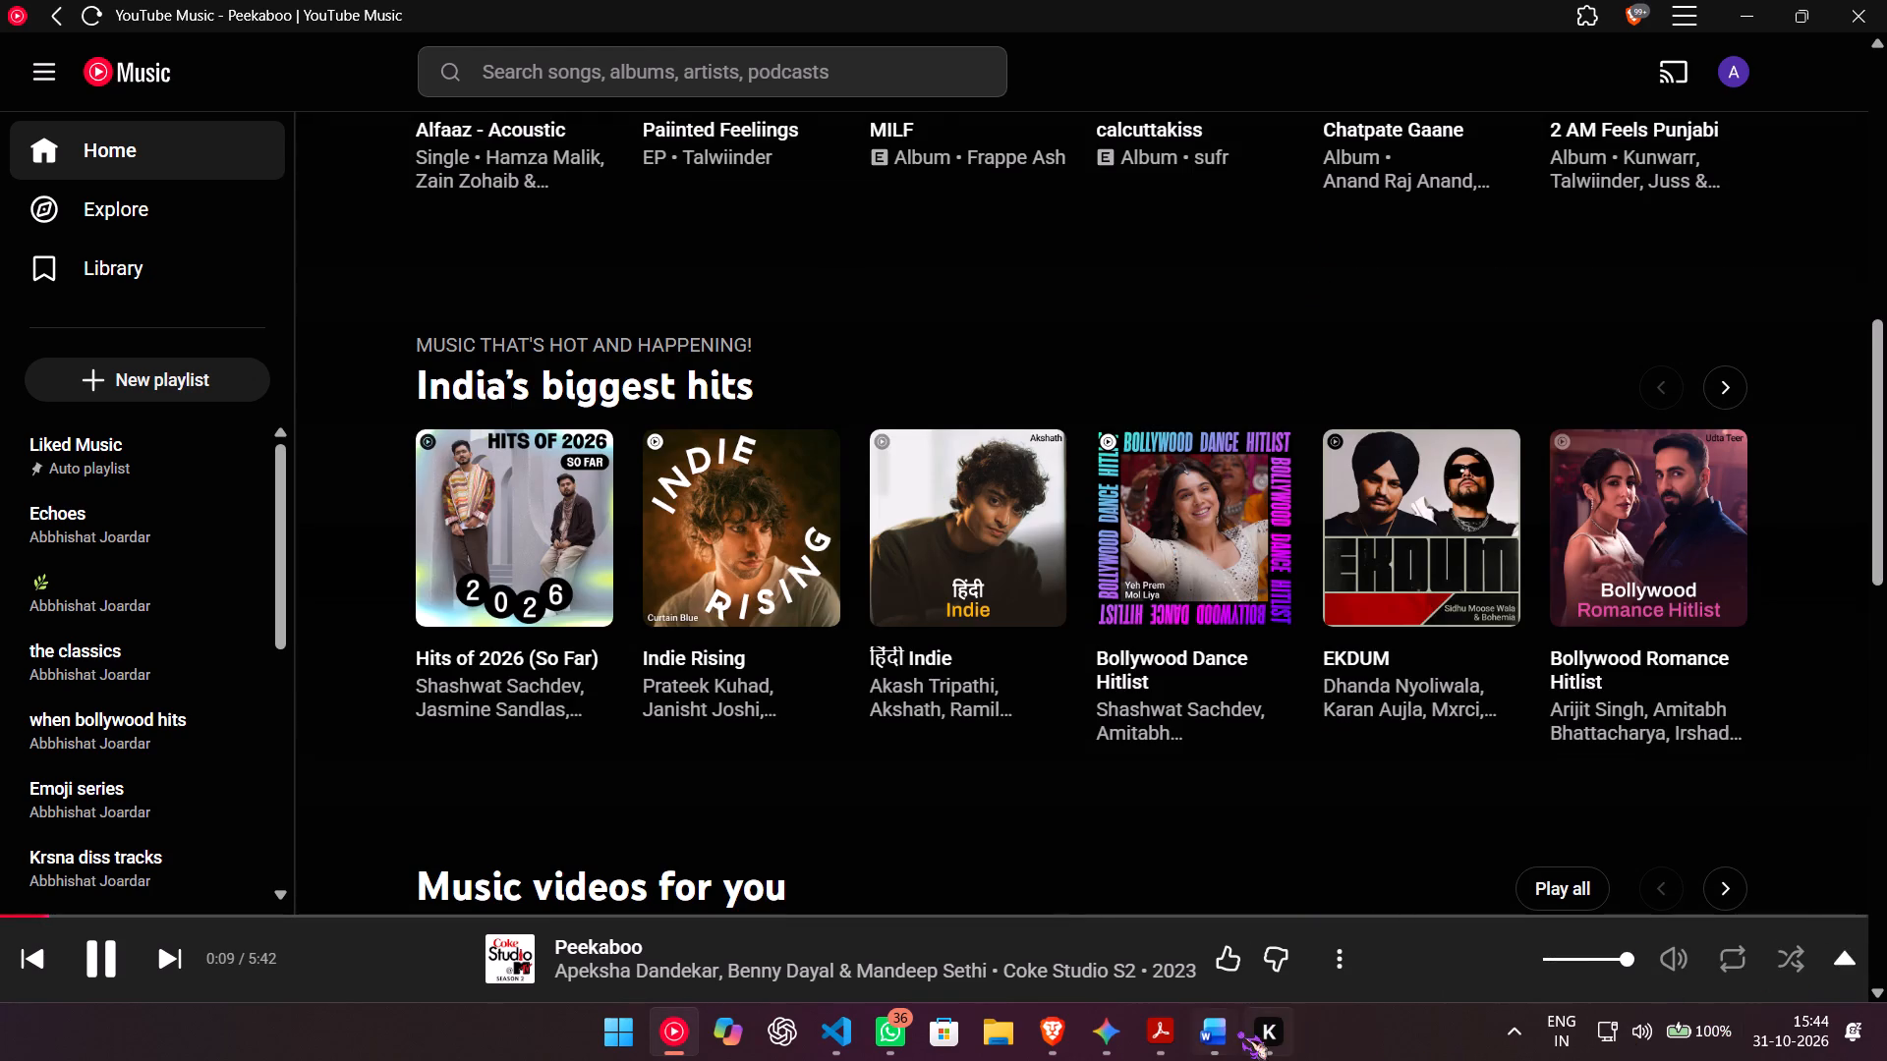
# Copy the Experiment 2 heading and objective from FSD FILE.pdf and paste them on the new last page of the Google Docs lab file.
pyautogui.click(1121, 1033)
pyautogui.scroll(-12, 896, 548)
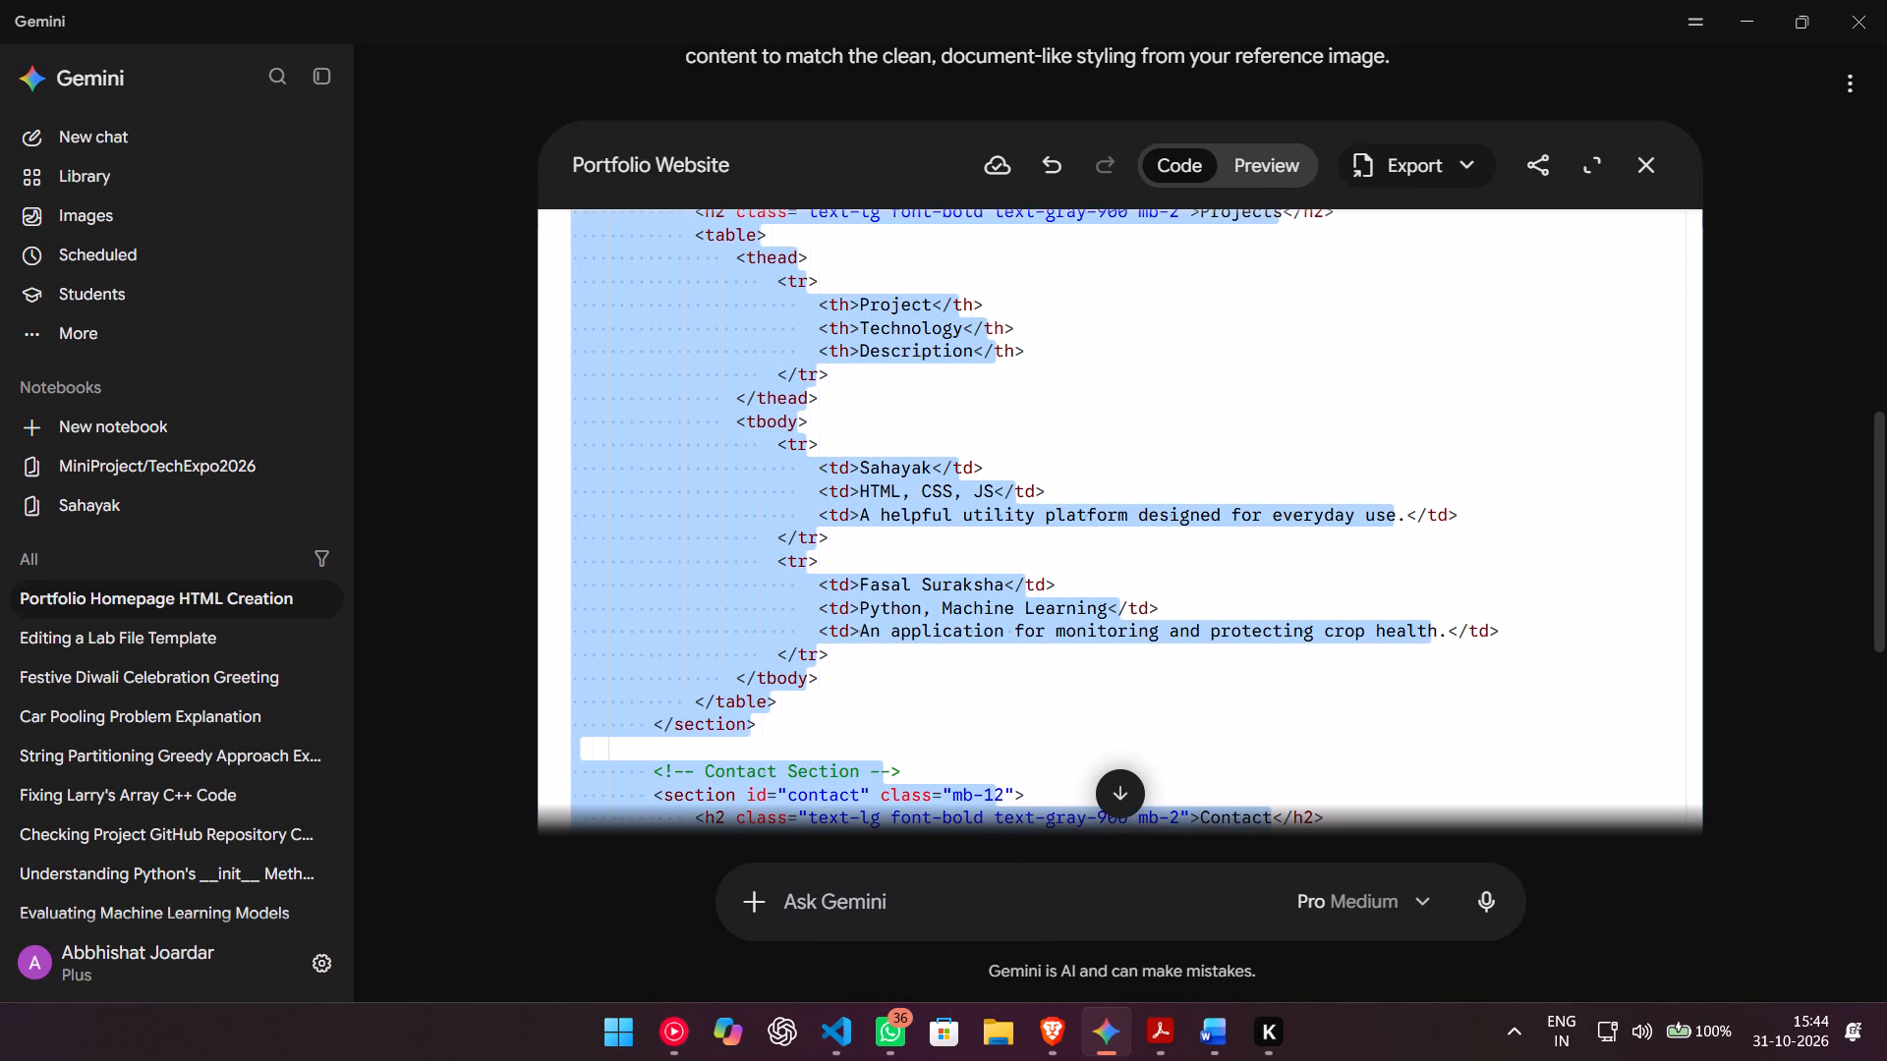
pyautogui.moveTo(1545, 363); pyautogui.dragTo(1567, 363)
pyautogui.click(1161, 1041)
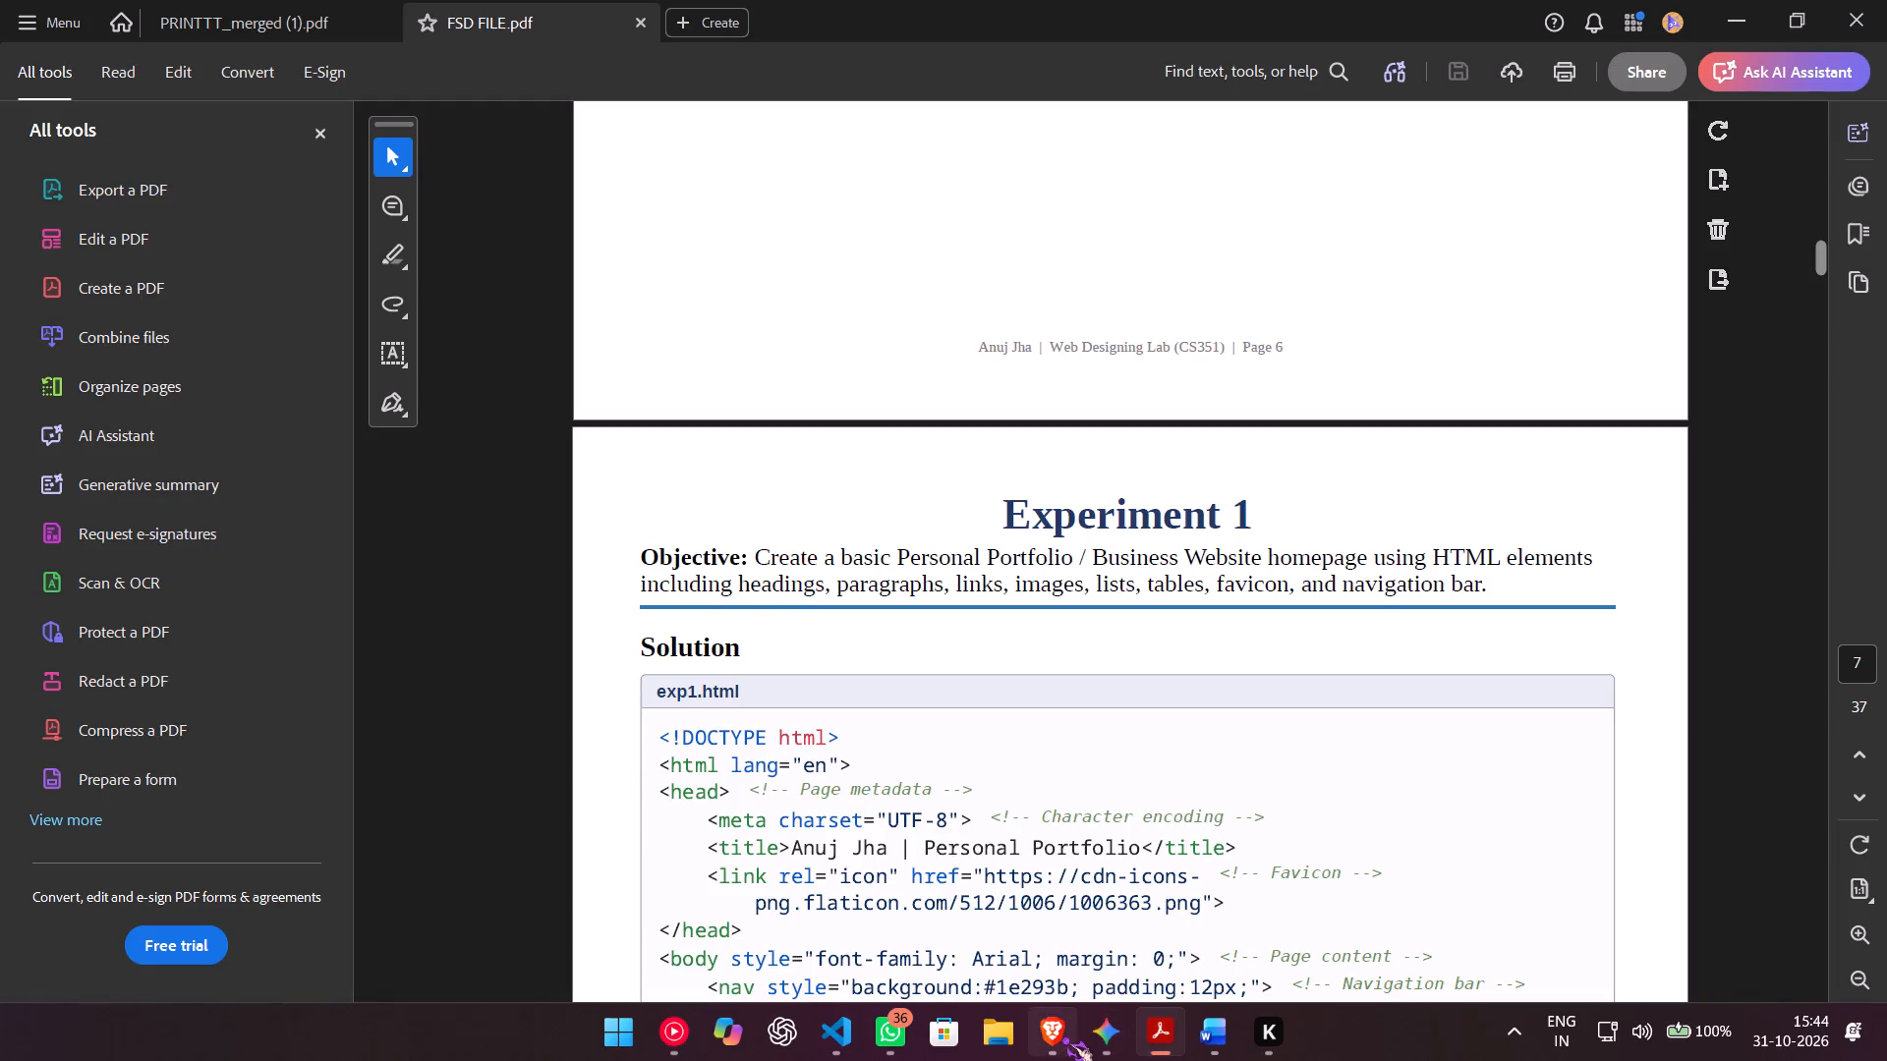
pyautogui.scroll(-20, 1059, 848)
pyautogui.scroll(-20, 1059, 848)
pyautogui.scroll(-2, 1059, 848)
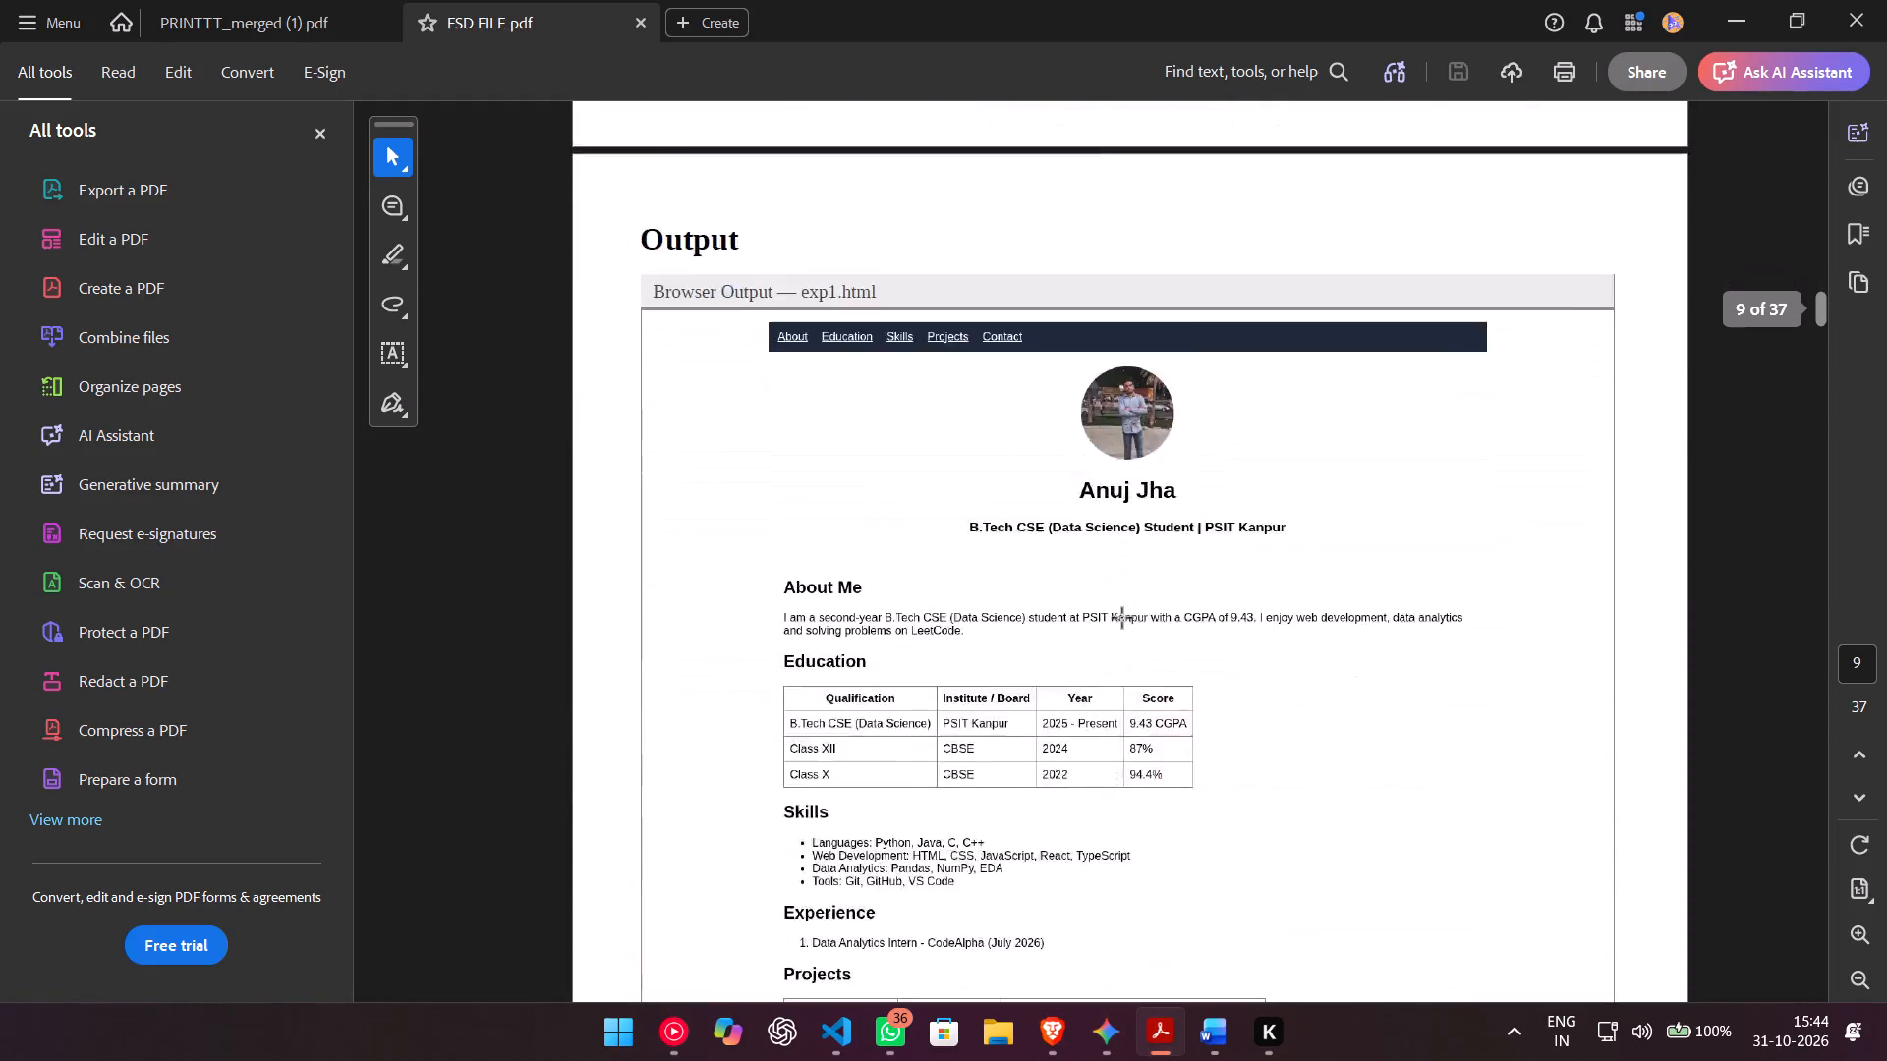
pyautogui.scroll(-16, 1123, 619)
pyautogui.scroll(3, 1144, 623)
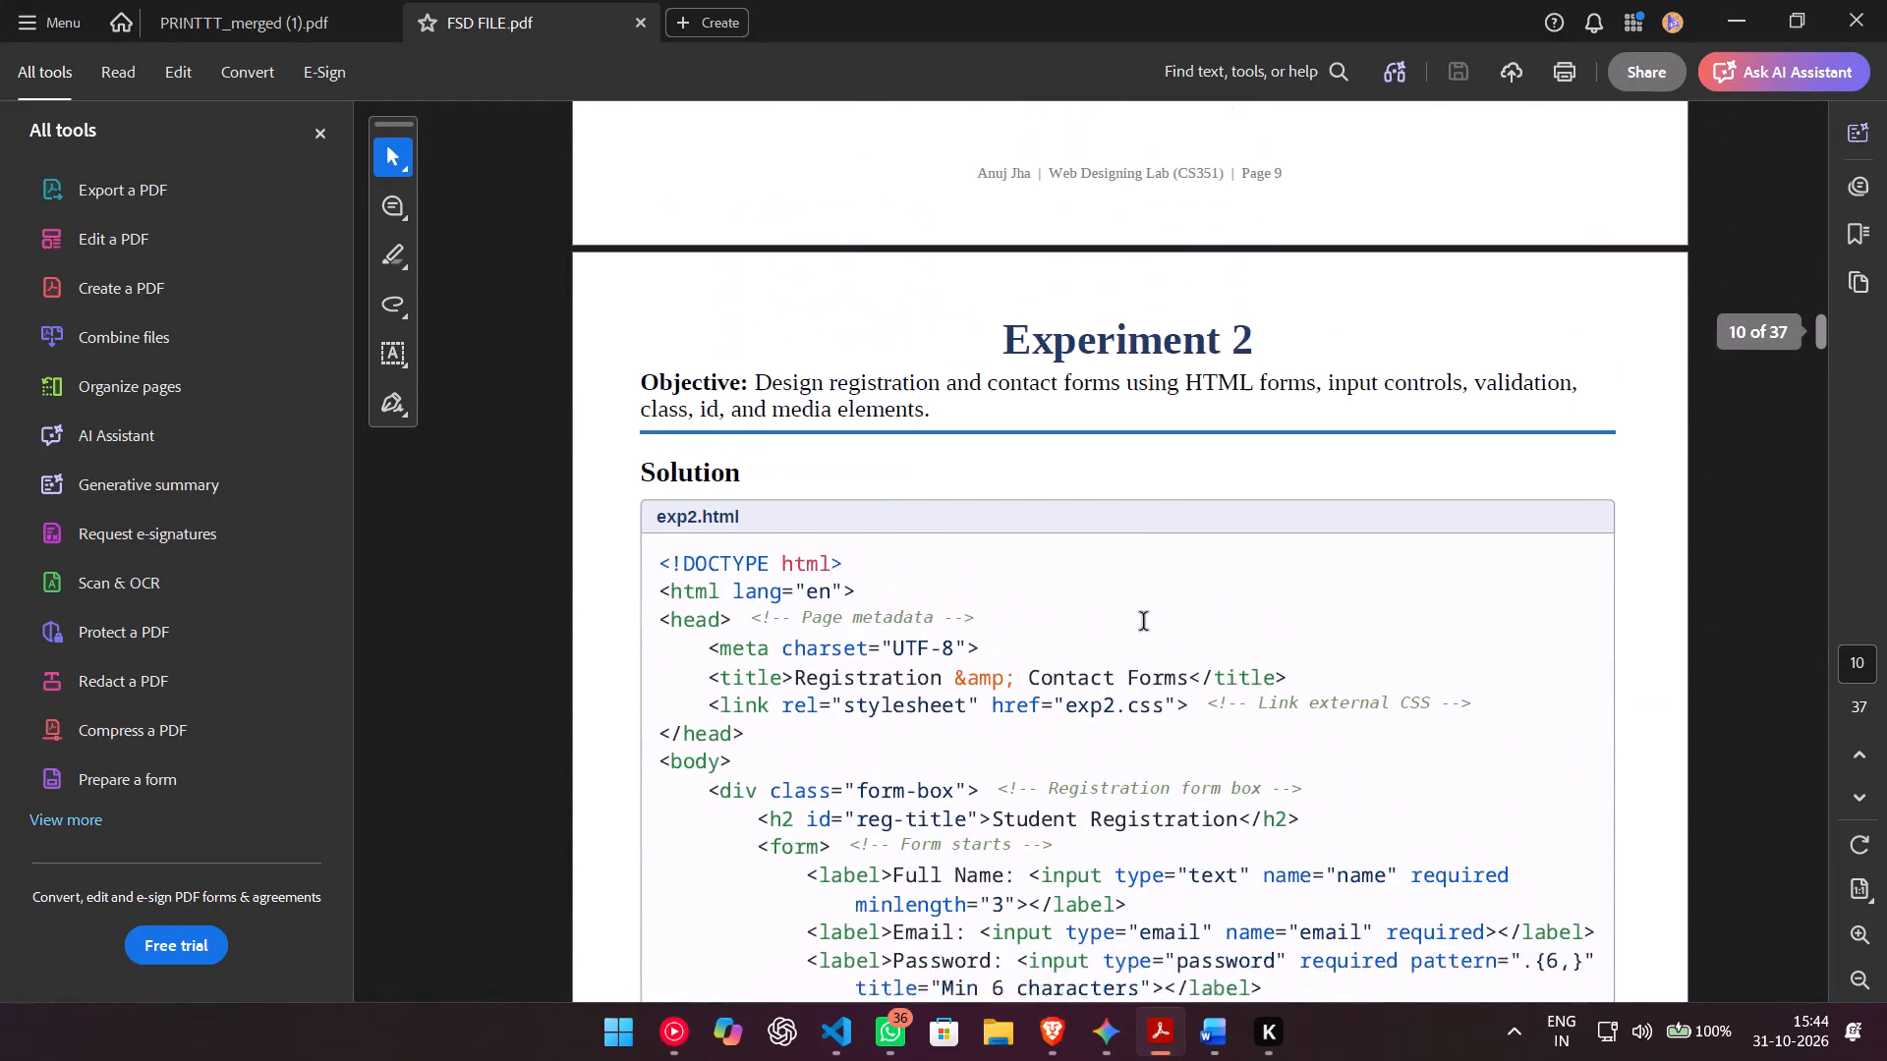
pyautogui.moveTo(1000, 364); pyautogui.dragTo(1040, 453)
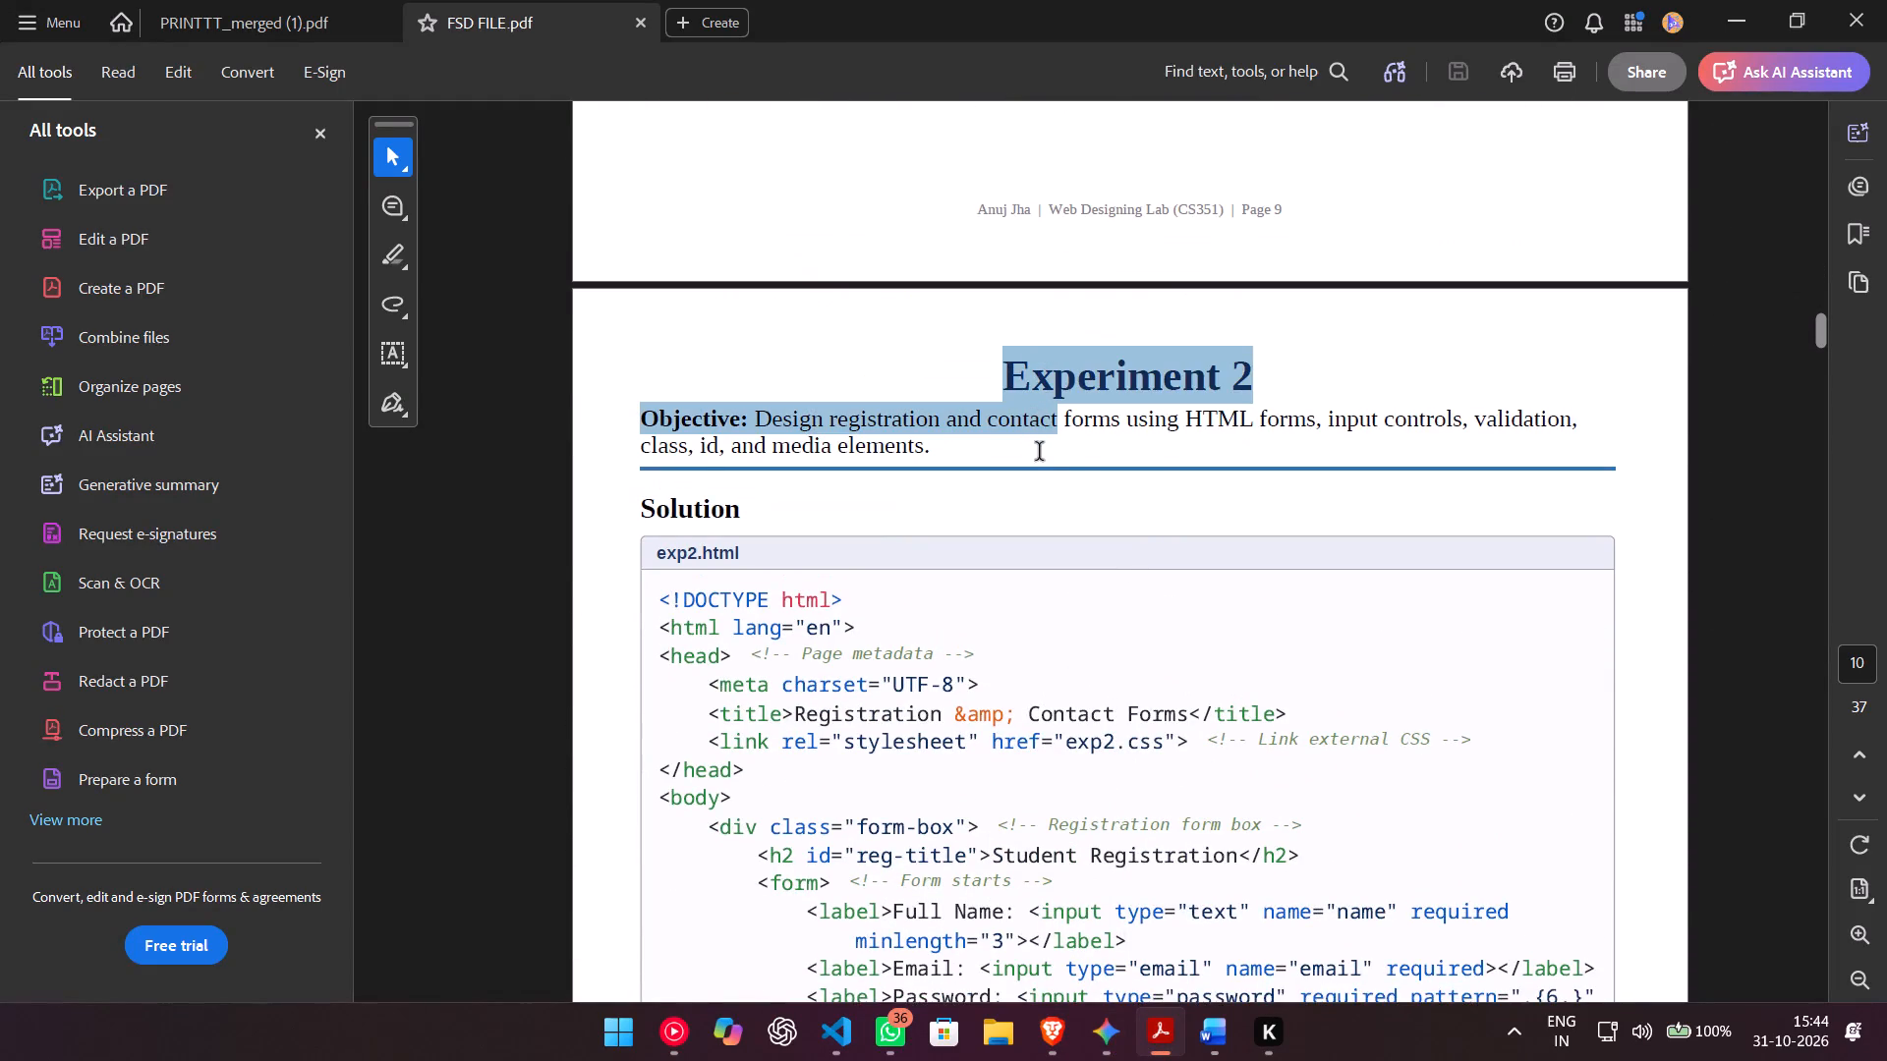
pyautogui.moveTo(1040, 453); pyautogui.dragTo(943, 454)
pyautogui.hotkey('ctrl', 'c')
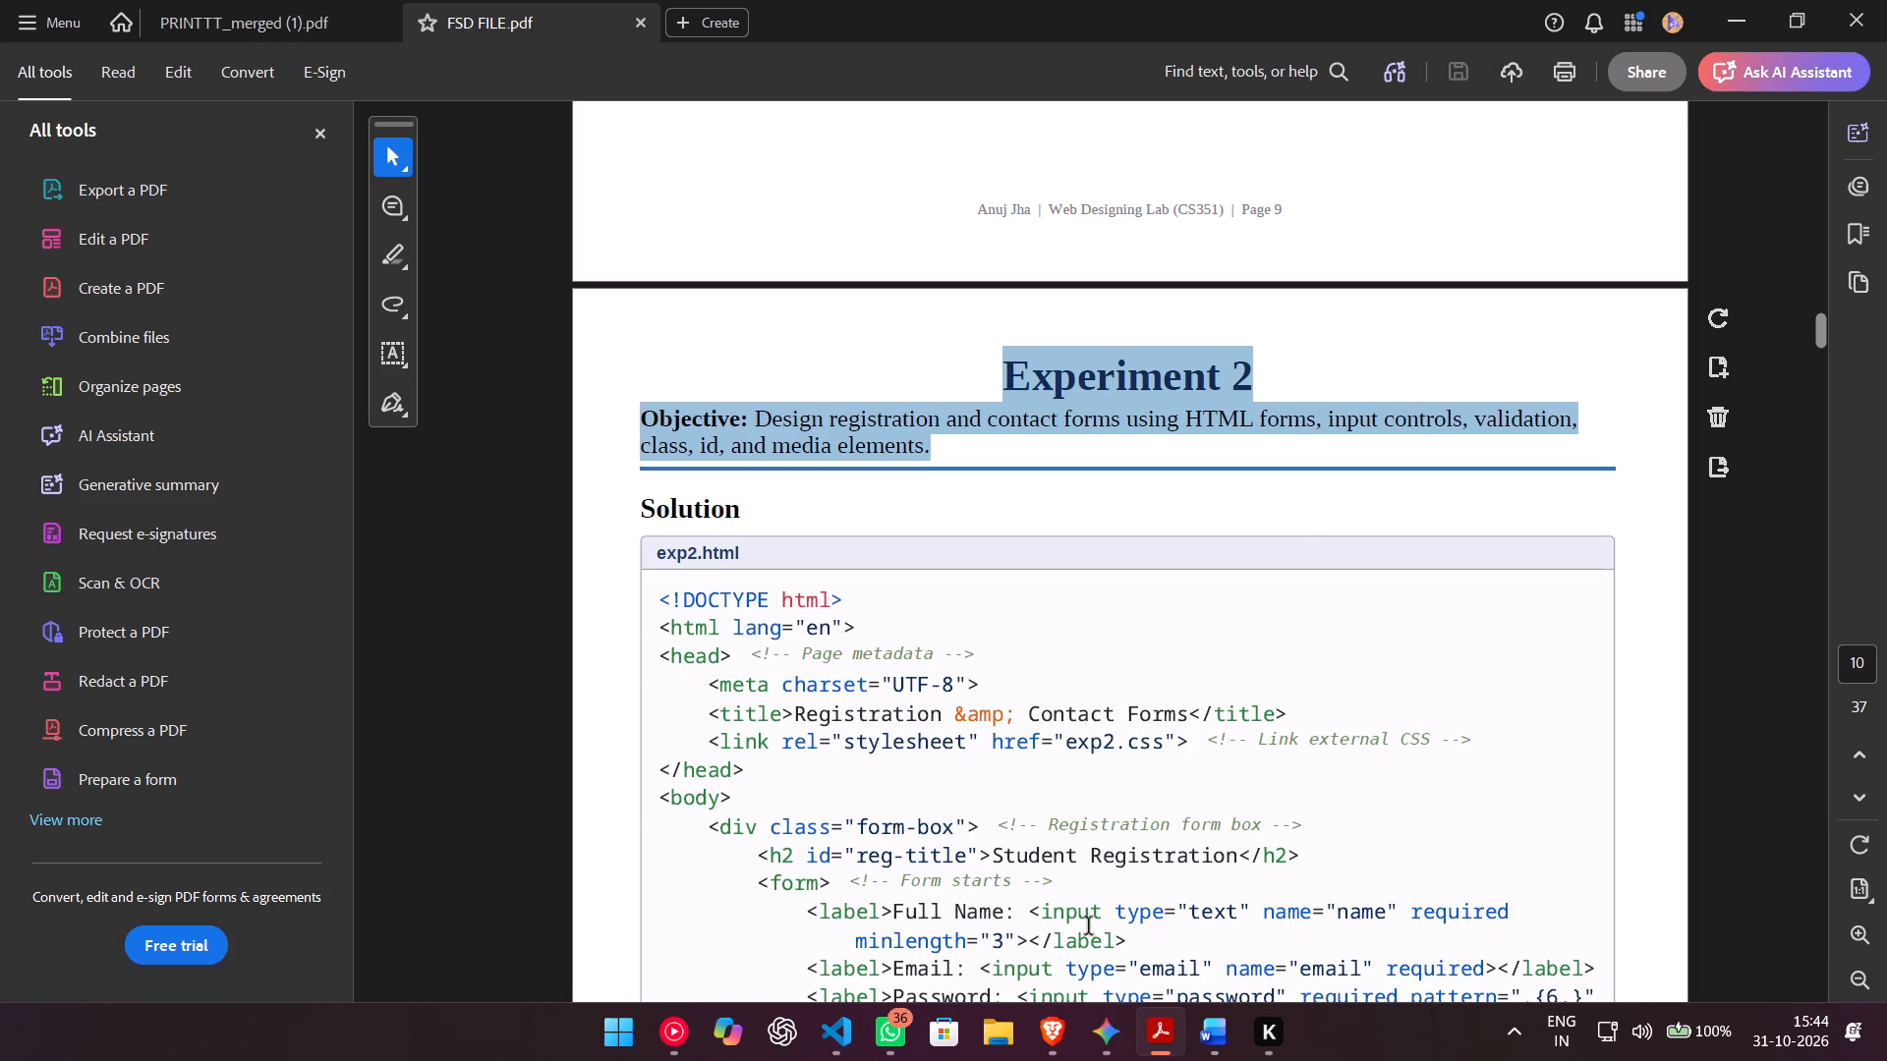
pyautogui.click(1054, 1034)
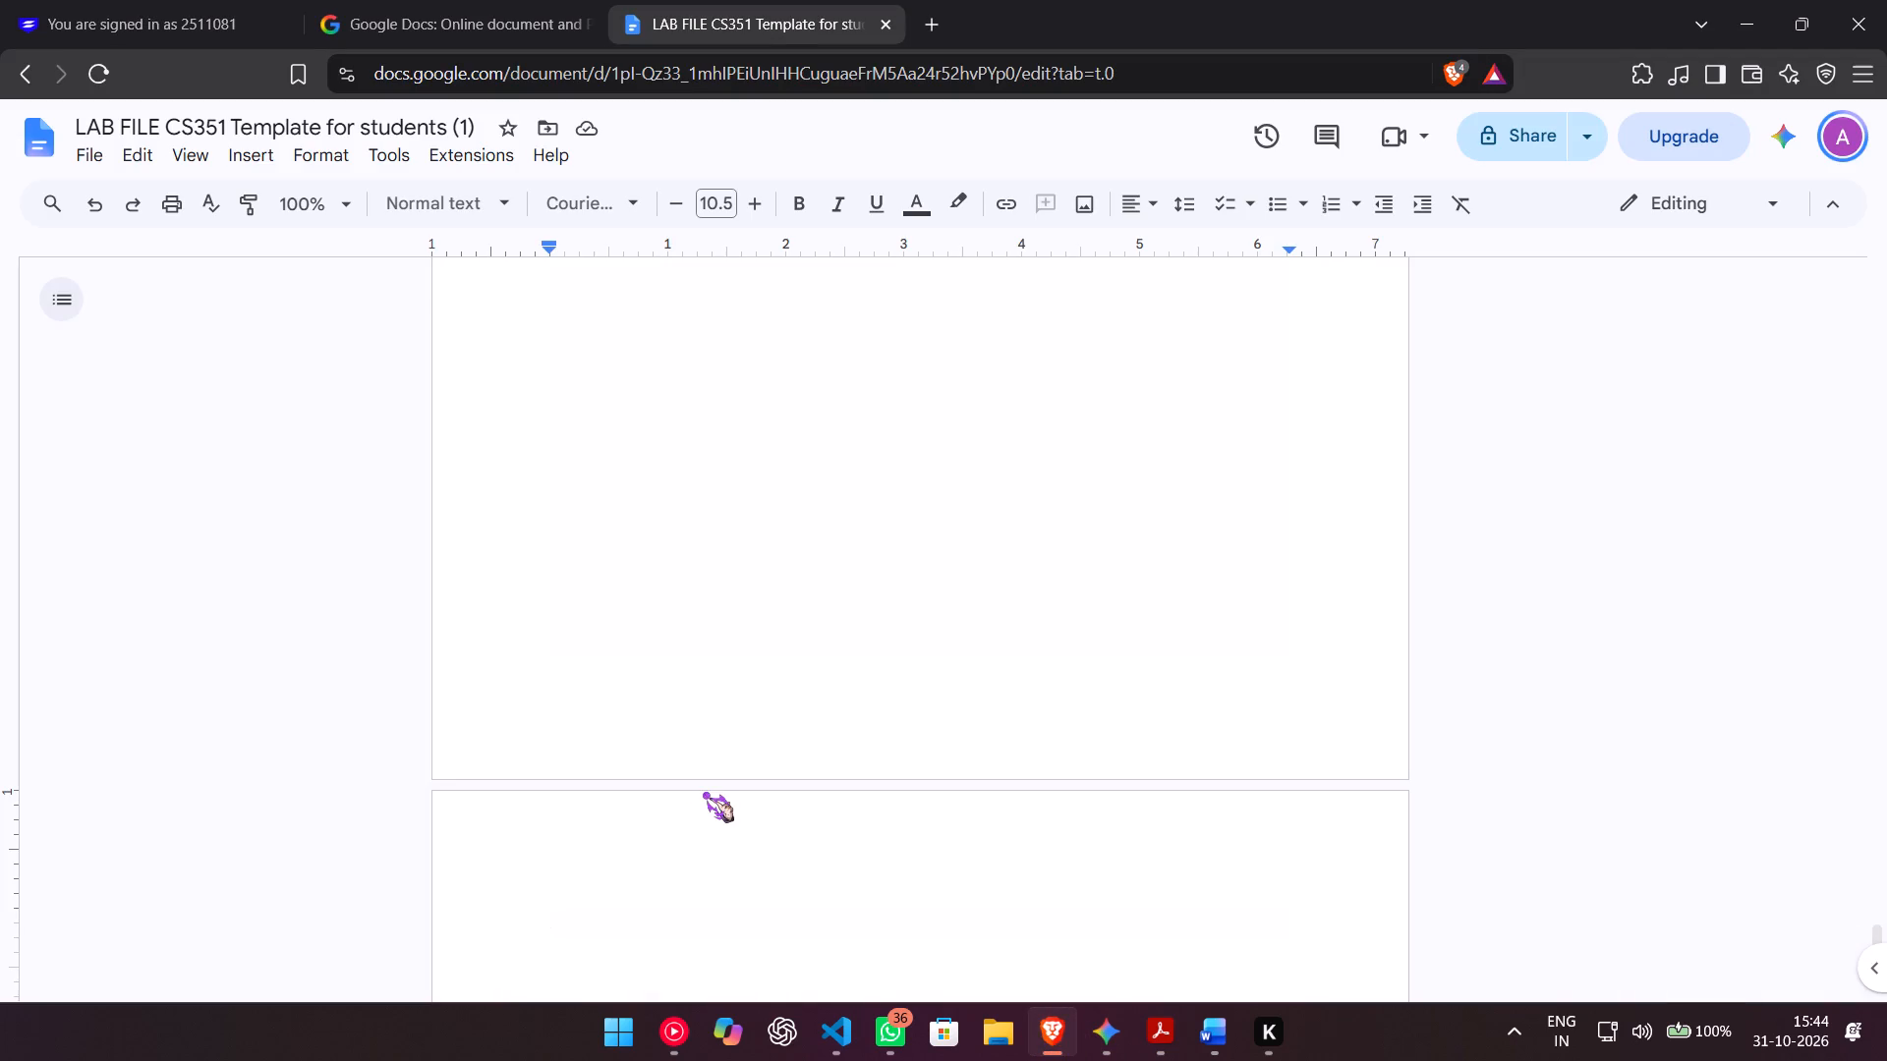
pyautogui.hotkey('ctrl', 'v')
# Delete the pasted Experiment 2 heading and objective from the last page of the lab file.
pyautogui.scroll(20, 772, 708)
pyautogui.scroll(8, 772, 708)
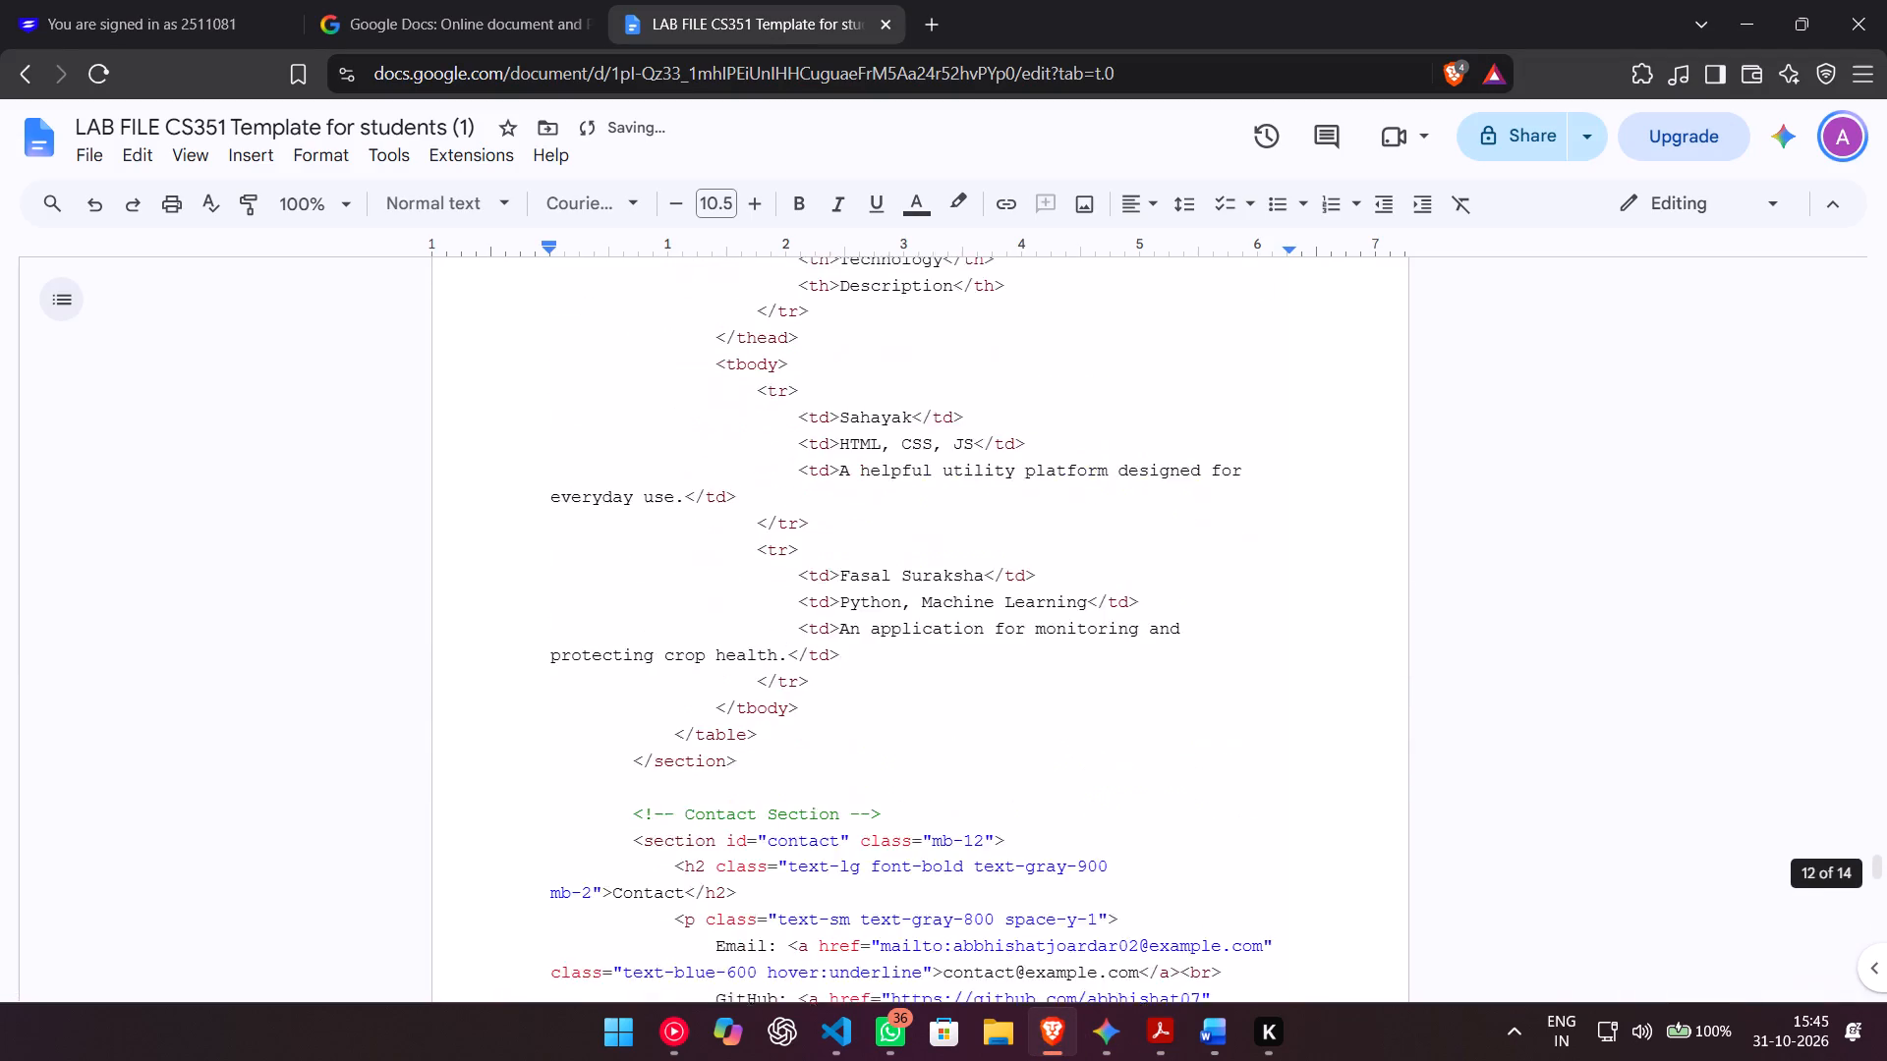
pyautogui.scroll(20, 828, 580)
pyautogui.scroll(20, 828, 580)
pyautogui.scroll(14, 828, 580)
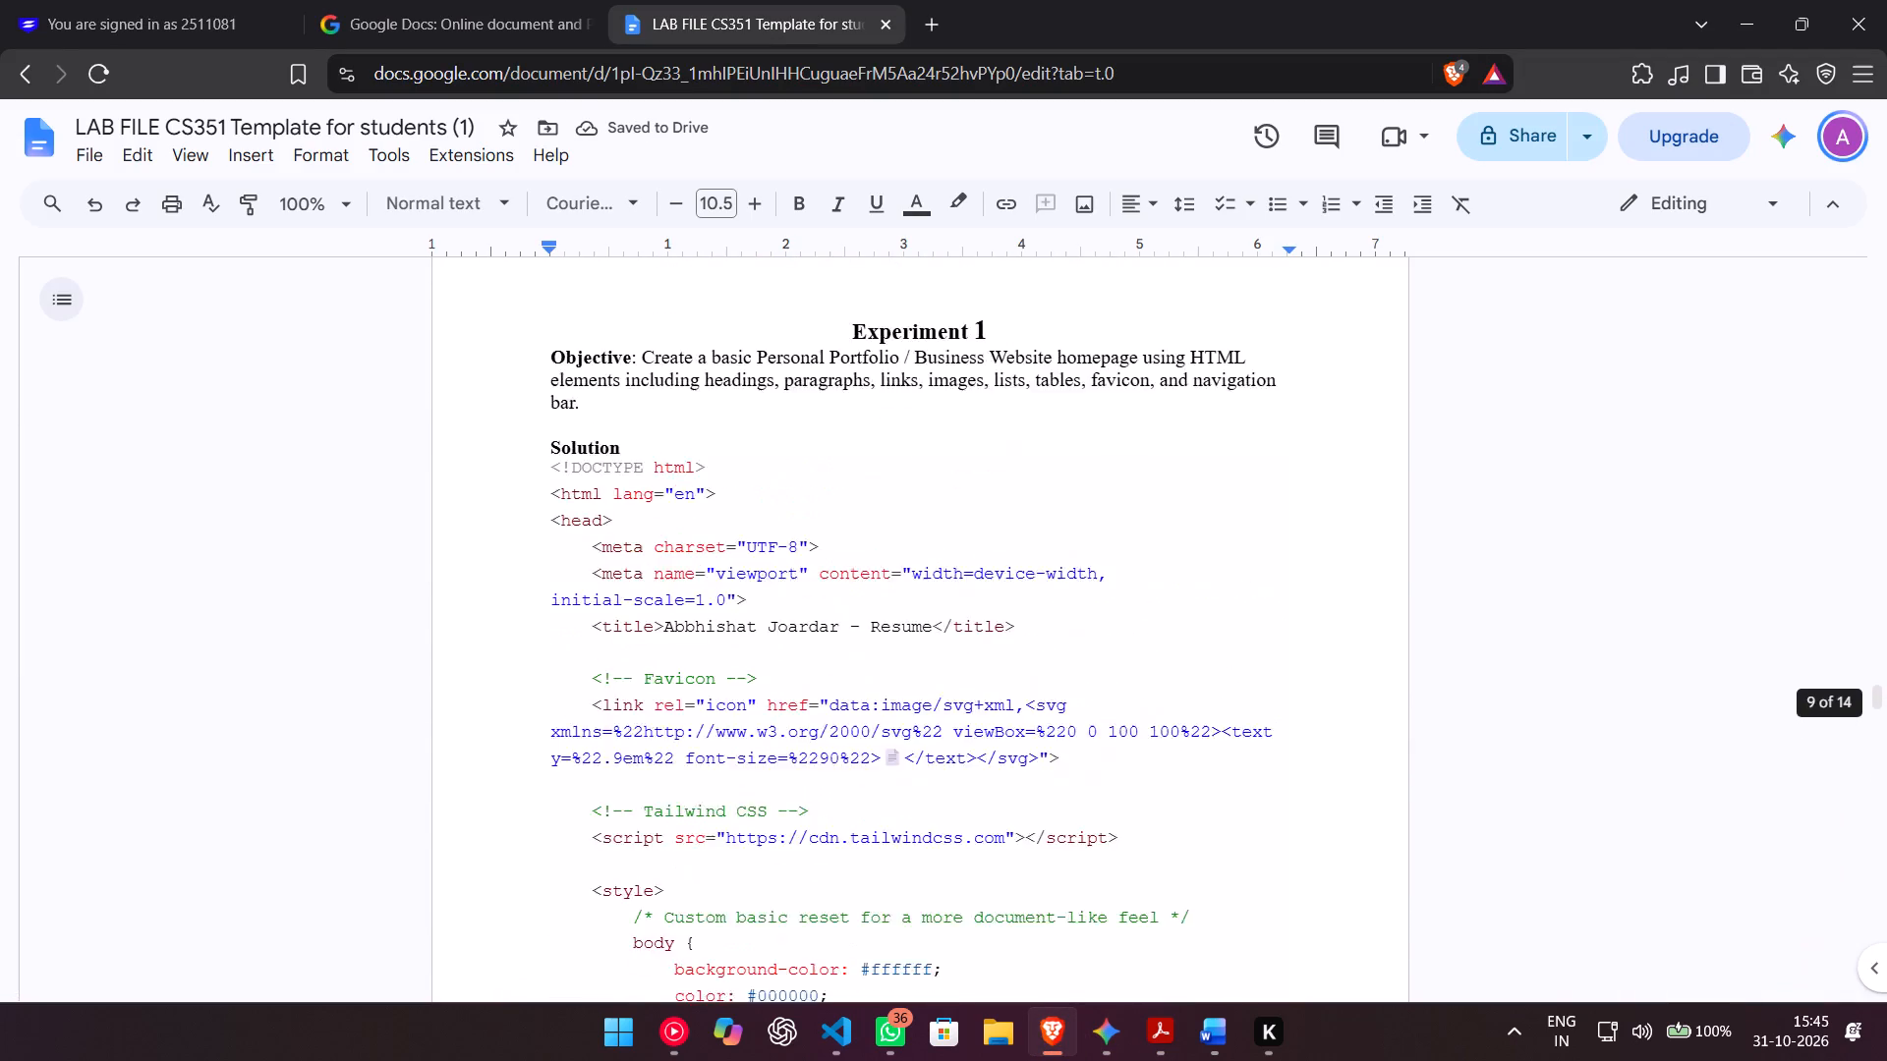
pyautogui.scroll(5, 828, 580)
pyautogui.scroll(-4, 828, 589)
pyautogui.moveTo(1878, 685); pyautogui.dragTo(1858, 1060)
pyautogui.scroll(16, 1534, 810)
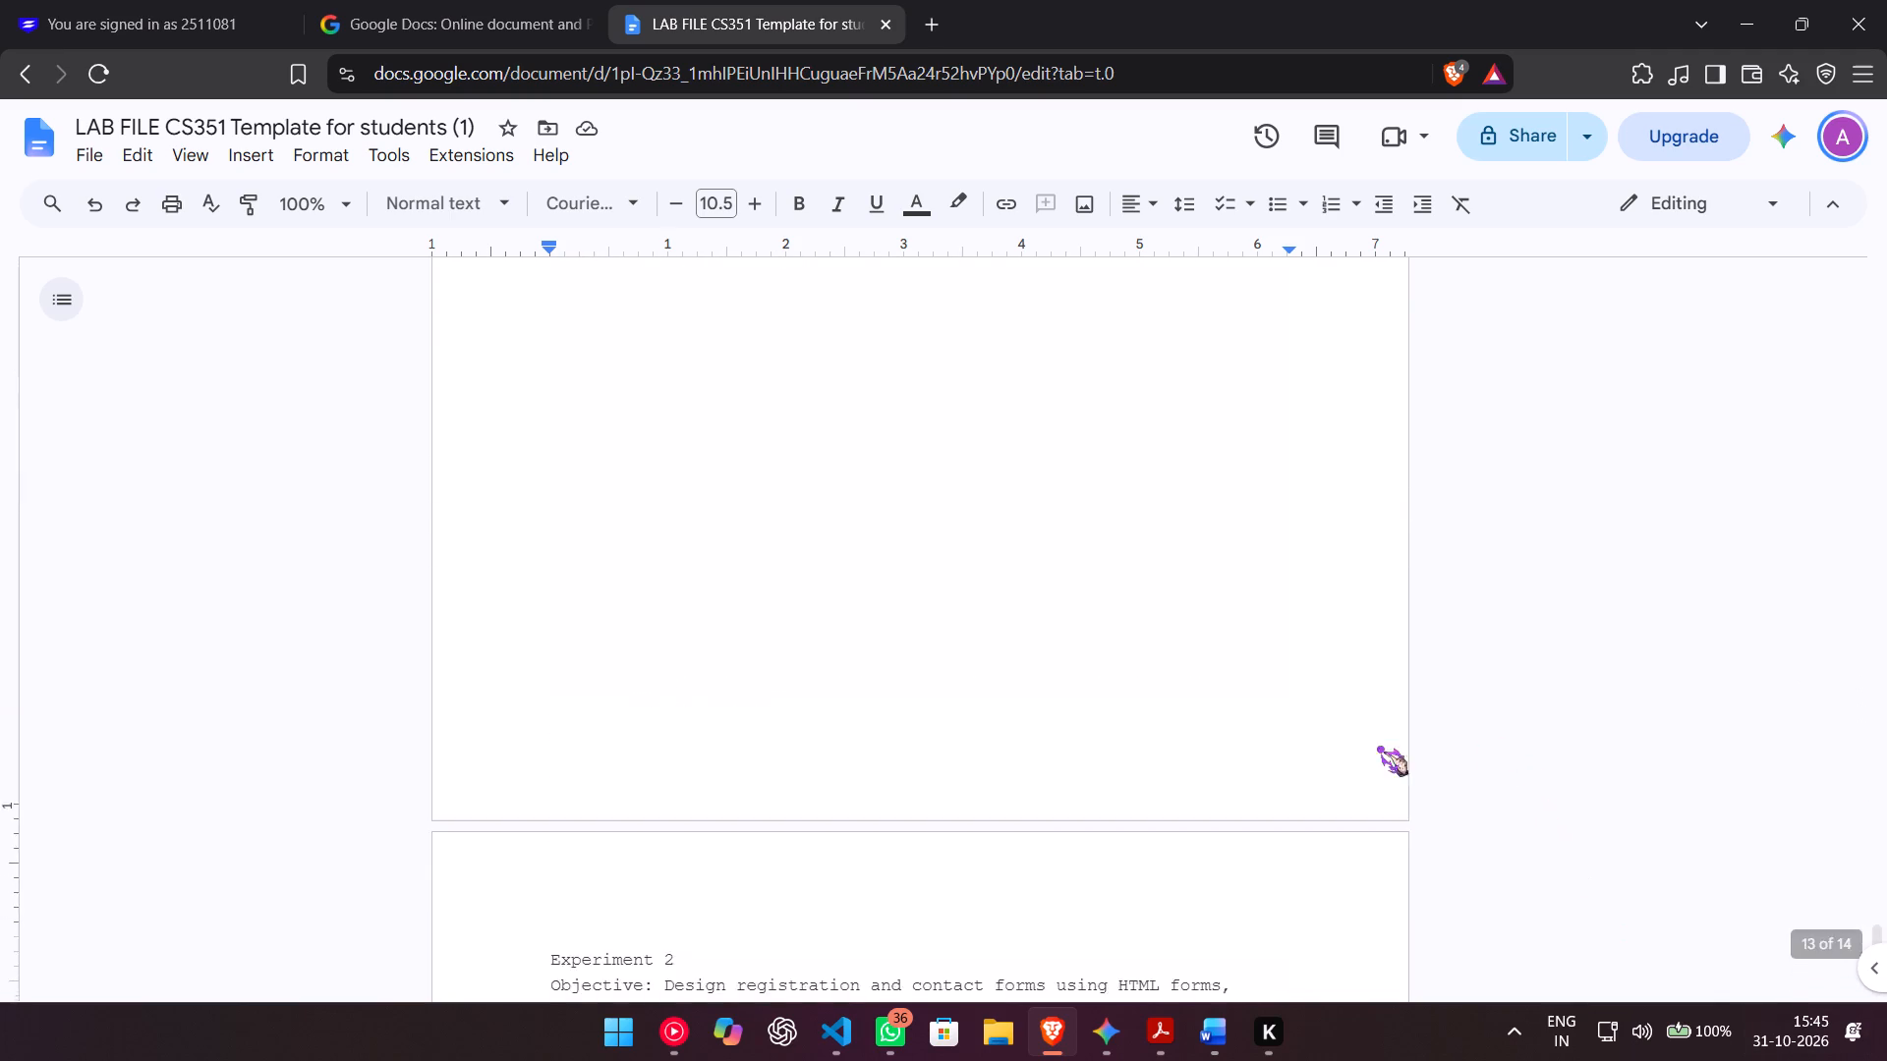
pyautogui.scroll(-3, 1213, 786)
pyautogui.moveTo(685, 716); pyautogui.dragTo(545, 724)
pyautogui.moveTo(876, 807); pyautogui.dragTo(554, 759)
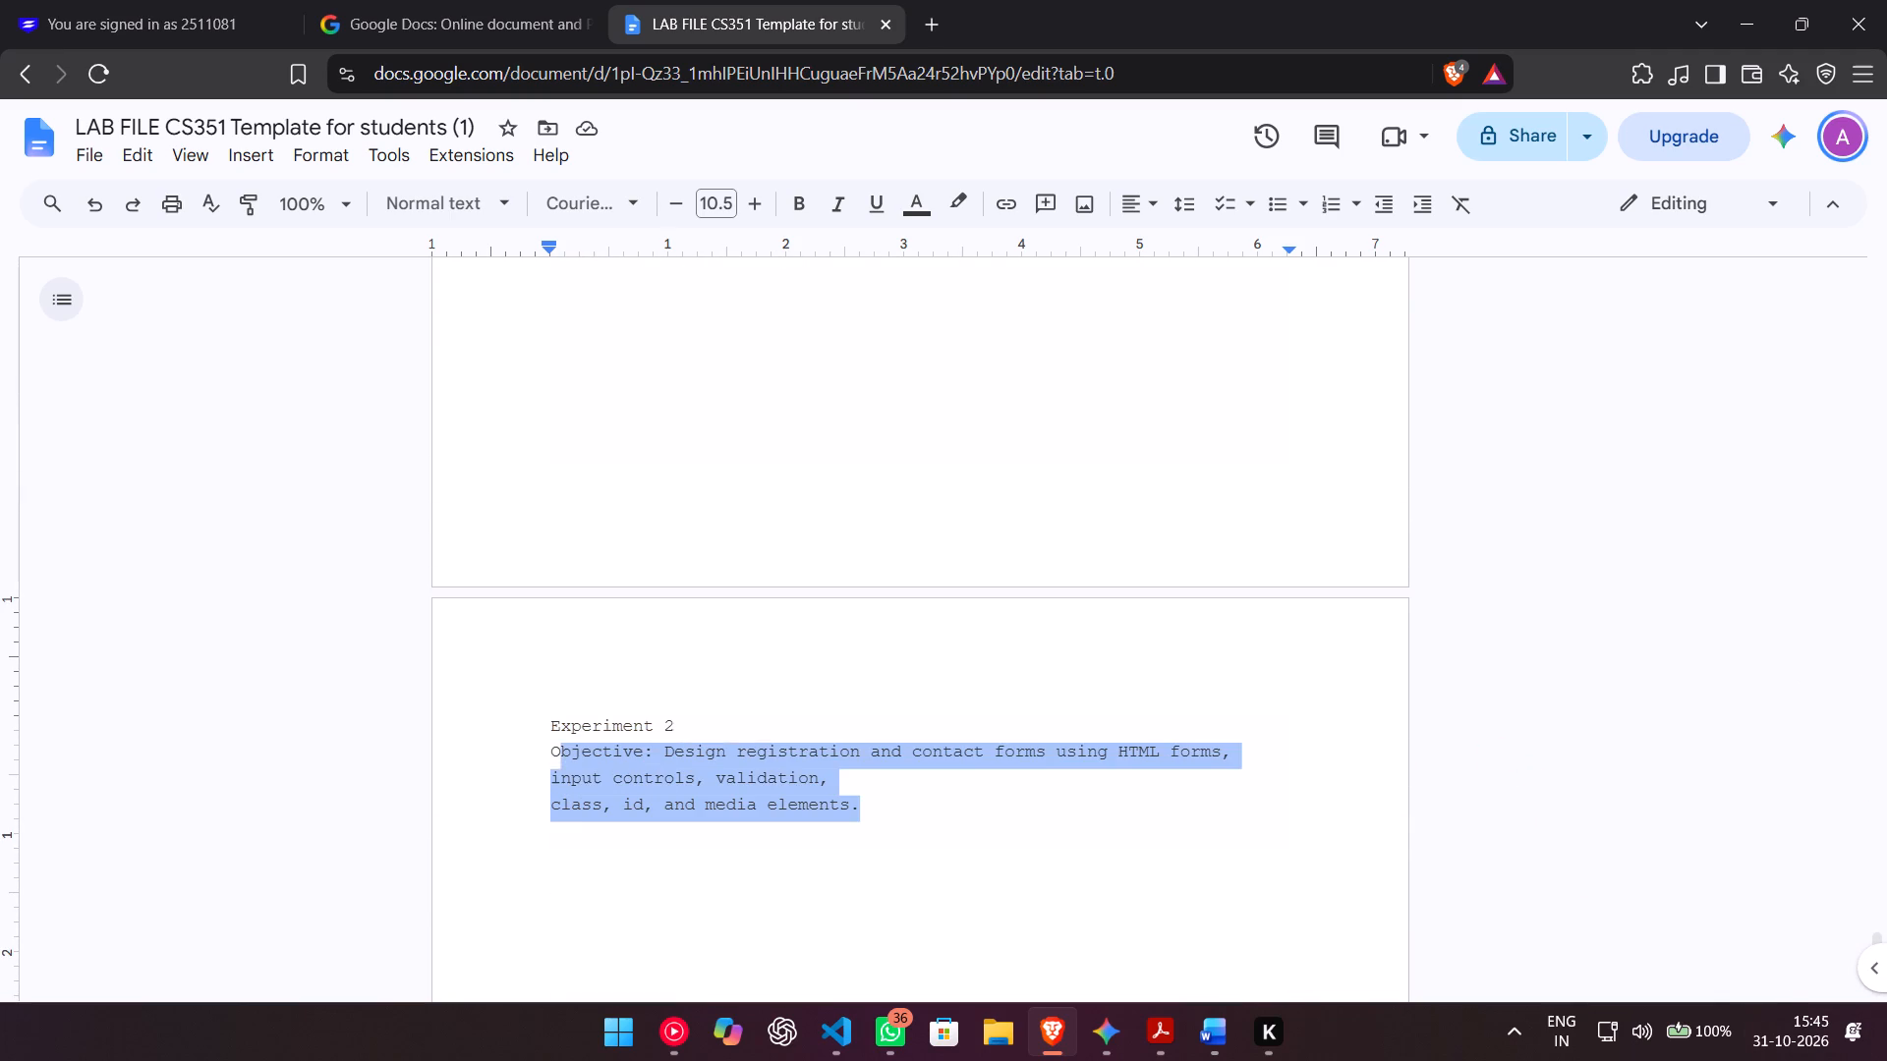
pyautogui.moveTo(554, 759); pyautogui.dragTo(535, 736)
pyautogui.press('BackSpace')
# Examine the end of Experiment 1's code and the blank pages that follow it in the lab file.
pyautogui.scroll(6, 970, 217)
pyautogui.scroll(3, 896, 419)
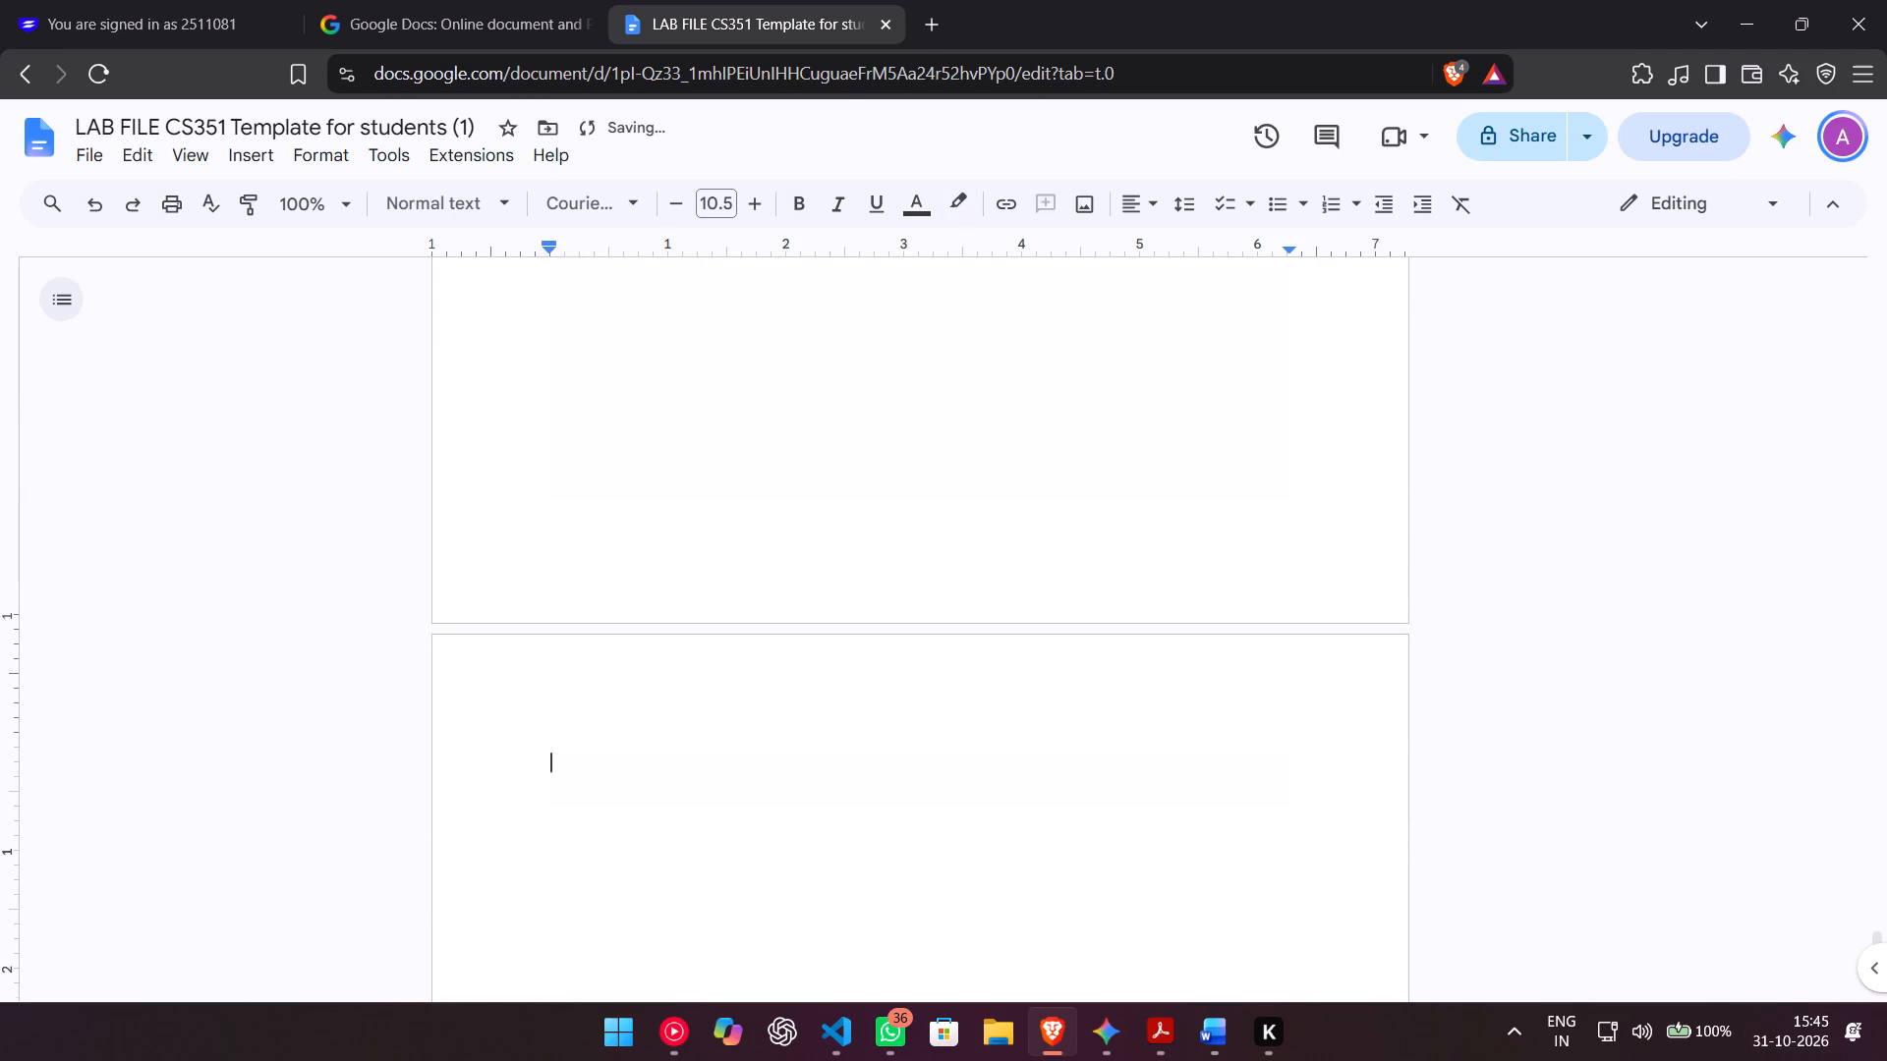
pyautogui.scroll(20, 836, 505)
pyautogui.scroll(-20, 828, 472)
pyautogui.scroll(-2, 828, 472)
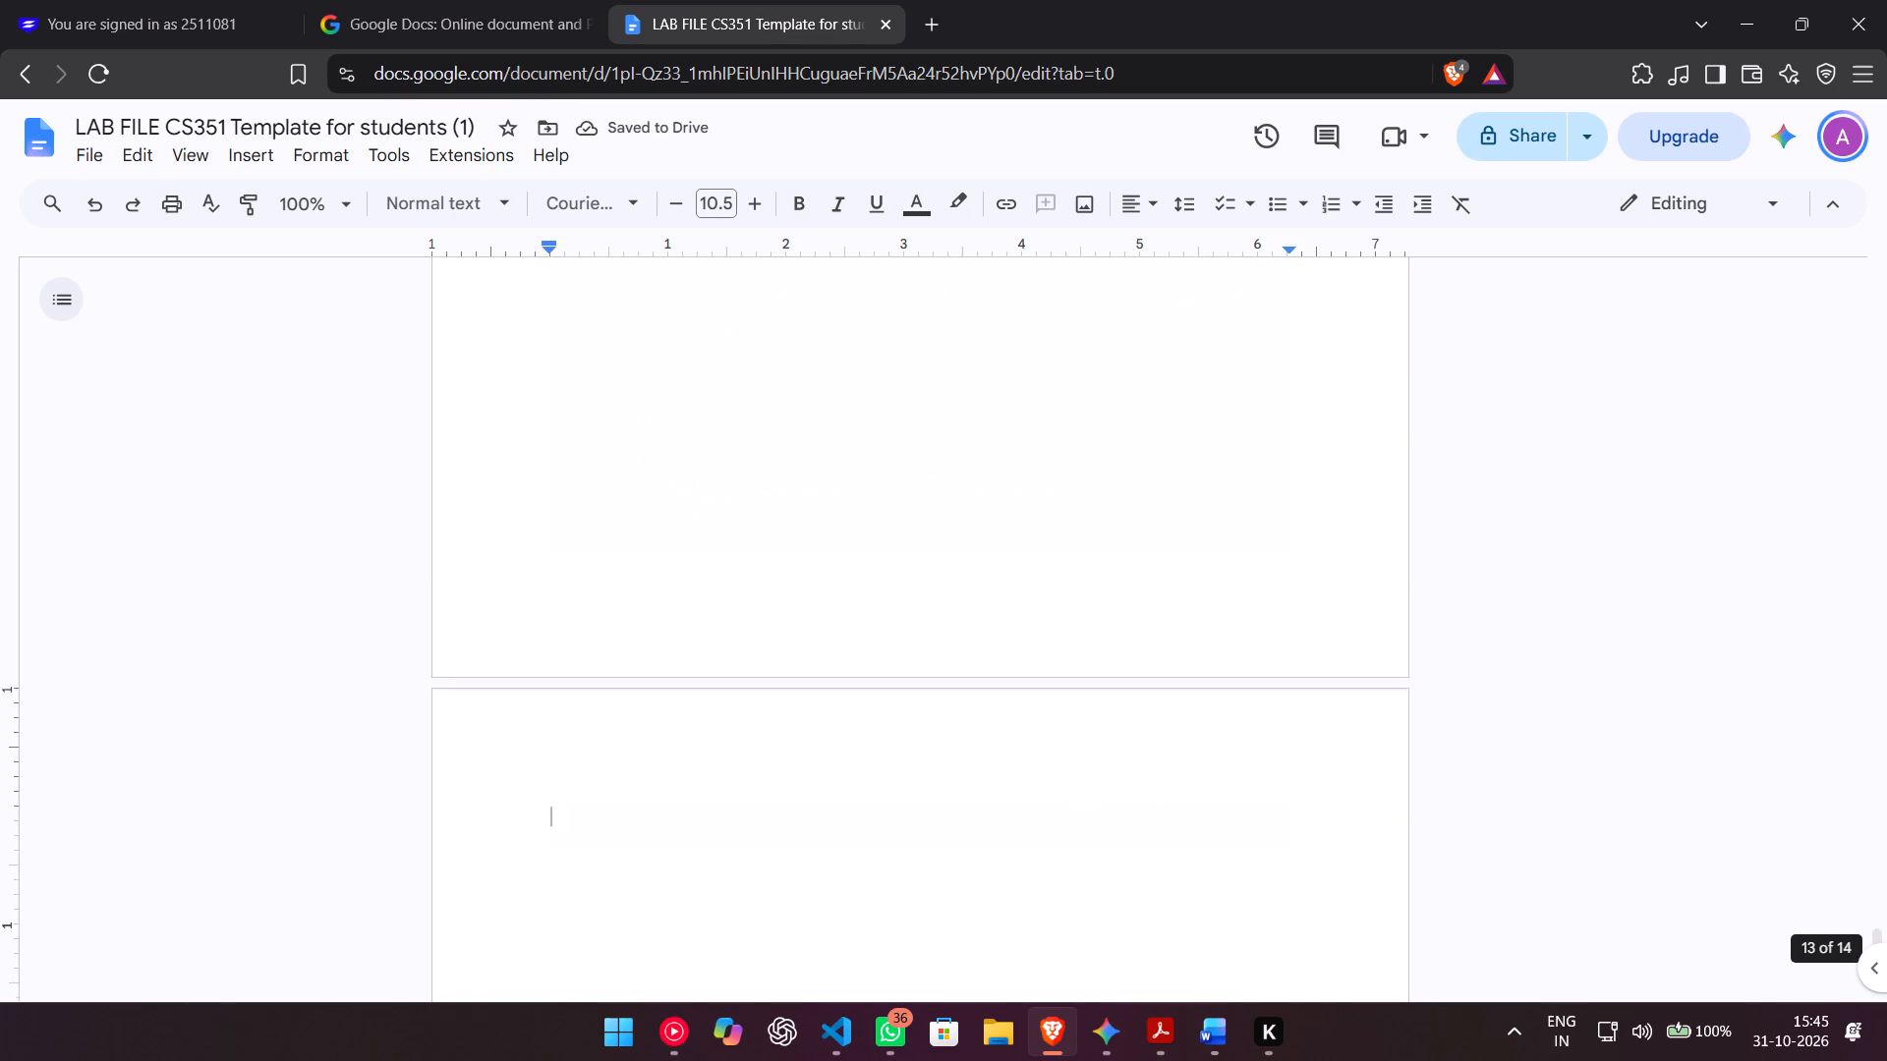
pyautogui.scroll(10, 855, 473)
pyautogui.scroll(-9, 835, 467)
pyautogui.scroll(4, 855, 500)
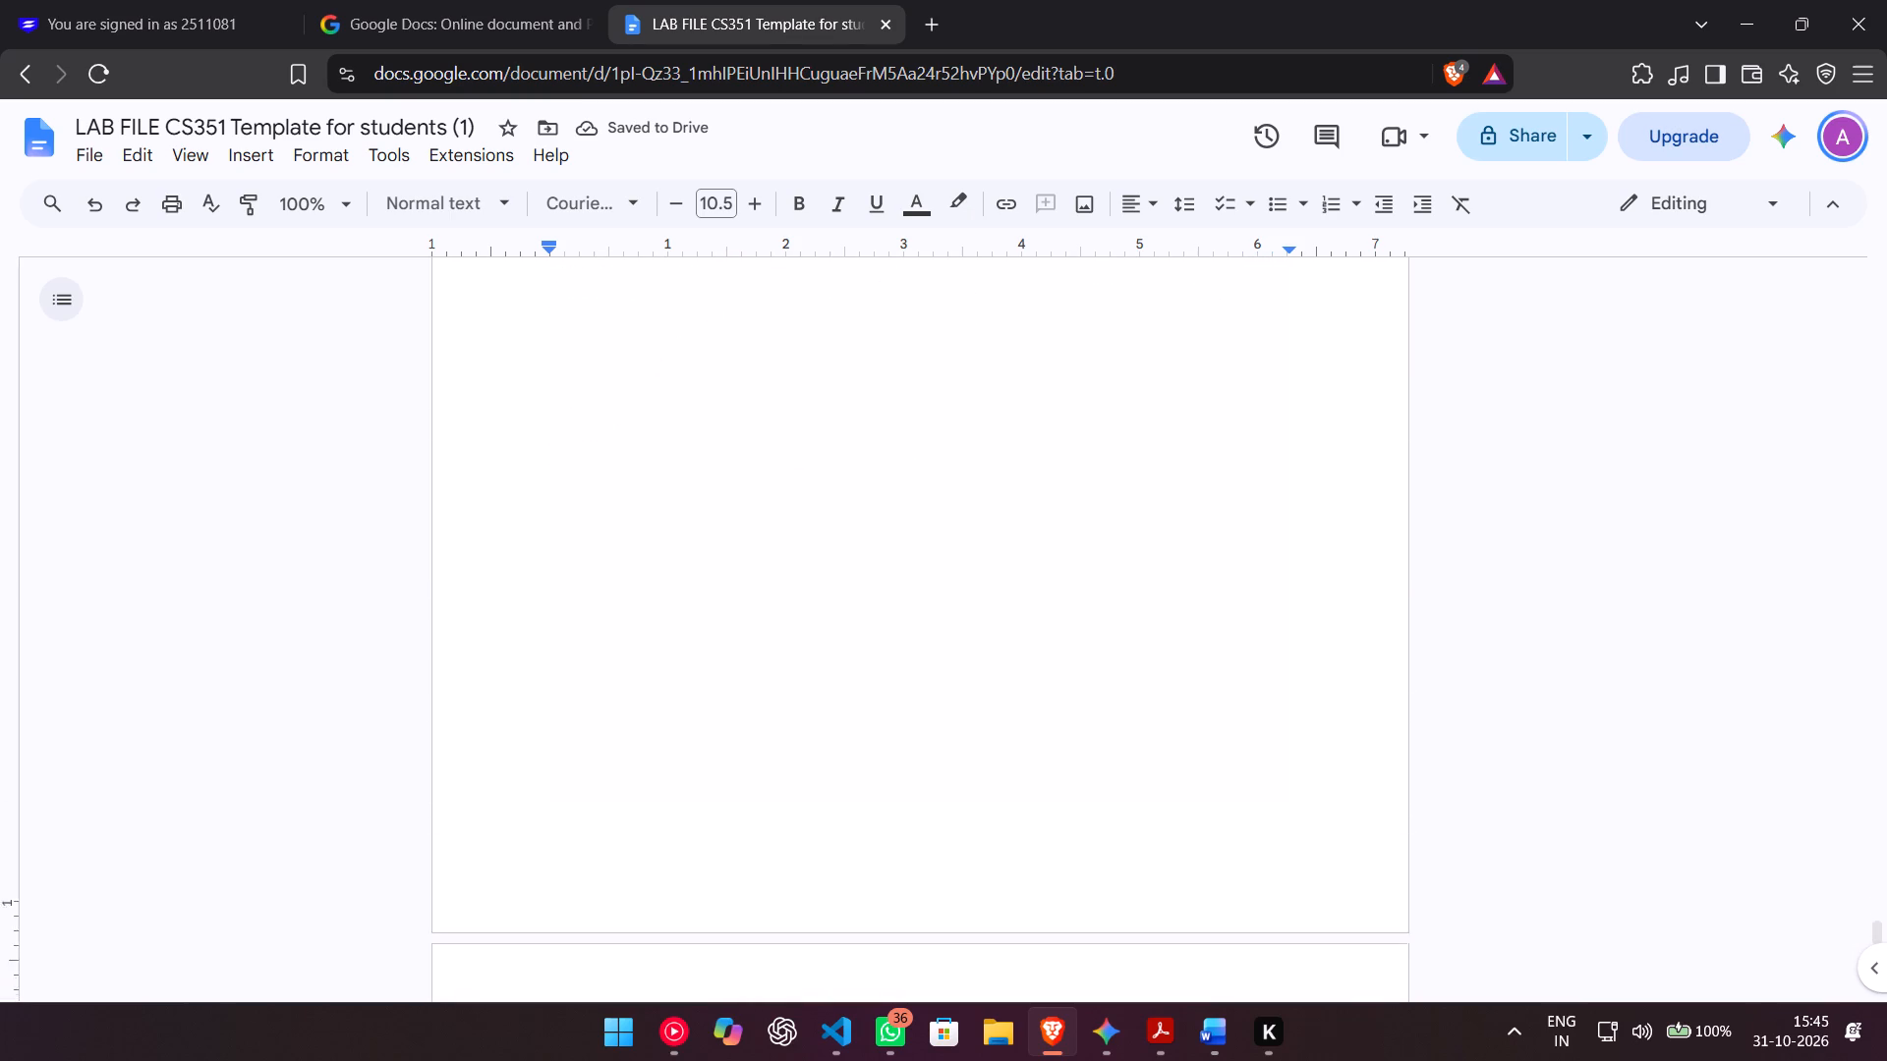
pyautogui.scroll(-7, 849, 504)
pyautogui.click(683, 569)
pyautogui.click(705, 541)
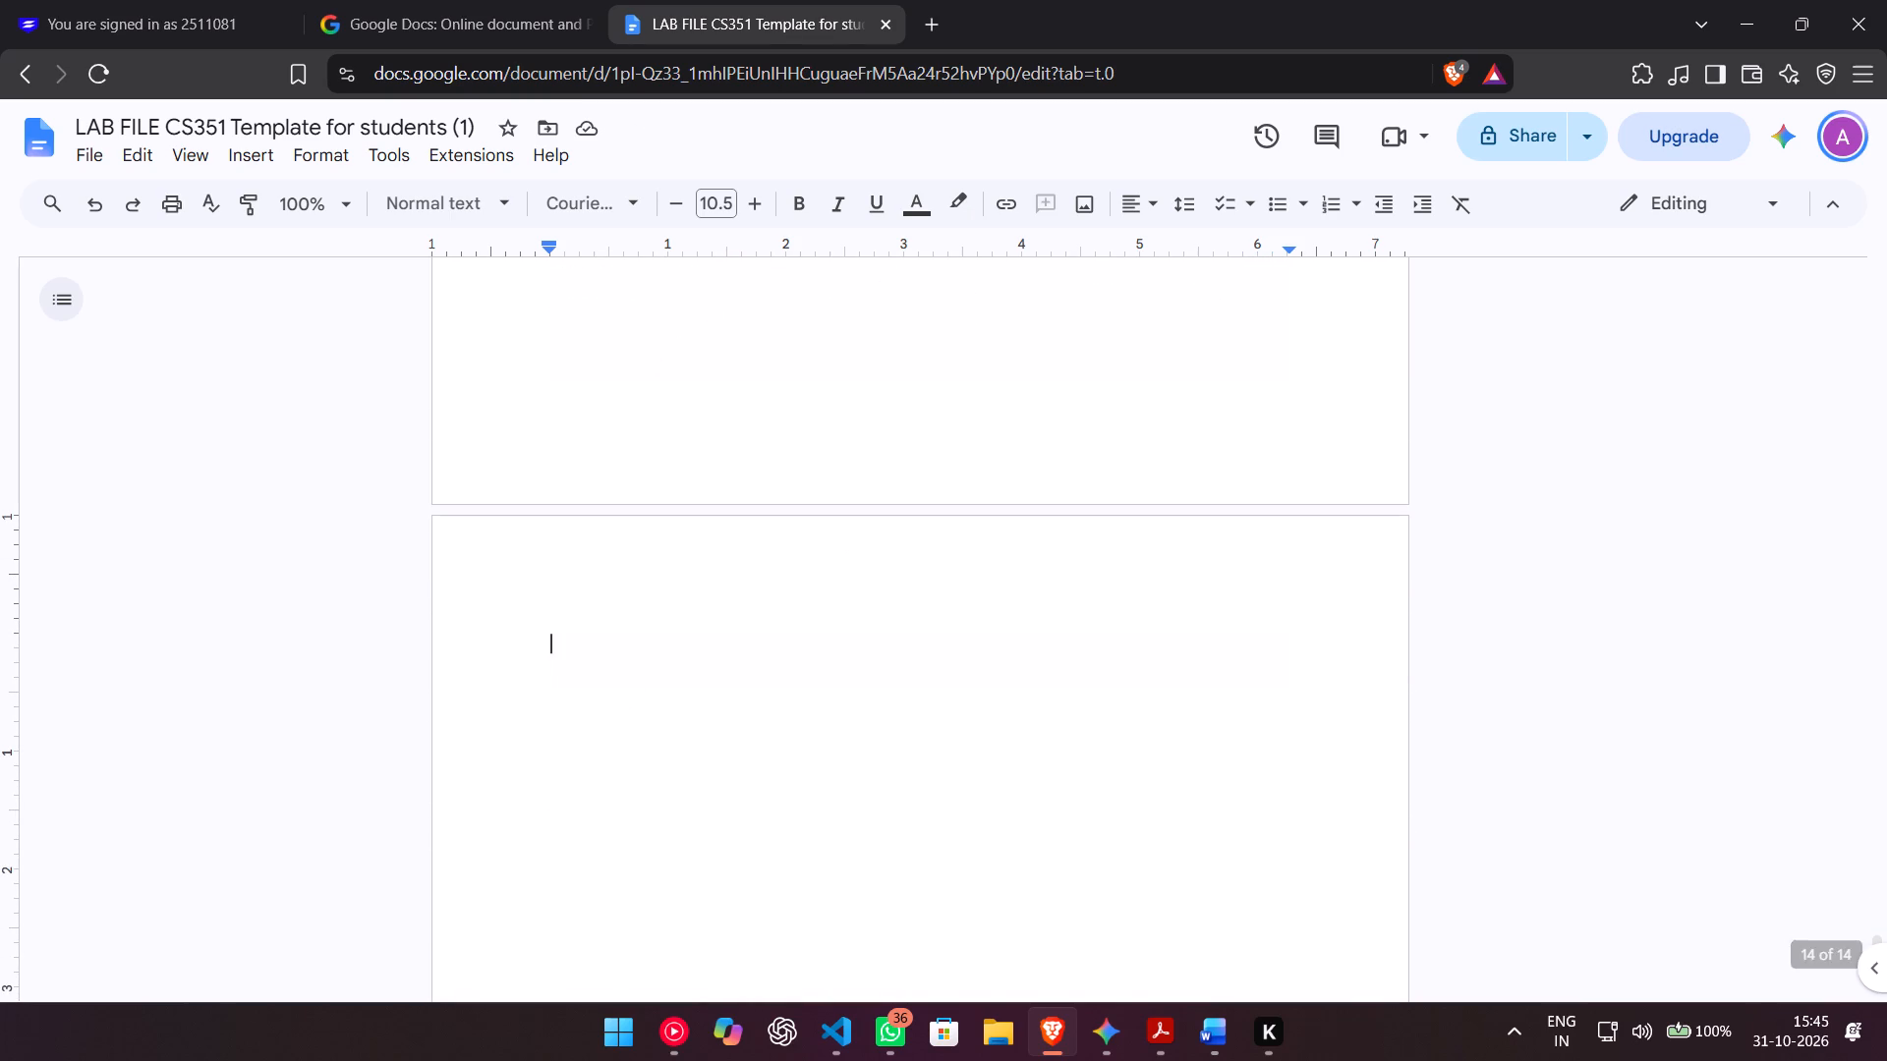
pyautogui.click(674, 609)
pyautogui.scroll(20, 674, 617)
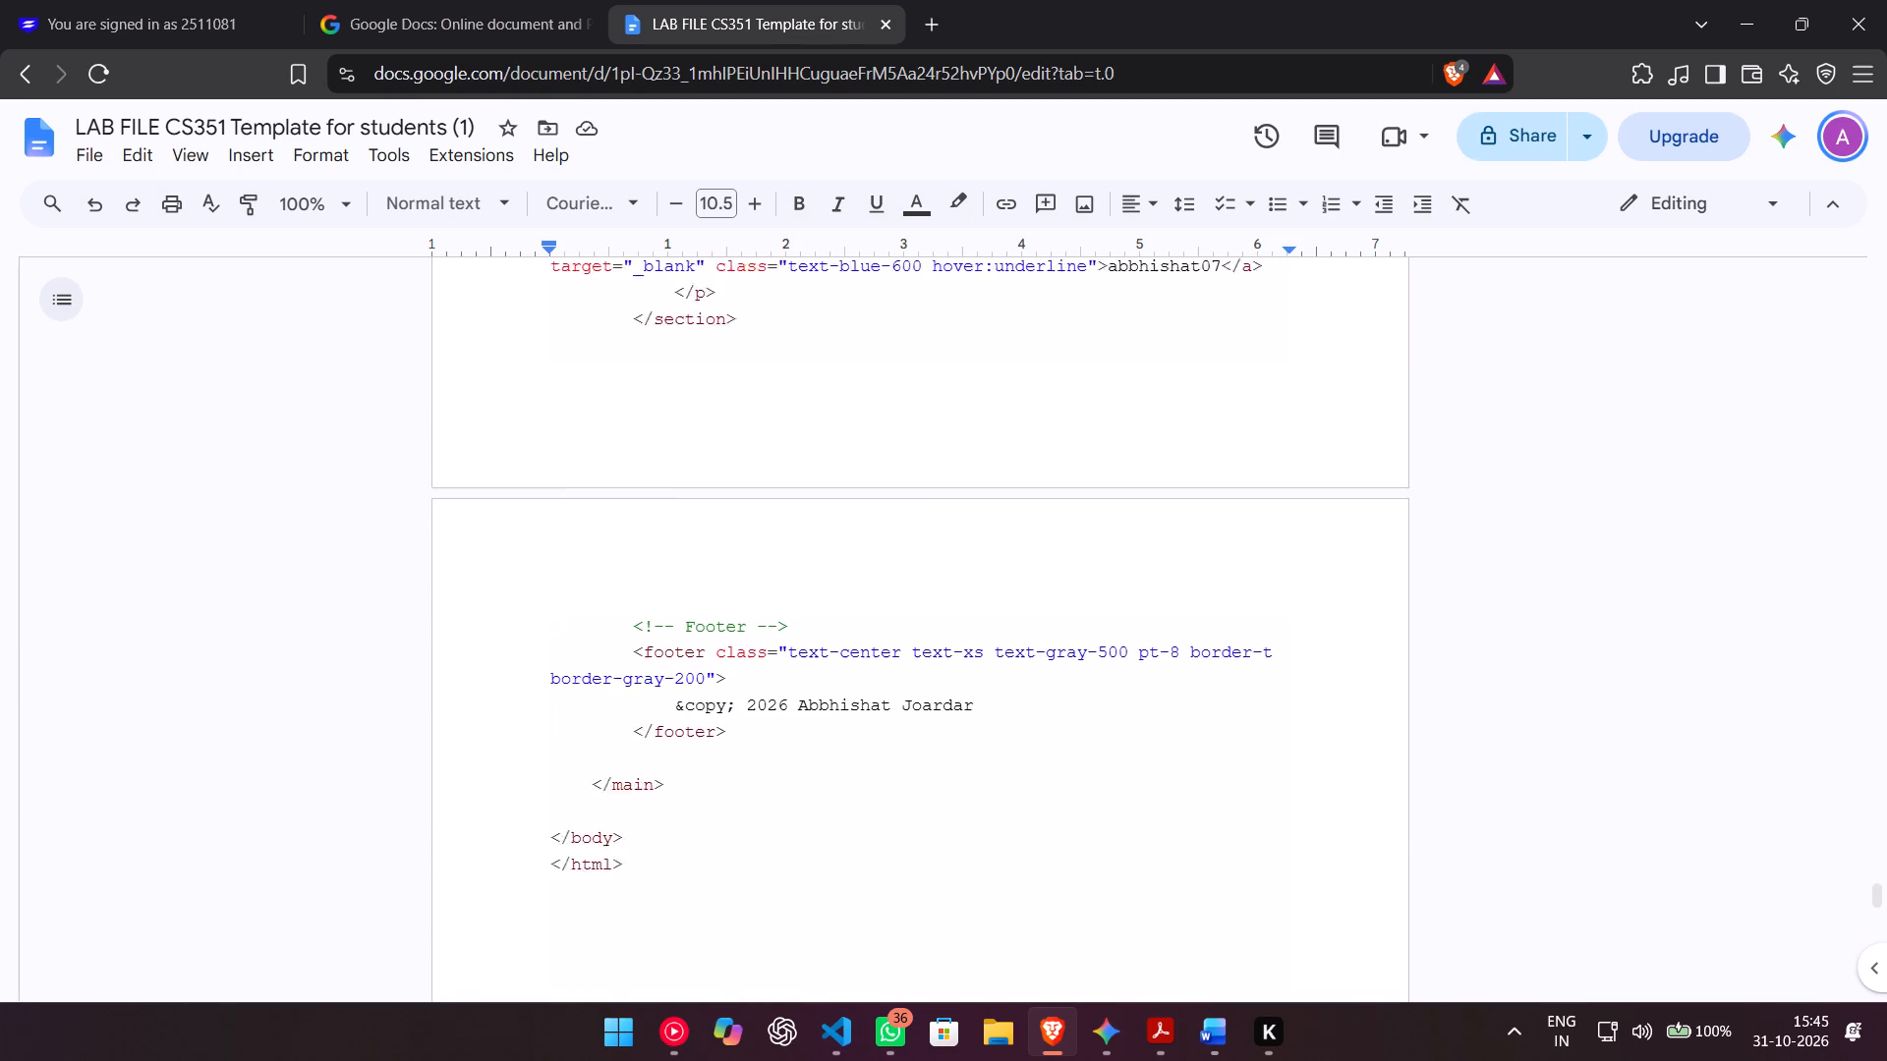
pyautogui.scroll(20, 724, 613)
pyautogui.scroll(4, 724, 613)
pyautogui.scroll(-20, 725, 612)
pyautogui.scroll(-2, 725, 612)
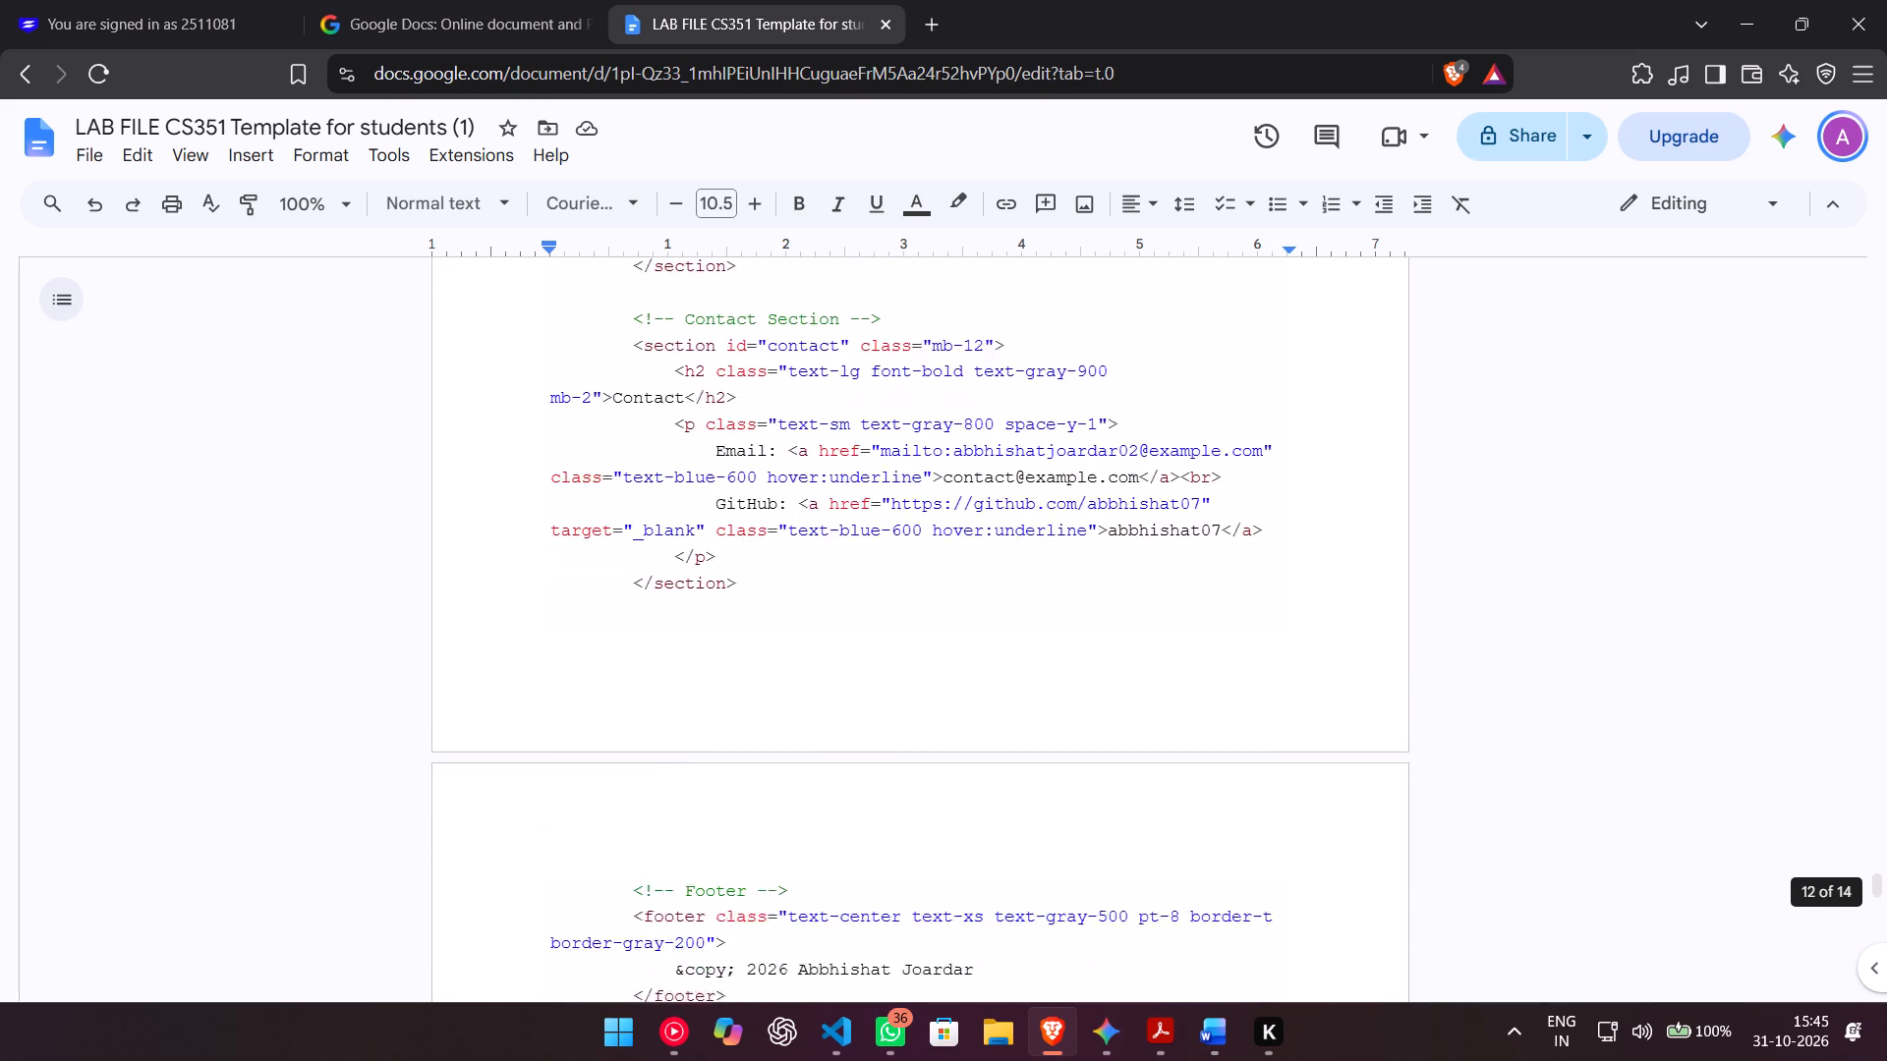
pyautogui.scroll(-14, 757, 587)
pyautogui.click(465, 0)
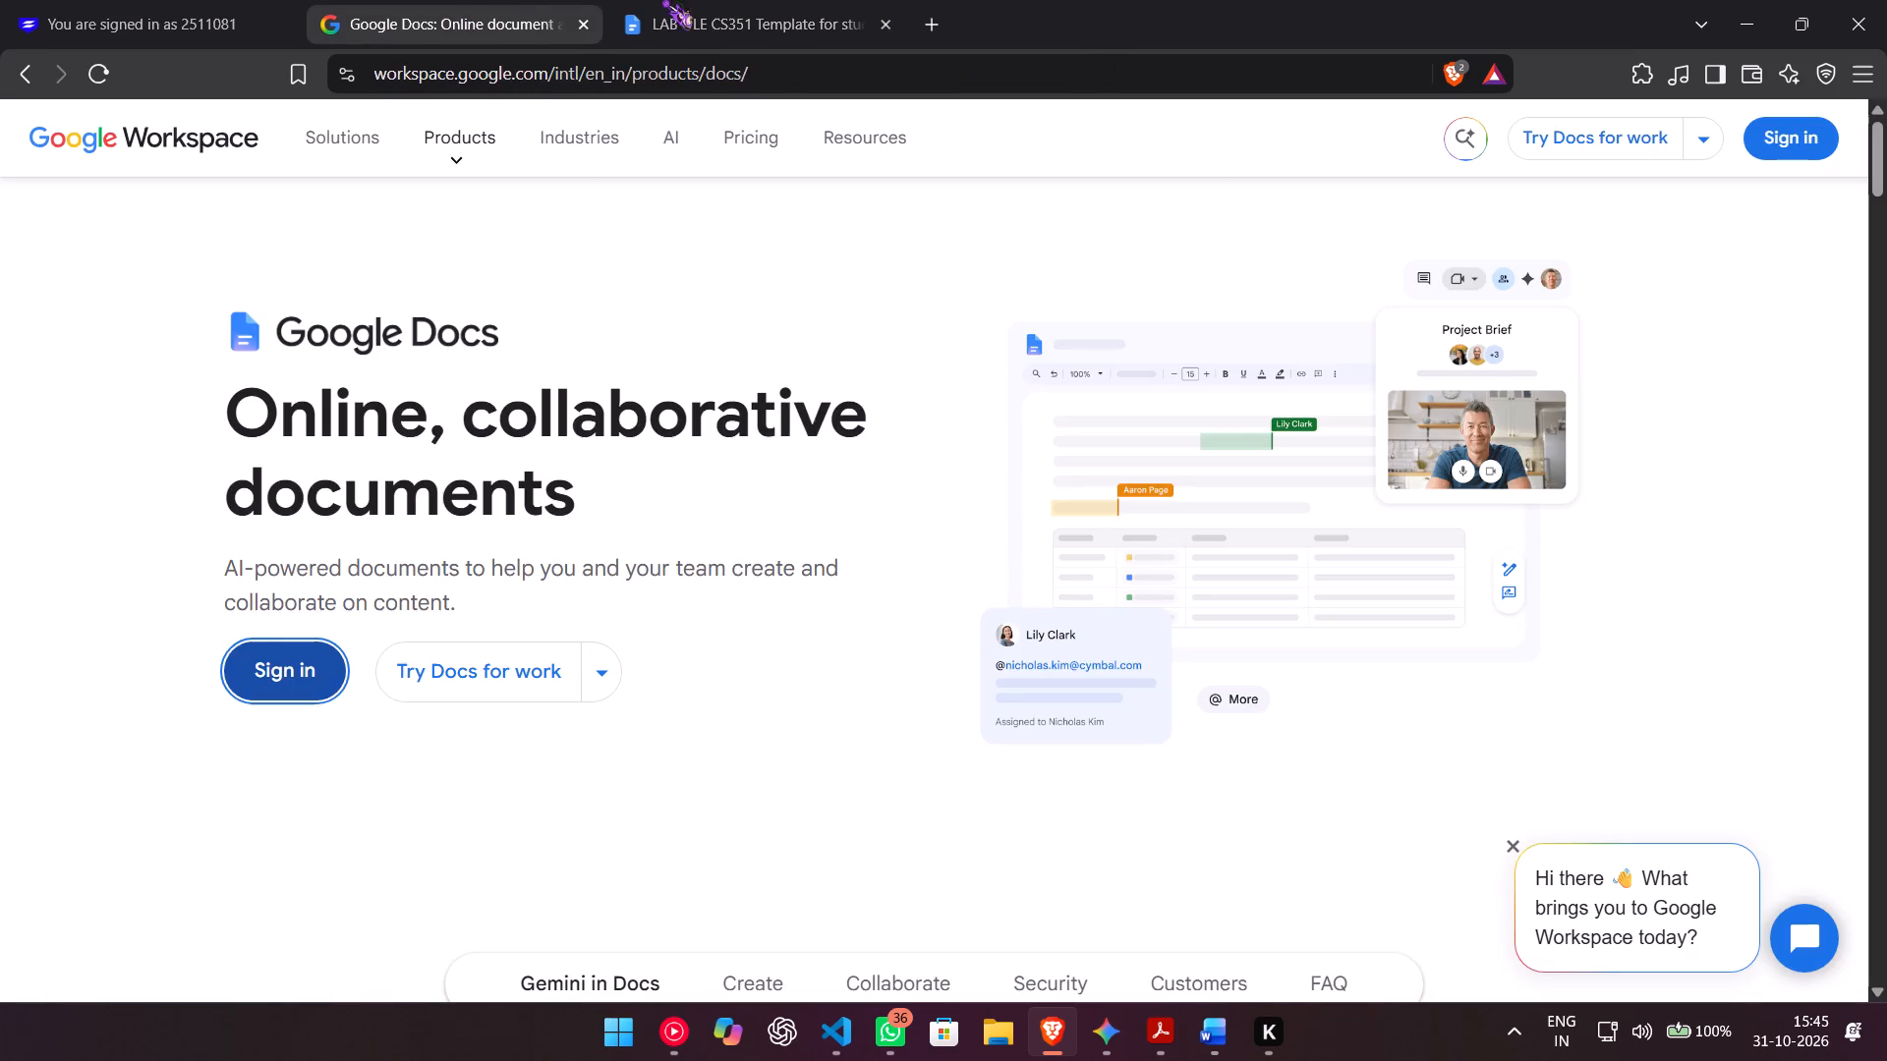
# Close the browser tab showing the Google Docs product page.
pyautogui.click(722, 0)
pyautogui.click(442, 0)
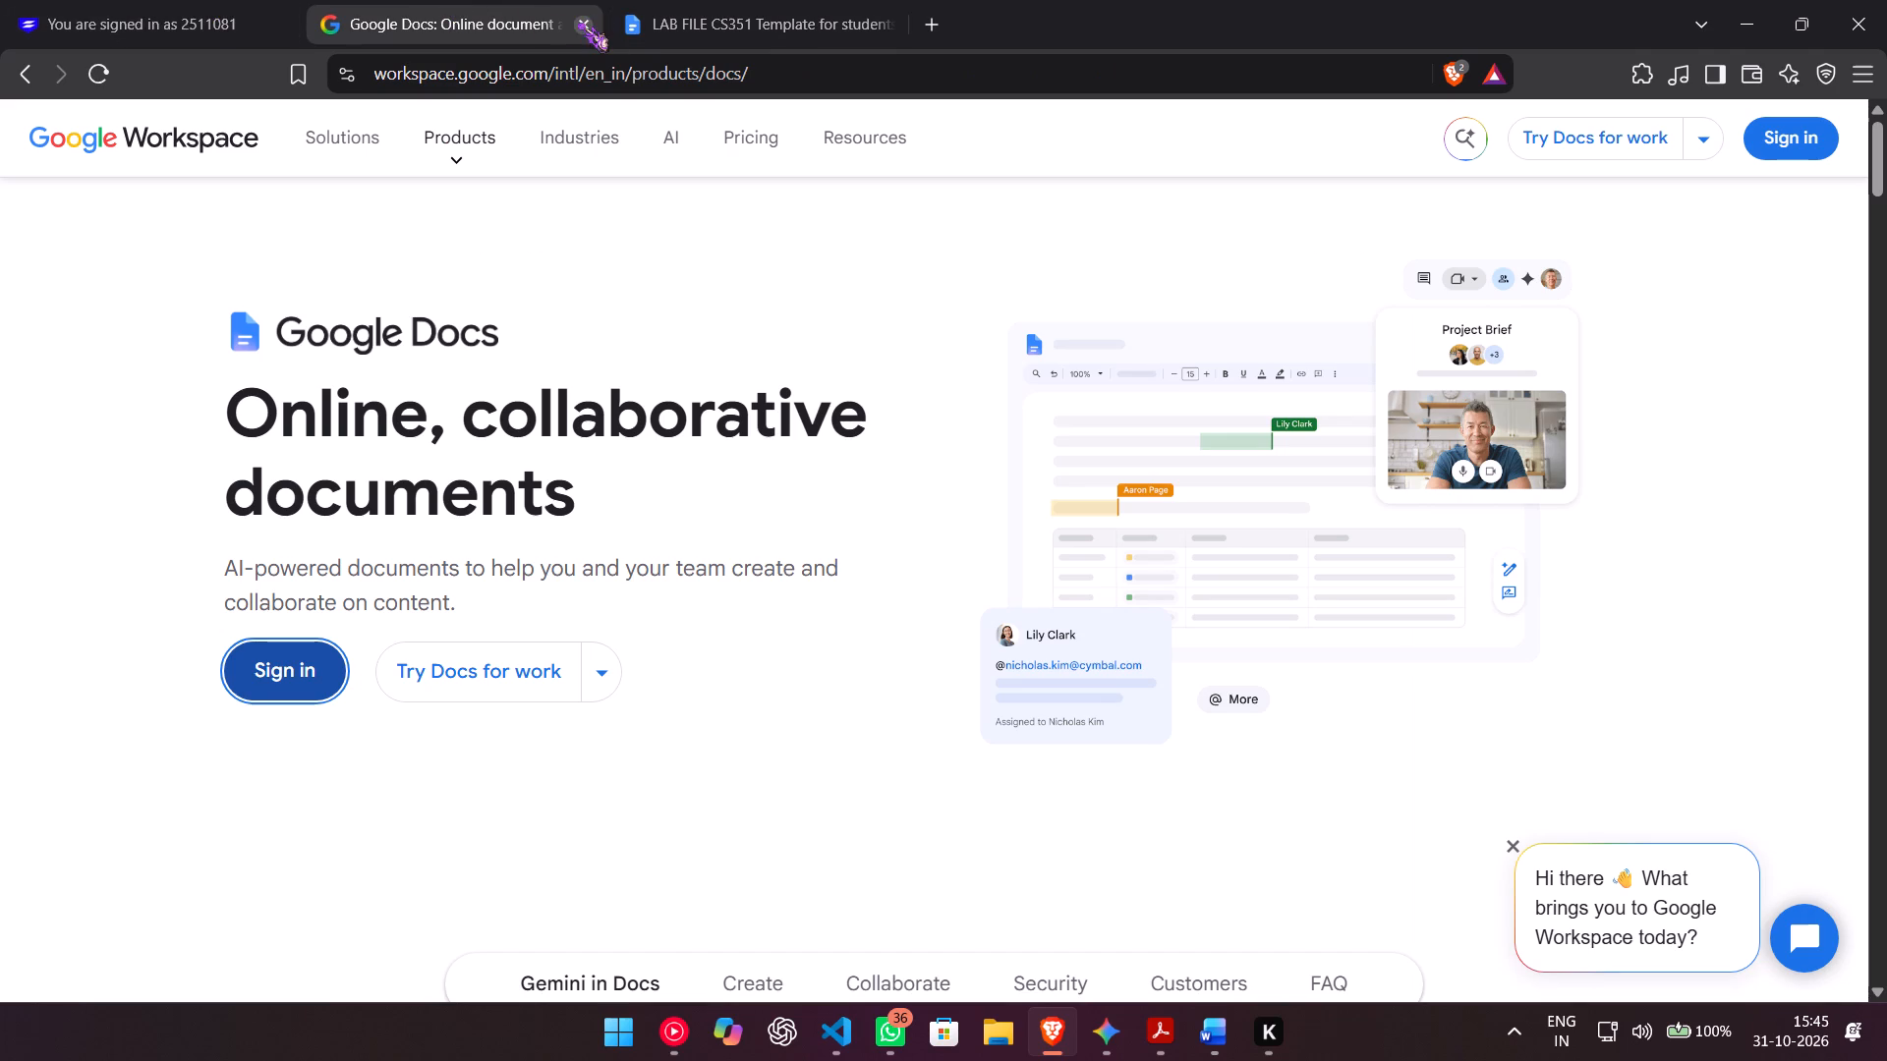
pyautogui.click(579, 23)
# Write "Experiment 2" in Times New Roman at the start of the lab file's last page.
pyautogui.scroll(4, 569, 465)
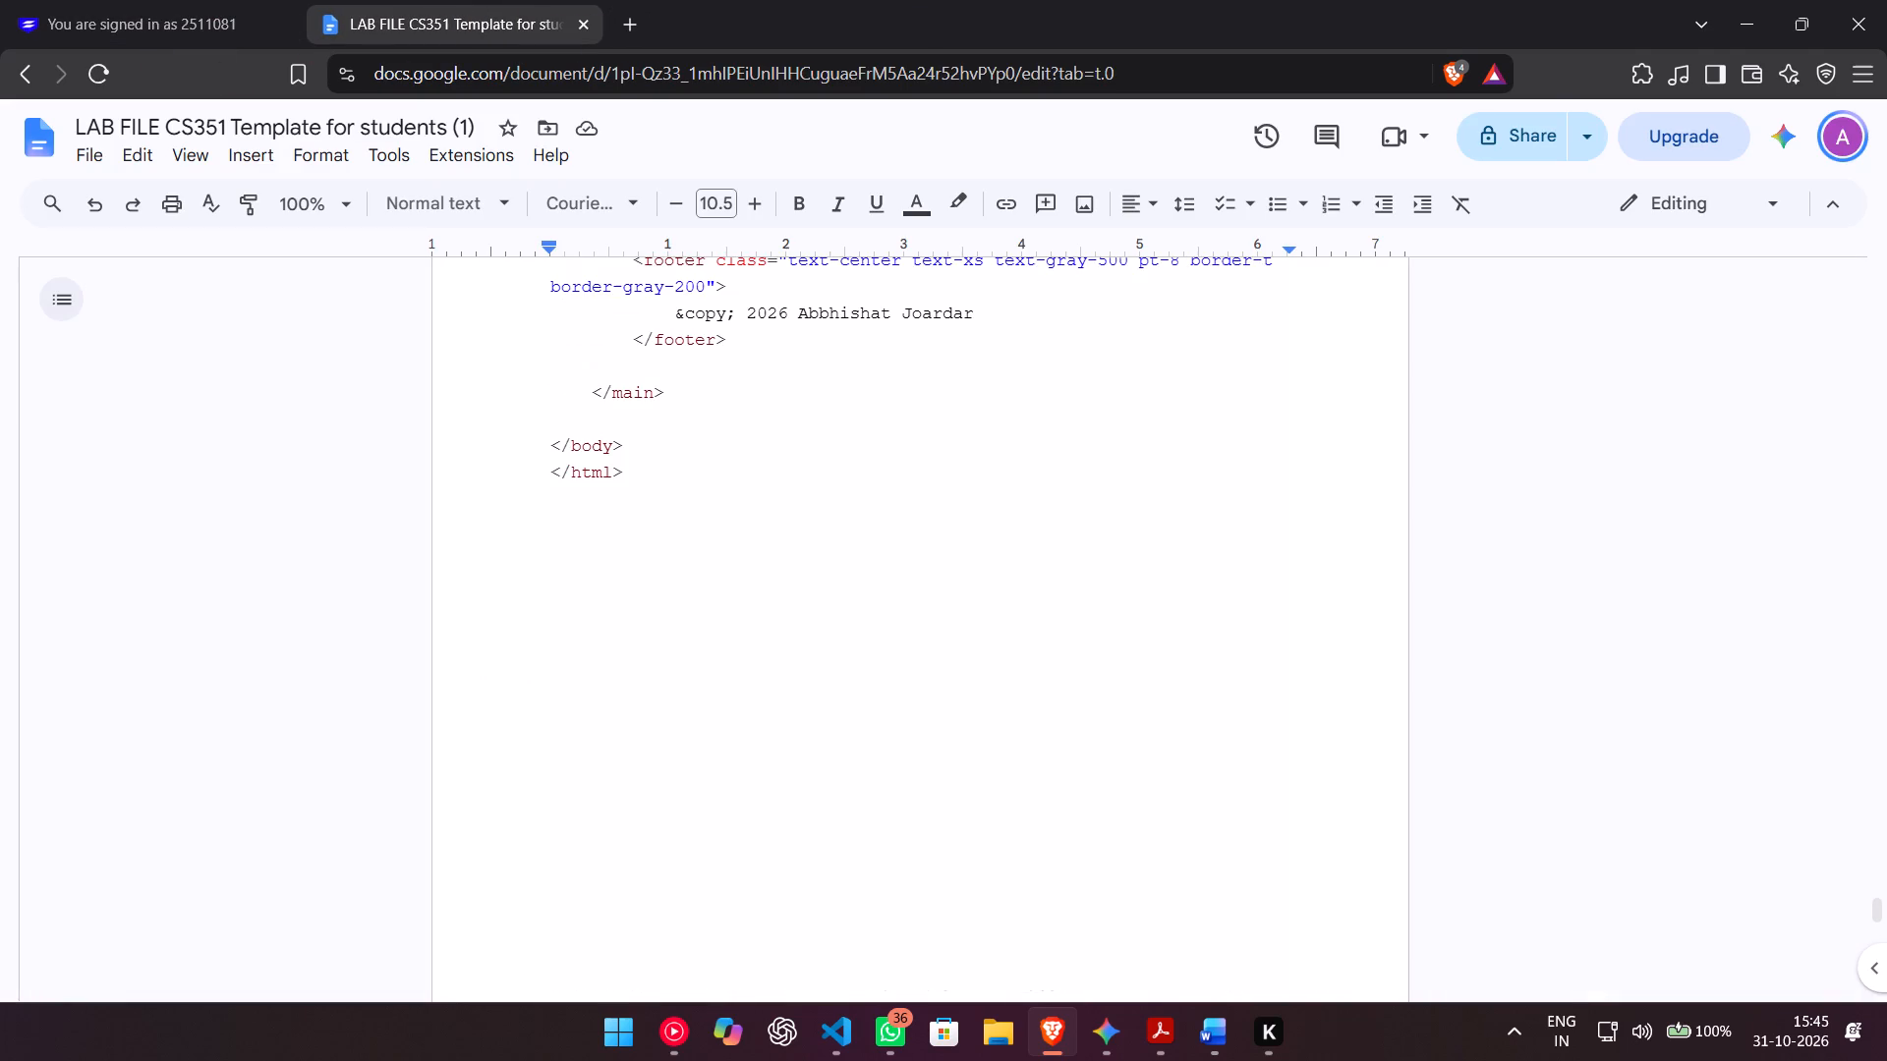
pyautogui.scroll(-12, 668, 556)
pyautogui.click(665, 616)
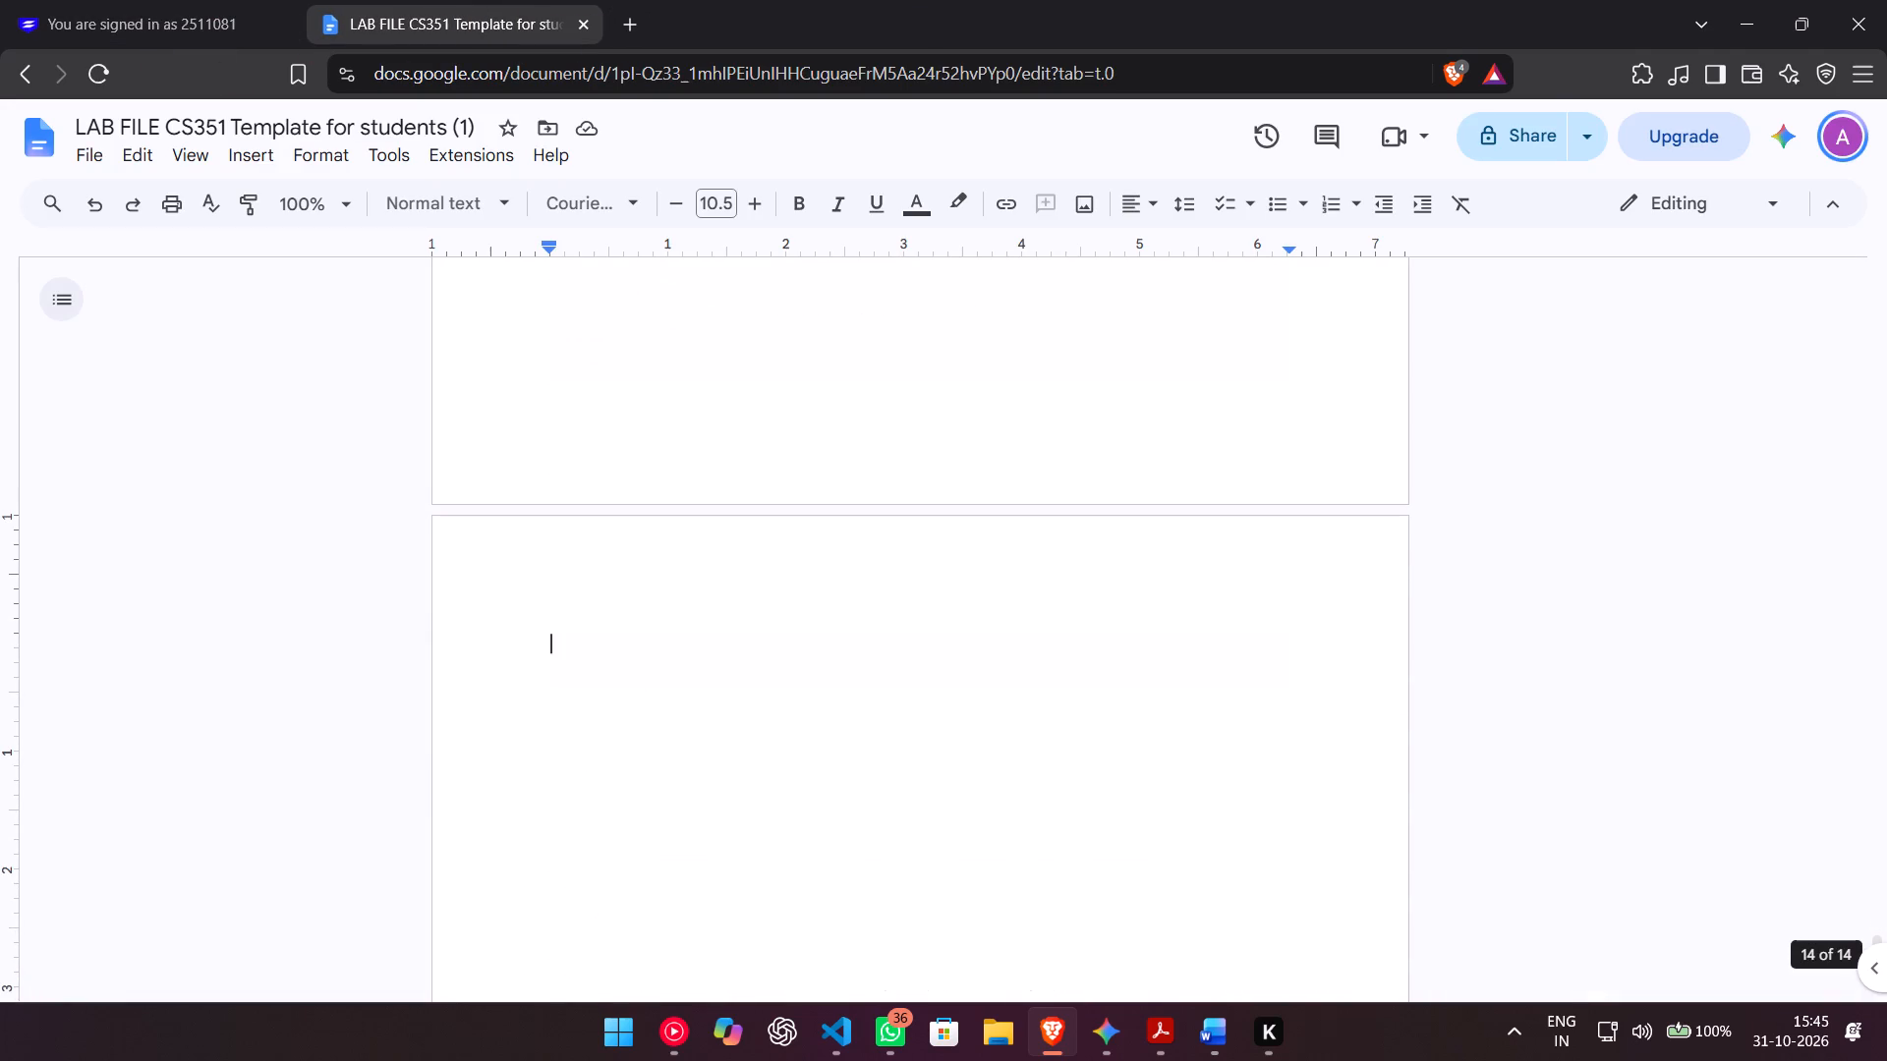
pyautogui.click(615, 208)
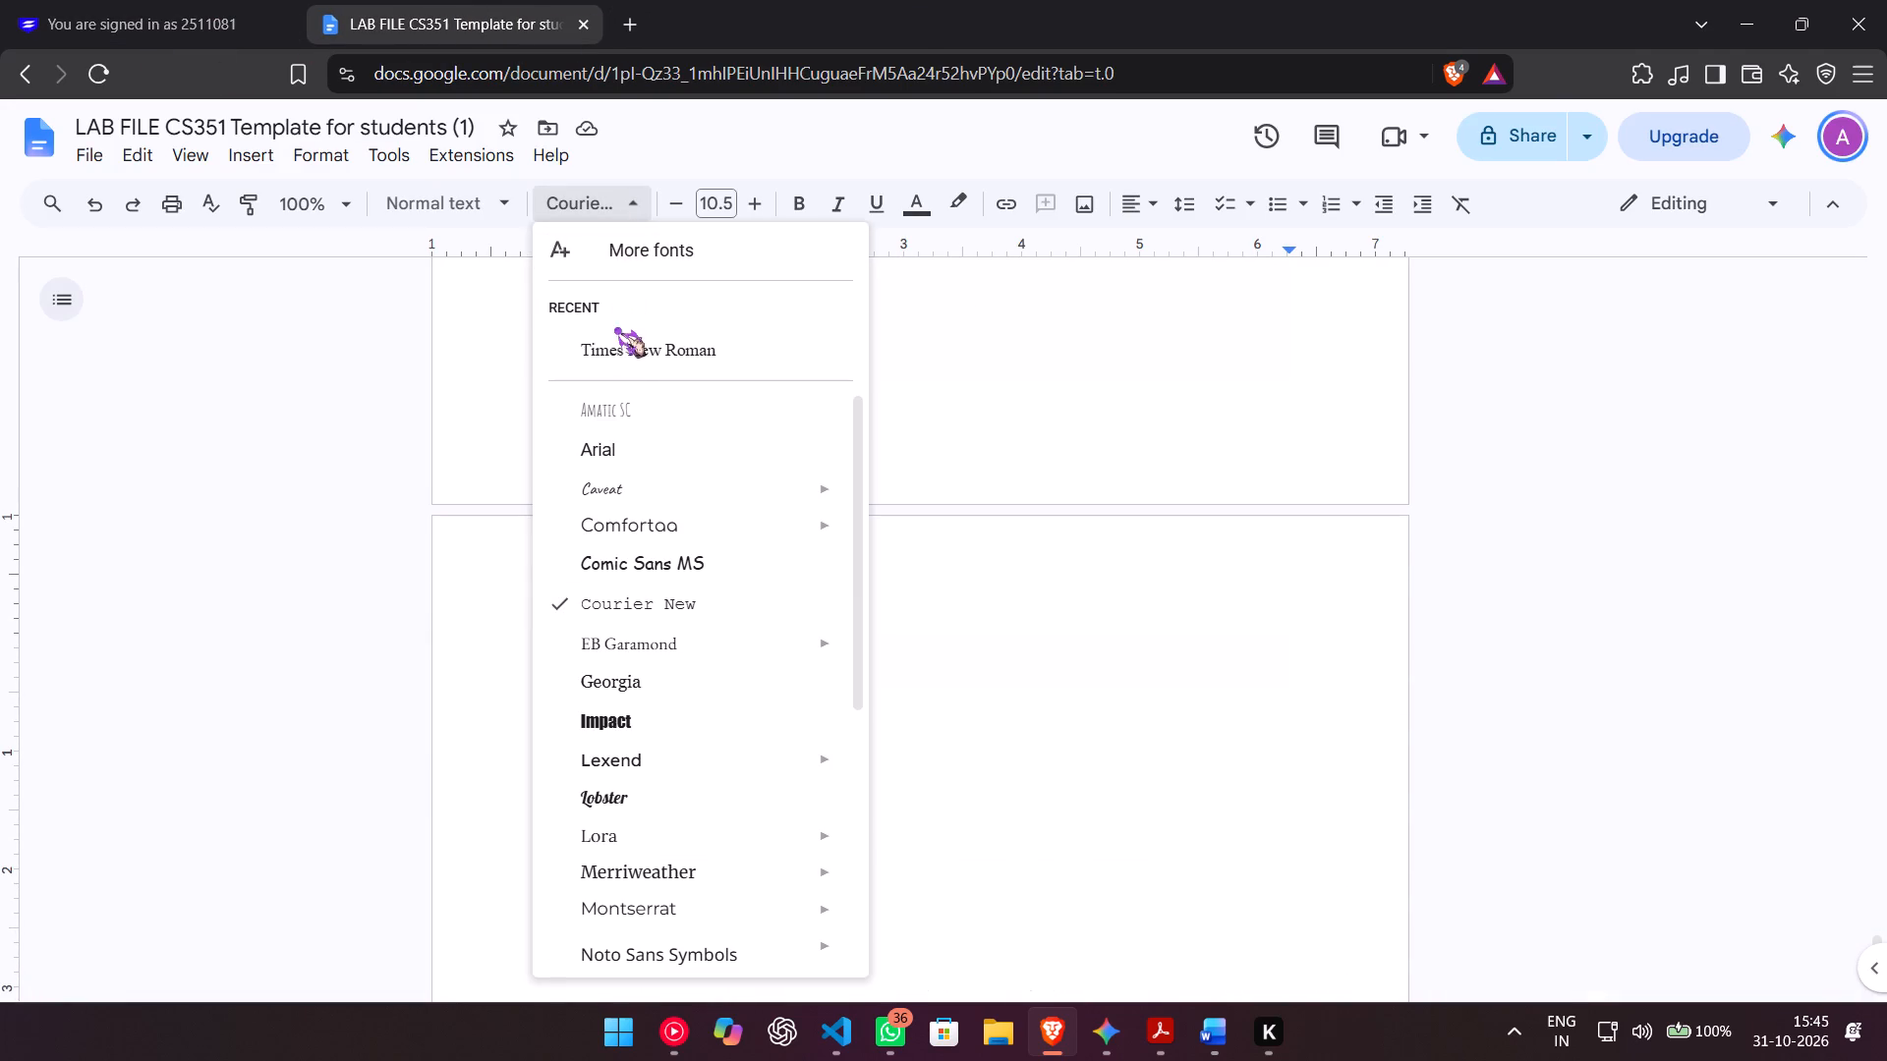
pyautogui.click(615, 352)
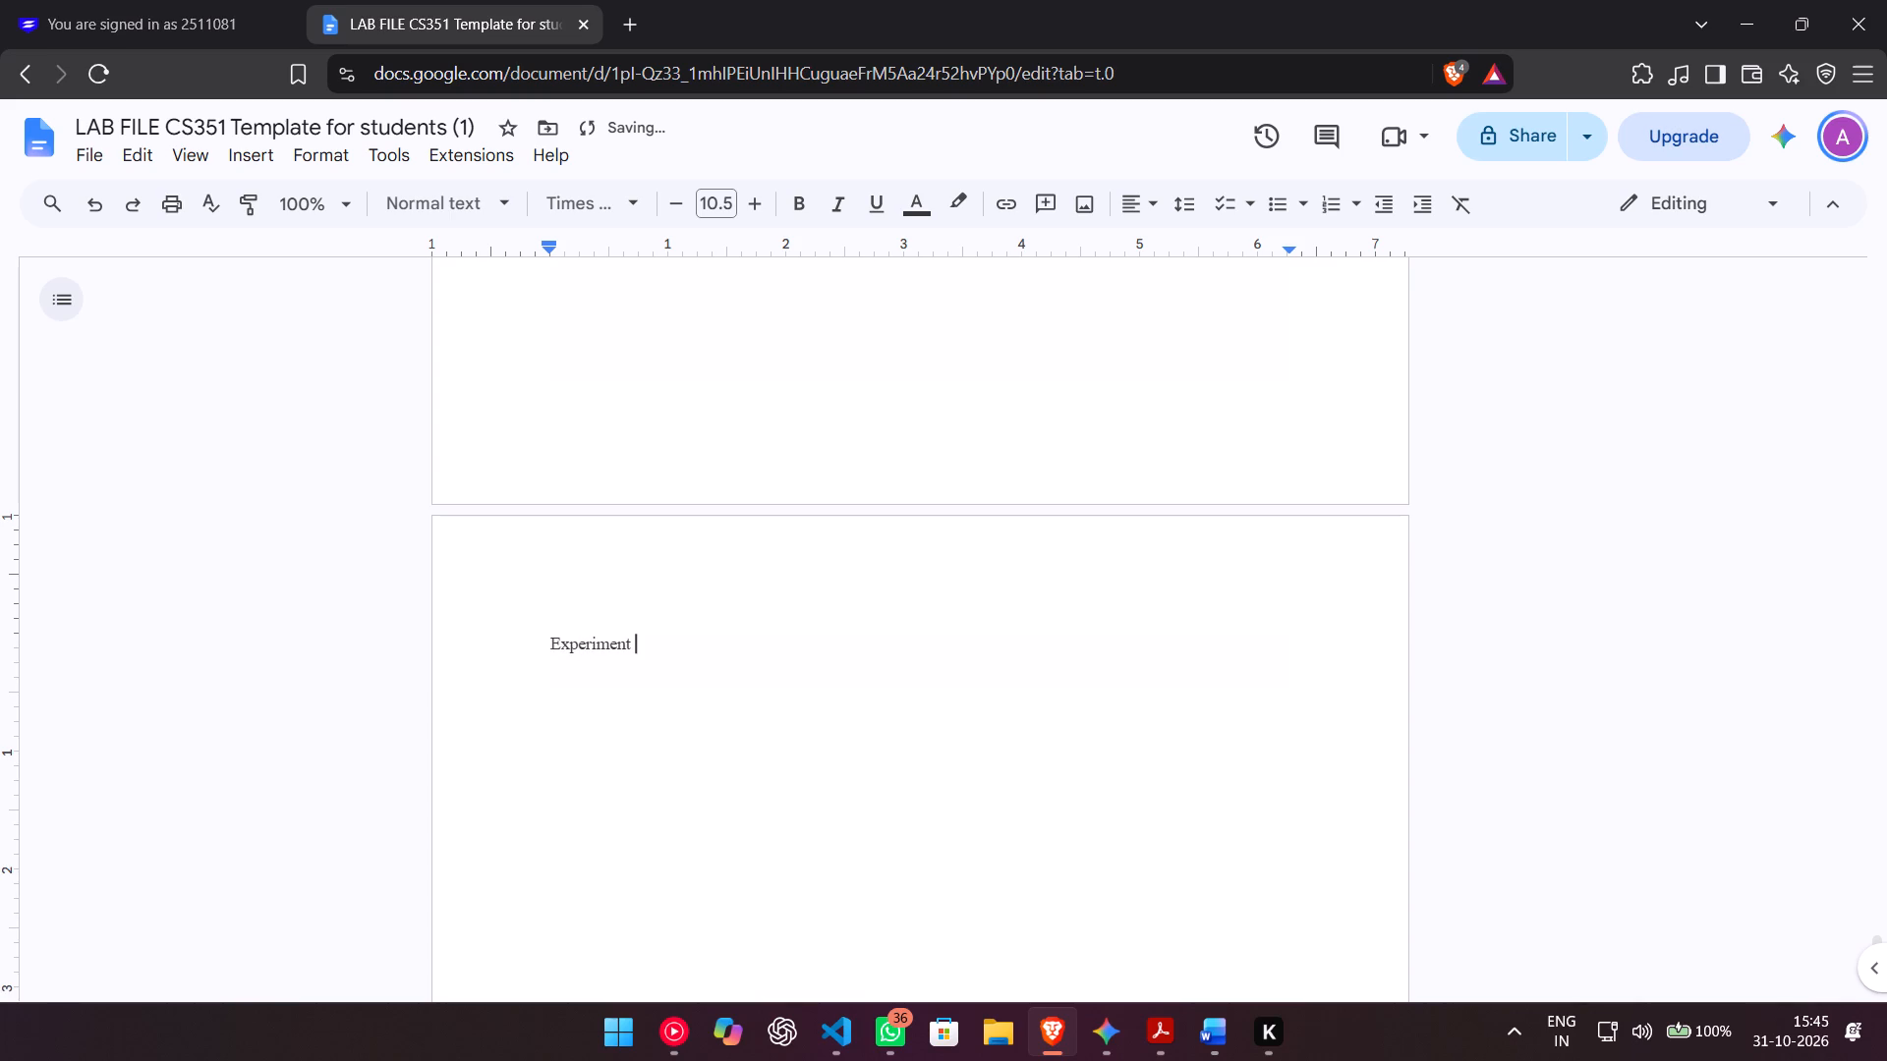
pyautogui.press('2')
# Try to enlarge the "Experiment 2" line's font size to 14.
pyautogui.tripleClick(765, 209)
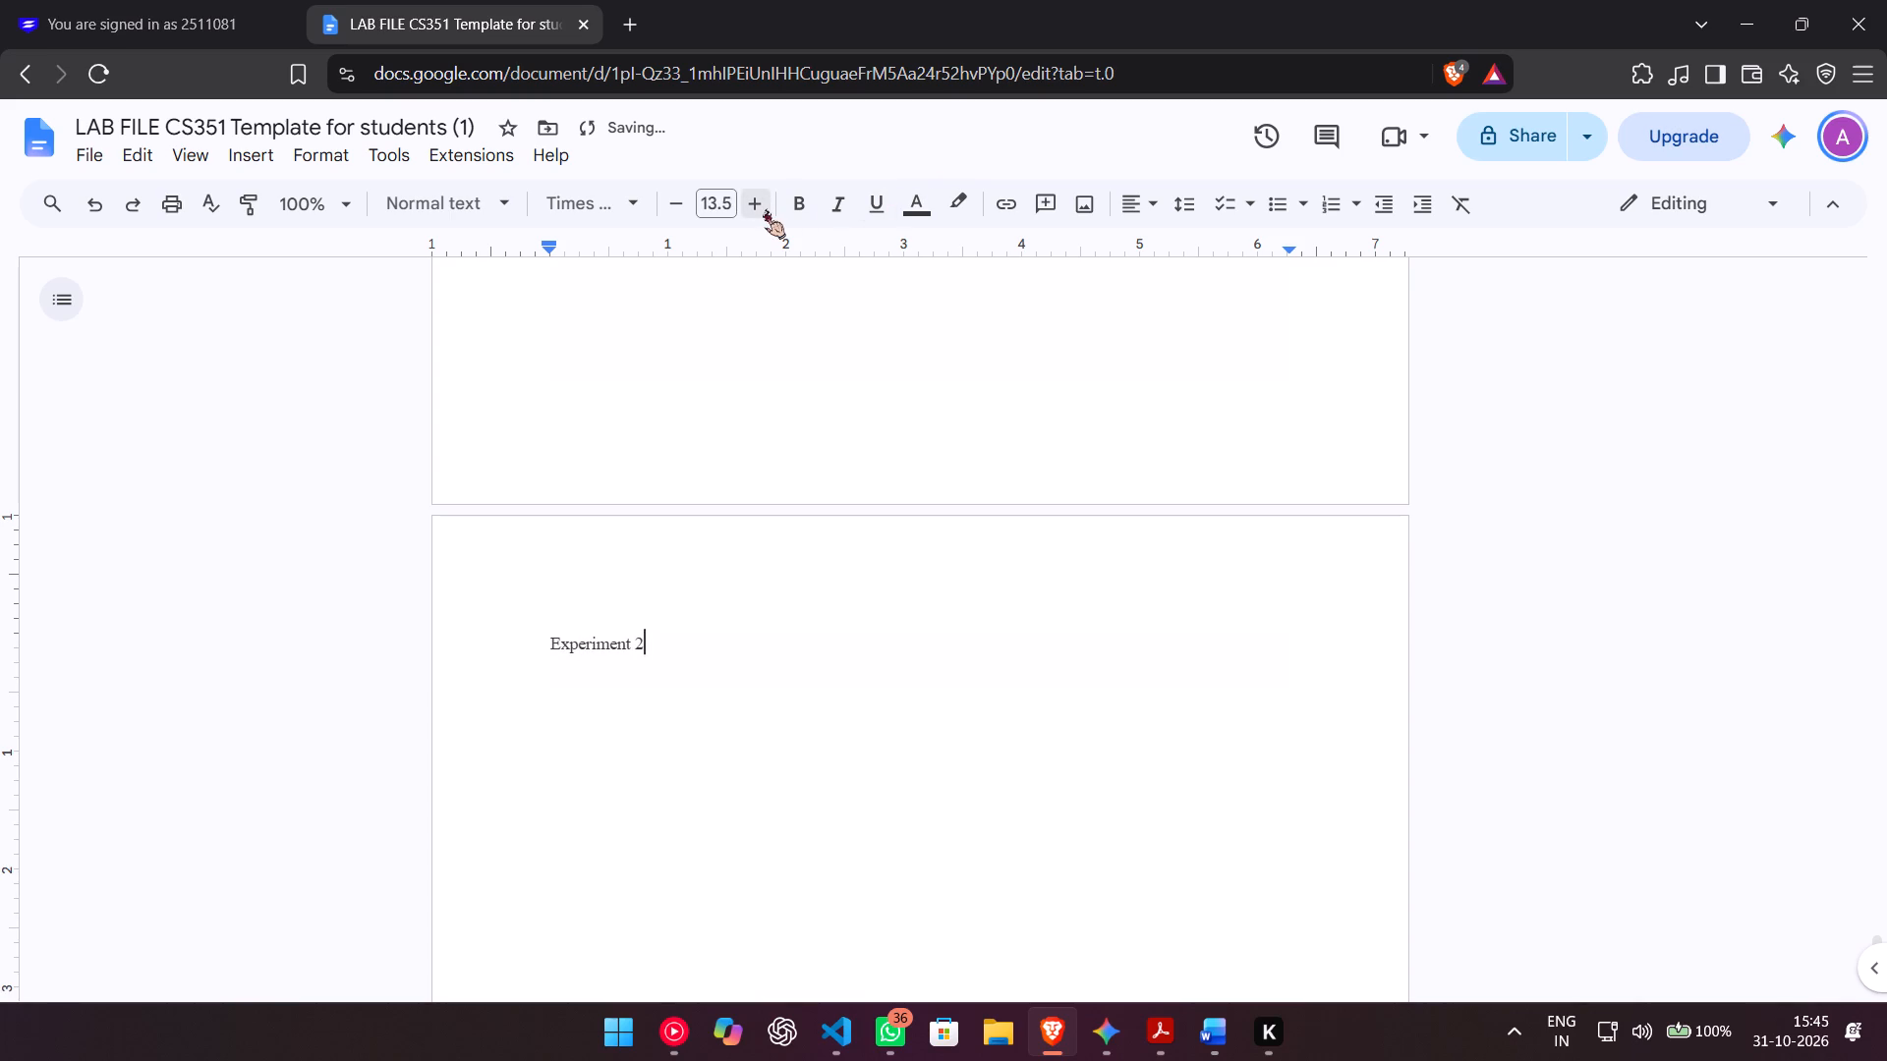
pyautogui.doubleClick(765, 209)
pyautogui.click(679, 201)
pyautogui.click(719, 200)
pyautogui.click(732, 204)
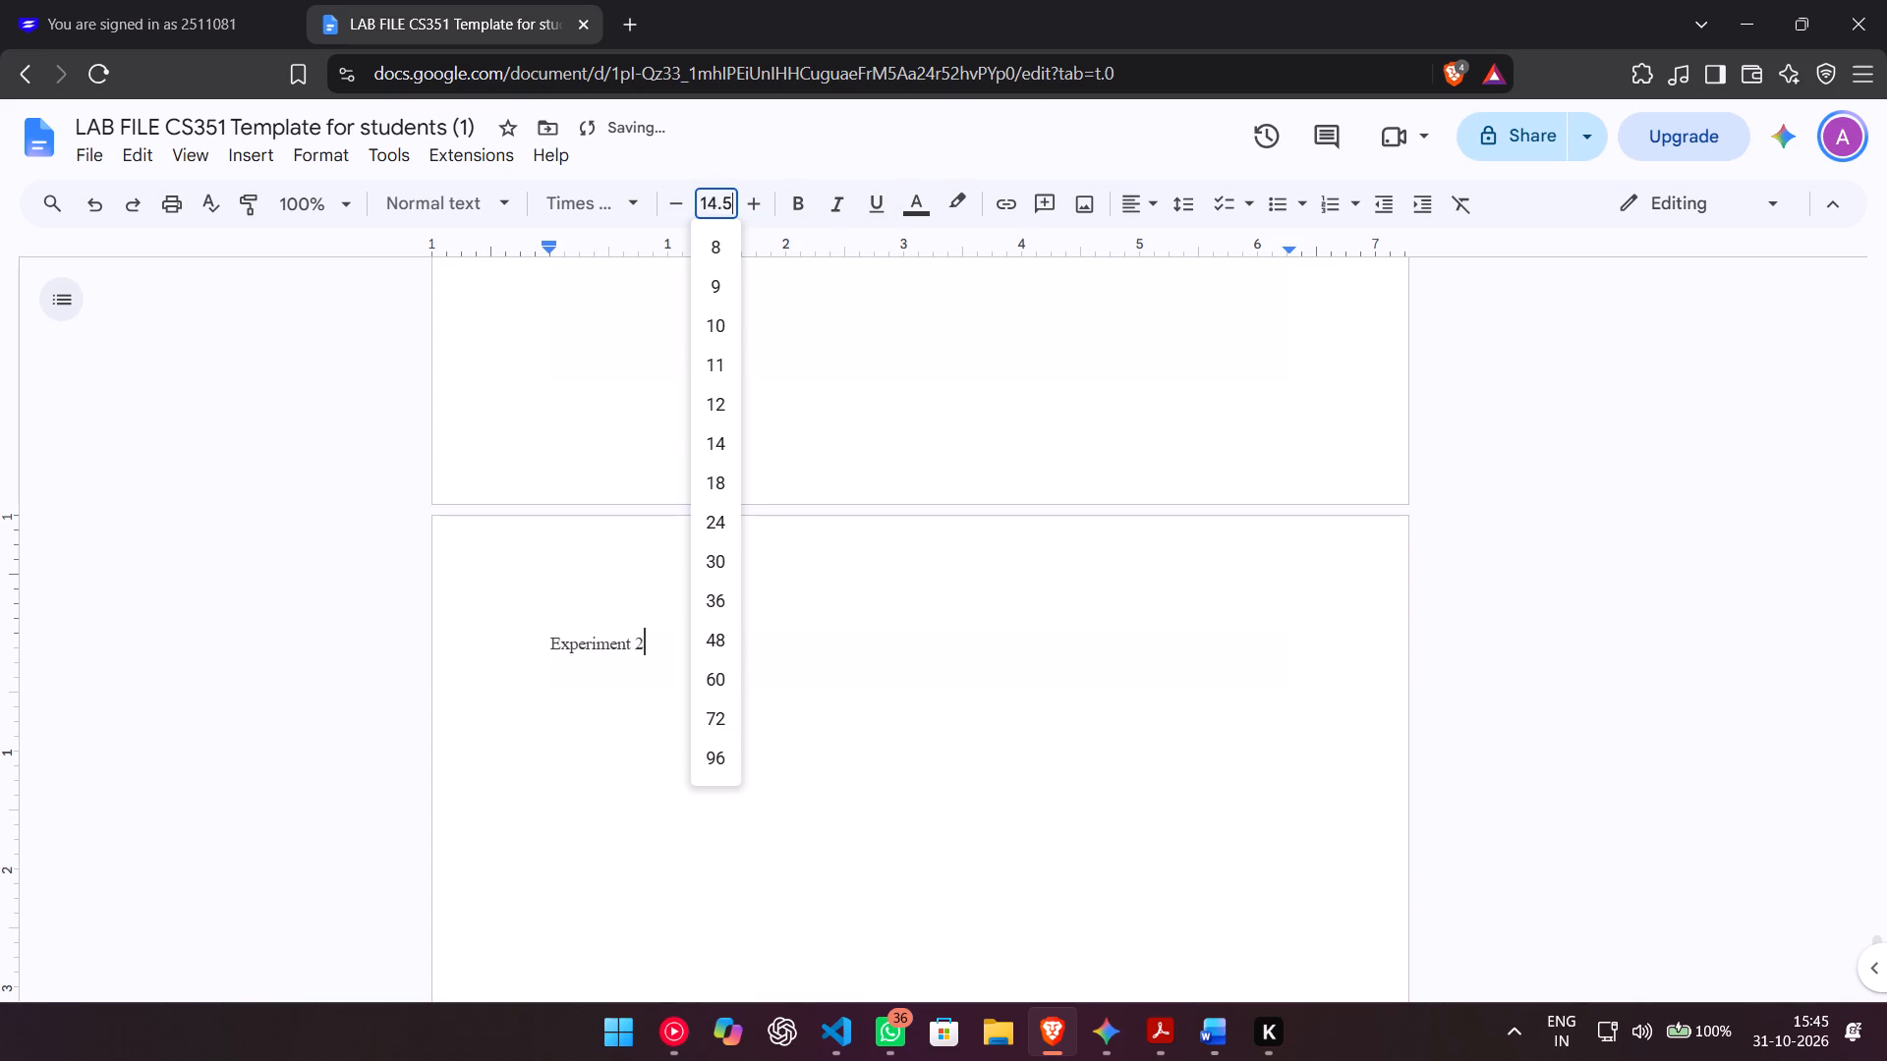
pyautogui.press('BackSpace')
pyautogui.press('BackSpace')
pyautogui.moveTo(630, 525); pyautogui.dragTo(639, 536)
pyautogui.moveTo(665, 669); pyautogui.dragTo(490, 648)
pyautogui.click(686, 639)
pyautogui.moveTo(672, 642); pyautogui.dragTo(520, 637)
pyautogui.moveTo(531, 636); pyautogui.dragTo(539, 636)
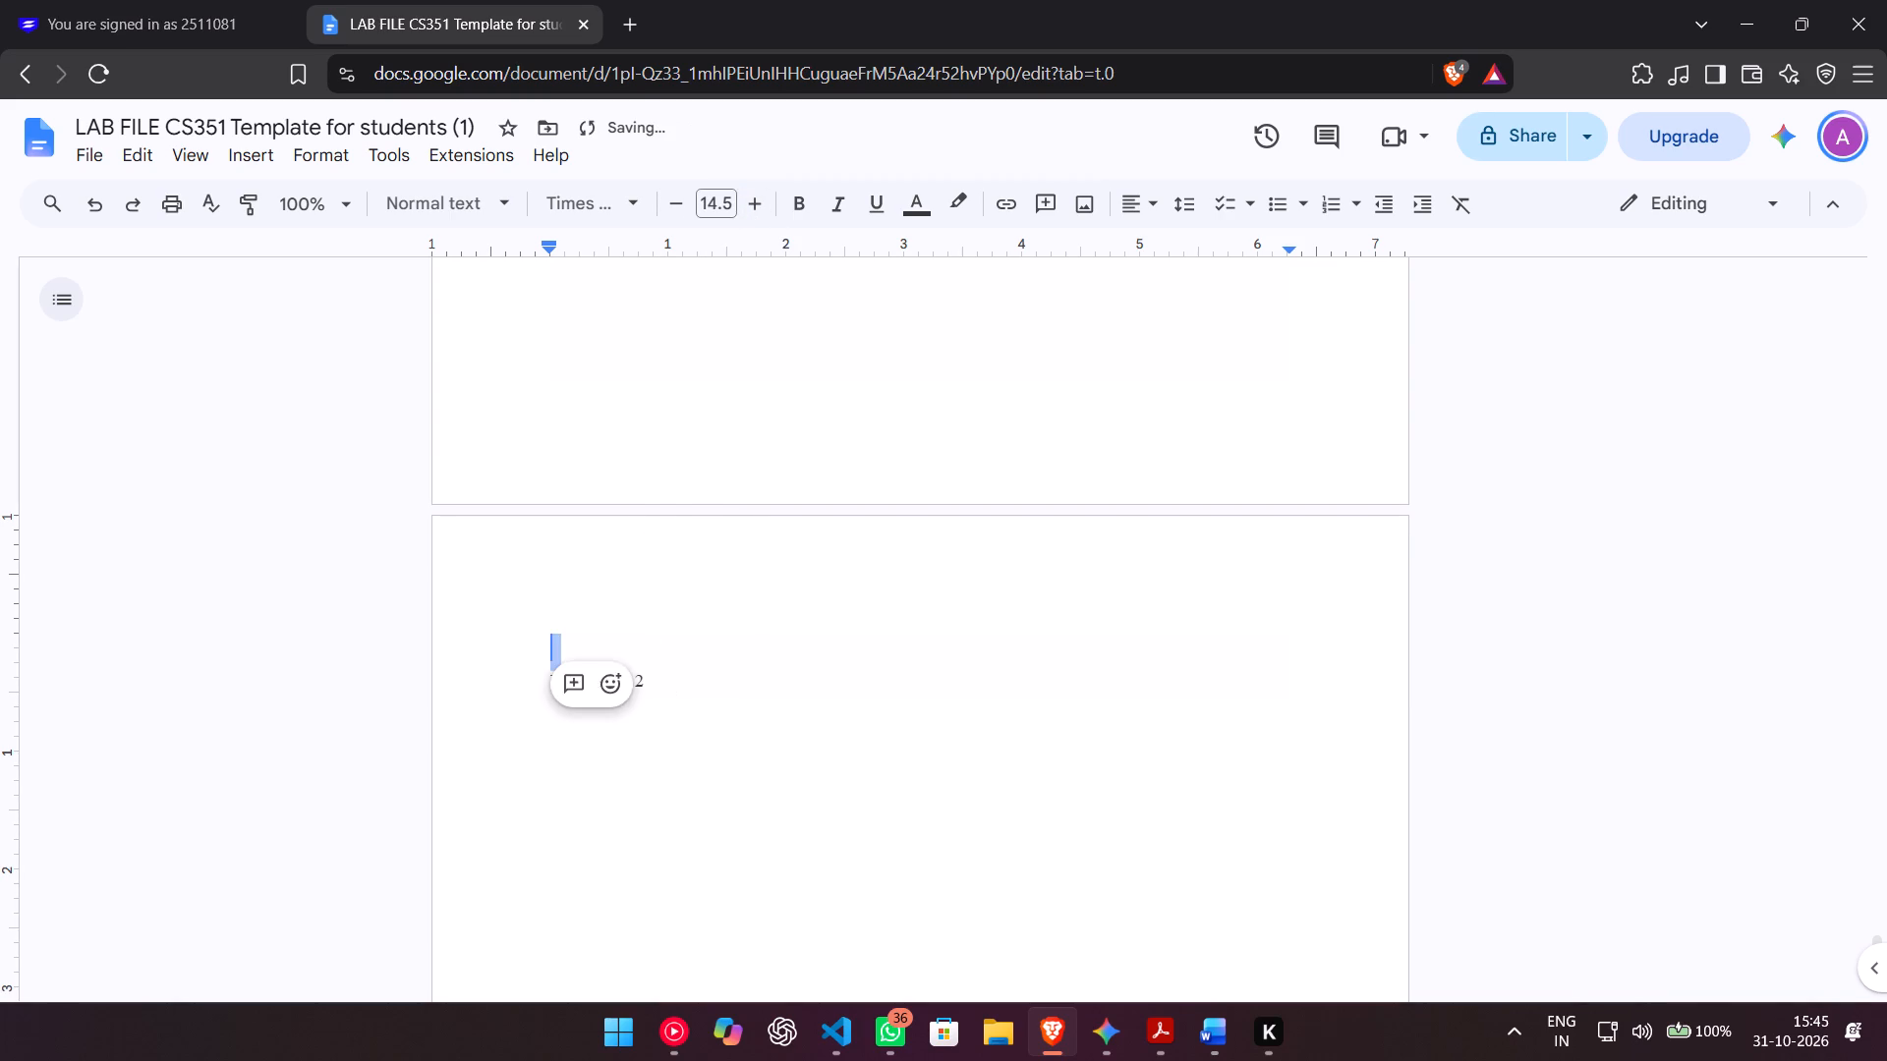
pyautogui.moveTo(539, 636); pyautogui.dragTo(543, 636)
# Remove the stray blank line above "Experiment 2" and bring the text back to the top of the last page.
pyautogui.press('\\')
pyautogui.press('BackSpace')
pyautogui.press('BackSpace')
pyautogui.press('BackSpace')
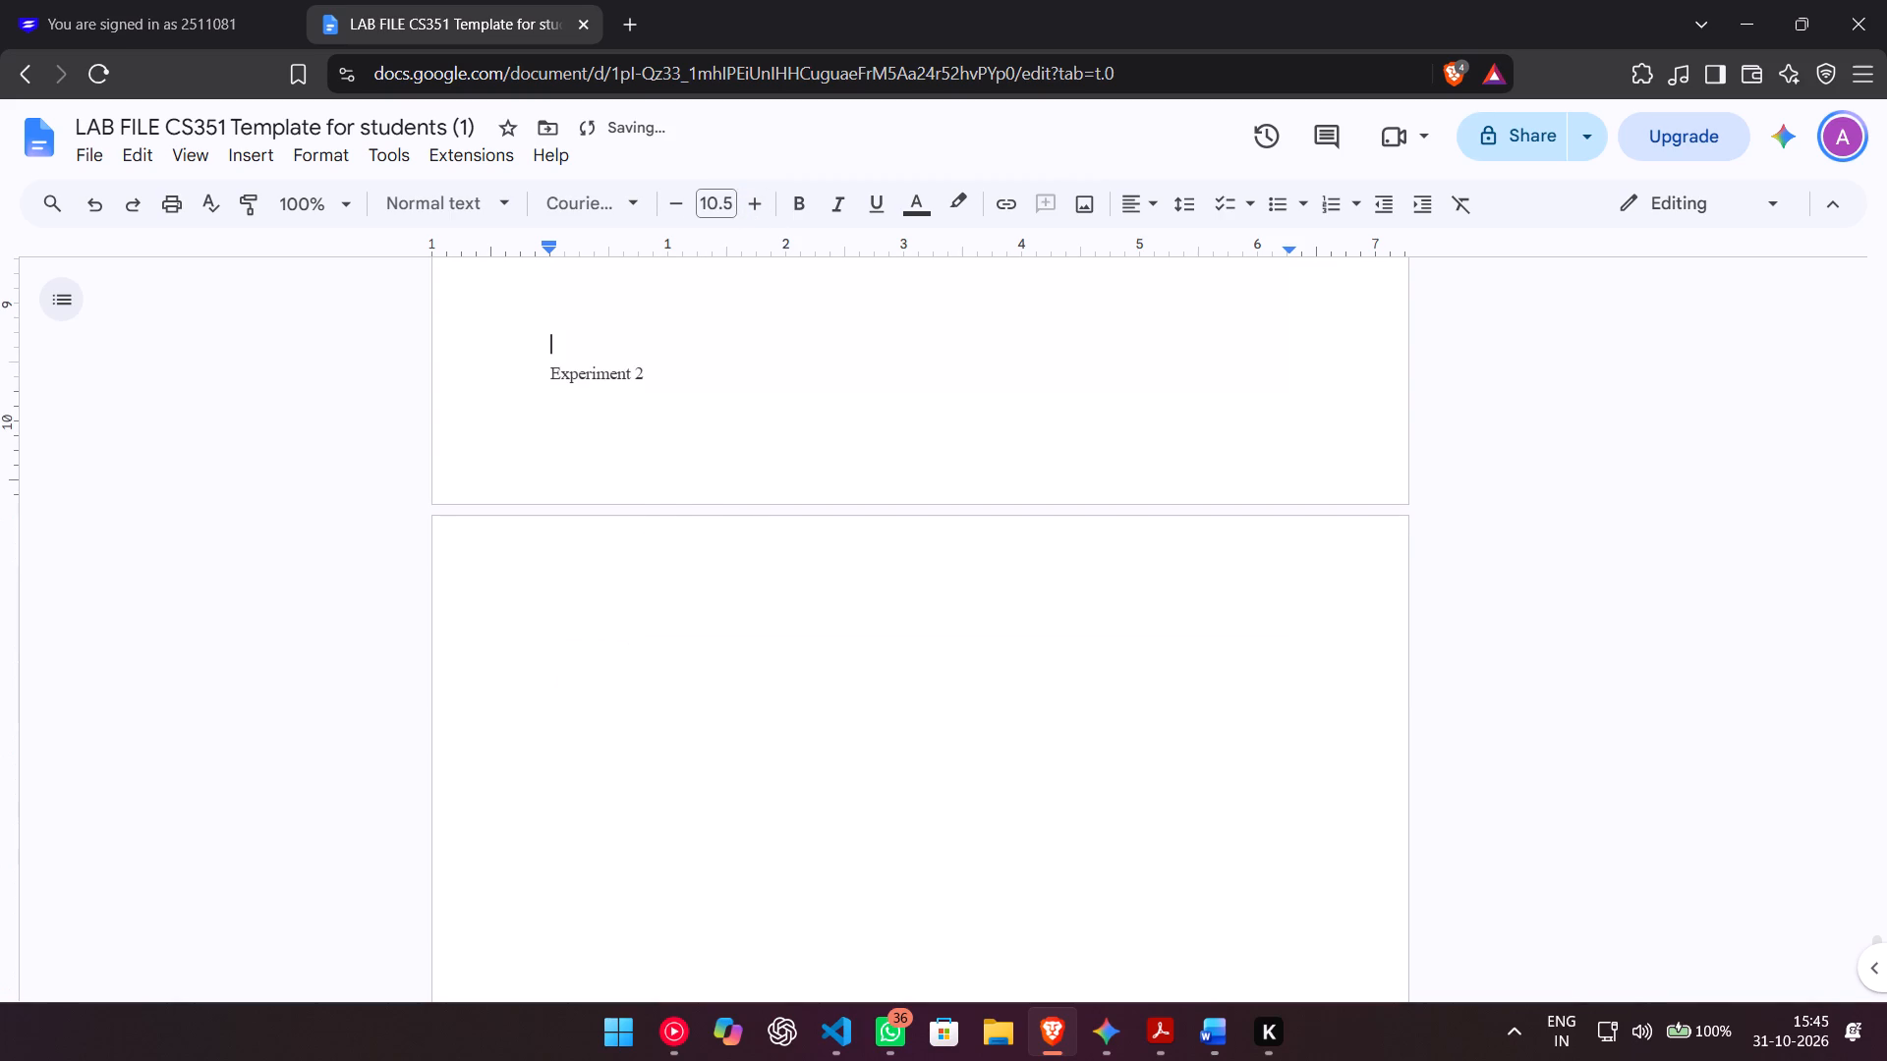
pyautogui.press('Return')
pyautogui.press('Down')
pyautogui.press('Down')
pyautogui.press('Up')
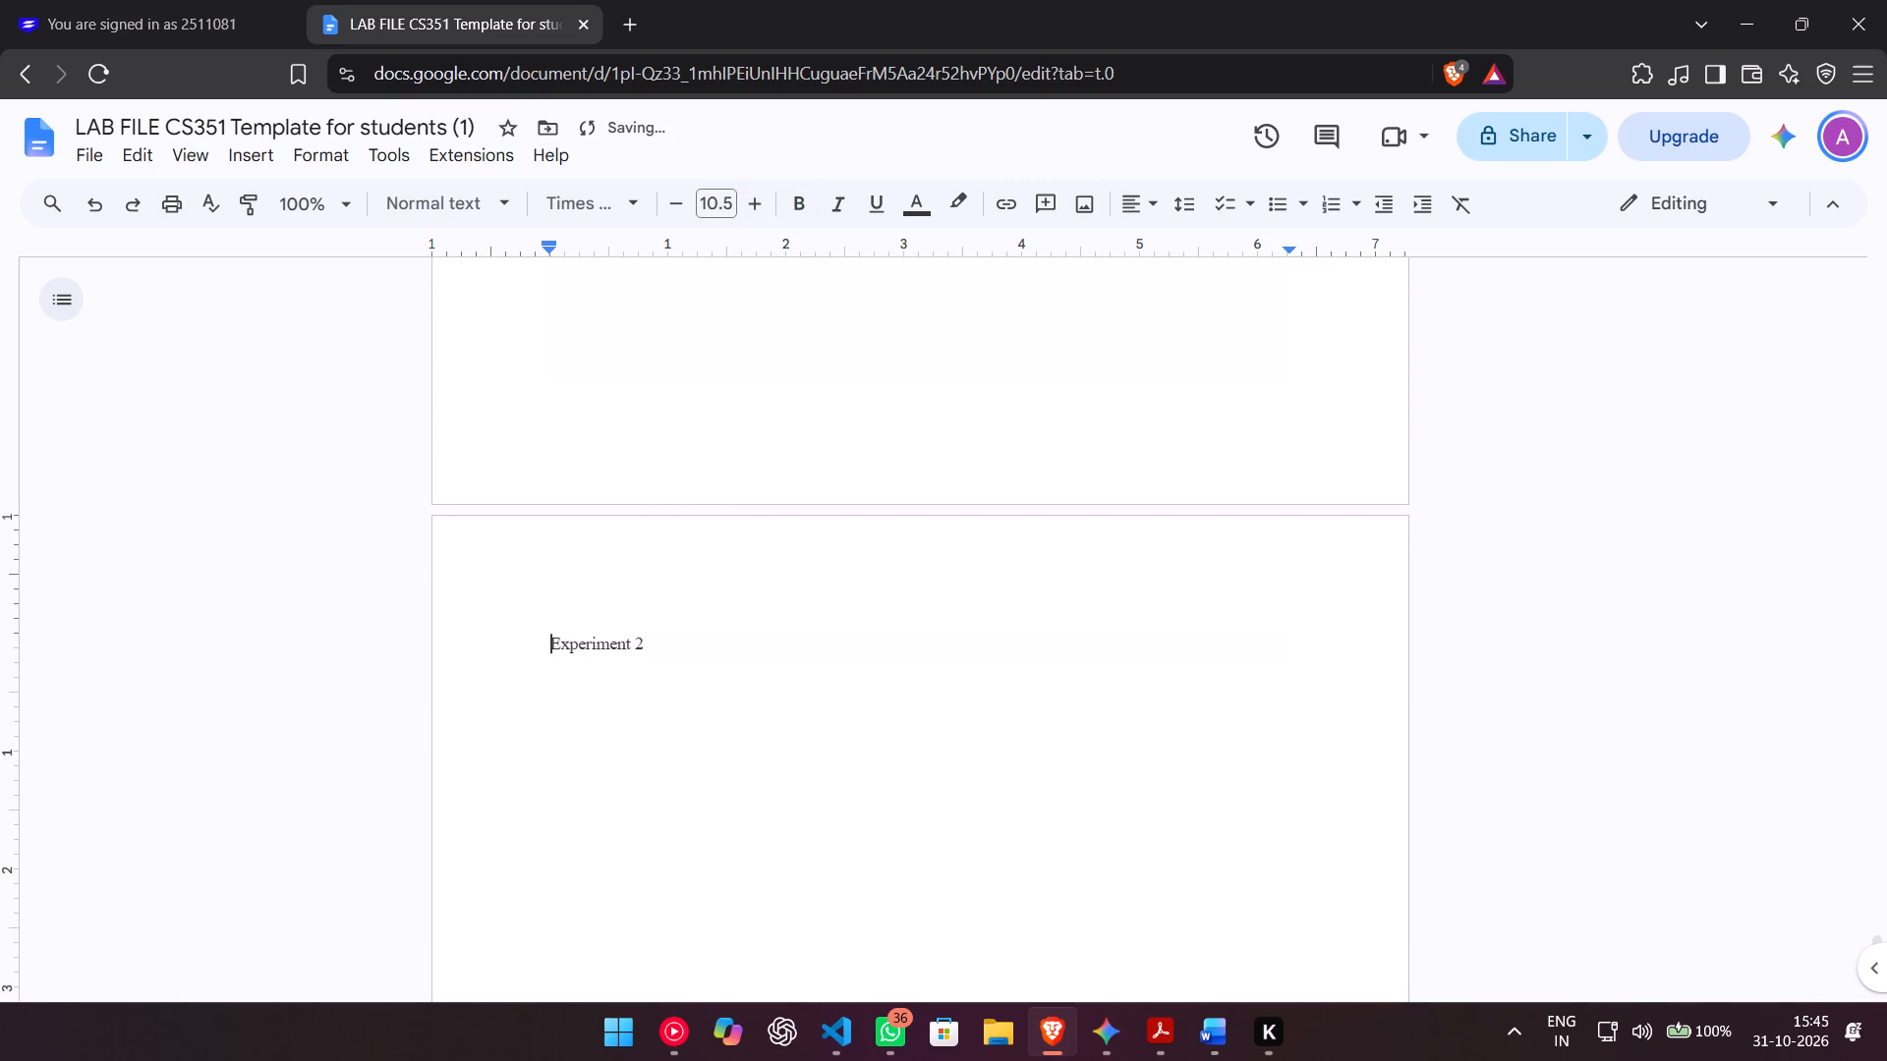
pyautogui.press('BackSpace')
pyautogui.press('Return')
# Set the font size of the "Experiment 2" text to 14.
pyautogui.moveTo(658, 646); pyautogui.dragTo(534, 647)
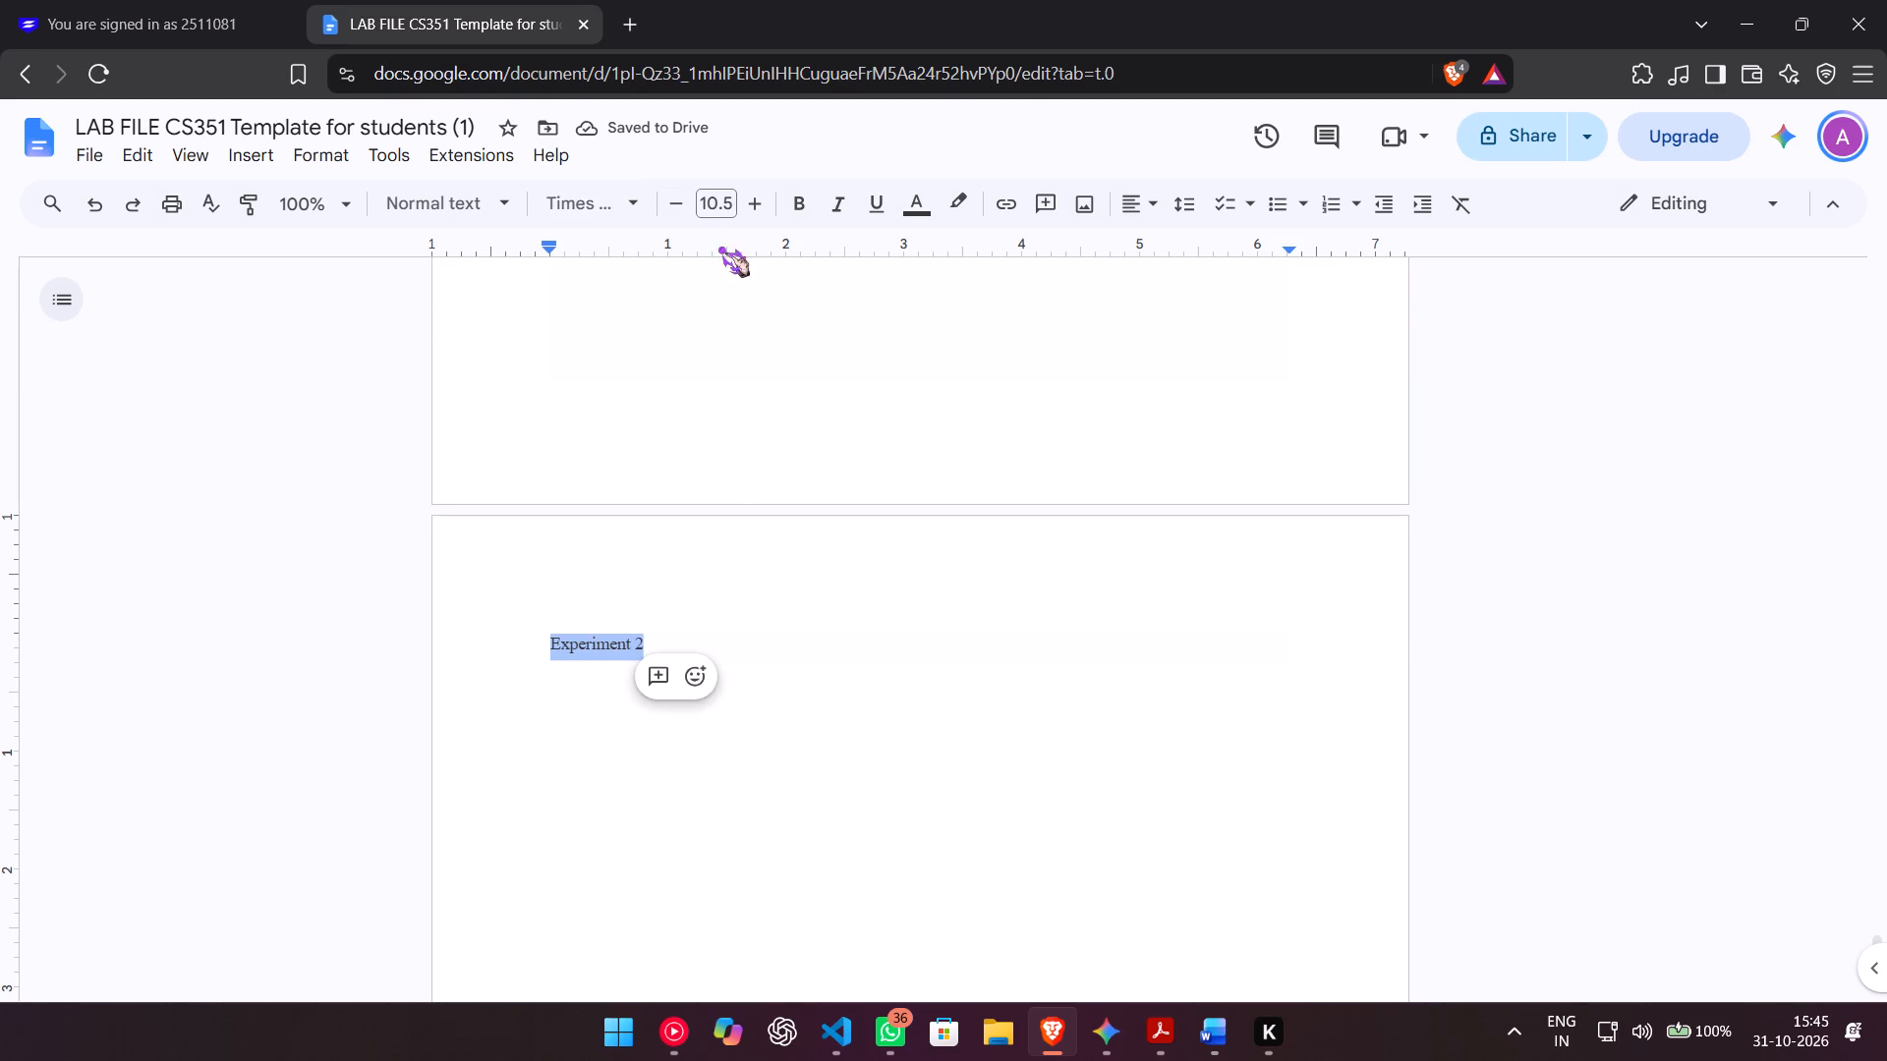
pyautogui.click(727, 205)
pyautogui.click(715, 442)
pyautogui.click(780, 590)
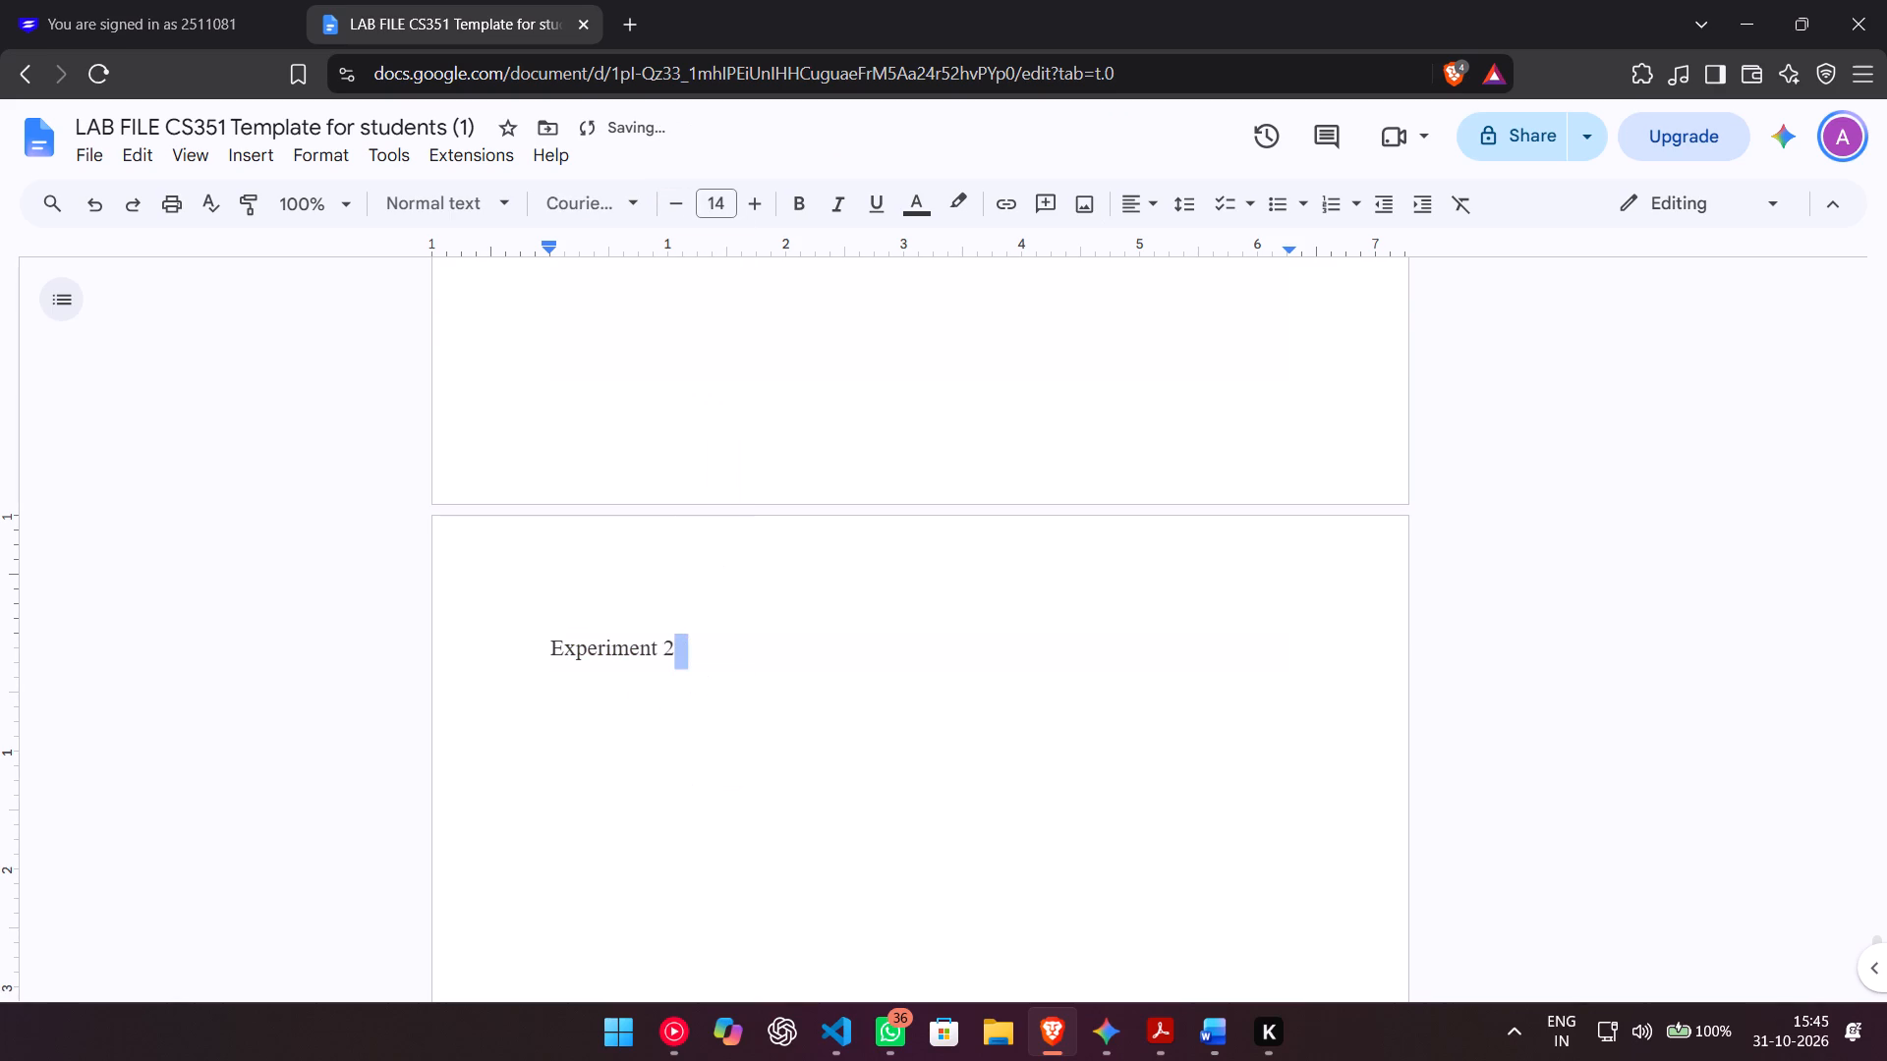
# Centre the "Experiment 2" heading on the last page and make it bold.
pyautogui.click(706, 631)
pyautogui.moveTo(696, 657); pyautogui.dragTo(526, 639)
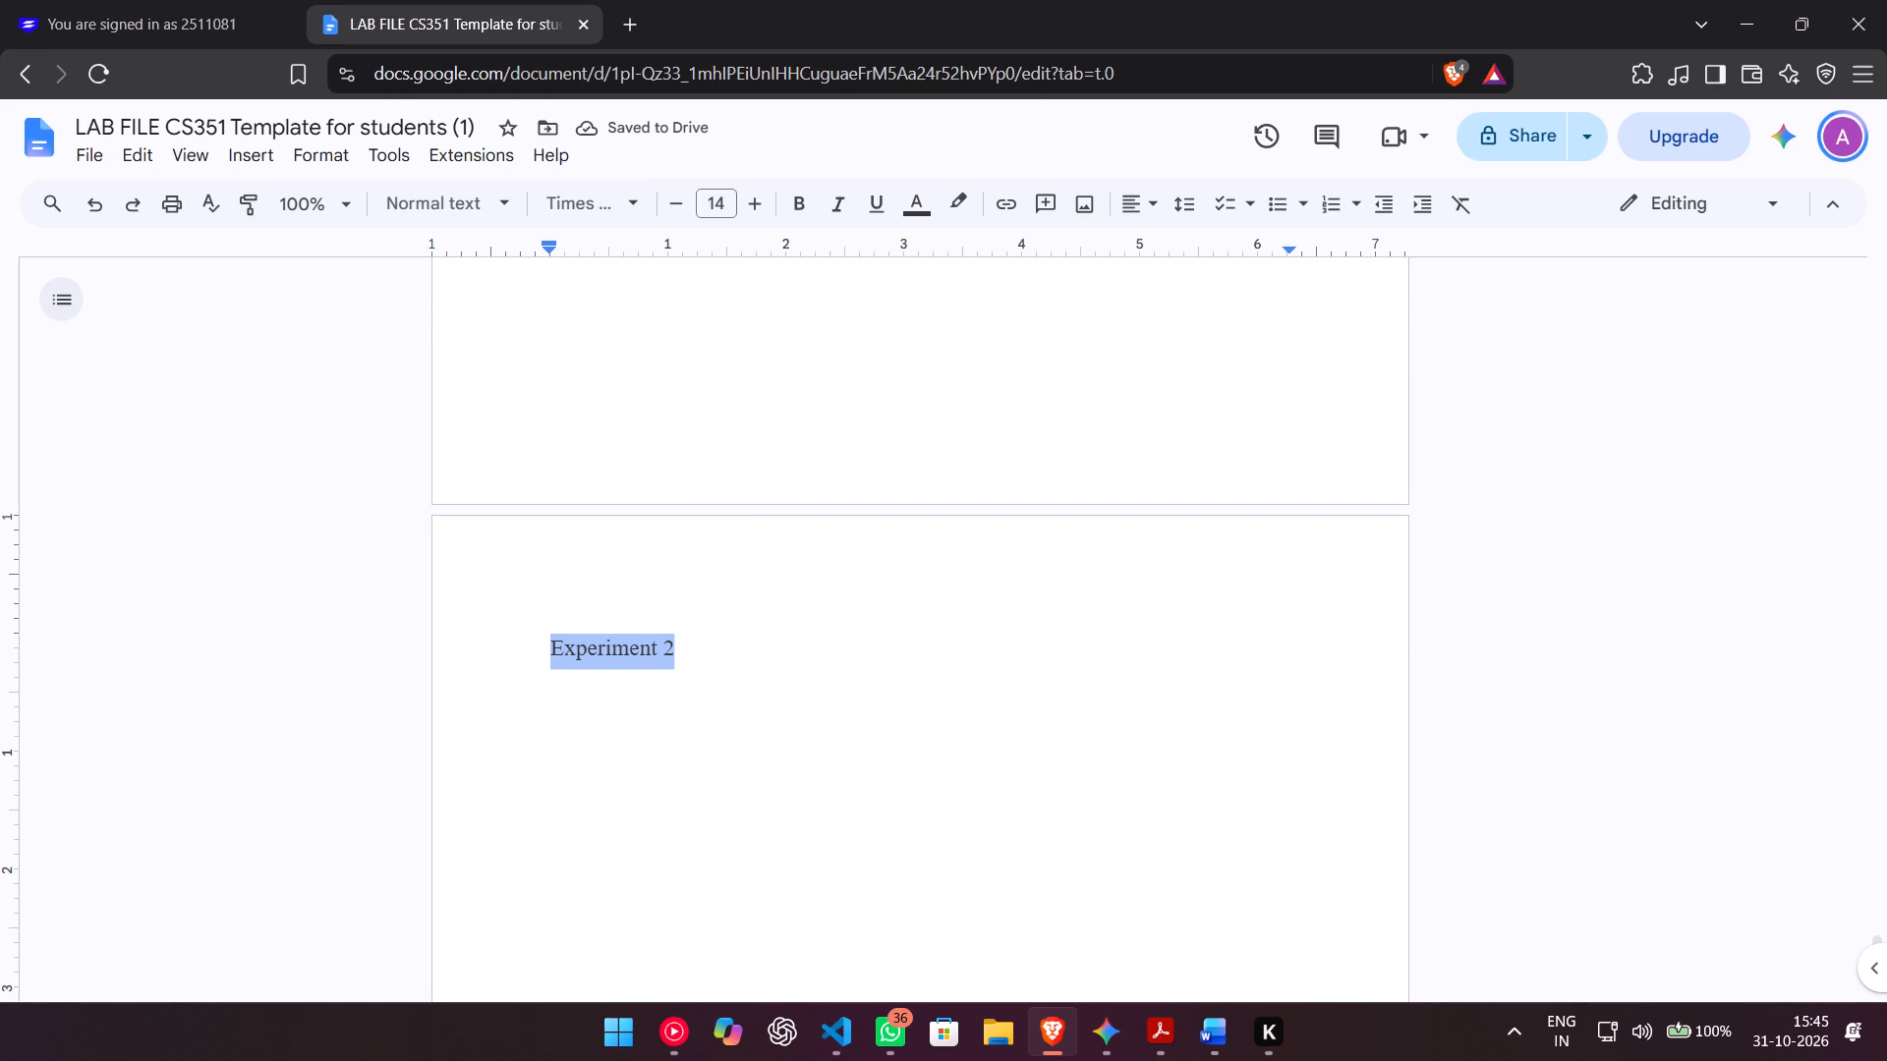
pyautogui.scroll(20, 885, 422)
pyautogui.scroll(6, 885, 422)
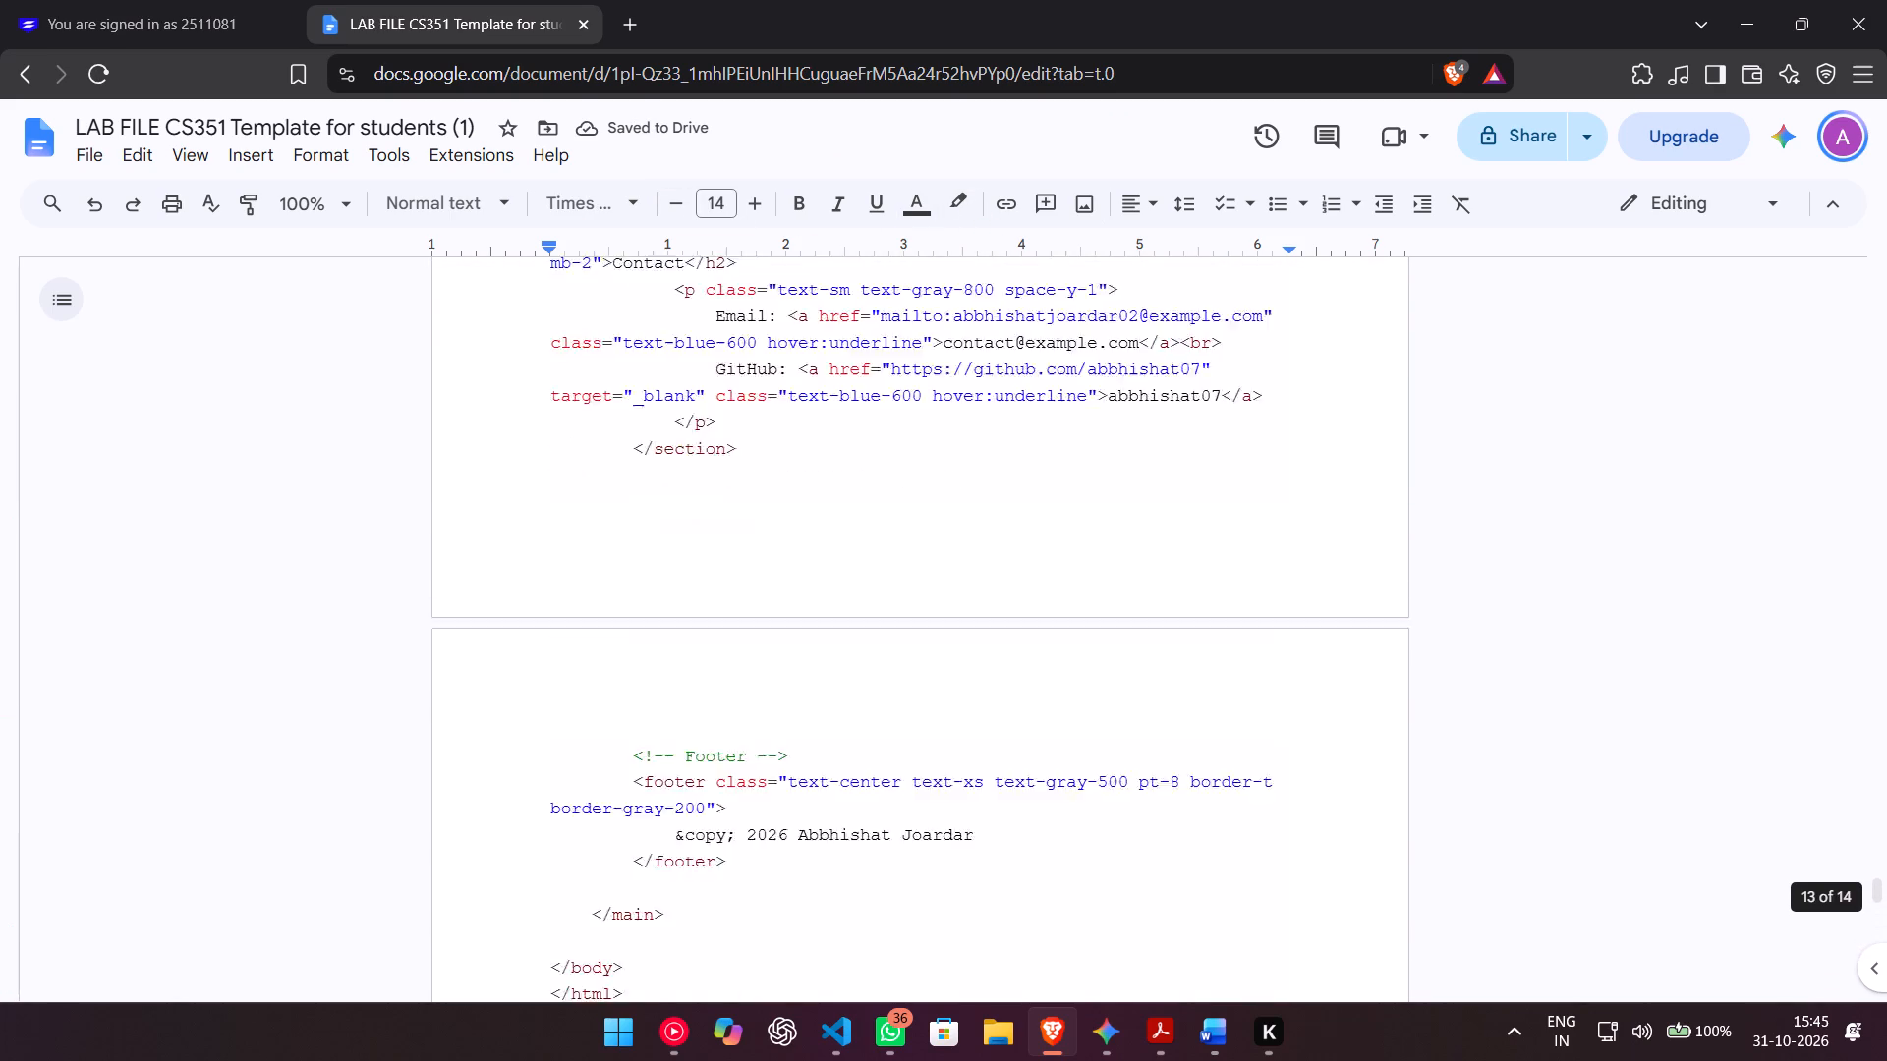
pyautogui.scroll(20, 1086, 414)
pyautogui.scroll(20, 1086, 414)
pyautogui.scroll(6, 1086, 414)
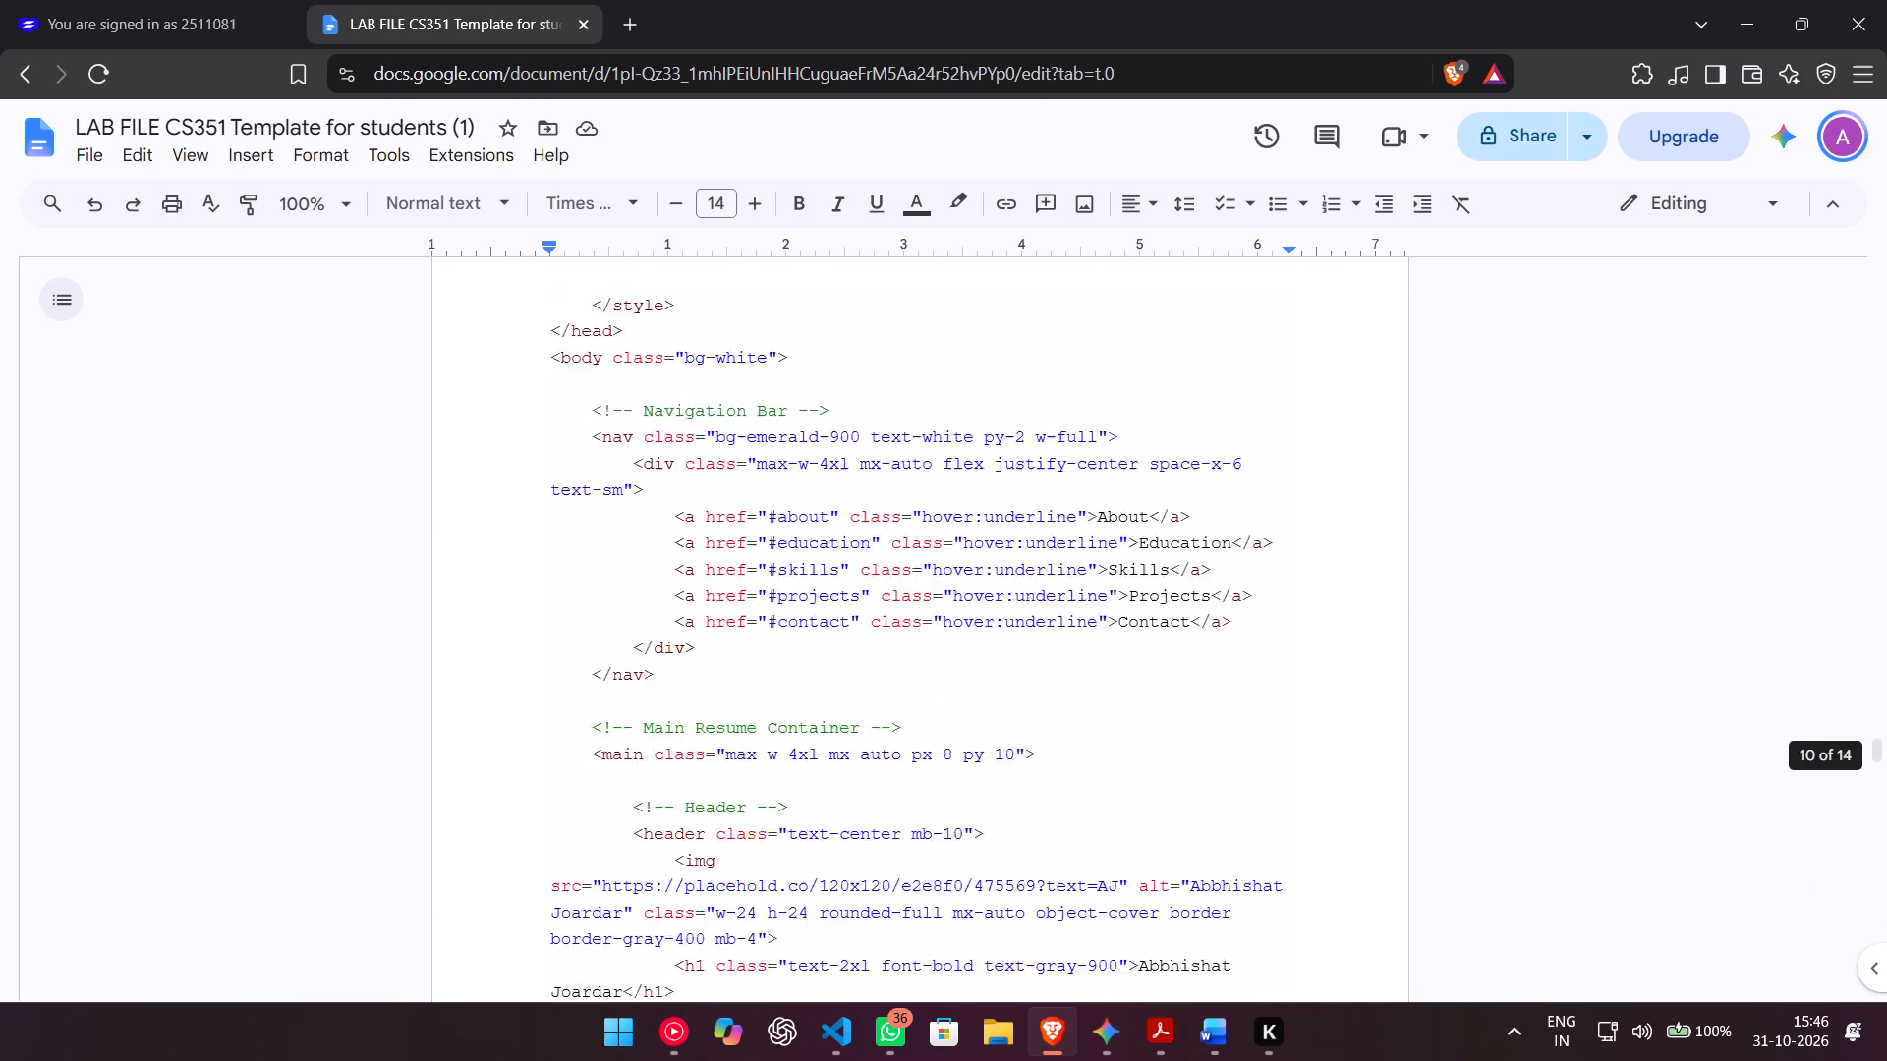
pyautogui.scroll(20, 1108, 382)
pyautogui.scroll(1, 1108, 382)
pyautogui.scroll(-15, 1172, 491)
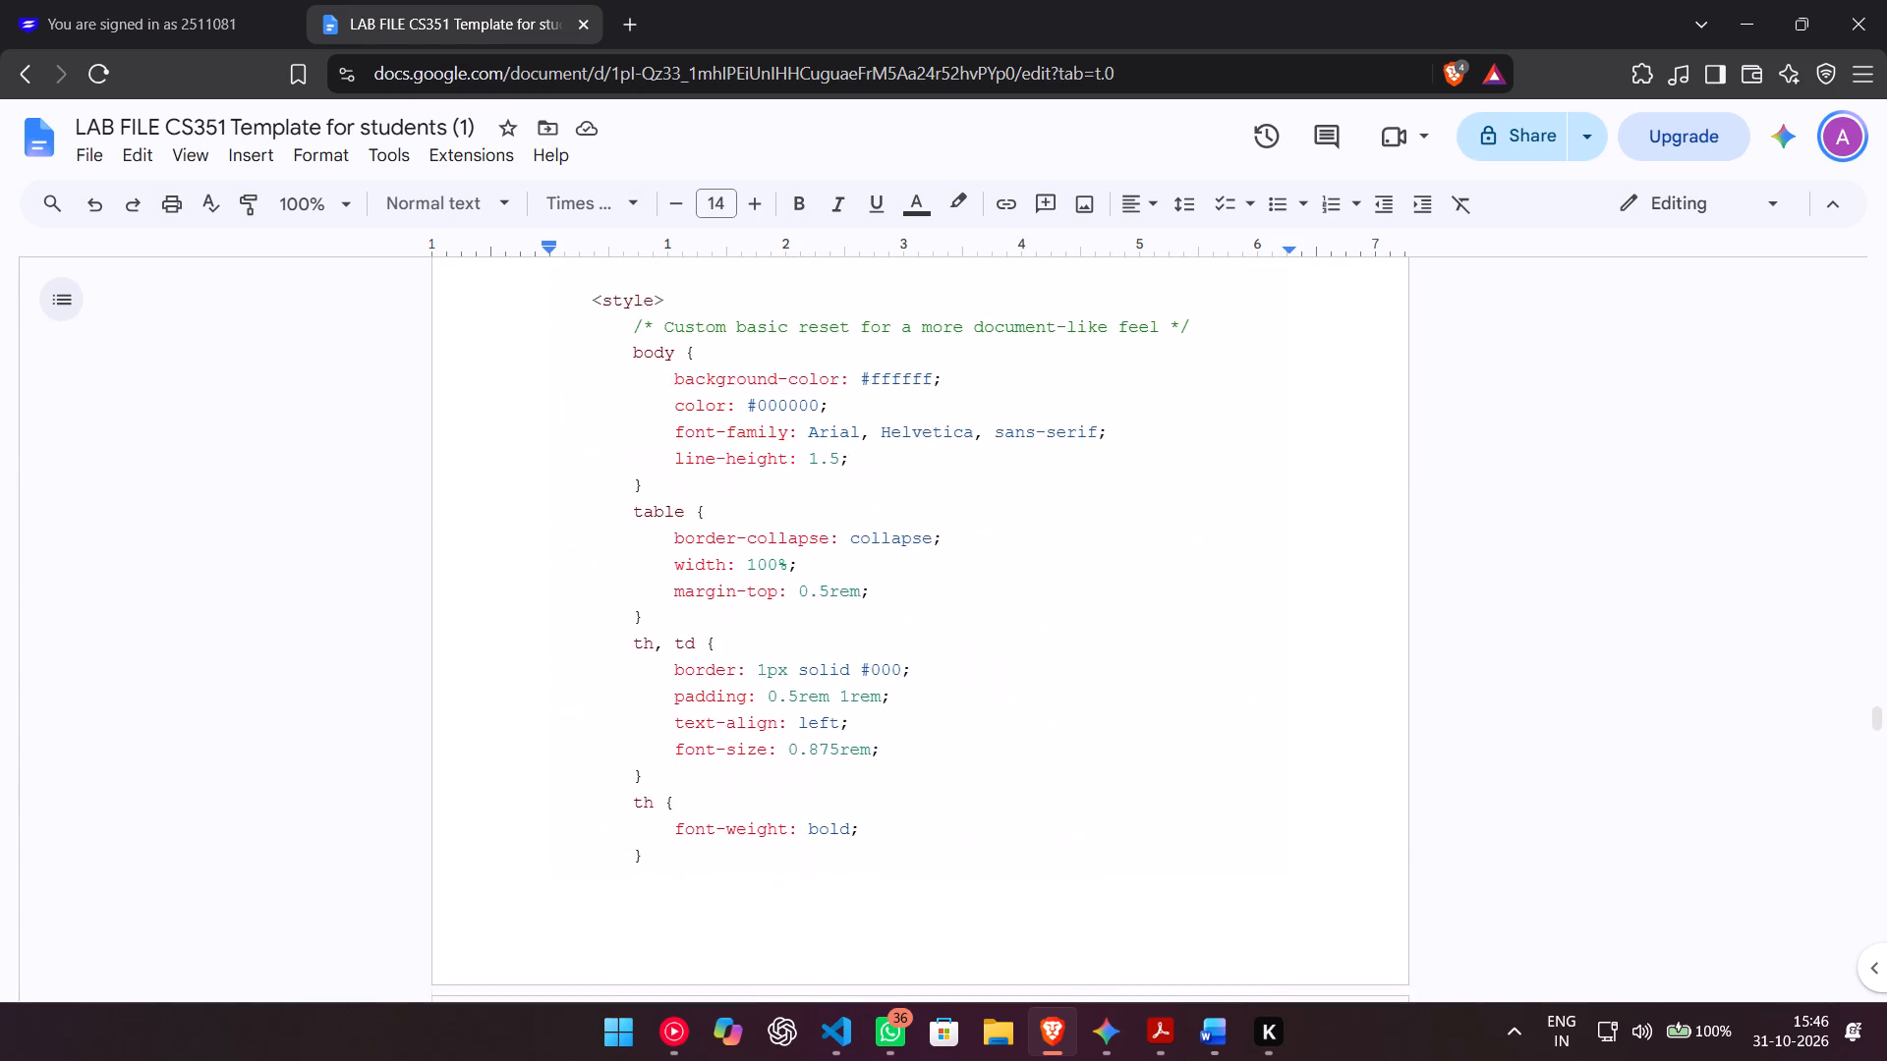
pyautogui.scroll(-20, 1227, 548)
pyautogui.scroll(-20, 1227, 548)
pyautogui.scroll(-2, 1227, 548)
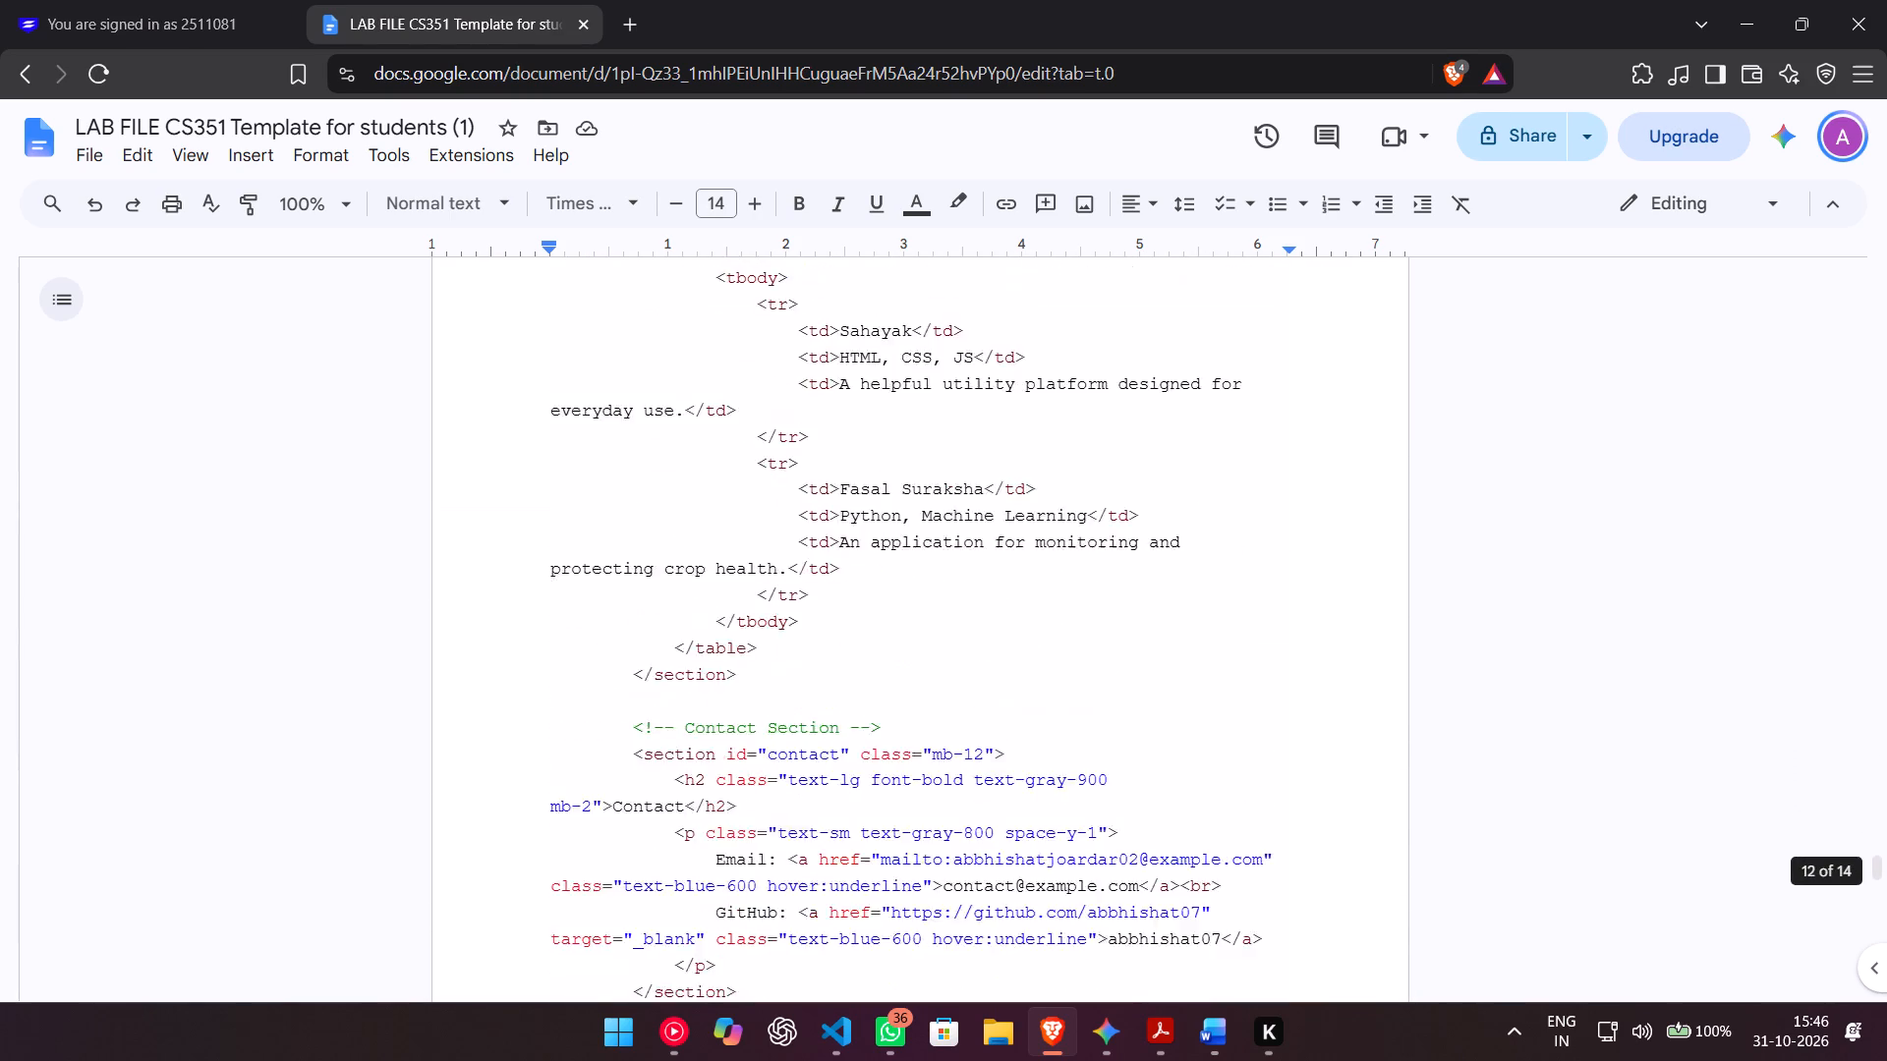
pyautogui.scroll(-20, 1229, 518)
pyautogui.scroll(-10, 1229, 518)
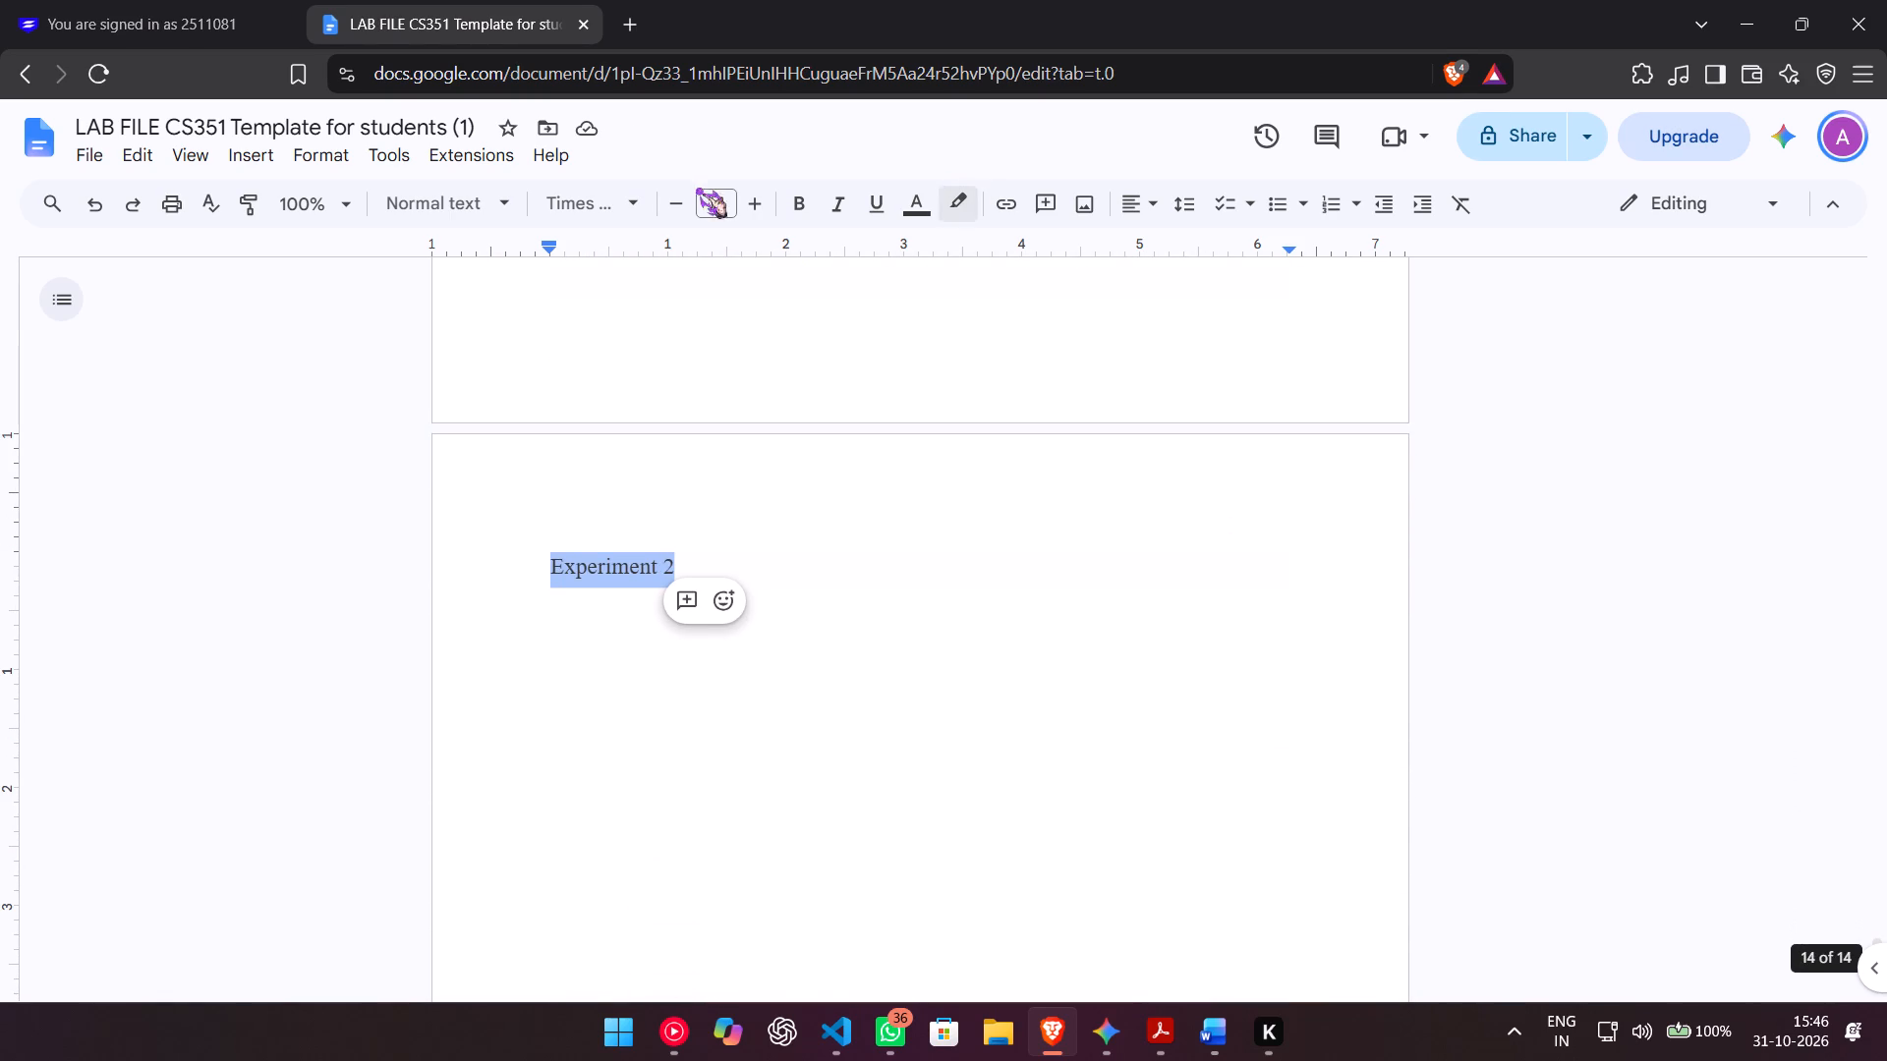
pyautogui.click(1152, 219)
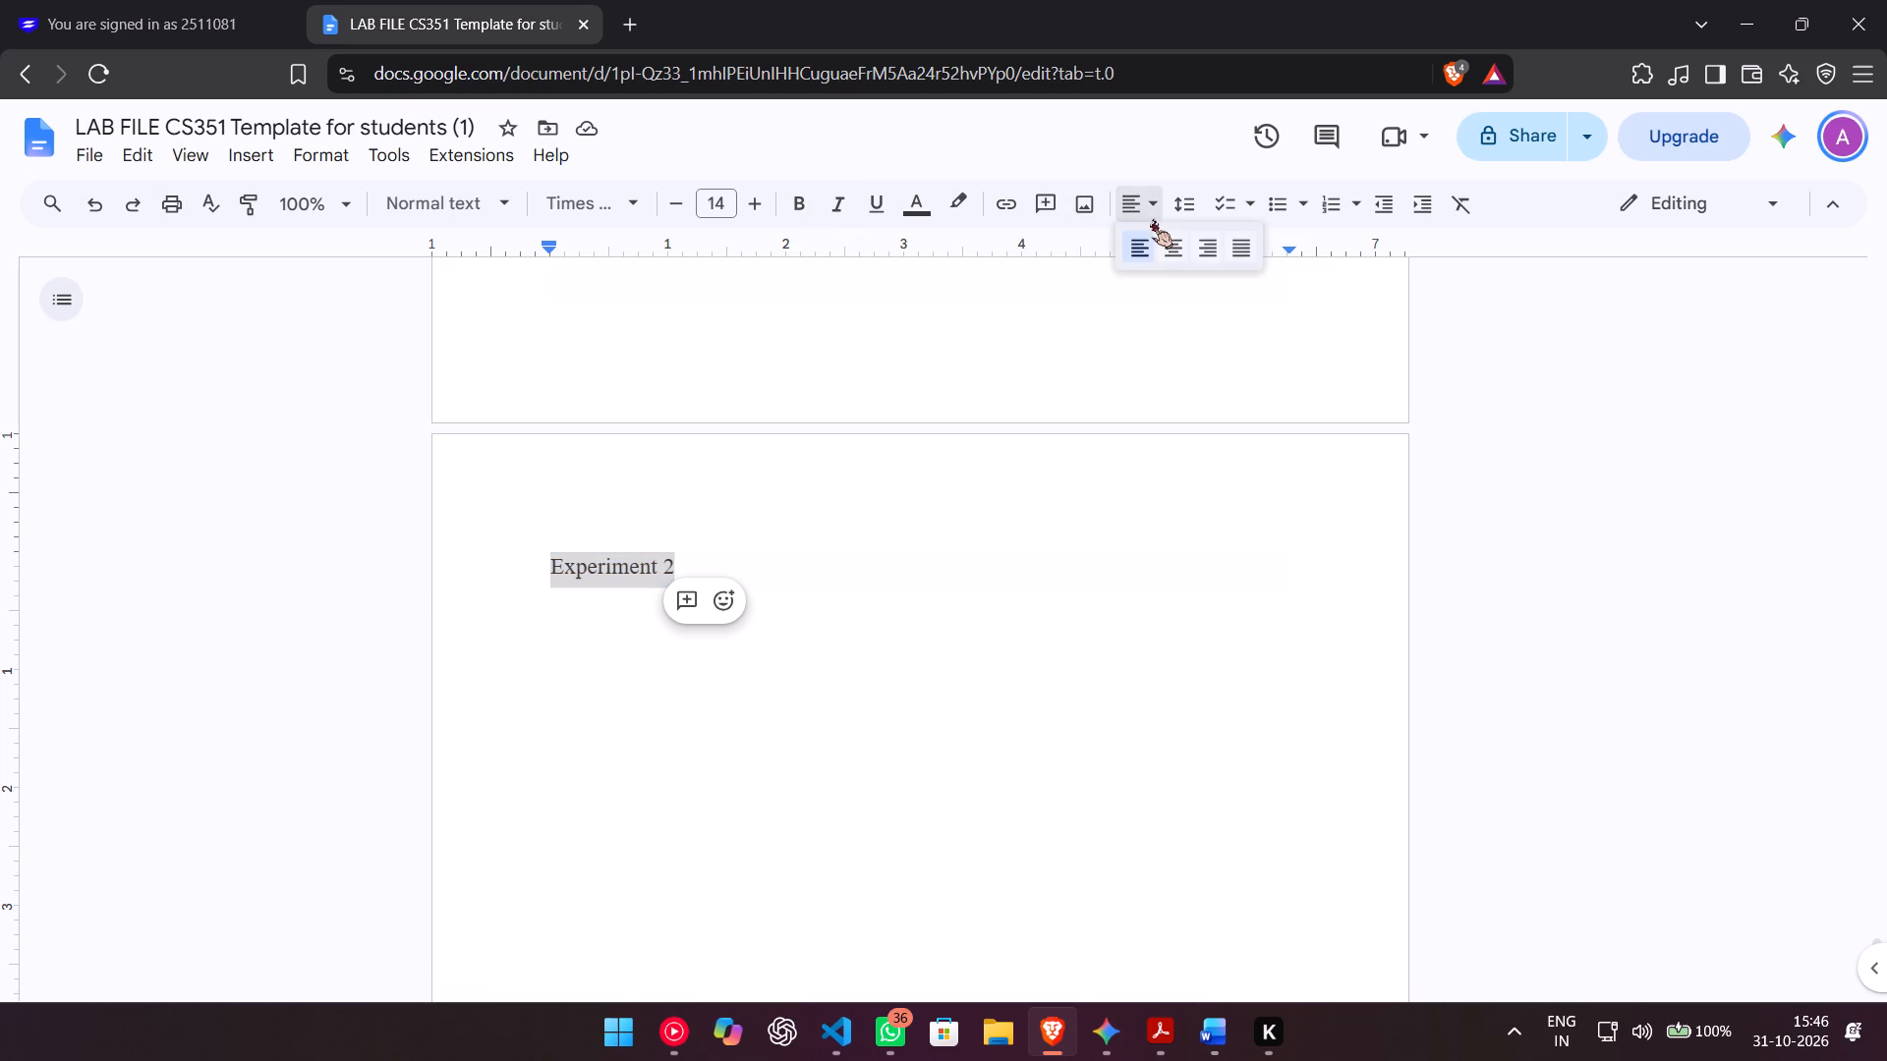
pyautogui.click(1167, 247)
pyautogui.click(804, 206)
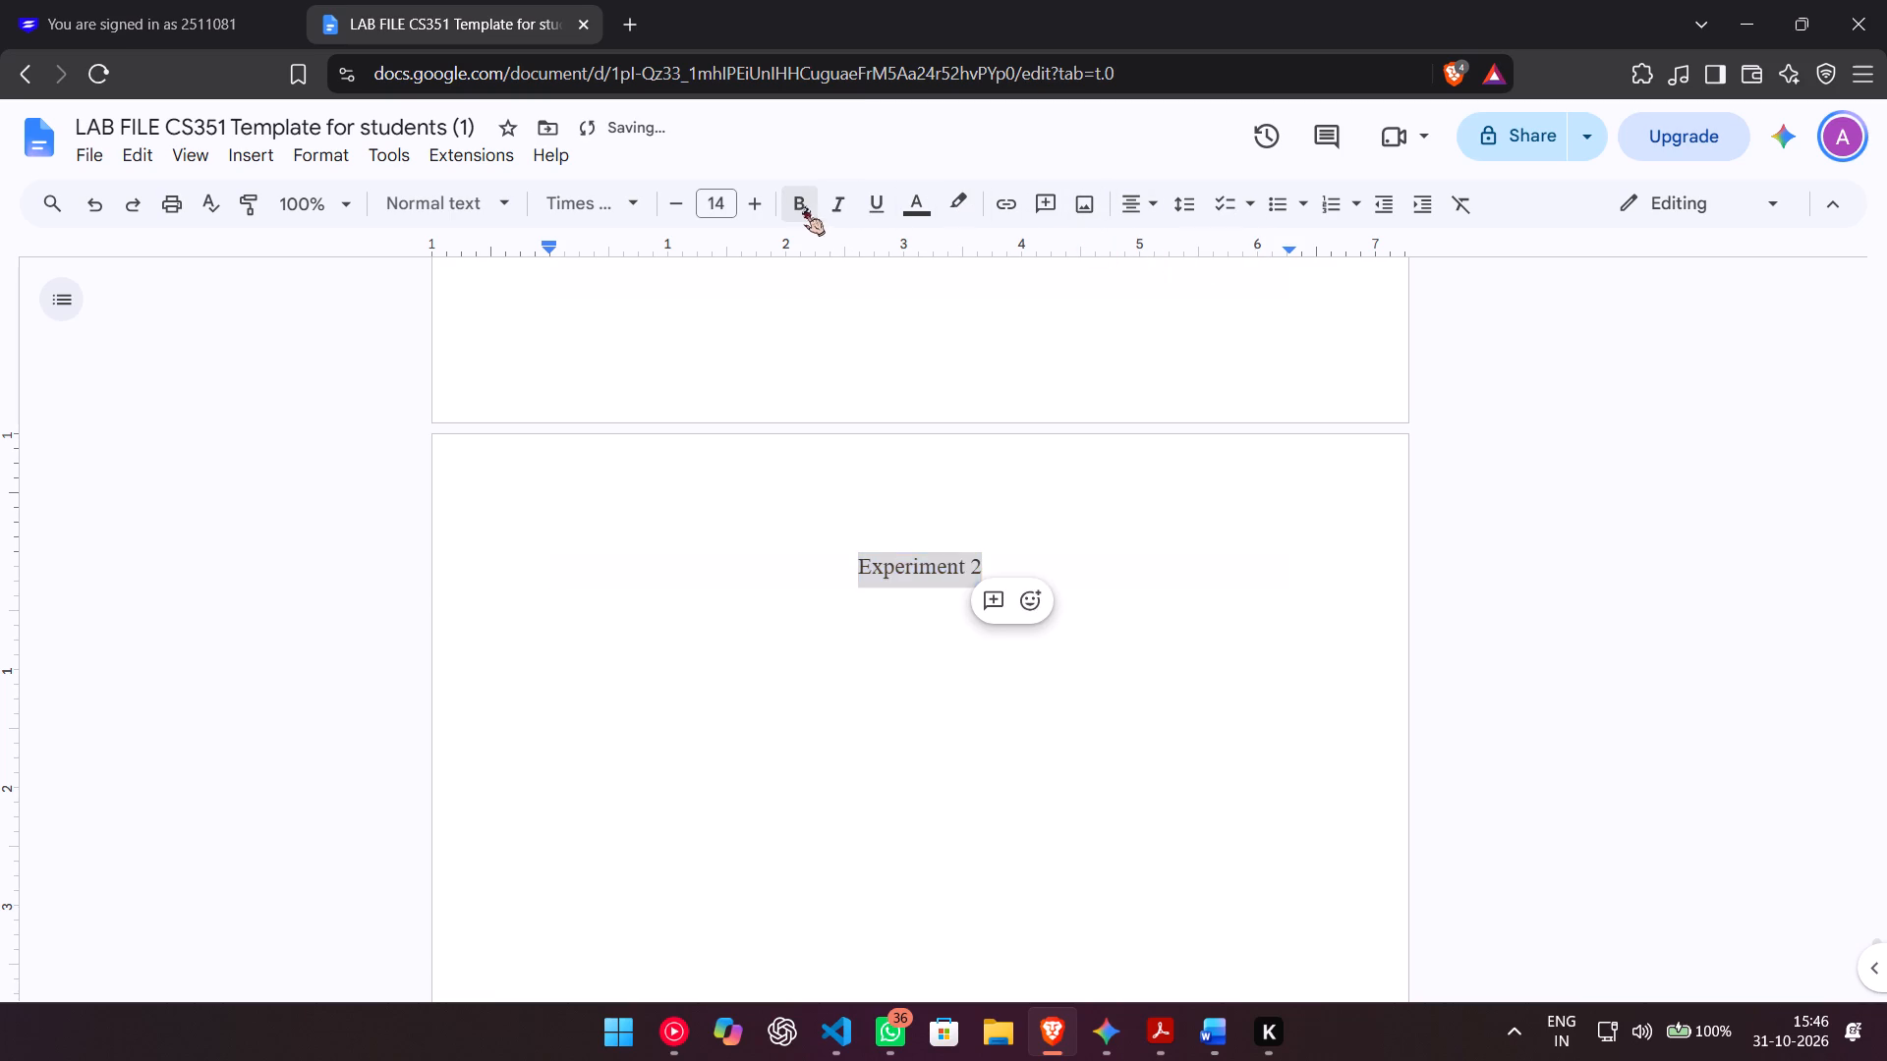
# Add a left-aligned bold "Objective :" label at font size 12 below the Experiment 2 heading.
pyautogui.click(1027, 553)
pyautogui.press('Return')
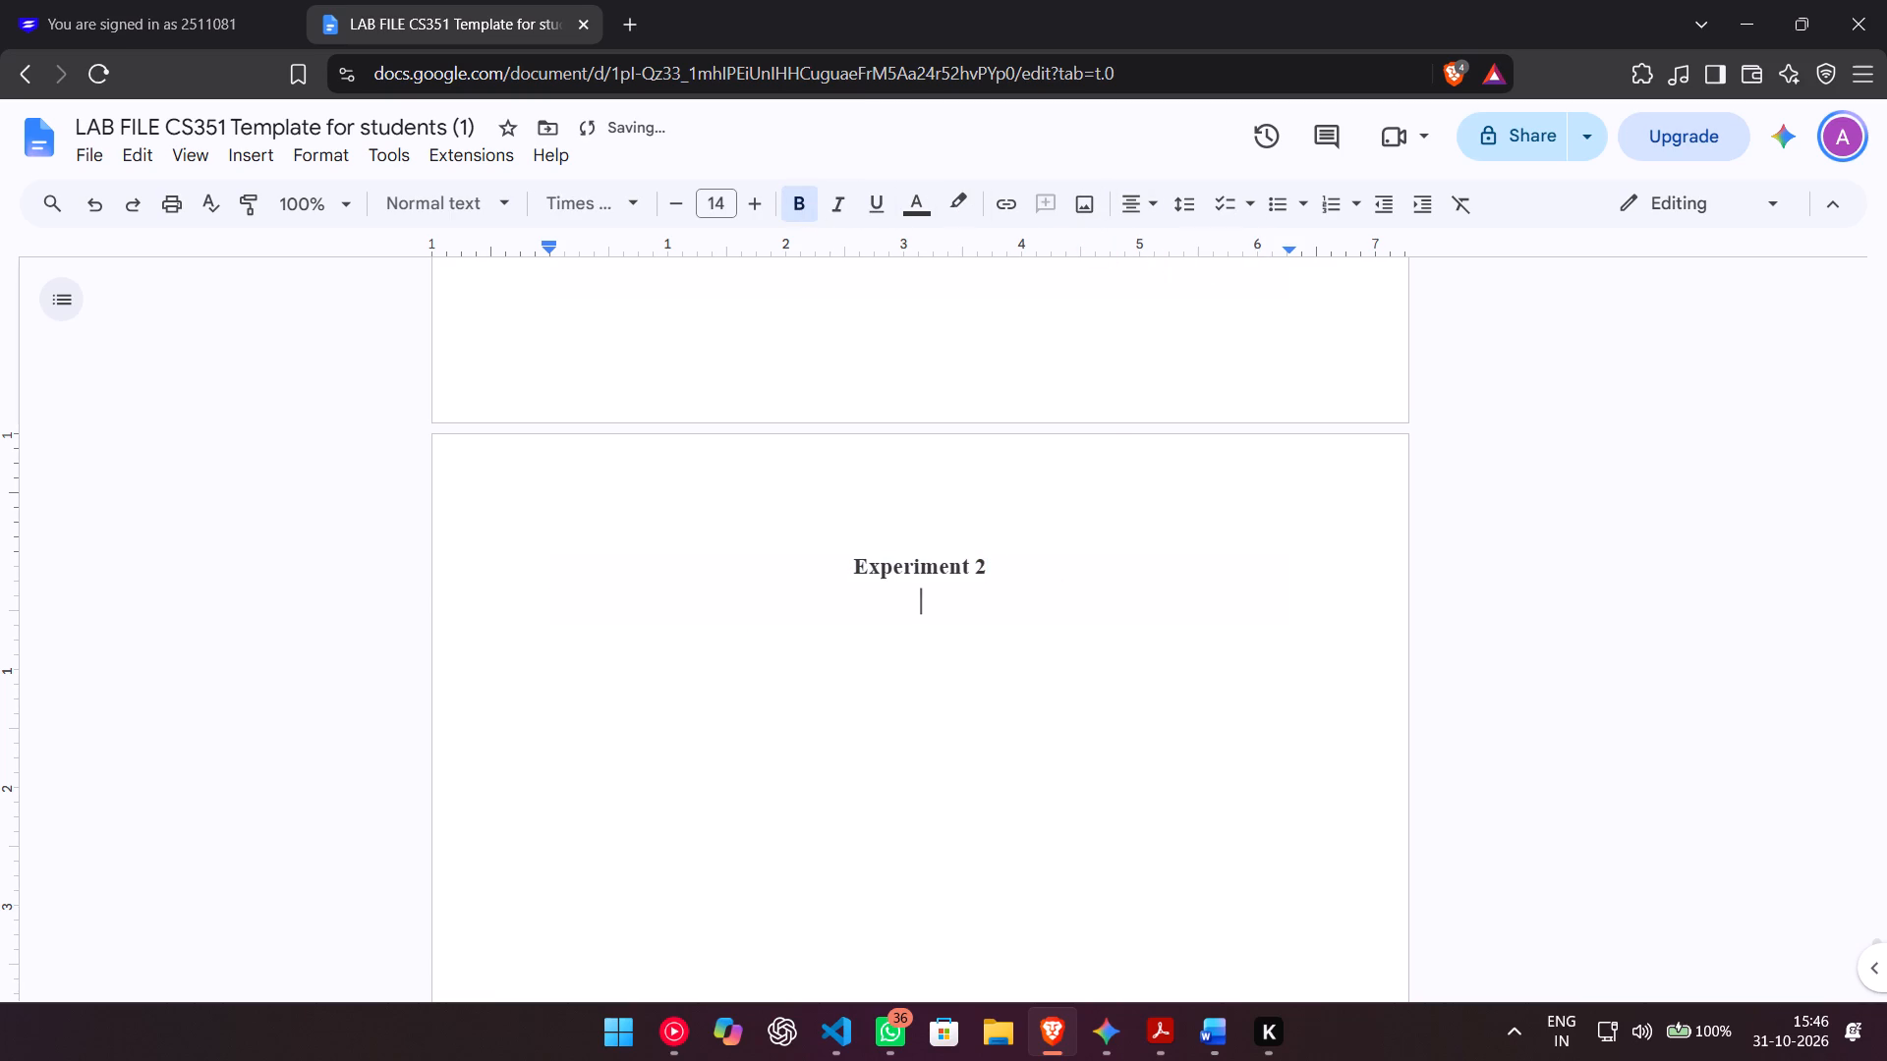
pyautogui.click(1145, 205)
pyautogui.click(1136, 244)
pyautogui.write('jective')
pyautogui.moveTo(656, 593); pyautogui.dragTo(550, 606)
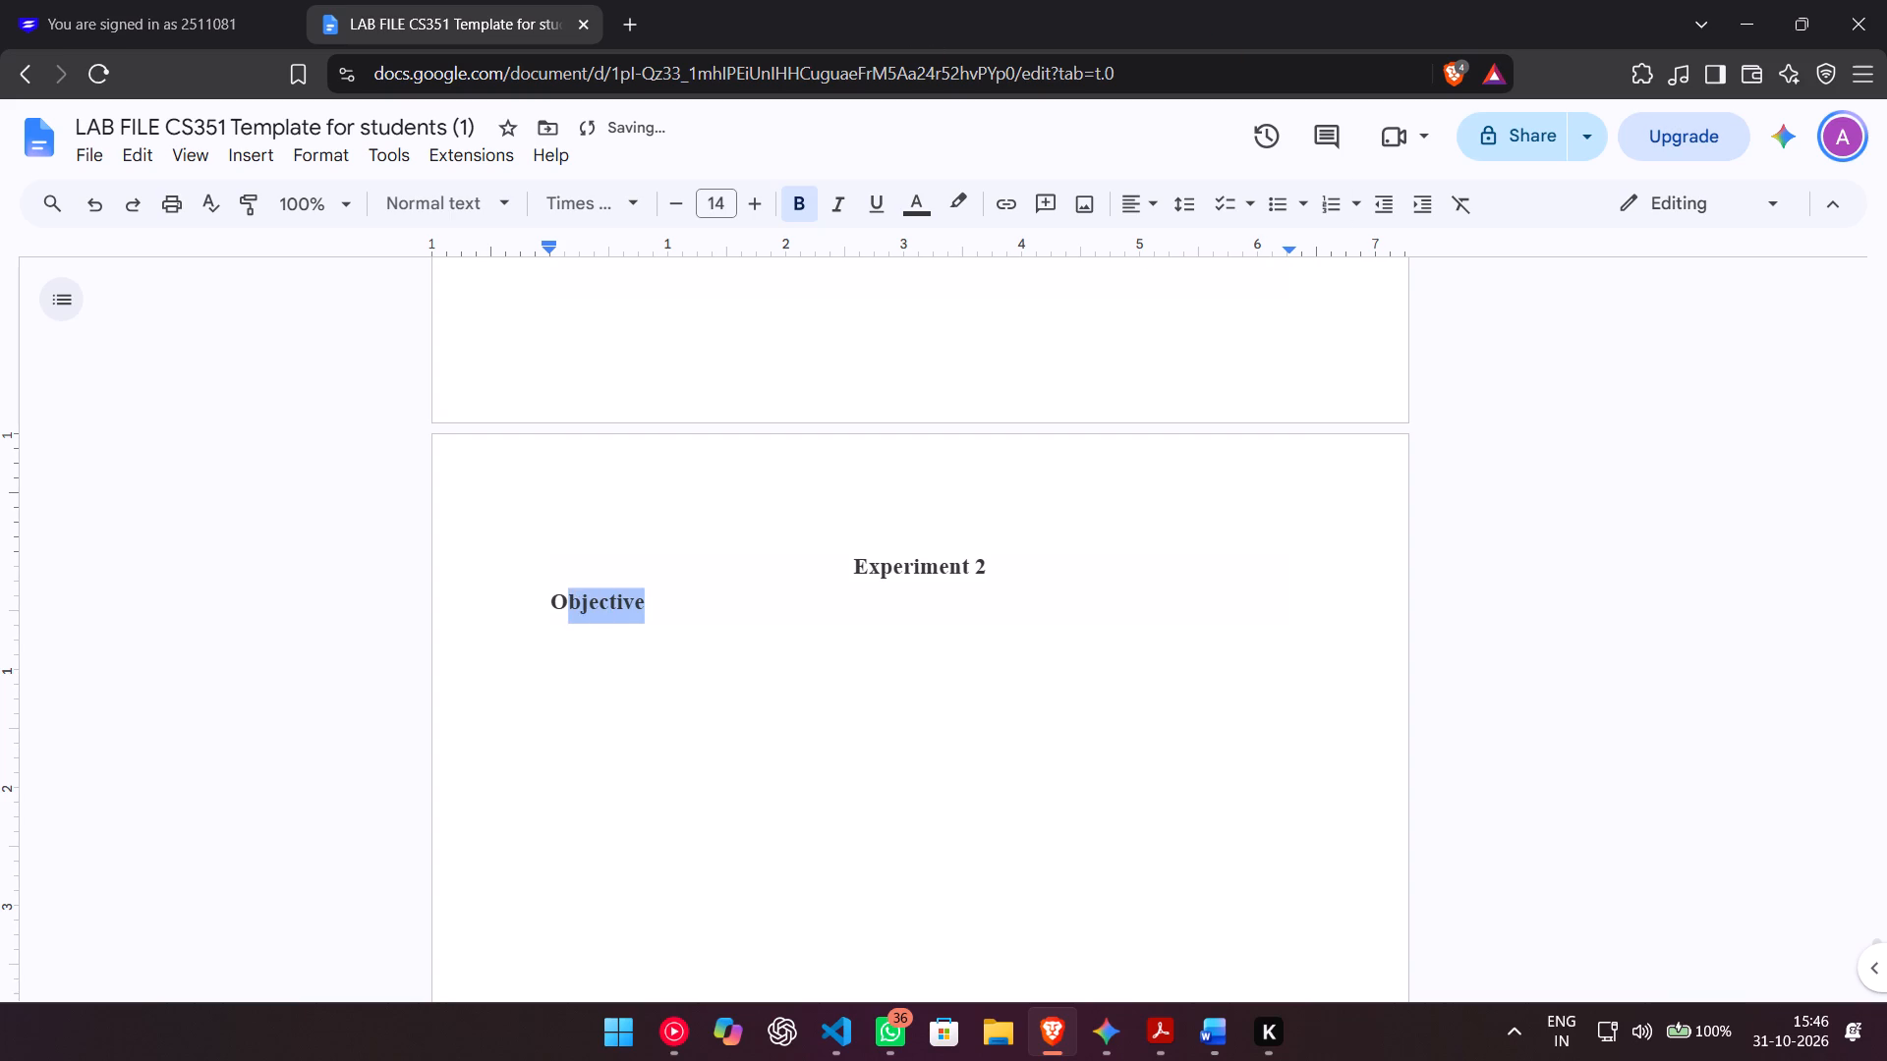
pyautogui.moveTo(550, 606); pyautogui.dragTo(537, 608)
pyautogui.doubleClick(669, 199)
pyautogui.click(668, 600)
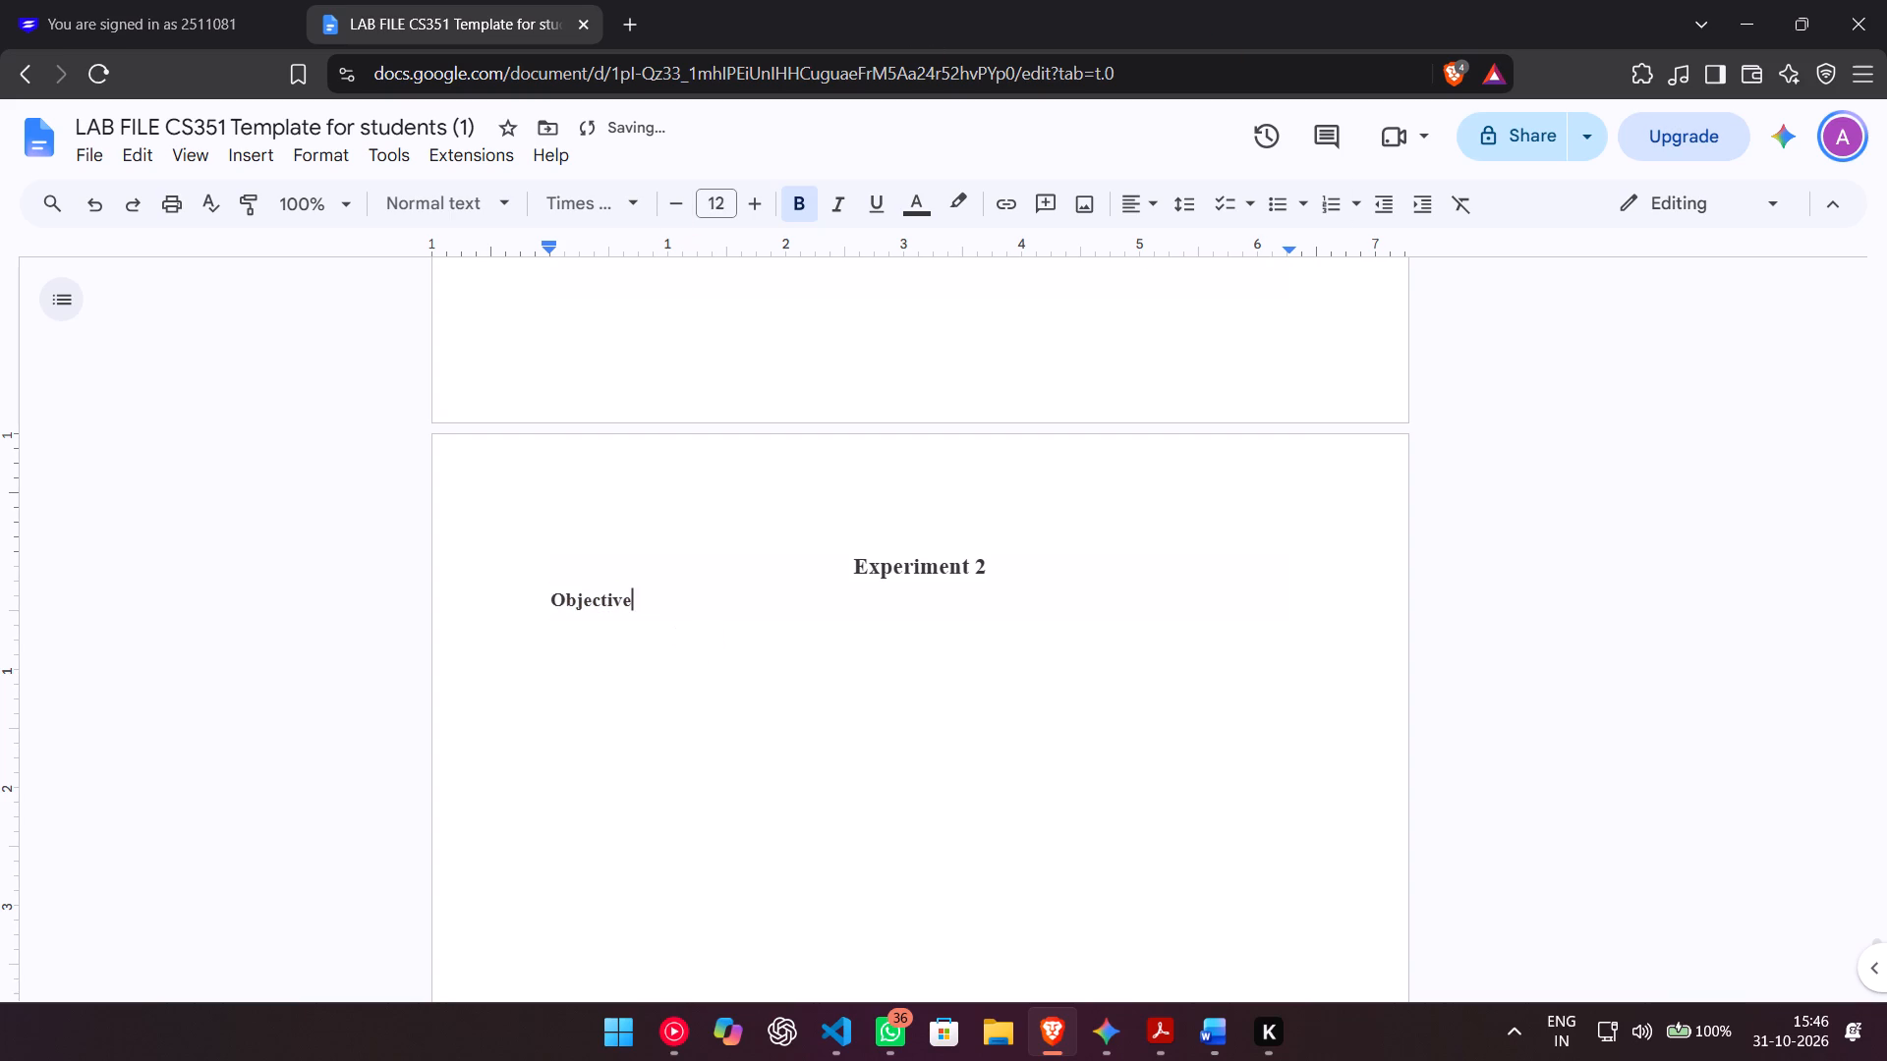
pyautogui.press('space')
pyautogui.write(':?')
pyautogui.press('BackSpace')
pyautogui.press('space')
# Examine how Experiment 1's heading, objective and solution are laid out, and return to the Experiment 2 page.
pyautogui.scroll(20, 706, 560)
pyautogui.scroll(16, 706, 560)
pyautogui.scroll(-1, 751, 467)
pyautogui.scroll(18, 750, 467)
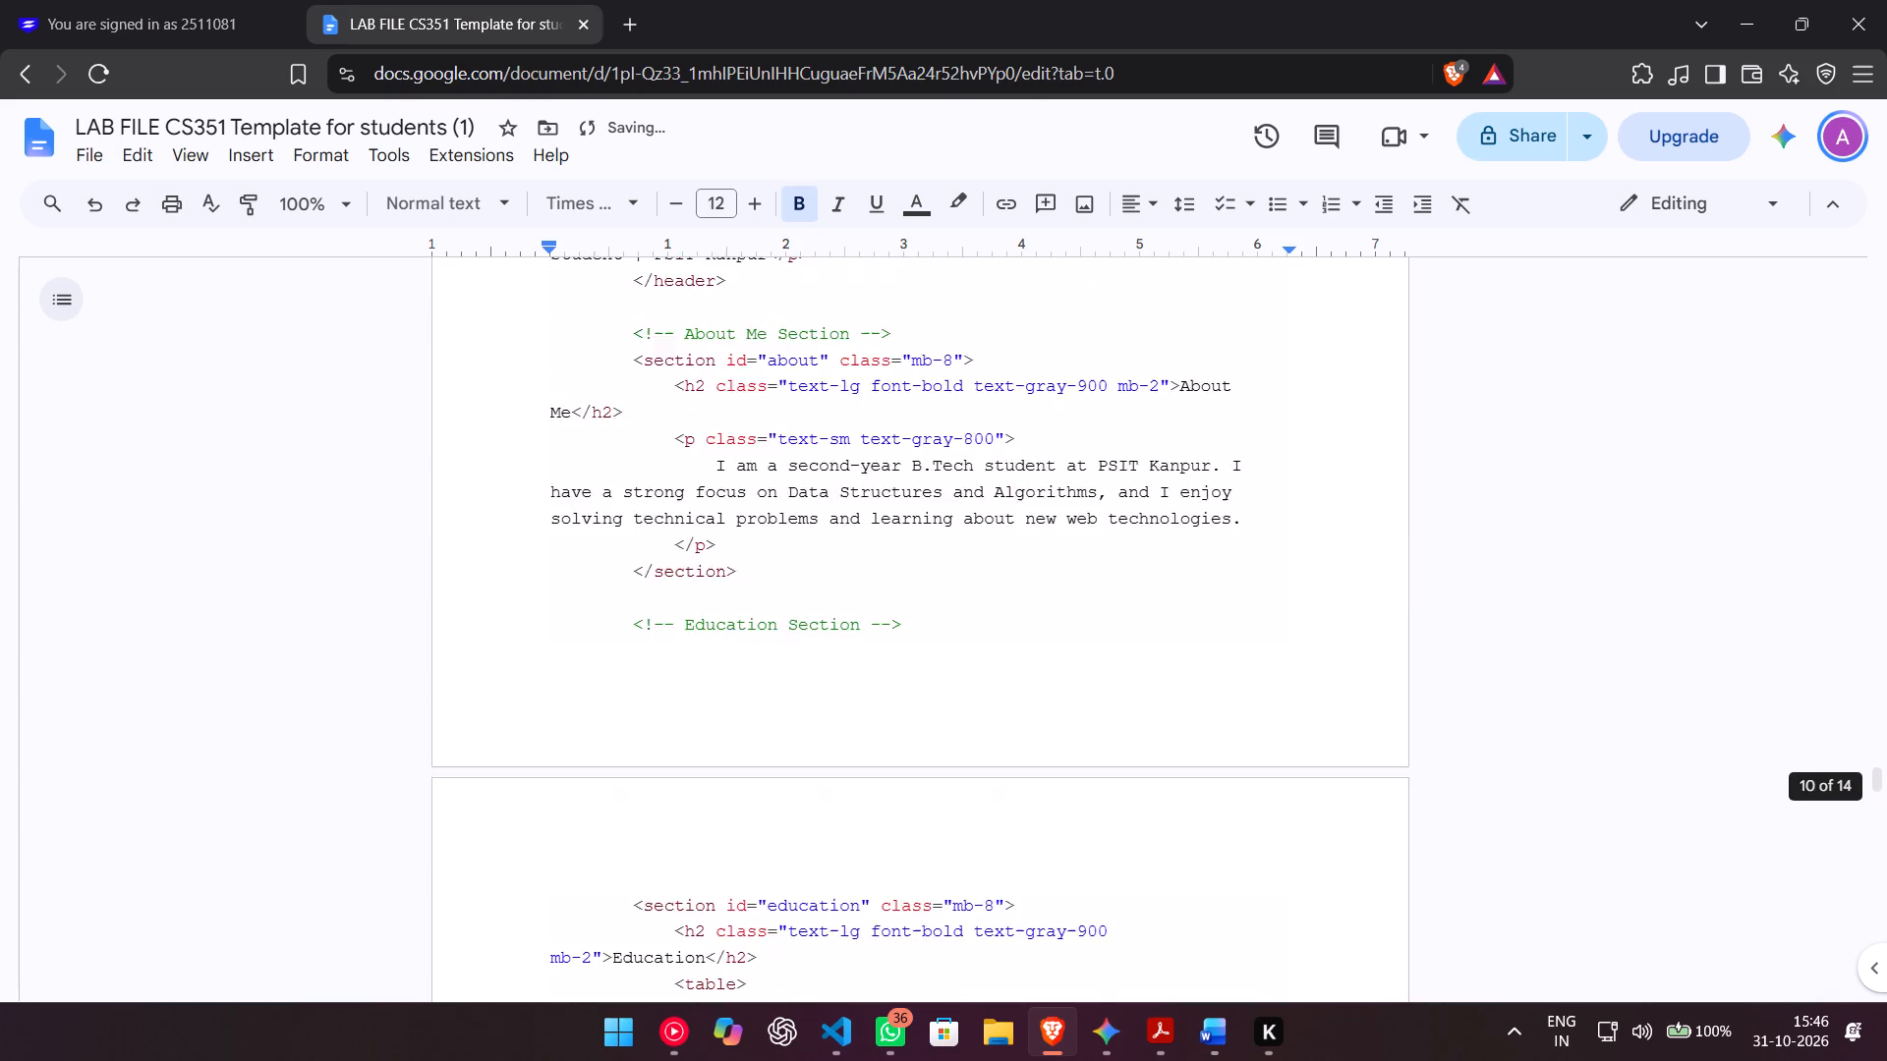
pyautogui.scroll(20, 749, 466)
pyautogui.scroll(20, 749, 466)
pyautogui.scroll(9, 749, 466)
pyautogui.scroll(-20, 748, 466)
pyautogui.scroll(-1, 748, 466)
pyautogui.scroll(2, 808, 465)
pyautogui.scroll(-3, 693, 477)
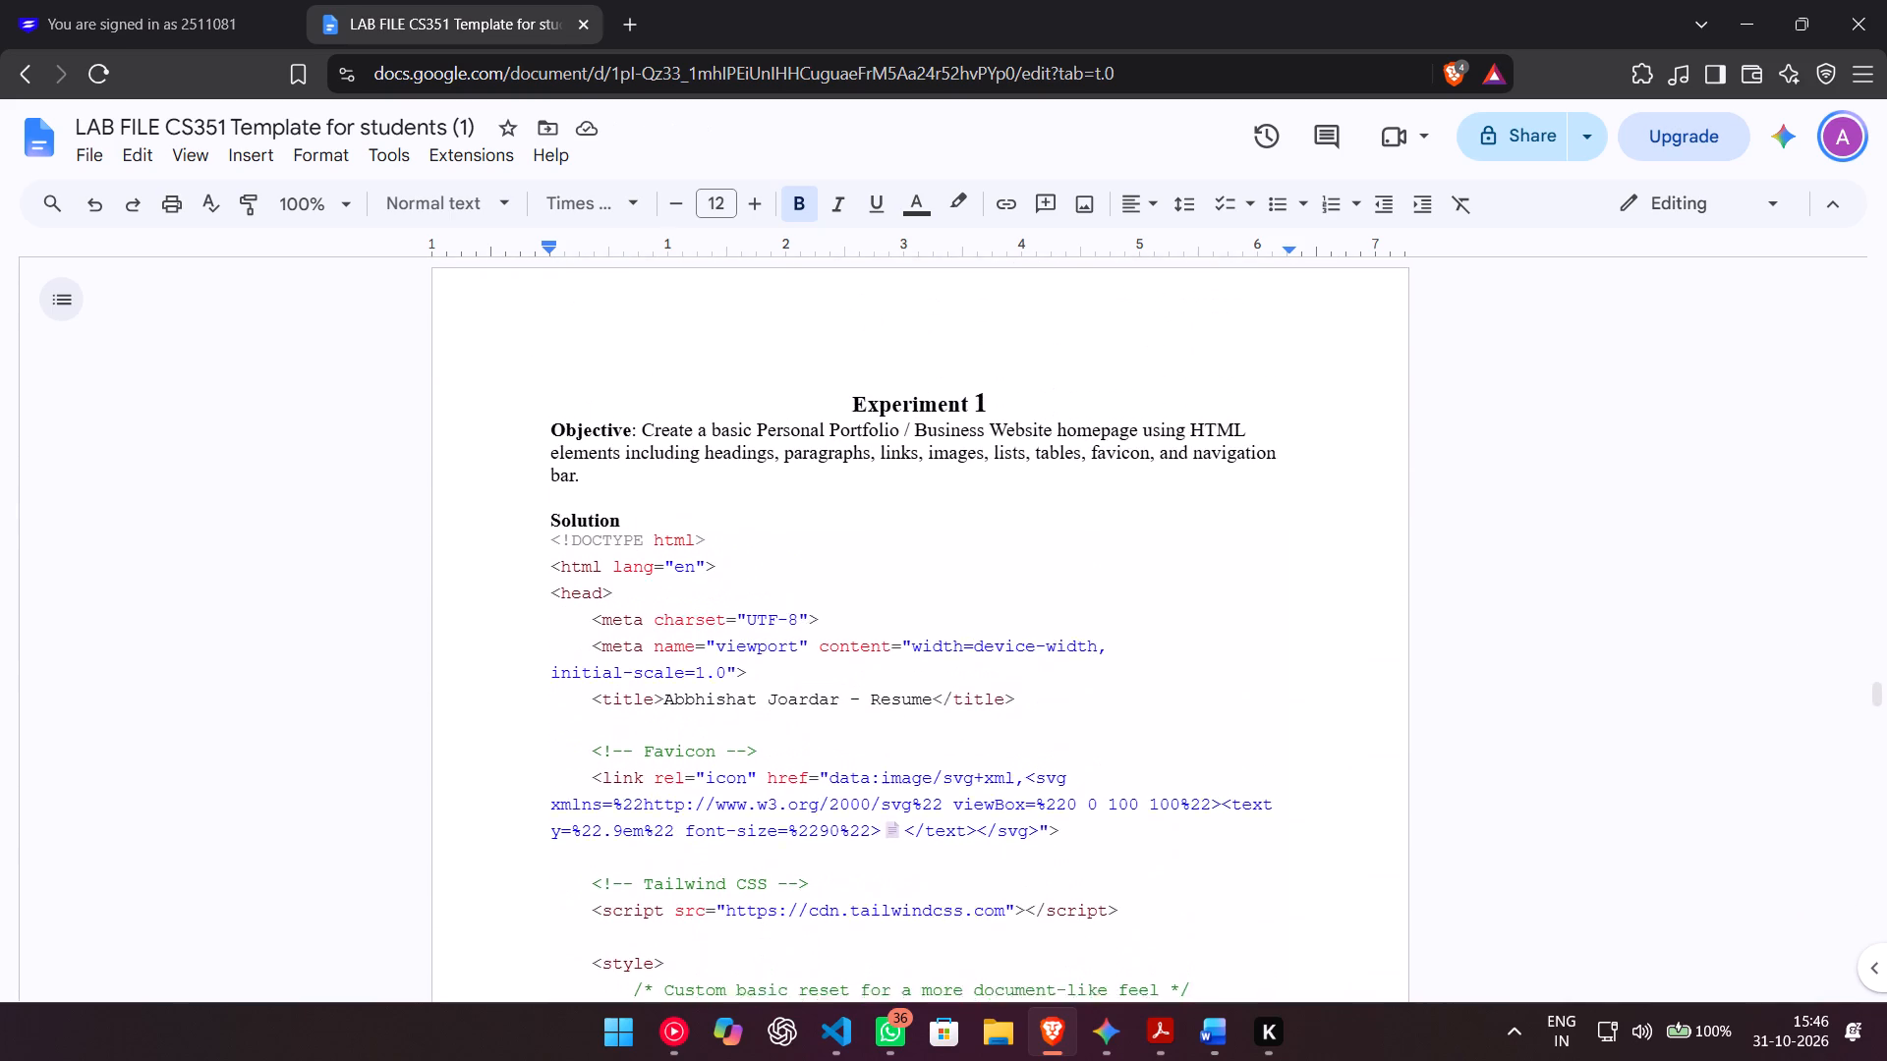
pyautogui.scroll(1, 688, 477)
pyautogui.moveTo(1886, 700); pyautogui.dragTo(1886, 959)
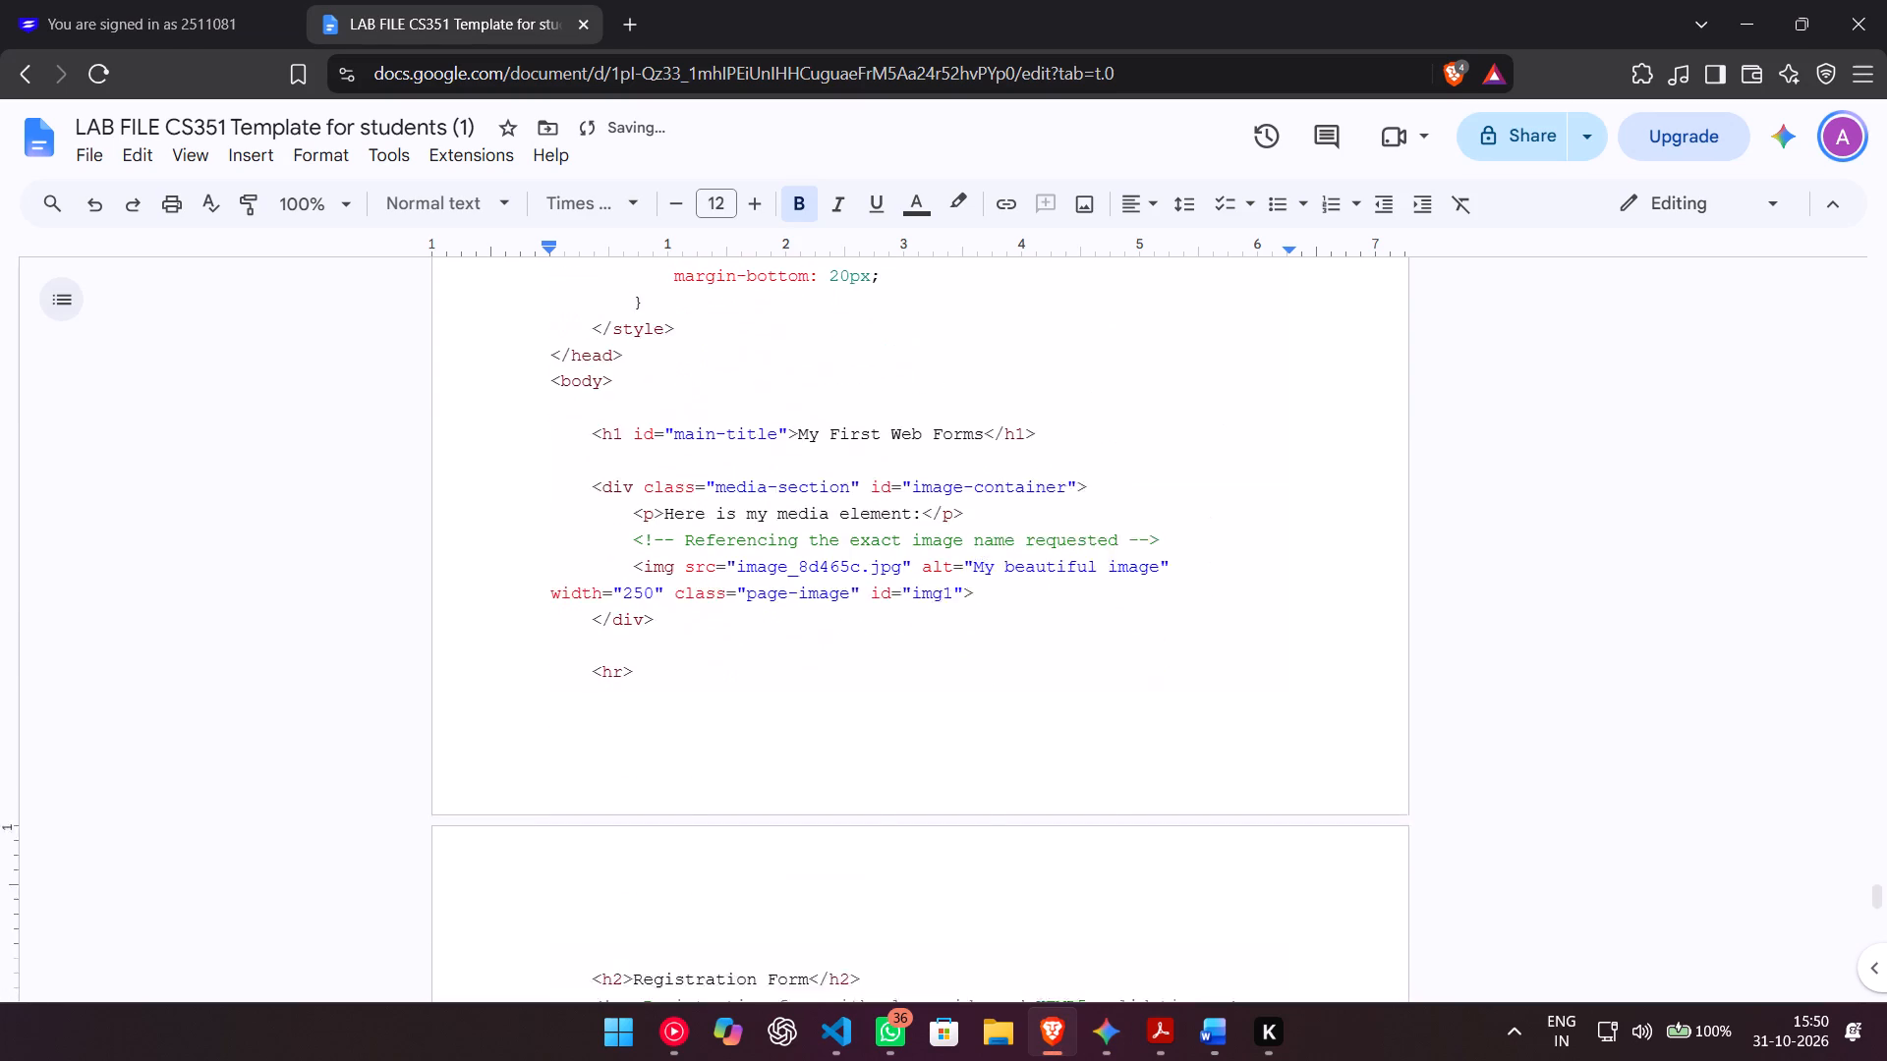
pyautogui.scroll(-19, 733, 720)
pyautogui.scroll(7, 742, 721)
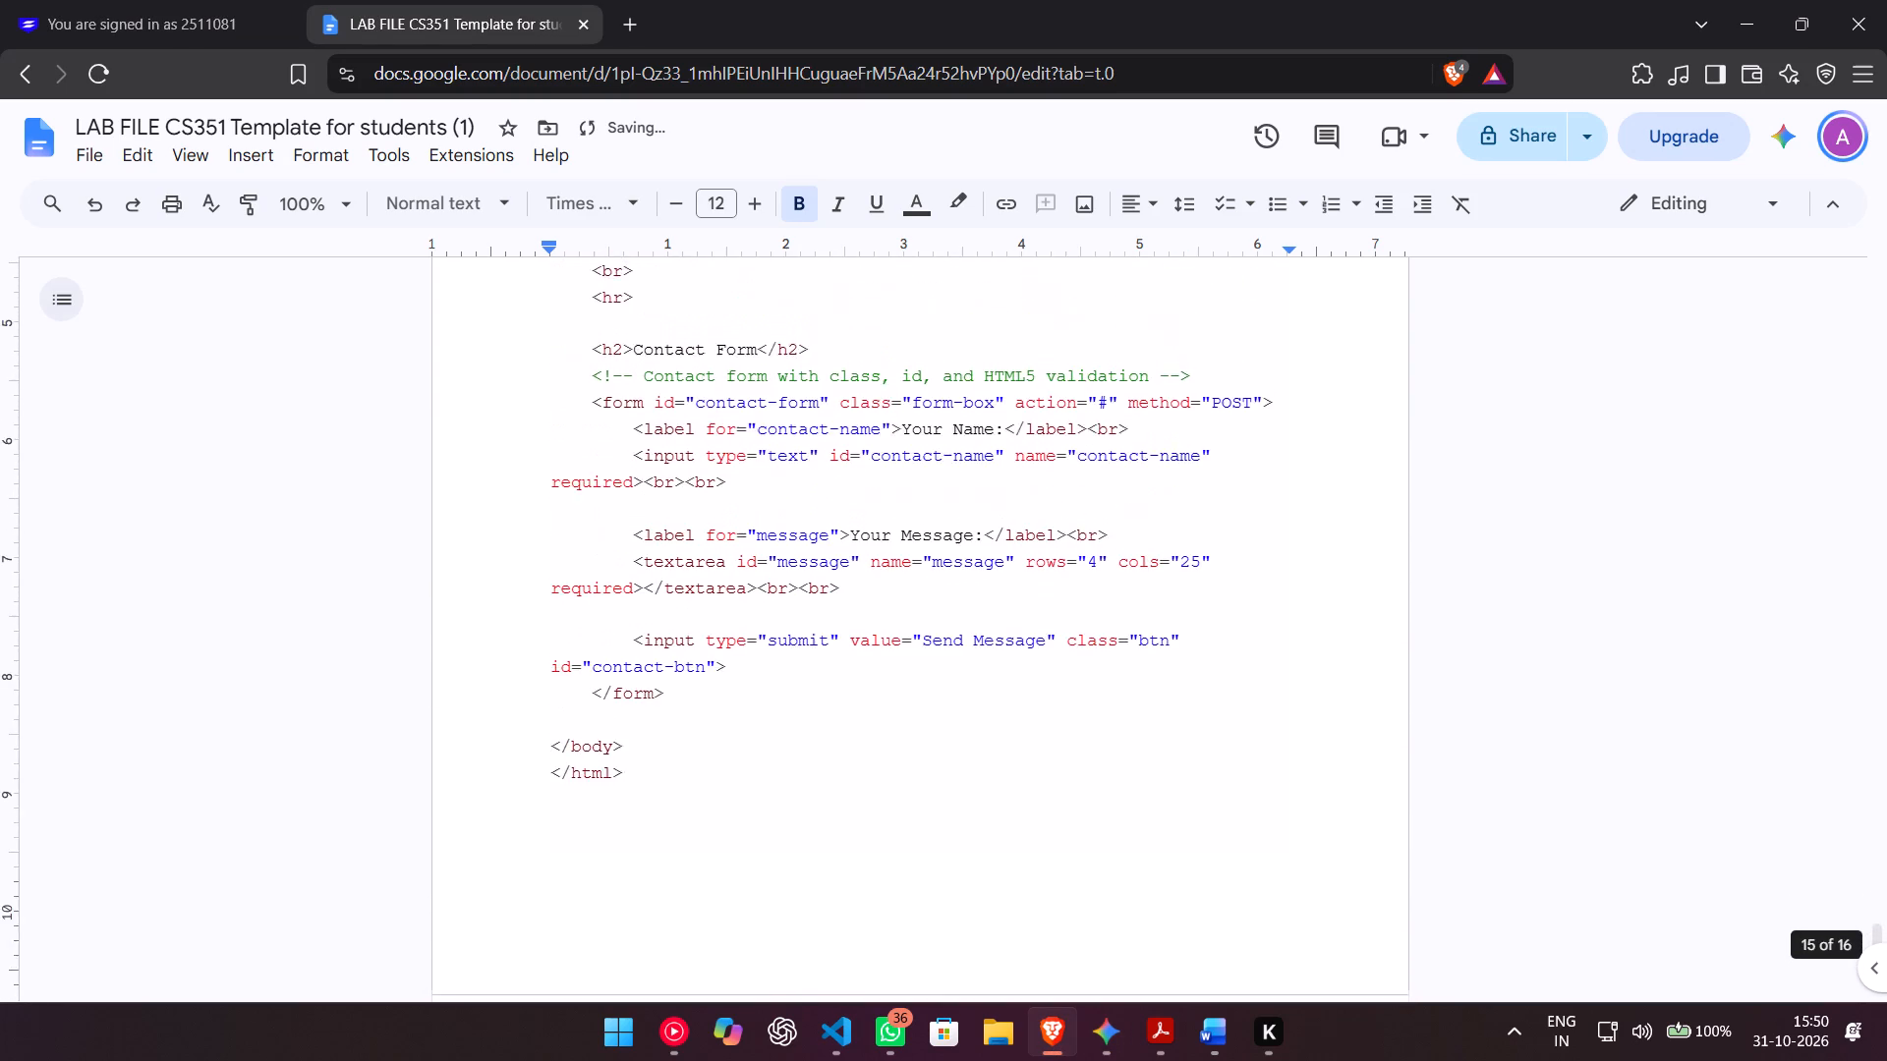
pyautogui.scroll(-5, 751, 606)
pyautogui.click(670, 329)
pyautogui.click(664, 392)
pyautogui.click(681, 367)
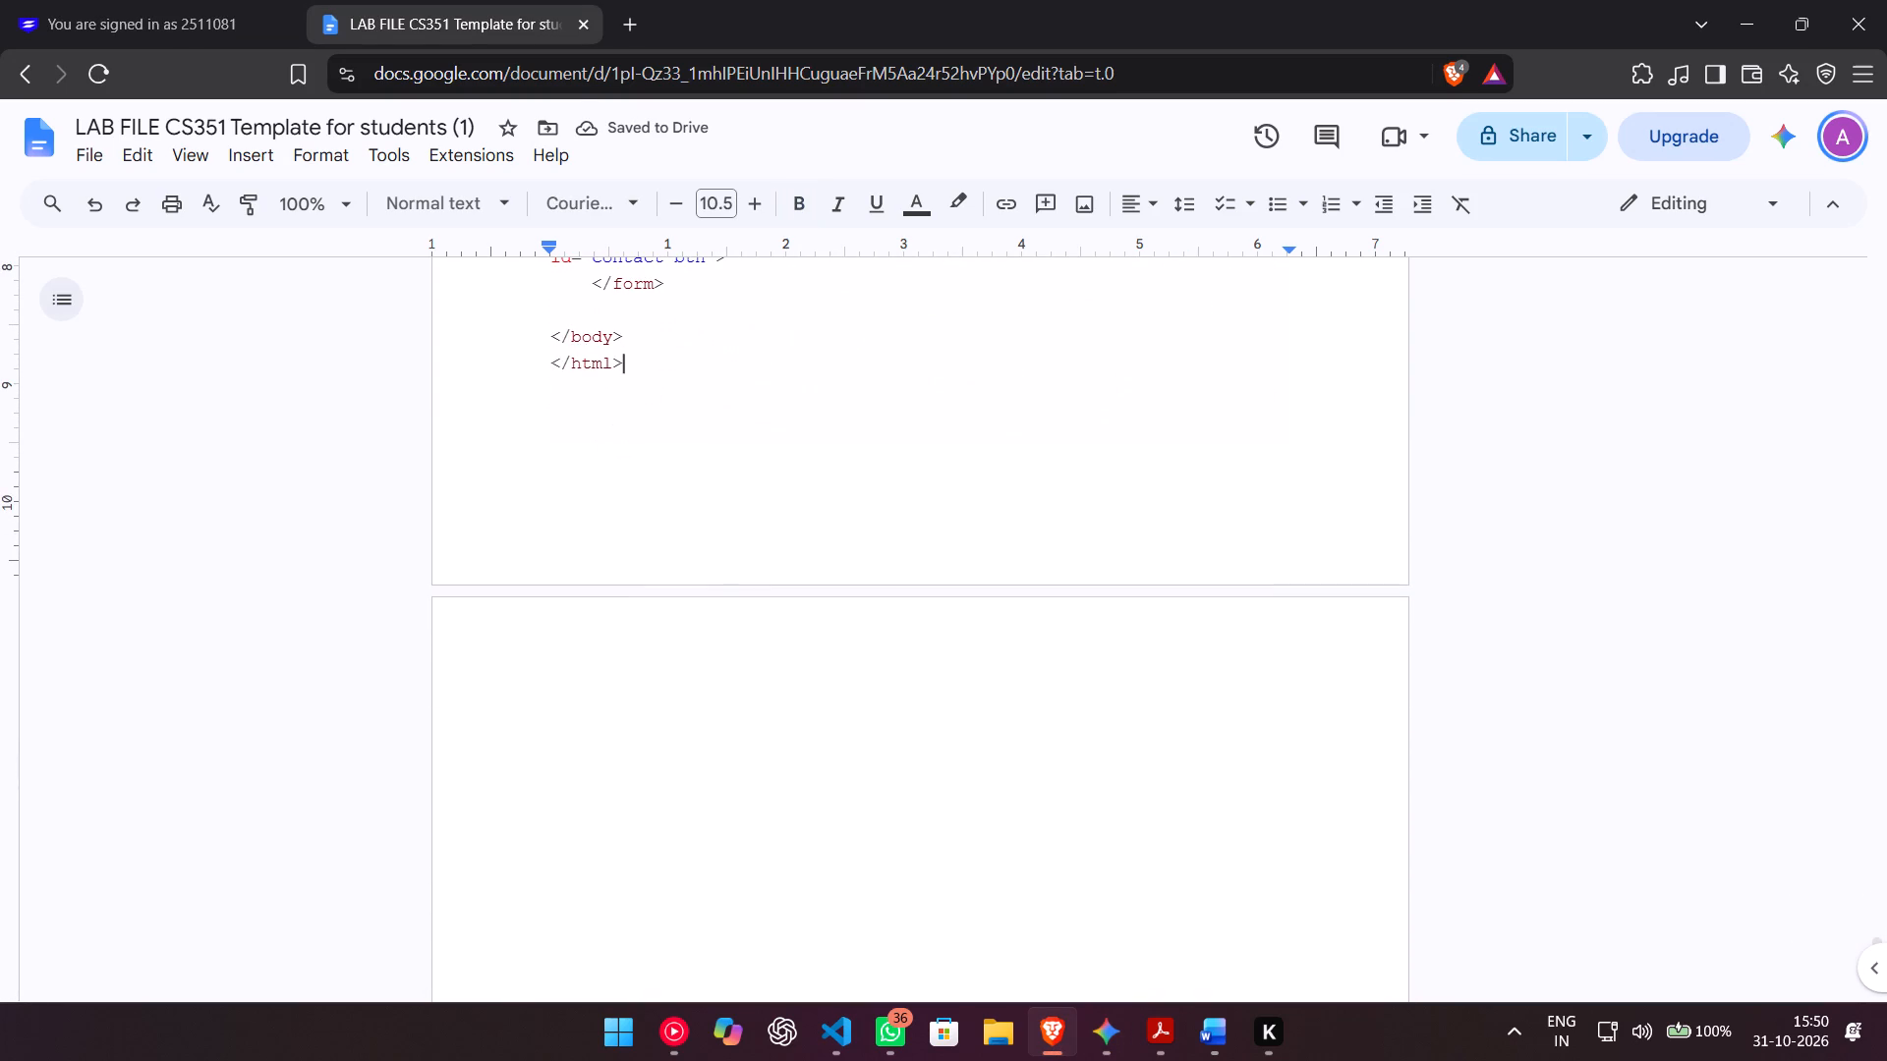
pyautogui.press('Return')
pyautogui.press('Return')
pyautogui.press('Return')
pyautogui.press('Return')
pyautogui.press('Return')
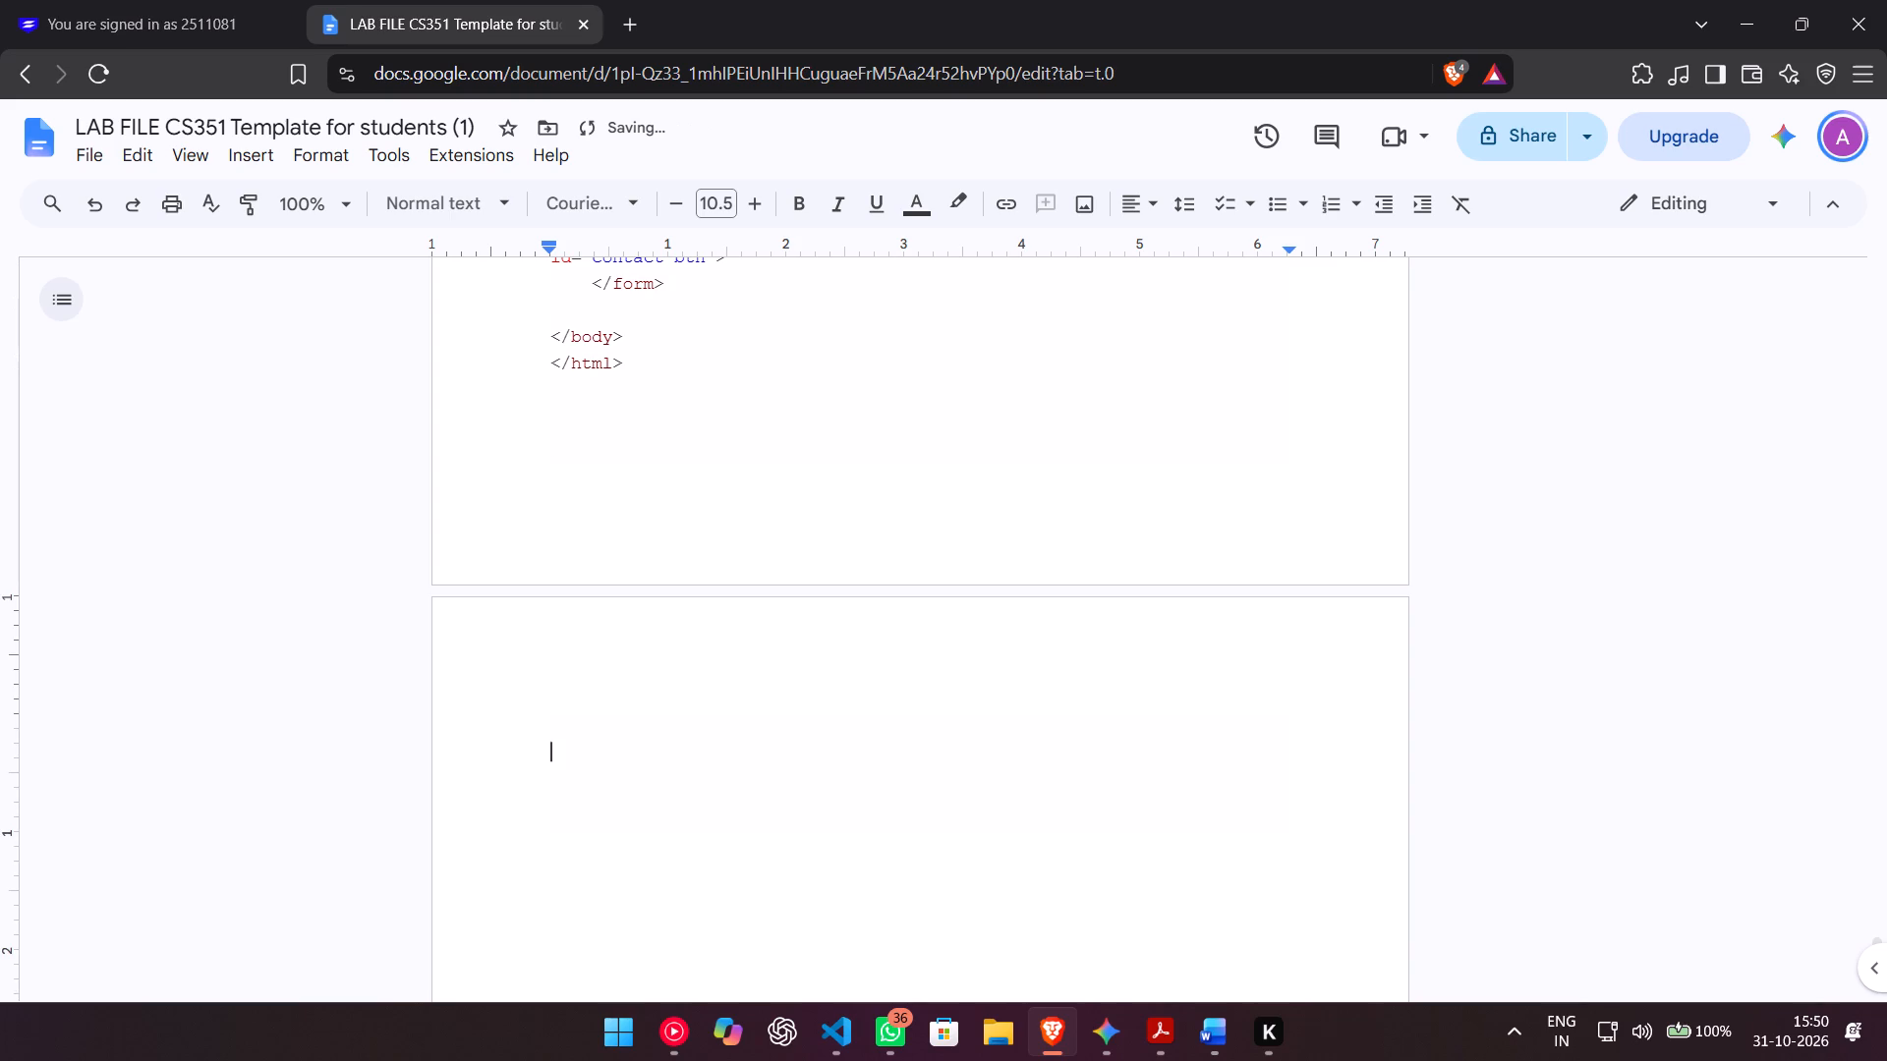
pyautogui.press('\\')
pyautogui.press('BackSpace')
pyautogui.press('BackSpace')
pyautogui.press('BackSpace')
pyautogui.press('Return')
# Write the heading "Experiment 3" in Times New Roman at the start of the new page.
pyautogui.write('EX')
pyautogui.press('BackSpace')
pyautogui.click(591, 190)
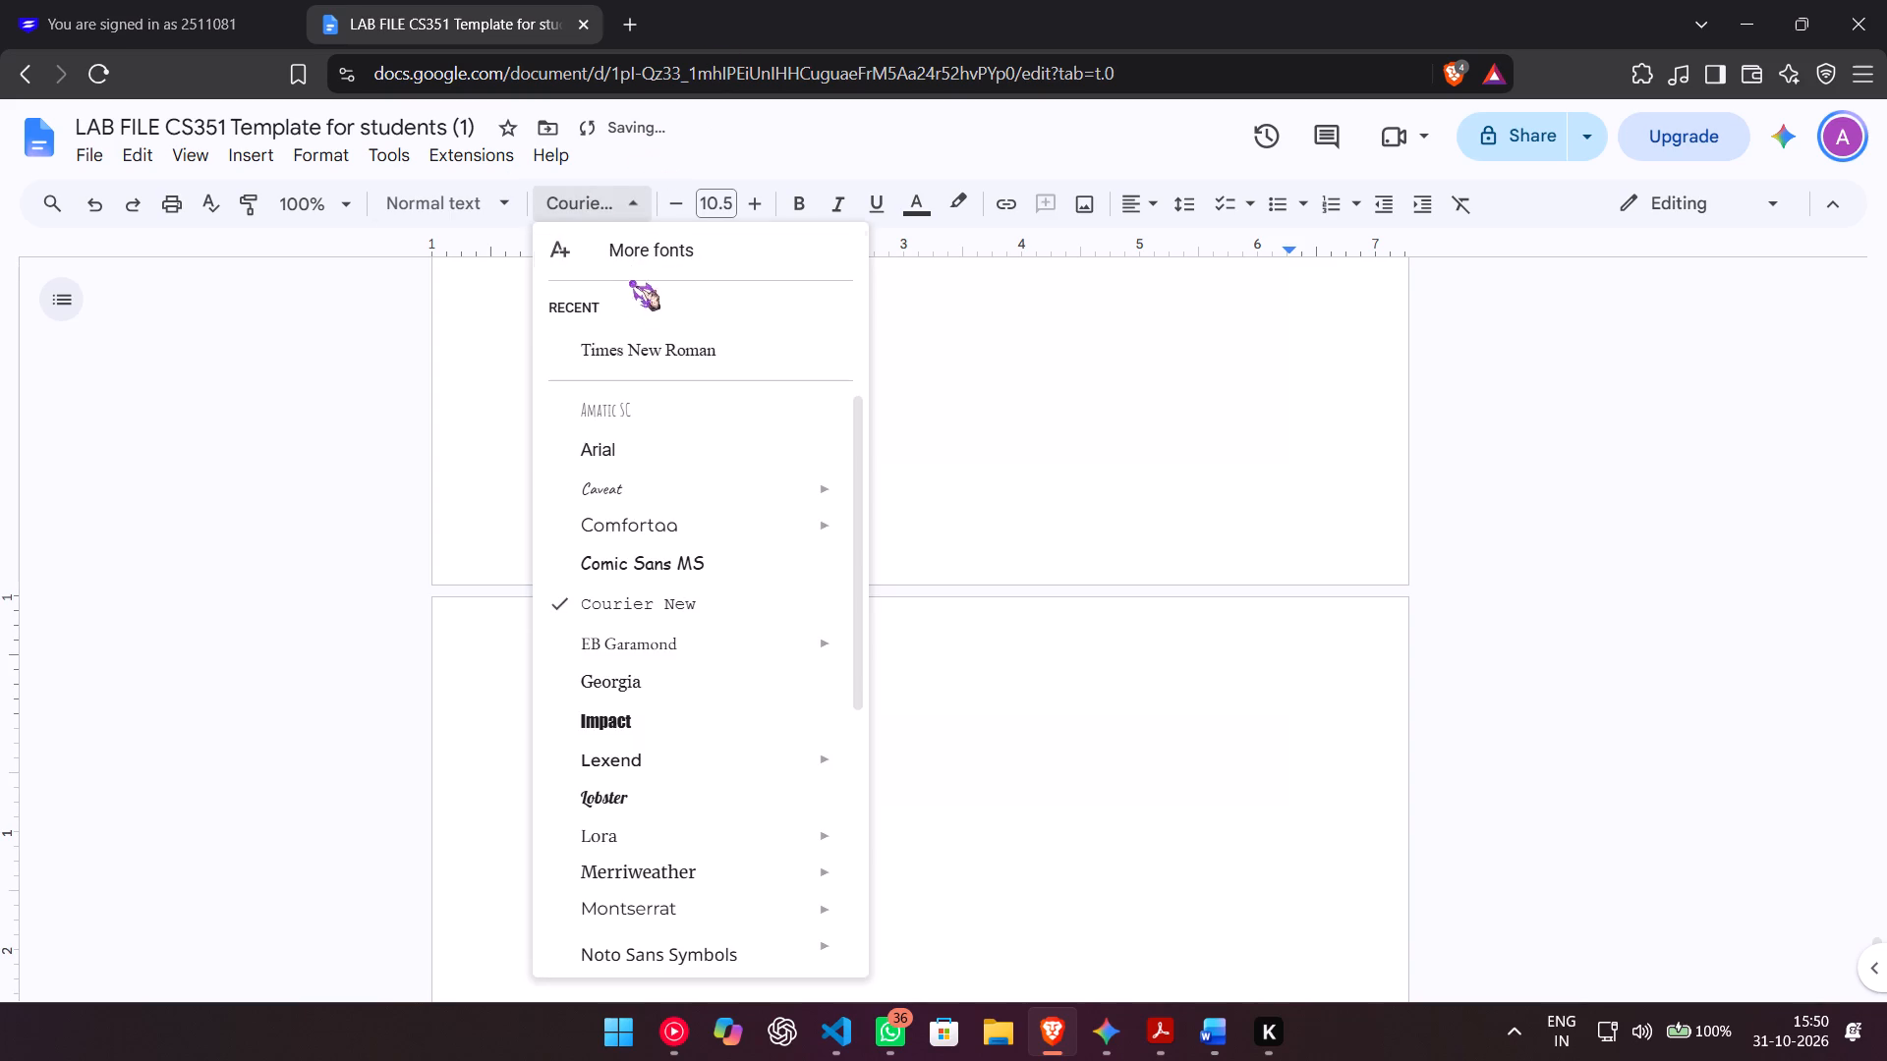
pyautogui.click(633, 351)
pyautogui.click(727, 201)
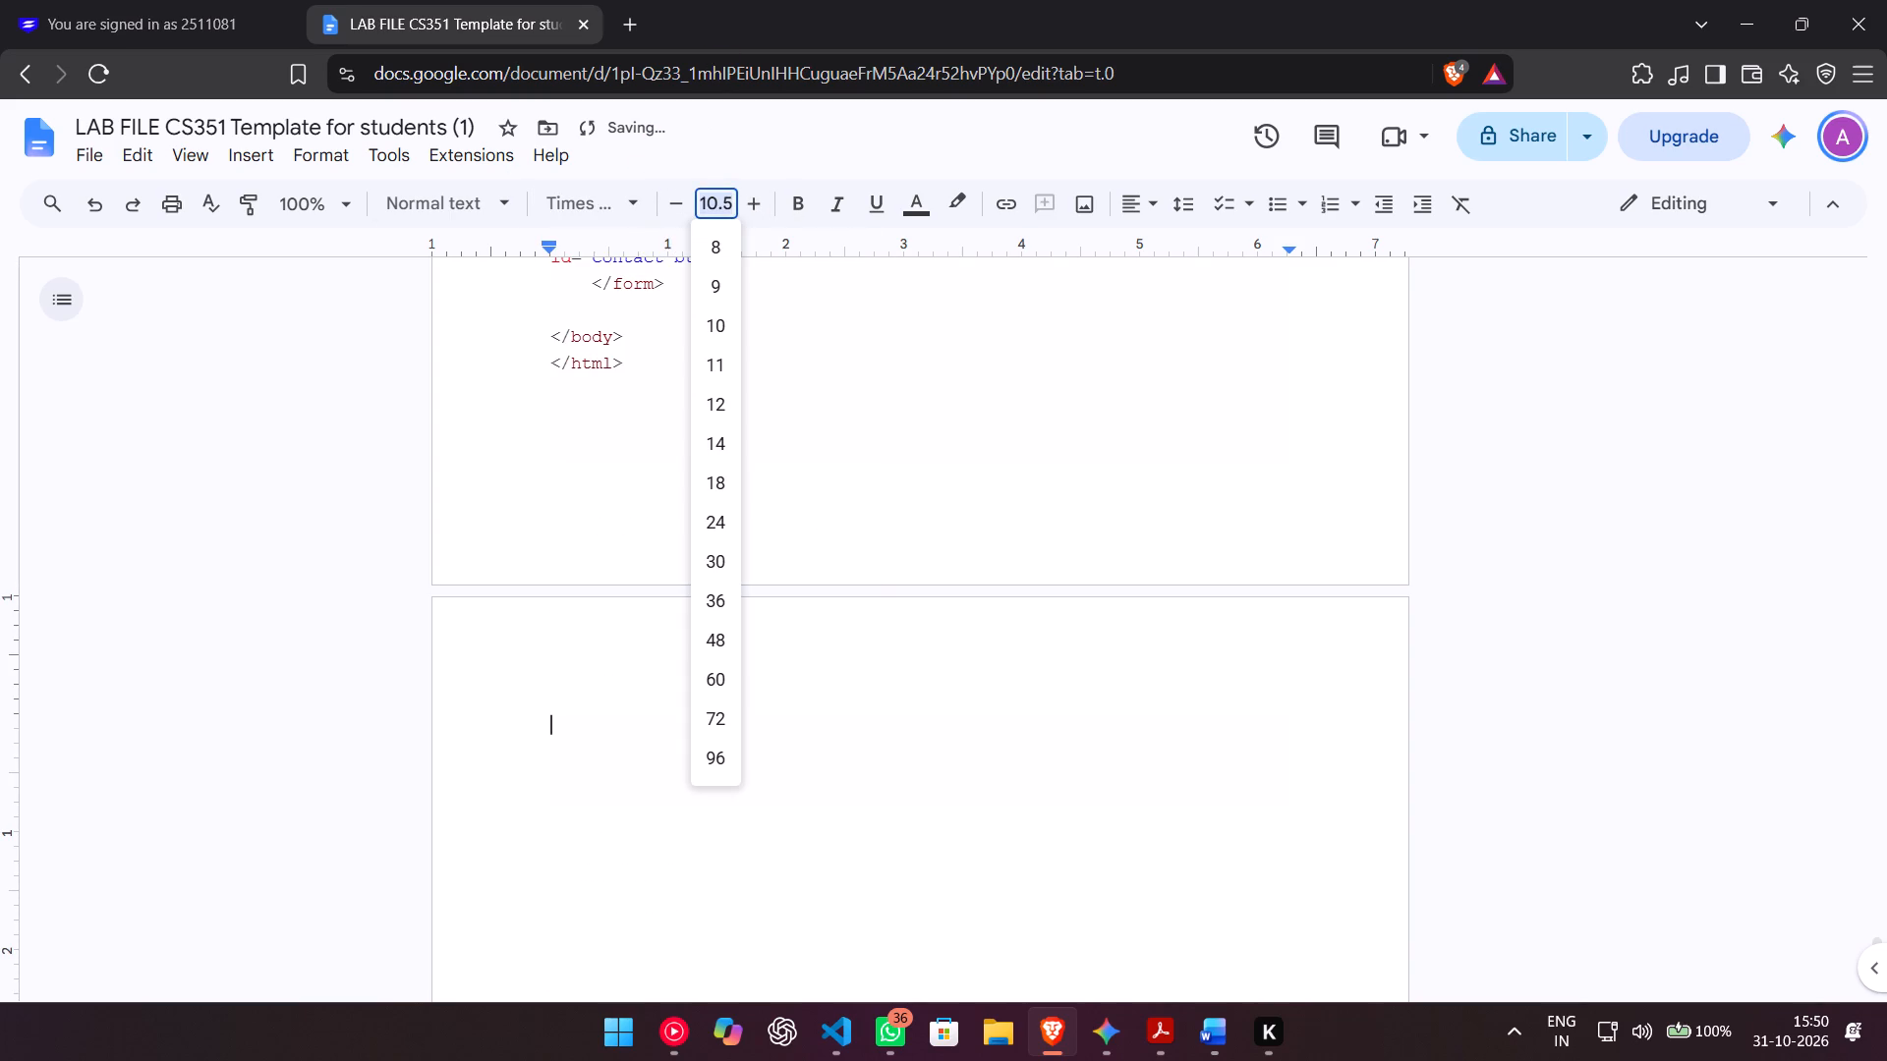
pyautogui.write('14')
pyautogui.click(564, 714)
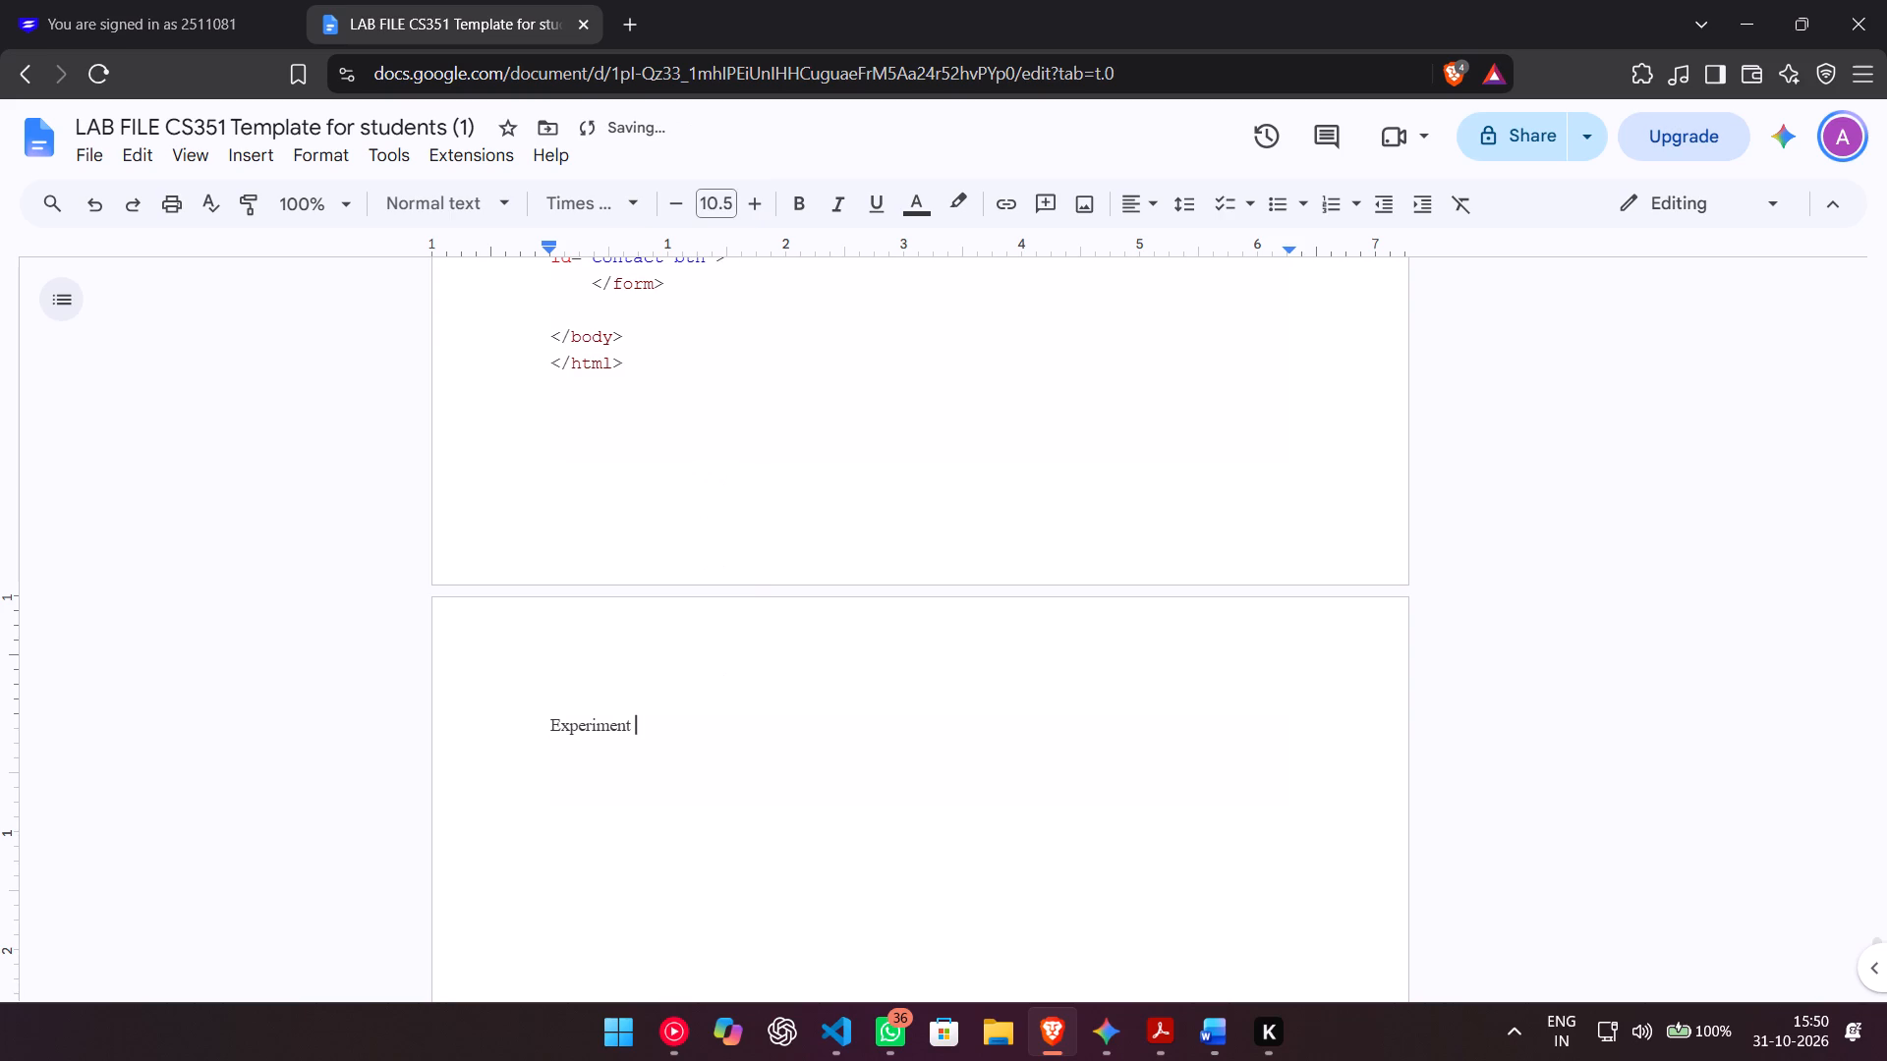
pyautogui.scroll(20, 691, 683)
pyautogui.scroll(14, 691, 683)
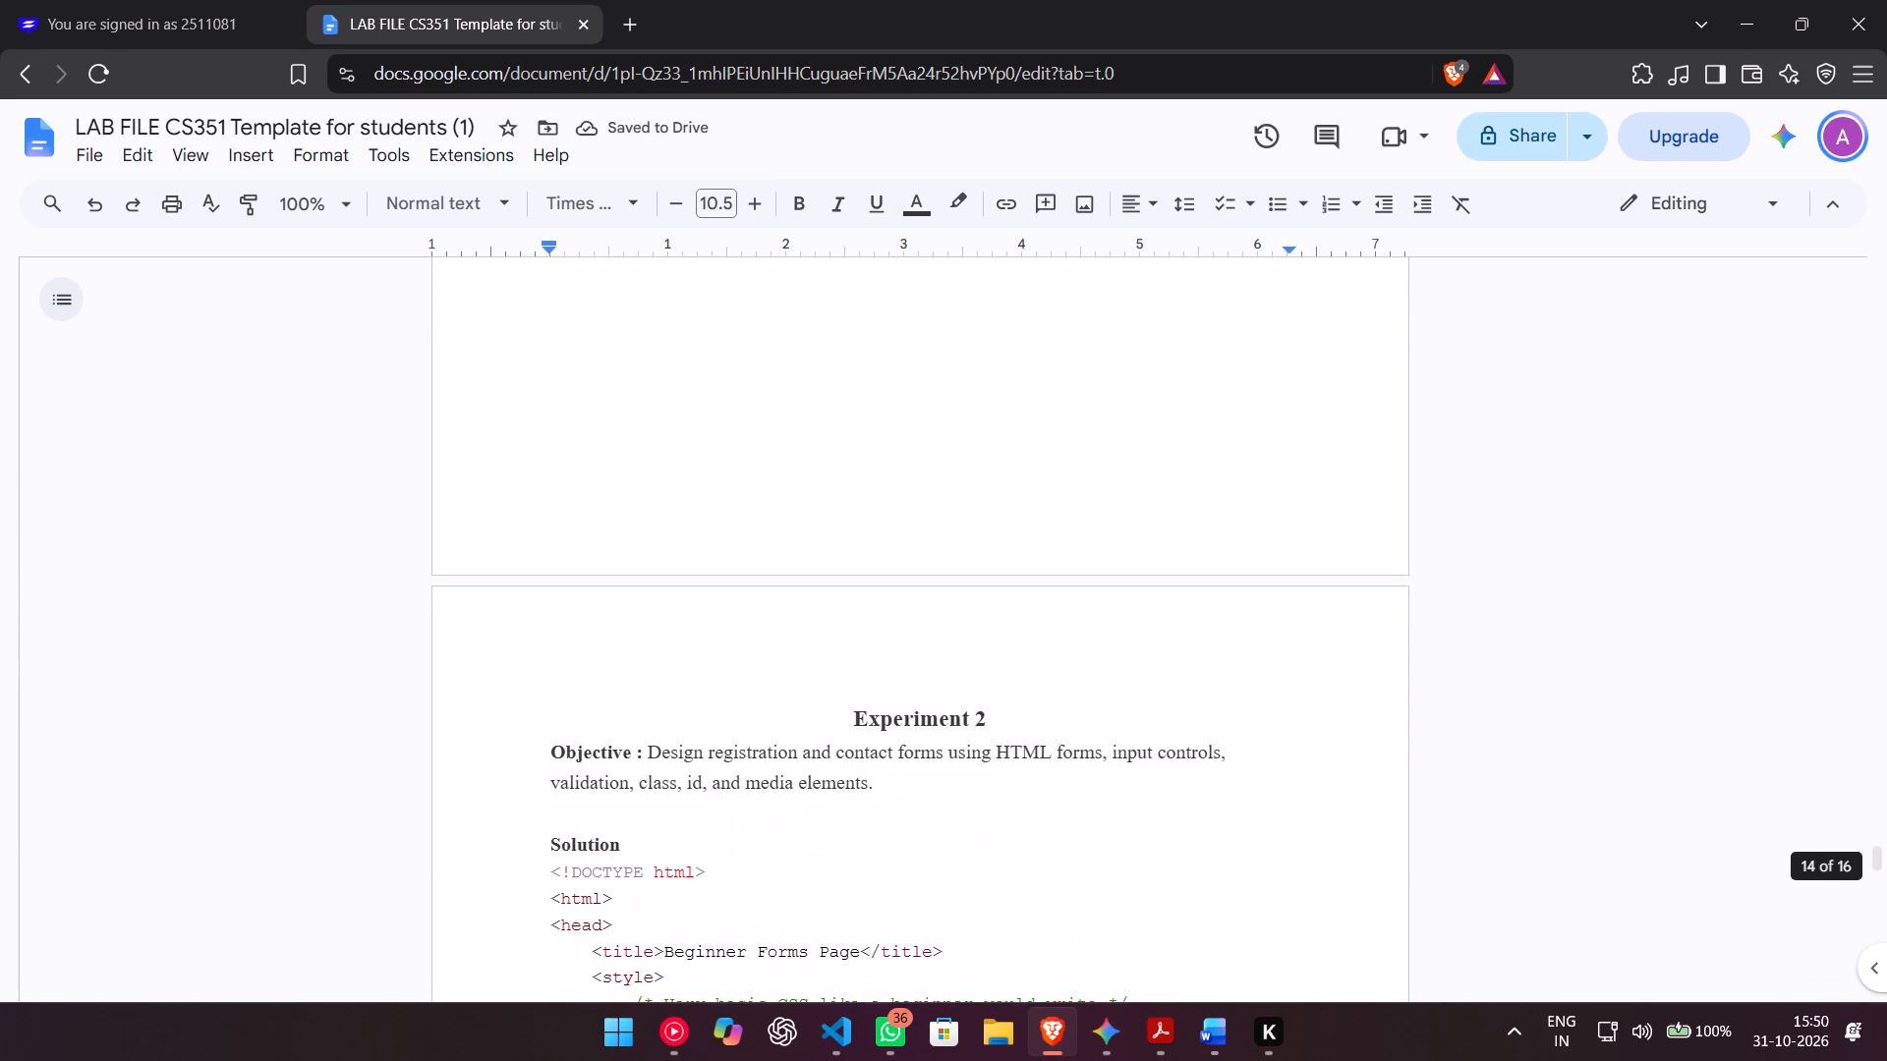
pyautogui.scroll(-20, 654, 656)
pyautogui.scroll(-18, 654, 656)
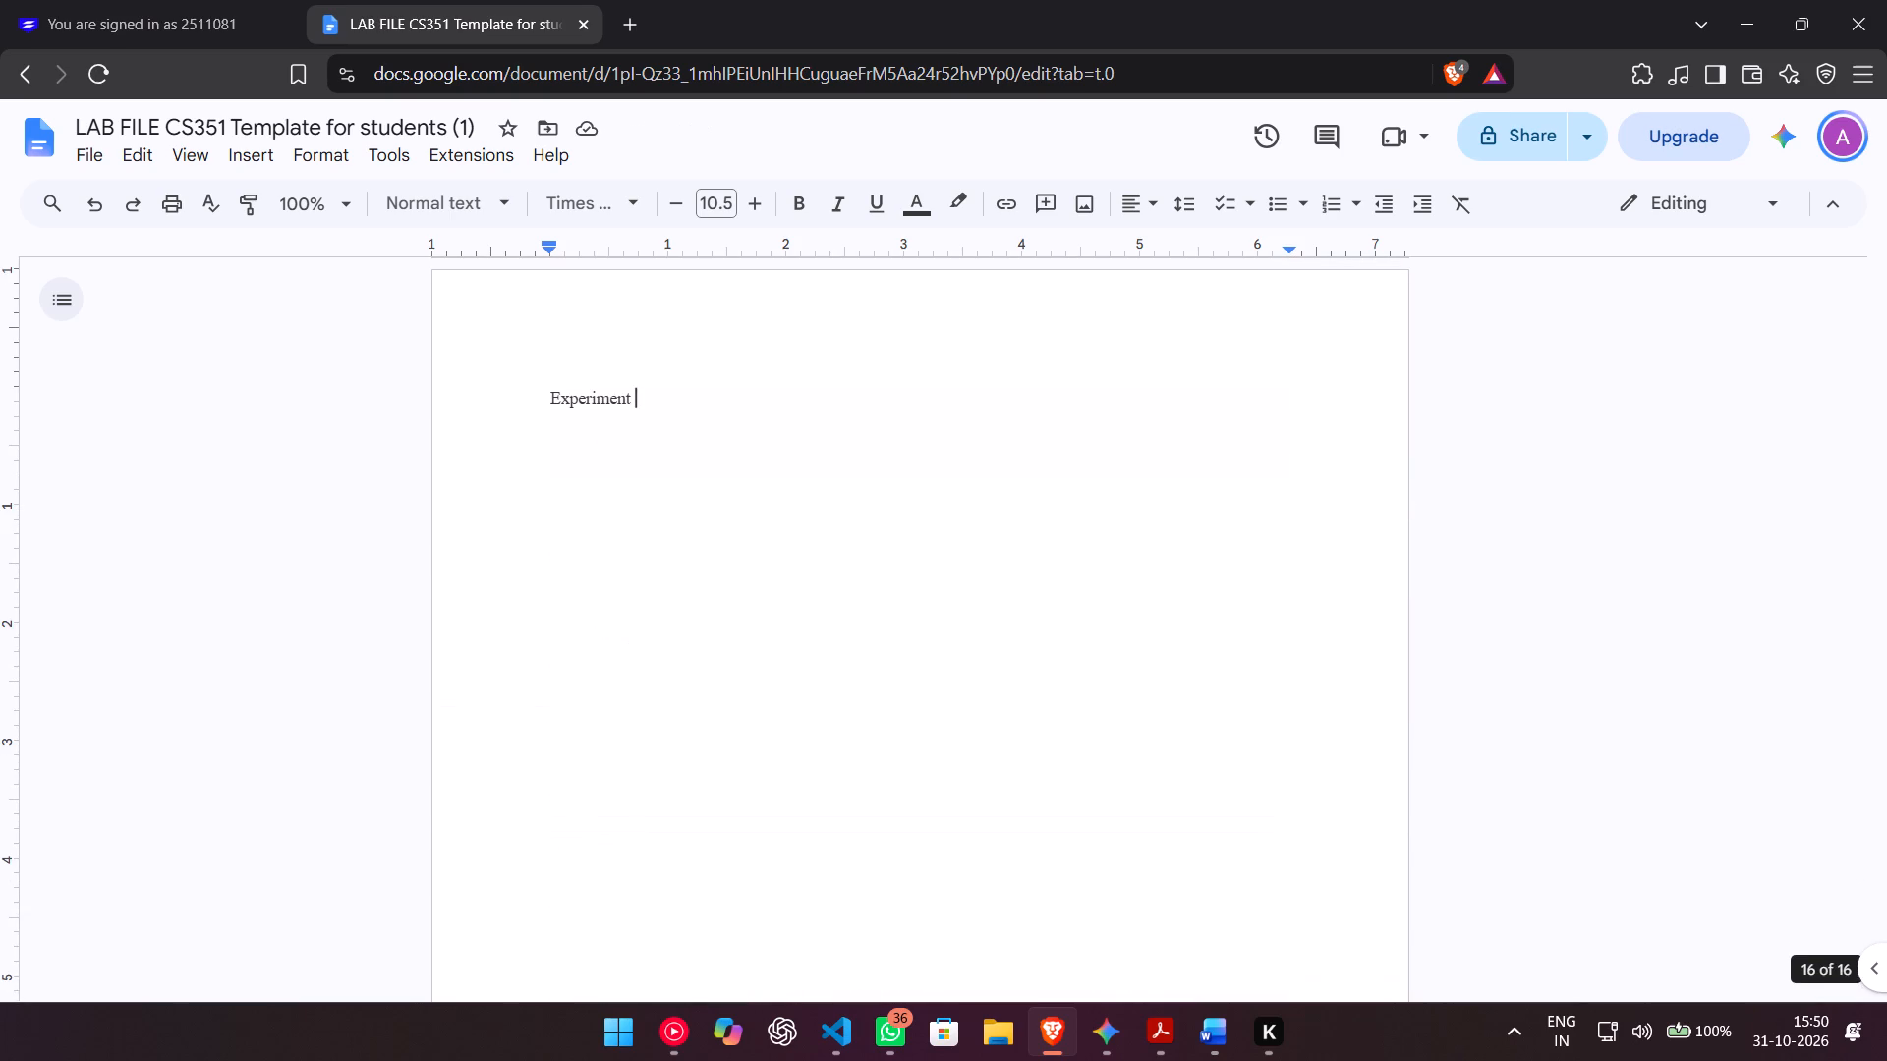
pyautogui.press('3')
# Increase the font size of the "Experiment 3" heading to 14.5.
pyautogui.moveTo(684, 406); pyautogui.dragTo(538, 400)
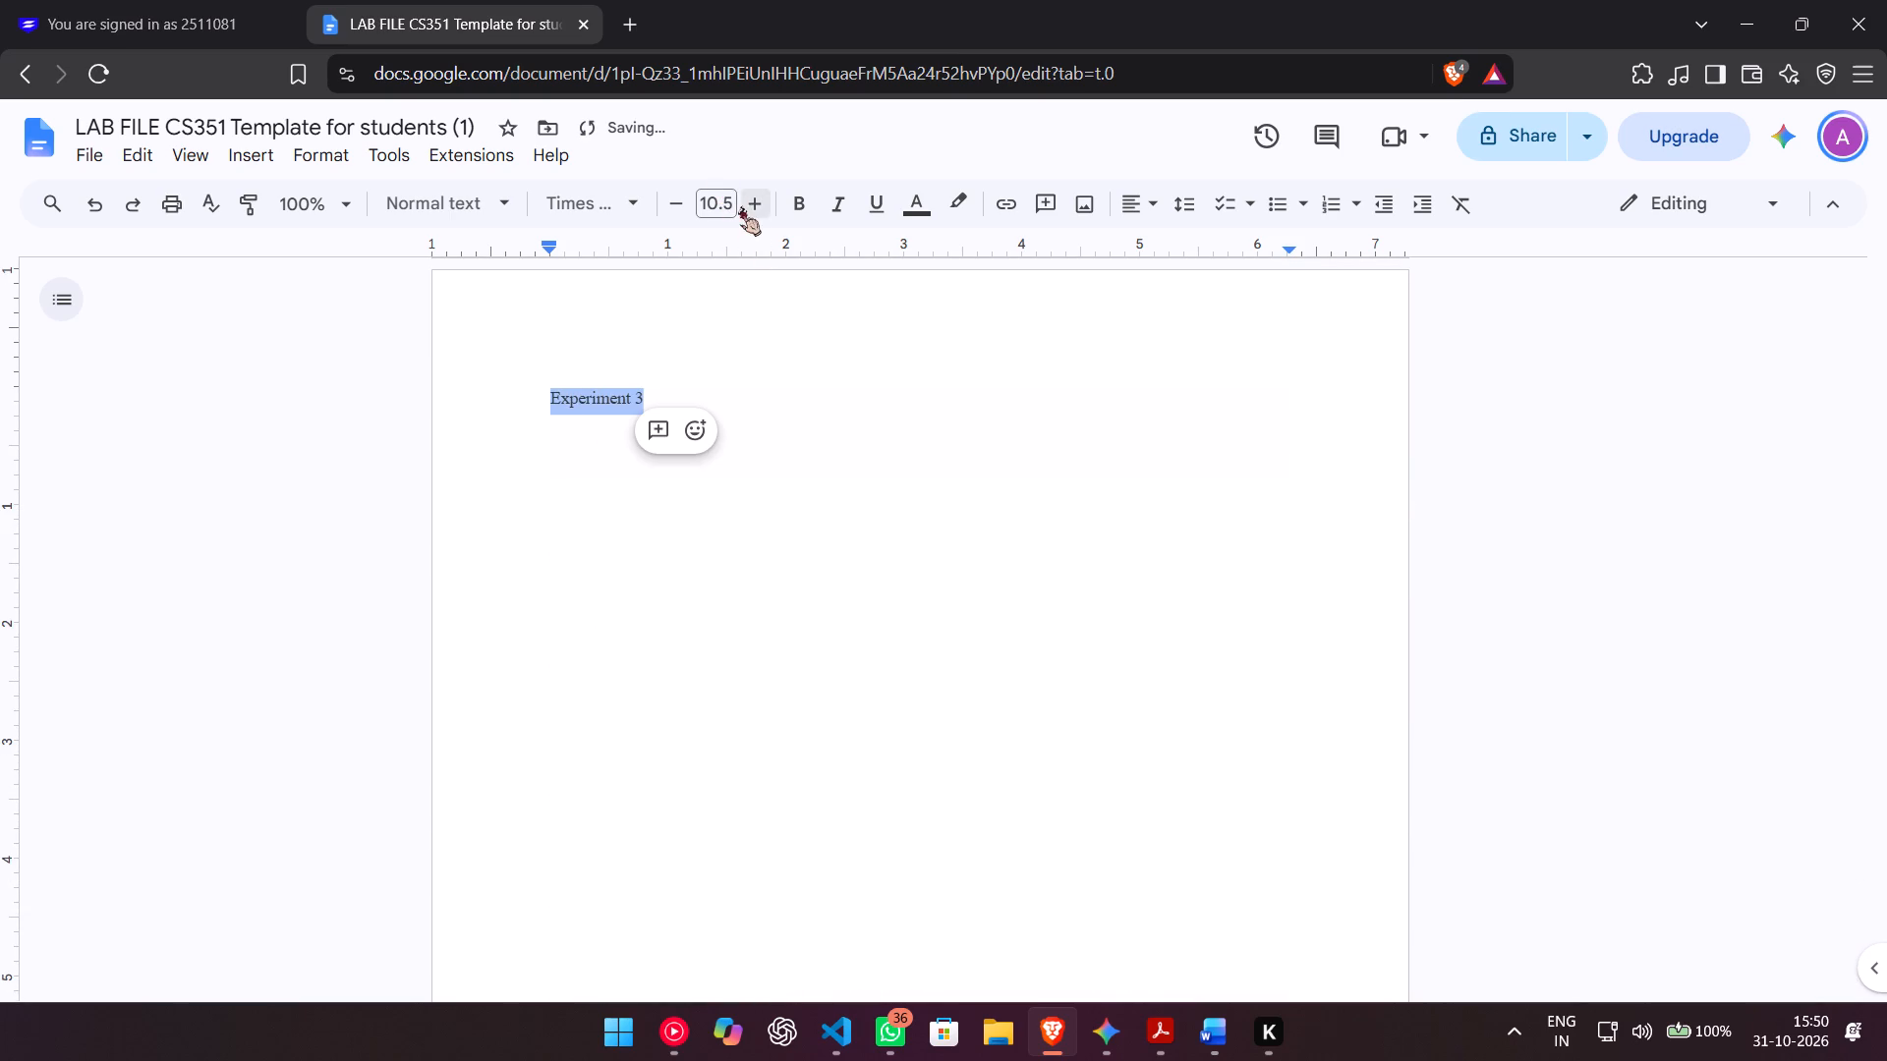
pyautogui.doubleClick(751, 203)
pyautogui.click(752, 203)
pyautogui.click(752, 203)
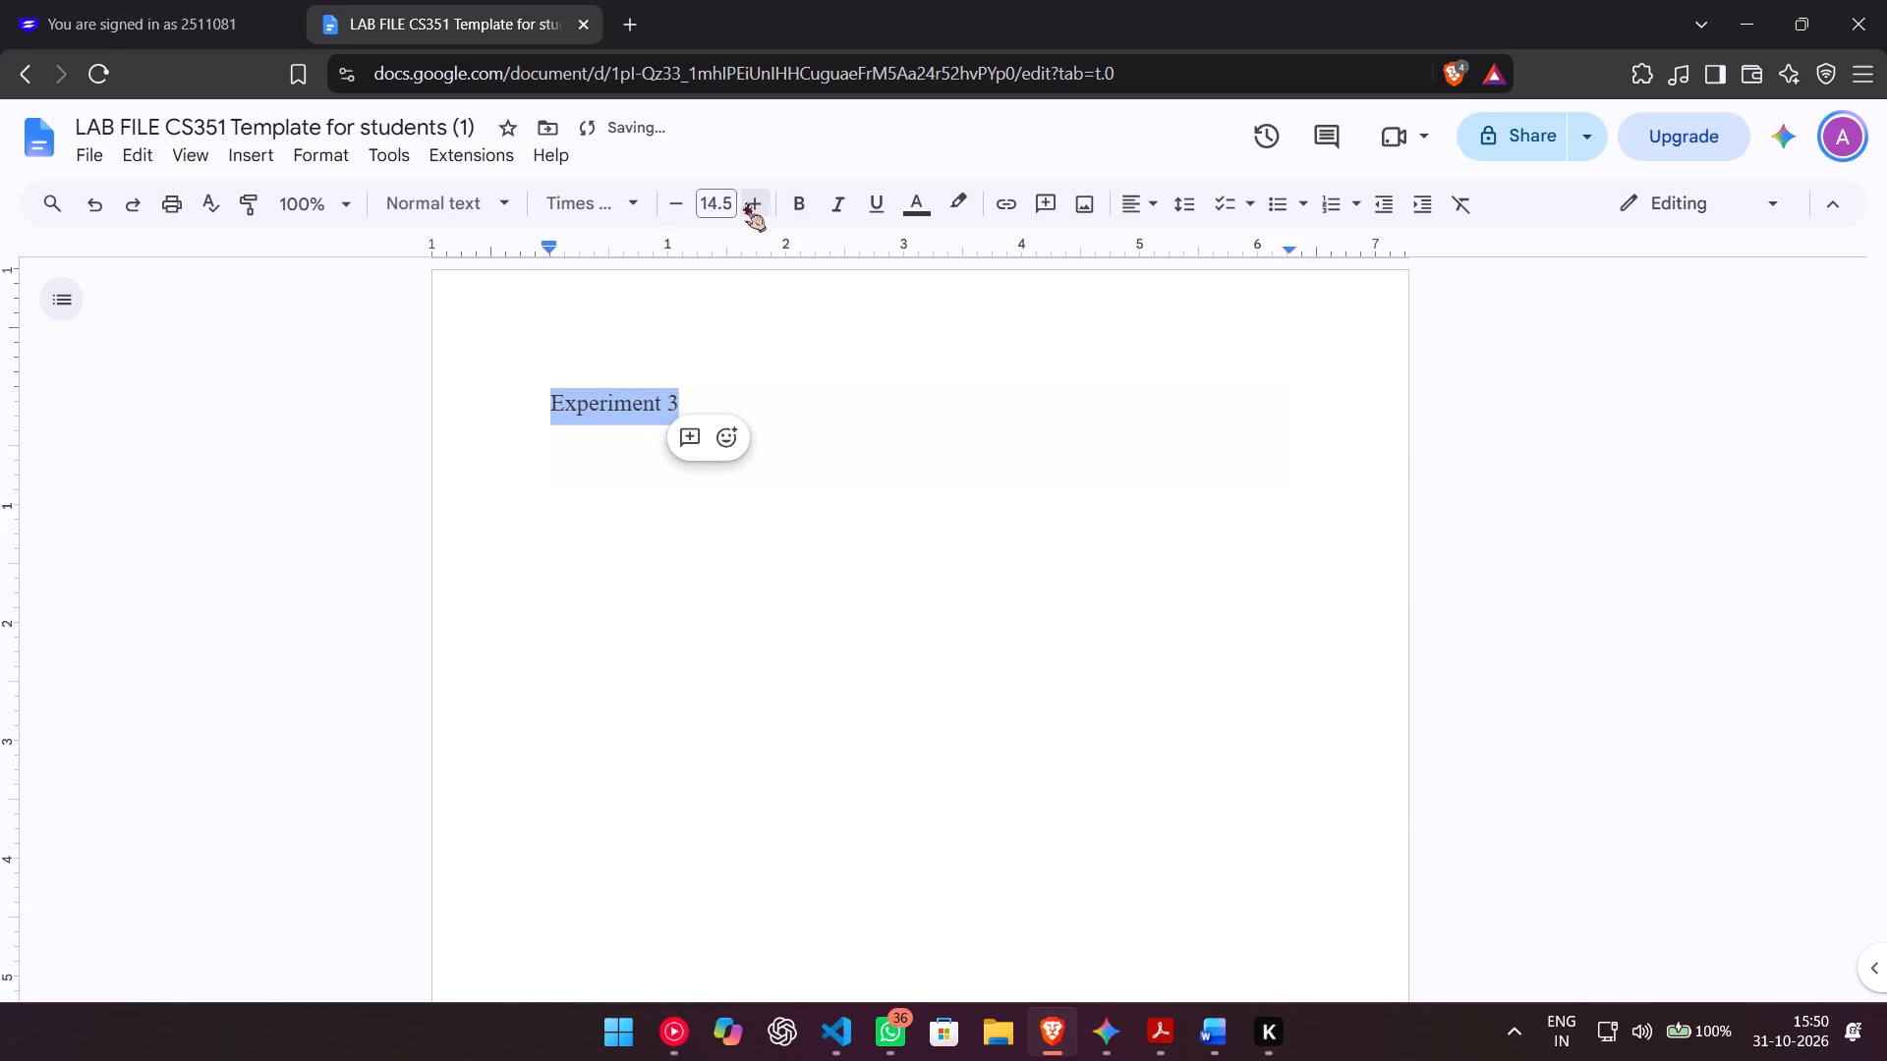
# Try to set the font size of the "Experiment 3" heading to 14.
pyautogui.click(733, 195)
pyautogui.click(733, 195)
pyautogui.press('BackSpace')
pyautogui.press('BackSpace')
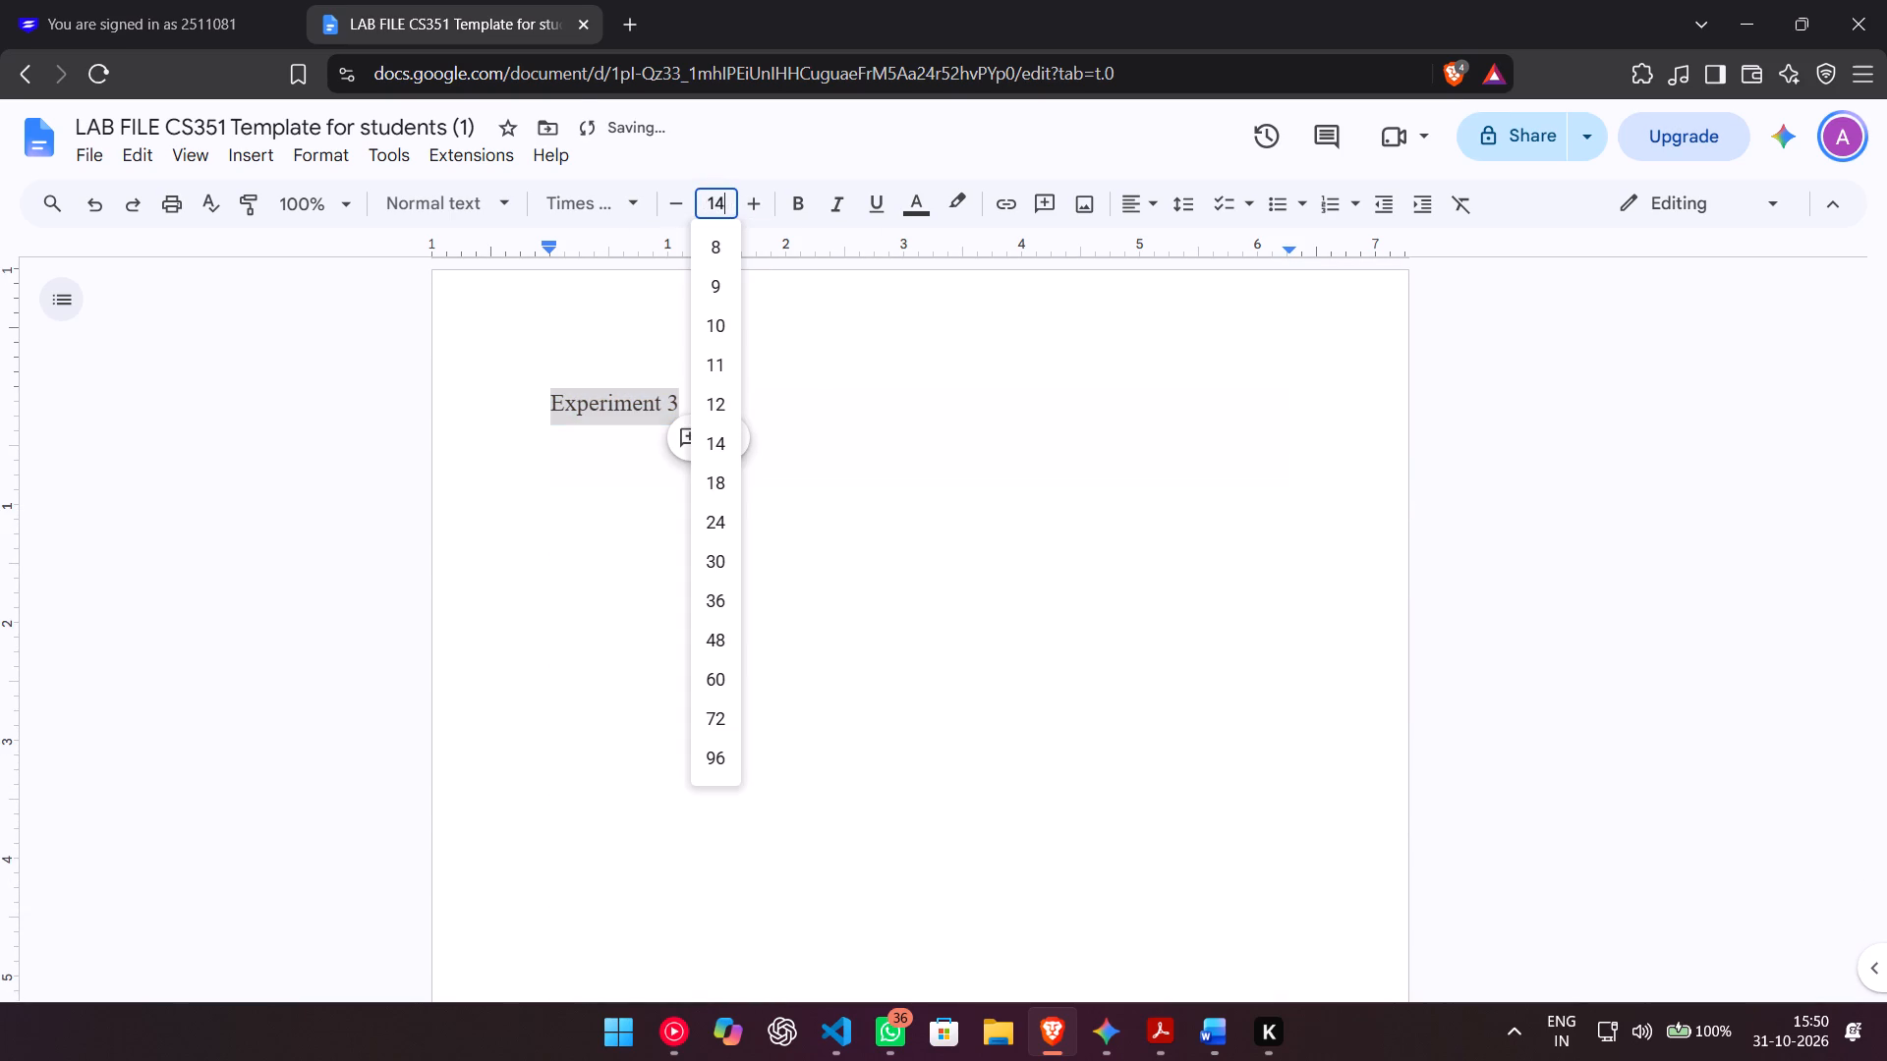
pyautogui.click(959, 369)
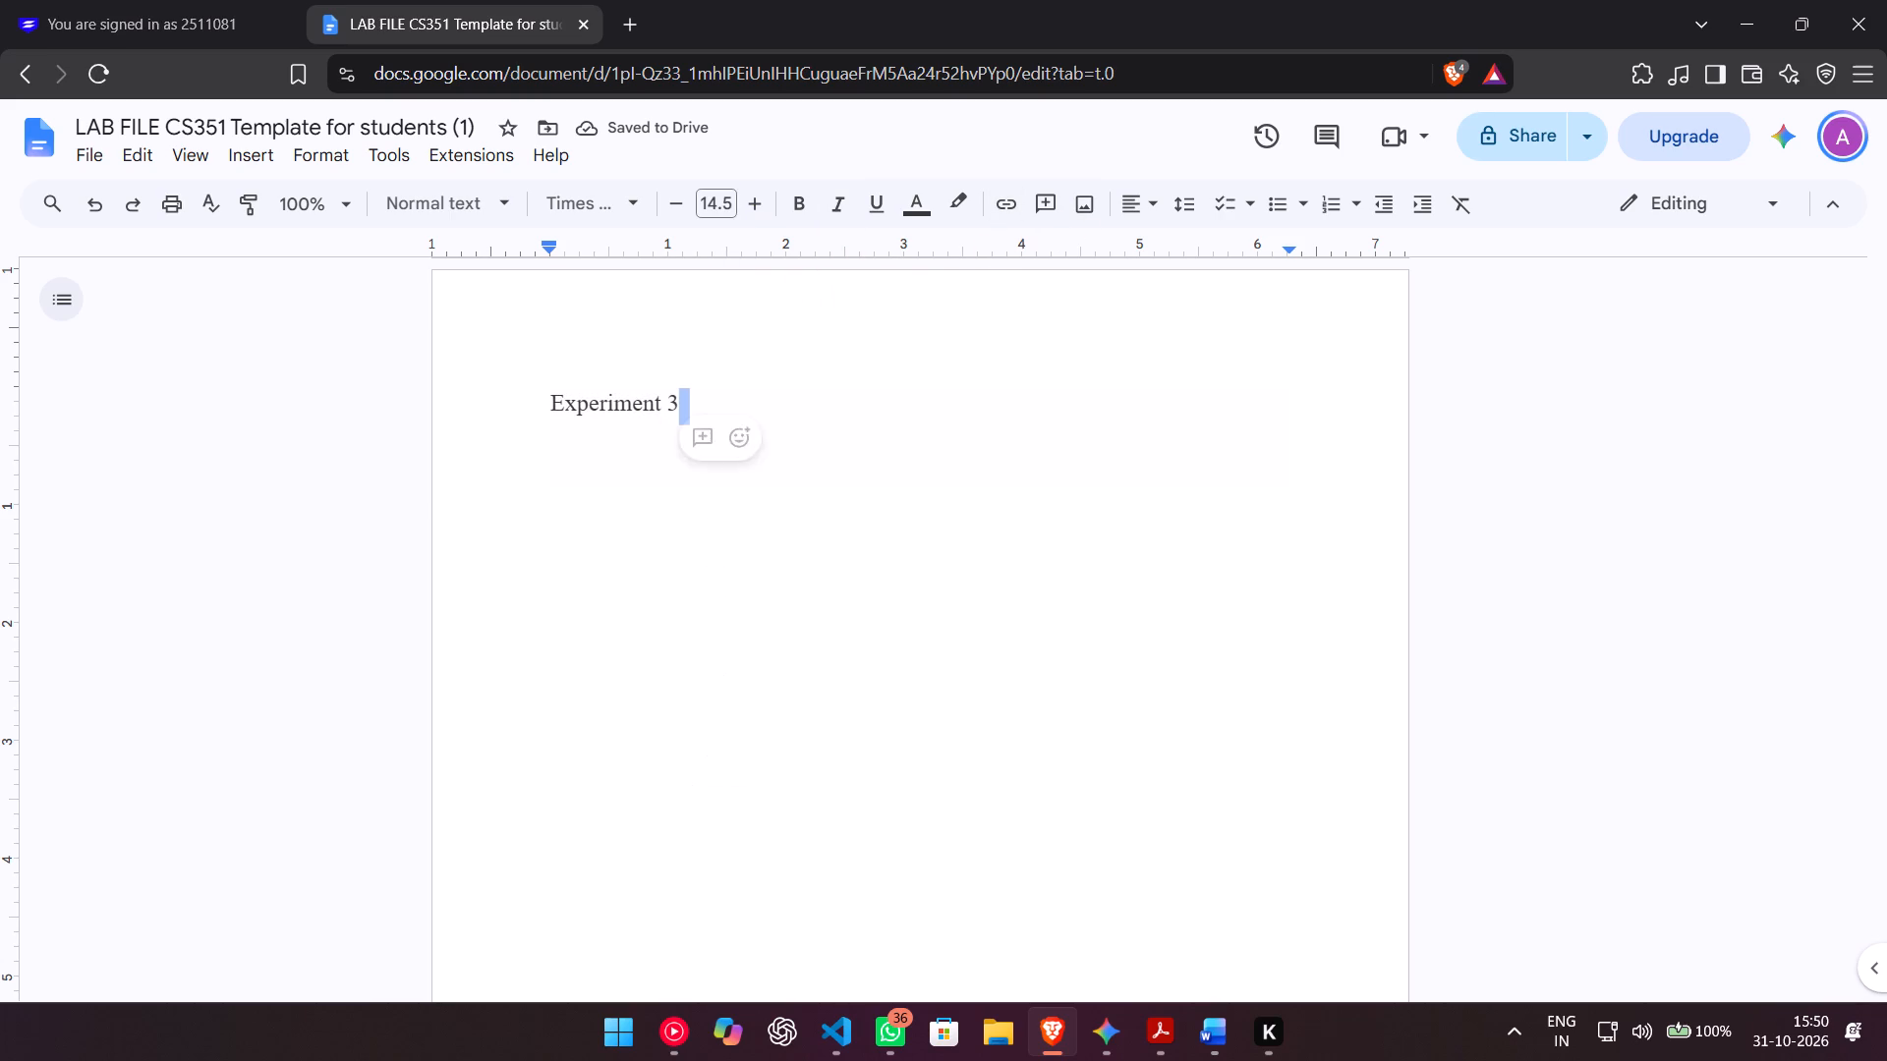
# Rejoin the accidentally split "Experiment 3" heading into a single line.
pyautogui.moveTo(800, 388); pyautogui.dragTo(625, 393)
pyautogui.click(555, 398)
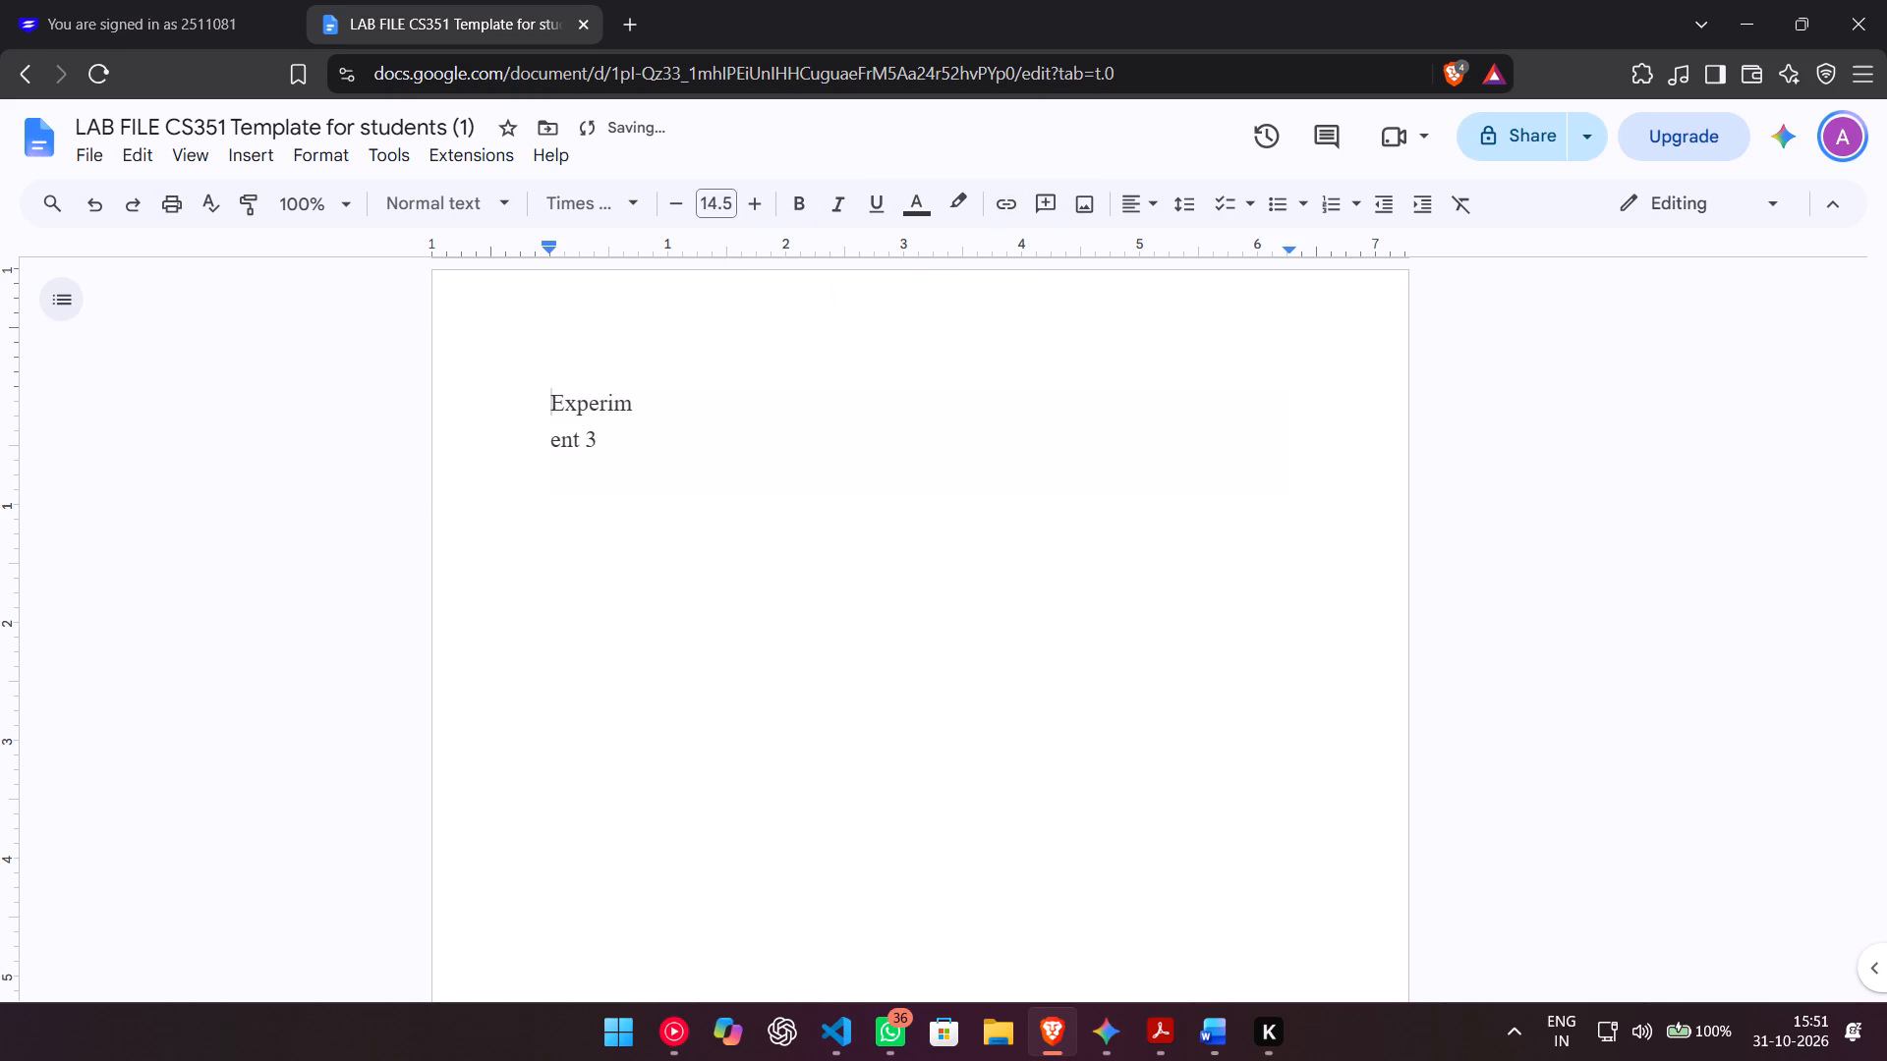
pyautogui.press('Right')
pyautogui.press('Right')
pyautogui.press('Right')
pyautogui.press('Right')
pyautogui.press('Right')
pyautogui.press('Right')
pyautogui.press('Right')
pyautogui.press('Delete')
# Center the "Experiment 3" heading on the page.
pyautogui.moveTo(744, 395); pyautogui.dragTo(516, 393)
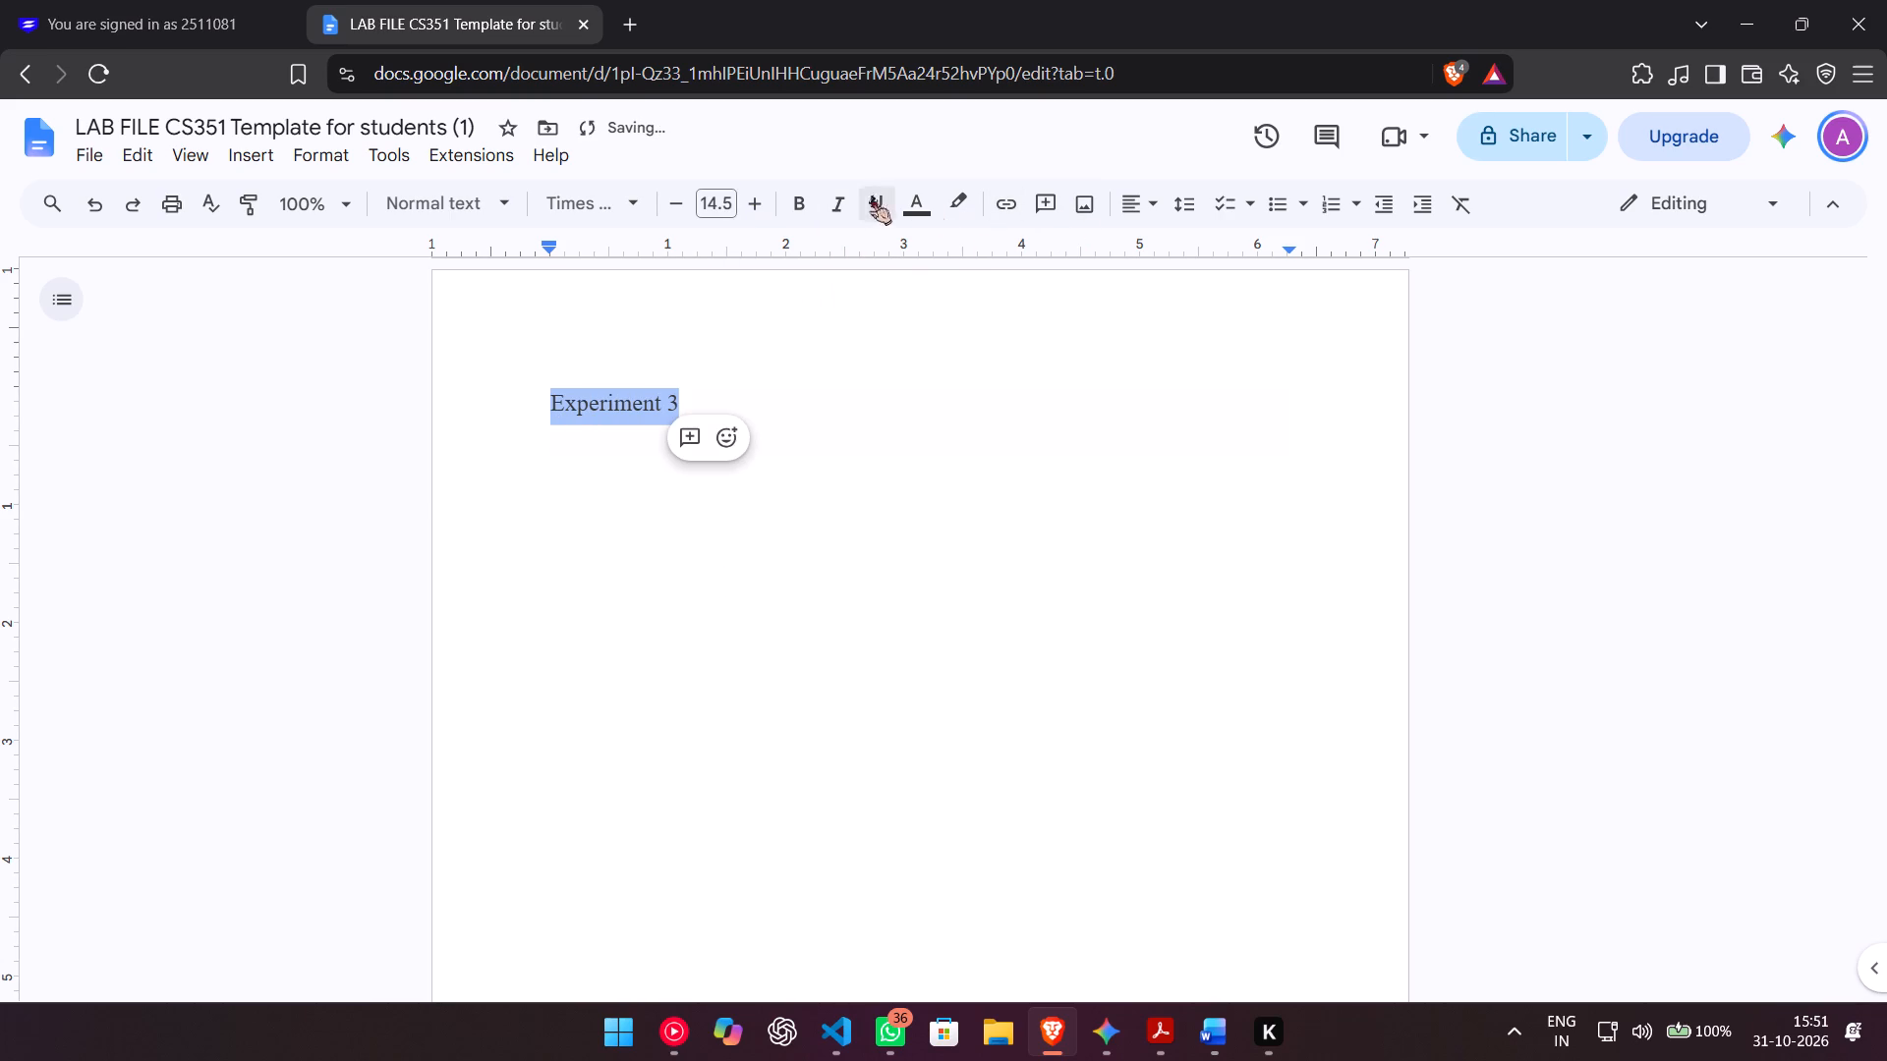
pyautogui.click(1142, 210)
pyautogui.click(1164, 247)
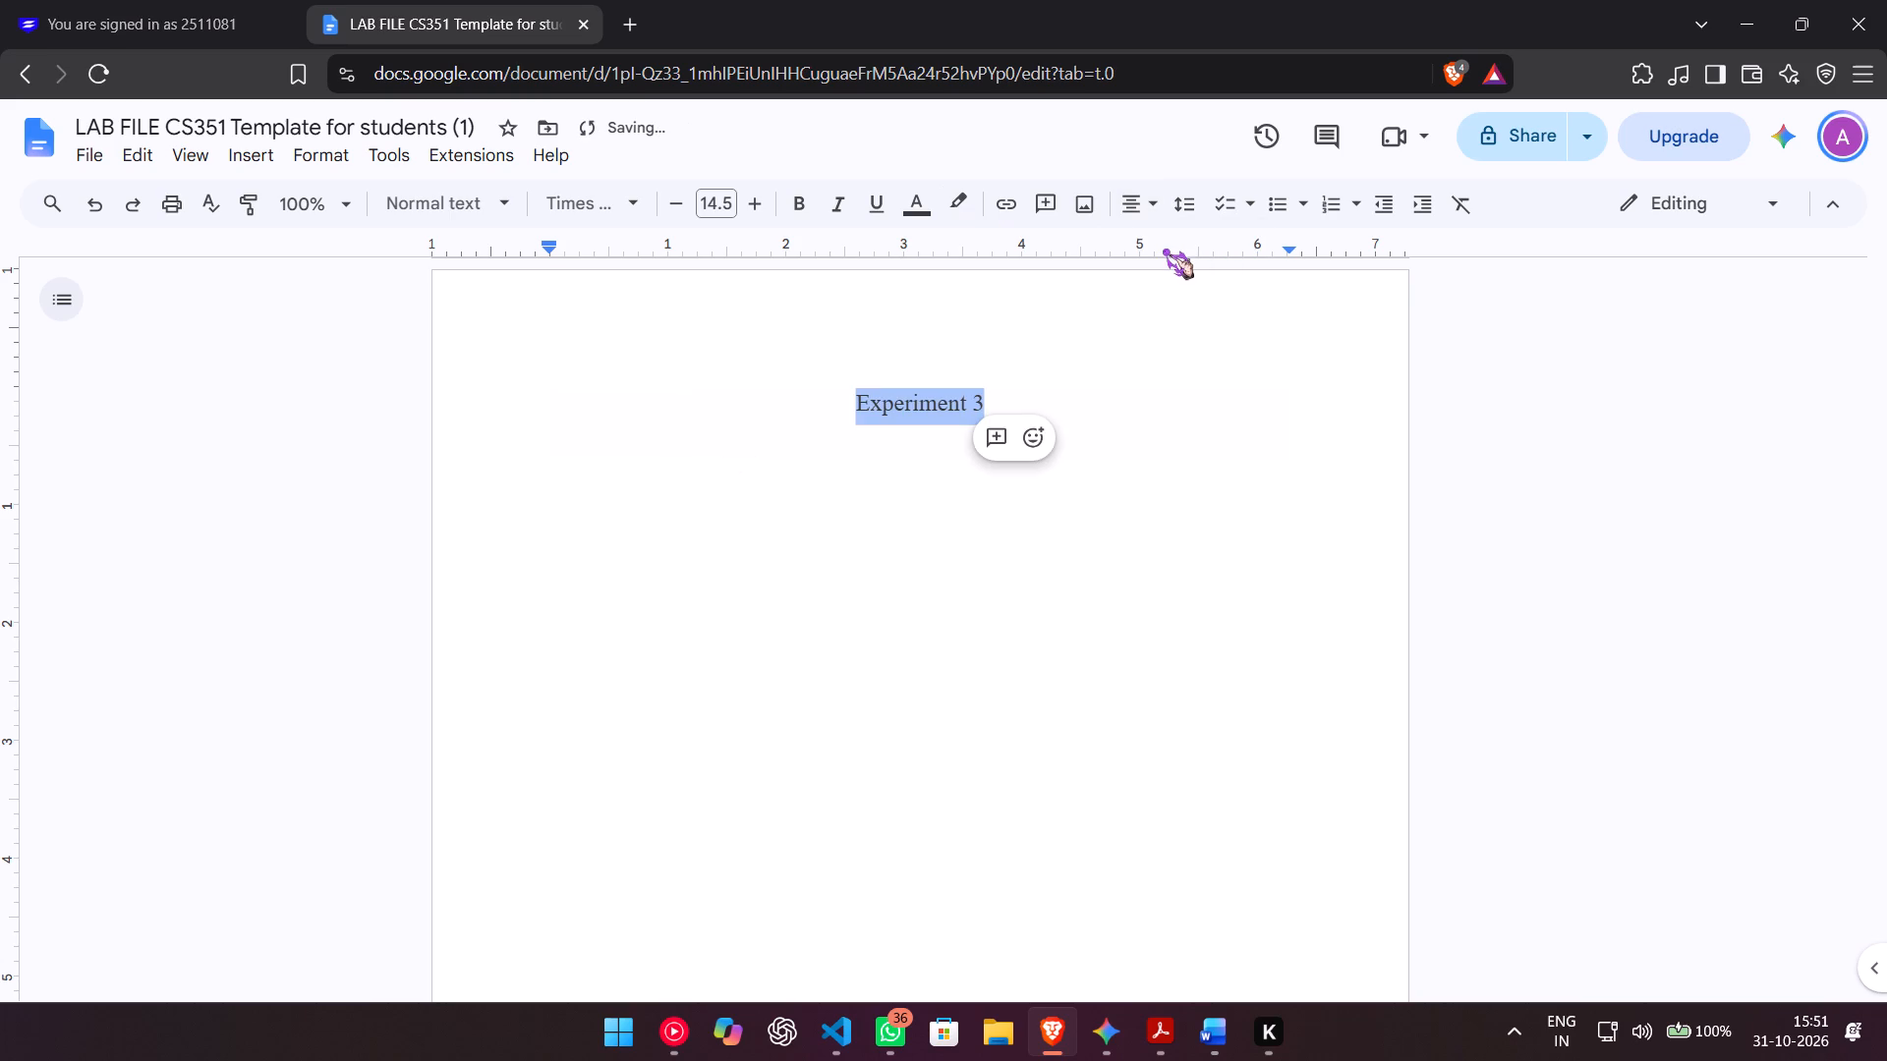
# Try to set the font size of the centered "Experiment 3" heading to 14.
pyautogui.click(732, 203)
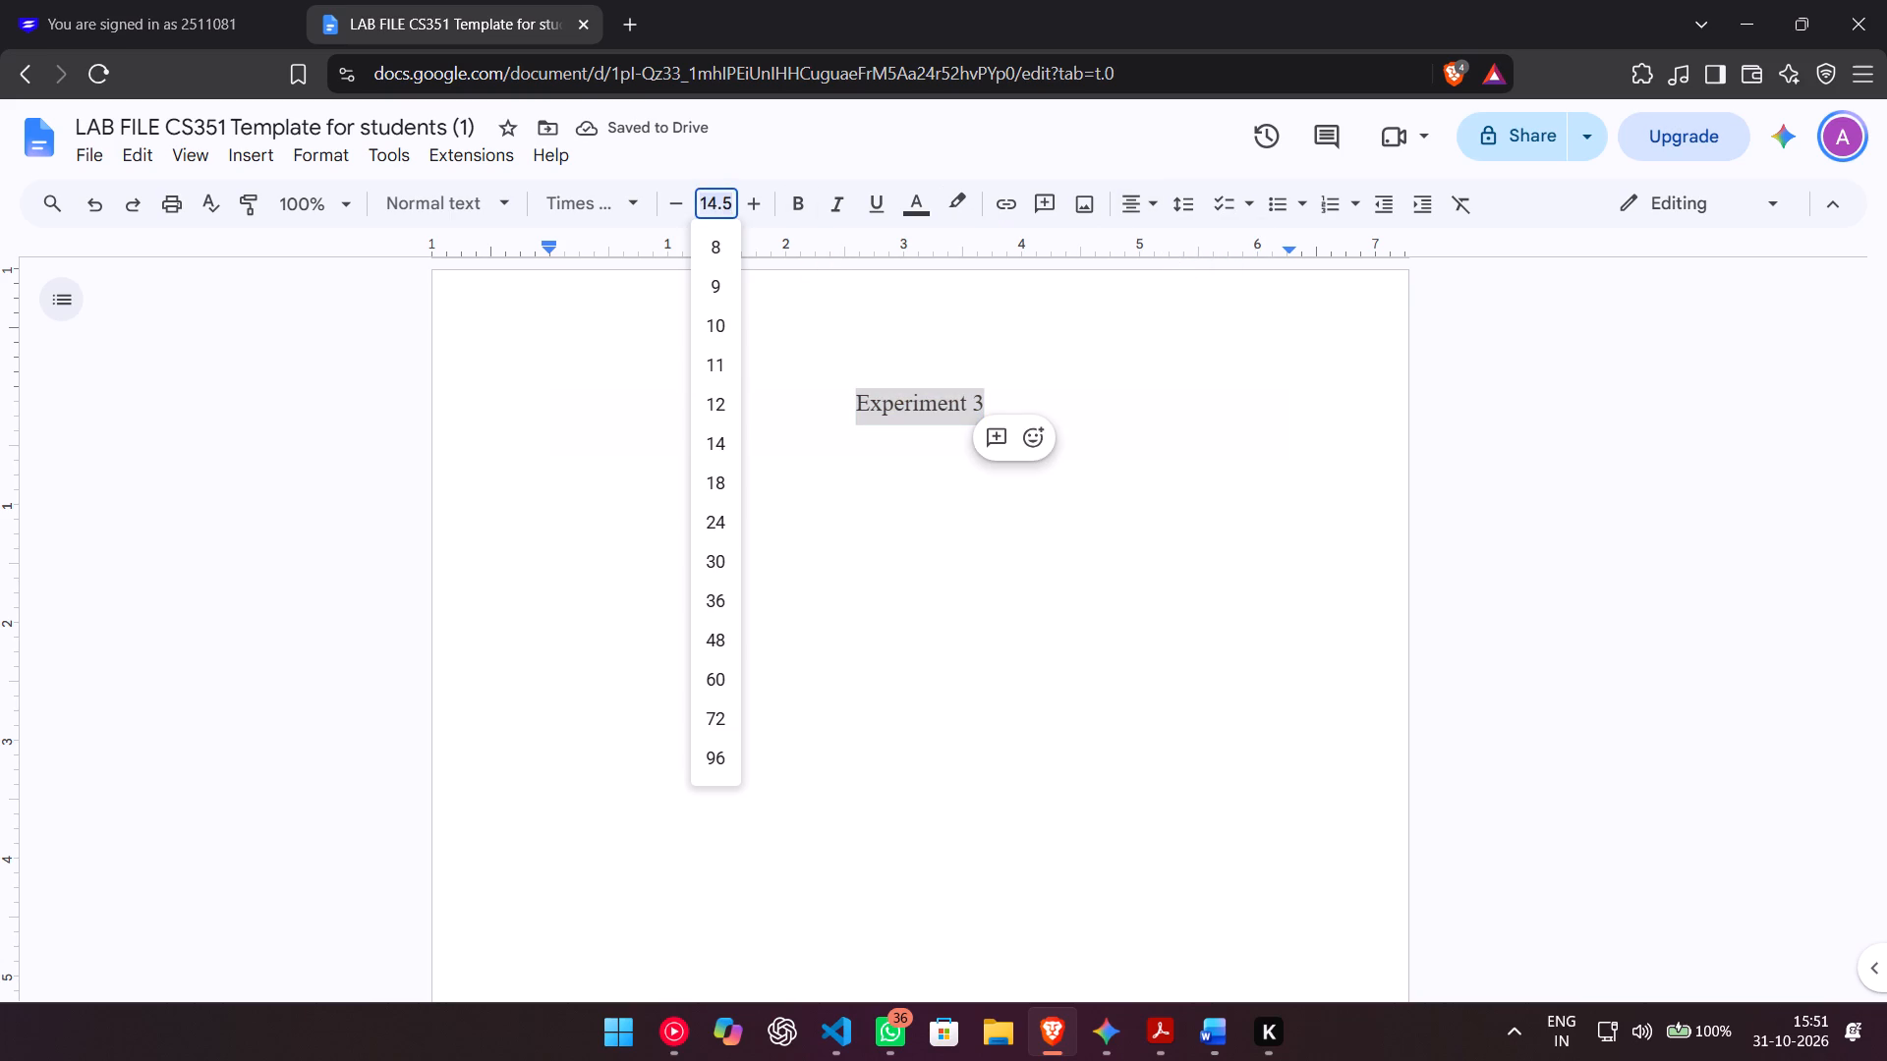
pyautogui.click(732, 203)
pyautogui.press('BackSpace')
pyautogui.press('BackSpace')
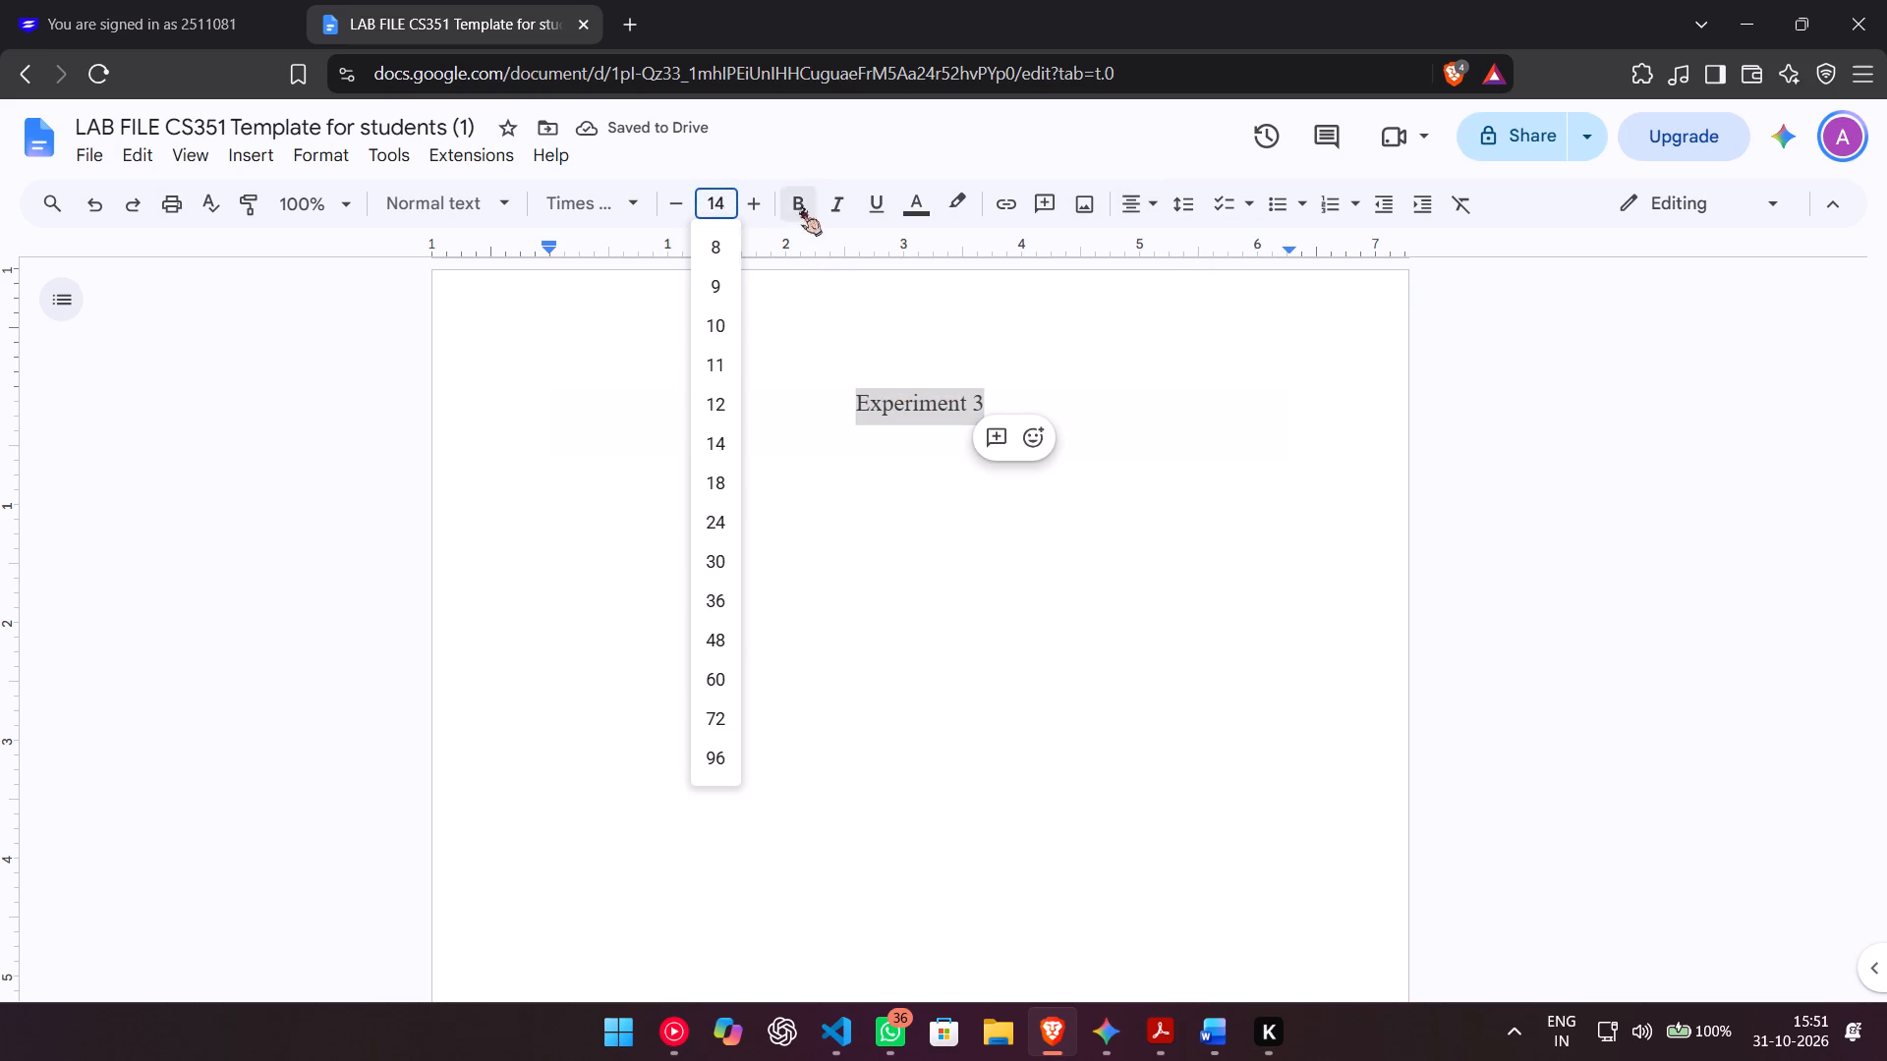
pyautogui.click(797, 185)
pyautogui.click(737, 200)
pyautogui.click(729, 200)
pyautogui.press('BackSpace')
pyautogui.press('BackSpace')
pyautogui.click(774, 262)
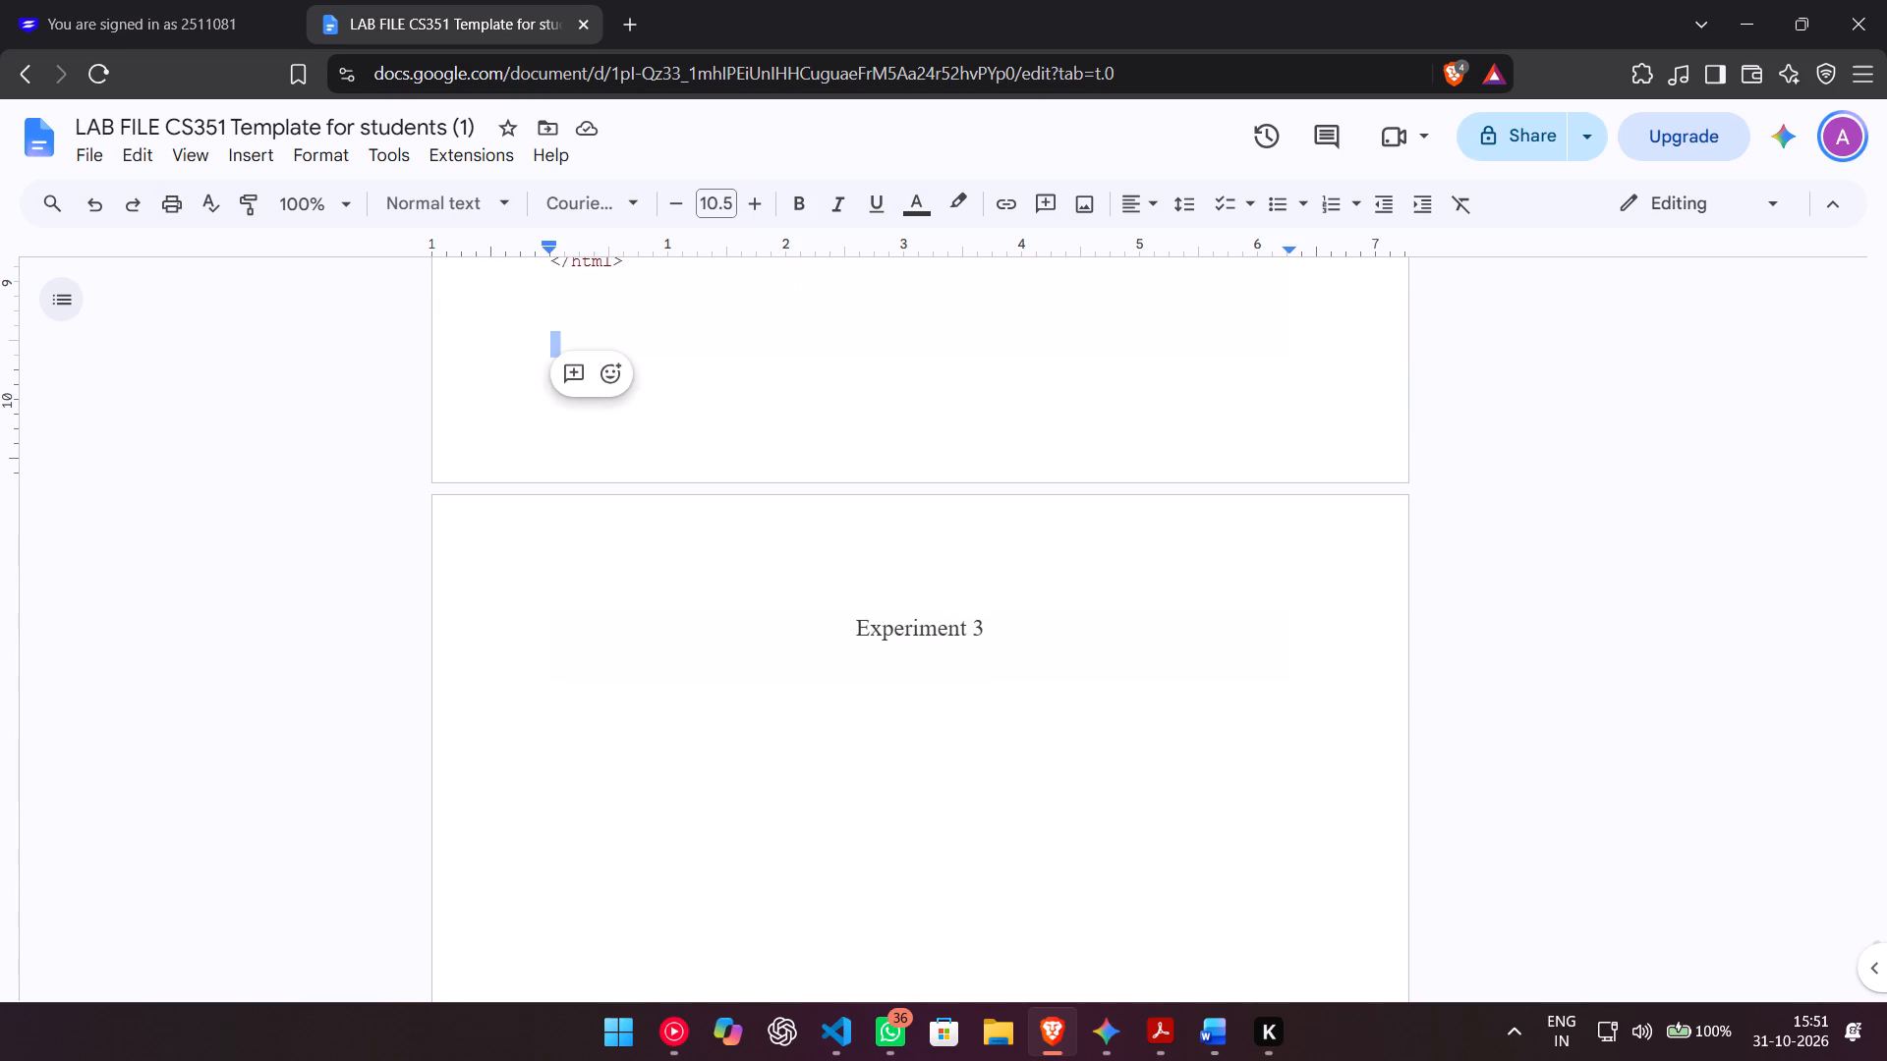
# Make the "Experiment 3" heading bold.
pyautogui.moveTo(1028, 625); pyautogui.dragTo(854, 616)
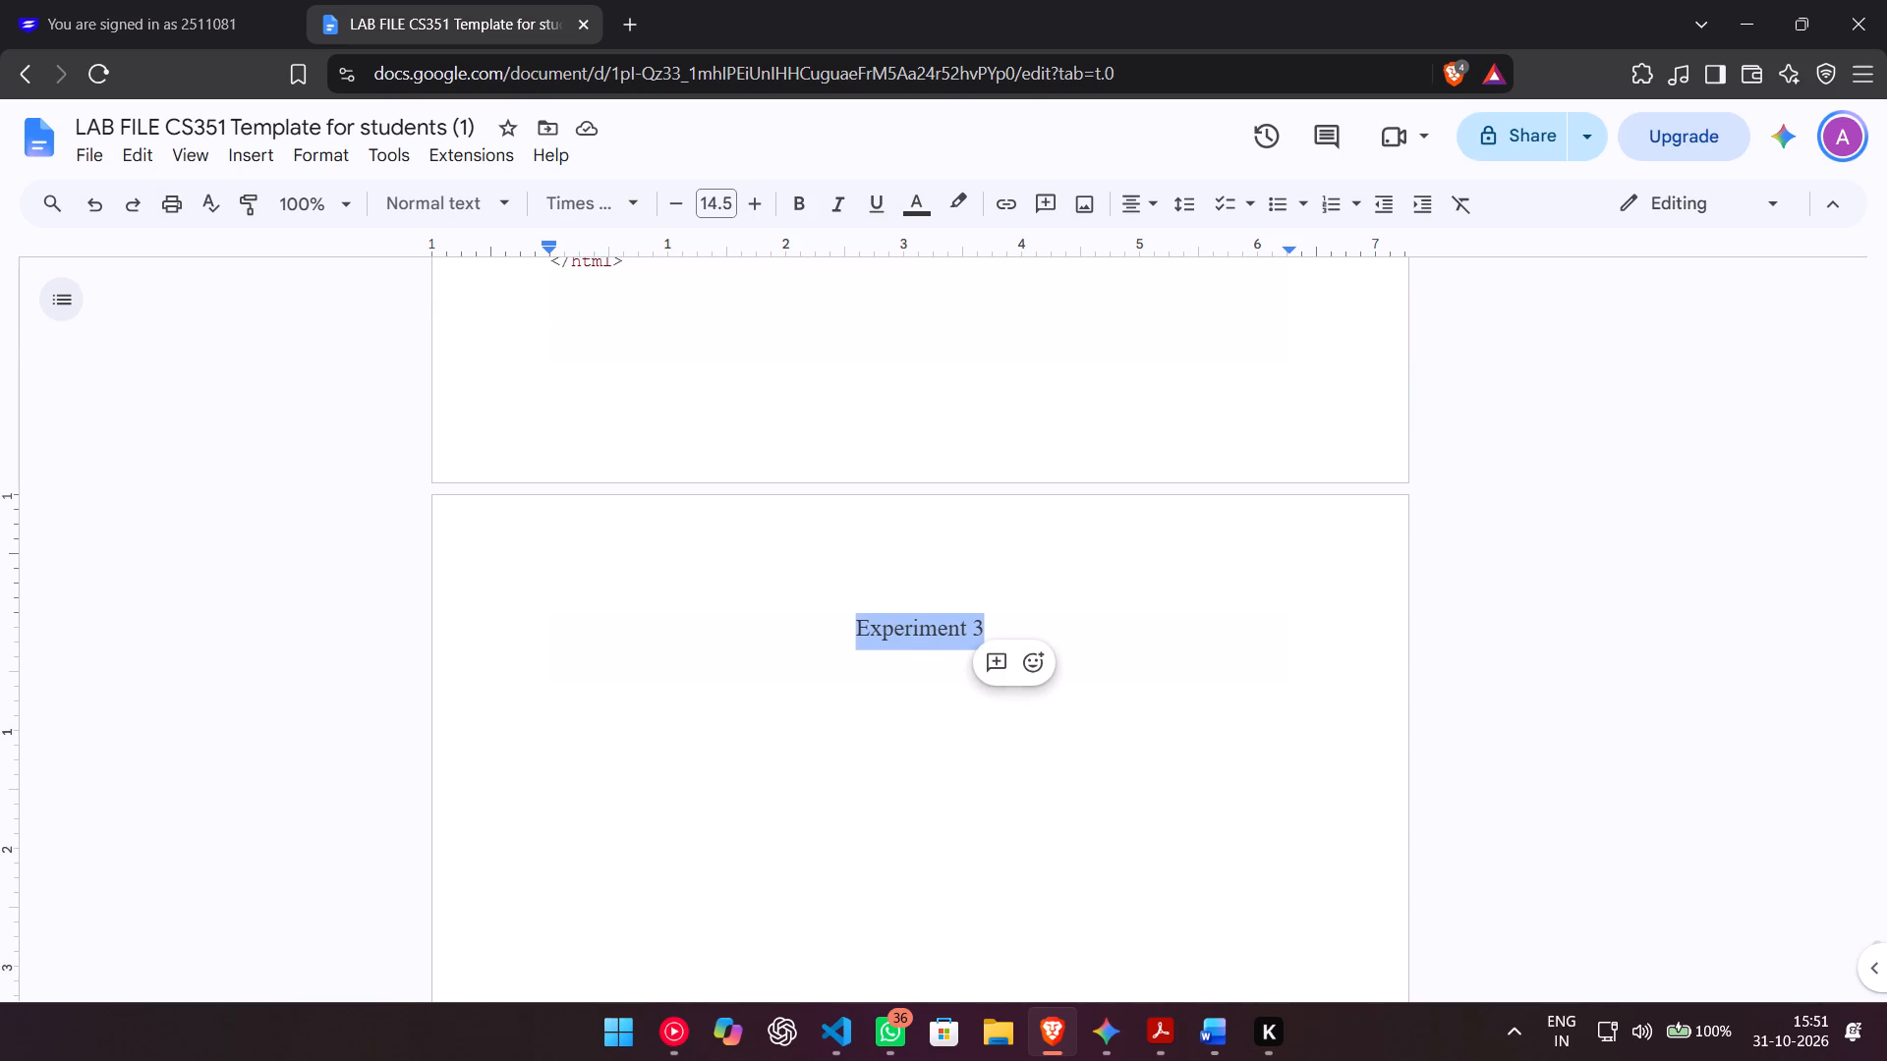
pyautogui.click(787, 199)
pyautogui.moveTo(1048, 510); pyautogui.dragTo(1047, 521)
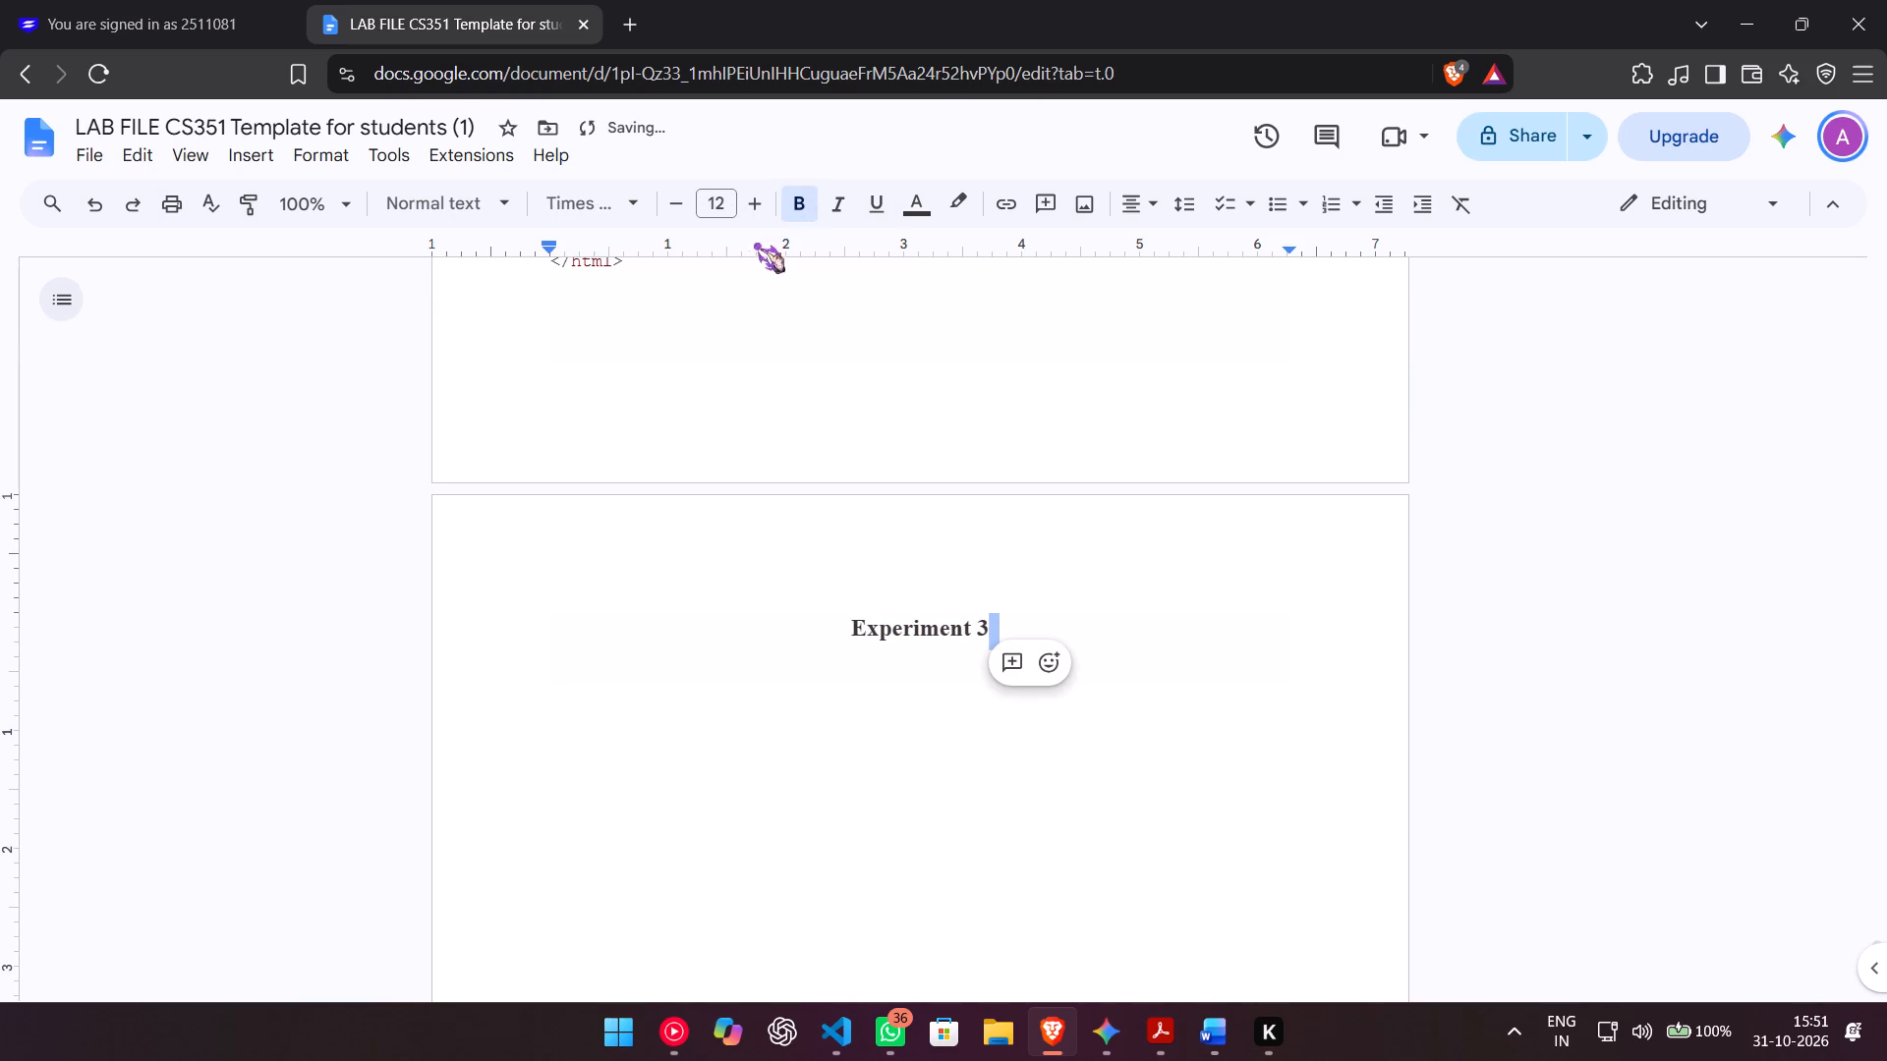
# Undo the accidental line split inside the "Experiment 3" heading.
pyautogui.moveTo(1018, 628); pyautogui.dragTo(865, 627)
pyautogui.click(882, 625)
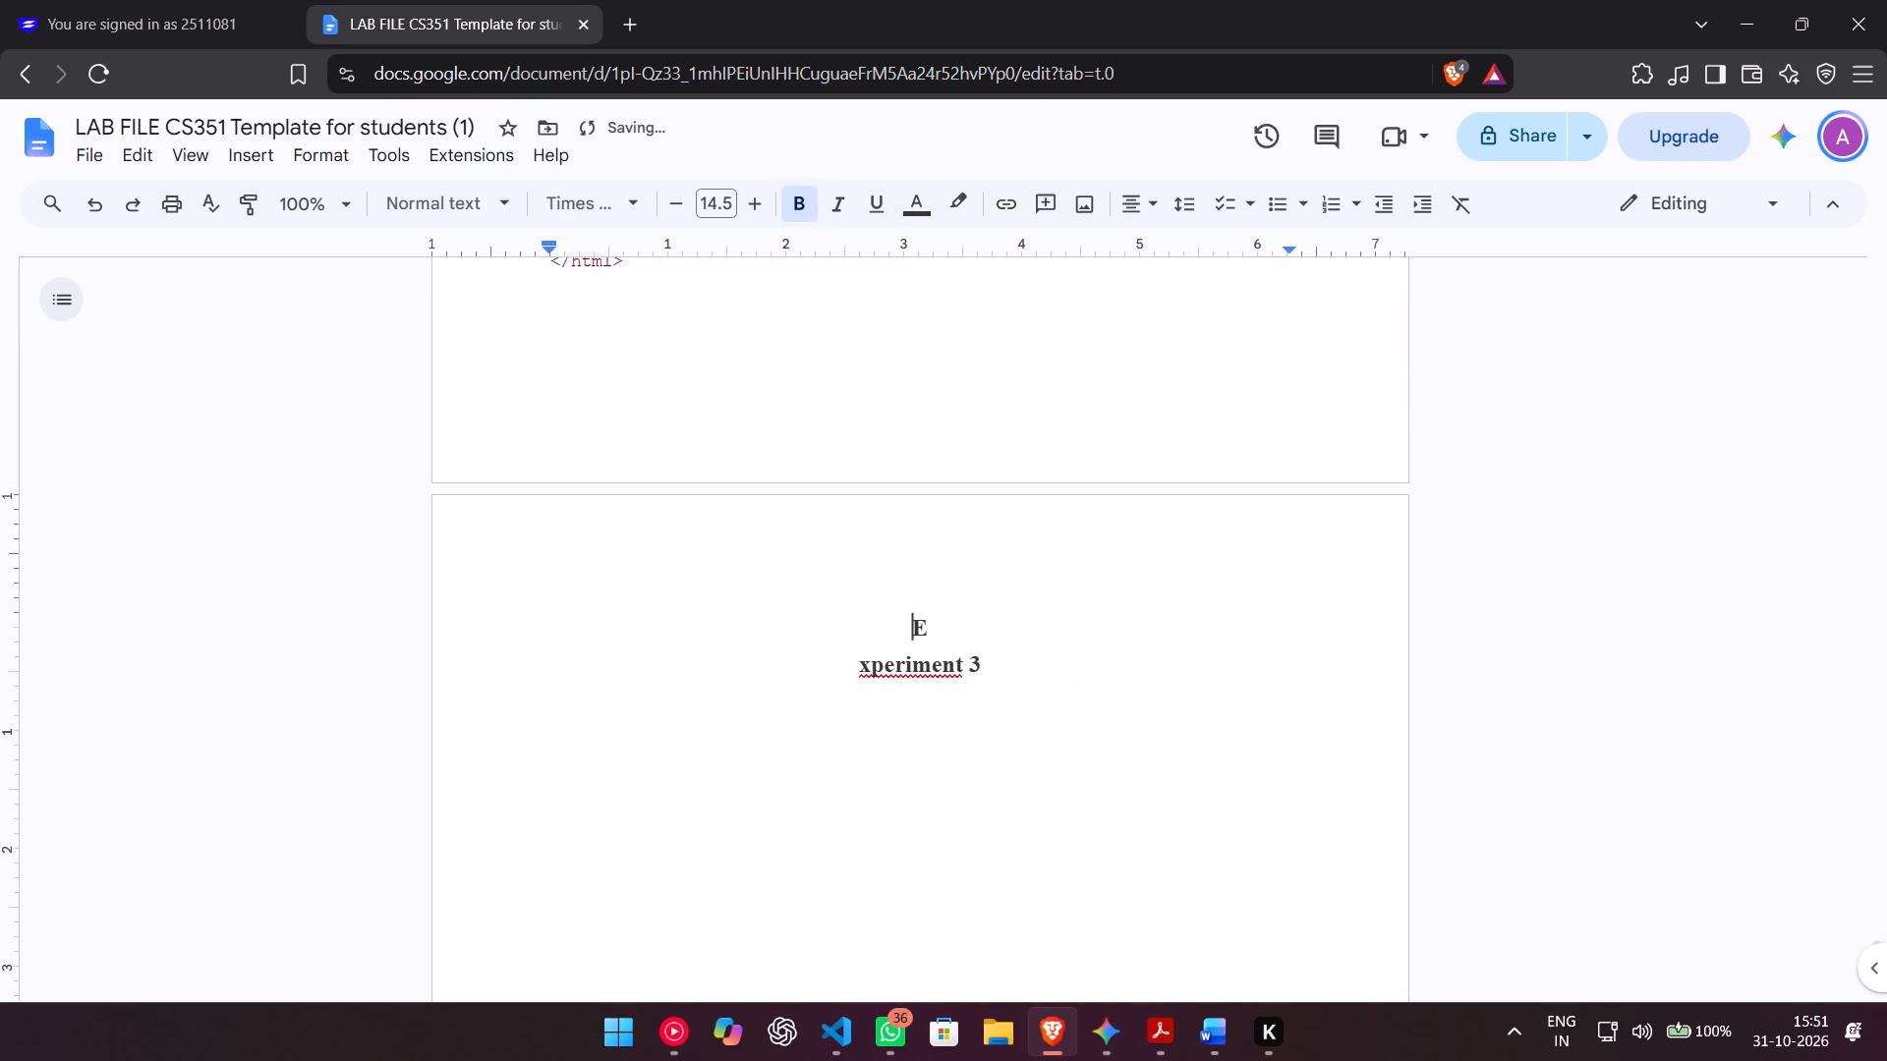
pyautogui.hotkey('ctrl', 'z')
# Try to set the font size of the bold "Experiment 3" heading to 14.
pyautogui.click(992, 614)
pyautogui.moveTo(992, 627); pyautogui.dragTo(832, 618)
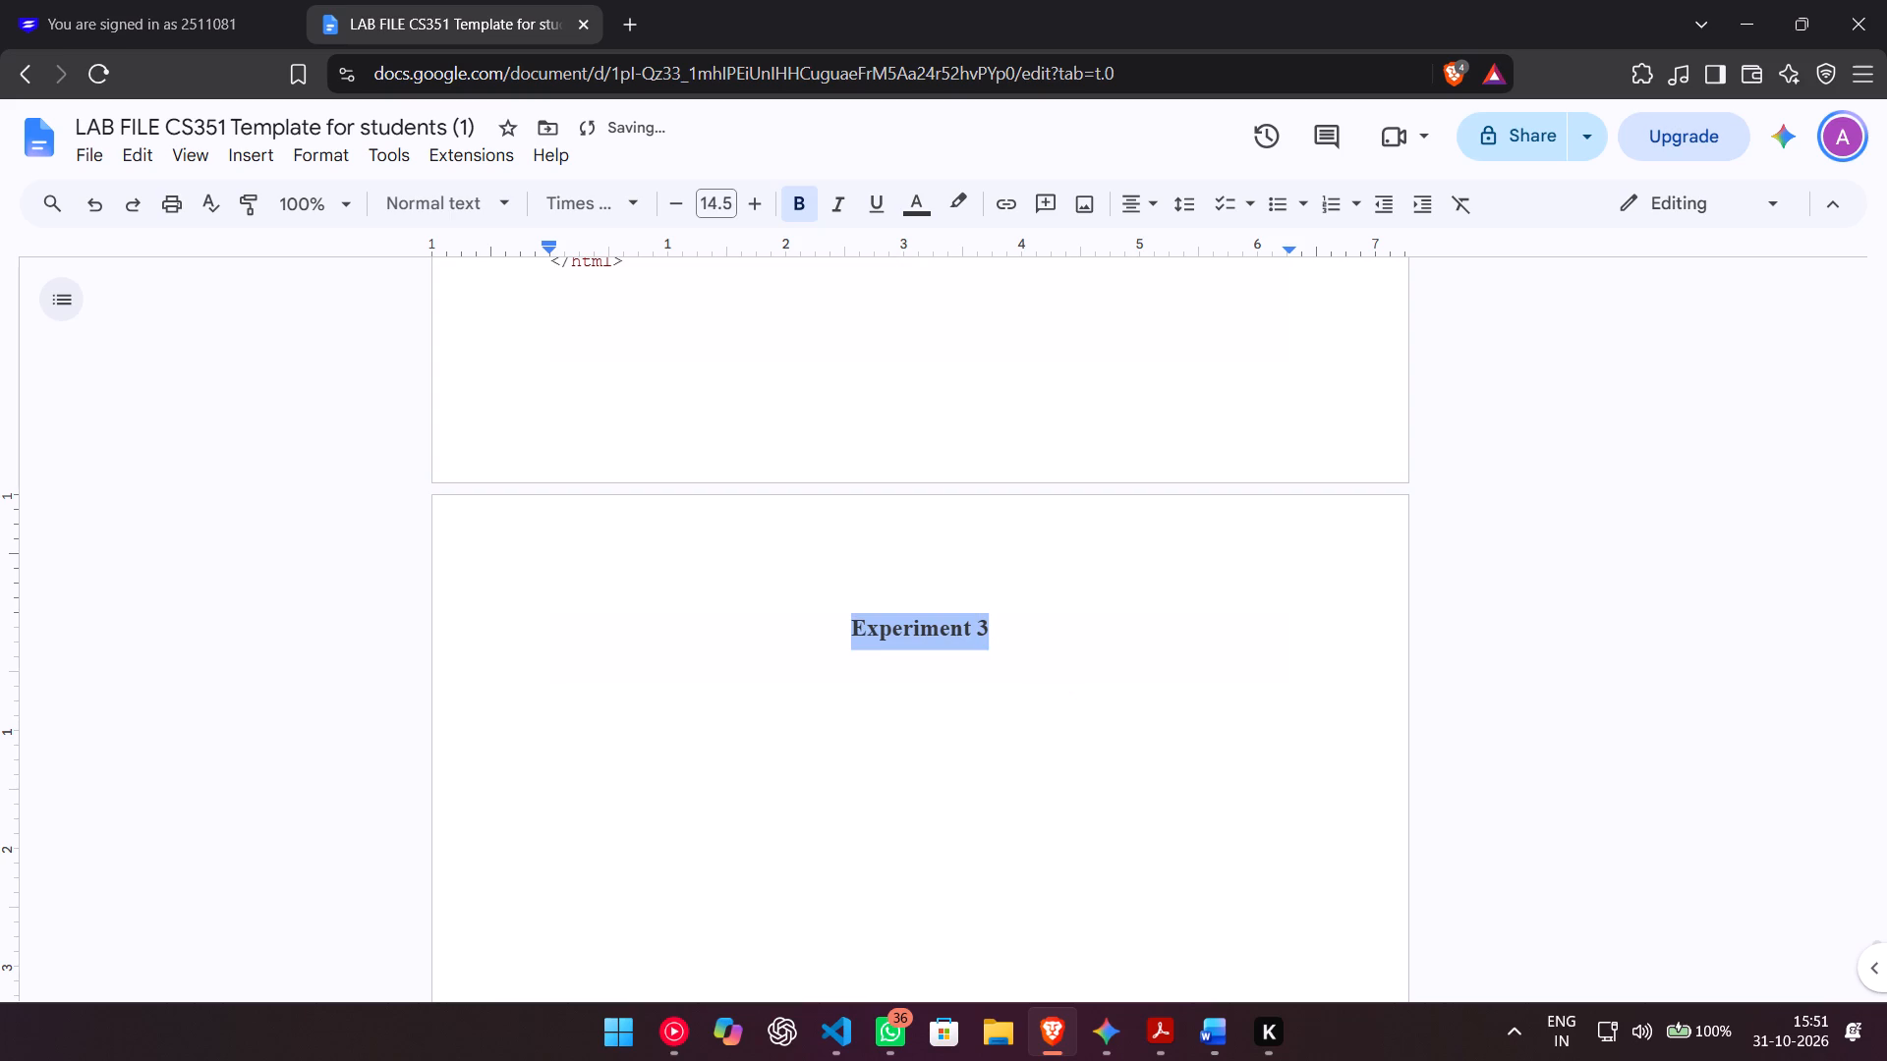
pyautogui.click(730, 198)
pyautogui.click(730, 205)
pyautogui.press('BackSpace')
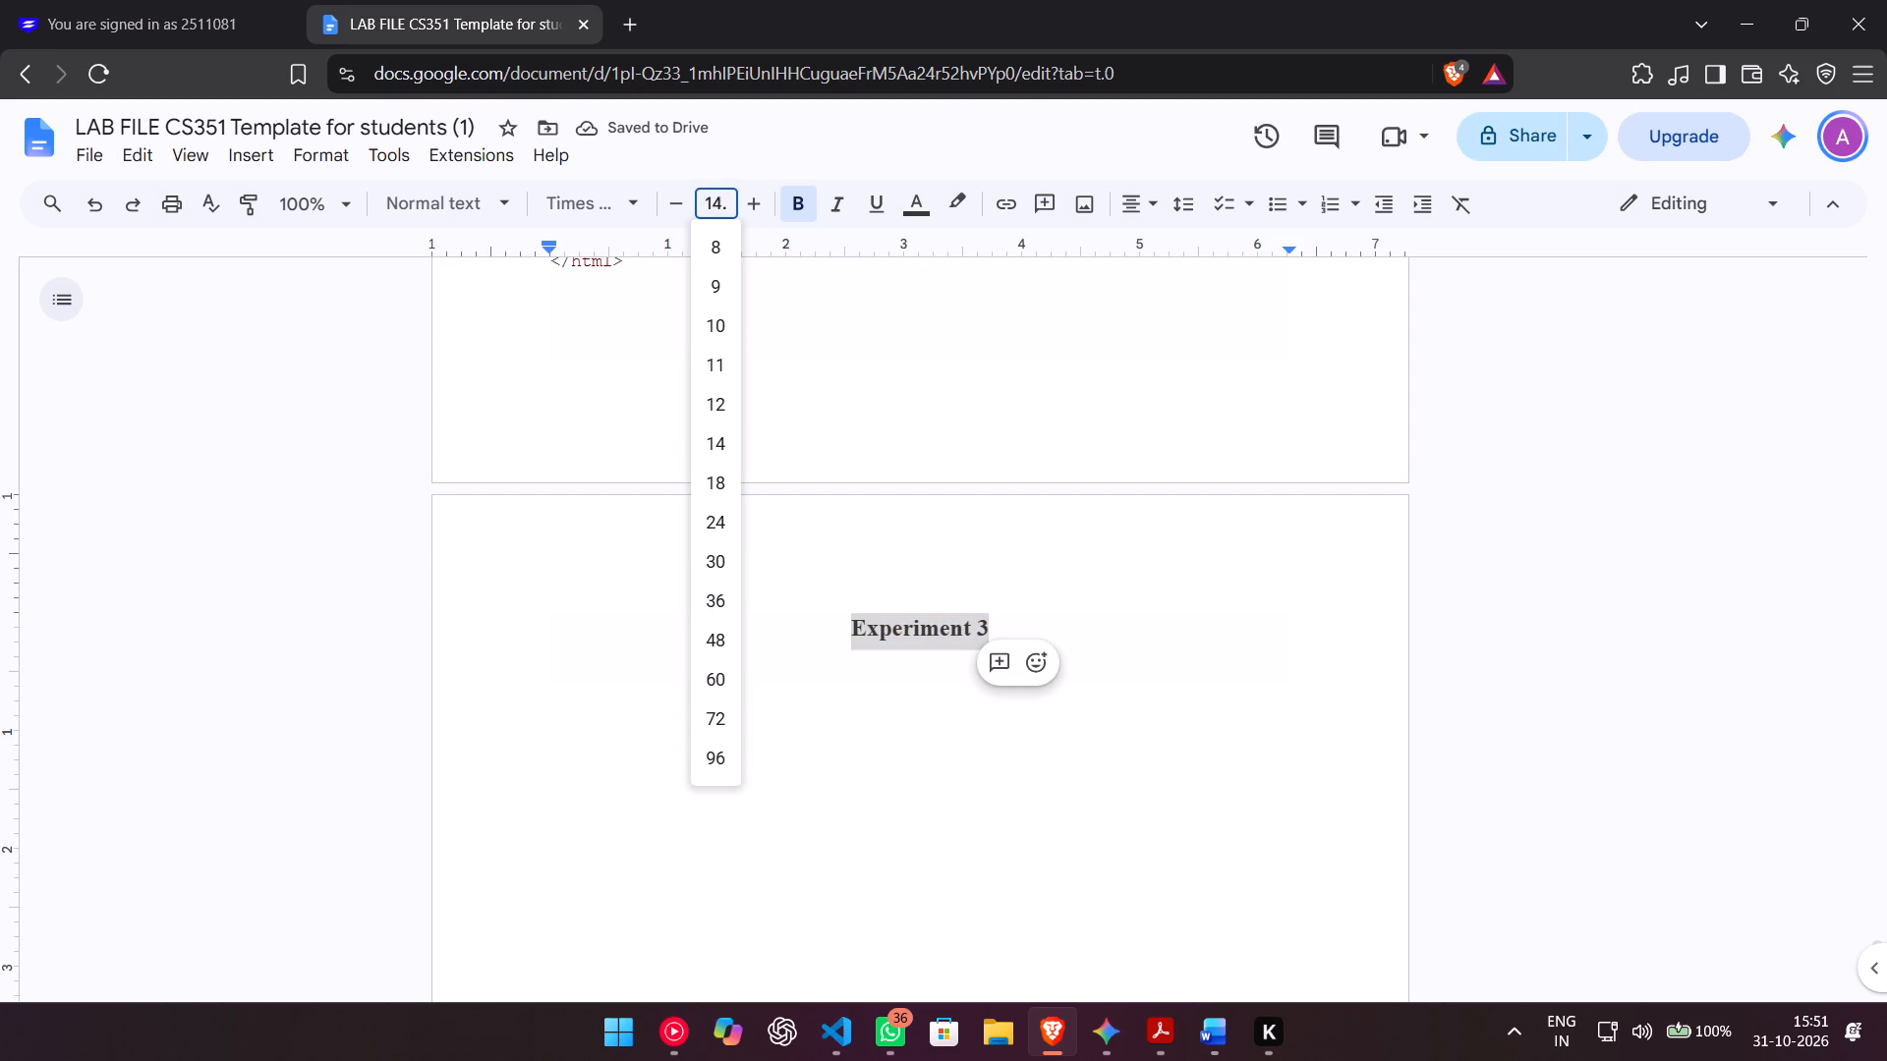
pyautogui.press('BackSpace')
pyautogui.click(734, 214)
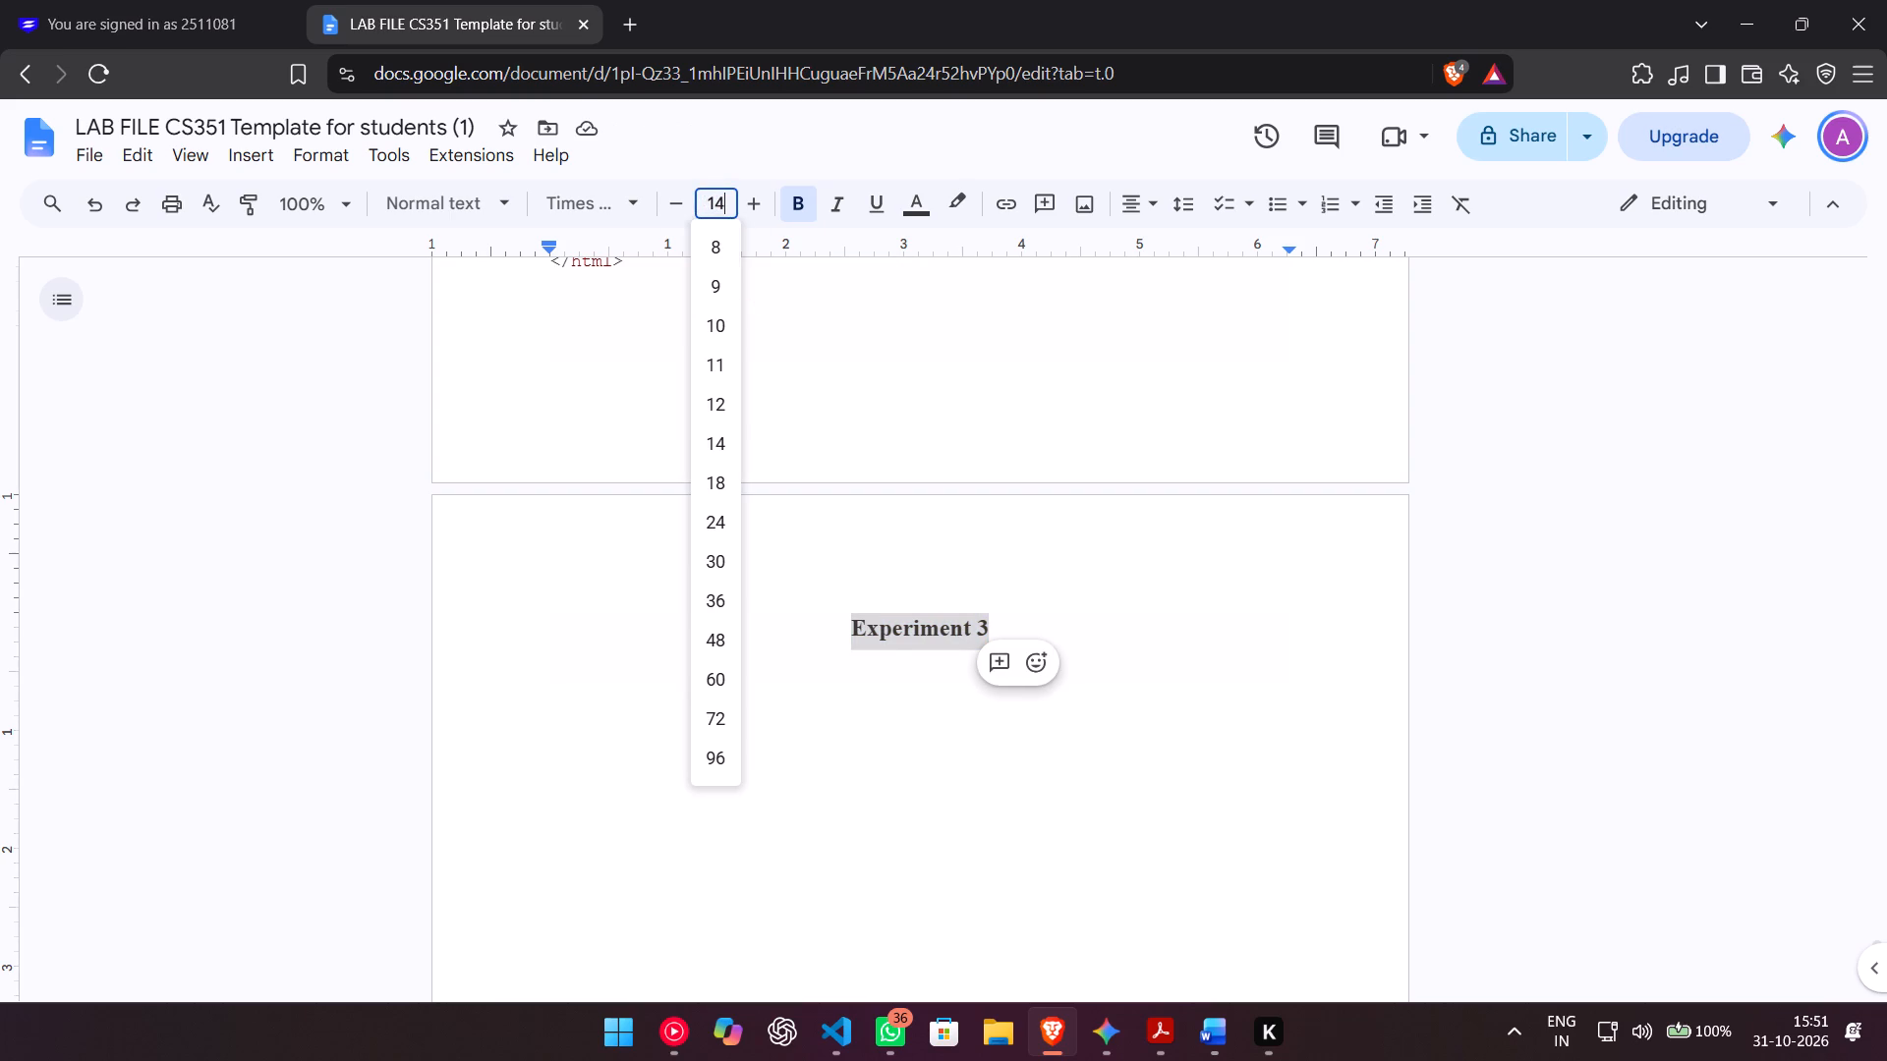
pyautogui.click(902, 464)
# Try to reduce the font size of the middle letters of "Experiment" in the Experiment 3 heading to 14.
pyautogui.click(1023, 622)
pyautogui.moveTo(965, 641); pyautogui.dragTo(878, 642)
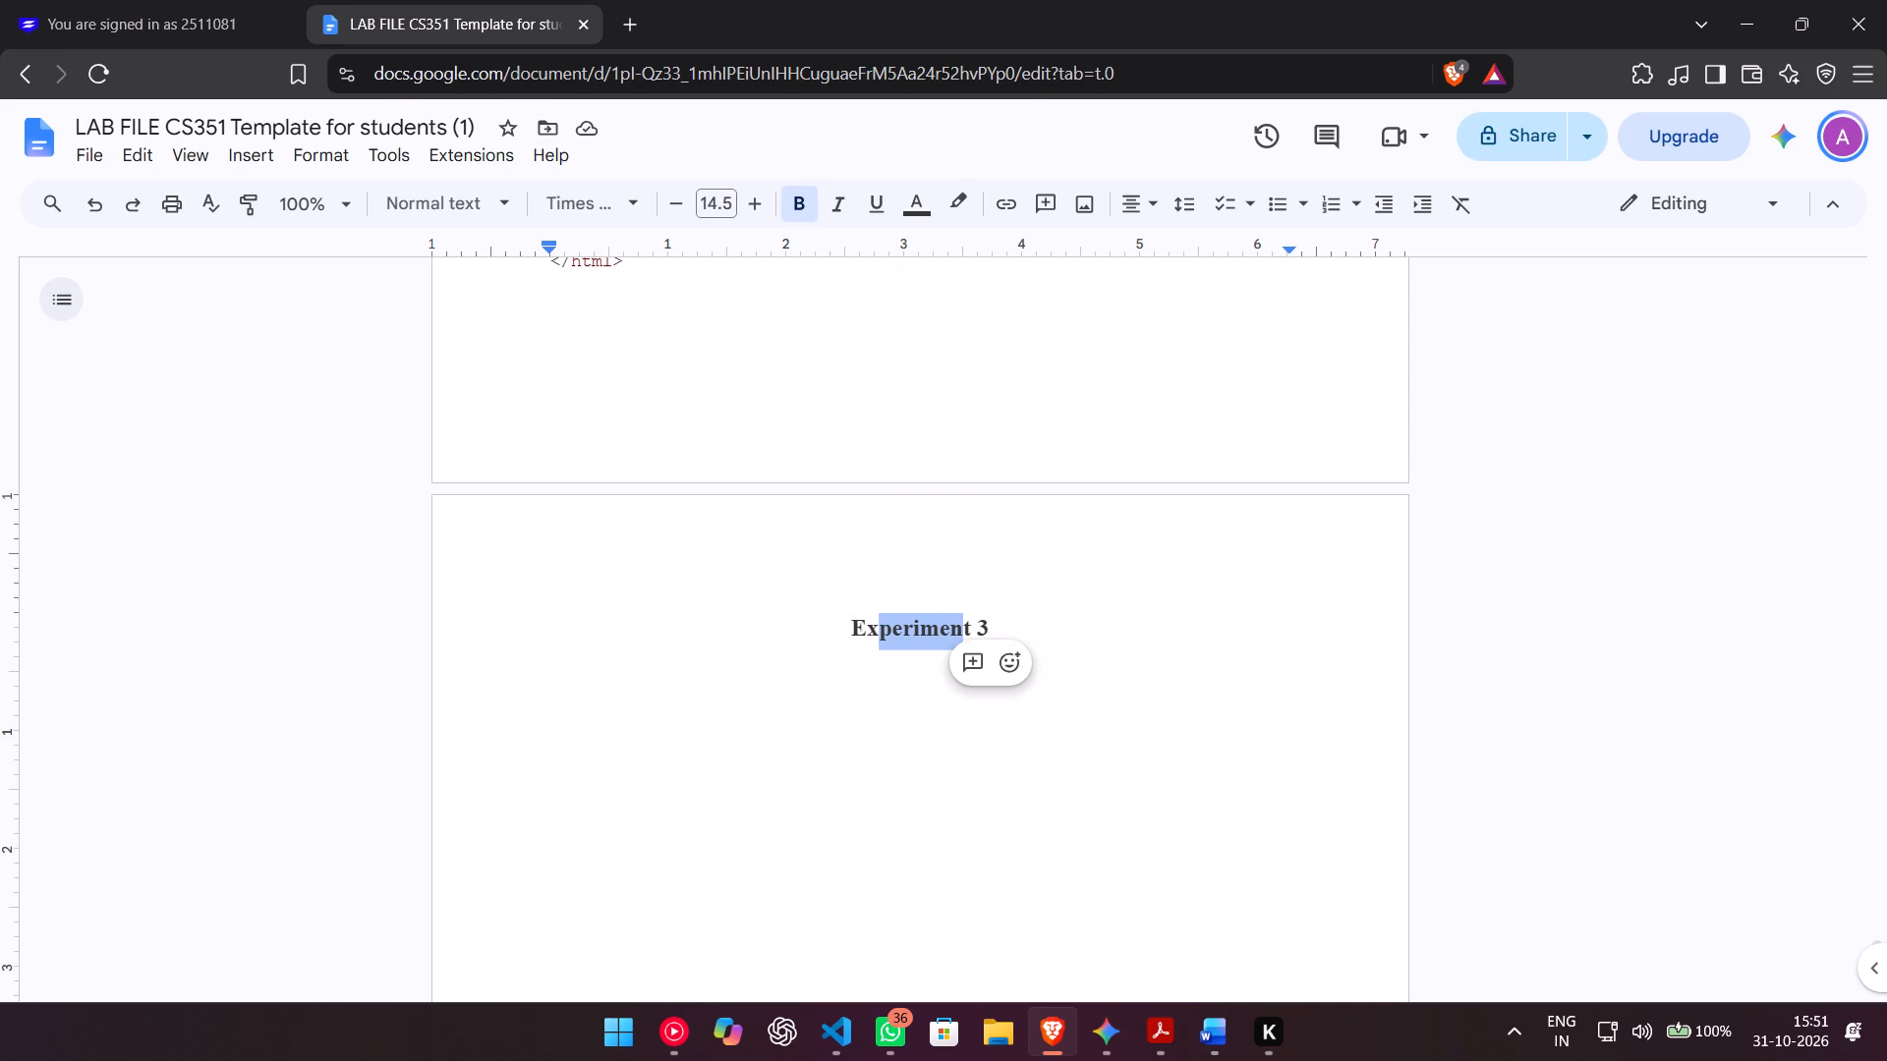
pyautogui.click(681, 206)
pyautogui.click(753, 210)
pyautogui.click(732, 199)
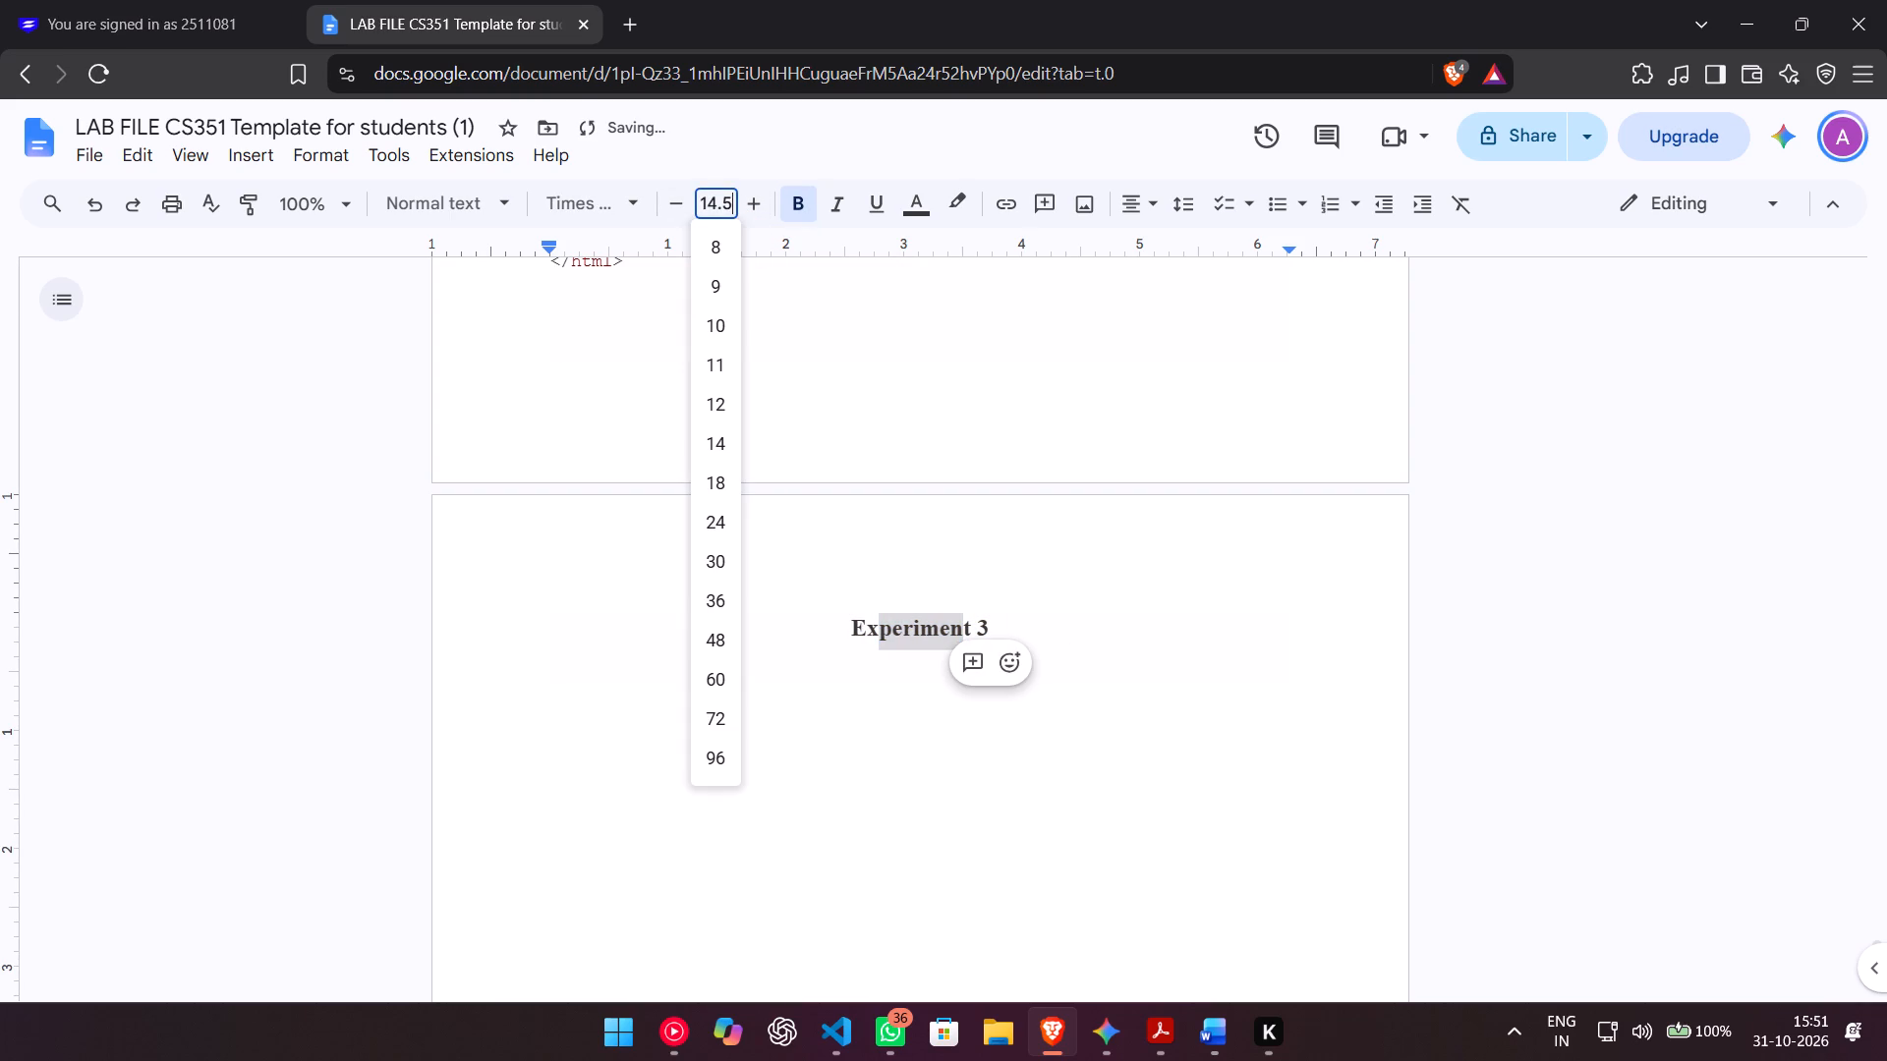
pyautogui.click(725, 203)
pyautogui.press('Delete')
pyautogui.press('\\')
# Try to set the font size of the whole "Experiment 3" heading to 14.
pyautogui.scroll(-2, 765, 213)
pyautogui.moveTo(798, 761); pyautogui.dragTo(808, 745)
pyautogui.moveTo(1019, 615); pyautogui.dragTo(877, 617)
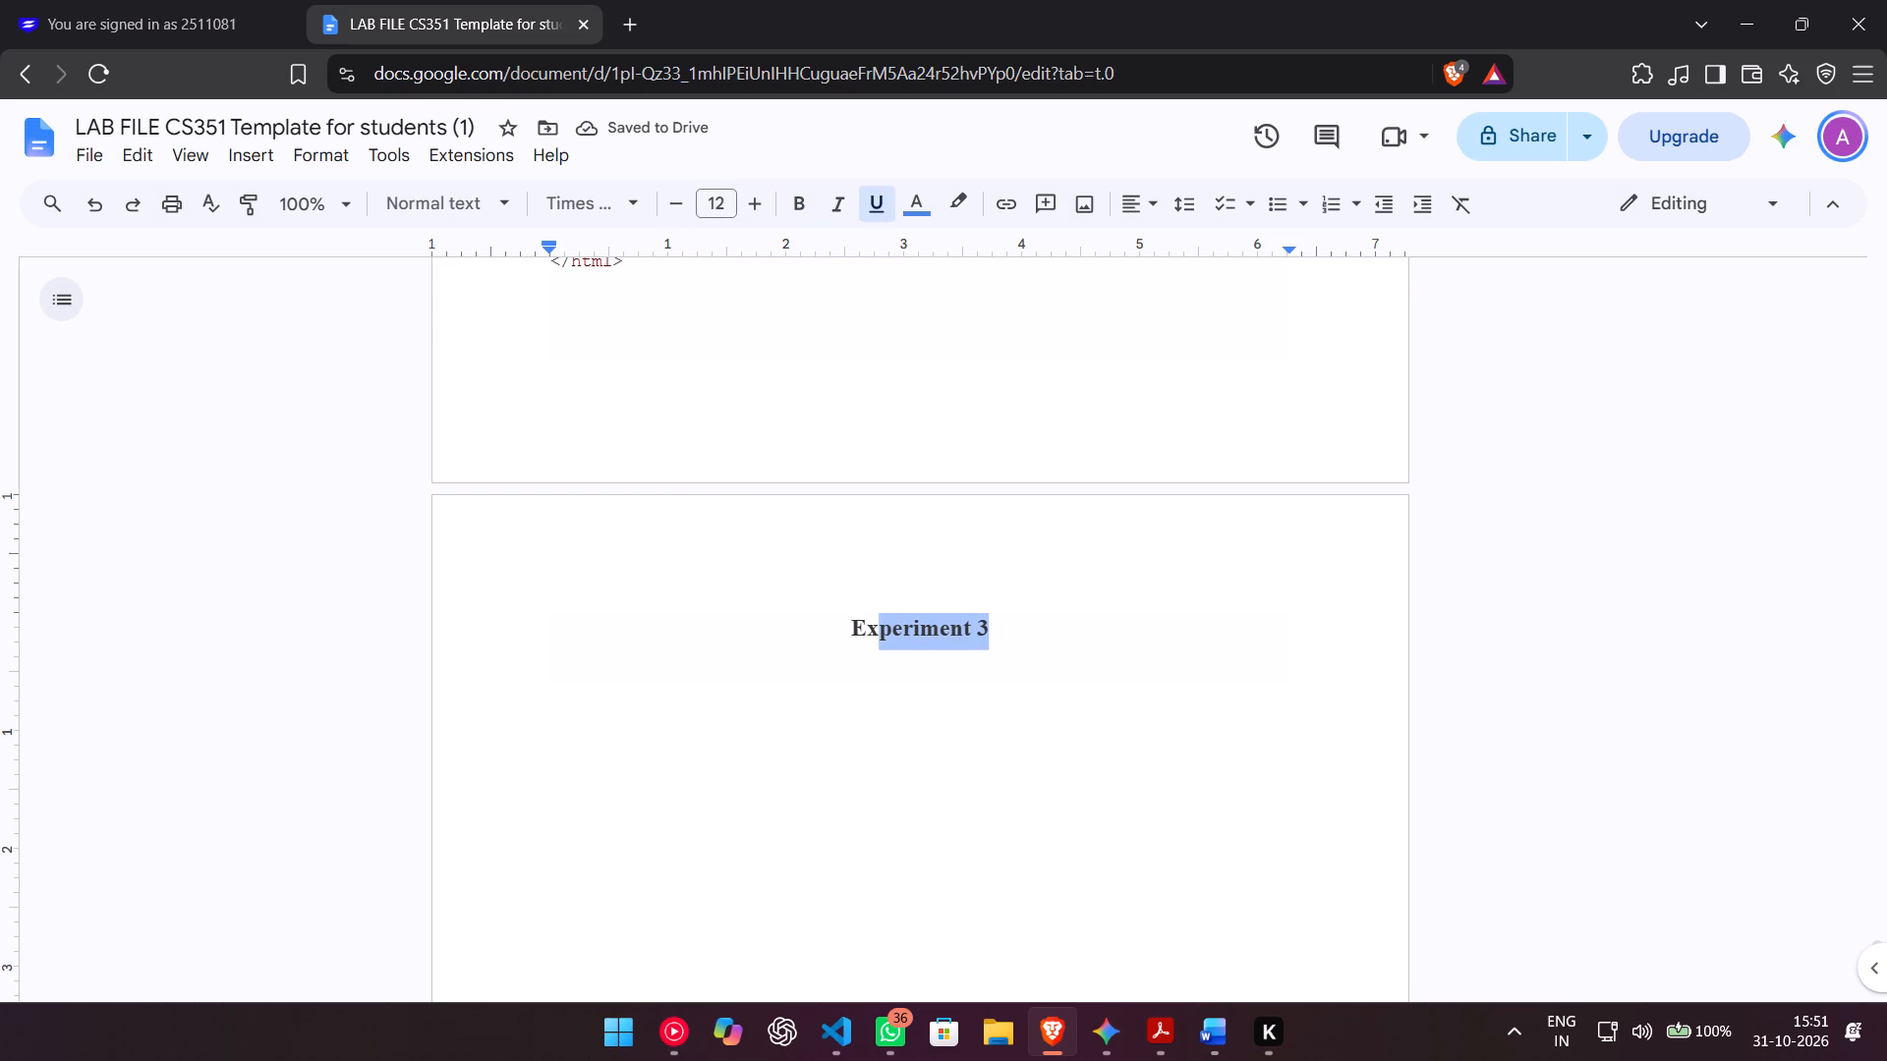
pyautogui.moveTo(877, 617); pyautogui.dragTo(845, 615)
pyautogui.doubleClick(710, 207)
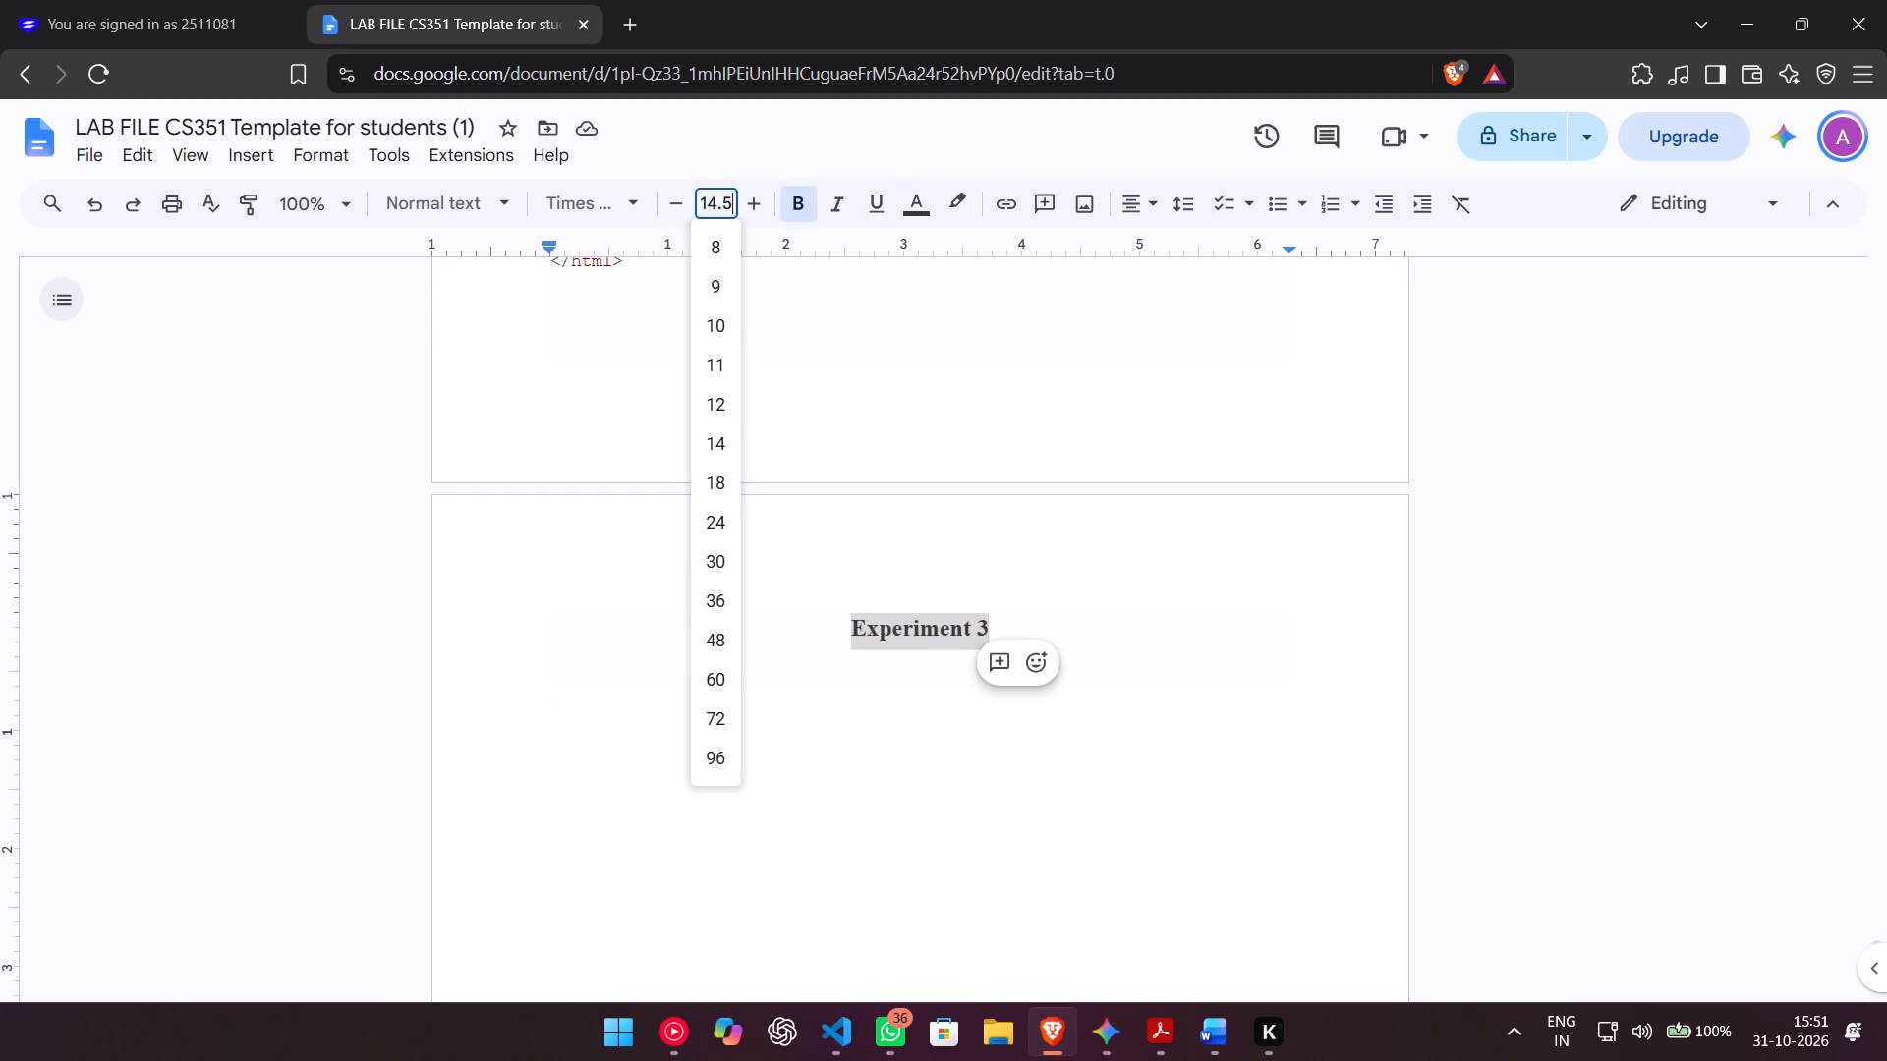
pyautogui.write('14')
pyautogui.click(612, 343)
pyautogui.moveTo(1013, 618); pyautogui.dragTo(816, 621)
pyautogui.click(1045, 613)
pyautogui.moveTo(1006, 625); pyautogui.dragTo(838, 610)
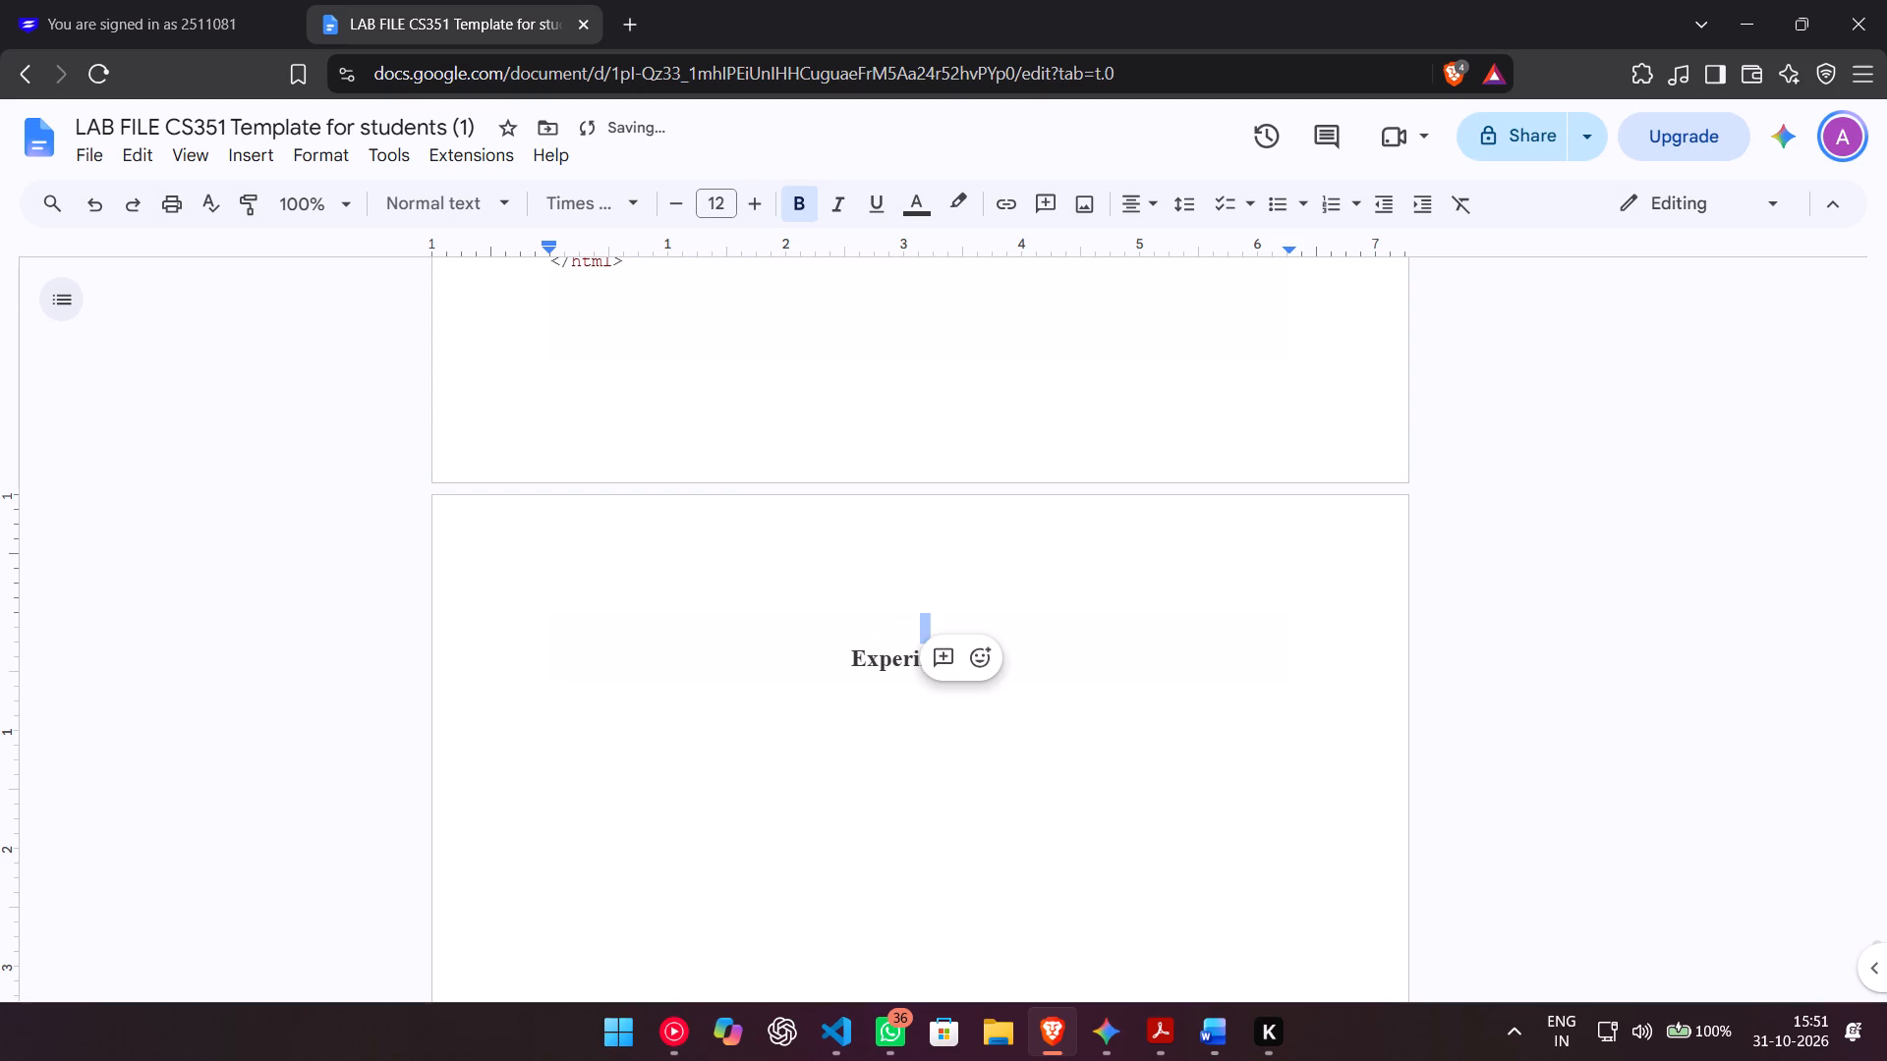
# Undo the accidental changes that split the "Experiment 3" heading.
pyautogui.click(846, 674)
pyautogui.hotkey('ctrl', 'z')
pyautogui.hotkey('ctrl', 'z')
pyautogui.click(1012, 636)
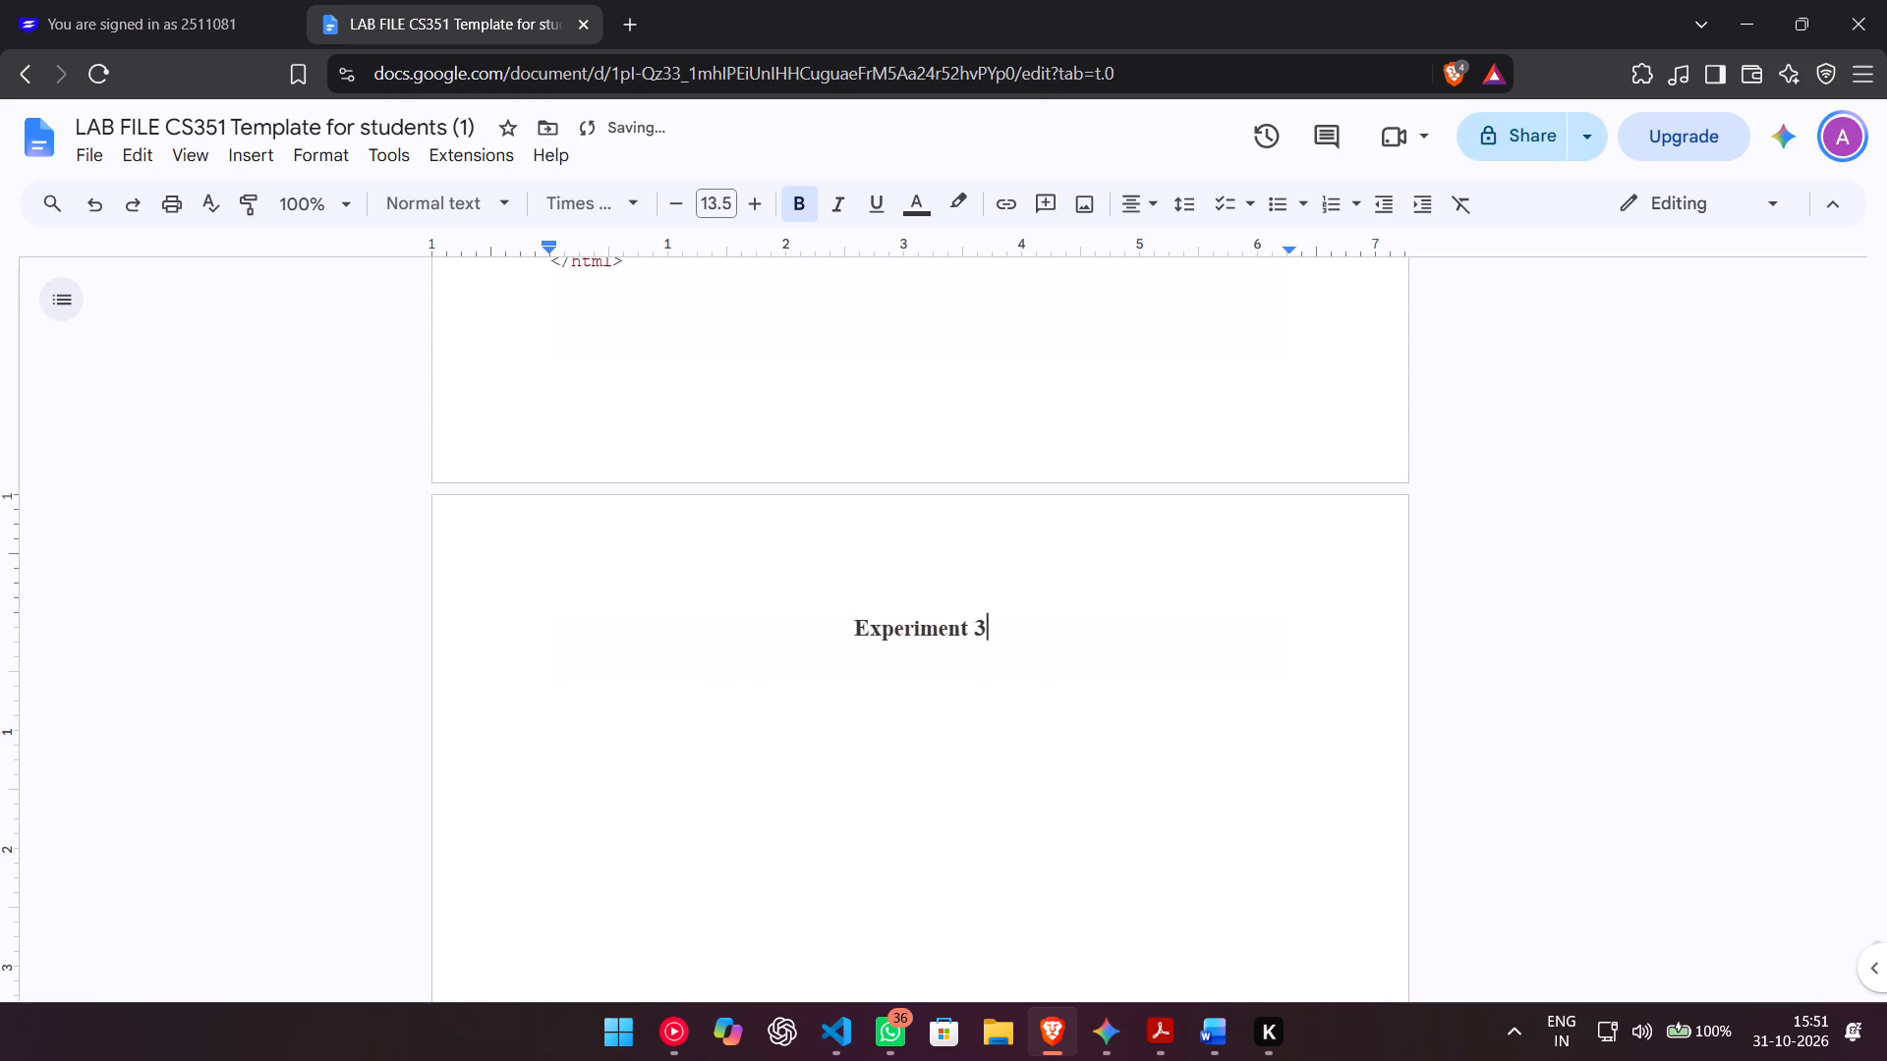
# Set the font size of the entire "Experiment 3" heading to 14.
pyautogui.moveTo(1010, 628); pyautogui.dragTo(815, 624)
pyautogui.click(711, 213)
pyautogui.write('14')
pyautogui.click(1032, 452)
pyautogui.moveTo(1014, 623); pyautogui.dragTo(830, 634)
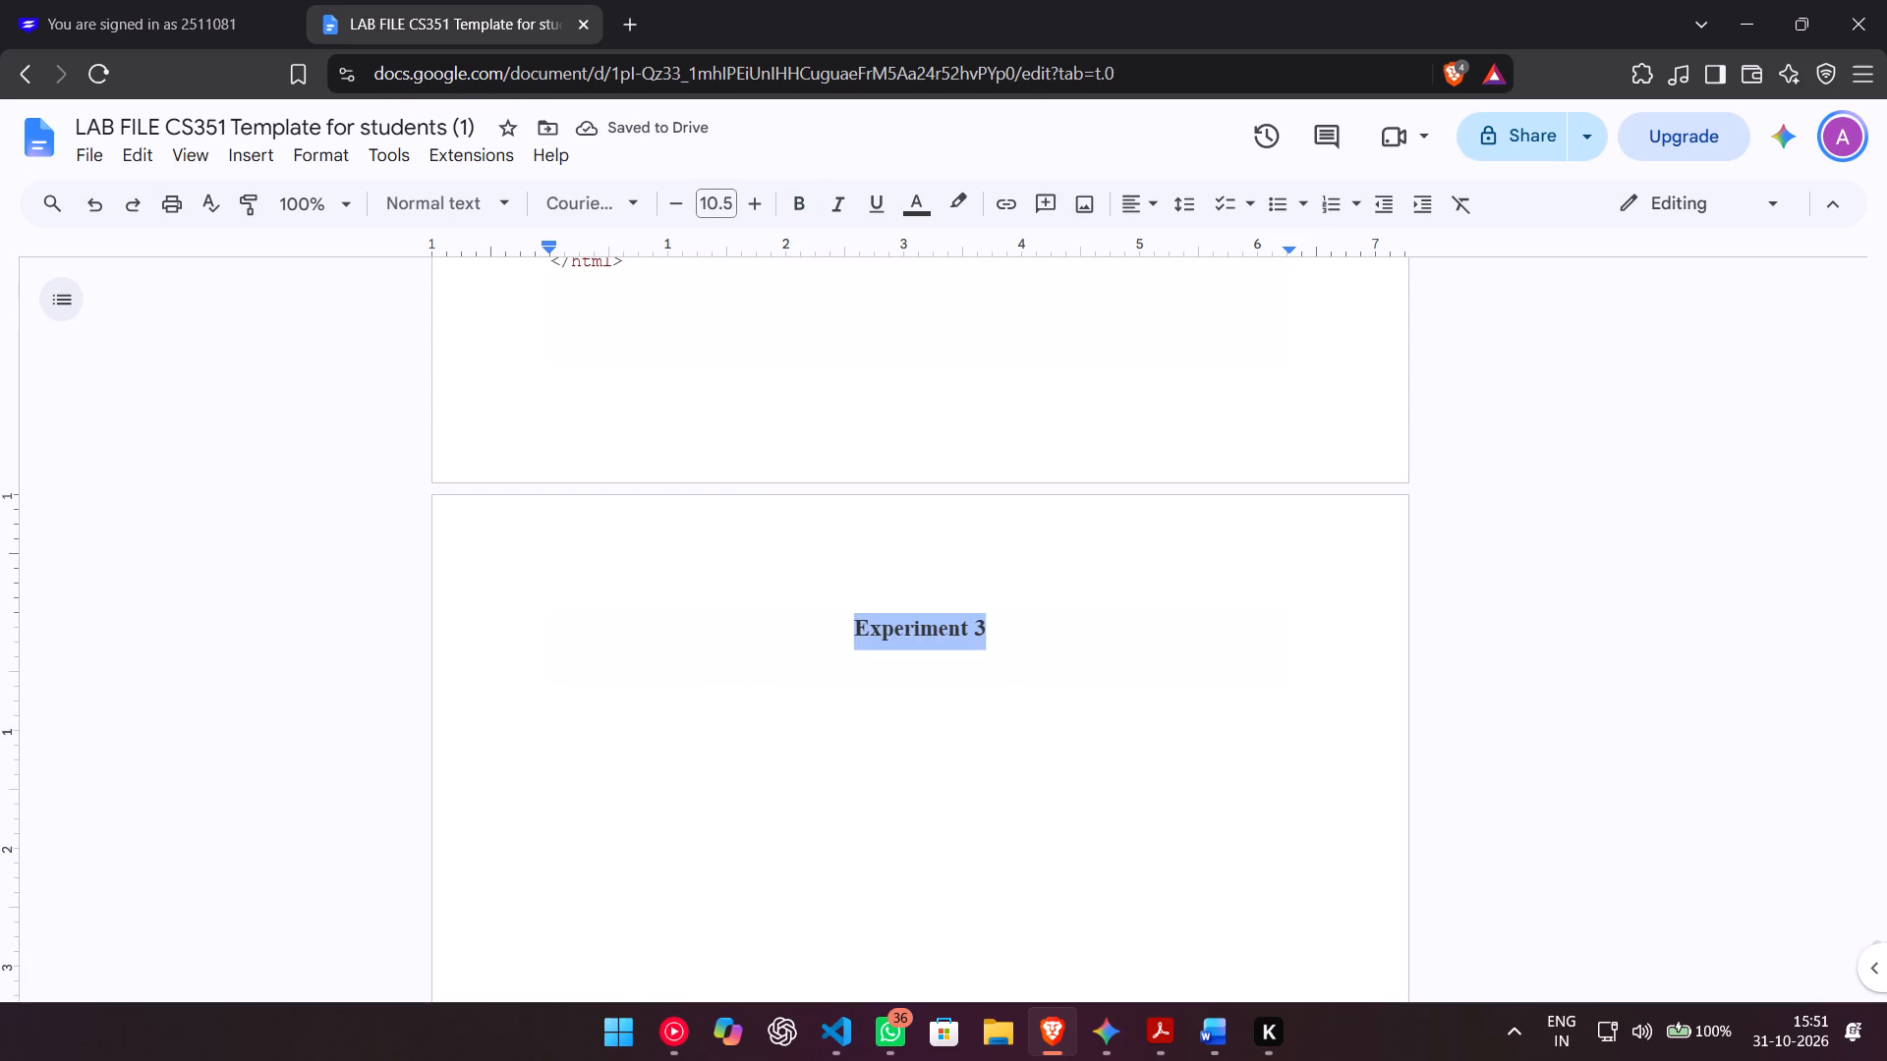
pyautogui.moveTo(830, 634); pyautogui.dragTo(829, 634)
pyautogui.click(754, 205)
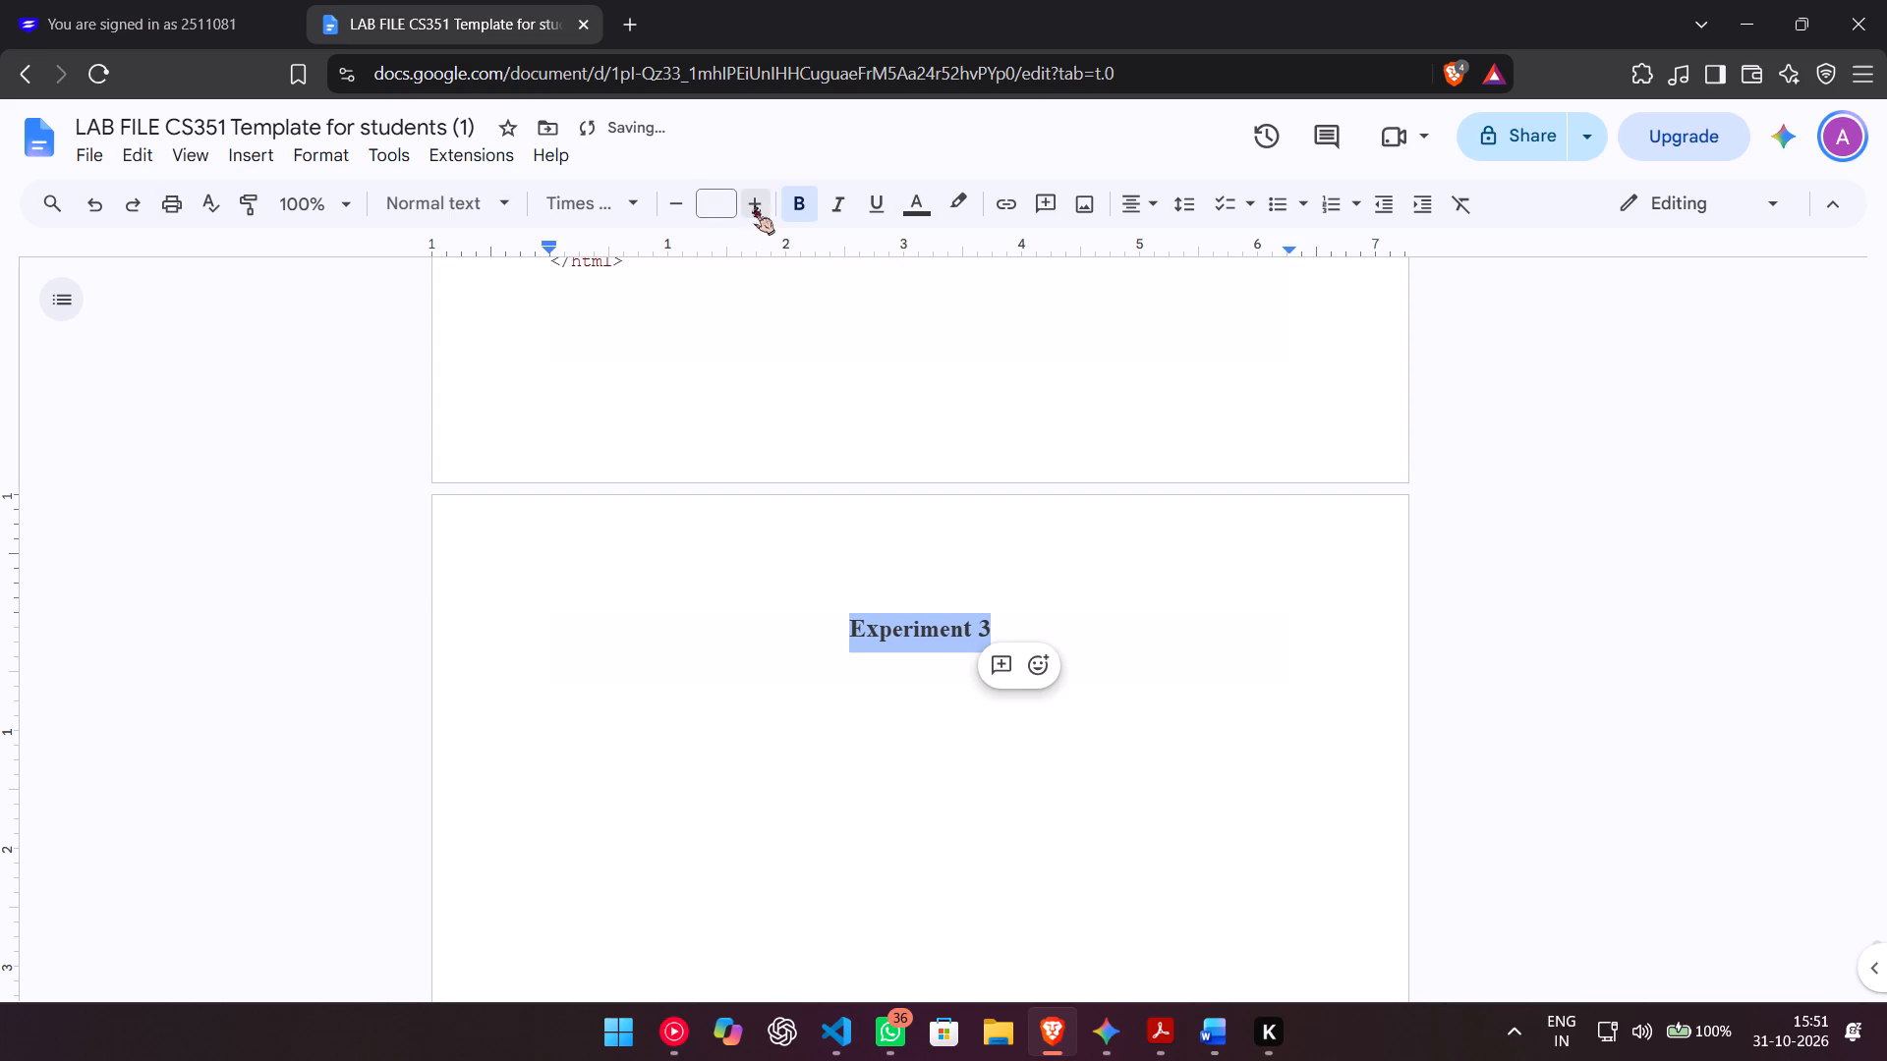
pyautogui.click(722, 203)
pyautogui.click(726, 446)
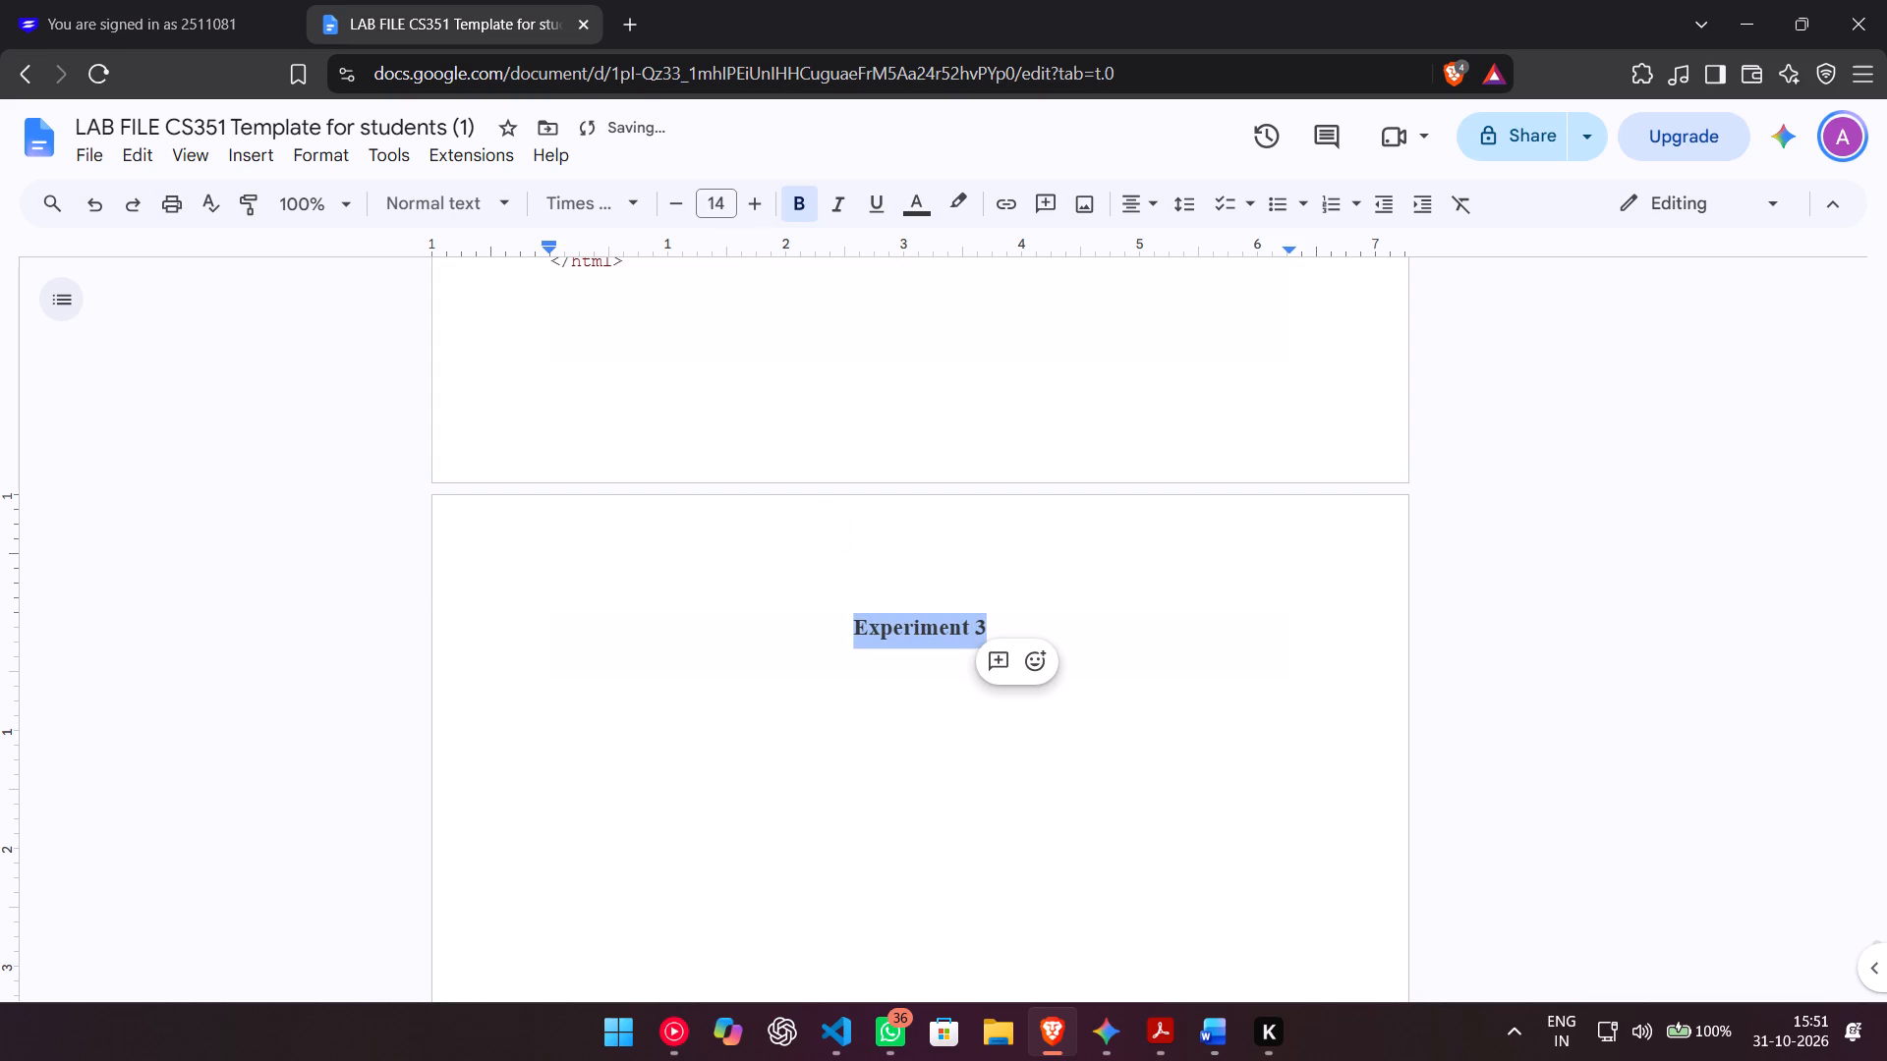
pyautogui.click(884, 648)
# Add a left-aligned line reading "Objective" below the "Experiment 3" heading.
pyautogui.click(1015, 633)
pyautogui.press('Return')
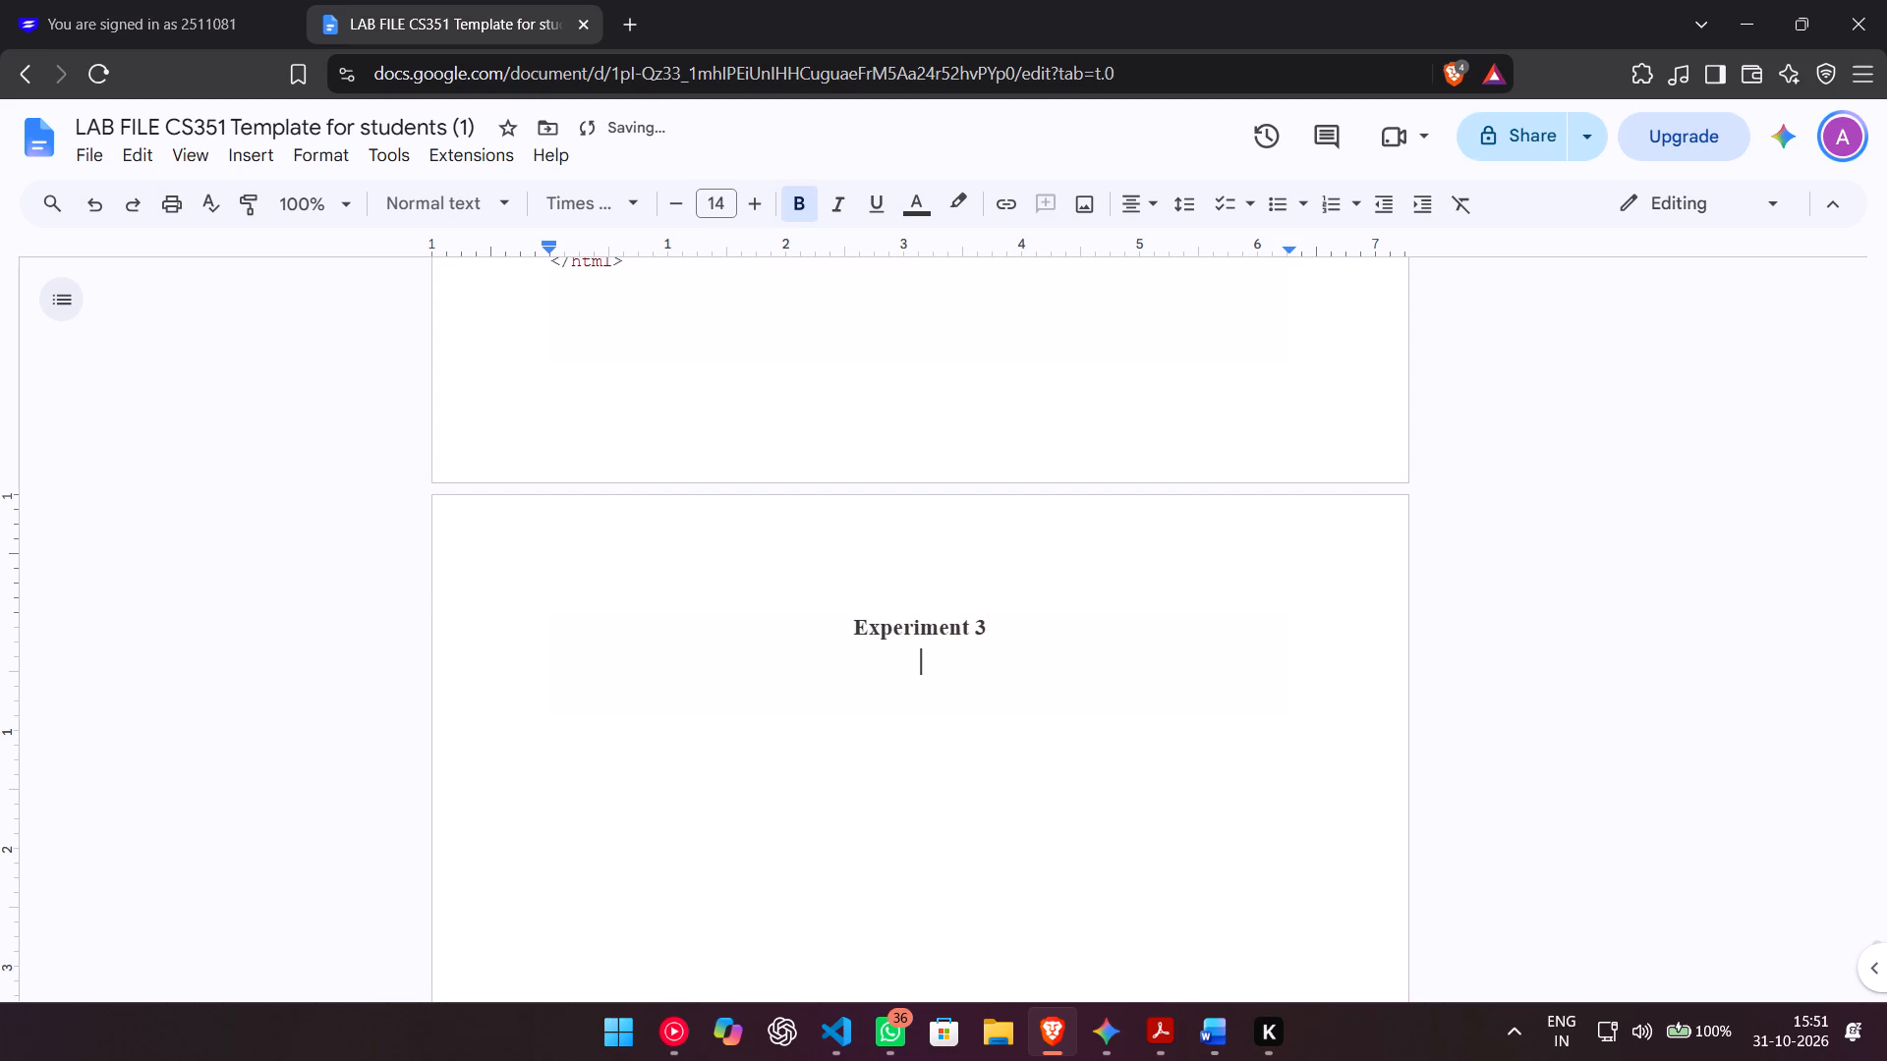
pyautogui.click(1135, 199)
pyautogui.click(1127, 237)
pyautogui.press('BackSpace')
pyautogui.press('BackSpace')
pyautogui.press('o')
pyautogui.write('bjective')
# Set the font size of the "Objective" label under Experiment 3 to 12.
pyautogui.moveTo(656, 661); pyautogui.dragTo(526, 642)
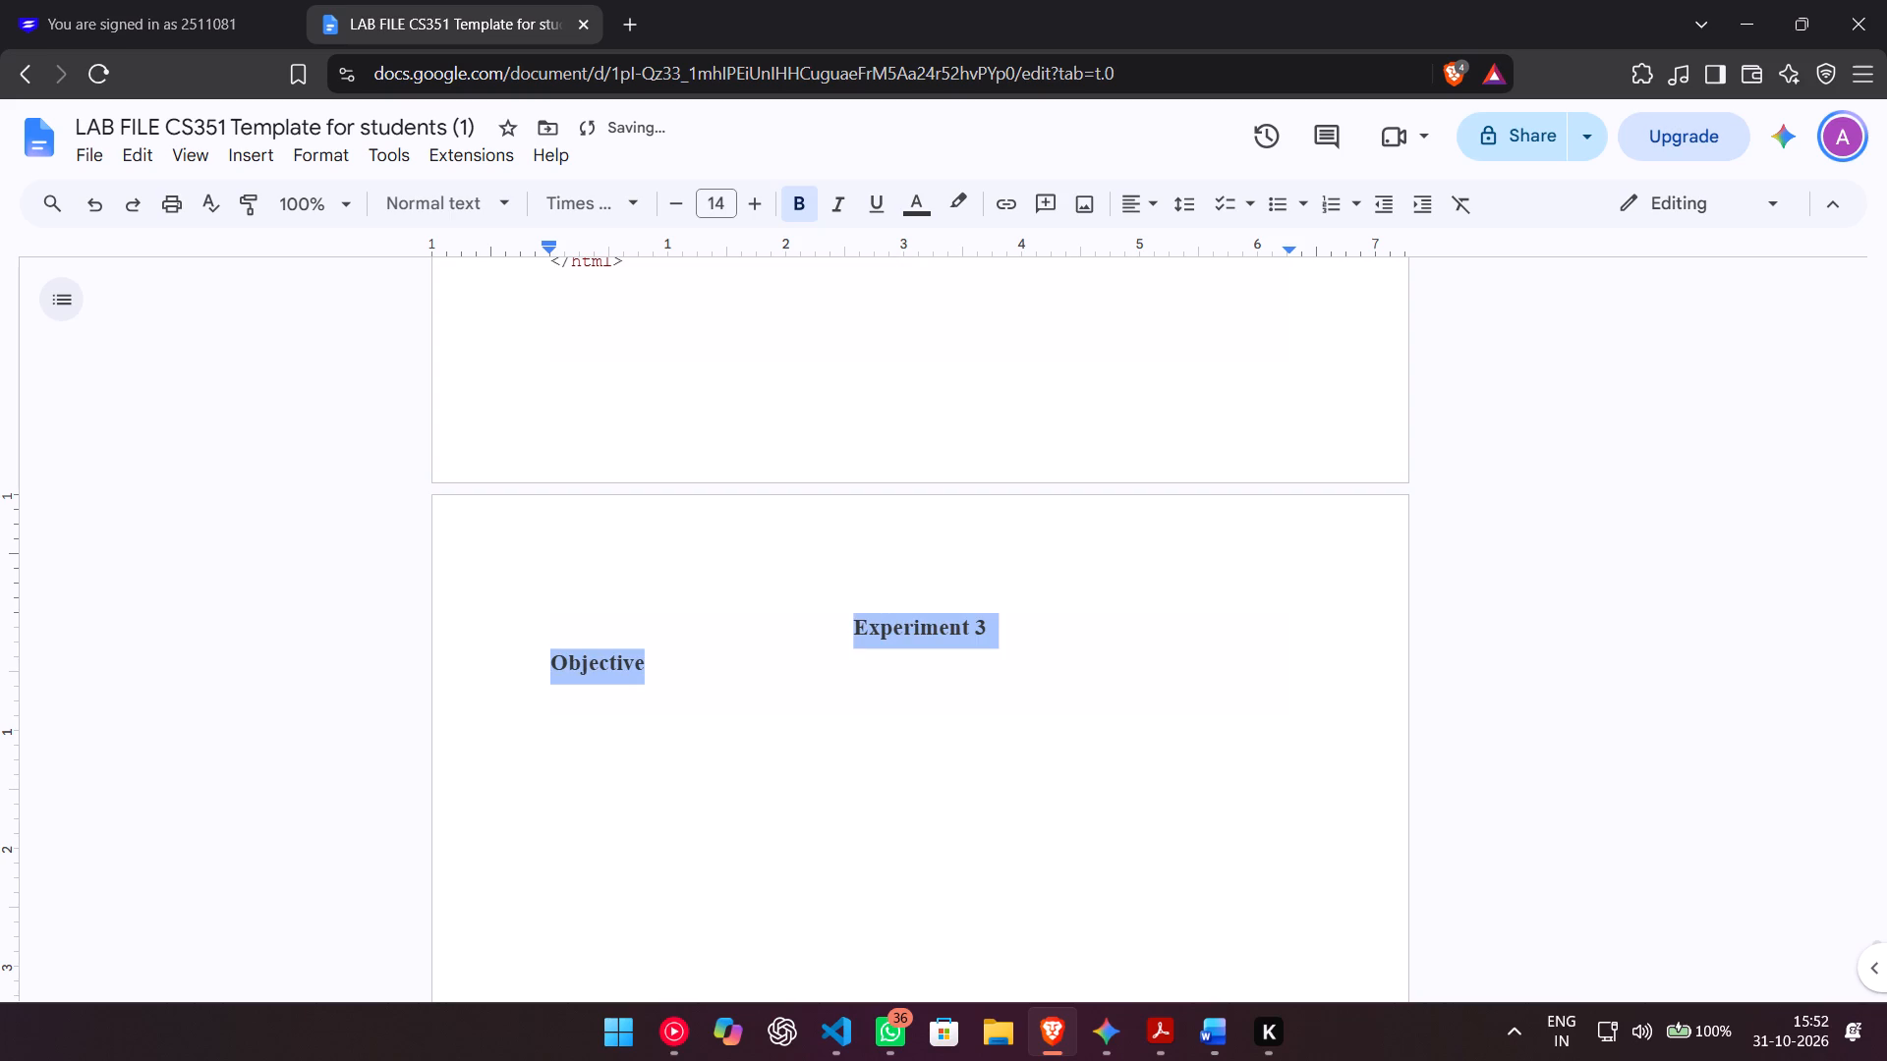
pyautogui.click(743, 581)
pyautogui.moveTo(661, 669); pyautogui.dragTo(533, 655)
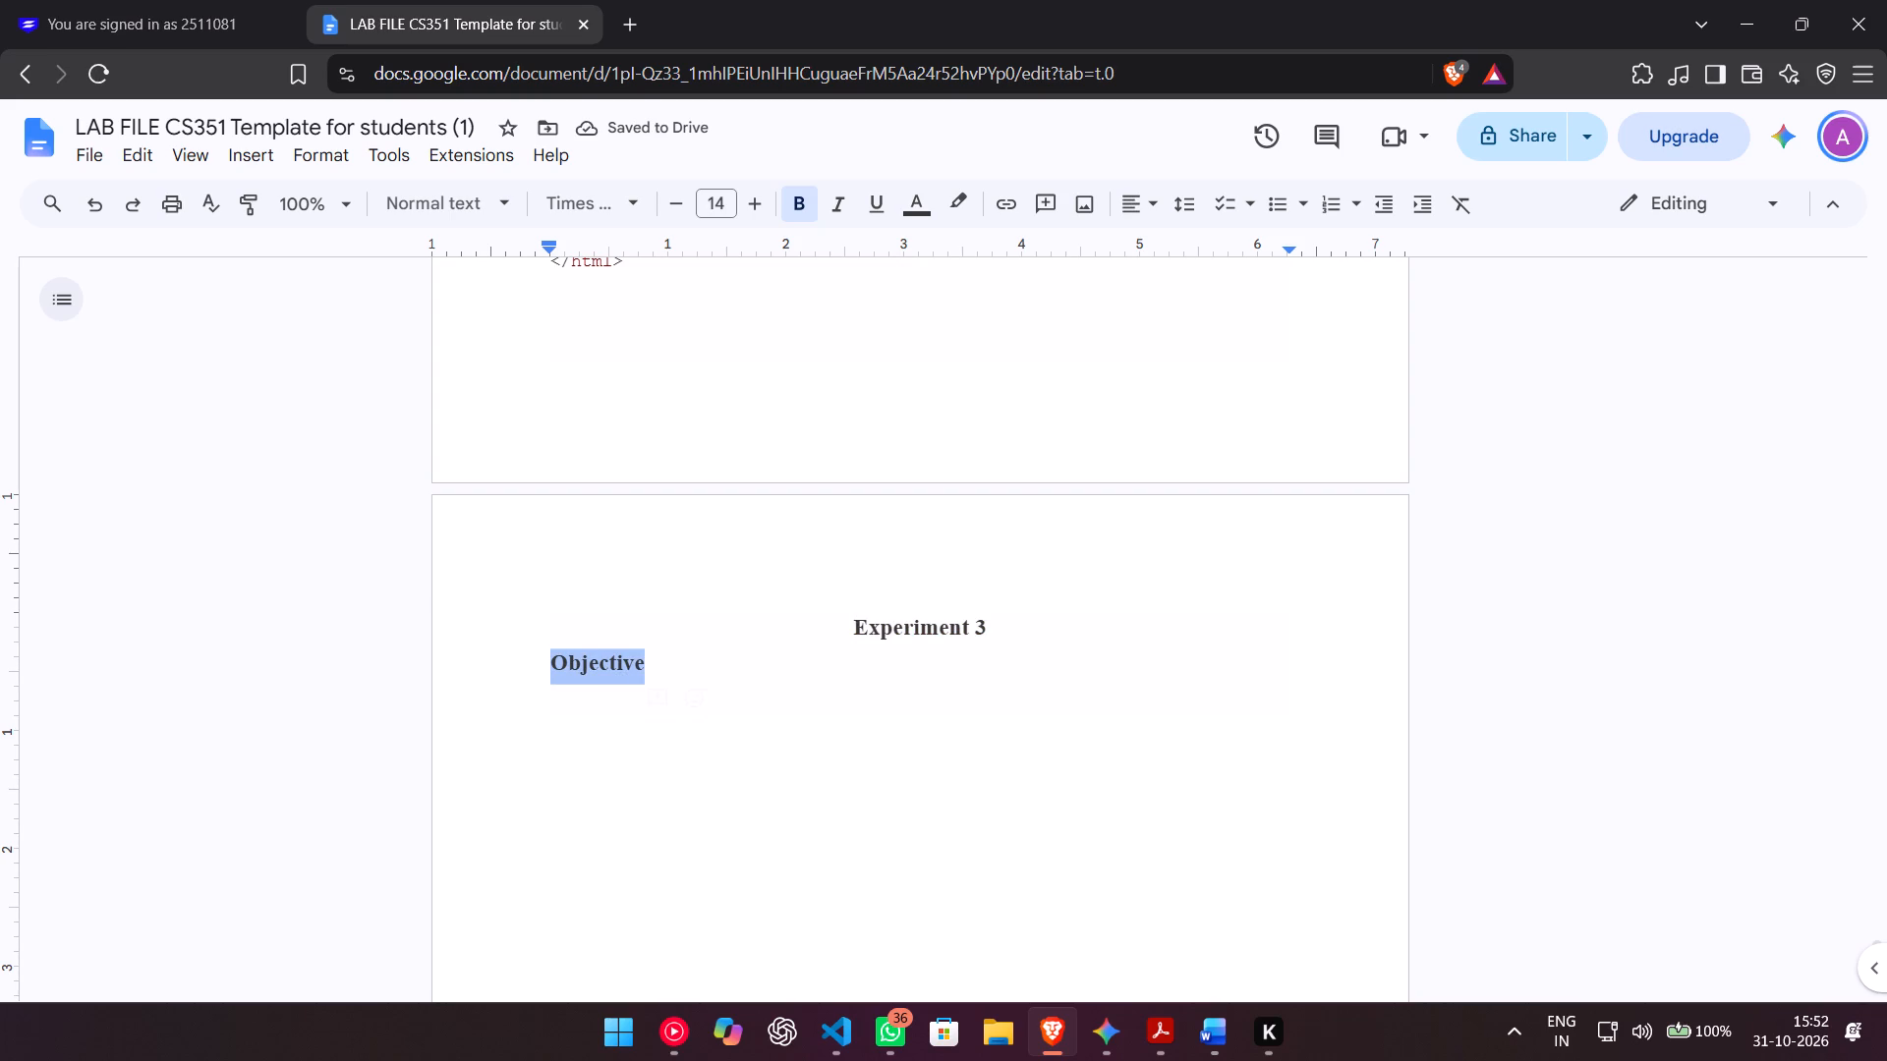
pyautogui.click(663, 189)
pyautogui.click(673, 207)
# Add a colon and a space after the "Objective" label and turn off bold for the text that follows.
pyautogui.click(667, 655)
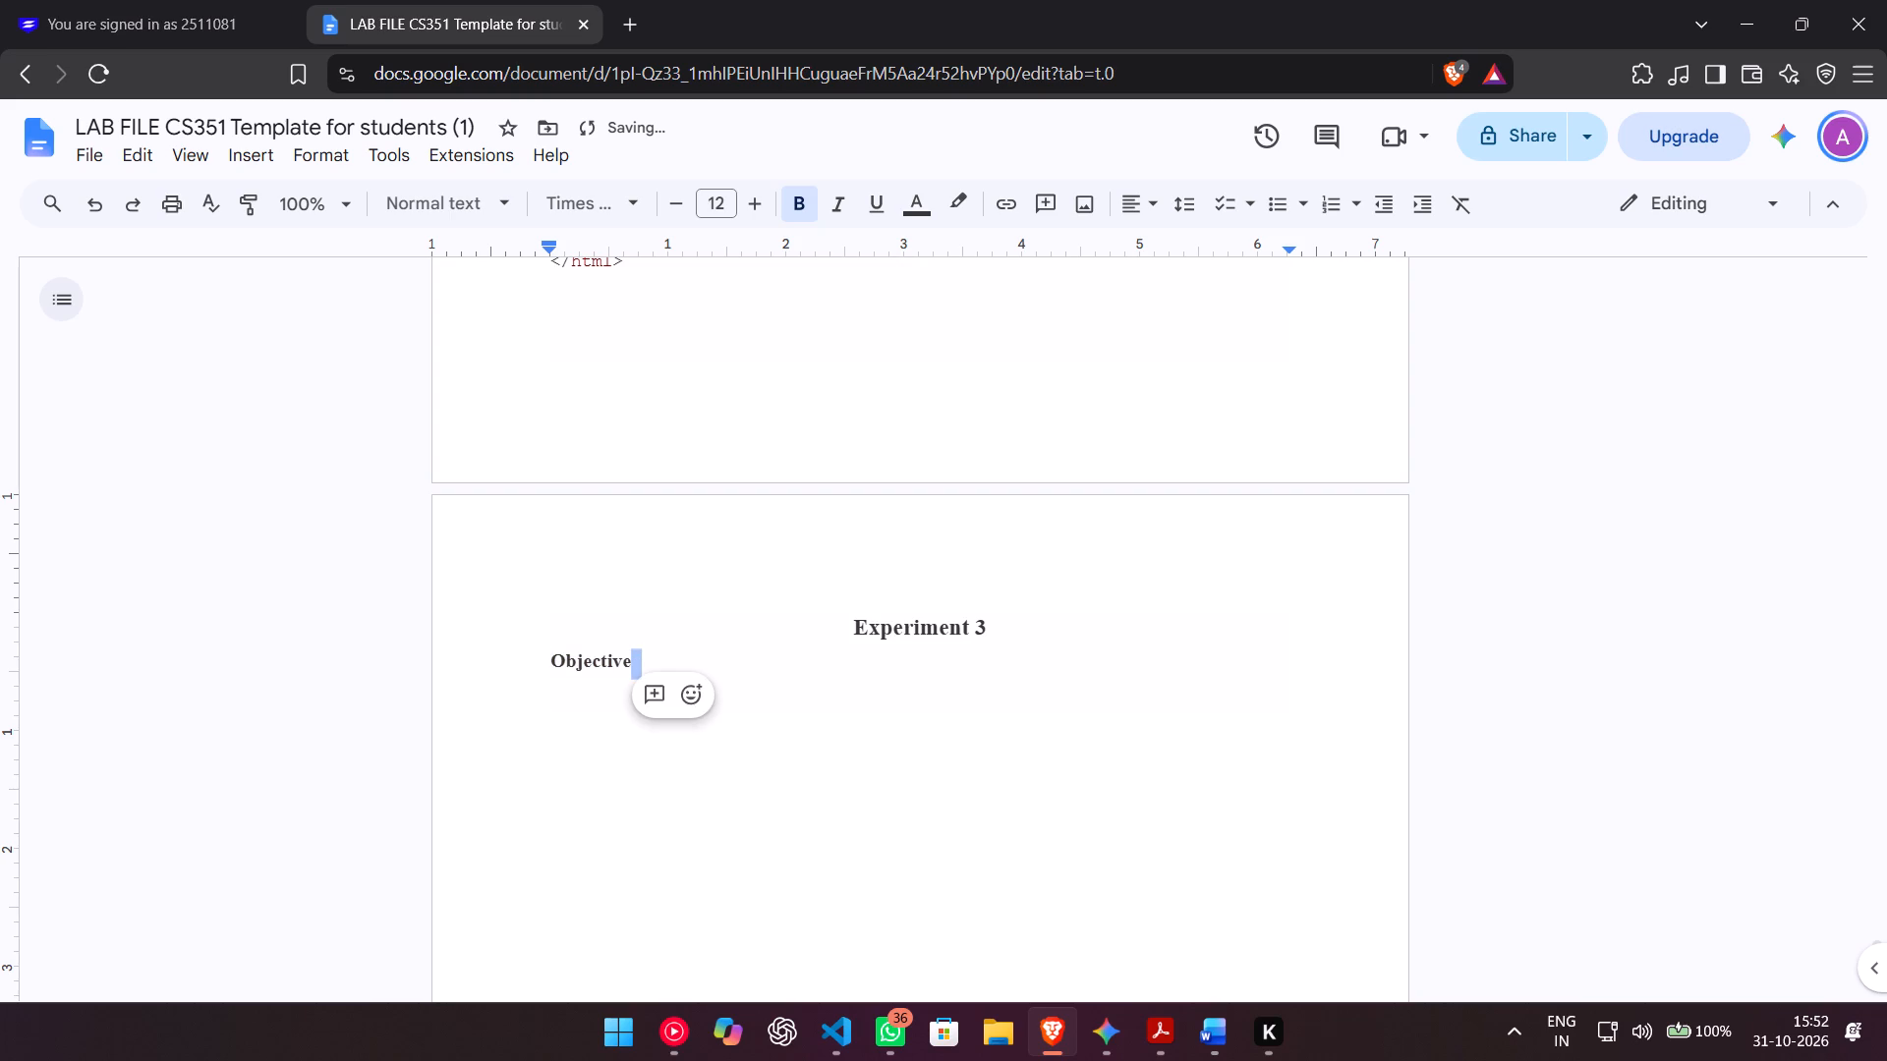
pyautogui.hotkey('shift', ':')
pyautogui.press('space')
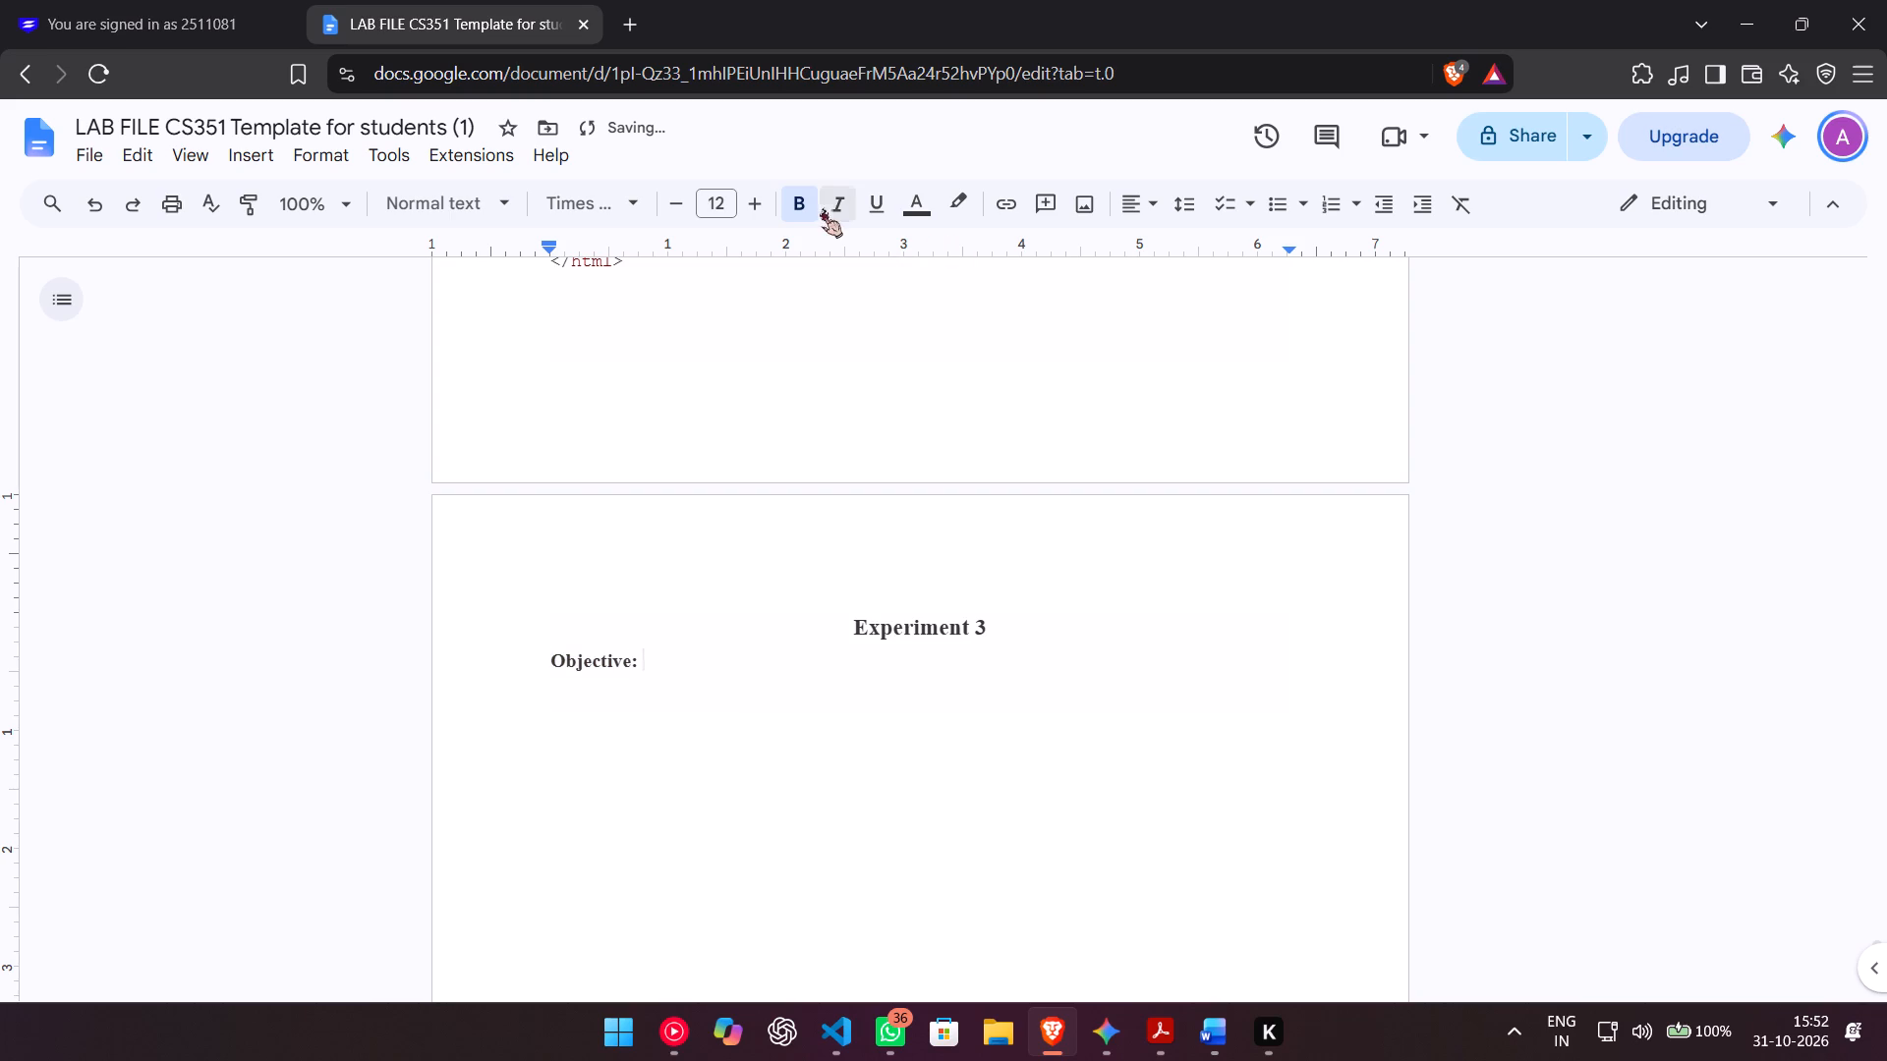
pyautogui.click(803, 209)
# Switch to Acrobat and examine the Practical 3 aim in PRINTTT_merged (1).pdf.
pyautogui.scroll(3, 756, 587)
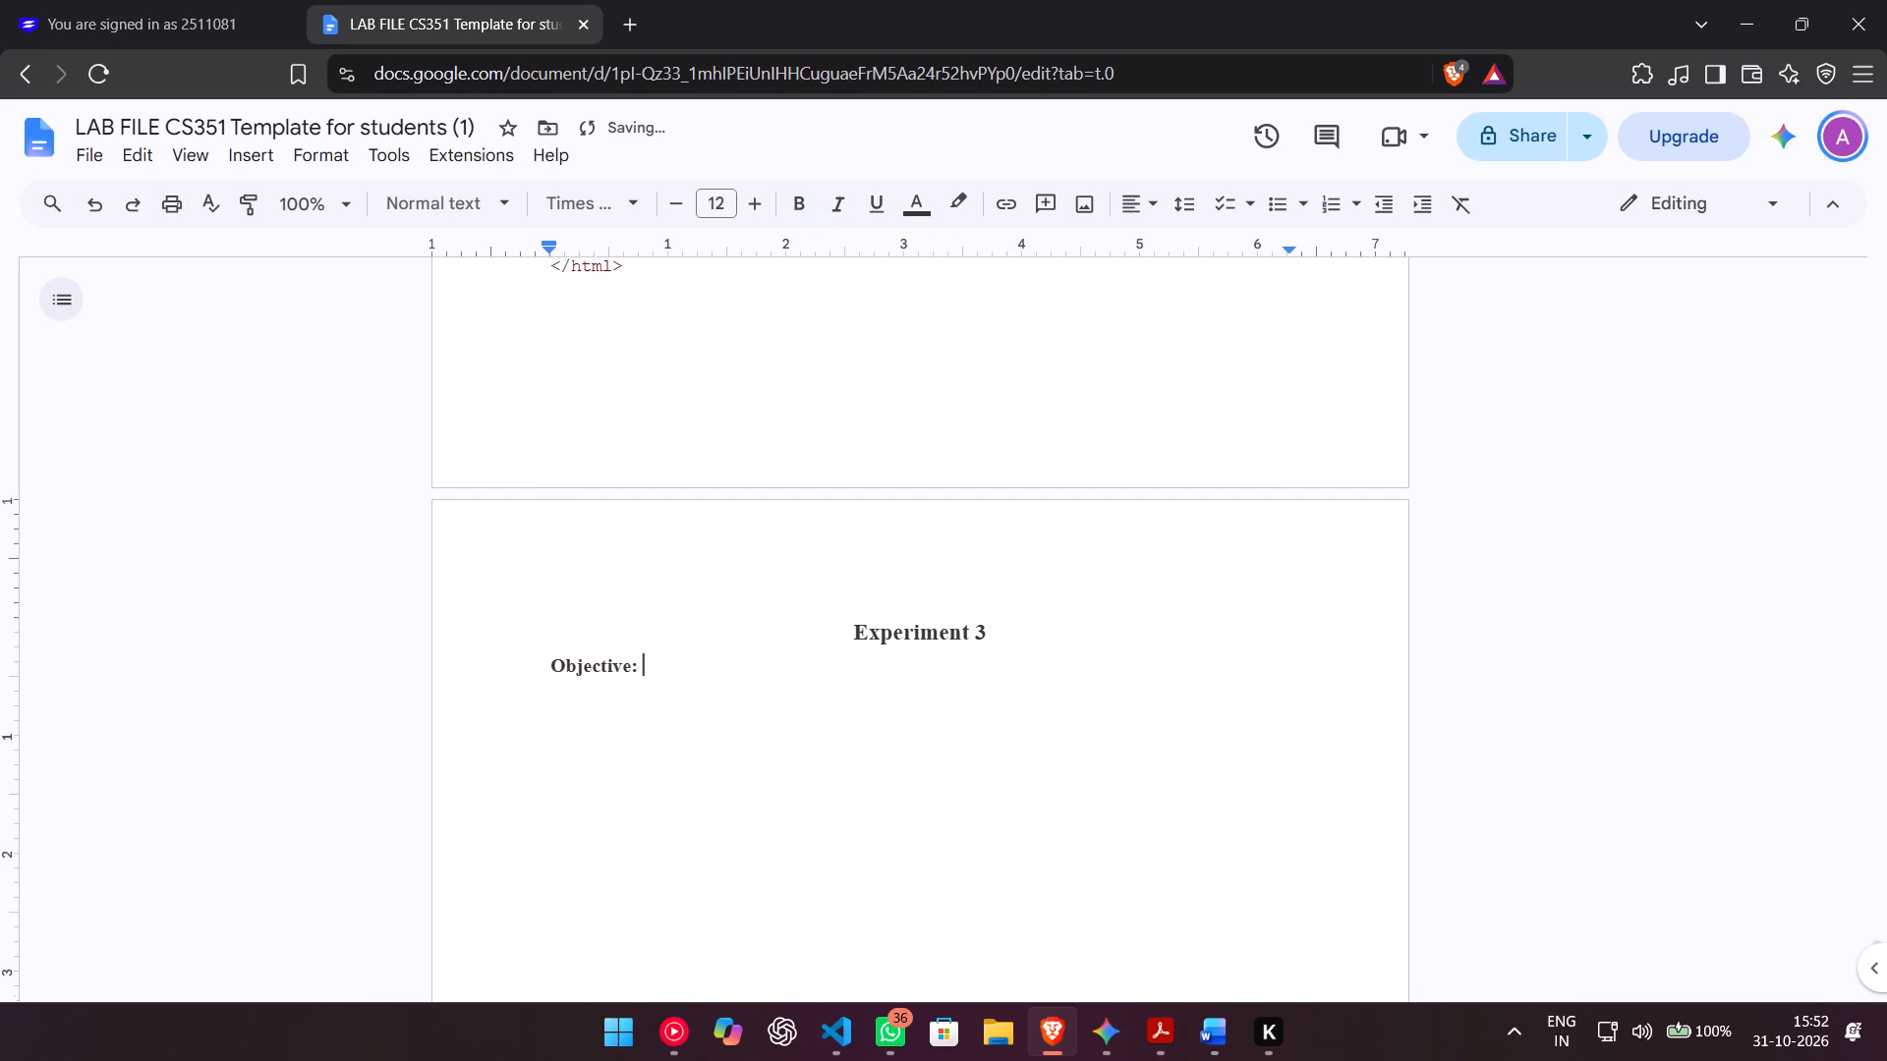
pyautogui.scroll(1, 756, 587)
pyautogui.hotkey('alt', 'Tab')
pyautogui.hotkey('alt', 'Tab')
pyautogui.hotkey('alt', 'Tab')
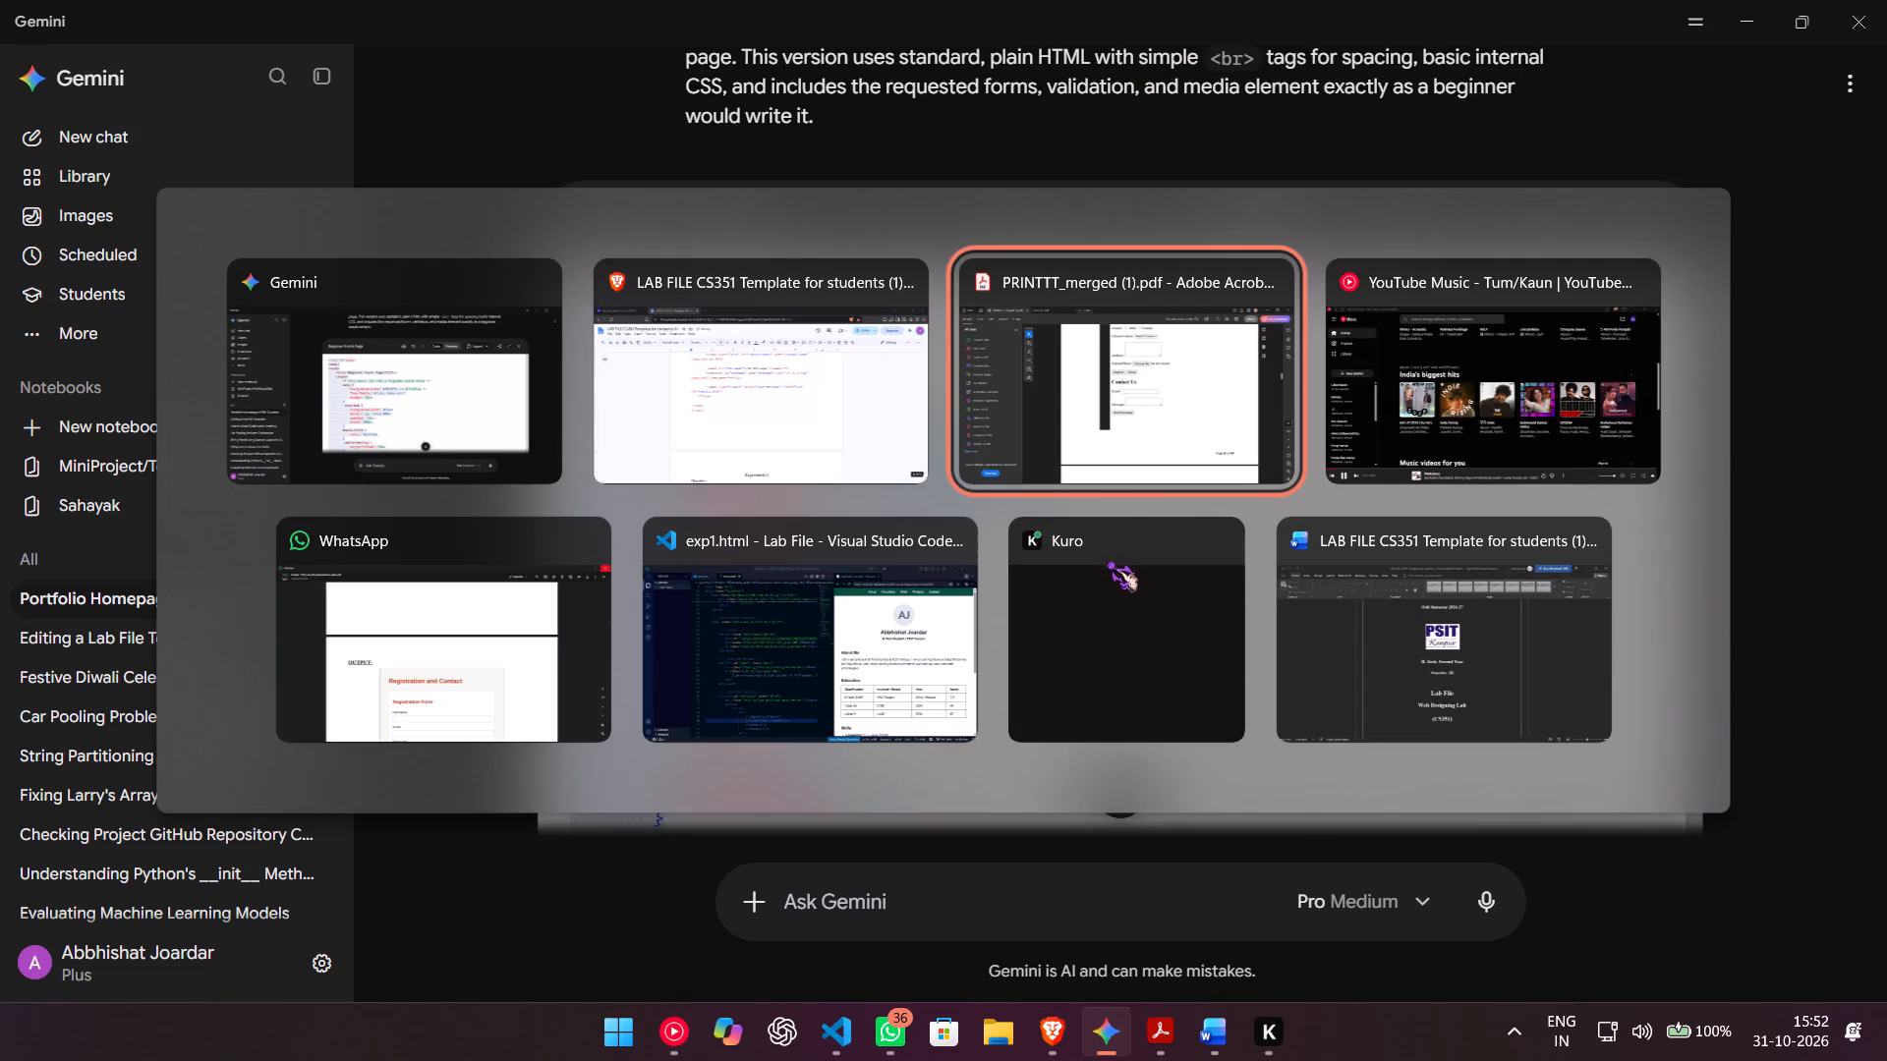
pyautogui.scroll(-10, 910, 600)
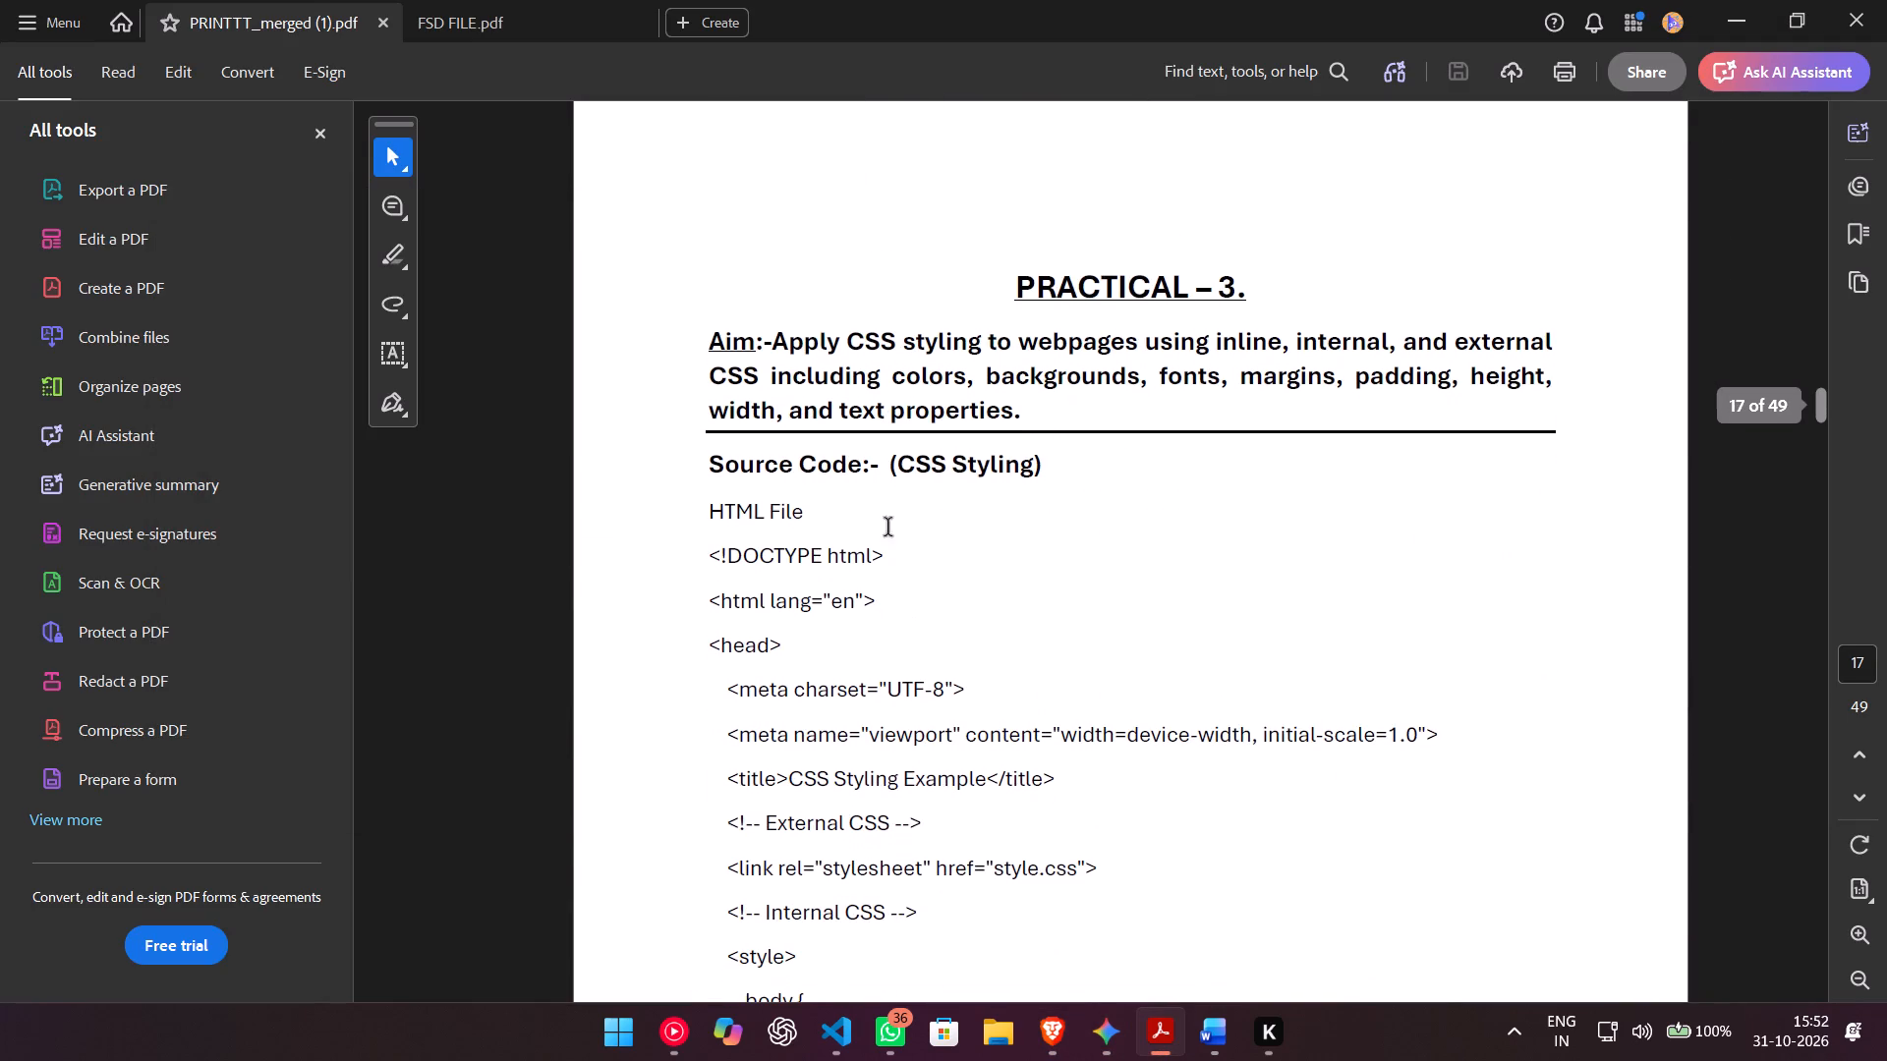
pyautogui.hotkey('alt', 'Tab')
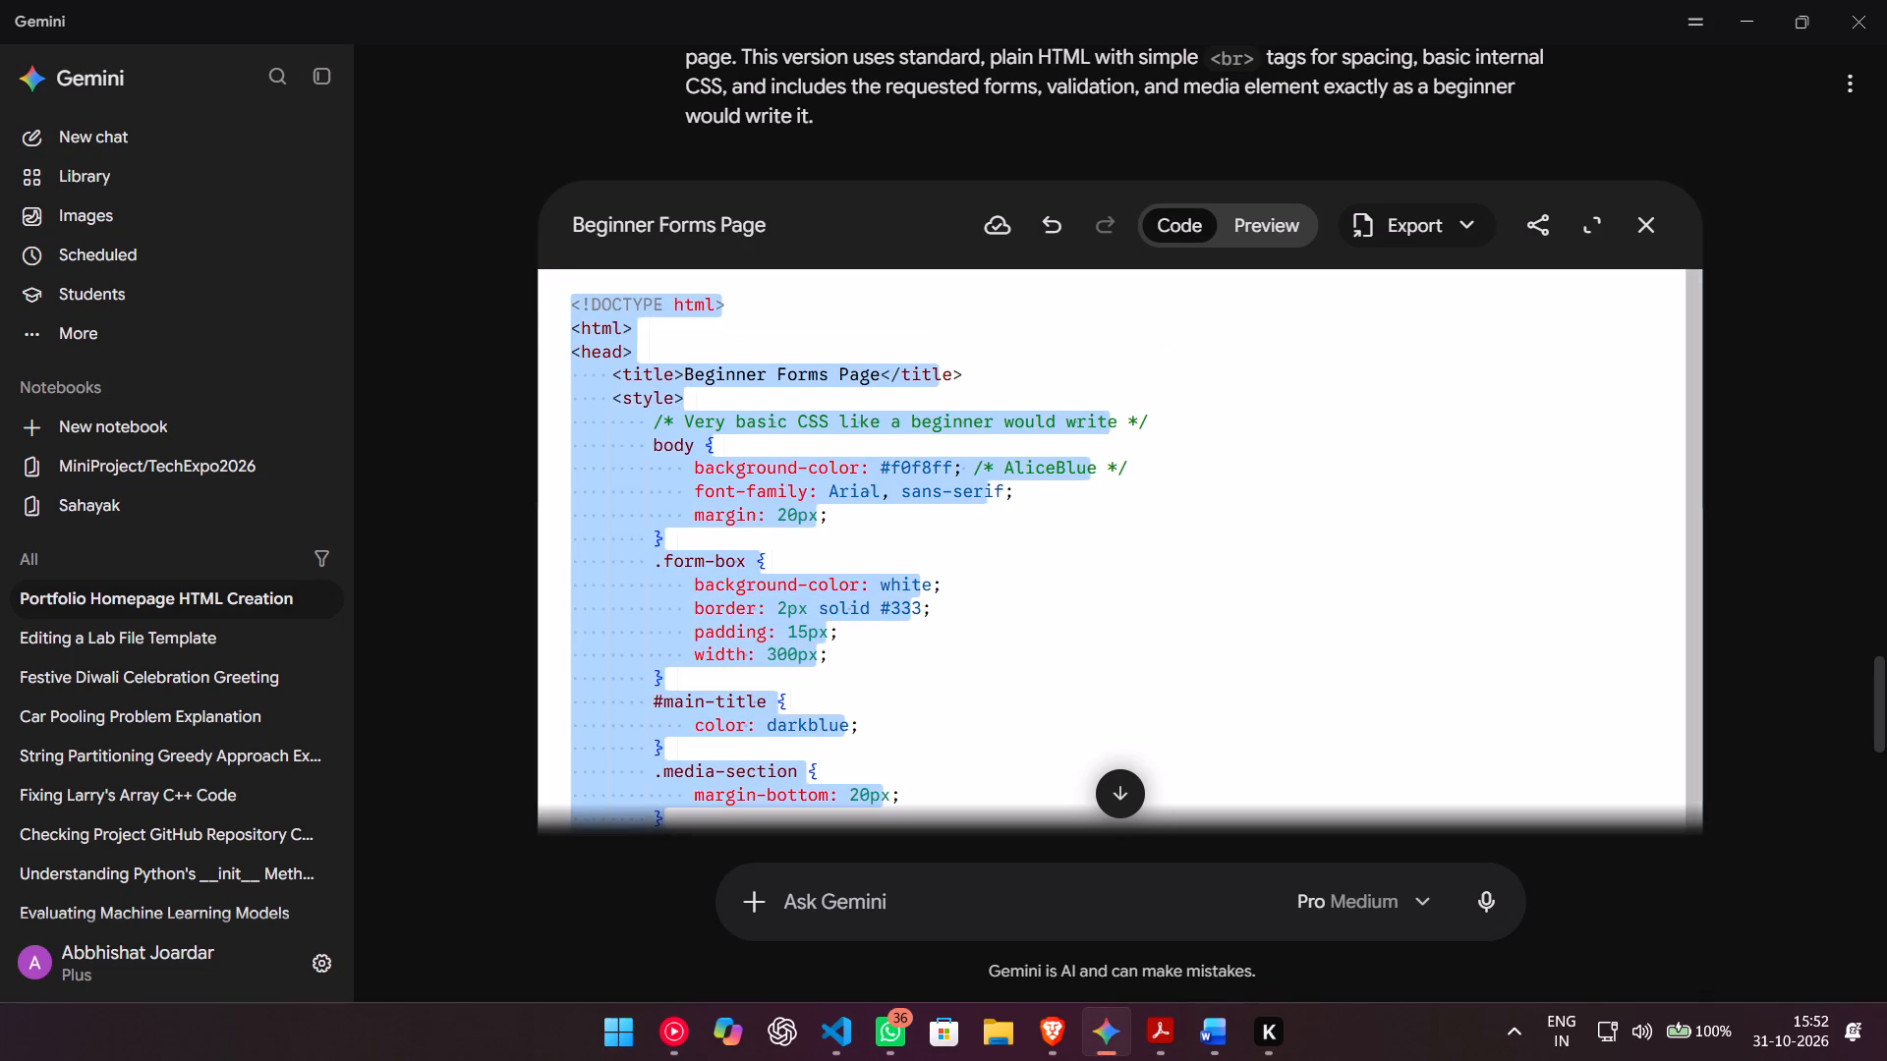
pyautogui.hotkey('alt', 'Tab')
pyautogui.hotkey('alt', 'Tab')
pyautogui.scroll(6, 1148, 680)
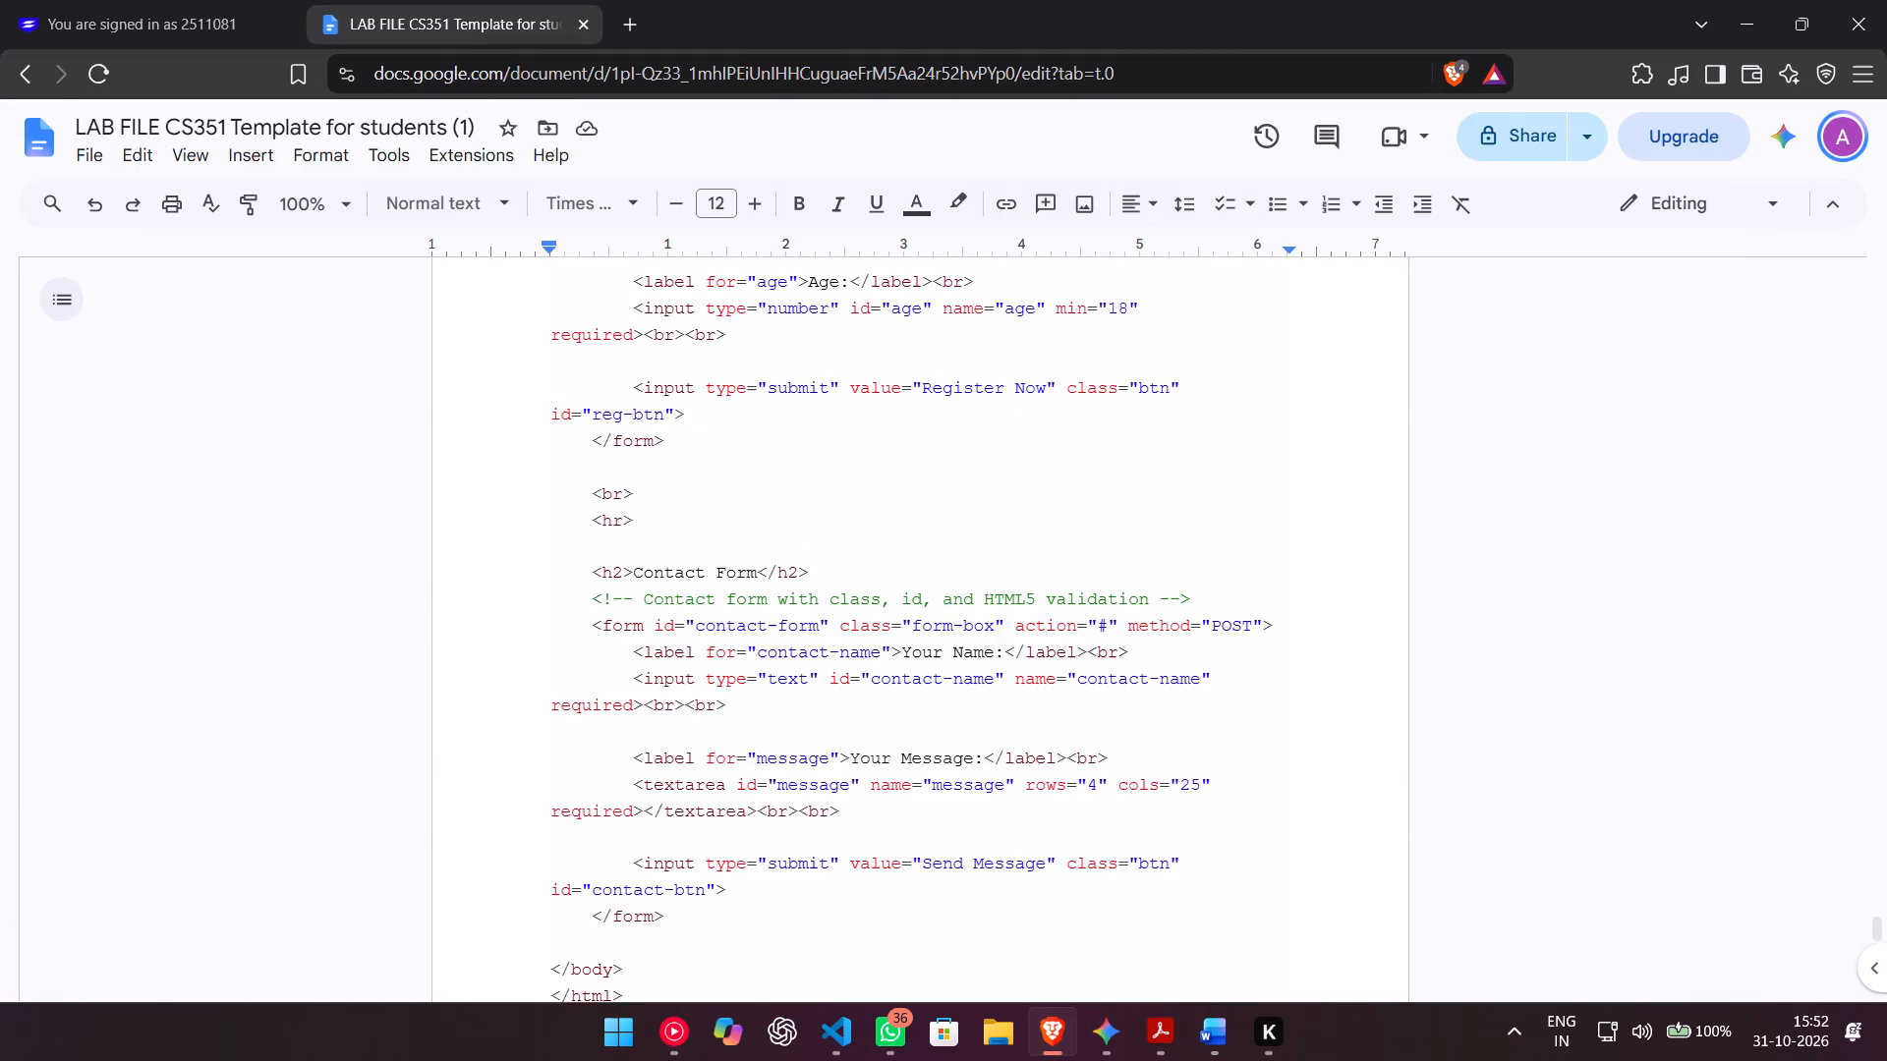
pyautogui.scroll(20, 1128, 677)
pyautogui.scroll(11, 1128, 677)
pyautogui.scroll(-7, 1128, 677)
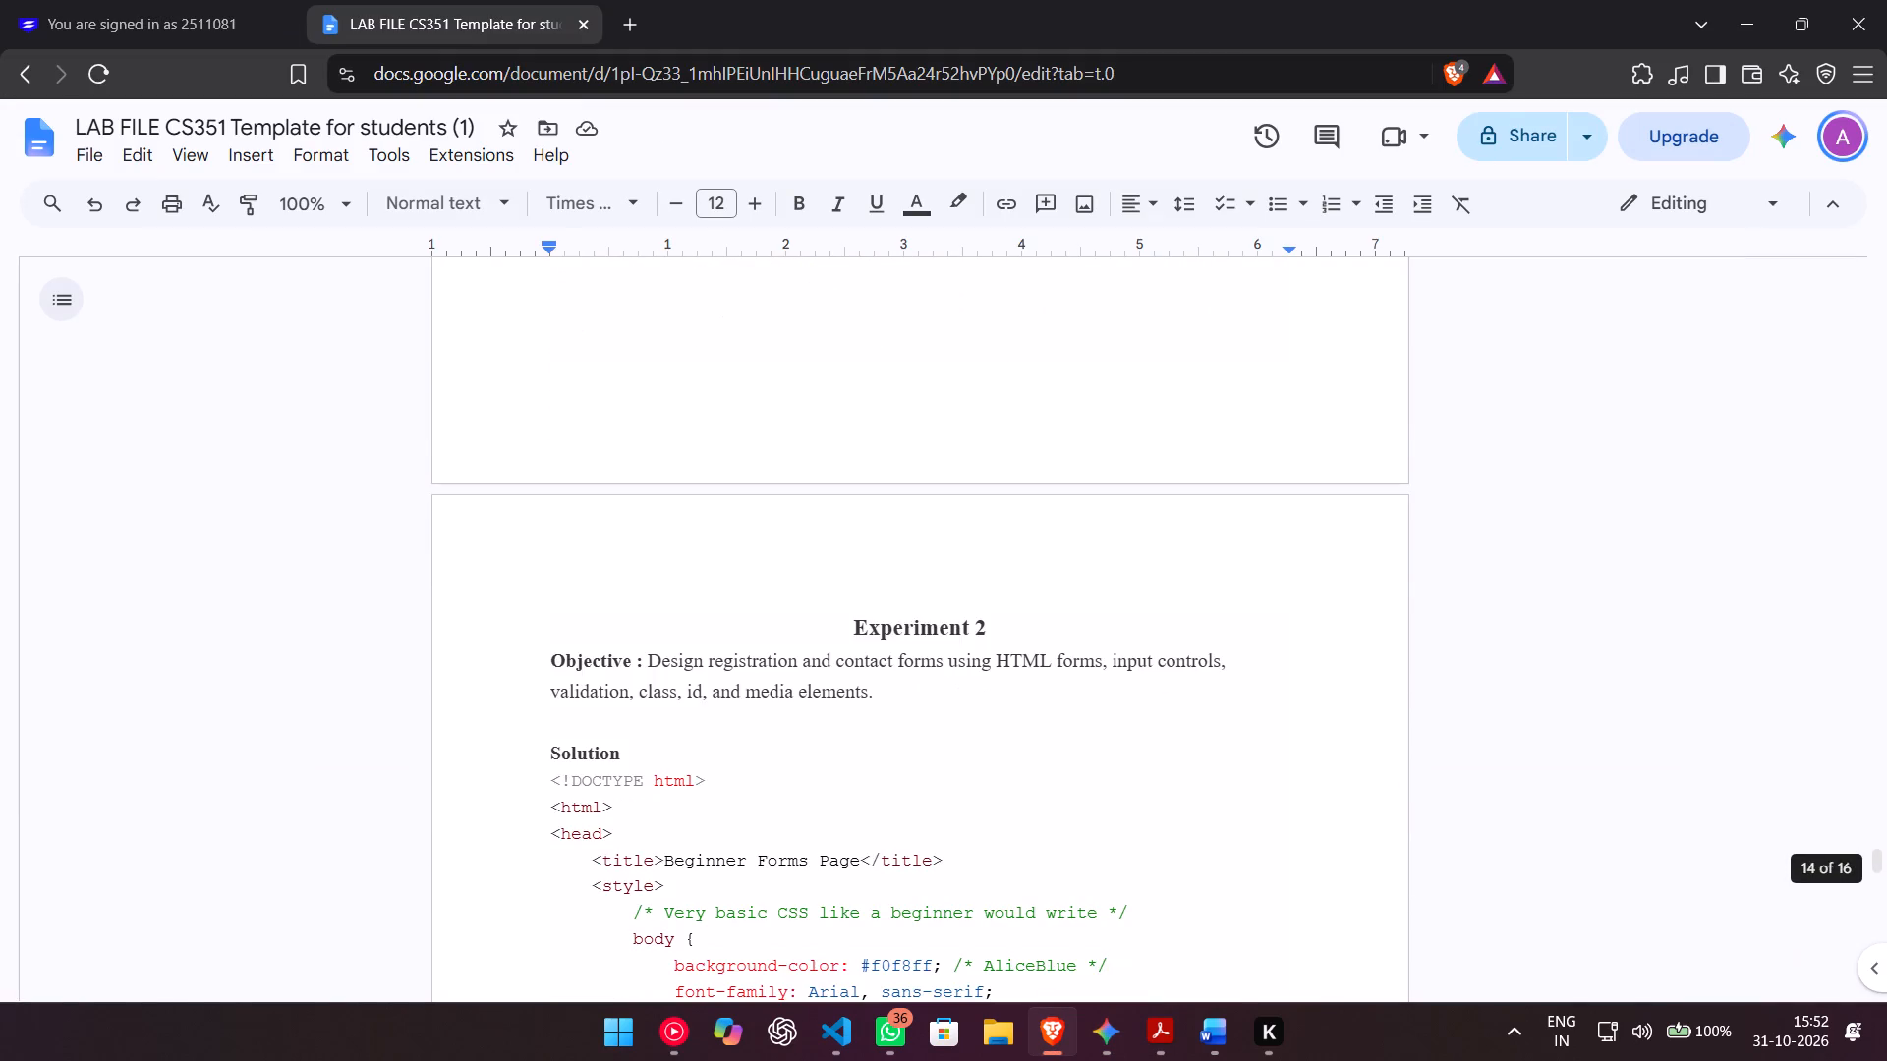
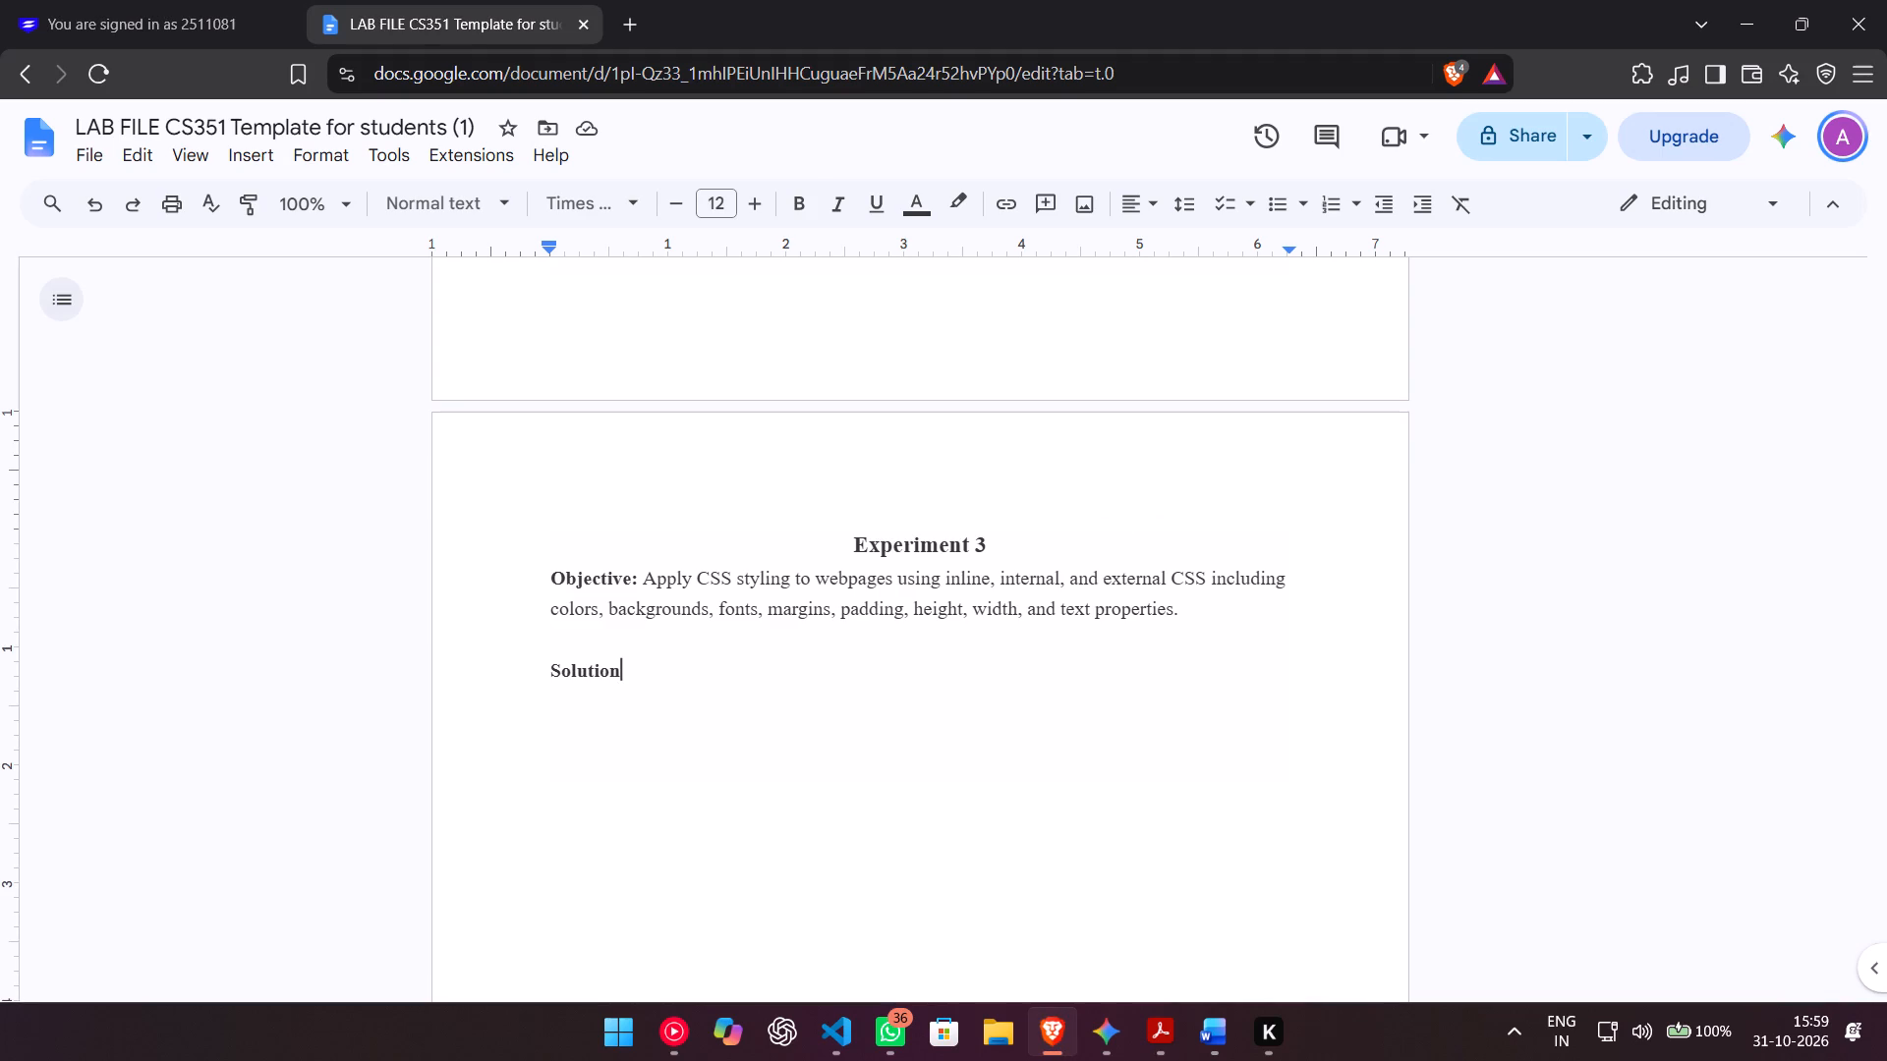
pyautogui.press('Return')
pyautogui.hotkey('ctrl', 'v')
# Change the font of Experiment 1's entire solution code, from the DOCTYPE line to the closing html tag, to Times New Roman.
pyautogui.scroll(-9, 673, 714)
pyautogui.scroll(20, 679, 720)
pyautogui.scroll(6, 679, 720)
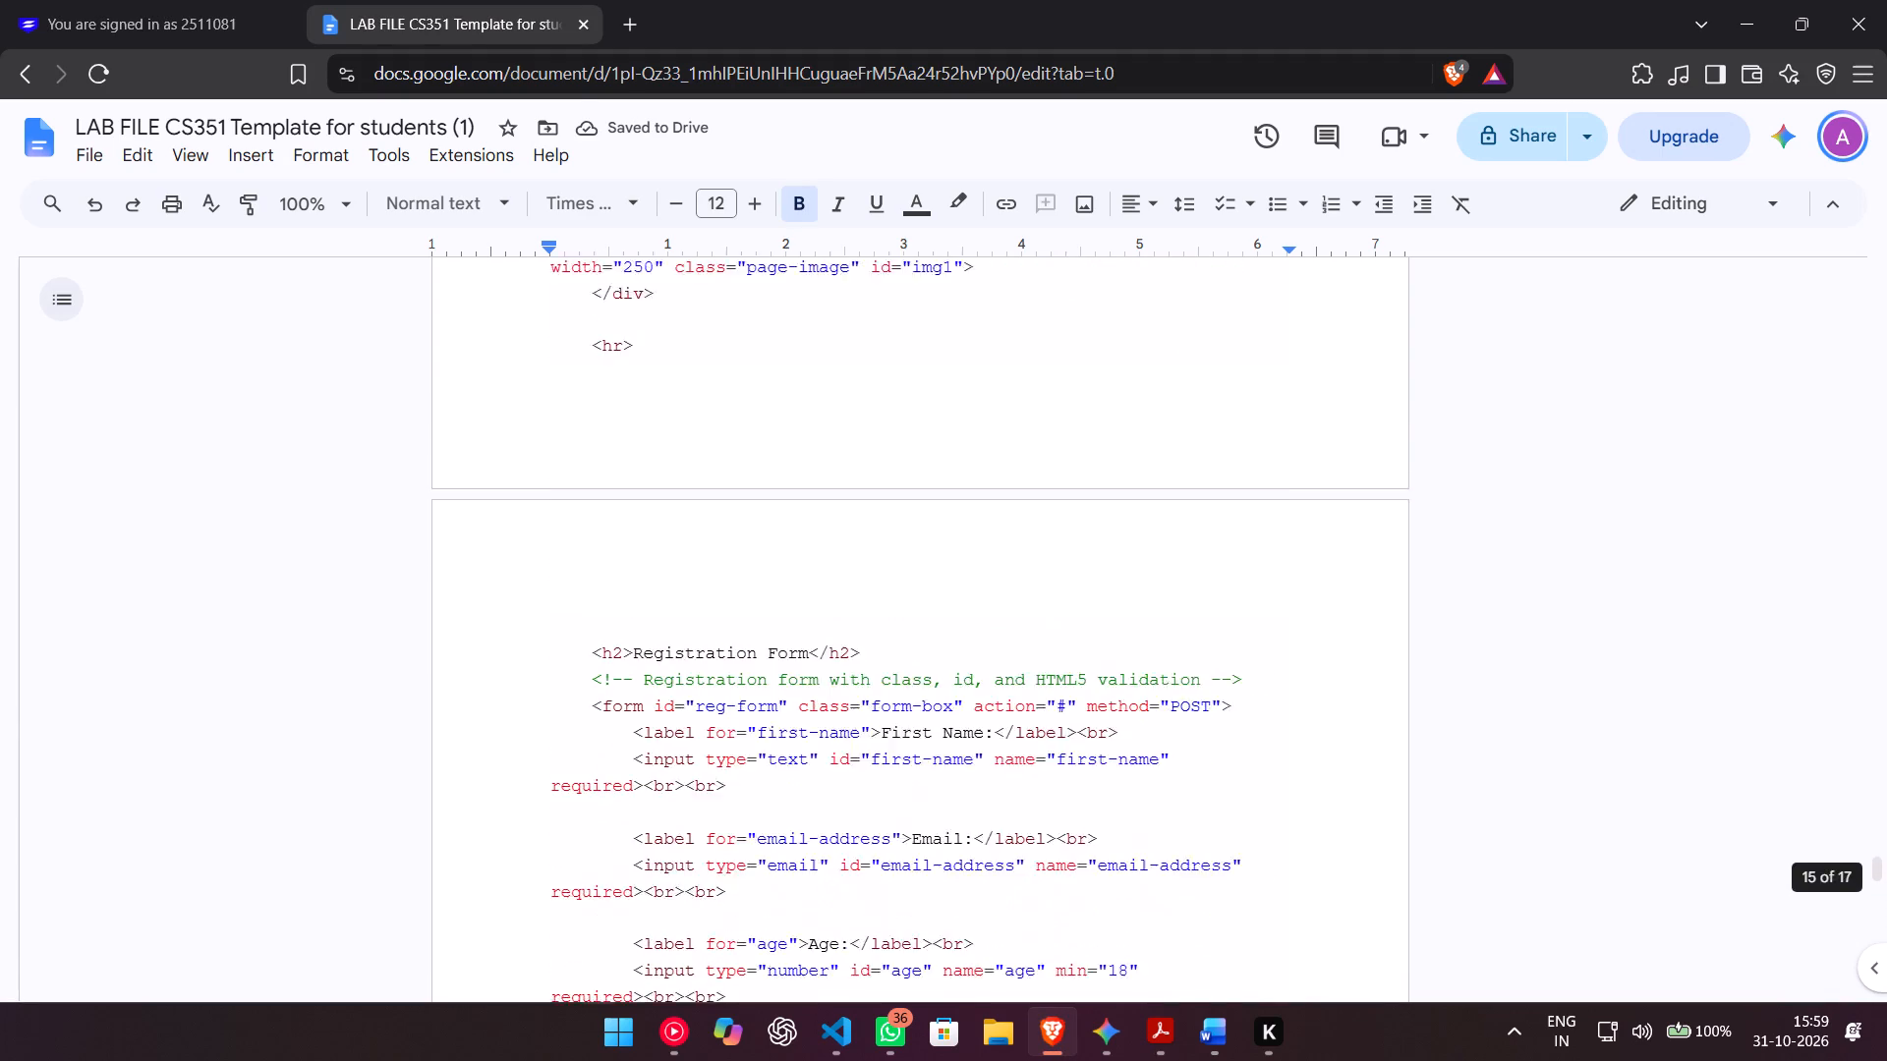
pyautogui.scroll(17, 664, 694)
pyautogui.scroll(8, 573, 705)
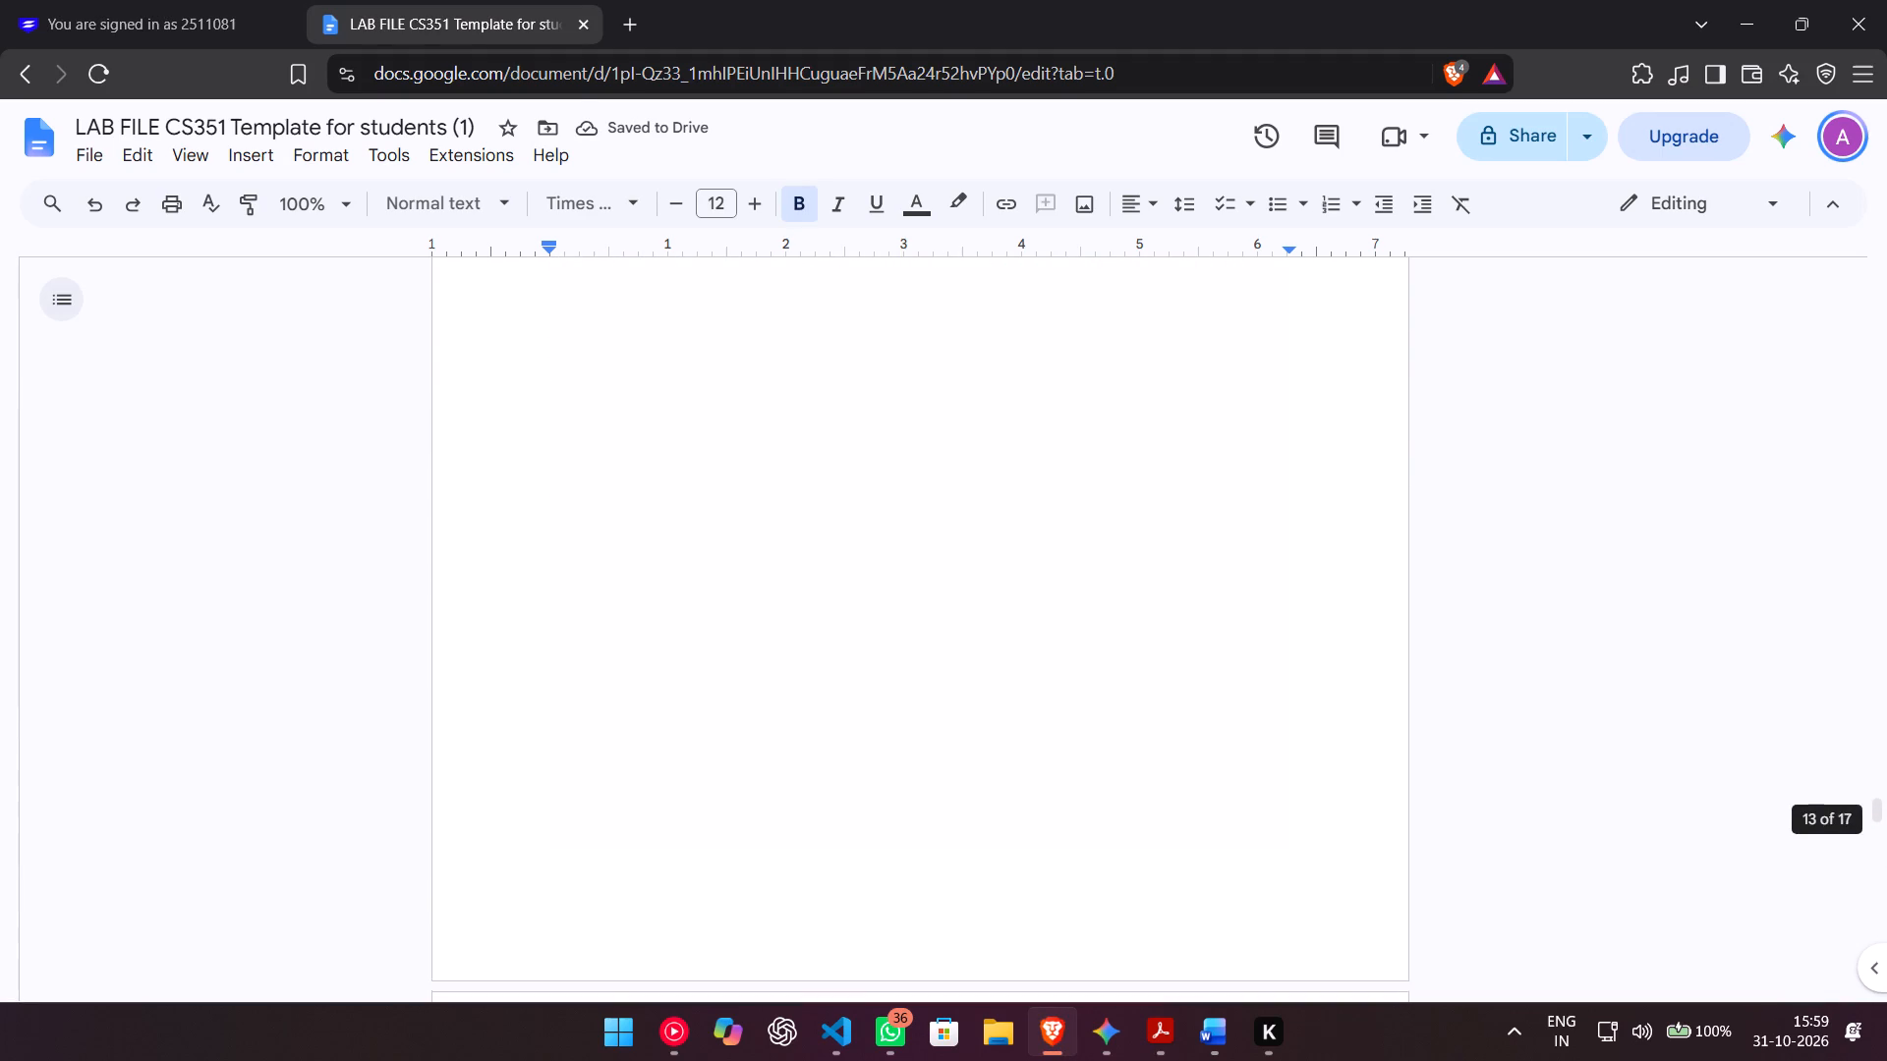
pyautogui.scroll(20, 551, 741)
pyautogui.scroll(10, 551, 741)
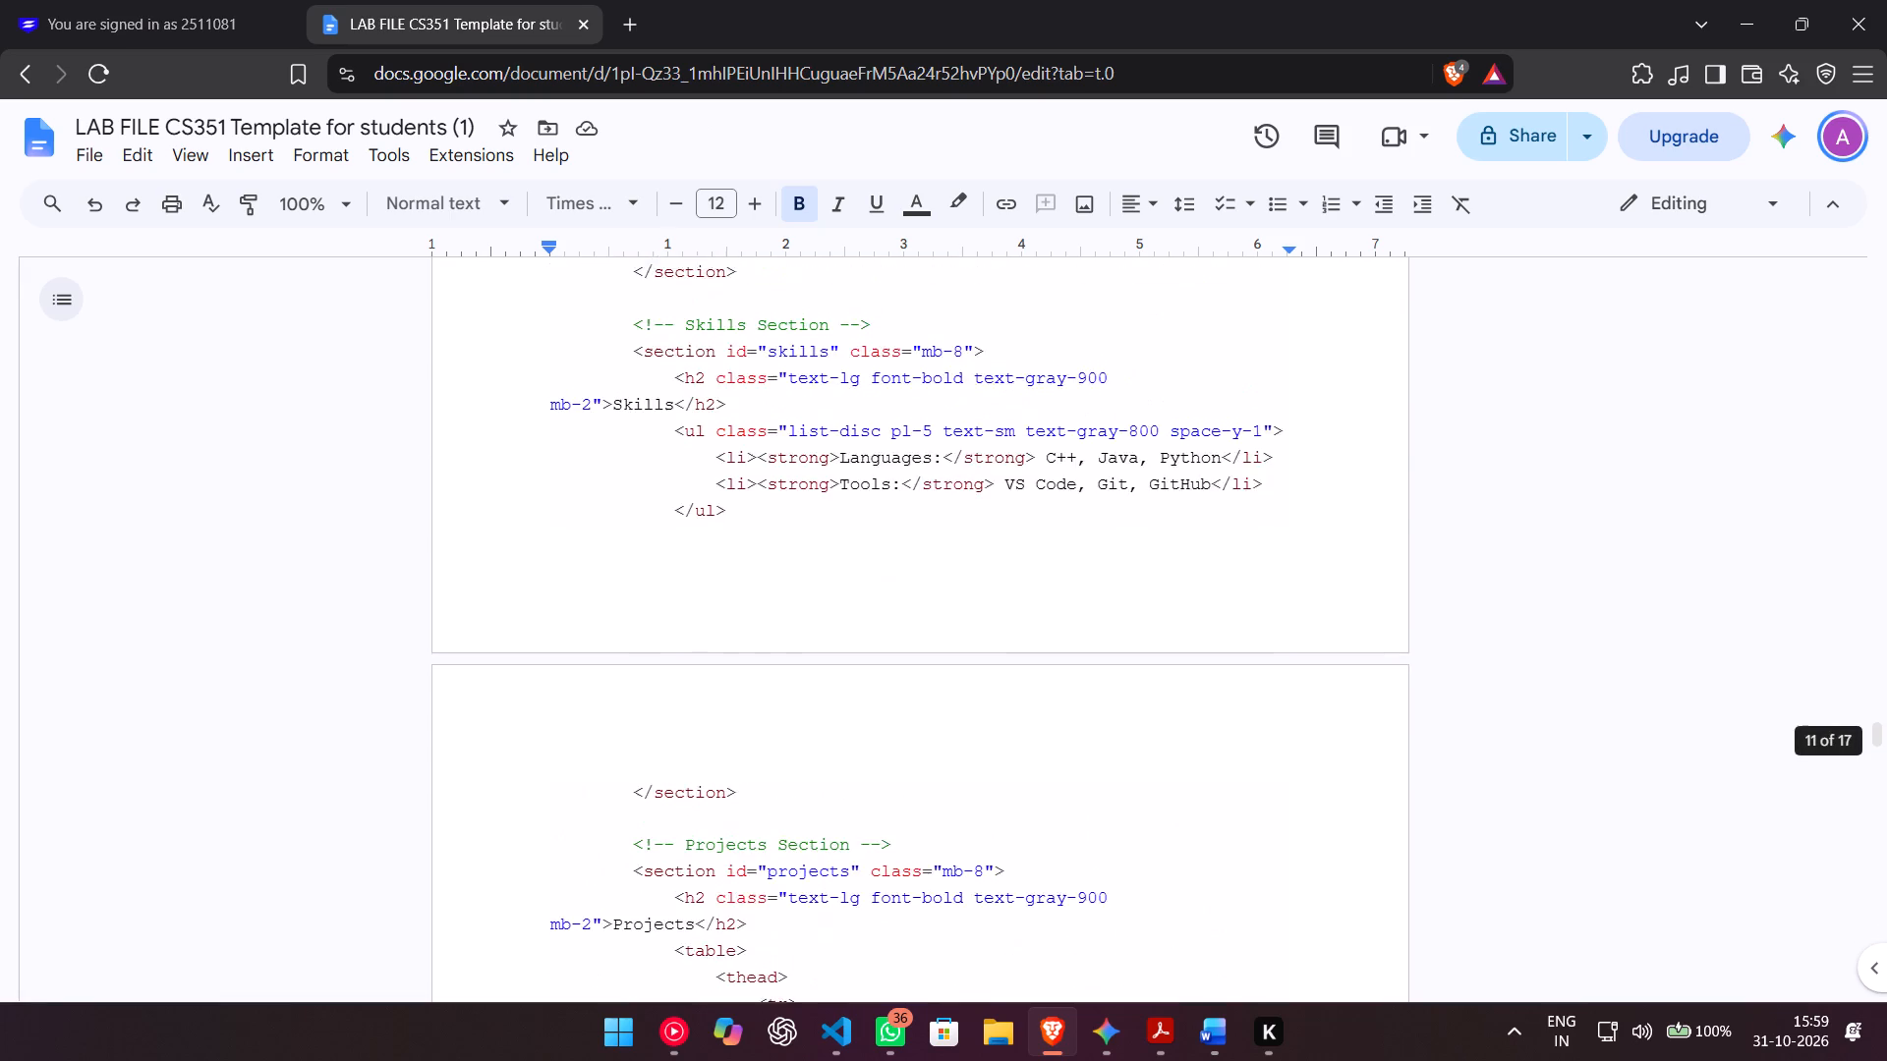
pyautogui.scroll(15, 572, 716)
pyautogui.scroll(8, 552, 730)
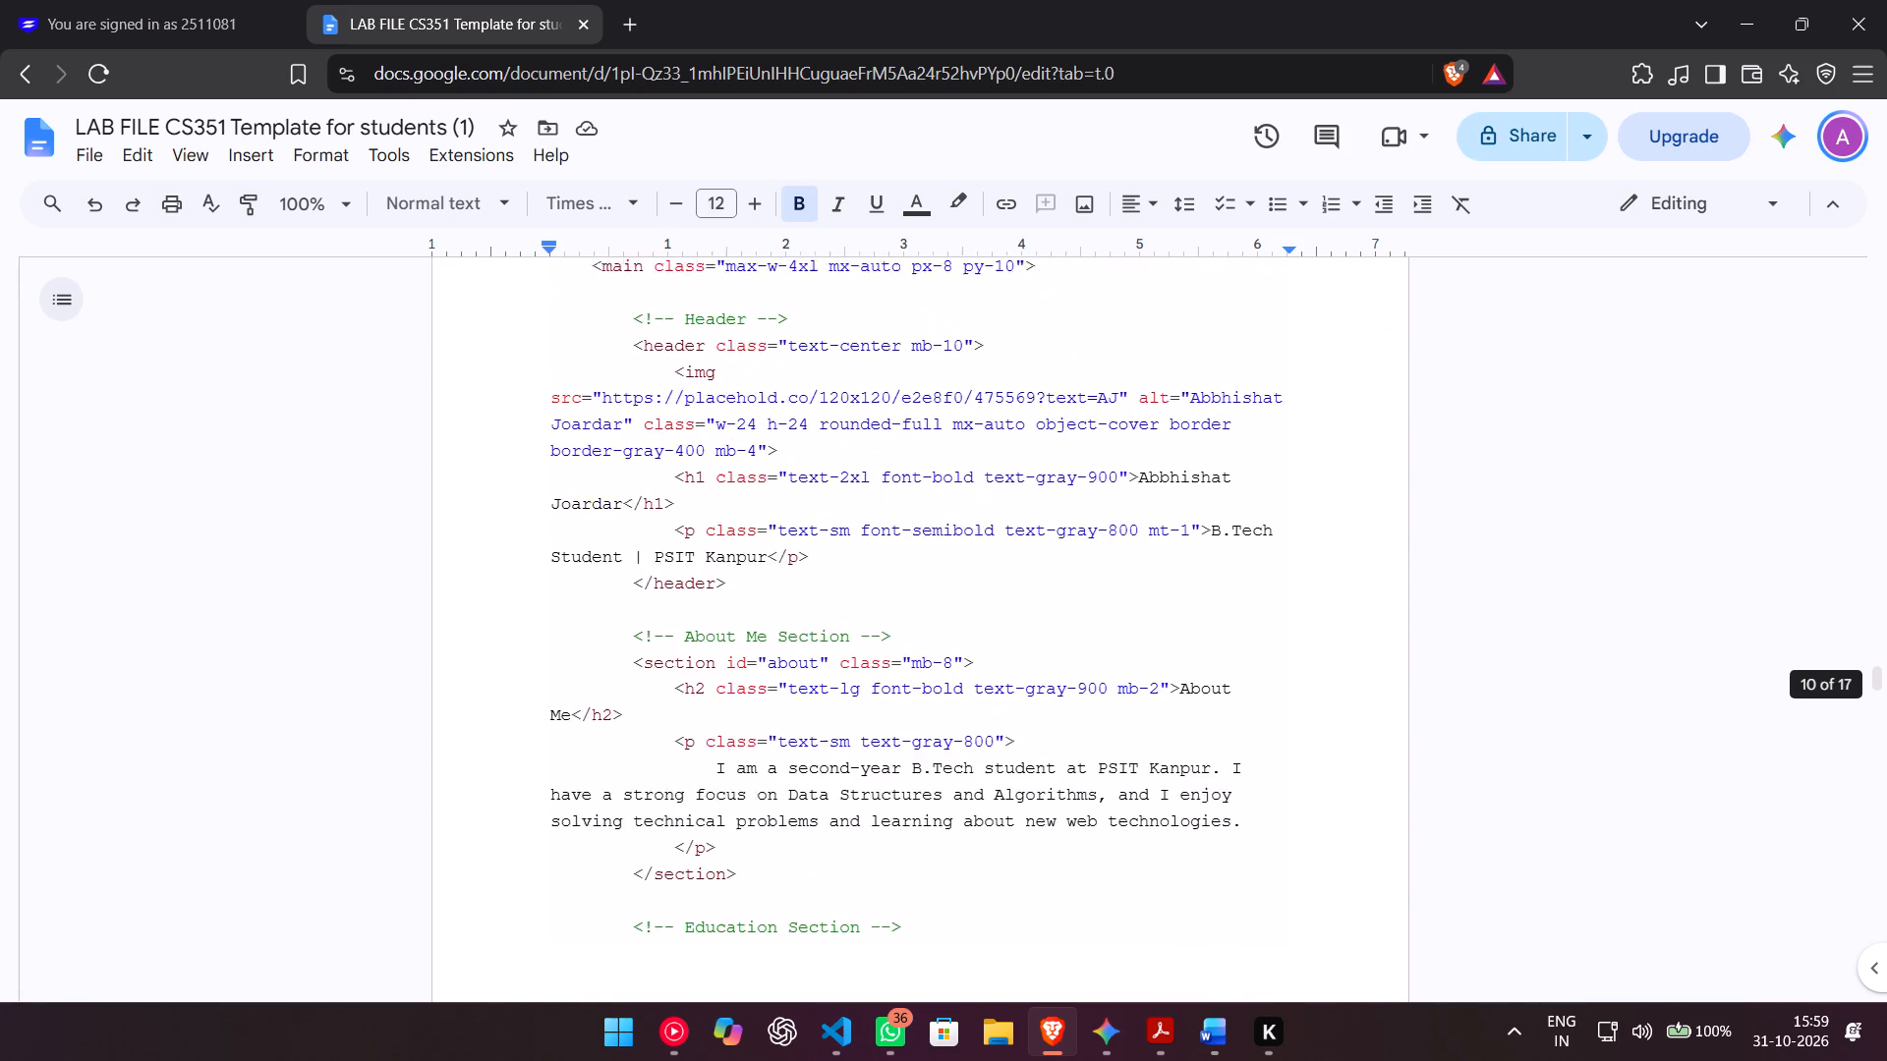
pyautogui.scroll(20, 548, 721)
pyautogui.scroll(8, 548, 721)
pyautogui.scroll(-4, 544, 721)
pyautogui.moveTo(553, 687); pyautogui.dragTo(713, 824)
pyautogui.scroll(-11, 707, 821)
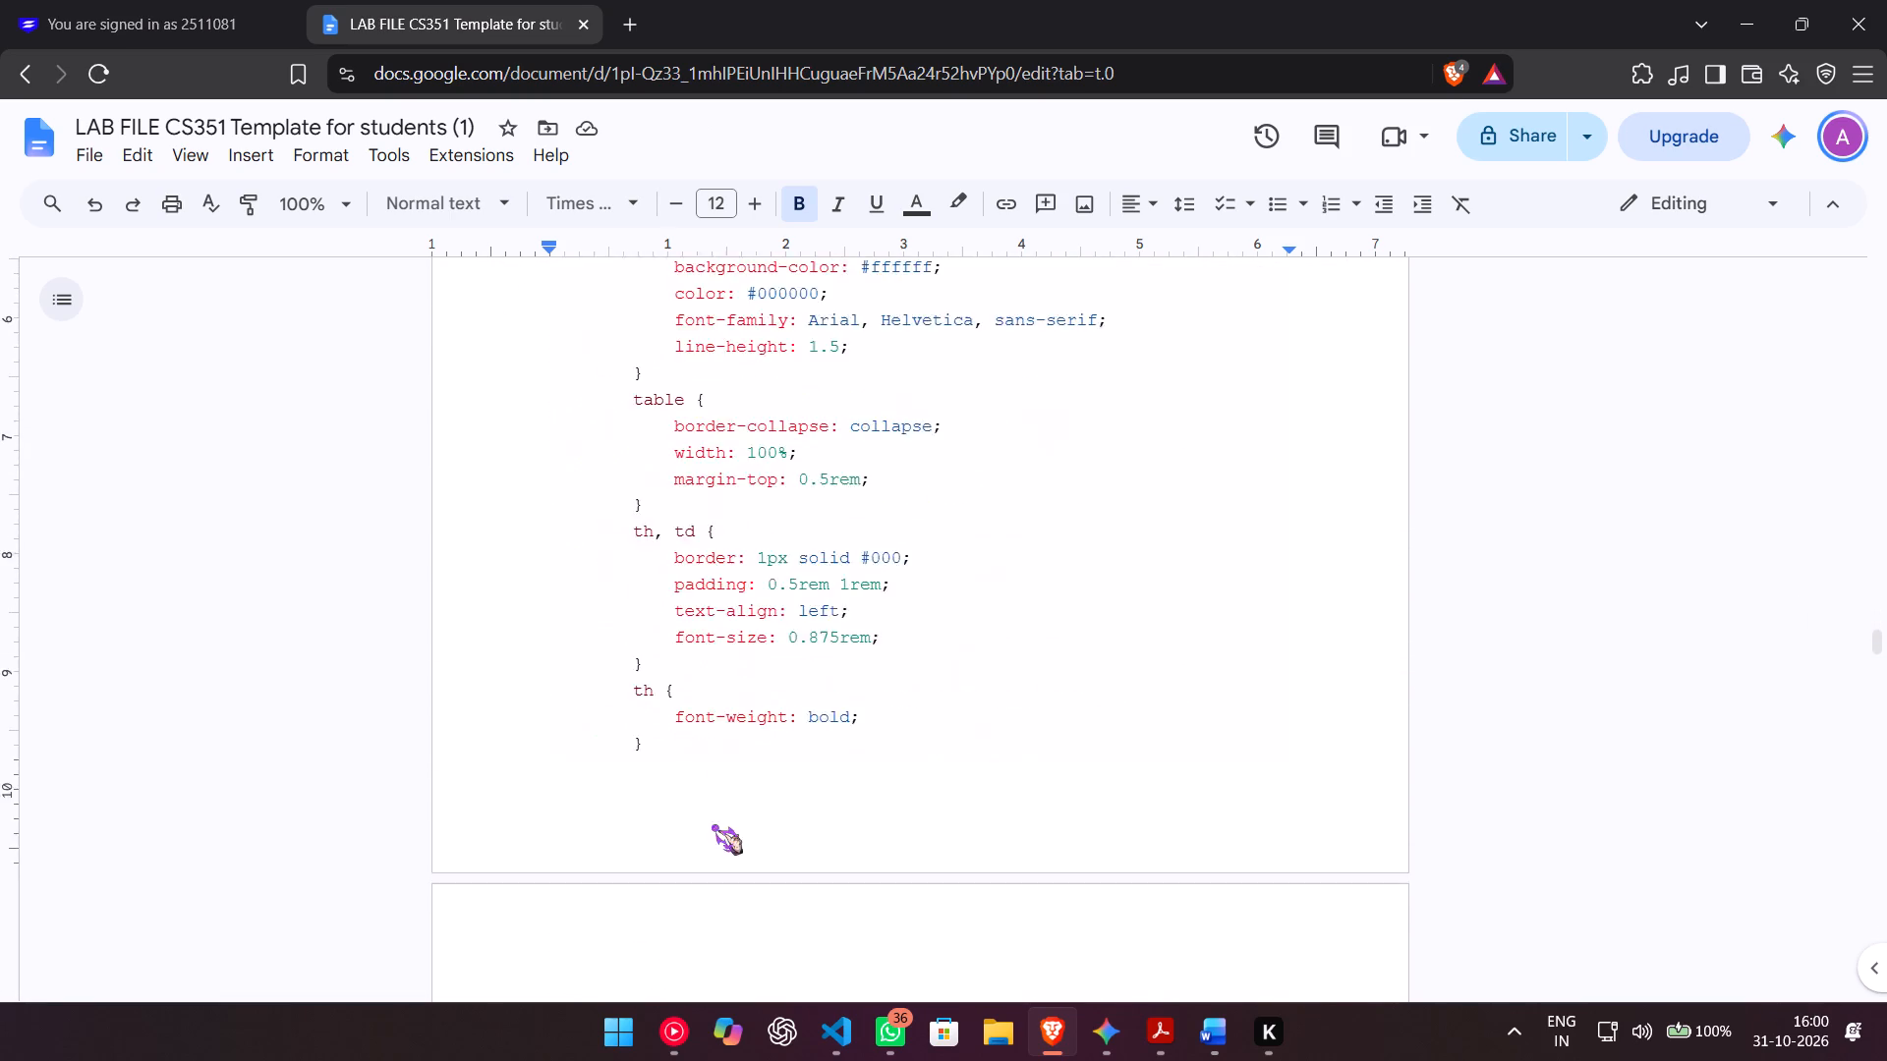
pyautogui.moveTo(713, 824); pyautogui.dragTo(698, 793)
pyautogui.scroll(-20, 713, 824)
pyautogui.scroll(-13, 713, 824)
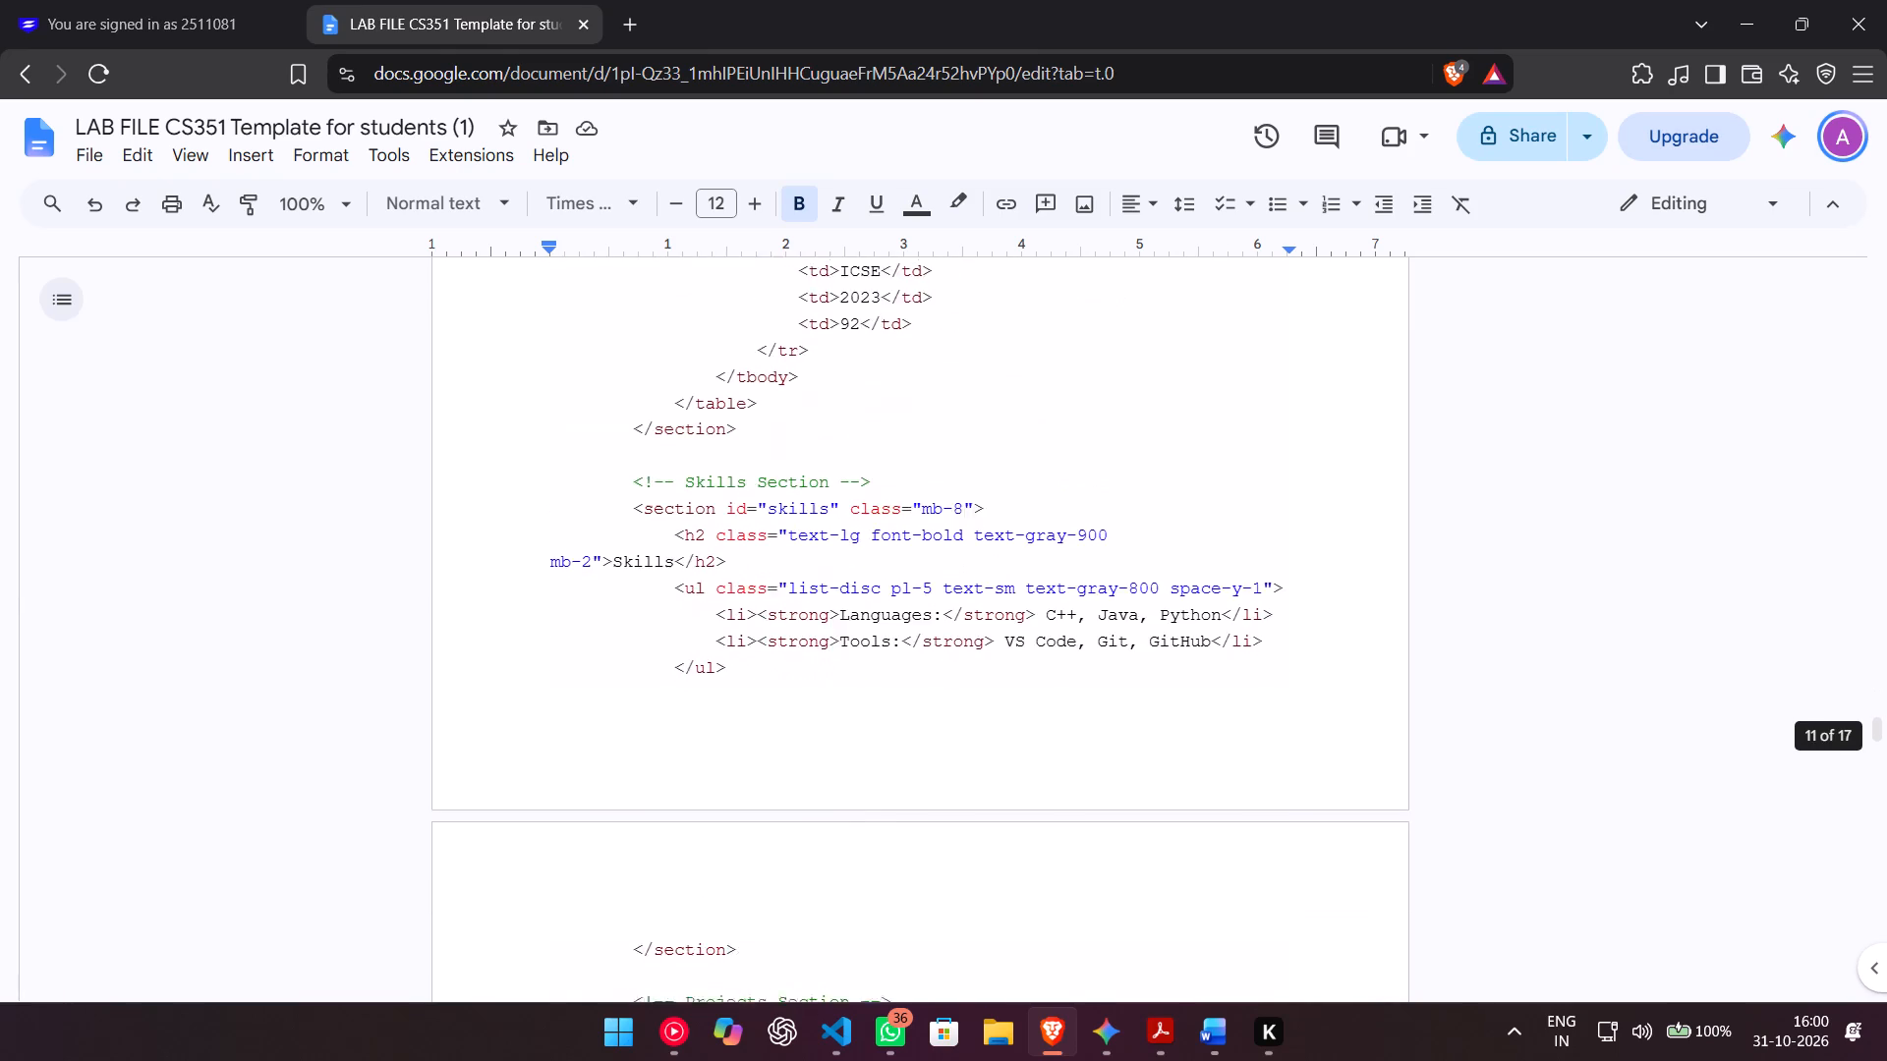
pyautogui.scroll(-13, 698, 793)
pyautogui.moveTo(698, 793); pyautogui.dragTo(617, 712)
pyautogui.scroll(1, 710, 785)
pyautogui.scroll(-13, 712, 783)
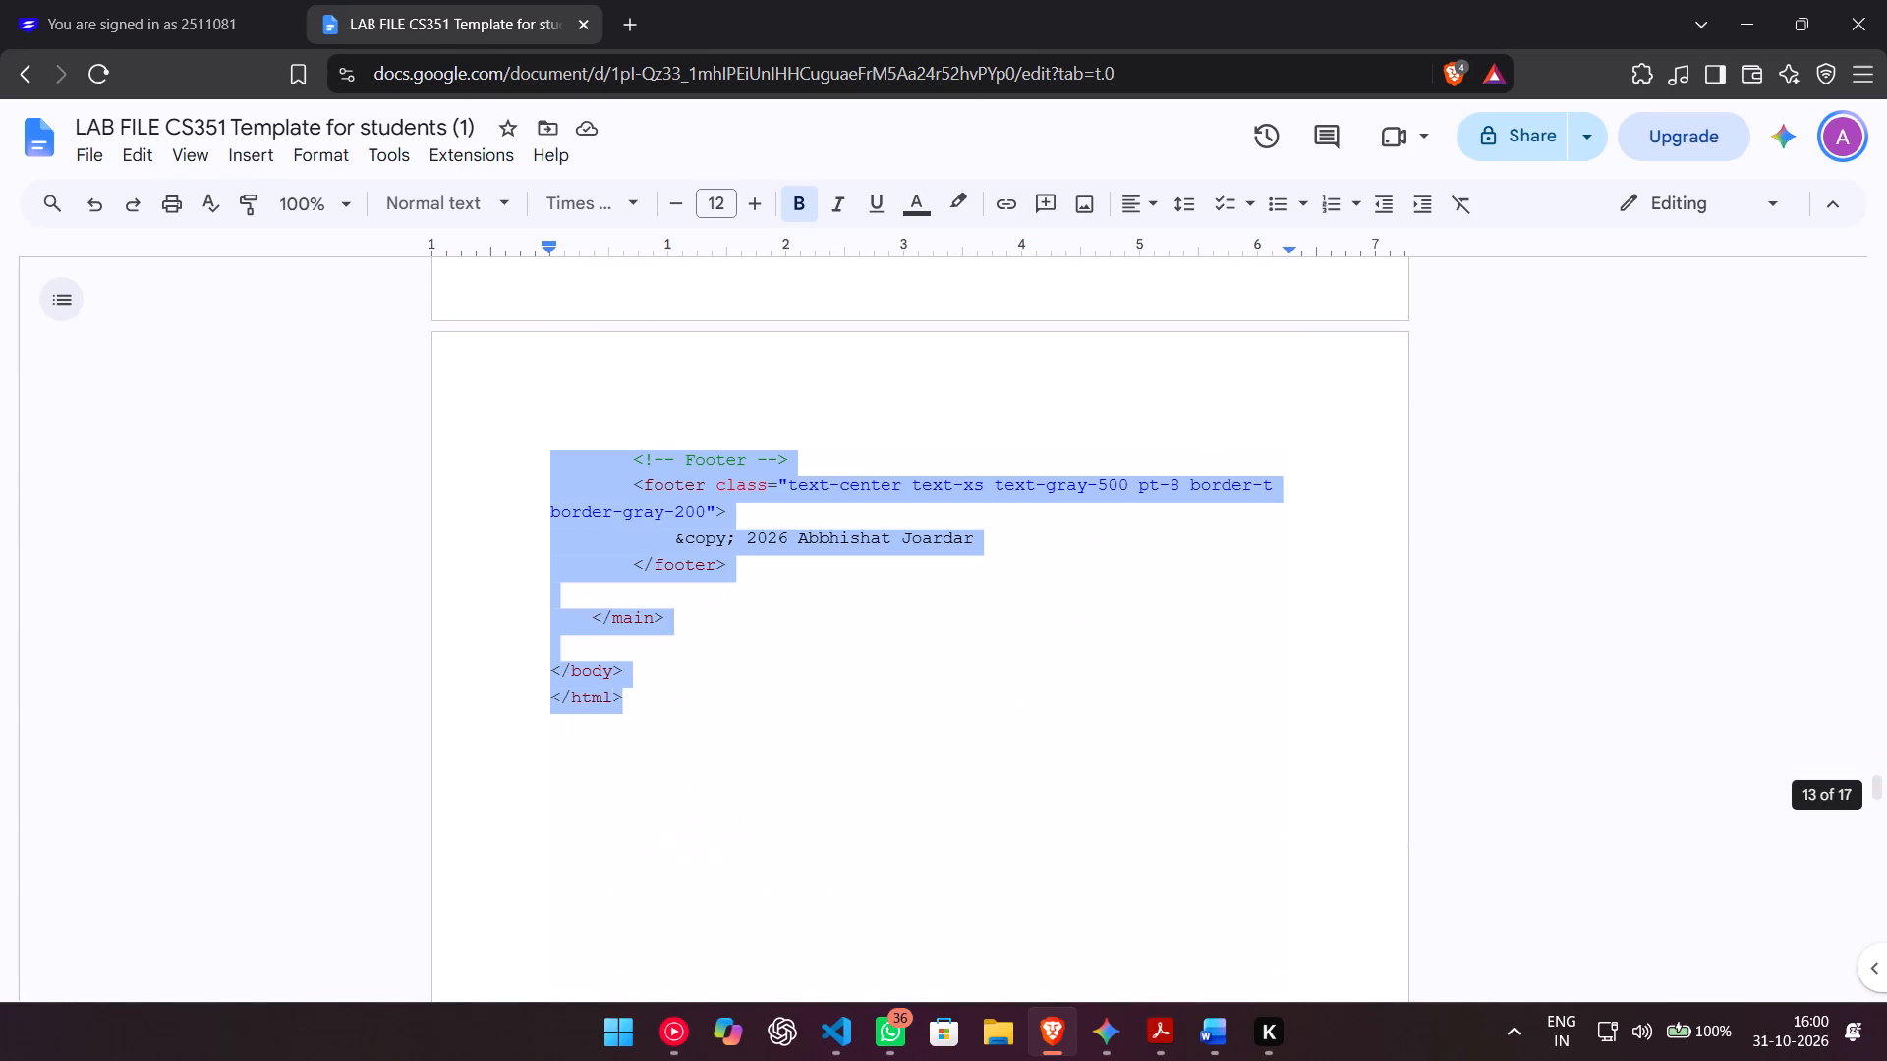
pyautogui.moveTo(617, 712); pyautogui.dragTo(621, 703)
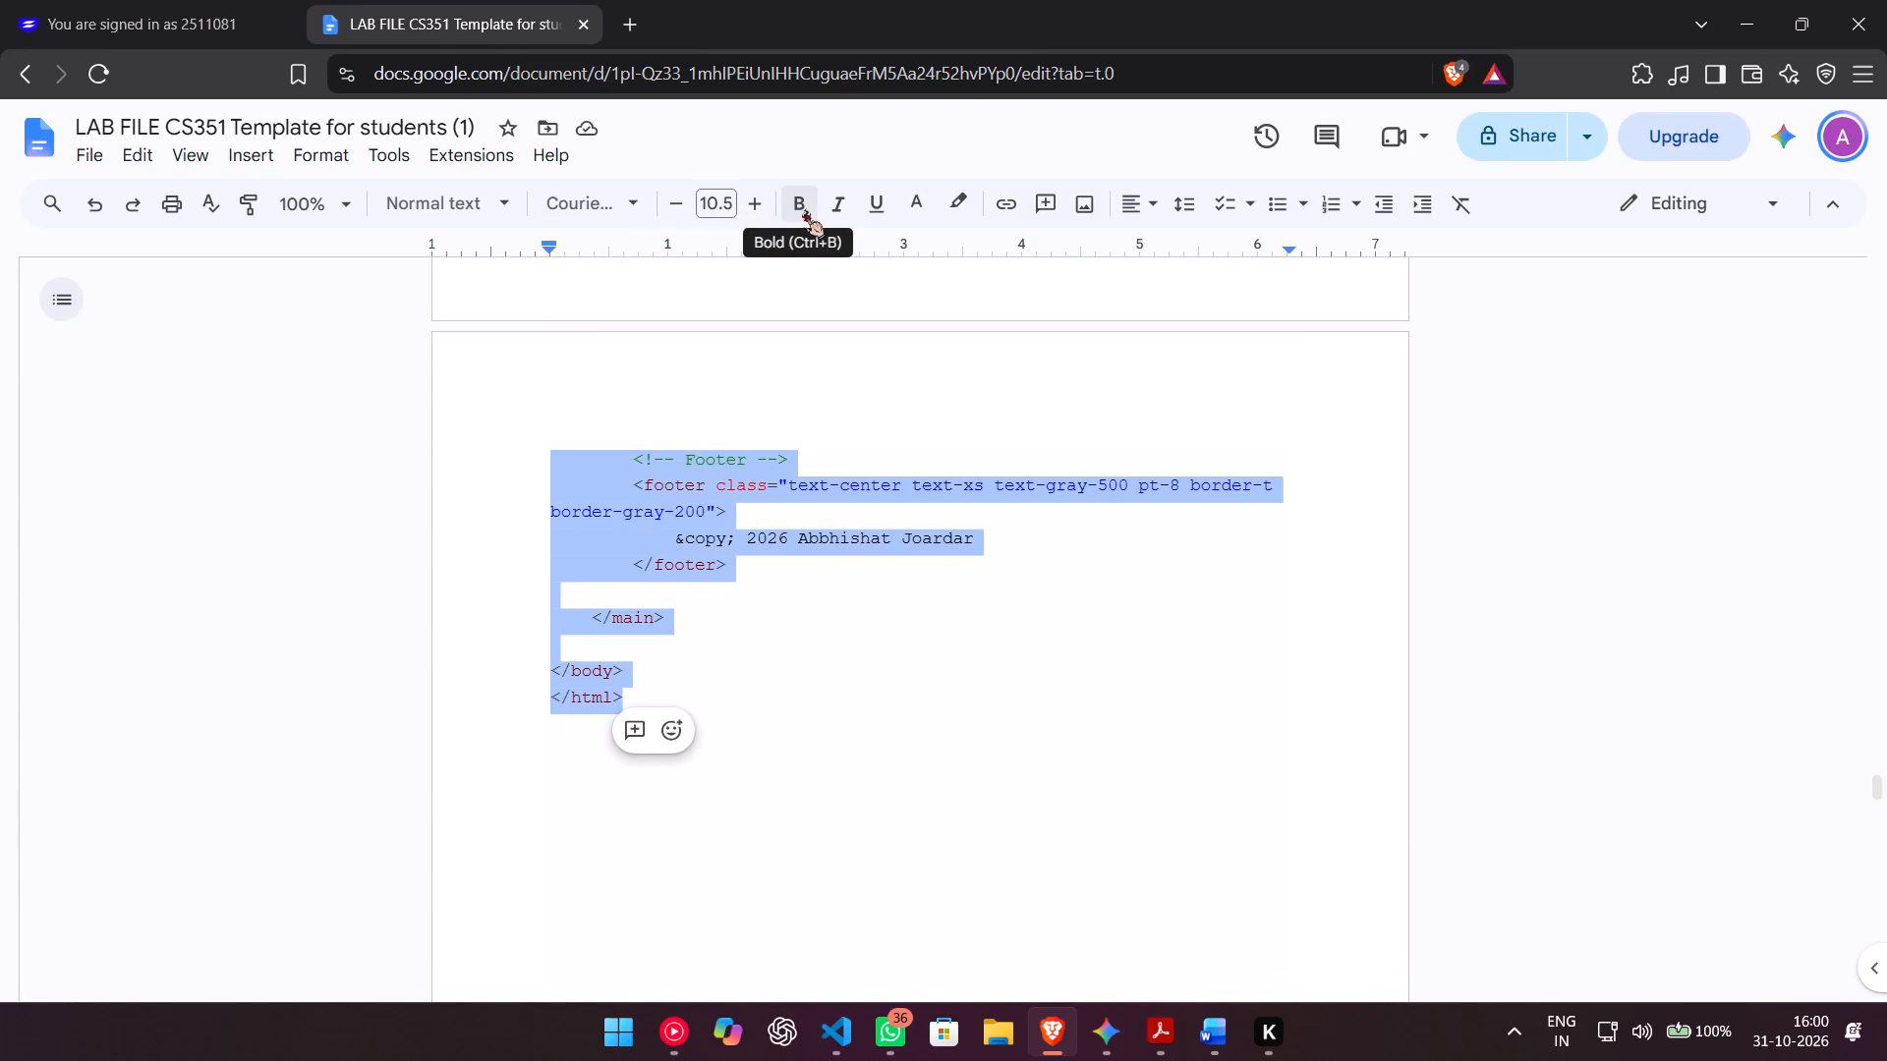
pyautogui.click(583, 195)
pyautogui.click(641, 363)
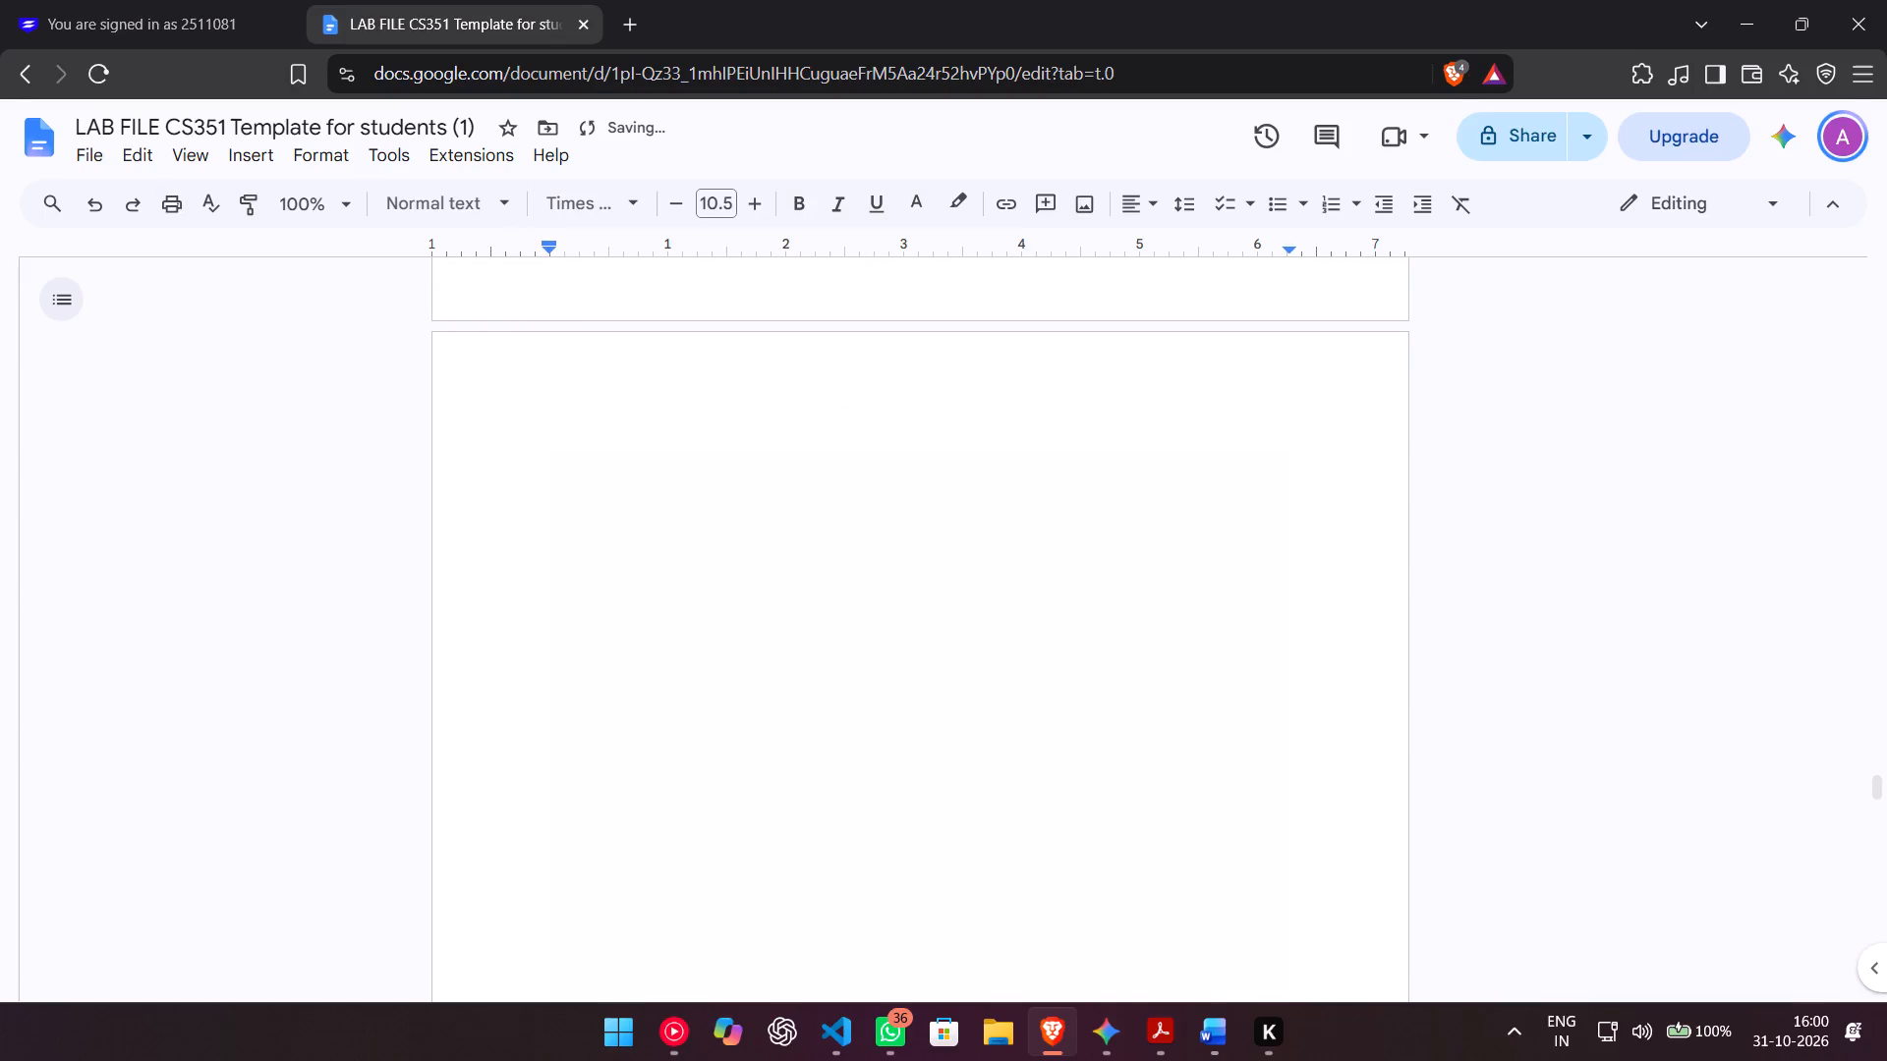
pyautogui.scroll(7, 691, 618)
pyautogui.click(865, 638)
# Set the text colour of Experiment 1's entire solution code to black.
pyautogui.scroll(15, 867, 636)
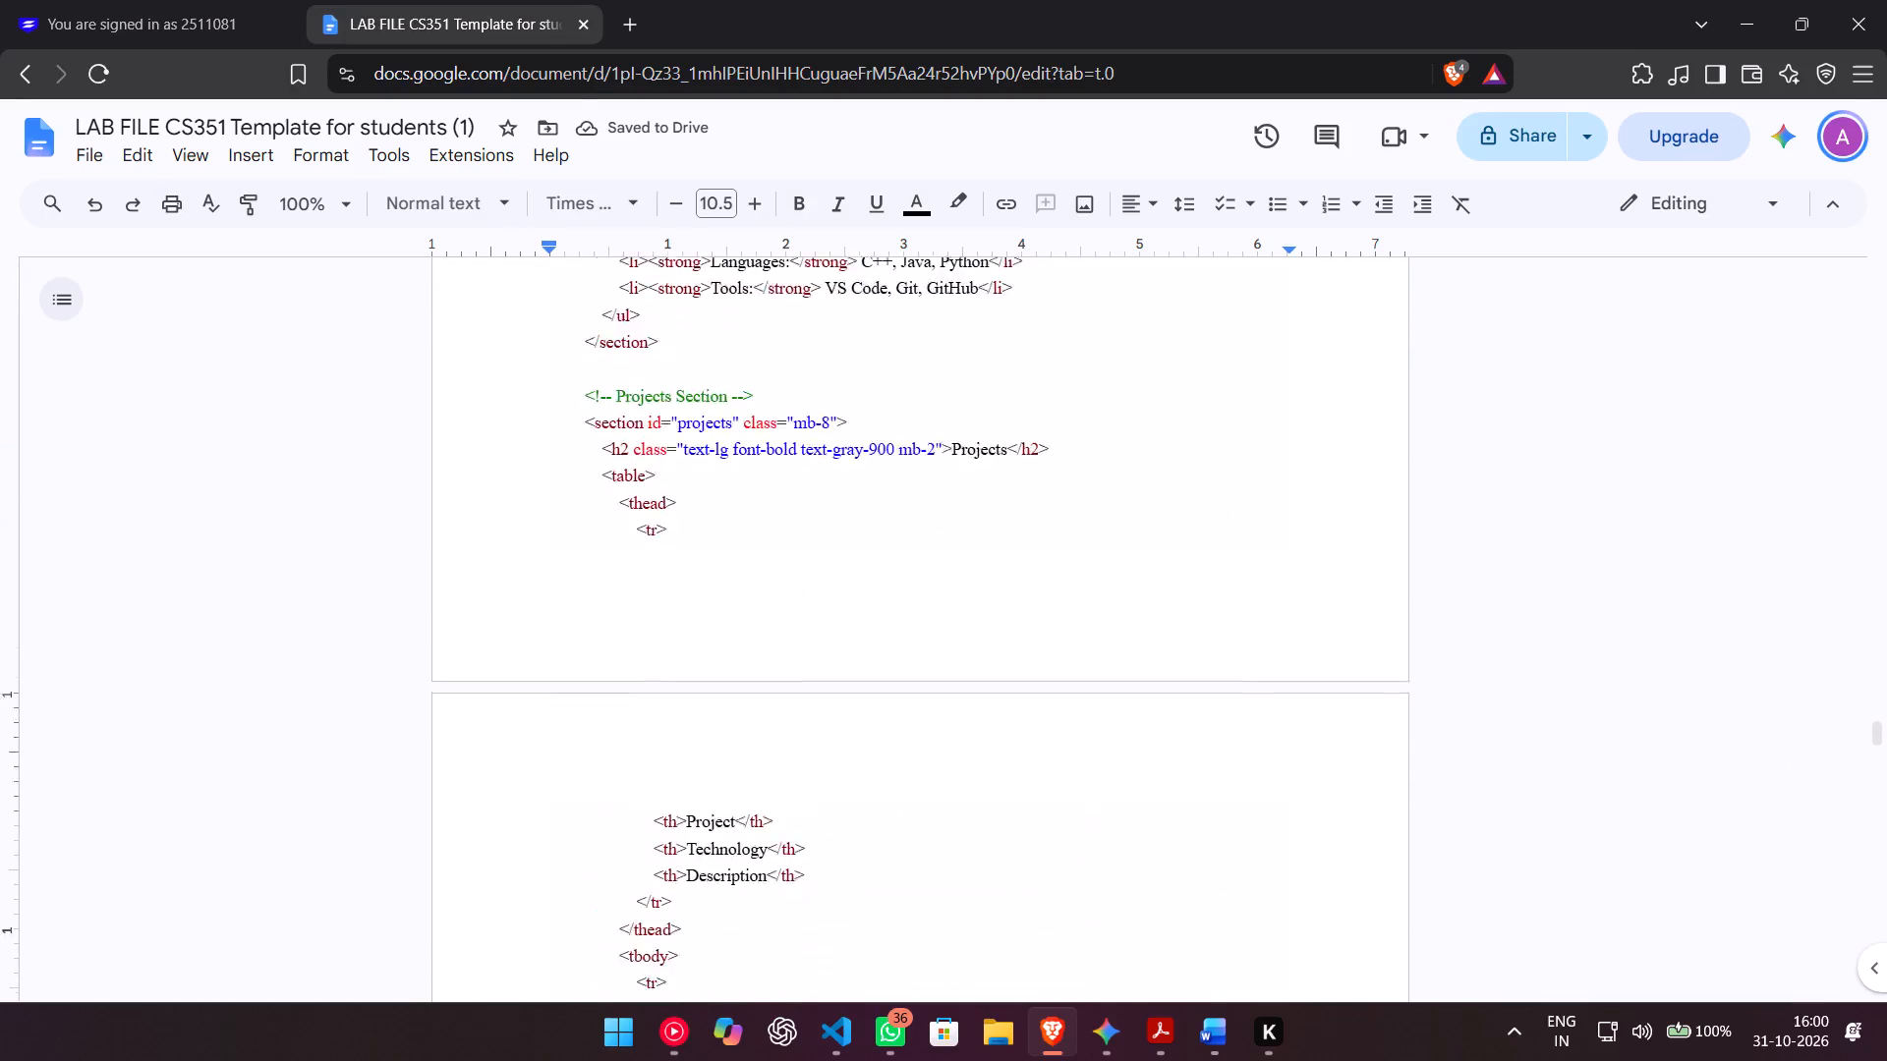
pyautogui.scroll(9, 869, 635)
pyautogui.scroll(16, 845, 632)
pyautogui.scroll(6, 755, 634)
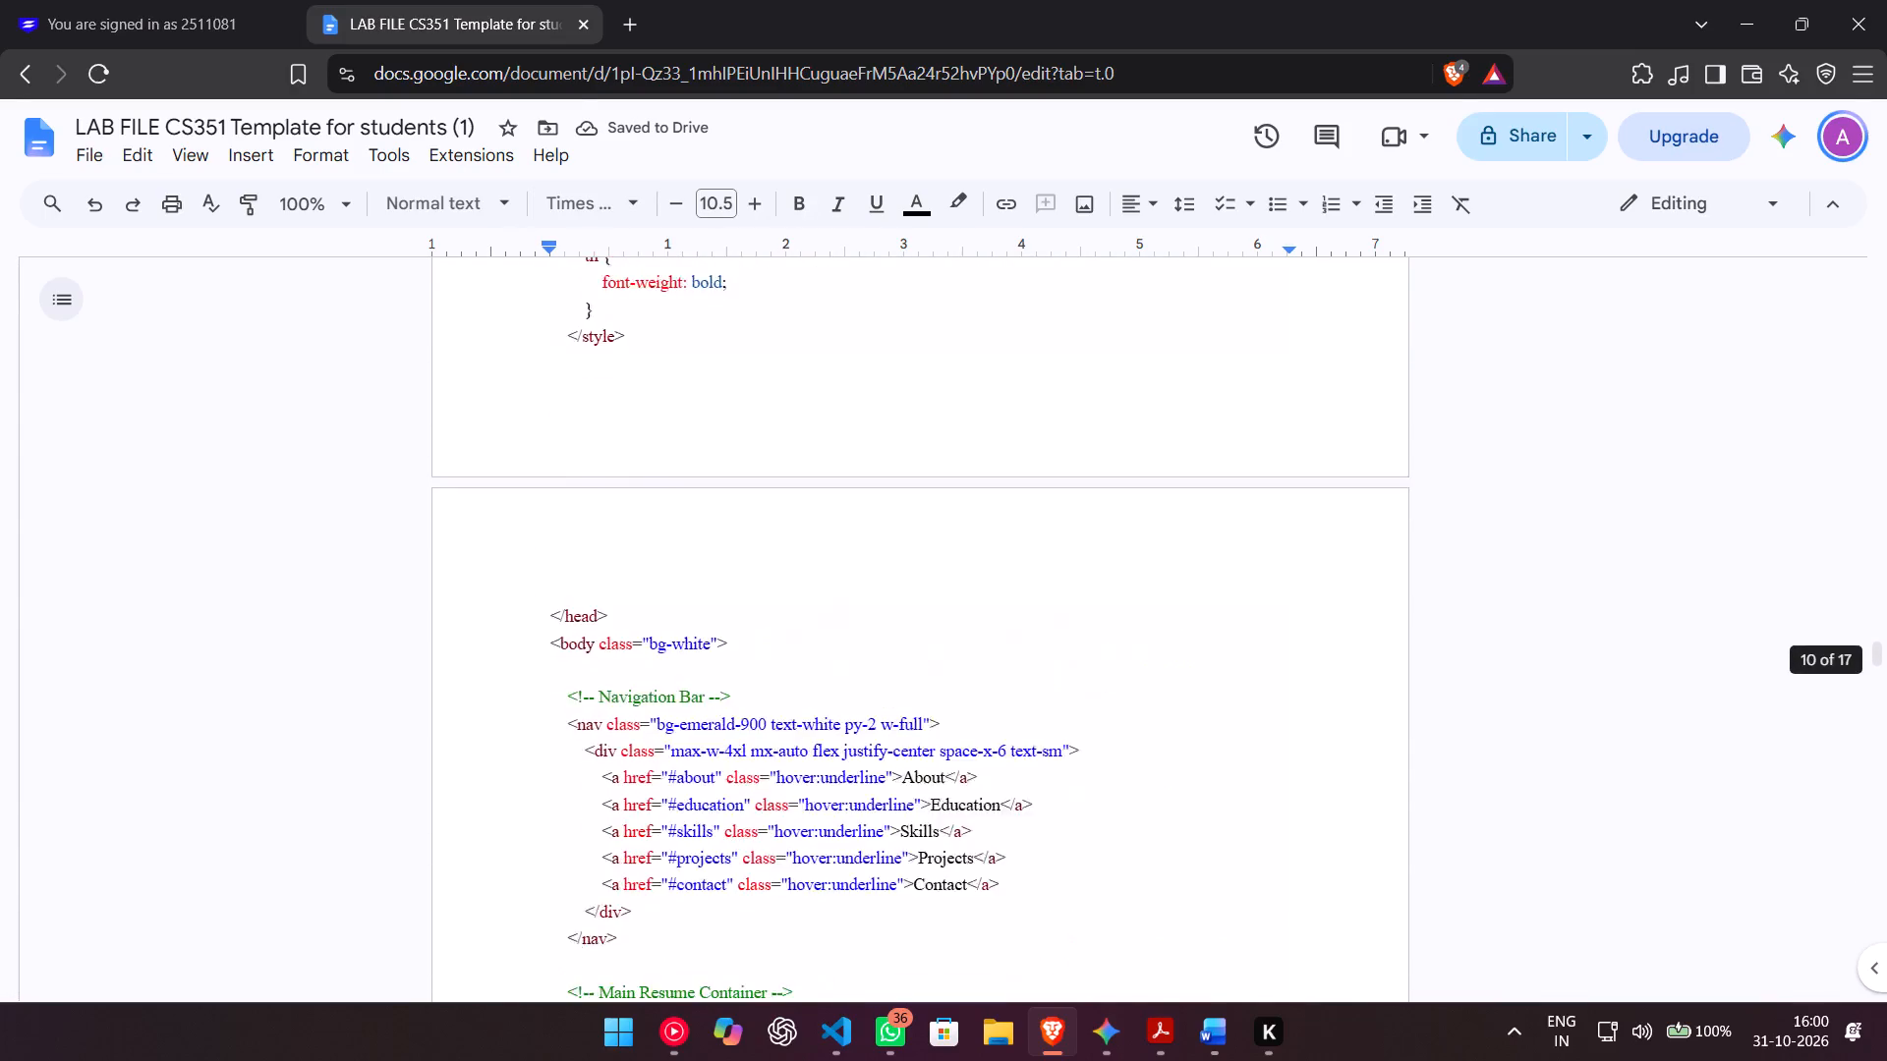
pyautogui.scroll(20, 688, 659)
pyautogui.scroll(-4, 600, 734)
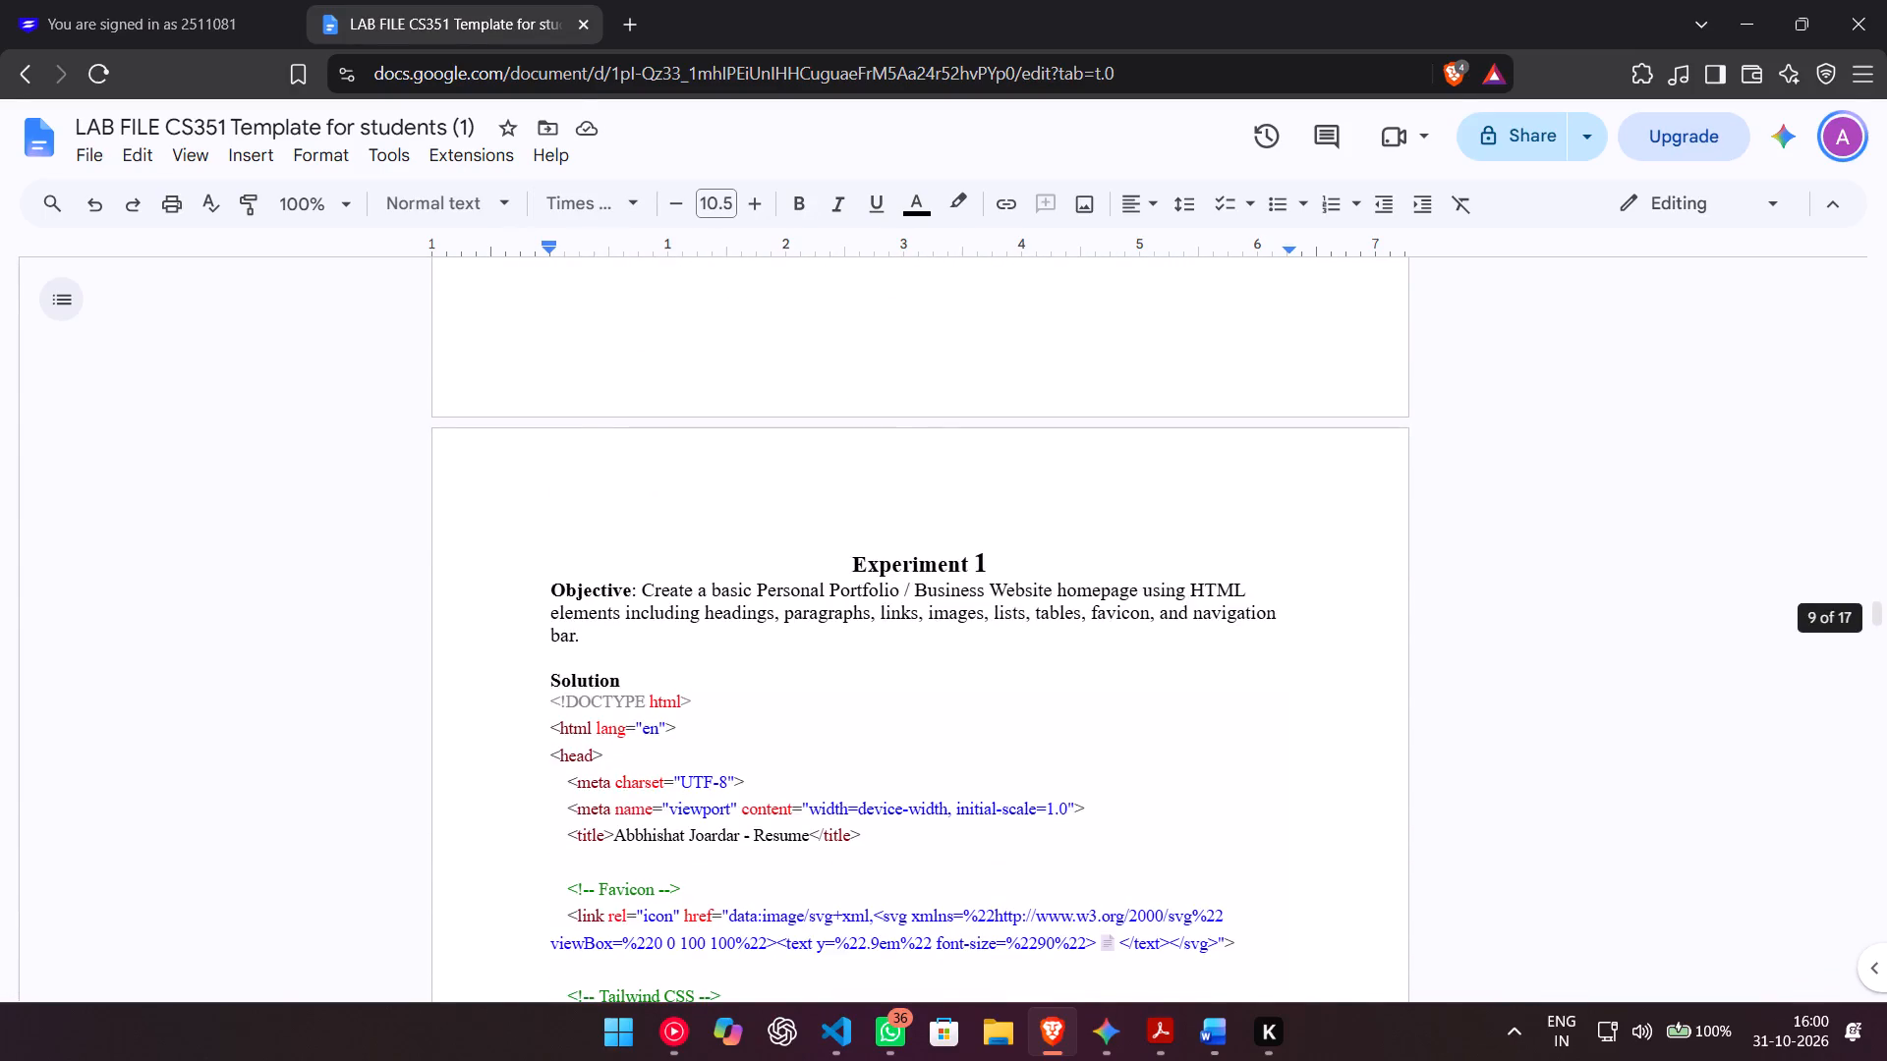
pyautogui.moveTo(550, 692); pyautogui.dragTo(630, 768)
pyautogui.scroll(-20, 622, 760)
pyautogui.scroll(-6, 622, 760)
pyautogui.scroll(1, 630, 768)
pyautogui.moveTo(630, 768); pyautogui.dragTo(701, 772)
pyautogui.scroll(-19, 628, 765)
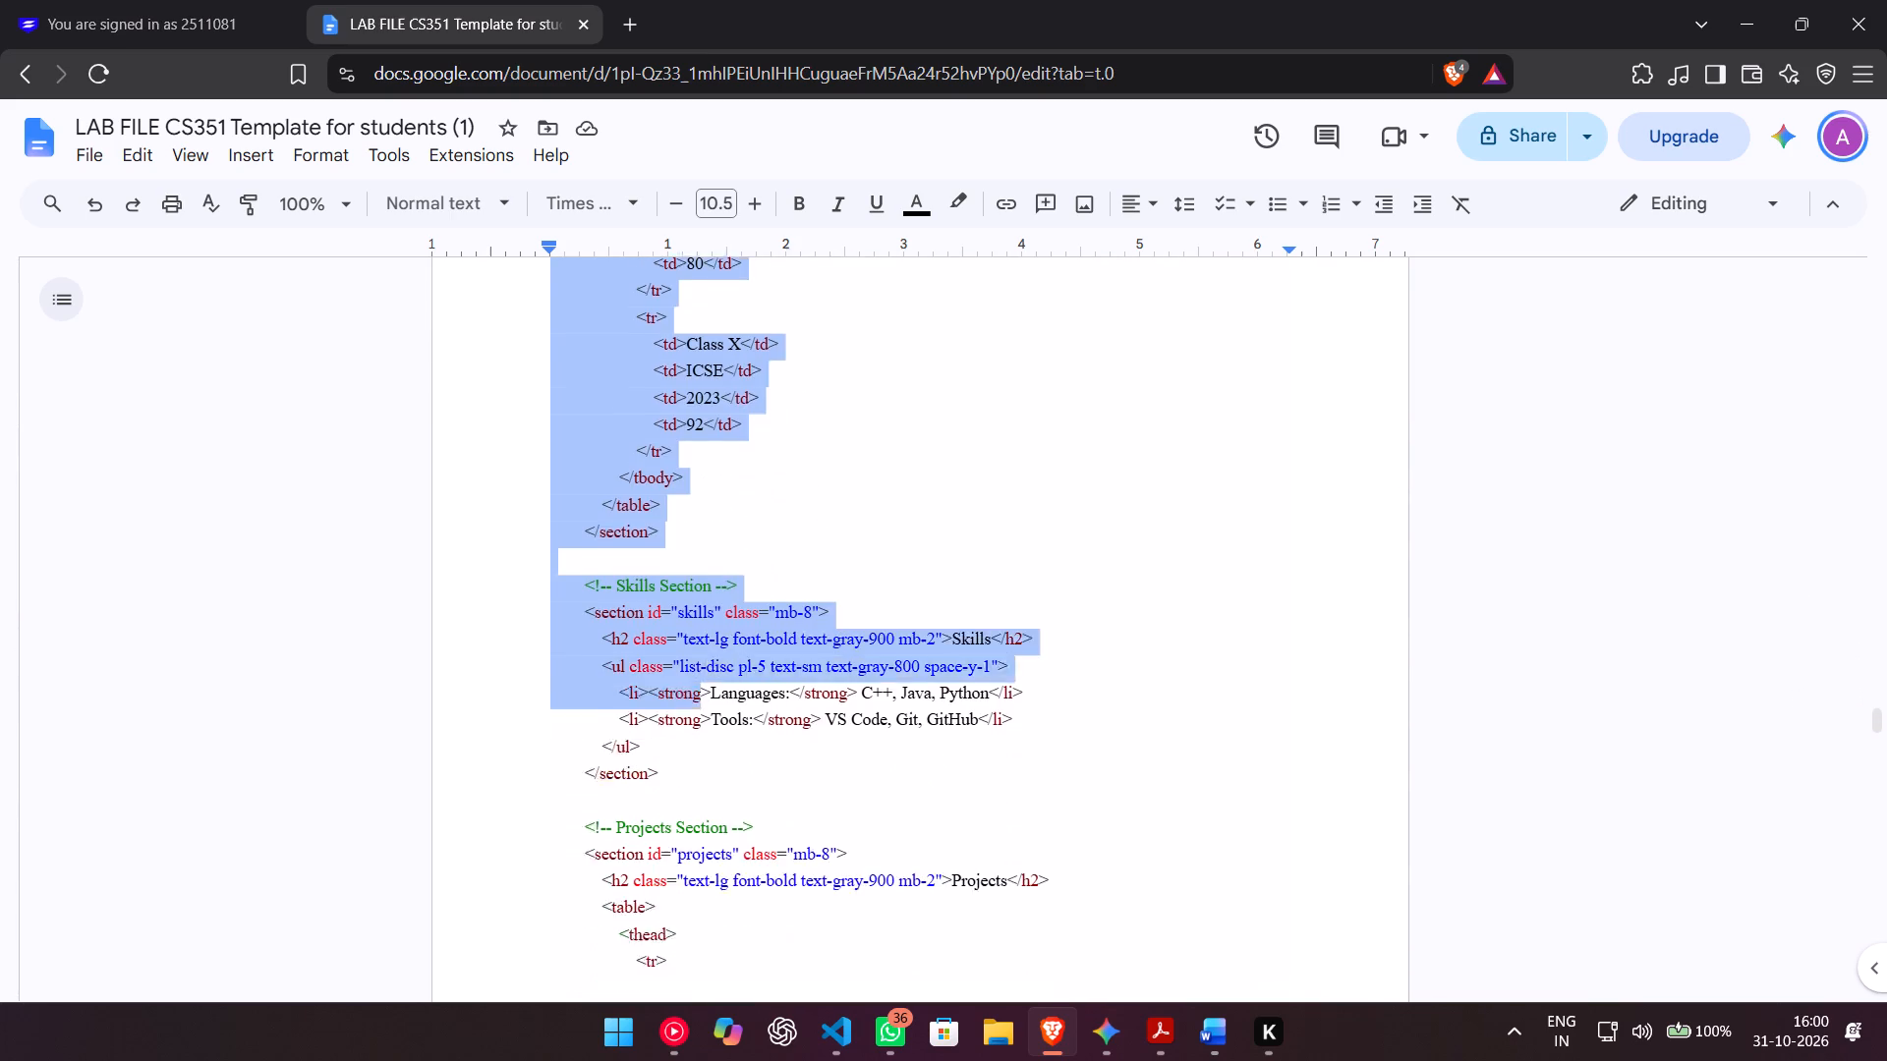
pyautogui.scroll(-5, 701, 772)
pyautogui.moveTo(701, 772); pyautogui.dragTo(727, 636)
pyautogui.scroll(-14, 684, 559)
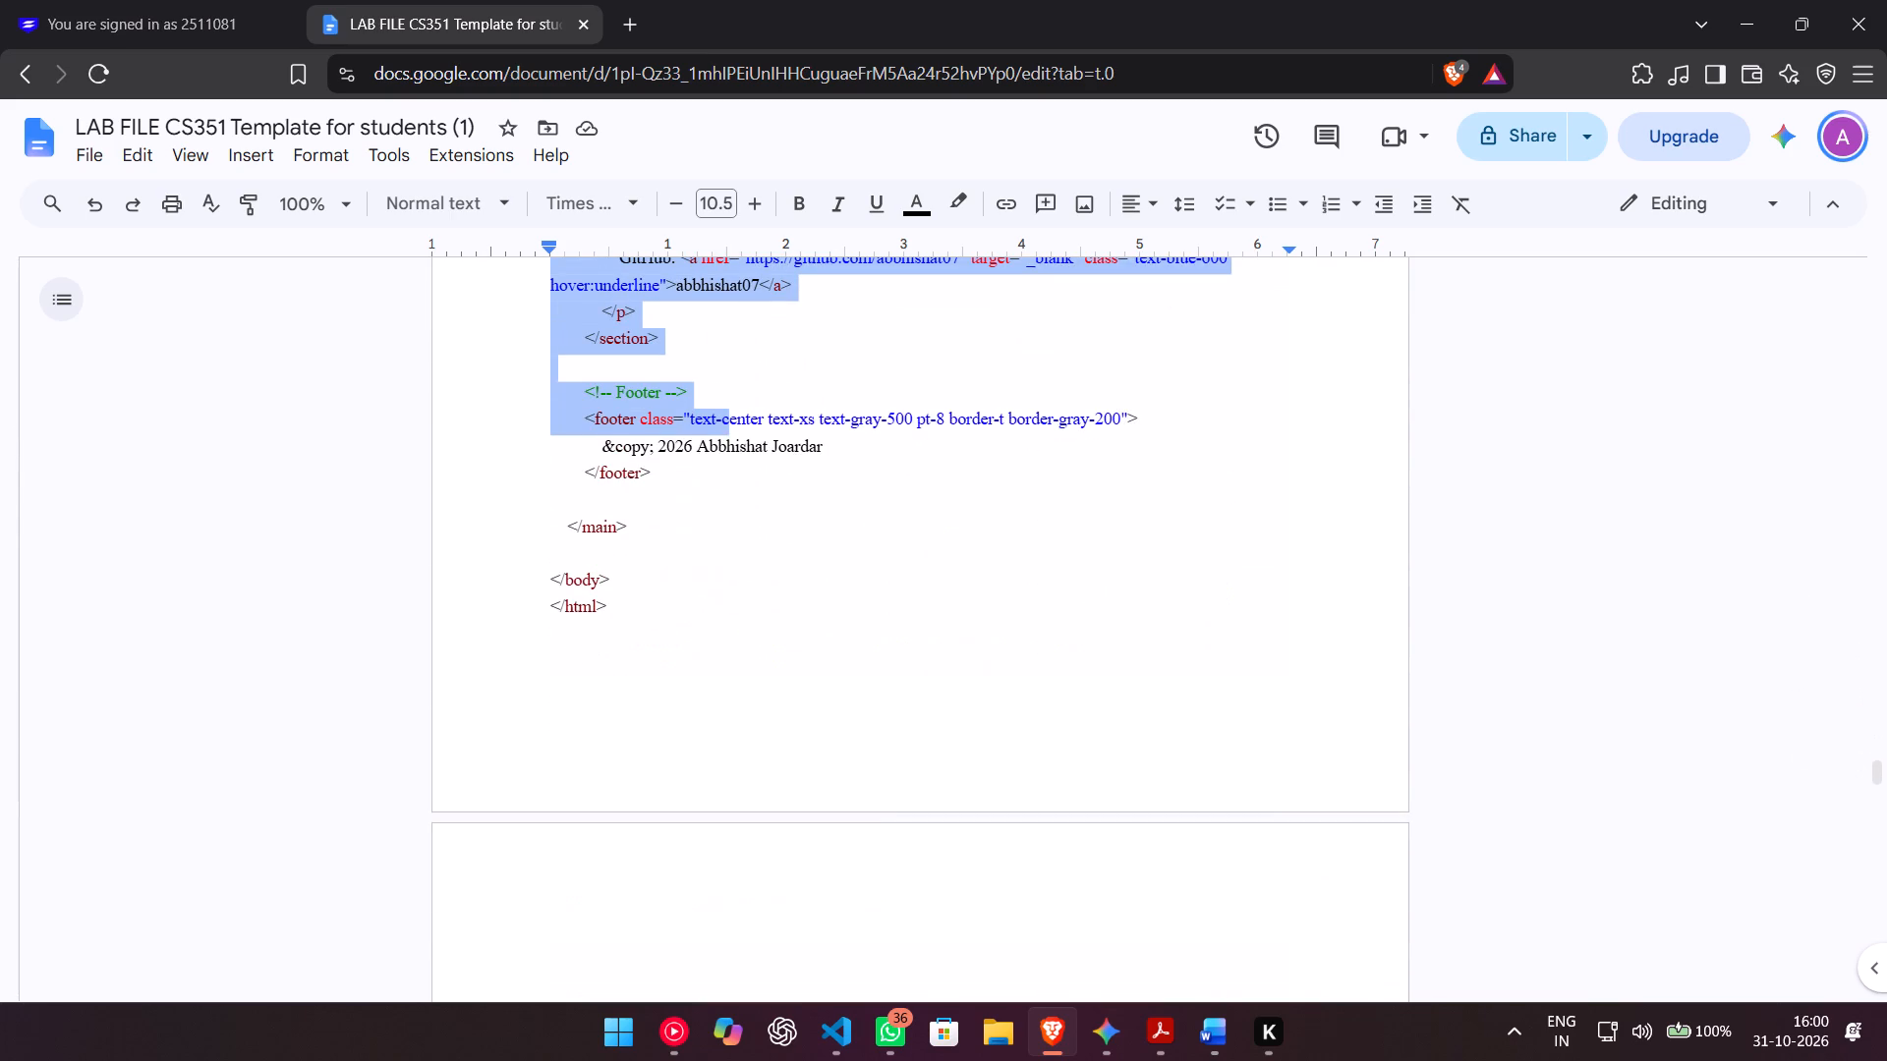
pyautogui.moveTo(727, 636); pyautogui.dragTo(605, 611)
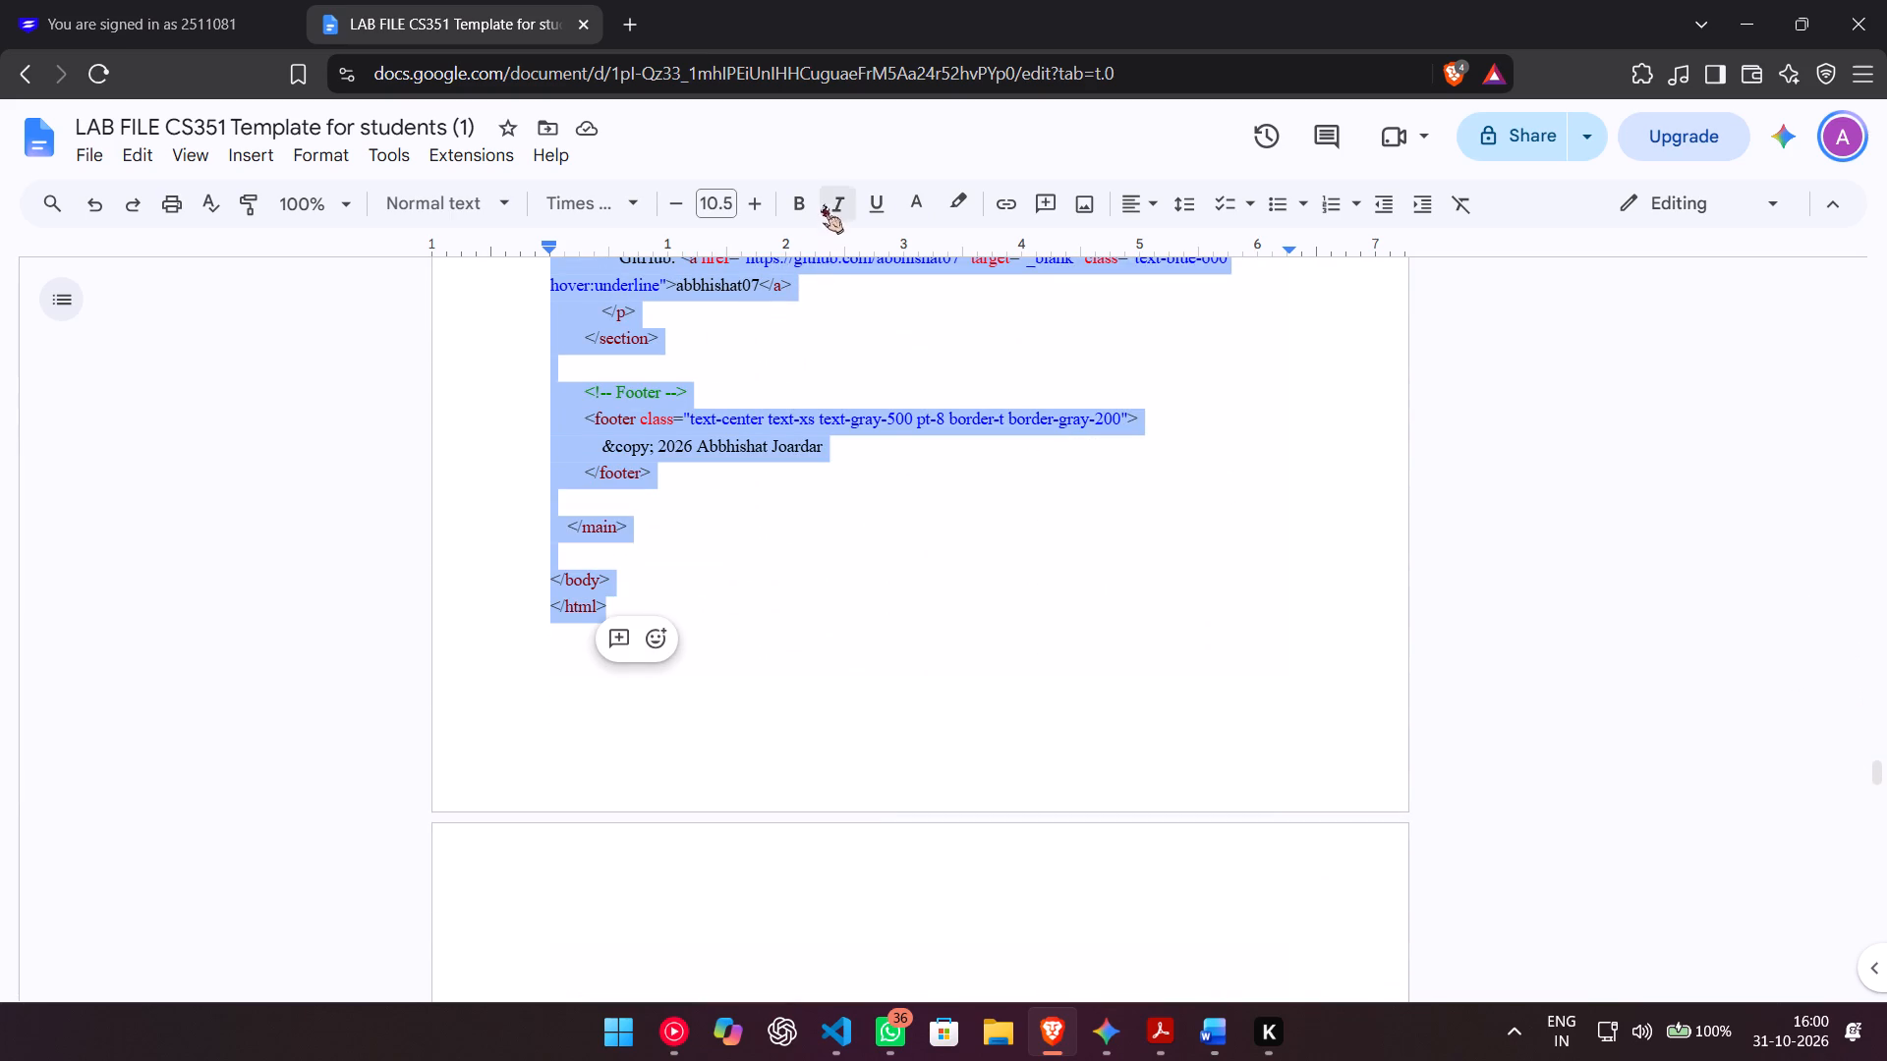
pyautogui.click(905, 207)
pyautogui.click(921, 235)
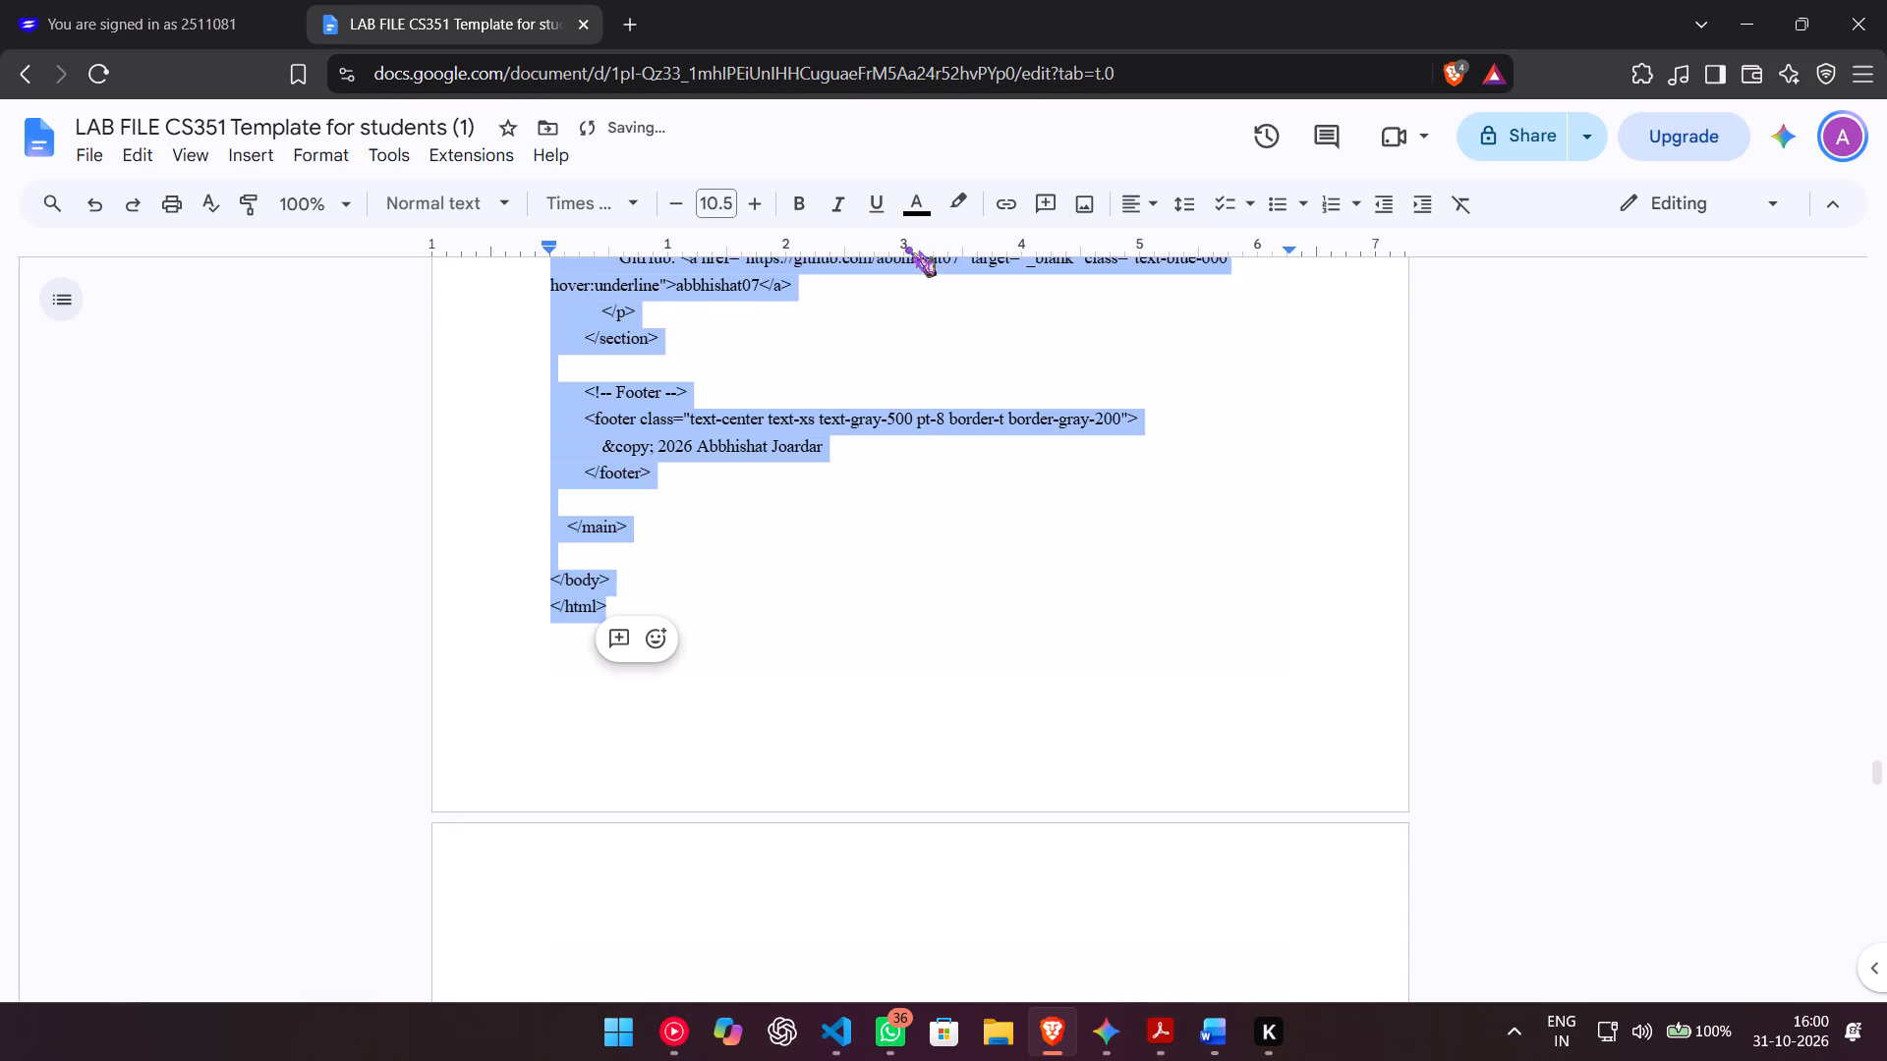
pyautogui.click(844, 468)
# Delete the empty lines above the Experiment 2 heading so it starts at the top of its page.
pyautogui.scroll(-20, 799, 629)
pyautogui.scroll(8, 888, 638)
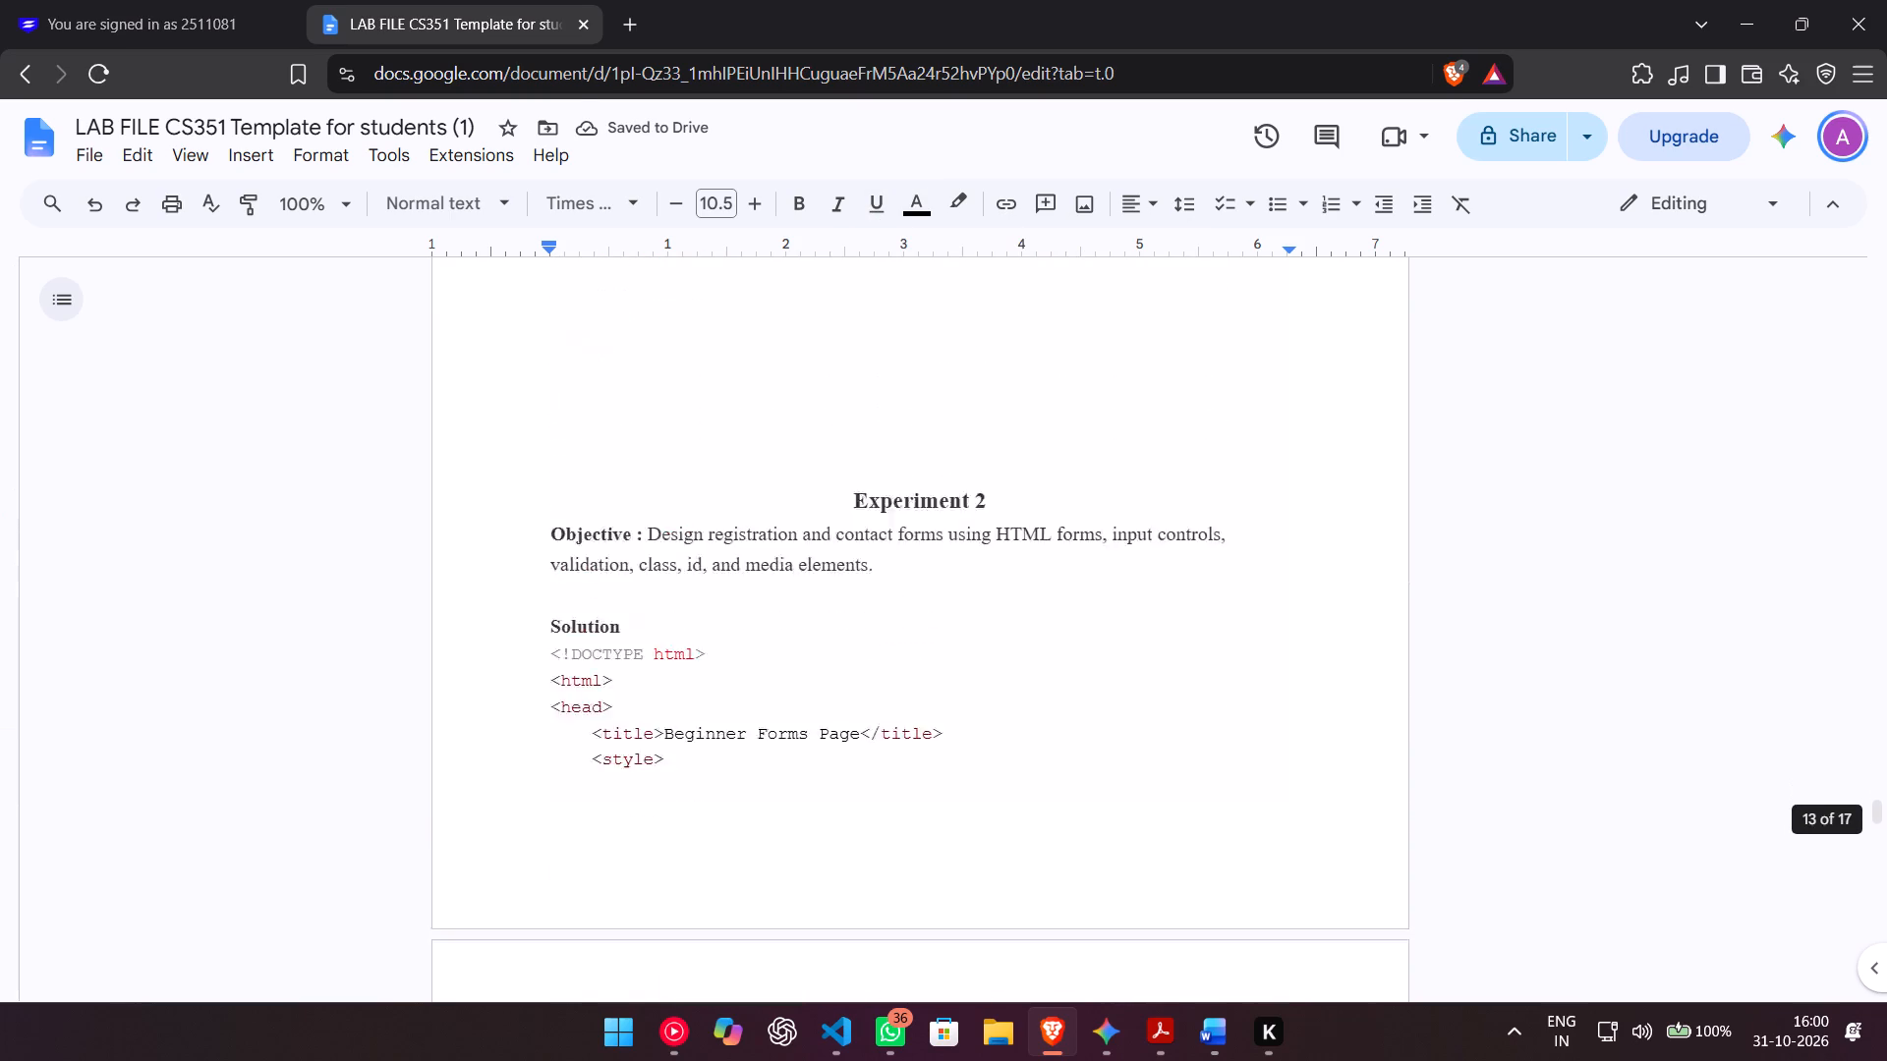
pyautogui.moveTo(849, 787); pyautogui.dragTo(873, 570)
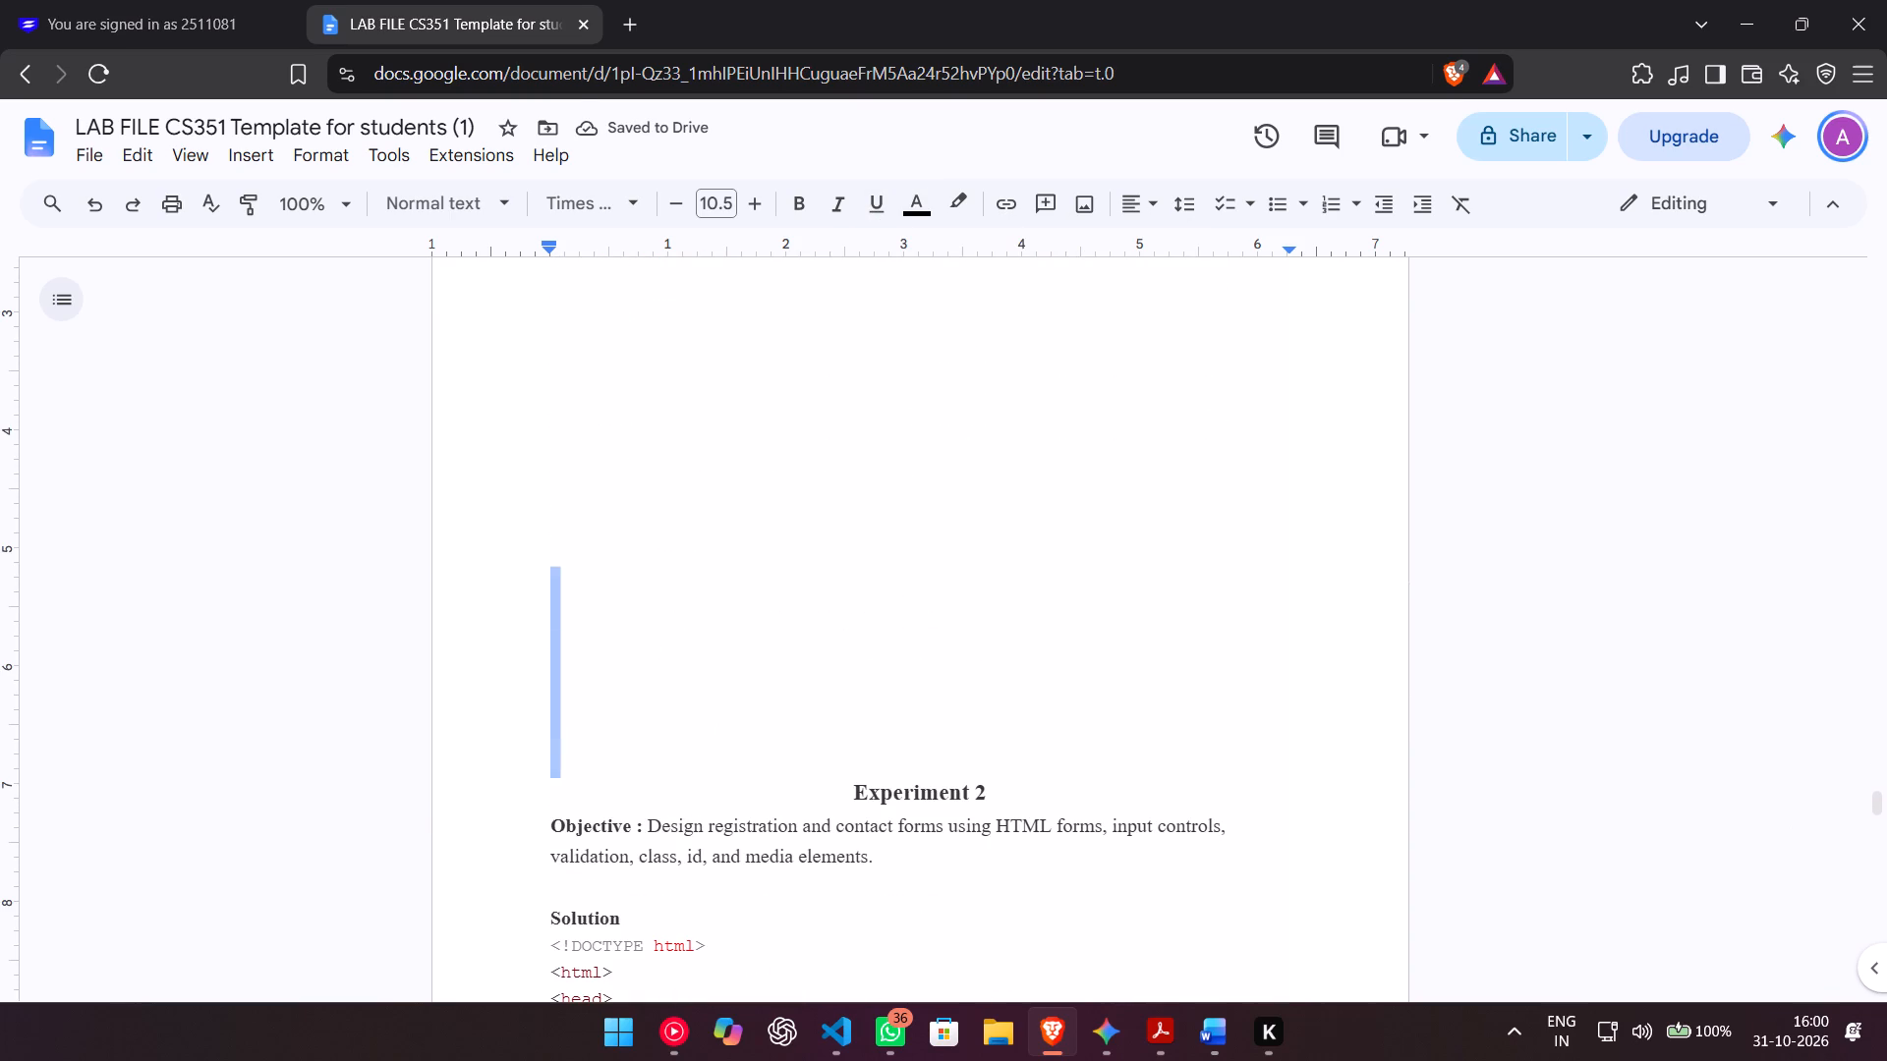
pyautogui.moveTo(873, 570); pyautogui.dragTo(716, 785)
pyautogui.scroll(9, 880, 328)
pyautogui.press('BackSpace')
# Change the font of Experiment 2's entire solution code to Times New Roman.
pyautogui.scroll(-6, 730, 760)
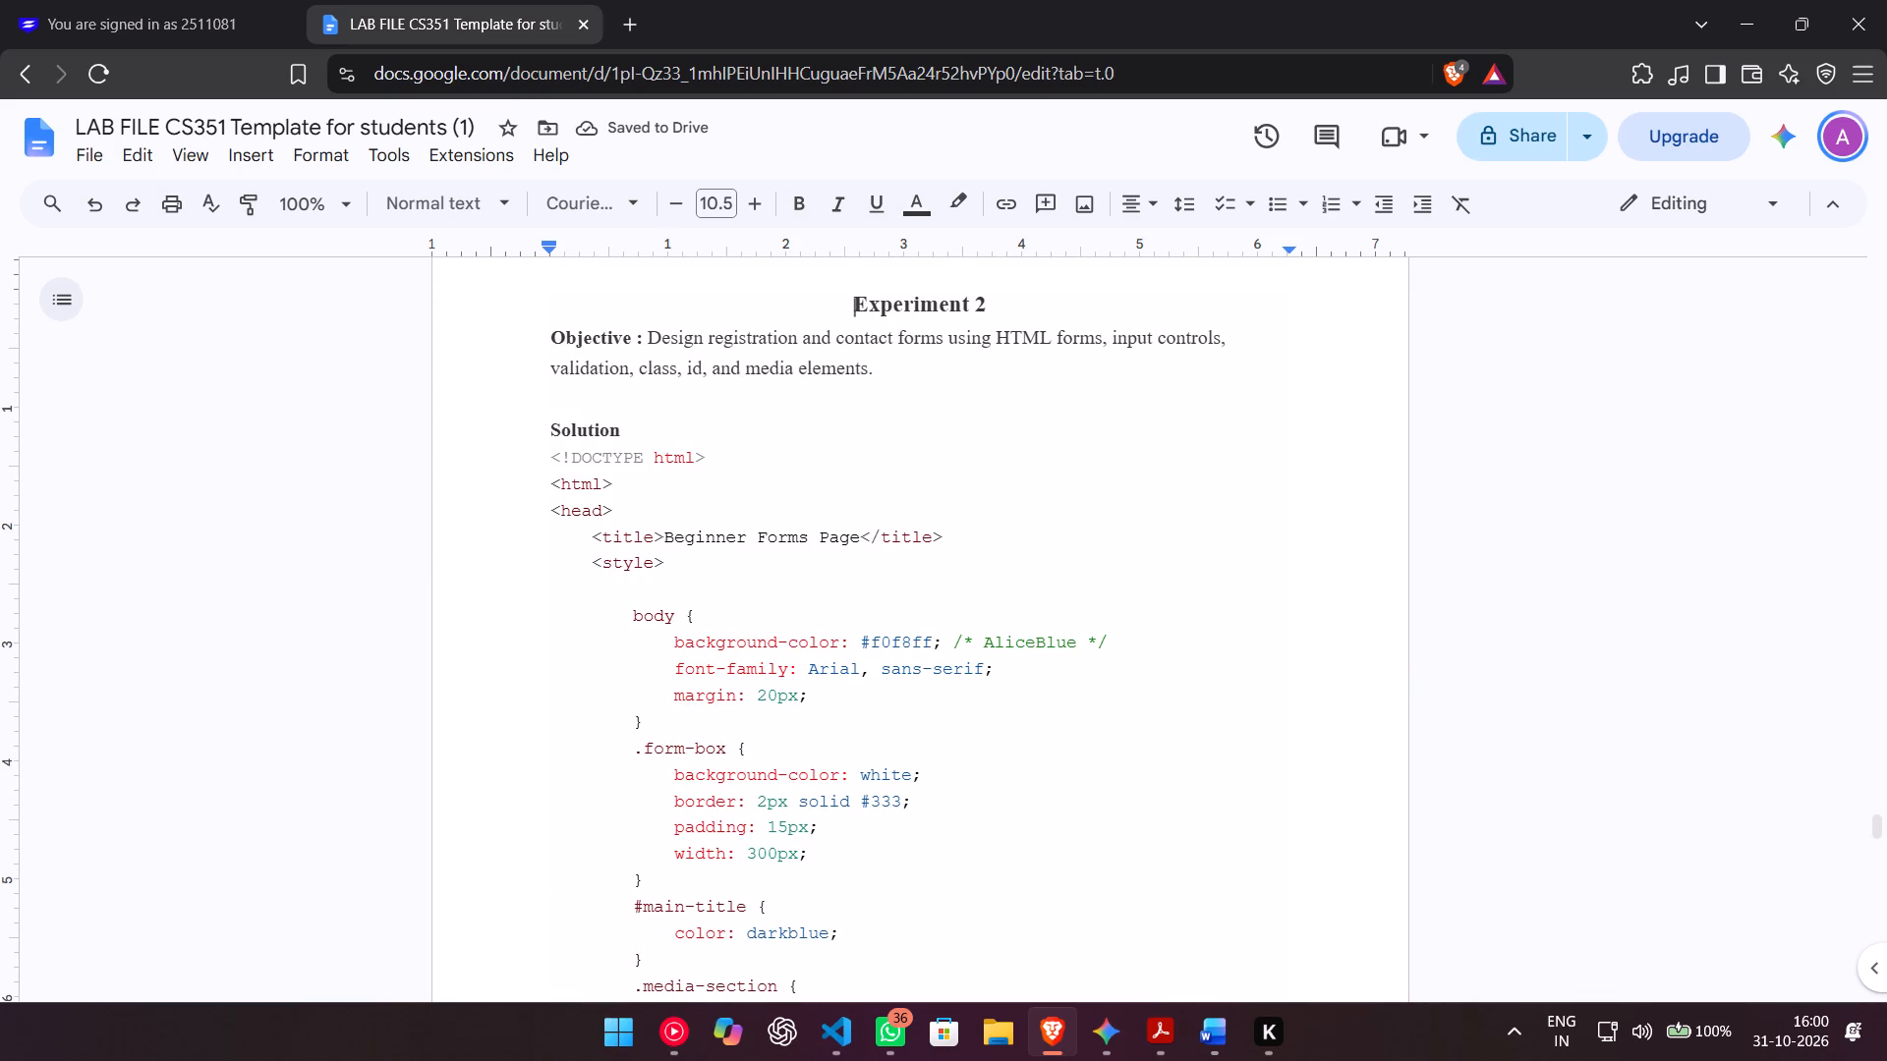
pyautogui.moveTo(537, 454); pyautogui.dragTo(718, 708)
pyautogui.scroll(-19, 730, 677)
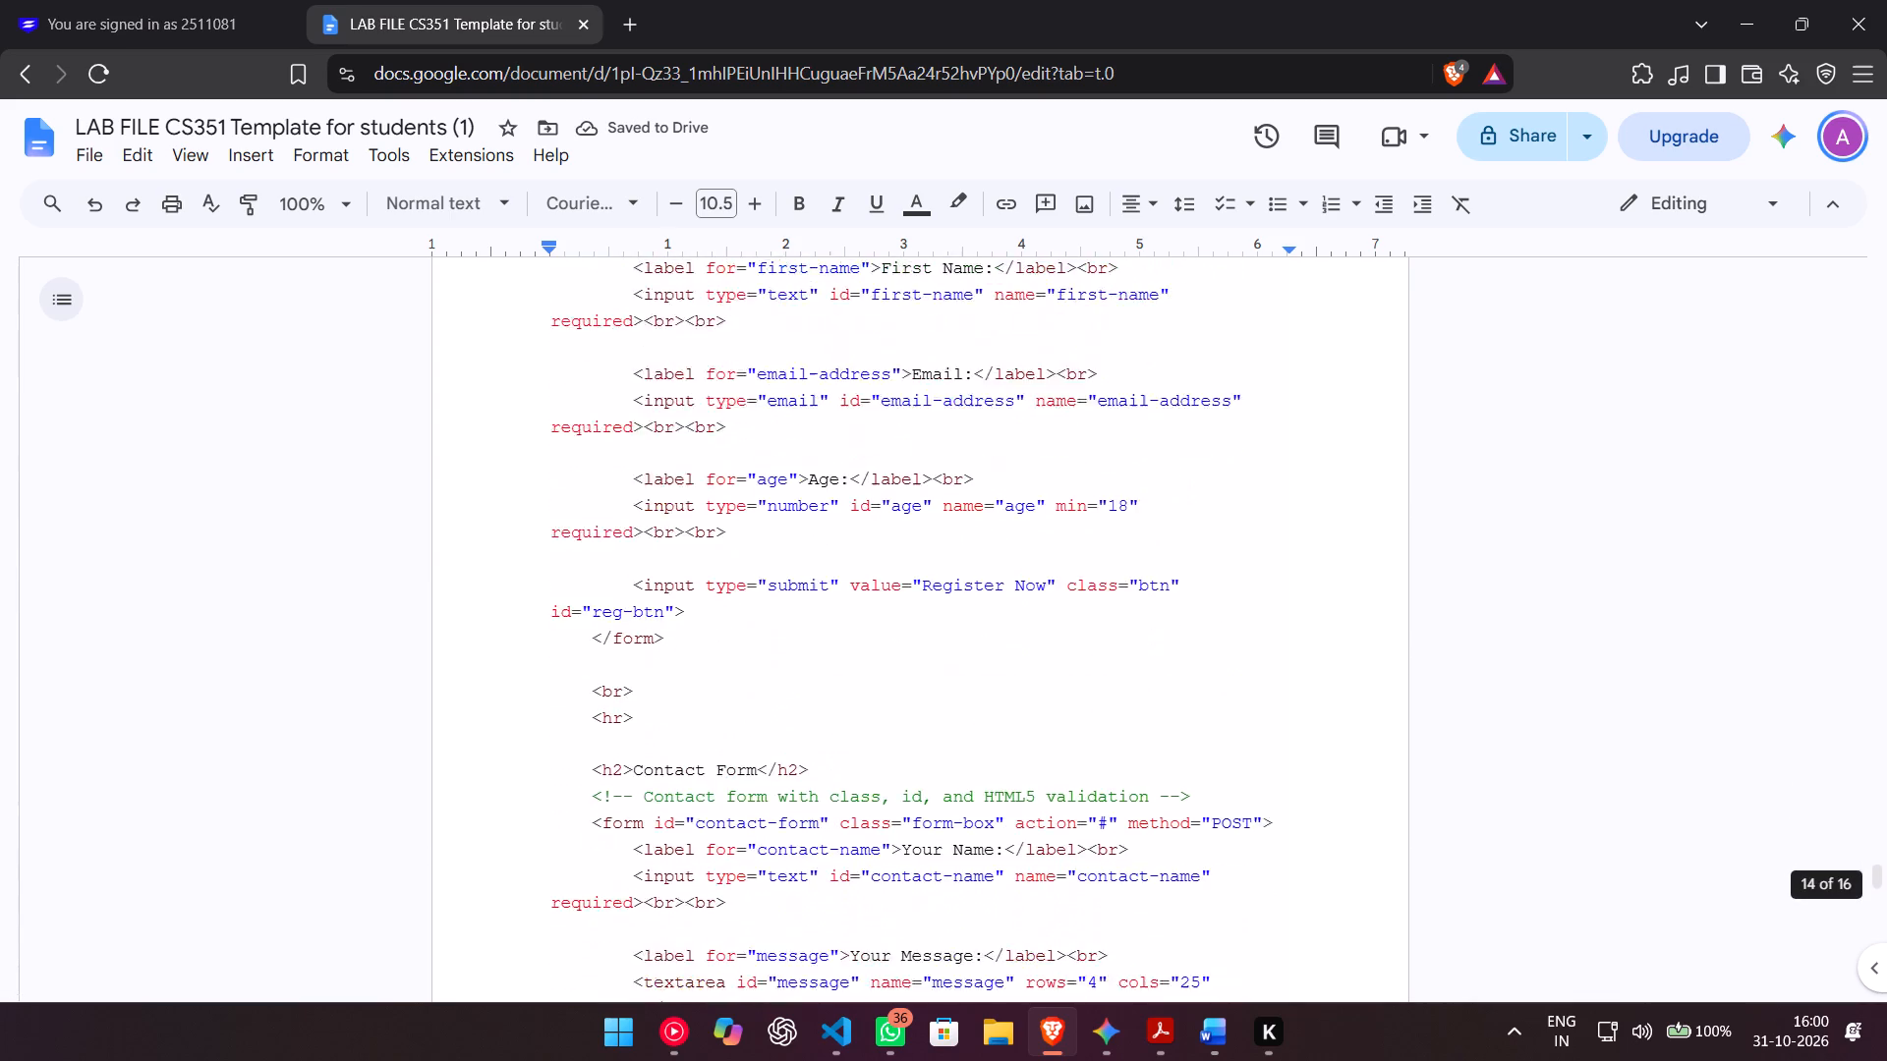
pyautogui.scroll(-12, 718, 708)
pyautogui.moveTo(718, 708); pyautogui.dragTo(647, 285)
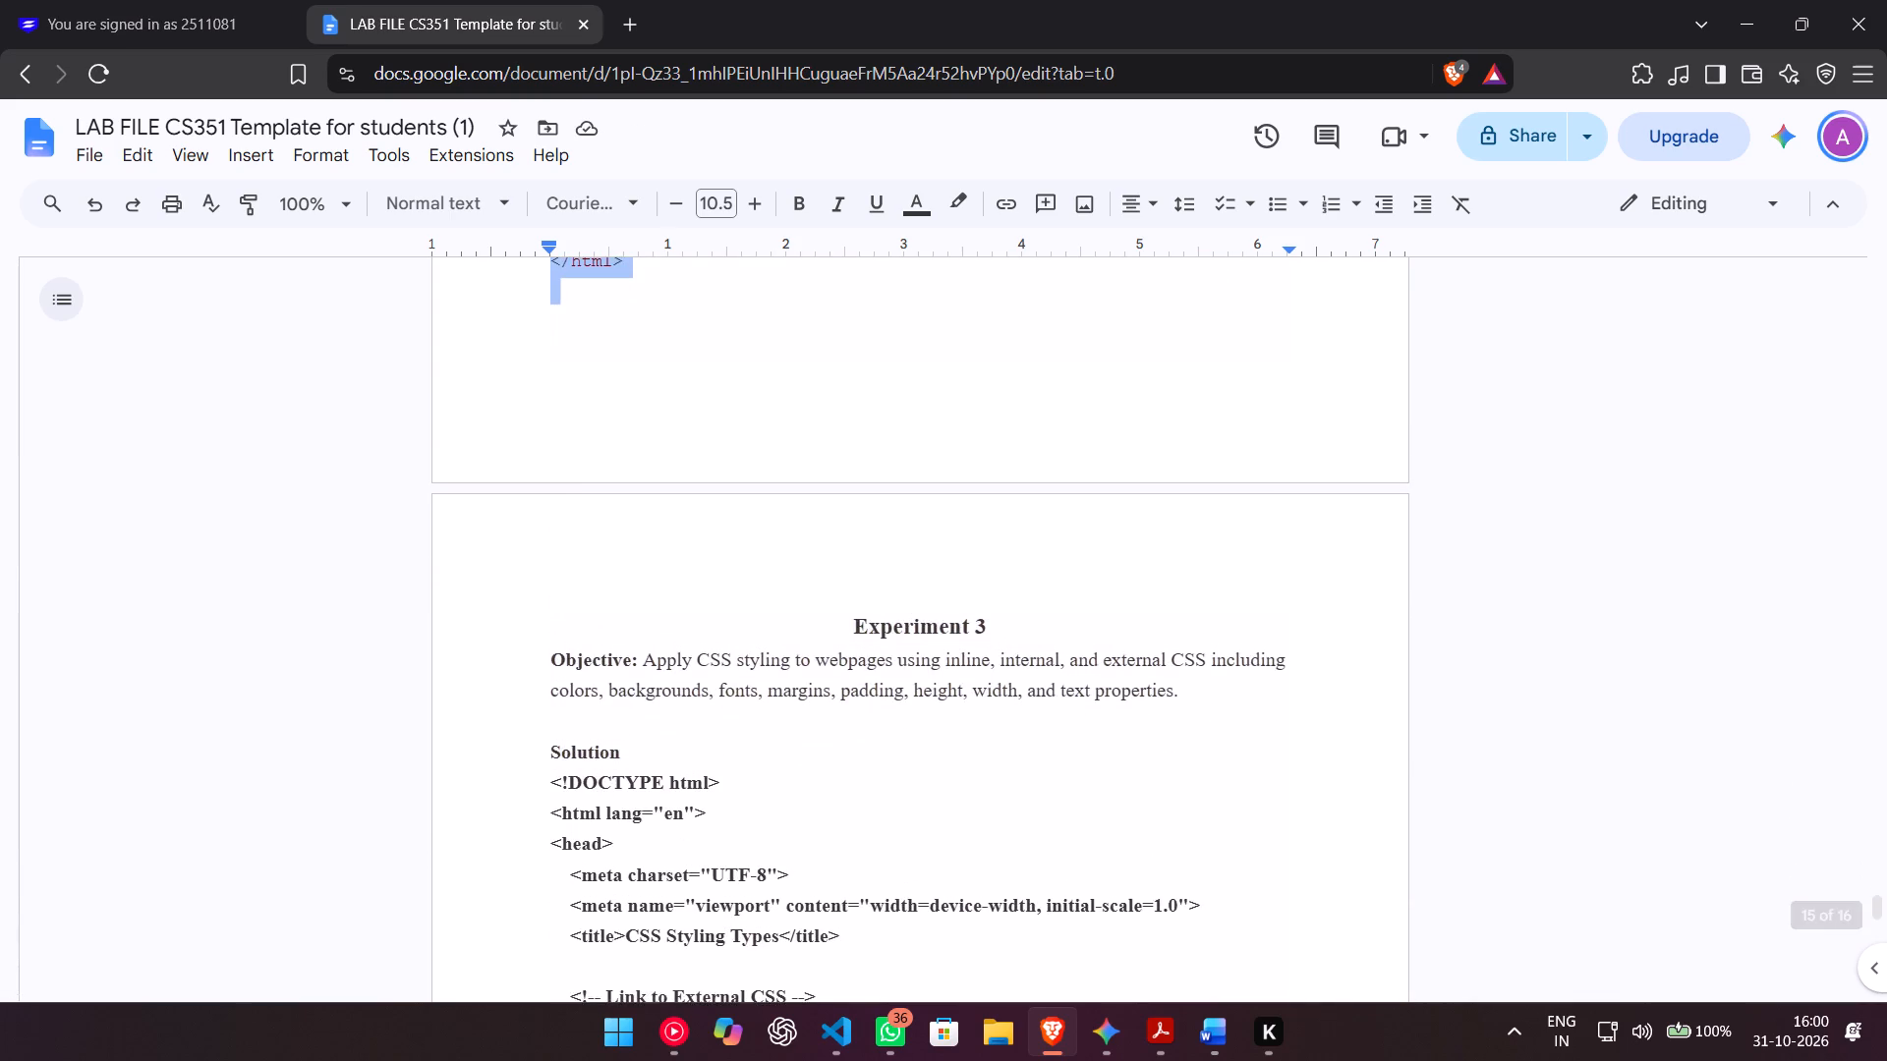
pyautogui.moveTo(647, 285); pyautogui.dragTo(631, 412)
pyautogui.click(614, 206)
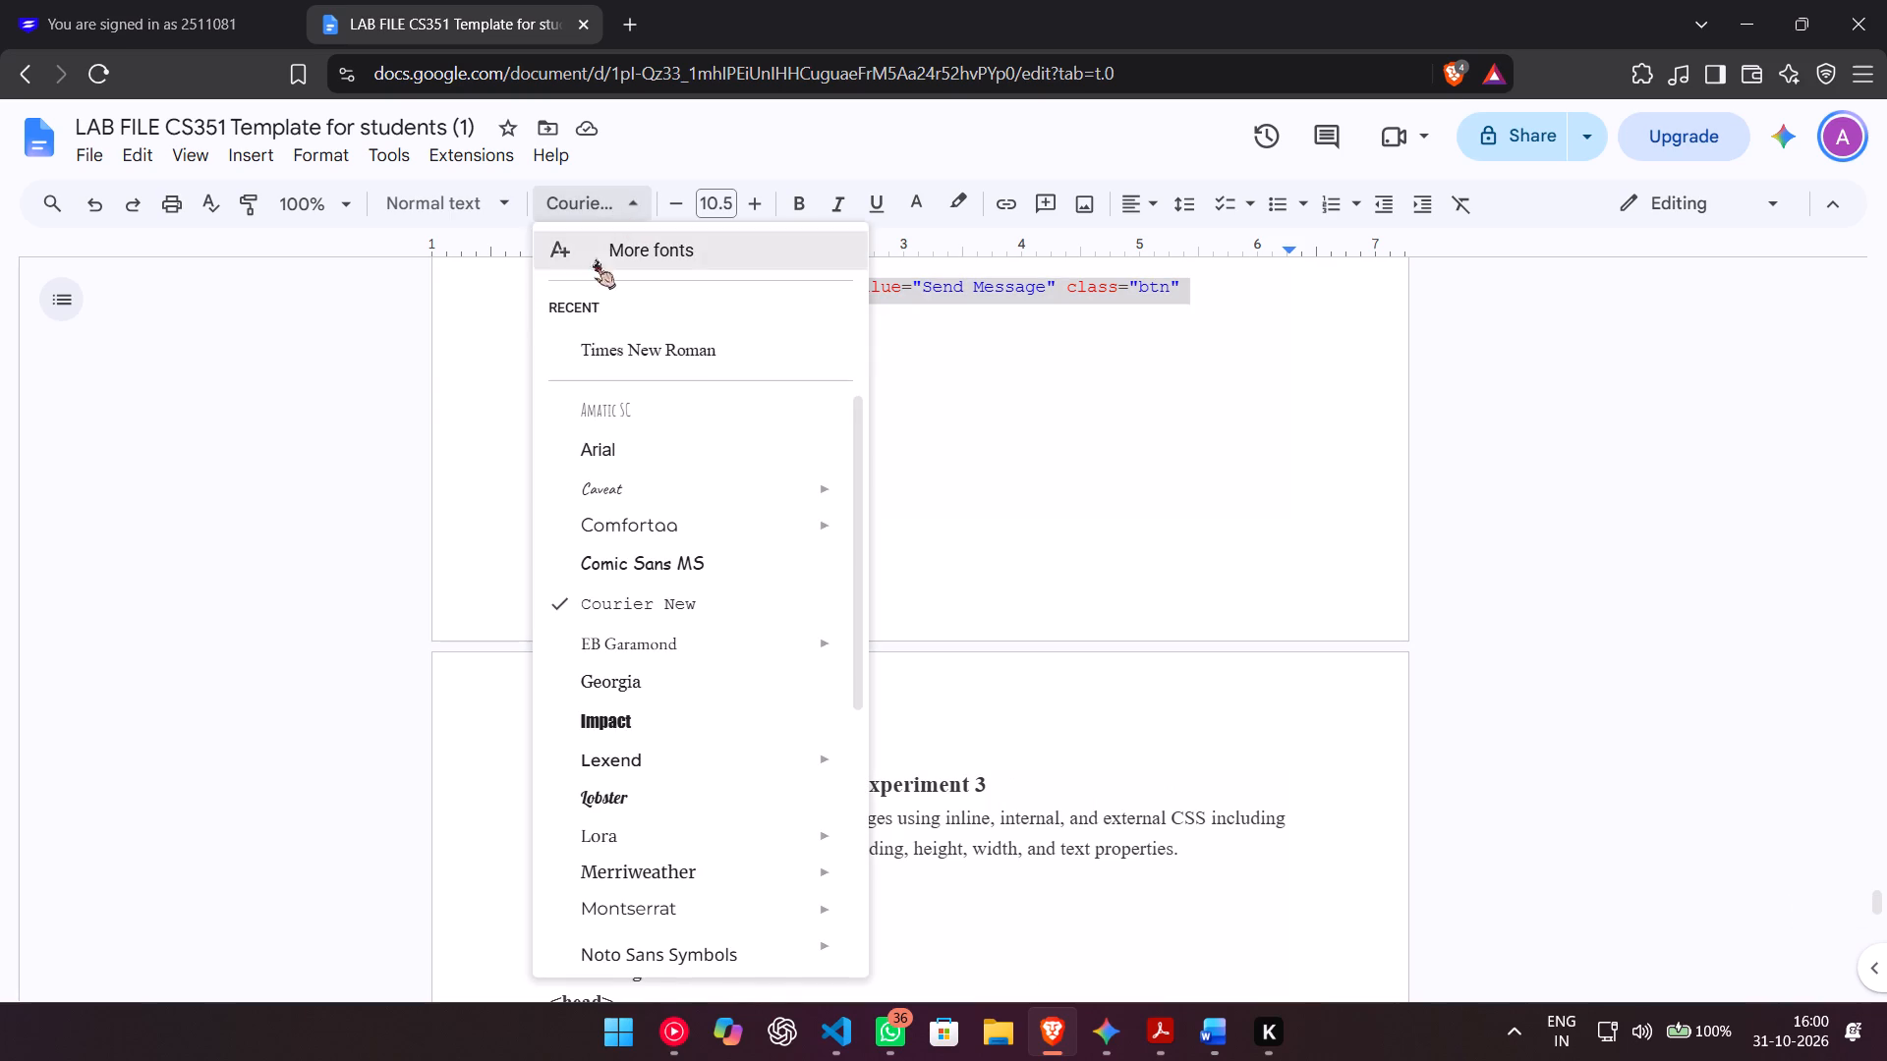
pyautogui.click(619, 344)
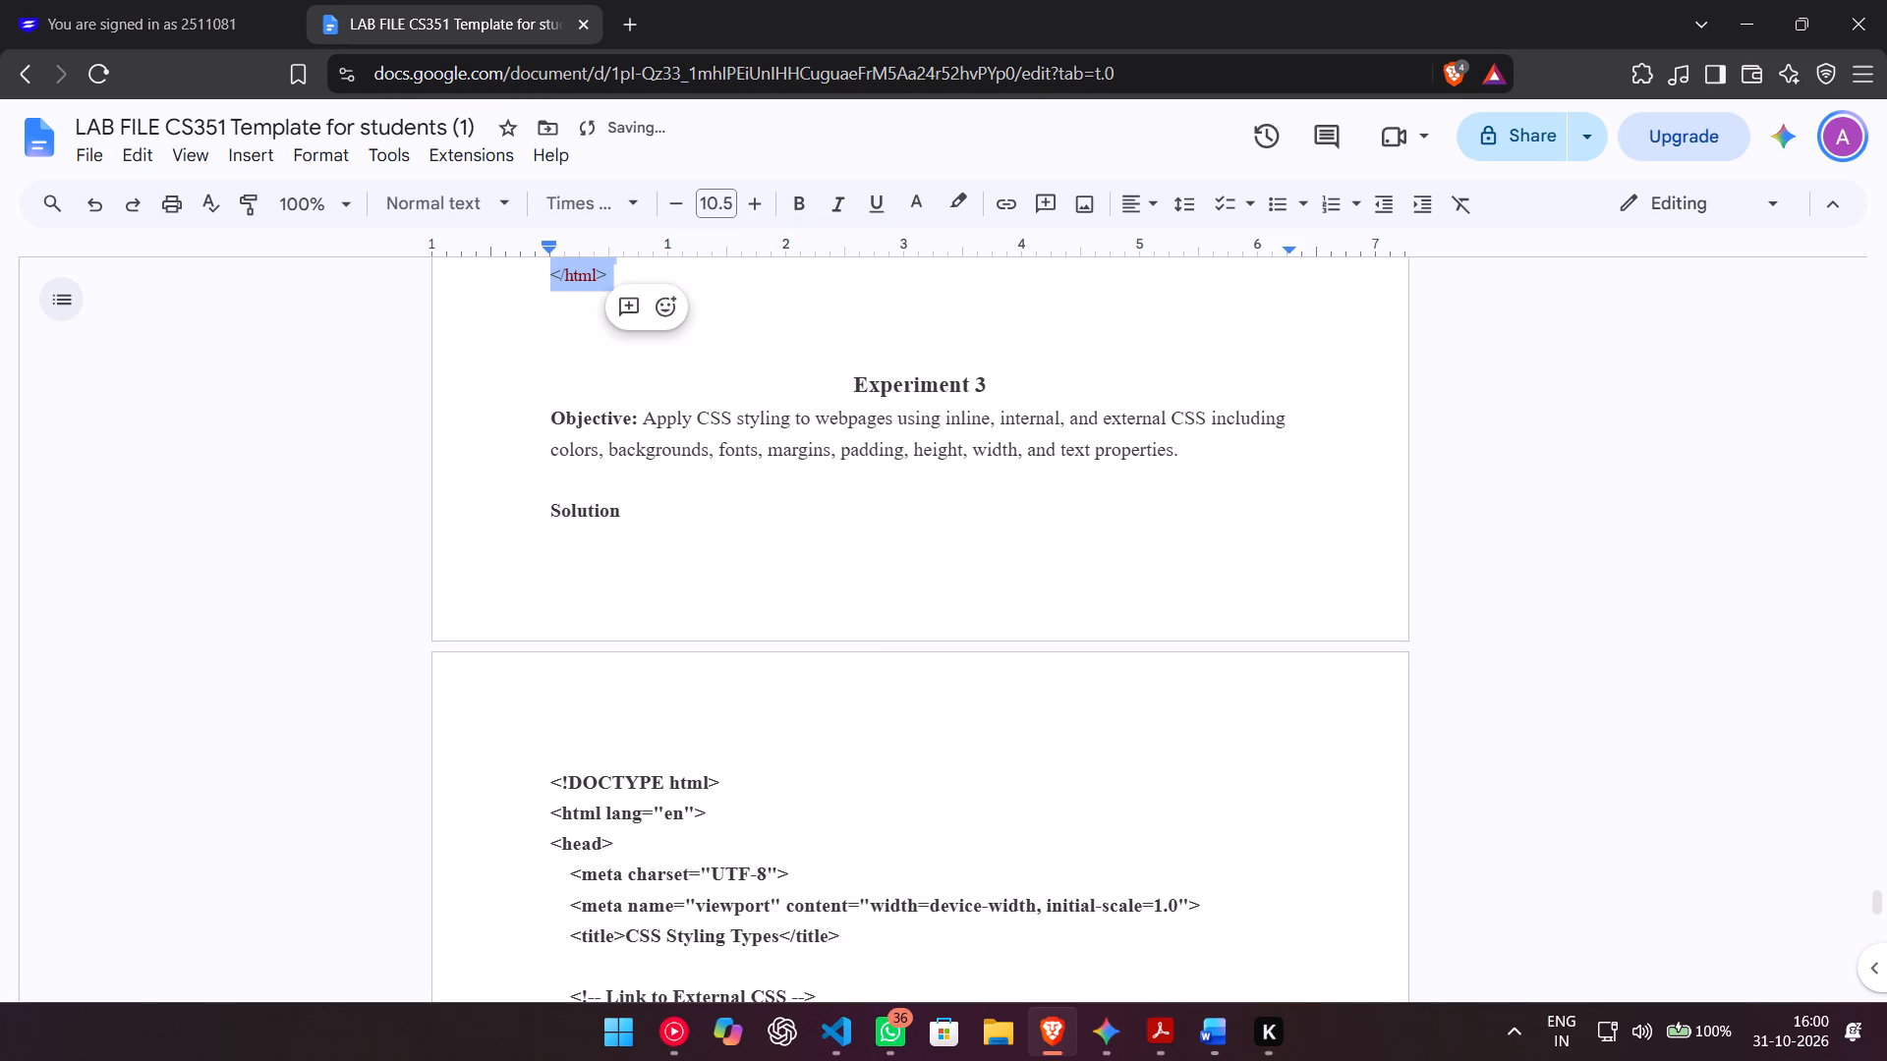
# Set the text colour of Experiment 2's selected solution code to black.
pyautogui.scroll(4, 957, 403)
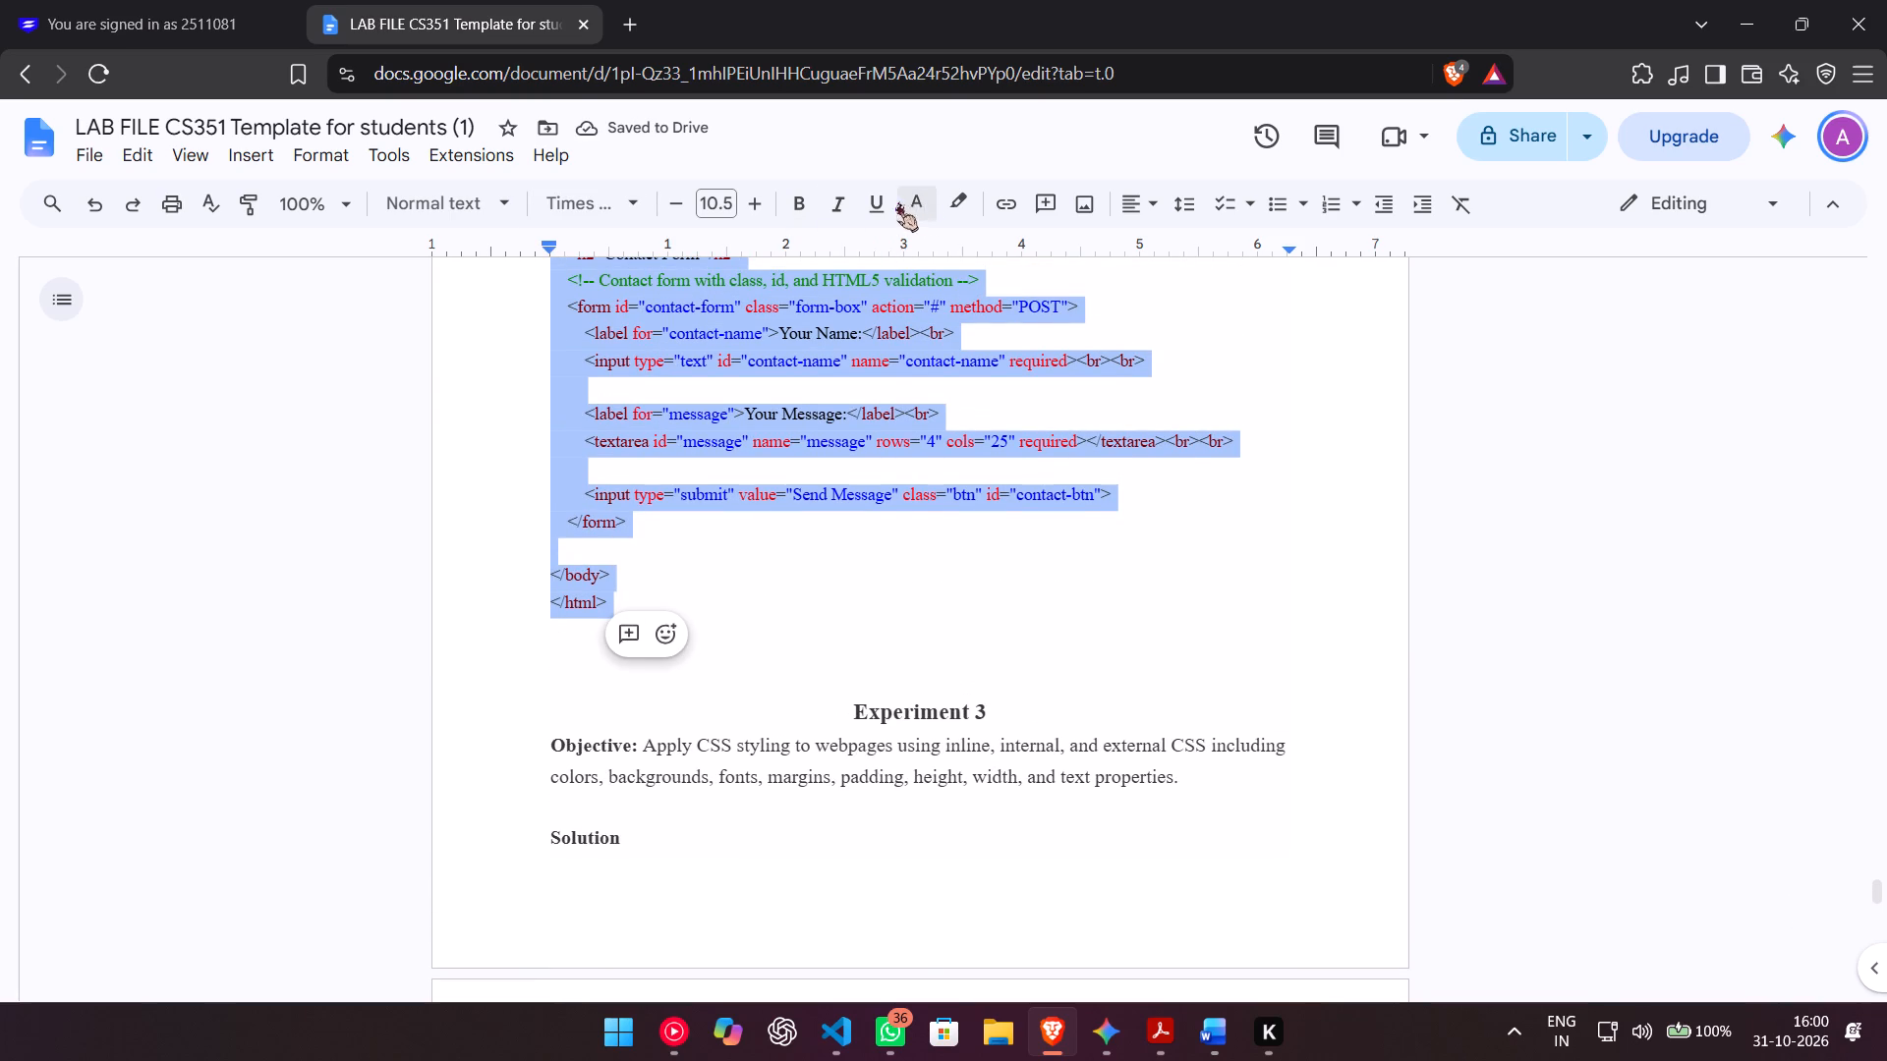
pyautogui.click(910, 206)
pyautogui.click(924, 246)
pyautogui.click(1055, 517)
# Review the formatting and page layout of the solution code in Experiments 1 and 2.
pyautogui.scroll(2, 1051, 574)
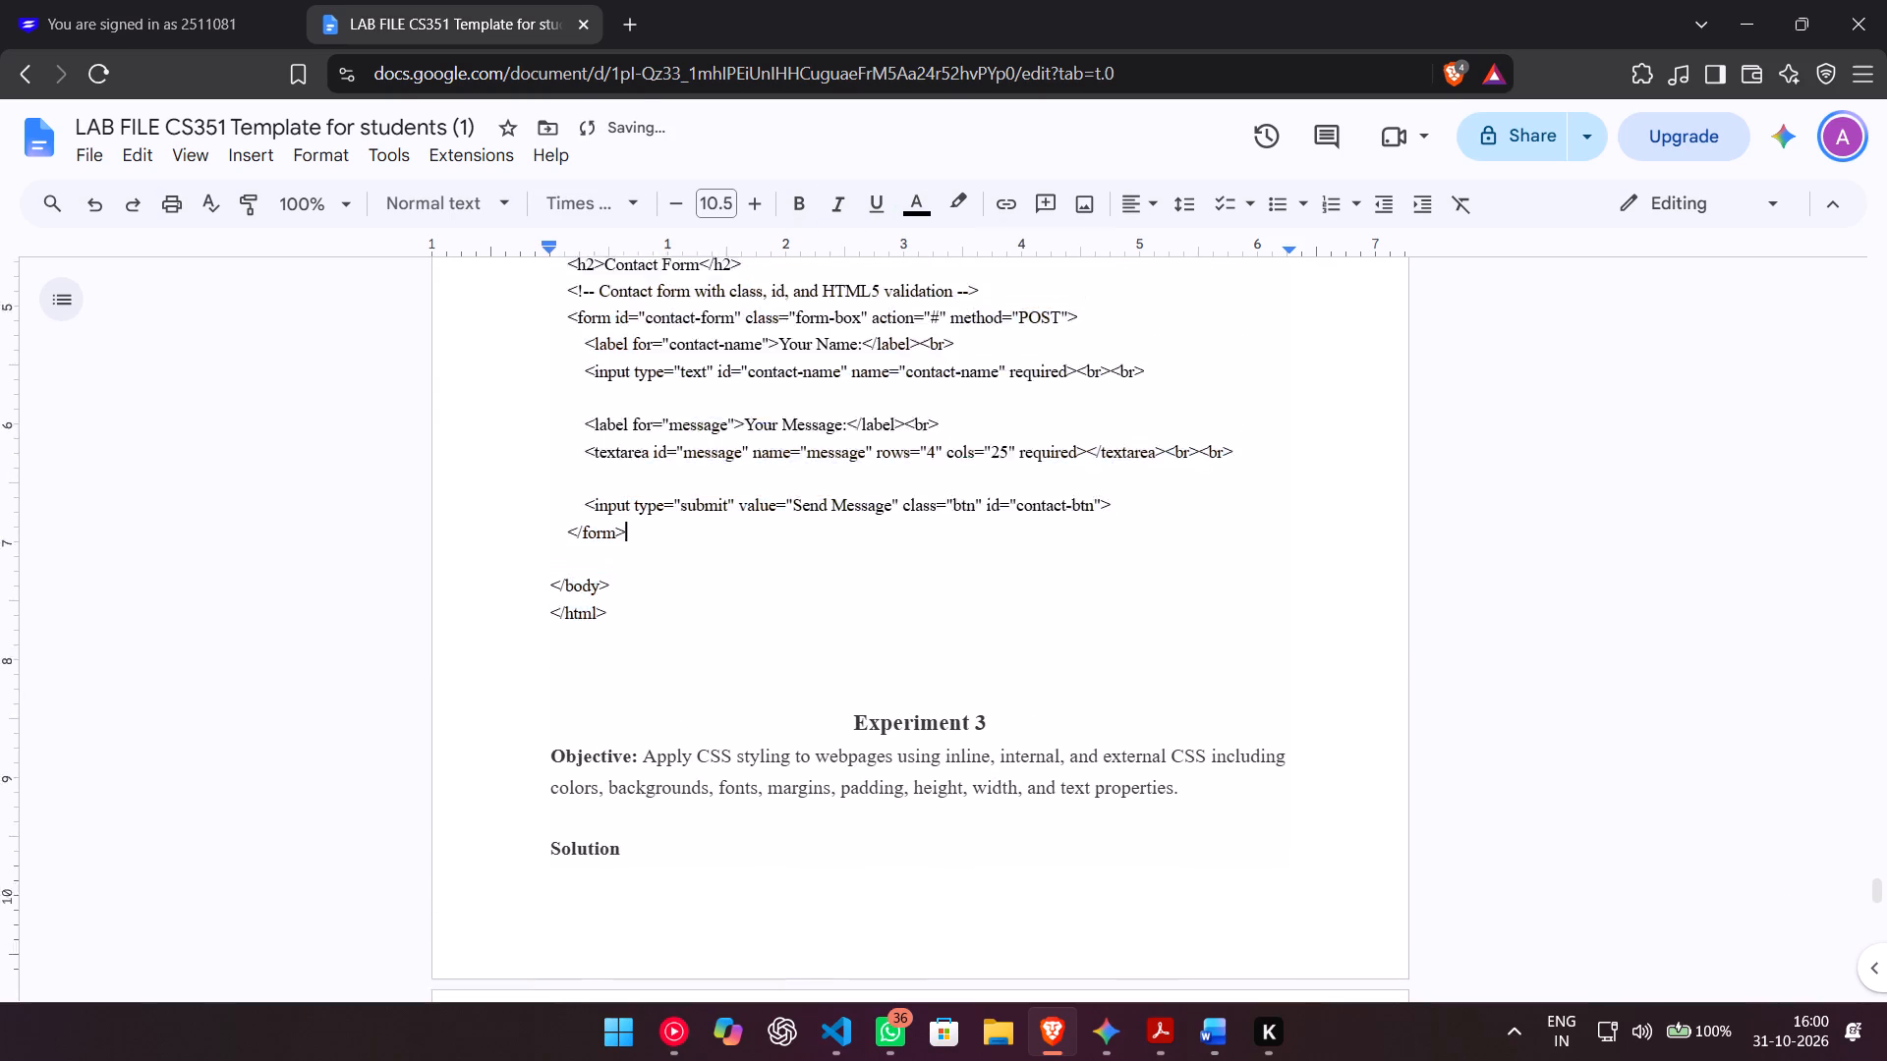
pyautogui.scroll(20, 1051, 574)
pyautogui.scroll(14, 1051, 574)
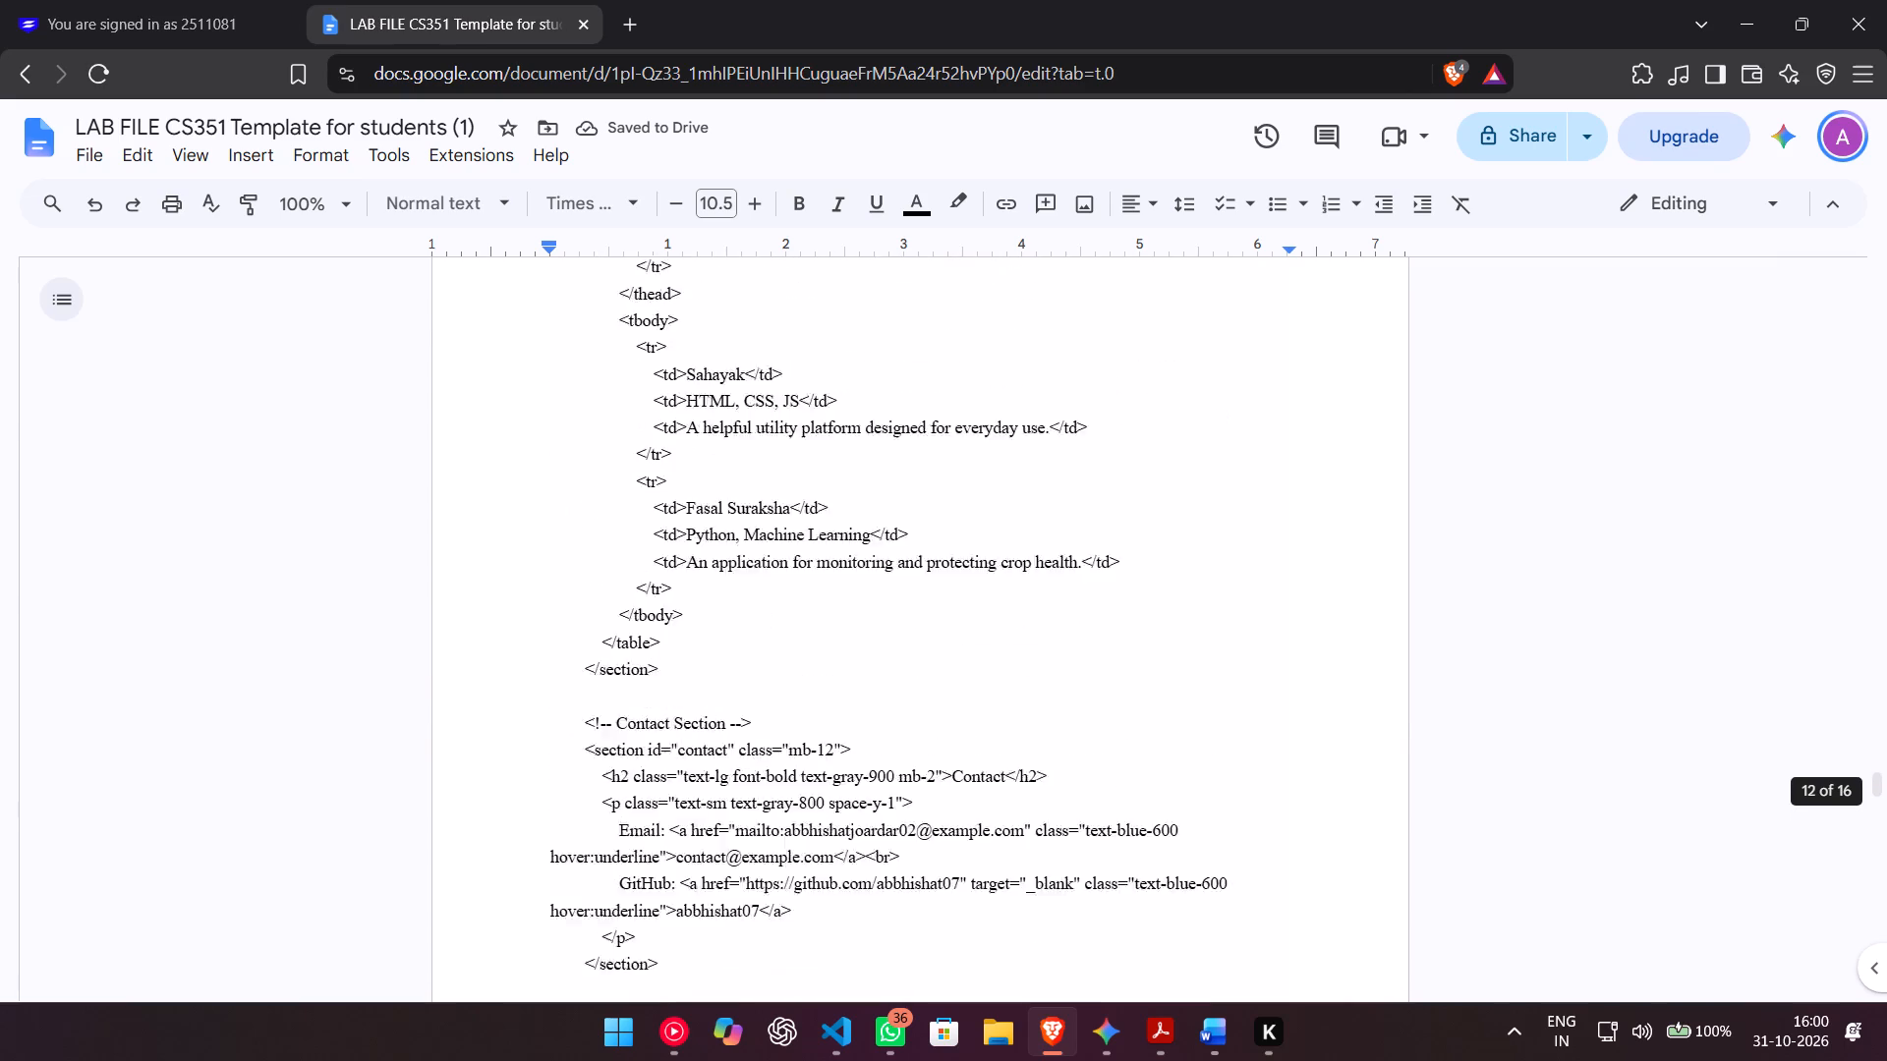
pyautogui.scroll(20, 1086, 486)
pyautogui.scroll(9, 1086, 486)
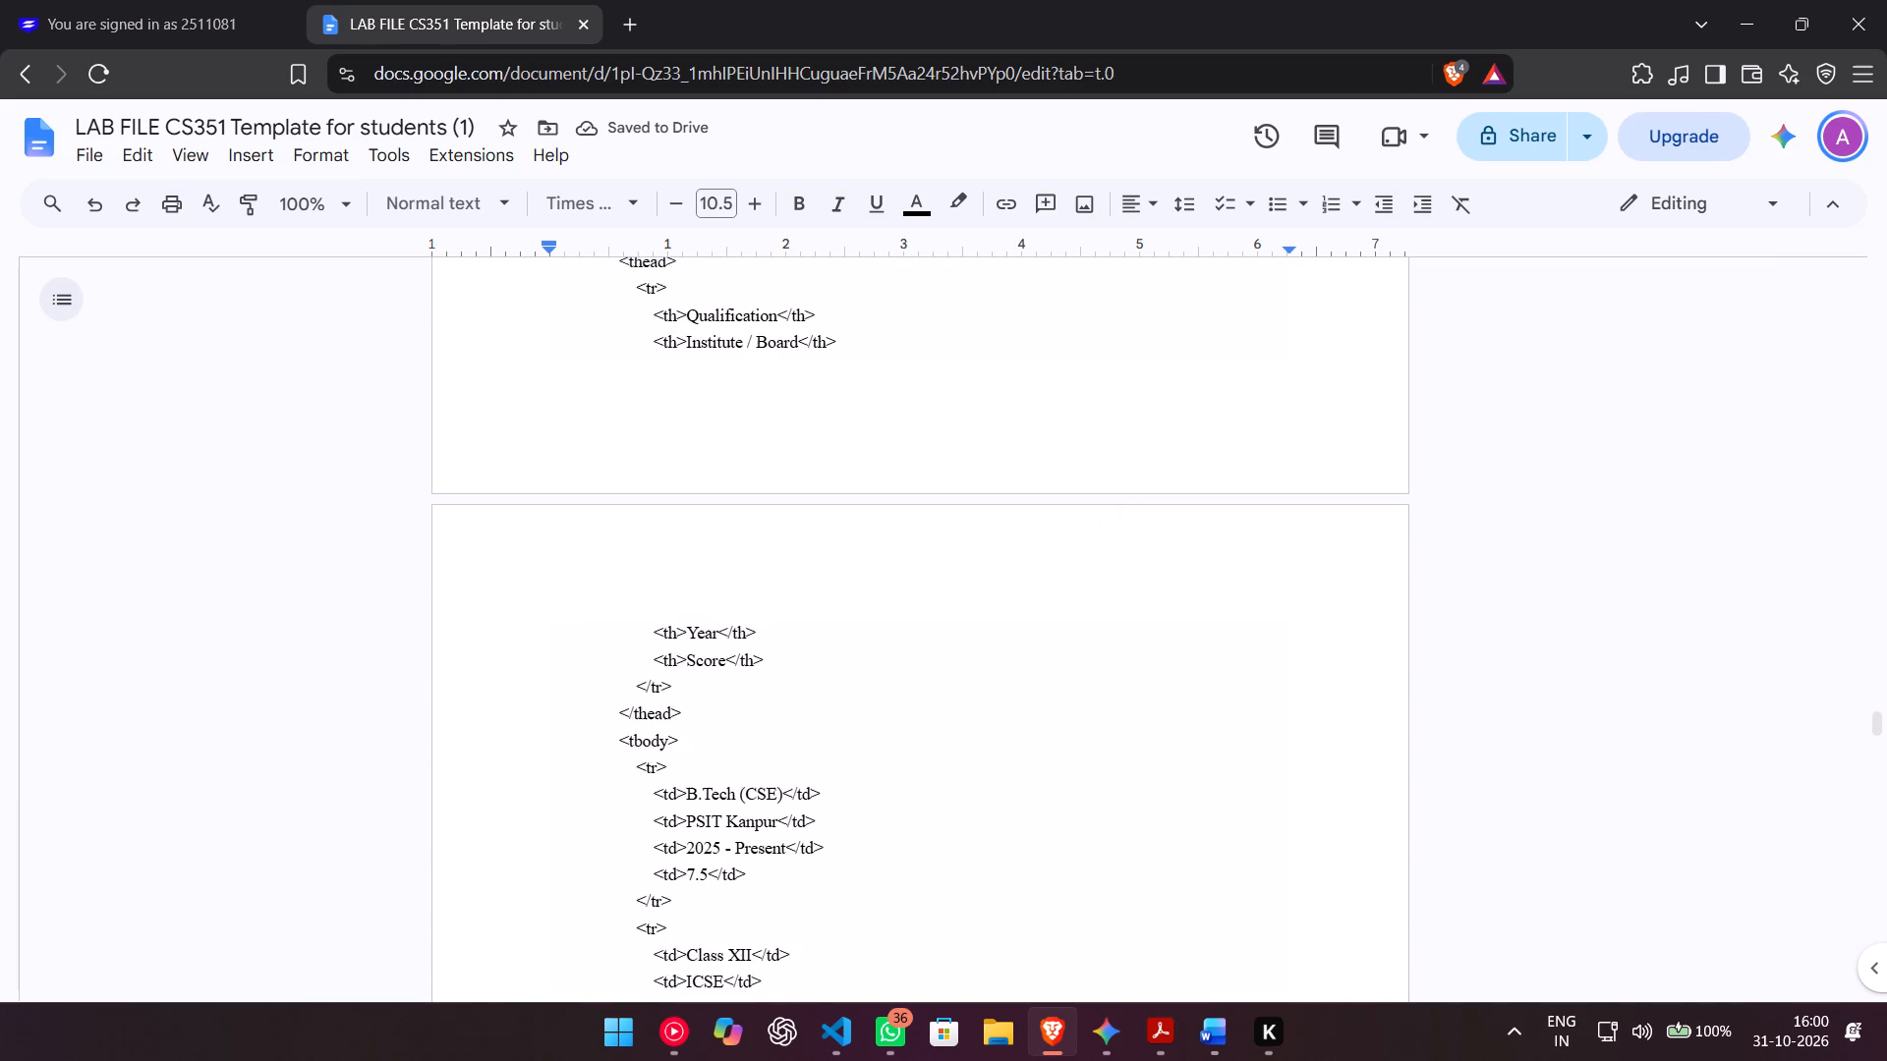
pyautogui.scroll(16, 1101, 484)
pyautogui.scroll(9, 1075, 475)
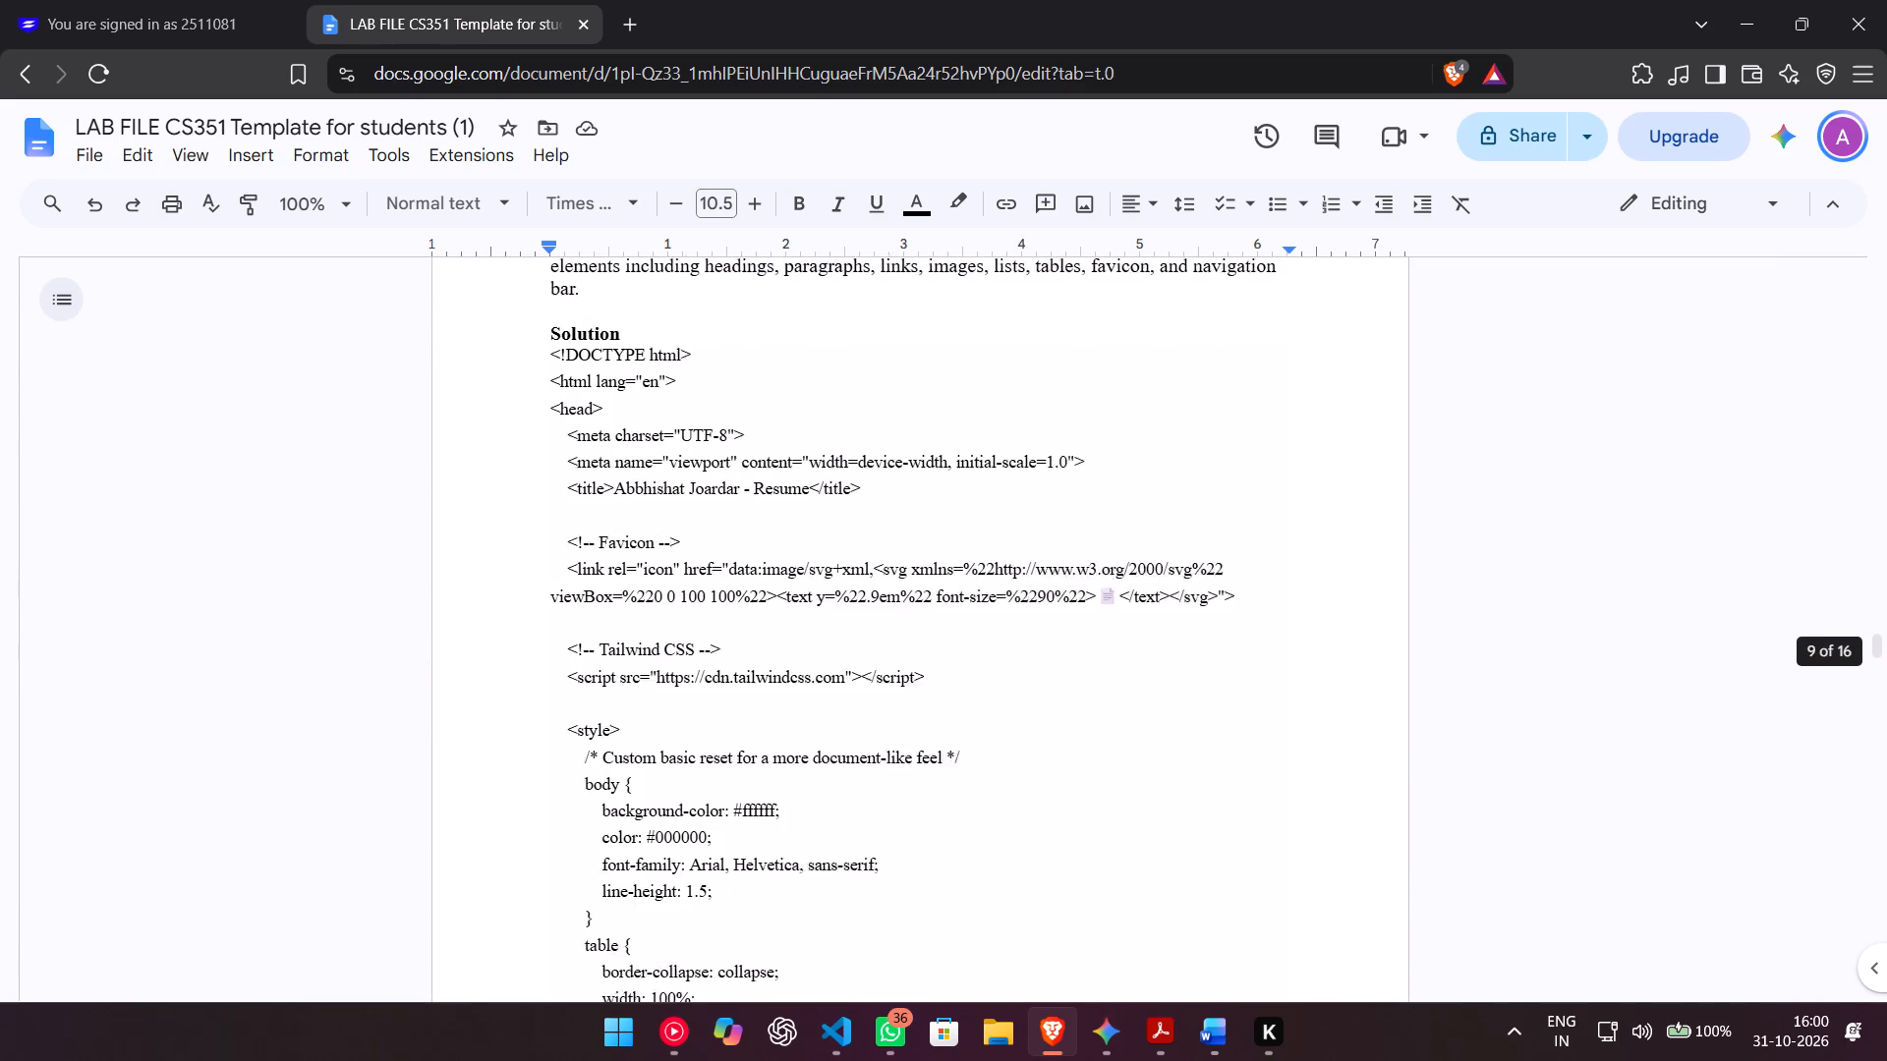
pyautogui.scroll(4, 1009, 462)
pyautogui.scroll(-20, 1004, 461)
pyautogui.scroll(-15, 1004, 461)
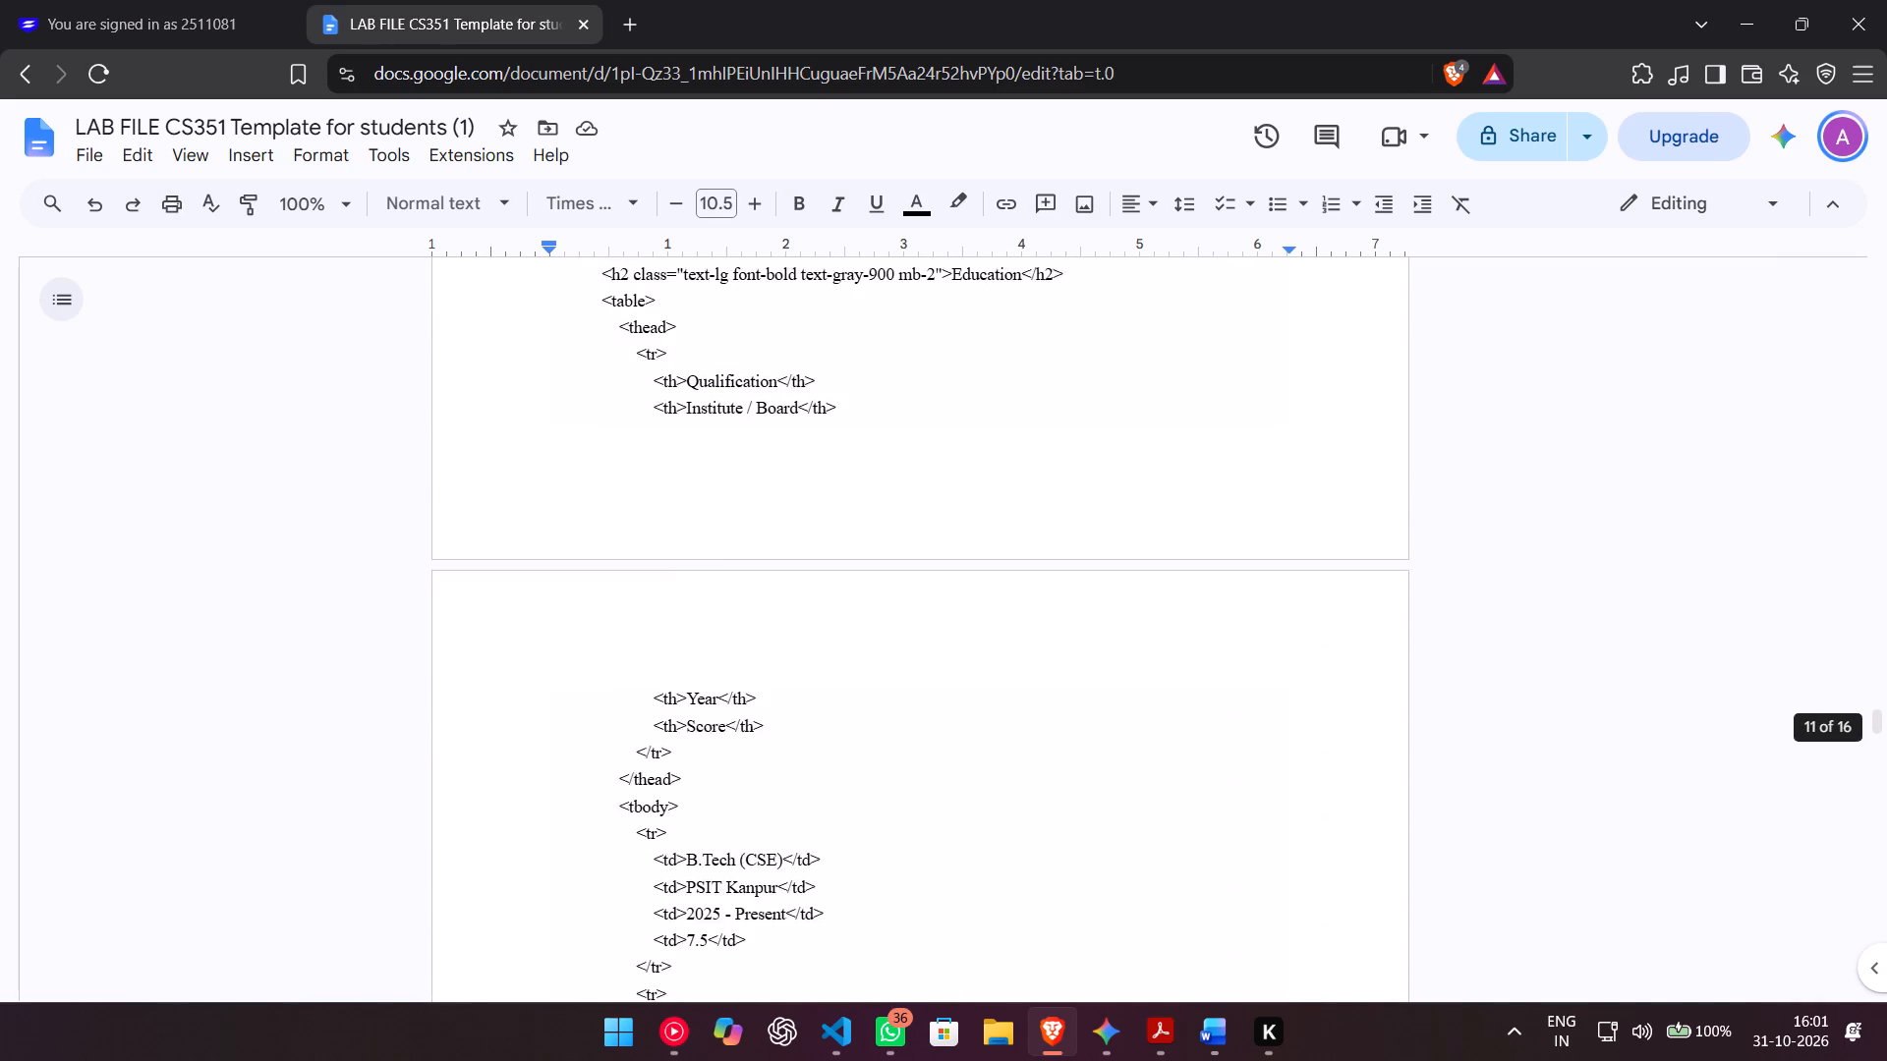
pyautogui.scroll(-20, 985, 457)
pyautogui.scroll(-16, 985, 457)
pyautogui.scroll(3, 1001, 456)
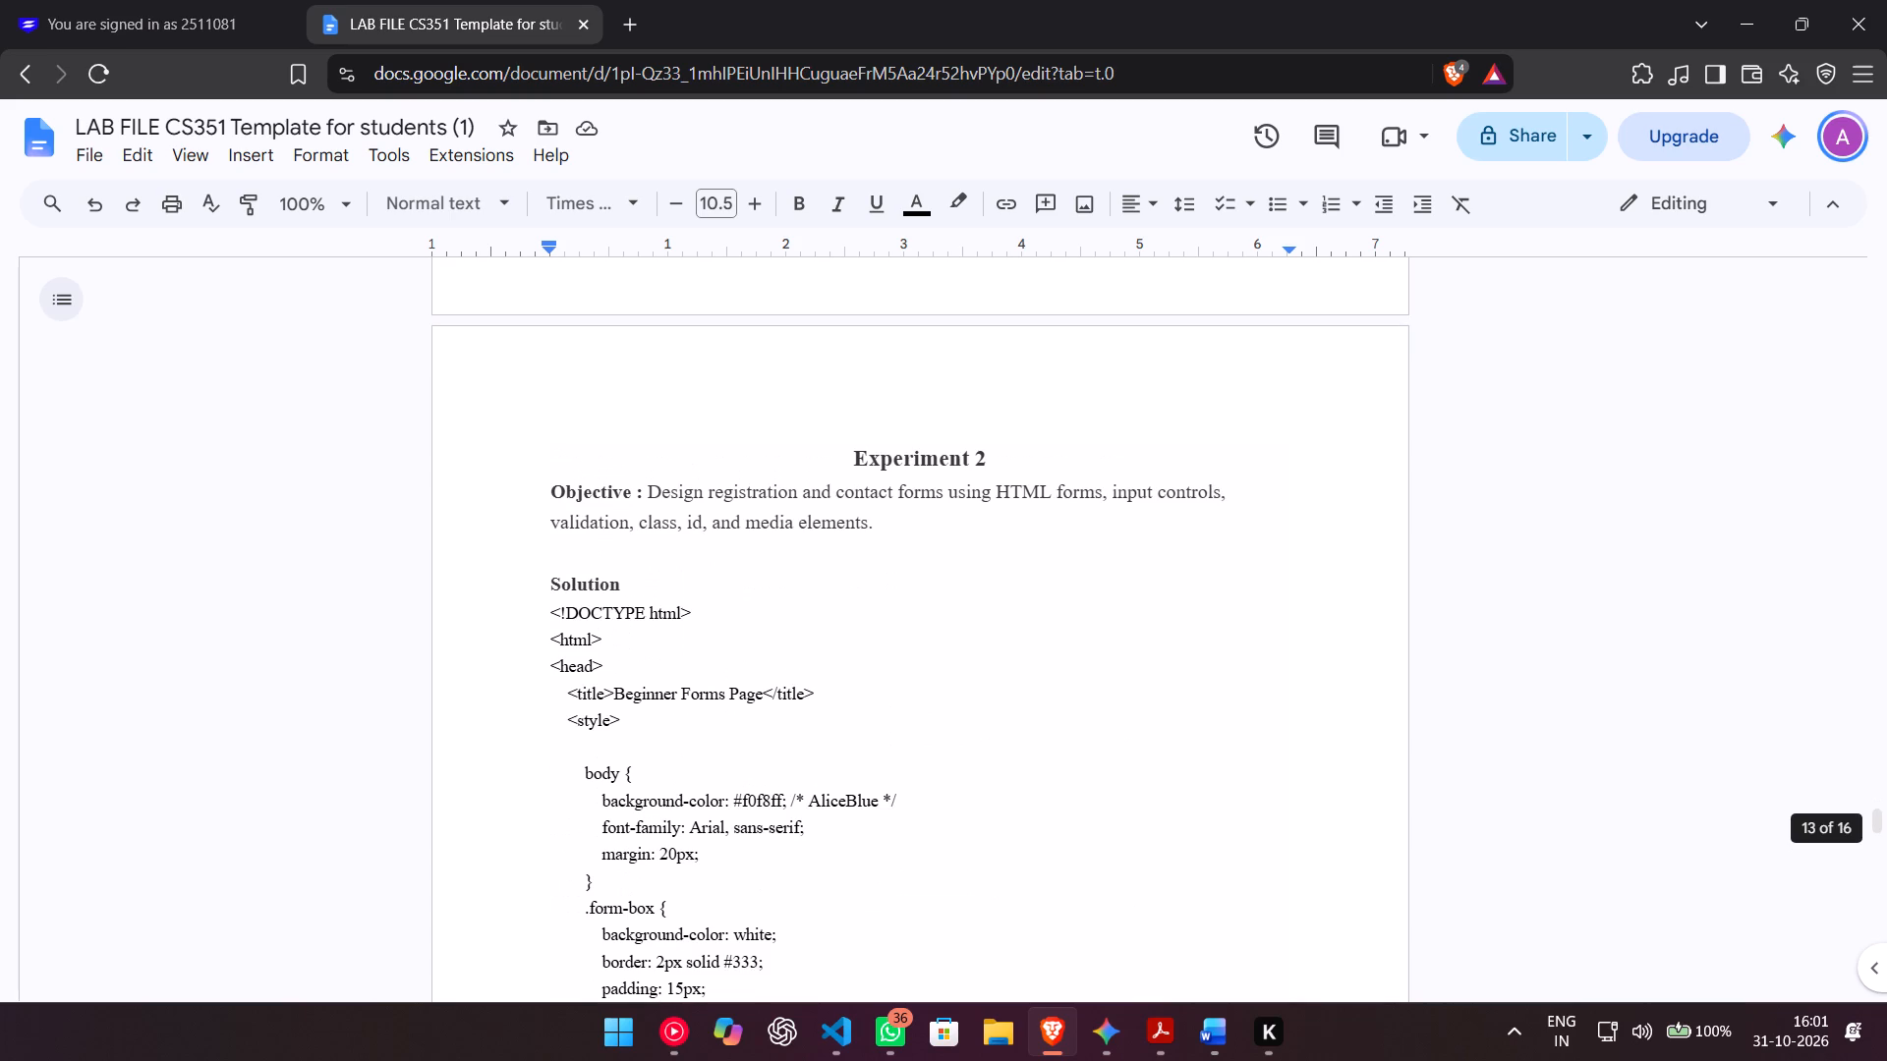
pyautogui.scroll(20, 1552, 741)
pyautogui.scroll(5, 1552, 741)
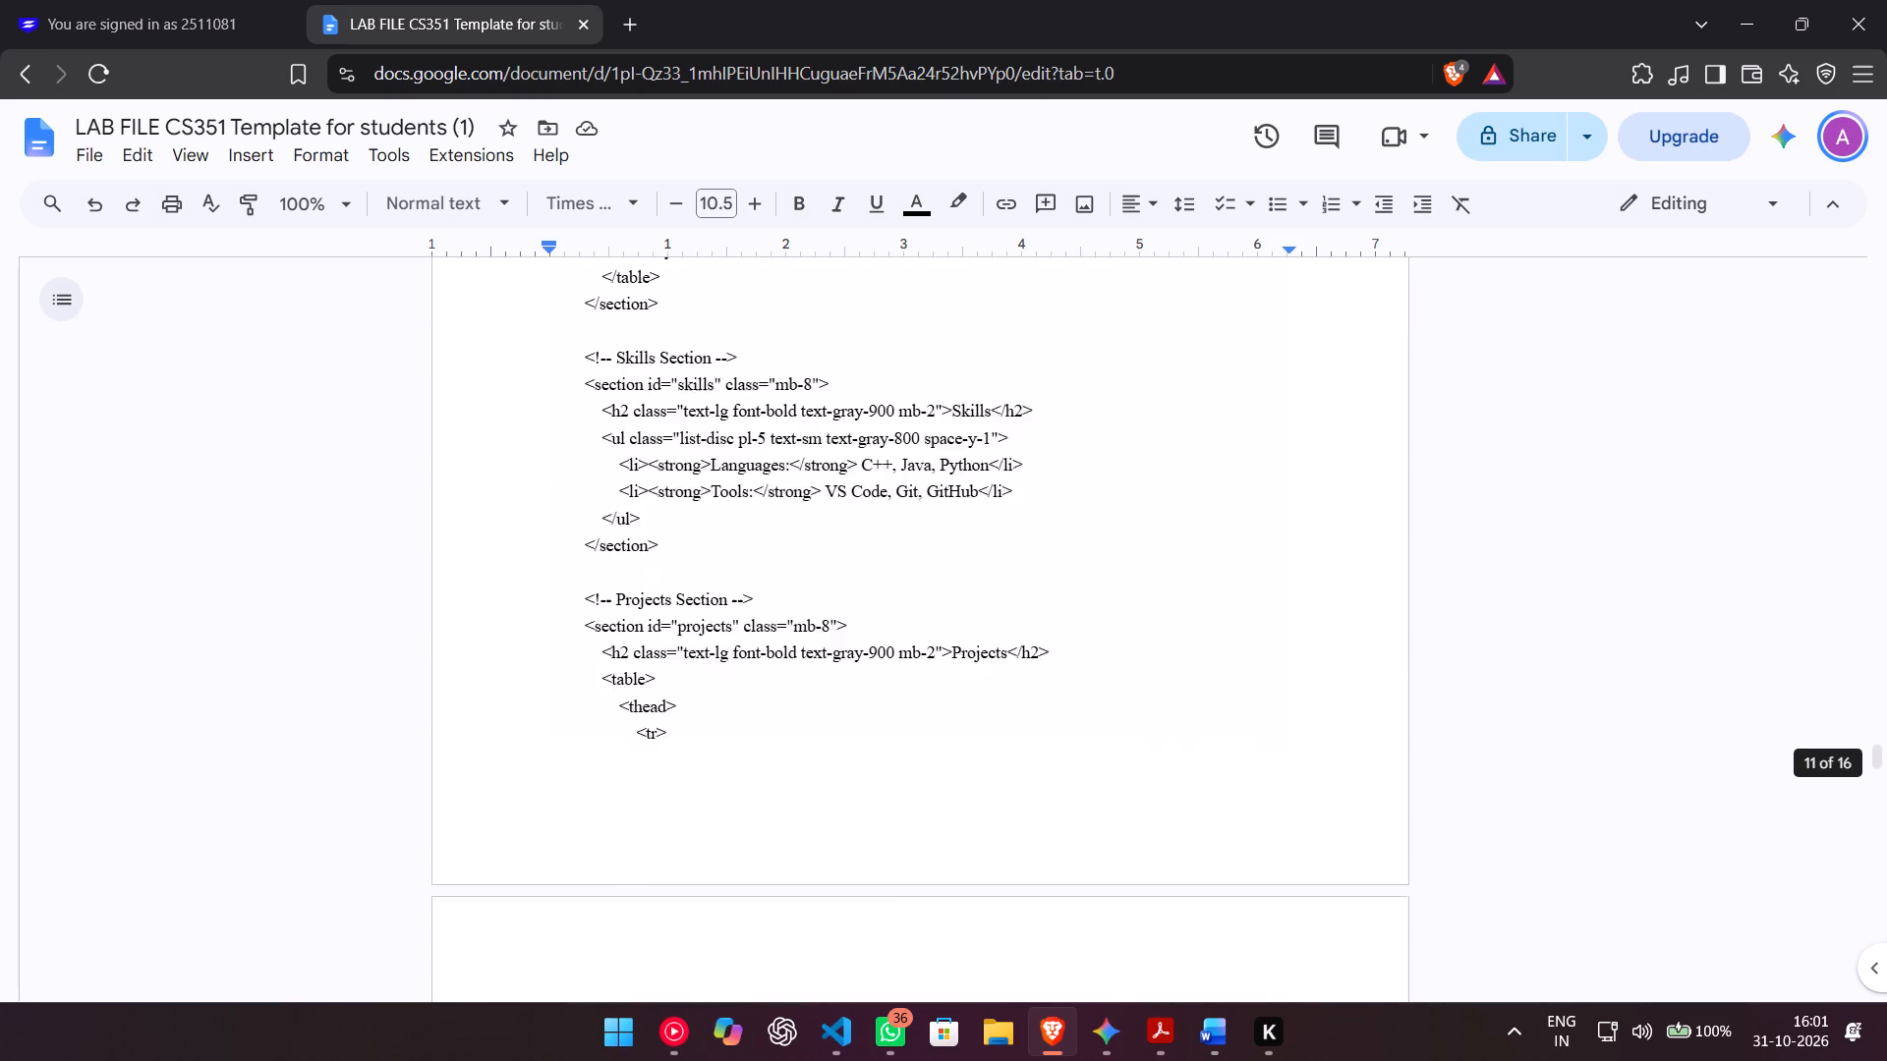
pyautogui.scroll(20, 795, 649)
pyautogui.scroll(16, 795, 649)
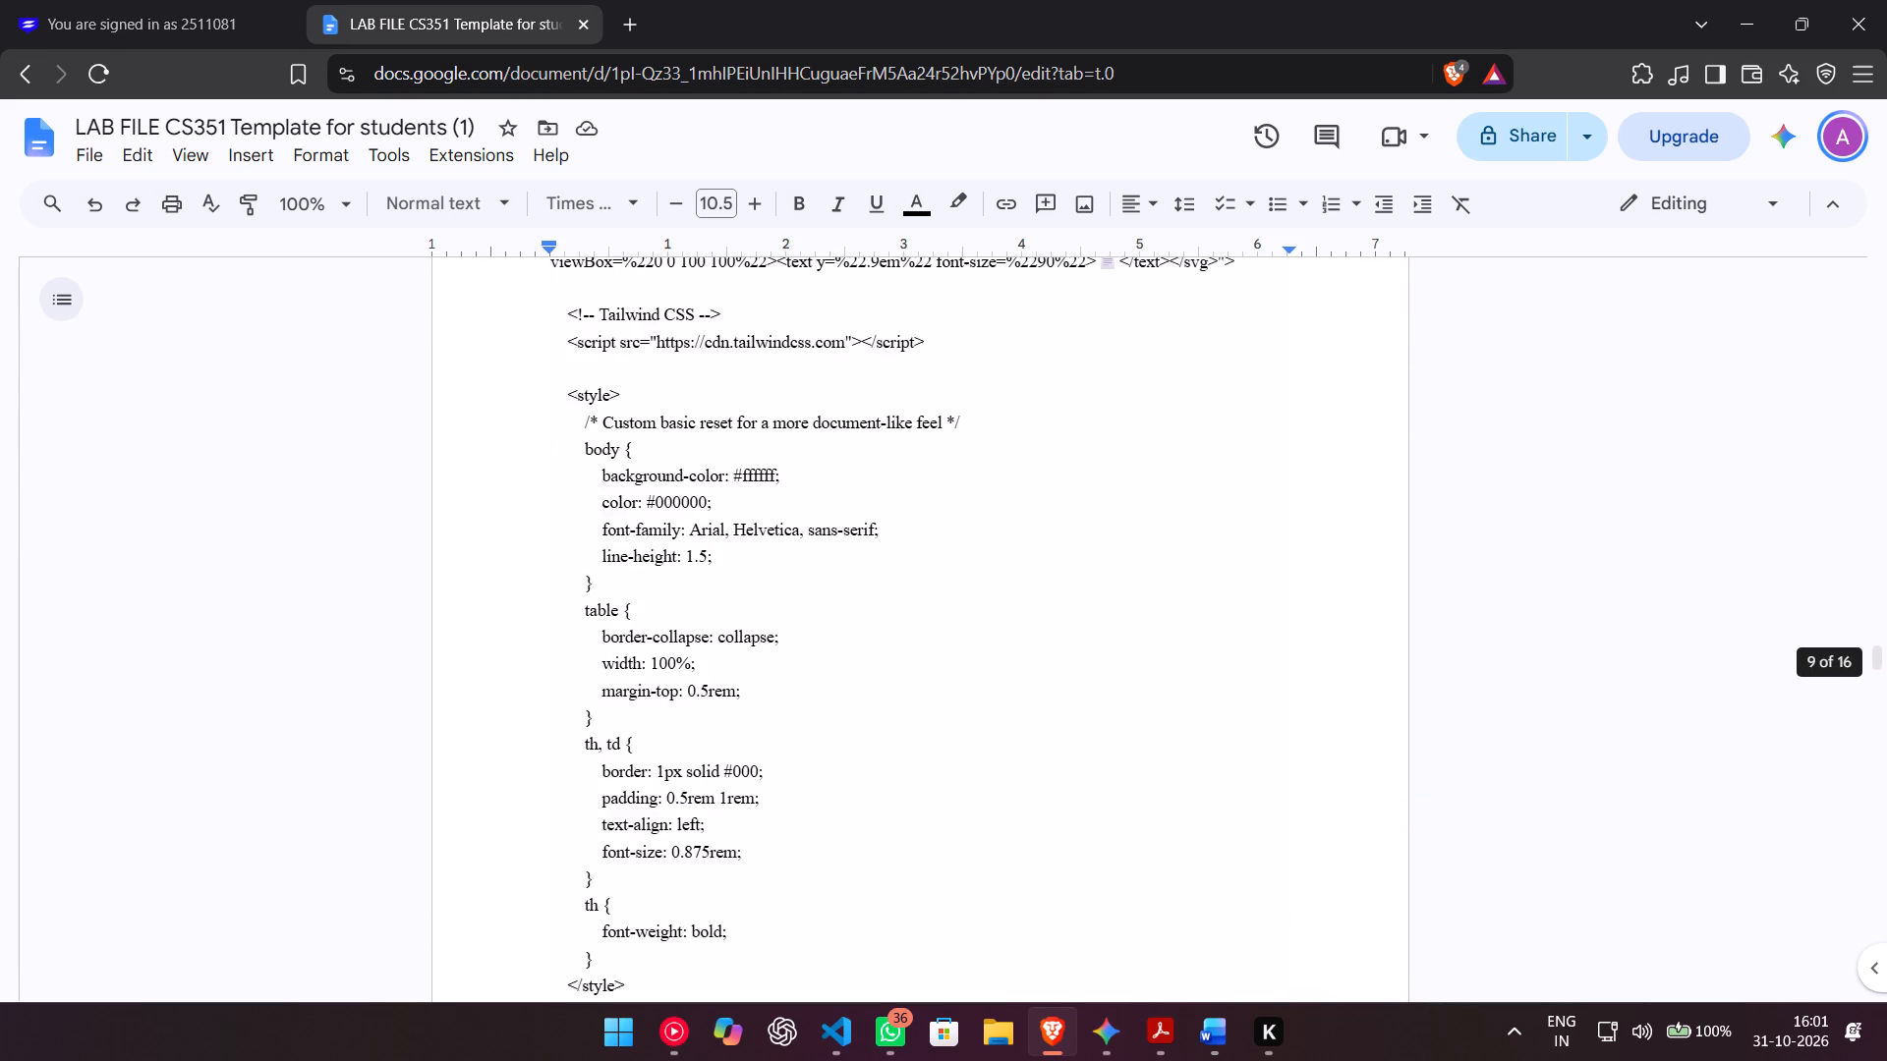
pyautogui.scroll(9, 814, 634)
pyautogui.scroll(-20, 817, 634)
pyautogui.scroll(-19, 817, 634)
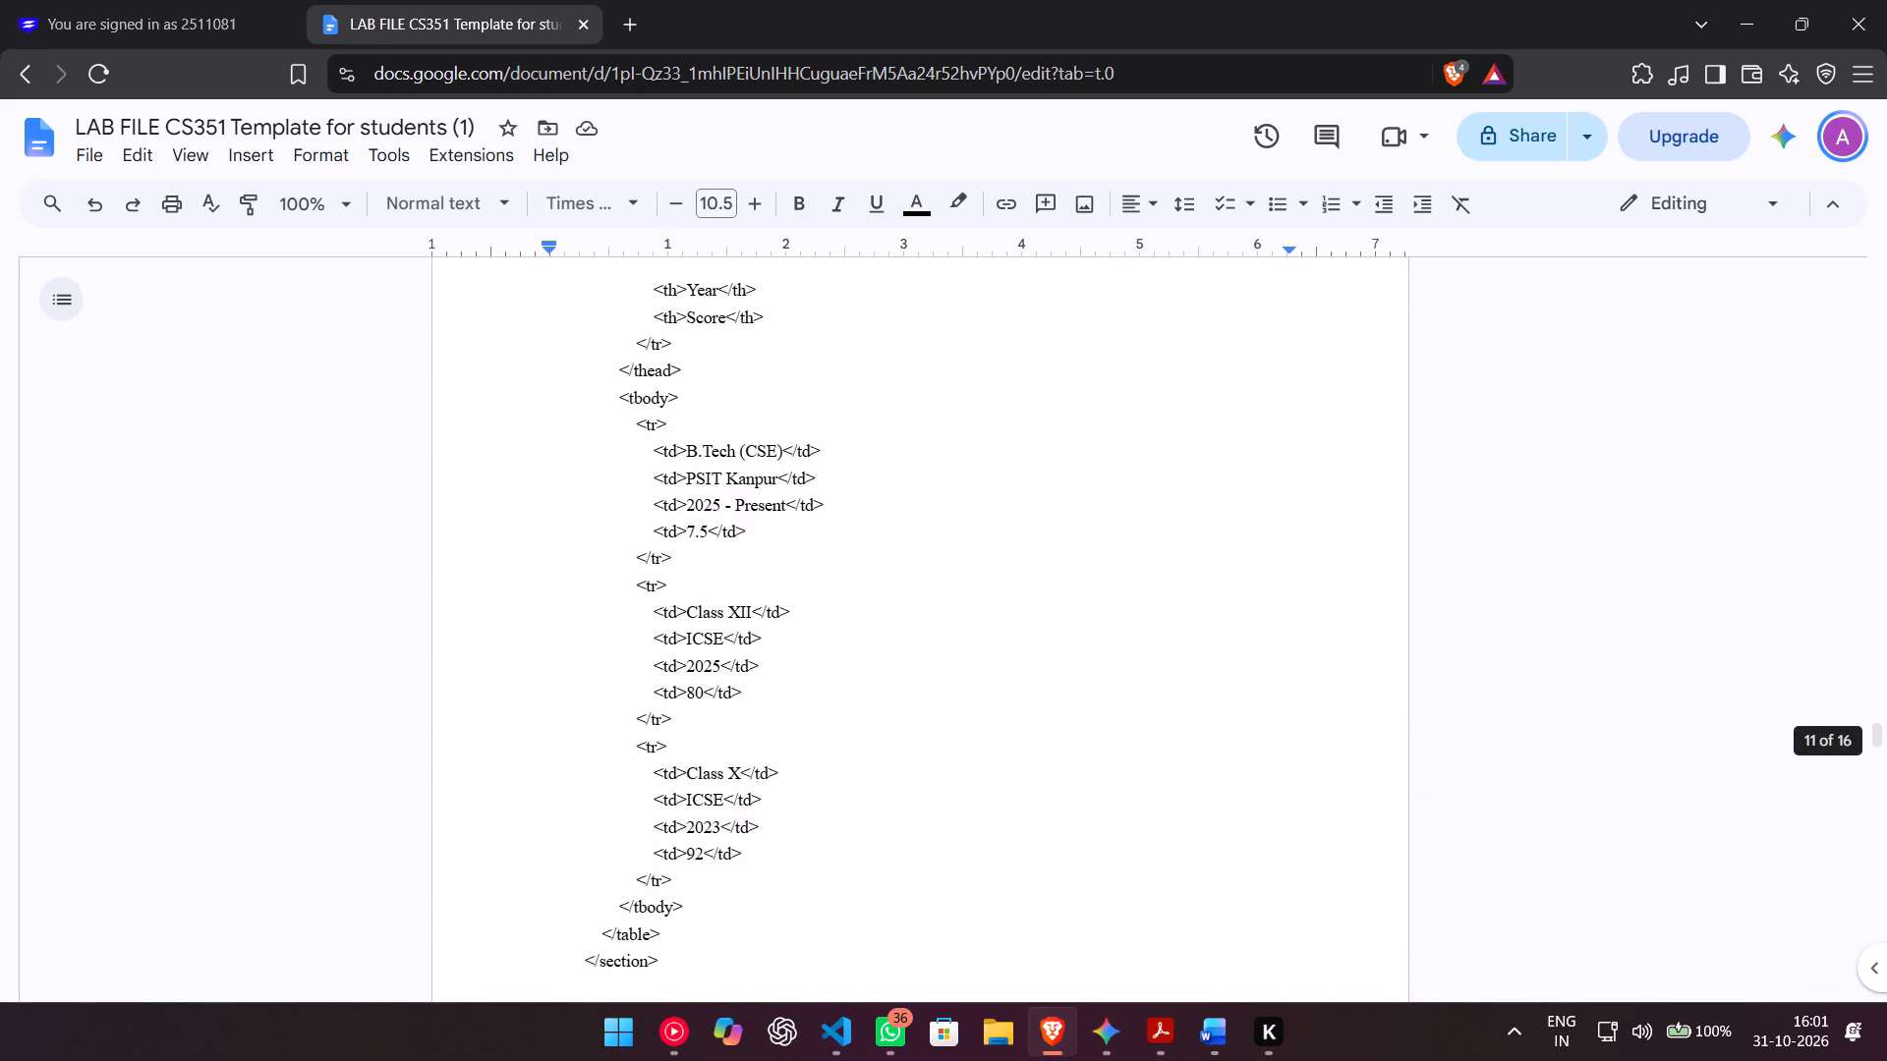
# Insert empty lines above the Experiment 3 heading so it starts at the top of a new page.
pyautogui.scroll(-20, 829, 539)
pyautogui.scroll(-17, 829, 539)
pyautogui.scroll(6, 1023, 592)
pyautogui.scroll(-20, 1004, 618)
pyautogui.scroll(-17, 1004, 618)
pyautogui.scroll(6, 1062, 596)
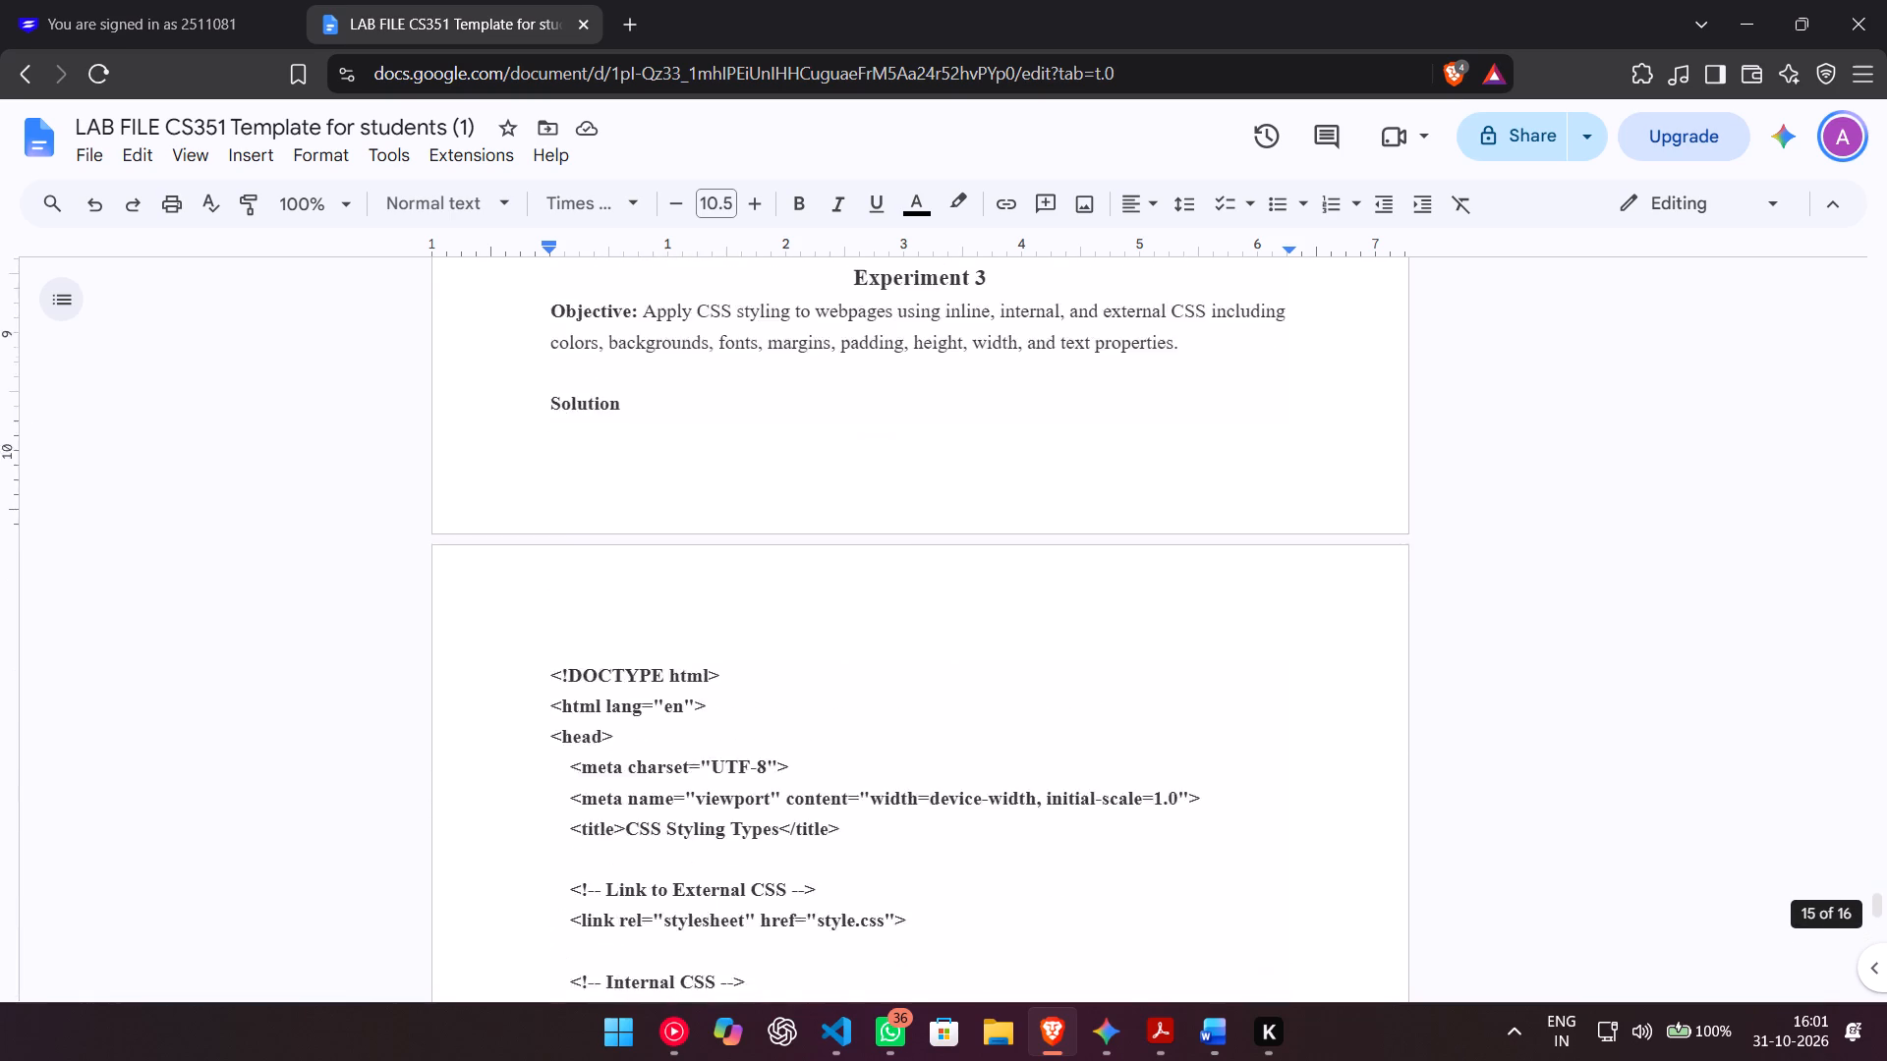
pyautogui.scroll(4, 1055, 596)
pyautogui.scroll(-1, 968, 646)
pyautogui.scroll(-2, 524, 854)
pyautogui.click(548, 785)
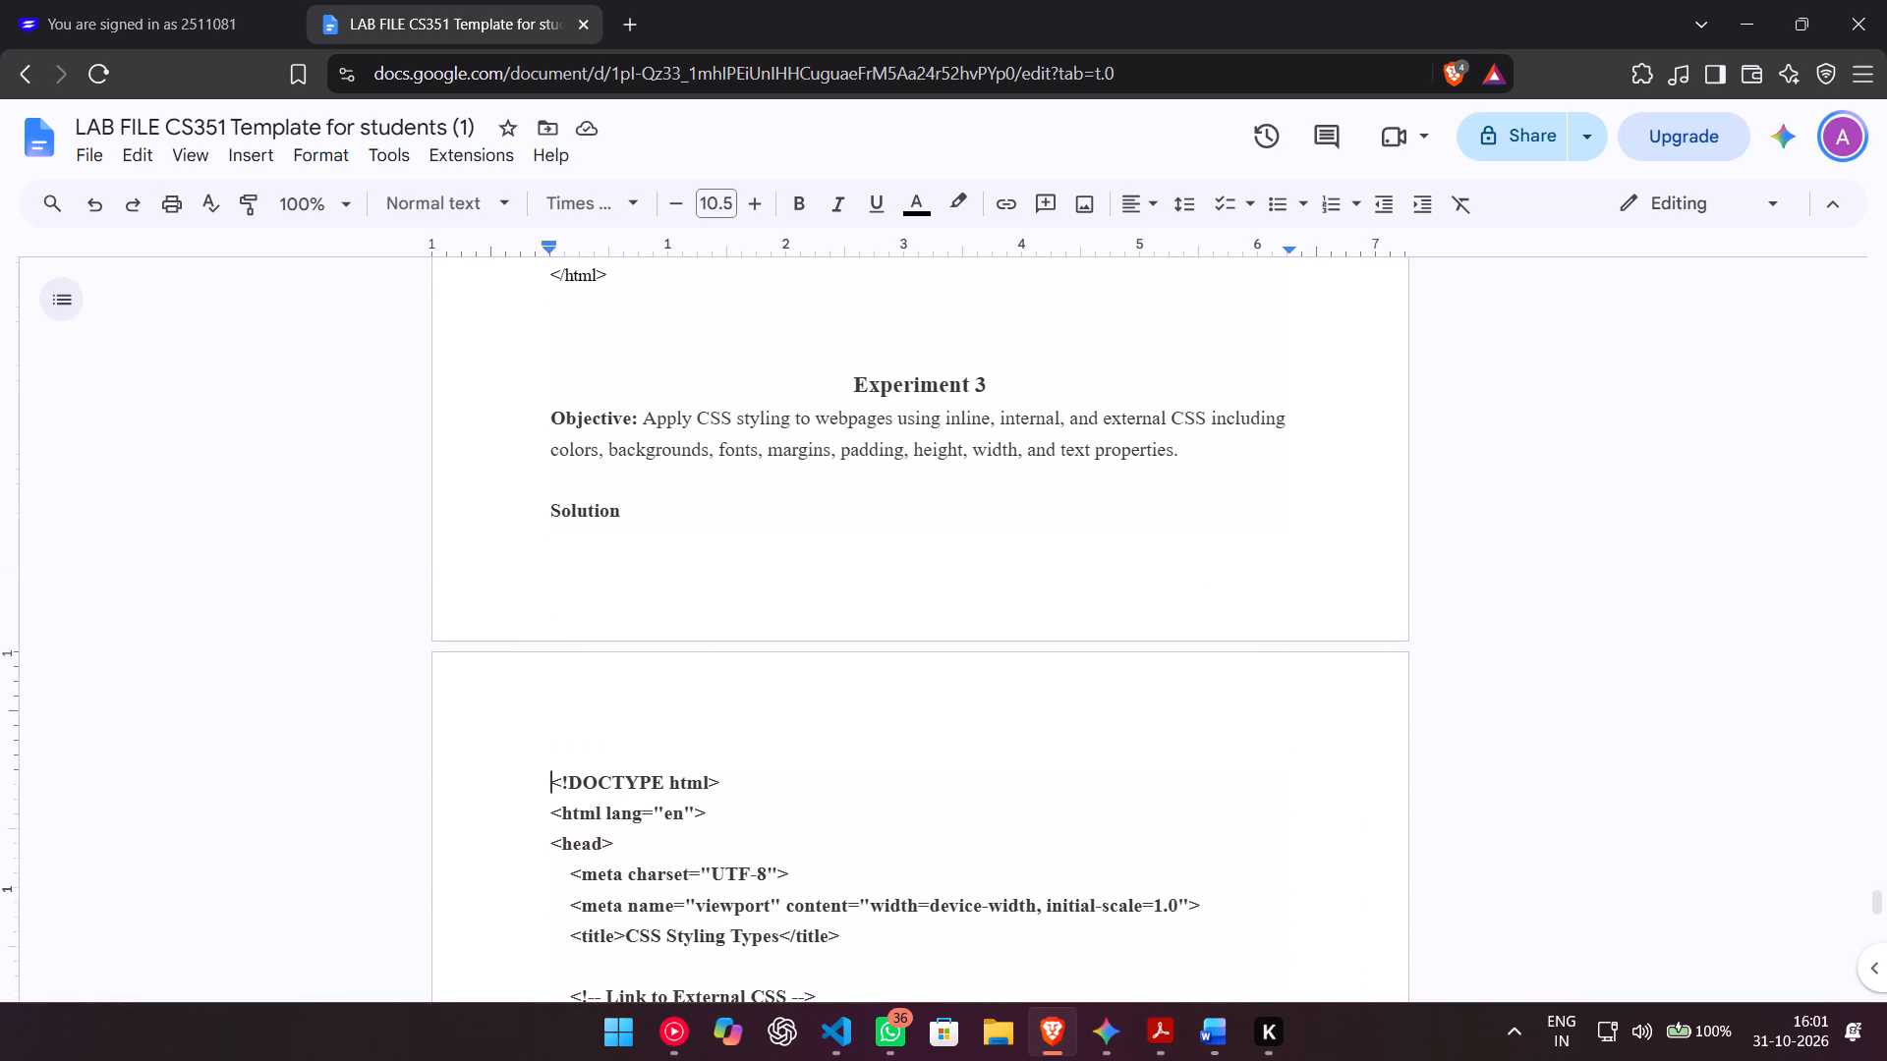
pyautogui.click(851, 381)
pyautogui.press('Return')
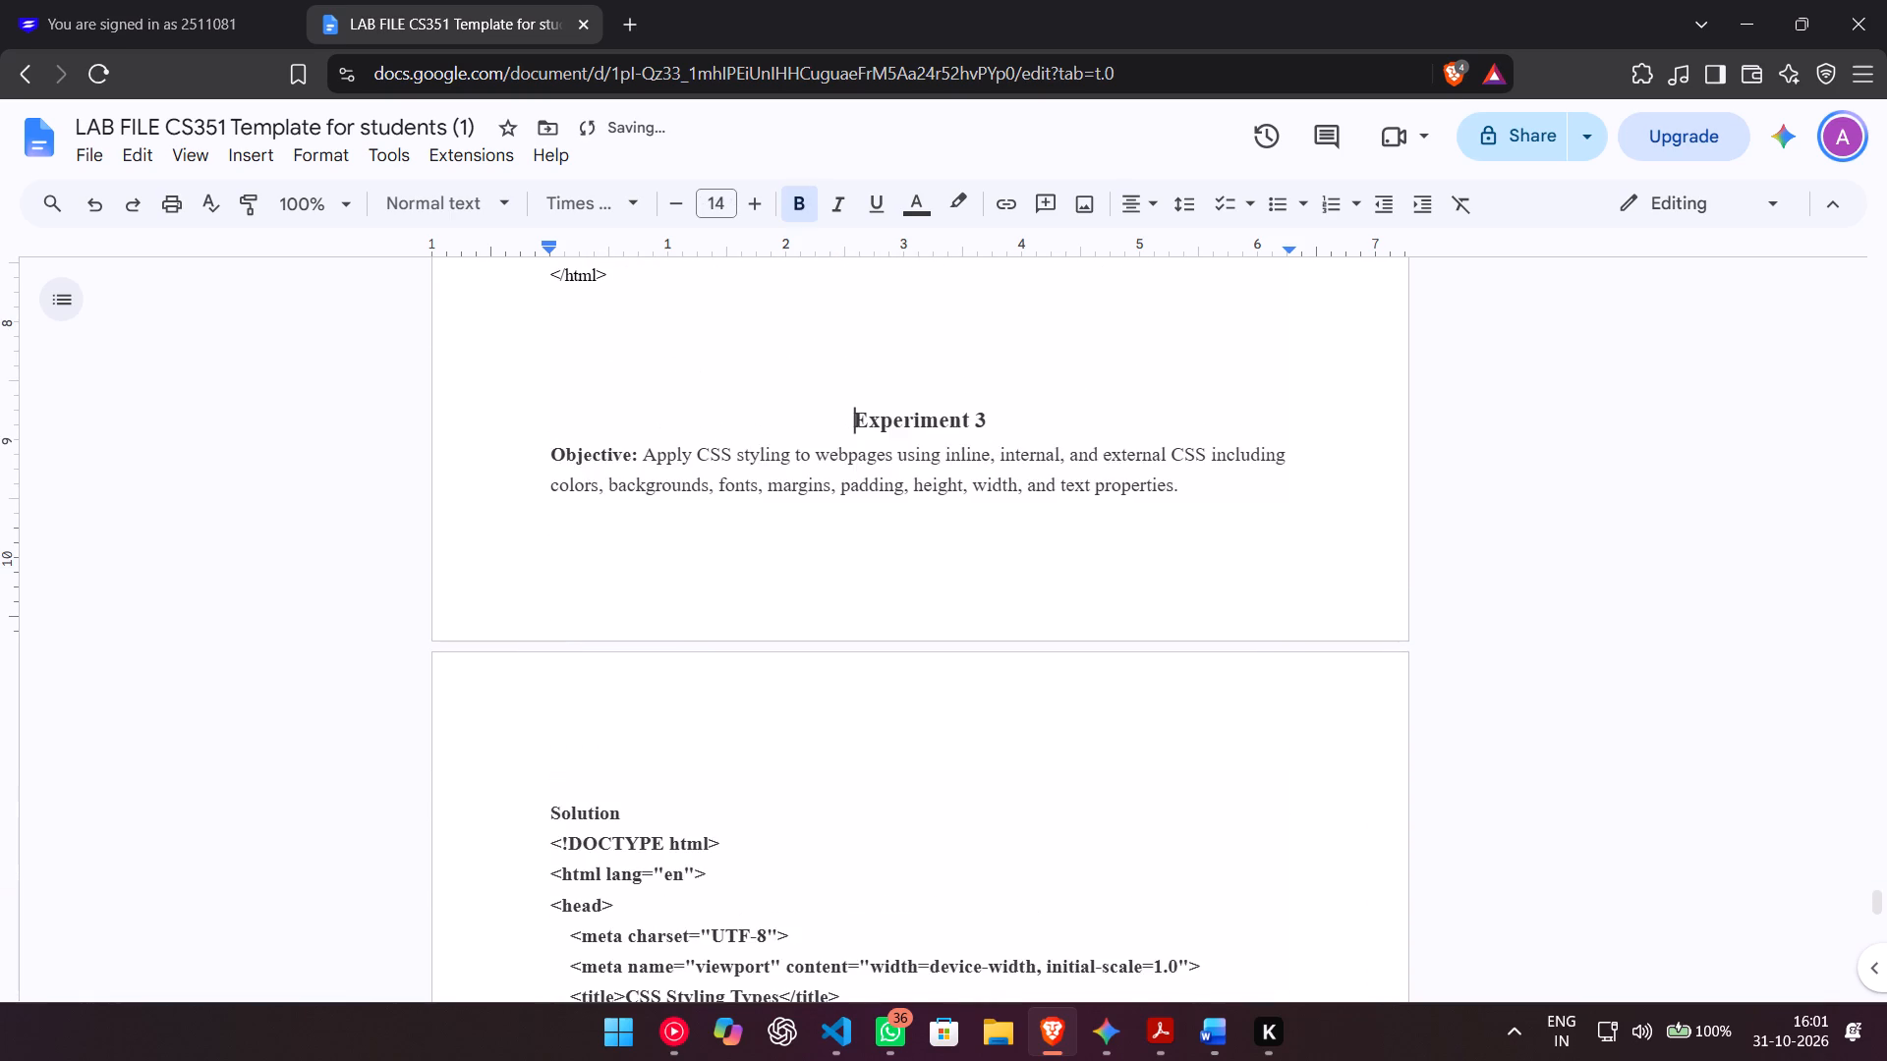
pyautogui.press('Return')
pyautogui.press('Return')
pyautogui.press('Return')
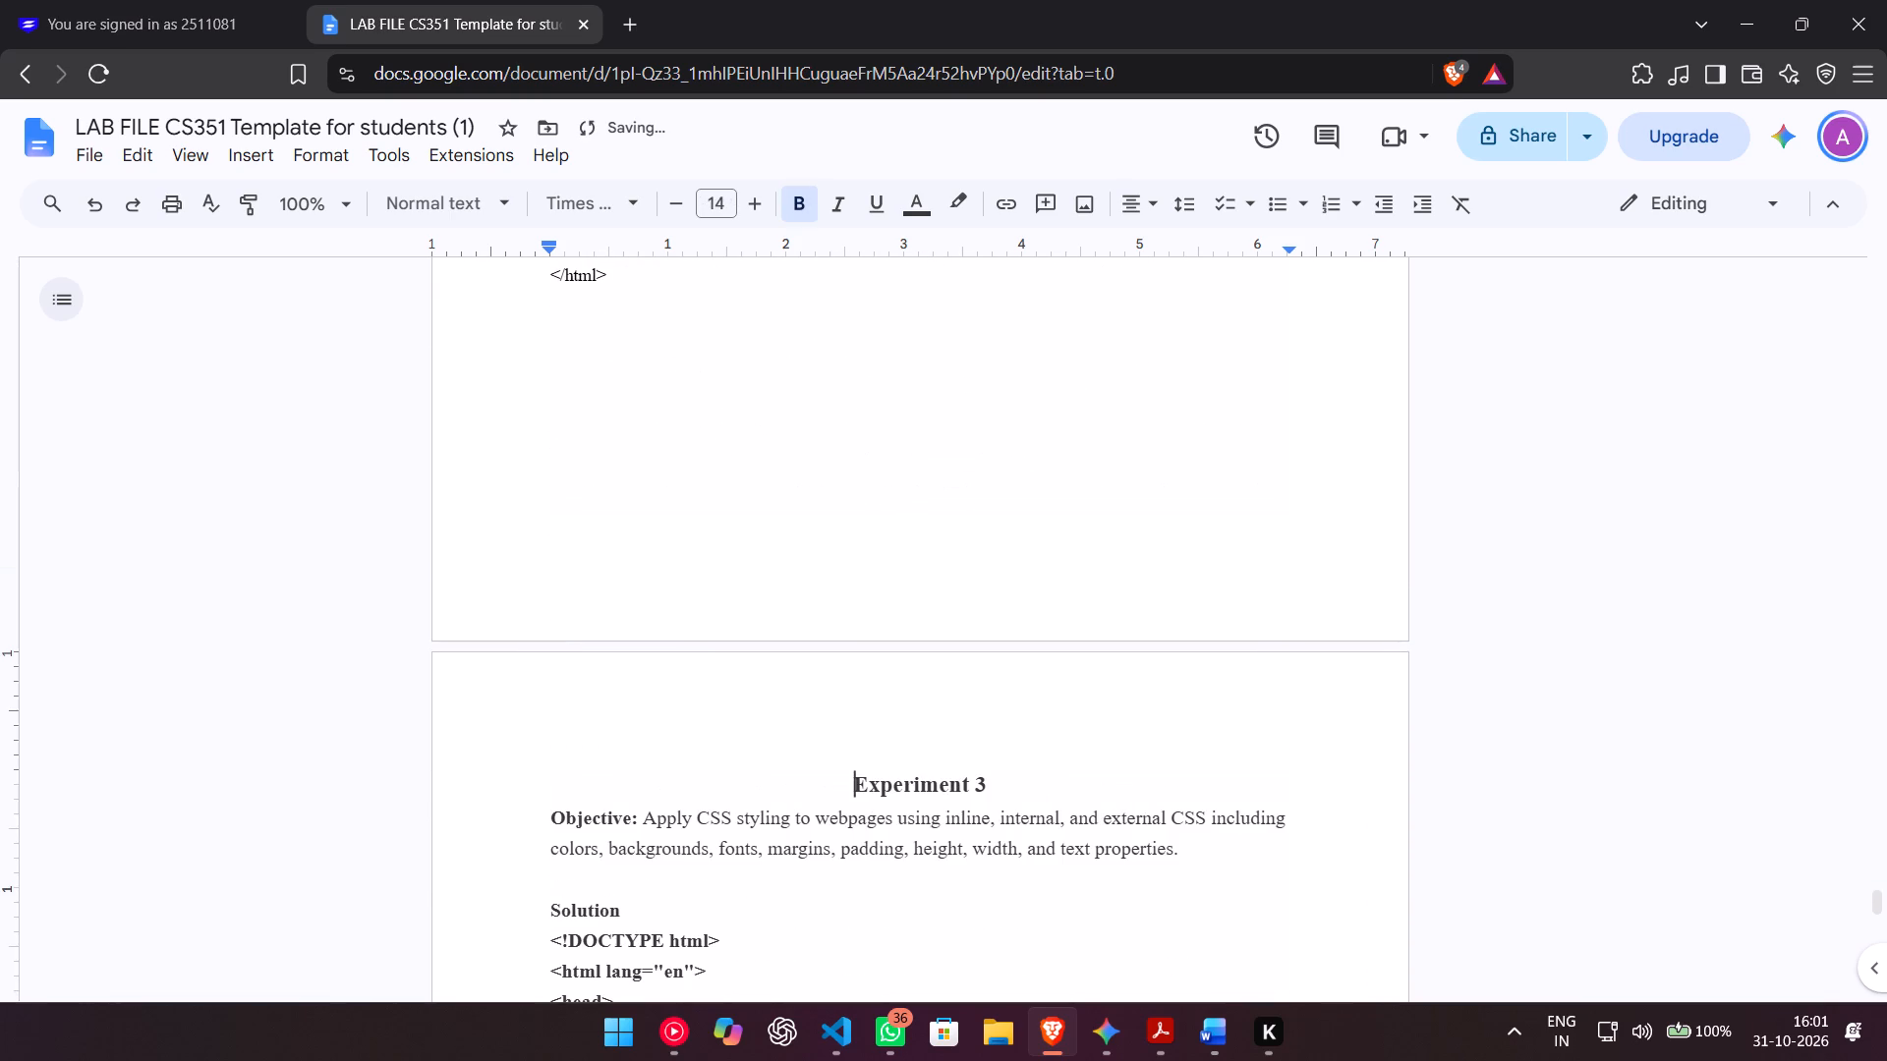
# Set the font size of Experiment 3's entire solution code to 10.5.
pyautogui.scroll(-7, 839, 704)
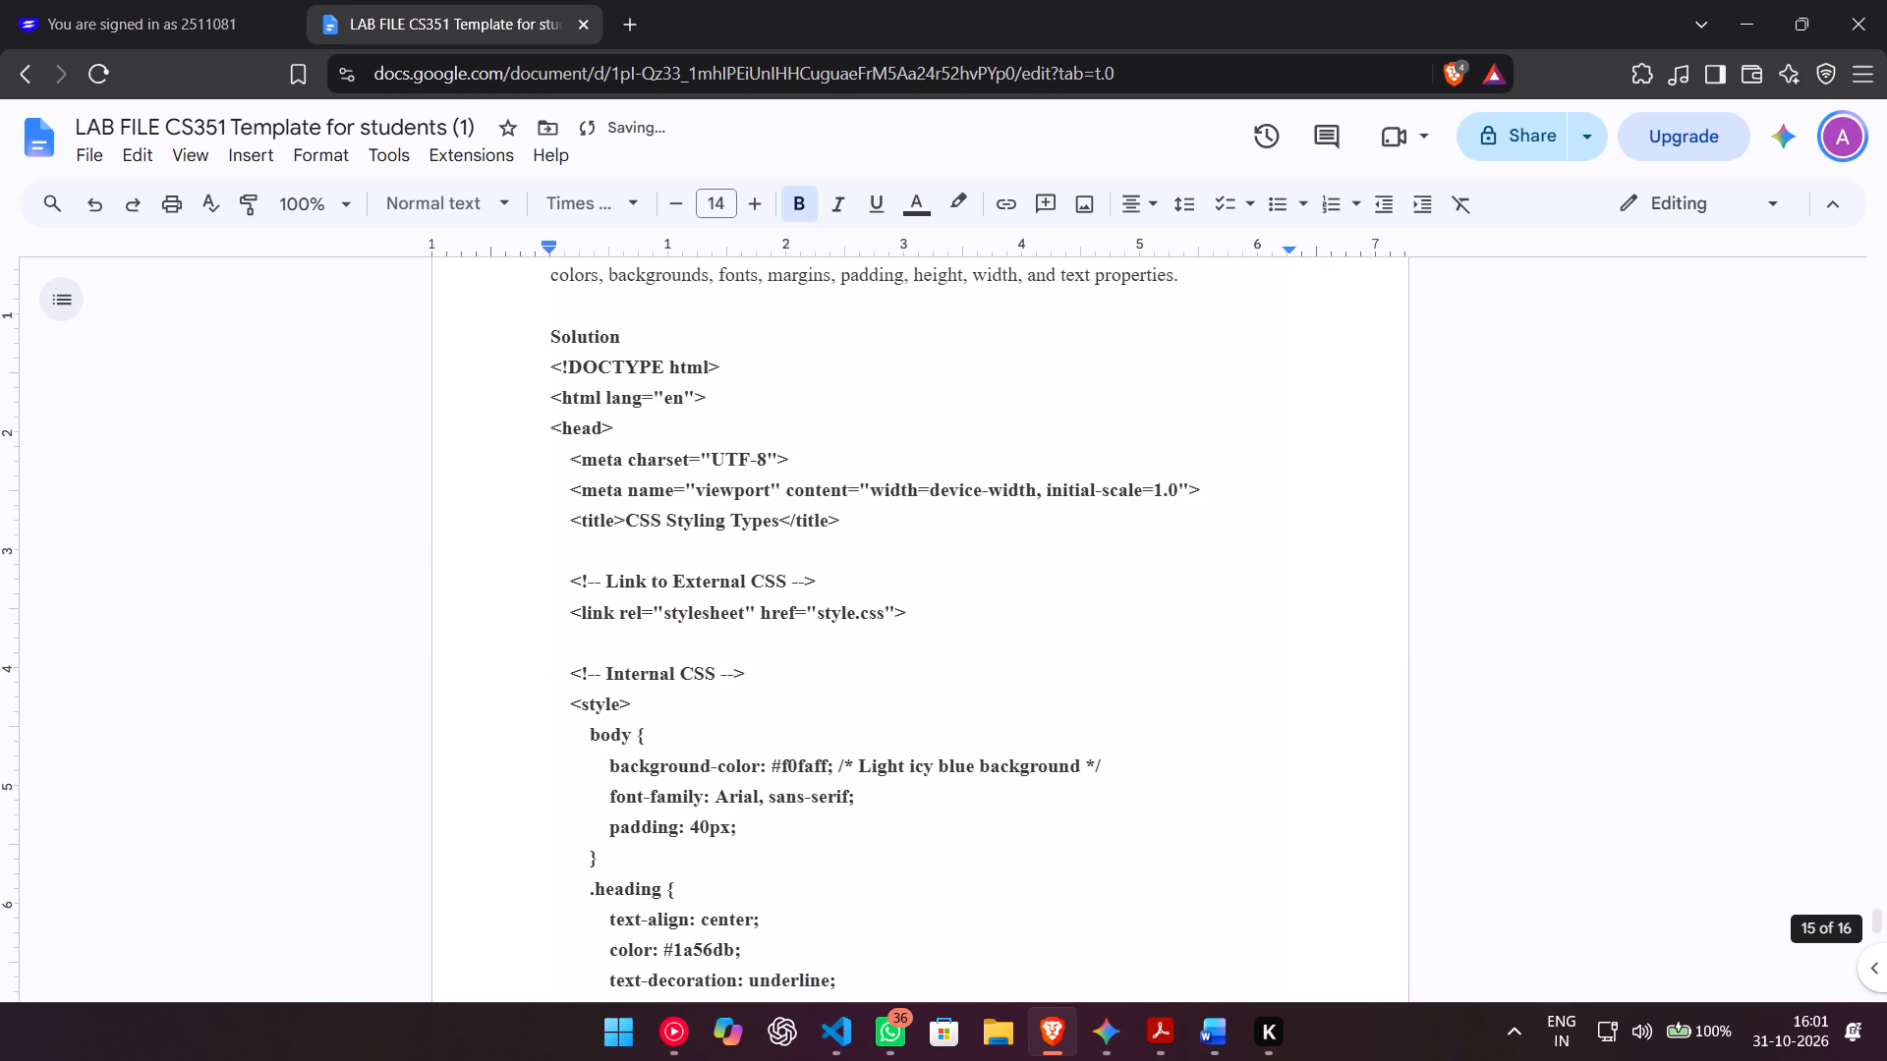
pyautogui.moveTo(551, 356); pyautogui.dragTo(788, 726)
pyautogui.scroll(-8, 764, 621)
pyautogui.scroll(-7, 793, 695)
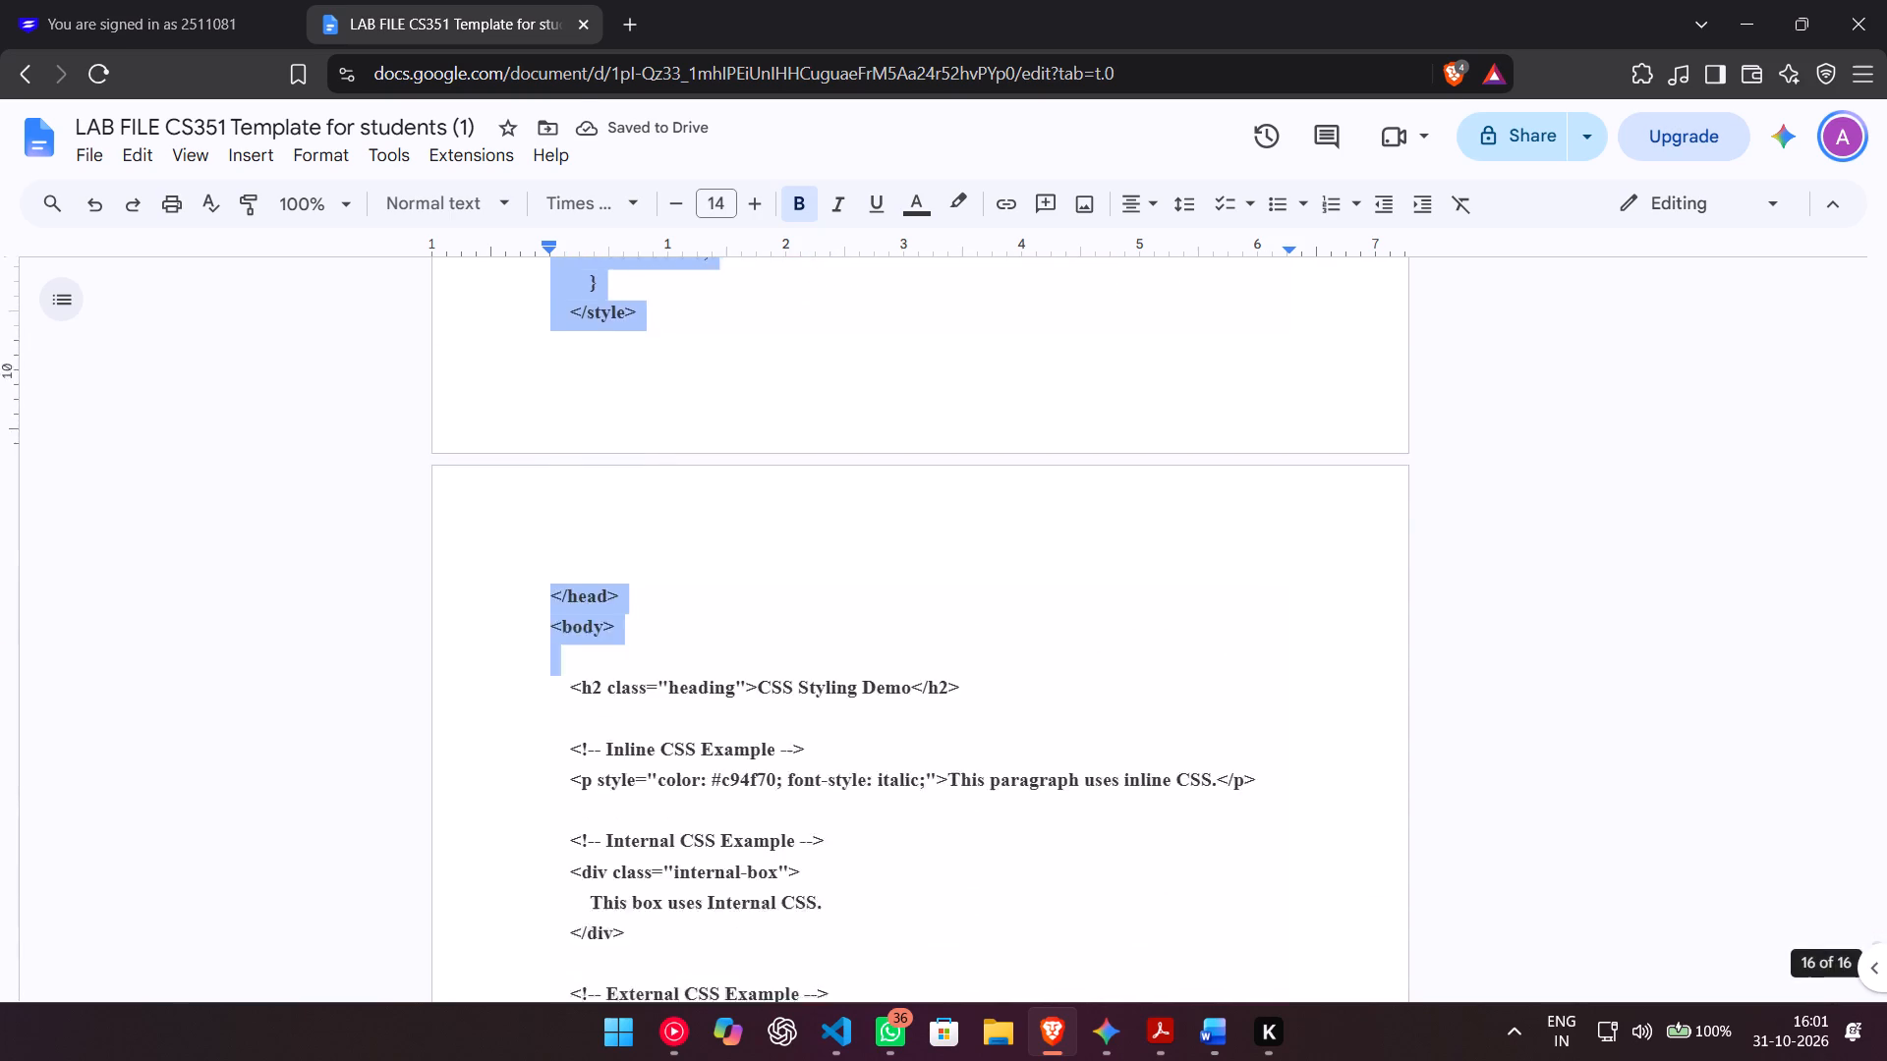
pyautogui.scroll(-3, 788, 726)
pyautogui.moveTo(788, 726); pyautogui.dragTo(633, 697)
pyautogui.scroll(-1, 787, 730)
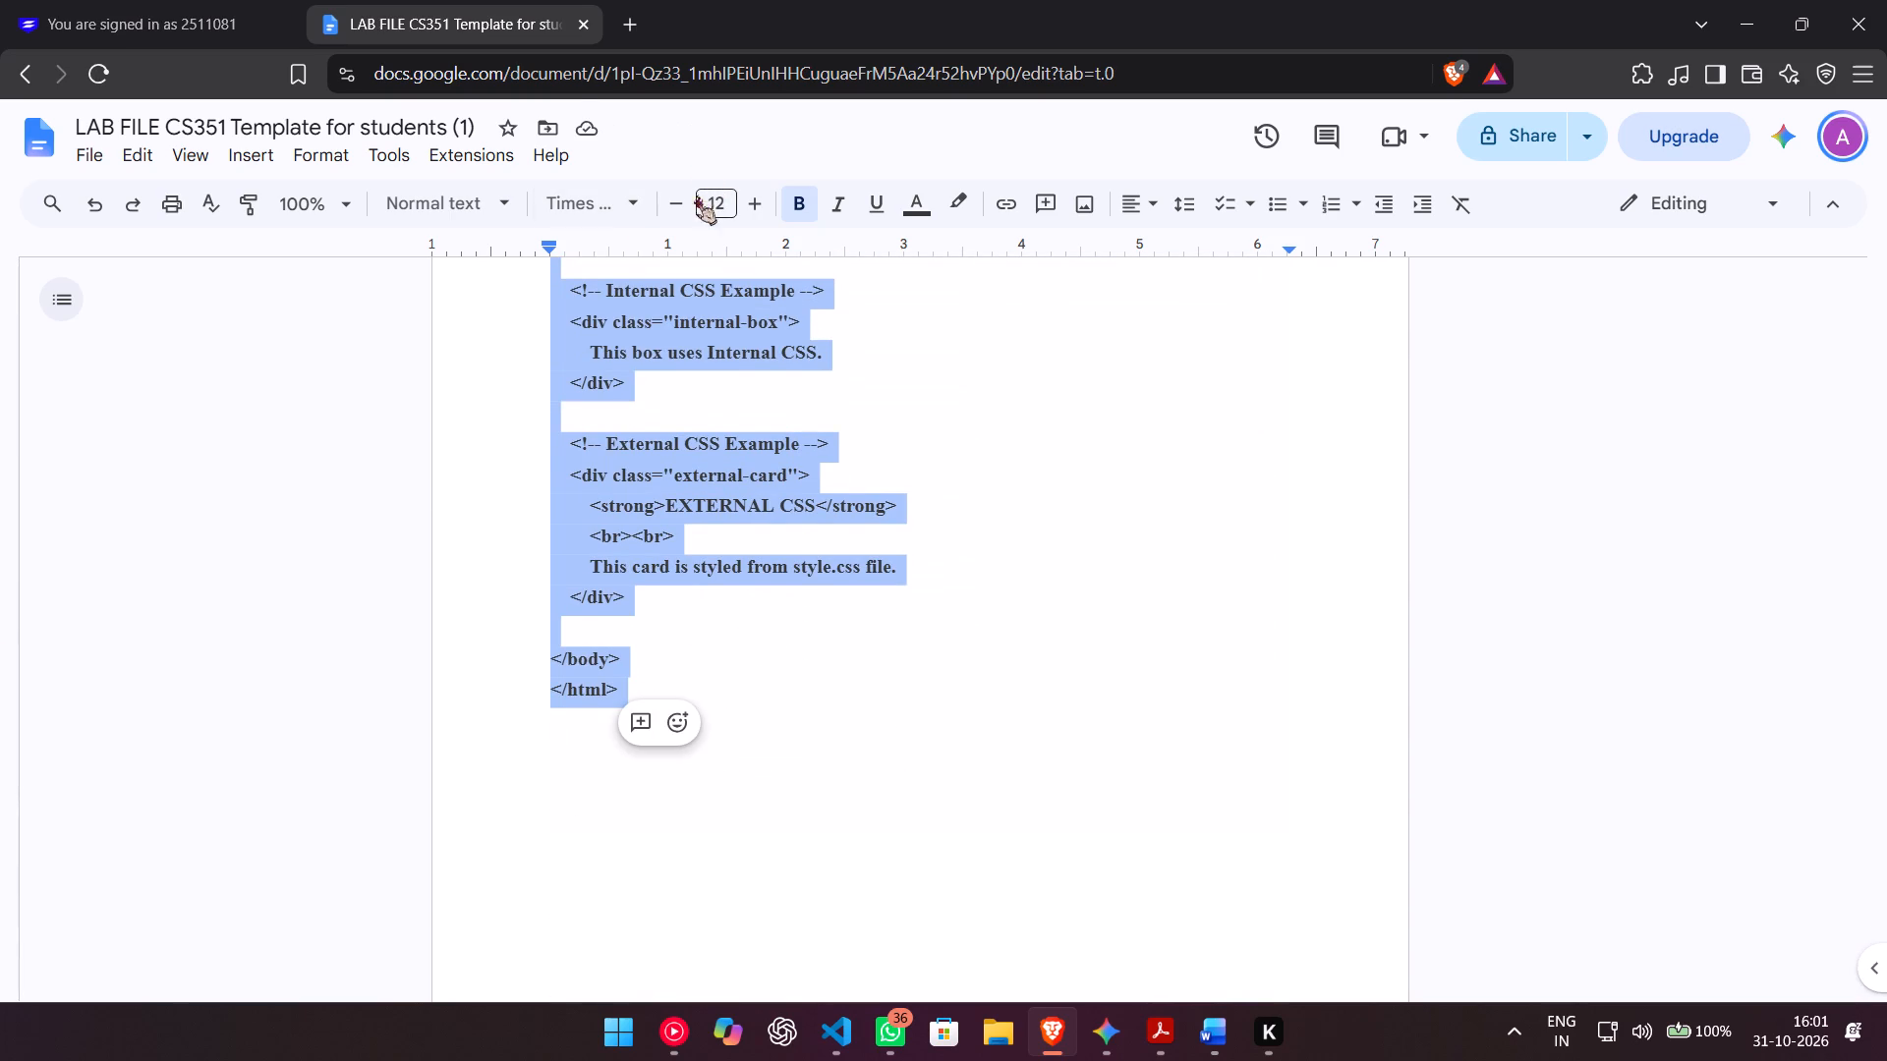
pyautogui.click(725, 202)
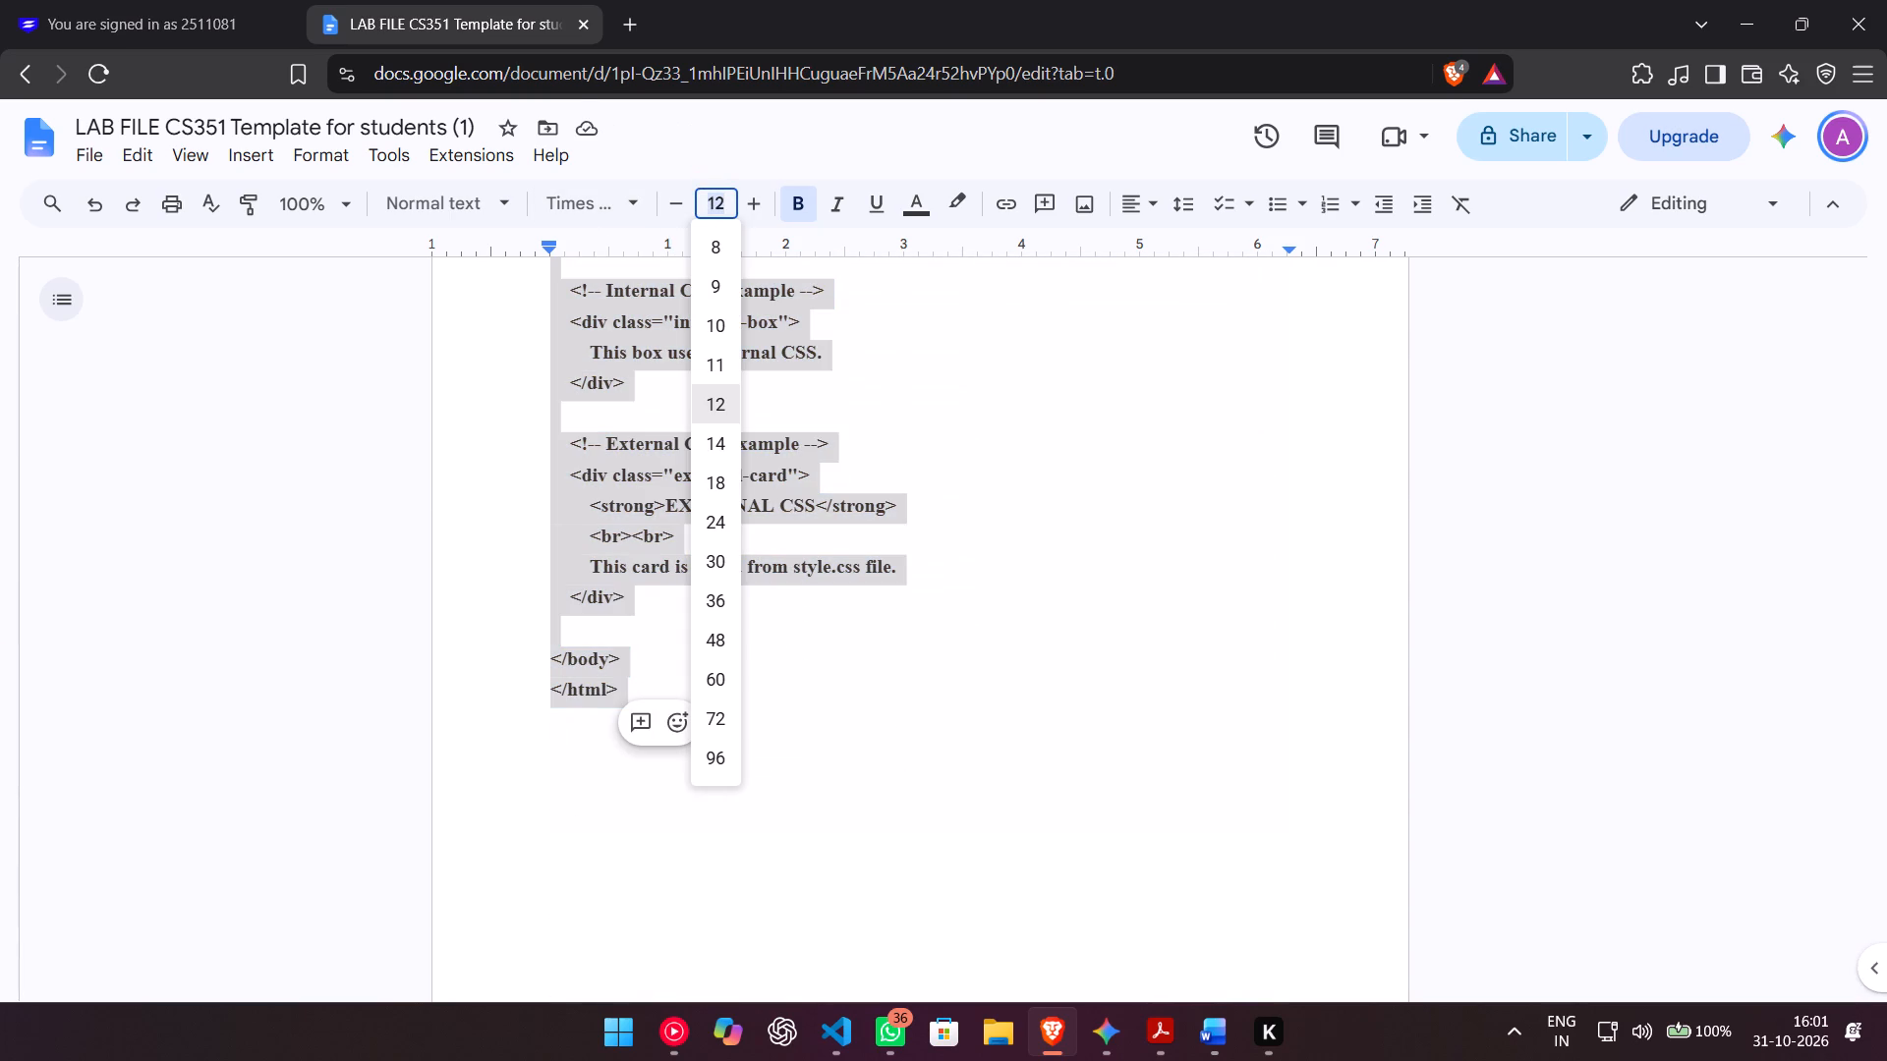
pyautogui.write('10.5')
pyautogui.press('Return')
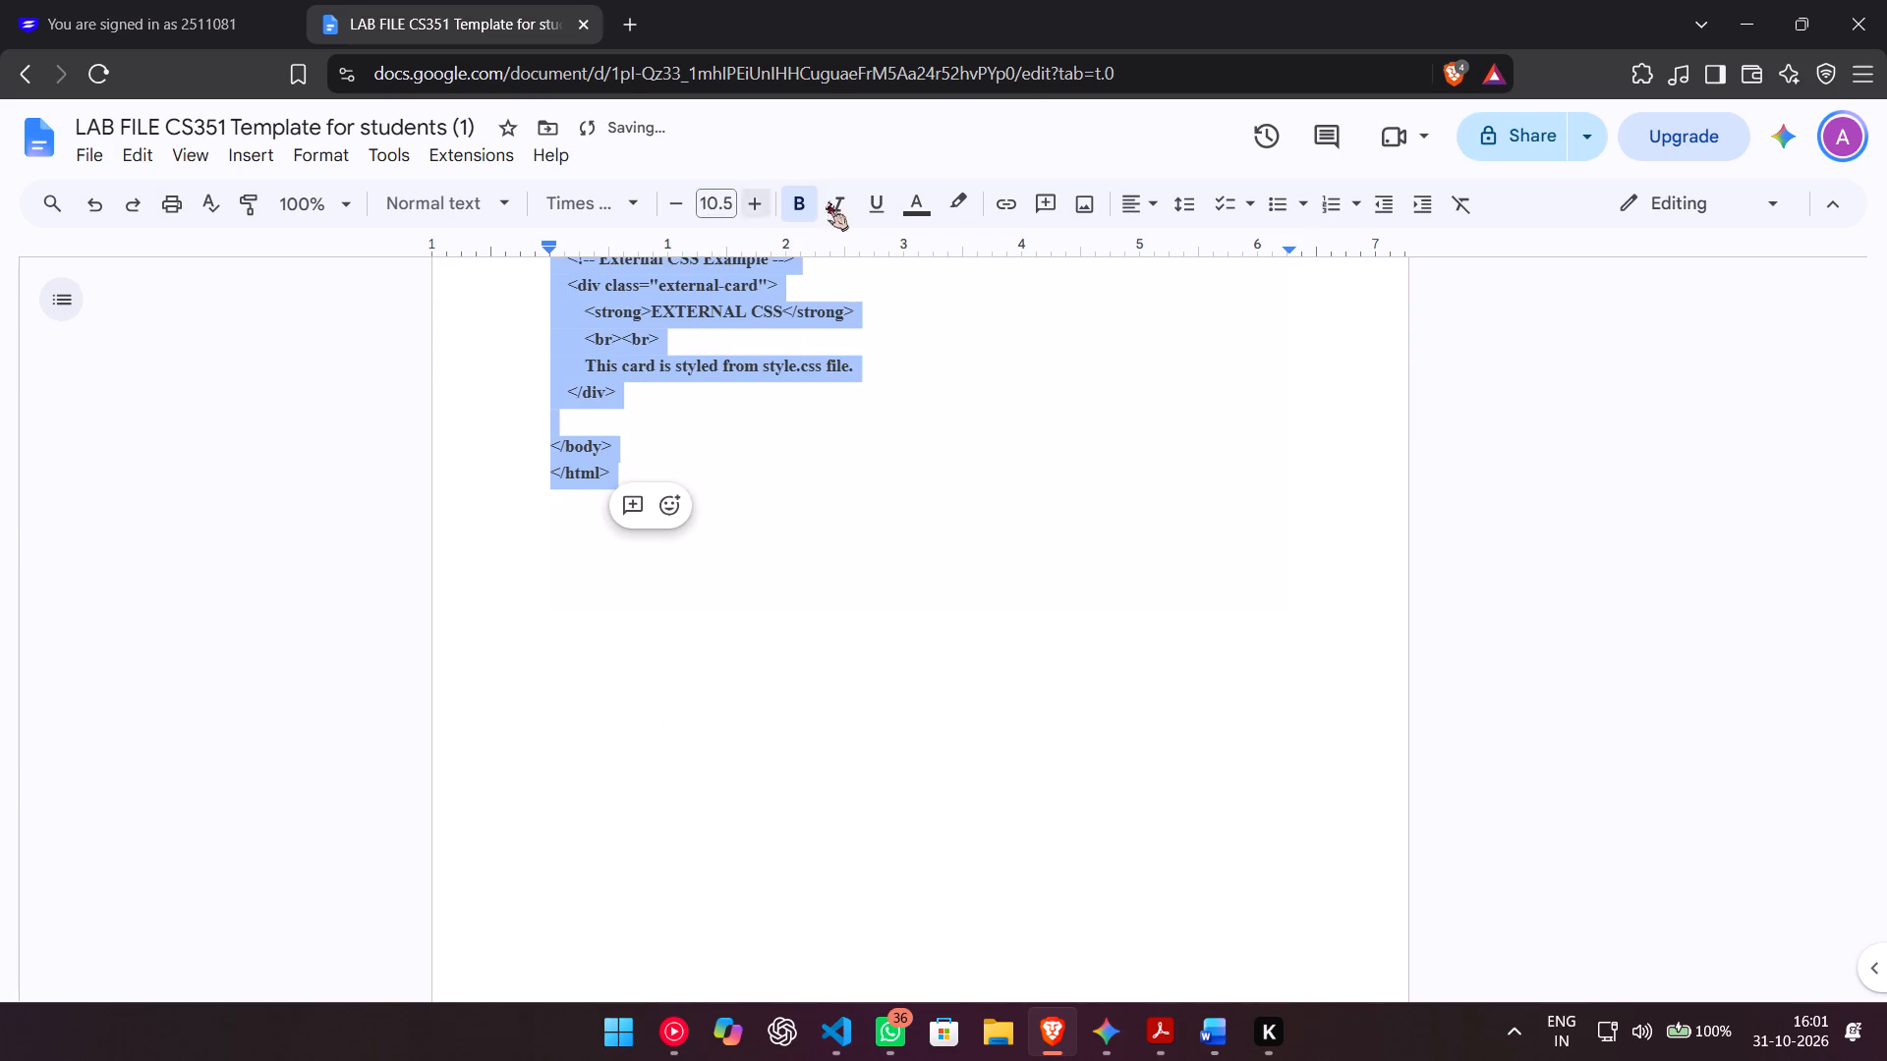
# Remove bold from Experiment 3's entire solution code, leaving the Solution label bold.
pyautogui.click(917, 496)
pyautogui.scroll(11, 920, 496)
pyautogui.scroll(-5, 774, 617)
pyautogui.scroll(1, 819, 610)
pyautogui.scroll(-2, 798, 603)
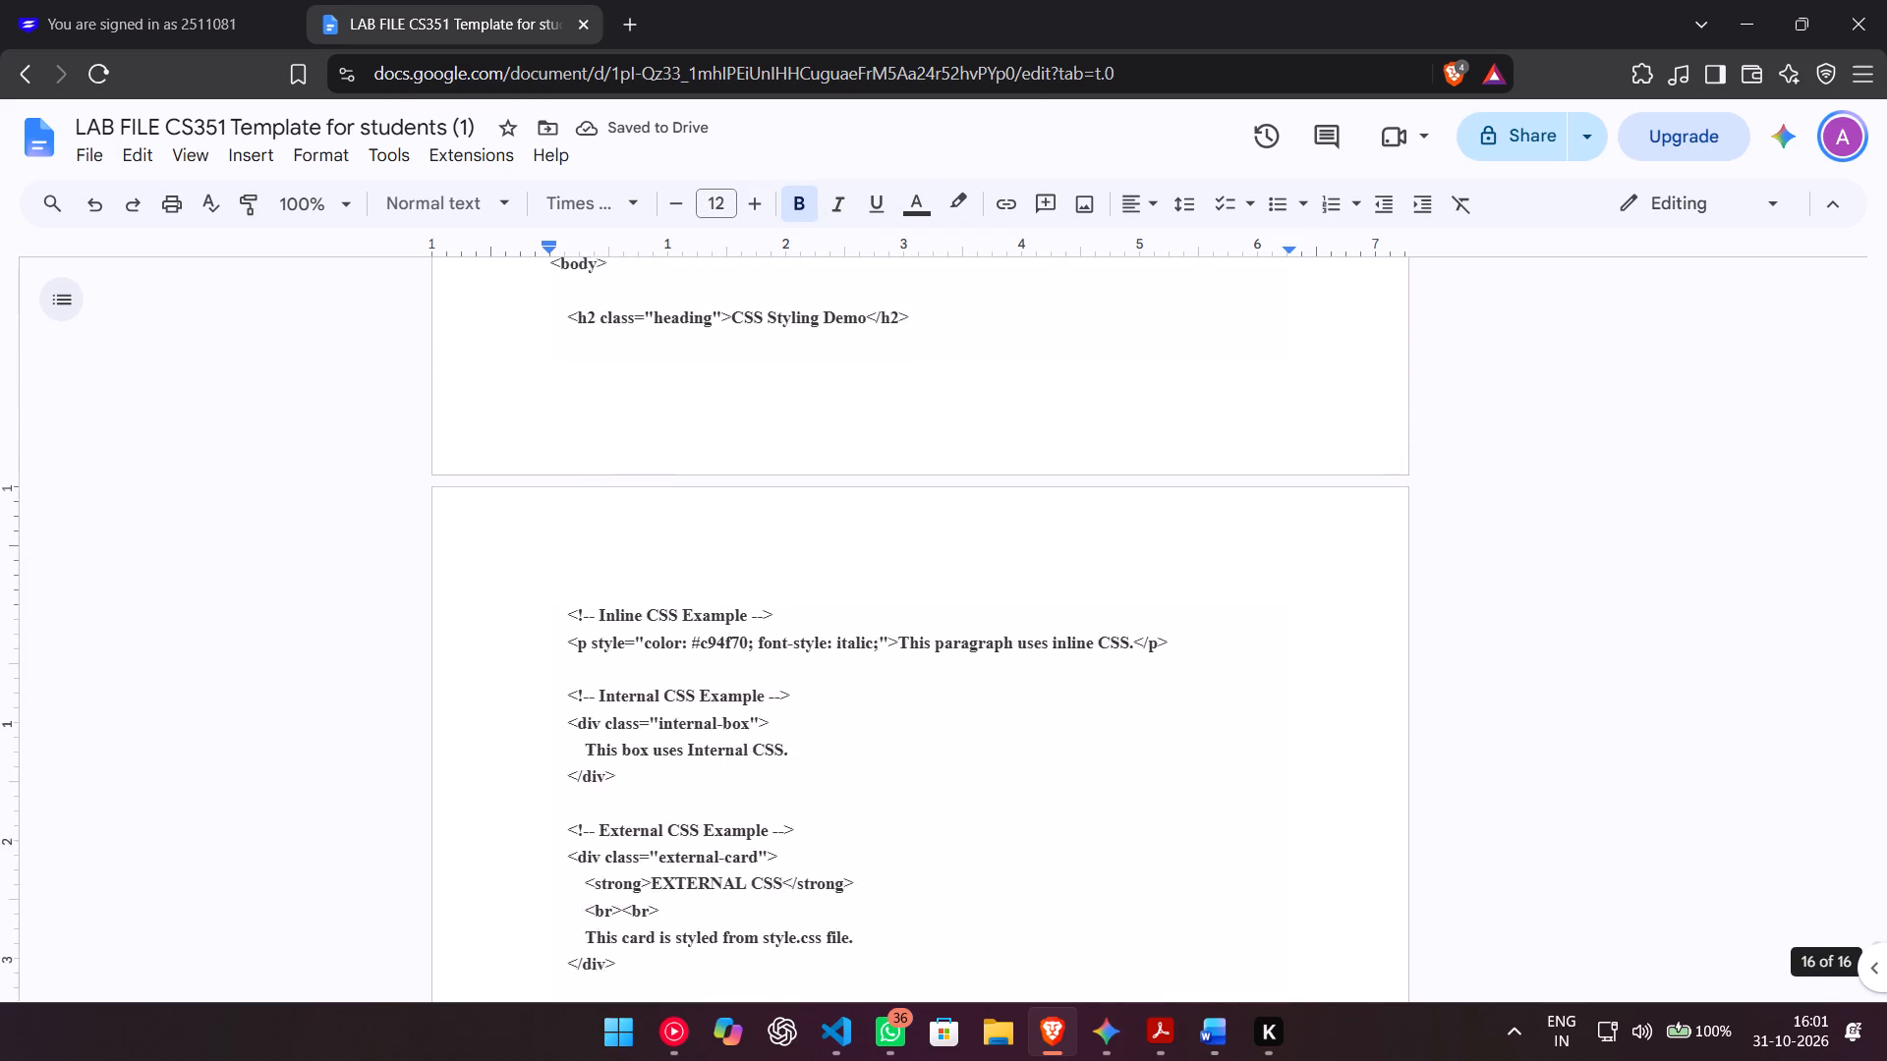
pyautogui.scroll(-3, 785, 604)
pyautogui.moveTo(627, 642); pyautogui.dragTo(583, 501)
pyautogui.scroll(15, 594, 527)
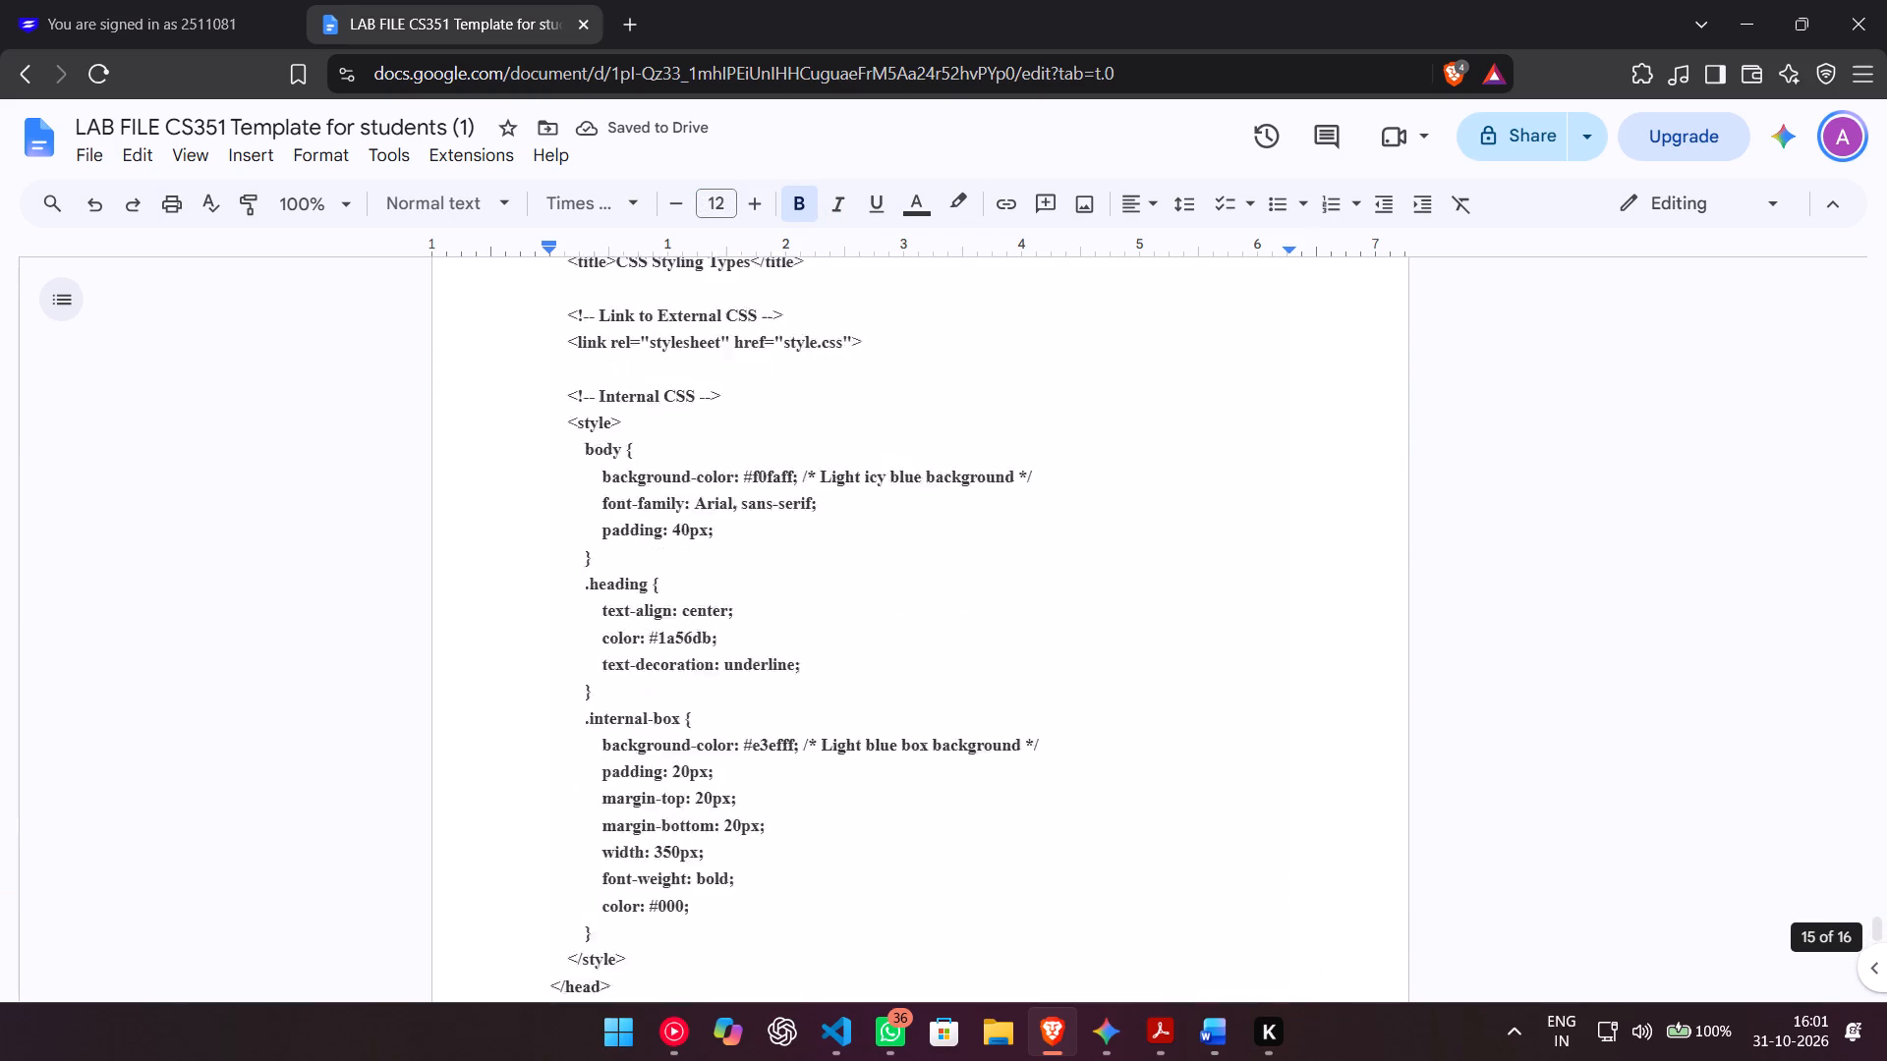
pyautogui.moveTo(583, 501); pyautogui.dragTo(543, 529)
pyautogui.scroll(4, 585, 440)
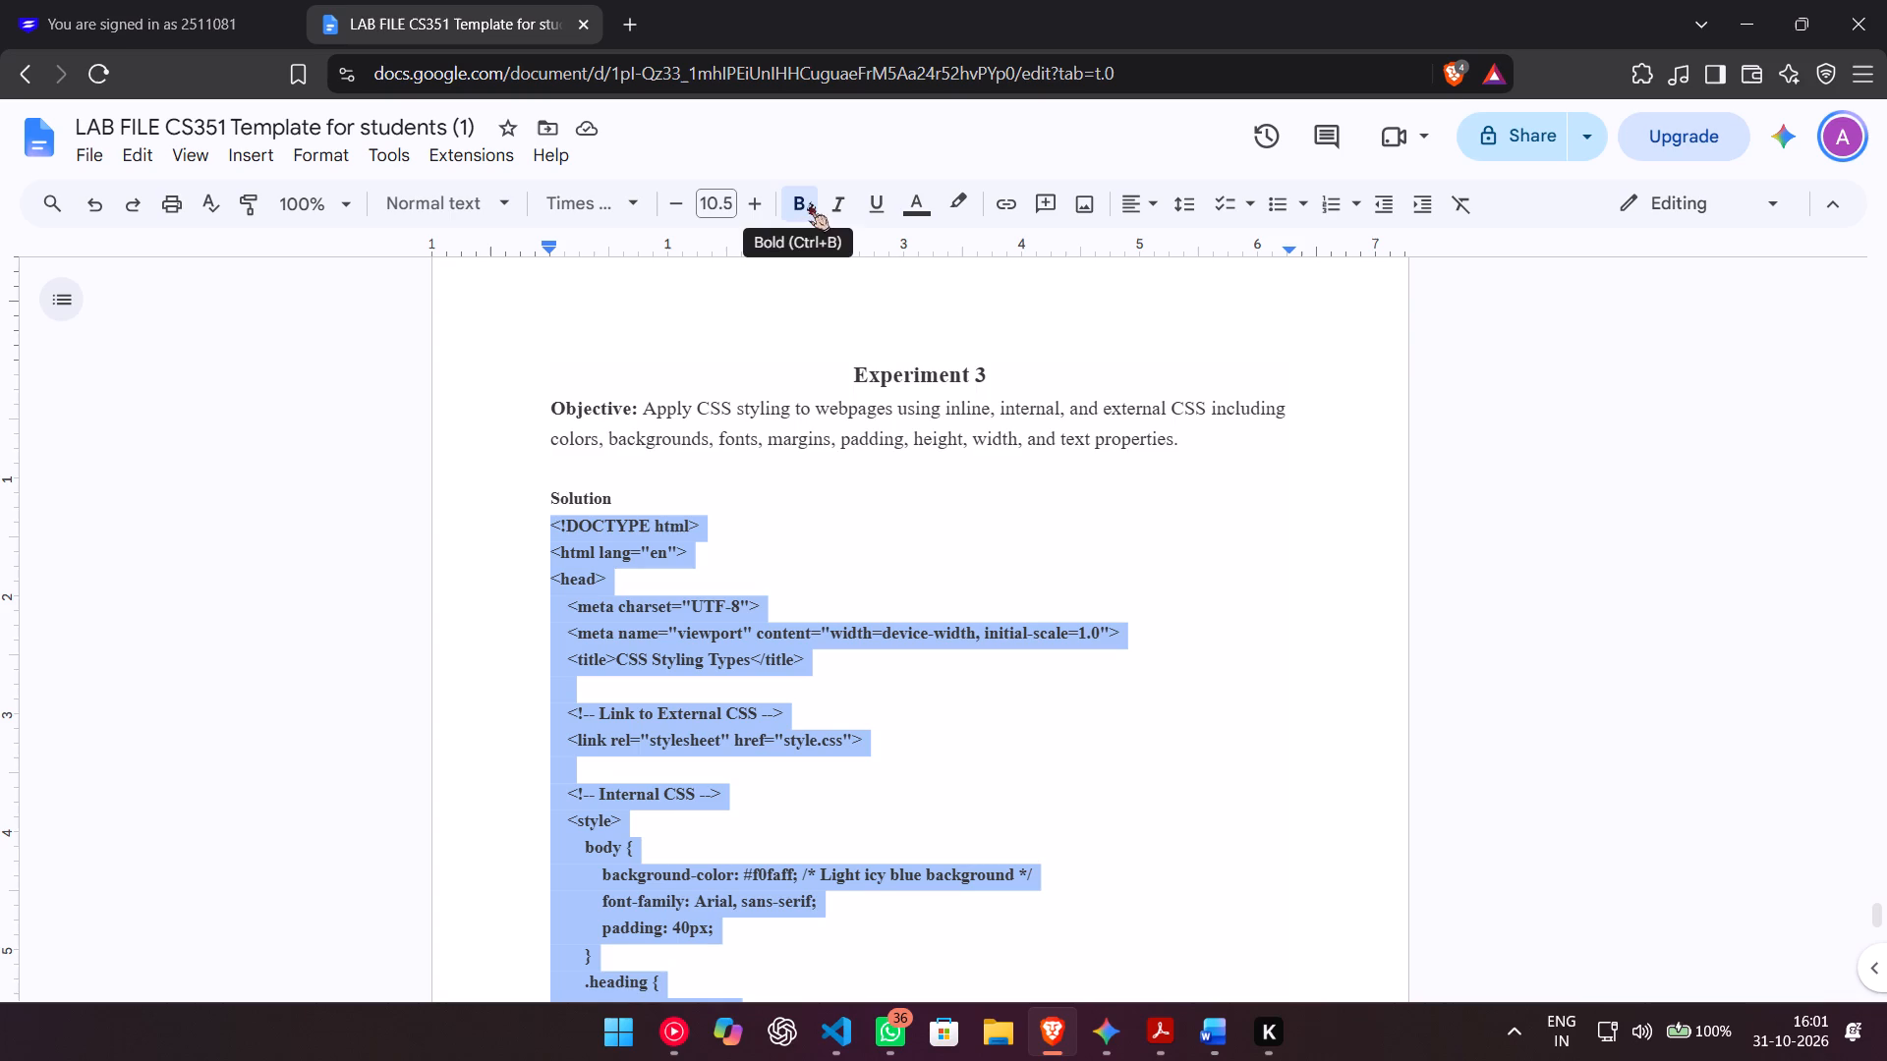
pyautogui.click(807, 204)
pyautogui.click(684, 486)
pyautogui.click(604, 497)
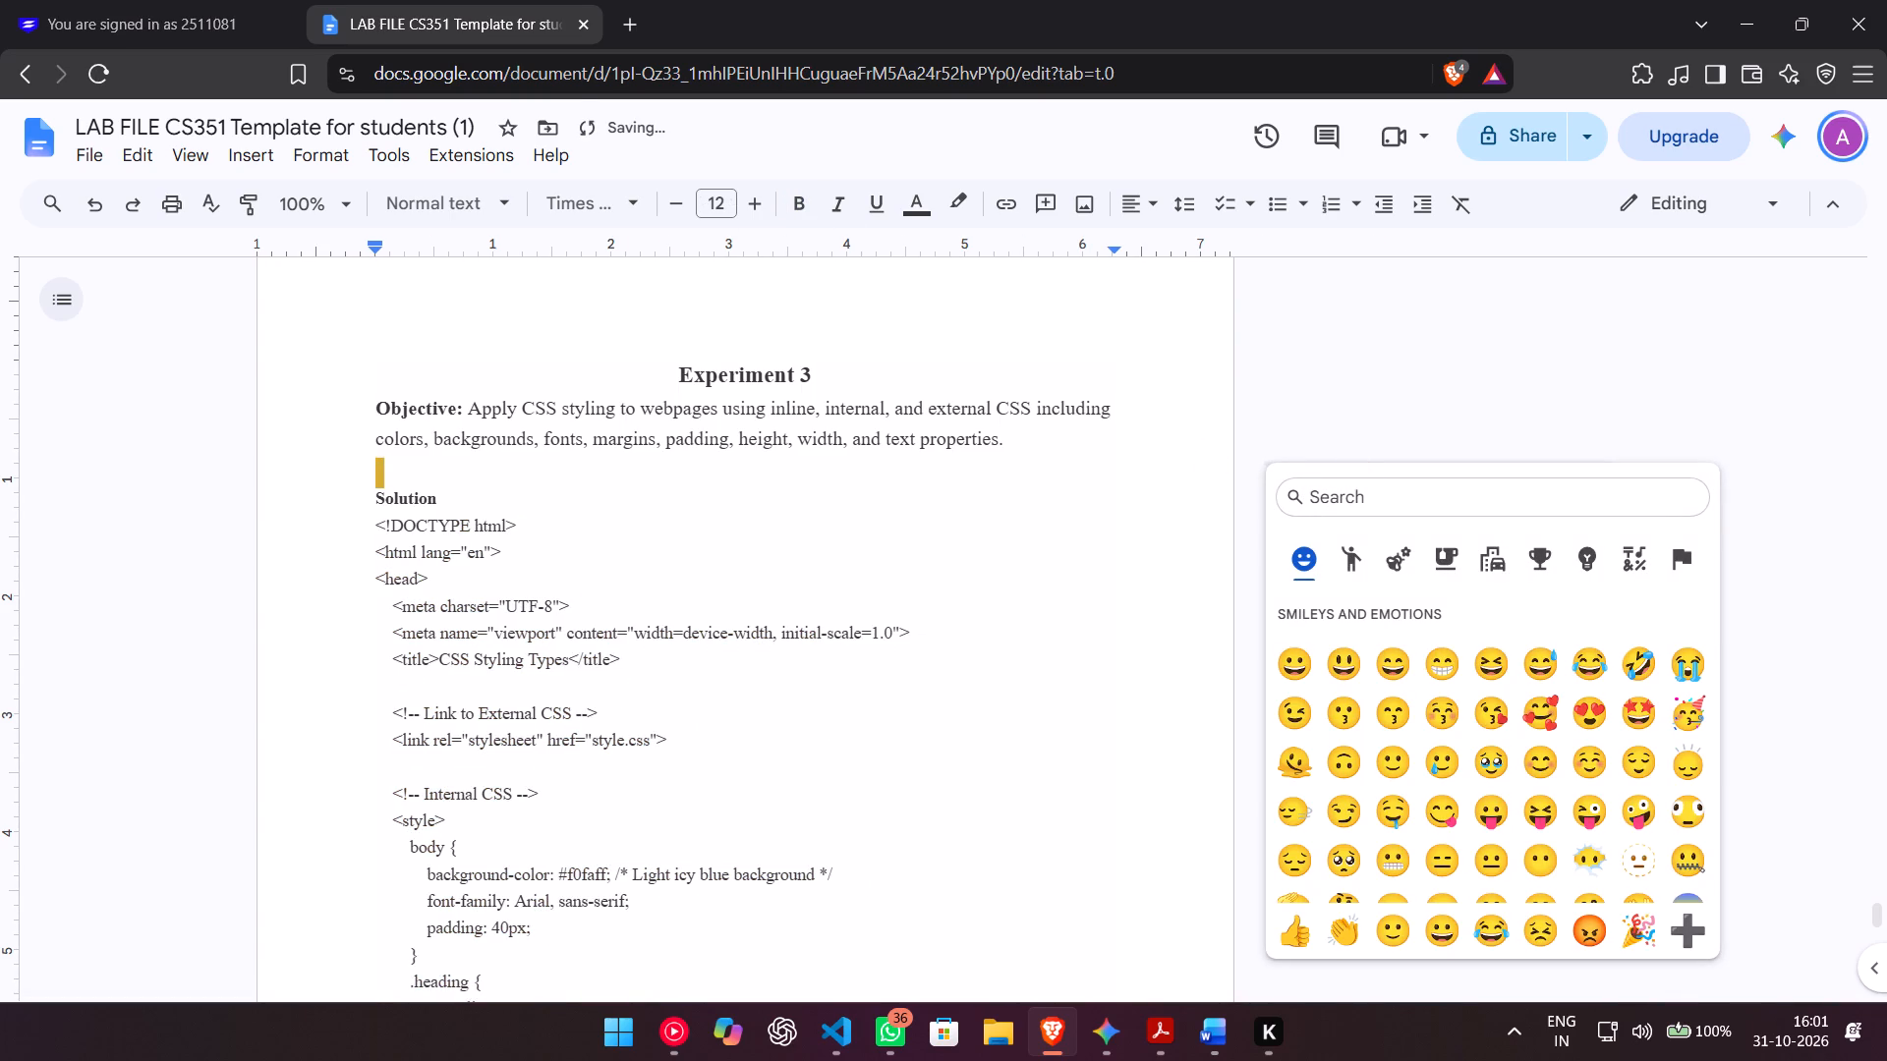
pyautogui.click(1107, 499)
# Set the font size of Experiment 3's Solution label to 12.
pyautogui.moveTo(615, 492); pyautogui.dragTo(563, 493)
pyautogui.moveTo(629, 407); pyautogui.dragTo(578, 408)
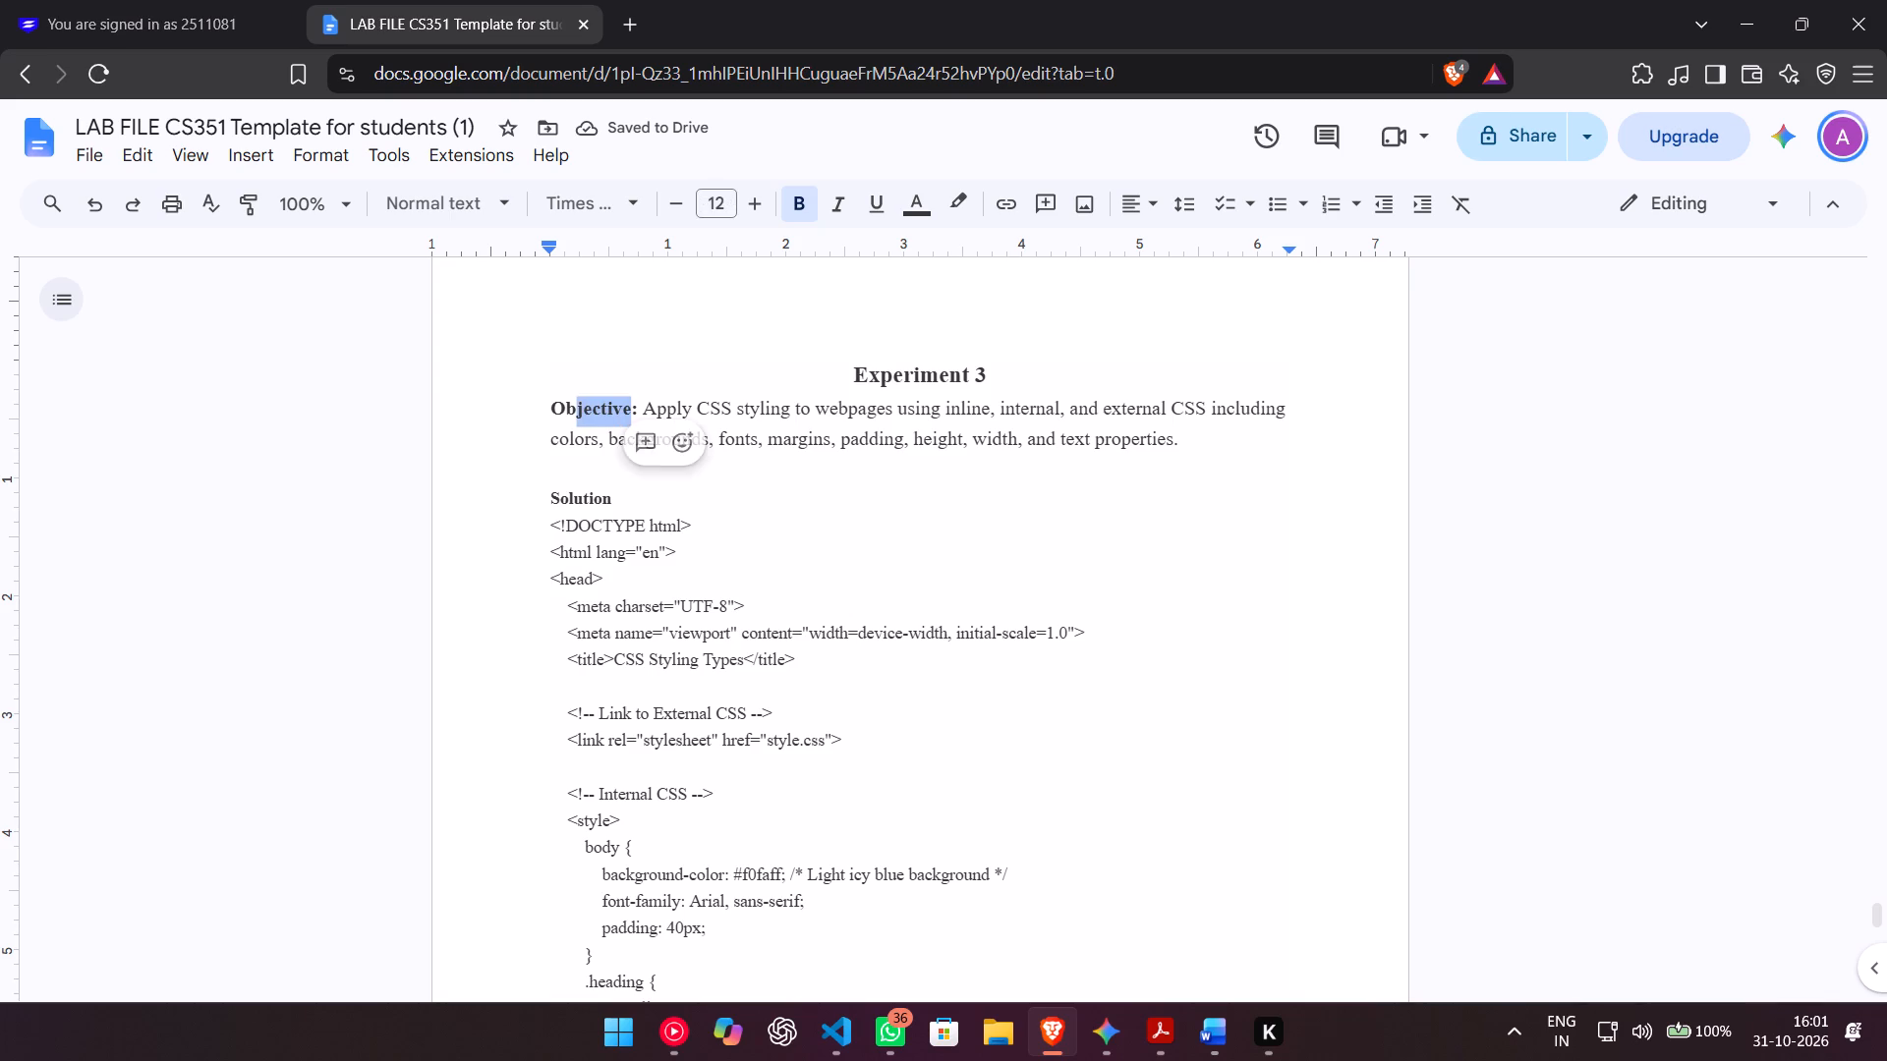
pyautogui.moveTo(609, 495); pyautogui.dragTo(547, 495)
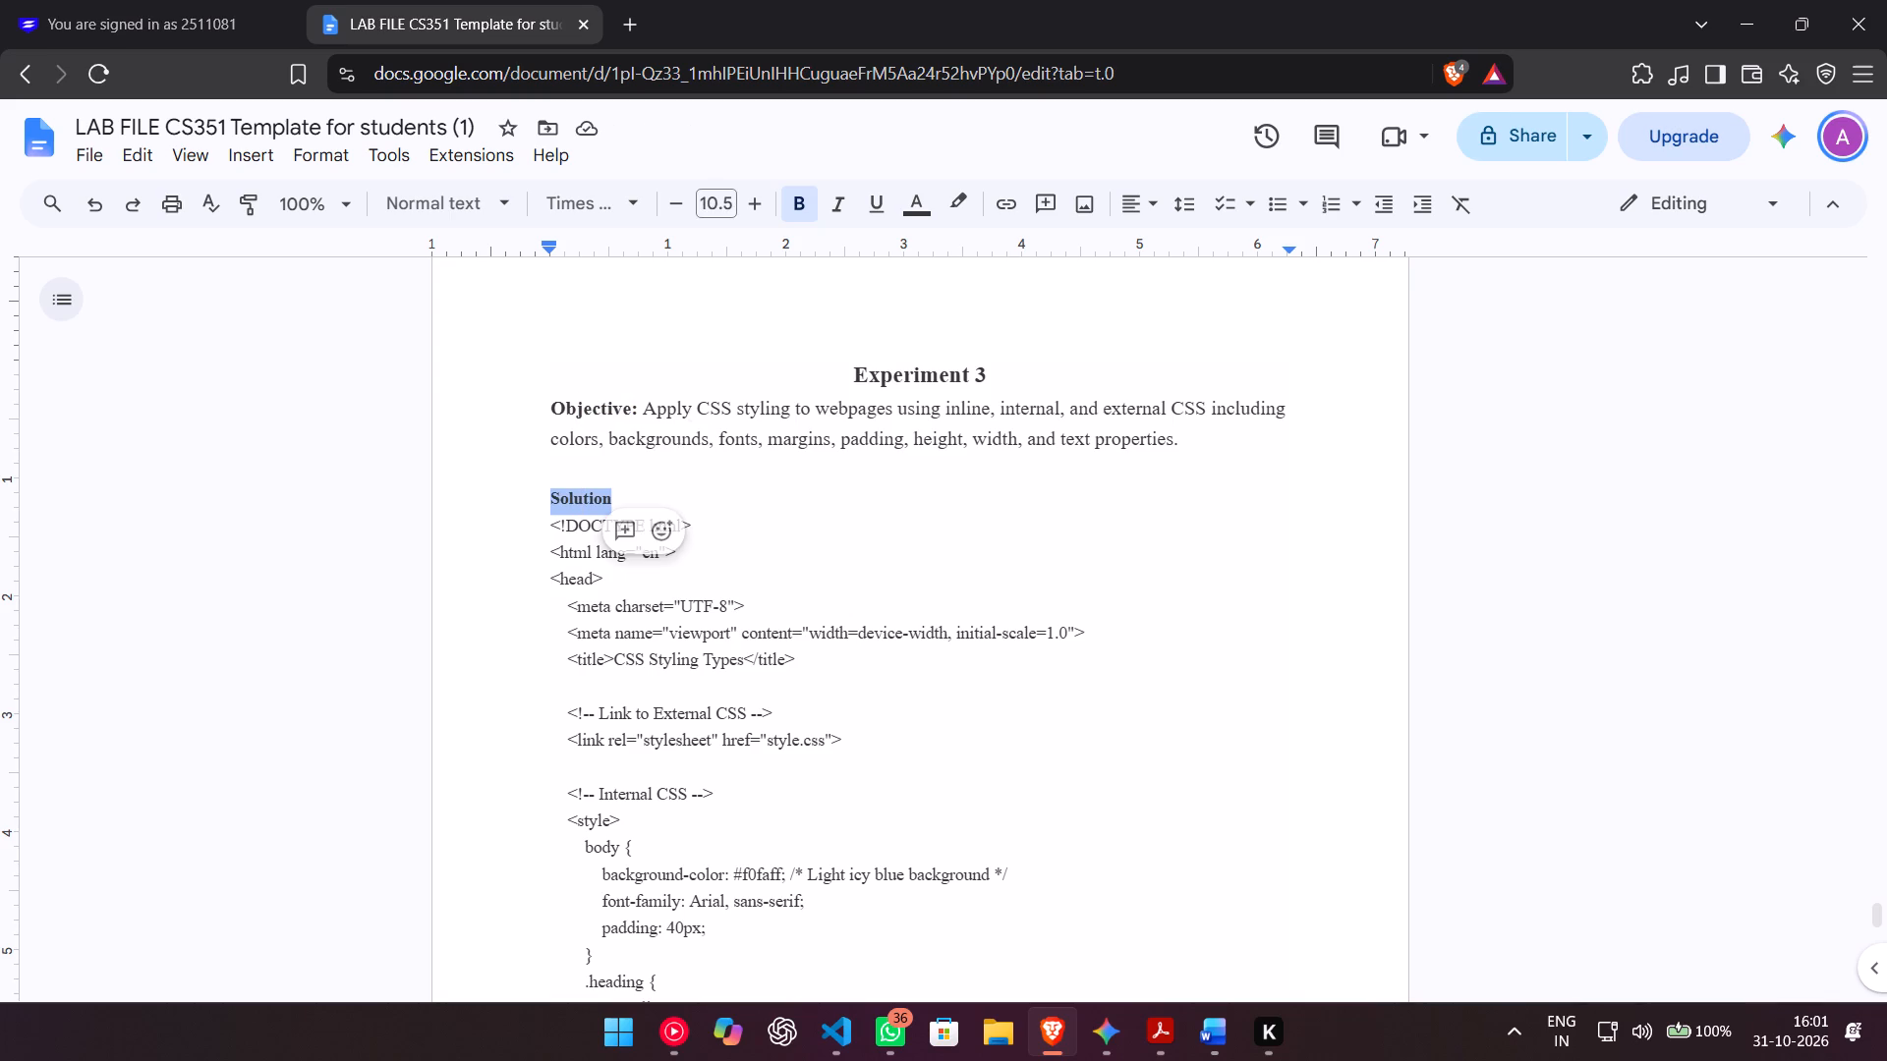
pyautogui.moveTo(729, 203); pyautogui.dragTo(694, 201)
pyautogui.click(725, 403)
pyautogui.click(672, 496)
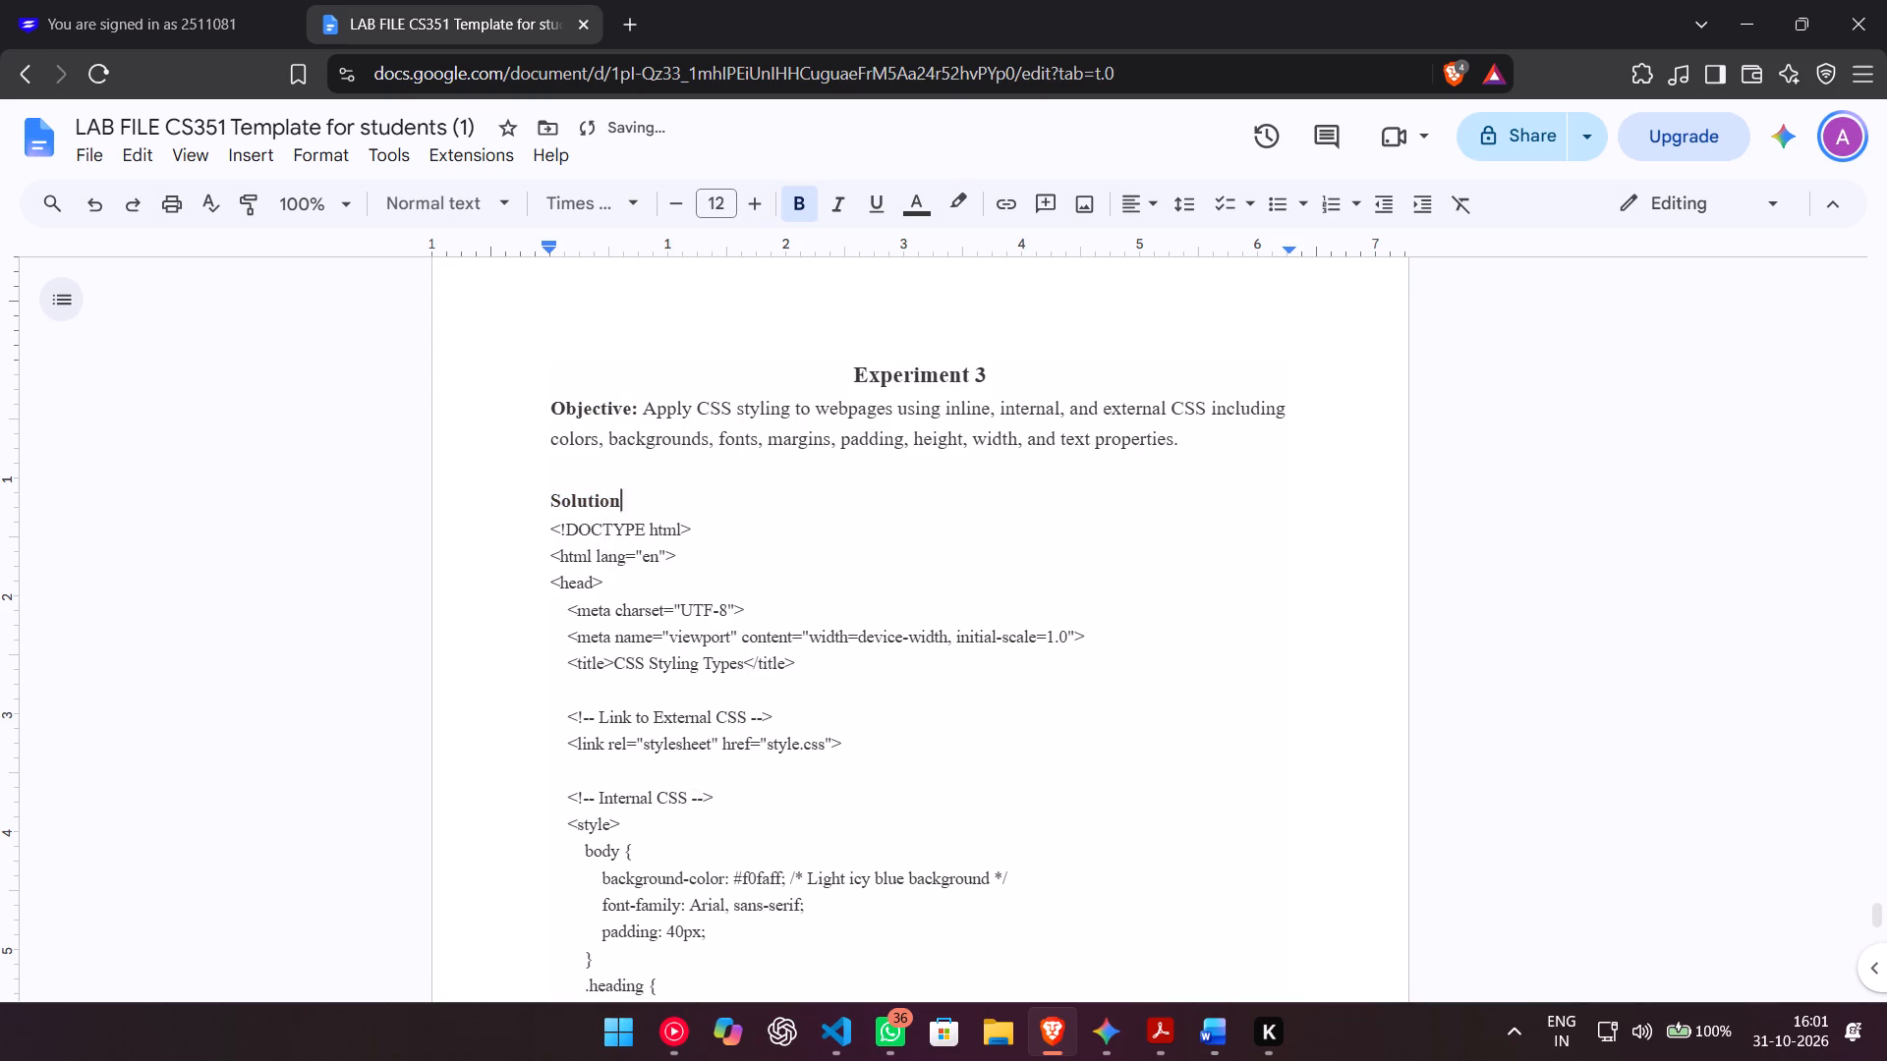
# Review the formatting and page layout of Experiment 3's heading, objective and solution code.
pyautogui.scroll(-17, 675, 493)
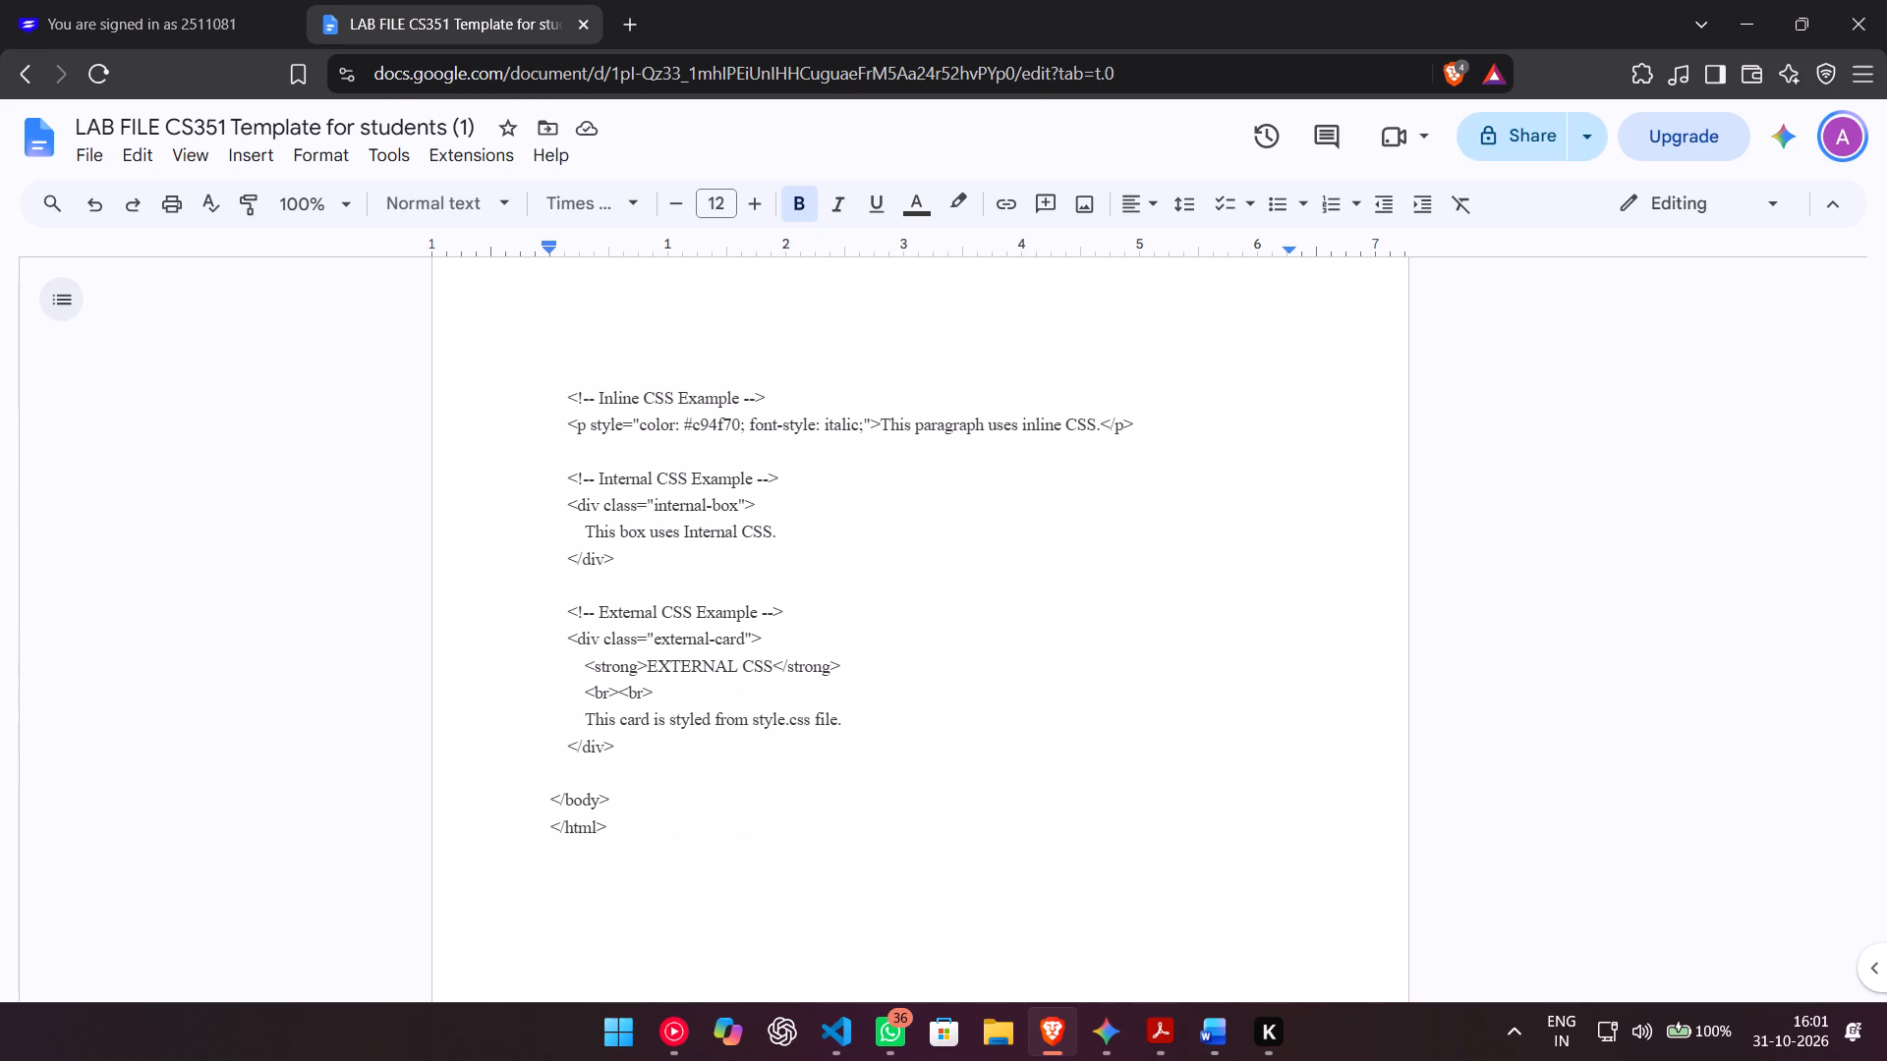
pyautogui.scroll(-20, 854, 545)
pyautogui.scroll(-3, 854, 545)
pyautogui.scroll(2, 937, 612)
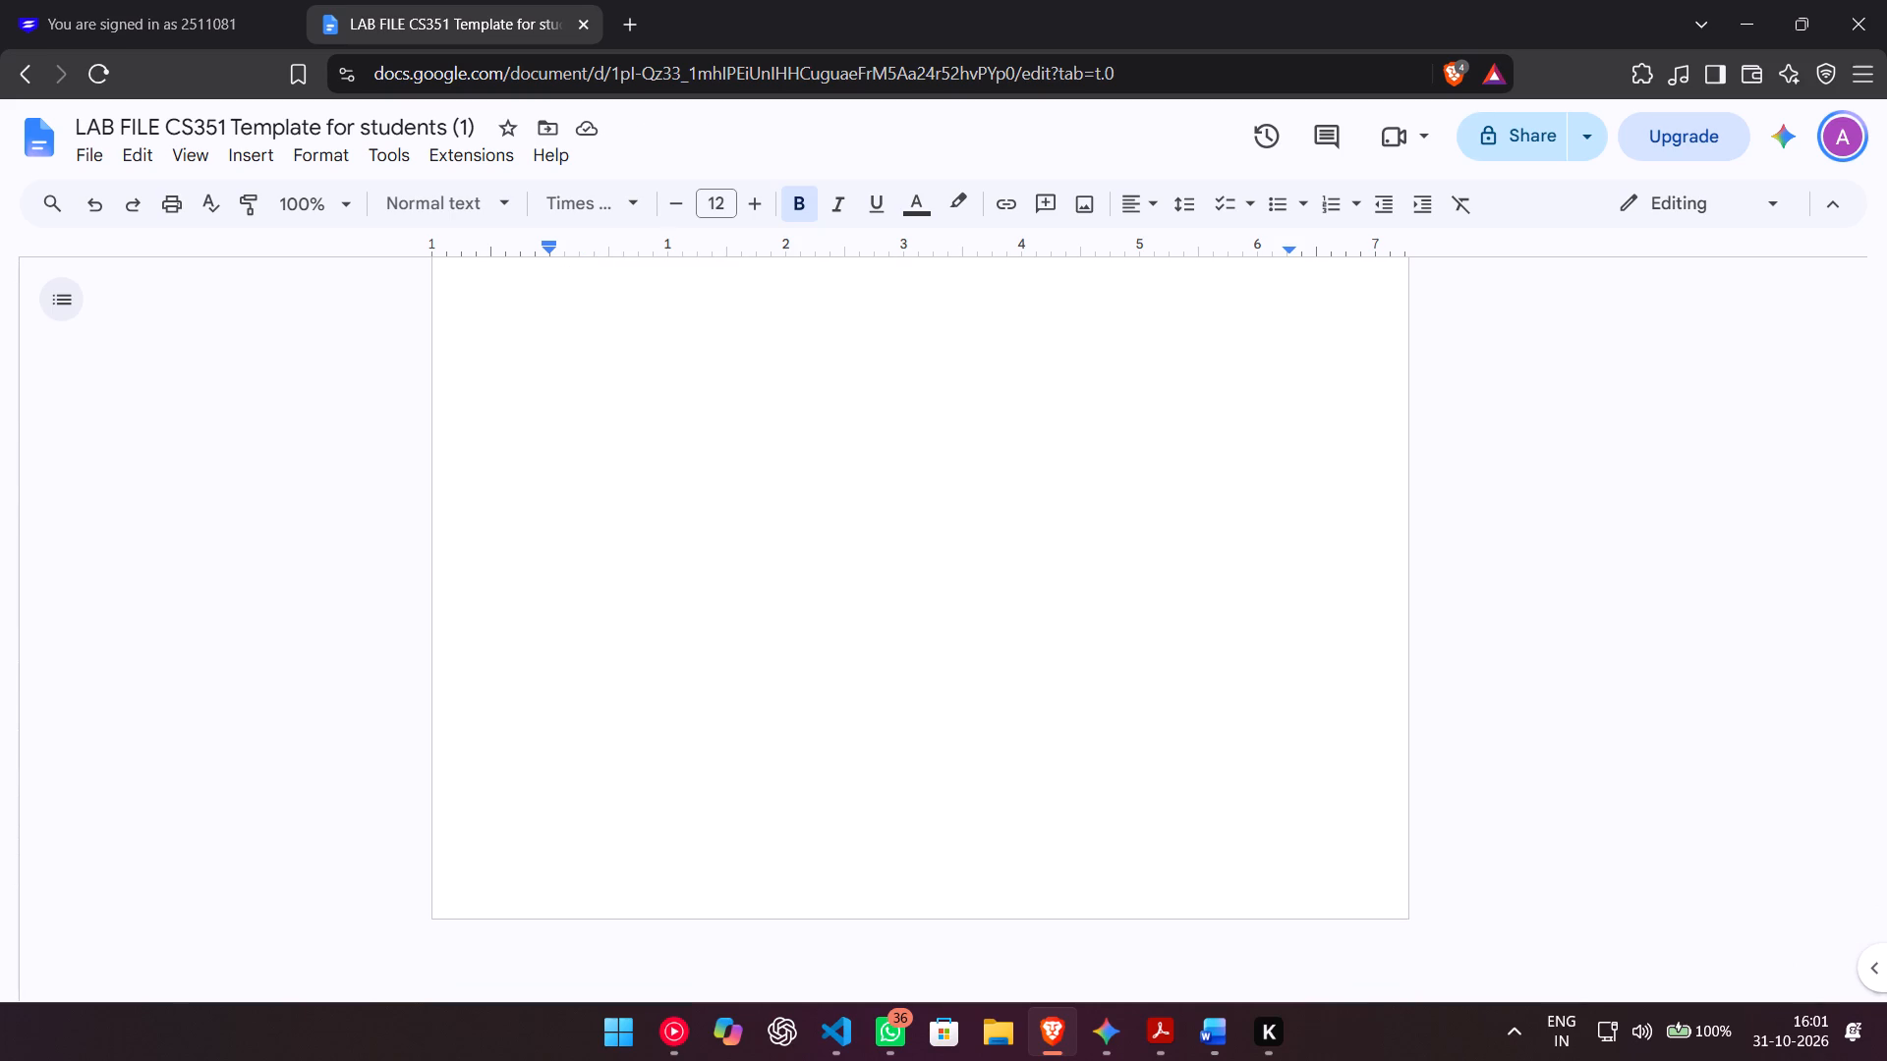
pyautogui.scroll(6, 937, 611)
pyautogui.scroll(-3, 951, 607)
pyautogui.scroll(13, 754, 541)
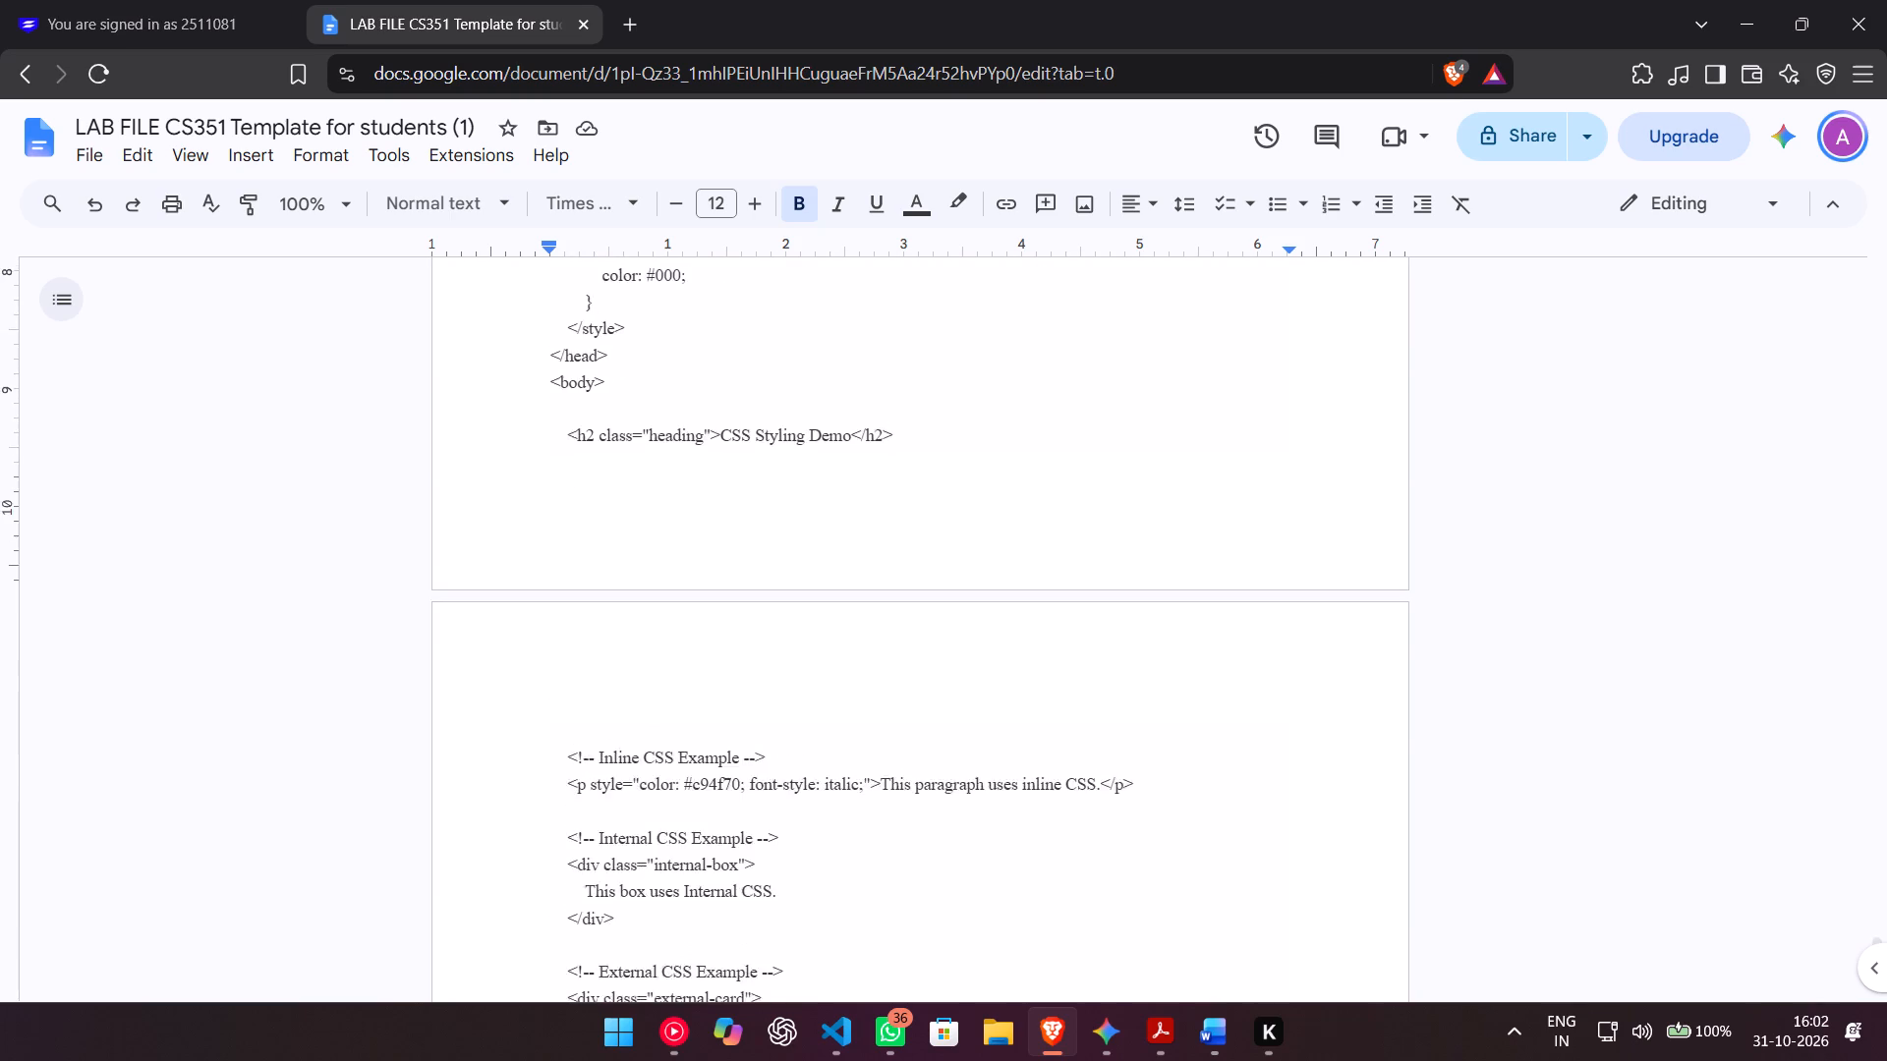
pyautogui.scroll(12, 757, 542)
pyautogui.scroll(-2, 753, 542)
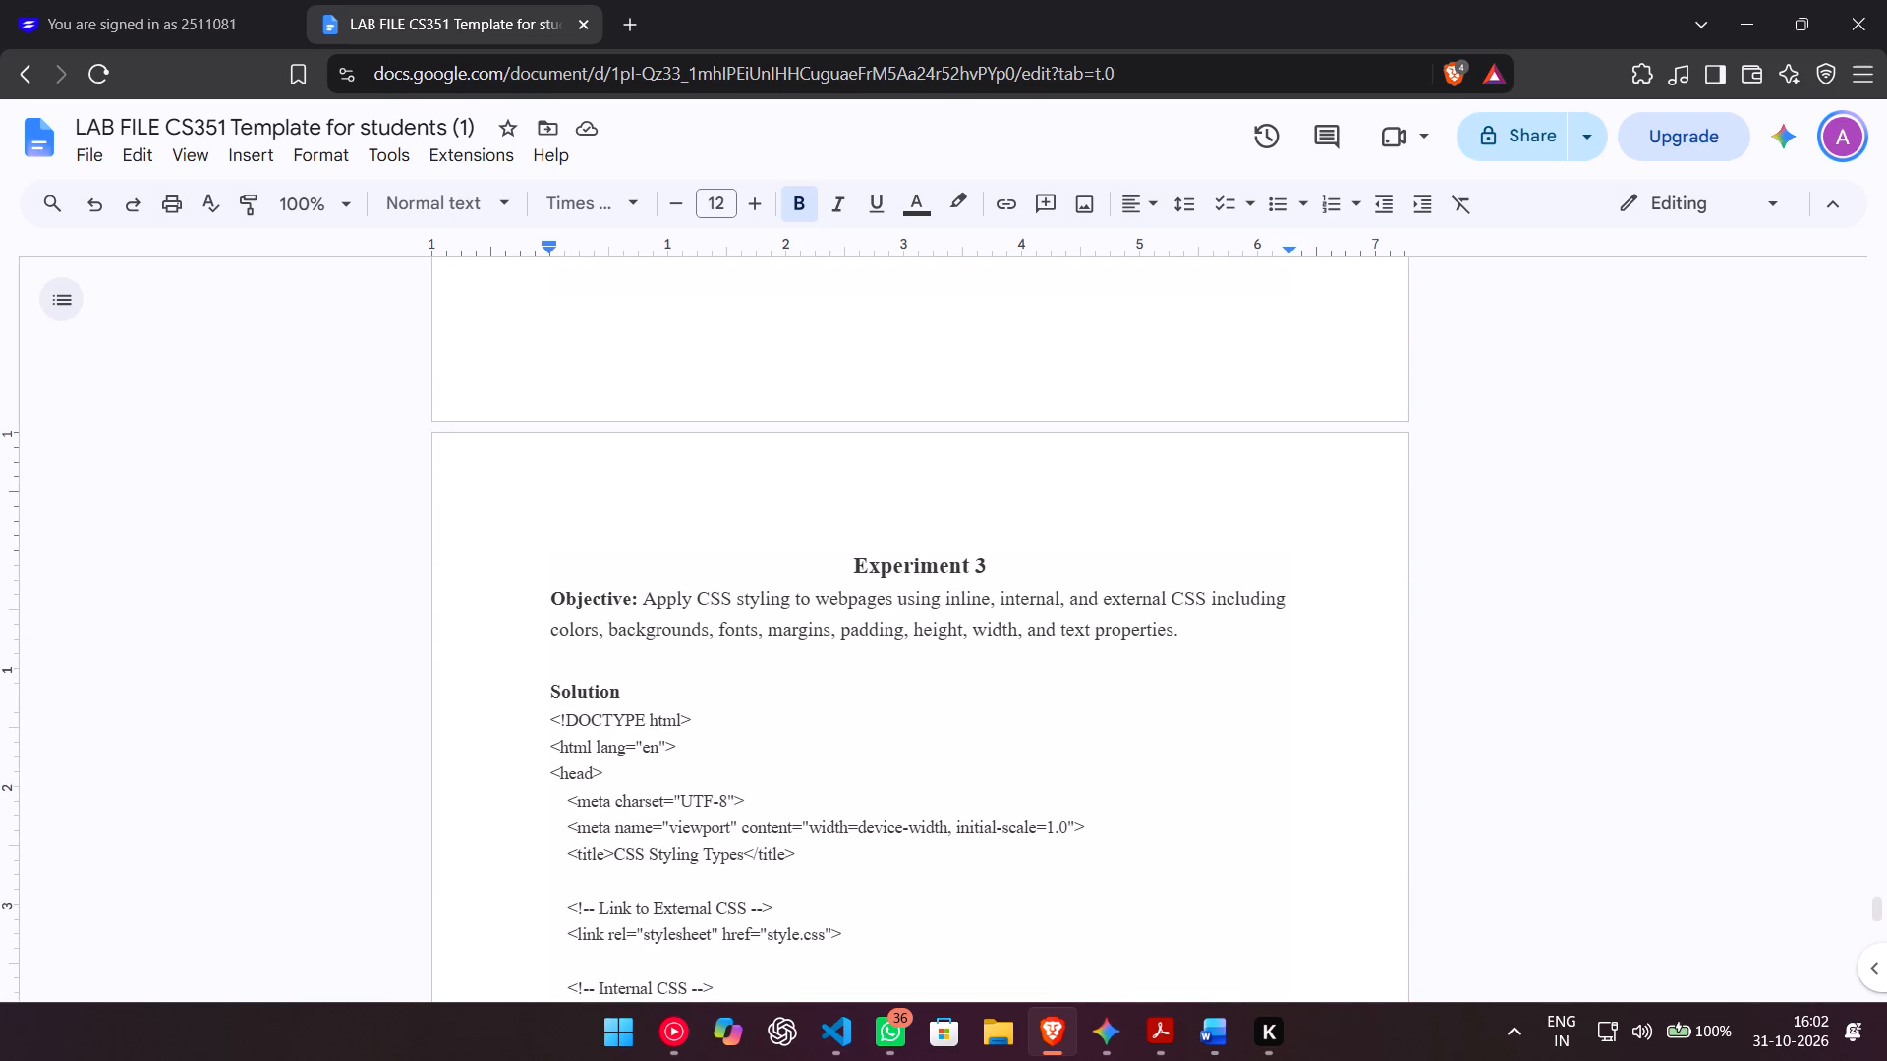
pyautogui.scroll(-1, 538, 688)
pyautogui.moveTo(547, 639); pyautogui.dragTo(545, 636)
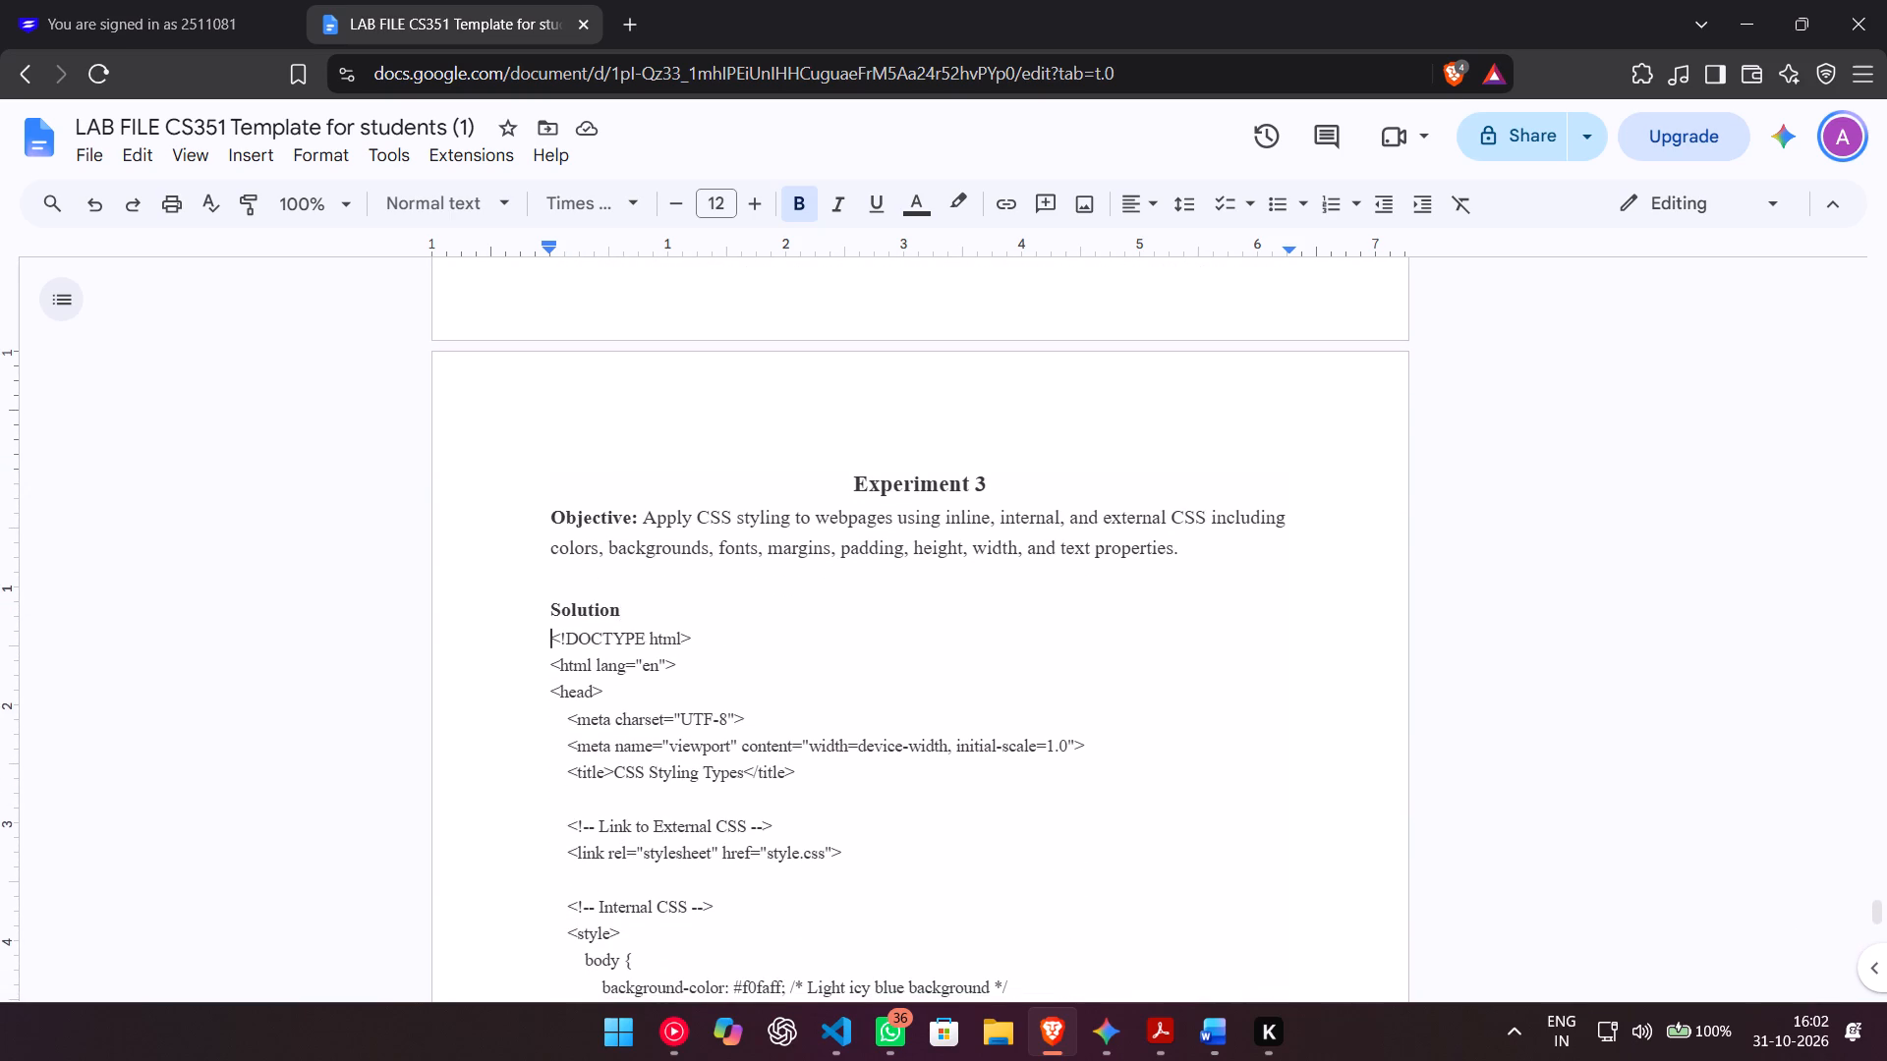
pyautogui.moveTo(545, 636); pyautogui.dragTo(543, 626)
pyautogui.click(638, 606)
pyautogui.click(719, 642)
pyautogui.scroll(-20, 759, 668)
pyautogui.scroll(-4, 759, 668)
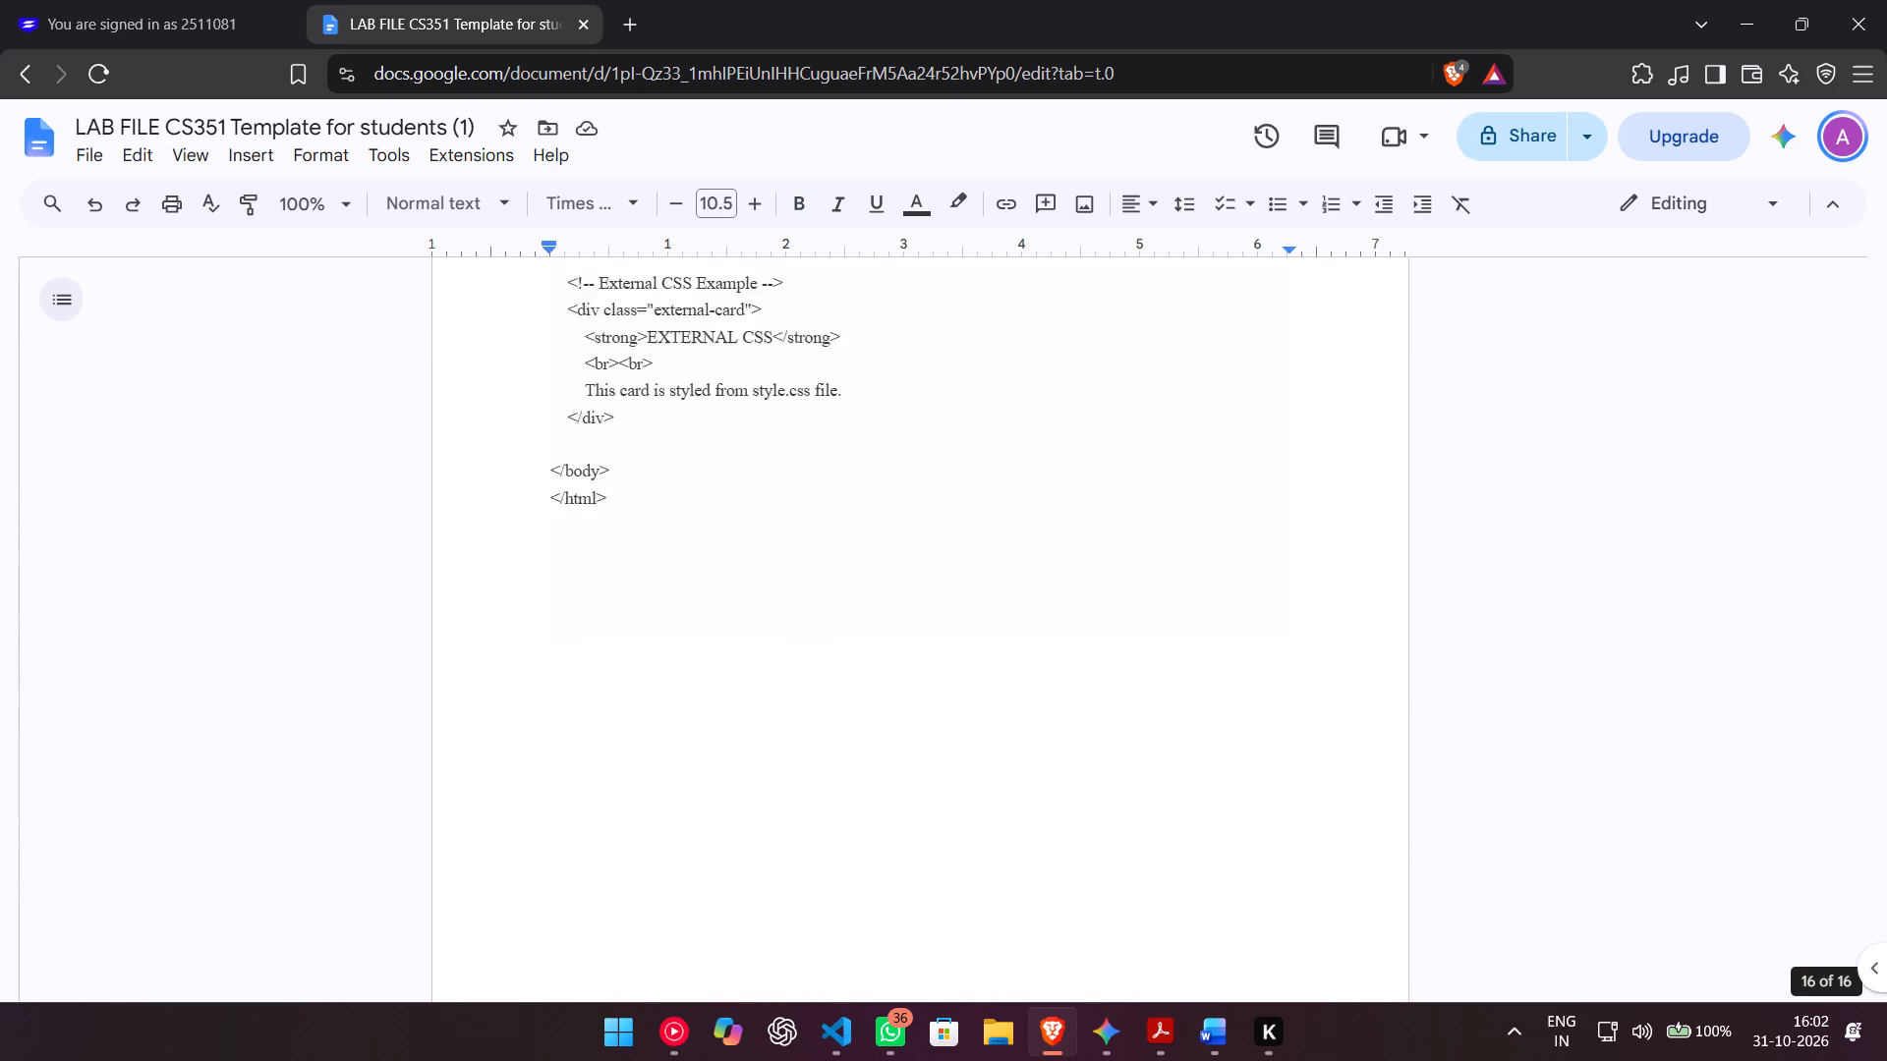
pyautogui.scroll(-13, 729, 695)
# Insert empty lines below Experiment 3's solution code until a new page begins.
pyautogui.click(851, 661)
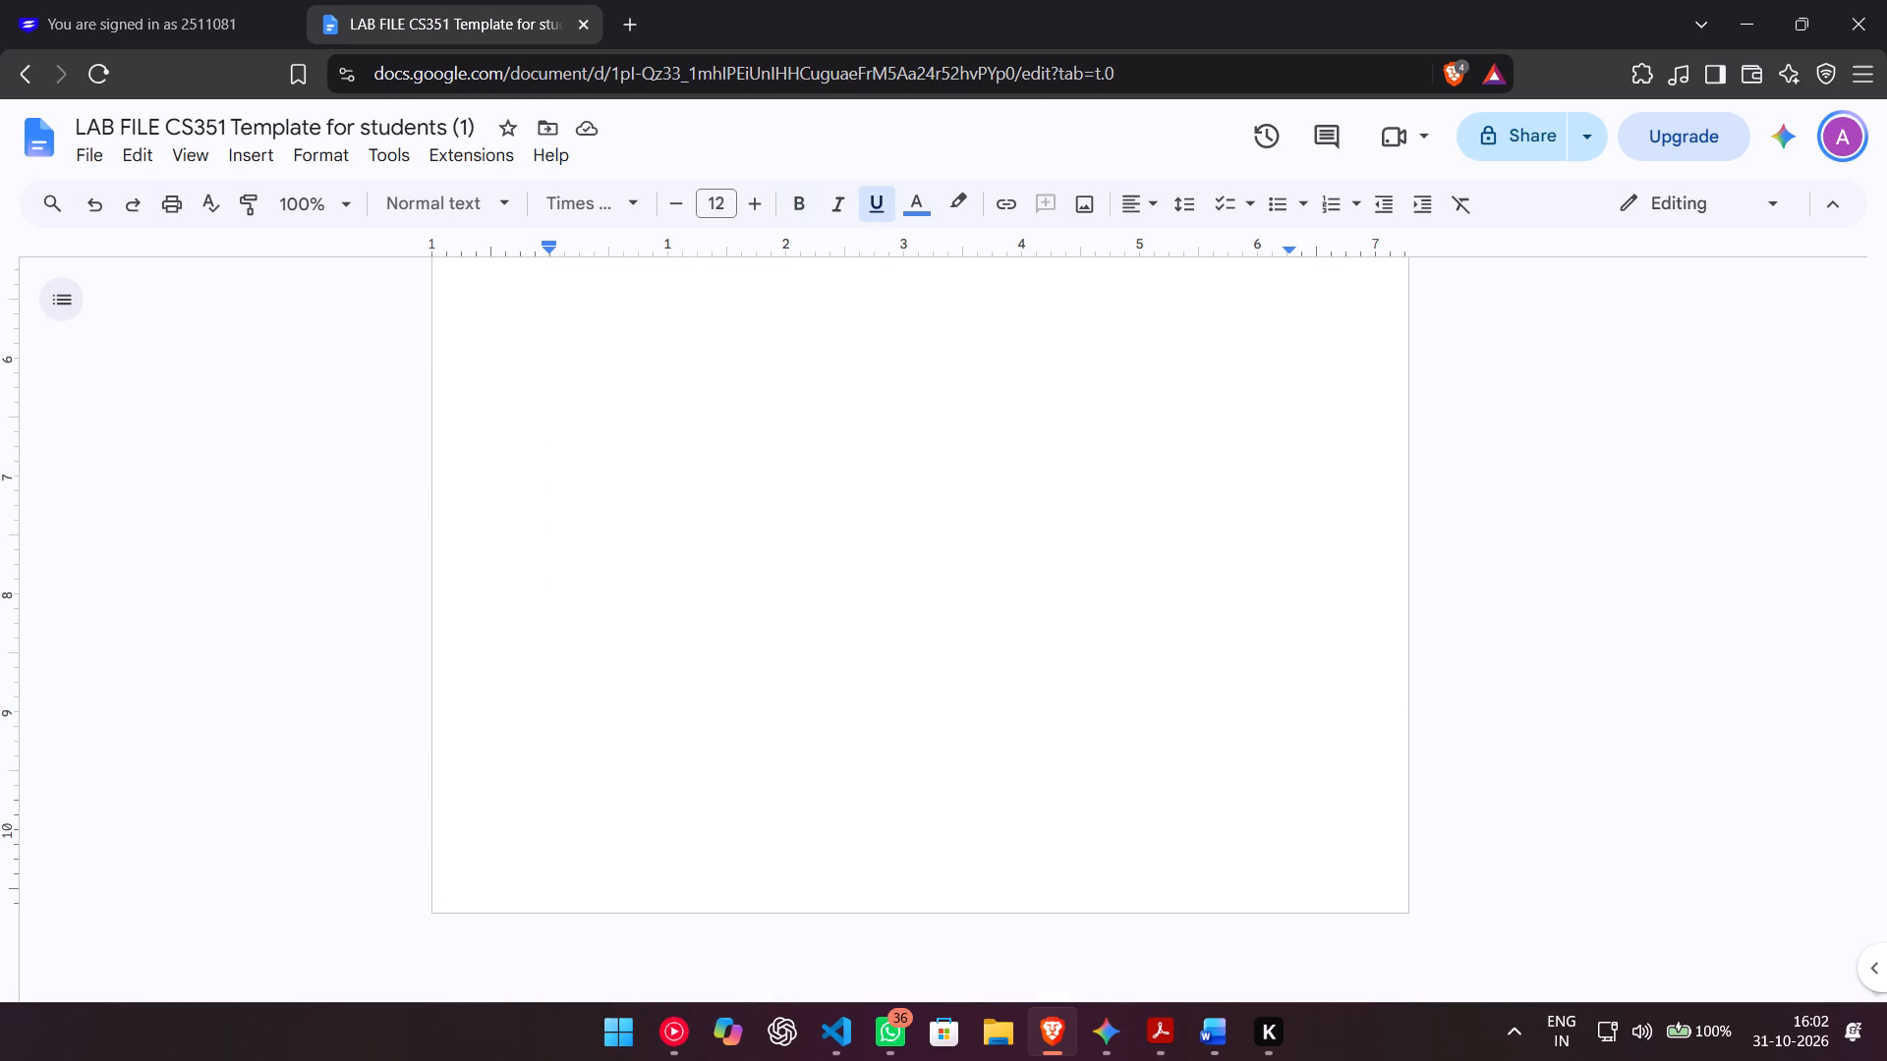
pyautogui.scroll(3, 694, 444)
pyautogui.press('Return')
pyautogui.press('Return')
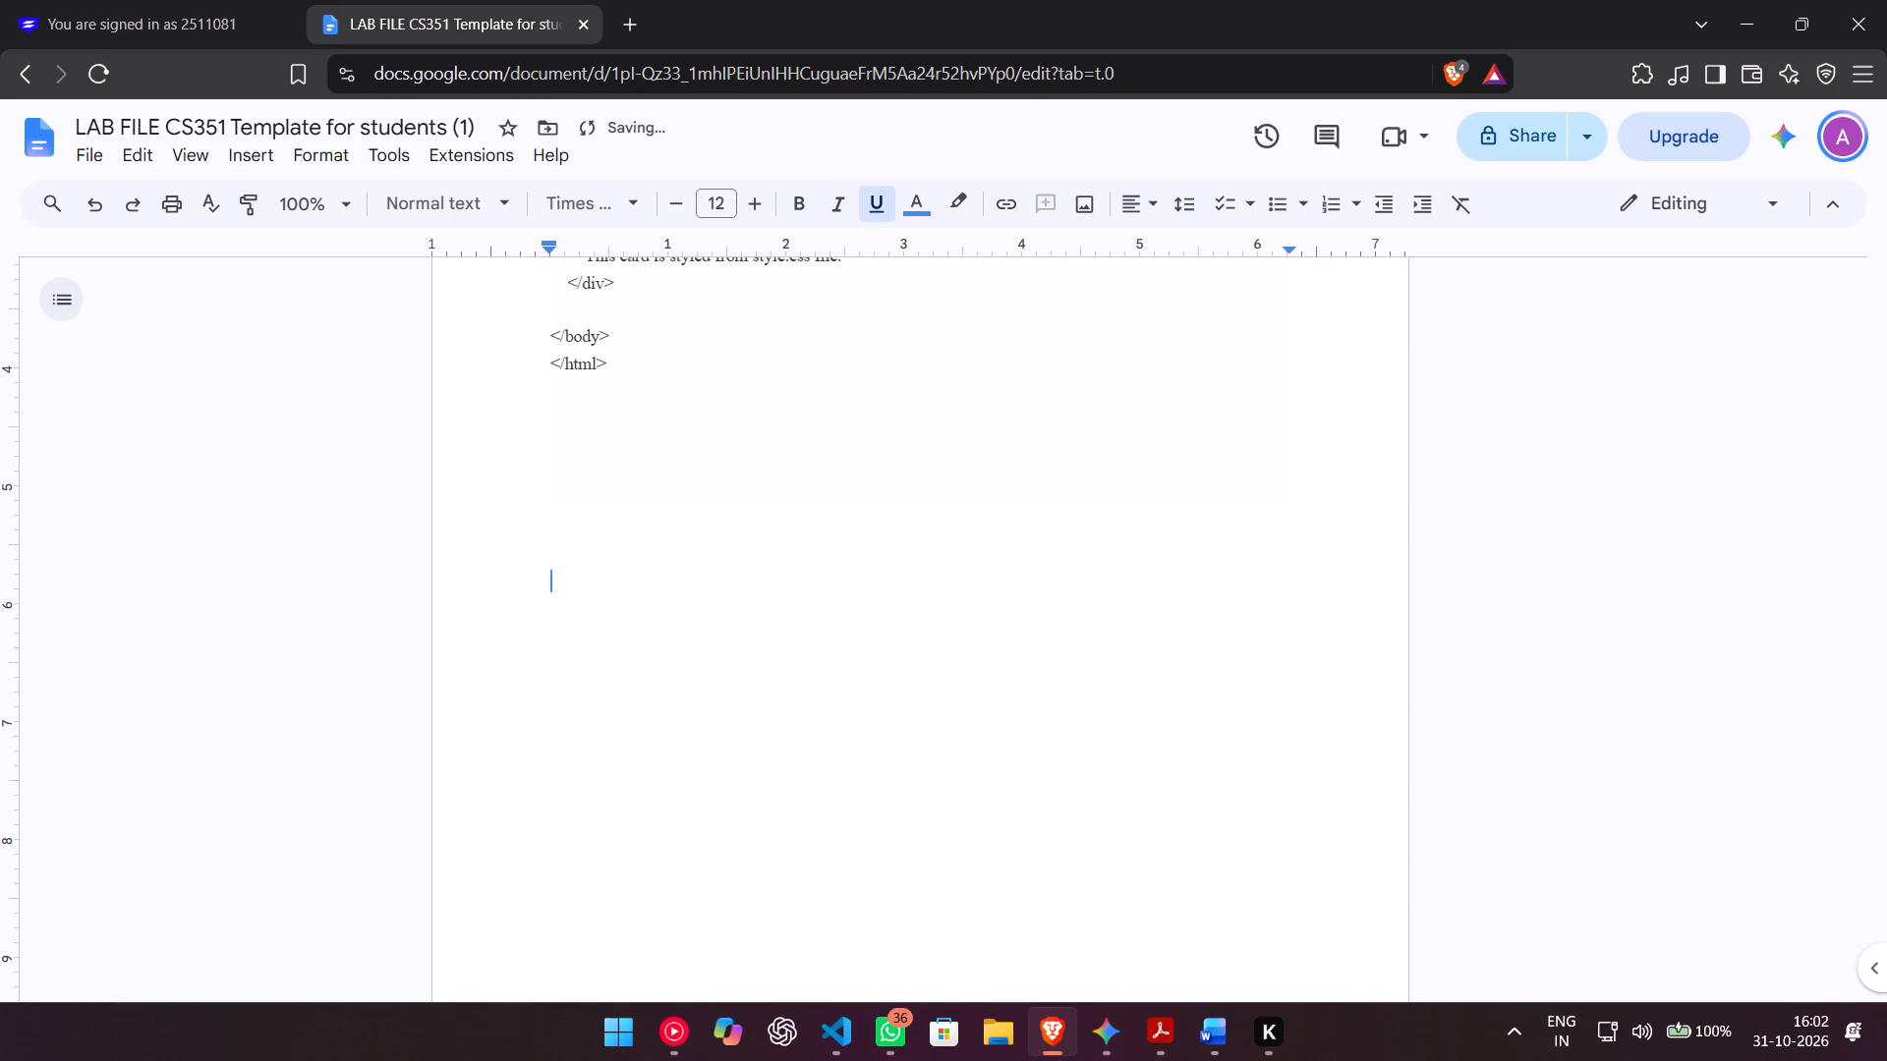
pyautogui.press('Return')
pyautogui.press('Return')
pyautogui.press('Return')
pyautogui.press('Return')
pyautogui.press('Return')
pyautogui.press('Return')
pyautogui.press('Return')
pyautogui.press('Return')
pyautogui.press('Return')
pyautogui.press('Return')
pyautogui.press('Return')
pyautogui.press('Return')
pyautogui.press('Return')
pyautogui.press('Return')
pyautogui.press('Return')
pyautogui.press('Return')
pyautogui.press('Return')
pyautogui.press('Return')
pyautogui.press('Return')
pyautogui.press('Return')
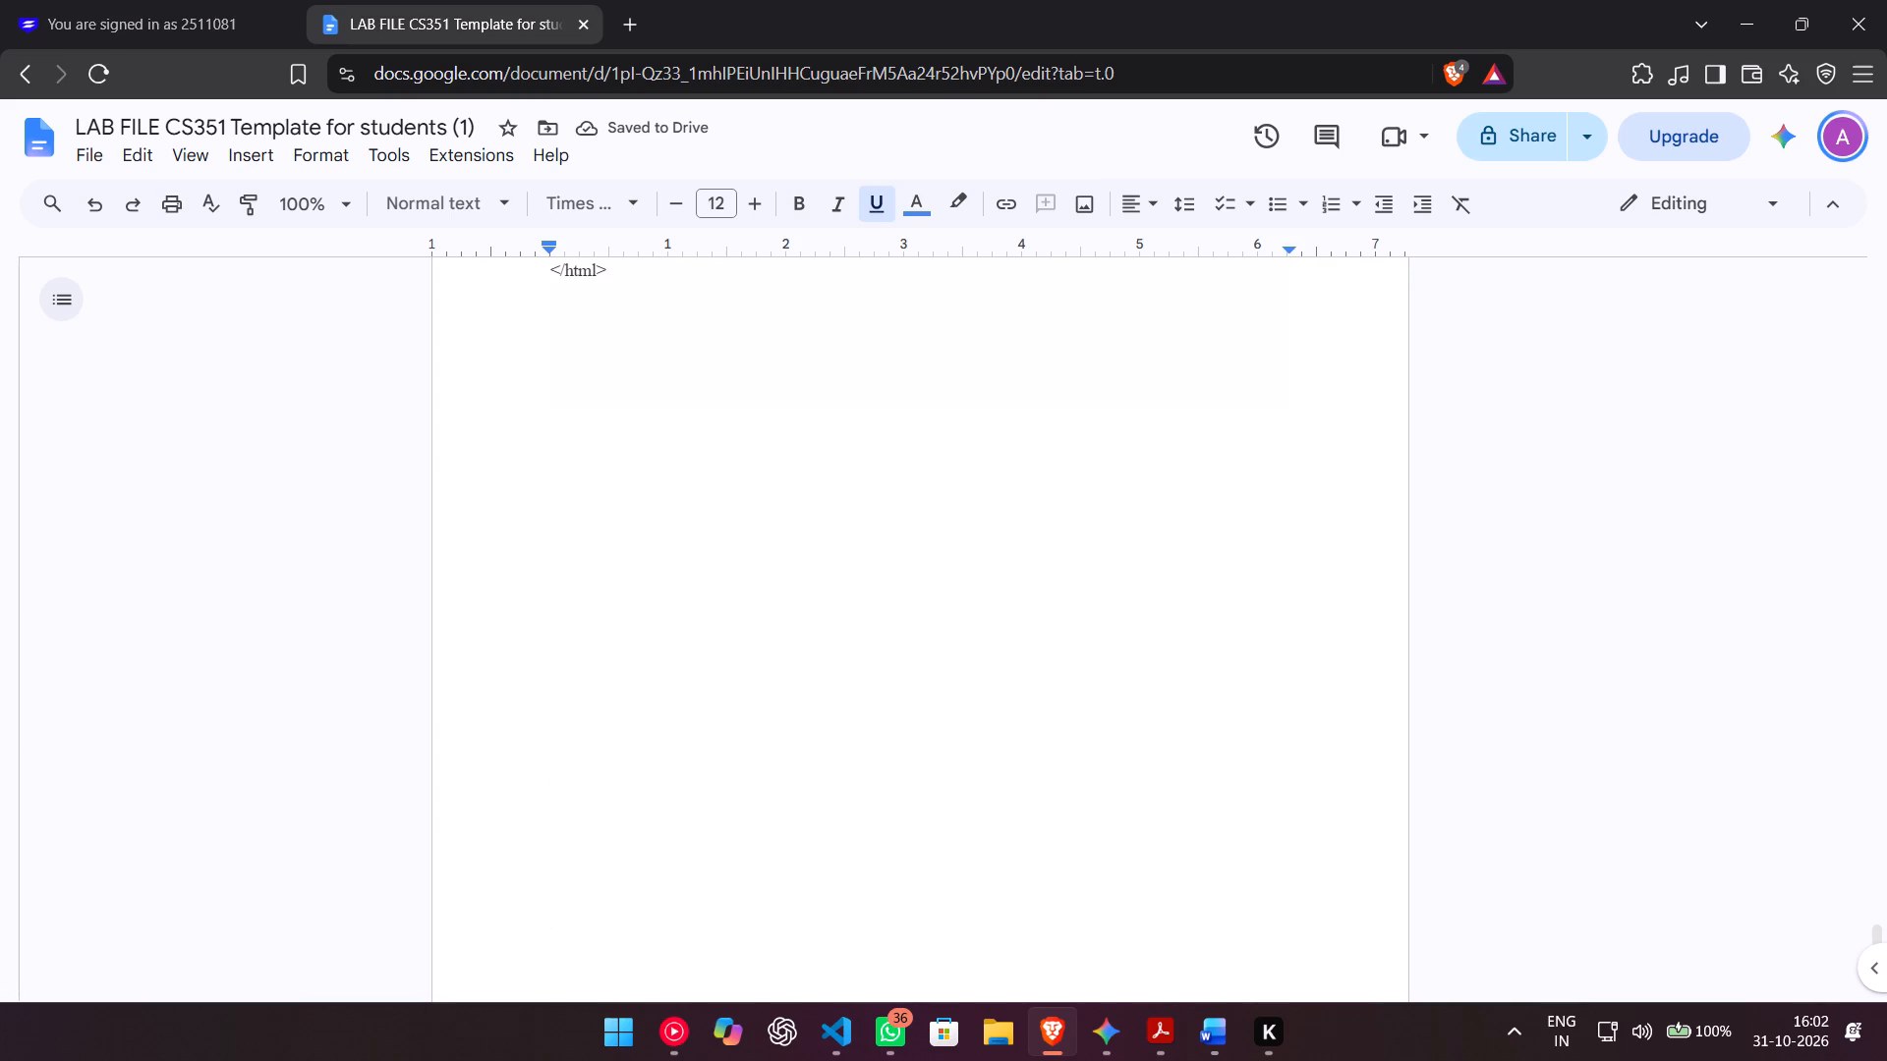
pyautogui.press('Return')
pyautogui.press('Return')
# Set the text colour of the empty line on the new page to black.
pyautogui.scroll(-9, 859, 408)
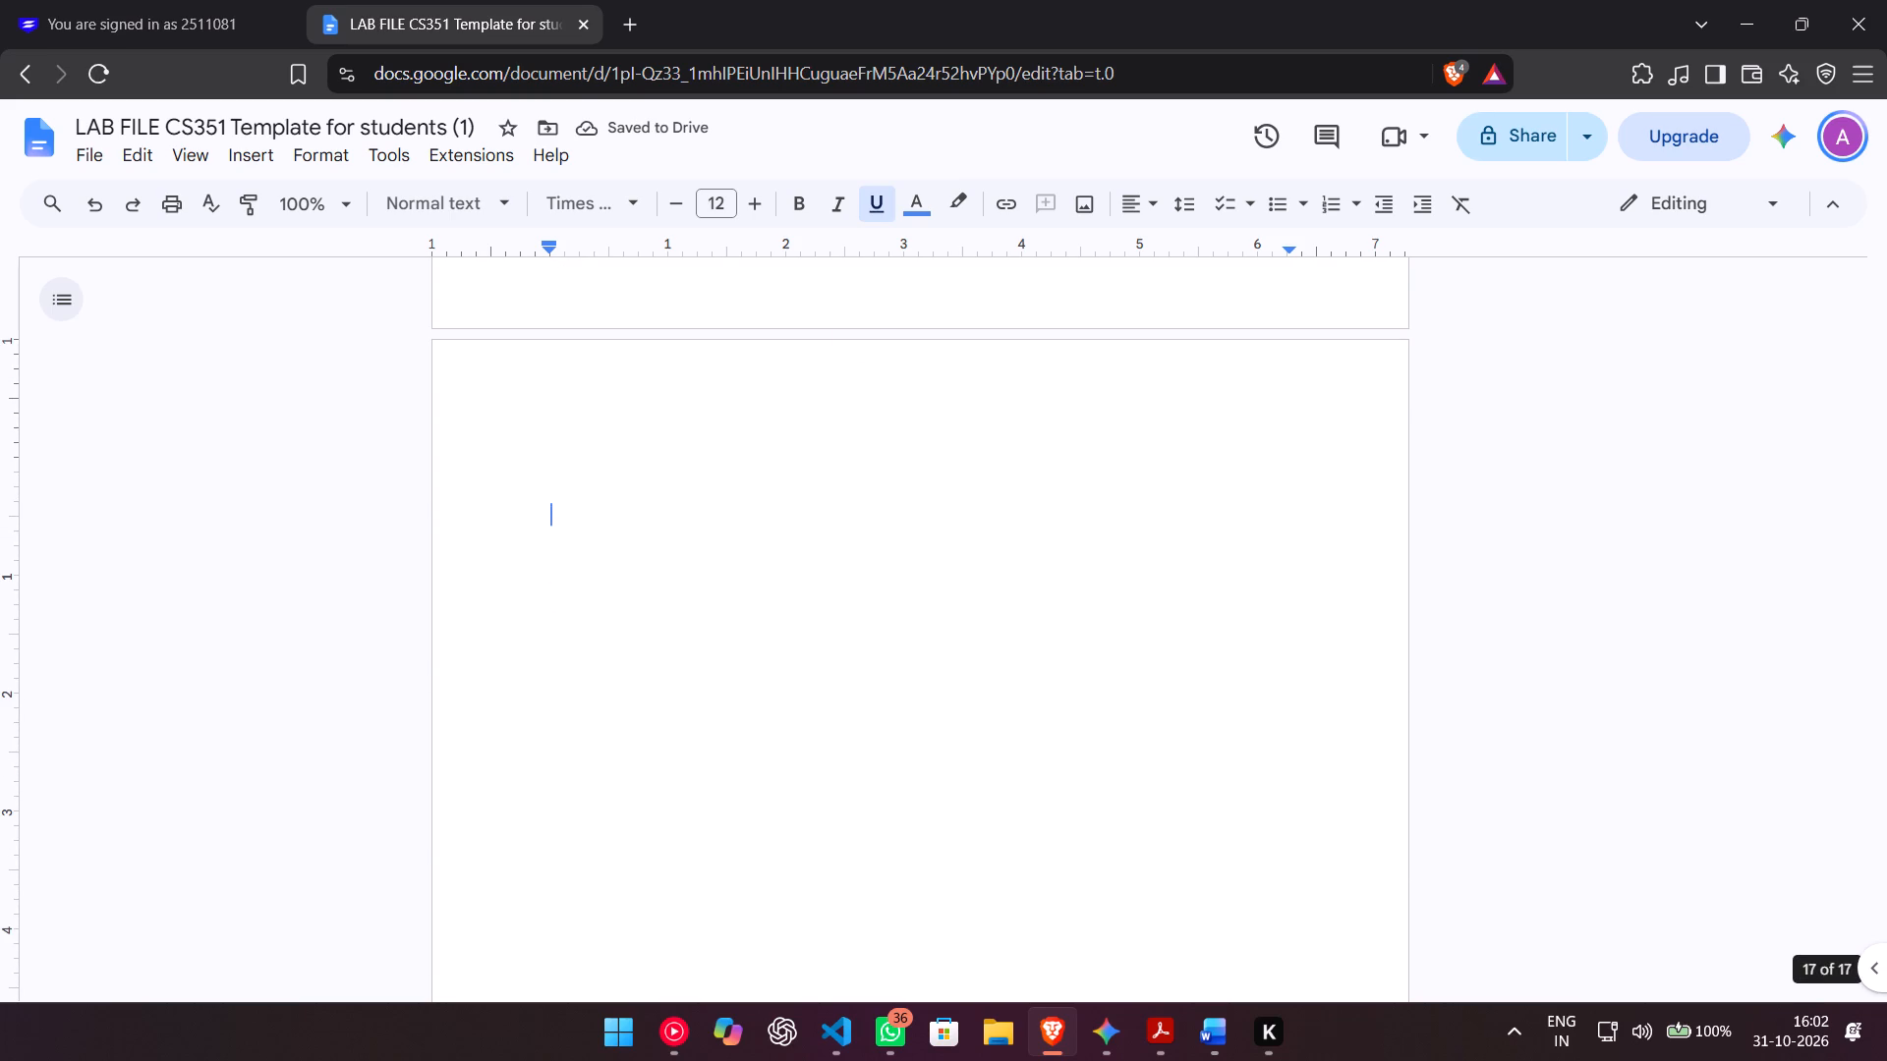
pyautogui.click(914, 208)
pyautogui.click(926, 245)
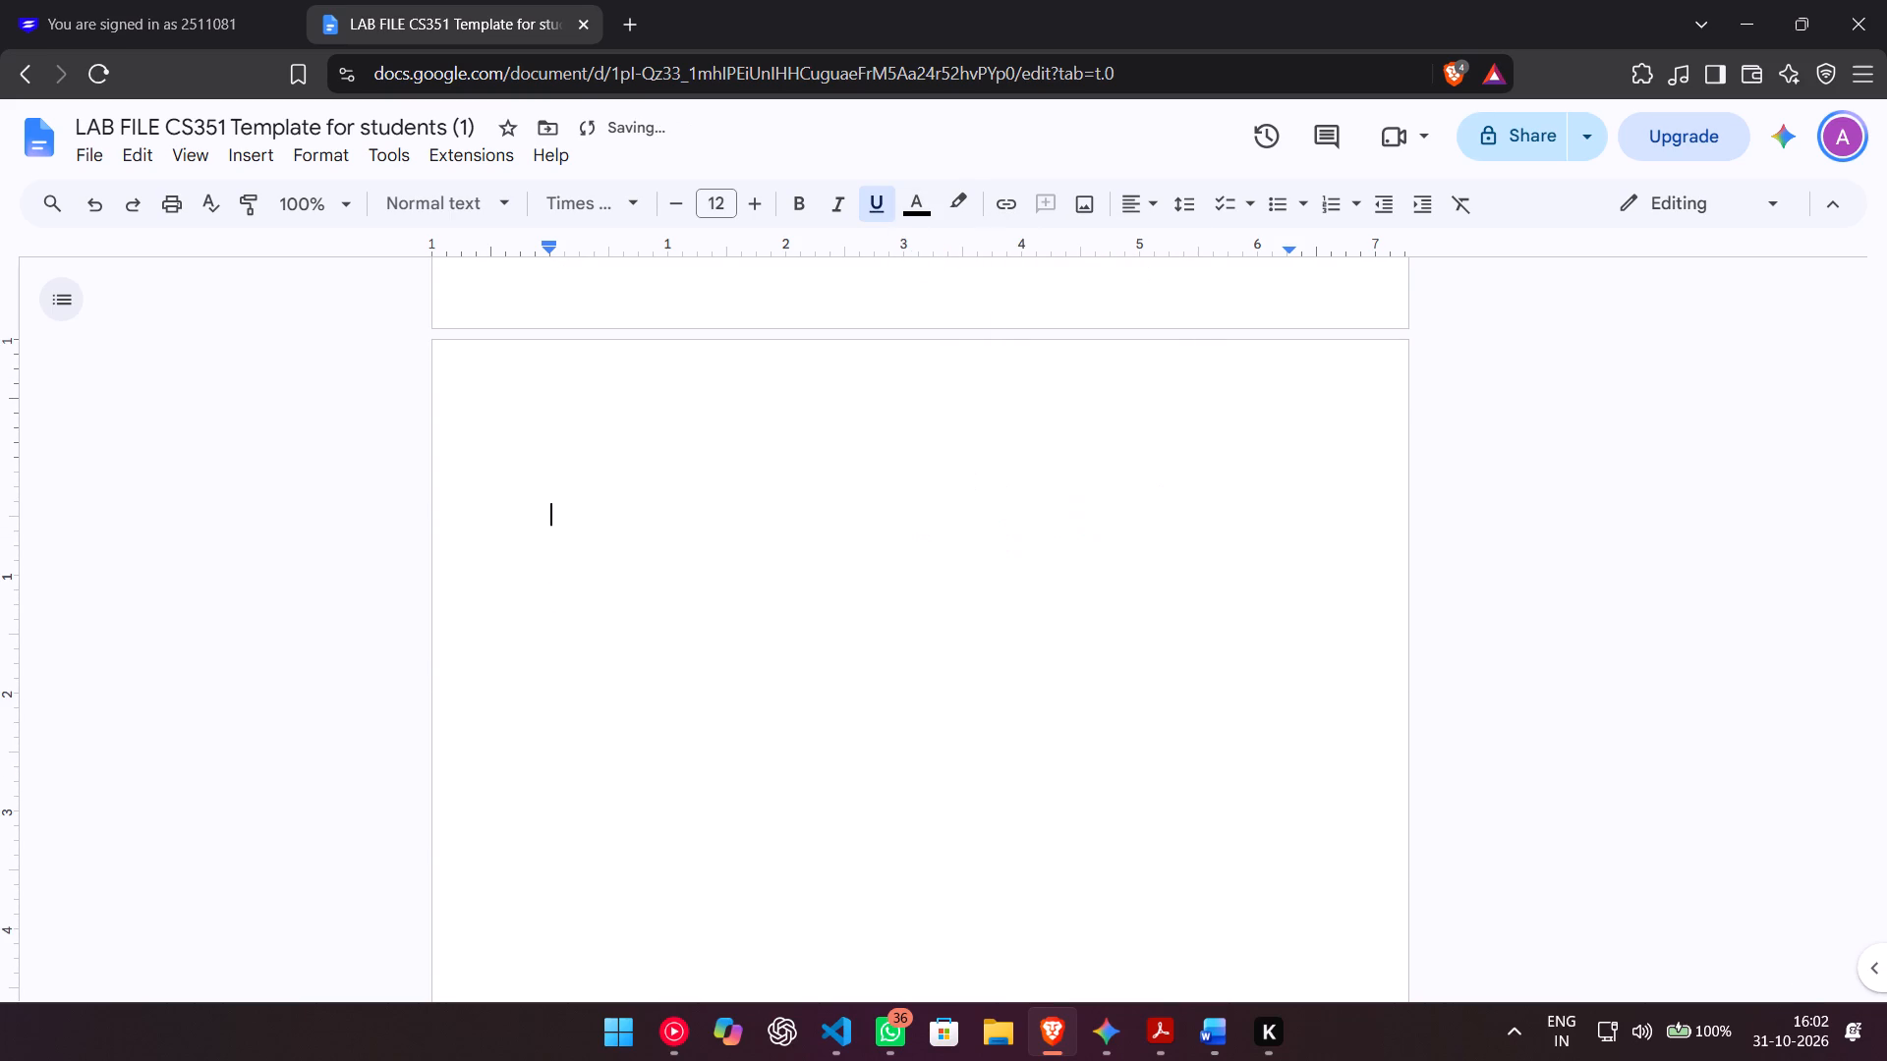
# Start a centred experiment heading in font size 14 at the top of the new page.
pyautogui.scroll(3, 763, 313)
pyautogui.moveTo(752, 617); pyautogui.dragTo(760, 596)
pyautogui.click(768, 528)
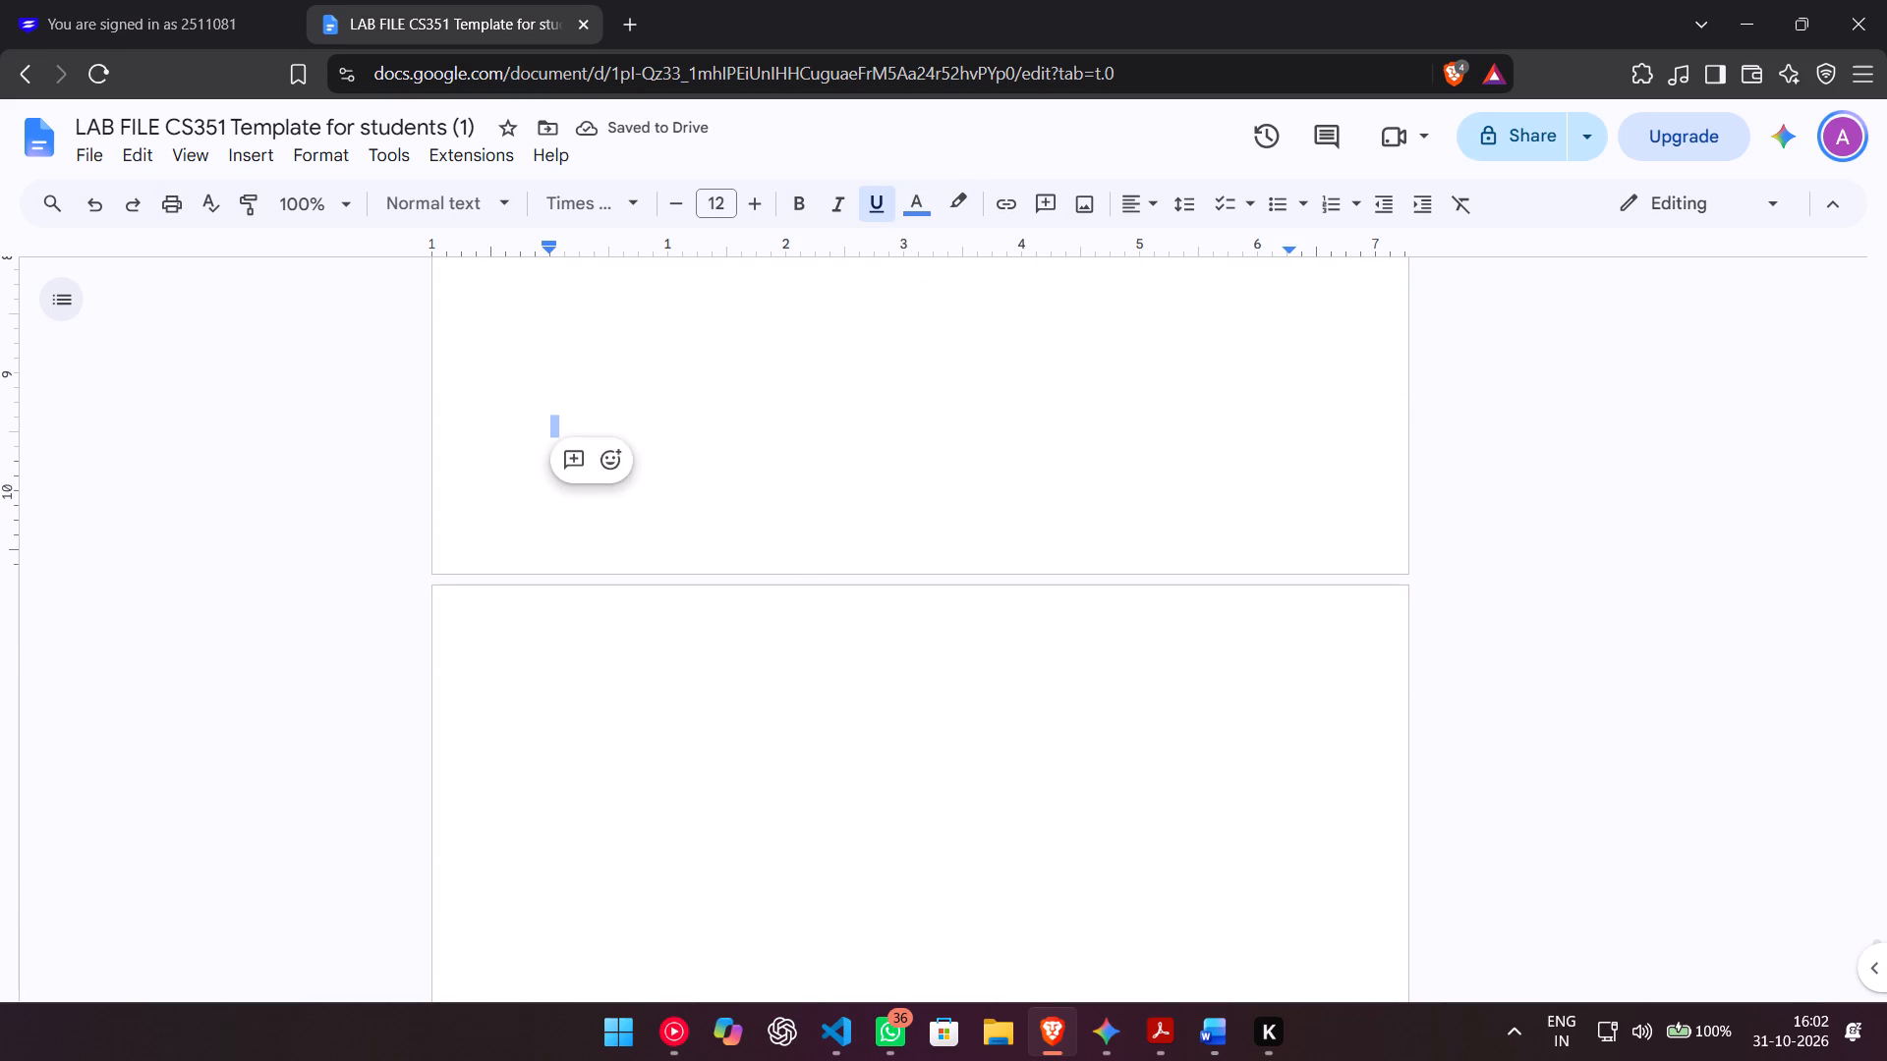
pyautogui.press('Return')
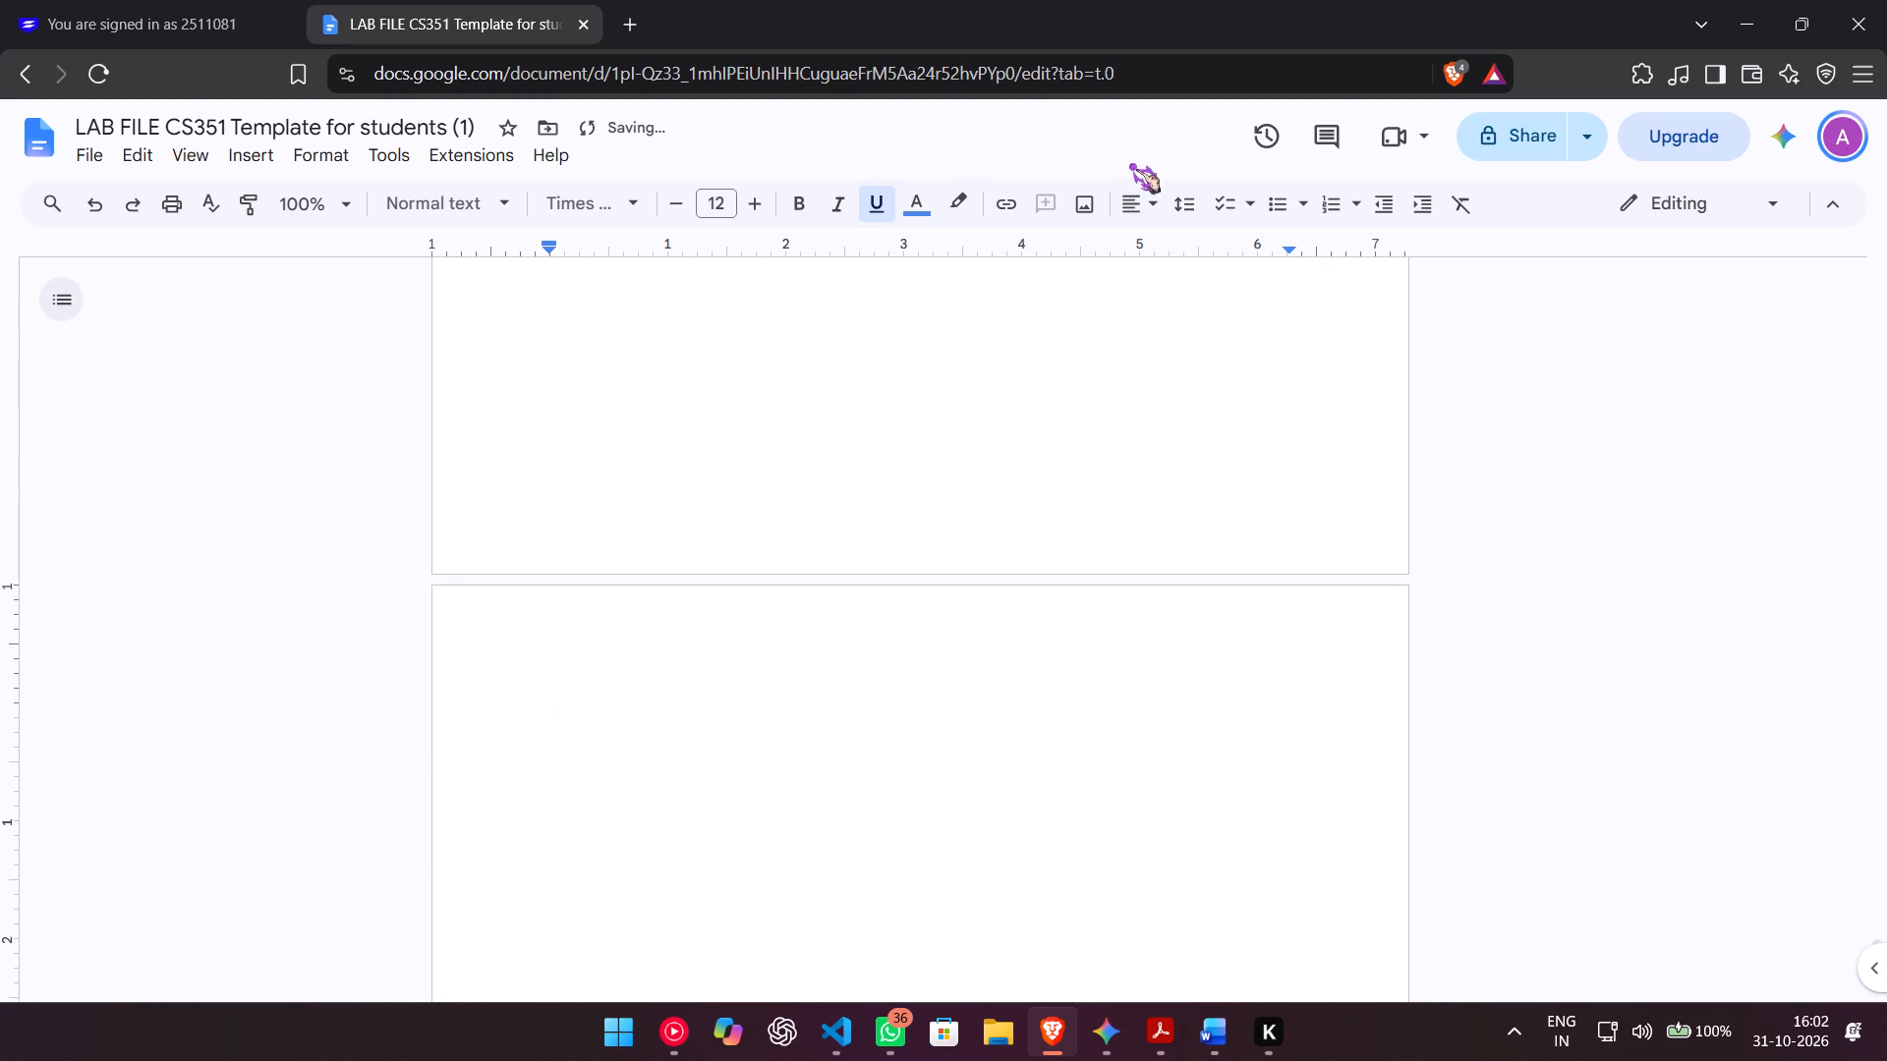
pyautogui.click(1145, 187)
pyautogui.click(1163, 245)
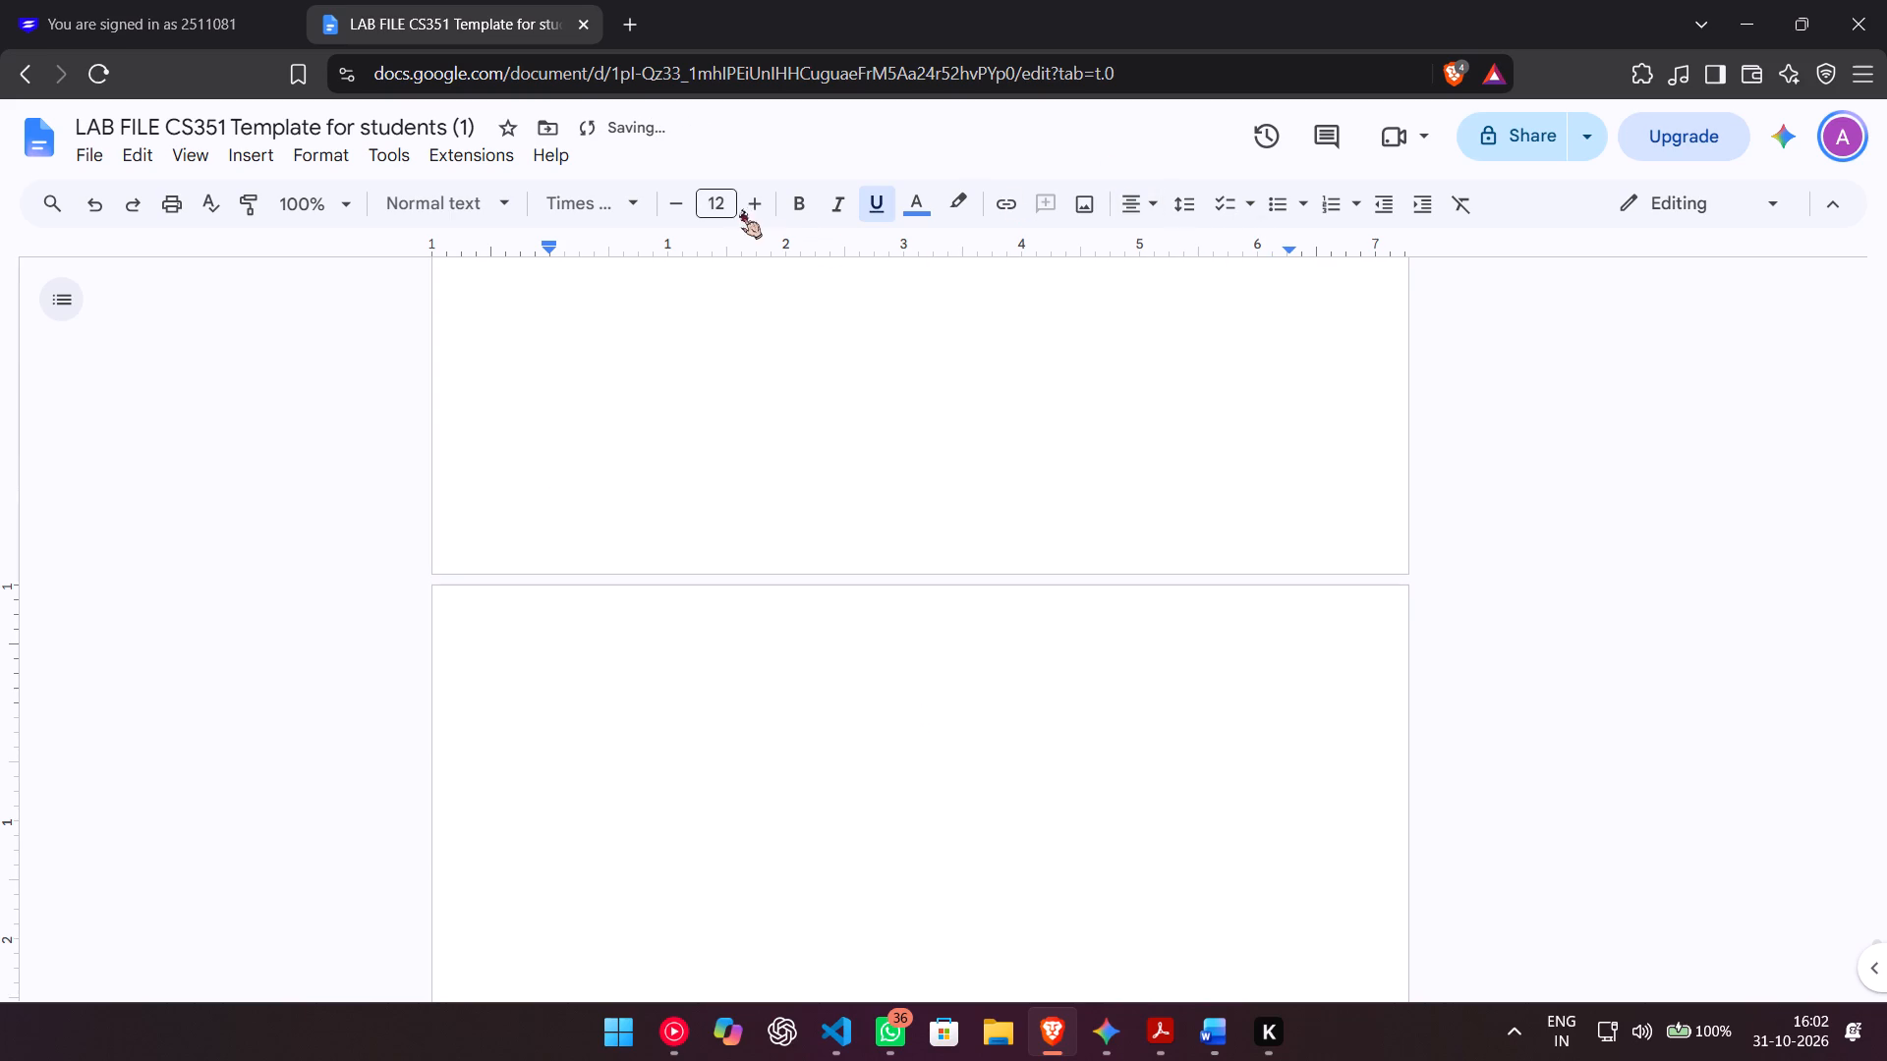
pyautogui.doubleClick(753, 207)
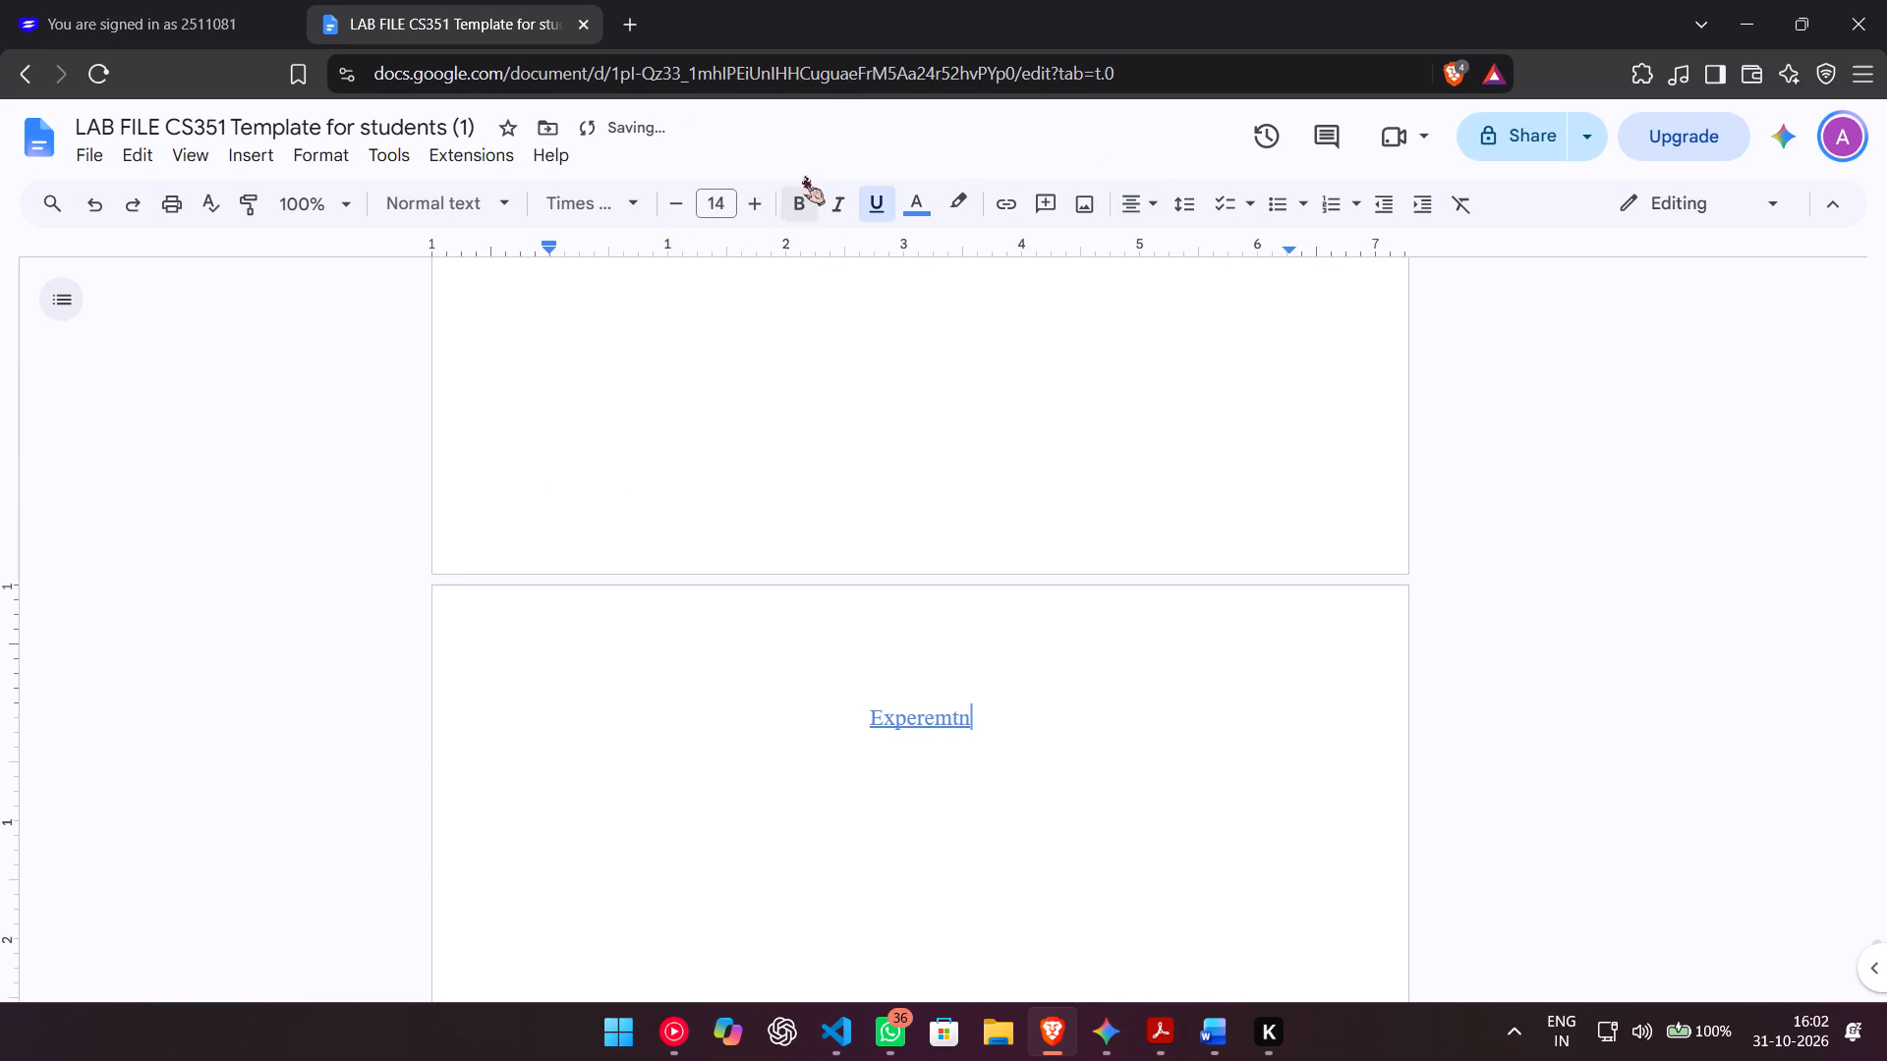
# Remove the underline from the new experiment heading and set its text colour to black.
pyautogui.click(921, 195)
pyautogui.click(921, 243)
pyautogui.click(876, 209)
pyautogui.scroll(1, 870, 390)
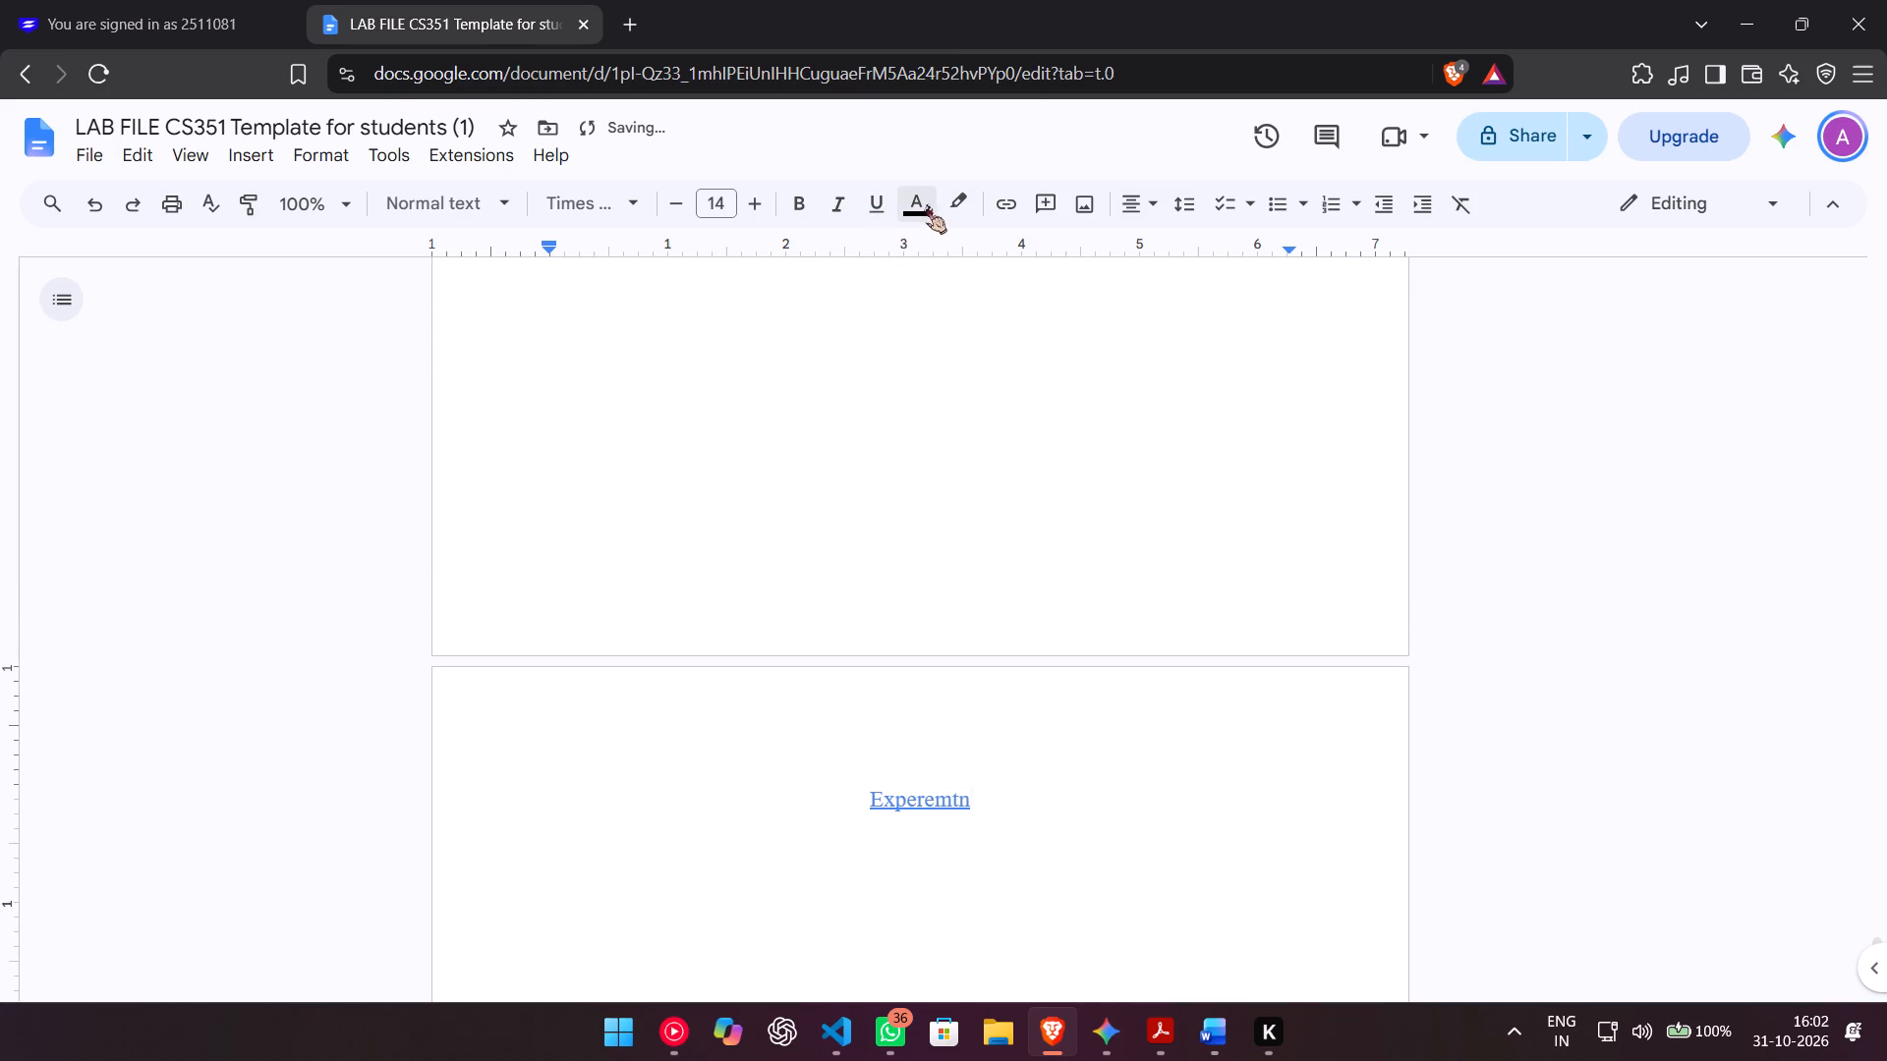
pyautogui.click(926, 204)
pyautogui.click(925, 246)
pyautogui.scroll(5, 903, 363)
pyautogui.scroll(-8, 917, 474)
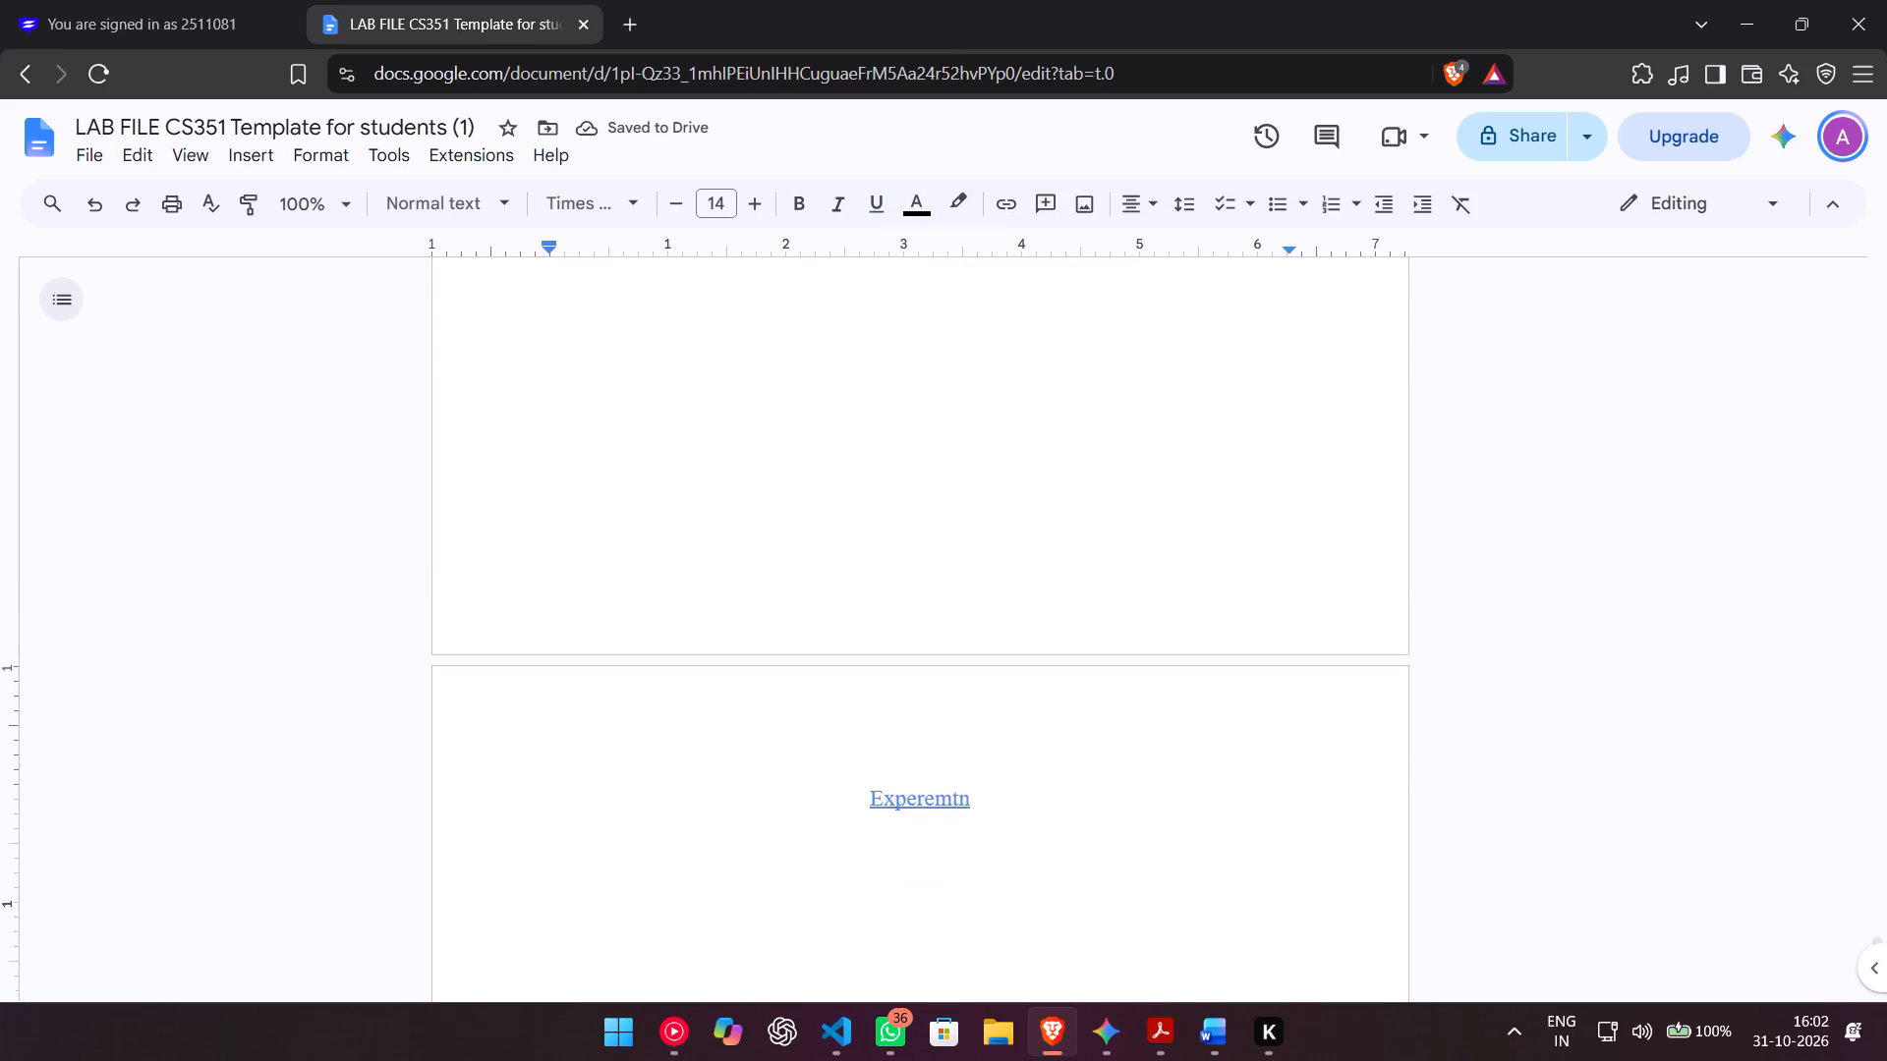
pyautogui.scroll(-2, 923, 479)
pyautogui.moveTo(1007, 395); pyautogui.dragTo(849, 389)
pyautogui.click(875, 206)
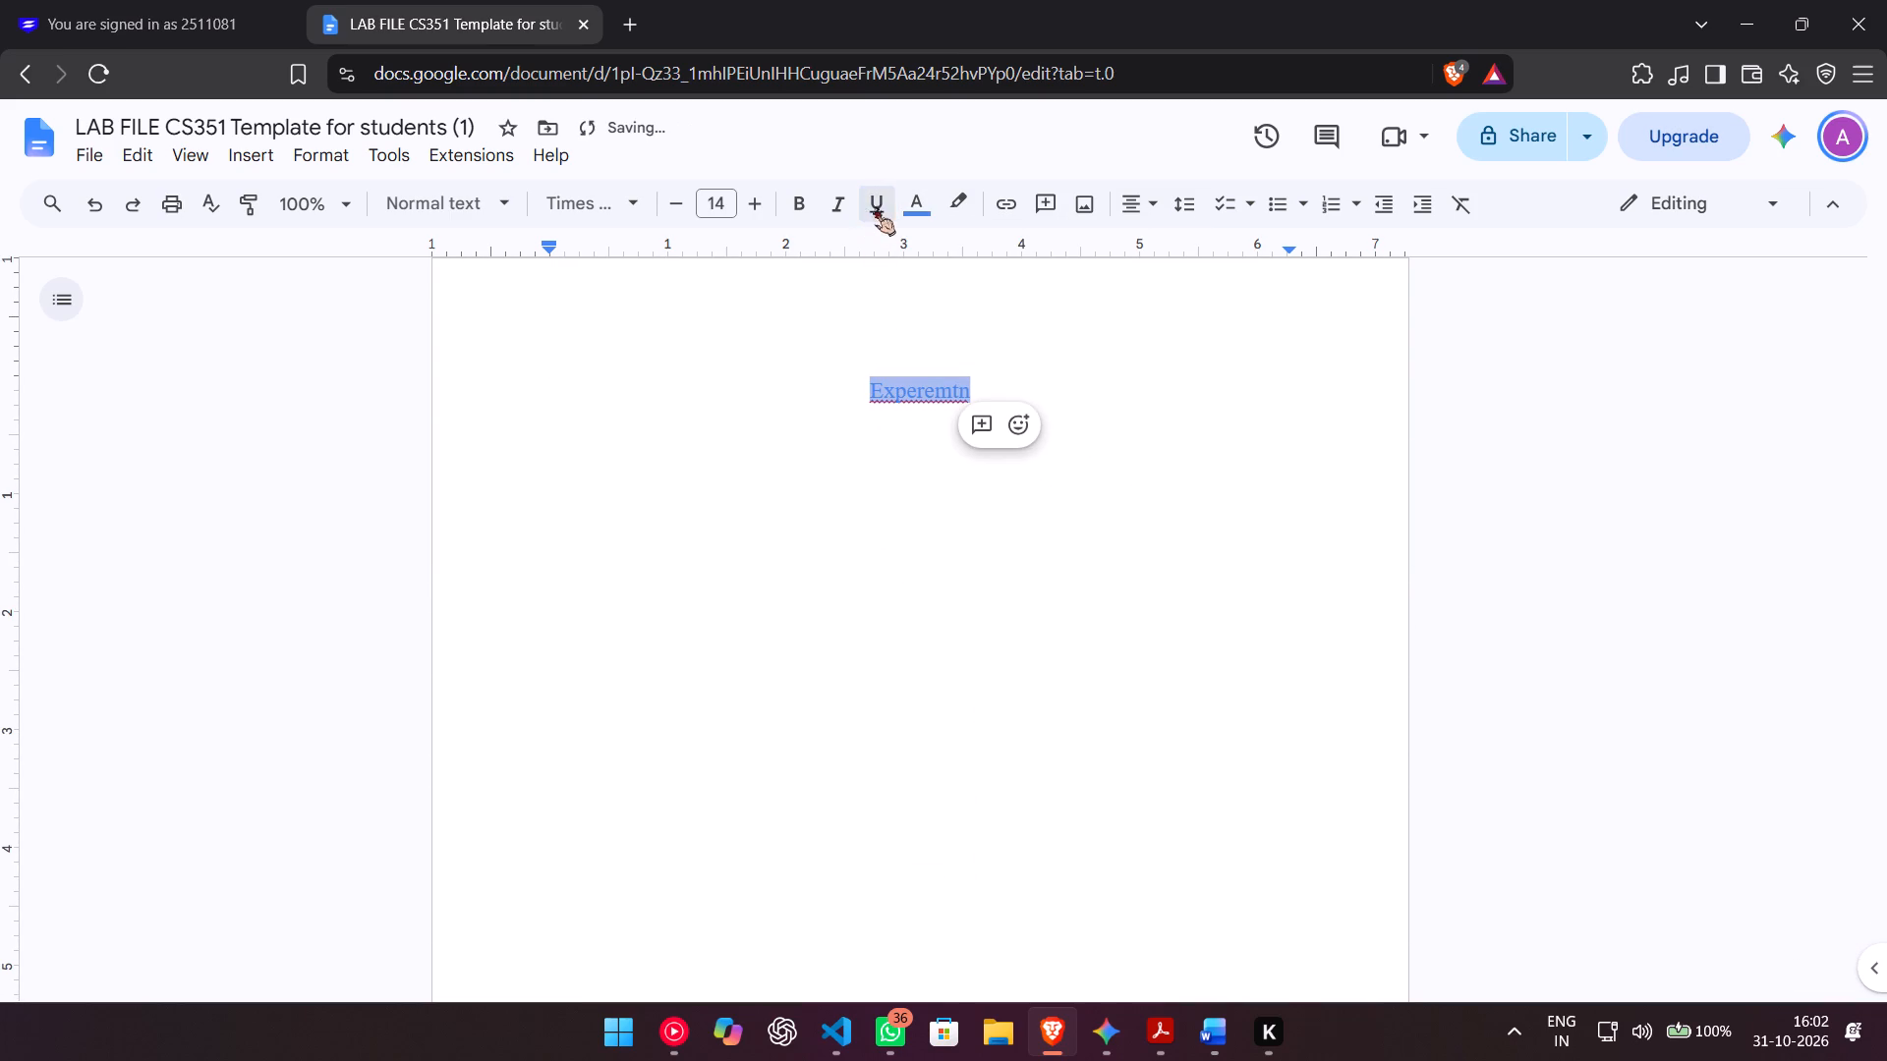
pyautogui.click(881, 203)
pyautogui.click(882, 206)
pyautogui.click(909, 202)
pyautogui.click(924, 239)
pyautogui.click(1033, 400)
# Correct the ending of the heading word and complete the heading as "Experiment 4".
pyautogui.scroll(5, 972, 474)
pyautogui.press('BackSpace')
pyautogui.press('BackSpace')
pyautogui.write('ent')
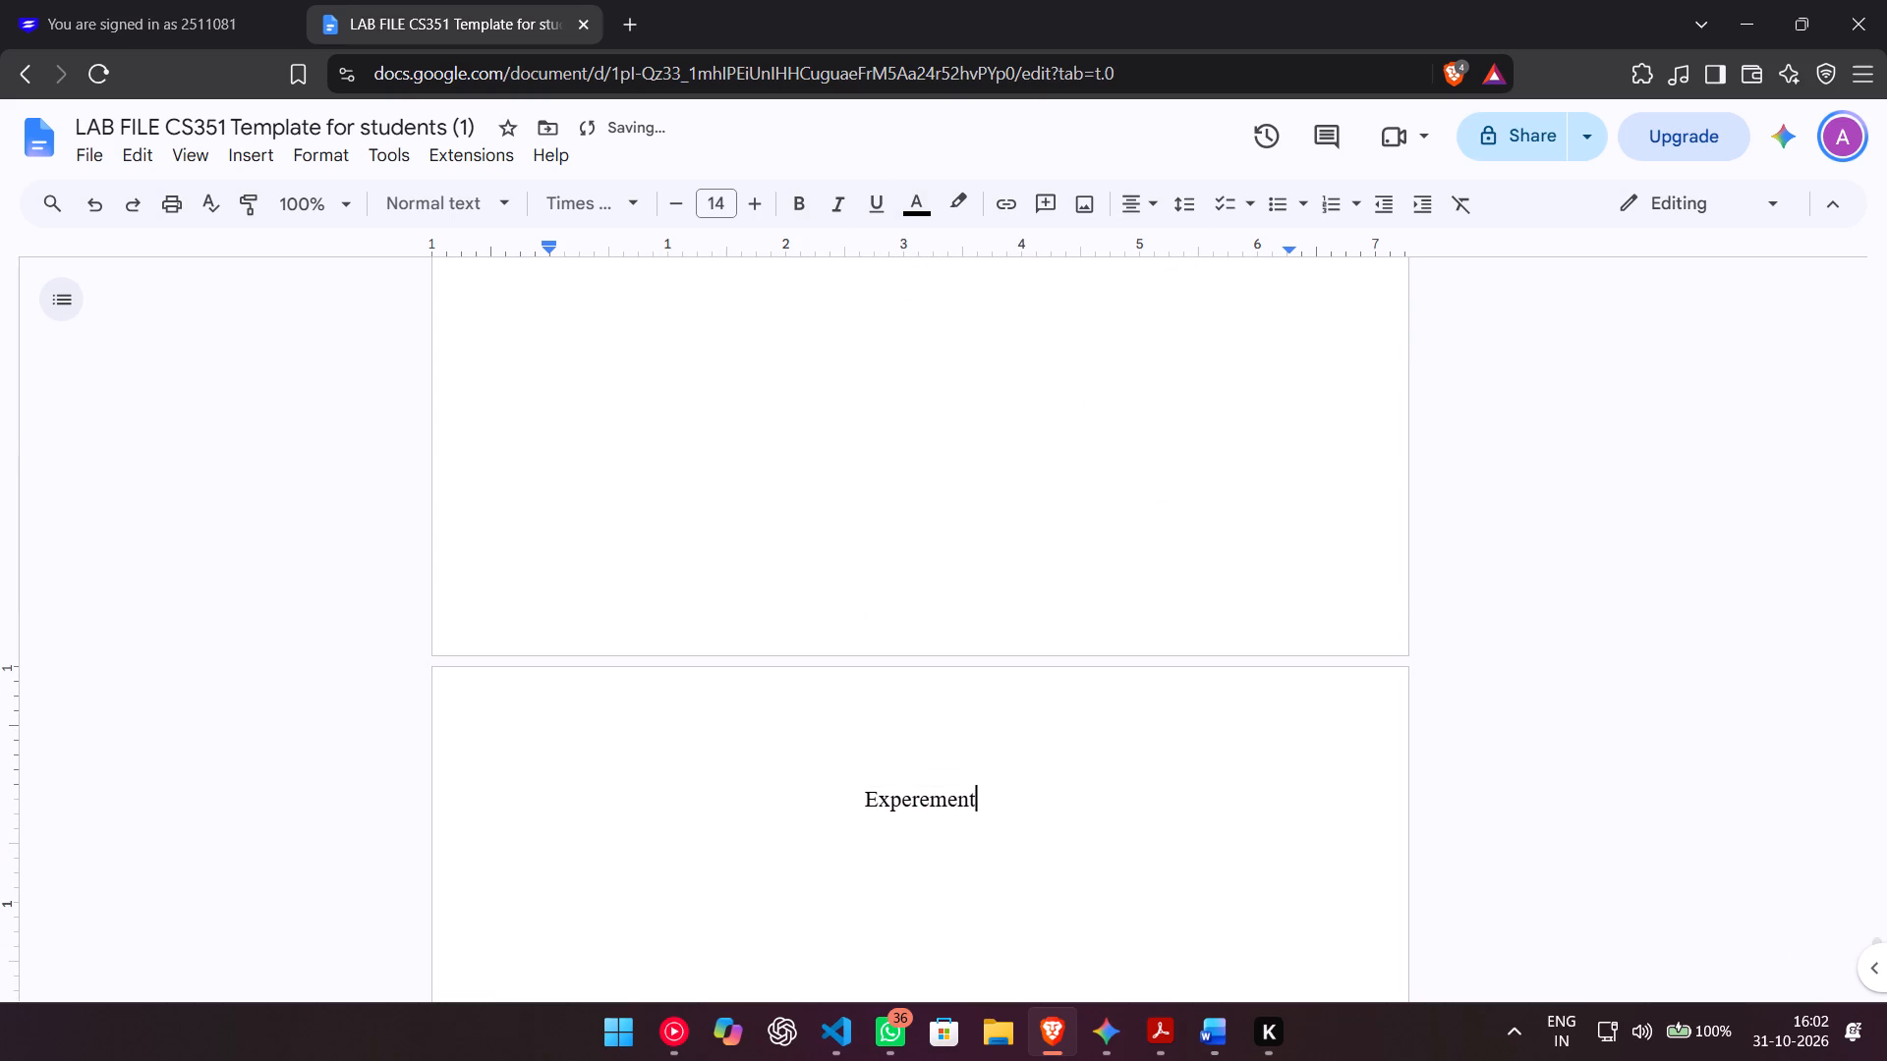
pyautogui.press('space')
pyautogui.write('4')
# Make the "Experiment 4" heading bold.
pyautogui.scroll(17, 1782, 899)
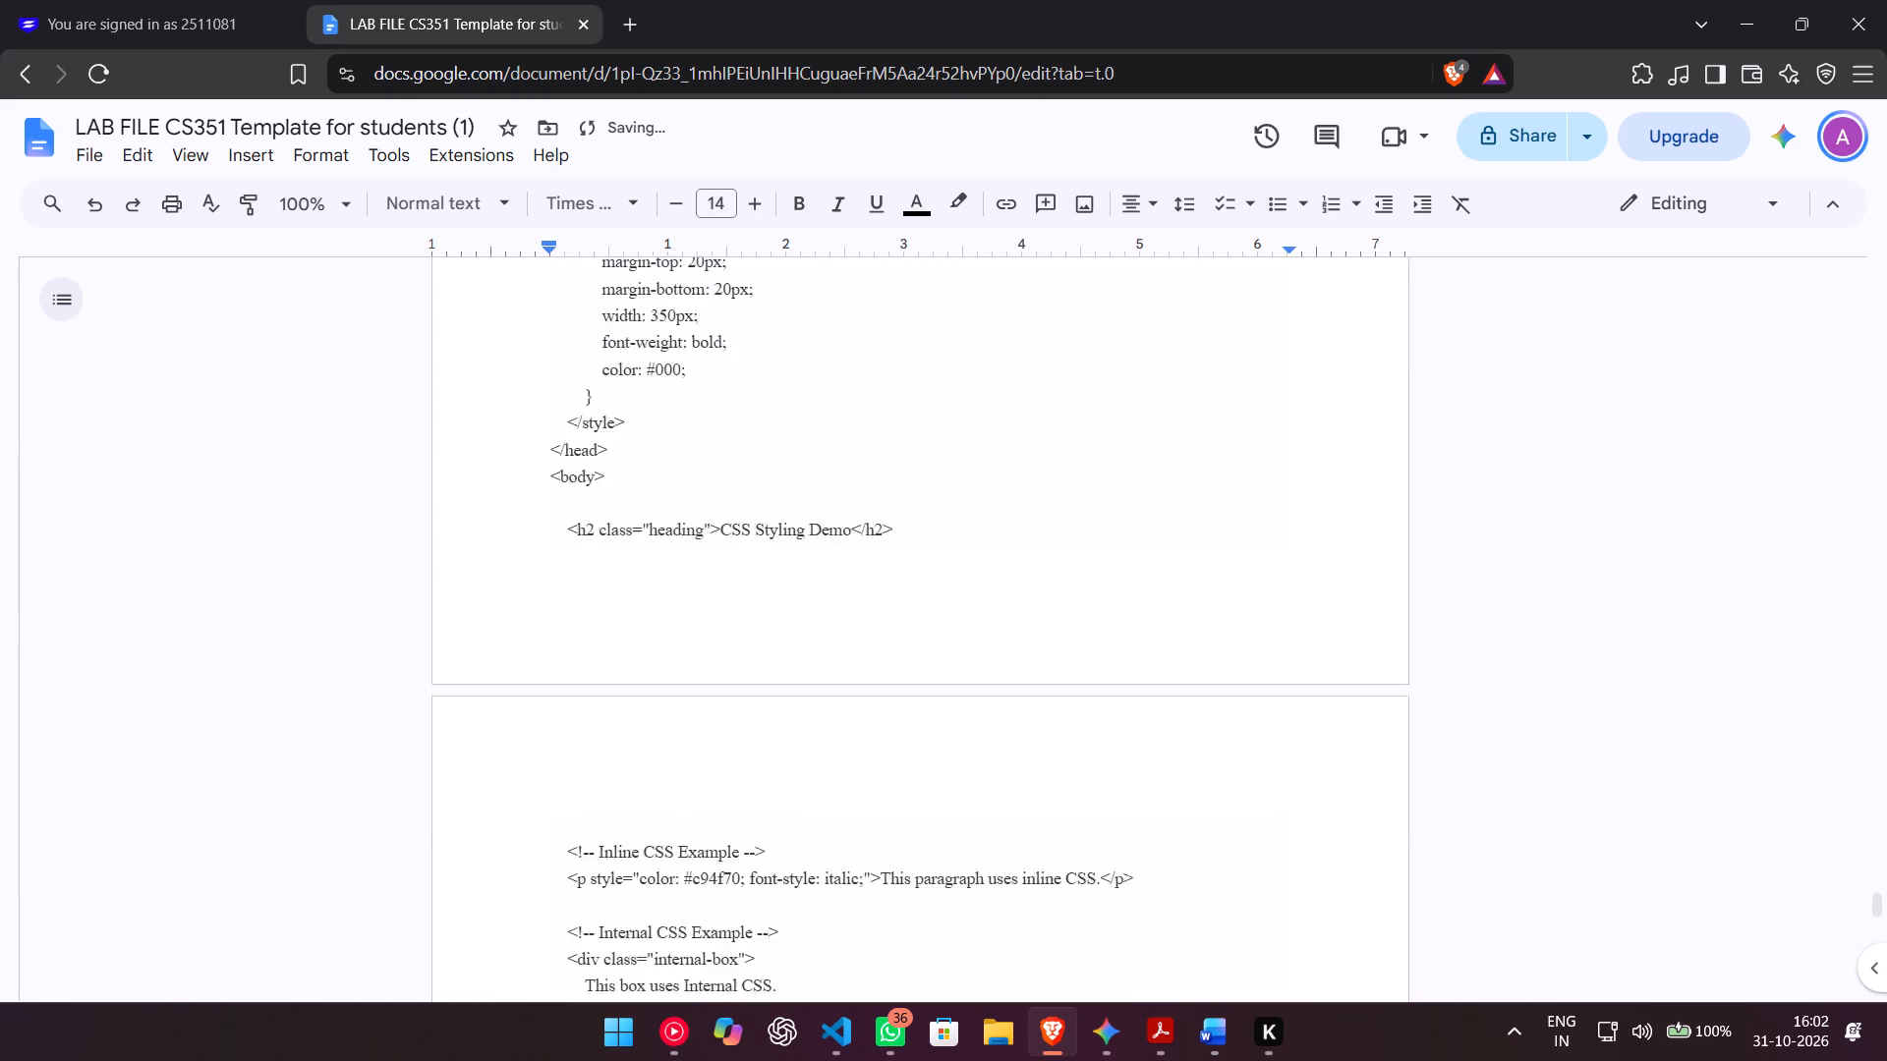
pyautogui.scroll(18, 1135, 626)
pyautogui.scroll(-17, 1131, 626)
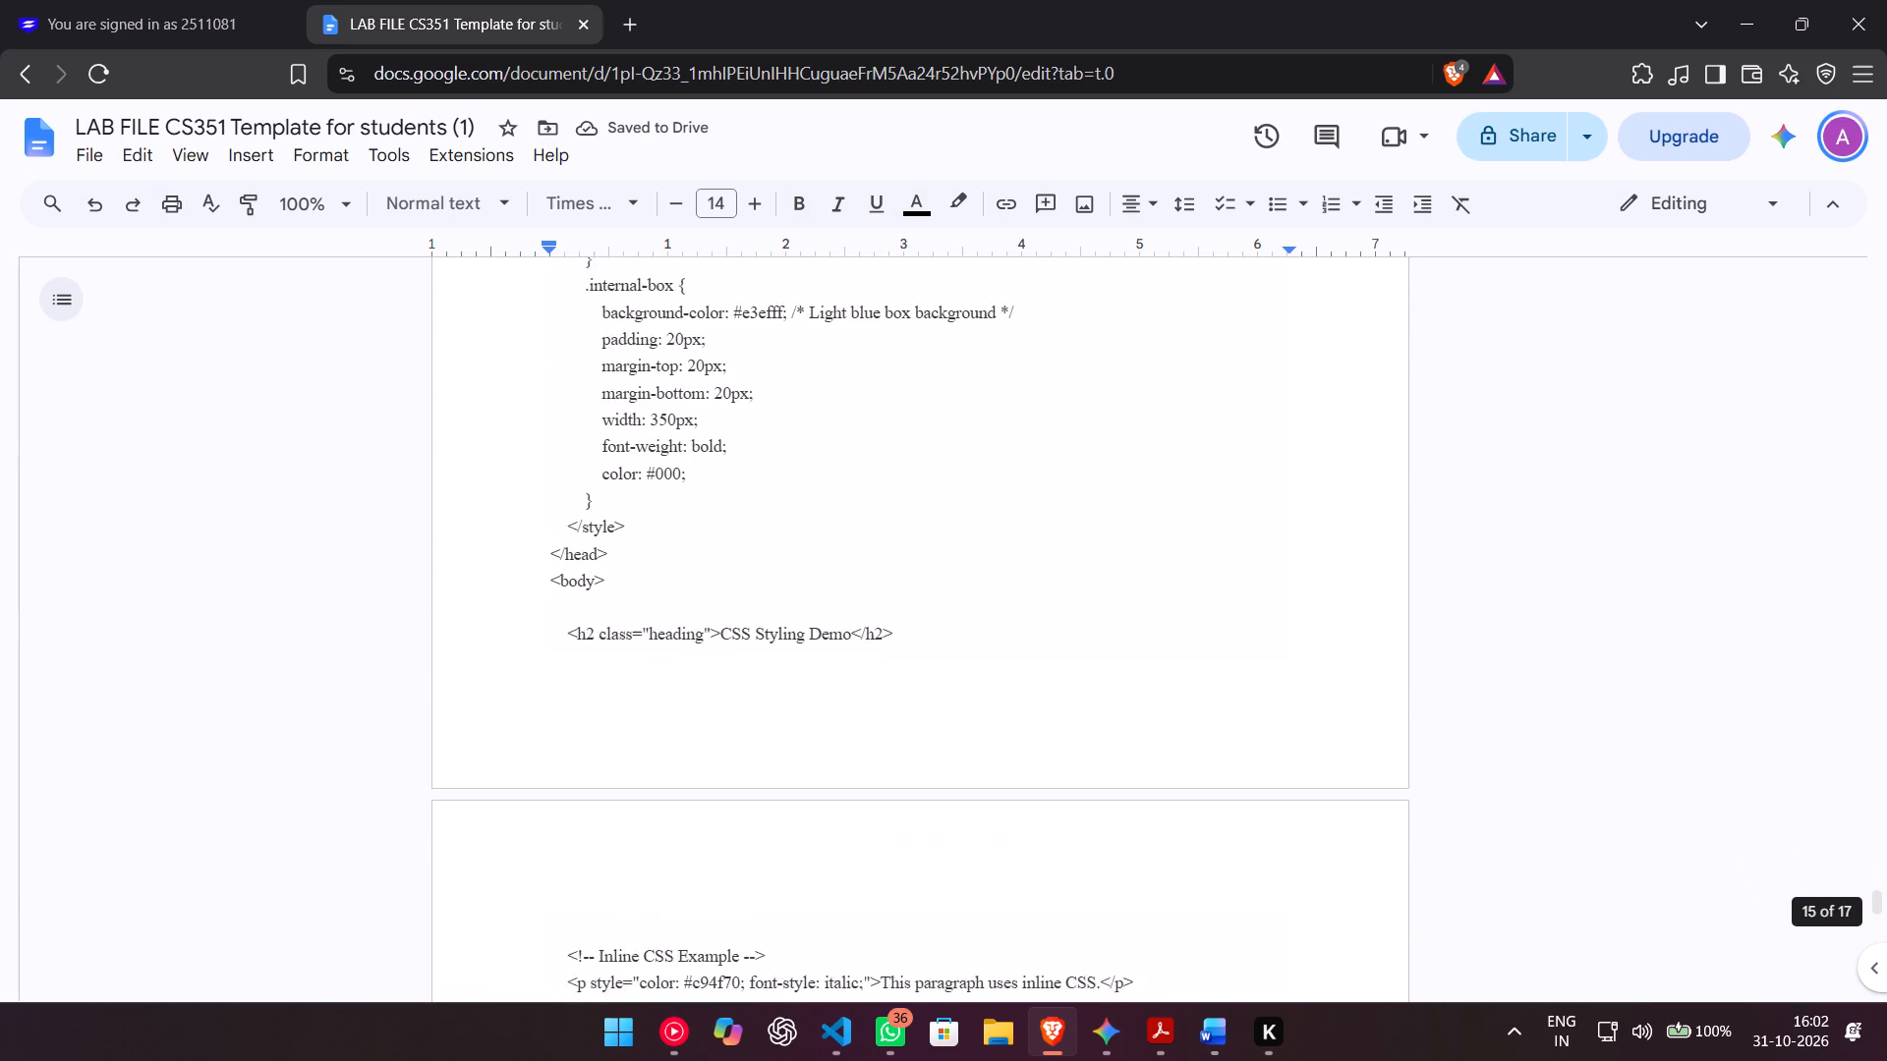
pyautogui.scroll(-3, 1117, 644)
pyautogui.scroll(-18, 1098, 646)
pyautogui.click(994, 586)
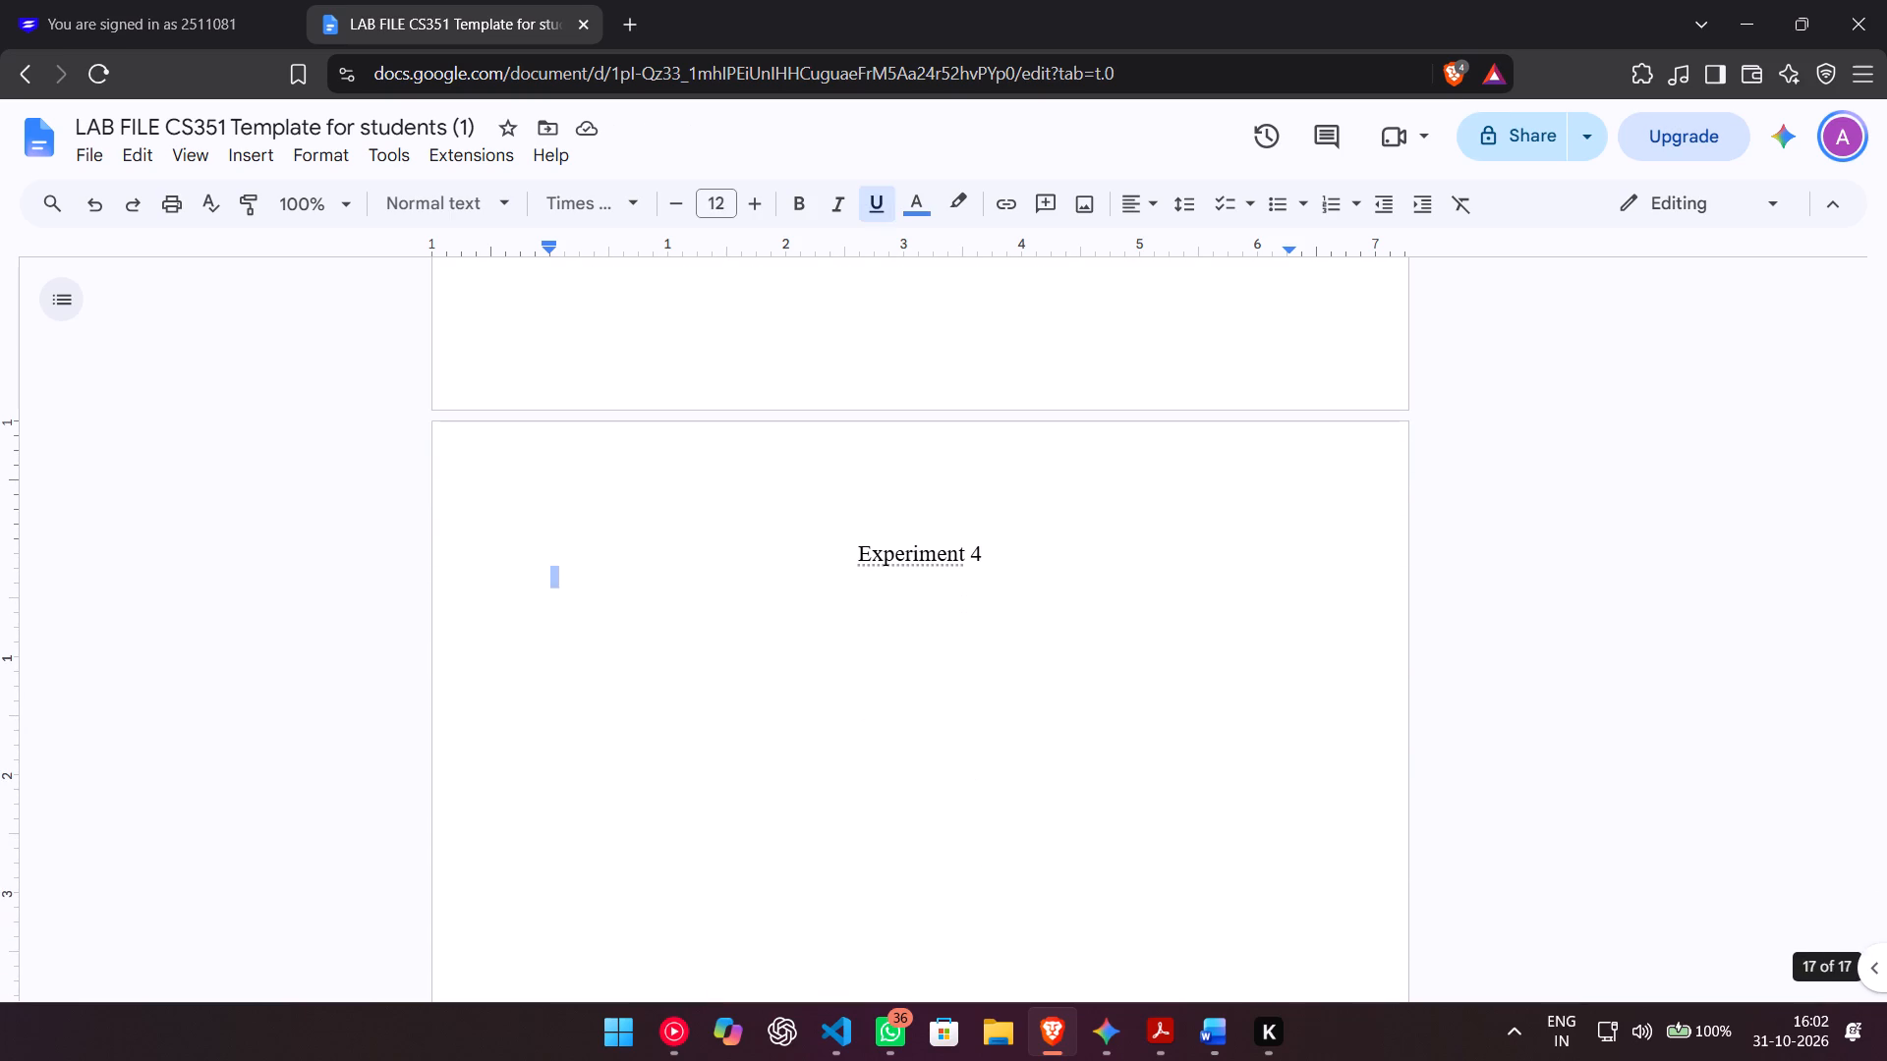
pyautogui.moveTo(1001, 547); pyautogui.dragTo(843, 543)
pyautogui.click(794, 205)
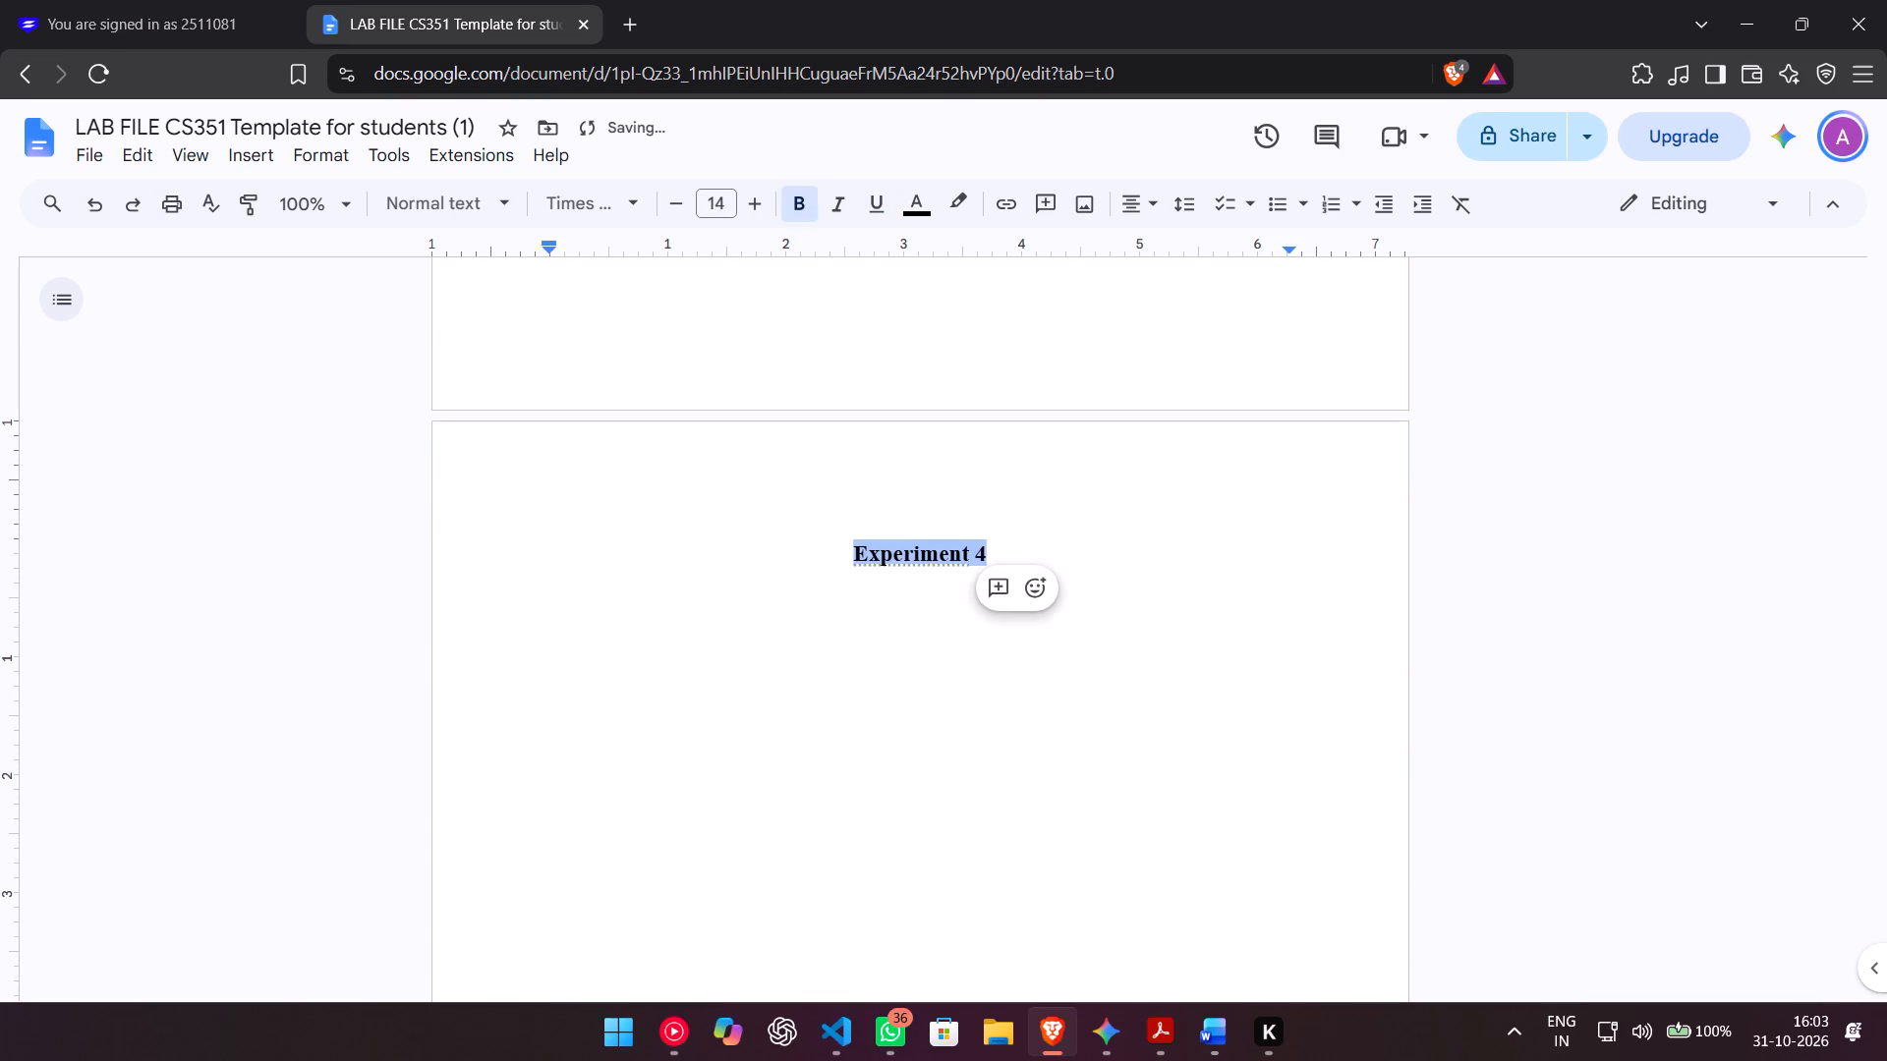
pyautogui.click(1060, 527)
pyautogui.click(966, 573)
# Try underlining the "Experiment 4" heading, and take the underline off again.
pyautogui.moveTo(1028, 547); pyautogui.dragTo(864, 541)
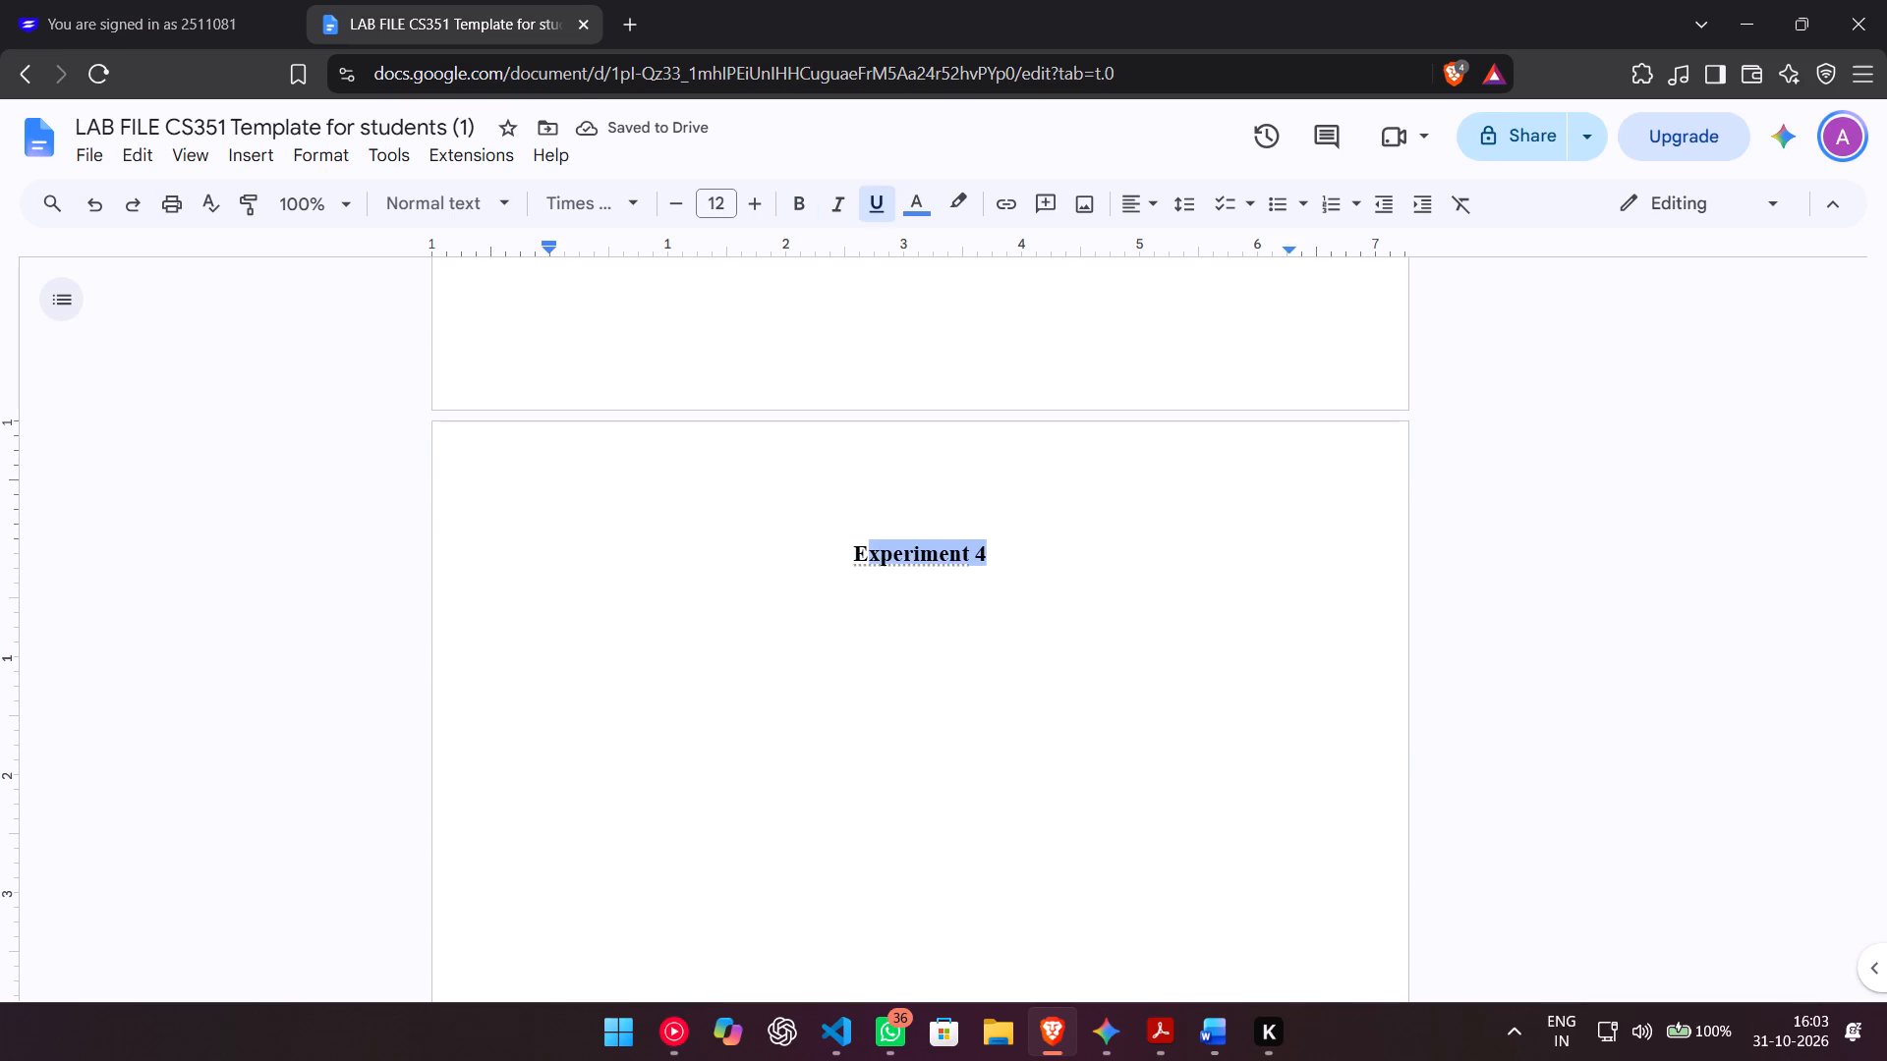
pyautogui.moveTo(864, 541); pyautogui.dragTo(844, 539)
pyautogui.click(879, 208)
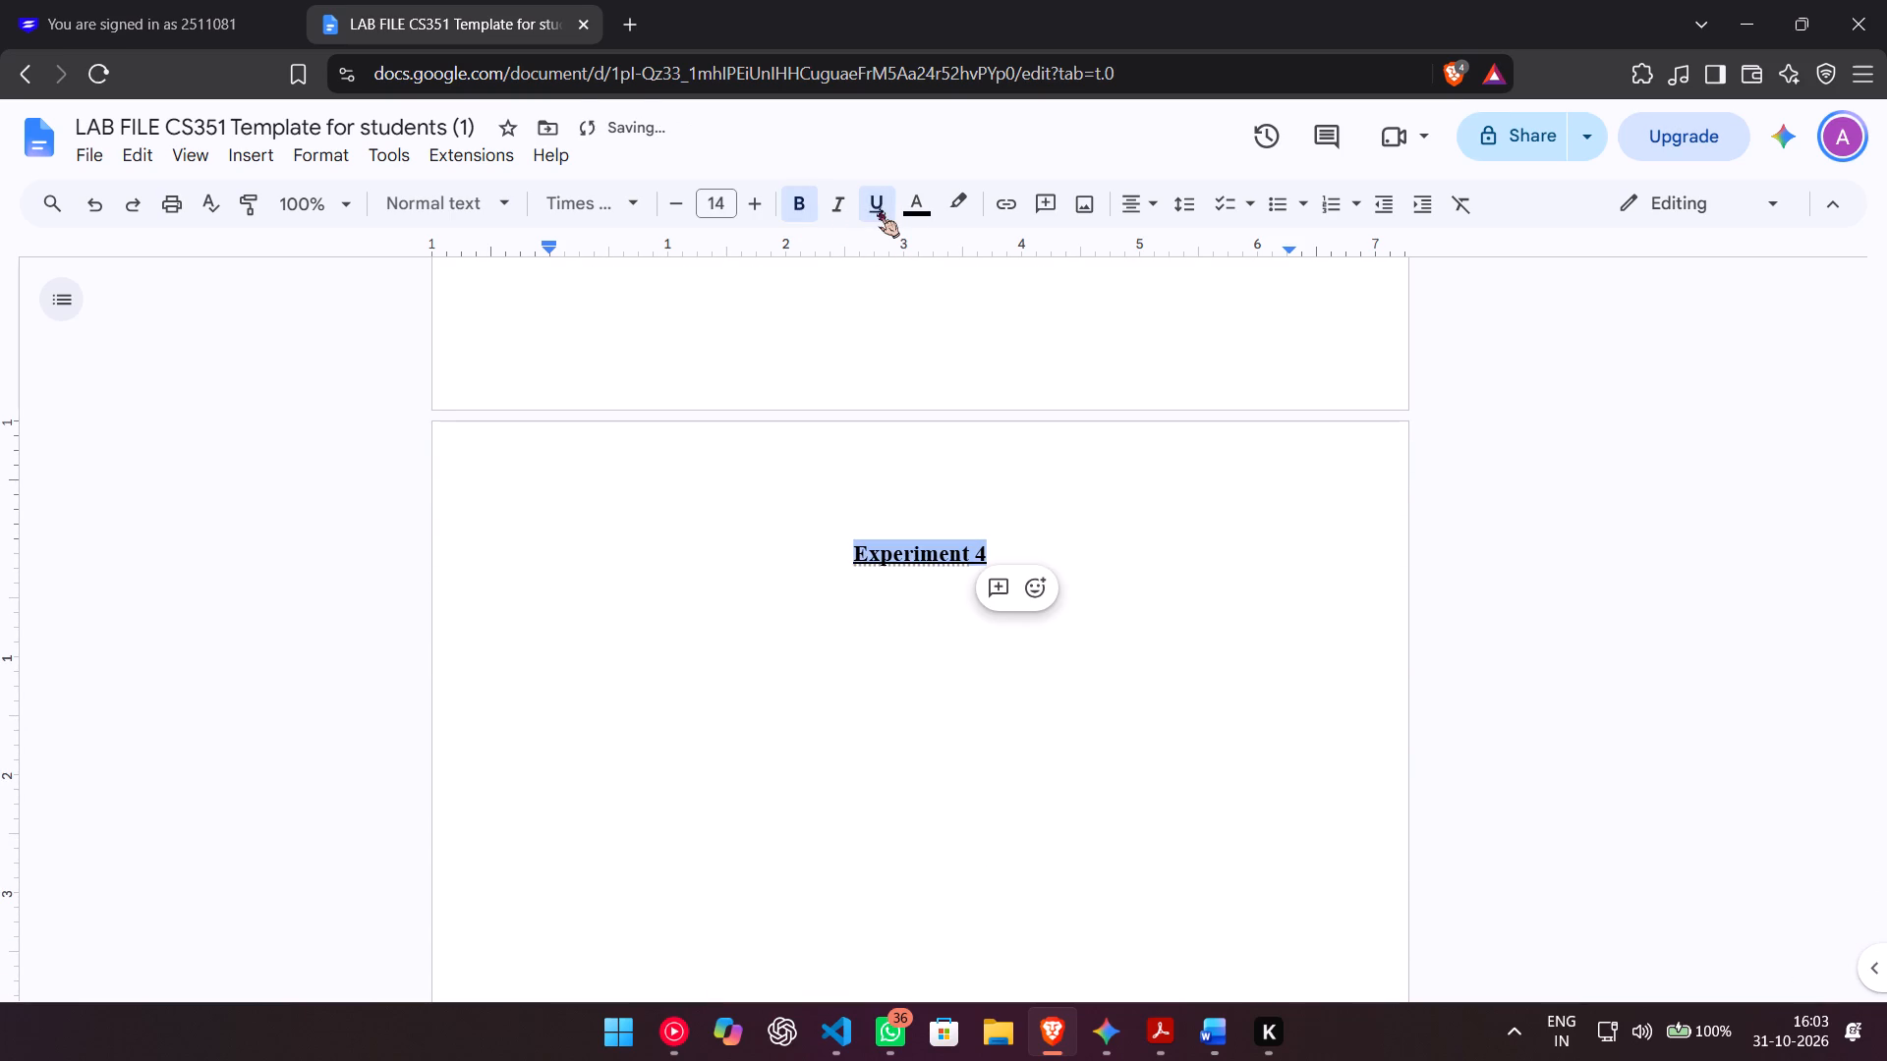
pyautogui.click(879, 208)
# Start a new left-aligned line directly below the "Experiment 4" heading.
pyautogui.click(1041, 523)
pyautogui.press('Return')
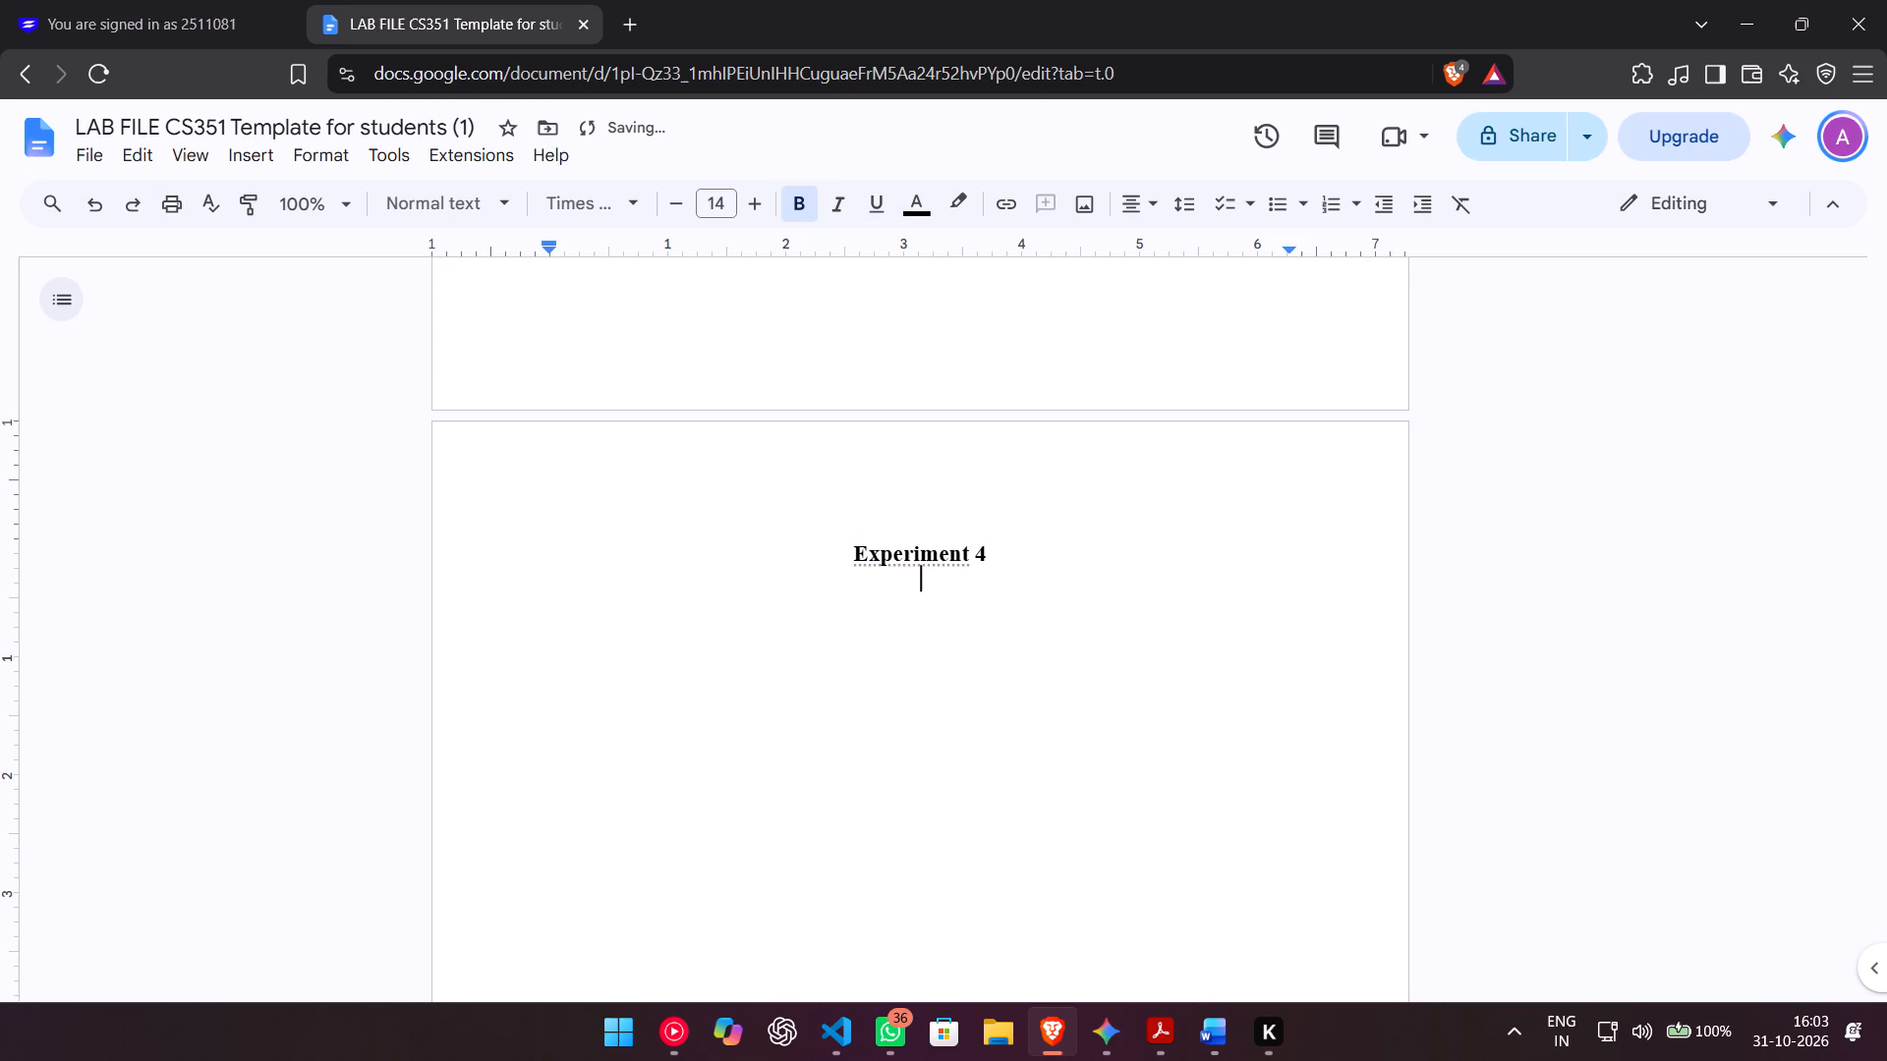
pyautogui.press('Return')
pyautogui.press('BackSpace')
pyautogui.press('BackSpace')
pyautogui.press('BackSpace')
pyautogui.press('Return')
pyautogui.scroll(20, 1012, 522)
pyautogui.scroll(1, 1012, 522)
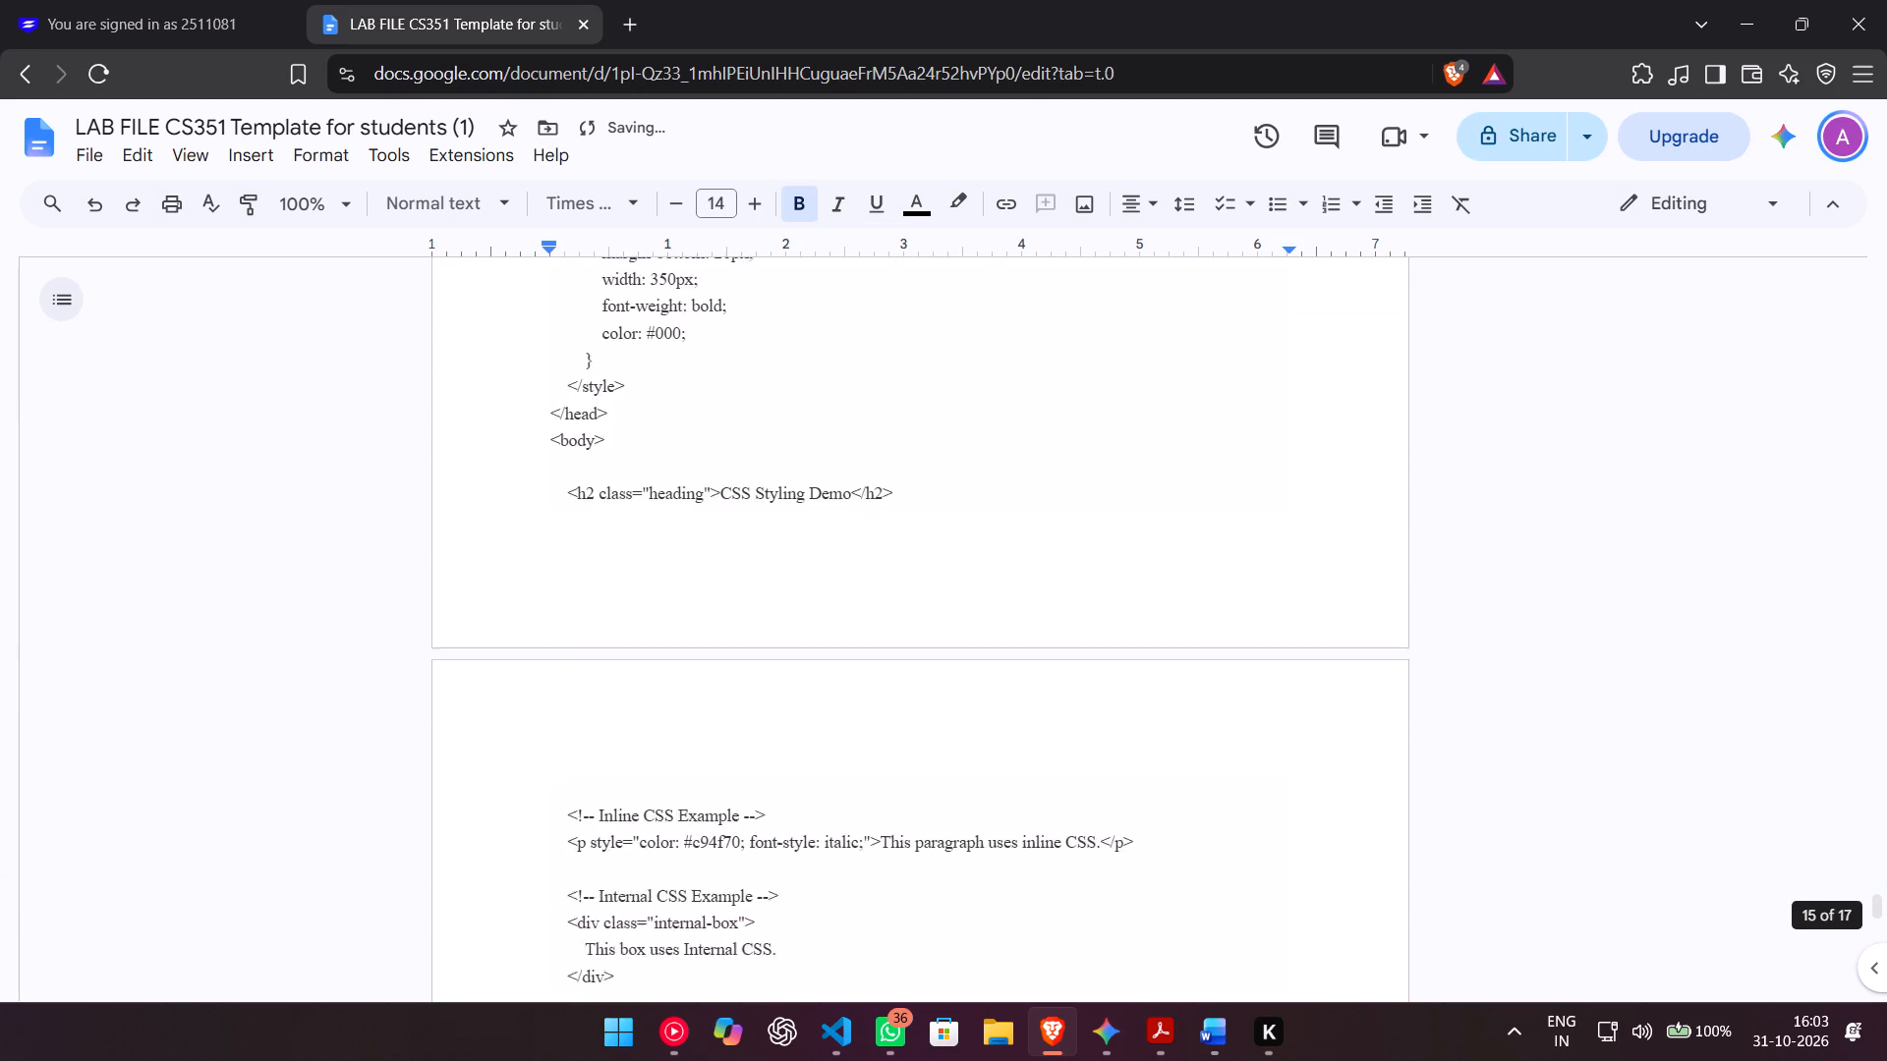
pyautogui.scroll(9, 734, 565)
pyautogui.scroll(4, 579, 529)
pyautogui.scroll(-9, 581, 533)
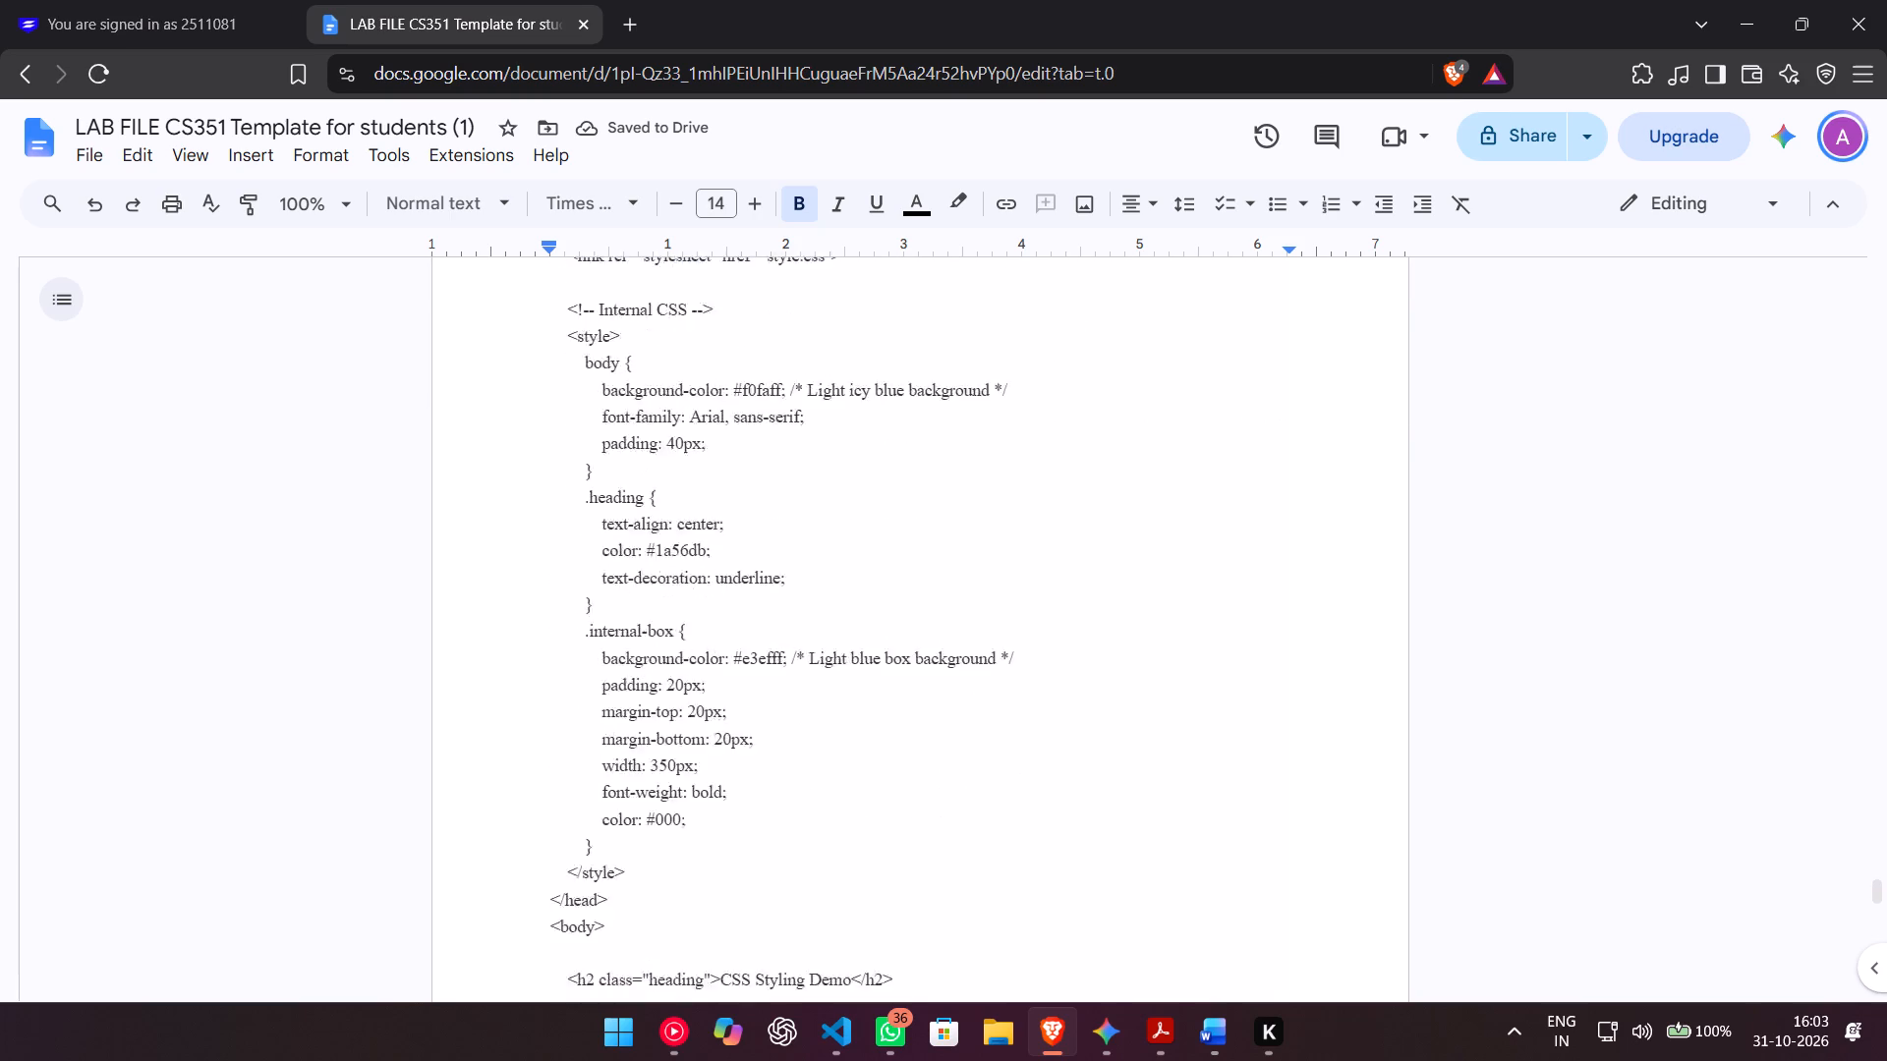
pyautogui.scroll(-20, 630, 508)
pyautogui.scroll(-7, 630, 508)
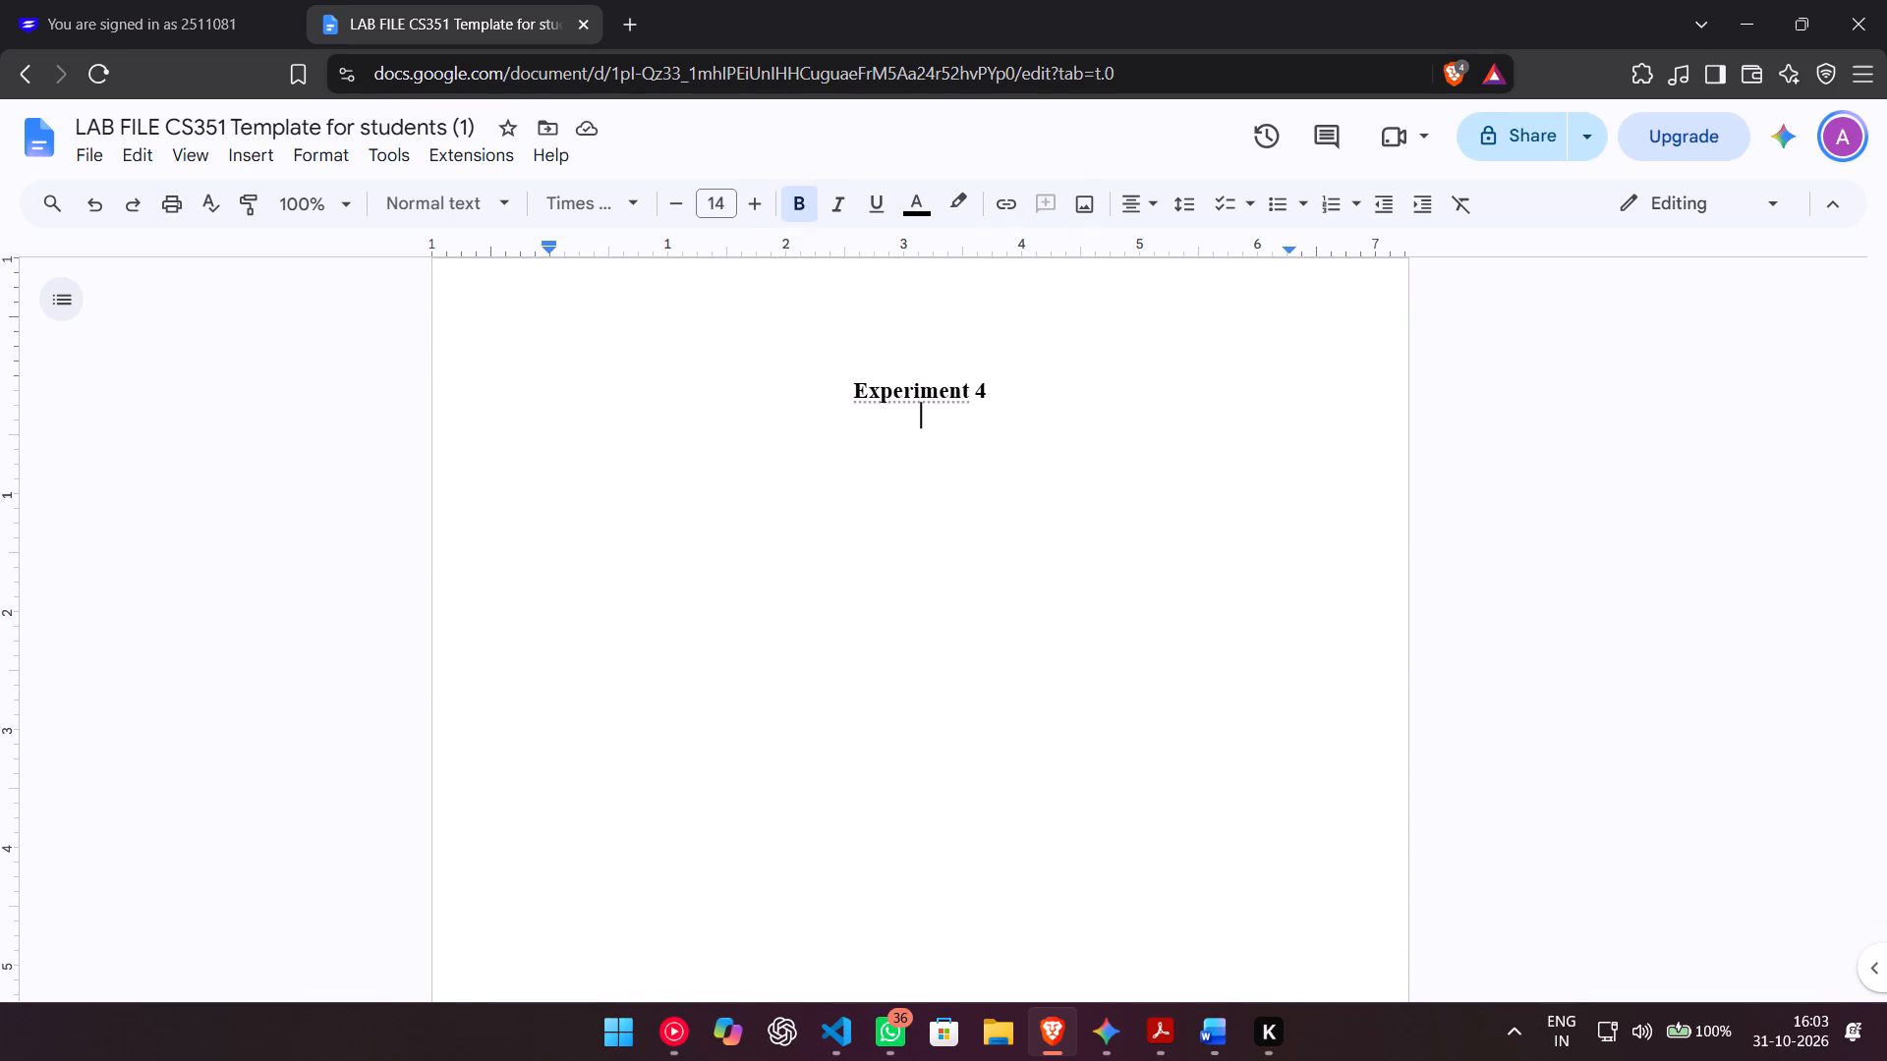
pyautogui.click(1142, 203)
pyautogui.click(1133, 242)
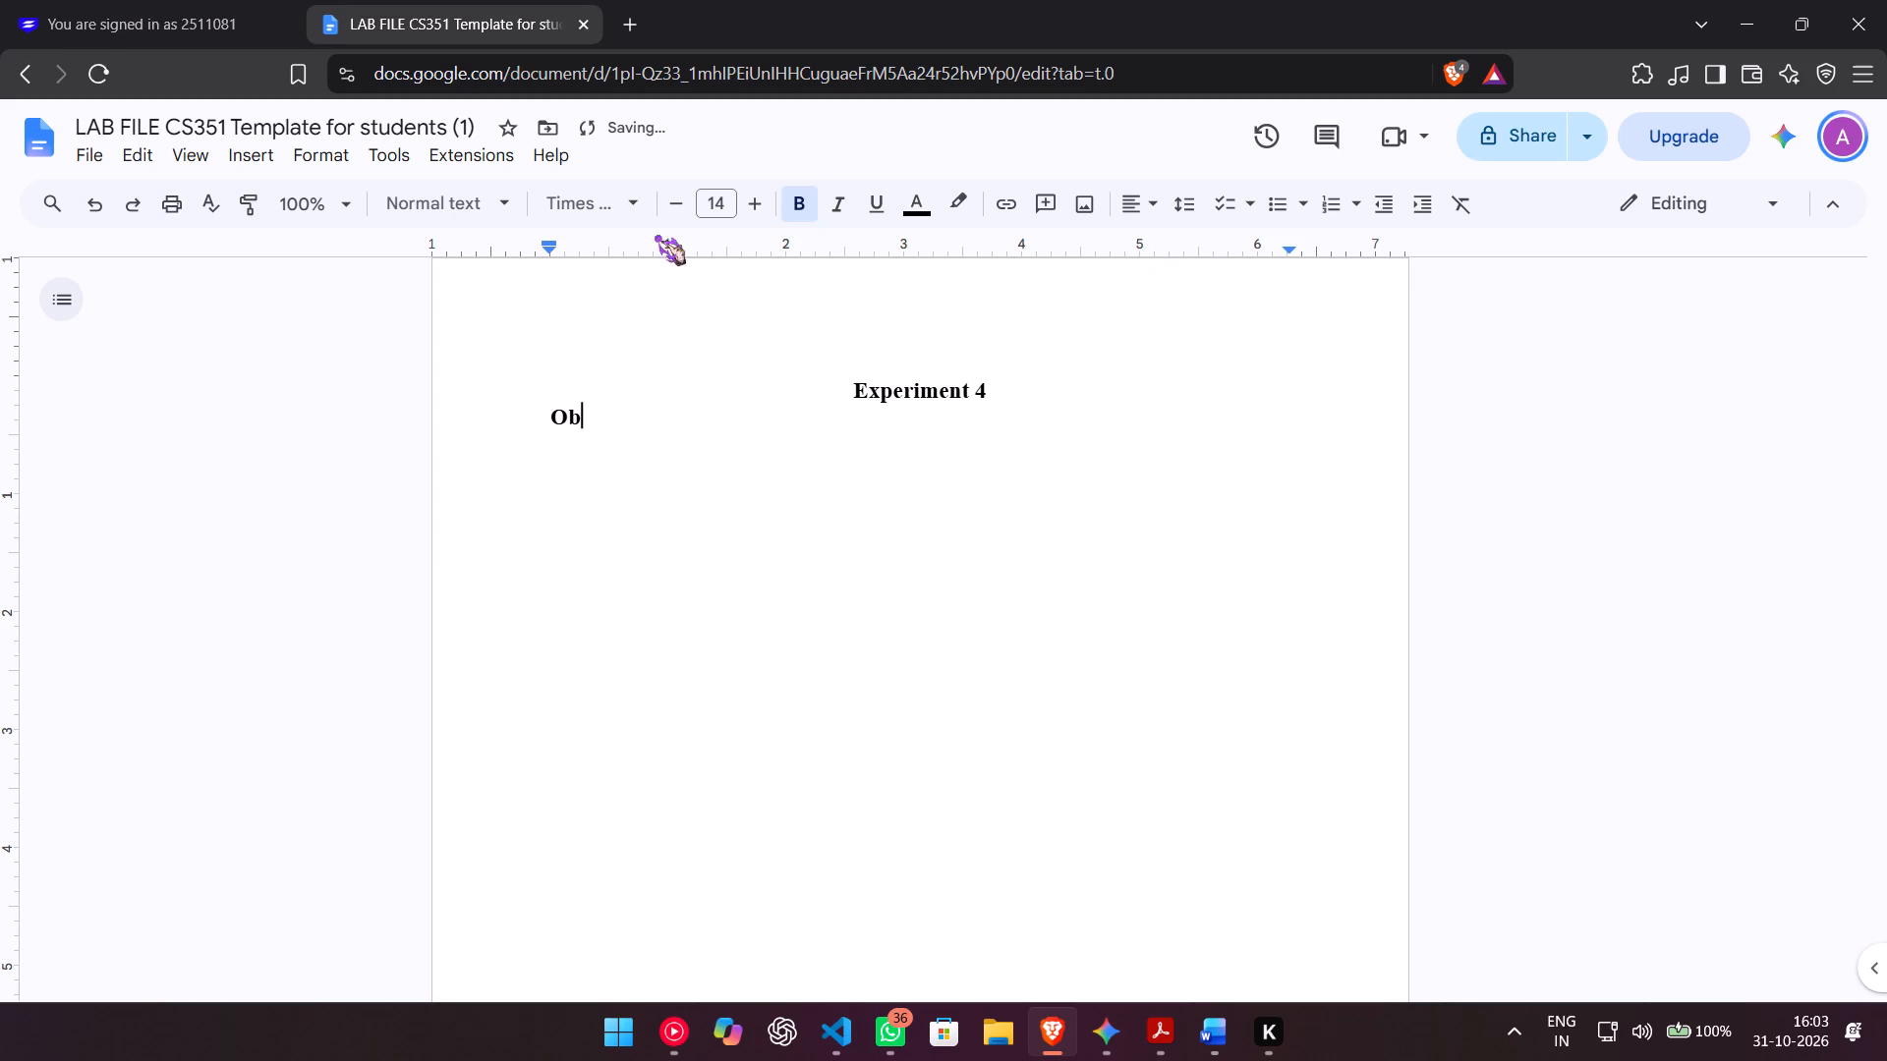
# Enter a bold objective label in font size 12 below the Experiment 4 heading, and switch bold off after it.
pyautogui.click(662, 198)
pyautogui.click(671, 202)
pyautogui.press('BackSpace')
pyautogui.press('BackSpace')
pyautogui.doubleClick(676, 202)
pyautogui.write('jective:')
pyautogui.press('space')
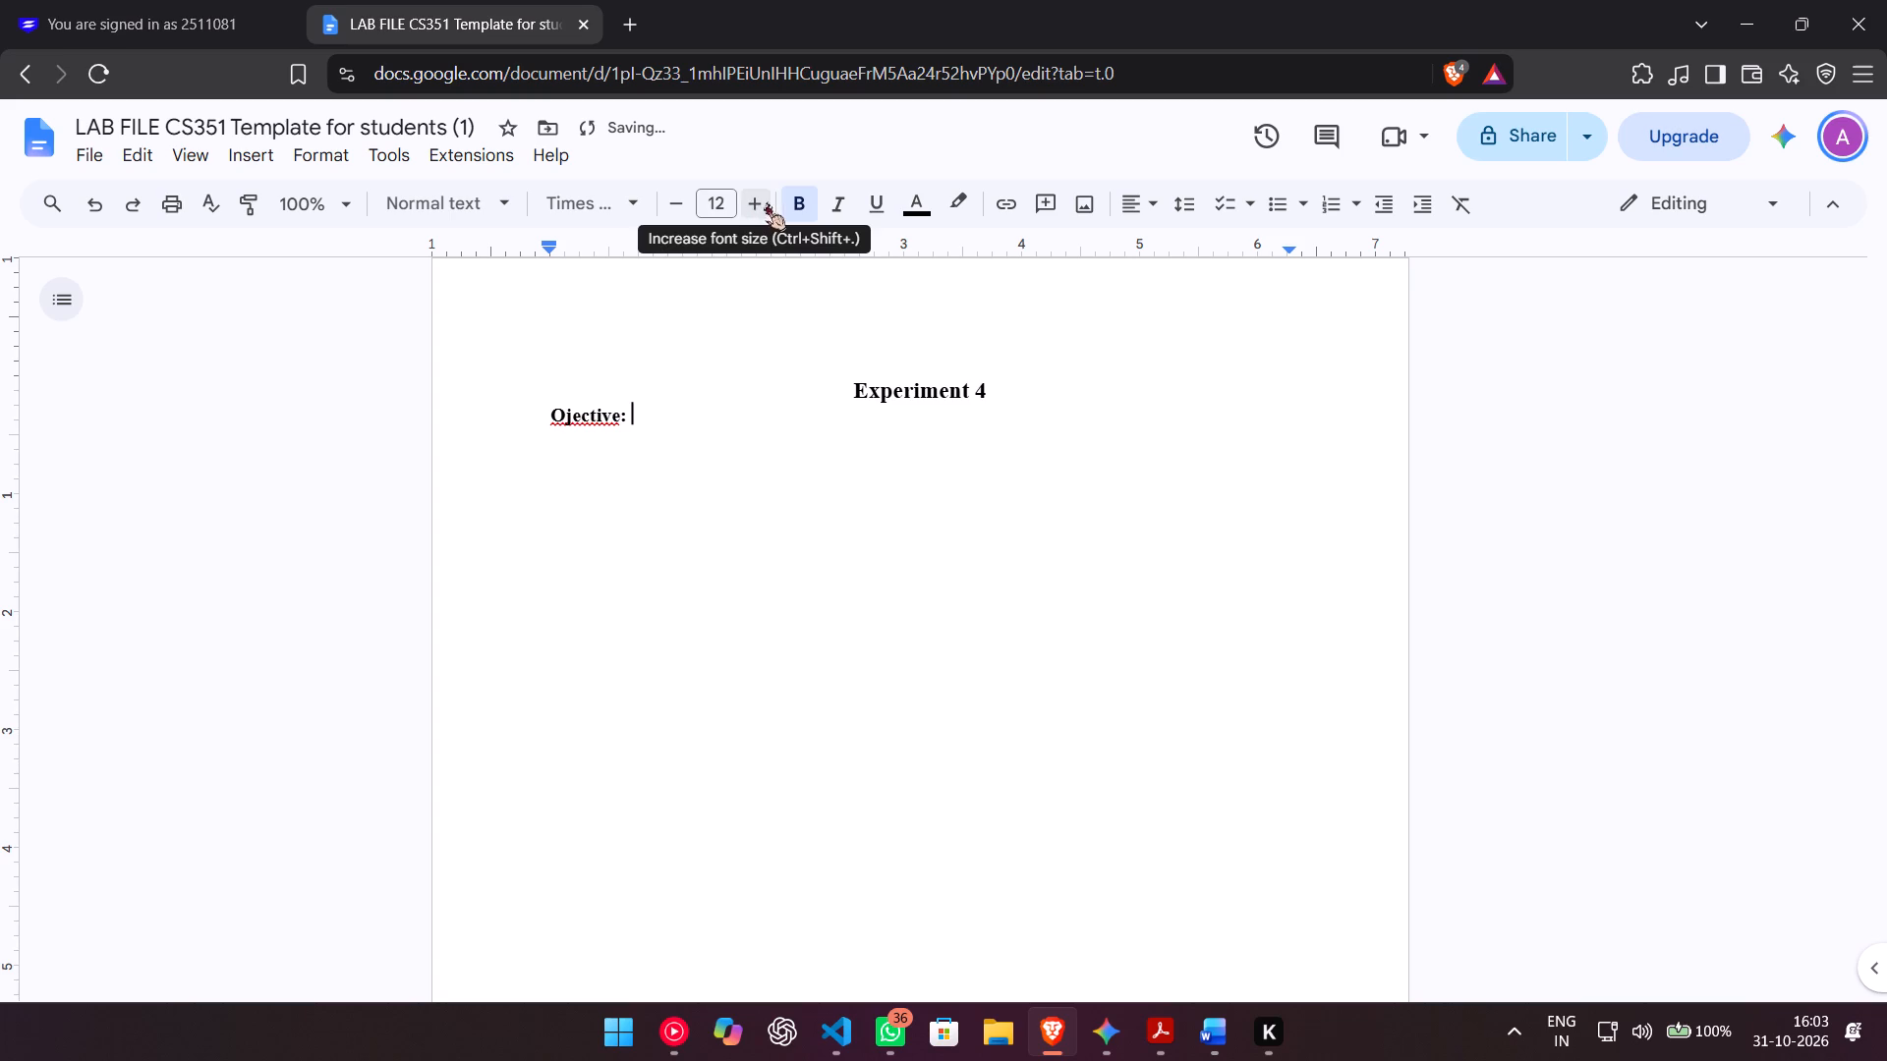
pyautogui.click(788, 212)
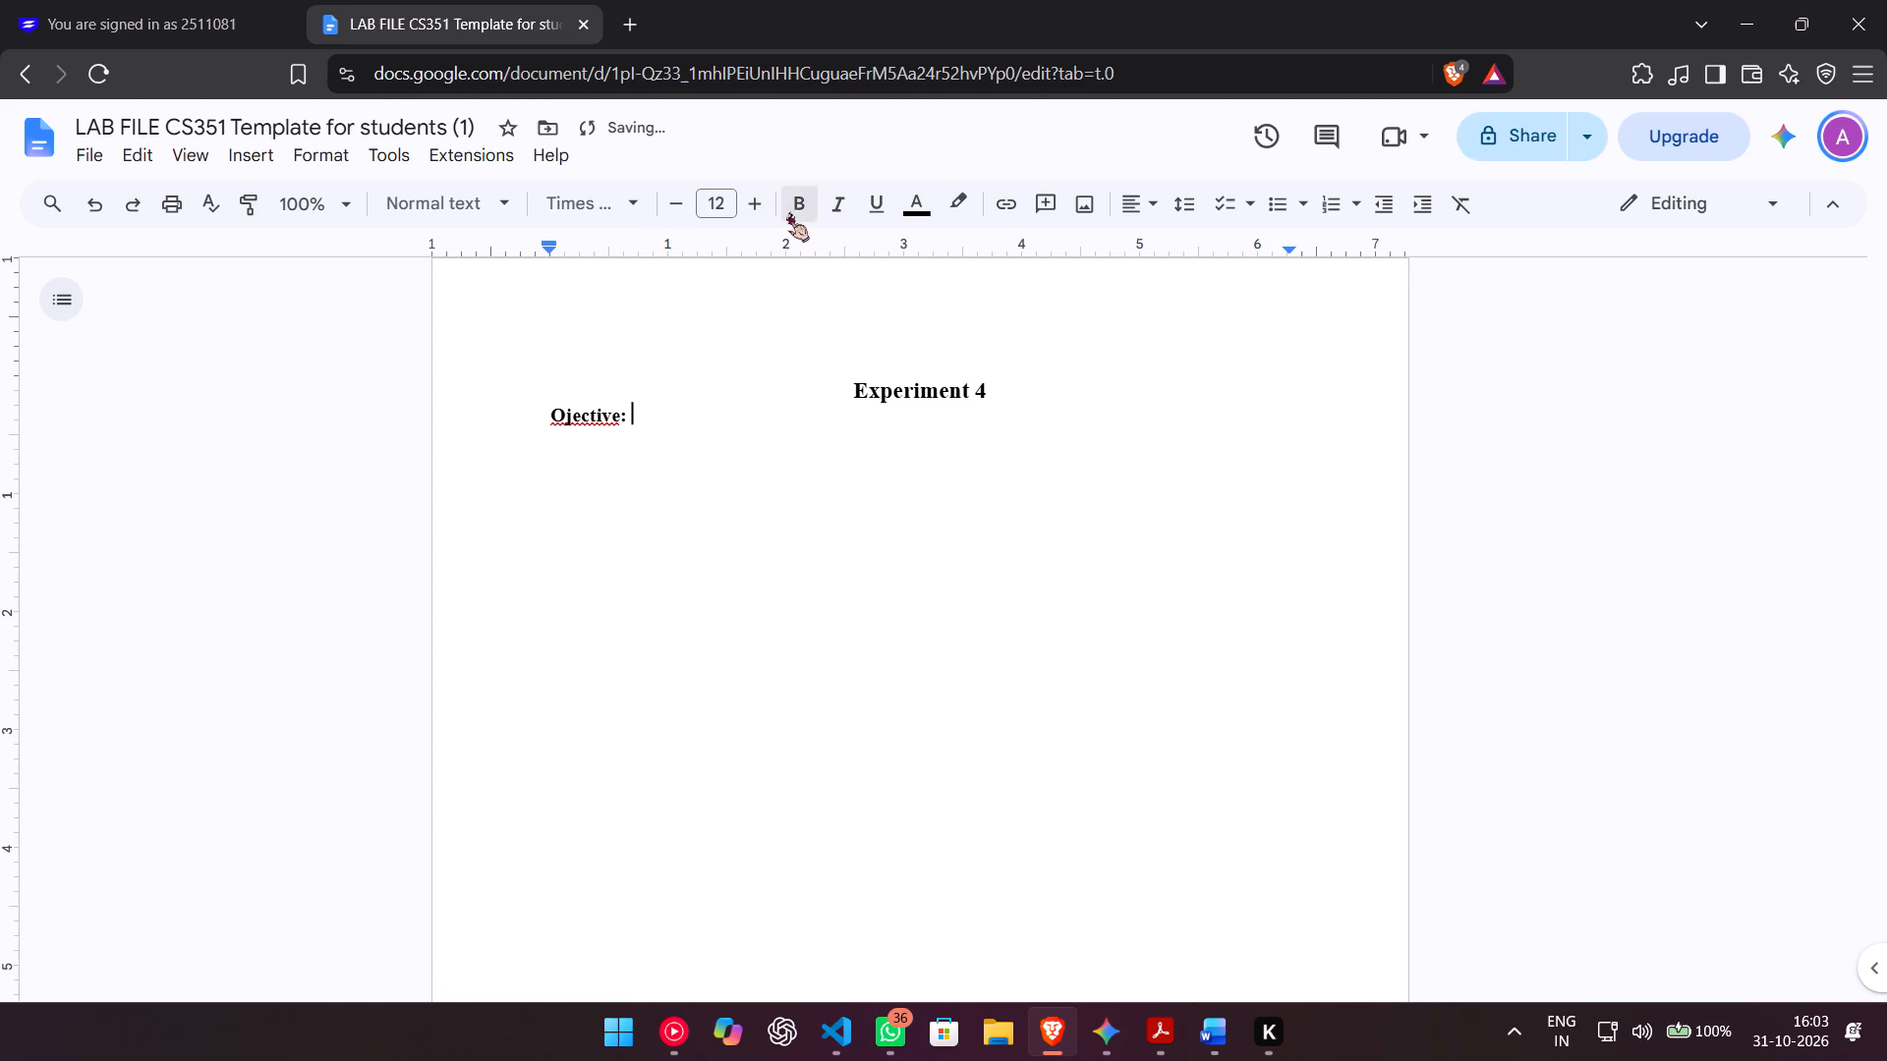
# Review the heading and objective formatting of Experiments 1 to 3 for comparison with Experiment 4.
pyautogui.scroll(13, 783, 480)
pyautogui.scroll(-9, 839, 553)
pyautogui.scroll(20, 837, 637)
pyautogui.scroll(20, 837, 637)
pyautogui.scroll(-5, 873, 554)
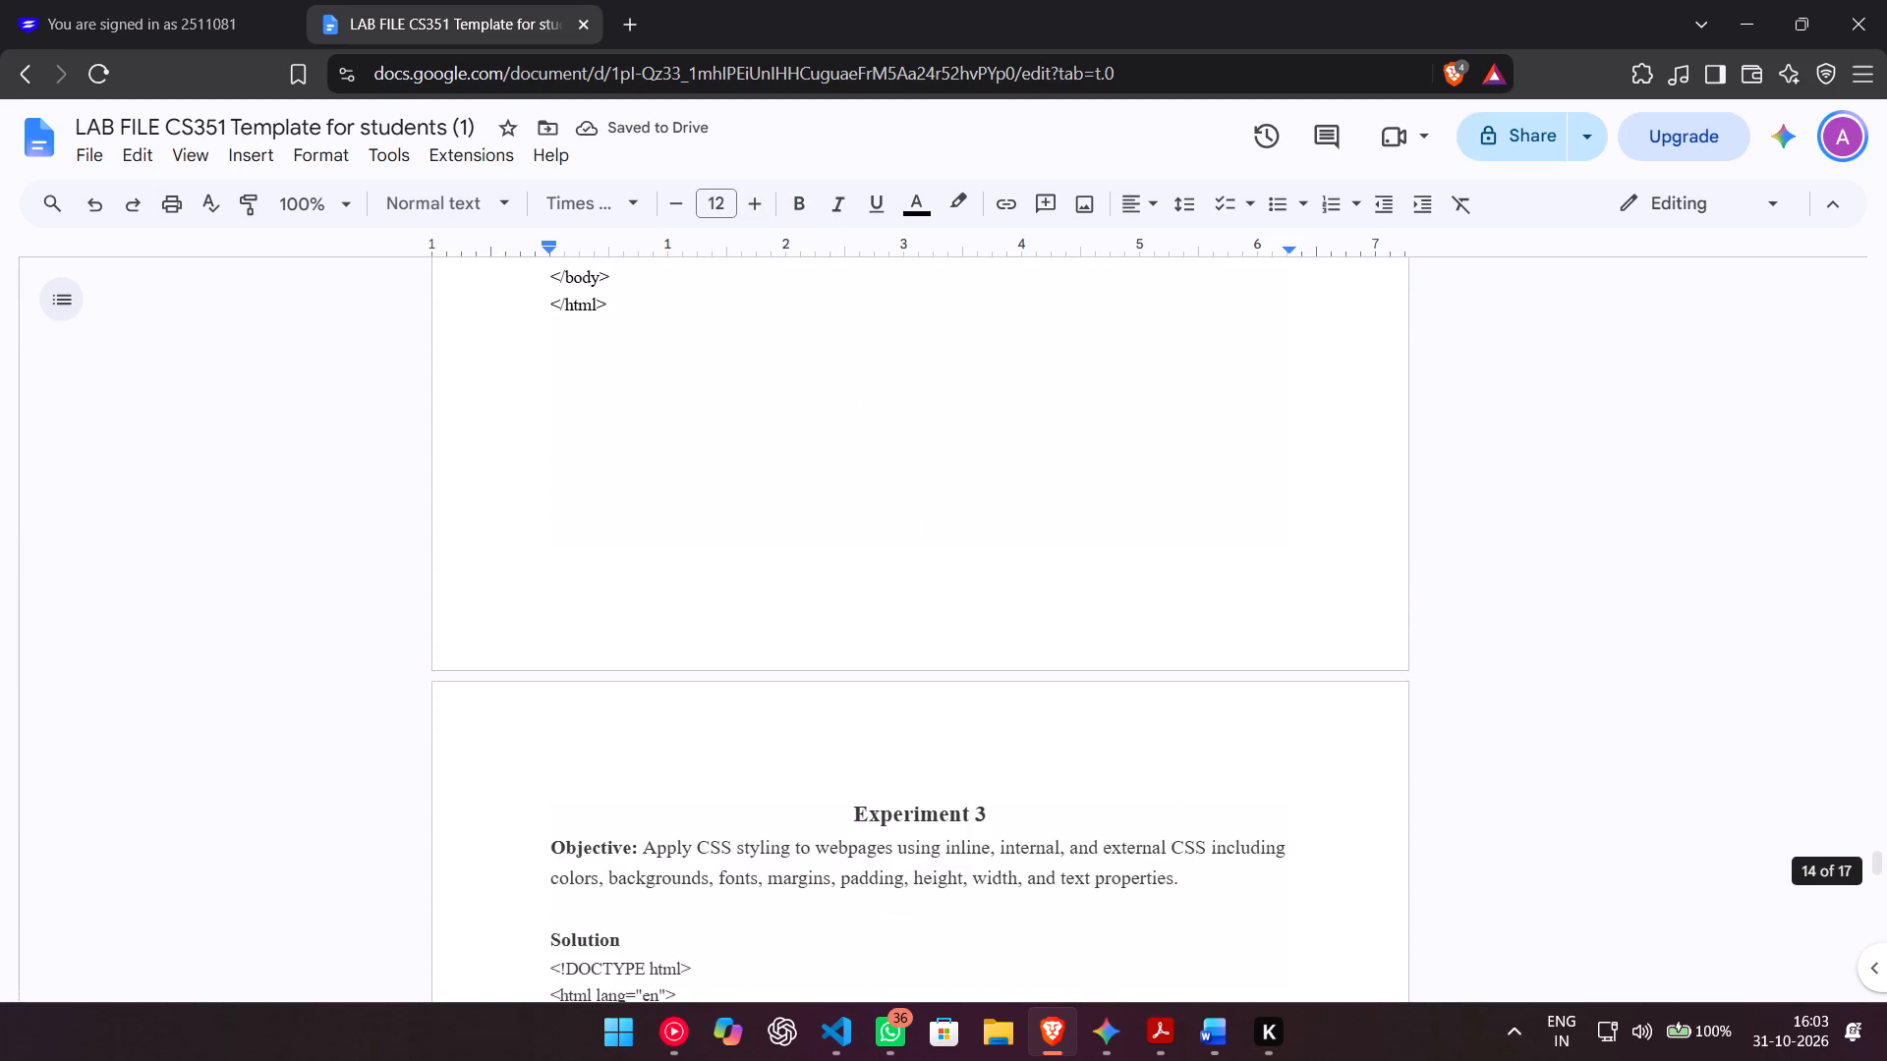
pyautogui.scroll(20, 869, 631)
pyautogui.scroll(13, 869, 631)
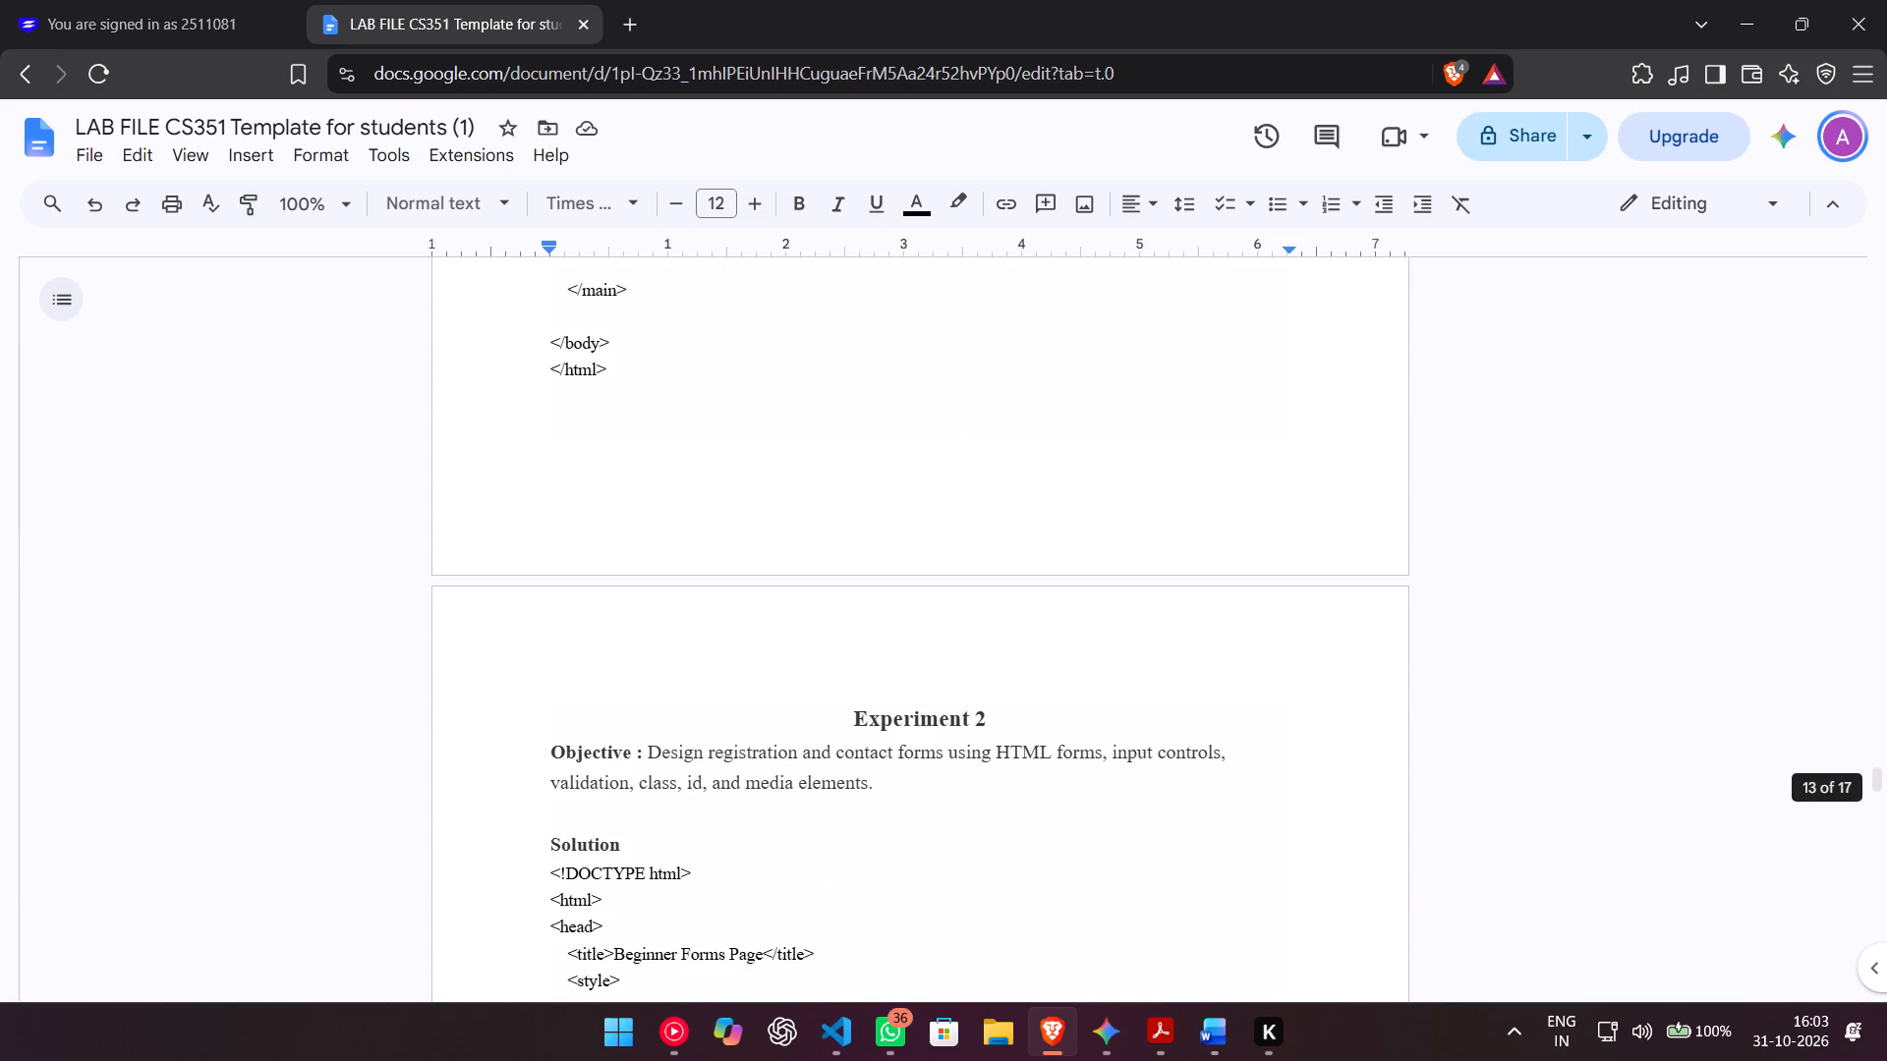
pyautogui.scroll(20, 896, 666)
pyautogui.scroll(19, 896, 666)
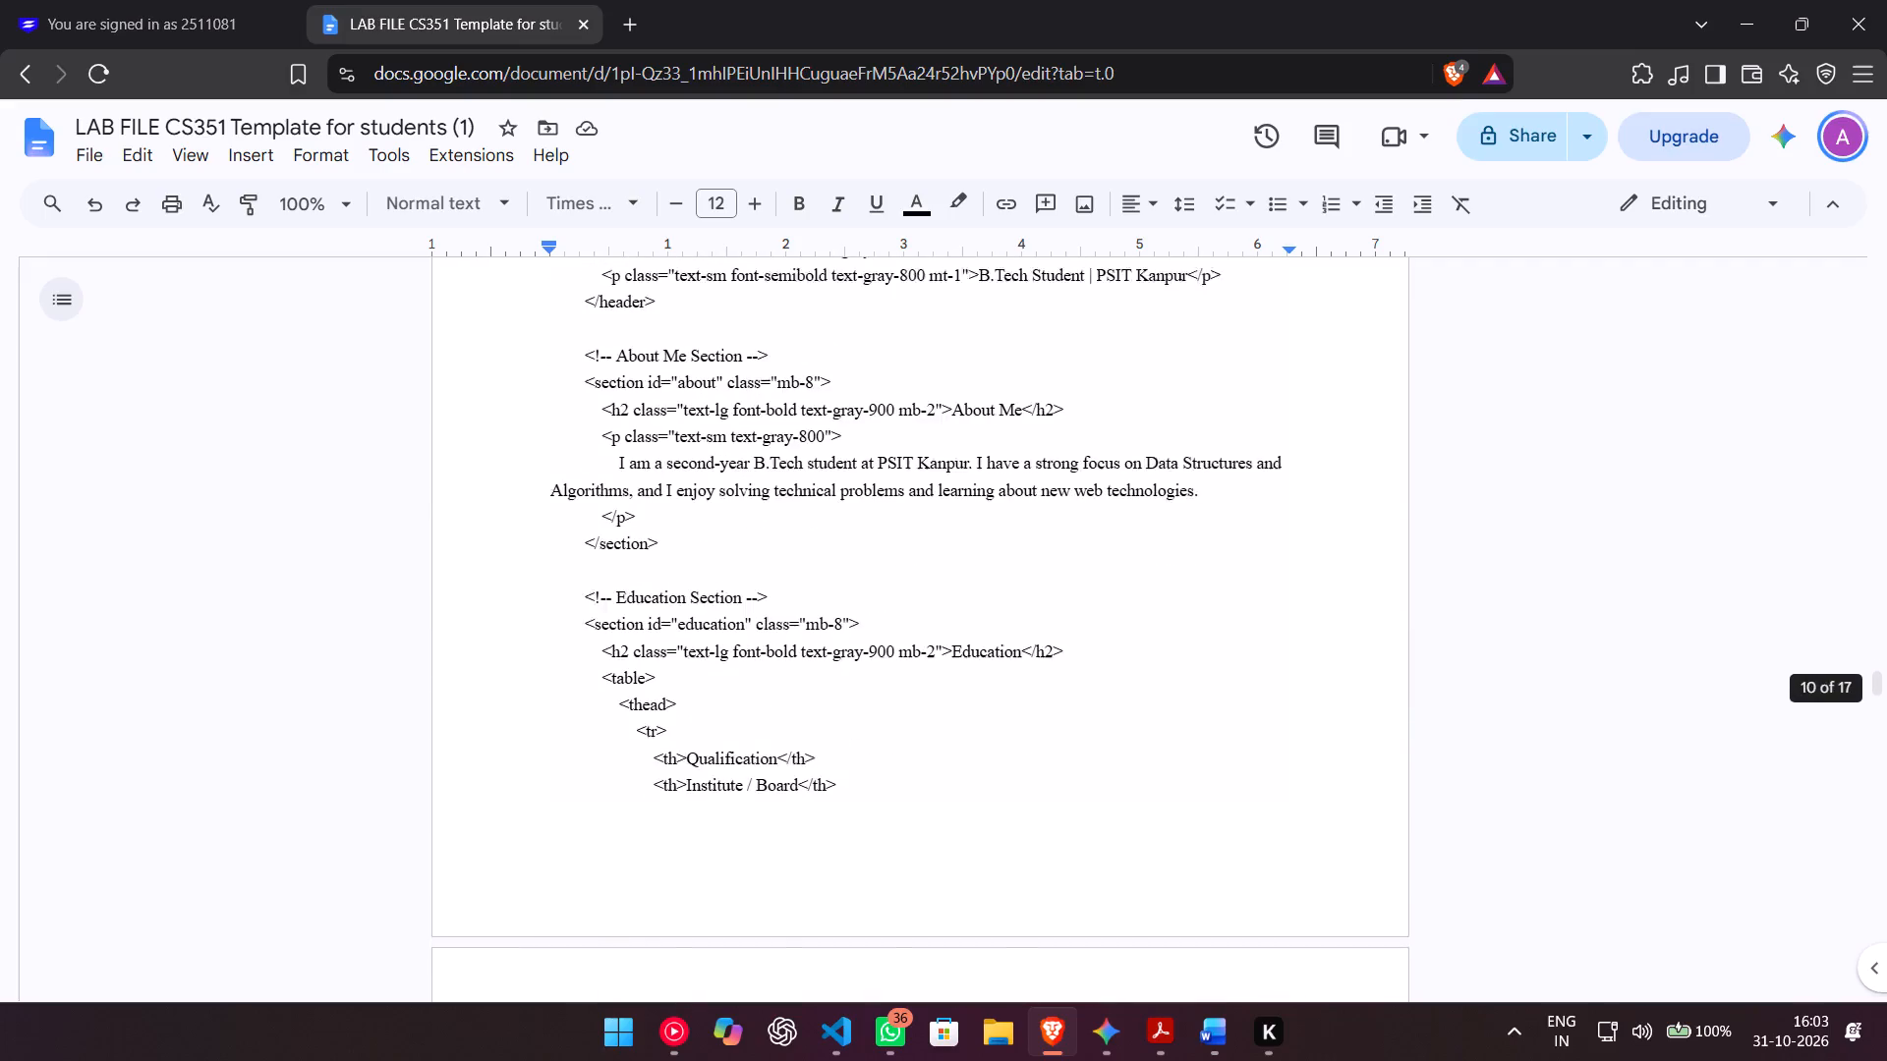
pyautogui.scroll(20, 976, 753)
pyautogui.scroll(12, 976, 753)
pyautogui.scroll(-4, 975, 762)
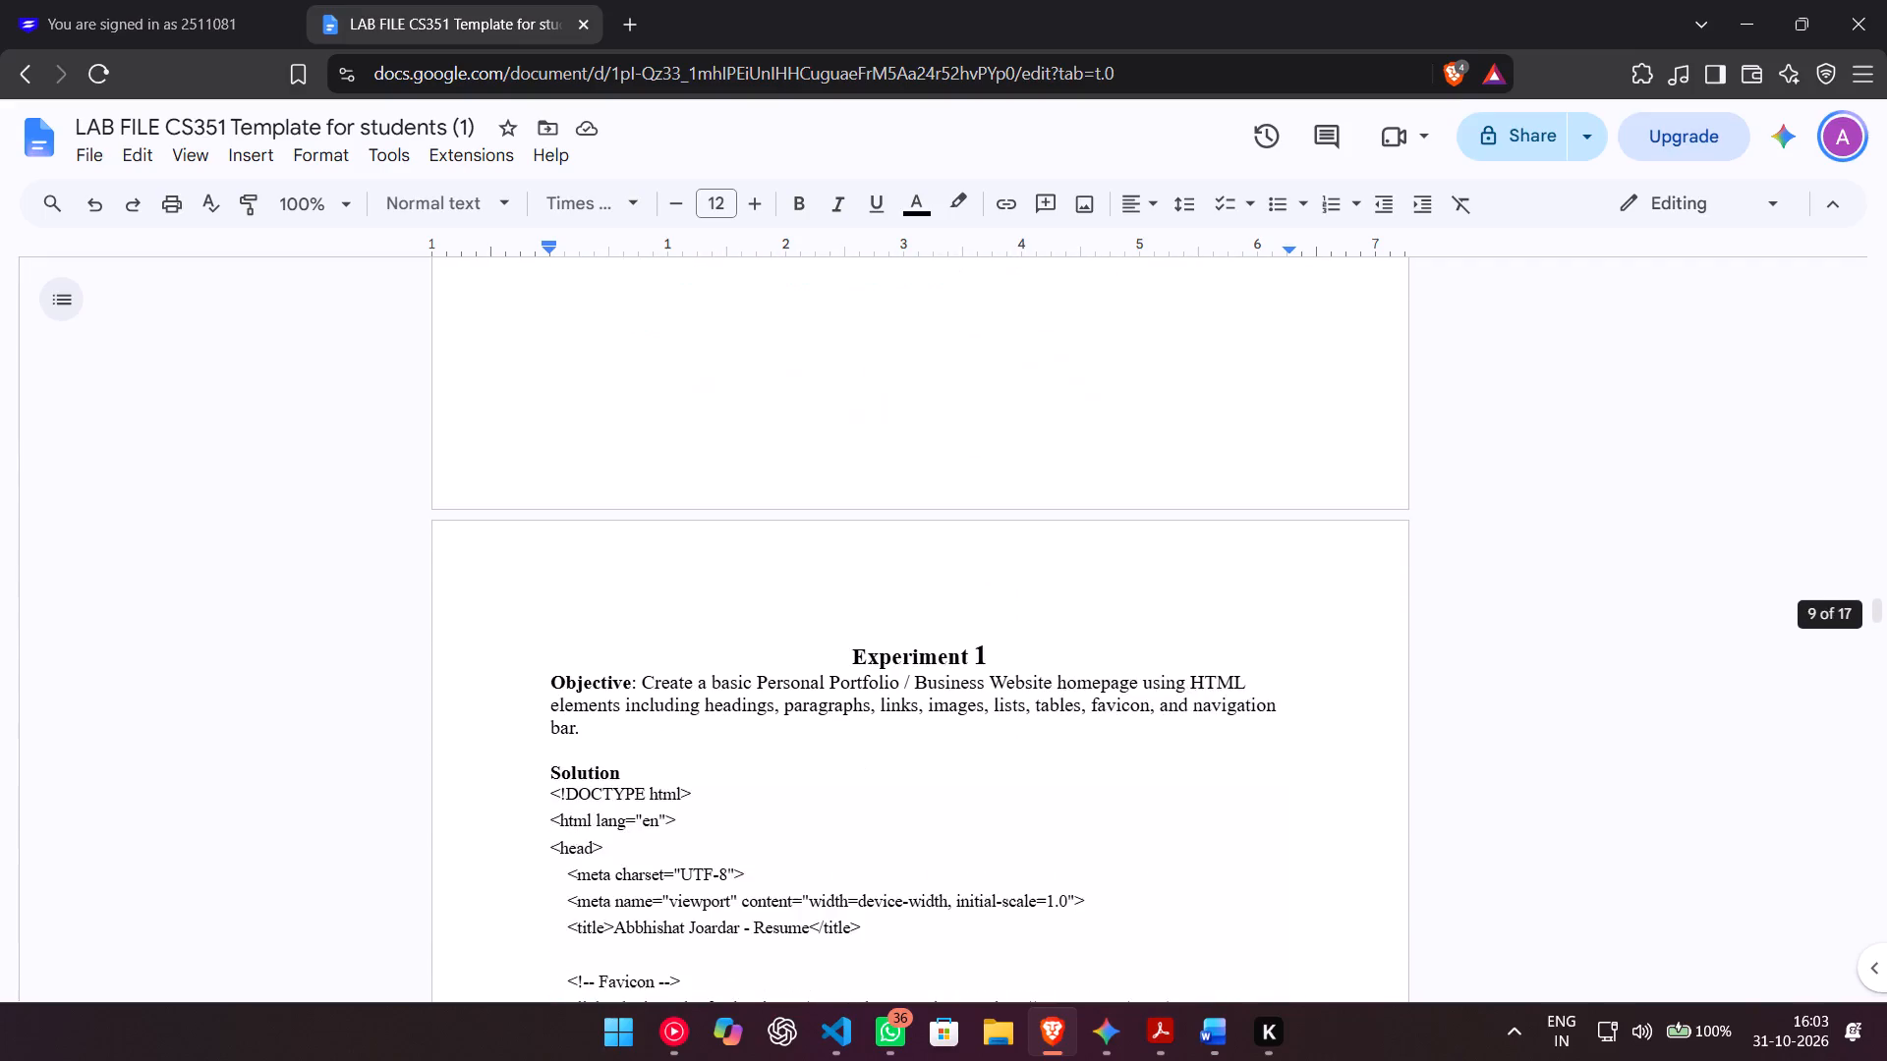
pyautogui.scroll(-20, 902, 734)
pyautogui.scroll(-20, 902, 734)
pyautogui.scroll(-7, 902, 734)
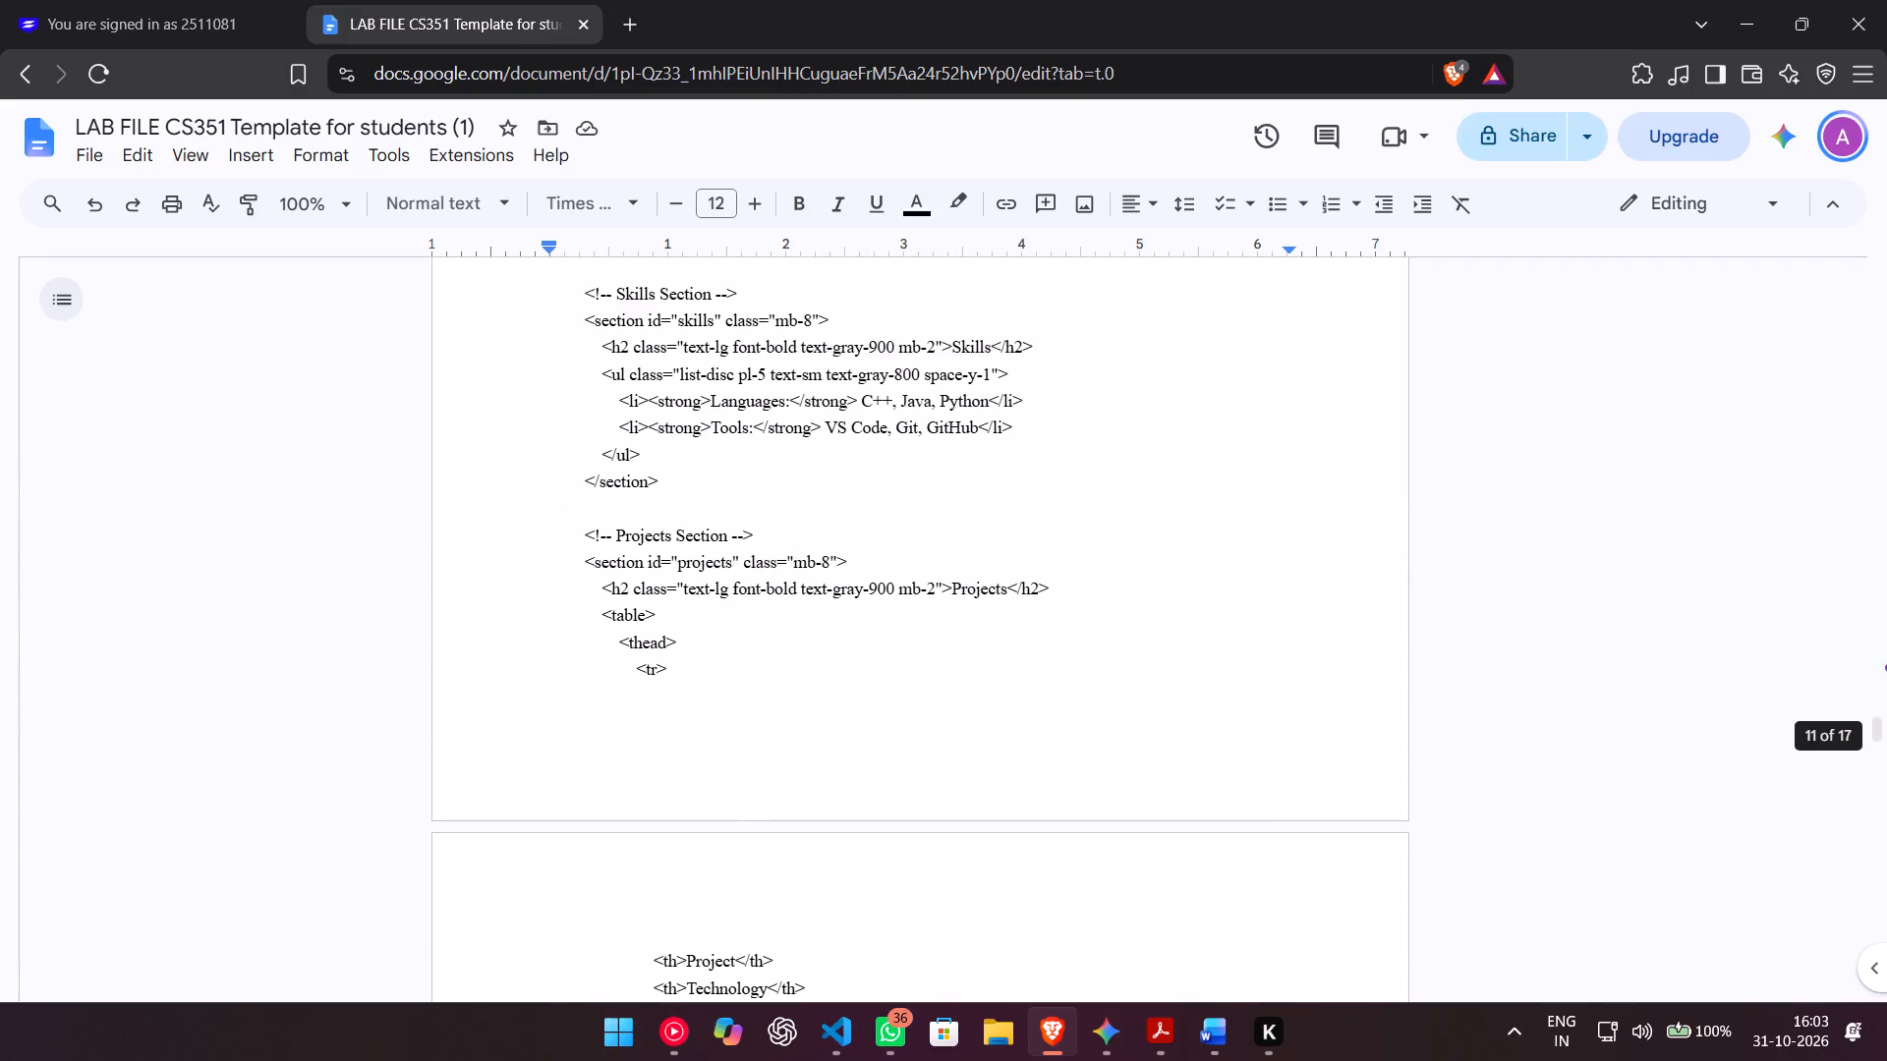
# Correct the misspelled label under Experiment 4 to "Objective:" and add a space after it.
pyautogui.moveTo(1871, 725); pyautogui.dragTo(1876, 958)
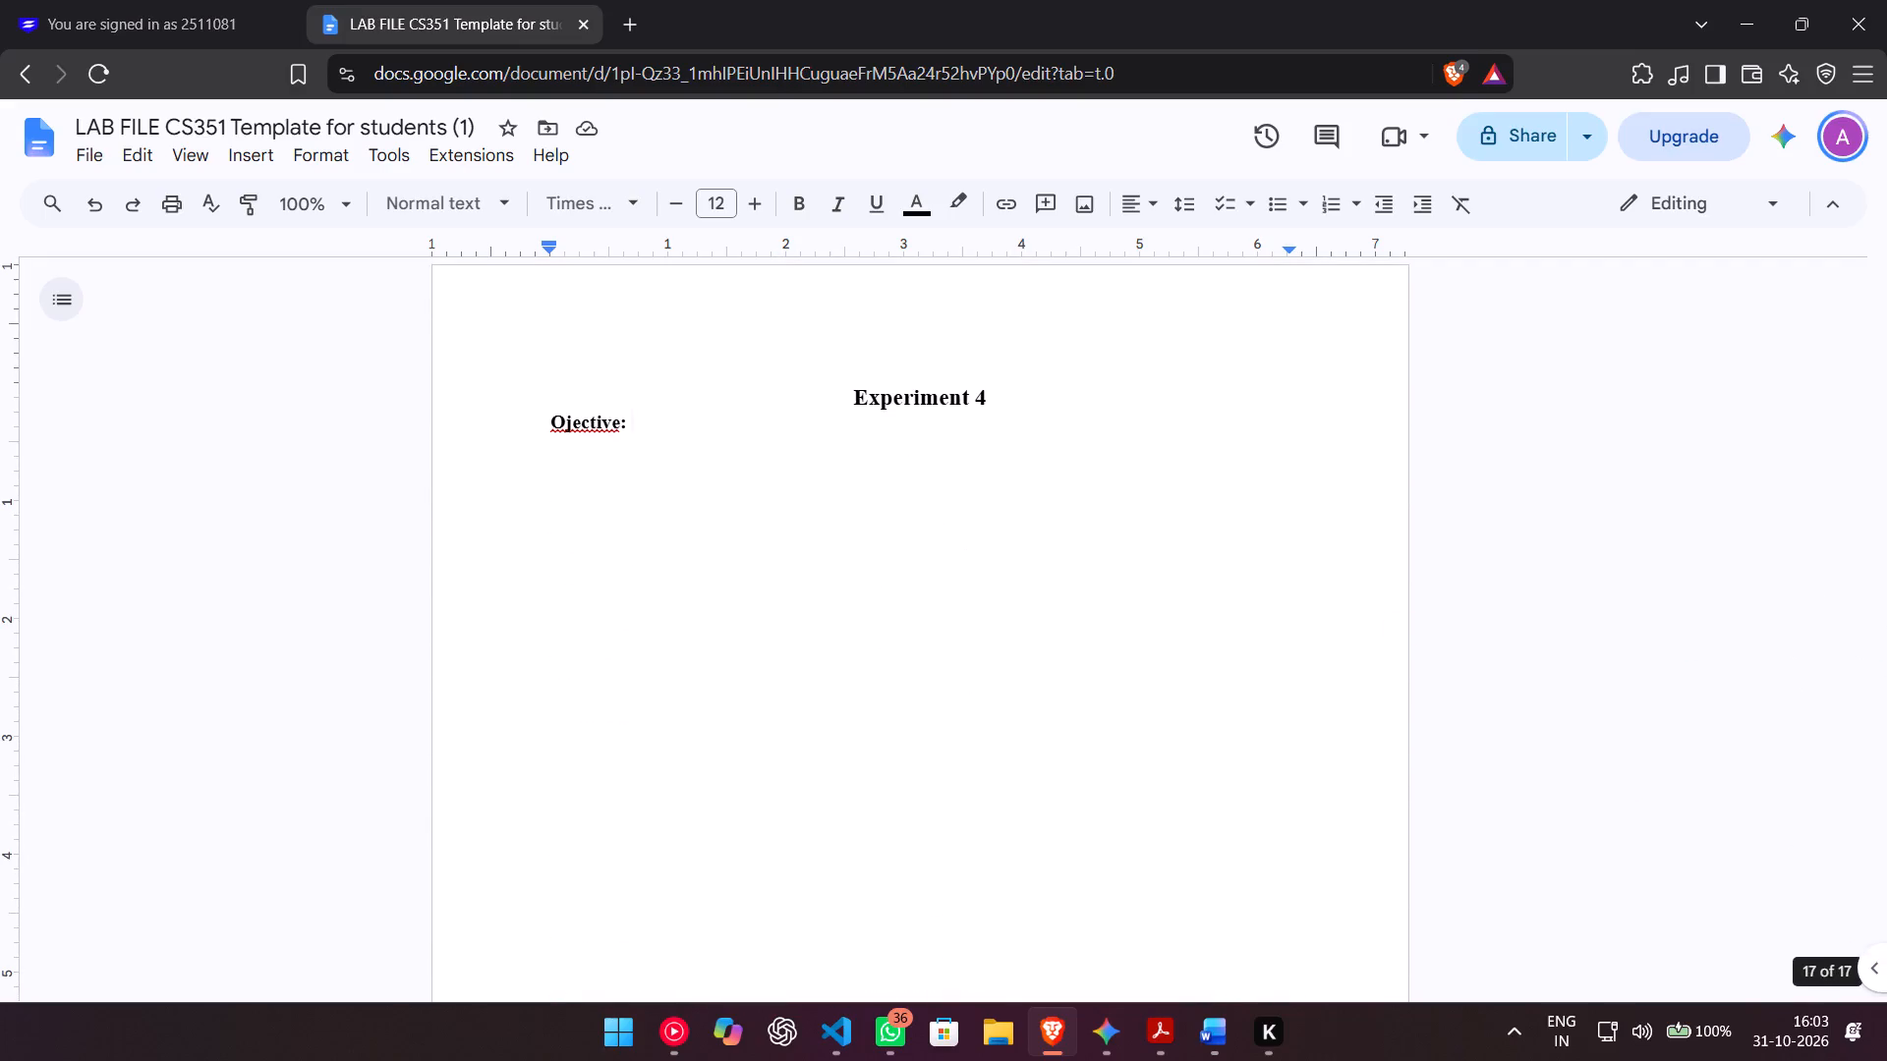
pyautogui.click(566, 427)
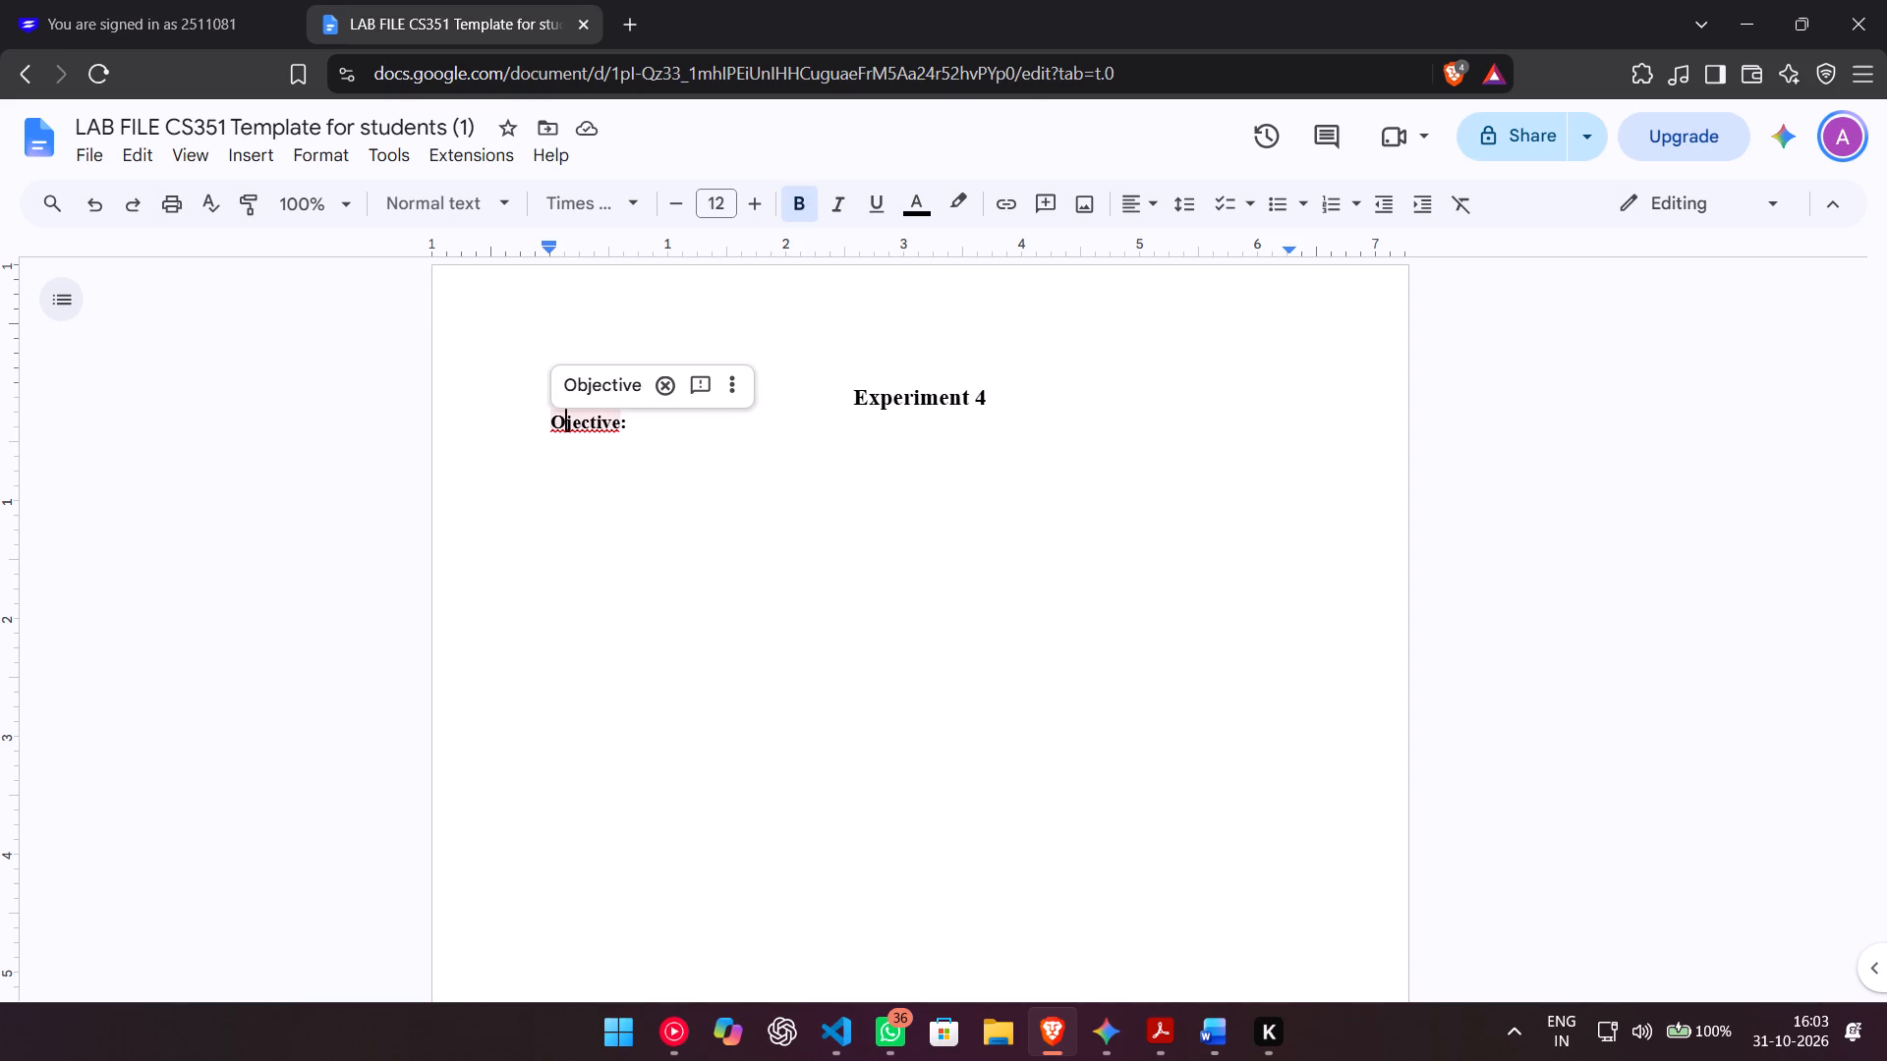
pyautogui.click(609, 378)
pyautogui.click(697, 428)
pyautogui.press('space')
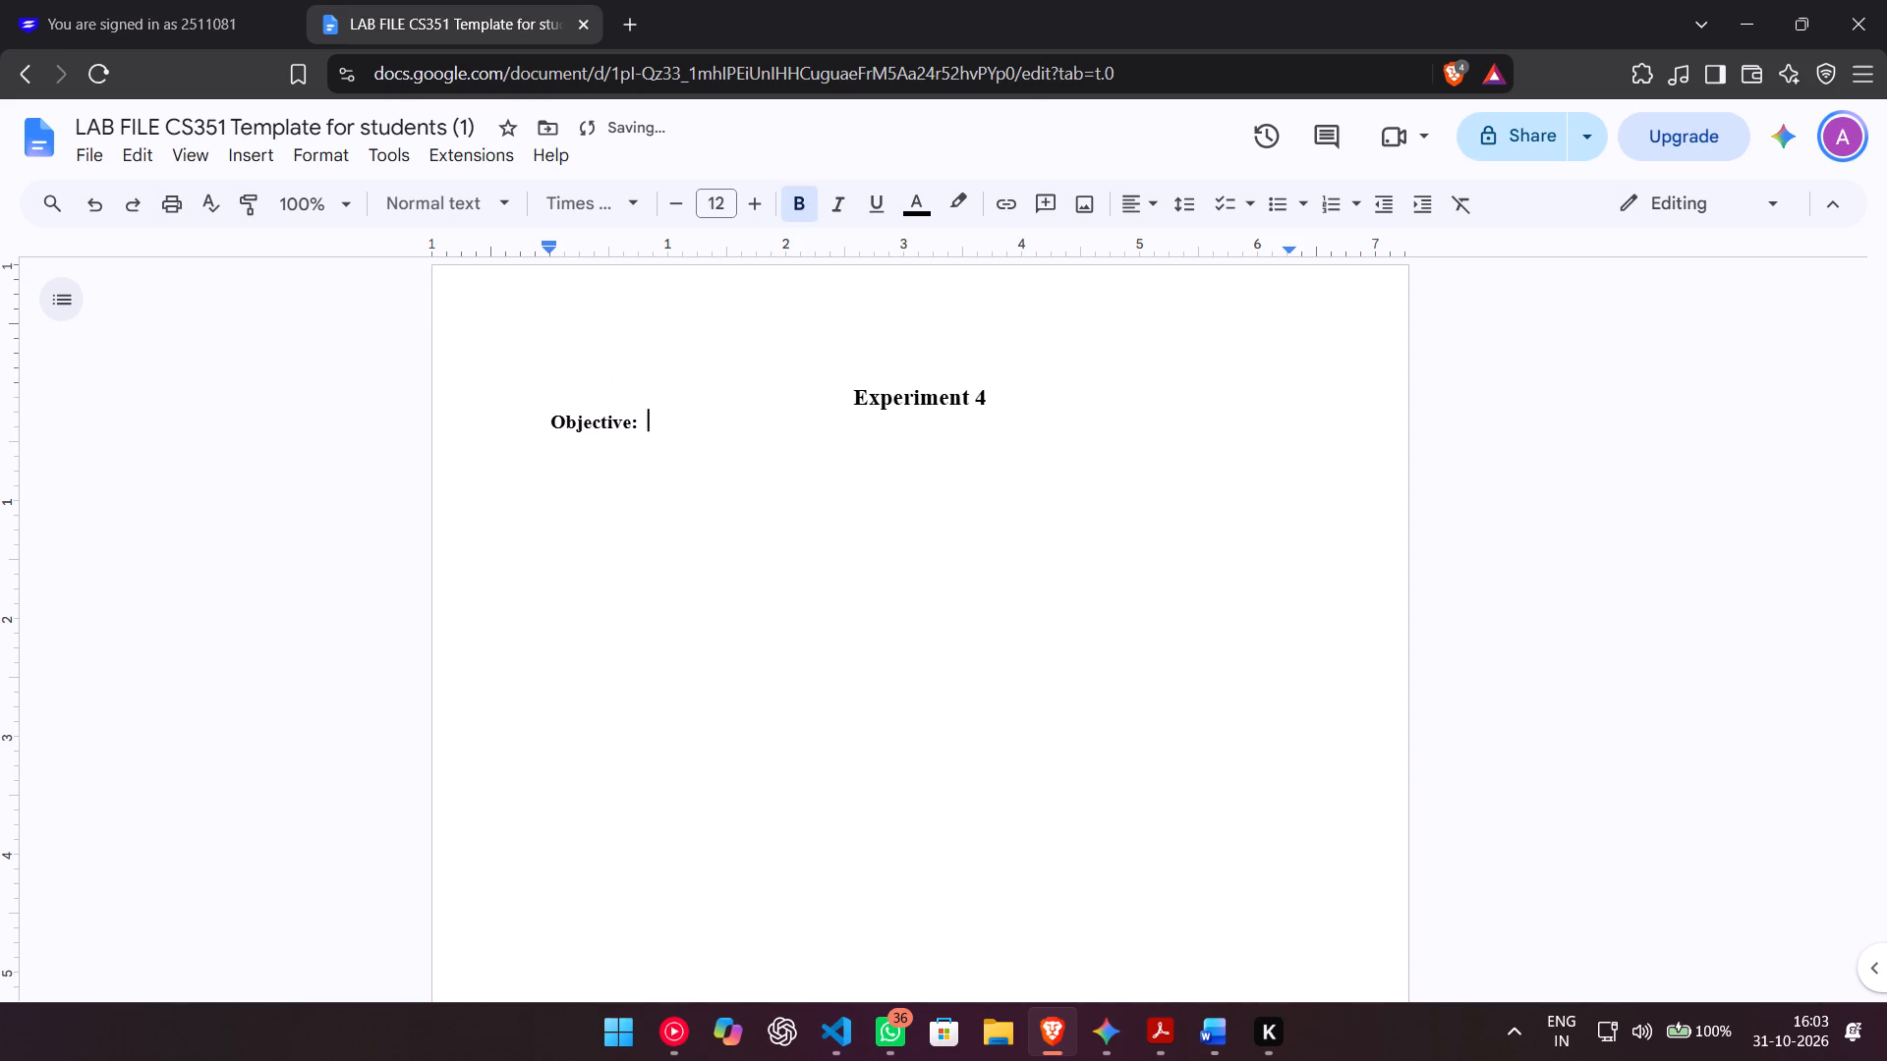
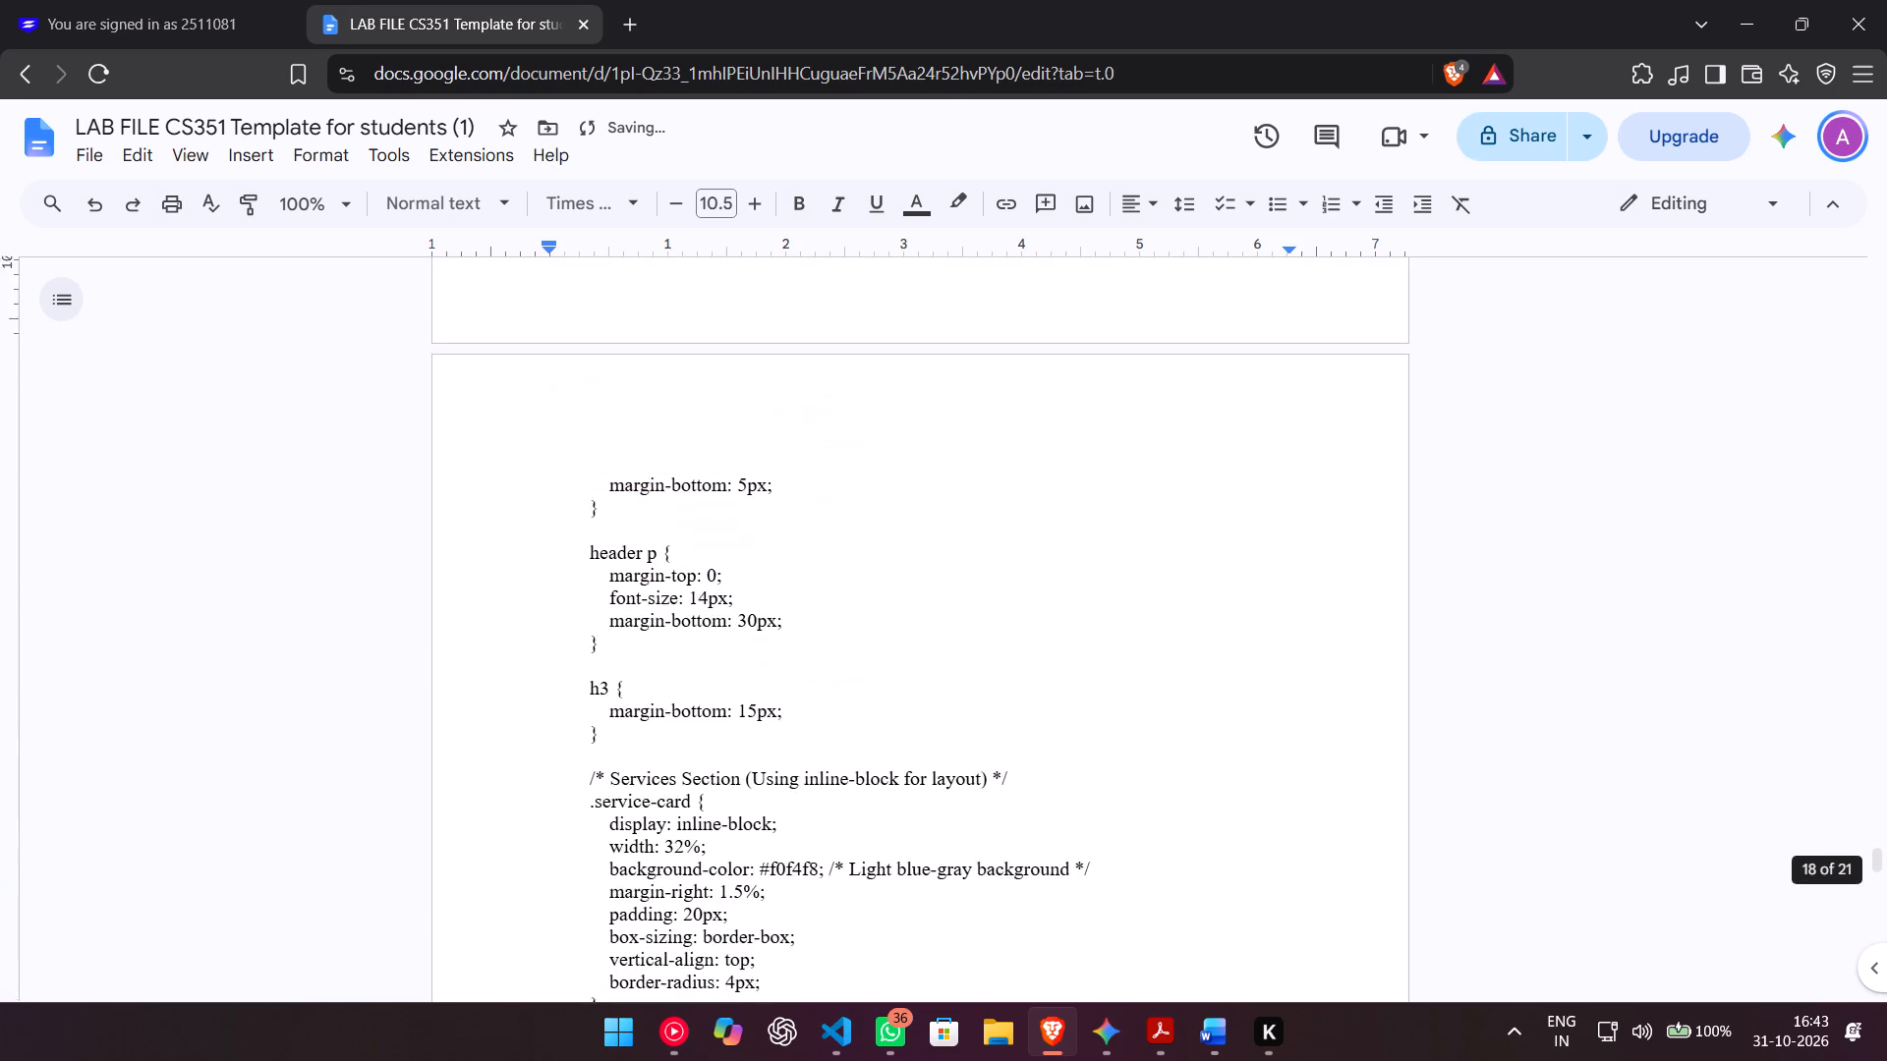
pyautogui.scroll(-20, 748, 755)
pyautogui.scroll(-12, 748, 755)
pyautogui.moveTo(748, 755); pyautogui.dragTo(760, 798)
pyautogui.scroll(-16, 760, 798)
pyautogui.moveTo(760, 798); pyautogui.dragTo(617, 634)
pyautogui.scroll(-3, 738, 779)
pyautogui.click(674, 211)
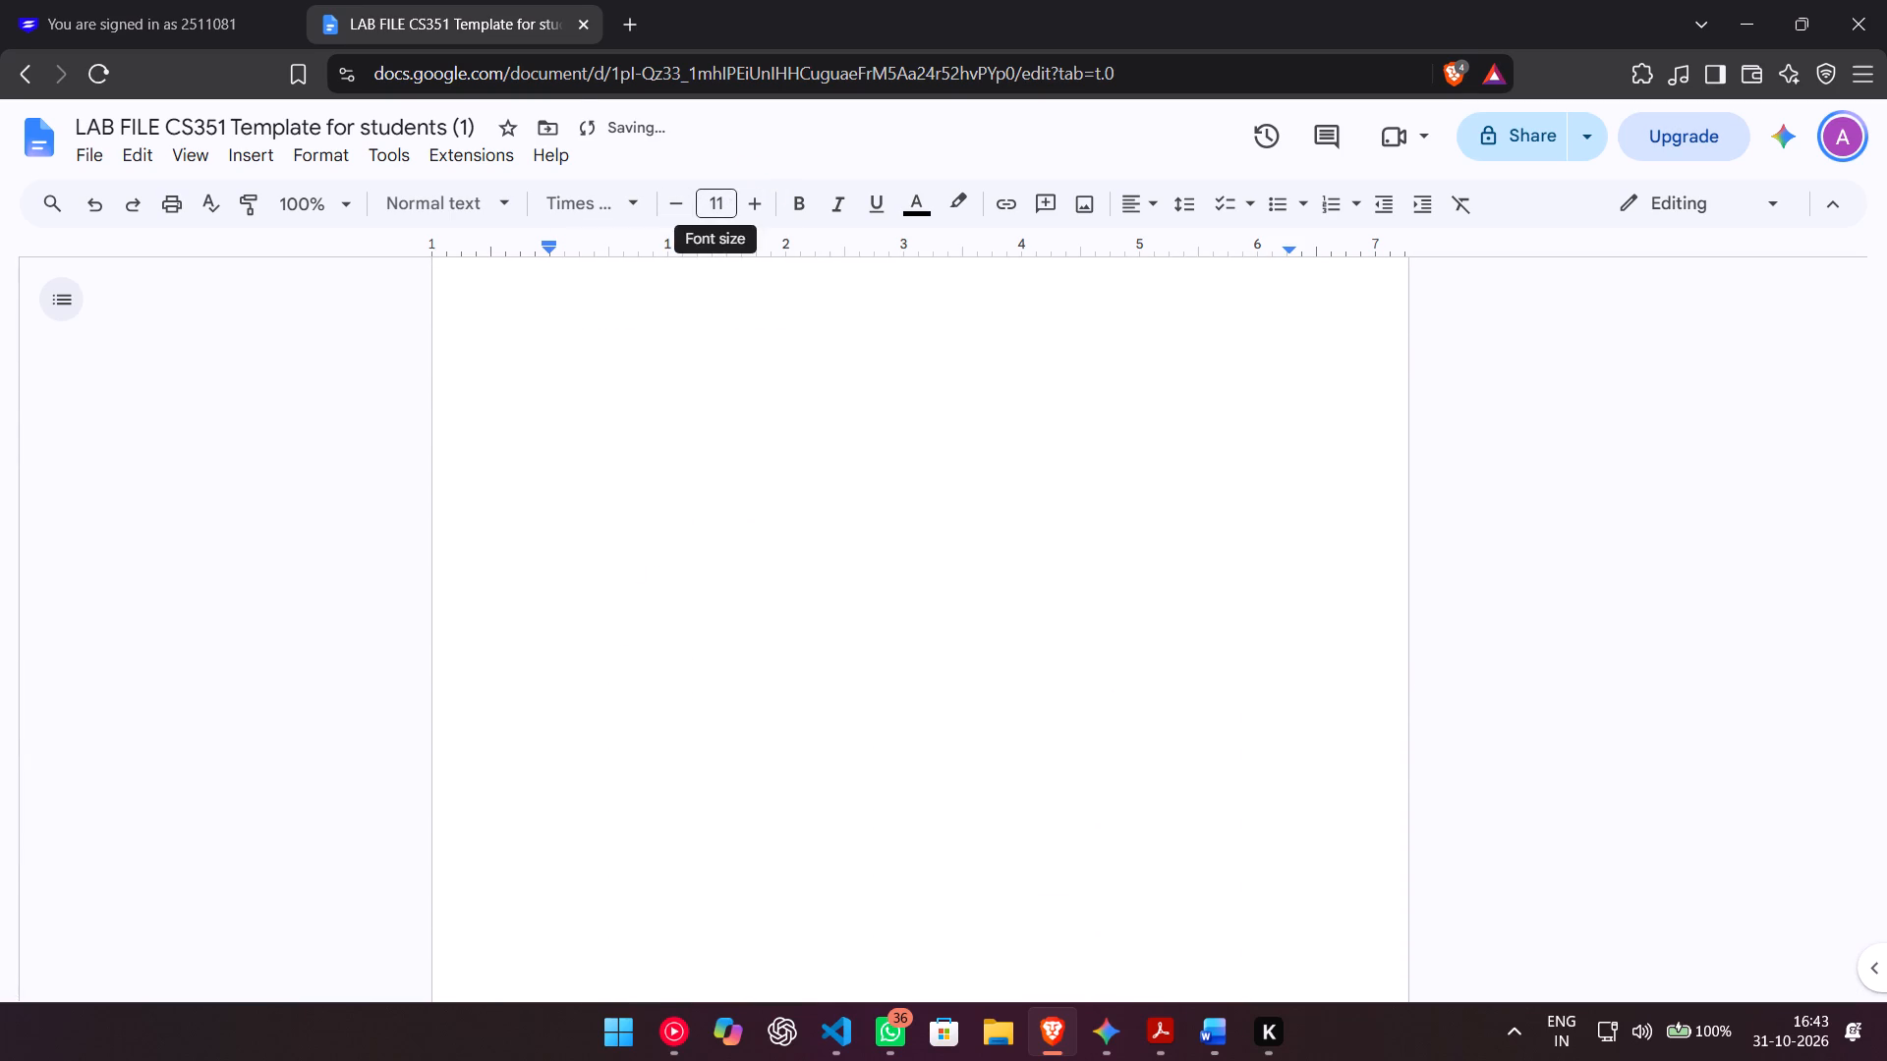
pyautogui.scroll(7, 726, 395)
pyautogui.click(719, 205)
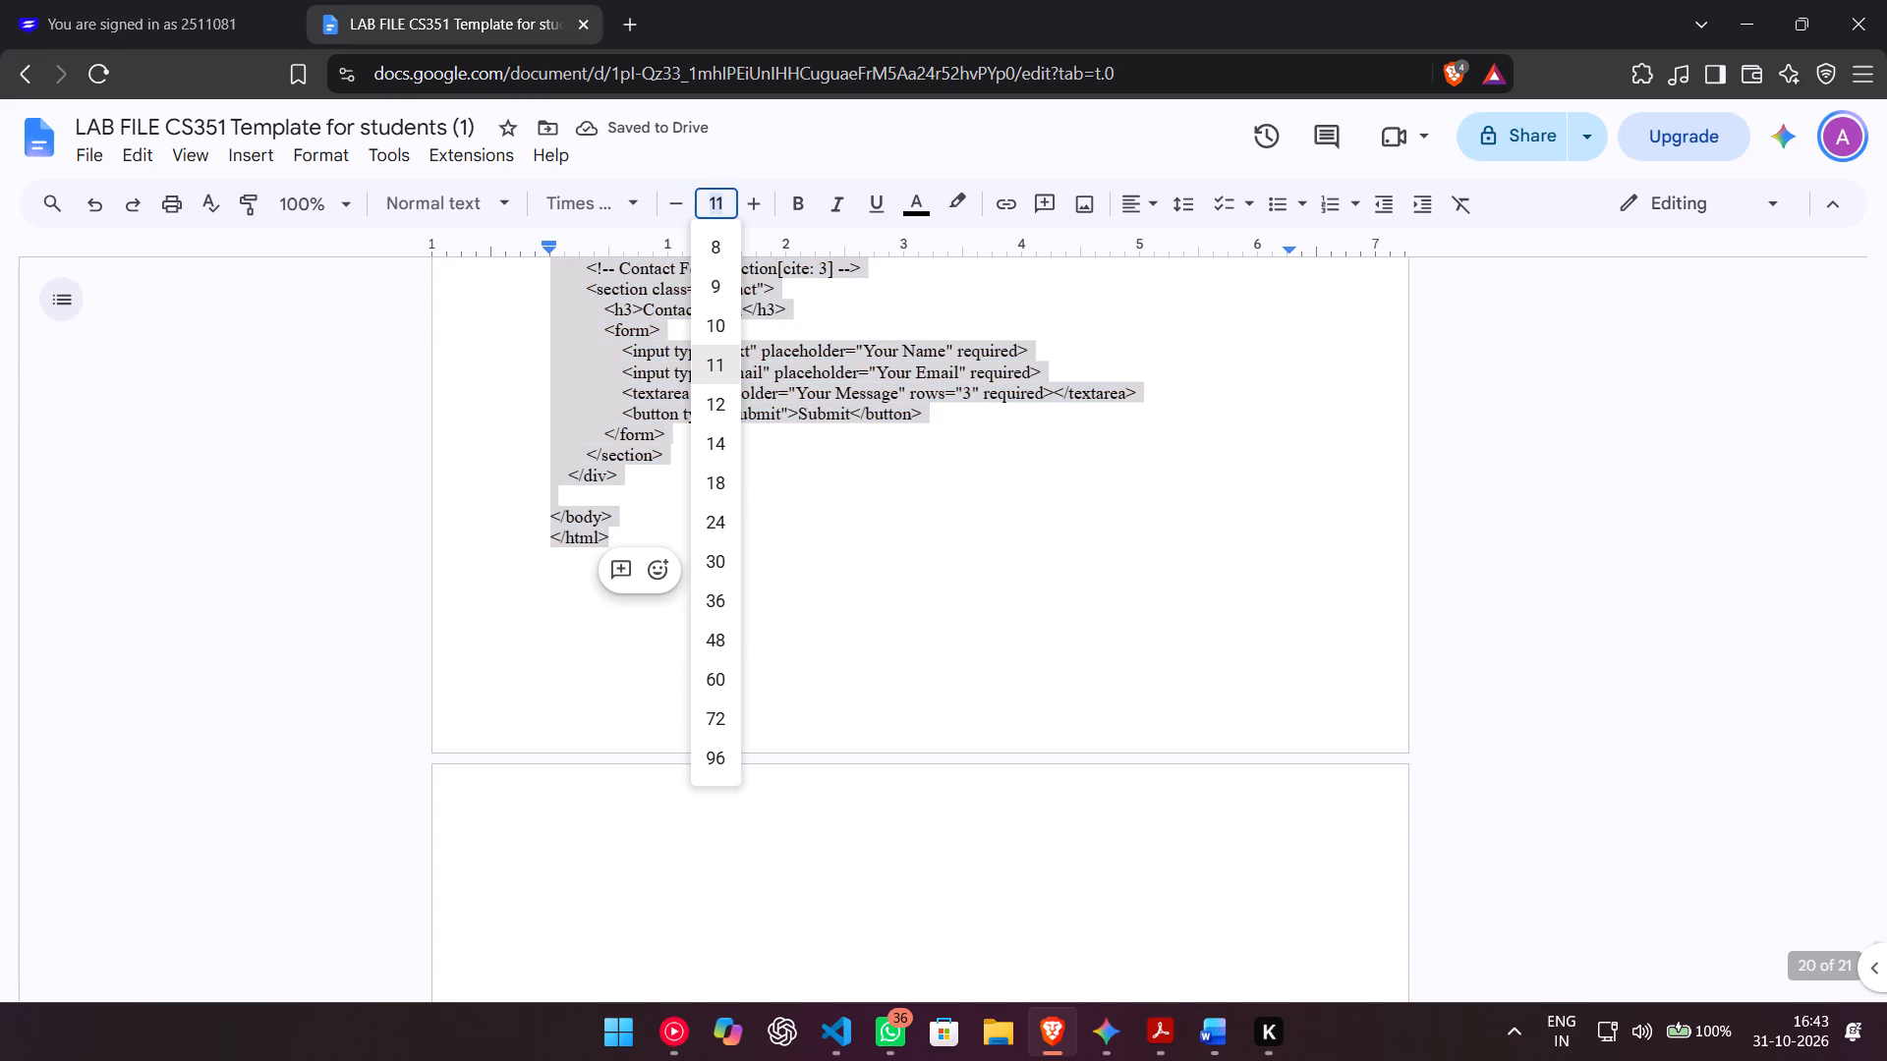
pyautogui.write('10.5')
pyautogui.press('Return')
pyautogui.click(880, 332)
# Review the formatting of Experiment 4's code against the earlier experiments' solutions, back to Experiment 1.
pyautogui.scroll(12, 870, 610)
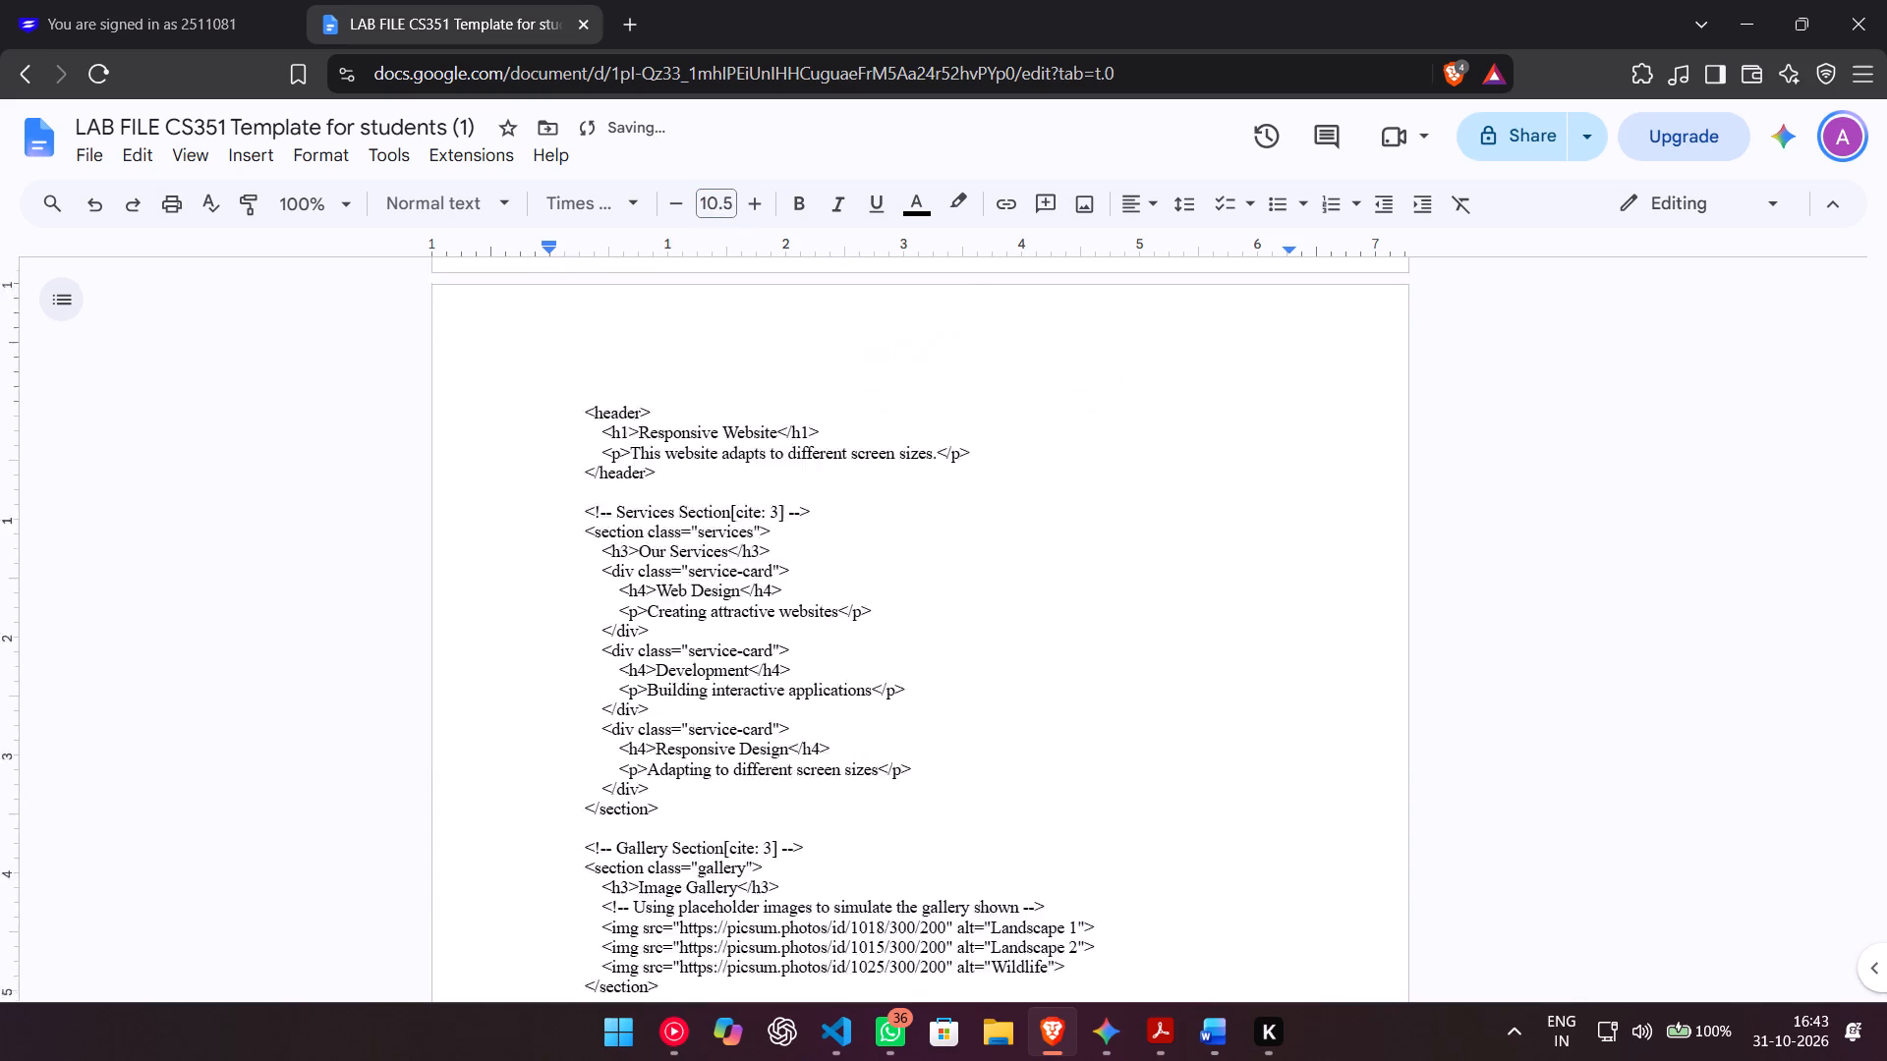
pyautogui.scroll(11, 885, 638)
pyautogui.moveTo(1884, 930); pyautogui.dragTo(1885, 921)
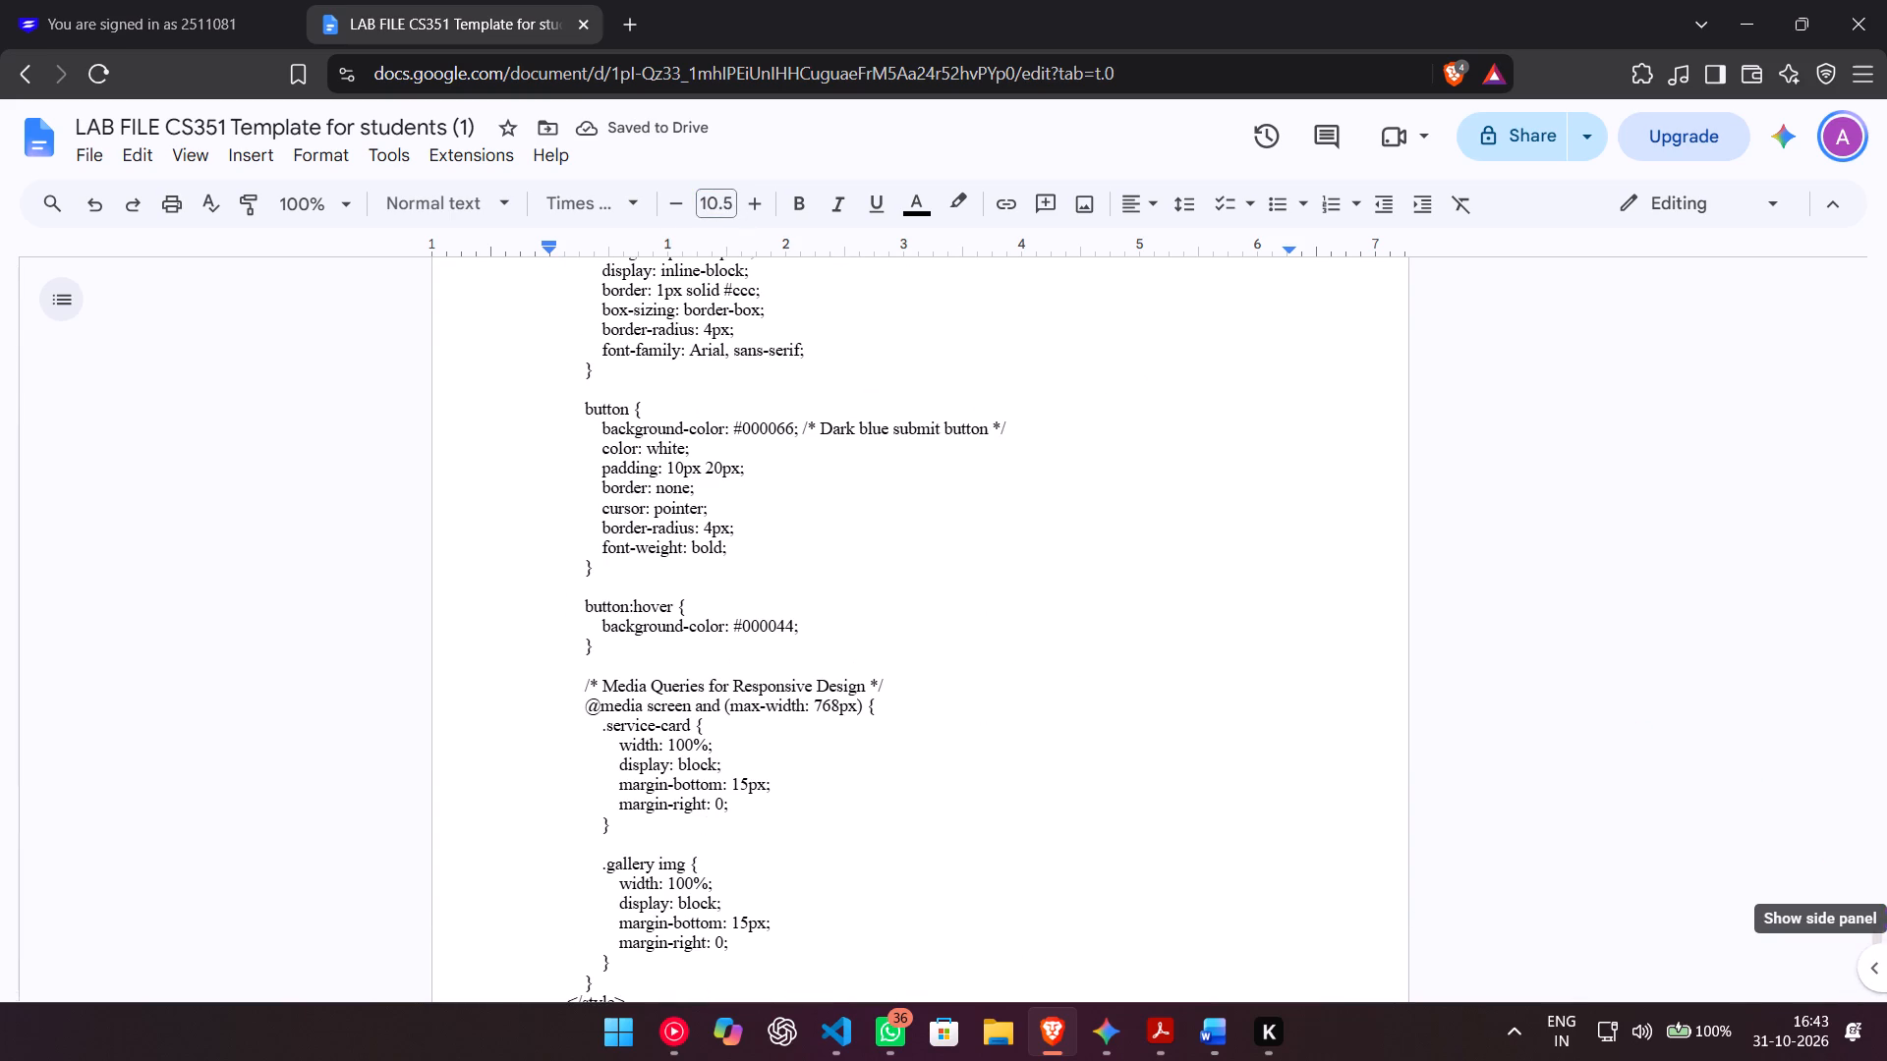
pyautogui.moveTo(1885, 921); pyautogui.dragTo(1886, 882)
pyautogui.scroll(5, 1749, 791)
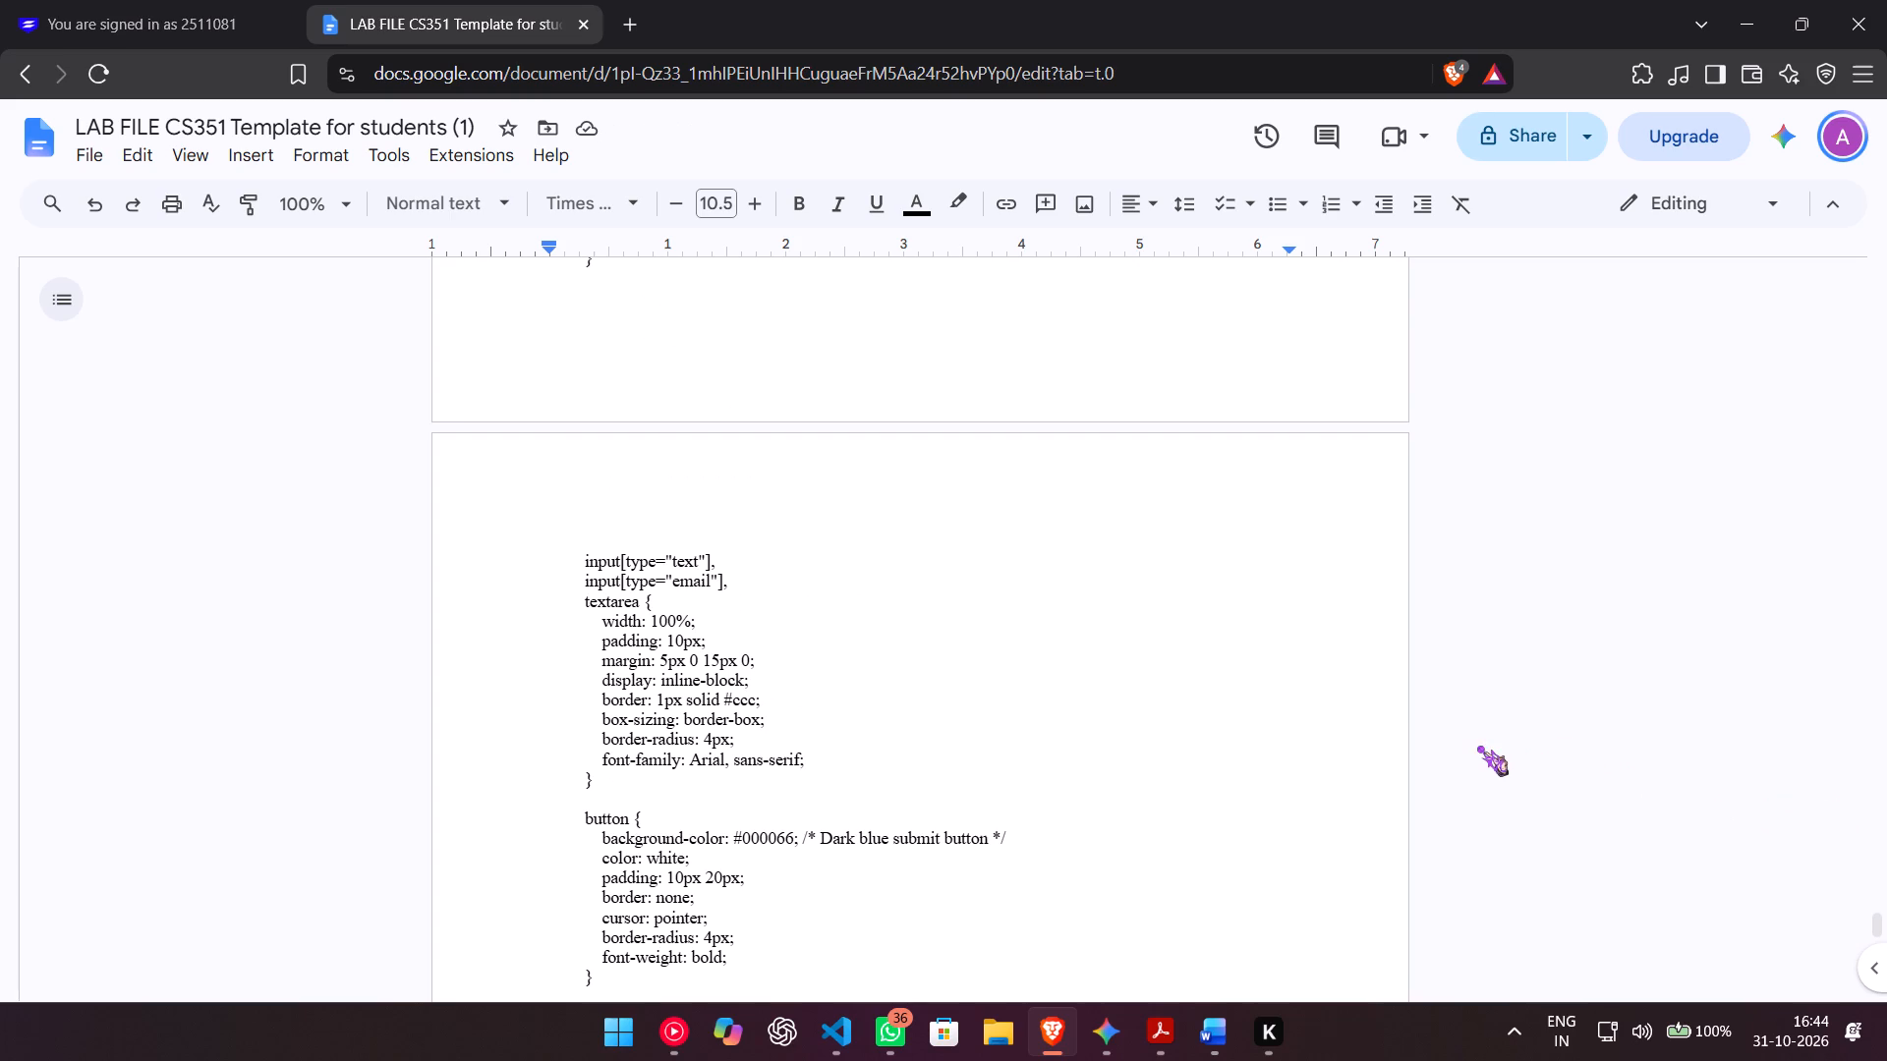
pyautogui.scroll(5, 1384, 721)
pyautogui.scroll(12, 1192, 694)
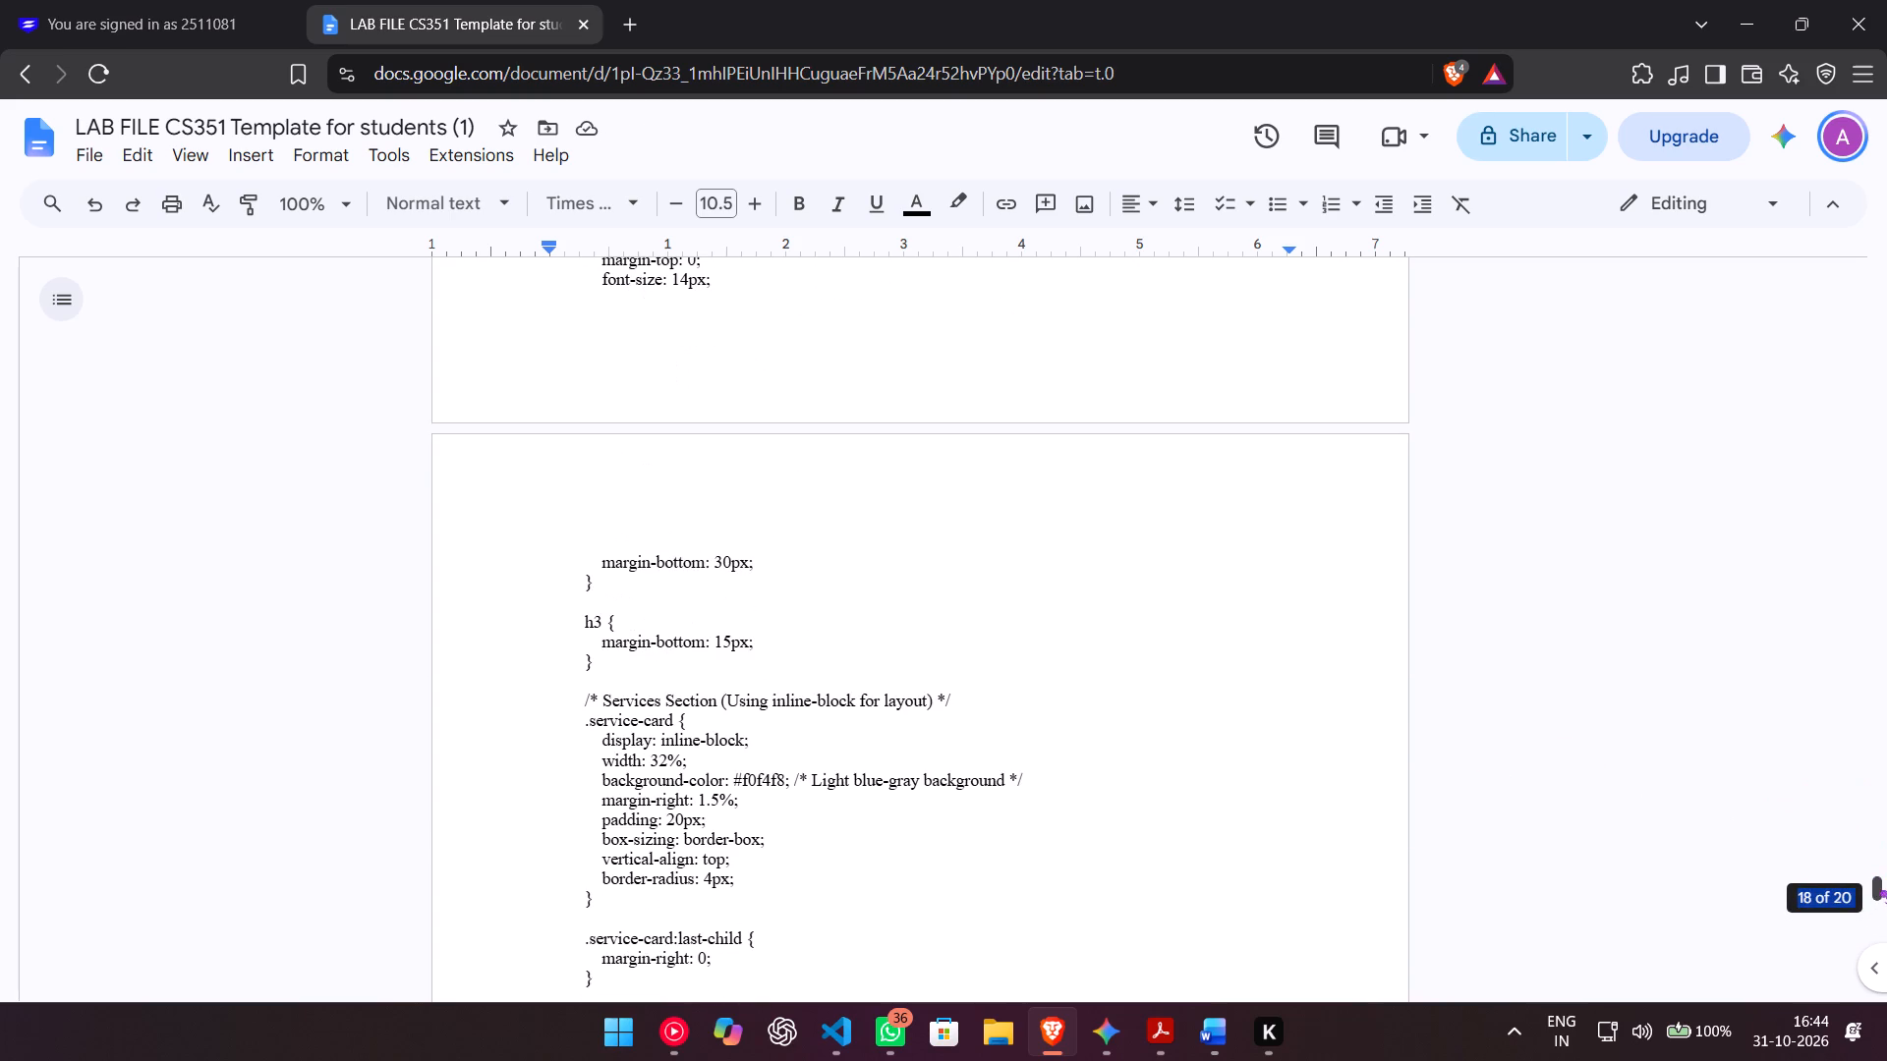
pyautogui.moveTo(1883, 890); pyautogui.dragTo(1886, 658)
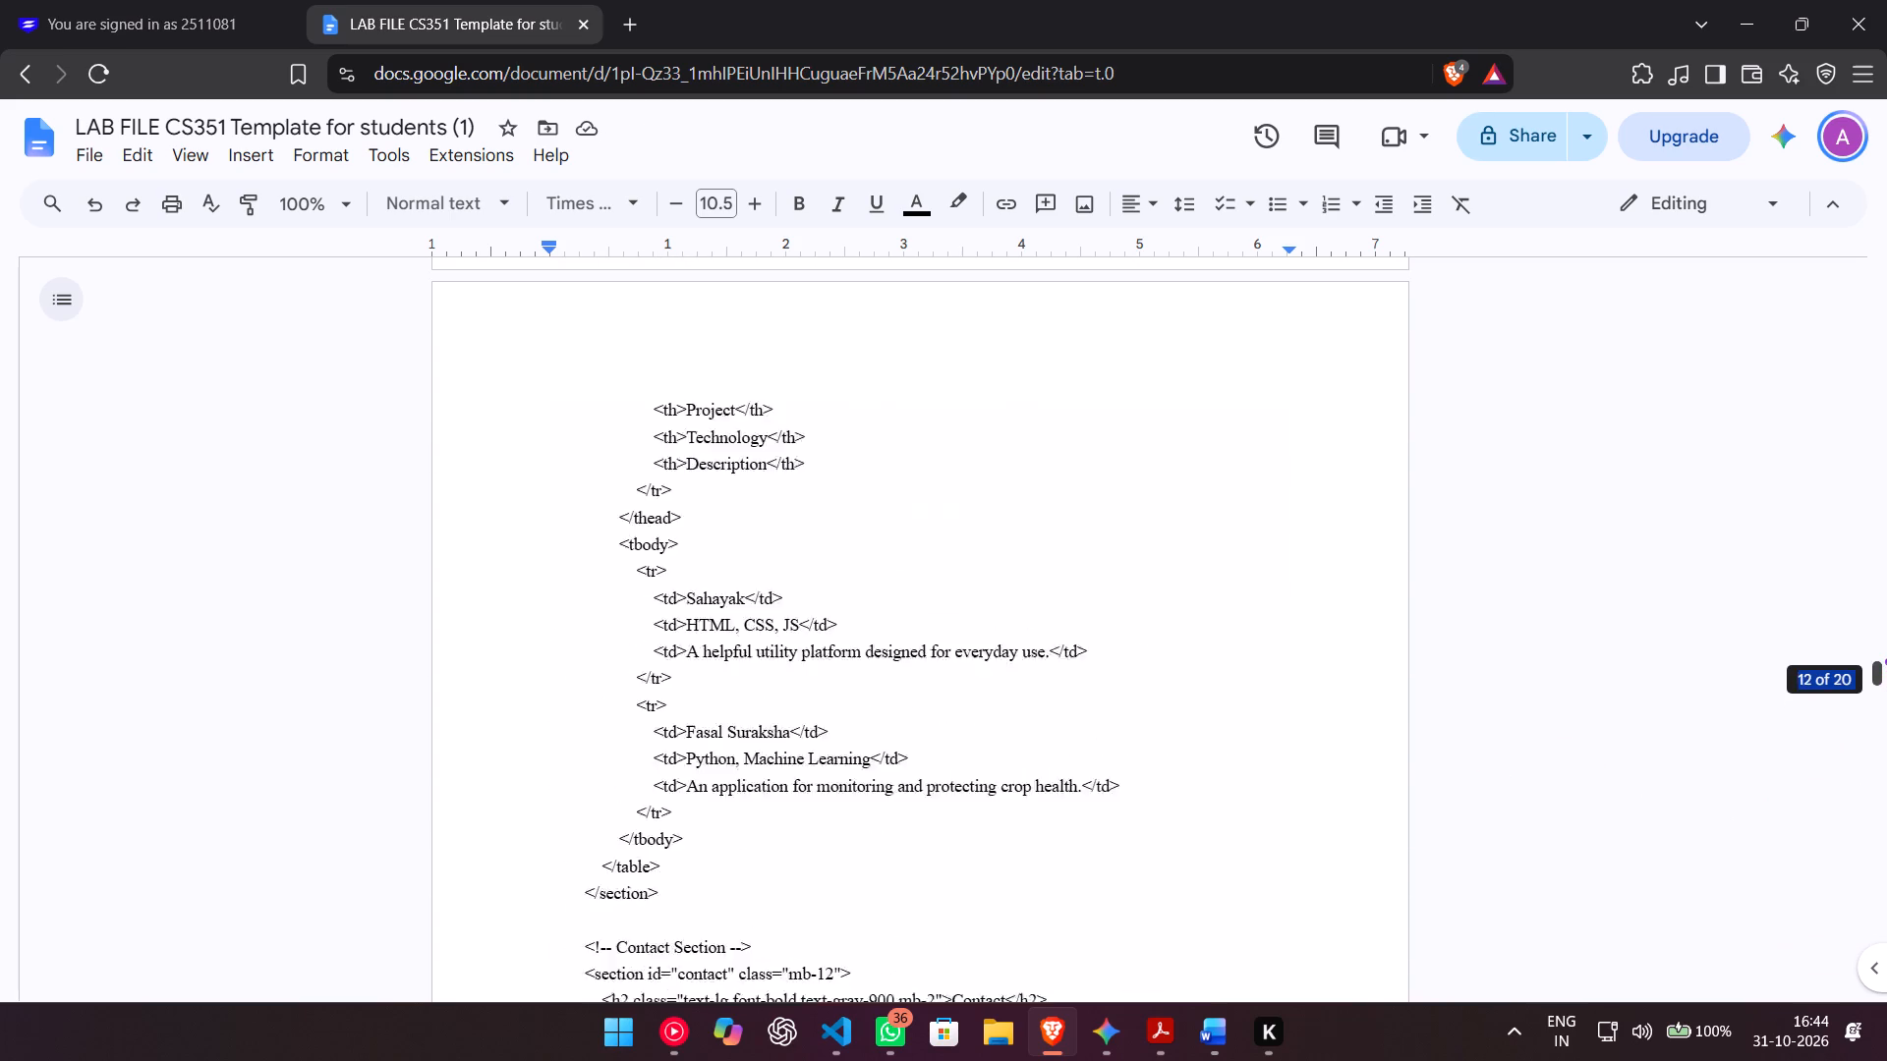
pyautogui.moveTo(1886, 658); pyautogui.dragTo(1886, 566)
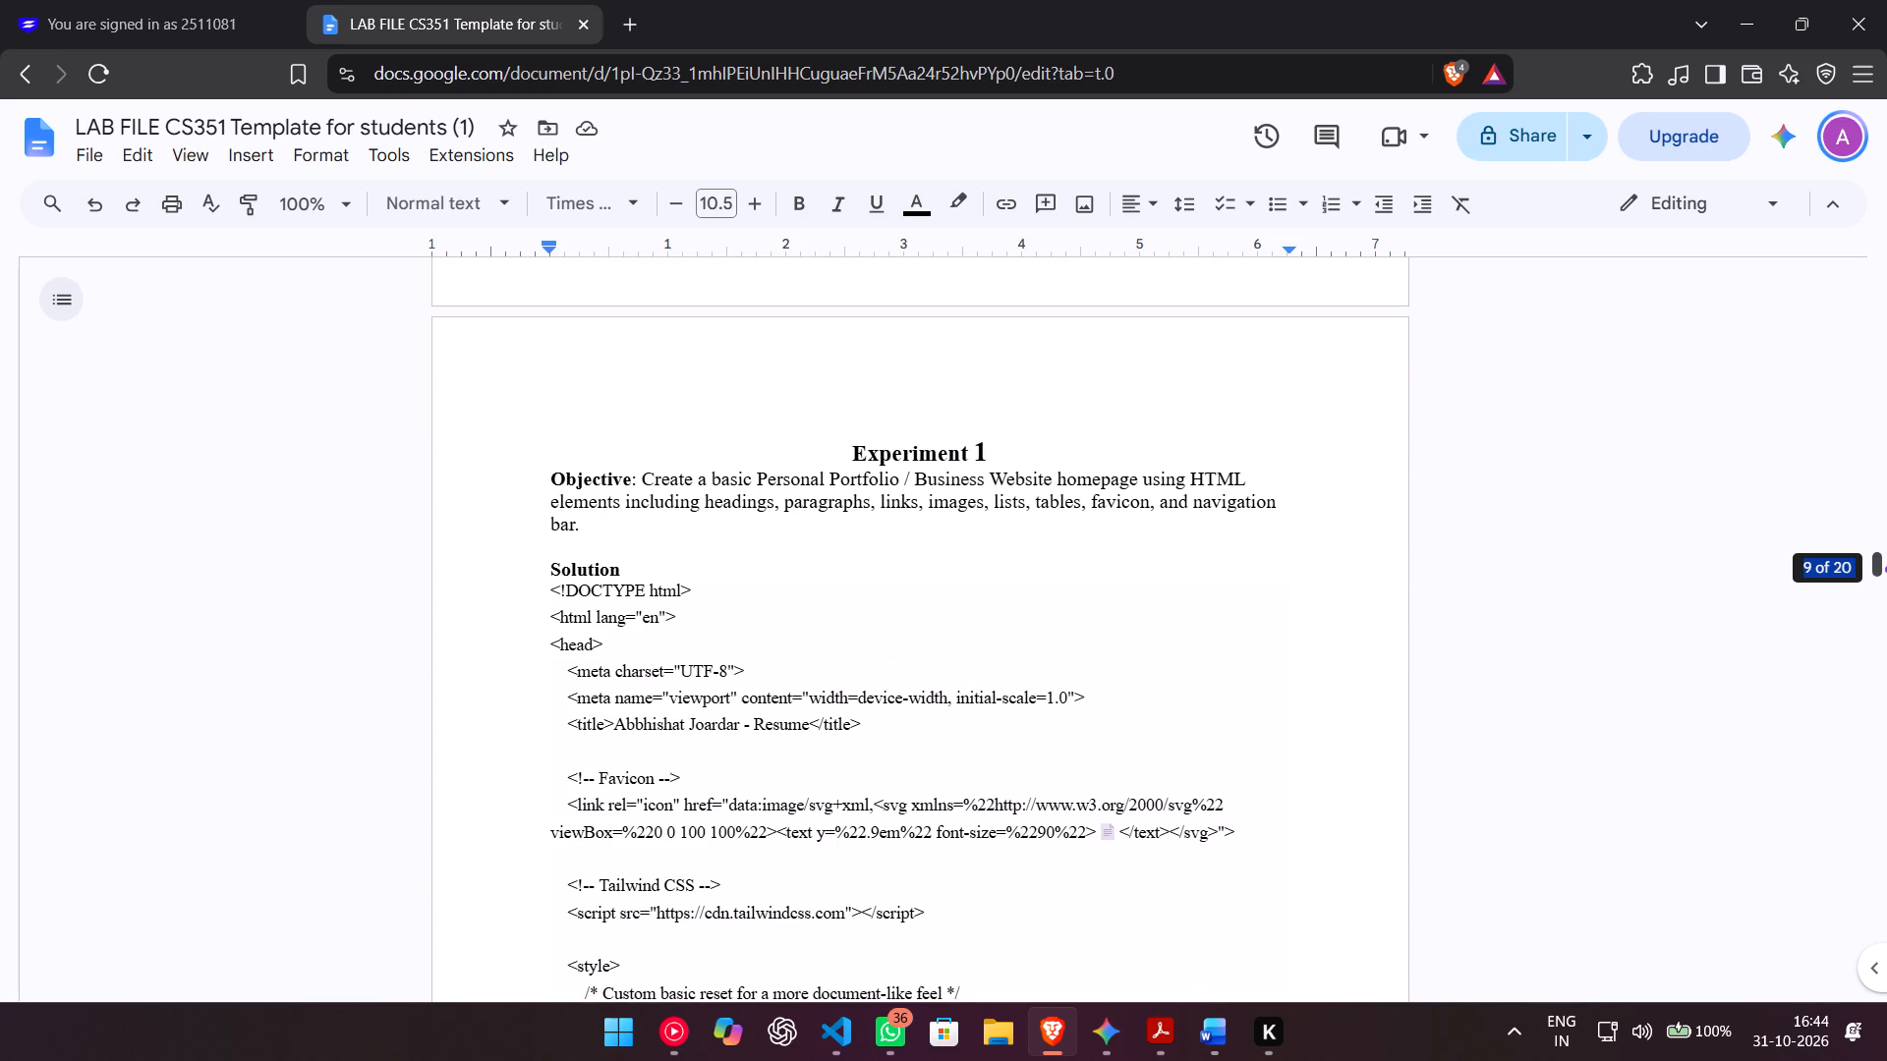
pyautogui.moveTo(1886, 566); pyautogui.dragTo(1832, 990)
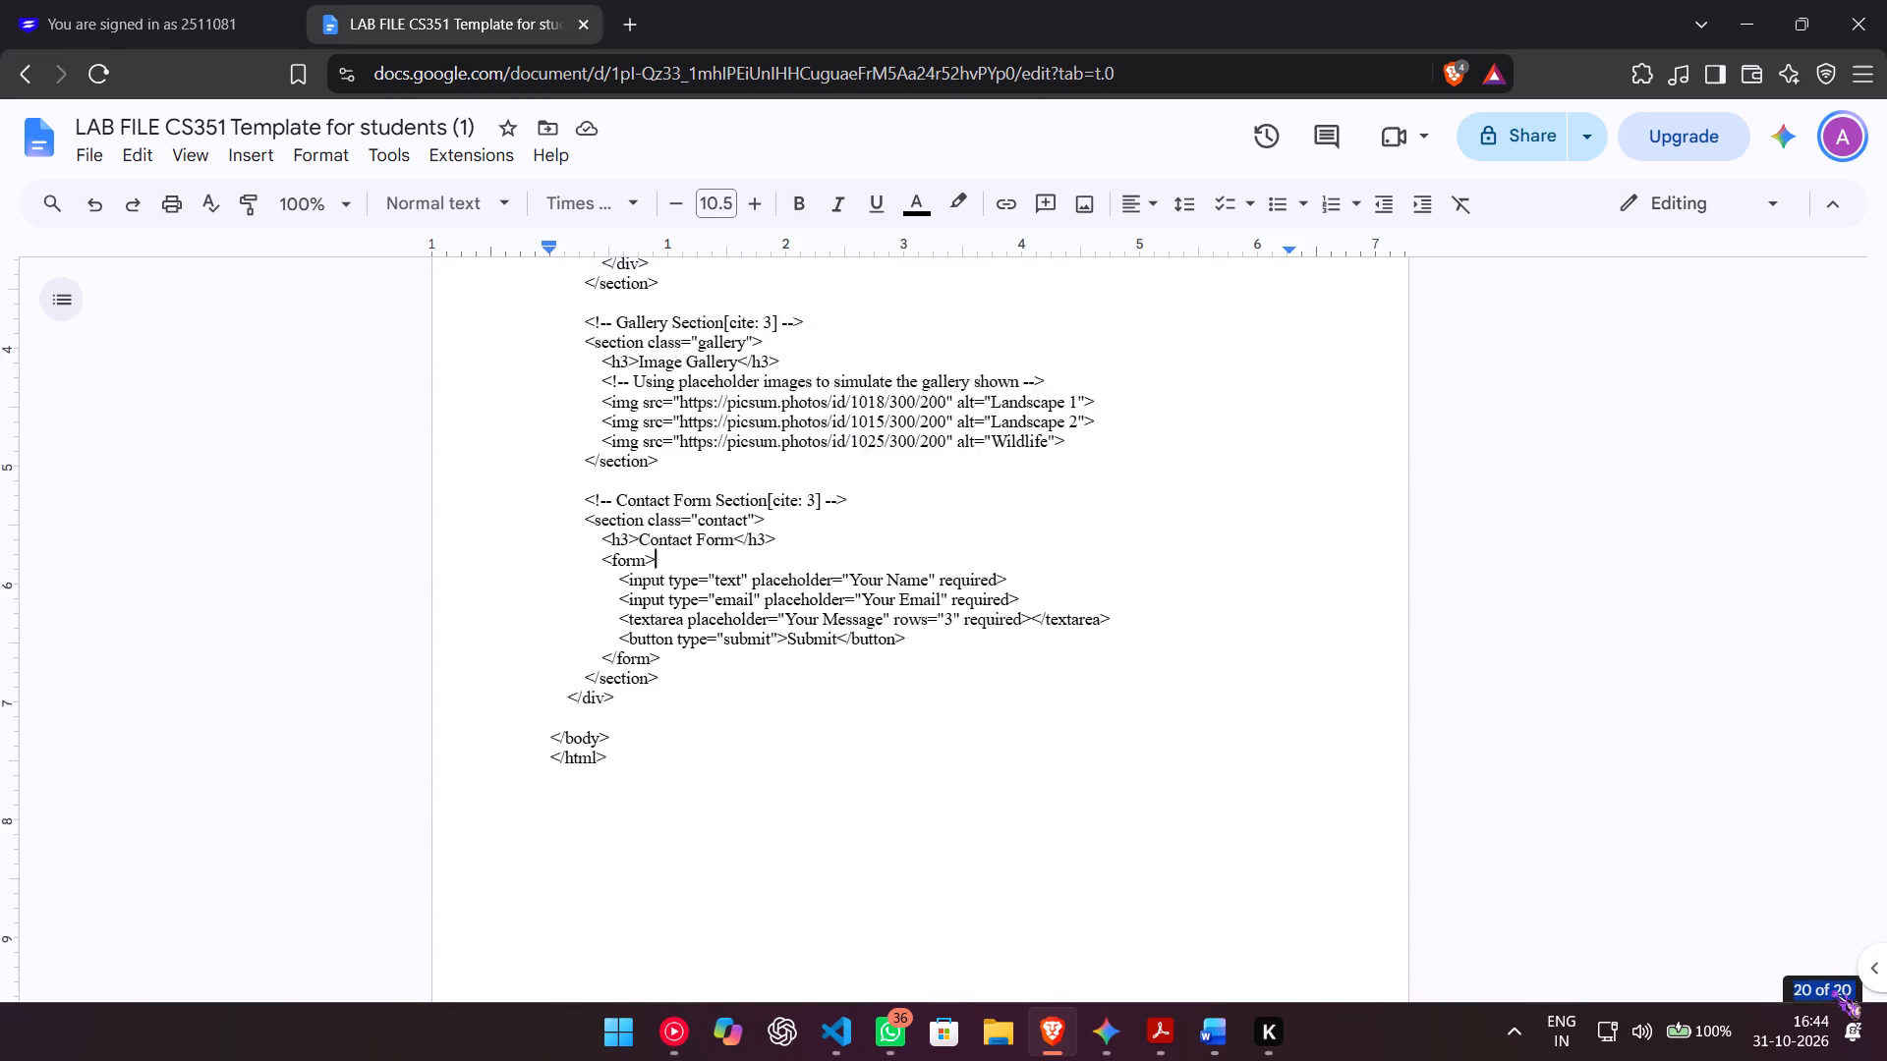
pyautogui.moveTo(1832, 990); pyautogui.dragTo(1839, 1017)
# Add blank lines below Experiment 4's code until the text cursor reaches the top of a new page.
pyautogui.click(904, 703)
pyautogui.press('Return')
pyautogui.press('Return')
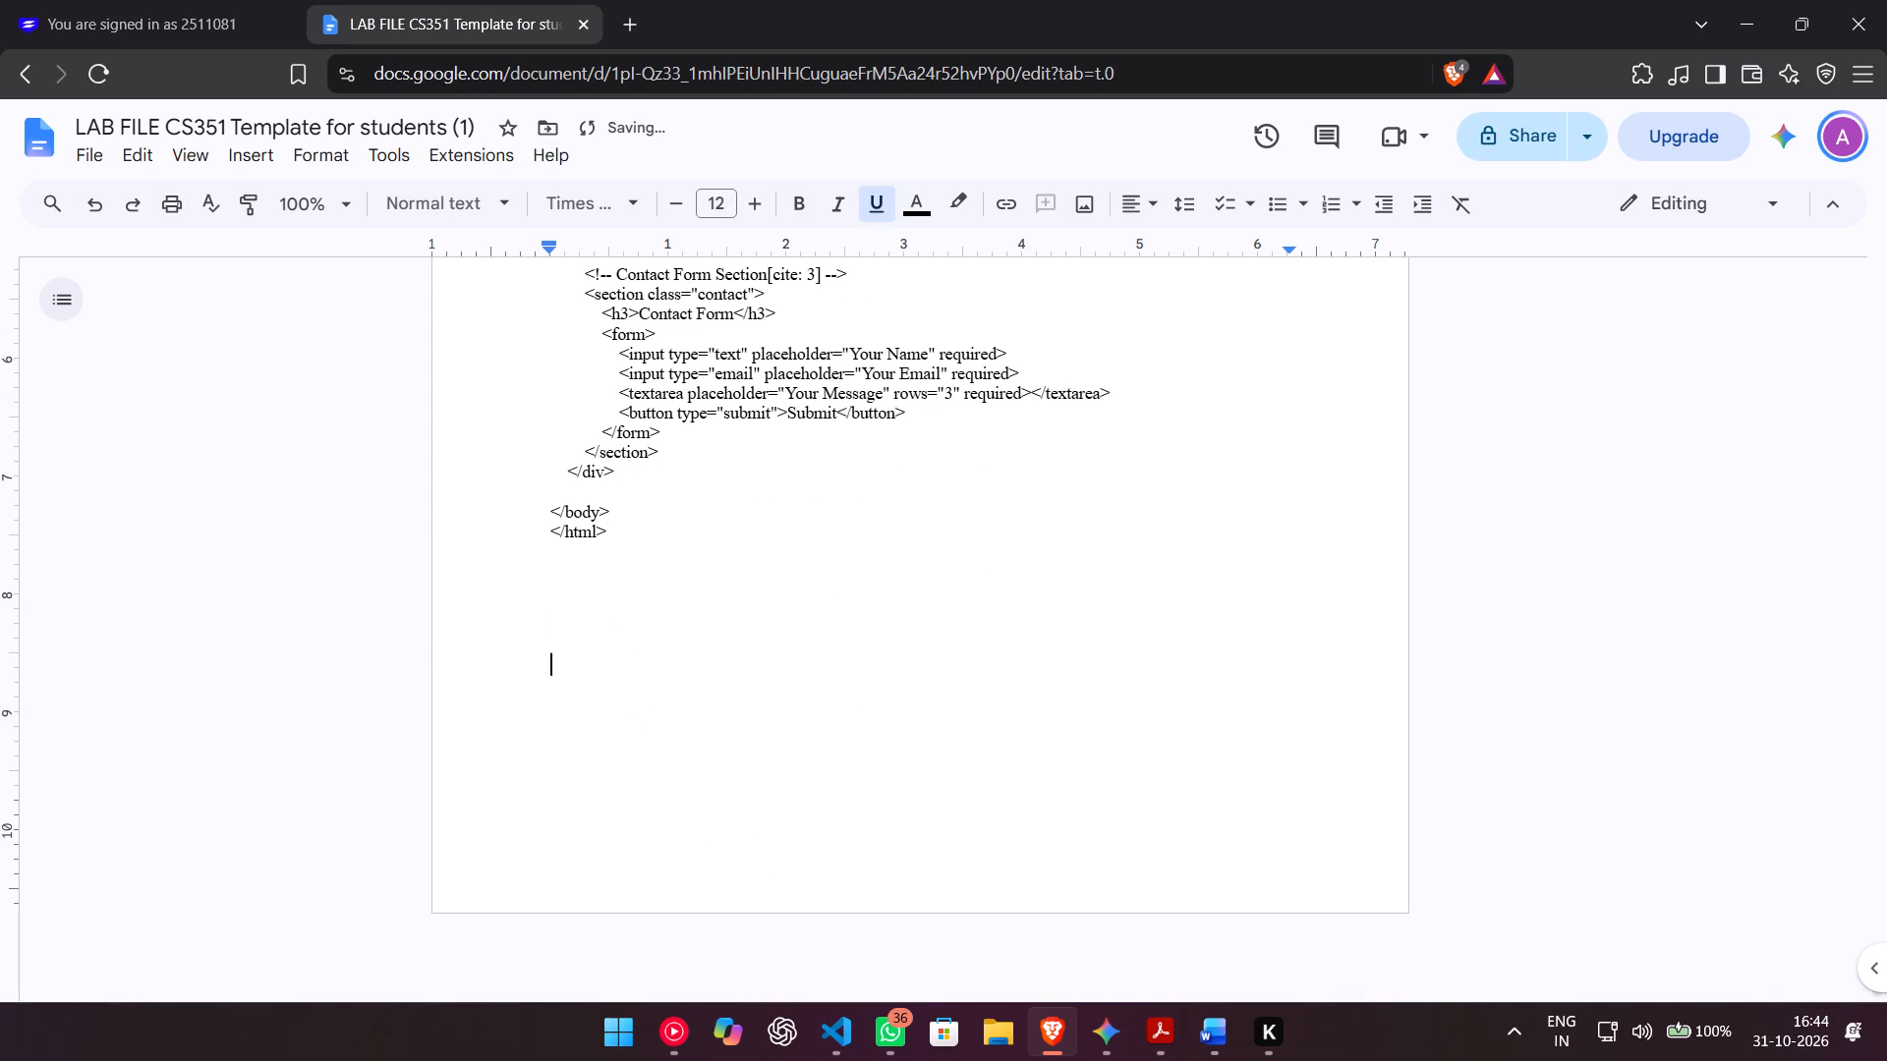
pyautogui.press('Return')
pyautogui.press('Return')
pyautogui.press('Return')
pyautogui.press('Return')
pyautogui.press('Return')
pyautogui.press('Return')
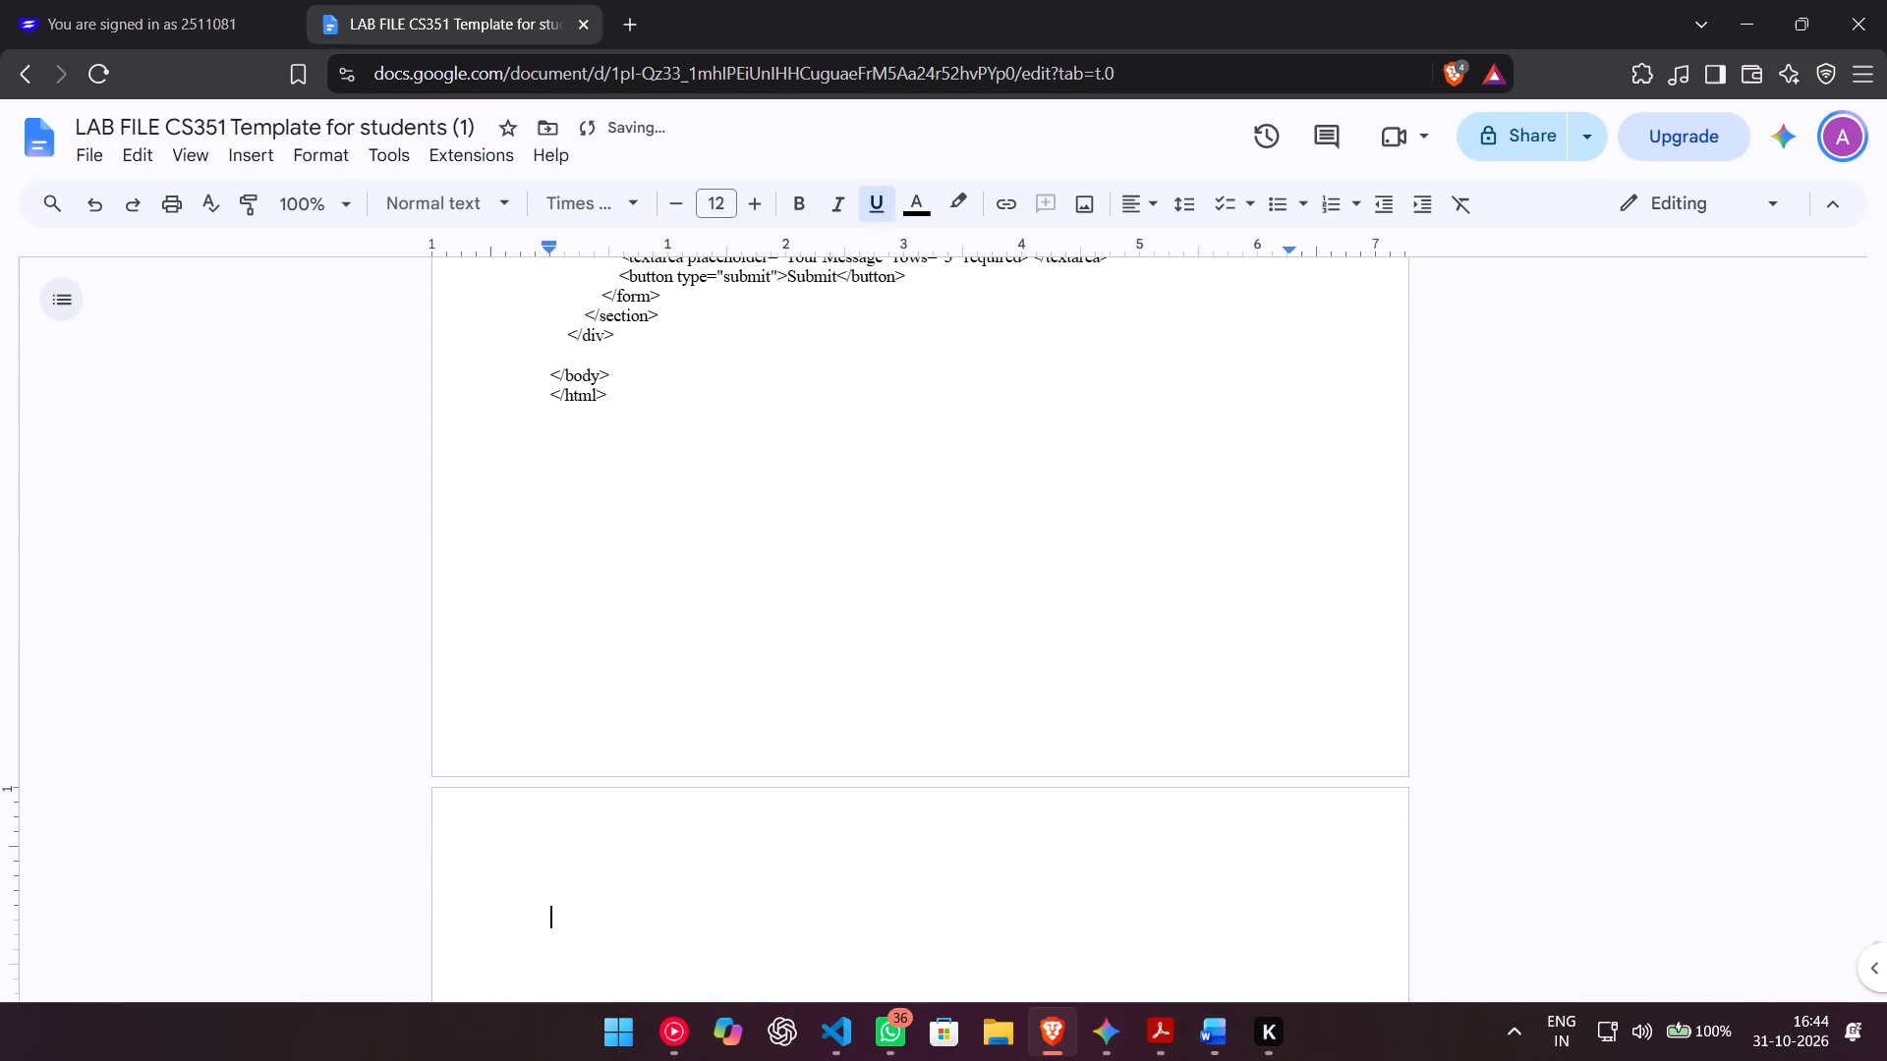
# Add the heading "Experiment 5" on the new page at size 14, bold, centred and without underline.
pyautogui.click(762, 204)
pyautogui.click(762, 204)
pyautogui.press('x')
pyautogui.press('BackSpace')
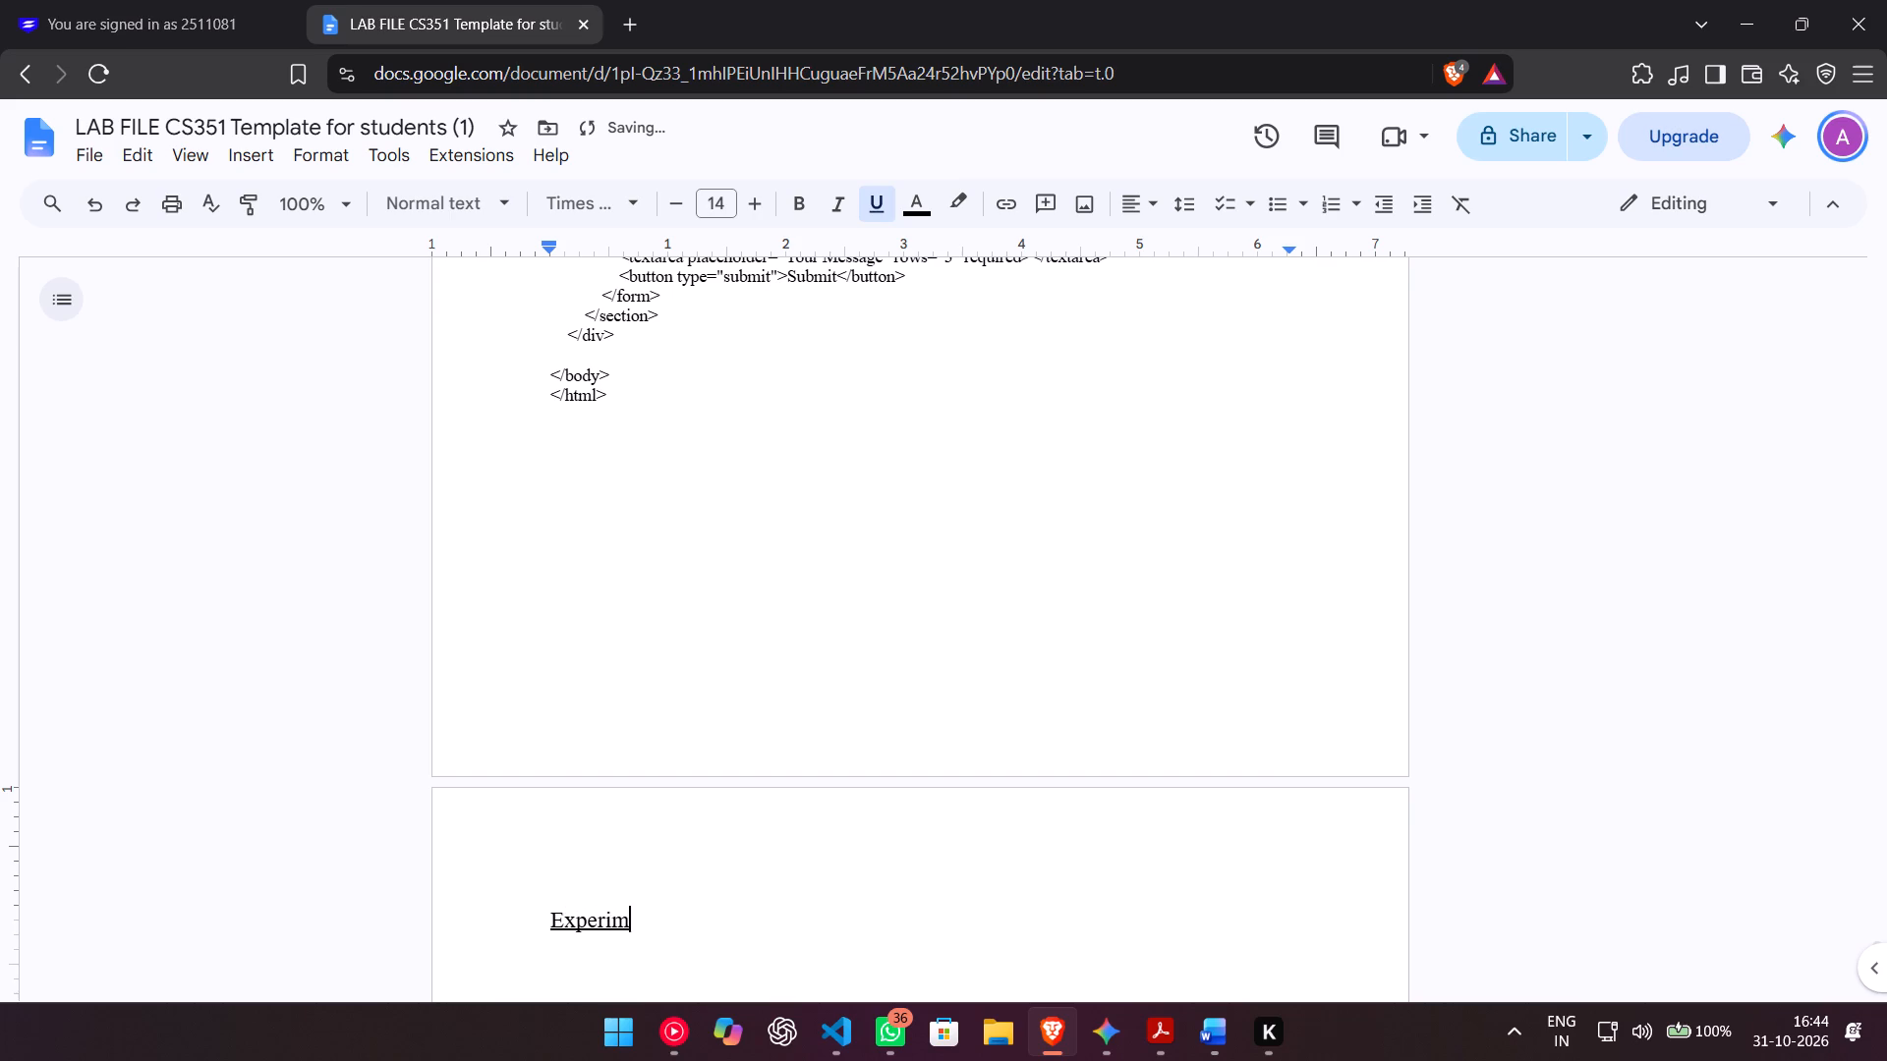
pyautogui.press('BackSpace')
pyautogui.press('5')
pyautogui.moveTo(675, 927); pyautogui.dragTo(538, 919)
pyautogui.click(887, 210)
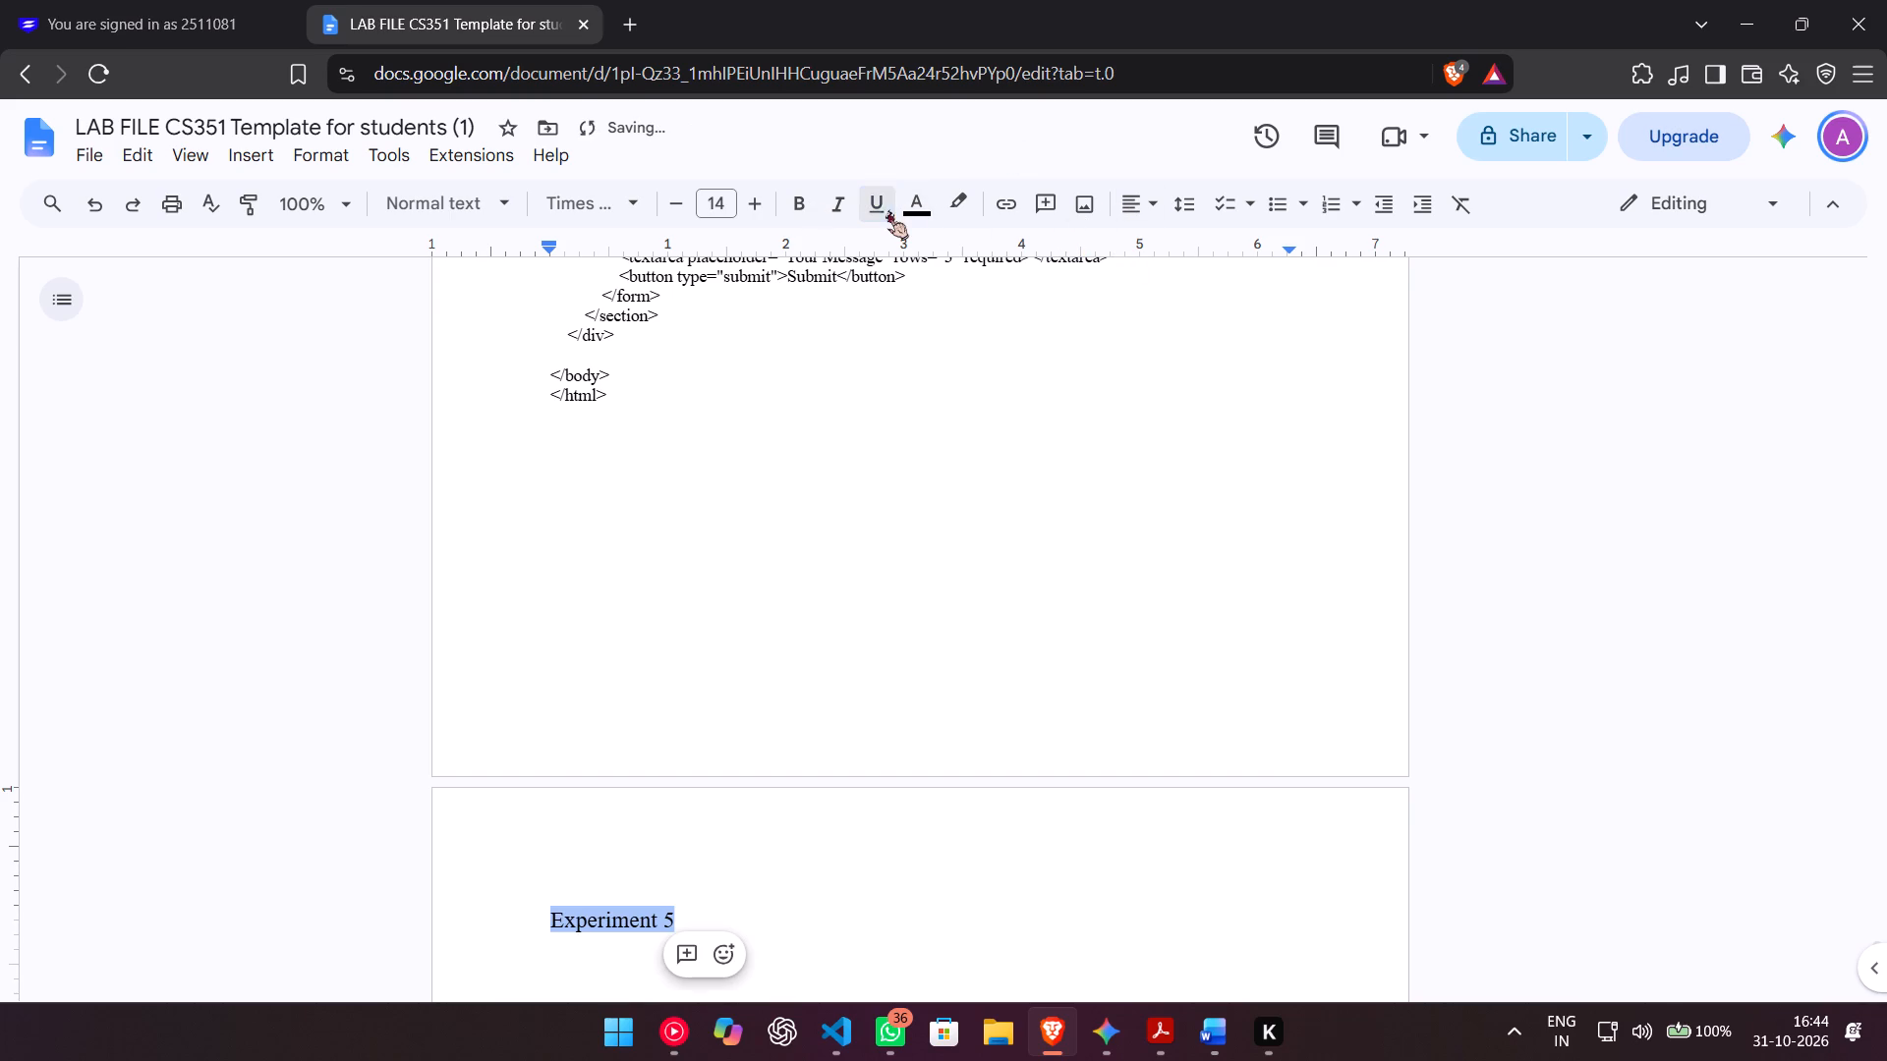
pyautogui.click(811, 213)
pyautogui.click(1140, 213)
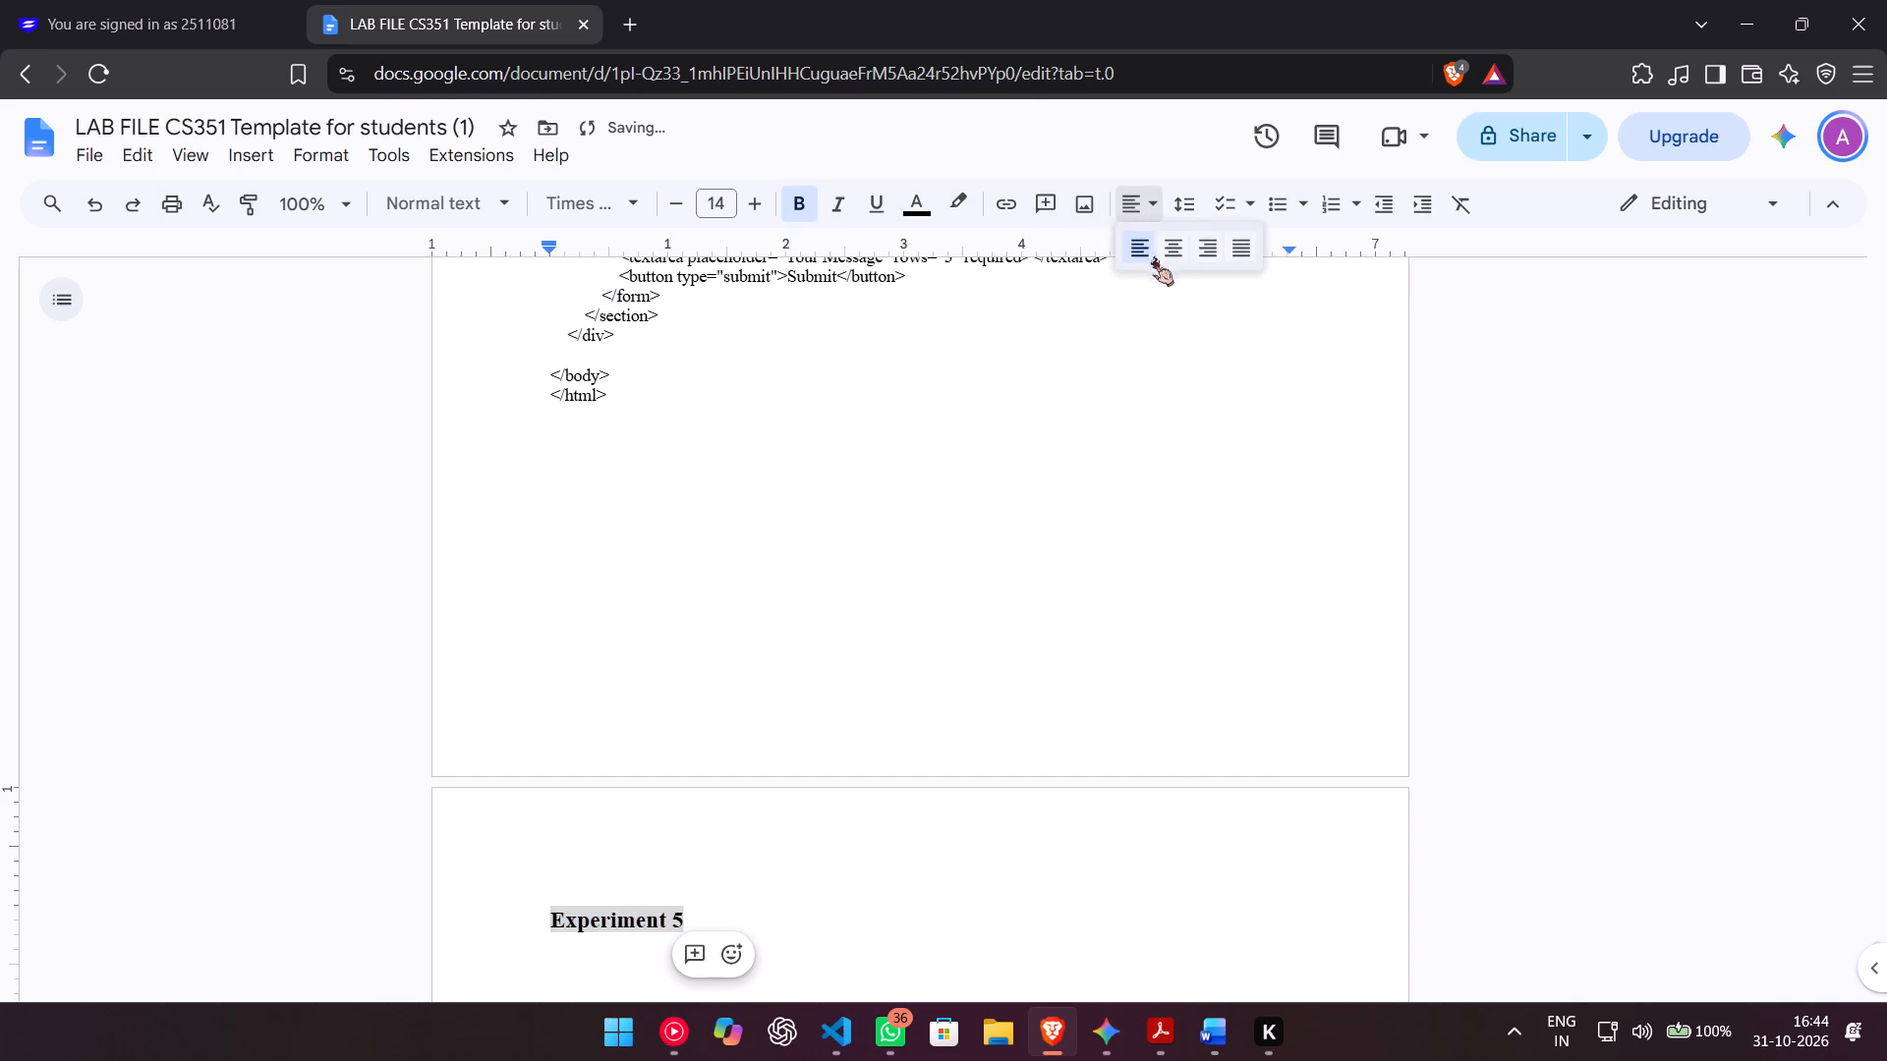
pyautogui.click(1172, 256)
# Add a left-aligned bold "Objective:" label at size 12 on the line below the Experiment 5 heading.
pyautogui.click(1024, 924)
pyautogui.press('Return')
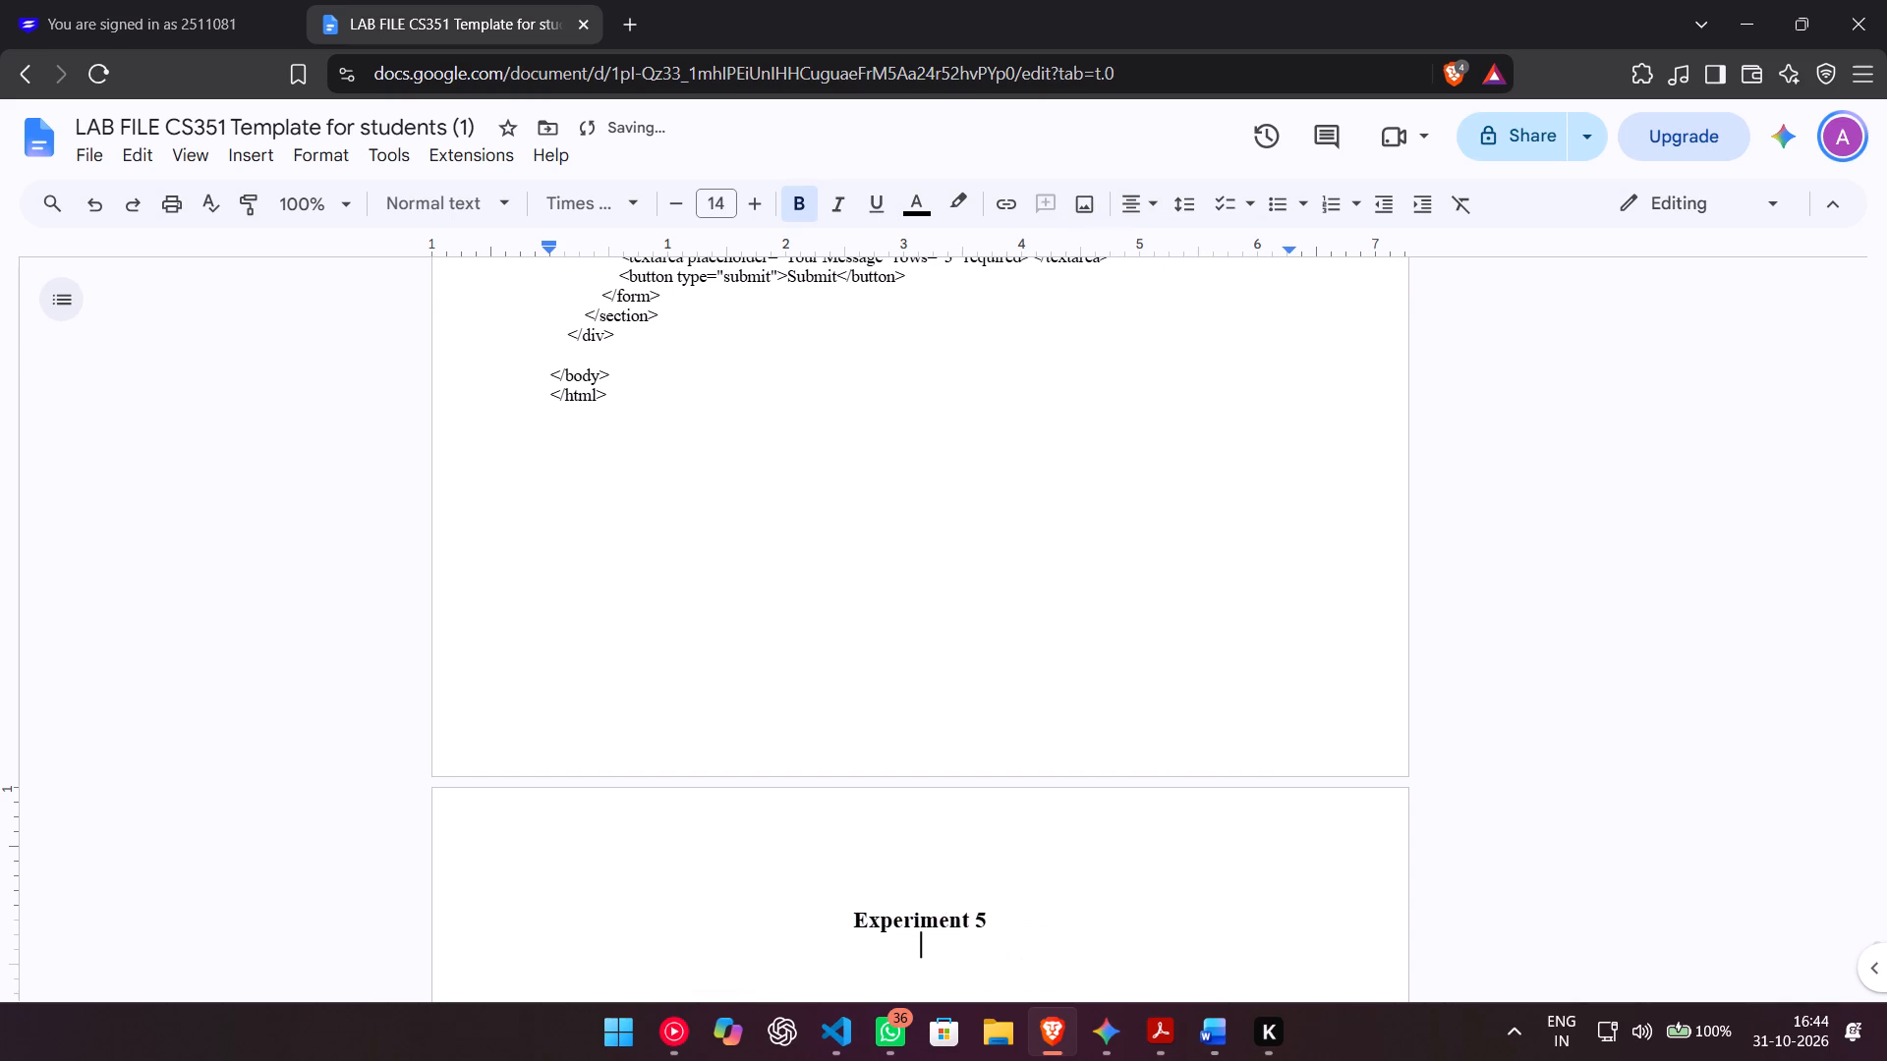
pyautogui.click(1138, 194)
pyautogui.click(1131, 236)
pyautogui.scroll(-2, 1122, 520)
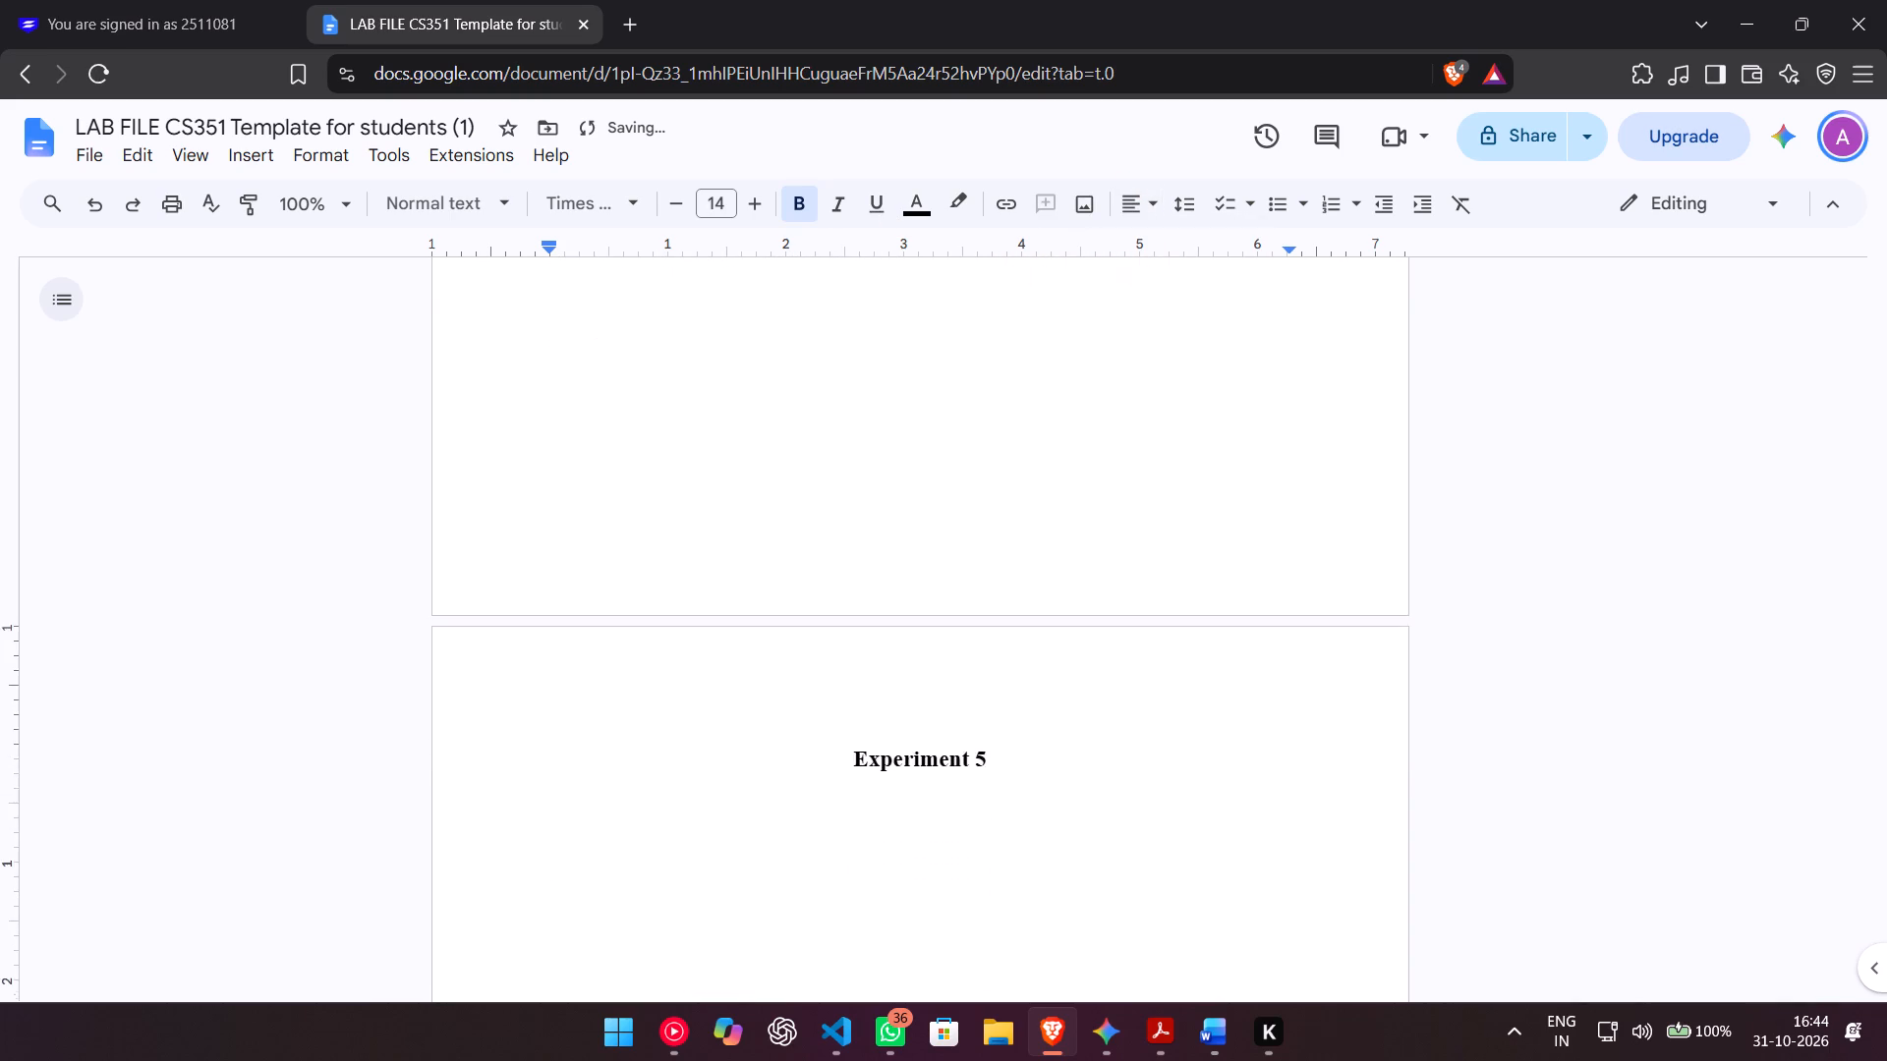
pyautogui.scroll(-1, 1110, 549)
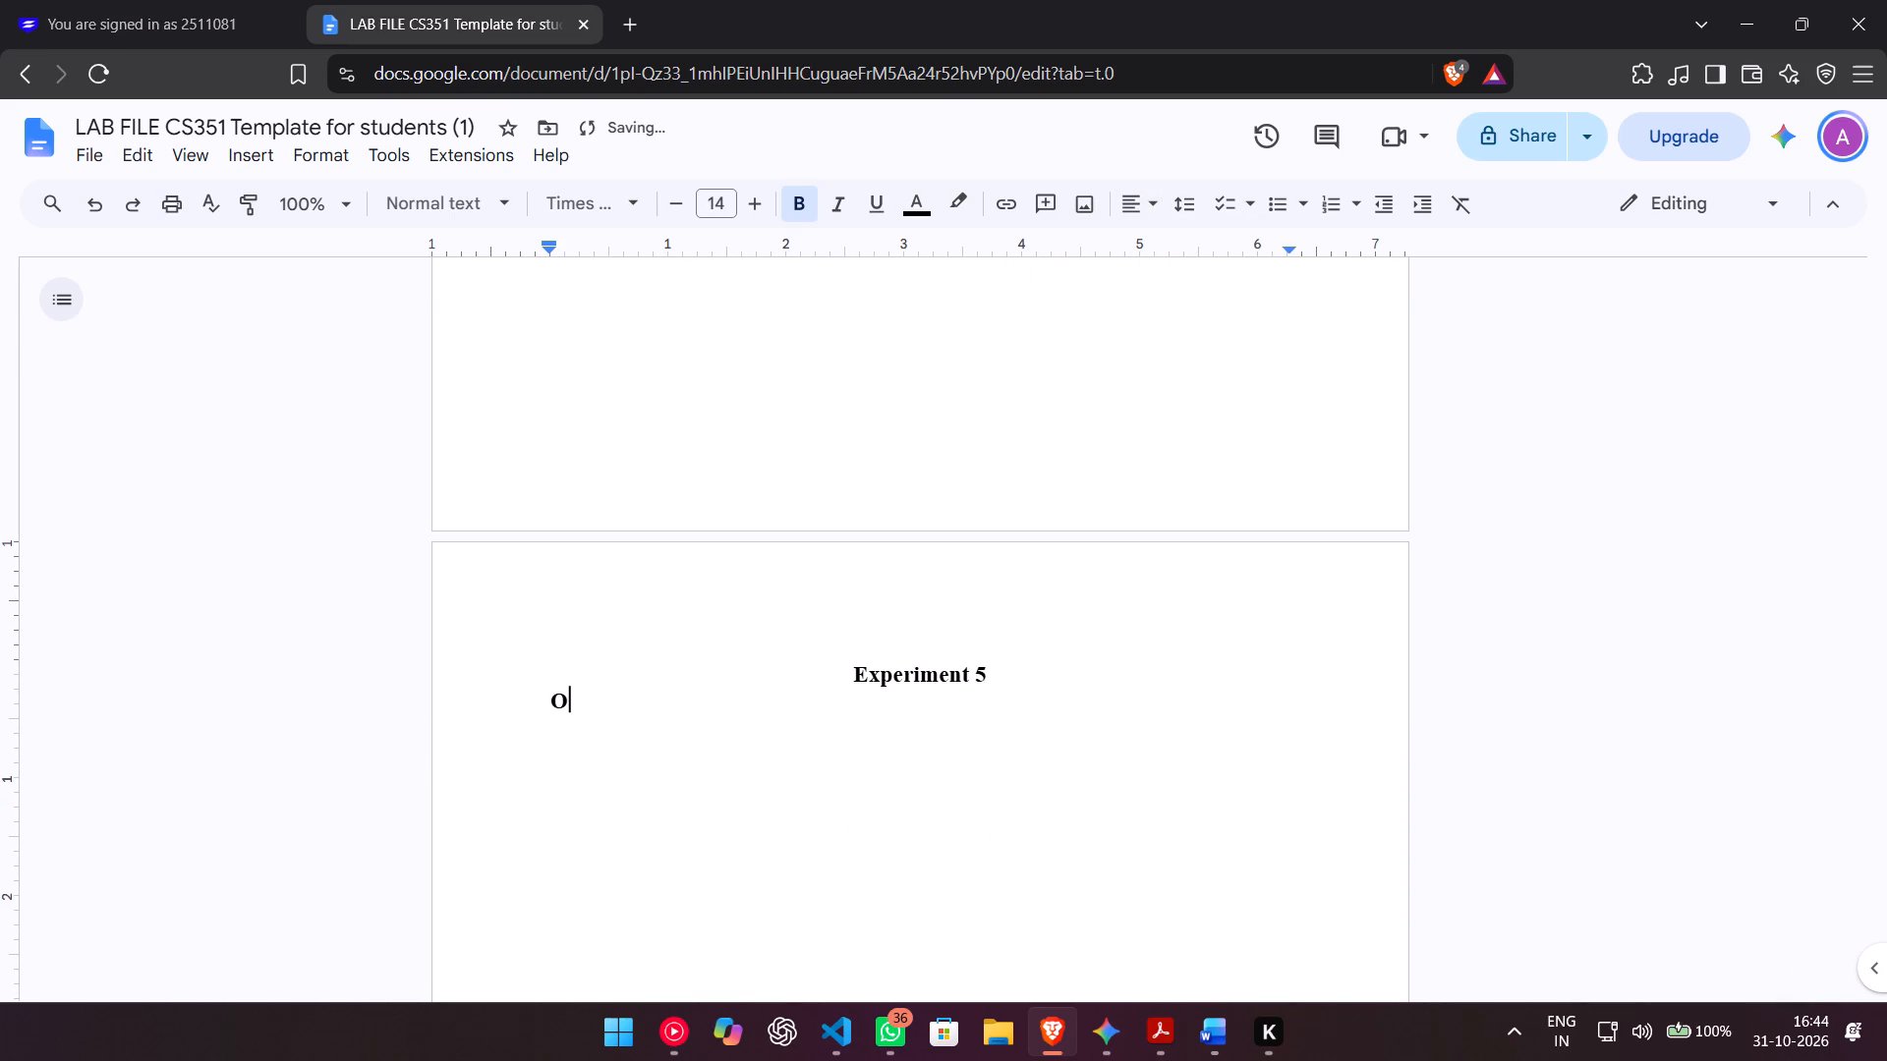
pyautogui.scroll(-1, 1077, 570)
pyautogui.press('BackSpace')
pyautogui.doubleClick(685, 201)
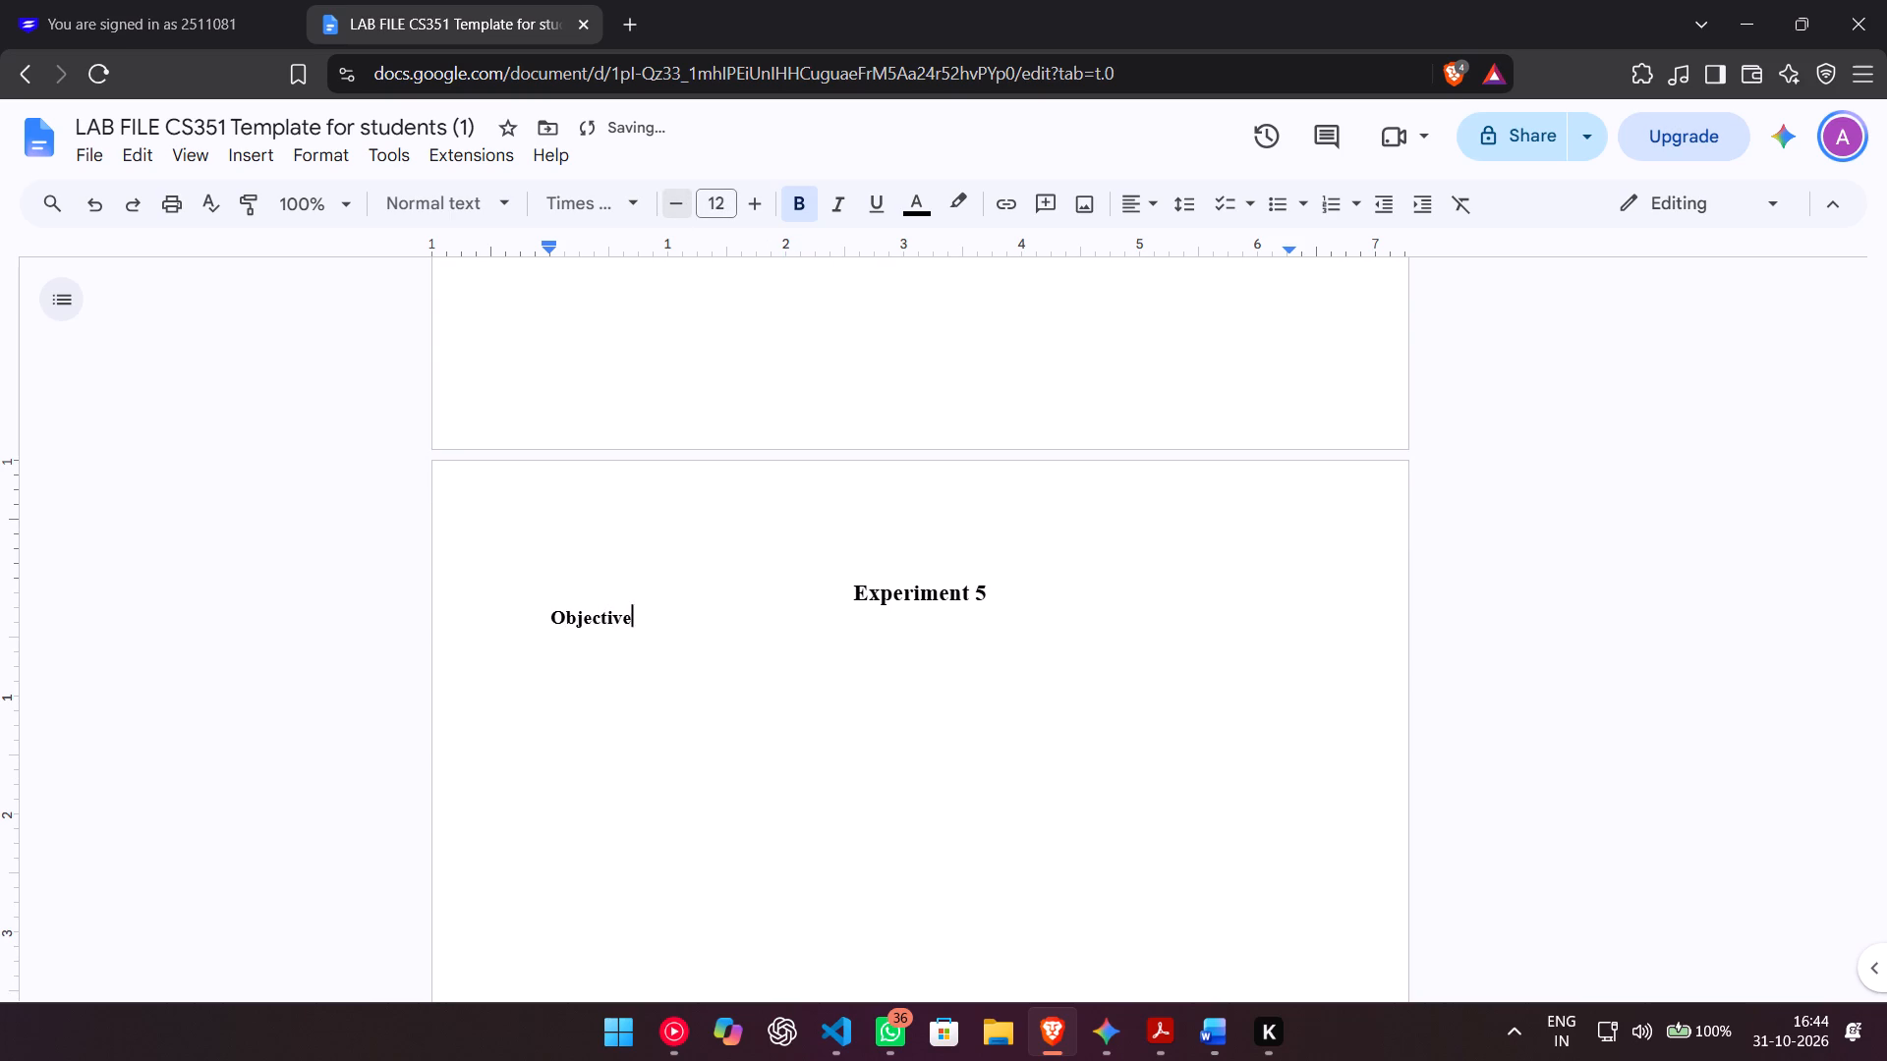
pyautogui.press('BackSpace')
pyautogui.write(':')
pyautogui.press('space')
# Switch to PRINTTT_merged (1).pdf in Acrobat and copy the Aim text of Practical 5.
pyautogui.hotkey('alt', 'Tab')
pyautogui.scroll(-3, 685, 201)
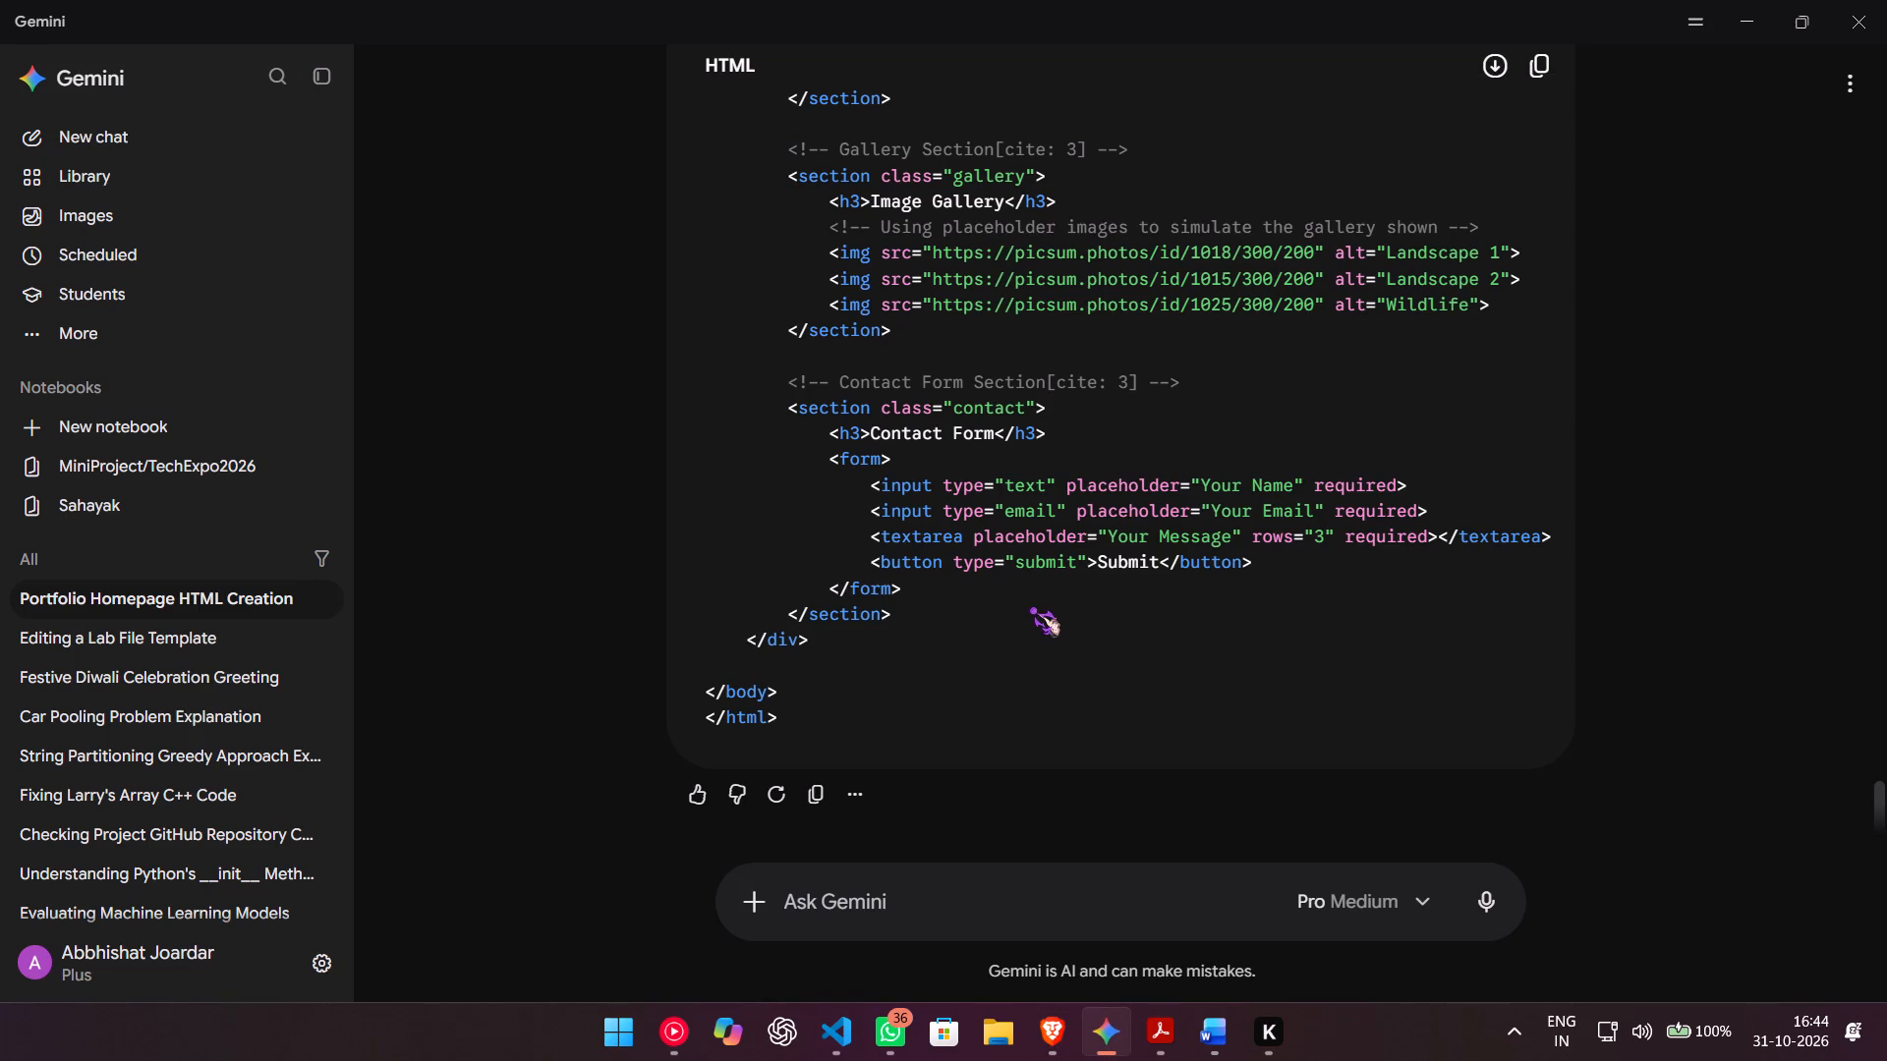
pyautogui.hotkey('alt', 'Tab')
pyautogui.hotkey('alt', 'Tab')
pyautogui.hotkey('alt', 'Tab')
pyautogui.scroll(-6, 1040, 654)
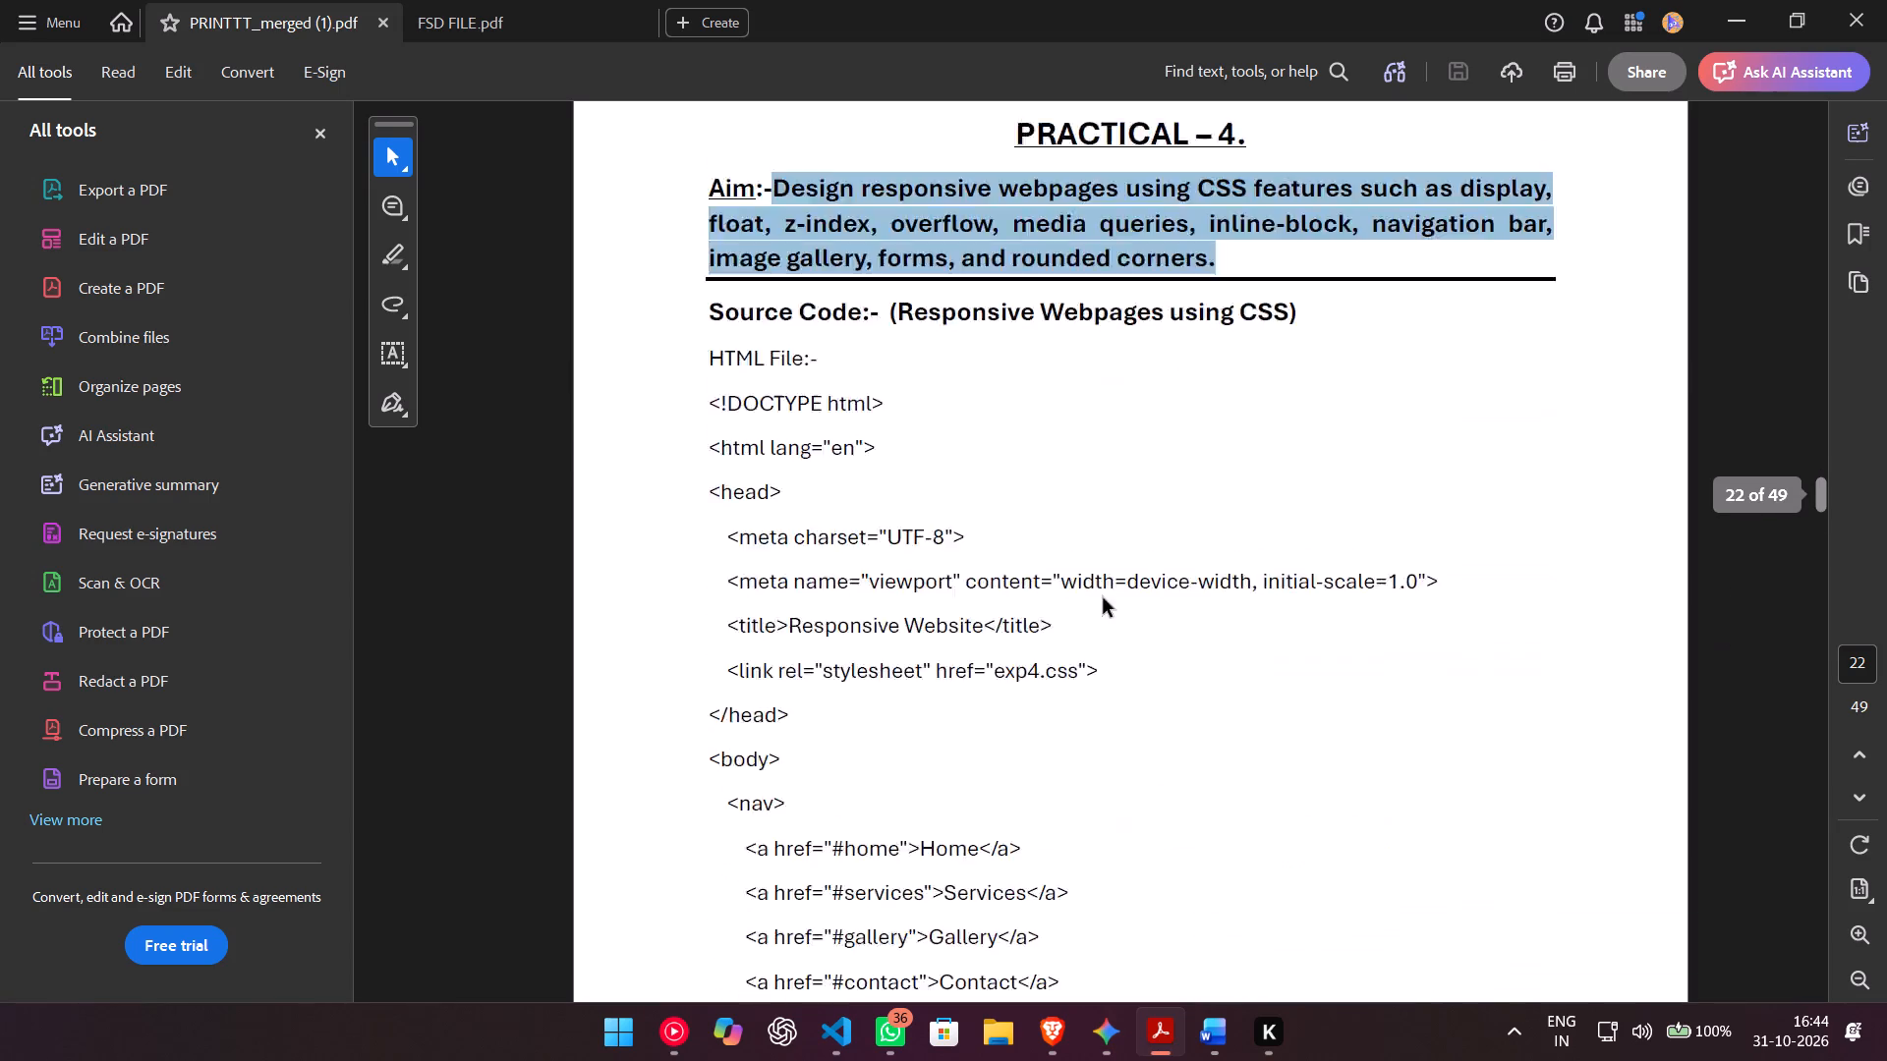
pyautogui.scroll(-20, 1103, 598)
pyautogui.scroll(-20, 1103, 598)
pyautogui.scroll(-4, 1103, 598)
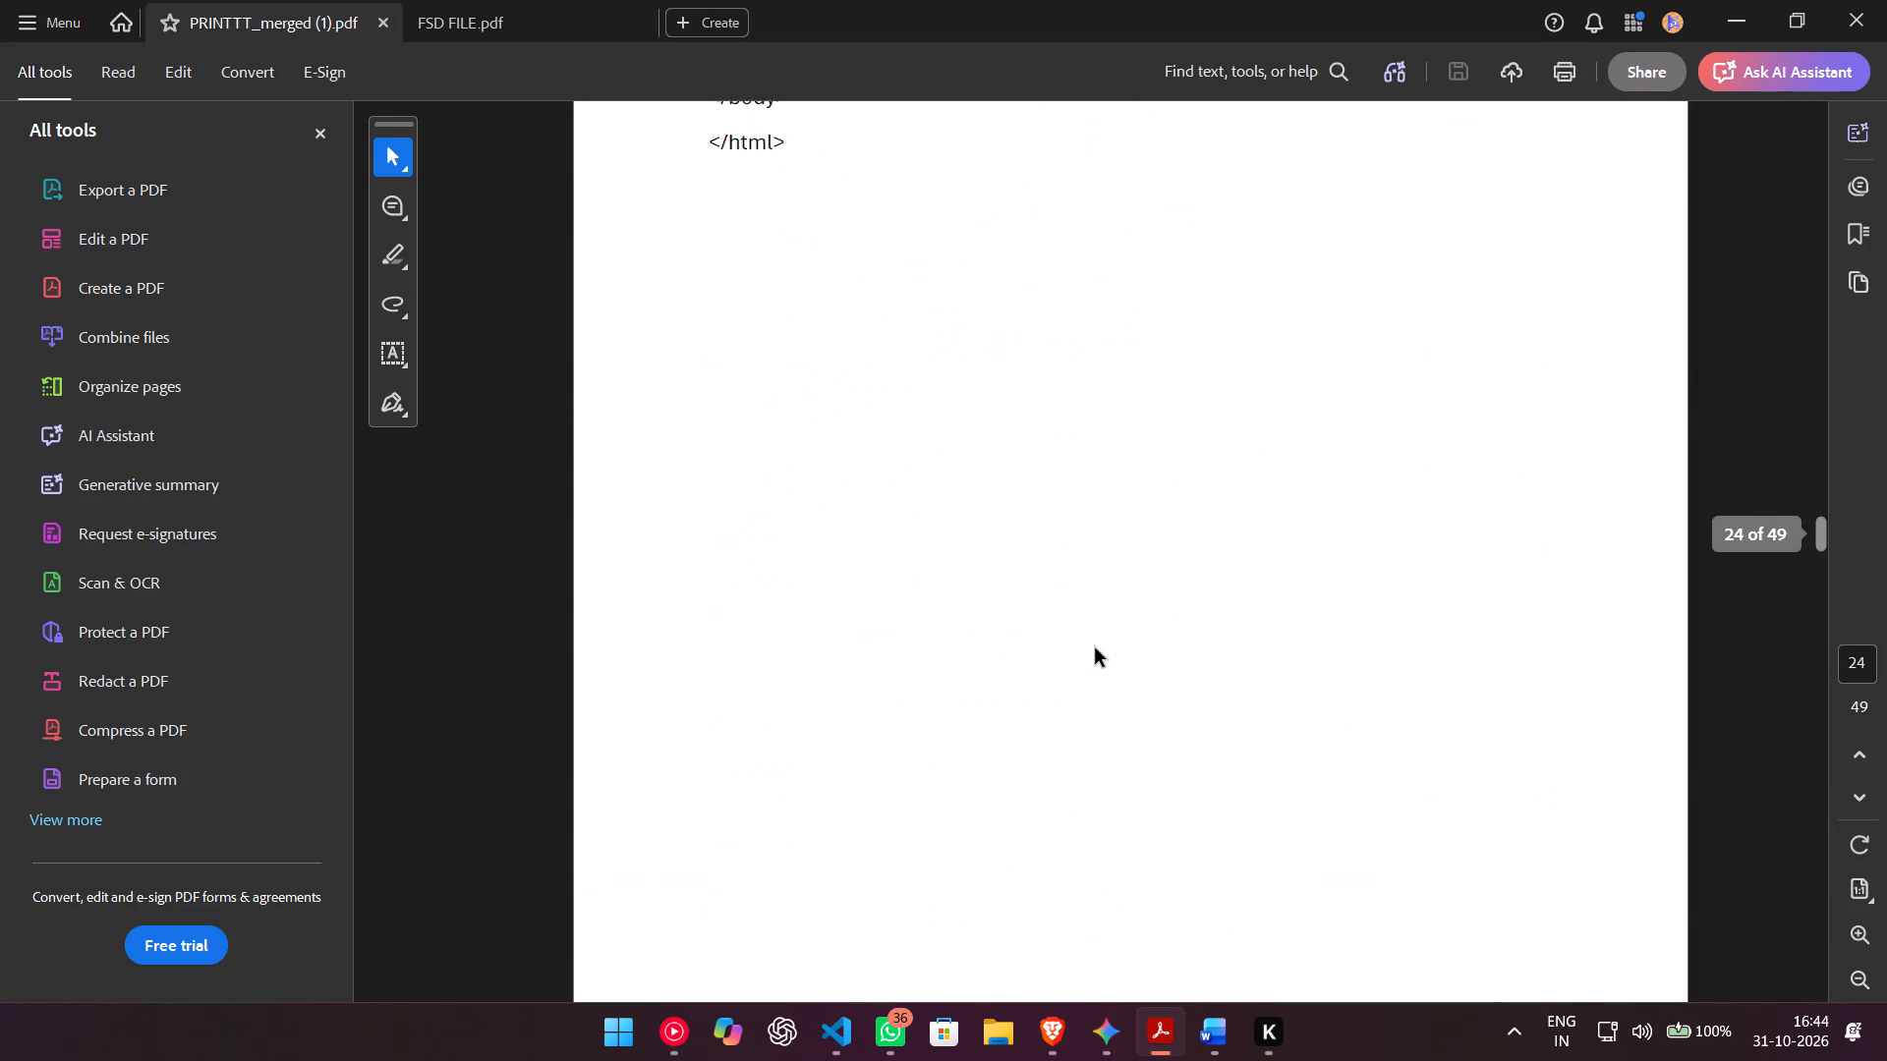
pyautogui.scroll(-20, 1095, 648)
pyautogui.scroll(-3, 1095, 648)
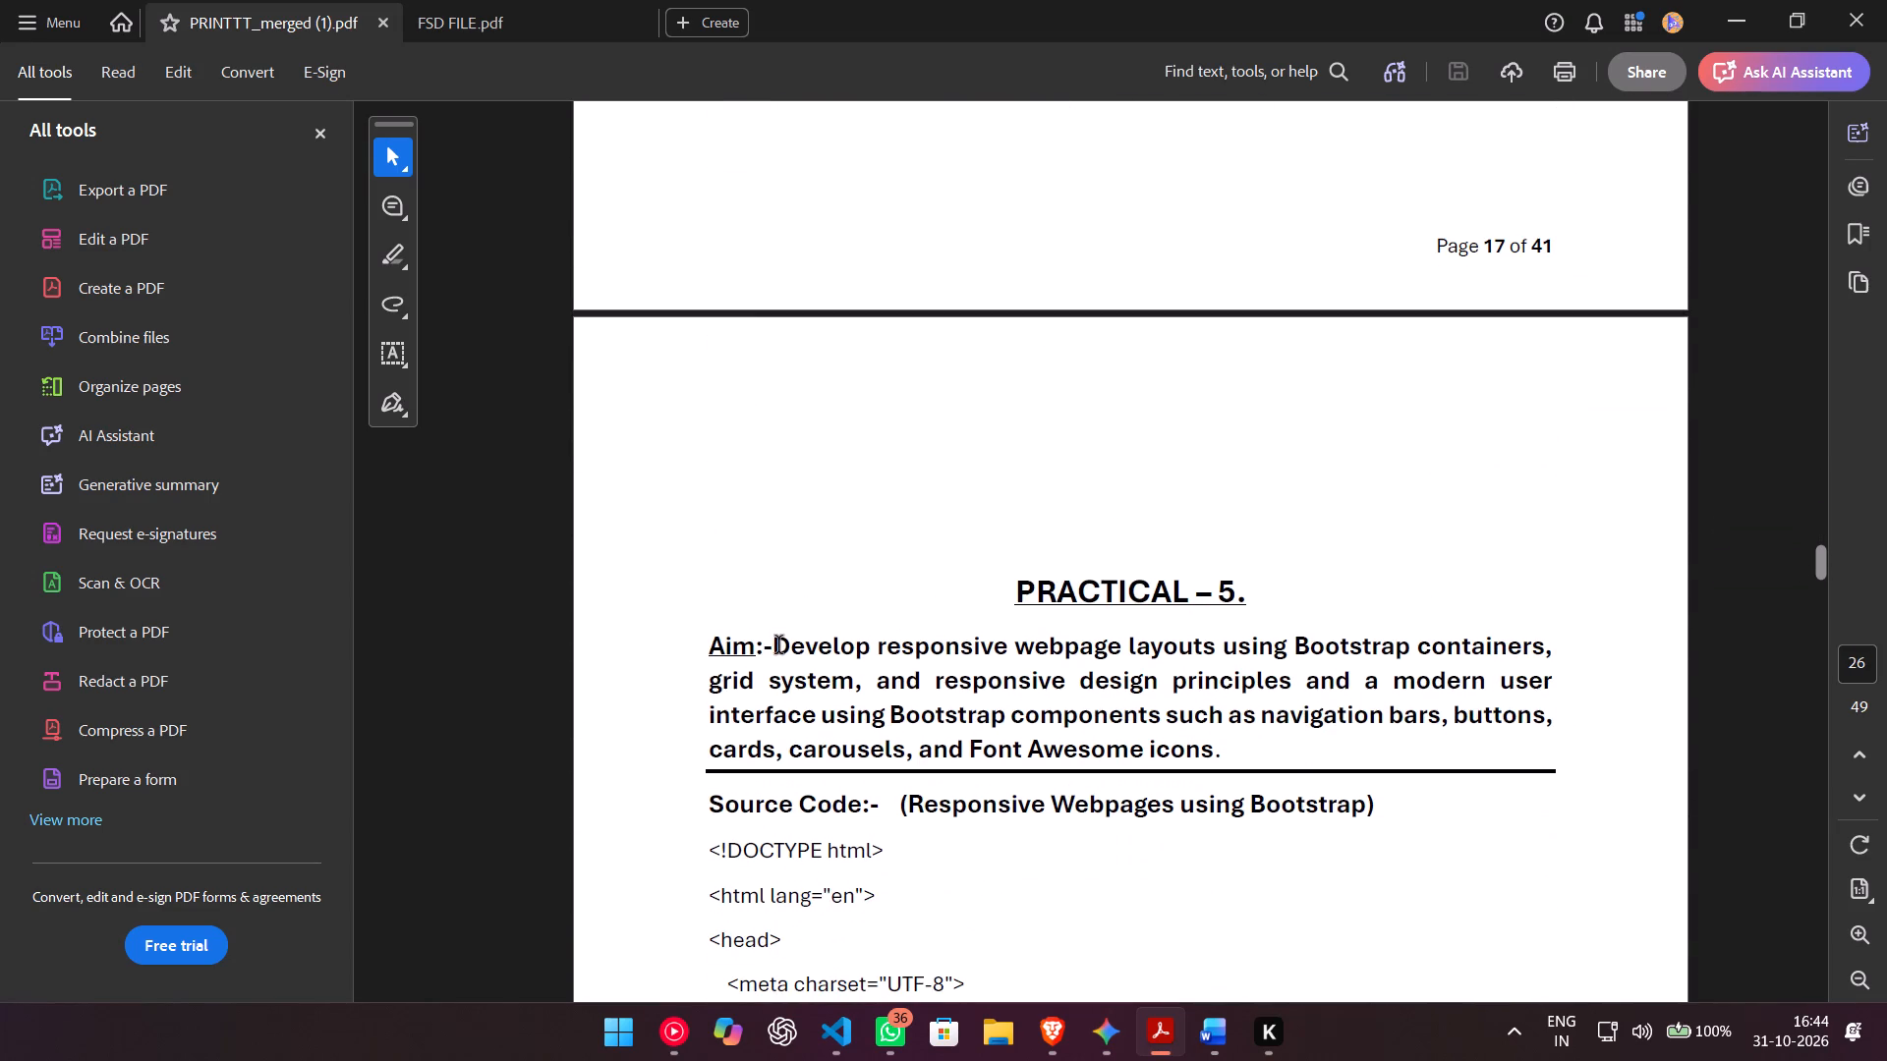
pyautogui.moveTo(774, 646); pyautogui.dragTo(1229, 763)
pyautogui.hotkey('ctrl', 'c')
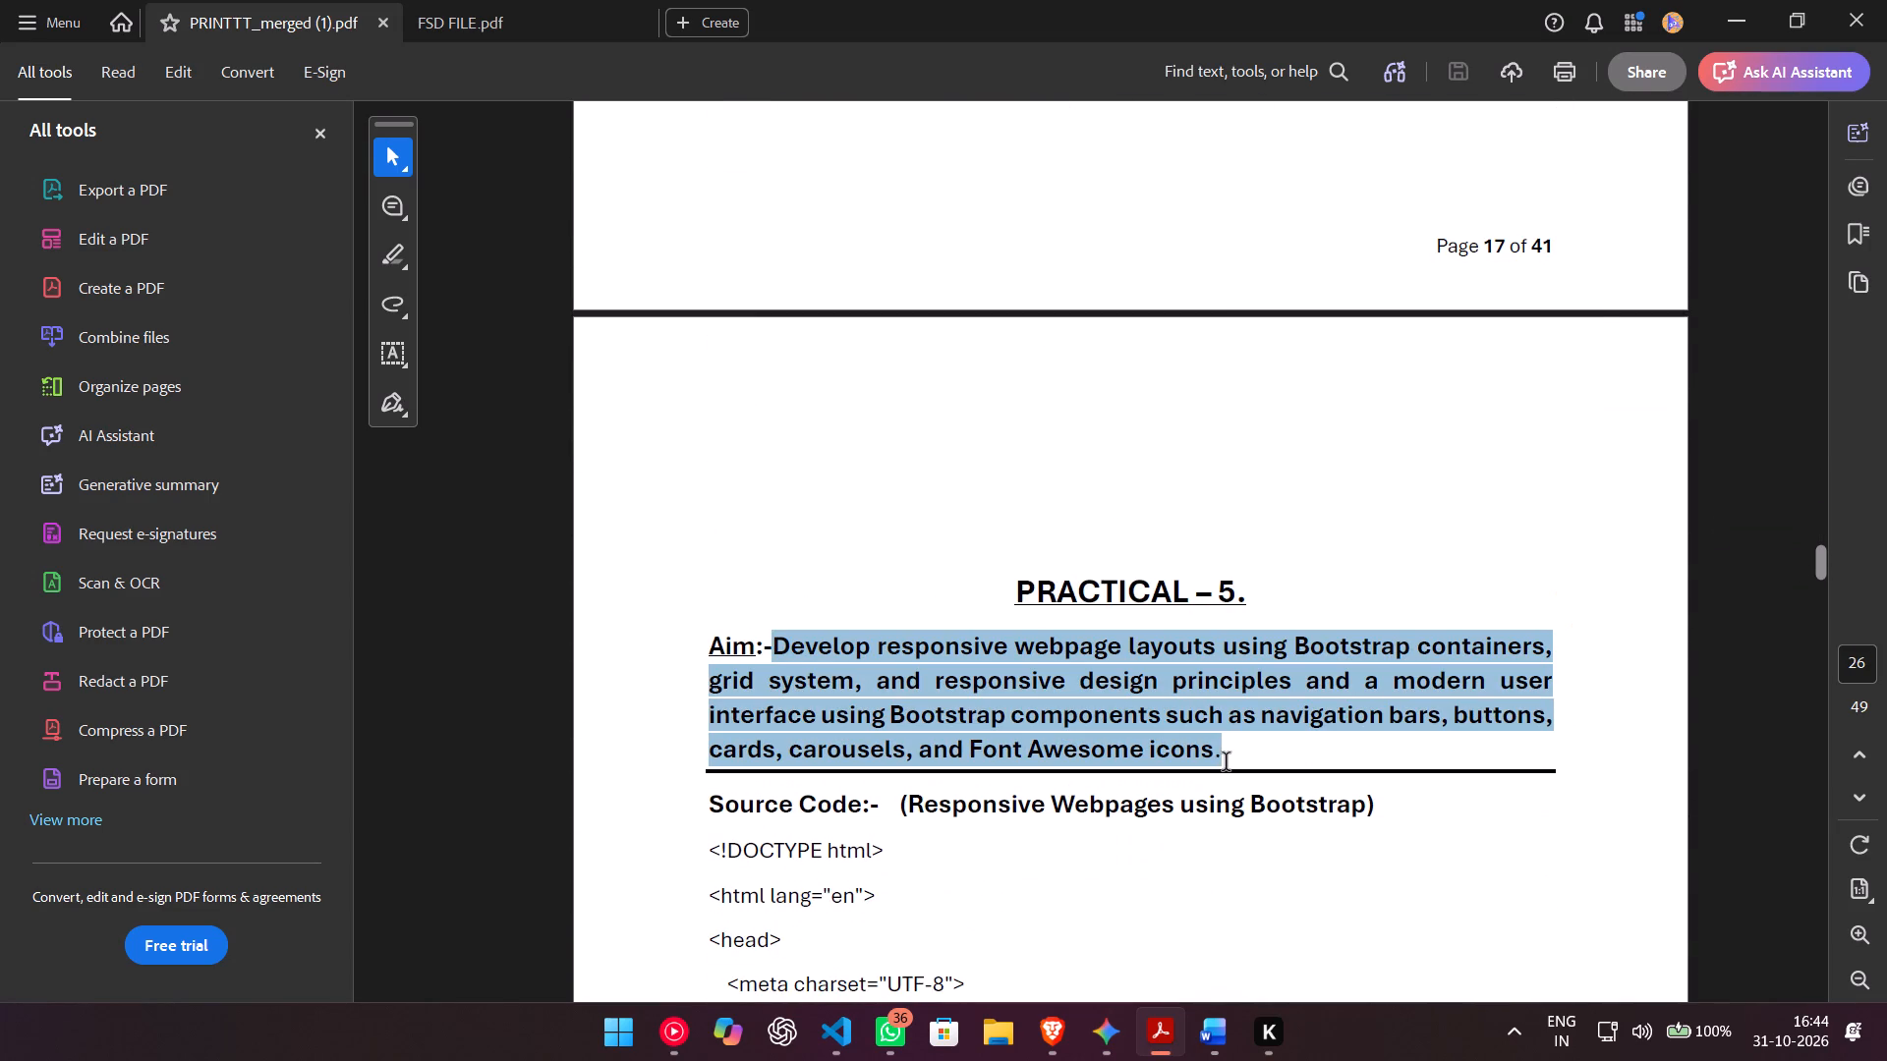
pyautogui.hotkey('ctrl', 'c')
# Back in the Google Docs lab file, paste the aim as non-bold text after Experiment 5's "Objective:" label and leave a blank line below.
pyautogui.hotkey('alt', 'Tab')
pyautogui.hotkey('alt', 'Tab')
pyautogui.hotkey('alt', 'Tab')
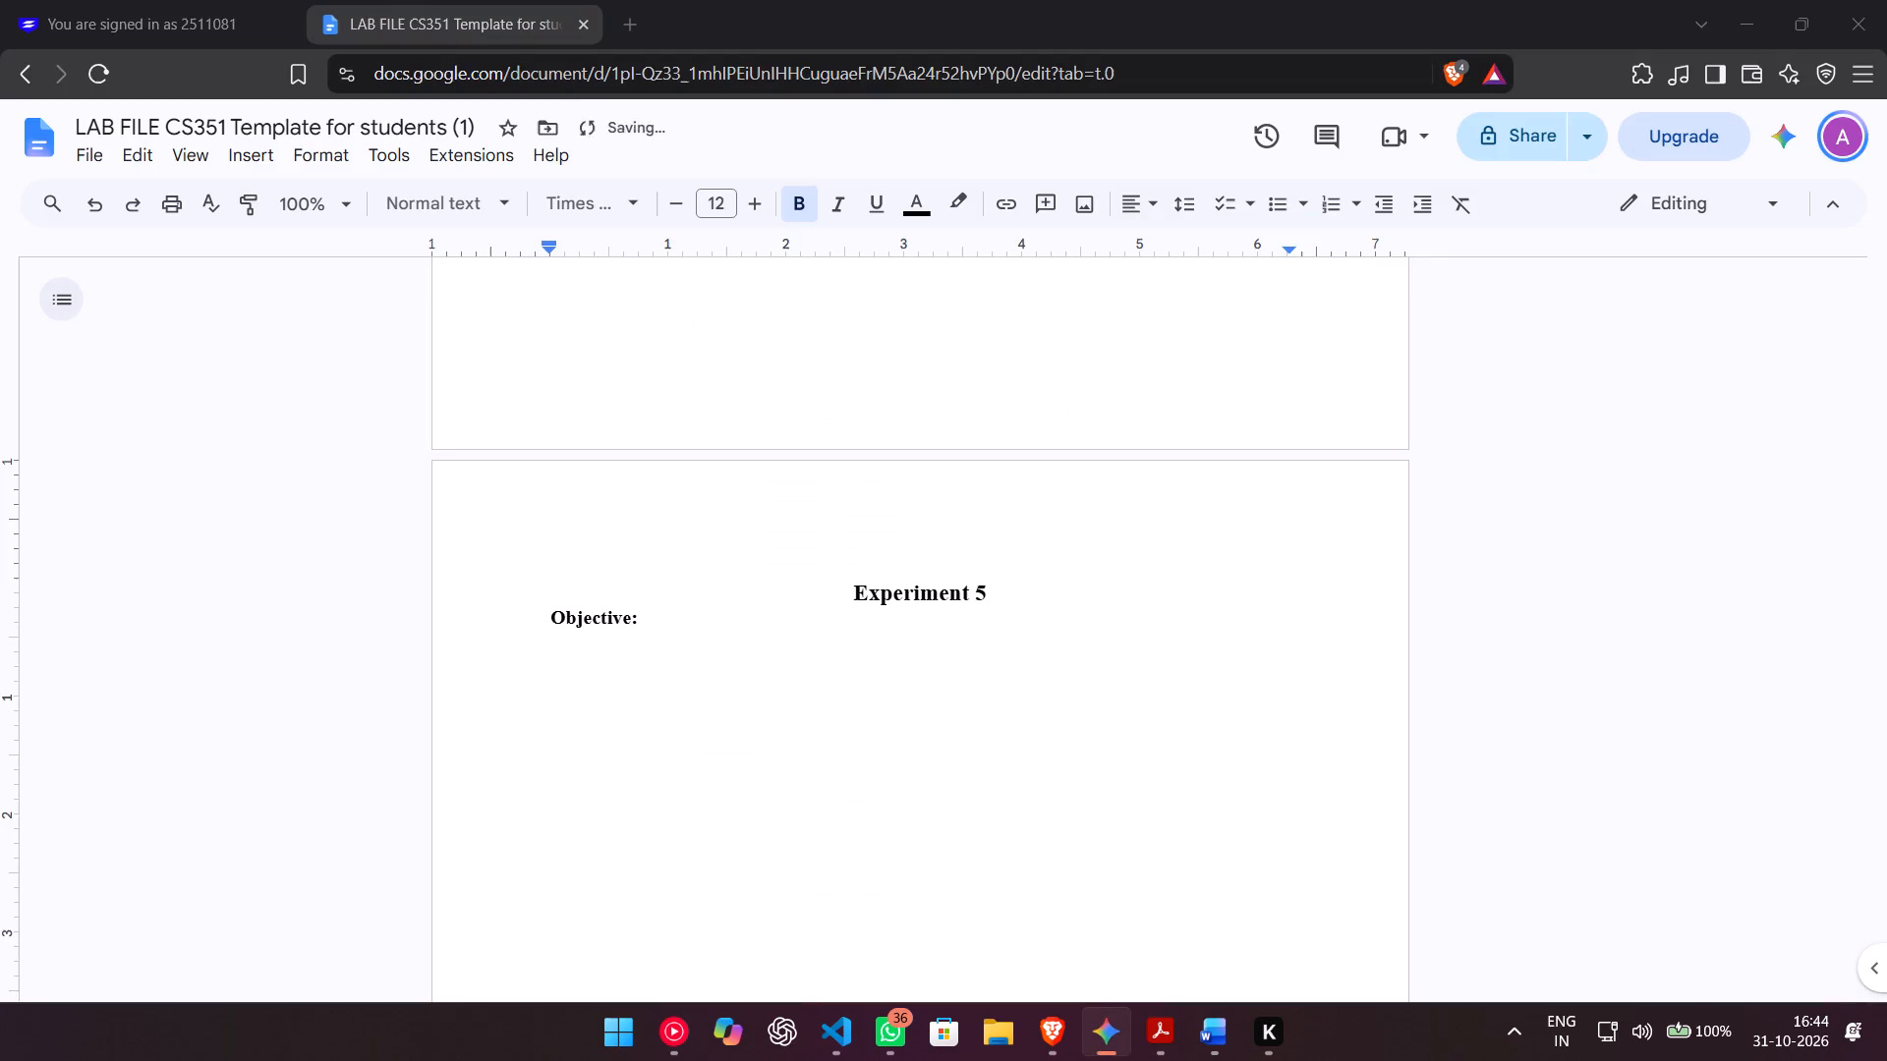
pyautogui.click(791, 199)
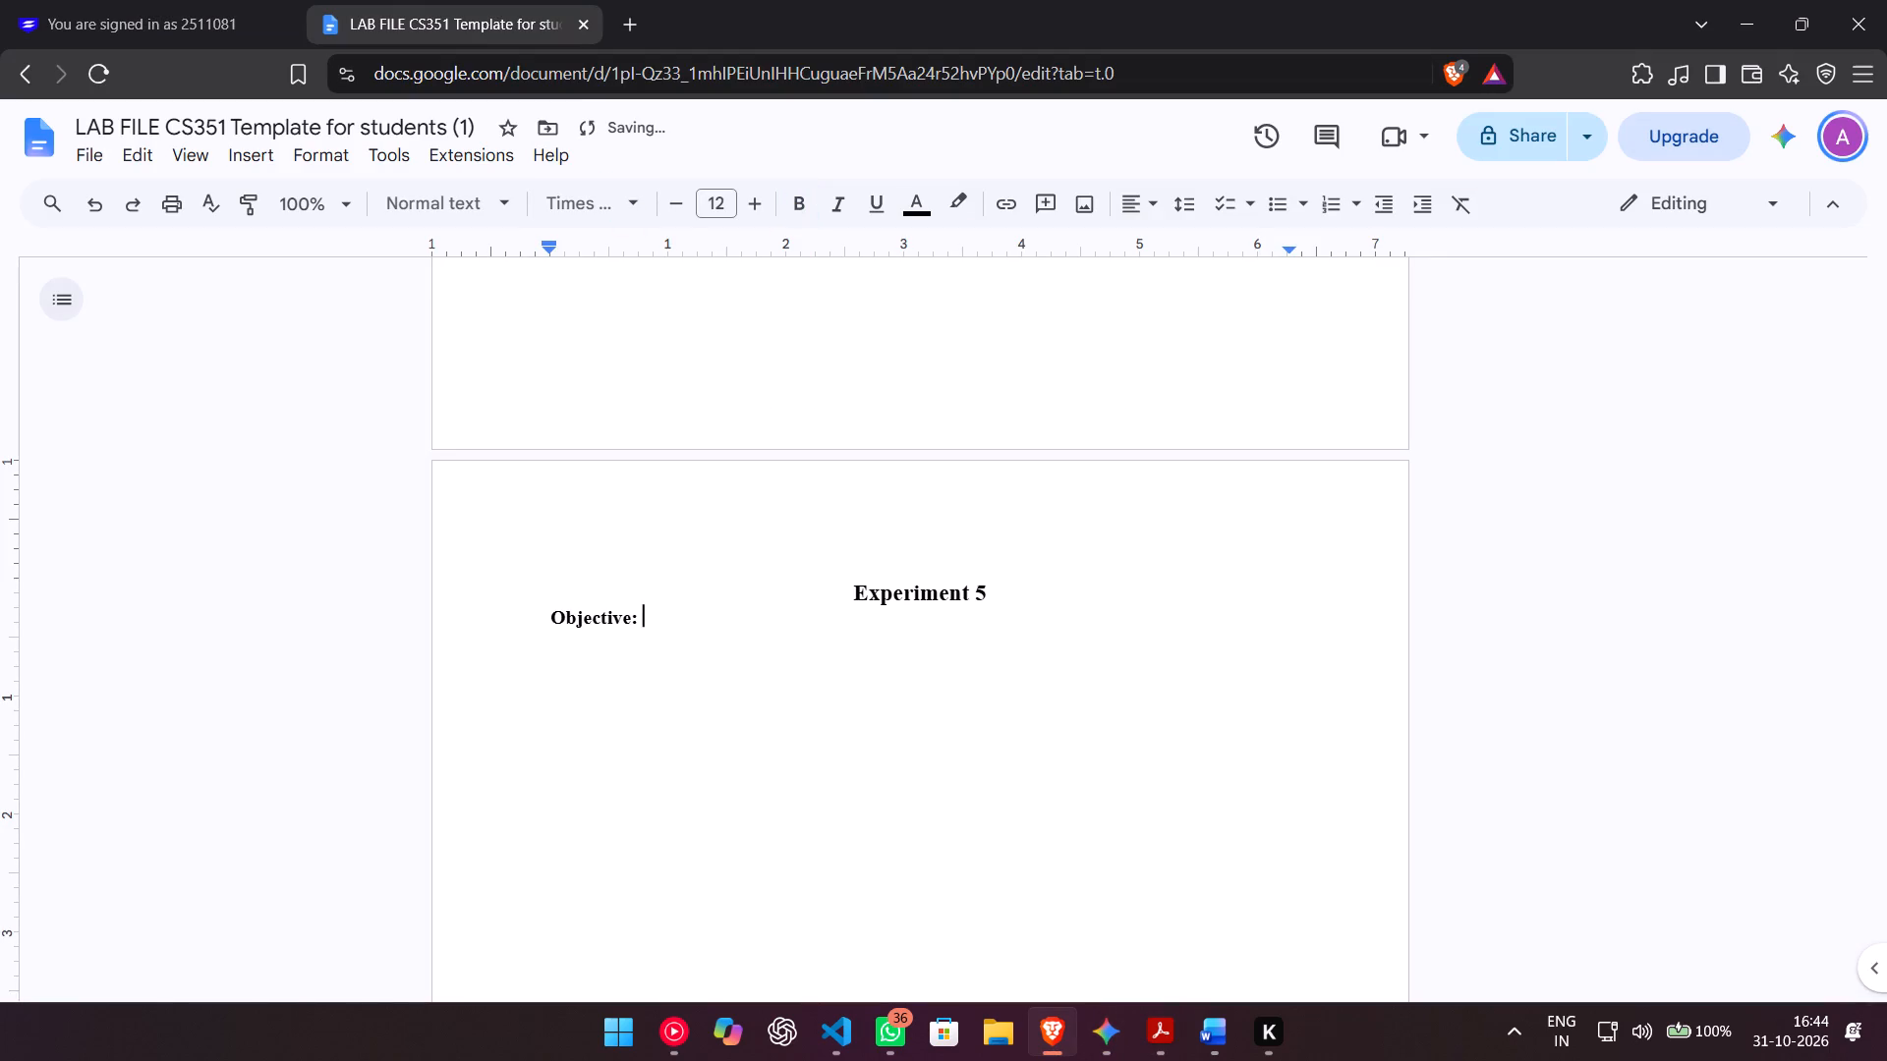
pyautogui.hotkey('ctrl', 'v')
pyautogui.press('Return')
pyautogui.press('Return')
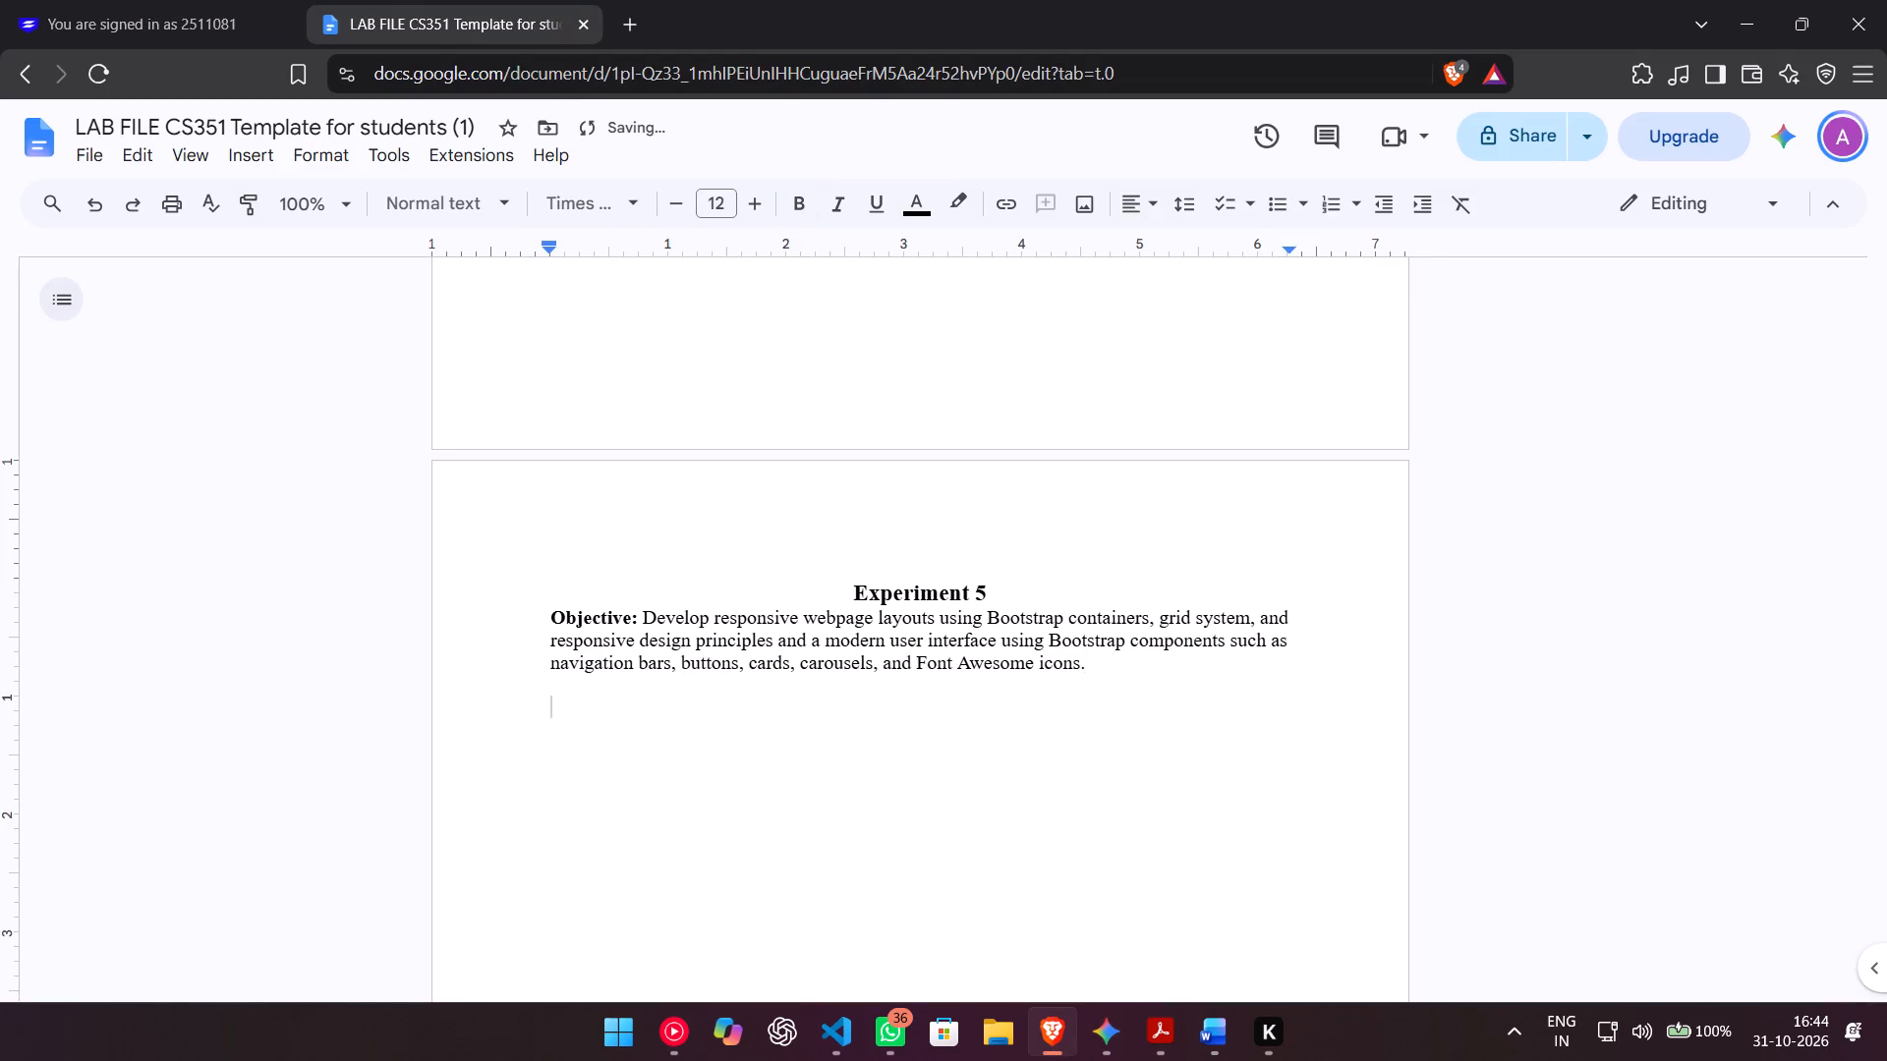
pyautogui.press('BackSpace')
pyautogui.click(800, 203)
pyautogui.write('olution')
pyautogui.press('Return')
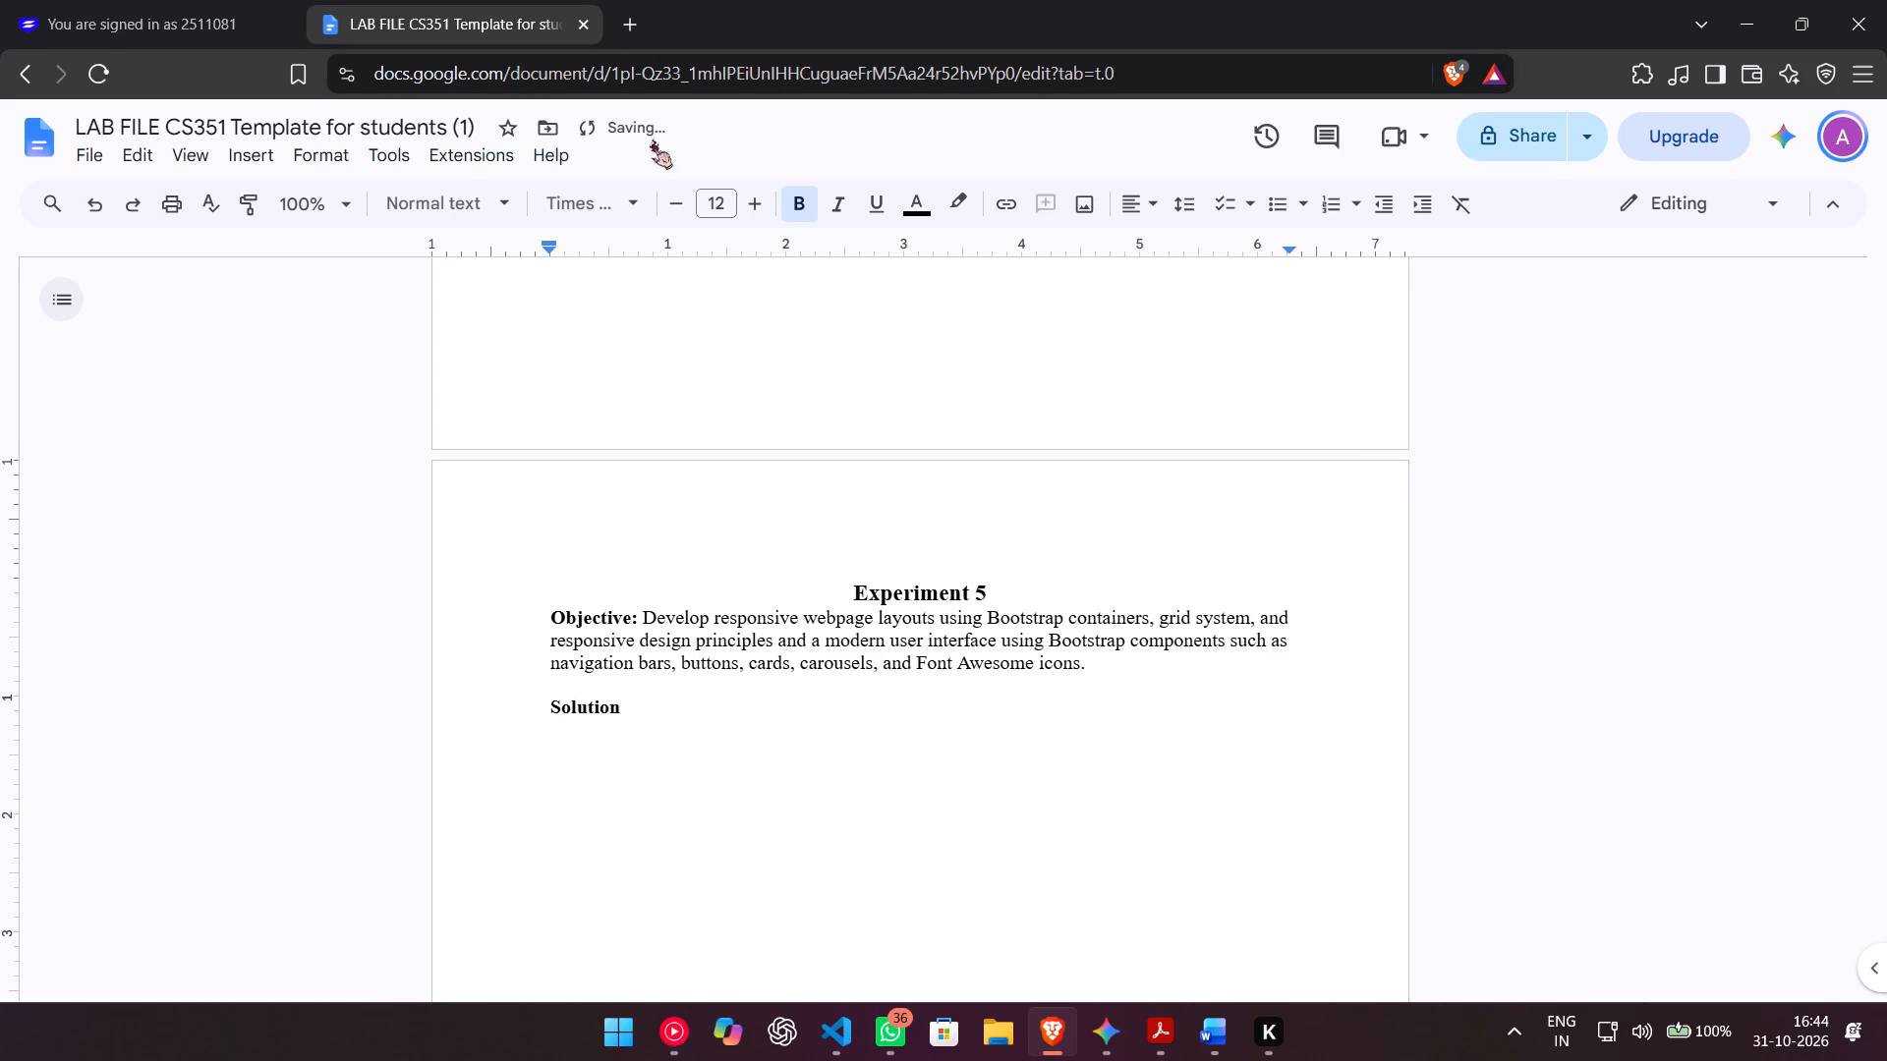
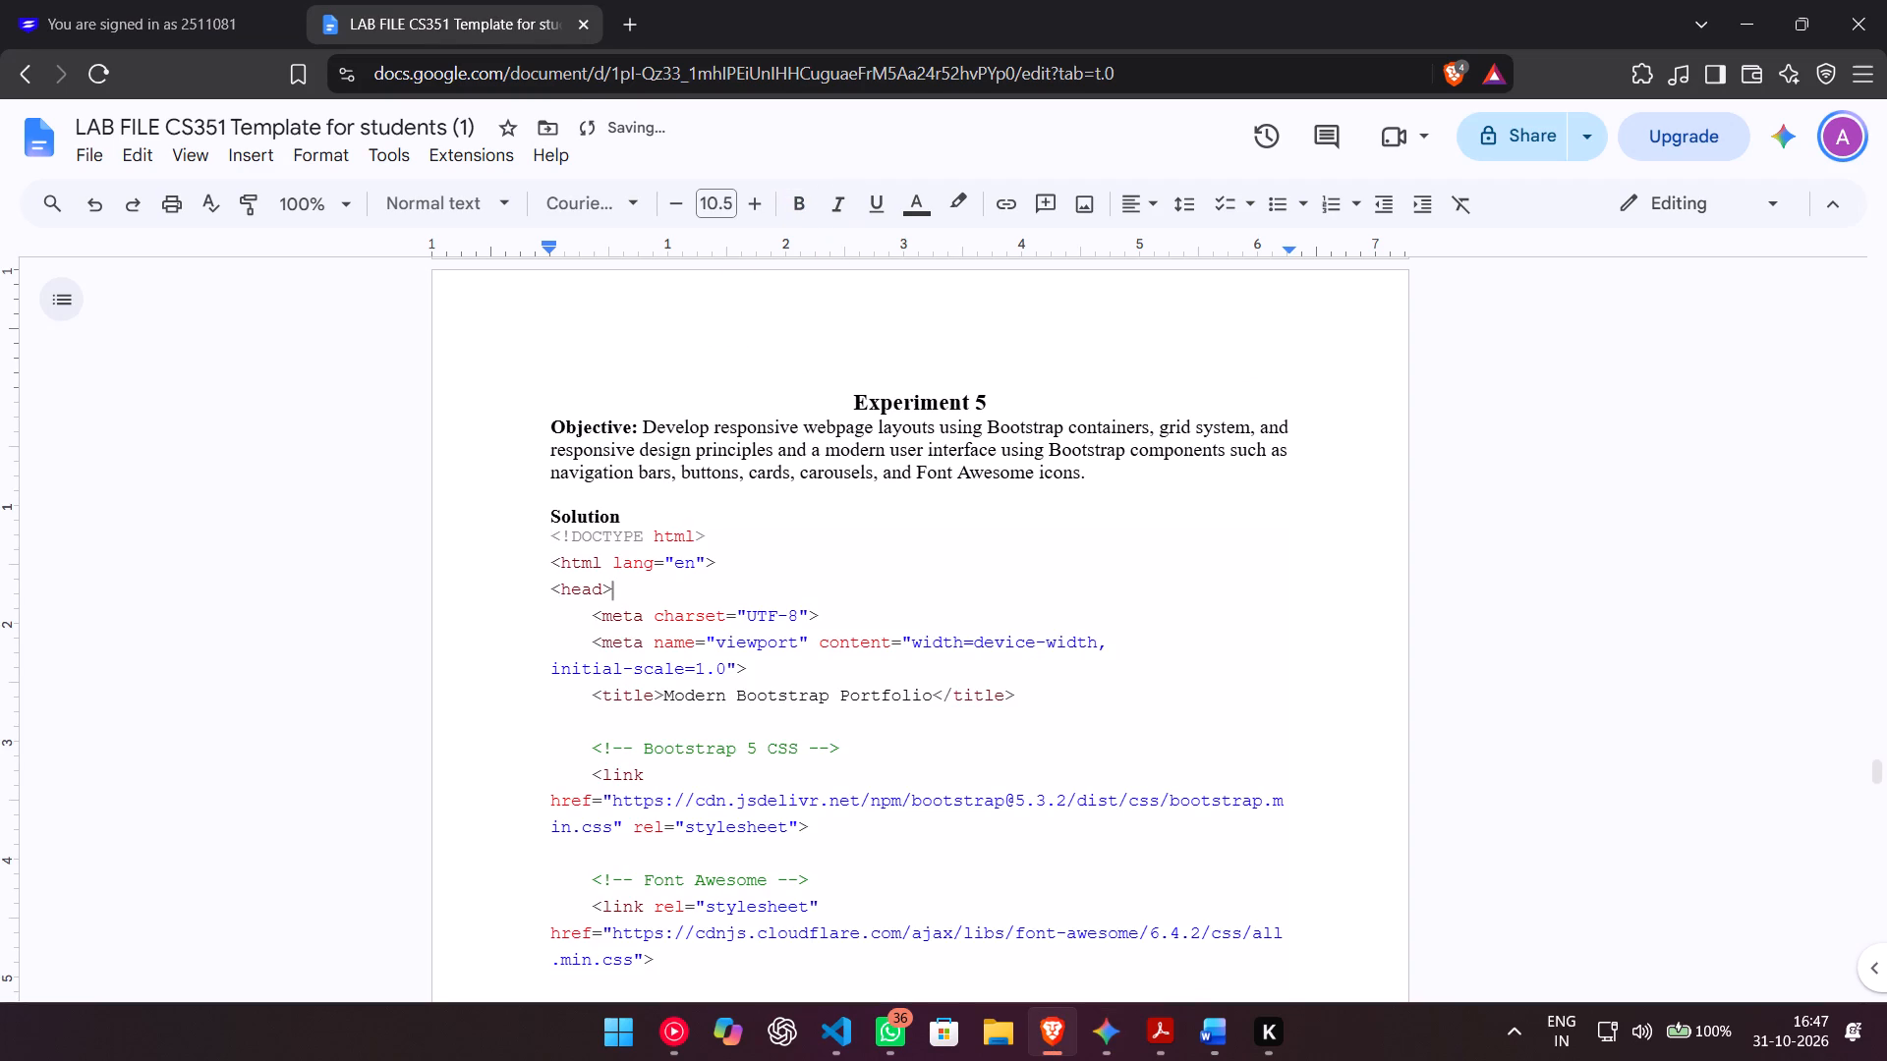
# Set the font of all the pasted Experiment 5 code, from the DOCTYPE line to the closing html tag, to Times New Roman.
pyautogui.moveTo(545, 539); pyautogui.dragTo(747, 727)
pyautogui.scroll(-20, 664, 691)
pyautogui.scroll(-12, 664, 691)
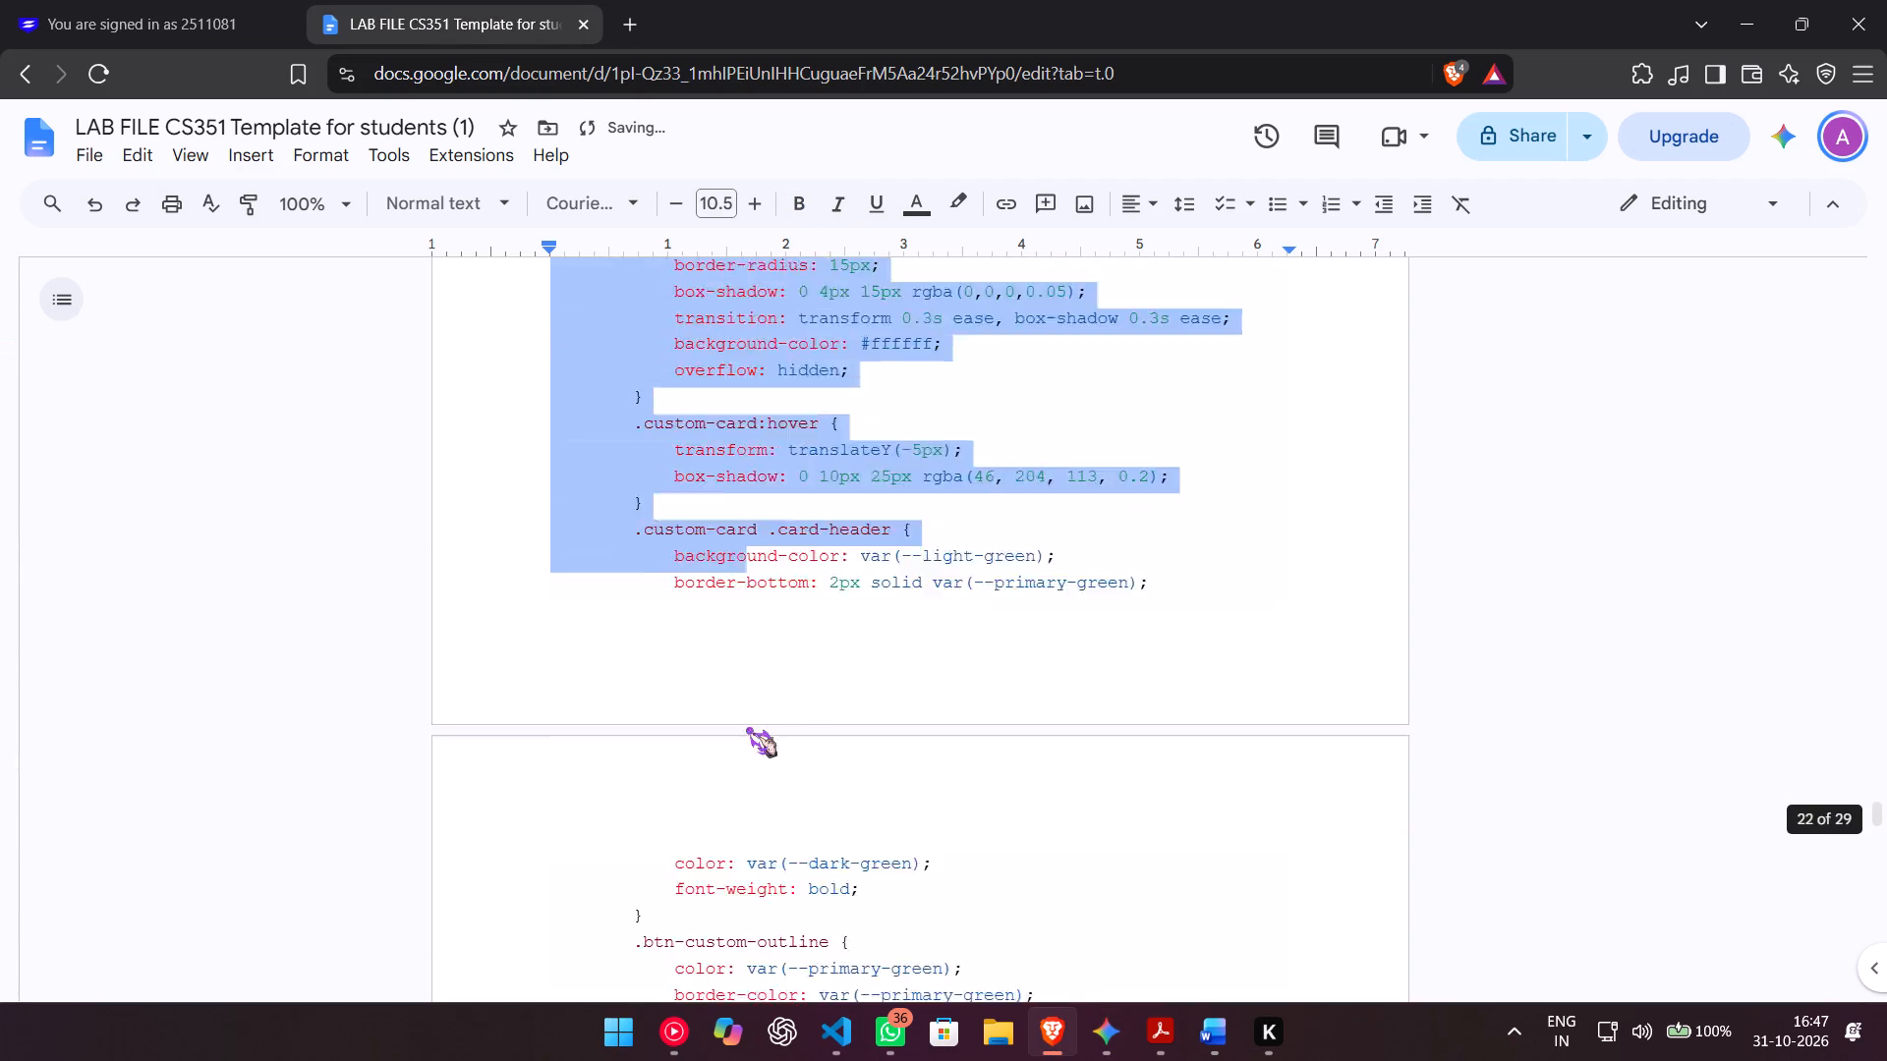
pyautogui.scroll(-14, 747, 727)
pyautogui.moveTo(747, 727); pyautogui.dragTo(949, 812)
pyautogui.scroll(1, 749, 724)
pyautogui.scroll(-20, 749, 724)
pyautogui.scroll(-10, 749, 724)
pyautogui.scroll(2, 948, 812)
pyautogui.scroll(-2, 949, 812)
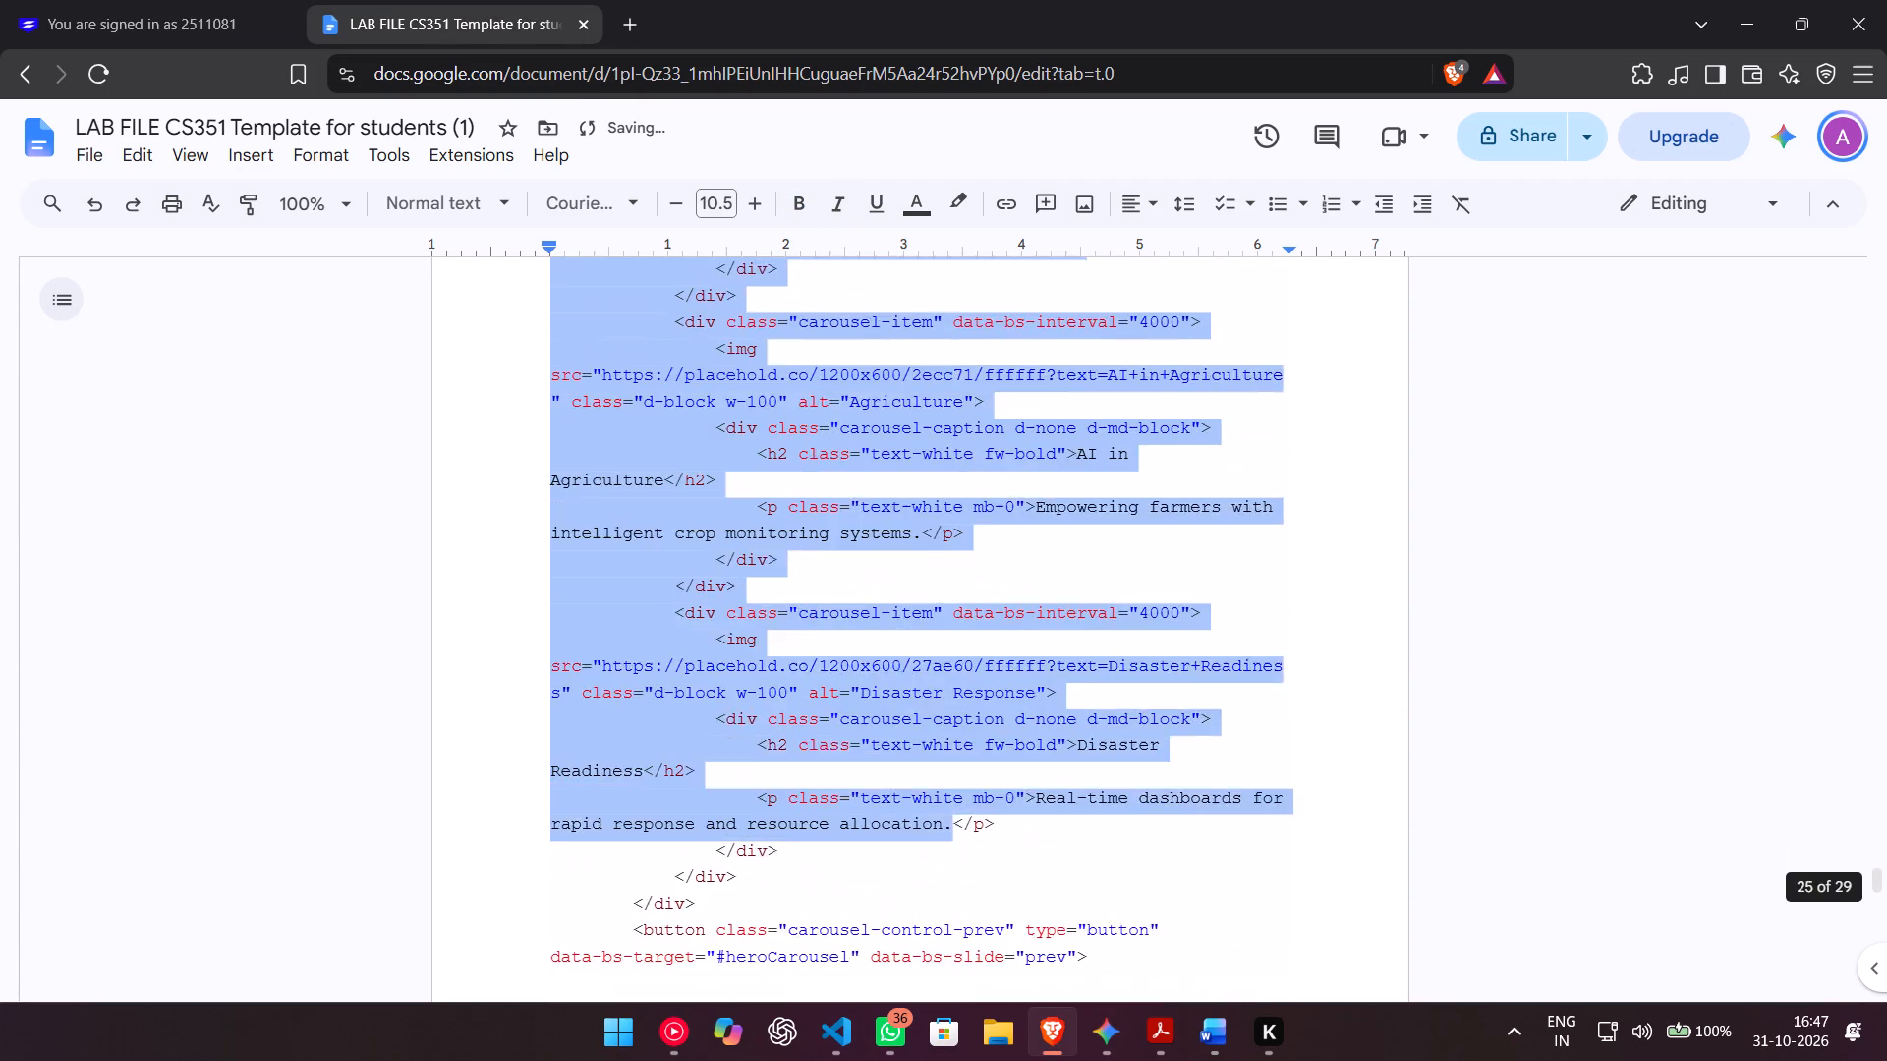
pyautogui.scroll(-18, 949, 812)
pyautogui.moveTo(949, 812); pyautogui.dragTo(888, 872)
pyautogui.scroll(1, 953, 813)
pyautogui.scroll(-20, 953, 813)
pyautogui.scroll(-4, 953, 813)
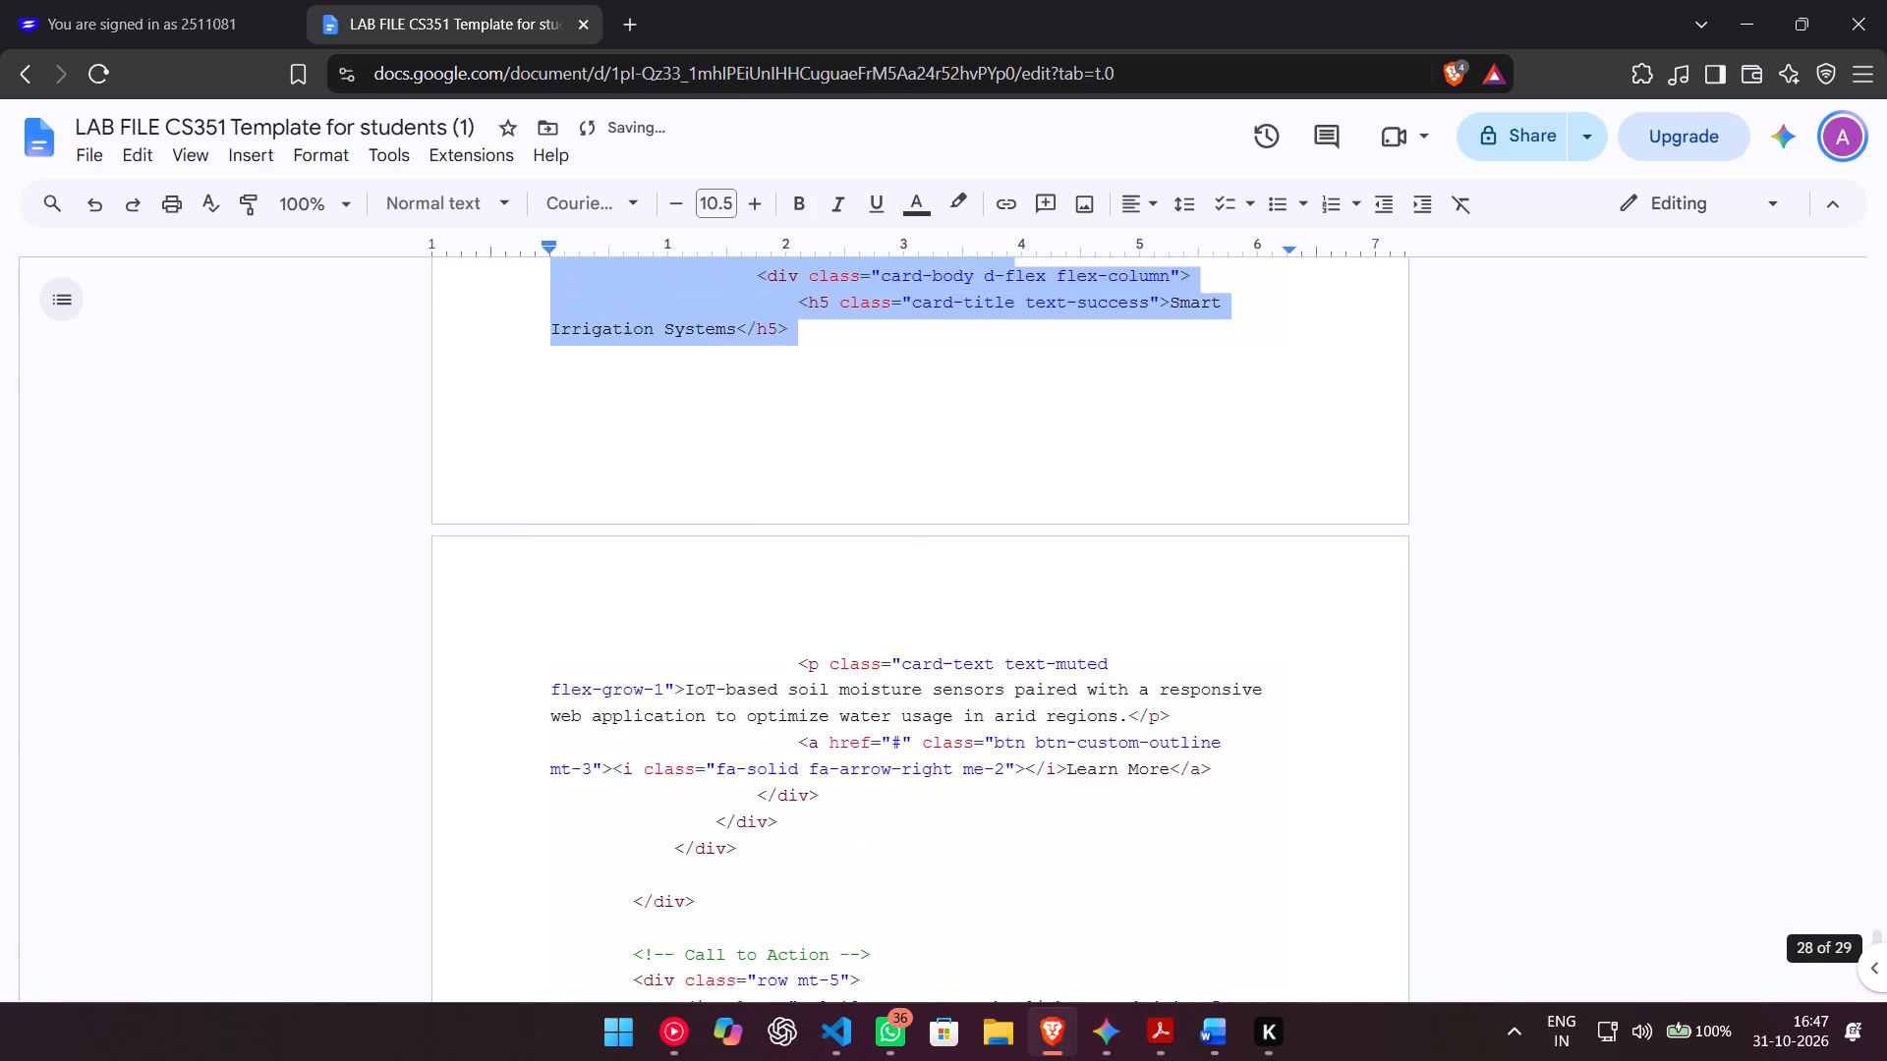
pyautogui.moveTo(888, 872); pyautogui.dragTo(686, 663)
pyautogui.scroll(-17, 855, 715)
pyautogui.scroll(-3, 617, 787)
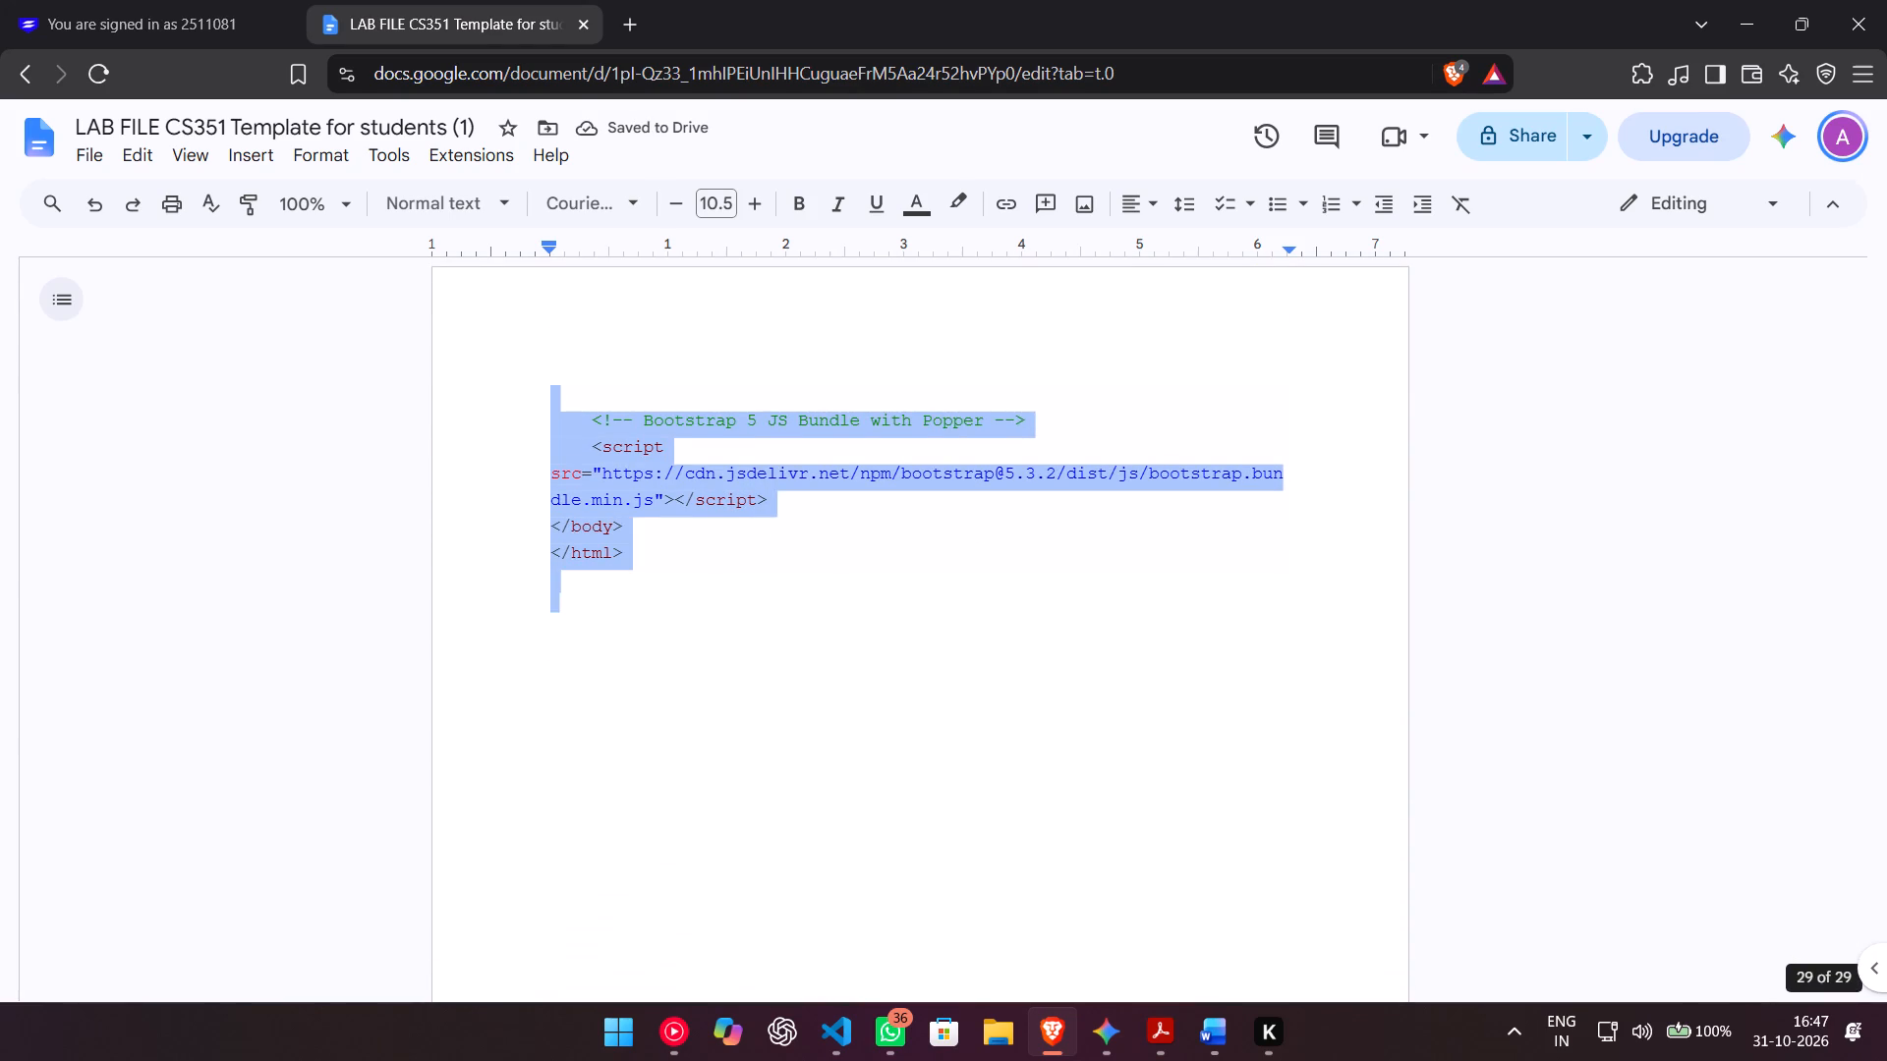
pyautogui.moveTo(686, 663); pyautogui.dragTo(626, 552)
pyautogui.click(613, 206)
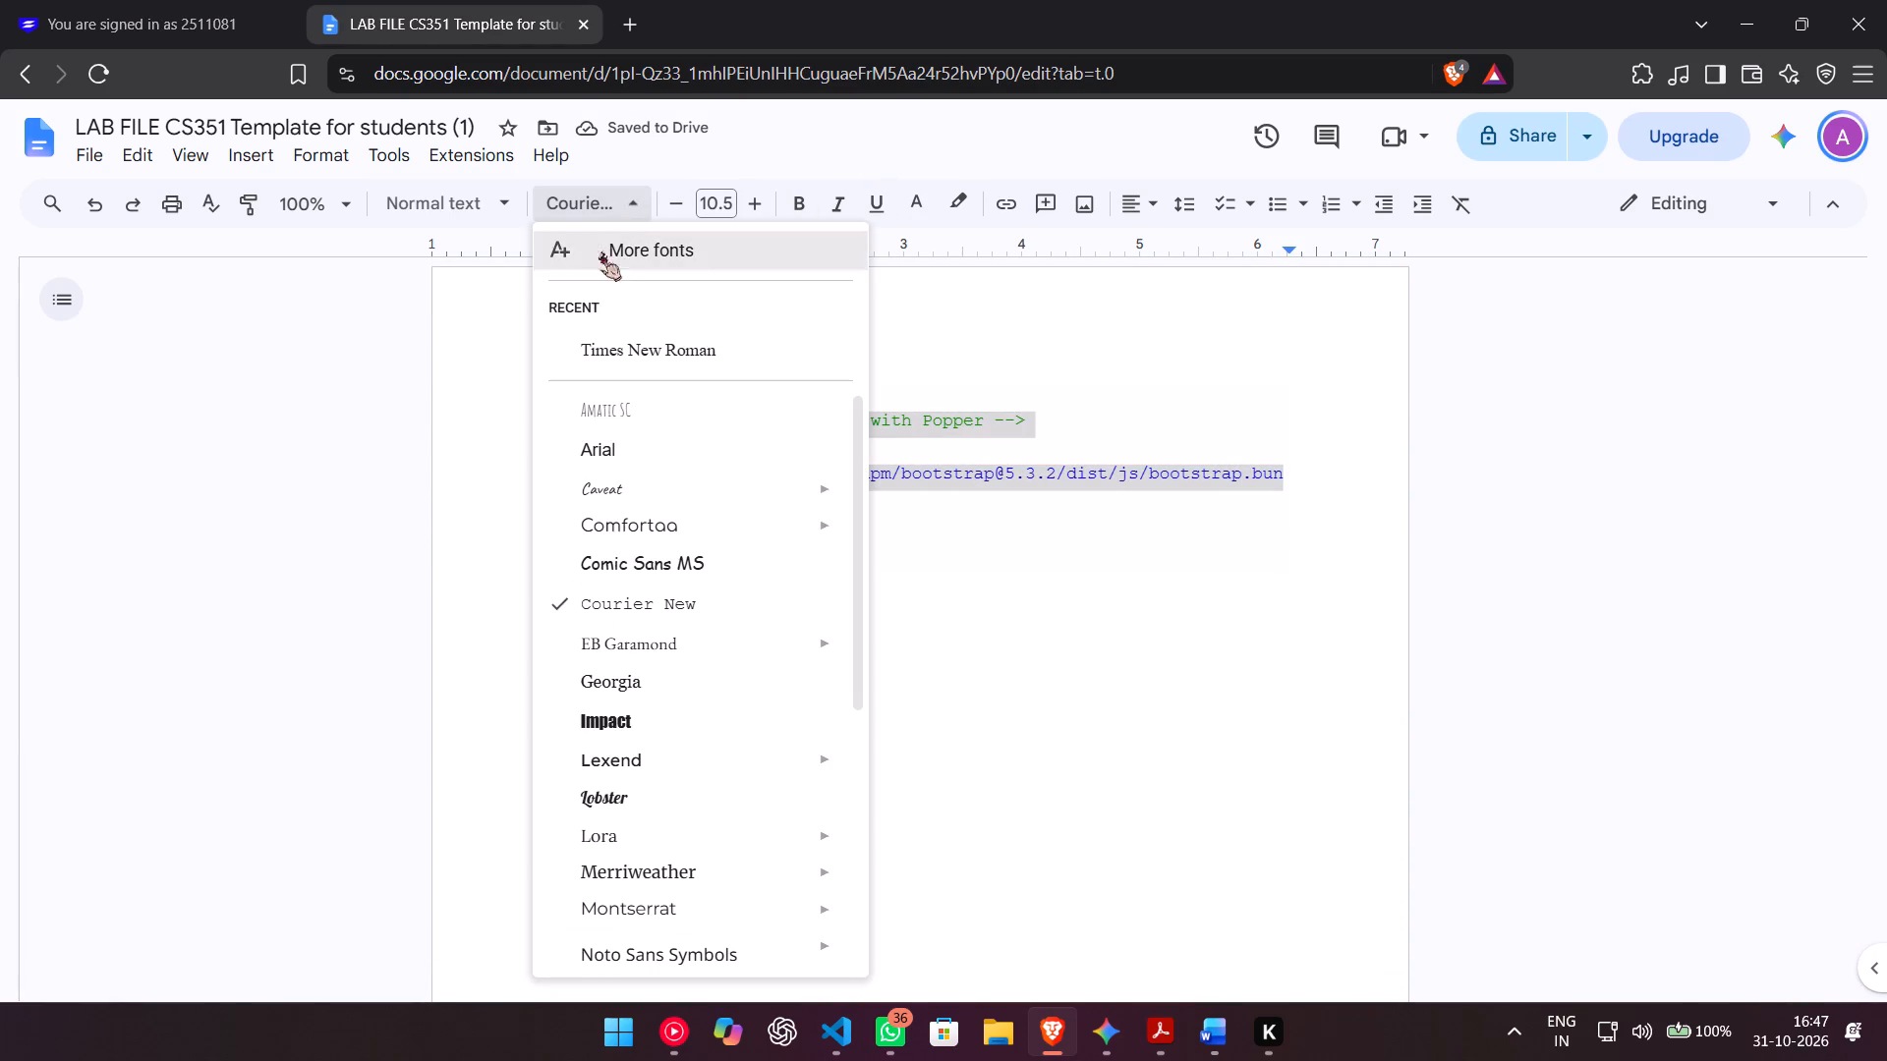
pyautogui.click(642, 351)
pyautogui.scroll(15, 901, 536)
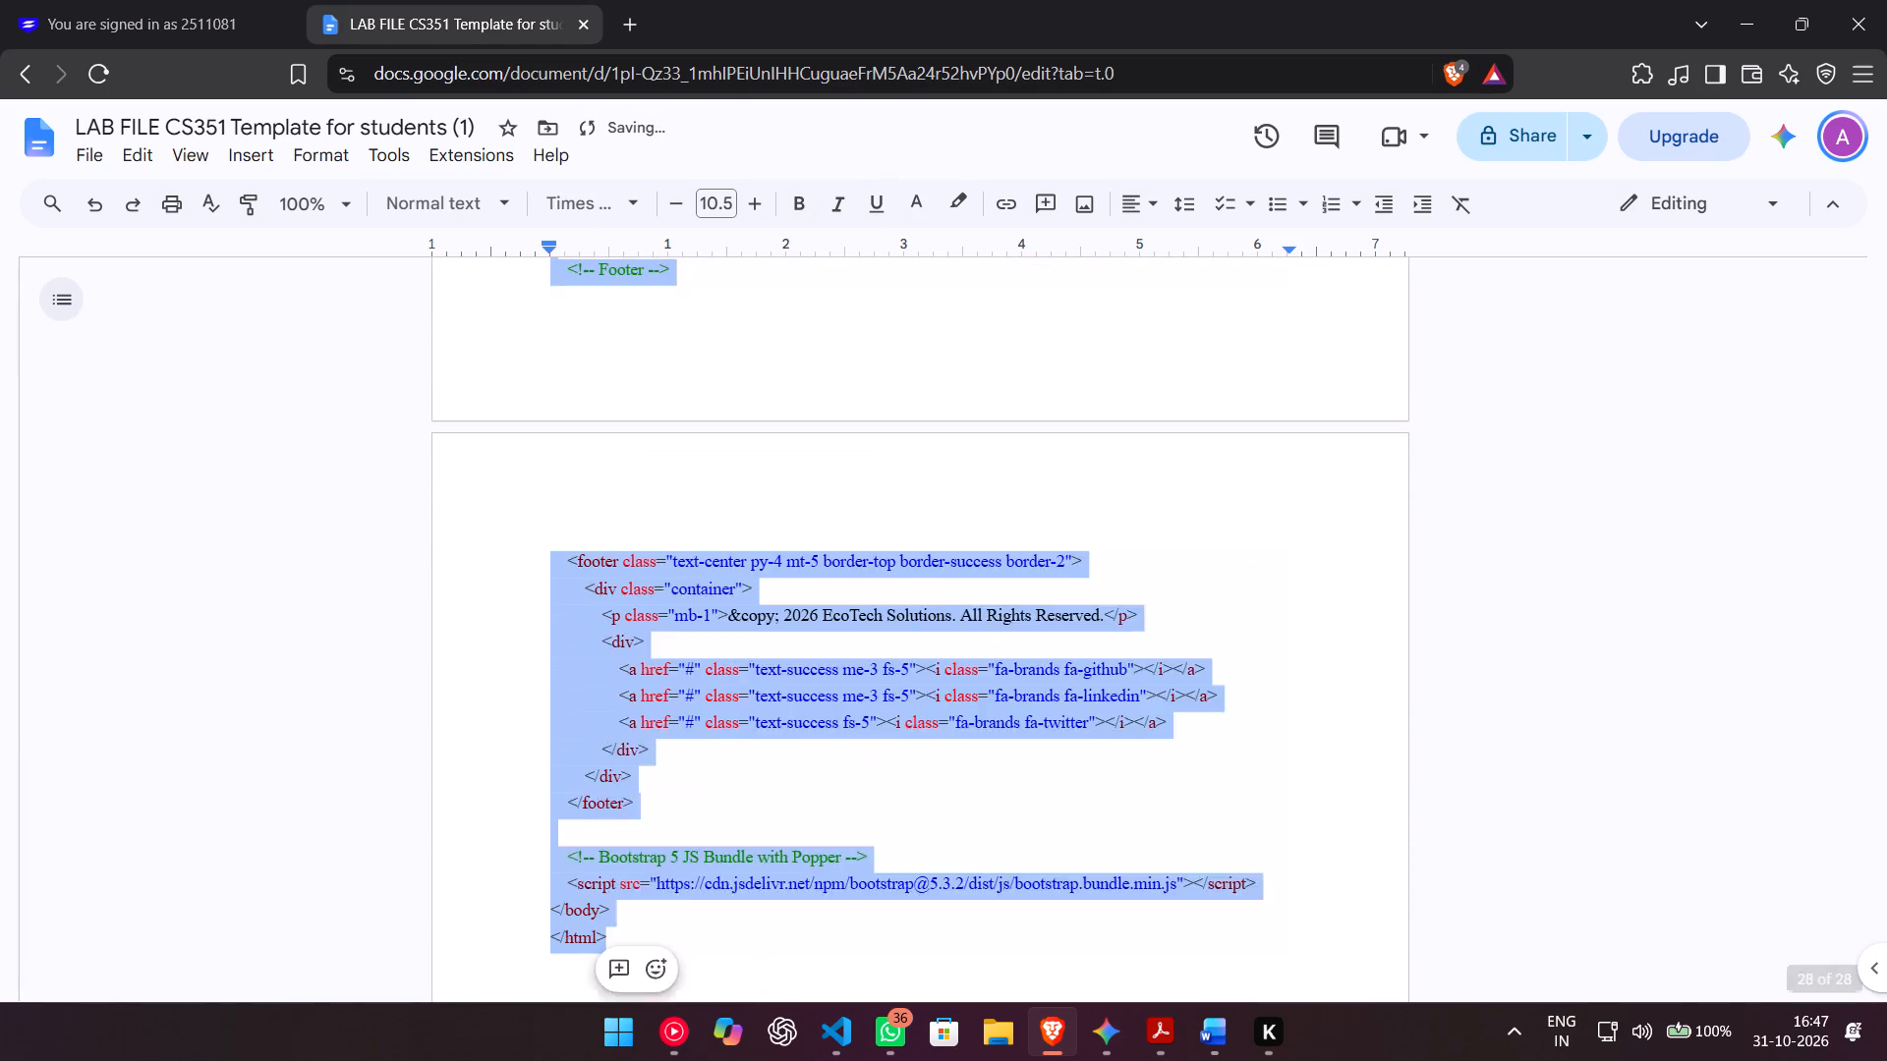
# Set the text colour of all the selected Experiment 5 code to black.
pyautogui.scroll(1, 911, 505)
pyautogui.click(905, 204)
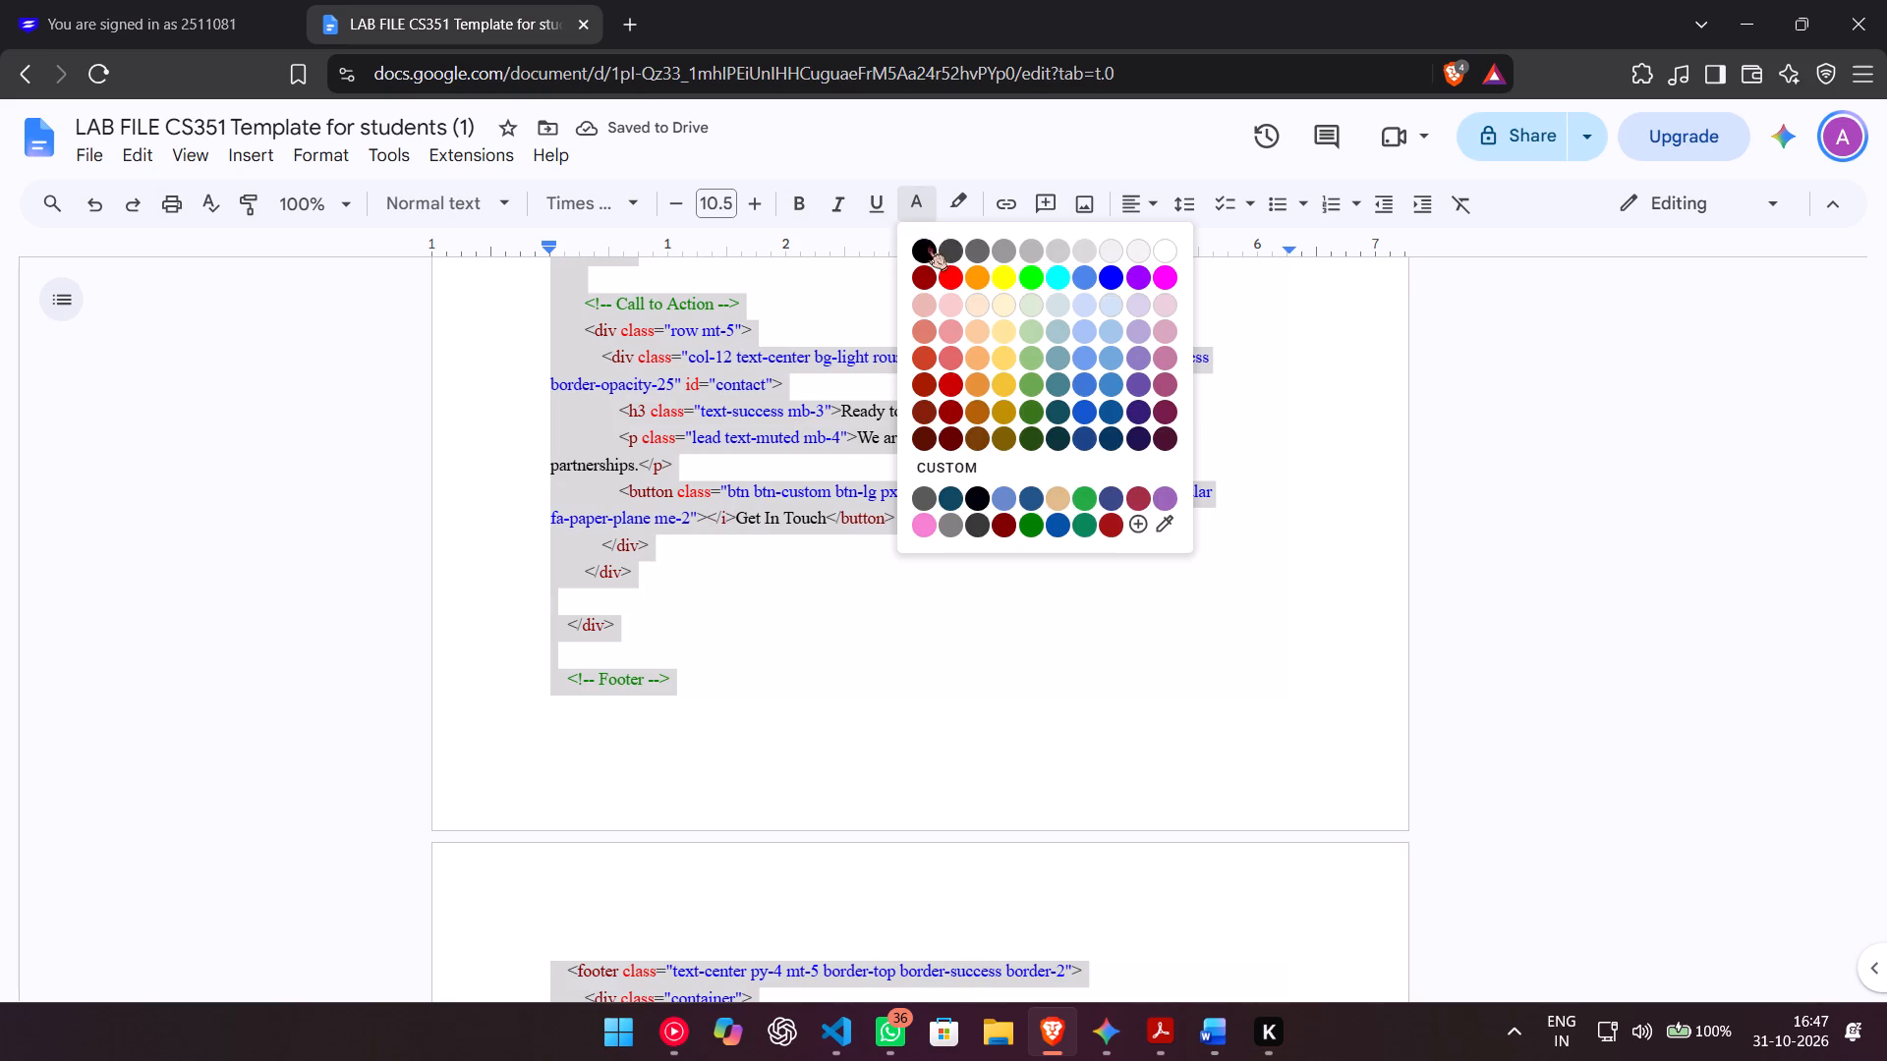
pyautogui.click(927, 242)
pyautogui.moveTo(1595, 554); pyautogui.dragTo(1615, 554)
# Review the code formatting across Experiments 3 to 5, down to the end of the Experiment 5 solution.
pyautogui.scroll(20, 1559, 569)
pyautogui.scroll(20, 1559, 569)
pyautogui.scroll(1, 1559, 569)
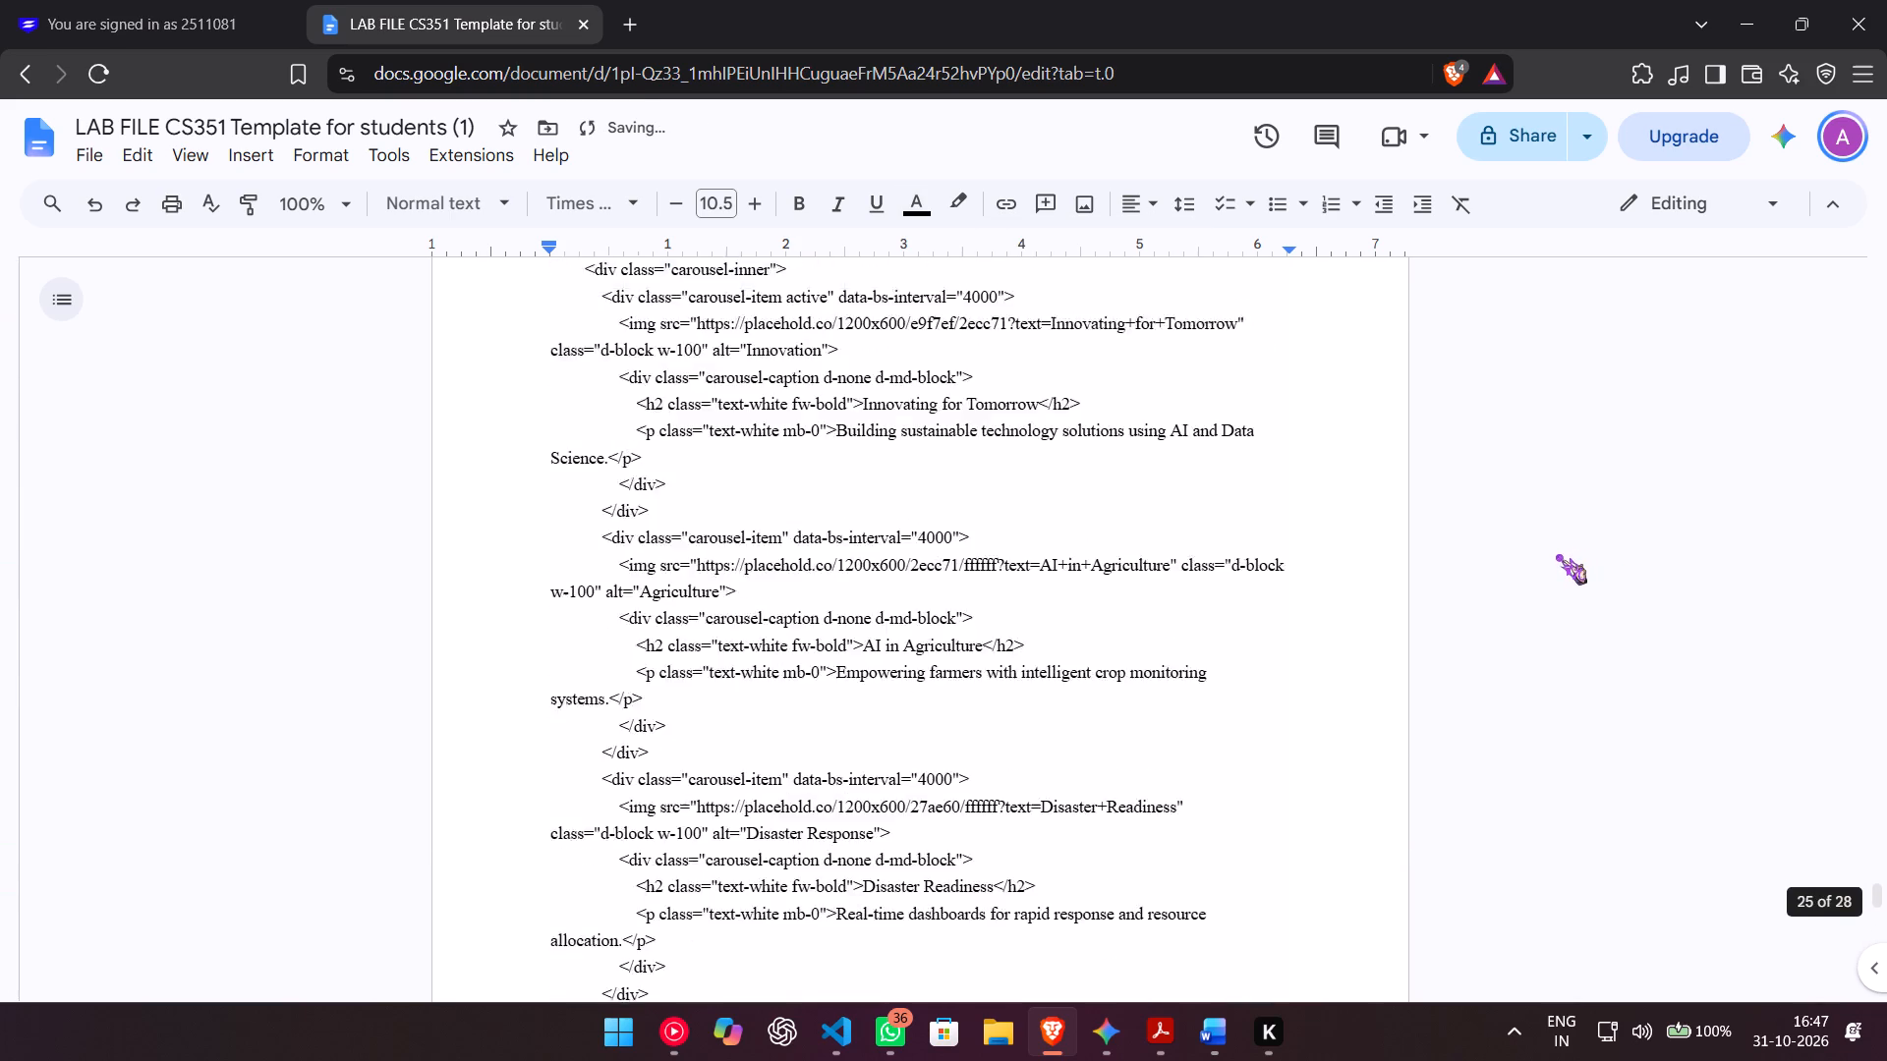
pyautogui.scroll(20, 1557, 554)
pyautogui.scroll(20, 1557, 554)
pyautogui.scroll(20, 1557, 554)
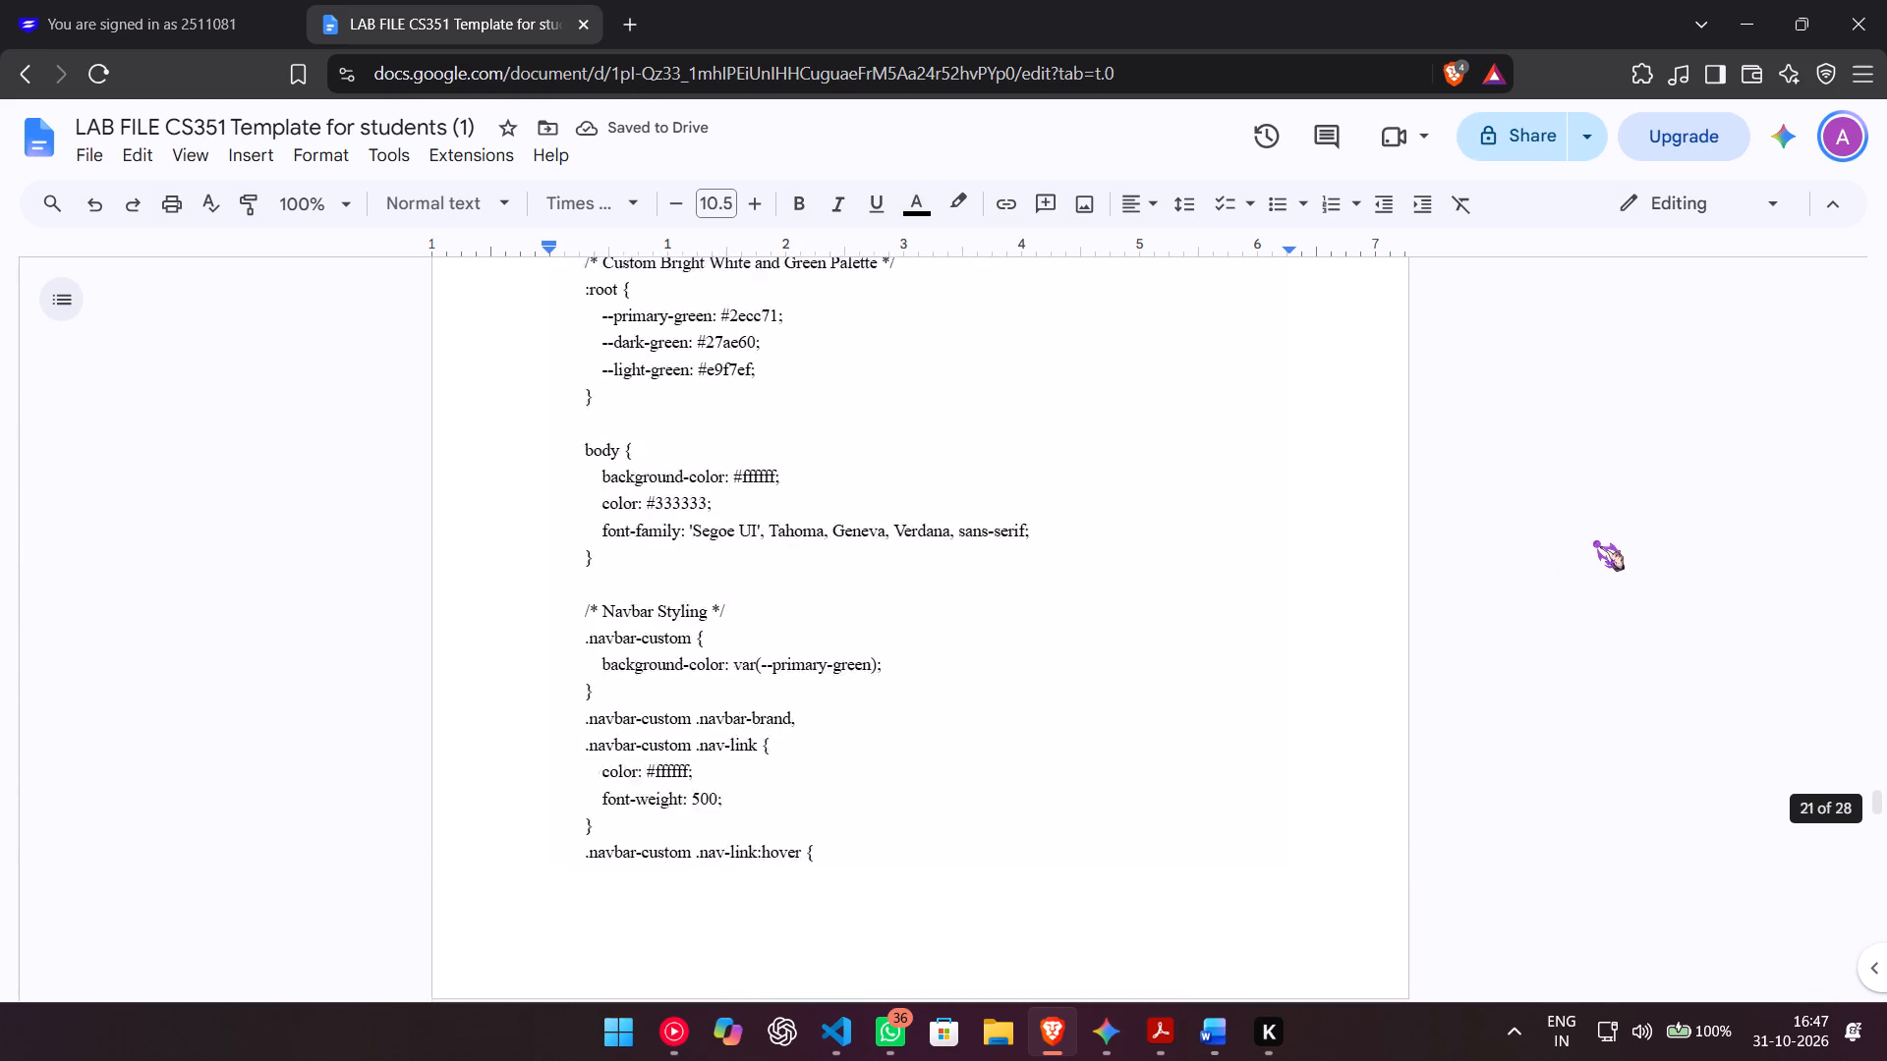
pyautogui.scroll(4, 1594, 540)
pyautogui.moveTo(1885, 794); pyautogui.dragTo(1886, 746)
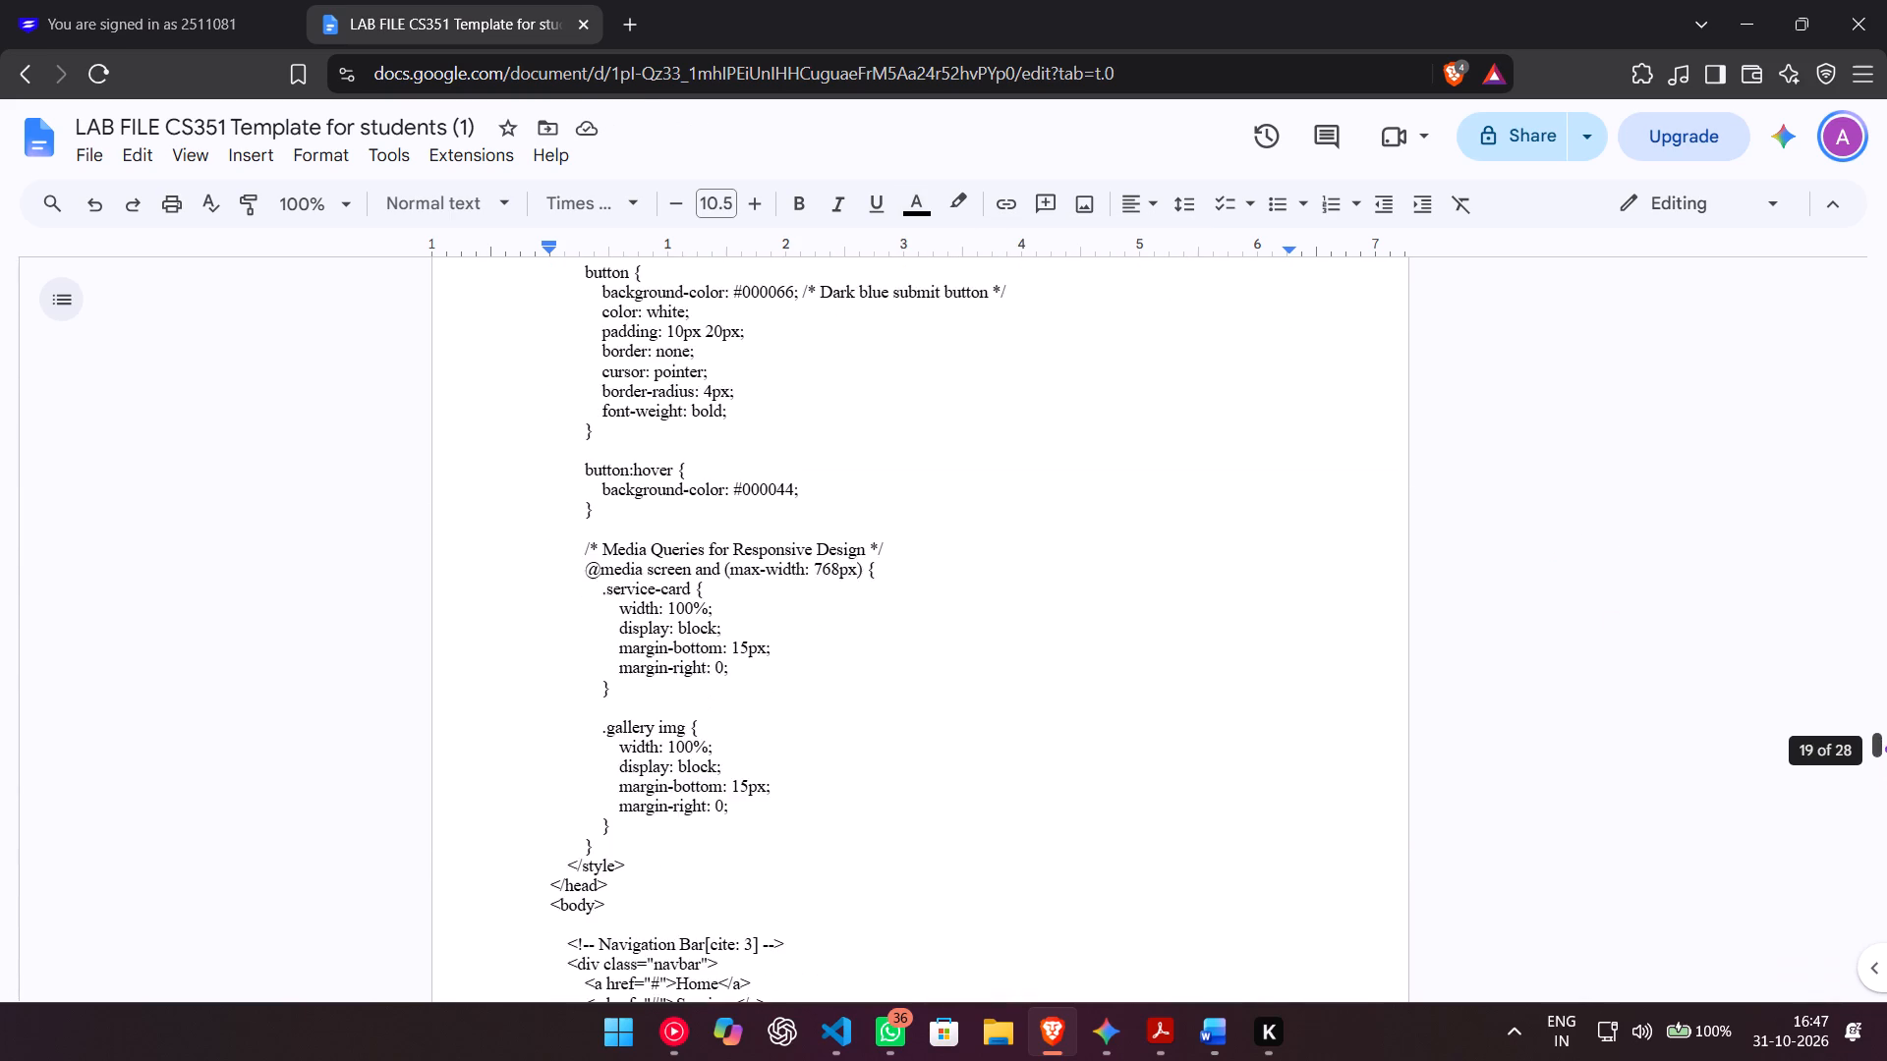
pyautogui.moveTo(1886, 746); pyautogui.dragTo(1886, 637)
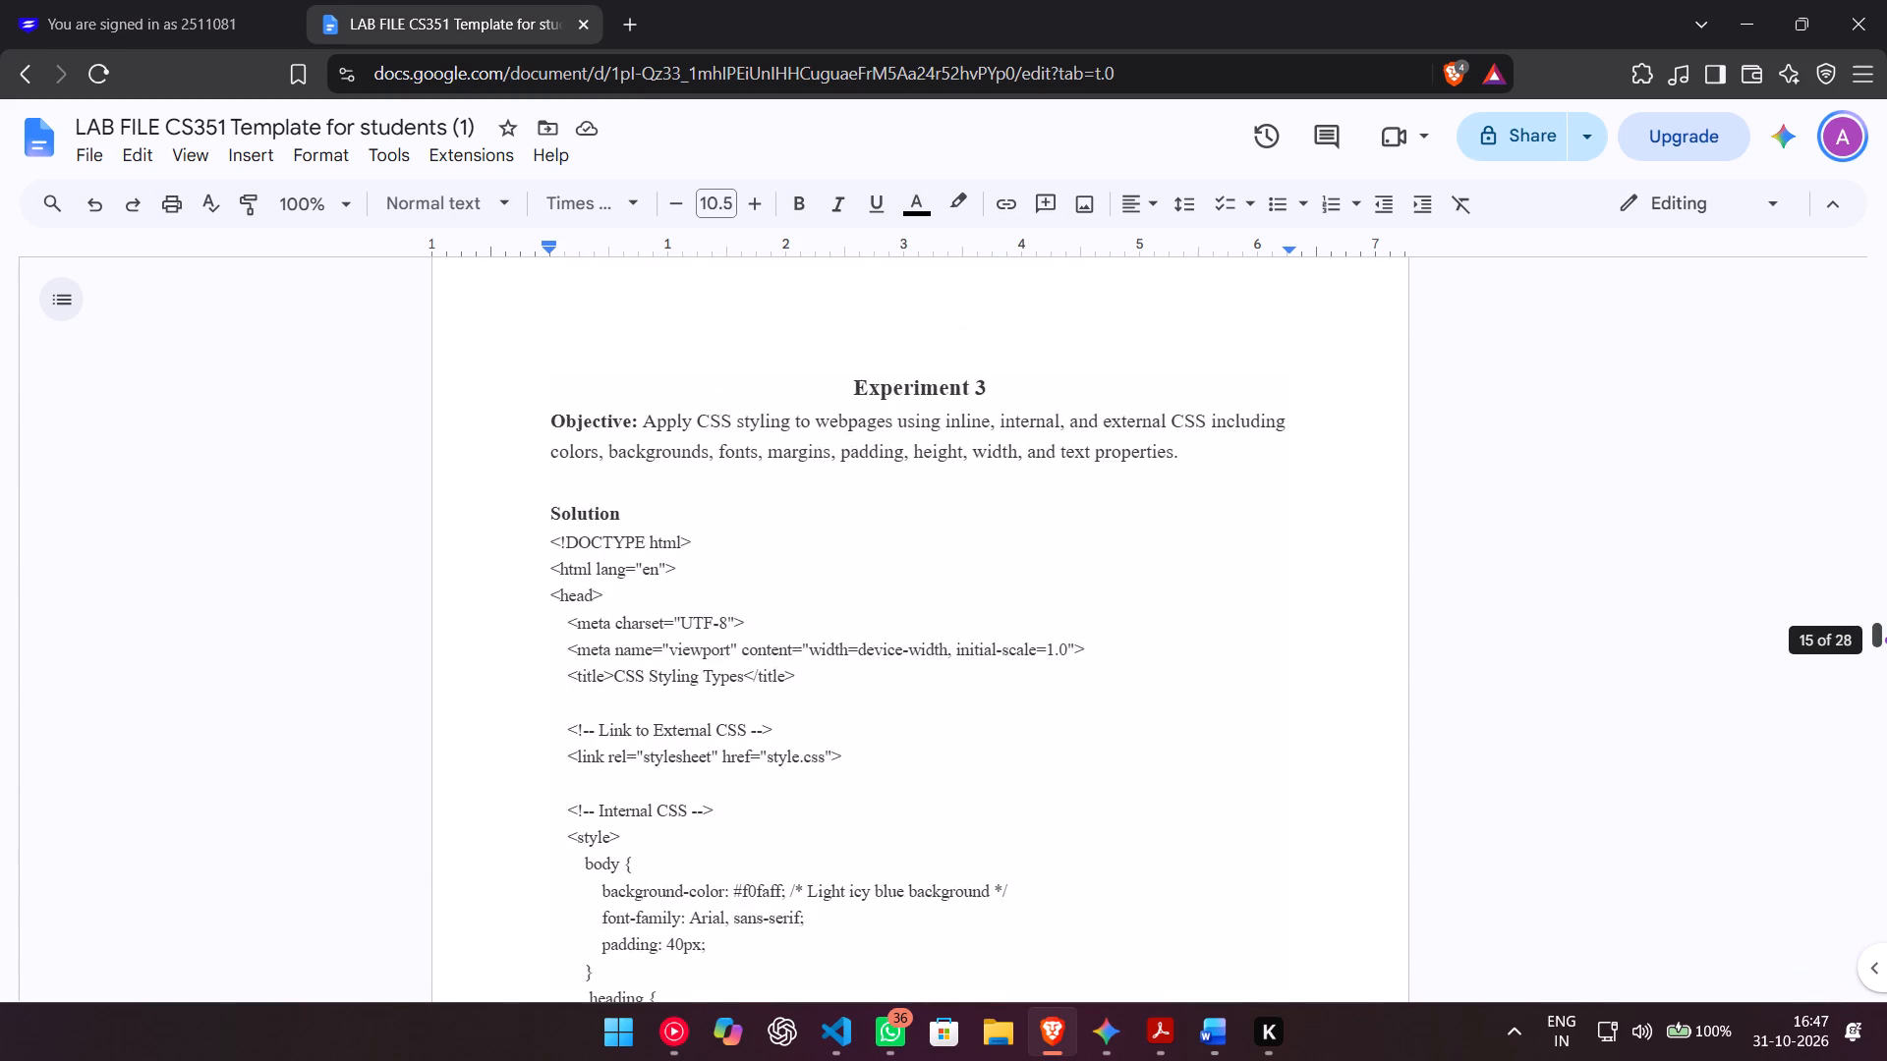
pyautogui.moveTo(1886, 637); pyautogui.dragTo(1884, 704)
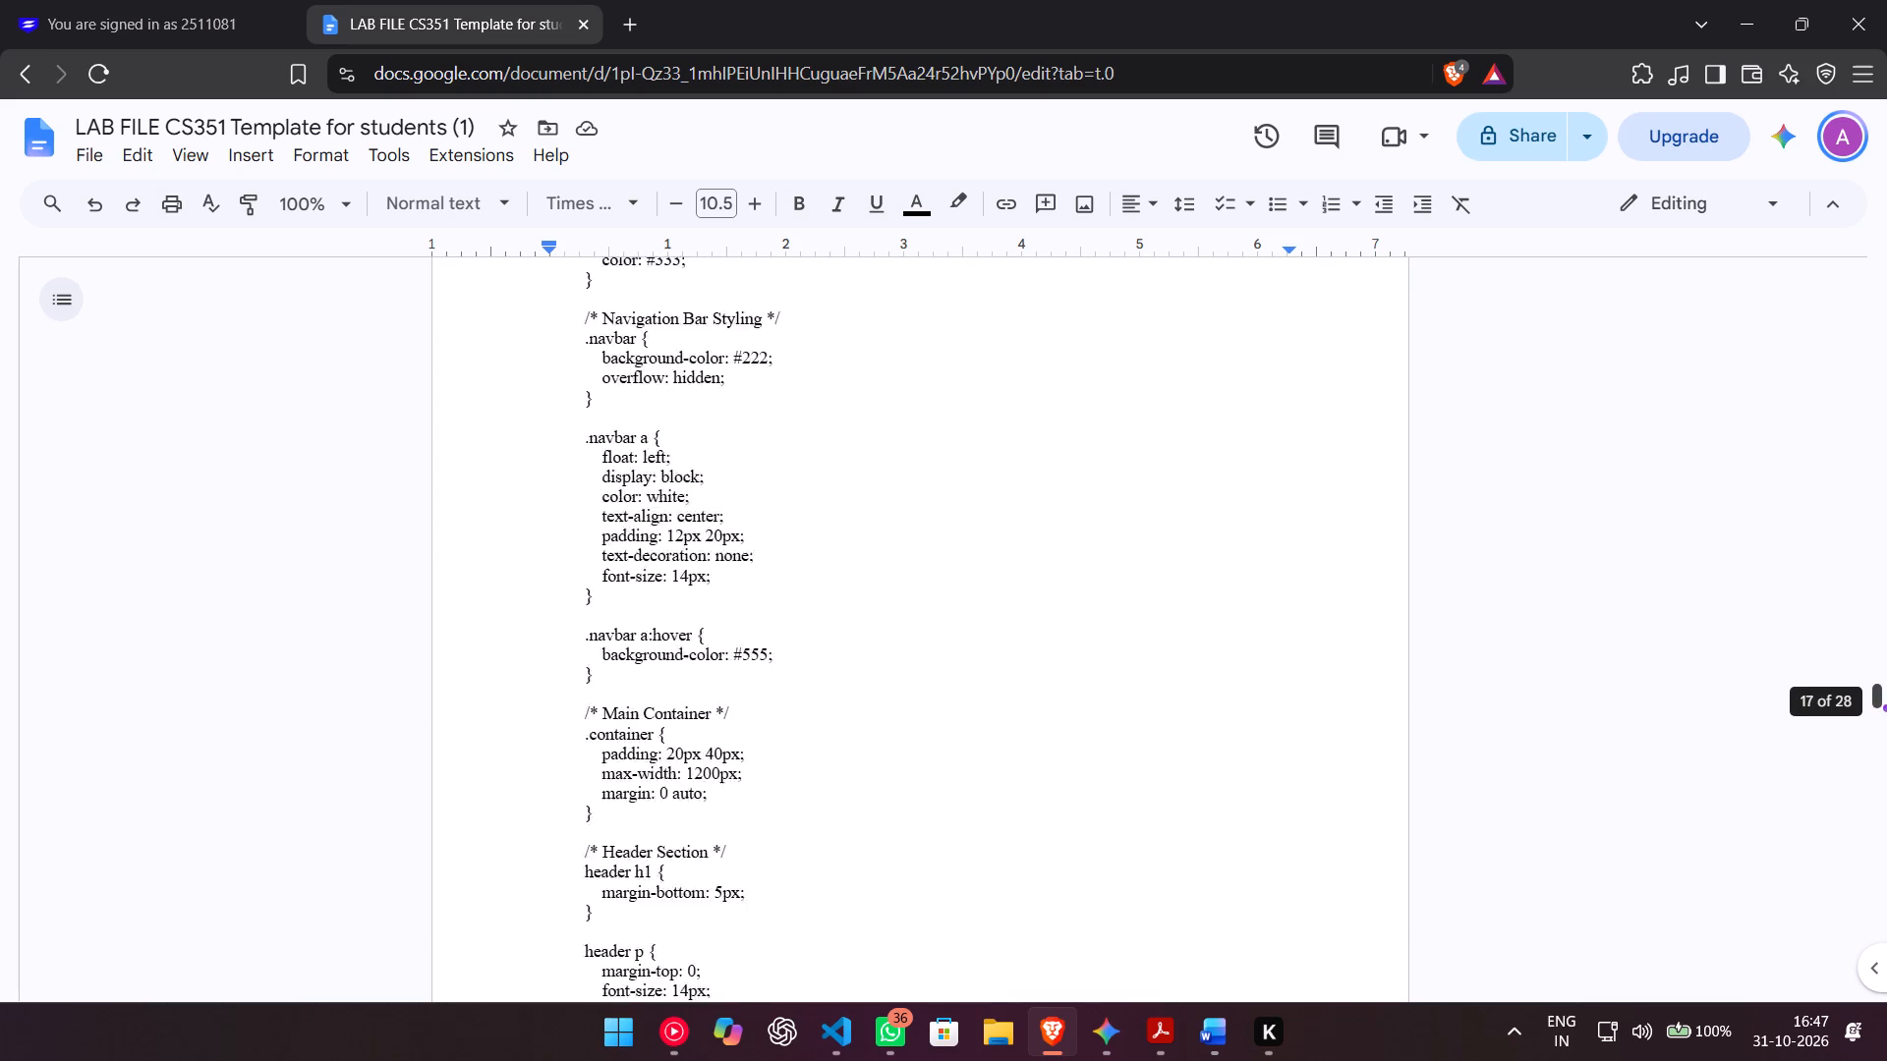
pyautogui.moveTo(1884, 704); pyautogui.dragTo(1879, 792)
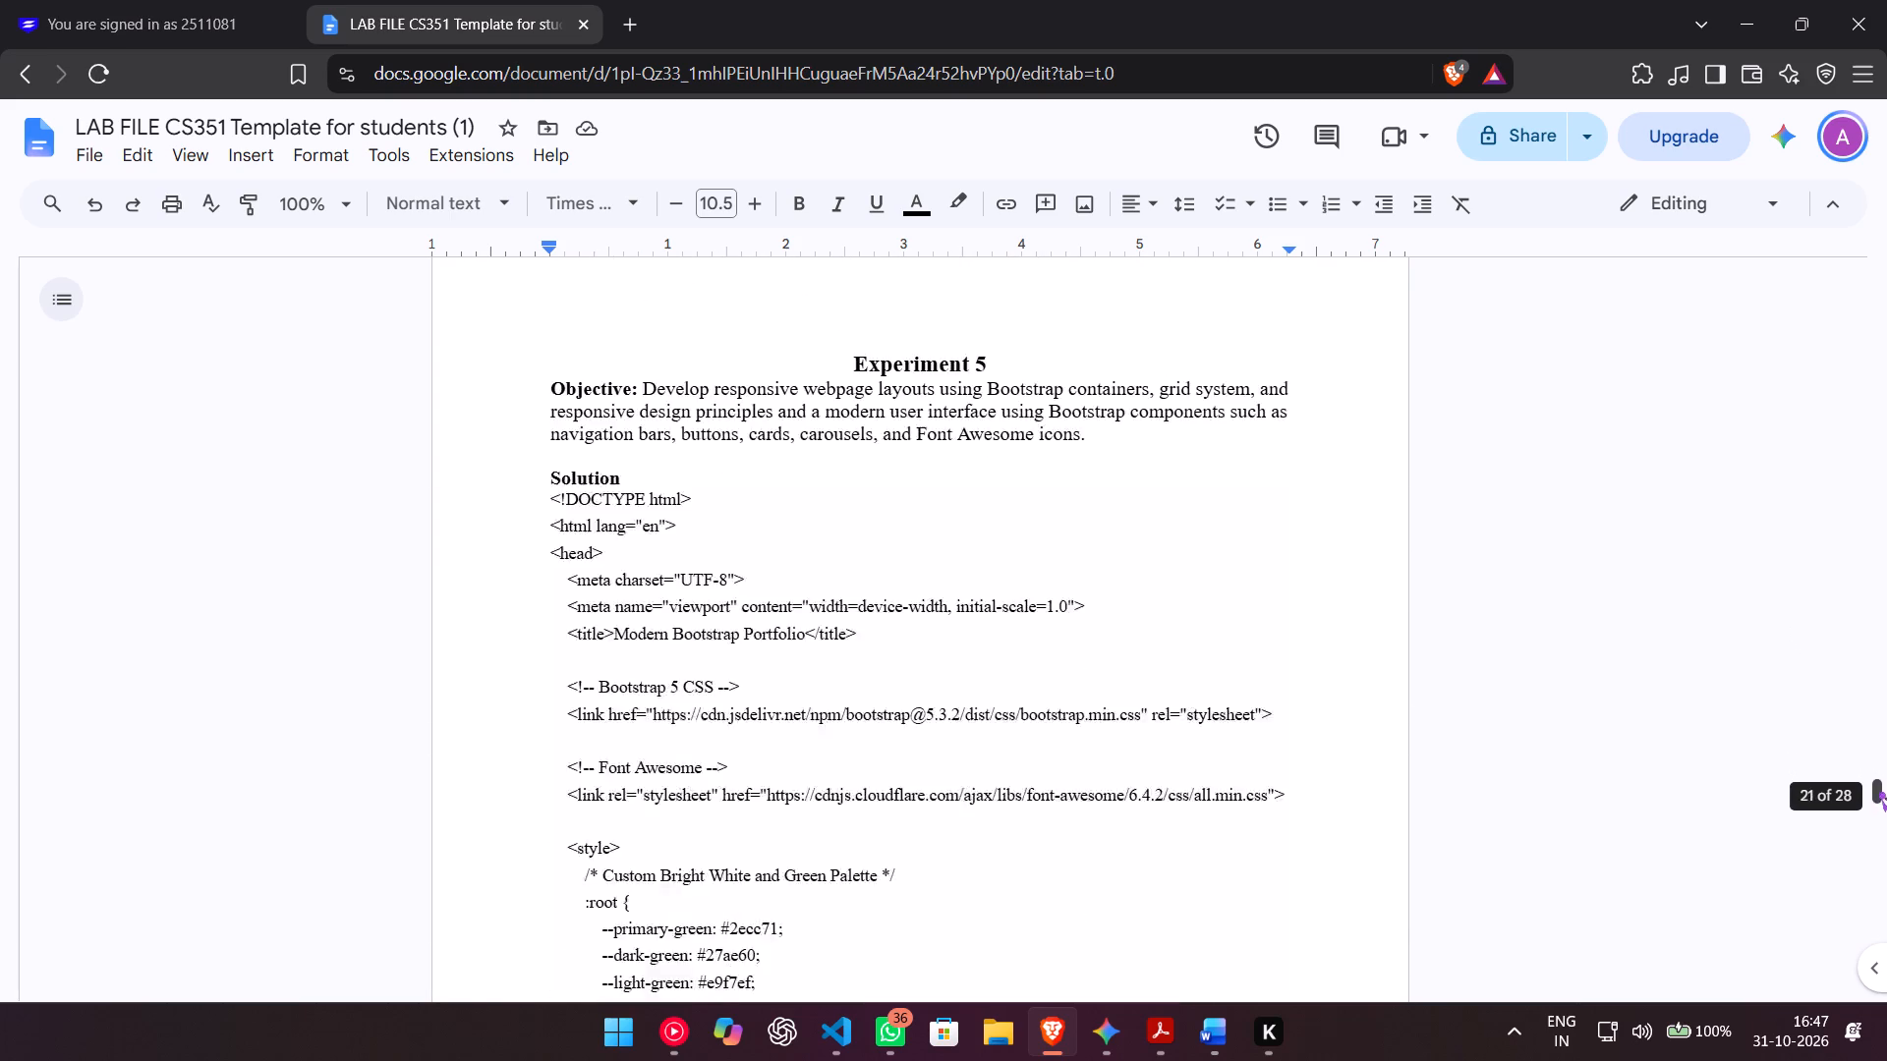
pyautogui.moveTo(1879, 792); pyautogui.dragTo(1858, 866)
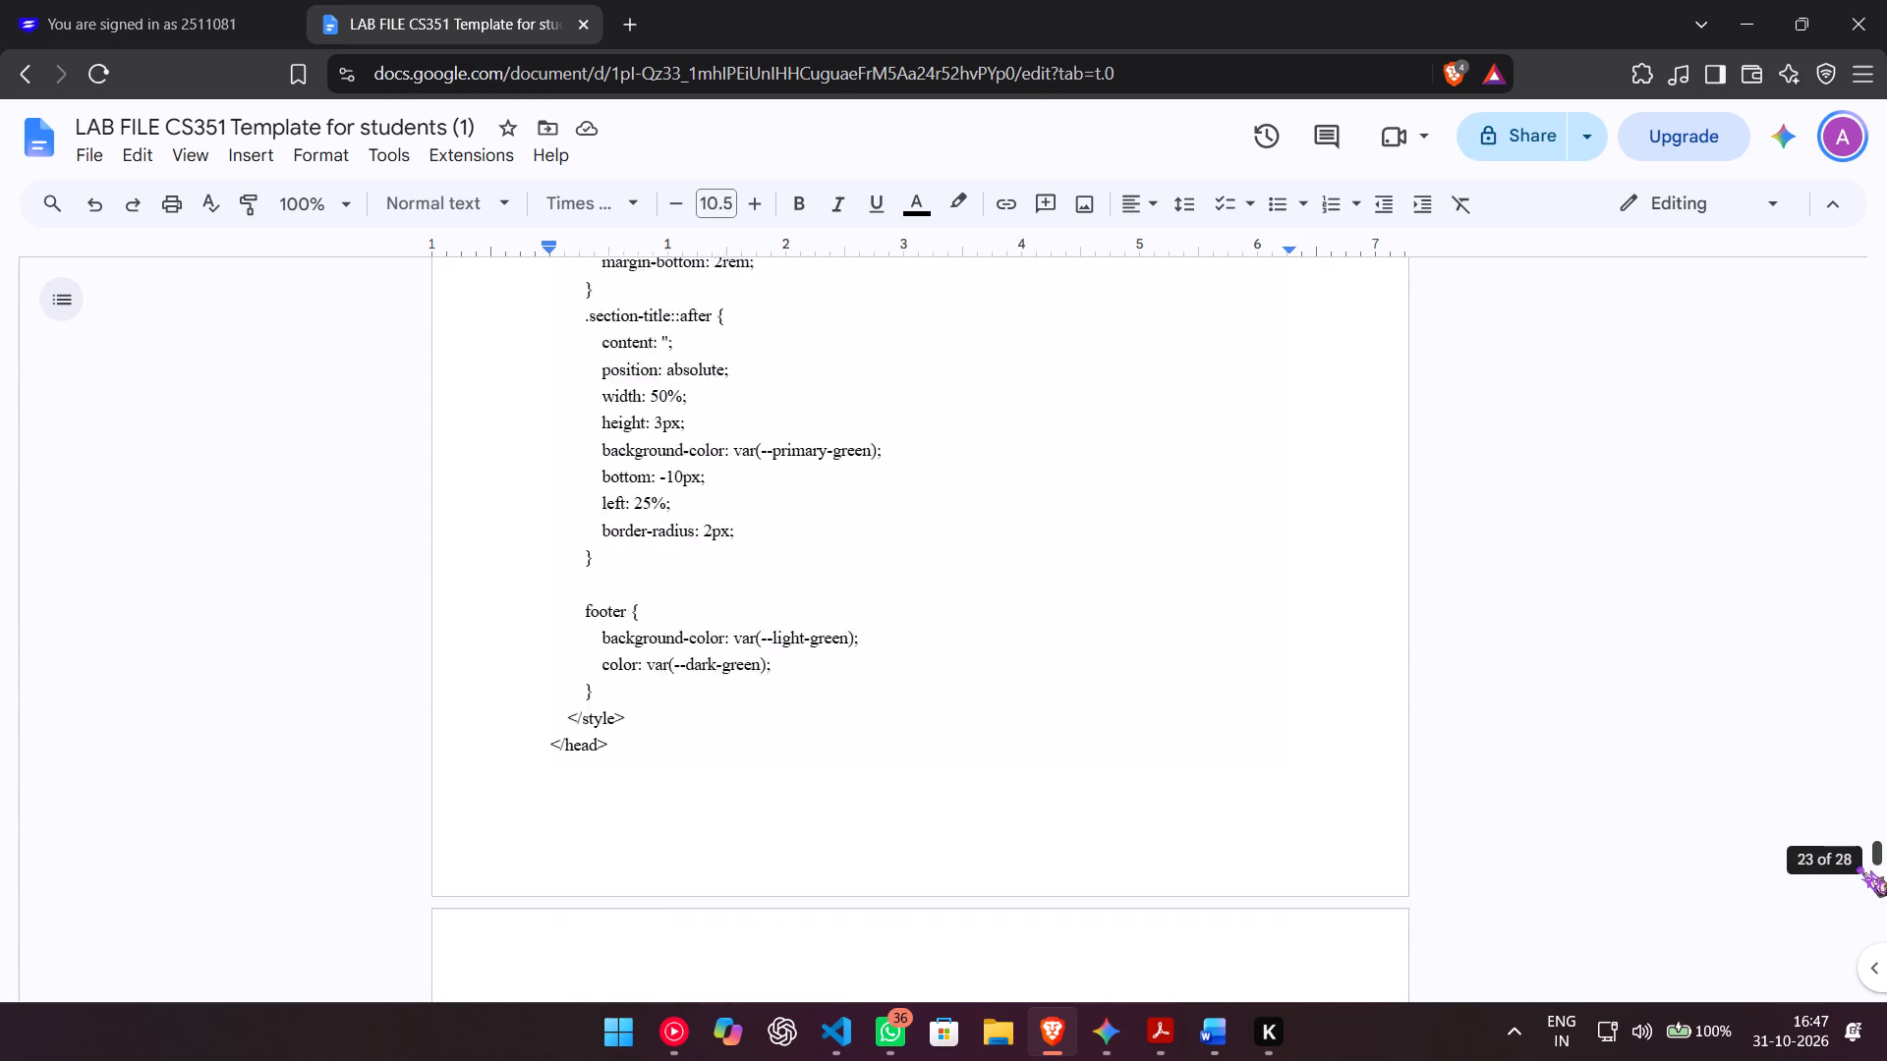
pyautogui.moveTo(1858, 866); pyautogui.dragTo(1846, 944)
pyautogui.scroll(-2, 1846, 880)
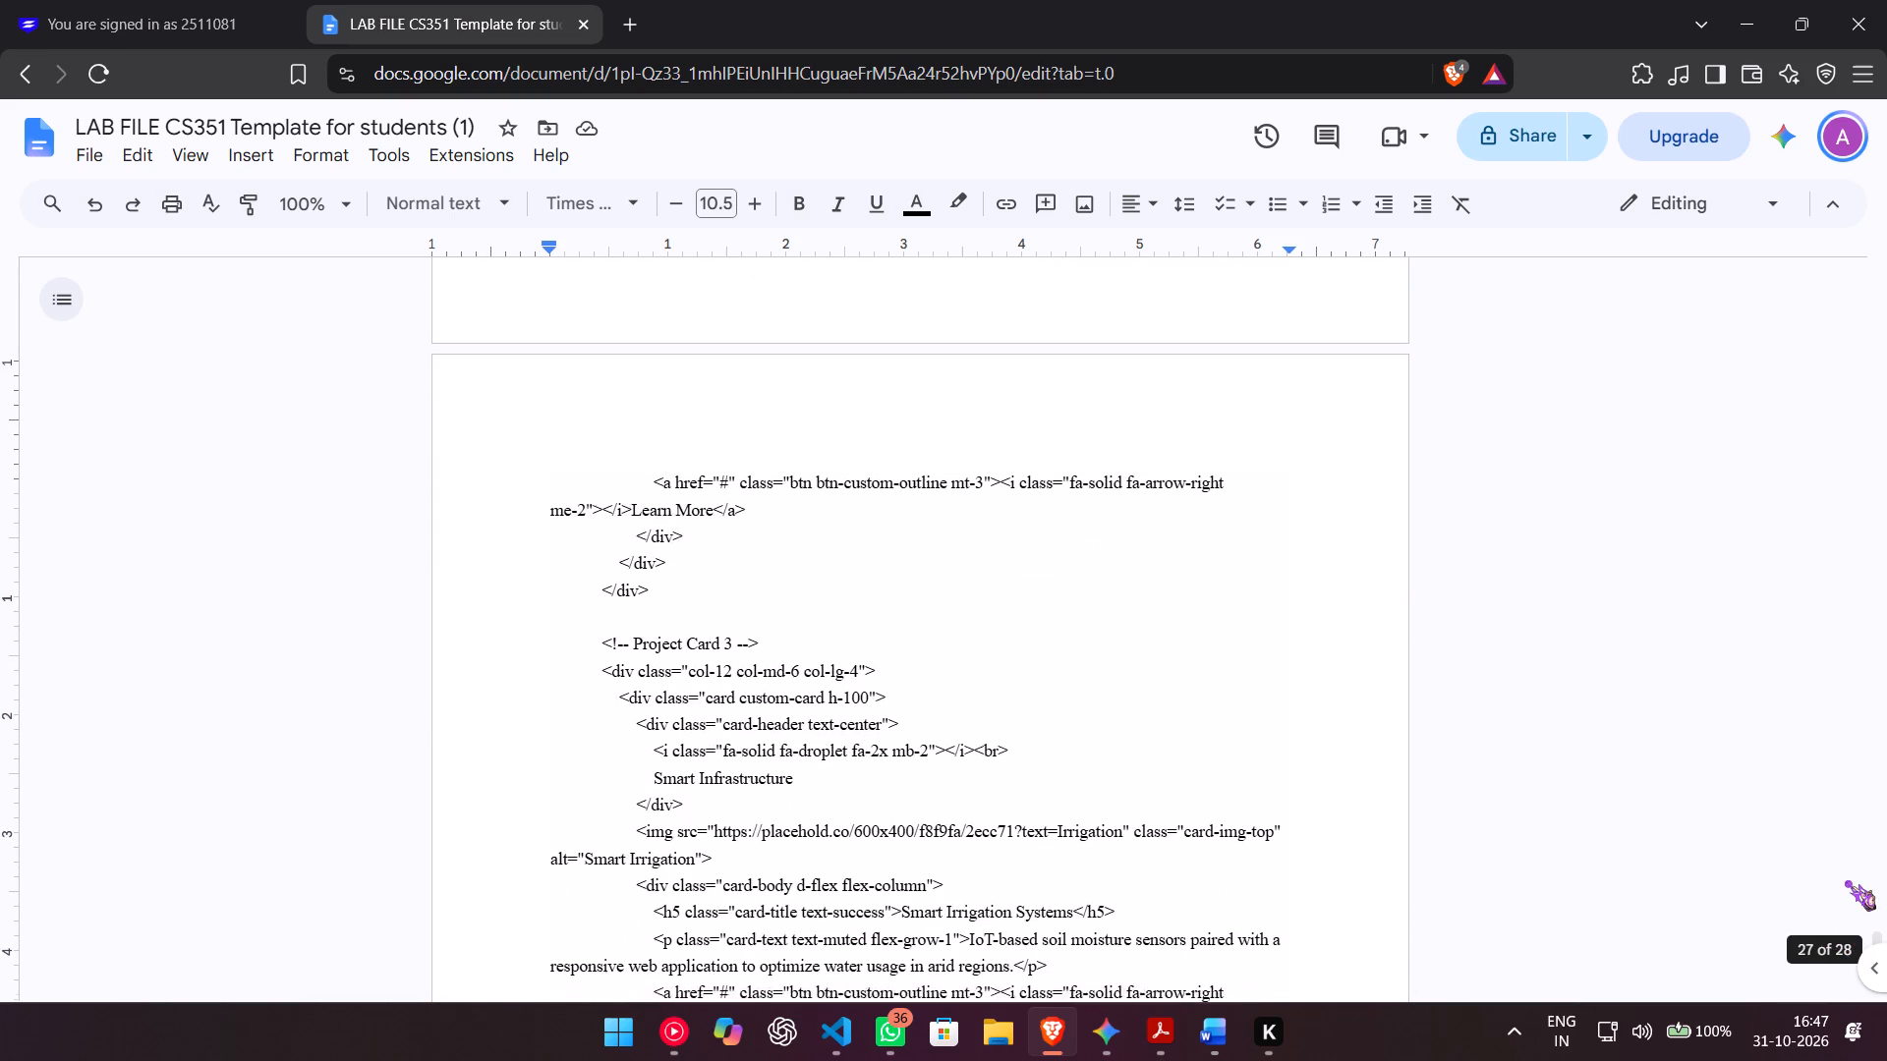
pyautogui.scroll(-20, 1846, 880)
pyautogui.scroll(-3, 1846, 880)
# Insert blank lines after the closing html tag of Experiment 5's code until the insertion point reaches a new page.
pyautogui.click(593, 520)
pyautogui.scroll(-7, 690, 722)
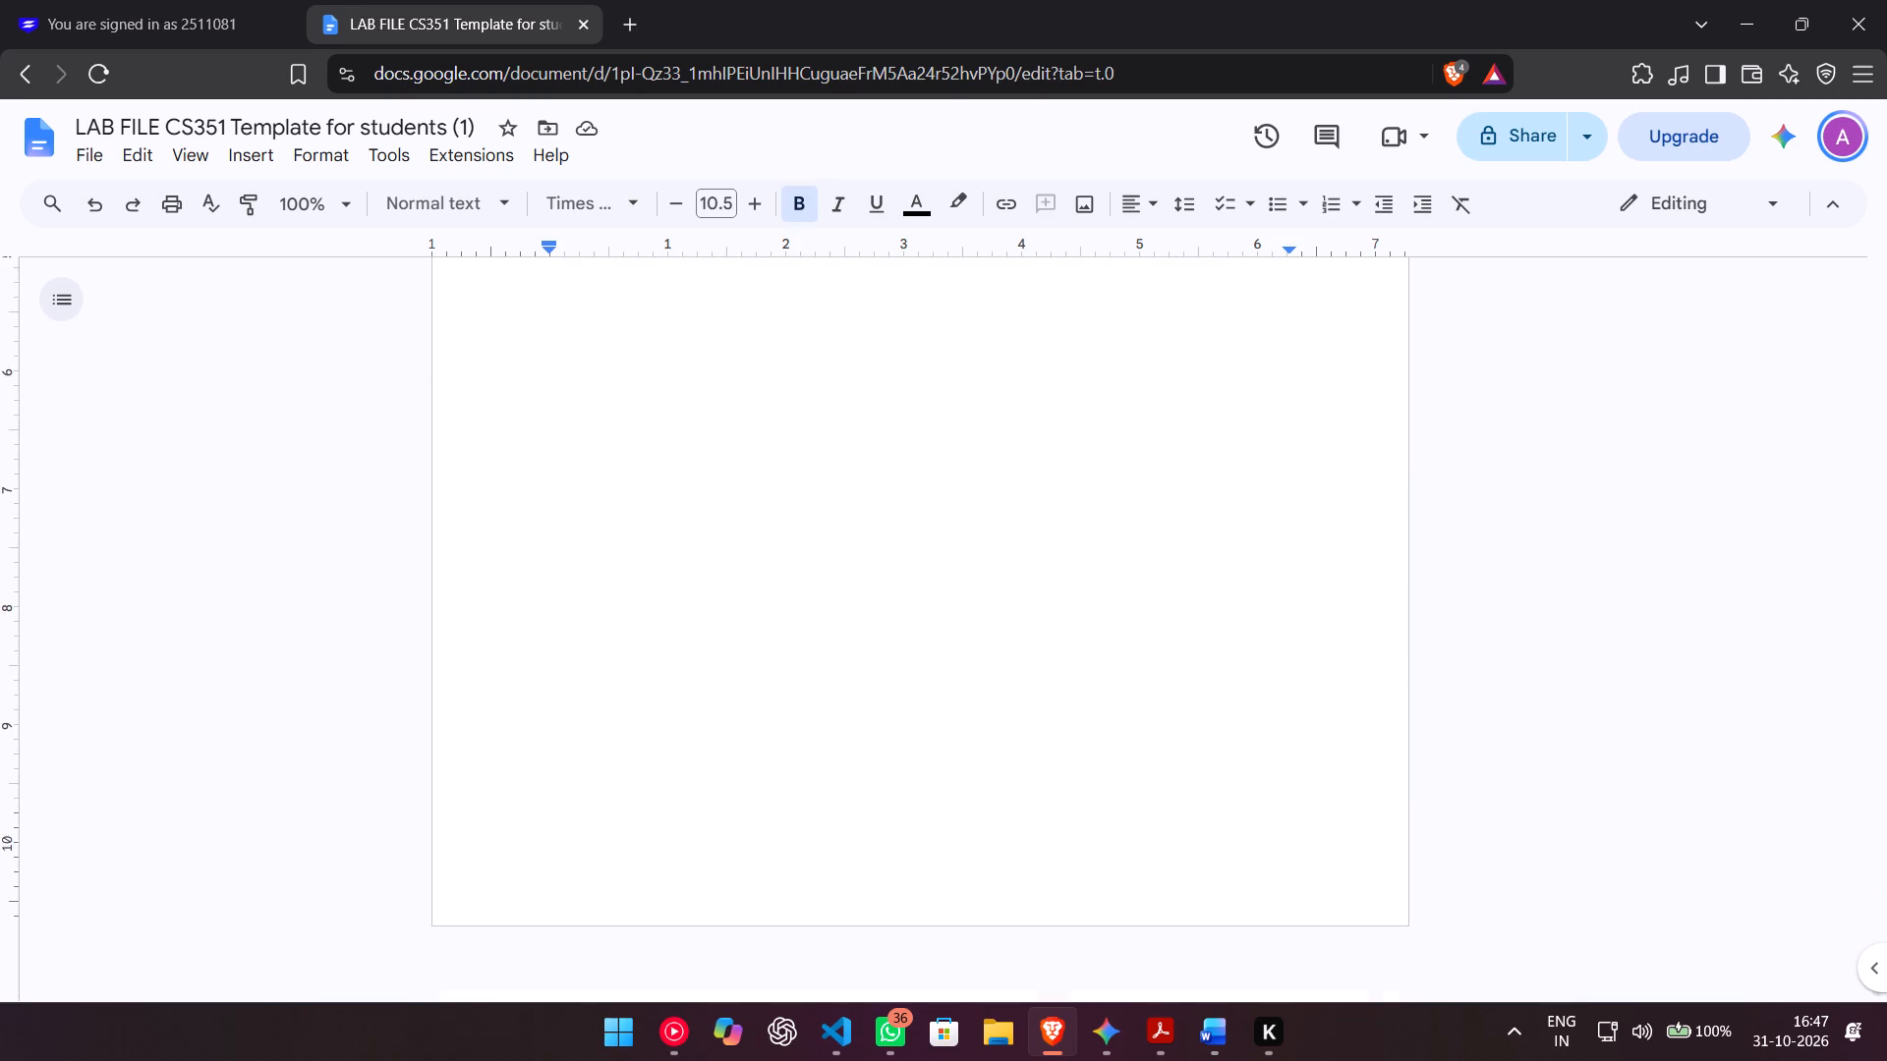
pyautogui.scroll(-3, 794, 729)
pyautogui.click(873, 732)
pyautogui.press('Return')
pyautogui.press('Return')
pyautogui.press('Return')
pyautogui.press('Return')
pyautogui.press('Return')
pyautogui.press('Return')
pyautogui.press('Return')
pyautogui.press('Return')
pyautogui.press('Return')
pyautogui.press('Return')
pyautogui.press('Return')
pyautogui.press('Return')
pyautogui.press('Return')
pyautogui.press('Return')
pyautogui.press('Return')
pyautogui.press('Return')
pyautogui.press('Return')
pyautogui.press('Return')
pyautogui.press('Return')
pyautogui.press('Return')
pyautogui.press('Return')
pyautogui.press('Return')
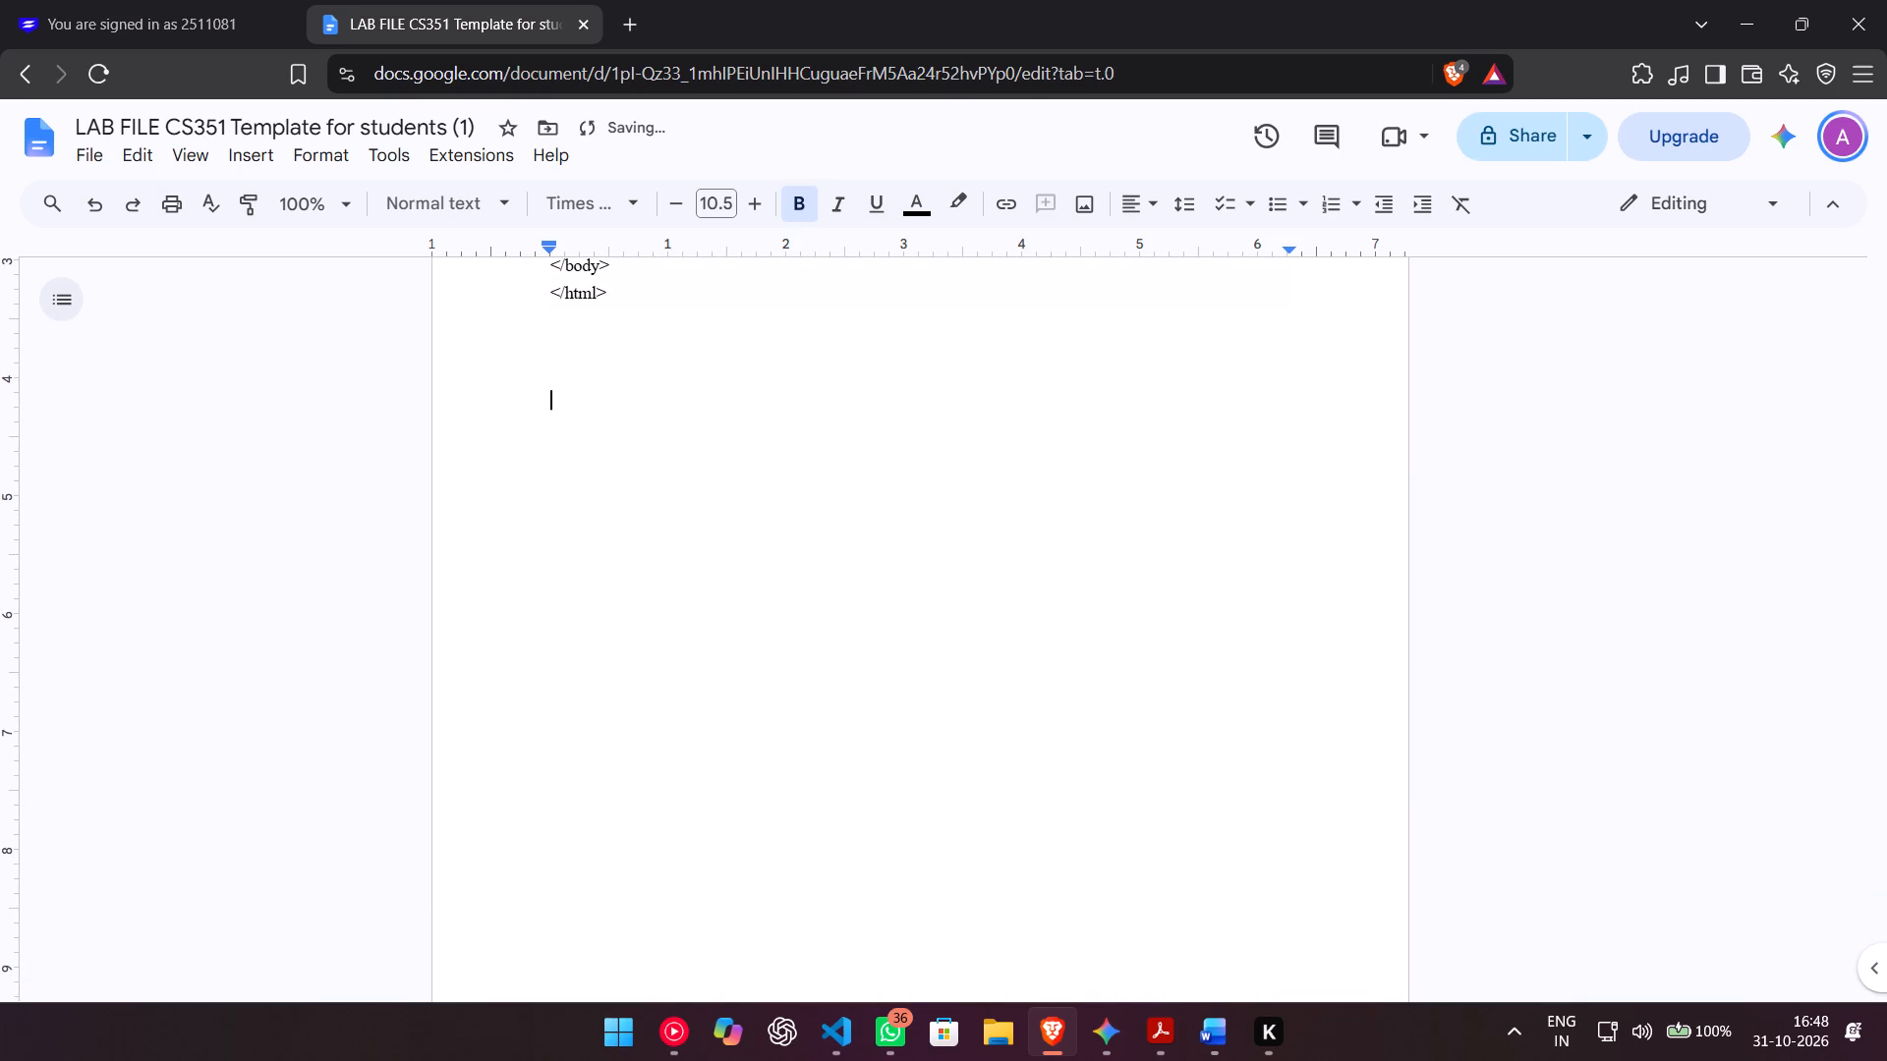
pyautogui.press('Return')
pyautogui.press('Return')
pyautogui.press('Return')
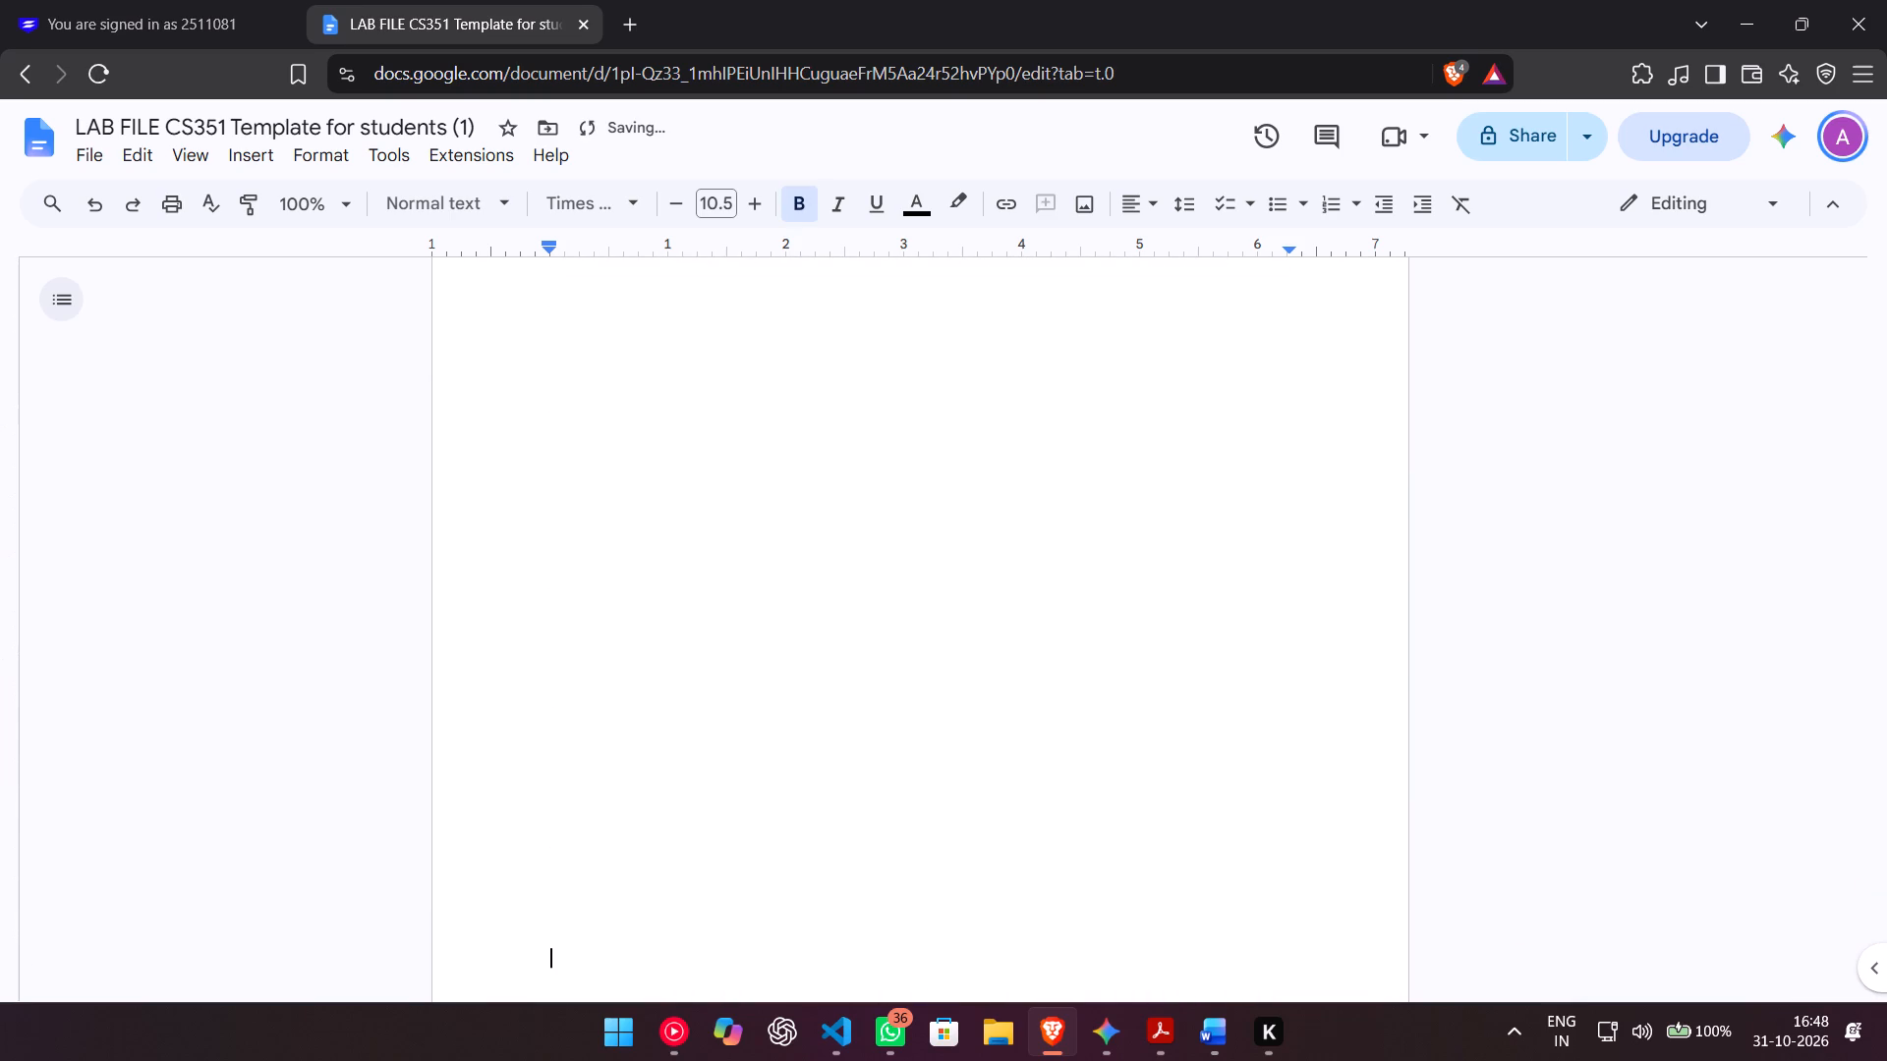
pyautogui.press('Return')
pyautogui.press('Return')
pyautogui.press('Return')
pyautogui.scroll(-2, 898, 646)
pyautogui.scroll(7, 768, 692)
pyautogui.scroll(-2, 709, 452)
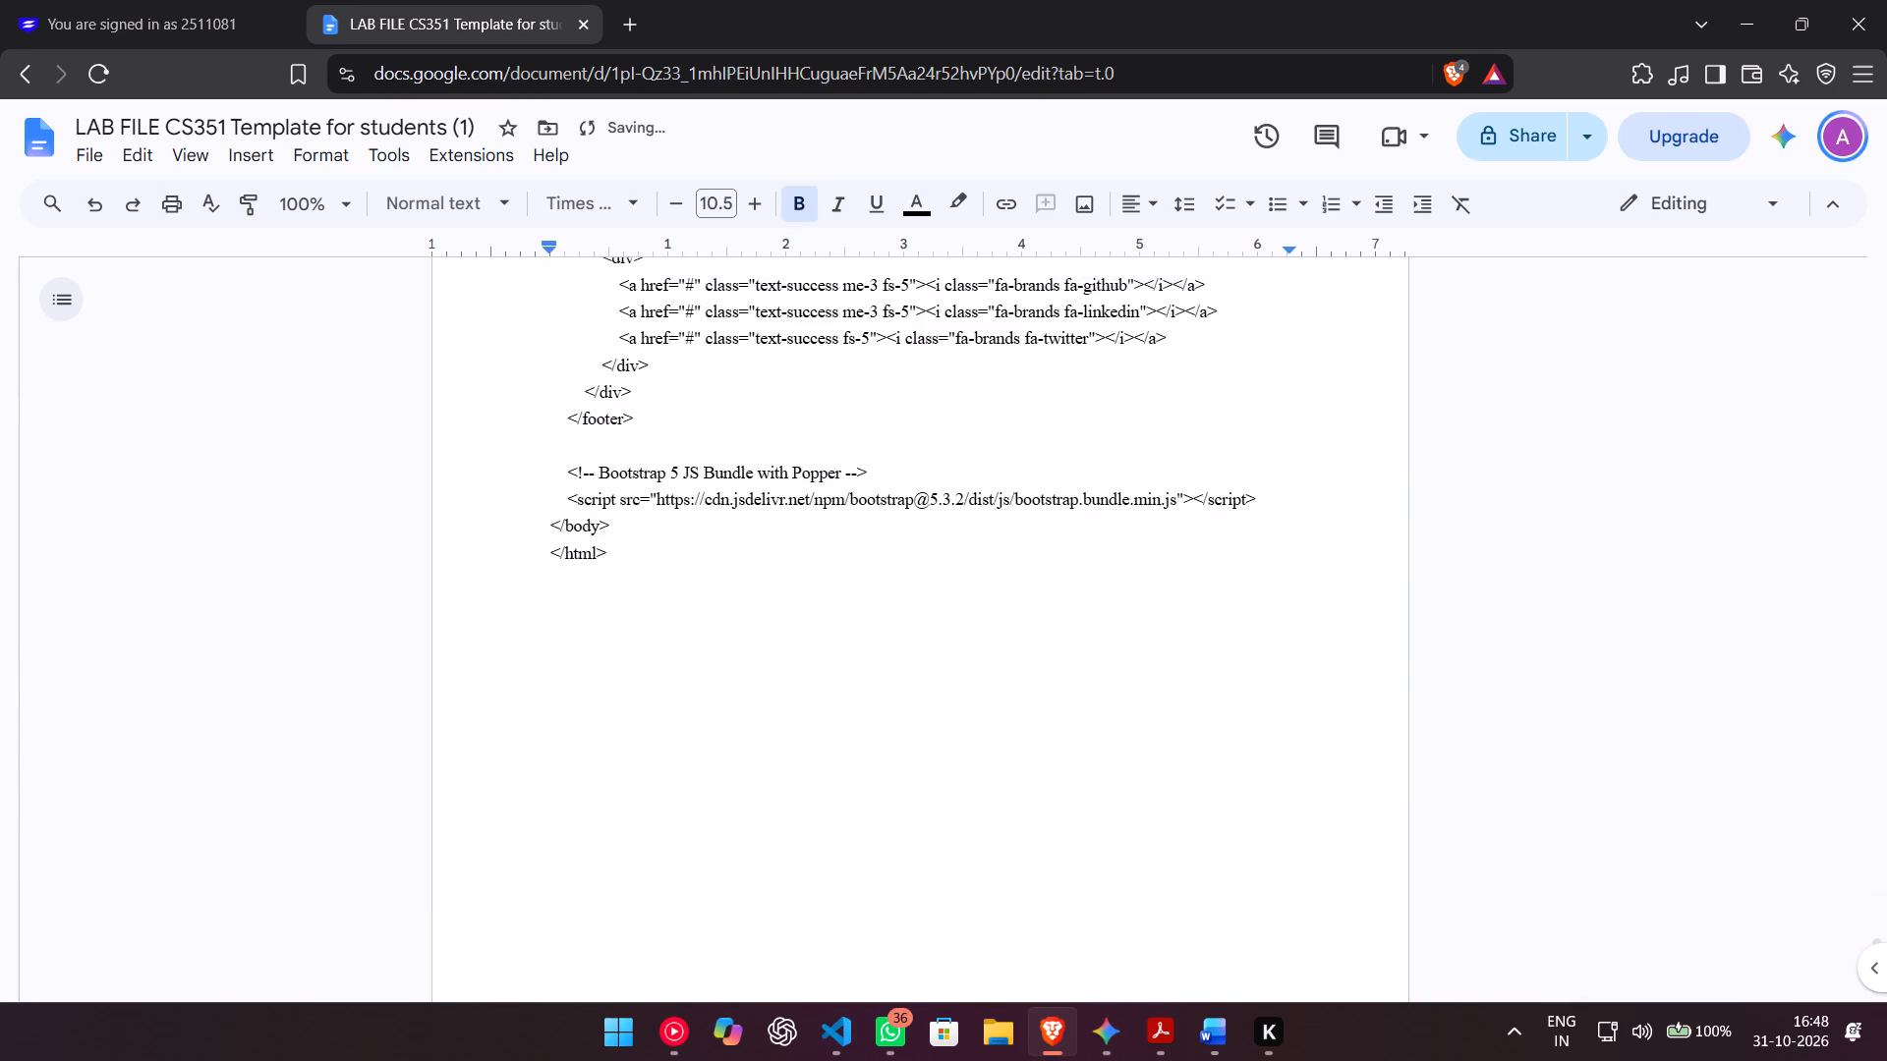
pyautogui.scroll(-12, 708, 467)
# Add the bold heading "Experiment 5" in font size 14 at the top of the new last page.
pyautogui.click(784, 430)
pyautogui.click(812, 387)
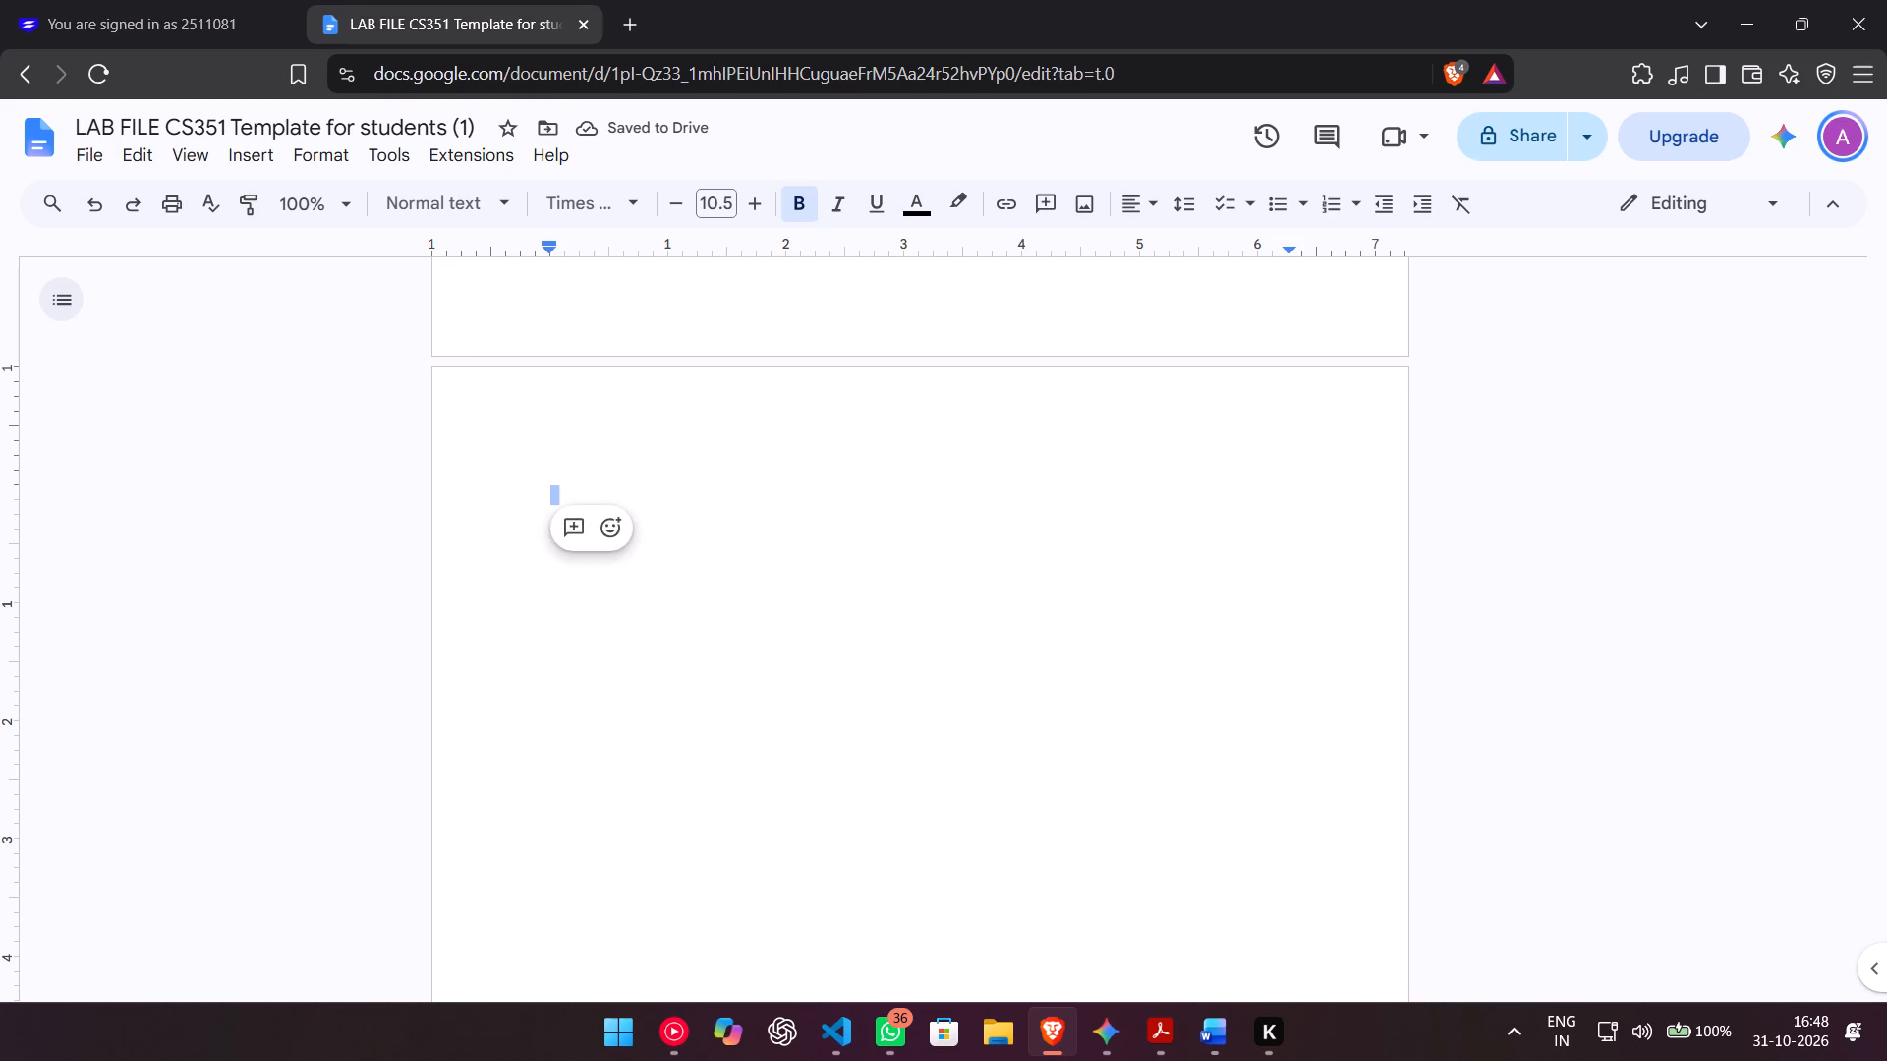
pyautogui.click(796, 427)
pyautogui.tripleClick(746, 203)
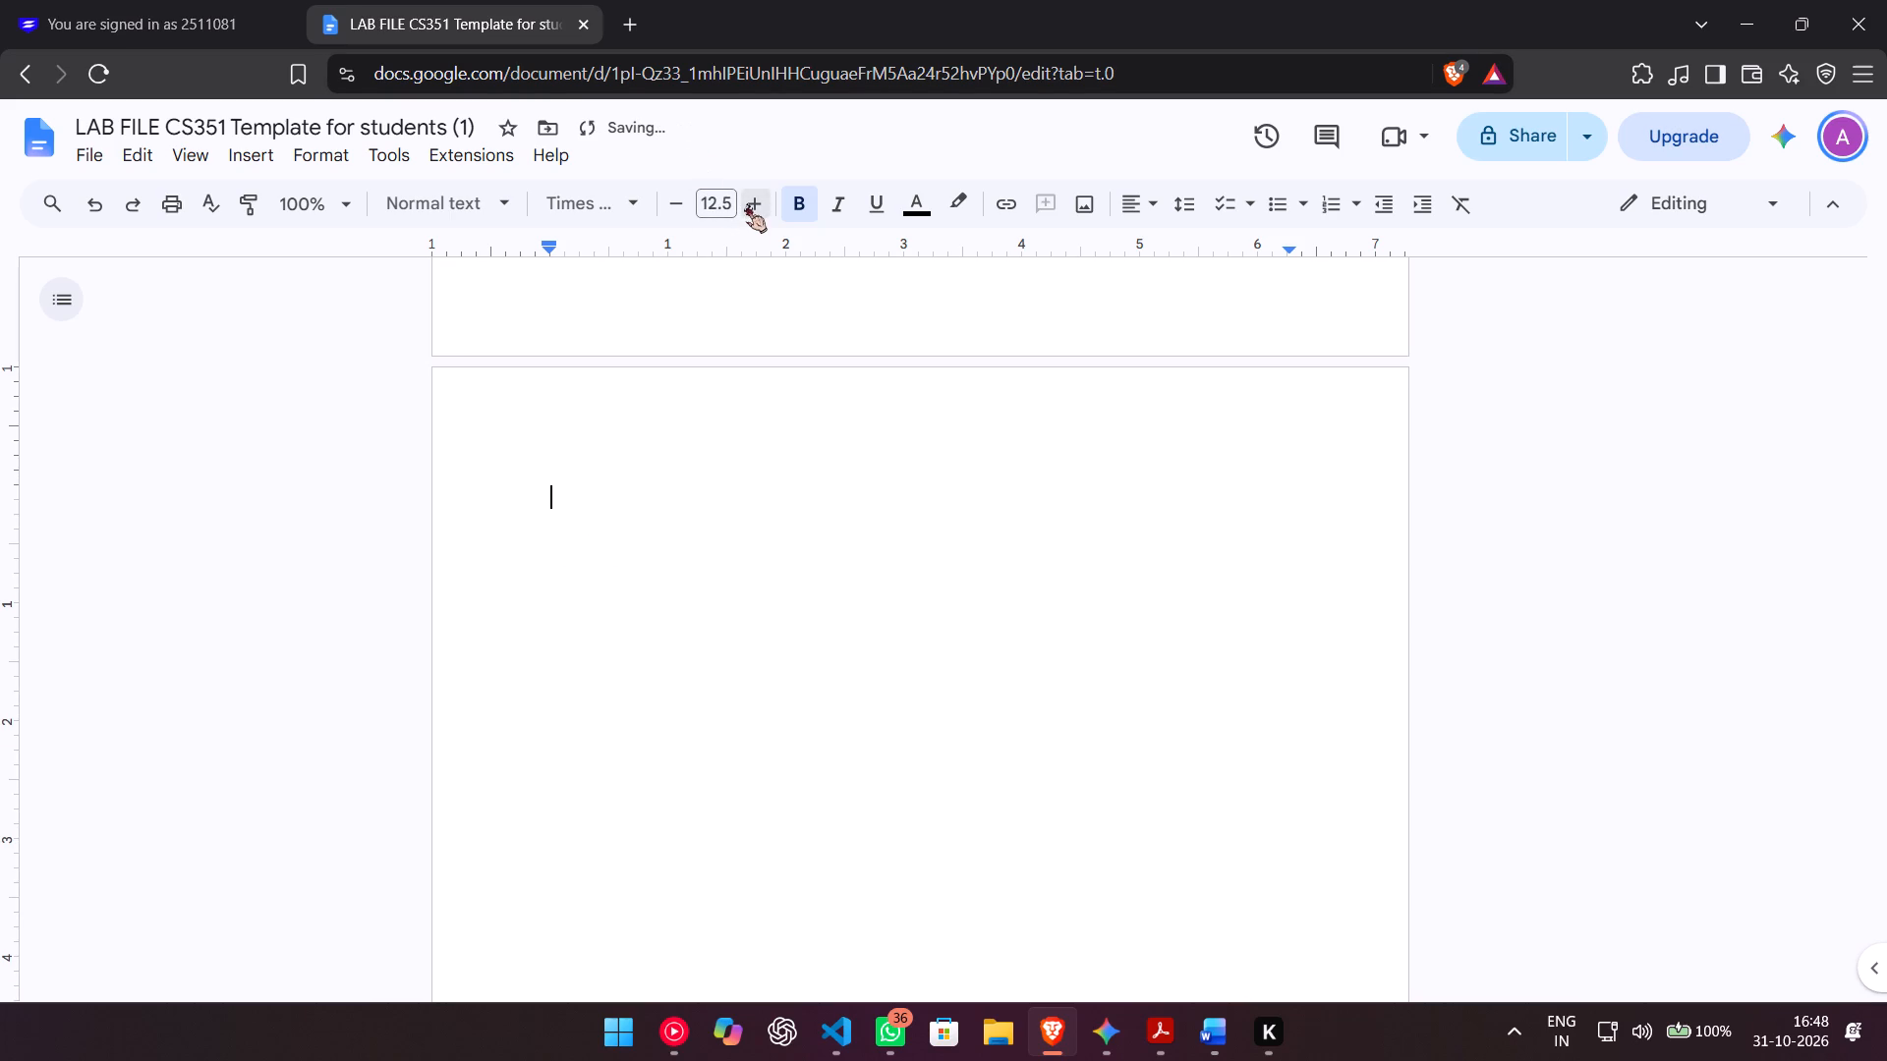
pyautogui.doubleClick(715, 202)
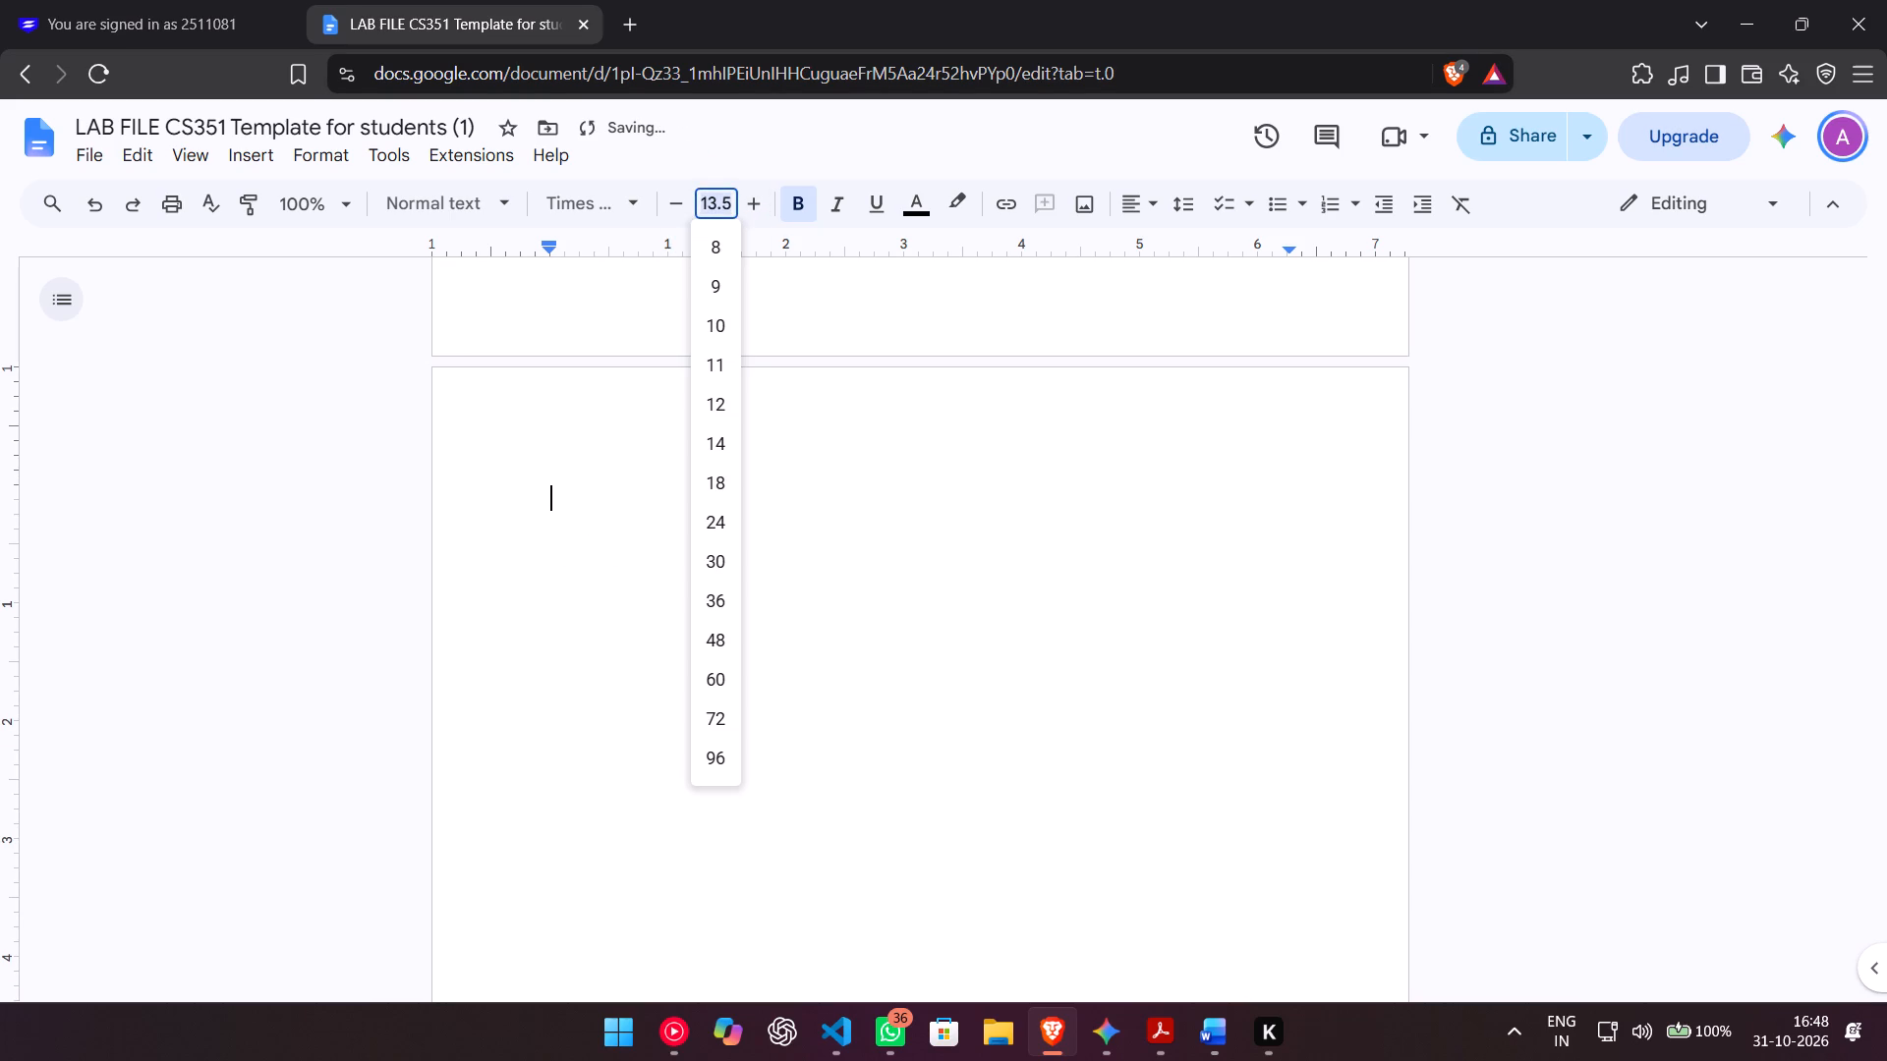
pyautogui.write('14')
pyautogui.press('Return')
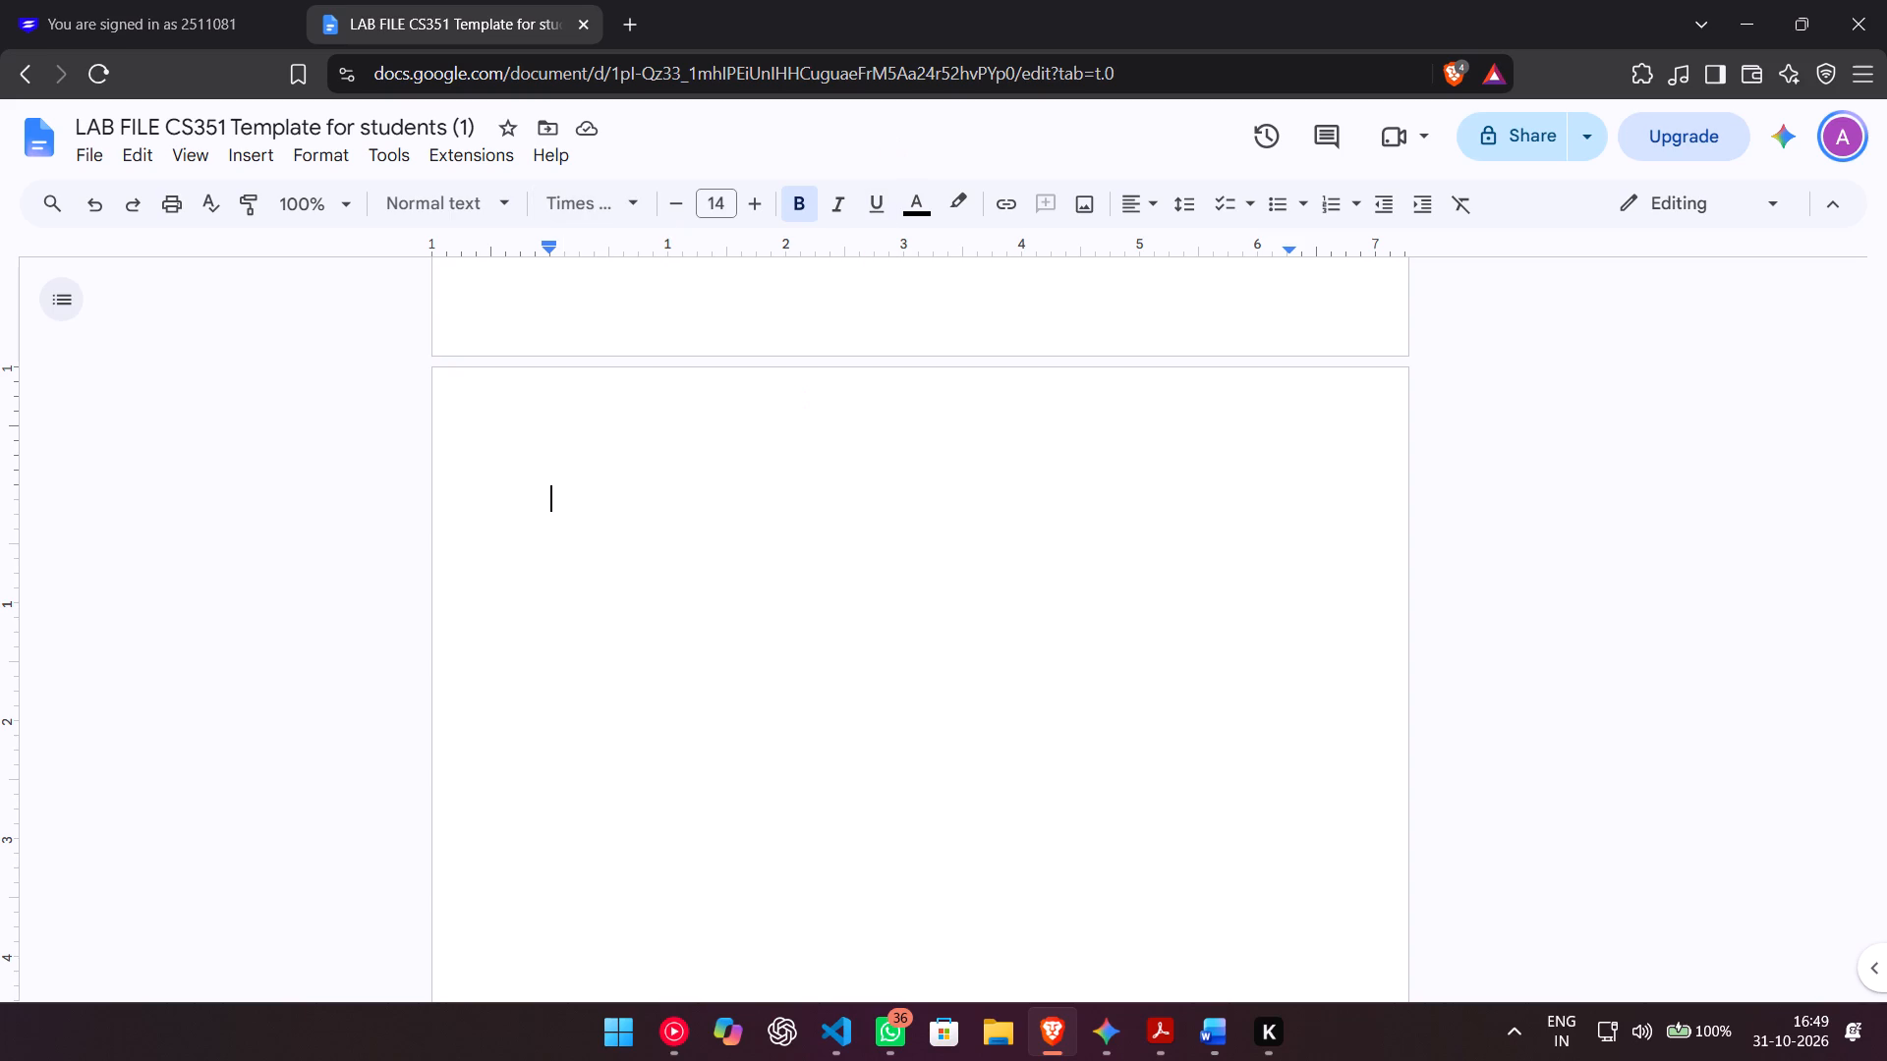
pyautogui.press('e')
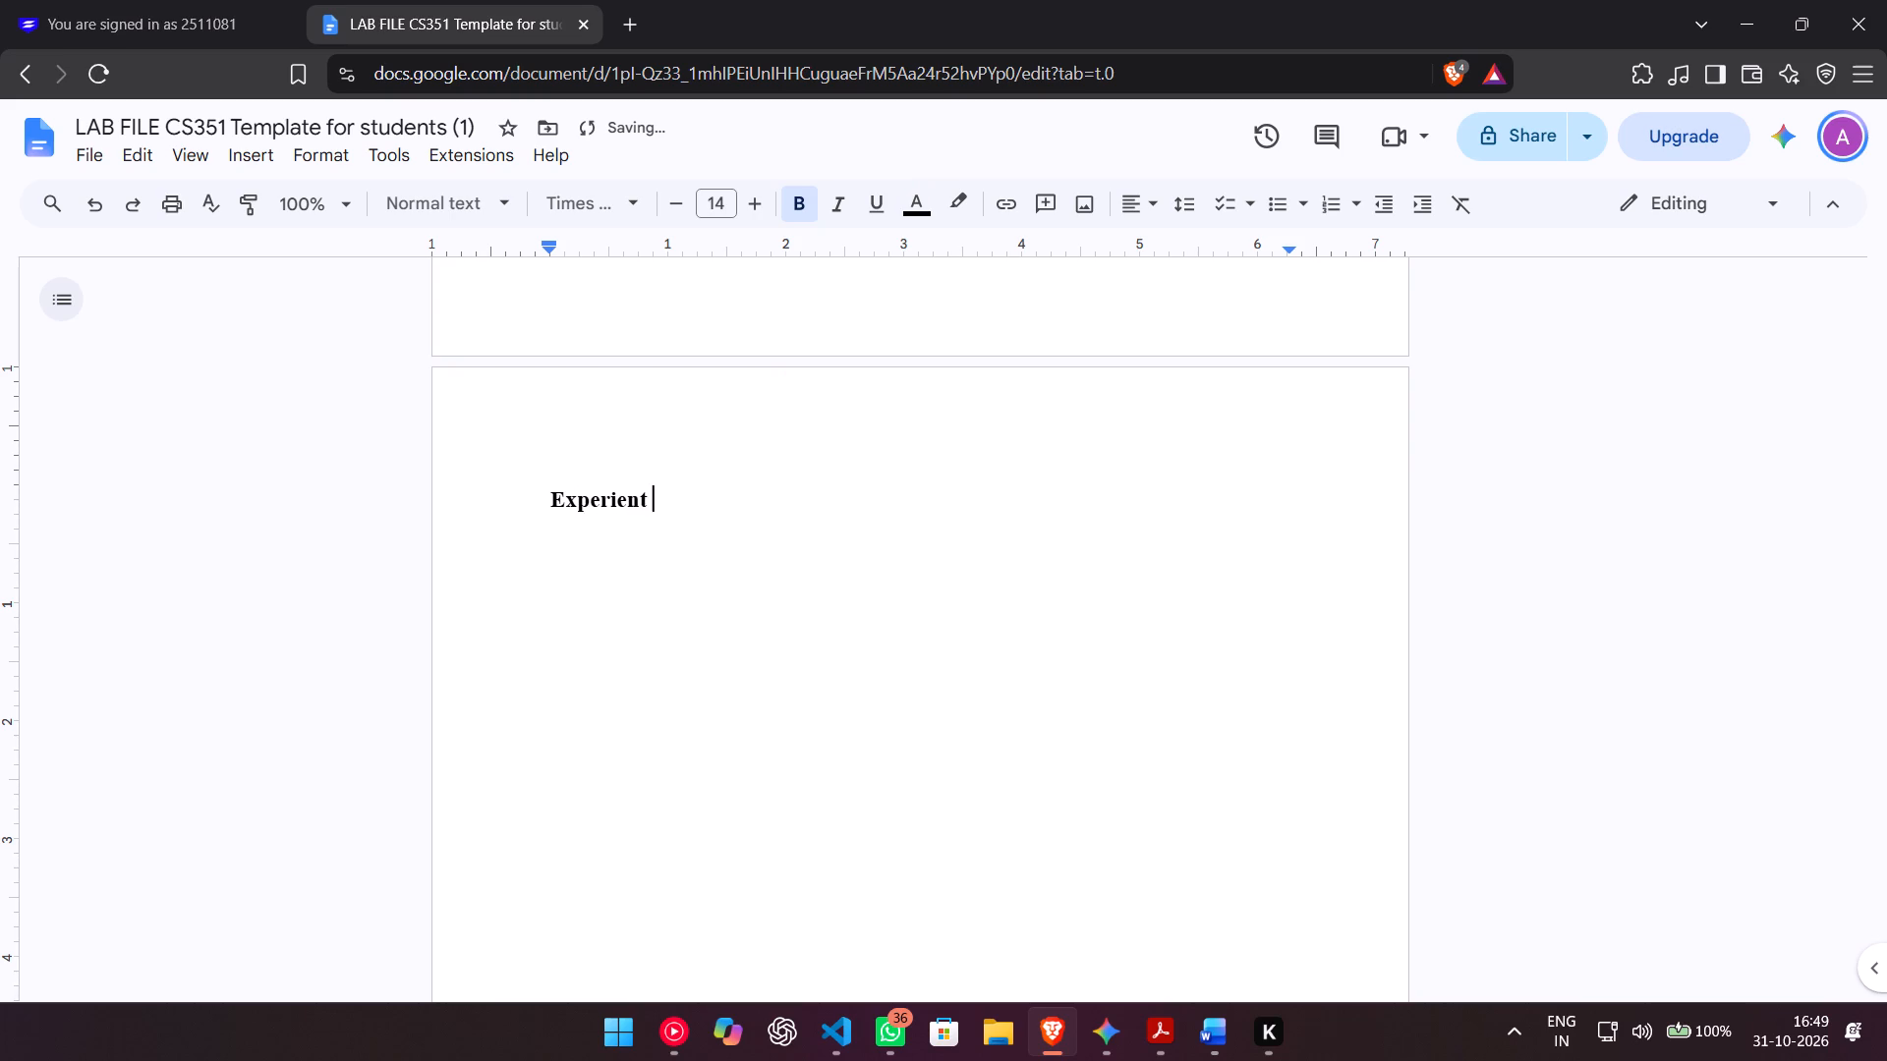
pyautogui.press('BackSpace')
pyautogui.press('BackSpace')
pyautogui.press('BackSpace')
pyautogui.press('BackSpace')
pyautogui.write('ment 5')
# Centre the new "Experiment 5" heading on the last page.
pyautogui.moveTo(699, 494); pyautogui.dragTo(527, 493)
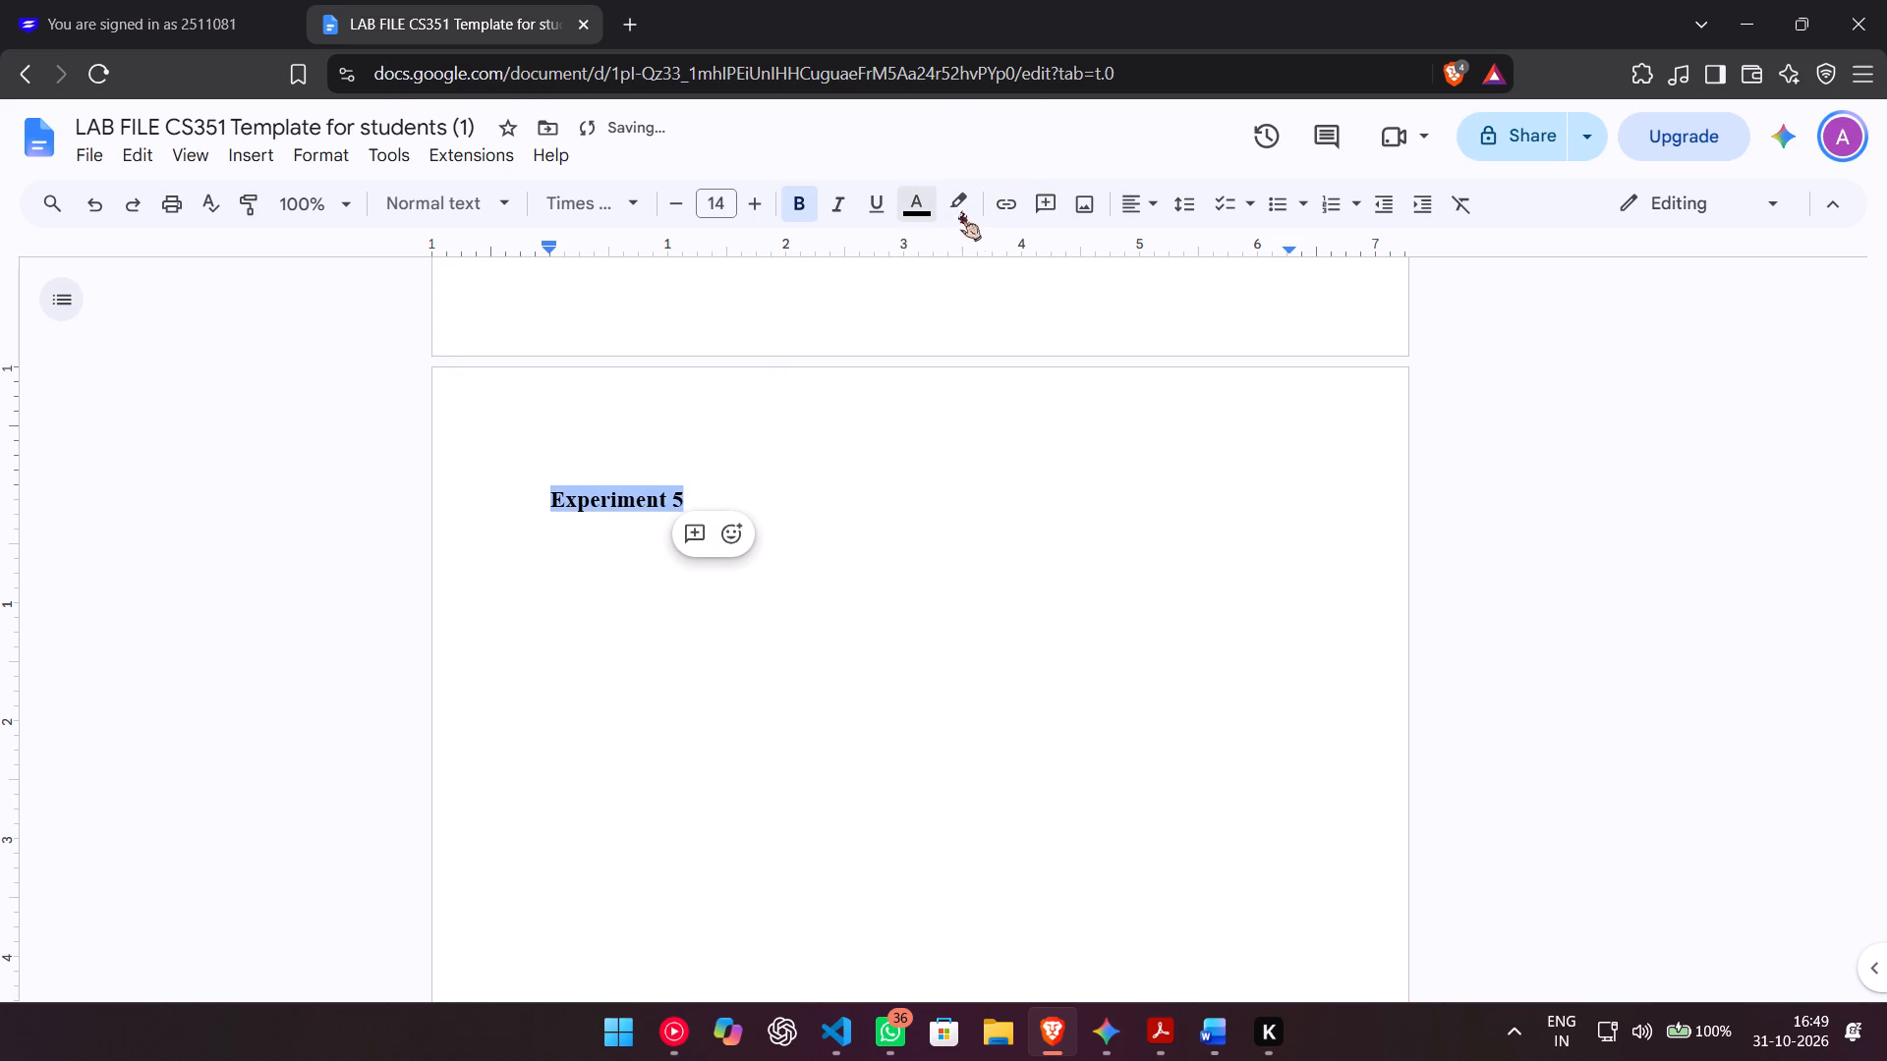
pyautogui.click(1115, 202)
pyautogui.click(1127, 207)
pyautogui.click(1171, 247)
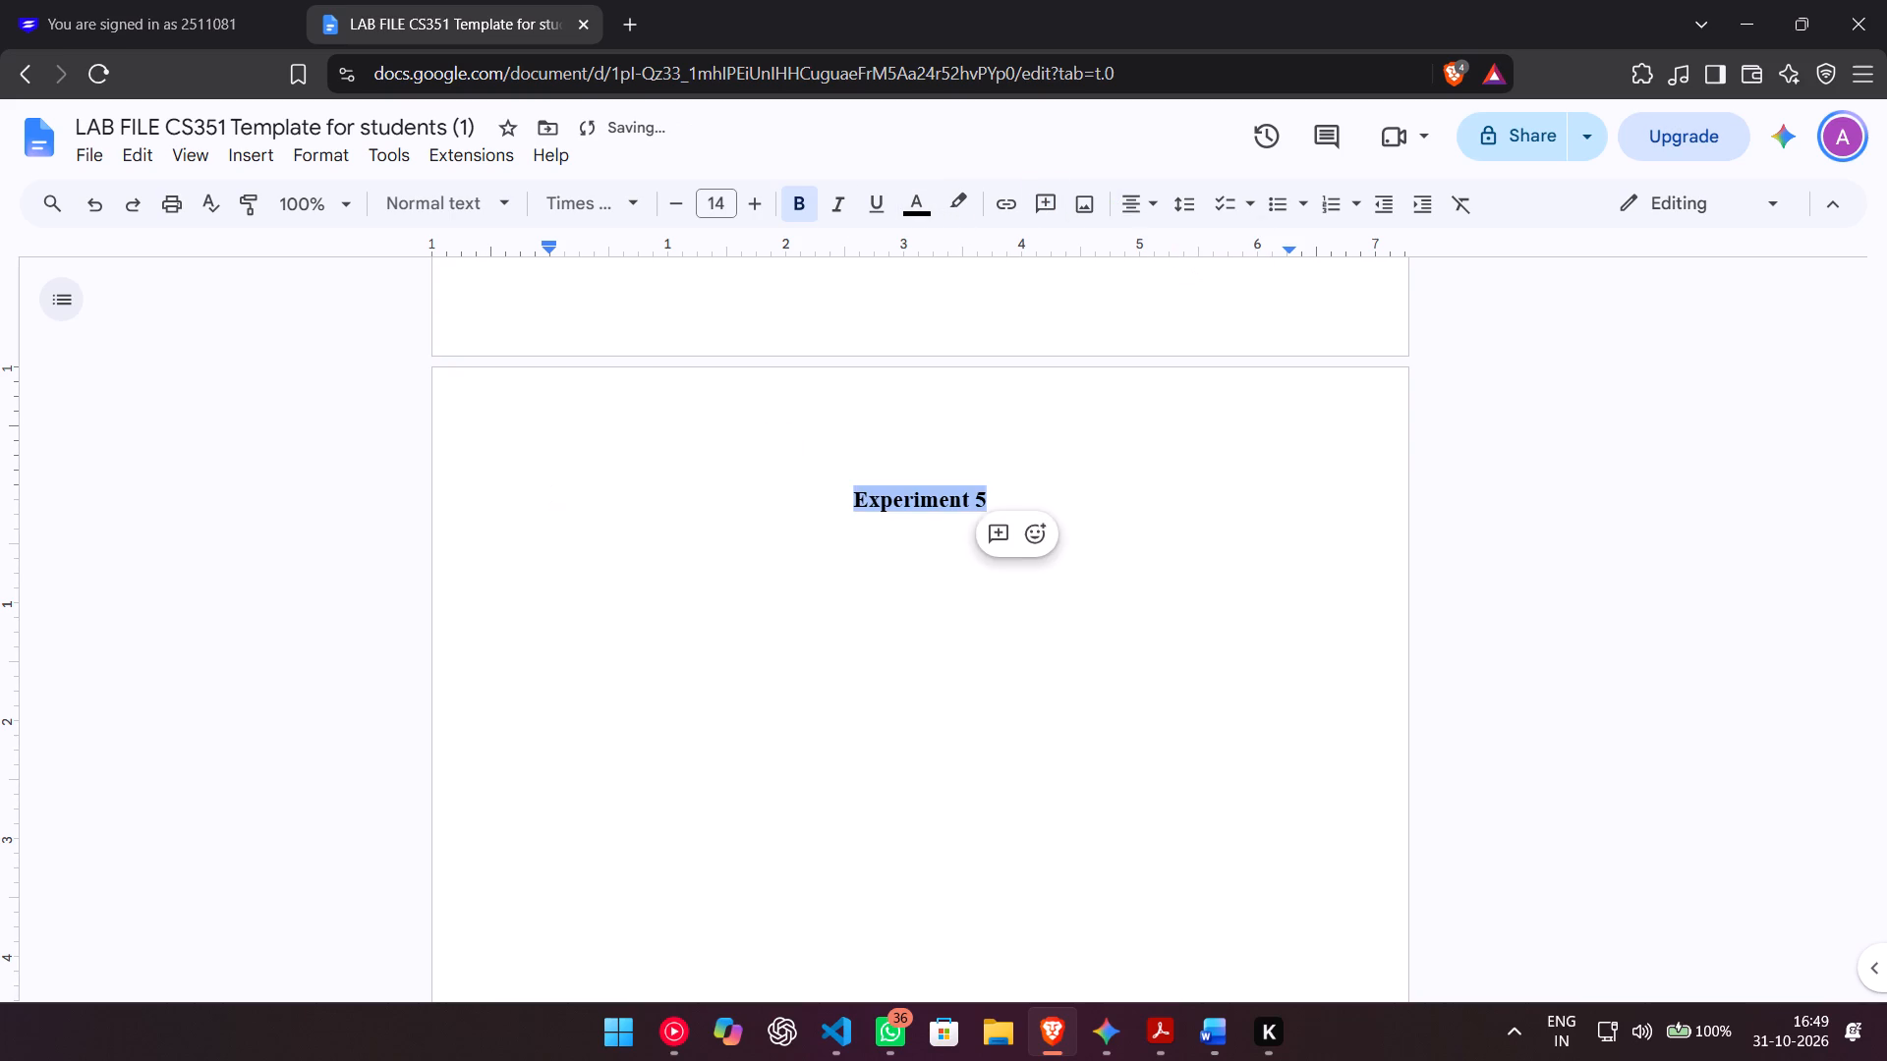
# Start a new left-aligned line below the "Experiment 5" heading on the last page.
pyautogui.click(1080, 479)
pyautogui.press('Return')
pyautogui.scroll(19, 914, 511)
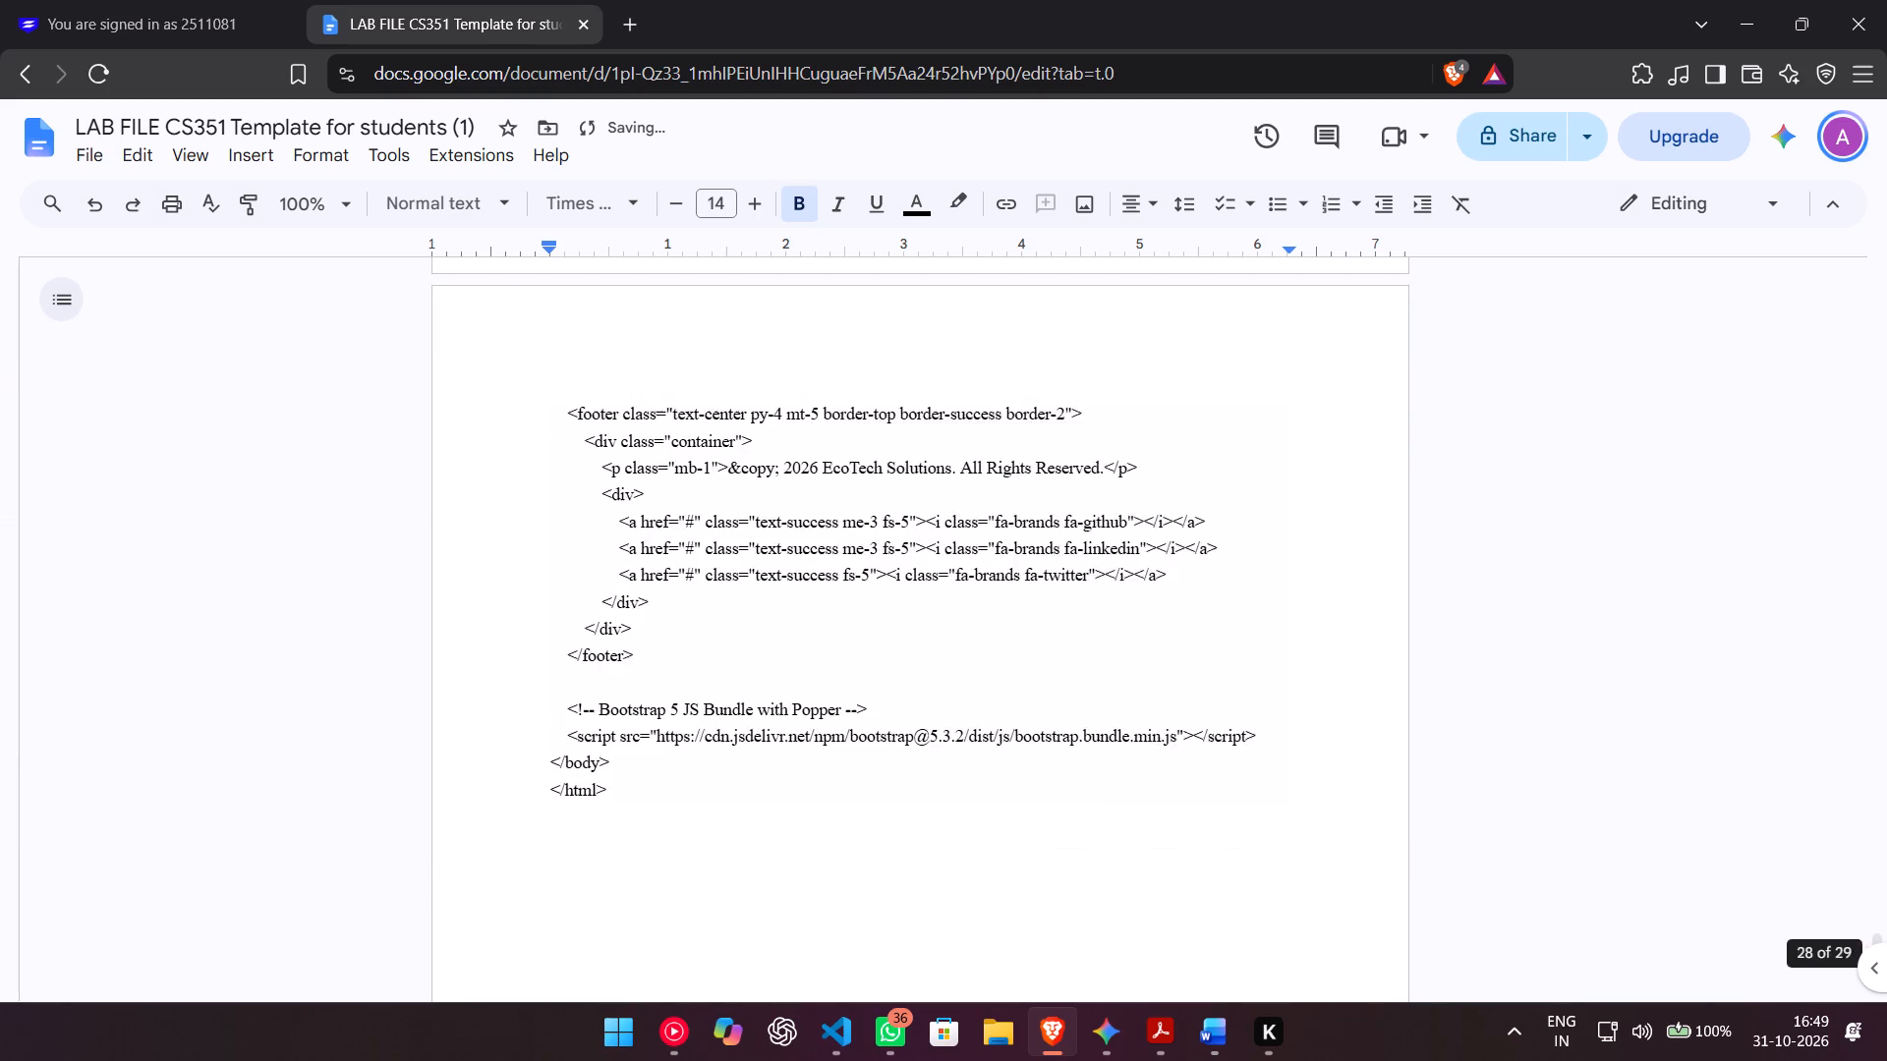
pyautogui.scroll(16, 935, 497)
pyautogui.click(1154, 189)
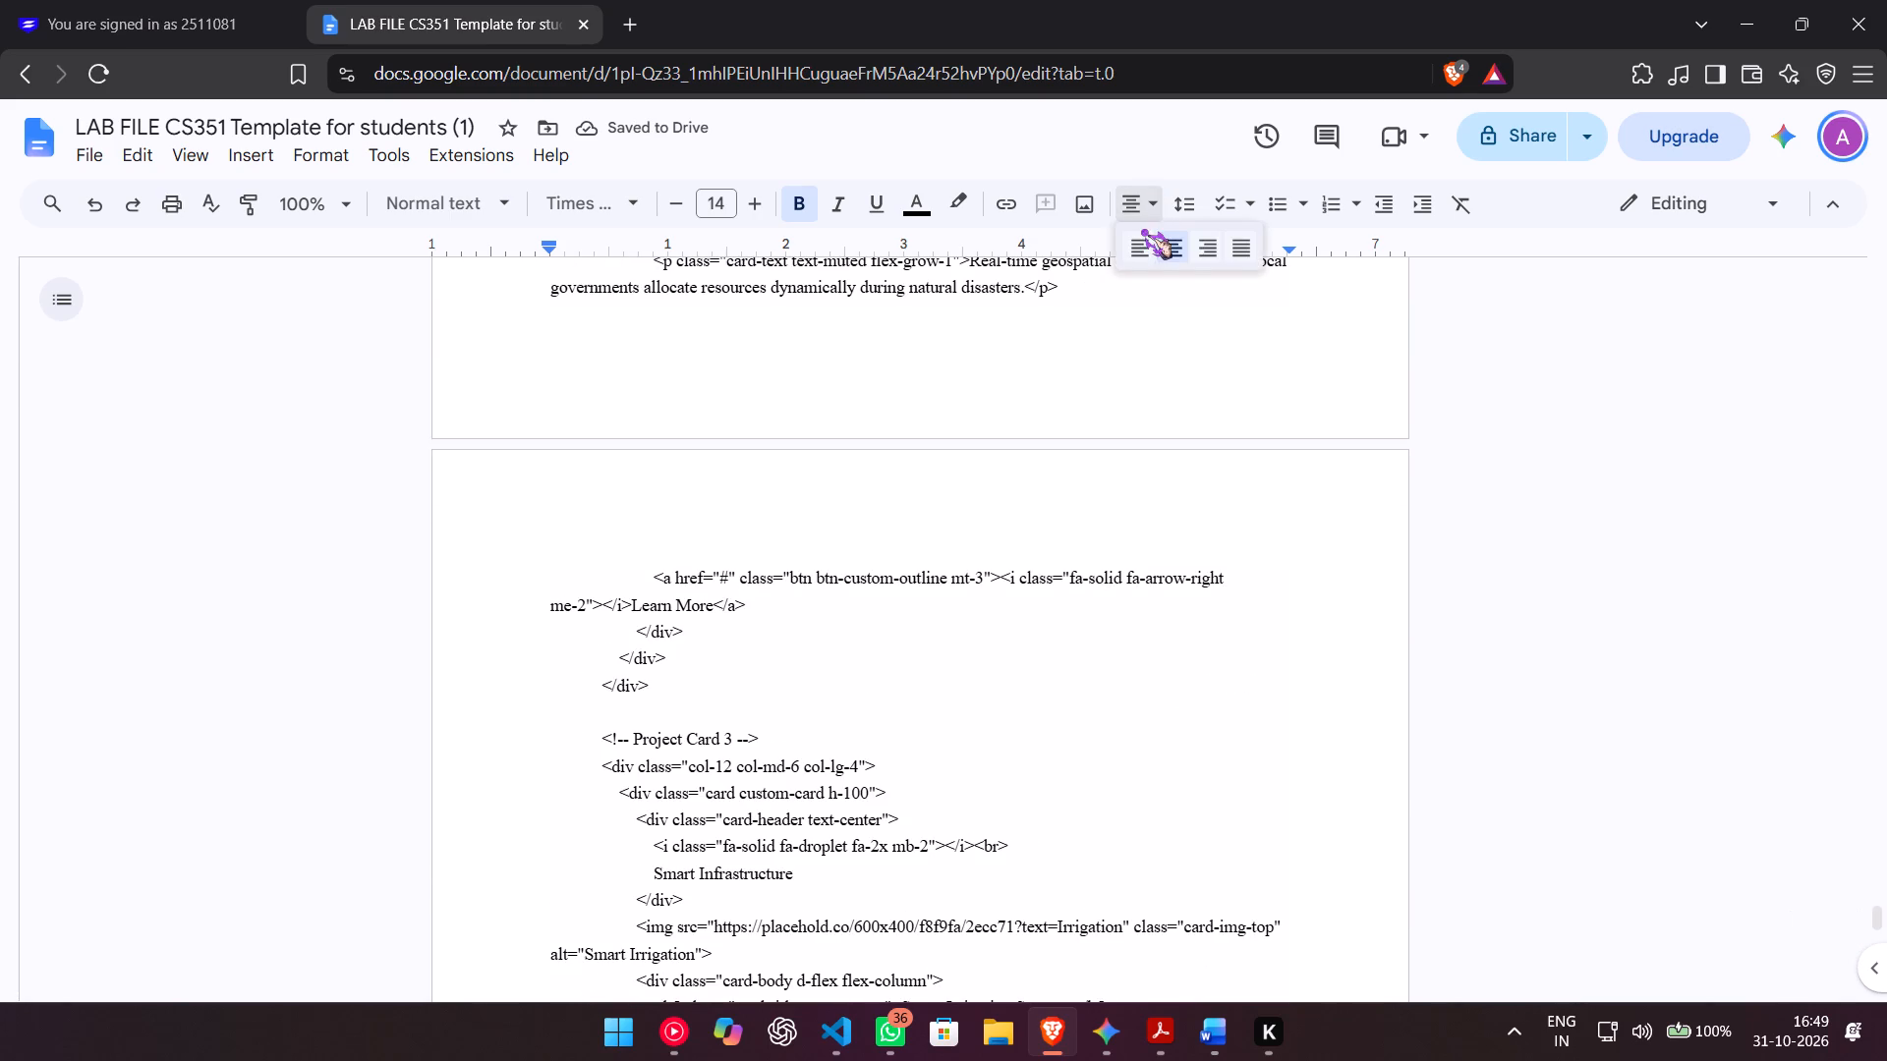
pyautogui.click(1142, 243)
# Check the heading and objective layout of the existing Bootstrap Experiment 5 section.
pyautogui.scroll(-20, 1352, 320)
pyautogui.scroll(-9, 1352, 320)
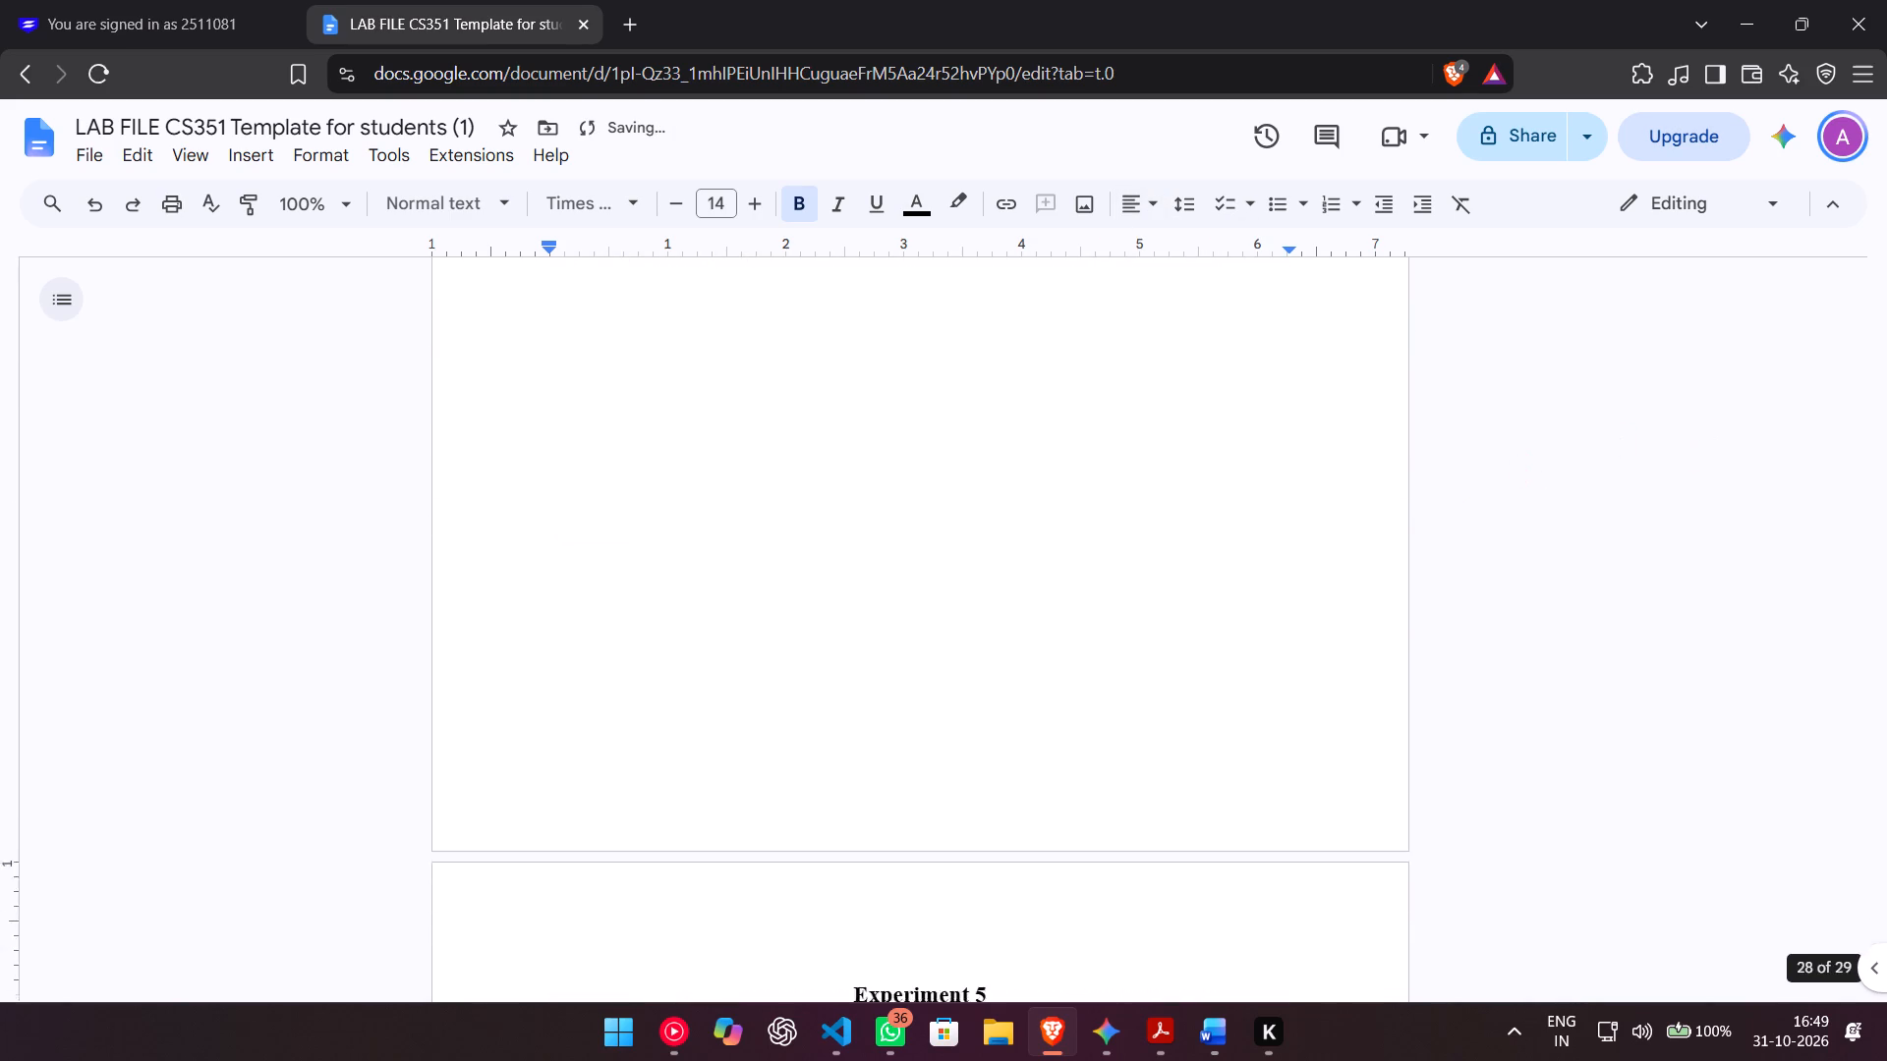
pyautogui.scroll(-6, 1084, 617)
pyautogui.scroll(20, 828, 517)
pyautogui.scroll(7, 828, 517)
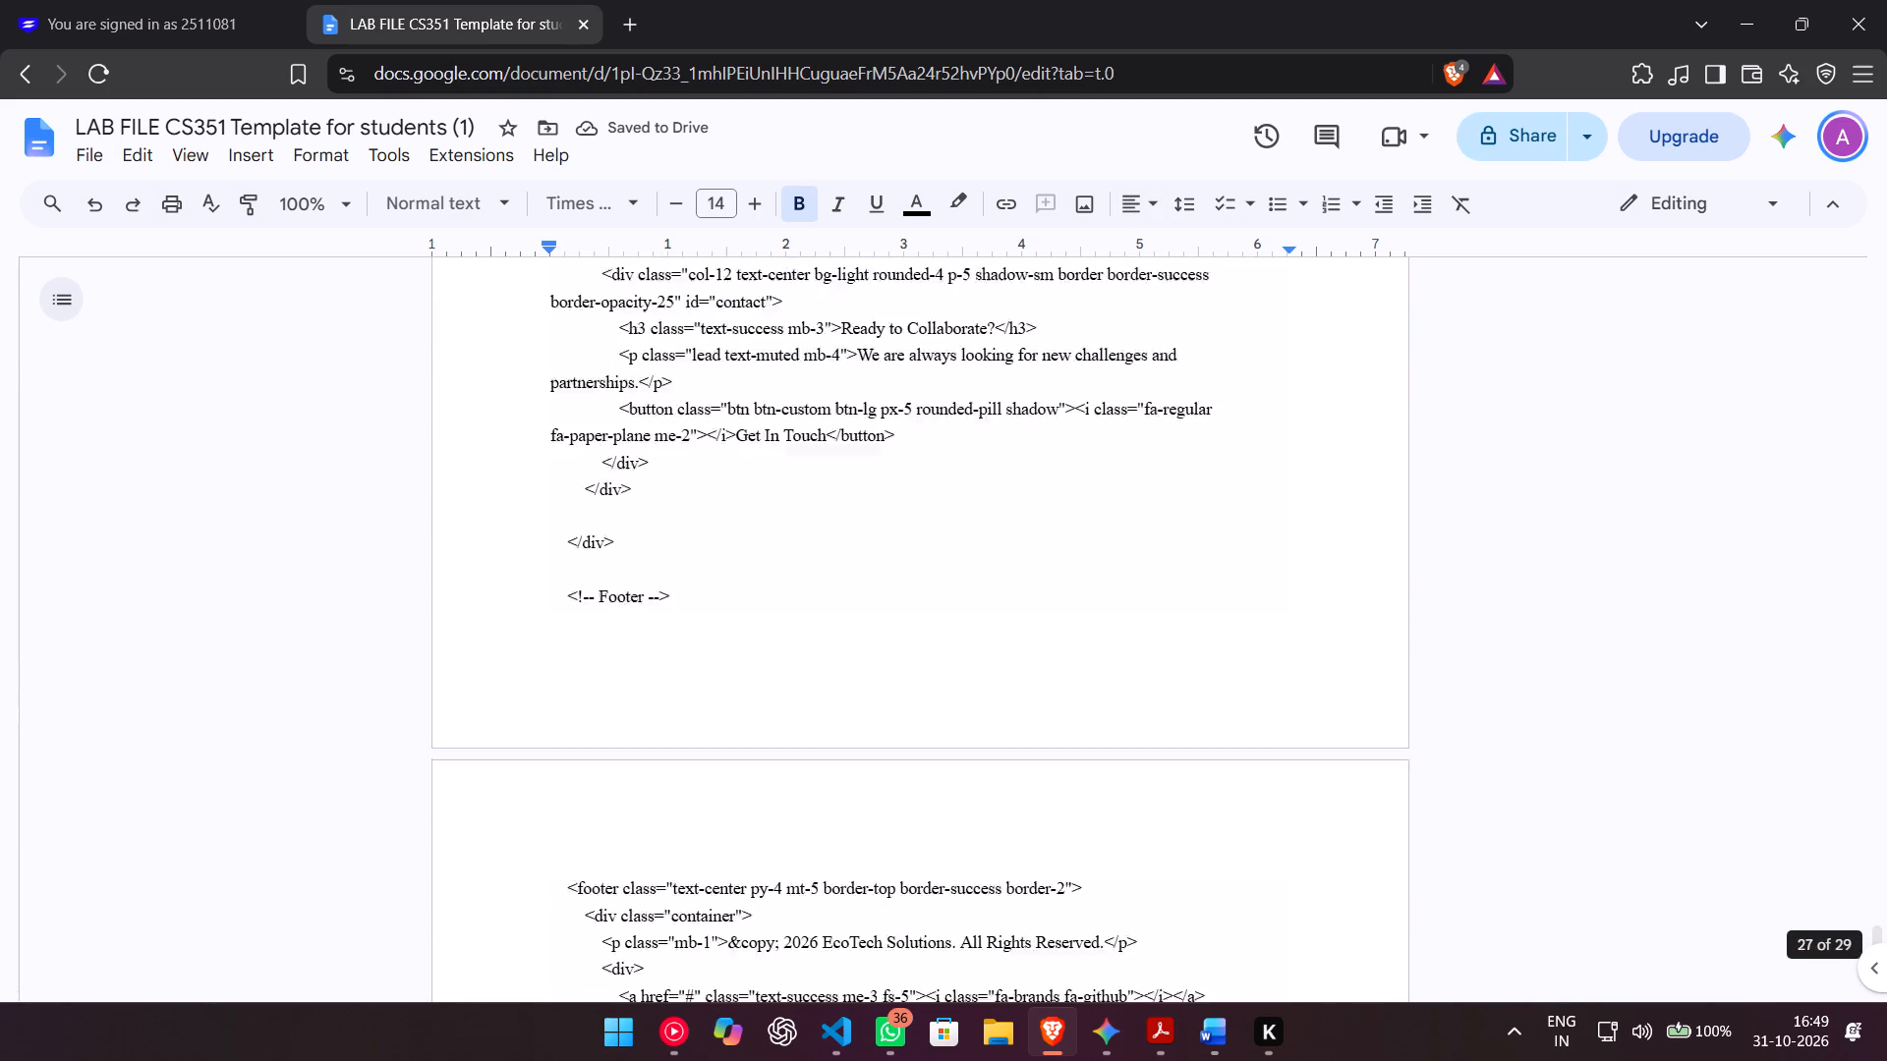
pyautogui.scroll(20, 933, 504)
pyautogui.scroll(20, 933, 504)
pyautogui.scroll(15, 933, 504)
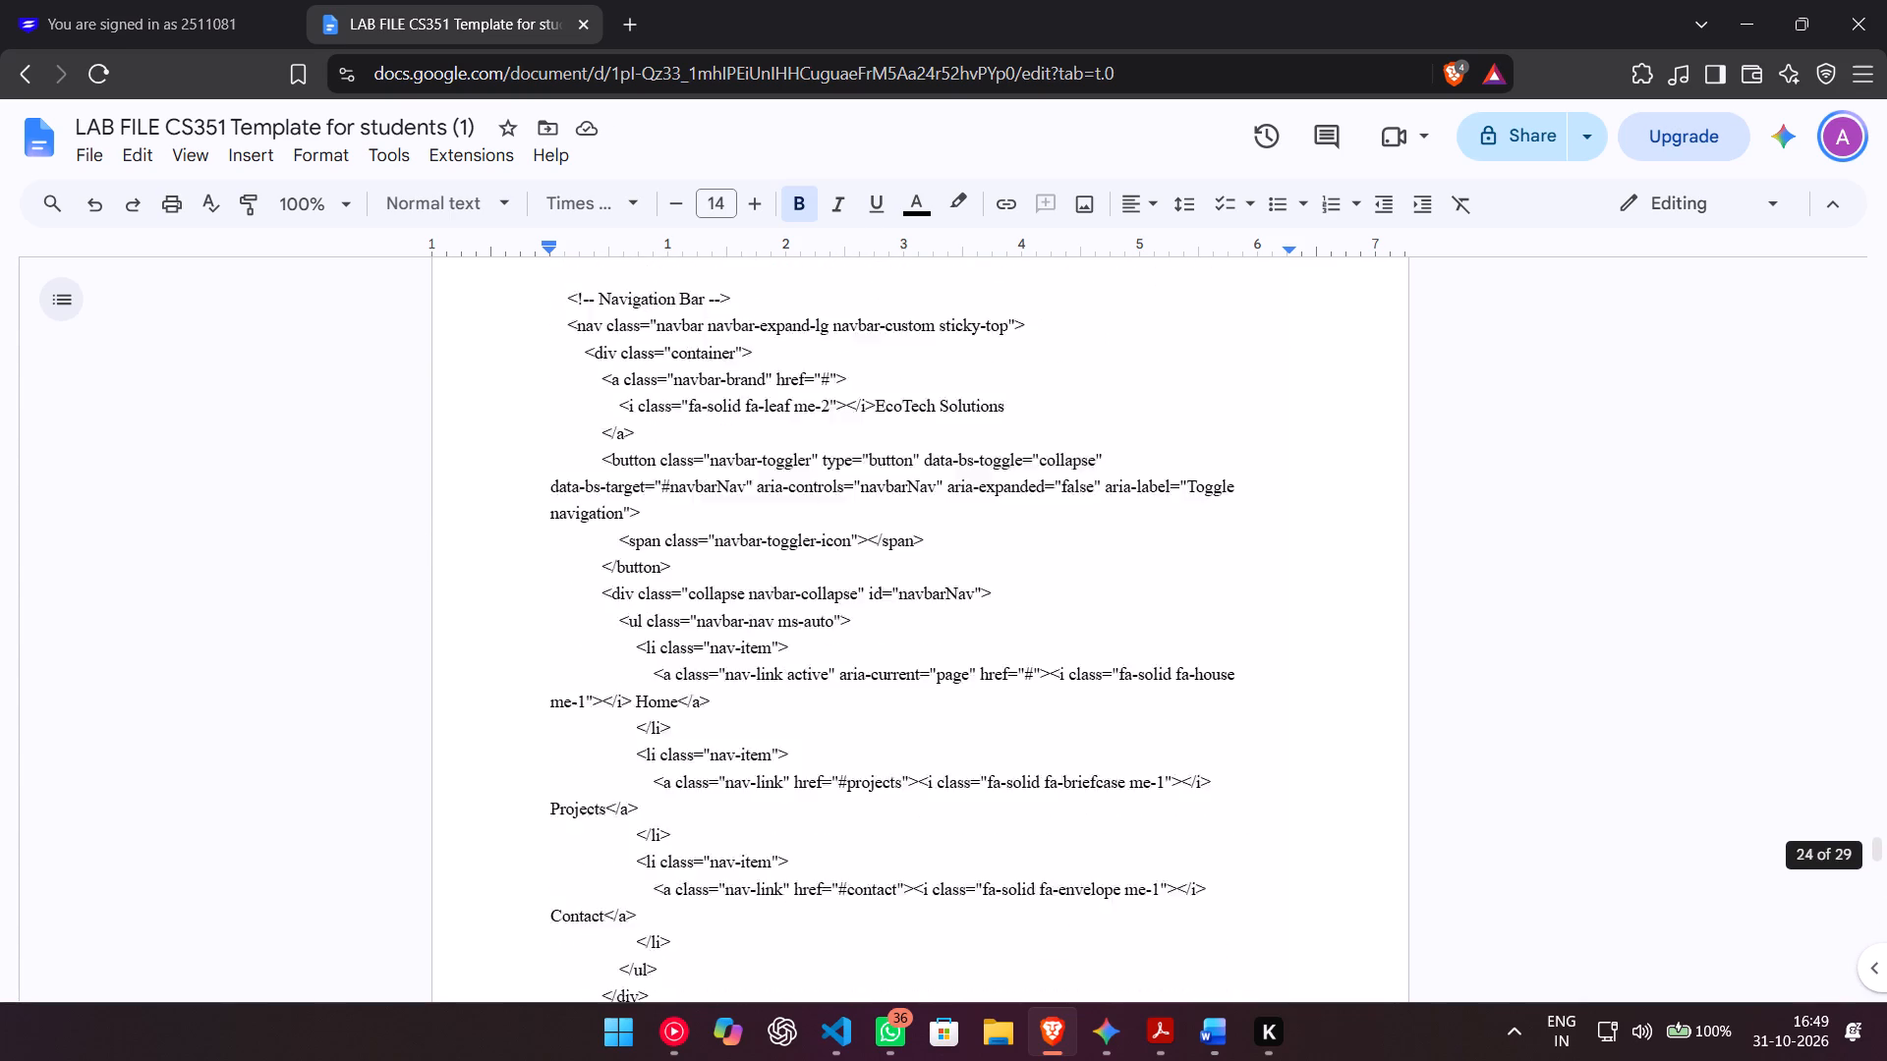
pyautogui.scroll(20, 908, 486)
pyautogui.scroll(20, 908, 486)
pyautogui.scroll(8, 908, 486)
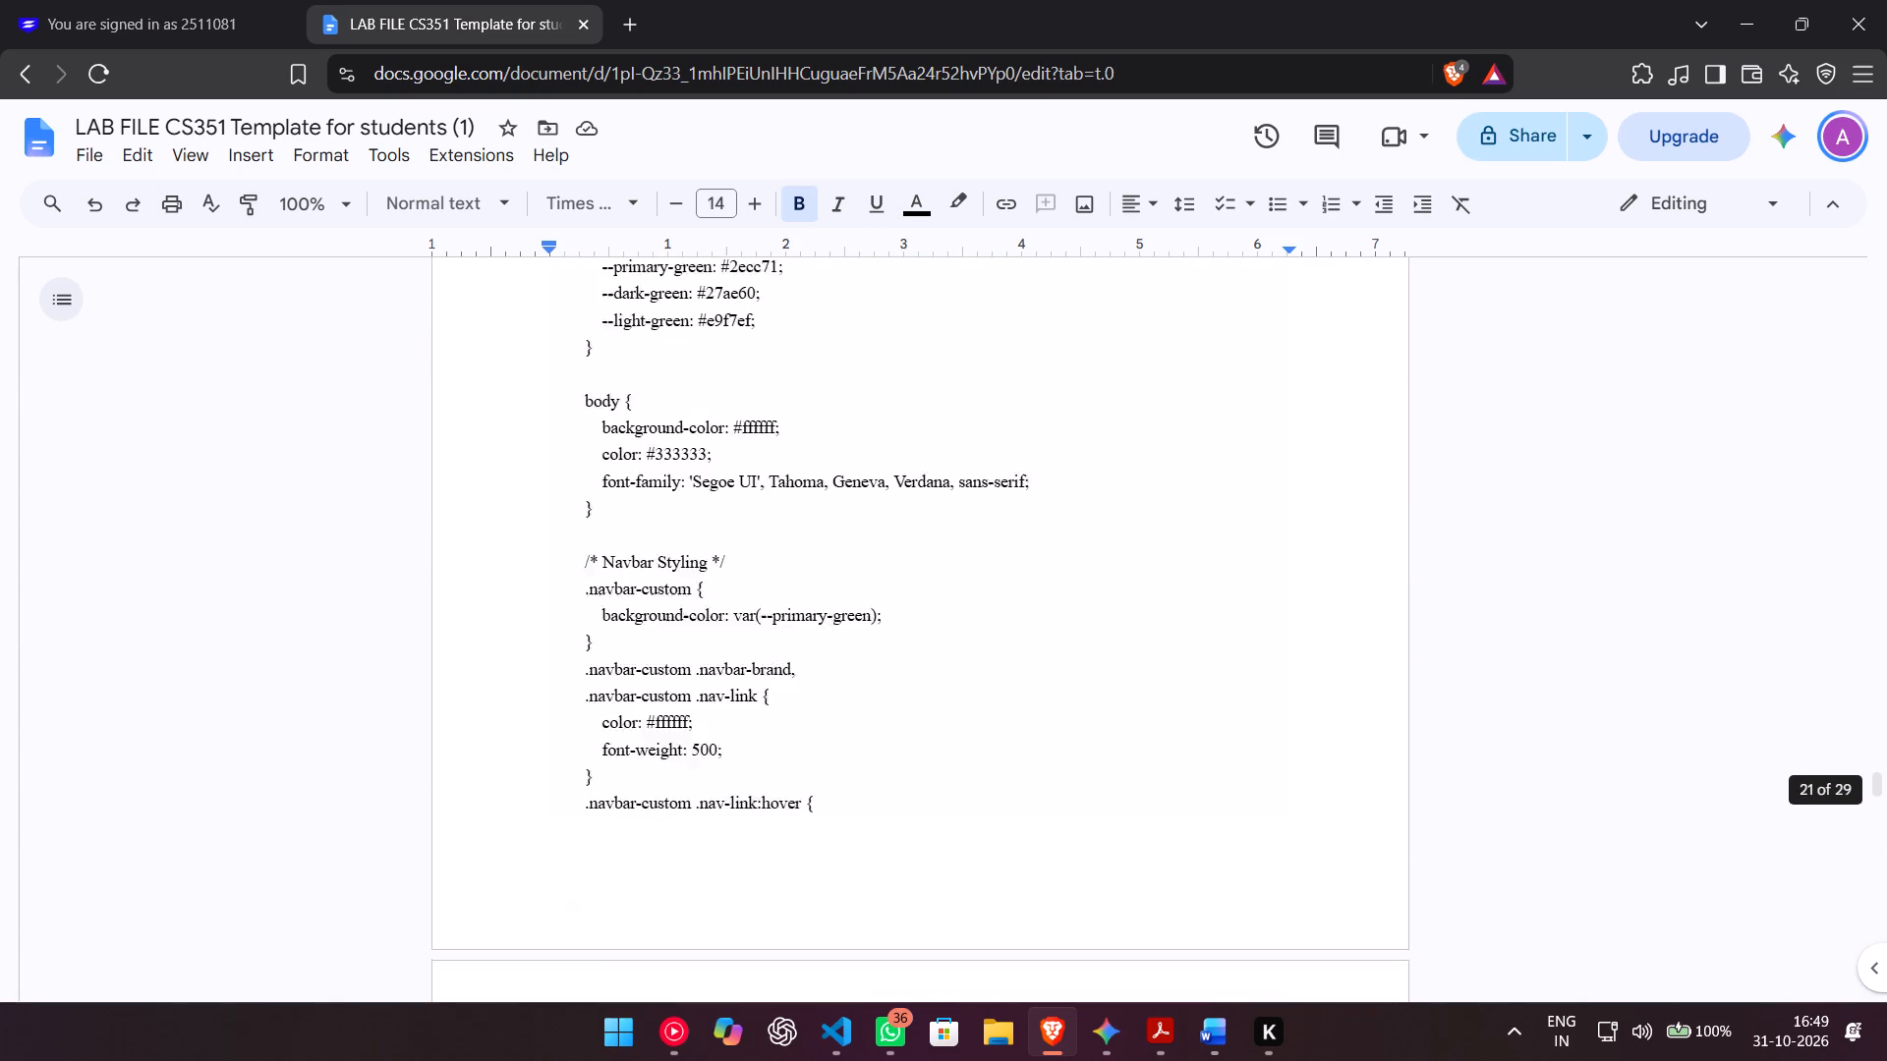
pyautogui.scroll(11, 918, 440)
pyautogui.scroll(-3, 917, 441)
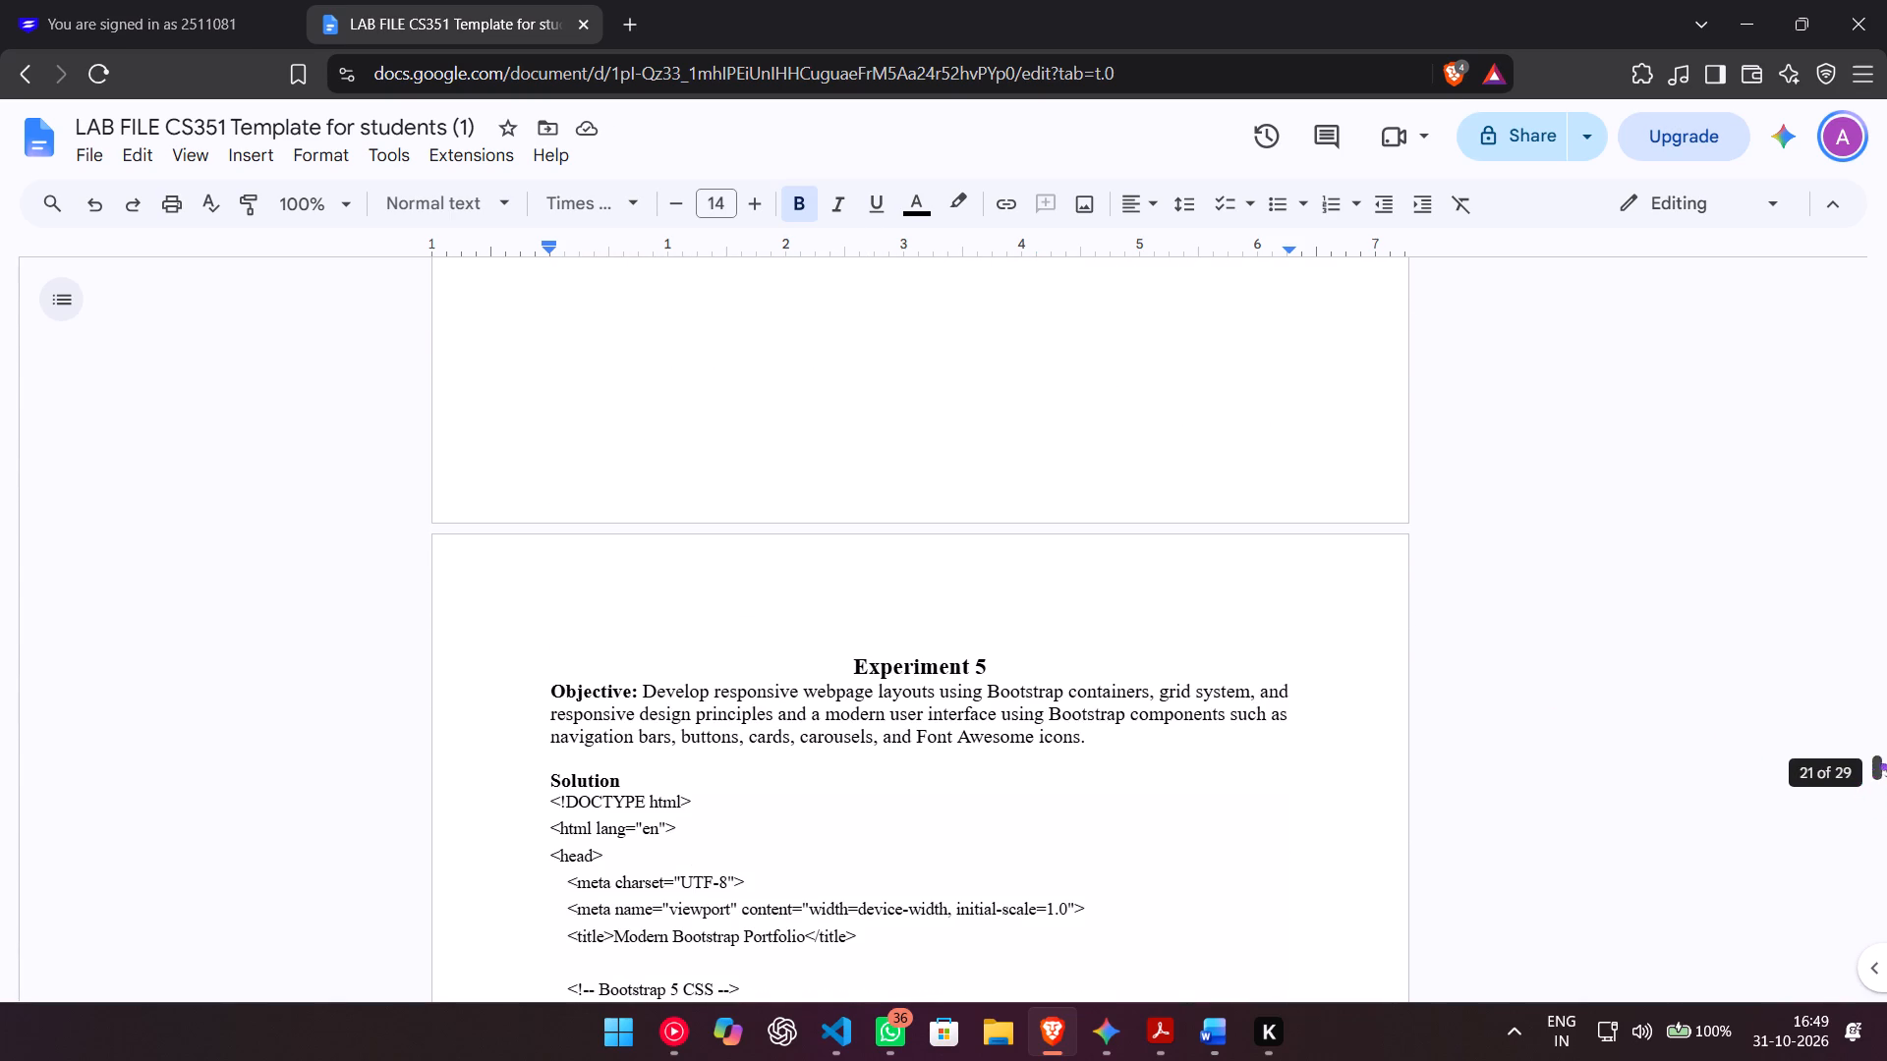
# Add the bold label "Objective:" in font size 12 under the heading on the last page, followed by a space.
pyautogui.moveTo(1884, 763); pyautogui.dragTo(1886, 968)
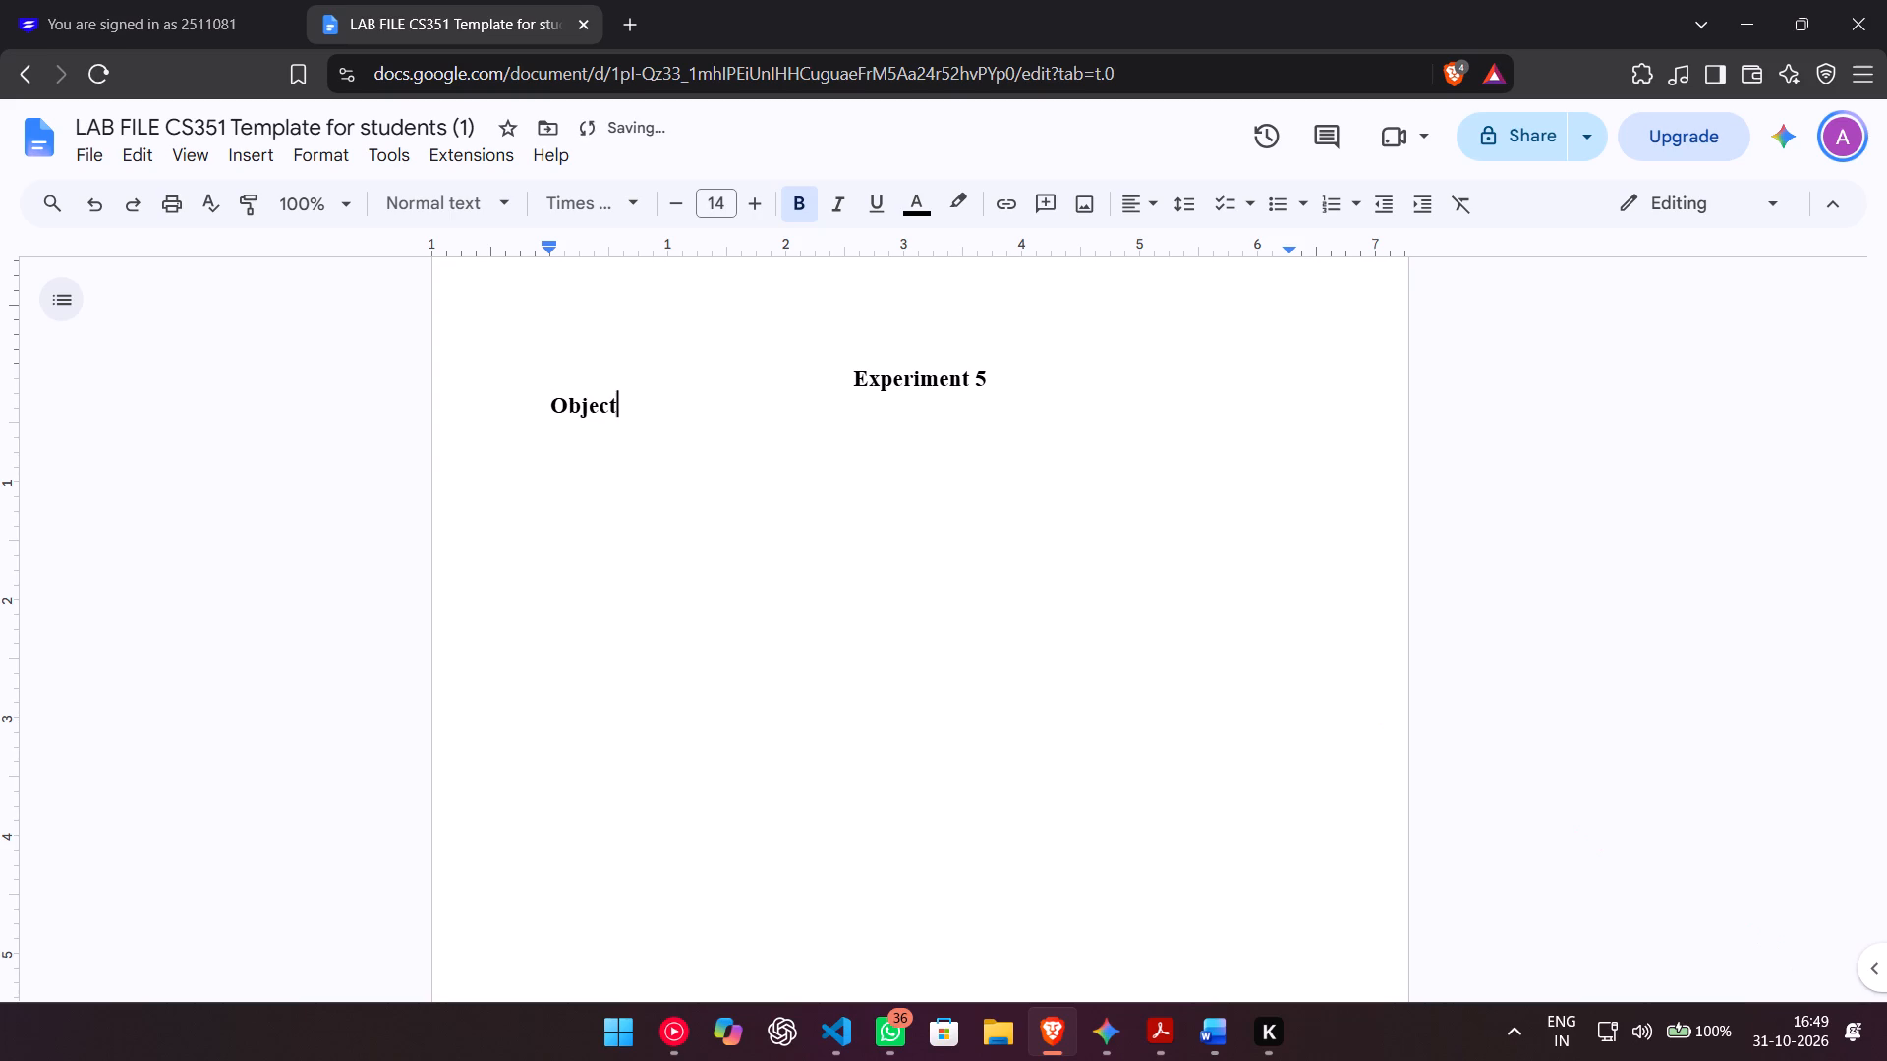
pyautogui.scroll(-1, 1354, 681)
pyautogui.moveTo(682, 323); pyautogui.dragTo(535, 326)
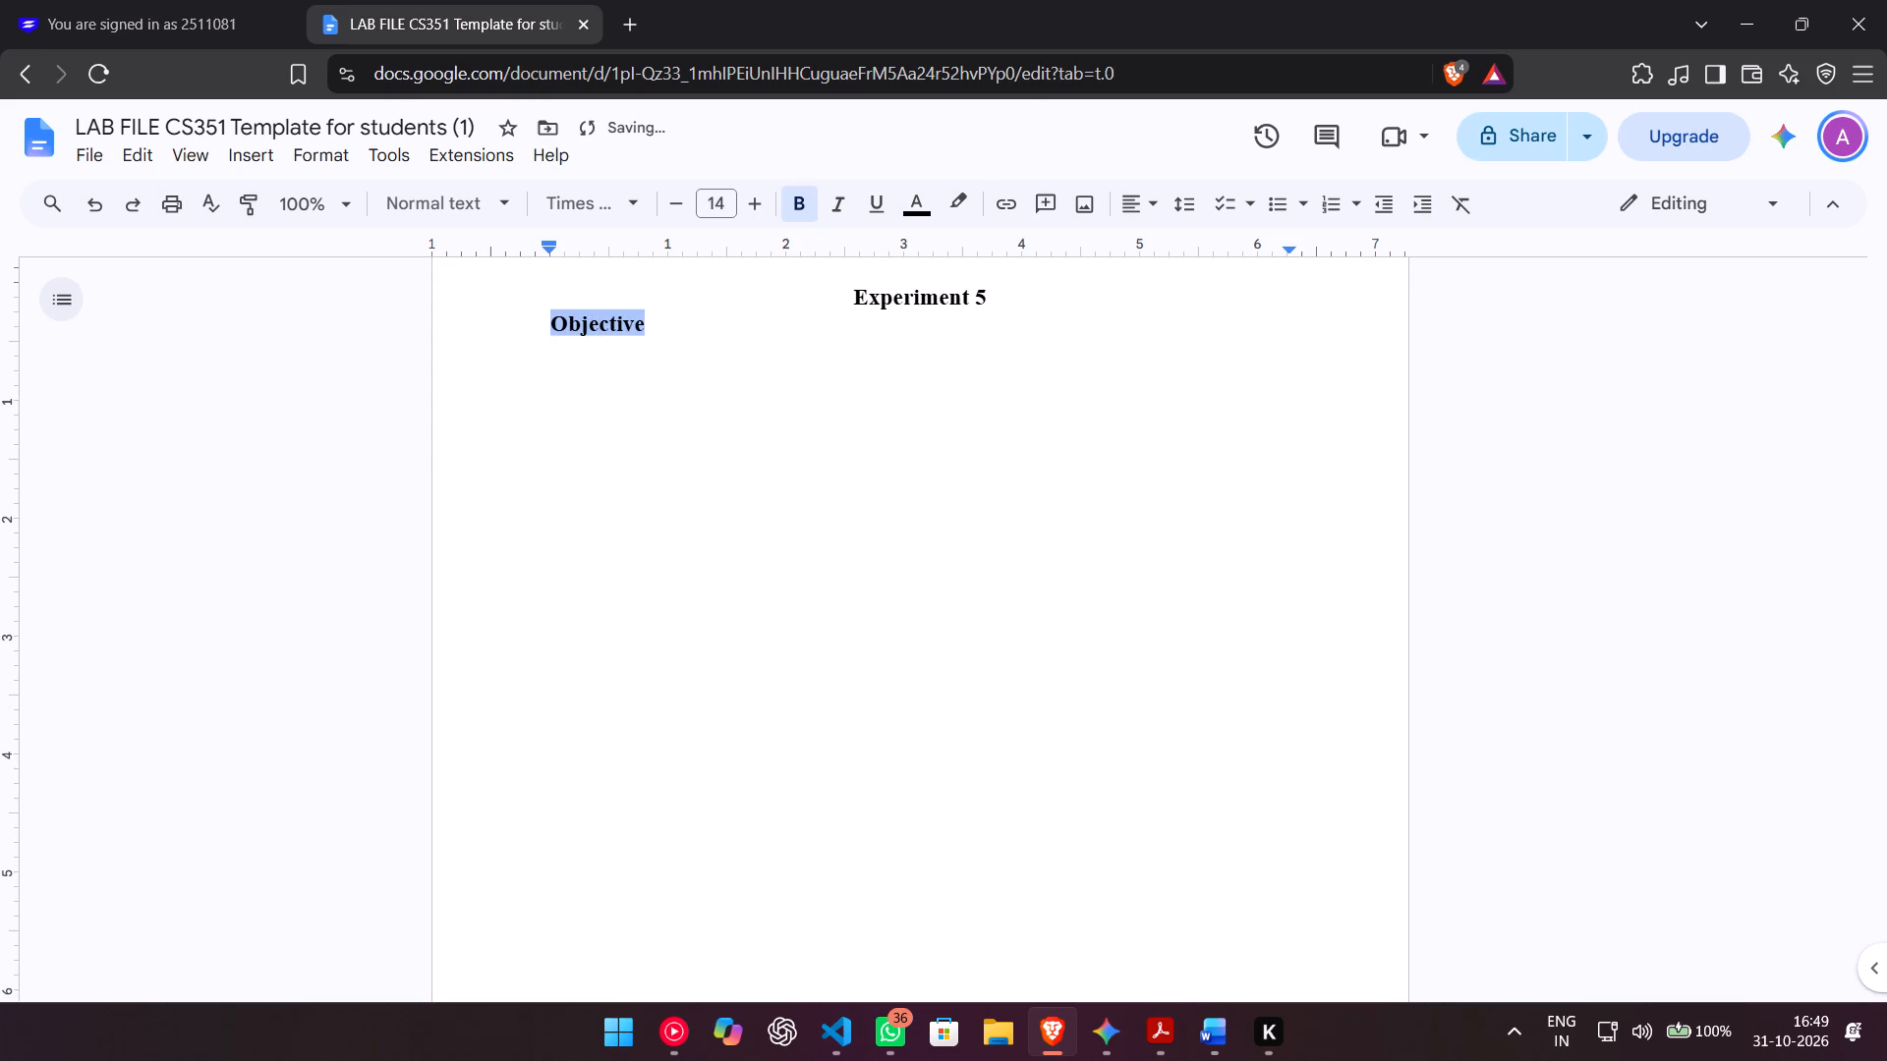
pyautogui.doubleClick(690, 208)
pyautogui.moveTo(666, 294); pyautogui.dragTo(667, 307)
pyautogui.click(664, 319)
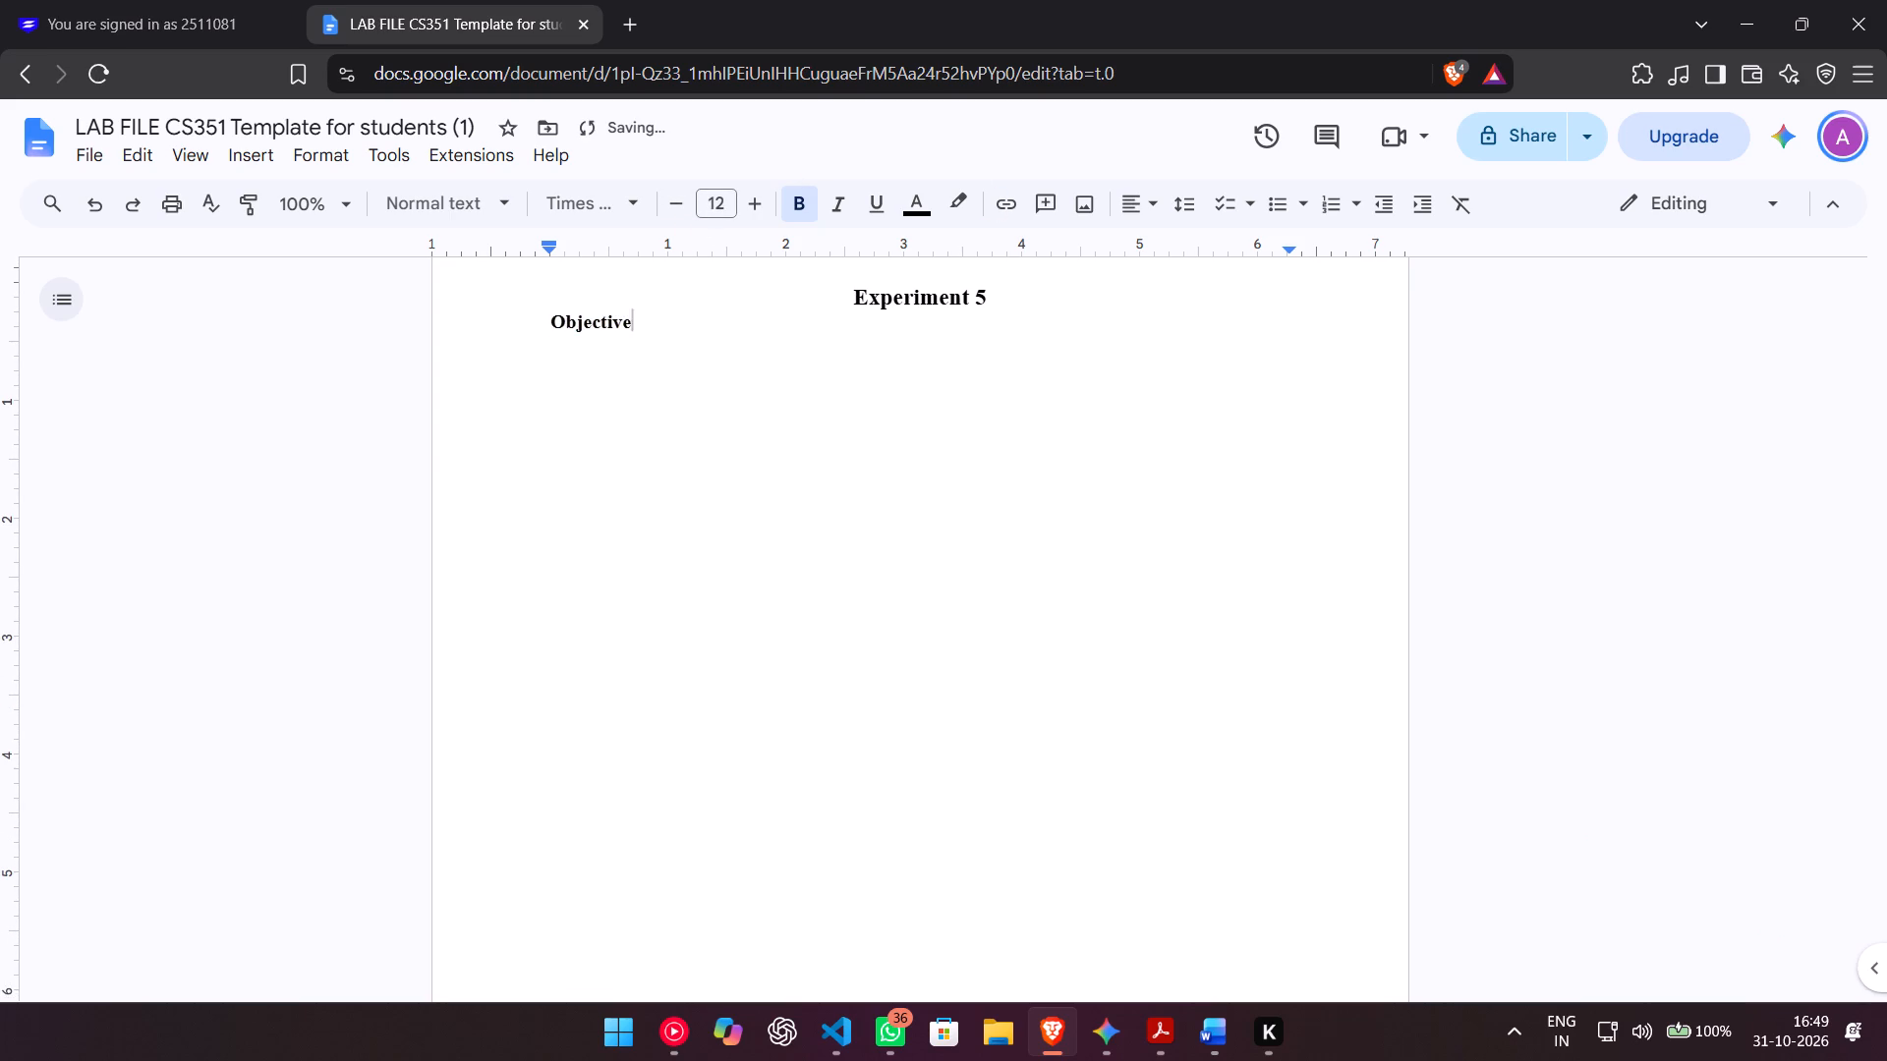
pyautogui.write(':')
pyautogui.press('space')
pyautogui.scroll(-1, 654, 319)
# Copy Practical 6's JavaScript aim text from the PRINTTT_merged (1) PDF in Acrobat and paste it after "Objective:" in the lab file.
pyautogui.hotkey('alt', 'Tab')
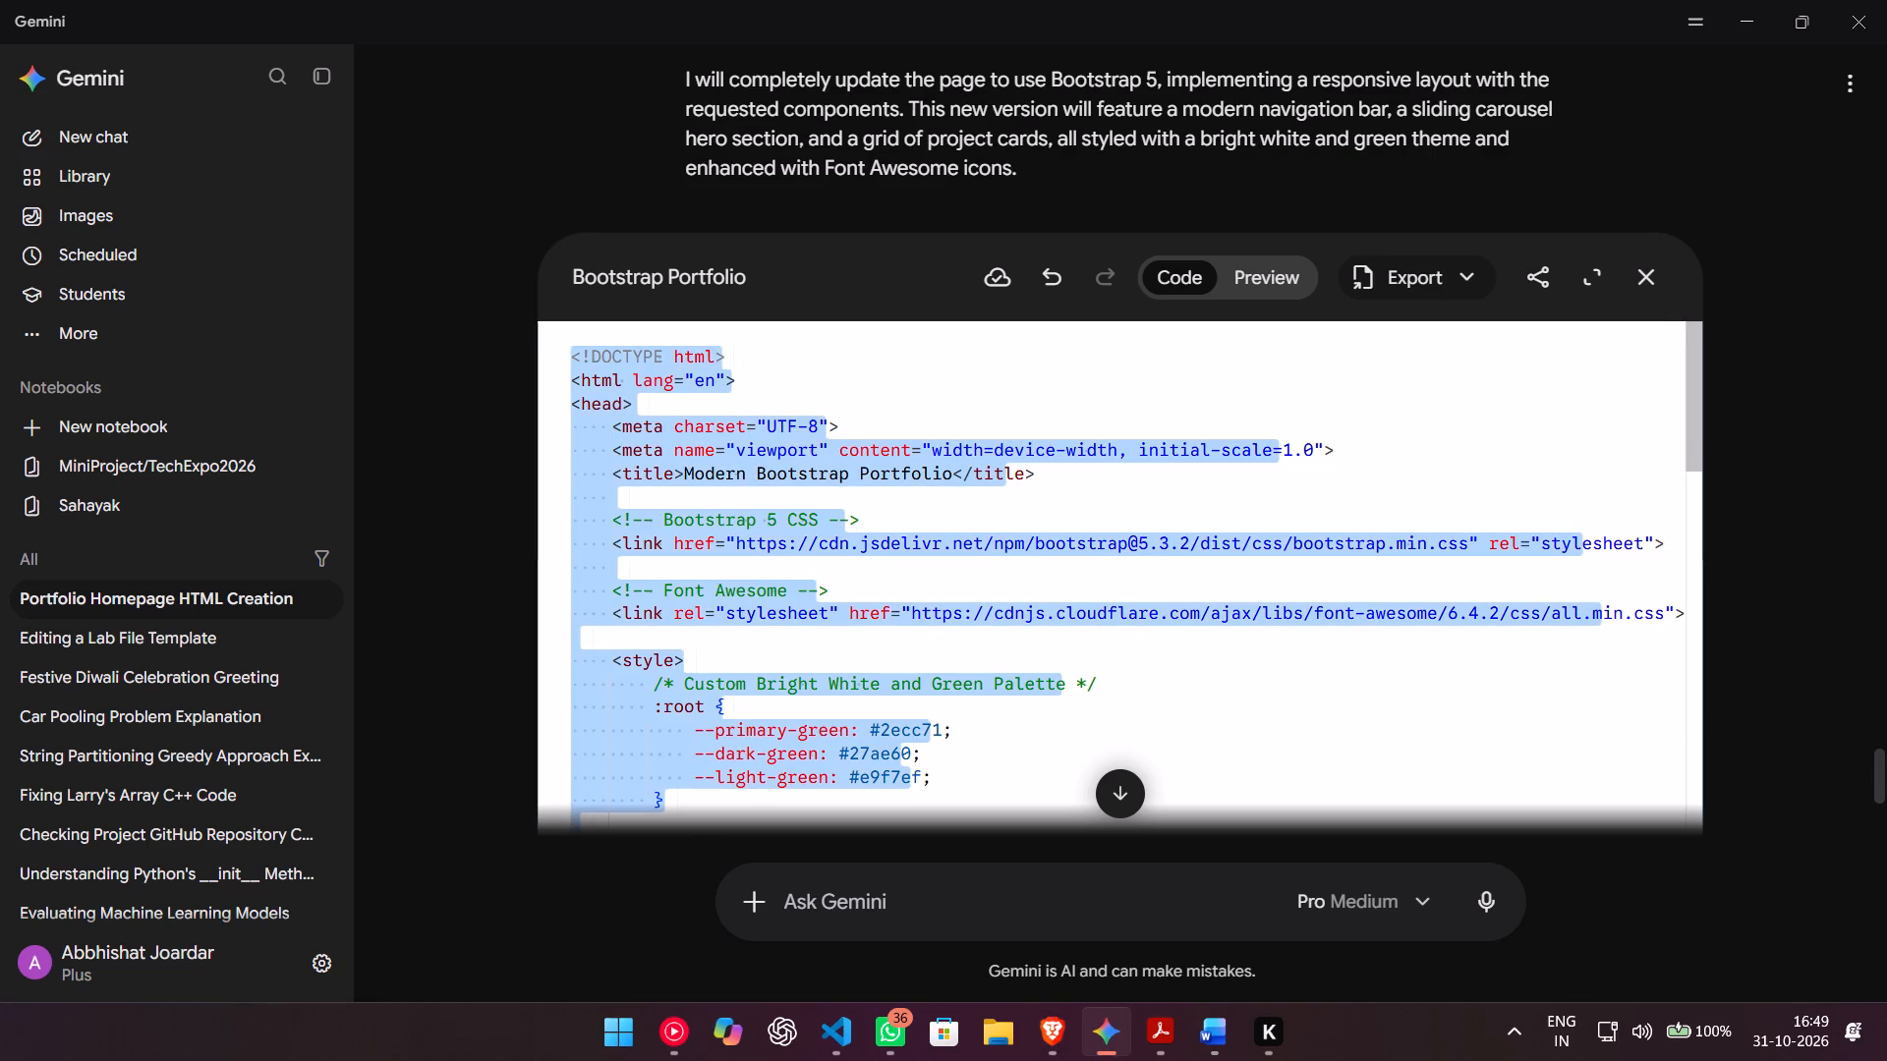
pyautogui.click(1164, 1060)
pyautogui.scroll(-14, 1019, 610)
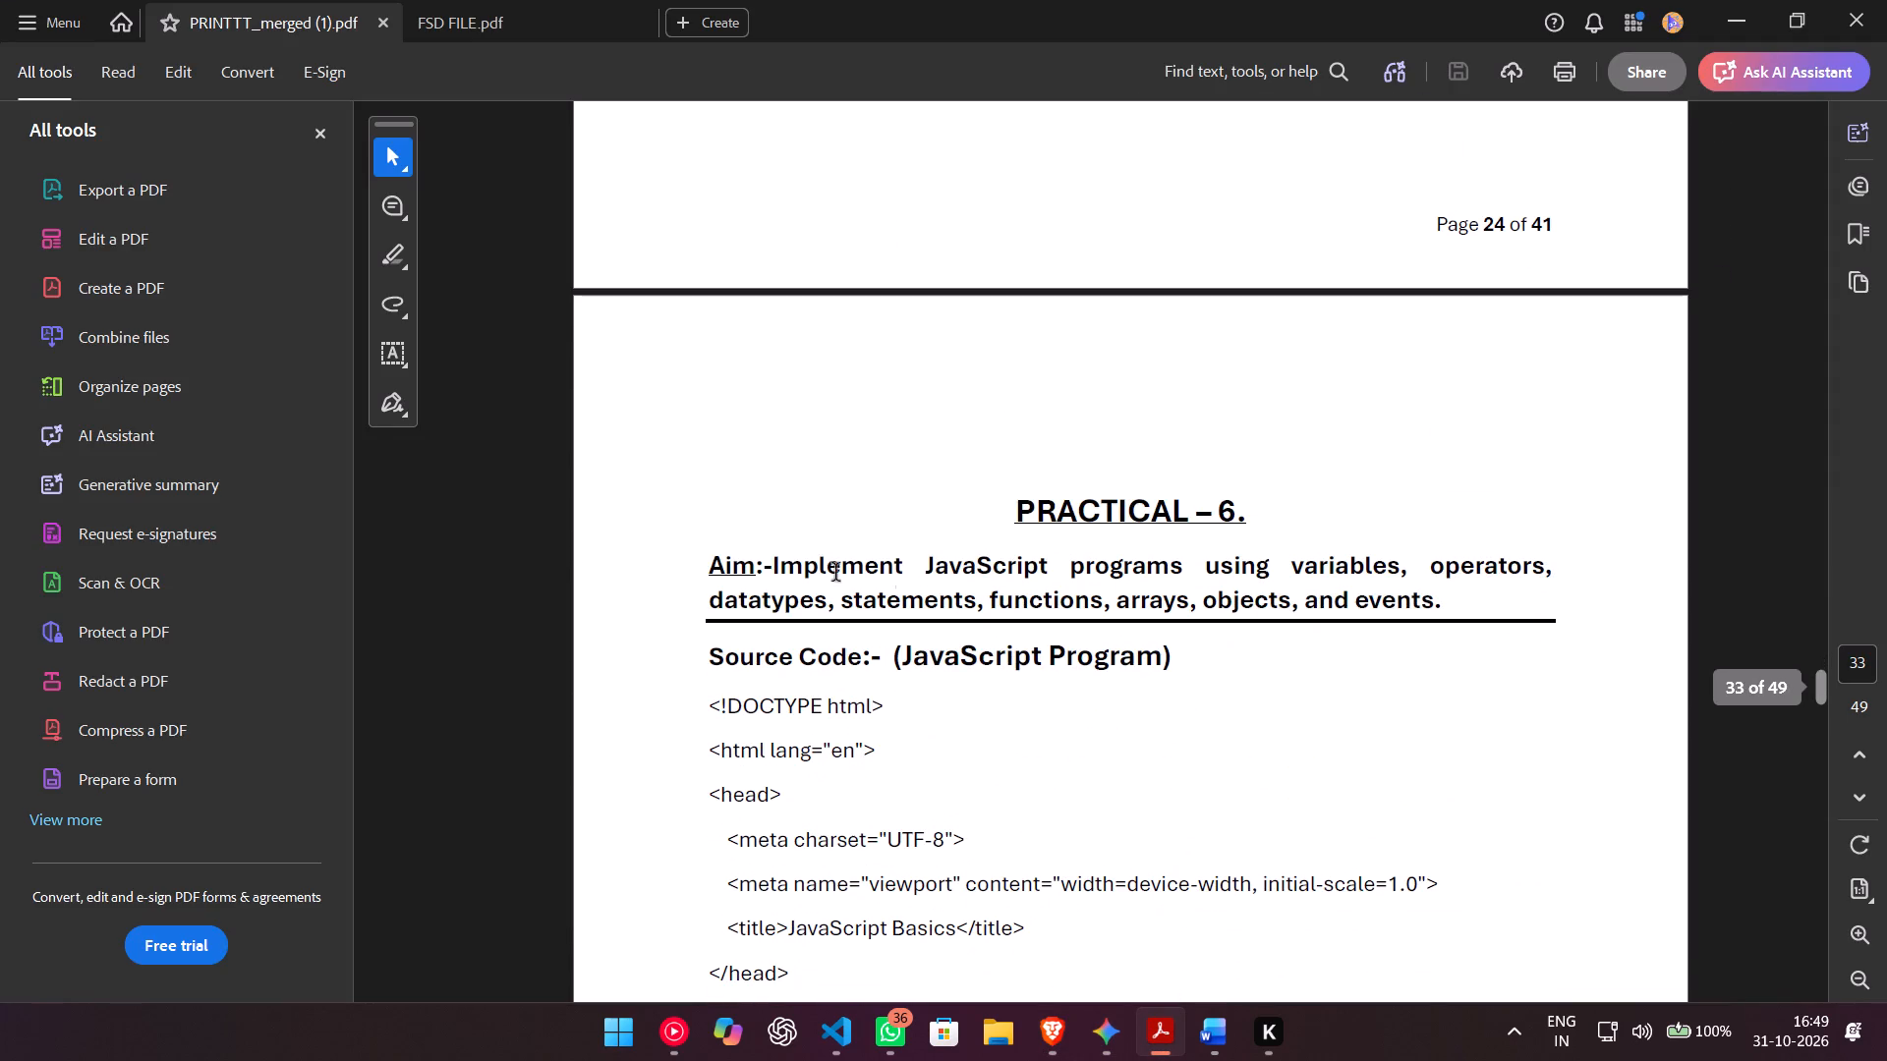
pyautogui.moveTo(783, 564); pyautogui.dragTo(1461, 620)
pyautogui.hotkey('ctrl', 'c')
pyautogui.hotkey('alt', 'Tab')
pyautogui.hotkey('alt', 'Tab')
pyautogui.hotkey('alt', 'Tab')
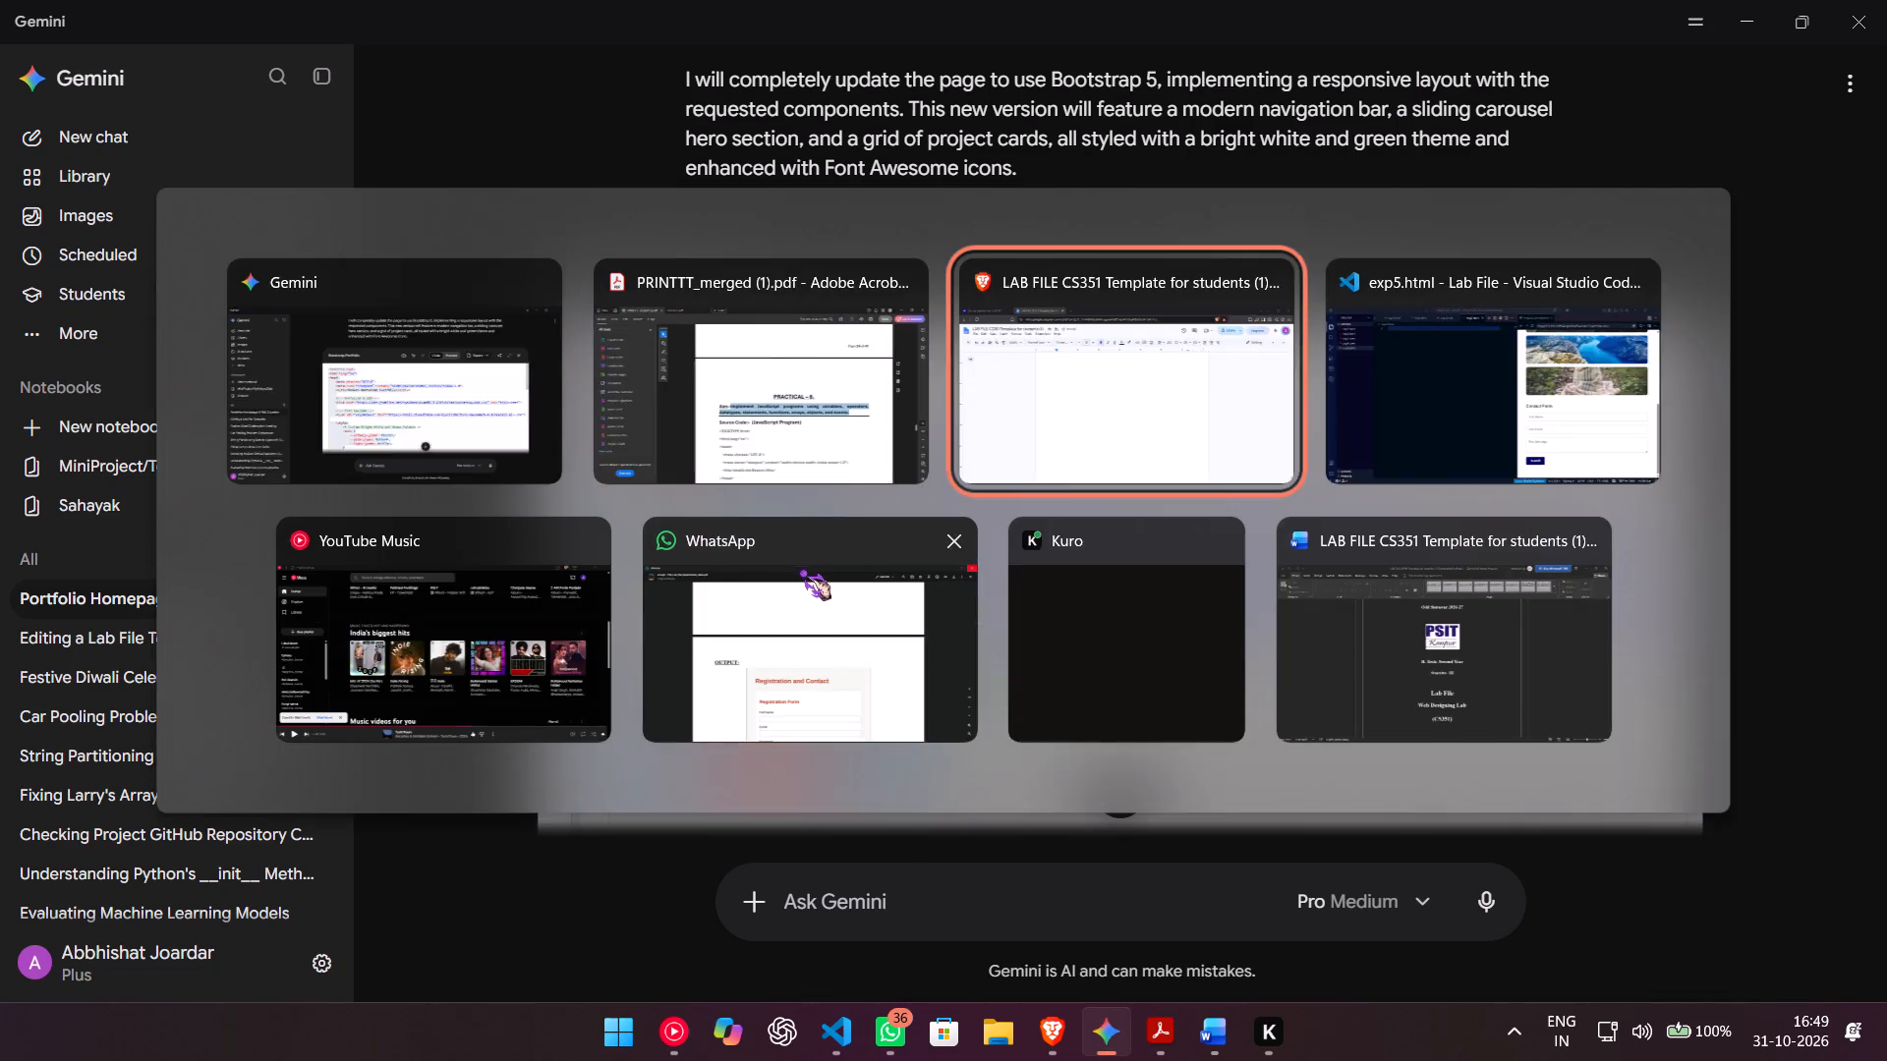
pyautogui.scroll(2, 728, 437)
pyautogui.click(688, 408)
pyautogui.hotkey('ctrl', 'v')
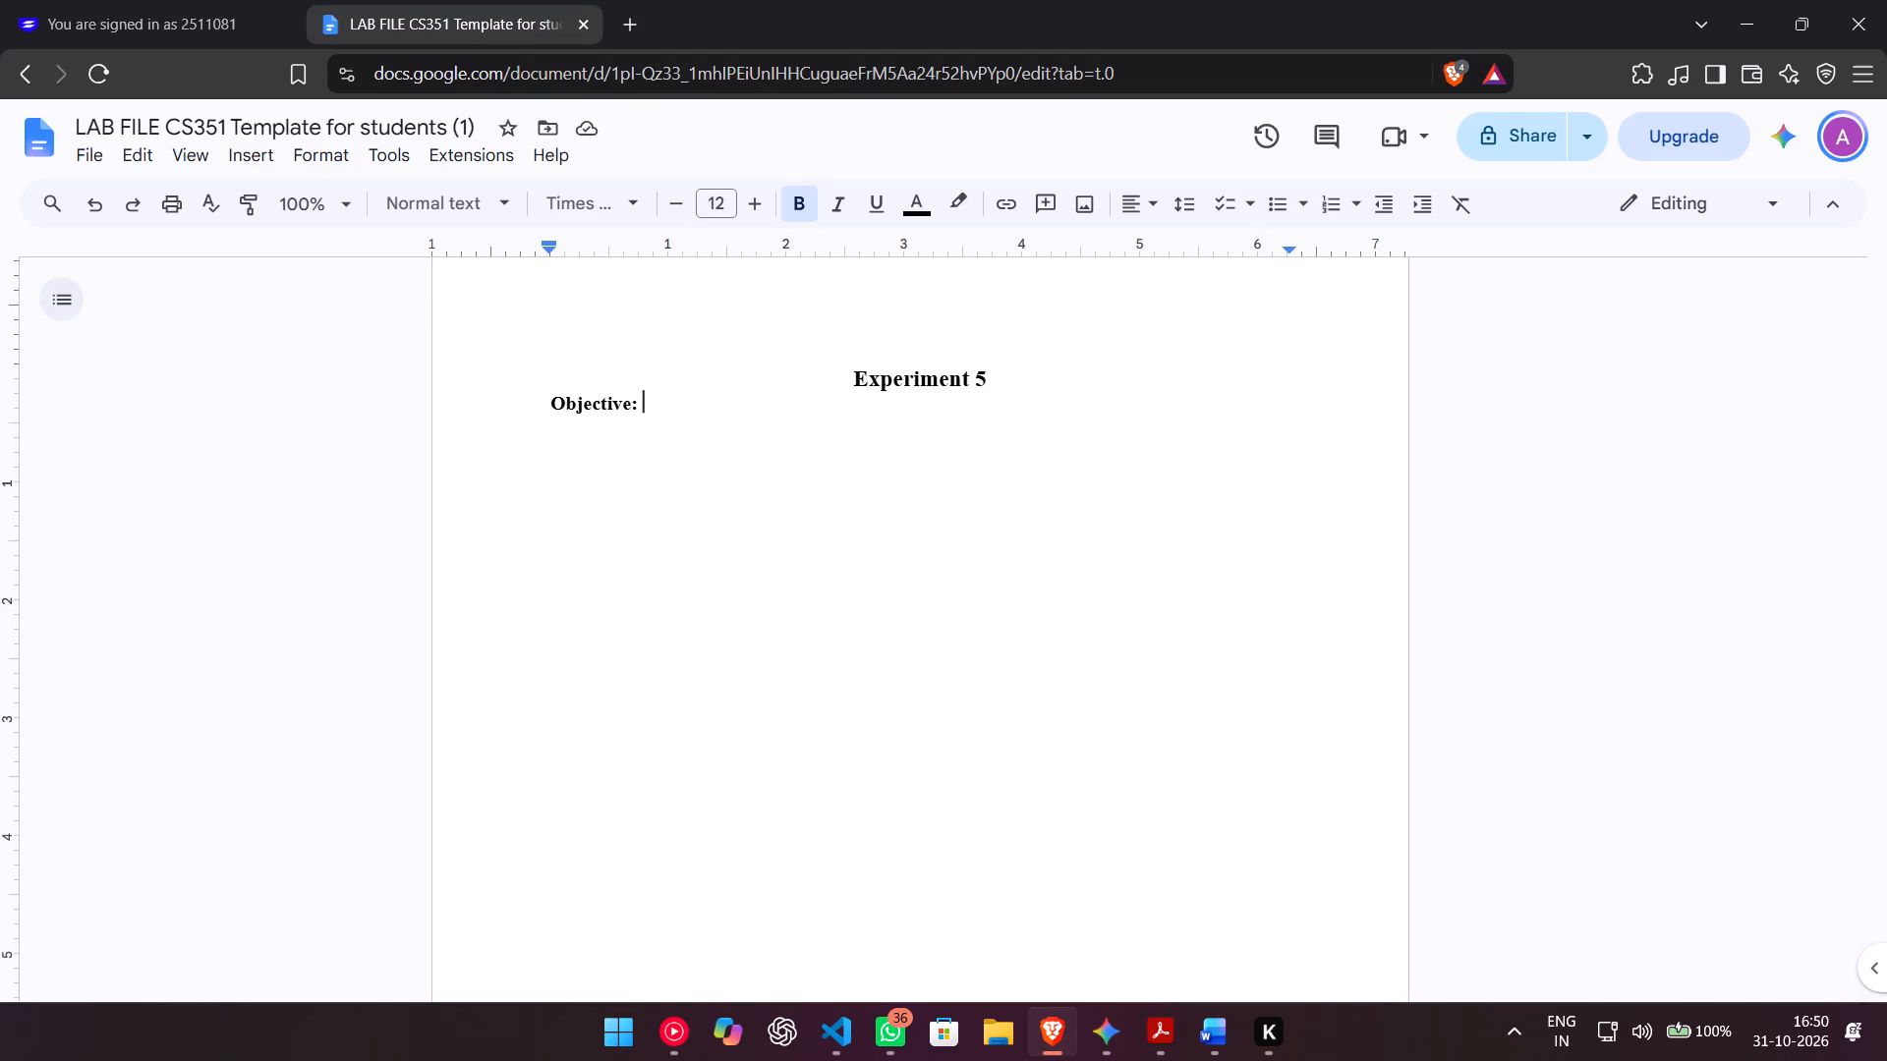
# Remove bold from the pasted JavaScript objective text, leaving the "Objective:" label as it is.
pyautogui.moveTo(643, 401); pyautogui.dragTo(964, 443)
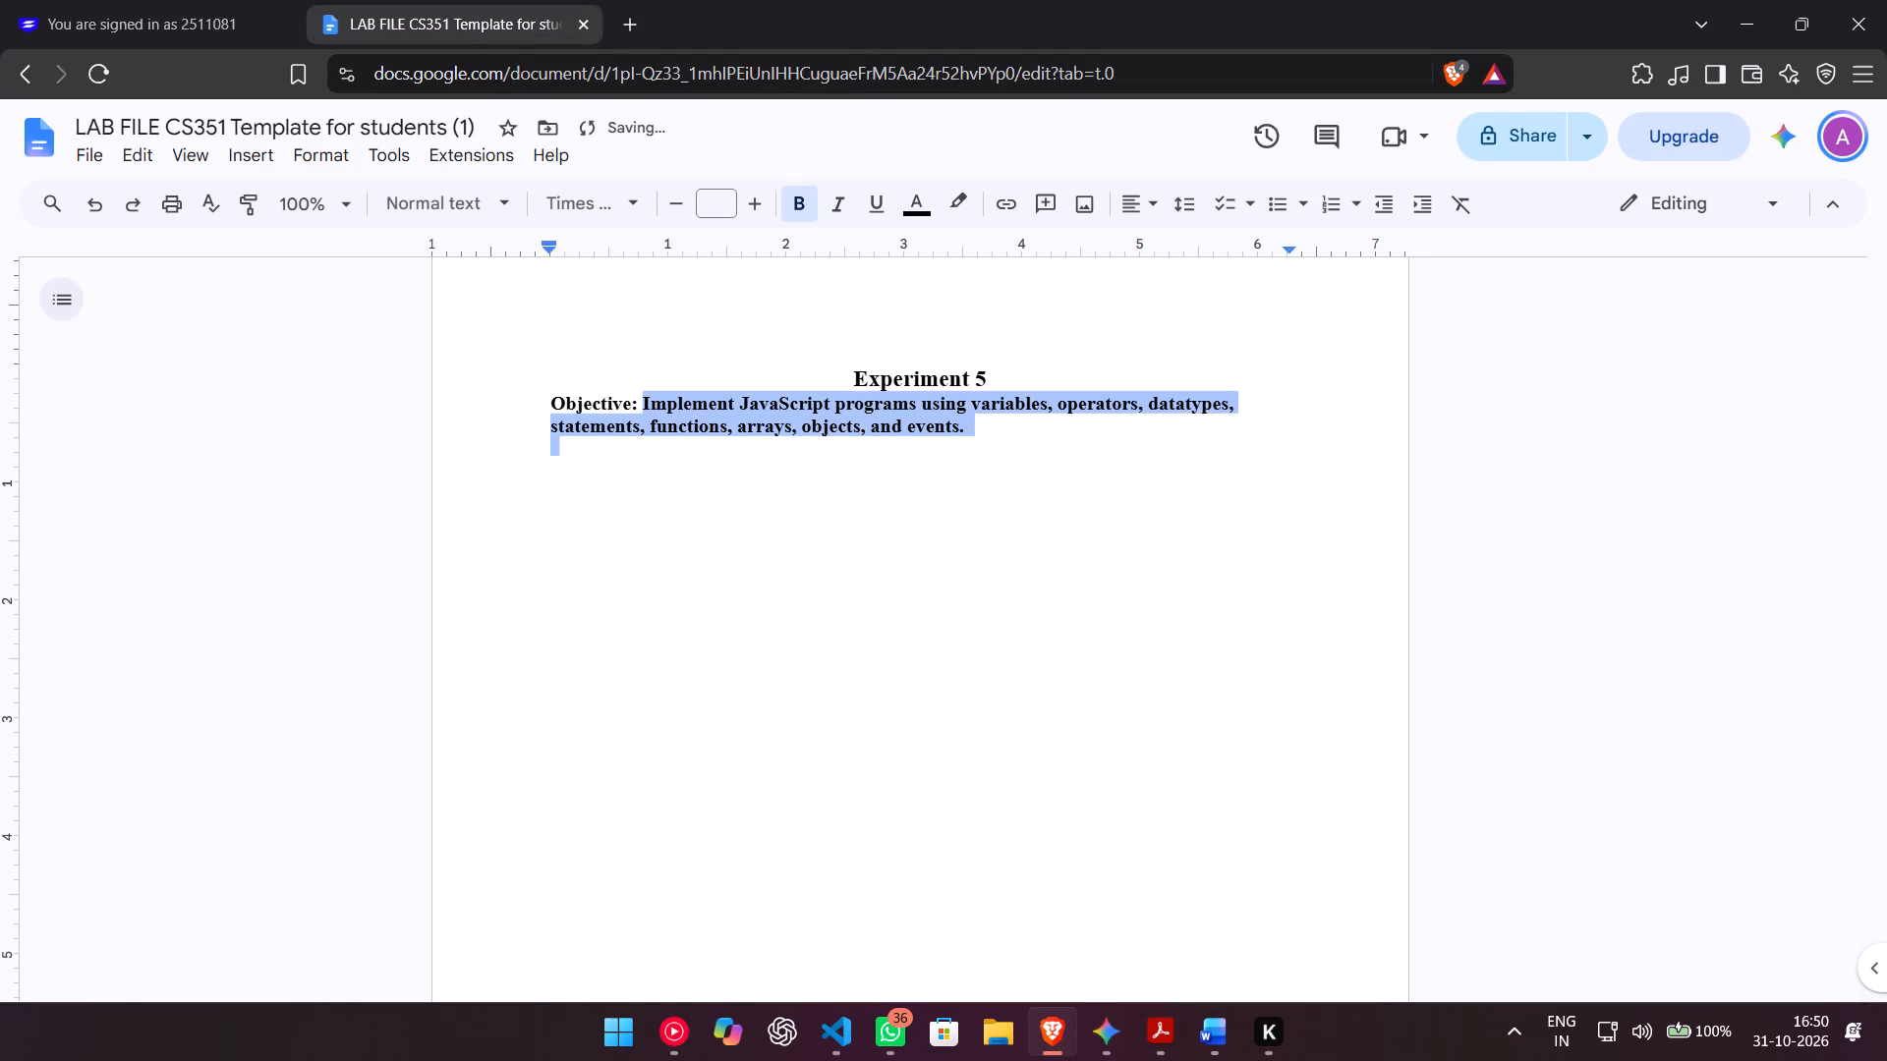
pyautogui.click(711, 203)
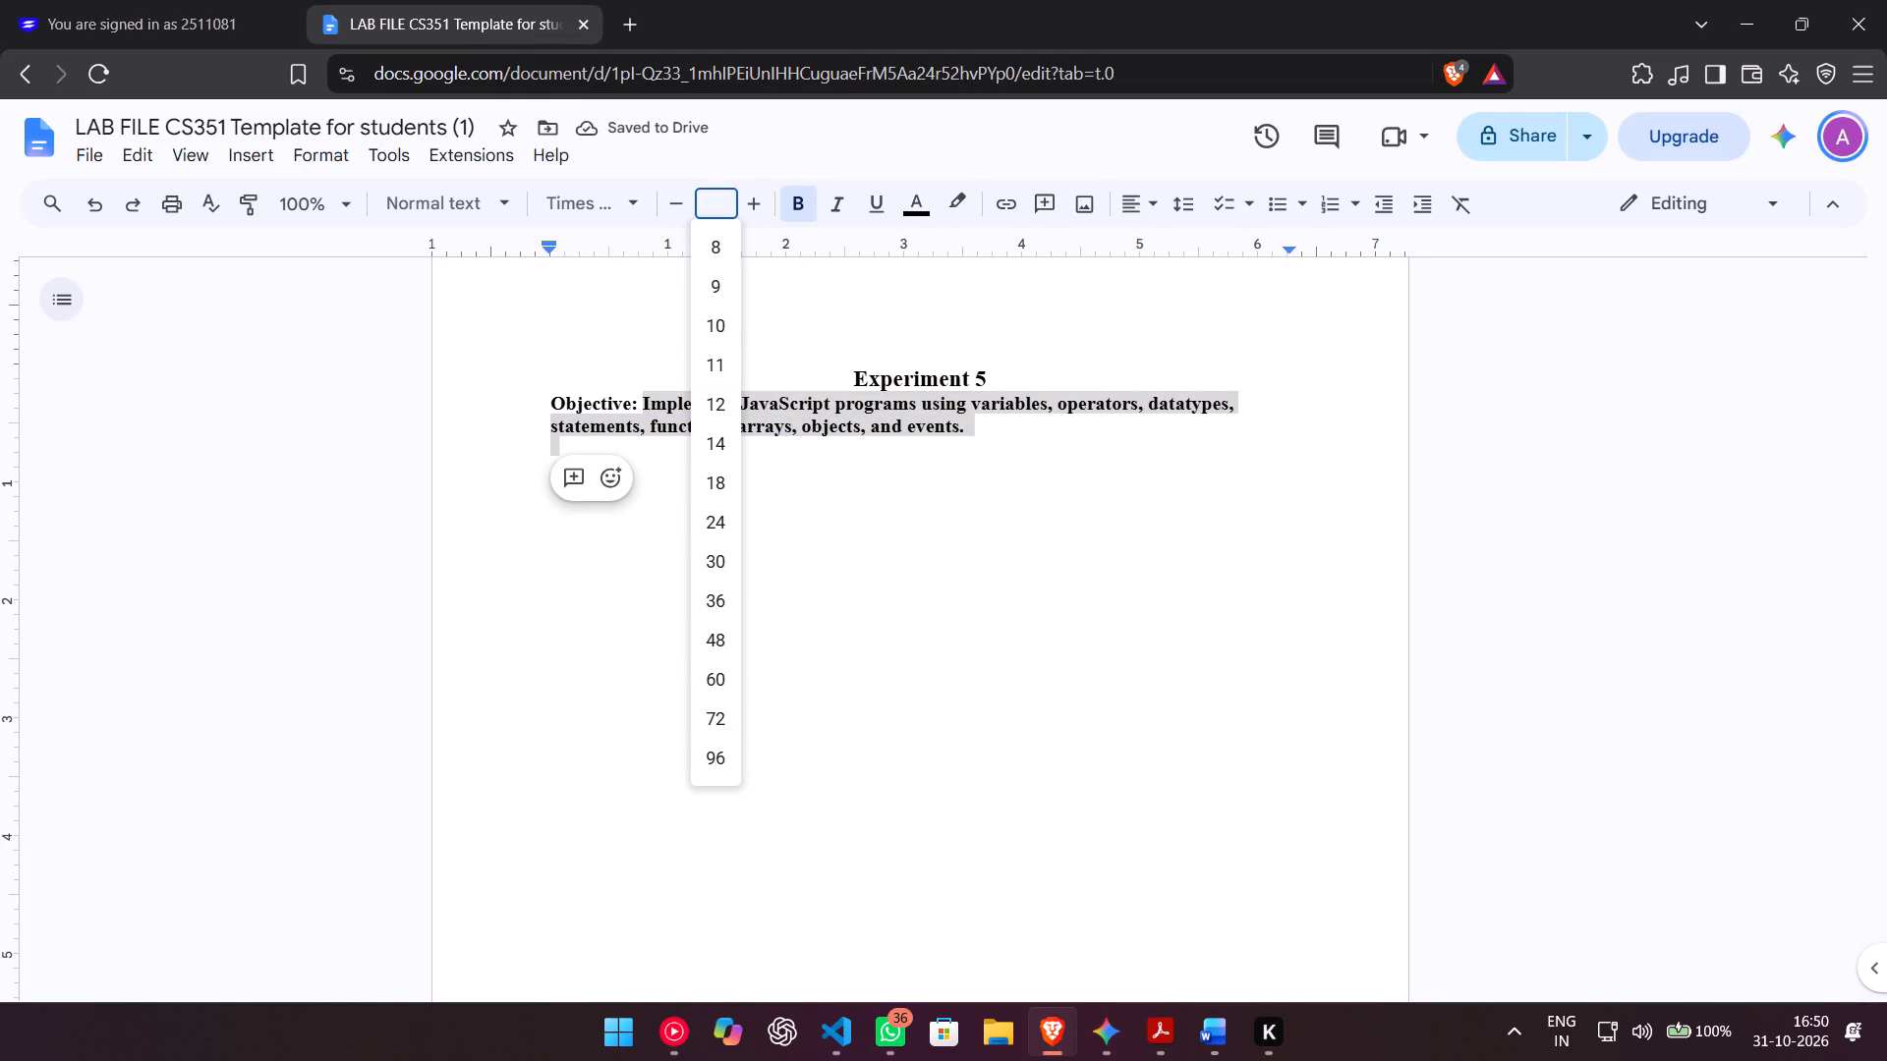
pyautogui.click(802, 200)
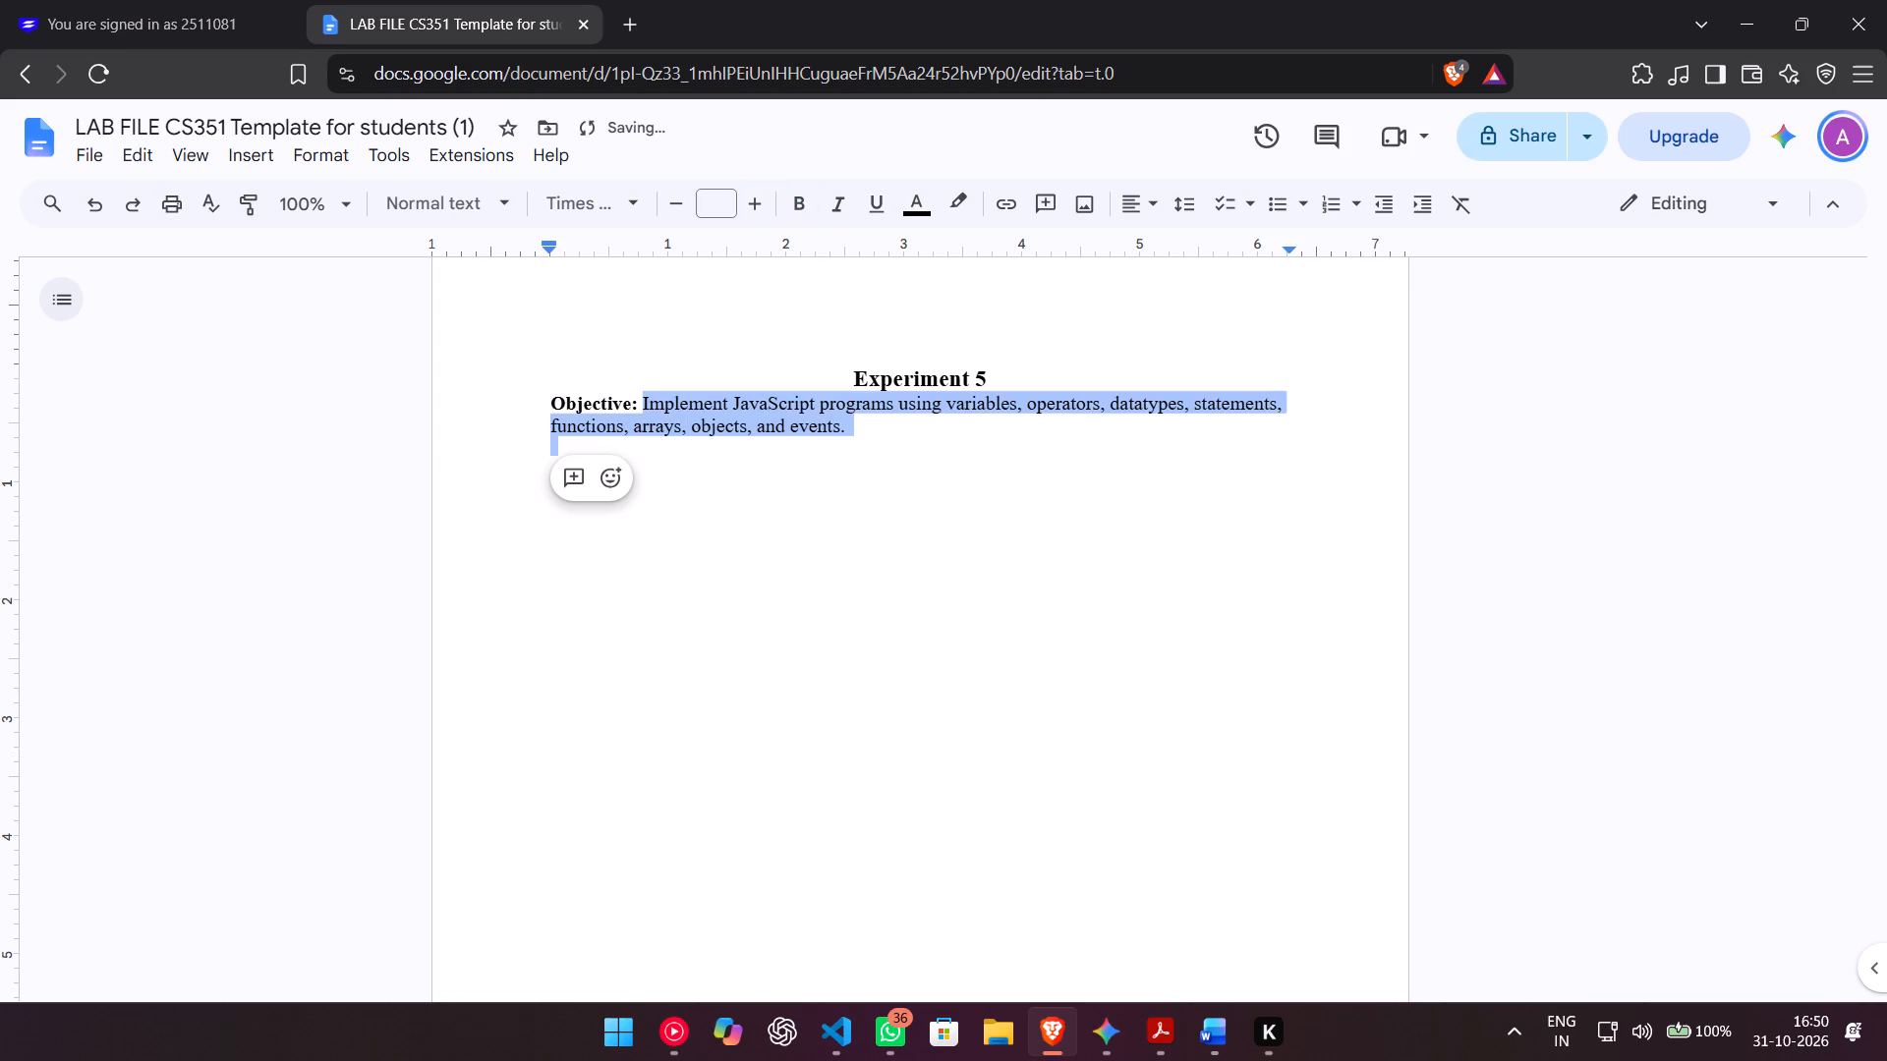
# Add a bold "Solution" label below the JavaScript objective, leaving a blank line between them.
pyautogui.click(876, 427)
pyautogui.press('Return')
pyautogui.press('\\')
pyautogui.press('BackSpace')
pyautogui.press('Return')
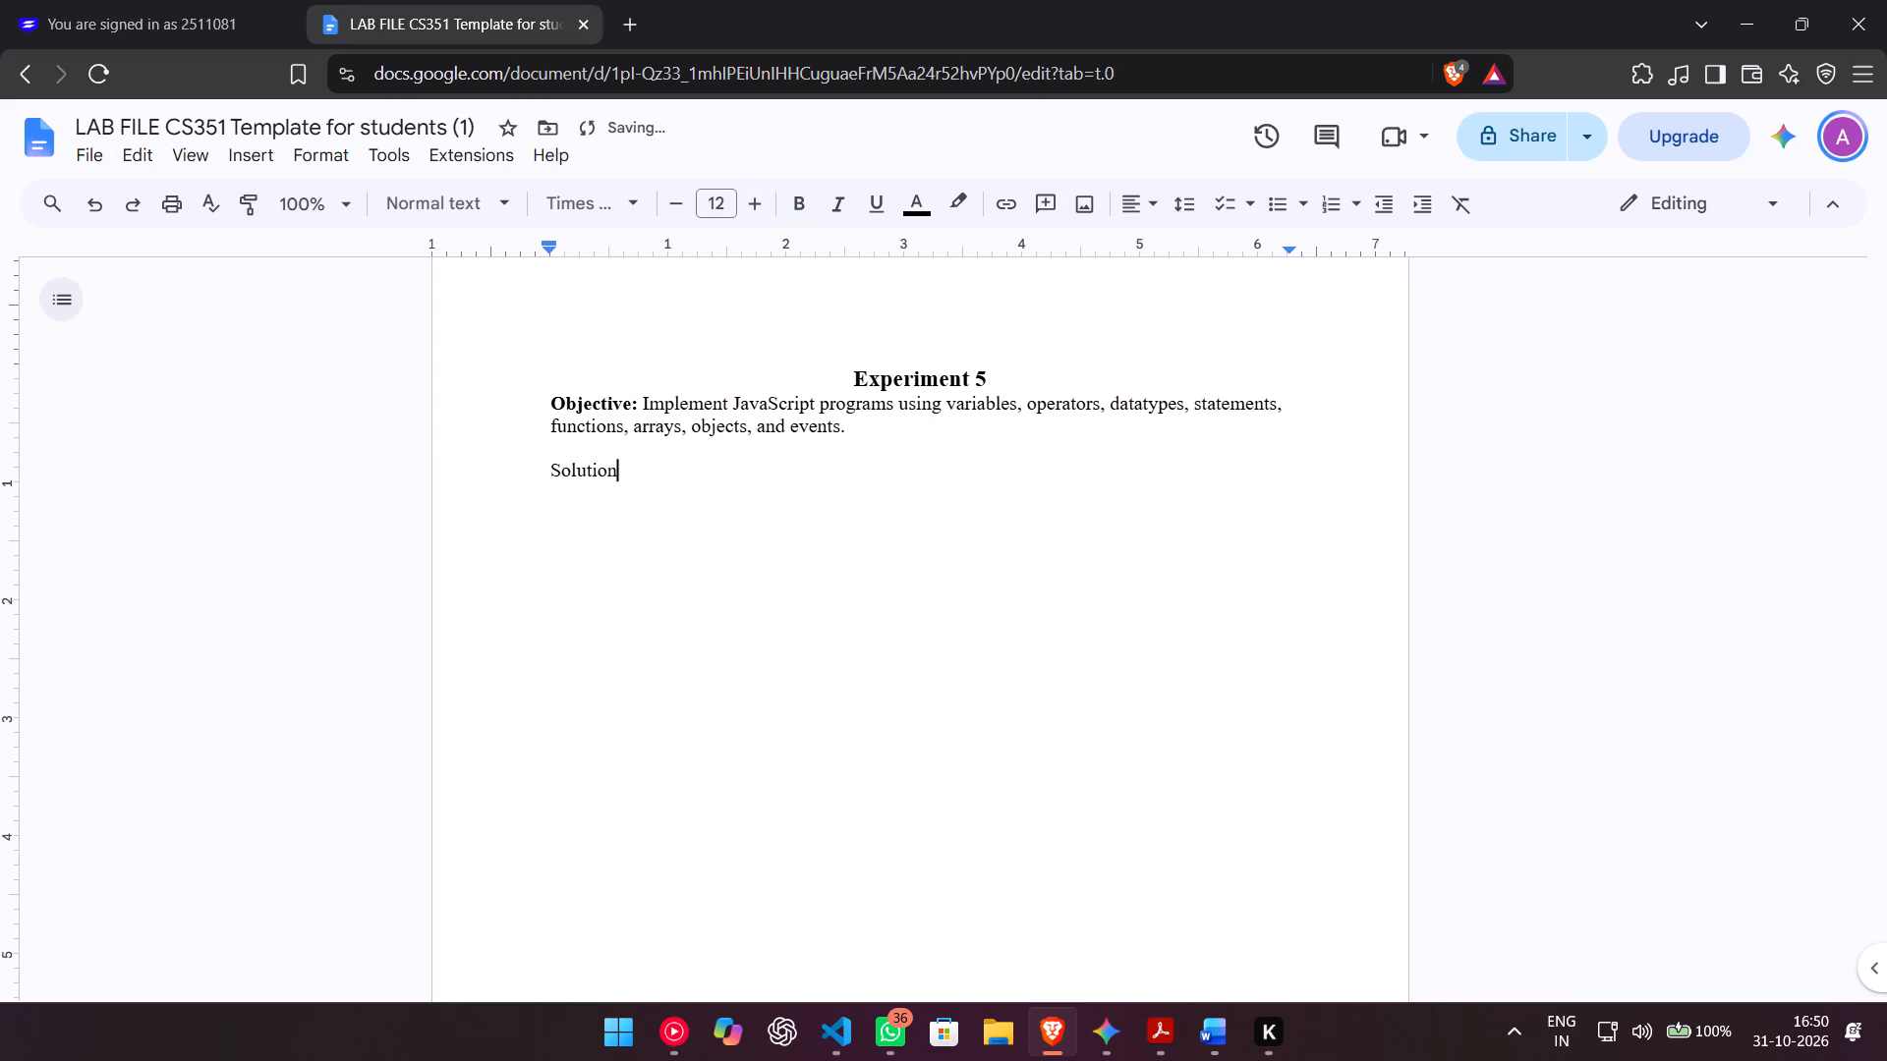
pyautogui.scroll(-1, 876, 428)
pyautogui.moveTo(650, 410); pyautogui.dragTo(566, 393)
pyautogui.click(635, 378)
pyautogui.moveTo(631, 385); pyautogui.dragTo(573, 378)
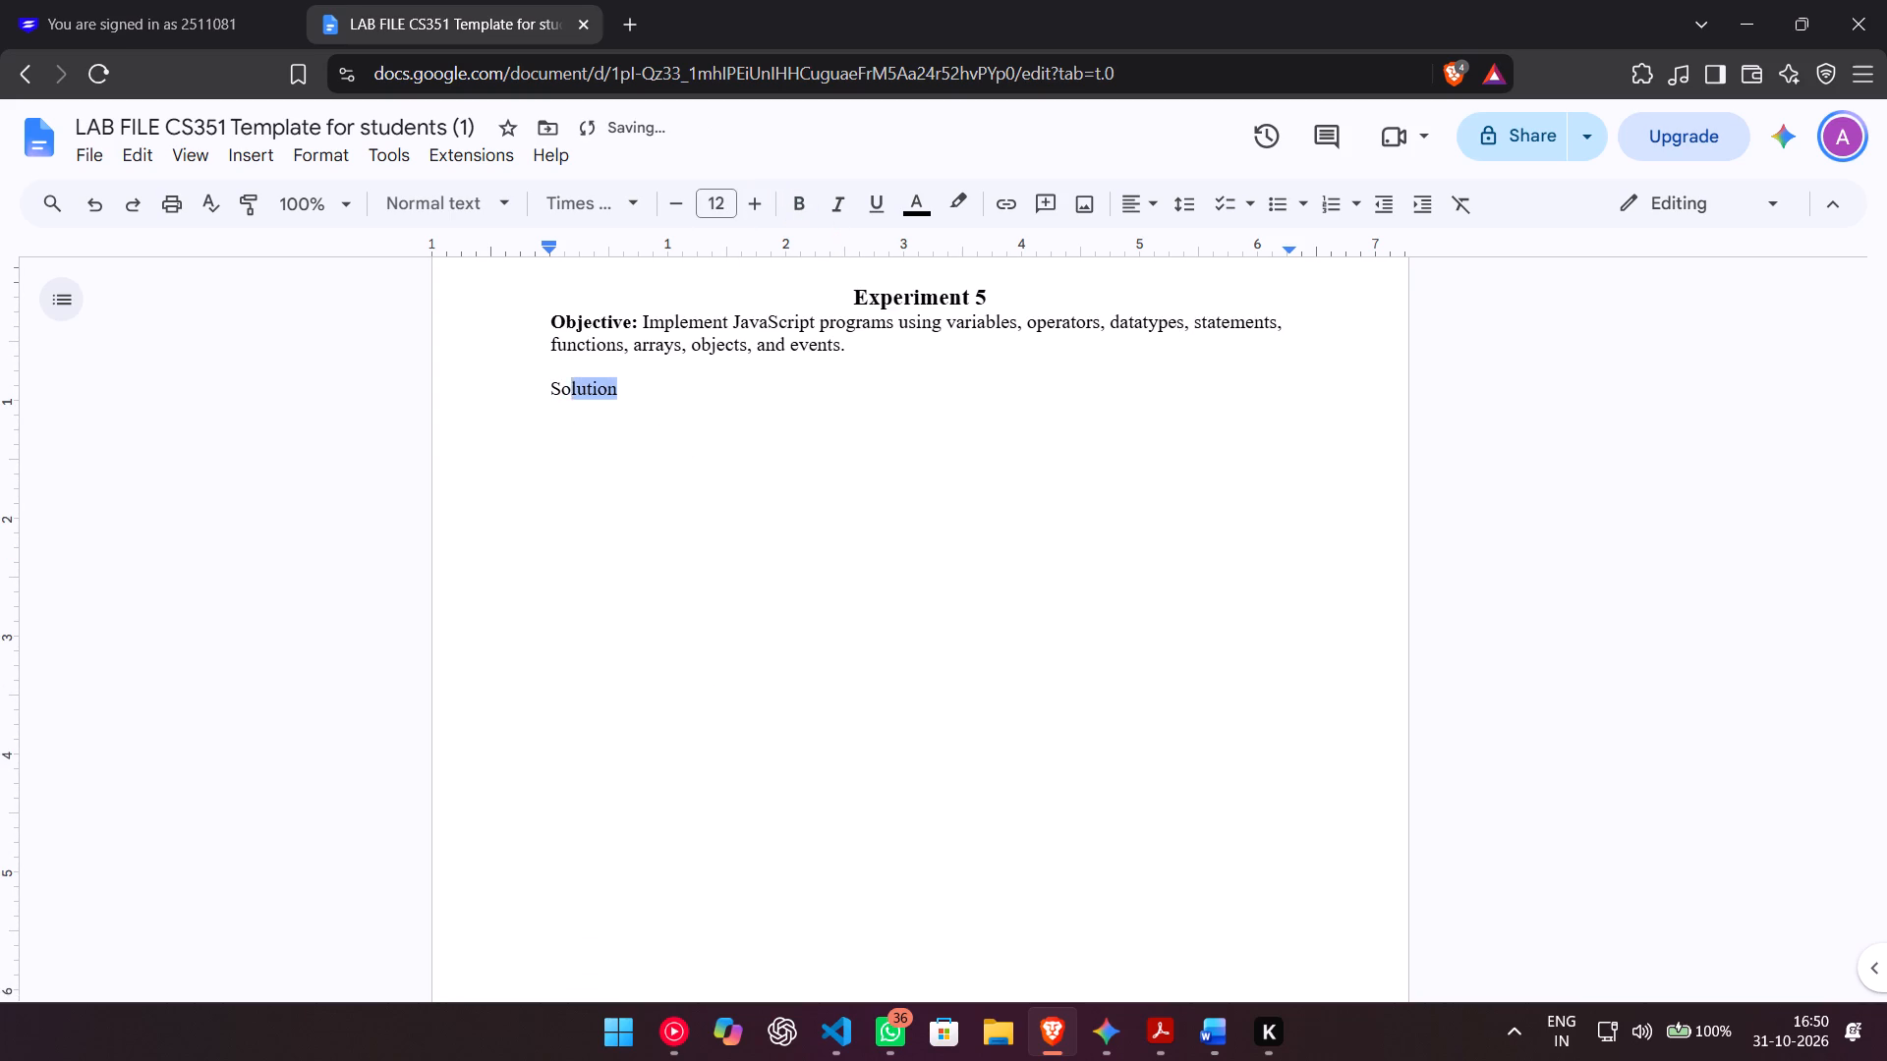
pyautogui.moveTo(573, 378); pyautogui.dragTo(560, 376)
pyautogui.click(802, 204)
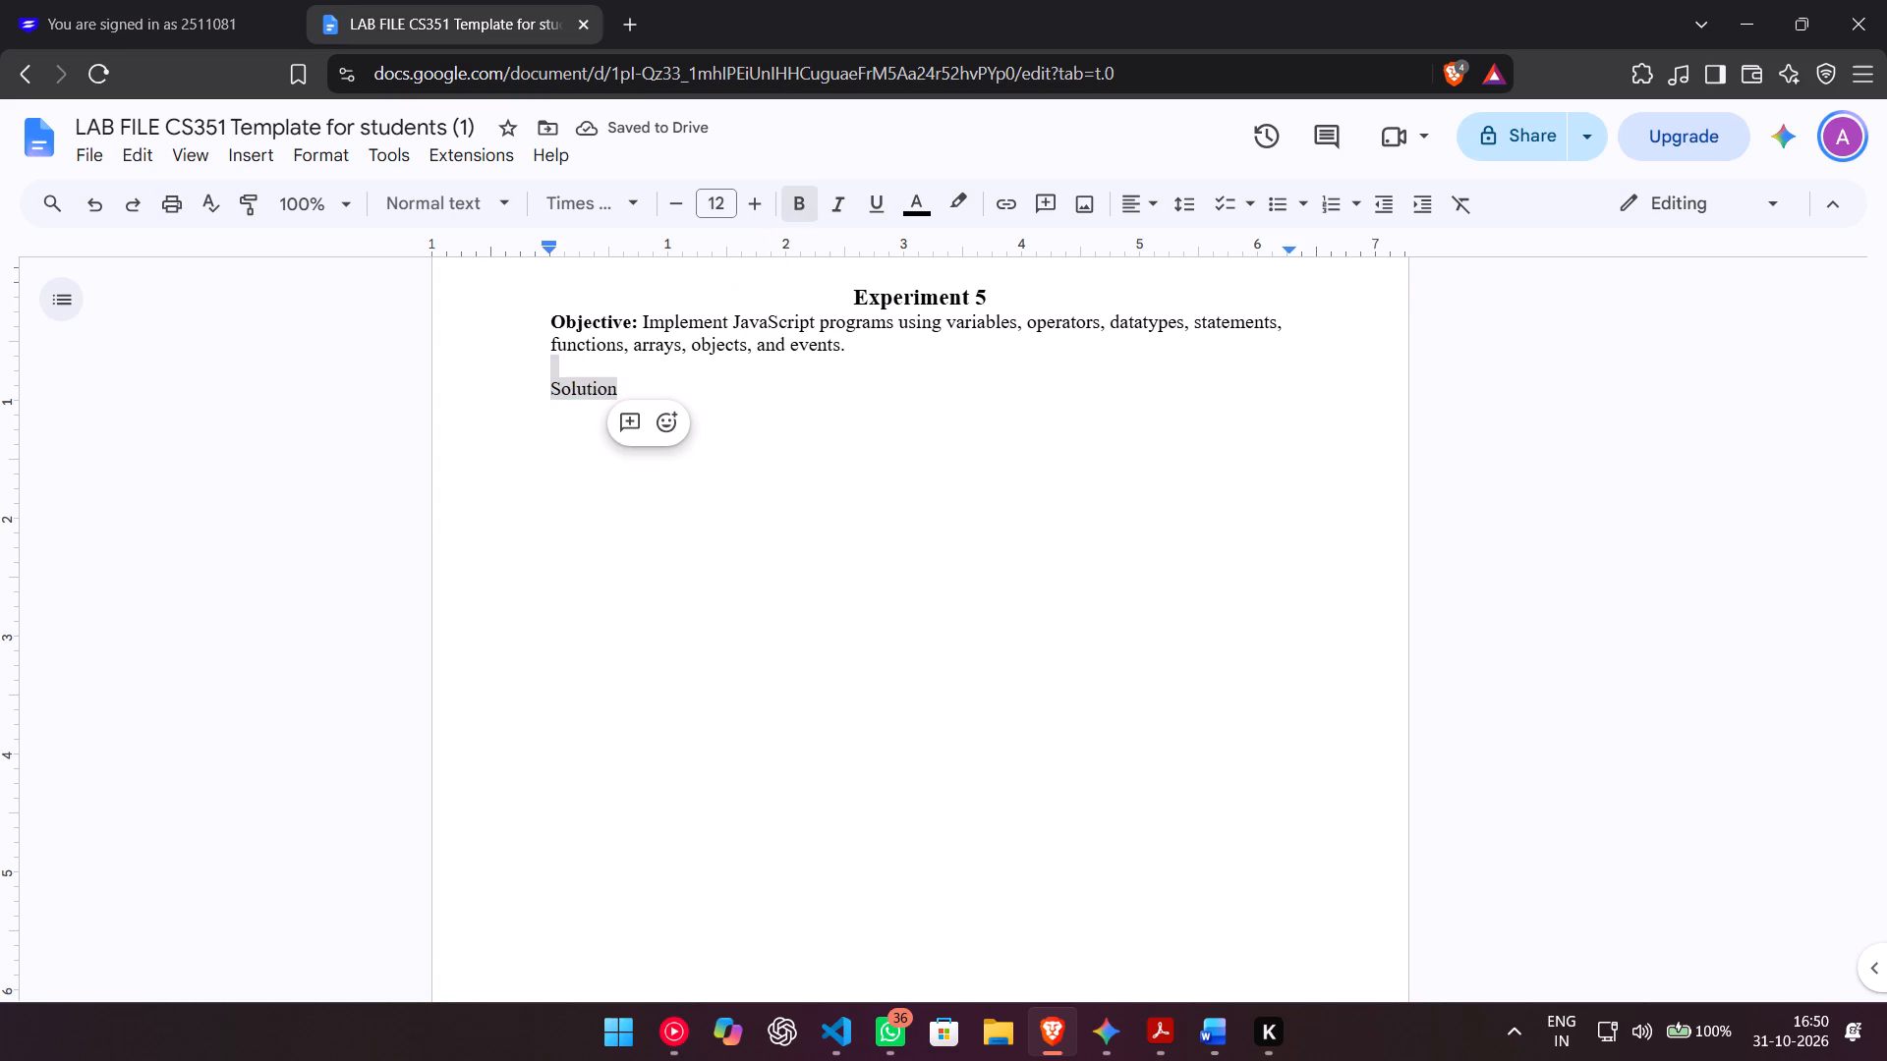
pyautogui.click(654, 379)
pyautogui.hotkey('alt', 'Tab')
pyautogui.scroll(-4, 920, 640)
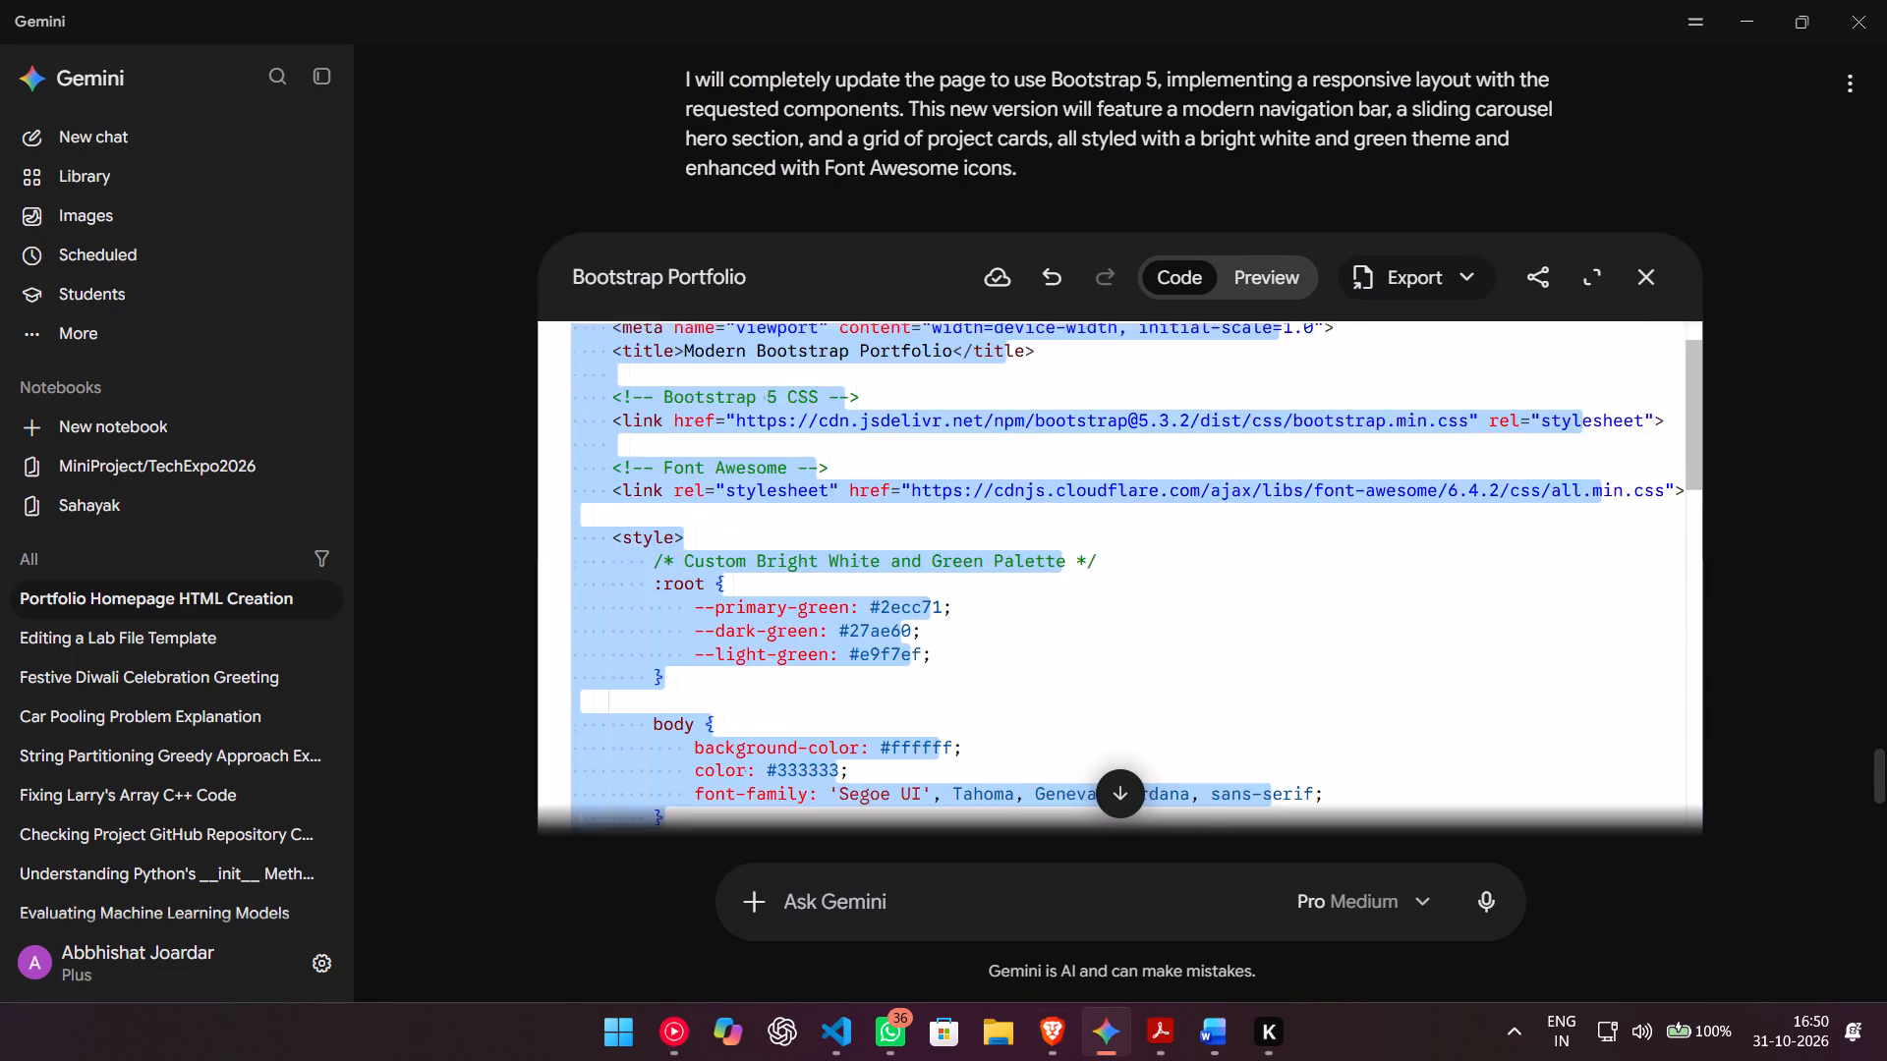
pyautogui.scroll(-15, 923, 642)
pyautogui.hotkey('alt', 'Tab')
pyautogui.hotkey('alt', 'Tab')
pyautogui.hotkey('alt', 'Tab')
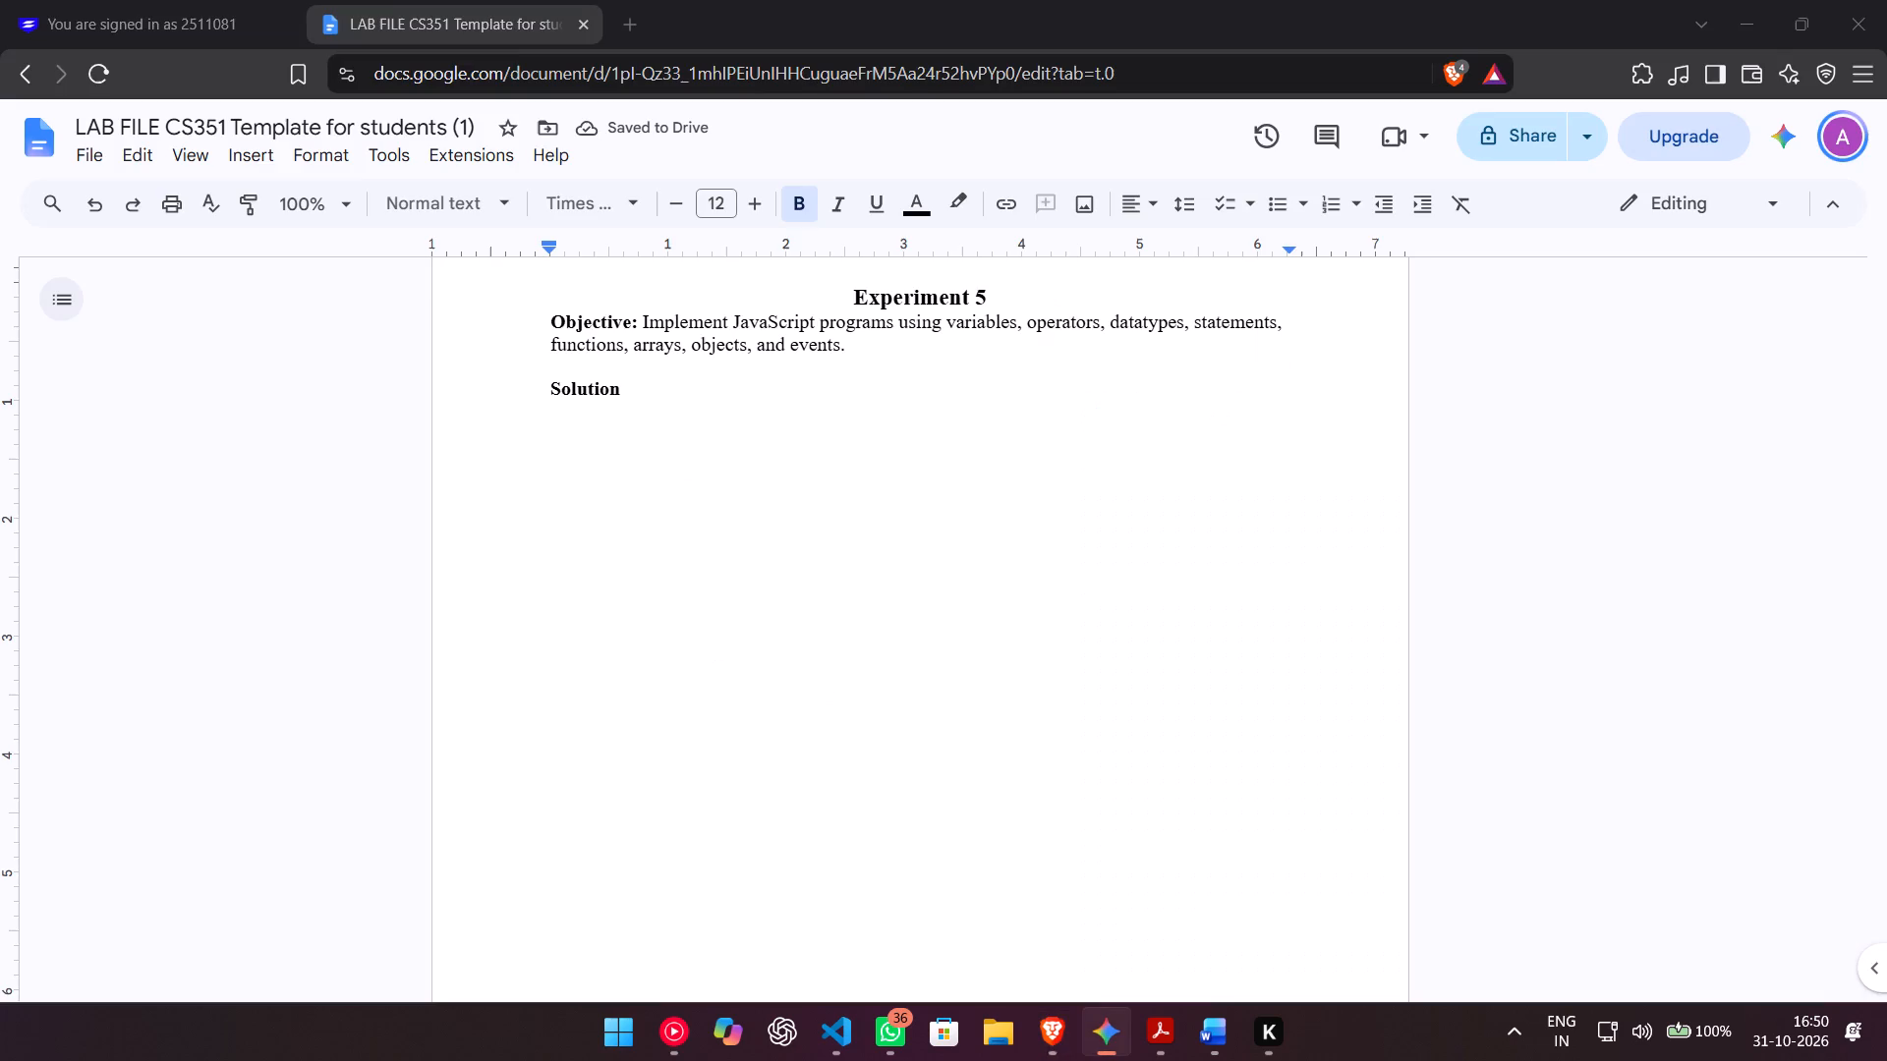
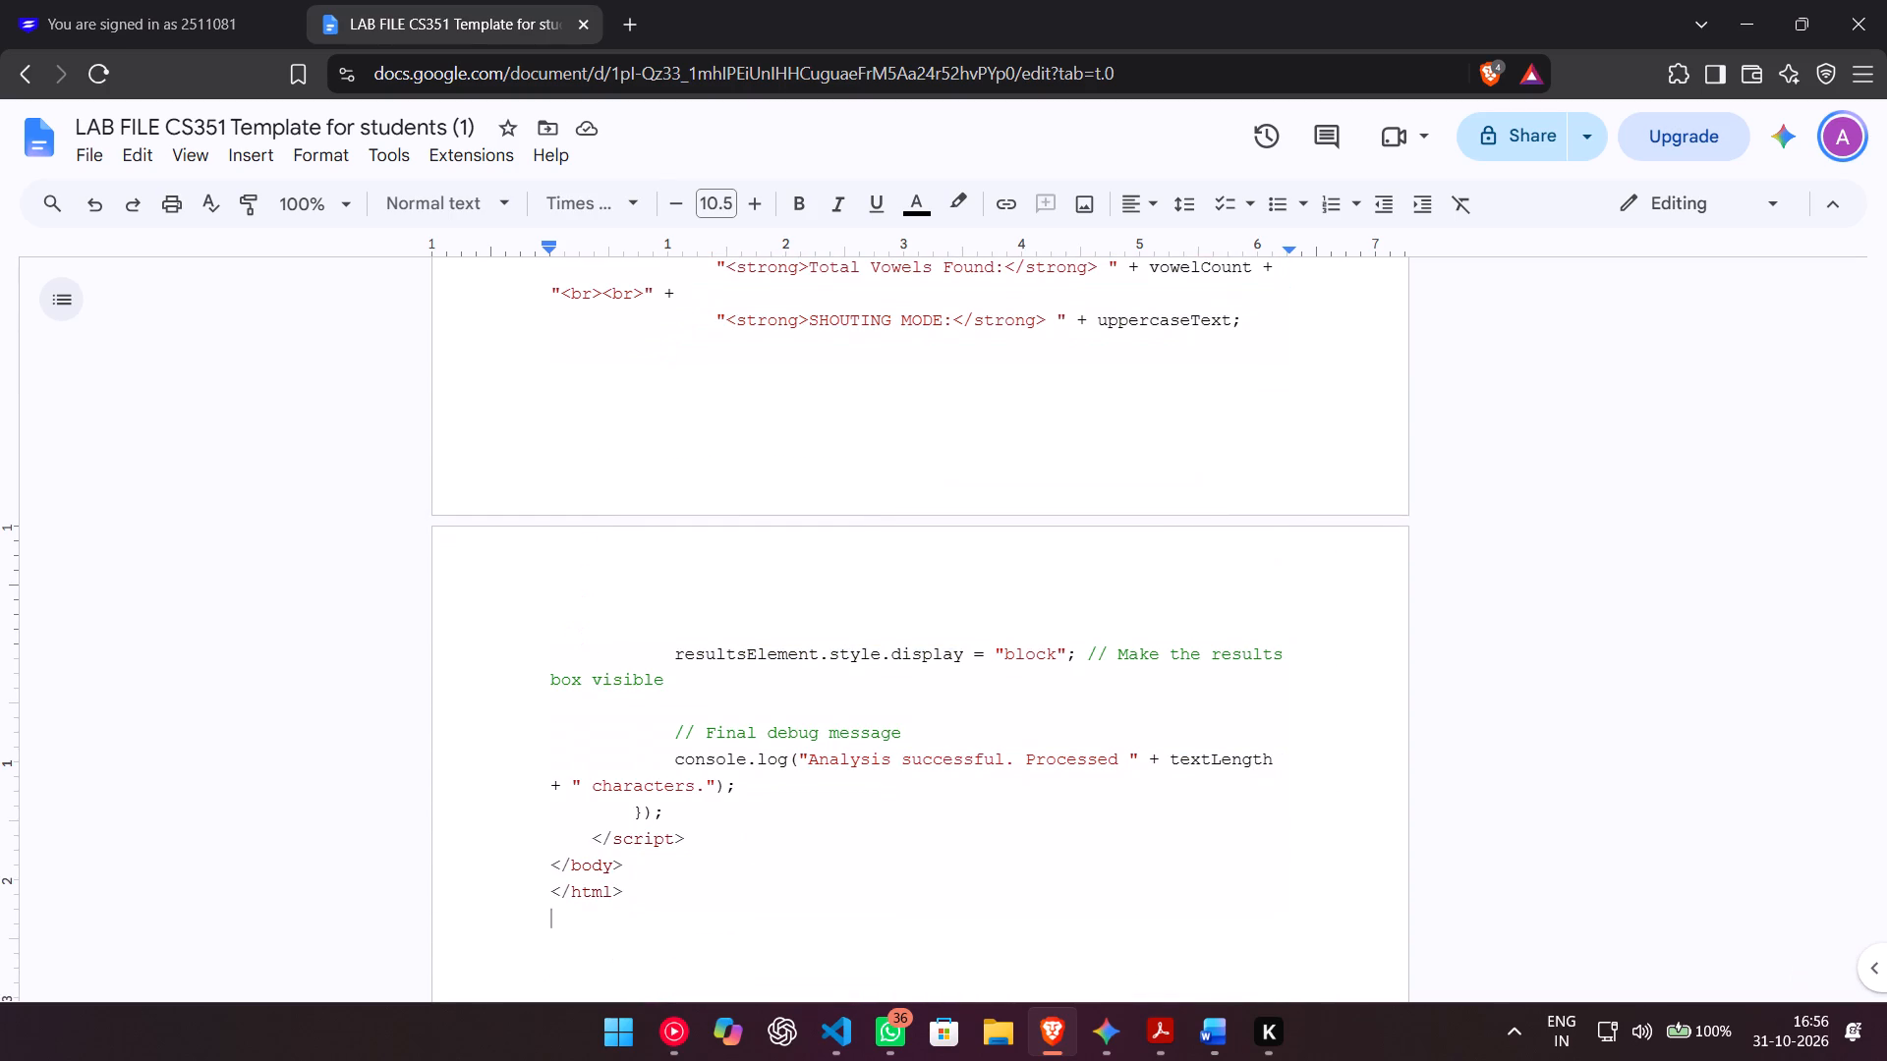
# Set the font of the entire pasted Experiment 7 code, from <!DOCTYPE html> to </html>, to Times New Roman.
pyautogui.moveTo(652, 898); pyautogui.dragTo(571, 408)
pyautogui.scroll(20, 621, 847)
pyautogui.scroll(6, 621, 847)
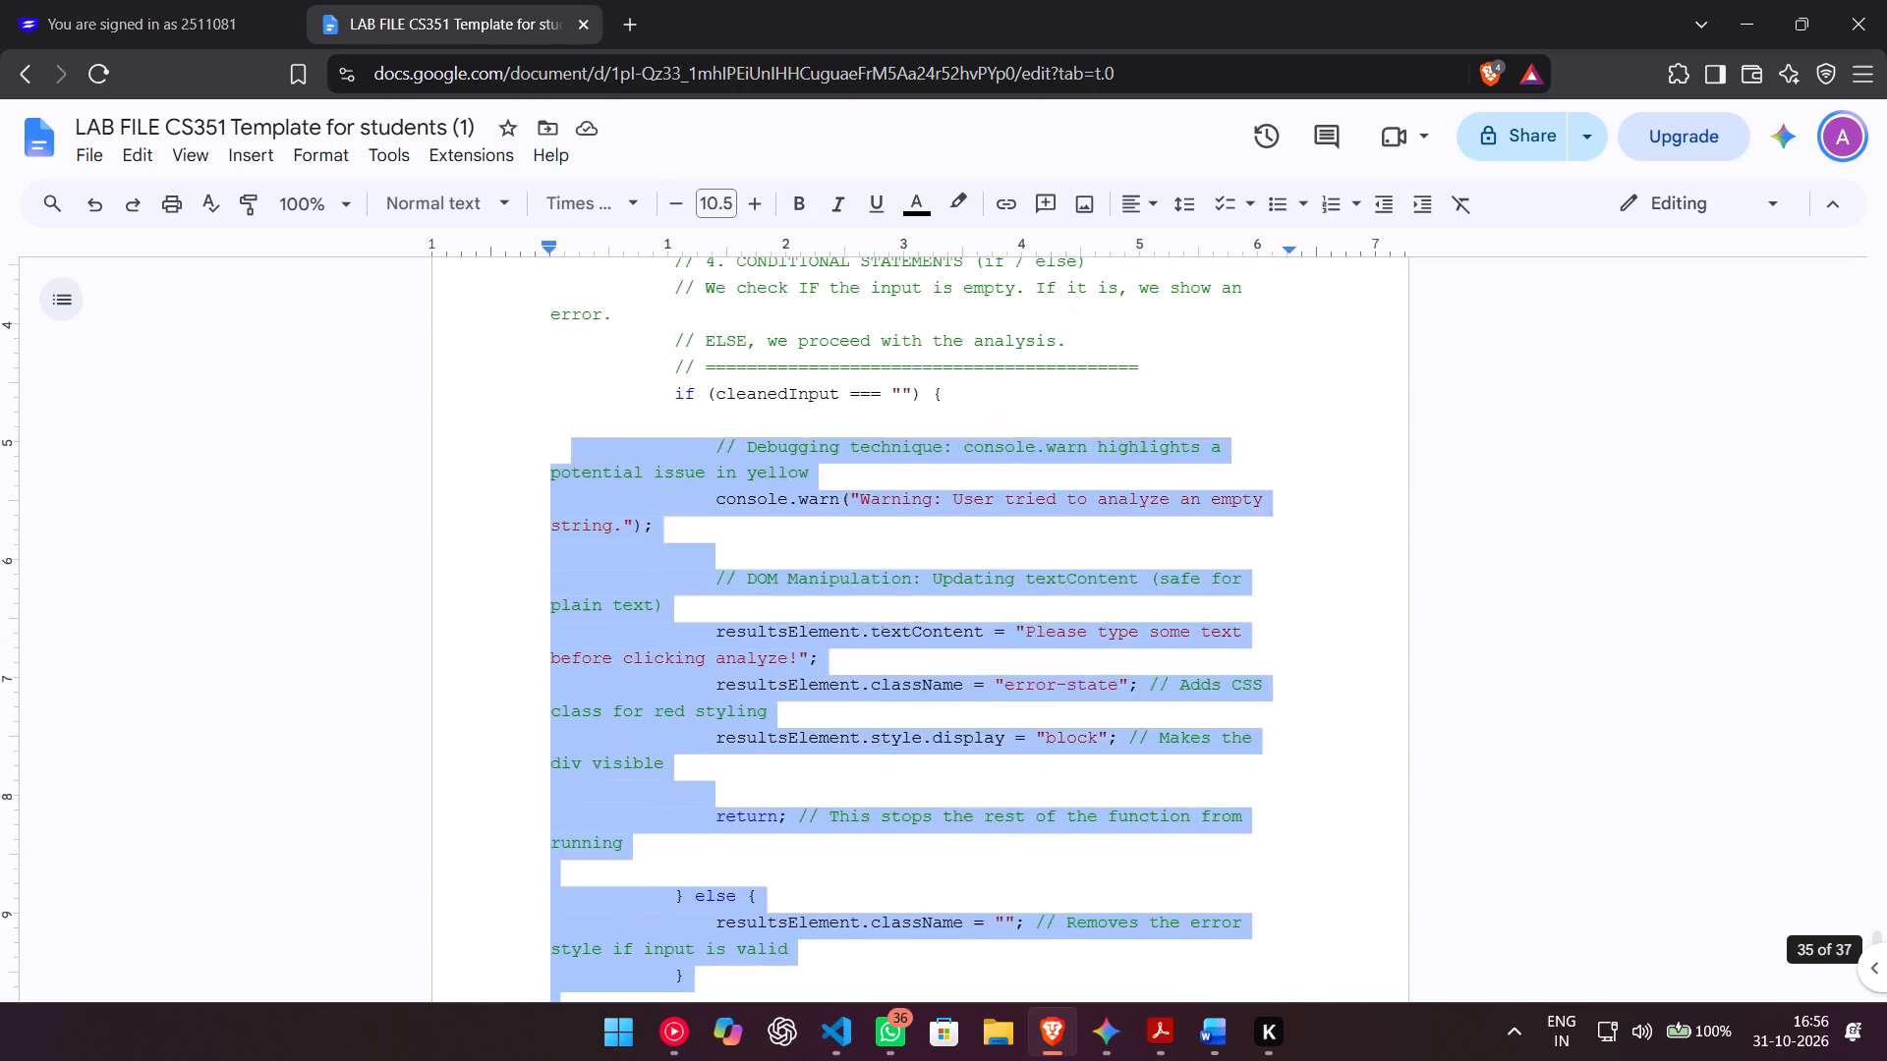
pyautogui.scroll(20, 571, 408)
pyautogui.scroll(16, 571, 408)
pyautogui.moveTo(571, 408); pyautogui.dragTo(577, 401)
pyautogui.scroll(4, 577, 401)
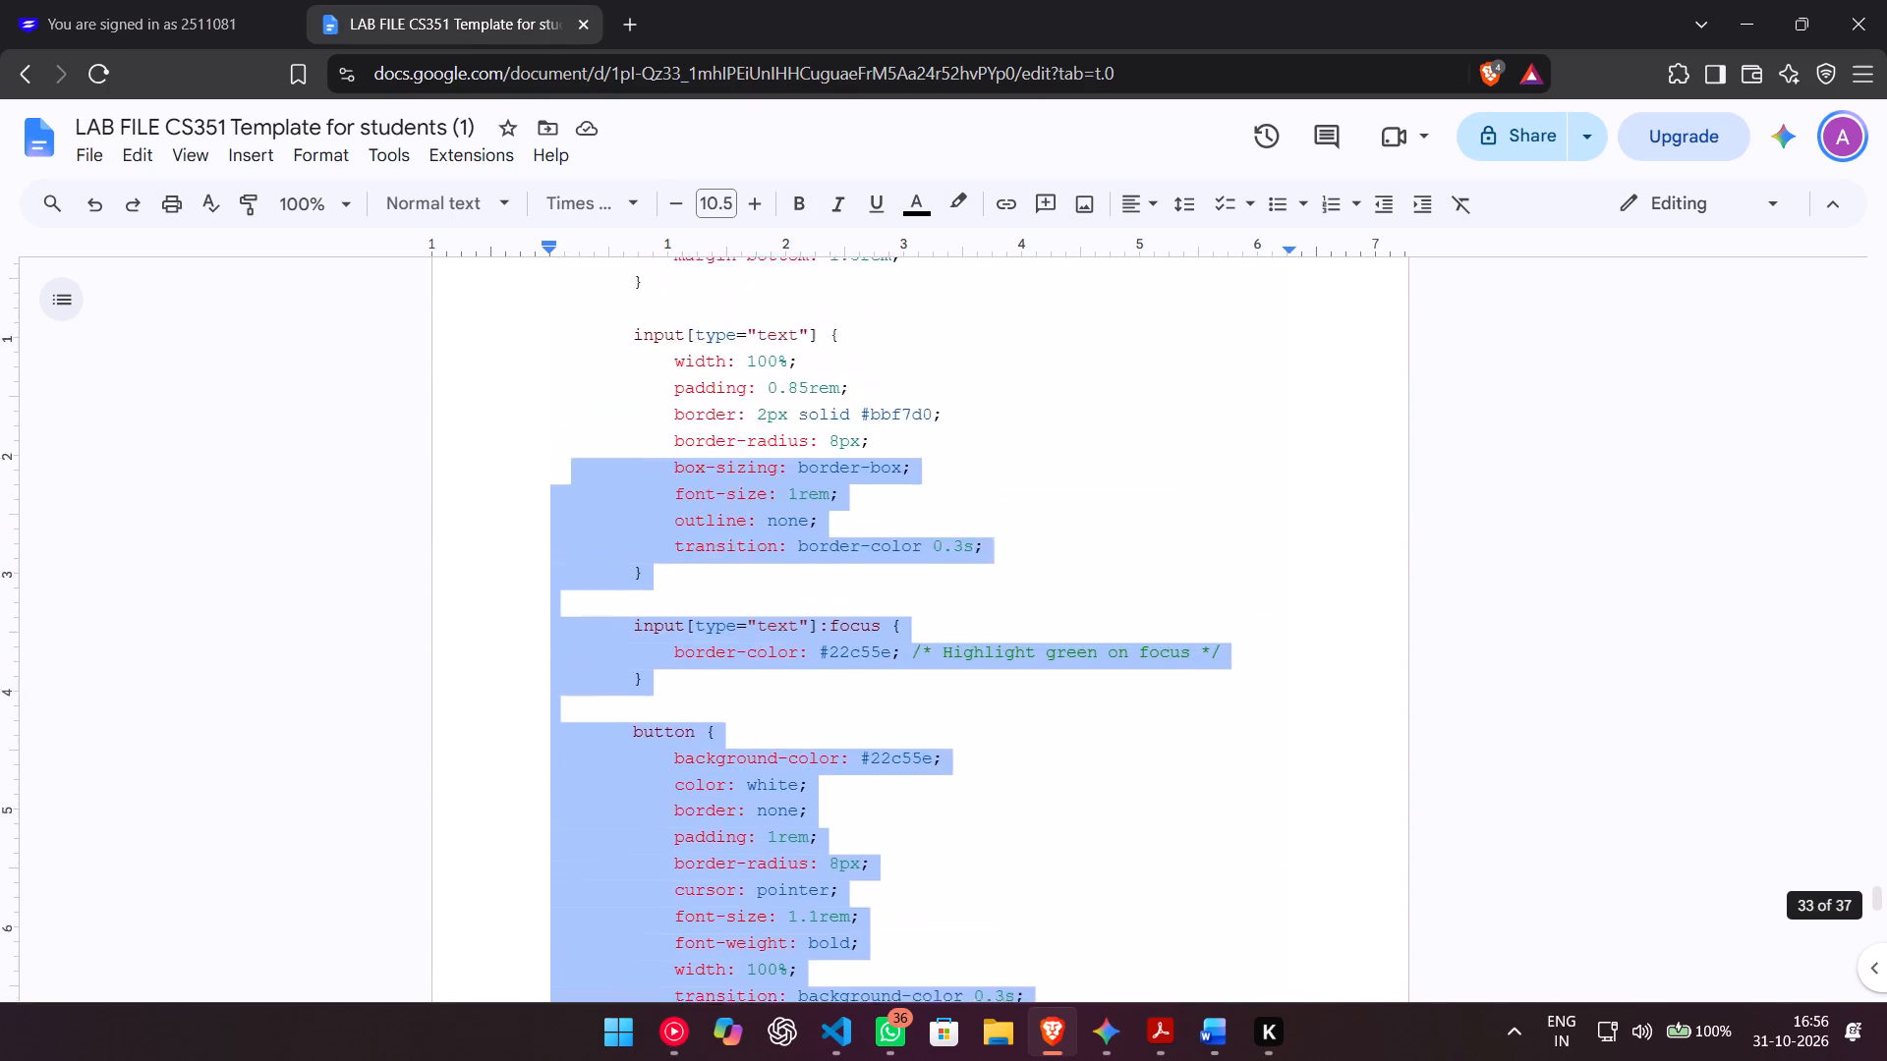
pyautogui.scroll(6, 577, 401)
pyautogui.moveTo(577, 401); pyautogui.dragTo(543, 902)
pyautogui.scroll(15, 580, 403)
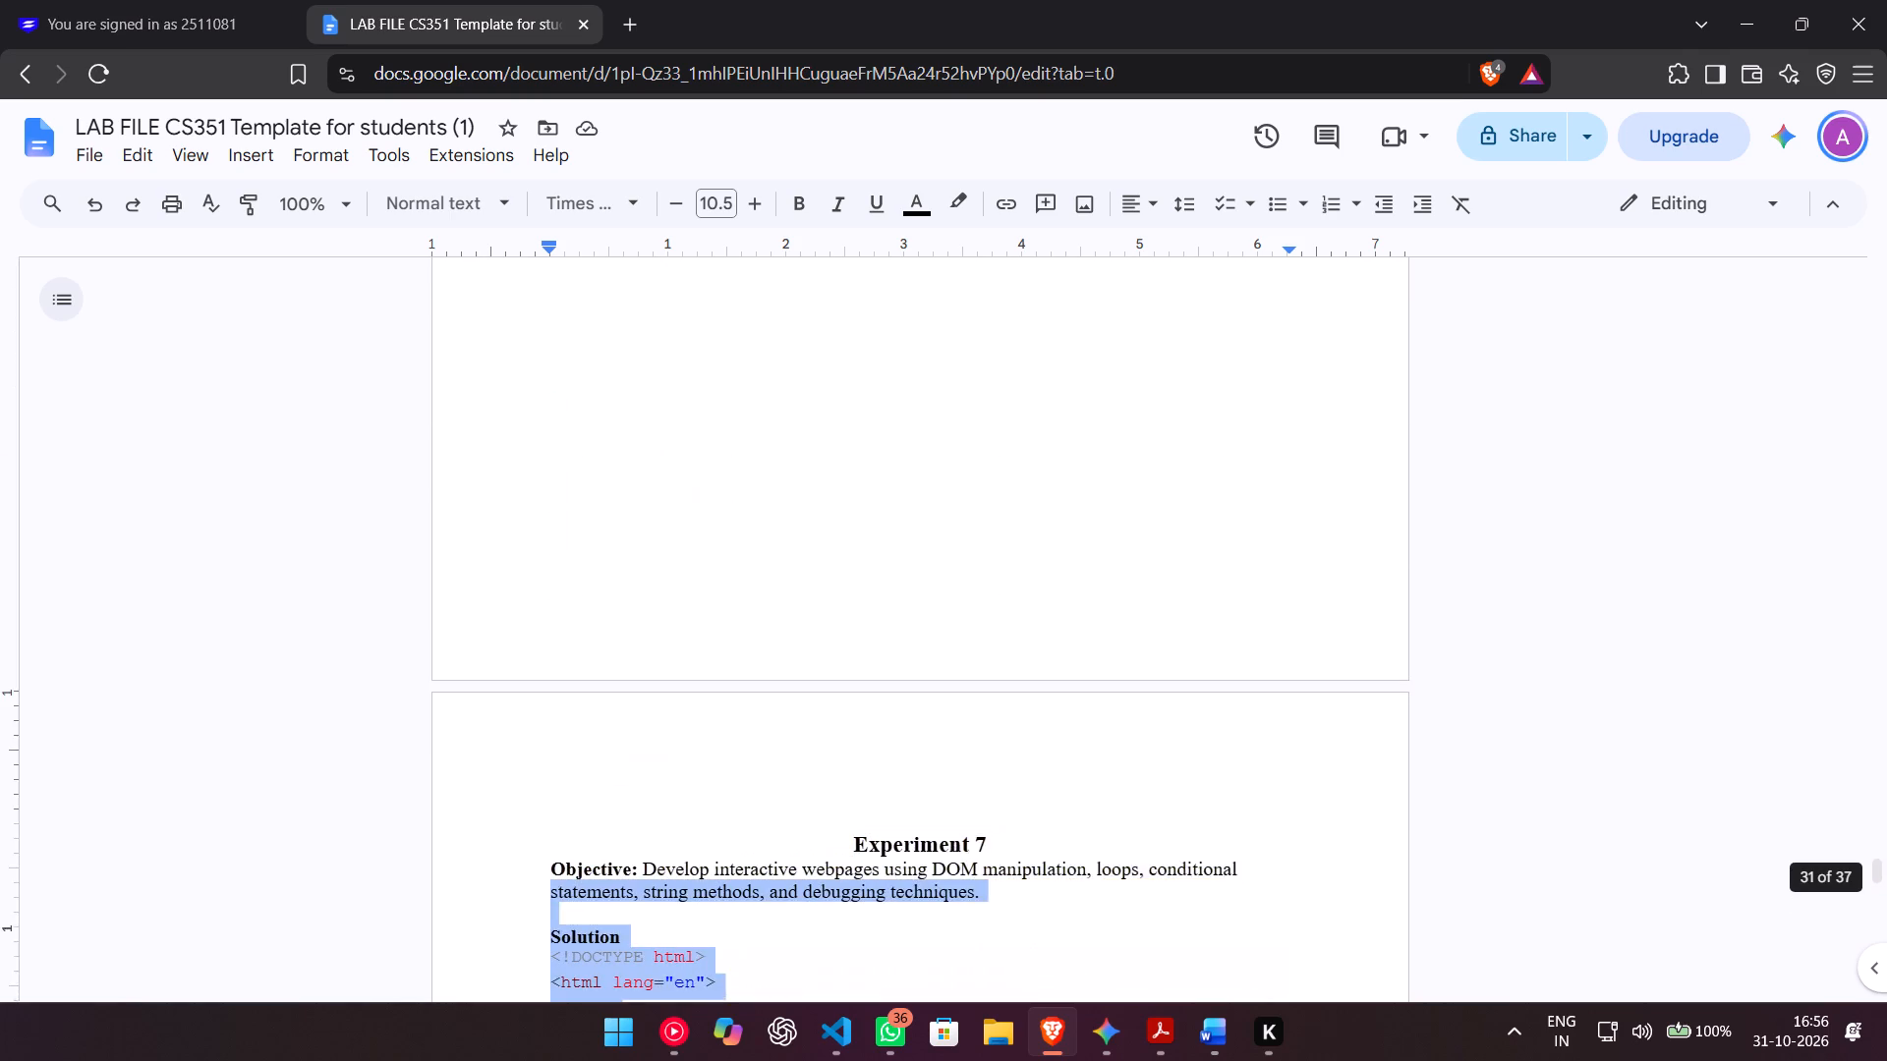
pyautogui.moveTo(543, 902); pyautogui.dragTo(544, 724)
pyautogui.scroll(-3, 543, 936)
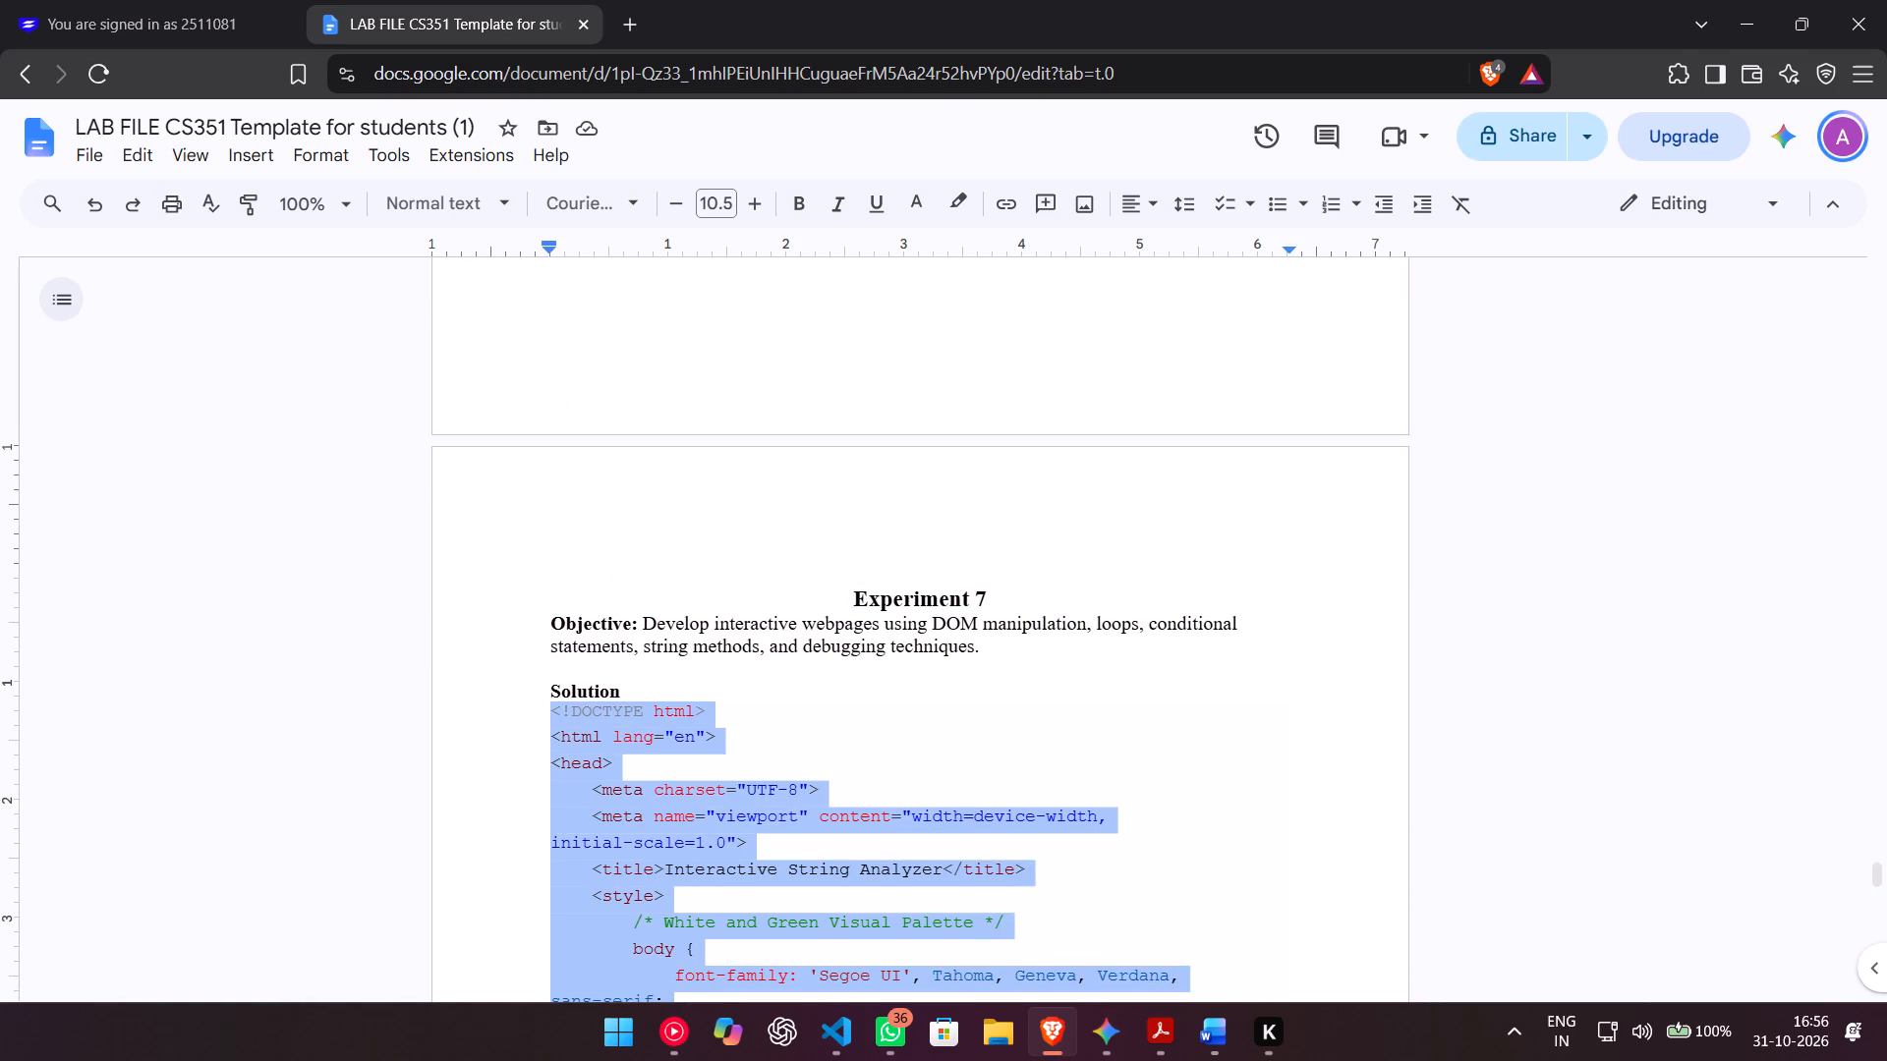
pyautogui.click(580, 195)
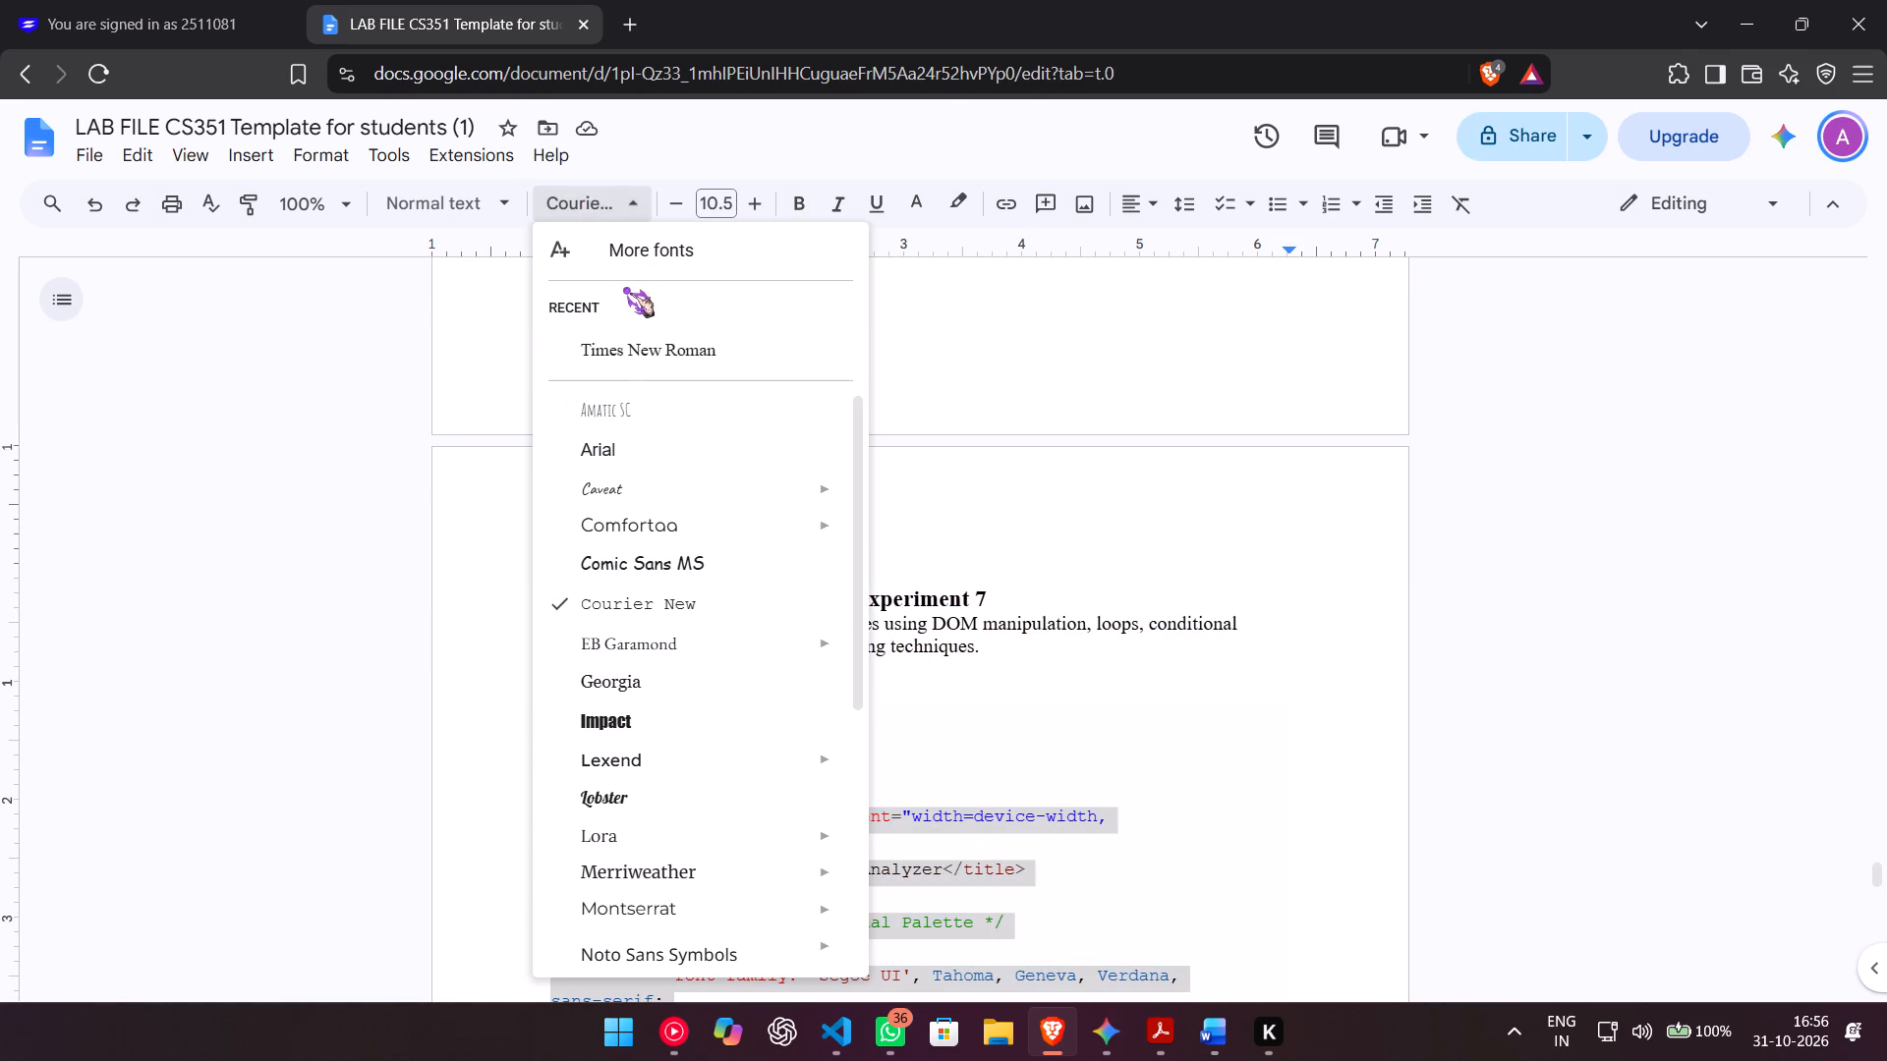
pyautogui.click(604, 348)
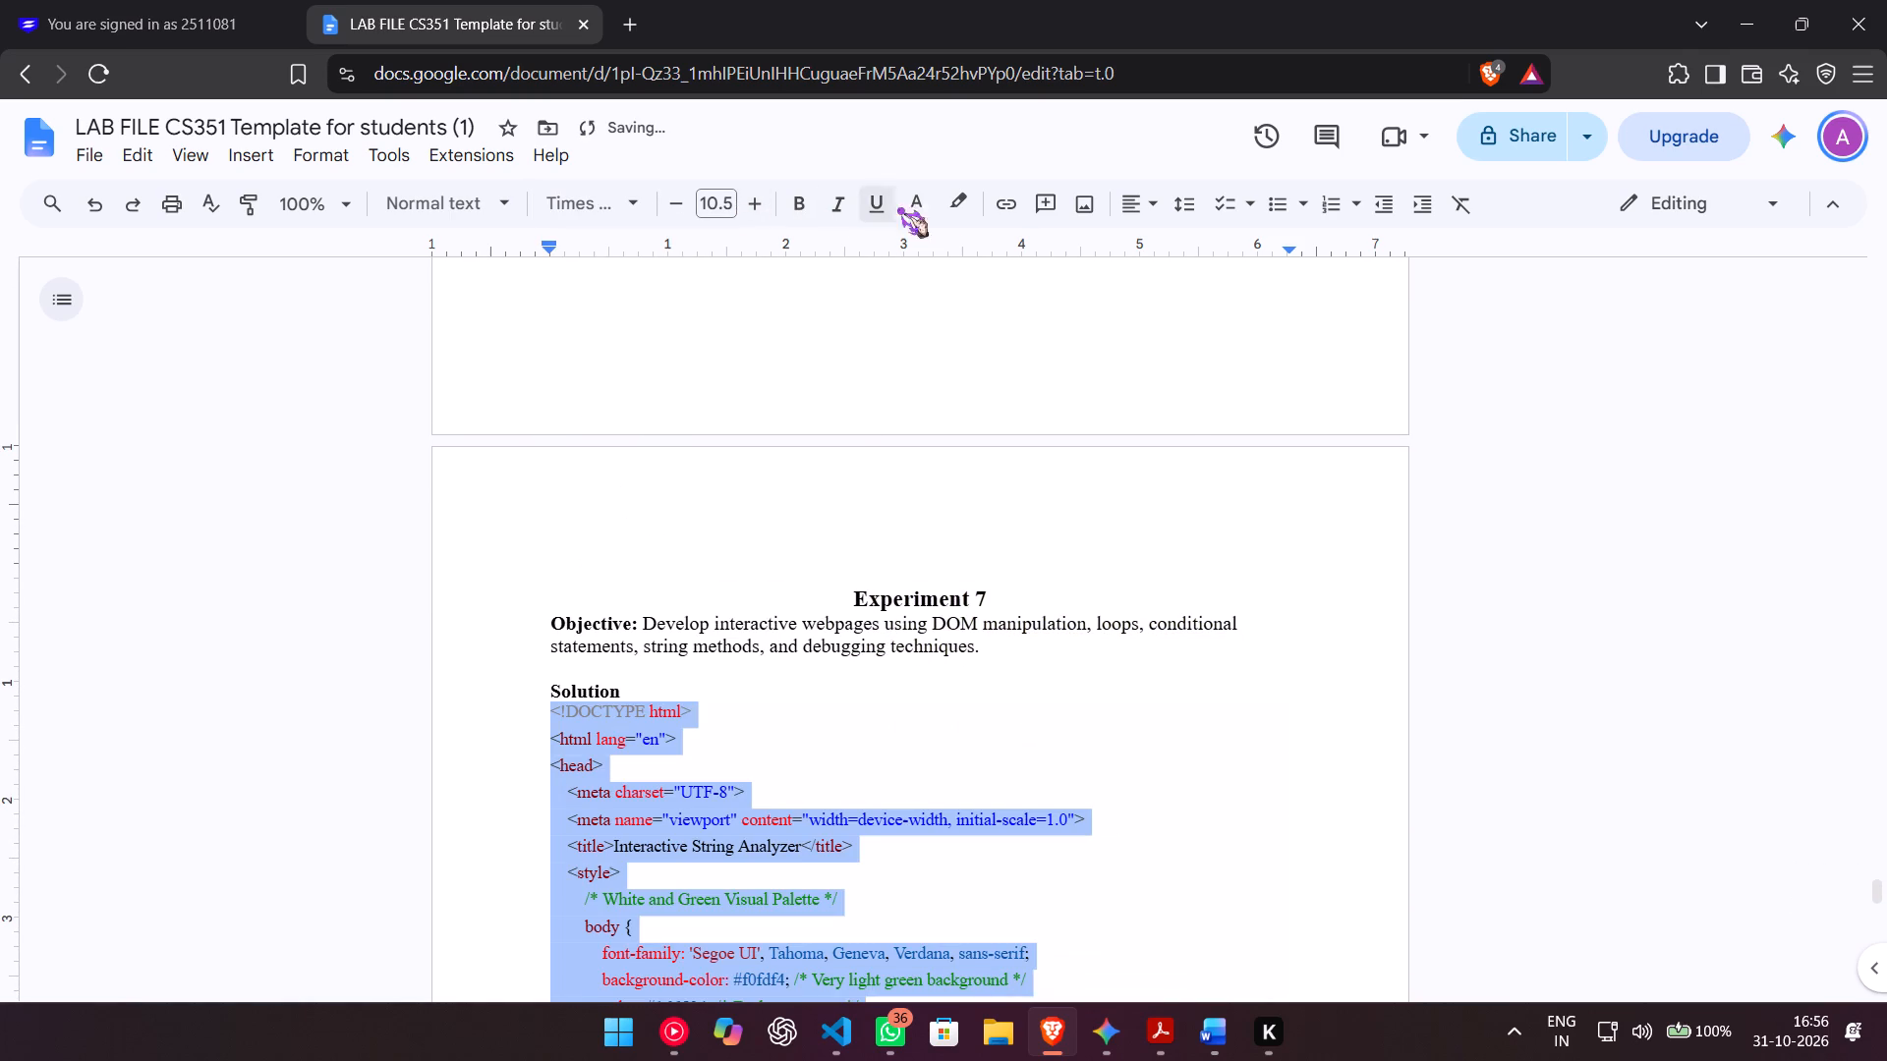
# Change the text colour of the selected Experiment 7 code to black.
pyautogui.click(921, 207)
pyautogui.click(923, 246)
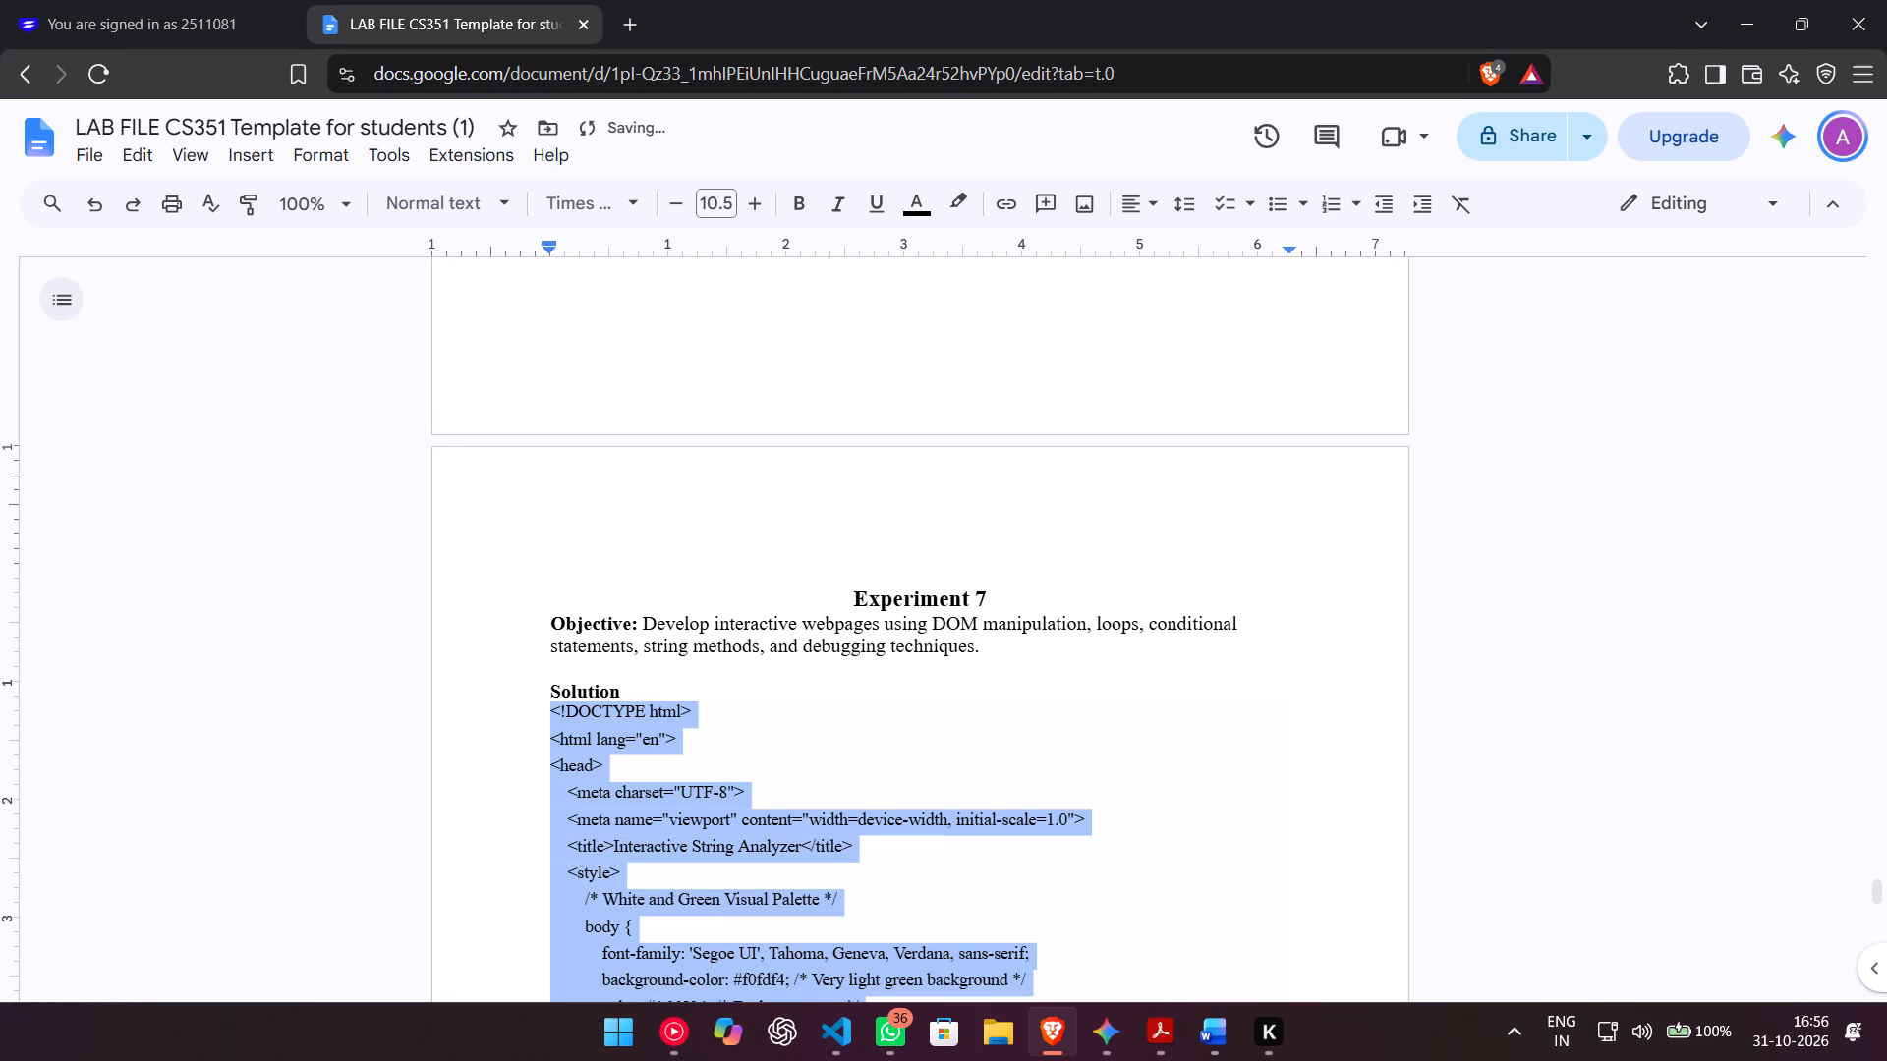
# Add blank lines after the closing </html> line of the Experiment 7 code until a new page starts.
pyautogui.scroll(-20, 1099, 721)
pyautogui.scroll(-20, 1099, 721)
pyautogui.scroll(-16, 1099, 721)
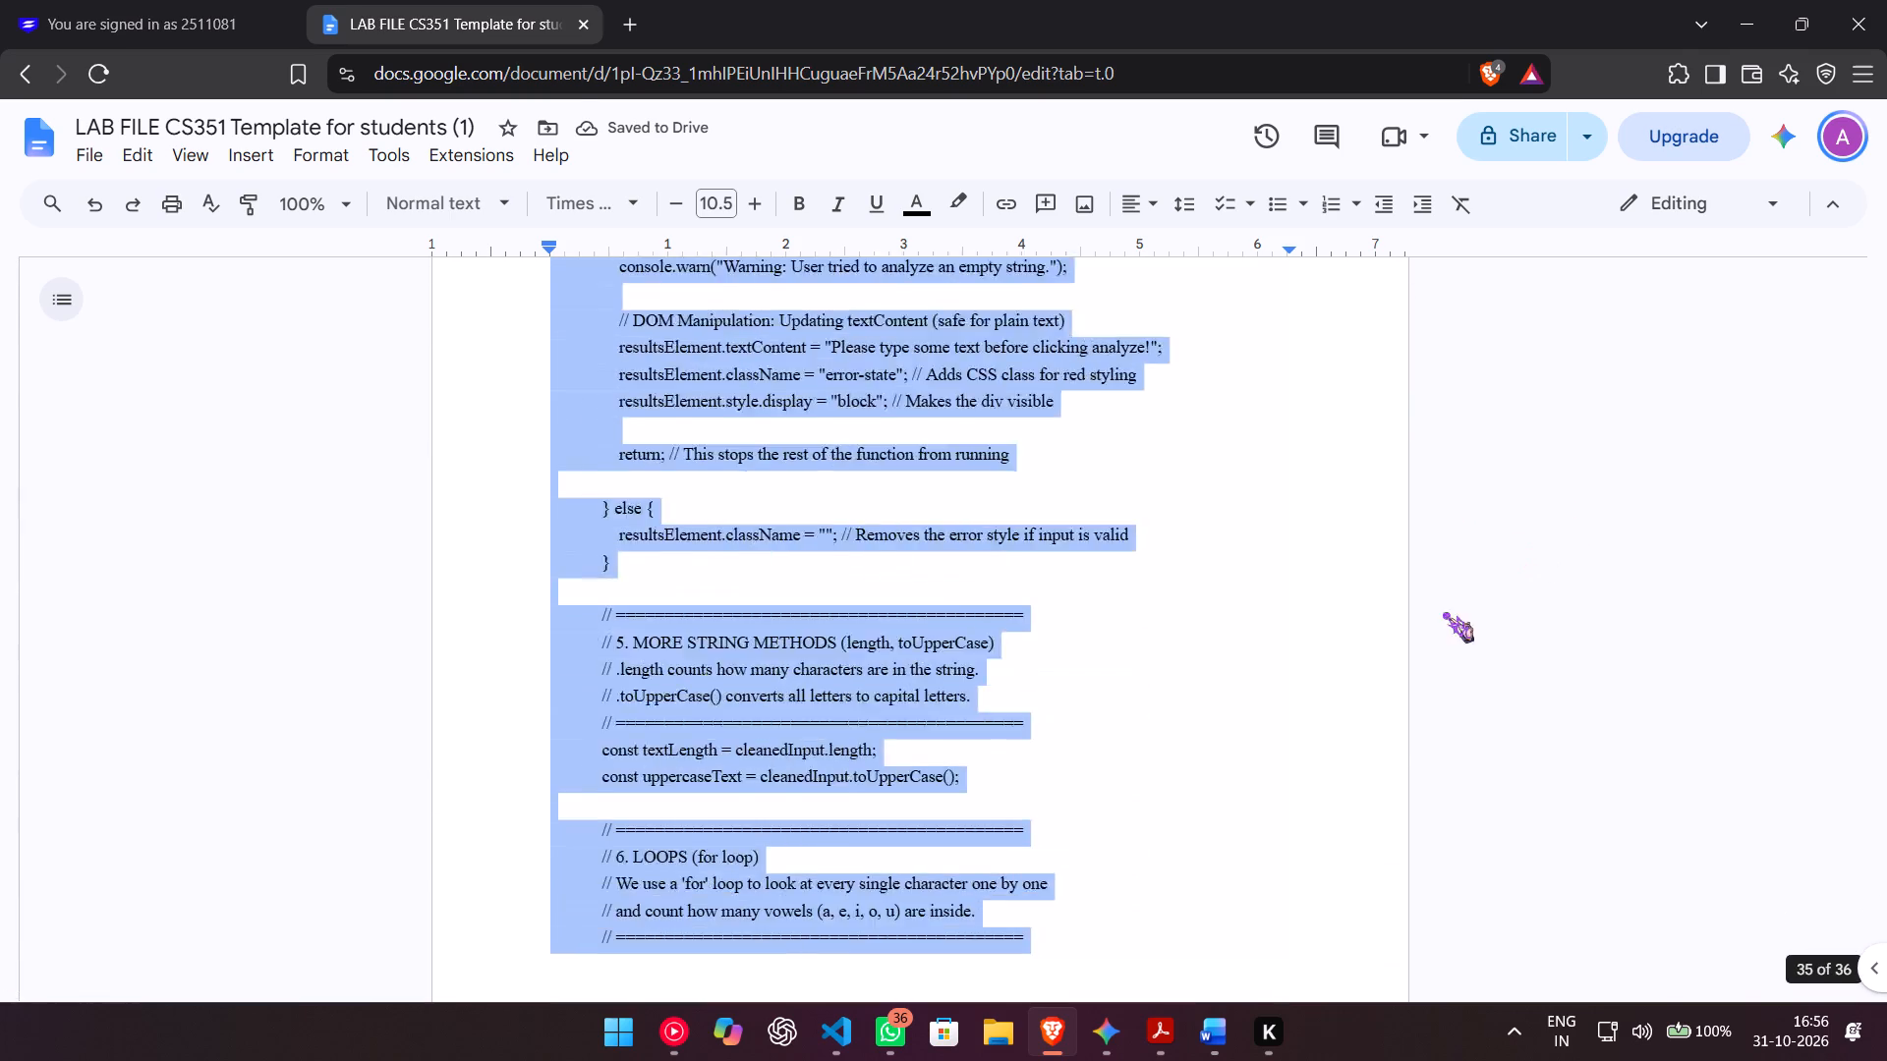
pyautogui.scroll(-20, 1444, 612)
pyautogui.scroll(-9, 1444, 612)
pyautogui.click(822, 547)
pyautogui.click(859, 679)
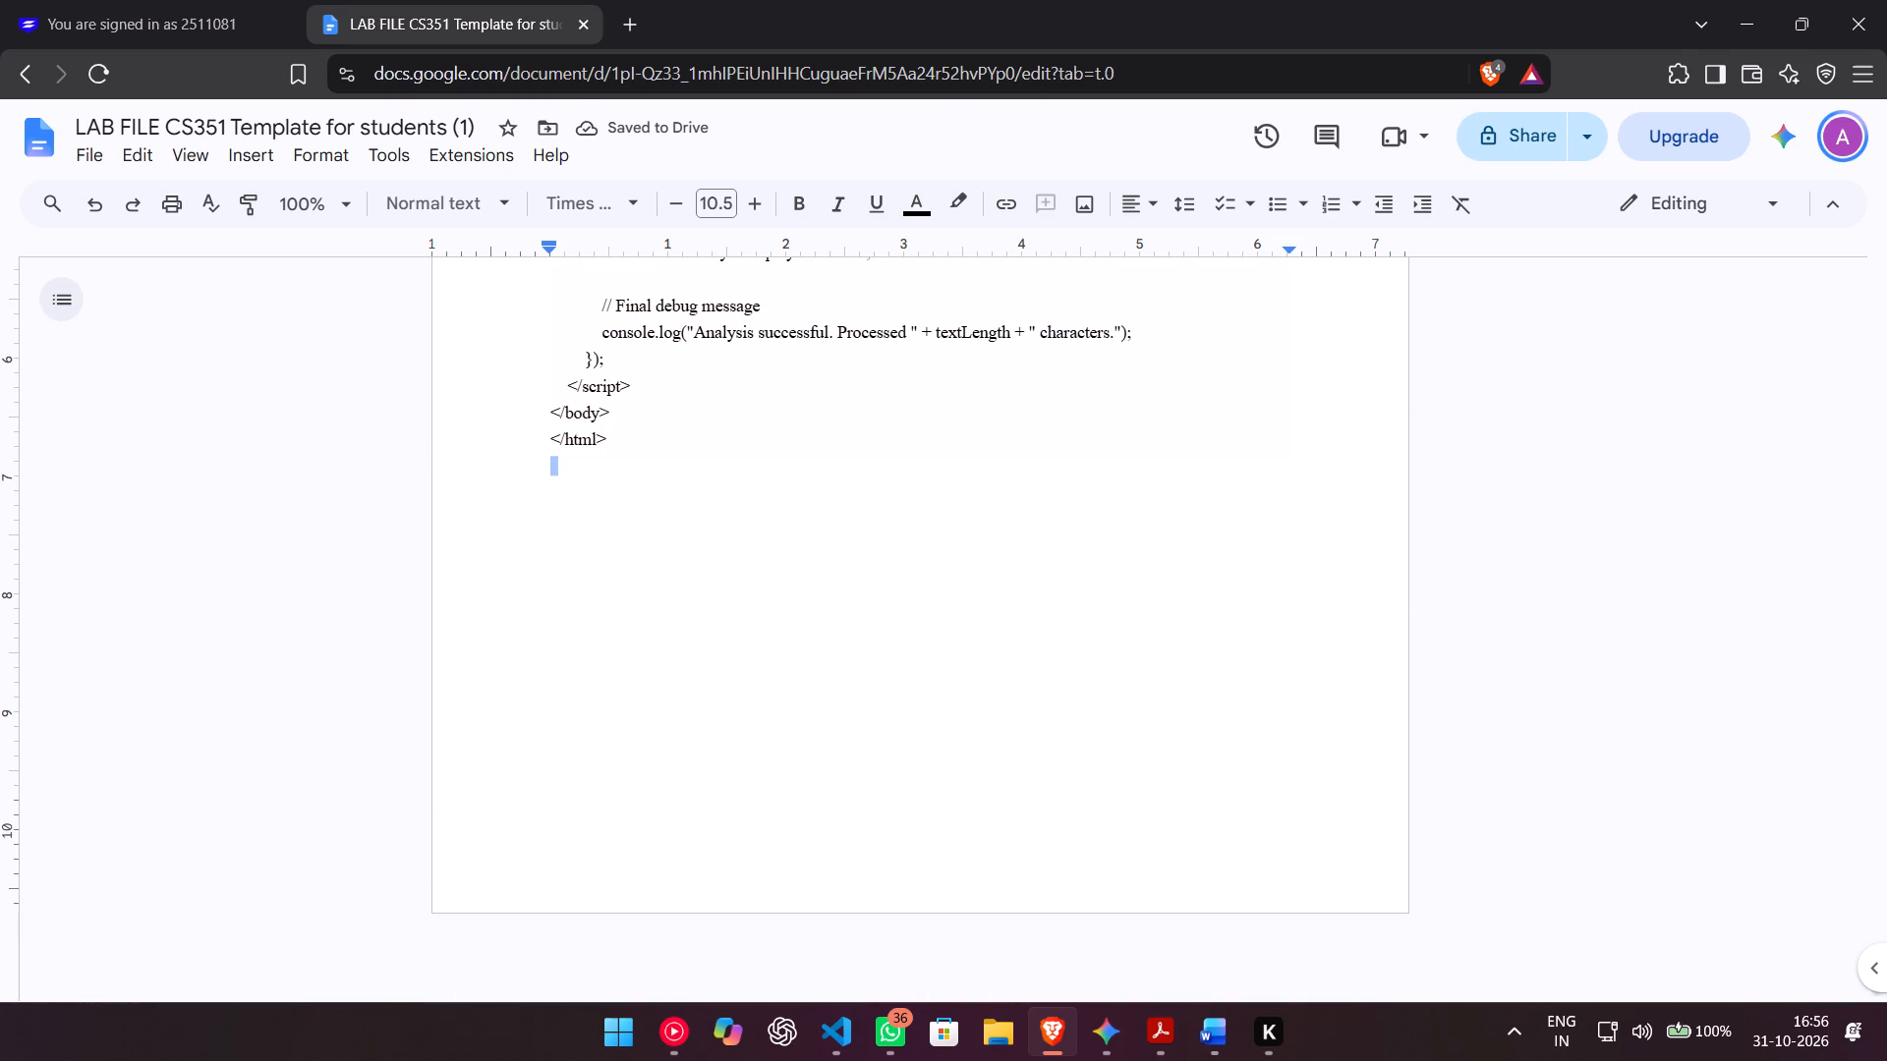
pyautogui.click(674, 616)
pyautogui.press('Return')
pyautogui.press('Return')
pyautogui.press('Return')
pyautogui.press('Return')
pyautogui.press('Return')
pyautogui.press('Return')
pyautogui.press('Return')
pyautogui.press('Return')
pyautogui.press('Return')
pyautogui.press('Return')
pyautogui.press('Return')
pyautogui.press('Return')
pyautogui.press('Return')
pyautogui.press('Return')
pyautogui.press('Return')
pyautogui.press('Return')
pyautogui.press('Return')
pyautogui.press('Return')
pyautogui.press('Return')
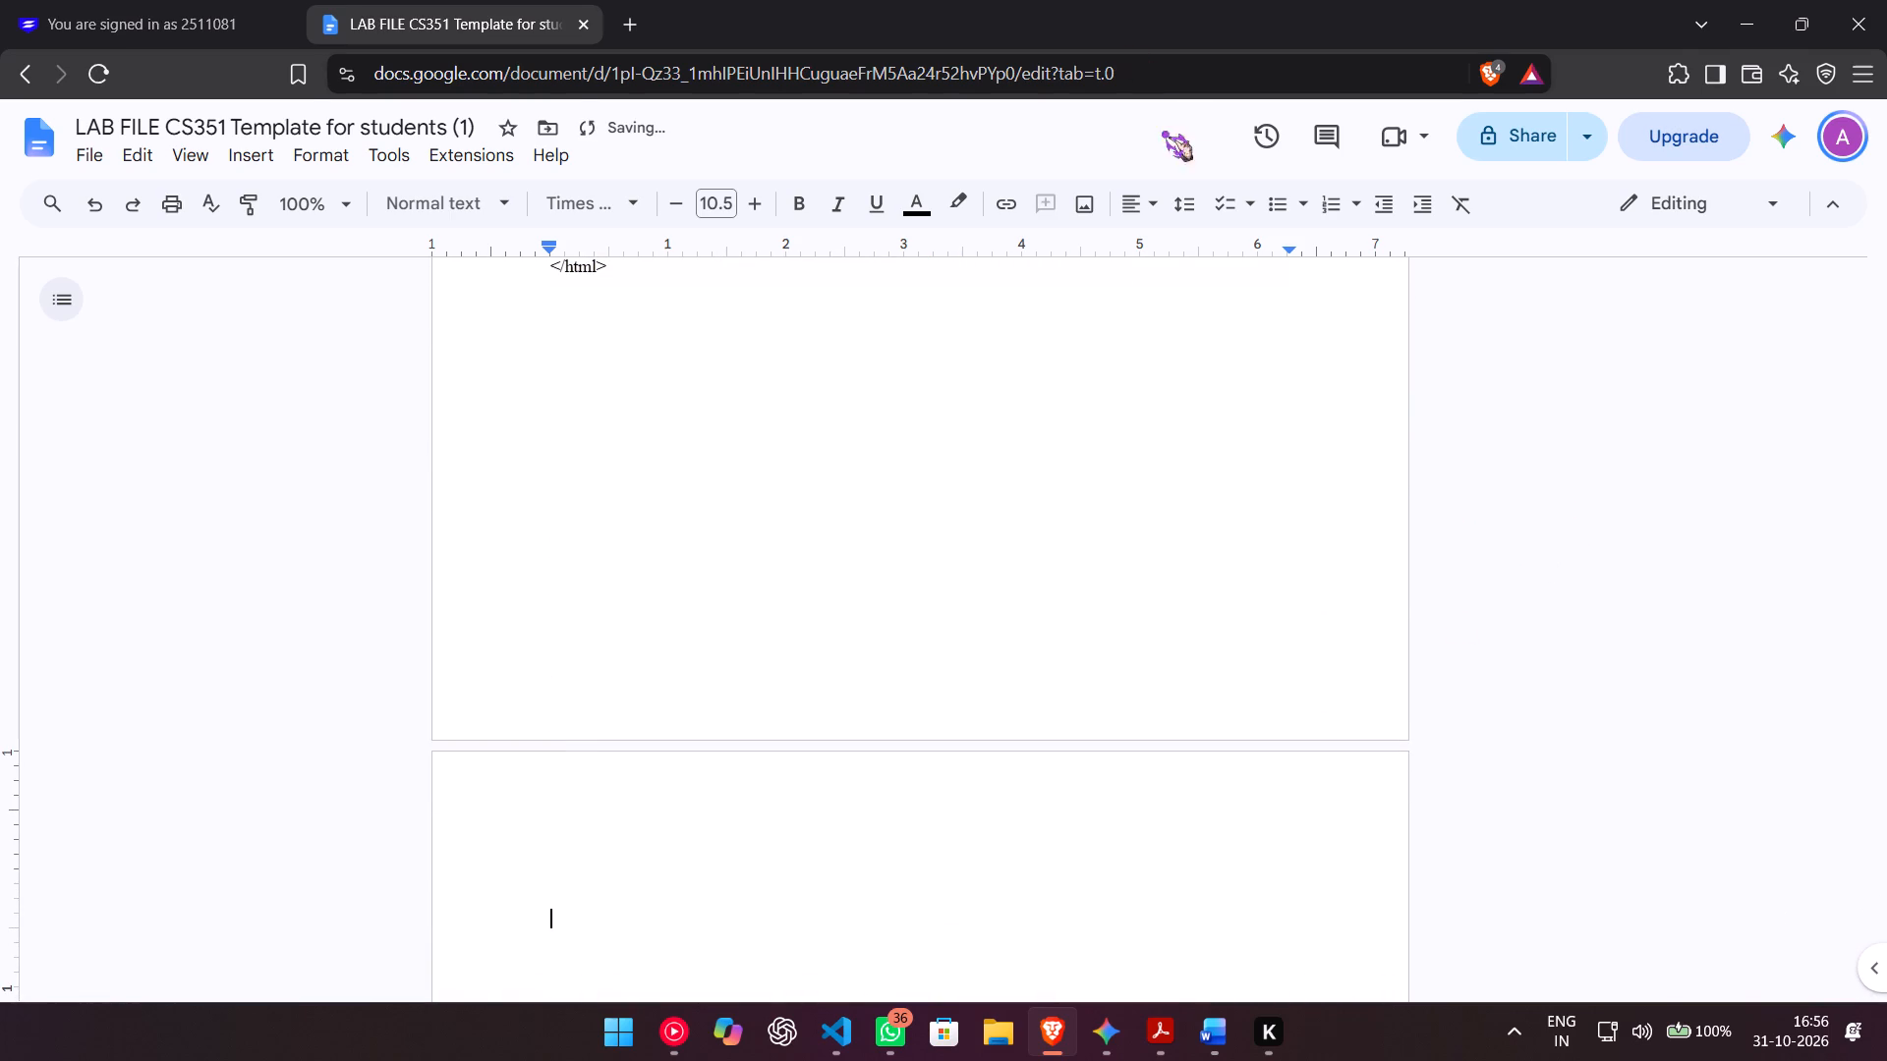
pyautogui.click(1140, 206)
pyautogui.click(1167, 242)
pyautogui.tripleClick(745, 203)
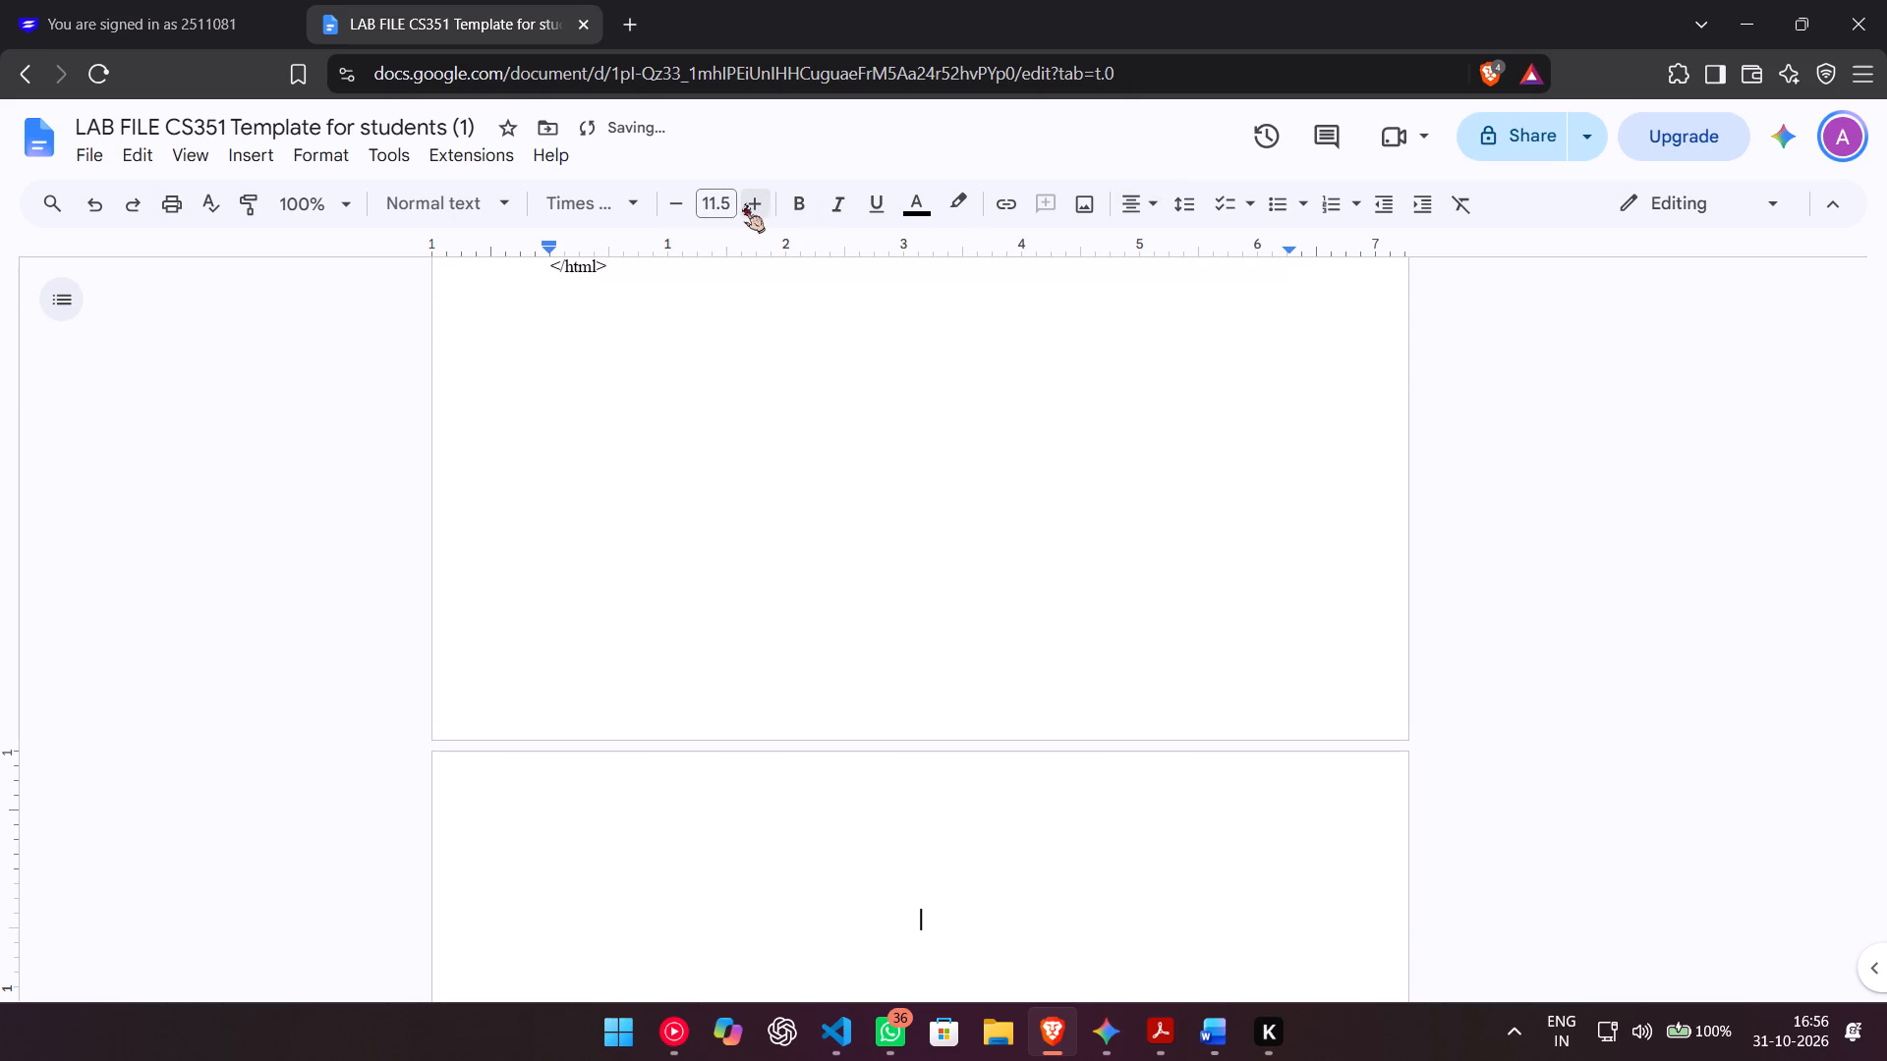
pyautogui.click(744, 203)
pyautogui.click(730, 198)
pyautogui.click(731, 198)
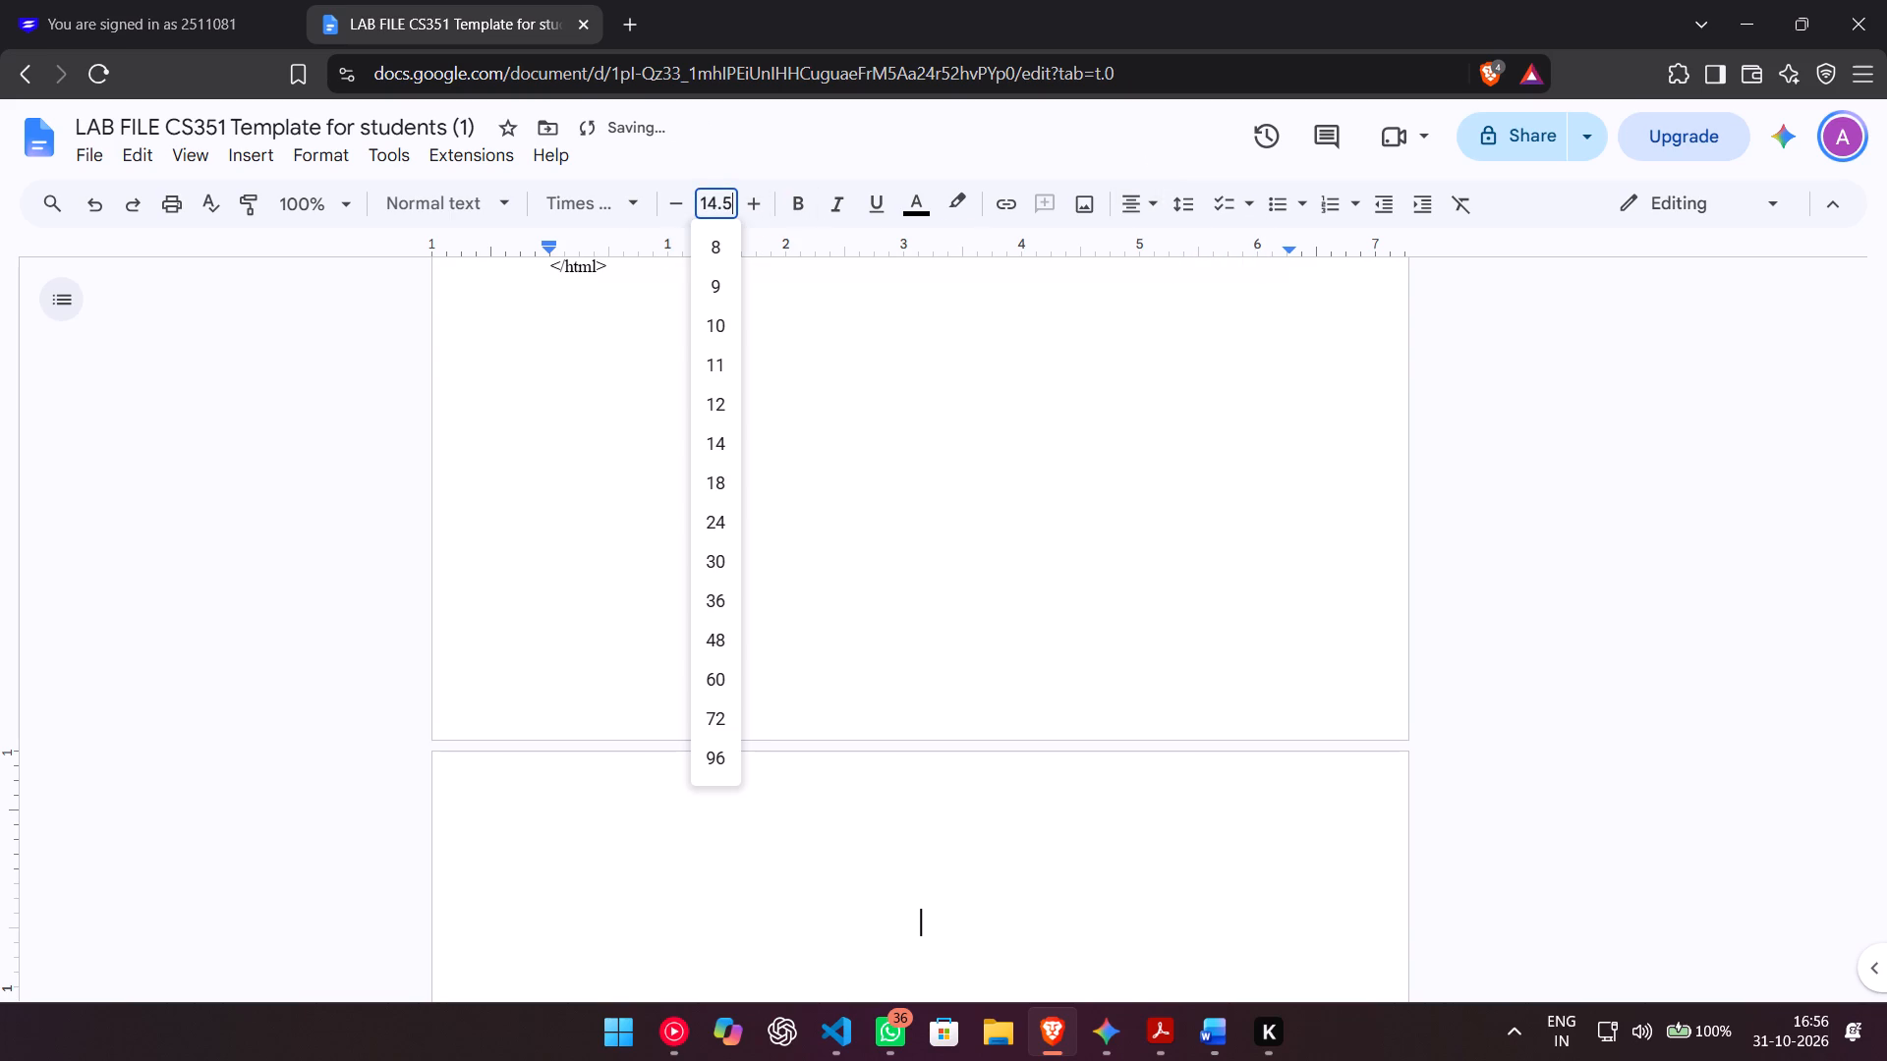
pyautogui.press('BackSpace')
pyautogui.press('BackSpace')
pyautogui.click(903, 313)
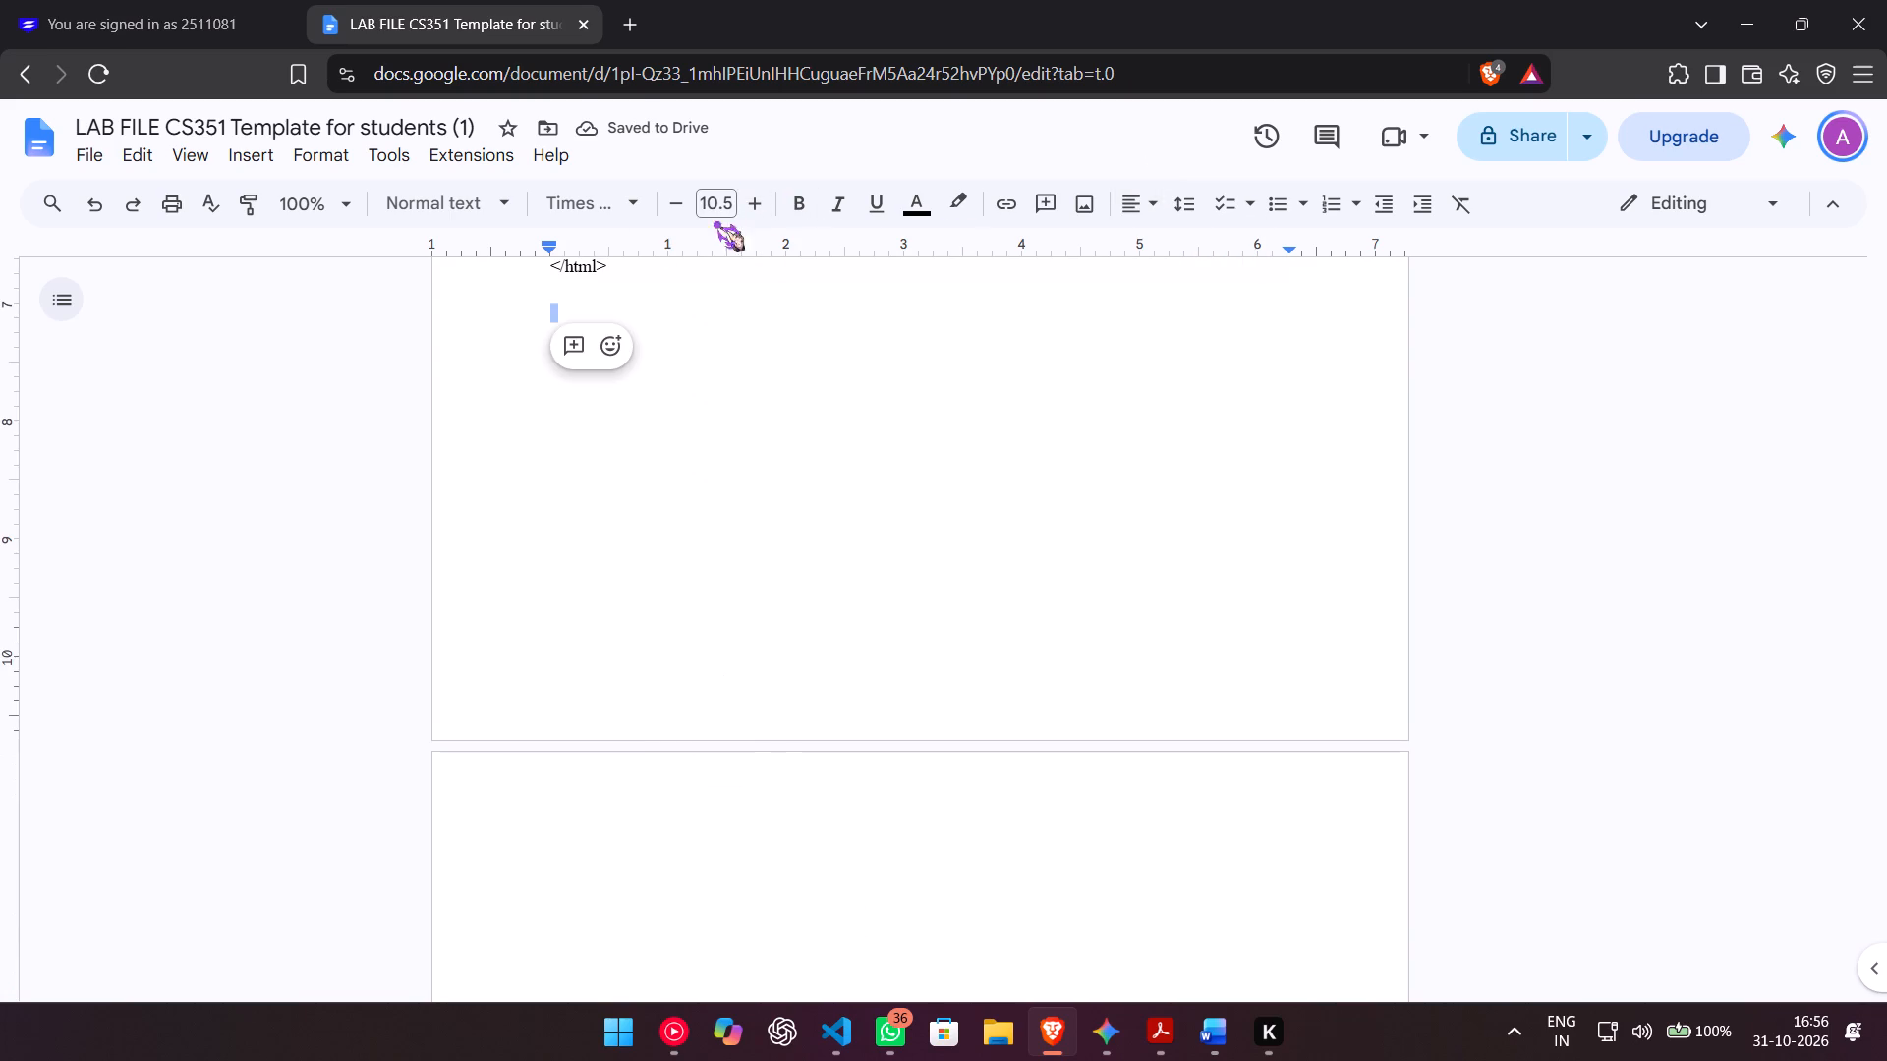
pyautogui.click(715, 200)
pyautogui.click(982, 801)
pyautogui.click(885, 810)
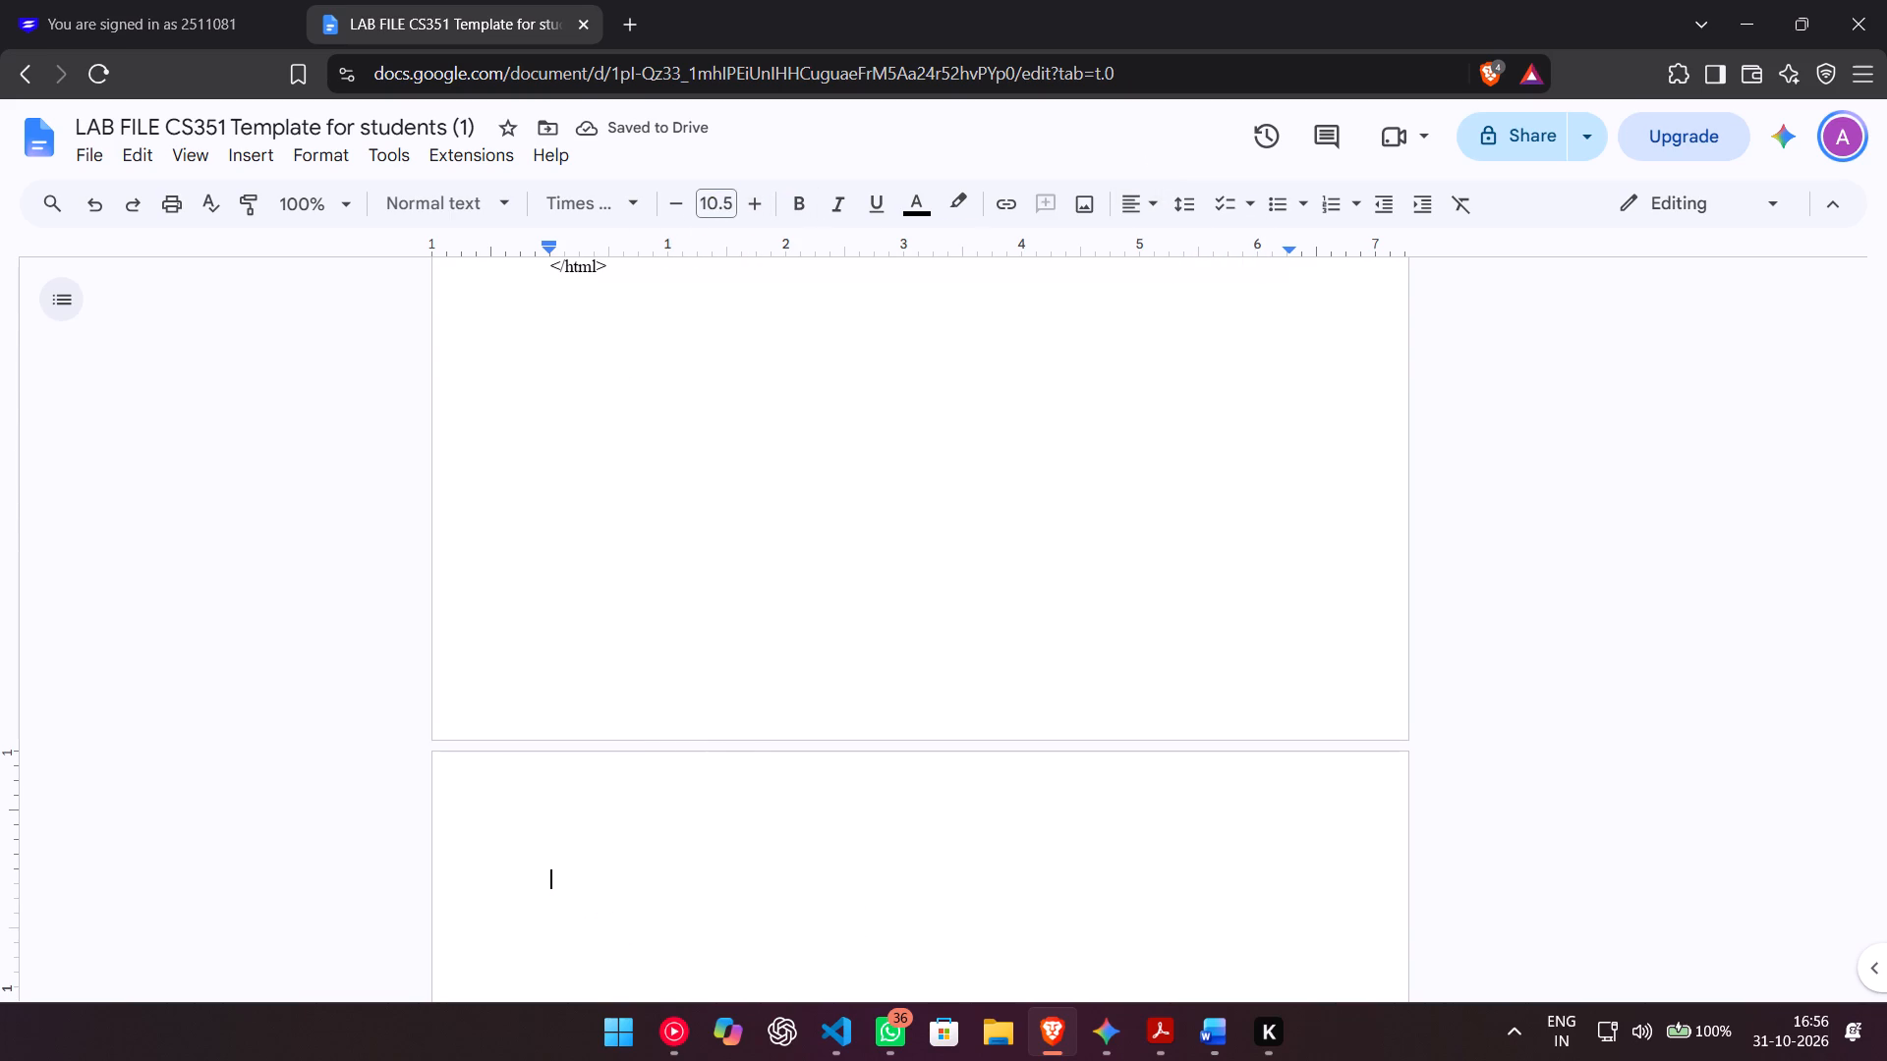
# Add a centred "Experiment 8" heading on the first line of the new page after the Experiment 7 code.
pyautogui.press('space')
pyautogui.press('space')
pyautogui.press('space')
pyautogui.scroll(9, 1118, 368)
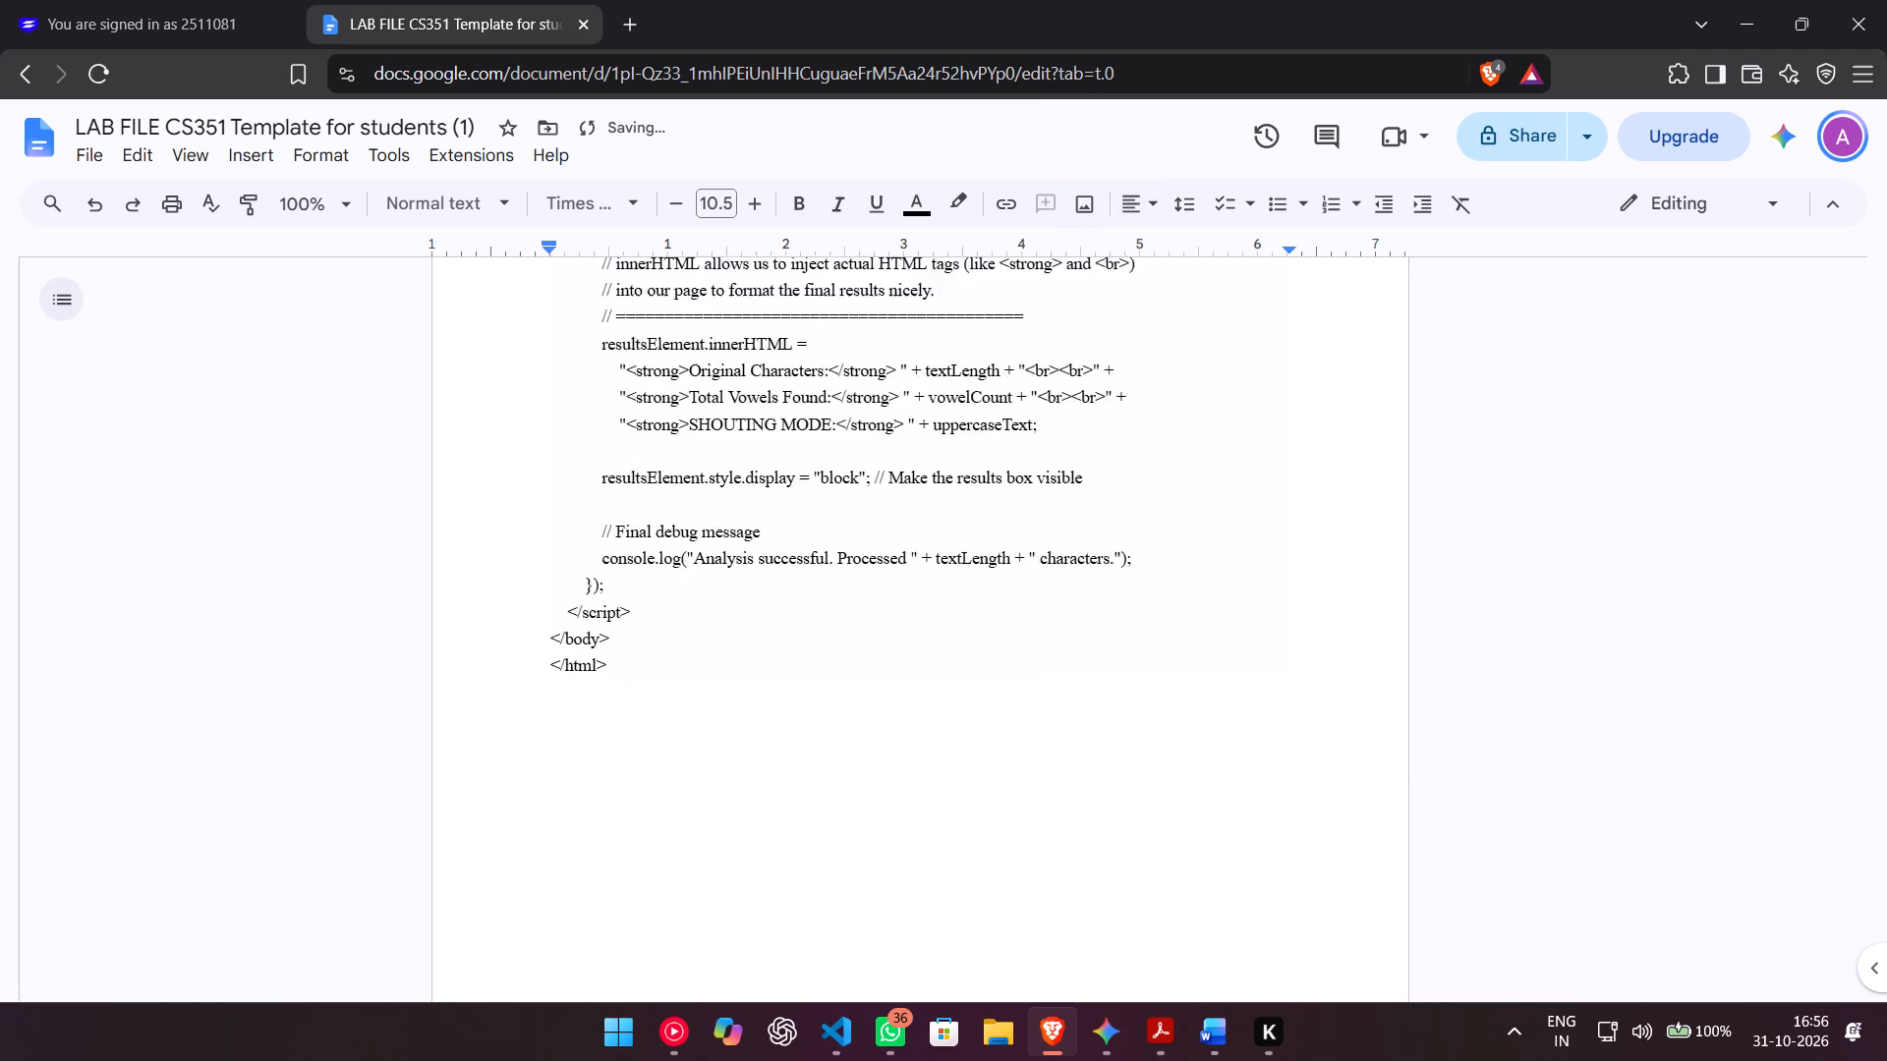
pyautogui.scroll(-10, 1101, 401)
pyautogui.click(1147, 186)
pyautogui.click(1168, 242)
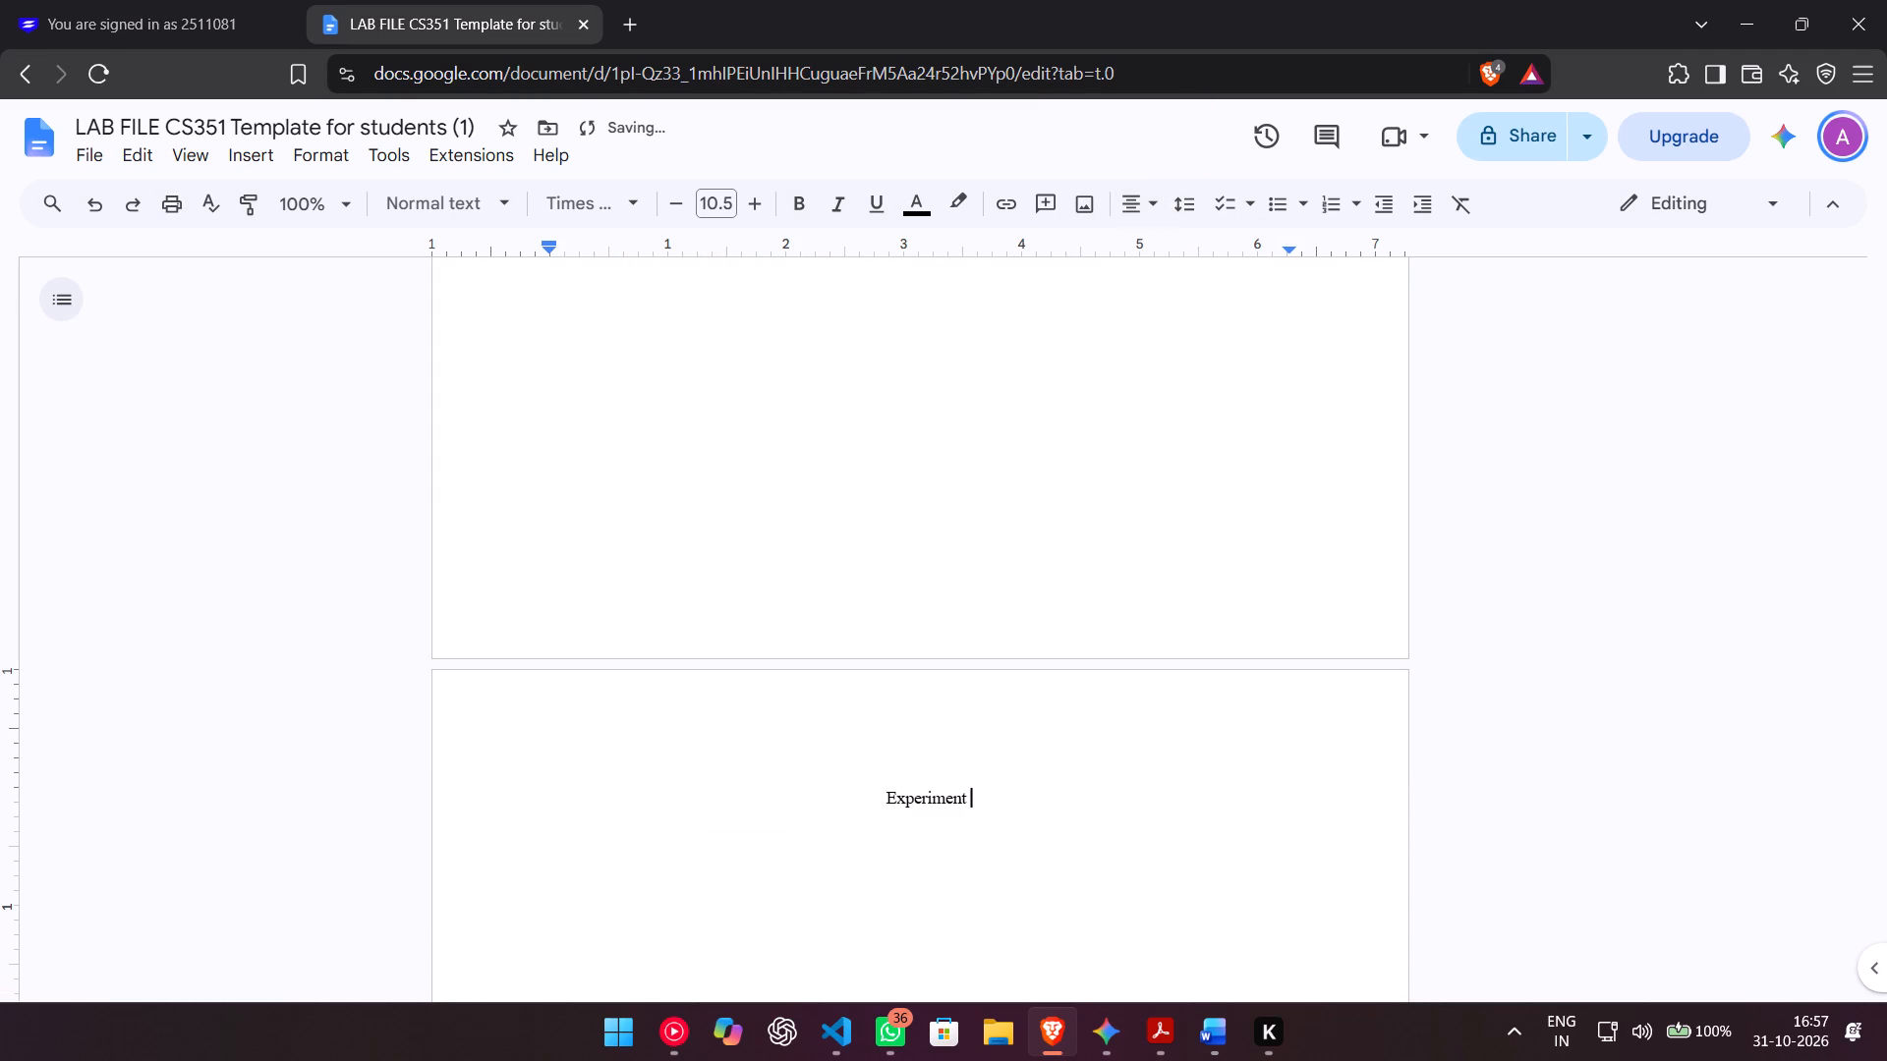
pyautogui.press('8')
# Set the "Experiment 8" heading to font size 14 and make it bold.
pyautogui.scroll(-4, 1250, 271)
pyautogui.moveTo(995, 474); pyautogui.dragTo(878, 475)
pyautogui.click(729, 205)
pyautogui.write('14')
pyautogui.click(746, 166)
pyautogui.click(725, 201)
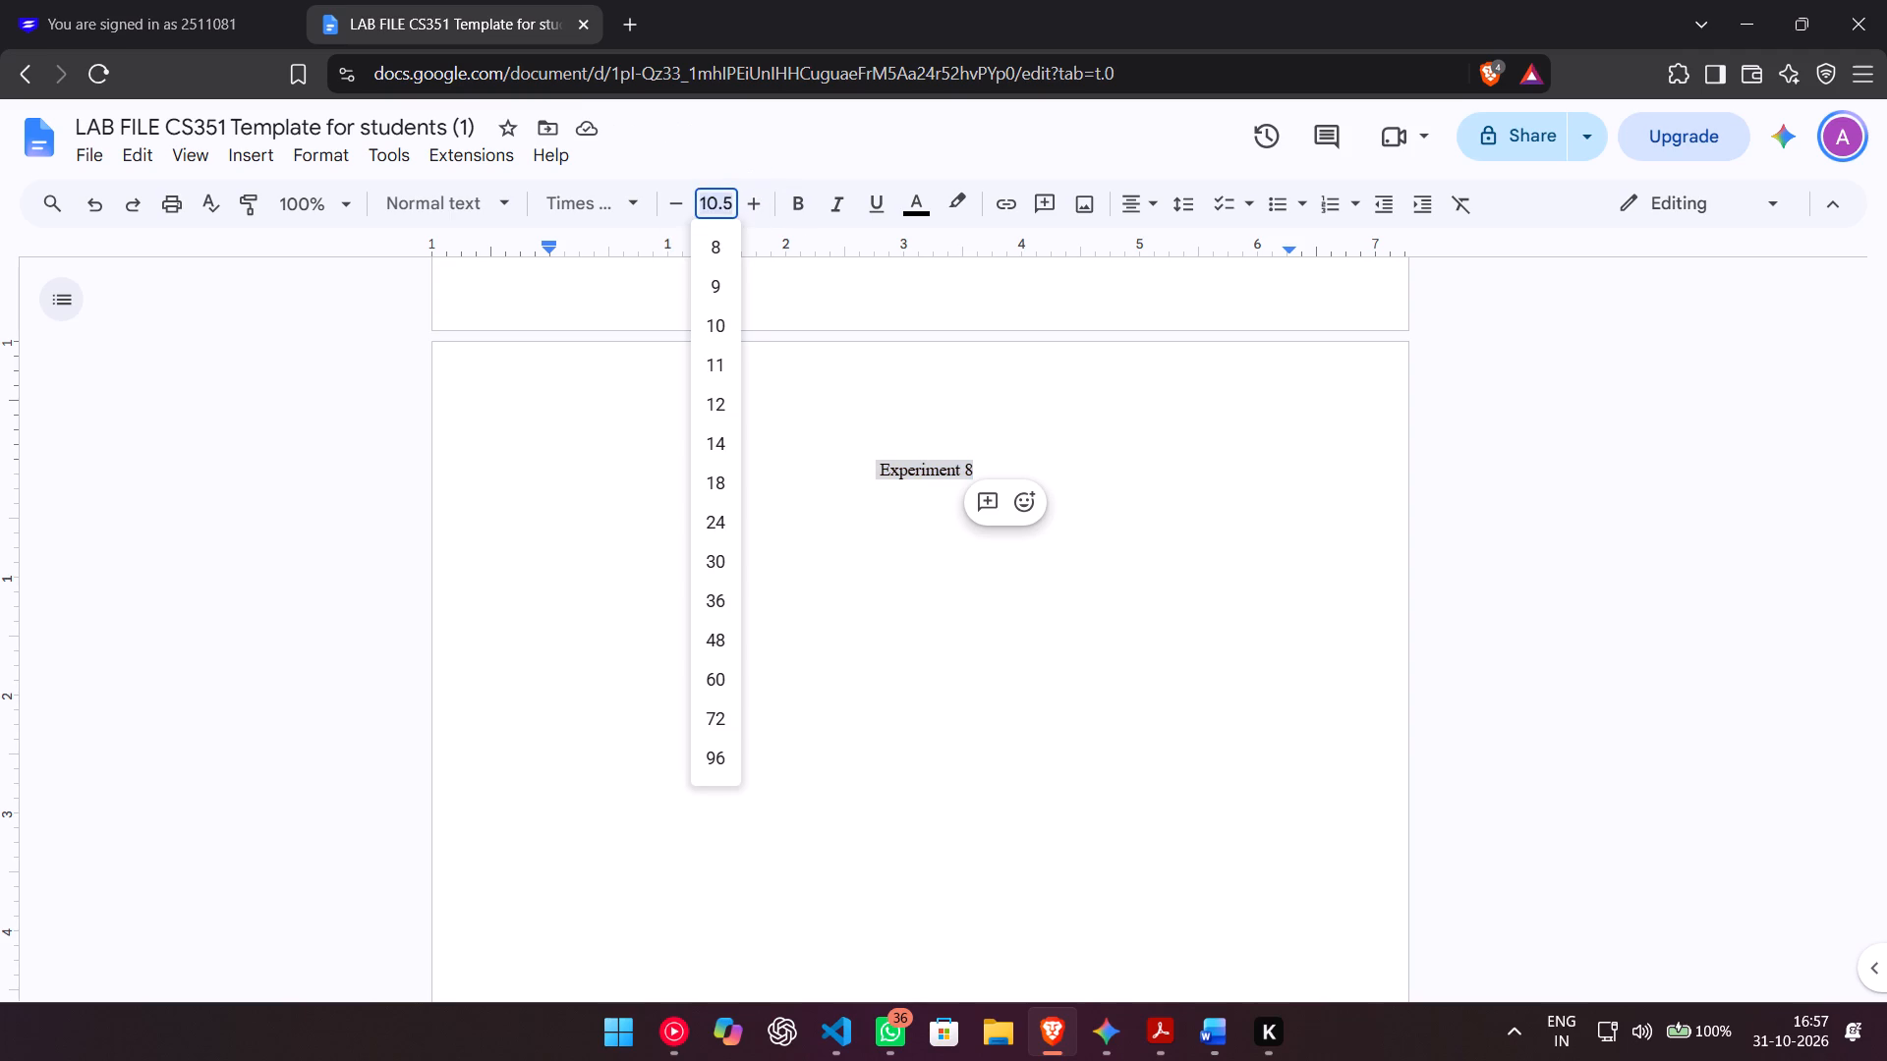
pyautogui.write('14')
pyautogui.press('Return')
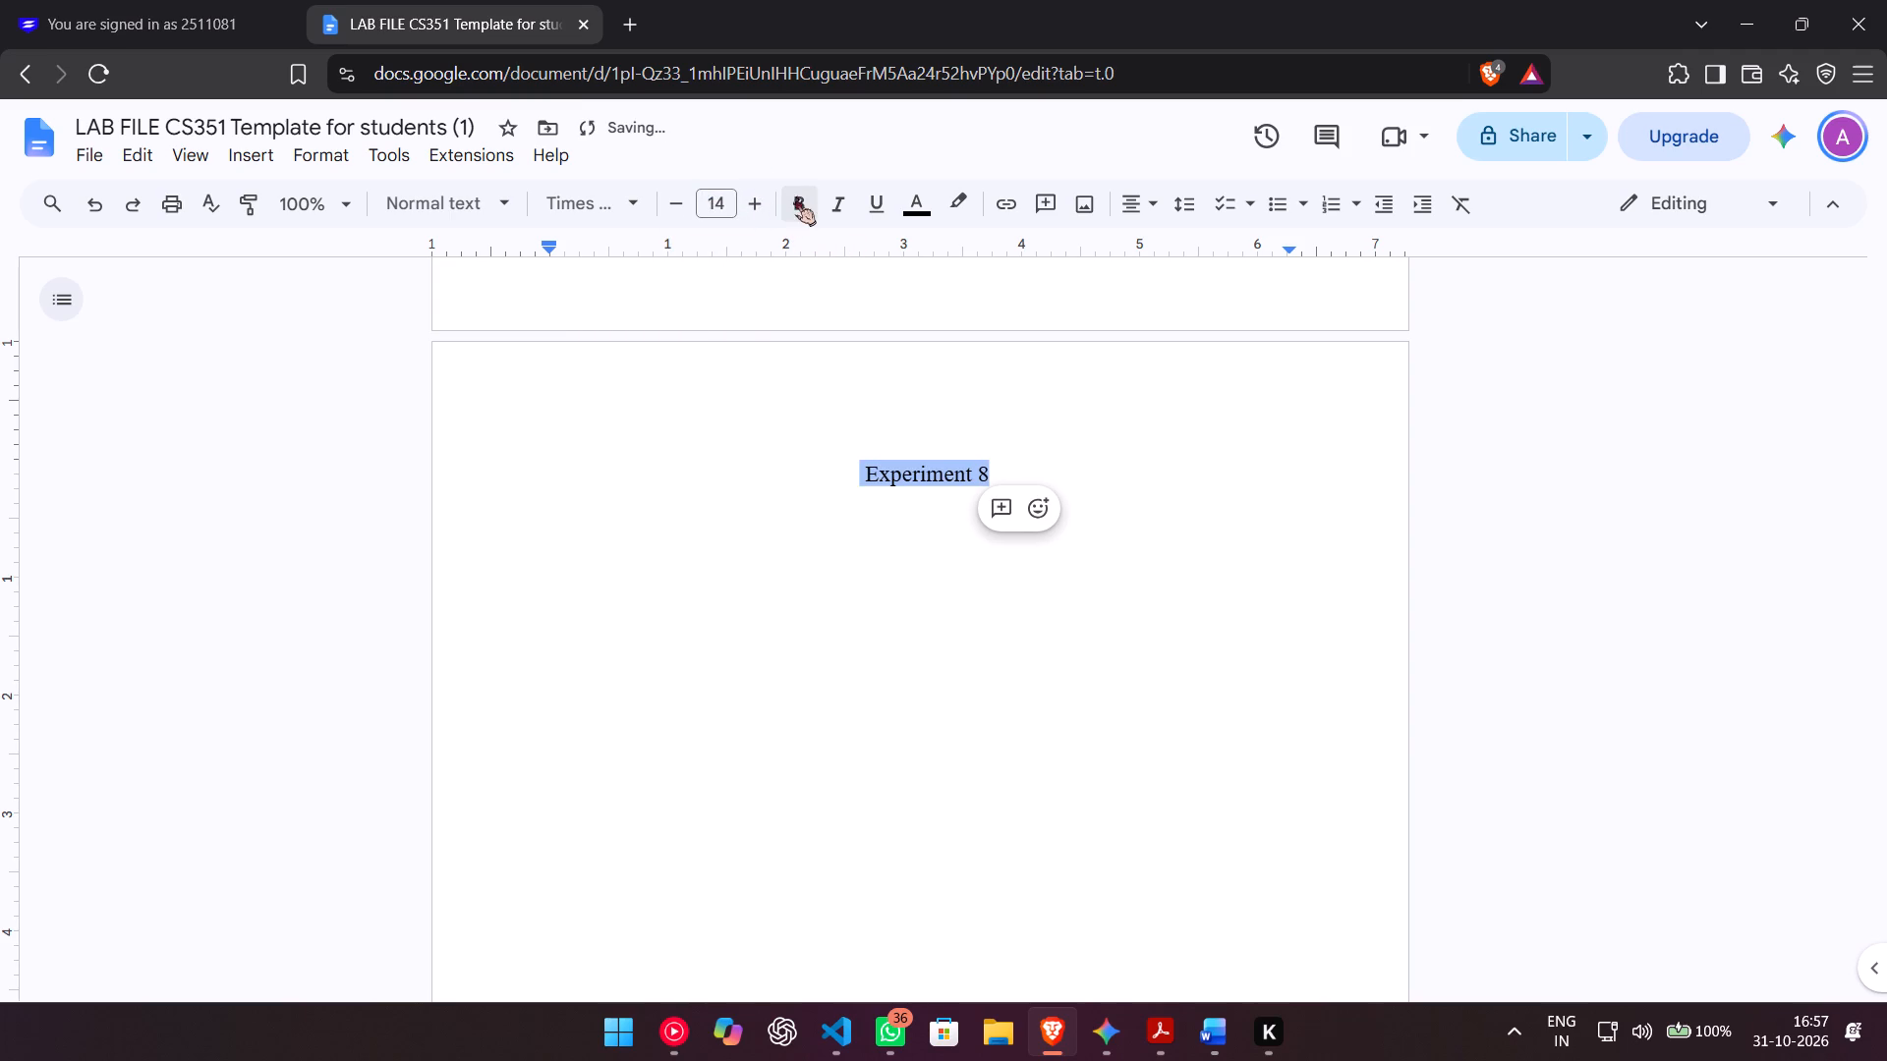
pyautogui.click(797, 196)
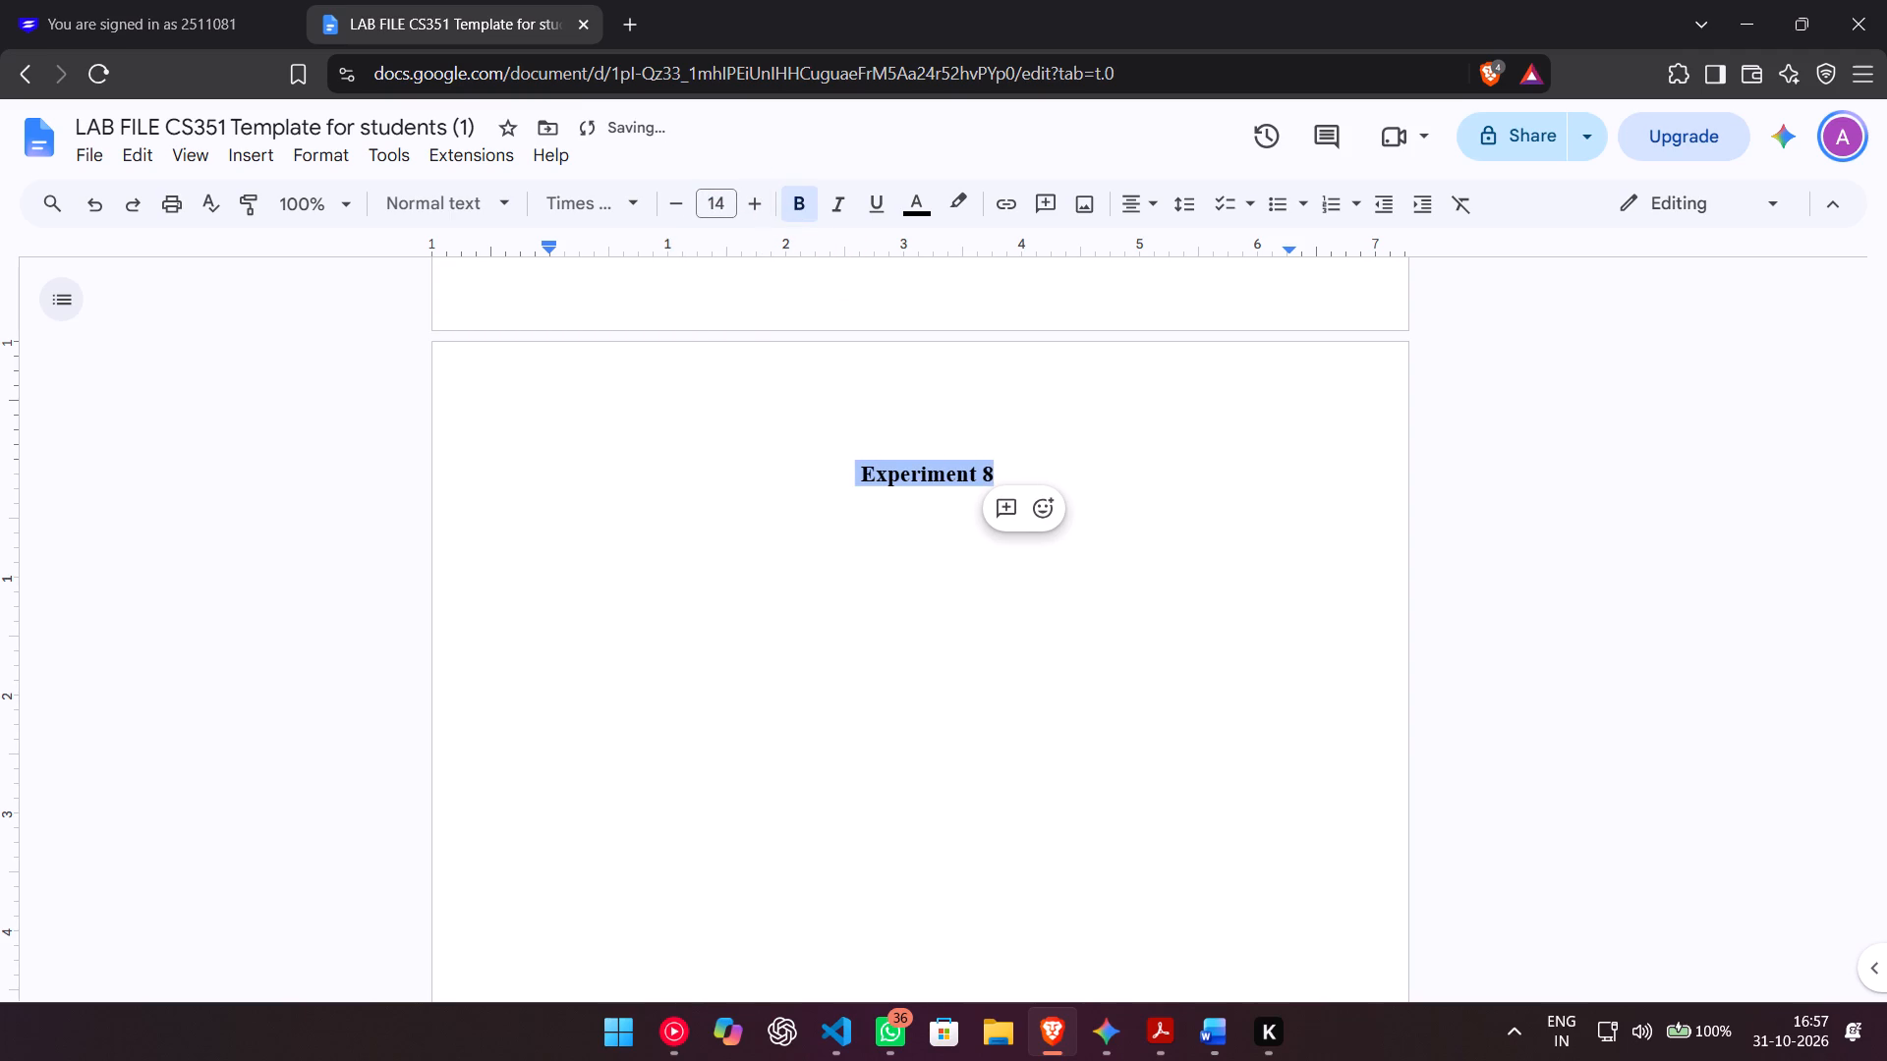
# Add a bold, left-aligned "Objective:" label at font size 12 on the line below the Experiment 8 heading.
pyautogui.click(1006, 464)
pyautogui.press('Return')
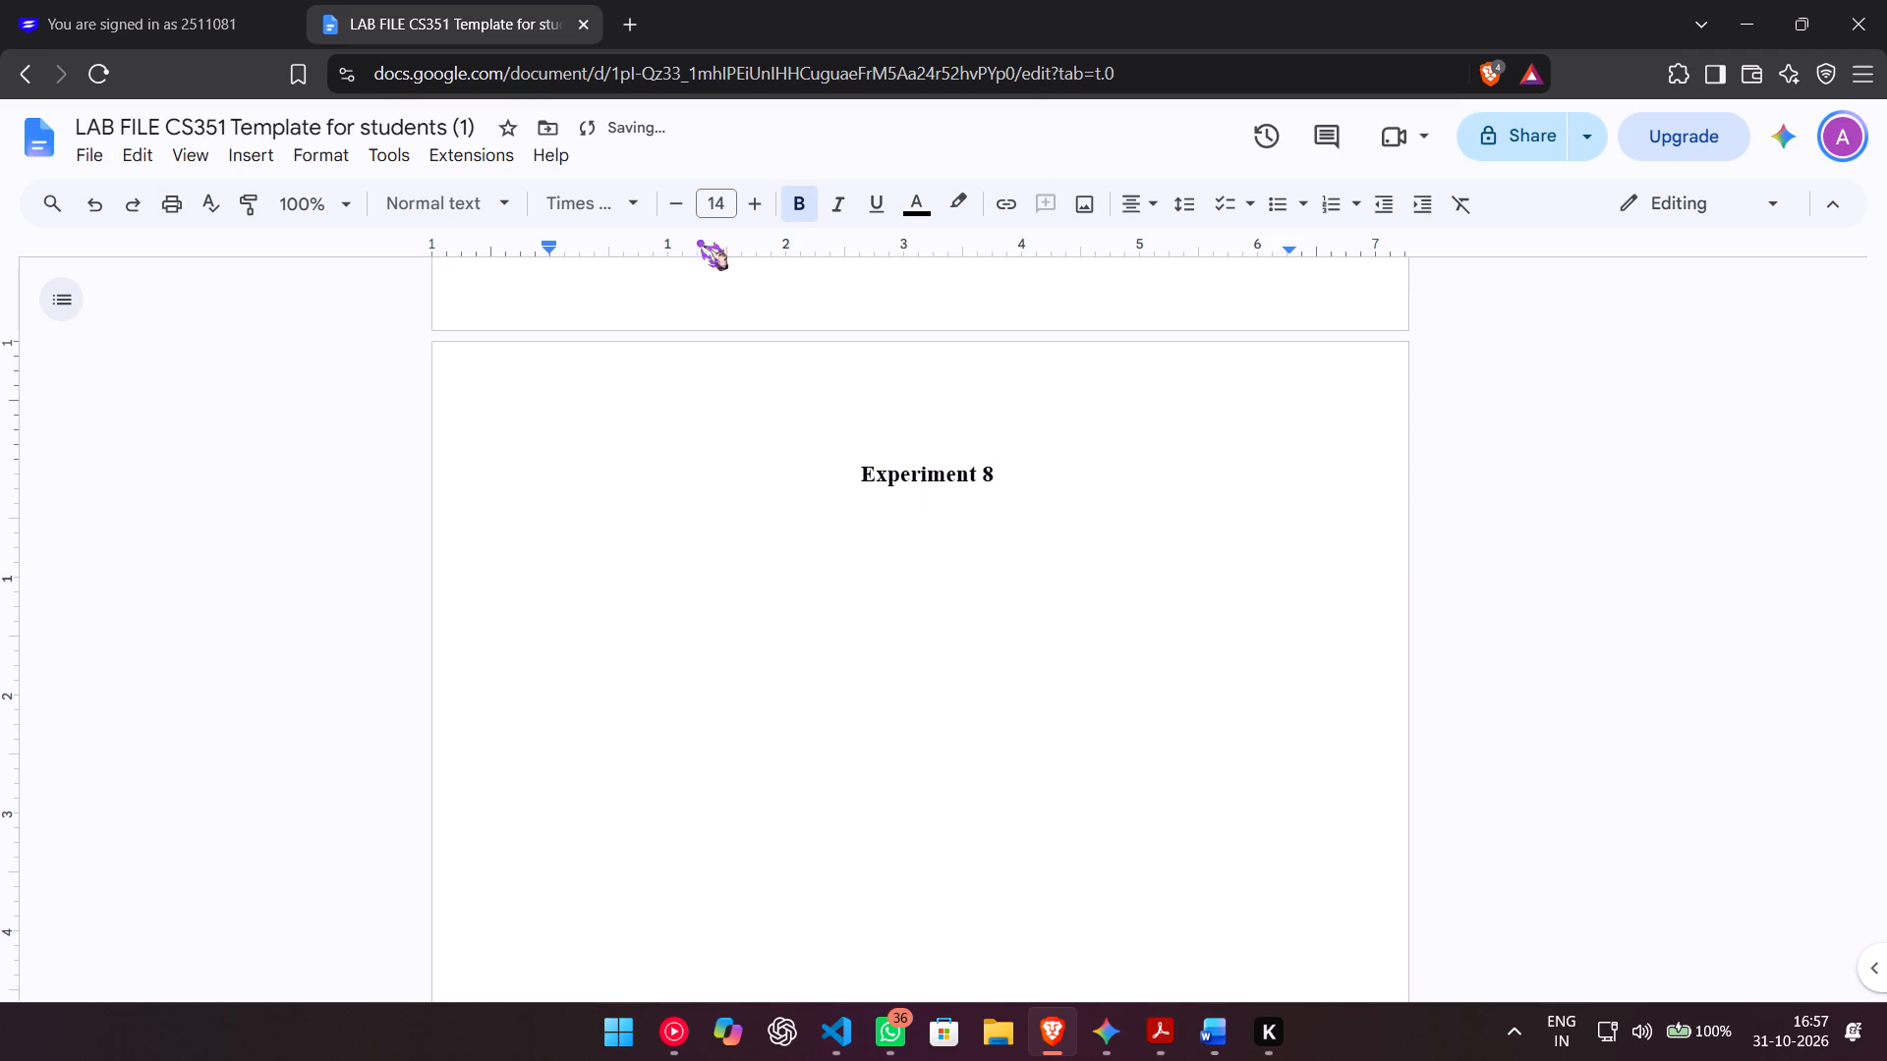
pyautogui.doubleClick(667, 198)
pyautogui.scroll(-2, 667, 198)
pyautogui.click(1135, 215)
pyautogui.click(1136, 256)
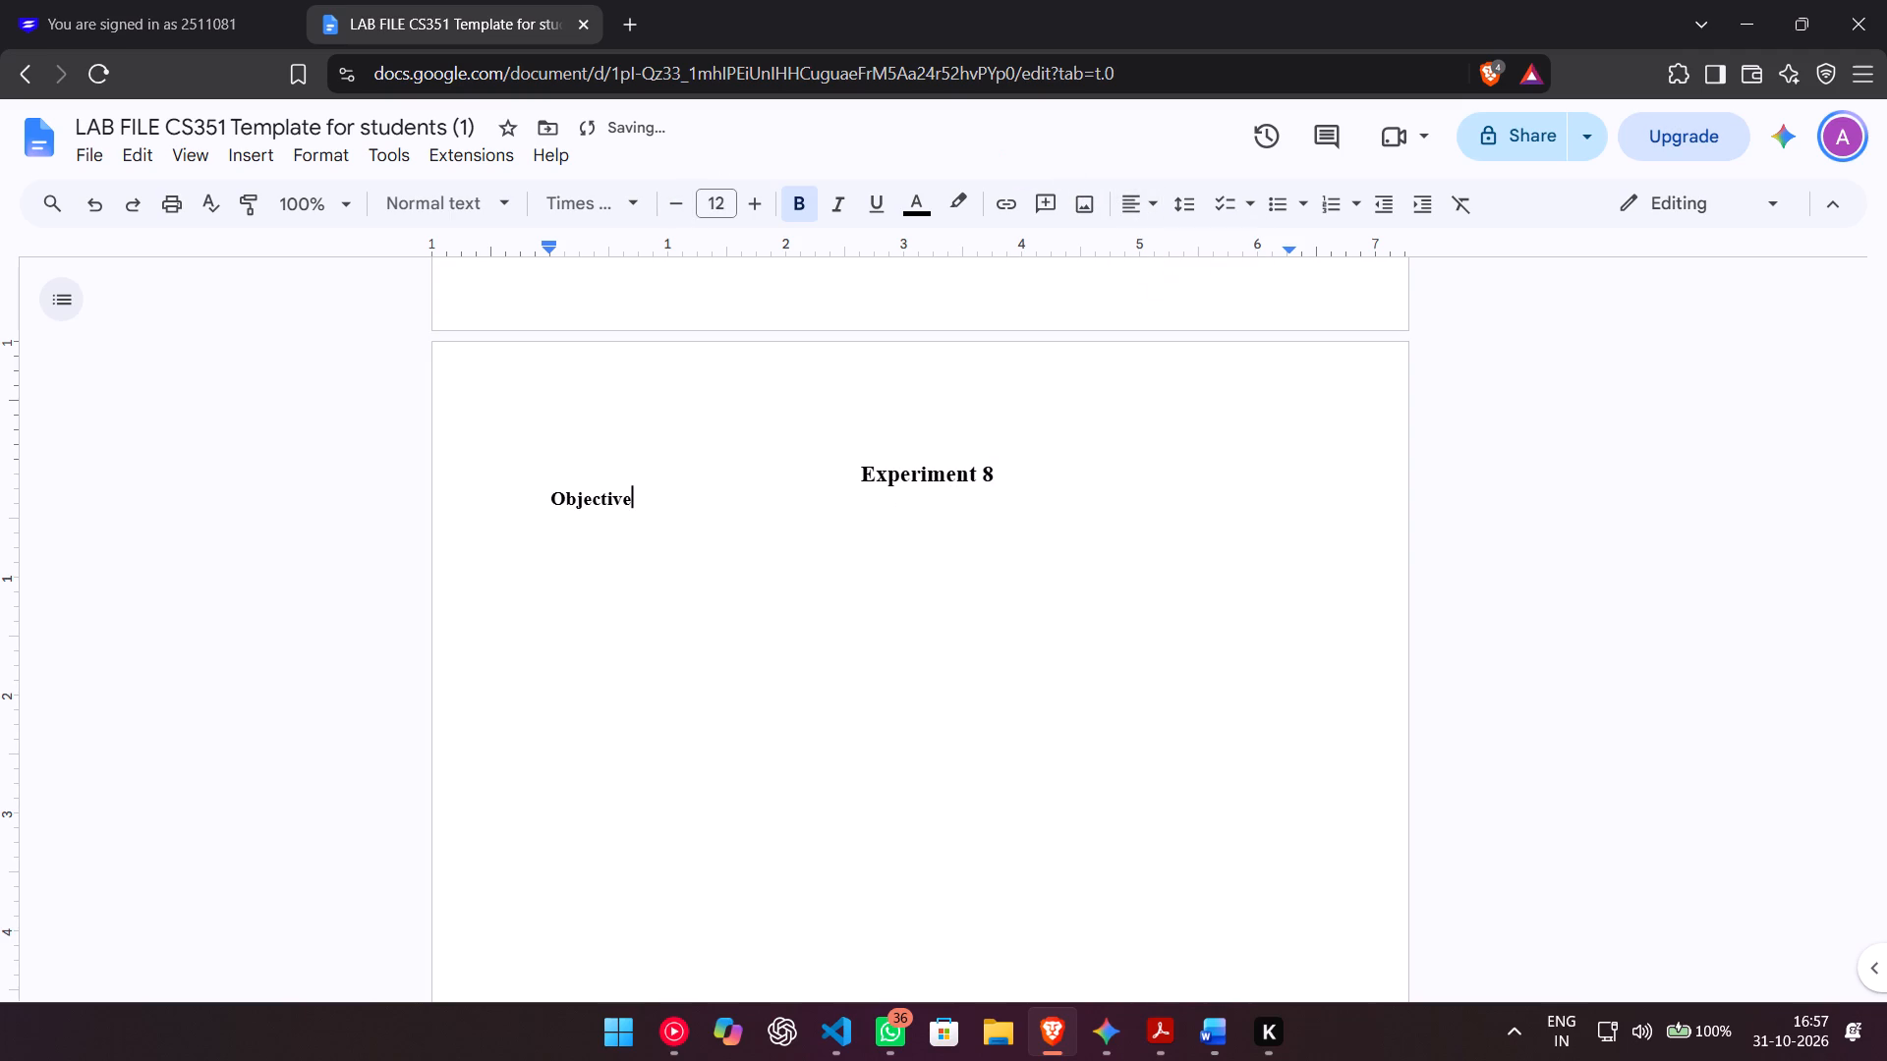
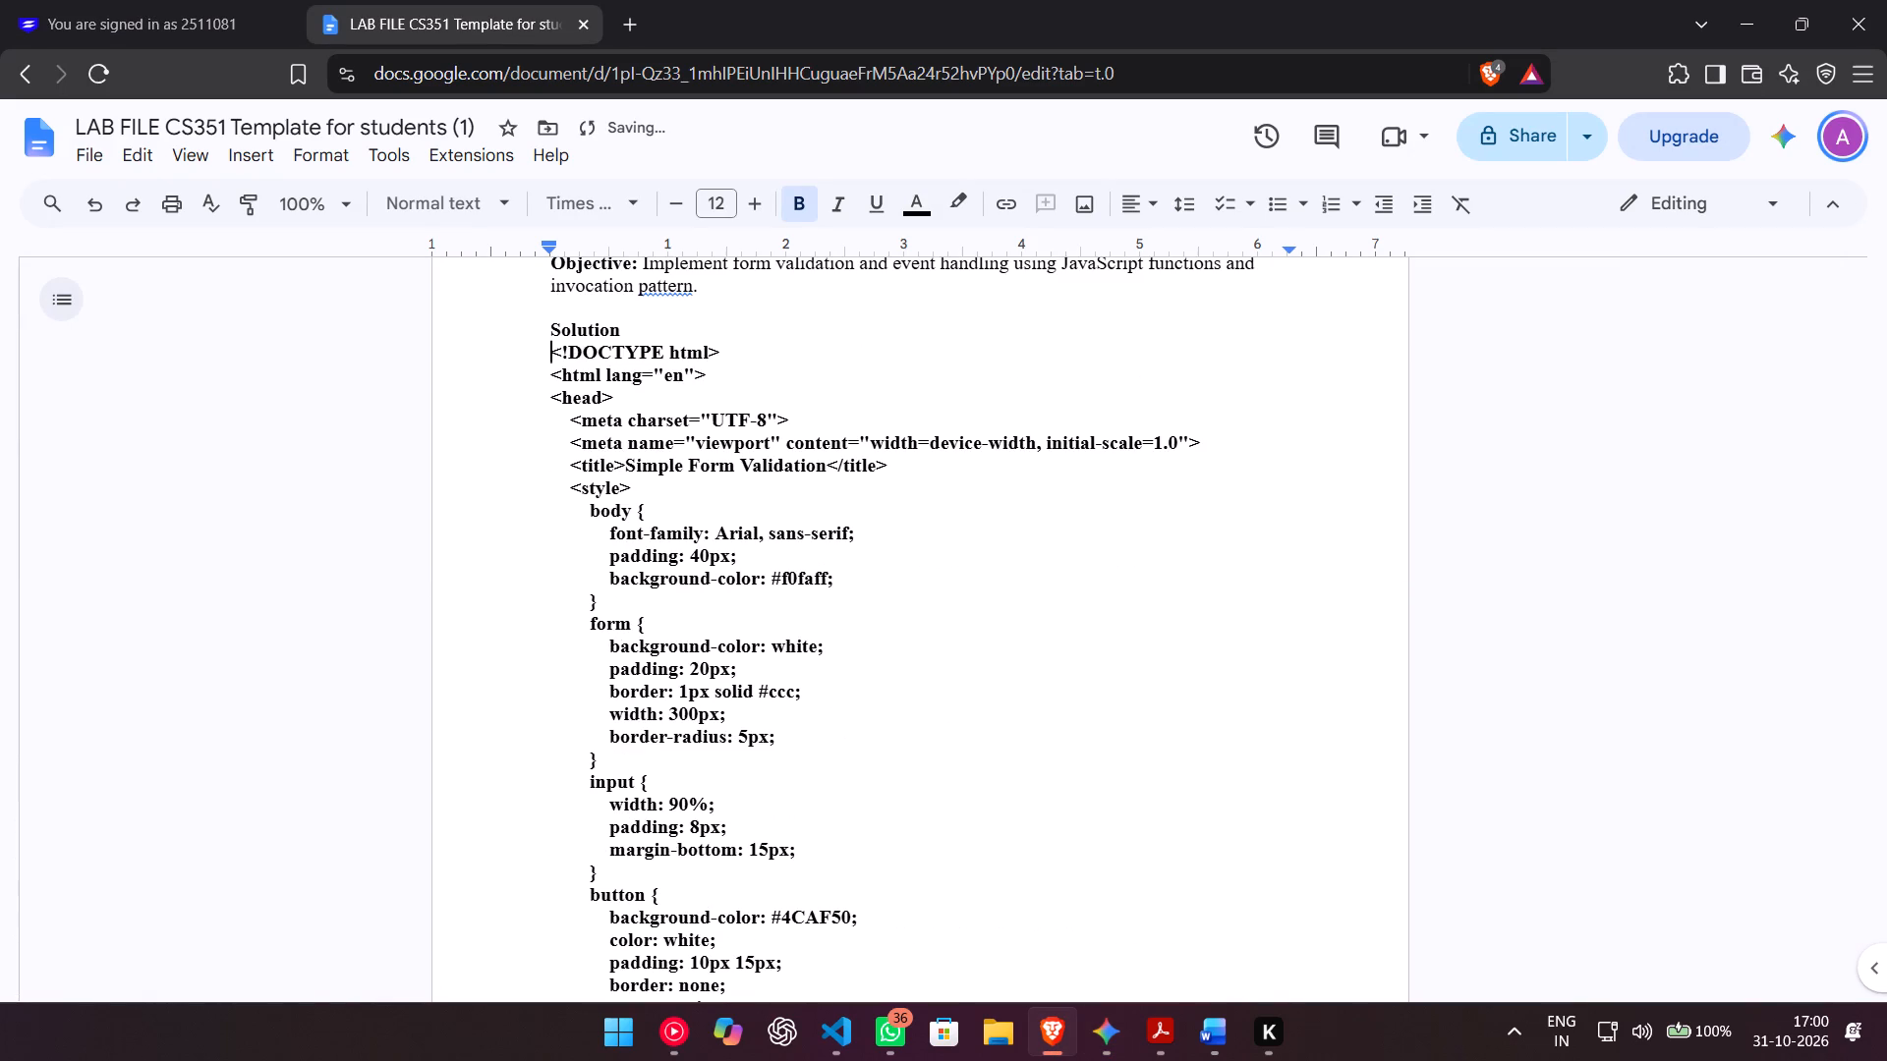
# Set the pasted Experiment 8 code to font size 10.5 and remove its bold formatting.
pyautogui.moveTo(549, 352); pyautogui.dragTo(774, 645)
pyautogui.scroll(-11, 655, 464)
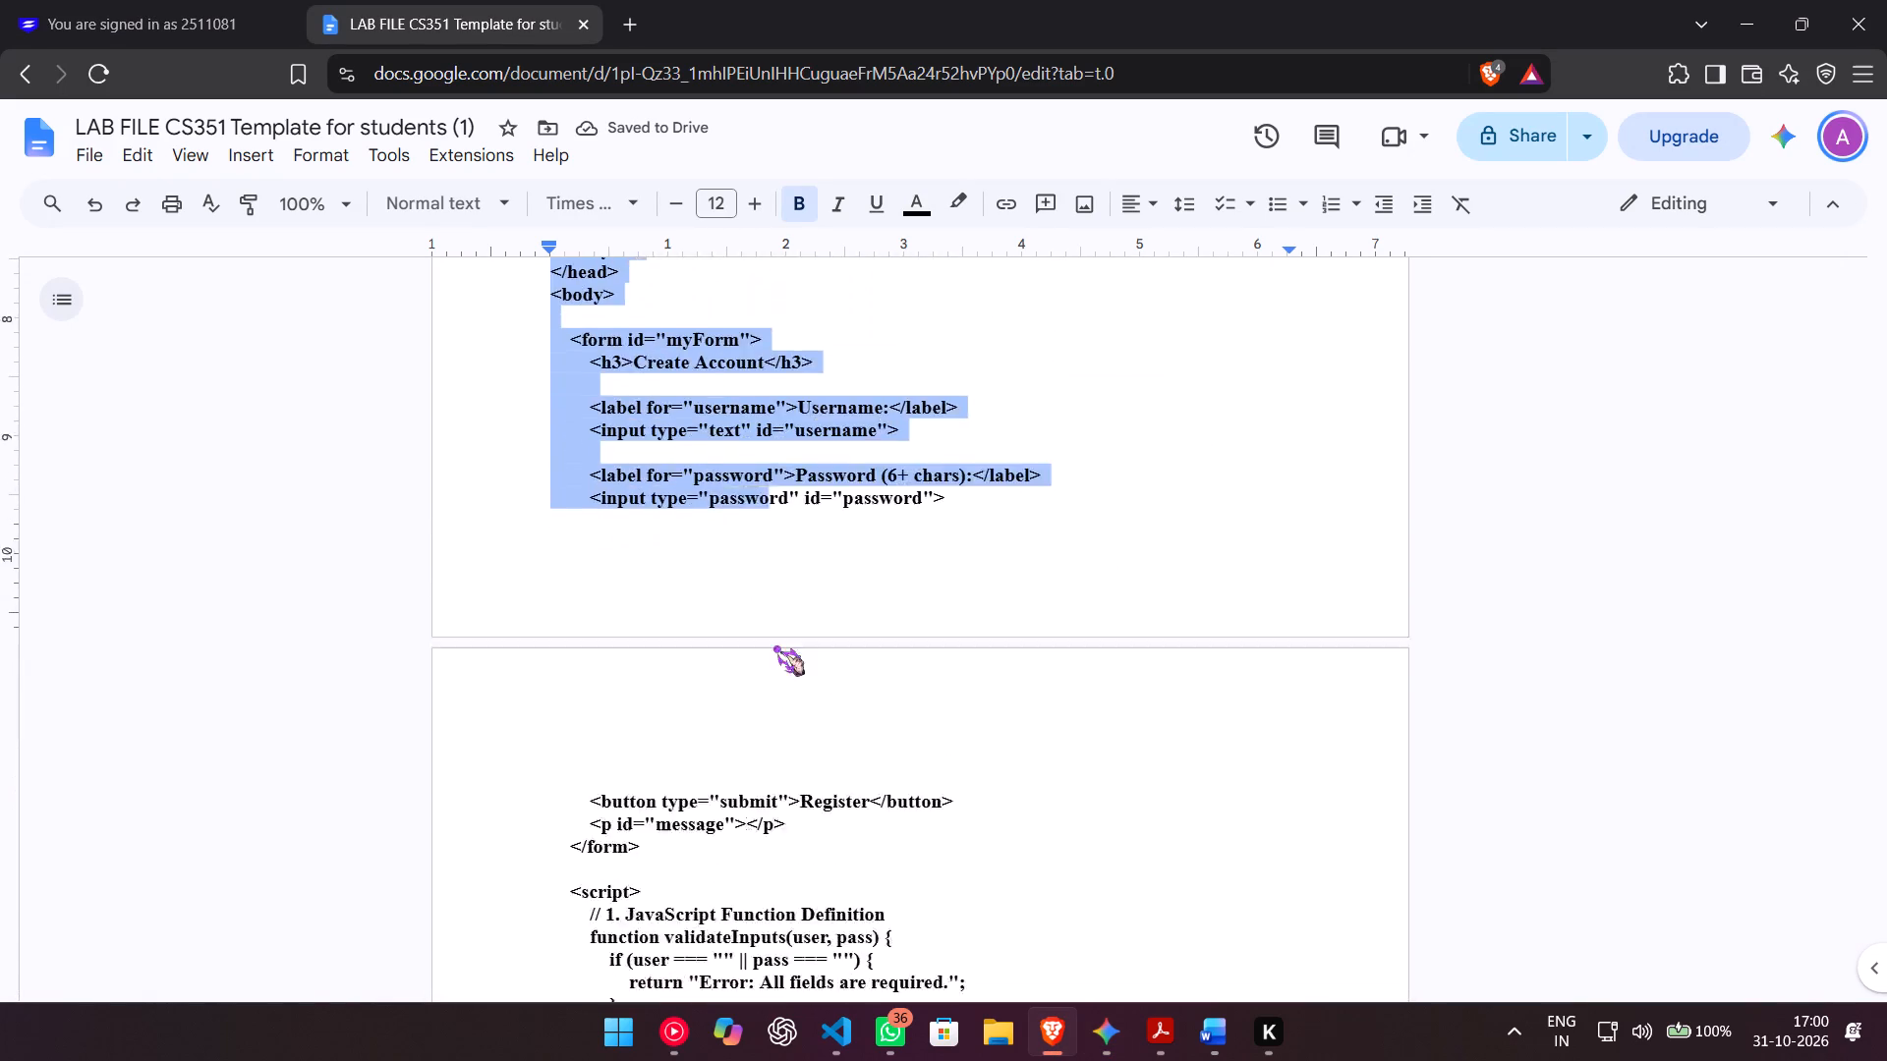
pyautogui.scroll(-11, 774, 645)
pyautogui.moveTo(774, 645); pyautogui.dragTo(629, 745)
pyautogui.scroll(-1, 827, 765)
pyautogui.click(724, 200)
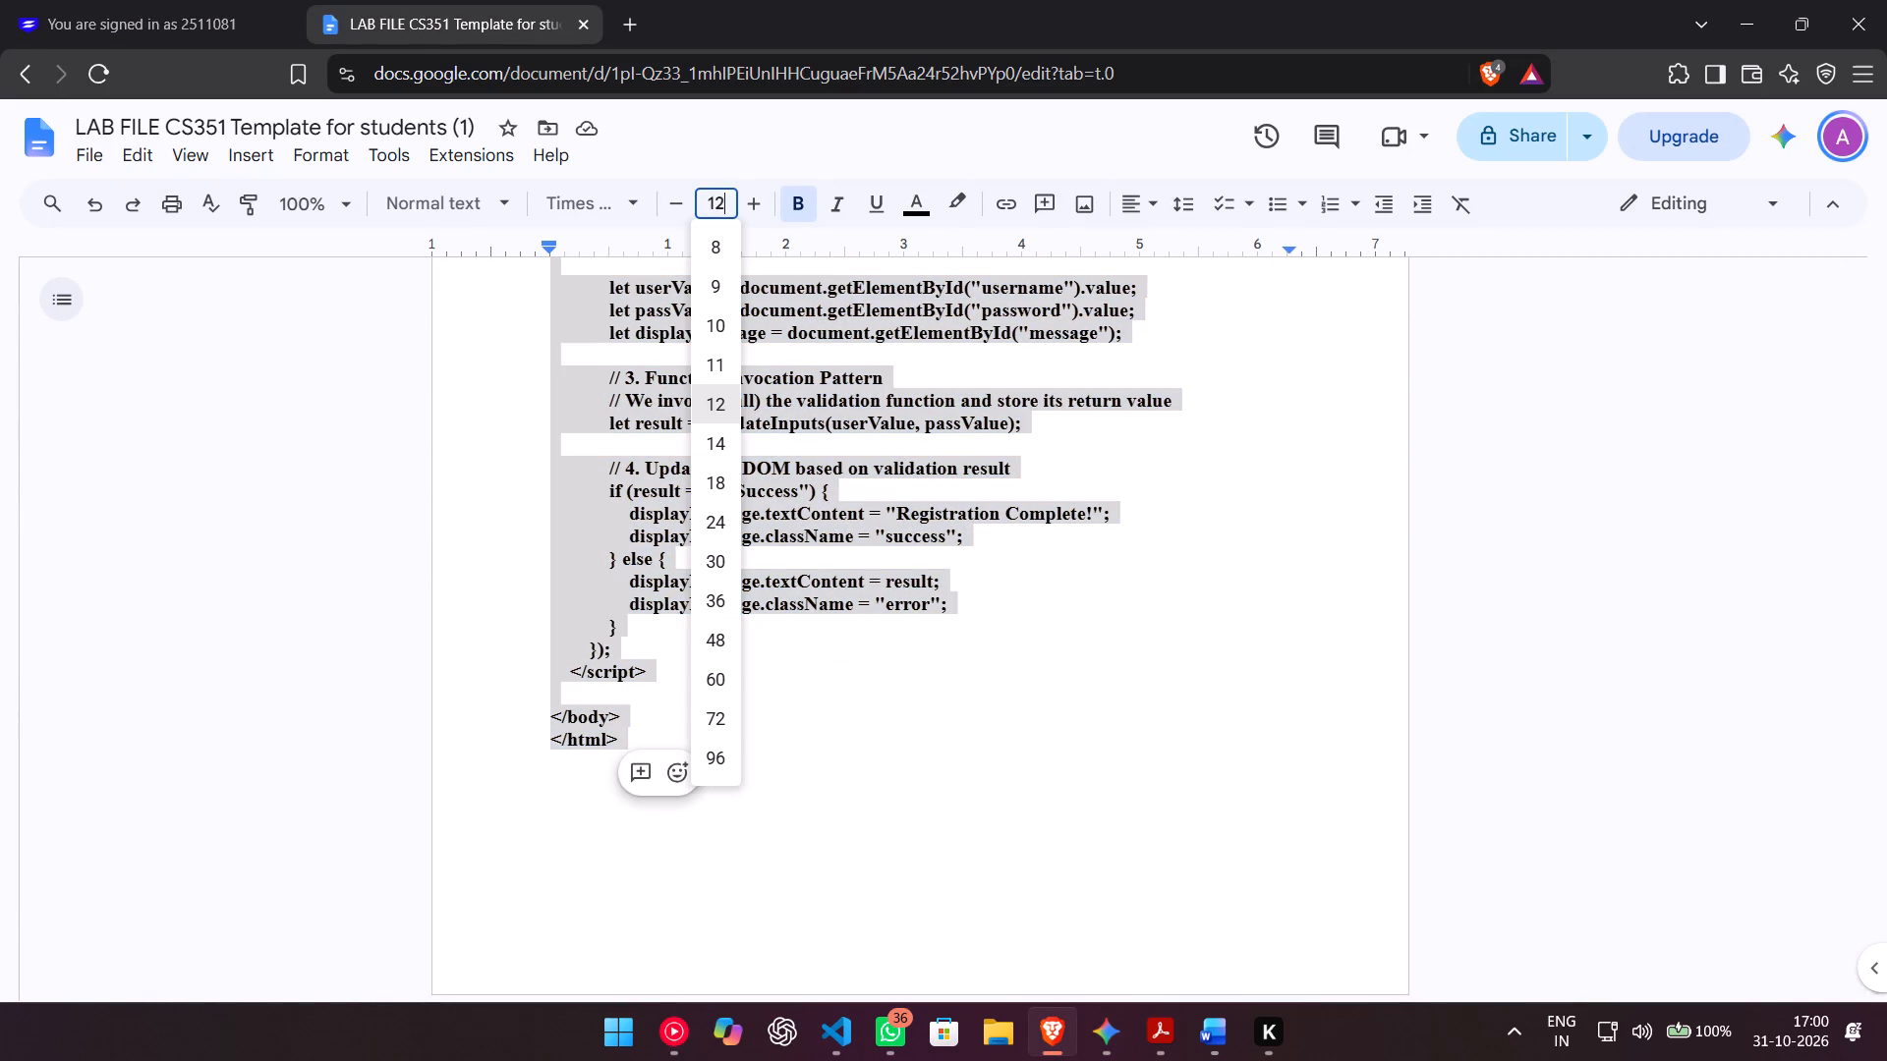
pyautogui.write('10.5')
pyautogui.press('Return')
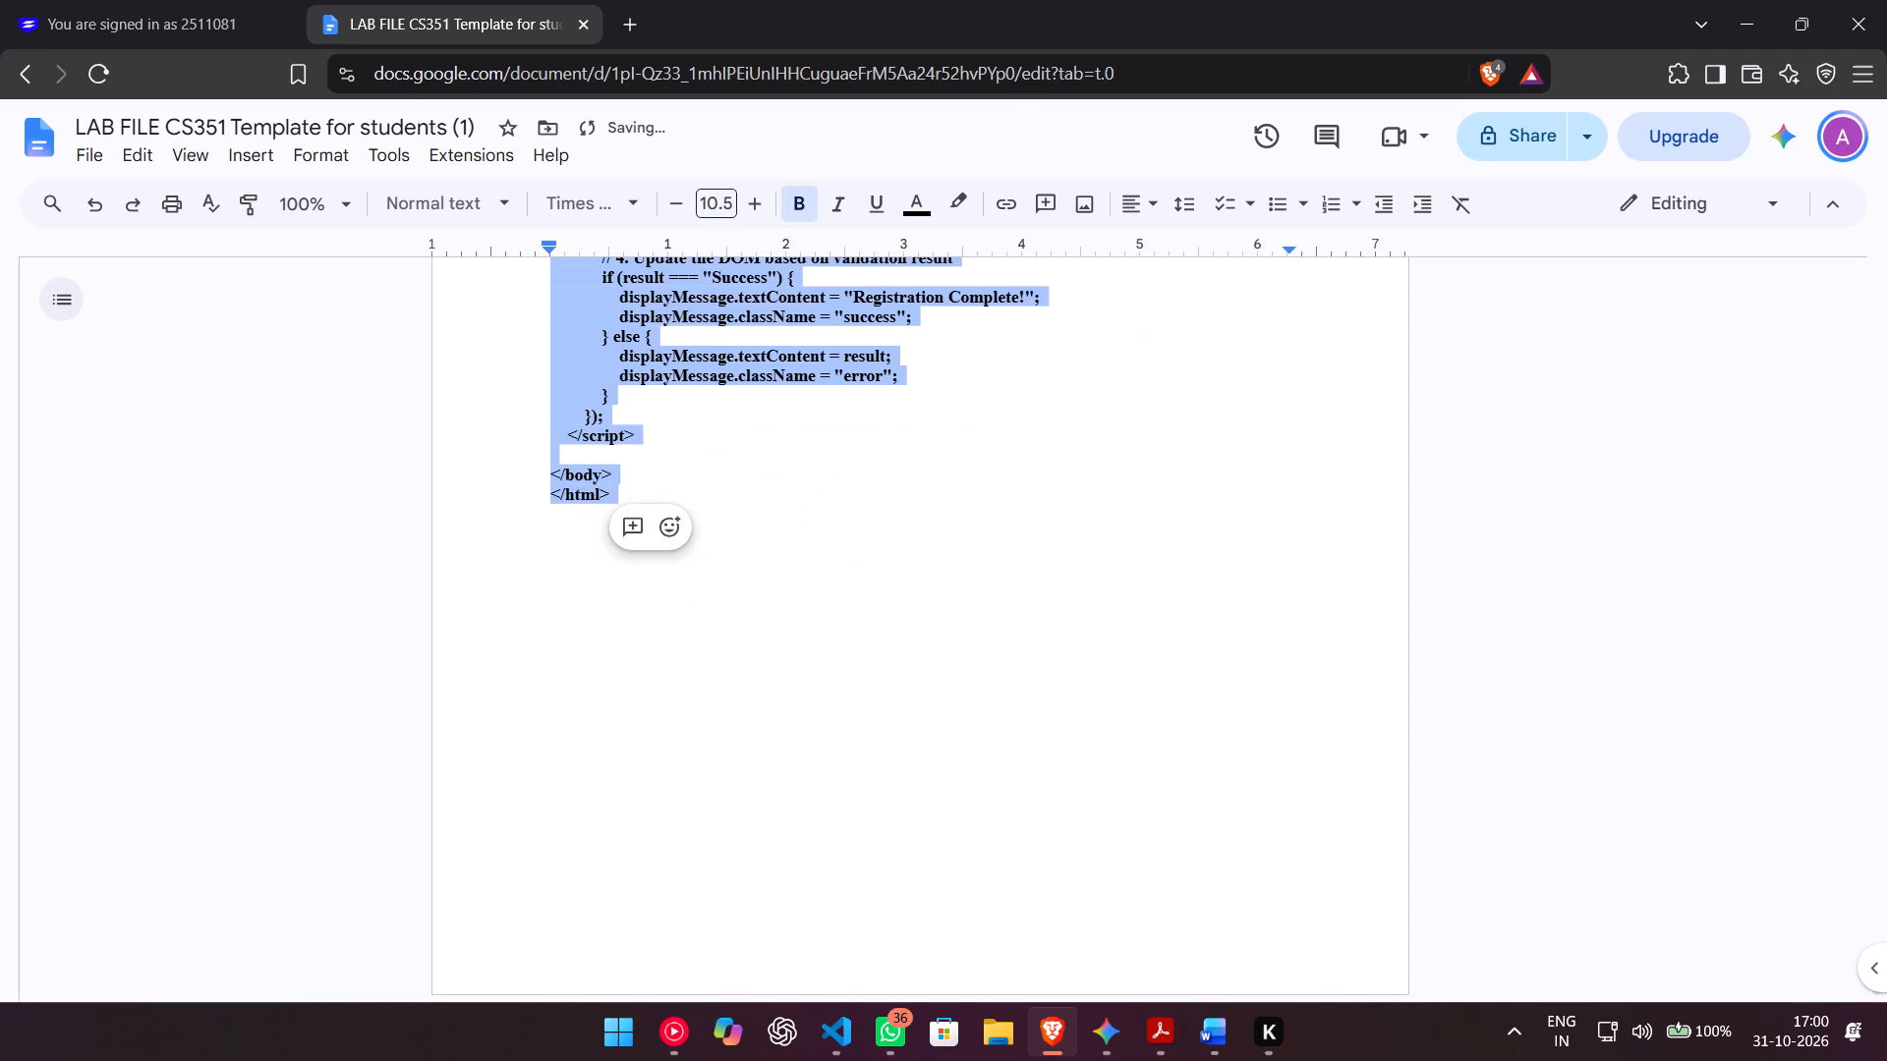
pyautogui.click(804, 199)
pyautogui.scroll(-3, 742, 447)
pyautogui.scroll(5, 723, 485)
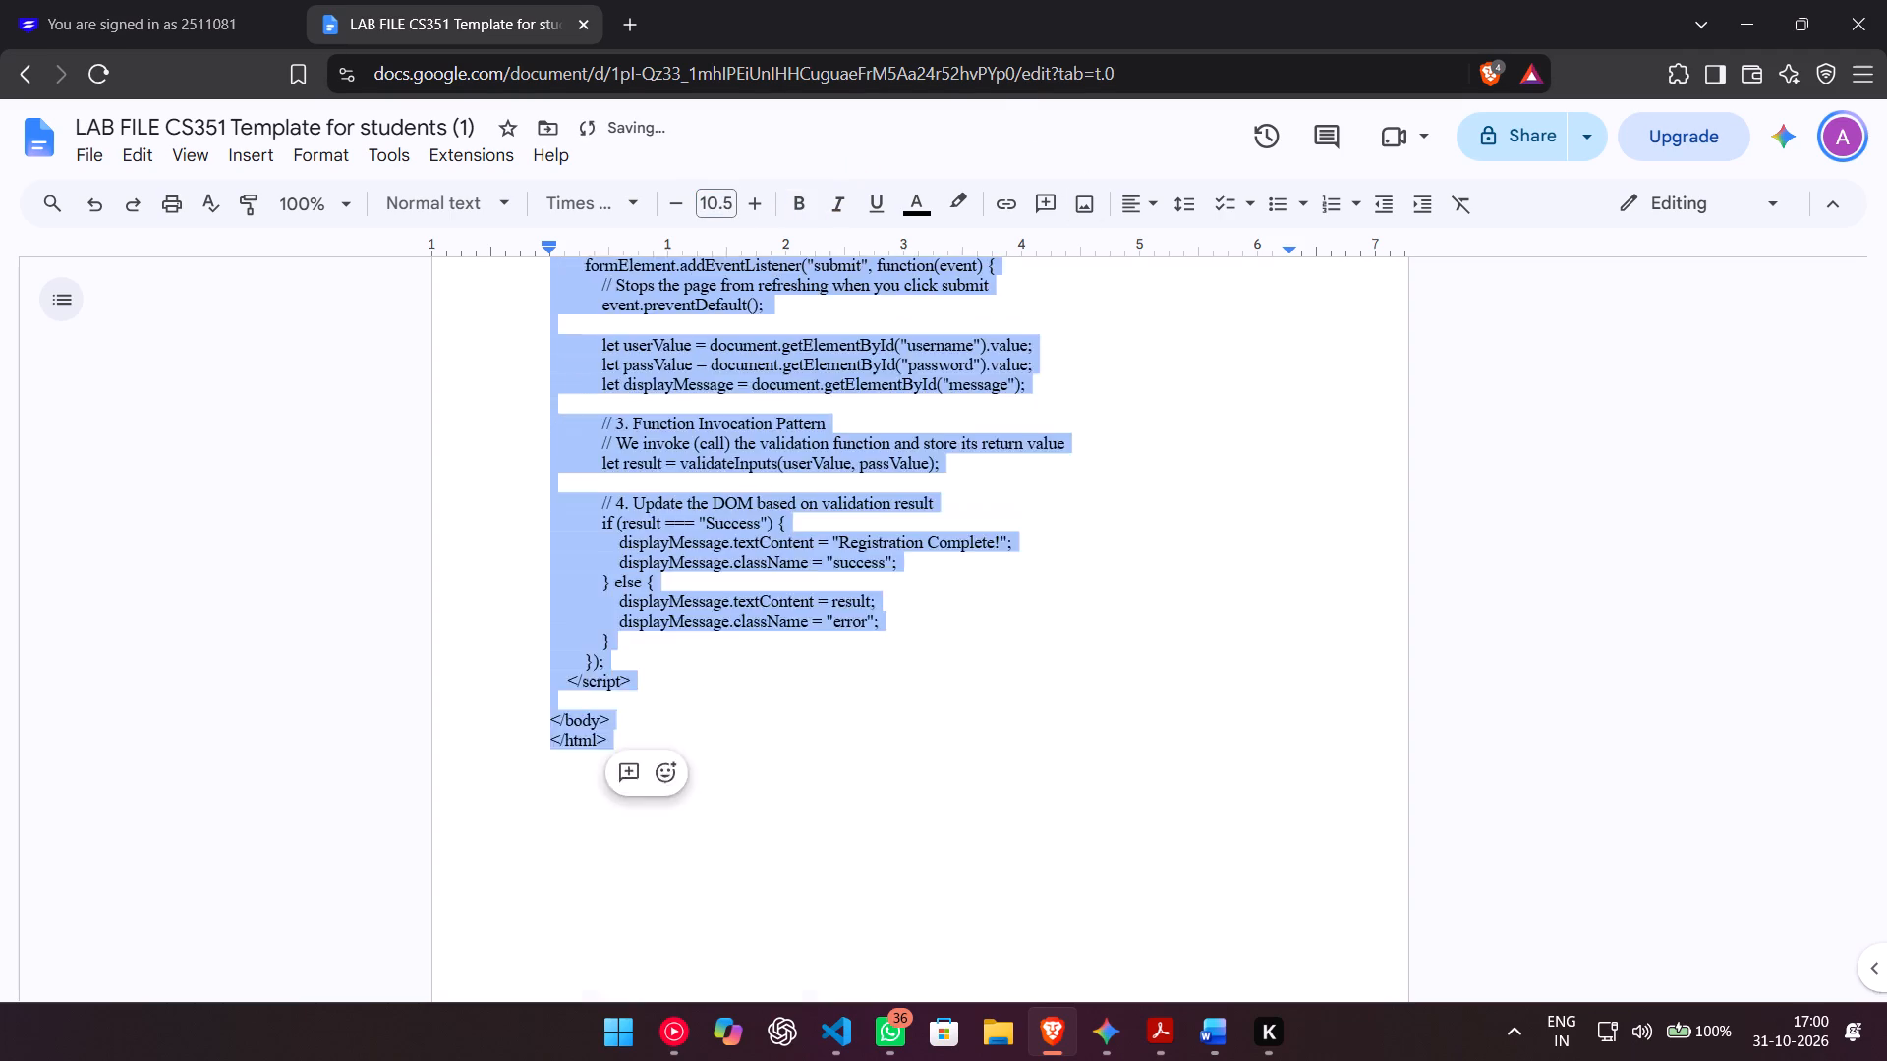
pyautogui.scroll(20, 740, 500)
pyautogui.scroll(2, 740, 500)
pyautogui.click(967, 592)
# Insert blank lines below the end of the Experiment 8 code until a new page starts.
pyautogui.scroll(-20, 967, 593)
pyautogui.scroll(-3, 967, 593)
pyautogui.click(730, 720)
pyautogui.scroll(-6, 722, 733)
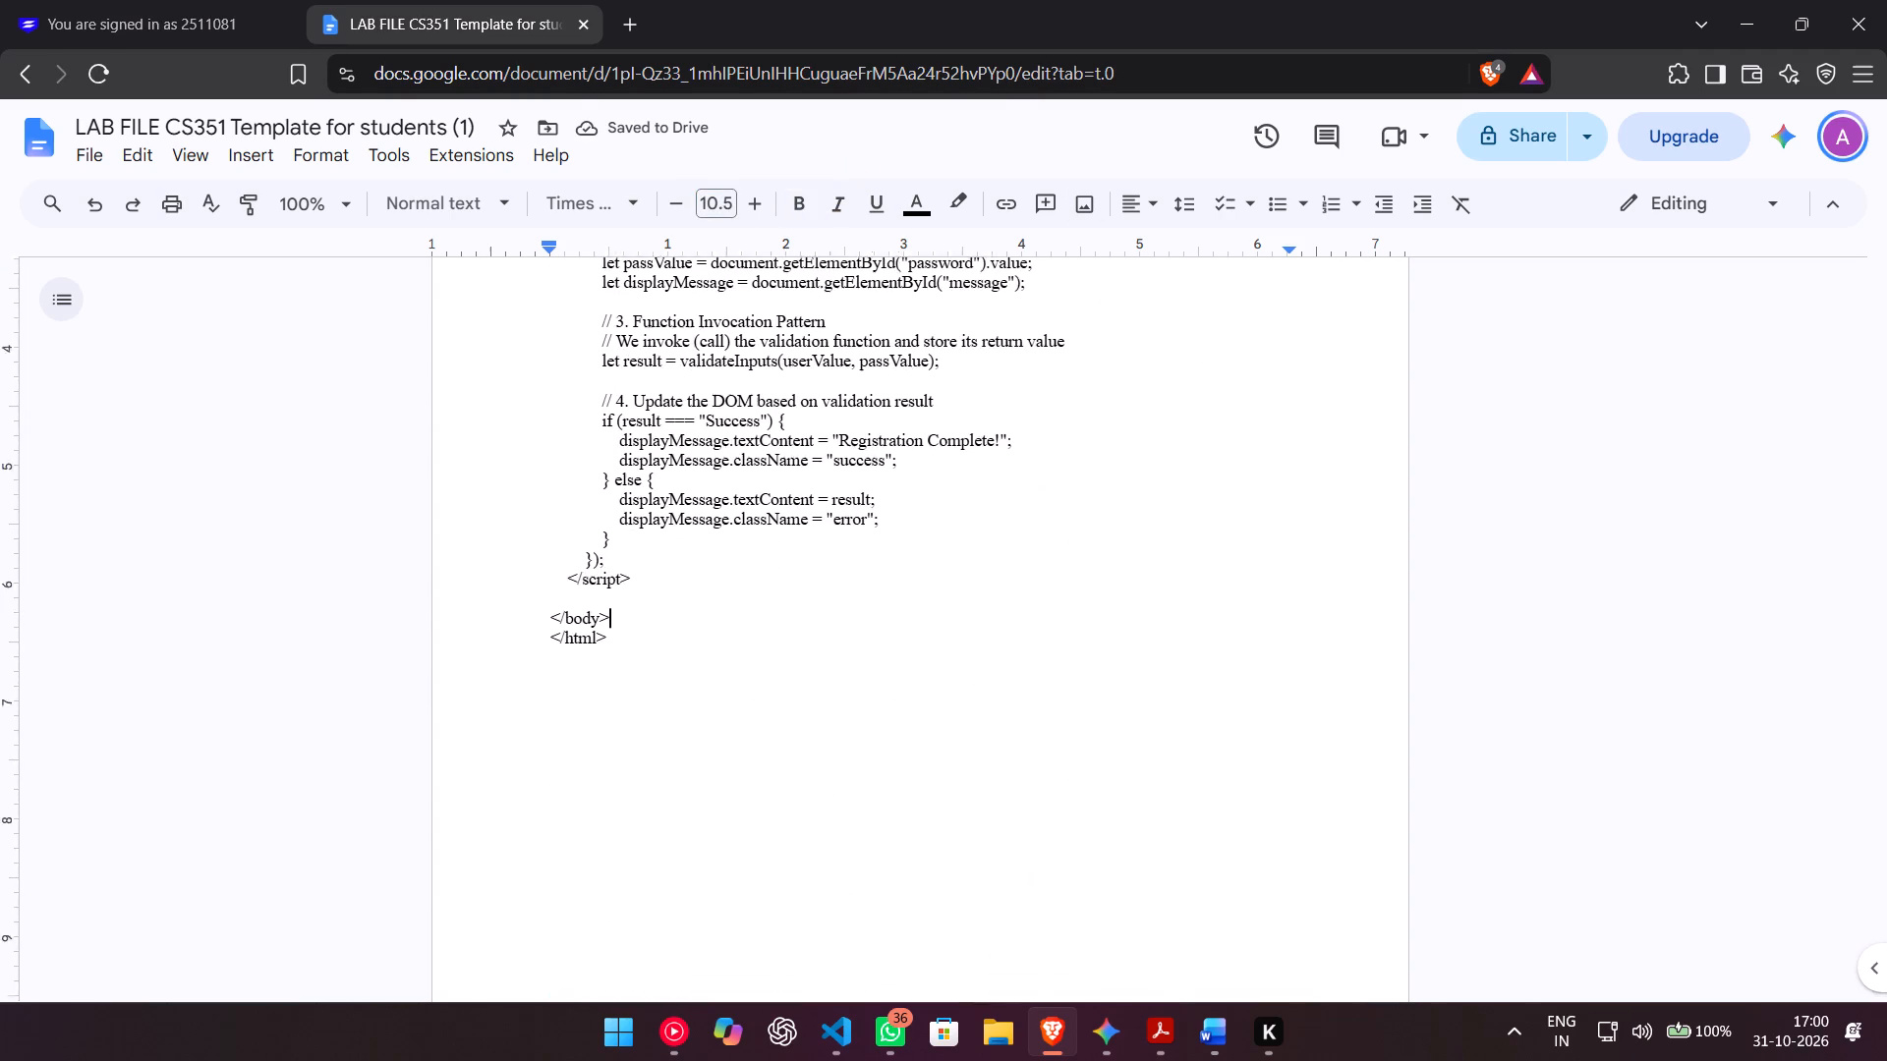
pyautogui.click(724, 736)
pyautogui.press('Return')
pyautogui.press('Return')
pyautogui.press('Return')
pyautogui.press('Return')
pyautogui.press('Return')
pyautogui.press('Return')
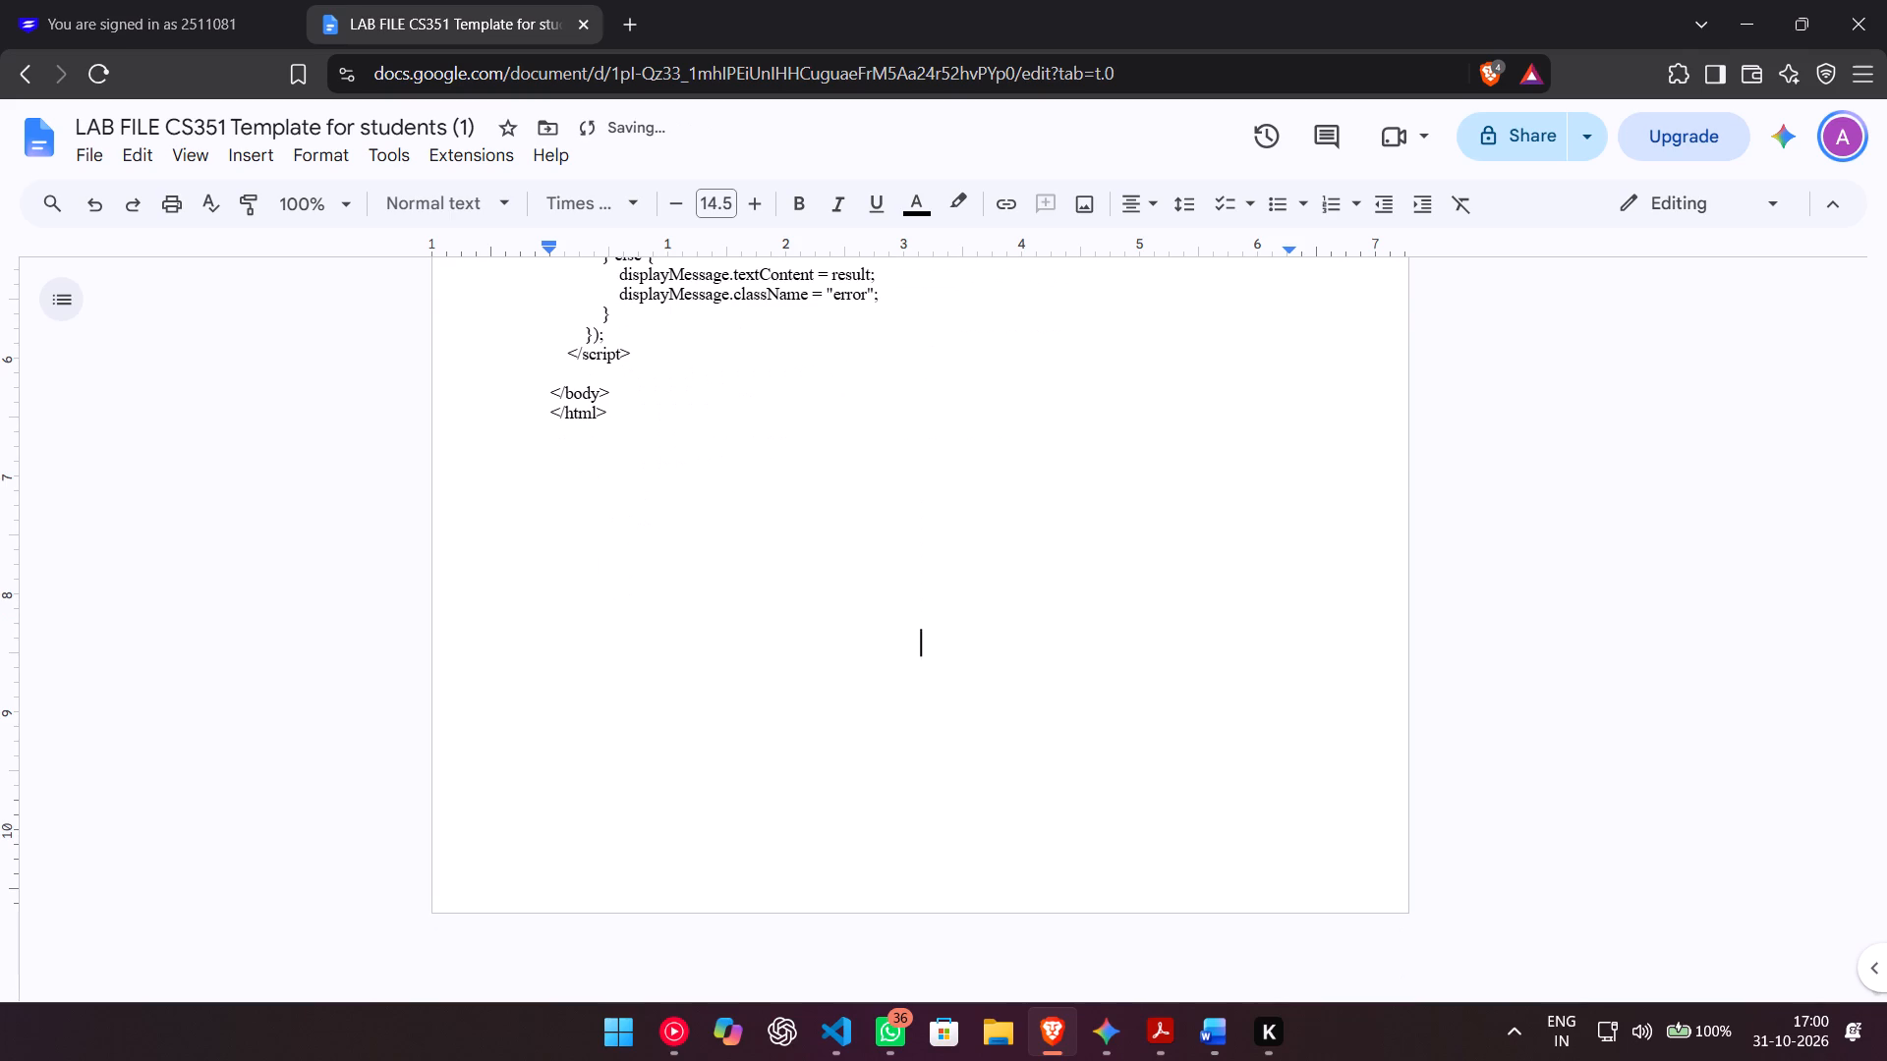
pyautogui.press('Return')
pyautogui.press('Return')
pyautogui.press('Return')
pyautogui.press('Return')
pyautogui.press('Return')
pyautogui.press('Return')
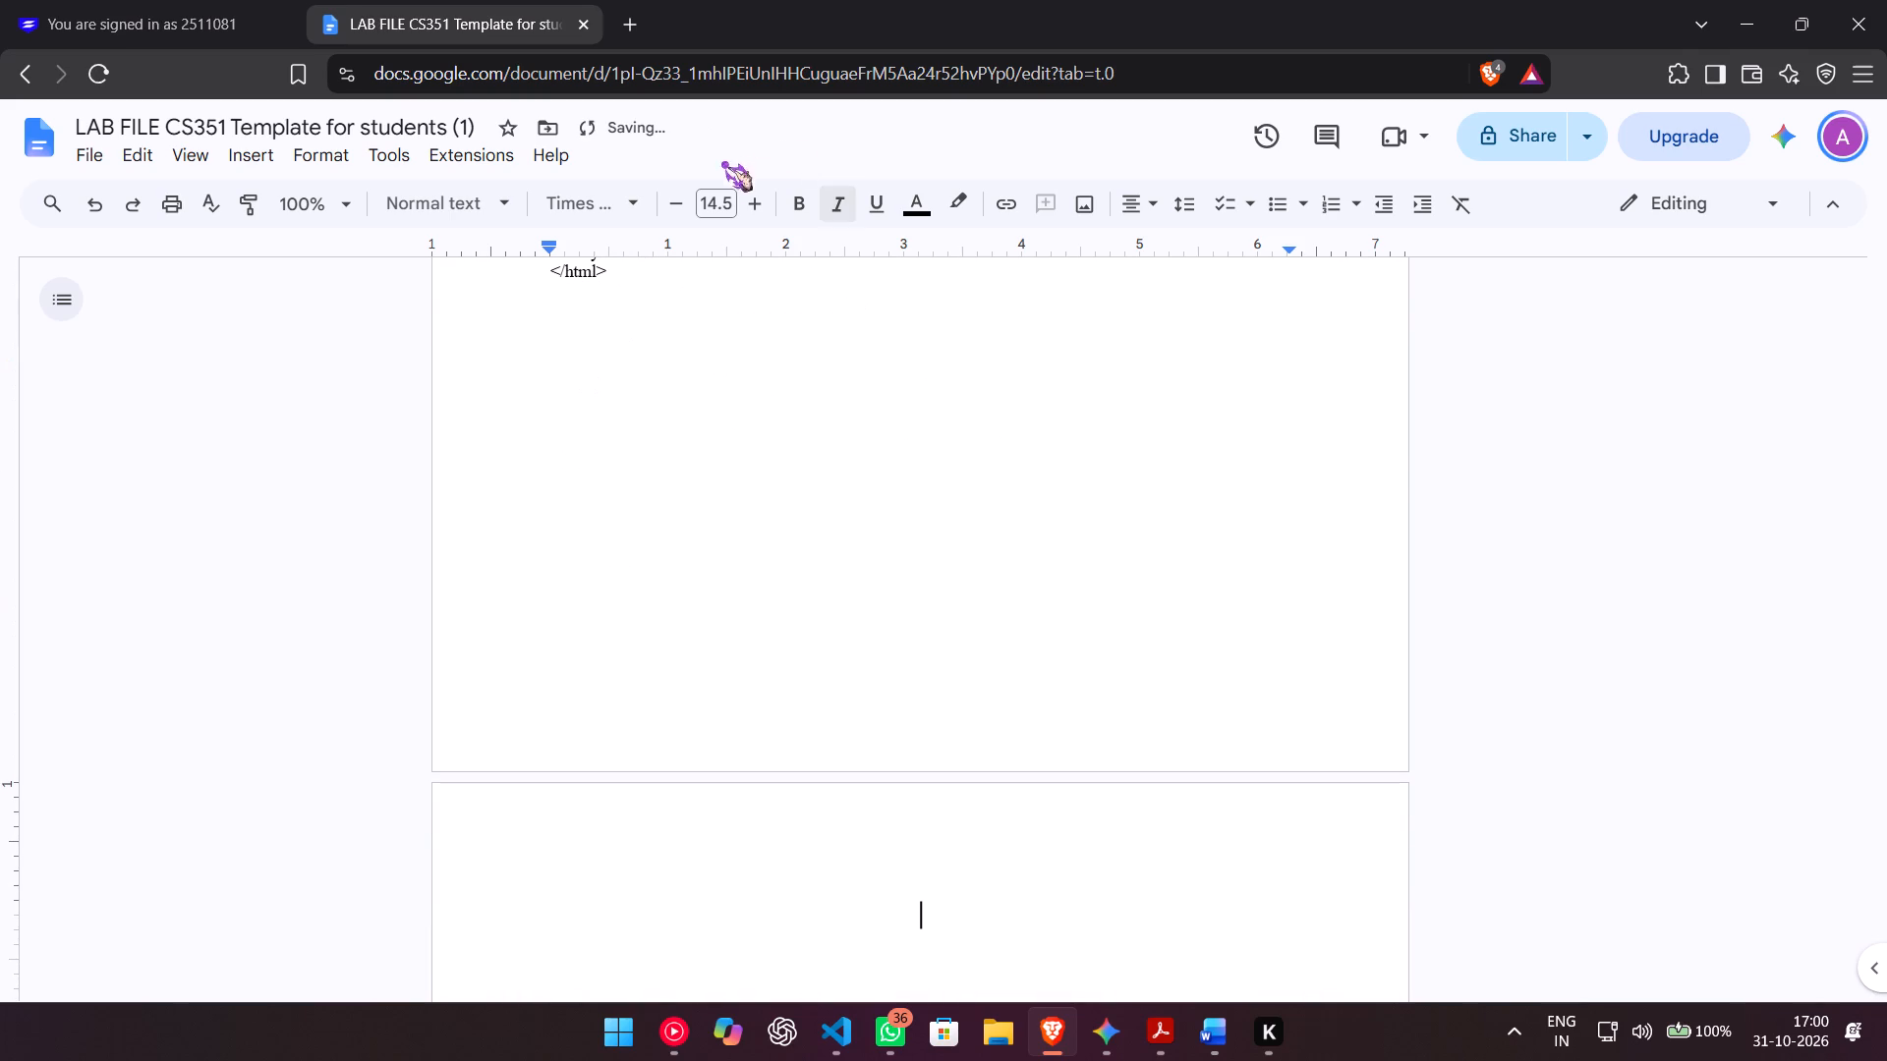
# Add the heading "Experiment 9" in bold at font size 14 on the new page.
pyautogui.doubleClick(728, 195)
pyautogui.click(728, 203)
pyautogui.press('BackSpace')
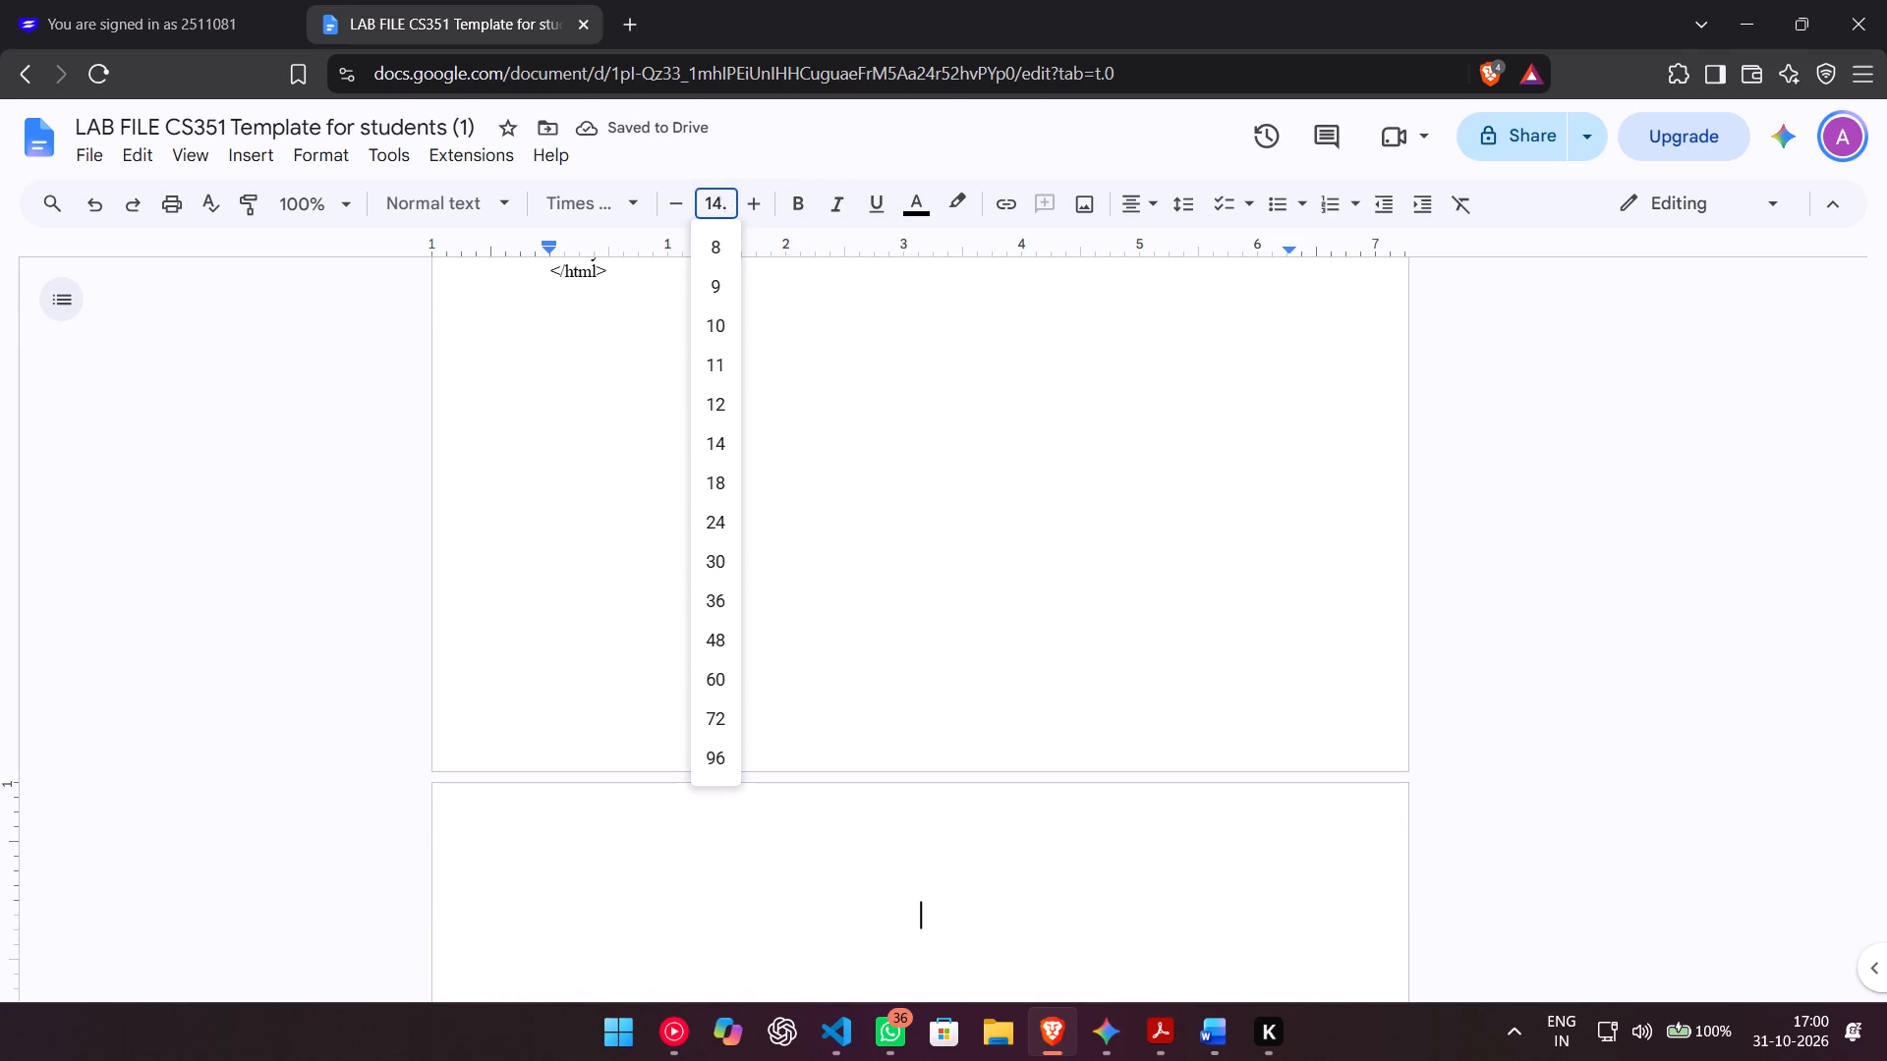
pyautogui.press('BackSpace')
pyautogui.press('Return')
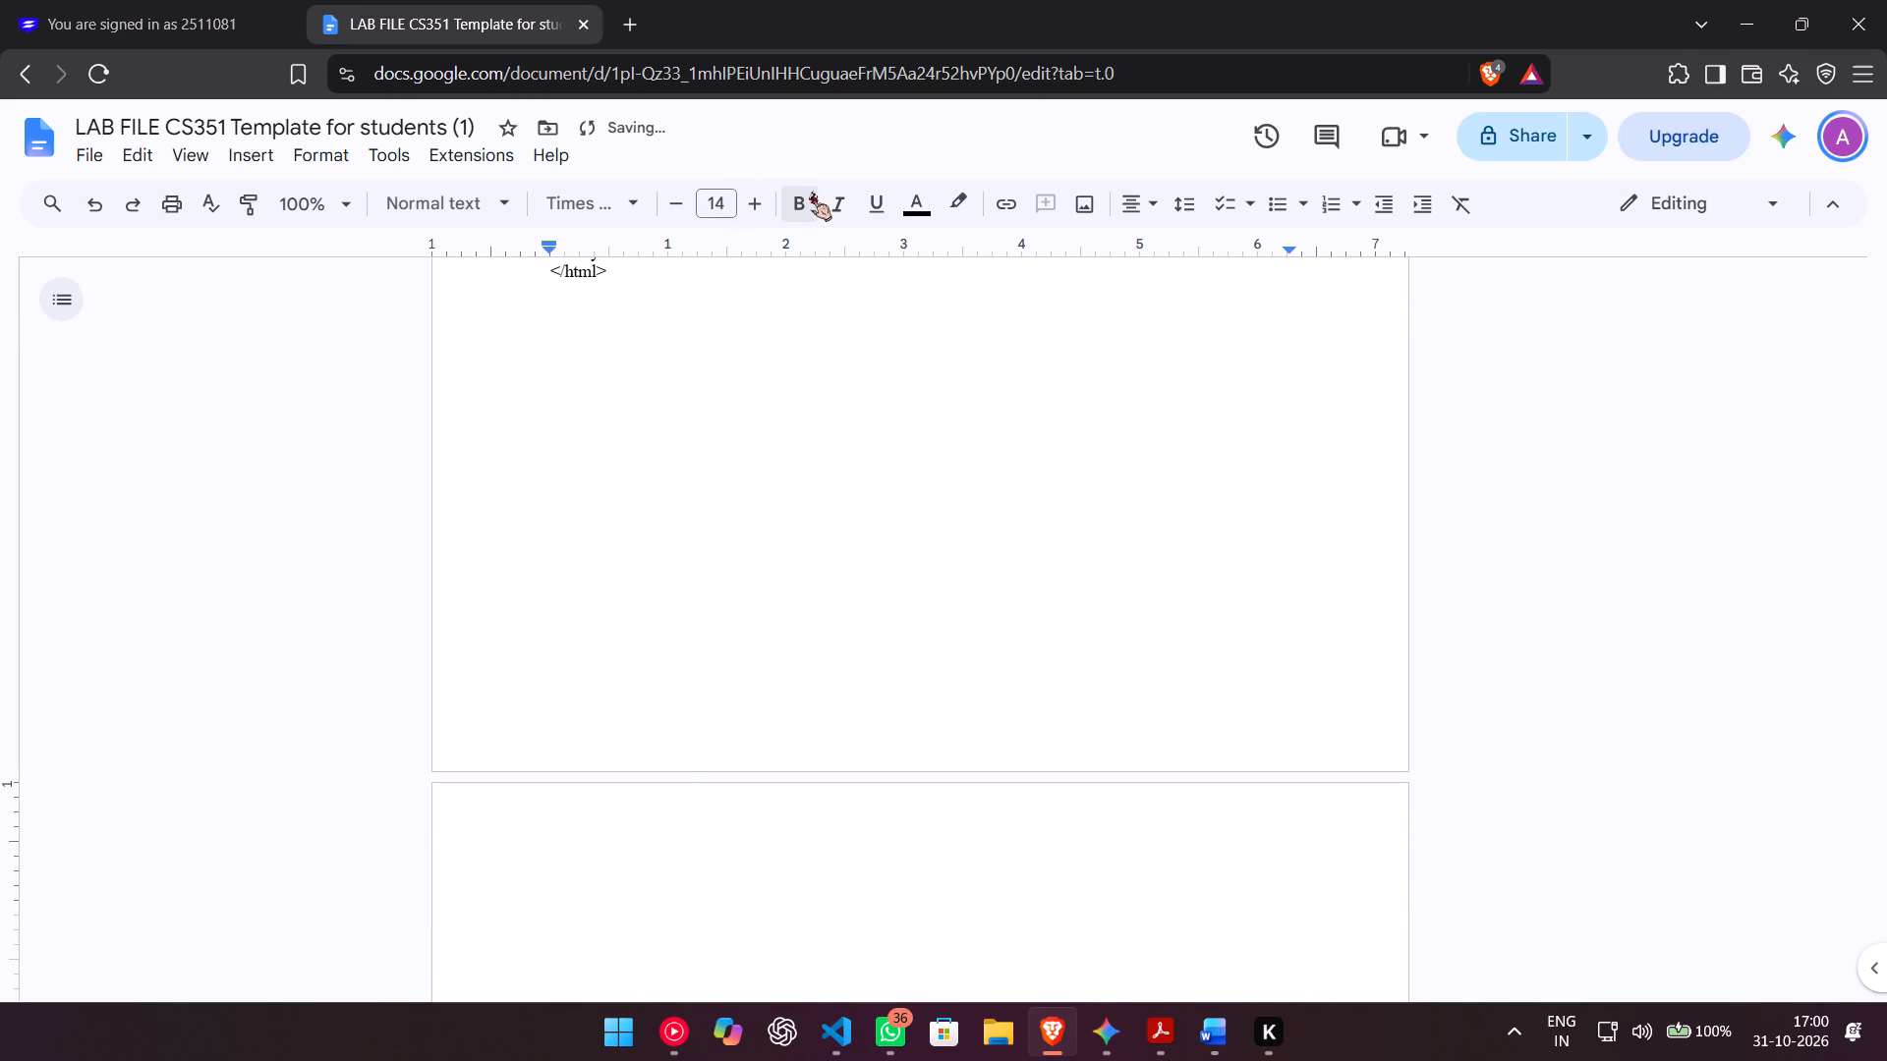
pyautogui.click(811, 192)
pyautogui.write('xperiment')
pyautogui.press('space')
pyautogui.press('9')
pyautogui.press('Return')
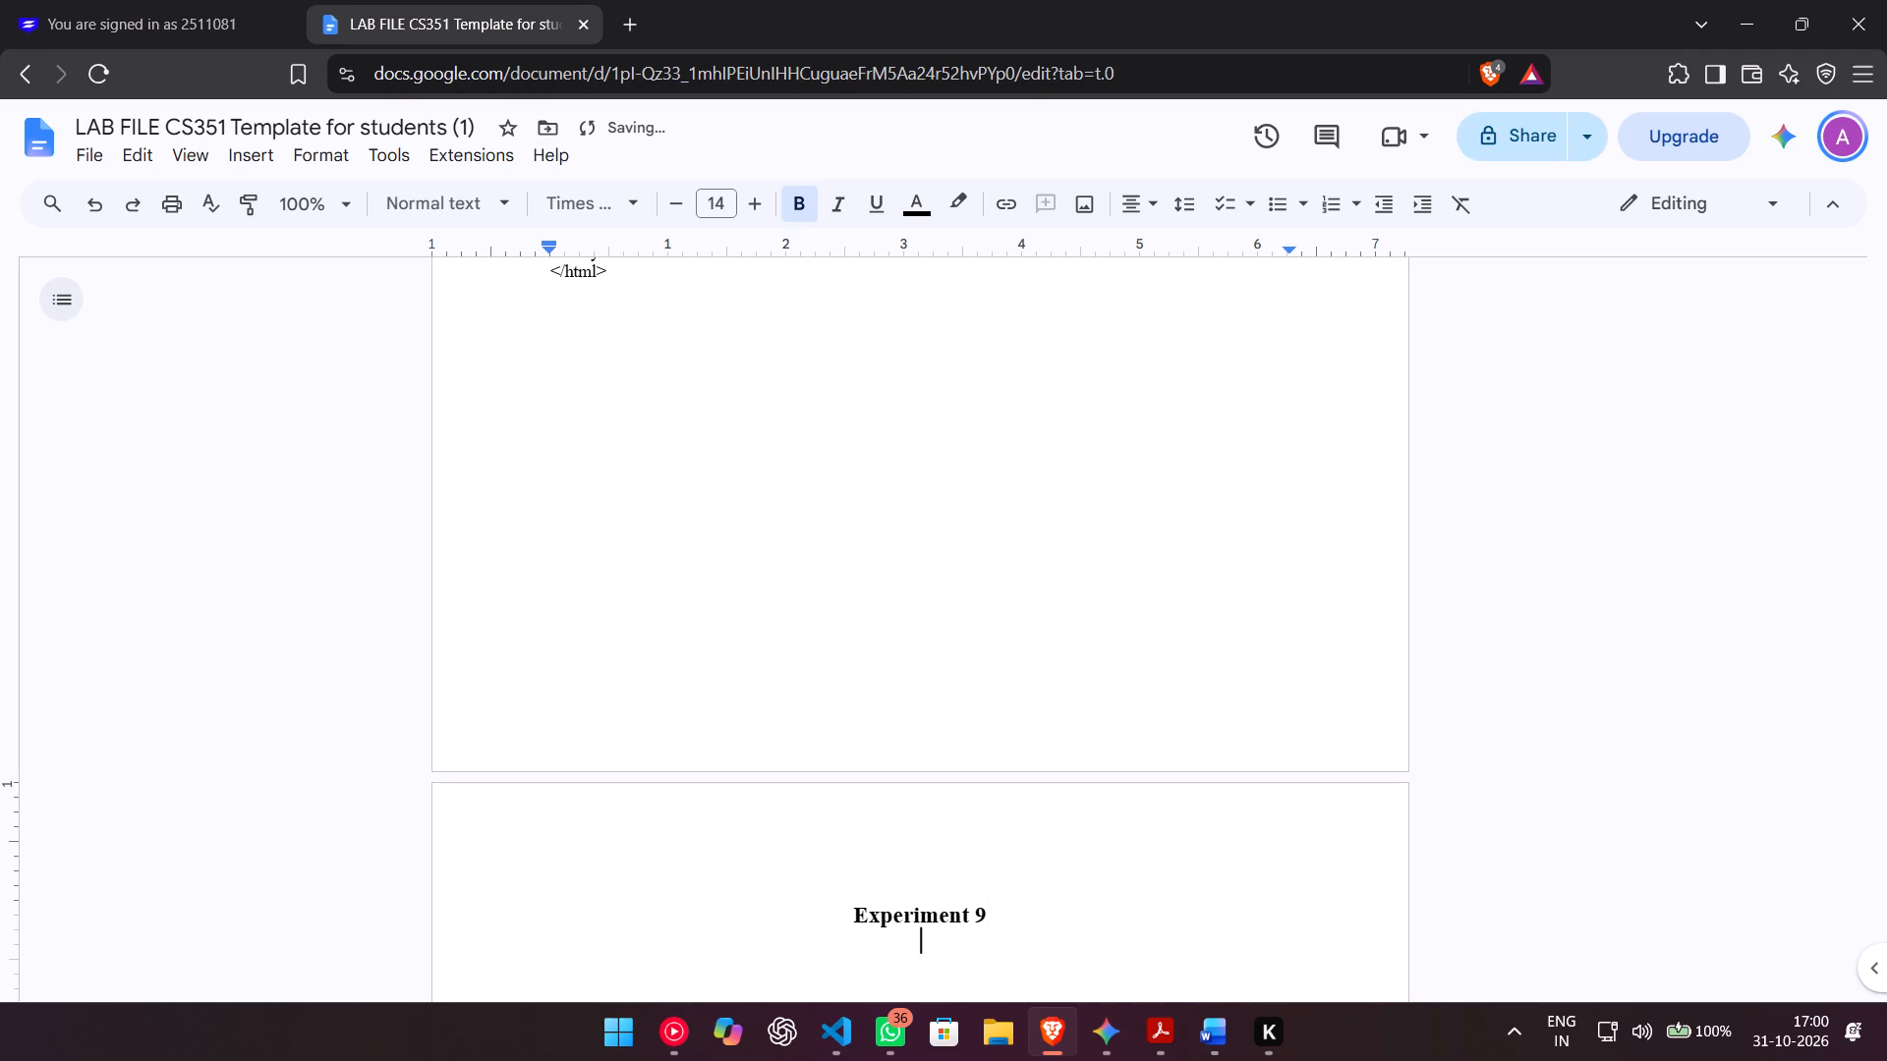
# Add a left-aligned bold "Objective:" label at font size 12 below the Experiment 9 heading.
pyautogui.doubleClick(675, 198)
pyautogui.click(1136, 202)
pyautogui.click(1127, 244)
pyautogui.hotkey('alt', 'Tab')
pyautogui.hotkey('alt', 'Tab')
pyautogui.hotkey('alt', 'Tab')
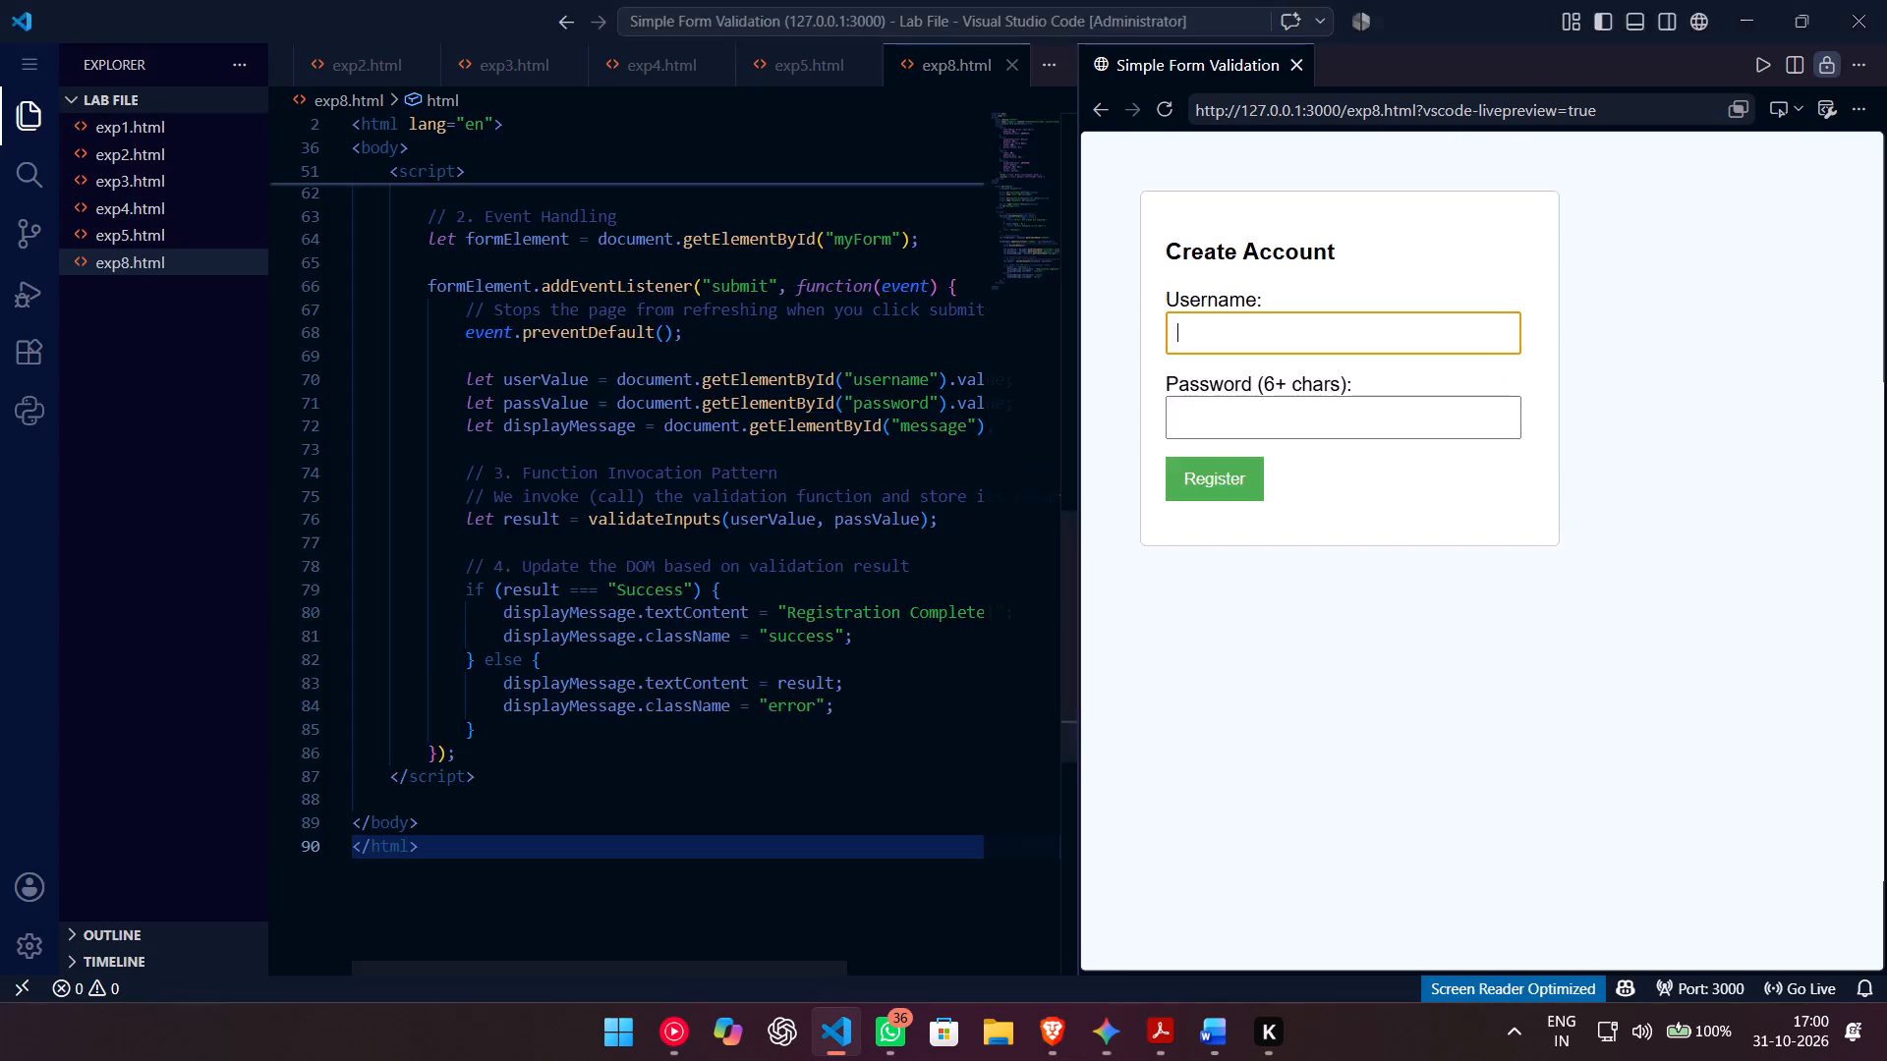
# Switch to the PRINTTT_merged (1).pdf file in Adobe Acrobat and bring the Practical 9 aim and source code into view.
pyautogui.hotkey('alt', 'Tab')
pyautogui.hotkey('alt', 'Tab')
pyautogui.hotkey('alt', 'Tab')
pyautogui.hotkey('alt', 'Tab')
pyautogui.hotkey('alt', 'Tab')
pyautogui.hotkey('alt', 'Tab')
pyautogui.hotkey('alt', 'Tab')
pyautogui.hotkey('alt', 'Tab')
pyautogui.hotkey('alt', 'Tab')
pyautogui.hotkey('alt', 'Tab')
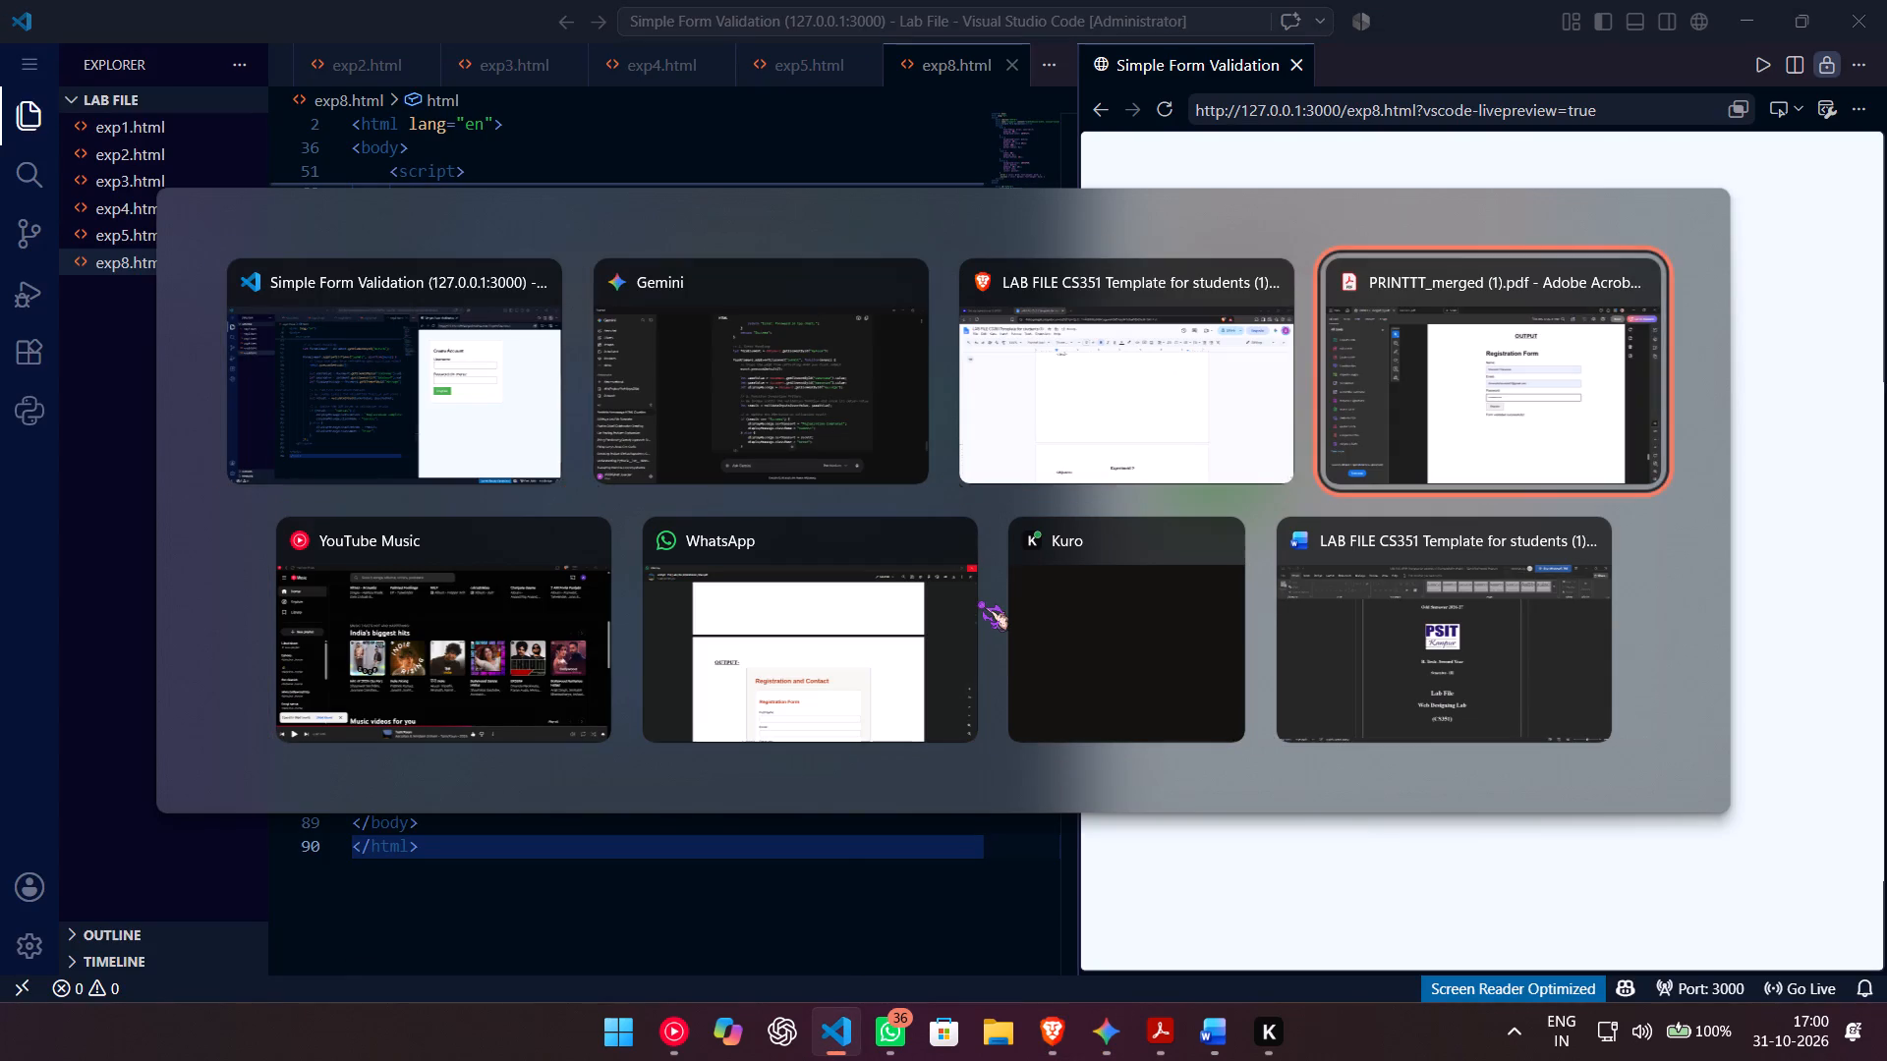
pyautogui.hotkey('alt', 'Tab')
pyautogui.scroll(-16, 982, 594)
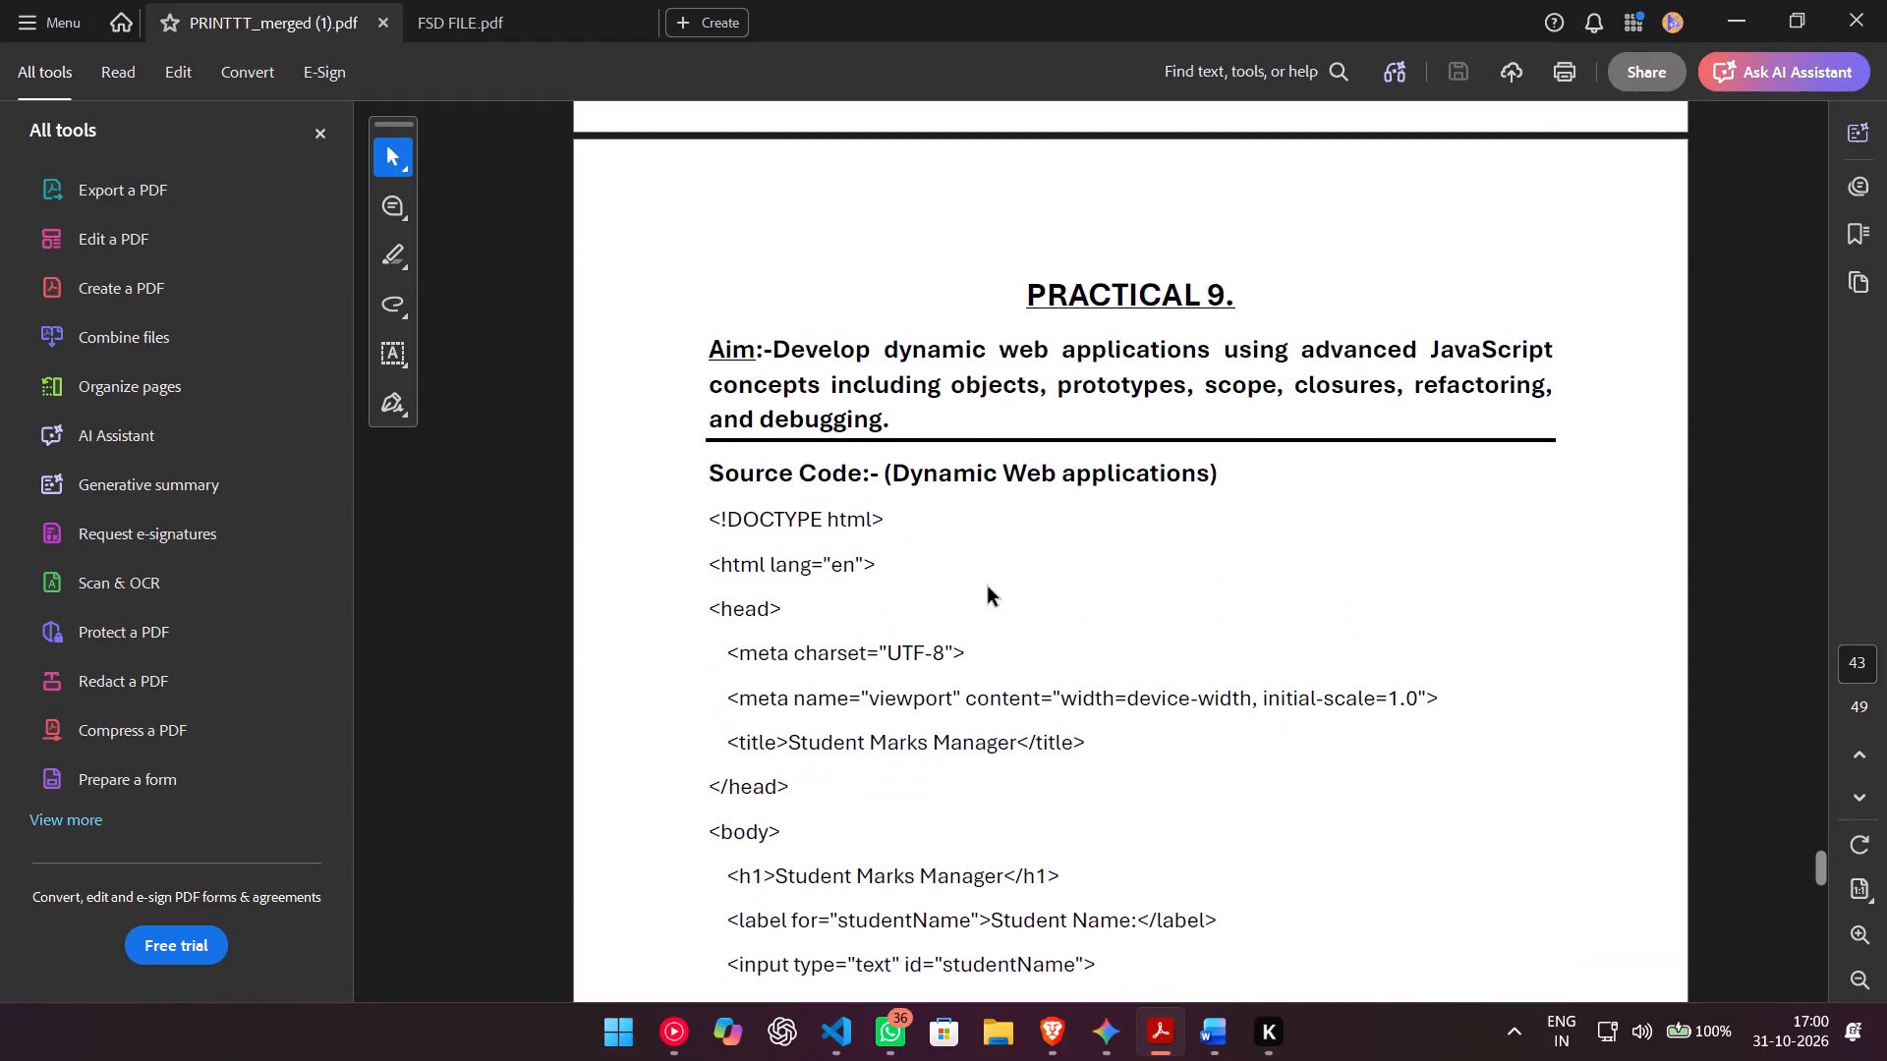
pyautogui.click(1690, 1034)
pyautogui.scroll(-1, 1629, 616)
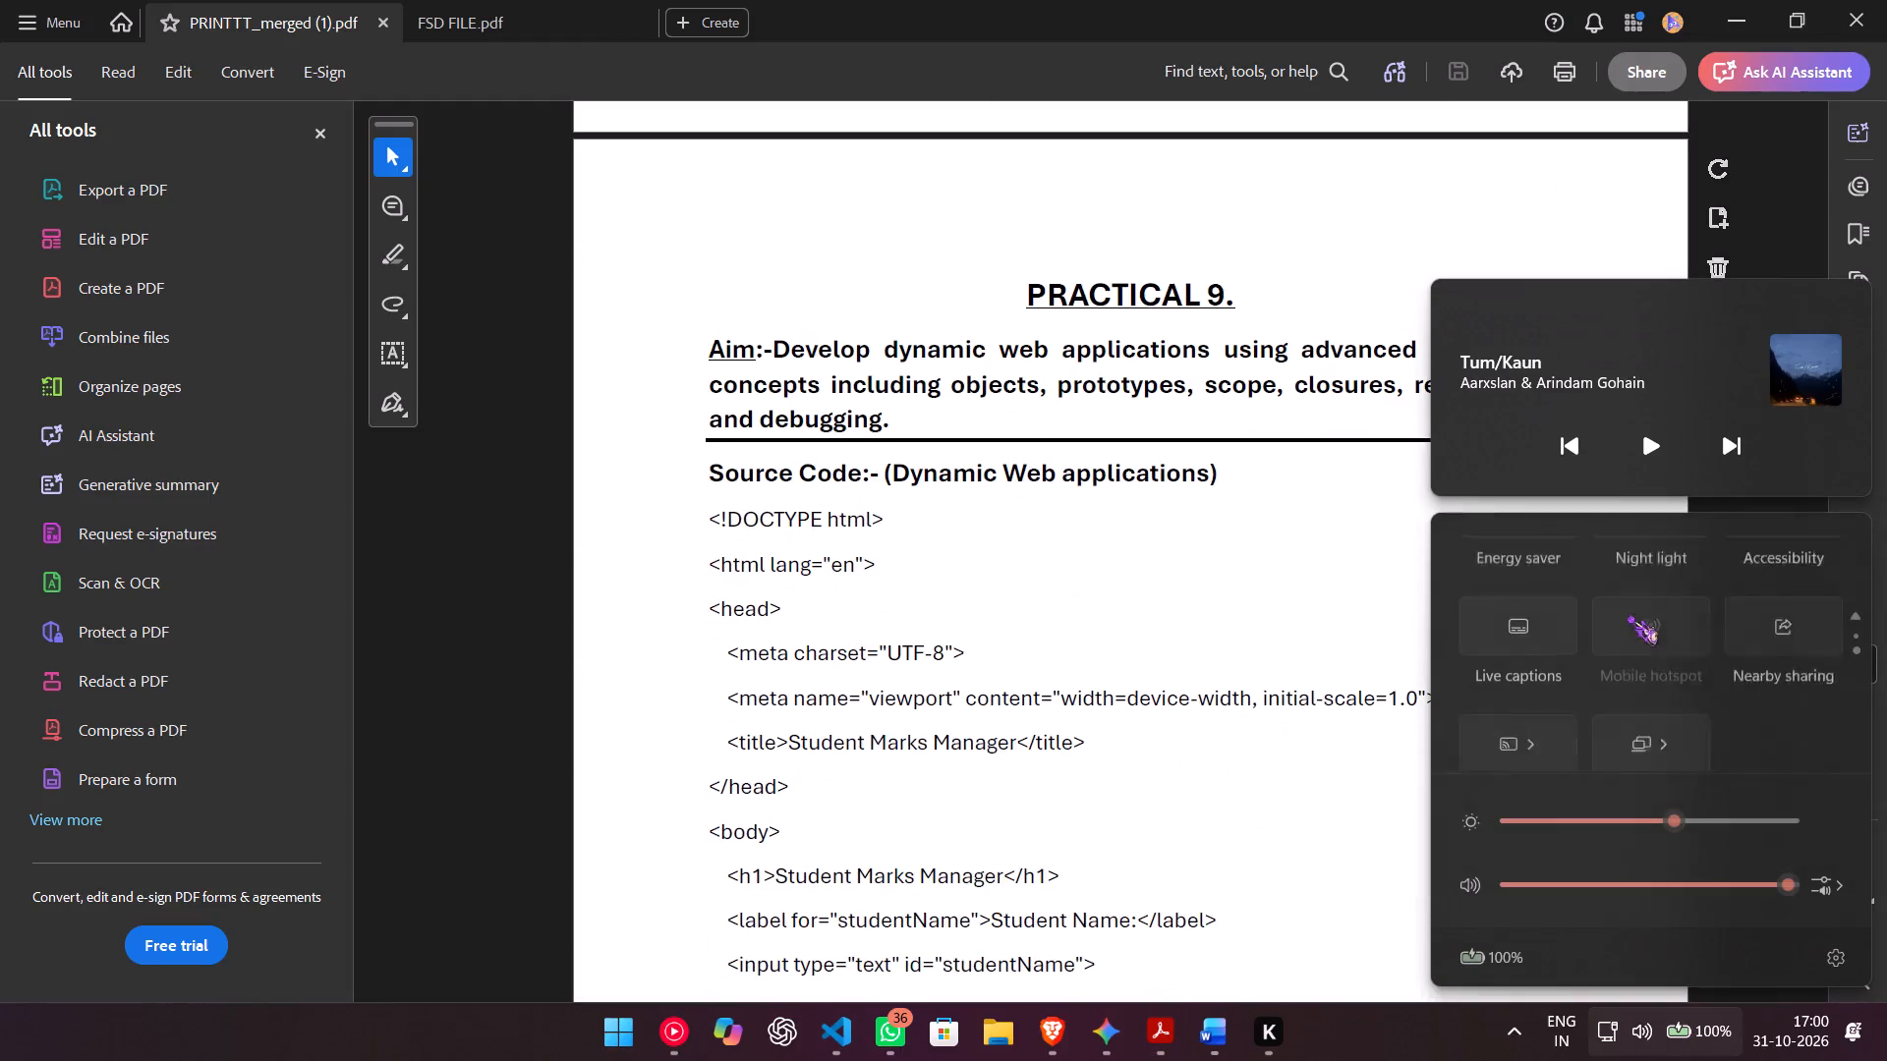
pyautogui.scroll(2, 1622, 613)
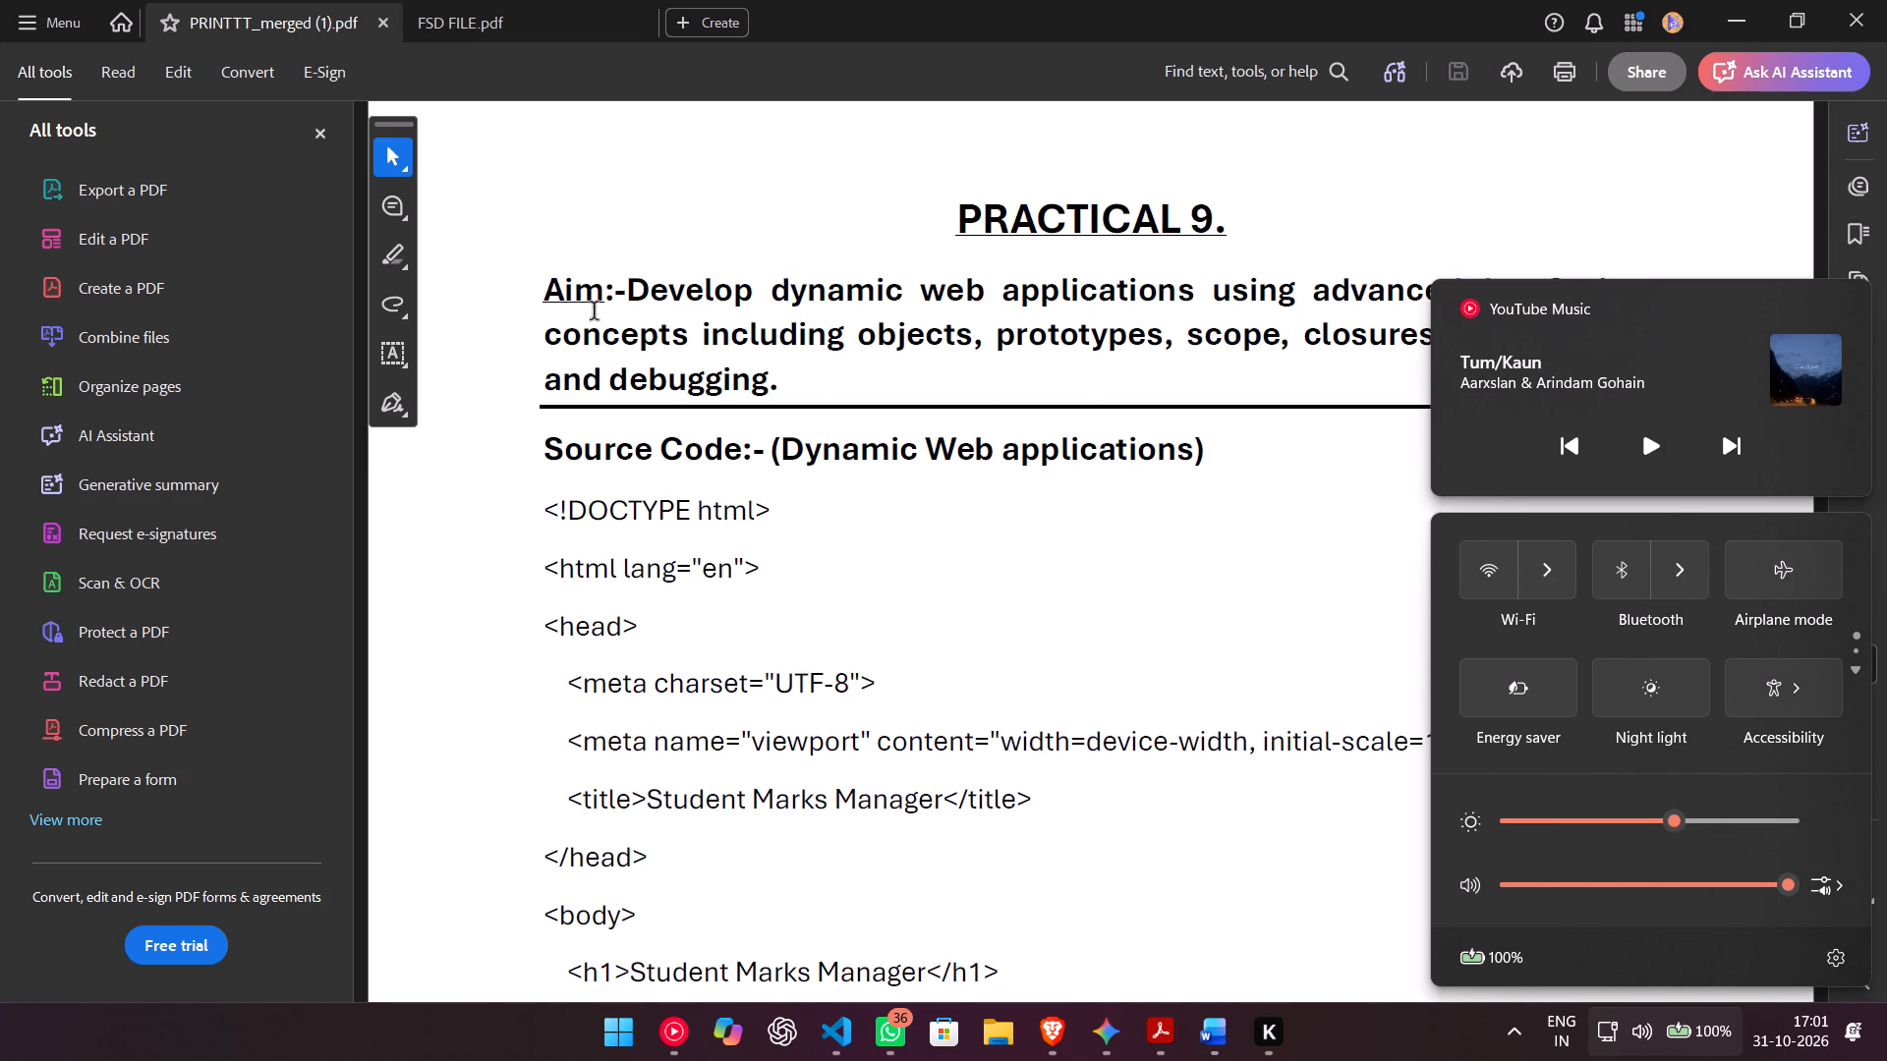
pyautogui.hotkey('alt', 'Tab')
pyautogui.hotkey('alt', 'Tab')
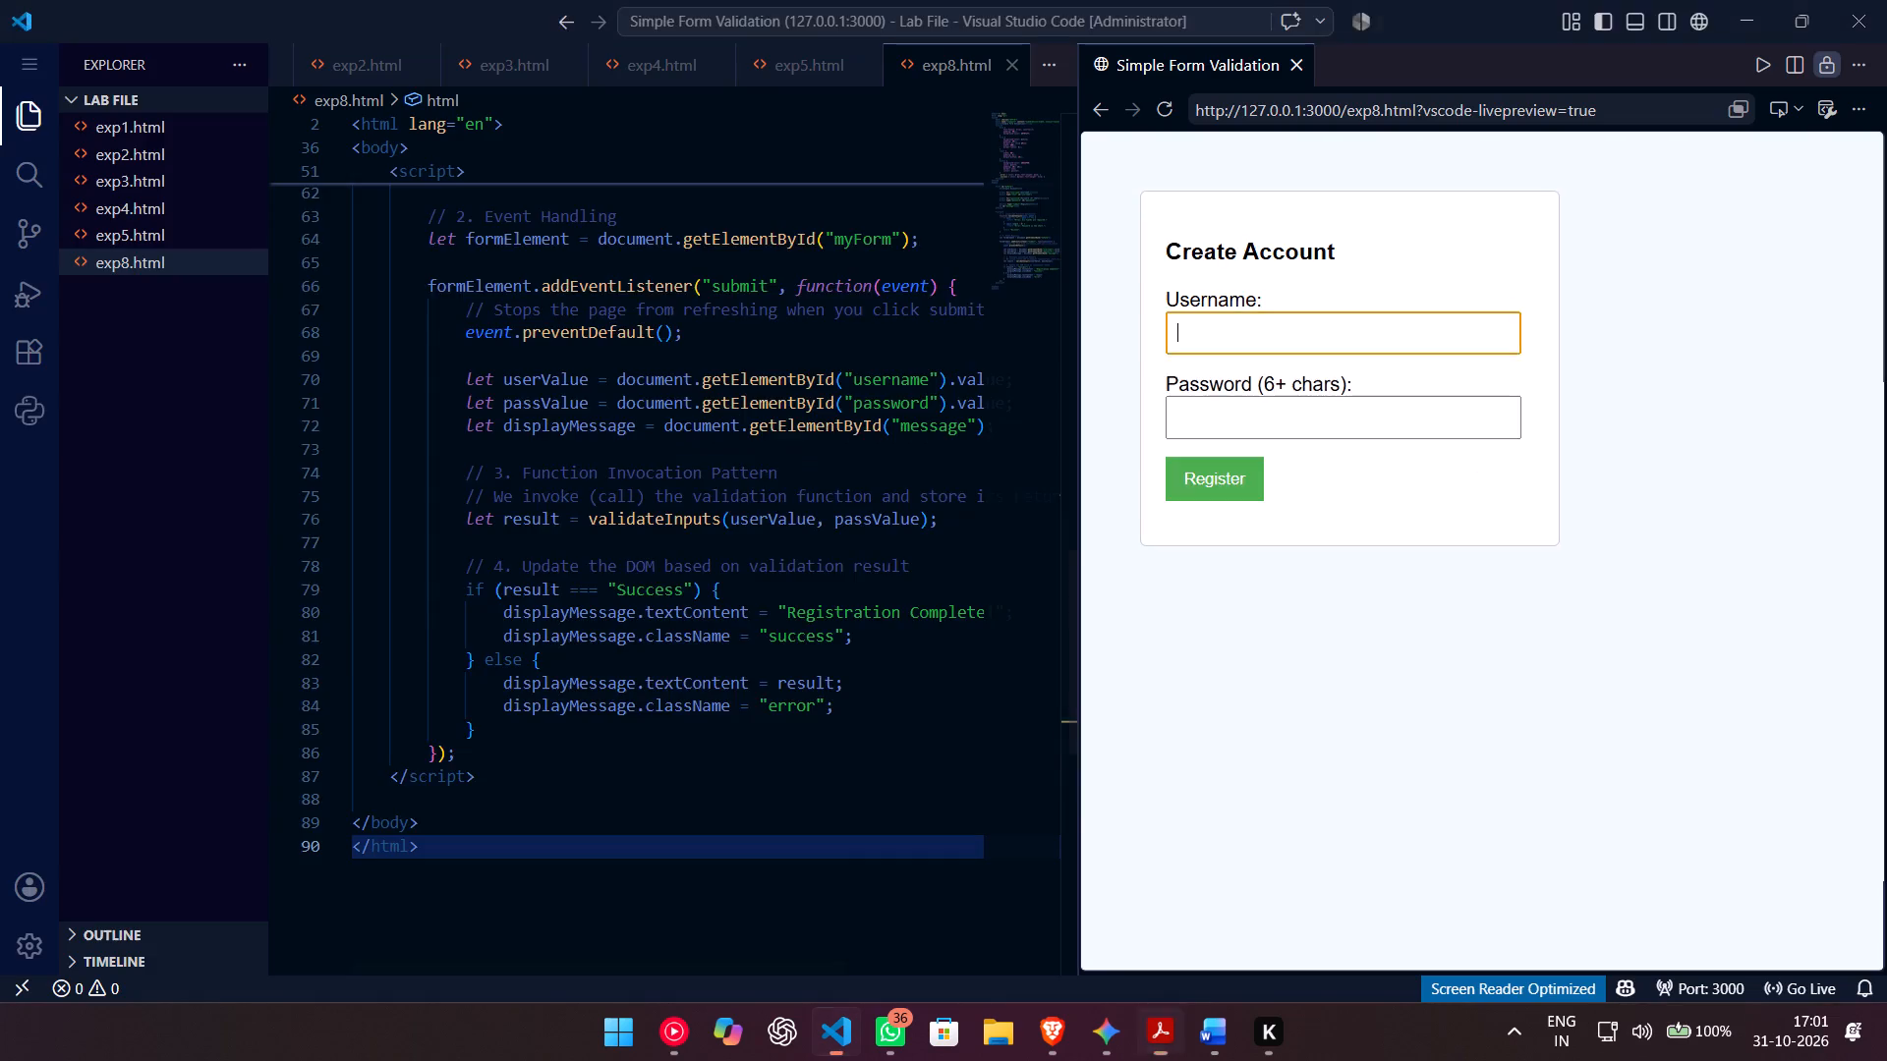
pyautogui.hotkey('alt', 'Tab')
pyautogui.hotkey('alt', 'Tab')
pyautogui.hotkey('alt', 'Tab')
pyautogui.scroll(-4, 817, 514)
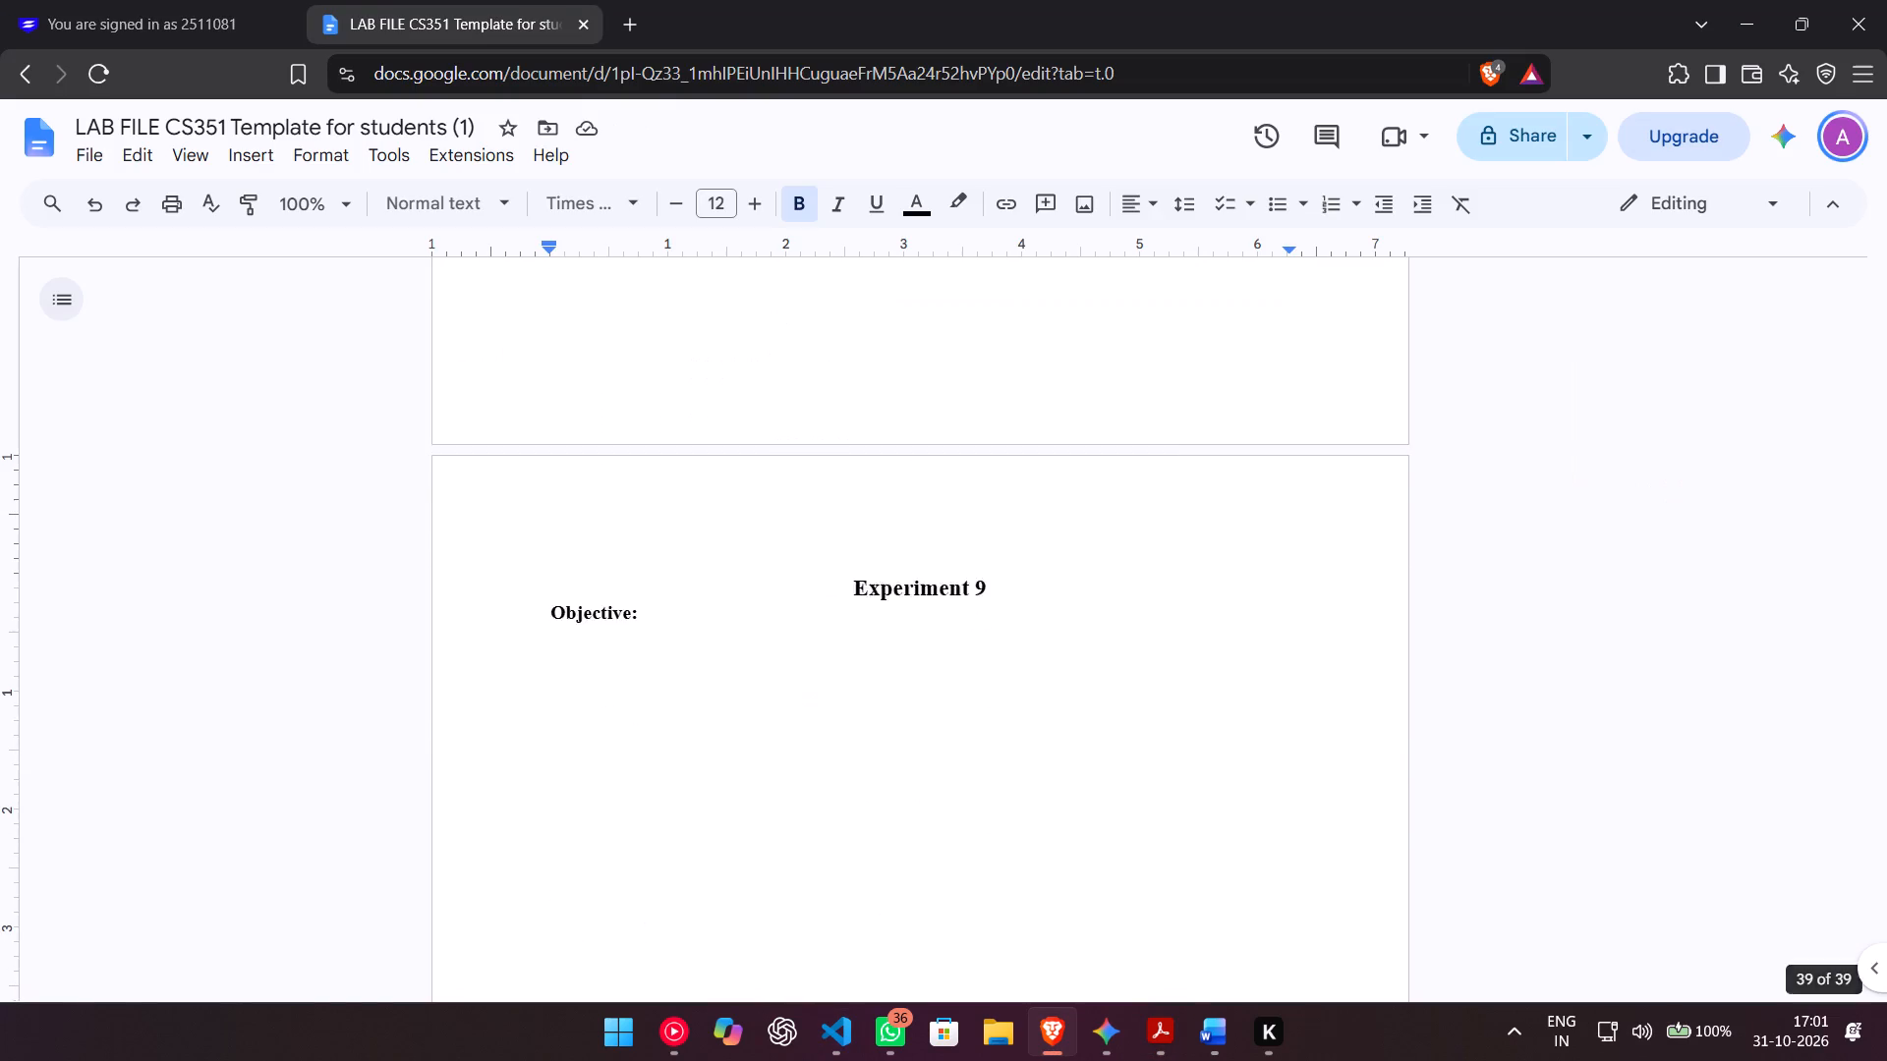
# Copy Practical 9's aim from PRINTTT_merged (1).pdf in Acrobat and paste it after the Experiment 9 Objective label in the lab file.
pyautogui.hotkey('alt', 'Tab')
pyautogui.hotkey('alt', 'Tab')
pyautogui.moveTo(626, 293); pyautogui.dragTo(634, 294)
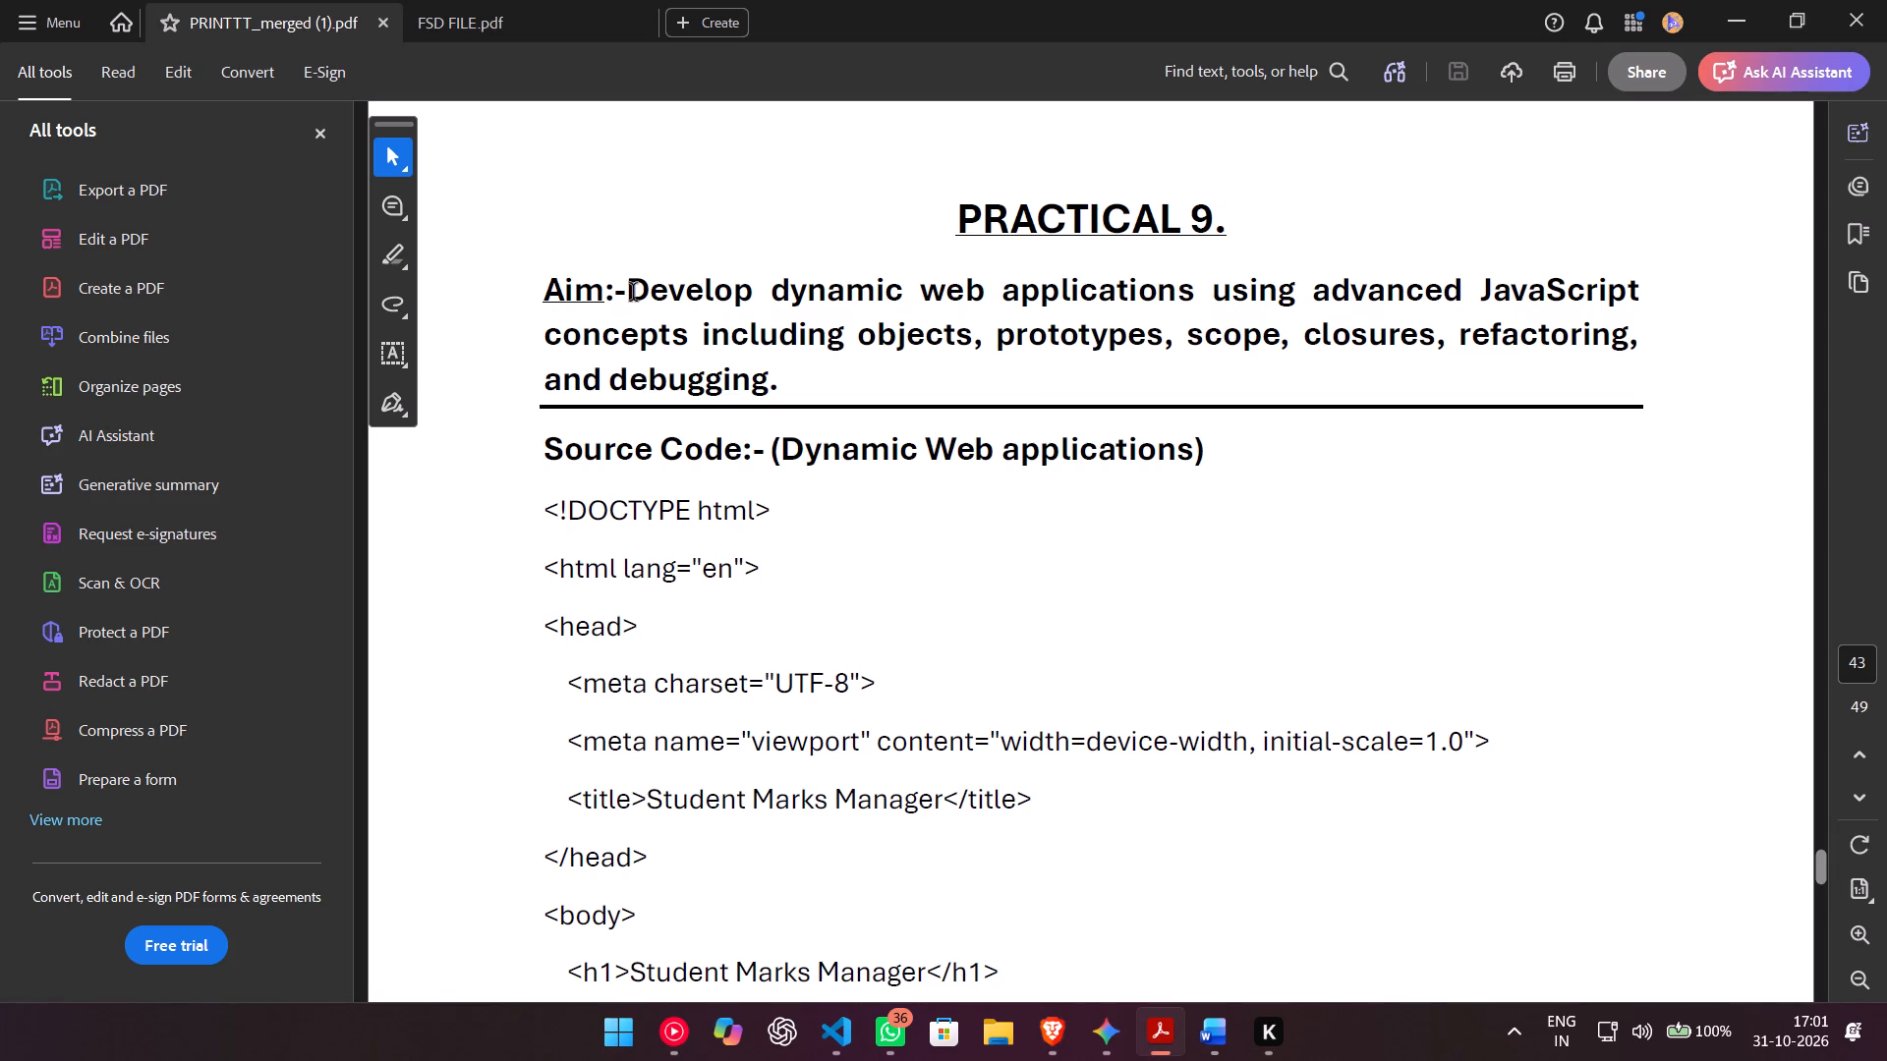
pyautogui.moveTo(634, 294); pyautogui.dragTo(785, 381)
pyautogui.hotkey('ctrl', 'c')
pyautogui.keyDown('ctrl'); pyautogui.moveTo(781, 379); pyautogui.dragTo(796, 386); pyautogui.keyUp('ctrl')
pyautogui.hotkey('alt', 'Tab')
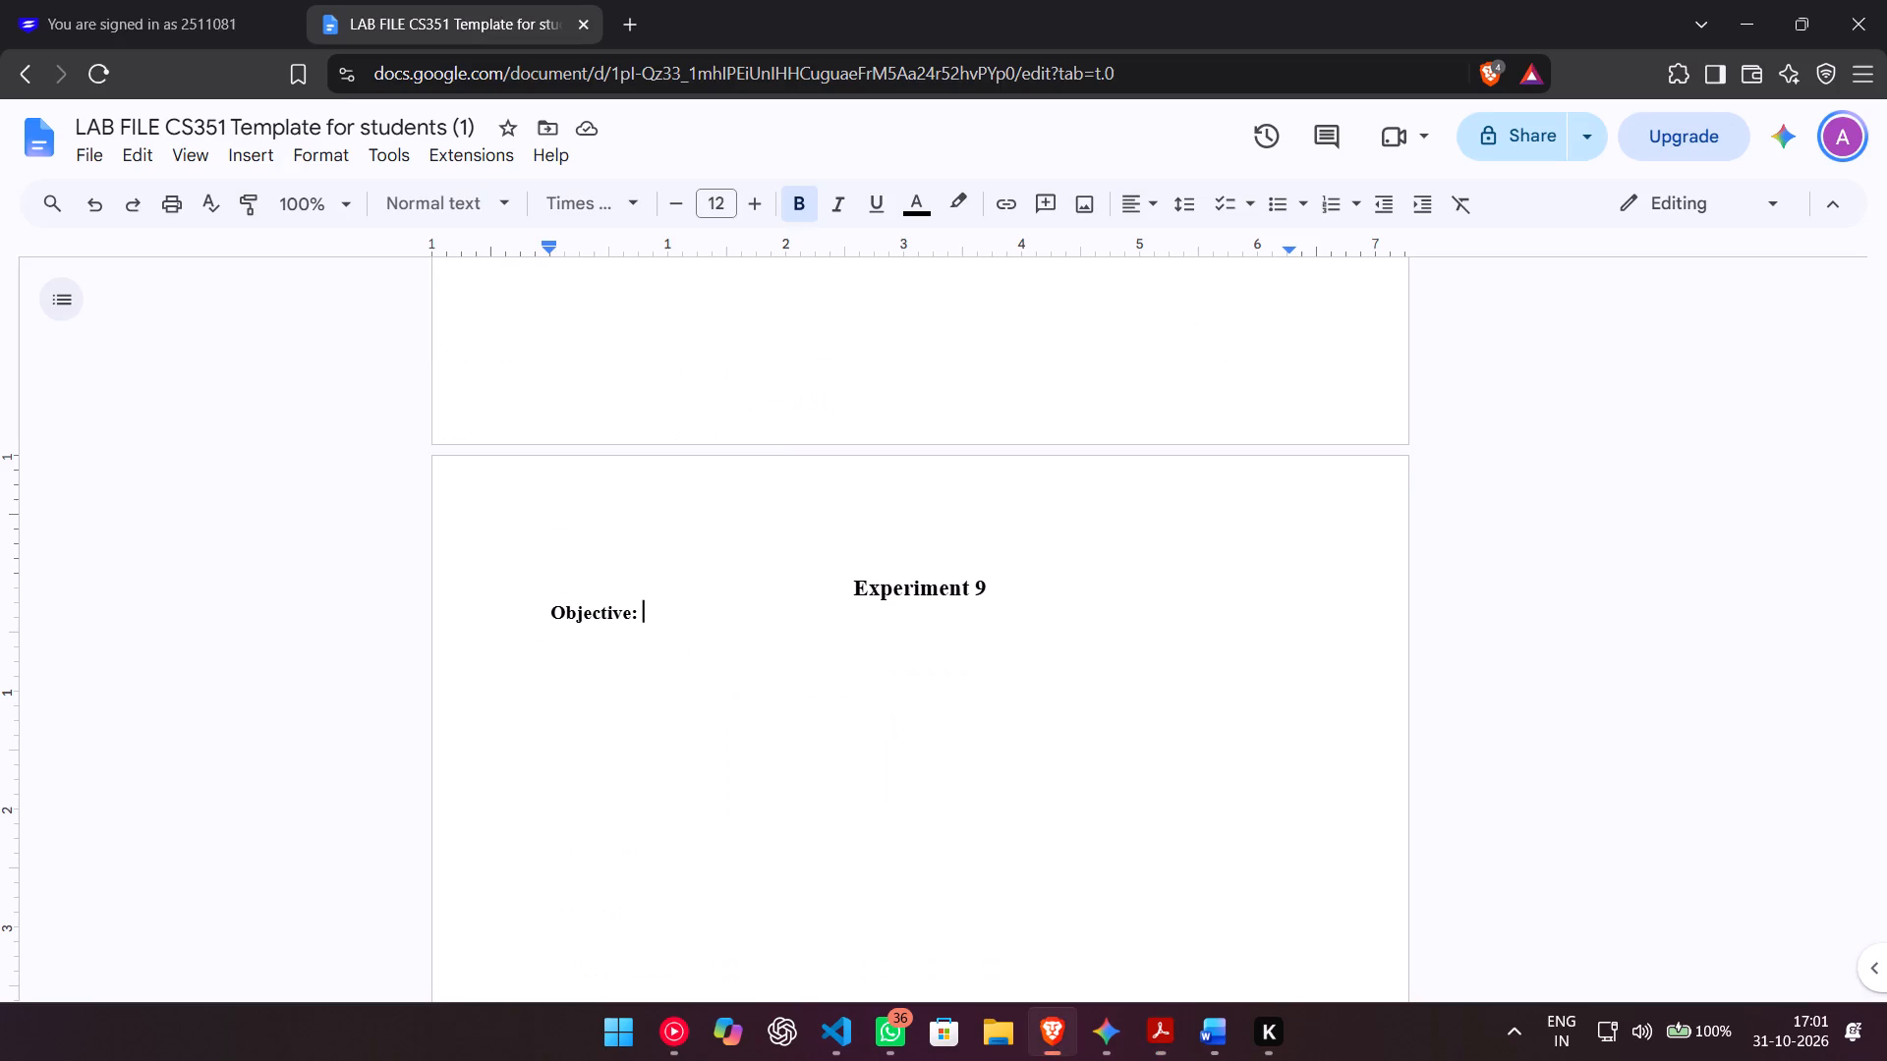
pyautogui.hotkey('alt', 'Tab')
pyautogui.moveTo(630, 290); pyautogui.dragTo(783, 392)
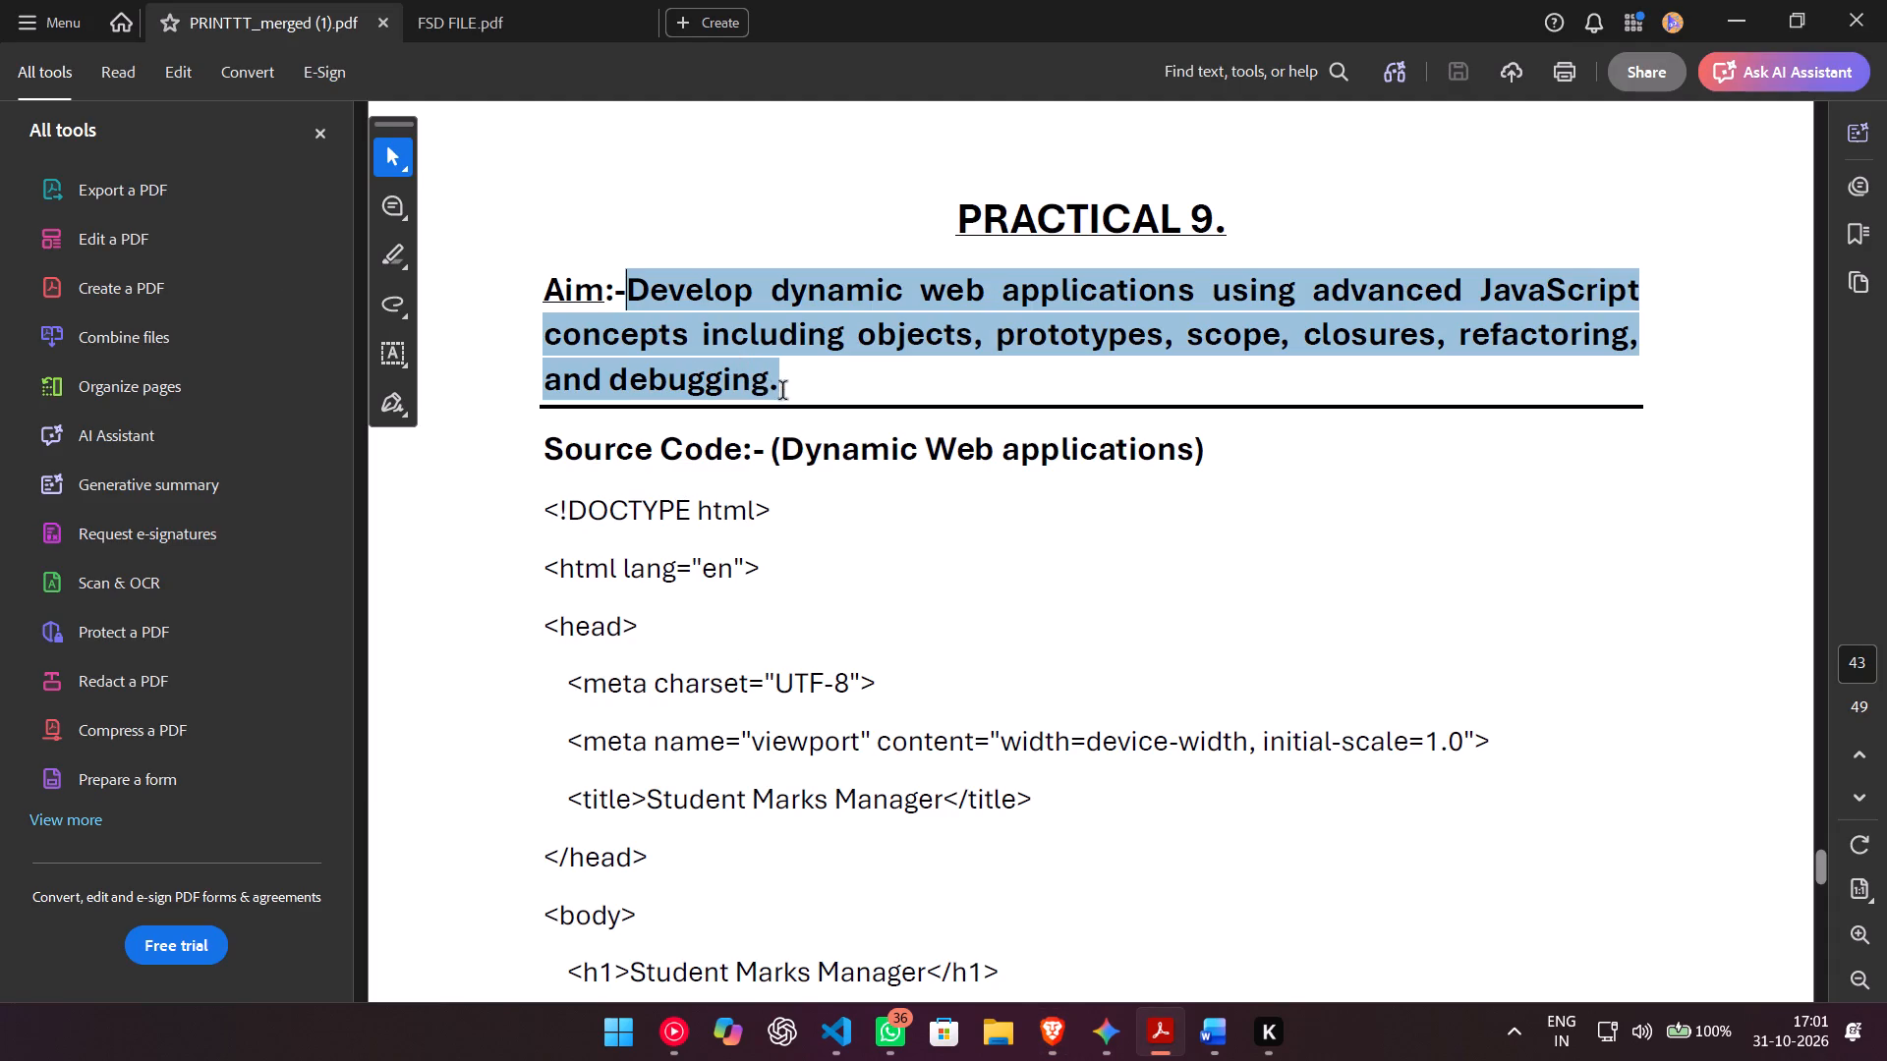
pyautogui.moveTo(783, 392); pyautogui.dragTo(794, 391)
pyautogui.hotkey('ctrl', 'c')
pyautogui.hotkey('alt', 'Tab')
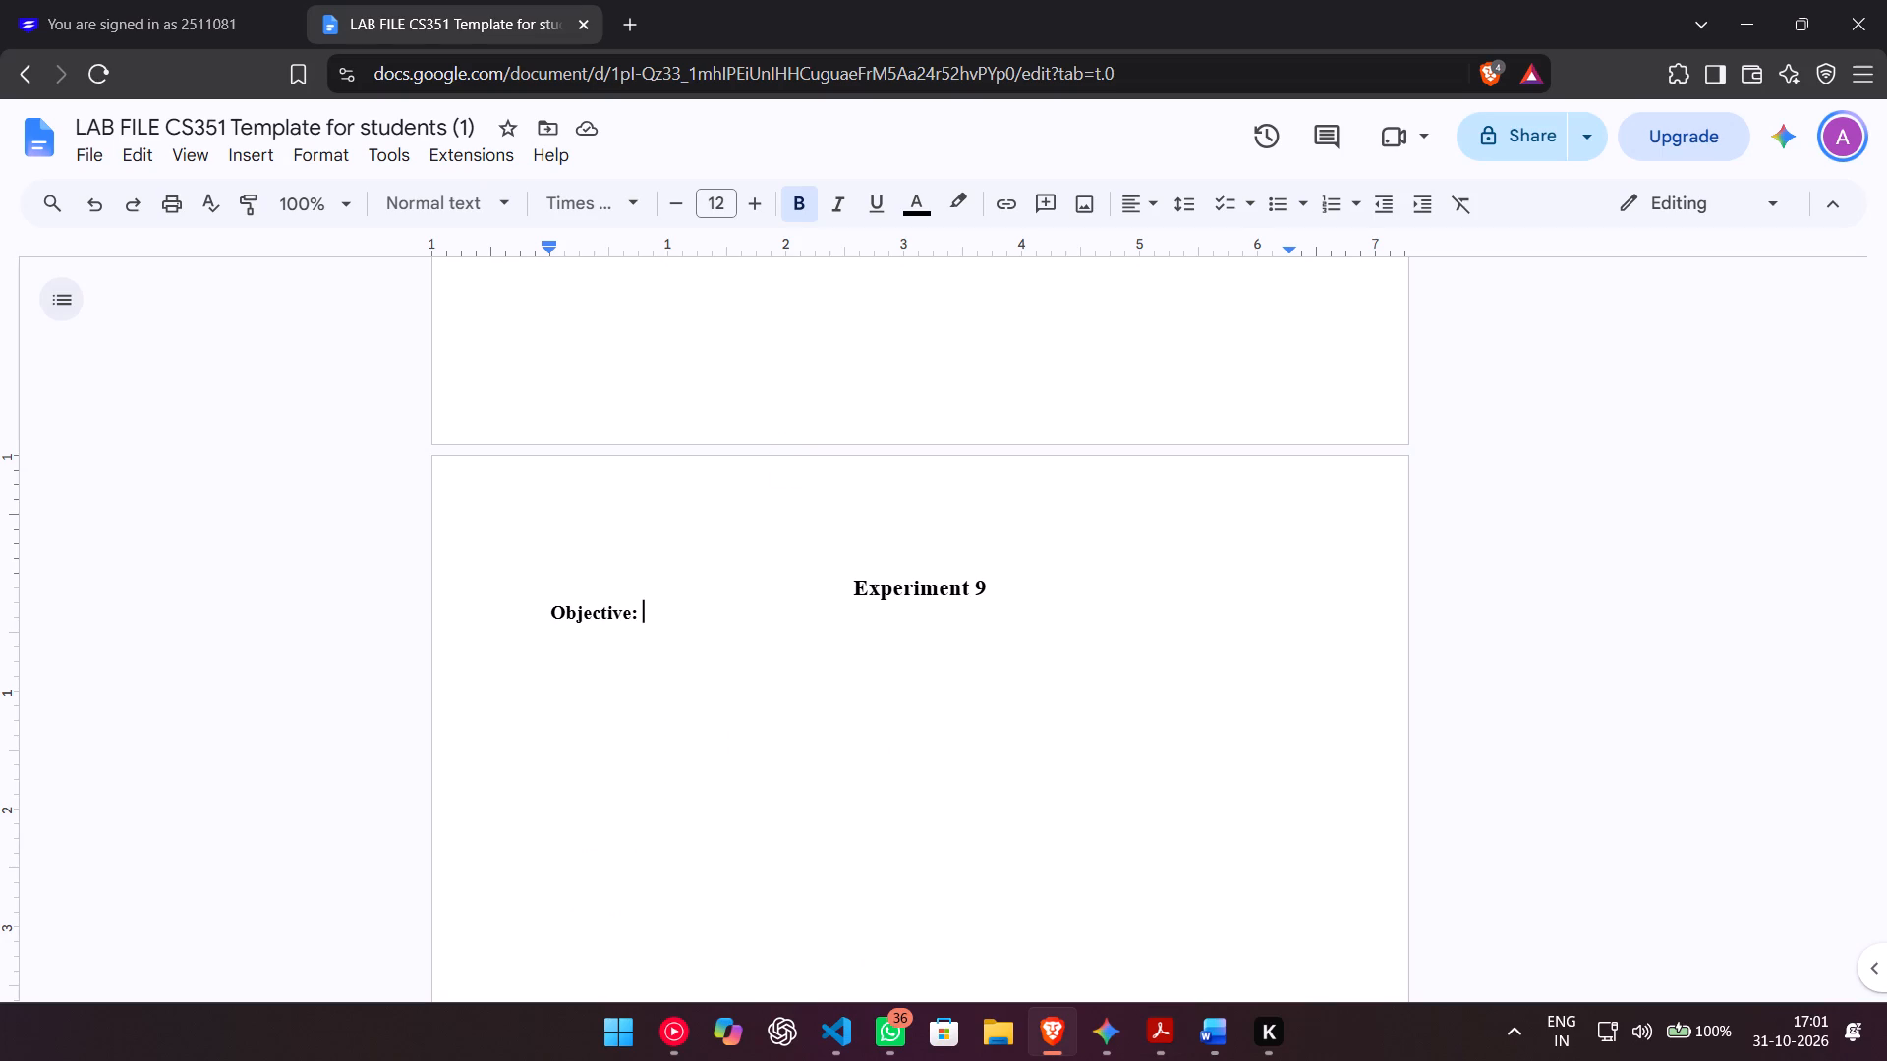
pyautogui.hotkey('ctrl', 'v')
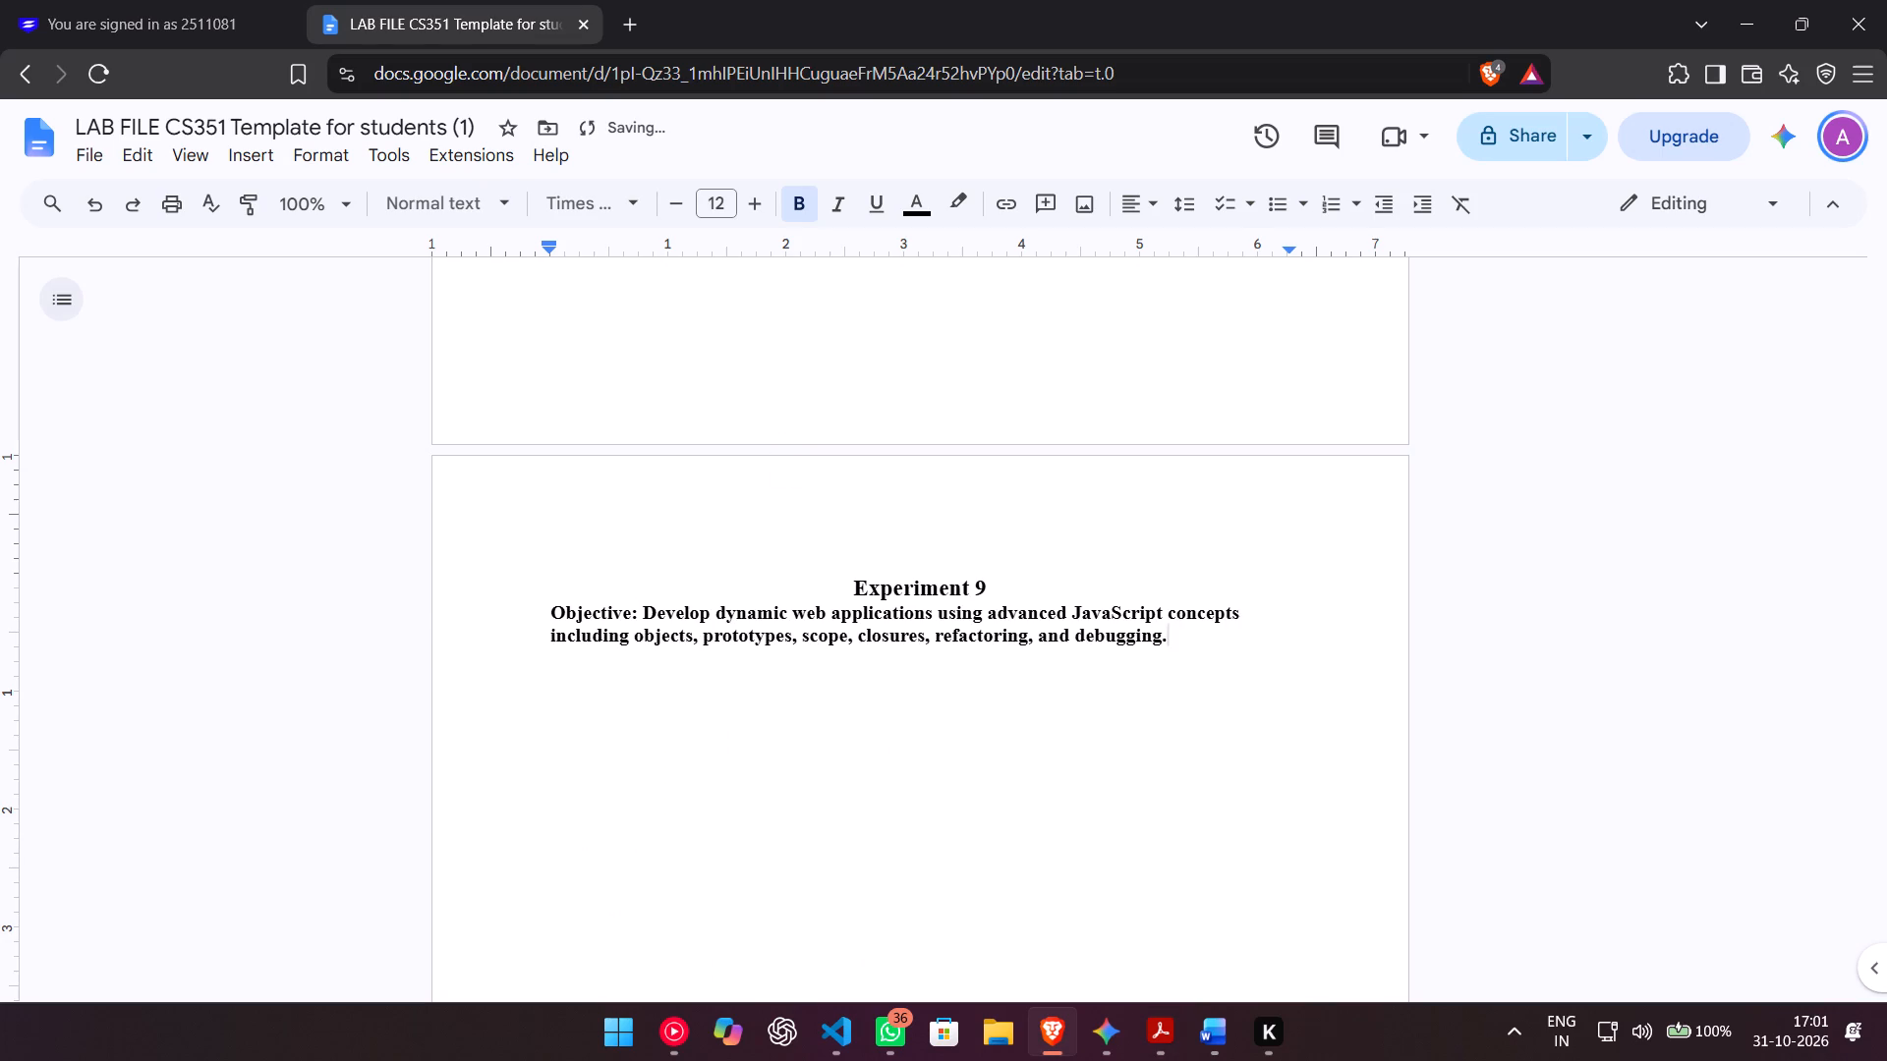
# Remove the bold formatting from the Experiment 9 objective sentence, leaving its label bold.
pyautogui.moveTo(642, 604); pyautogui.dragTo(1167, 646)
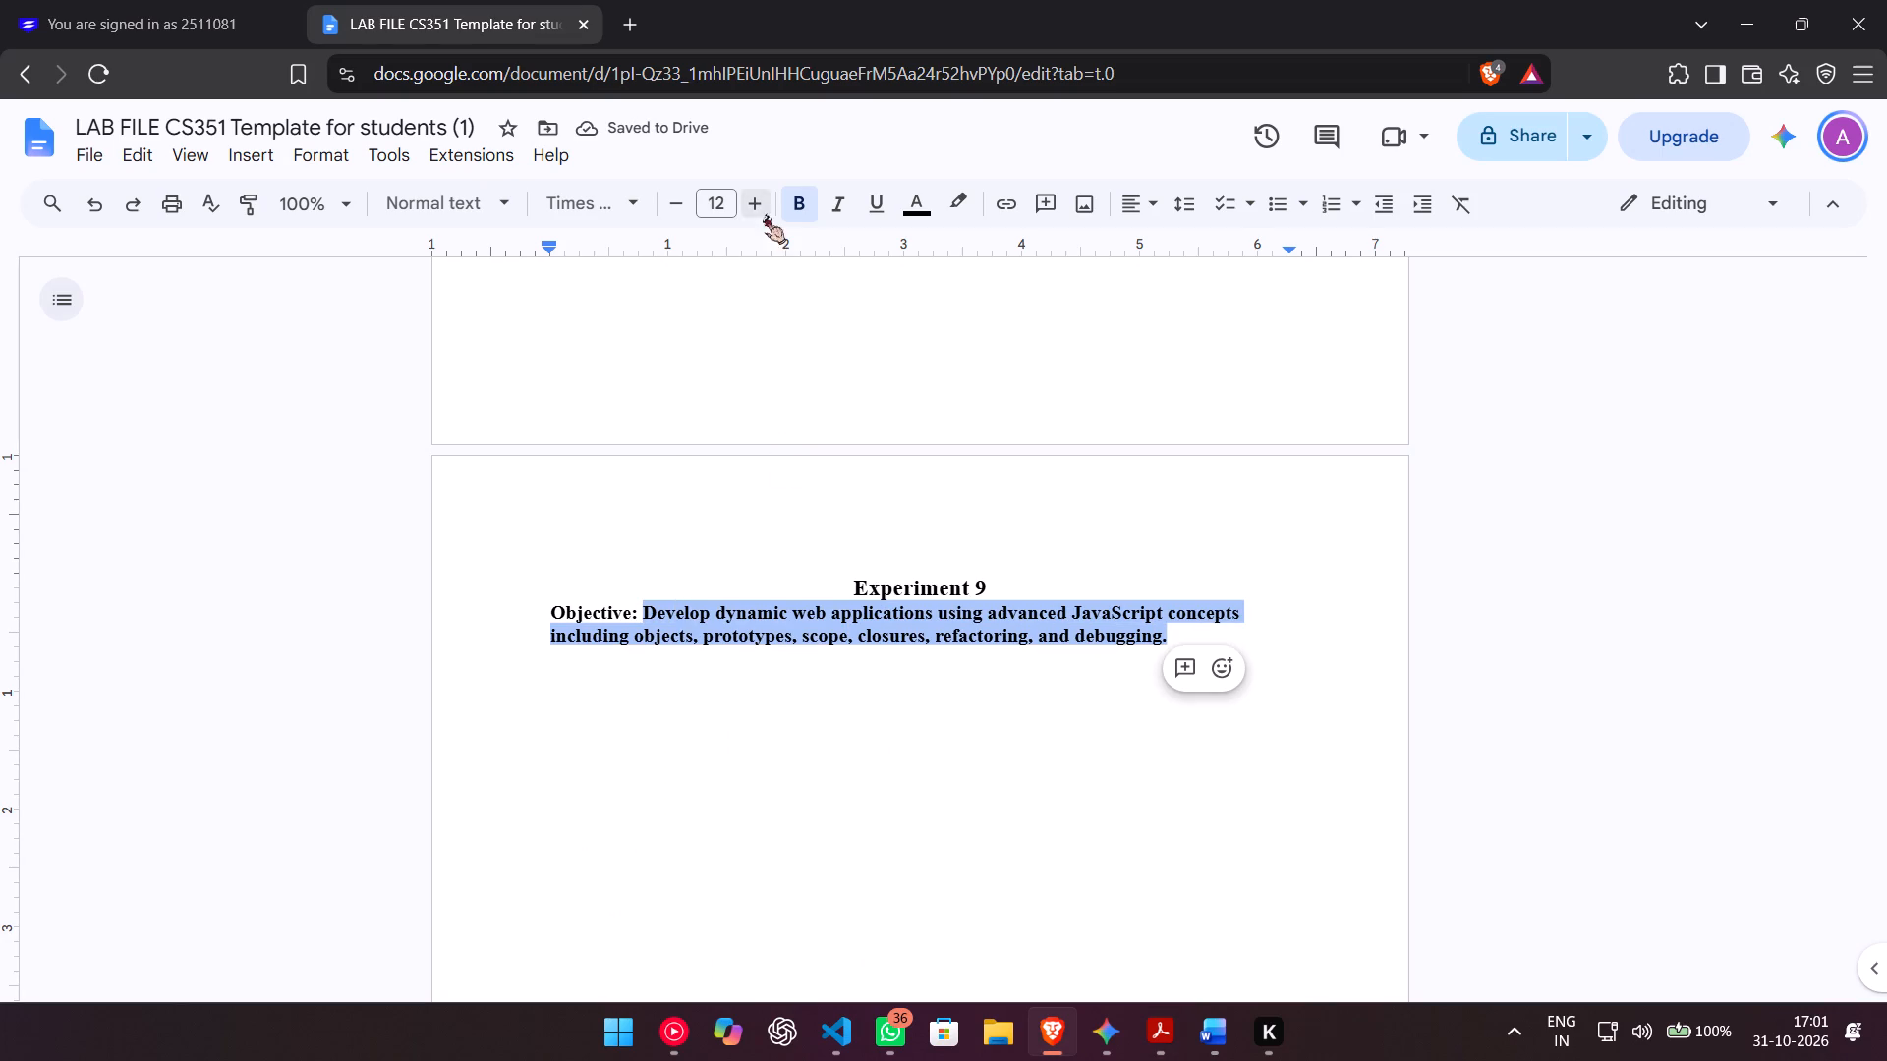
pyautogui.click(788, 207)
pyautogui.click(1078, 632)
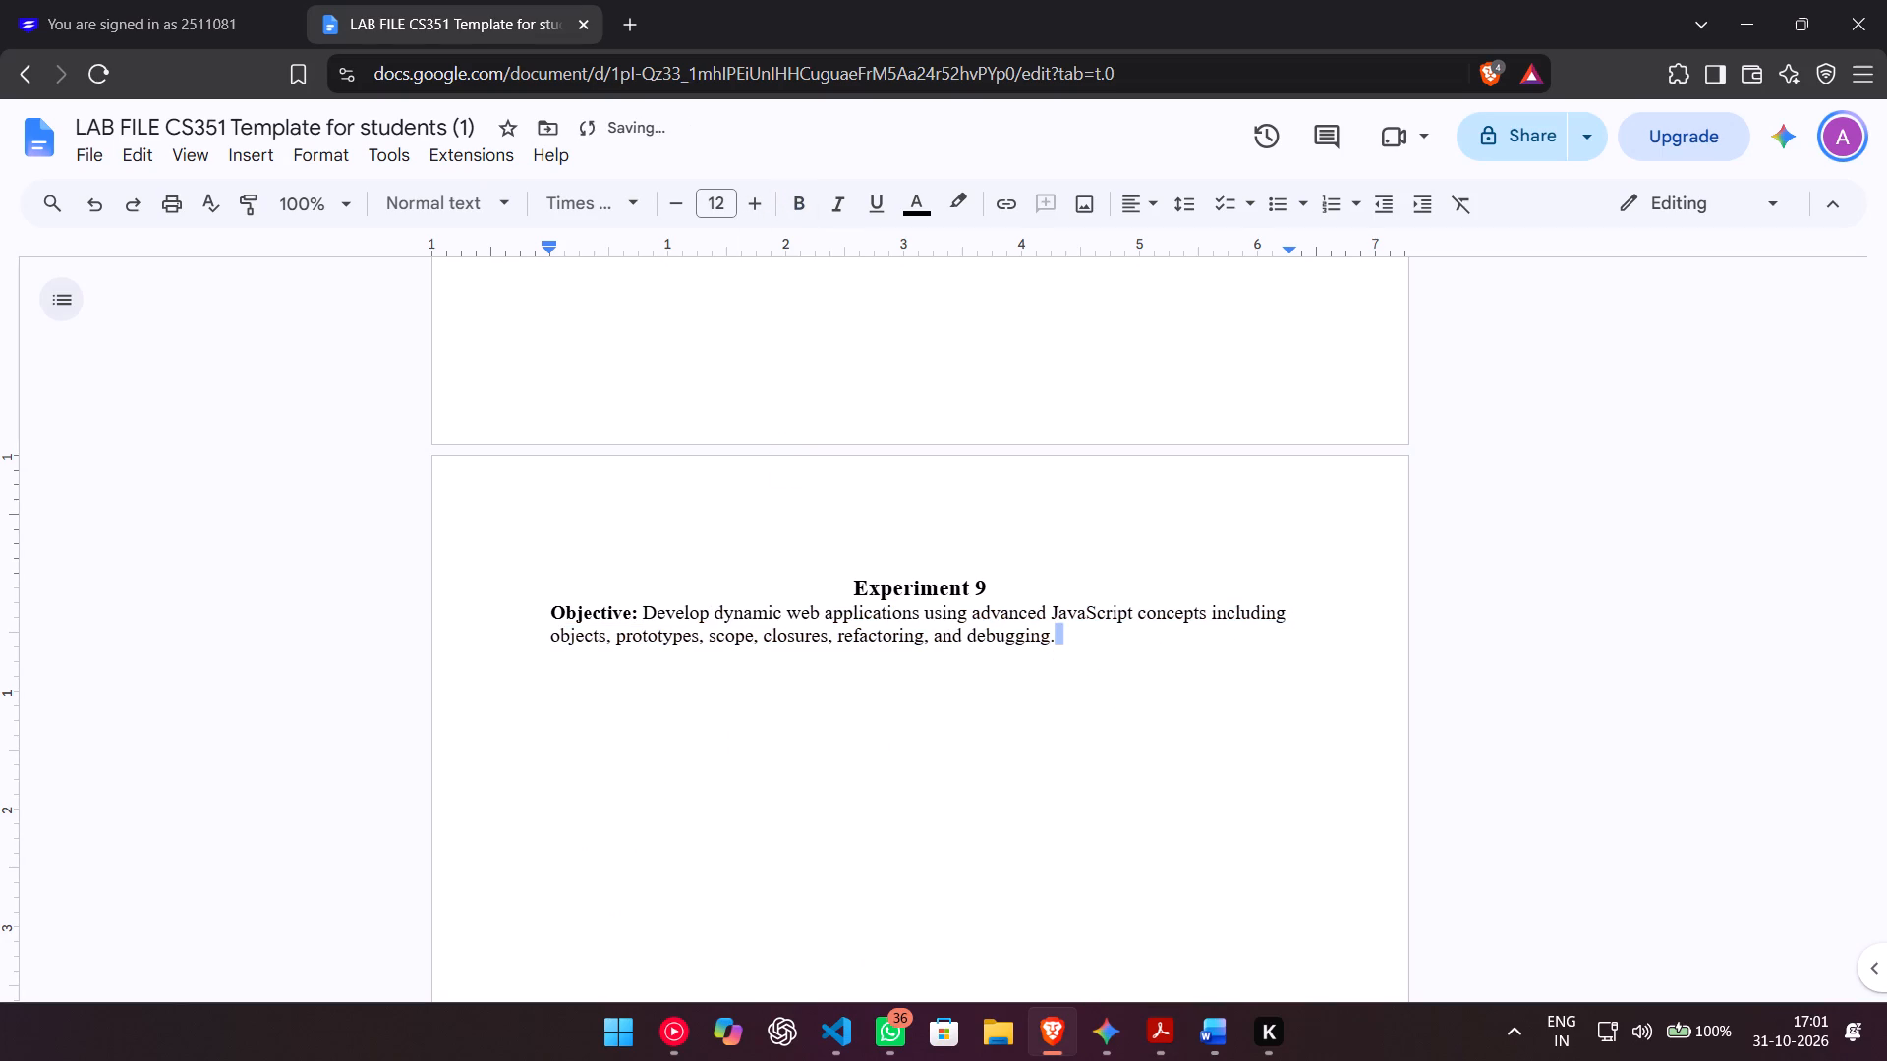
# Add a bold "Solution" label below the Experiment 9 objective, separated by a blank line.
pyautogui.press('Return')
pyautogui.press('Return')
# Make the "Solution" label below the Experiment 9 objective bold.
pyautogui.moveTo(631, 681); pyautogui.dragTo(553, 676)
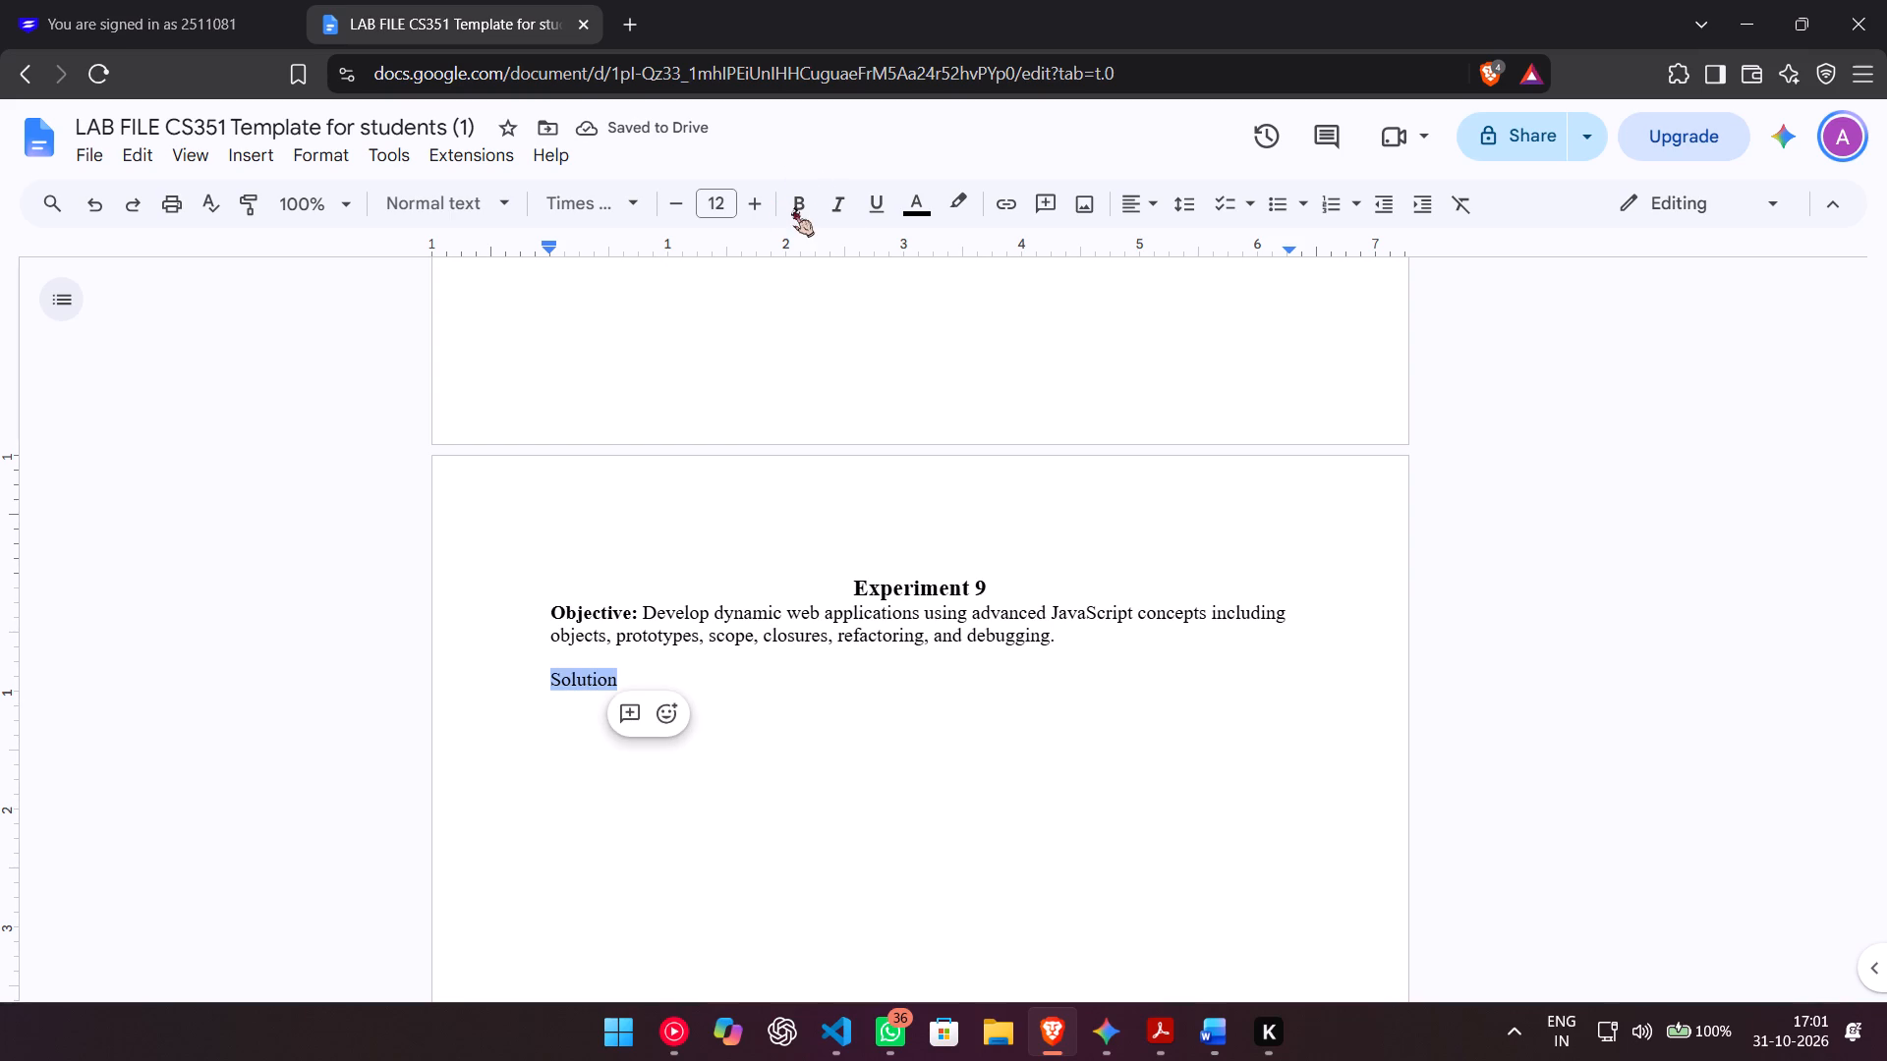
pyautogui.click(793, 207)
pyautogui.click(636, 669)
pyautogui.click(642, 681)
# Start a new line below the Experiment 9 Solution label with the font size set to 10.5.
pyautogui.press('Return')
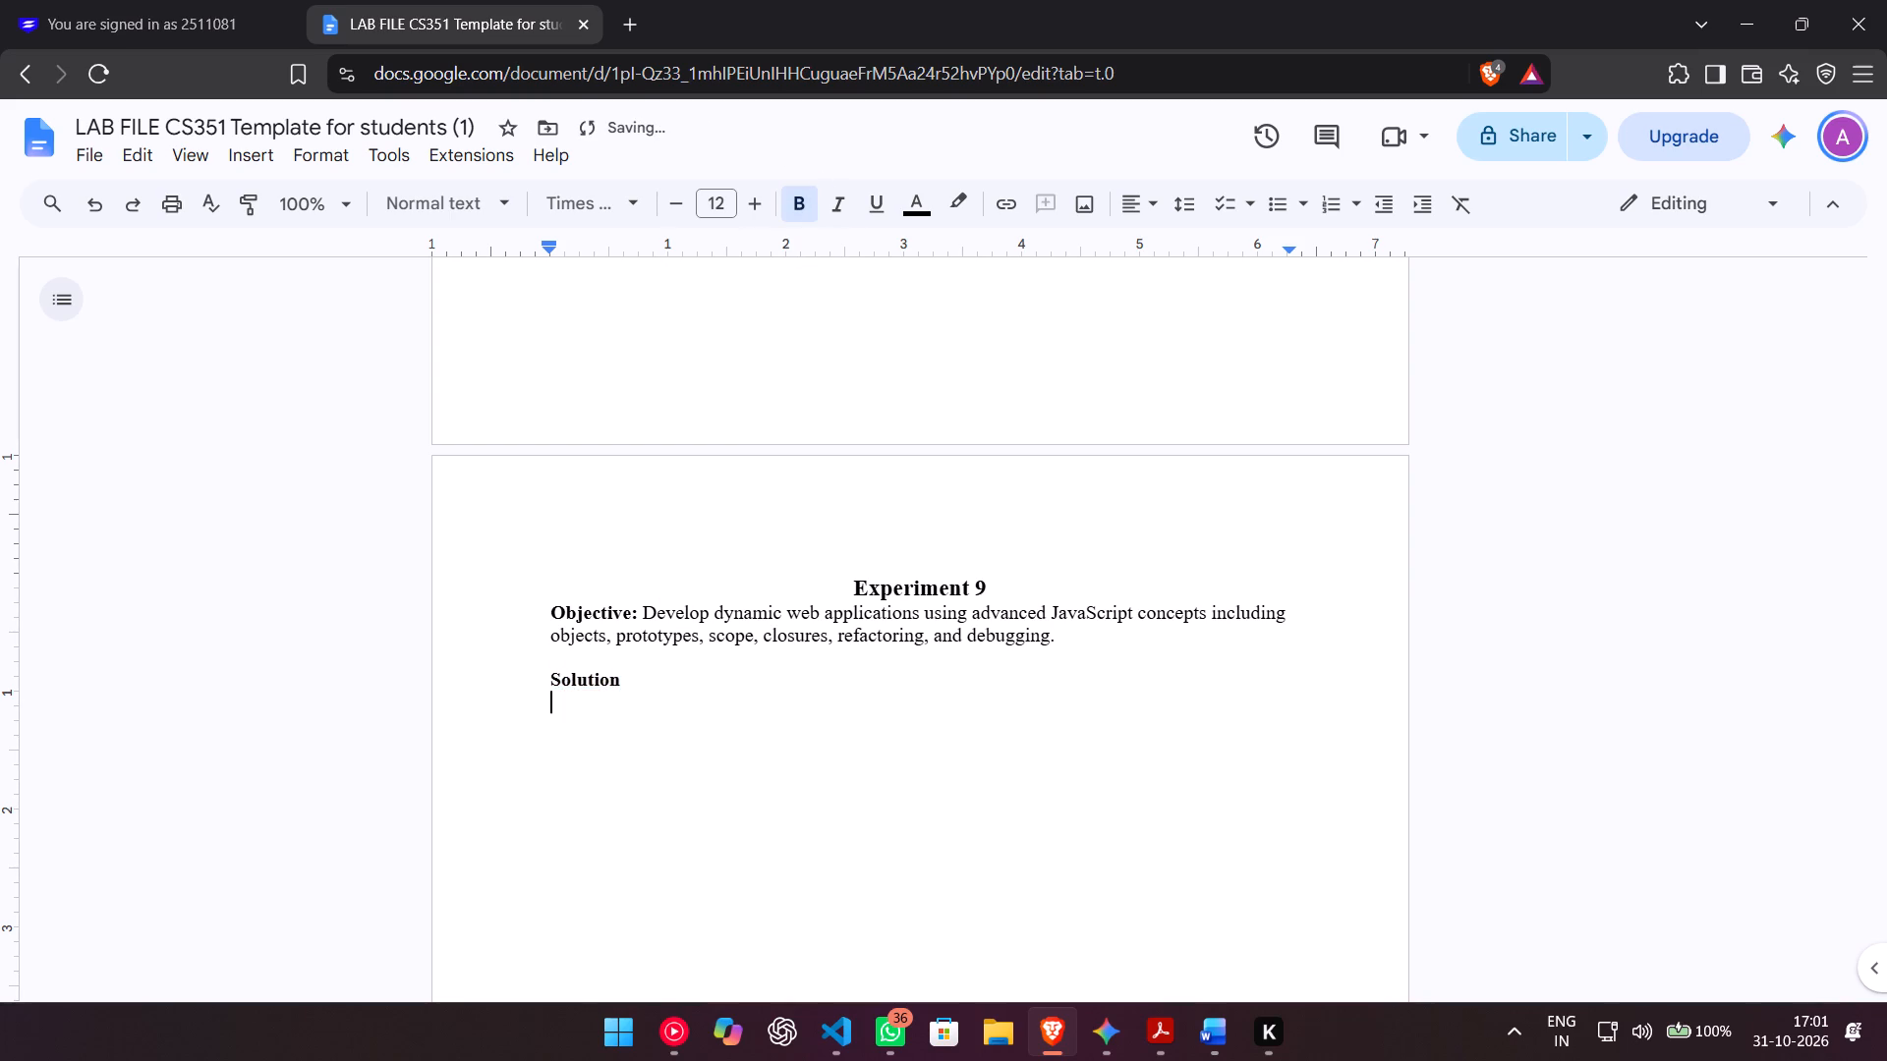
pyautogui.click(729, 205)
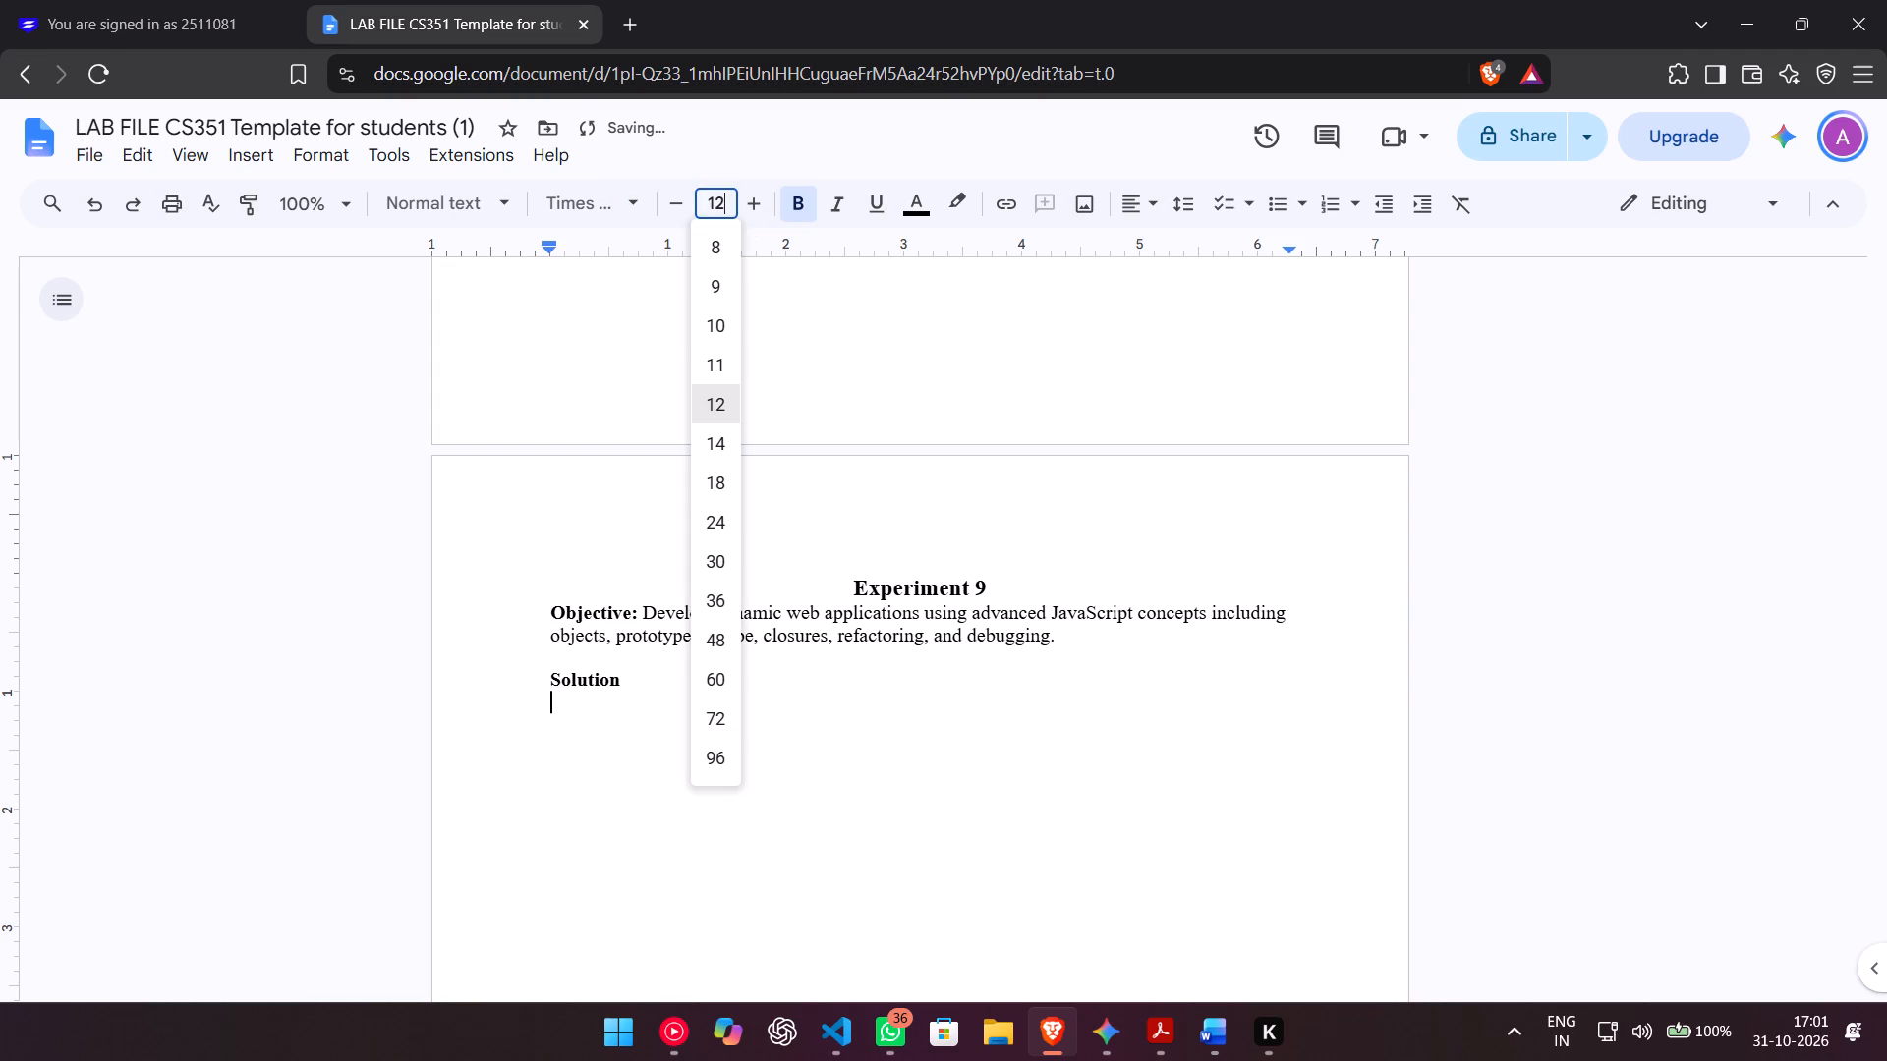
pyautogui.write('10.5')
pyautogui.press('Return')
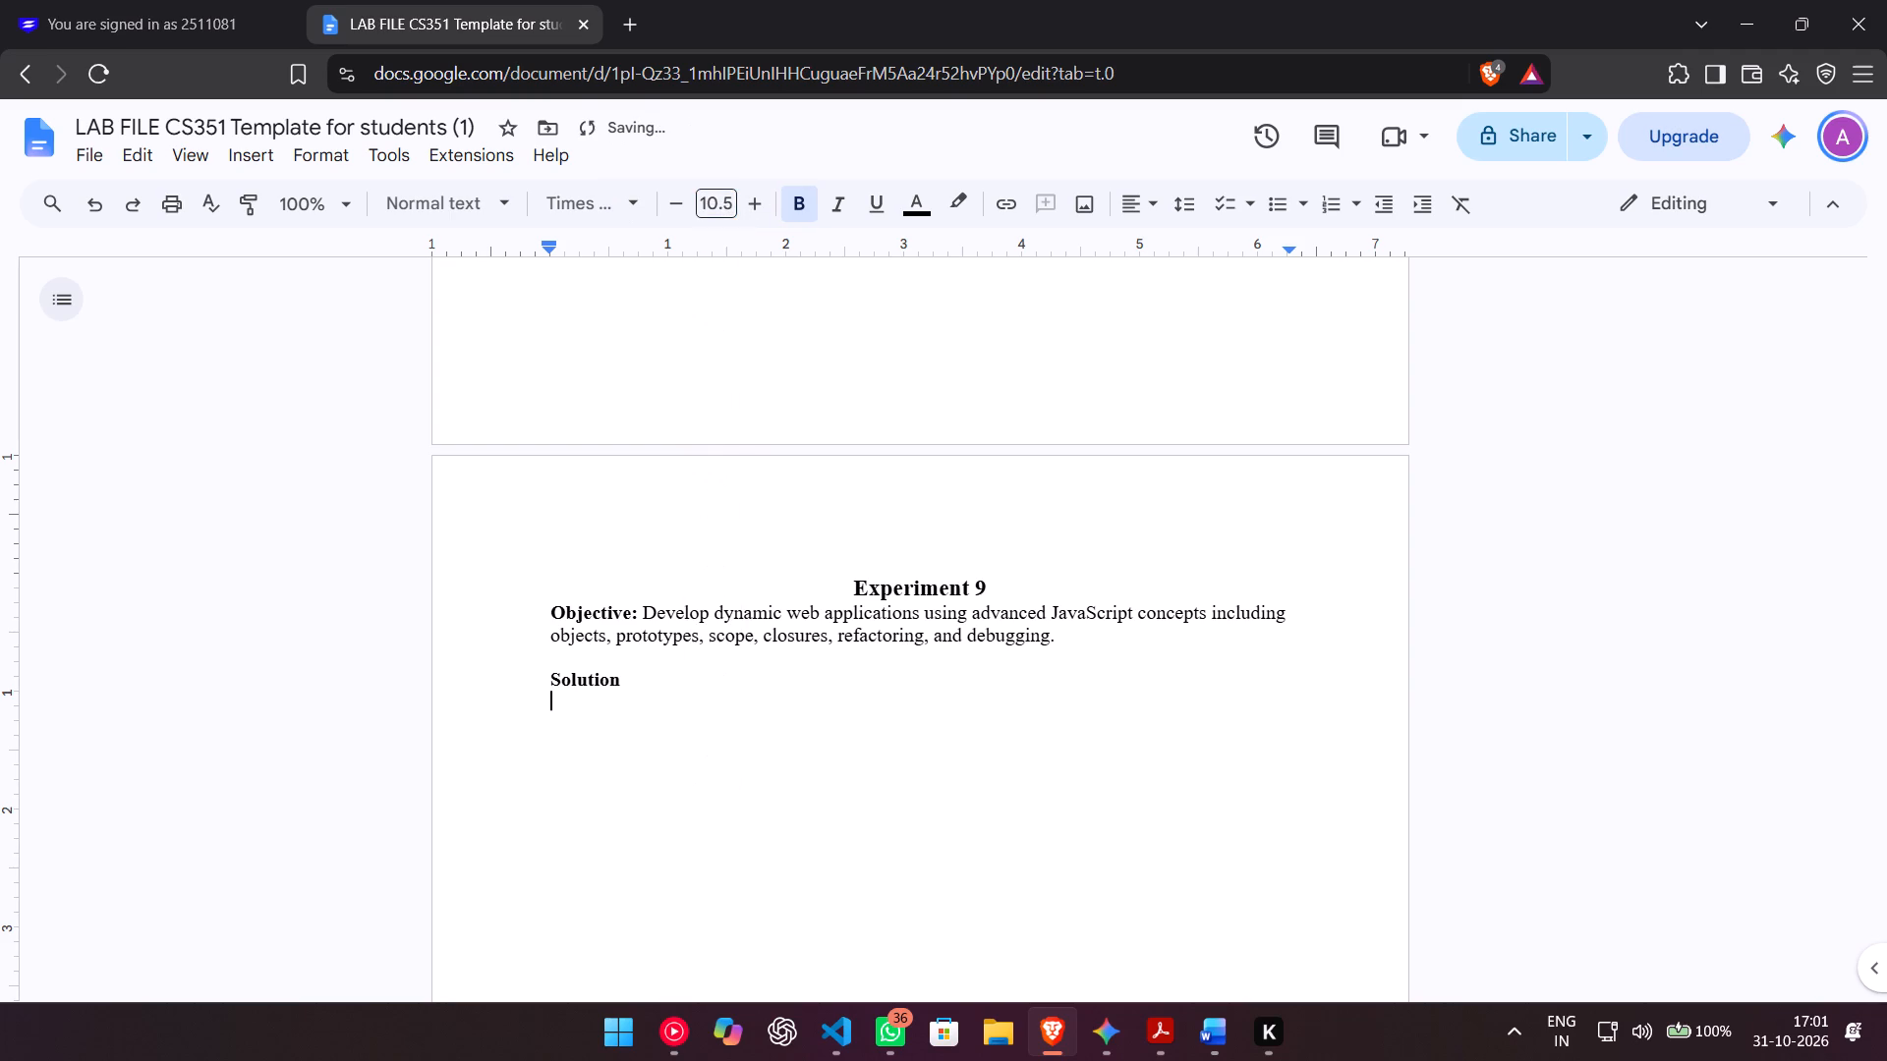
pyautogui.scroll(-1, 1072, 858)
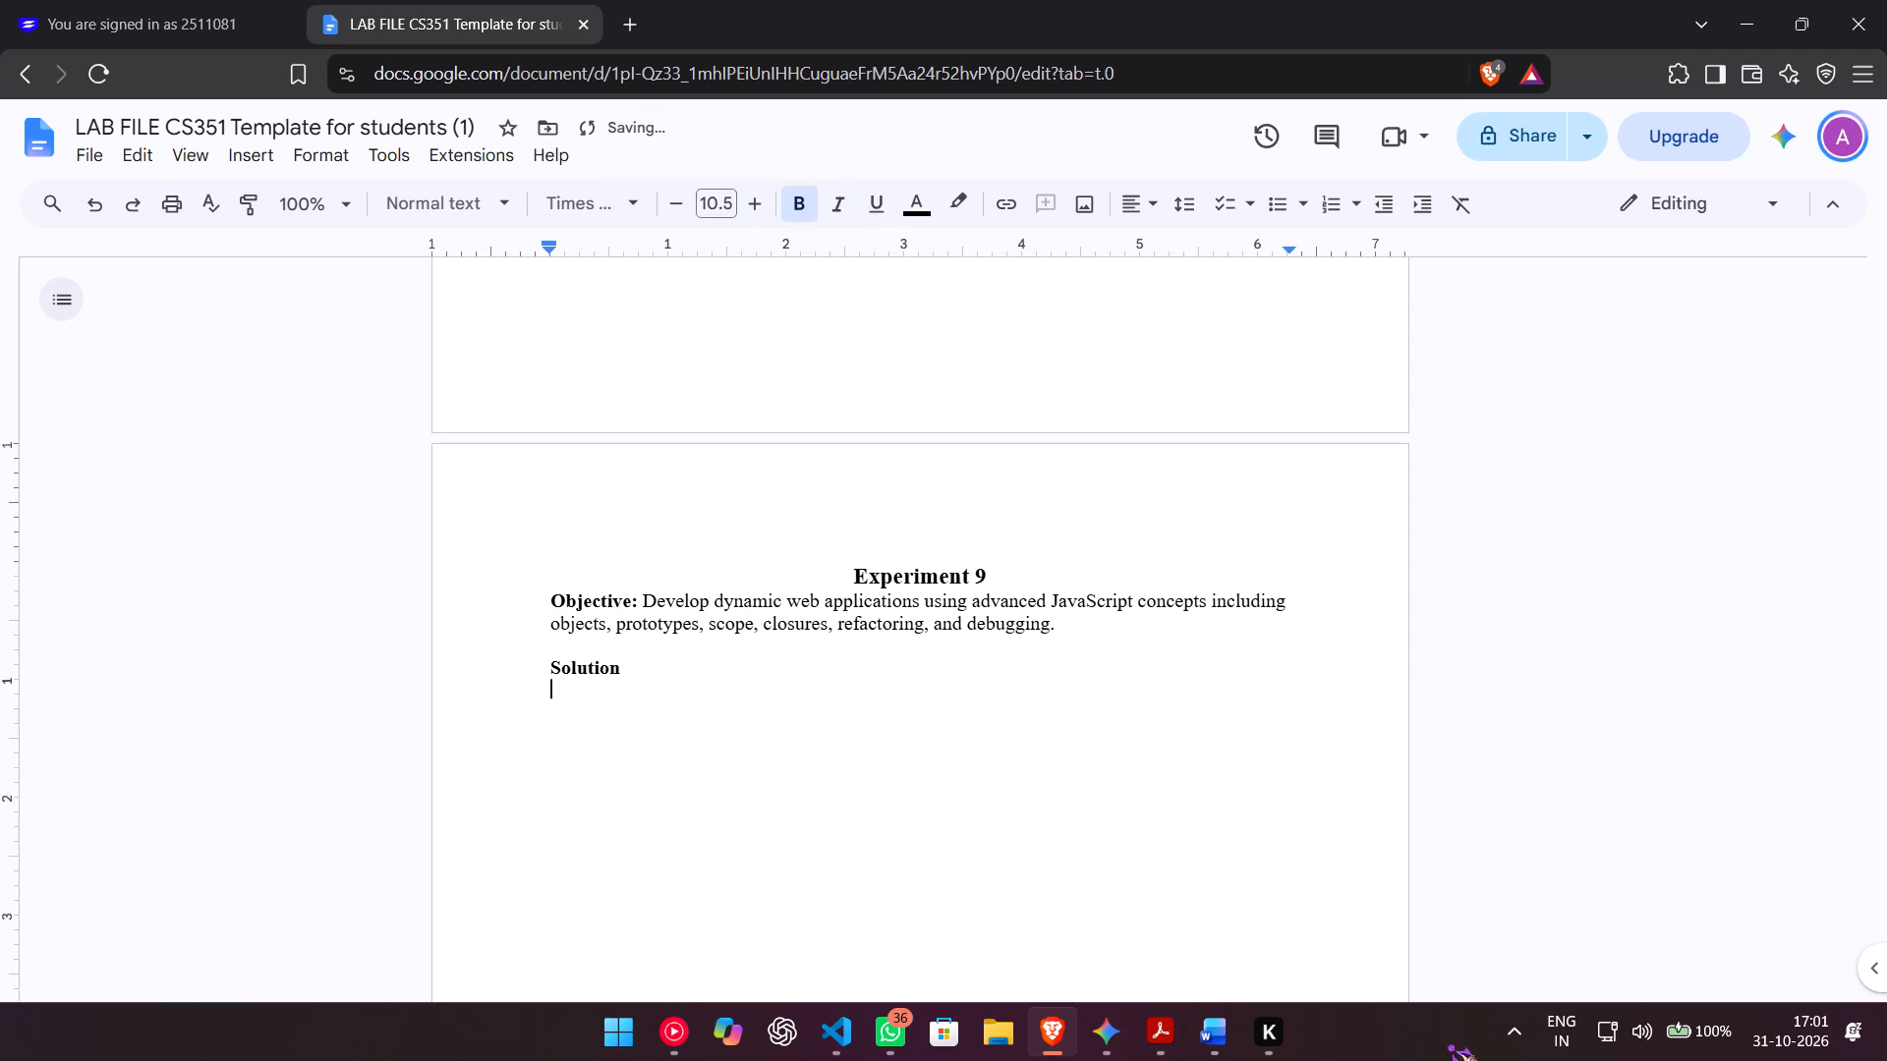
# Disconnect the VPN in Cloudflare One Client and close its window.
pyautogui.click(1736, 1043)
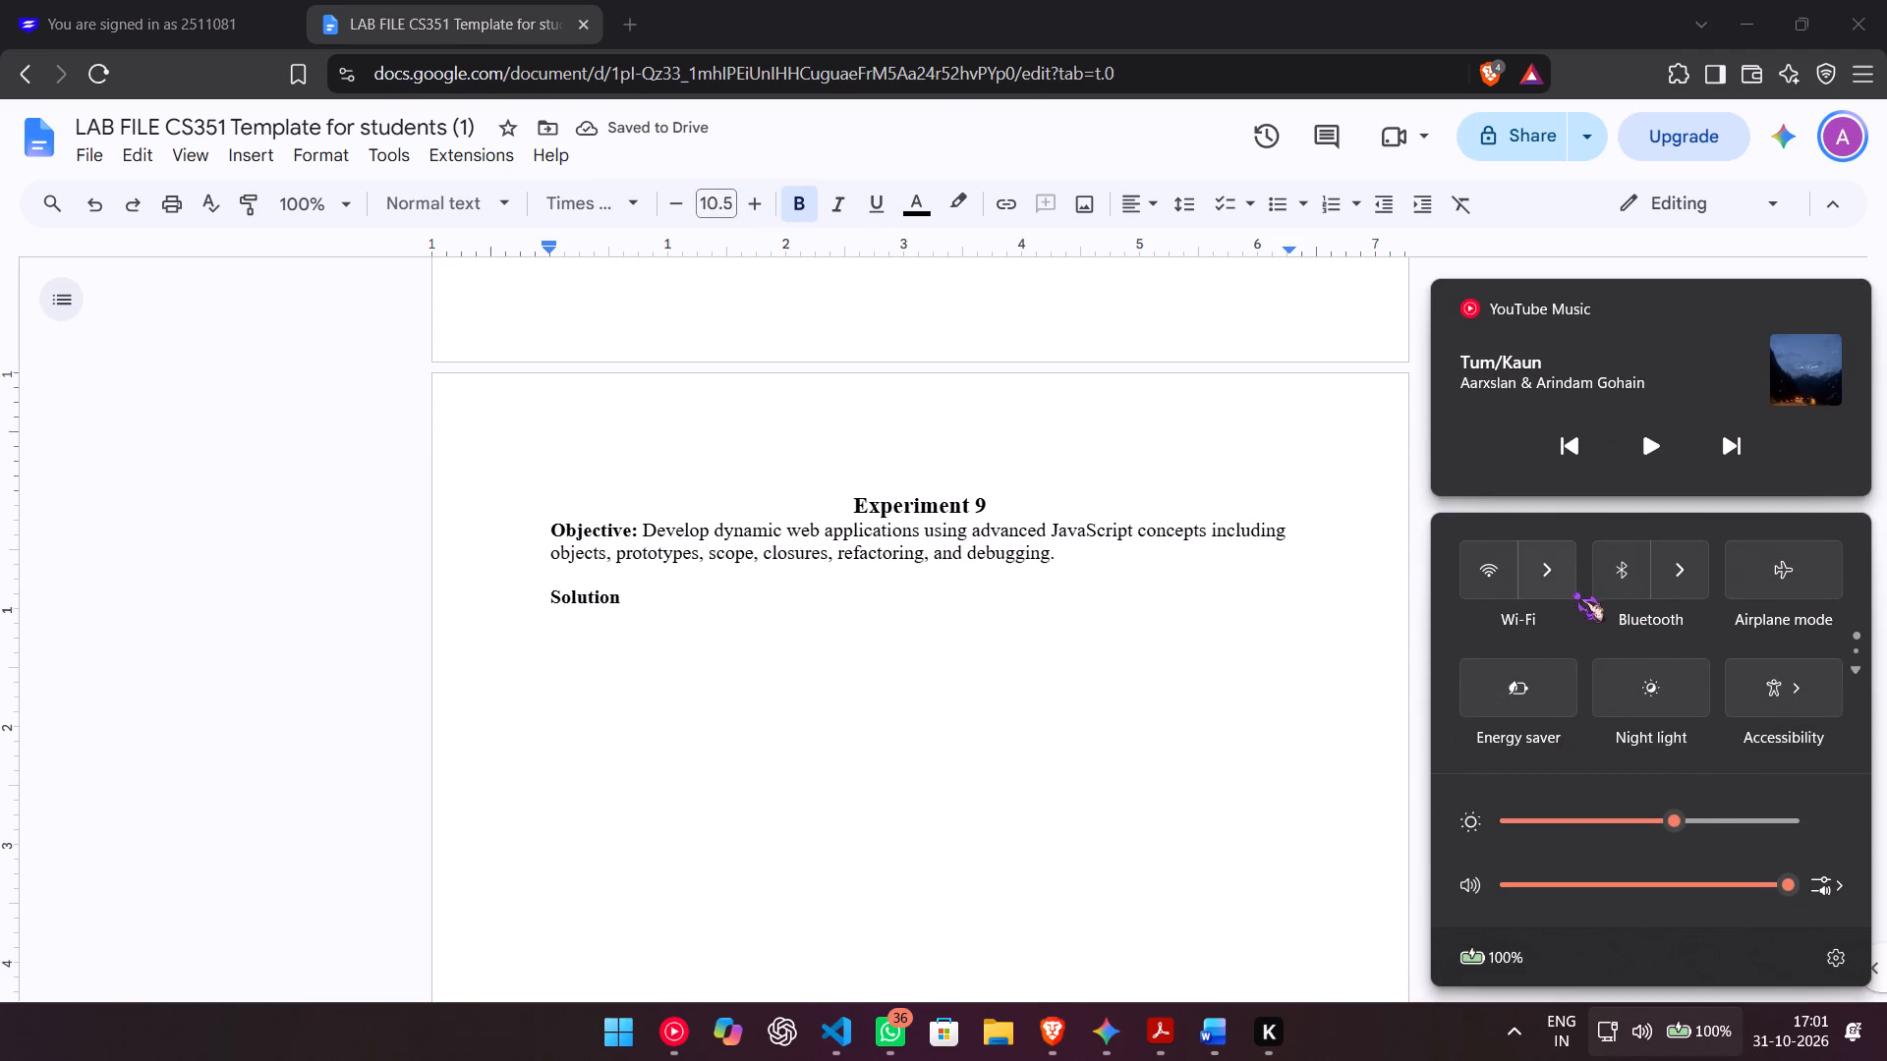
pyautogui.click(1516, 1036)
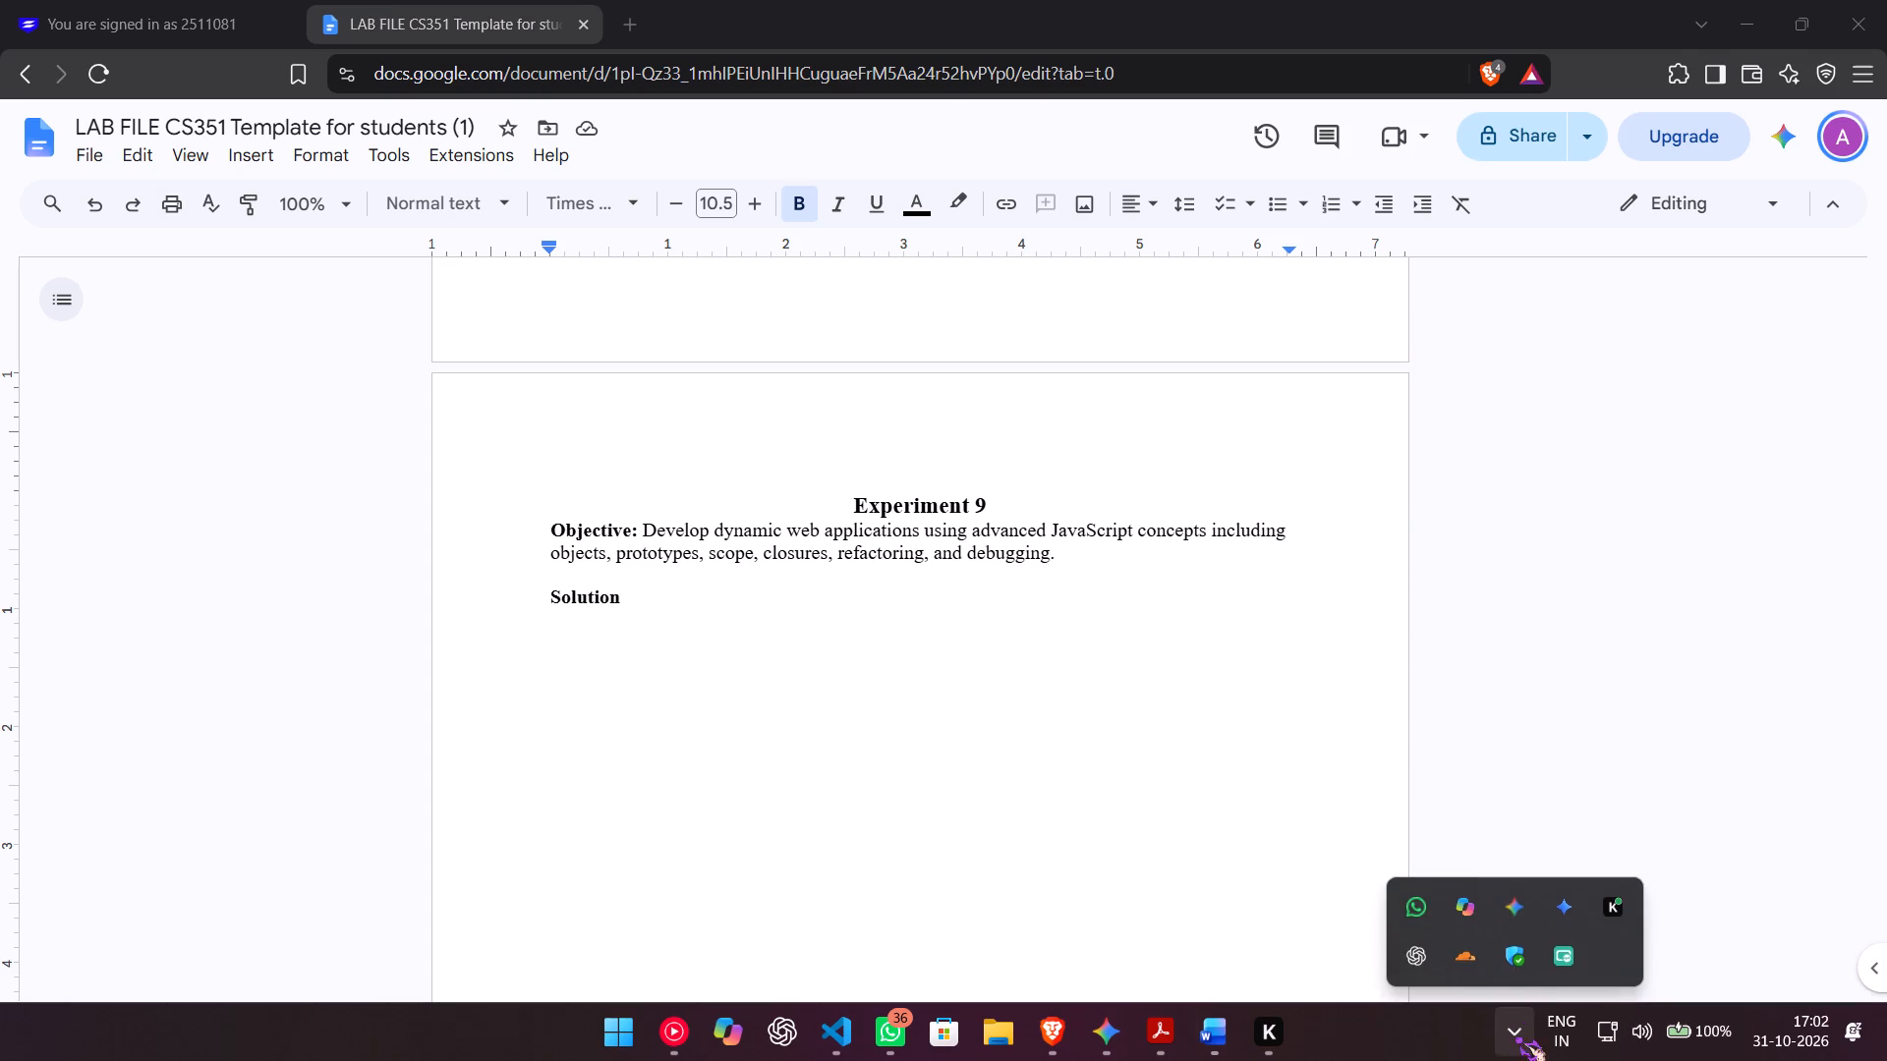
pyautogui.click(1468, 951)
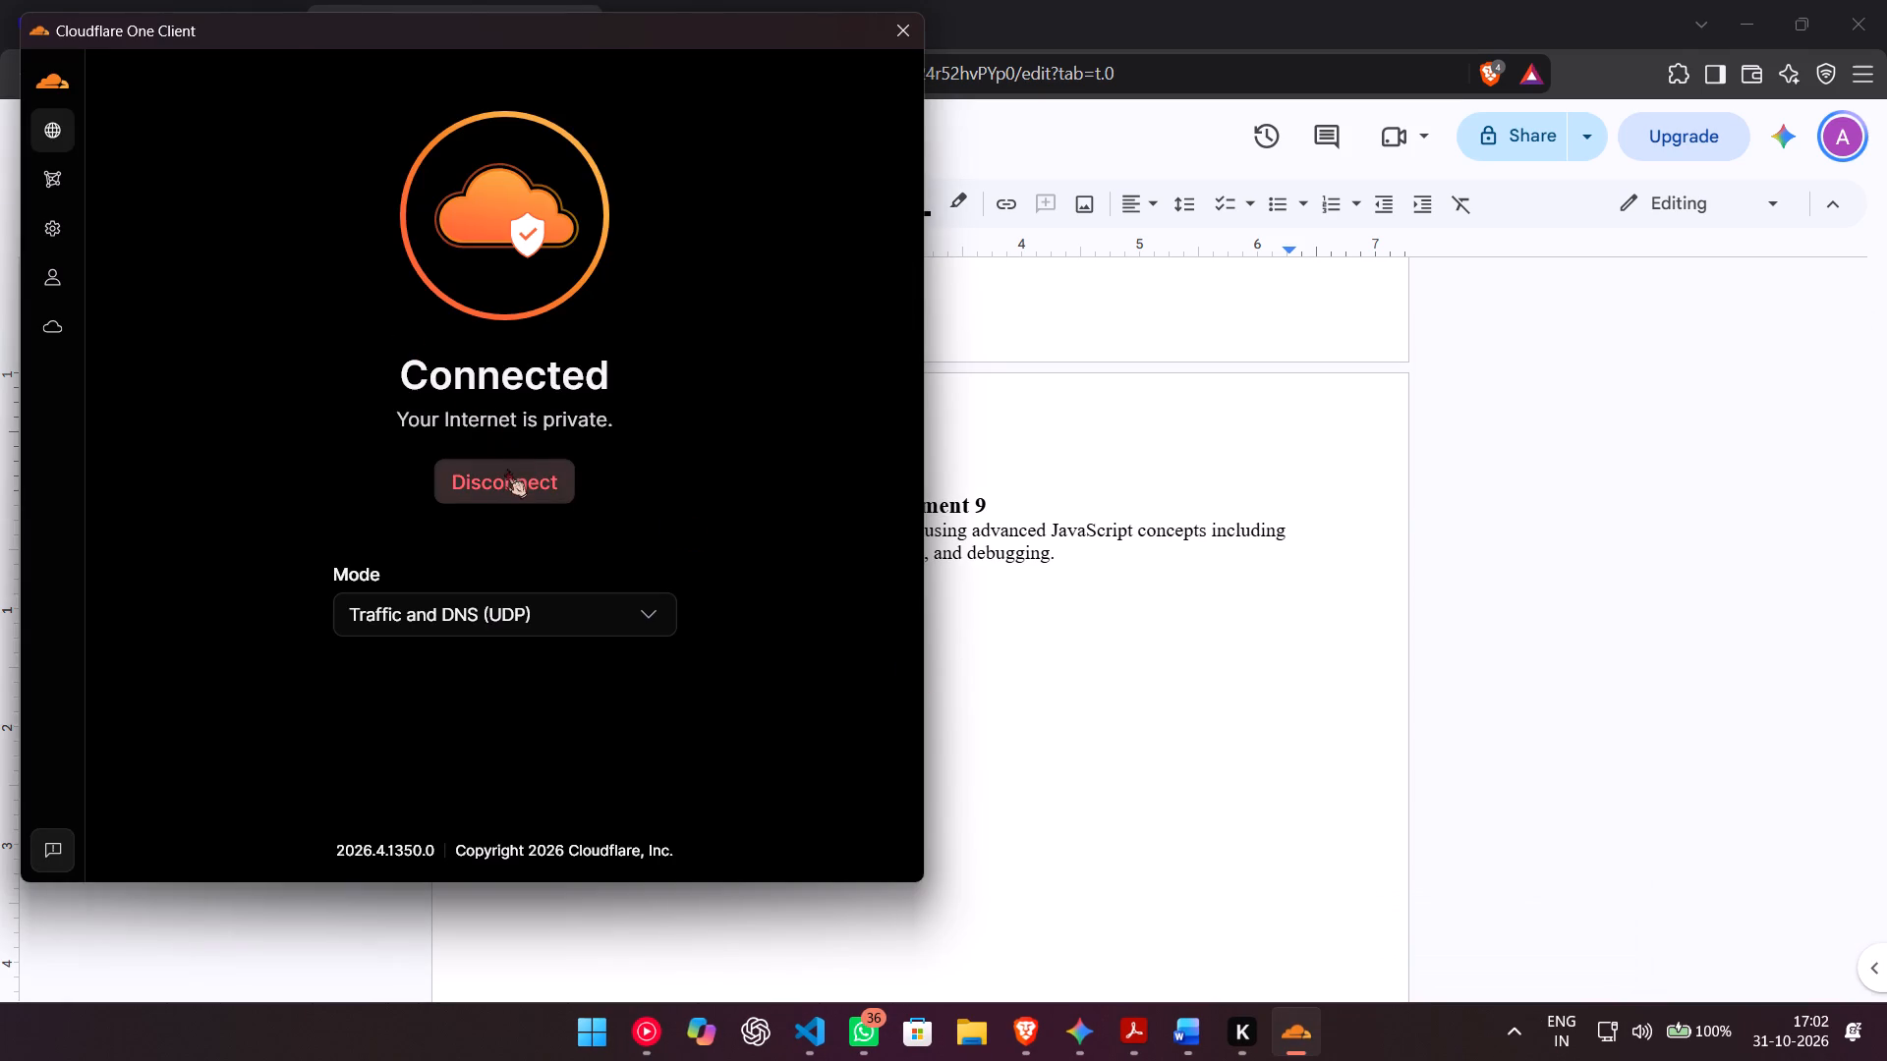
pyautogui.click(506, 469)
pyautogui.click(904, 34)
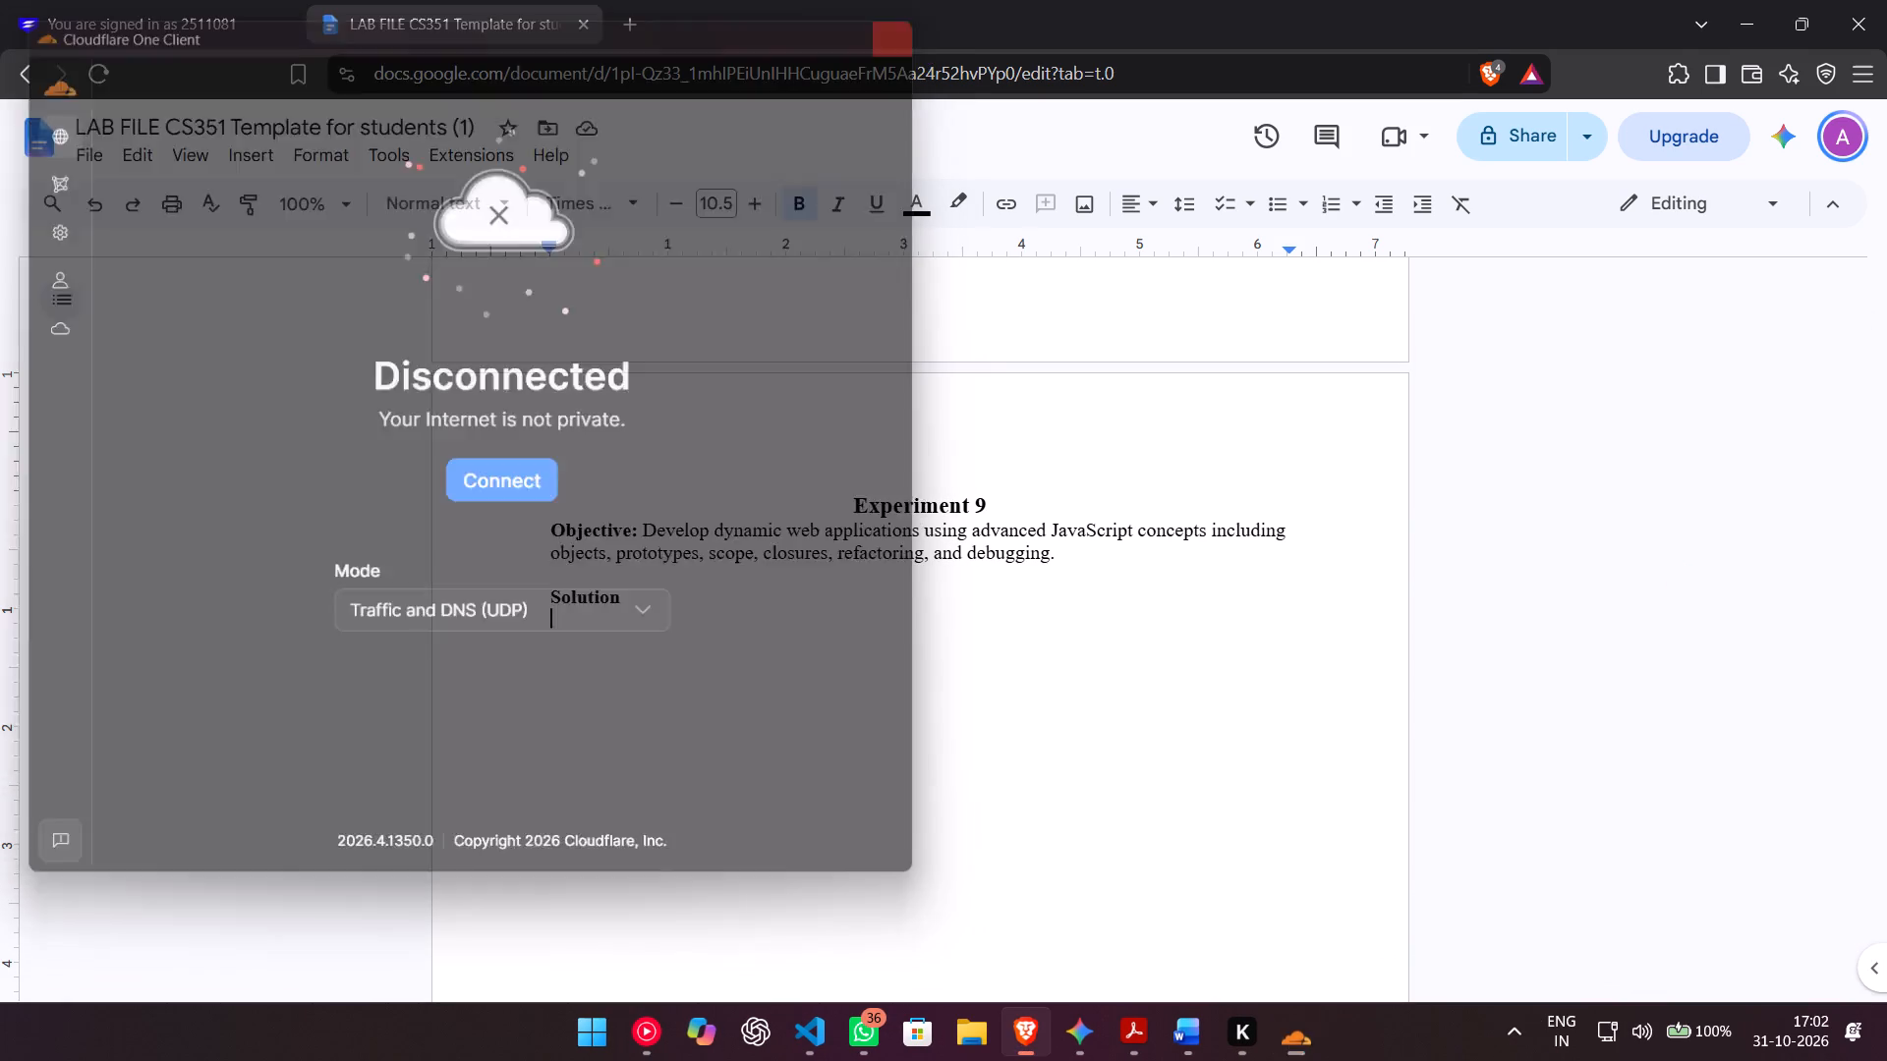
# Open the Windows quick settings with the Wi-Fi and Bluetooth controls.
pyautogui.click(1531, 1029)
pyautogui.click(1634, 1033)
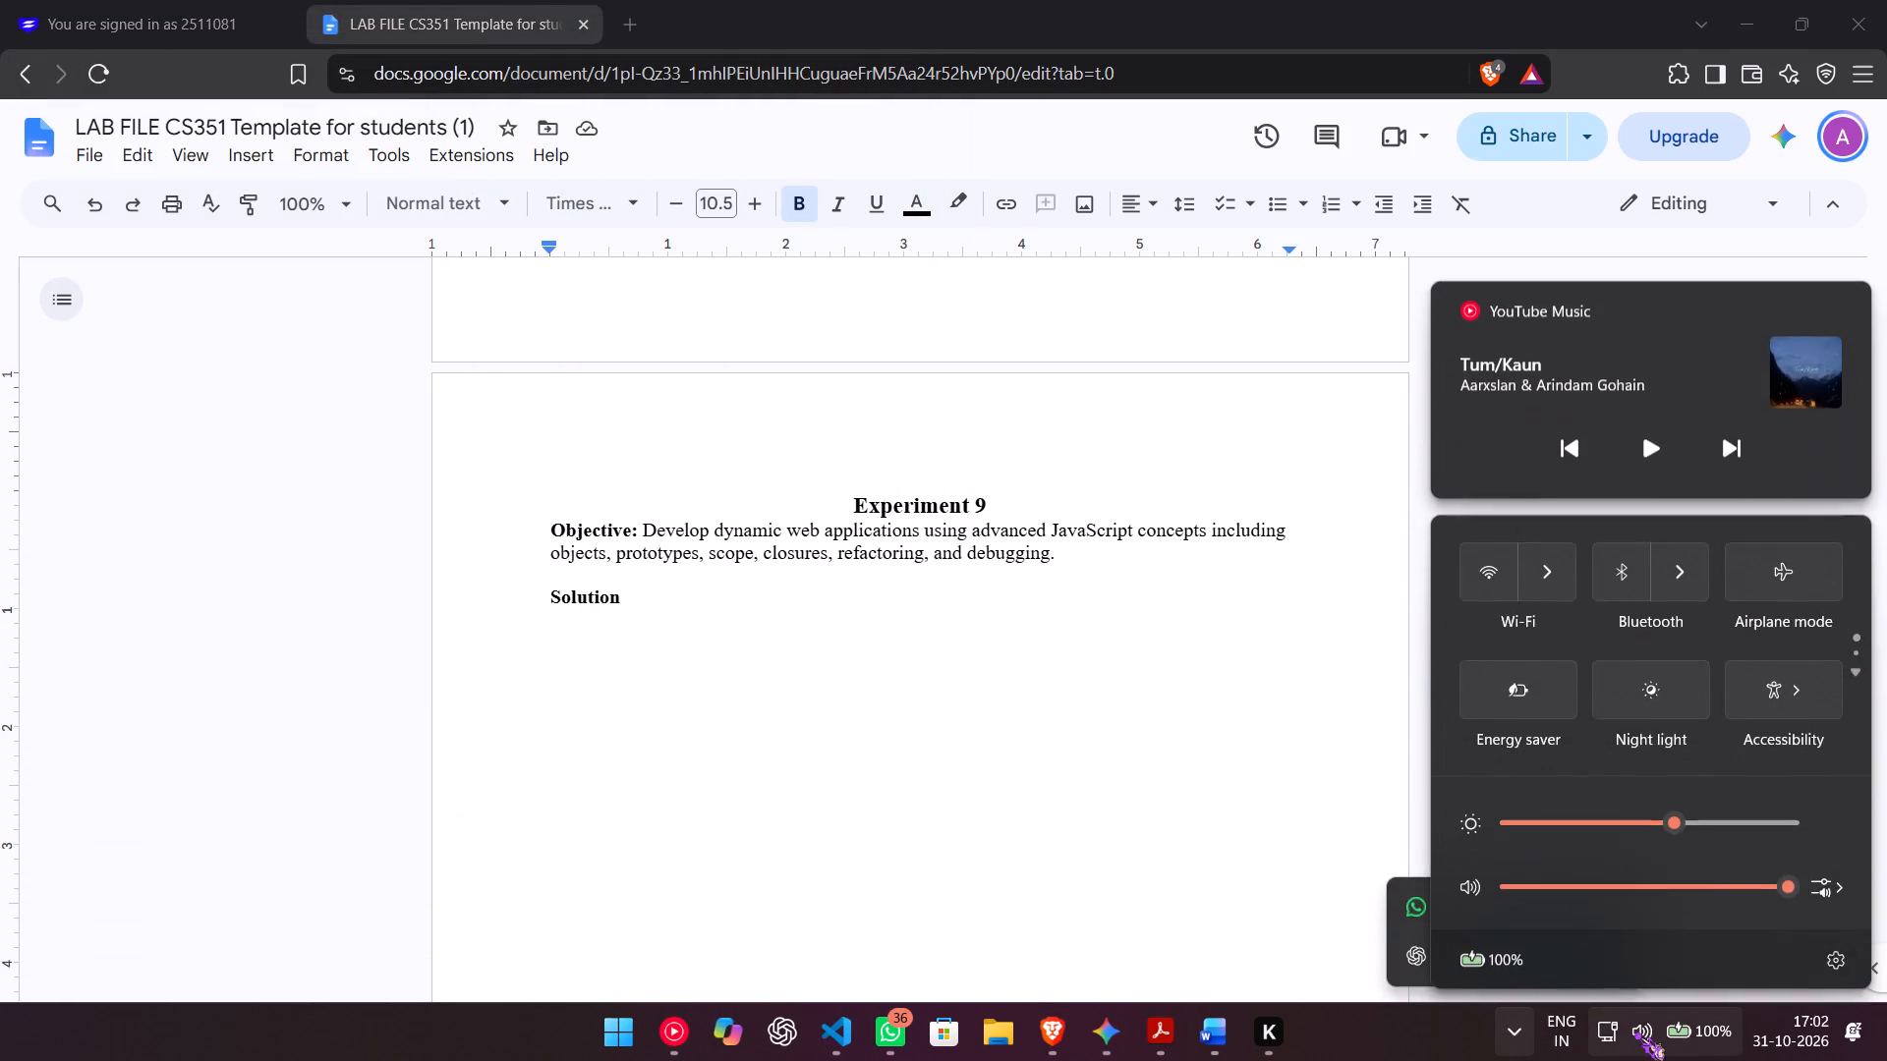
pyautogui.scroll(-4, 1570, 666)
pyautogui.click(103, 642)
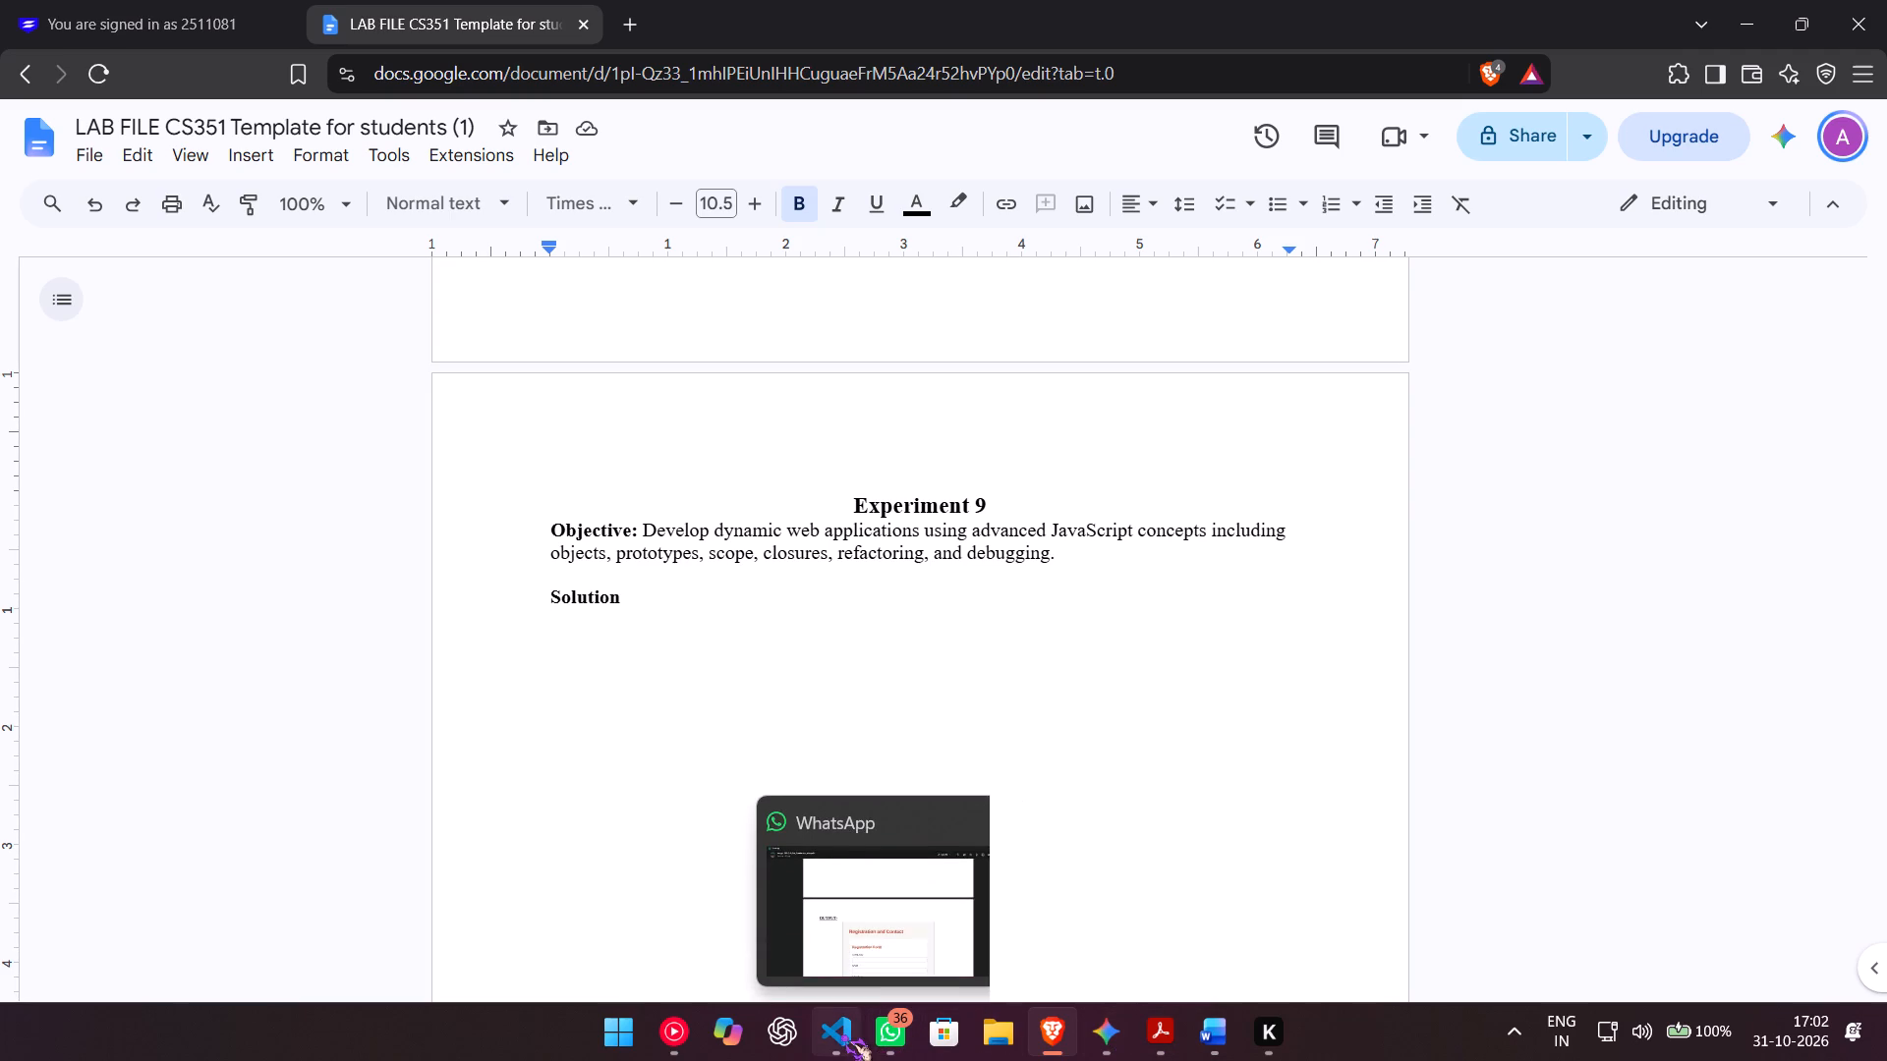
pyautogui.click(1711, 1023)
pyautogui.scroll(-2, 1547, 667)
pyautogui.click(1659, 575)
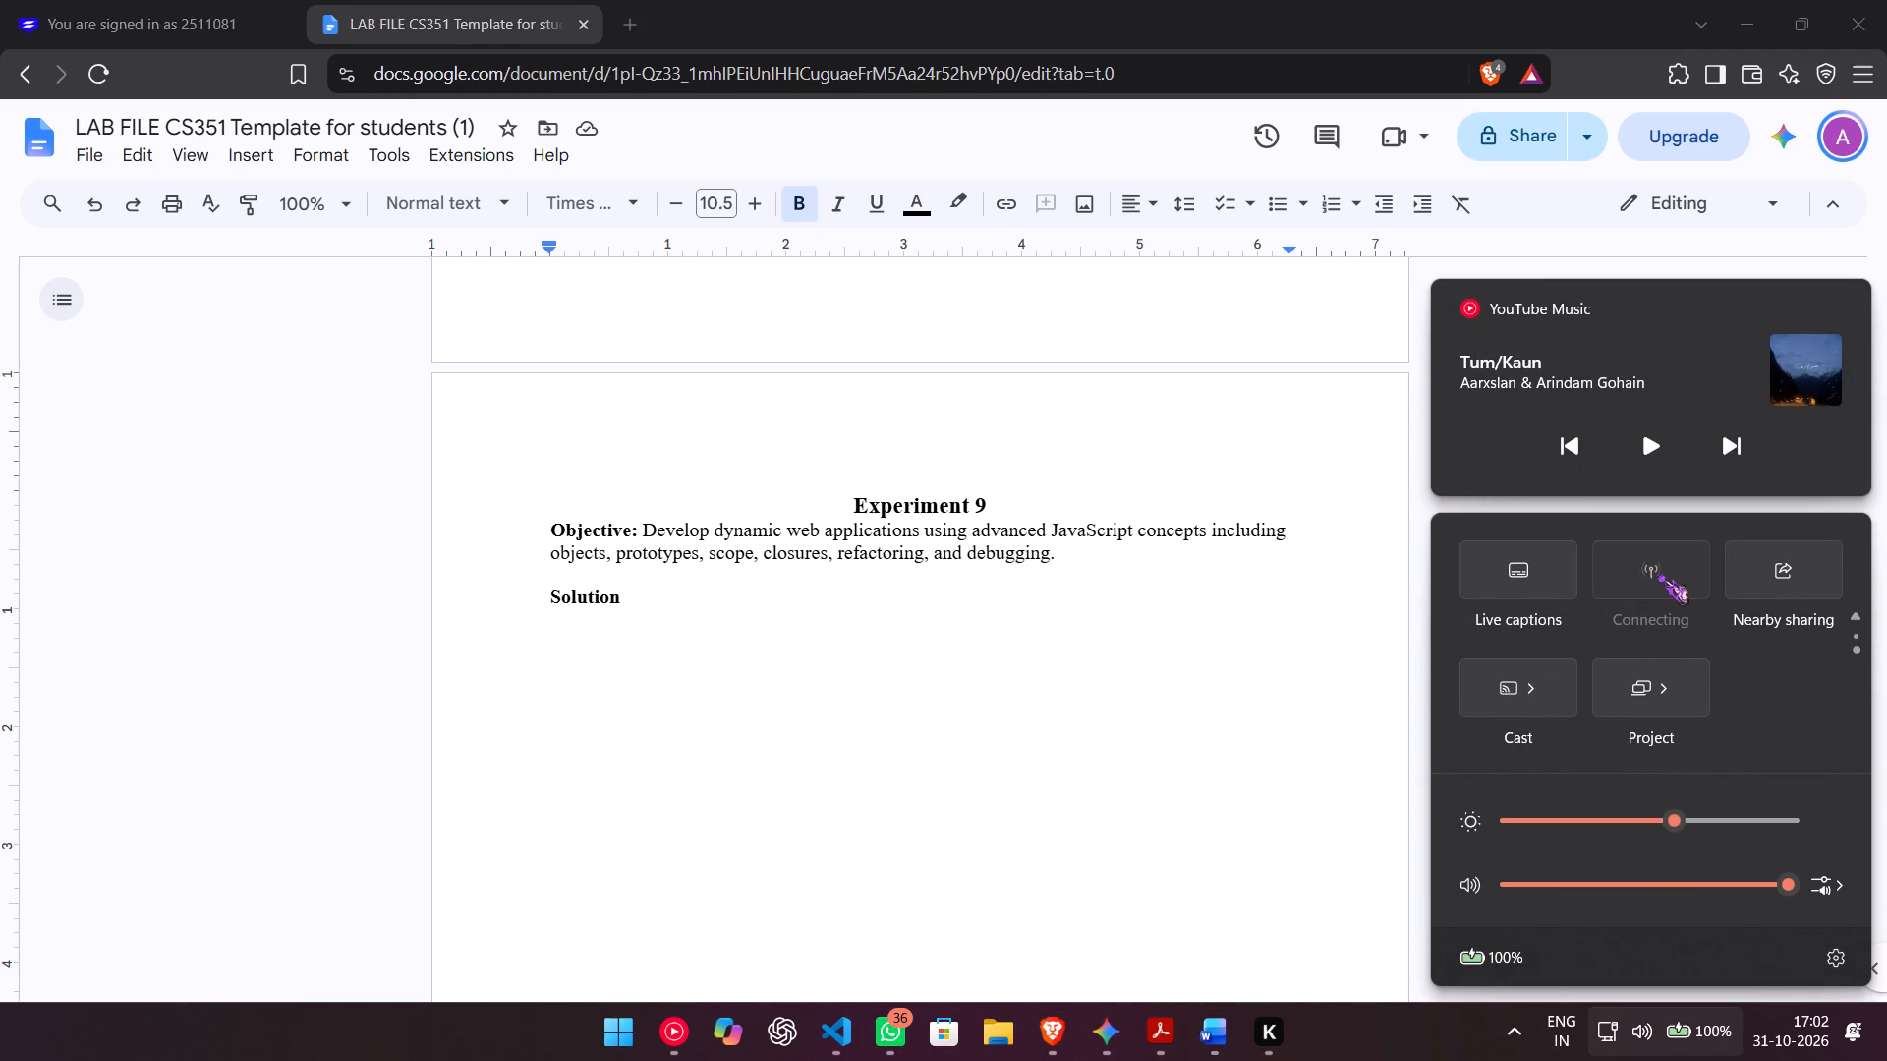
# Open the Mobile hotspot settings from Windows quick settings, examine the network properties, and close Settings.
pyautogui.rightClick(1654, 563)
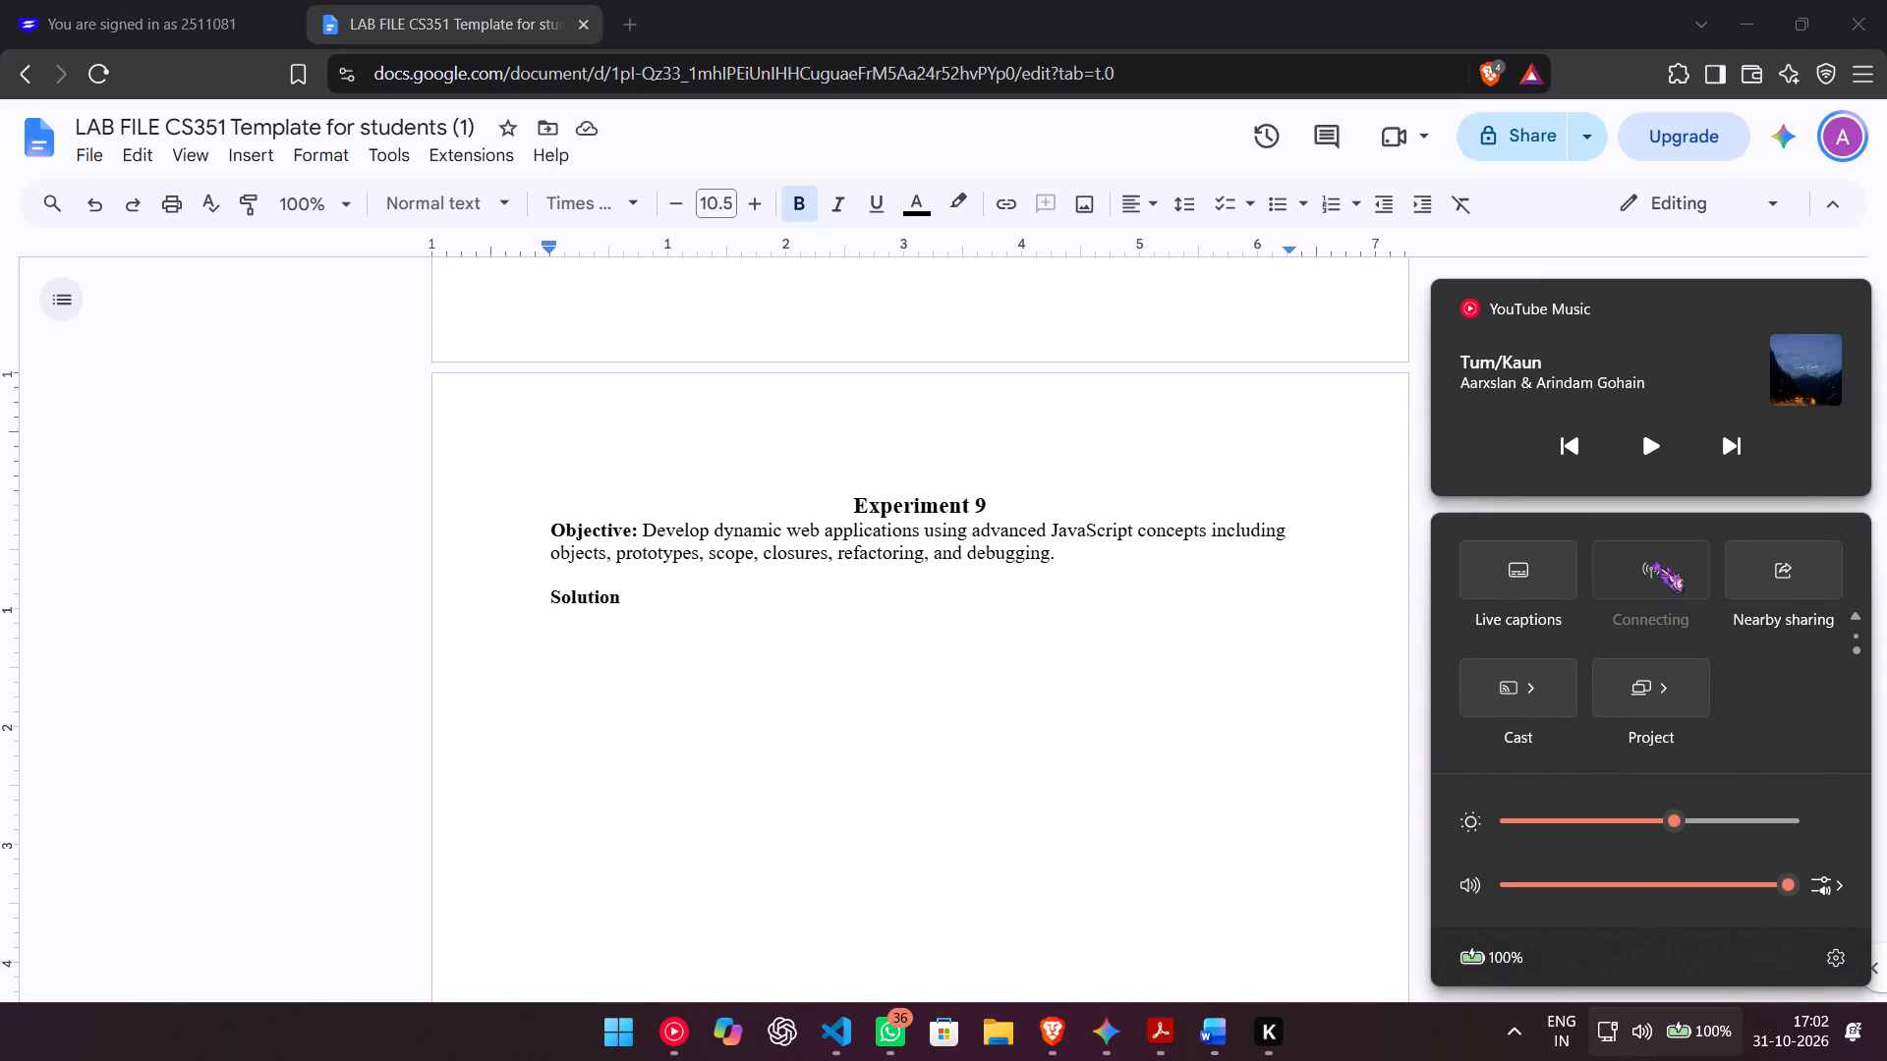
pyautogui.rightClick(1655, 554)
pyautogui.click(1677, 572)
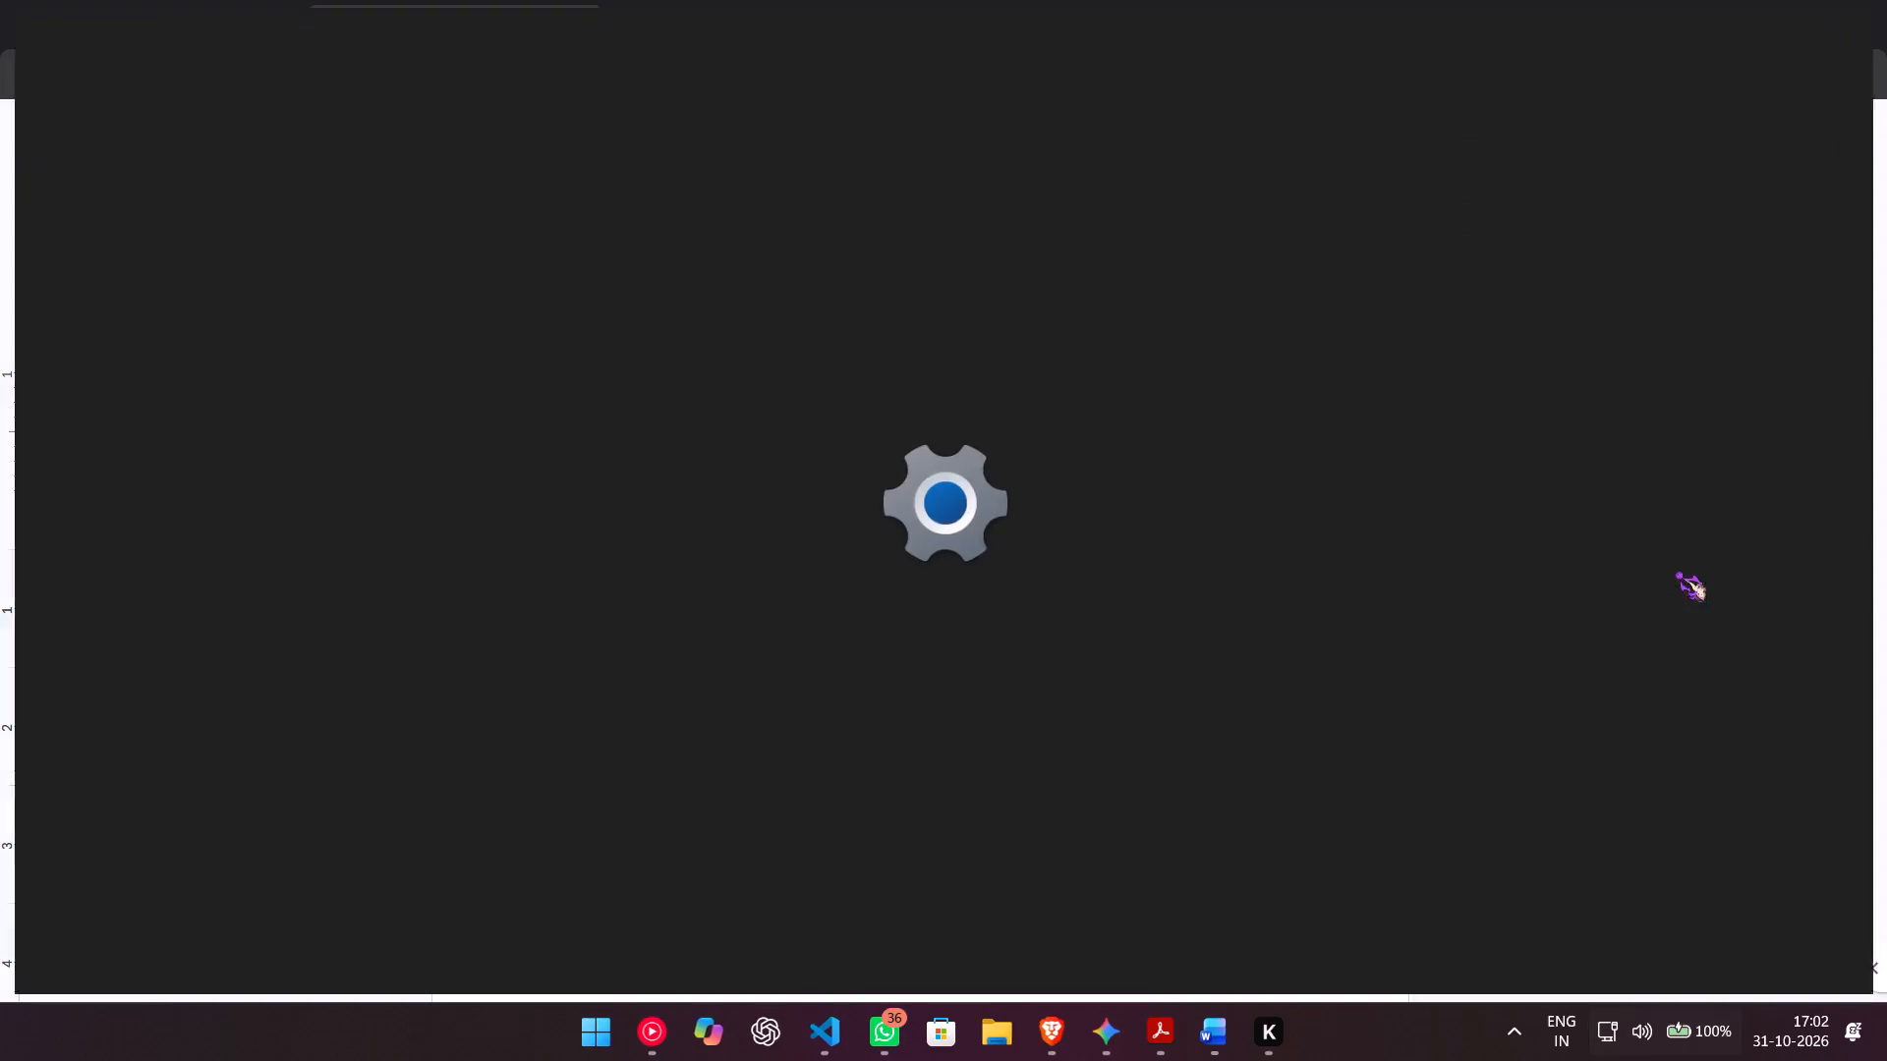
pyautogui.scroll(-1, 979, 777)
pyautogui.scroll(-3, 714, 752)
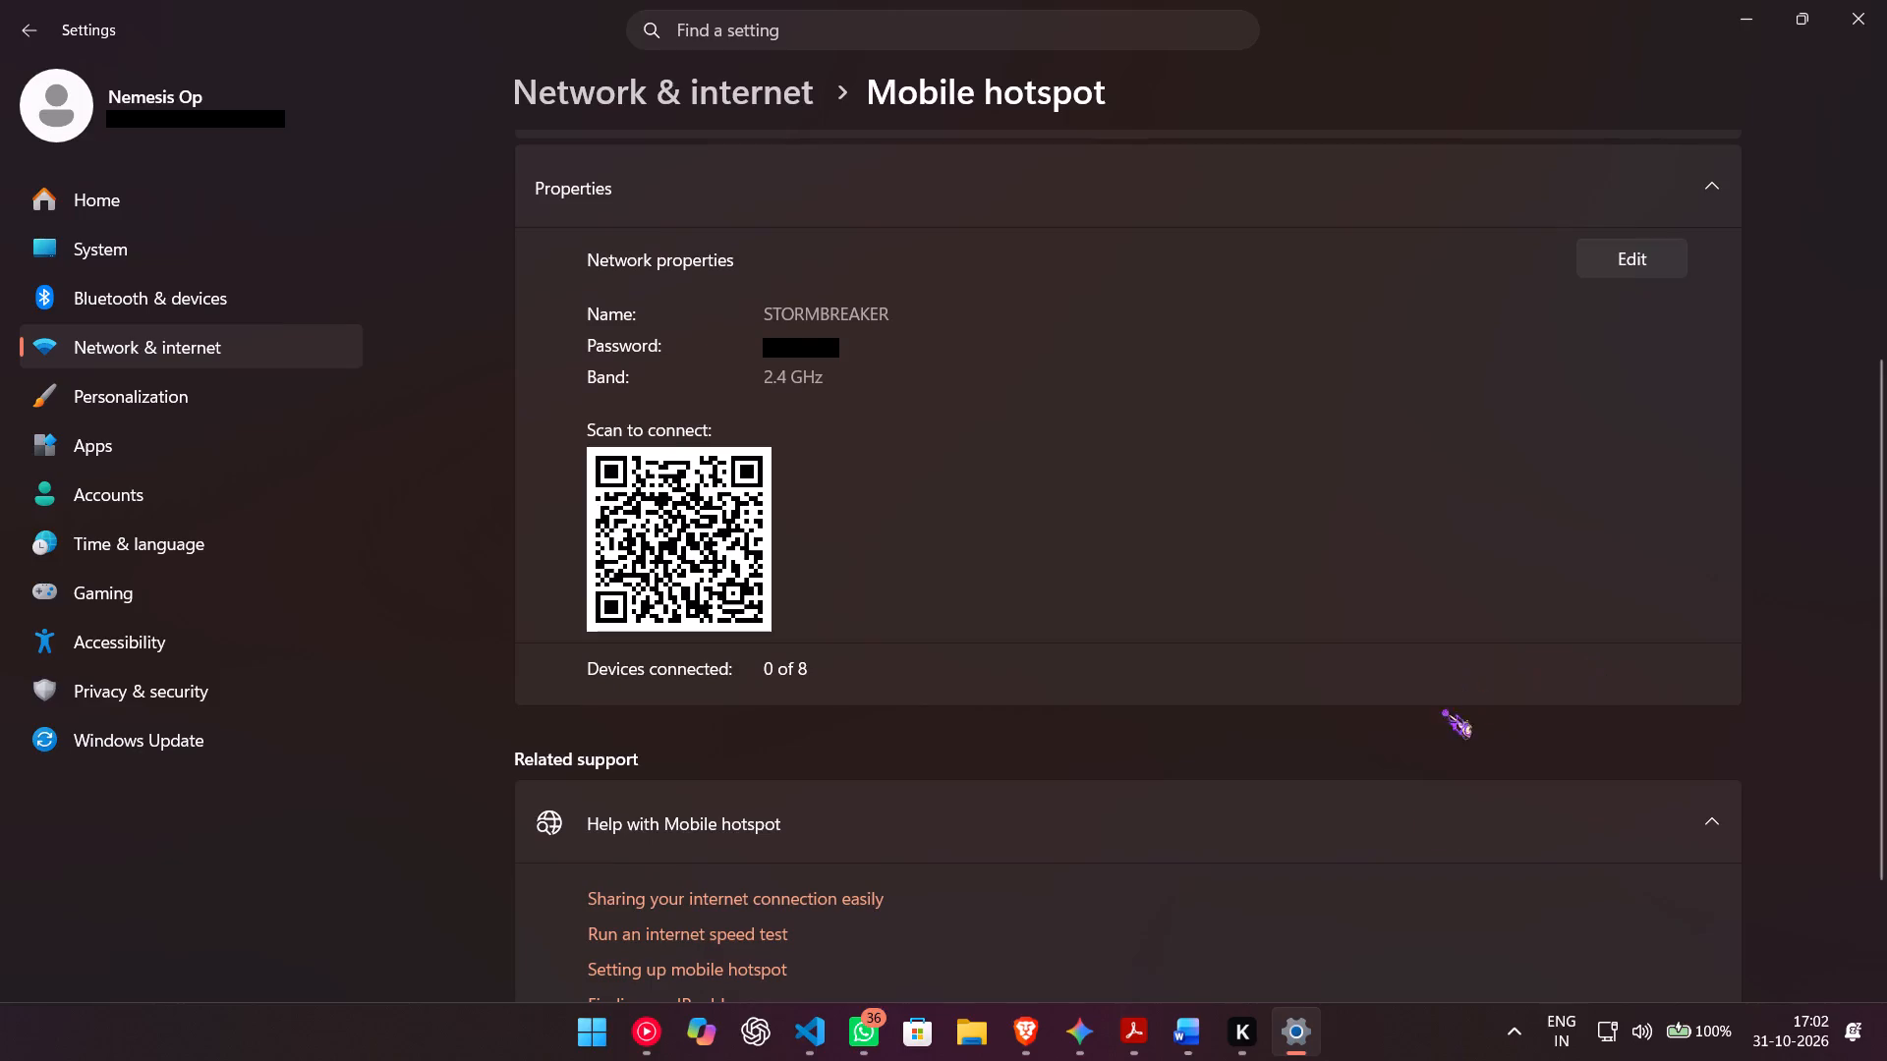
pyautogui.moveTo(1883, 9); pyautogui.dragTo(1886, 0)
# Look at Practical 9's source code in PRINTTT_merged (1).pdf in Acrobat and return to the lab file in Brave.
pyautogui.hotkey('alt', 'Tab')
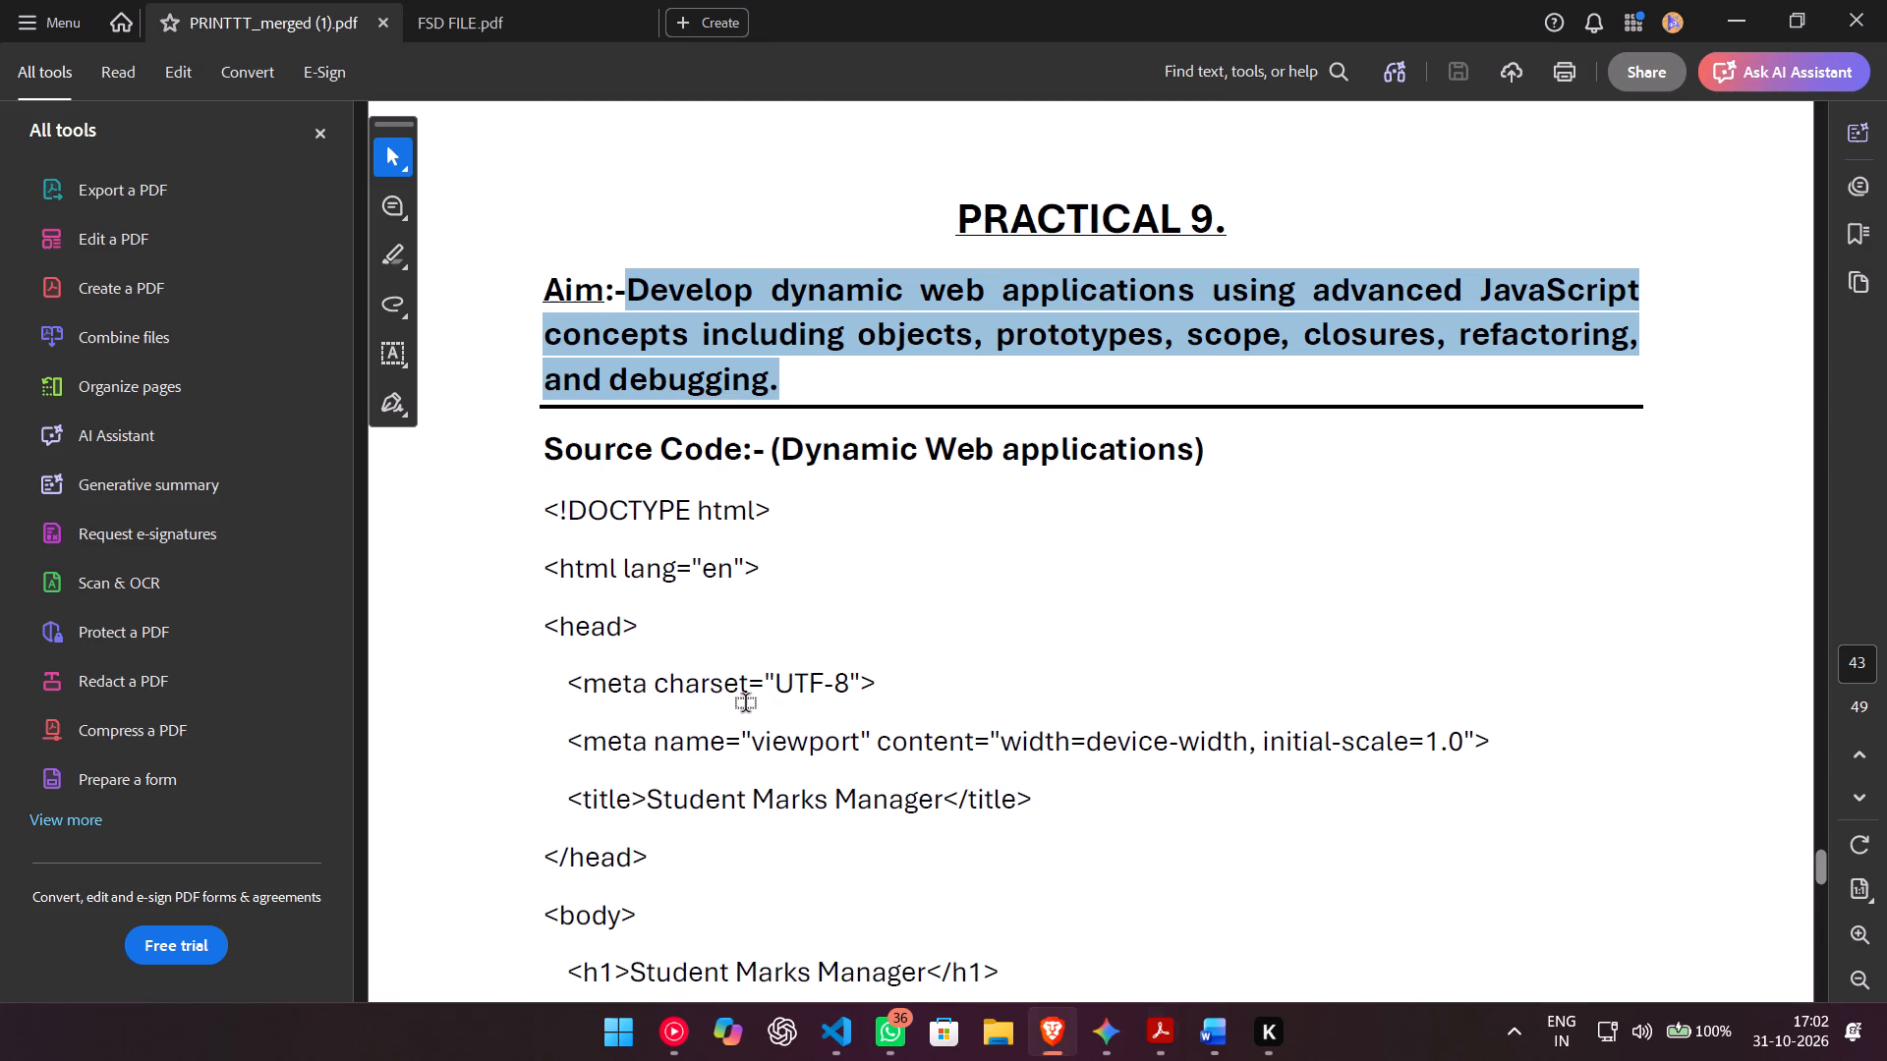
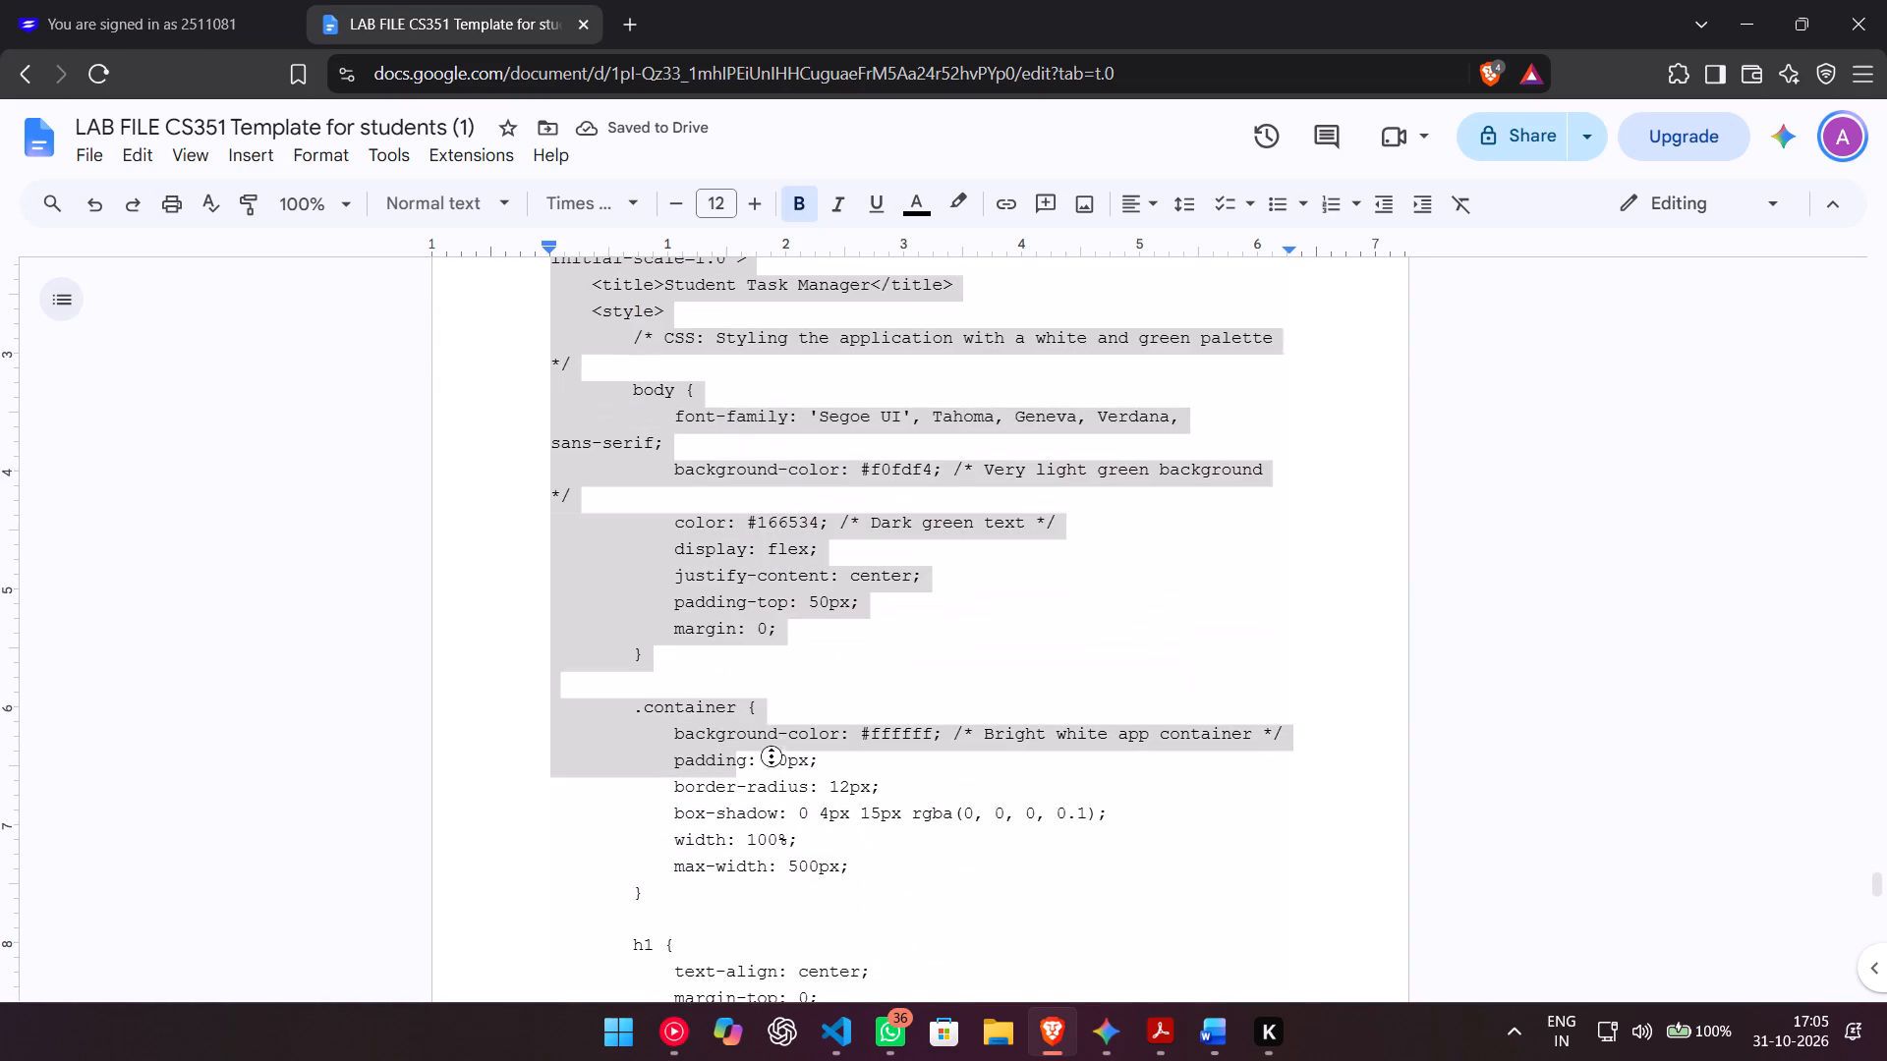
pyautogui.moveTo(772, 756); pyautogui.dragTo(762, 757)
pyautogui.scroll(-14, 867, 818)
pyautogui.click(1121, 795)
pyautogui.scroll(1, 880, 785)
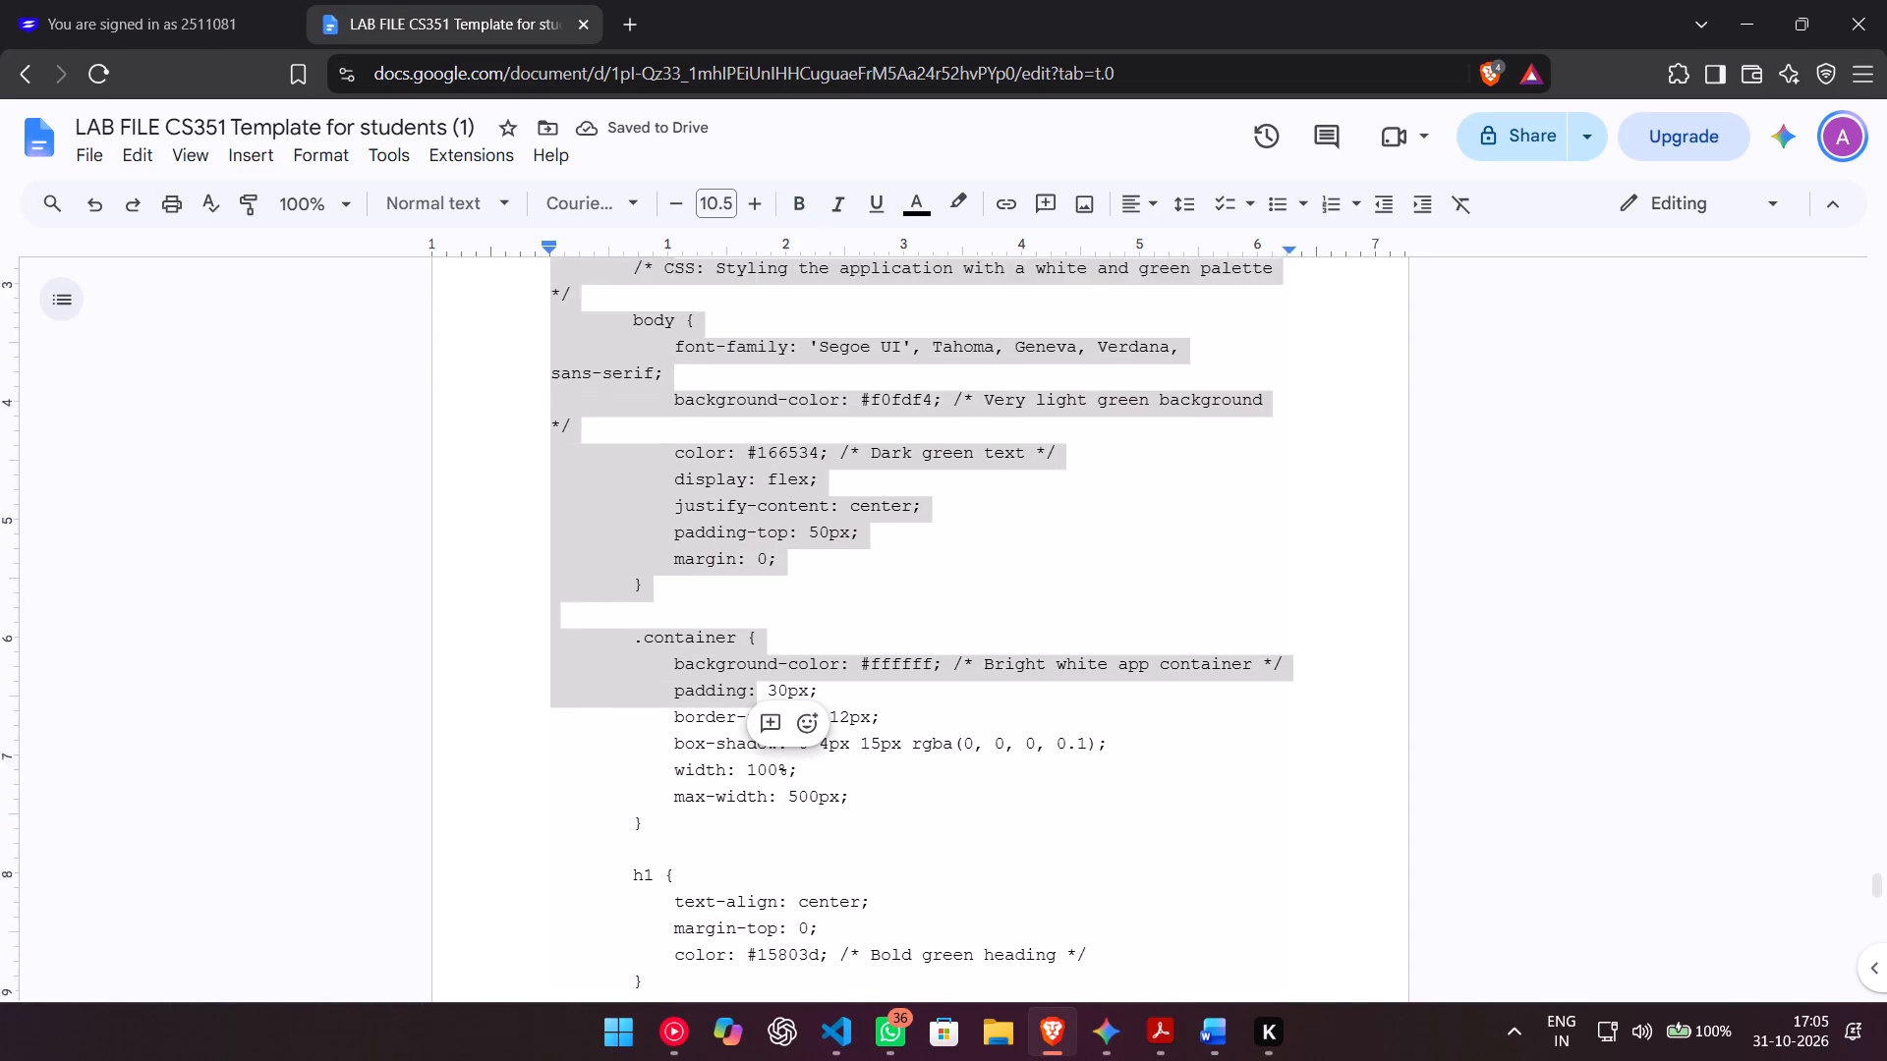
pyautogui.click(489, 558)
# Change the font of the entire pasted Experiment 9 code, from the DOCTYPE line to the closing html tag, to Times New Roman.
pyautogui.scroll(8, 560, 627)
pyautogui.moveTo(543, 732); pyautogui.dragTo(677, 810)
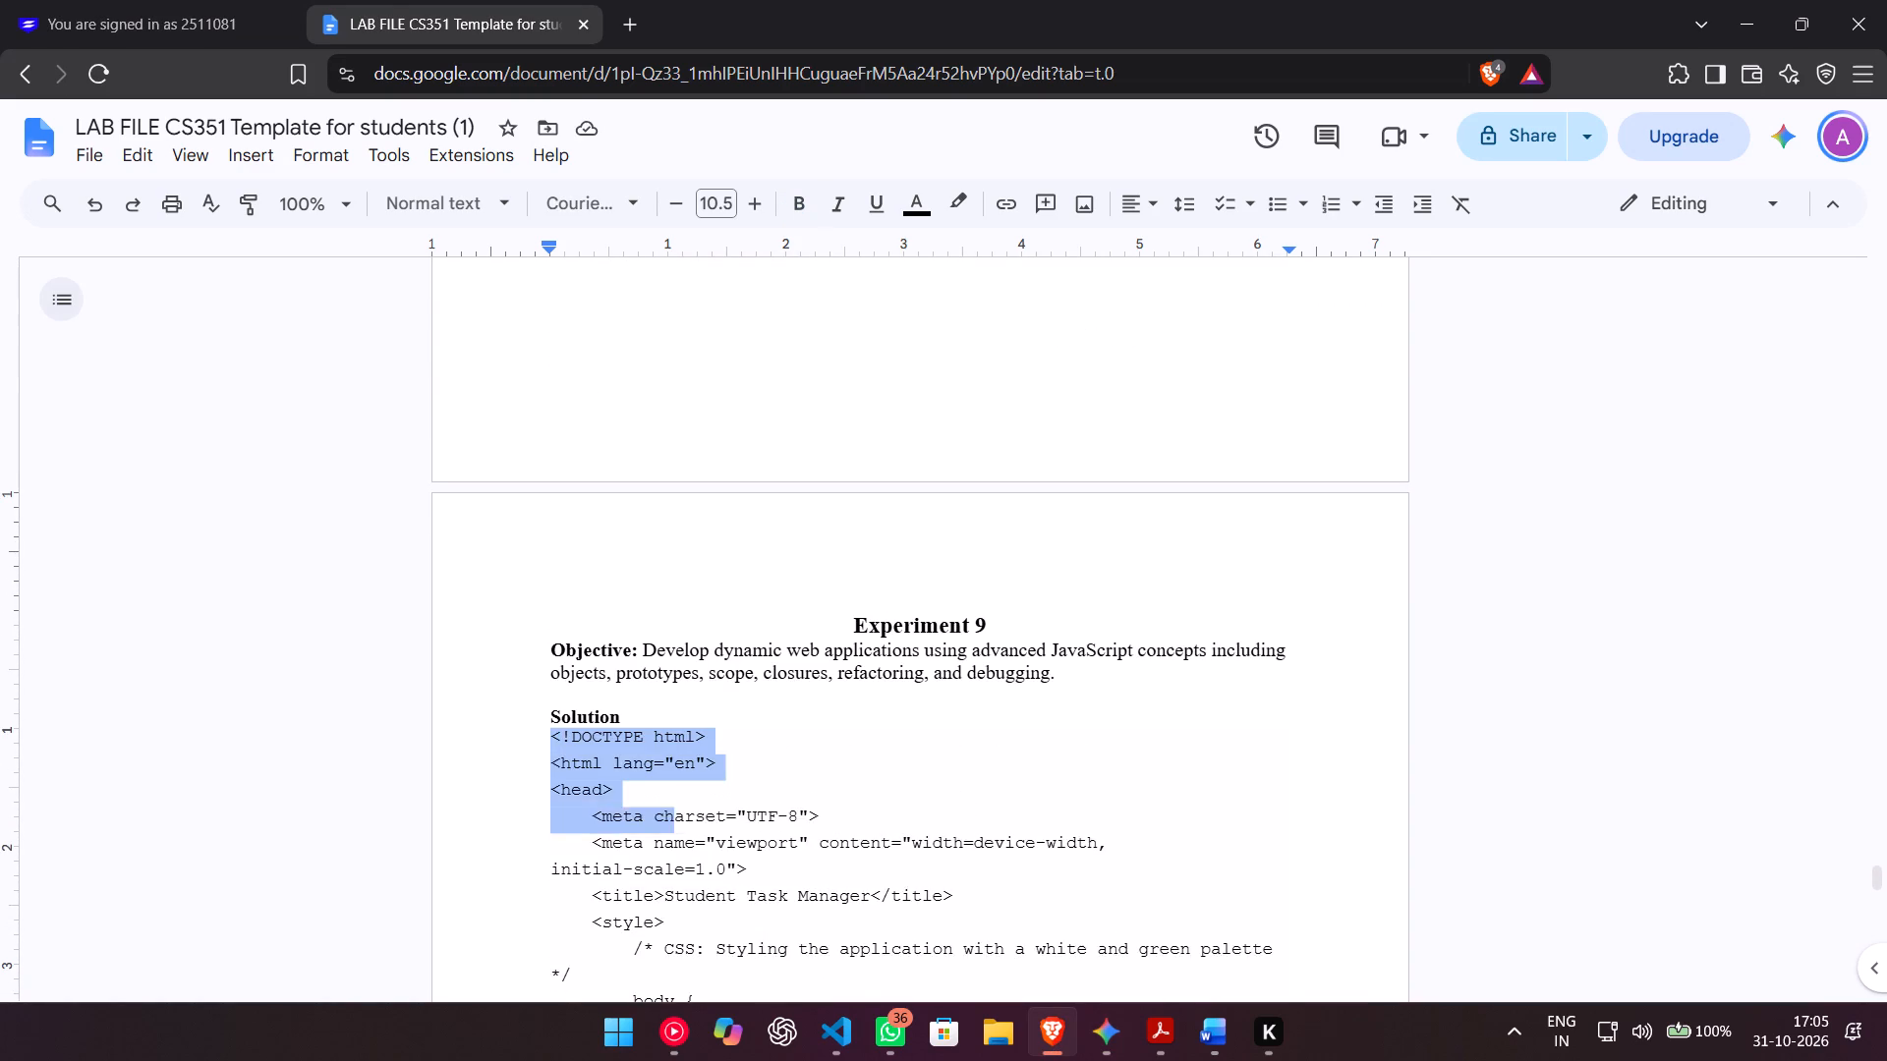
pyautogui.moveTo(677, 810); pyautogui.dragTo(795, 774)
pyautogui.scroll(-16, 698, 825)
pyautogui.scroll(-12, 794, 774)
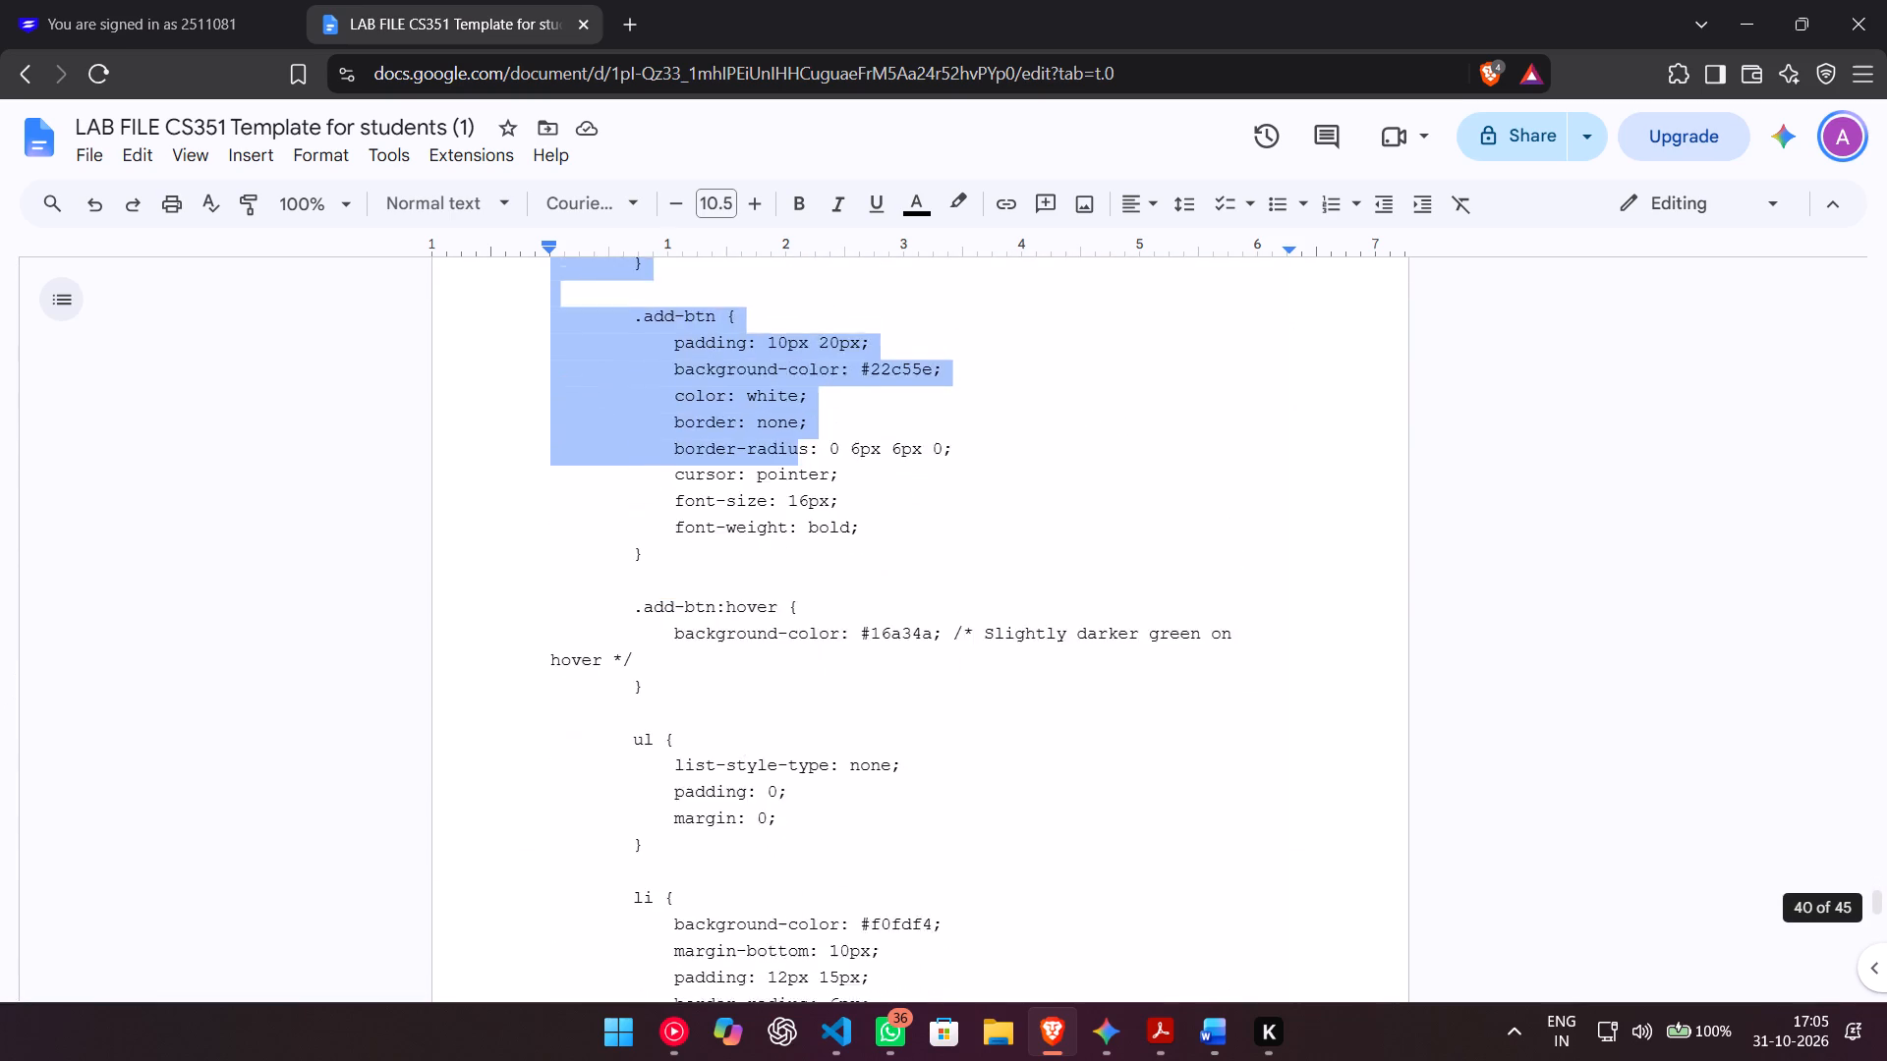
pyautogui.scroll(-7, 795, 774)
pyautogui.moveTo(795, 774); pyautogui.dragTo(972, 816)
pyautogui.scroll(-10, 796, 774)
pyautogui.scroll(-13, 971, 815)
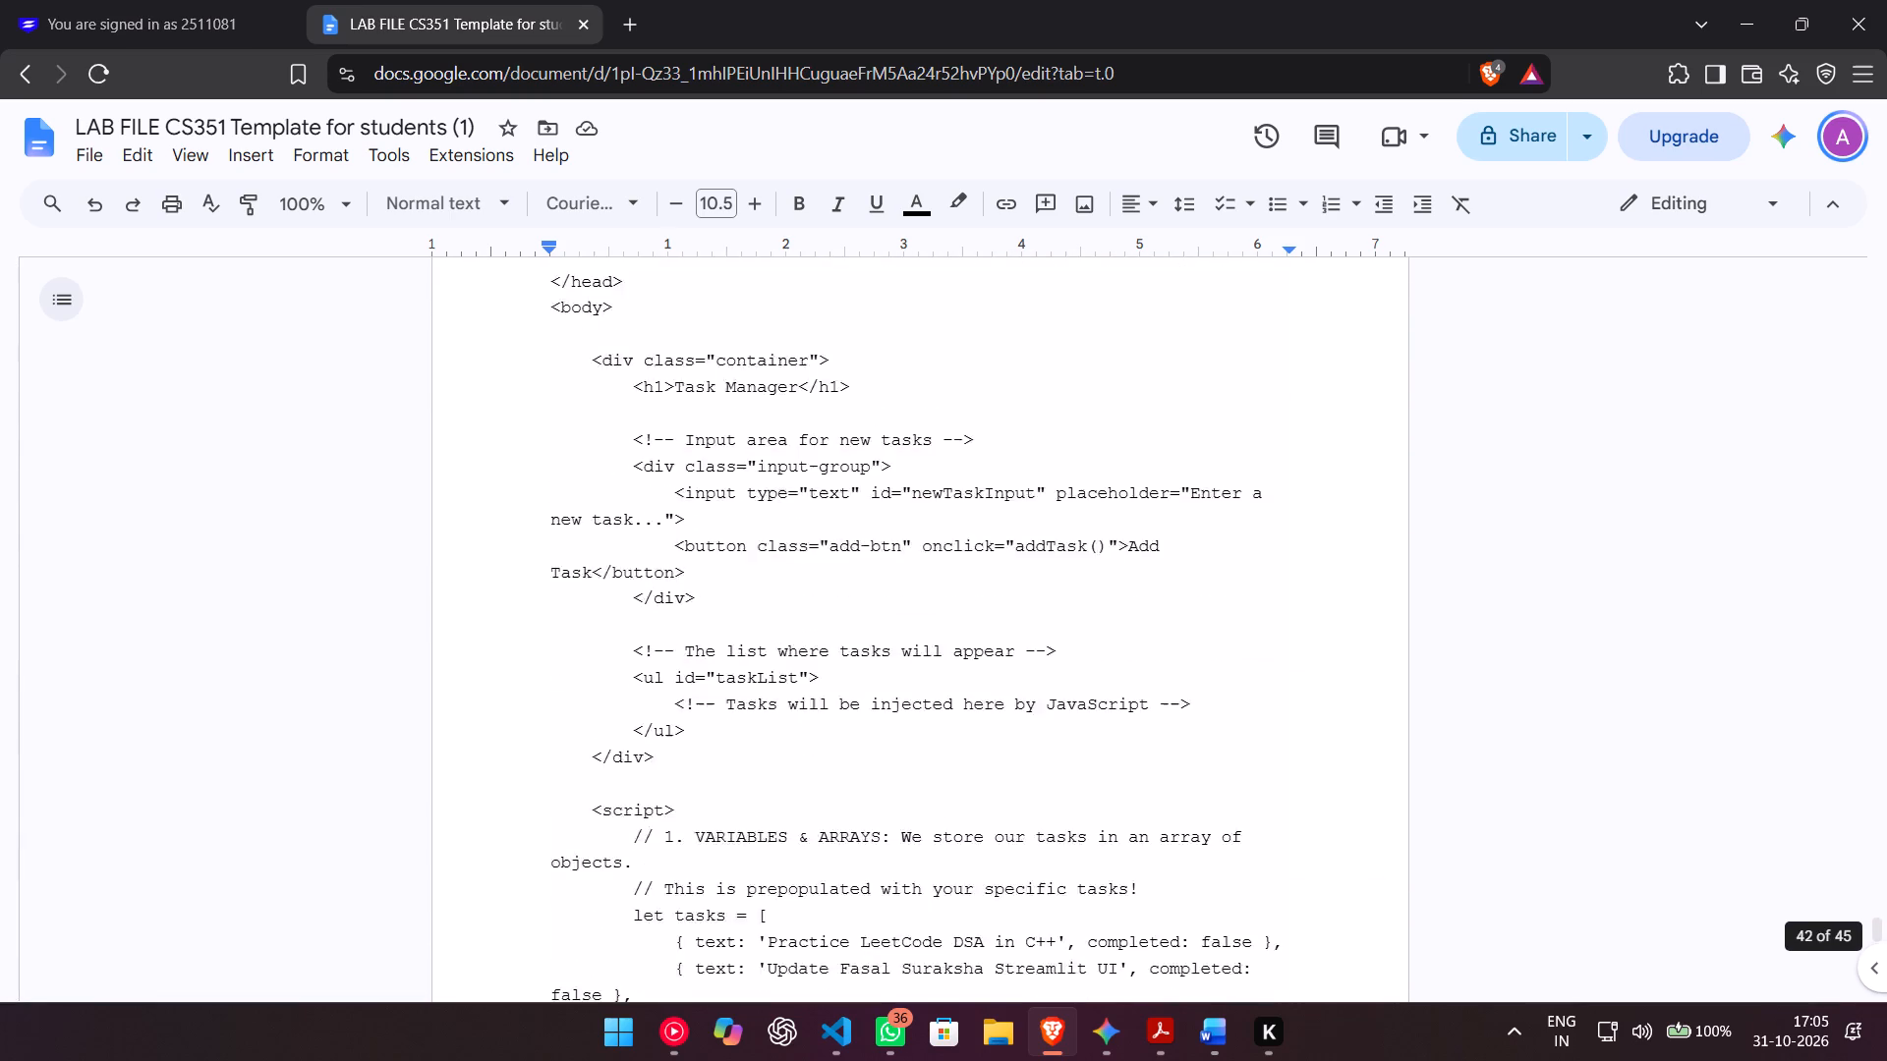
pyautogui.scroll(-11, 972, 816)
pyautogui.moveTo(972, 816); pyautogui.dragTo(944, 824)
pyautogui.scroll(-18, 947, 822)
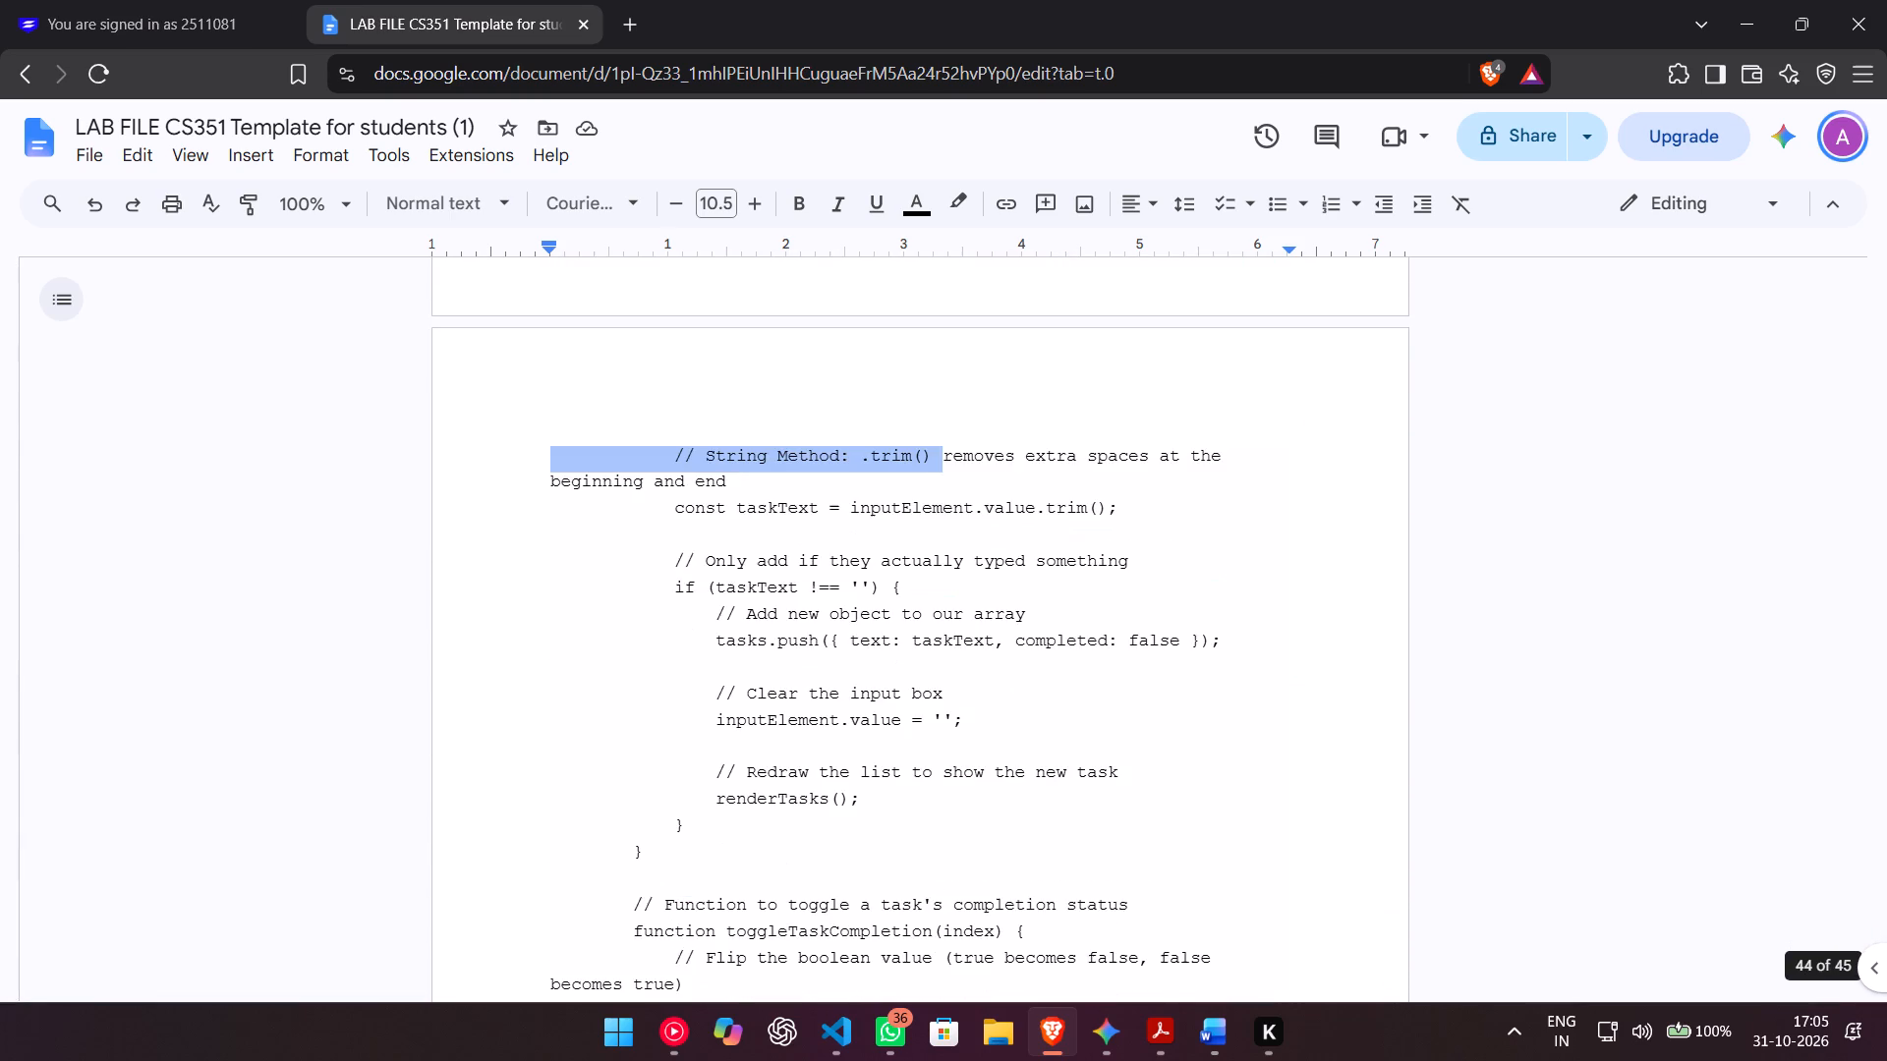
pyautogui.moveTo(944, 824); pyautogui.dragTo(668, 655)
pyautogui.scroll(-17, 944, 824)
pyautogui.scroll(6, 903, 810)
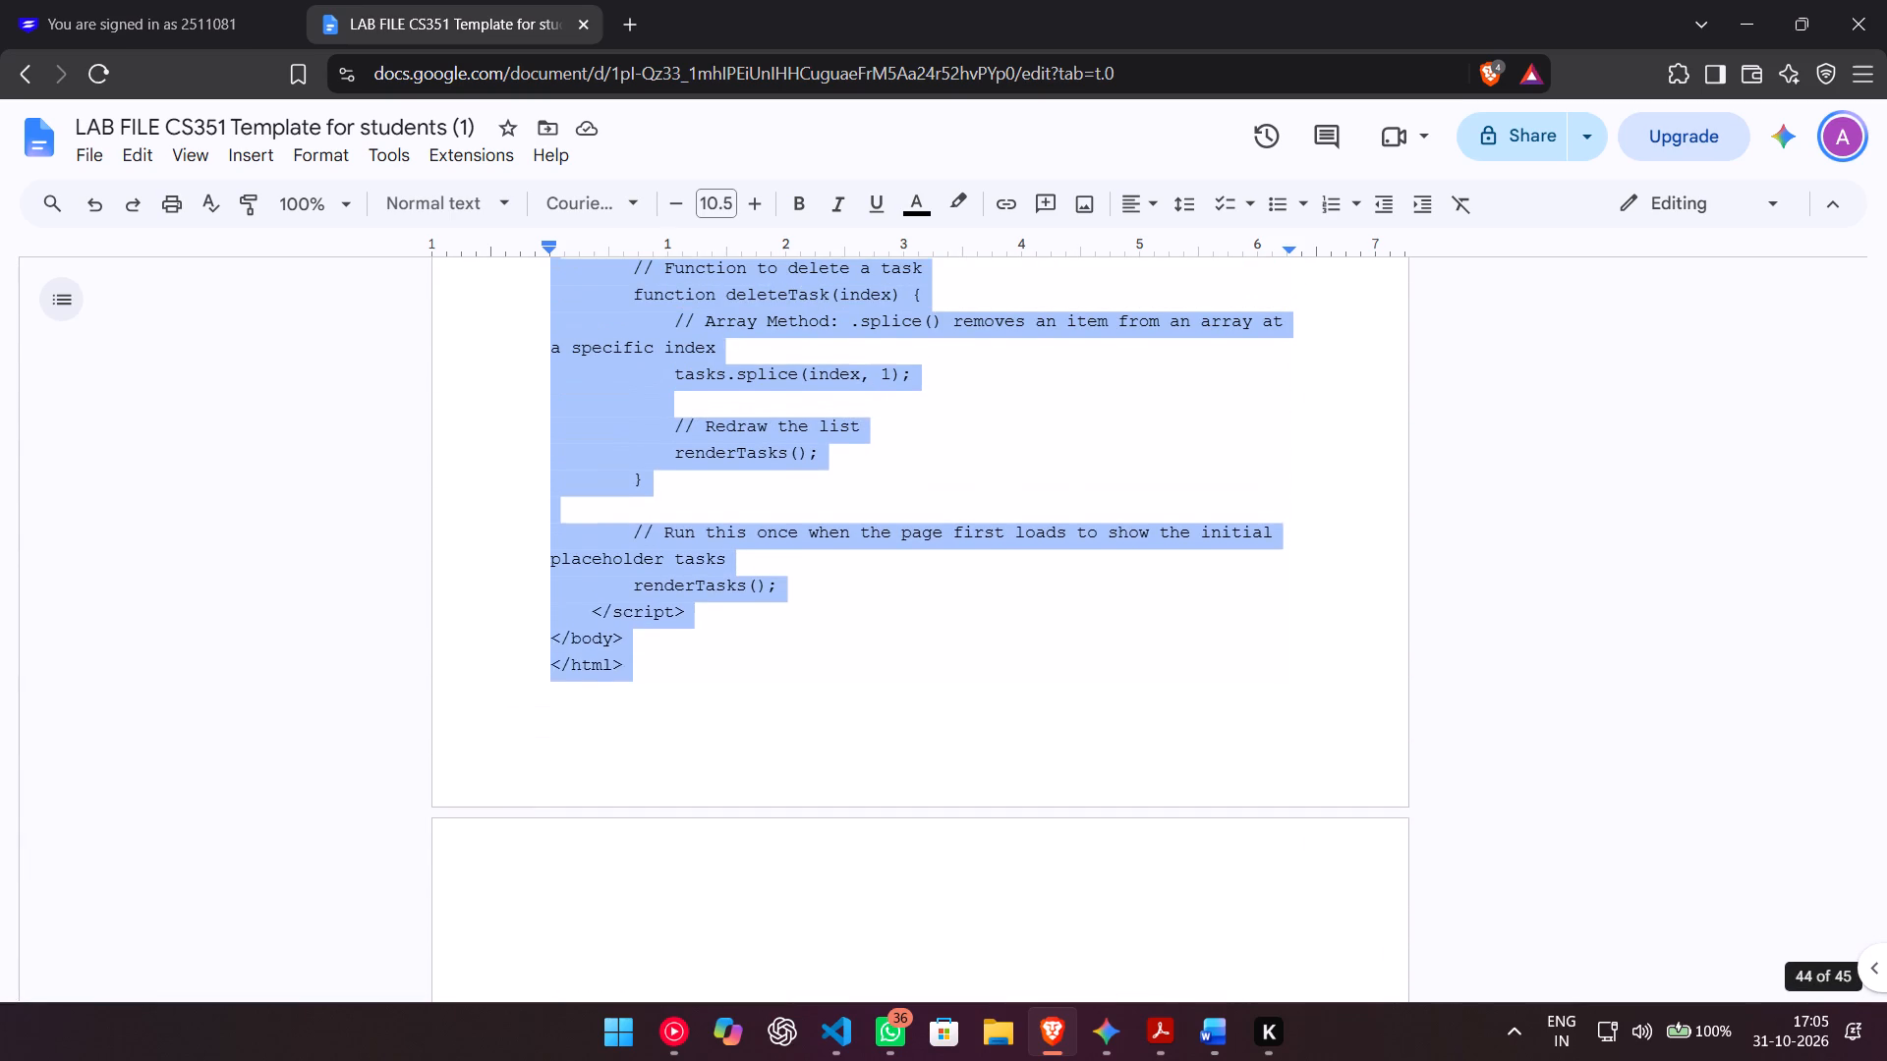
pyautogui.moveTo(668, 655); pyautogui.dragTo(629, 658)
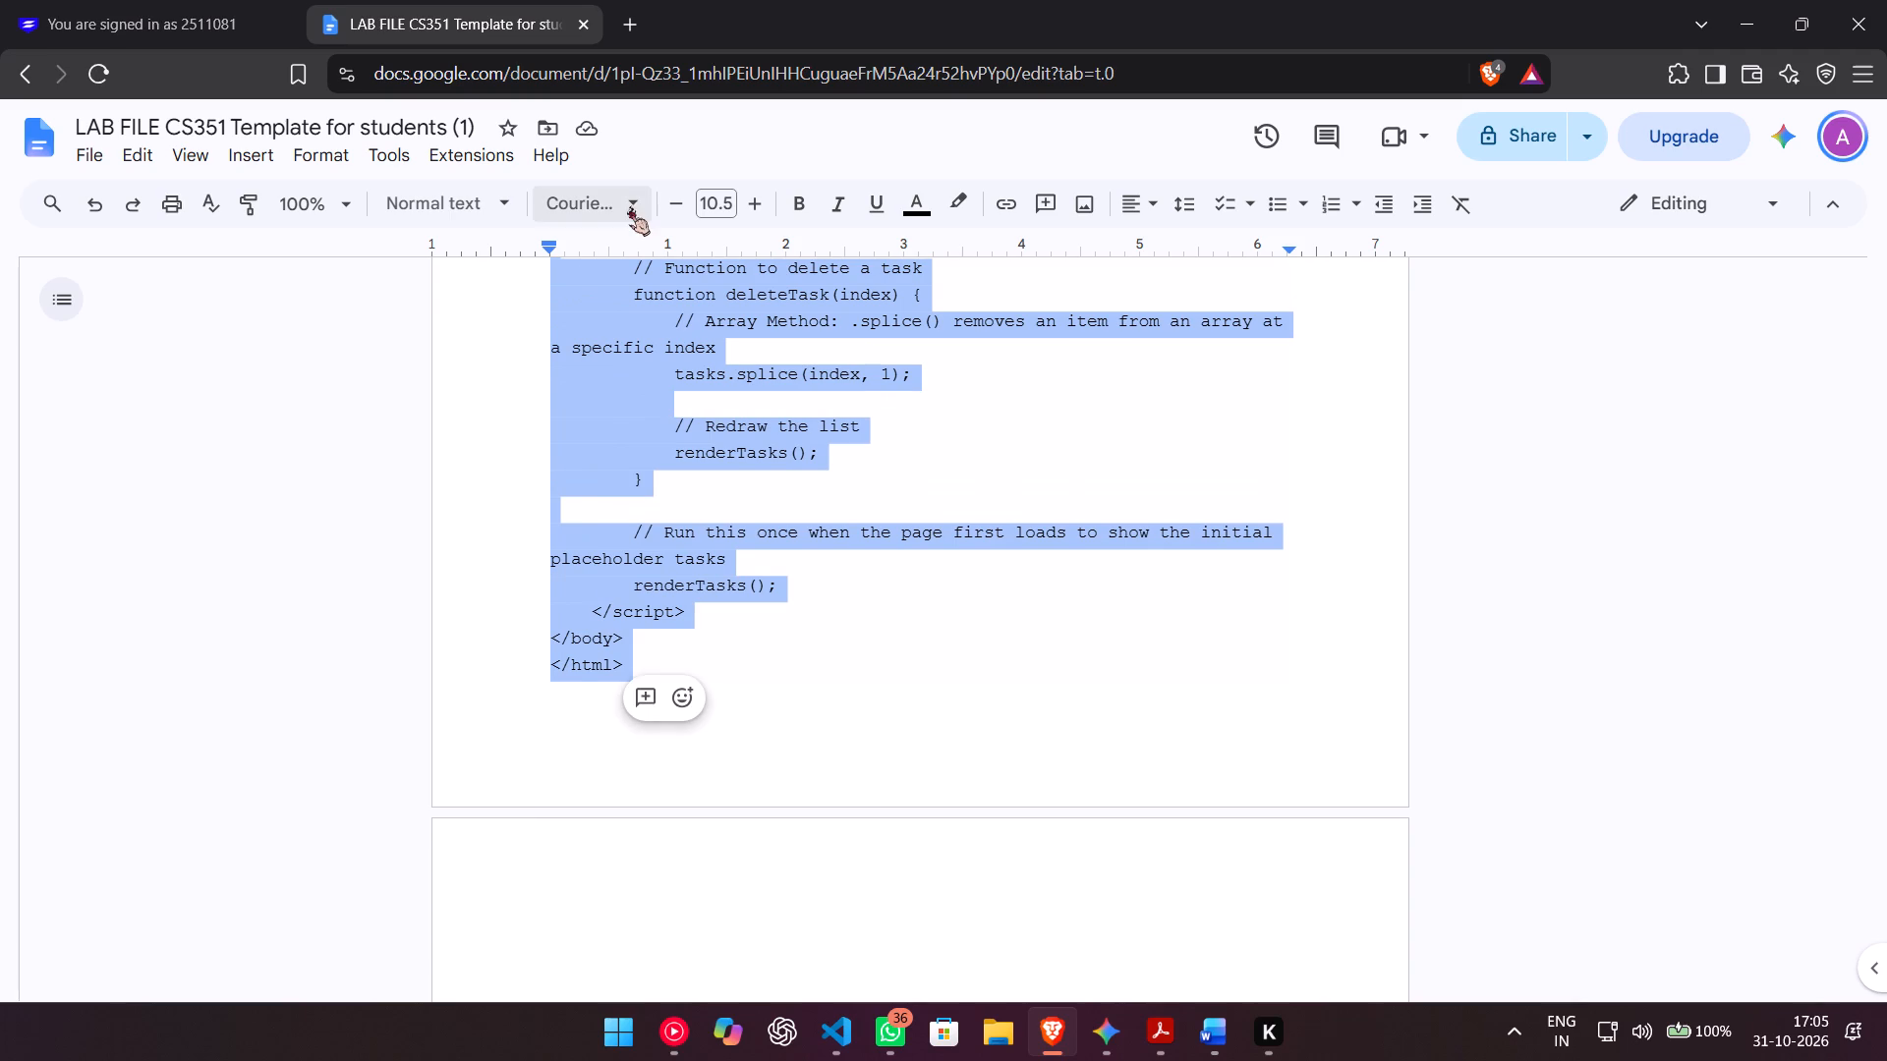
pyautogui.click(622, 200)
pyautogui.click(626, 341)
pyautogui.click(1283, 642)
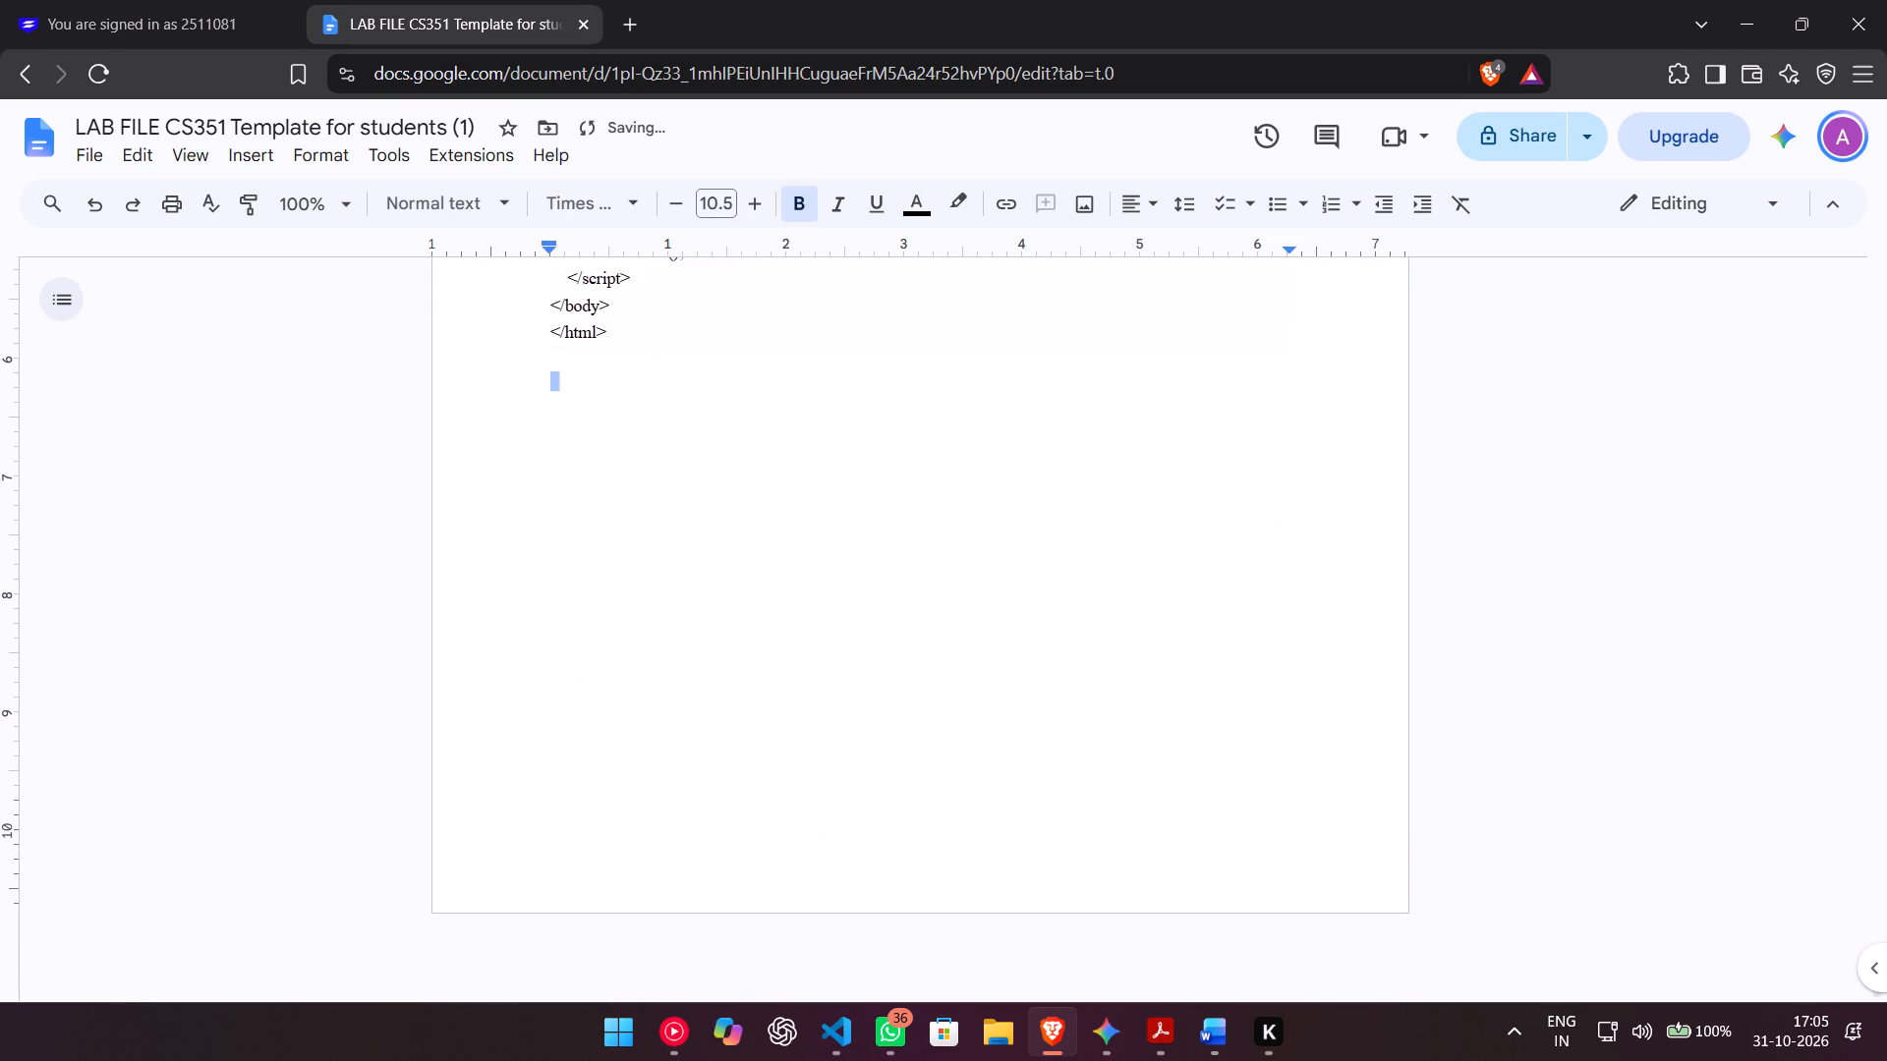
# Place the text cursor at the end of the Experiment 9 code, after the closing html tag.
pyautogui.scroll(-4, 1879, 746)
pyautogui.scroll(4, 1840, 778)
pyautogui.scroll(-5, 1823, 792)
pyautogui.click(641, 342)
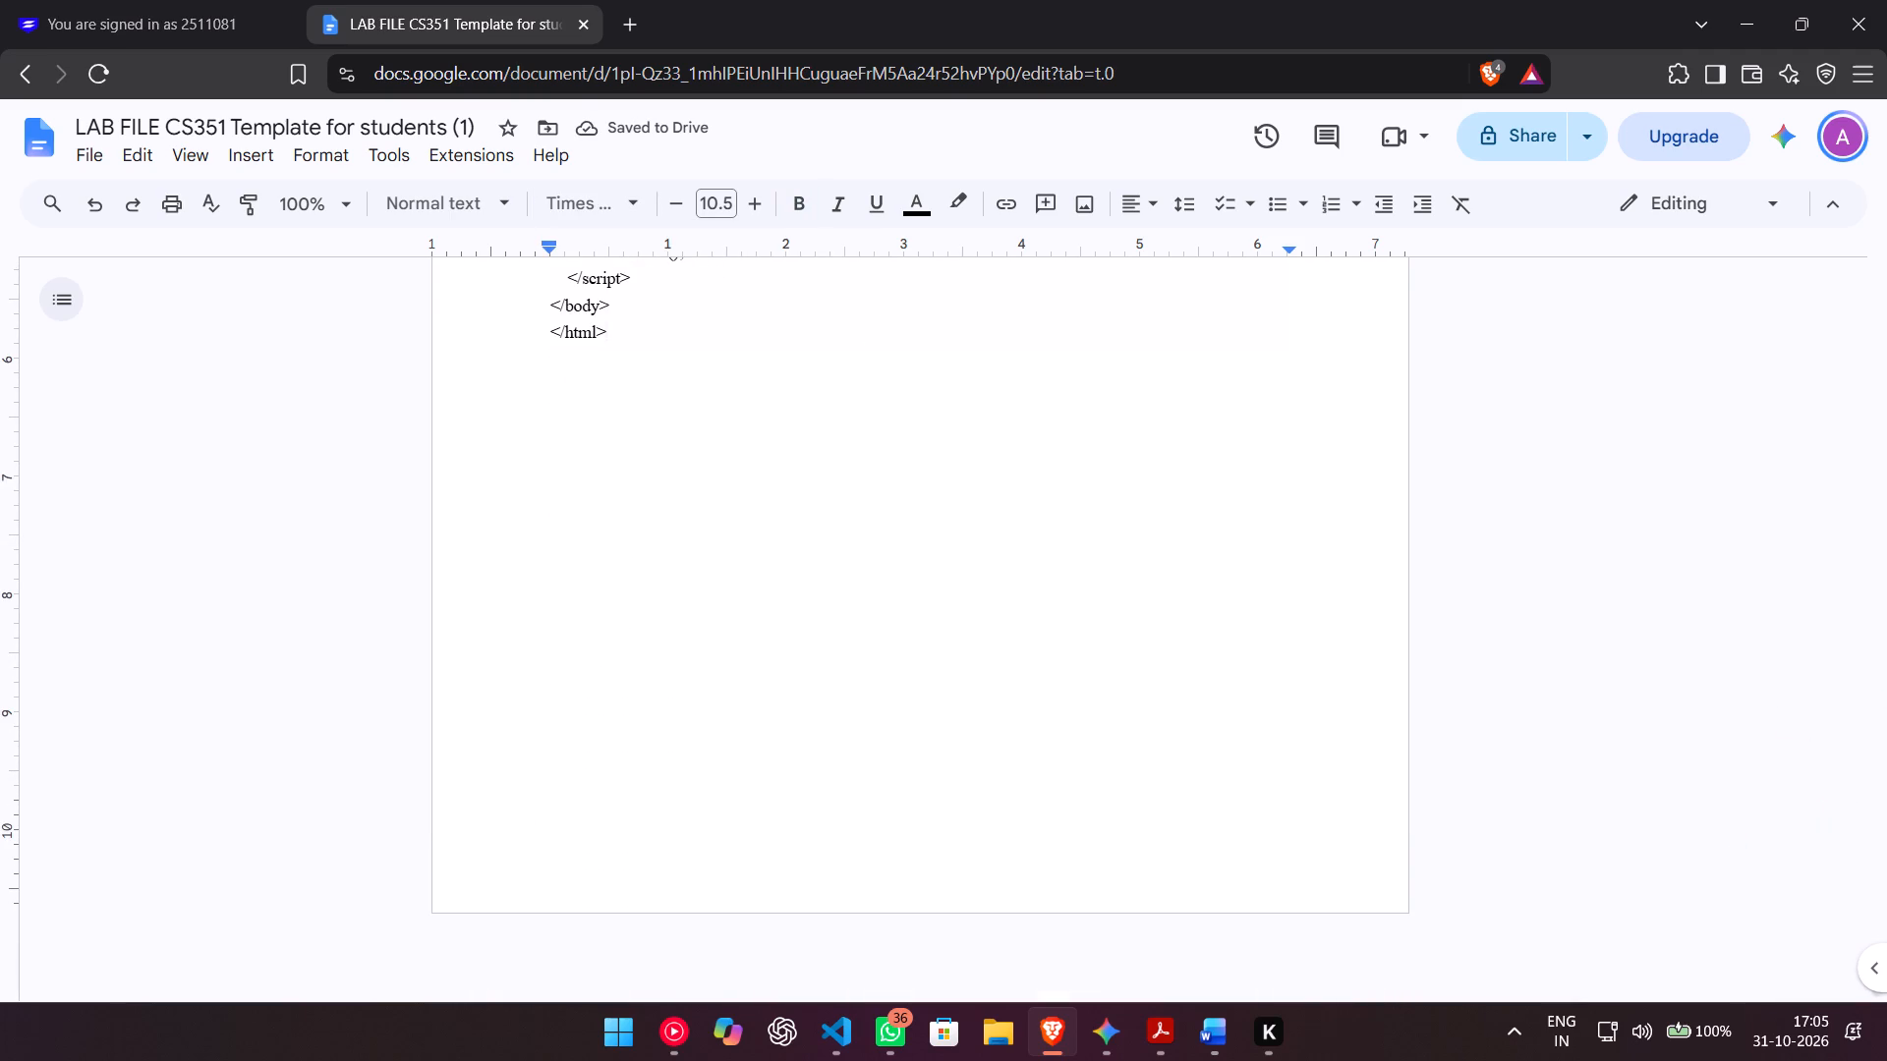
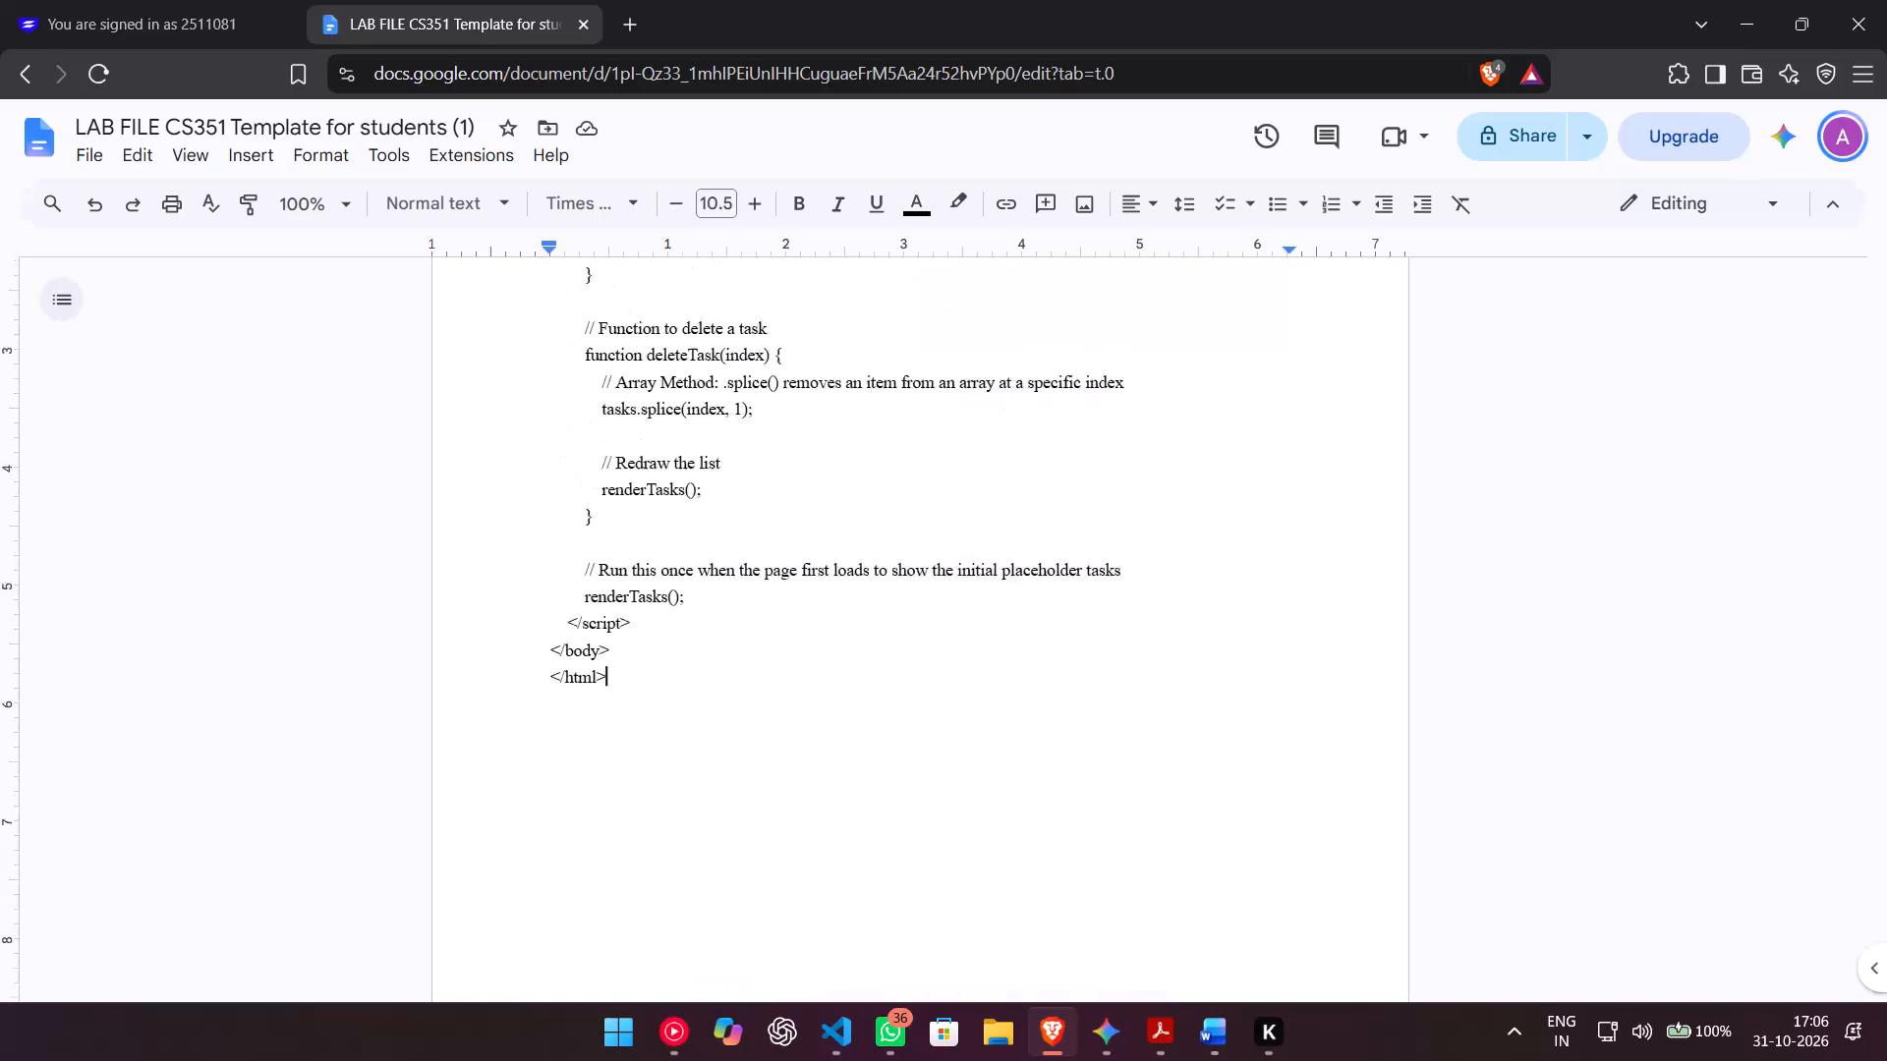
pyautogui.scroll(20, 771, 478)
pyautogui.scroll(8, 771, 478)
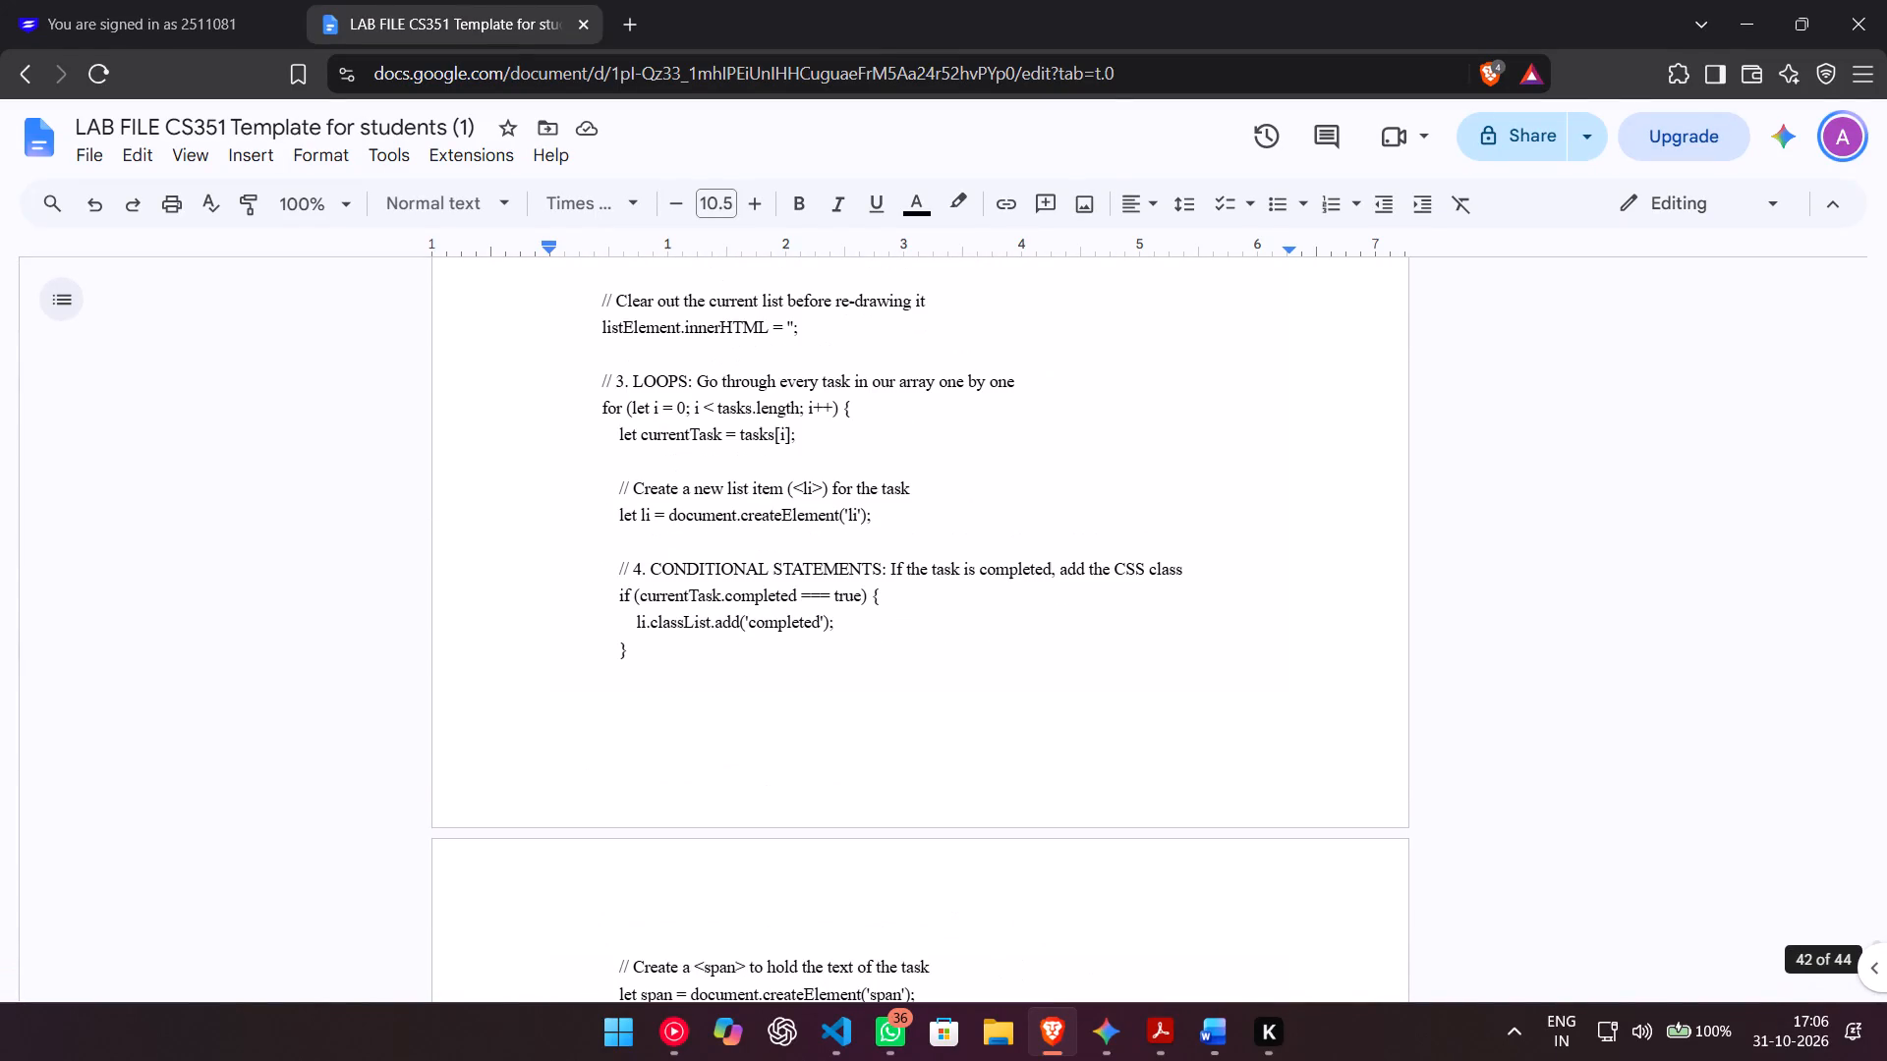
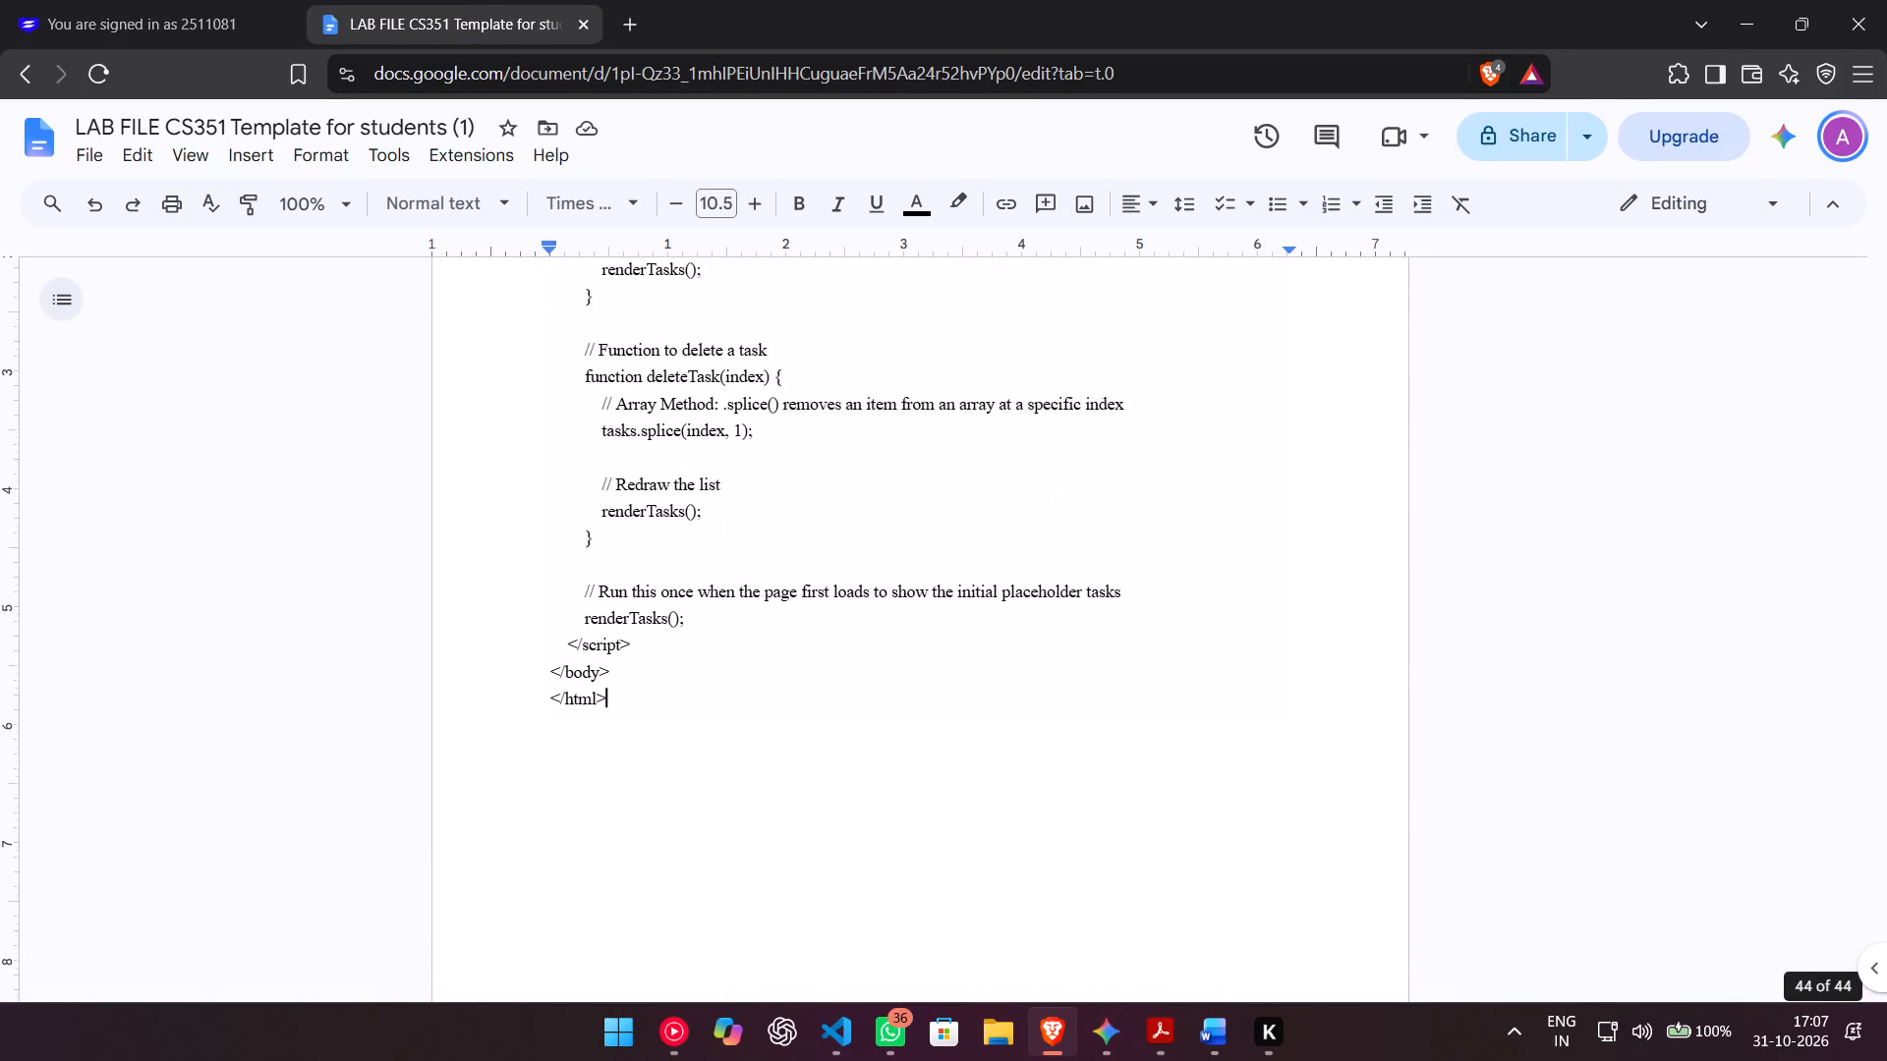
# Add blank lines after the closing </html> line of Experiment 9's code until a fresh page begins.
pyautogui.scroll(3, 985, 722)
pyautogui.click(765, 615)
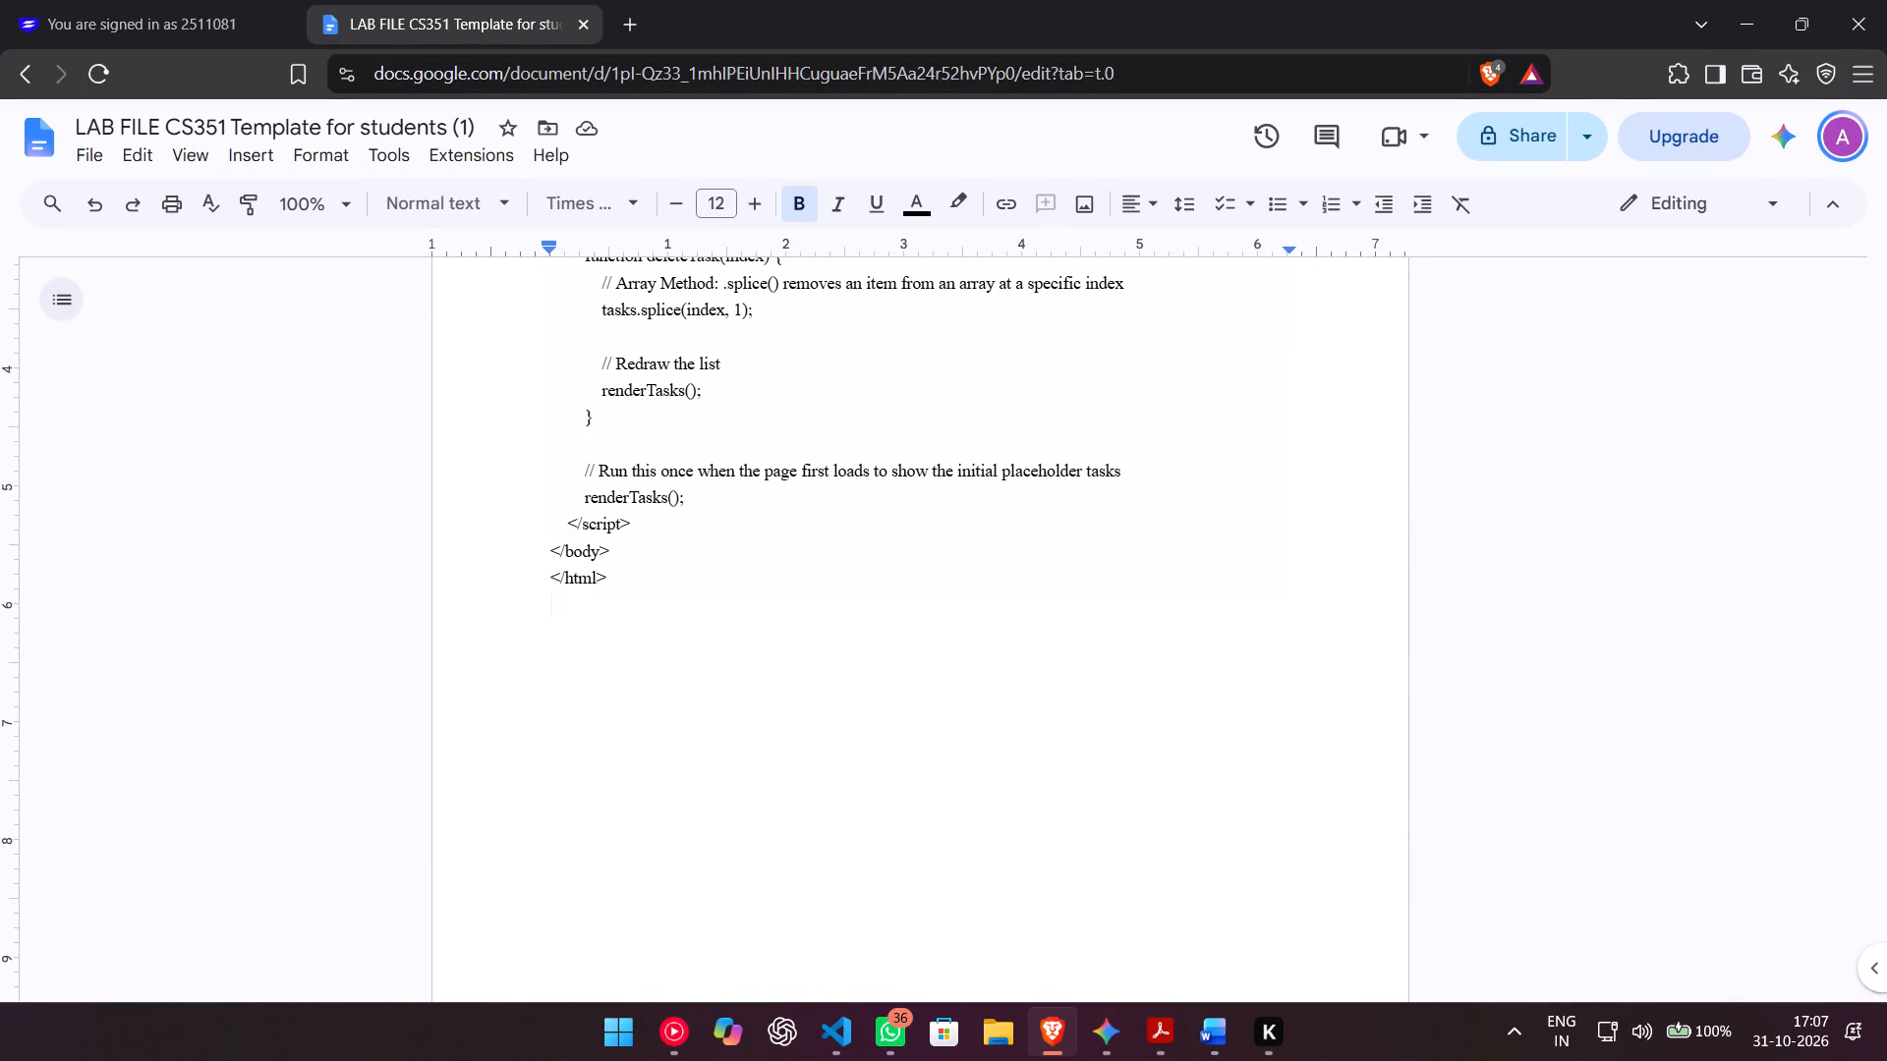
pyautogui.press('Return')
pyautogui.press('Return')
pyautogui.press('Return')
pyautogui.press('Return')
pyautogui.press('Return')
pyautogui.press('Return')
pyautogui.press('Return')
pyautogui.press('Return')
pyautogui.press('Return')
pyautogui.press('Return')
pyautogui.press('Return')
pyautogui.press('Return')
pyautogui.press('Return')
pyautogui.press('Return')
pyautogui.press('Return')
pyautogui.press('Return')
pyautogui.press('Return')
pyautogui.press('Return')
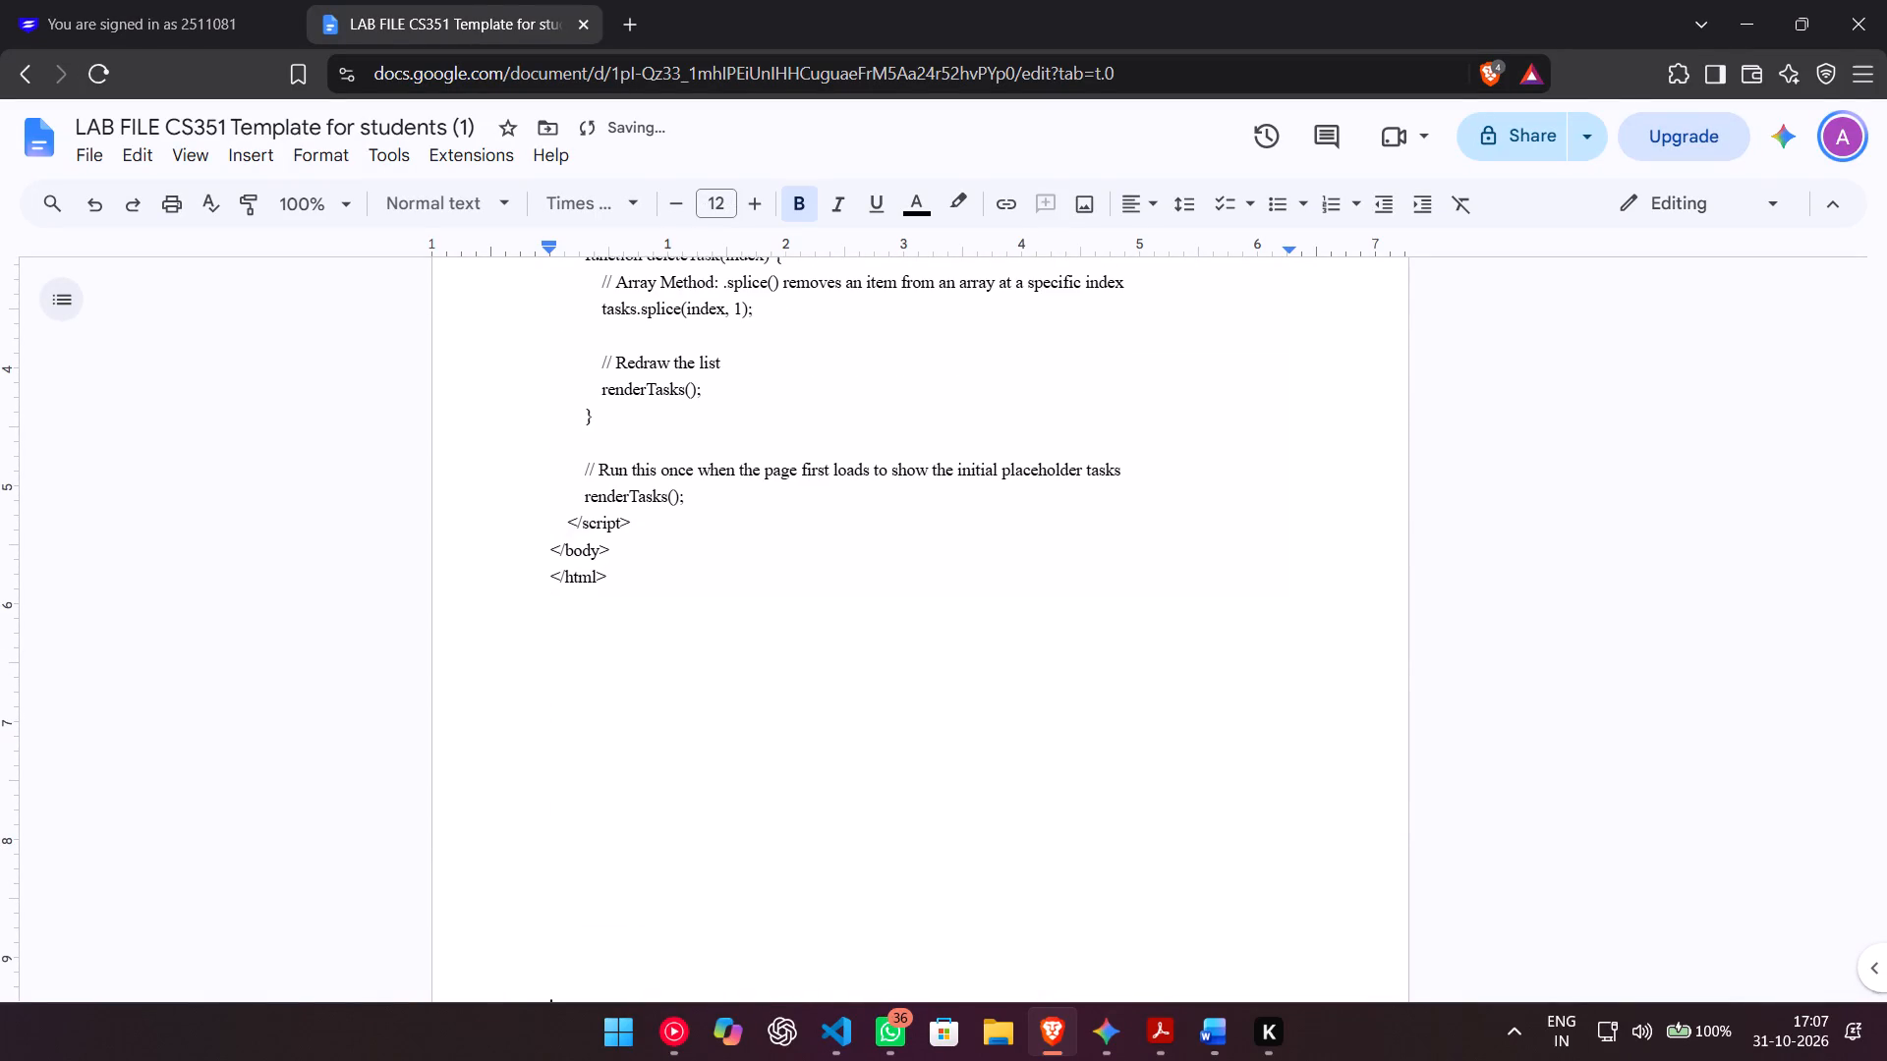
pyautogui.press('Return')
pyautogui.press('Return')
pyautogui.press('Return')
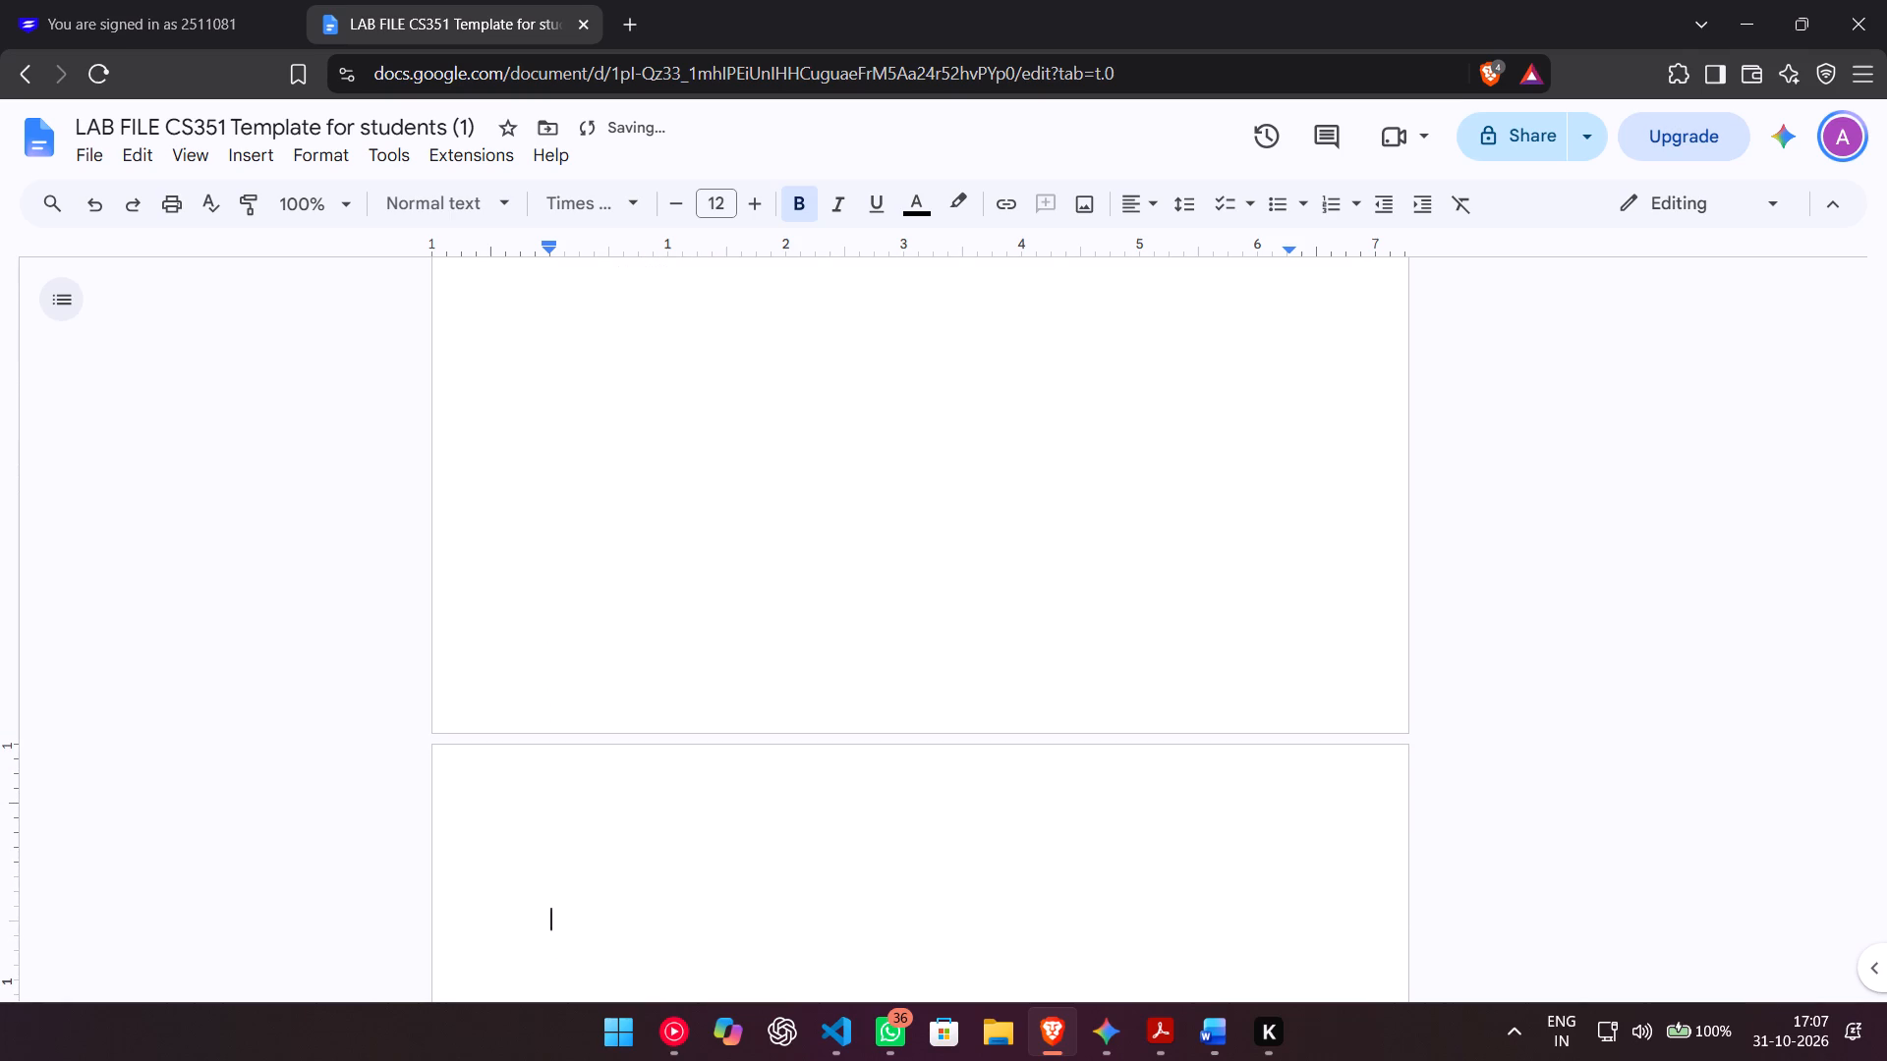
pyautogui.press('BackSpace')
pyautogui.press('BackSpace')
pyautogui.press('BackSpace')
pyautogui.press('Return')
pyautogui.scroll(-1, 824, 0)
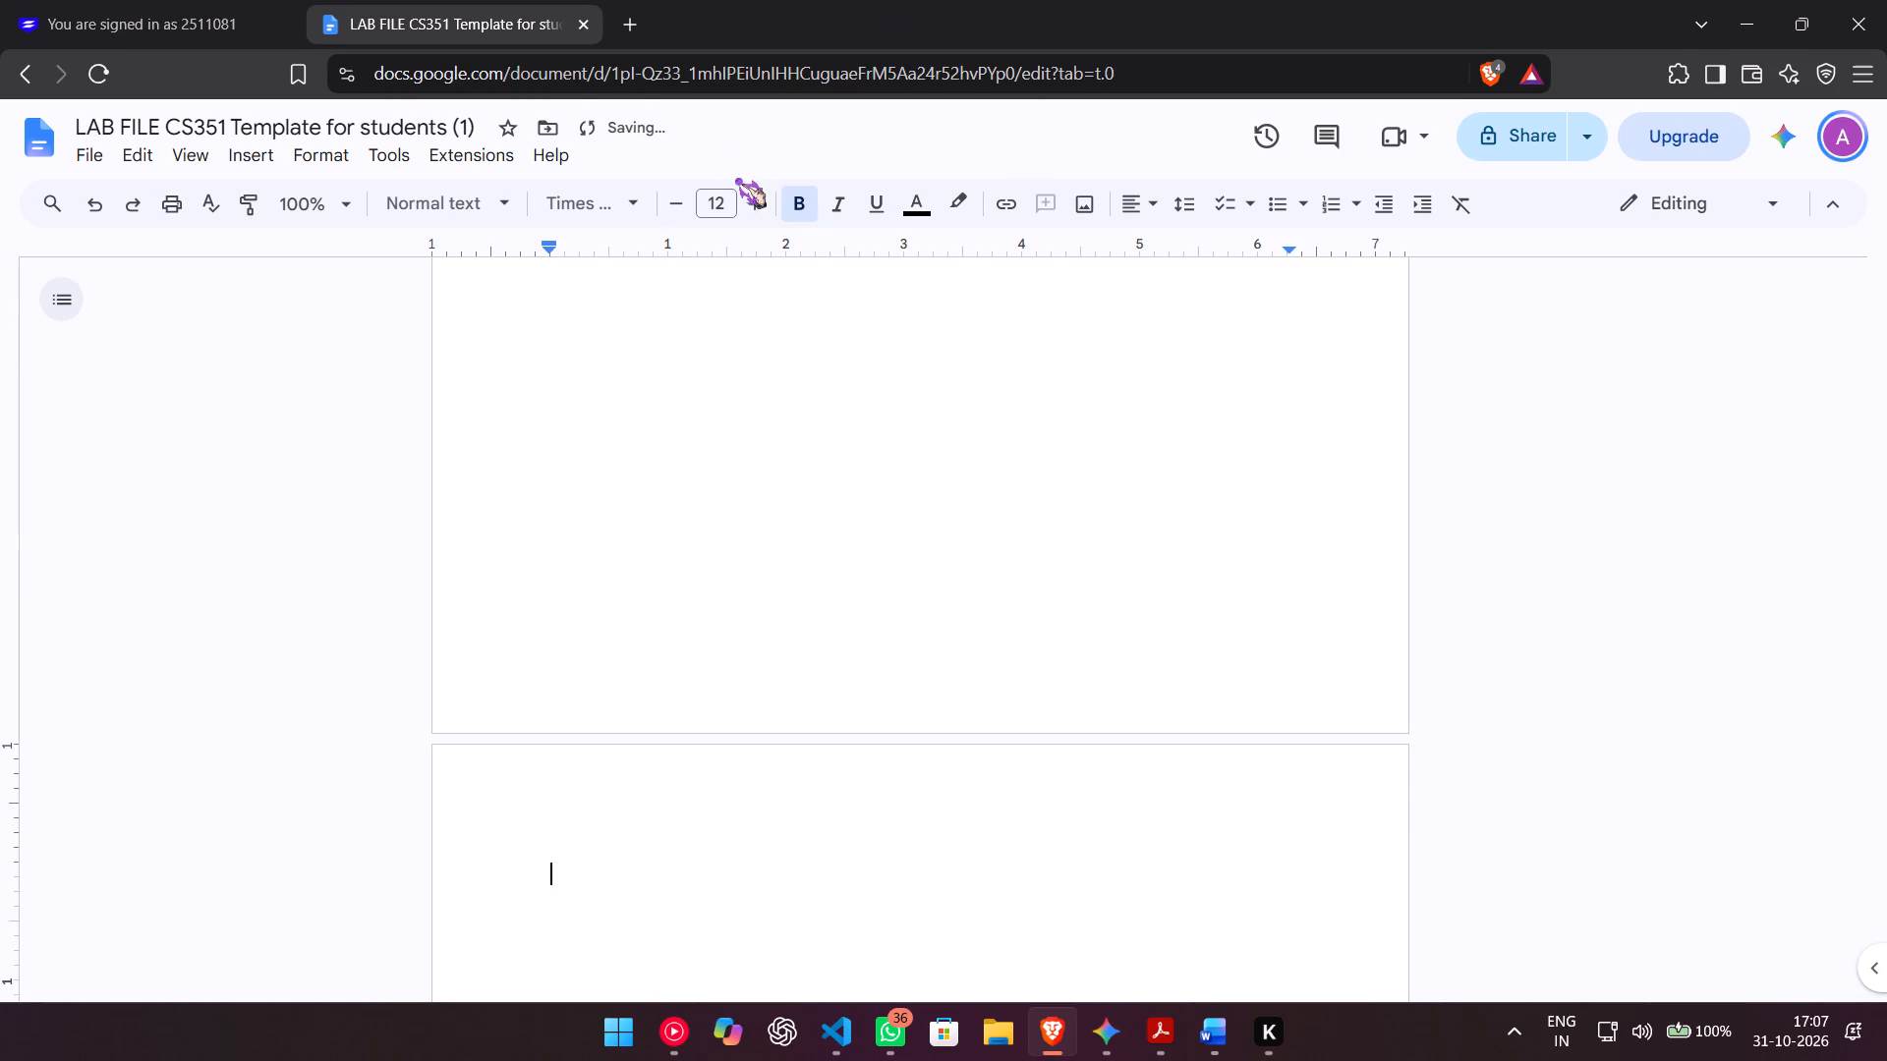
# Add the bold, centred 14 pt heading "Experiment 10" at the top of the new page.
pyautogui.doubleClick(742, 201)
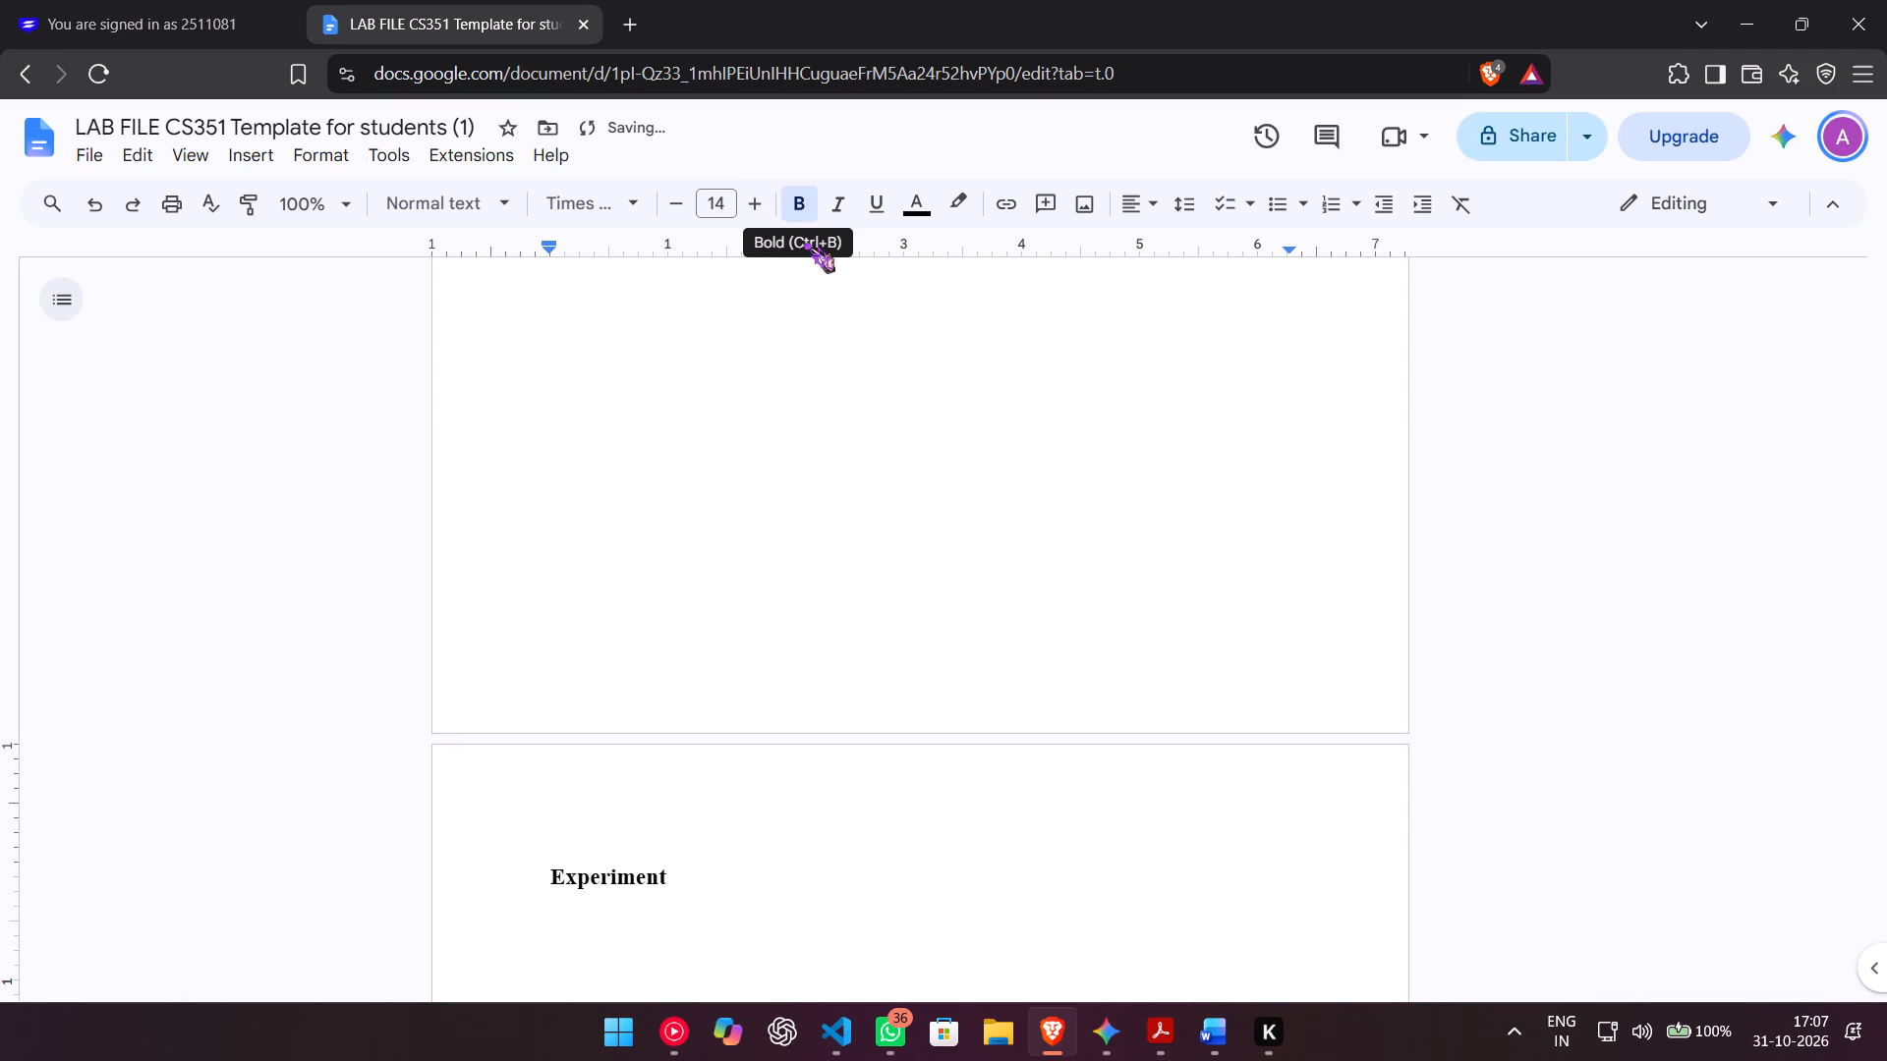
pyautogui.write('10')
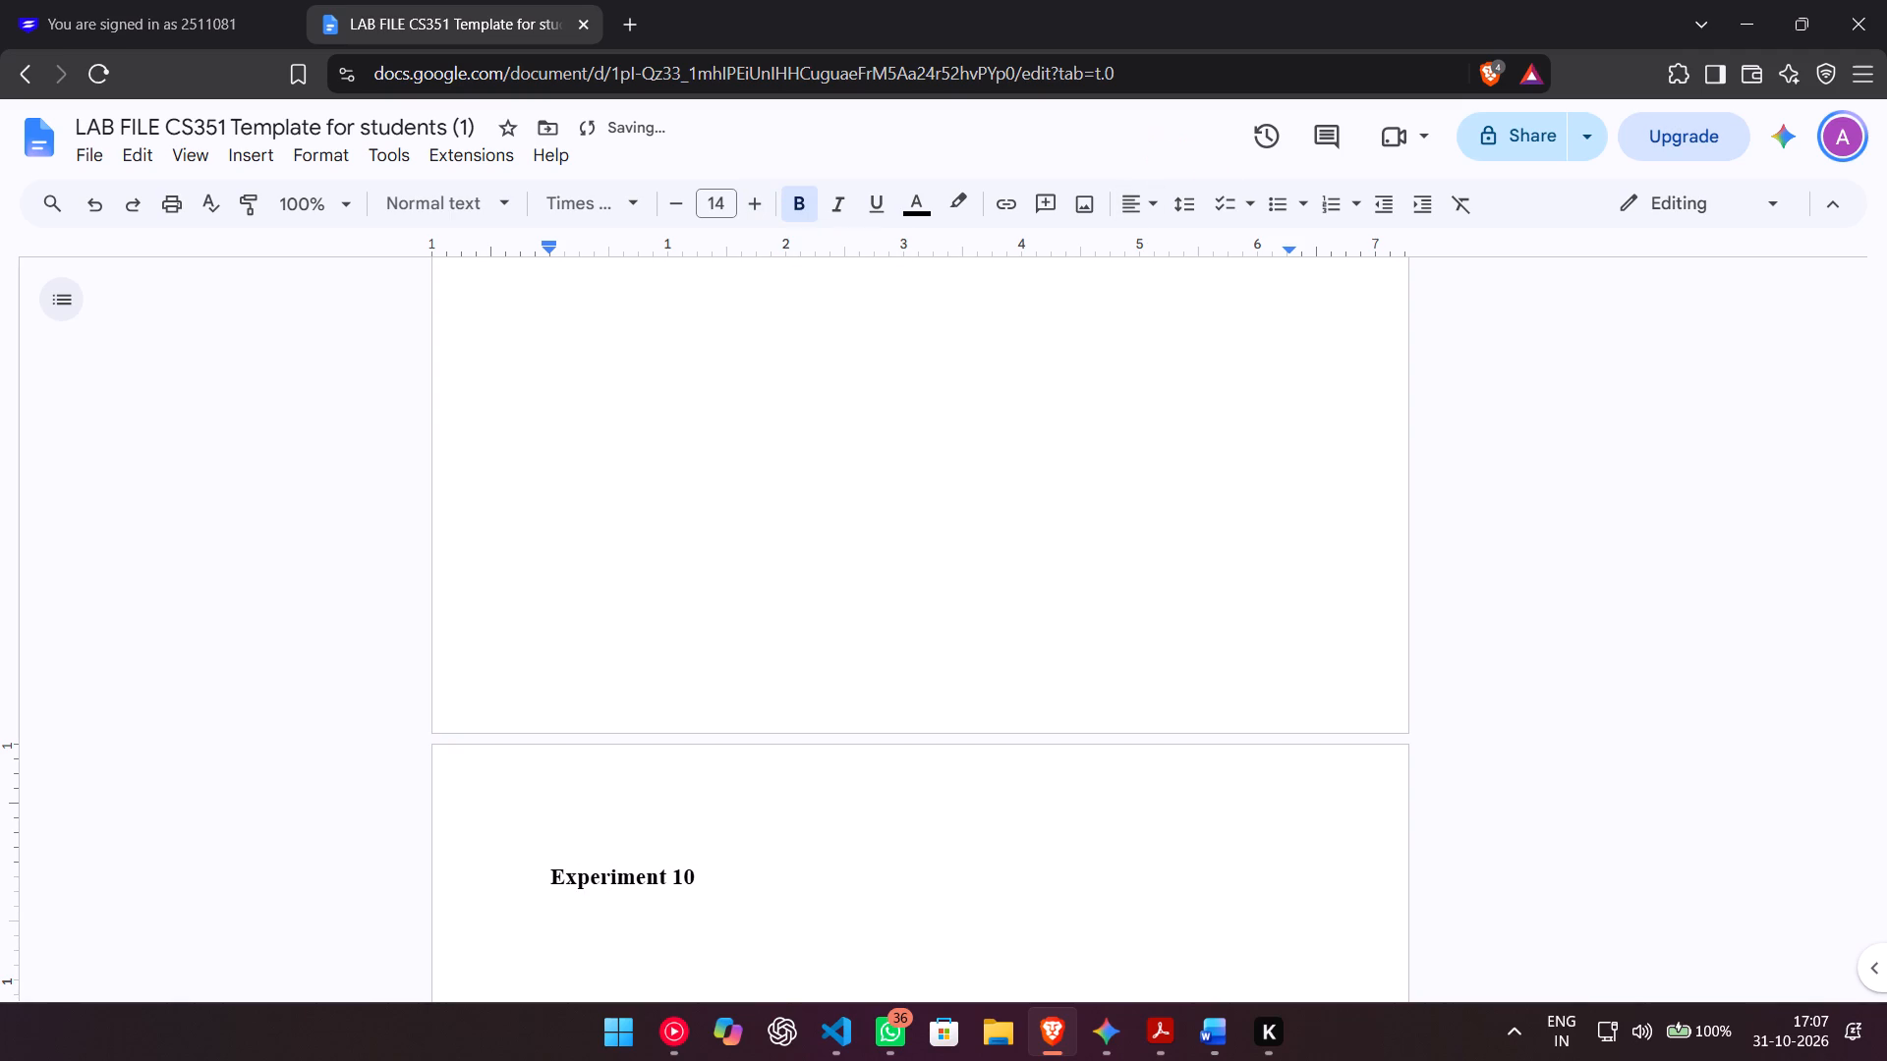
pyautogui.moveTo(704, 866); pyautogui.dragTo(543, 869)
pyautogui.click(1152, 197)
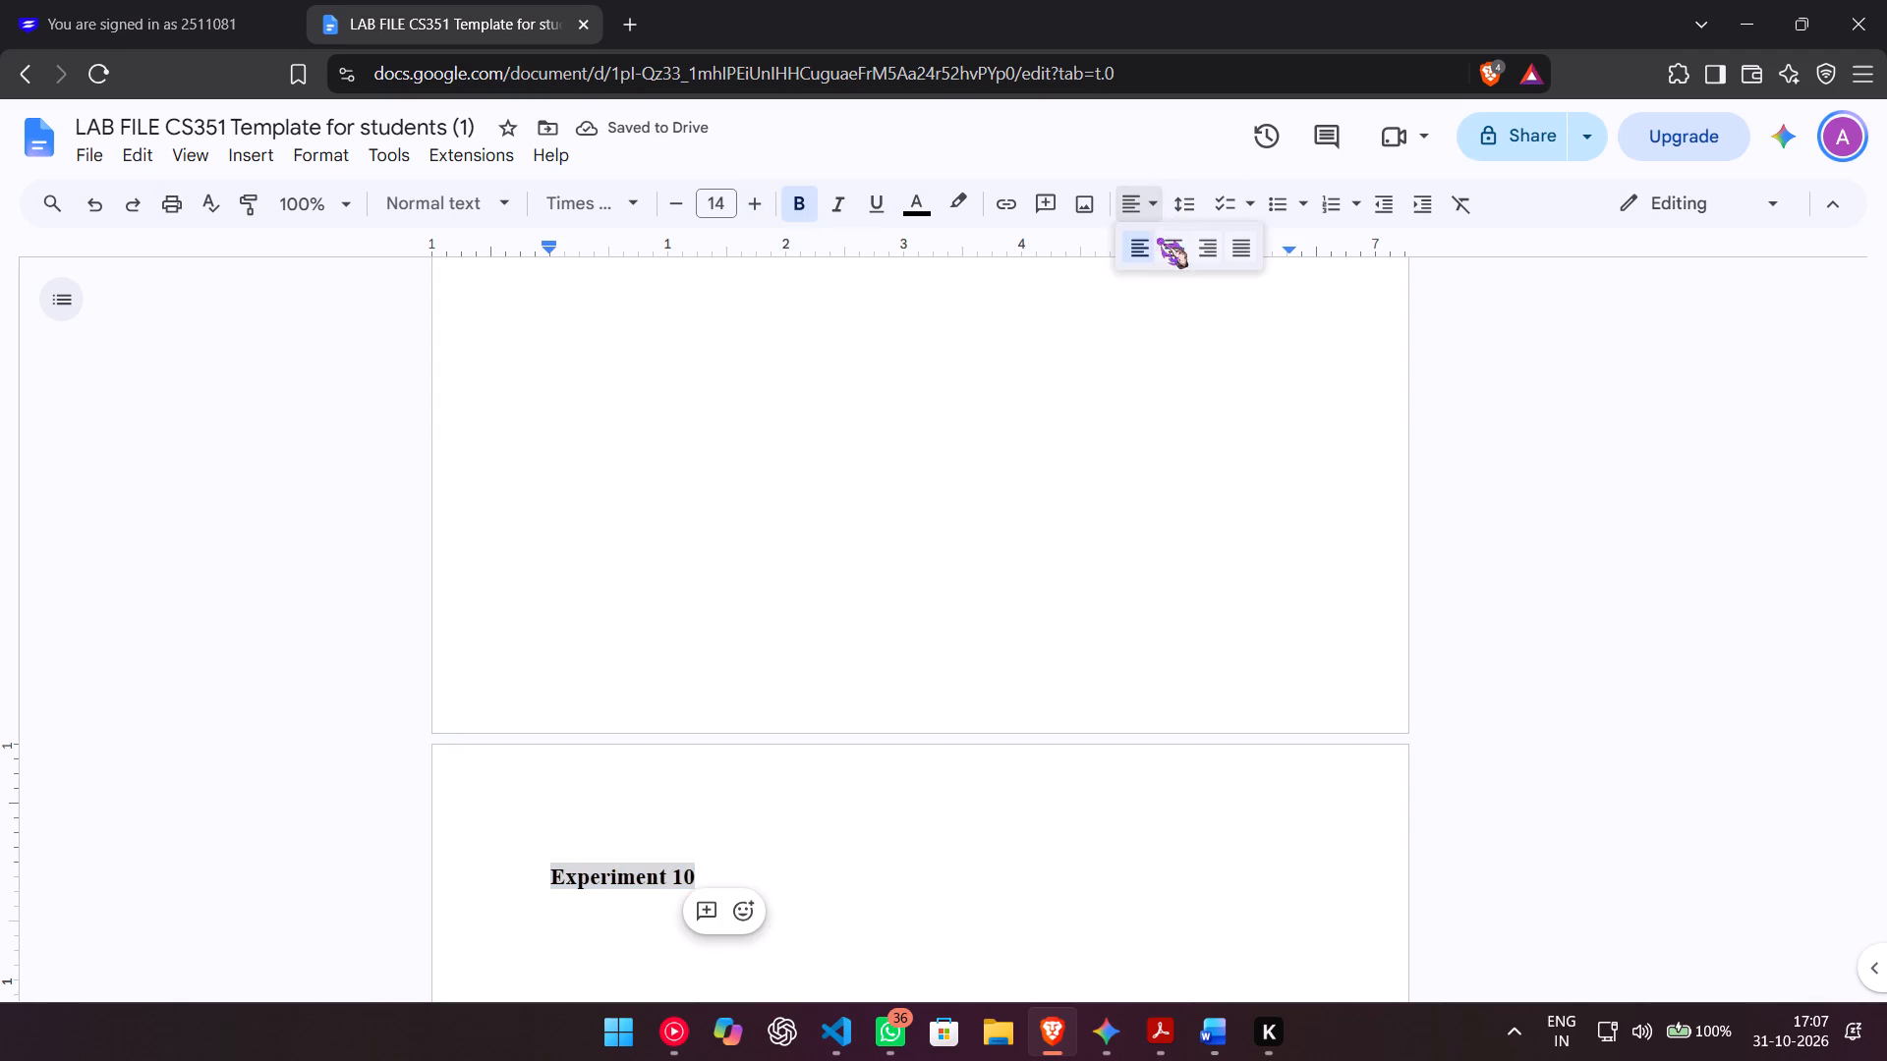
pyautogui.click(1164, 247)
pyautogui.moveTo(1110, 1028); pyautogui.dragTo(1131, 988)
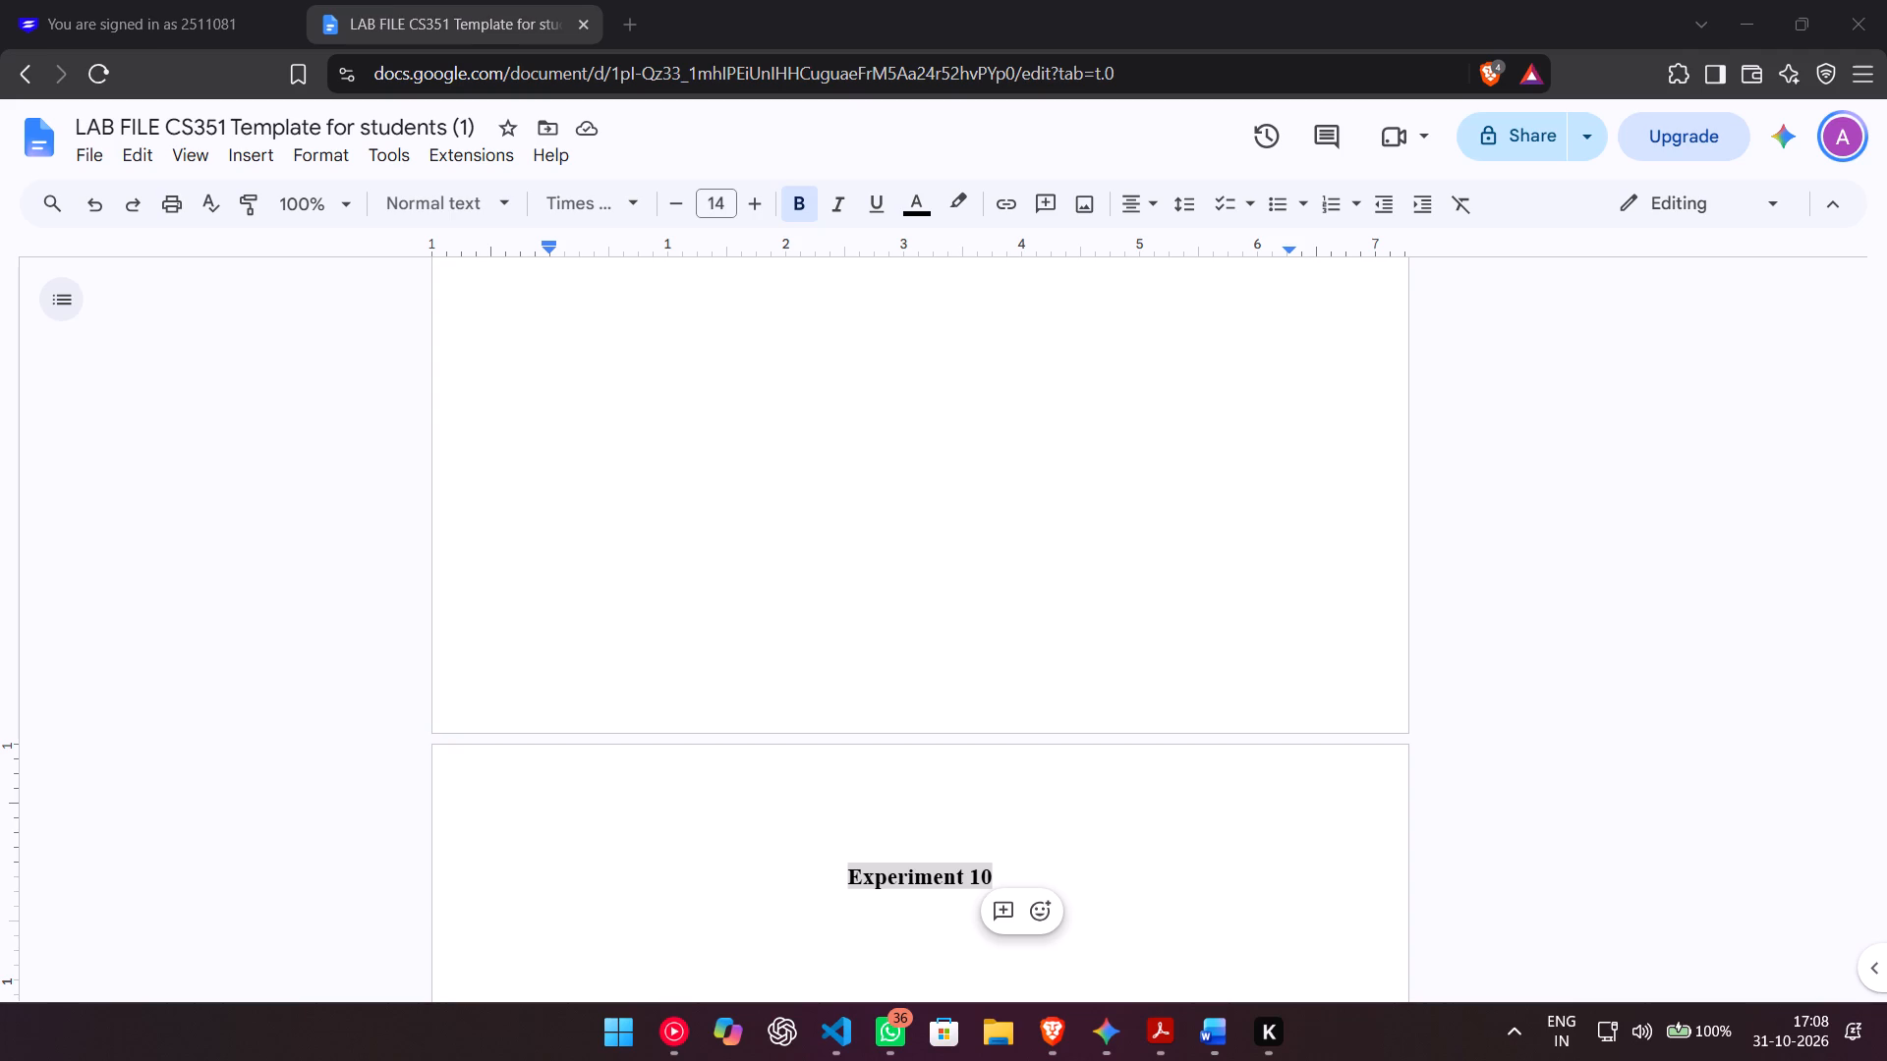
# Delete spare blank lines just before the "Experiment 10" heading.
pyautogui.moveTo(1047, 863); pyautogui.dragTo(1036, 863)
pyautogui.moveTo(1026, 872); pyautogui.dragTo(830, 866)
pyautogui.click(837, 872)
pyautogui.press('BackSpace')
pyautogui.press('BackSpace')
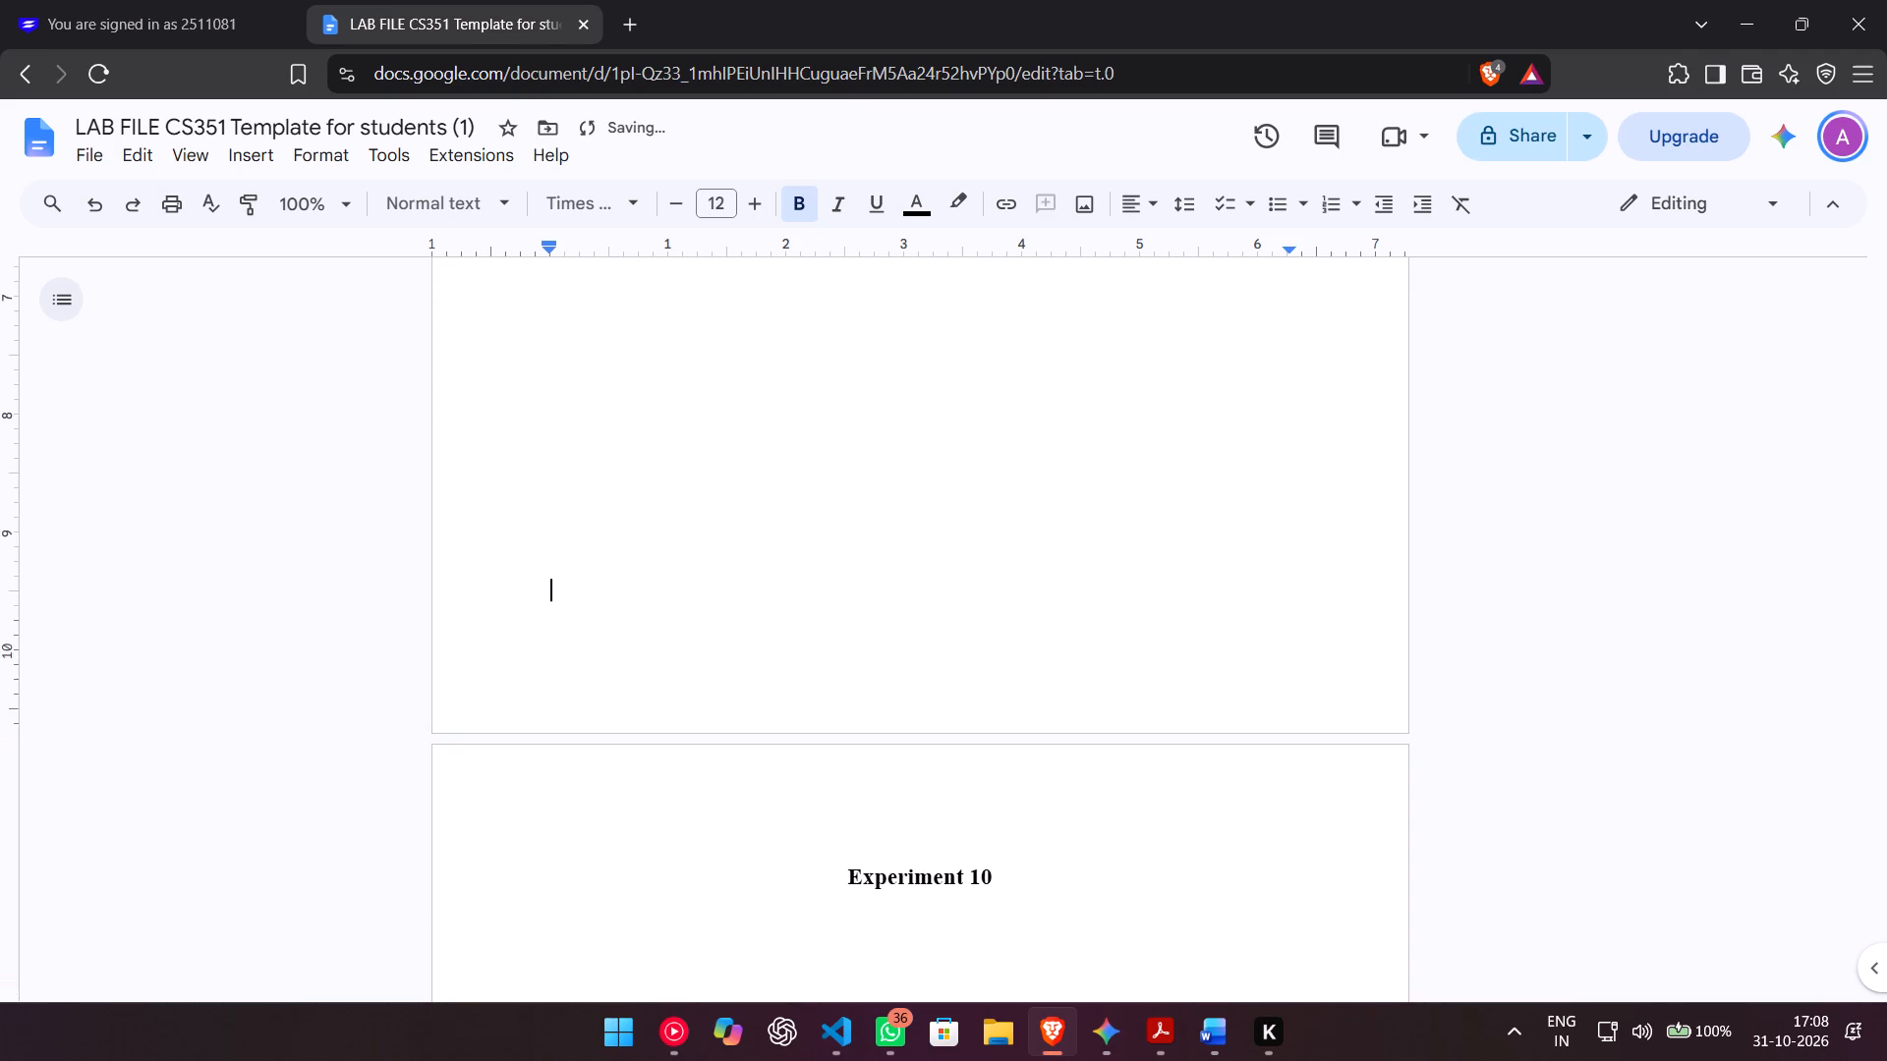
# Start a left-aligned 12 pt bold line reading "Objective:" below the Experiment 10 heading.
pyautogui.click(1038, 869)
pyautogui.press('Return')
pyautogui.scroll(-1, 1176, 676)
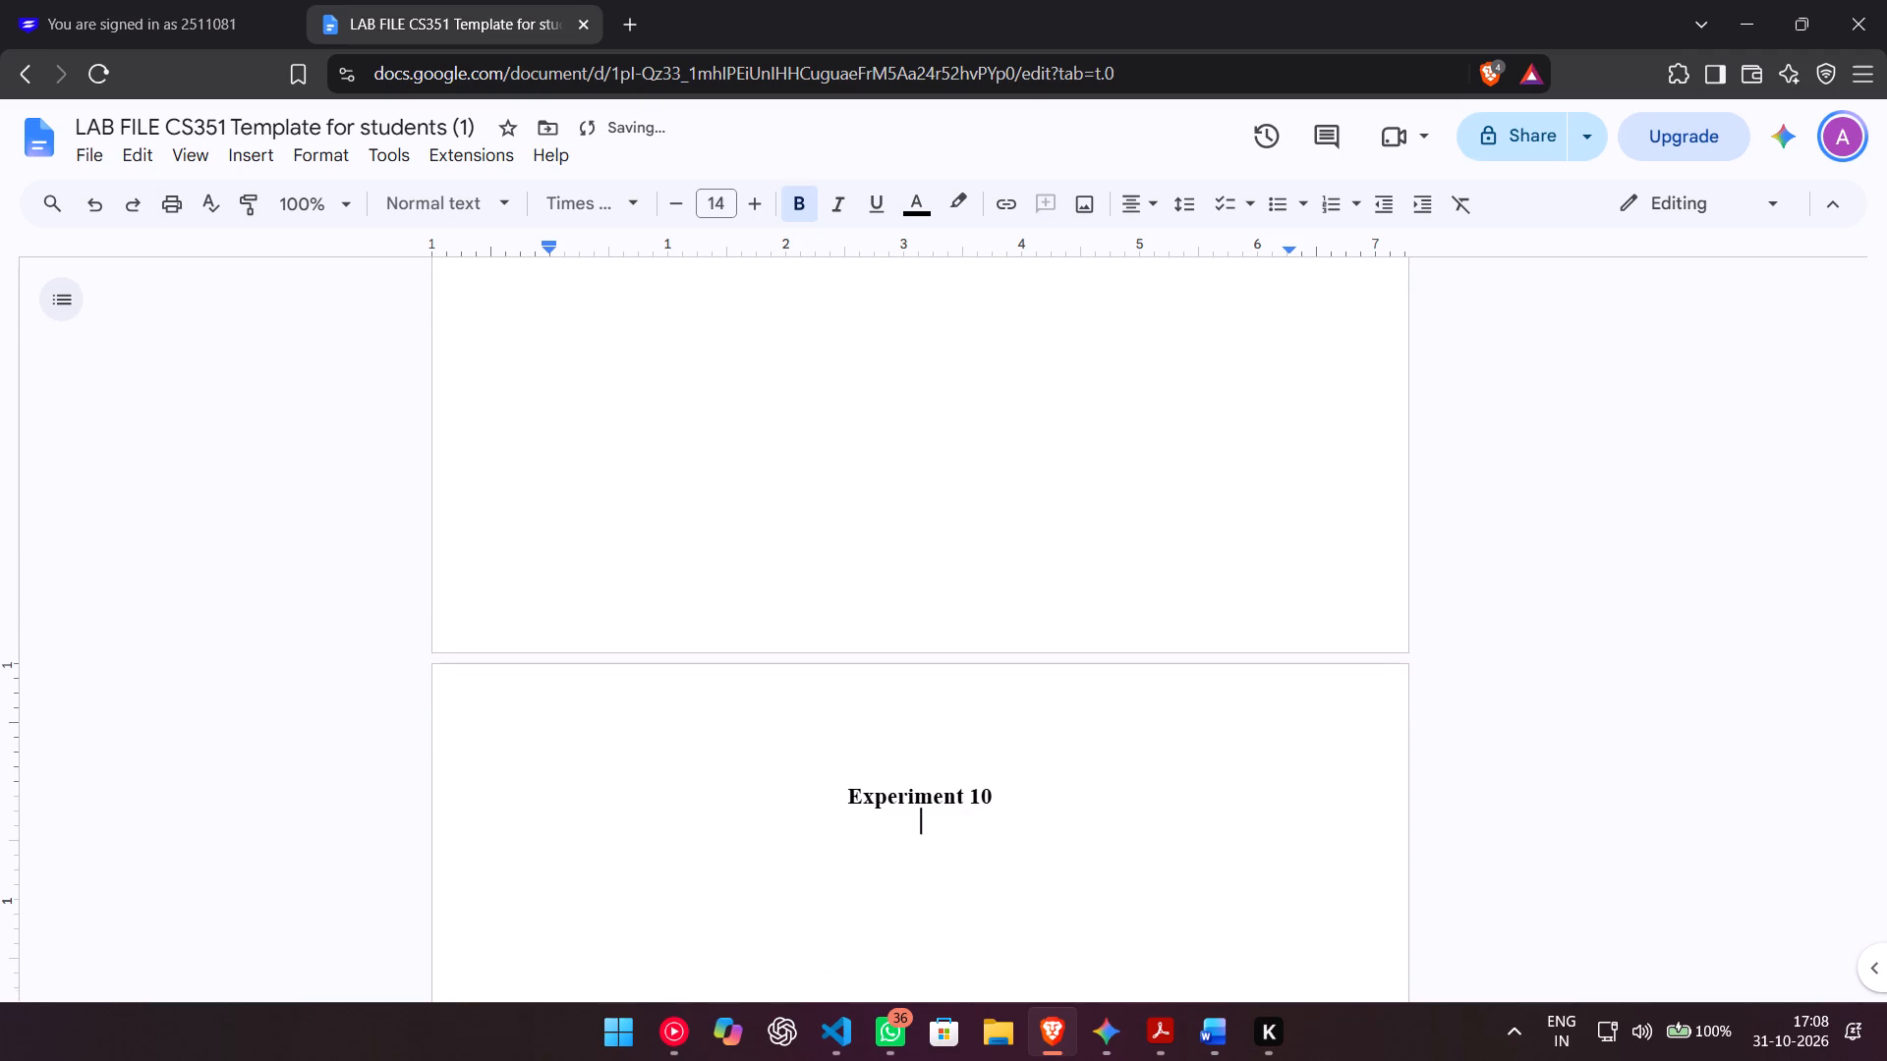
pyautogui.click(1097, 196)
pyautogui.click(1134, 196)
pyautogui.click(1138, 242)
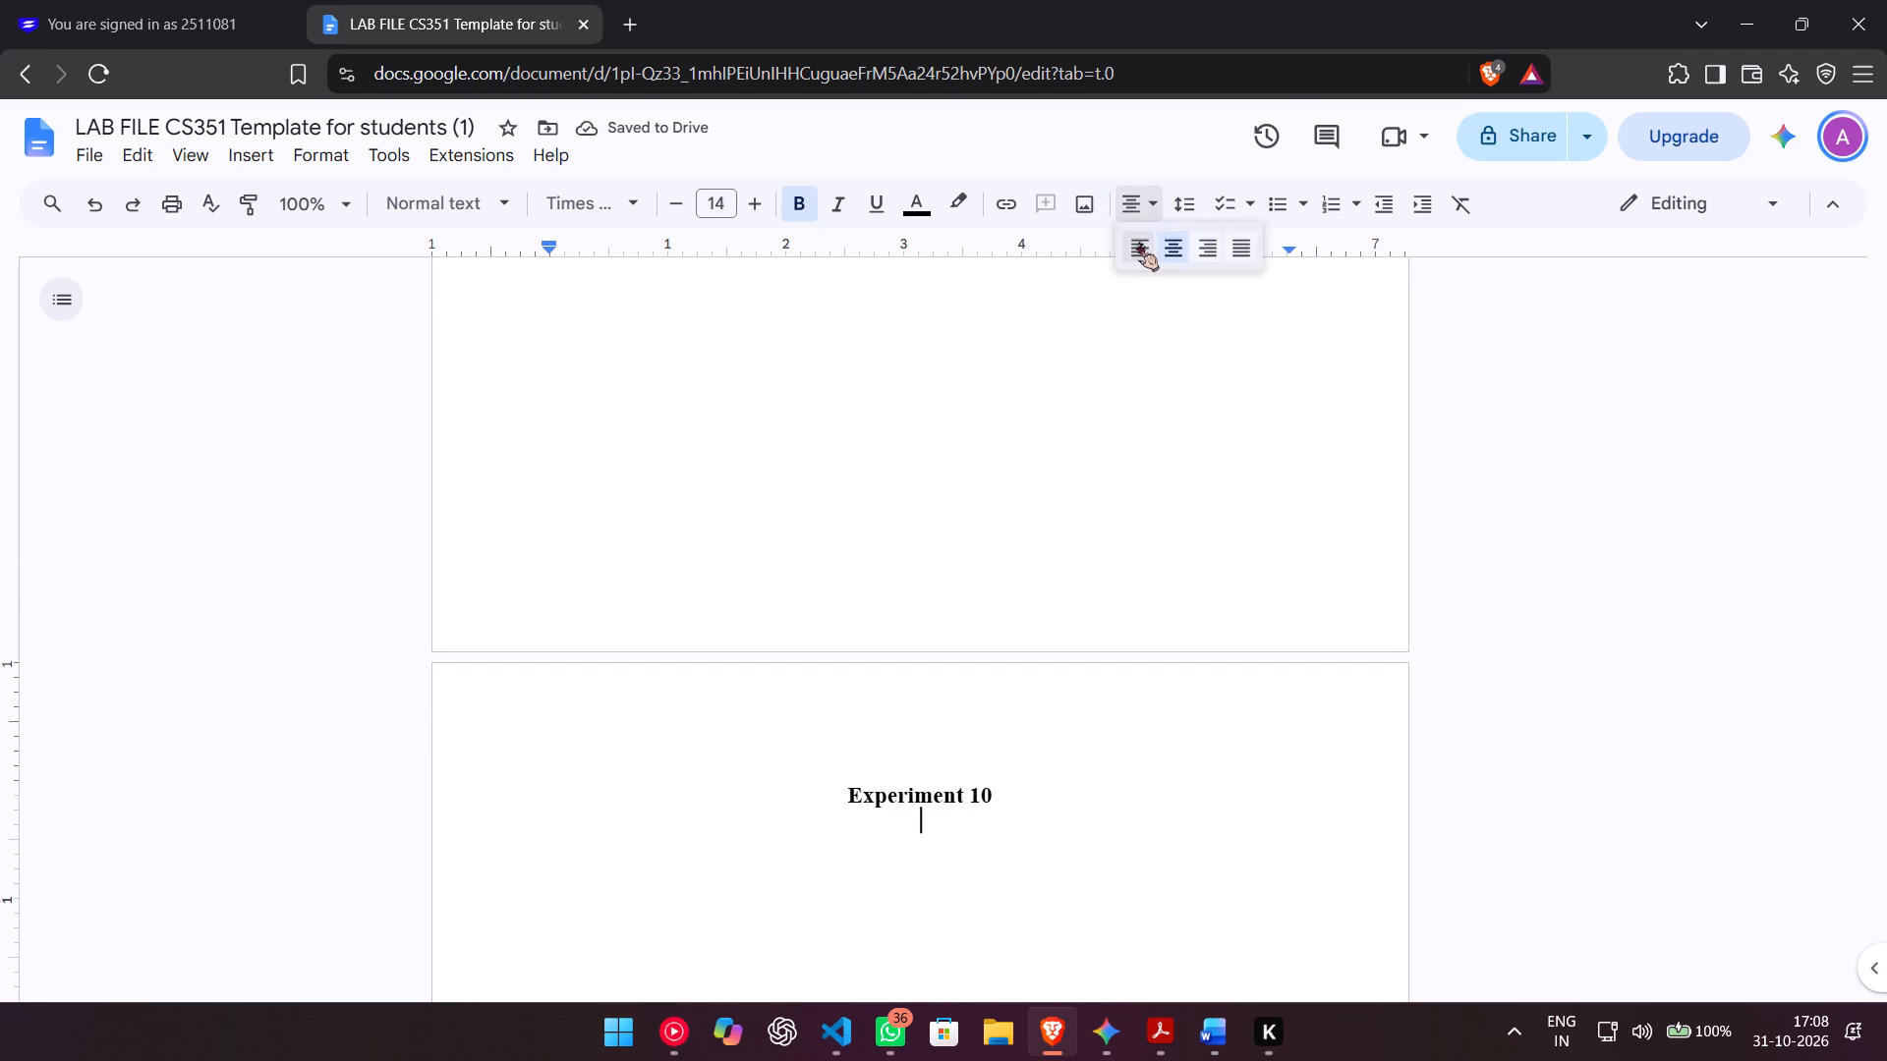
pyautogui.doubleClick(690, 209)
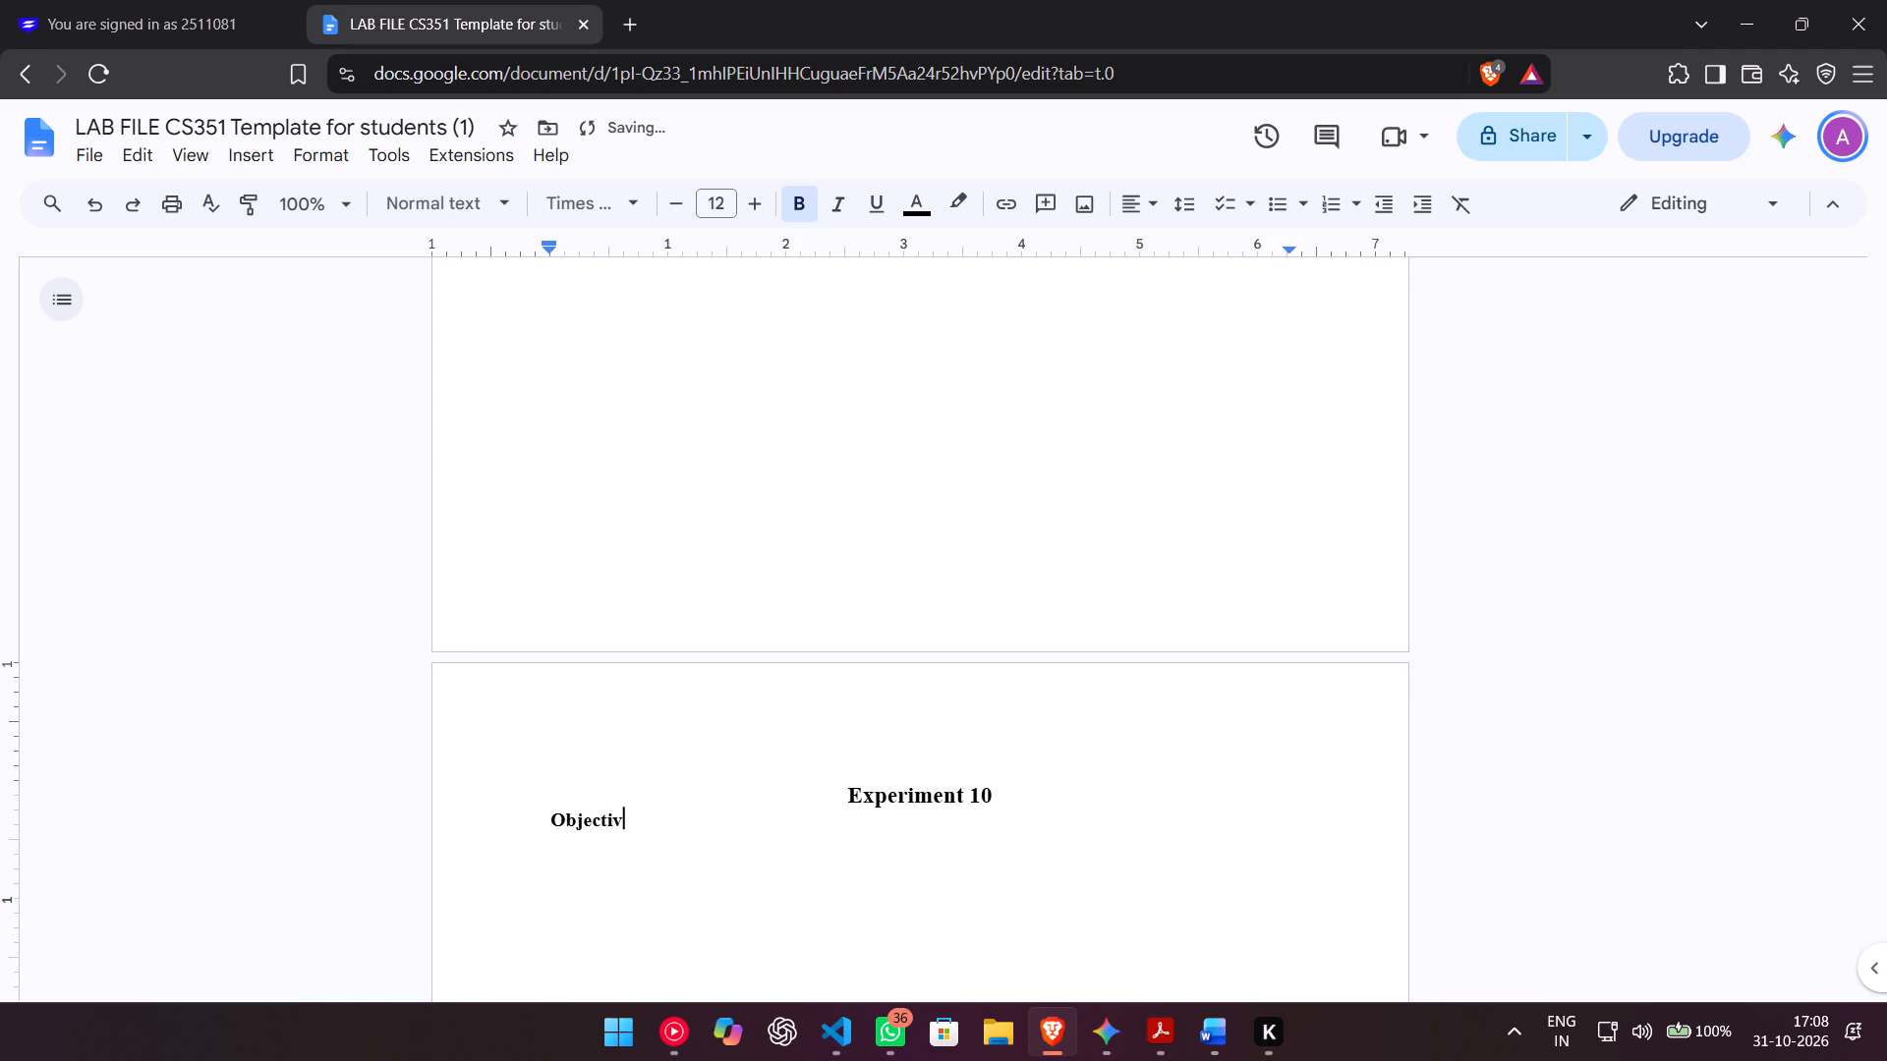
pyautogui.write(':')
pyautogui.press('space')
pyautogui.hotkey('alt', 'Tab')
pyautogui.scroll(-15, 1513, 483)
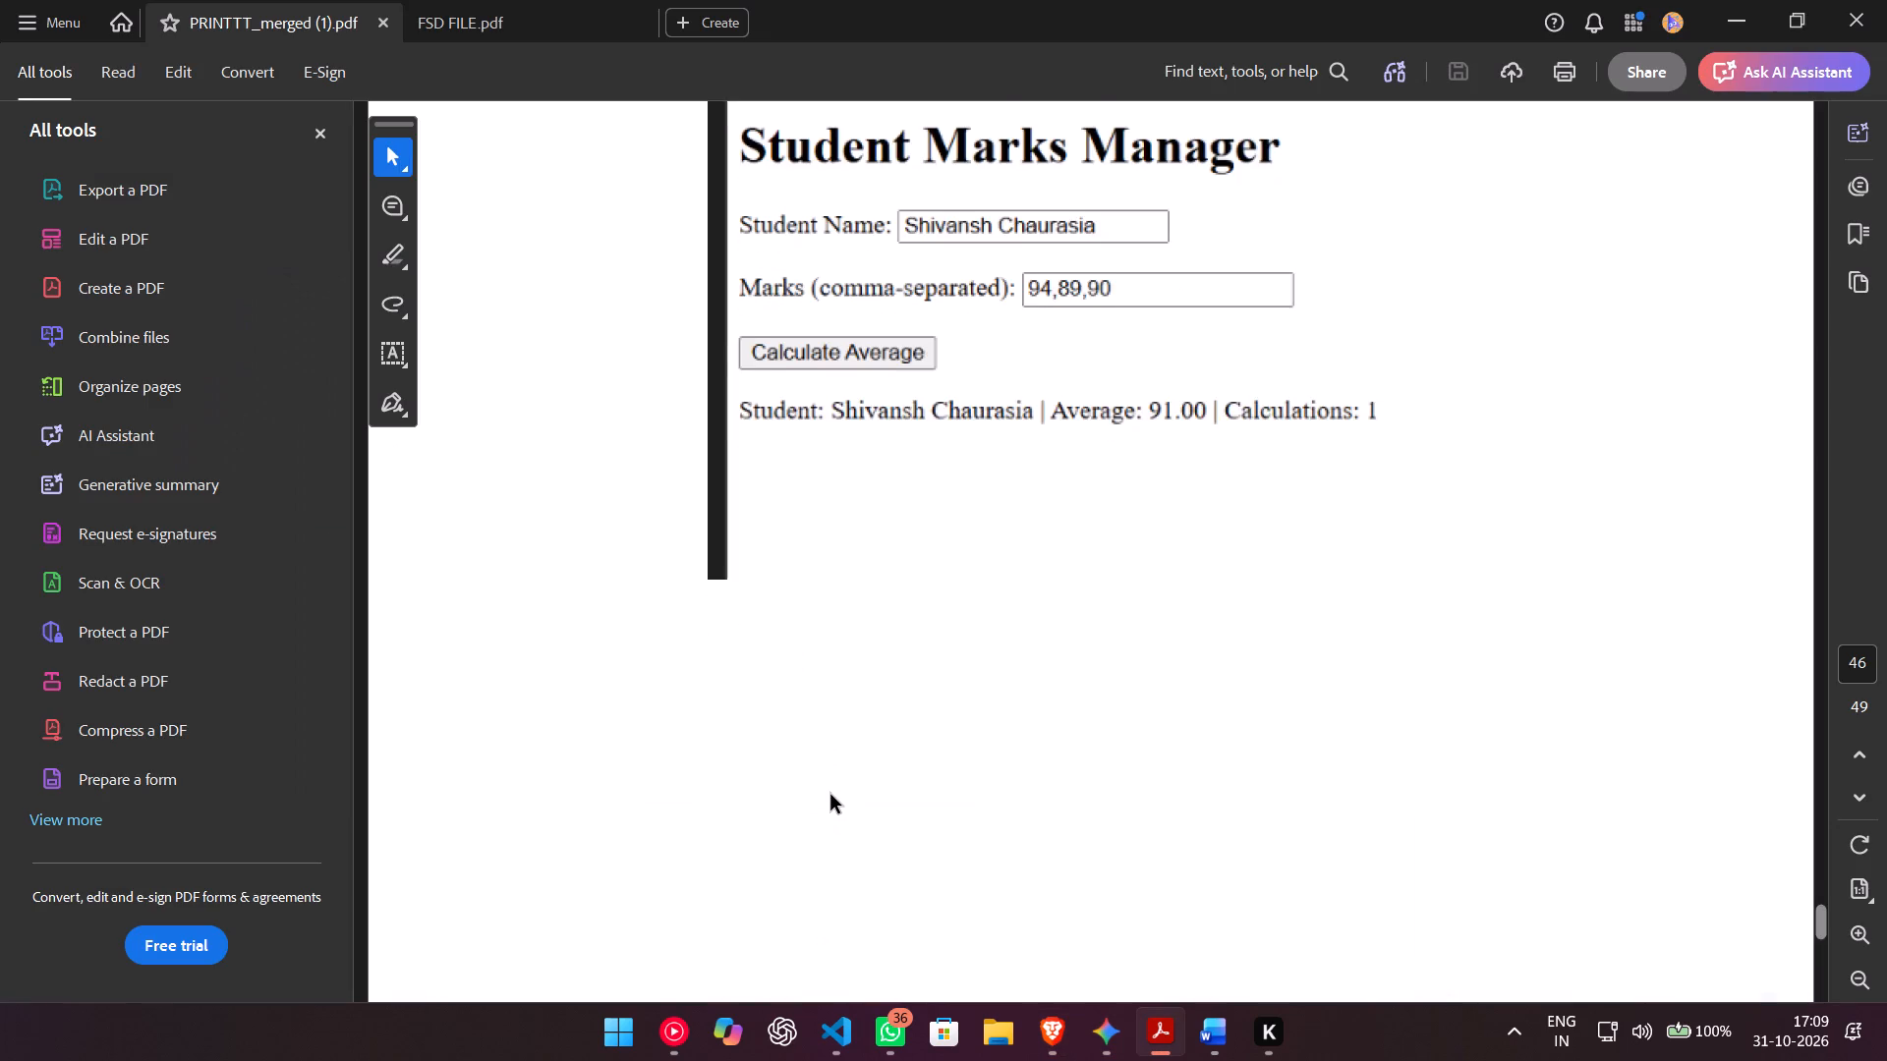
pyautogui.scroll(-14, 830, 795)
pyautogui.moveTo(553, 608); pyautogui.dragTo(598, 626)
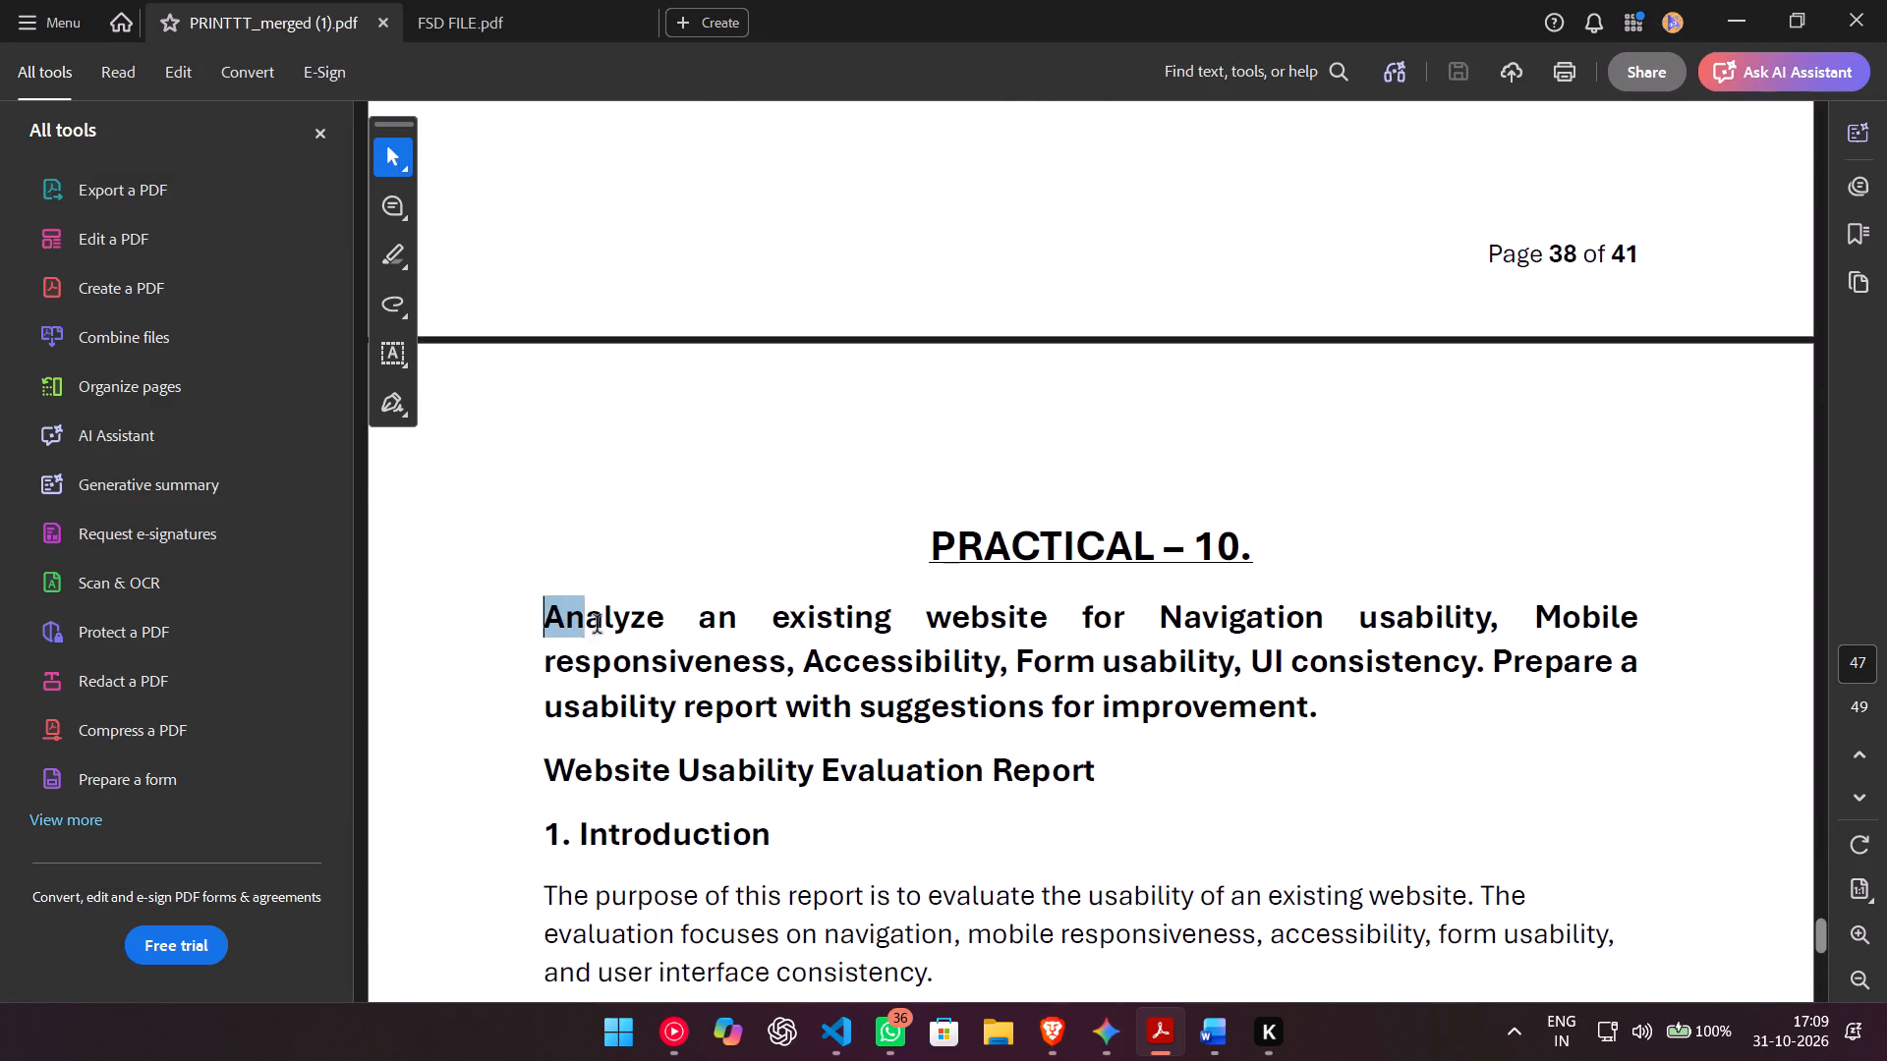
pyautogui.moveTo(598, 626); pyautogui.dragTo(1340, 712)
# Read through the Practical 10 website usability evaluation report in PRINTTT_merged (1).pdf.
pyautogui.scroll(-20, 1340, 712)
pyautogui.scroll(-20, 1340, 712)
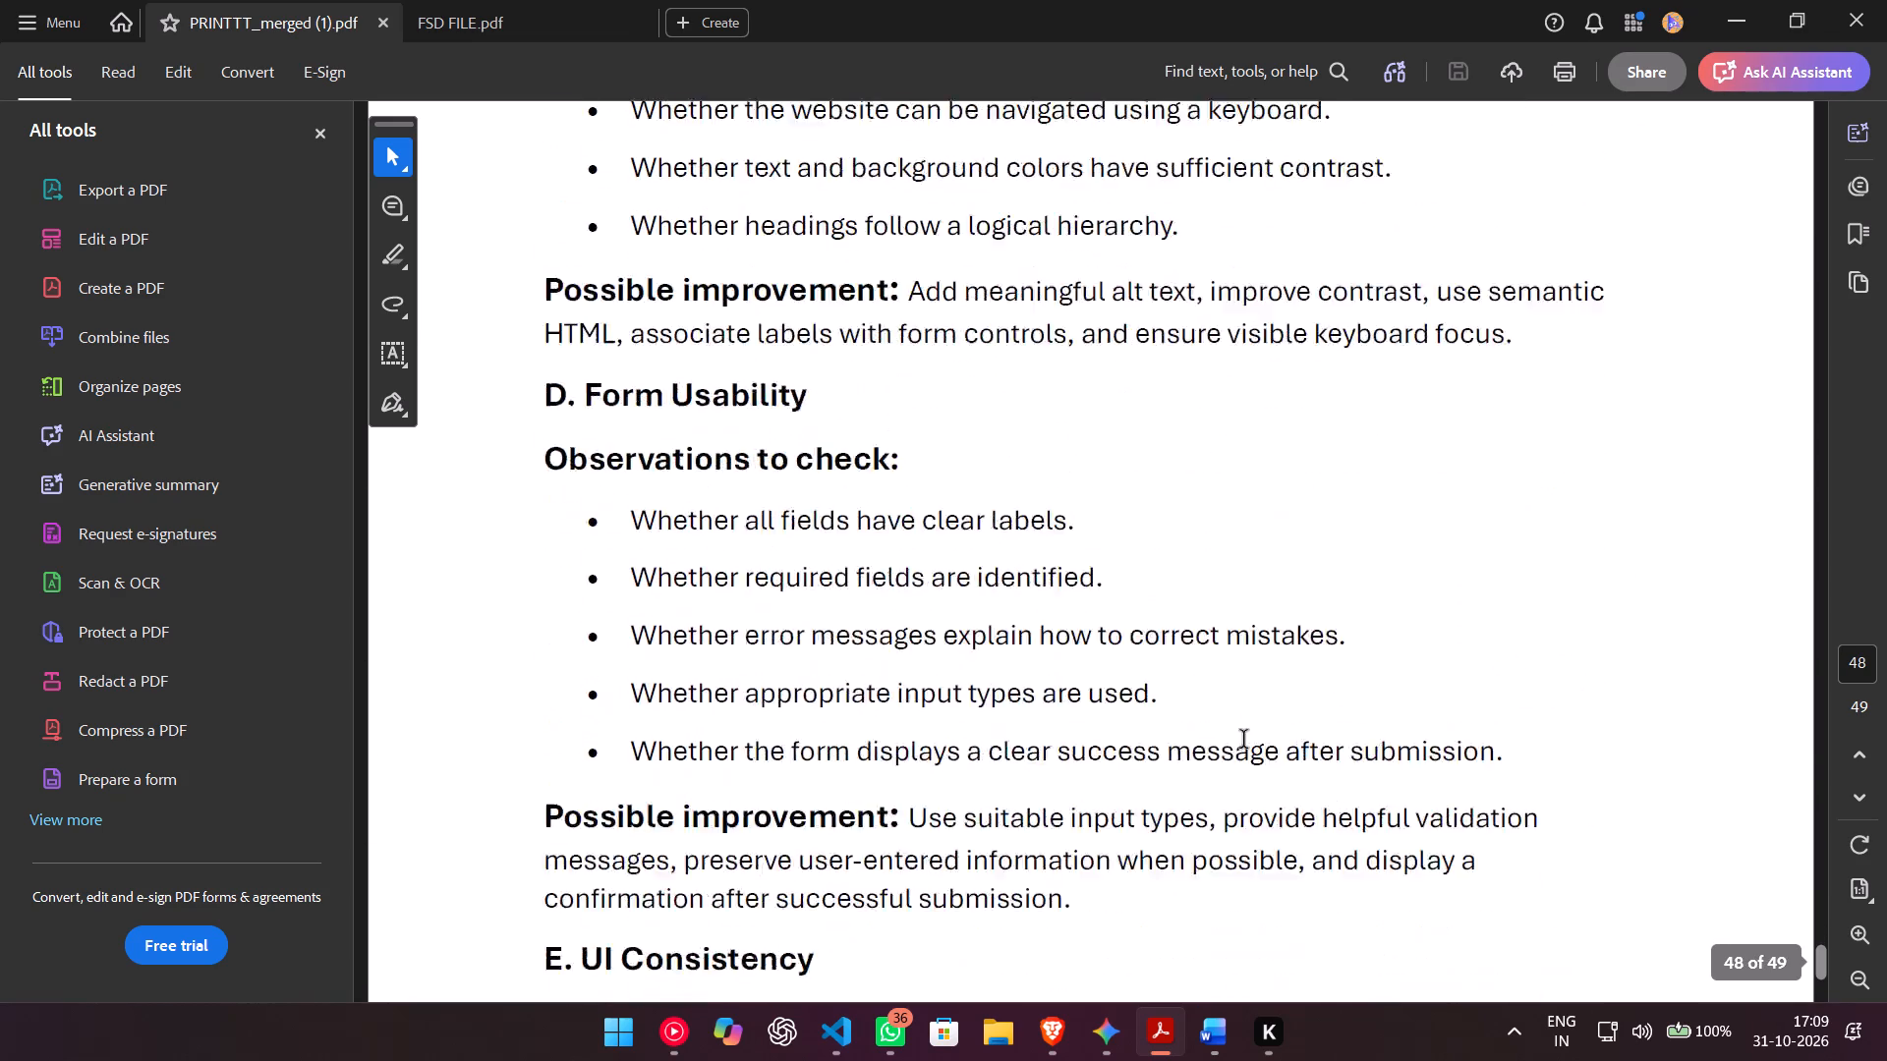
pyautogui.scroll(-20, 1244, 741)
pyautogui.scroll(-17, 1244, 741)
pyautogui.scroll(4, 971, 825)
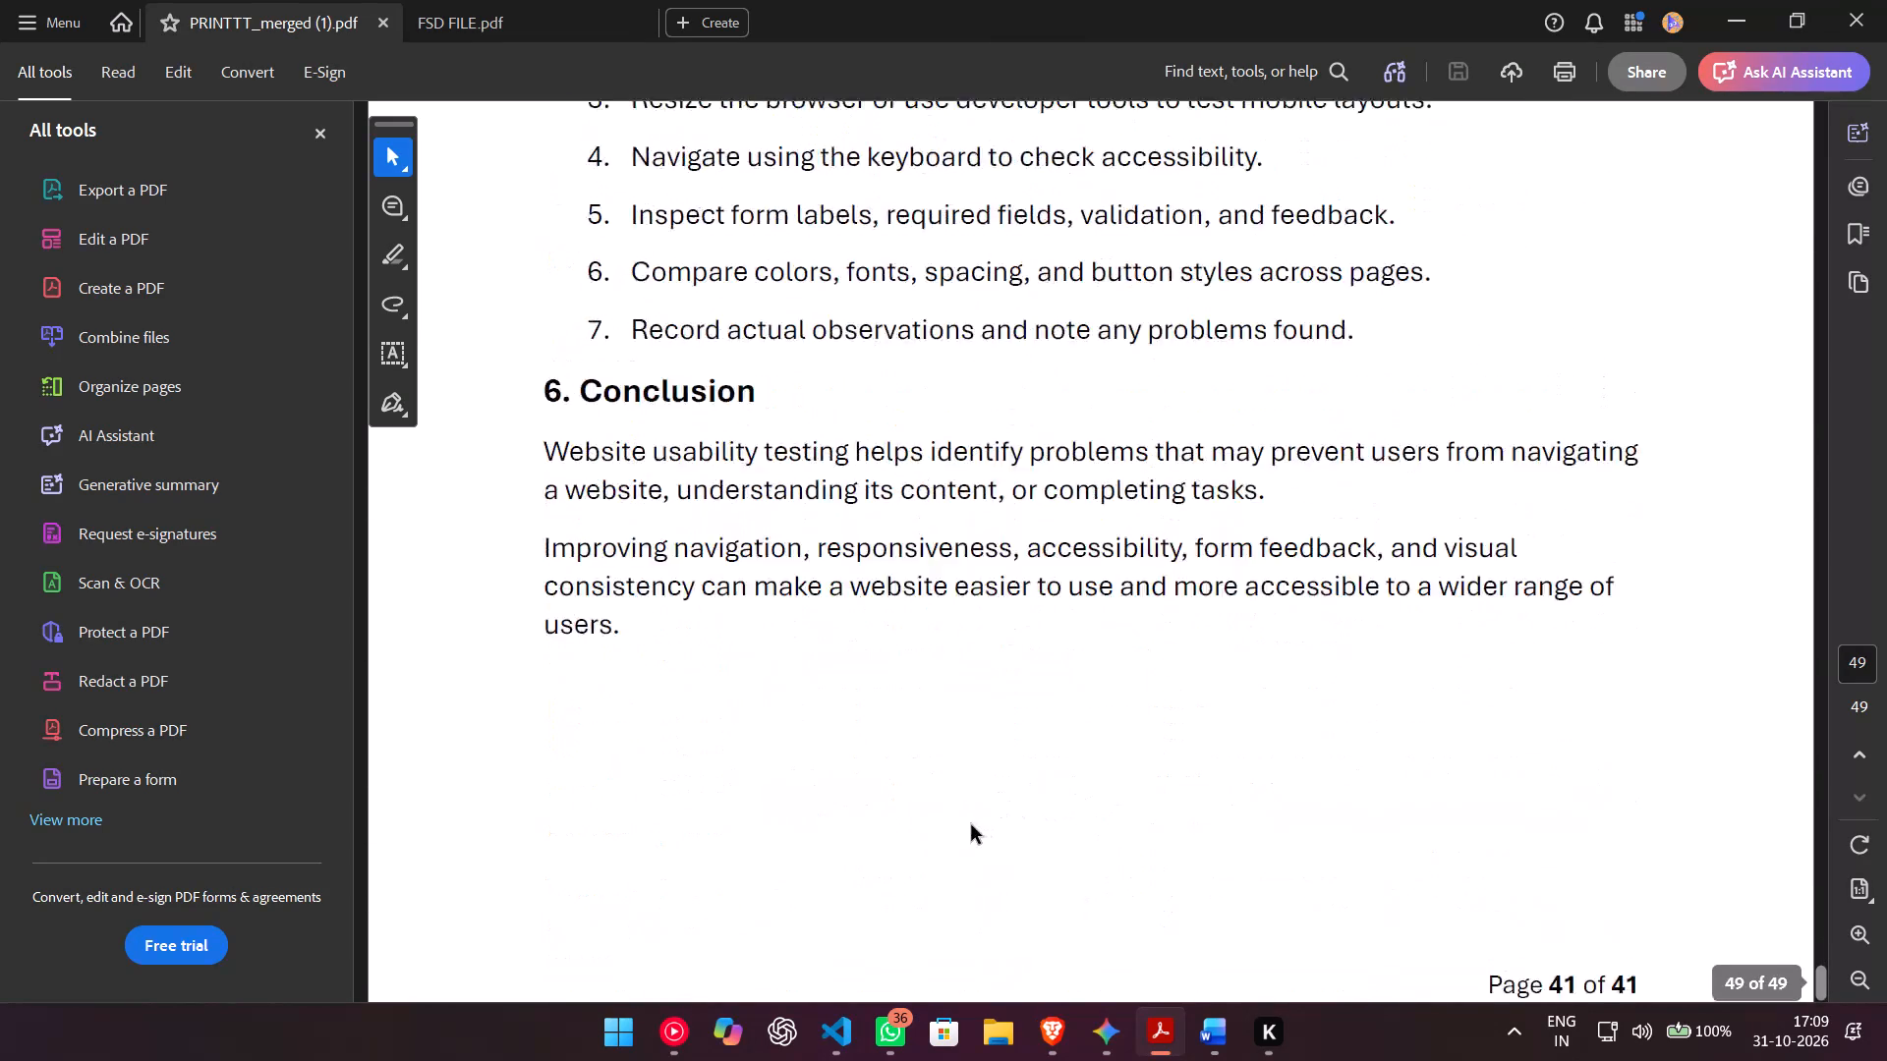
pyautogui.scroll(20, 971, 825)
pyautogui.scroll(20, 971, 825)
pyautogui.scroll(14, 971, 825)
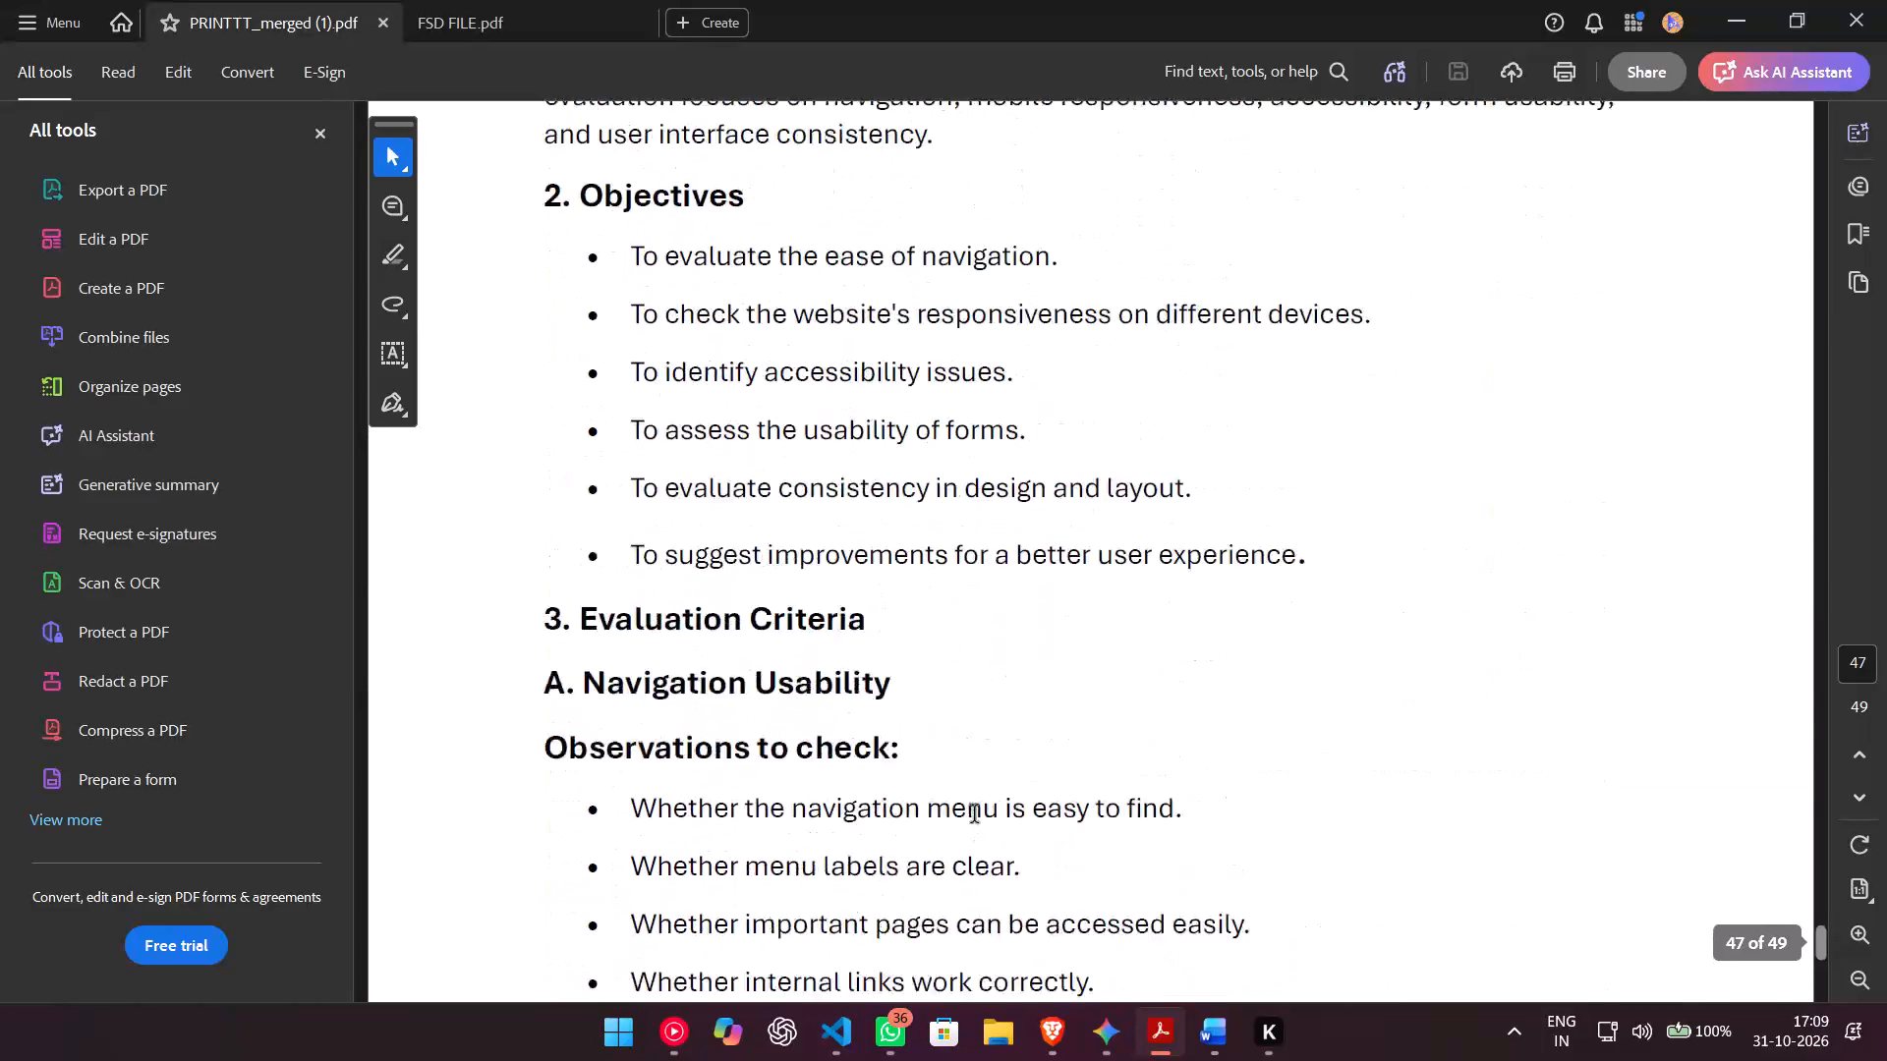
pyautogui.scroll(7, 980, 810)
pyautogui.scroll(-4, 983, 809)
pyautogui.click(972, 807)
pyautogui.scroll(-6, 971, 807)
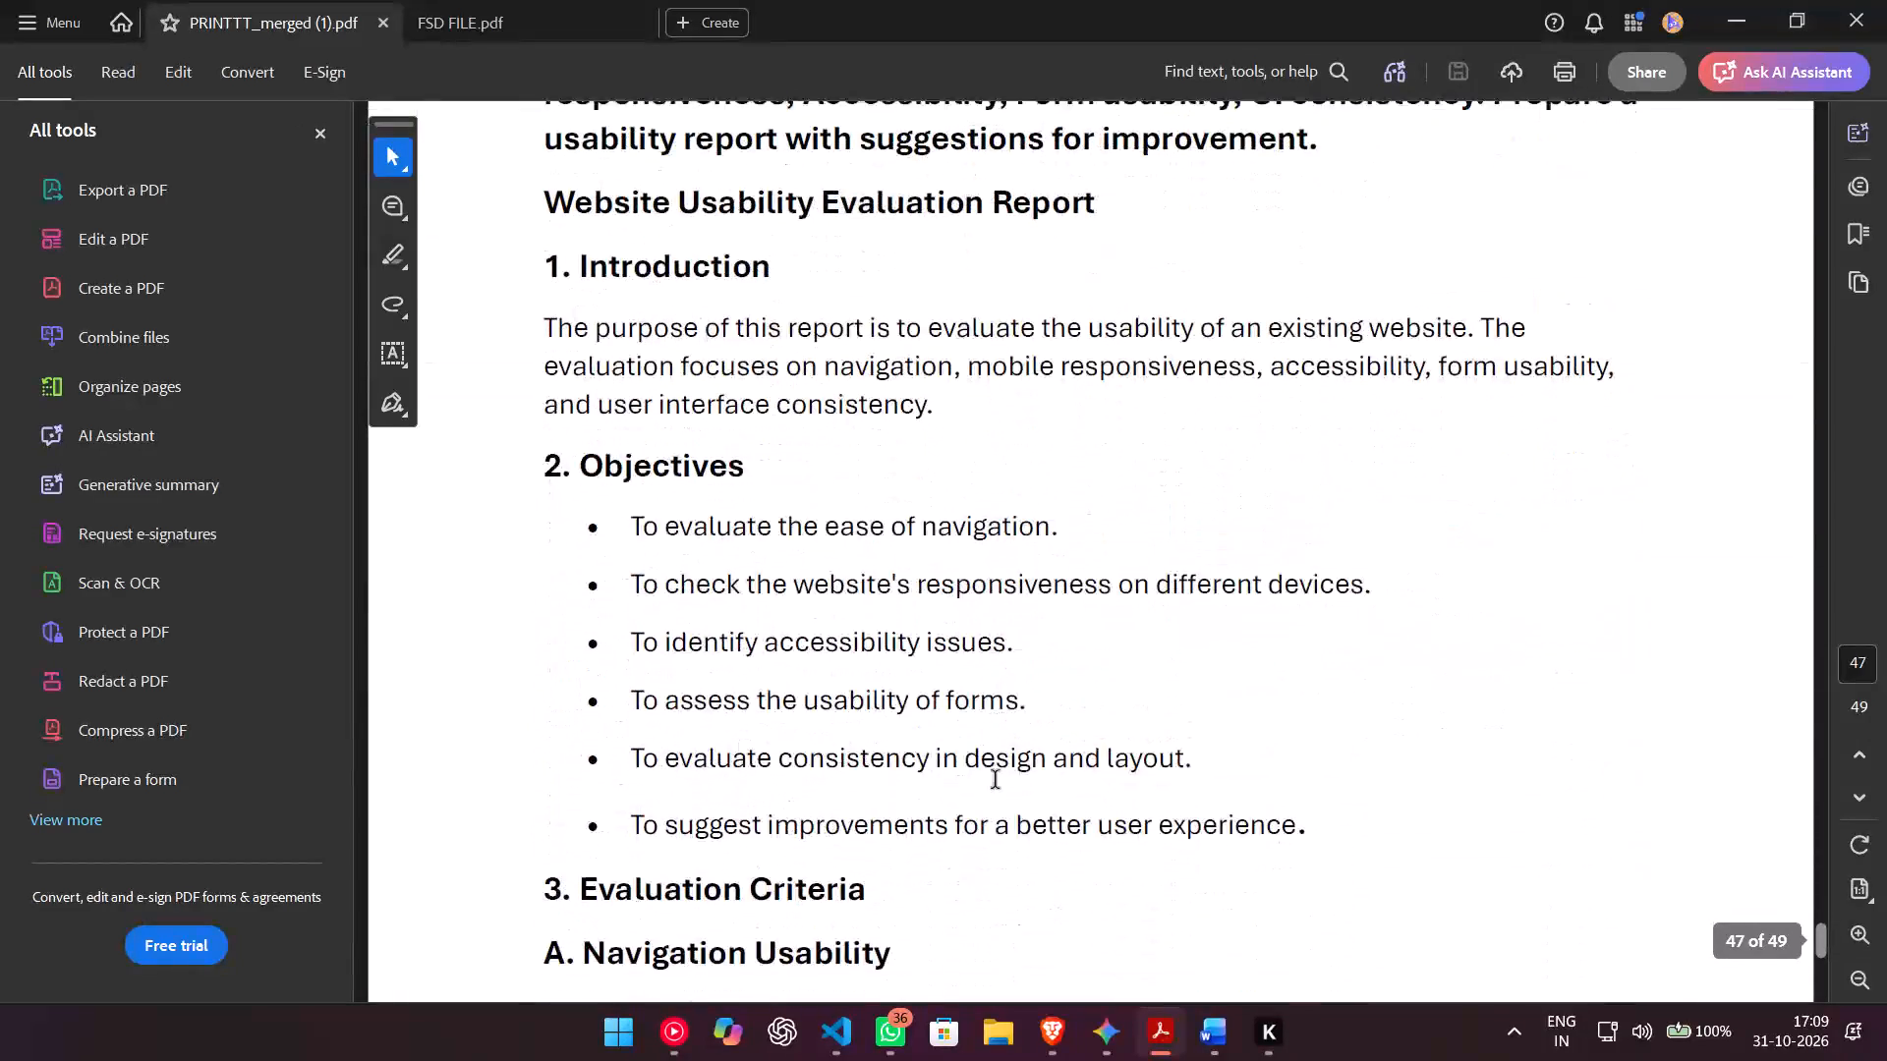
pyautogui.scroll(-20, 912, 688)
pyautogui.scroll(-18, 912, 688)
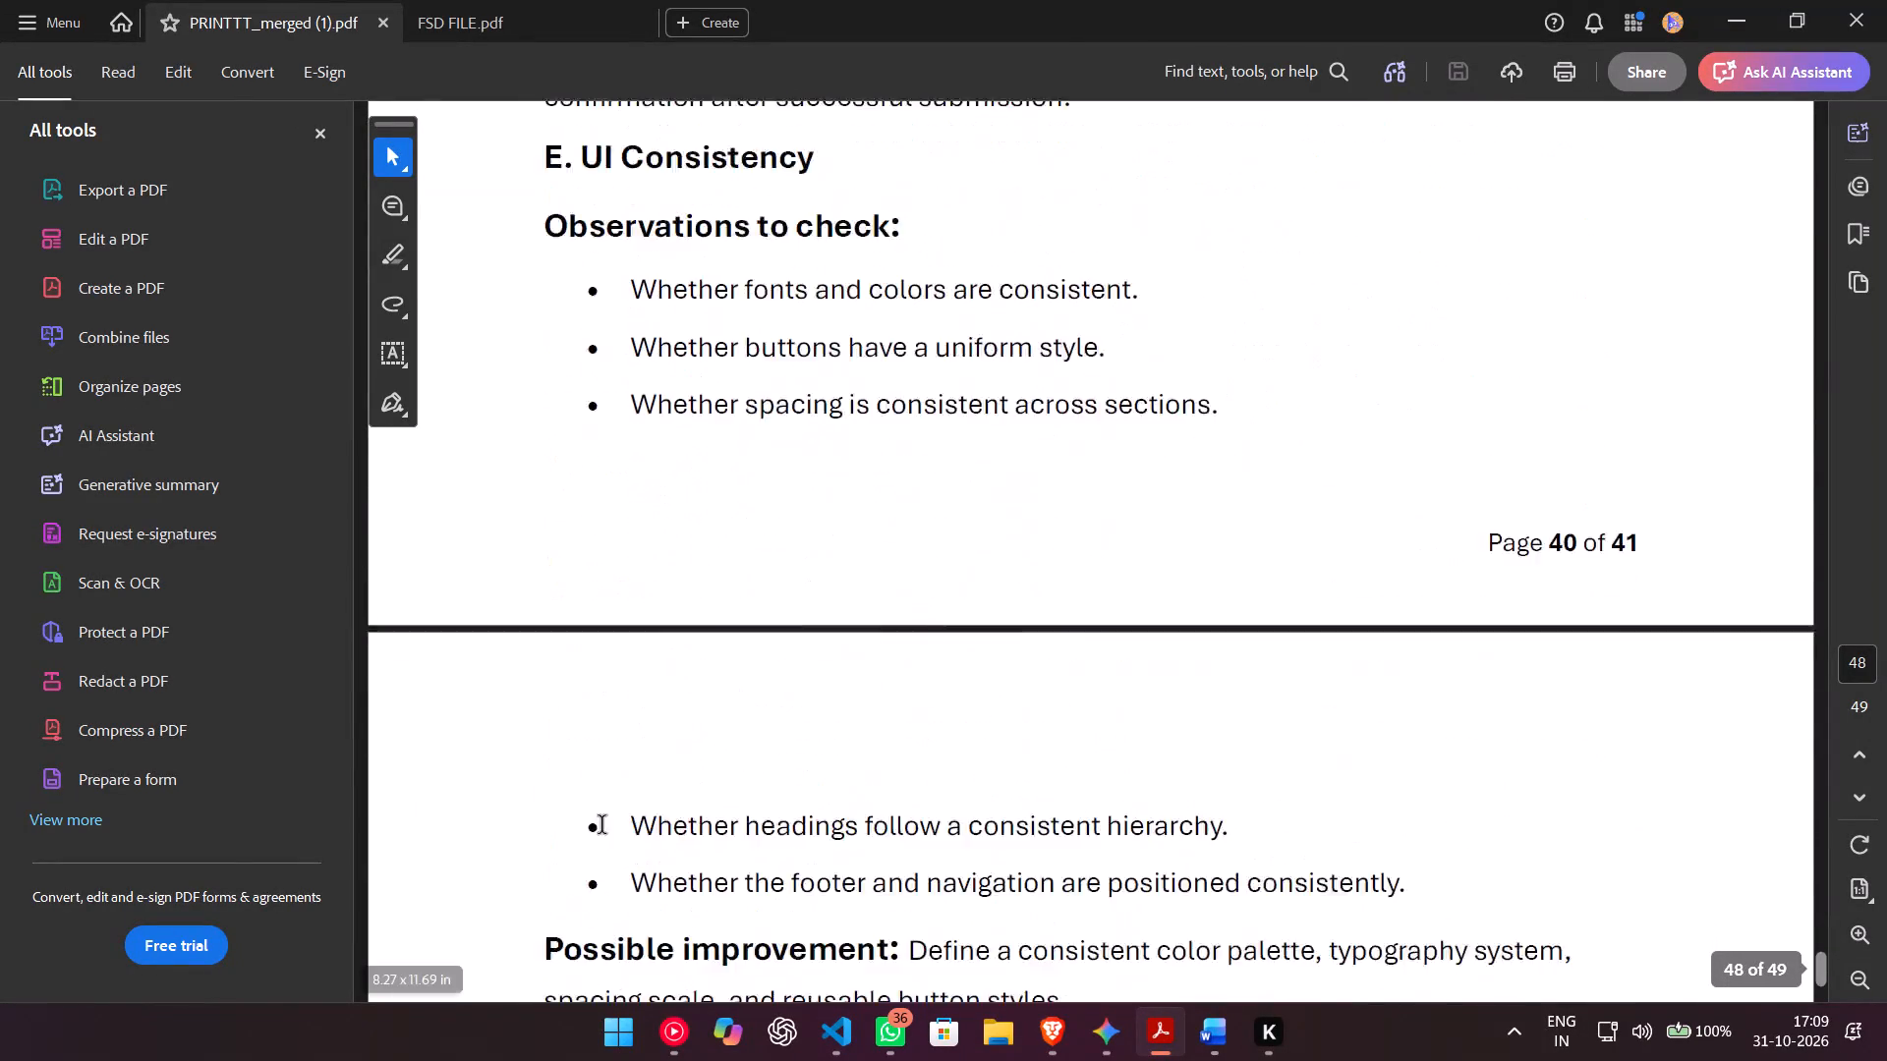
pyautogui.scroll(-20, 602, 826)
pyautogui.scroll(-2, 602, 826)
# Examine the Experiment 10 usability report in FSD FILE.pdf, working back from its last page to its heading.
pyautogui.click(465, 2)
pyautogui.scroll(-1, 533, 28)
pyautogui.click(531, 5)
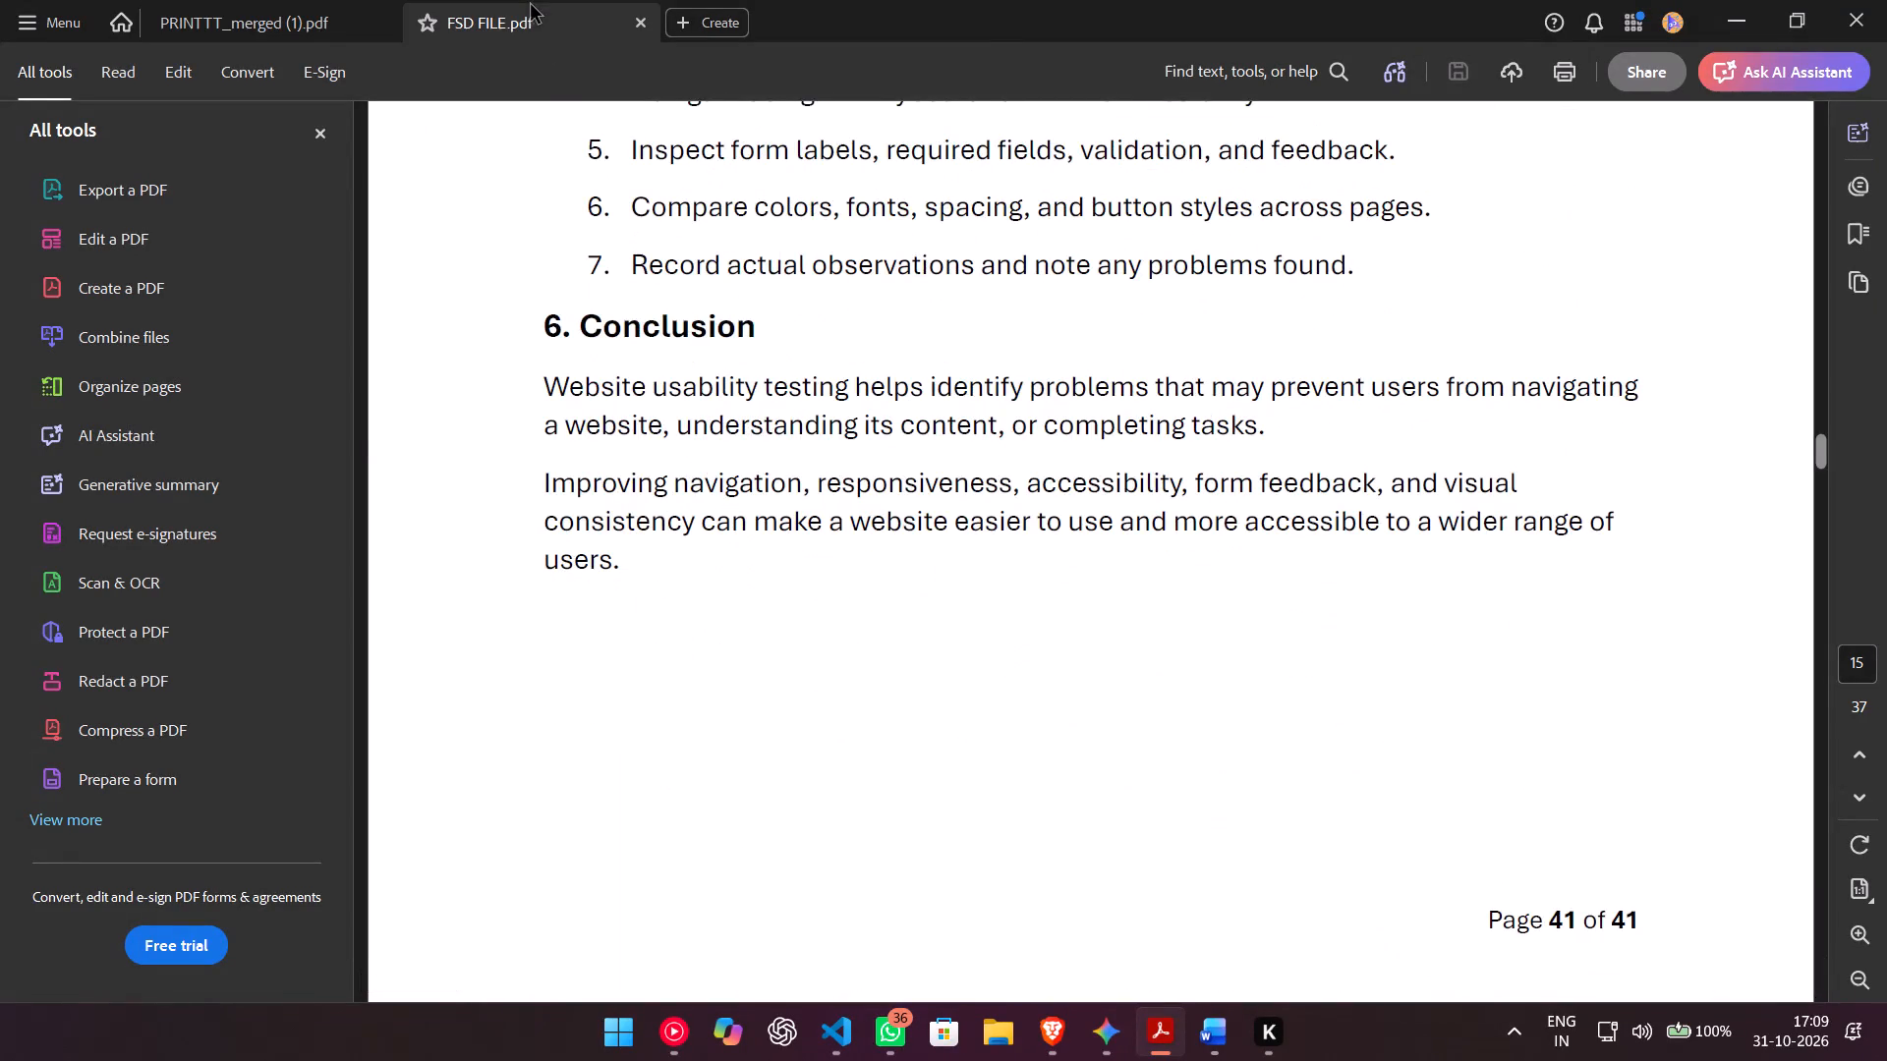
pyautogui.scroll(-20, 662, 158)
pyautogui.scroll(-6, 662, 158)
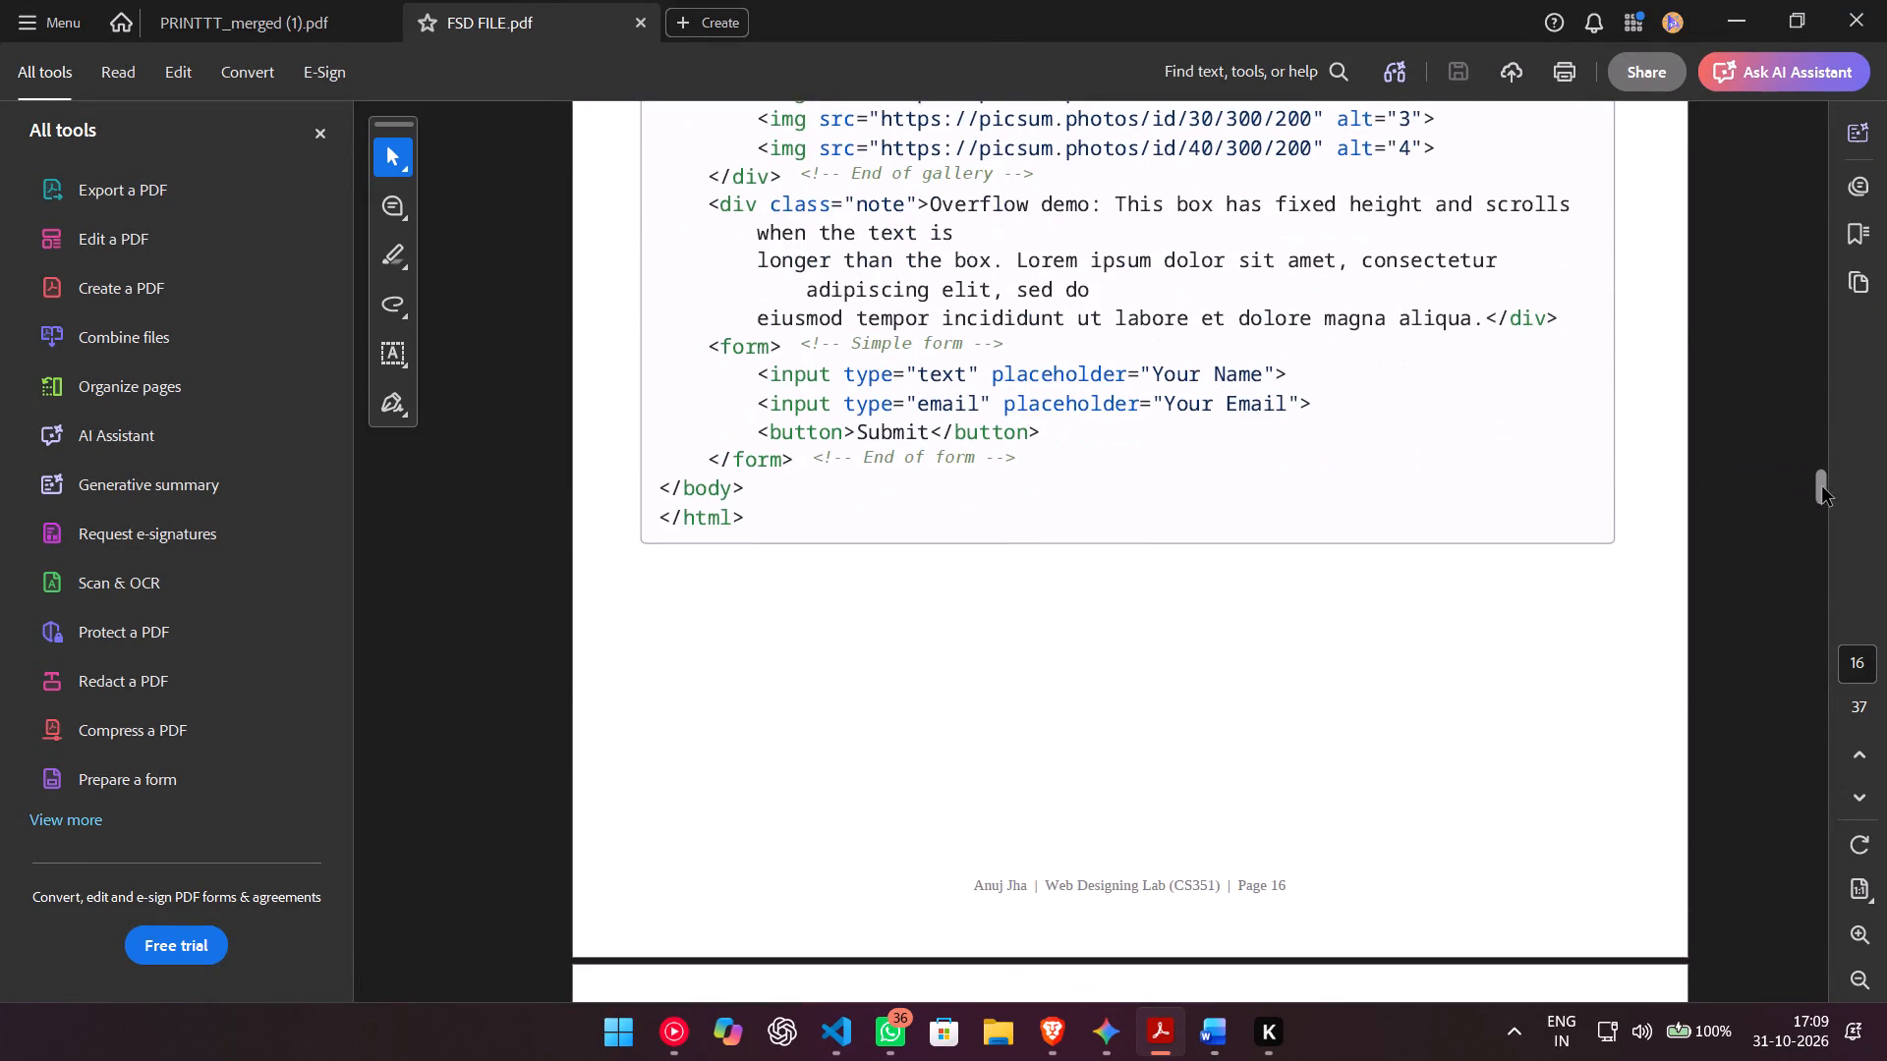
pyautogui.moveTo(1822, 487); pyautogui.dragTo(1813, 1060)
pyautogui.scroll(-6, 1556, 793)
pyautogui.scroll(11, 1511, 801)
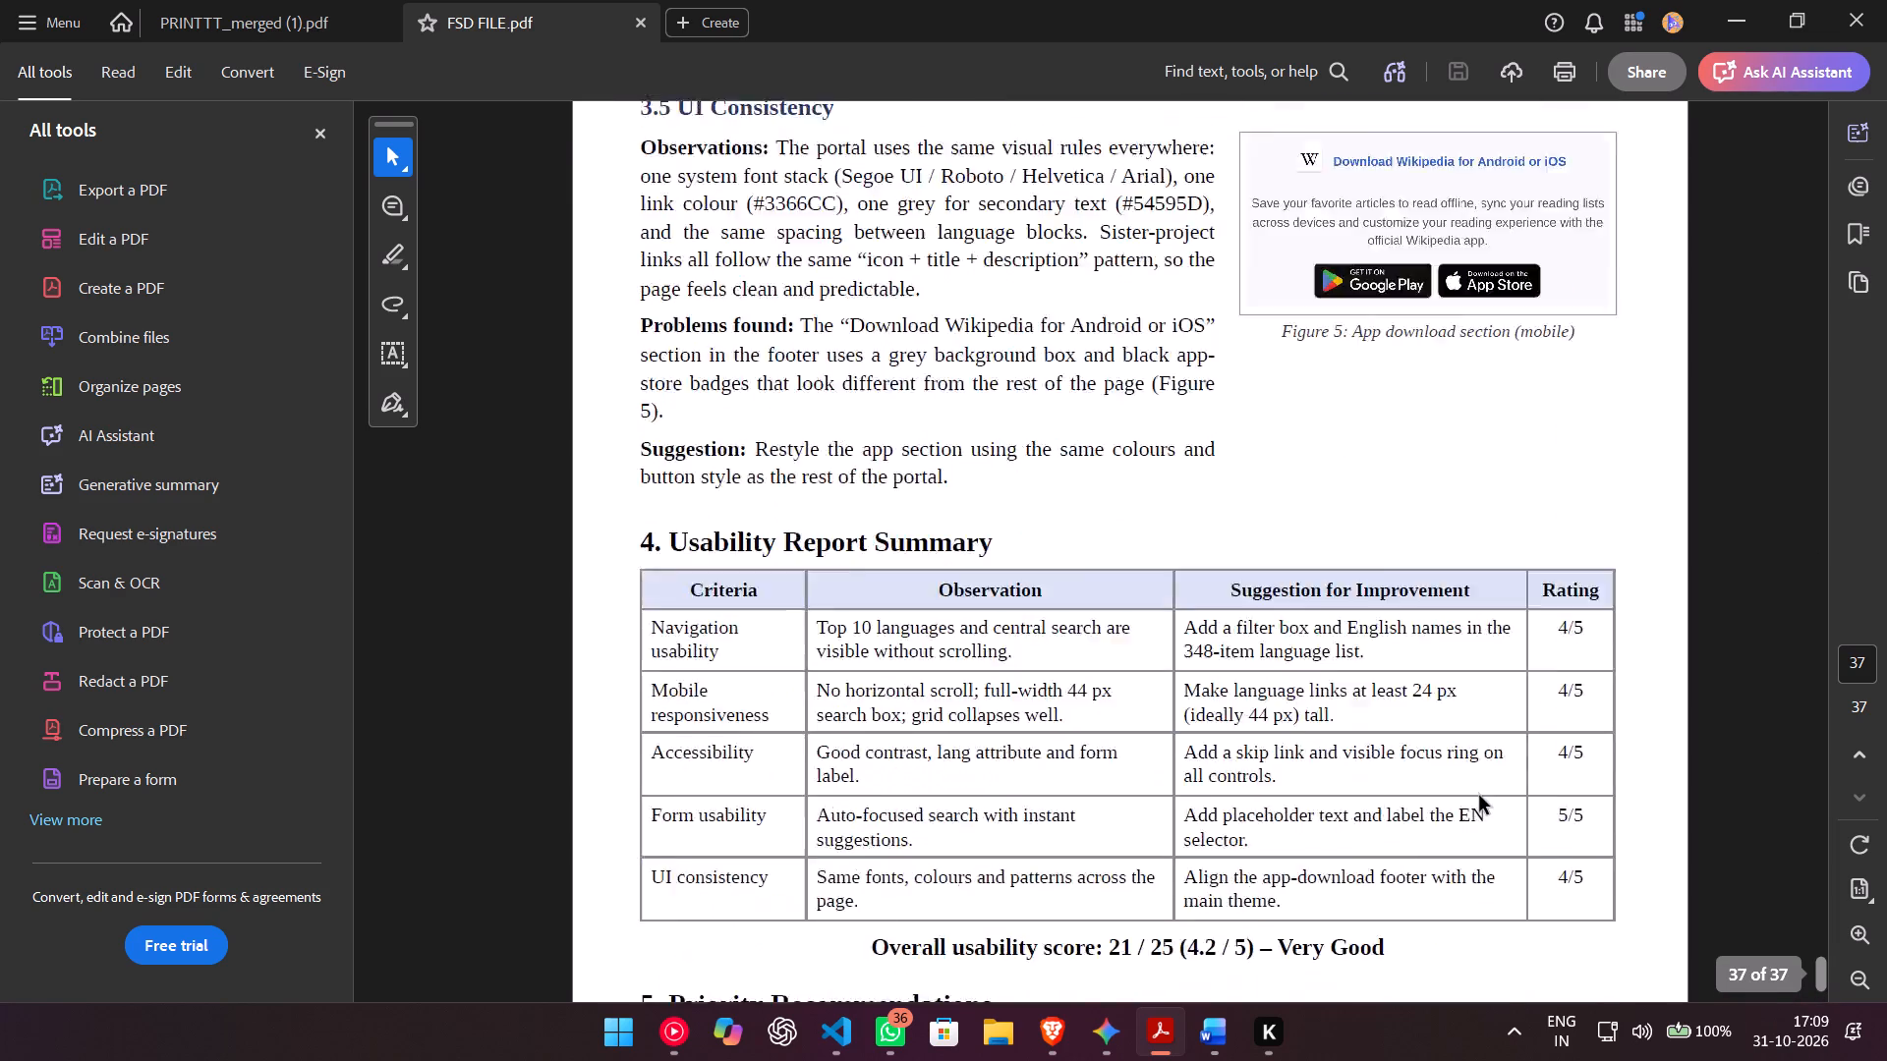
pyautogui.scroll(17, 1479, 796)
pyautogui.scroll(3, 1268, 753)
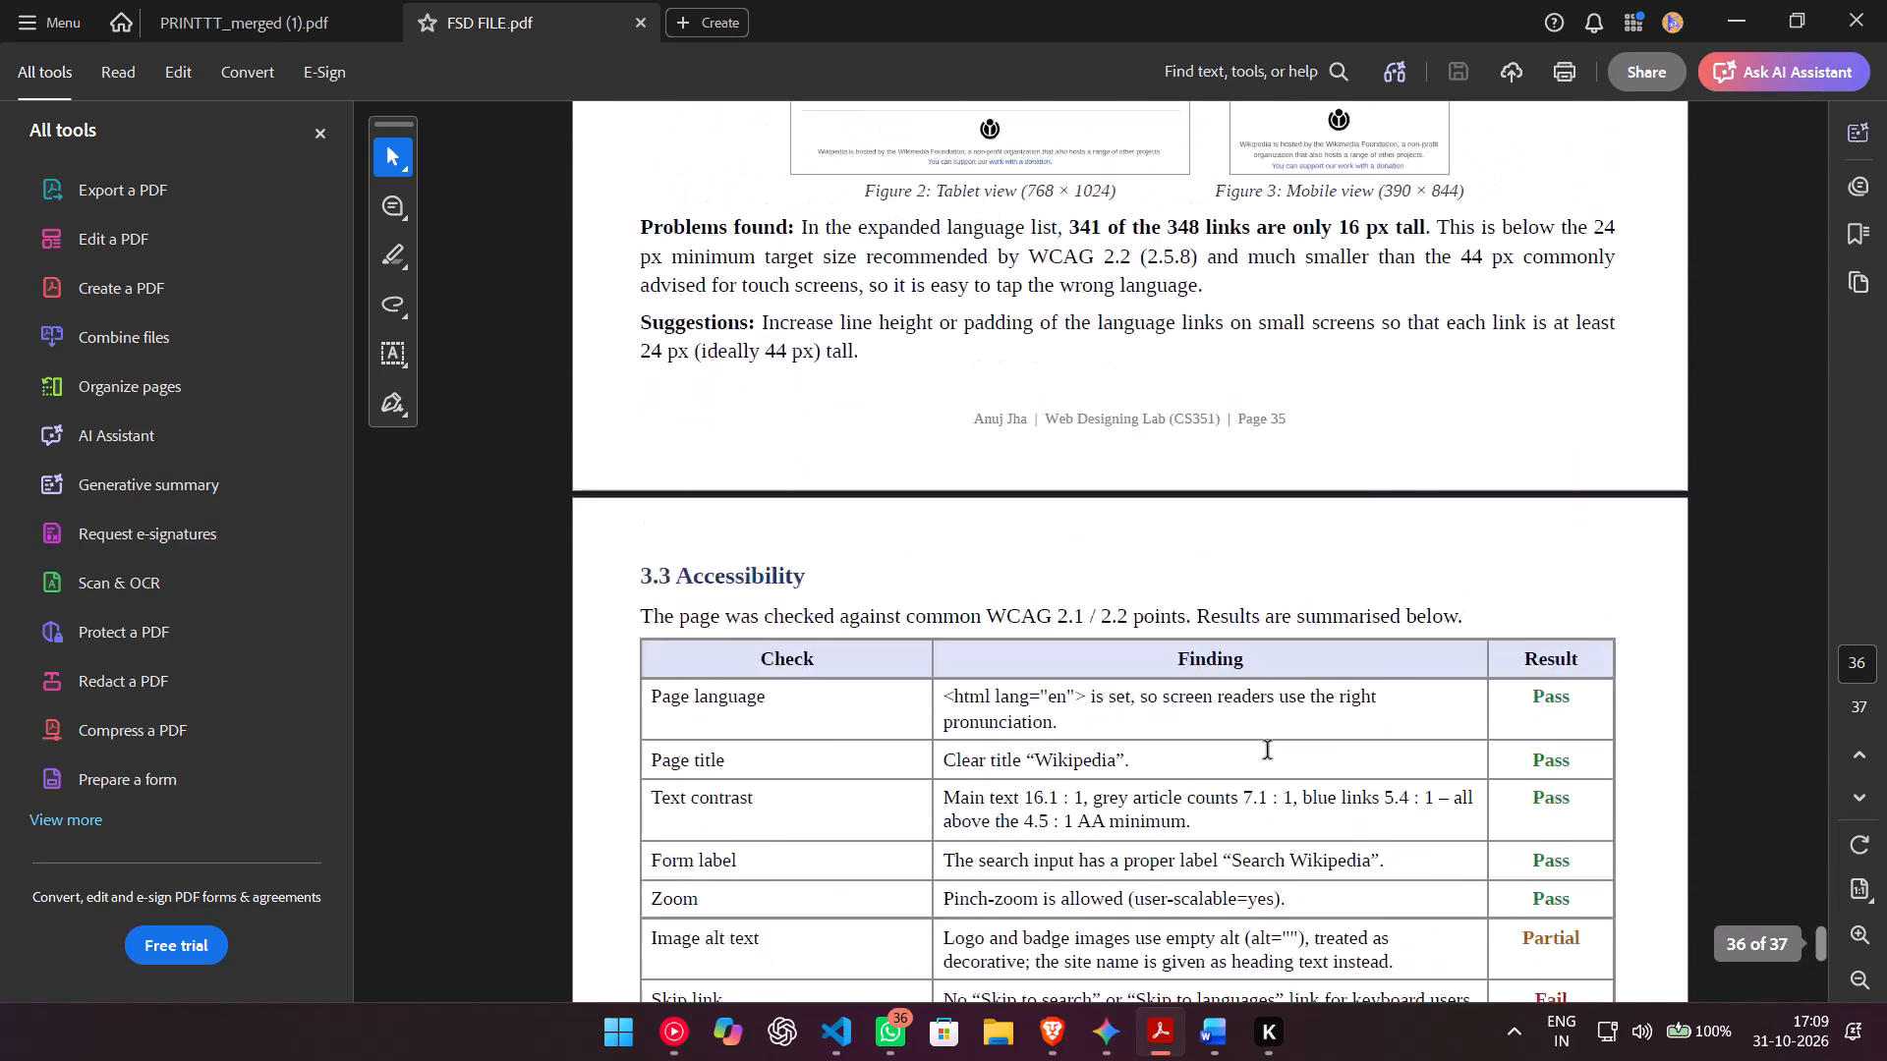
pyautogui.scroll(8, 1268, 752)
pyautogui.scroll(8, 755, 651)
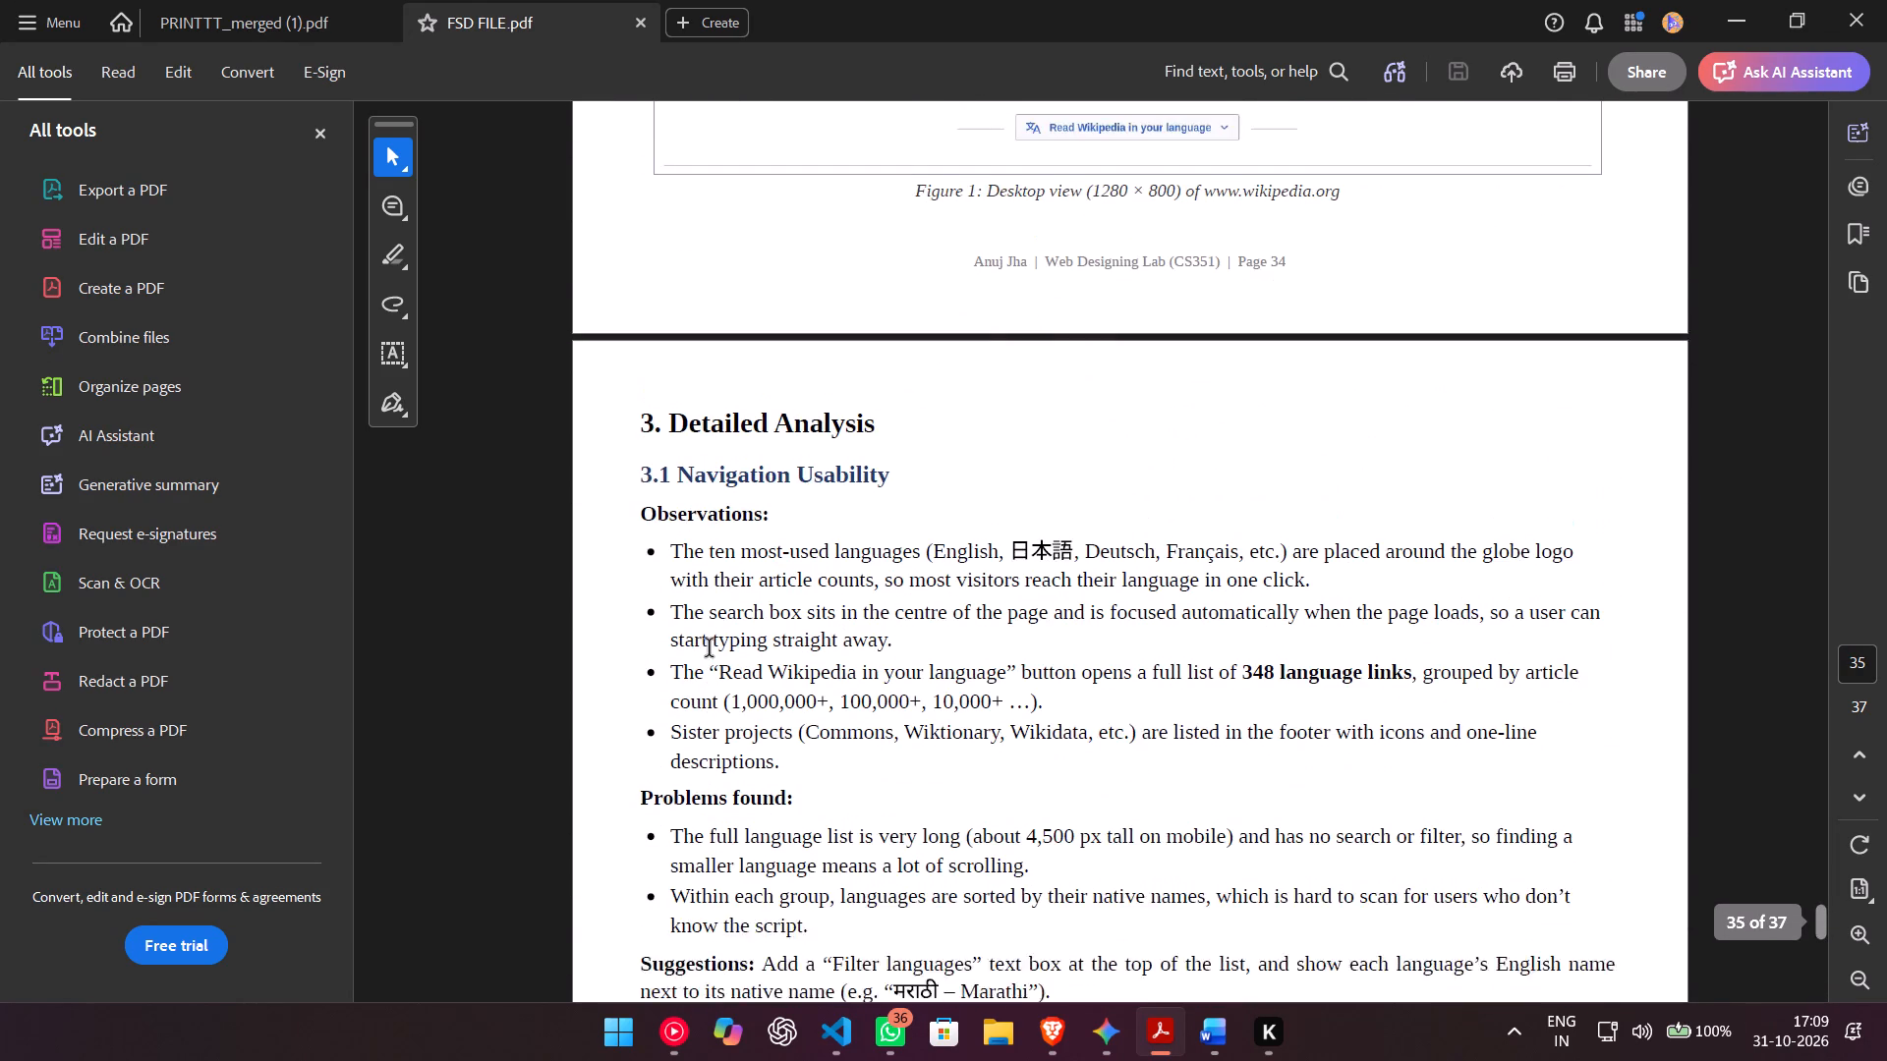
pyautogui.scroll(1, 699, 648)
pyautogui.scroll(16, 635, 536)
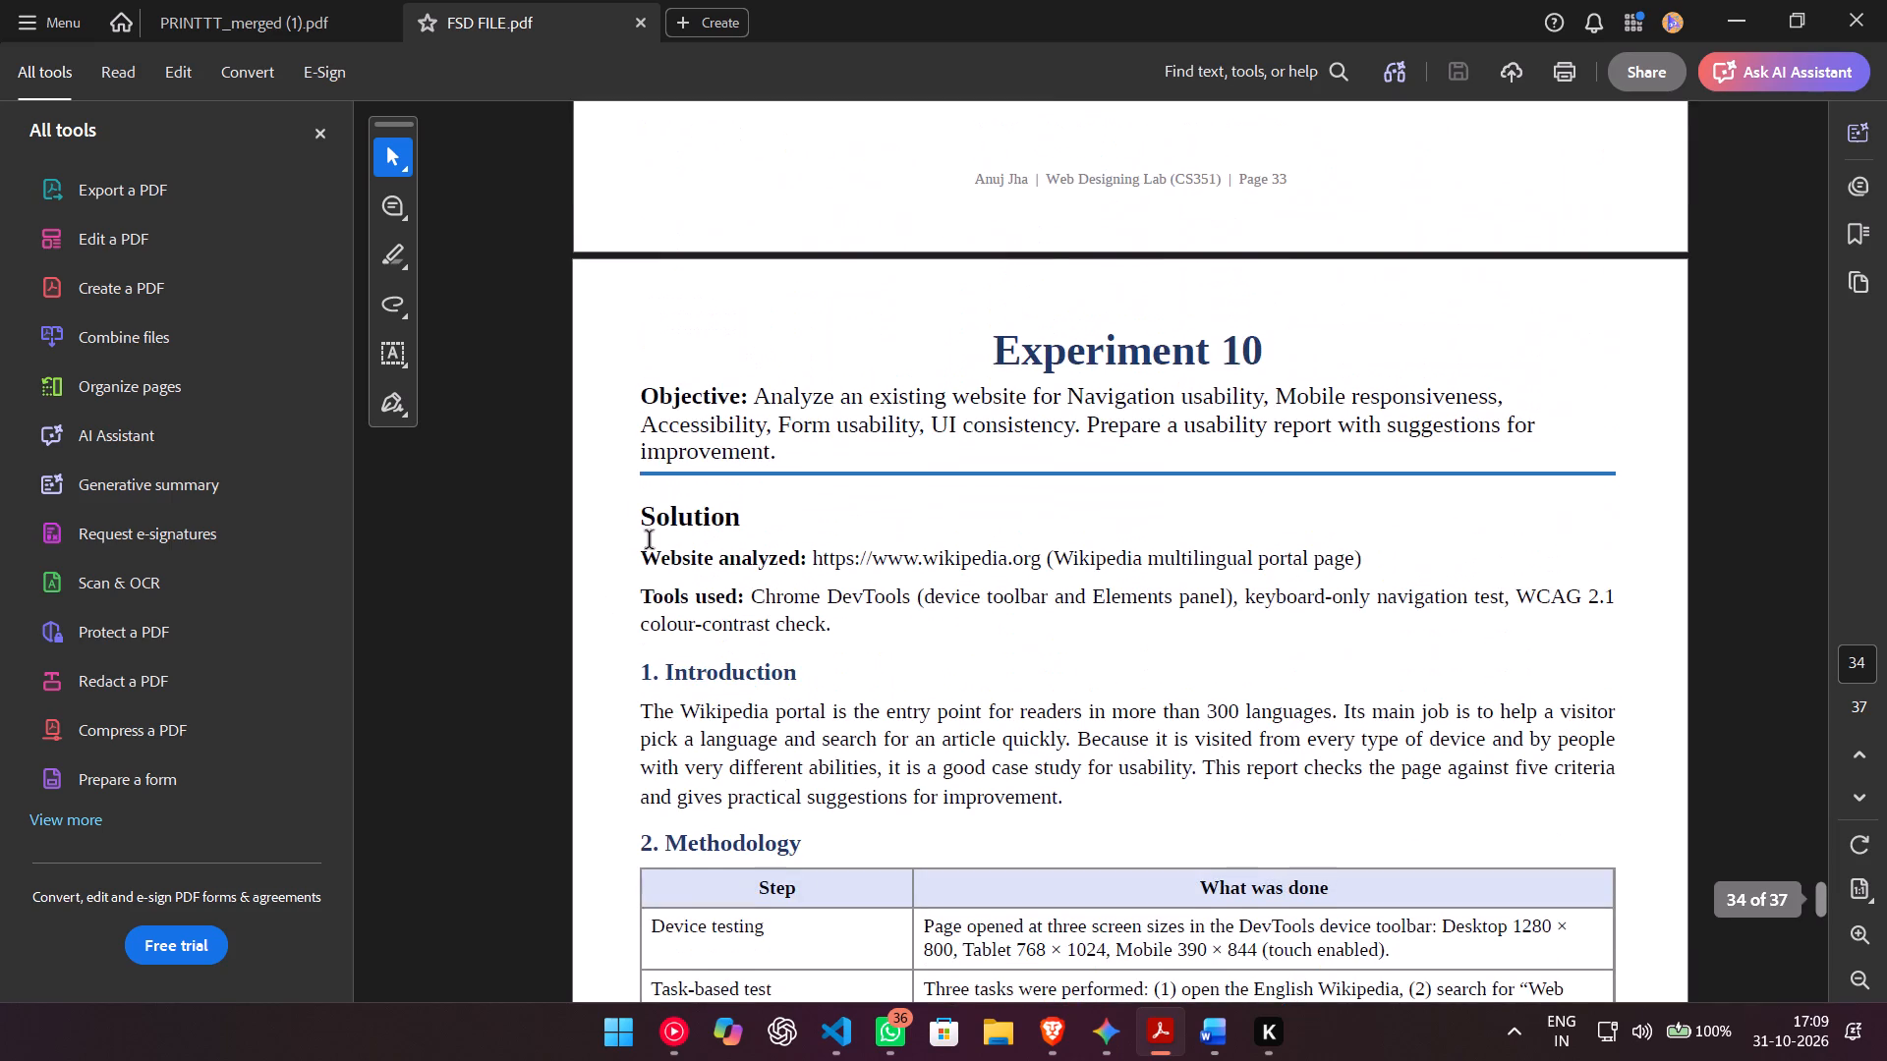
# Copy Experiment 10's objective text from FSD FILE.pdf and paste it after "Objective:" in the lab file.
pyautogui.moveTo(758, 394); pyautogui.dragTo(798, 457)
pyautogui.hotkey('ctrl', 'c')
pyautogui.hotkey('alt', 'Tab')
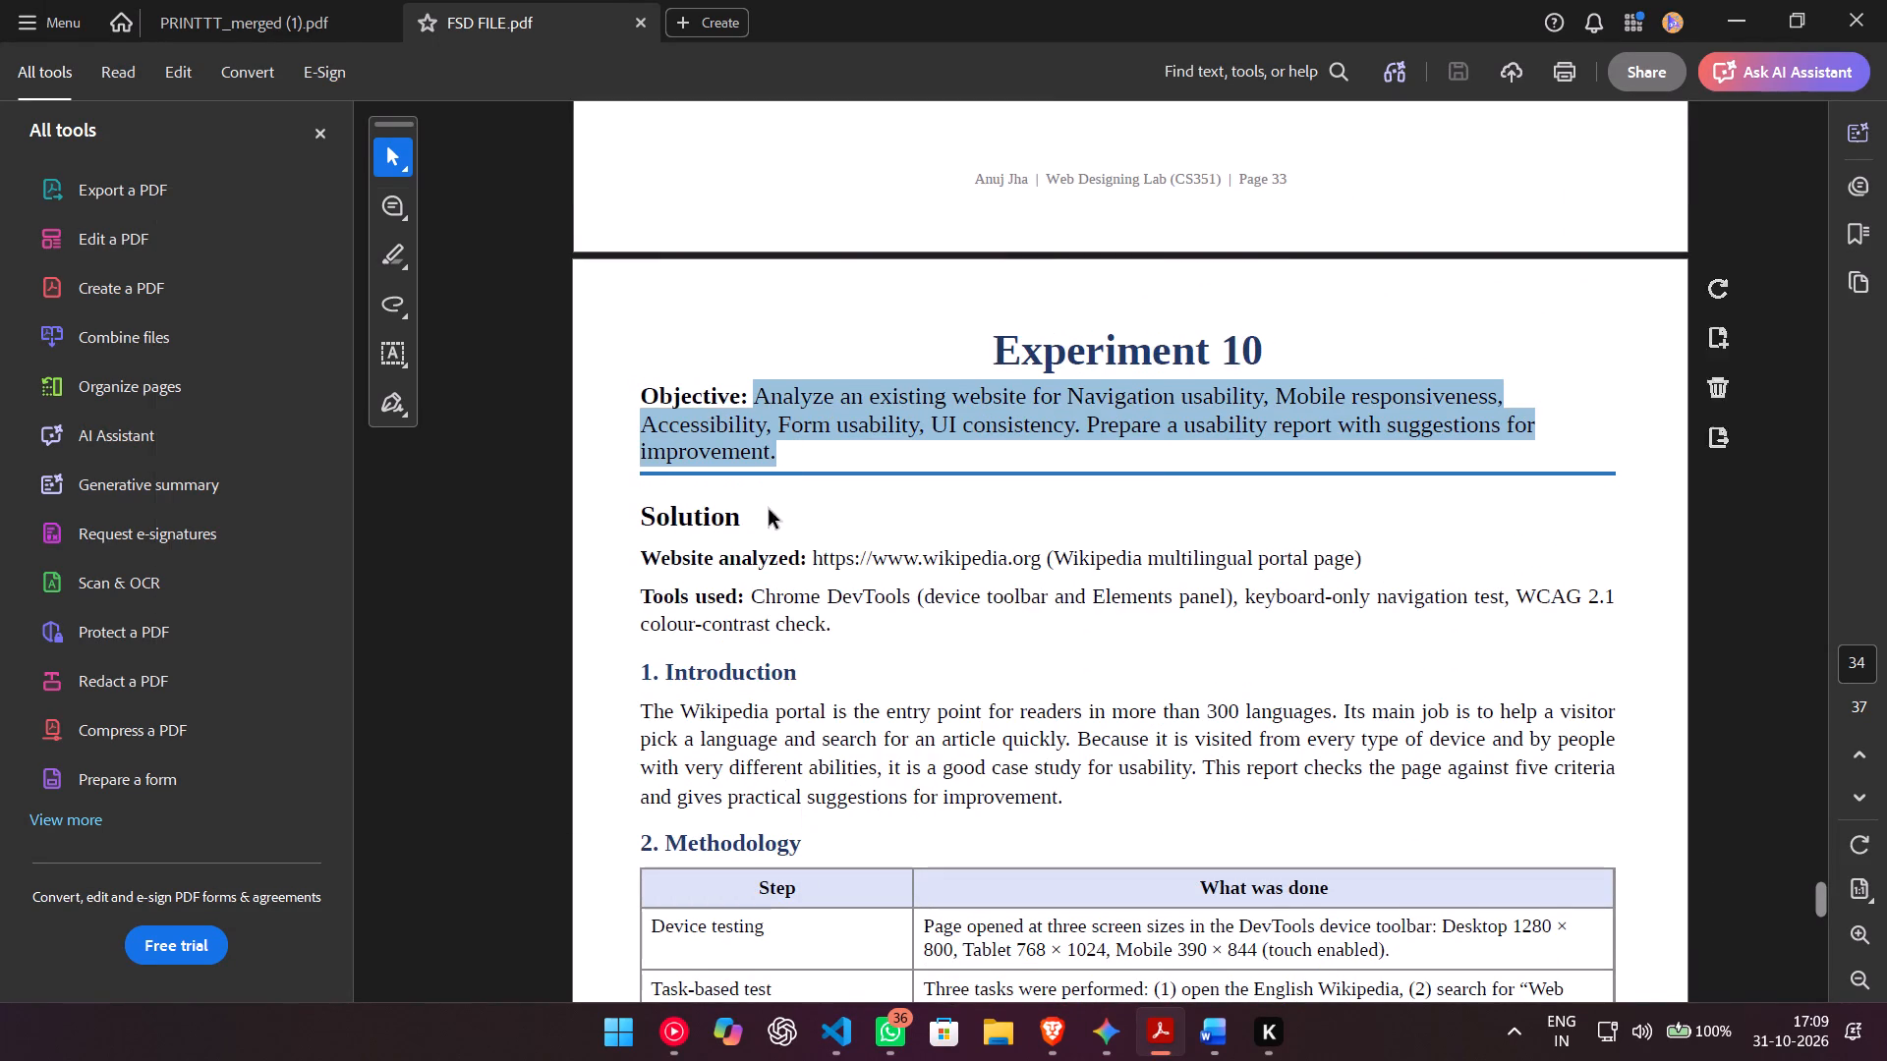
pyautogui.hotkey('ctrl', 'v')
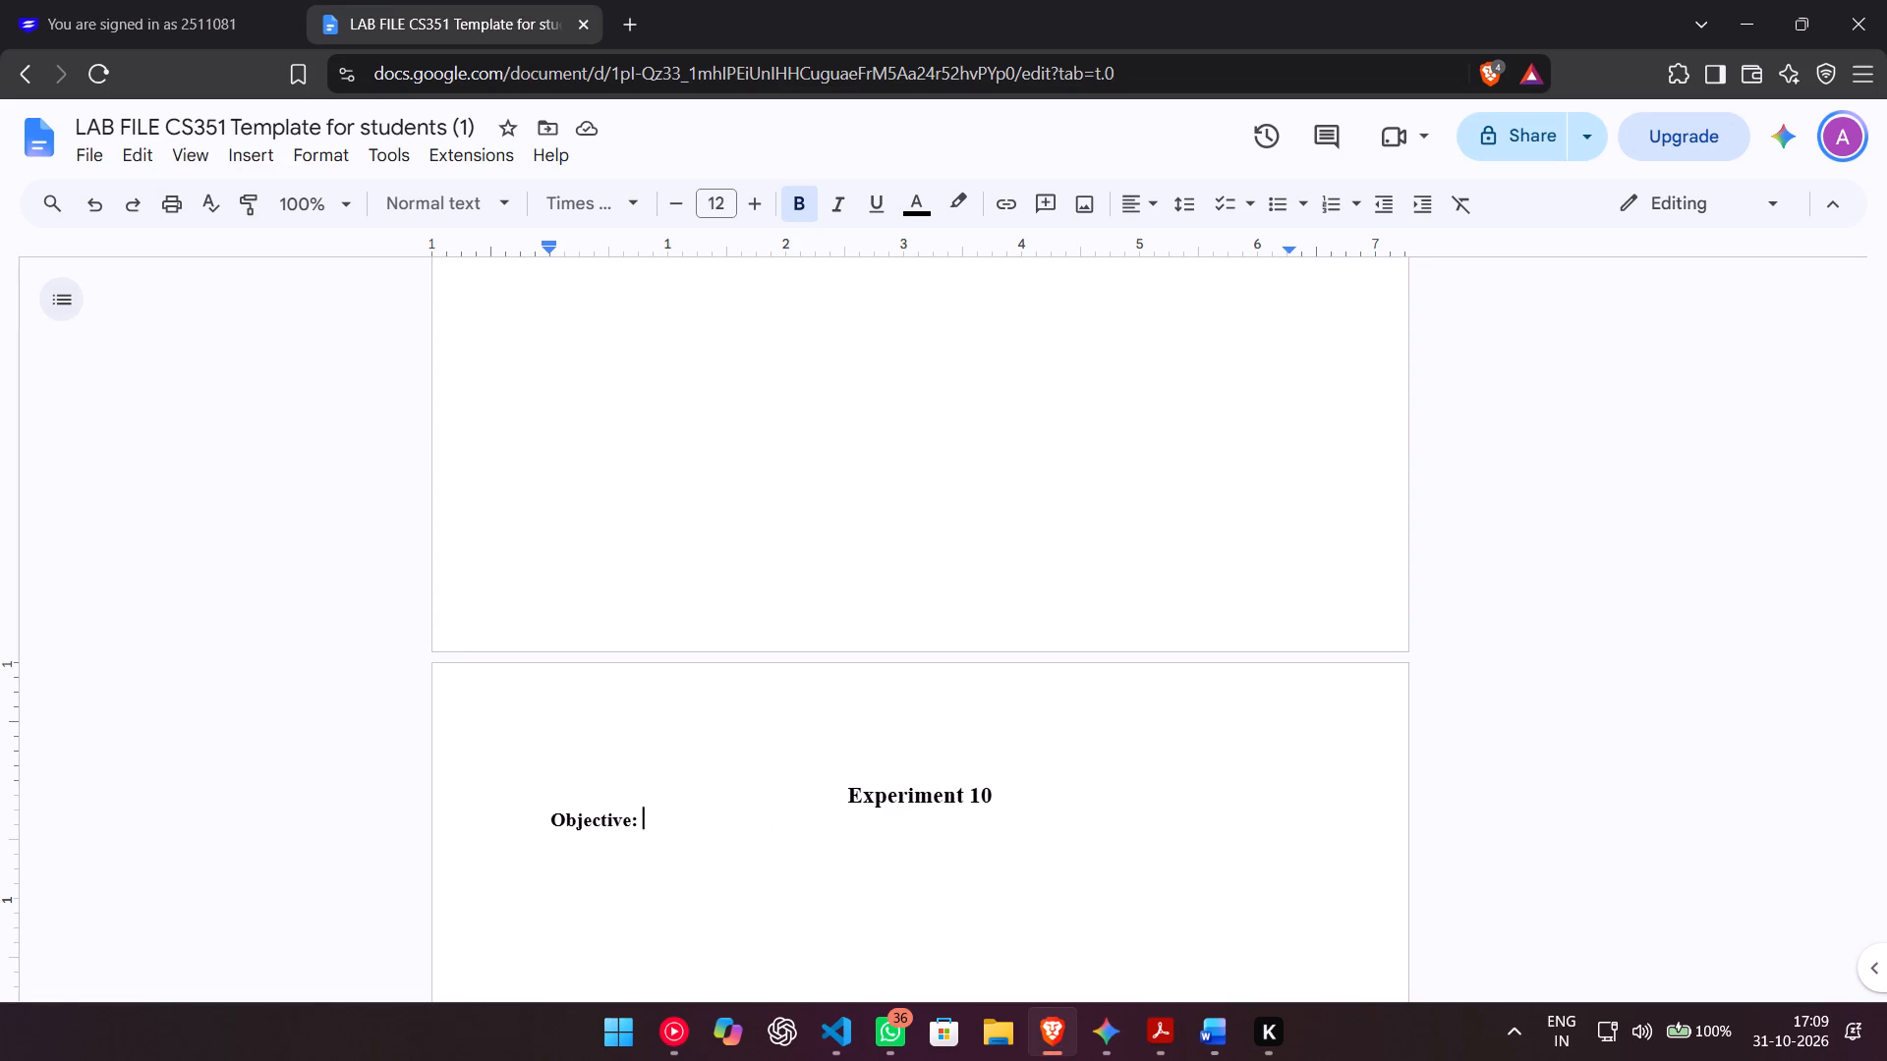
# Remove the bold formatting from the pasted objective text, keeping the "Objective:" label bold.
pyautogui.moveTo(646, 812); pyautogui.dragTo(678, 877)
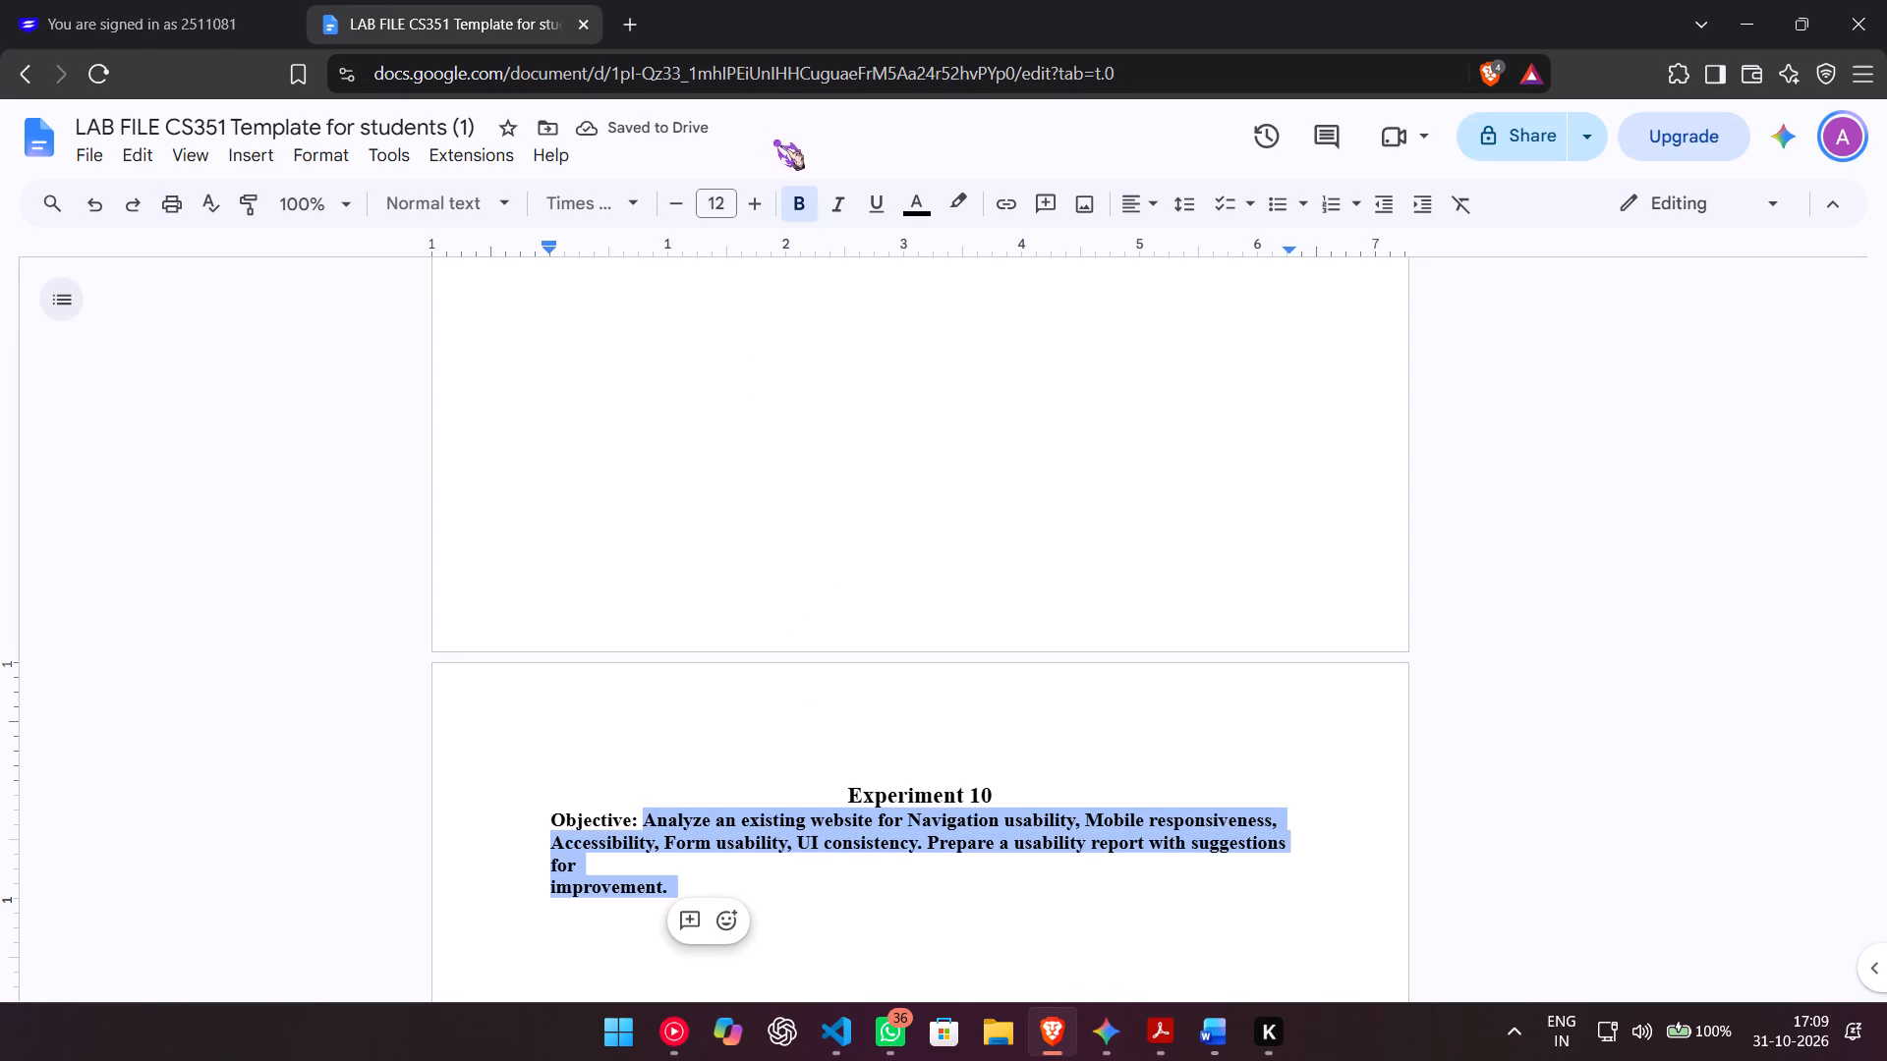
pyautogui.click(793, 201)
pyautogui.click(732, 868)
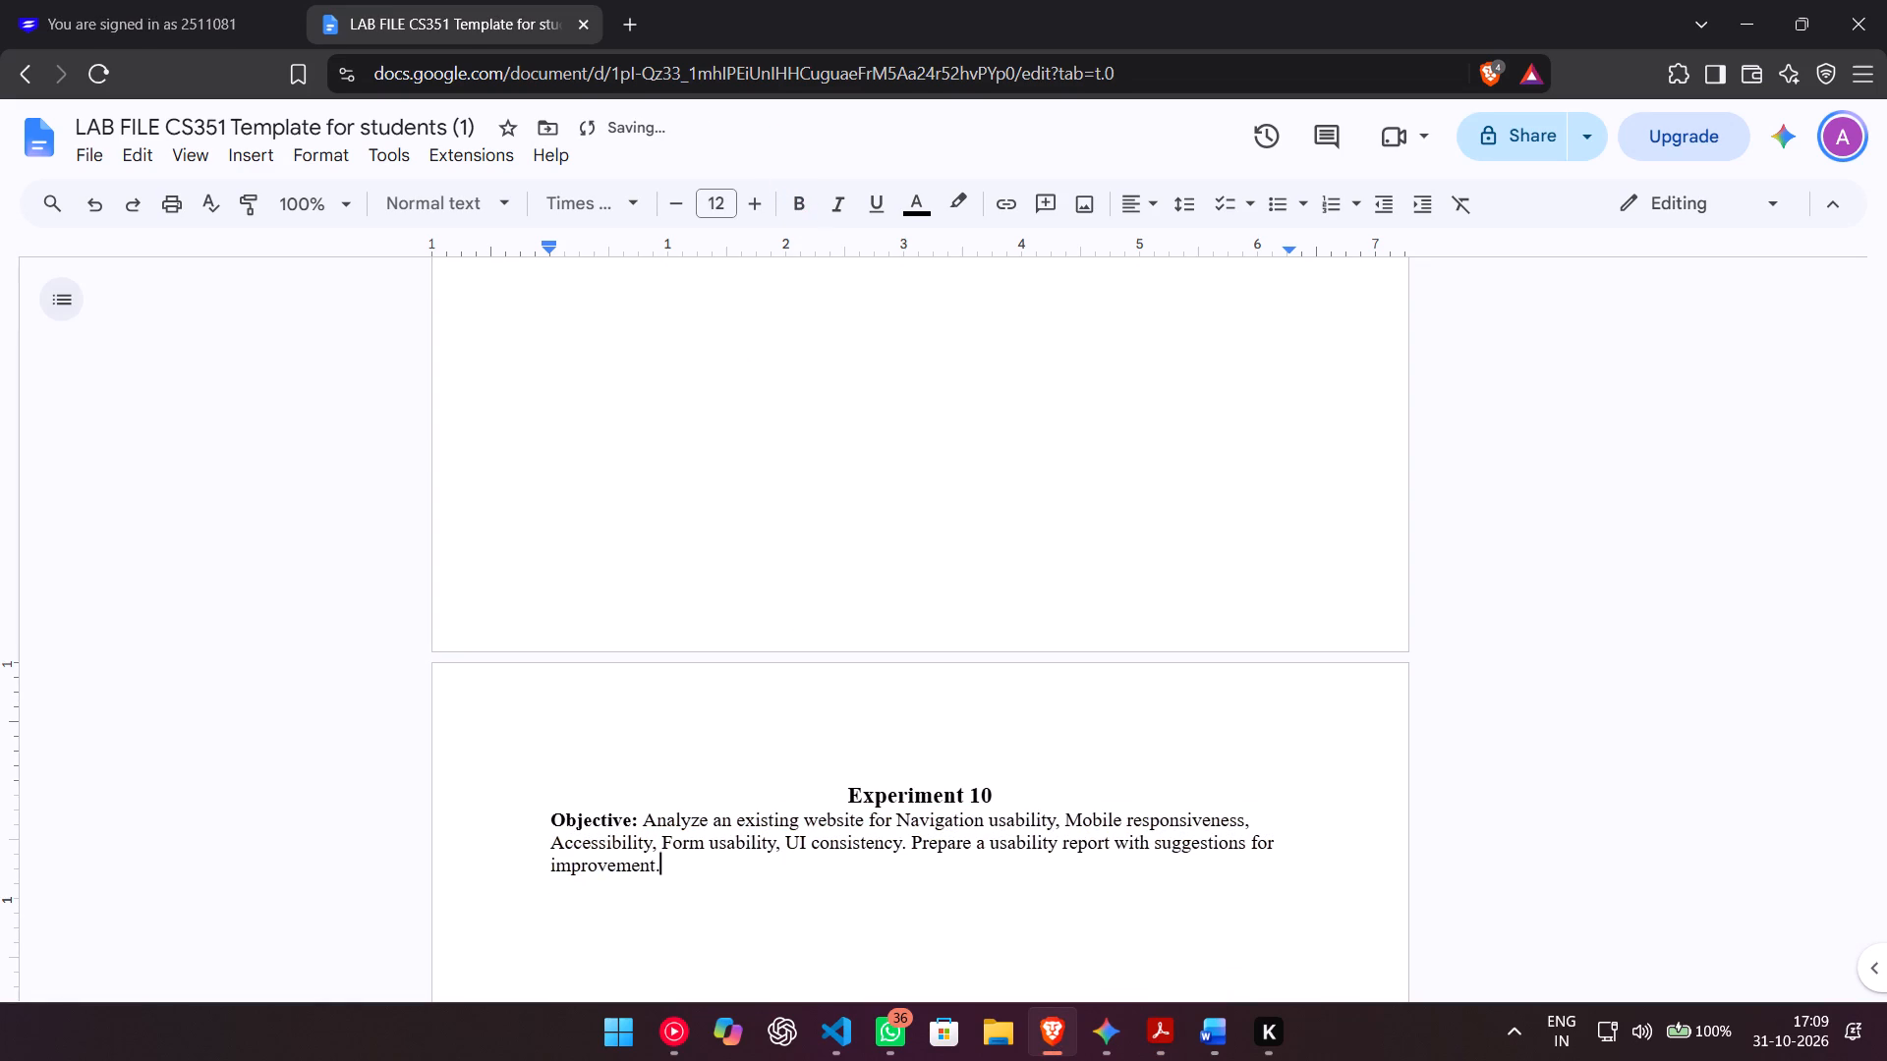
# Add a bold "Solution" heading below Experiment 10's objective, leaving a blank line between them.
pyautogui.press('Return')
pyautogui.press('Return')
pyautogui.hotkey('alt', 'Tab')
pyautogui.hotkey('alt', 'Tab')
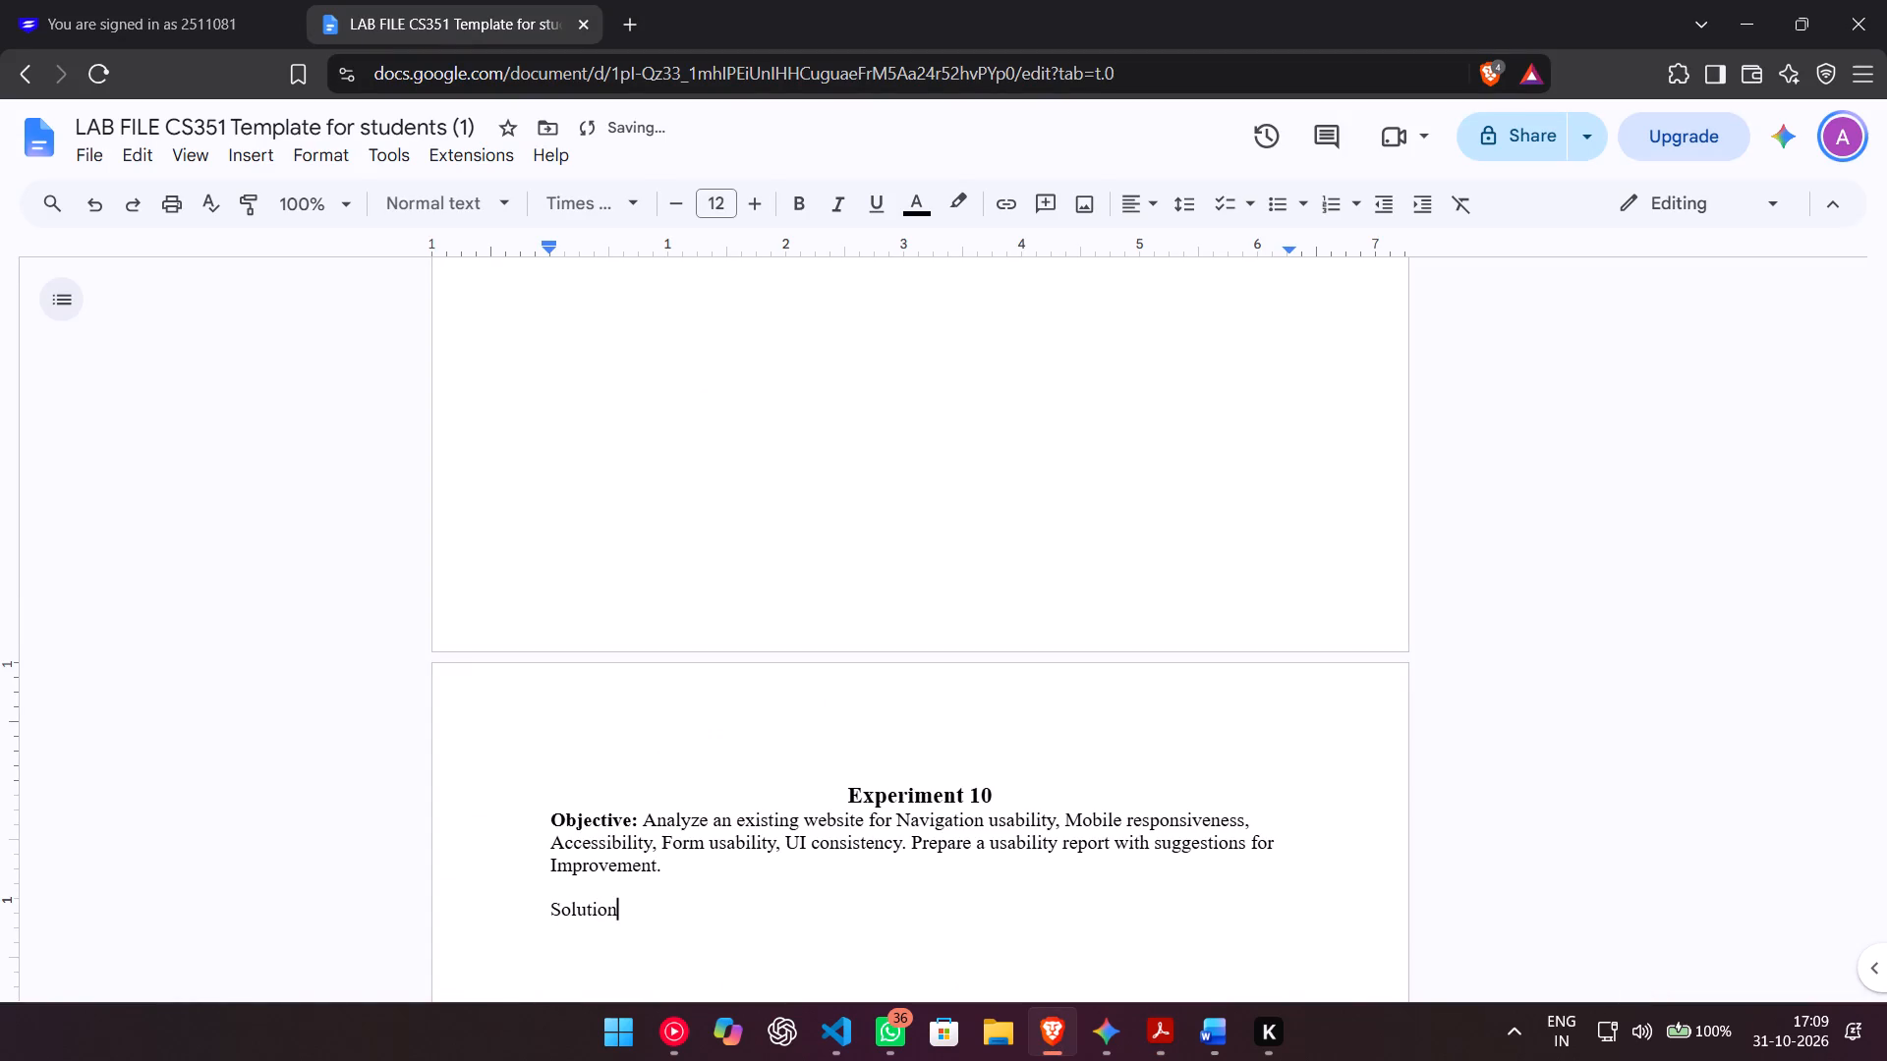
pyautogui.moveTo(644, 915); pyautogui.dragTo(537, 907)
pyautogui.click(809, 199)
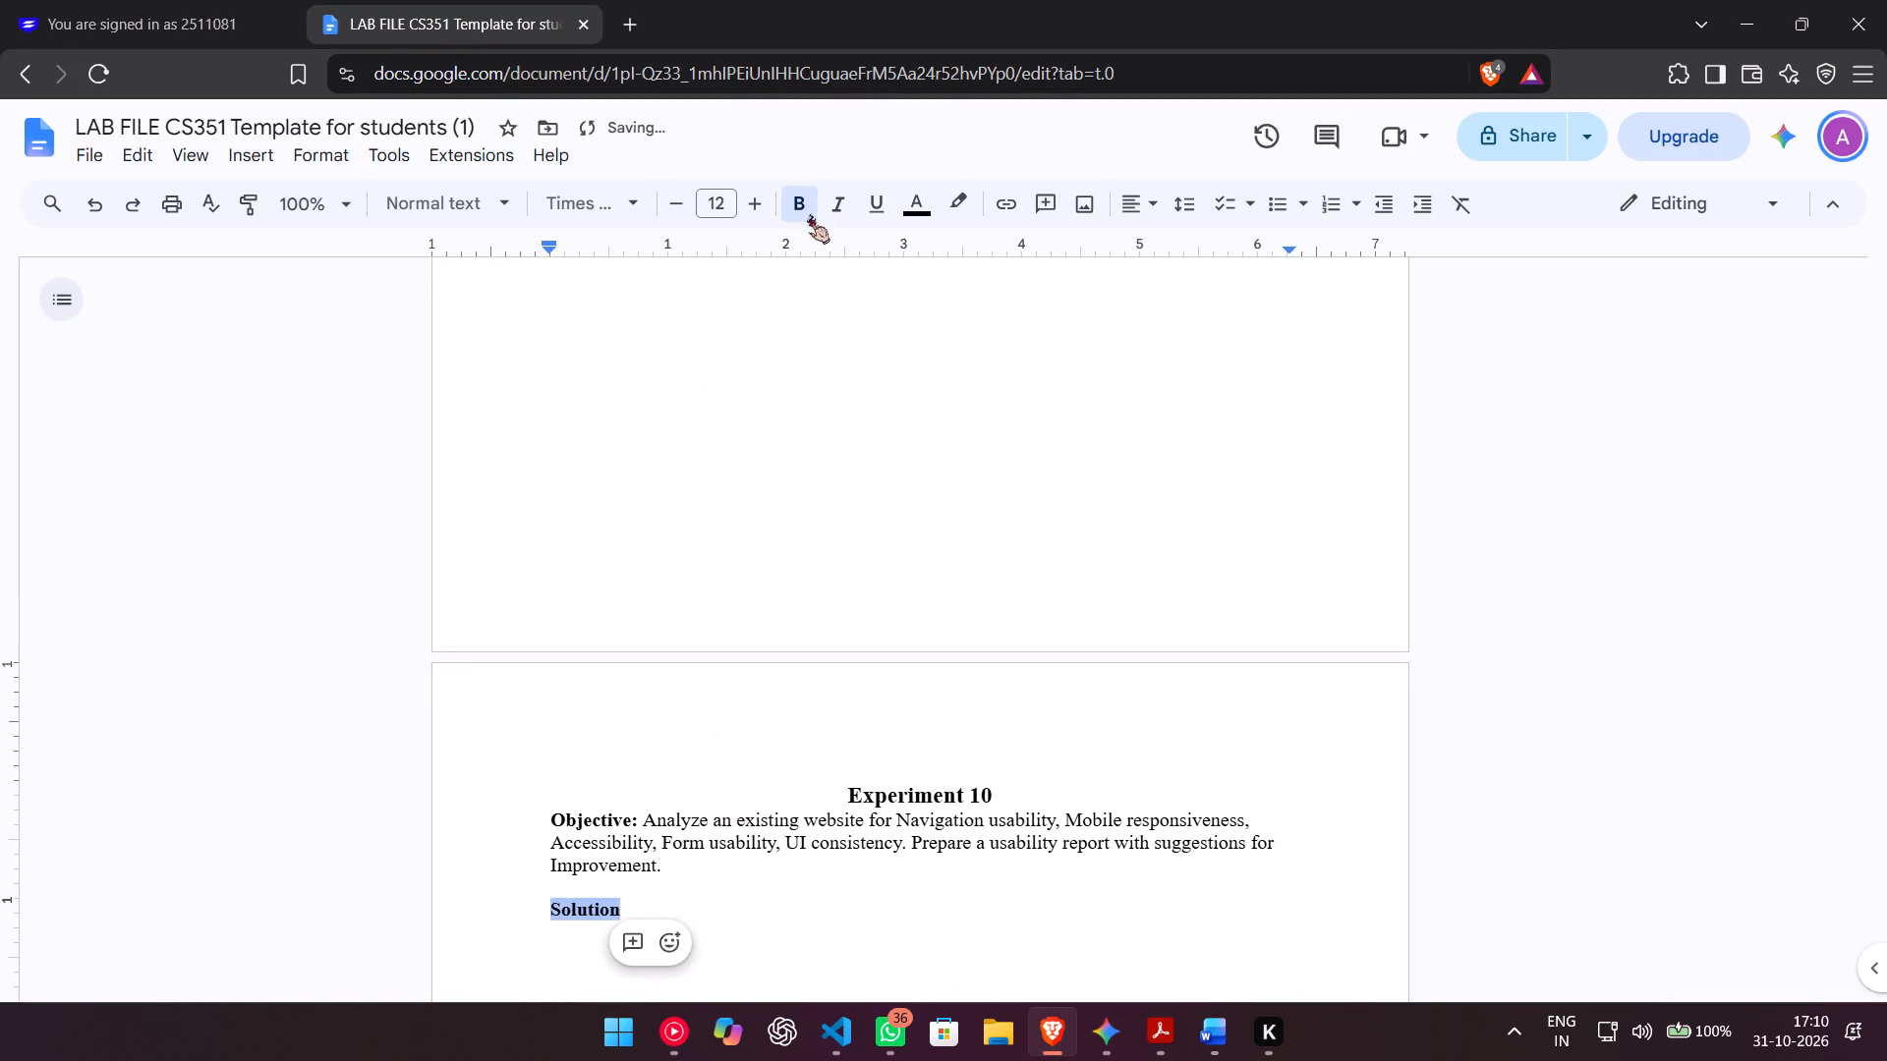
pyautogui.click(611, 907)
pyautogui.click(622, 904)
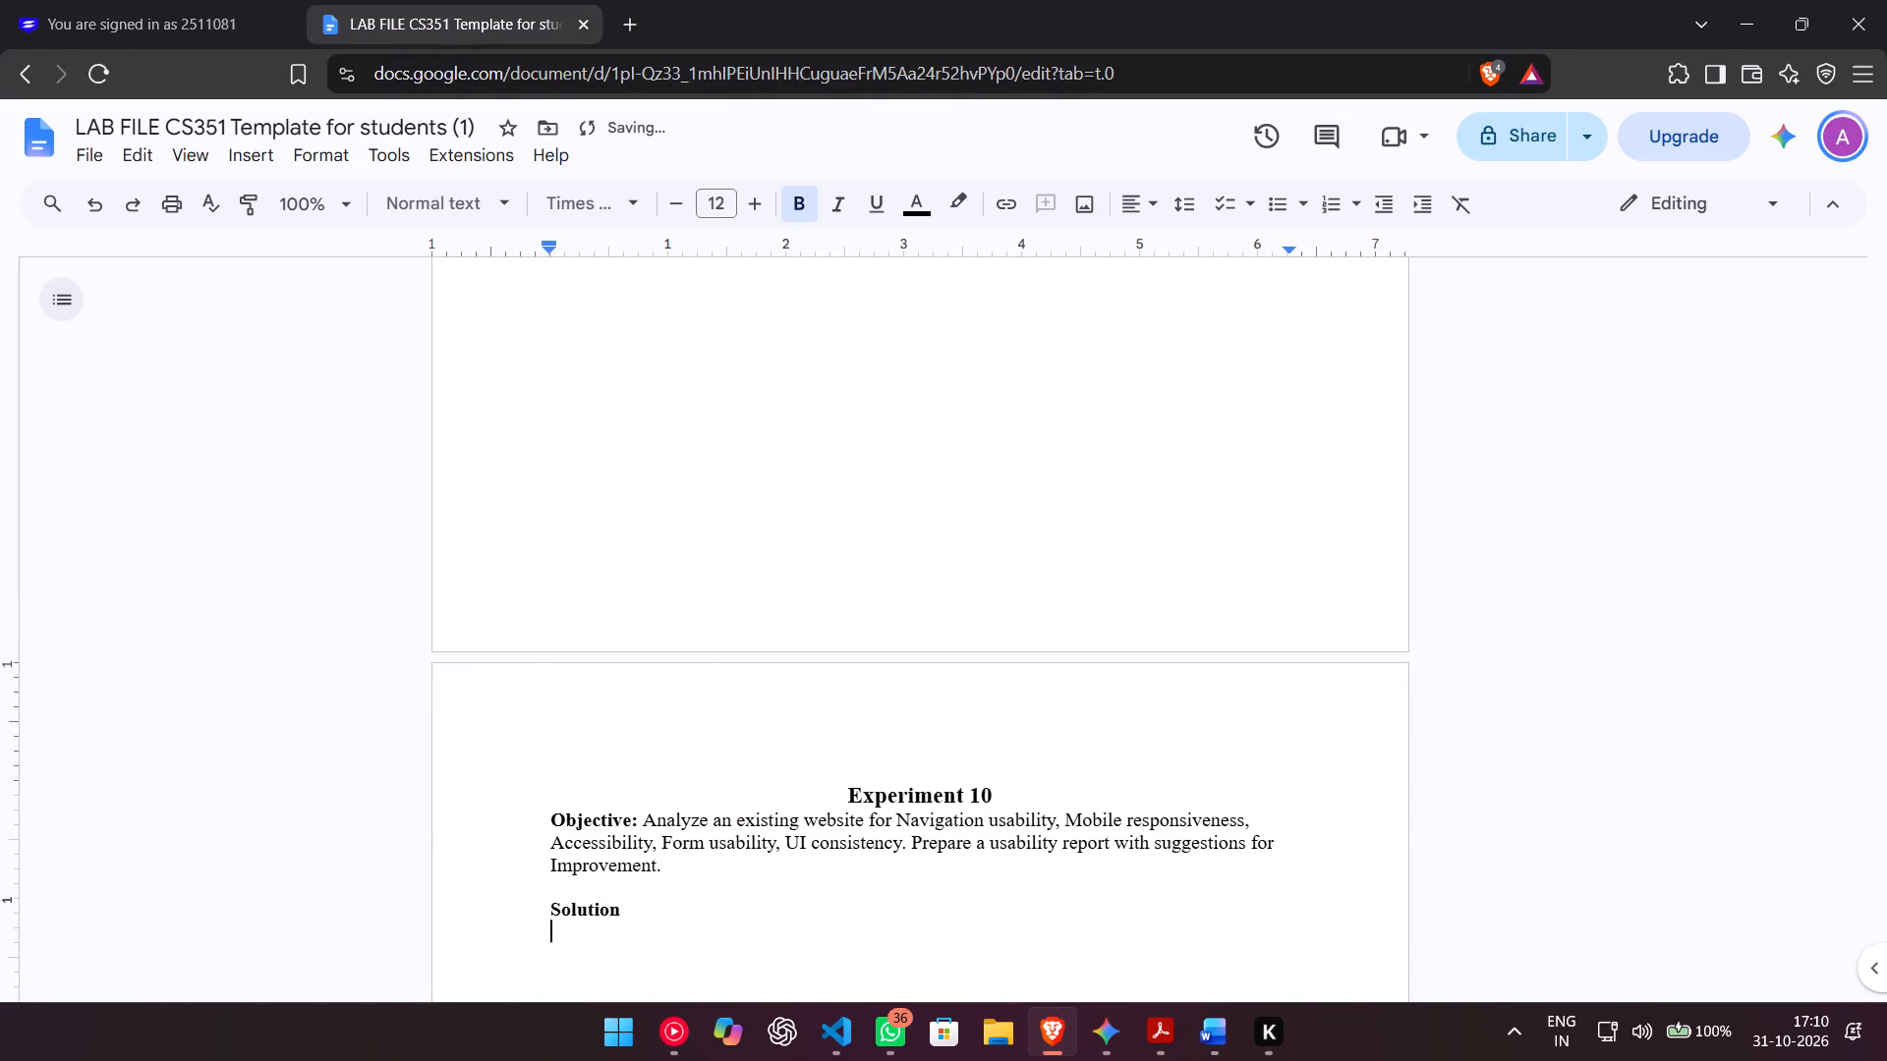
# Copy the "Website analyzed" and "Tools used" paragraphs from FSD FILE.pdf and paste them under the Solution heading in the lab file.
pyautogui.hotkey('alt', 'Tab')
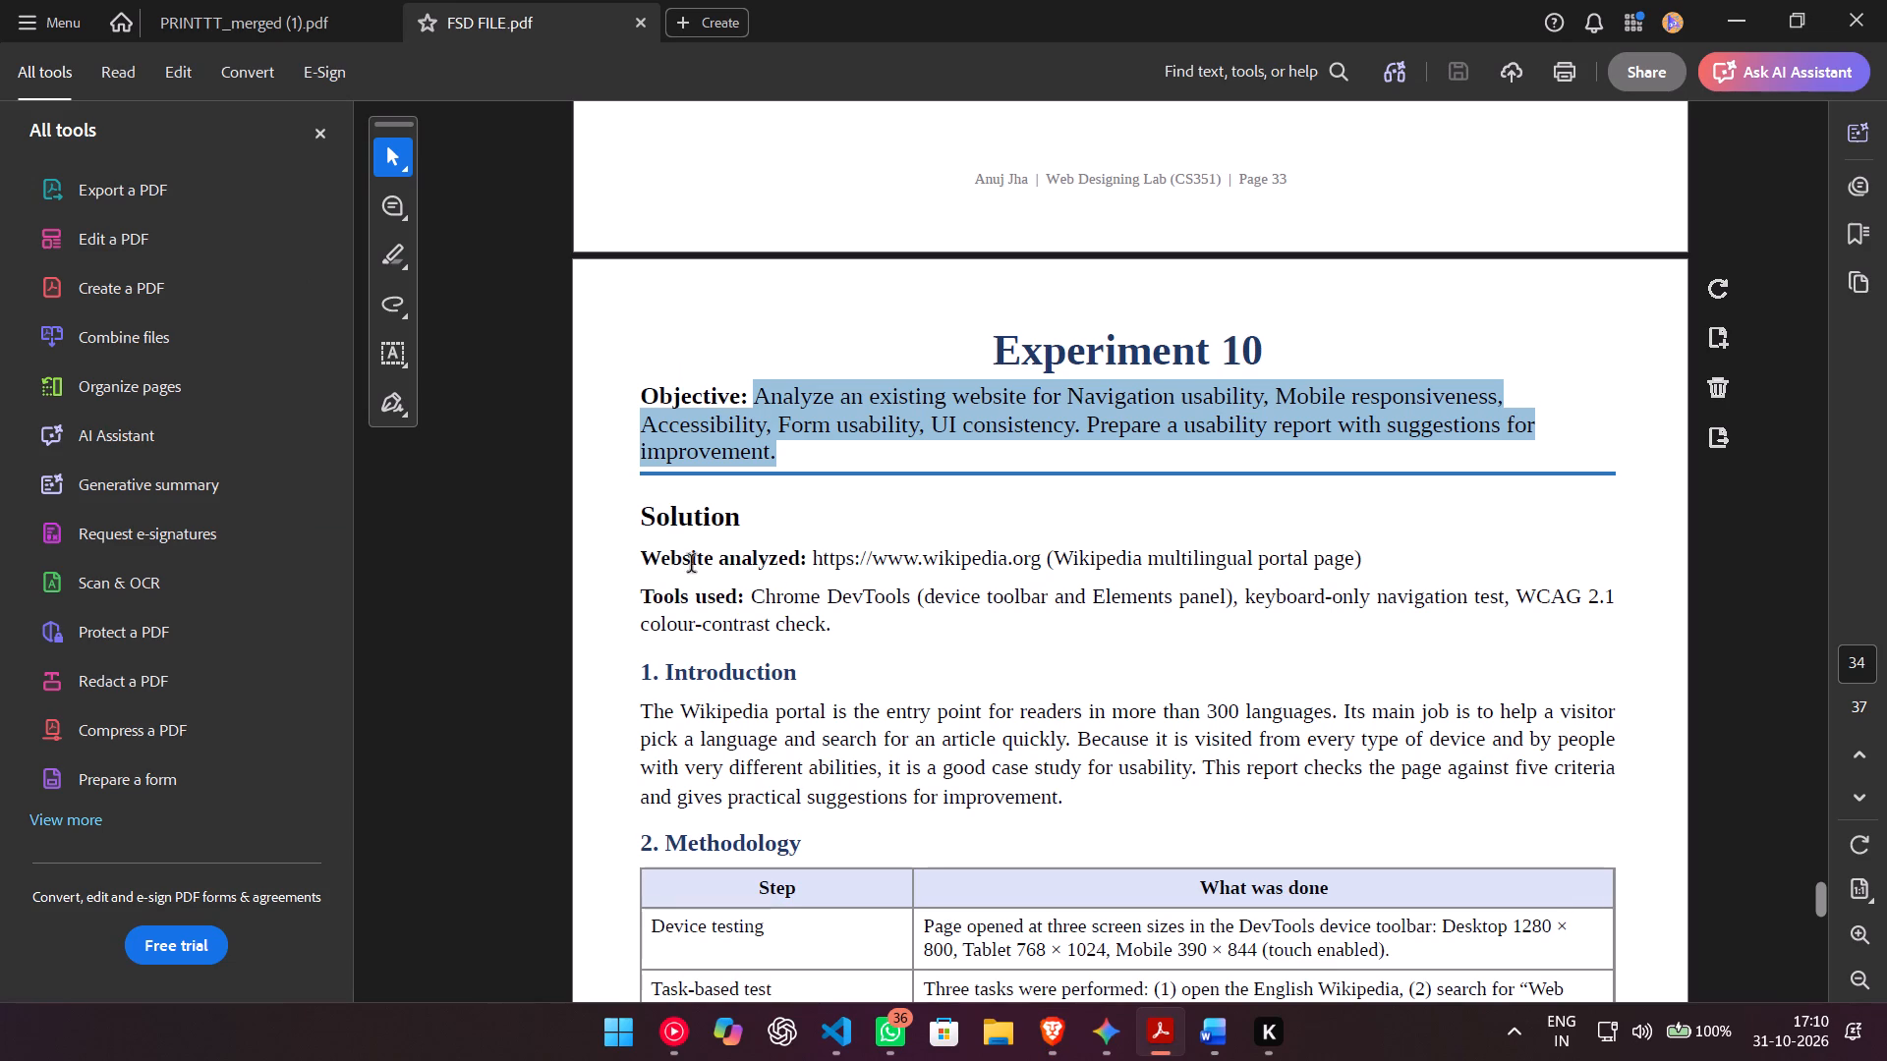
pyautogui.moveTo(653, 556); pyautogui.dragTo(830, 628)
pyautogui.hotkey('ctrl', 'c')
pyautogui.hotkey('alt', 'Tab')
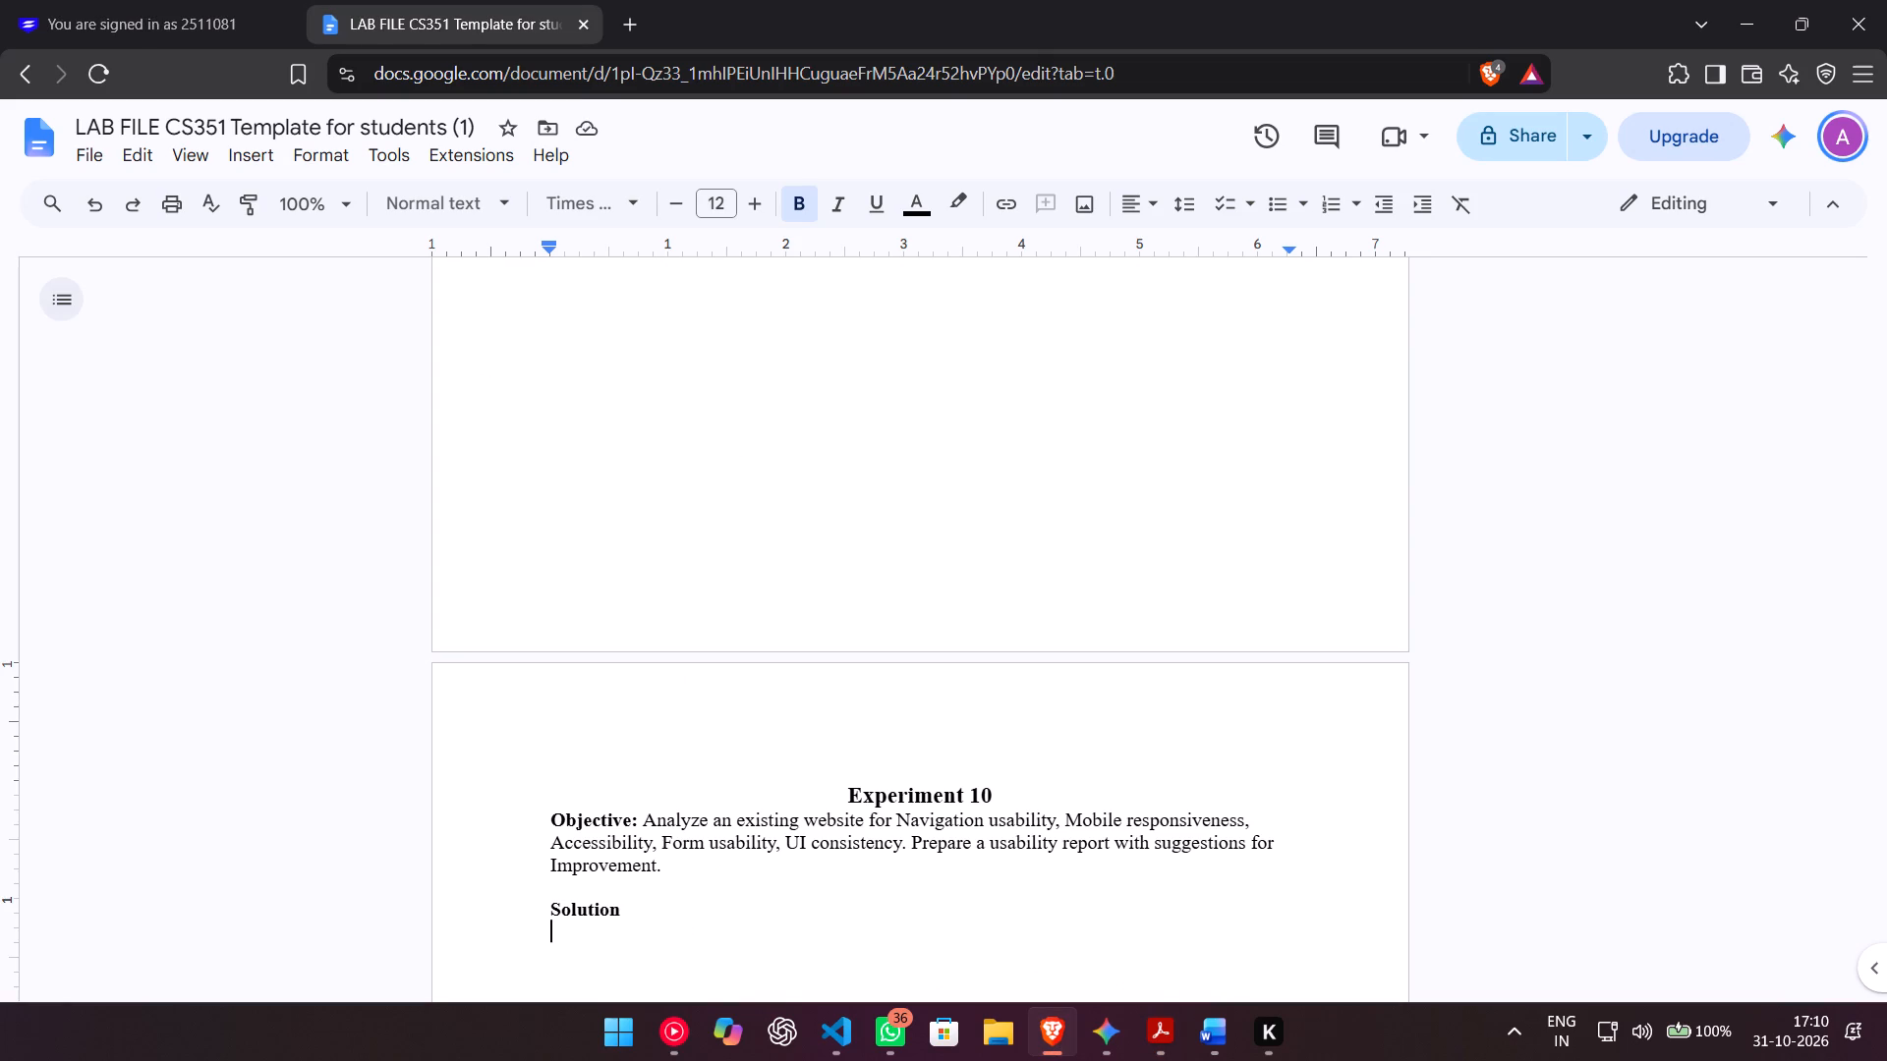
pyautogui.hotkey('ctrl', 'v')
# Remove the bold formatting from the website and tools details, keeping the "Website analyzed:" and "Tools used:" labels bold.
pyautogui.moveTo(713, 823); pyautogui.dragTo(715, 825)
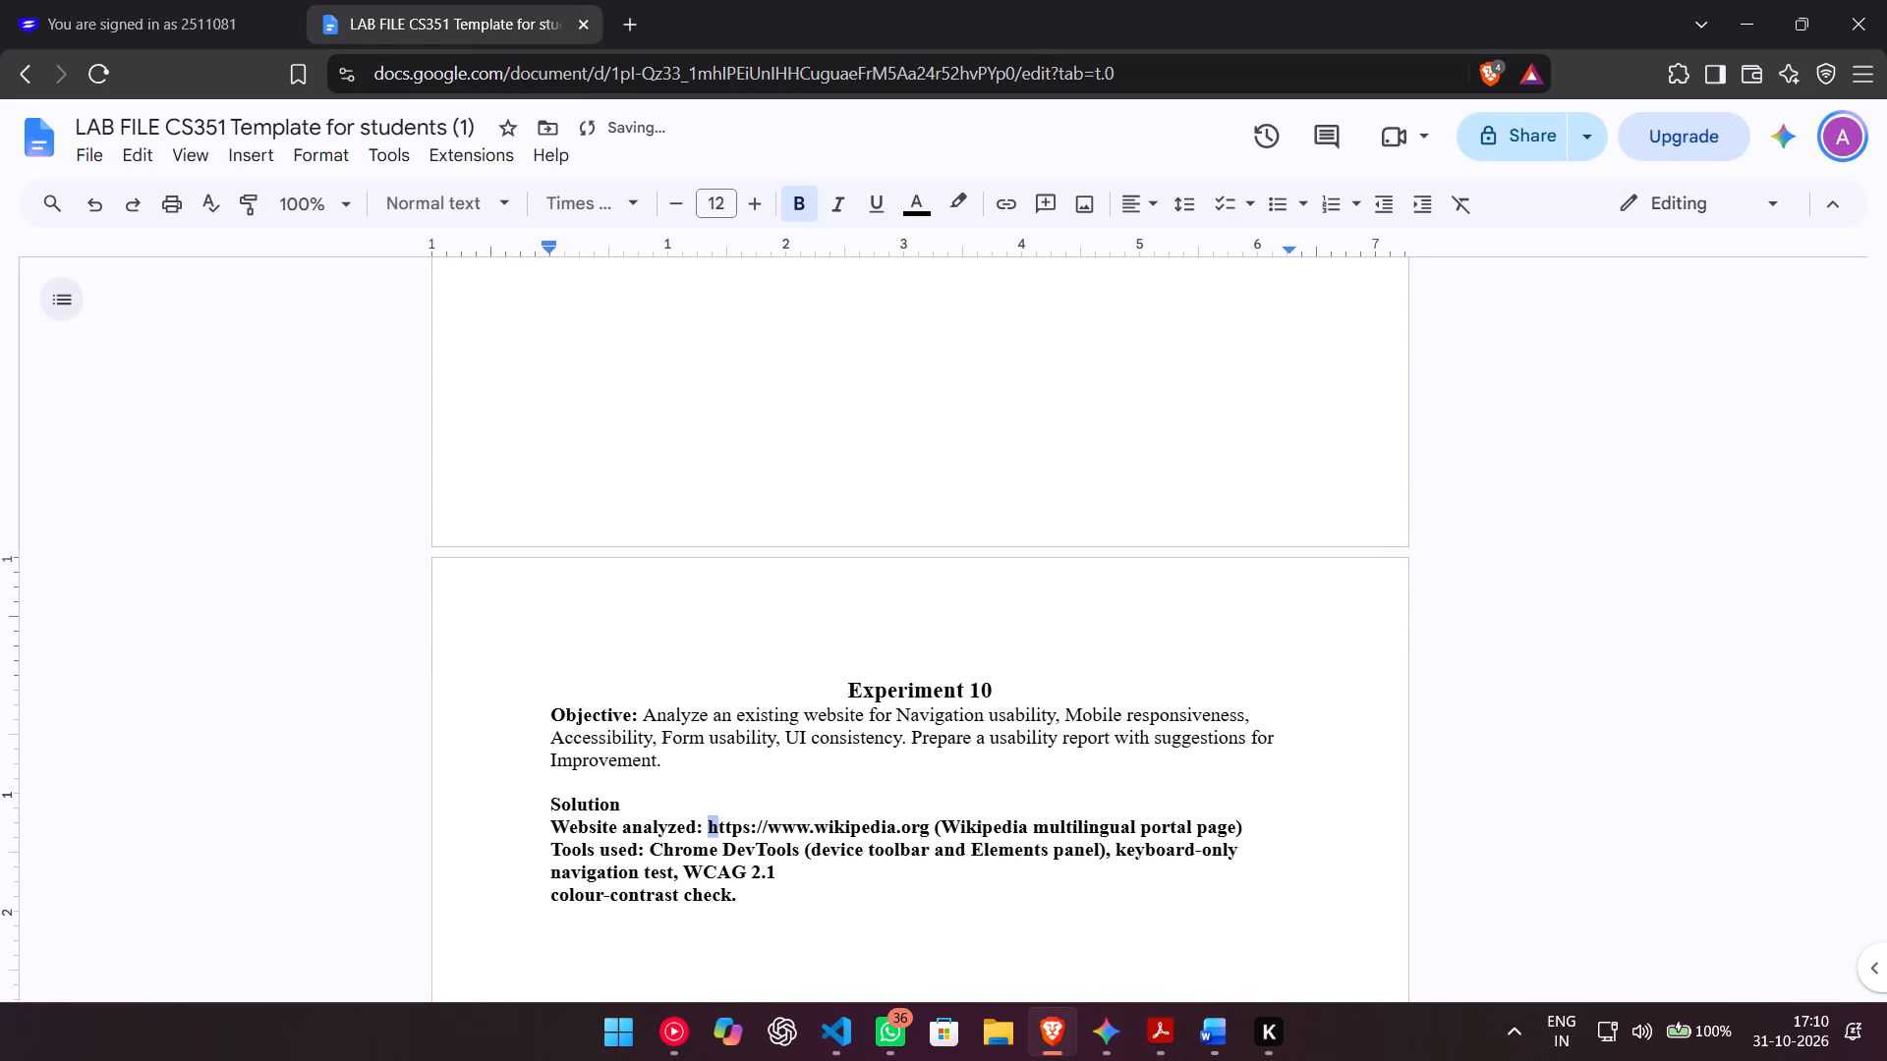
pyautogui.moveTo(715, 825); pyautogui.dragTo(1198, 833)
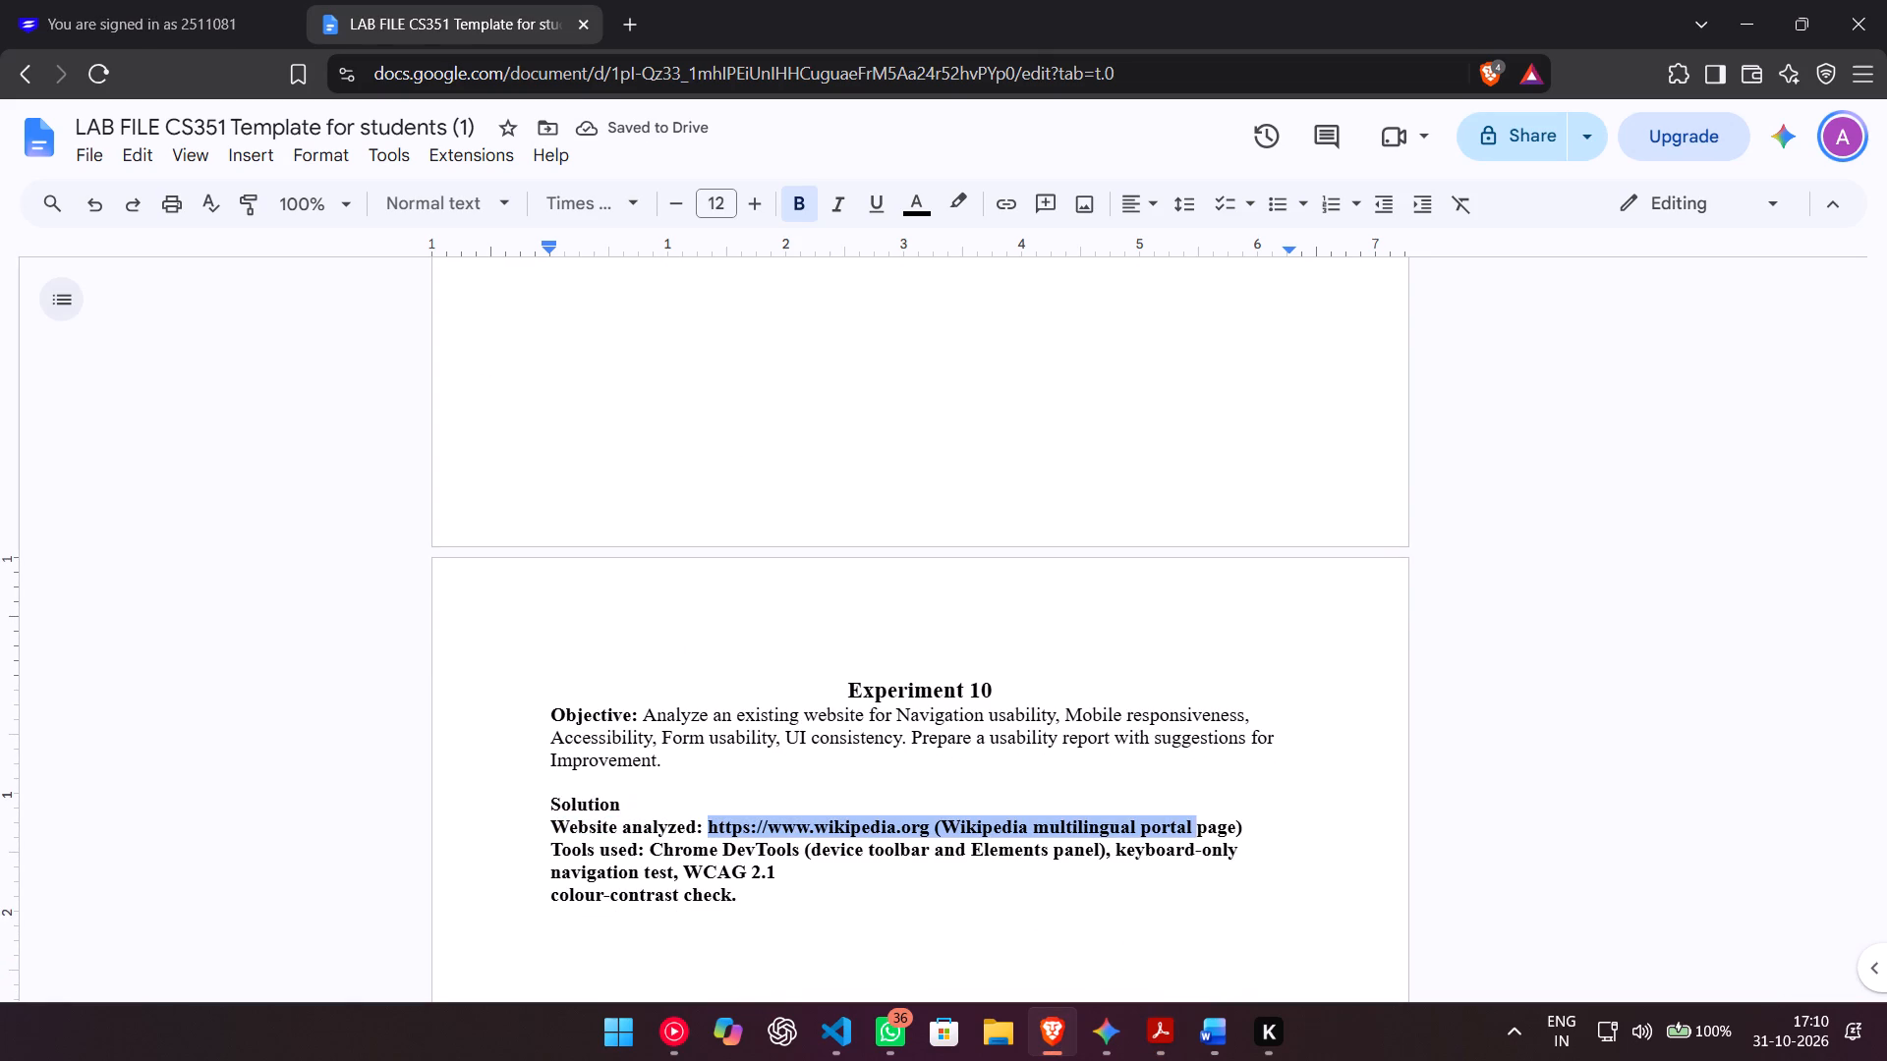
pyautogui.moveTo(1198, 833); pyautogui.dragTo(1251, 829)
pyautogui.click(803, 200)
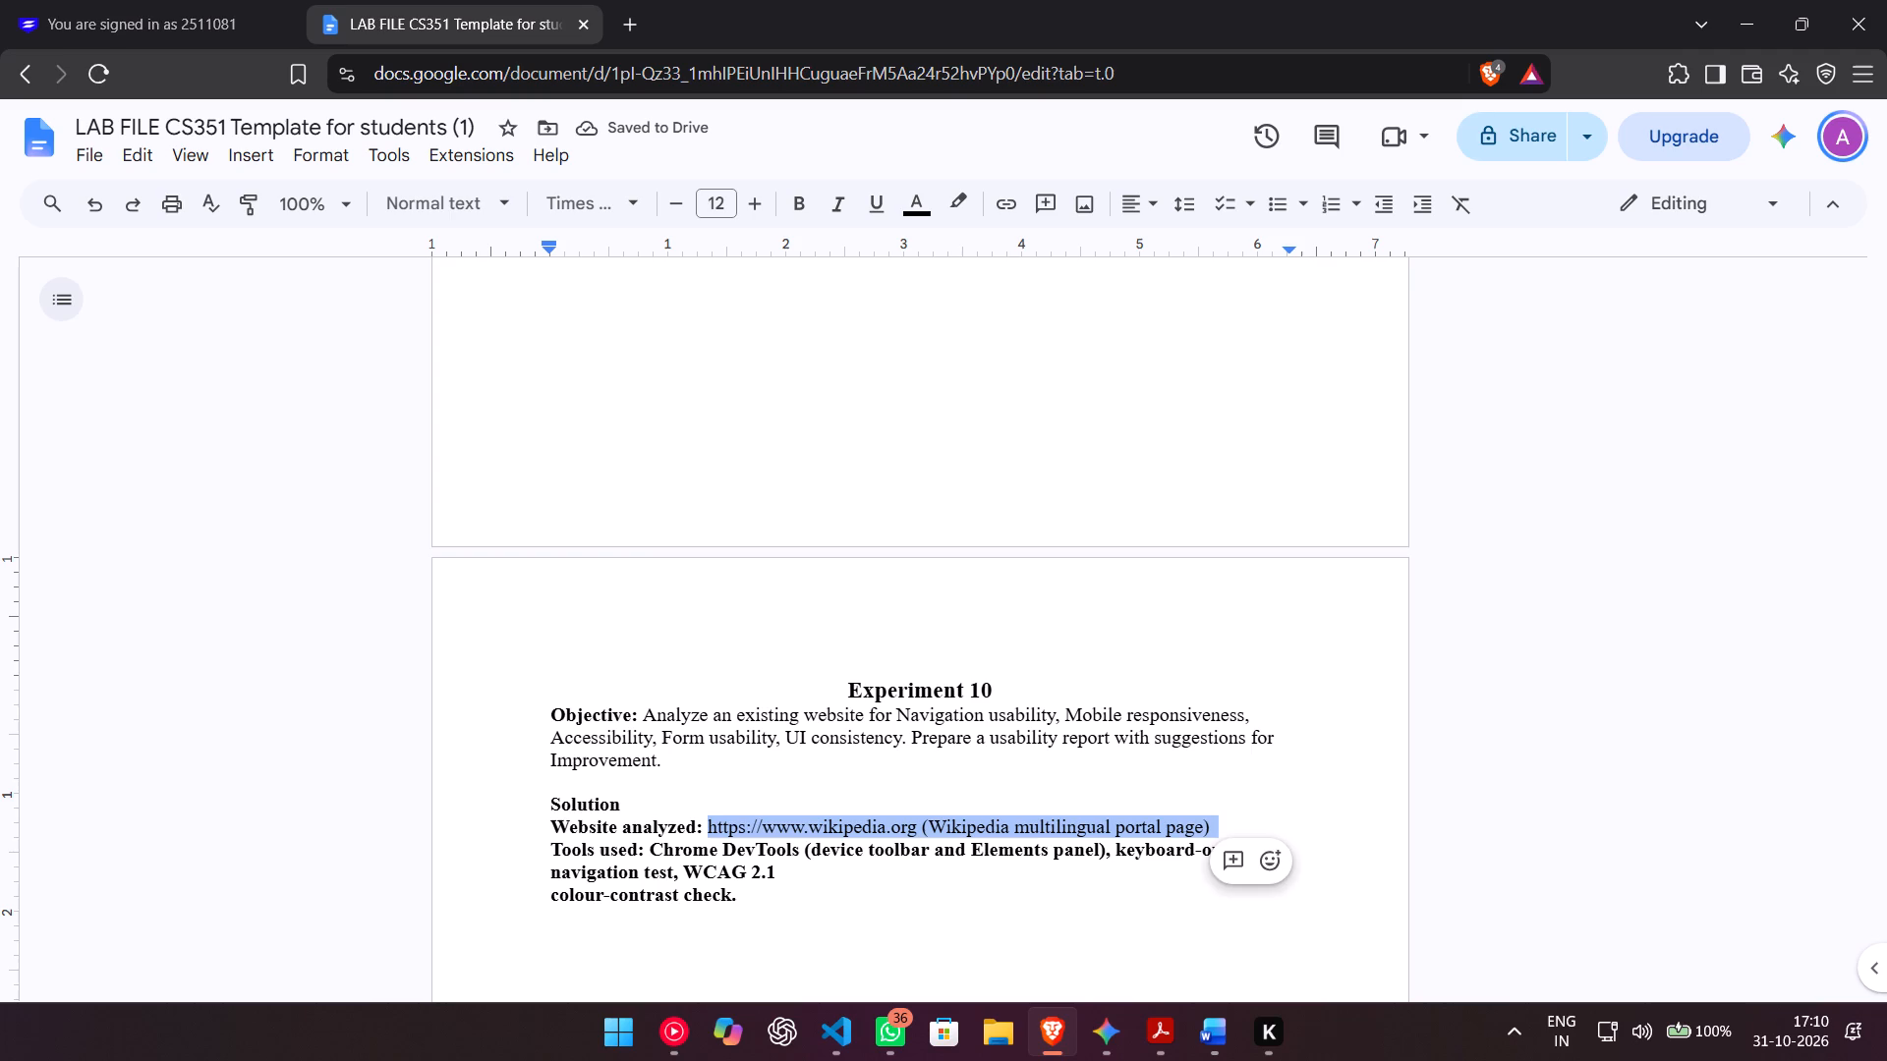
pyautogui.moveTo(648, 850); pyautogui.dragTo(1237, 875)
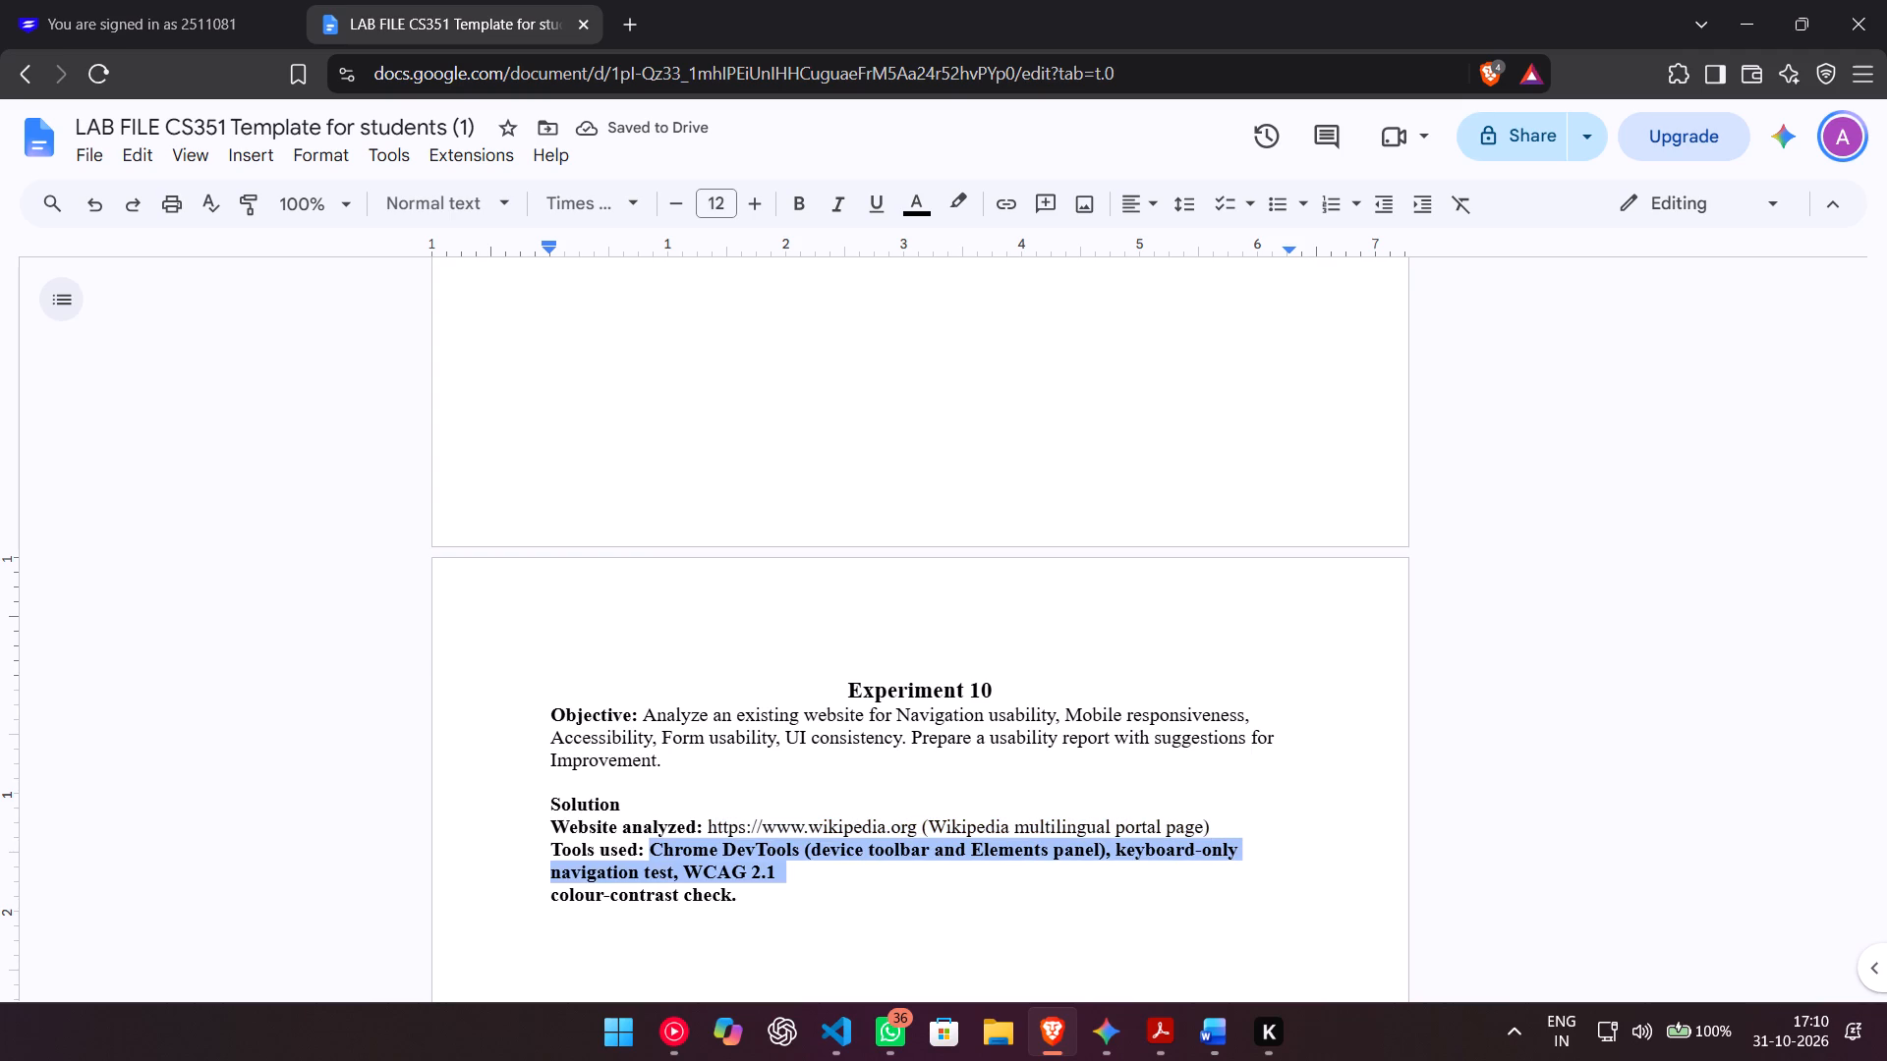
pyautogui.moveTo(1237, 875); pyautogui.dragTo(1236, 890)
pyautogui.click(796, 200)
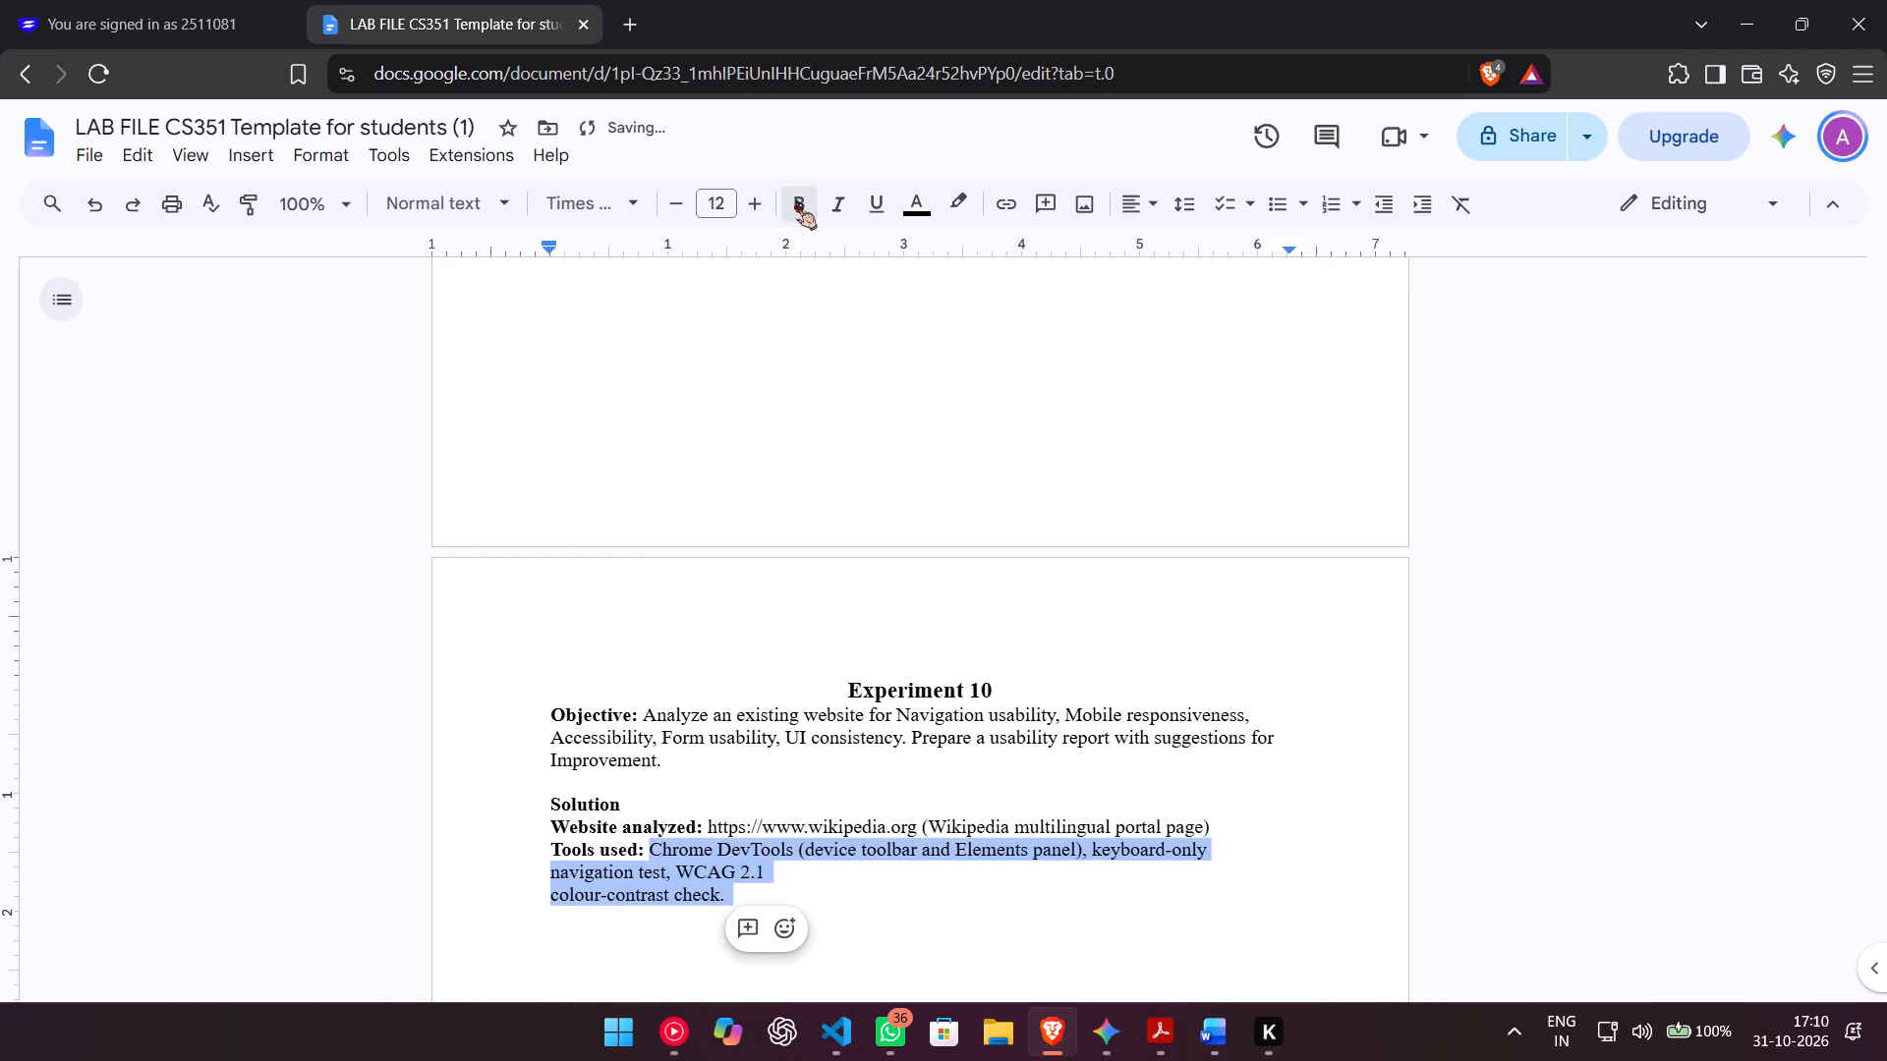
pyautogui.click(989, 896)
# Join the broken "colour-contrast check." line to "WCAG 2.1" with a space, matching the paragraph in FSD FILE.pdf.
pyautogui.hotkey('alt', 'Tab')
pyautogui.click(1052, 680)
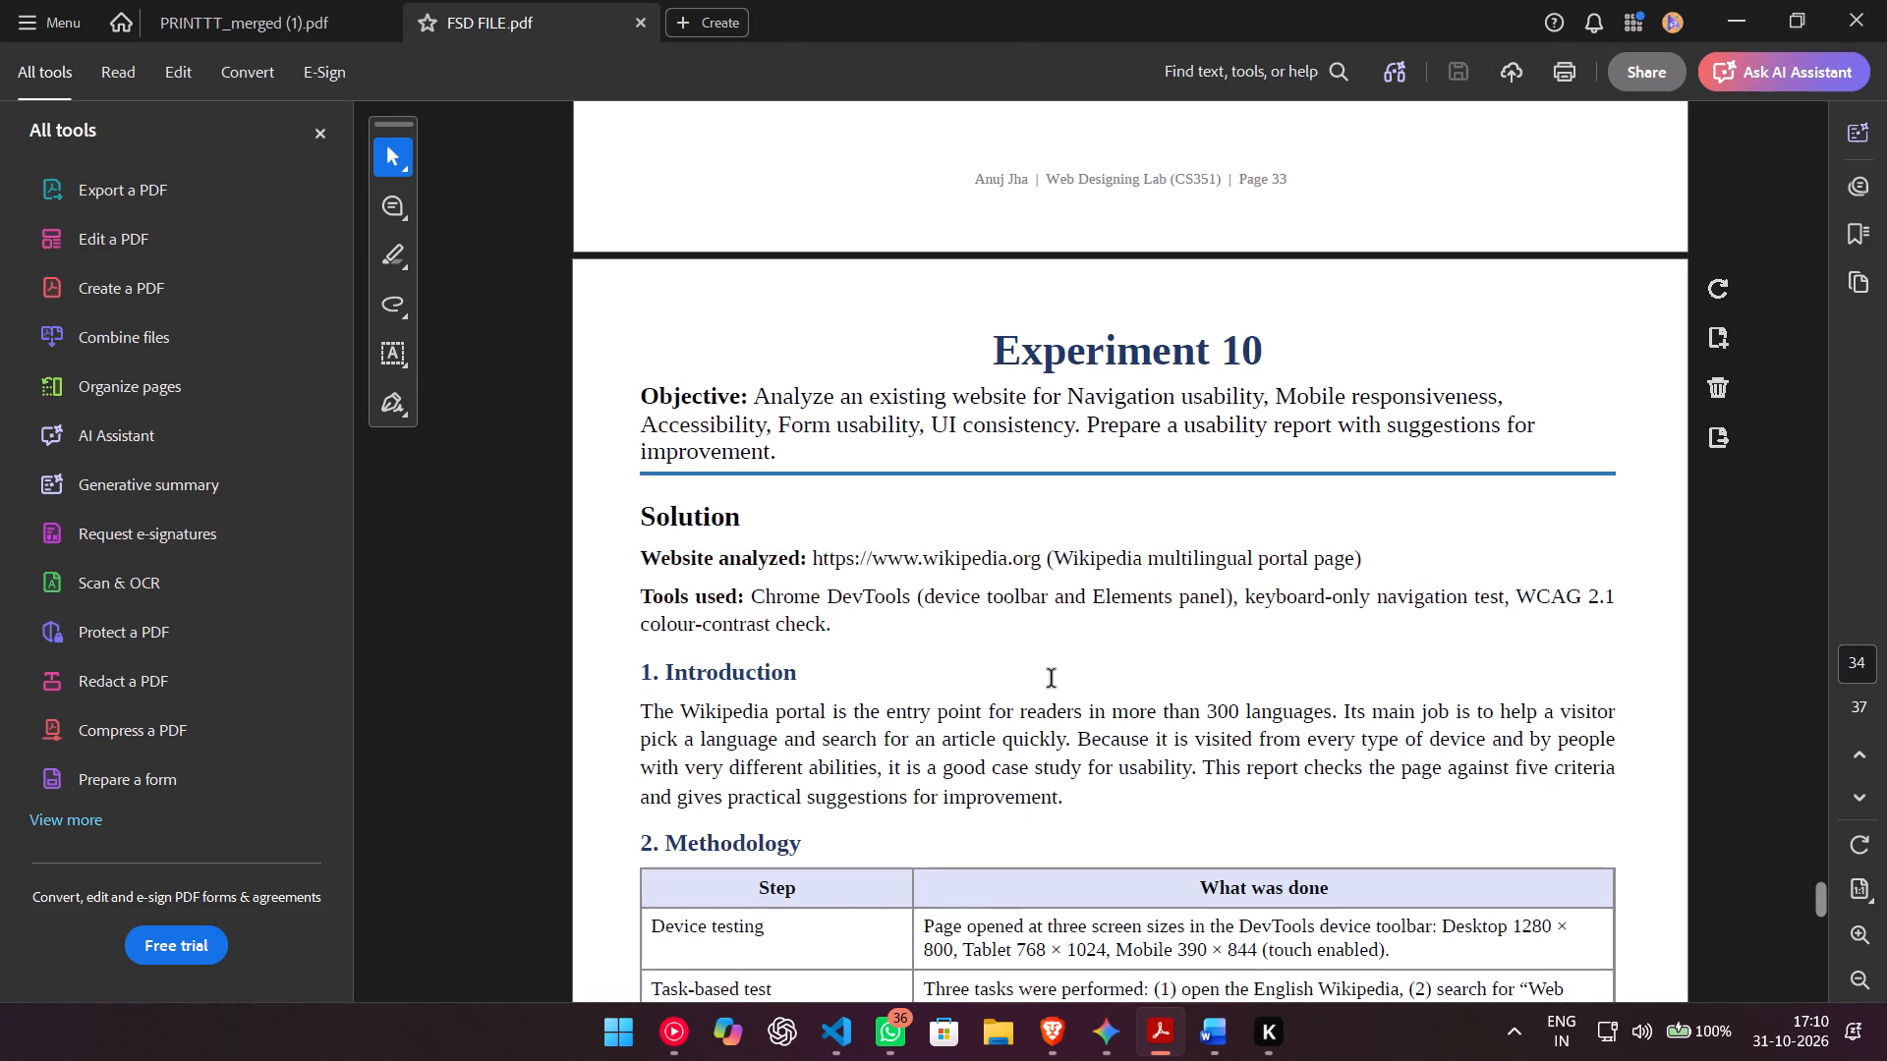
pyautogui.hotkey('alt', 'Tab')
pyautogui.click(553, 902)
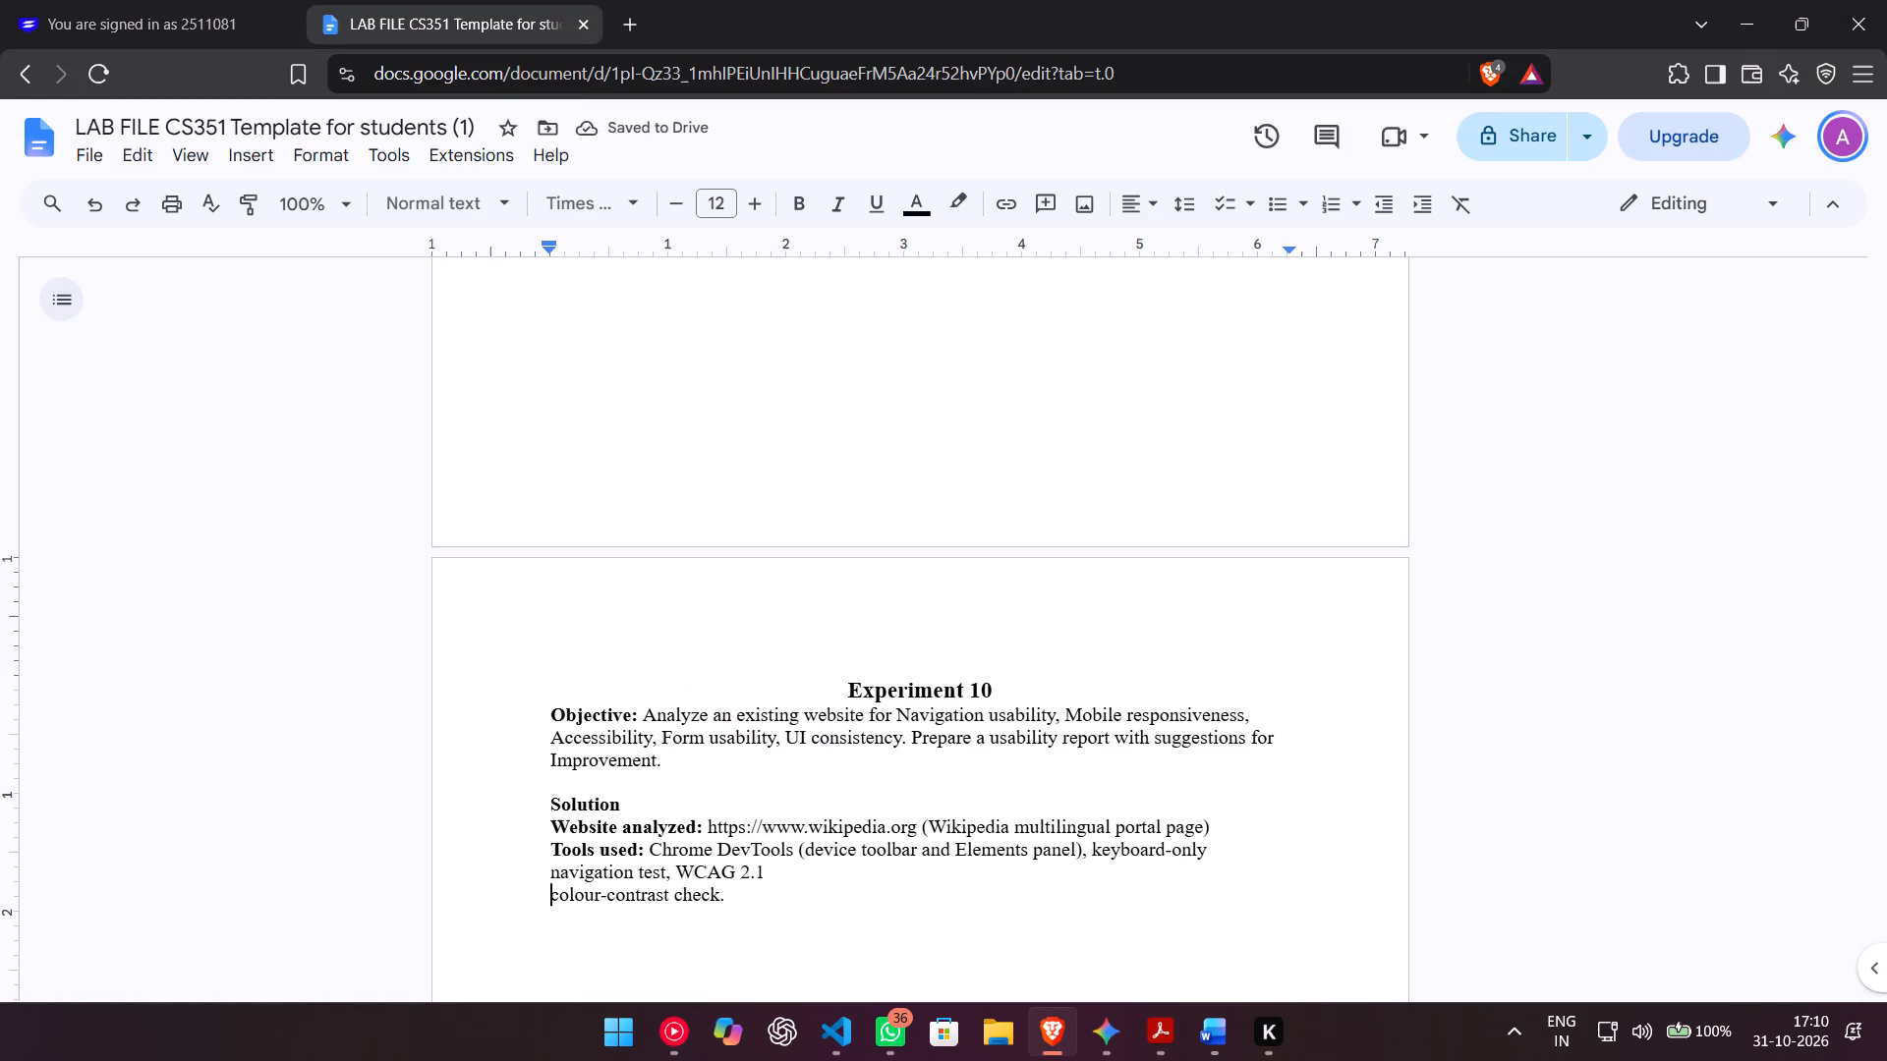
pyautogui.press('BackSpace')
pyautogui.press('space')
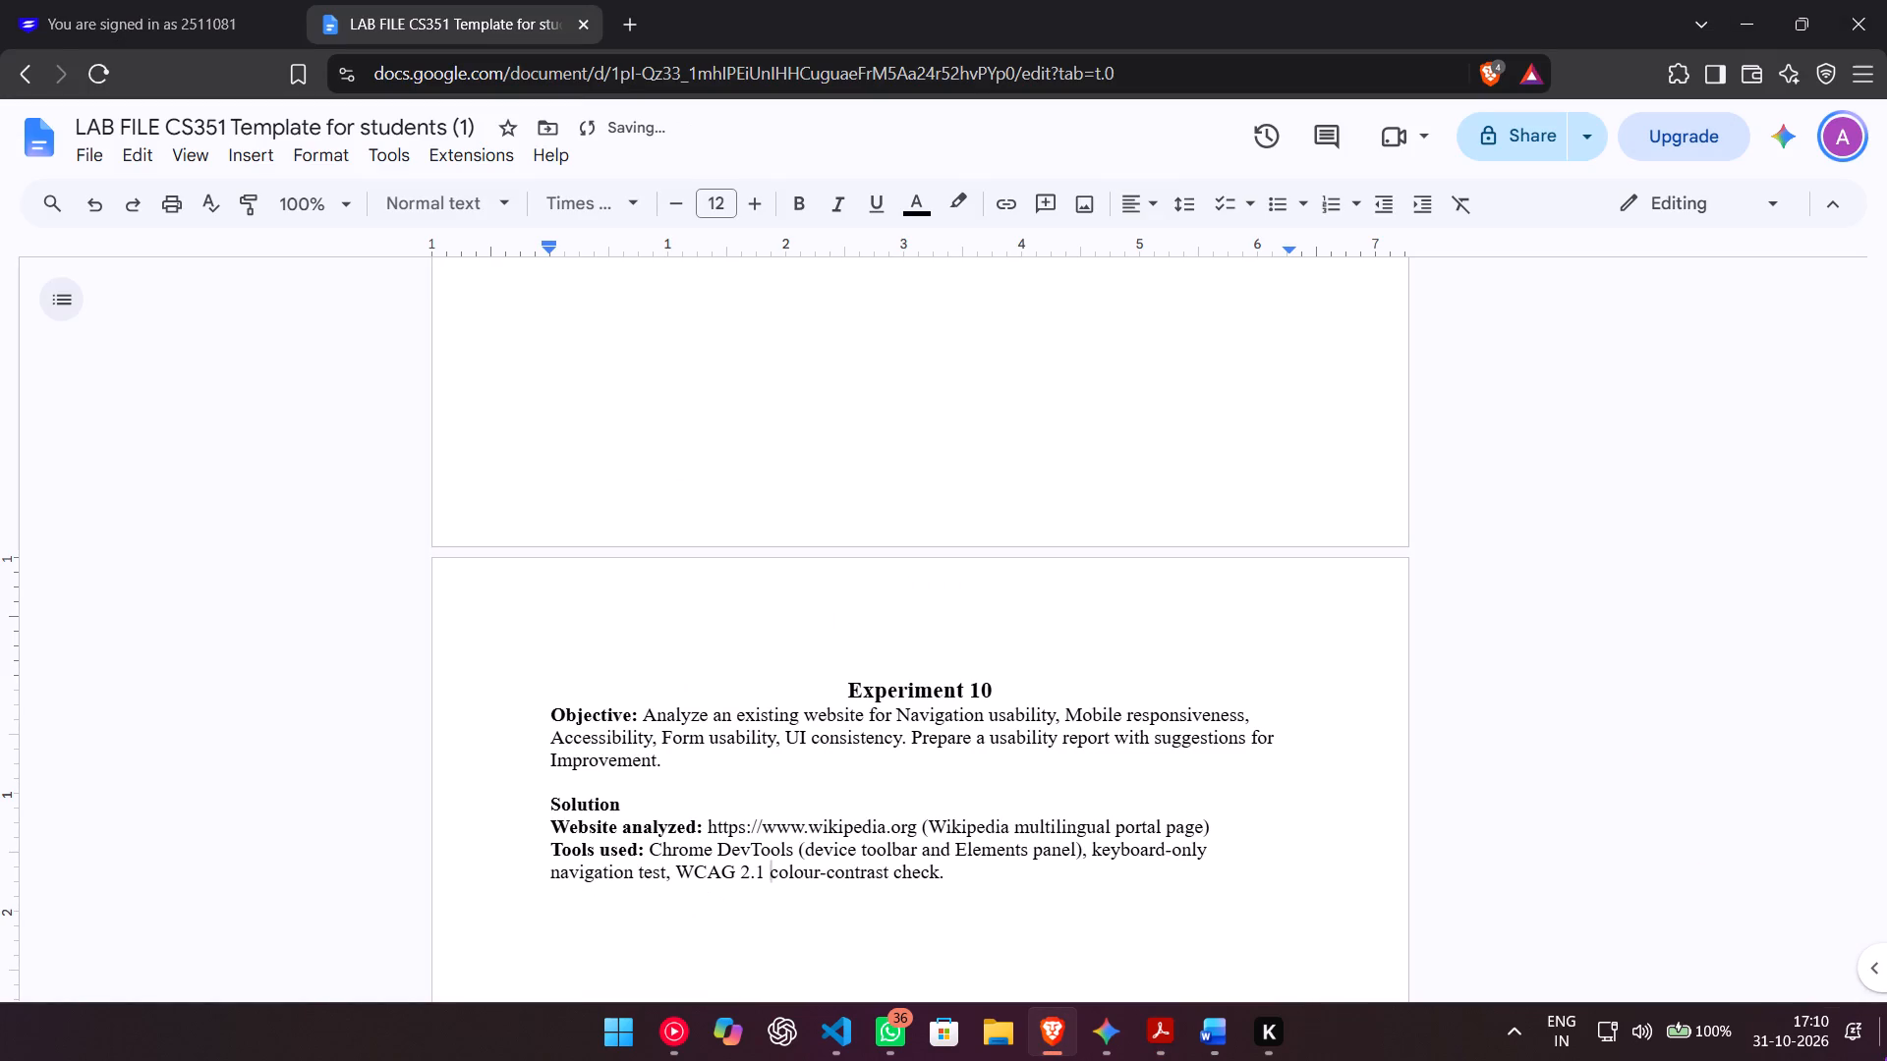
# Insert a blank line after the "Tools used" paragraph and start a new line for the report's next section.
pyautogui.click(981, 873)
pyautogui.press('Return')
pyautogui.hotkey('alt', 'Tab')
pyautogui.scroll(-2, 1015, 626)
pyautogui.hotkey('alt', 'Tab')
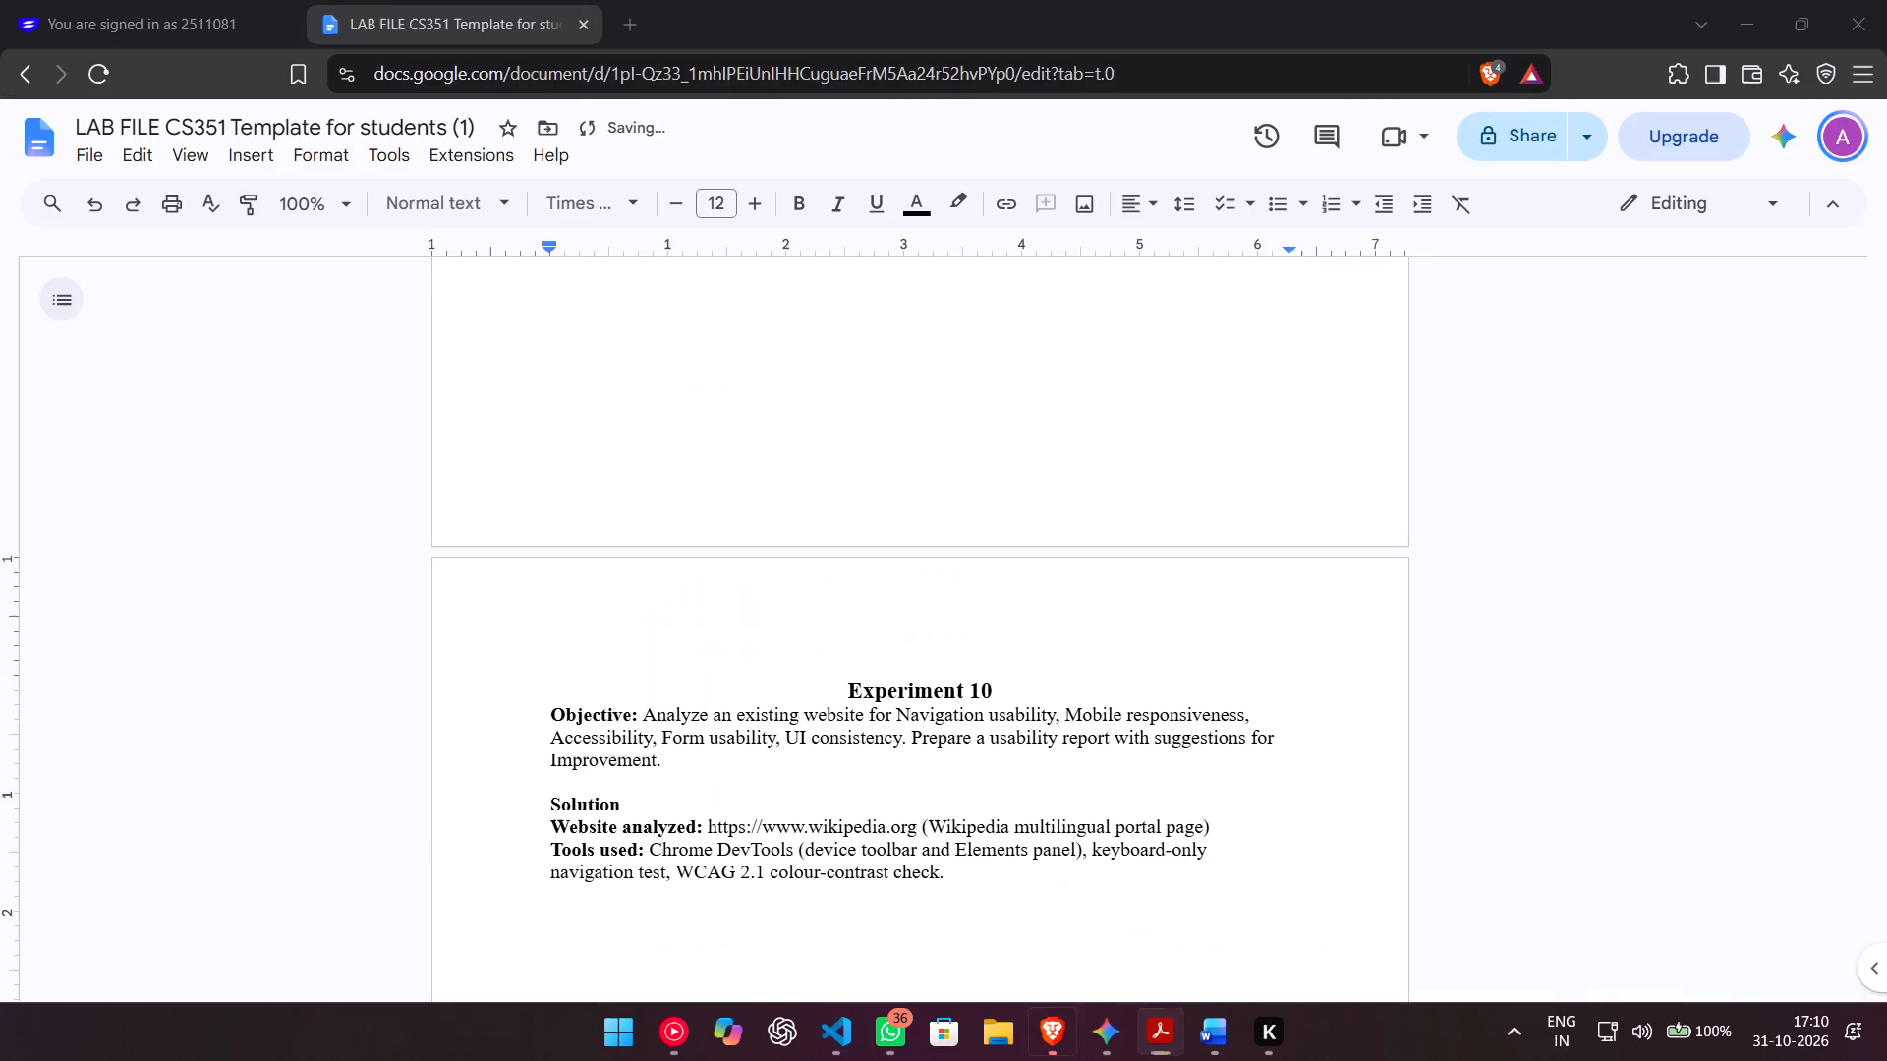
pyautogui.press('Return')
pyautogui.press('BackSpace')
pyautogui.press('Return')
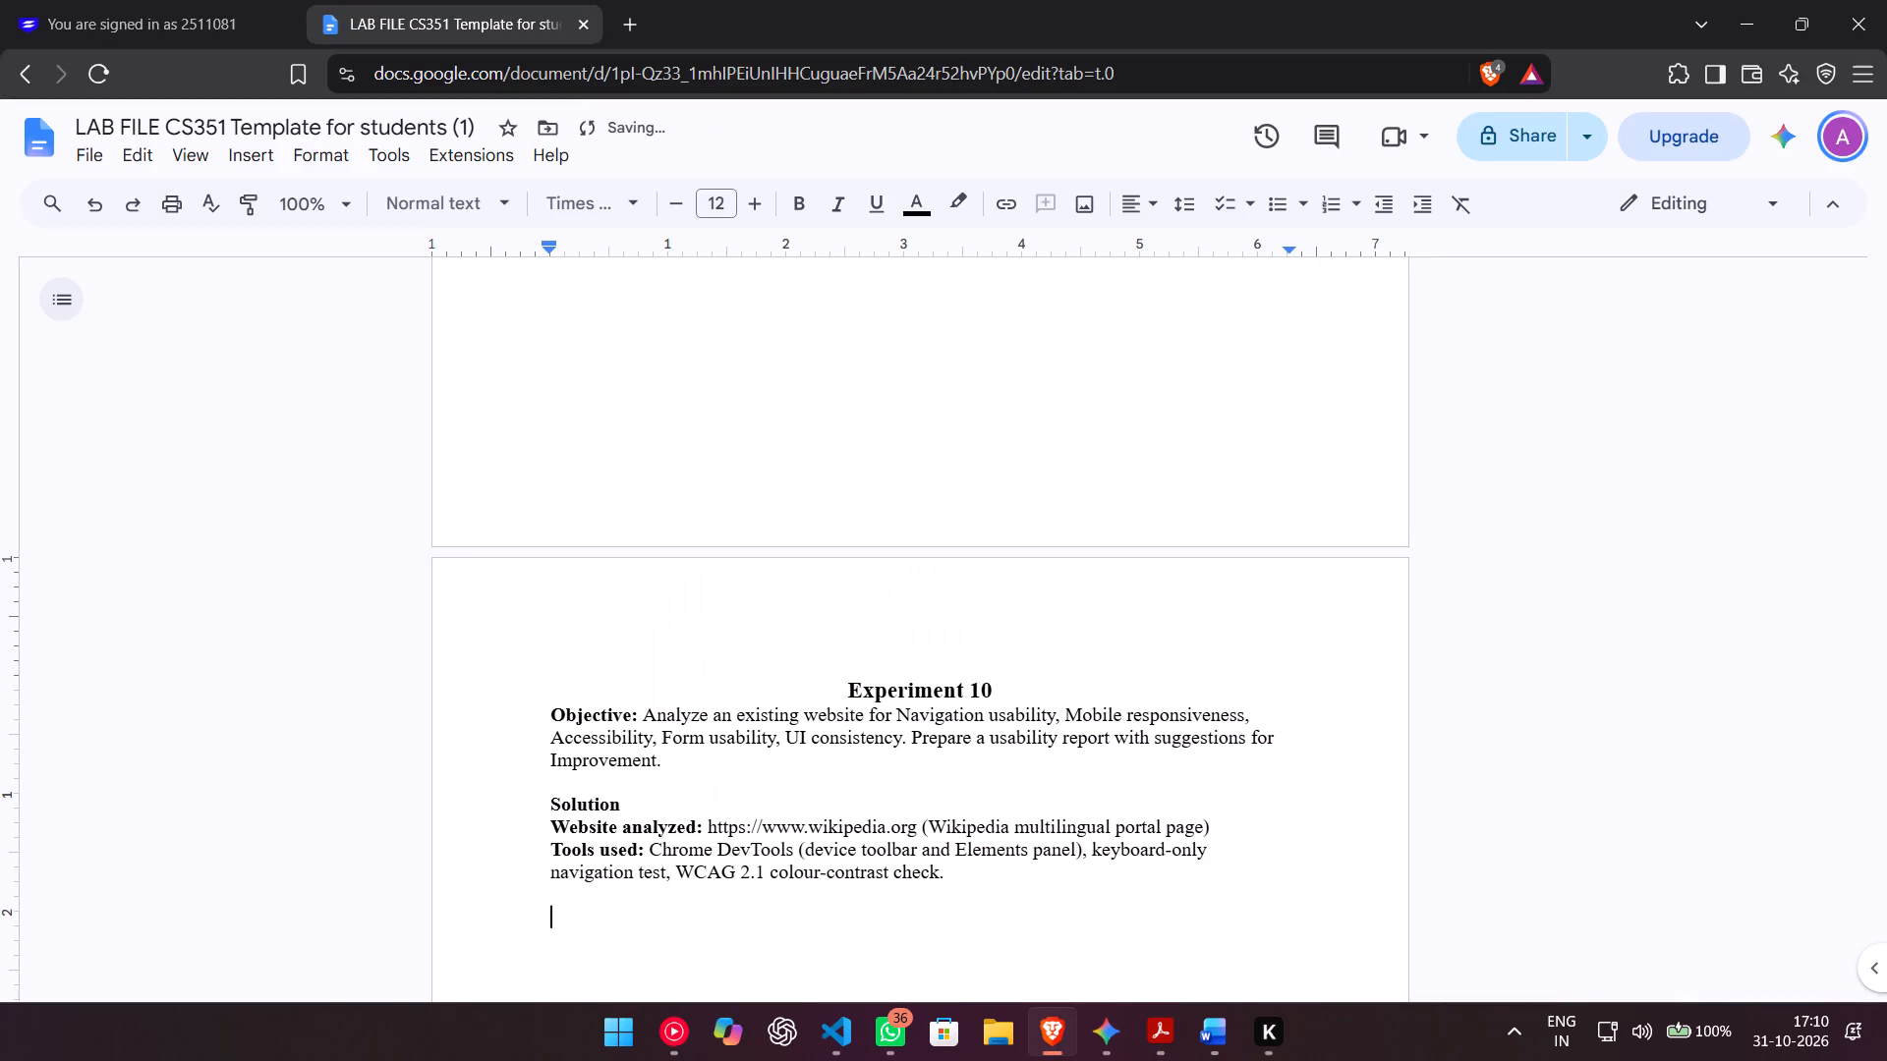
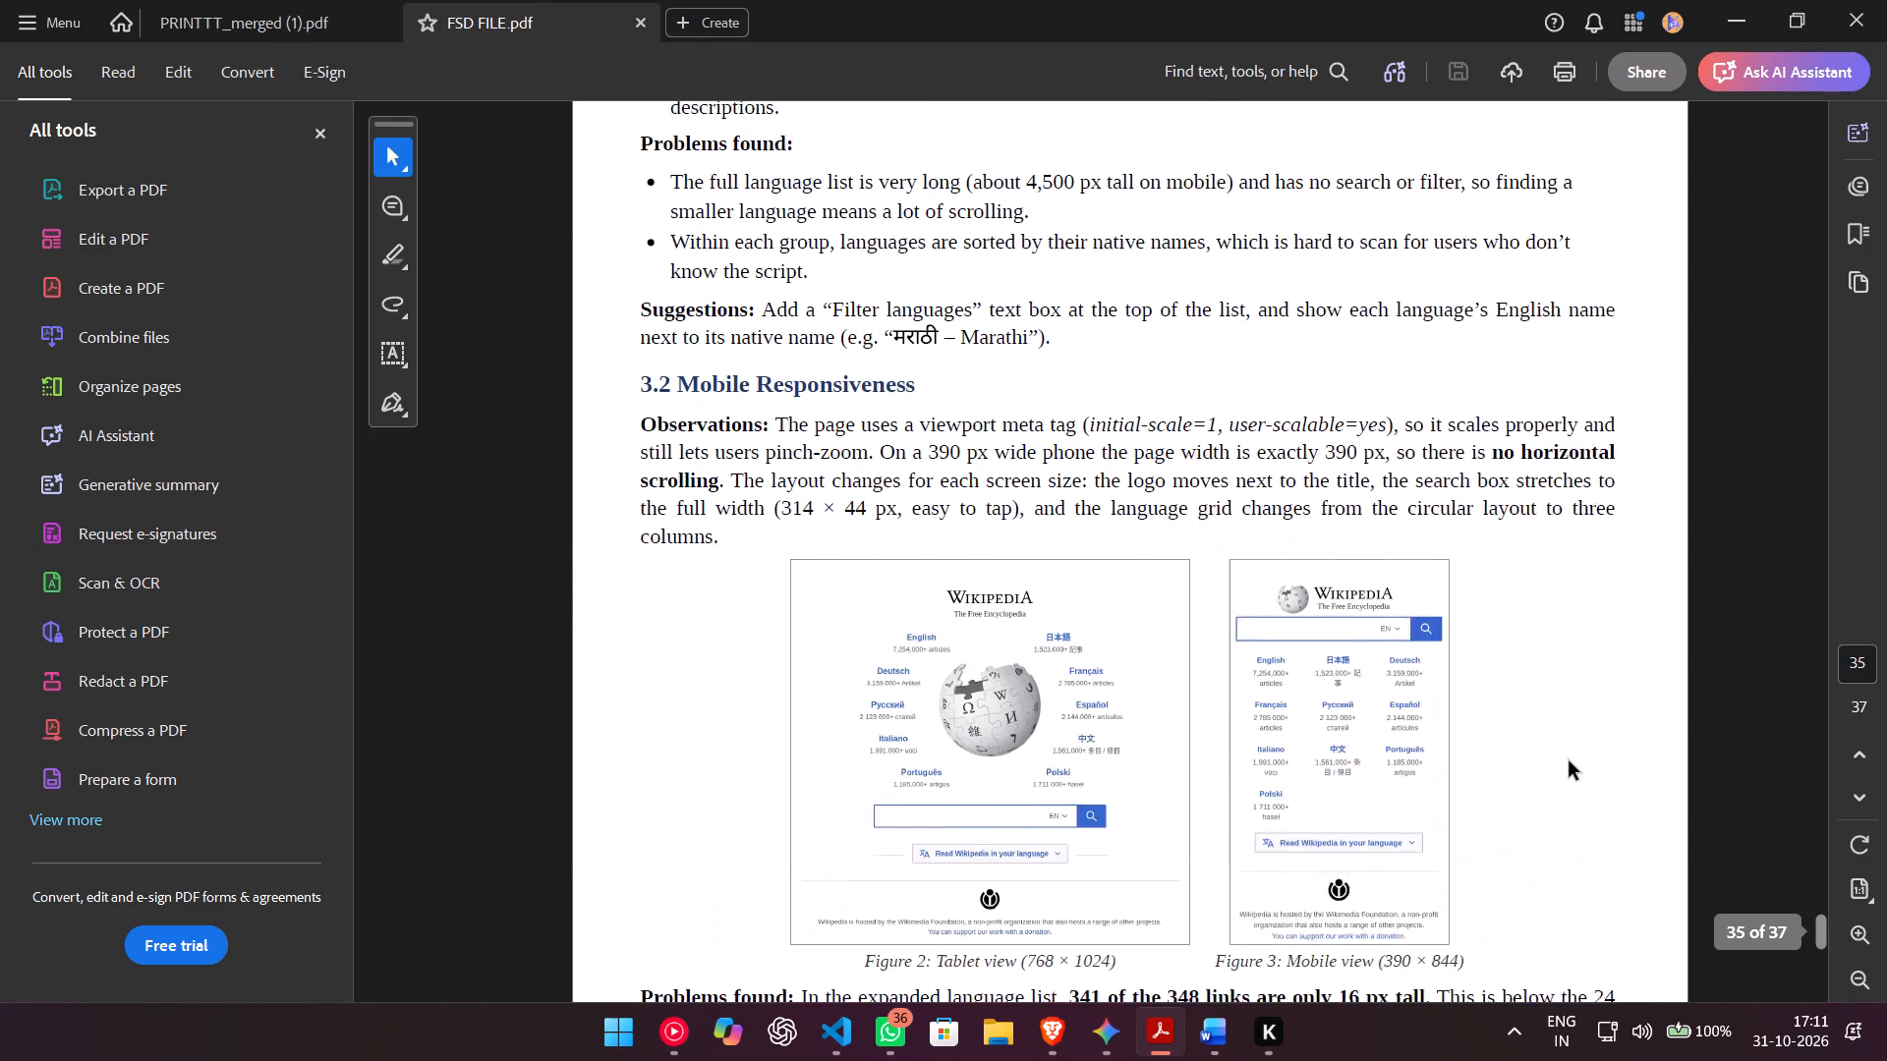
pyautogui.scroll(7, 867, 554)
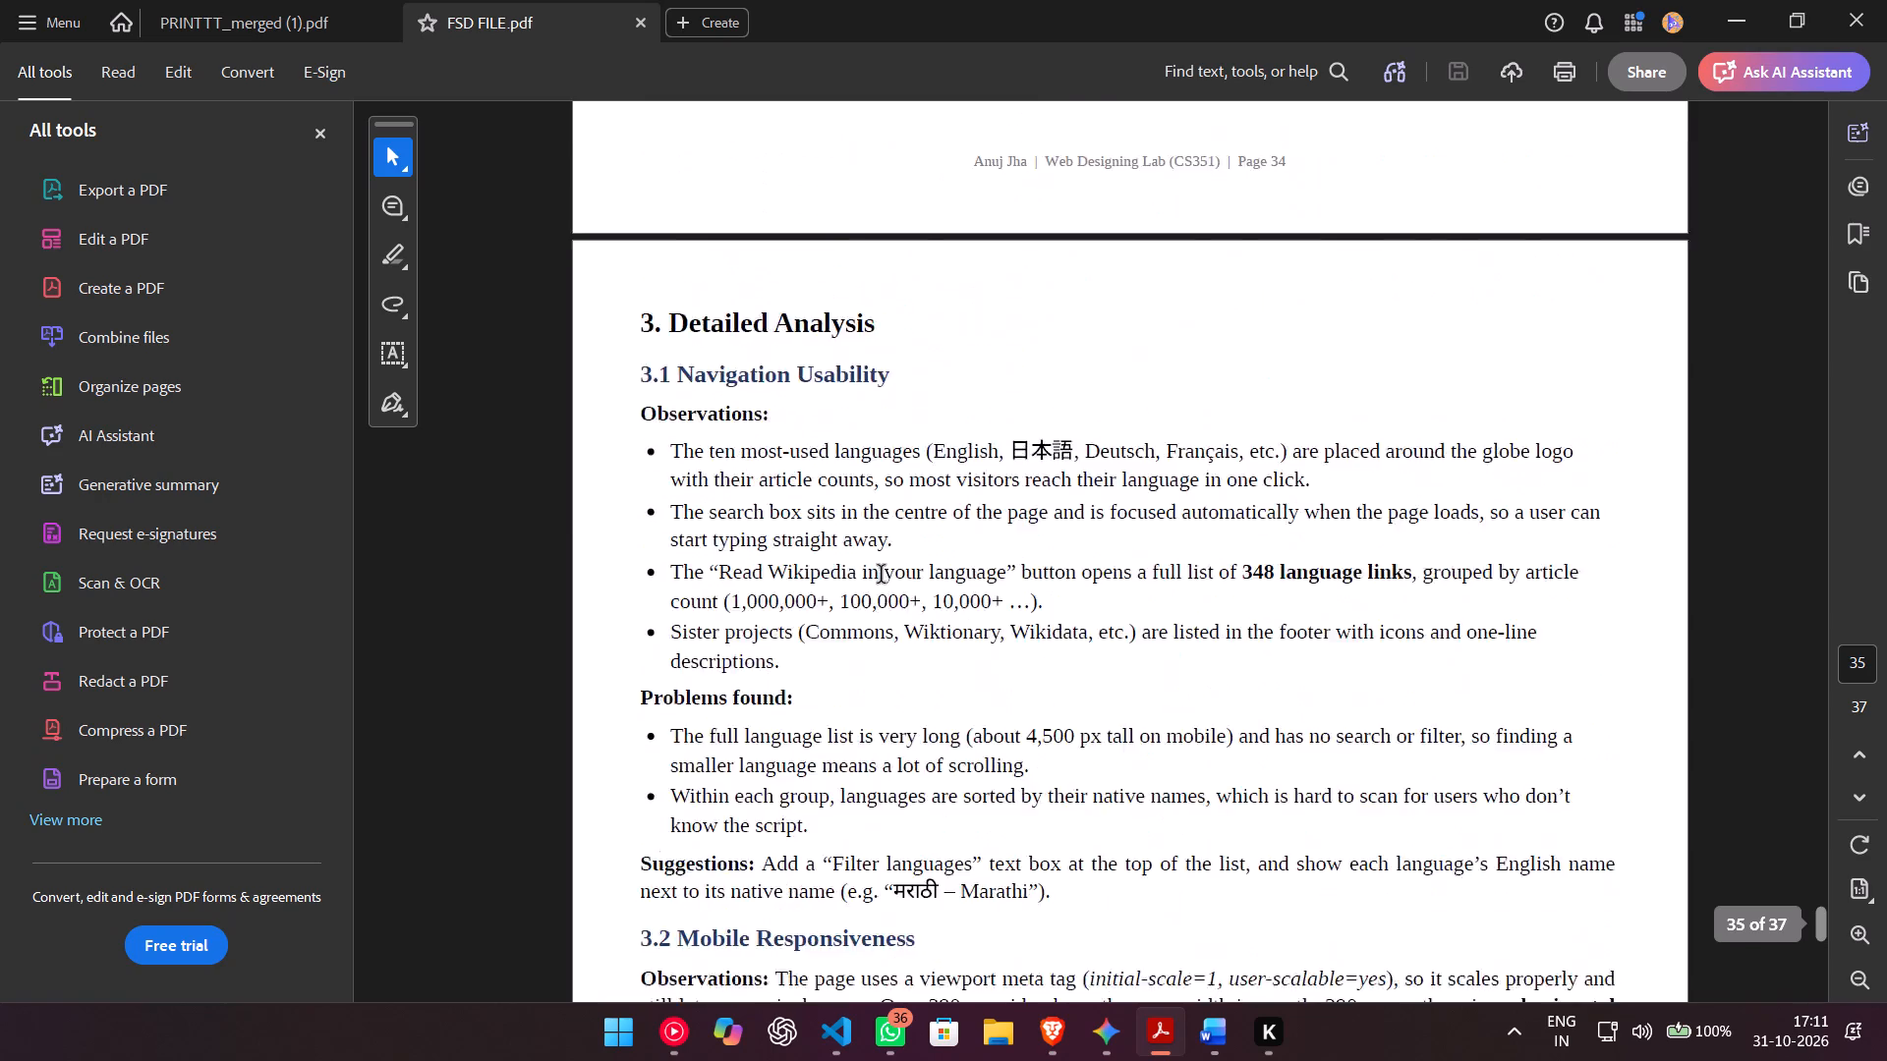
pyautogui.scroll(15, 882, 576)
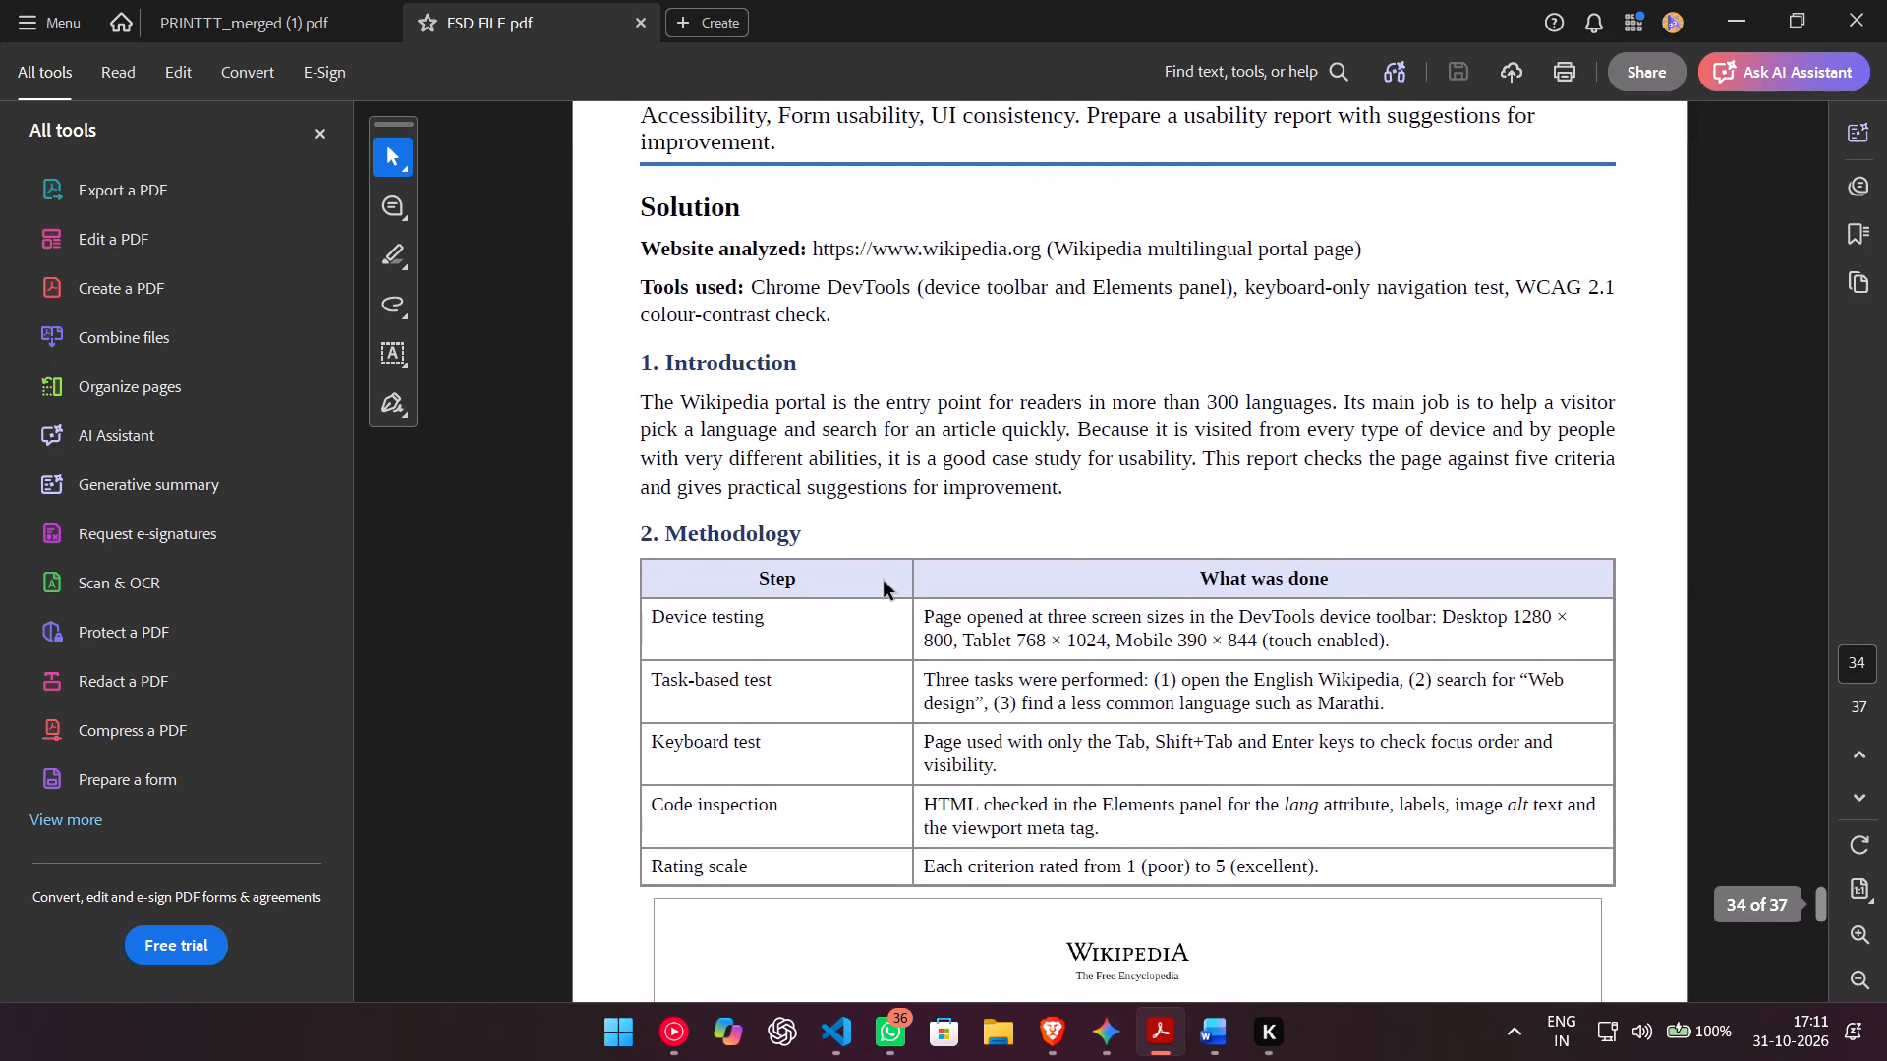
pyautogui.scroll(1, 884, 583)
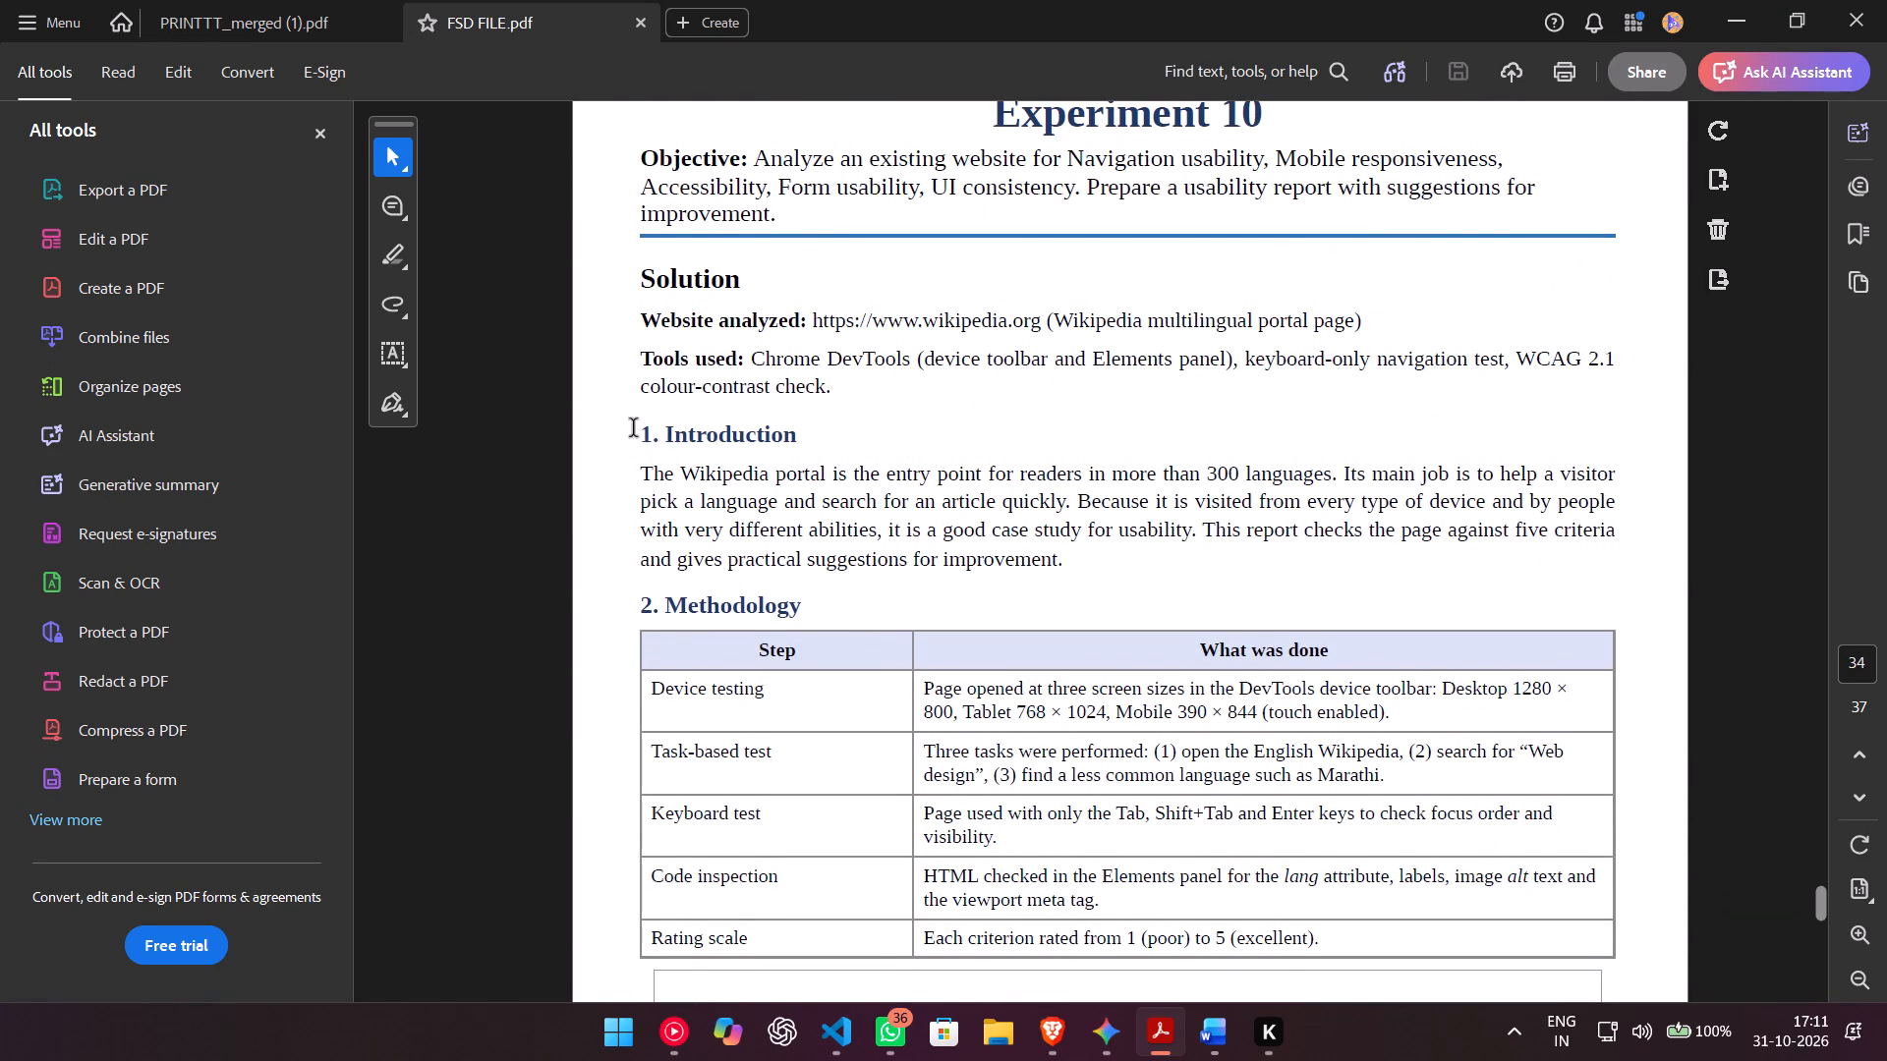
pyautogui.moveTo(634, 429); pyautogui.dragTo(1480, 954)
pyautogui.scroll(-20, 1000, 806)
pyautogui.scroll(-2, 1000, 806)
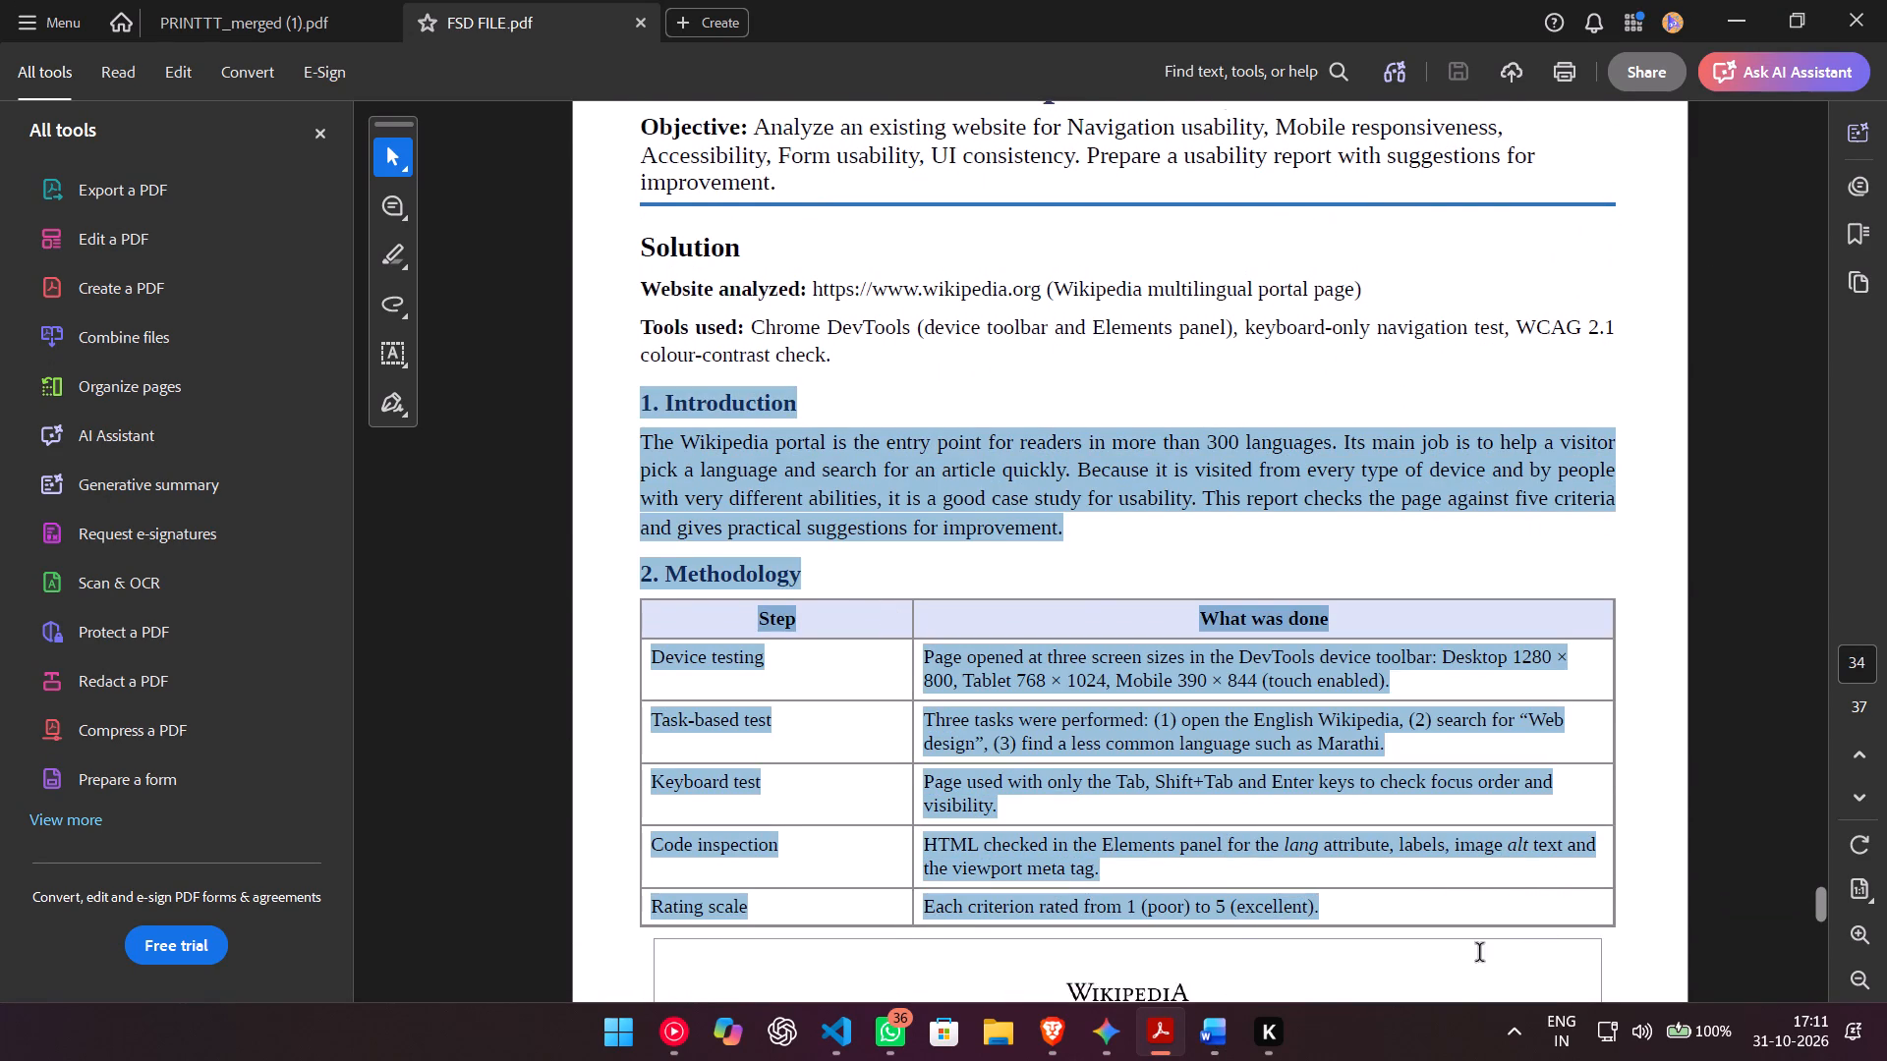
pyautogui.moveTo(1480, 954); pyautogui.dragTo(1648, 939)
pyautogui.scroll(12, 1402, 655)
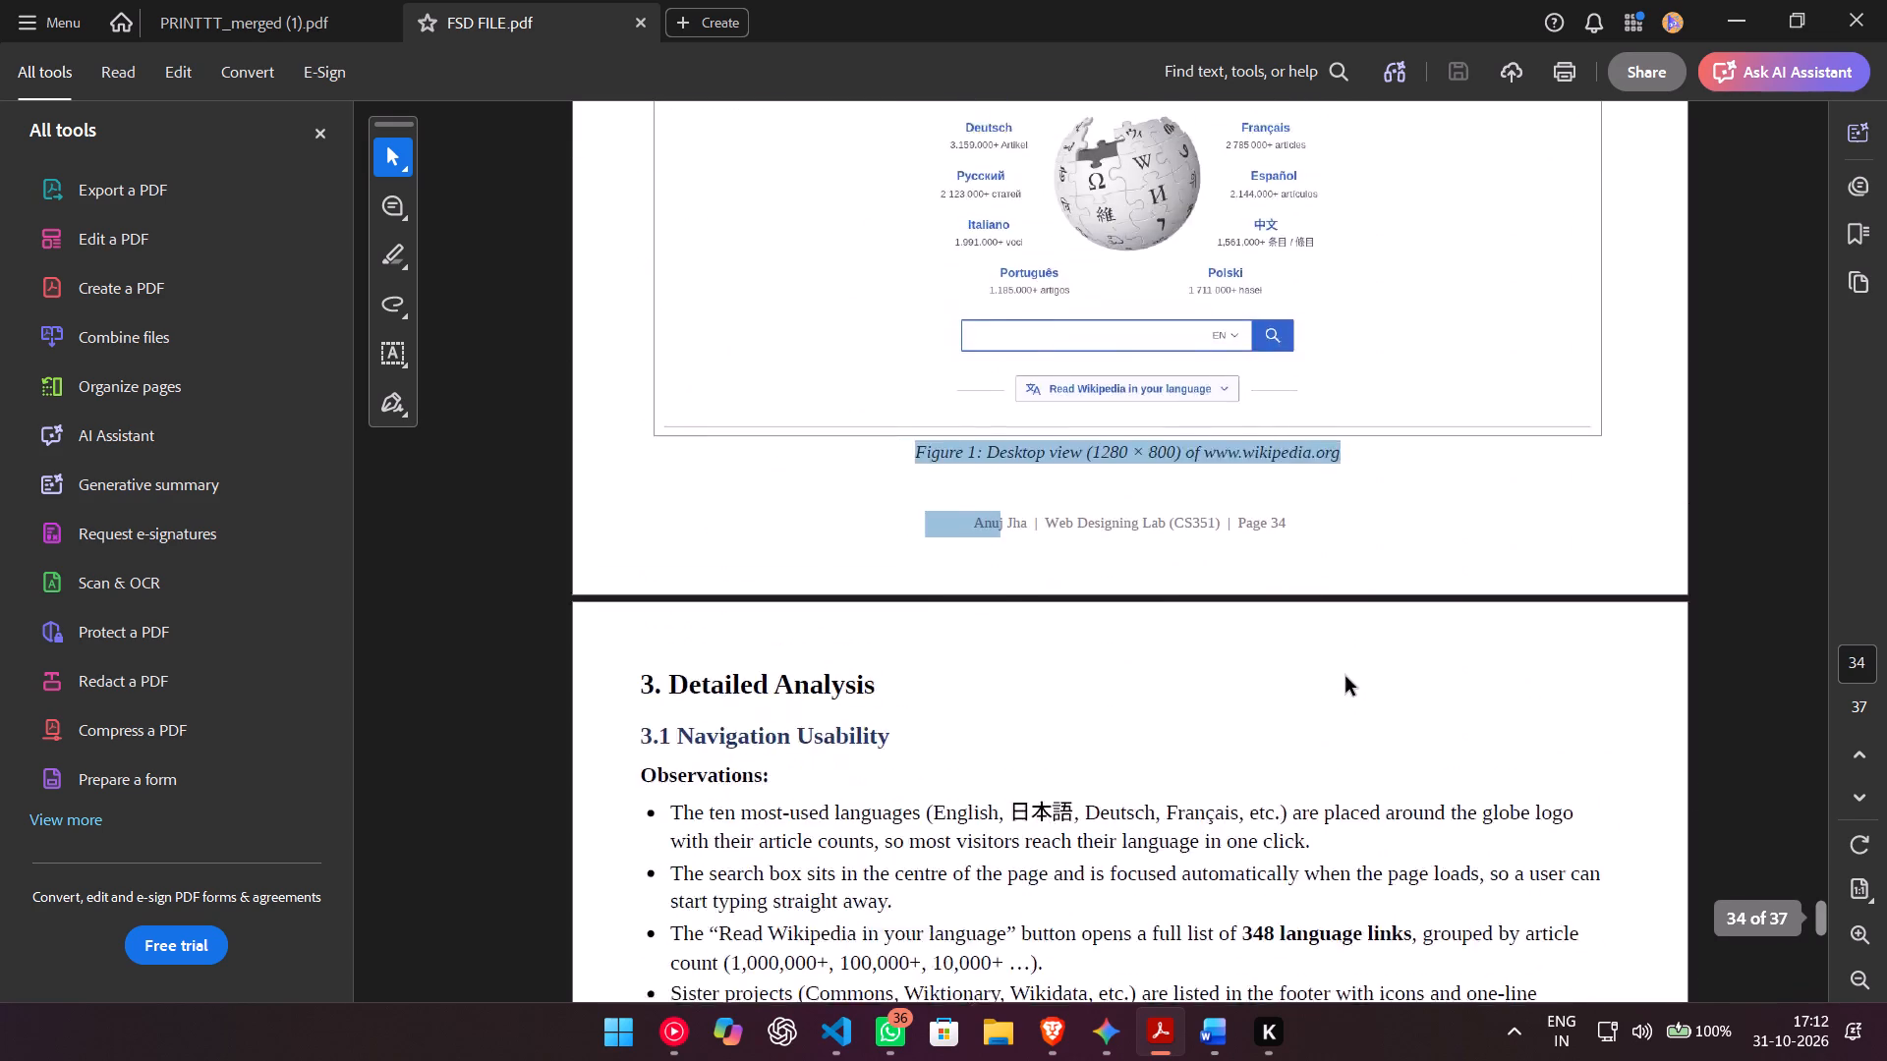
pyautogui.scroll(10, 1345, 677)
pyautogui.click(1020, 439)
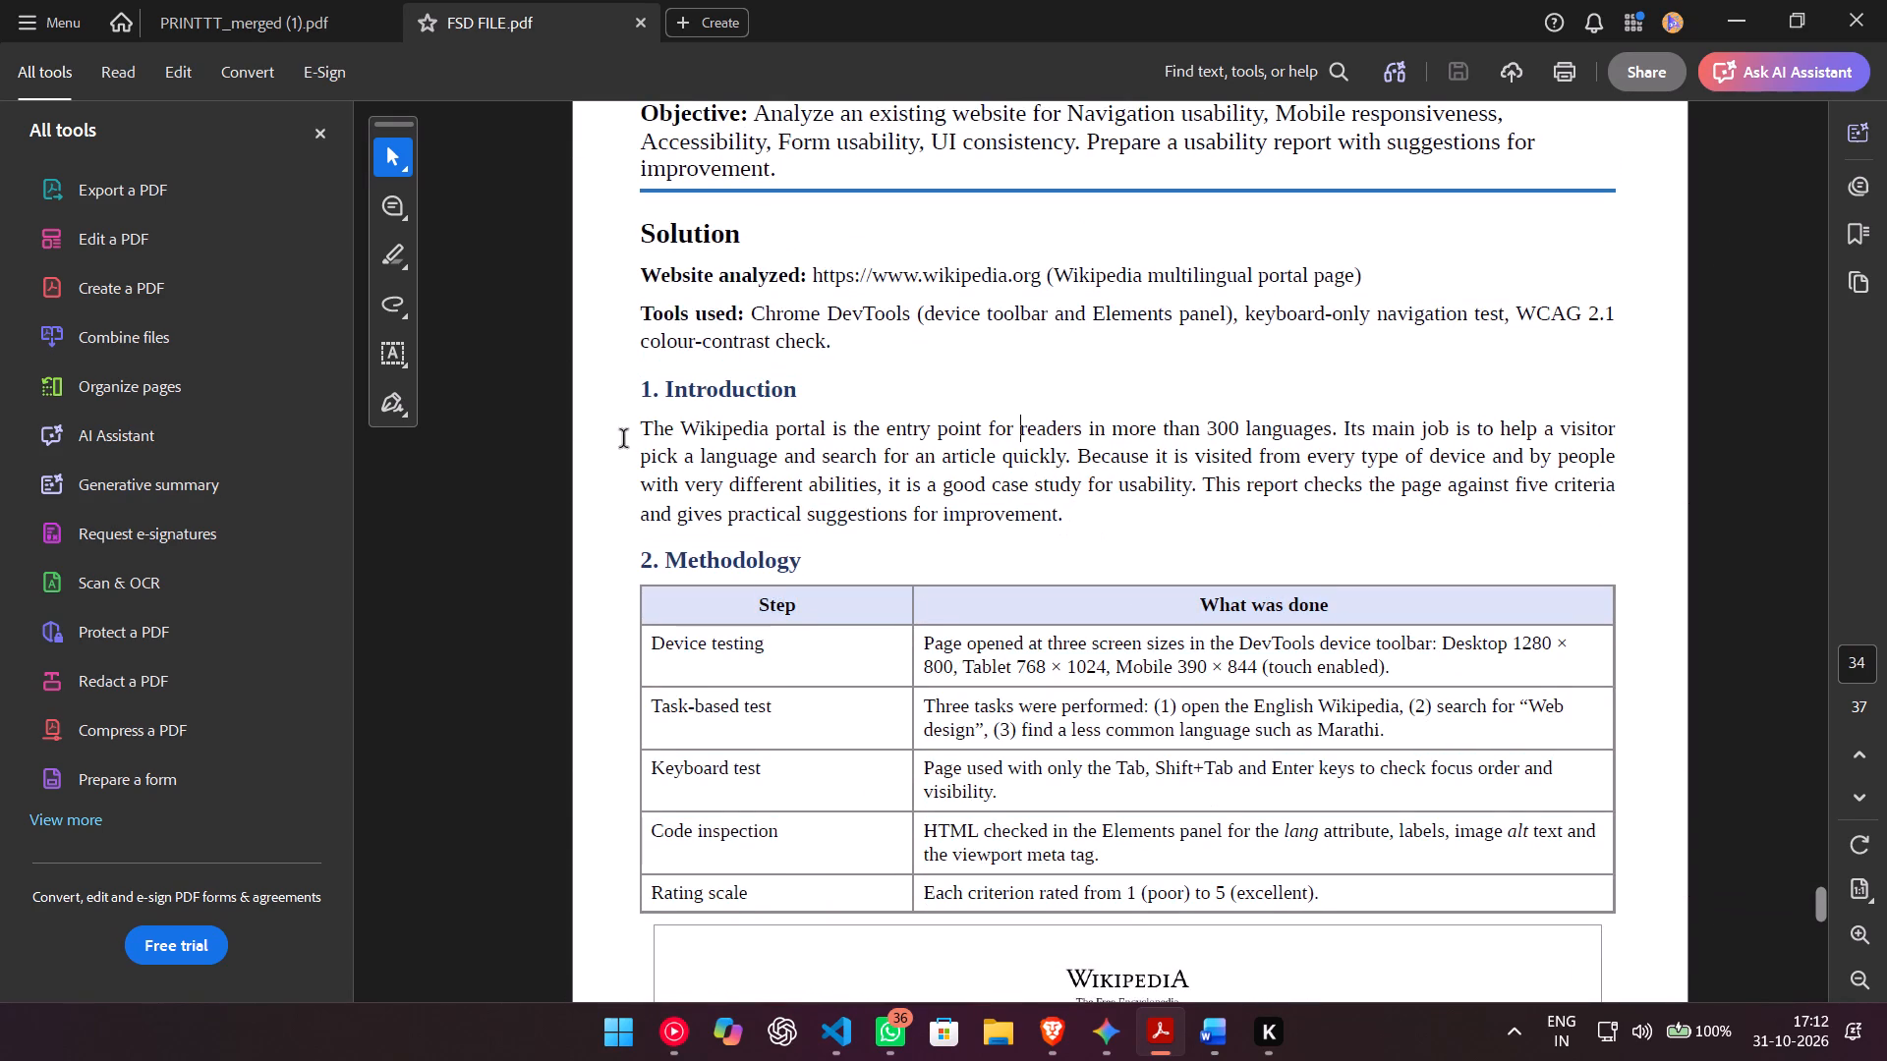
# Copy the paragraph under "1. Introduction" in FSD FILE.pdf's Experiment 10, without its heading.
pyautogui.moveTo(645, 422); pyautogui.dragTo(1091, 532)
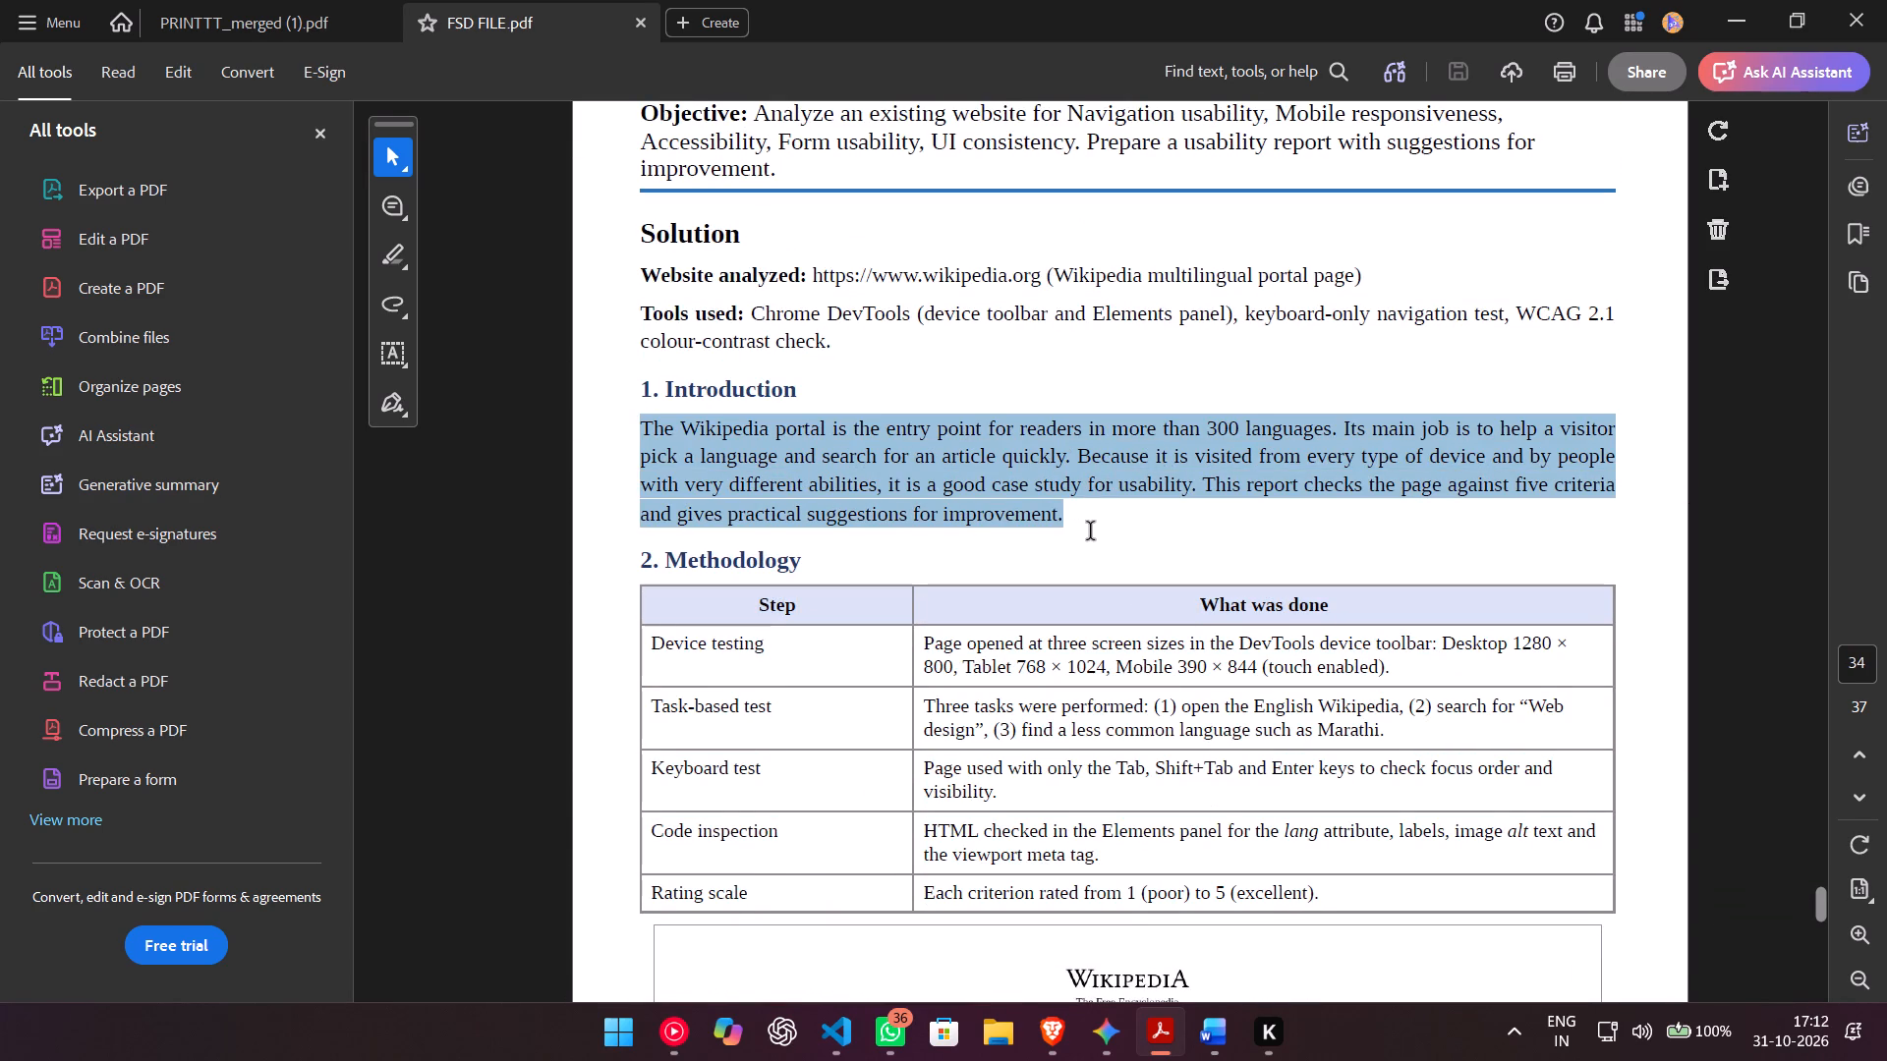
pyautogui.moveTo(1091, 532); pyautogui.dragTo(1084, 524)
pyautogui.hotkey('ctrl', 'c')
# In the lab file, add the bold label "Introduction:" on the empty line below the "Tools used" paragraph.
pyautogui.hotkey('alt', 'Tab')
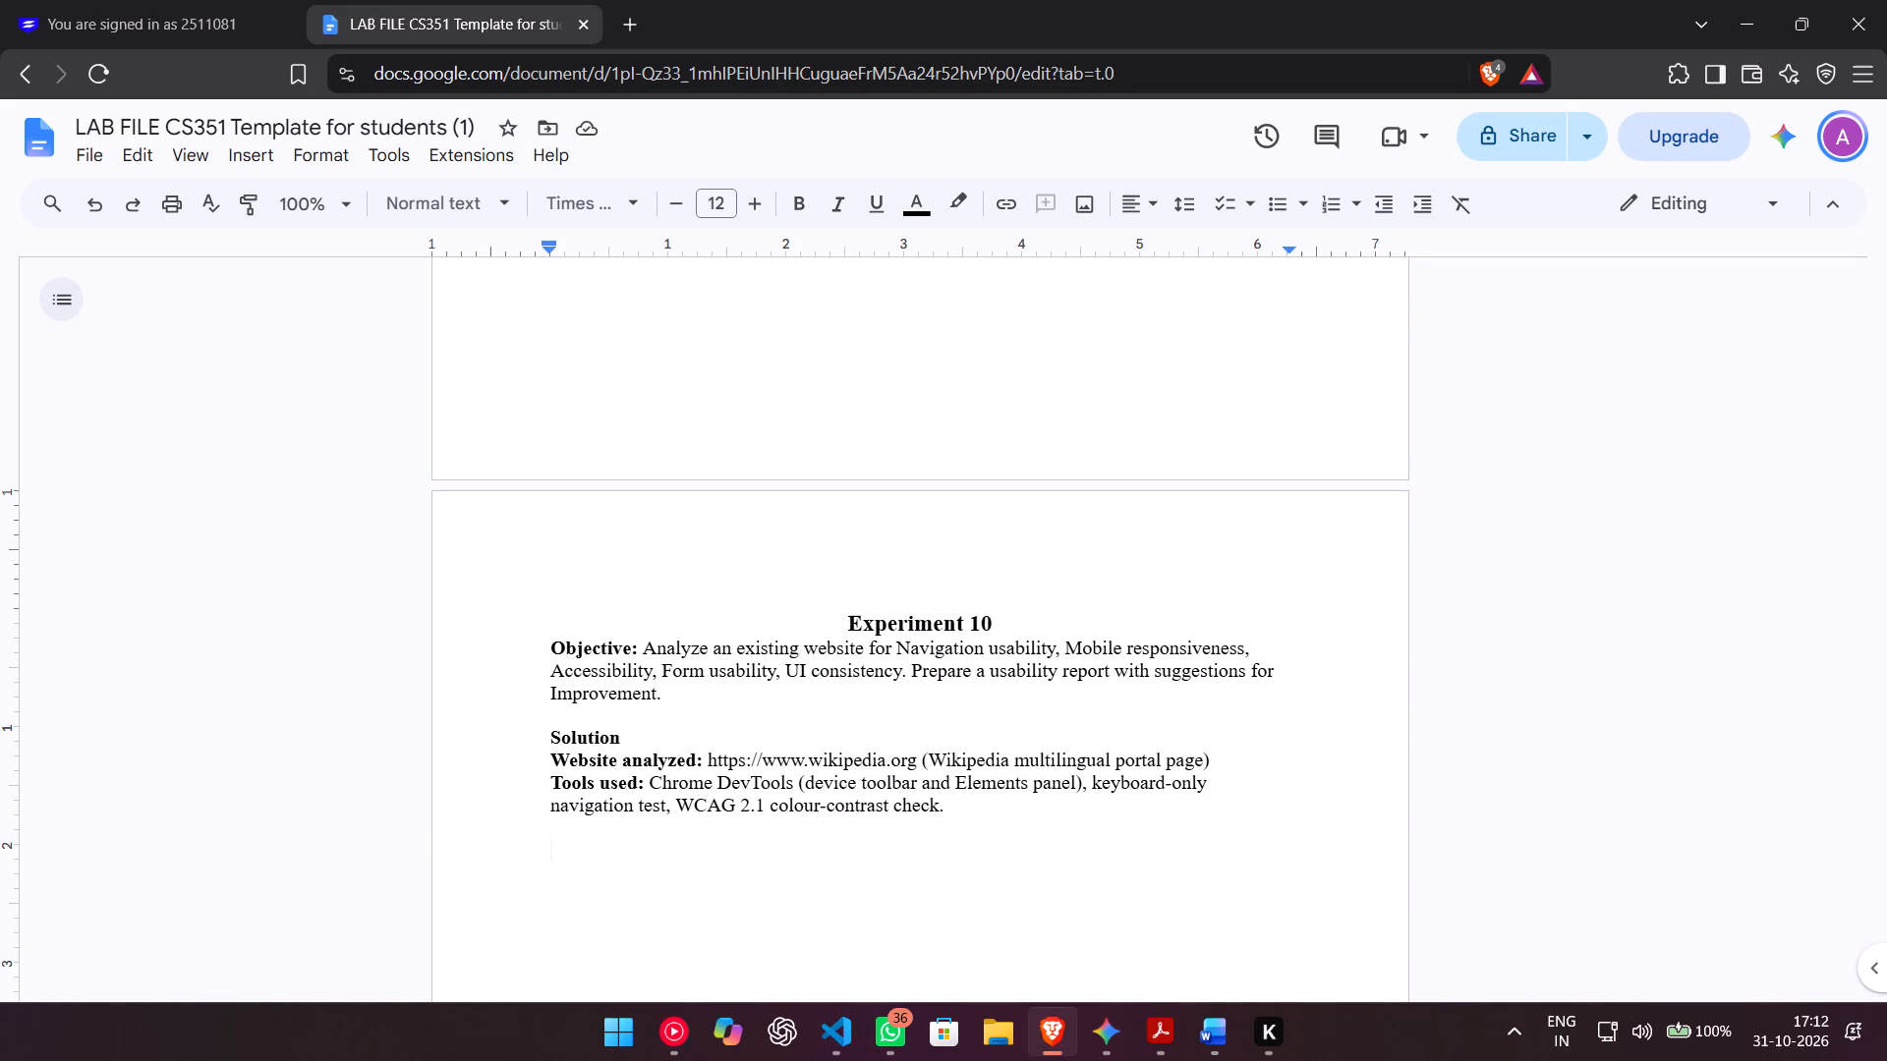
pyautogui.click(798, 200)
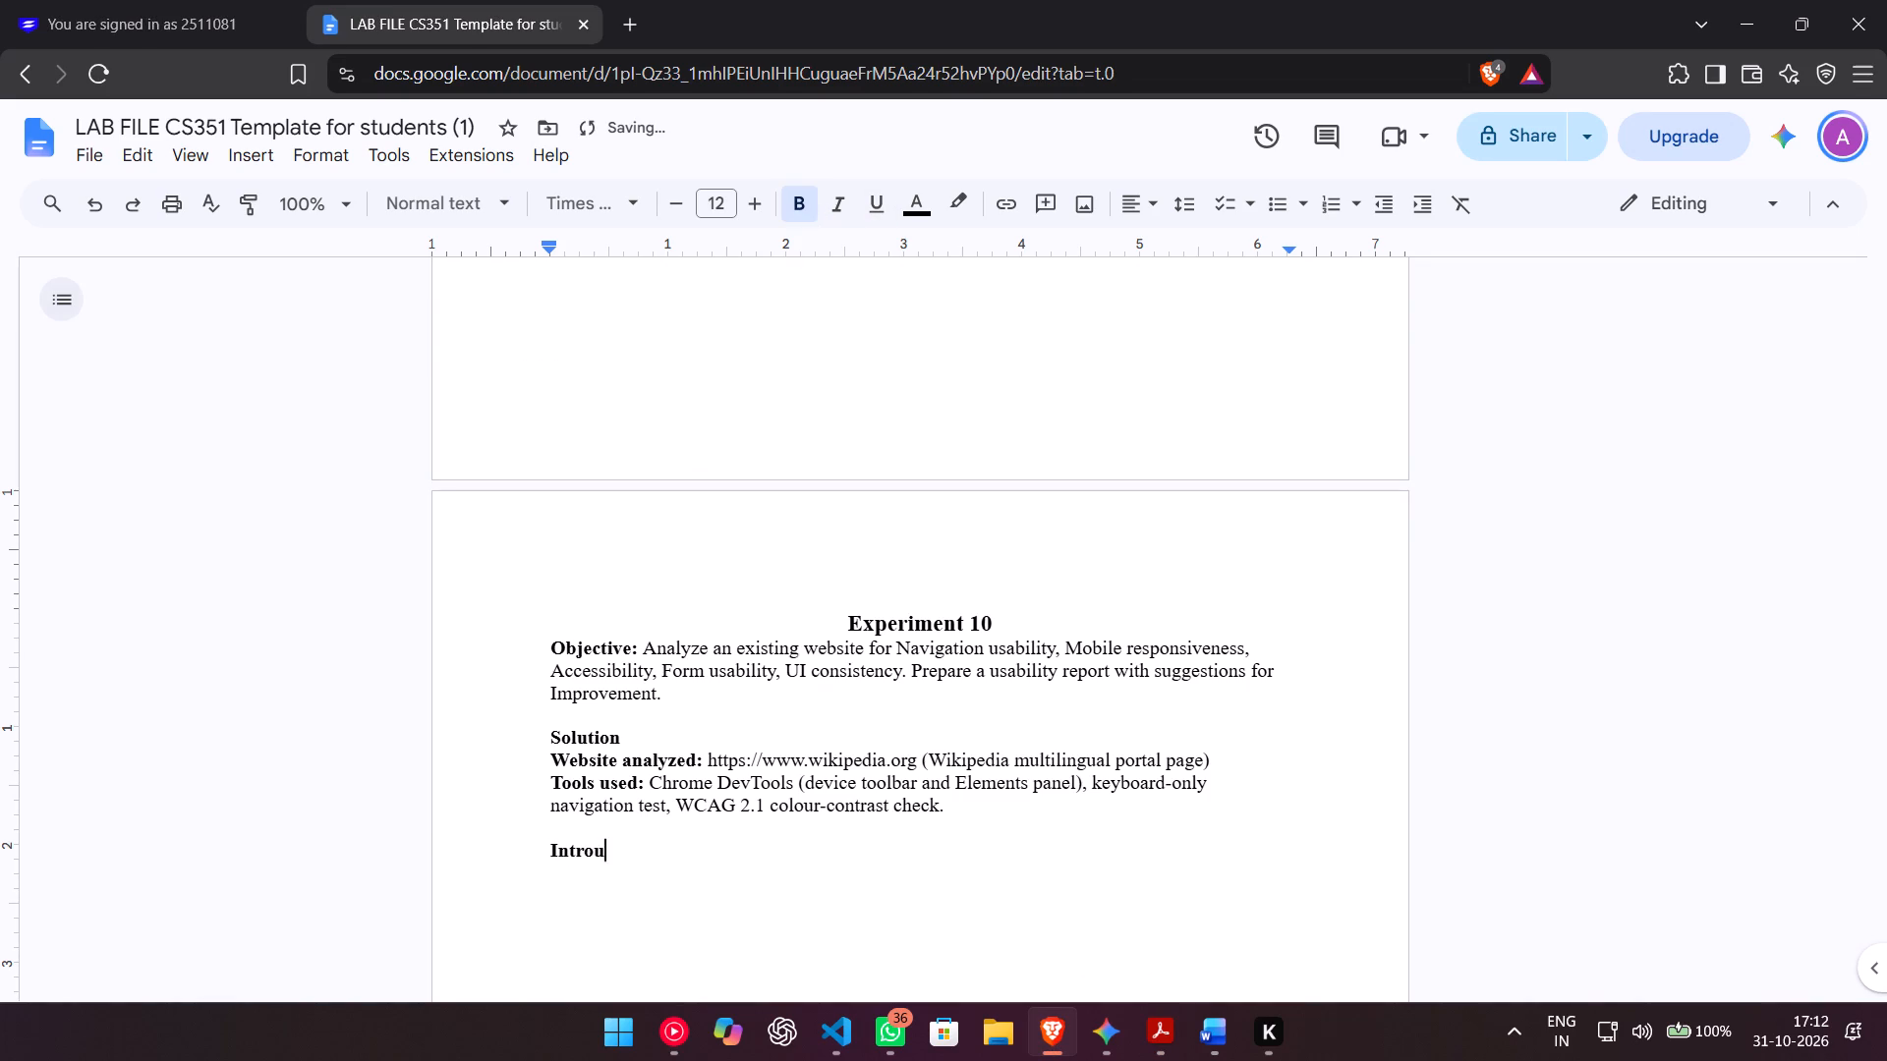
pyautogui.press('BackSpace')
pyautogui.write('futi')
pyautogui.press('BackSpace')
pyautogui.press('BackSpace')
pyautogui.press('BackSpace')
pyautogui.press('BackSpace')
pyautogui.write('fuc')
pyautogui.press('BackSpace')
pyautogui.press('BackSpace')
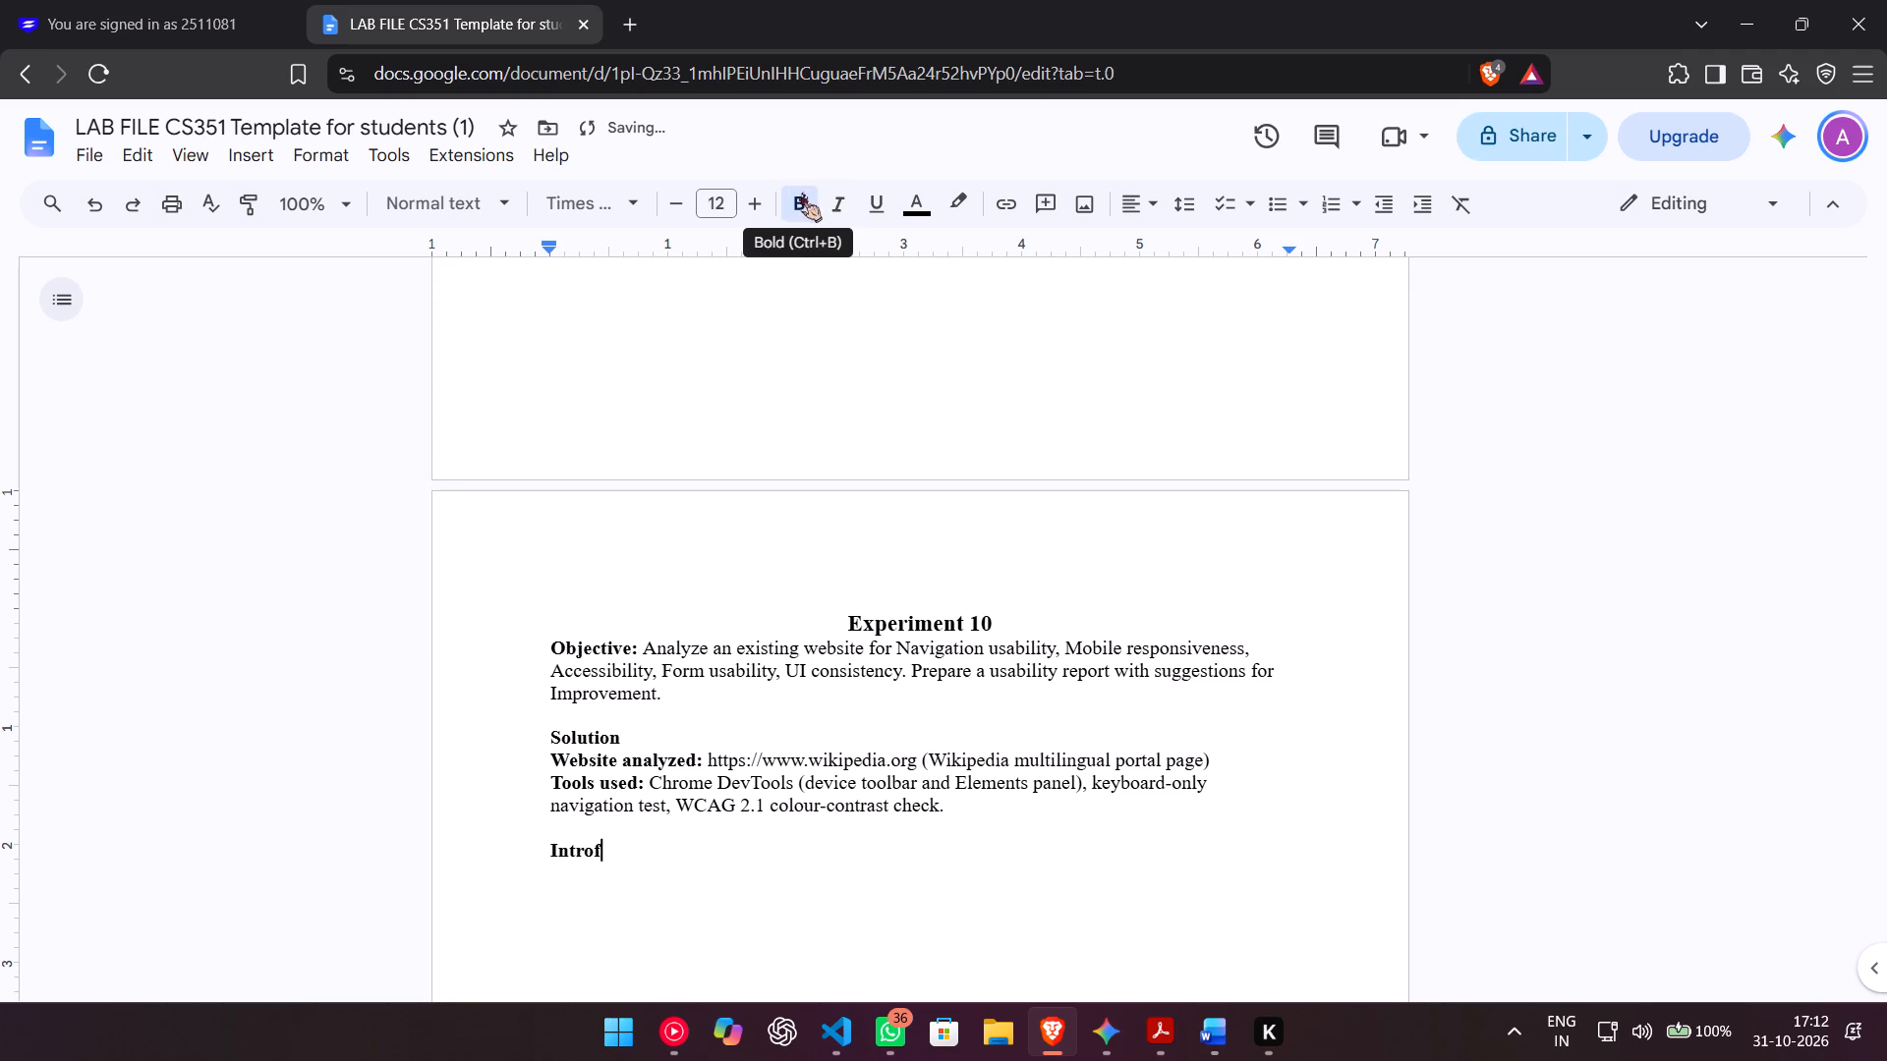
pyautogui.press('BackSpace')
pyautogui.write('diction')
pyautogui.press('BackSpace')
pyautogui.press('BackSpace')
pyautogui.press('BackSpace')
pyautogui.press('BackSpace')
pyautogui.press('BackSpace')
pyautogui.press('BackSpace')
pyautogui.write('uction')
pyautogui.hotkey('shift', ':')
pyautogui.press('space')
# Paste the copied introduction paragraph after the "Introduction:" label in regular, non-bold text.
pyautogui.click(799, 204)
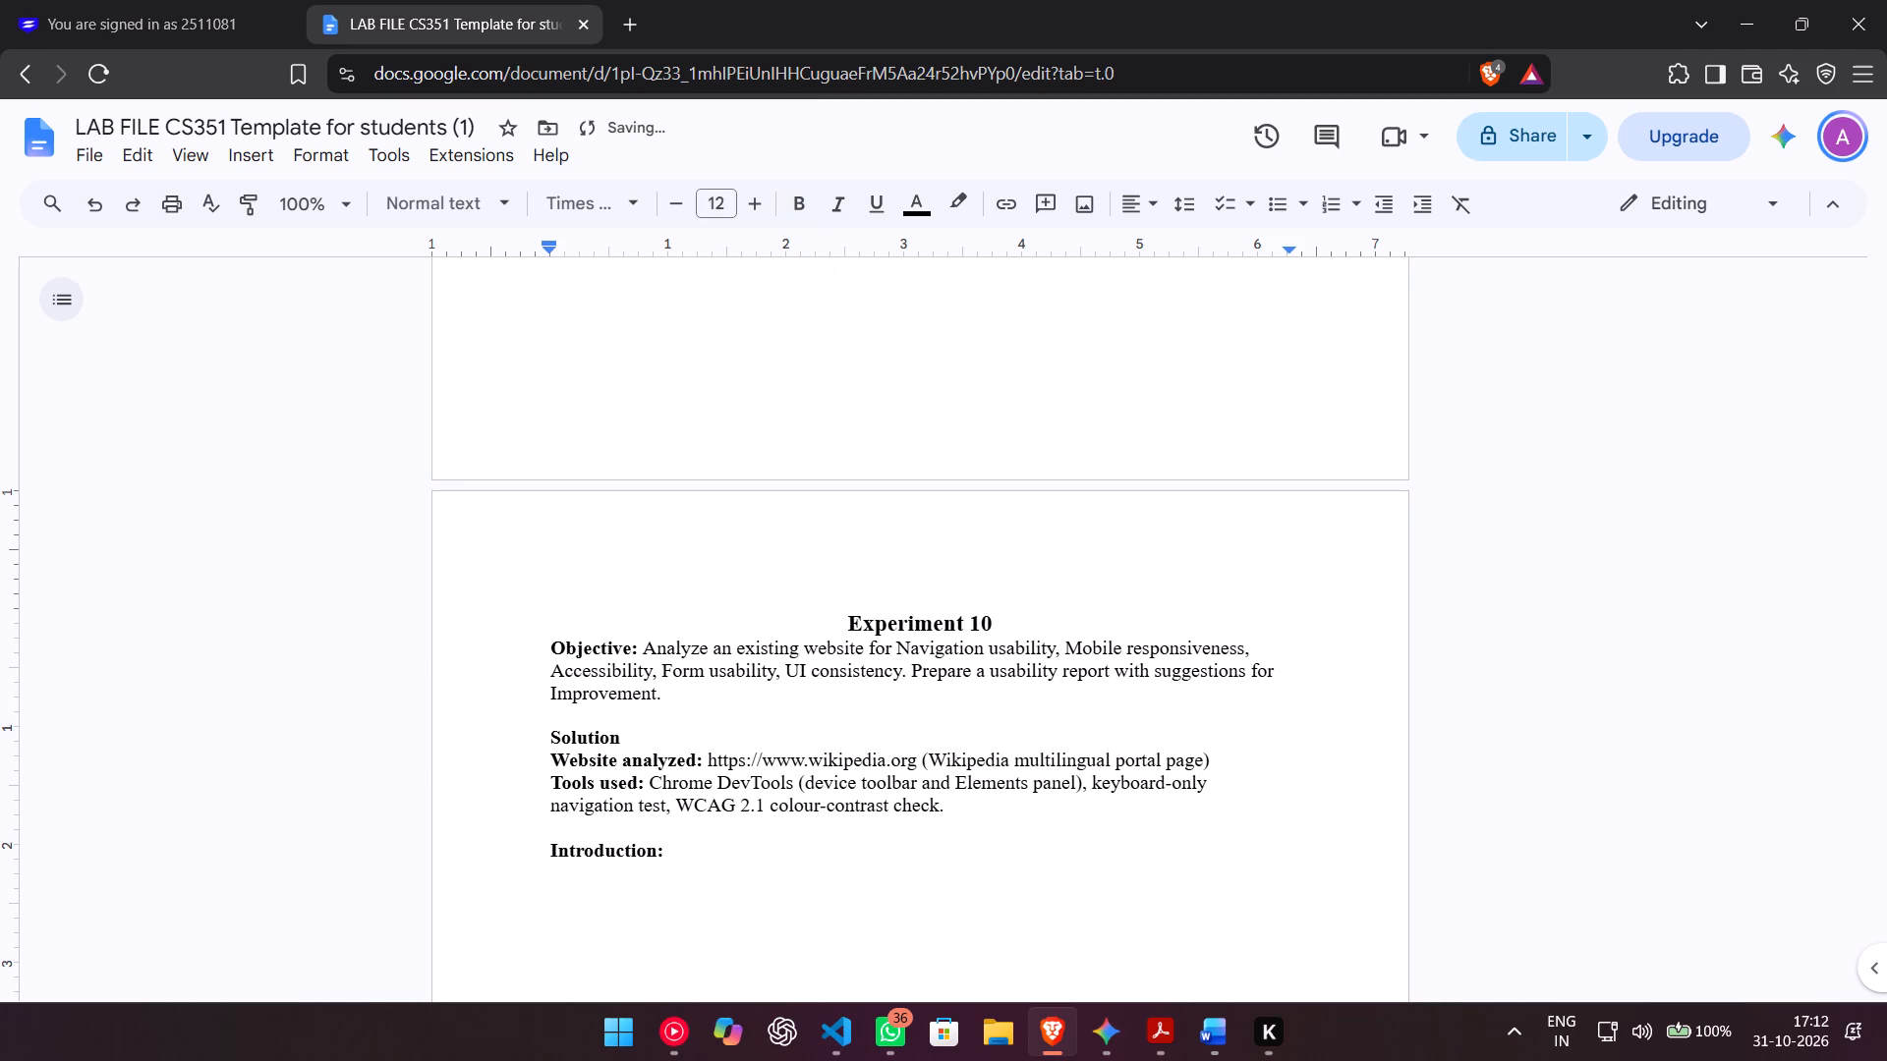
pyautogui.hotkey('ctrl', 'v')
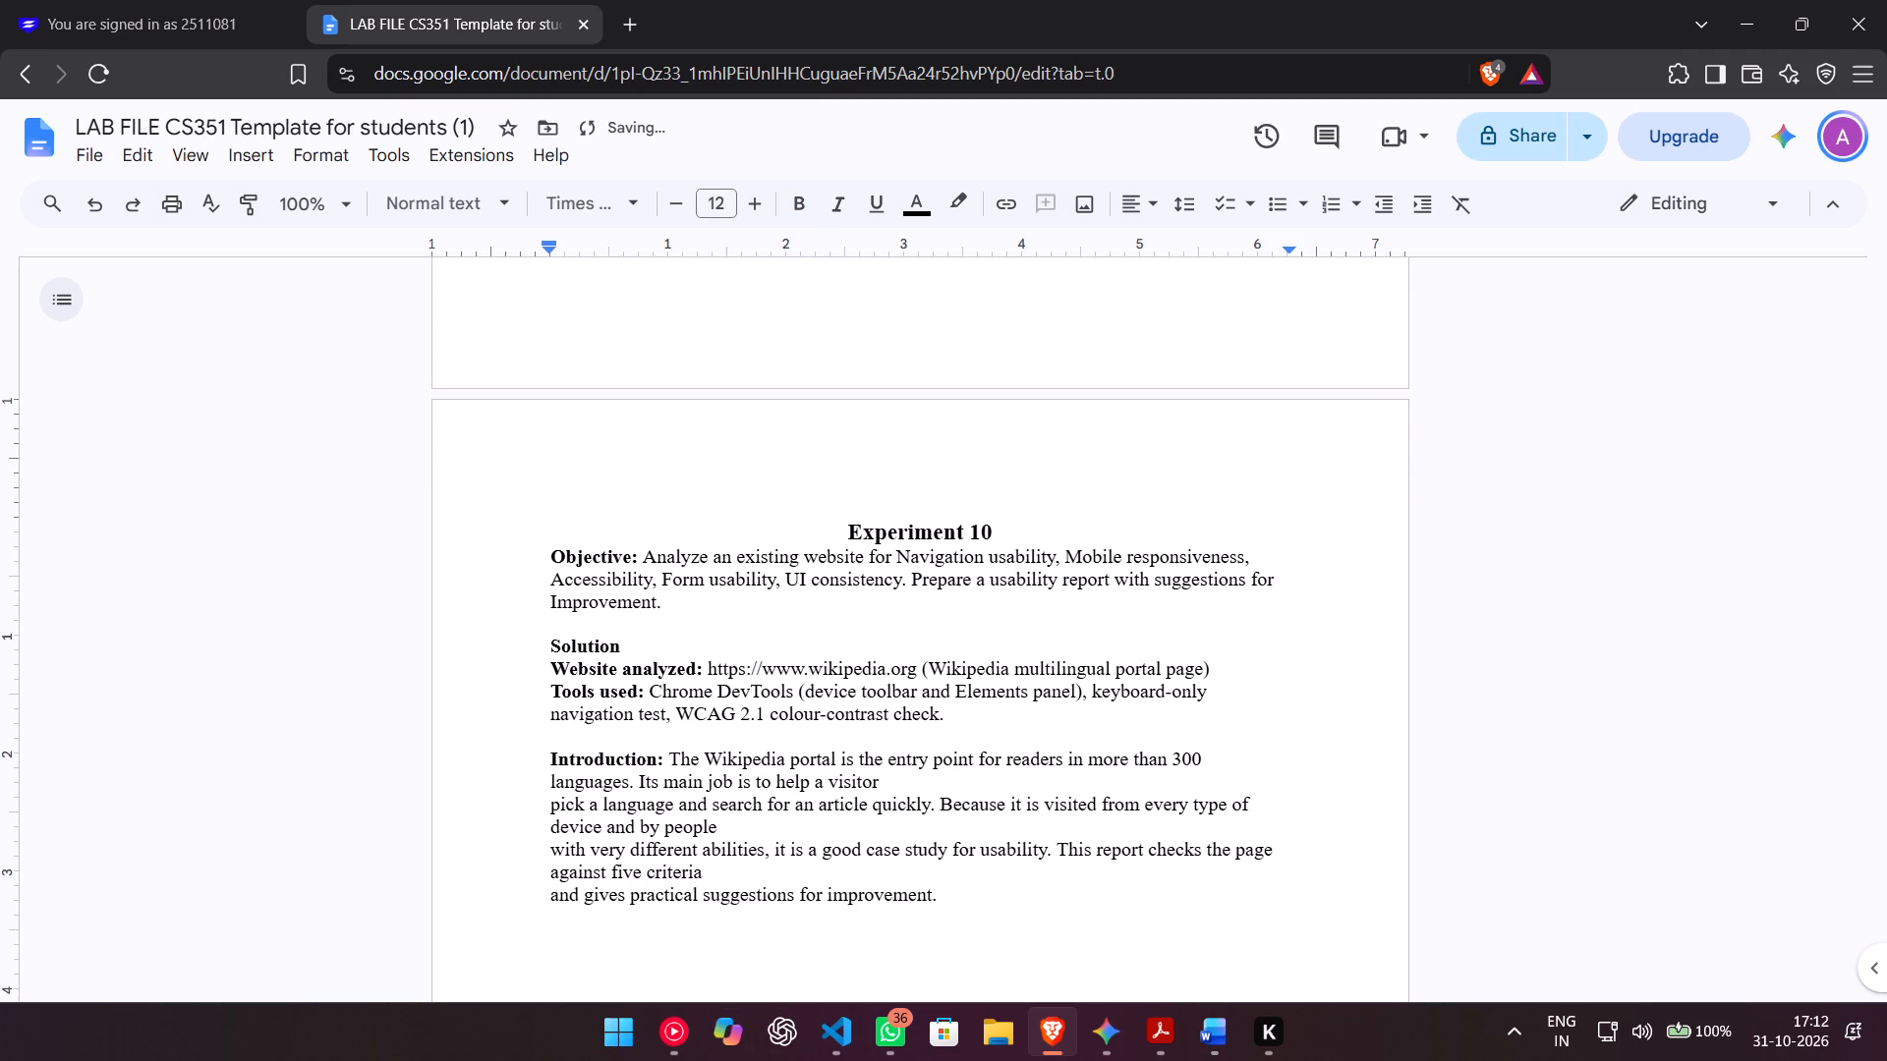
# Join the broken "pick a language" line to "help a visitor" with a space in the Introduction paragraph.
pyautogui.click(547, 810)
pyautogui.press('\\')
pyautogui.press('BackSpace')
pyautogui.press('BackSpace')
pyautogui.press('space')
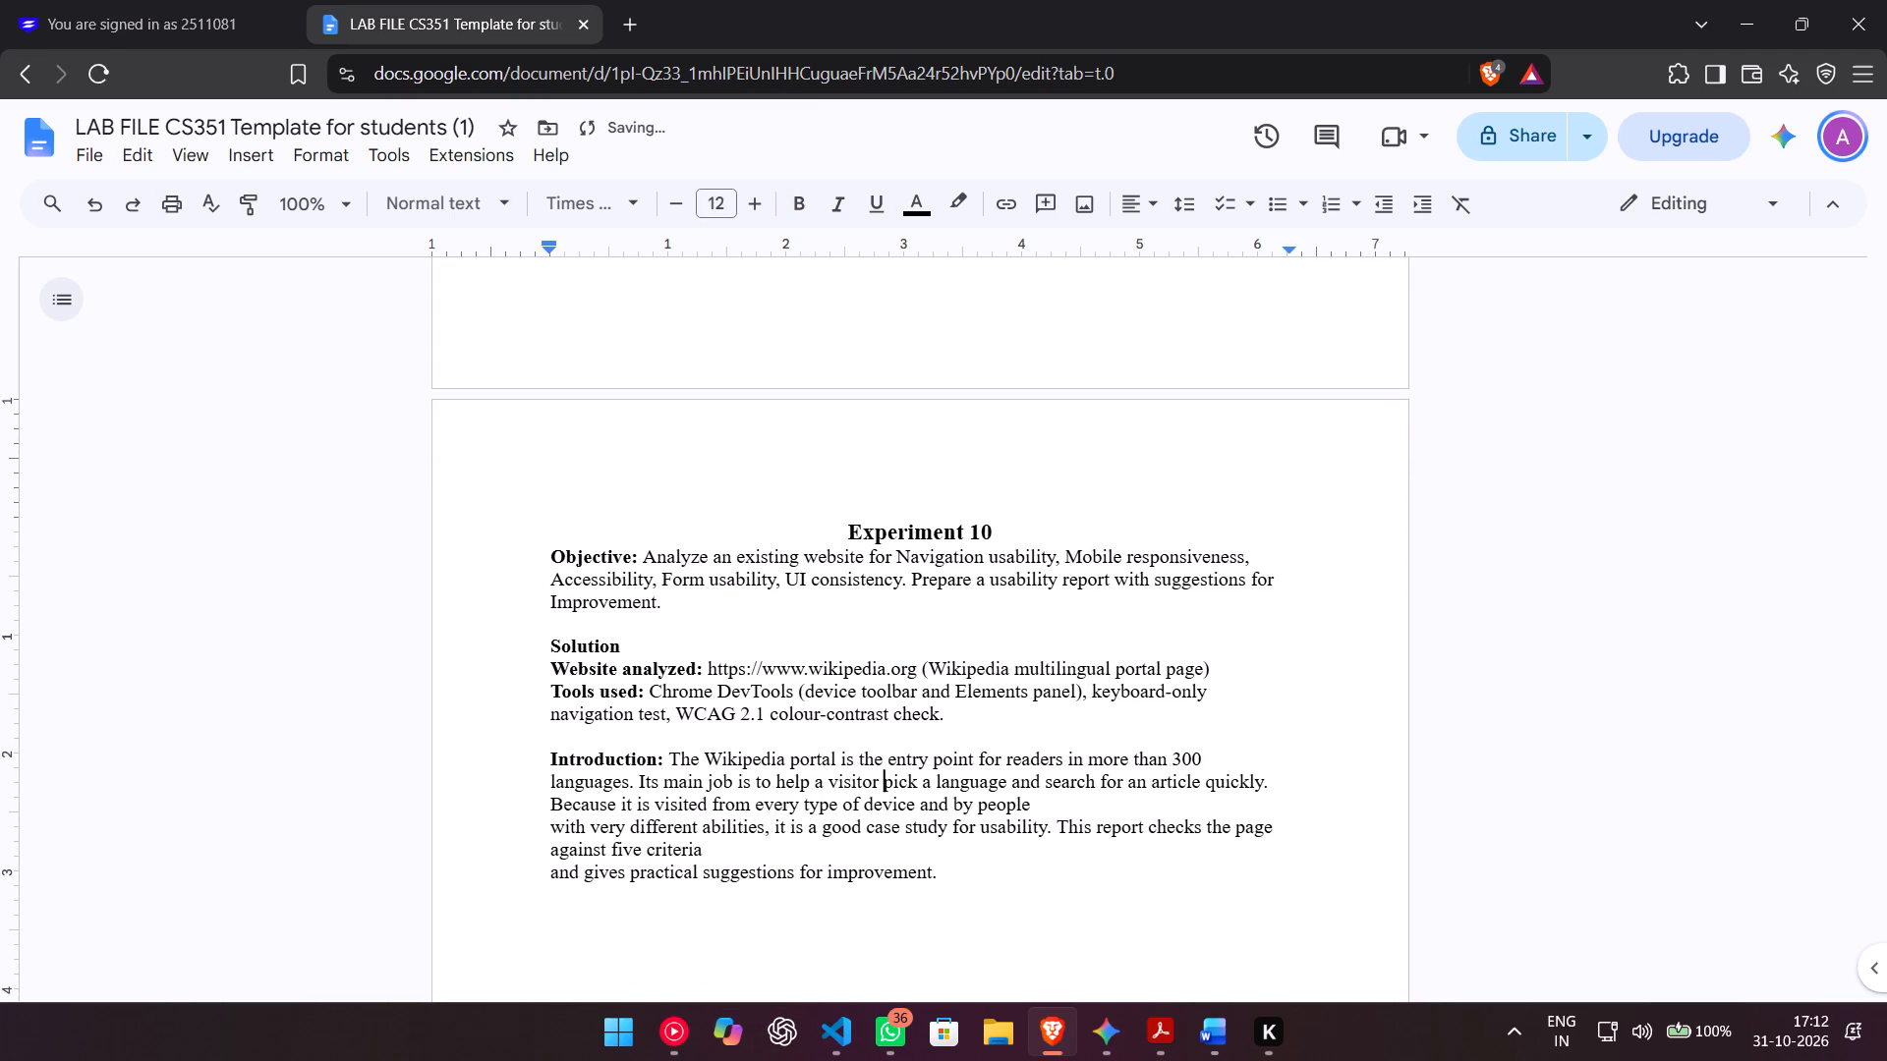
# Join the broken "with very different abilities" line to "by people" with a space in the Introduction paragraph.
pyautogui.press('Down')
pyautogui.press('Down')
pyautogui.press('Right')
pyautogui.press('Right')
pyautogui.press('Left')
pyautogui.press('Left')
pyautogui.press('Left')
pyautogui.press('Left')
pyautogui.press('Left')
pyautogui.press('Left')
pyautogui.press('Left')
pyautogui.press('Left')
pyautogui.press('Left')
pyautogui.press('Left')
pyautogui.press('Left')
pyautogui.press('Left')
pyautogui.press('Left')
pyautogui.press('Left')
pyautogui.press('Left')
pyautogui.press('Left')
pyautogui.press('Left')
pyautogui.press('Left')
pyautogui.press('Left')
pyautogui.press('Left')
pyautogui.press('Left')
pyautogui.press('Left')
pyautogui.press('Left')
pyautogui.press('Left')
pyautogui.press('space')
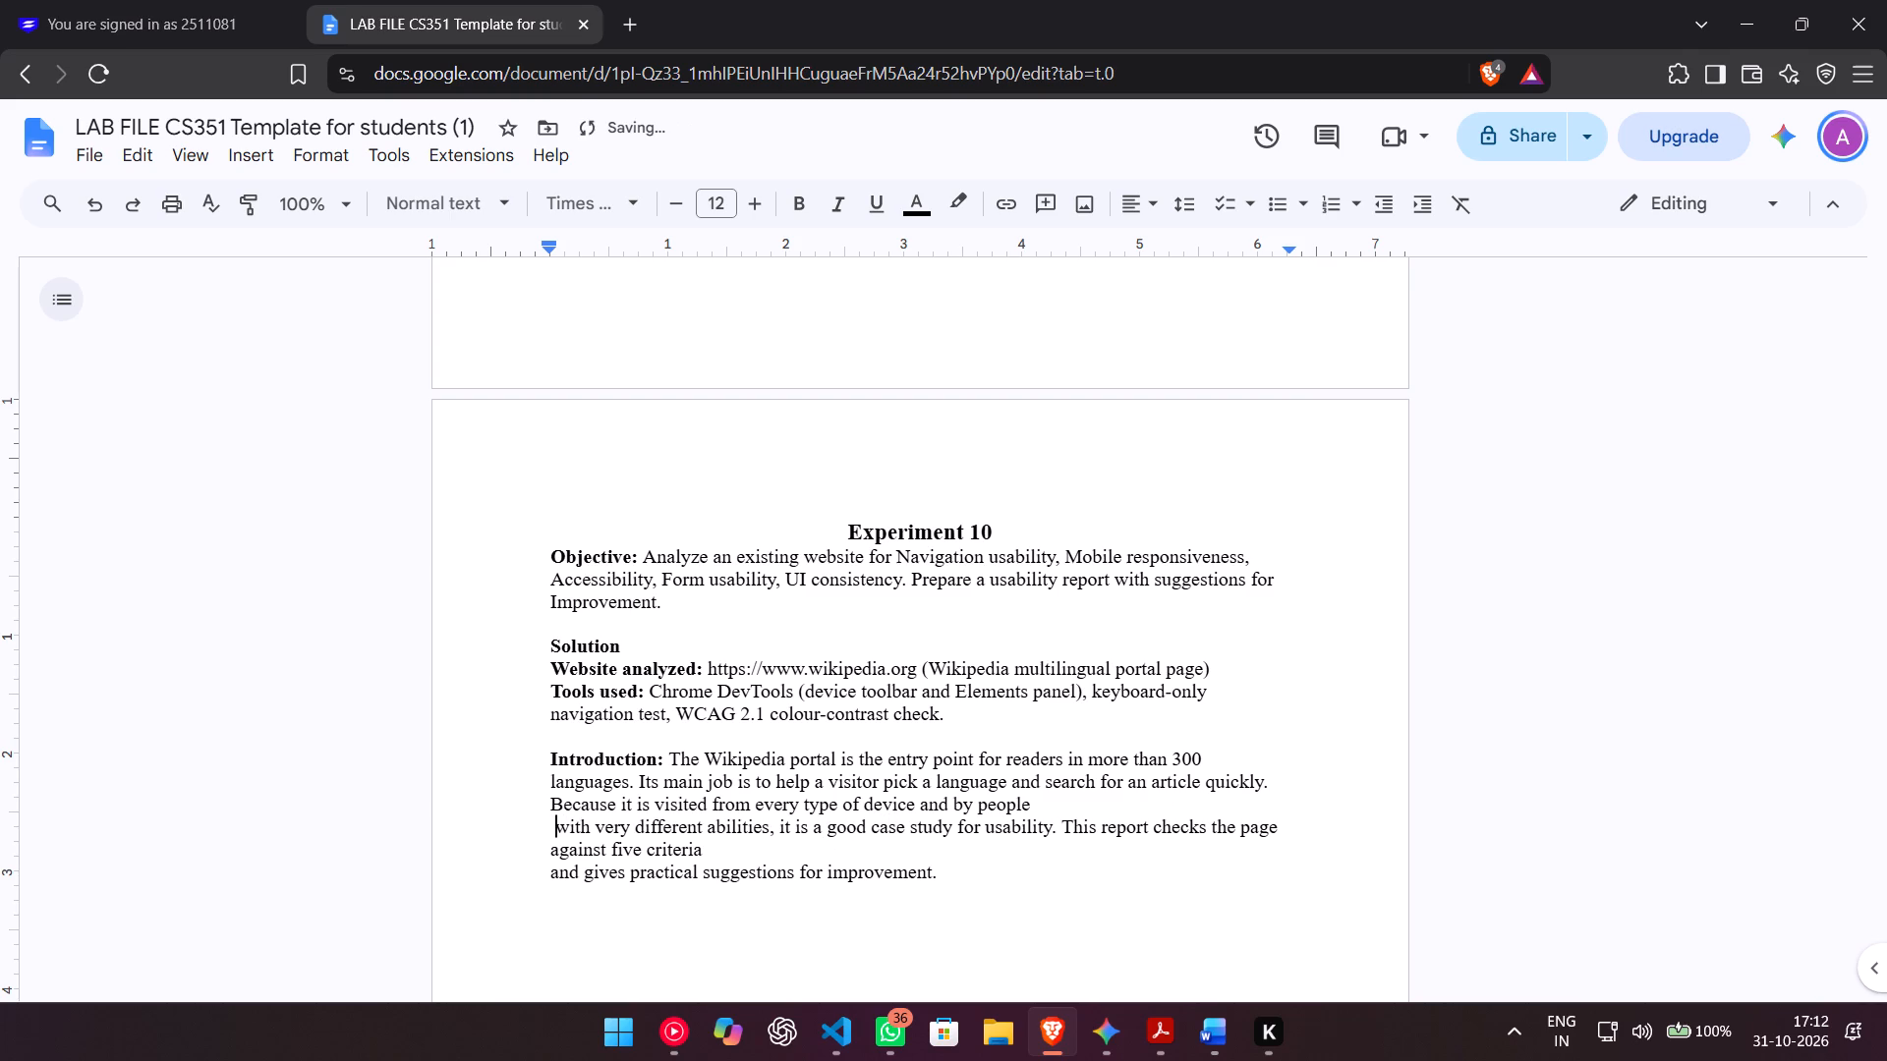
pyautogui.press('BackSpace')
pyautogui.press('BackSpace')
pyautogui.press('space')
# Start a new line below the Introduction paragraph, leaving one empty line between them.
pyautogui.press('Down')
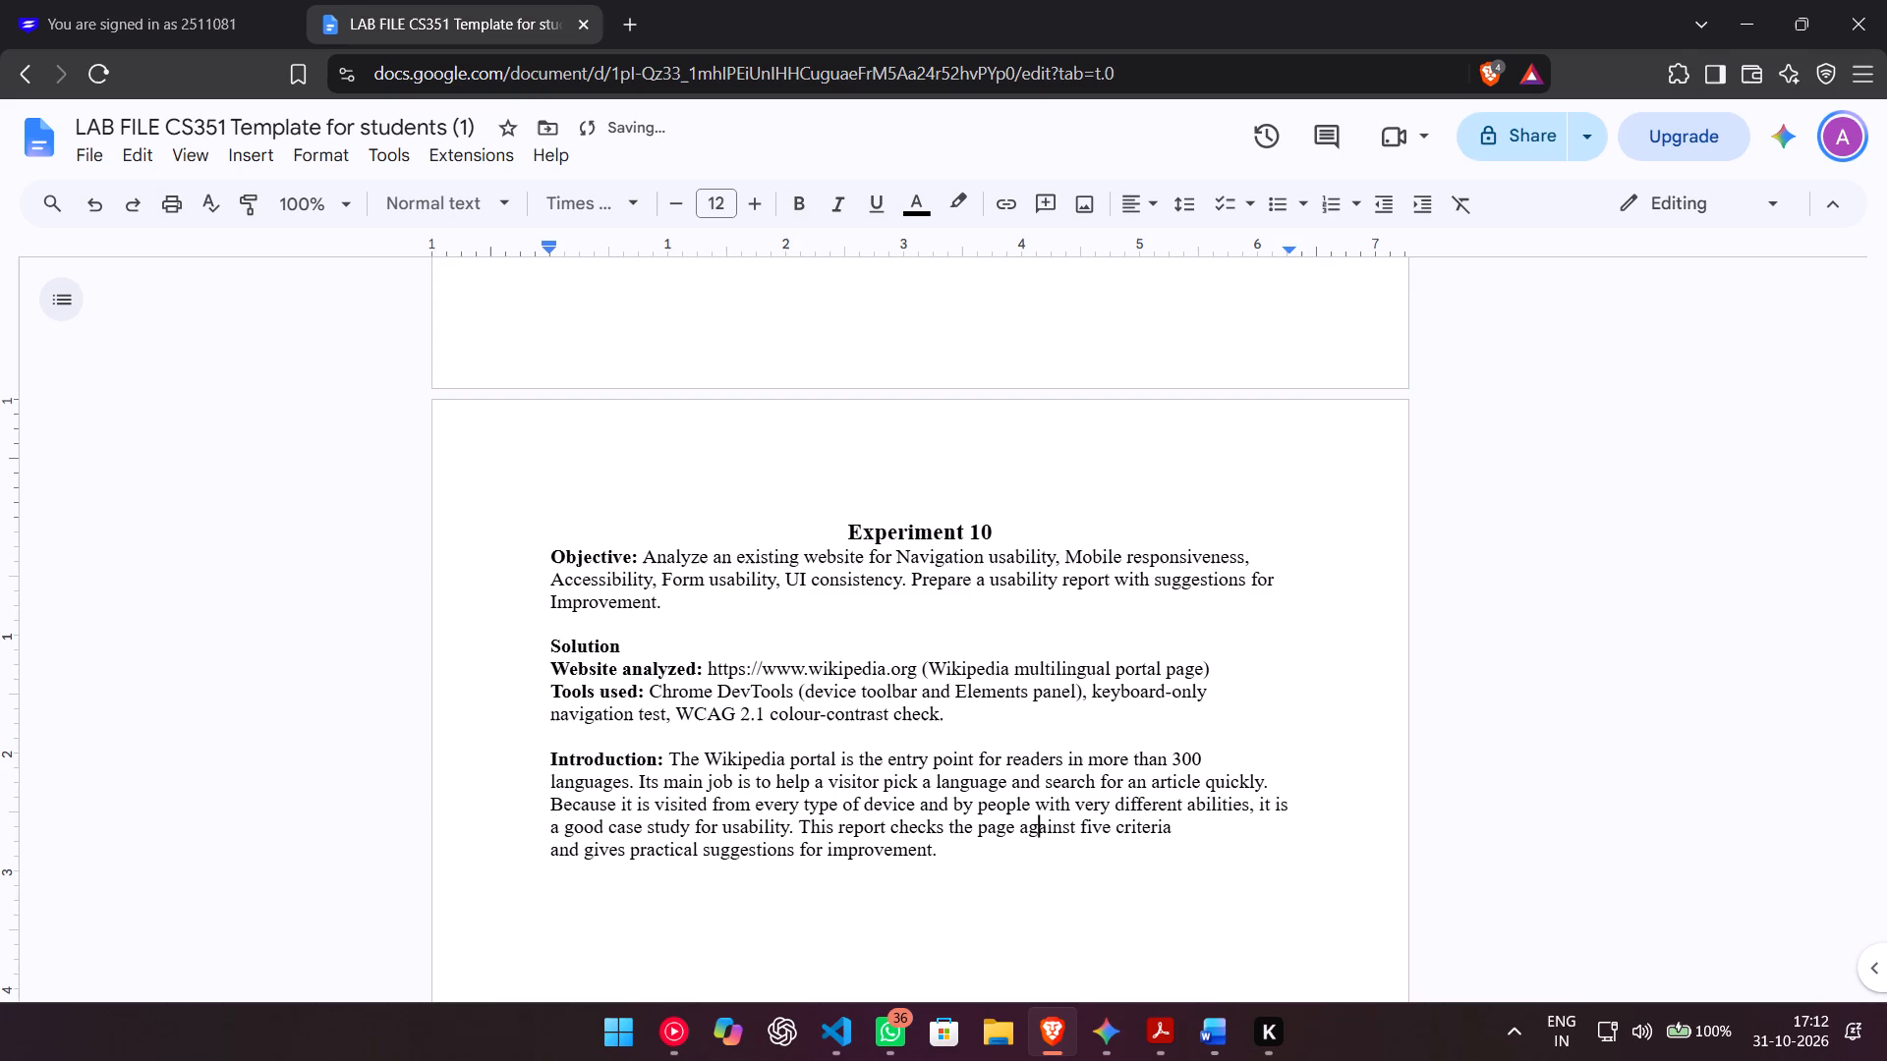
pyautogui.press('Left')
pyautogui.press('Down')
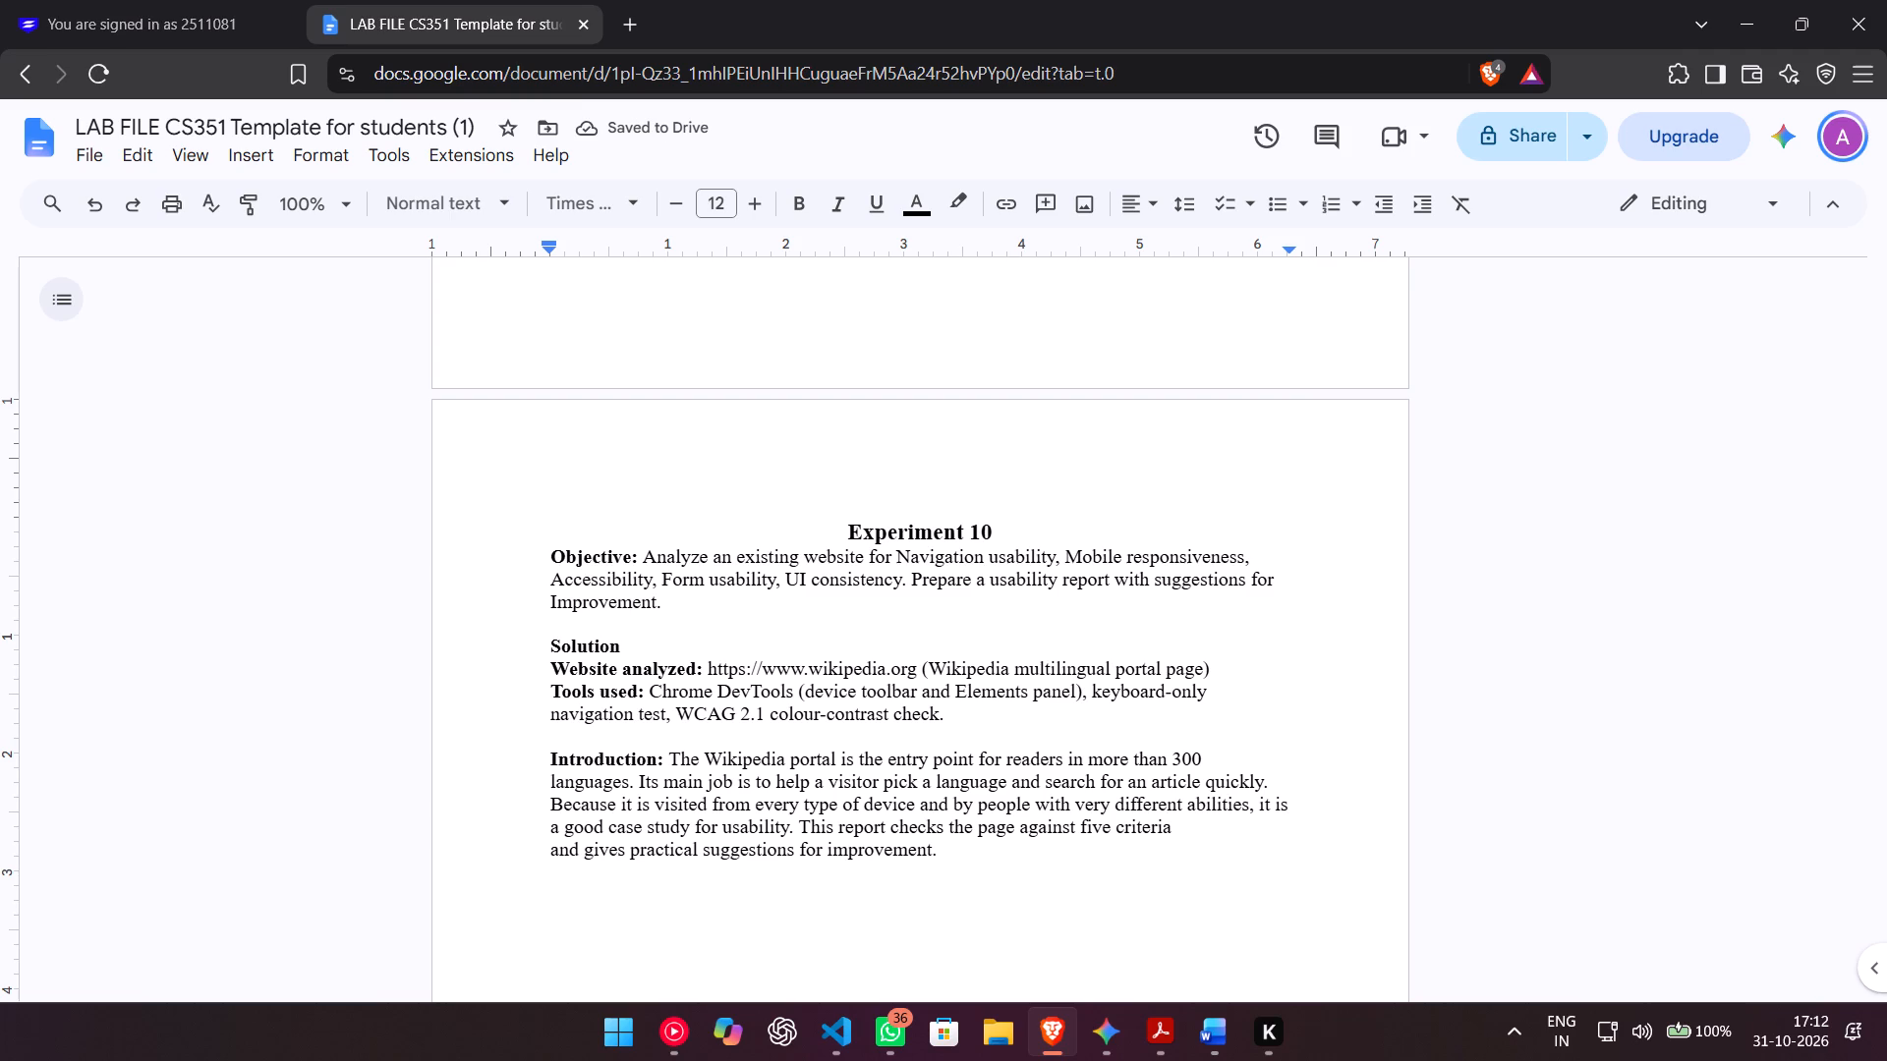
pyautogui.press('Return')
pyautogui.hotkey('alt', 'Tab')
pyautogui.hotkey('alt', 'Tab')
pyautogui.press('Return')
# Copy the section 3 heading "Detailed Analysis" without its number from FSD FILE.pdf and paste it on the lab file's new line.
pyautogui.hotkey('alt', 'Tab')
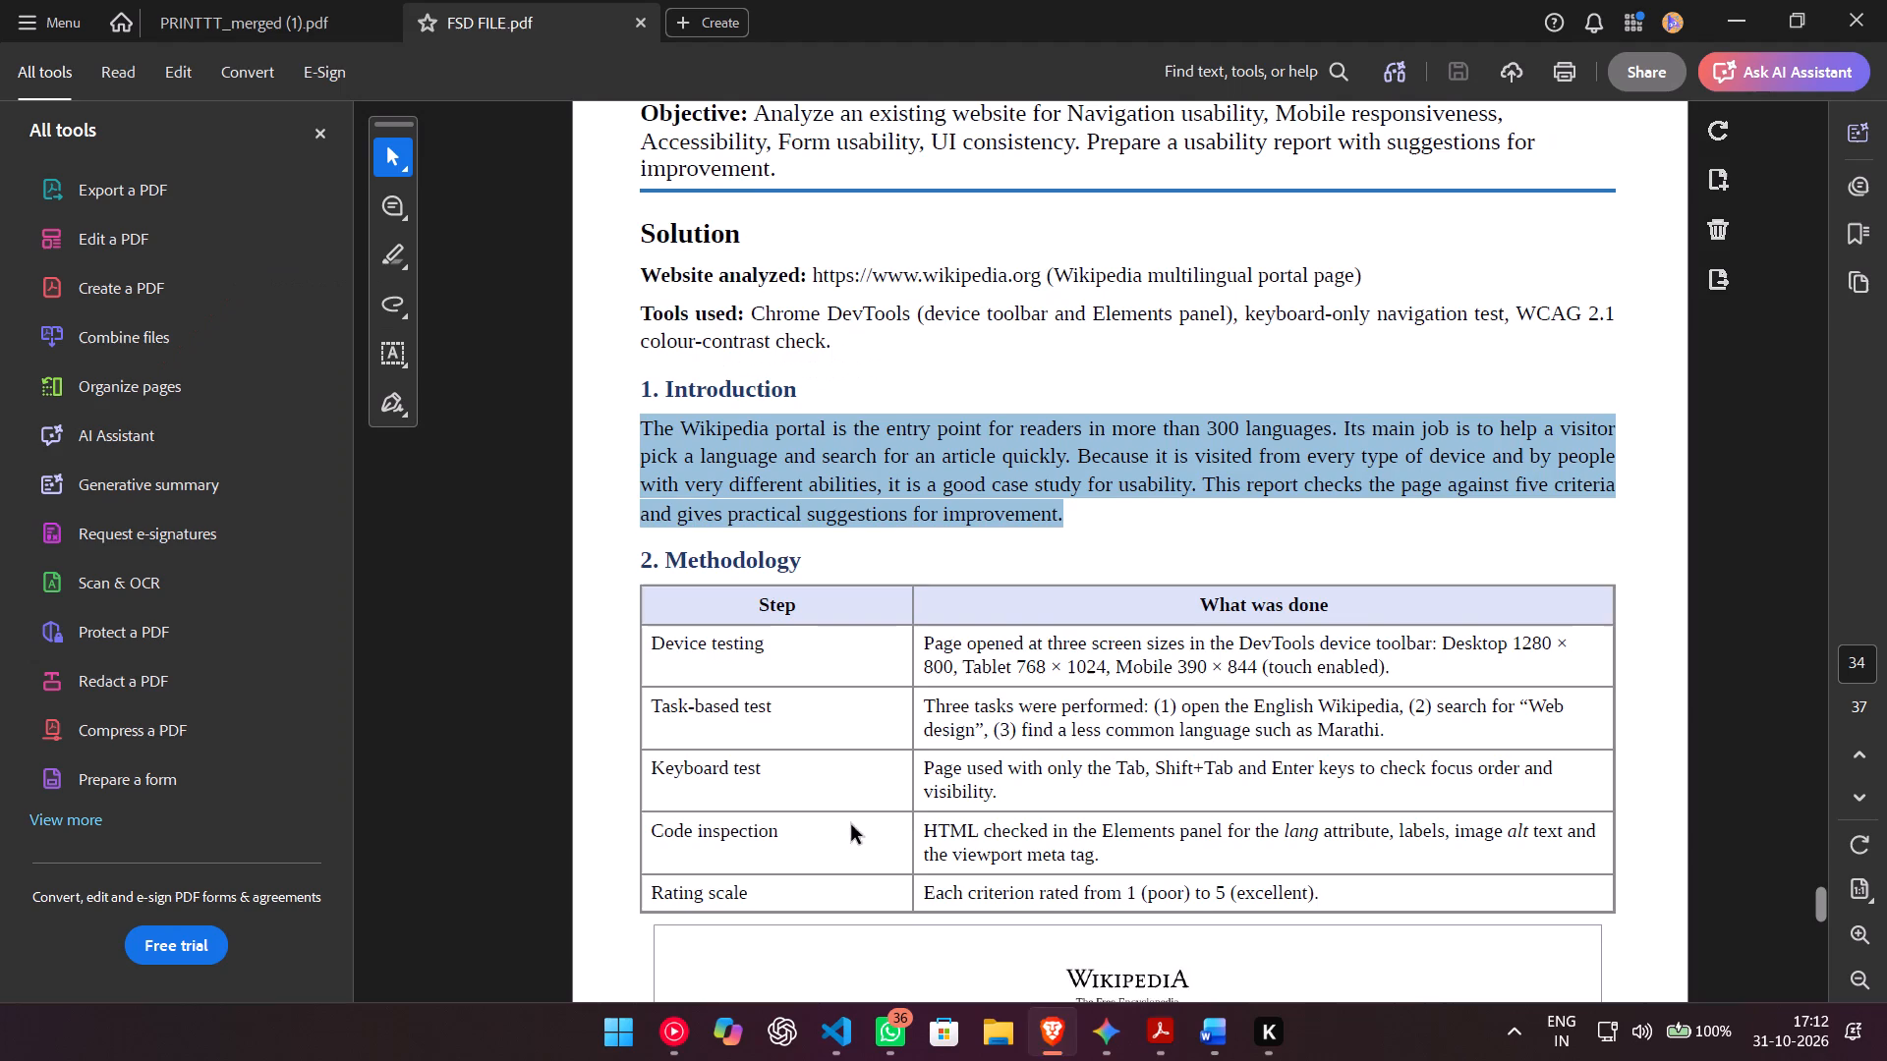
pyautogui.scroll(-15, 896, 641)
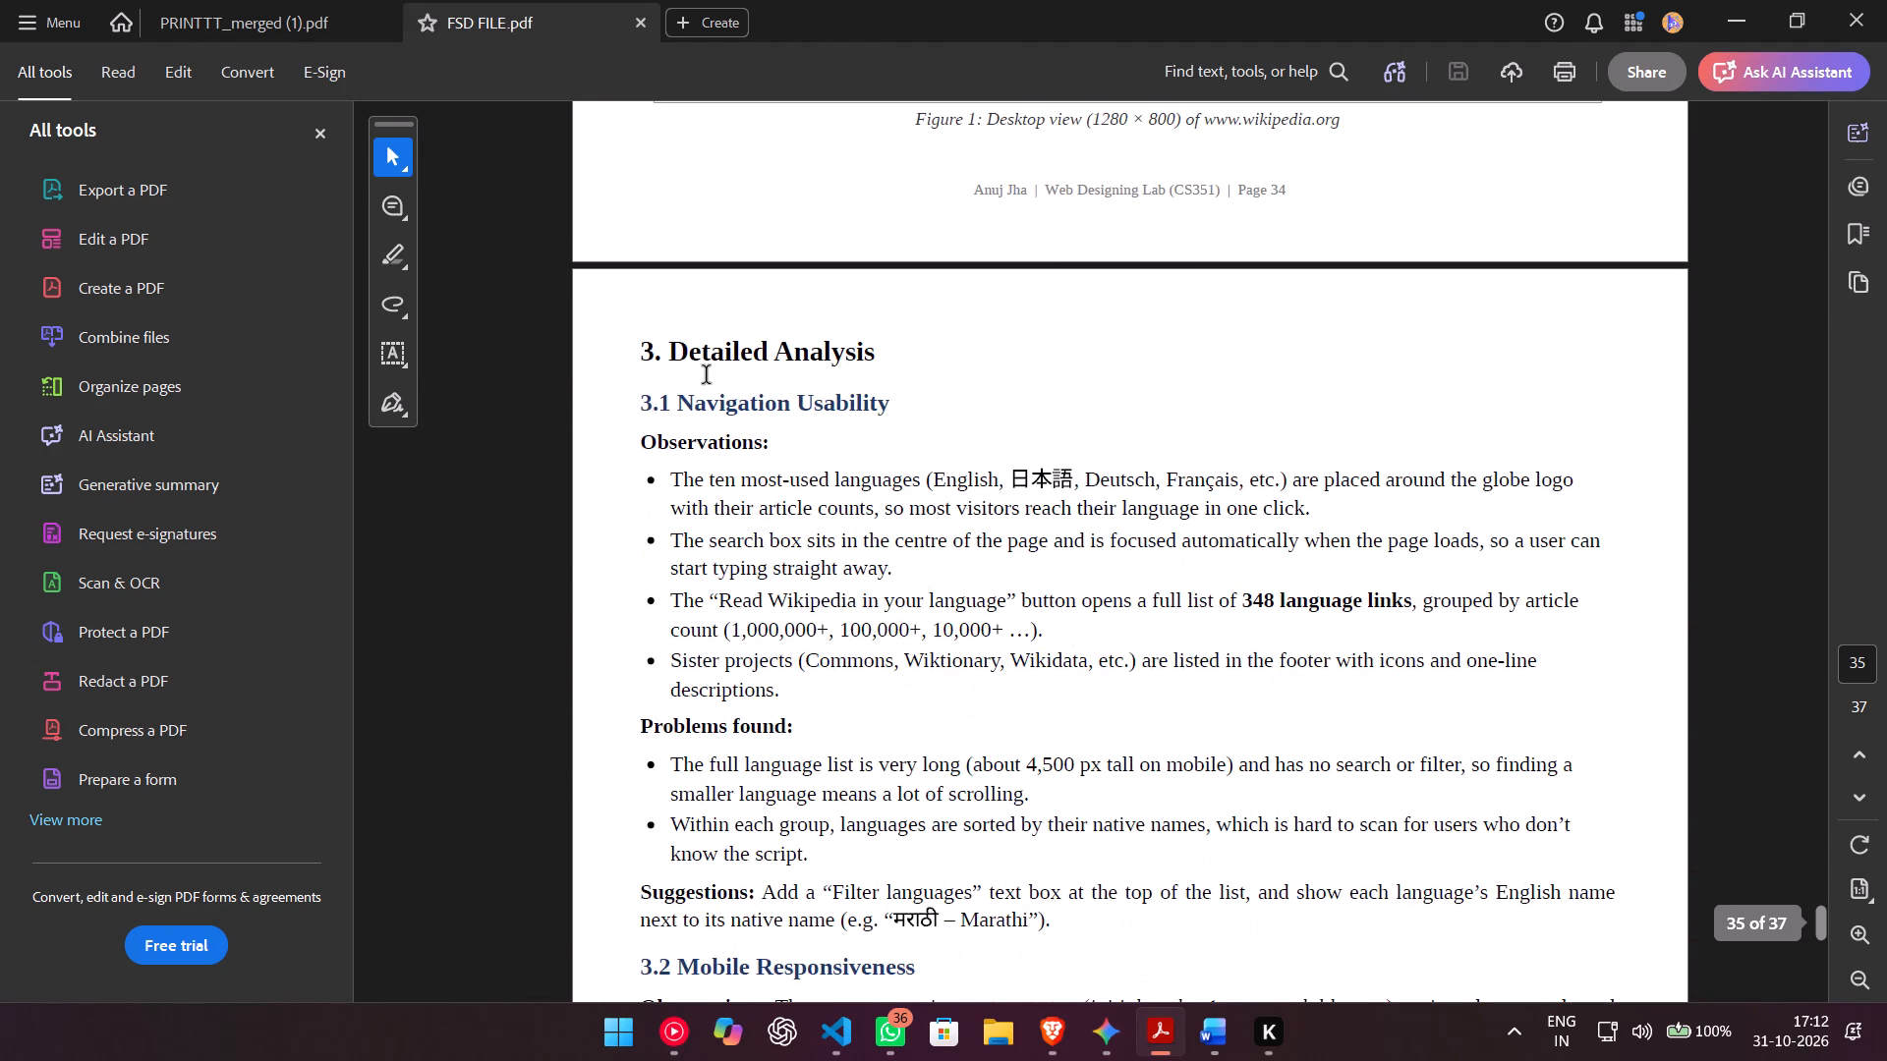
pyautogui.hotkey('alt', 'Tab')
pyautogui.hotkey('alt', 'Tab')
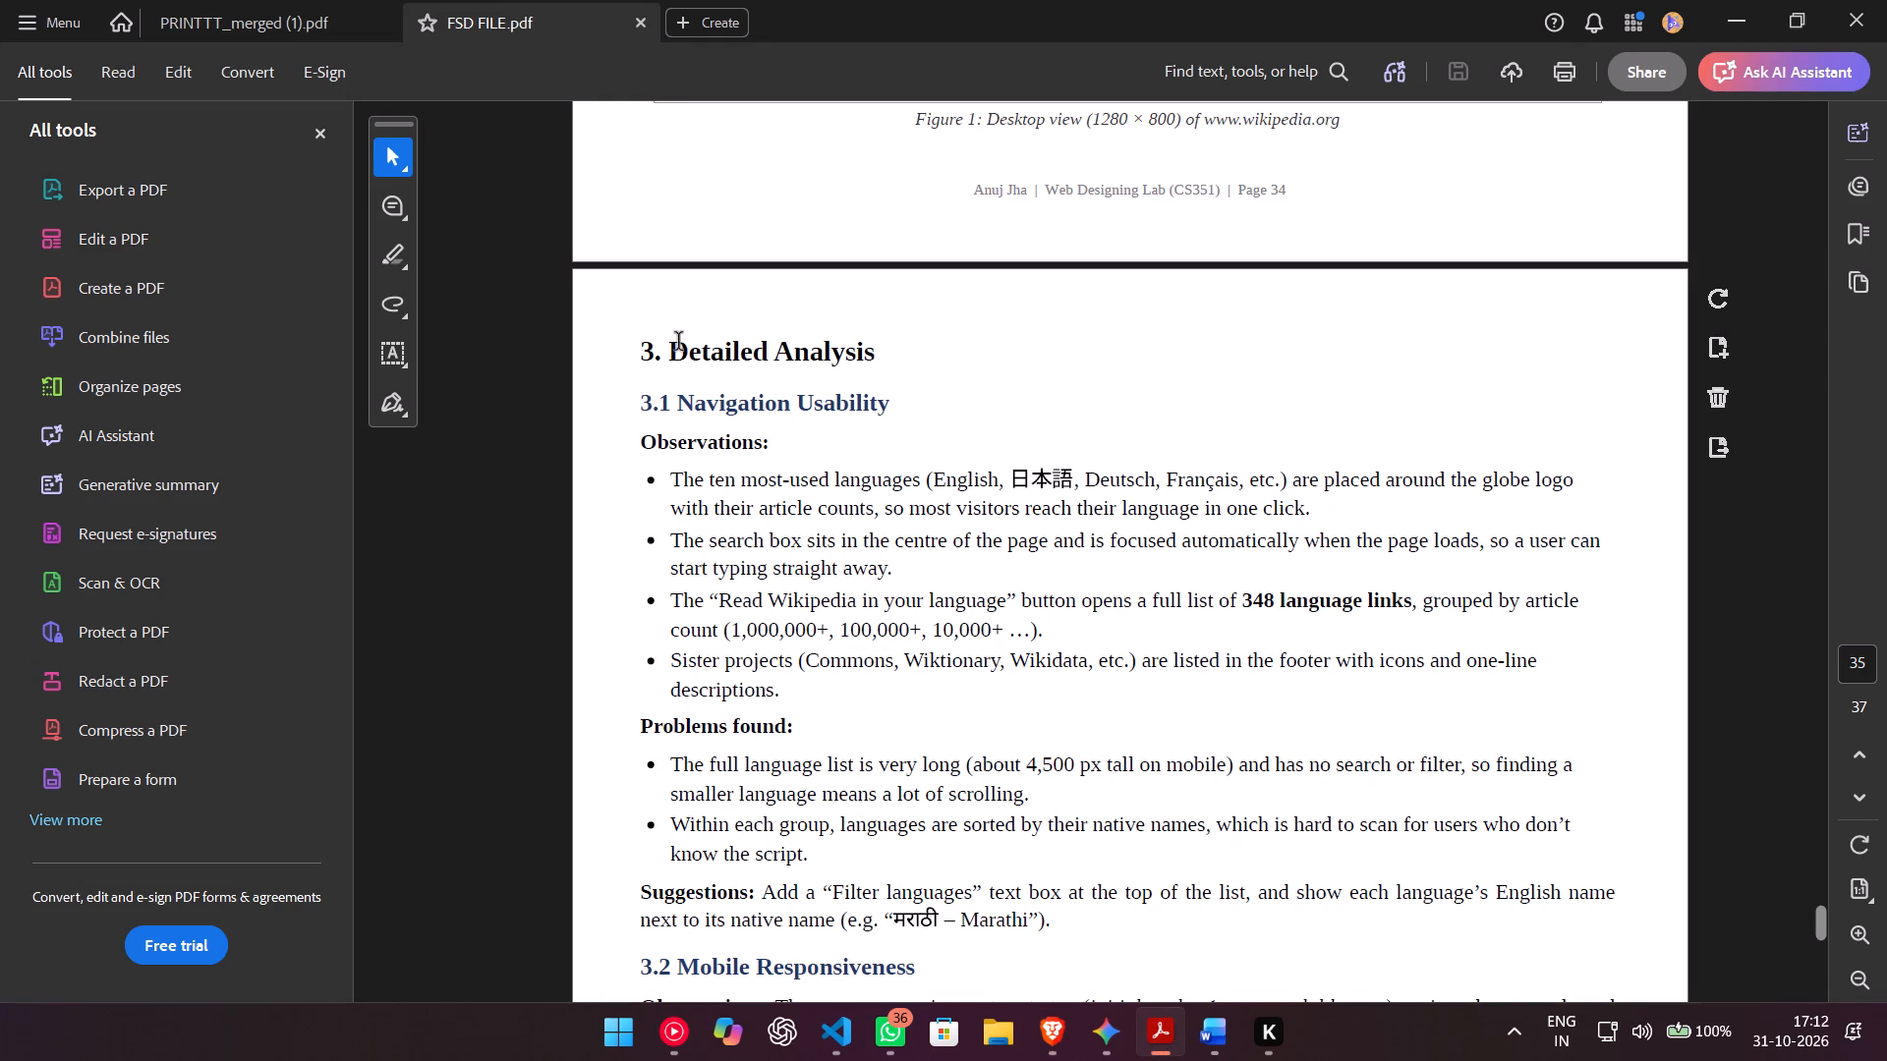
pyautogui.moveTo(678, 343); pyautogui.dragTo(877, 348)
pyautogui.hotkey('ctrl', 'c')
pyautogui.hotkey('alt', 'Tab')
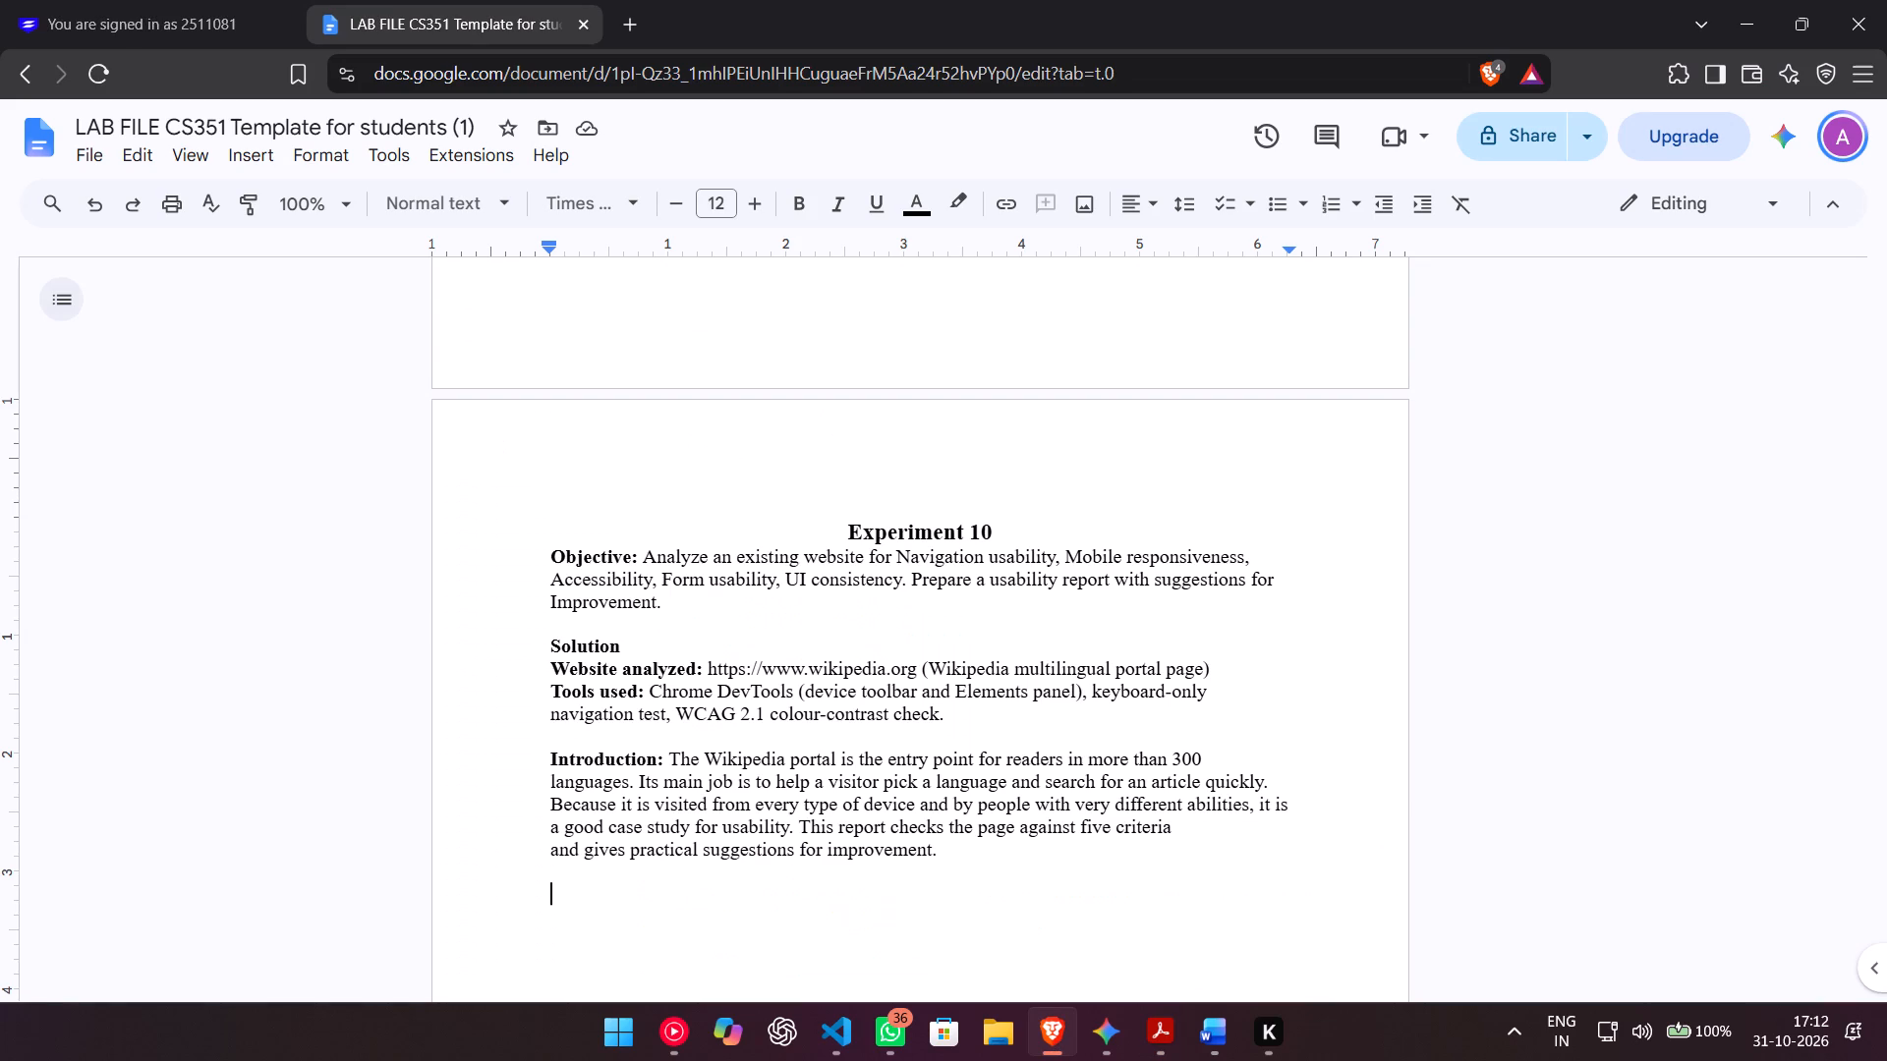
pyautogui.hotkey('ctrl', 'v')
# Make the pasted "Detailed Analysis" heading bold.
pyautogui.moveTo(687, 884); pyautogui.dragTo(543, 888)
pyautogui.click(712, 895)
pyautogui.moveTo(712, 895); pyautogui.dragTo(568, 897)
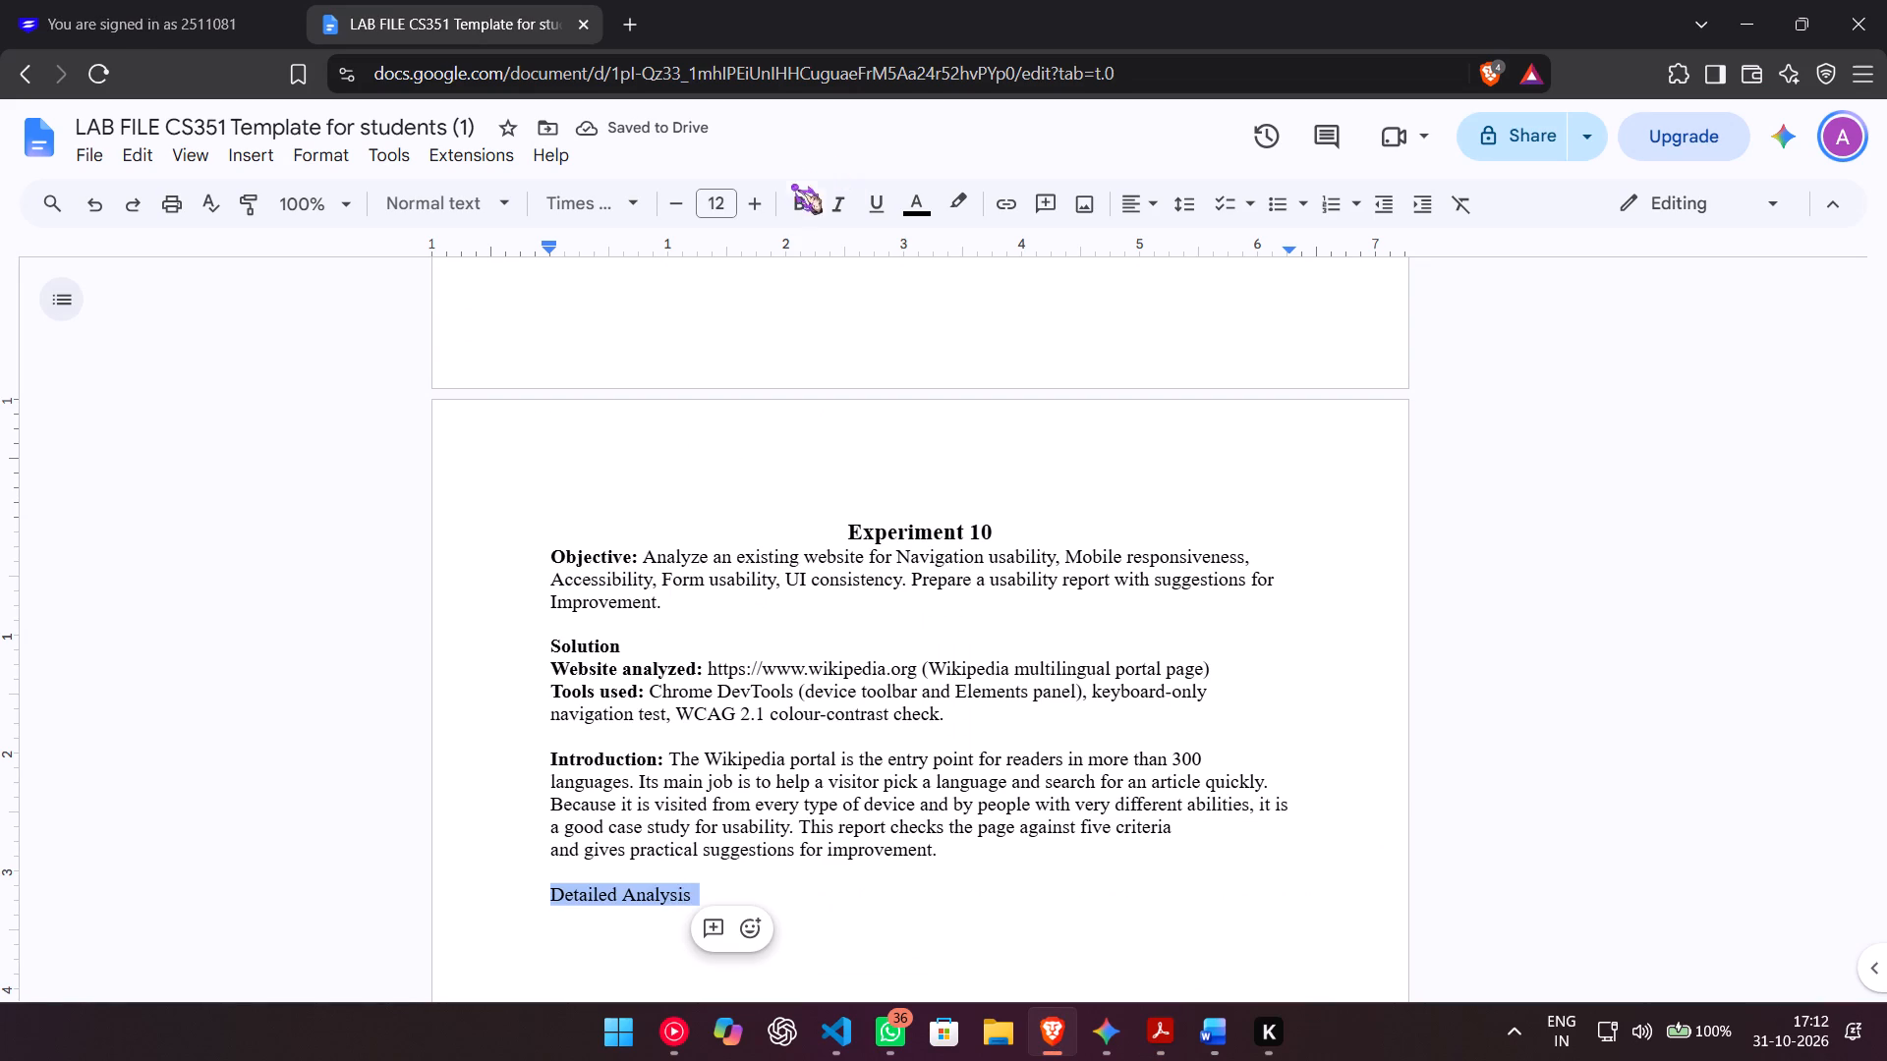
pyautogui.click(795, 193)
pyautogui.click(718, 884)
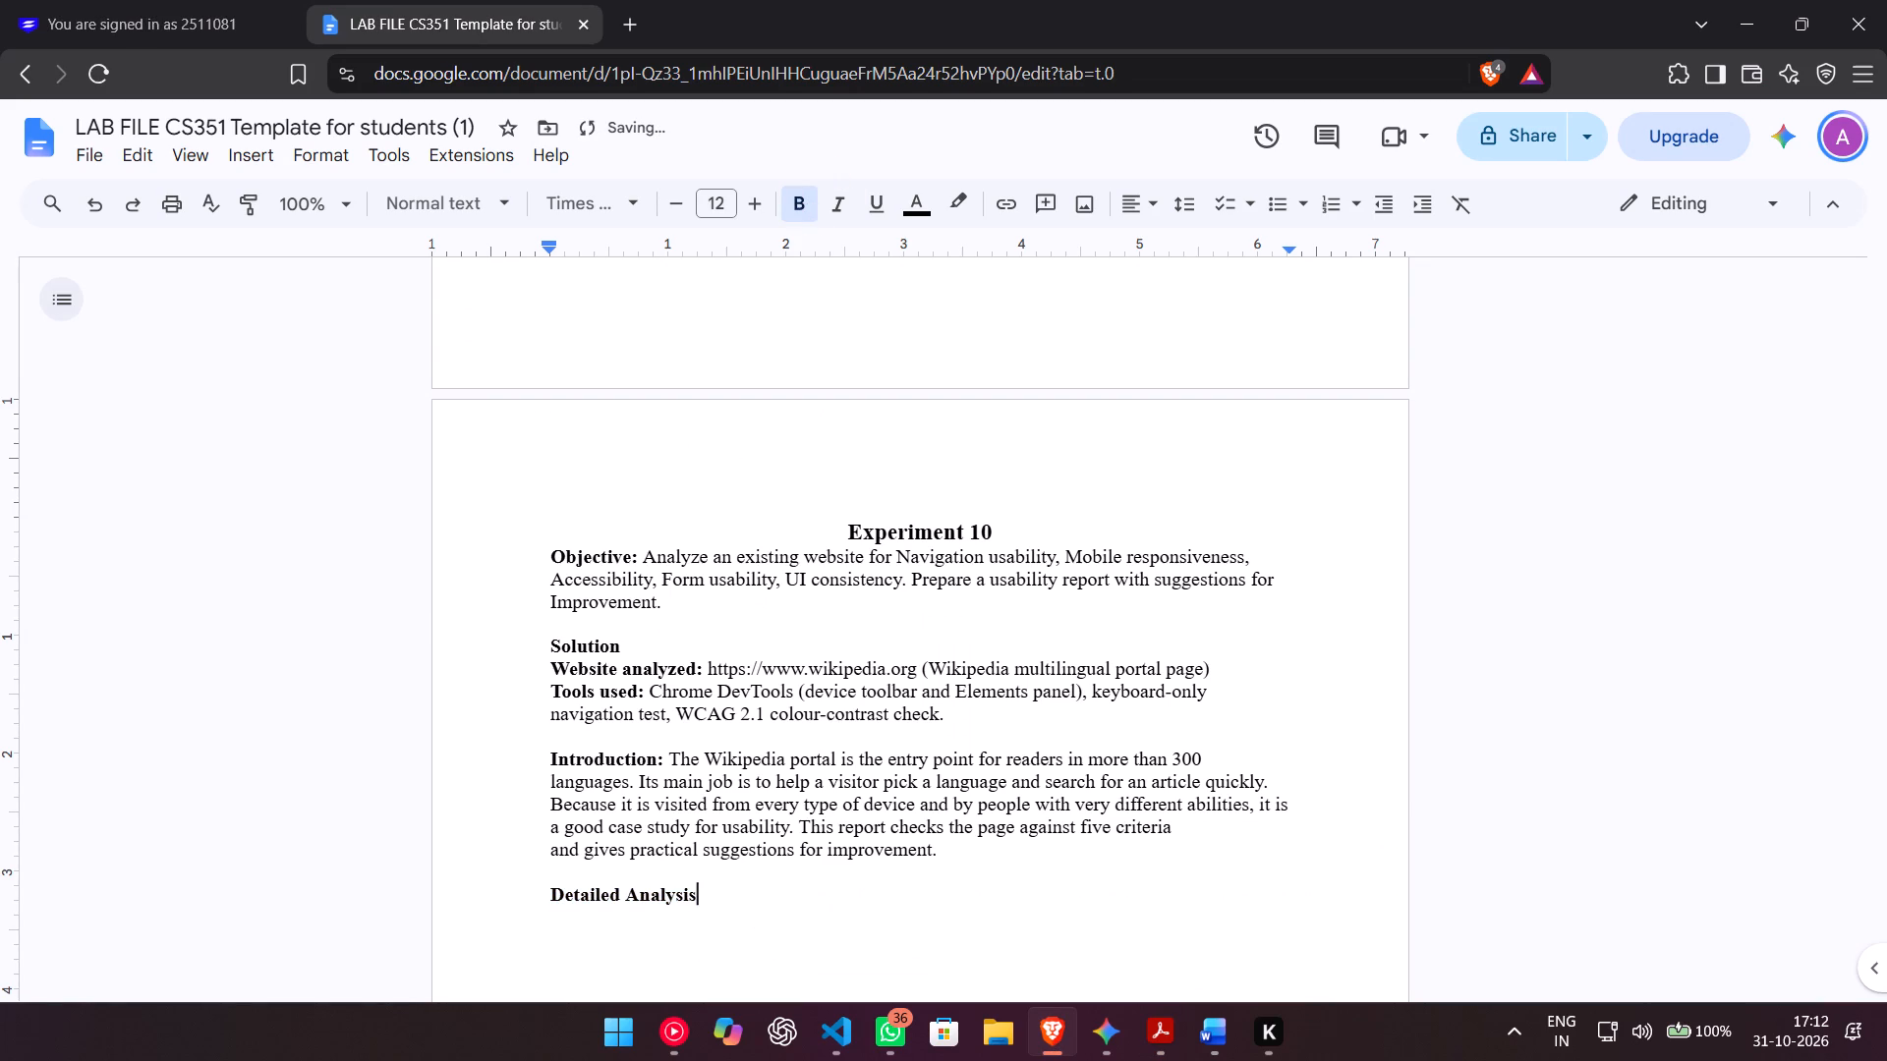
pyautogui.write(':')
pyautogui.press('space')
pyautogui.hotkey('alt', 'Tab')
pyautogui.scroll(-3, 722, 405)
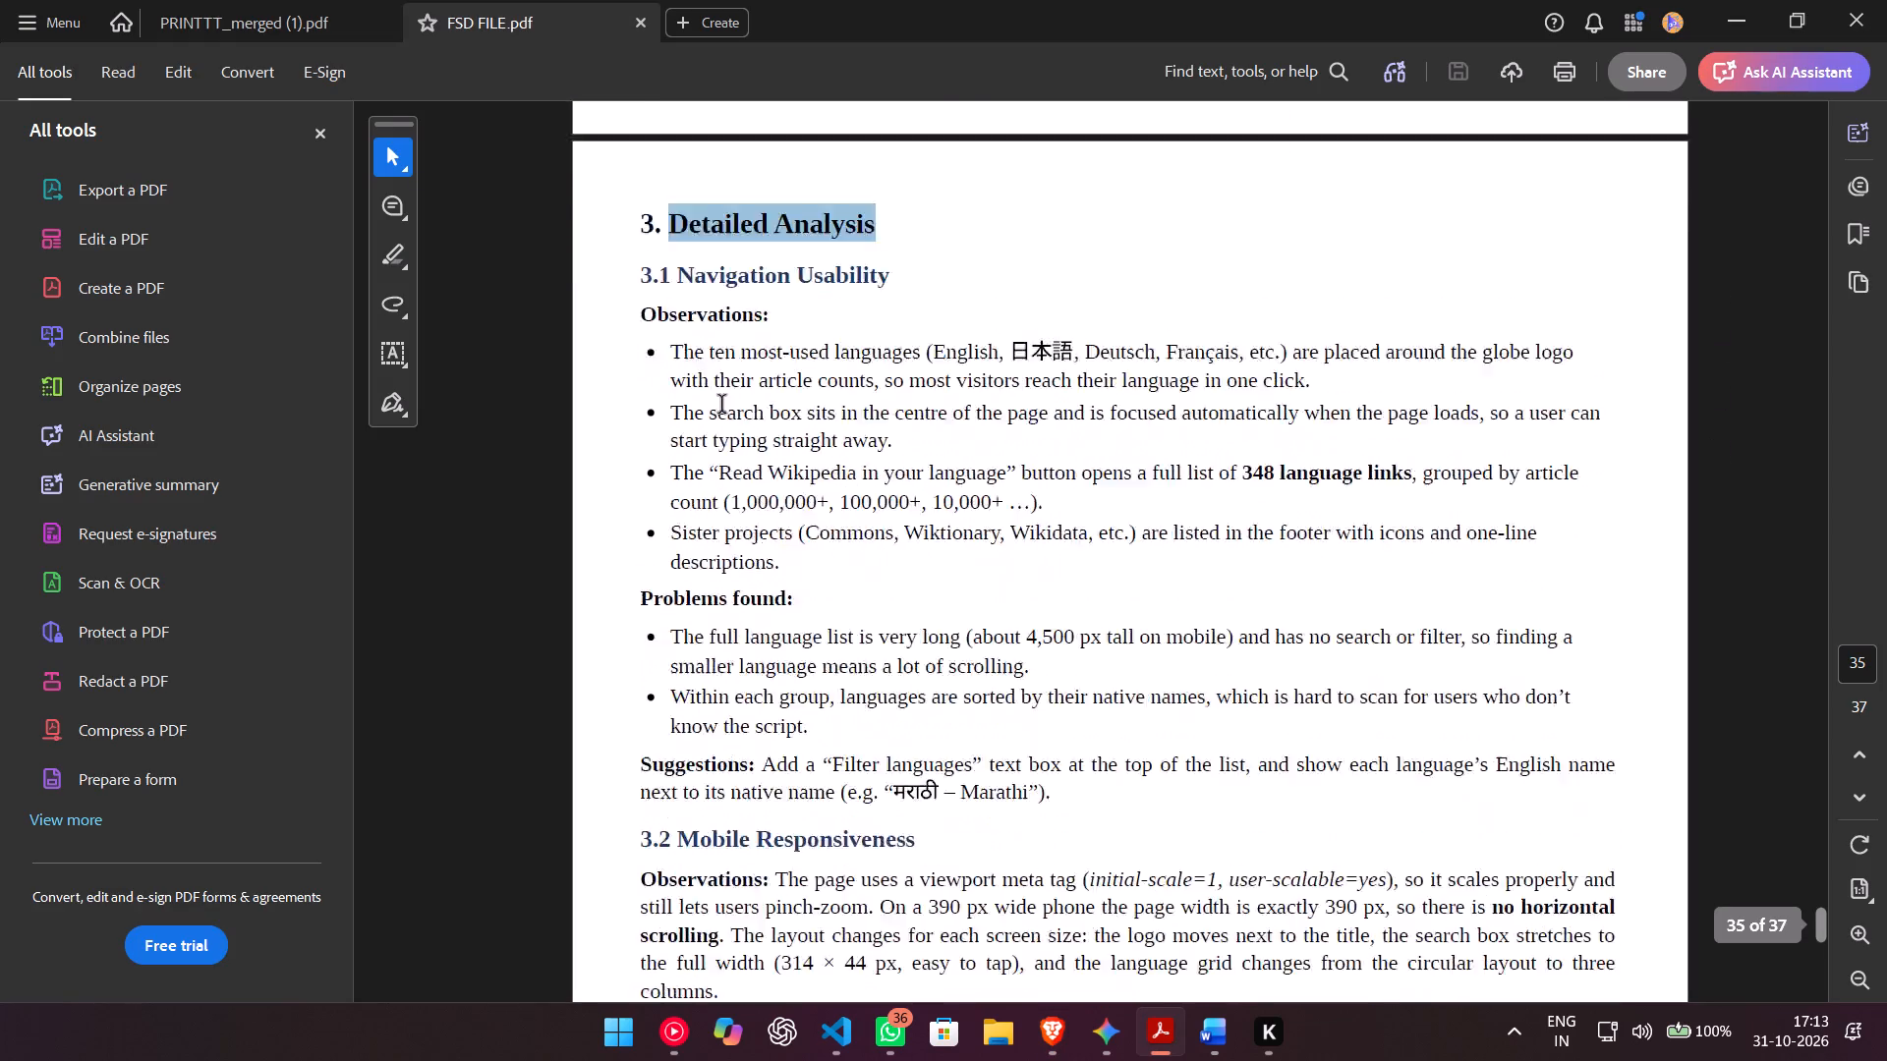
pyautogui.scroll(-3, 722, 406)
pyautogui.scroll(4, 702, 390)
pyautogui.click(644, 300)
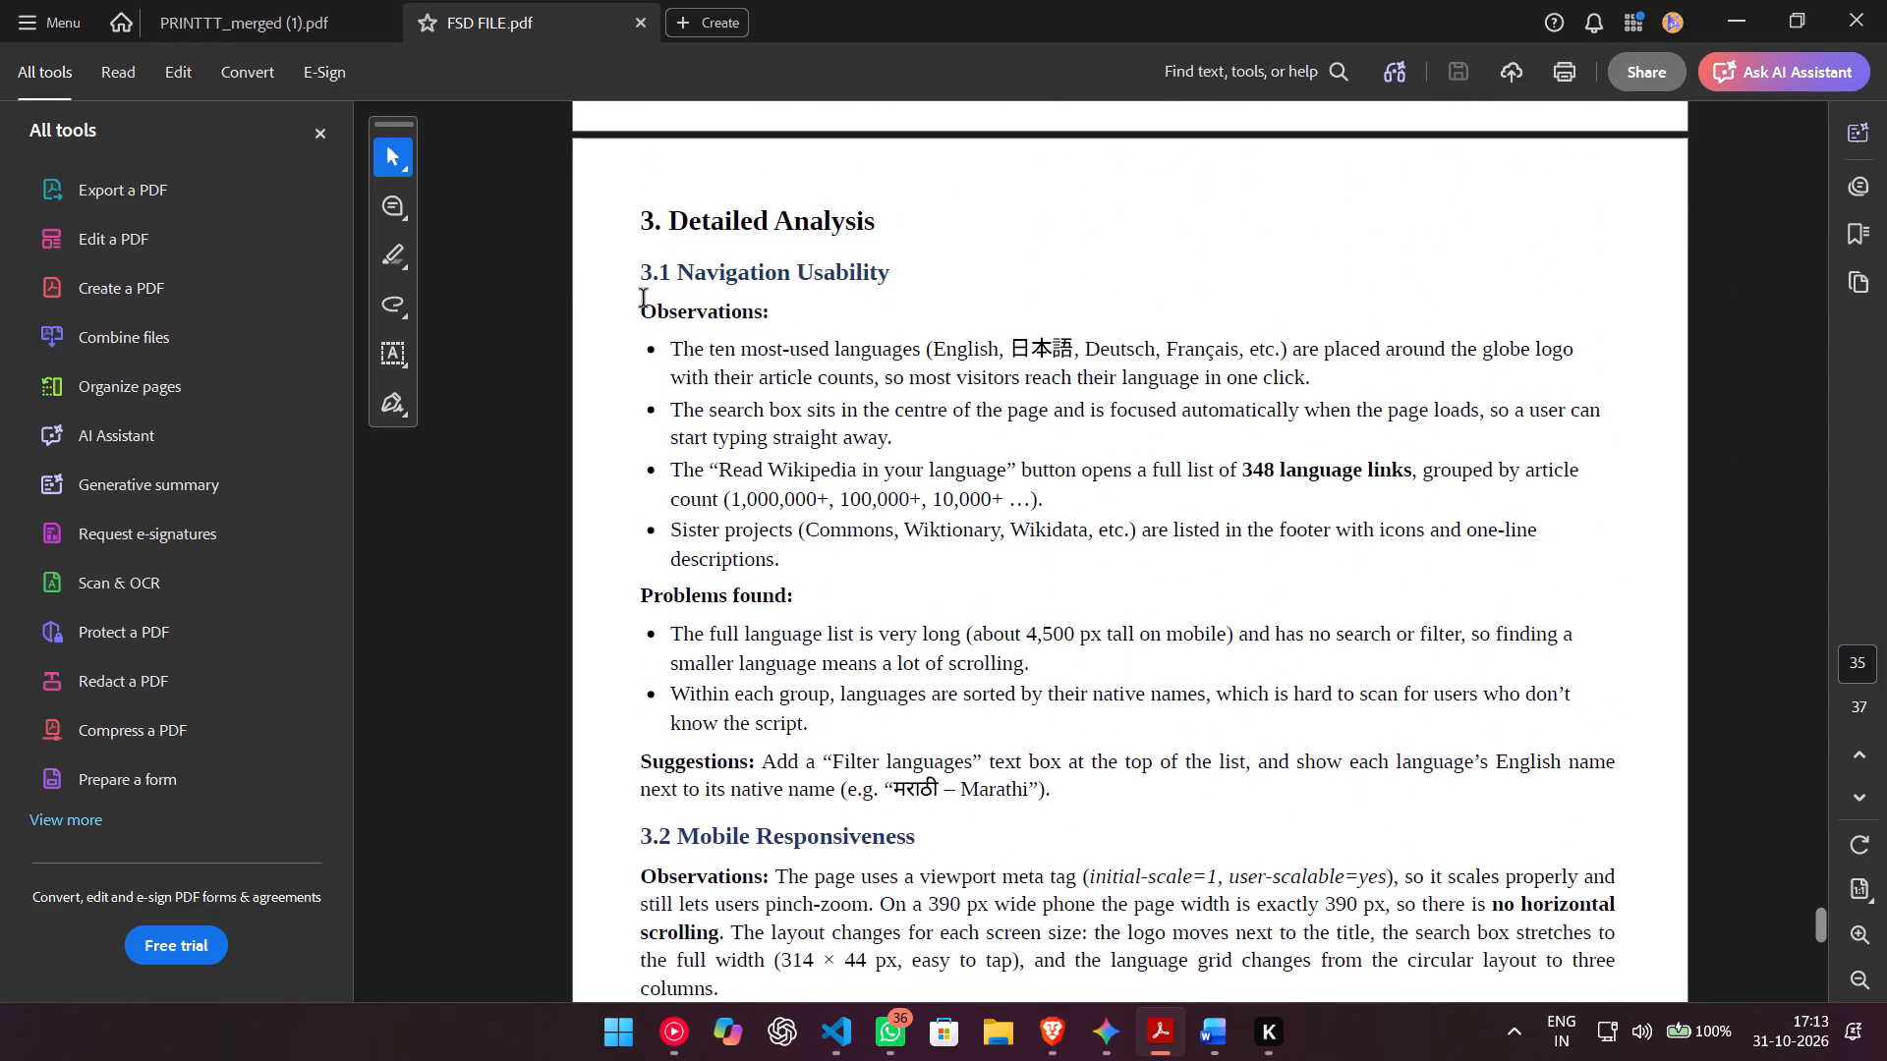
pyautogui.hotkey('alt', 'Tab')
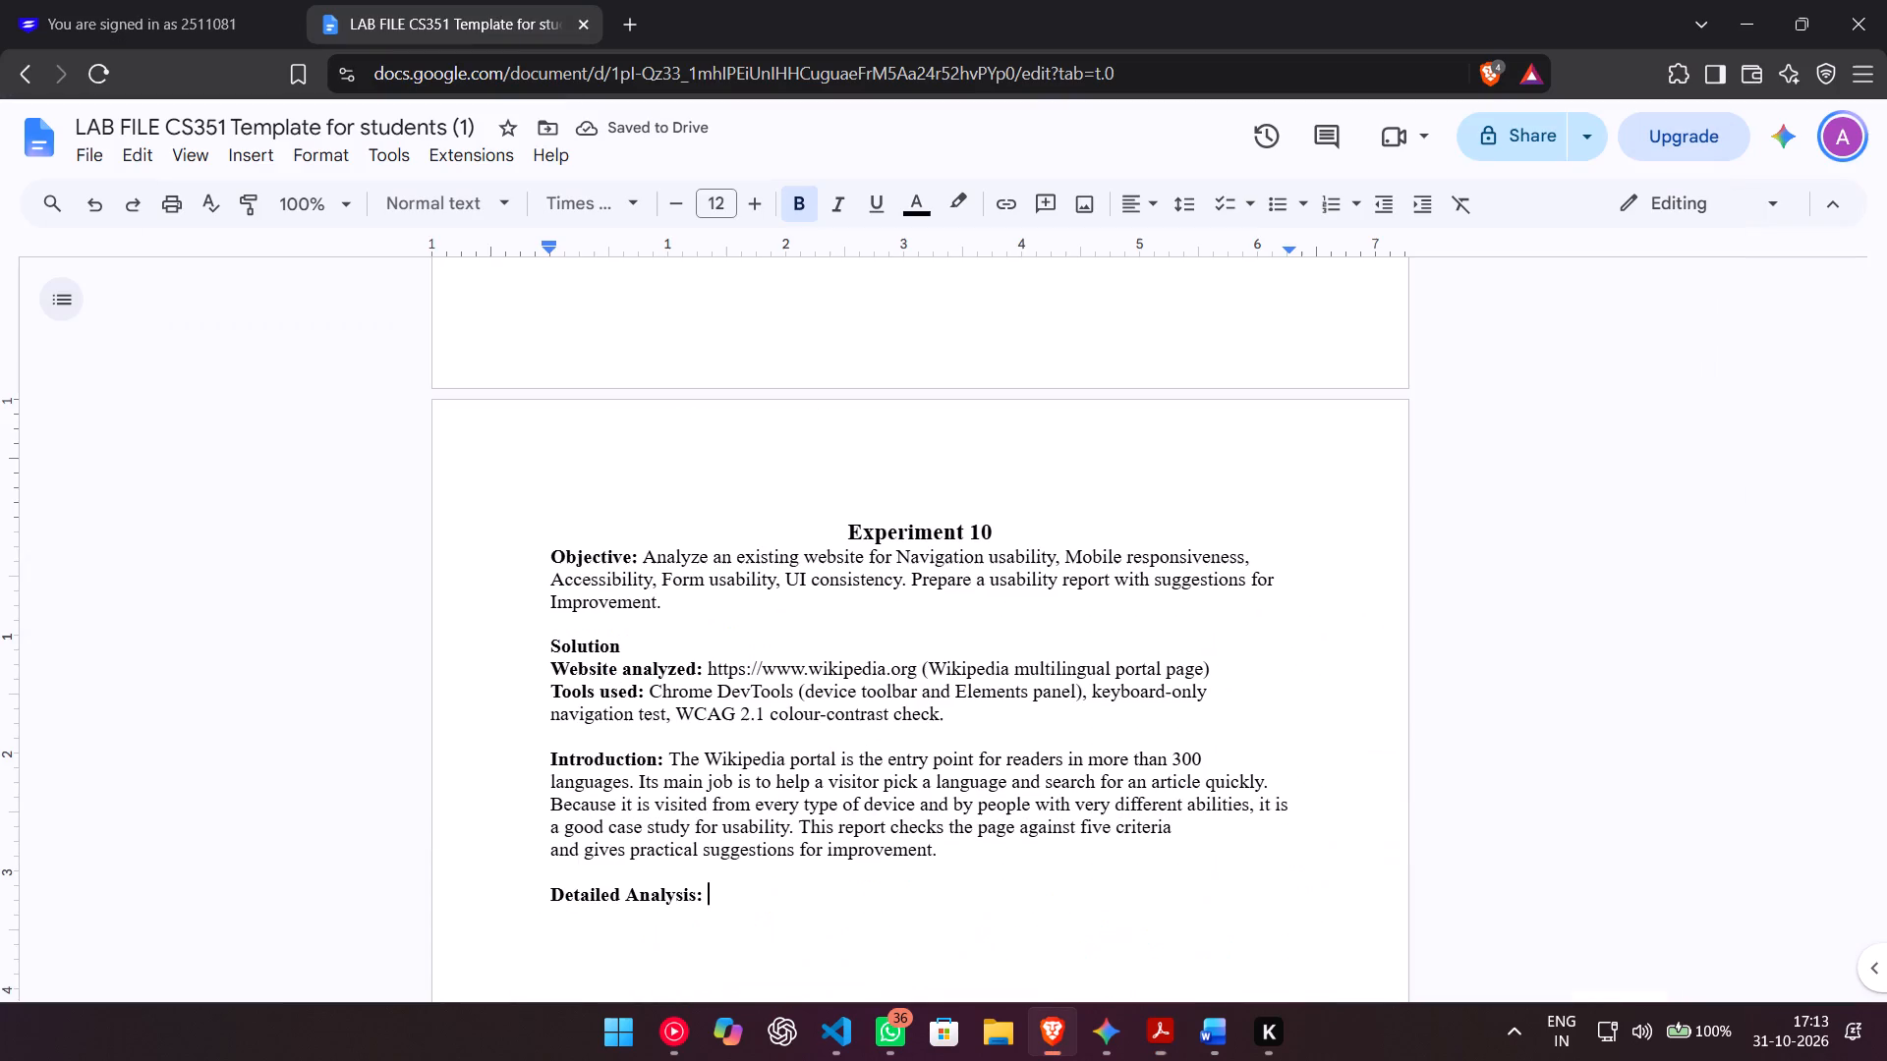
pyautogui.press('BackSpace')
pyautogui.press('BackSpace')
# Copy the "Observations:" label from section 3.1 of FSD FILE.pdf and paste it in bold, indented two spaces, below "Detailed Analysis".
pyautogui.press('space')
pyautogui.hotkey('alt', 'Tab')
pyautogui.hotkey('alt', 'Tab')
pyautogui.press('Return')
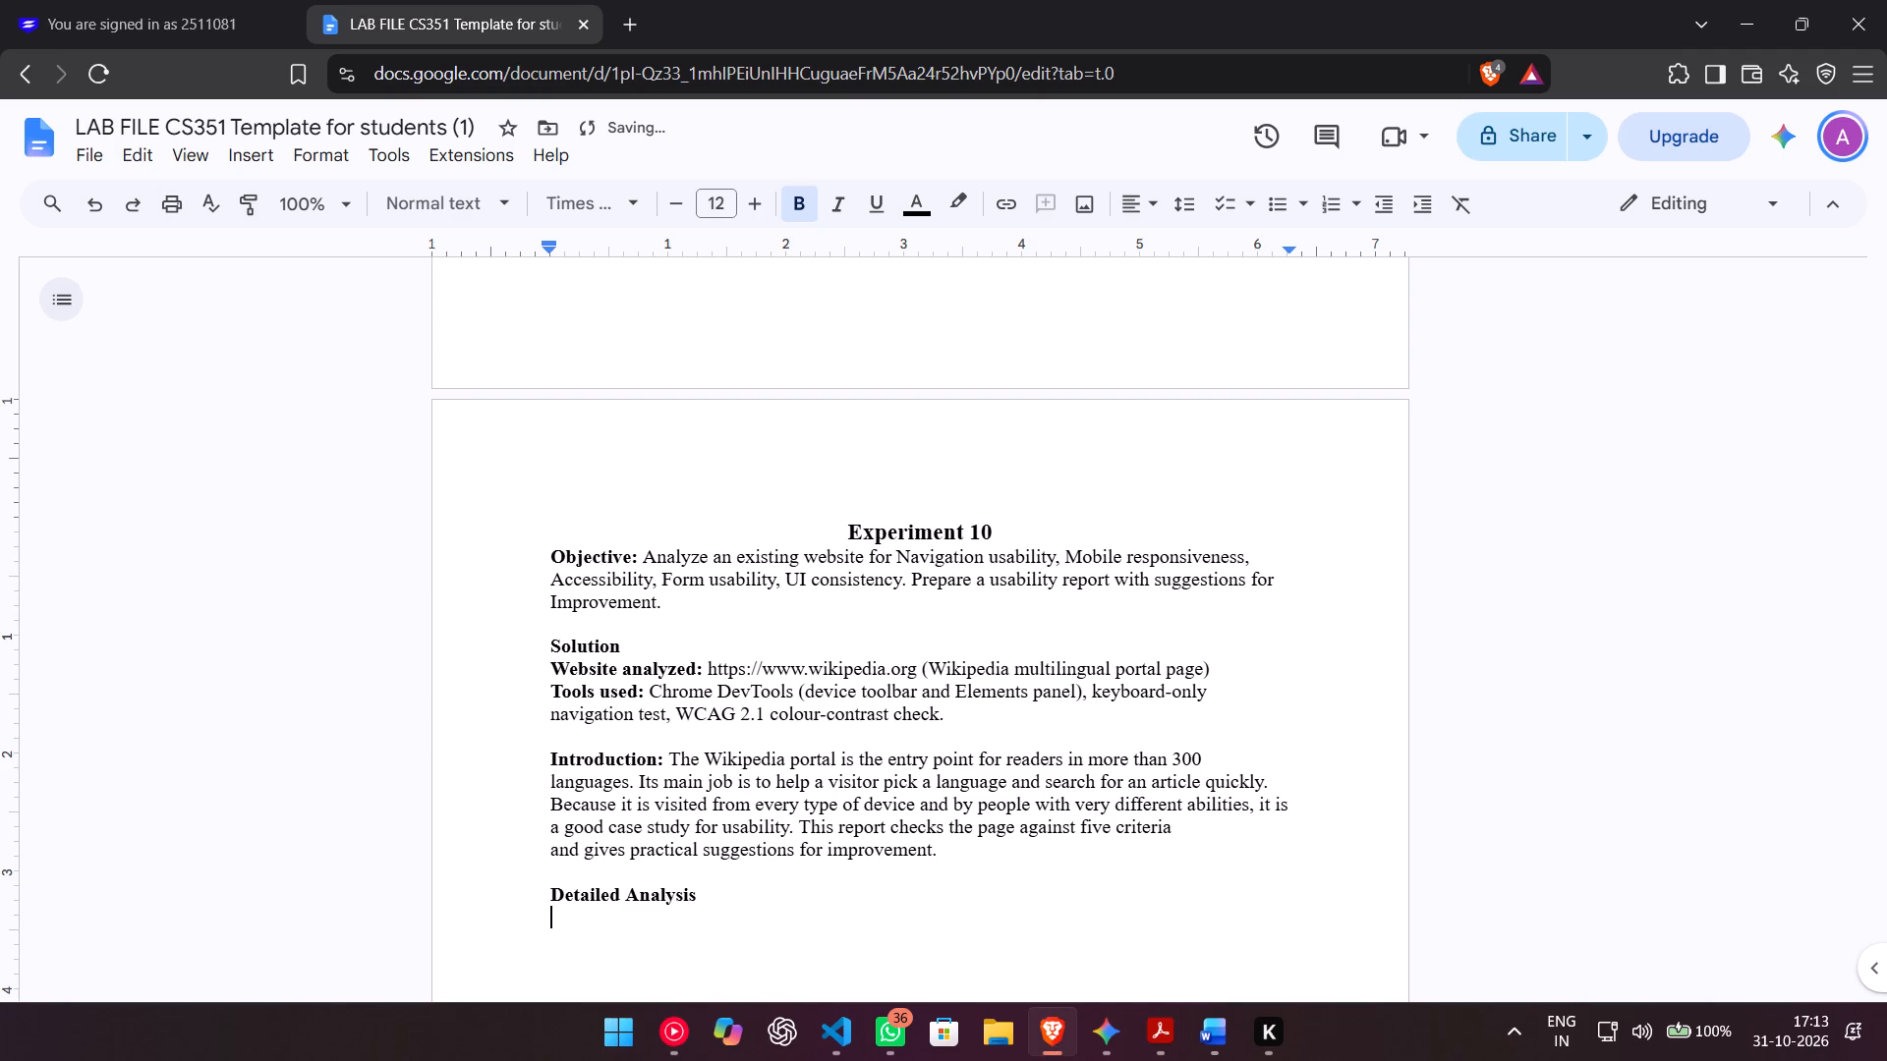
pyautogui.press('space')
pyautogui.press('space')
pyautogui.hotkey('alt', 'Tab')
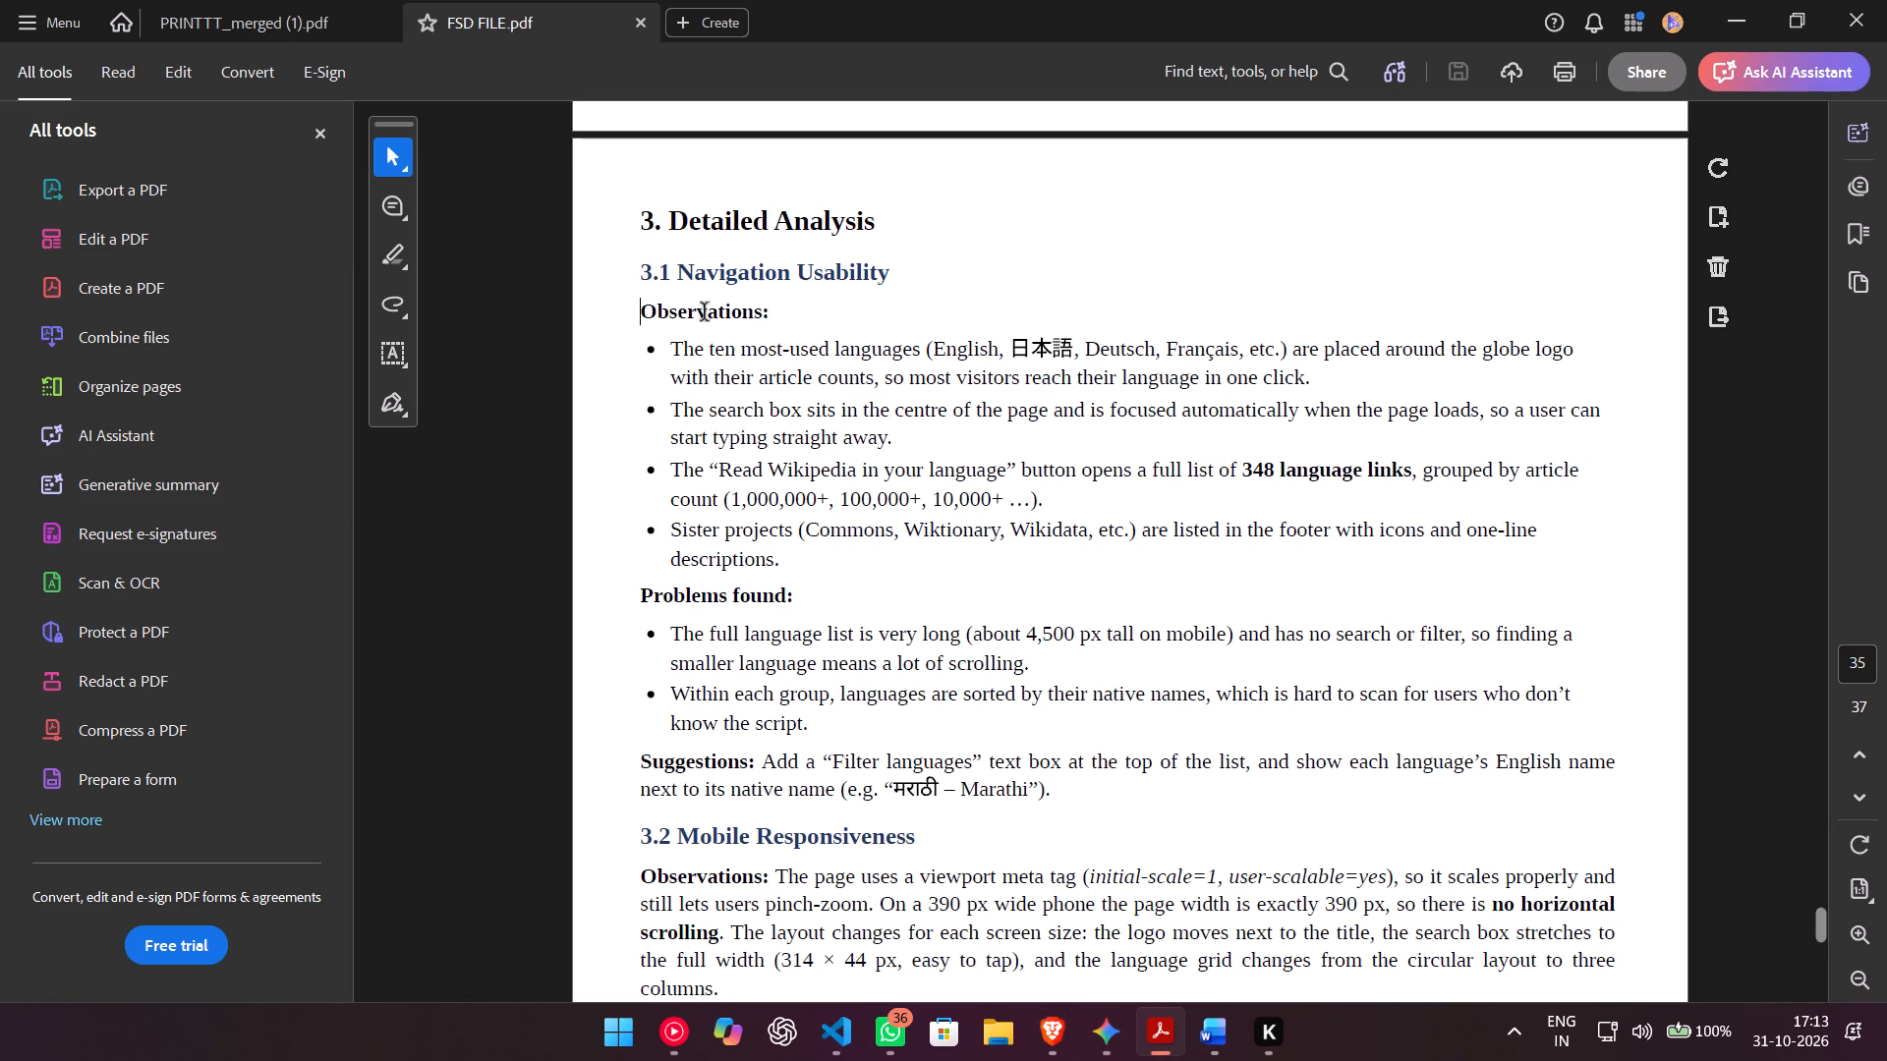
pyautogui.moveTo(651, 311); pyautogui.dragTo(789, 315)
pyautogui.click(780, 310)
pyautogui.moveTo(780, 310); pyautogui.dragTo(624, 305)
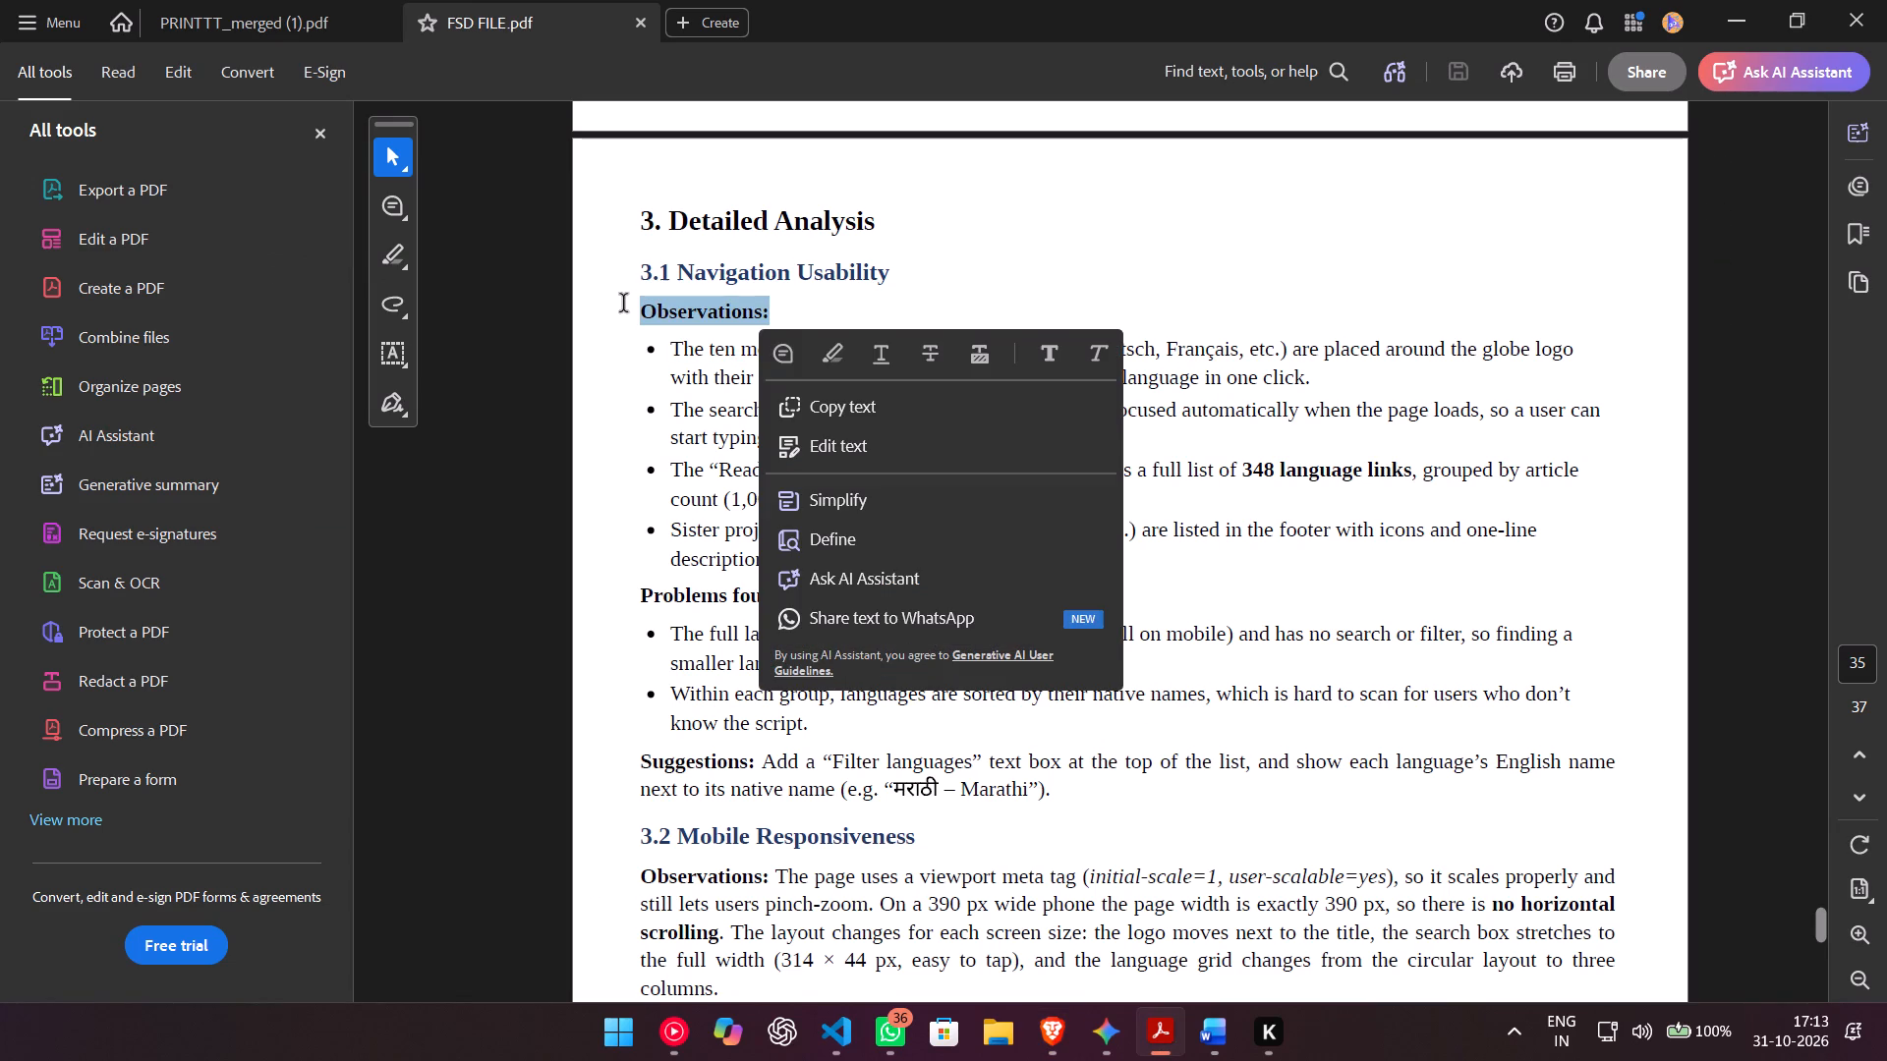
pyautogui.hotkey('ctrl', 'c')
pyautogui.hotkey('alt', 'Tab')
pyautogui.hotkey('ctrl', 'v')
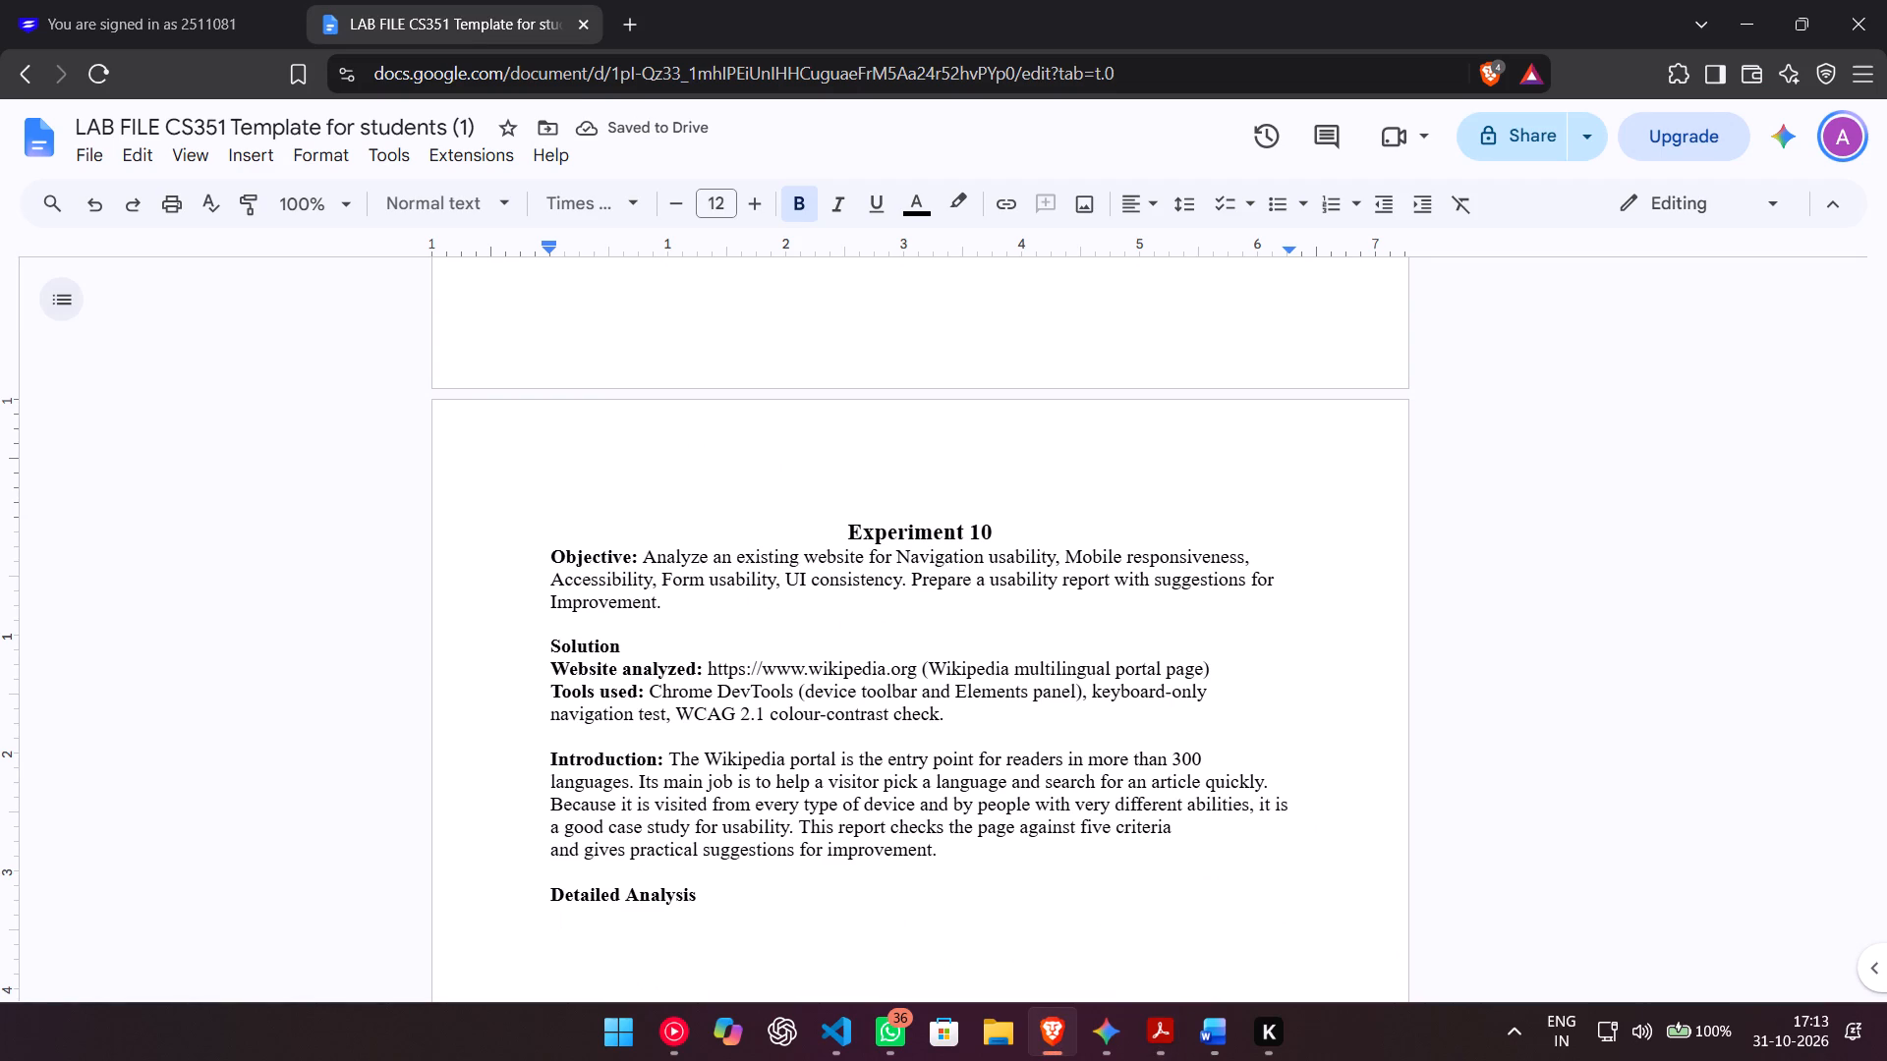
pyautogui.press('space')
# Turn off bold for the text following the "Observations:" label in the lab file.
pyautogui.hotkey('alt', 'Tab')
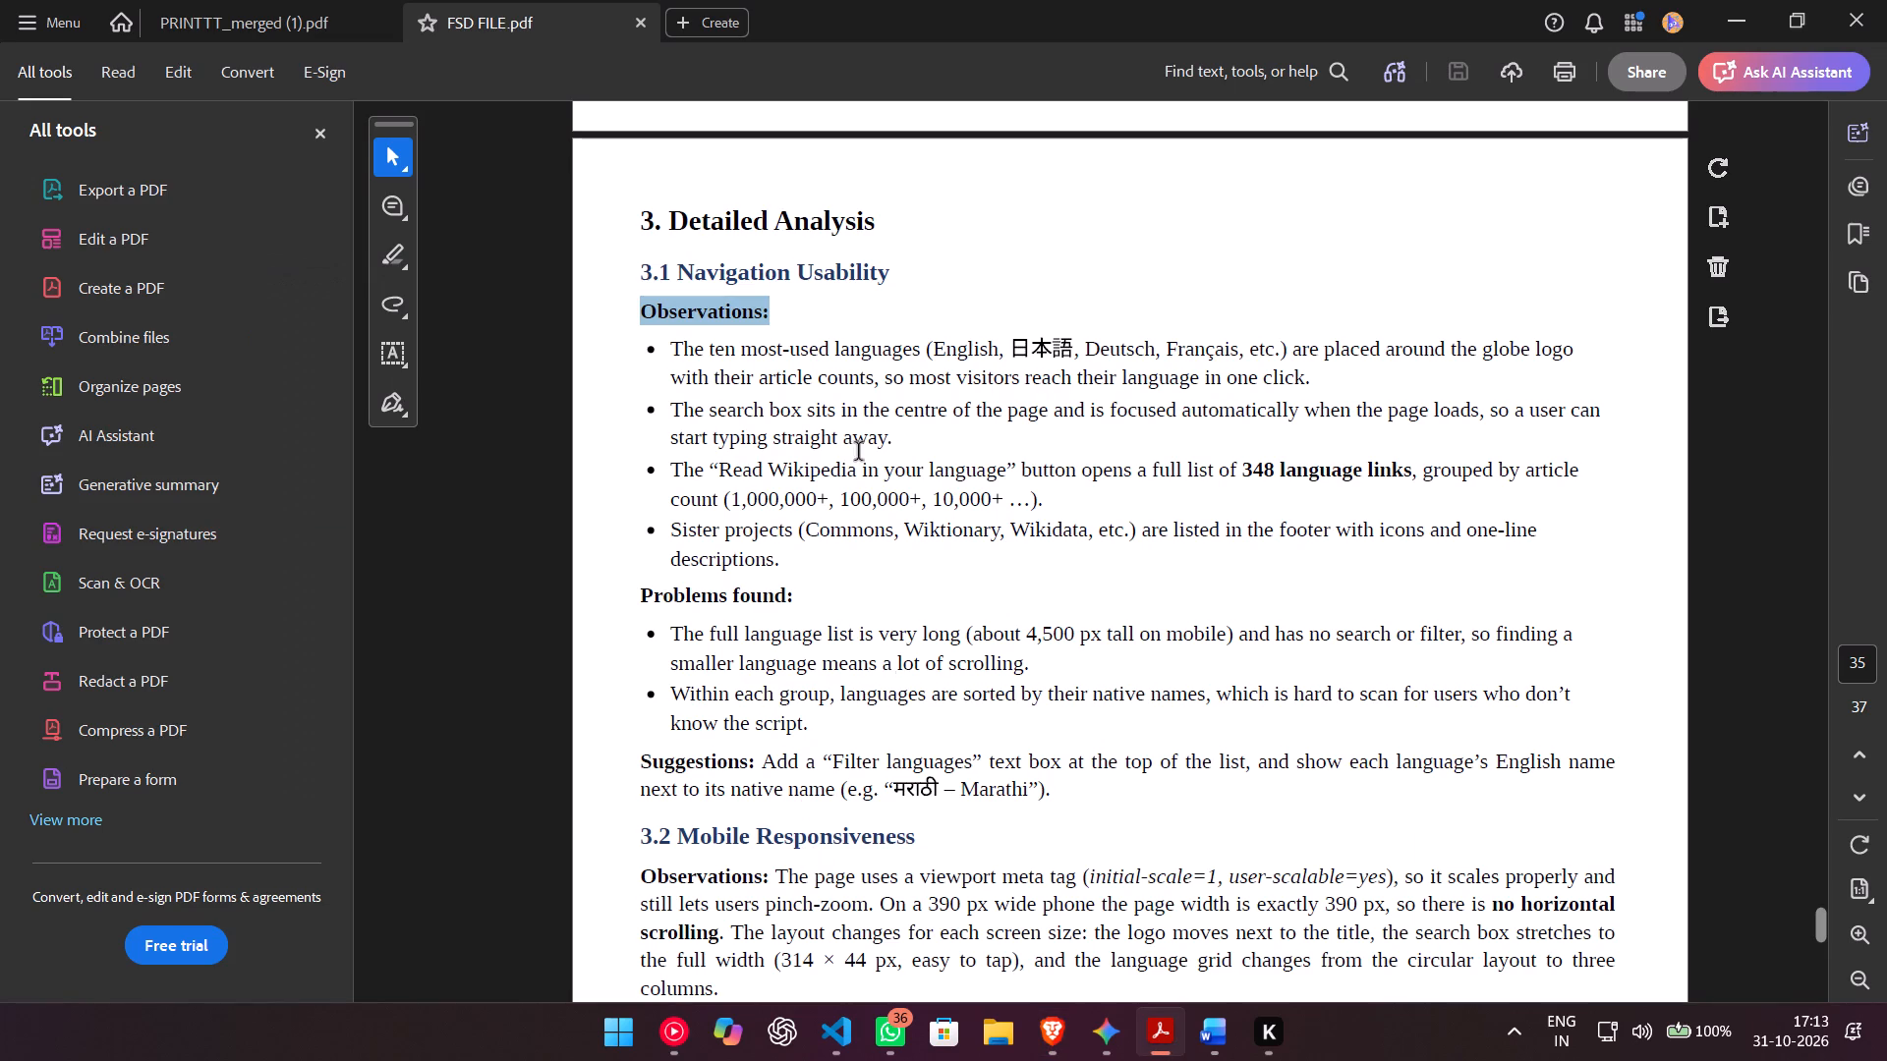
pyautogui.hotkey('alt', 'Tab')
pyautogui.click(806, 203)
# Copy all four bullet points under "Observations:" in section 3.1 Navigation Usability of FSD FILE.pdf, without the label.
pyautogui.hotkey('alt', 'Tab')
pyautogui.moveTo(638, 346); pyautogui.dragTo(734, 459)
pyautogui.moveTo(643, 333); pyautogui.dragTo(708, 401)
pyautogui.click(677, 341)
pyautogui.moveTo(654, 339); pyautogui.dragTo(703, 398)
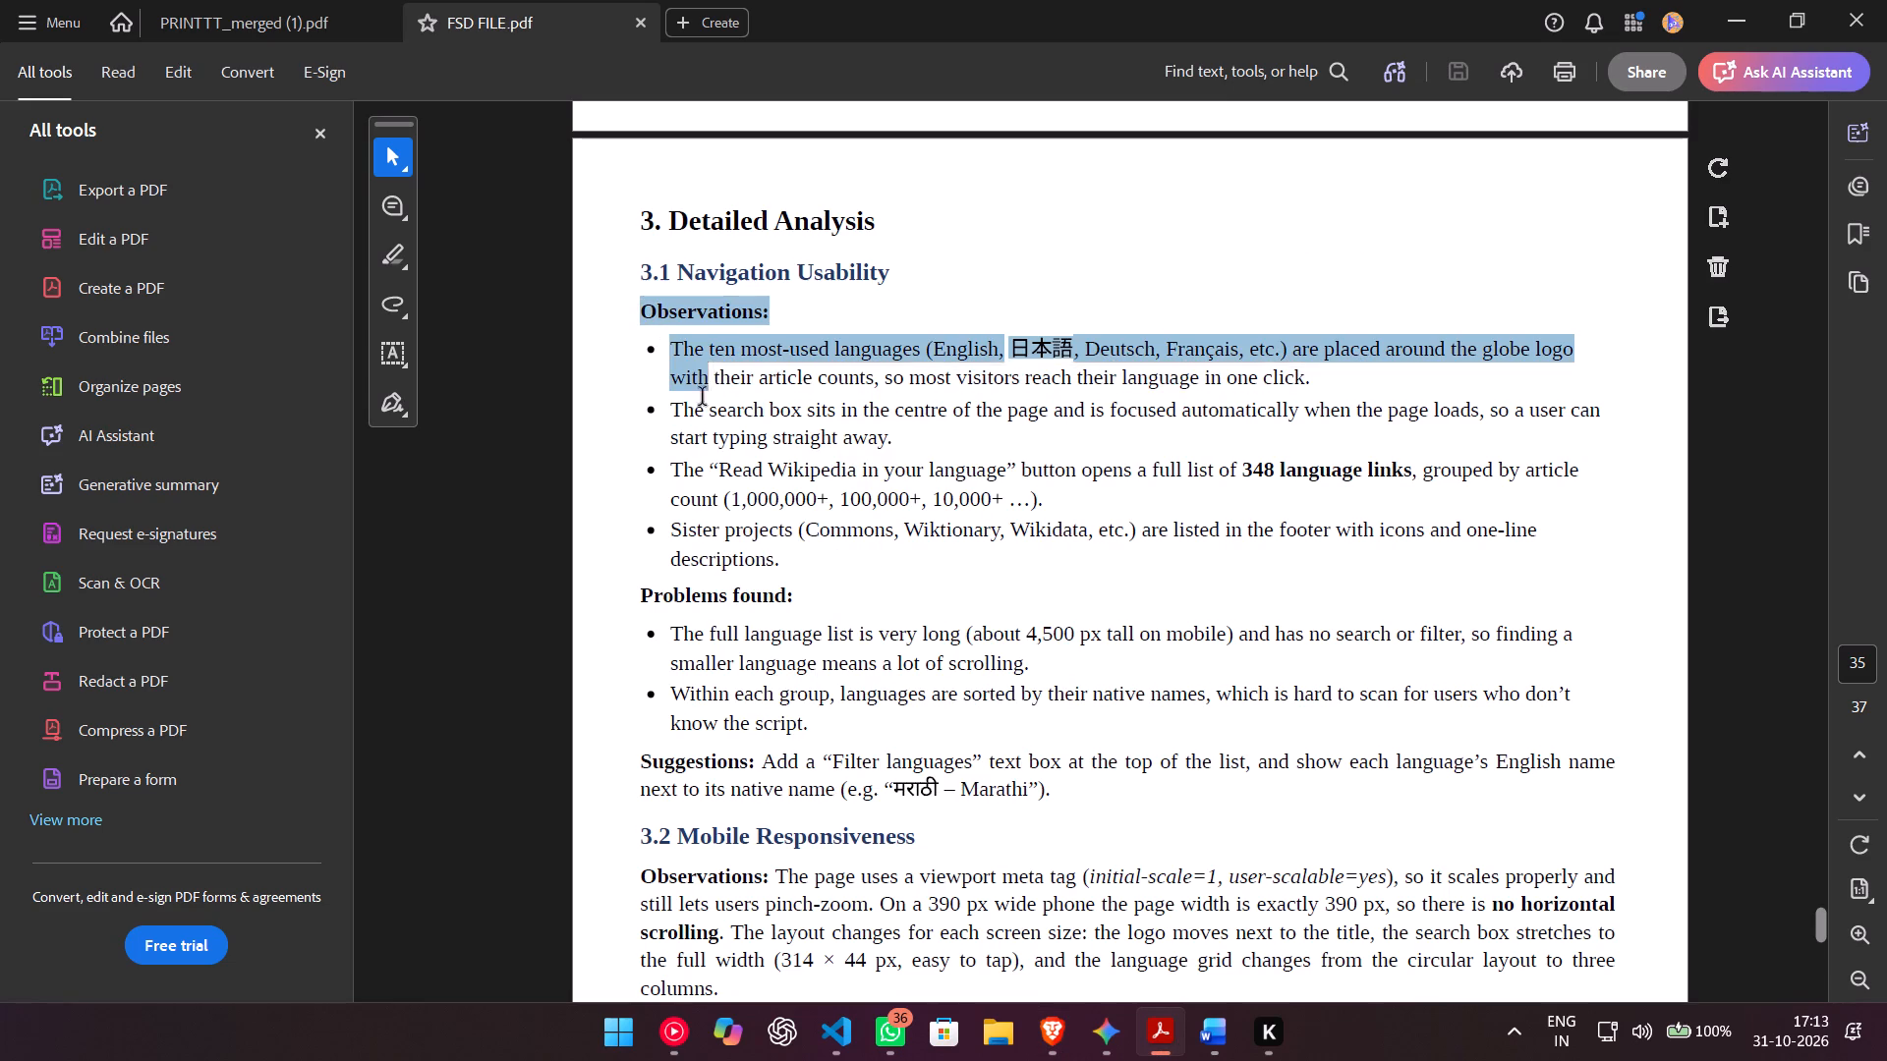
pyautogui.moveTo(703, 398); pyautogui.dragTo(725, 542)
pyautogui.click(781, 566)
pyautogui.click(771, 480)
pyautogui.moveTo(792, 573); pyautogui.dragTo(642, 362)
pyautogui.click(649, 355)
pyautogui.moveTo(672, 343); pyautogui.dragTo(818, 559)
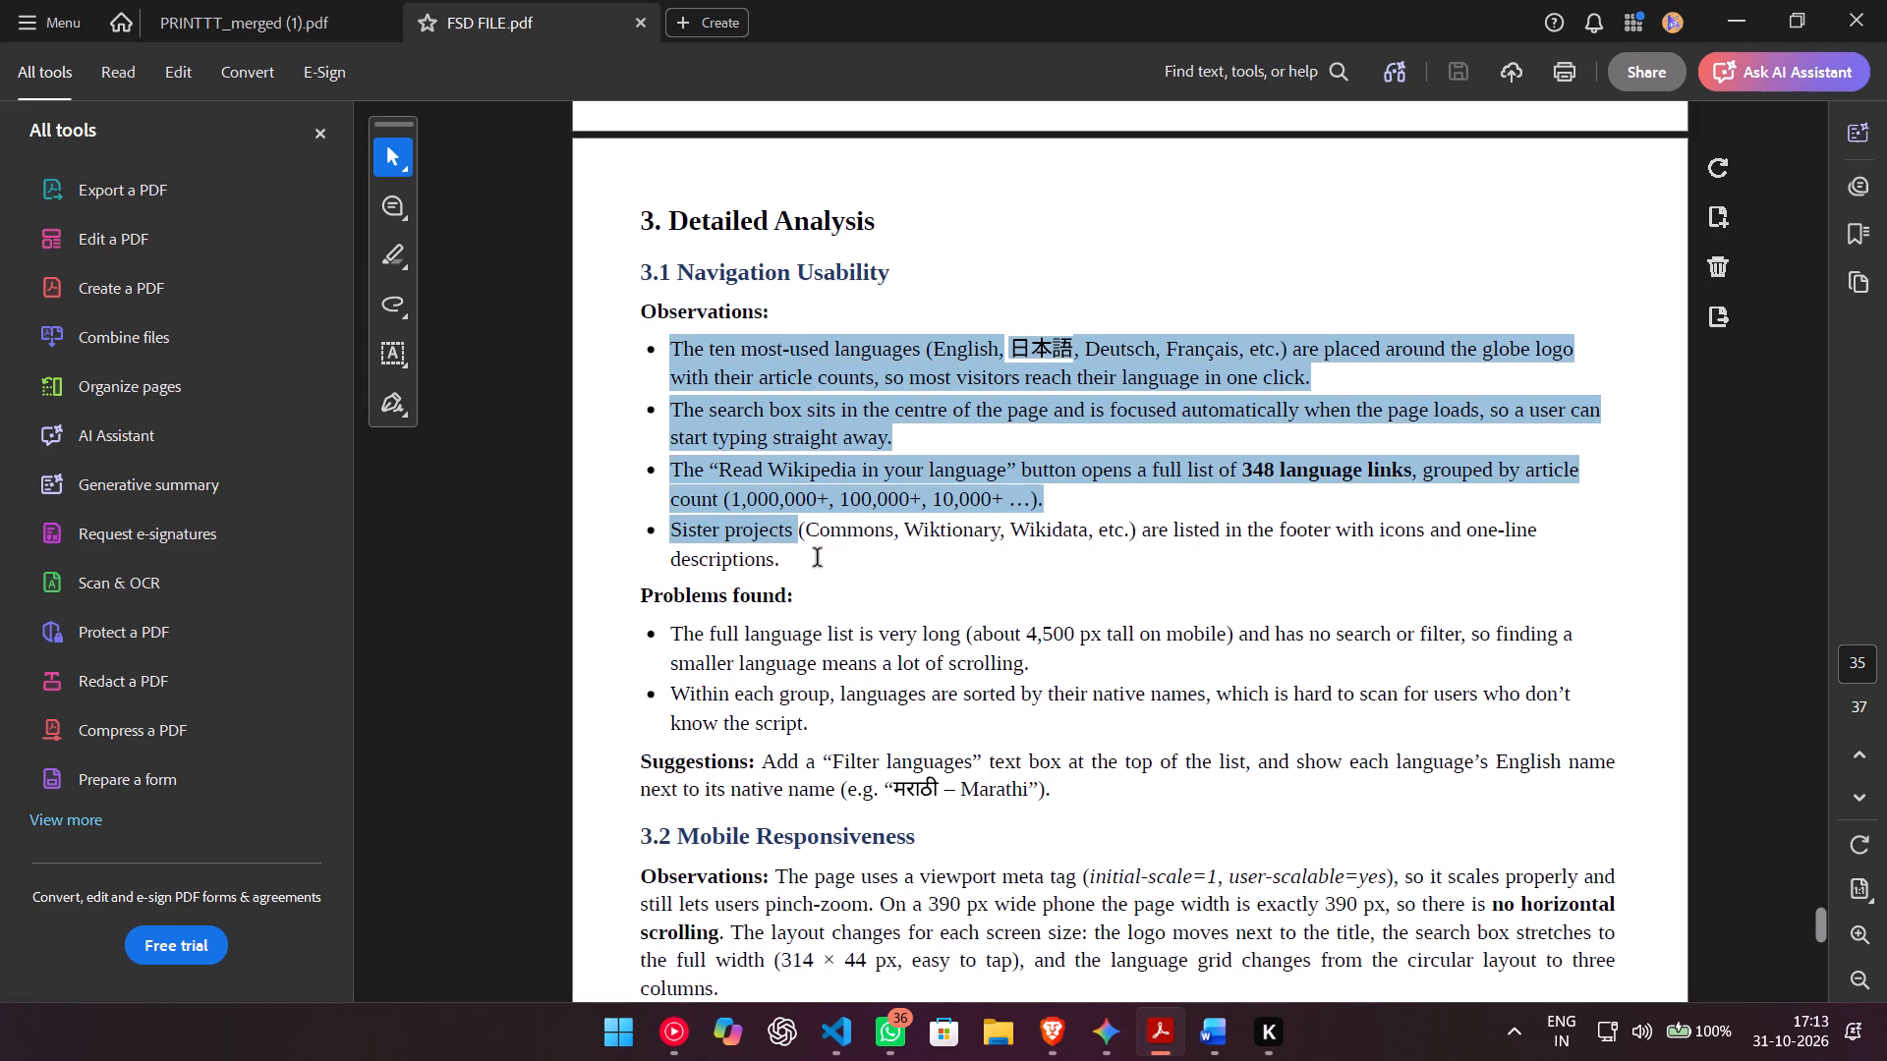
pyautogui.moveTo(818, 559); pyautogui.dragTo(788, 562)
pyautogui.hotkey('ctrl', 'c')
pyautogui.hotkey('alt', 'Tab')
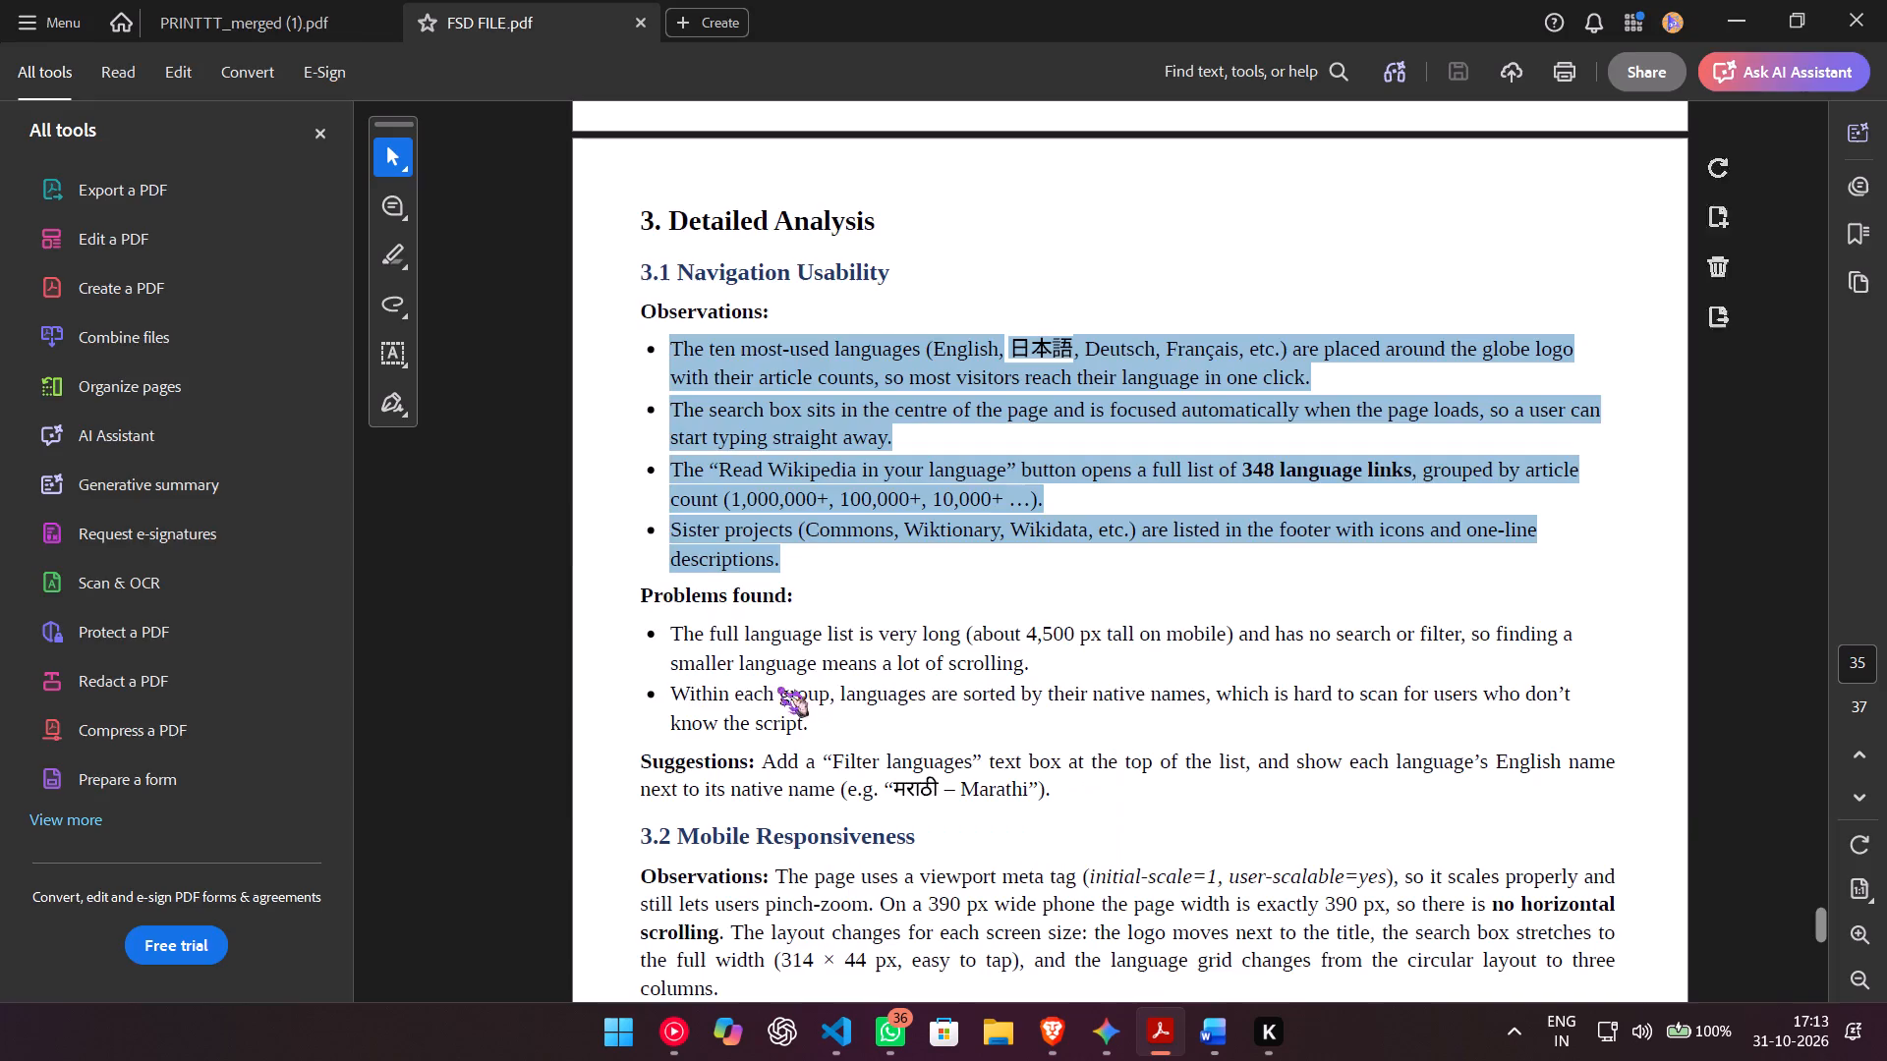
# Paste the copied observations in regular text on a new line below "Observations:" in the lab file, with one leading space.
pyautogui.press('Return')
pyautogui.press('space')
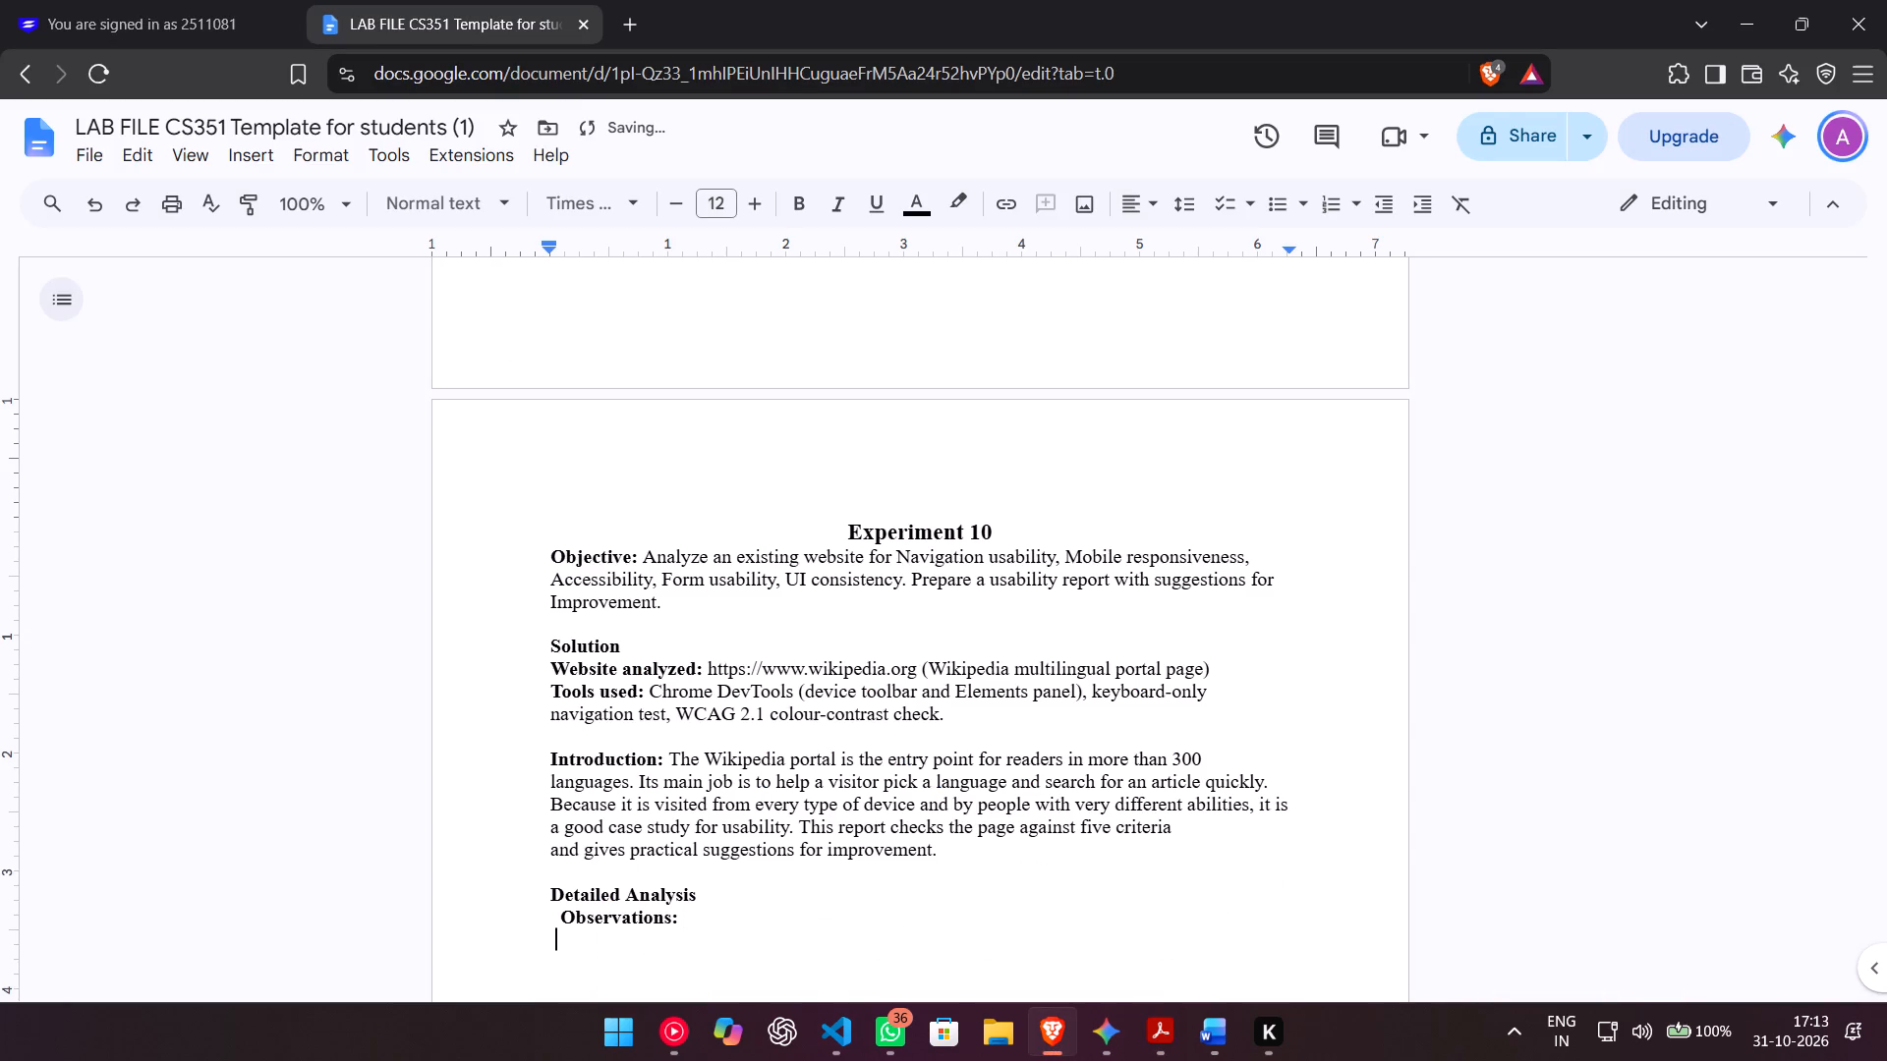
pyautogui.press('space')
pyautogui.hotkey('ctrl', 'v')
pyautogui.scroll(-2, 661, 897)
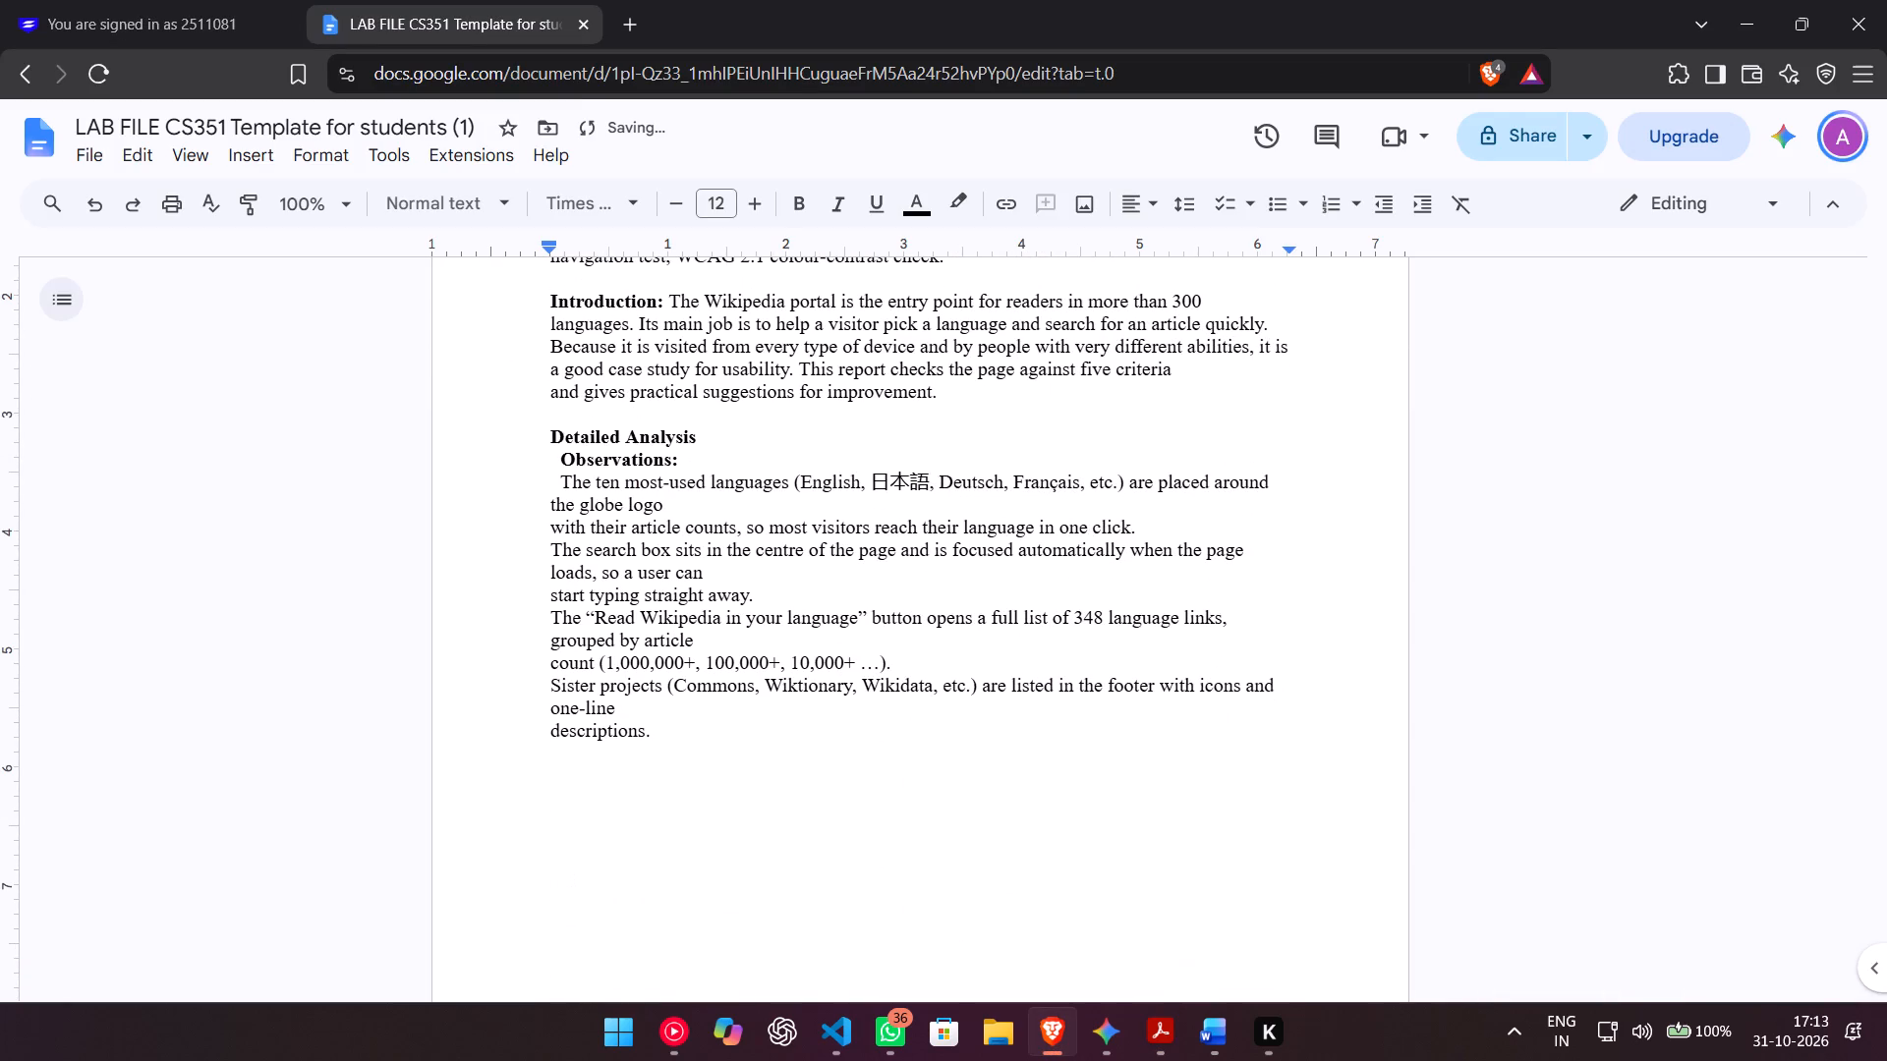
pyautogui.click(566, 477)
pyautogui.press('BackSpace')
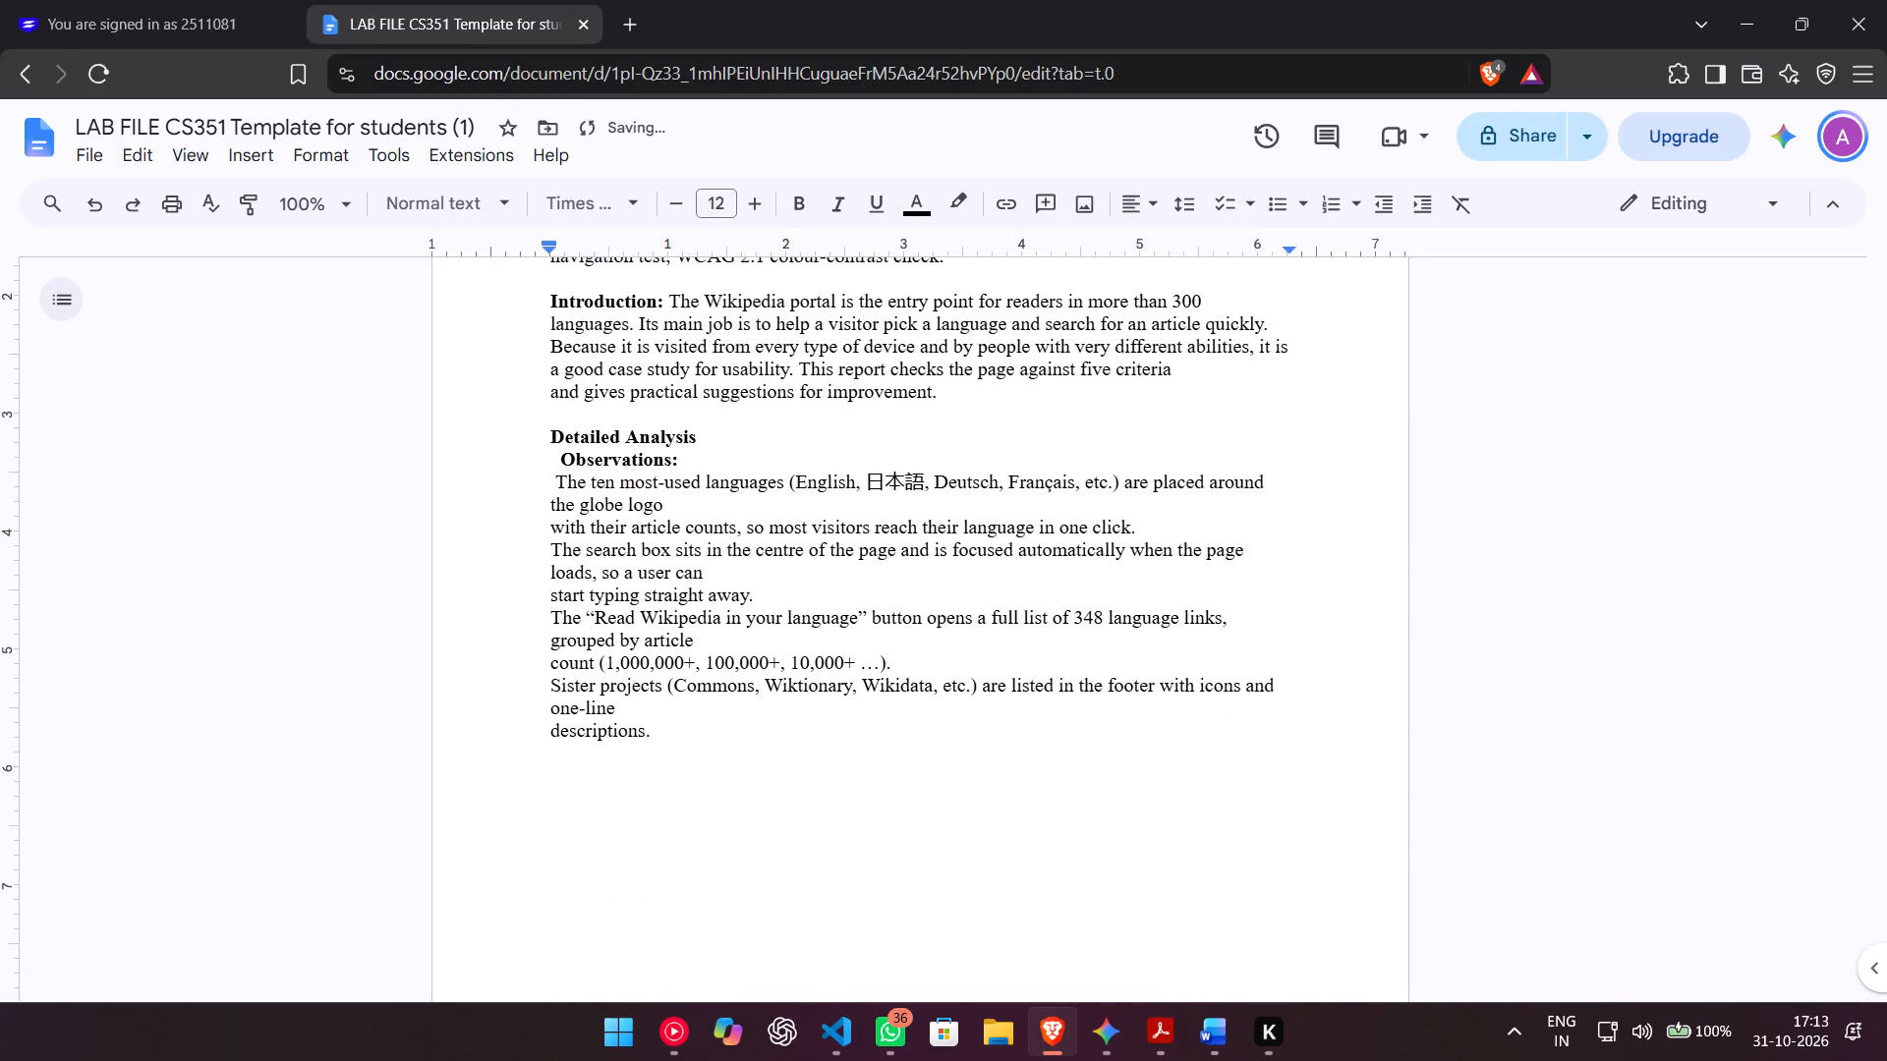
pyautogui.hotkey('alt', 'Tab')
pyautogui.hotkey('alt', 'Tab')
pyautogui.hotkey('alt', 'Tab')
pyautogui.hotkey('alt', 'Tab')
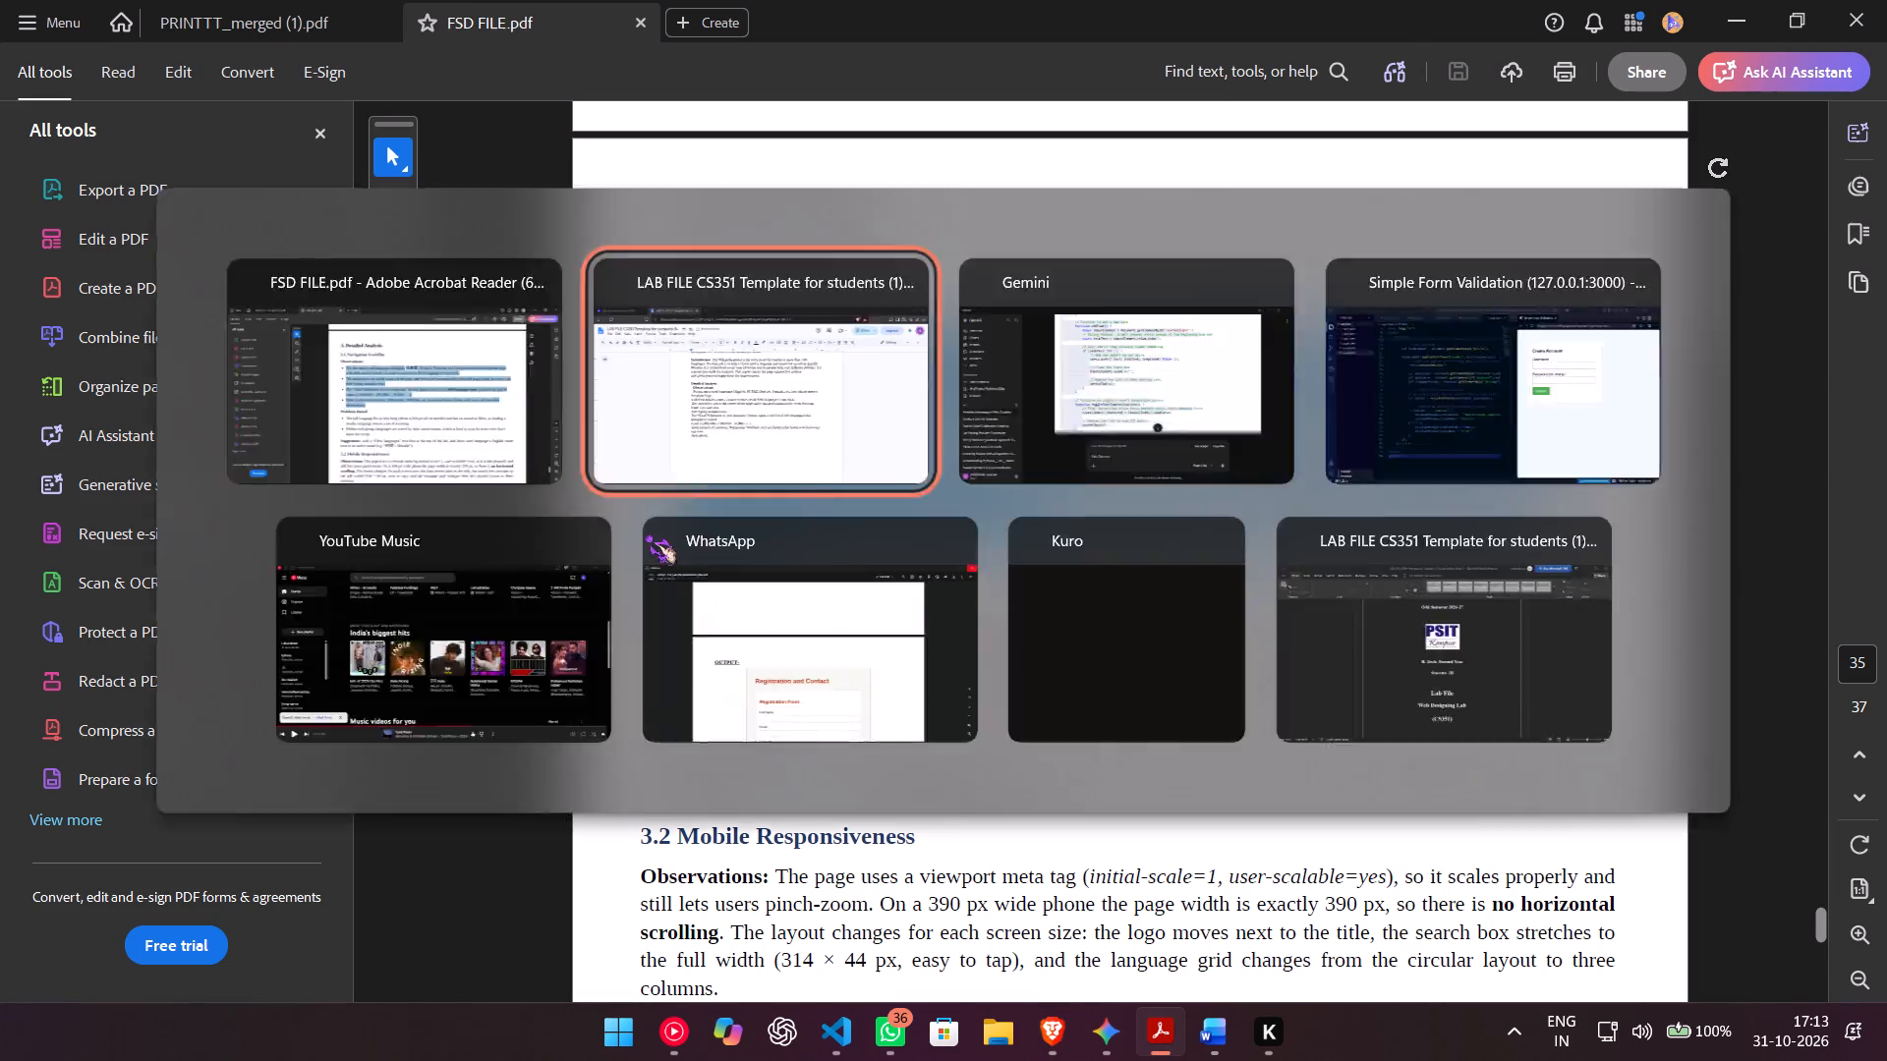
# Join "with their article counts" to "the globe logo" with a space, and insert an empty line after that first observation.
pyautogui.click(552, 528)
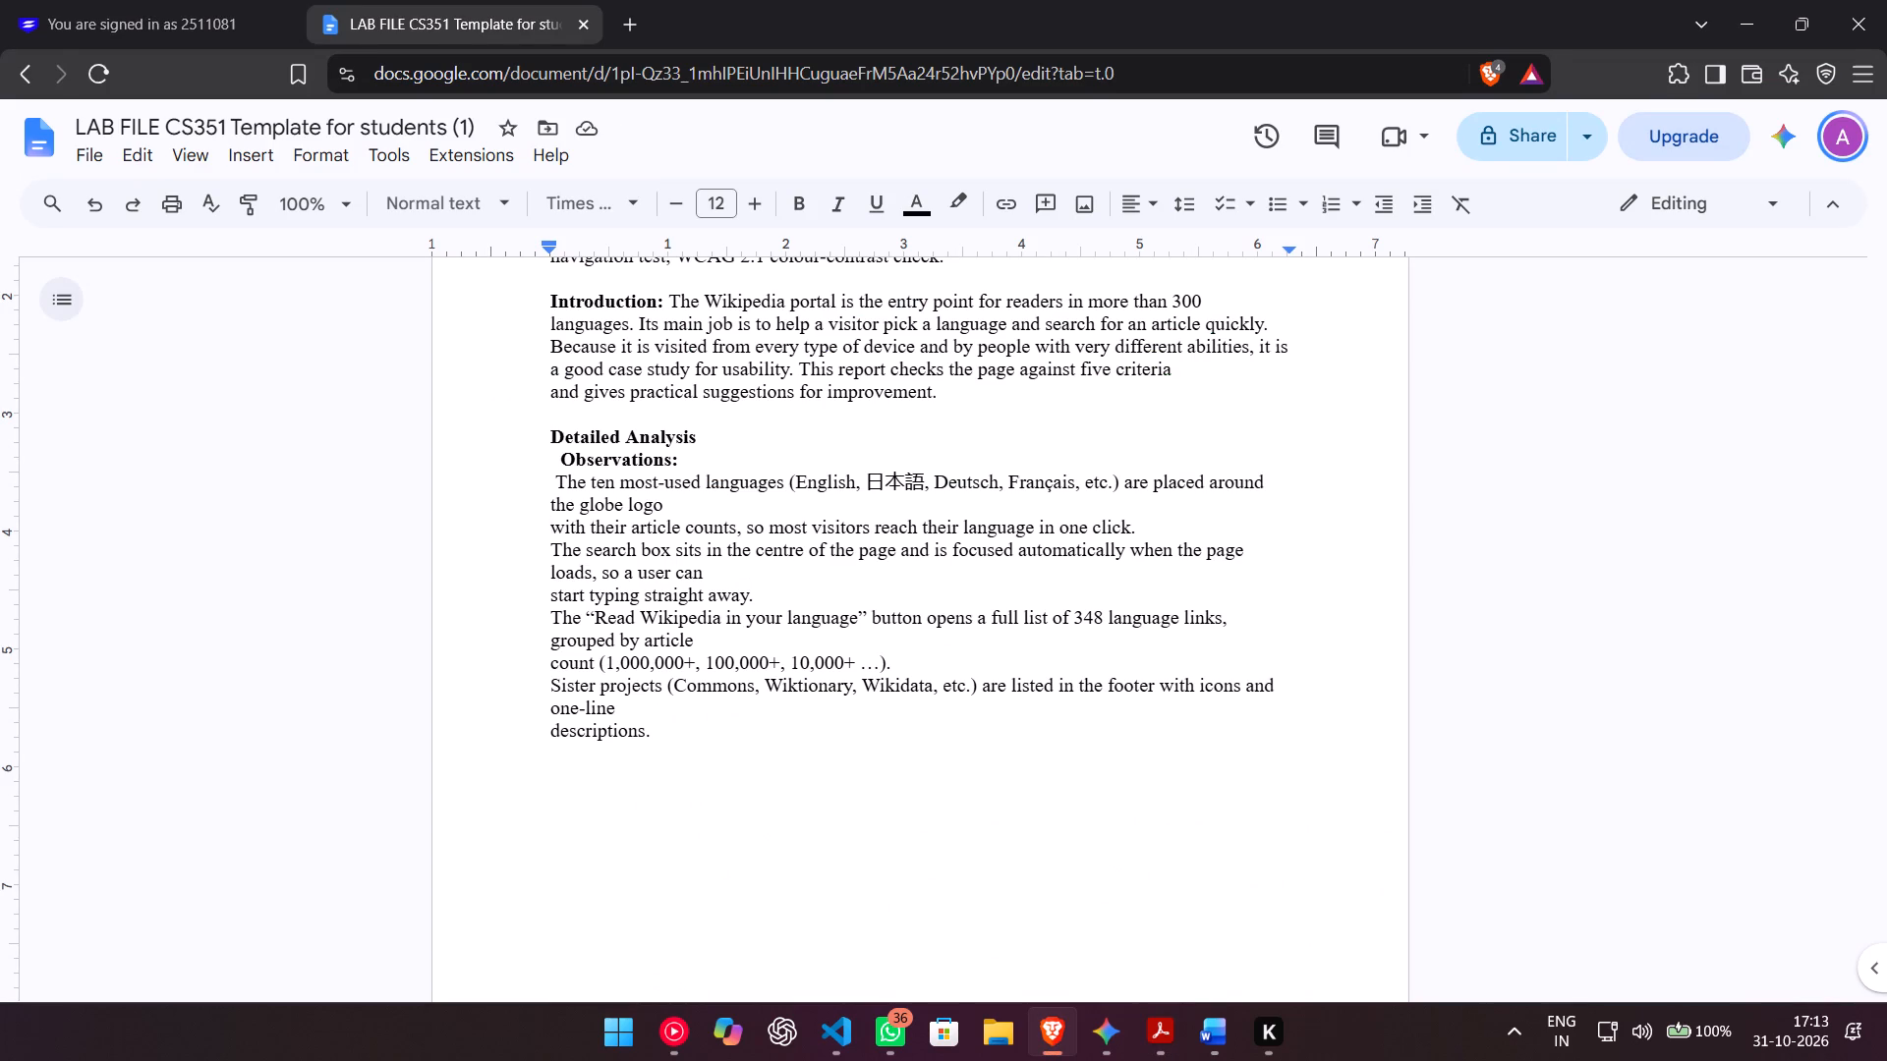
pyautogui.press('BackSpace')
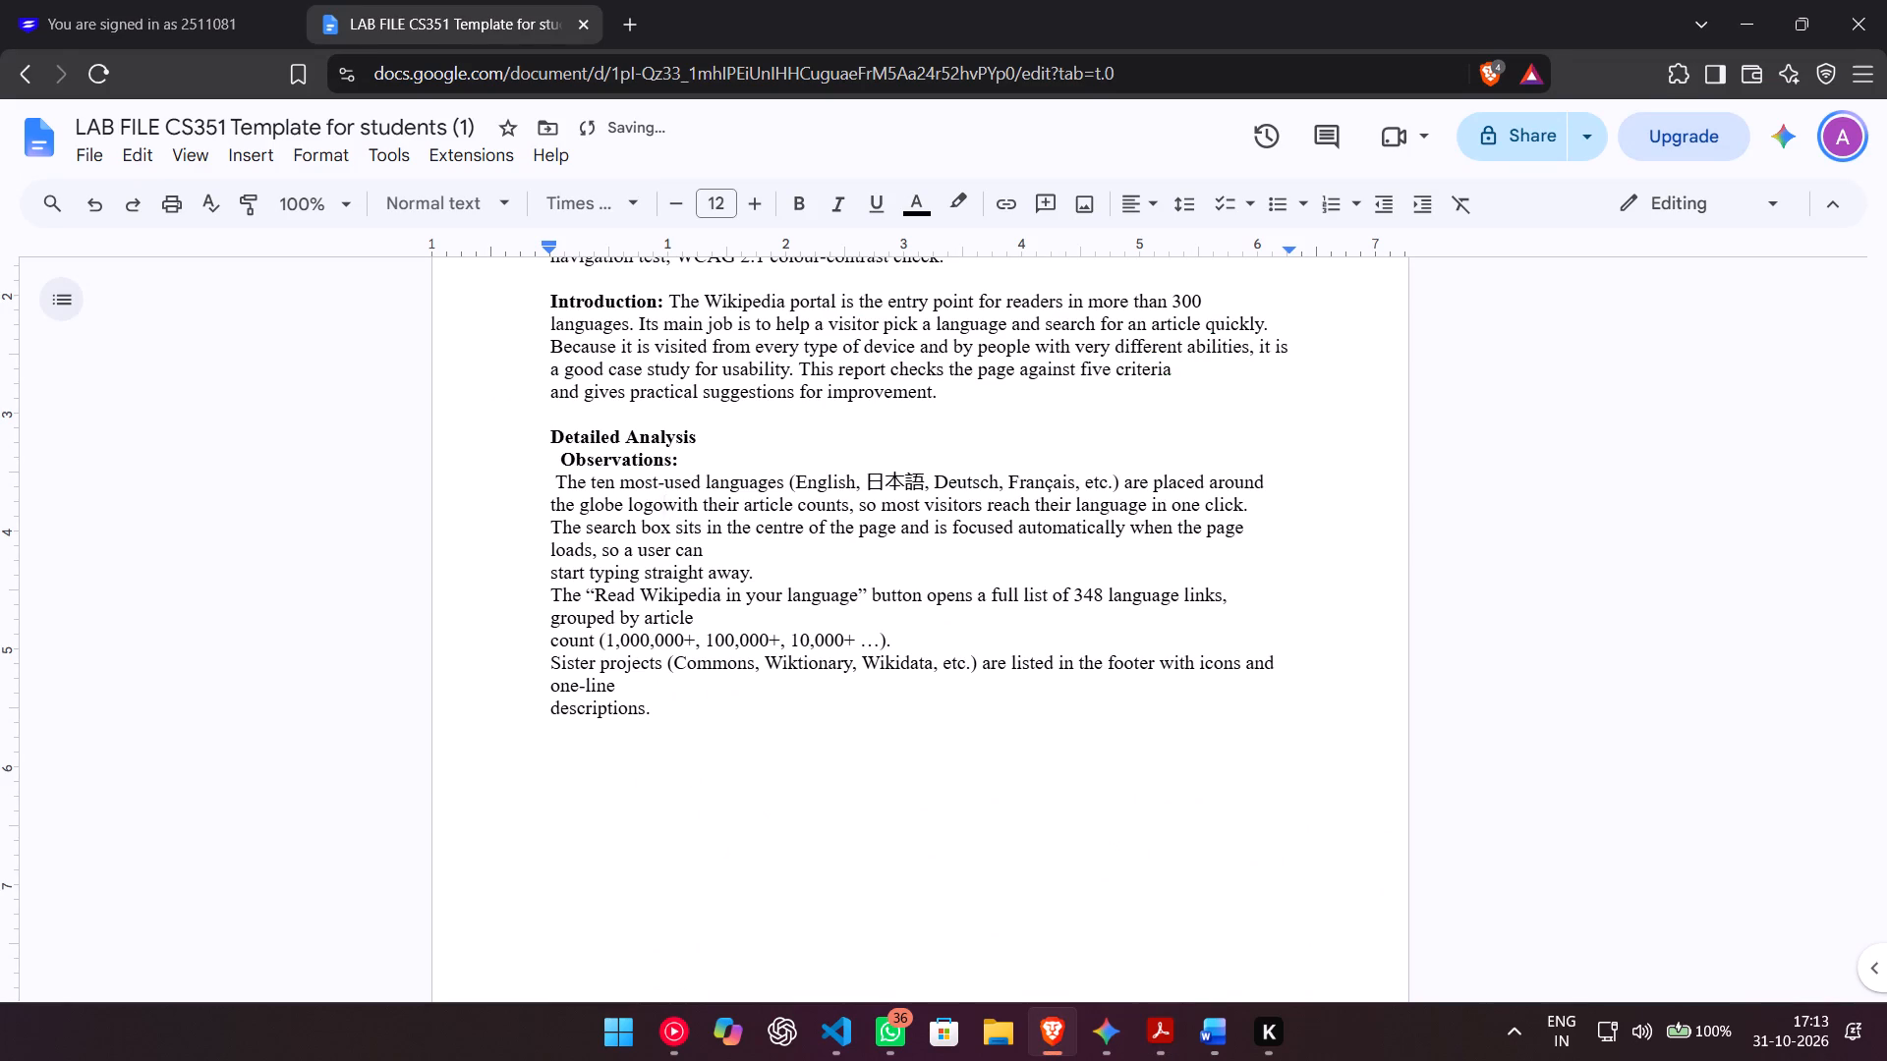
pyautogui.click(1281, 508)
pyautogui.press('Return')
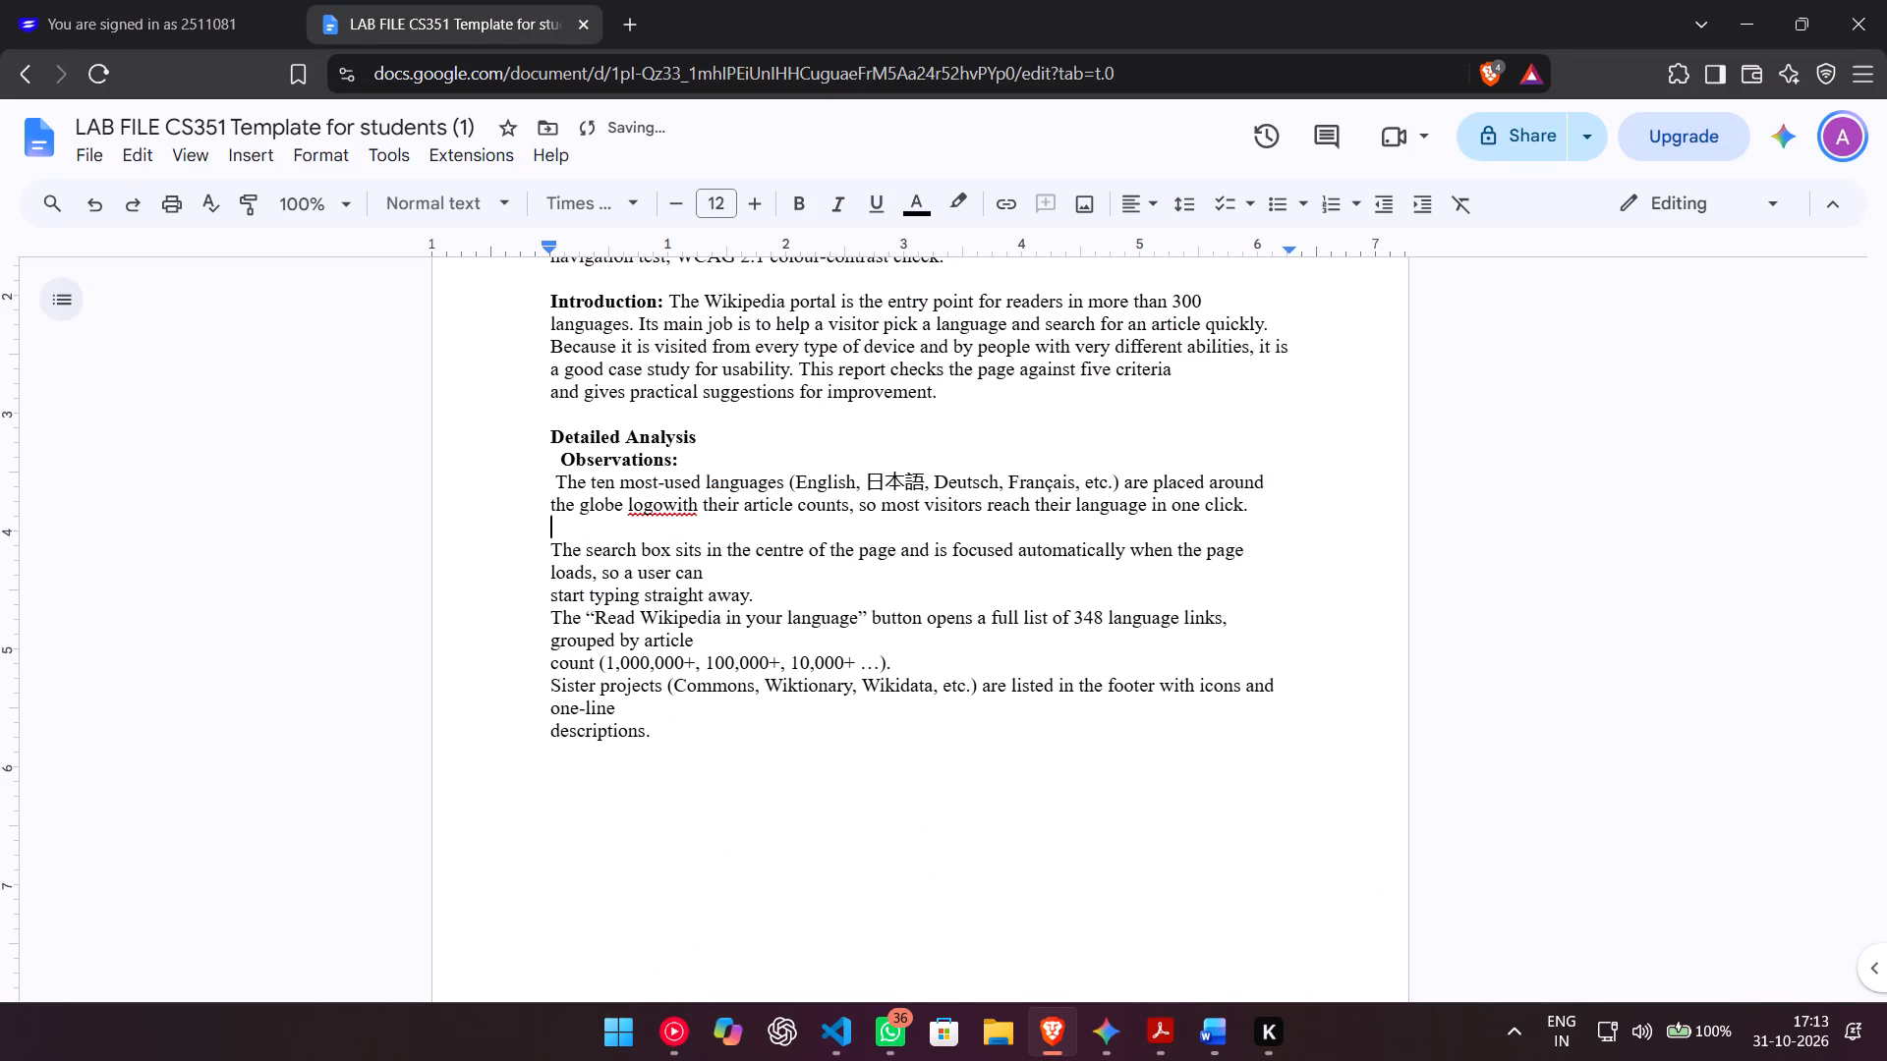
pyautogui.click(664, 506)
pyautogui.press('space')
# Remove the empty line between the first and second observations in the lab file.
pyautogui.click(552, 542)
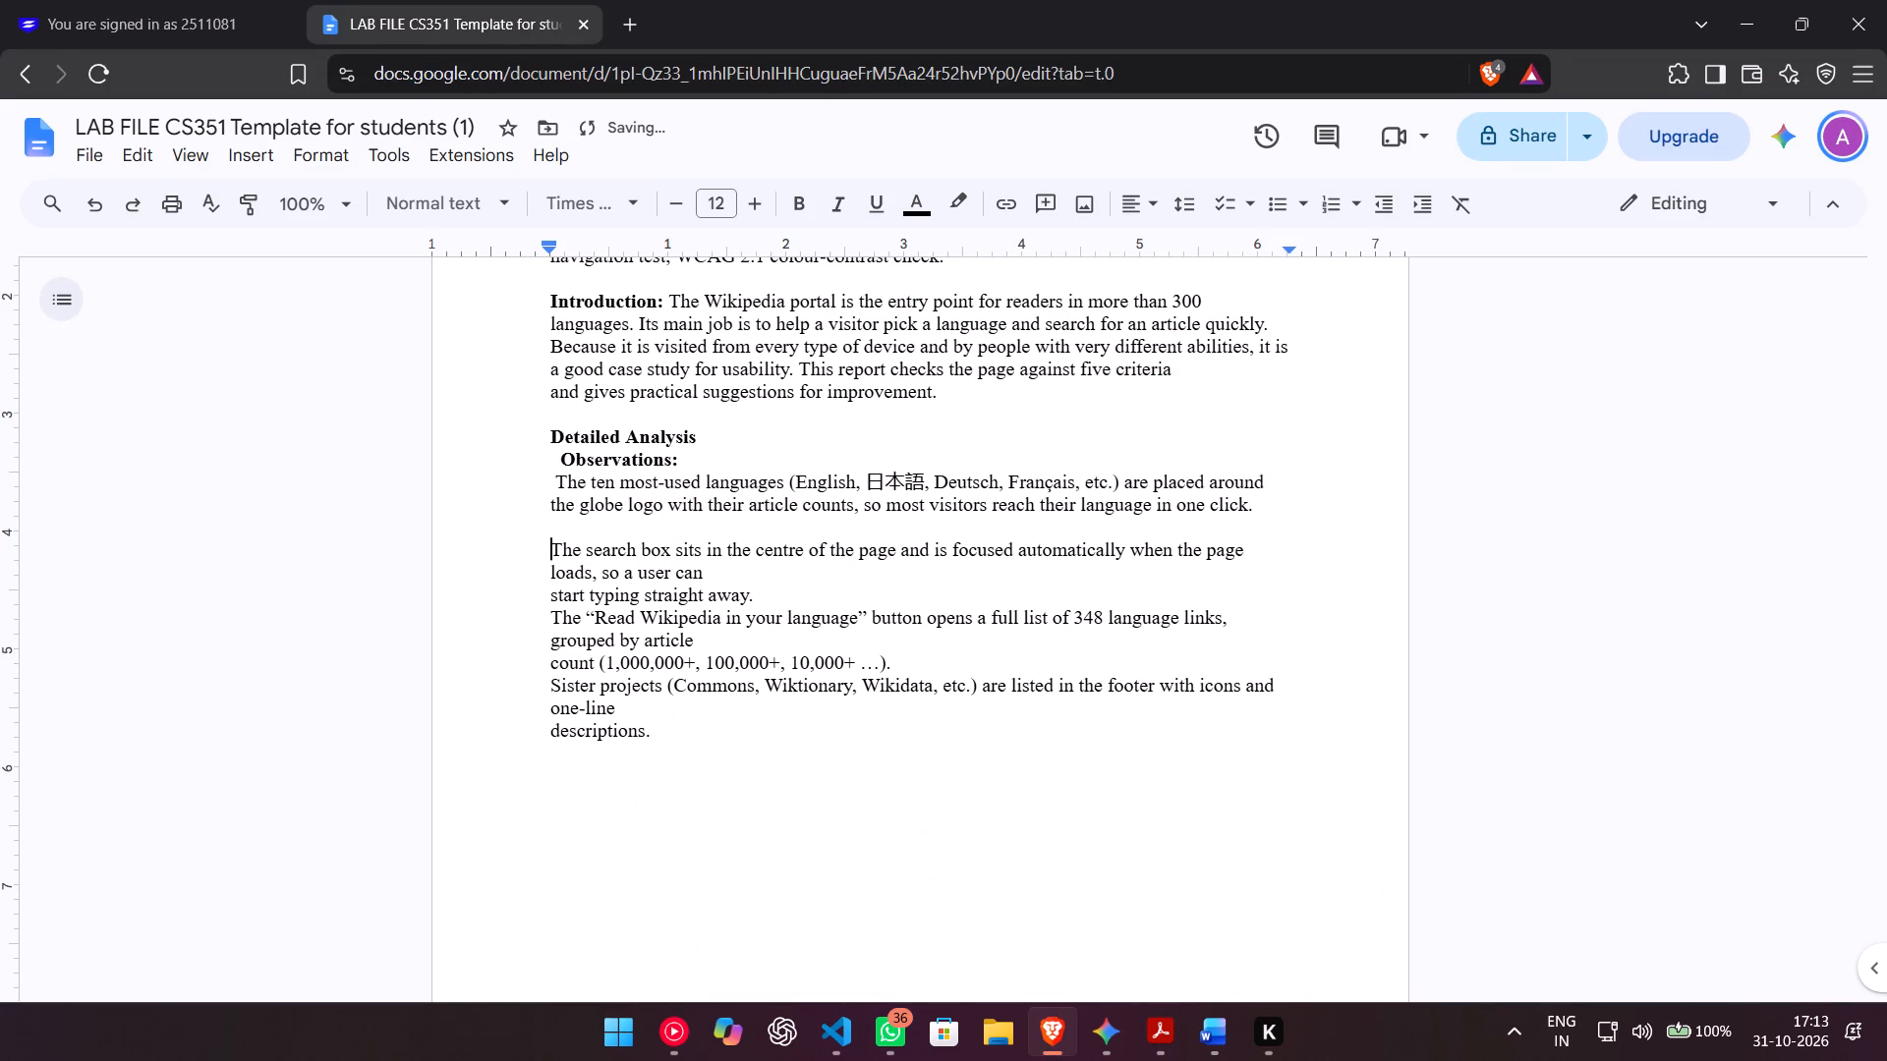
pyautogui.press('BackSpace')
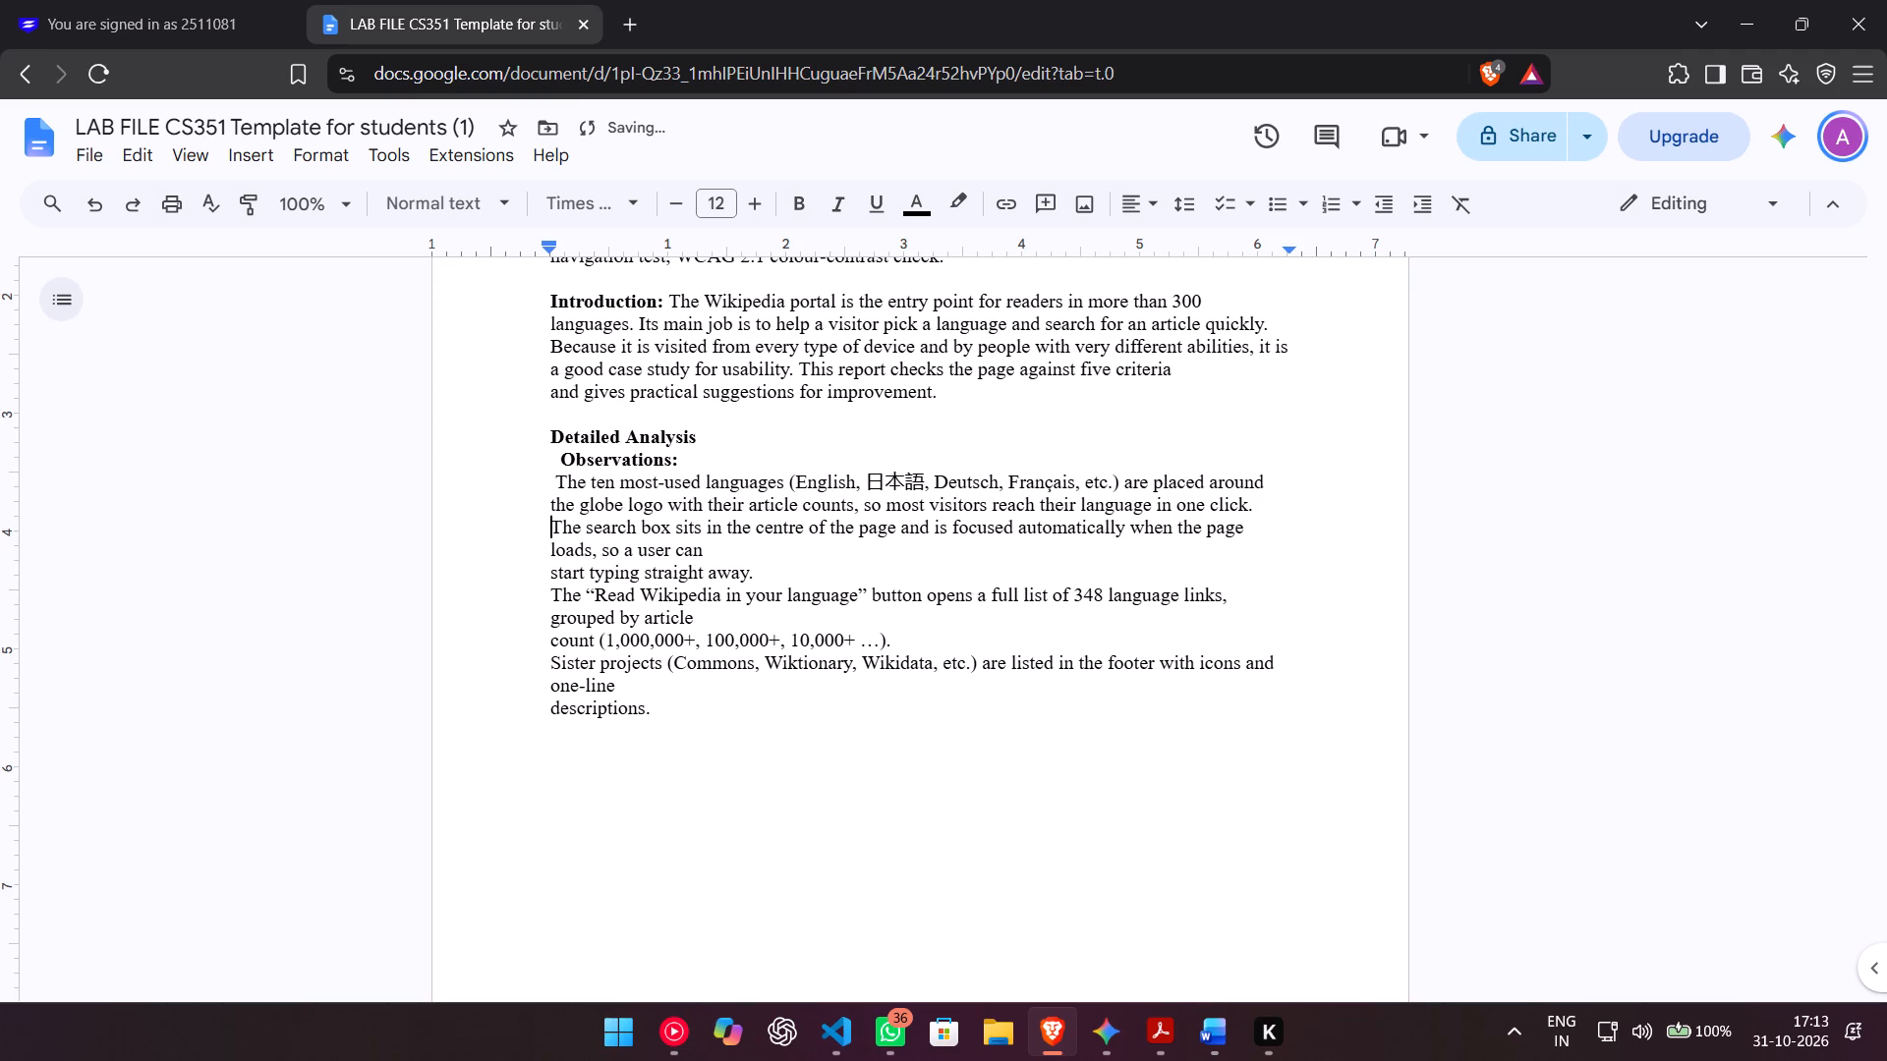
# Insert three extra spaces before "the globe logo" in the first observation.
pyautogui.click(556, 482)
pyautogui.press('BackSpace')
pyautogui.press('space')
pyautogui.press('Down')
pyautogui.press('Left')
pyautogui.press('space')
pyautogui.press('space')
pyautogui.press('space')
pyautogui.press('space')
pyautogui.press('BackSpace')
# Delete the leading space before "The ten most-used languages" in the first observation.
pyautogui.press('Down')
pyautogui.press('Up')
pyautogui.press('Up')
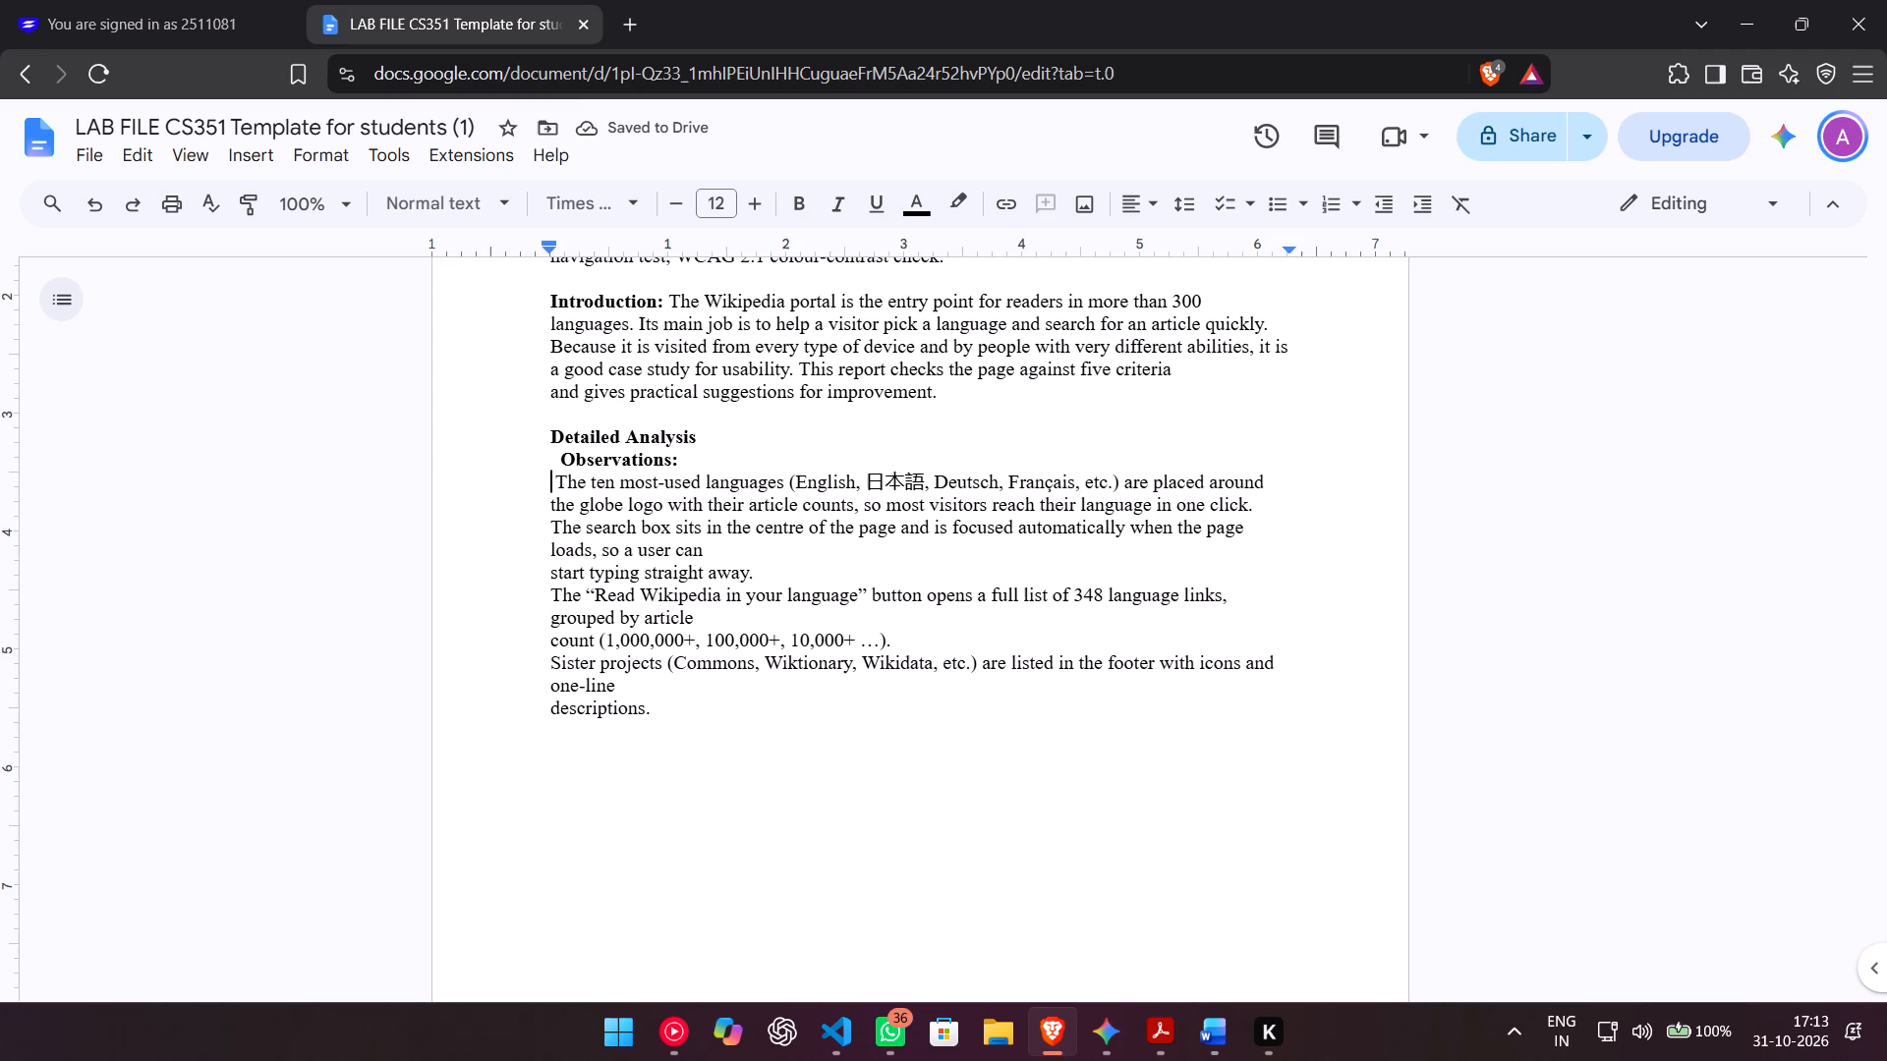
pyautogui.press('Delete')
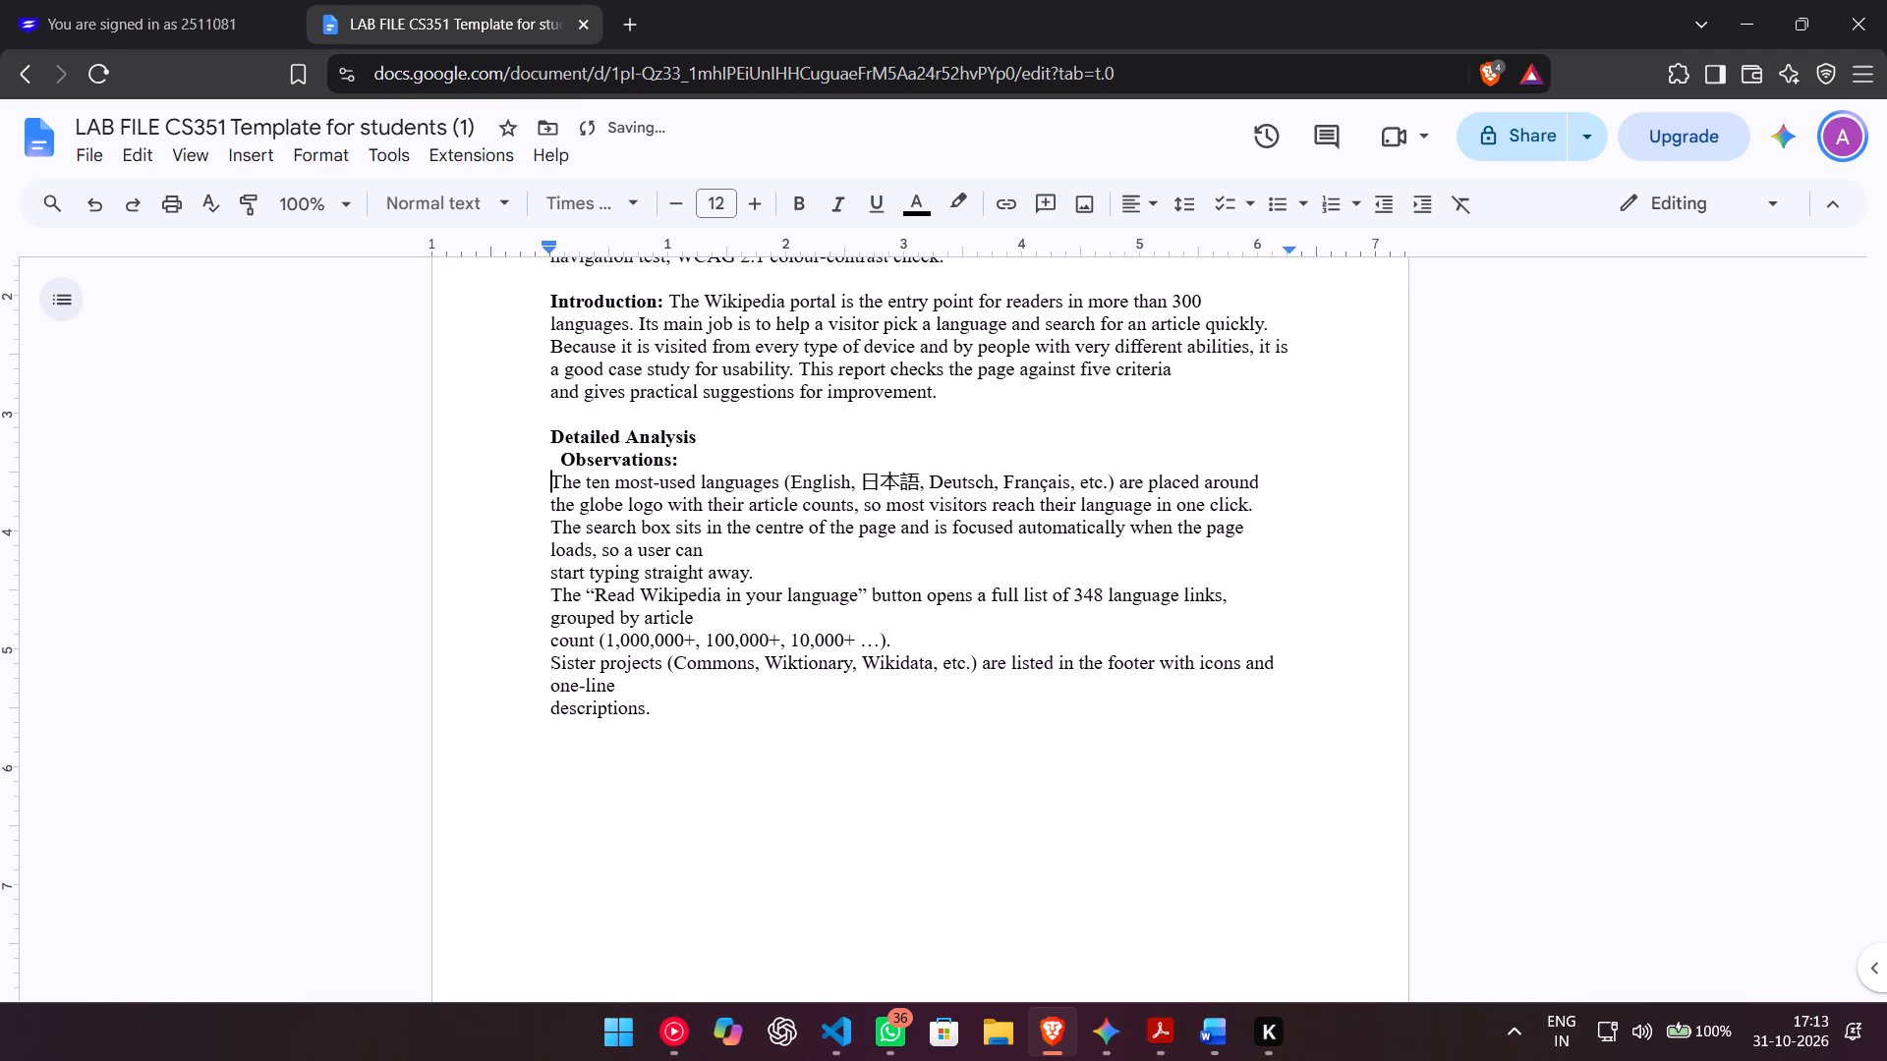
# Join the broken lines in the second, third and fourth observations with single spaces, checking the wording against FSD FILE.pdf.
pyautogui.hotkey('alt', 'Tab')
pyautogui.hotkey('alt', 'Tab')
pyautogui.click(549, 574)
pyautogui.press('BackSpace')
pyautogui.press('space')
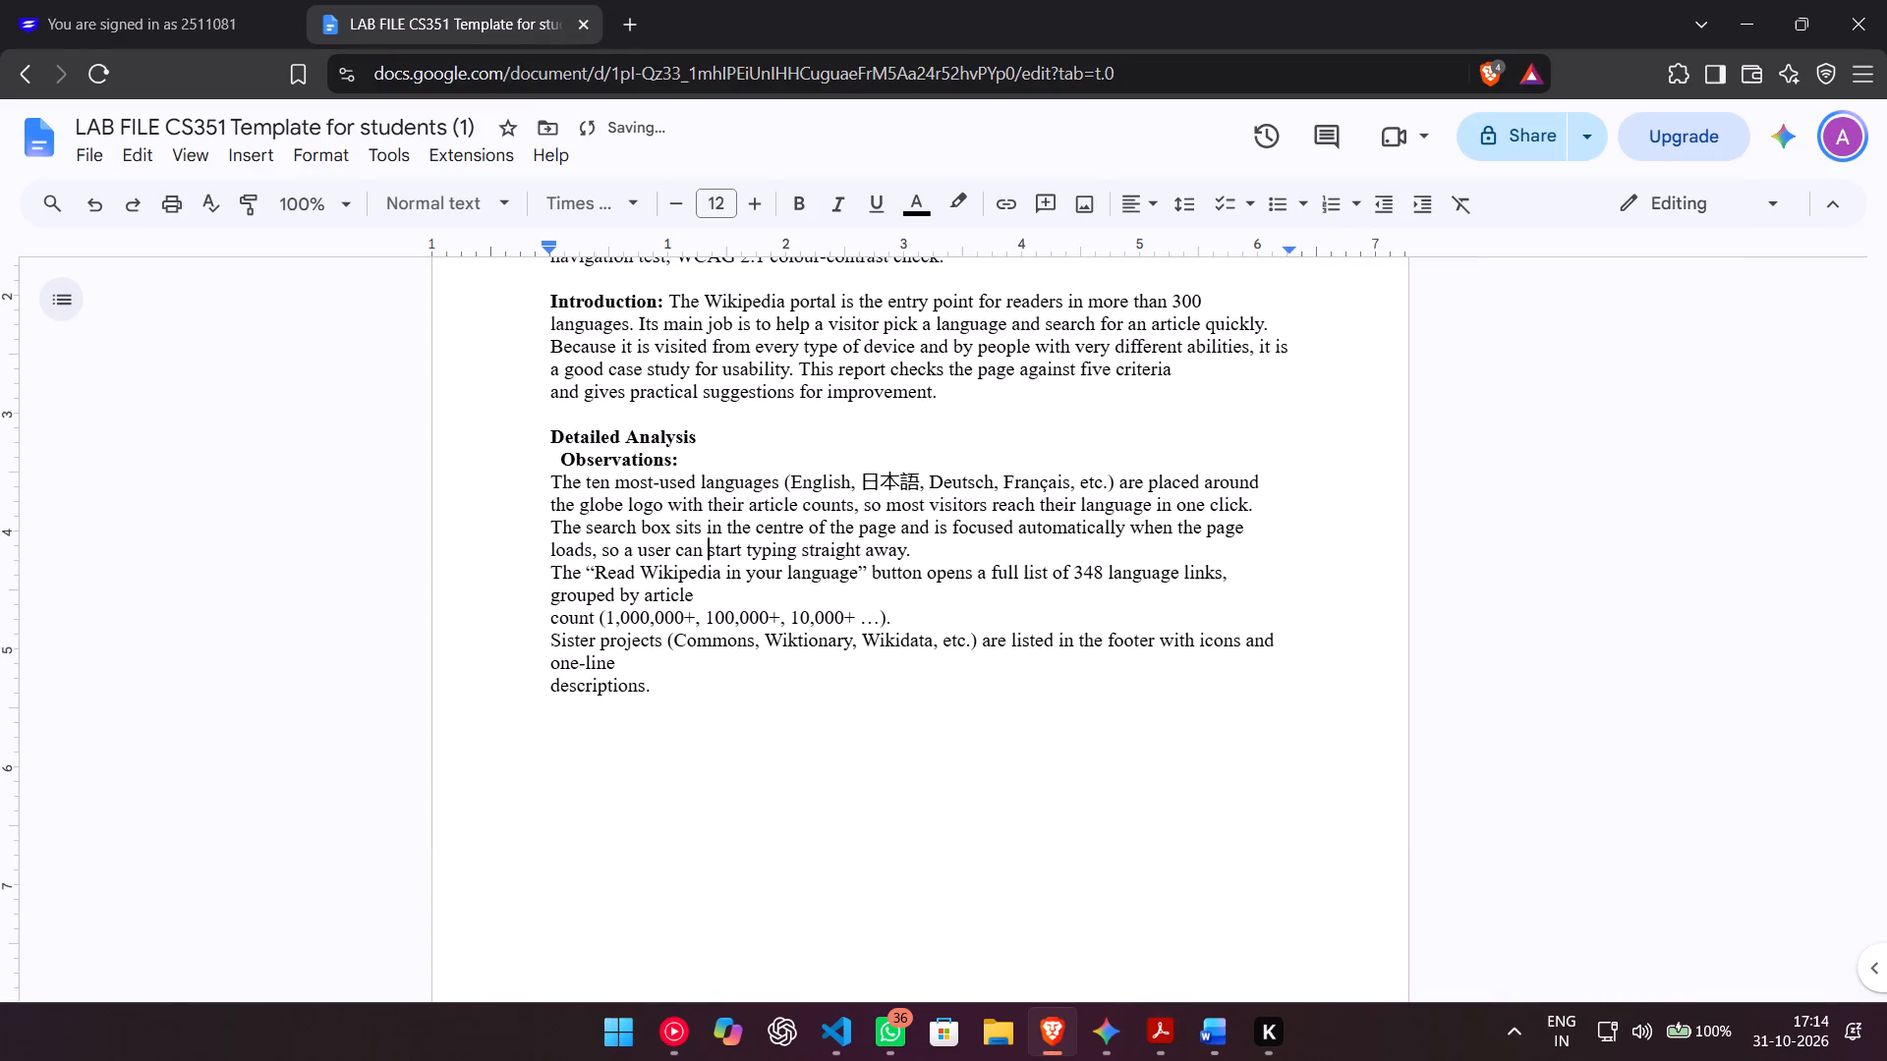
pyautogui.hotkey('alt', 'Tab')
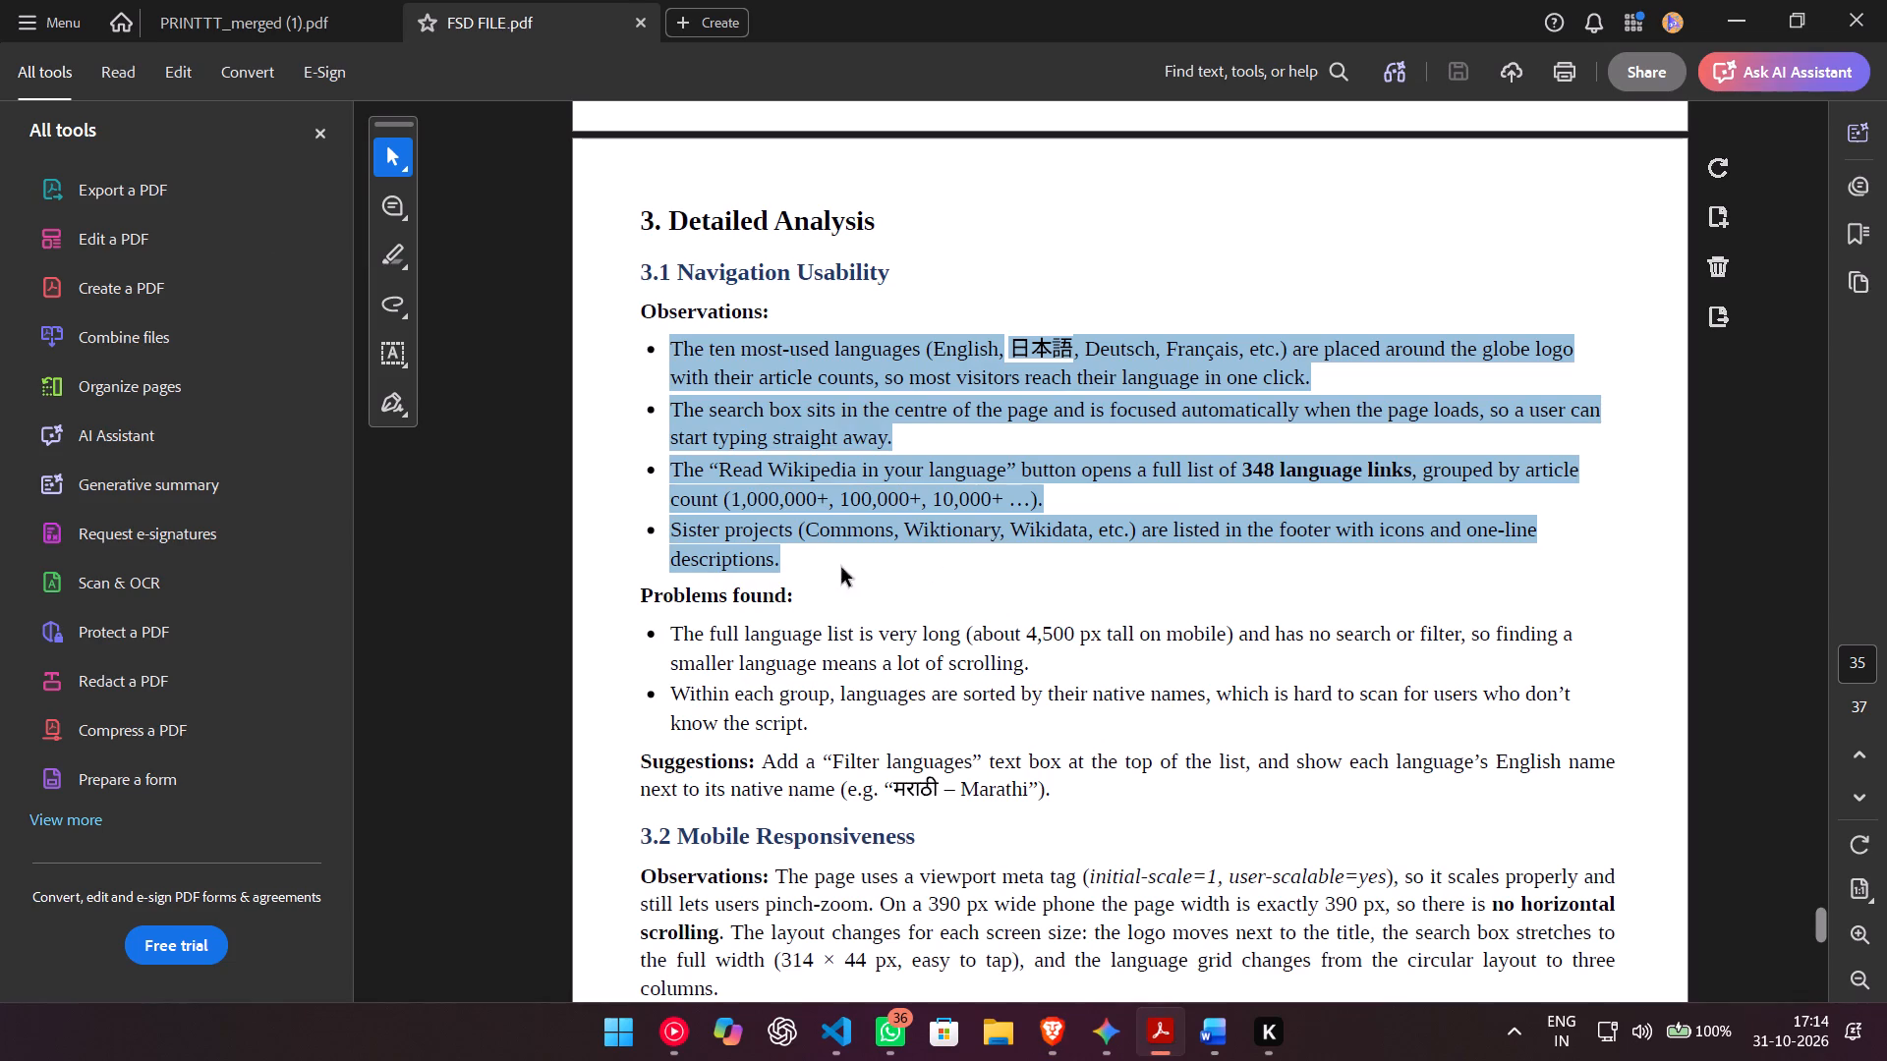
pyautogui.hotkey('alt', 'Tab')
pyautogui.click(548, 620)
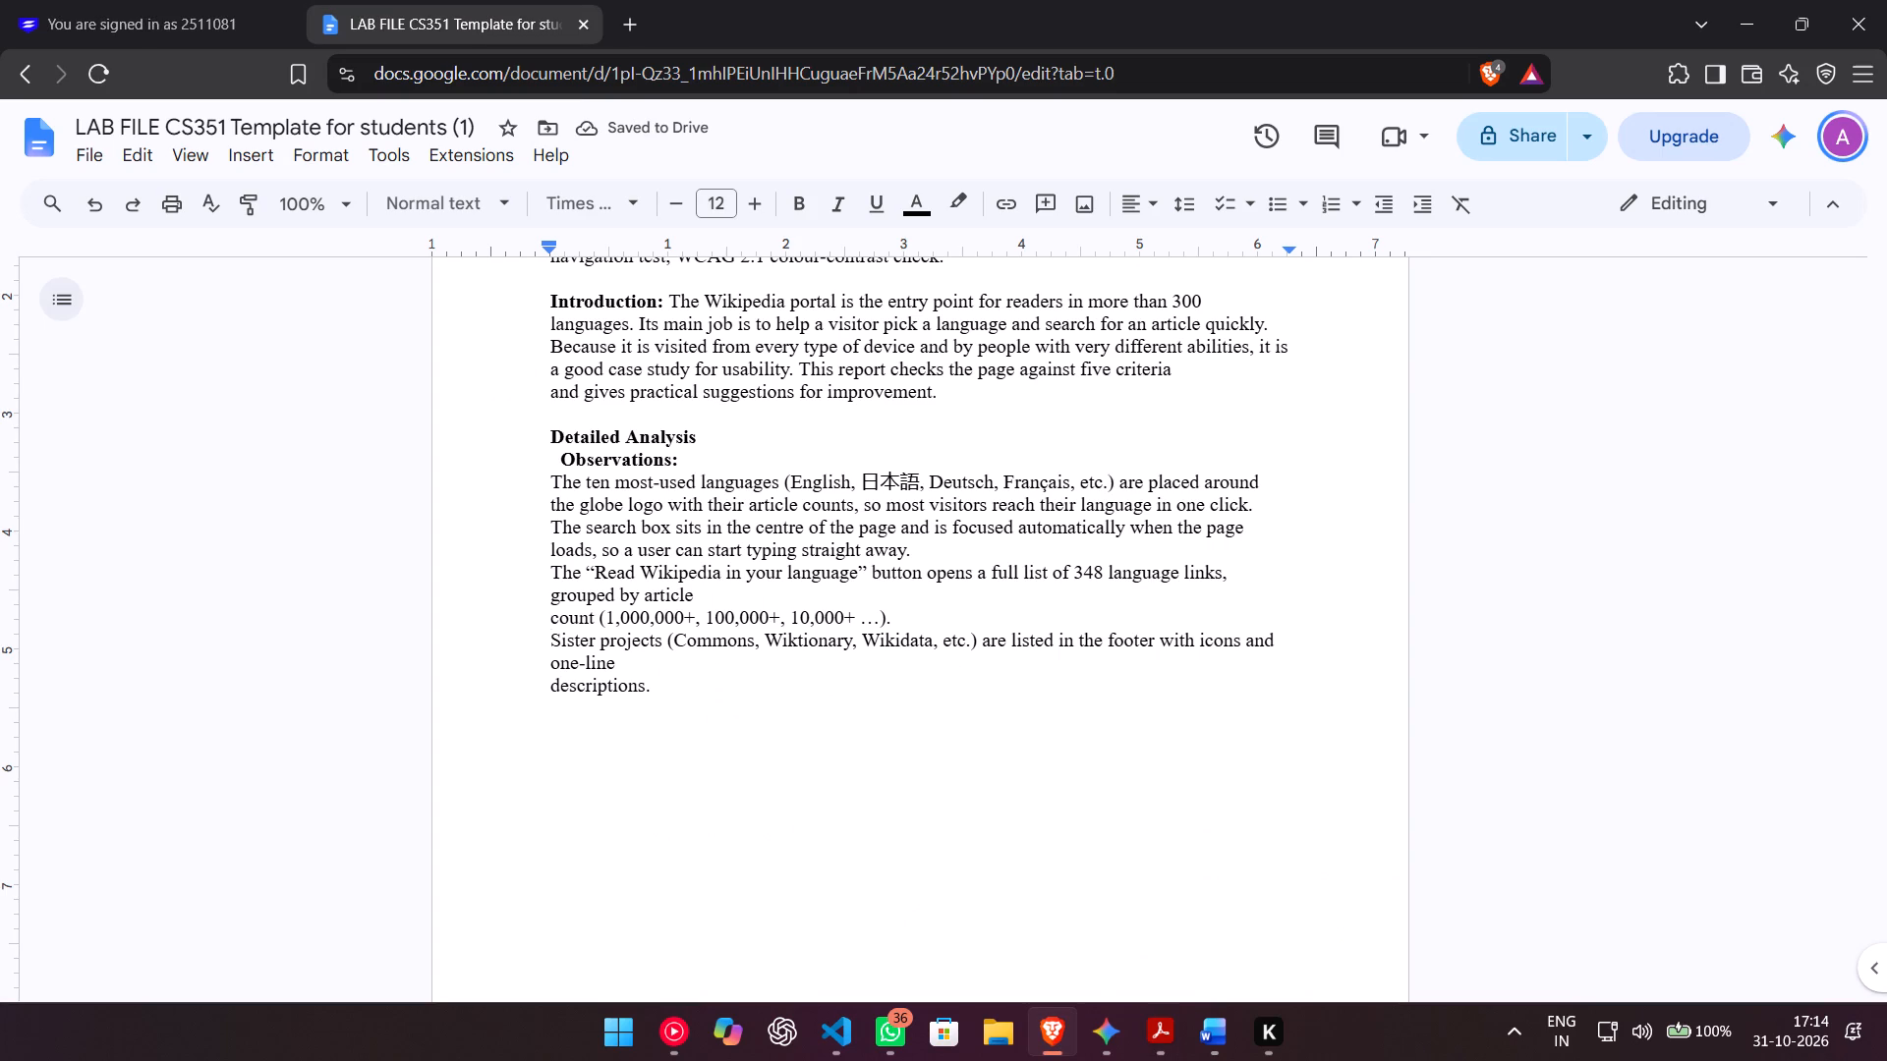
pyautogui.press('BackSpace')
pyautogui.press('space')
pyautogui.hotkey('alt', 'Tab')
pyautogui.hotkey('alt', 'Tab')
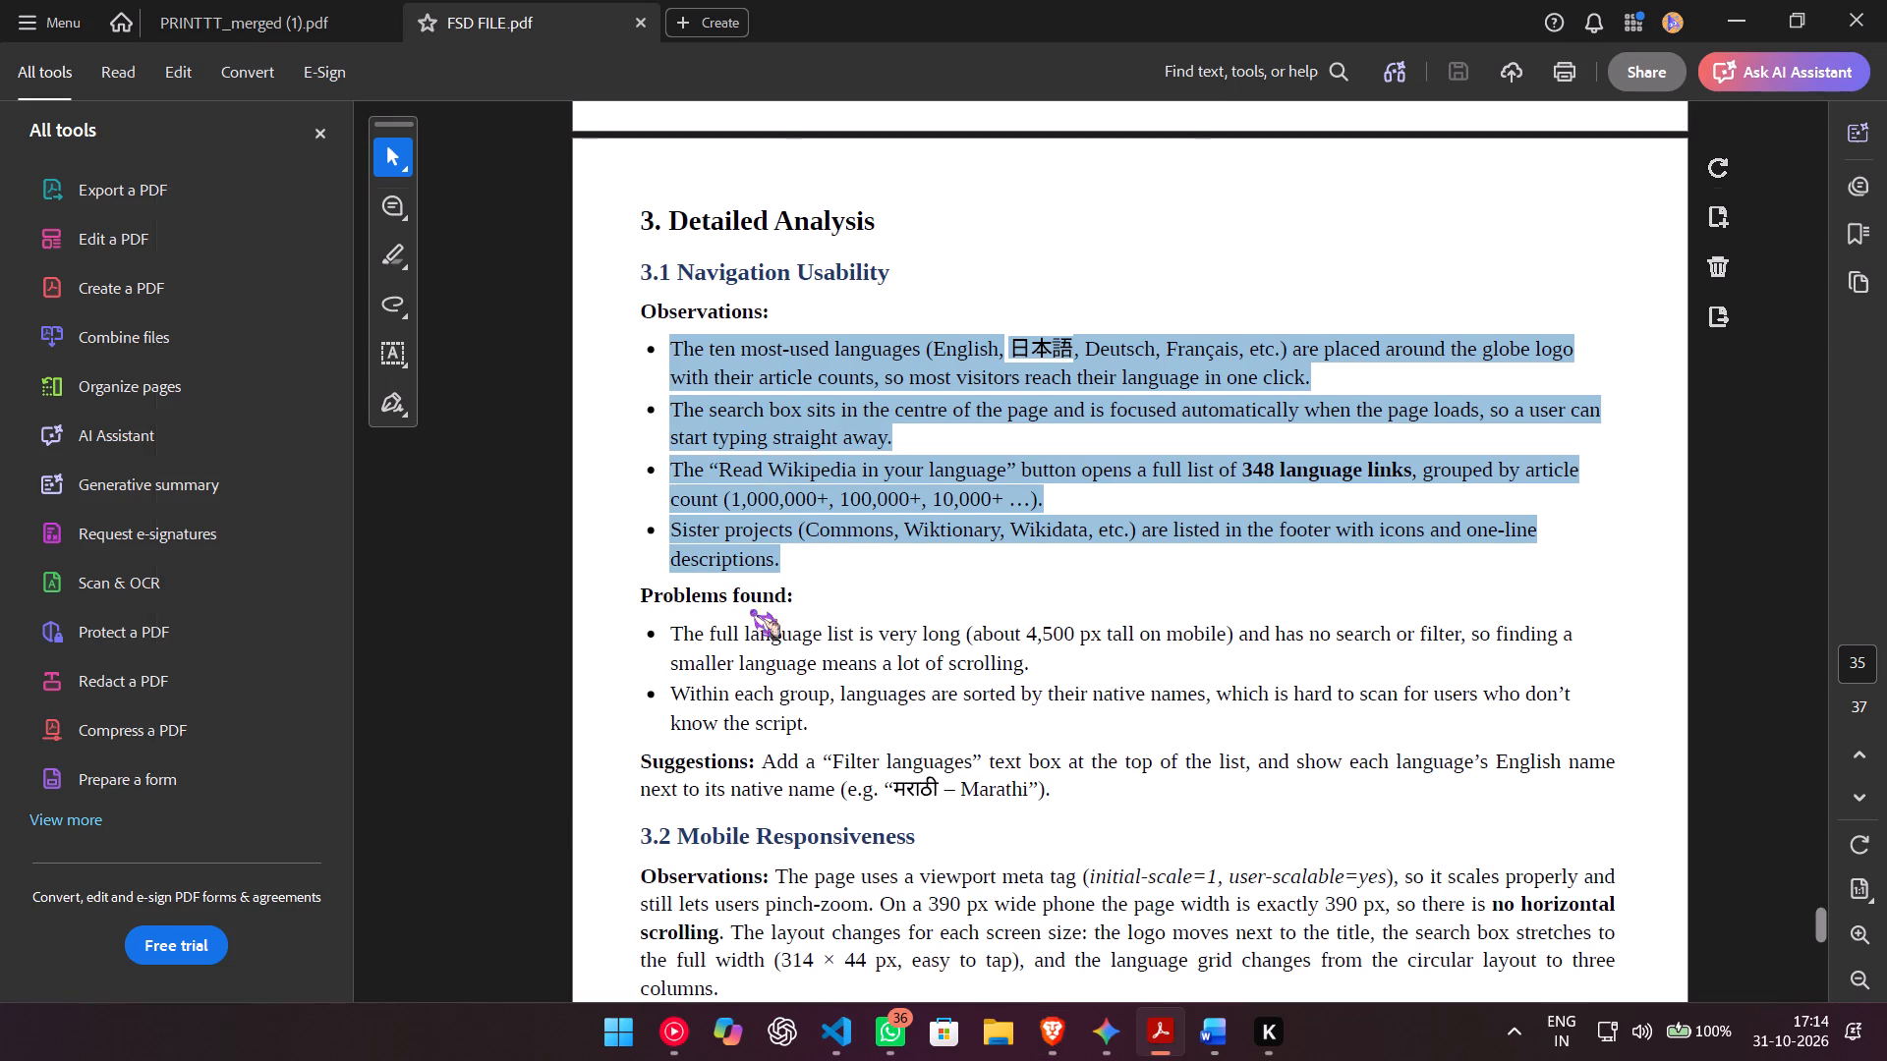
pyautogui.click(553, 670)
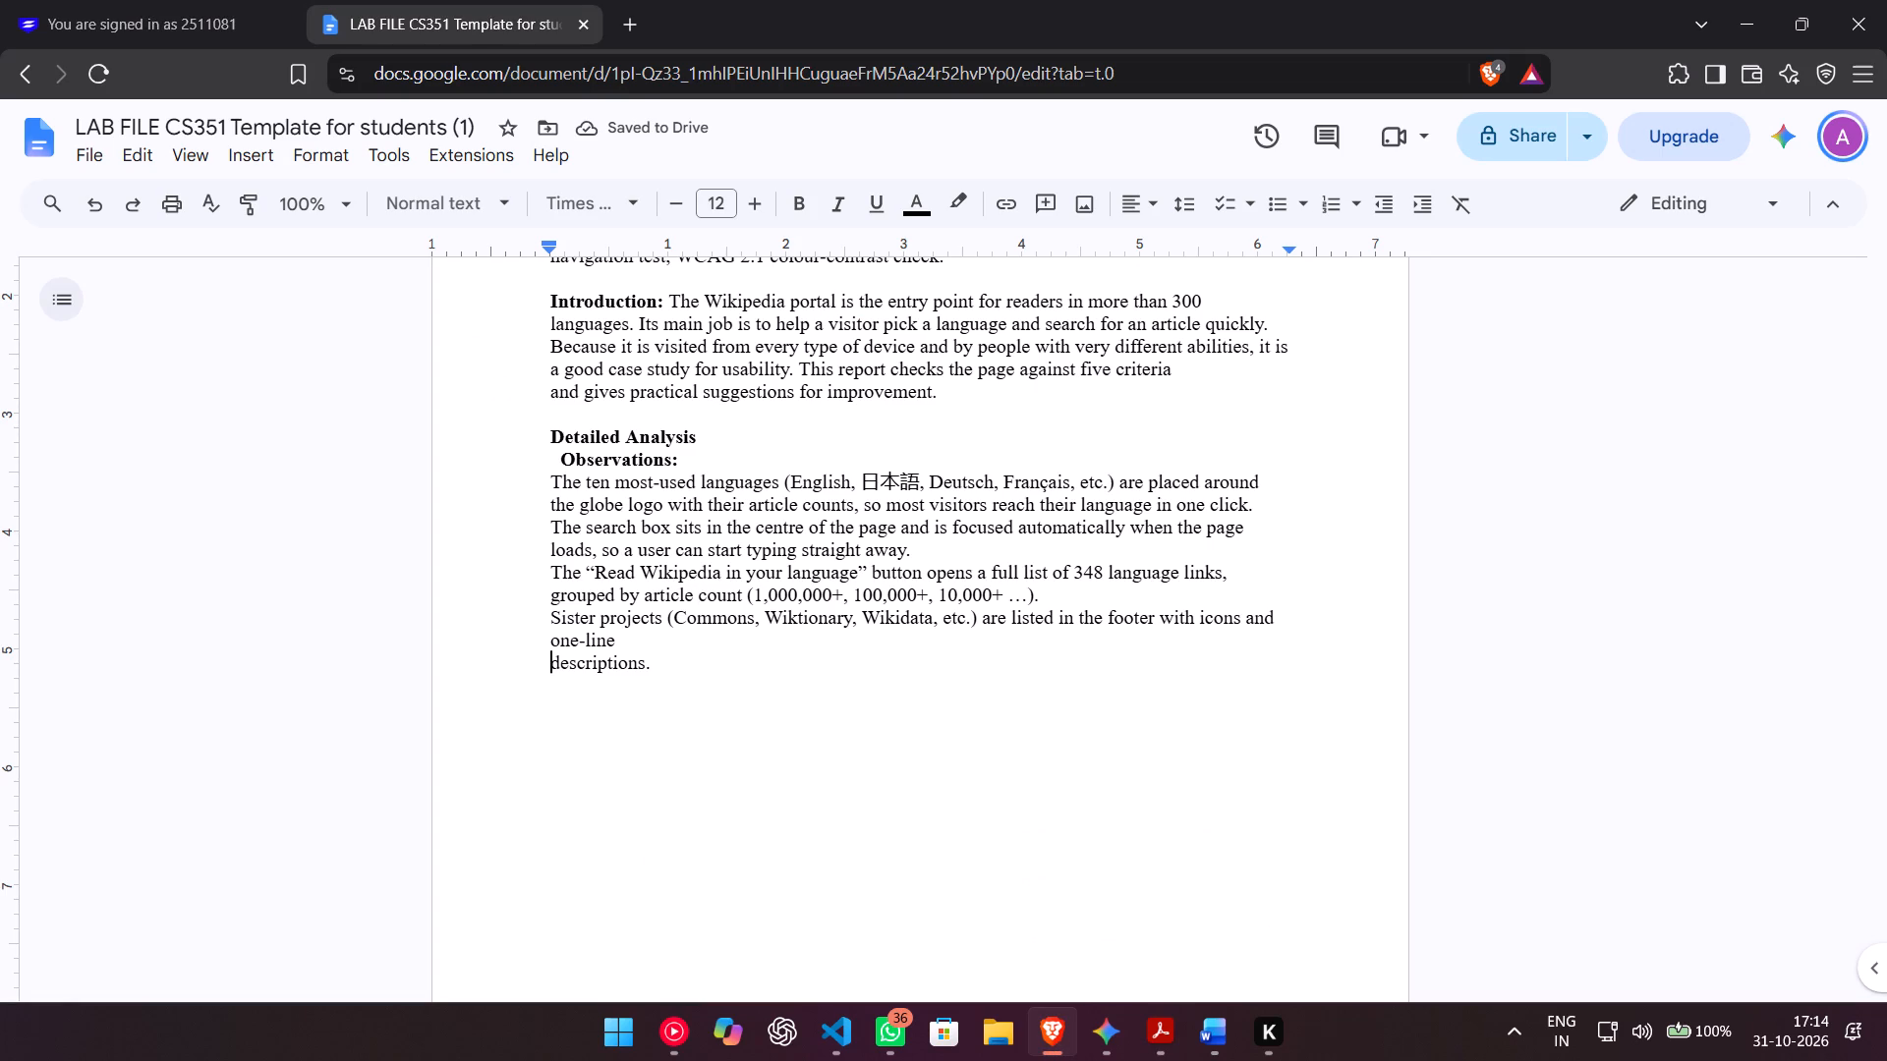
pyautogui.press('BackSpace')
pyautogui.press('space')
# Format all four observations below "Observations:" as a bulleted list.
pyautogui.click(707, 642)
pyautogui.click(739, 646)
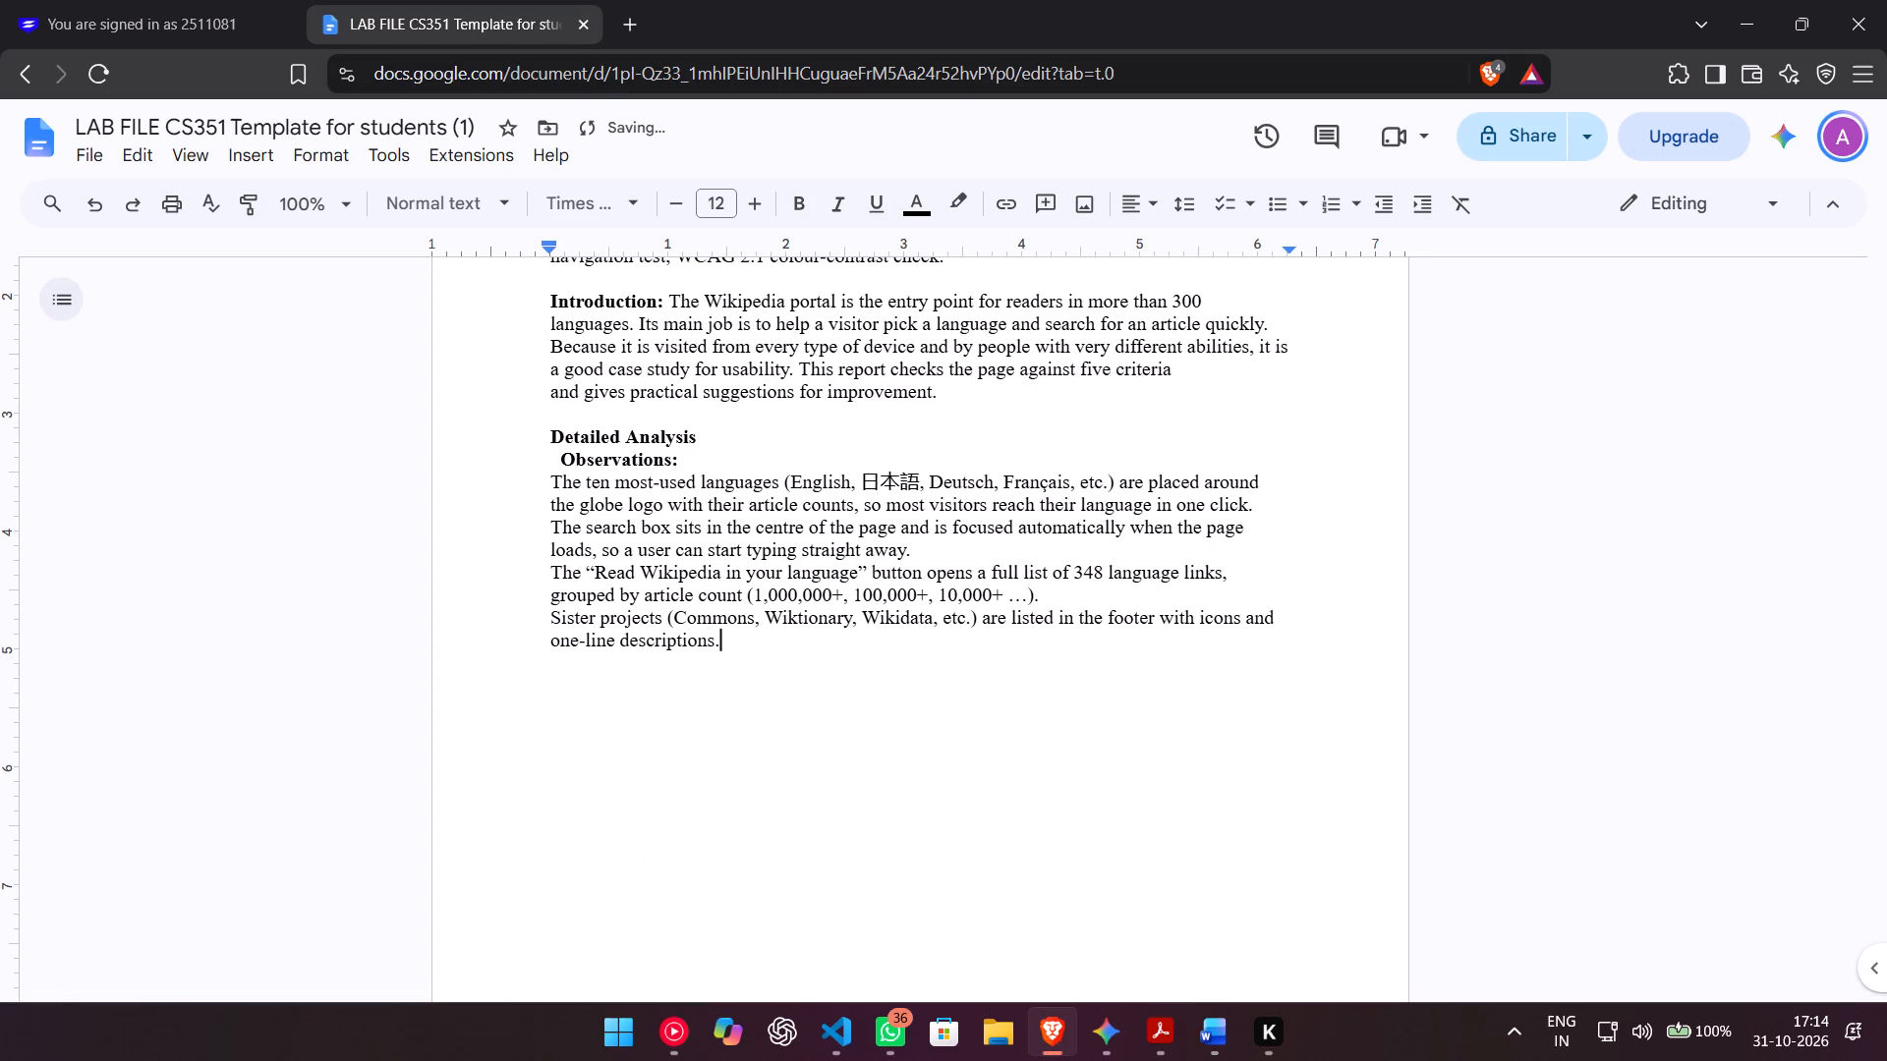
pyautogui.moveTo(738, 647); pyautogui.dragTo(557, 486)
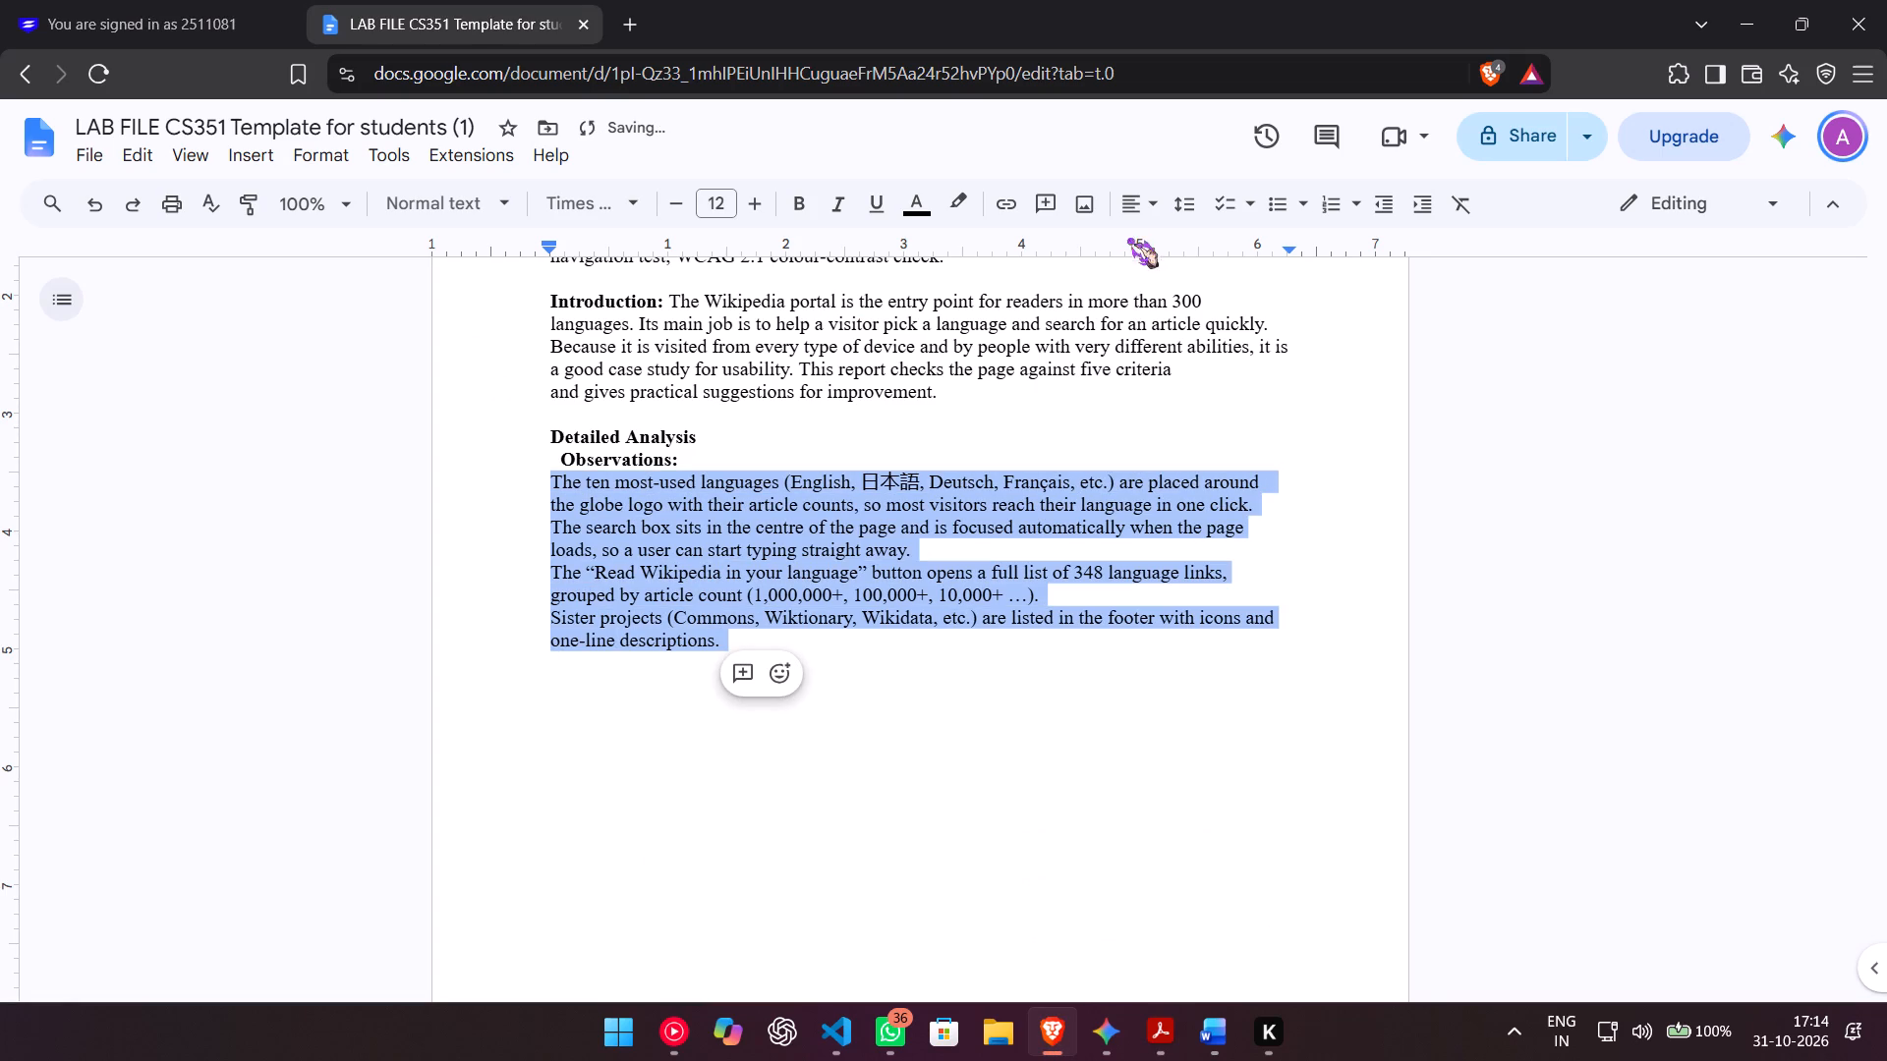
pyautogui.click(1160, 205)
pyautogui.click(1156, 204)
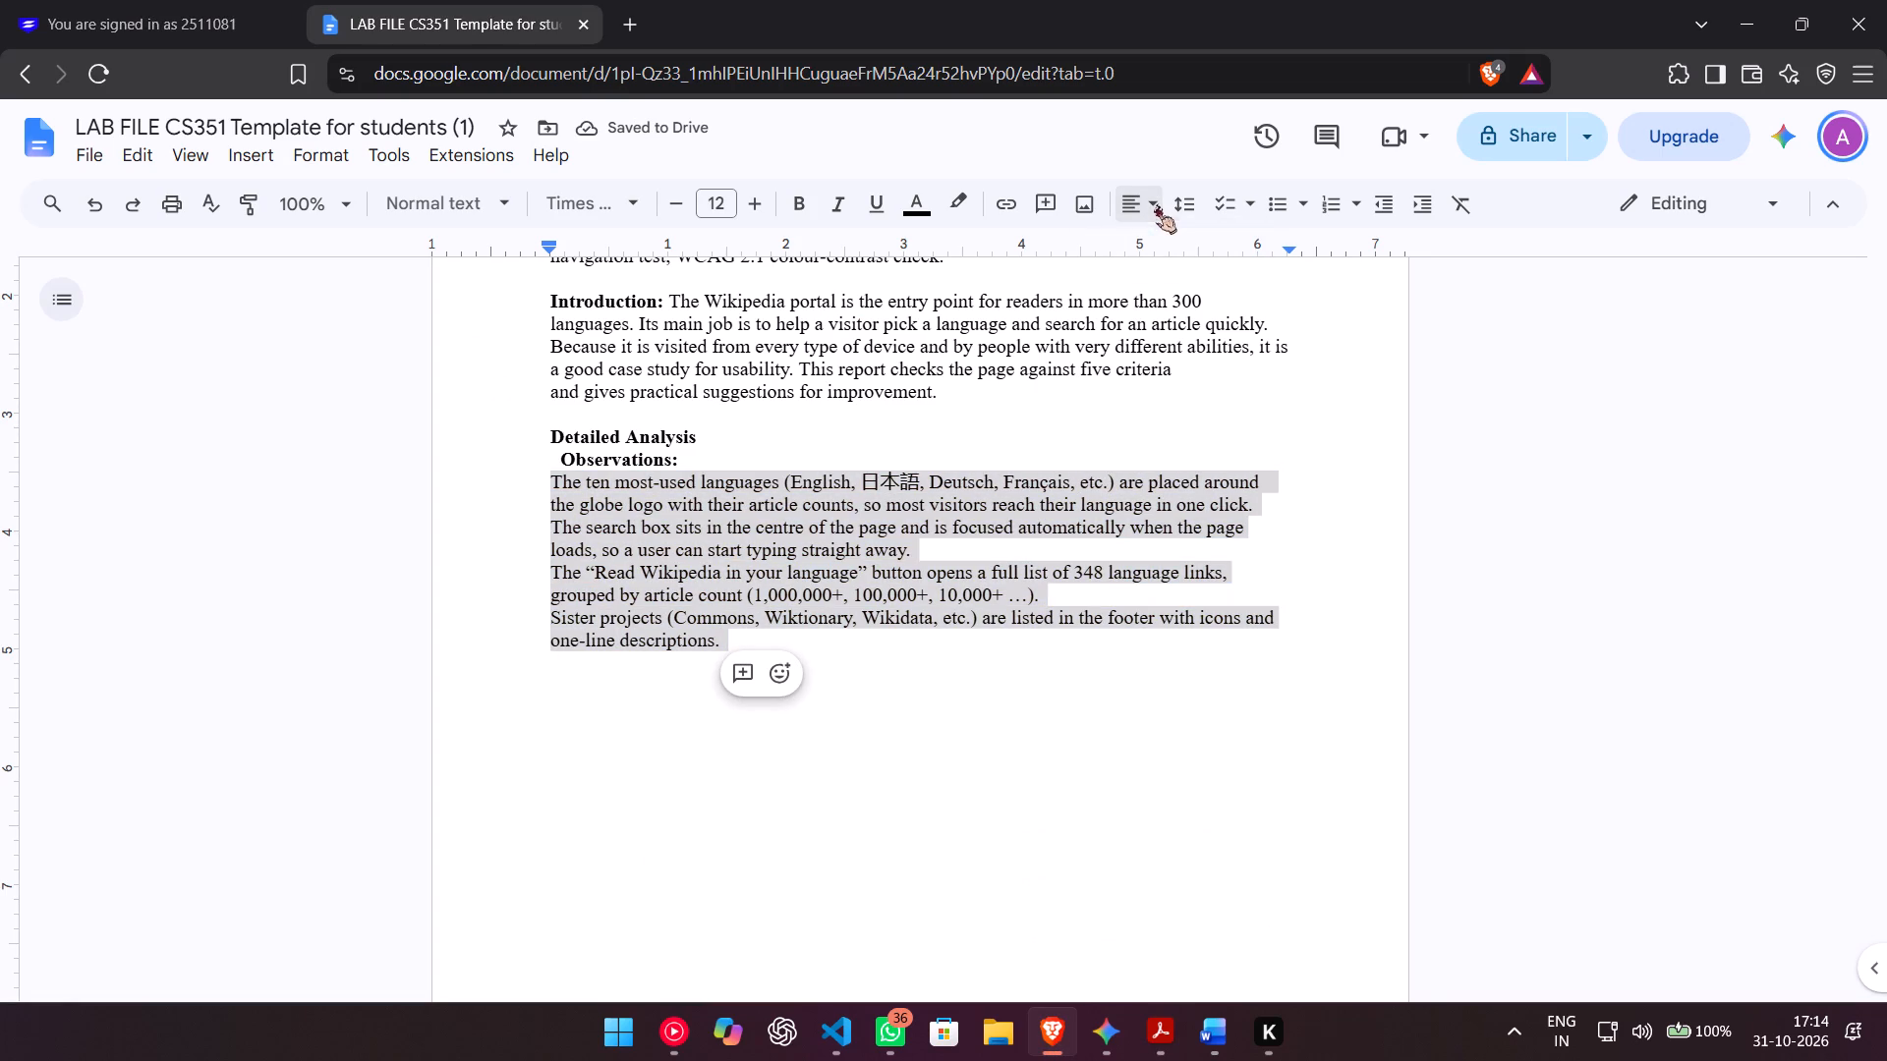
pyautogui.click(1278, 205)
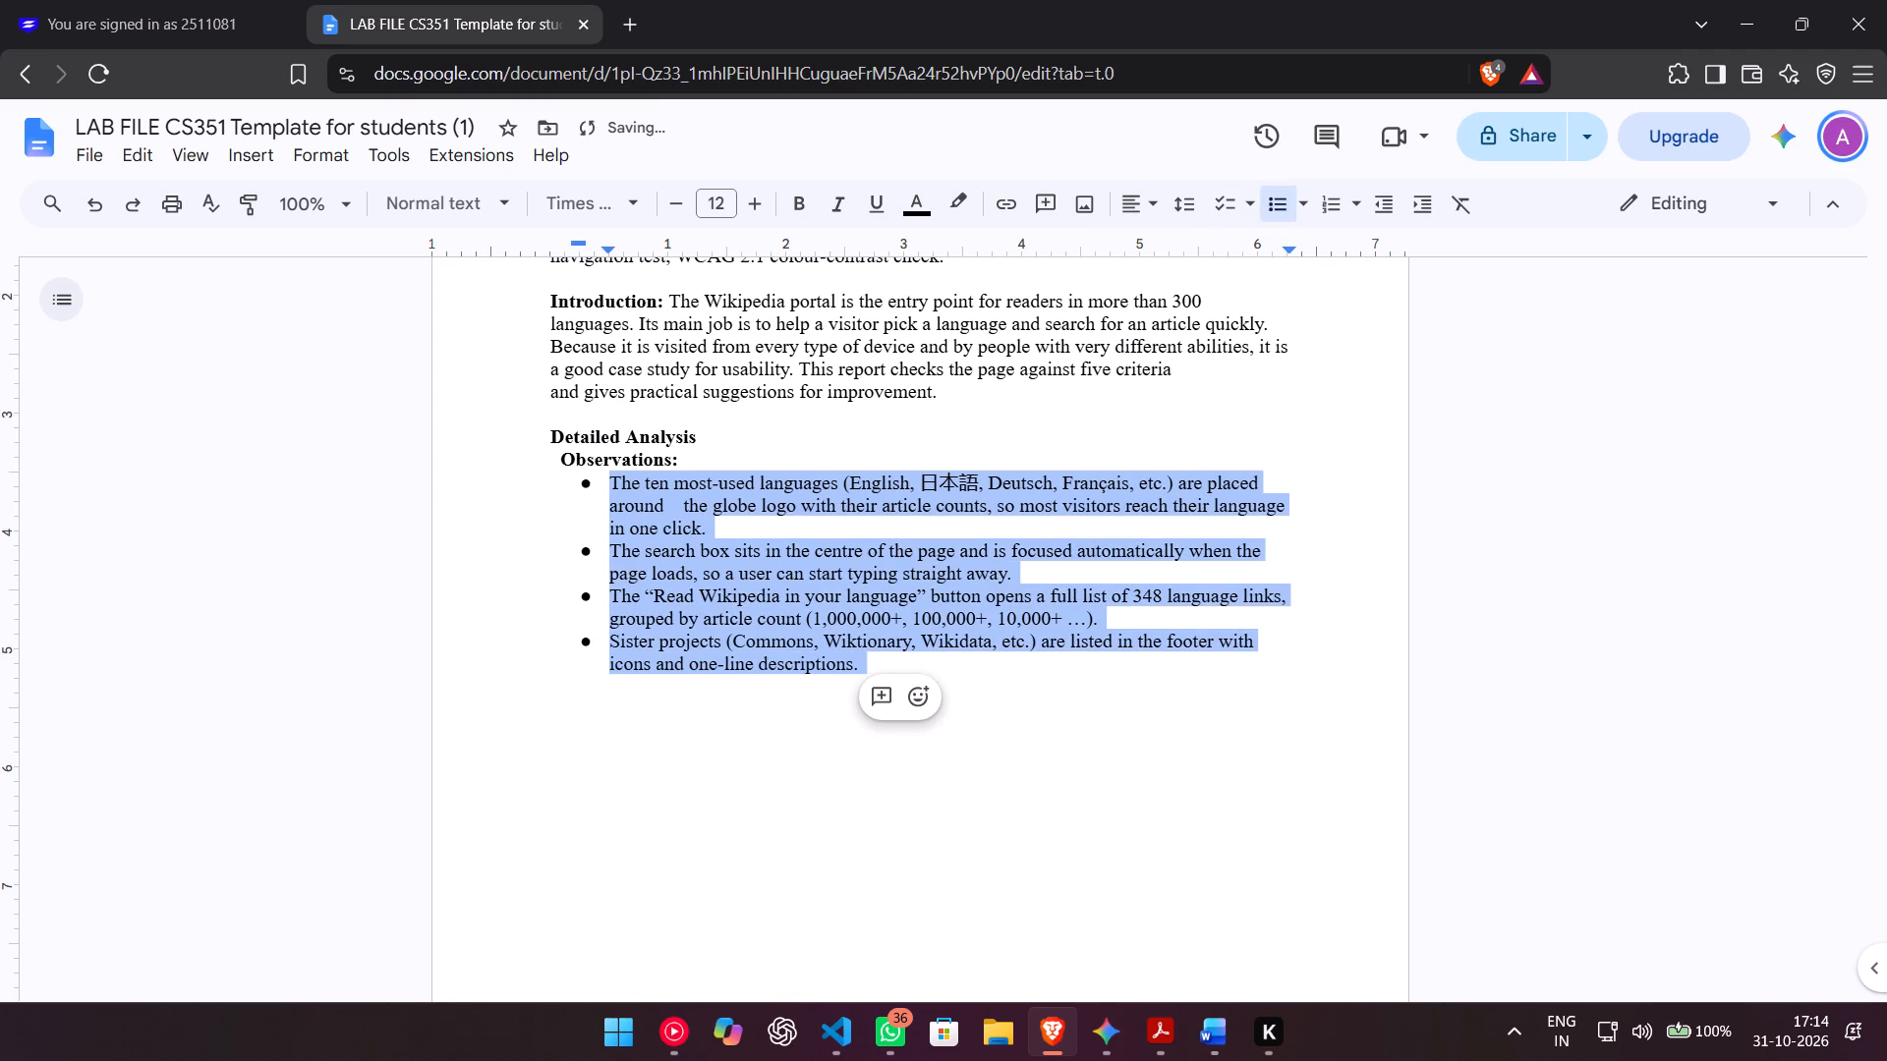
# Add a new line without a bullet below the last observation.
pyautogui.click(1140, 708)
pyautogui.click(897, 637)
pyautogui.click(889, 656)
pyautogui.press('Return')
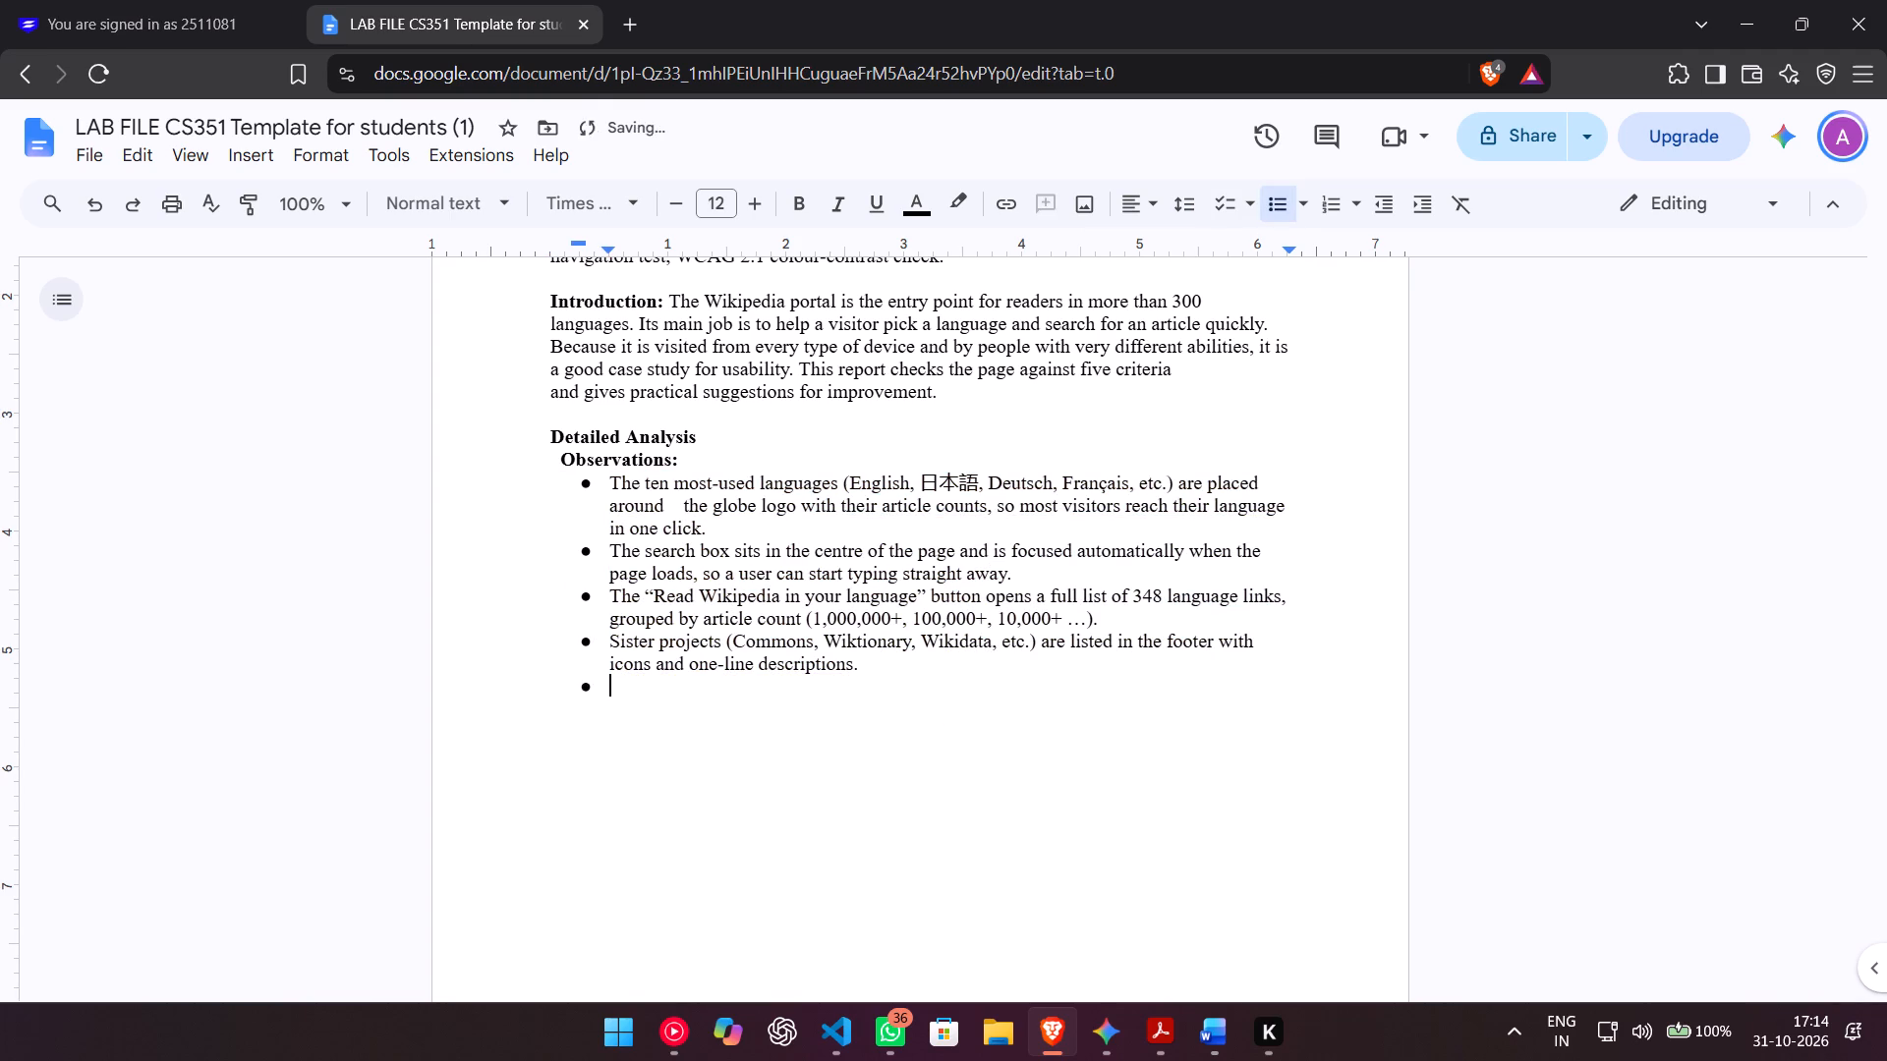
pyautogui.hotkey('alt', 'Tab')
pyautogui.hotkey('alt', 'Tab')
pyautogui.press('BackSpace')
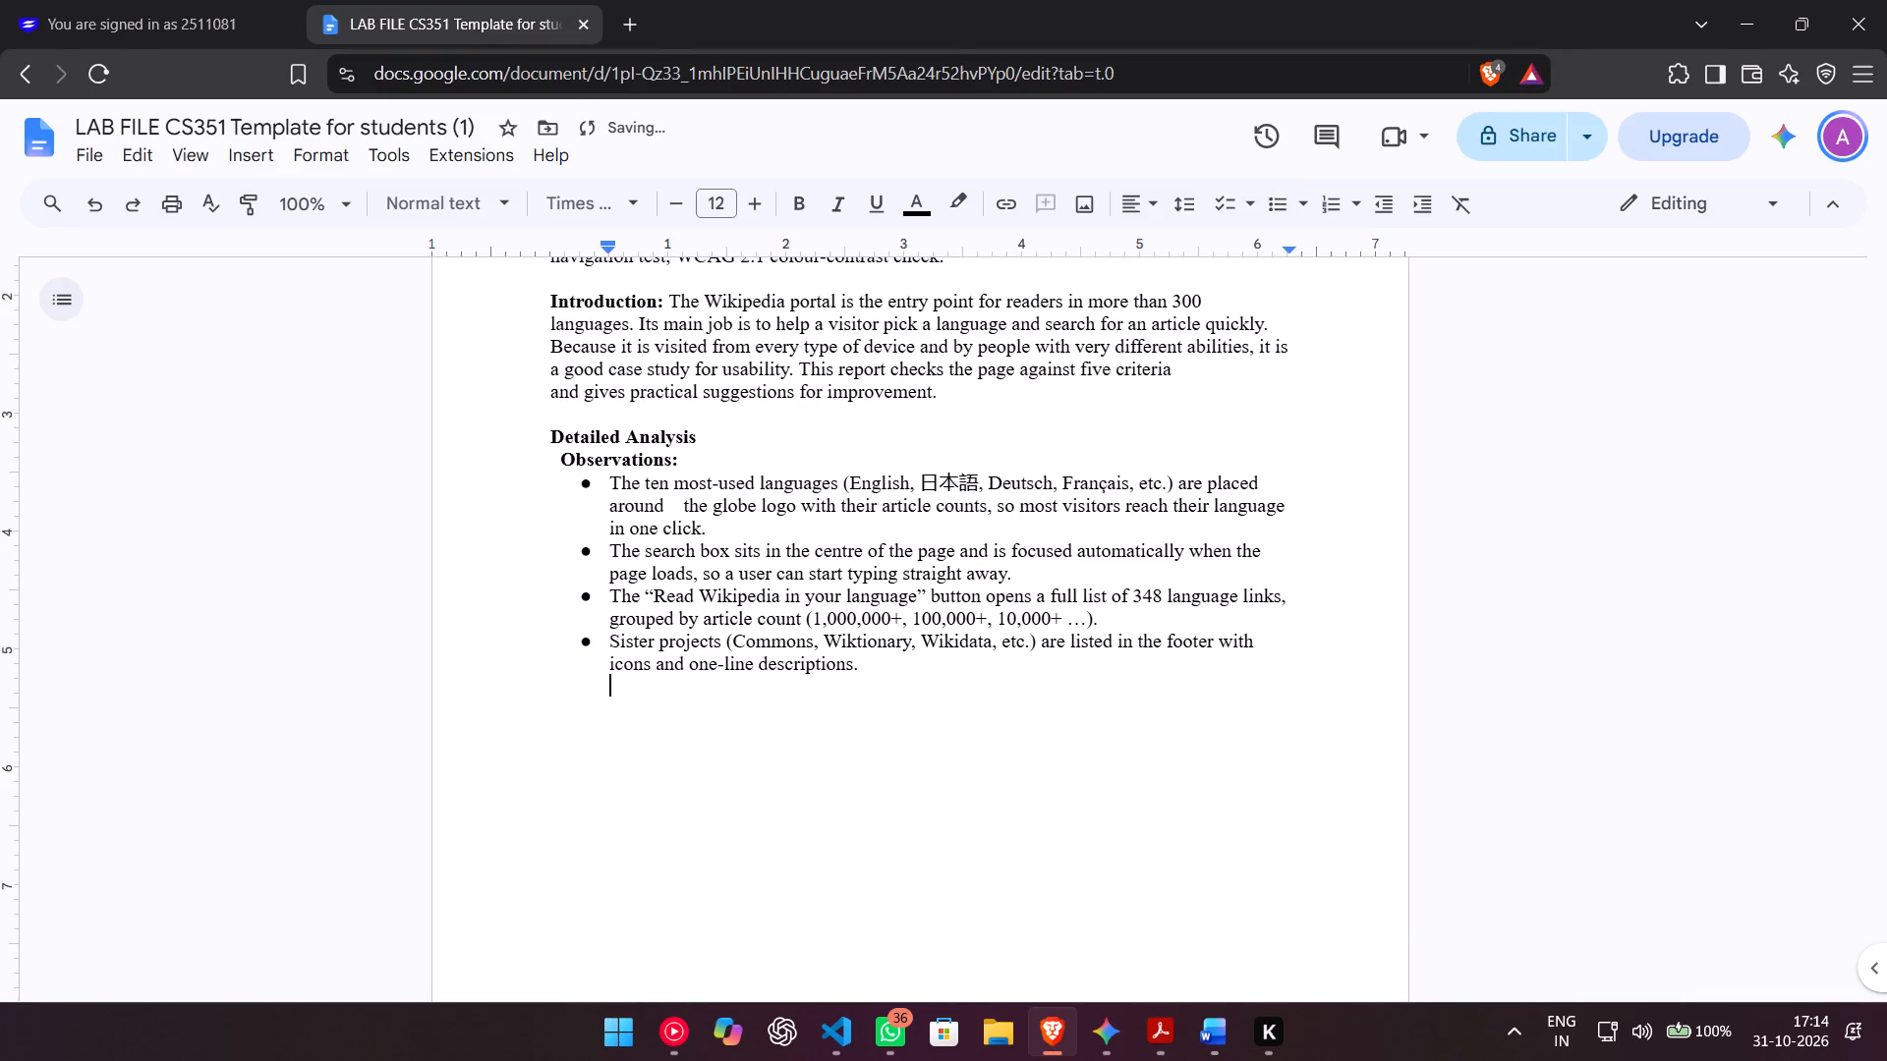
# Copy the "Problems found:" label from section 3.1 of FSD FILE.pdf and paste it unindented on the new line in the lab file.
pyautogui.hotkey('alt', 'Tab')
pyautogui.moveTo(647, 598); pyautogui.dragTo(794, 598)
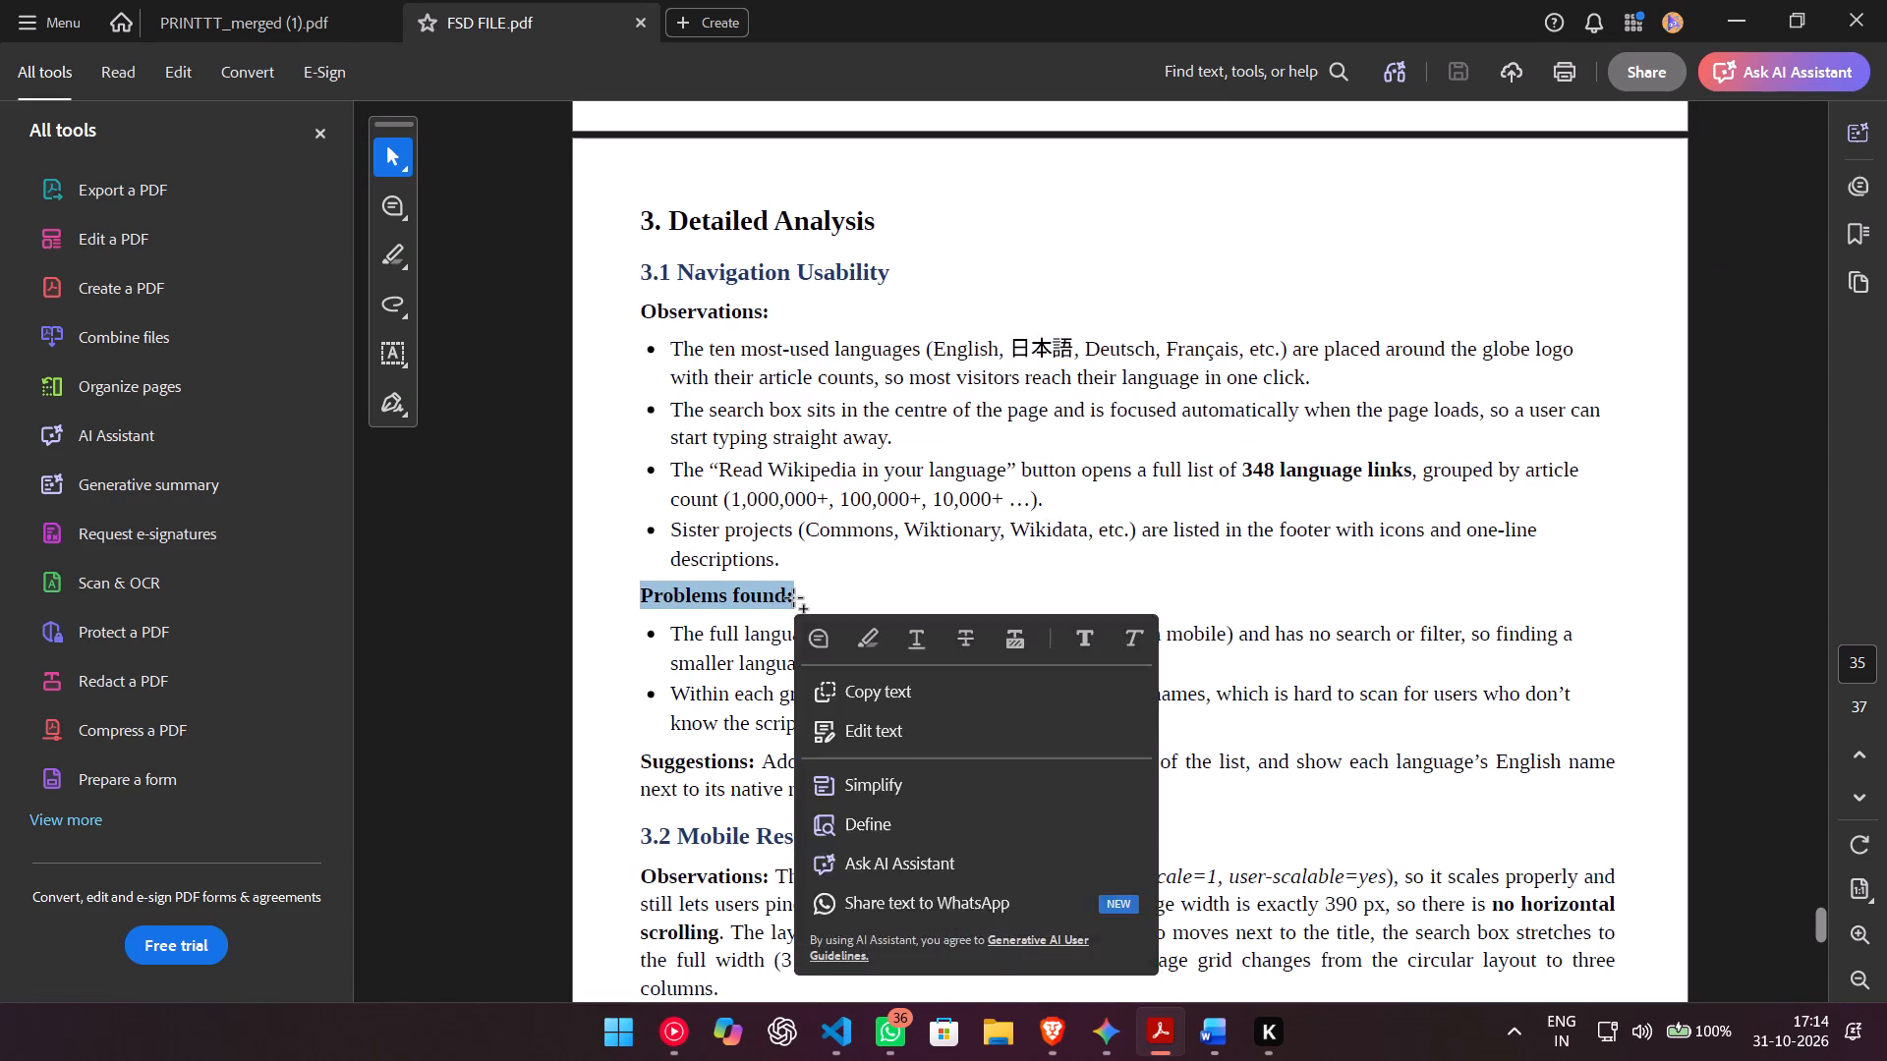
pyautogui.hotkey('ctrl', 'c')
pyautogui.hotkey('alt', 'Tab')
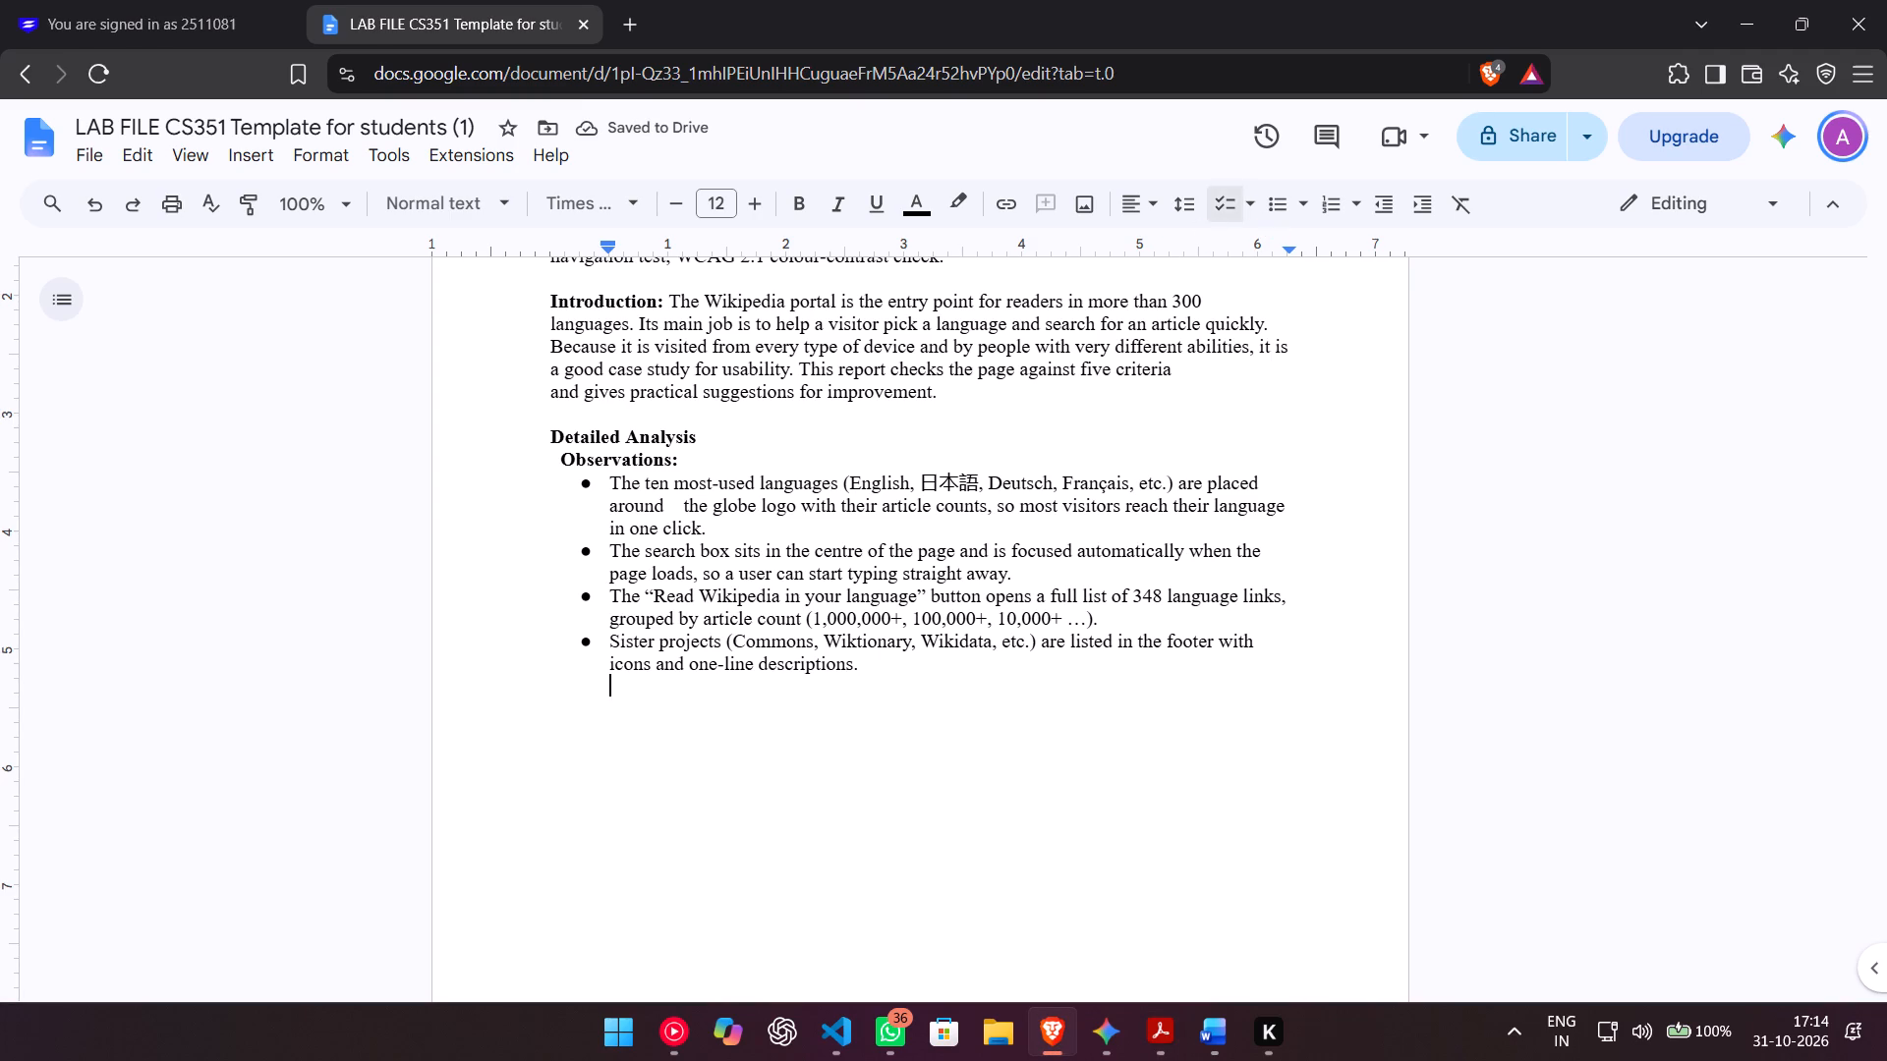
pyautogui.click(1136, 201)
pyautogui.click(1140, 251)
pyautogui.write('c\\')
pyautogui.press('BackSpace')
pyautogui.press('BackSpace')
pyautogui.press('BackSpace')
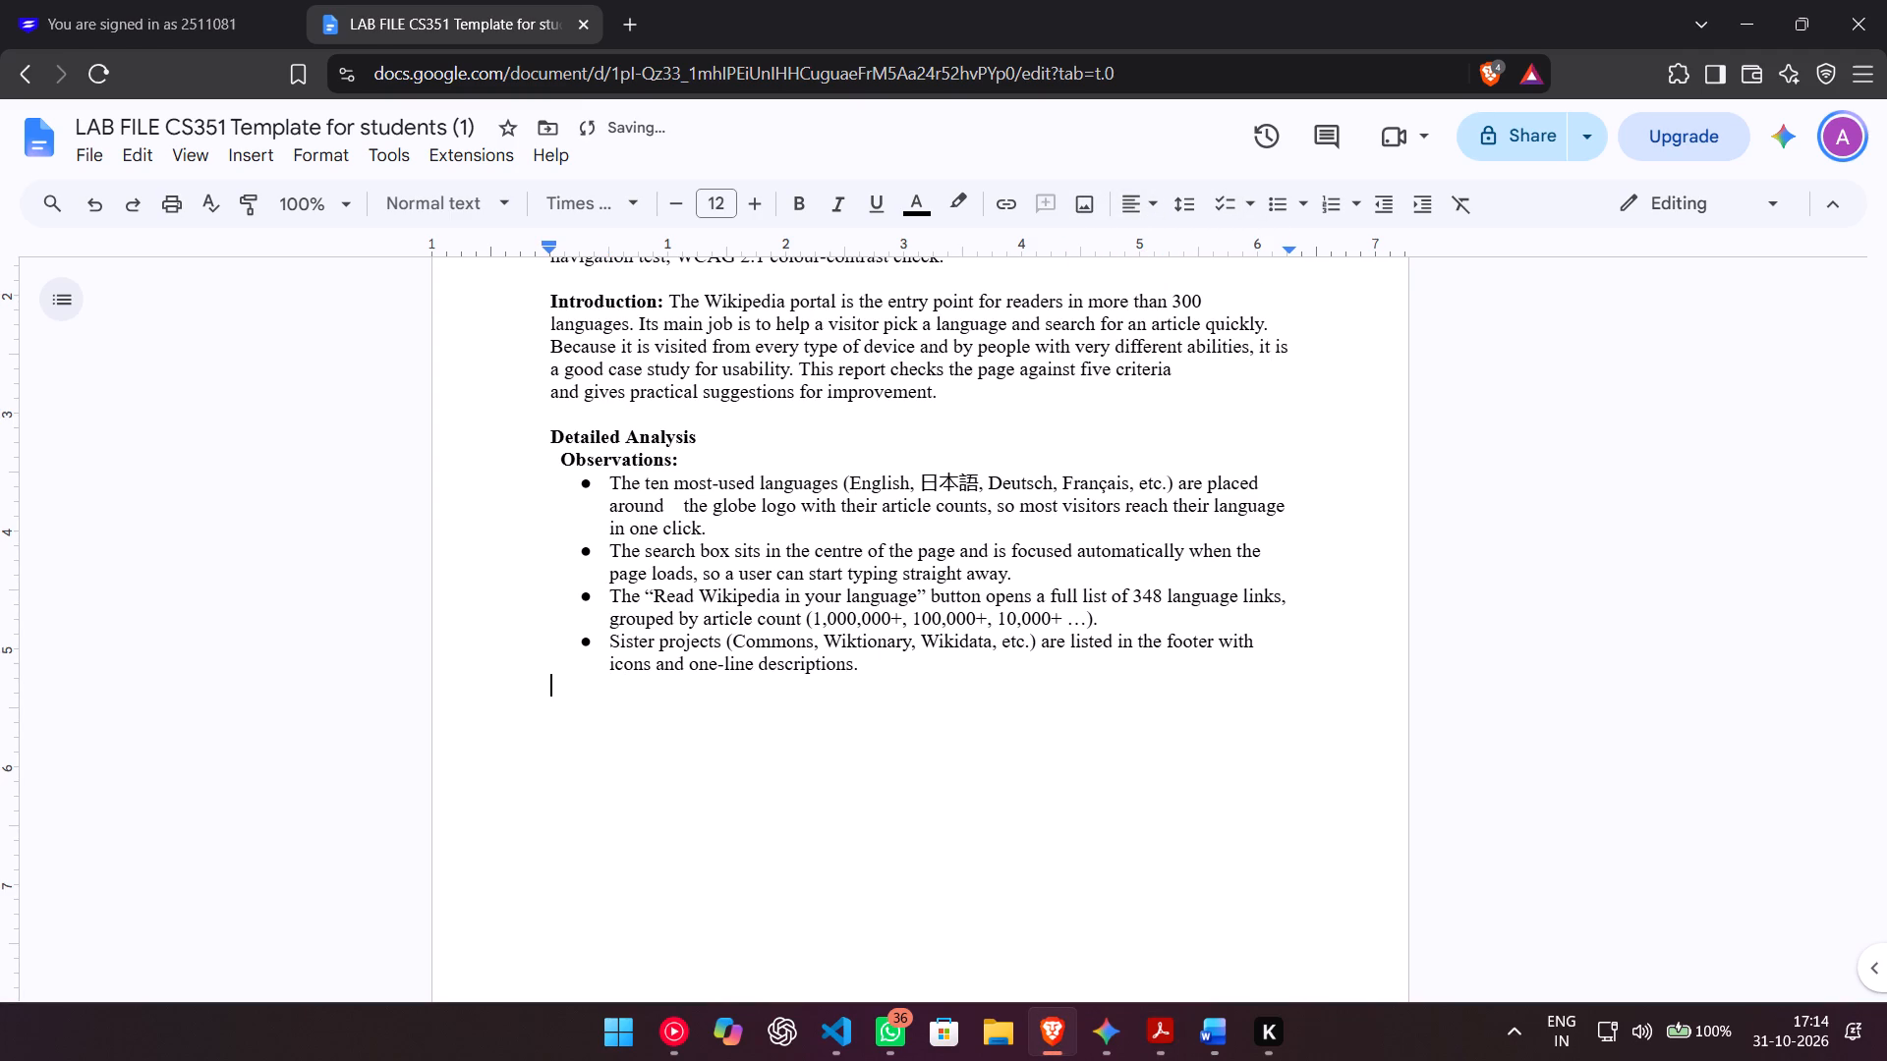
pyautogui.hotkey('ctrl', 'v')
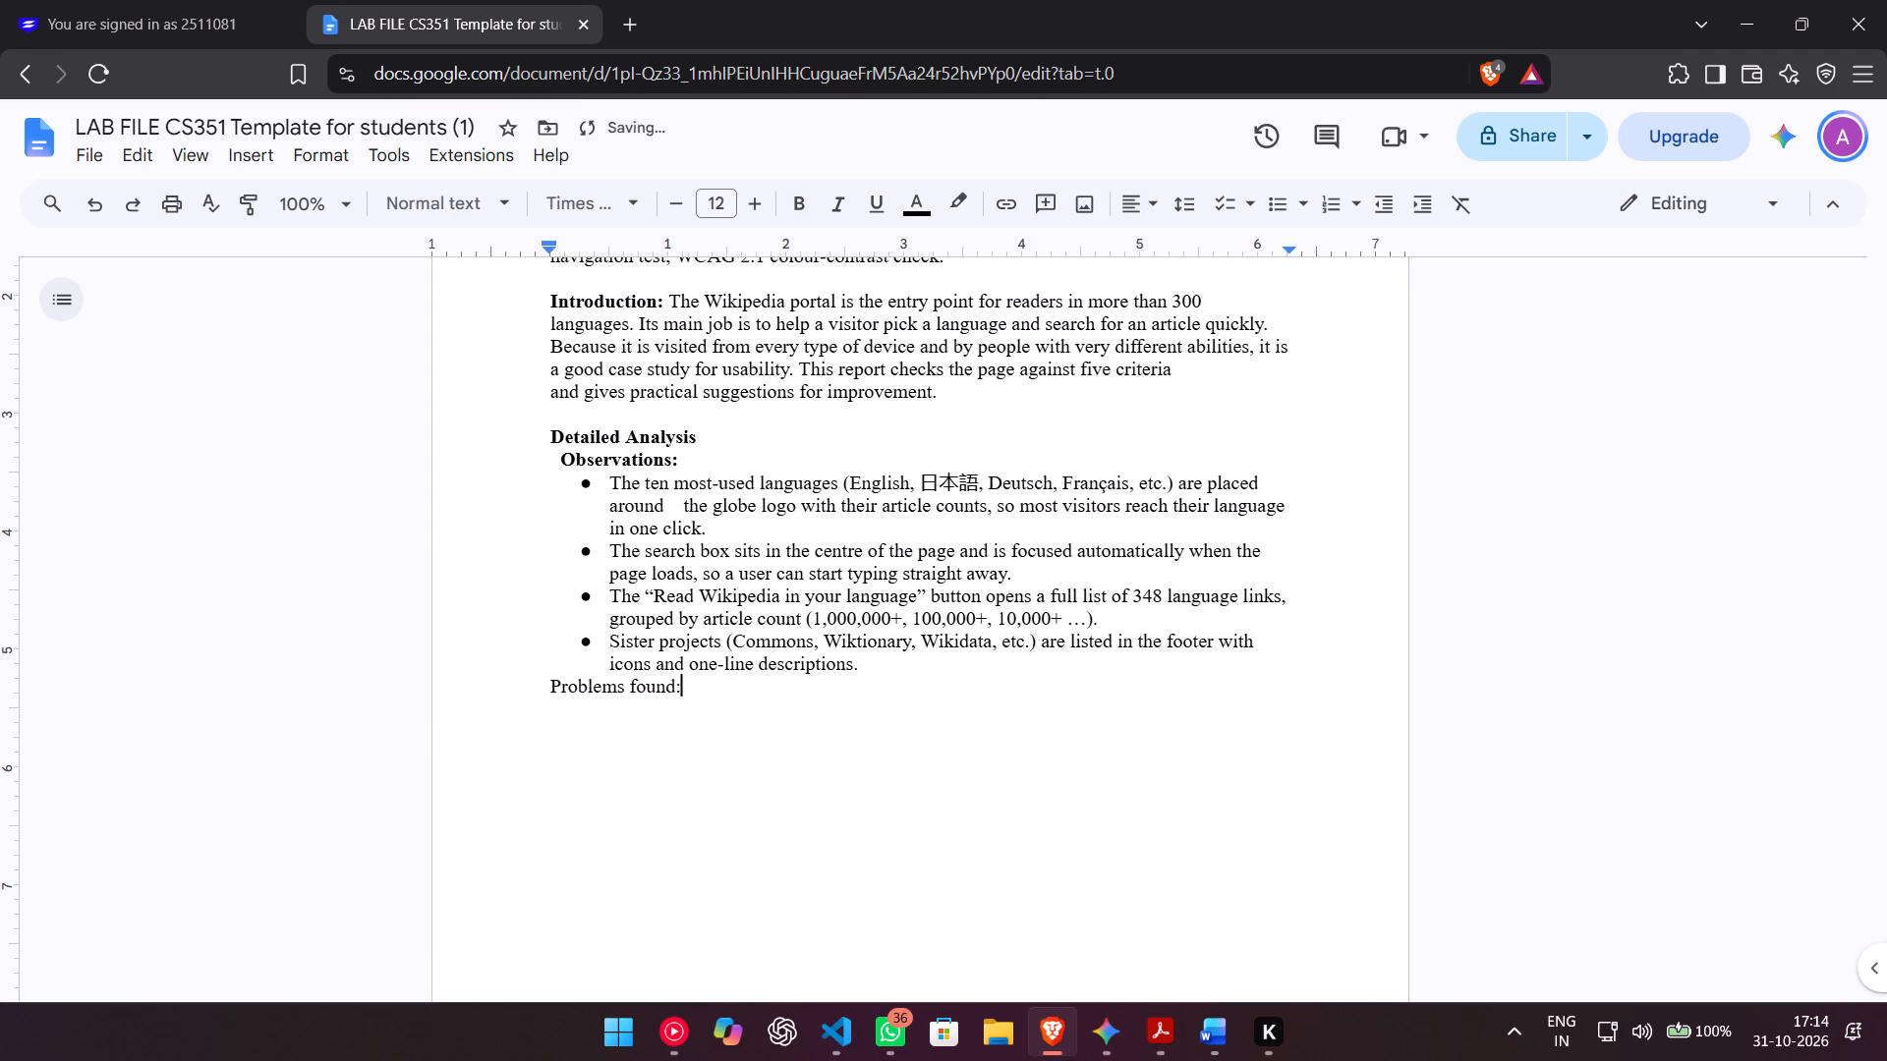
# Make the pasted "Problems found:" label bold.
pyautogui.moveTo(691, 690); pyautogui.dragTo(551, 676)
pyautogui.click(804, 197)
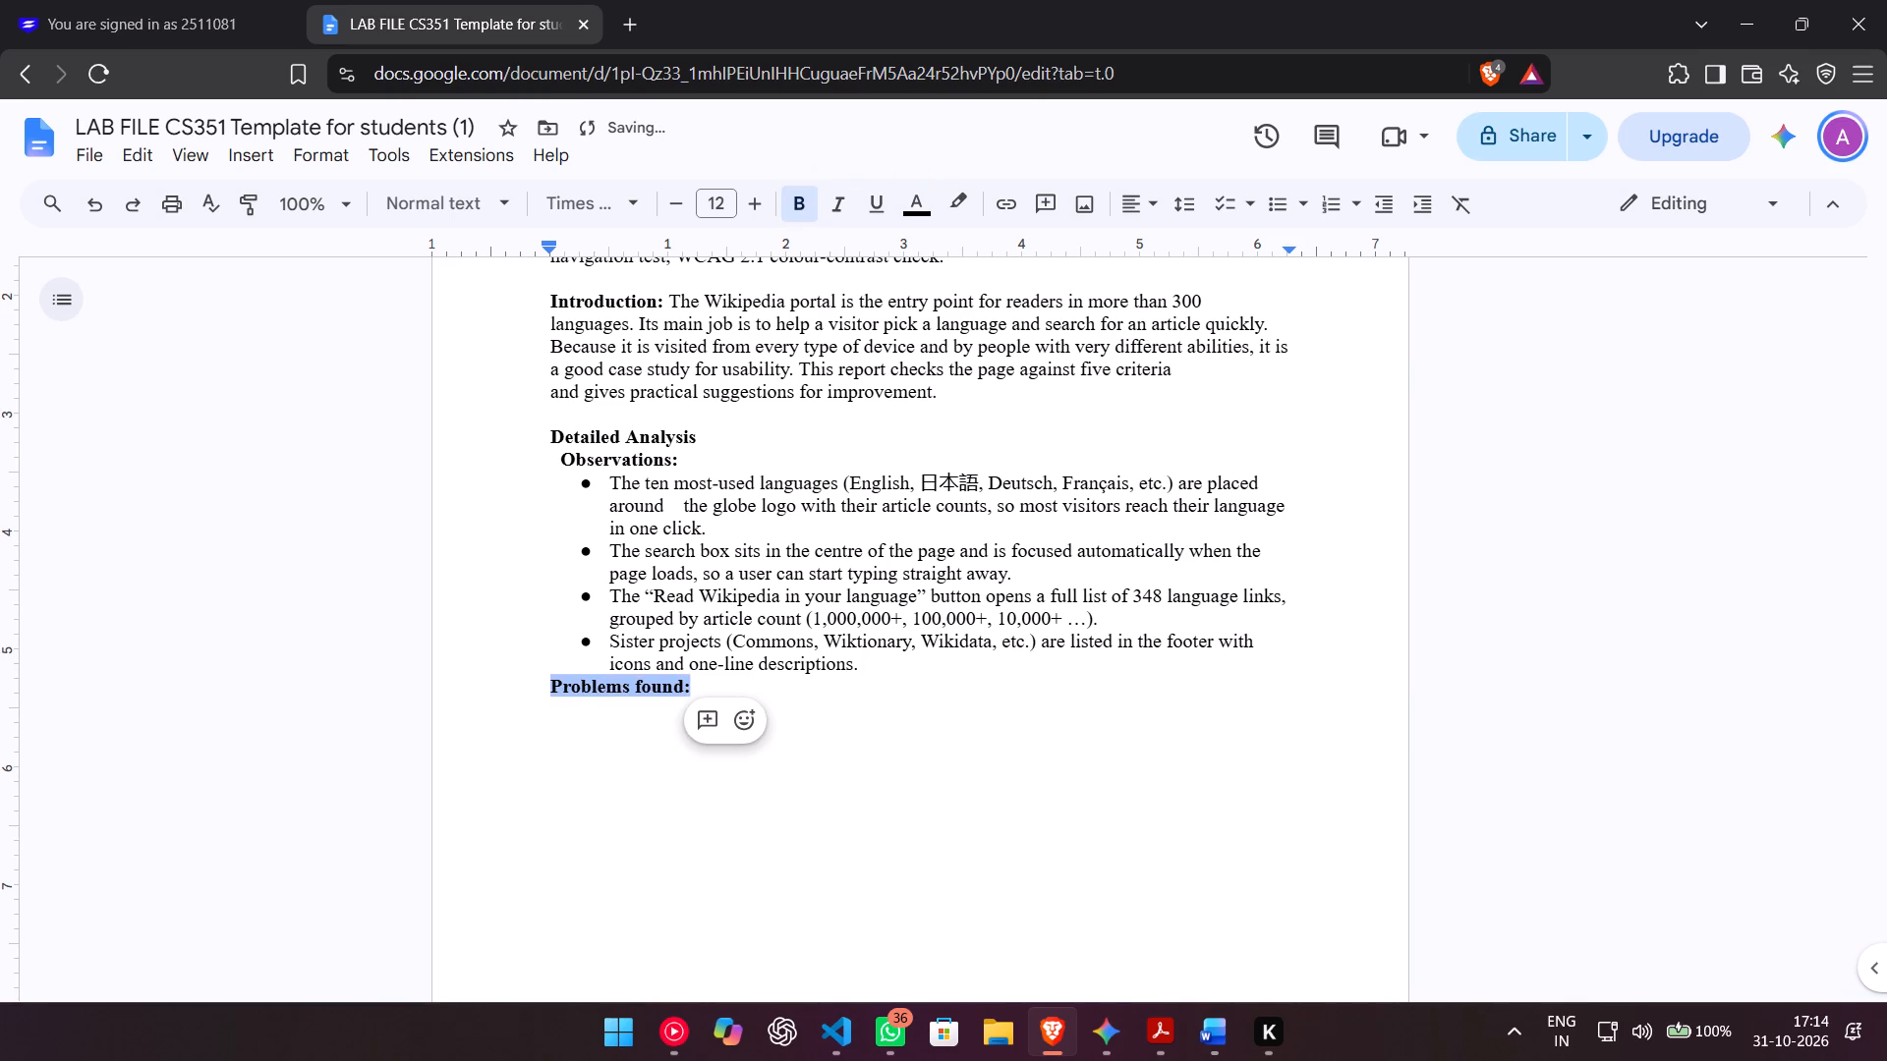
pyautogui.click(771, 689)
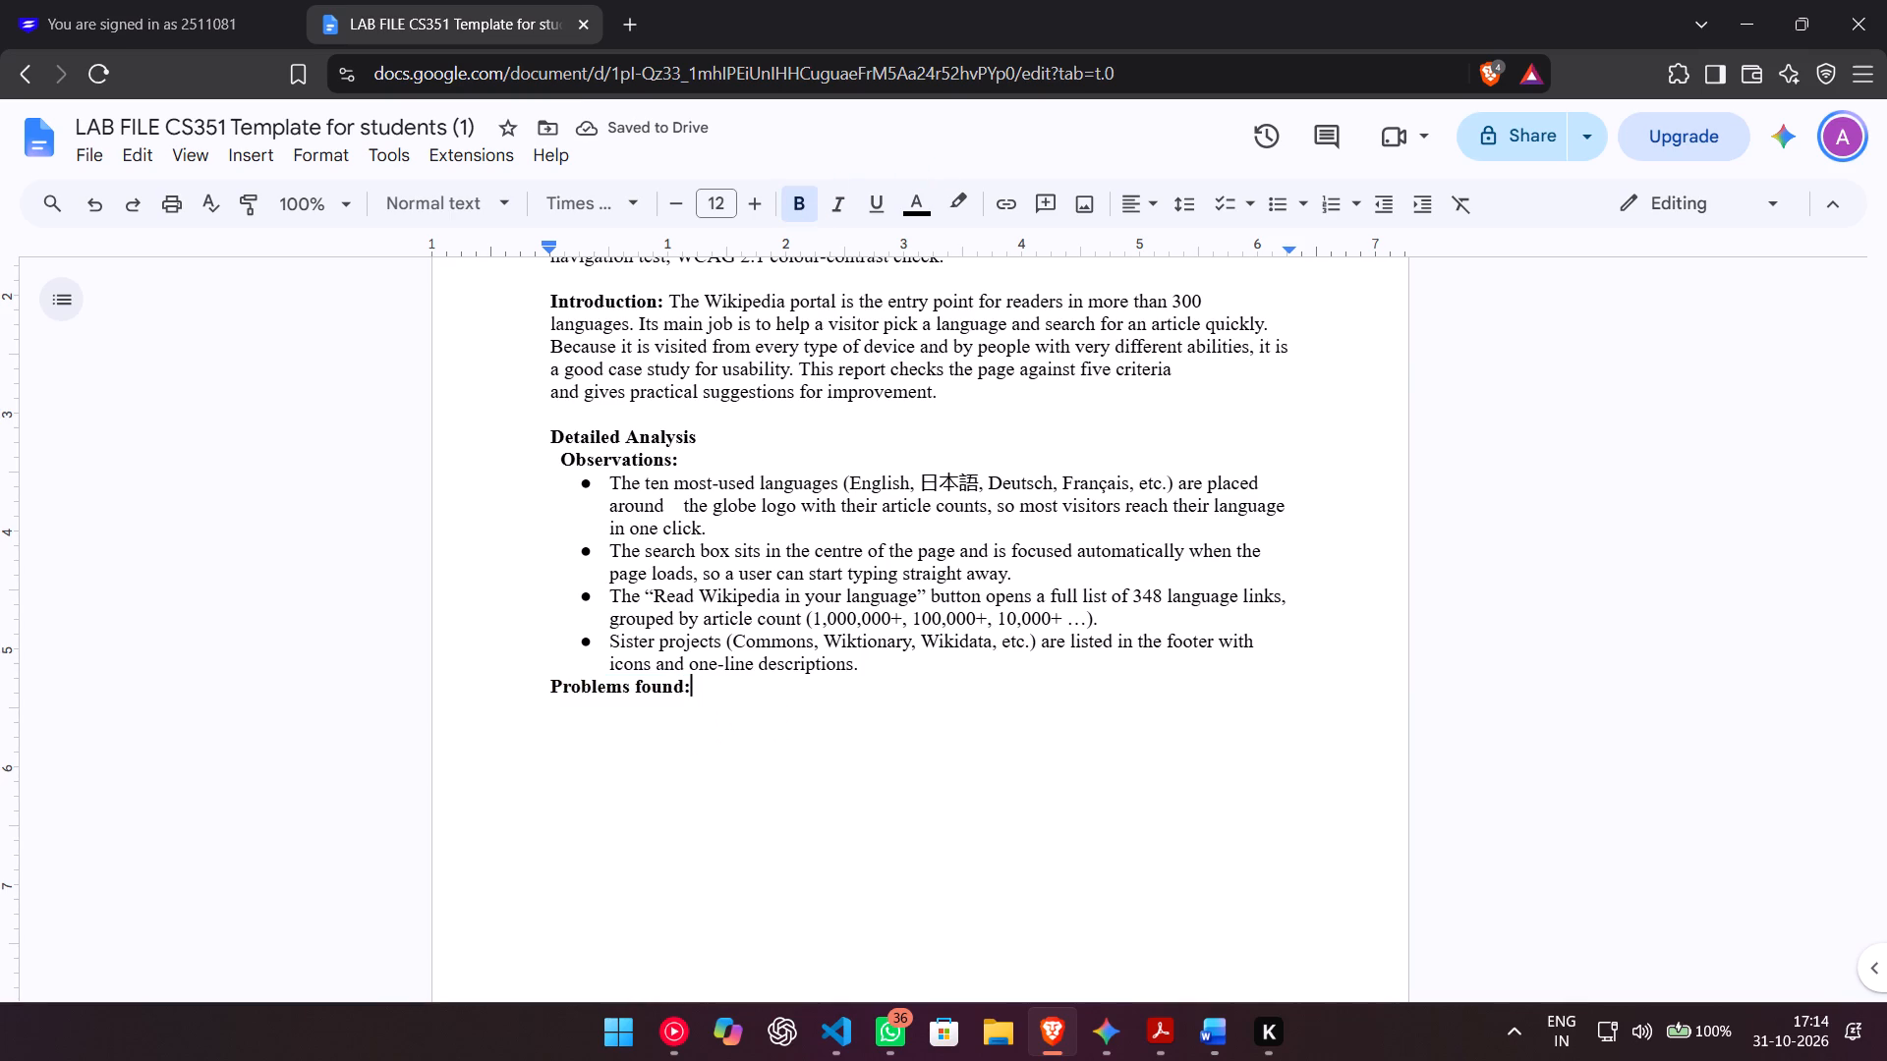
# Indent the "Problems found:" label with two leading spaces to match "Observations:".
pyautogui.press('Left')
pyautogui.press('Left')
pyautogui.press('Left')
pyautogui.press('Left')
pyautogui.press('Left')
pyautogui.press('Left')
pyautogui.press('Left')
pyautogui.press('Left')
pyautogui.press('Left')
pyautogui.press('Left')
pyautogui.press('Left')
pyautogui.press('Left')
pyautogui.press('Left')
pyautogui.press('Left')
pyautogui.press('Left')
pyautogui.press('Left')
pyautogui.press('Down')
pyautogui.press('Left')
pyautogui.press('Left')
pyautogui.press('Left')
pyautogui.press('Left')
pyautogui.press('Left')
pyautogui.press('Left')
pyautogui.press('Left')
pyautogui.press('Left')
pyautogui.press('Left')
pyautogui.press('Left')
pyautogui.press('Left')
pyautogui.press('Left')
pyautogui.press('Left')
pyautogui.press('Left')
pyautogui.press('Left')
pyautogui.press('Left')
pyautogui.press('Right')
pyautogui.press('space')
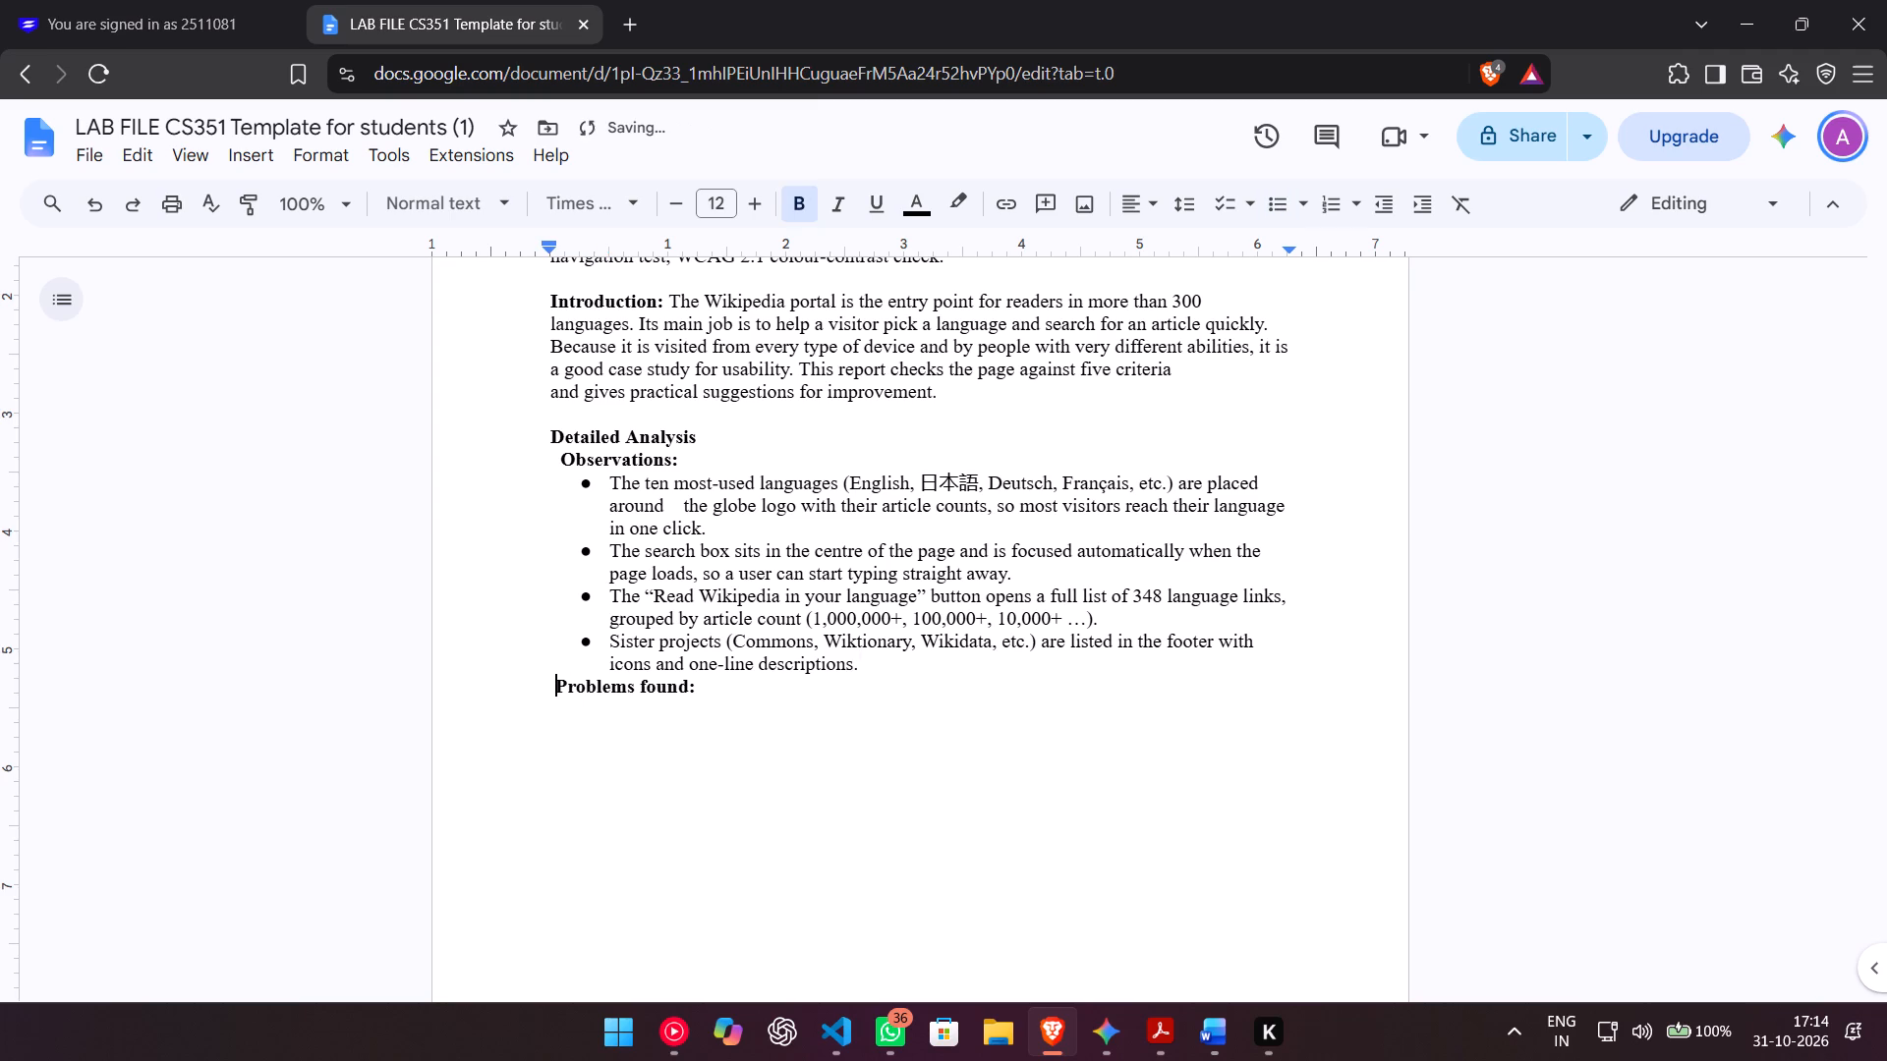
pyautogui.press('space')
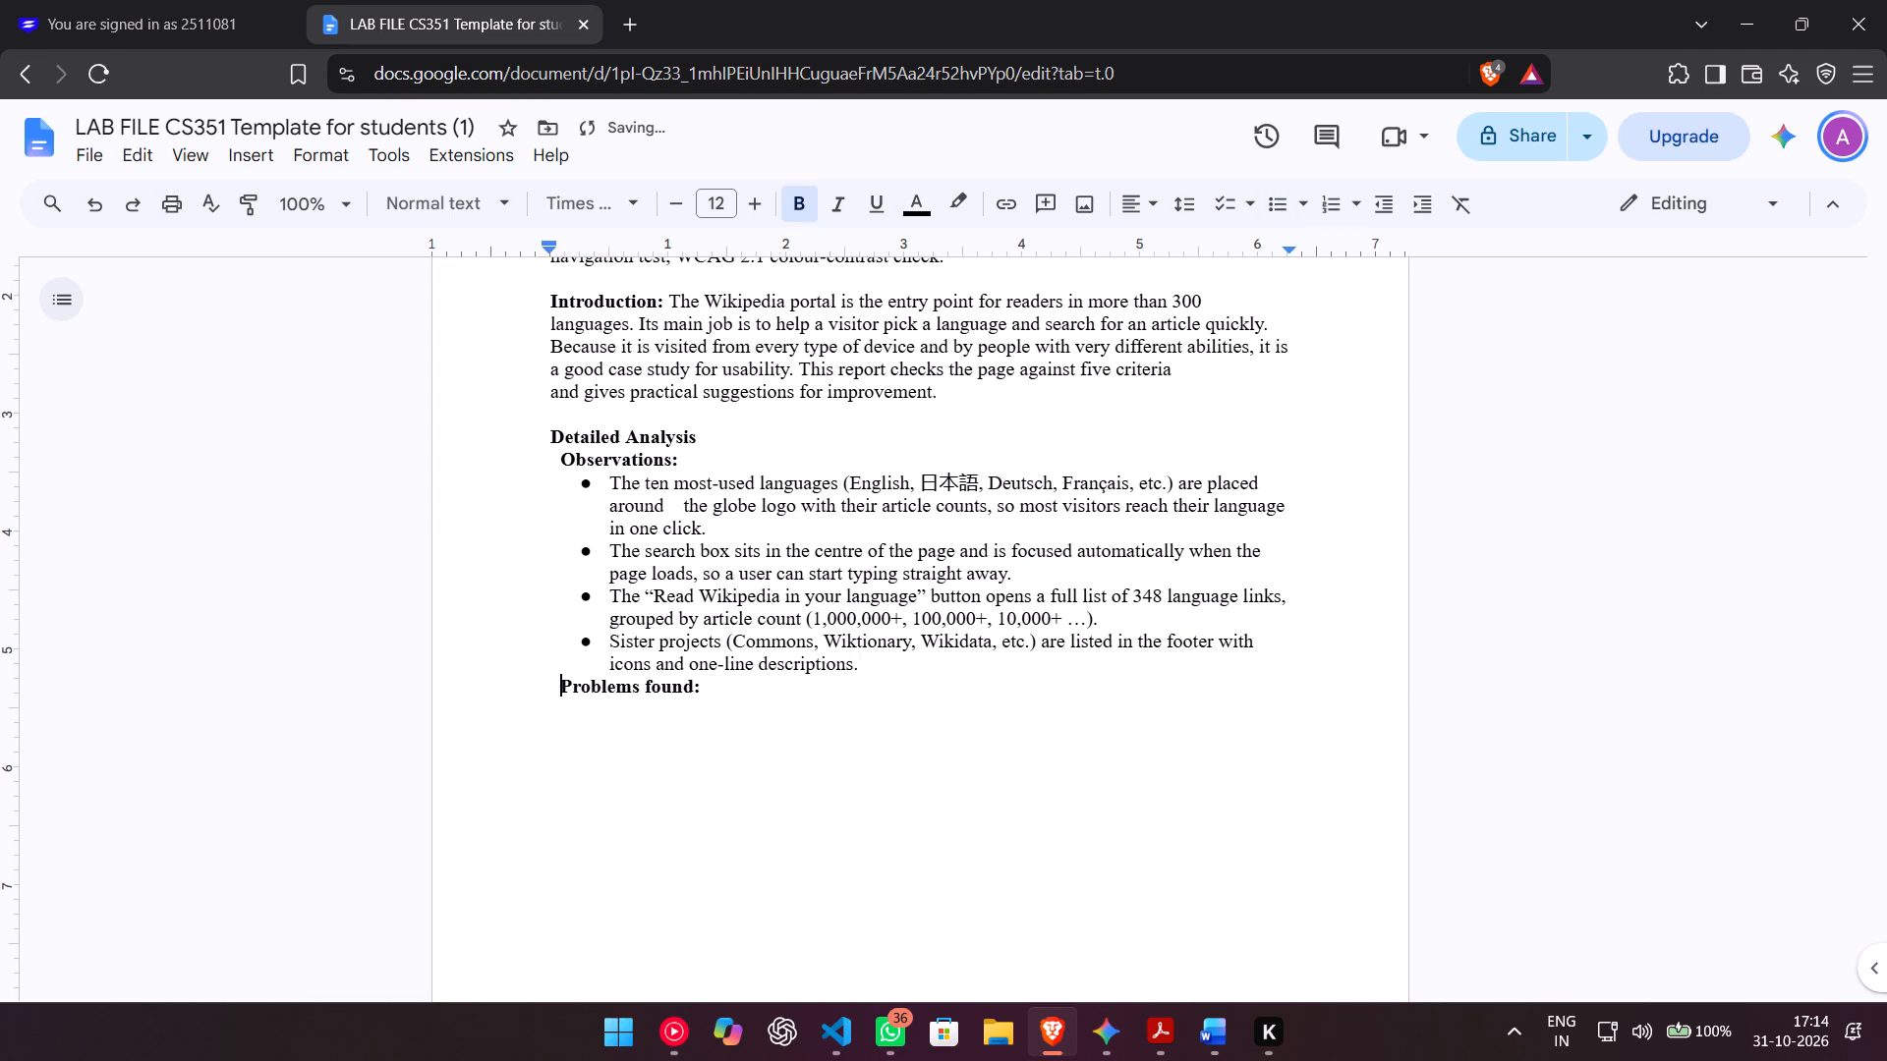
# Start a new line below the "Problems found:" label.
pyautogui.press('Right')
pyautogui.press('Right')
pyautogui.press('Right')
pyautogui.press('Right')
pyautogui.press('Right')
pyautogui.press('Right')
pyautogui.press('Right')
pyautogui.press('Right')
pyautogui.press('Right')
pyautogui.press('Right')
pyautogui.press('Right')
pyautogui.press('Right')
pyautogui.press('Right')
pyautogui.press('Right')
pyautogui.press('Right')
pyautogui.press('Return')
# Copy both bullet points under "Problems found:" in section 3.1 Navigation Usability of FSD FILE.pdf, without the label.
pyautogui.hotkey('alt', 'Tab')
pyautogui.click(646, 638)
pyautogui.moveTo(649, 632); pyautogui.dragTo(787, 733)
pyautogui.moveTo(838, 732); pyautogui.dragTo(682, 634)
pyautogui.click(657, 631)
pyautogui.moveTo(657, 631); pyautogui.dragTo(691, 642)
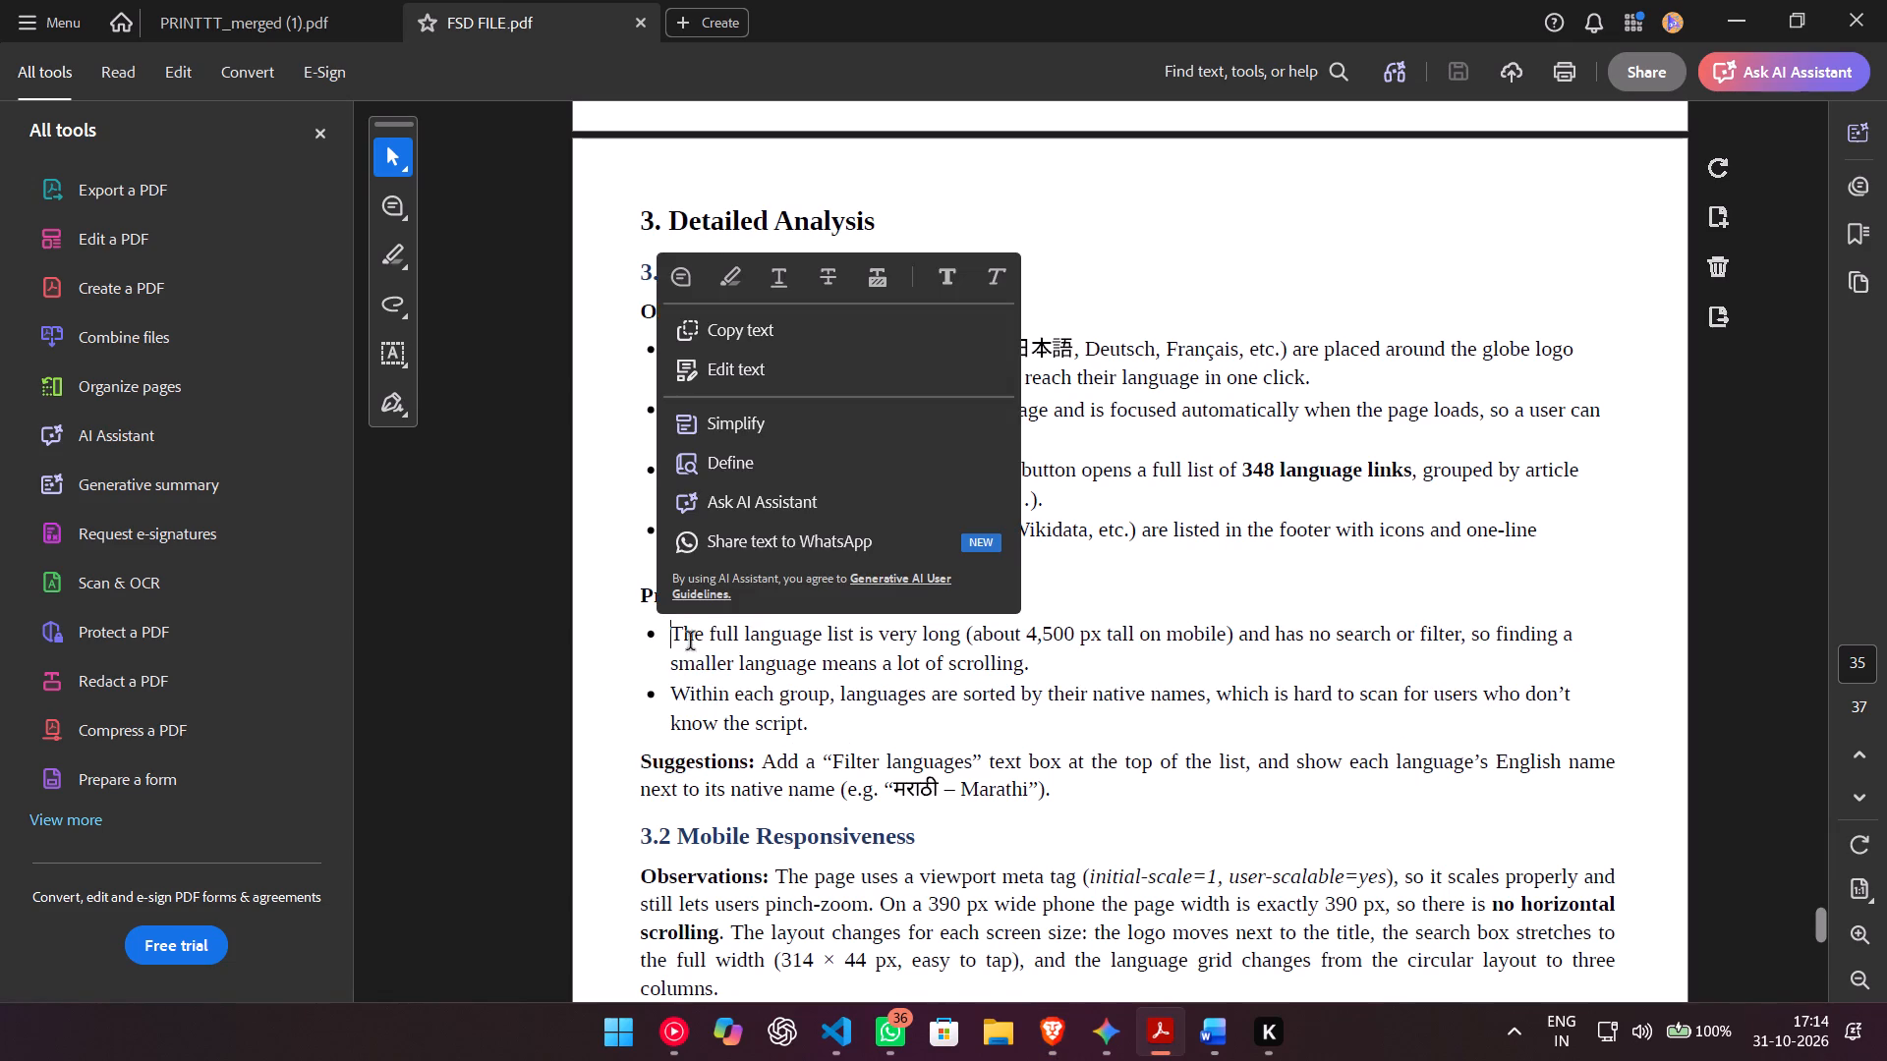
pyautogui.moveTo(691, 642); pyautogui.dragTo(979, 787)
pyautogui.click(859, 726)
pyautogui.moveTo(821, 728); pyautogui.dragTo(687, 640)
pyautogui.hotkey('ctrl', 'c')
# Paste the copied problem points on a new line directly below "Problems found:" in the lab file.
pyautogui.hotkey('alt', 'Tab')
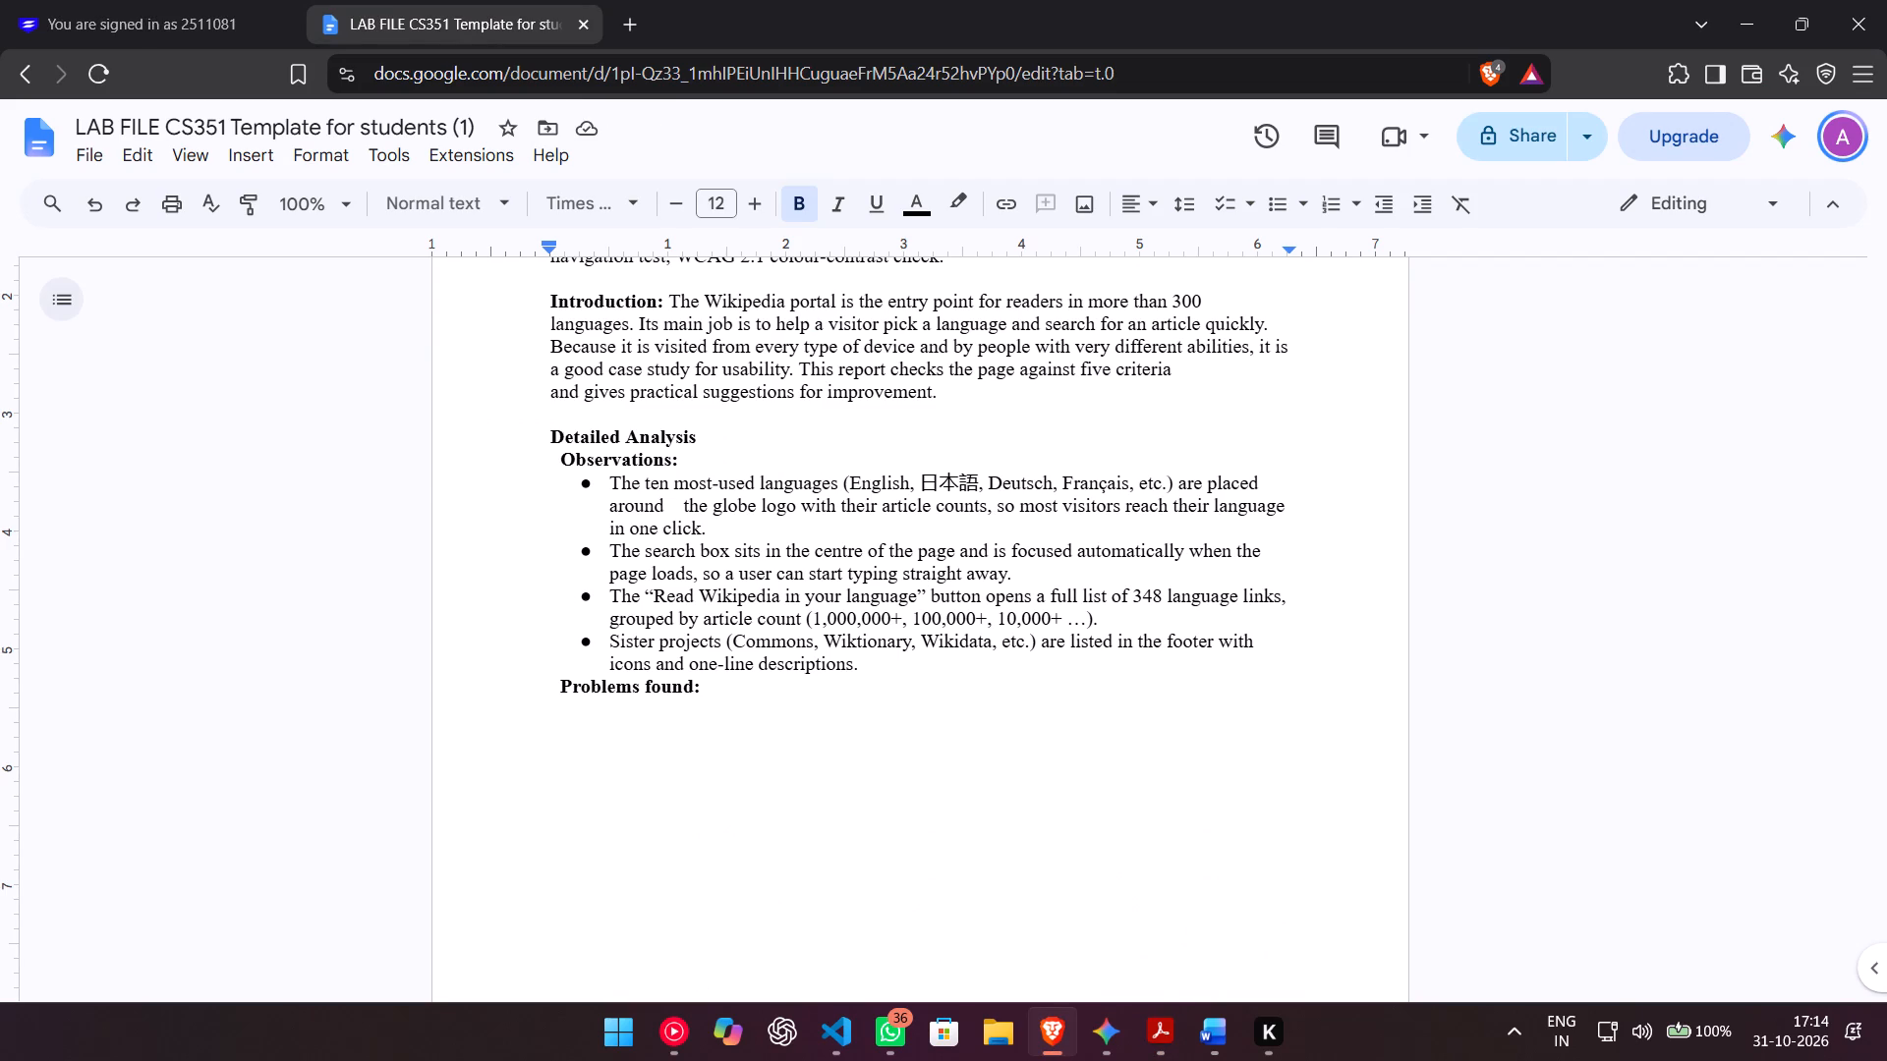
pyautogui.click(720, 690)
pyautogui.press('Return')
pyautogui.hotkey('ctrl', 'v')
# Format the pasted problem points under "Problems found:" as a bulleted list and remove their bold formatting.
pyautogui.moveTo(534, 700); pyautogui.dragTo(692, 774)
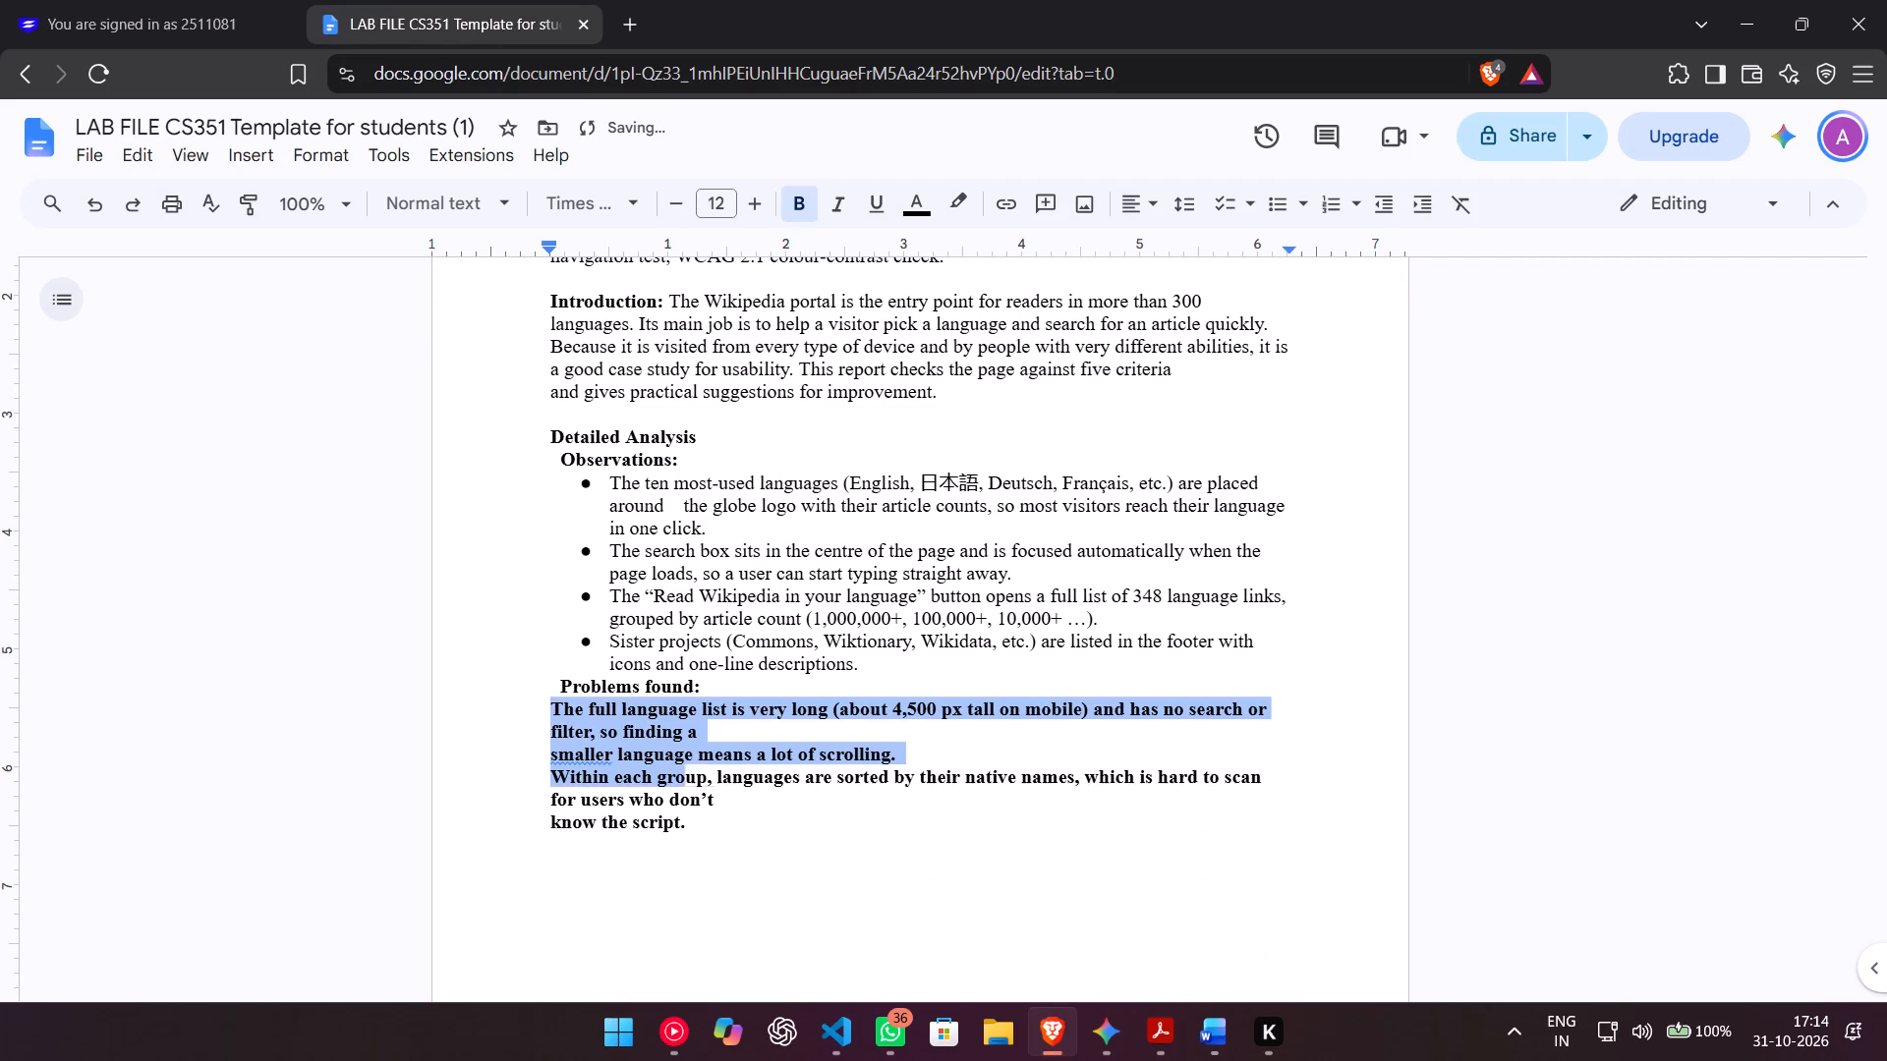
pyautogui.moveTo(692, 774); pyautogui.dragTo(769, 827)
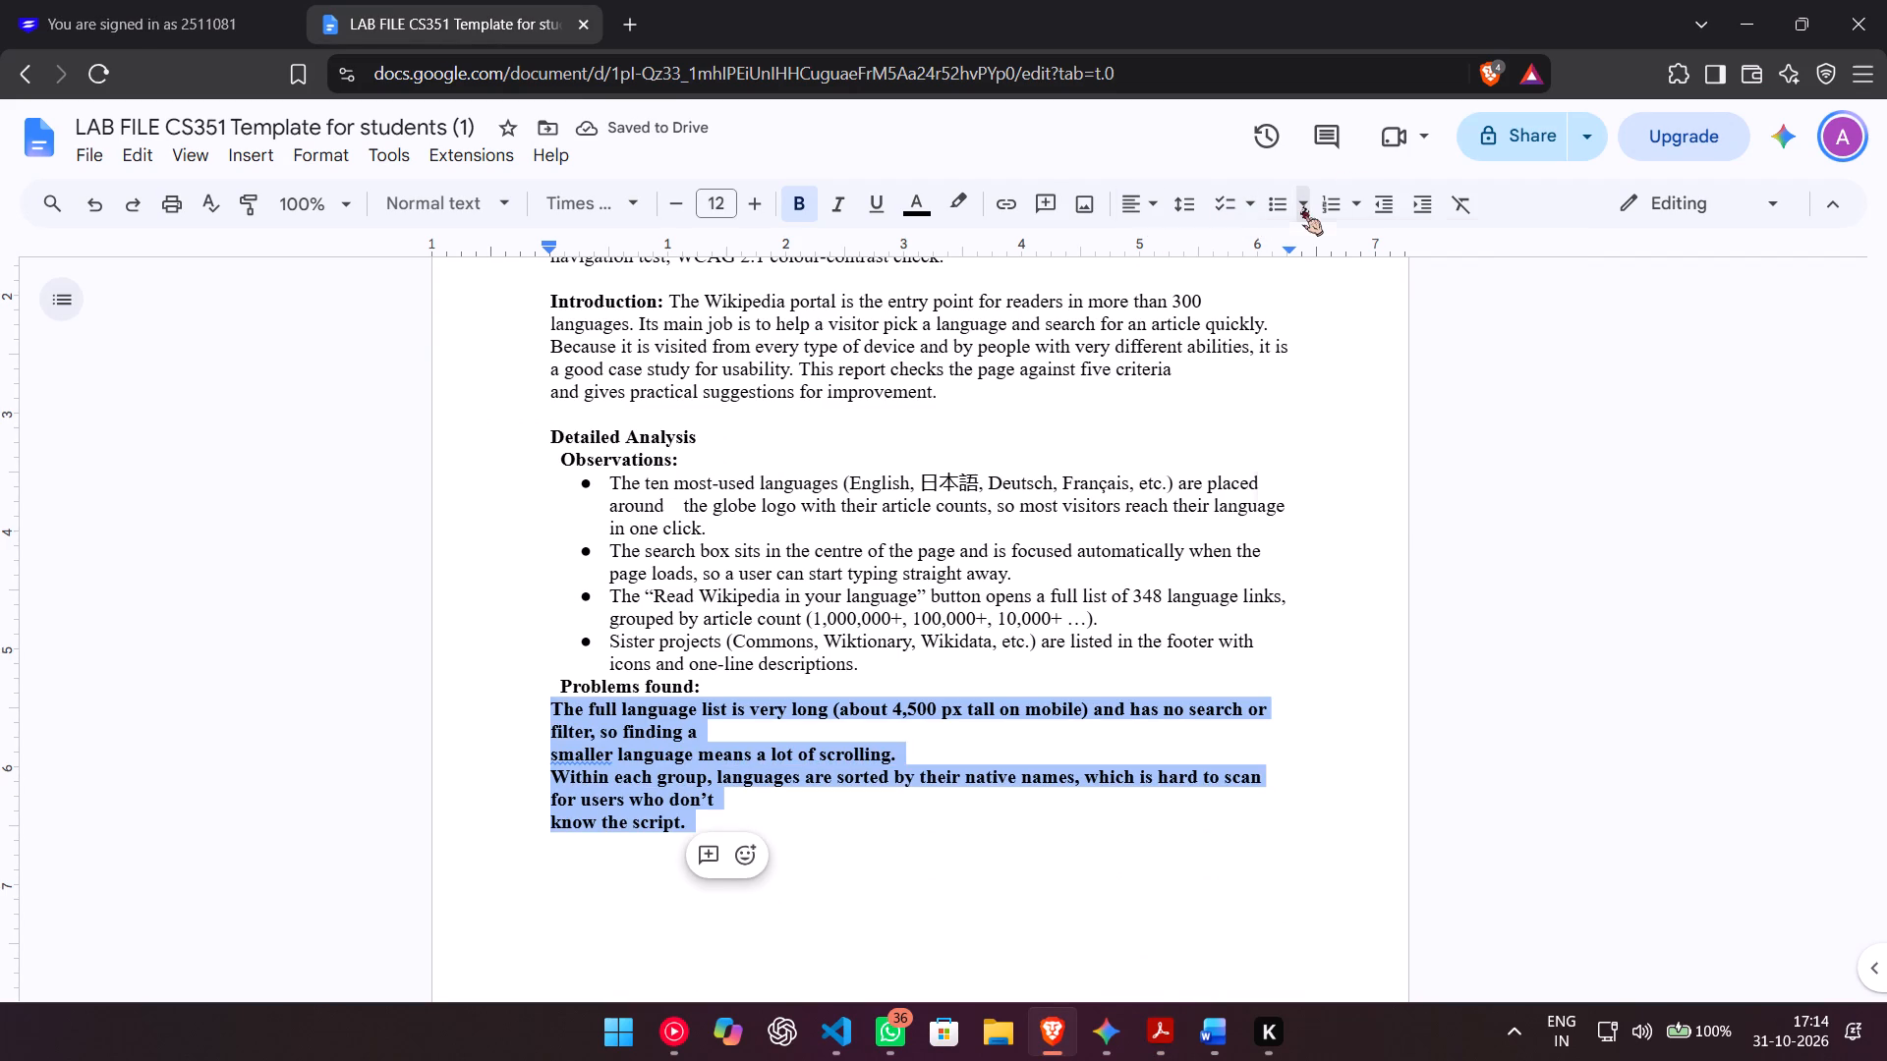
pyautogui.click(1302, 206)
pyautogui.click(1286, 216)
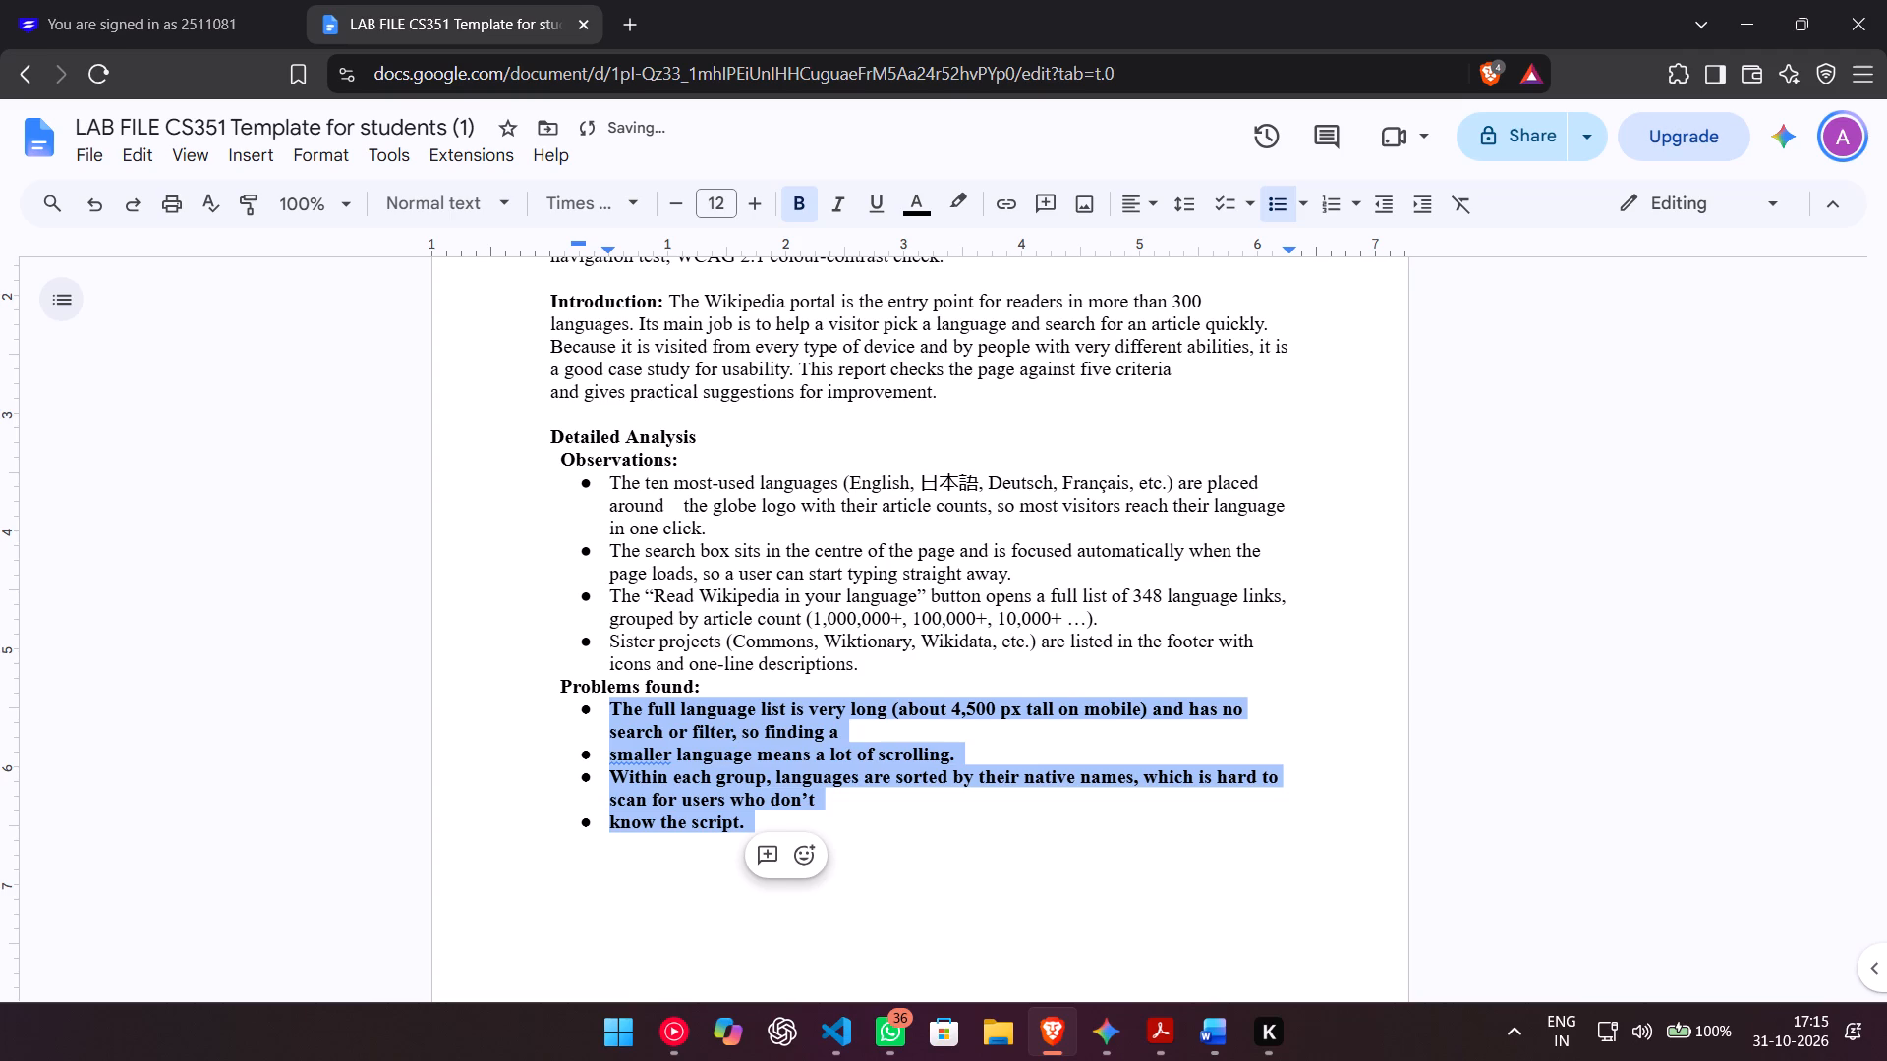
pyautogui.click(604, 710)
pyautogui.moveTo(616, 714); pyautogui.dragTo(772, 818)
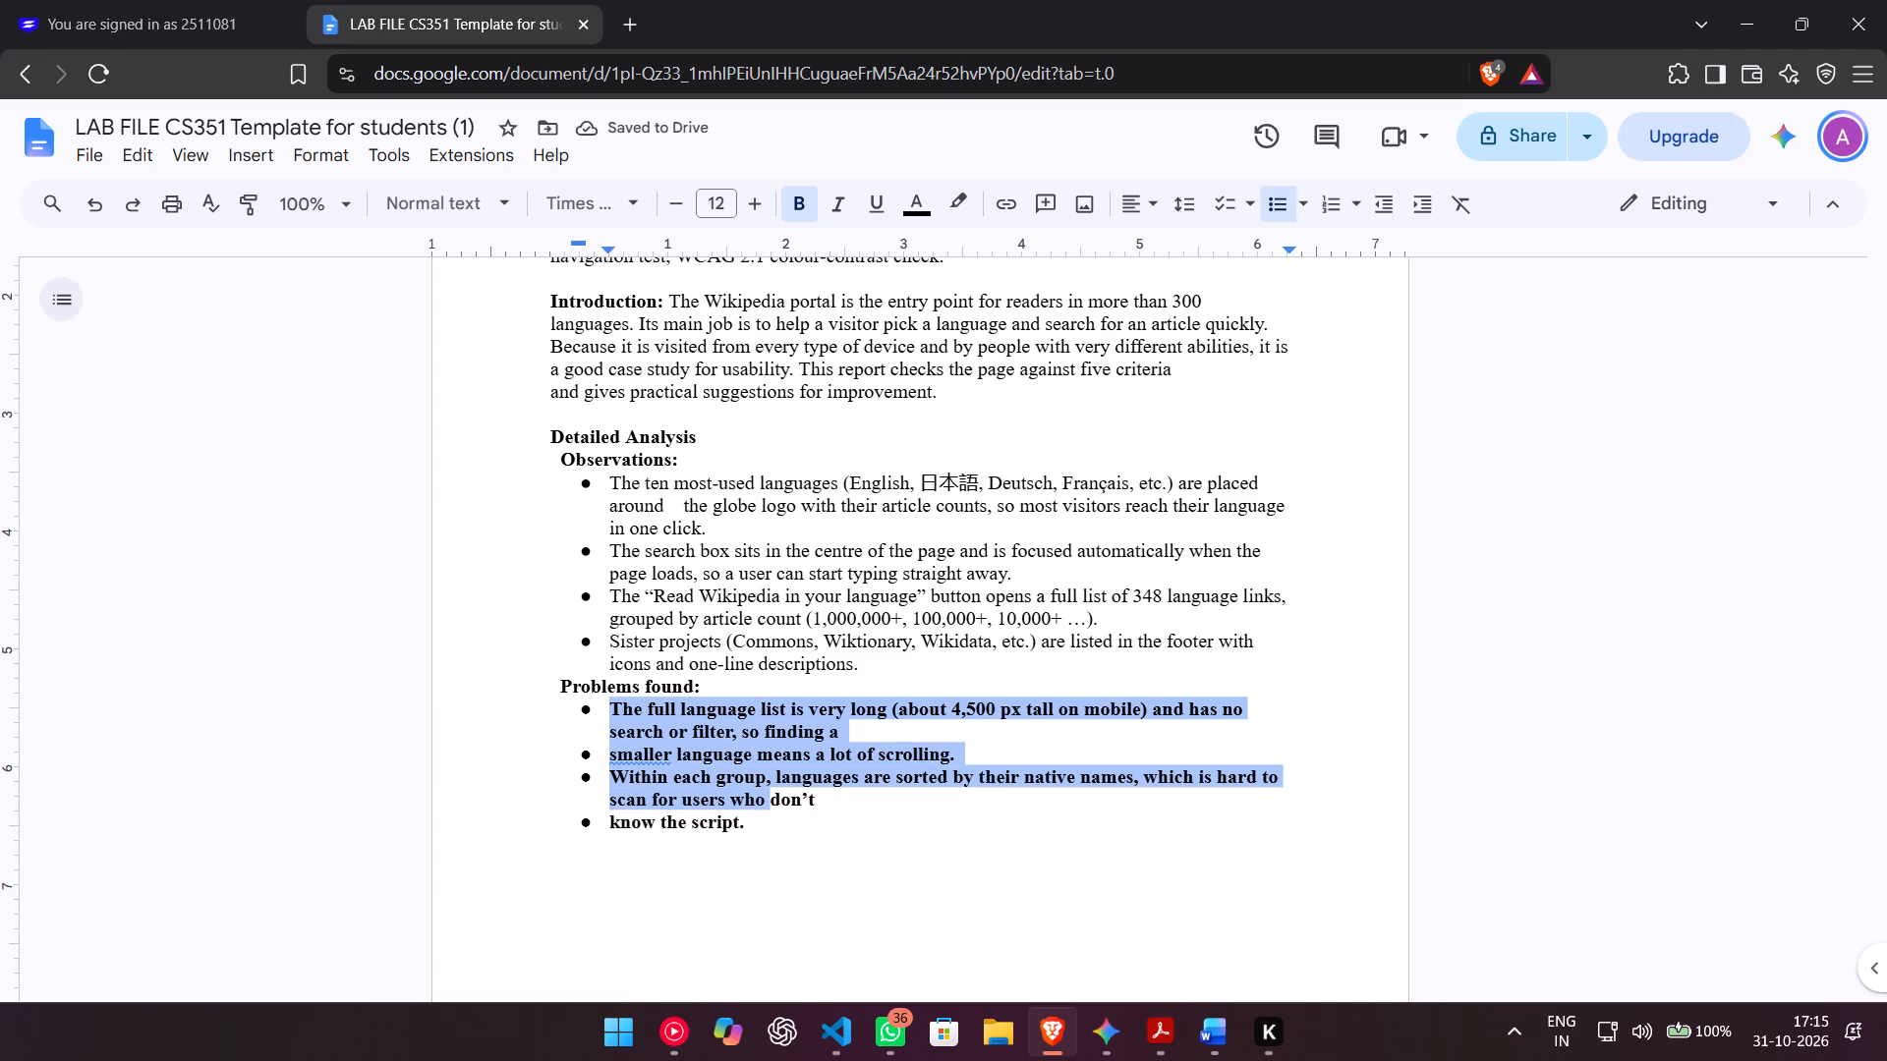
pyautogui.click(800, 208)
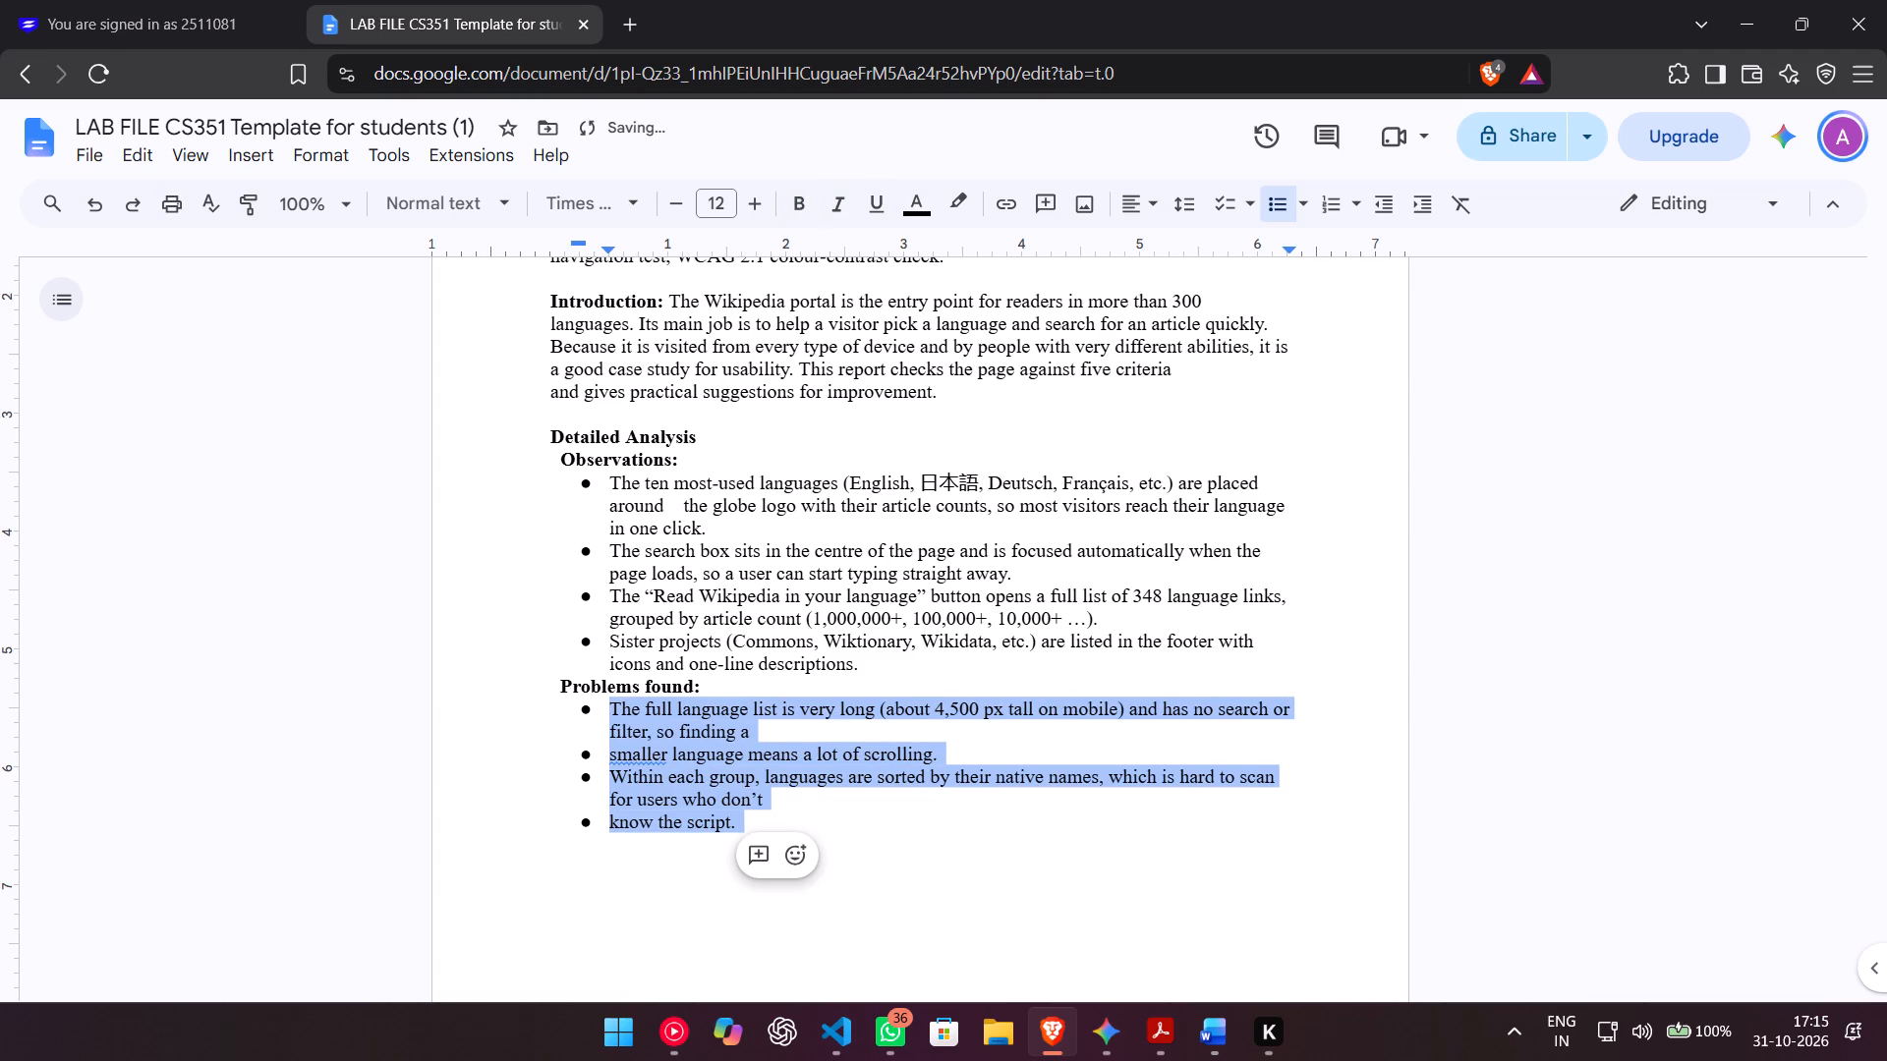
# Join the broken lines under "Problems found:" so each of the two problem points is a single bullet with correct word spacing.
pyautogui.click(612, 758)
pyautogui.press('BackSpace')
pyautogui.press('BackSpace')
pyautogui.press('BackSpace')
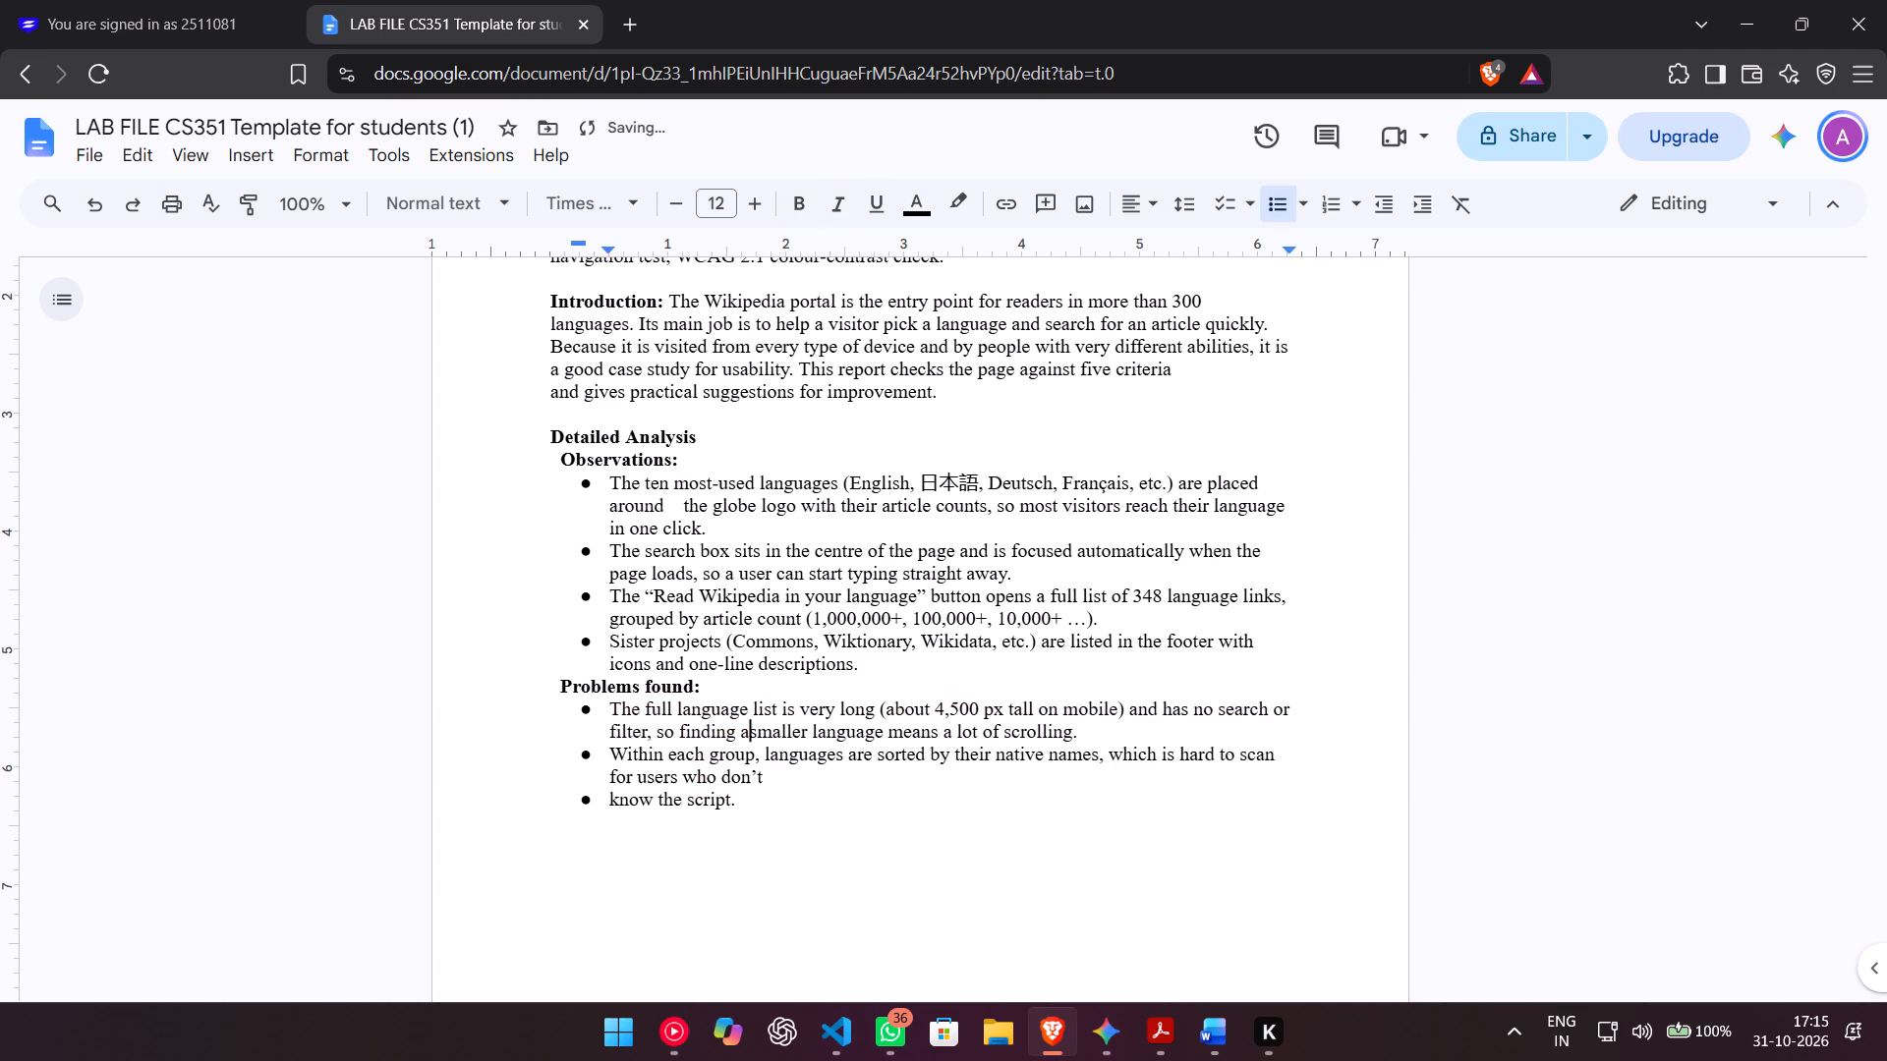
pyautogui.press('space')
pyautogui.hotkey('alt', 'Tab')
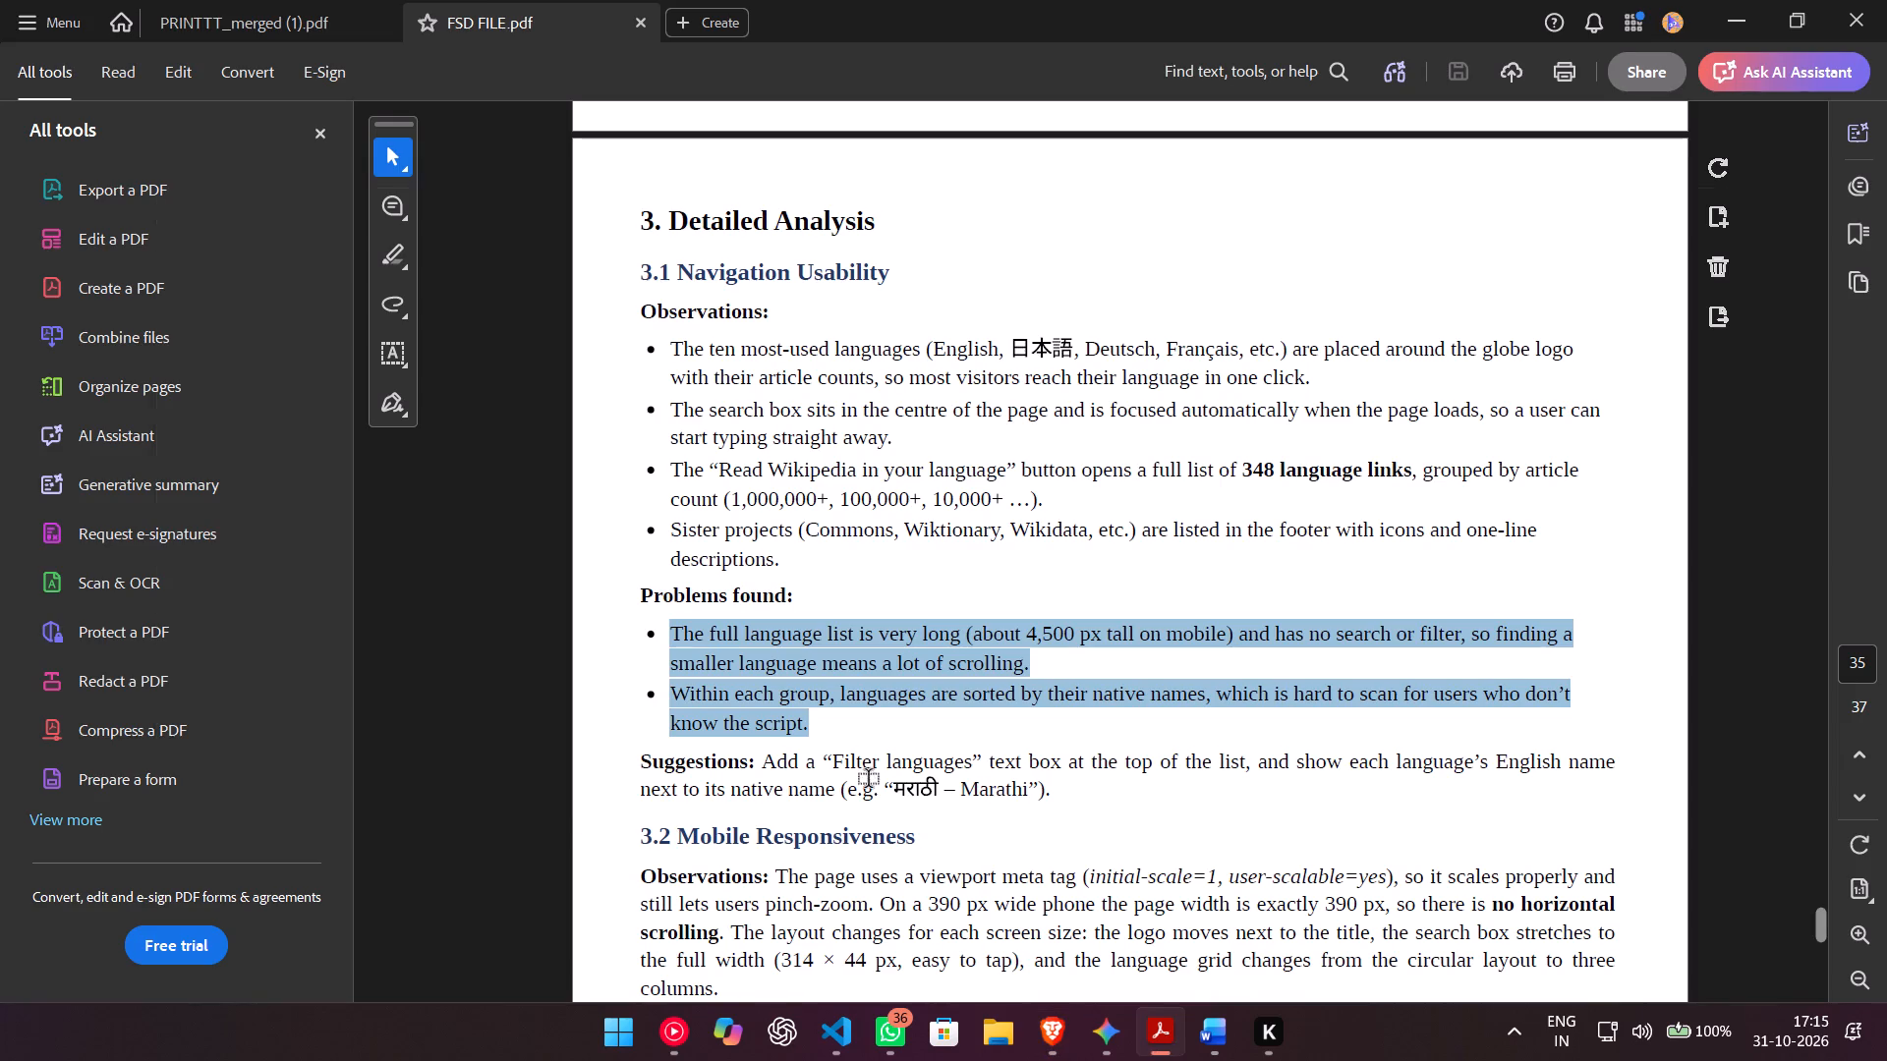
pyautogui.hotkey('alt', 'Tab')
pyautogui.click(615, 796)
pyautogui.click(607, 802)
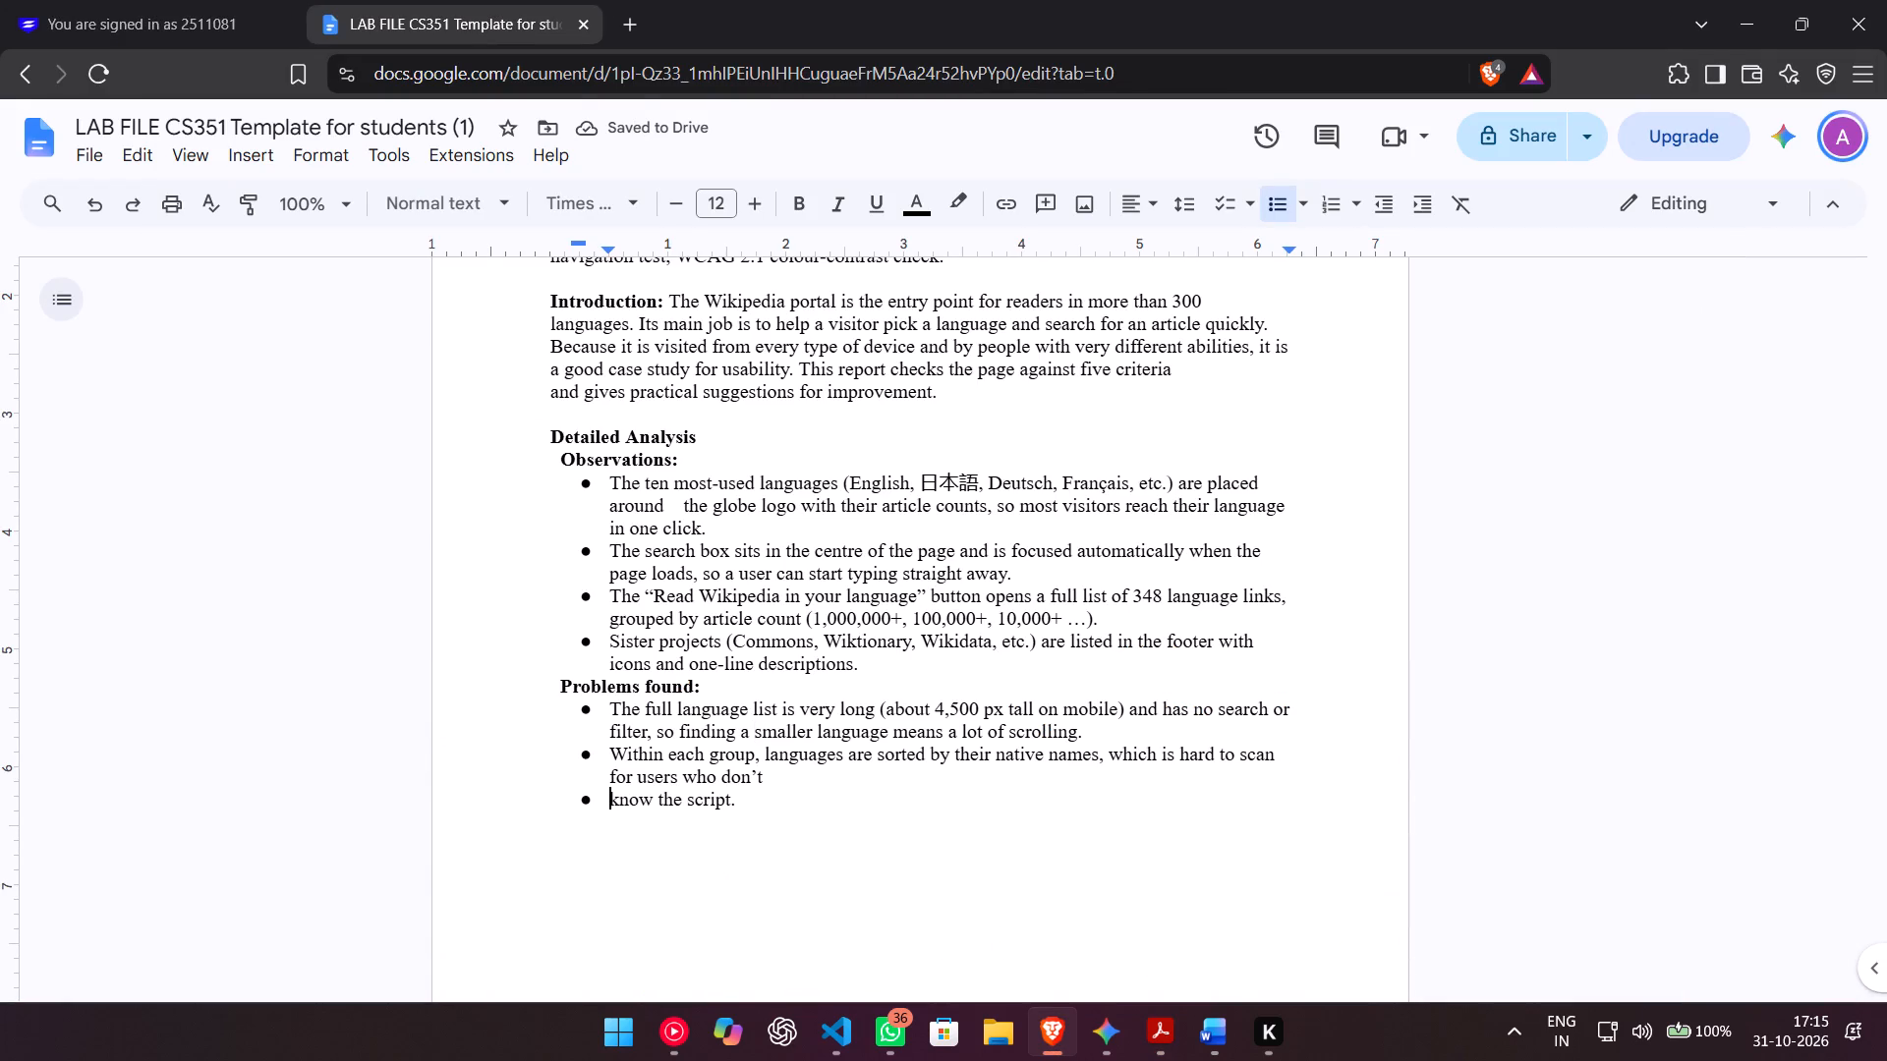
pyautogui.press('BackSpace')
pyautogui.press('BackSpace')
pyautogui.press('BackSpace')
pyautogui.press('space')
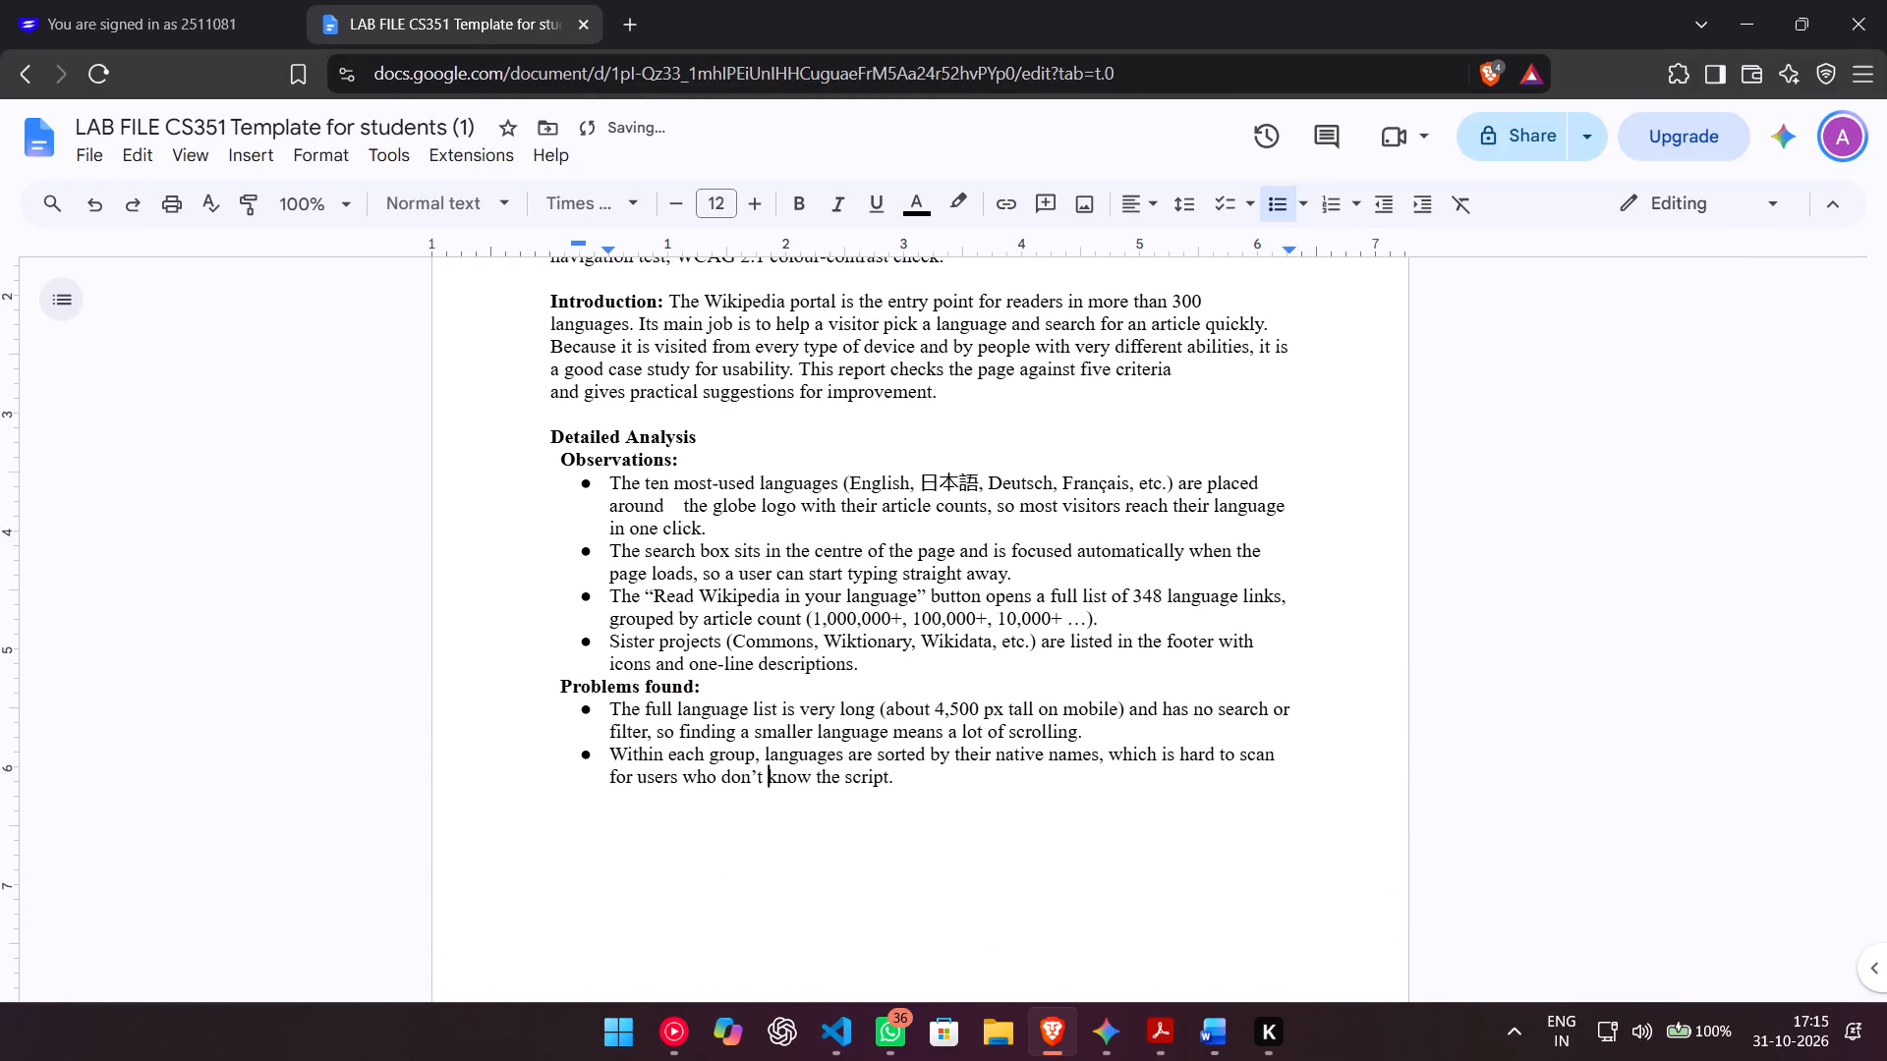
# Below the problem bullets, outside the list, paste the "Suggestions:" label from section 3.1 of FSD FILE.pdf with two leading spaces.
pyautogui.click(931, 770)
pyautogui.press('Return')
pyautogui.press('Return')
pyautogui.hotkey('alt', 'Tab')
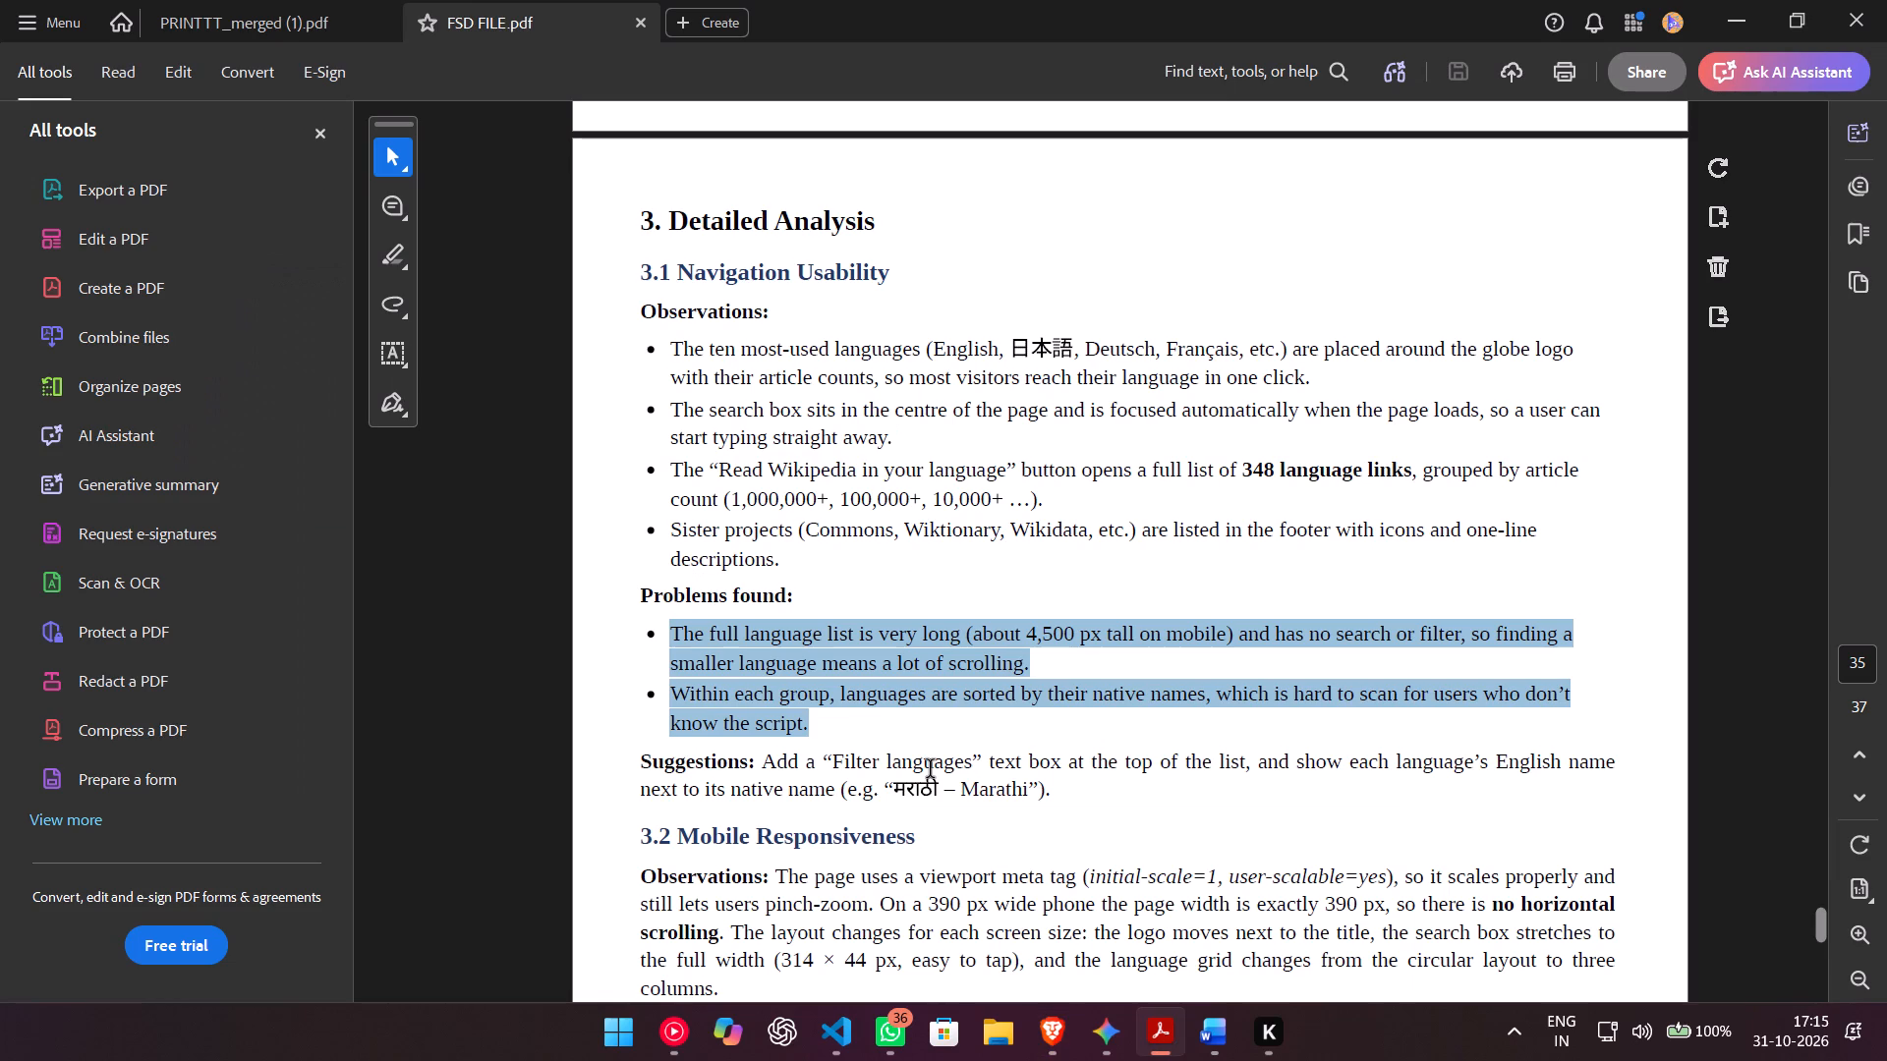
pyautogui.moveTo(632, 760); pyautogui.dragTo(748, 767)
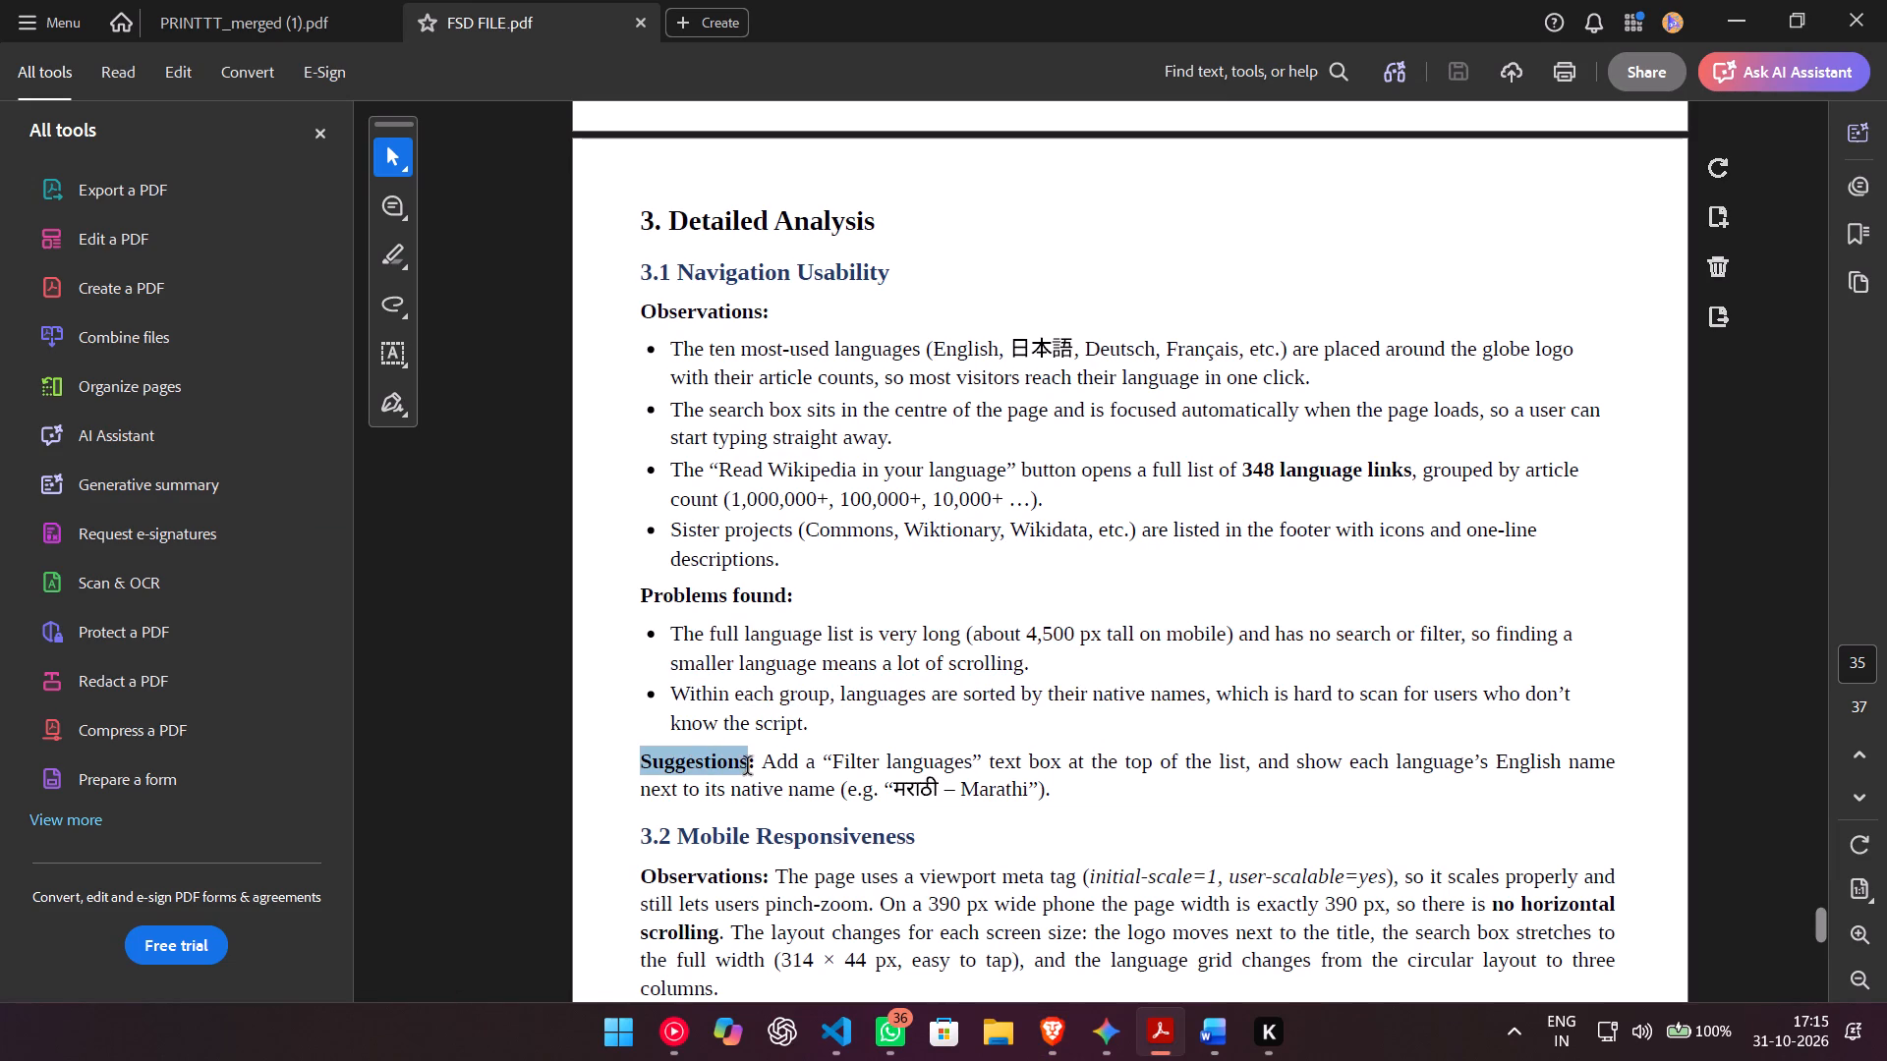
pyautogui.moveTo(748, 767); pyautogui.dragTo(758, 767)
pyautogui.hotkey('ctrl', 'c')
pyautogui.hotkey('alt', 'Tab')
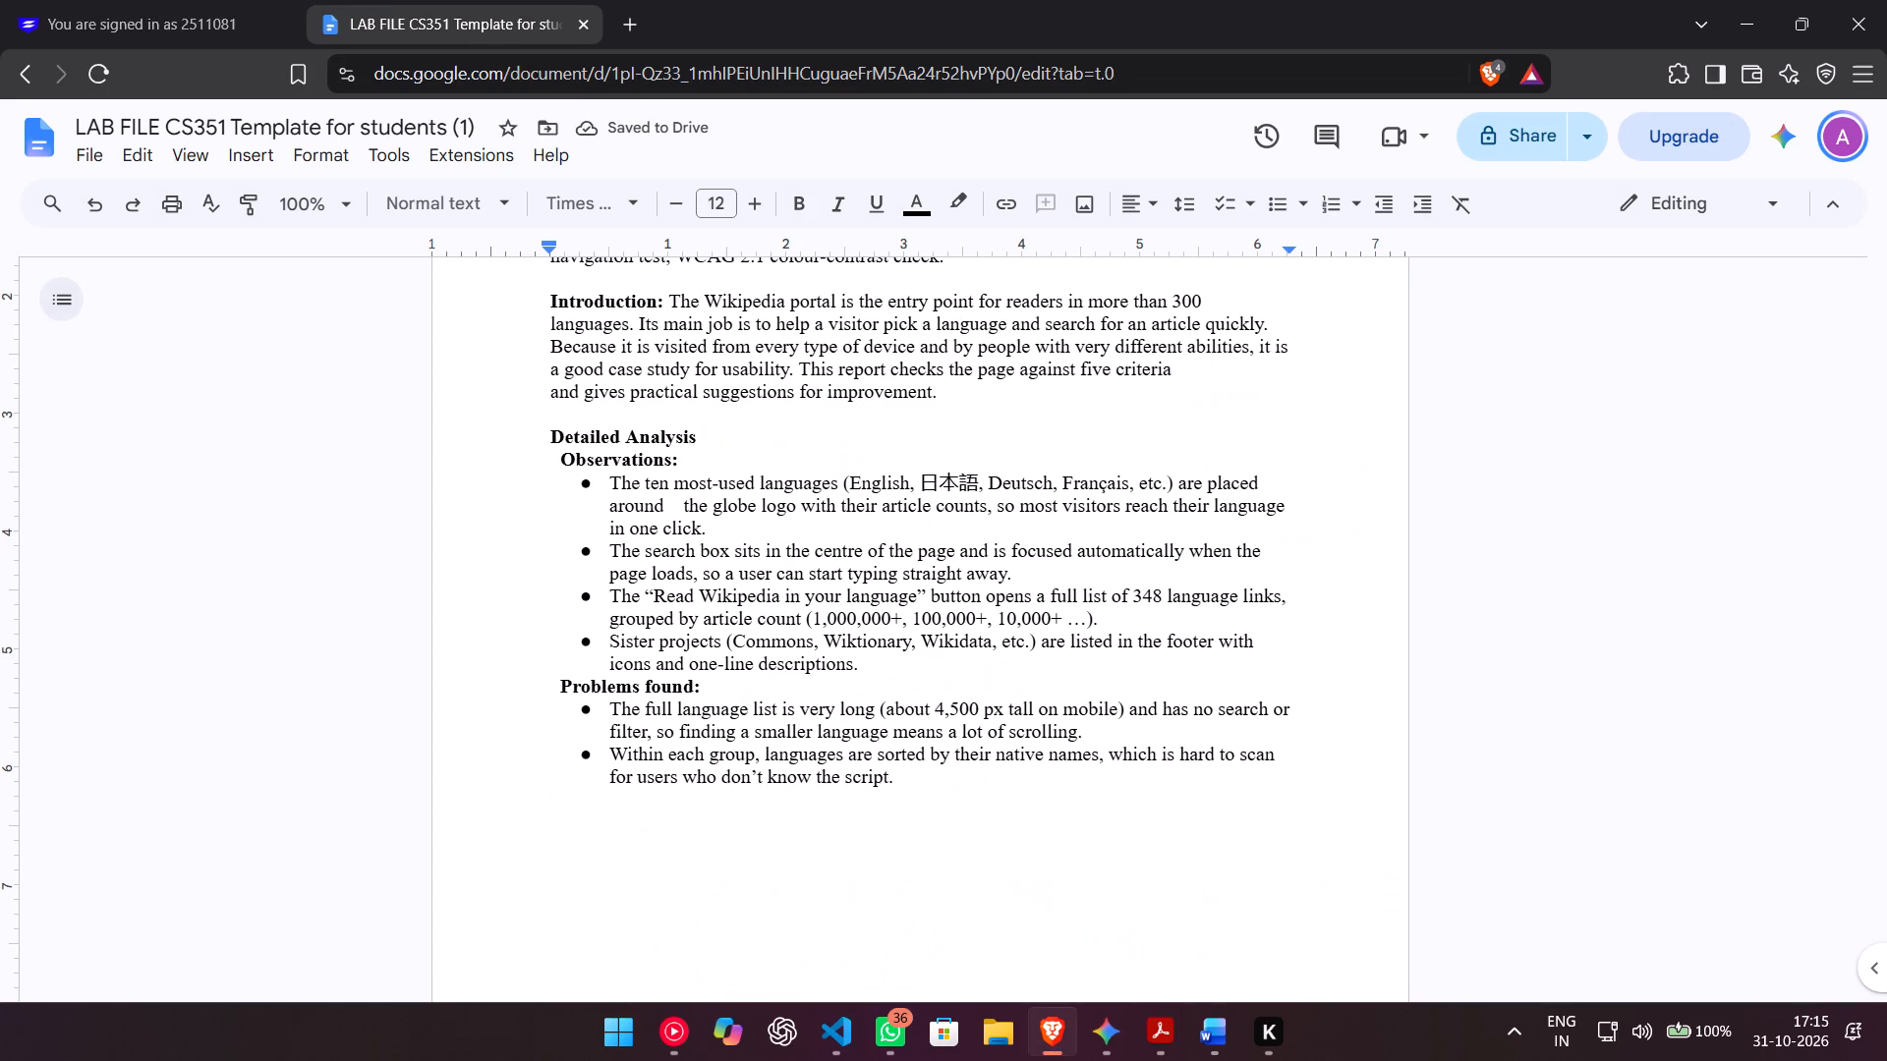
pyautogui.press('space')
pyautogui.press('space')
pyautogui.hotkey('ctrl', 'c')
pyautogui.hotkey('ctrl', 'v')
# Bold the "Suggestions:" label and add a space after it.
pyautogui.moveTo(685, 794); pyautogui.dragTo(557, 791)
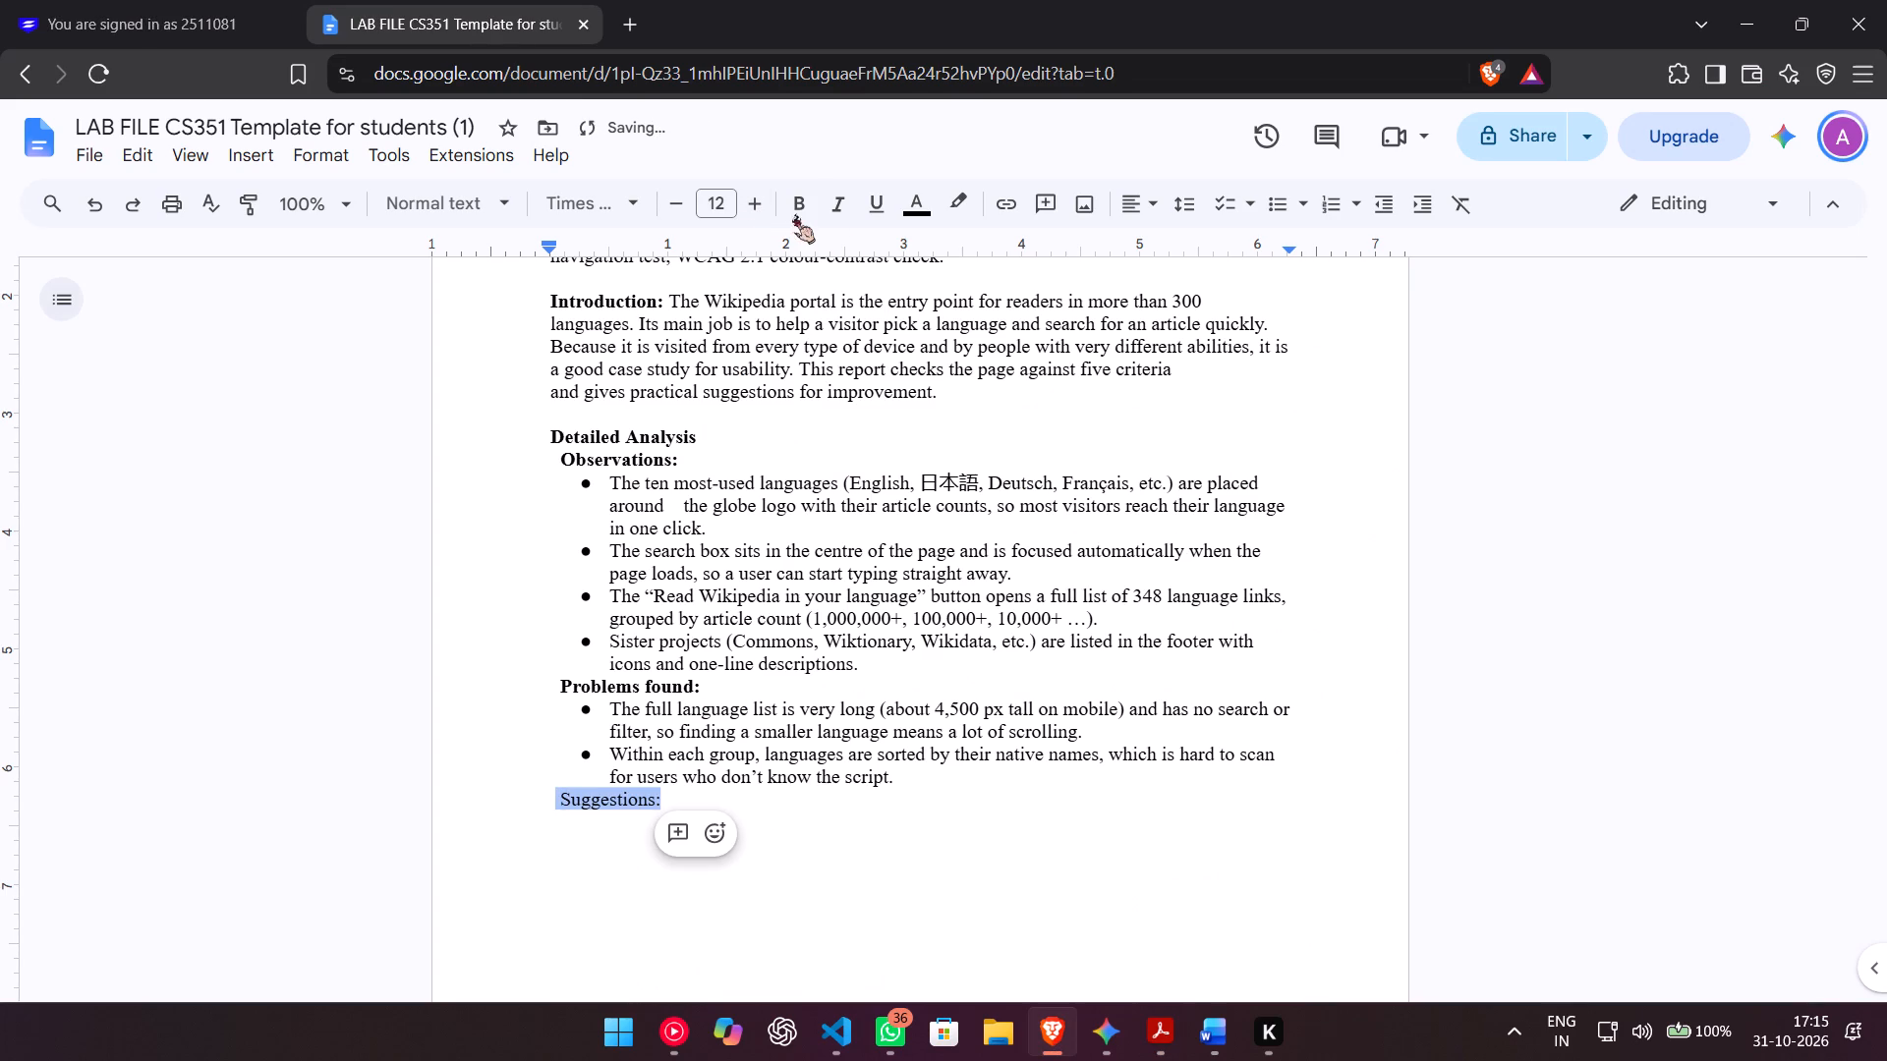
pyautogui.click(794, 214)
pyautogui.click(715, 799)
pyautogui.press('space')
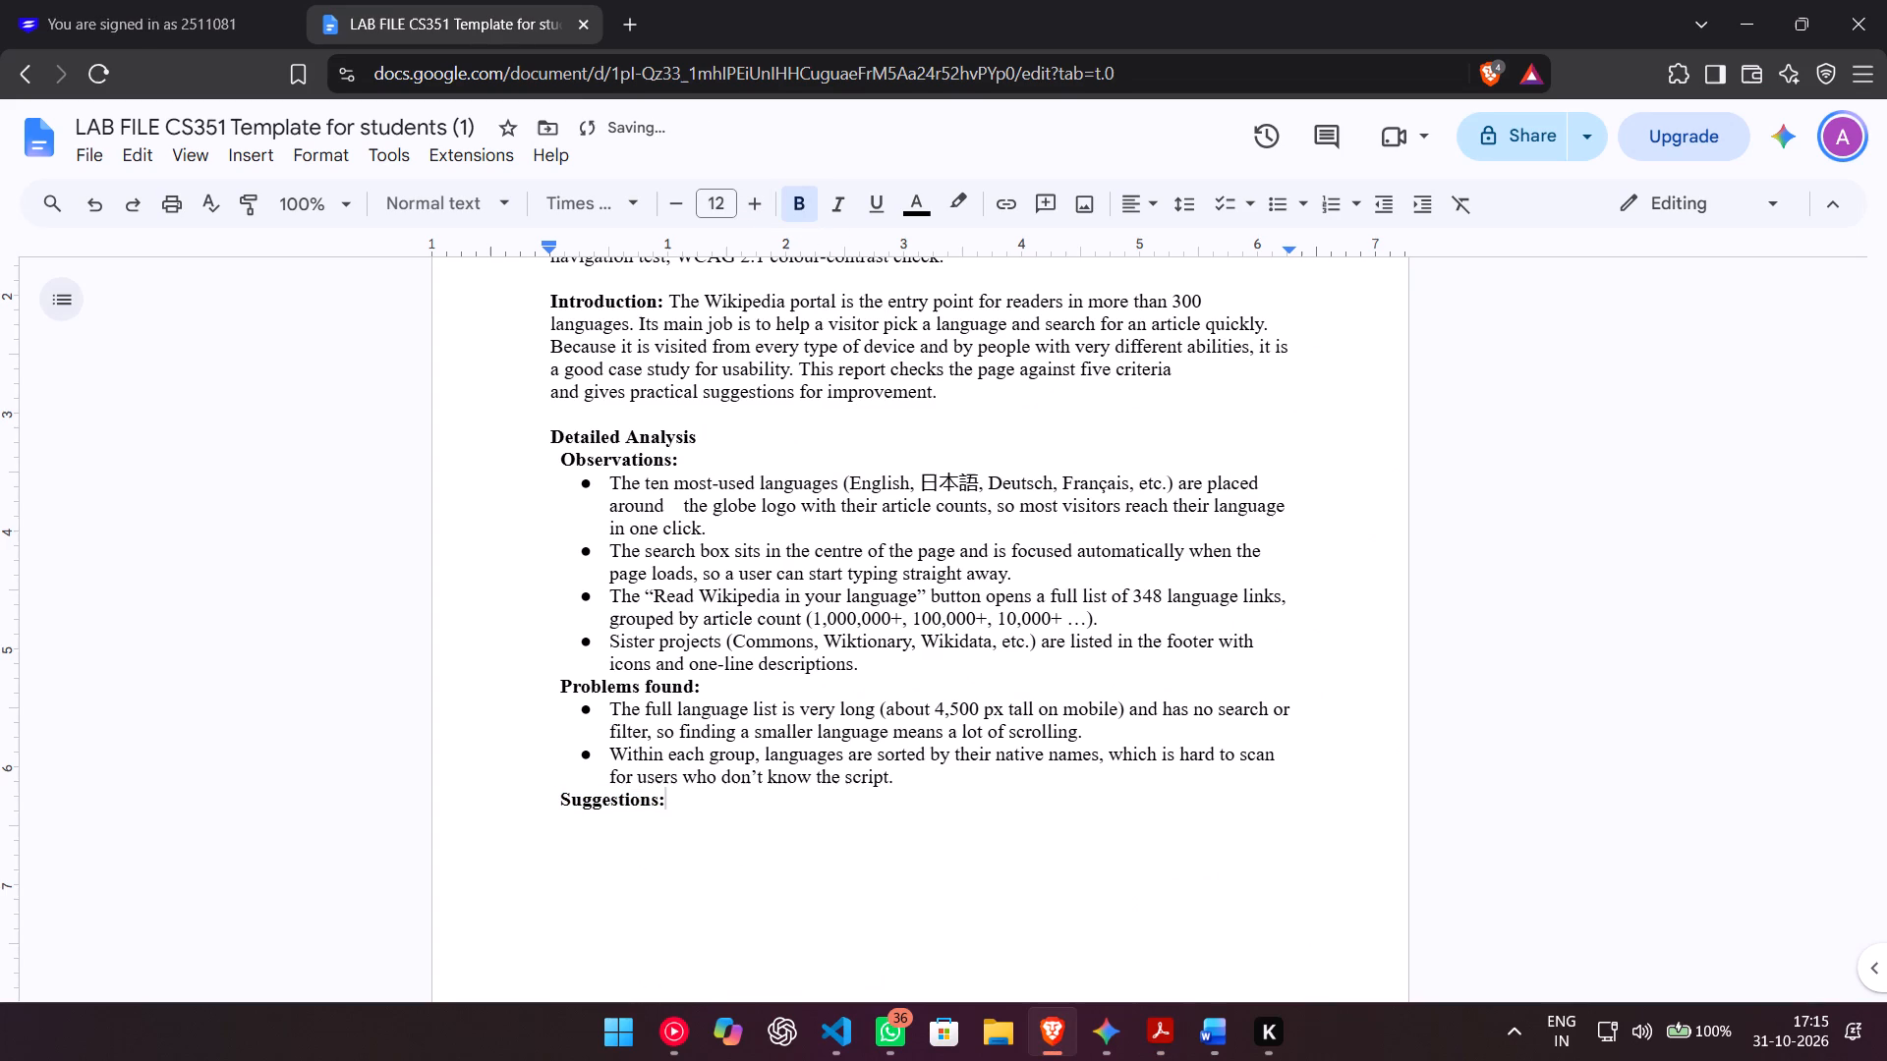
# Copy the section 3.1 suggestion text from FSD FILE.pdf, without its label, and paste it after "Suggestions:" in the lab file.
pyautogui.hotkey('alt', 'Tab')
pyautogui.click(766, 765)
pyautogui.moveTo(768, 765); pyautogui.dragTo(902, 778)
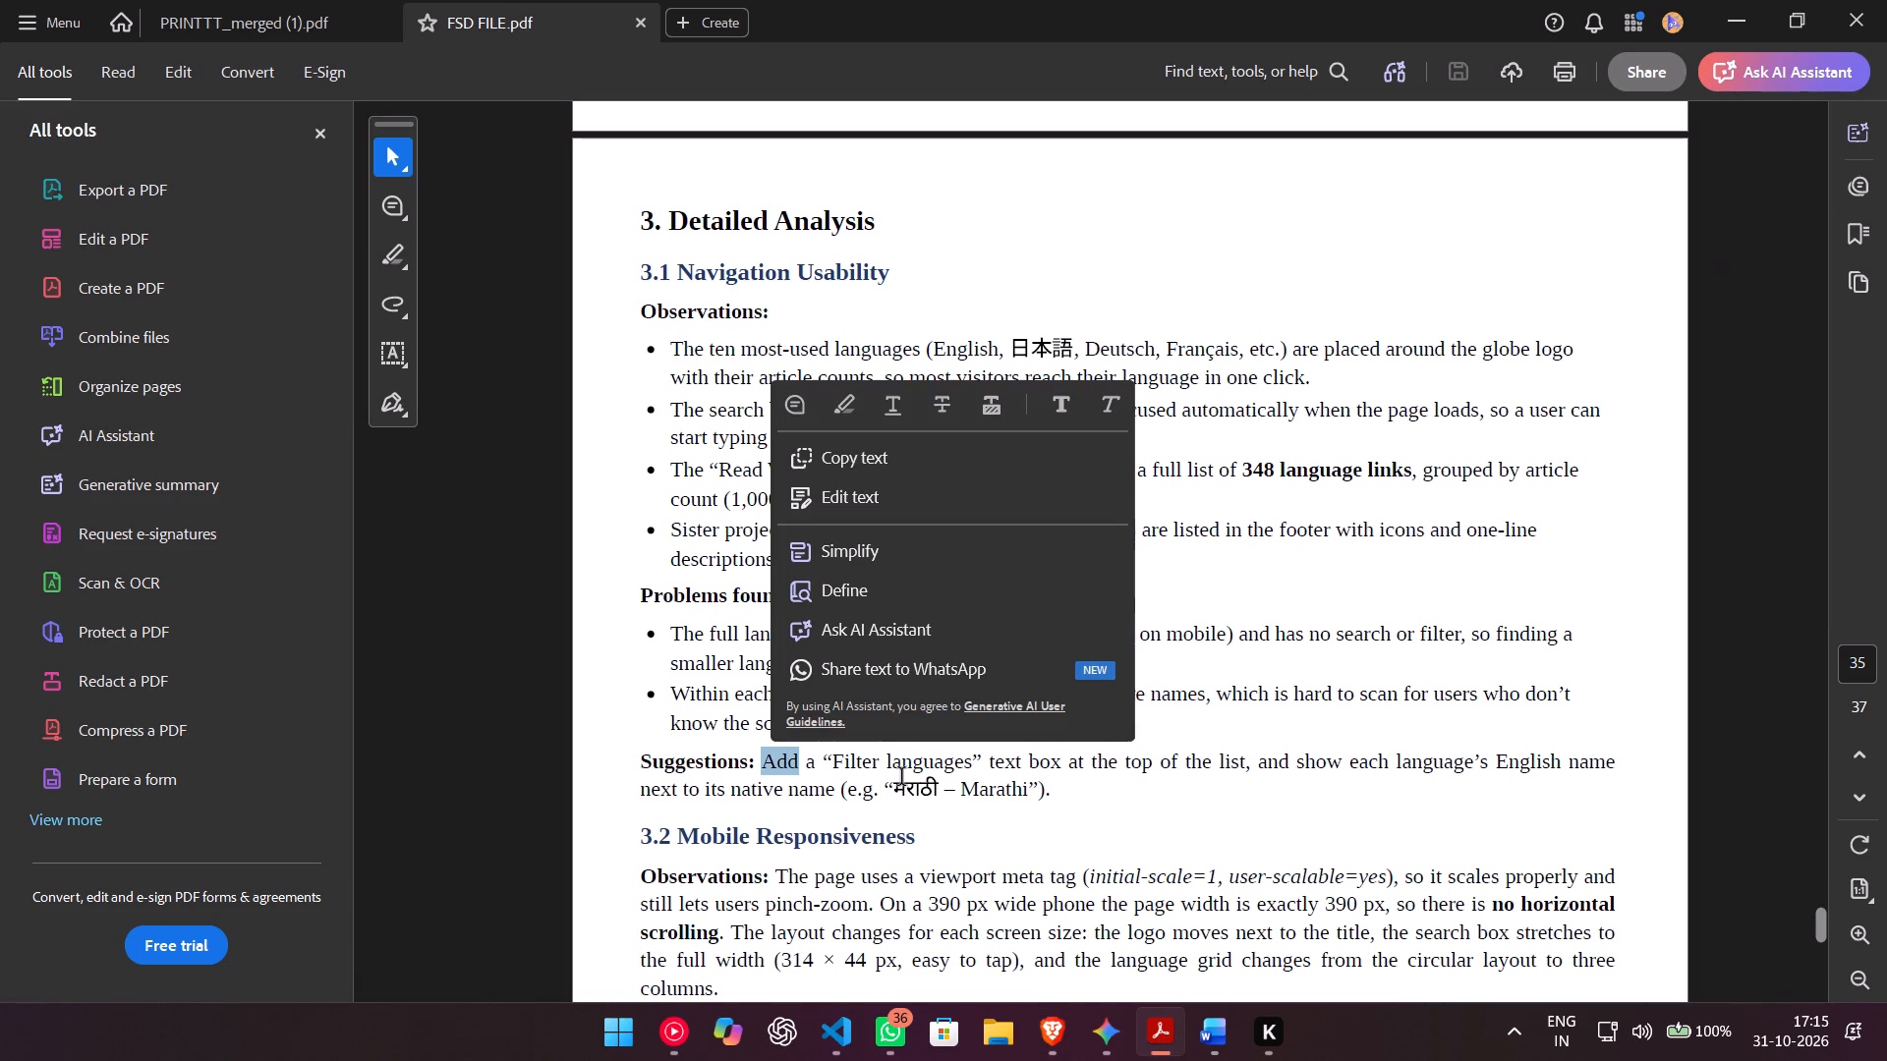
pyautogui.moveTo(902, 778); pyautogui.dragTo(1061, 805)
pyautogui.click(1061, 801)
pyautogui.moveTo(1059, 801); pyautogui.dragTo(803, 763)
pyautogui.click(772, 760)
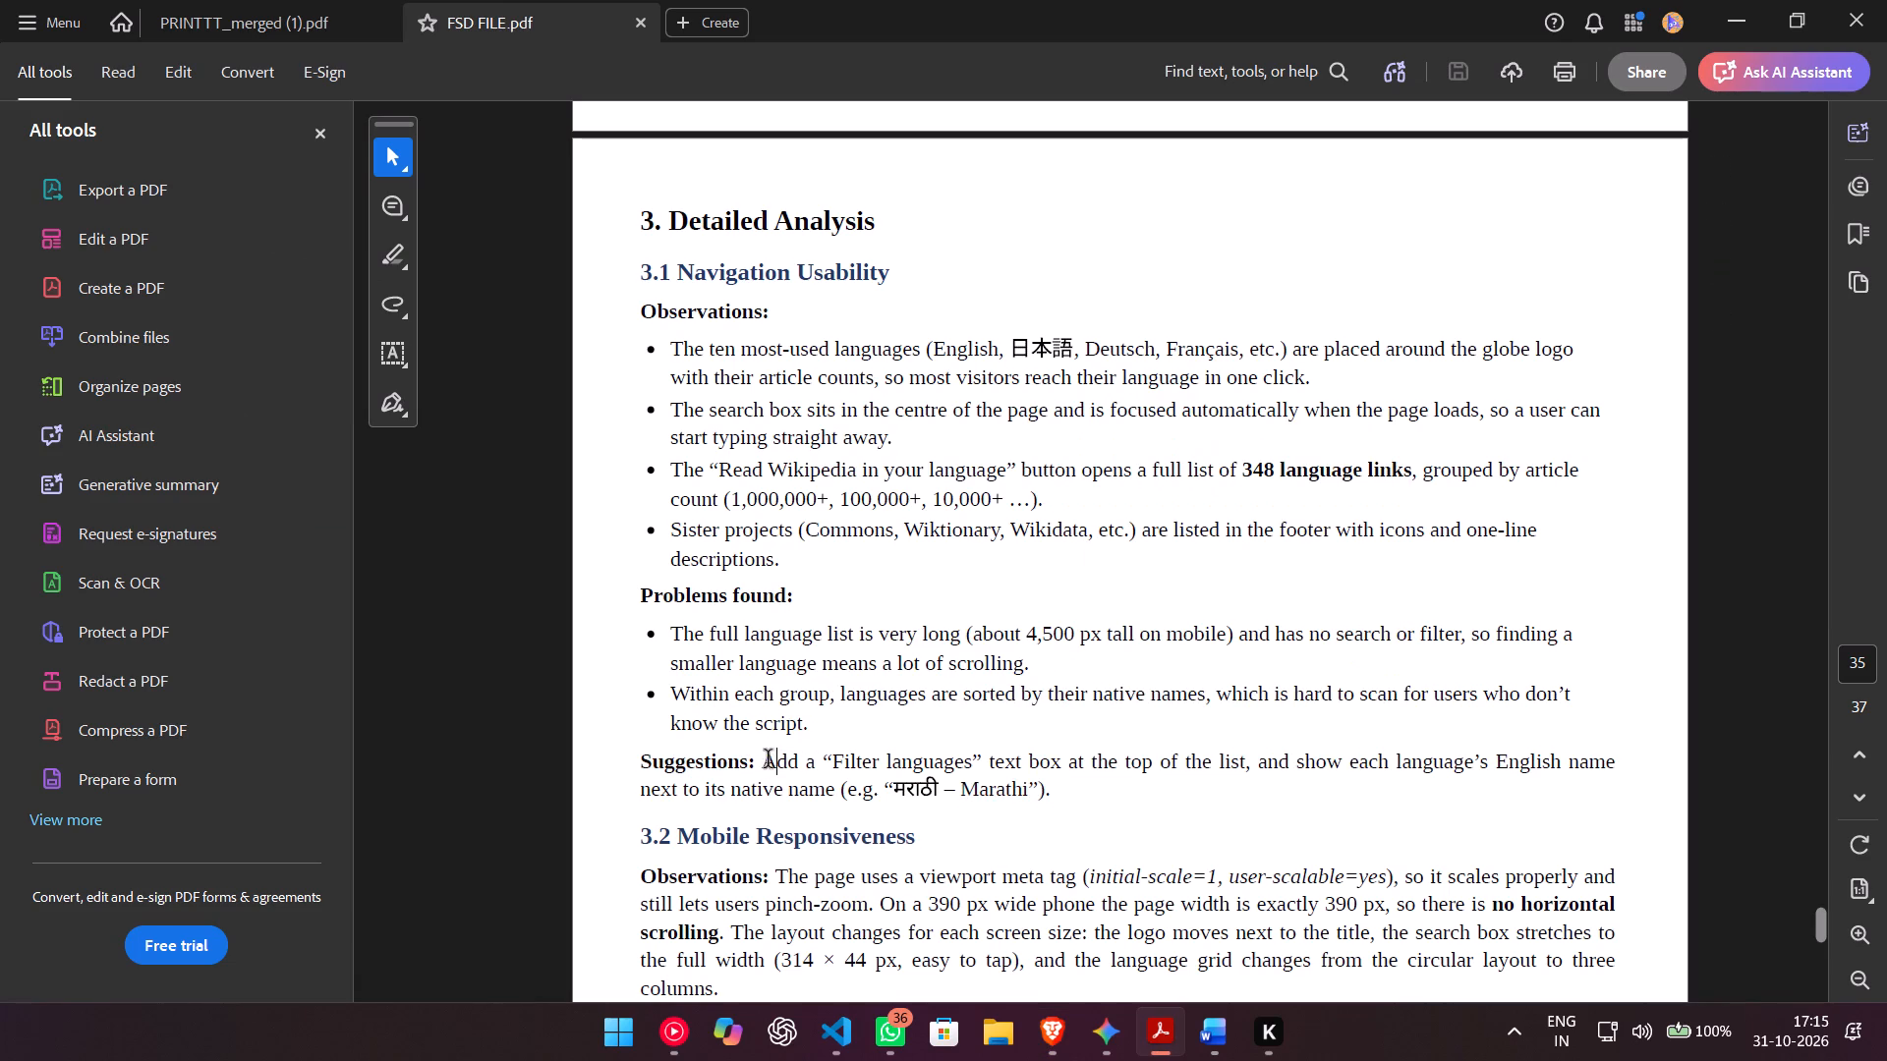
pyautogui.moveTo(765, 760); pyautogui.dragTo(1060, 802)
pyautogui.hotkey('ctrl', 'c')
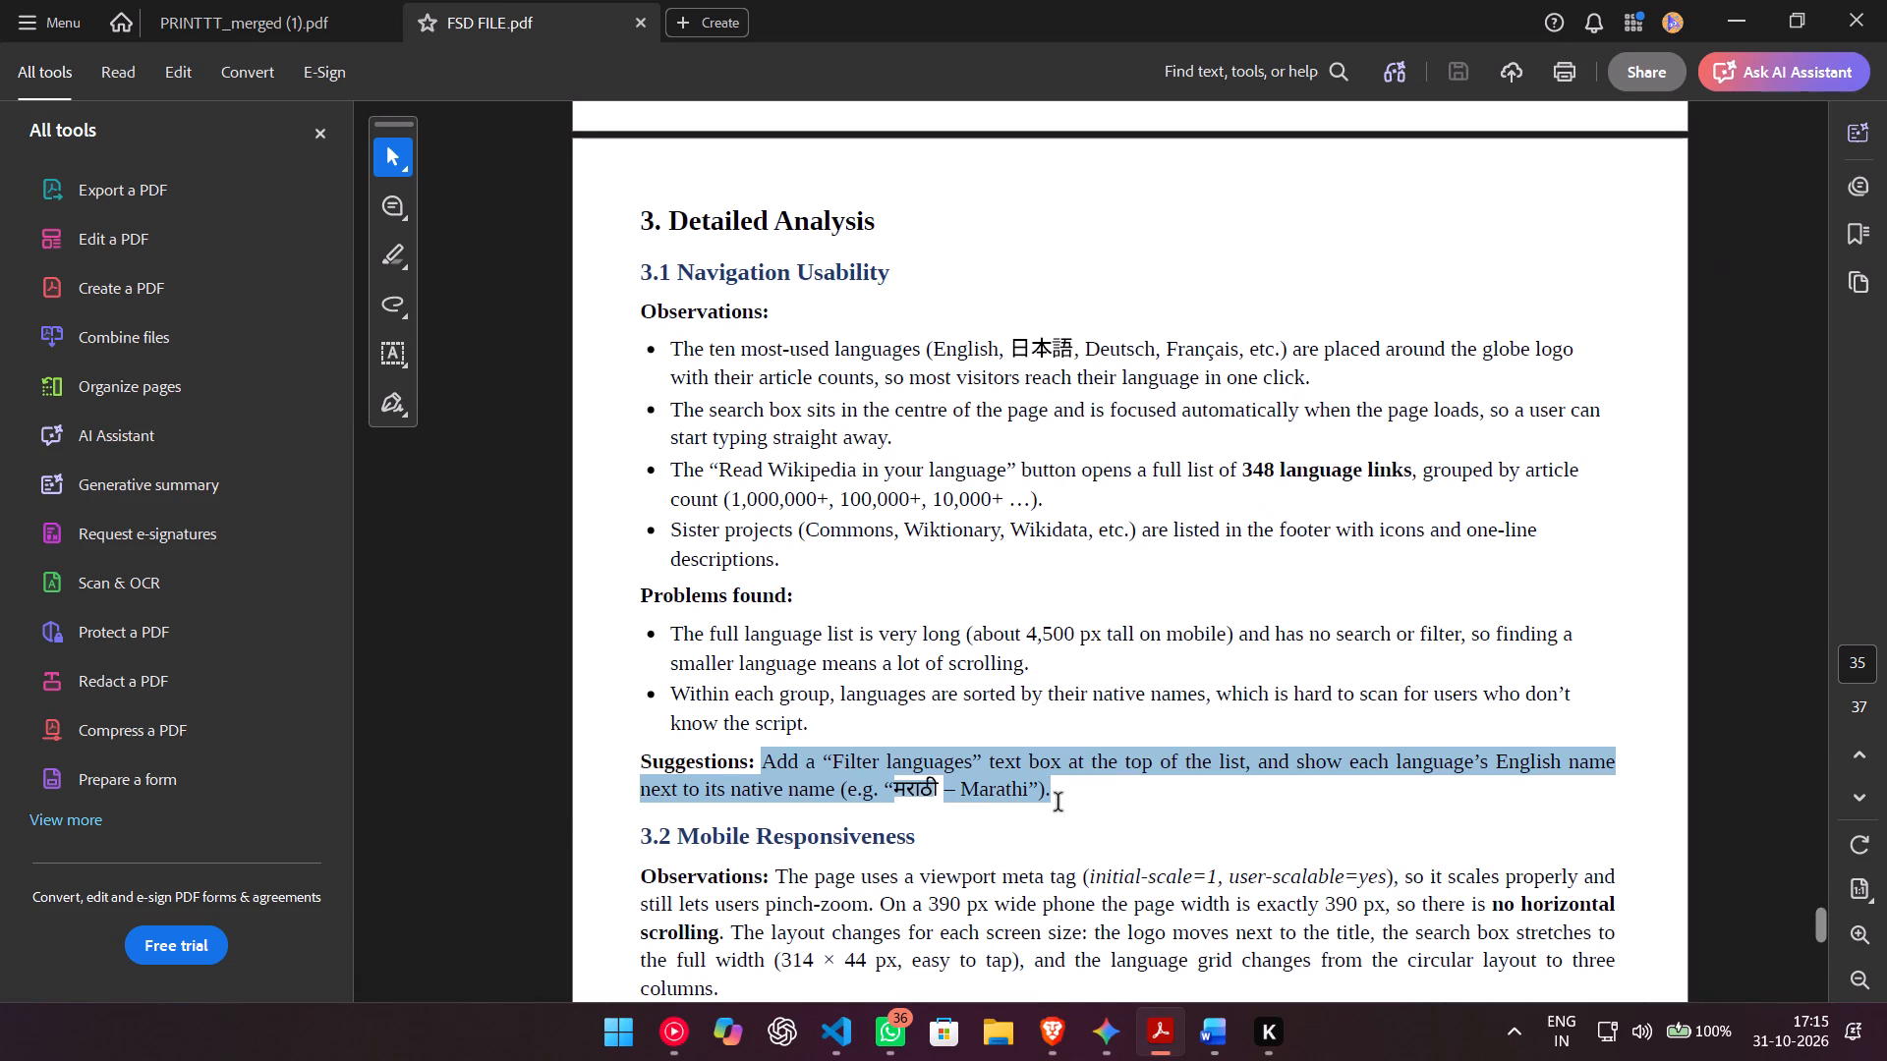
pyautogui.hotkey('alt', 'Tab')
pyautogui.hotkey('ctrl', 'v')
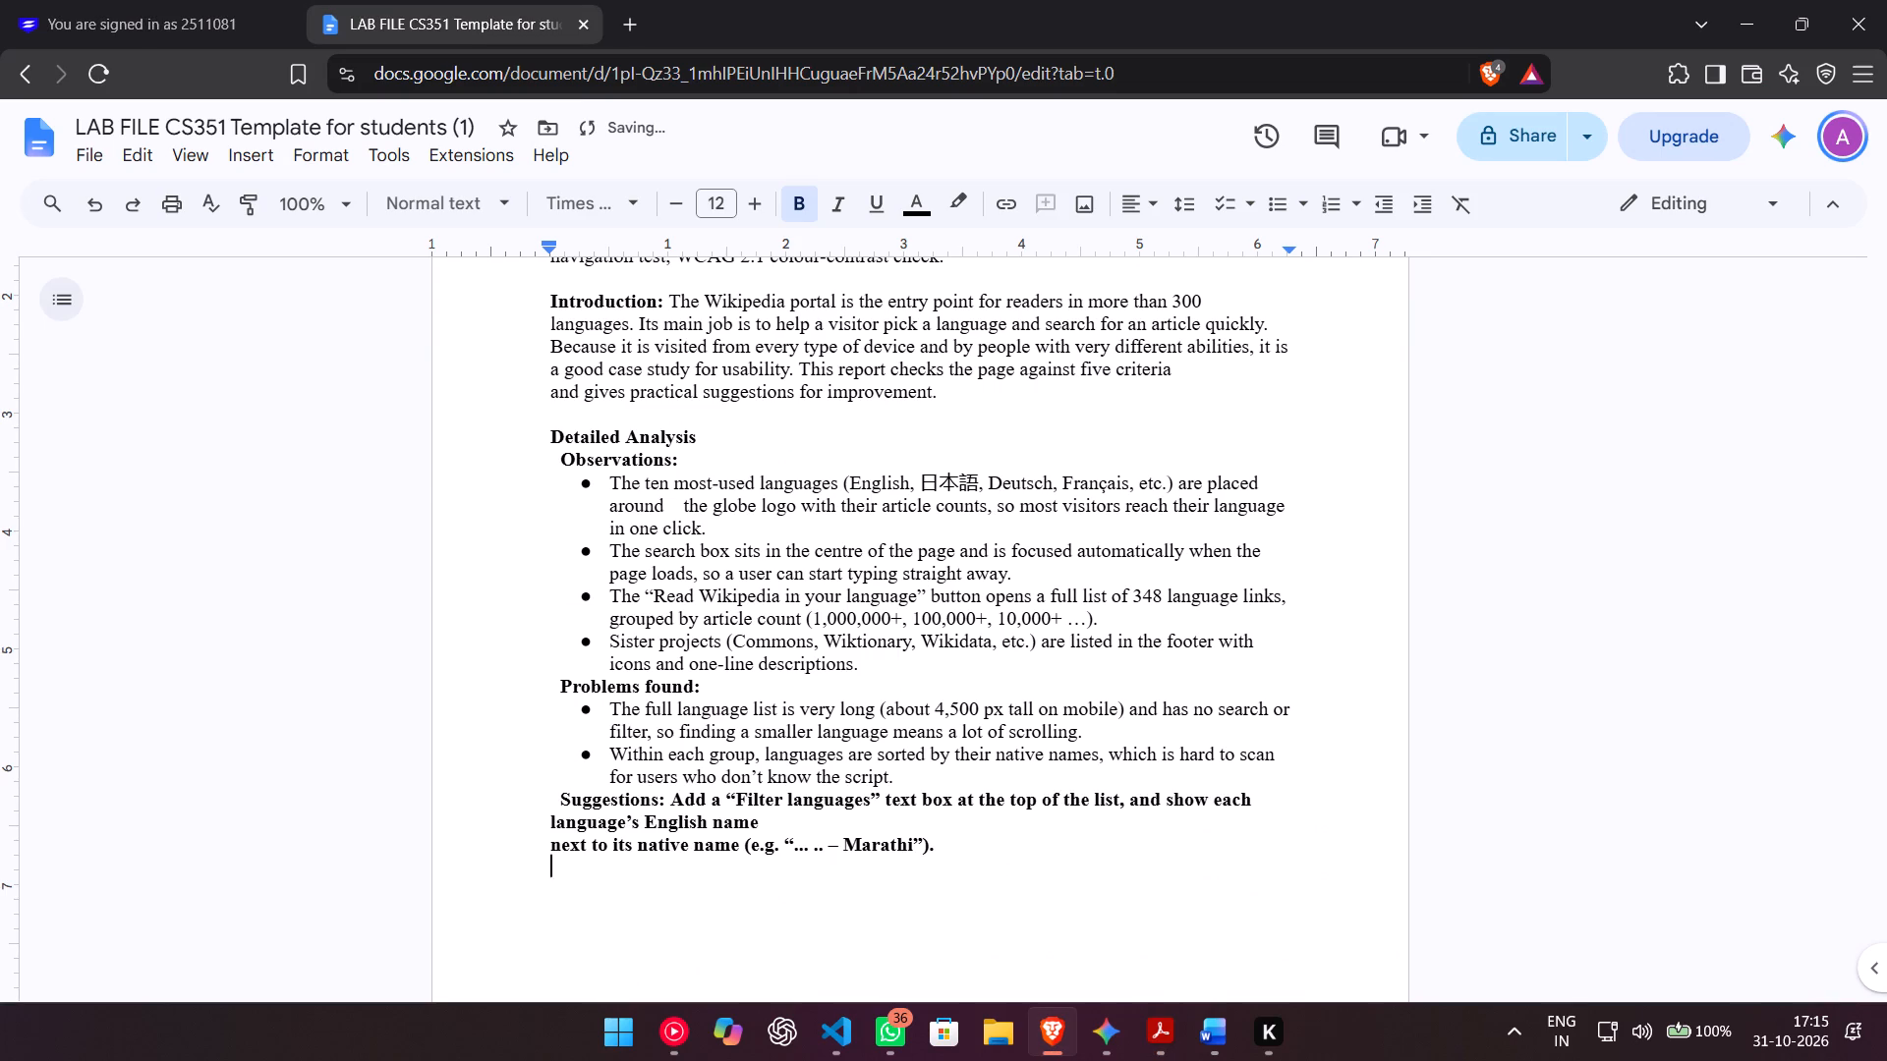
# Remove the bold from the pasted suggestion text, leaving the "Suggestions:" label bold.
pyautogui.moveTo(670, 803); pyautogui.dragTo(941, 842)
pyautogui.click(796, 202)
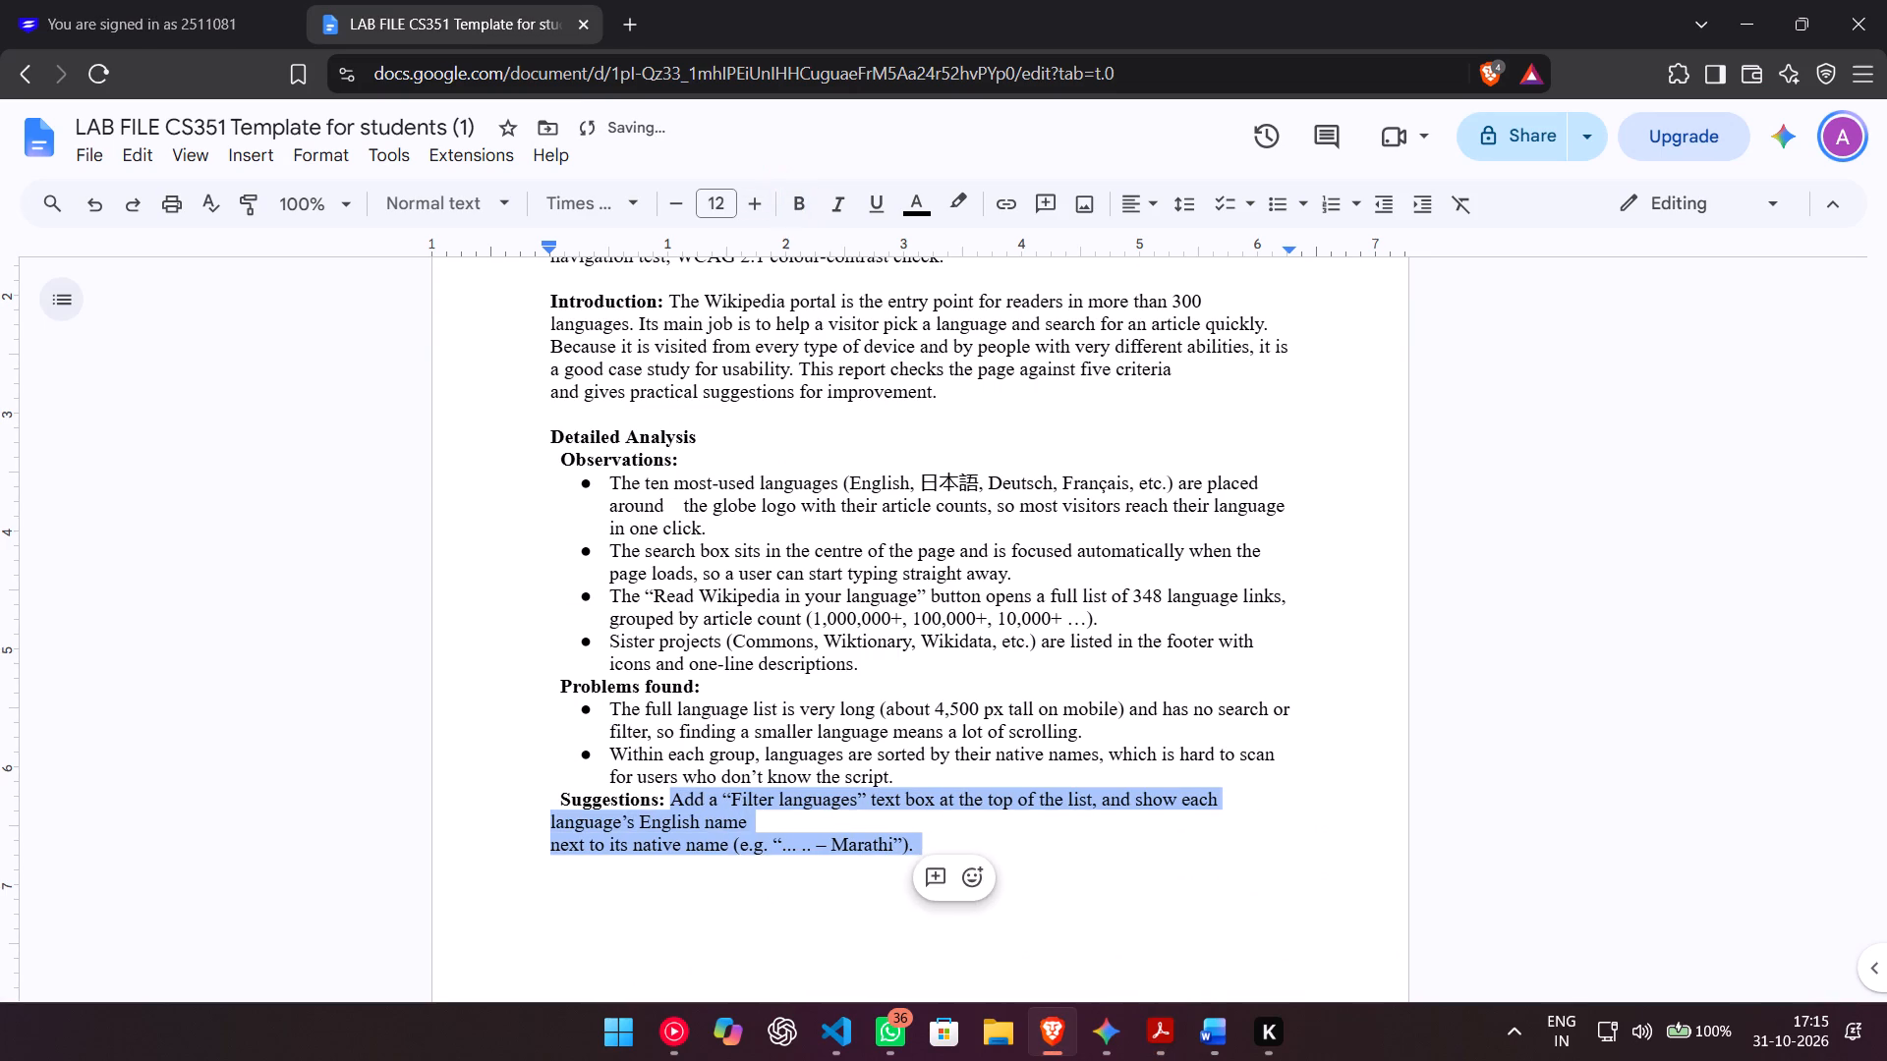
# Join the suggestion's broken line so "English name" continues directly into "next to its native name" with one space.
pyautogui.click(536, 860)
pyautogui.click(557, 850)
pyautogui.click(553, 847)
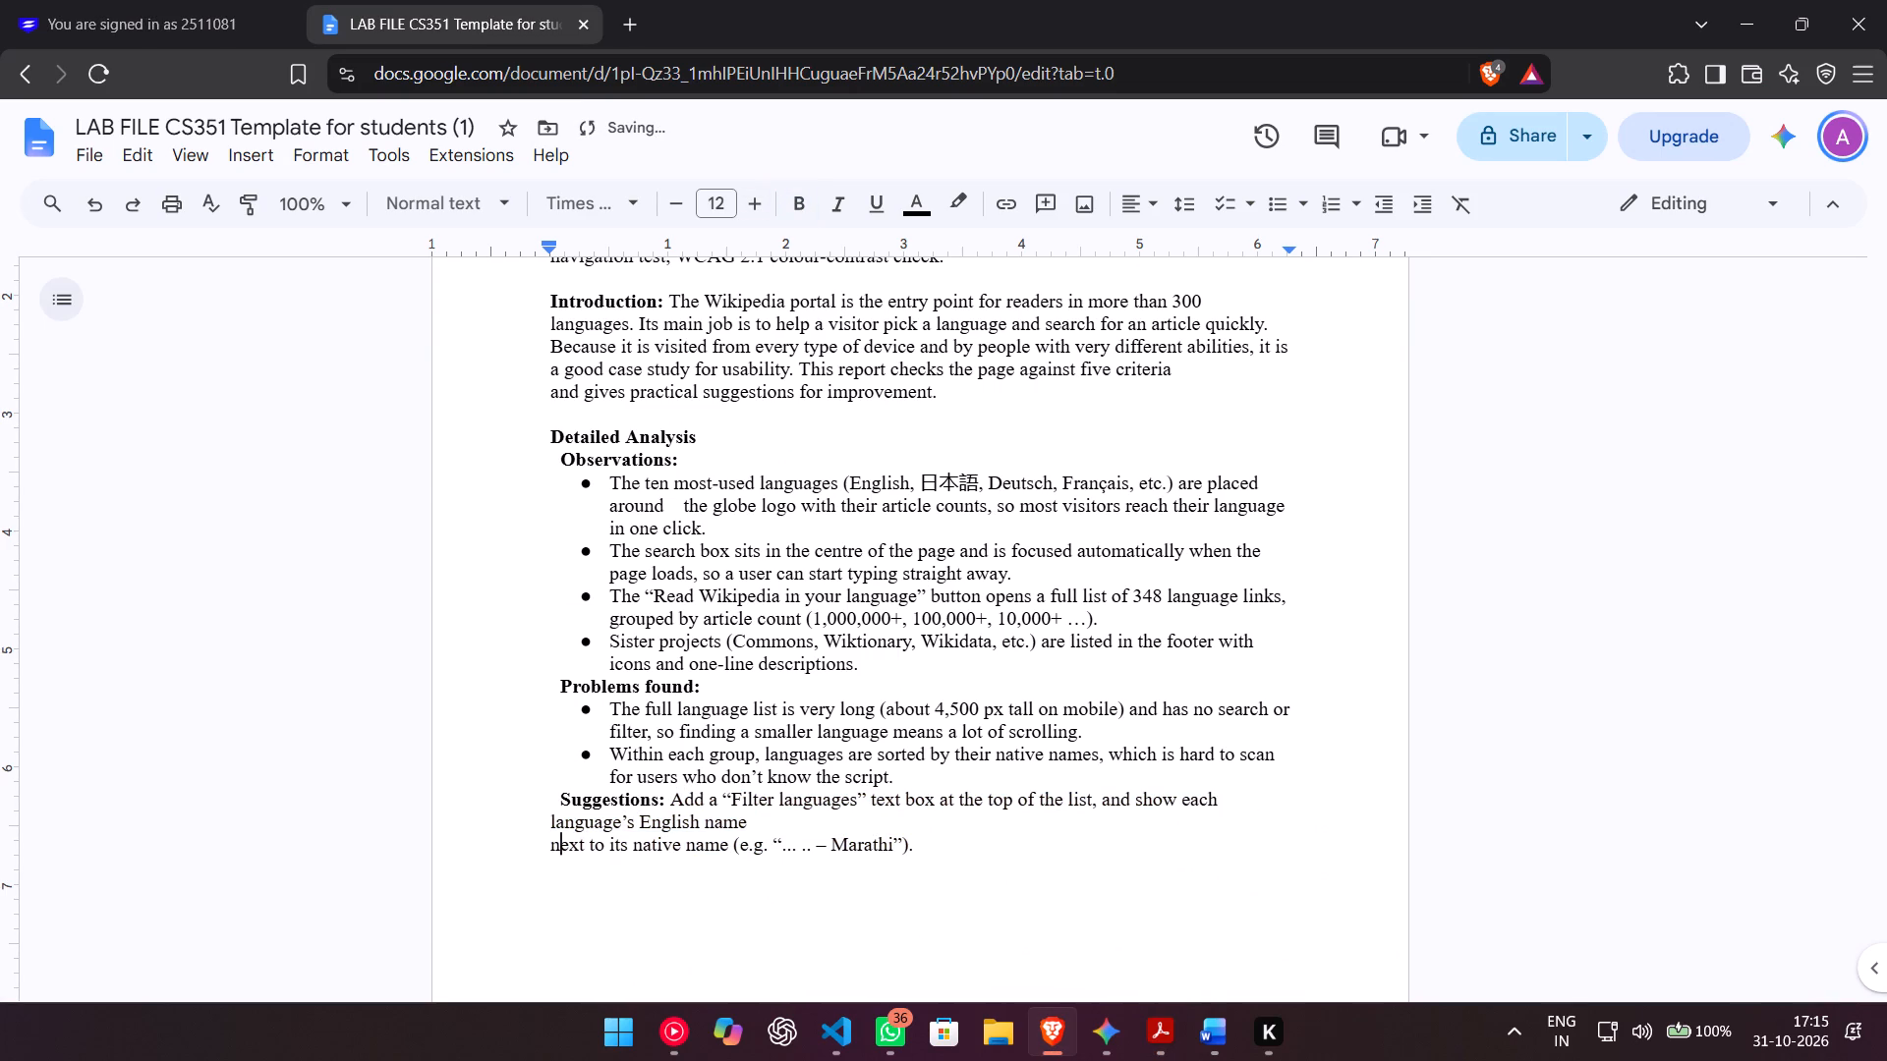
pyautogui.write(']\\')
pyautogui.press('BackSpace')
pyautogui.press('BackSpace')
pyautogui.press('BackSpace')
pyautogui.press('space')
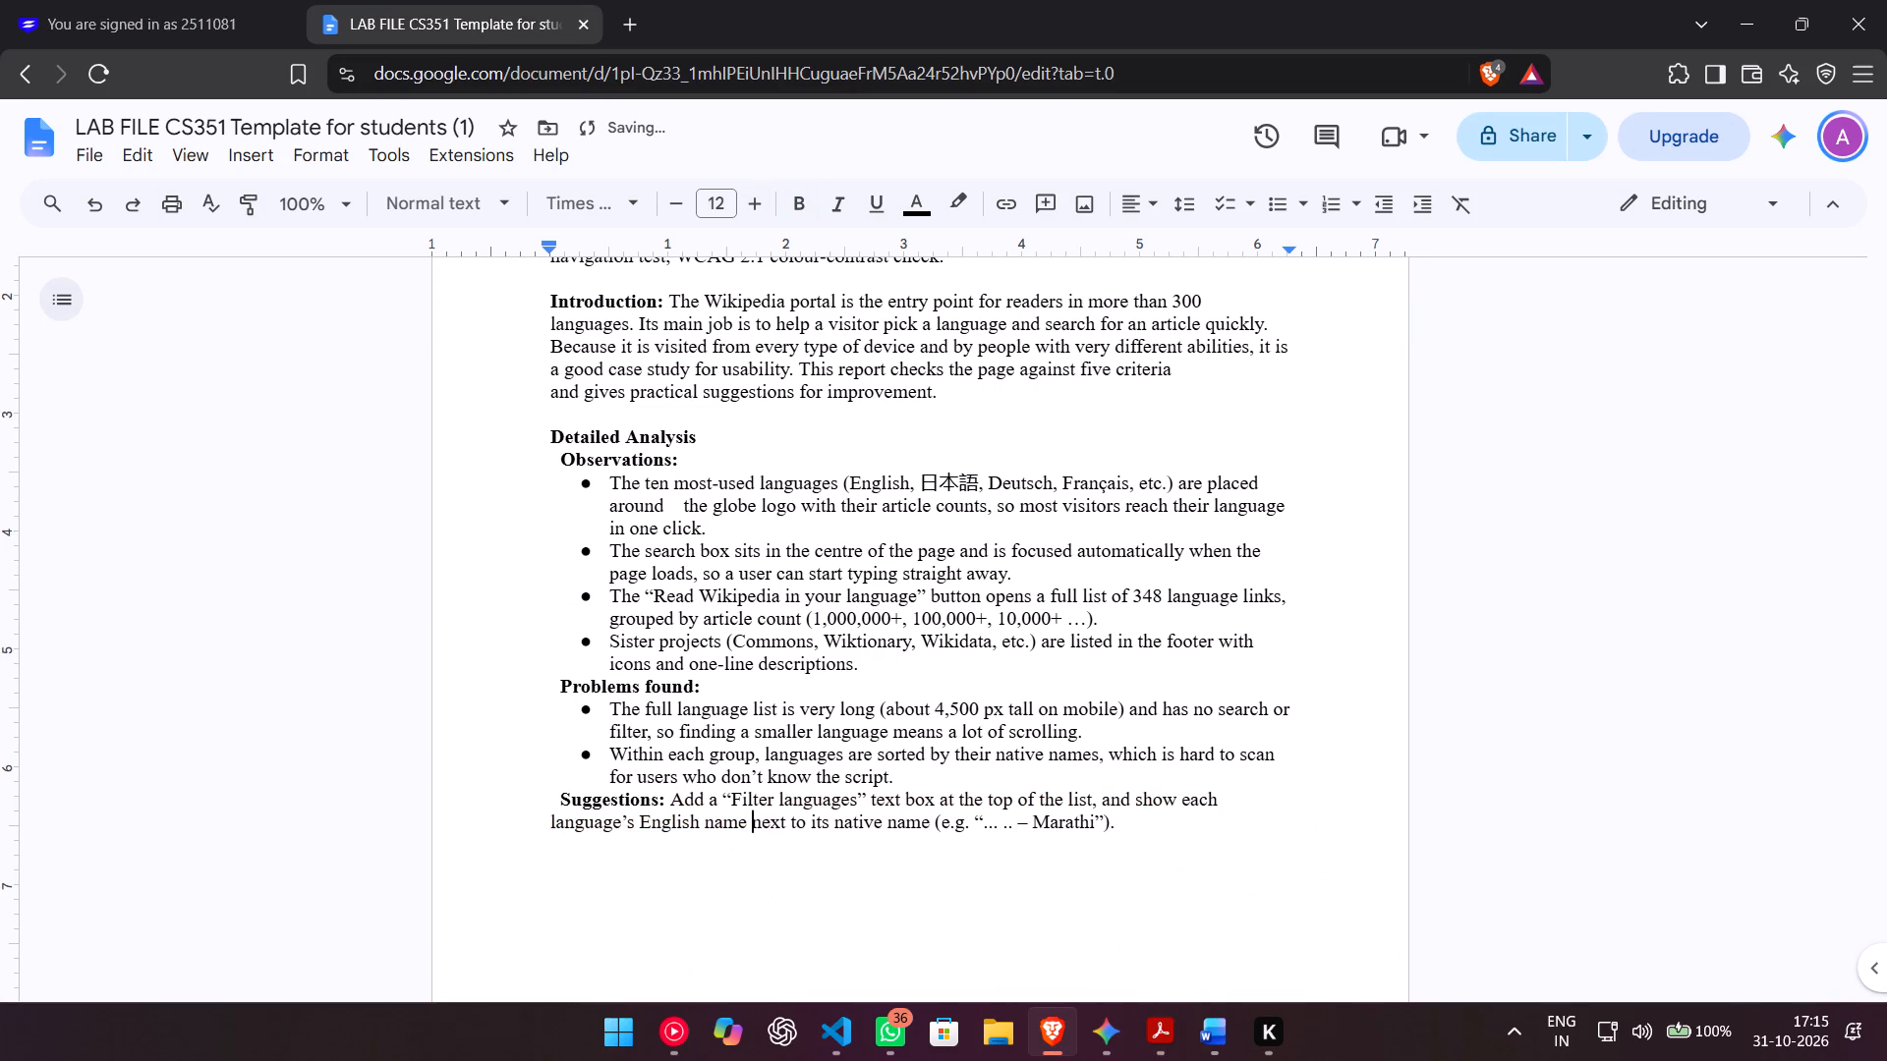
# Start a new line below the "Suggestions:" paragraph.
pyautogui.click(1168, 827)
pyautogui.press('Return')
# Try to indent the suggestion's wrapped second line, beginning "language's English name", with leading spaces.
pyautogui.press('Up')
pyautogui.press('space')
pyautogui.press('space')
pyautogui.press('space')
pyautogui.press('Down')
pyautogui.click(556, 804)
pyautogui.click(549, 833)
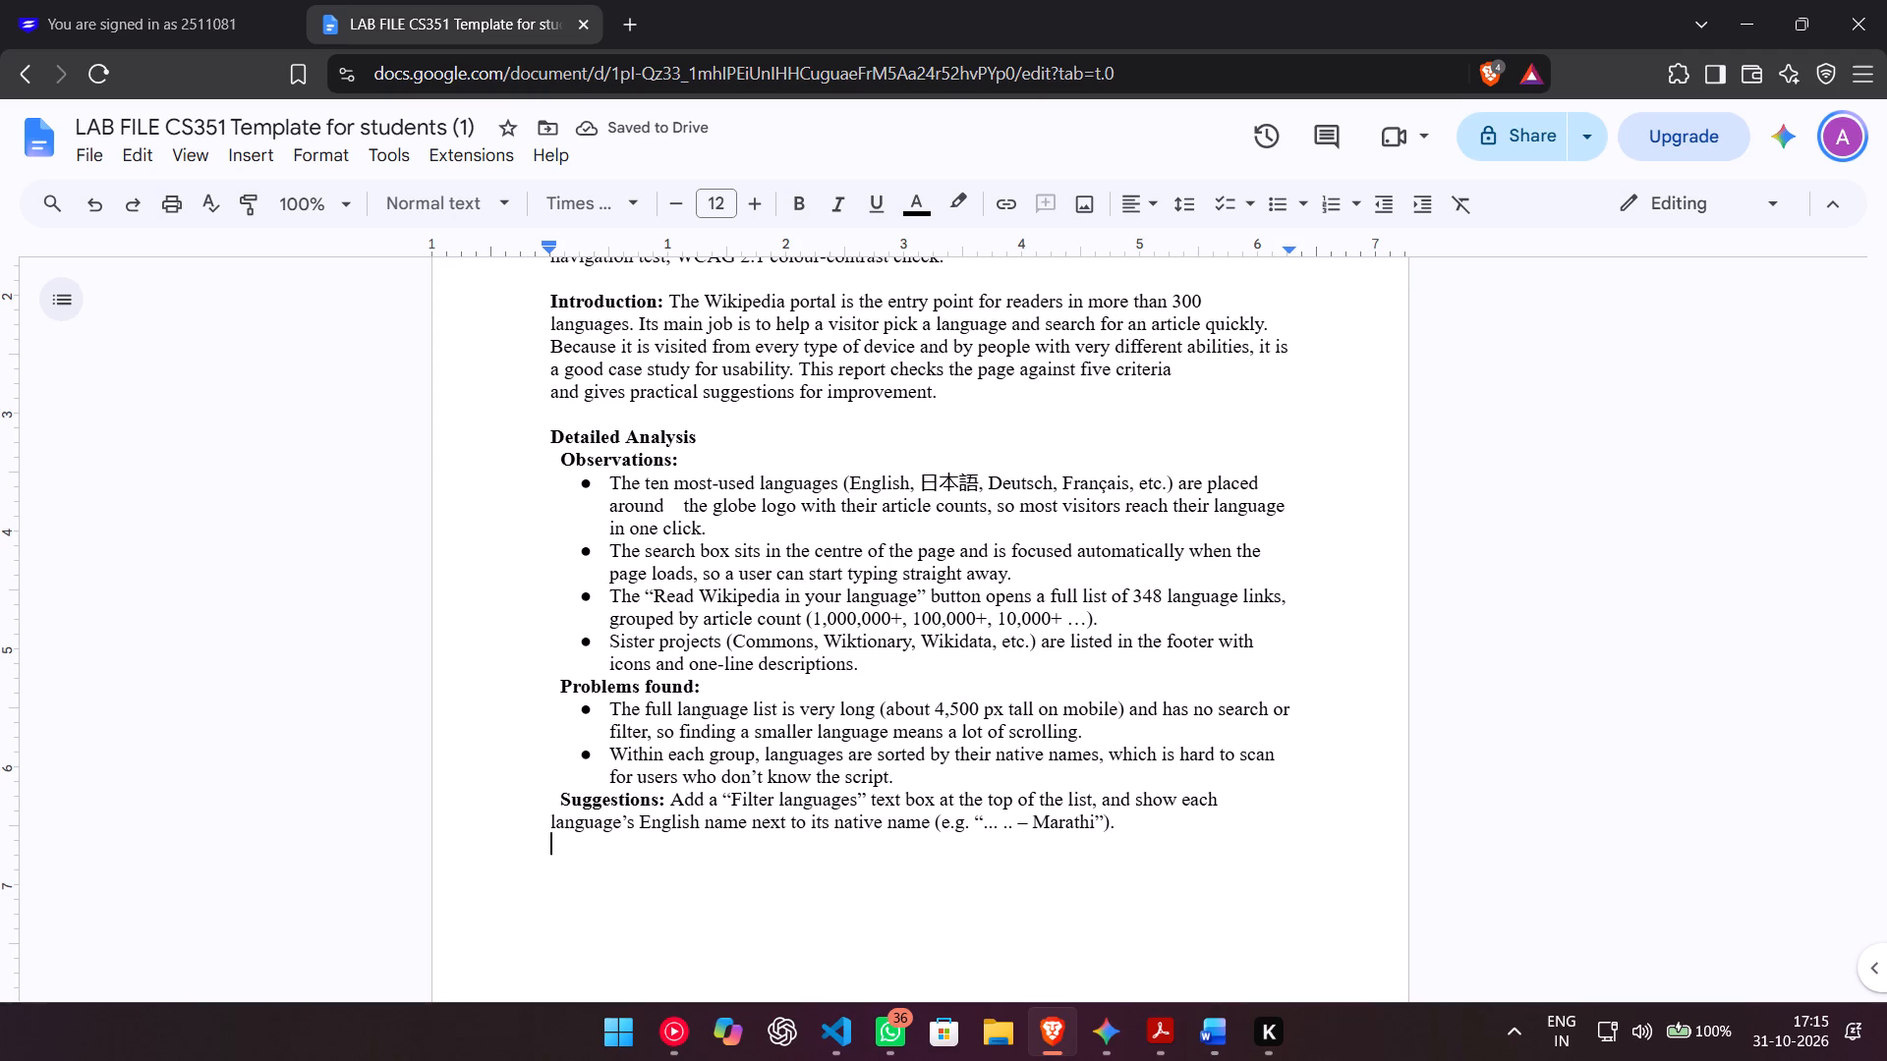
pyautogui.click(552, 822)
pyautogui.press('space')
# Add two more line breaks at the end of the "Suggestions:" paragraph.
pyautogui.click(1153, 827)
pyautogui.press('Return')
pyautogui.press('Return')
pyautogui.hotkey('alt', 'Tab')
pyautogui.scroll(-19, 1127, 763)
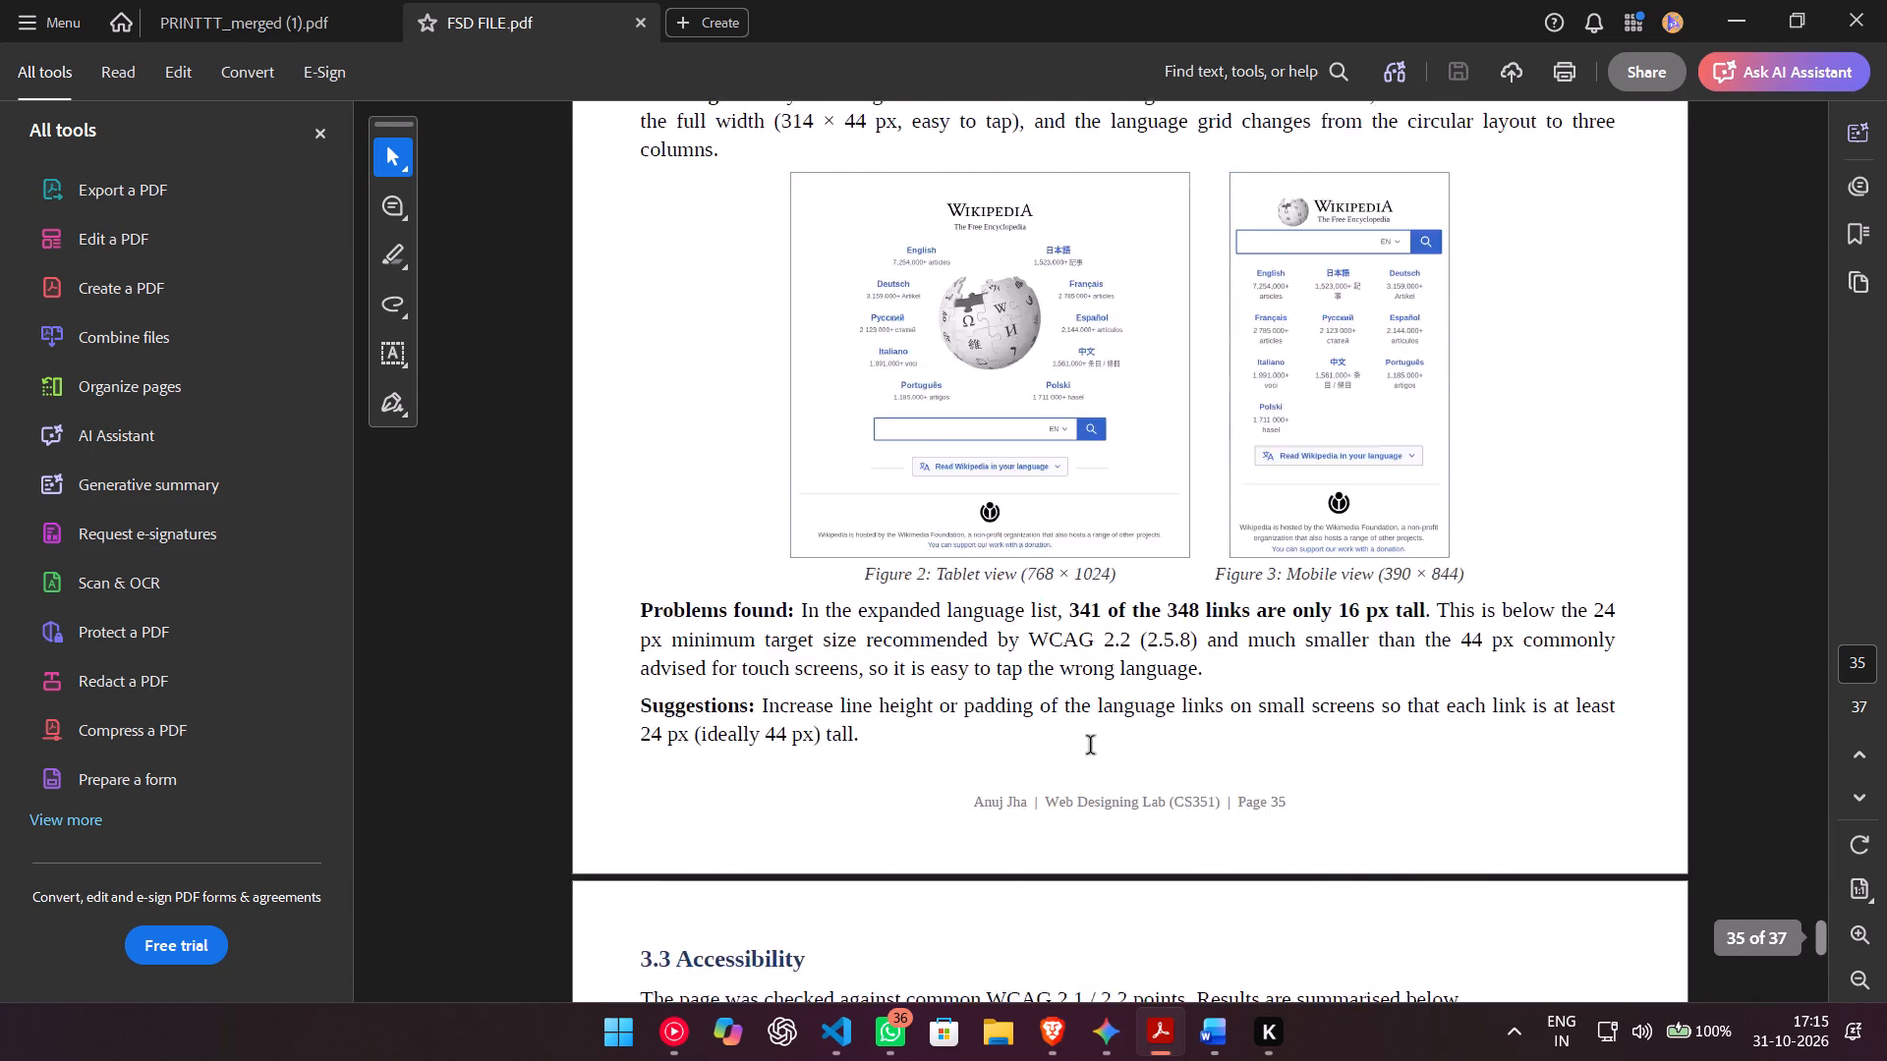
pyautogui.scroll(-14, 1091, 747)
pyautogui.scroll(17, 1084, 743)
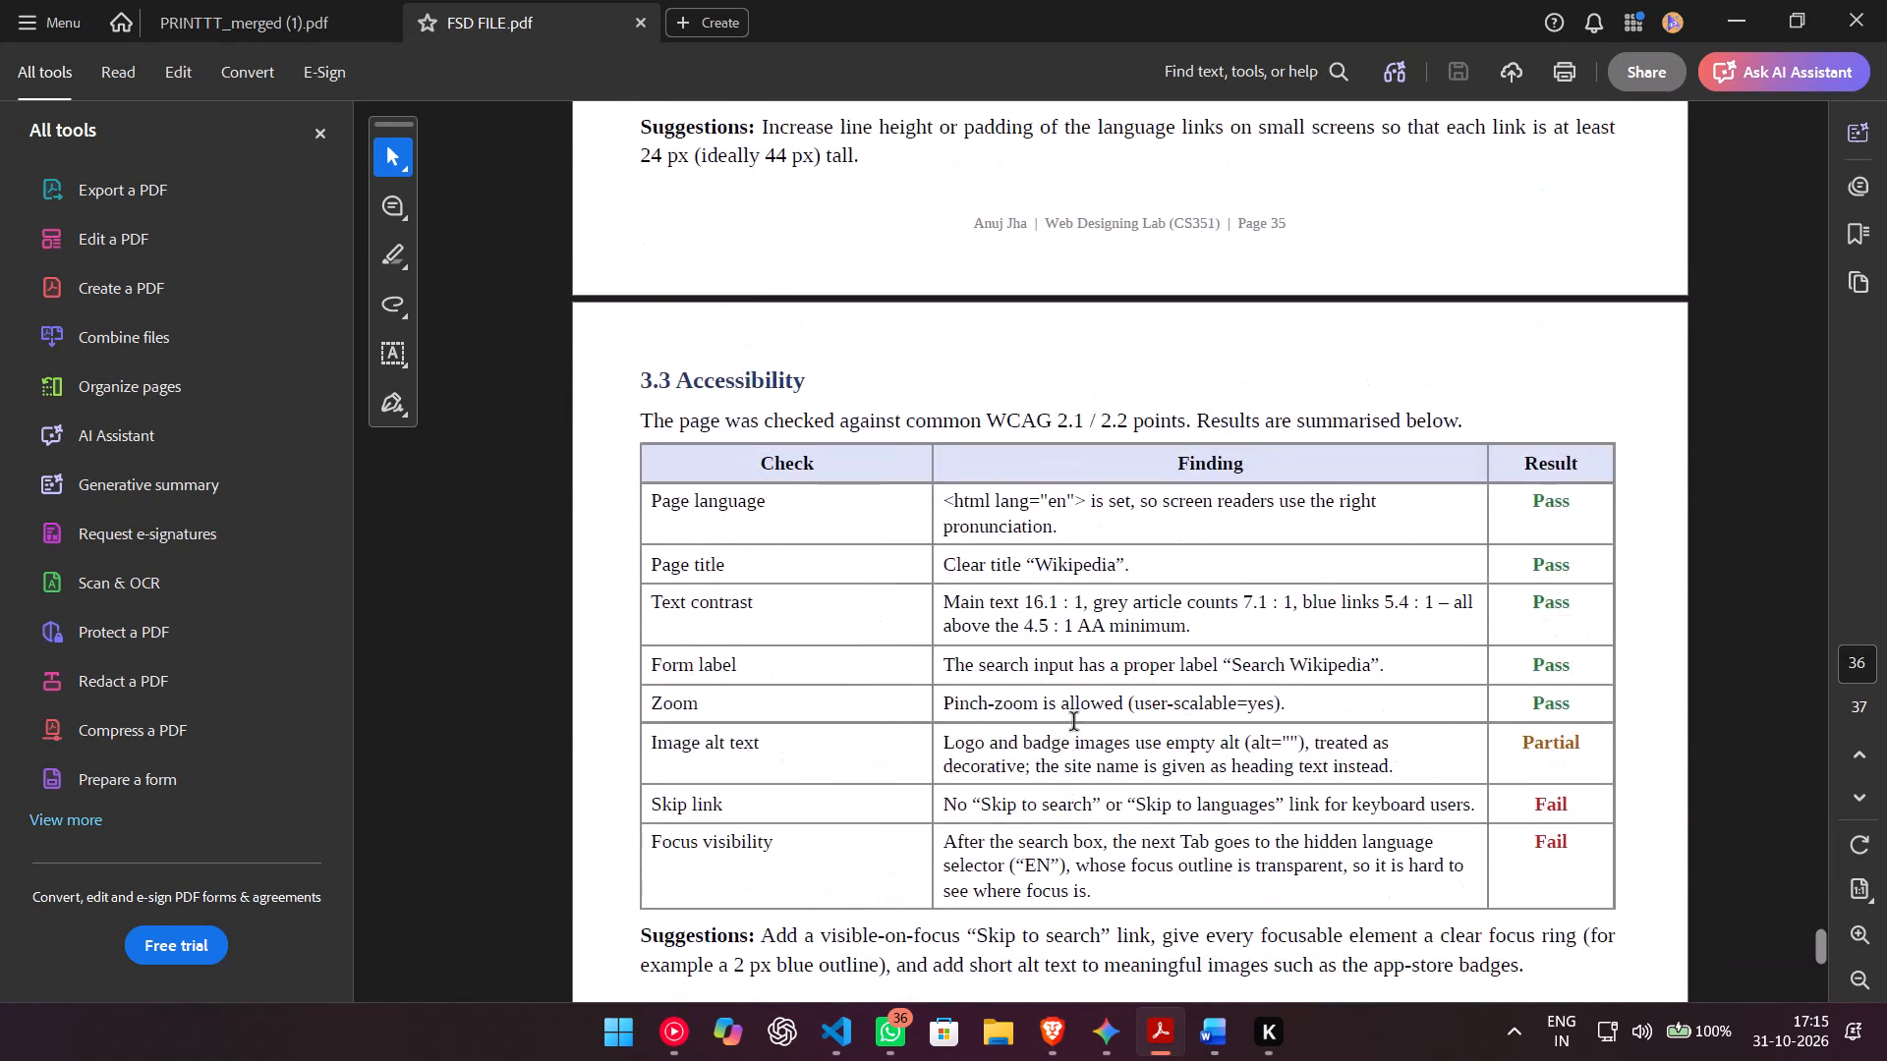
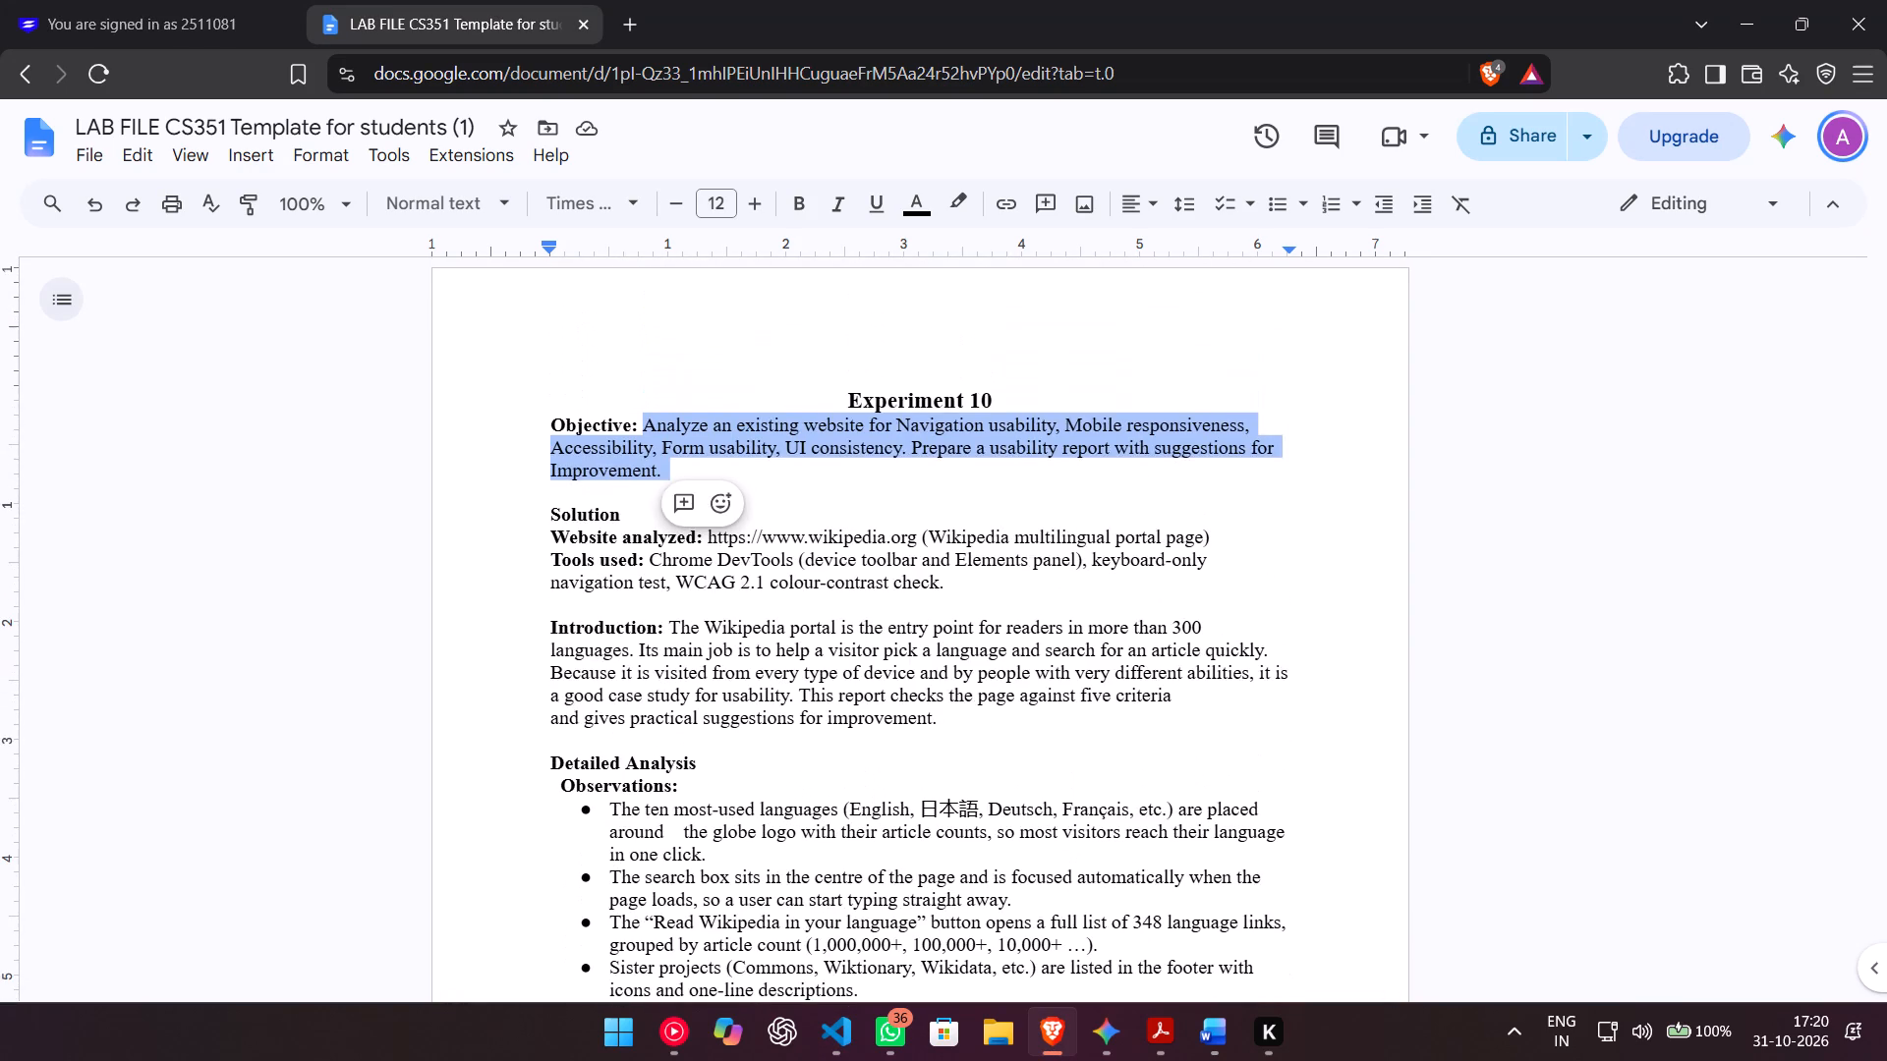
pyautogui.moveTo(536, 542); pyautogui.dragTo(1041, 706)
pyautogui.scroll(-11, 714, 620)
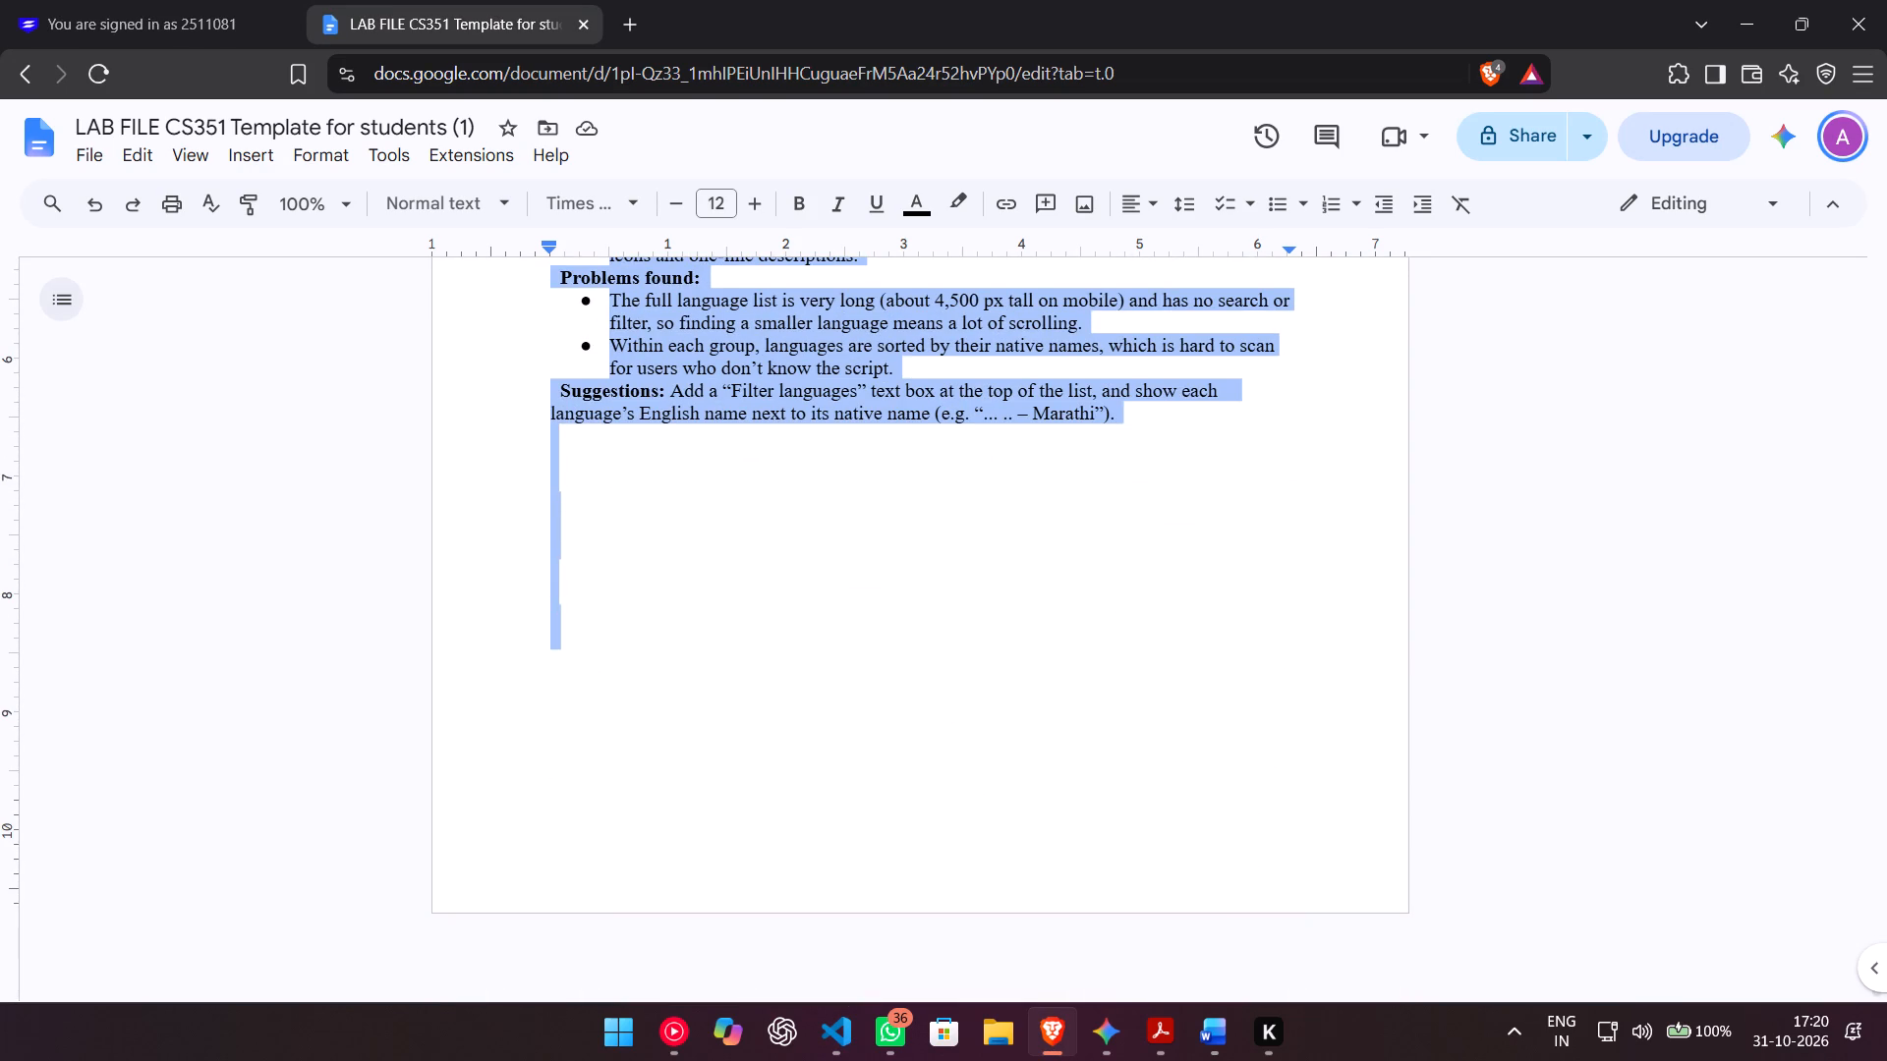
pyautogui.moveTo(1041, 706); pyautogui.dragTo(1044, 692)
pyautogui.hotkey('ctrl', 'v')
# Reduce the "Usability & UX Audit Report: Quora" title to font size 12.
pyautogui.scroll(11, 938, 714)
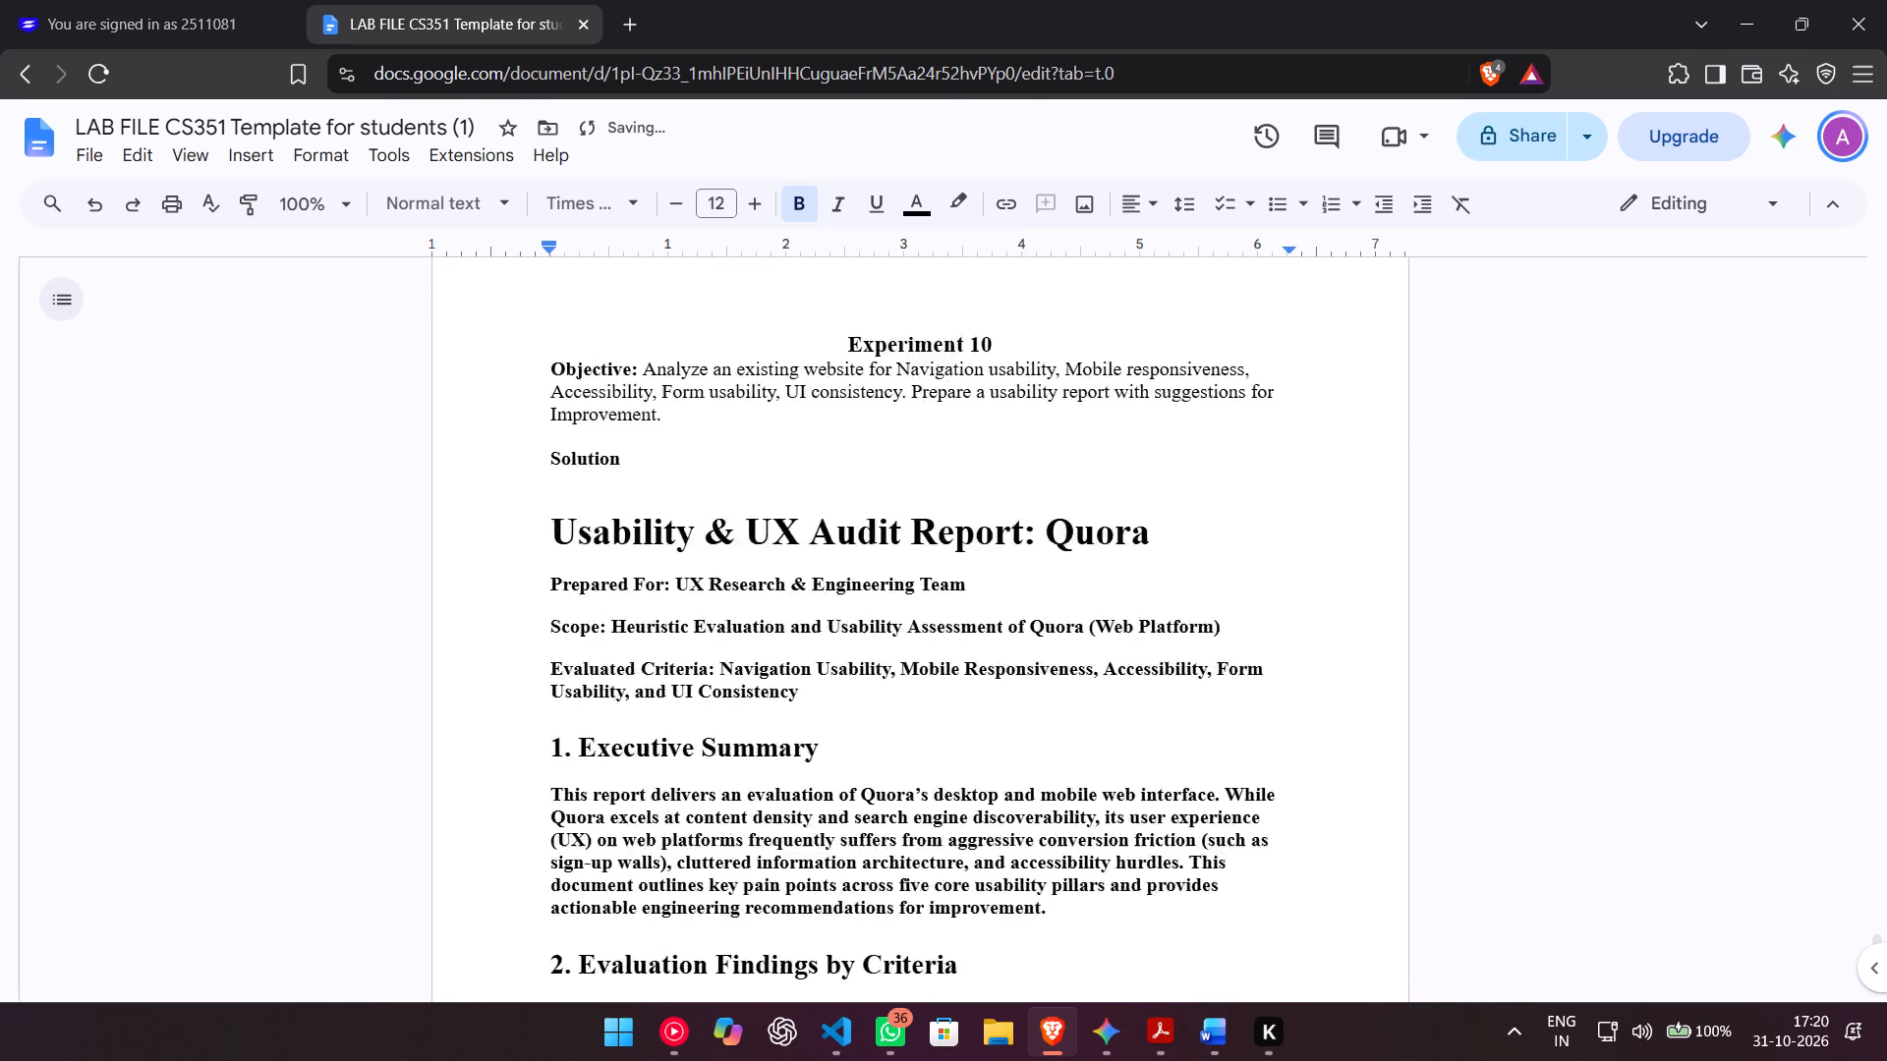
pyautogui.scroll(-2, 965, 642)
pyautogui.moveTo(535, 573); pyautogui.dragTo(984, 594)
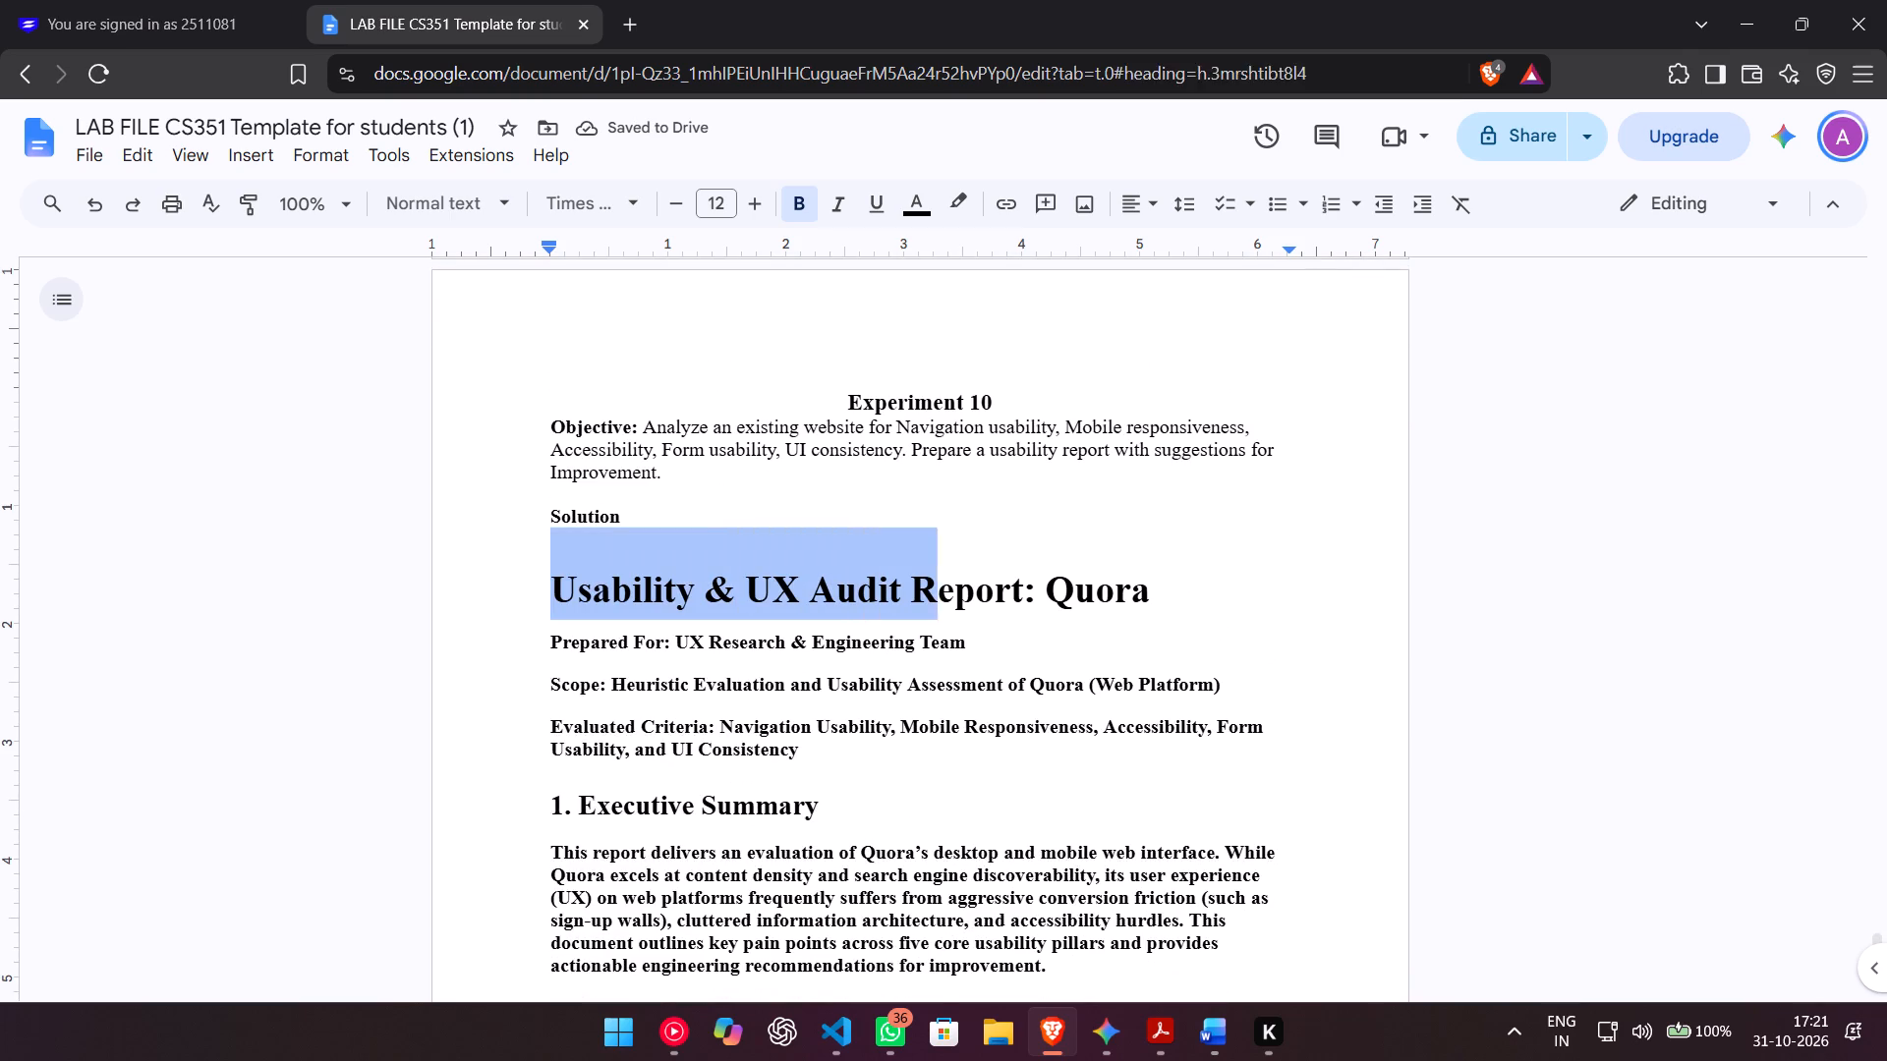
pyautogui.moveTo(984, 594); pyautogui.dragTo(1153, 584)
pyautogui.scroll(-2, 1225, 576)
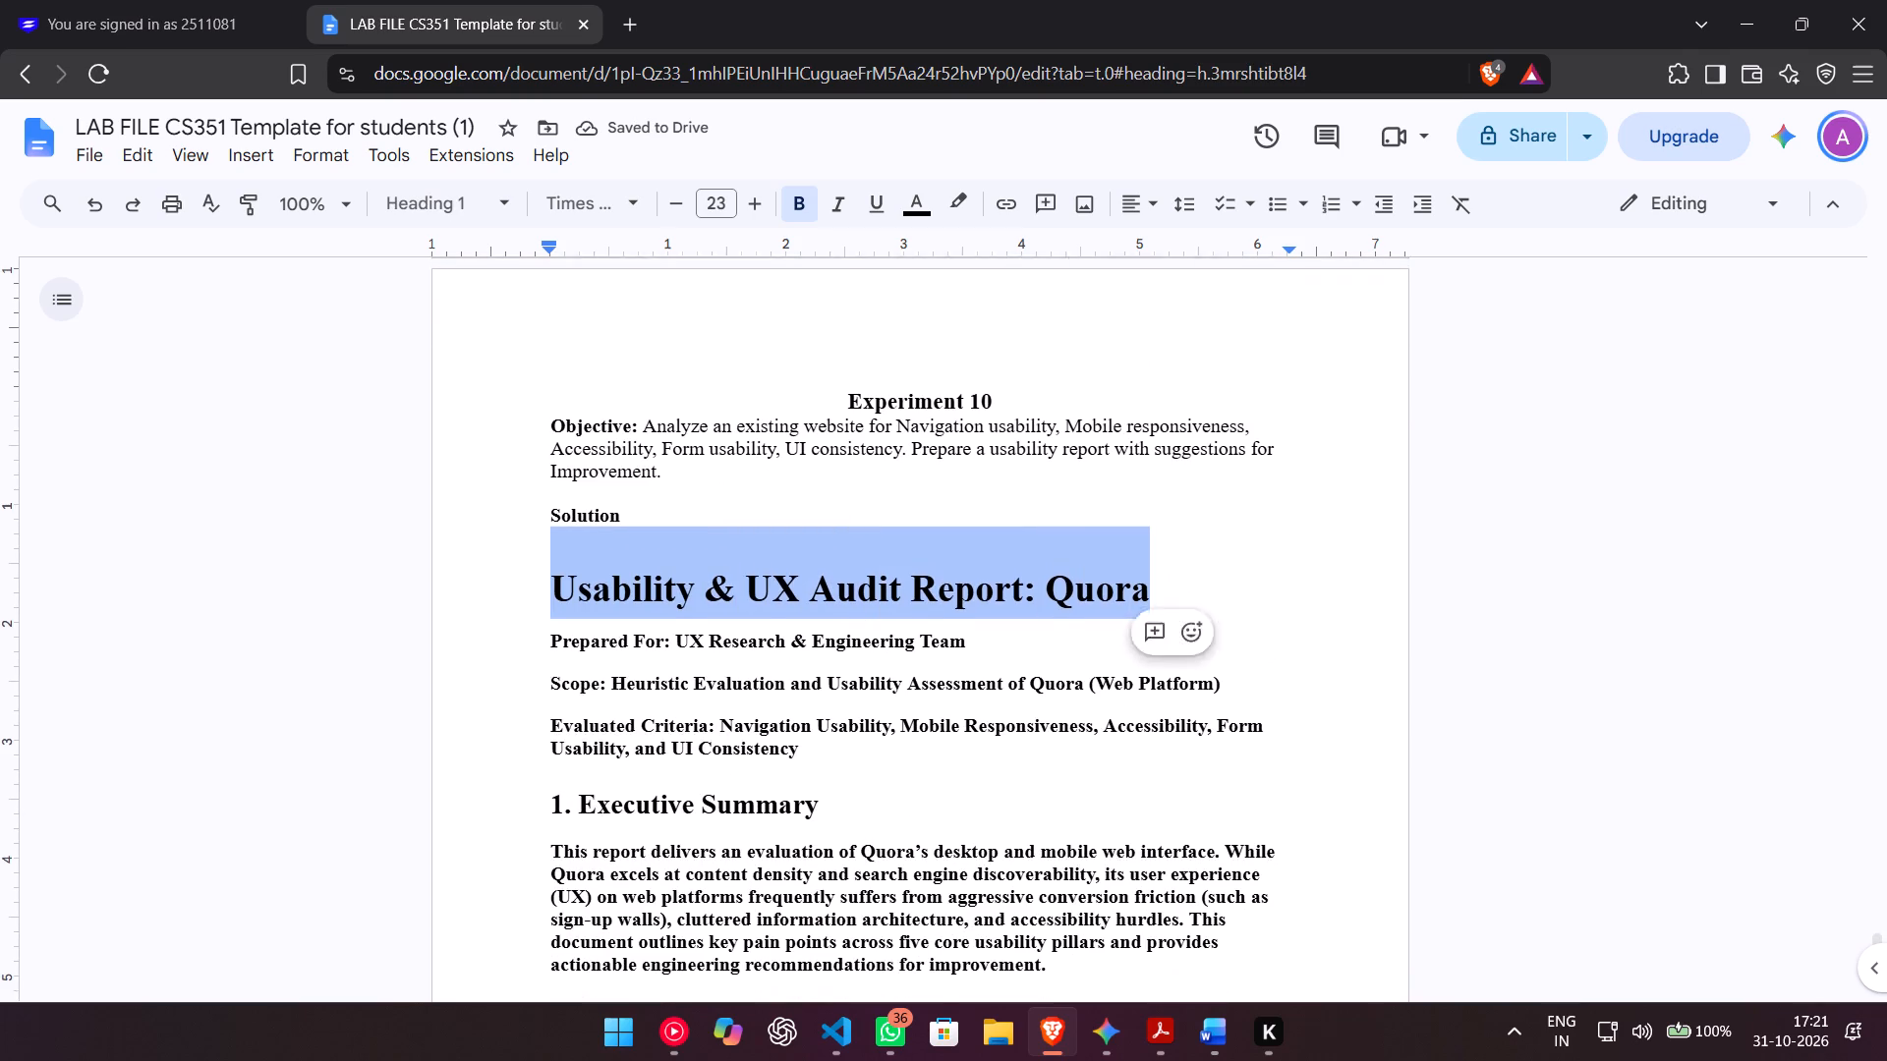
pyautogui.scroll(-1, 1228, 579)
pyautogui.click(1101, 730)
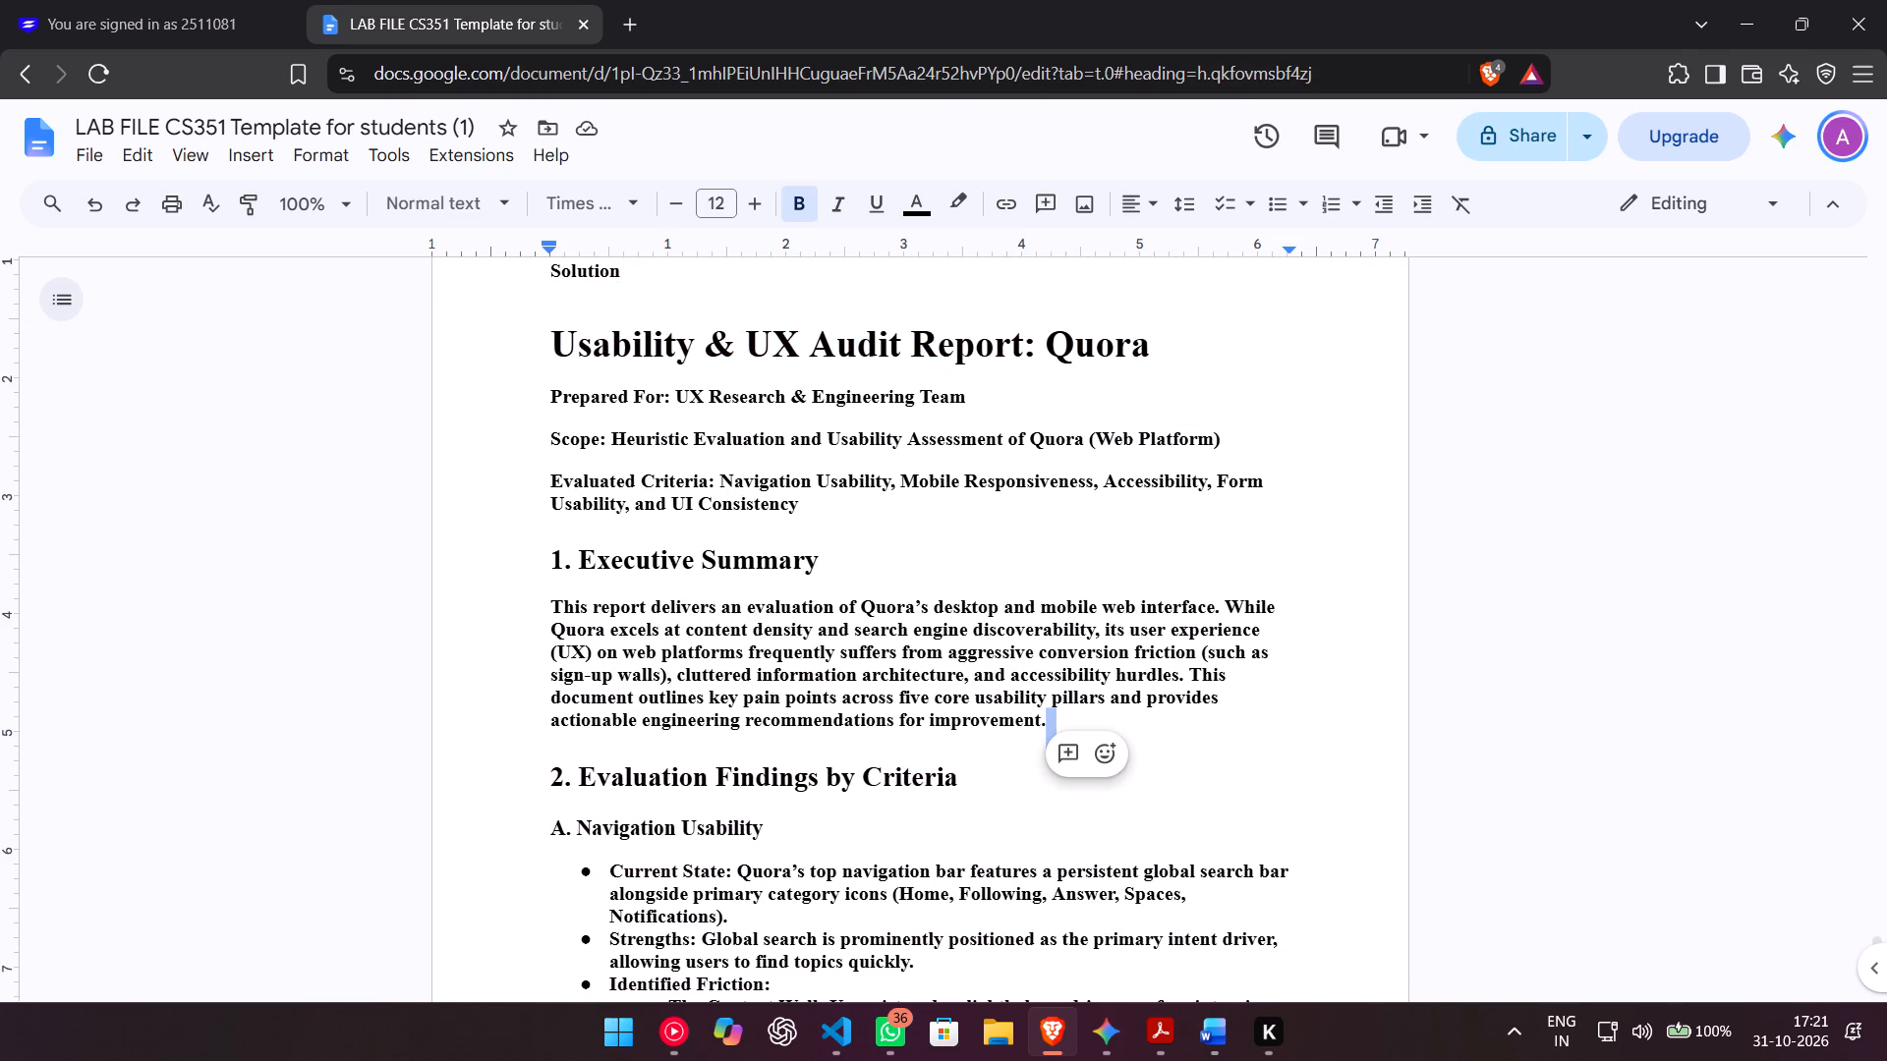
pyautogui.moveTo(558, 347); pyautogui.dragTo(1154, 364)
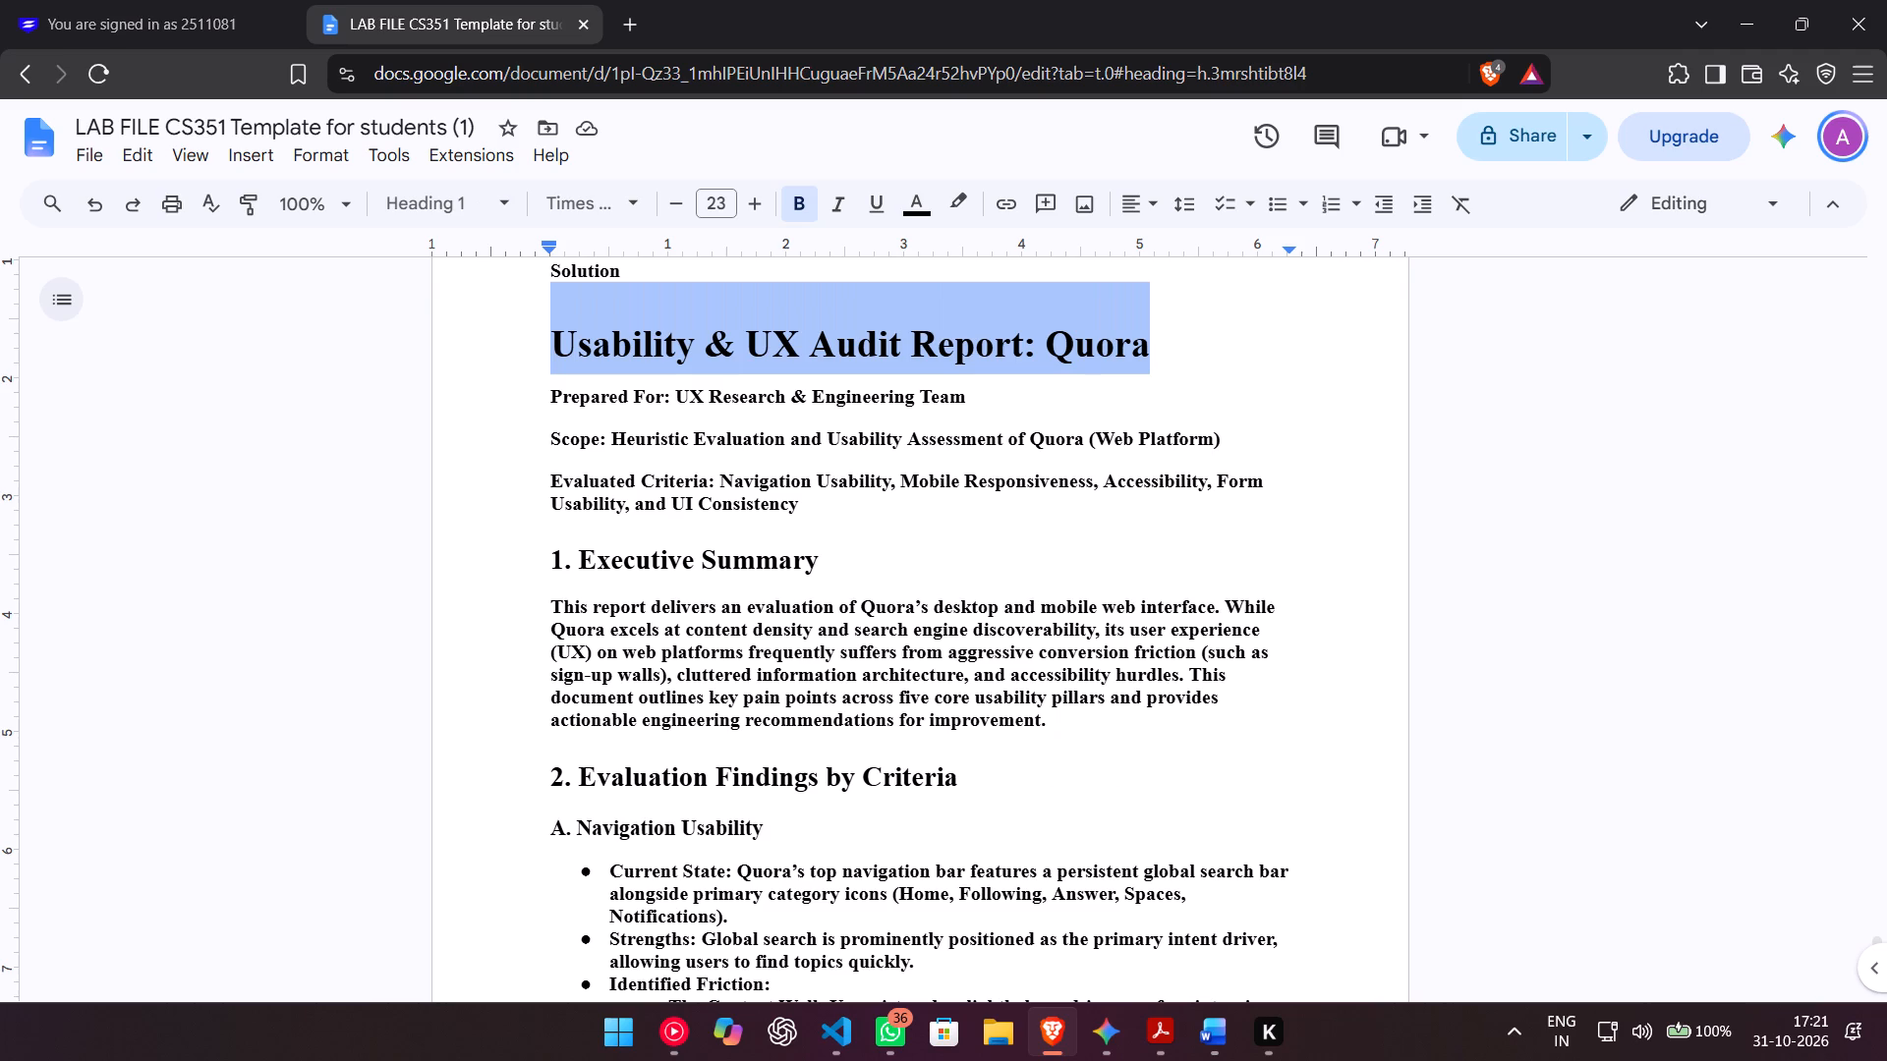
pyautogui.tripleClick(678, 204)
pyautogui.doubleClick(678, 204)
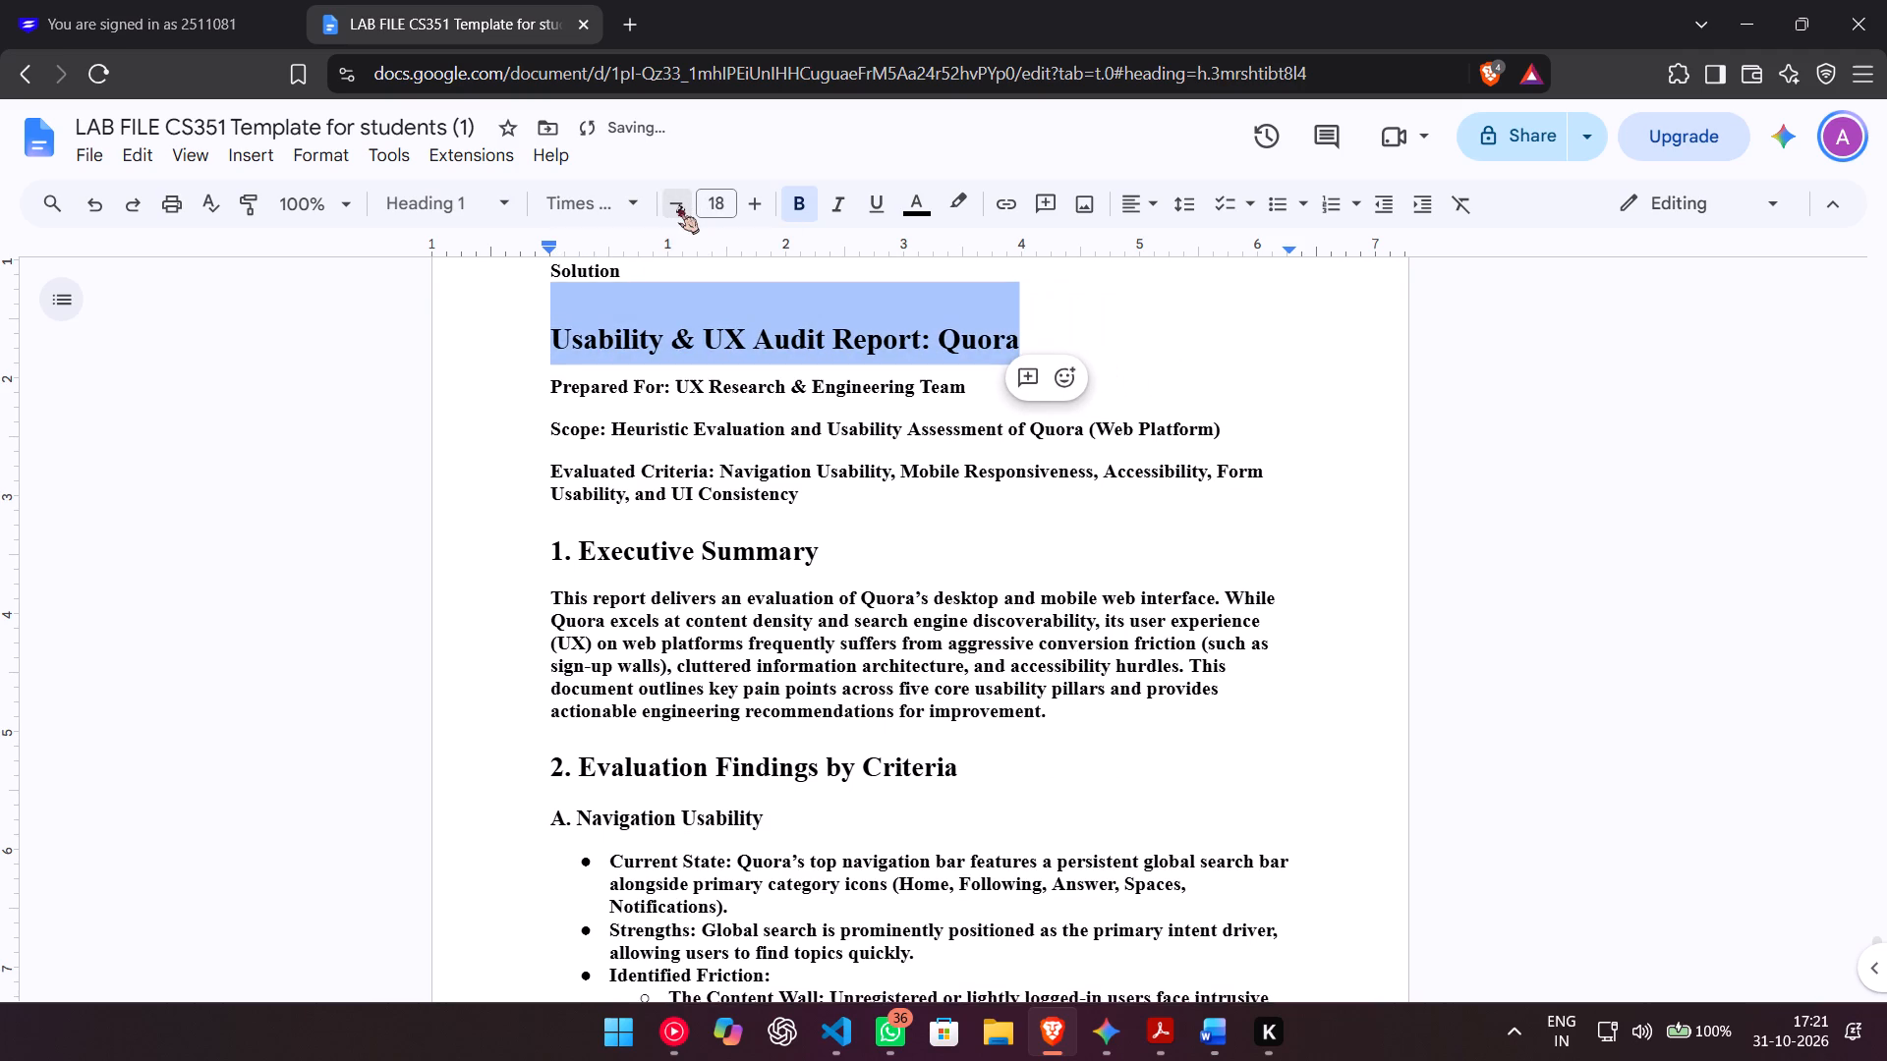
pyautogui.doubleClick(678, 204)
pyautogui.doubleClick(678, 204)
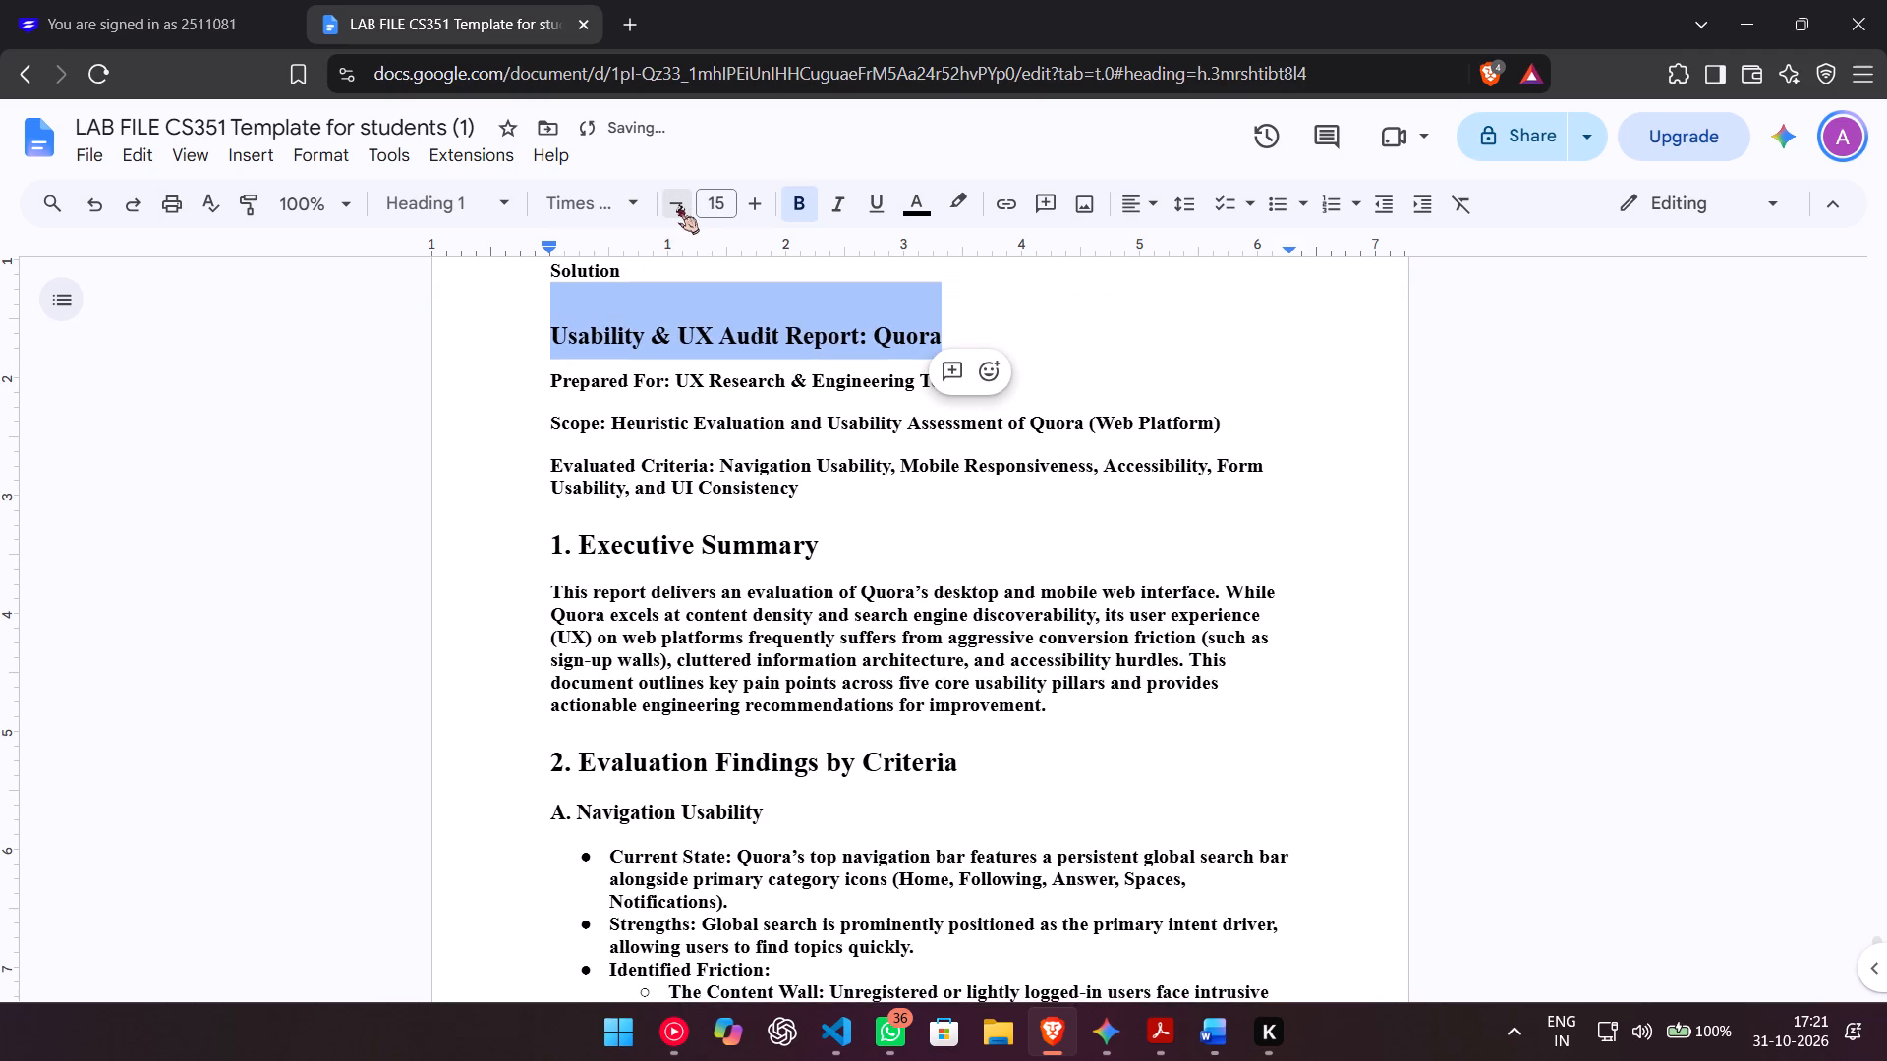
pyautogui.doubleClick(678, 204)
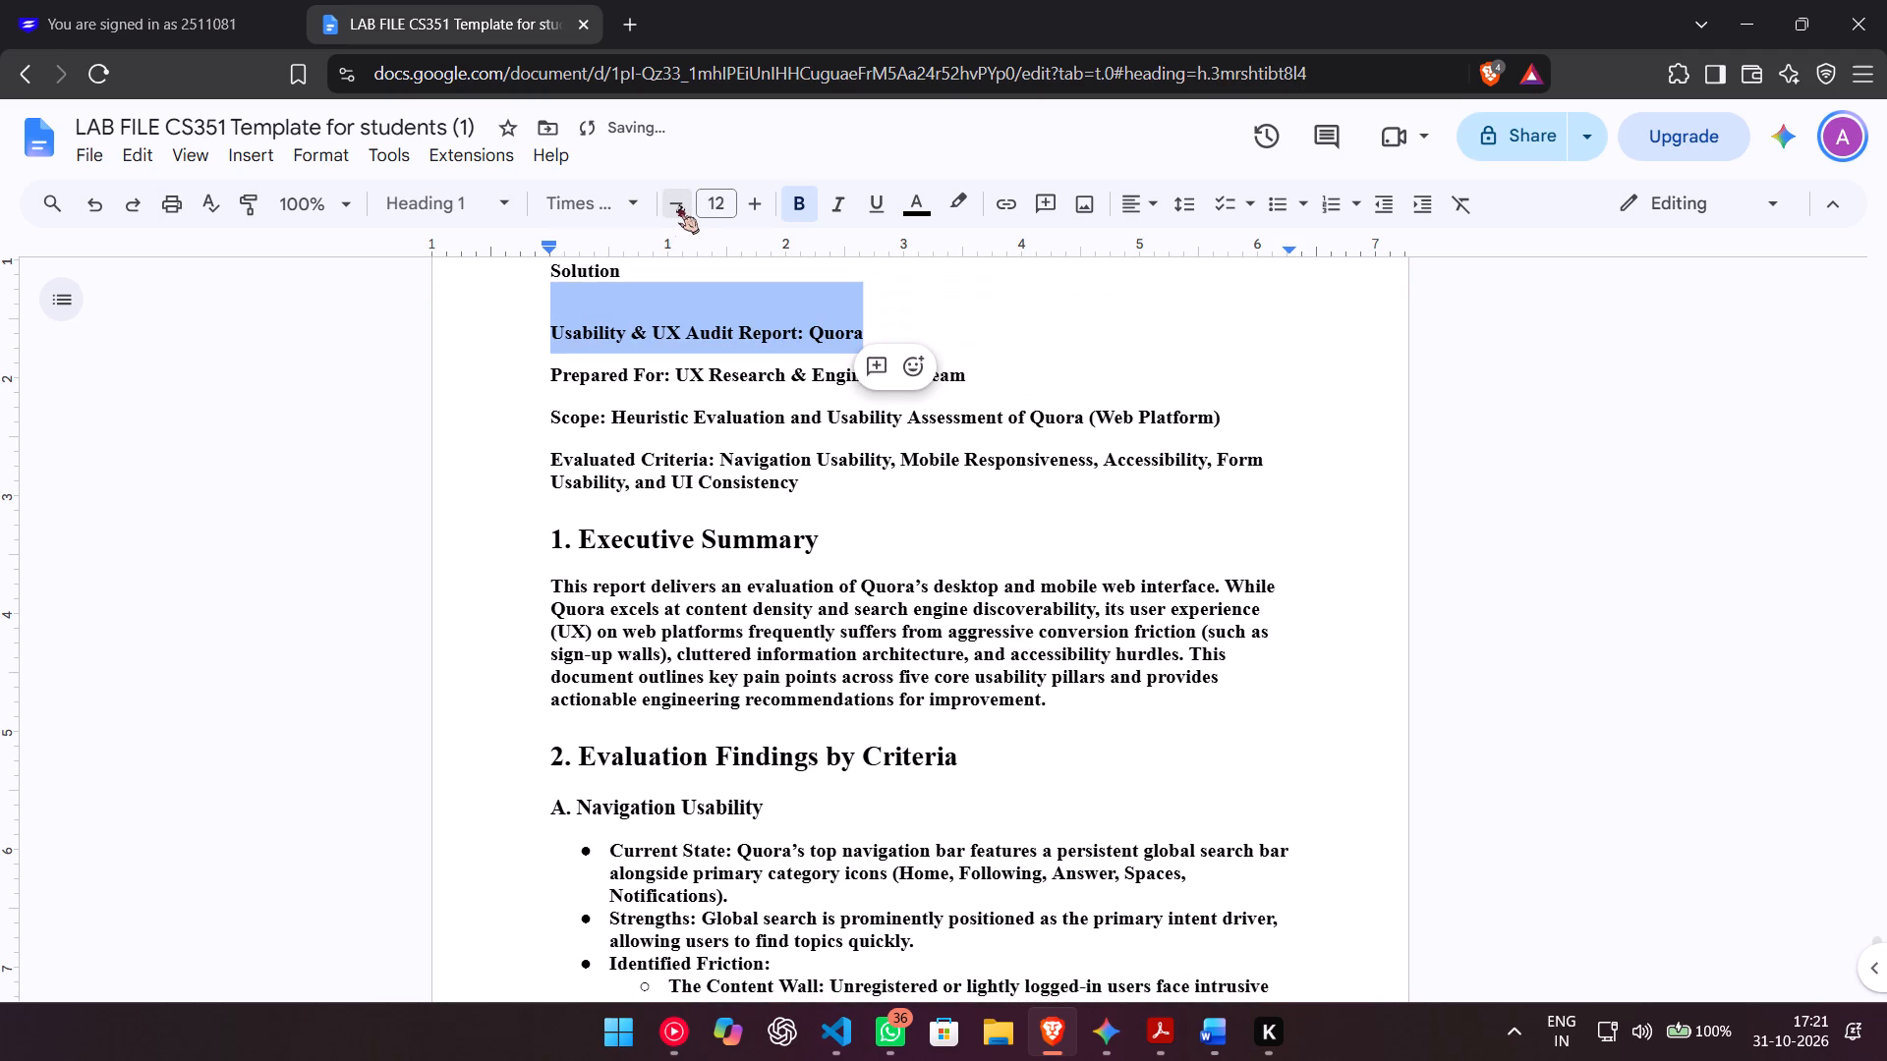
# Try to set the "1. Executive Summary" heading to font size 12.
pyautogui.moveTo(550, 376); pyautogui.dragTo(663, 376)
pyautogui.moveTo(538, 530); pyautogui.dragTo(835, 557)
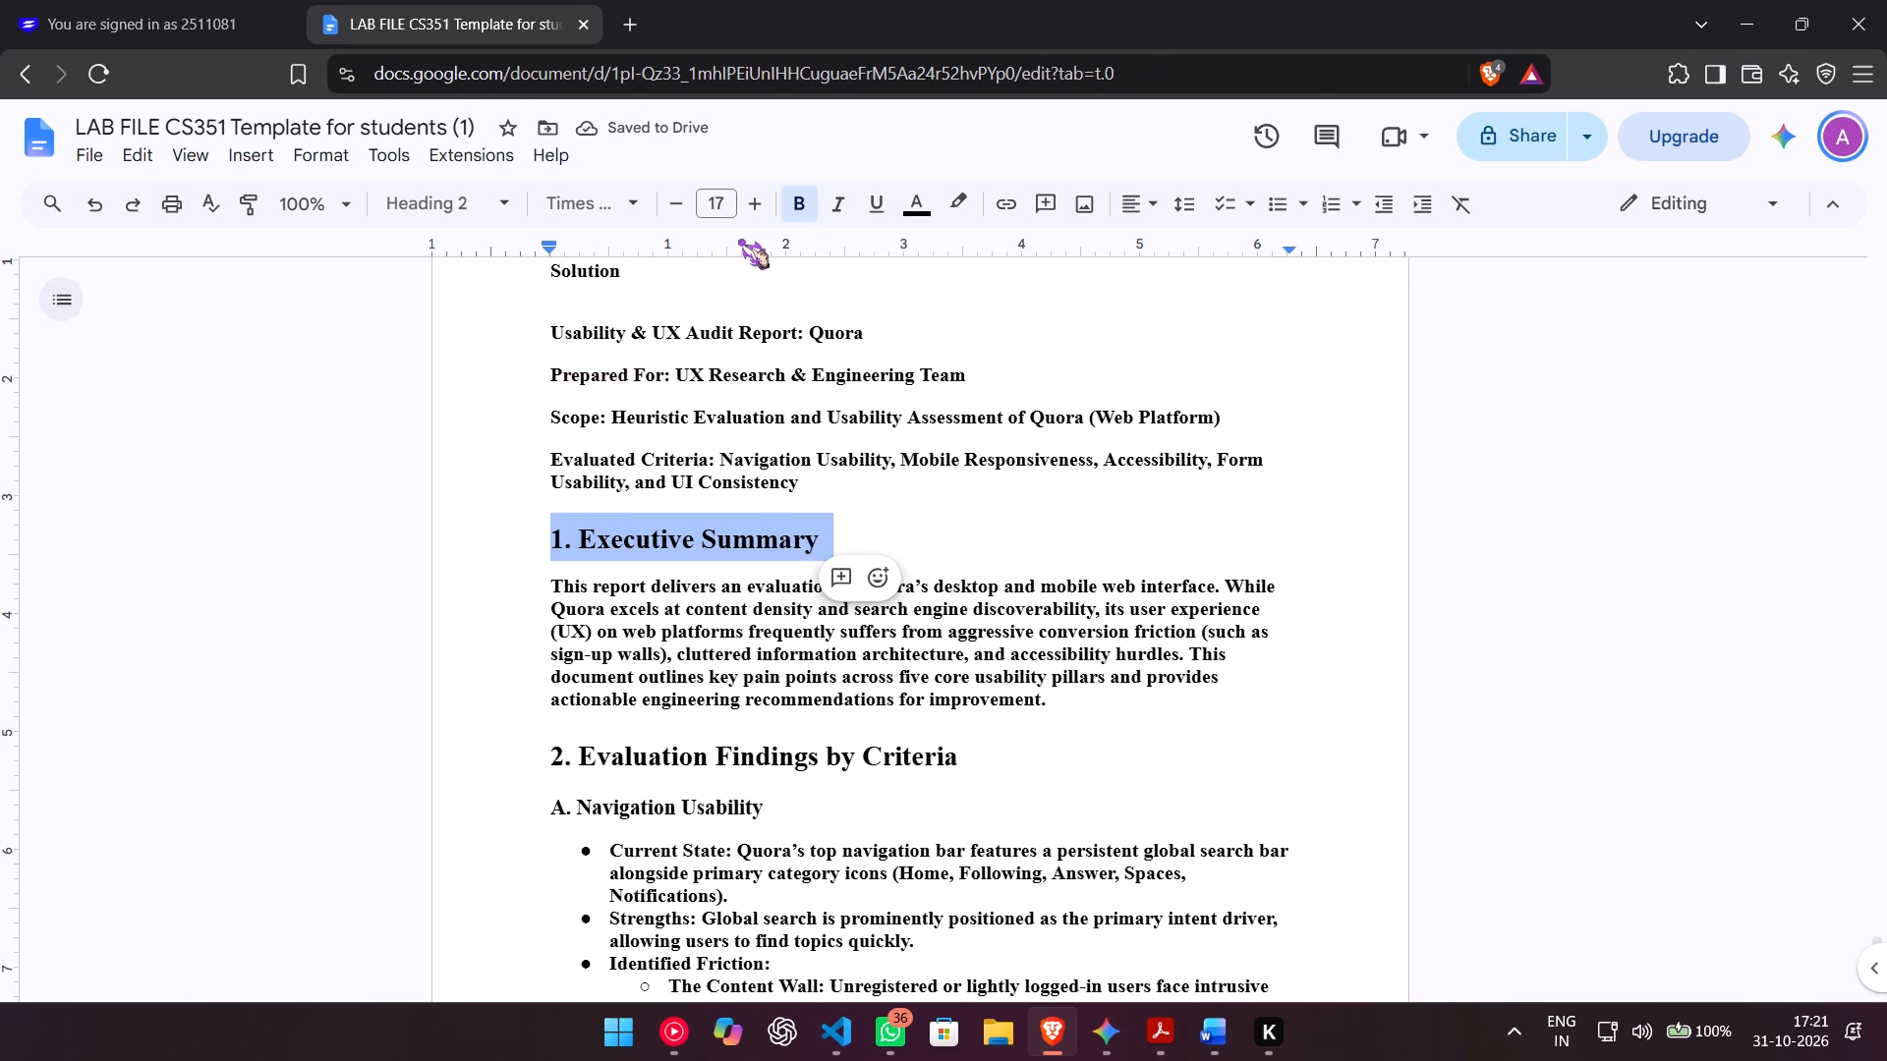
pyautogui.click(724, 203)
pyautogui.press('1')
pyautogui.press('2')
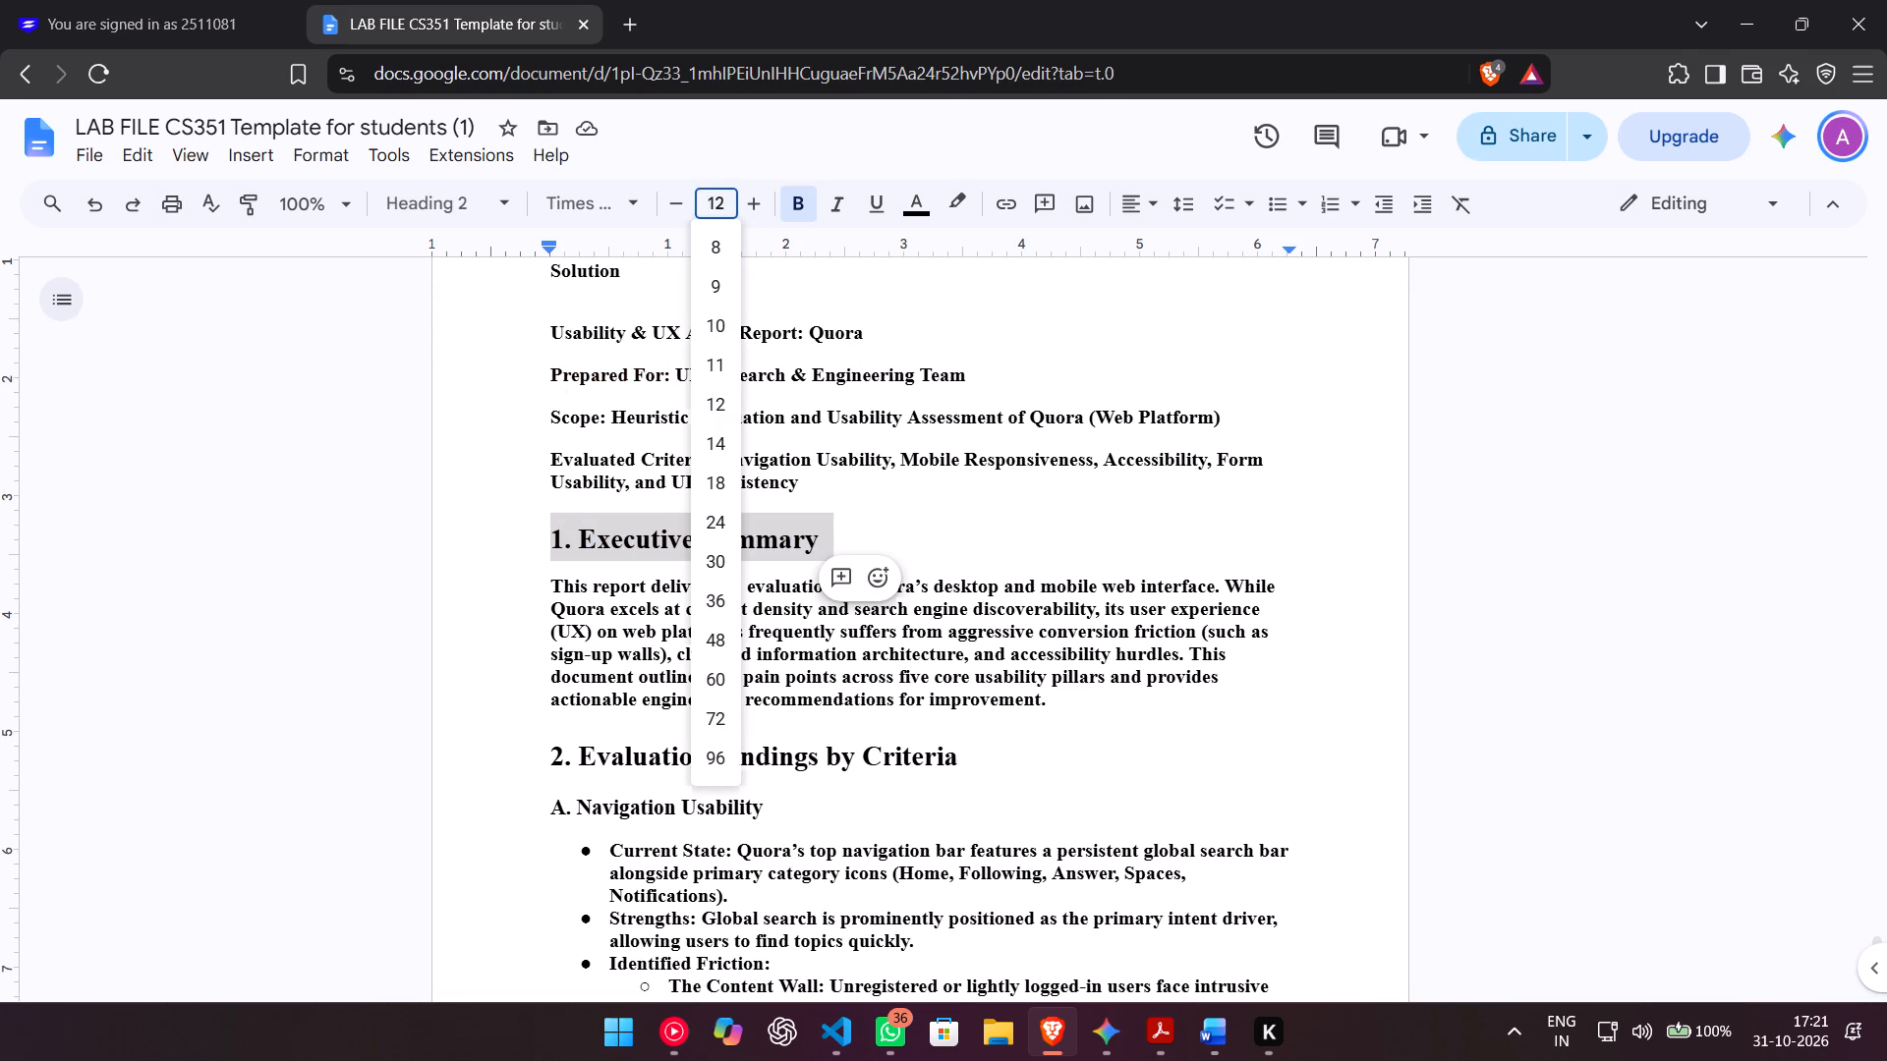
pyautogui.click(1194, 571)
# Set the "2. Evaluation Findings by Criteria" heading to font size 12.
pyautogui.moveTo(518, 738); pyautogui.dragTo(994, 748)
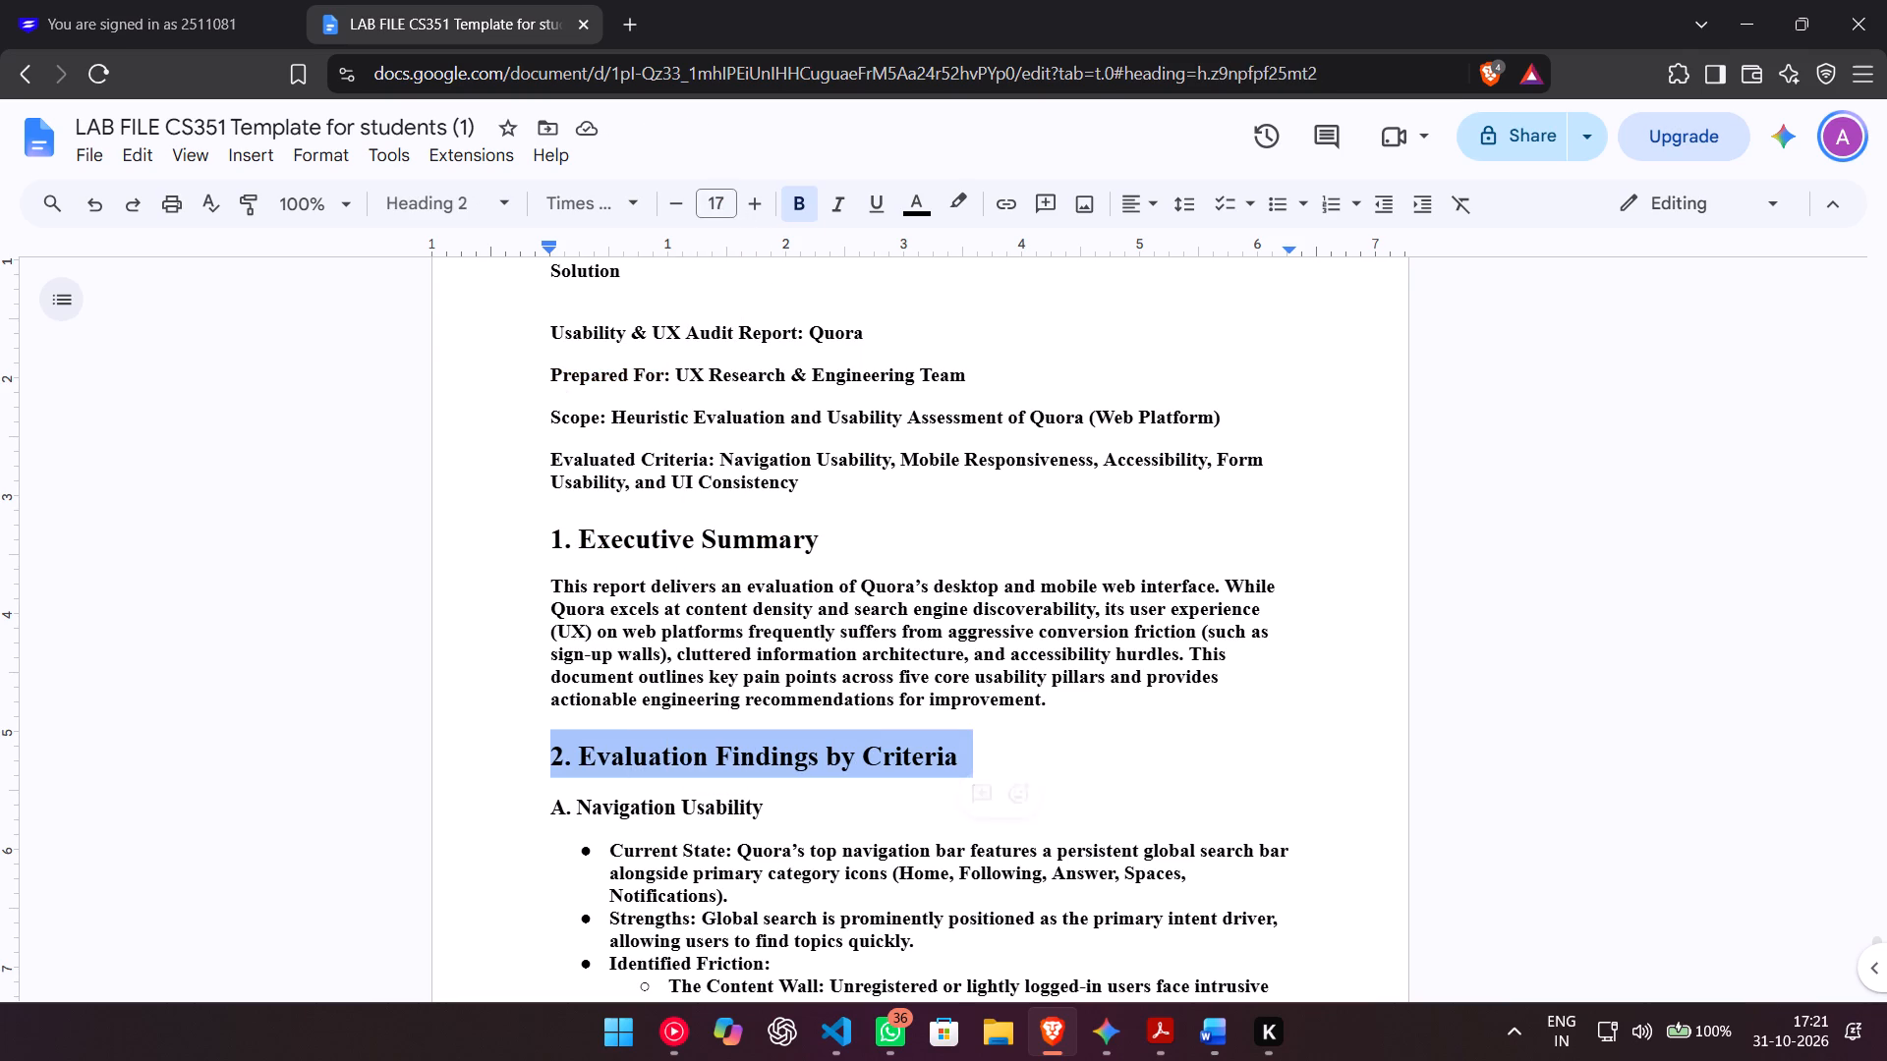
pyautogui.click(718, 205)
pyautogui.write('12')
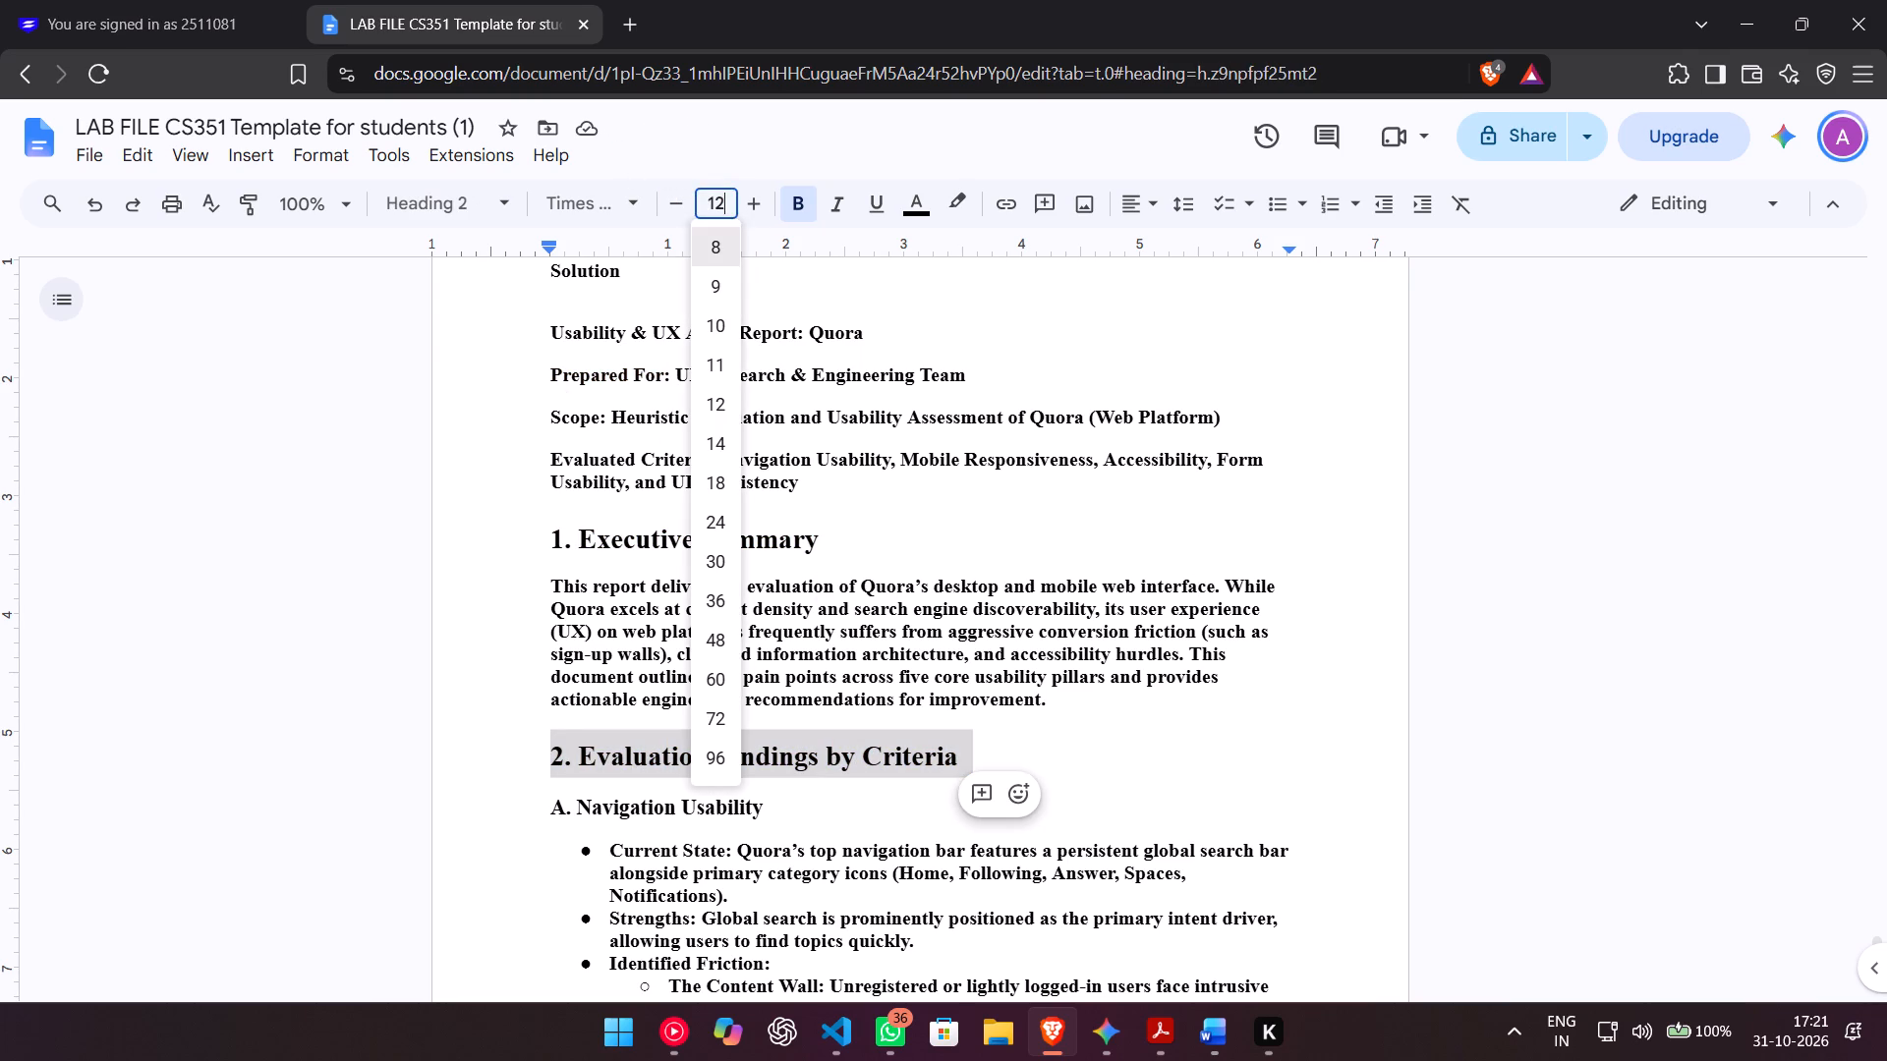
pyautogui.press('Return')
pyautogui.moveTo(849, 649); pyautogui.dragTo(817, 580)
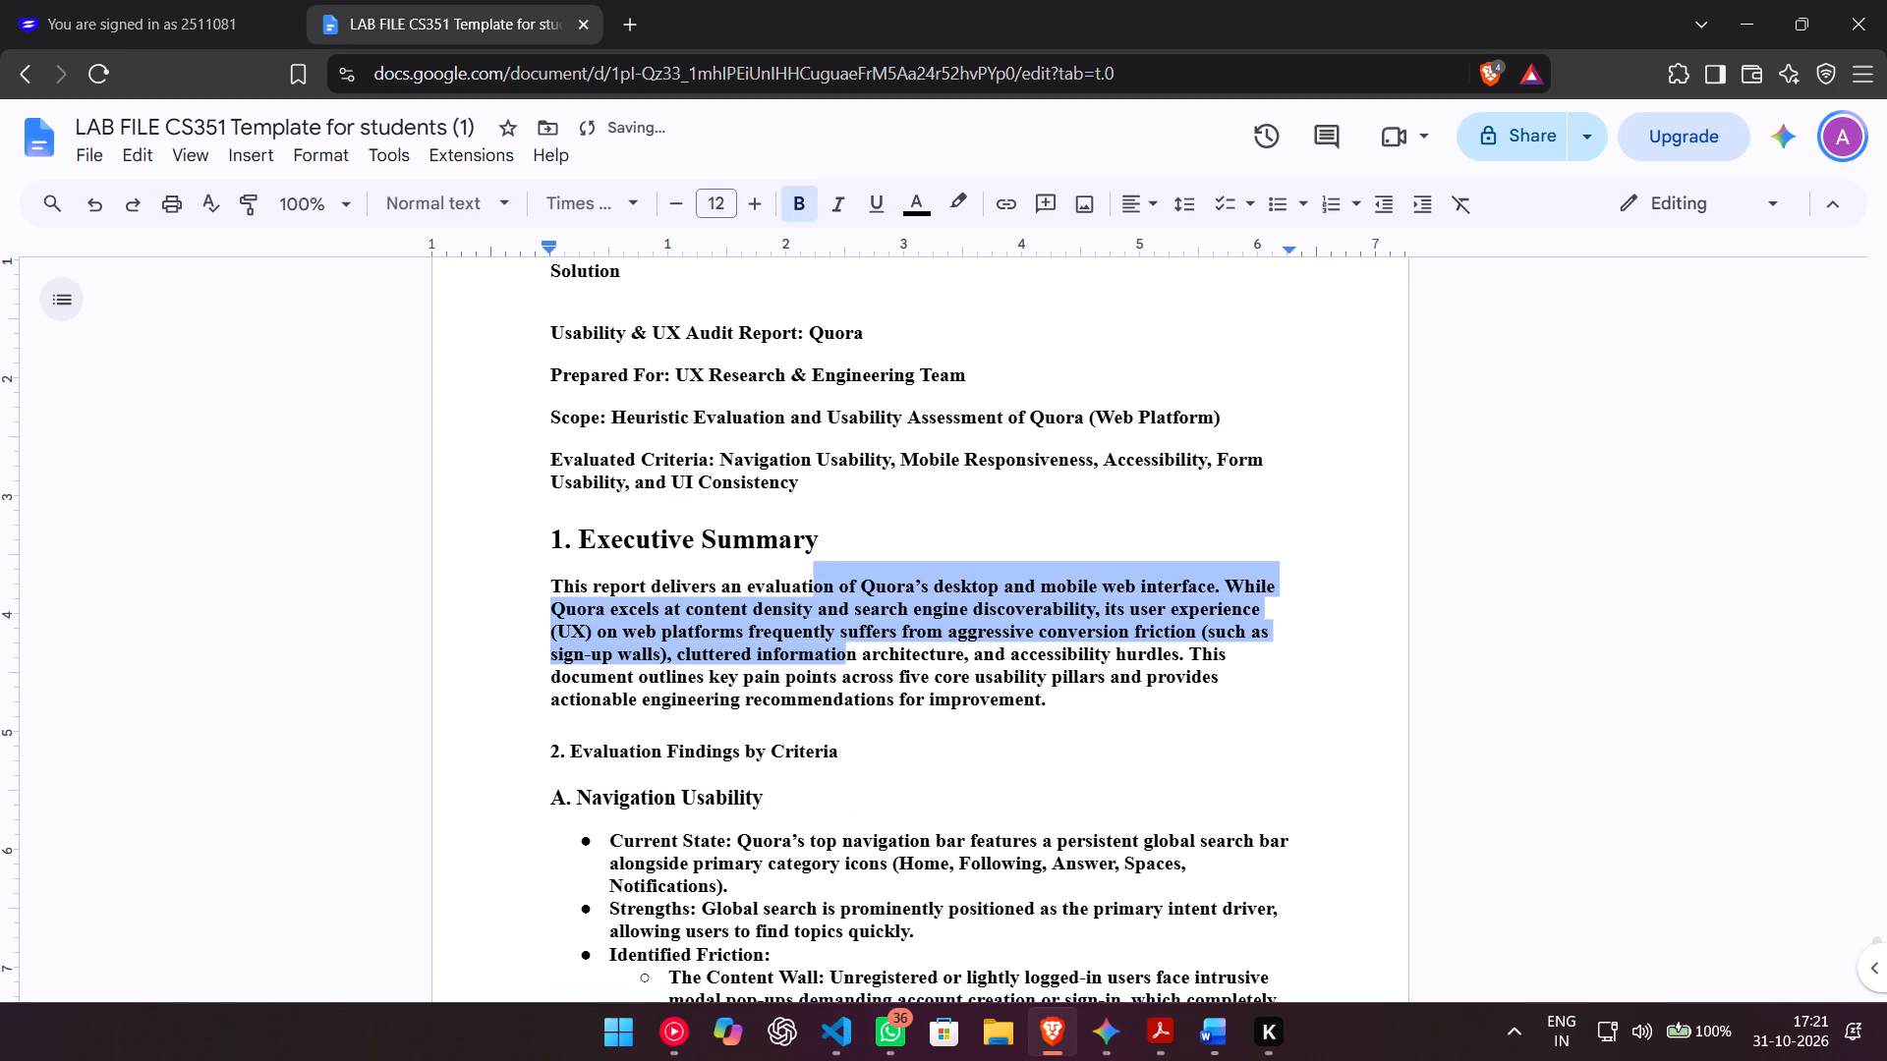
# Reduce the "A. Navigation Usability" and "B. Mobile Responsiveness" subheadings to font size 12.
pyautogui.scroll(2, 816, 470)
pyautogui.scroll(-4, 701, 538)
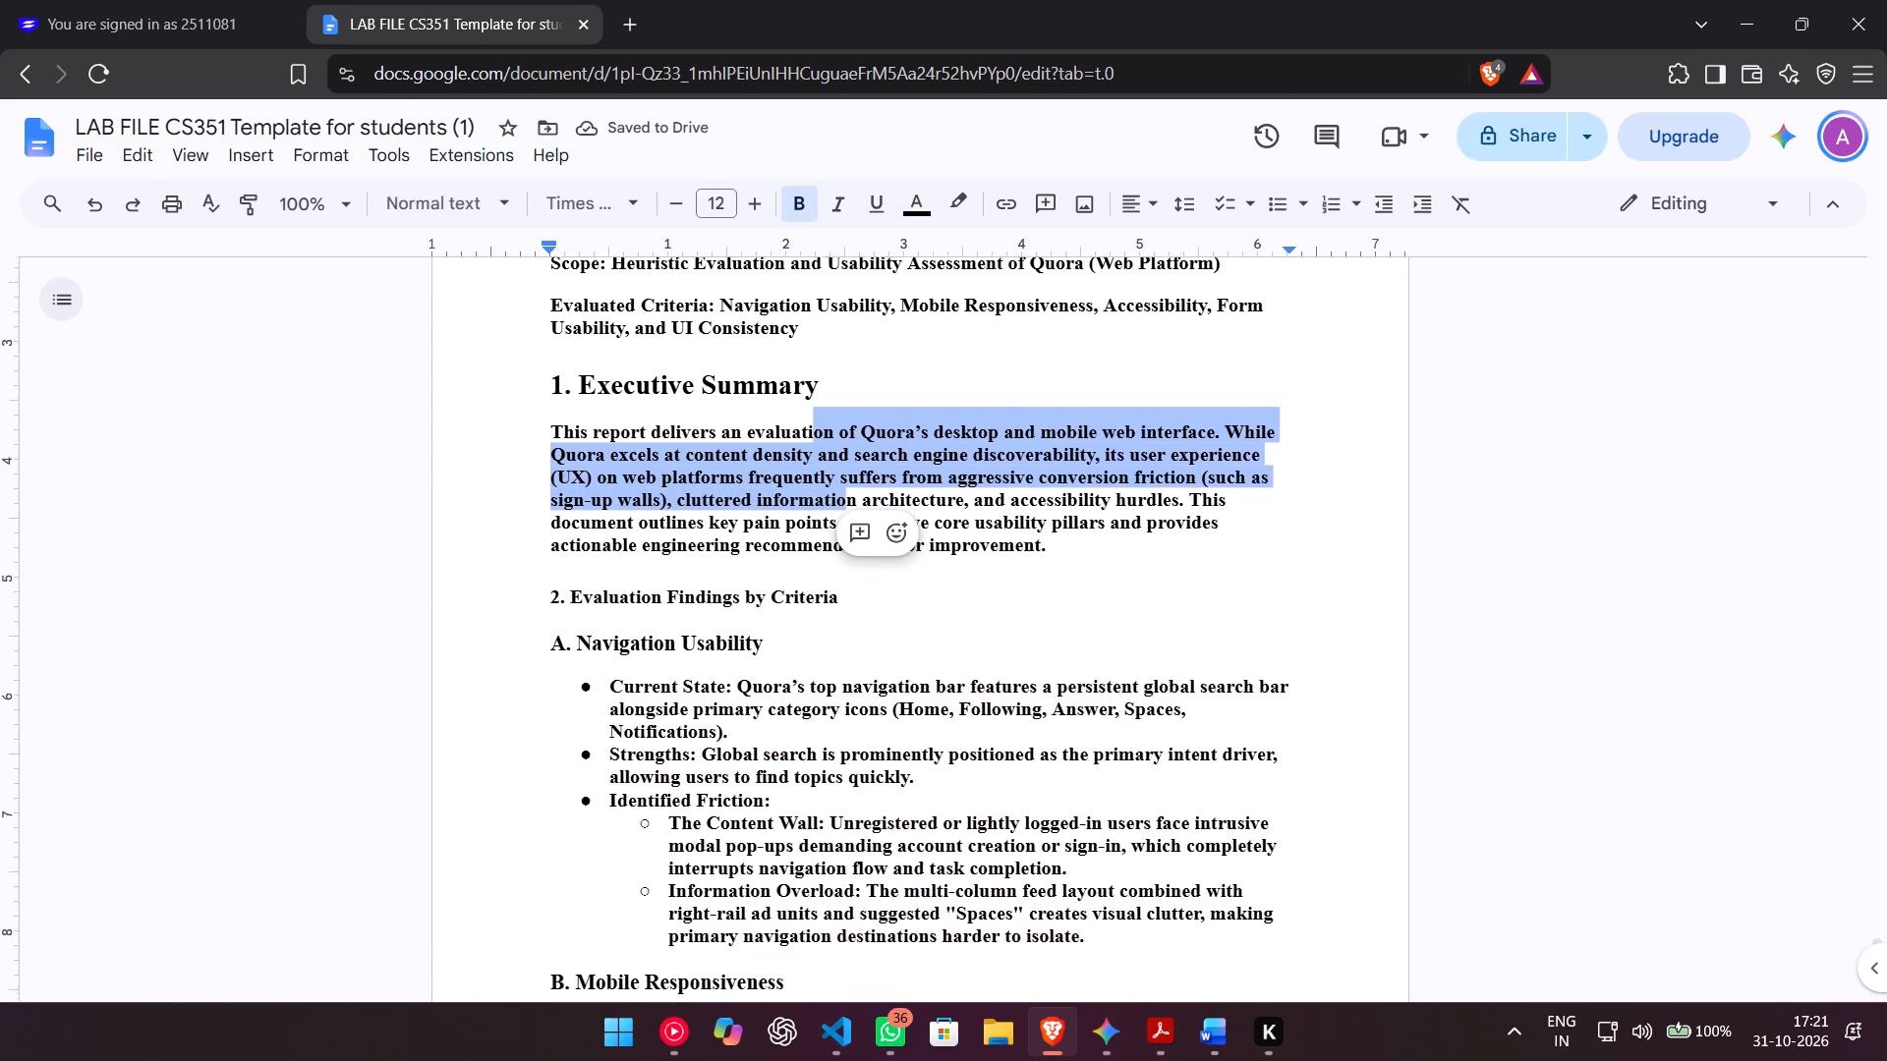
pyautogui.scroll(-2, 659, 615)
pyautogui.moveTo(593, 462); pyautogui.dragTo(678, 467)
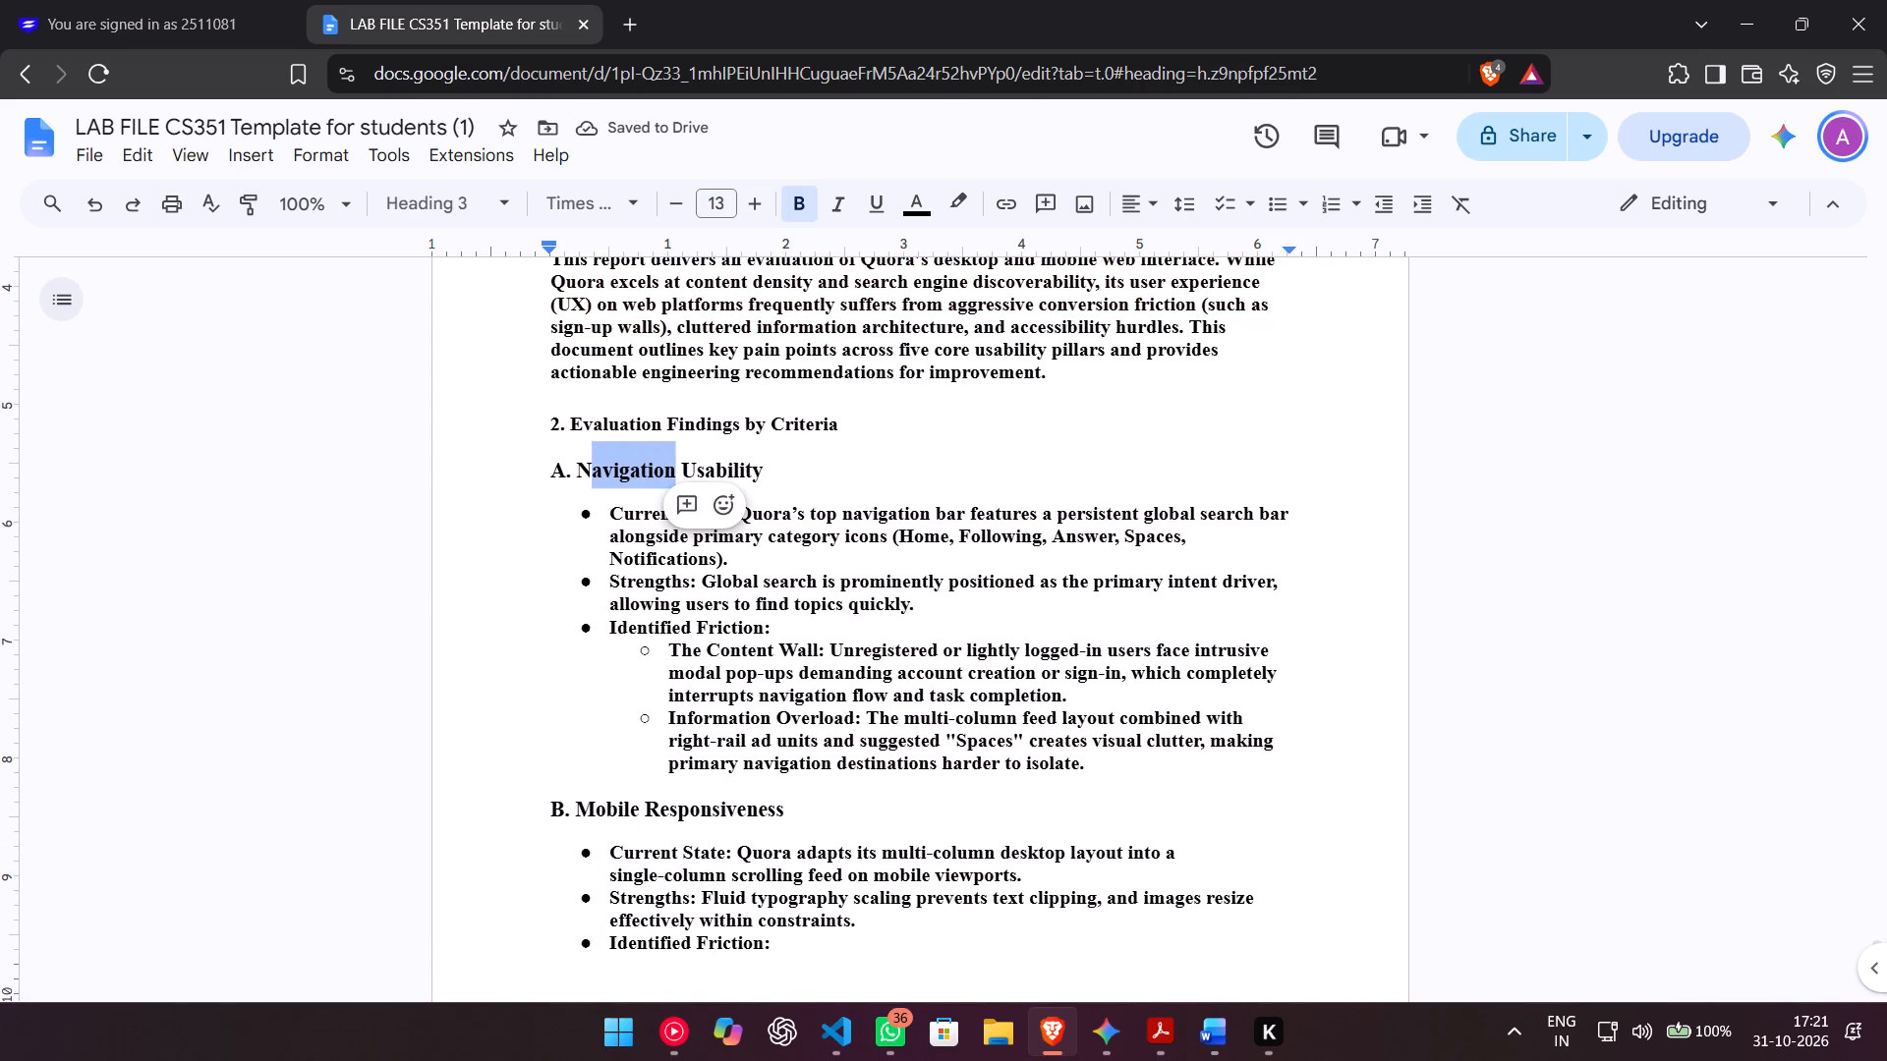
pyautogui.click(668, 189)
pyautogui.moveTo(777, 466); pyautogui.dragTo(738, 468)
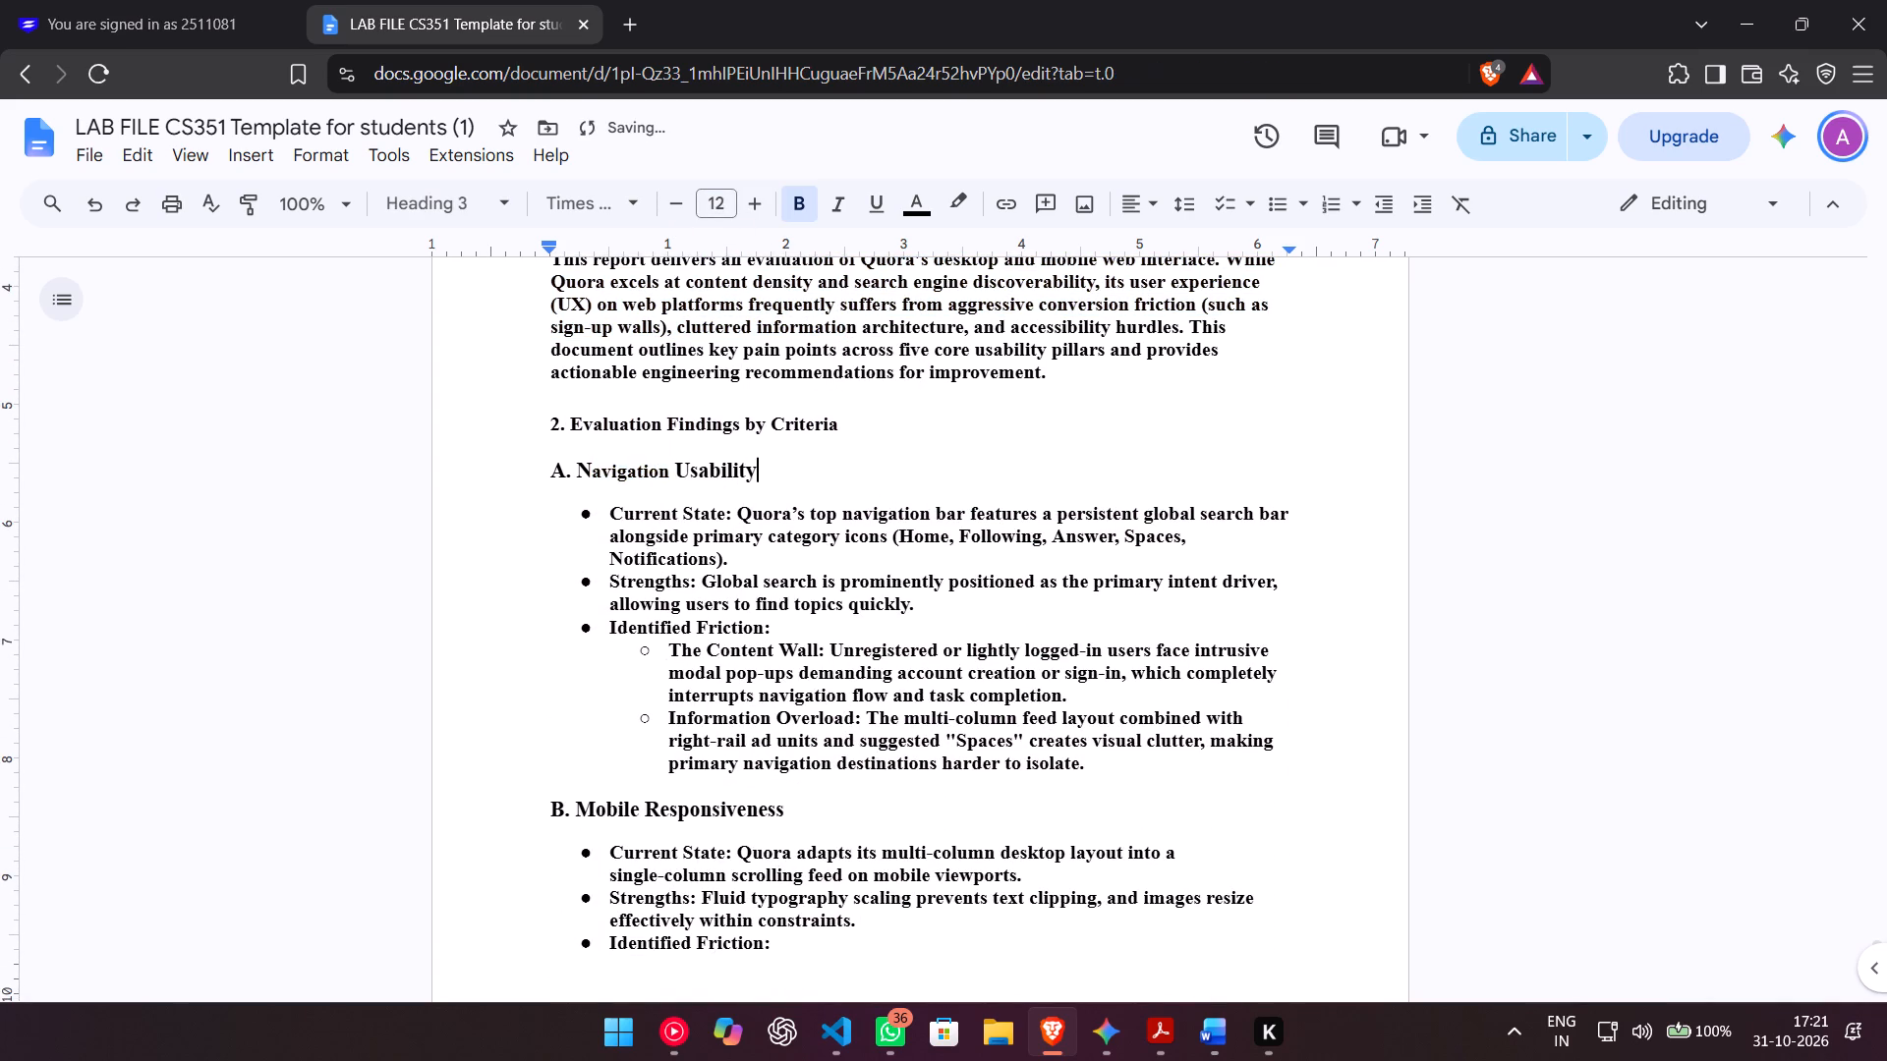
pyautogui.moveTo(738, 468); pyautogui.dragTo(531, 455)
pyautogui.click(681, 199)
pyautogui.moveTo(810, 822); pyautogui.dragTo(806, 820)
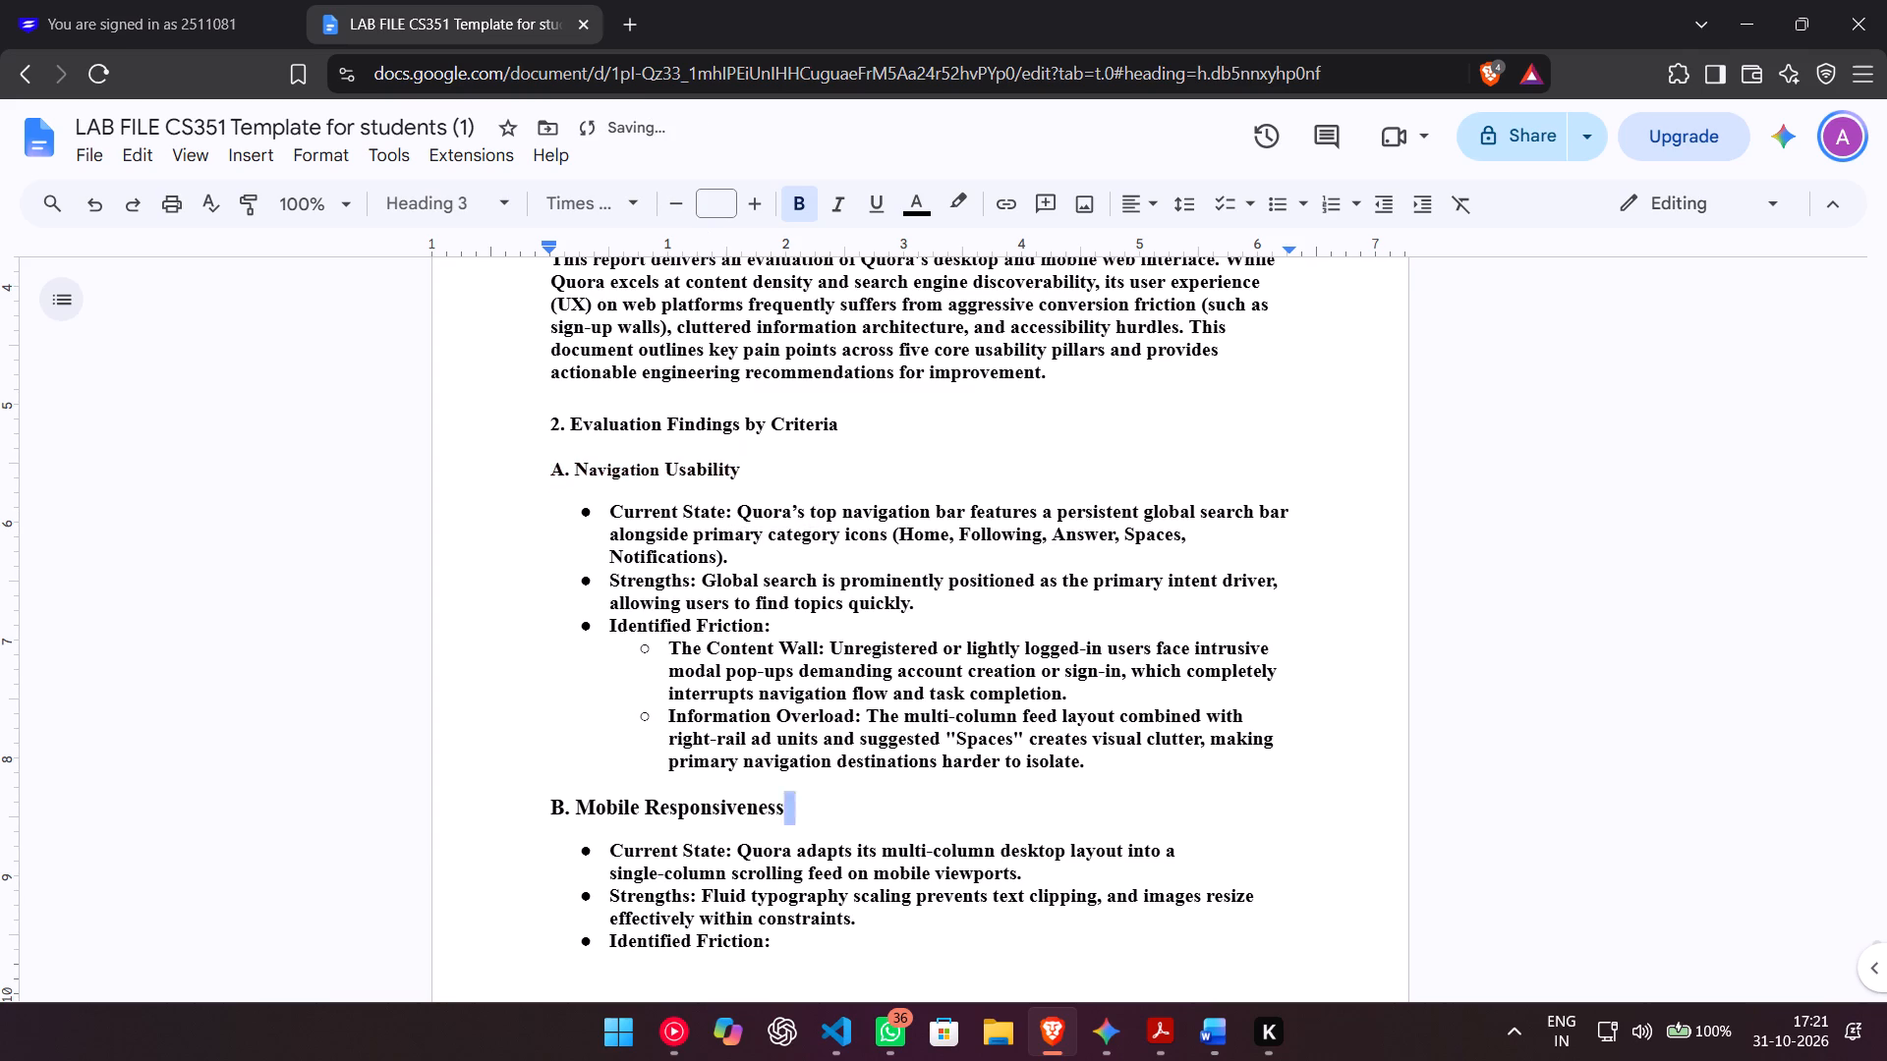
pyautogui.moveTo(806, 820); pyautogui.dragTo(556, 805)
pyautogui.click(679, 200)
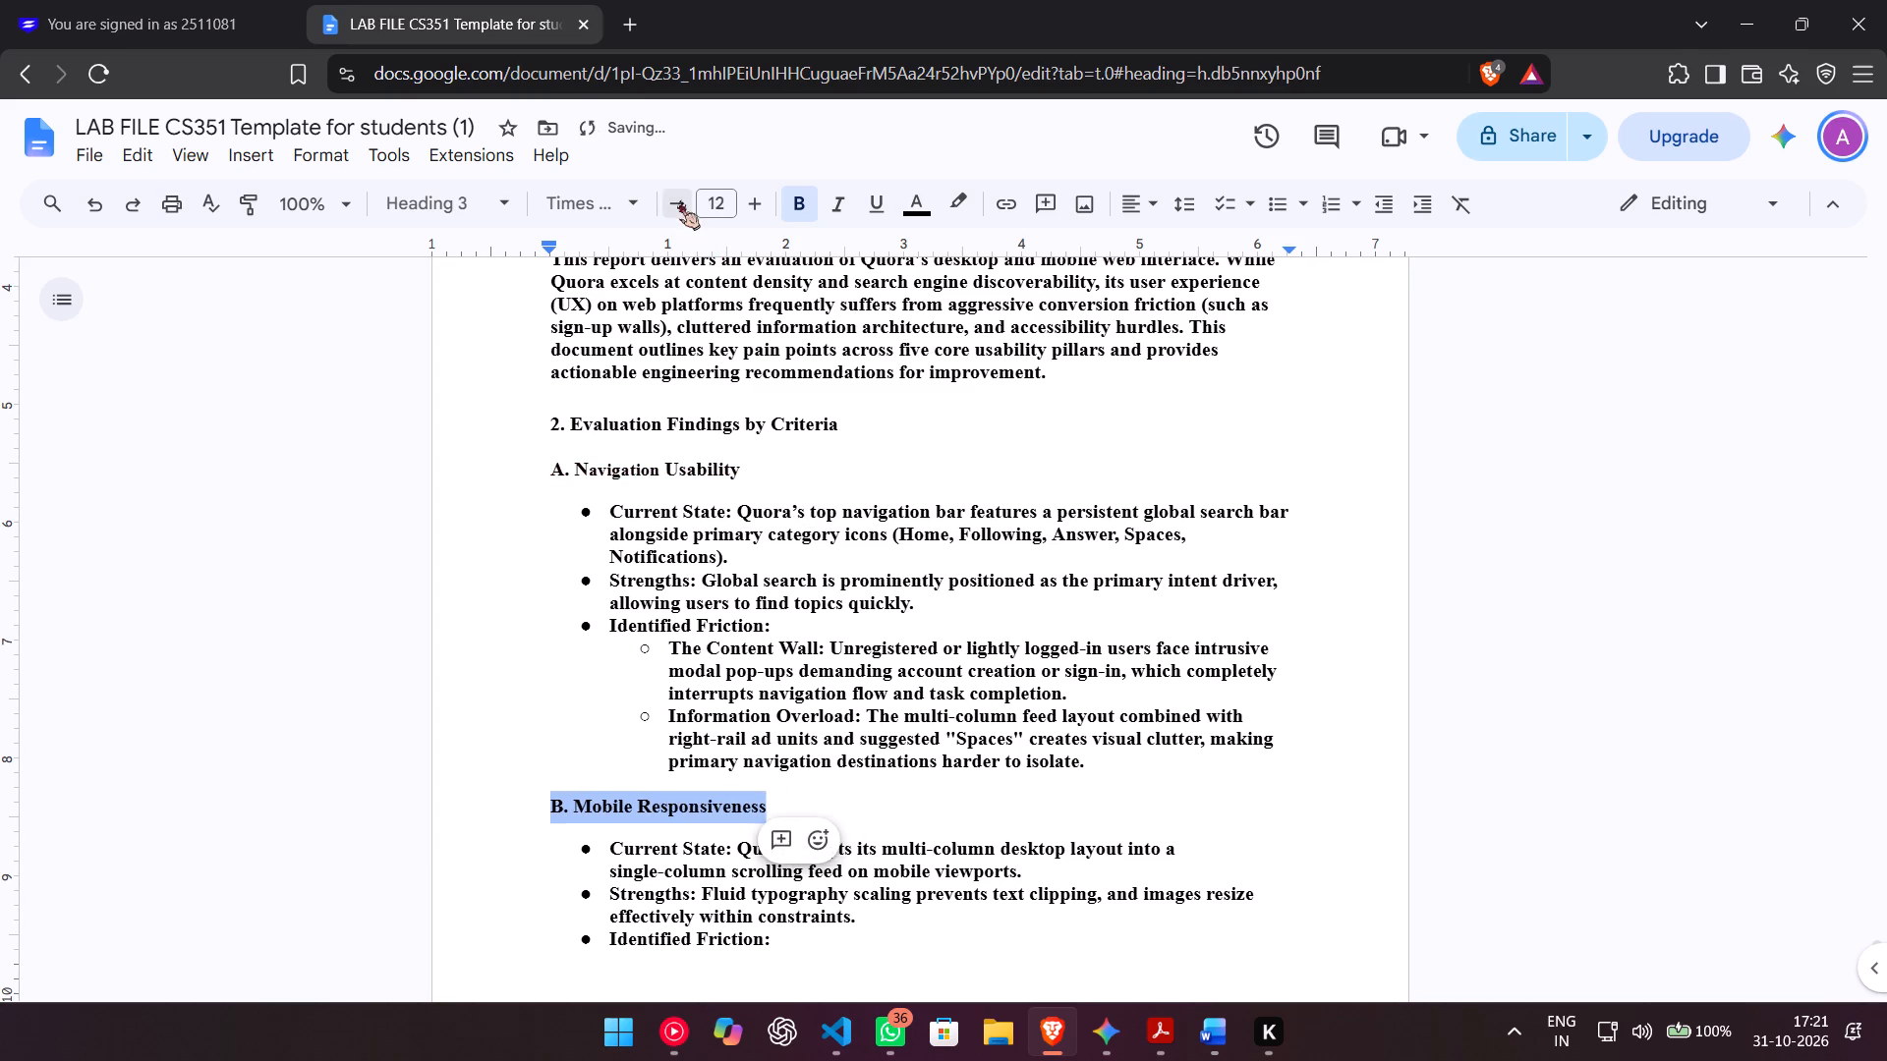
# Reduce the "C. Accessibility (WCAG Compliance)", "D. Form Usability" and "E. UI Consistency" subheadings to font size 12.
pyautogui.scroll(-7, 792, 581)
pyautogui.scroll(-1, 703, 717)
pyautogui.moveTo(911, 719); pyautogui.dragTo(498, 724)
pyautogui.click(669, 198)
pyautogui.scroll(-5, 745, 608)
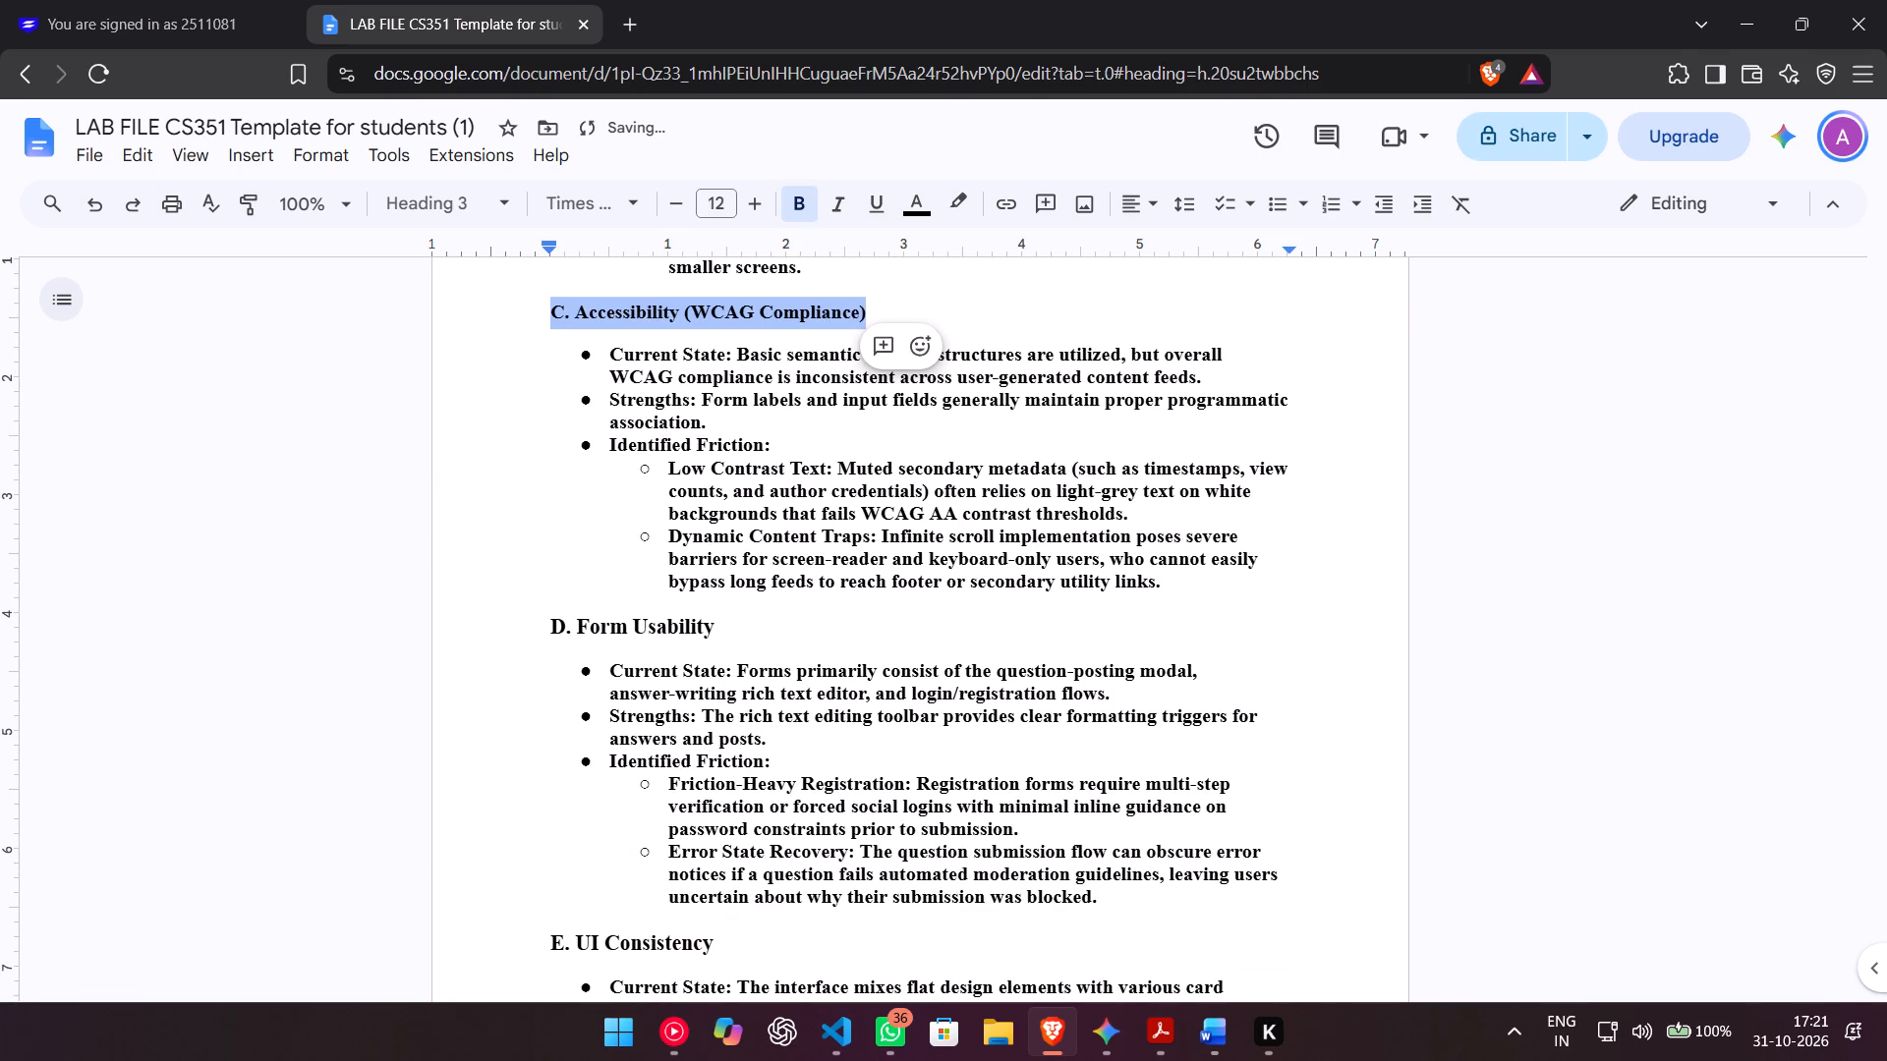
pyautogui.moveTo(731, 632); pyautogui.dragTo(534, 630)
pyautogui.click(673, 195)
pyautogui.scroll(-3, 845, 531)
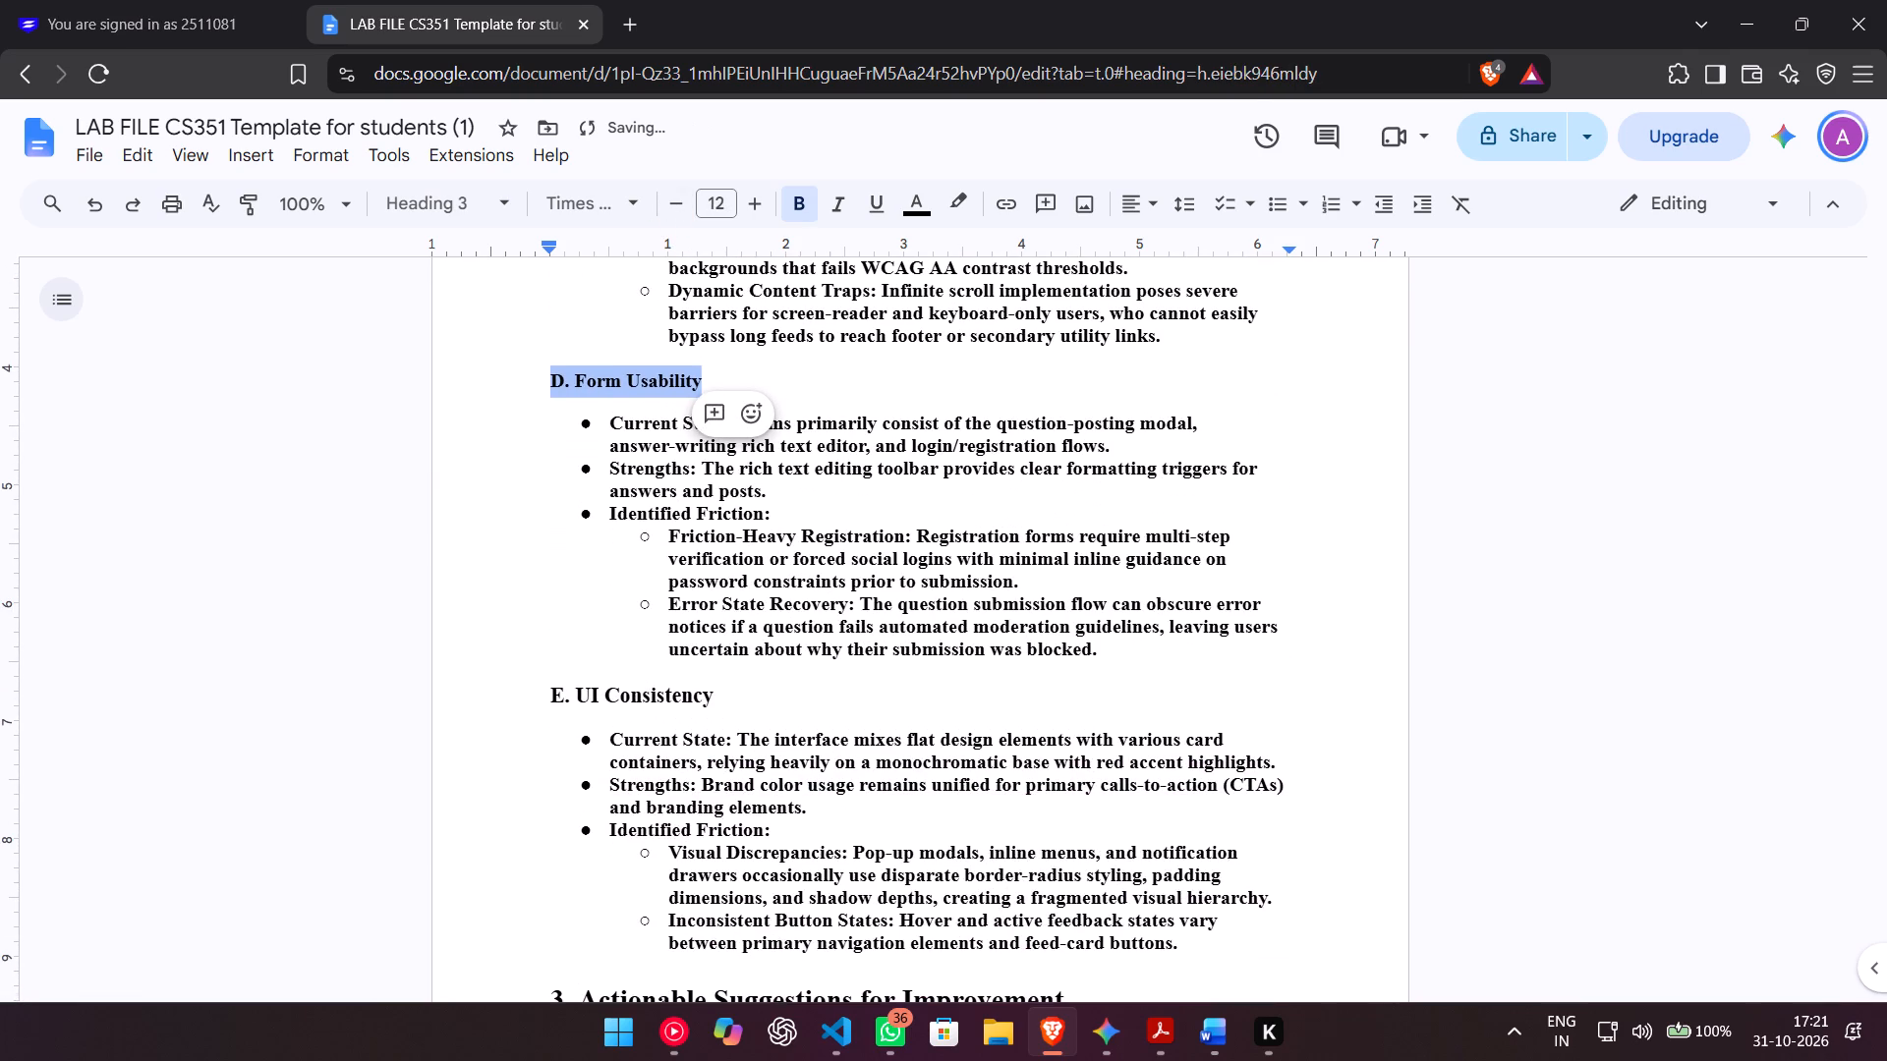
pyautogui.moveTo(761, 697); pyautogui.dragTo(574, 691)
pyautogui.click(538, 698)
pyautogui.moveTo(539, 698); pyautogui.dragTo(730, 690)
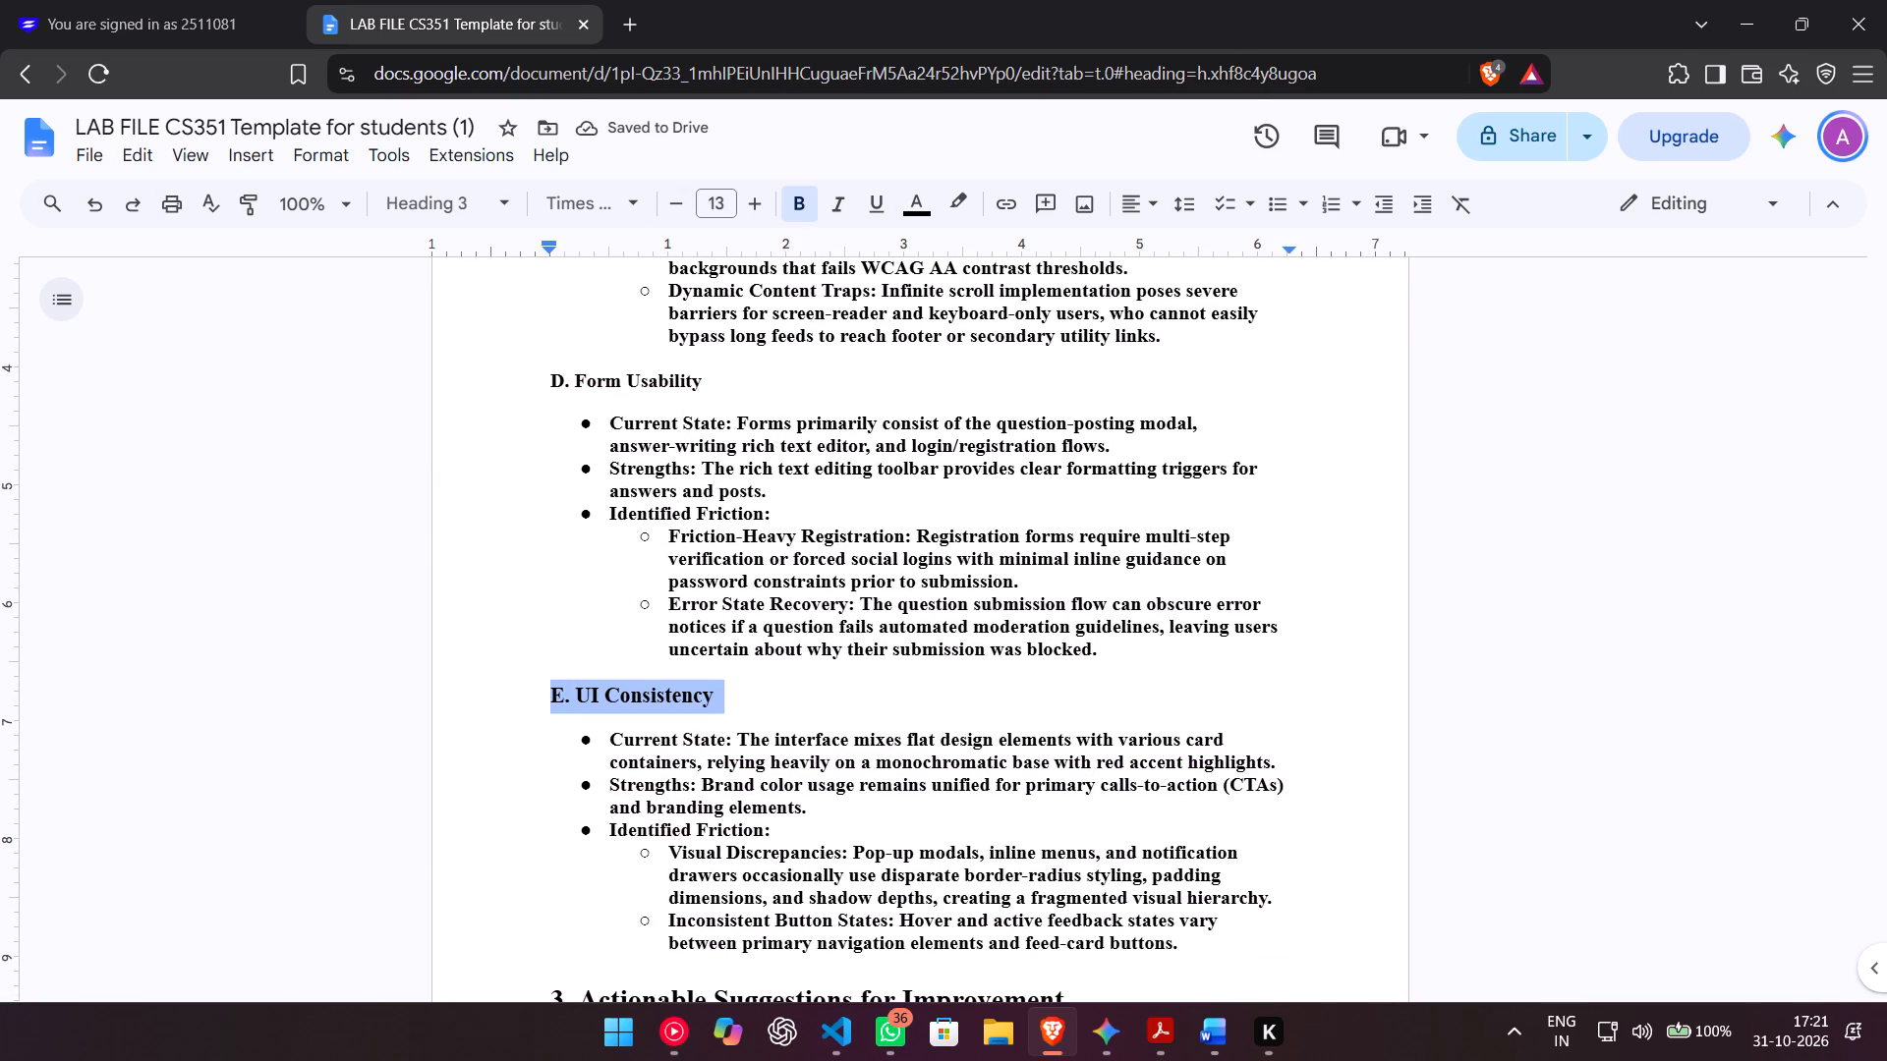
pyautogui.moveTo(730, 690); pyautogui.dragTo(741, 690)
pyautogui.click(677, 195)
# Set the "3. Actionable Suggestions for Improvement" heading to font size 12.
pyautogui.scroll(-4, 747, 366)
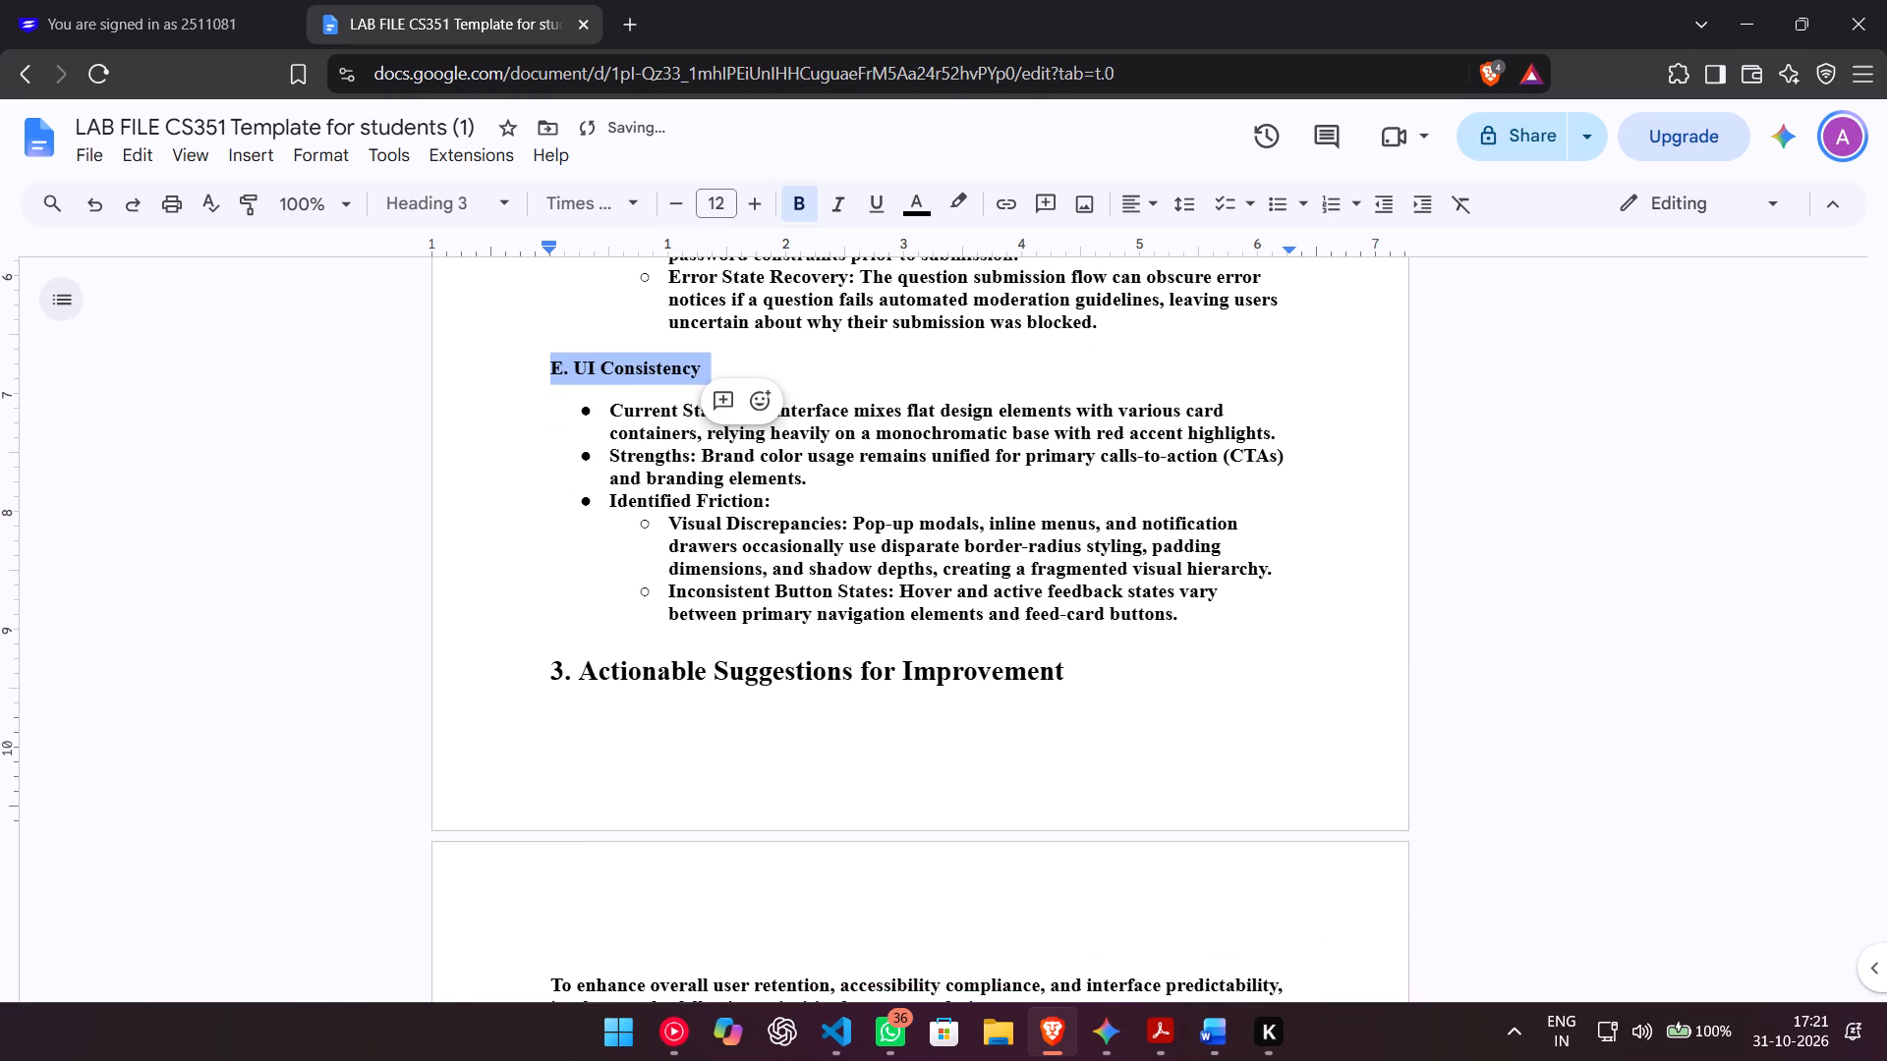
pyautogui.moveTo(554, 657); pyautogui.dragTo(1070, 669)
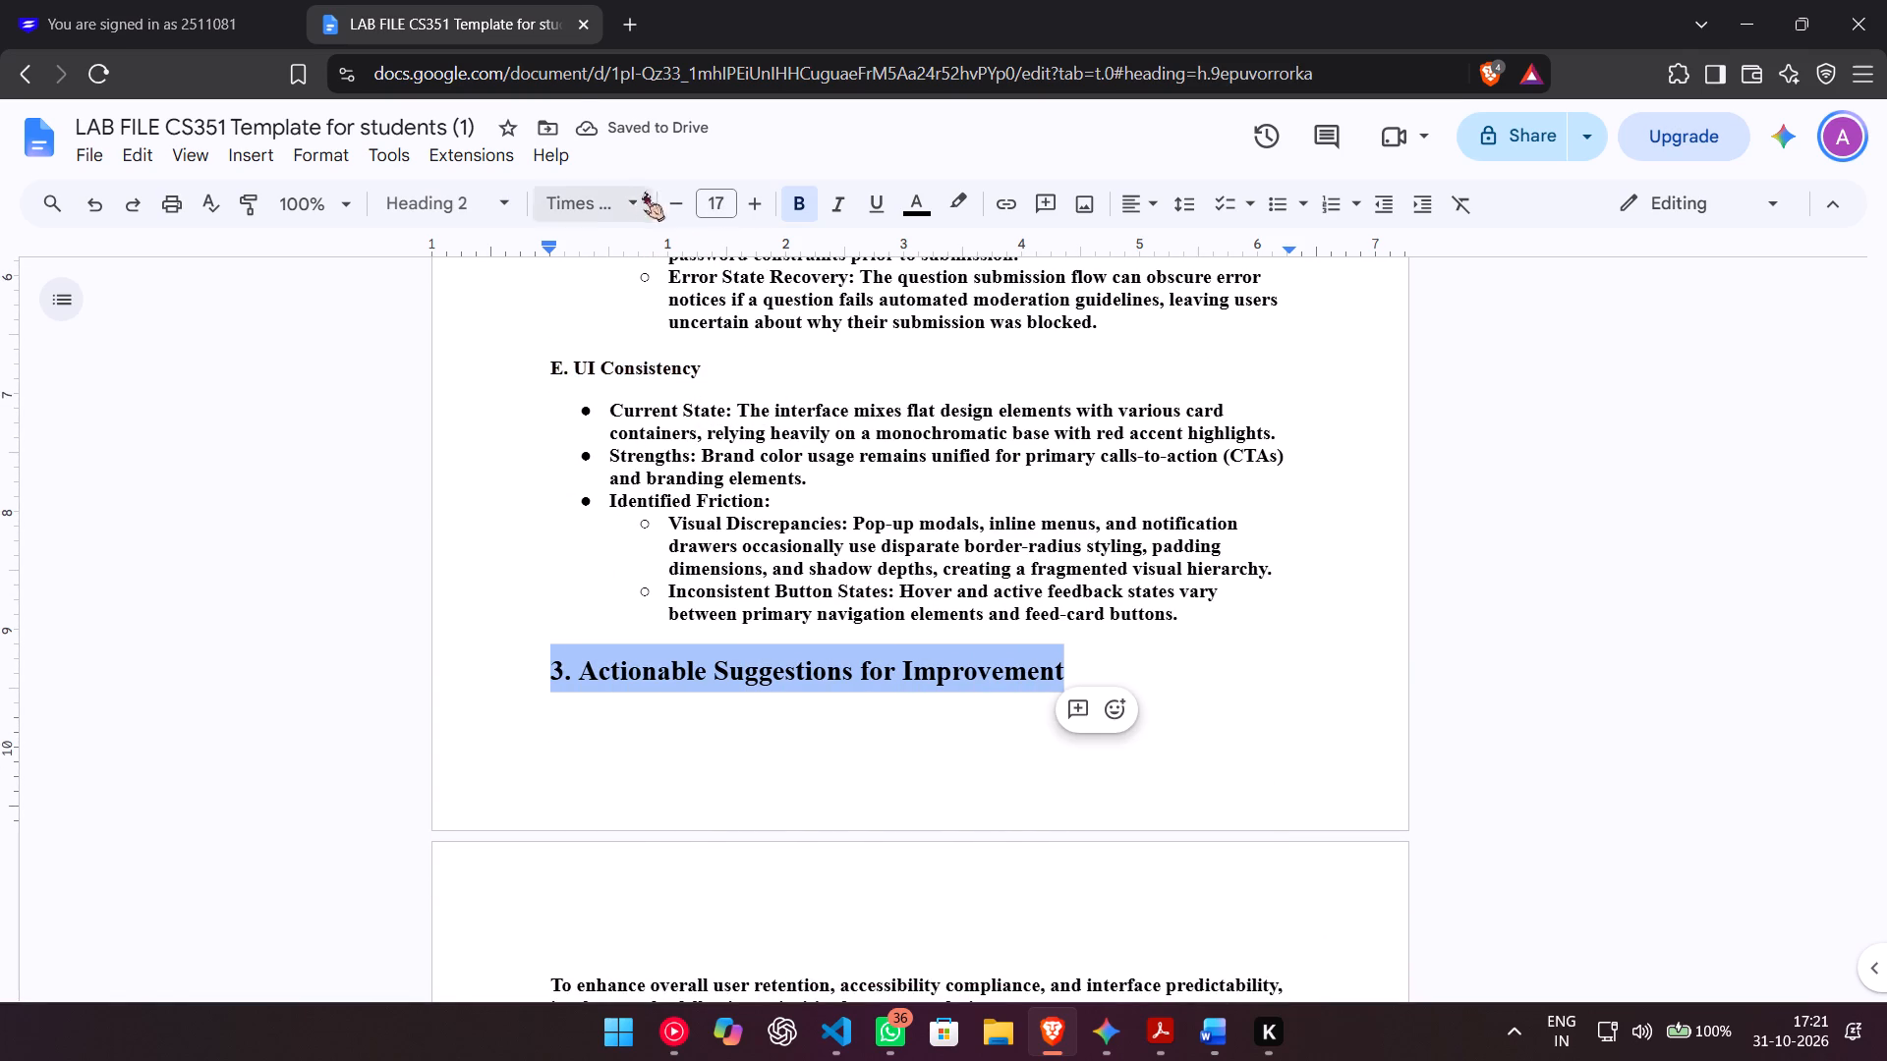
pyautogui.click(661, 200)
pyautogui.tripleClick(673, 211)
pyautogui.click(673, 211)
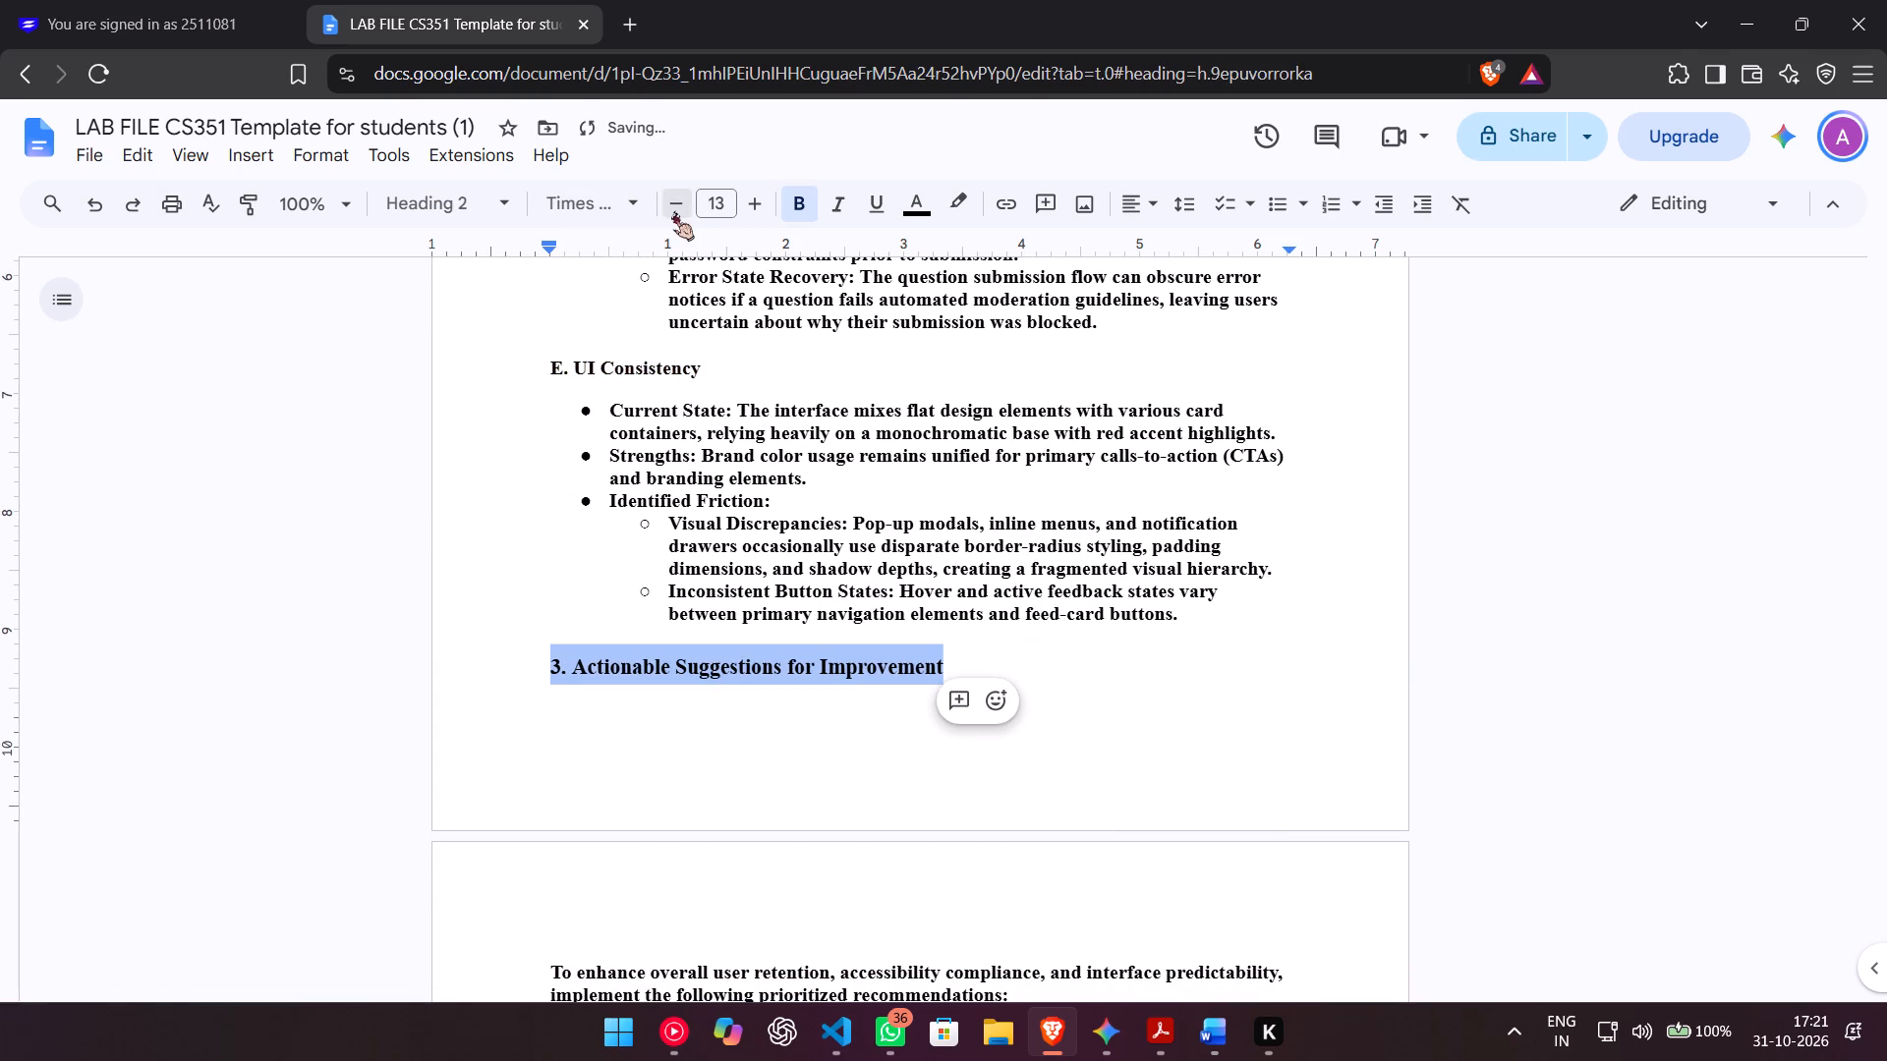
pyautogui.click(673, 211)
pyautogui.click(673, 211)
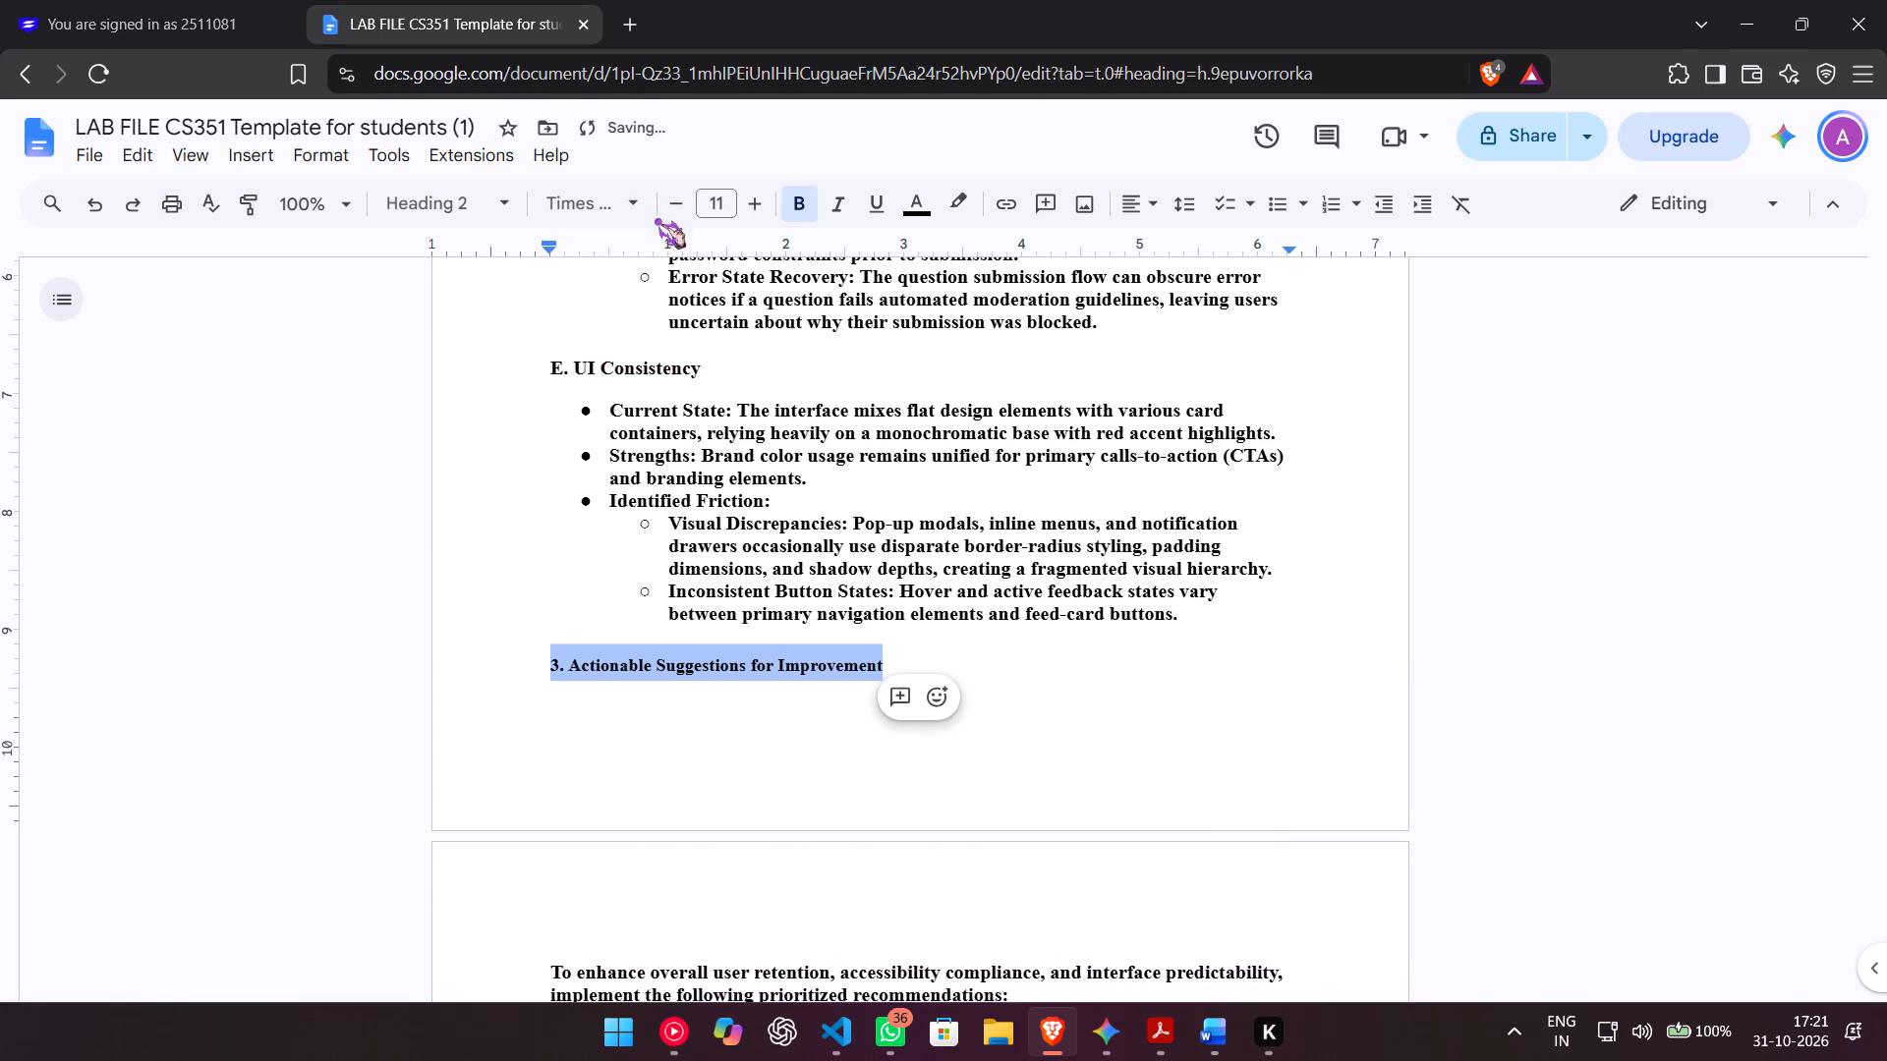
pyautogui.click(761, 203)
# Insert blank lines after the last "E. UI Consistency" bullet to move the "3. Actionable Suggestions for Improvement" heading onto the next page.
pyautogui.moveTo(1072, 632); pyautogui.dragTo(1094, 630)
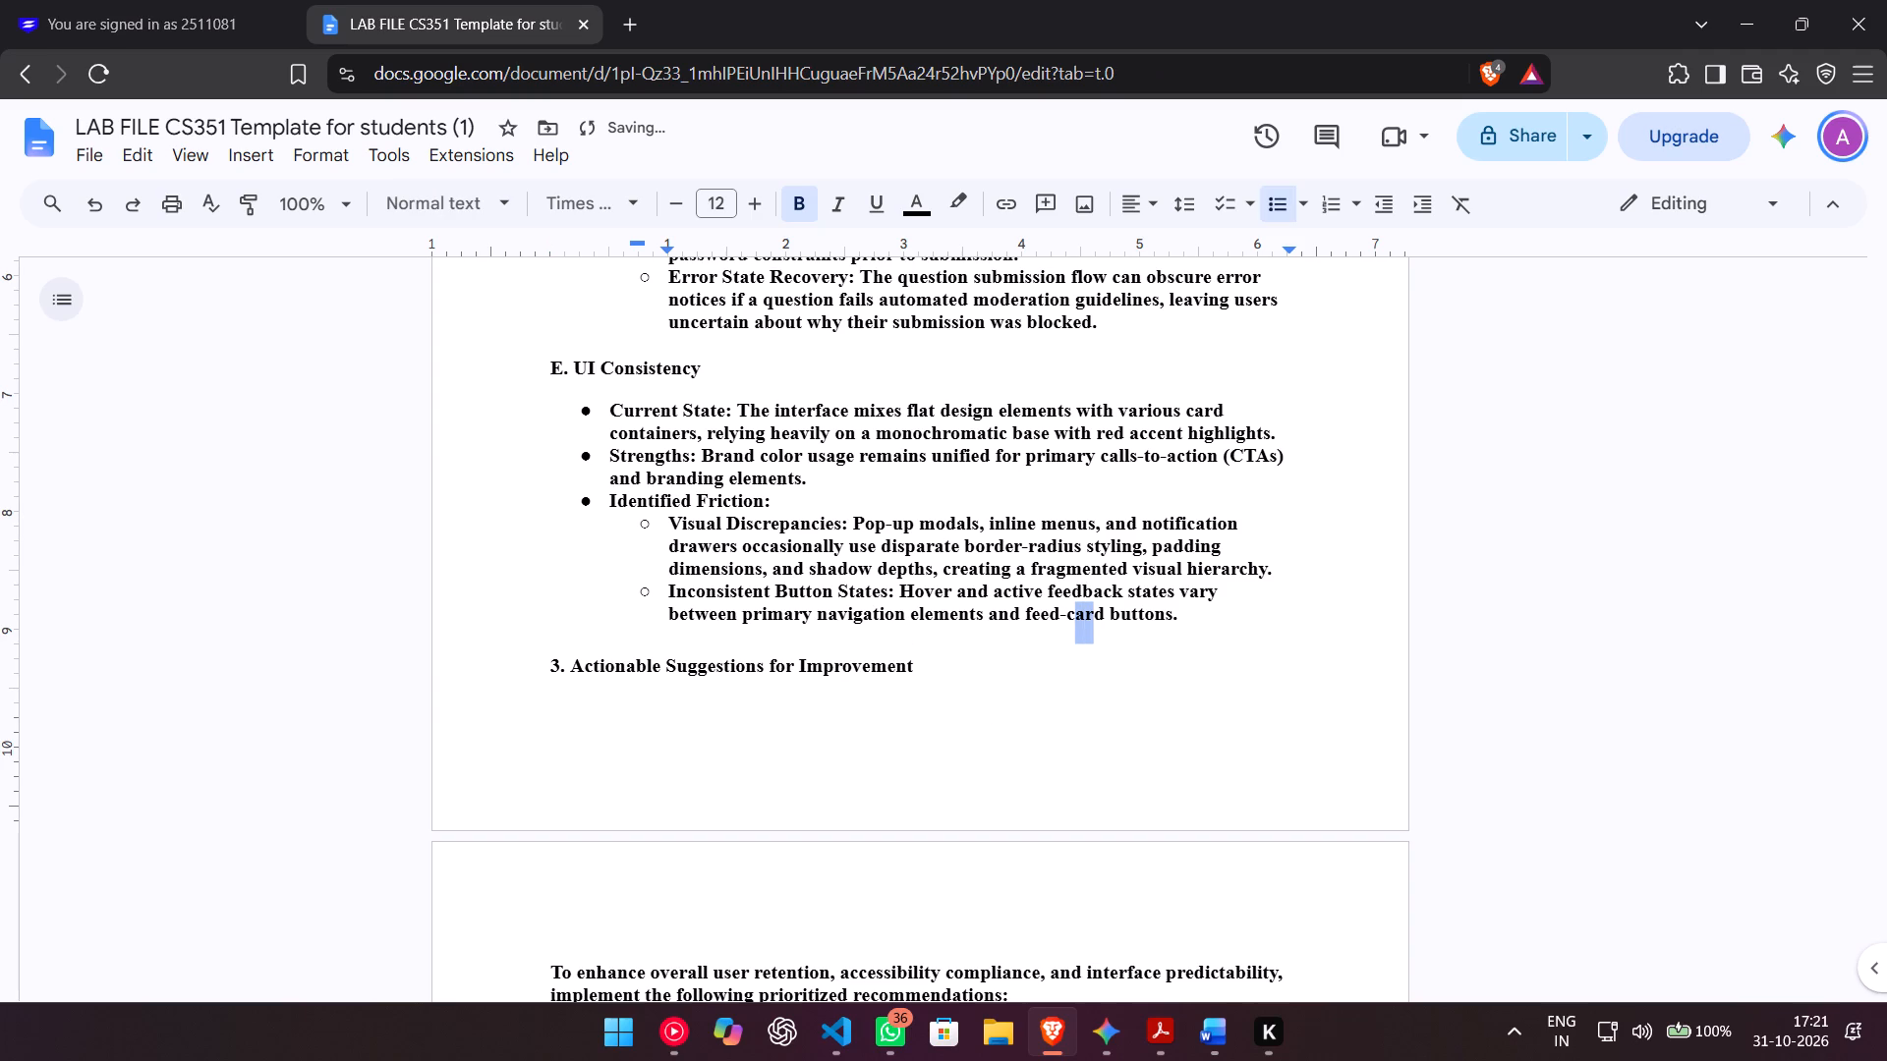
pyautogui.click(1219, 624)
pyautogui.press('Return')
pyautogui.press('Return')
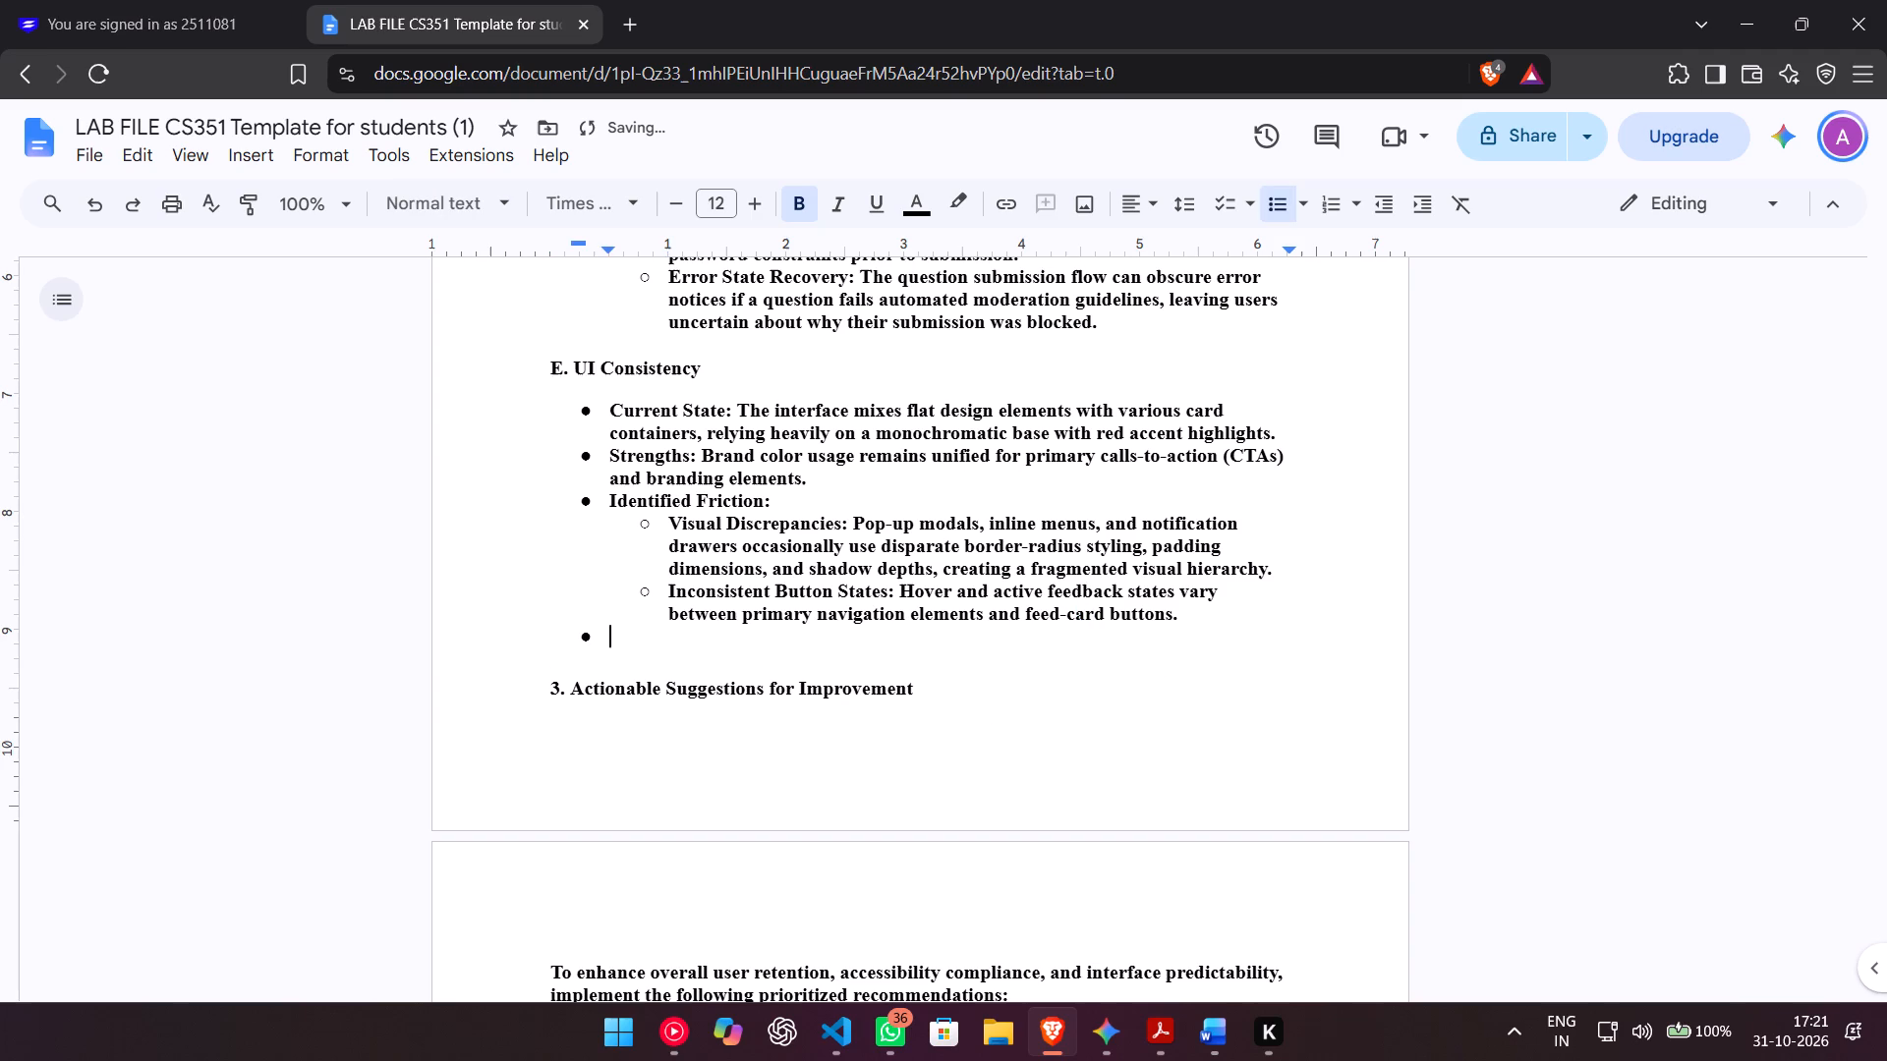
pyautogui.hotkey('ctrl', 'z')
pyautogui.hotkey('ctrl', 'z')
pyautogui.press('Return')
pyautogui.press('Return')
pyautogui.press('Return')
# Remove bold from the introduction and numbered recommendations under "3. Actionable Suggestions for Improvement".
pyautogui.scroll(-7, 1145, 689)
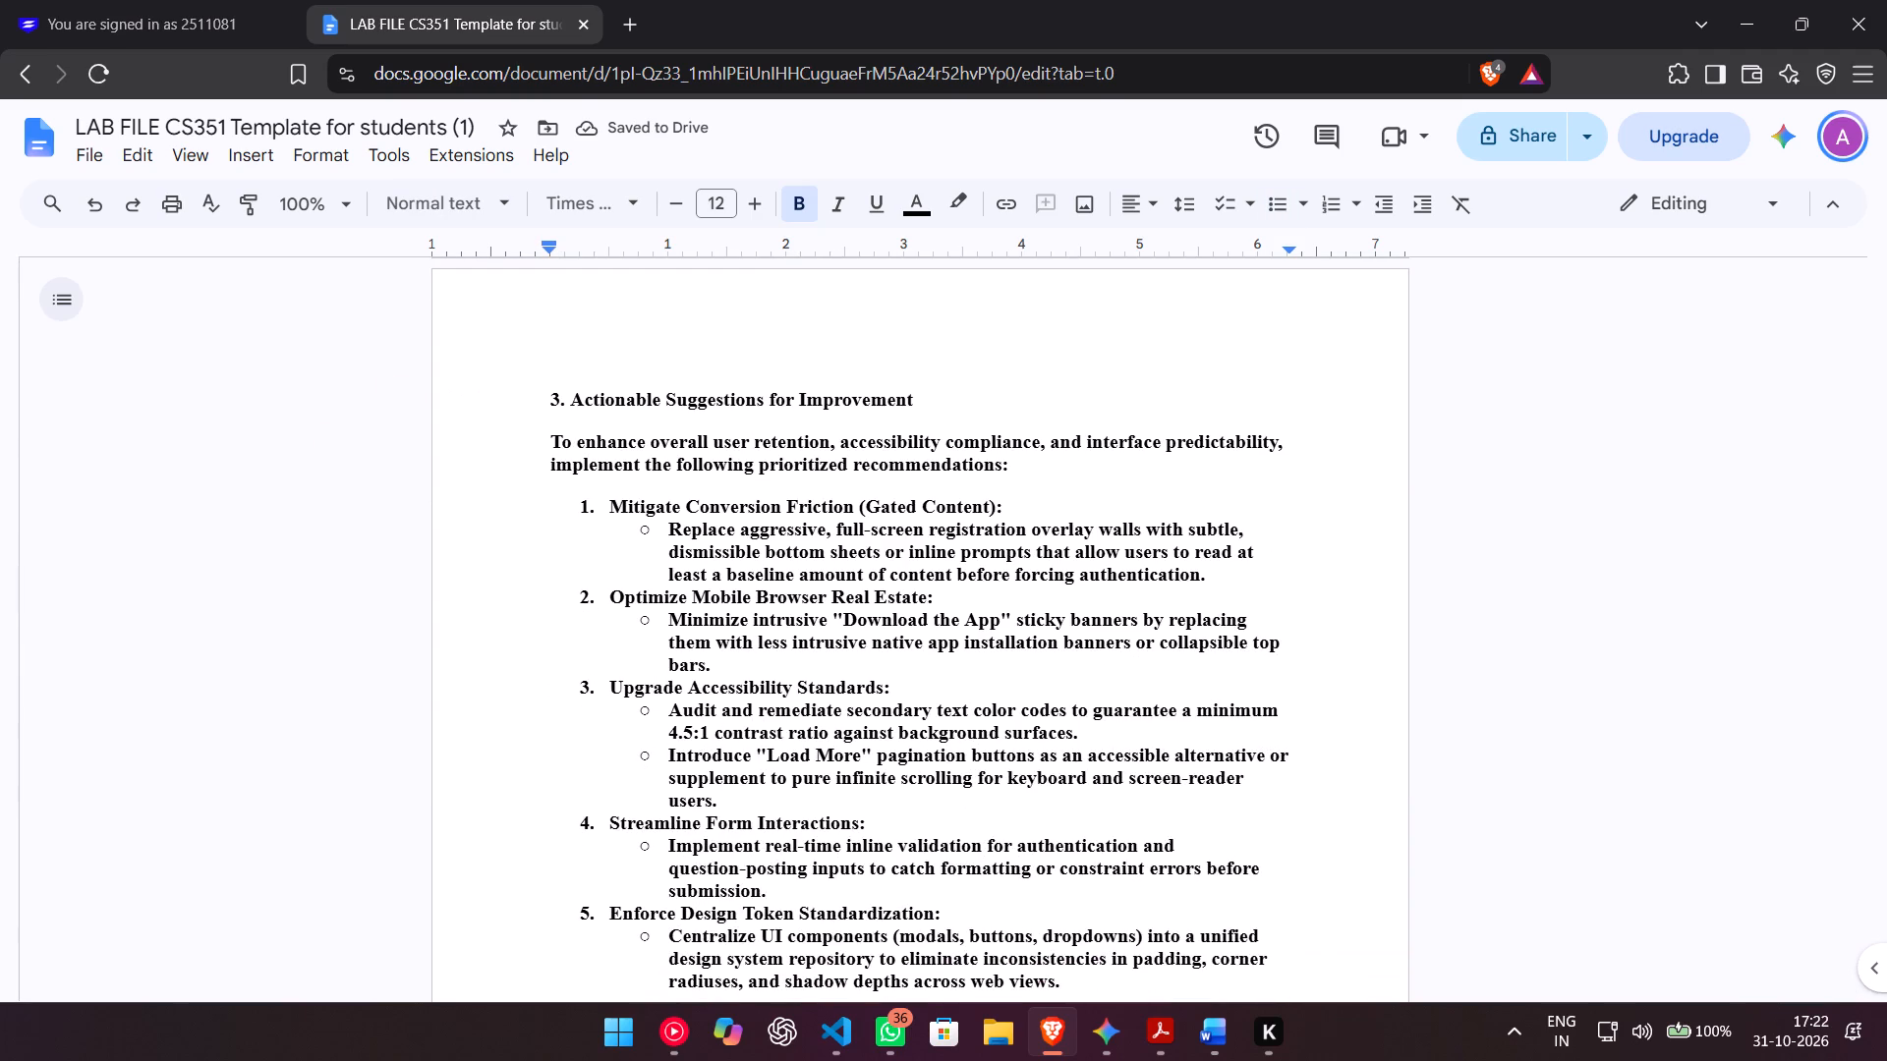
pyautogui.scroll(-10, 571, 513)
pyautogui.scroll(9, 606, 505)
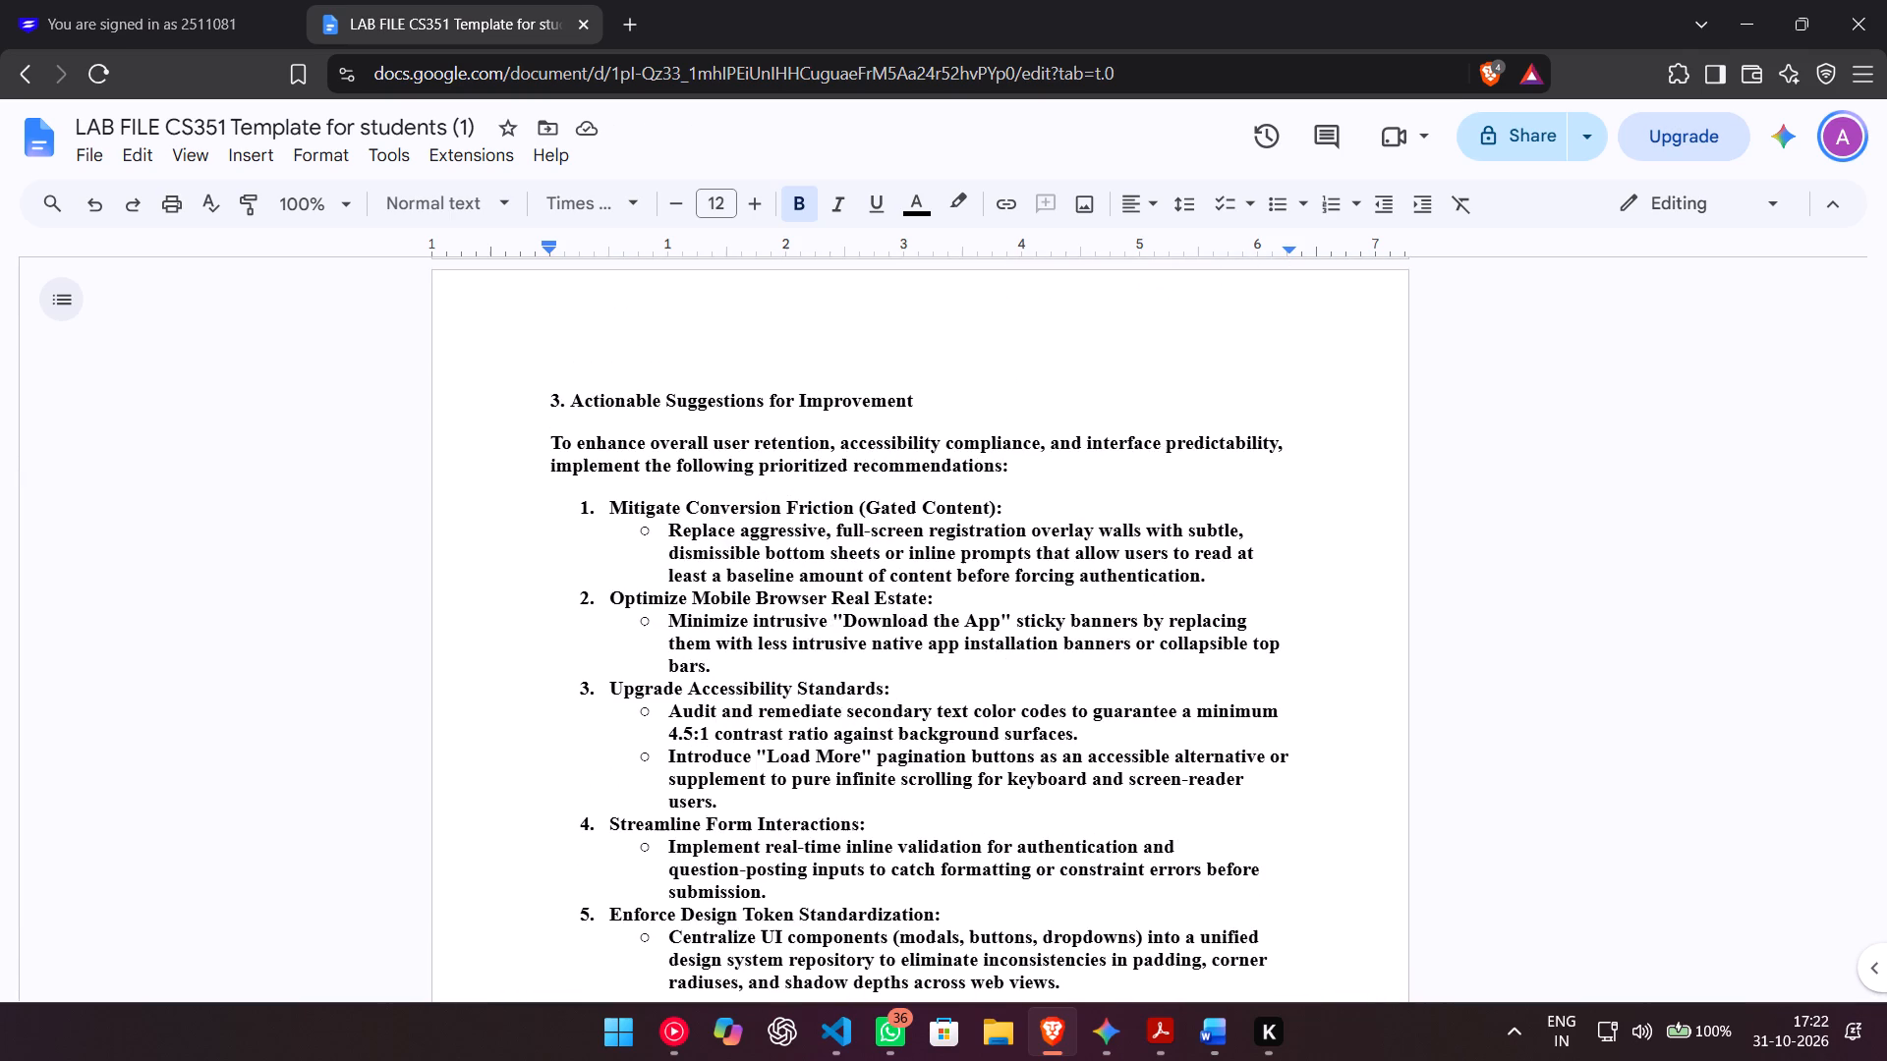
pyautogui.moveTo(532, 421); pyautogui.dragTo(1214, 980)
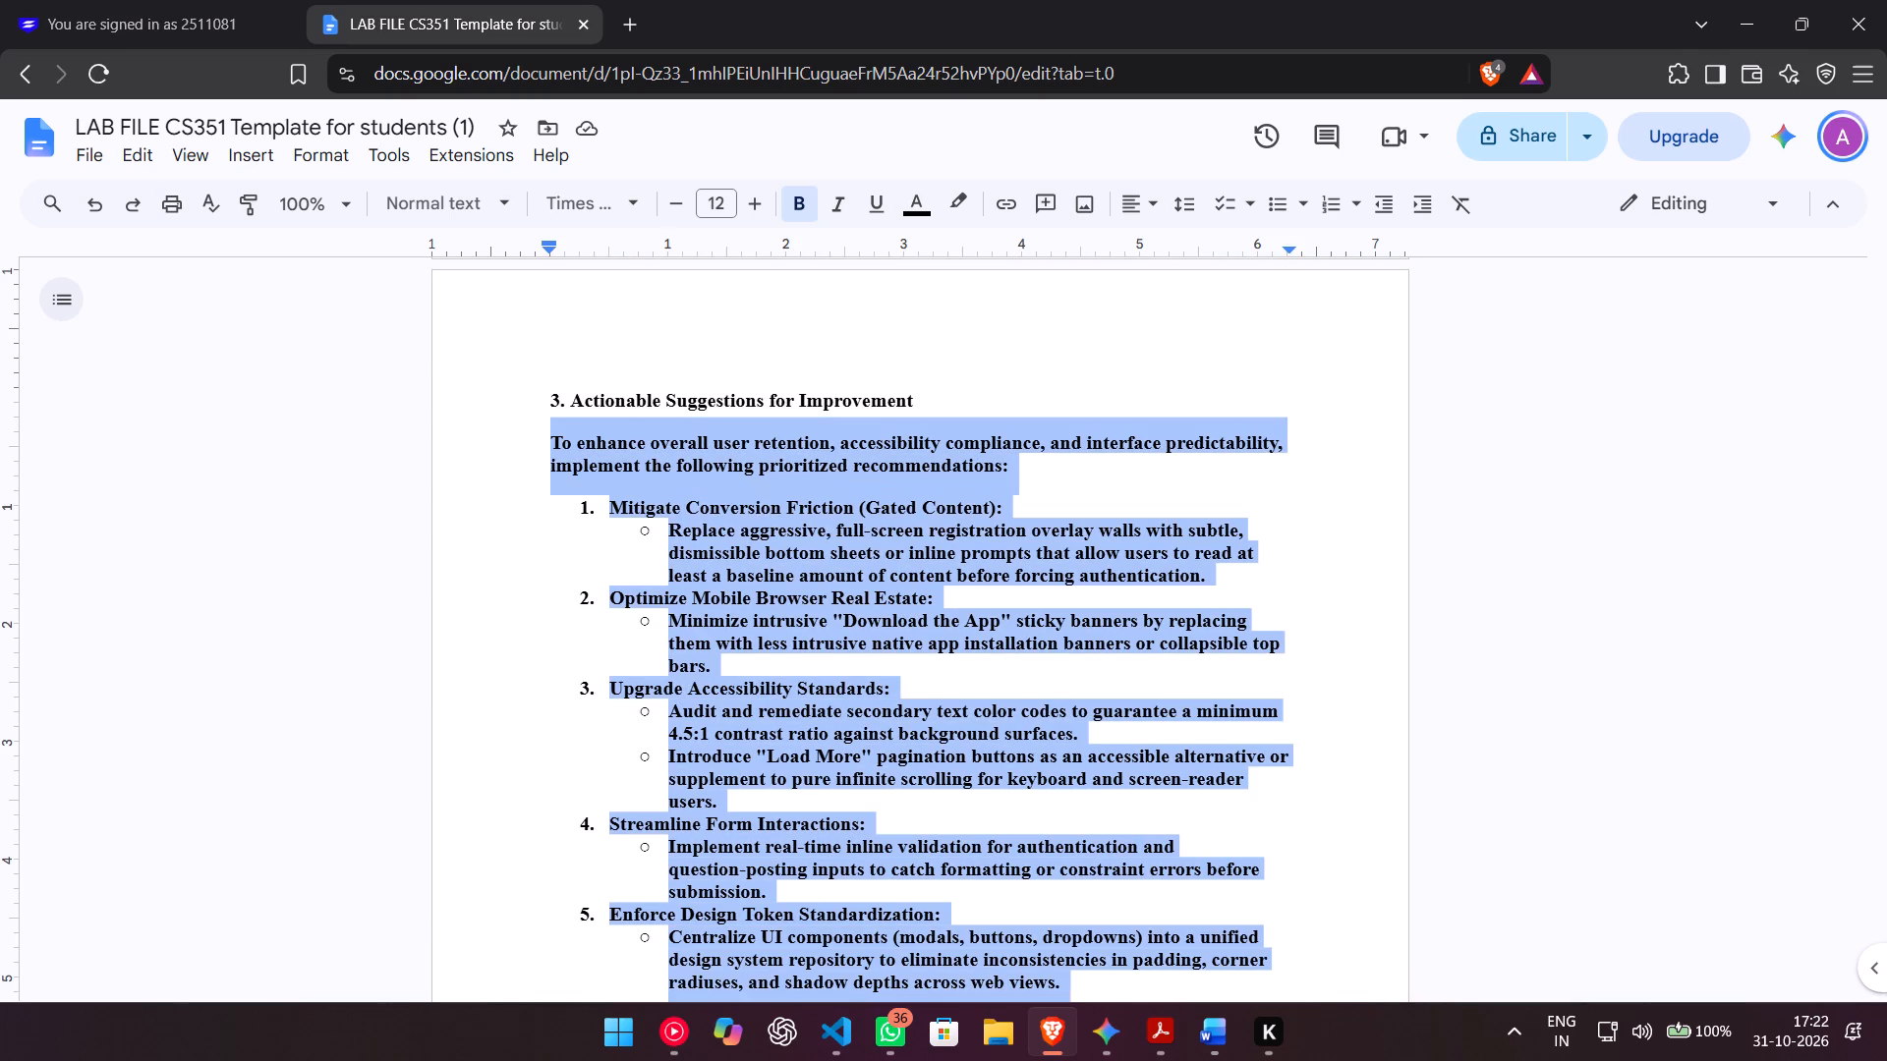
pyautogui.click(792, 197)
pyautogui.click(1168, 500)
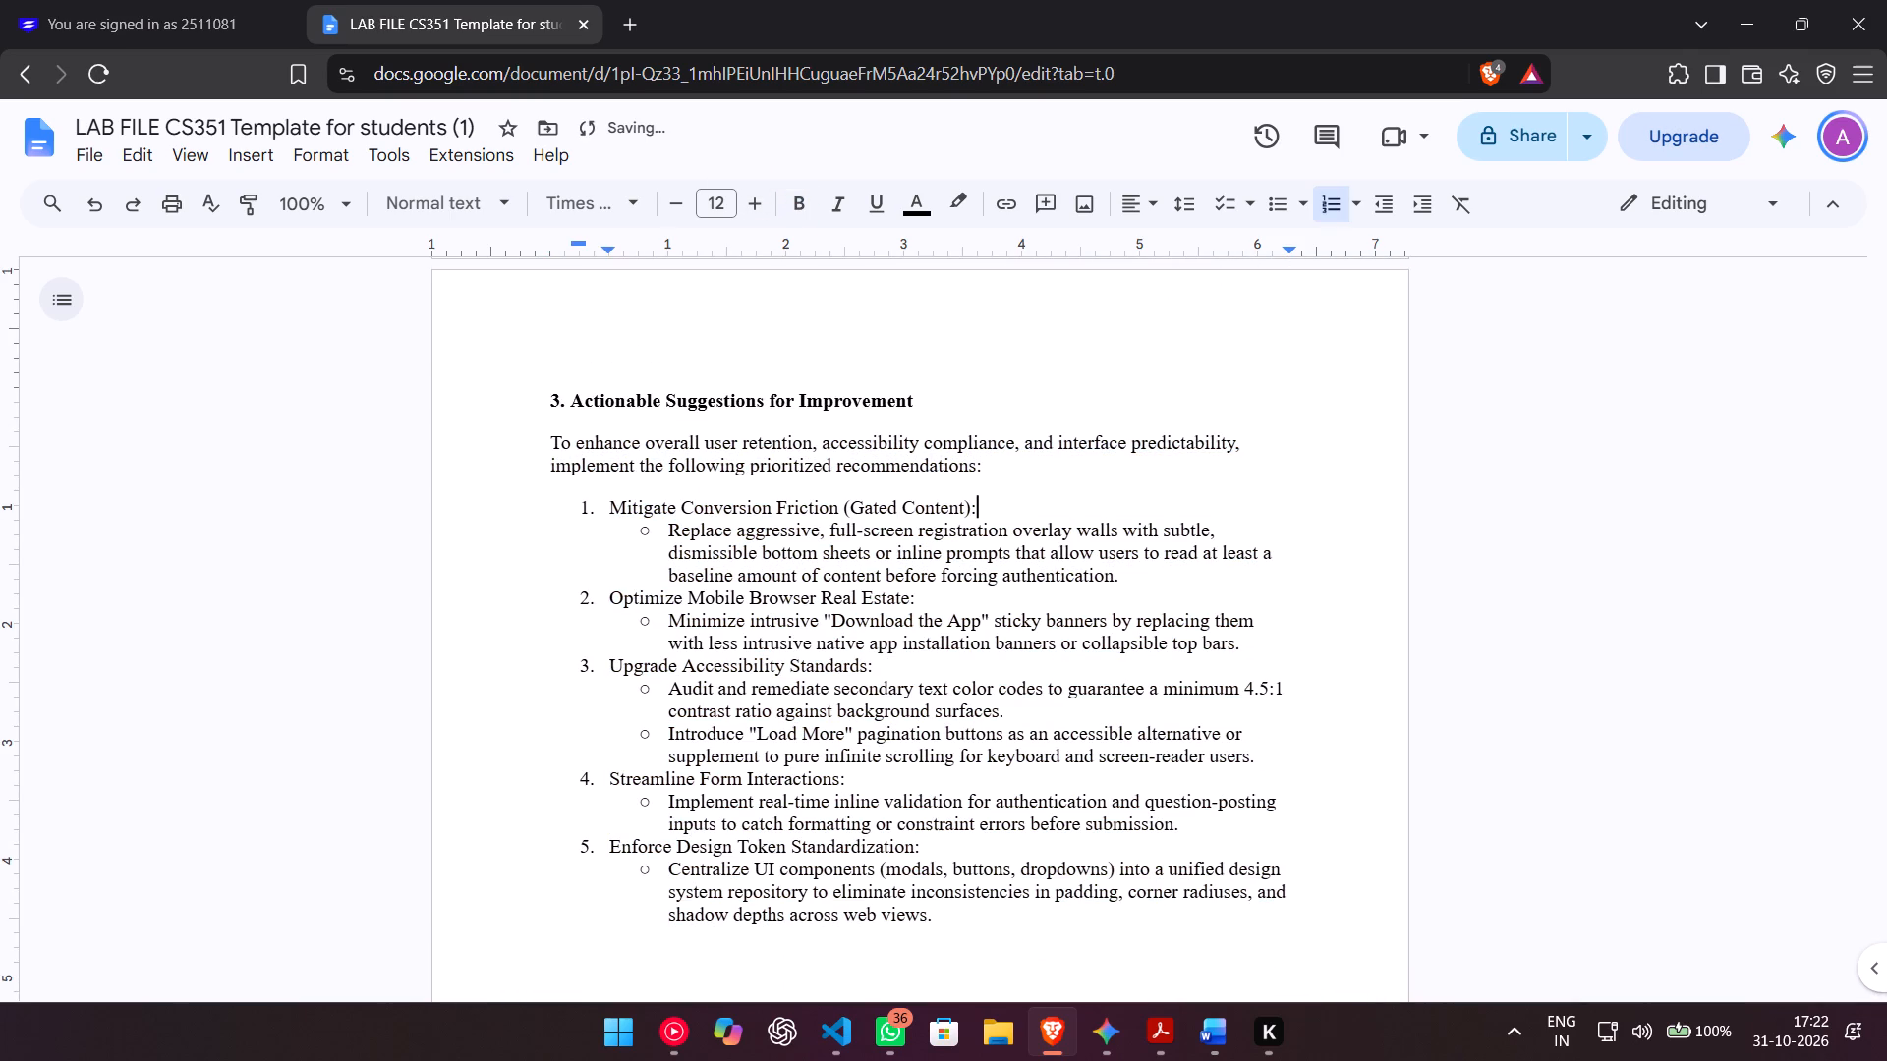
# Remove bold from the bullet lists under "E. UI Consistency" and "D. Form Usability".
pyautogui.scroll(7, 1018, 537)
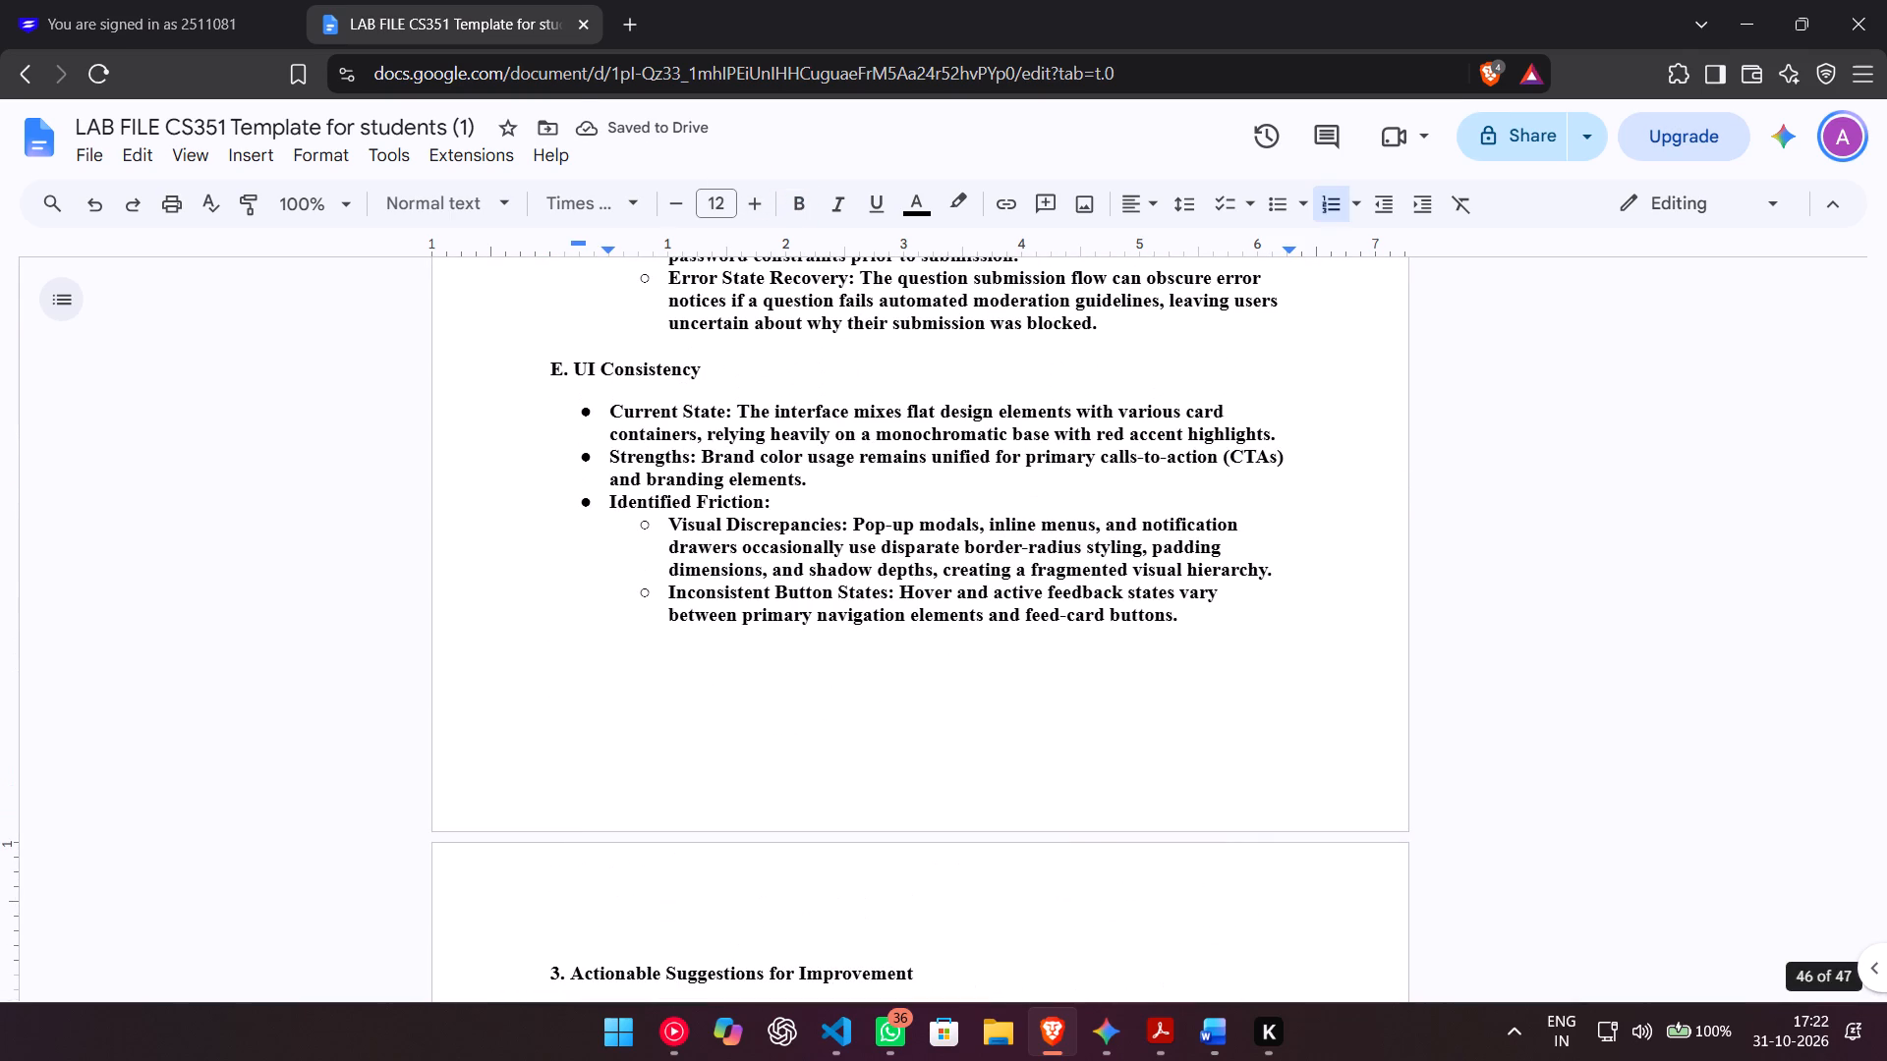
pyautogui.moveTo(565, 406); pyautogui.dragTo(1201, 637)
pyautogui.click(789, 194)
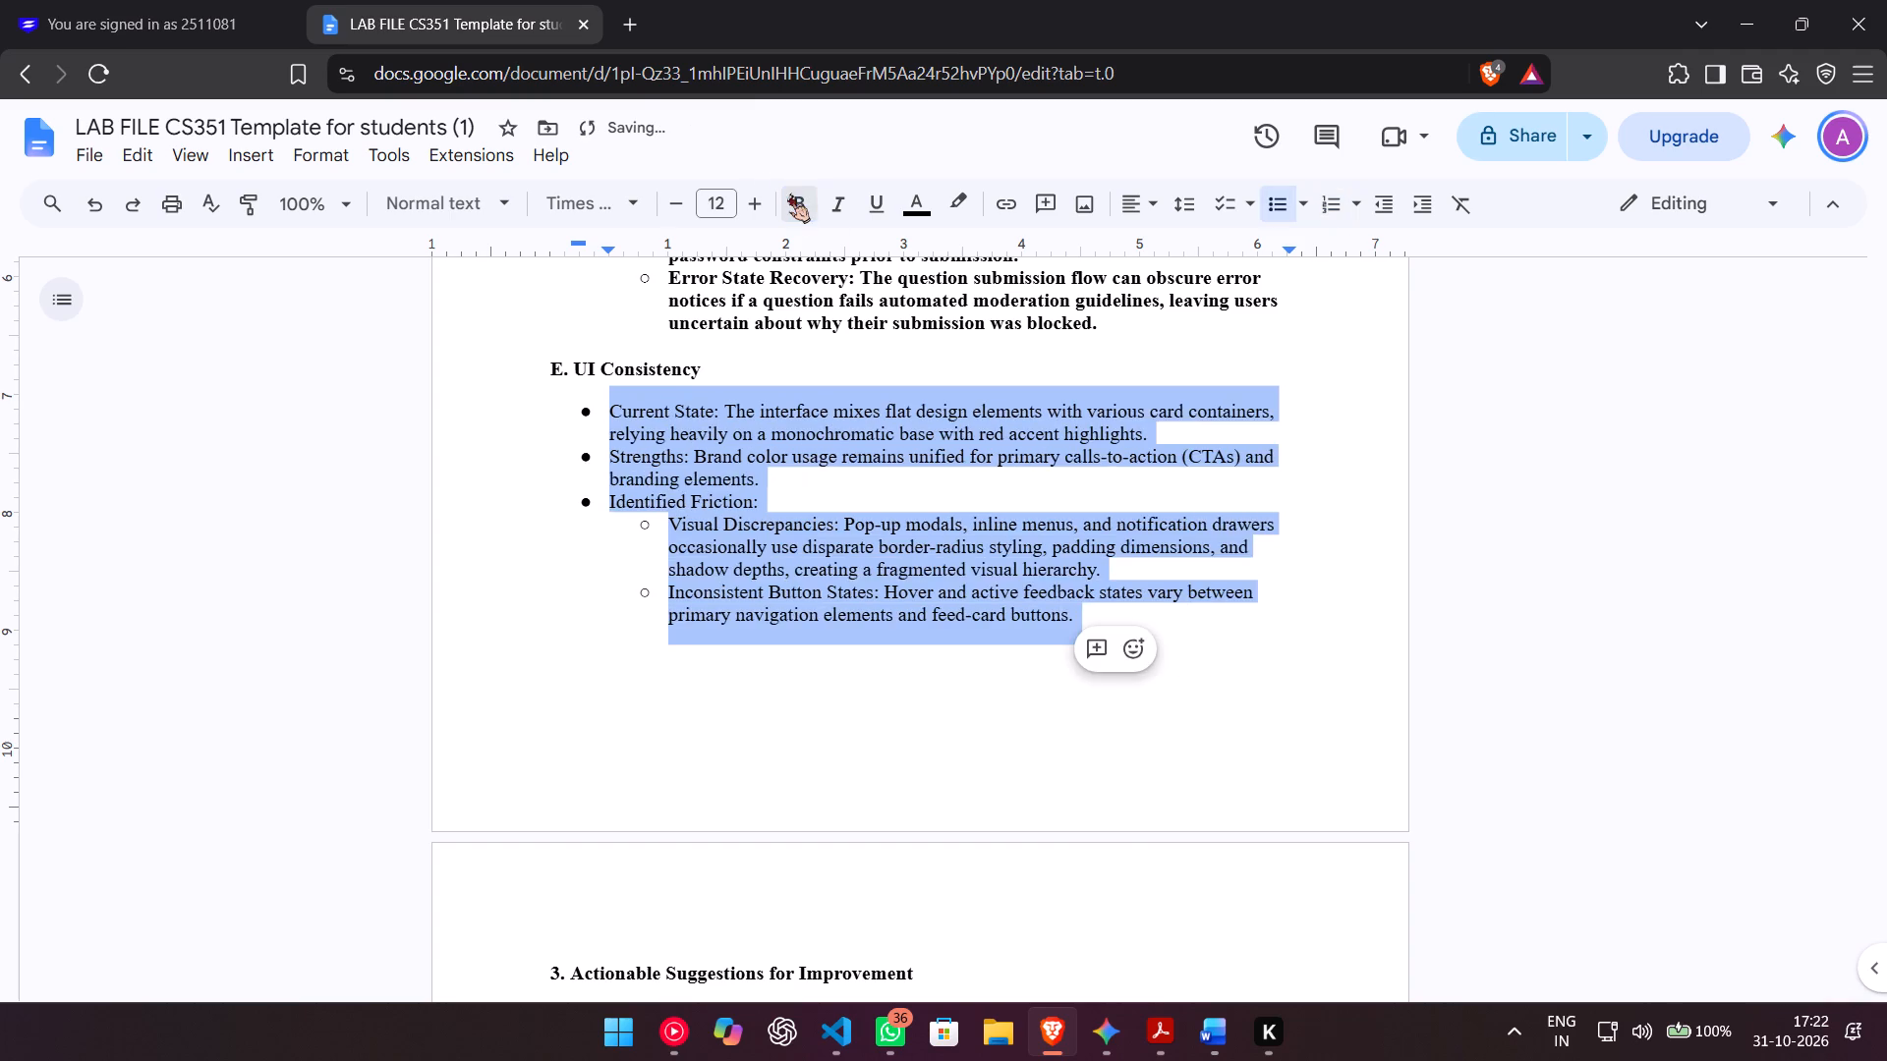
pyautogui.scroll(4, 803, 523)
pyautogui.moveTo(577, 402); pyautogui.dragTo(1140, 650)
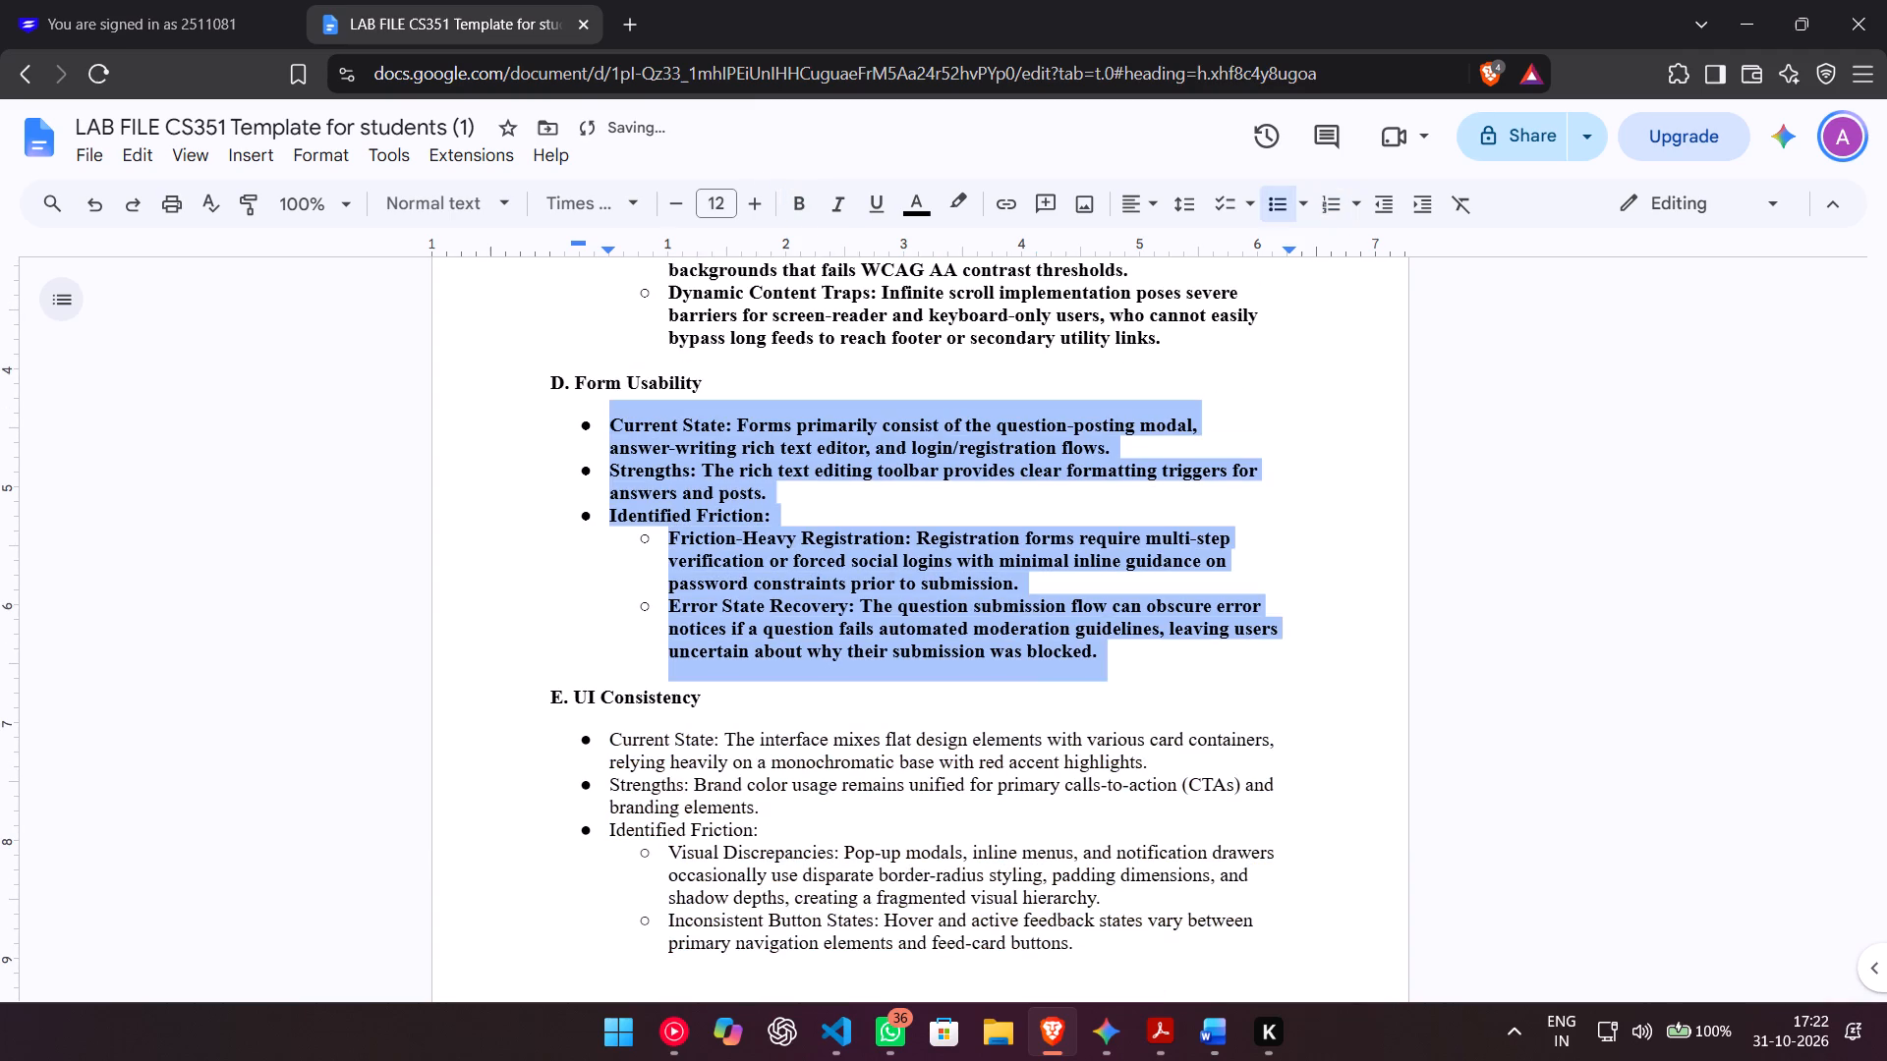
pyautogui.moveTo(1140, 650); pyautogui.dragTo(1141, 649)
pyautogui.click(803, 206)
# Remove bold from the bullet lists under "C. Accessibility (WCAG Compliance)" and "B. Mobile Responsiveness".
pyautogui.scroll(3, 825, 517)
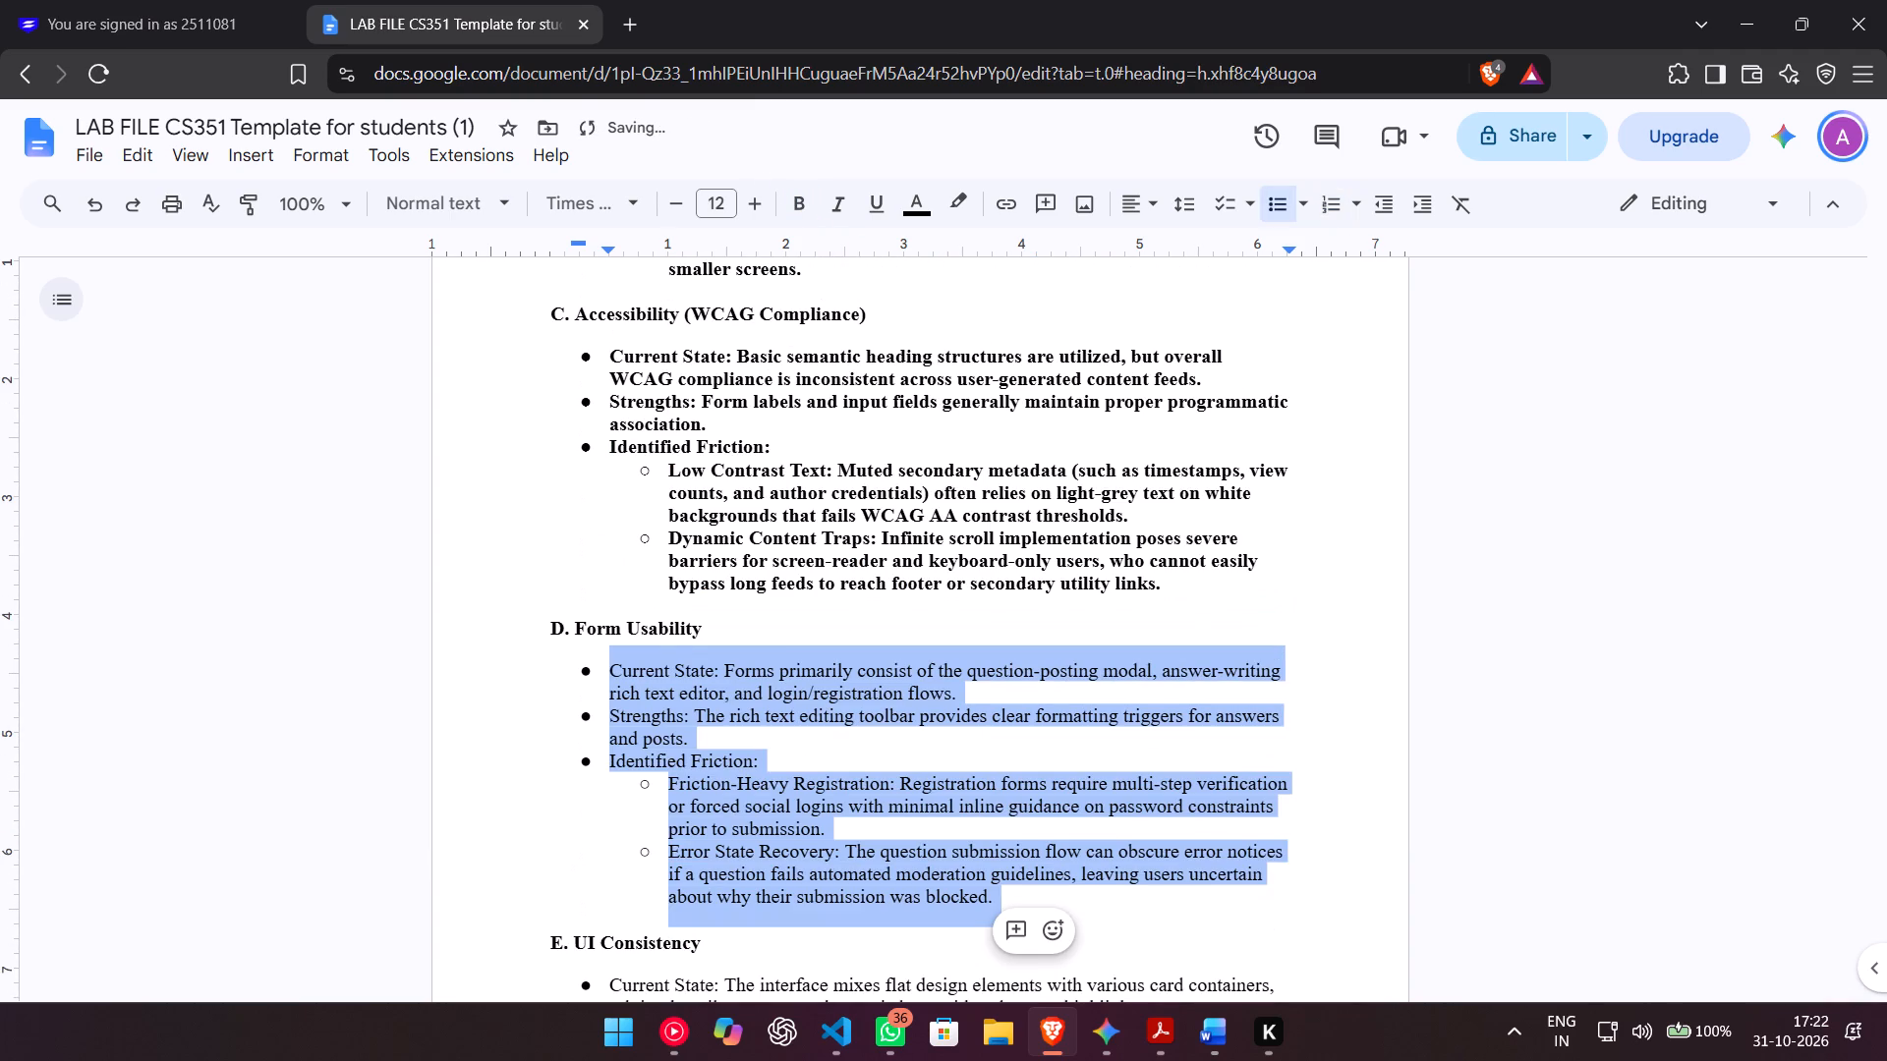
pyautogui.moveTo(585, 344); pyautogui.dragTo(1180, 580)
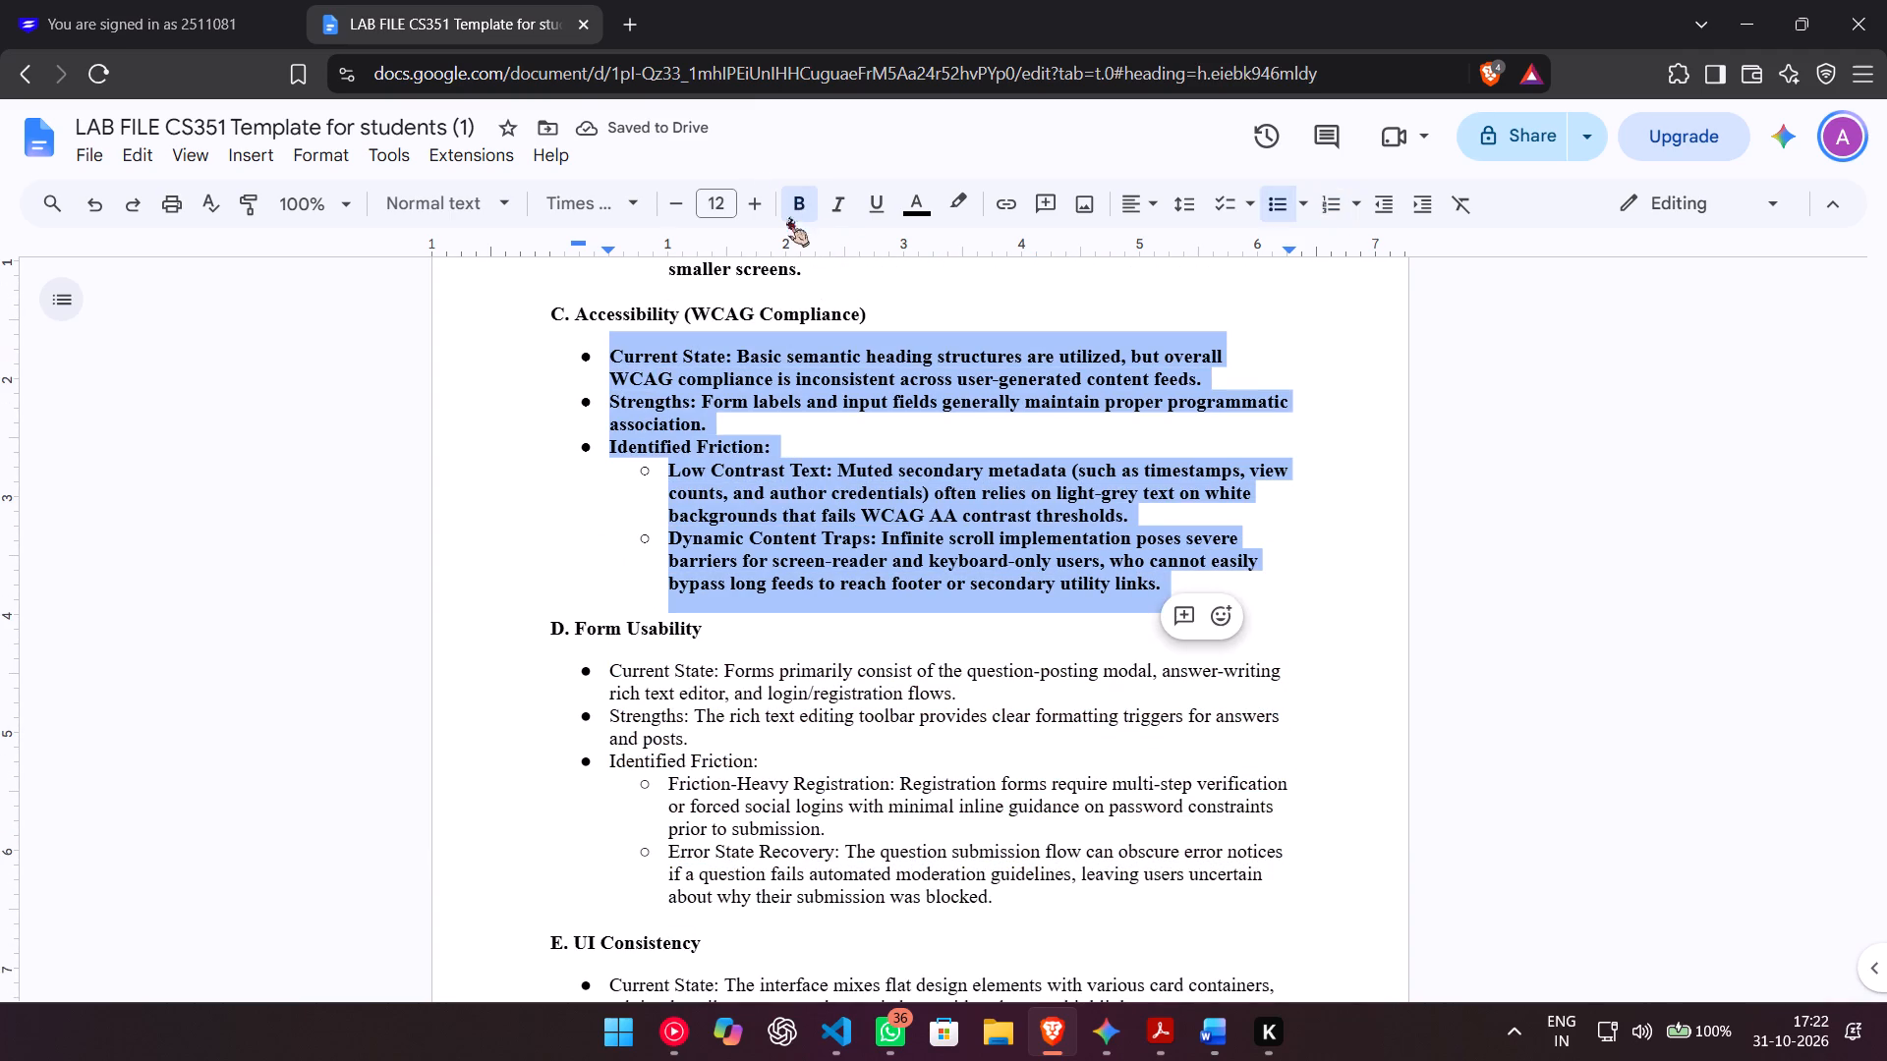
pyautogui.click(792, 194)
pyautogui.scroll(3, 798, 475)
pyautogui.scroll(-4, 728, 508)
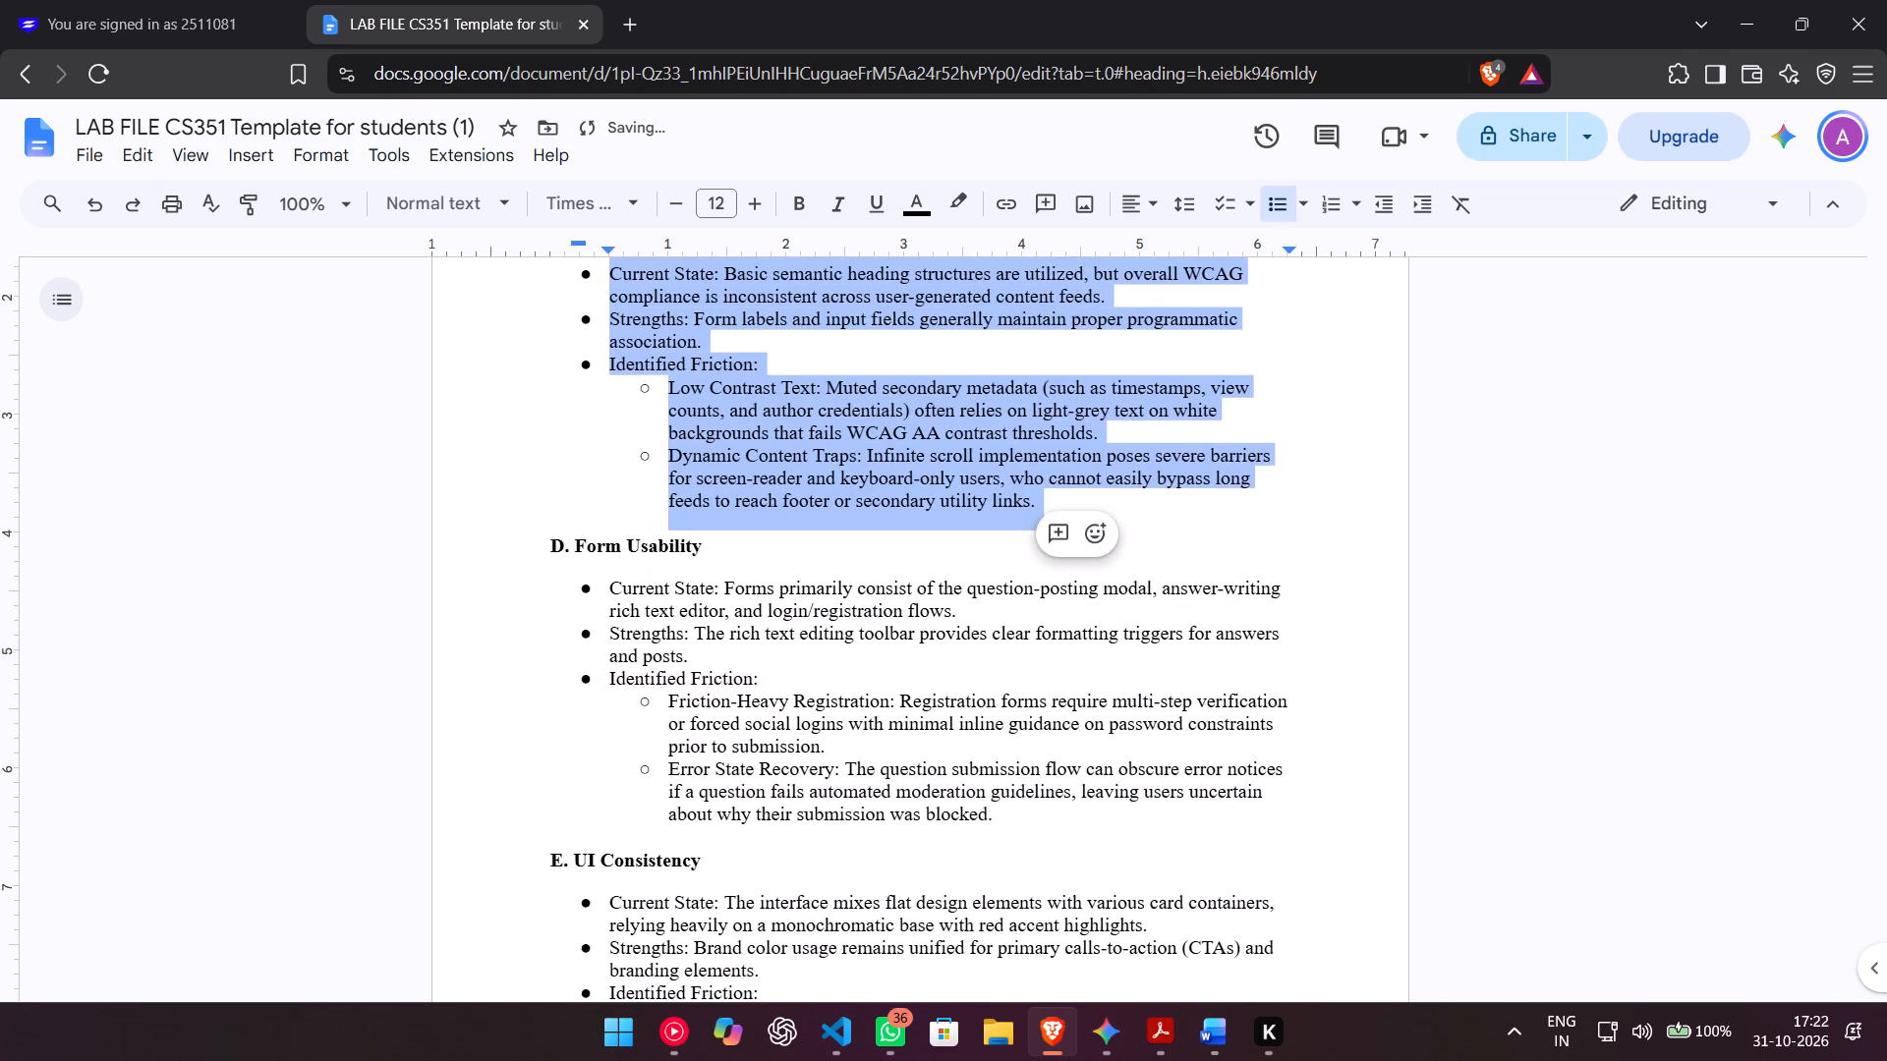
pyautogui.scroll(4, 734, 512)
pyautogui.scroll(5, 646, 452)
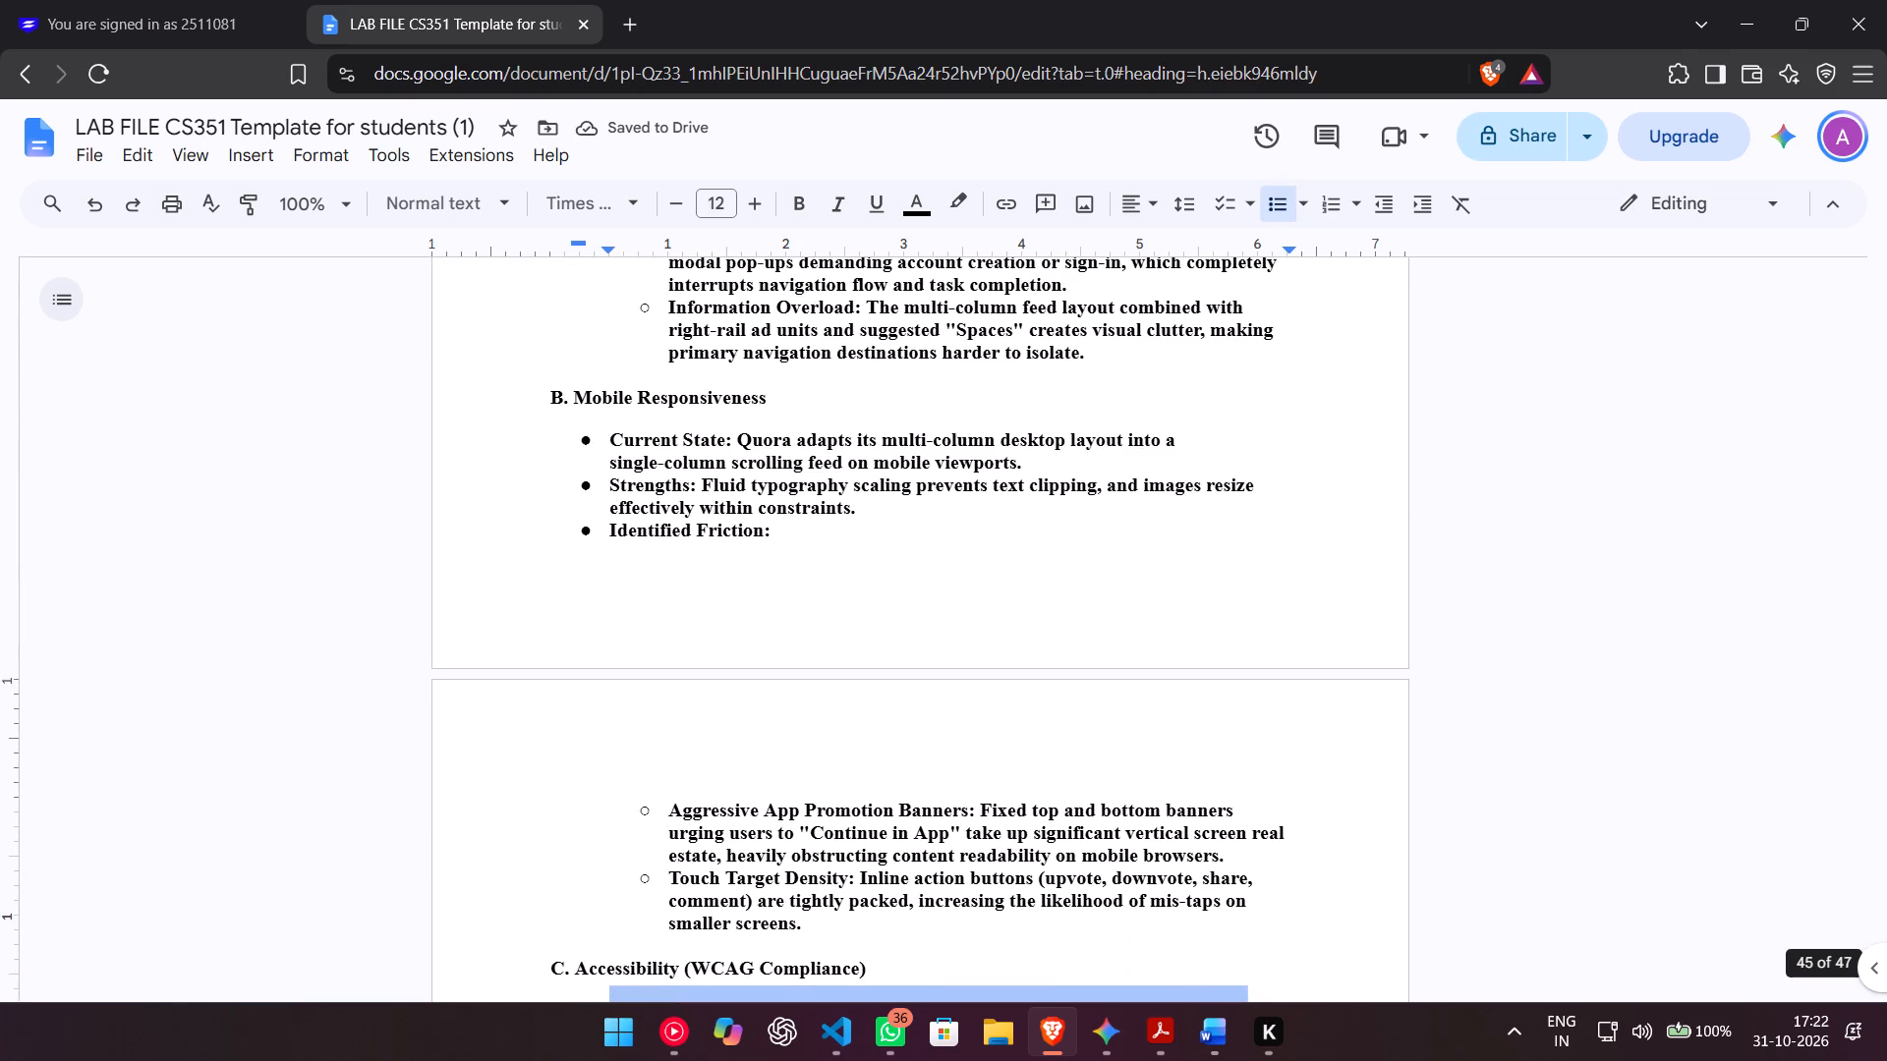
pyautogui.moveTo(566, 429); pyautogui.dragTo(983, 927)
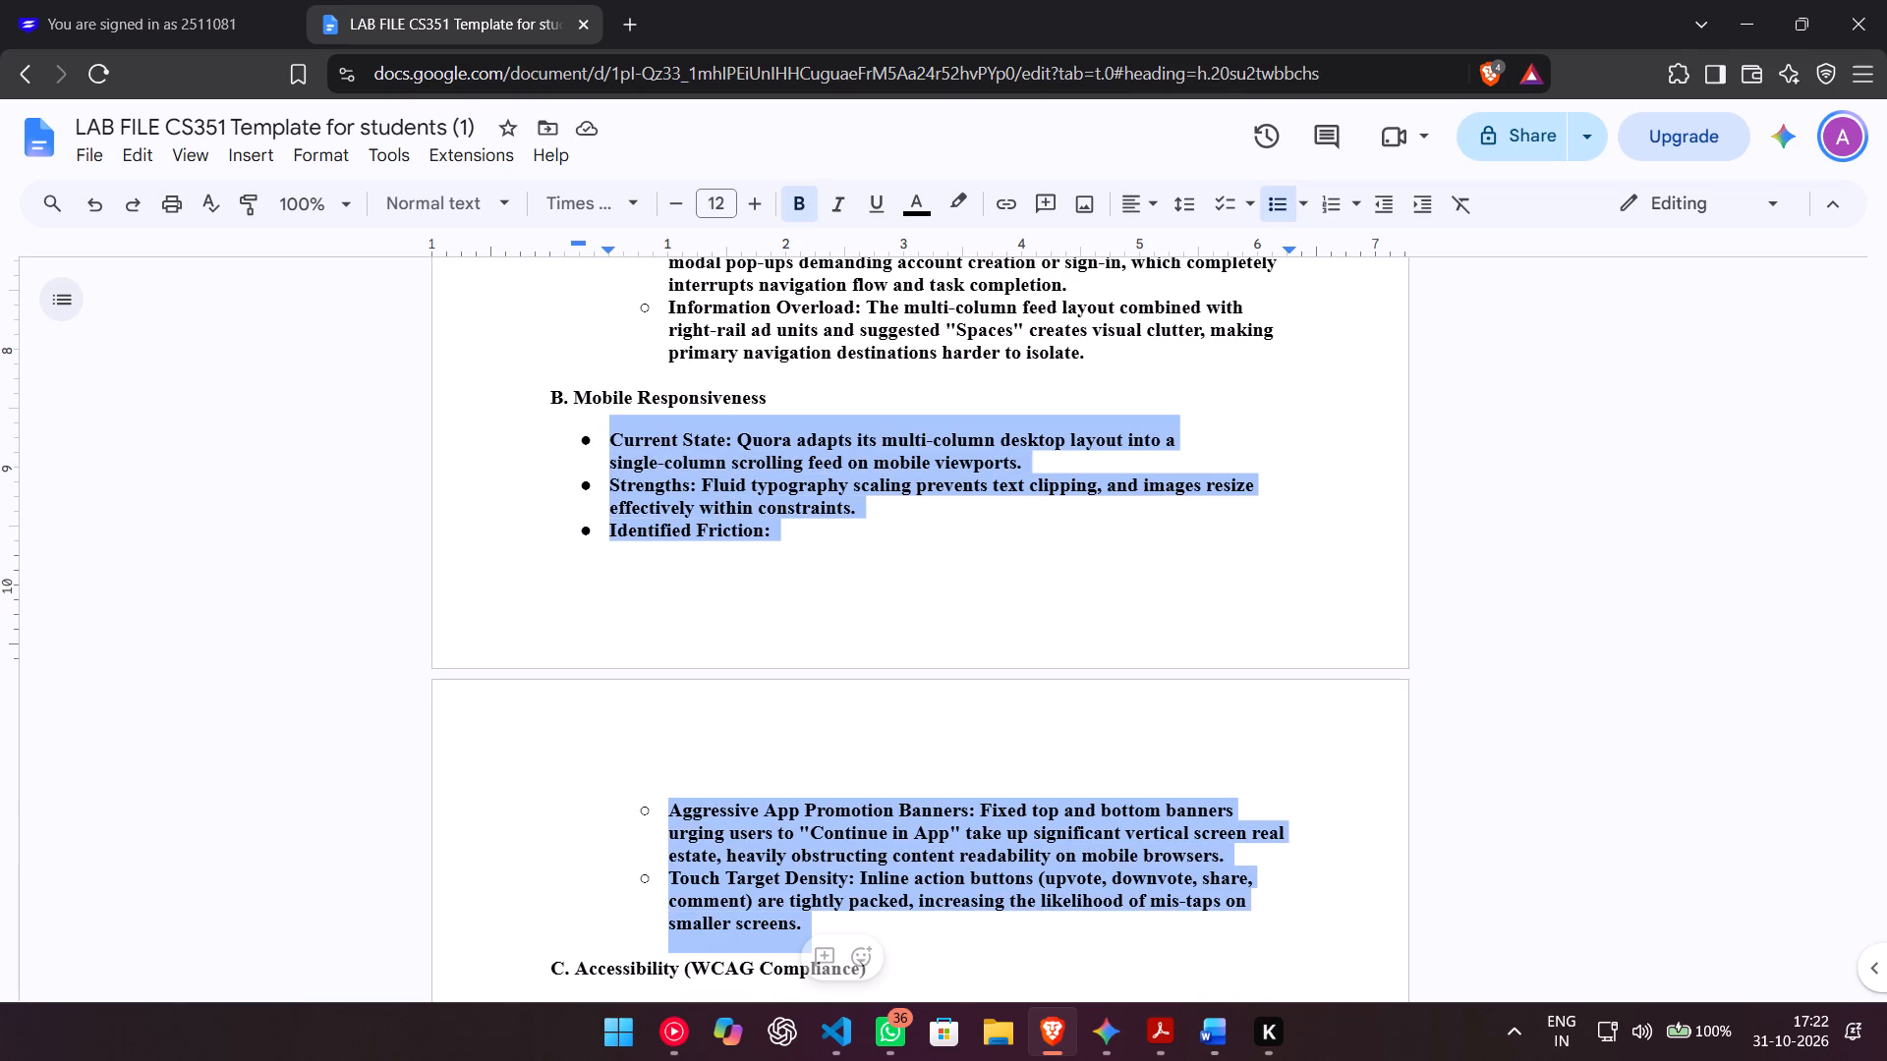
pyautogui.click(801, 200)
# Remove bold from the bullet list under "A. Navigation Usability" and from the Executive Summary paragraph.
pyautogui.scroll(5, 801, 507)
pyautogui.moveTo(565, 498); pyautogui.dragTo(641, 530)
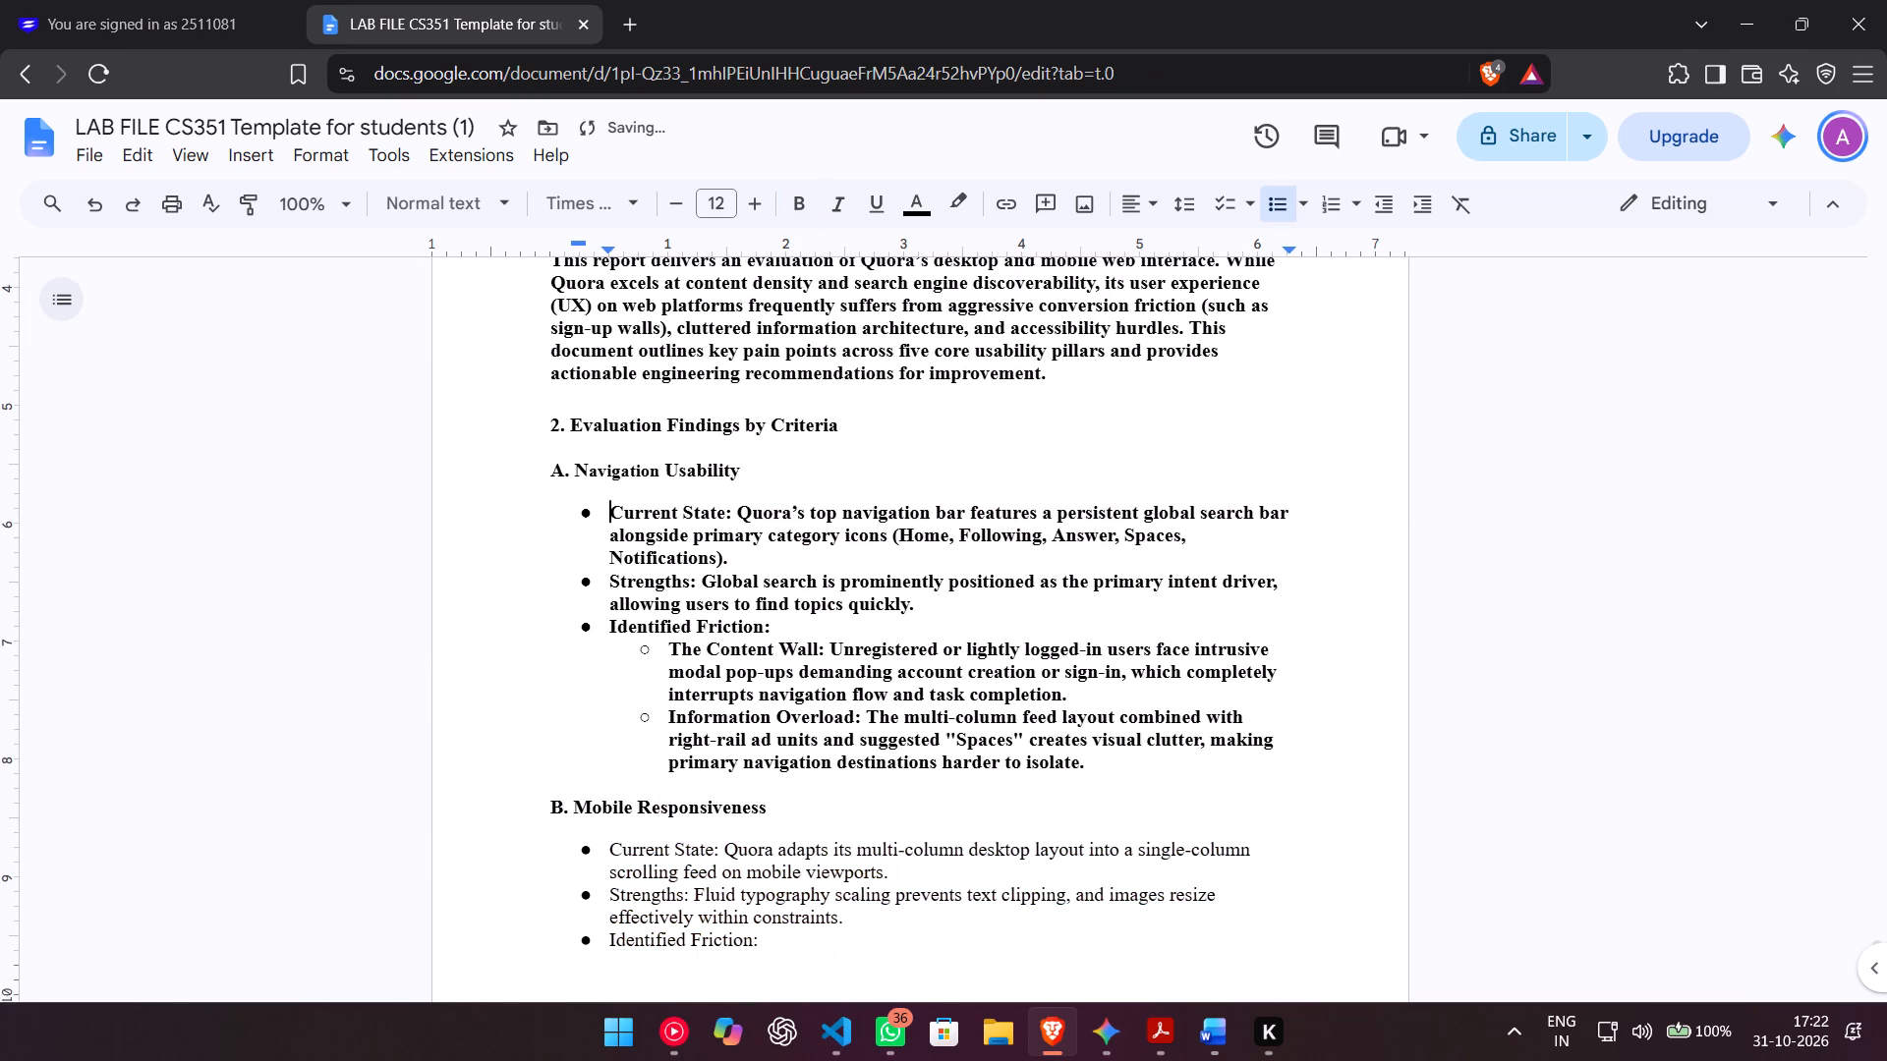
pyautogui.moveTo(641, 530); pyautogui.dragTo(1090, 769)
pyautogui.click(785, 198)
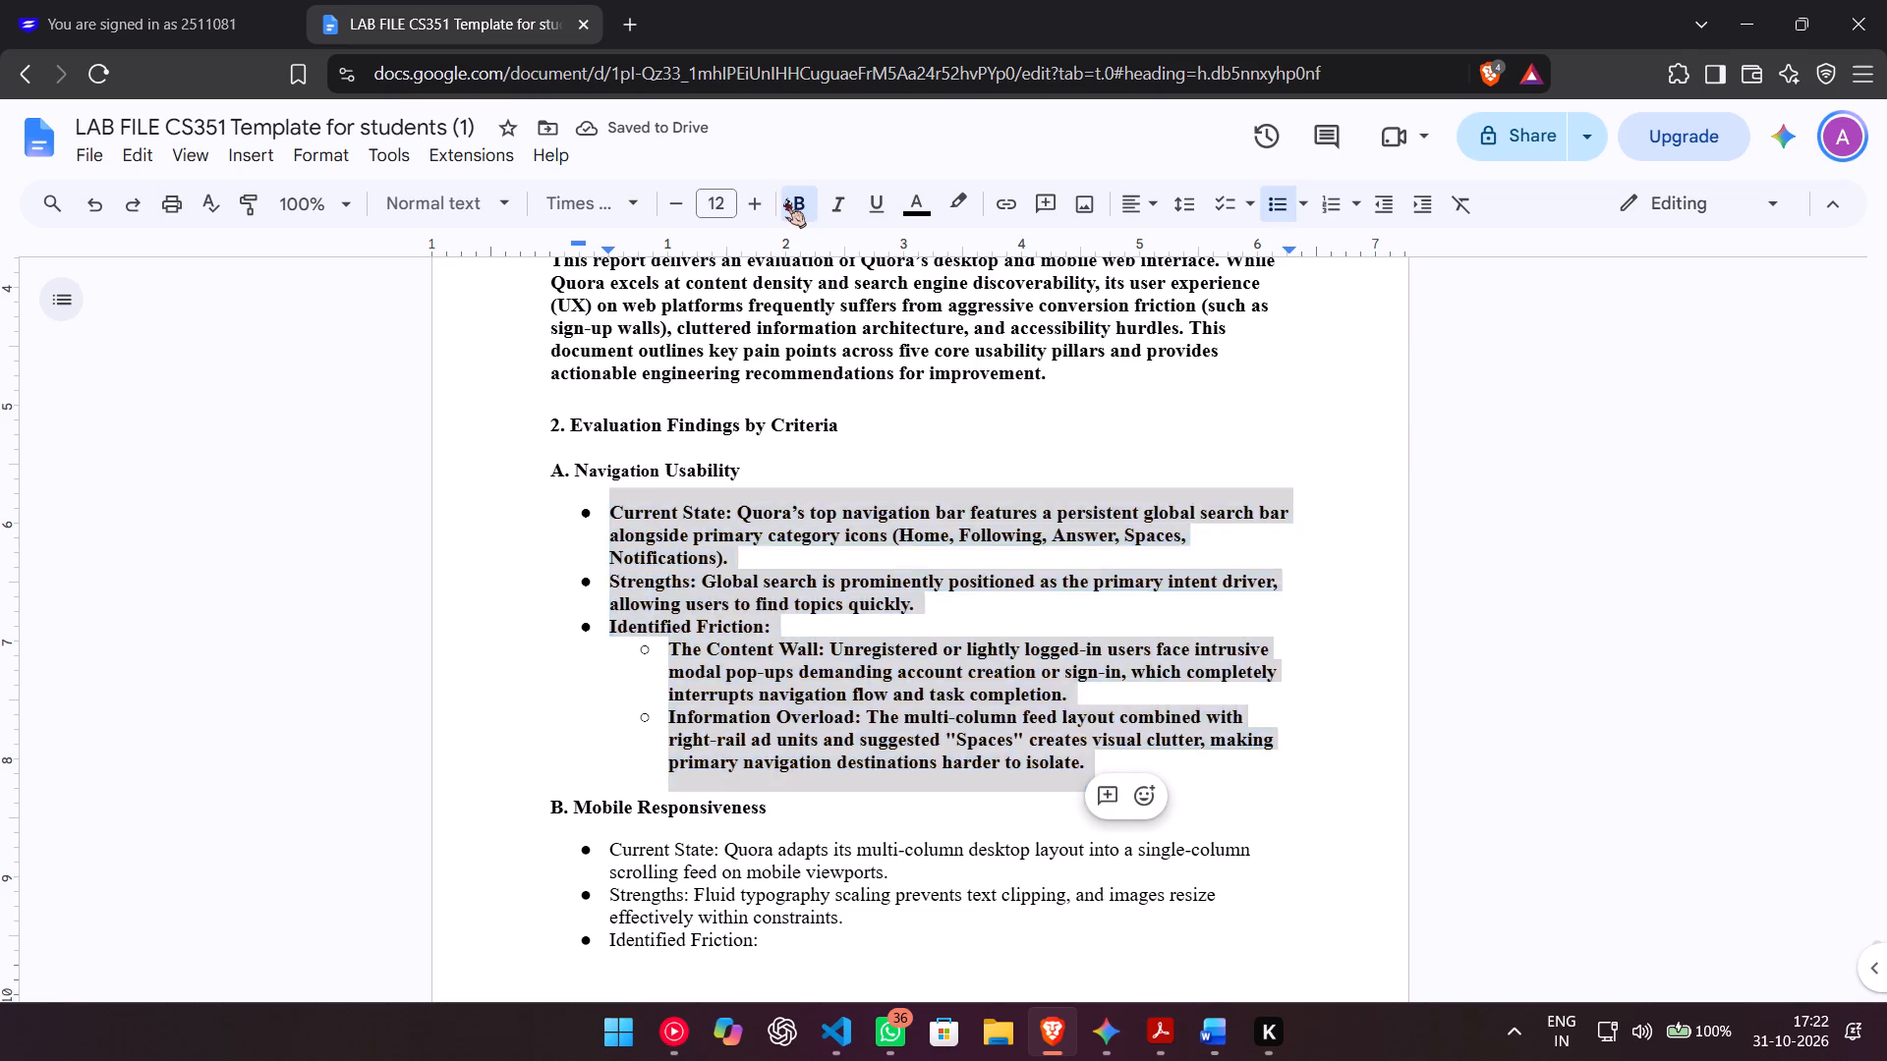
pyautogui.scroll(3, 802, 413)
pyautogui.moveTo(548, 503); pyautogui.dragTo(1085, 622)
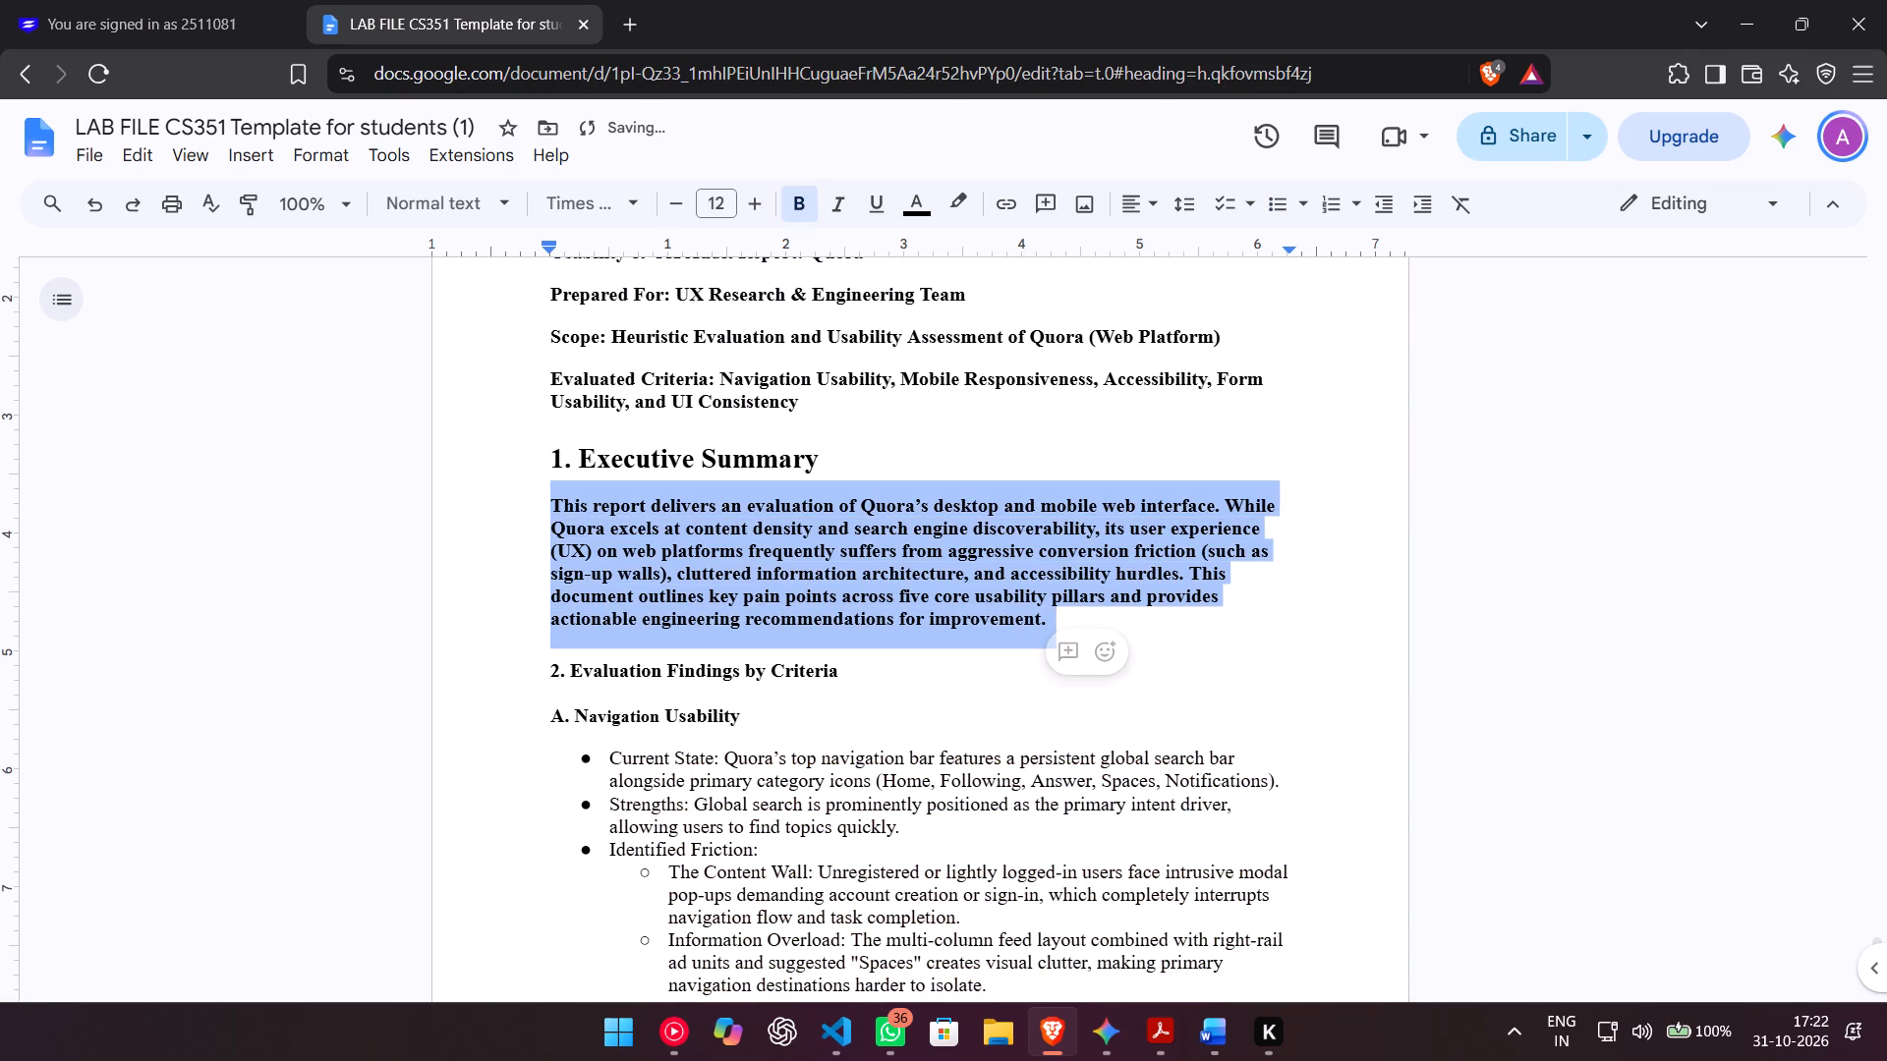
pyautogui.click(800, 200)
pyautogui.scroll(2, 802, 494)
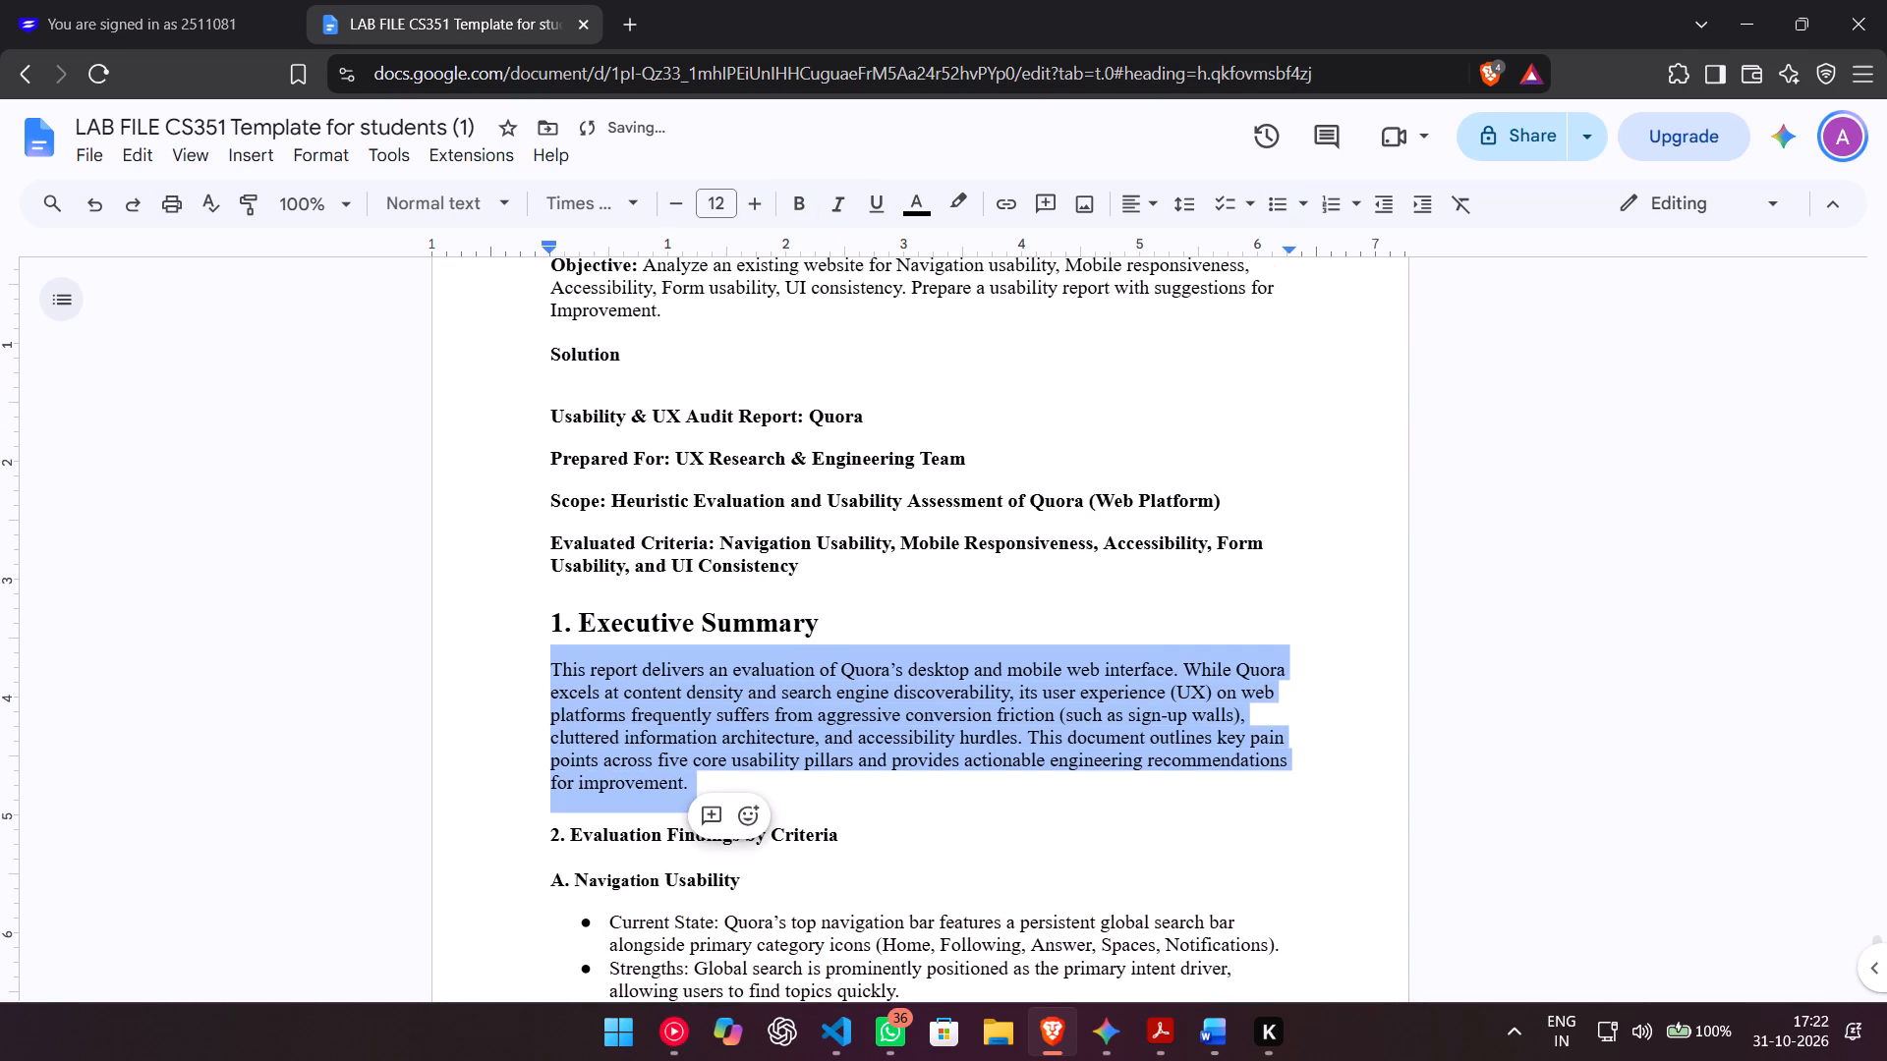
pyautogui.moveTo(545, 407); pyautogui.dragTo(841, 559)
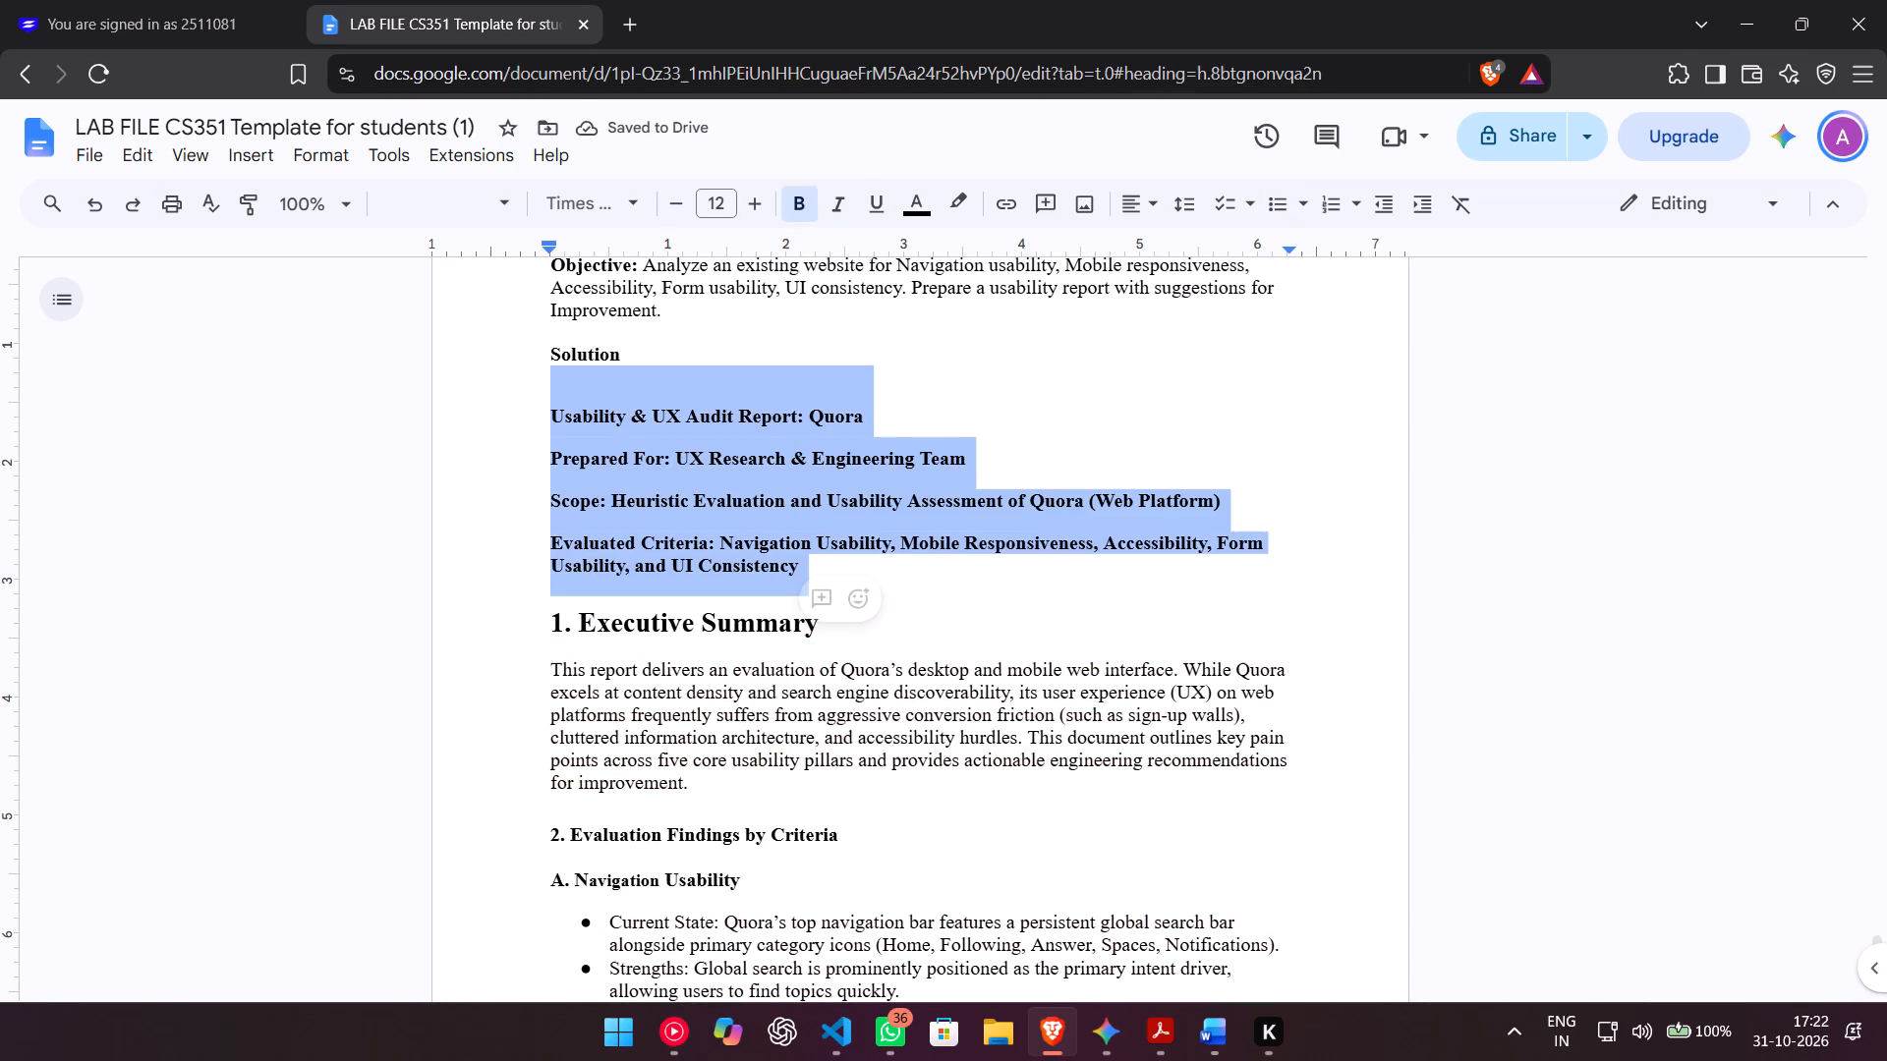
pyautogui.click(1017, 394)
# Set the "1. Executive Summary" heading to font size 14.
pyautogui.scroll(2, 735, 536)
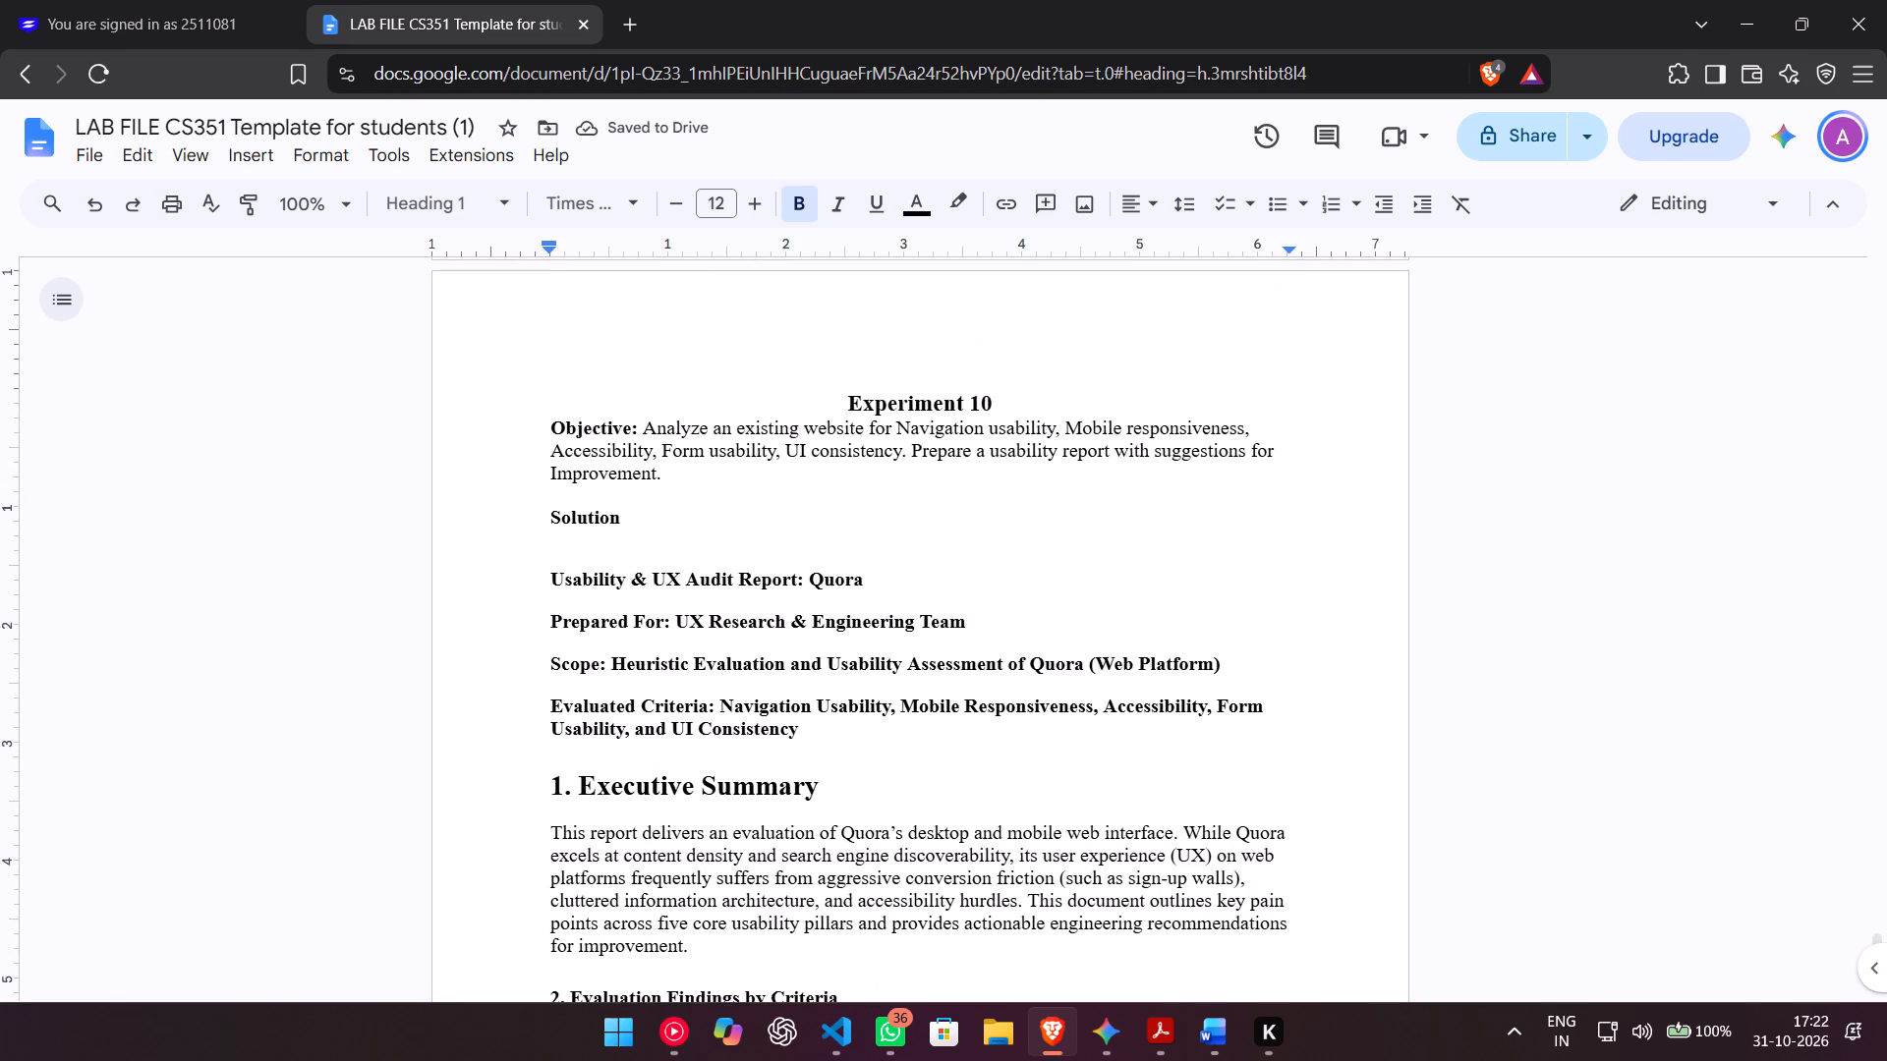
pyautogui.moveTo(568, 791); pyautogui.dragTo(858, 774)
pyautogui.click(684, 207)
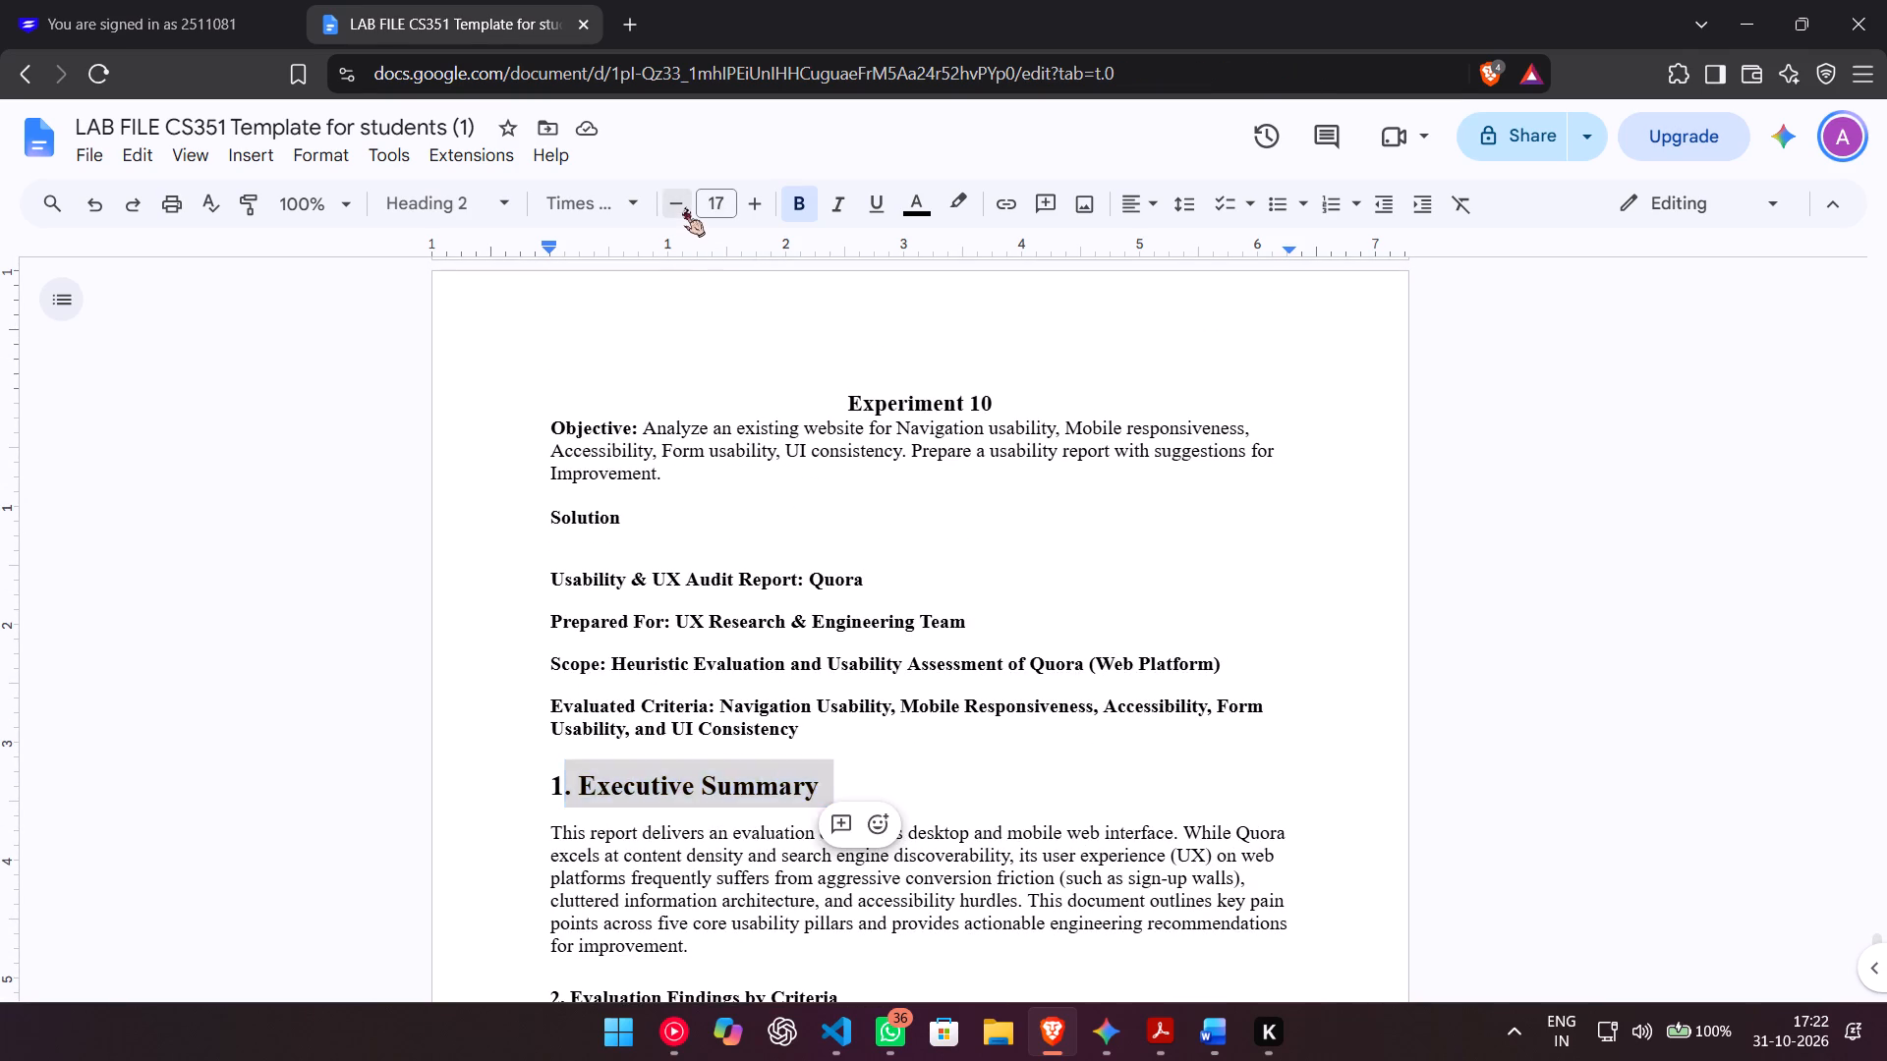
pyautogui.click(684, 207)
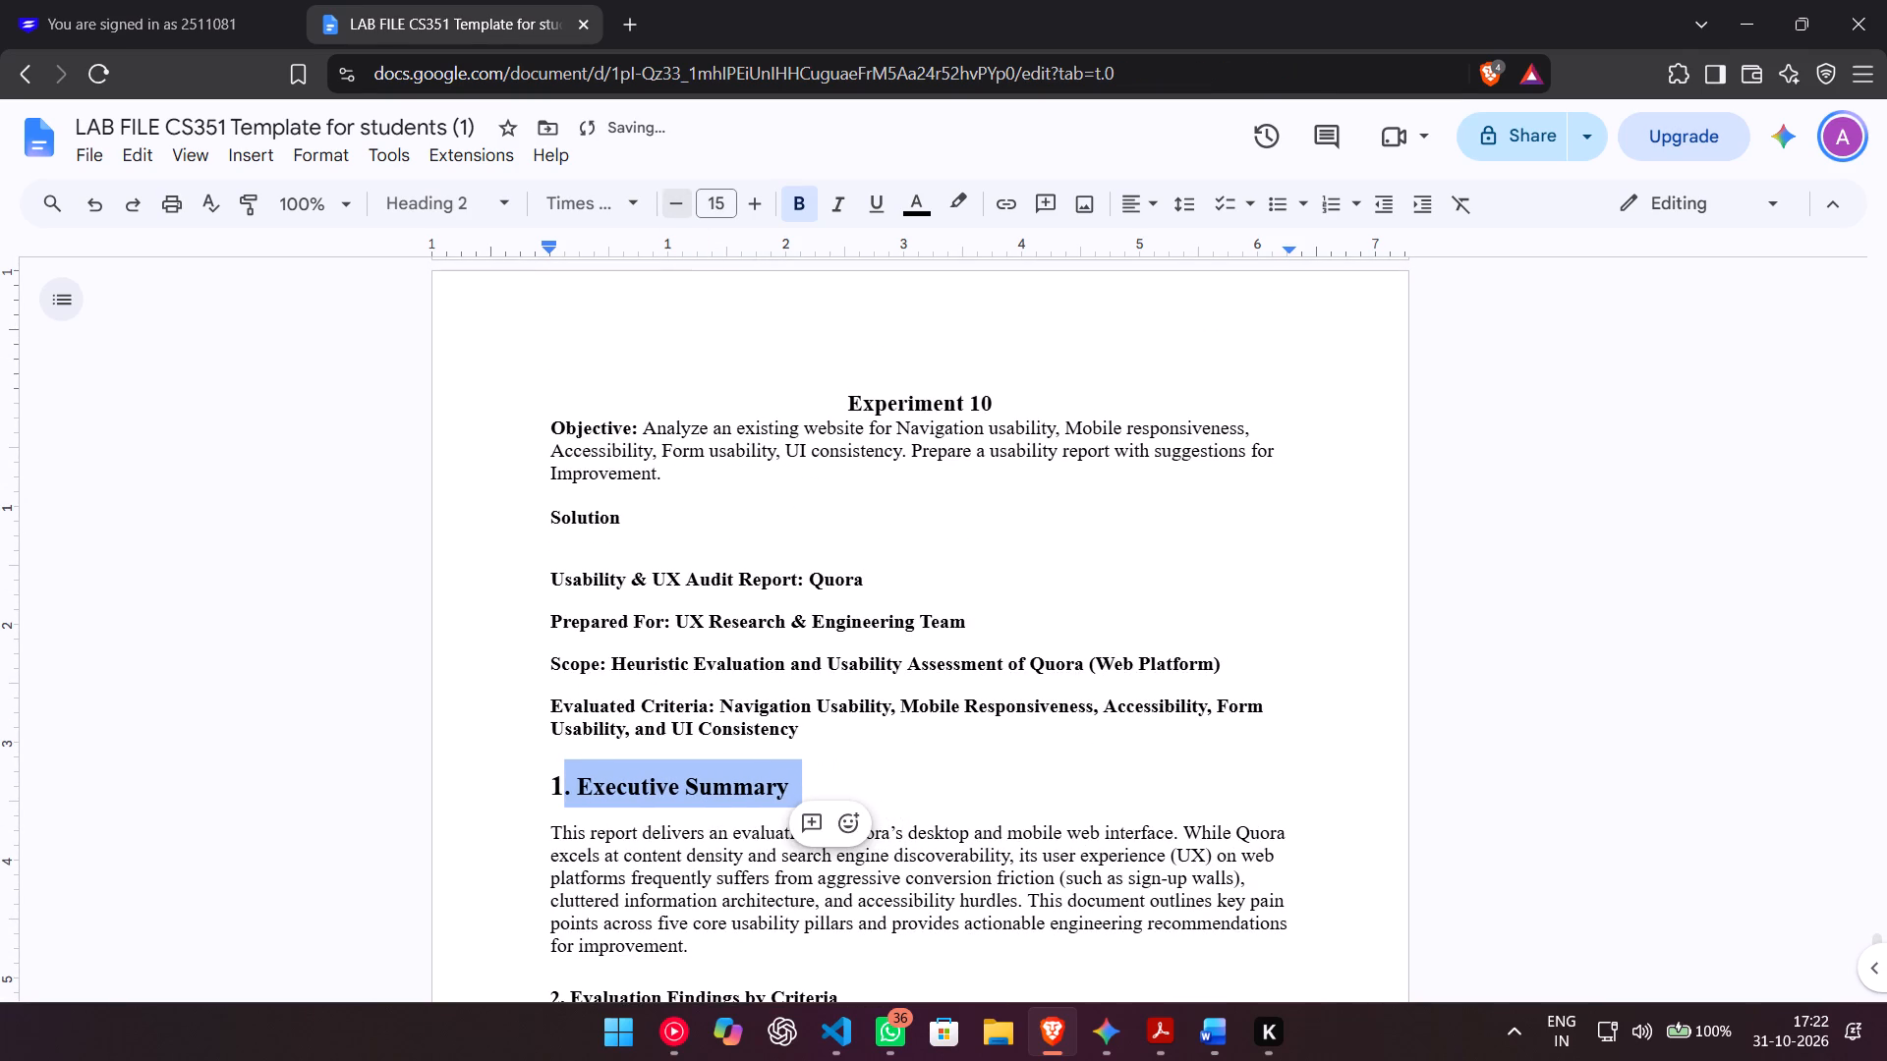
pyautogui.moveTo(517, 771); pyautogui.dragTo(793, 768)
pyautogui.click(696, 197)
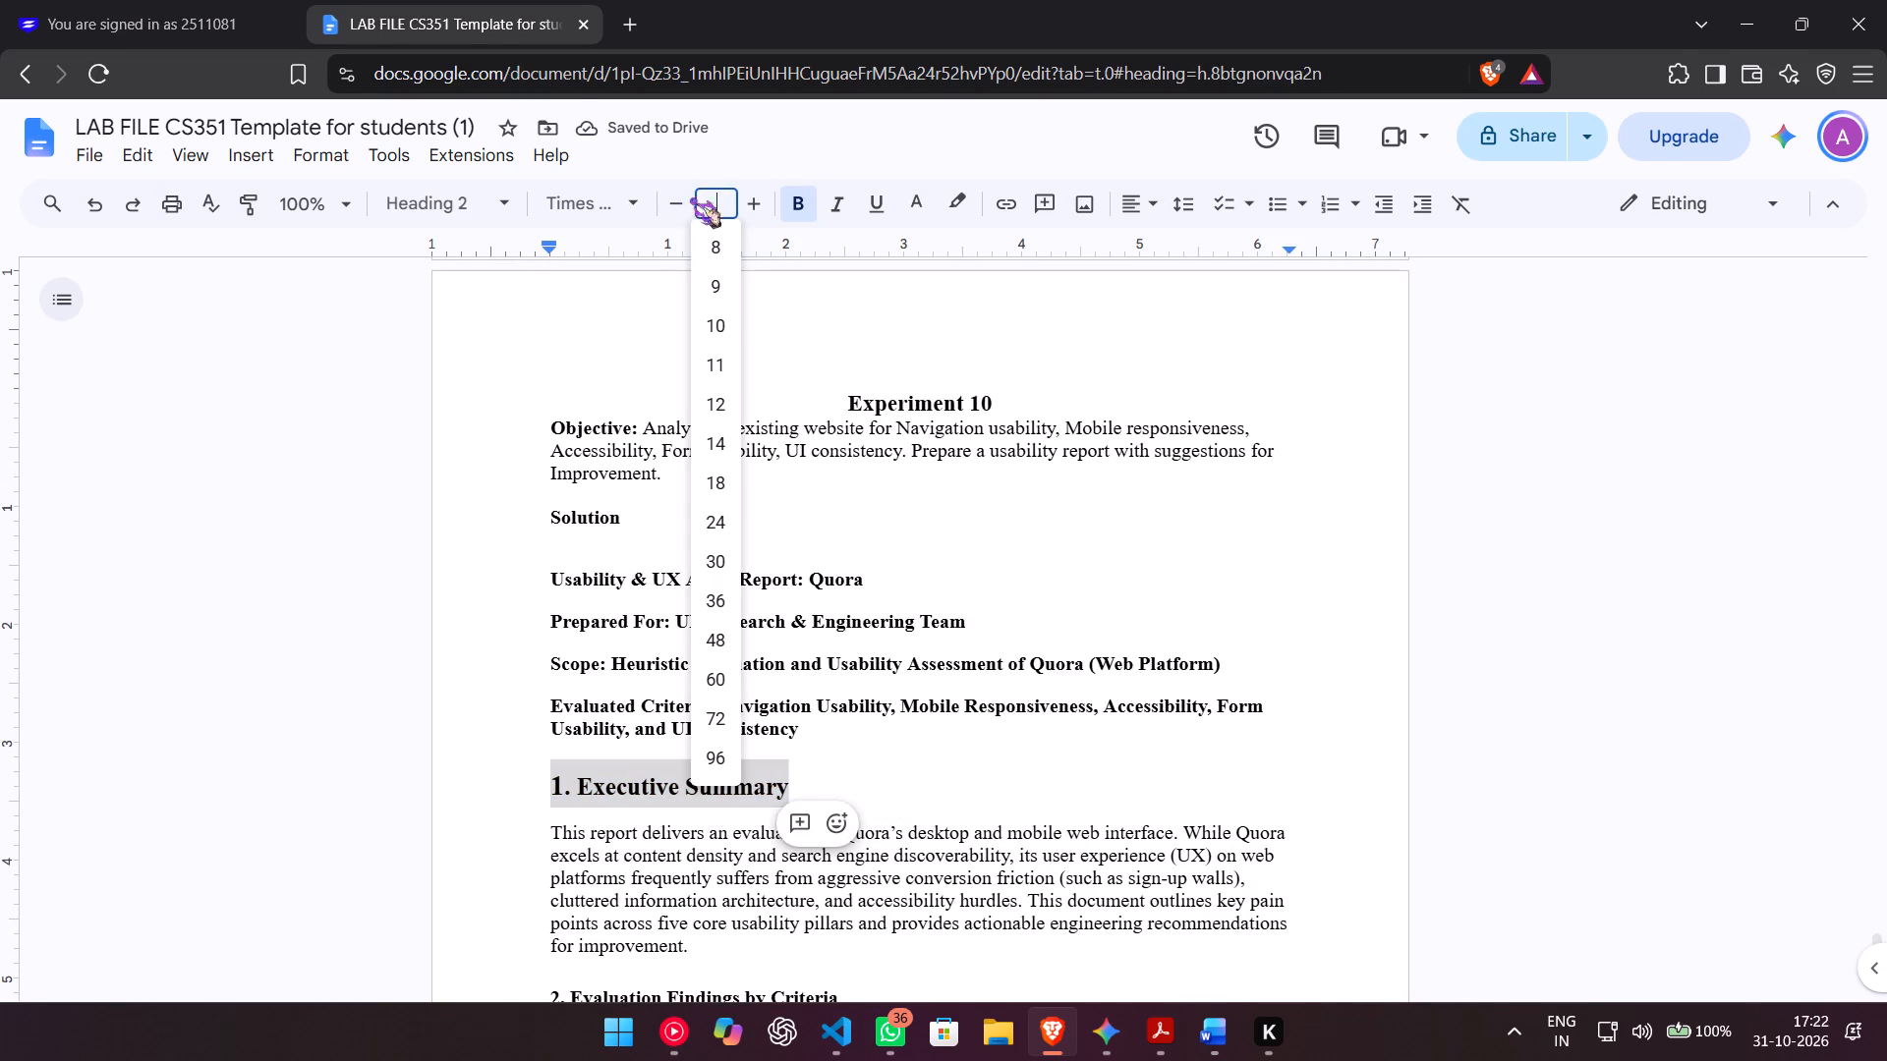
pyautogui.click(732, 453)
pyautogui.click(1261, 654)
# Set the "1. Executive Summary" heading to font size 12, matching the "2. Evaluation Findings by Criteria" heading.
pyautogui.scroll(-2, 1194, 677)
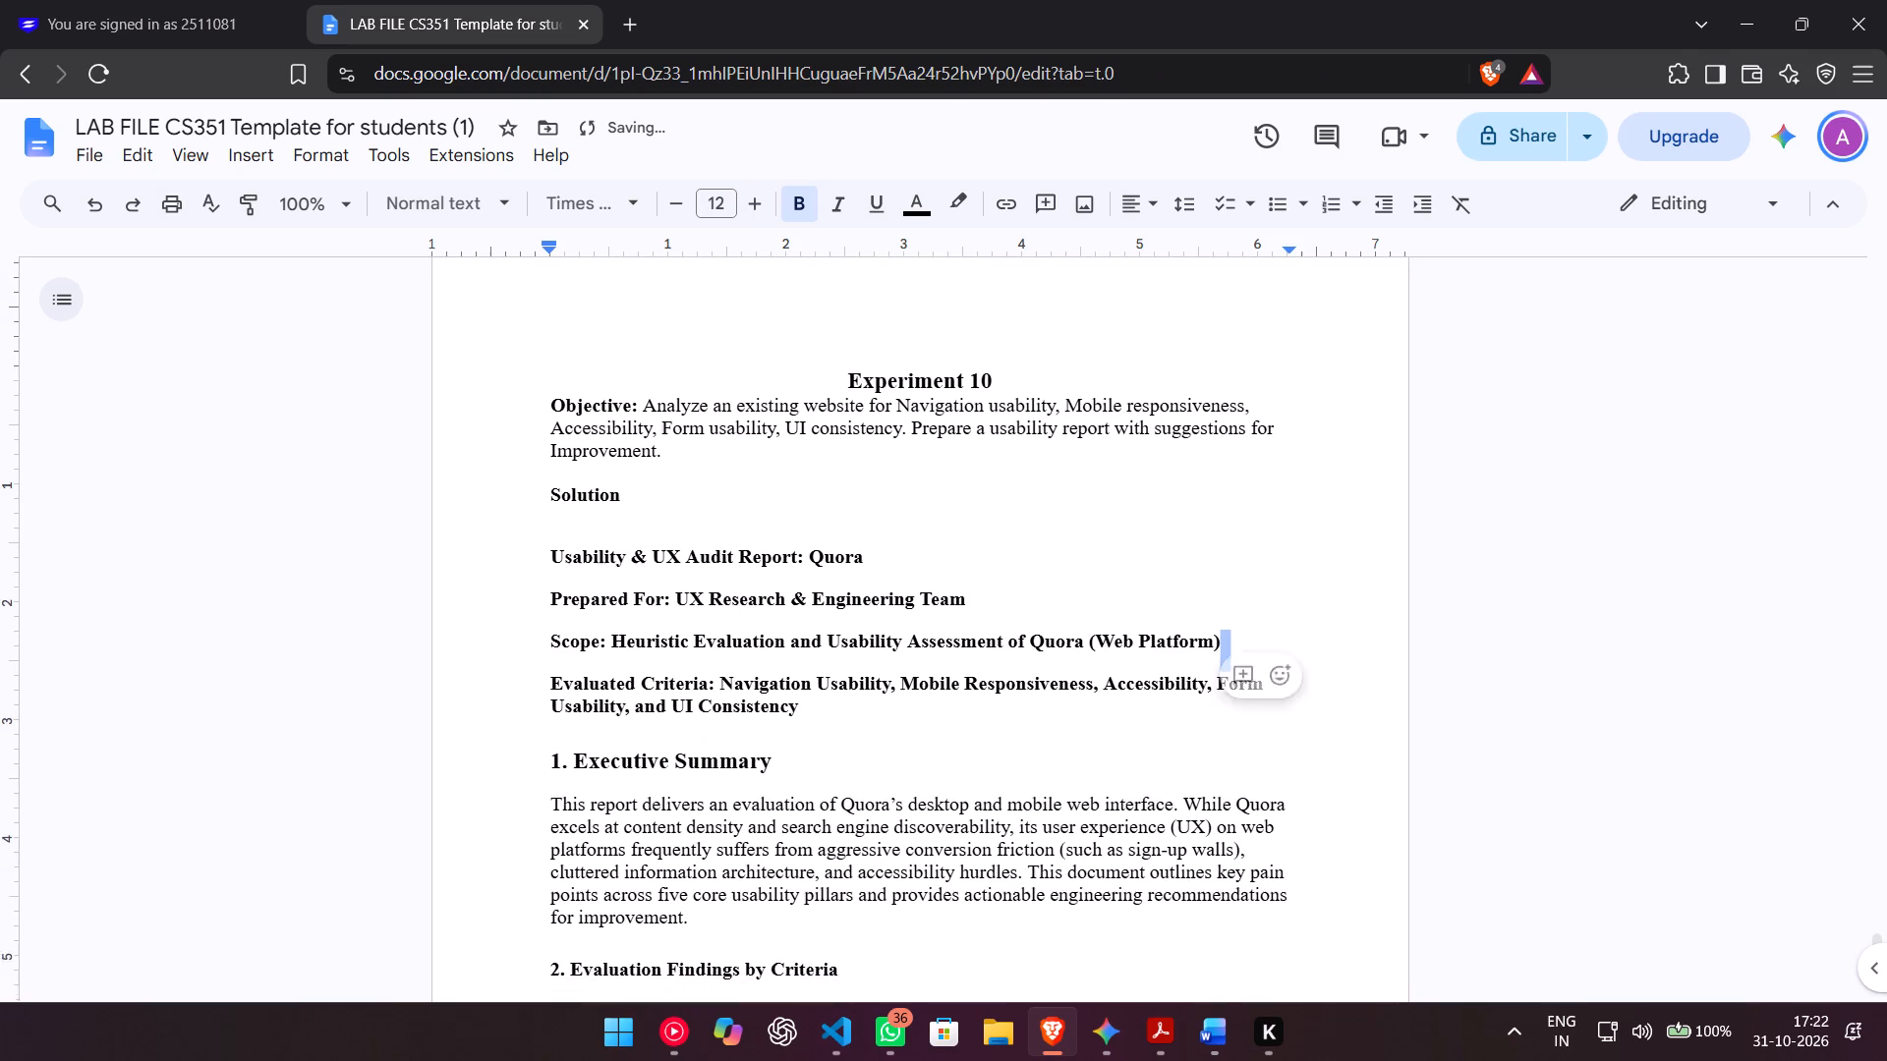
pyautogui.moveTo(544, 823); pyautogui.dragTo(883, 825)
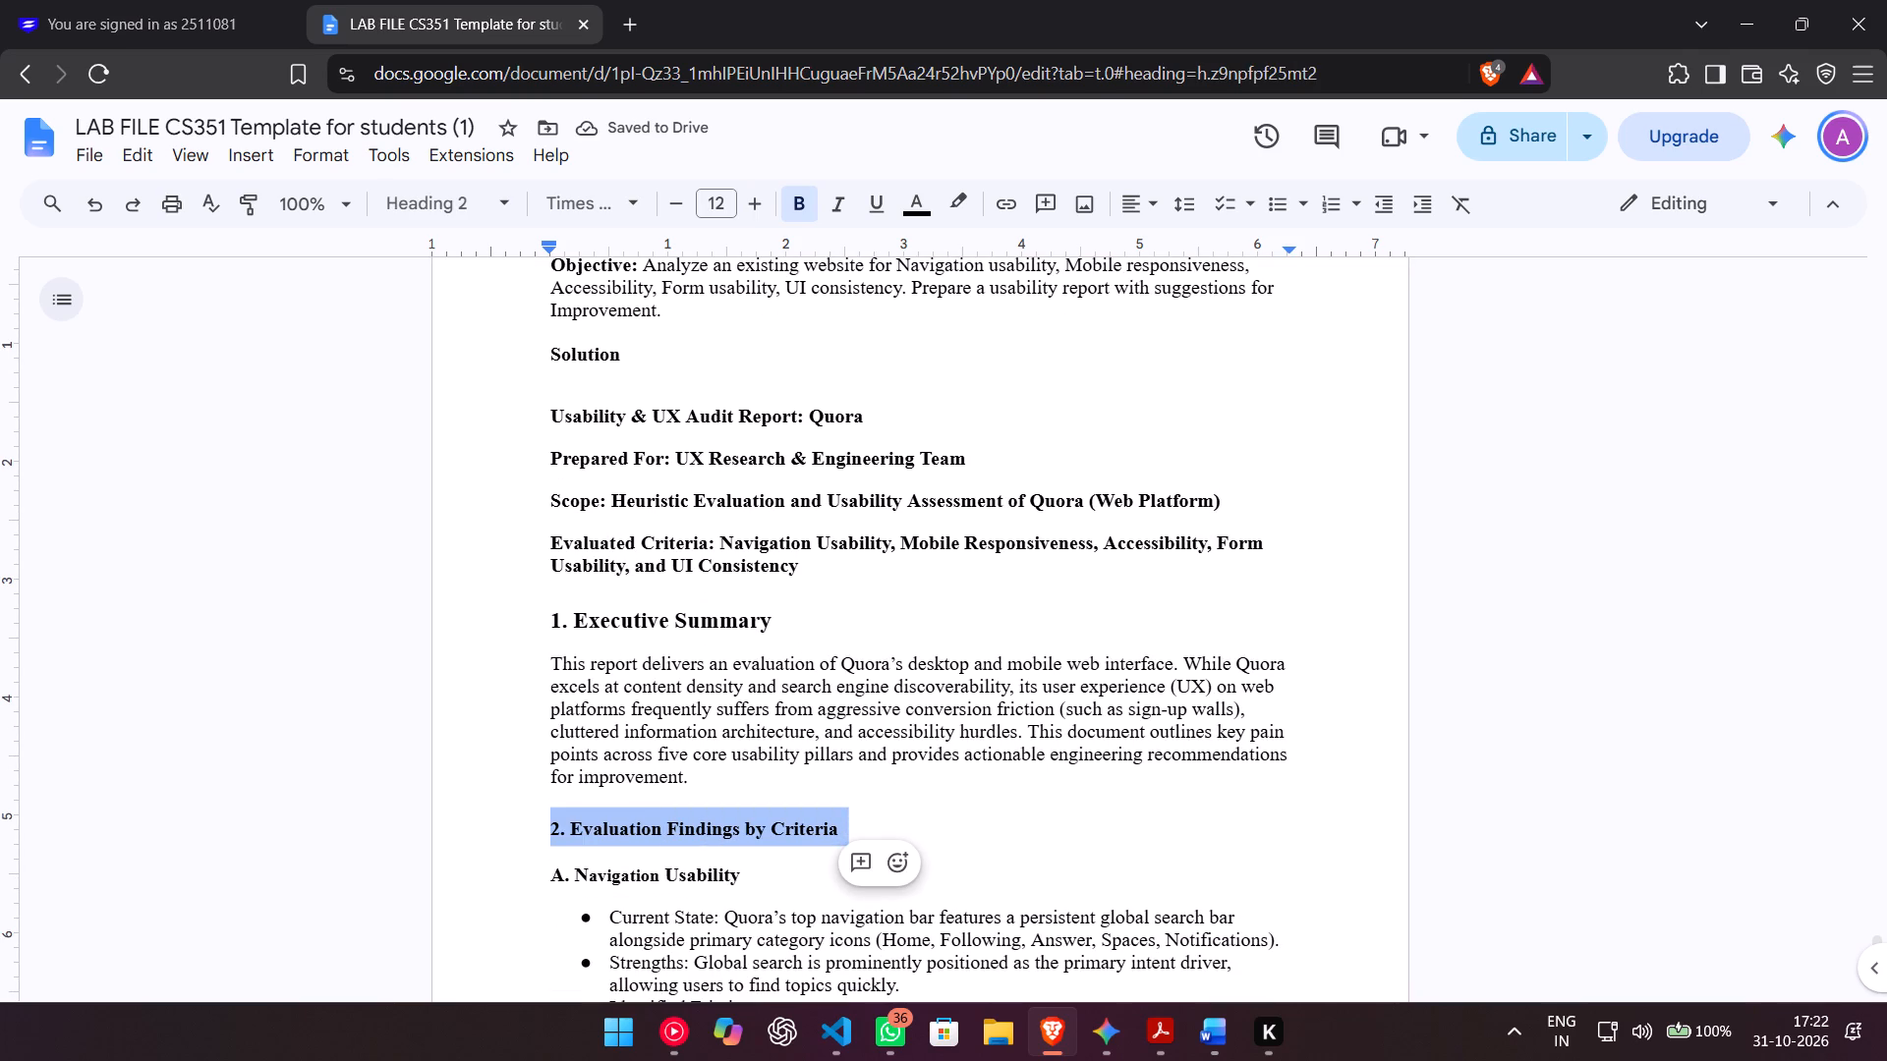
pyautogui.moveTo(549, 620); pyautogui.dragTo(807, 617)
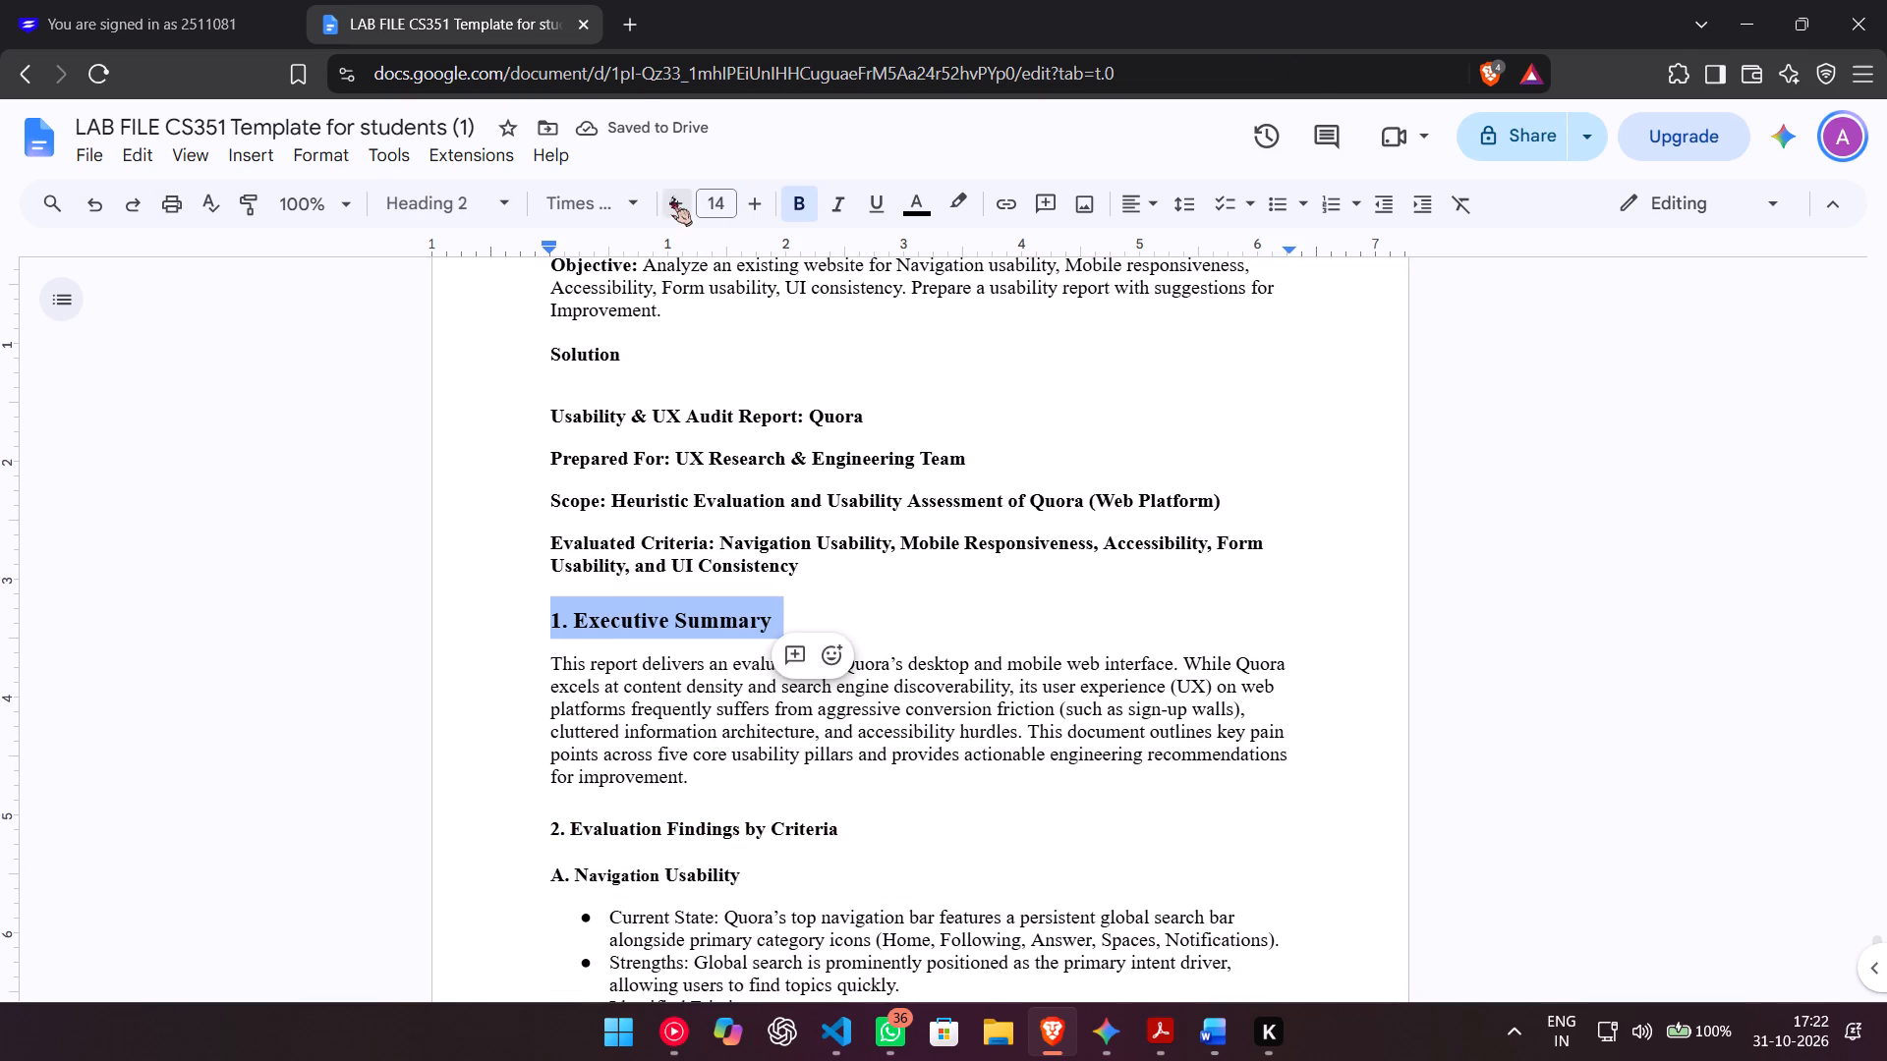
pyautogui.doubleClick(671, 196)
pyautogui.click(405, 642)
# Review the formatting of the Experiment 10 report and skim through the whole lab file from cover page to last page.
pyautogui.scroll(-5, 427, 641)
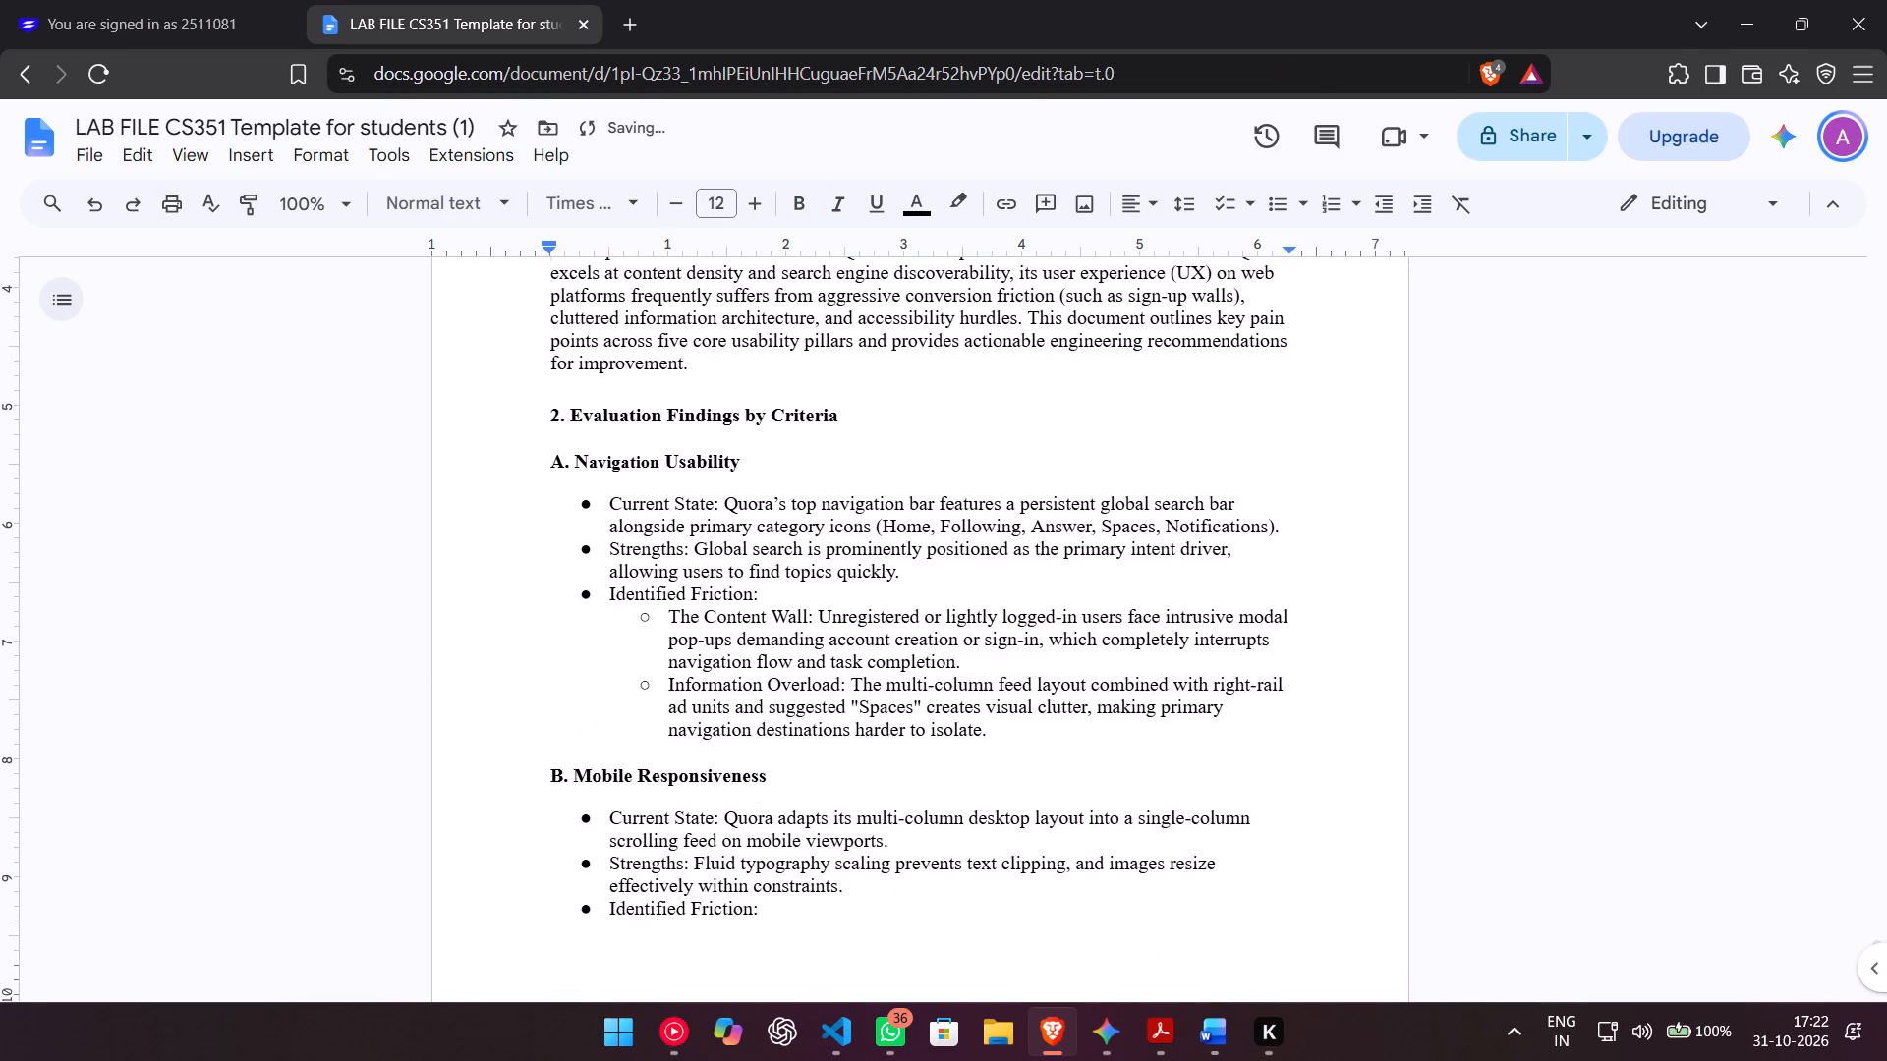
pyautogui.scroll(12, 453, 665)
pyautogui.scroll(-13, 442, 658)
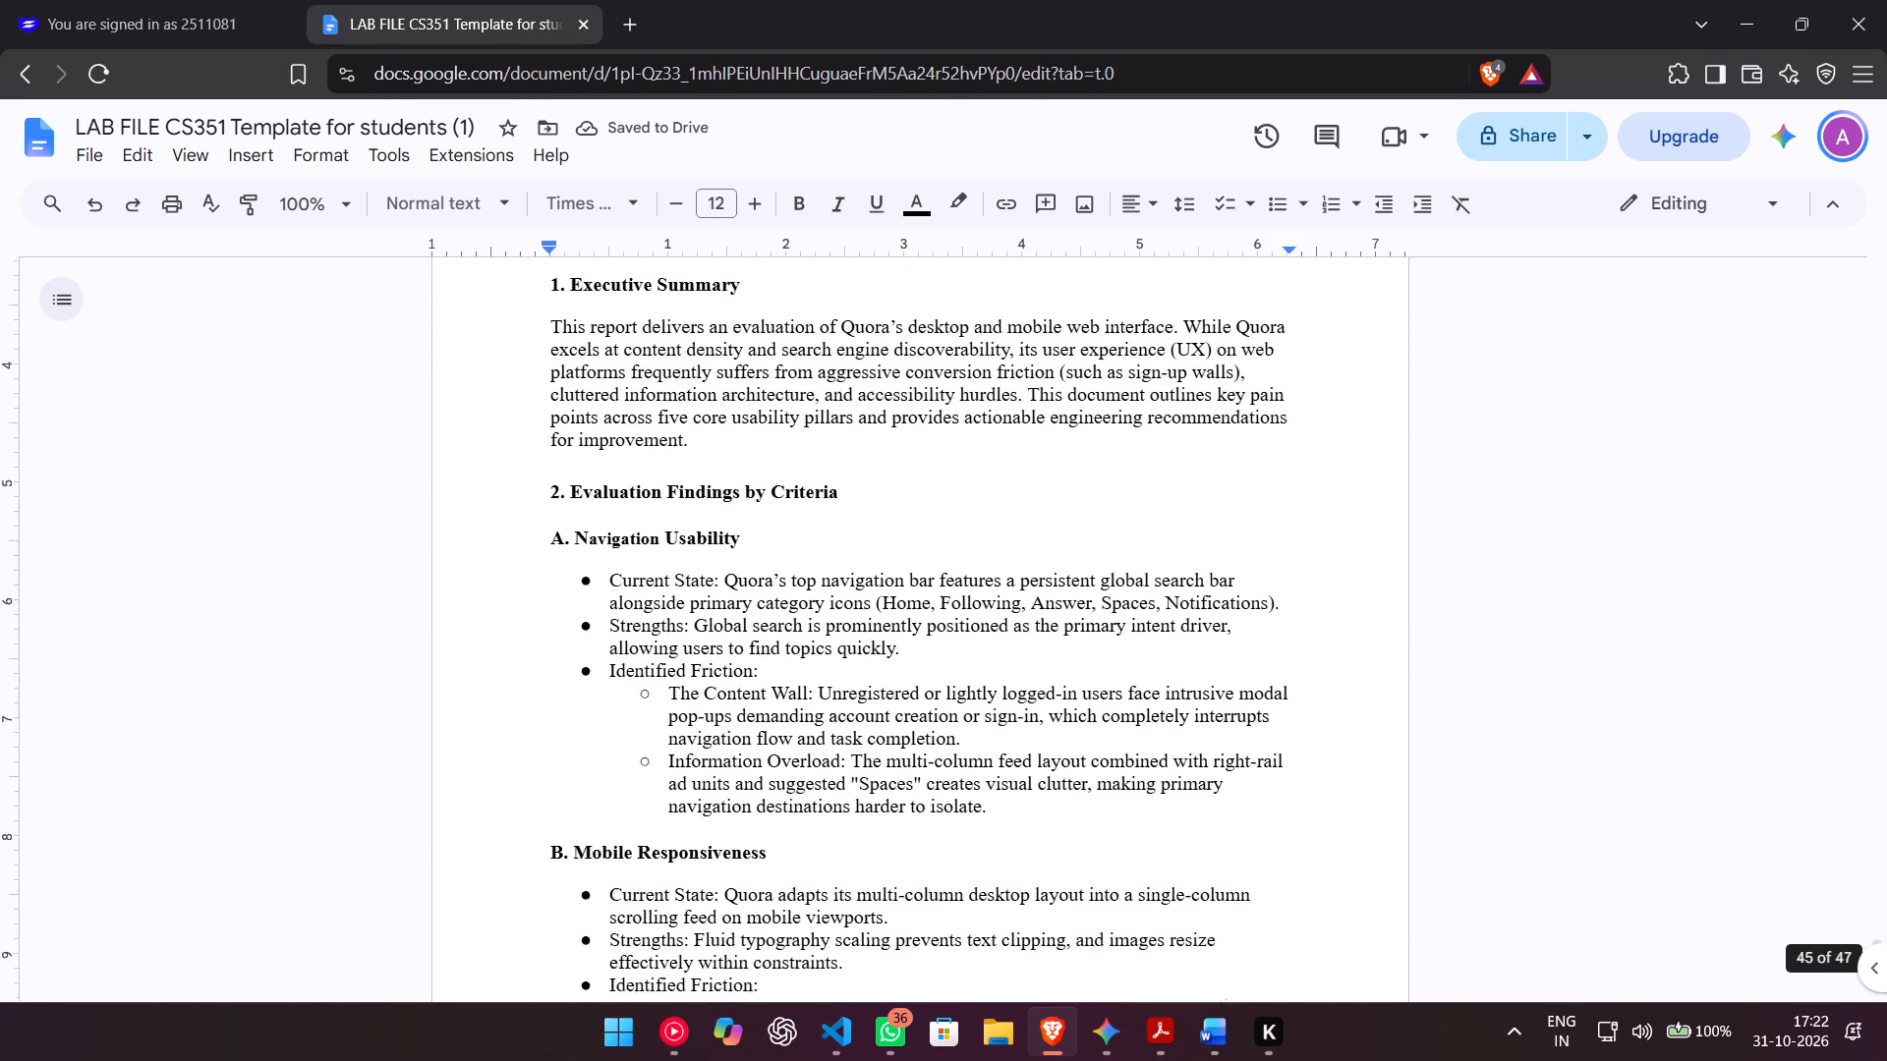
pyautogui.scroll(-20, 455, 649)
pyautogui.scroll(-20, 455, 649)
pyautogui.scroll(-4, 455, 649)
pyautogui.scroll(8, 474, 651)
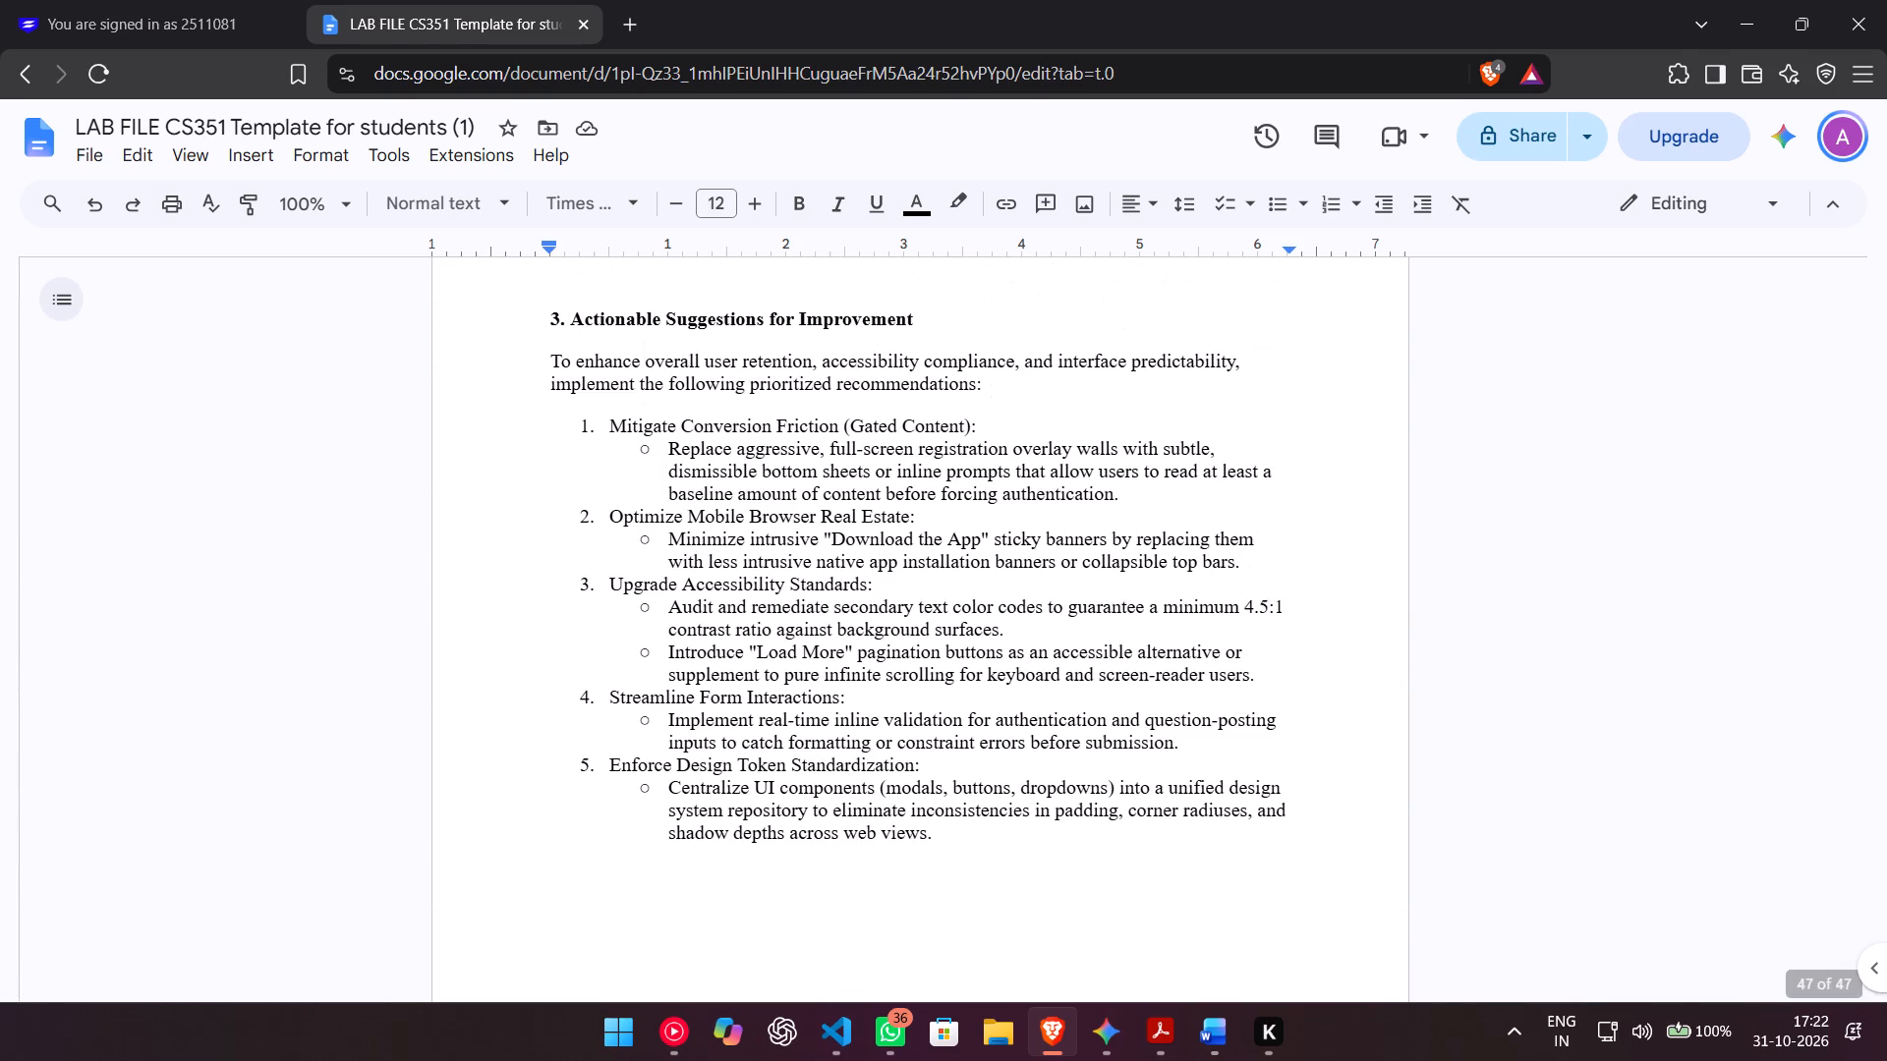
pyautogui.scroll(5, 680, 691)
pyautogui.scroll(20, 1884, 959)
pyautogui.scroll(3, 1884, 959)
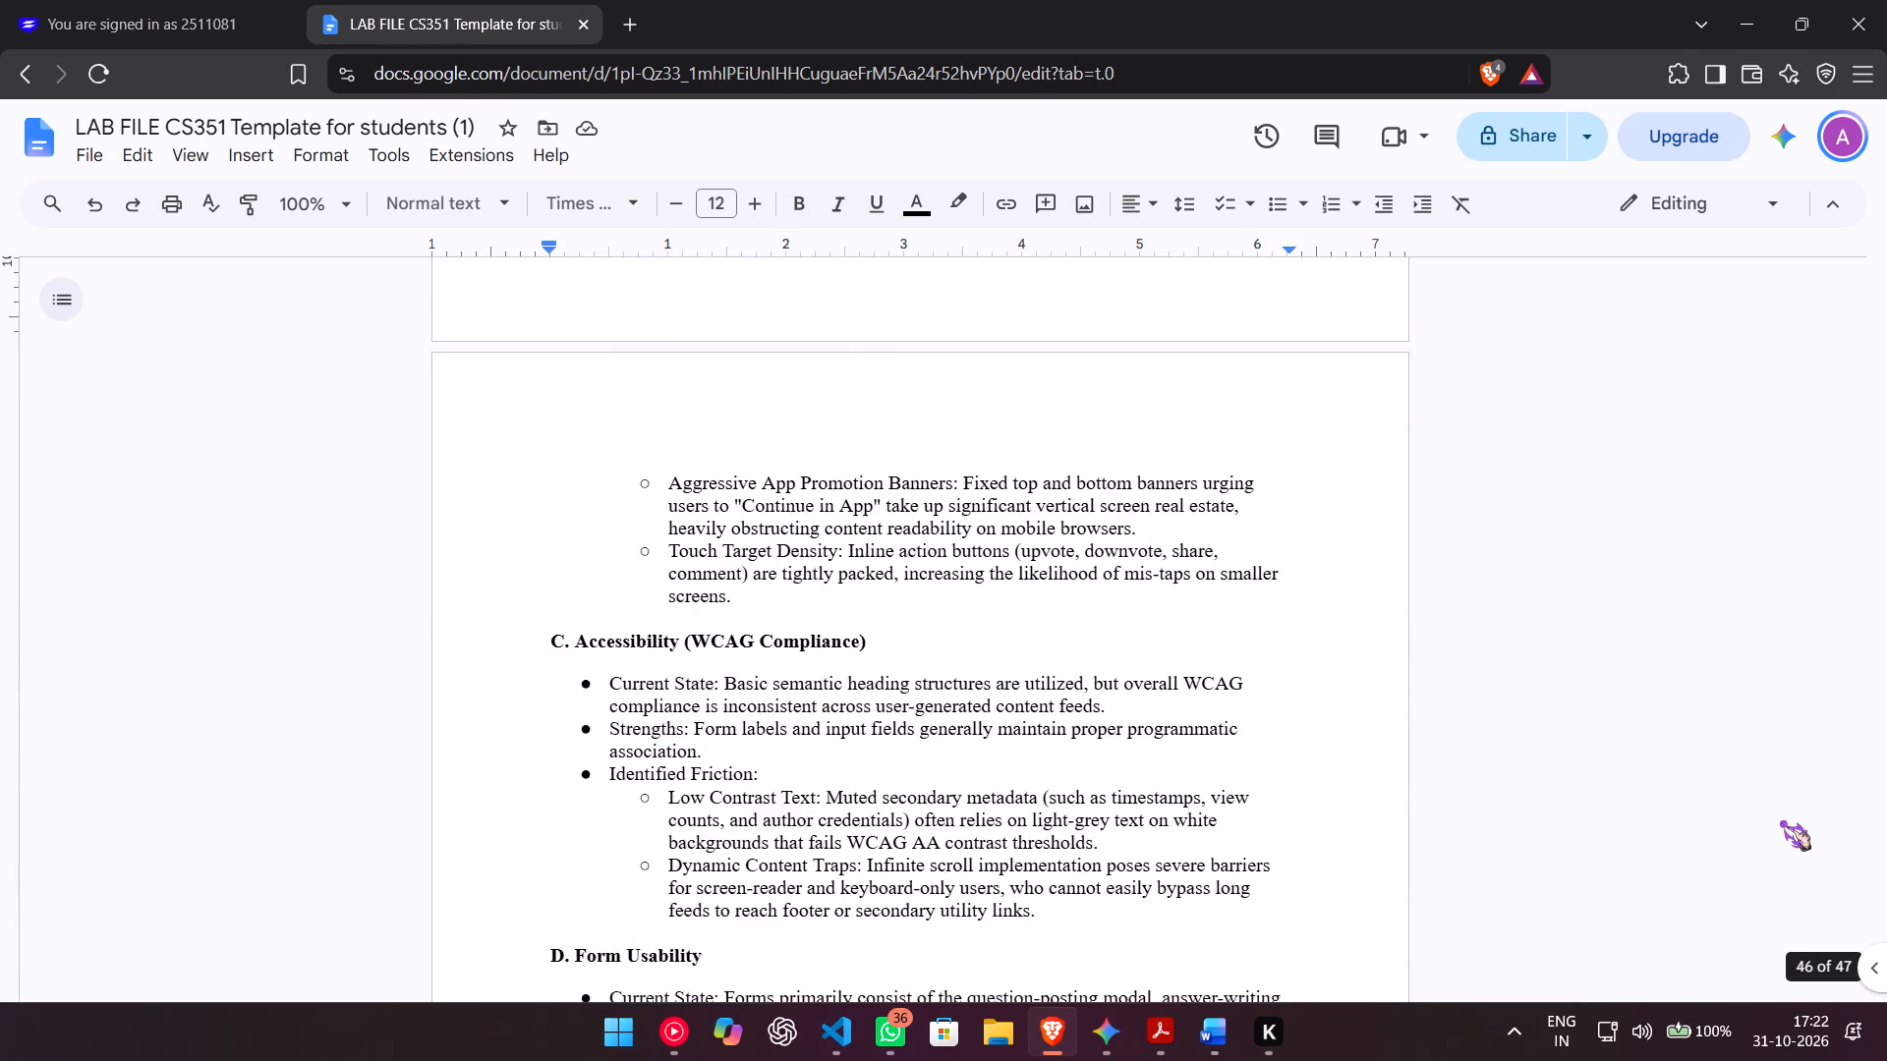
pyautogui.scroll(17, 1781, 820)
pyautogui.moveTo(1877, 926); pyautogui.dragTo(1886, 860)
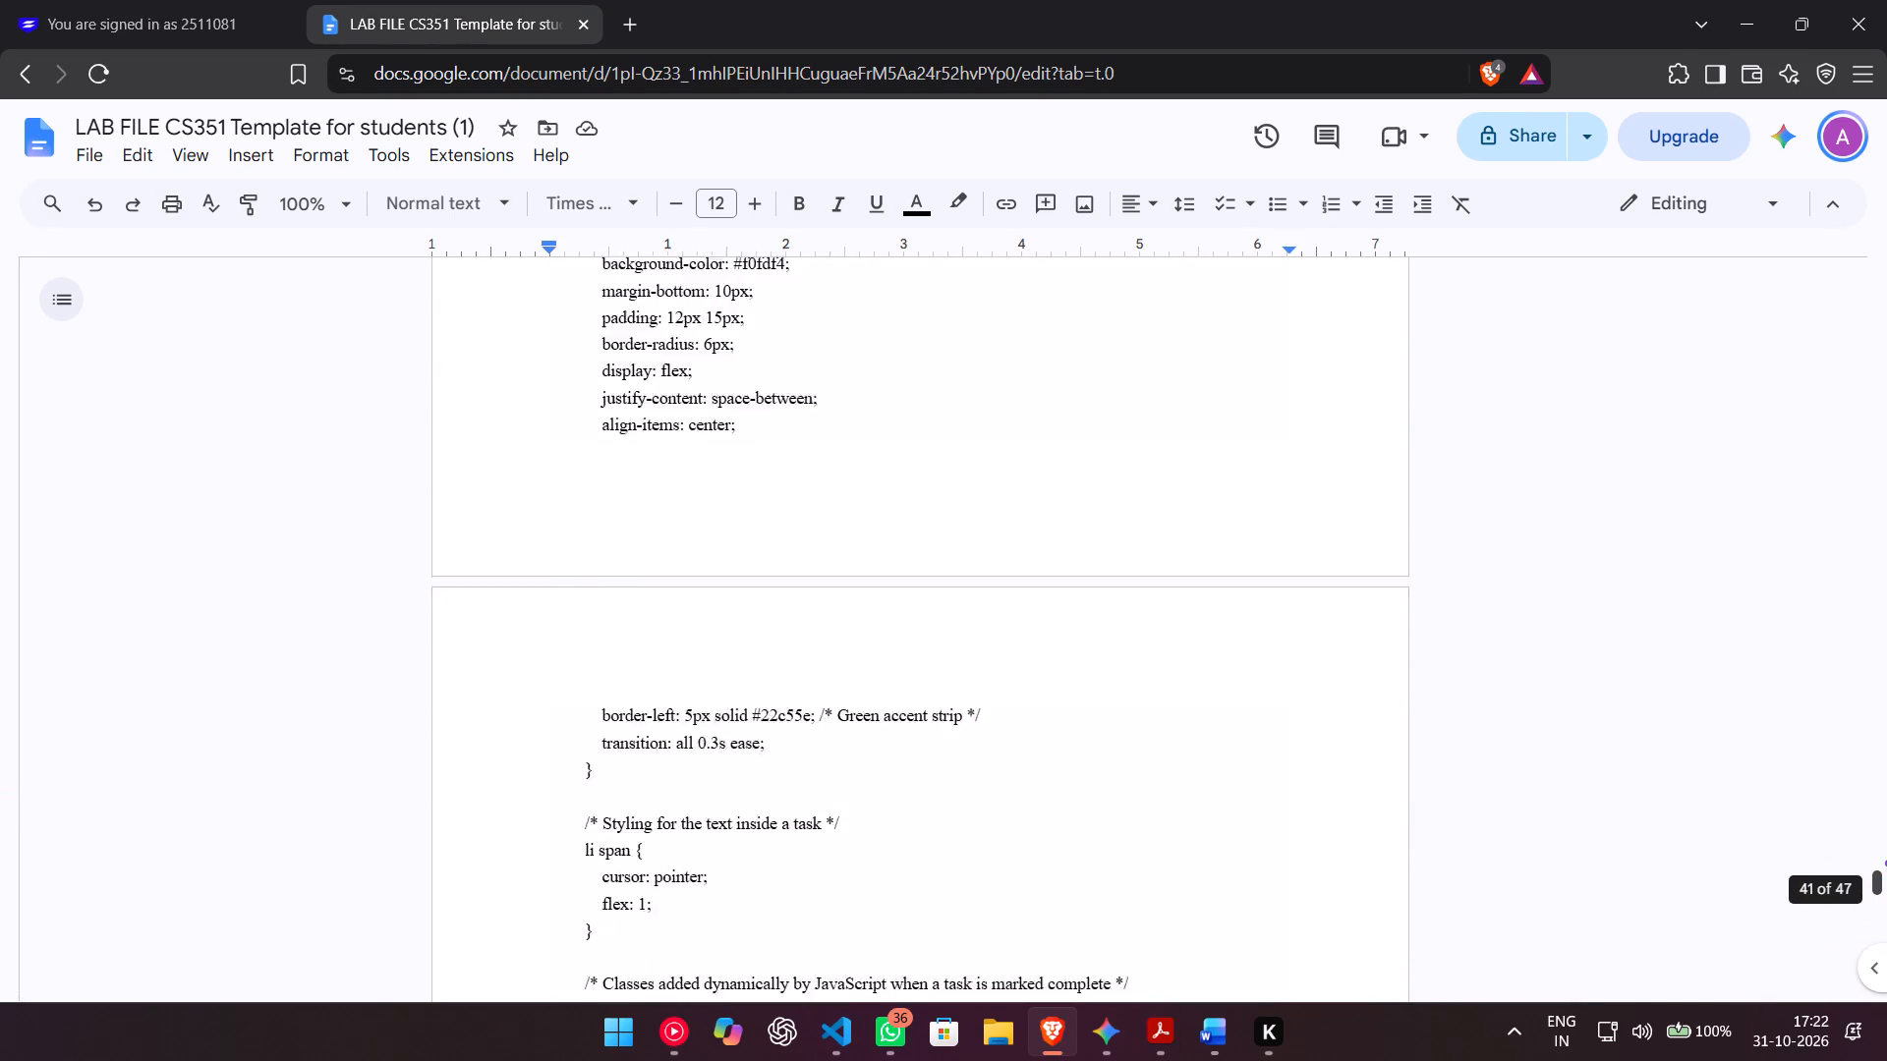
pyautogui.moveTo(1886, 860); pyautogui.dragTo(1853, 277)
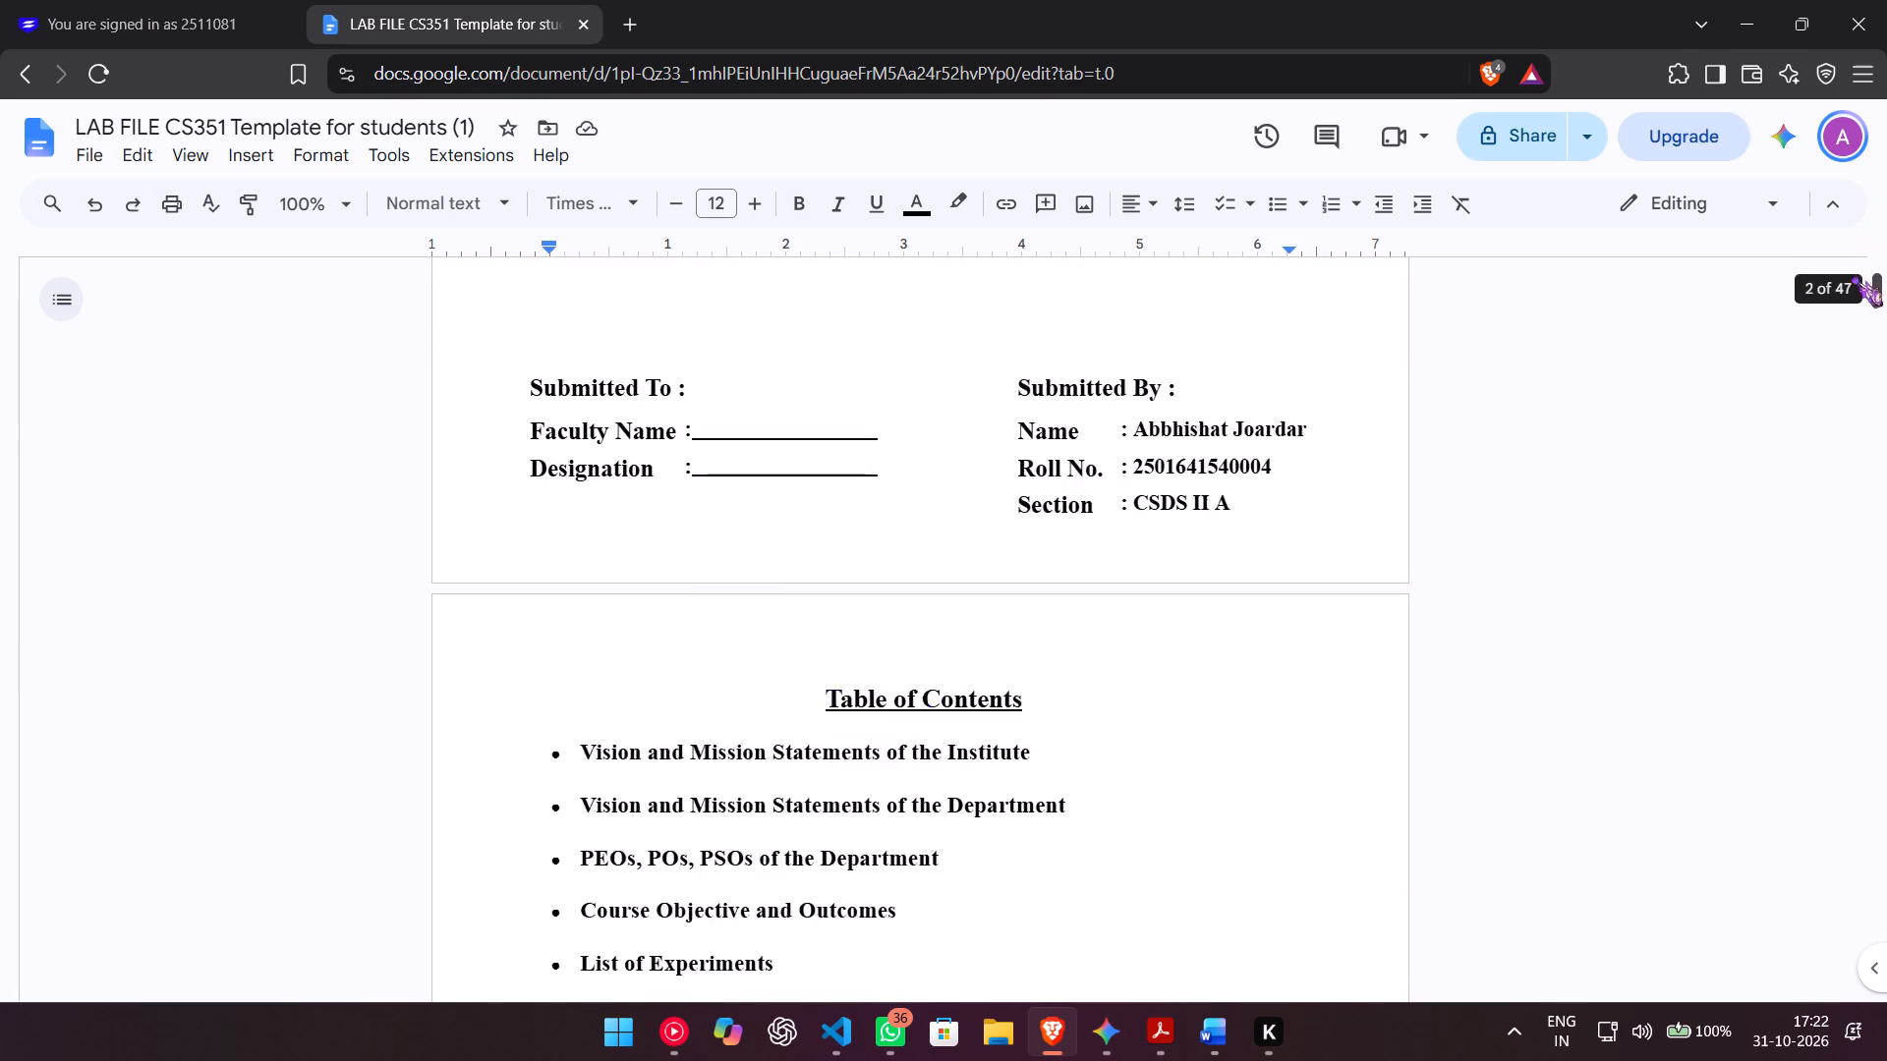
pyautogui.moveTo(1853, 277); pyautogui.dragTo(1883, 342)
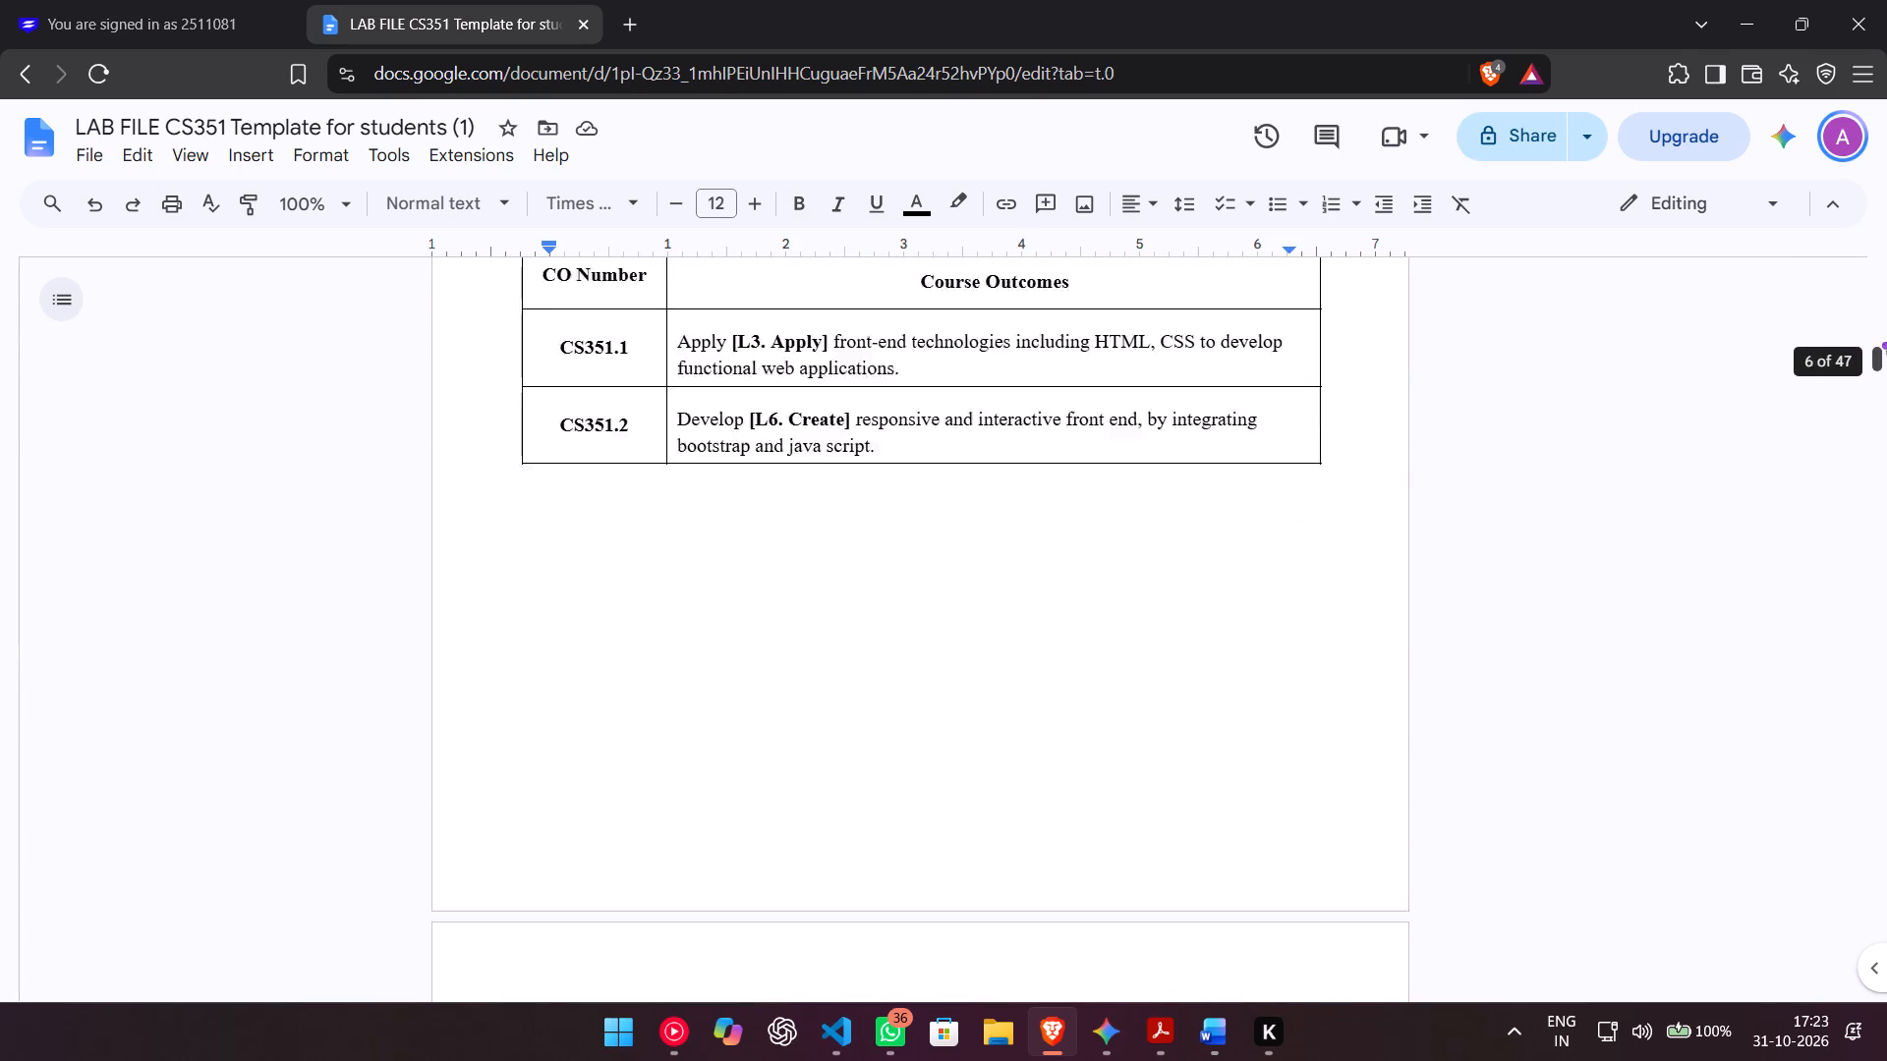
pyautogui.moveTo(1883, 342); pyautogui.dragTo(1769, 999)
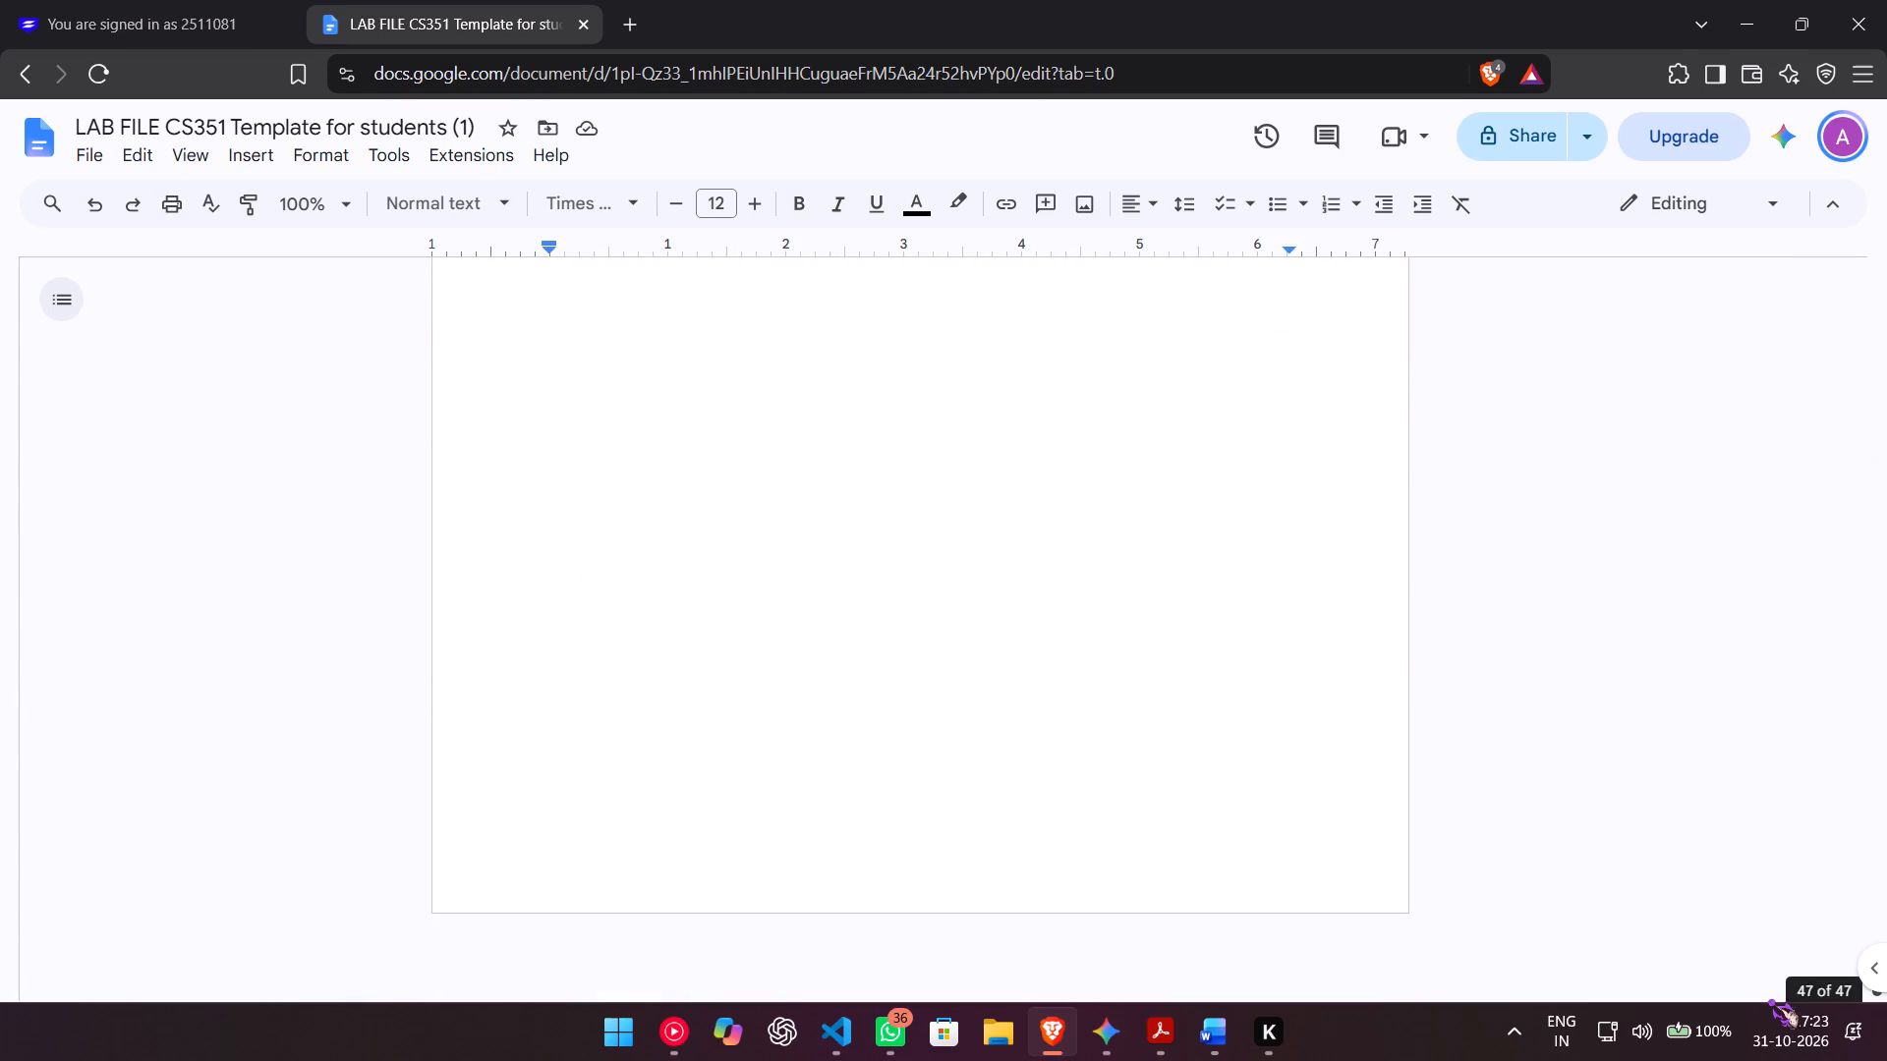
pyautogui.moveTo(1769, 999); pyautogui.dragTo(1785, 863)
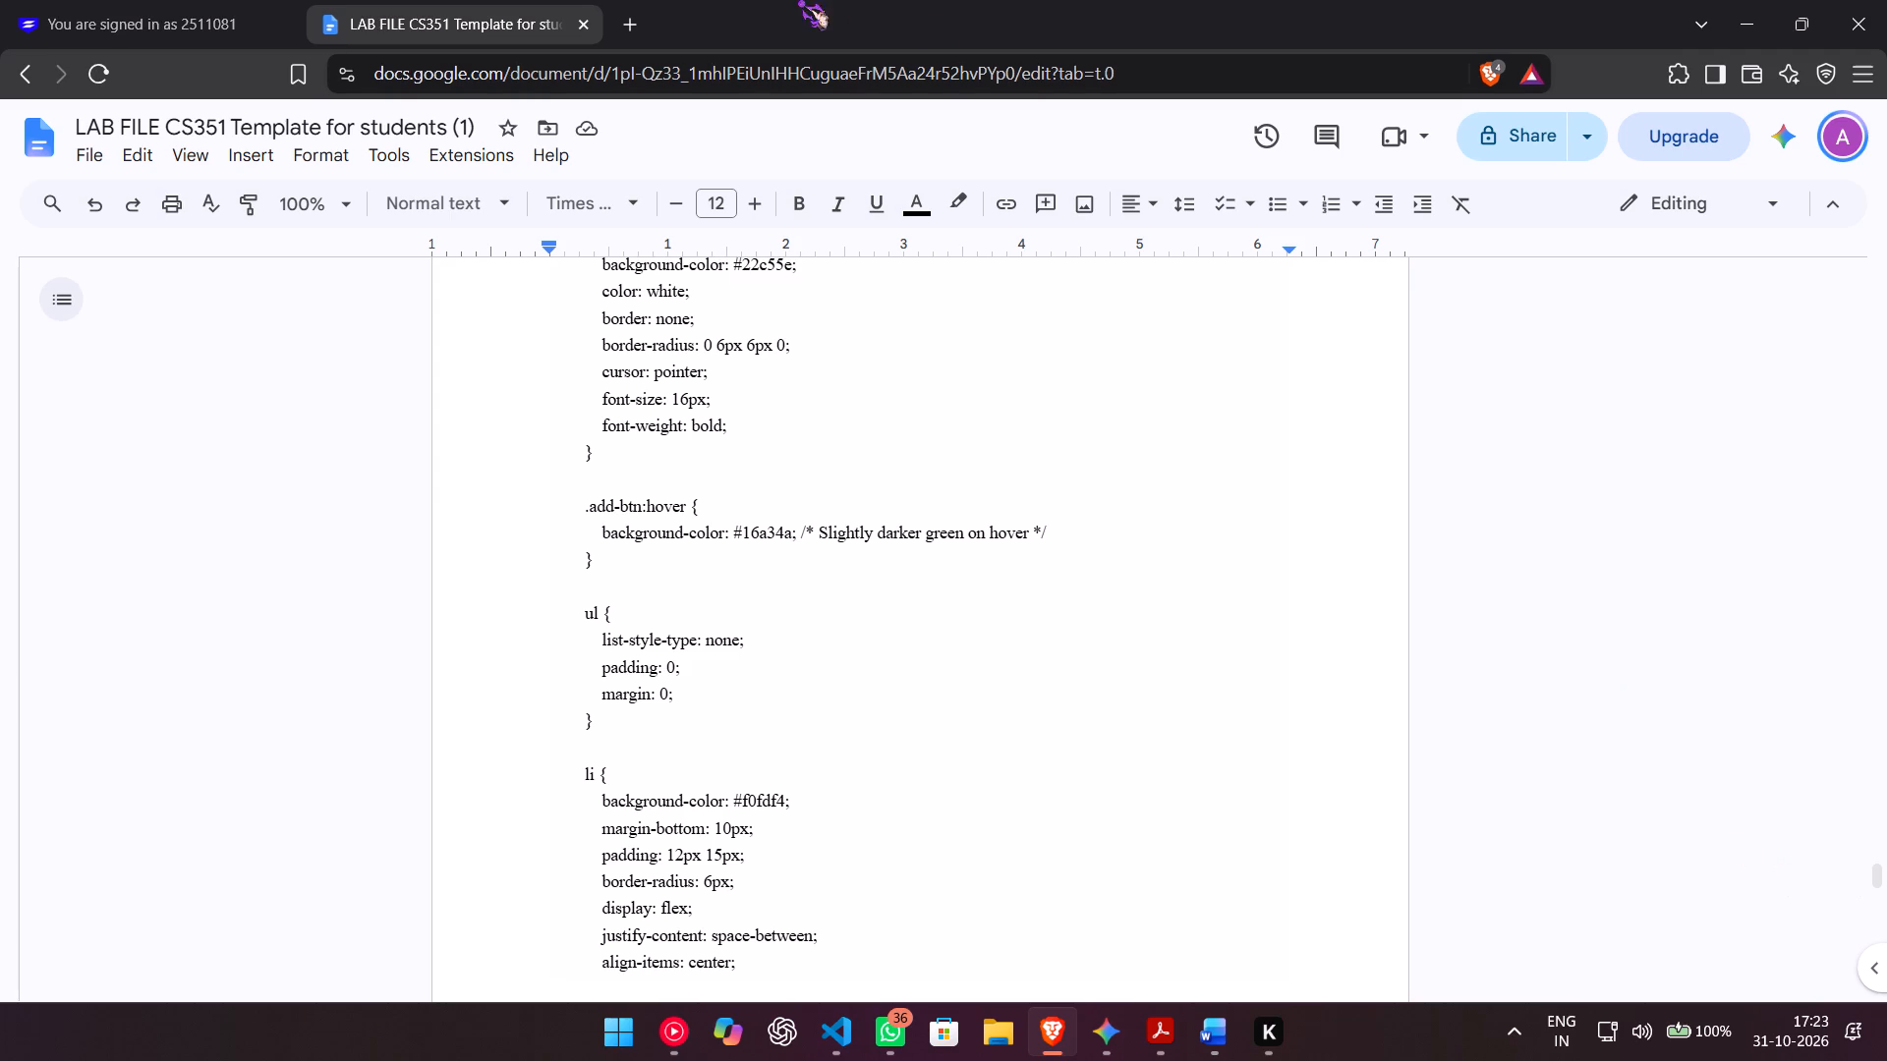
# Download the lab file as a PDF into the Downloads folder, keeping the name "LAB FILE CS351 Template for students (1)".
pyautogui.click(93, 166)
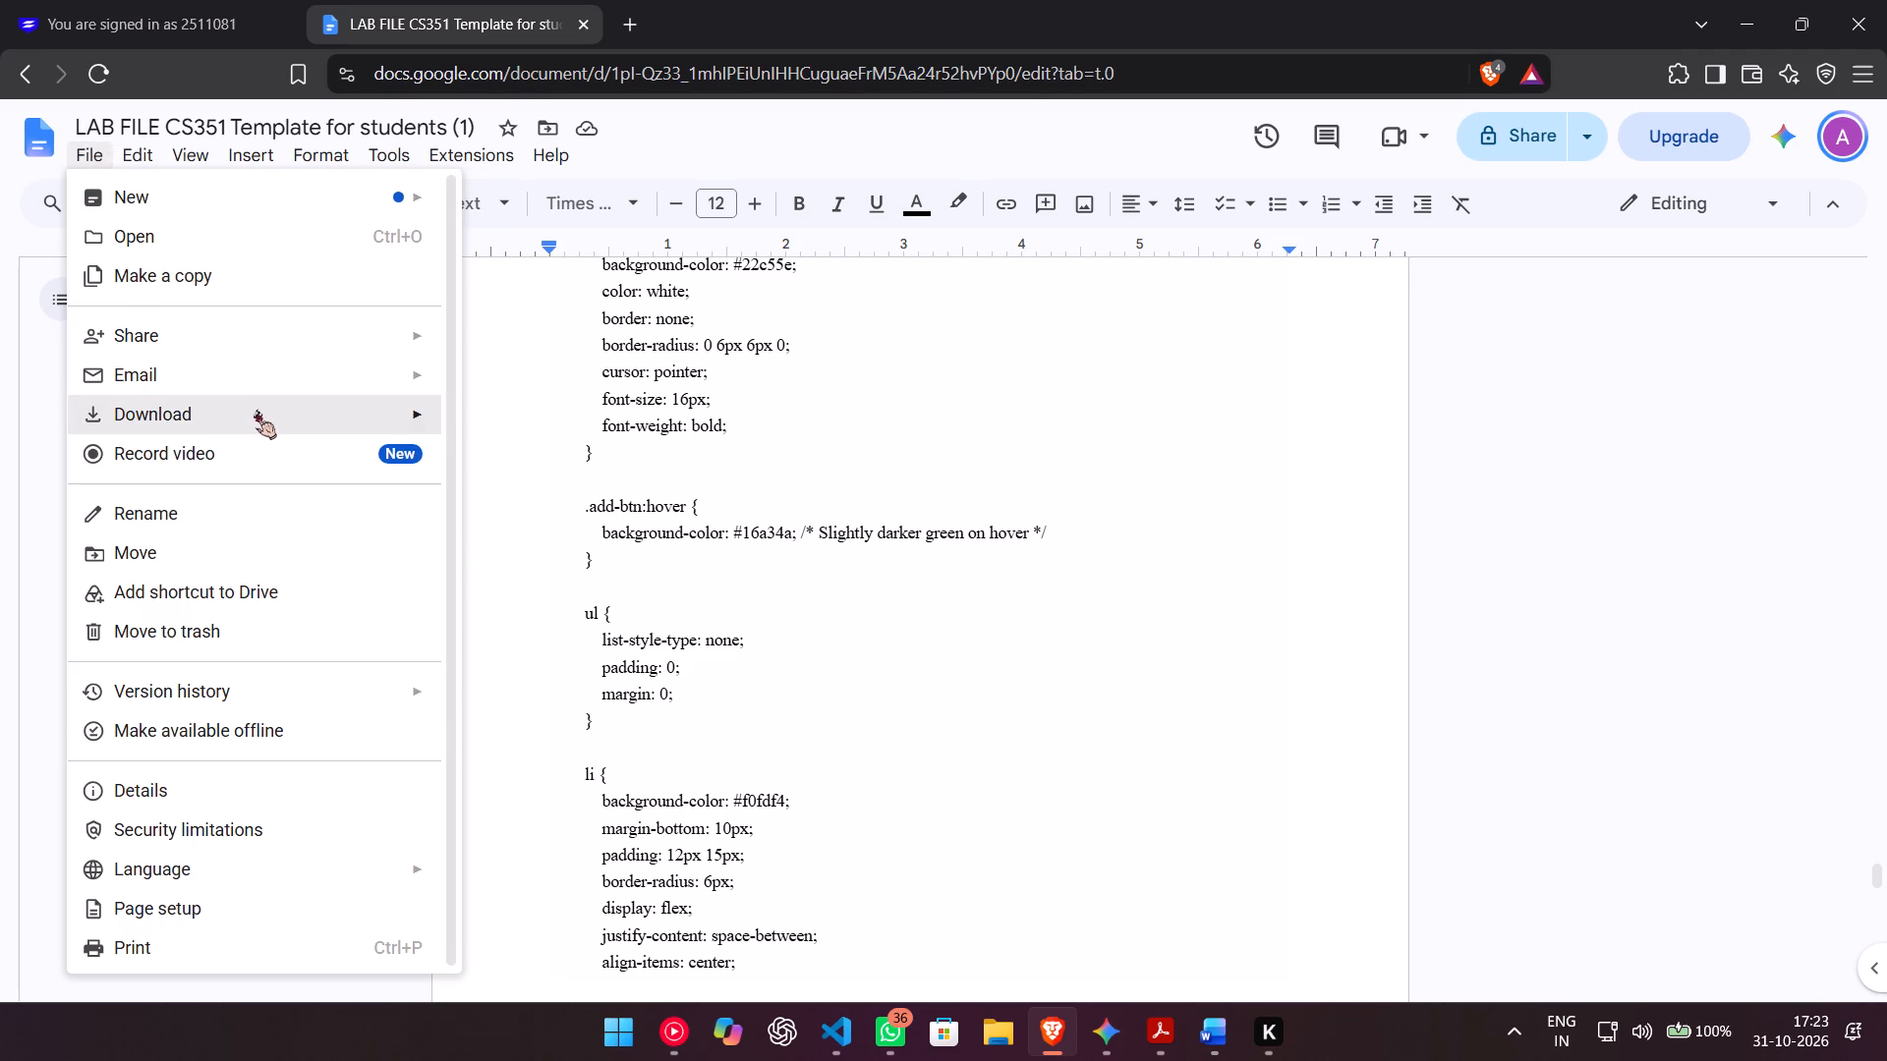
pyautogui.click(578, 452)
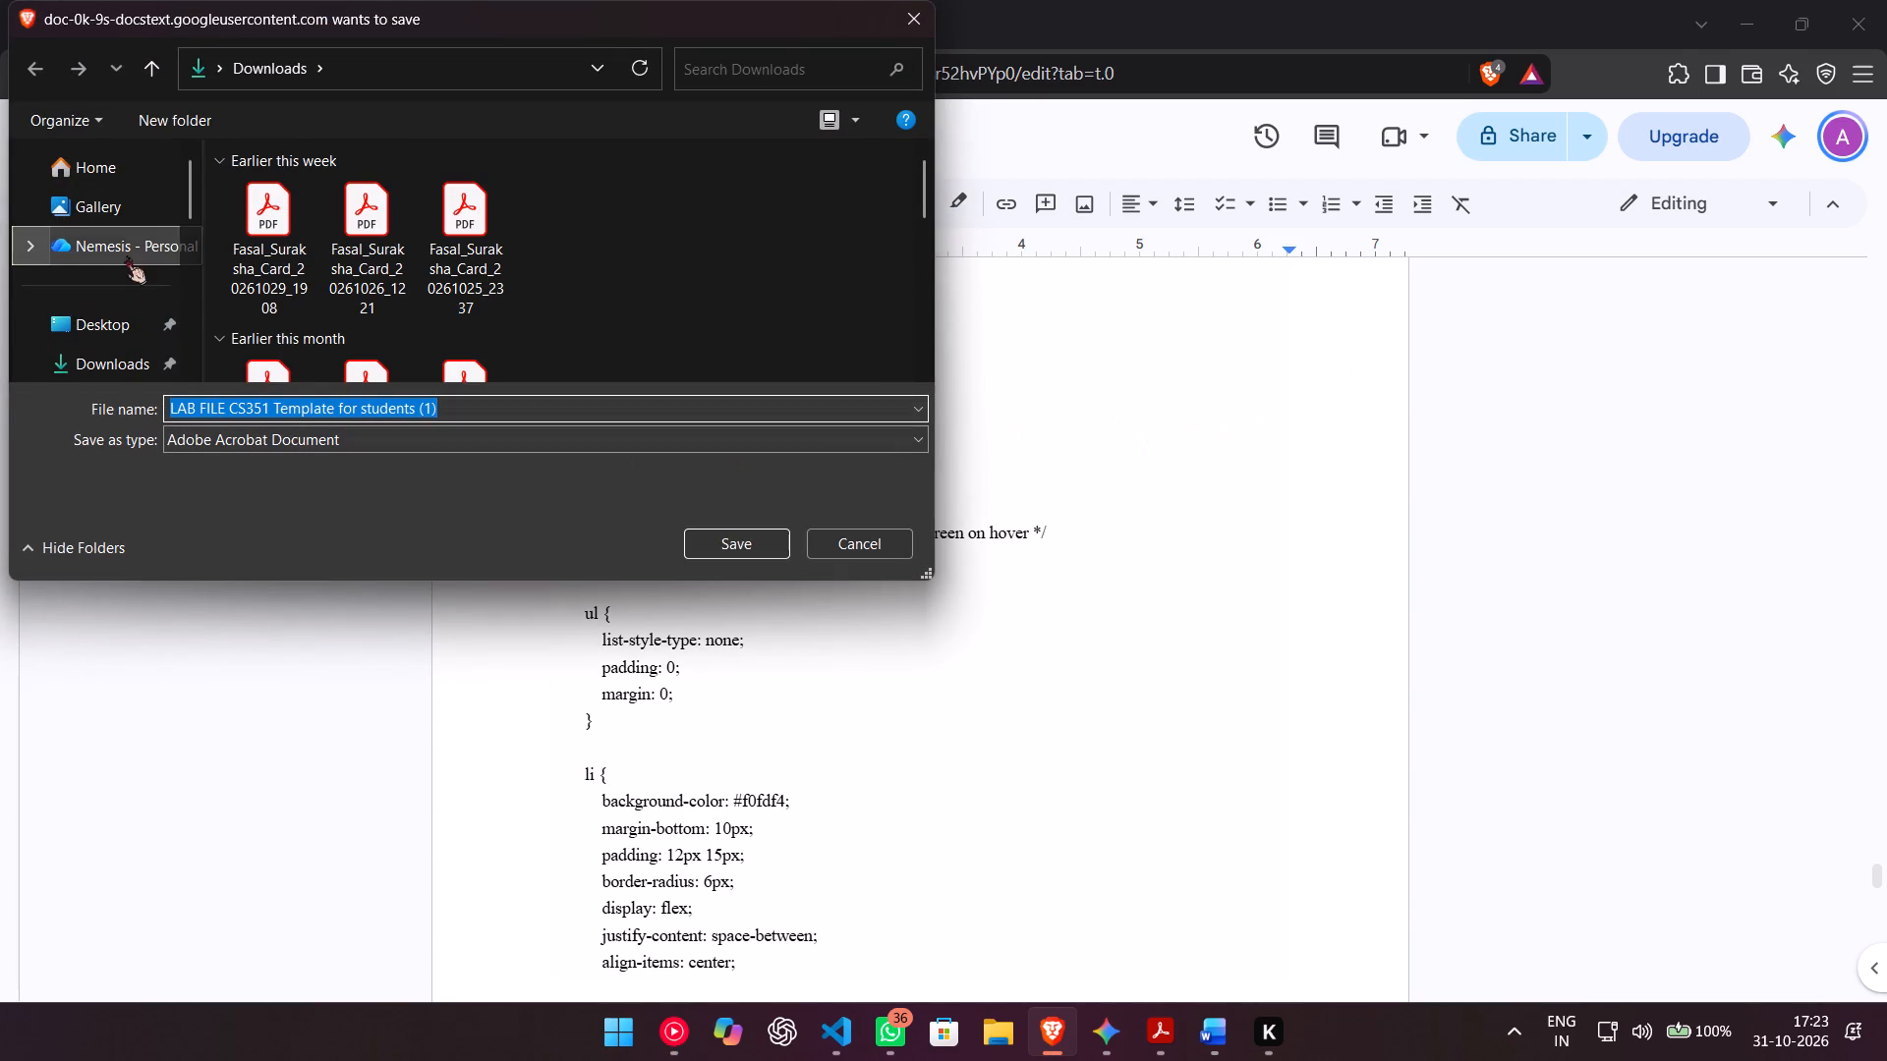
pyautogui.click(750, 543)
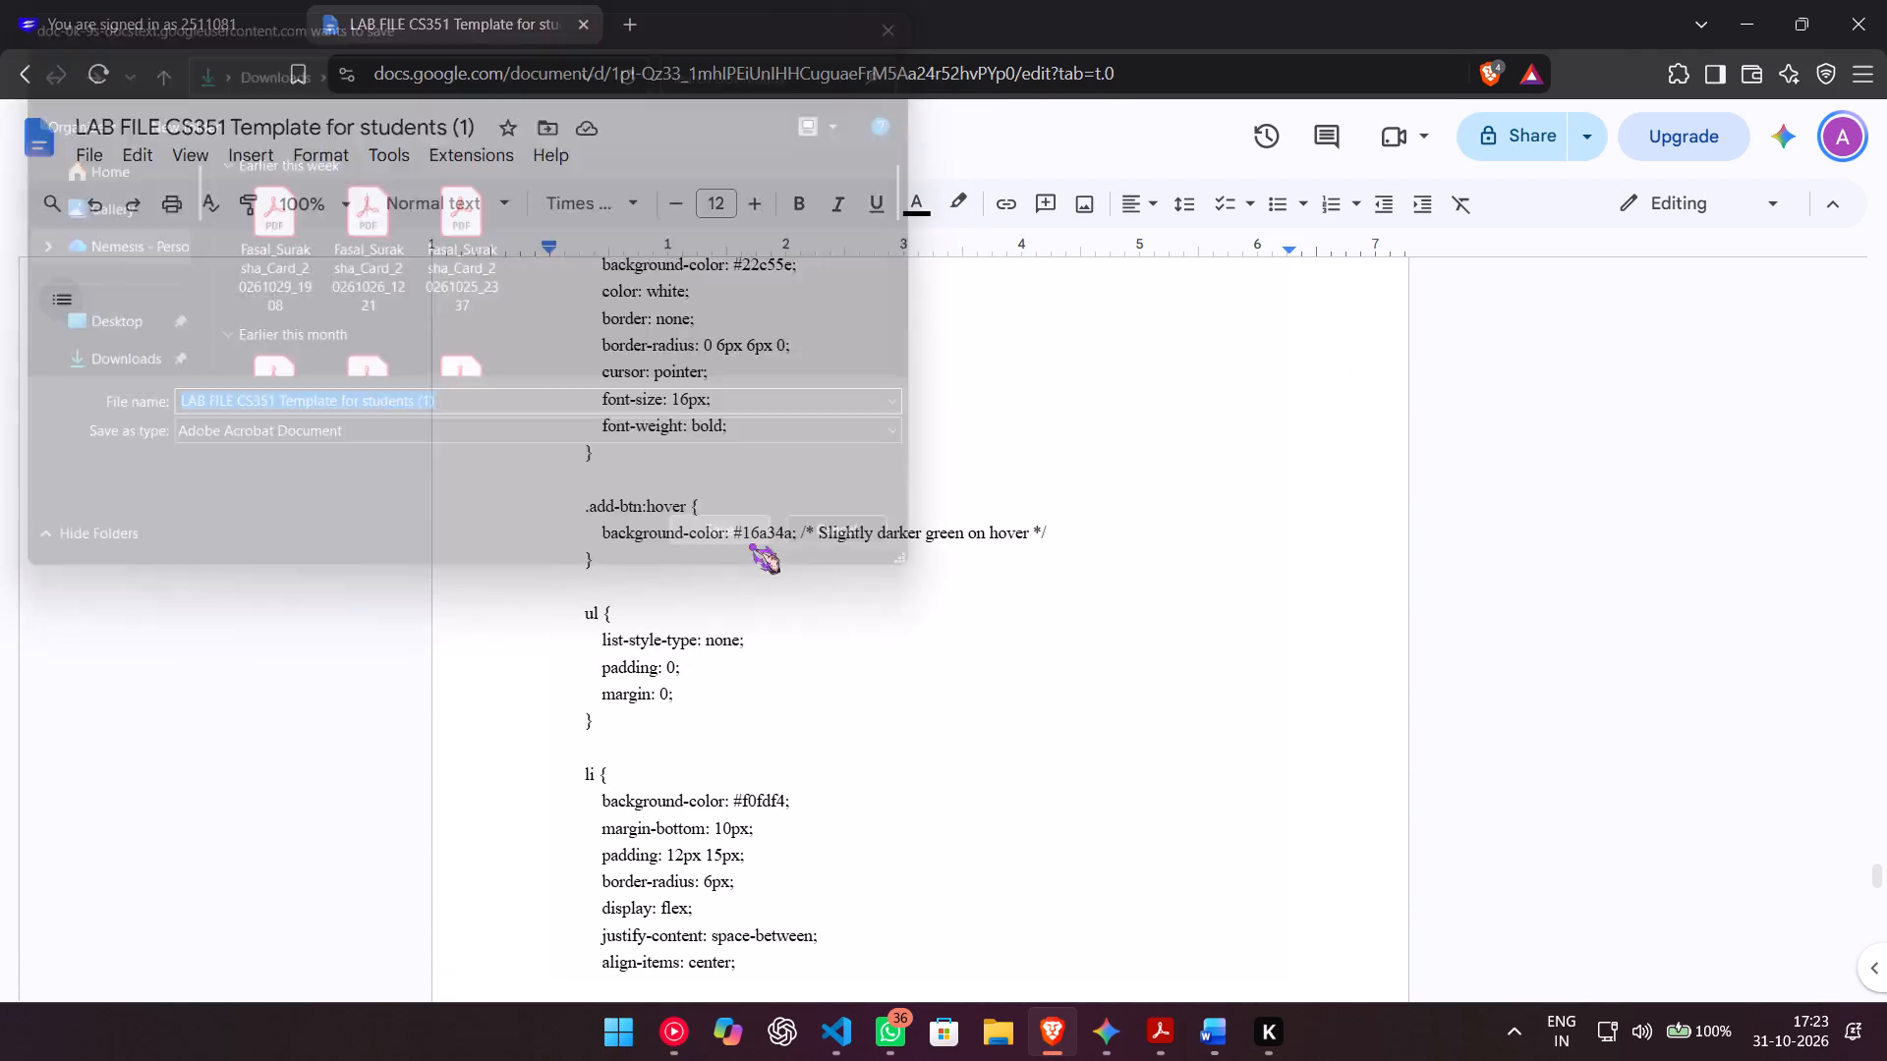
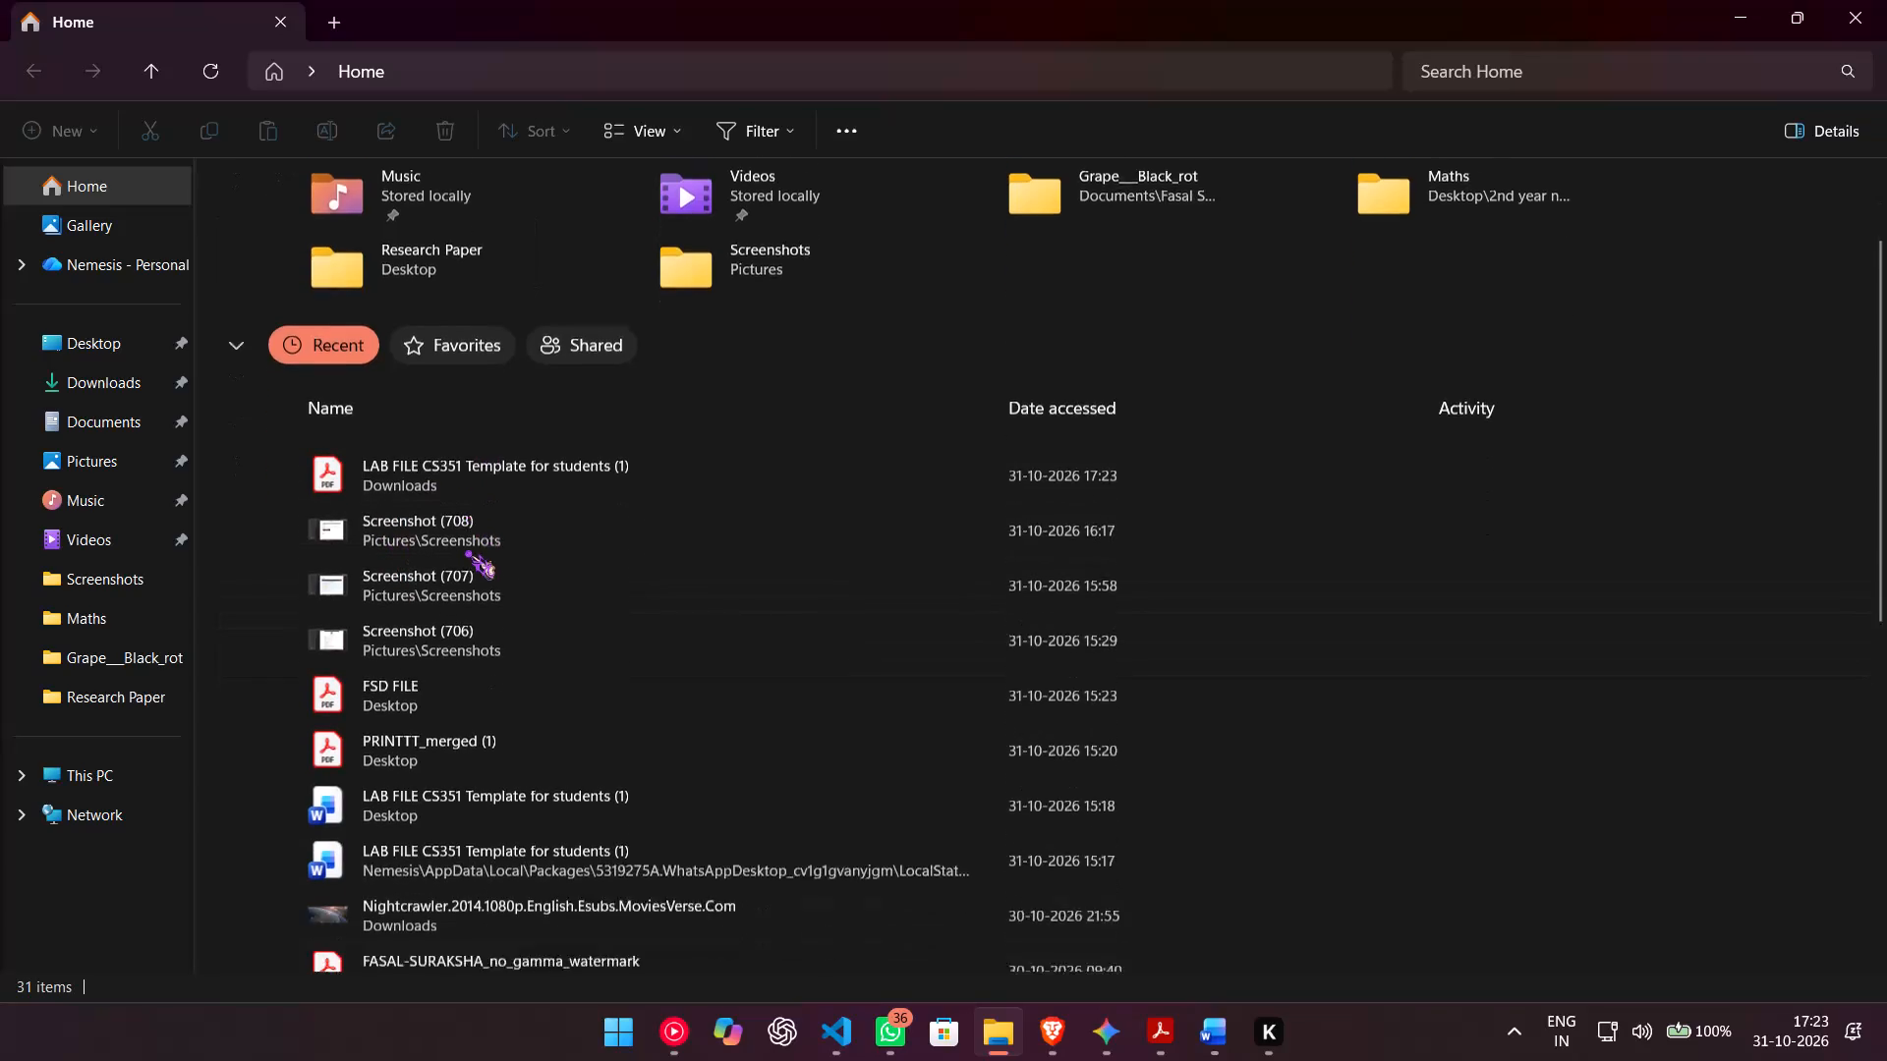
# Open the downloaded "LAB FILE CS351 Template for students (1)" PDF in Adobe Acrobat and check its pages from the cover through Experiment 10.
pyautogui.scroll(1, 466, 550)
pyautogui.doubleClick(448, 524)
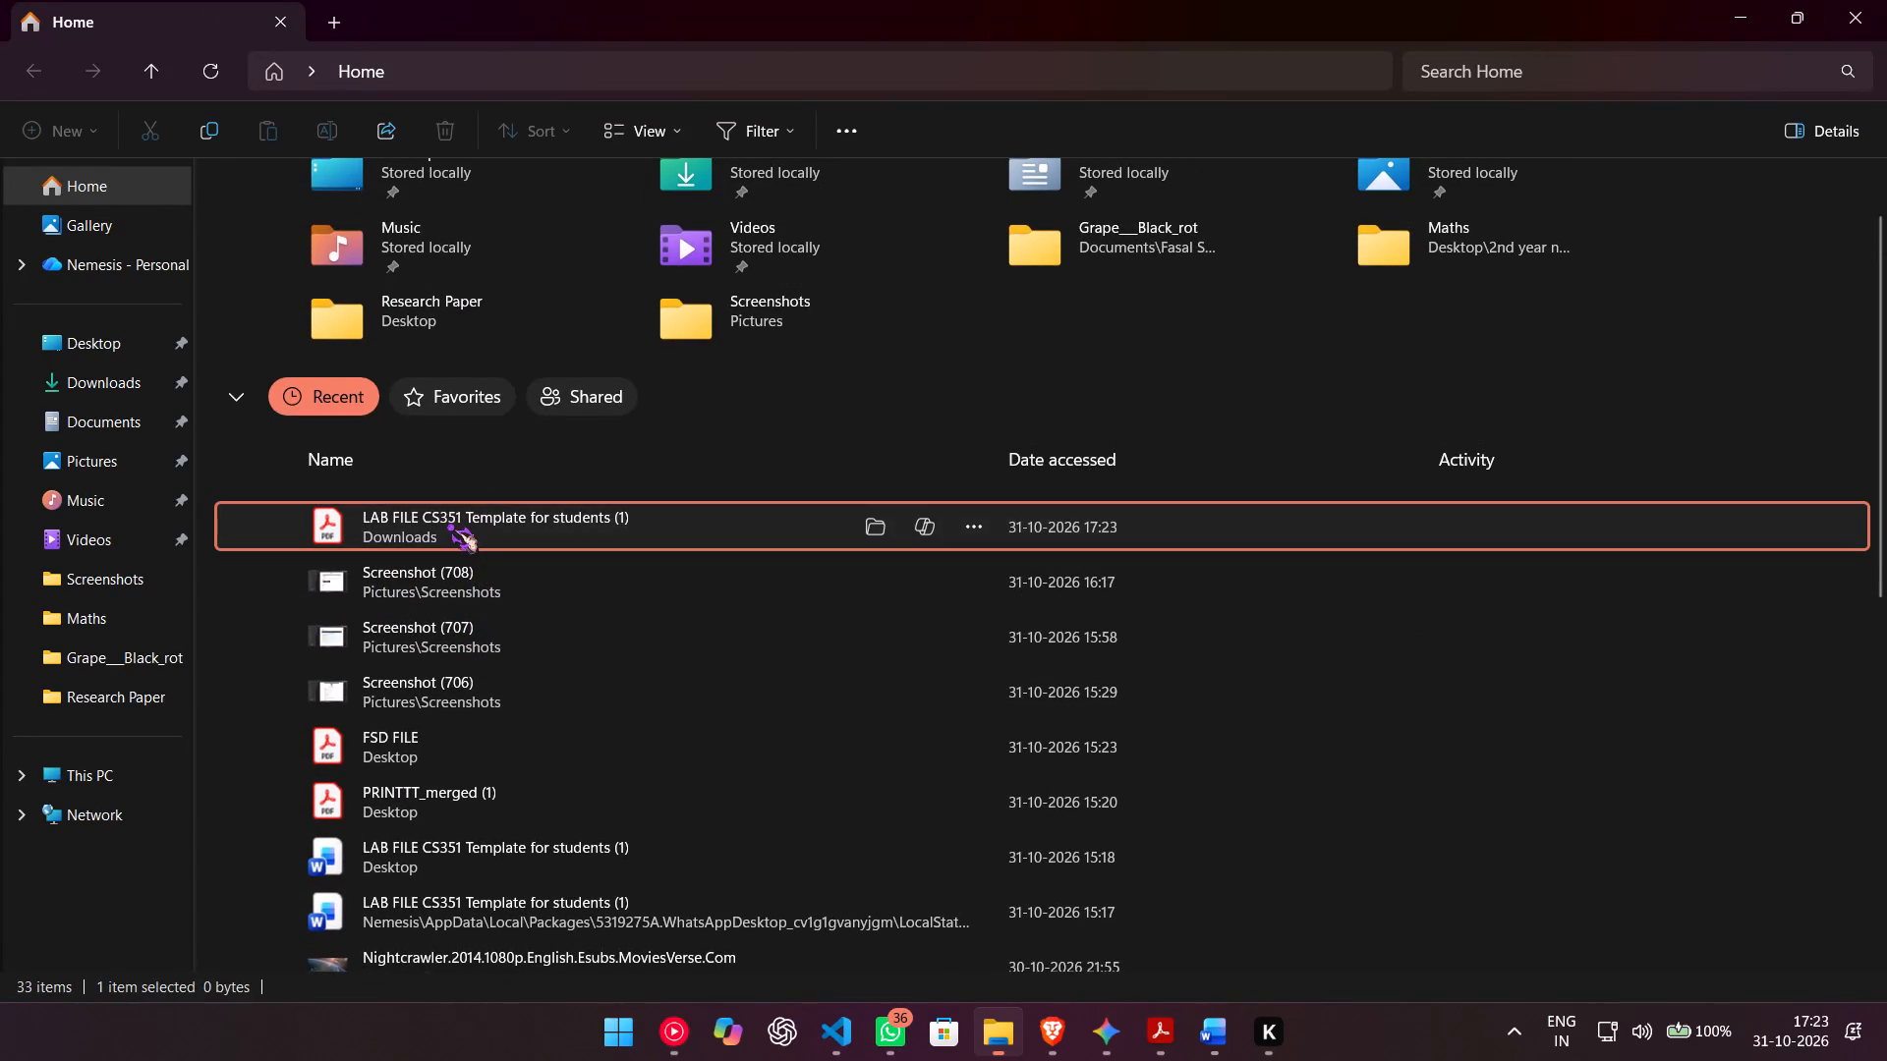
pyautogui.scroll(-20, 1047, 460)
pyautogui.scroll(-1, 1047, 460)
pyautogui.scroll(-8, 1190, 781)
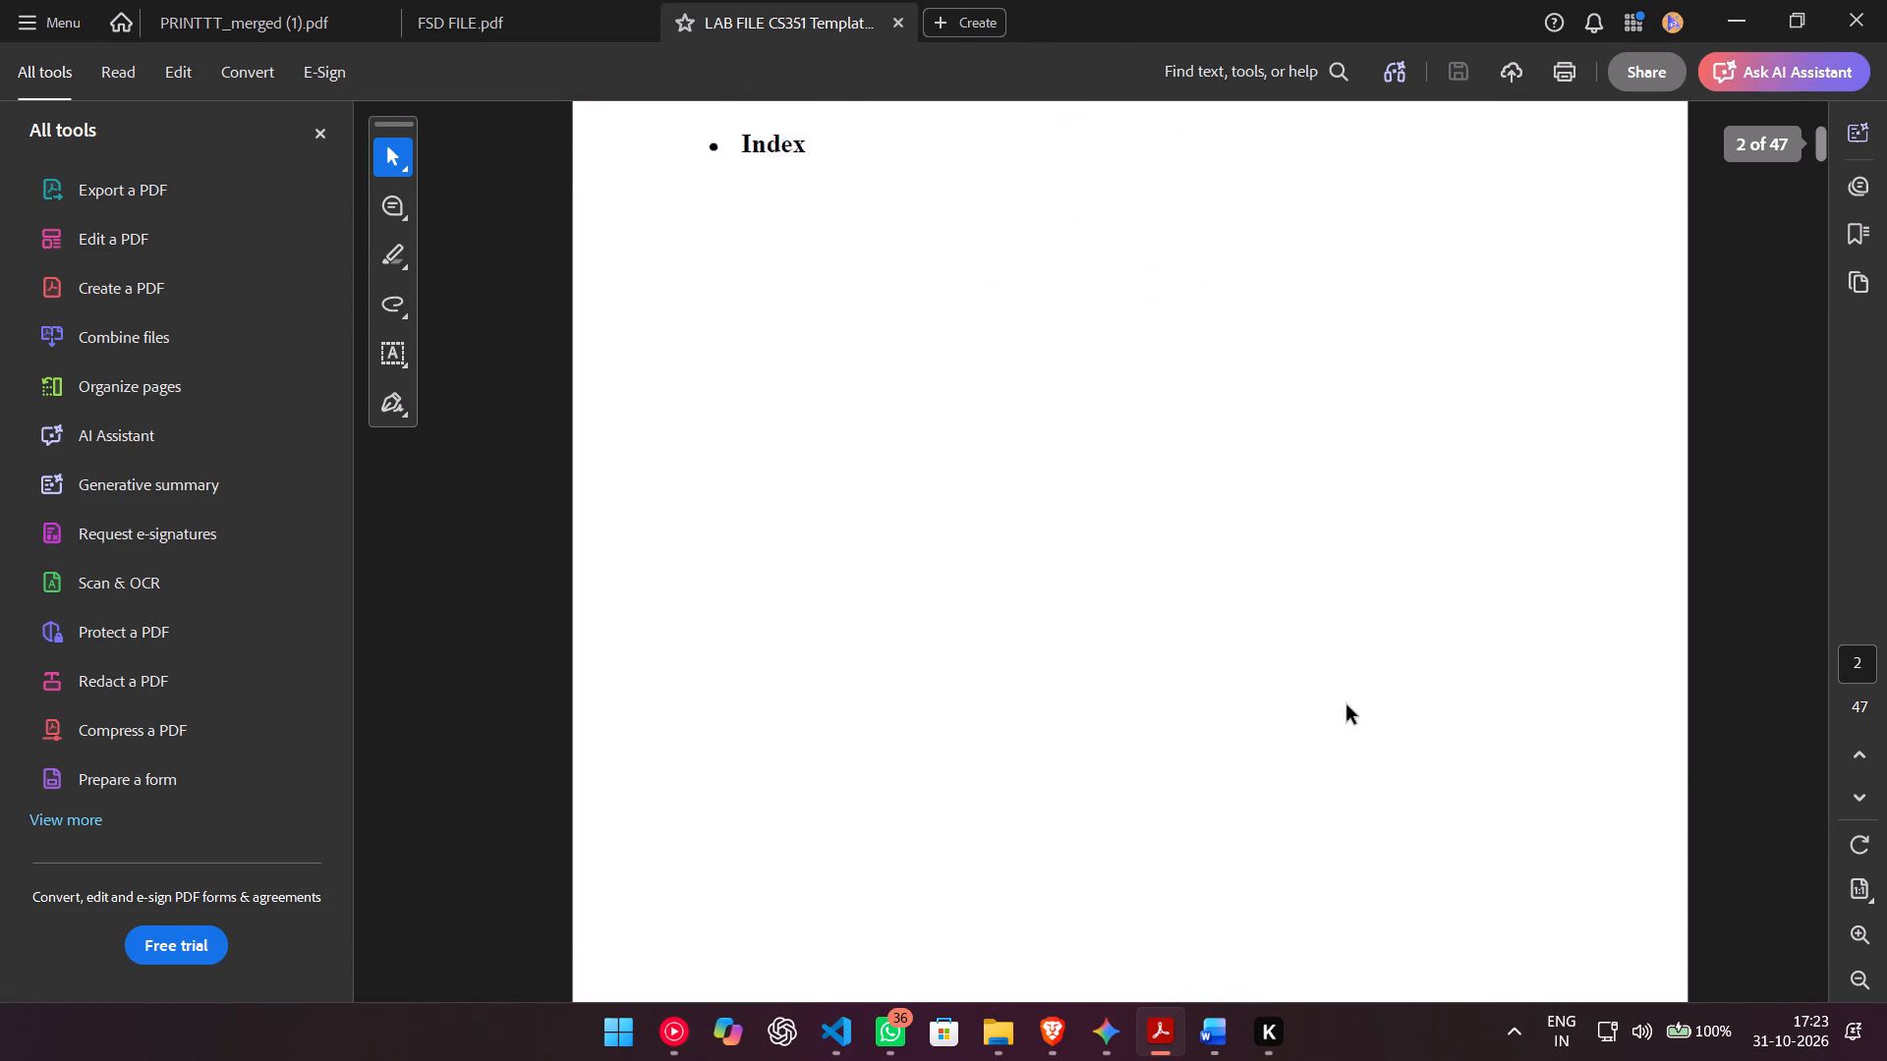
pyautogui.scroll(-14, 1346, 705)
pyautogui.scroll(-15, 1350, 744)
pyautogui.scroll(-13, 1355, 740)
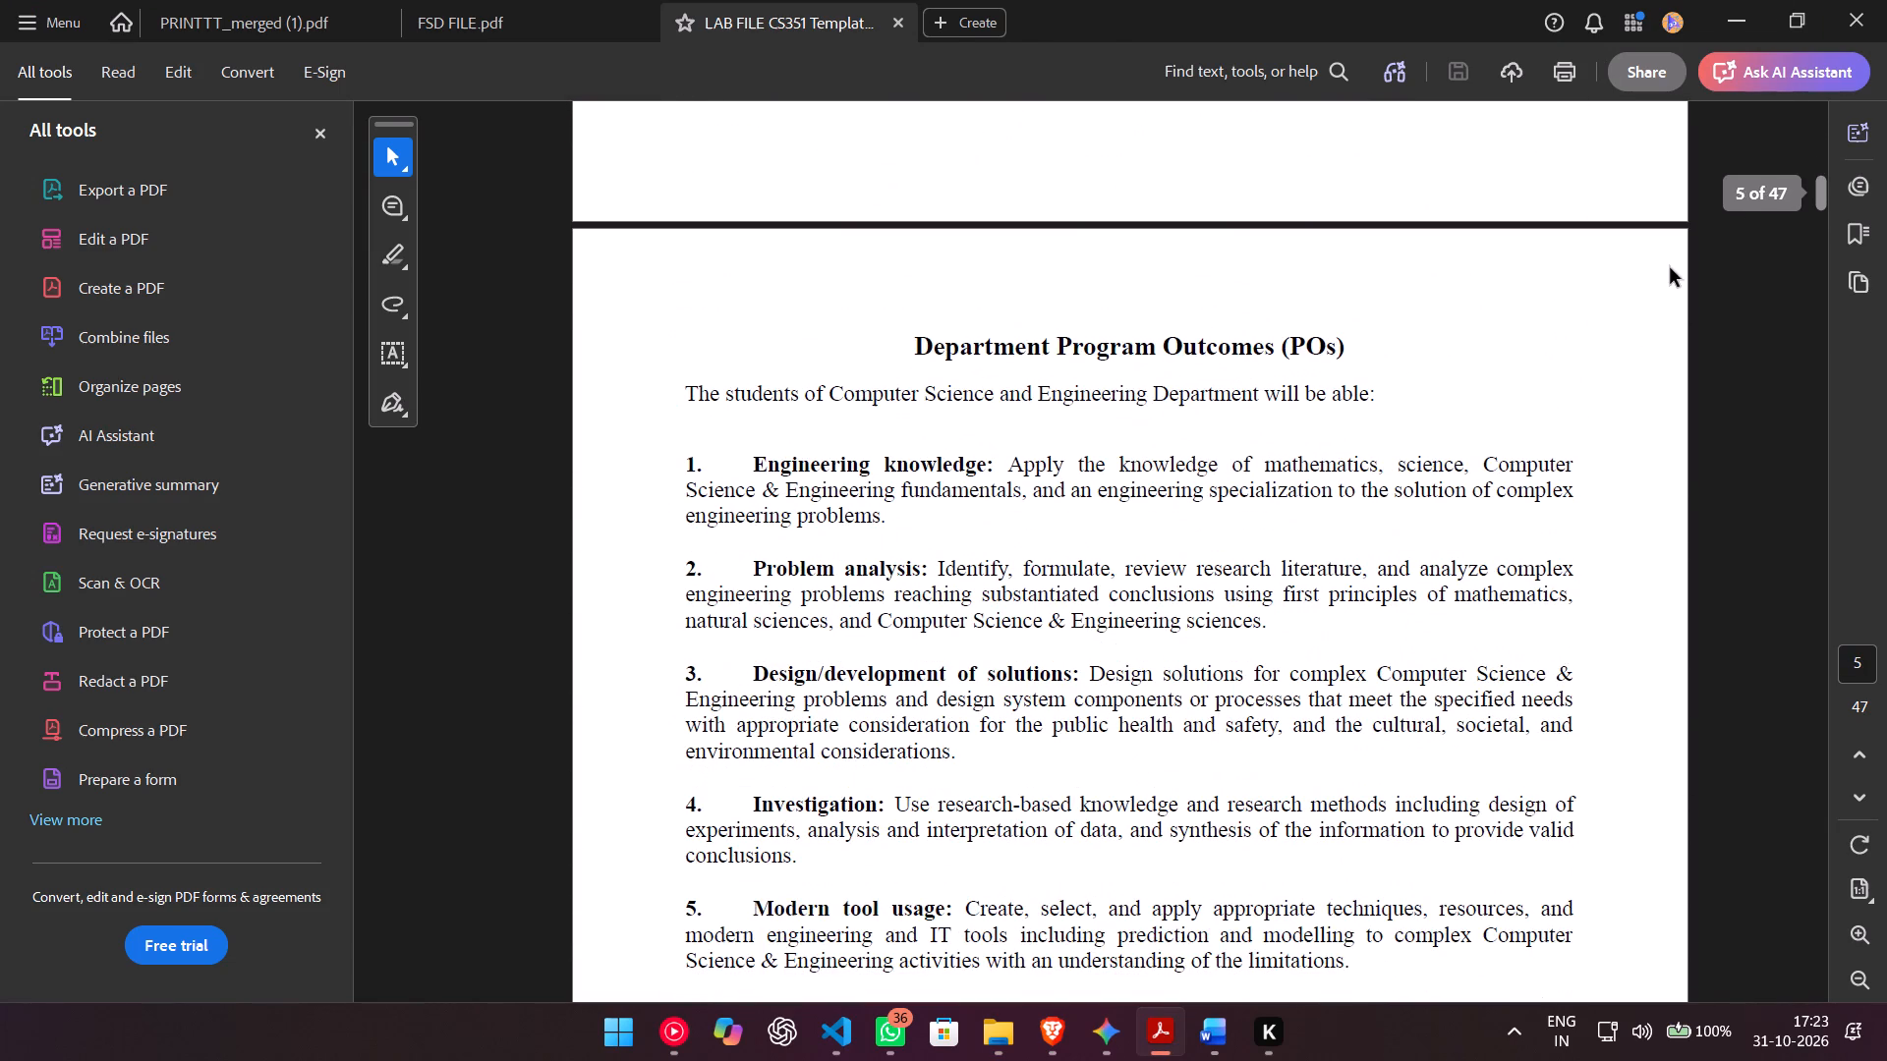
pyautogui.moveTo(1817, 198); pyautogui.dragTo(1829, 129)
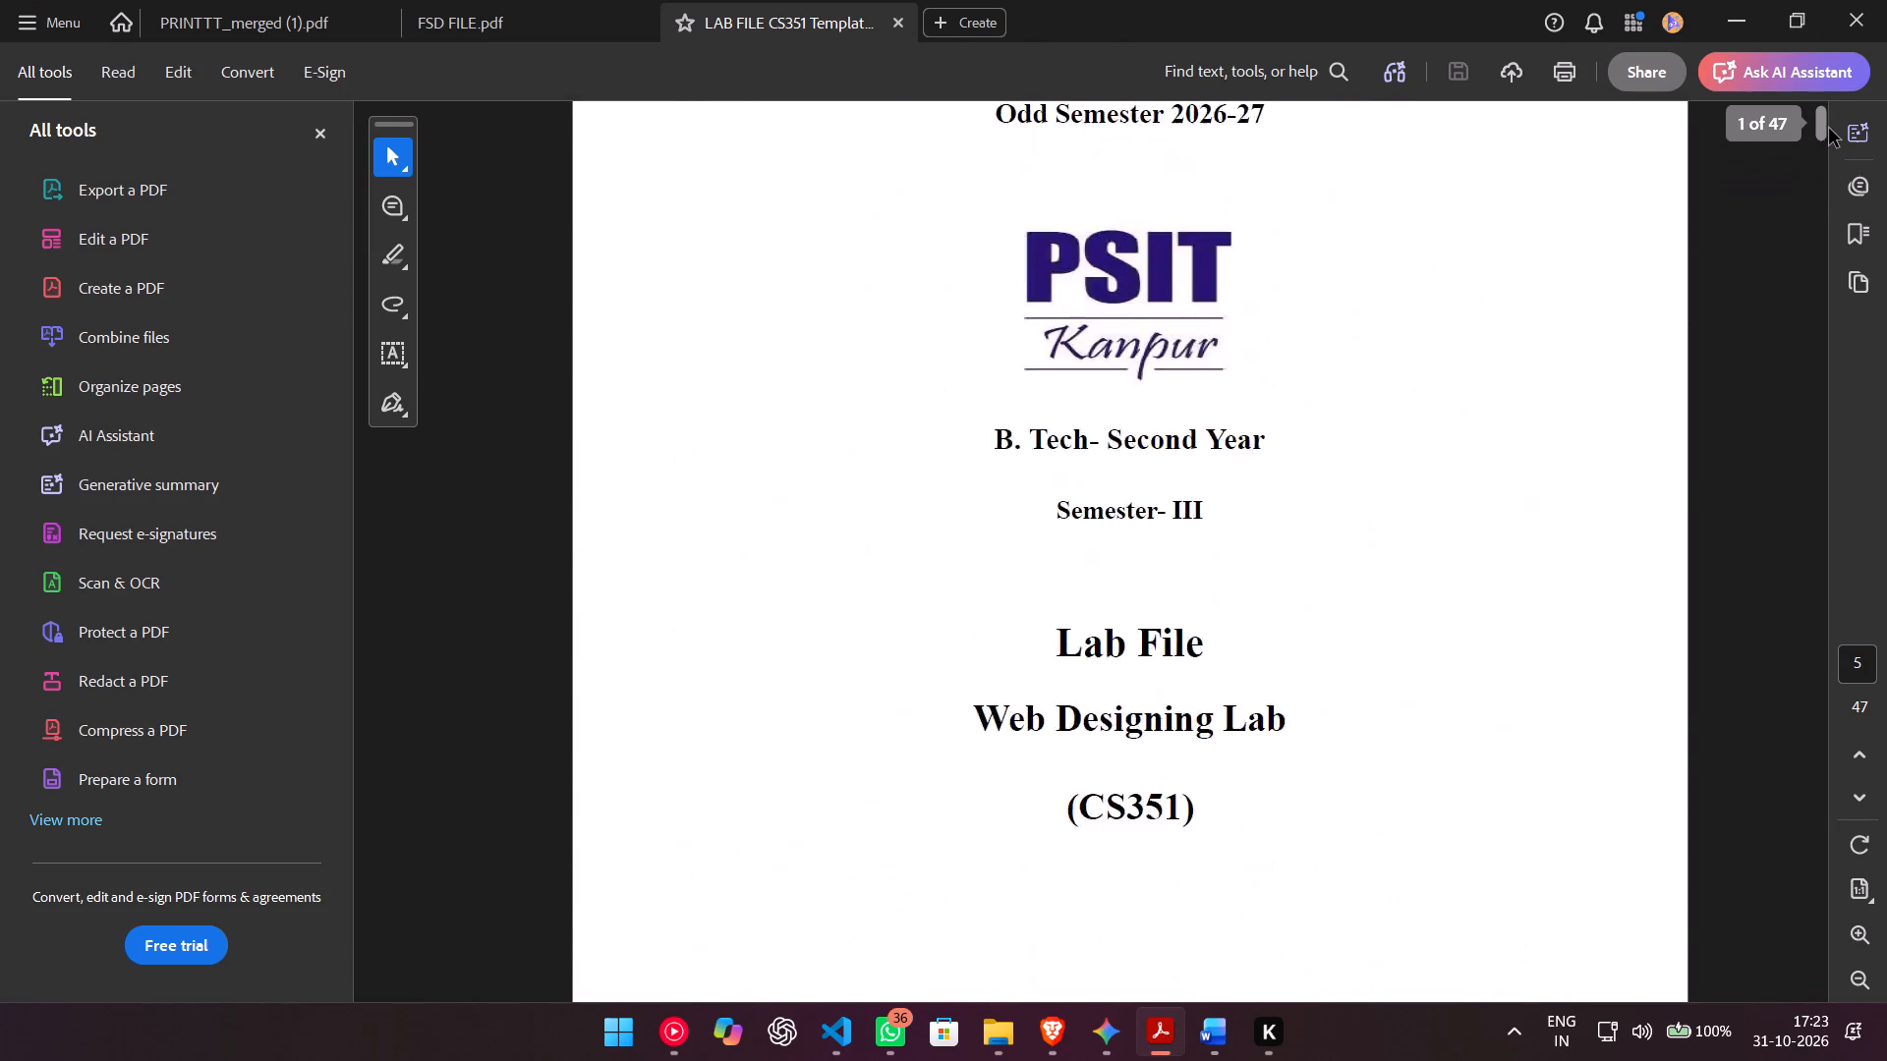
pyautogui.moveTo(1829, 129); pyautogui.dragTo(1842, 267)
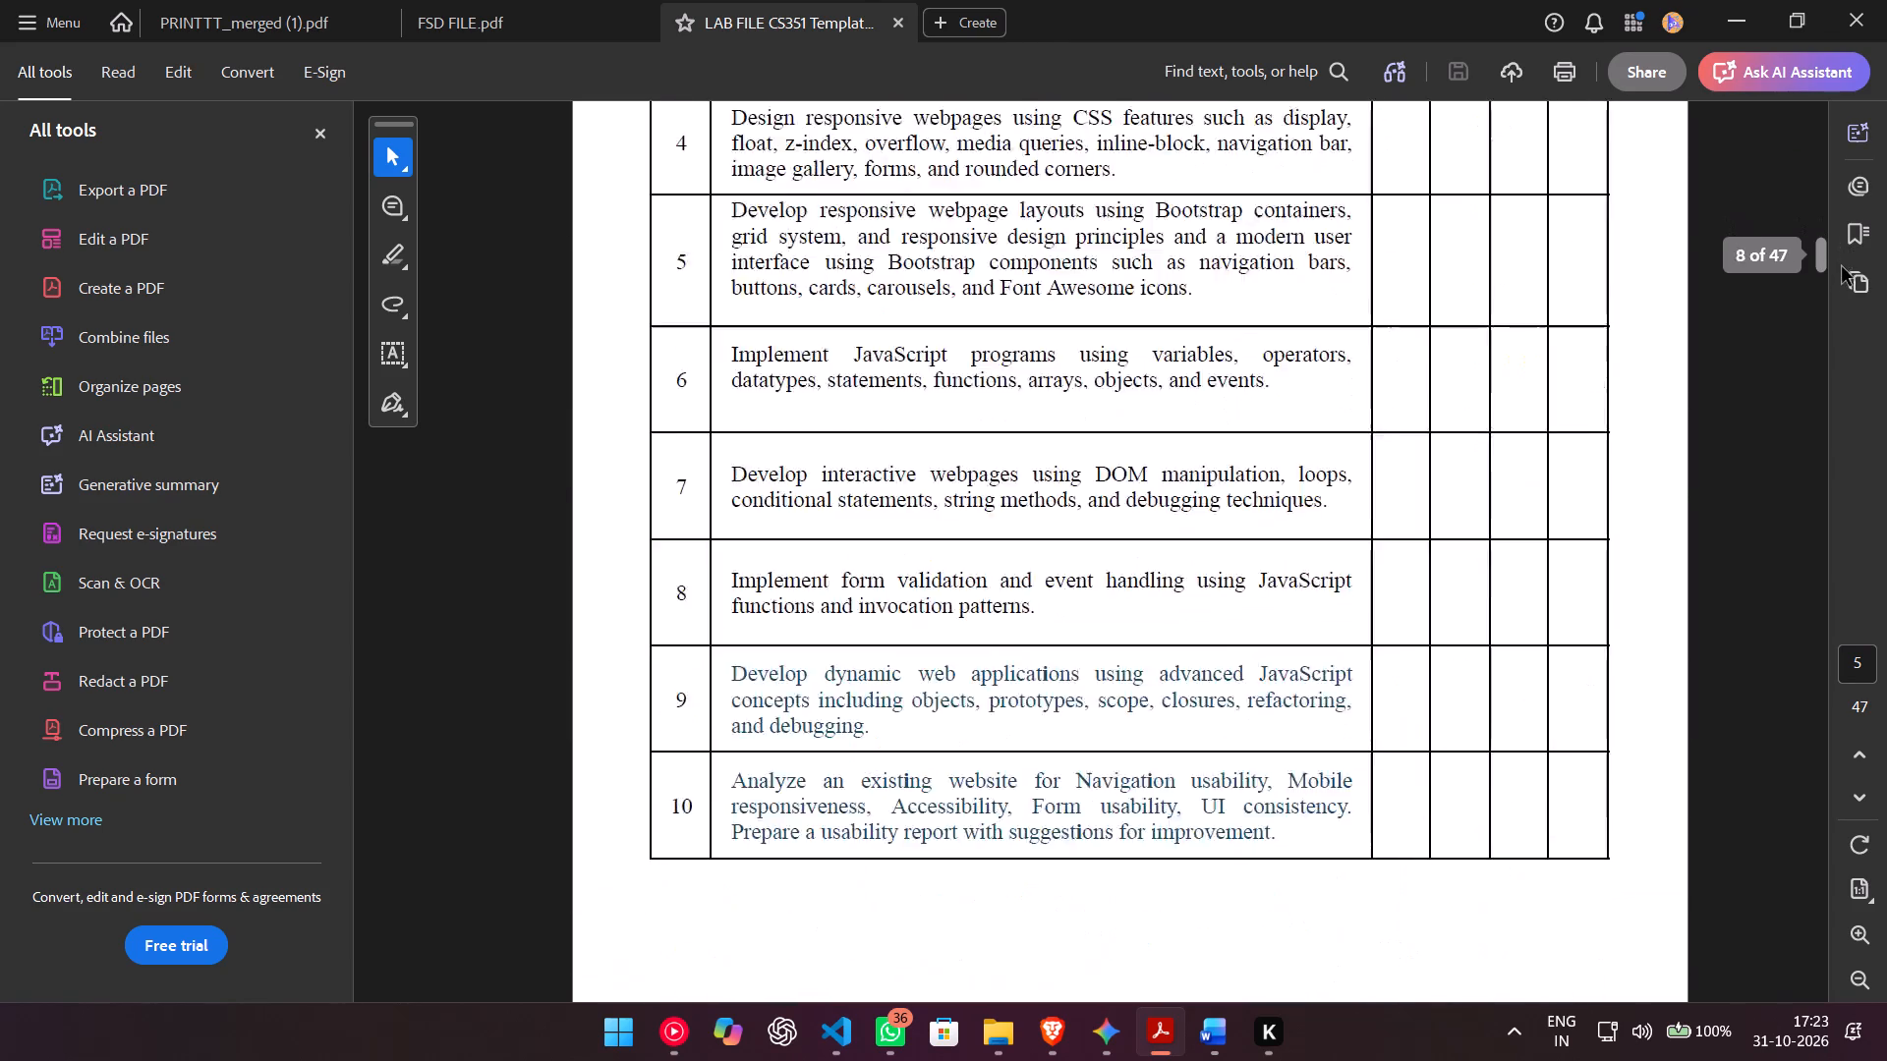
pyautogui.moveTo(1842, 267); pyautogui.dragTo(1805, 670)
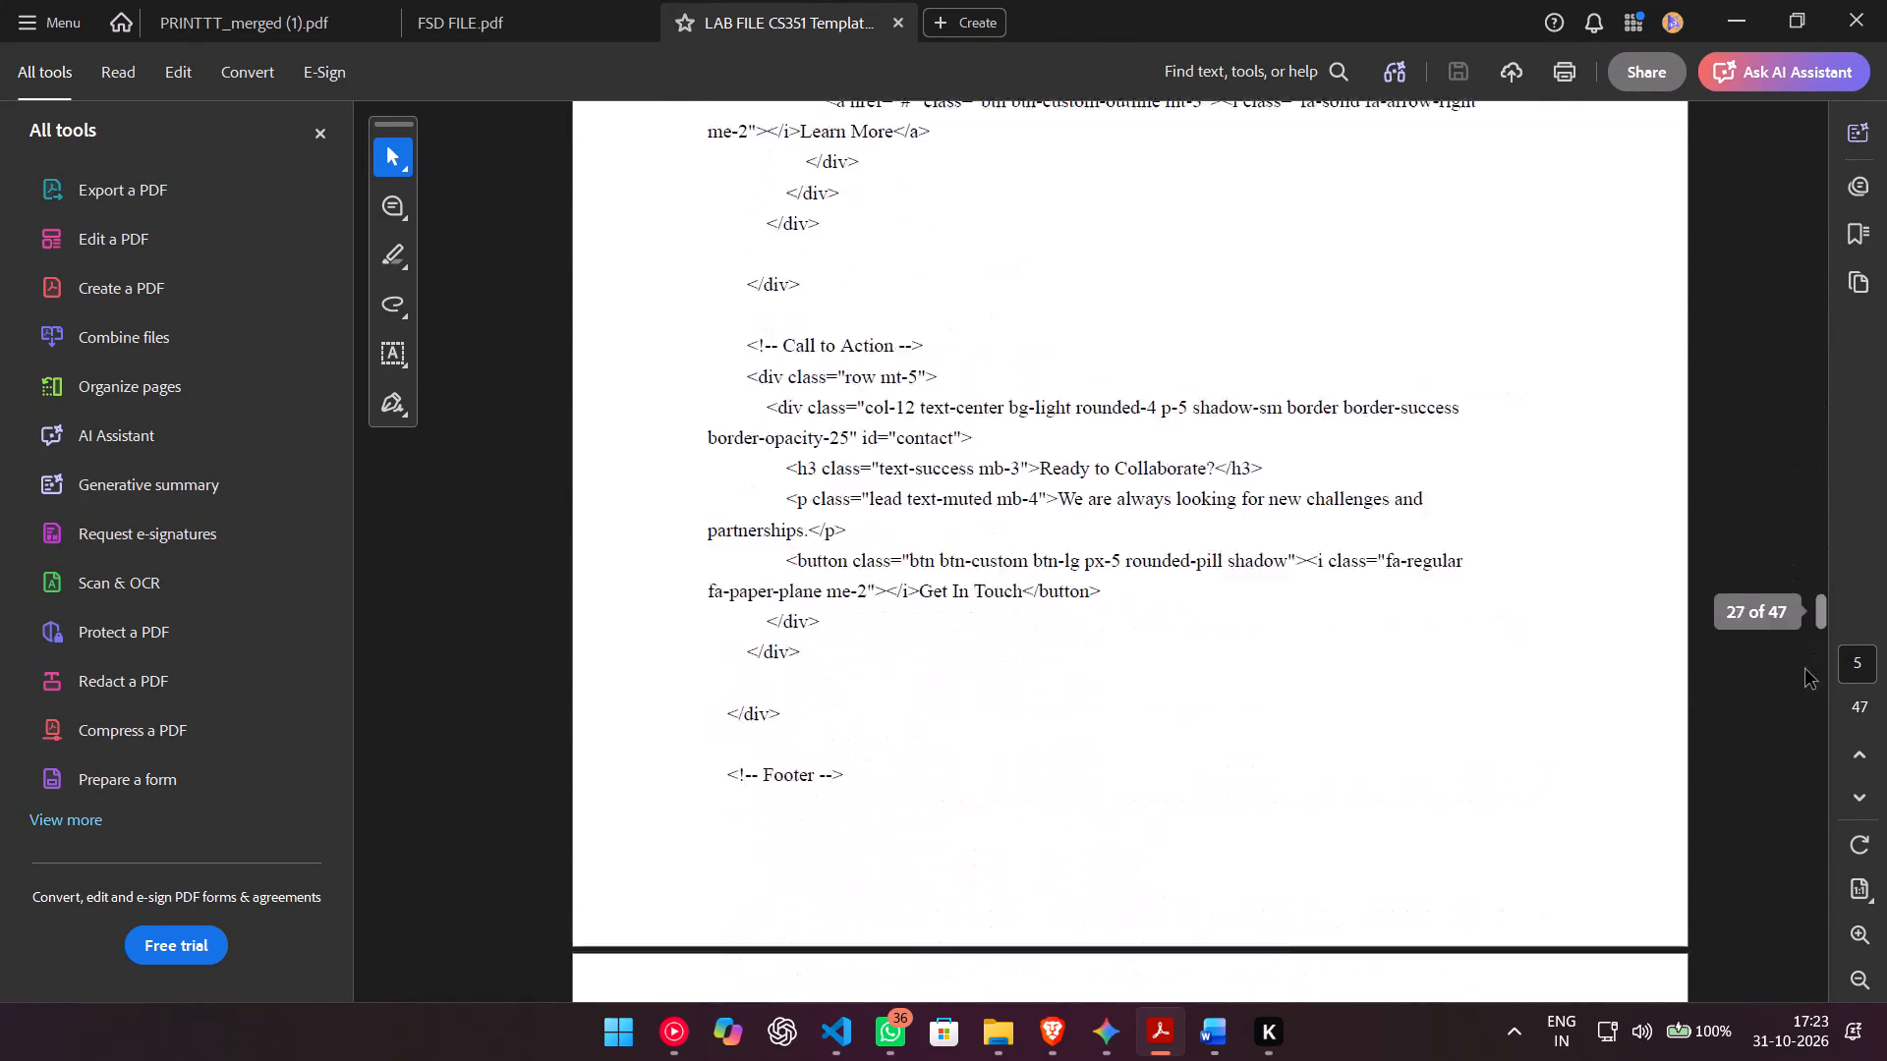
pyautogui.moveTo(1805, 670); pyautogui.dragTo(1776, 969)
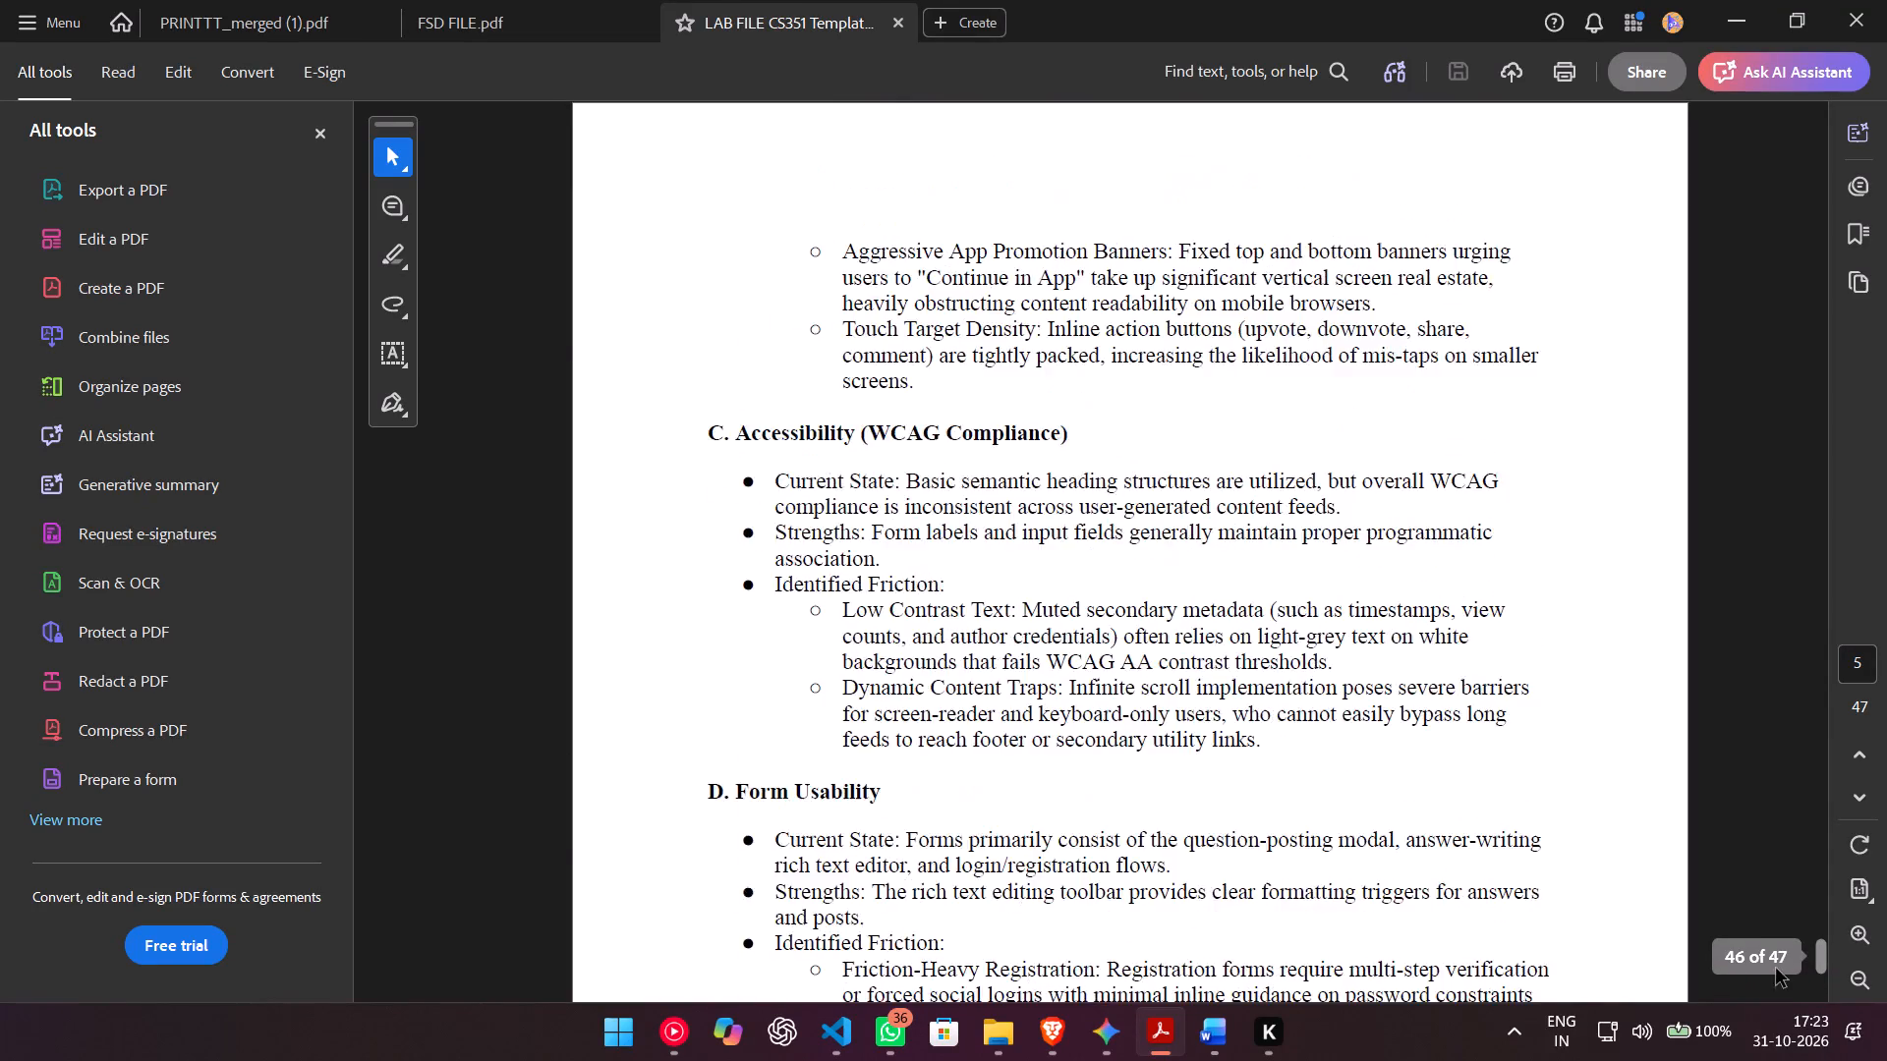
pyautogui.moveTo(1776, 969); pyautogui.dragTo(1807, 944)
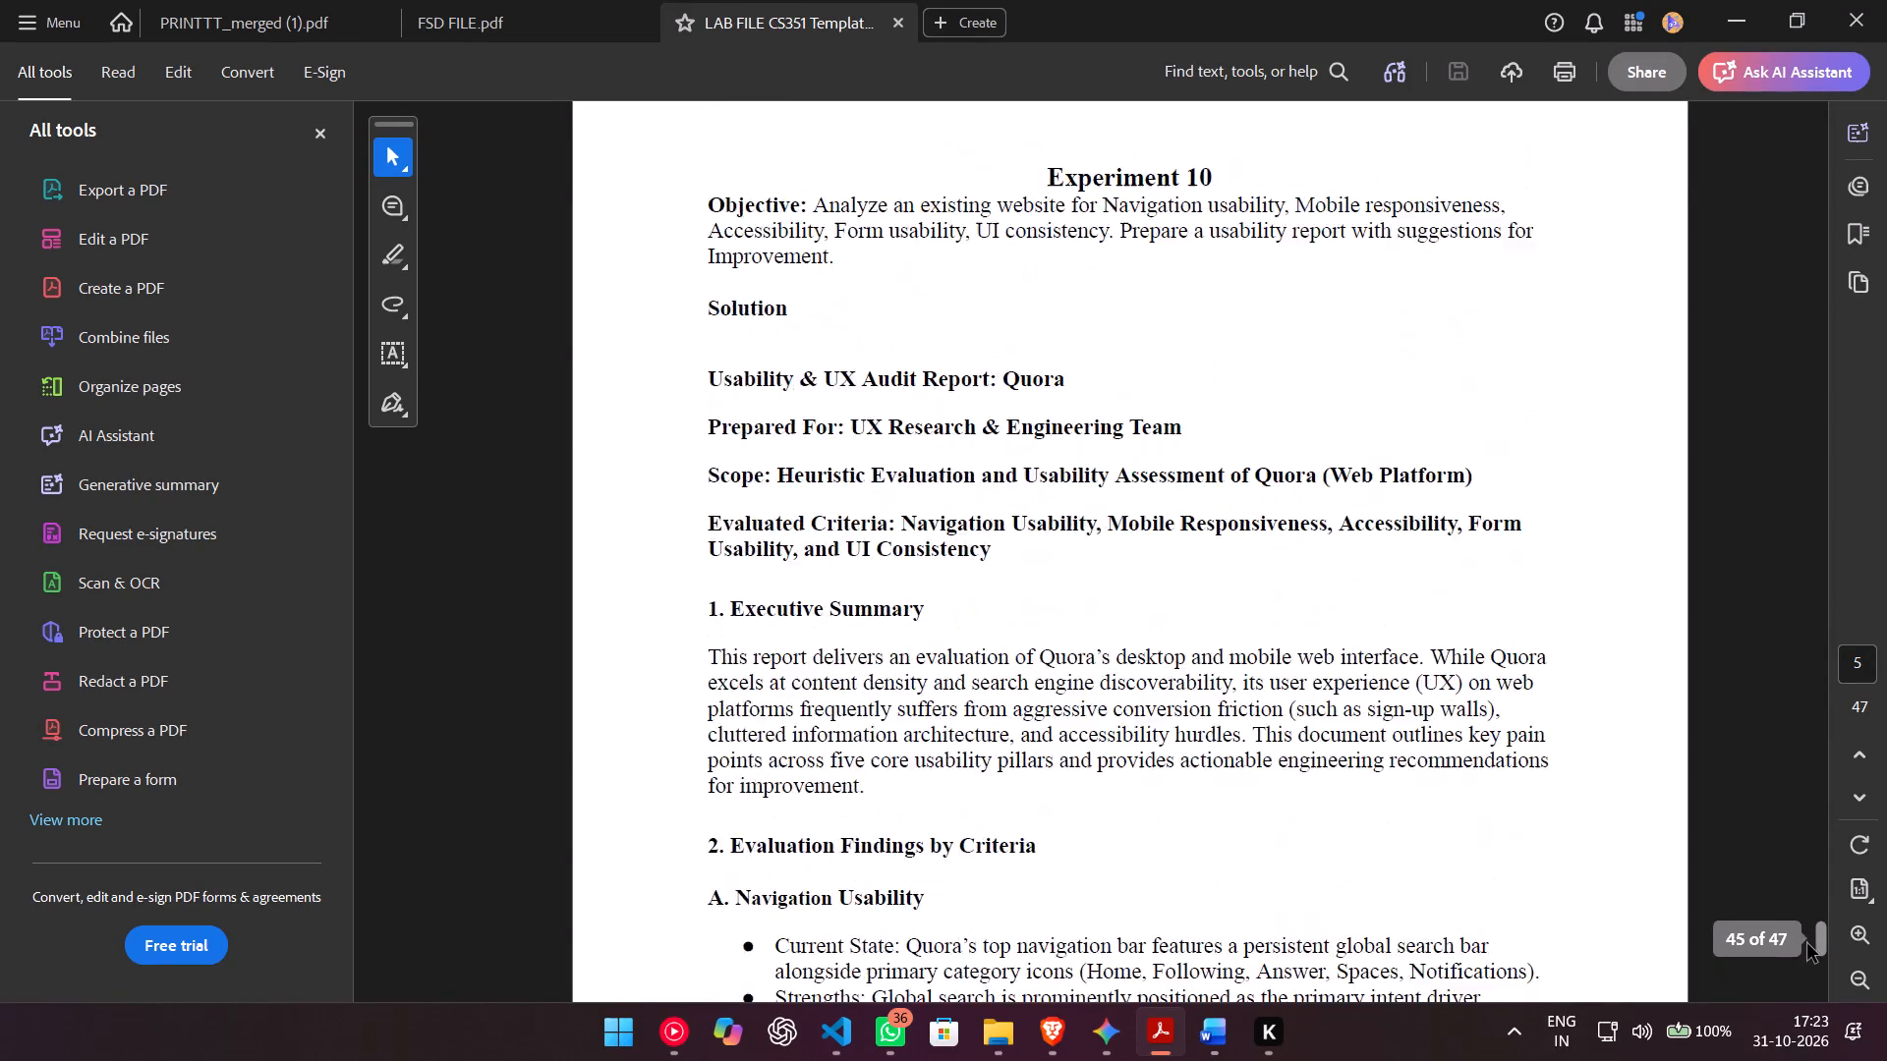
pyautogui.moveTo(1807, 944); pyautogui.dragTo(1824, 949)
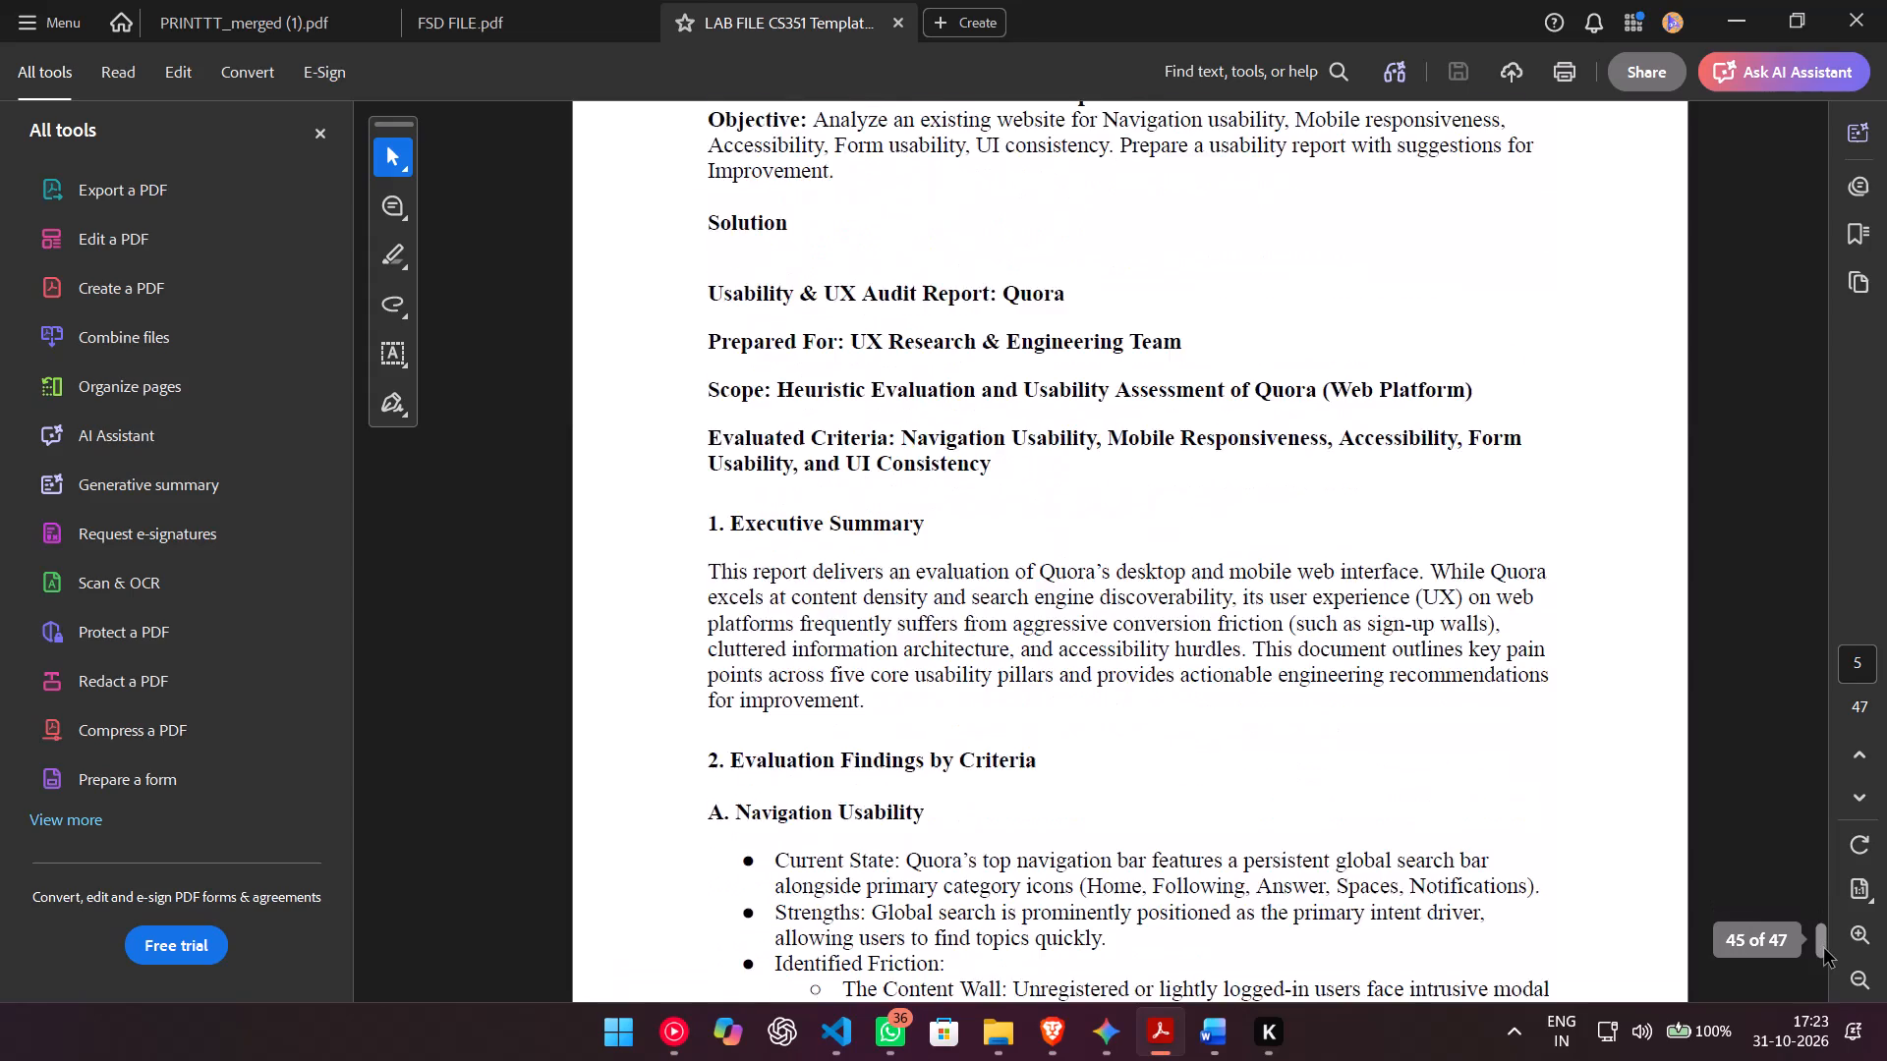
pyautogui.moveTo(1824, 949); pyautogui.dragTo(1829, 938)
pyautogui.scroll(3, 1402, 748)
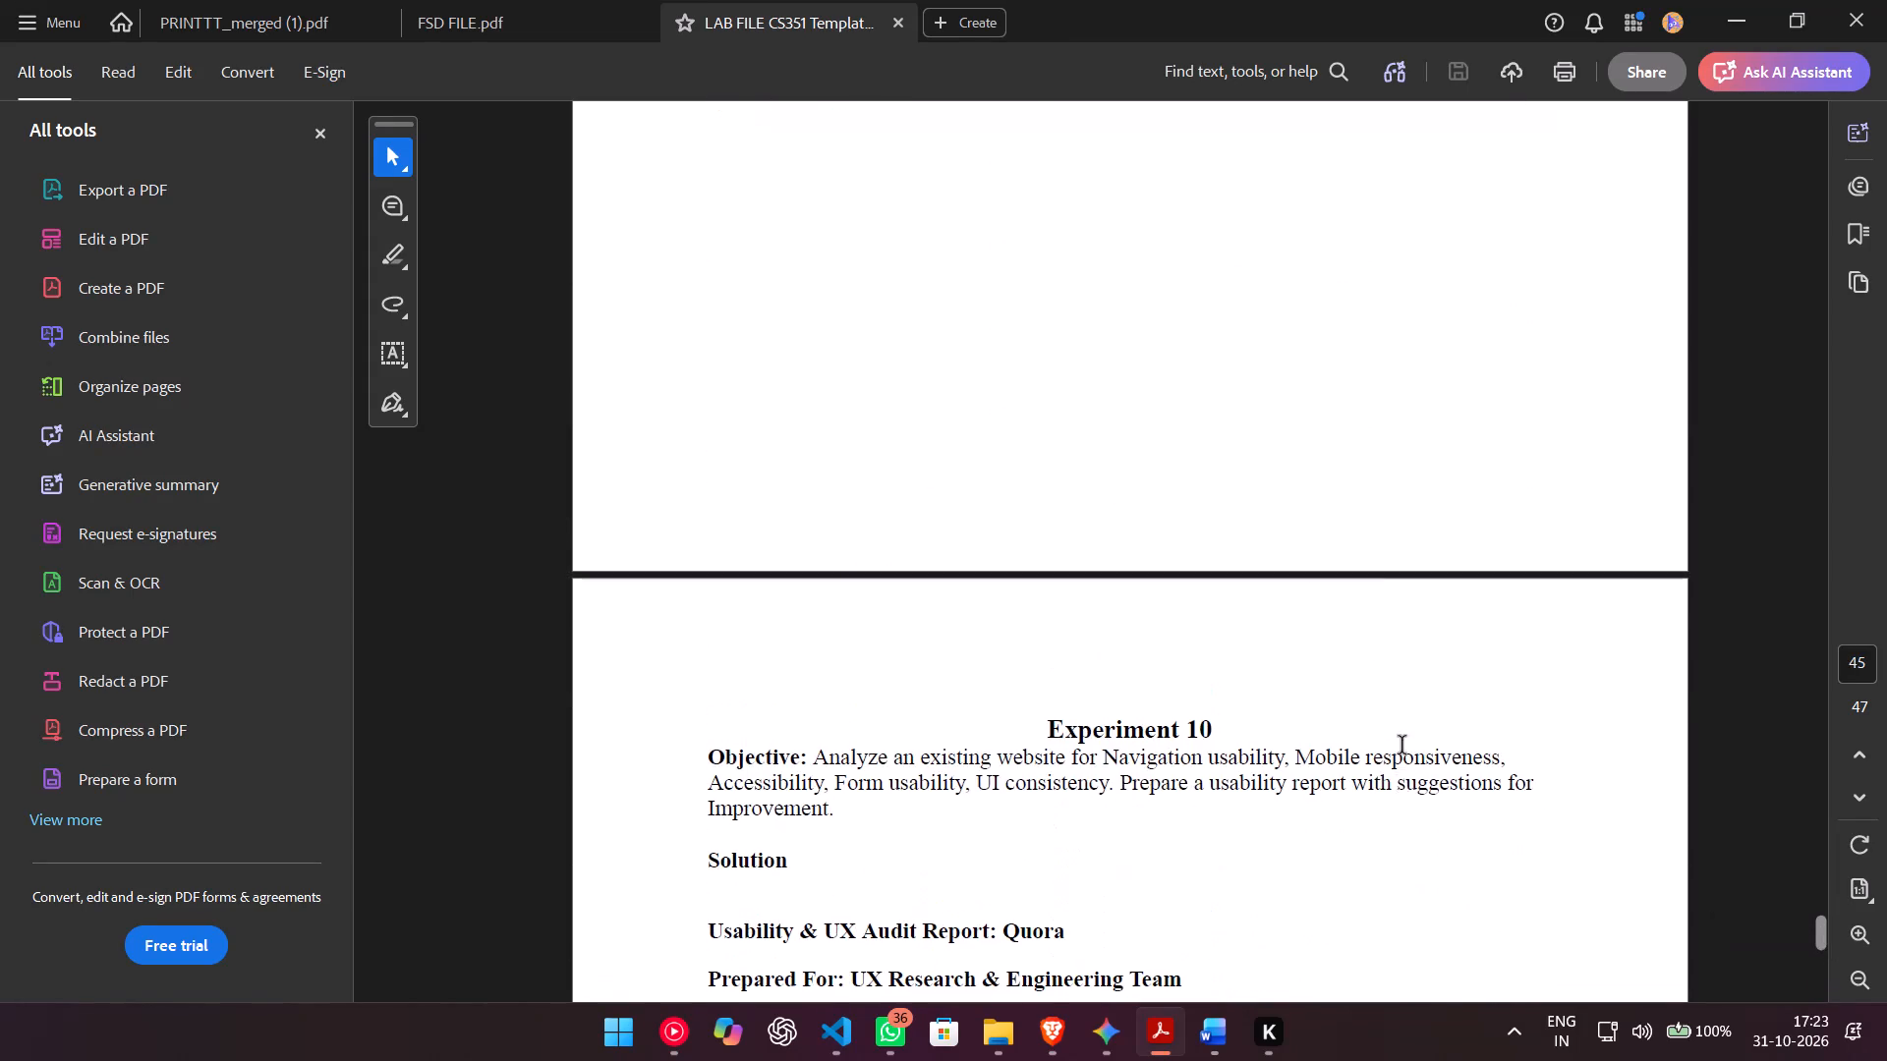
pyautogui.scroll(20, 1402, 747)
pyautogui.scroll(20, 1402, 747)
pyautogui.scroll(11, 1402, 747)
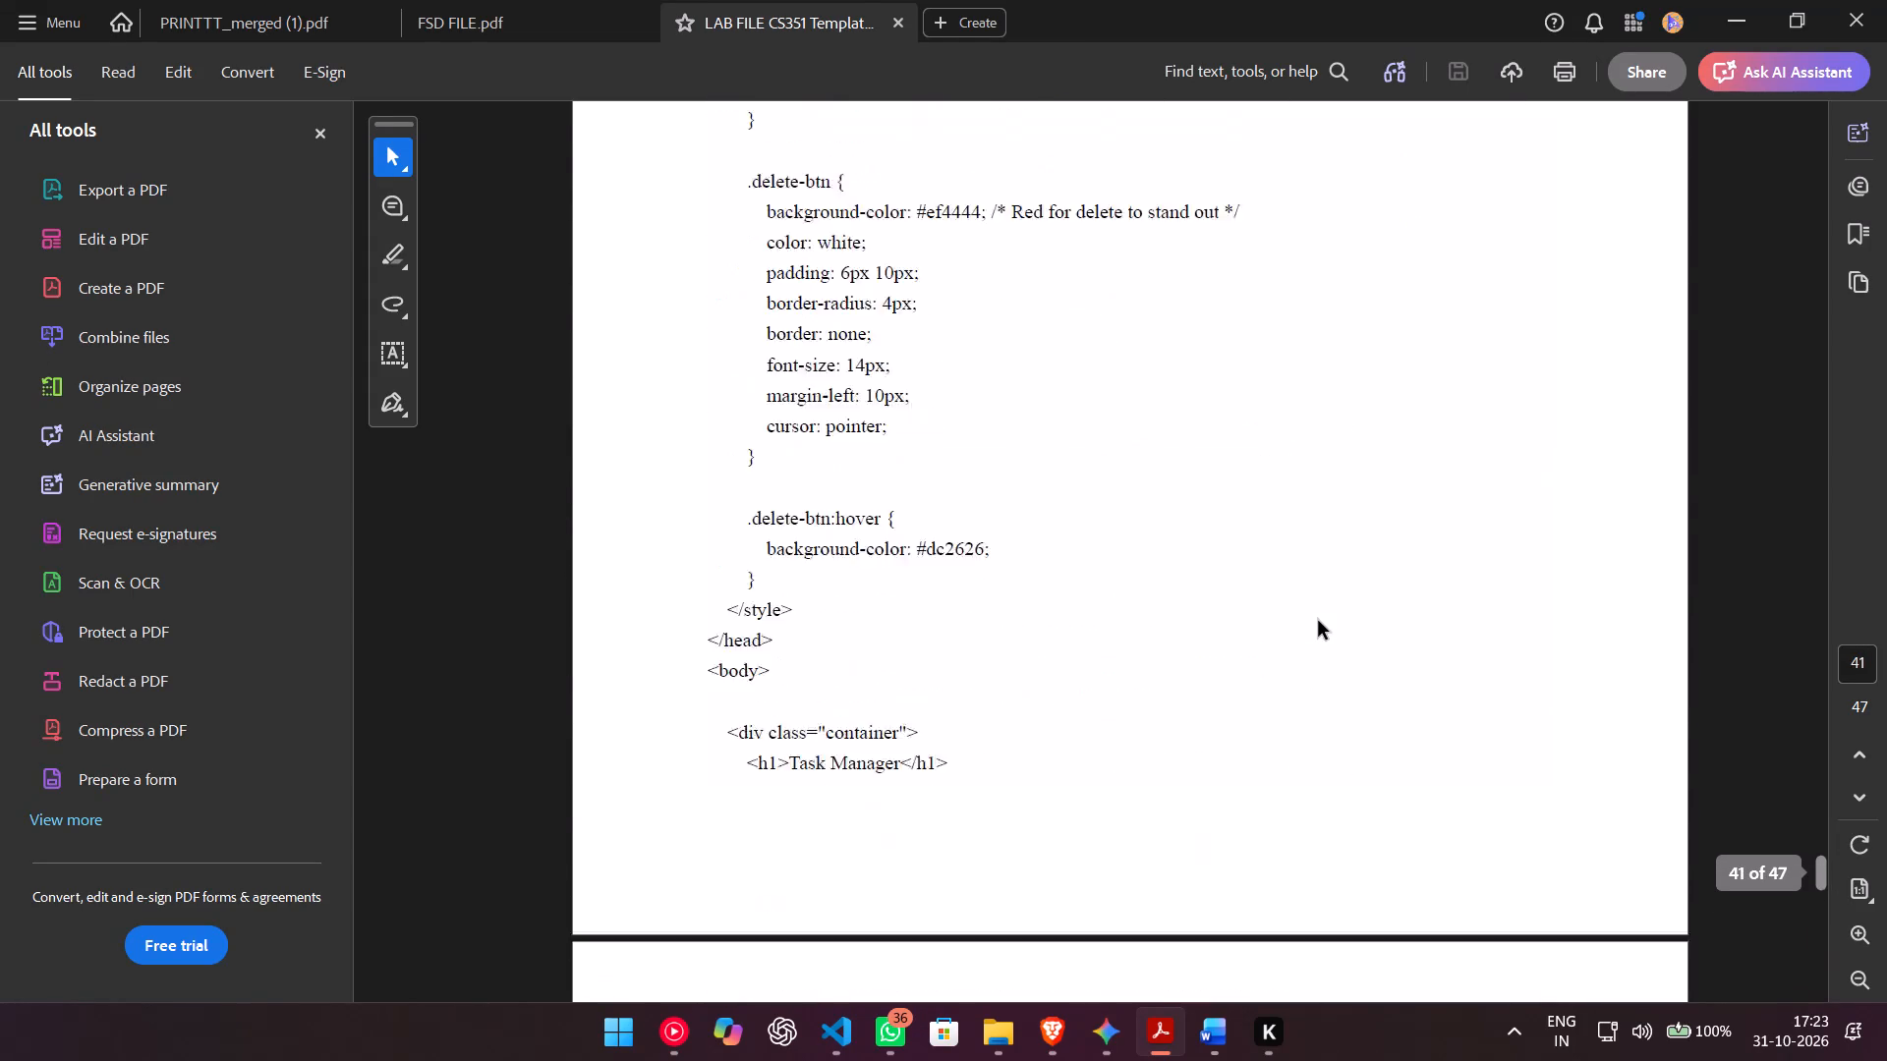
pyautogui.scroll(20, 1318, 621)
pyautogui.scroll(20, 1318, 621)
pyautogui.scroll(11, 1318, 621)
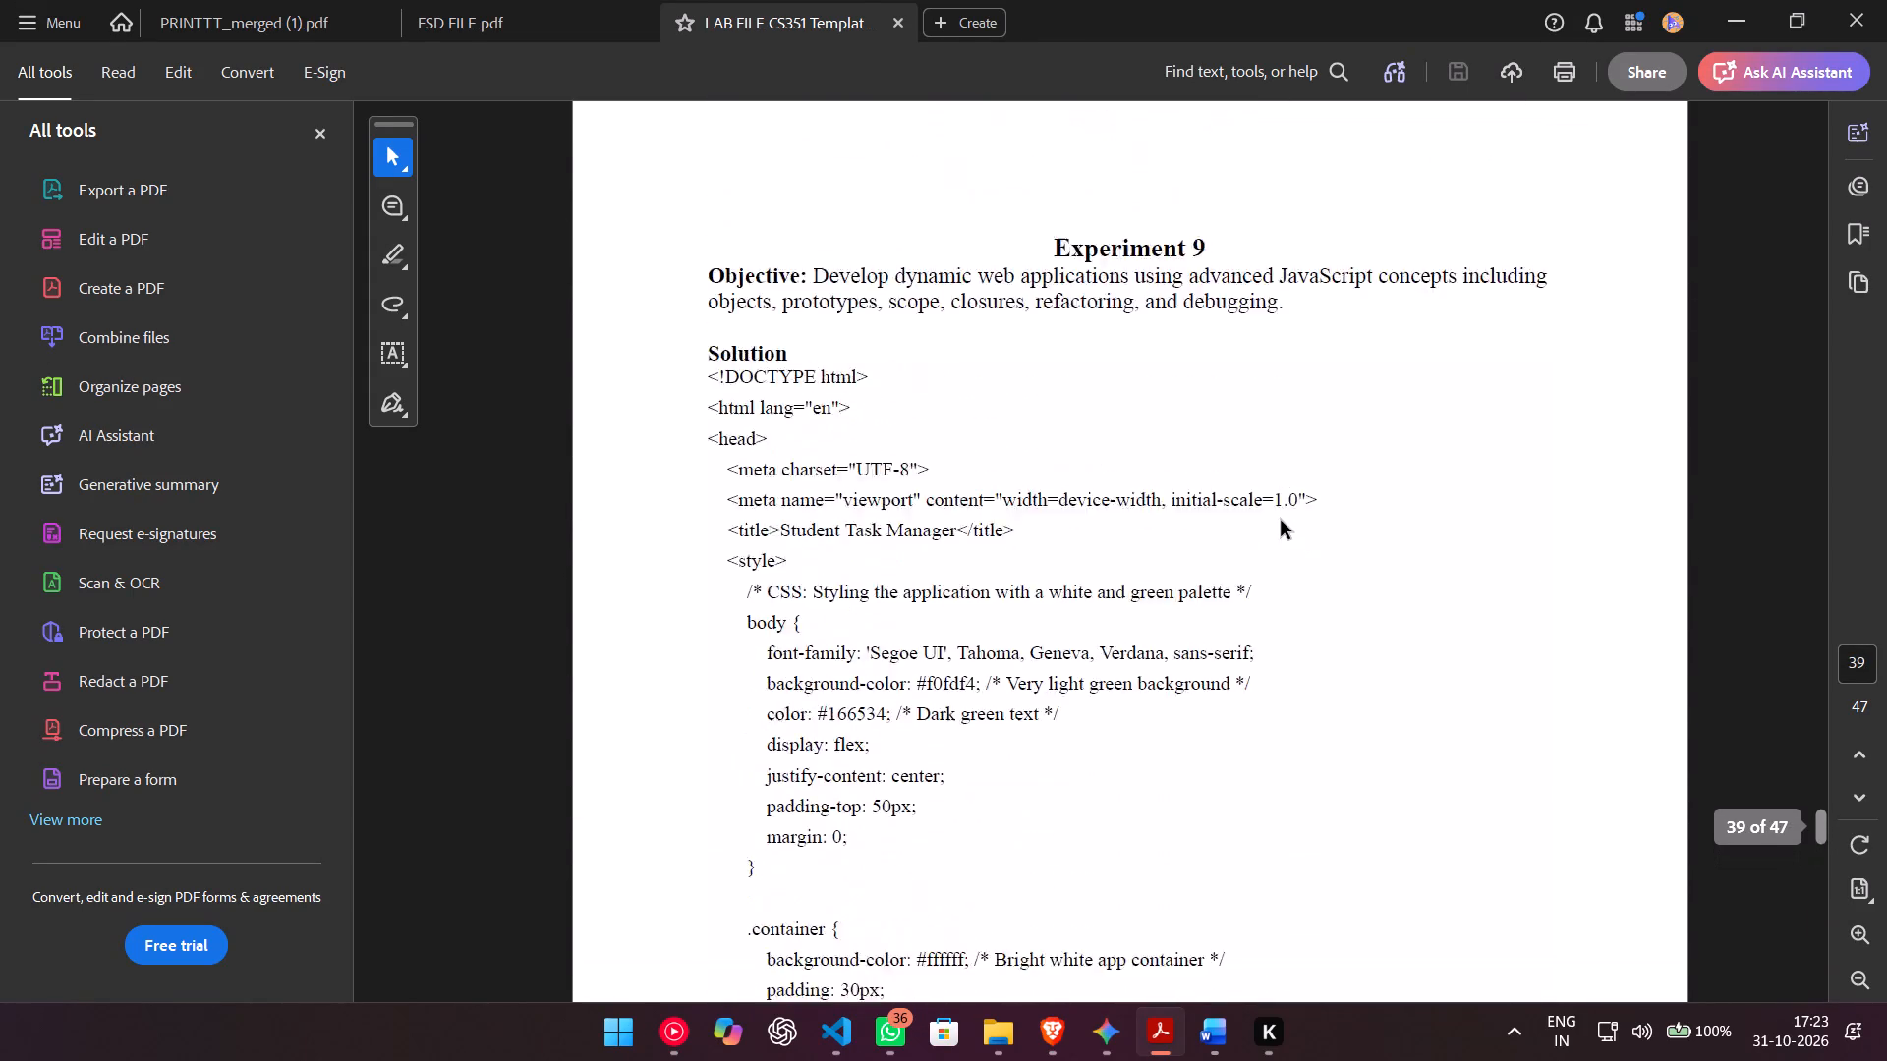
pyautogui.scroll(3, 1281, 521)
# Close the lab file PDF and the remaining open PDFs, exiting Adobe Acrobat.
pyautogui.click(1886, 0)
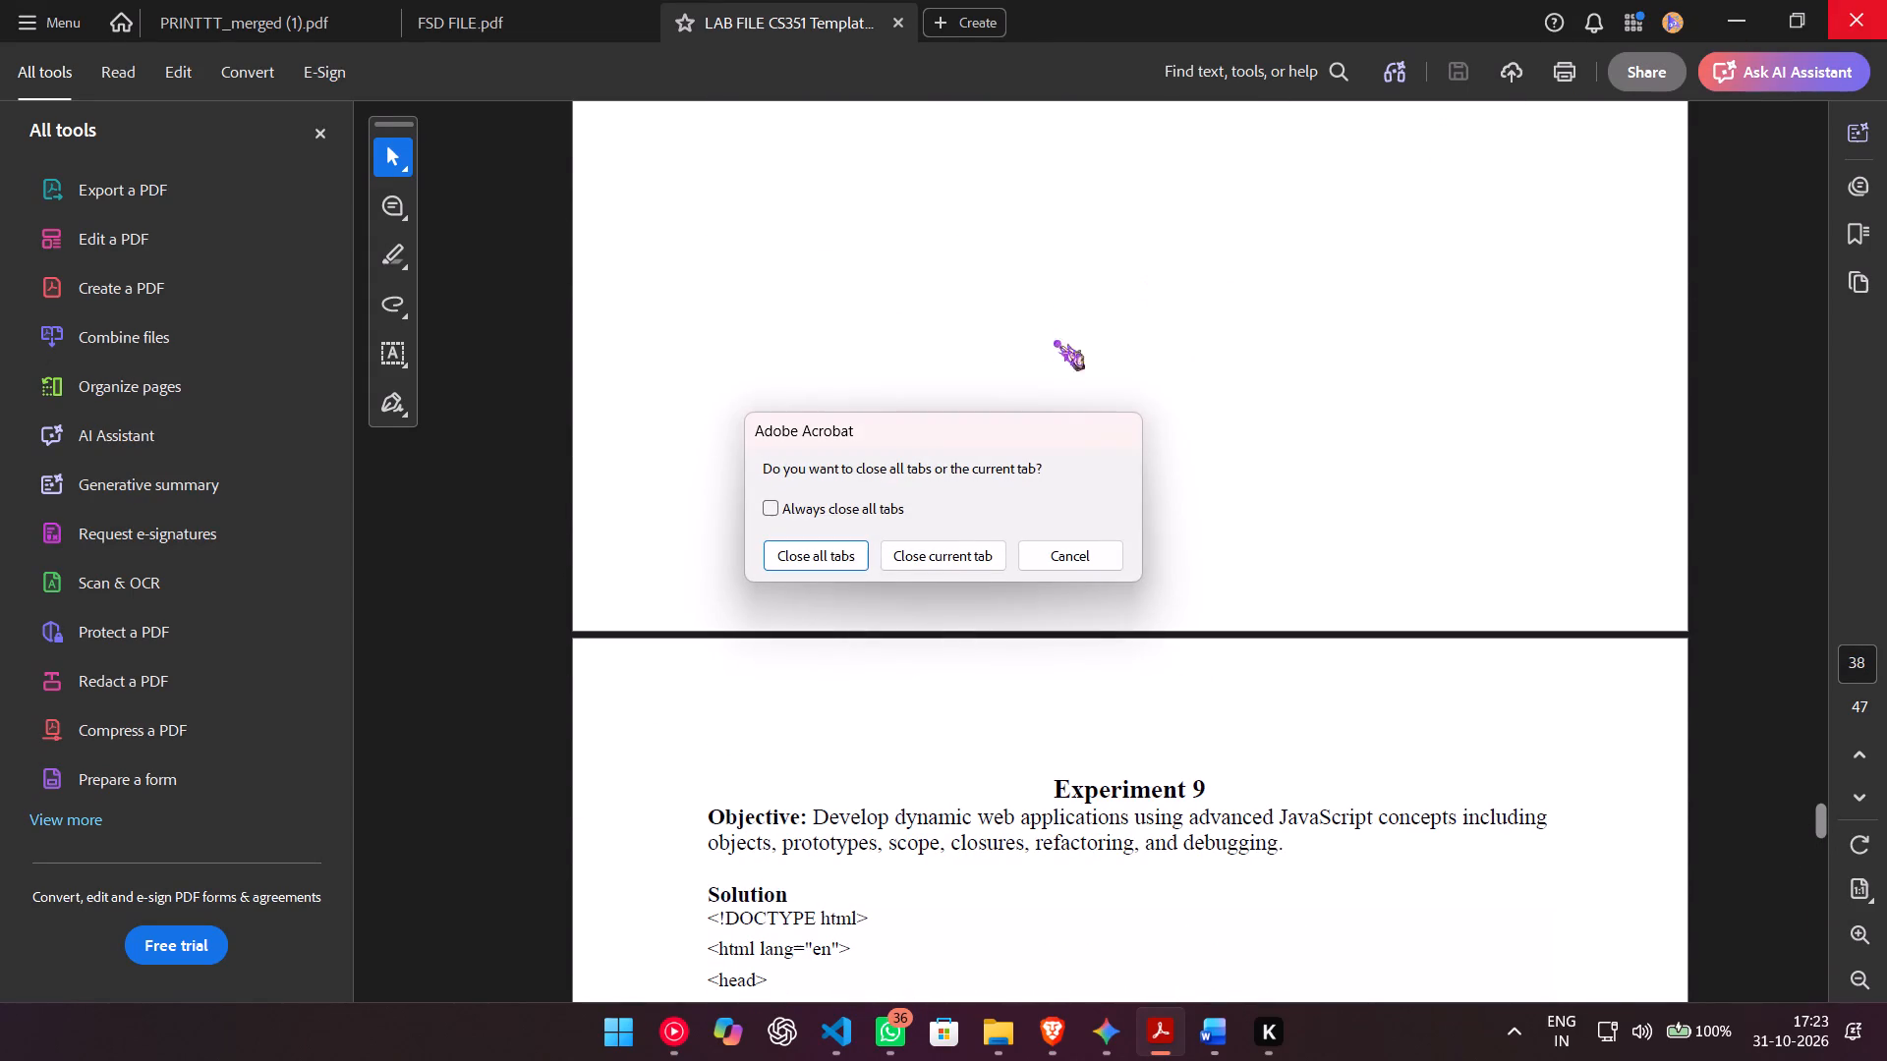
pyautogui.click(943, 573)
pyautogui.click(945, 560)
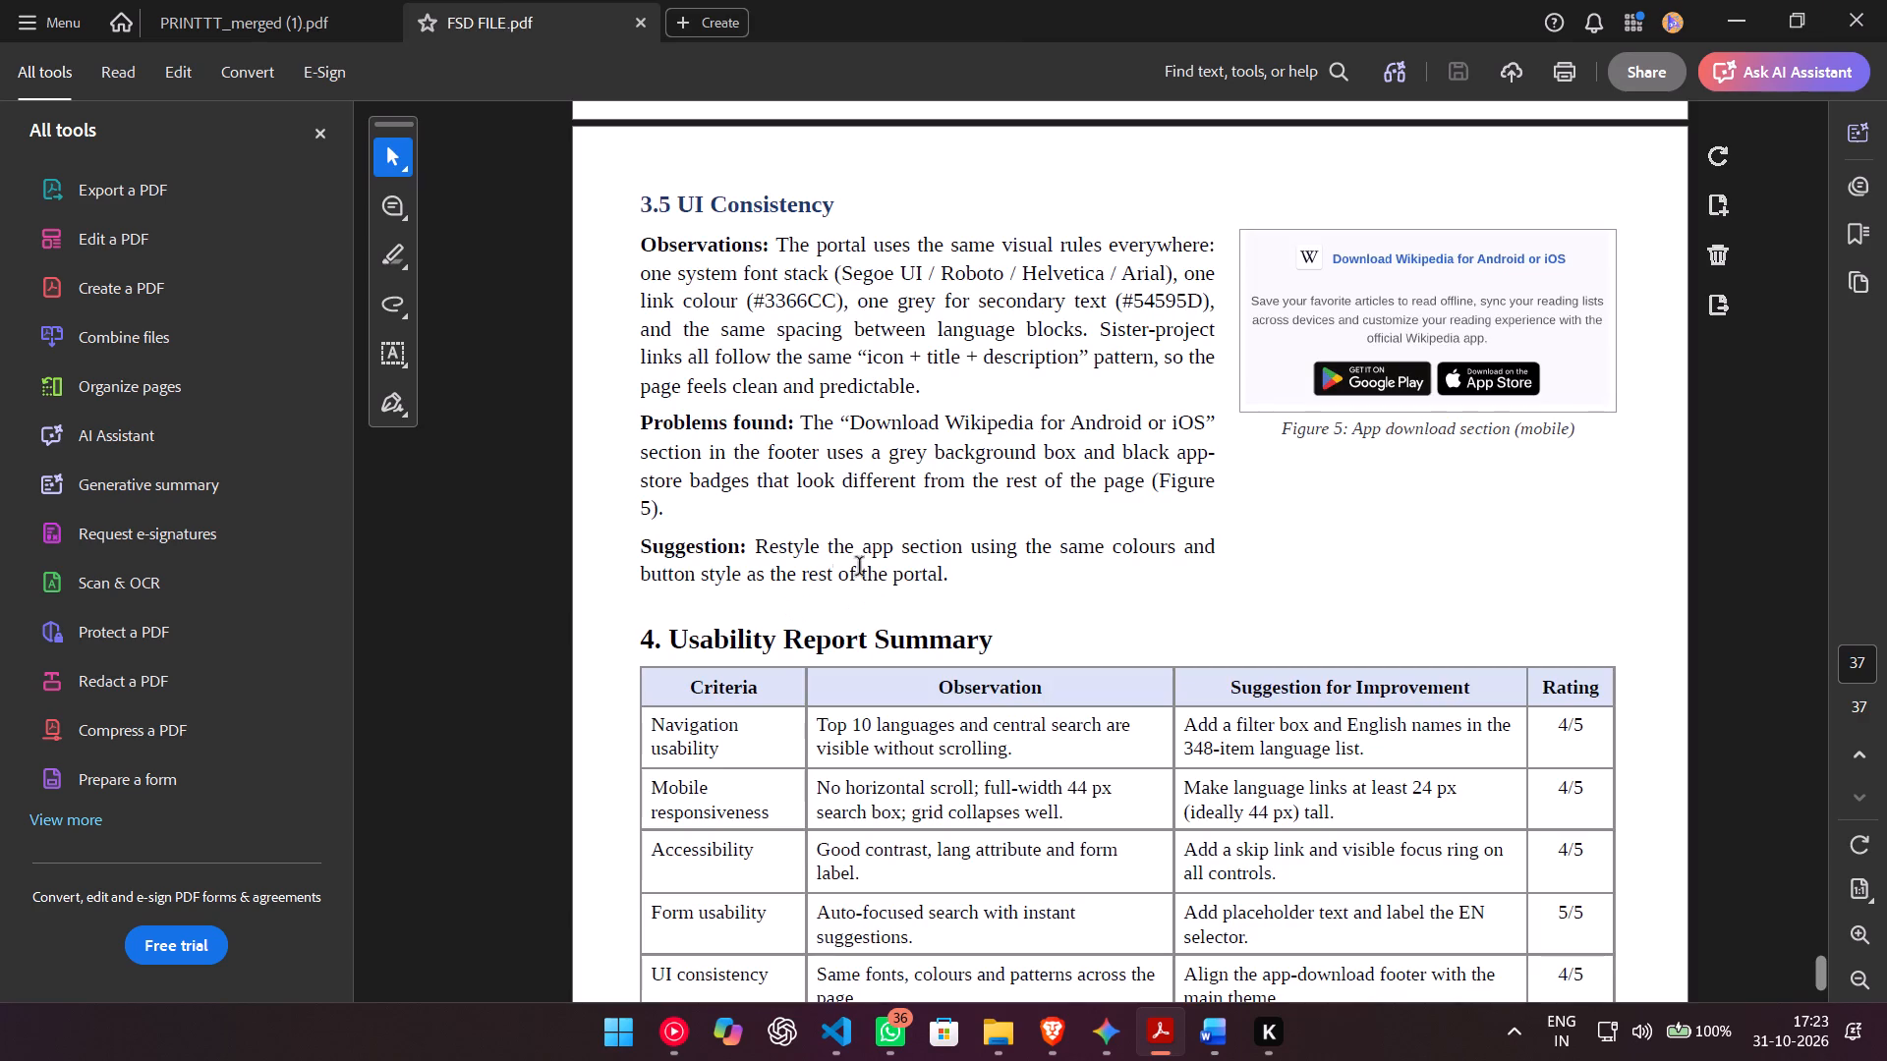
pyautogui.click(1886, 7)
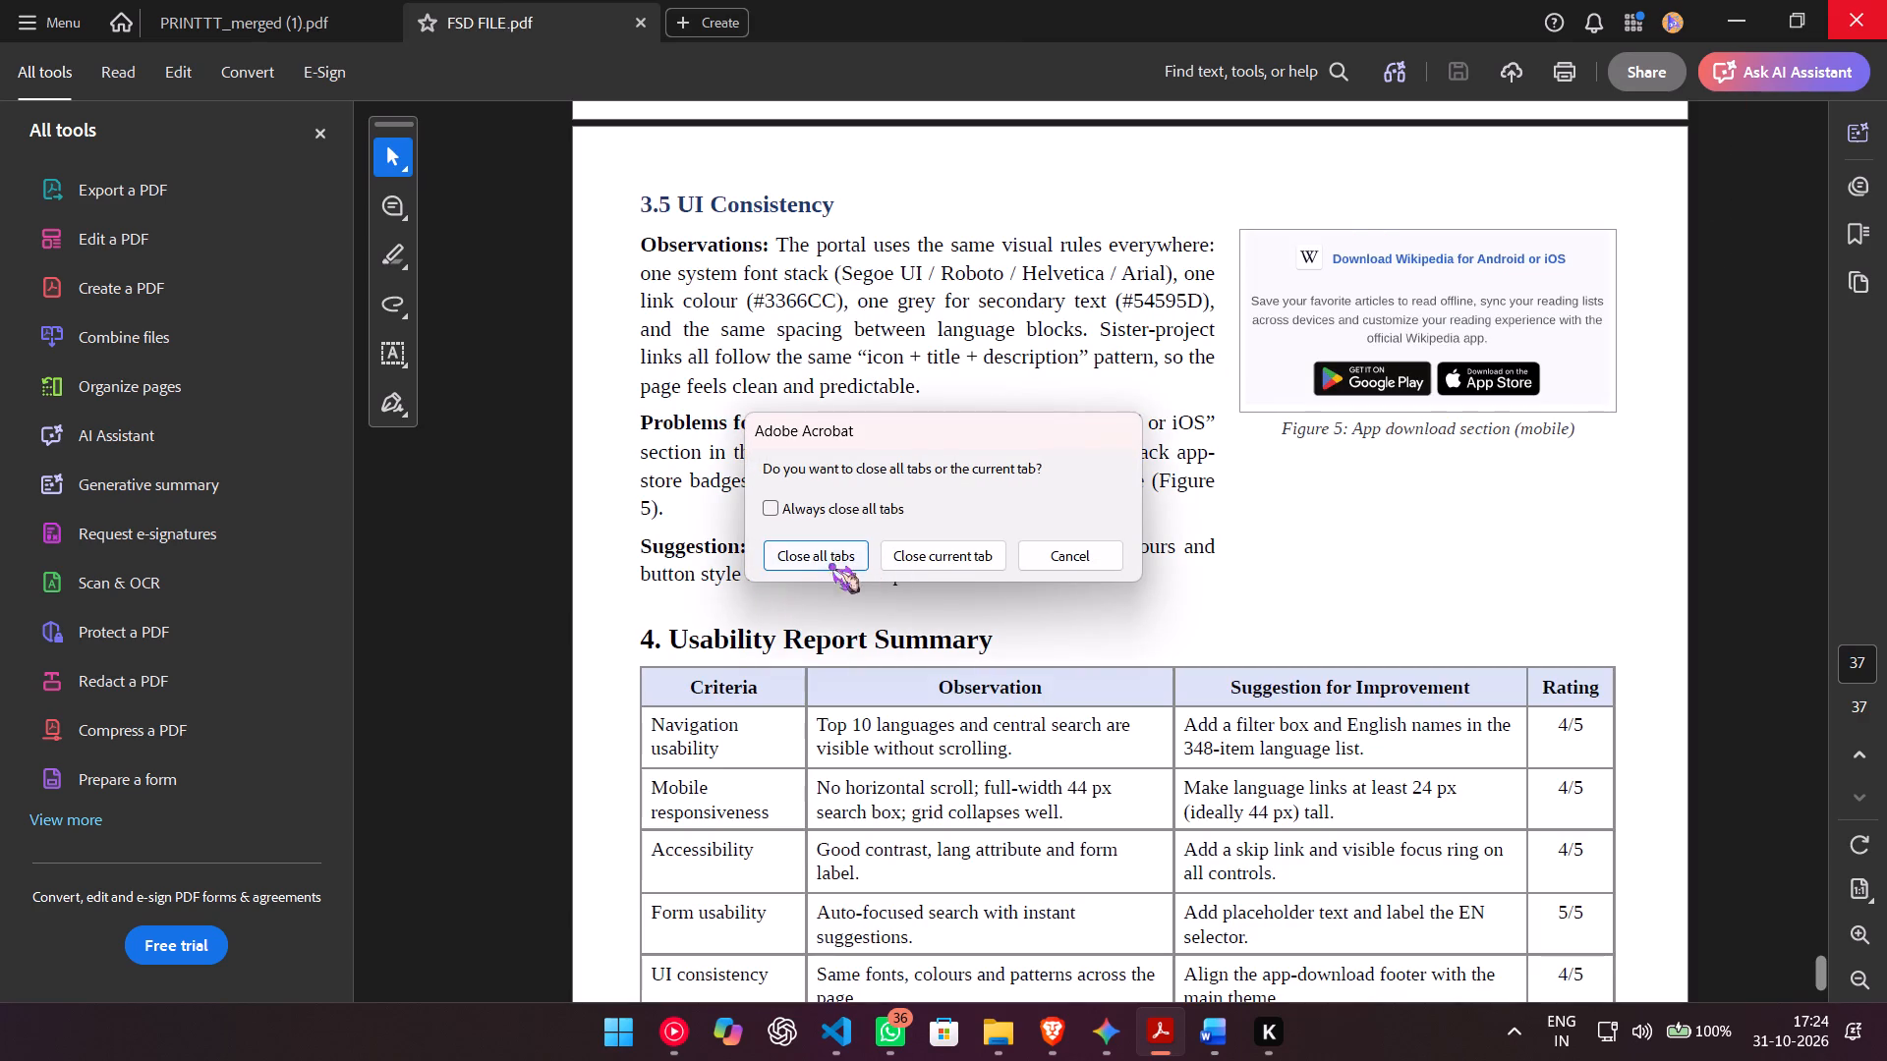
pyautogui.click(829, 563)
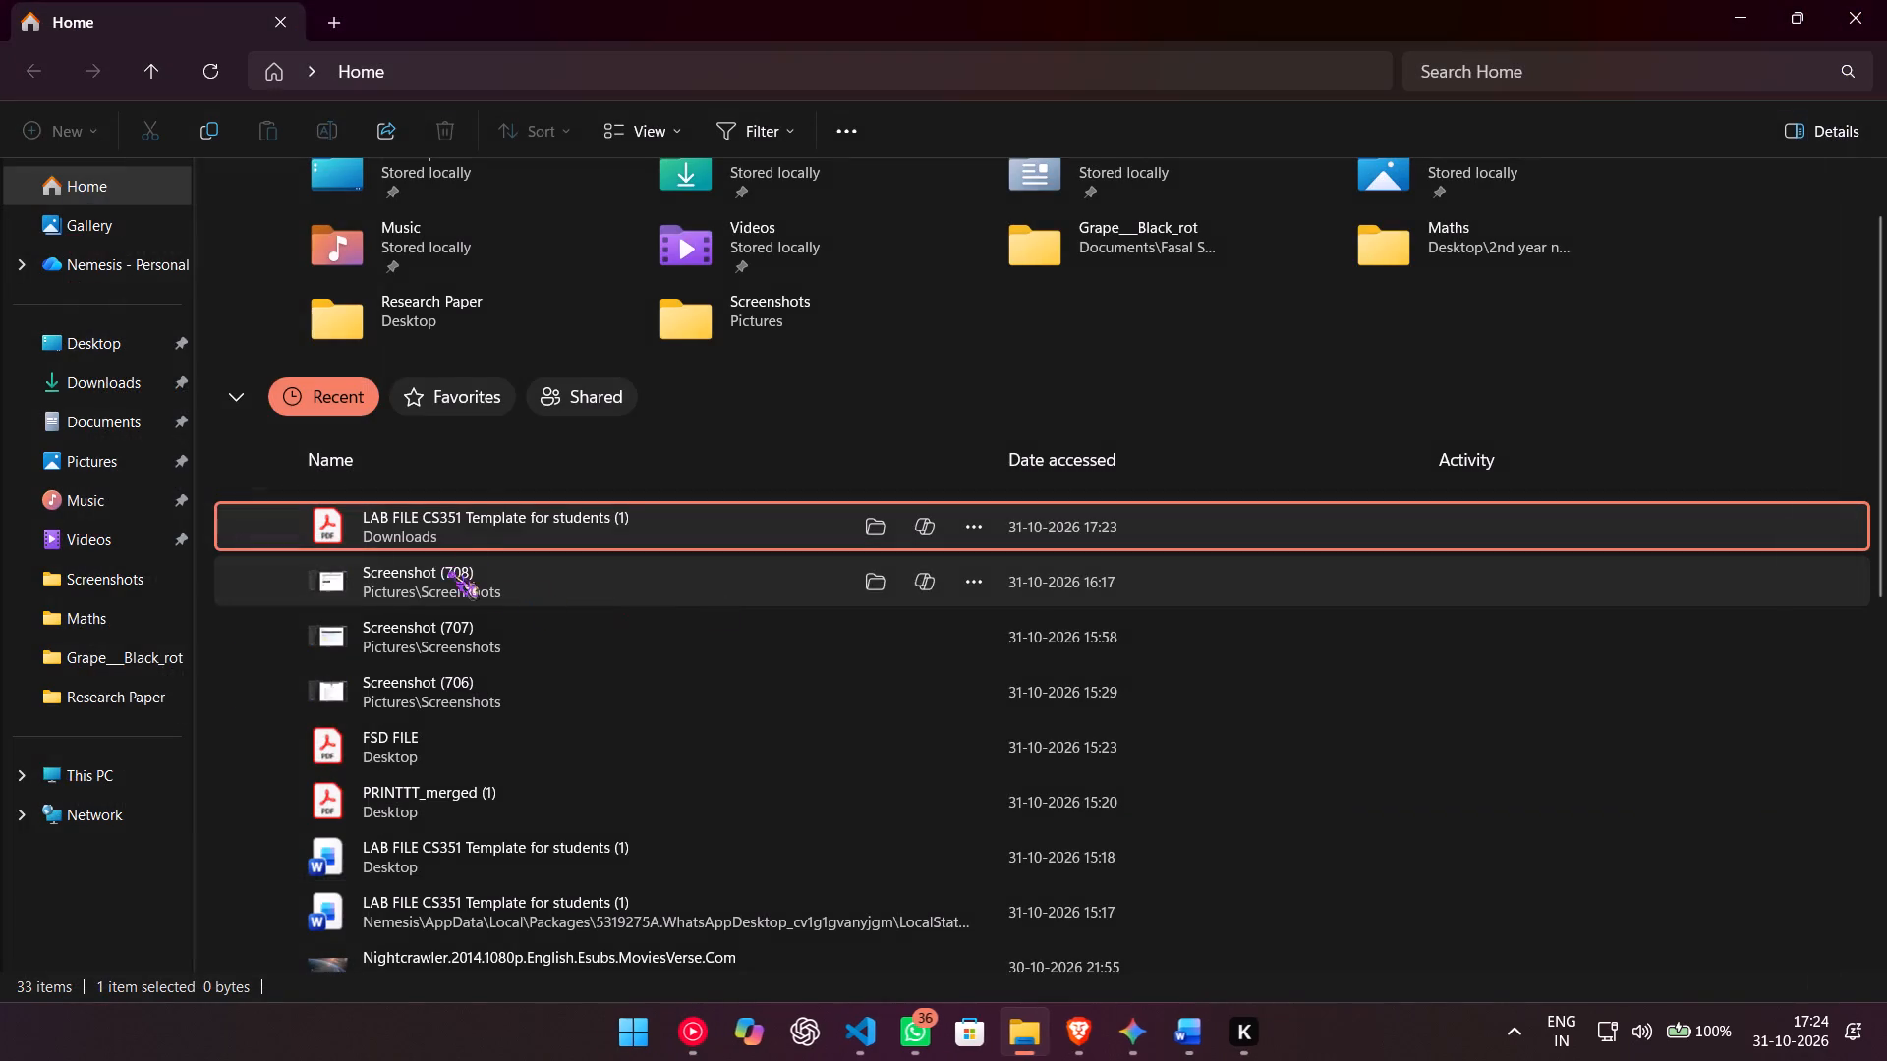
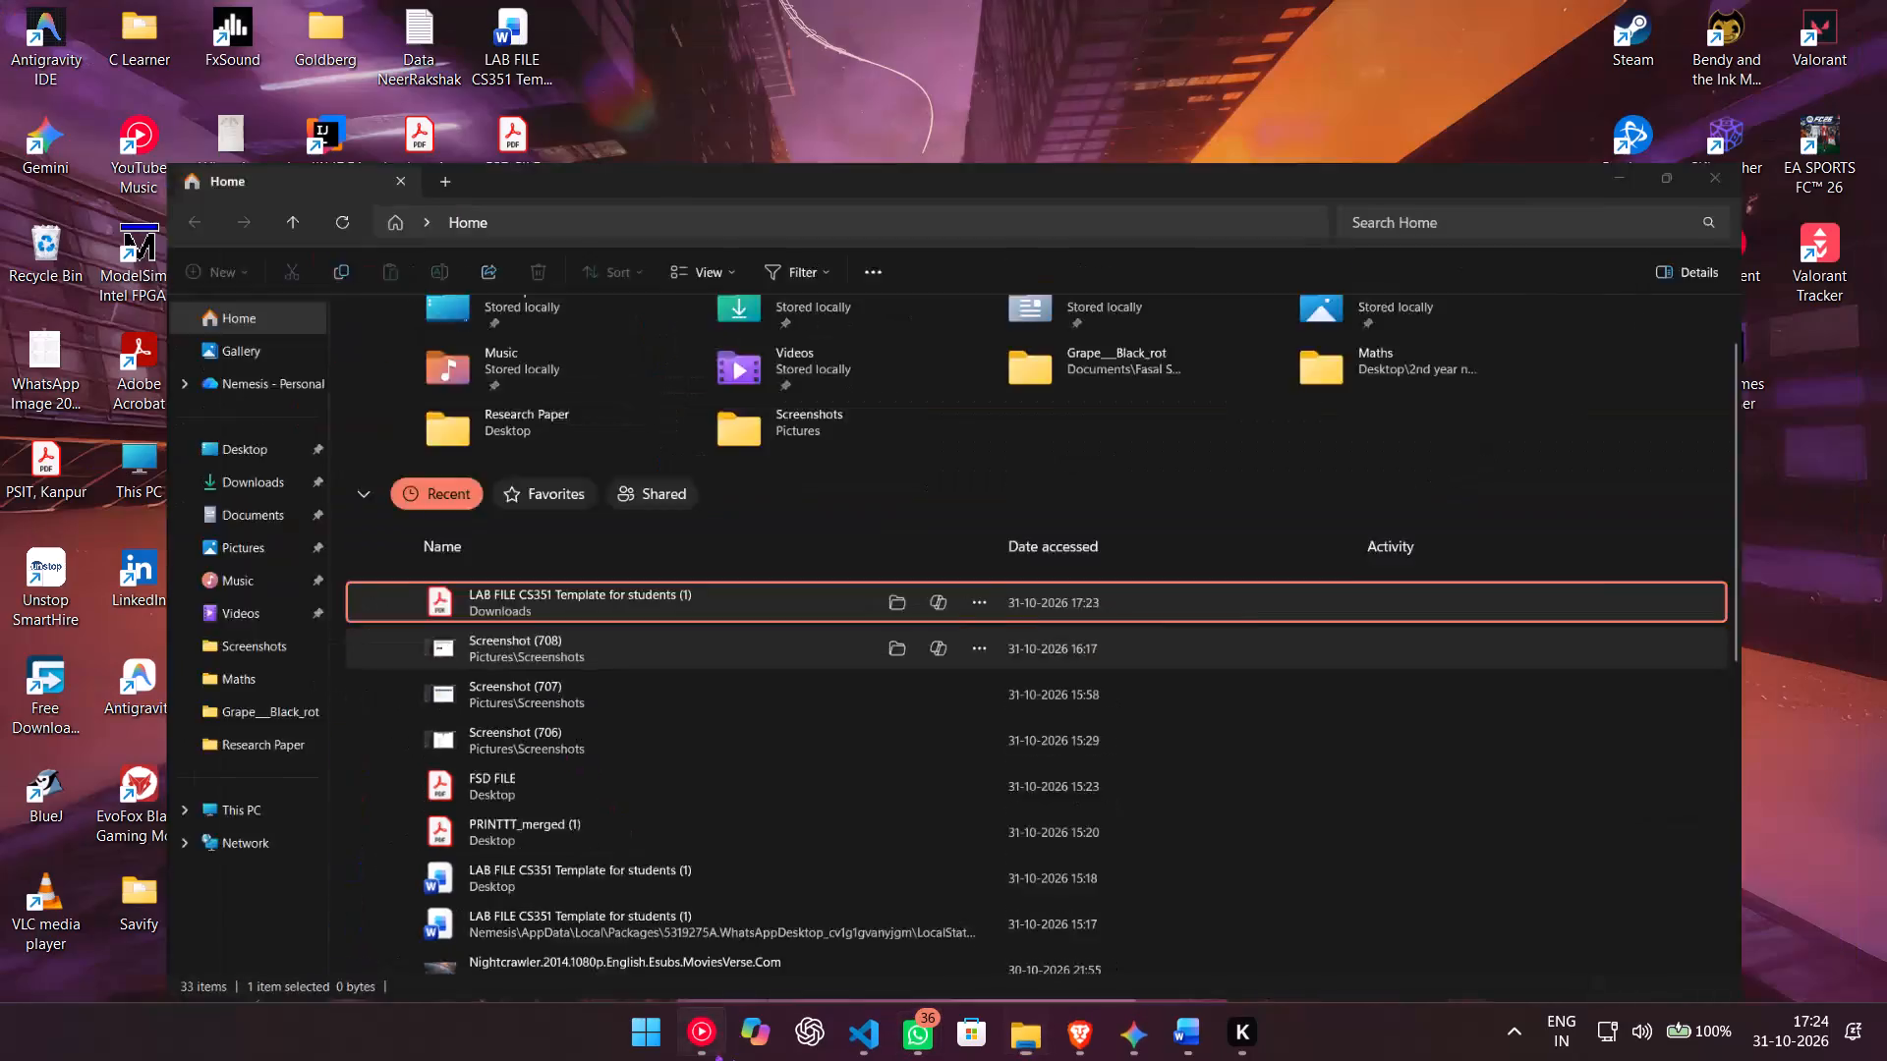
# Switch to the lab file in Google Docs and check the Submitted To and Submitted By details on its cover page.
pyautogui.click(1018, 1036)
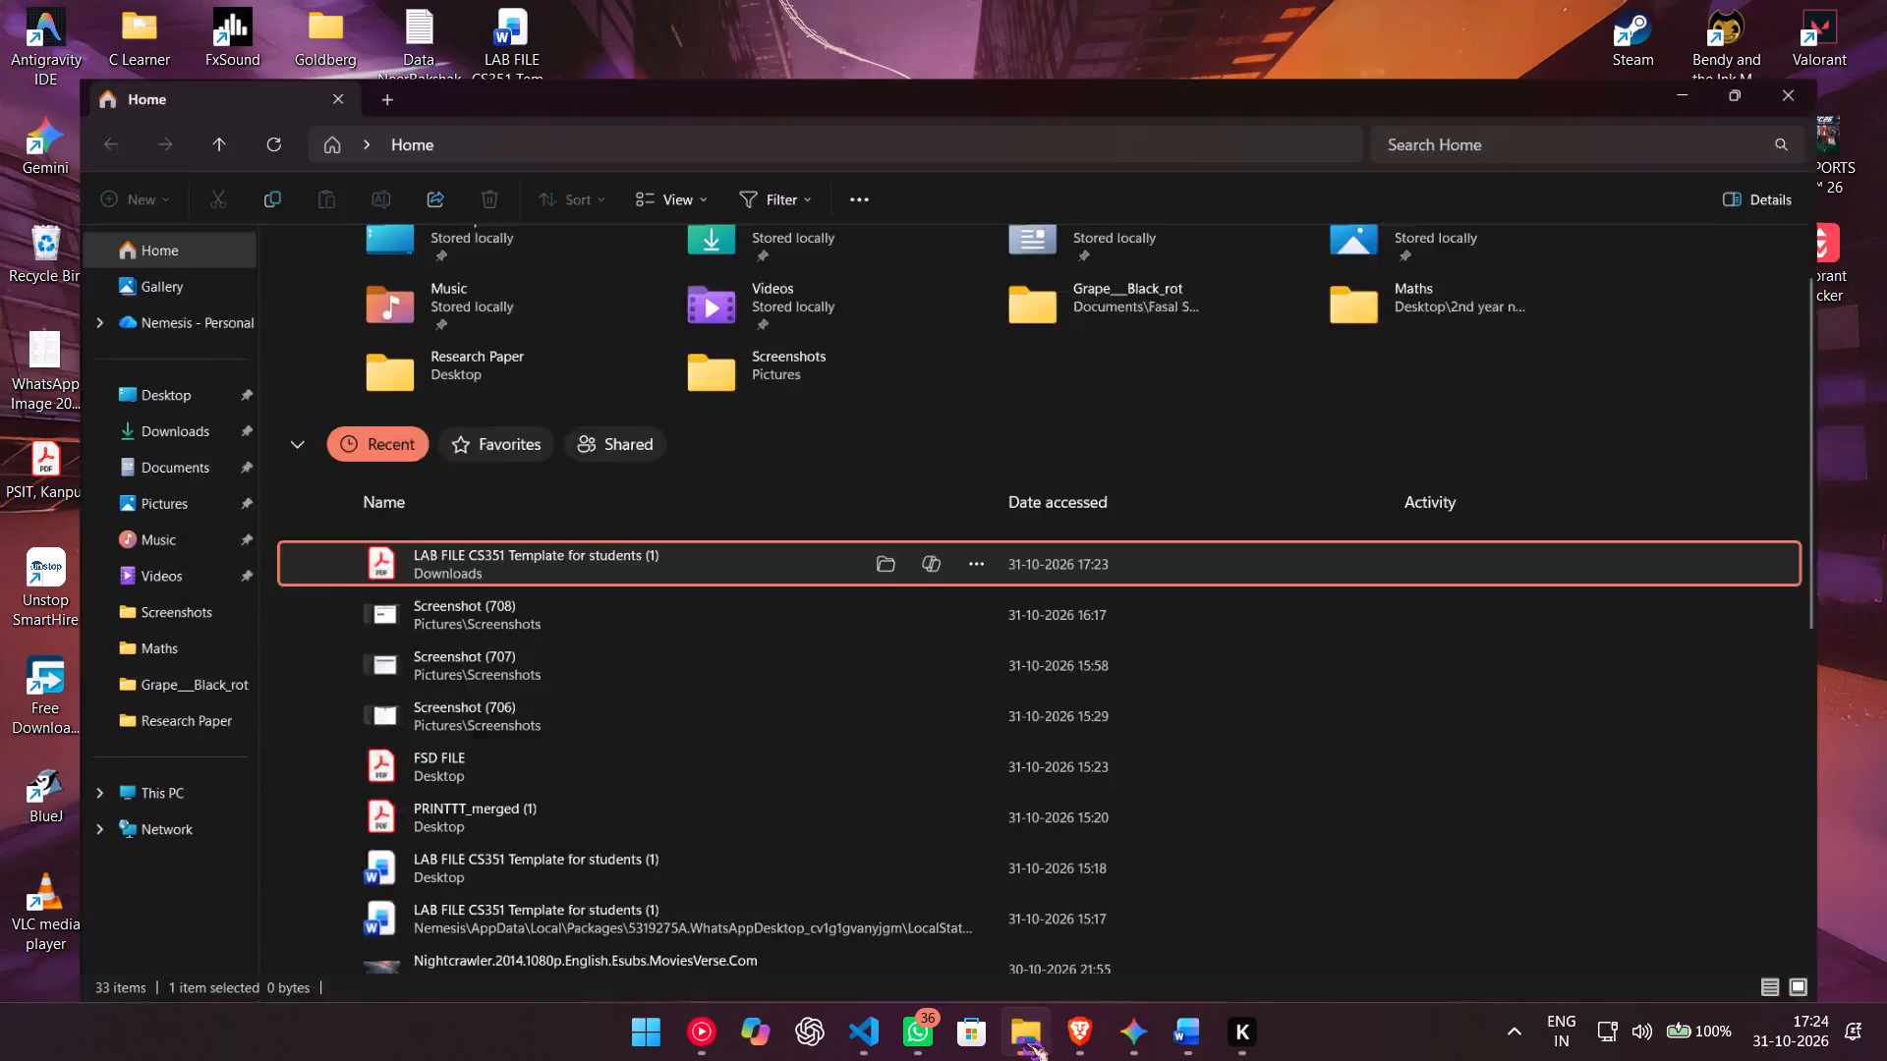
pyautogui.click(1183, 1034)
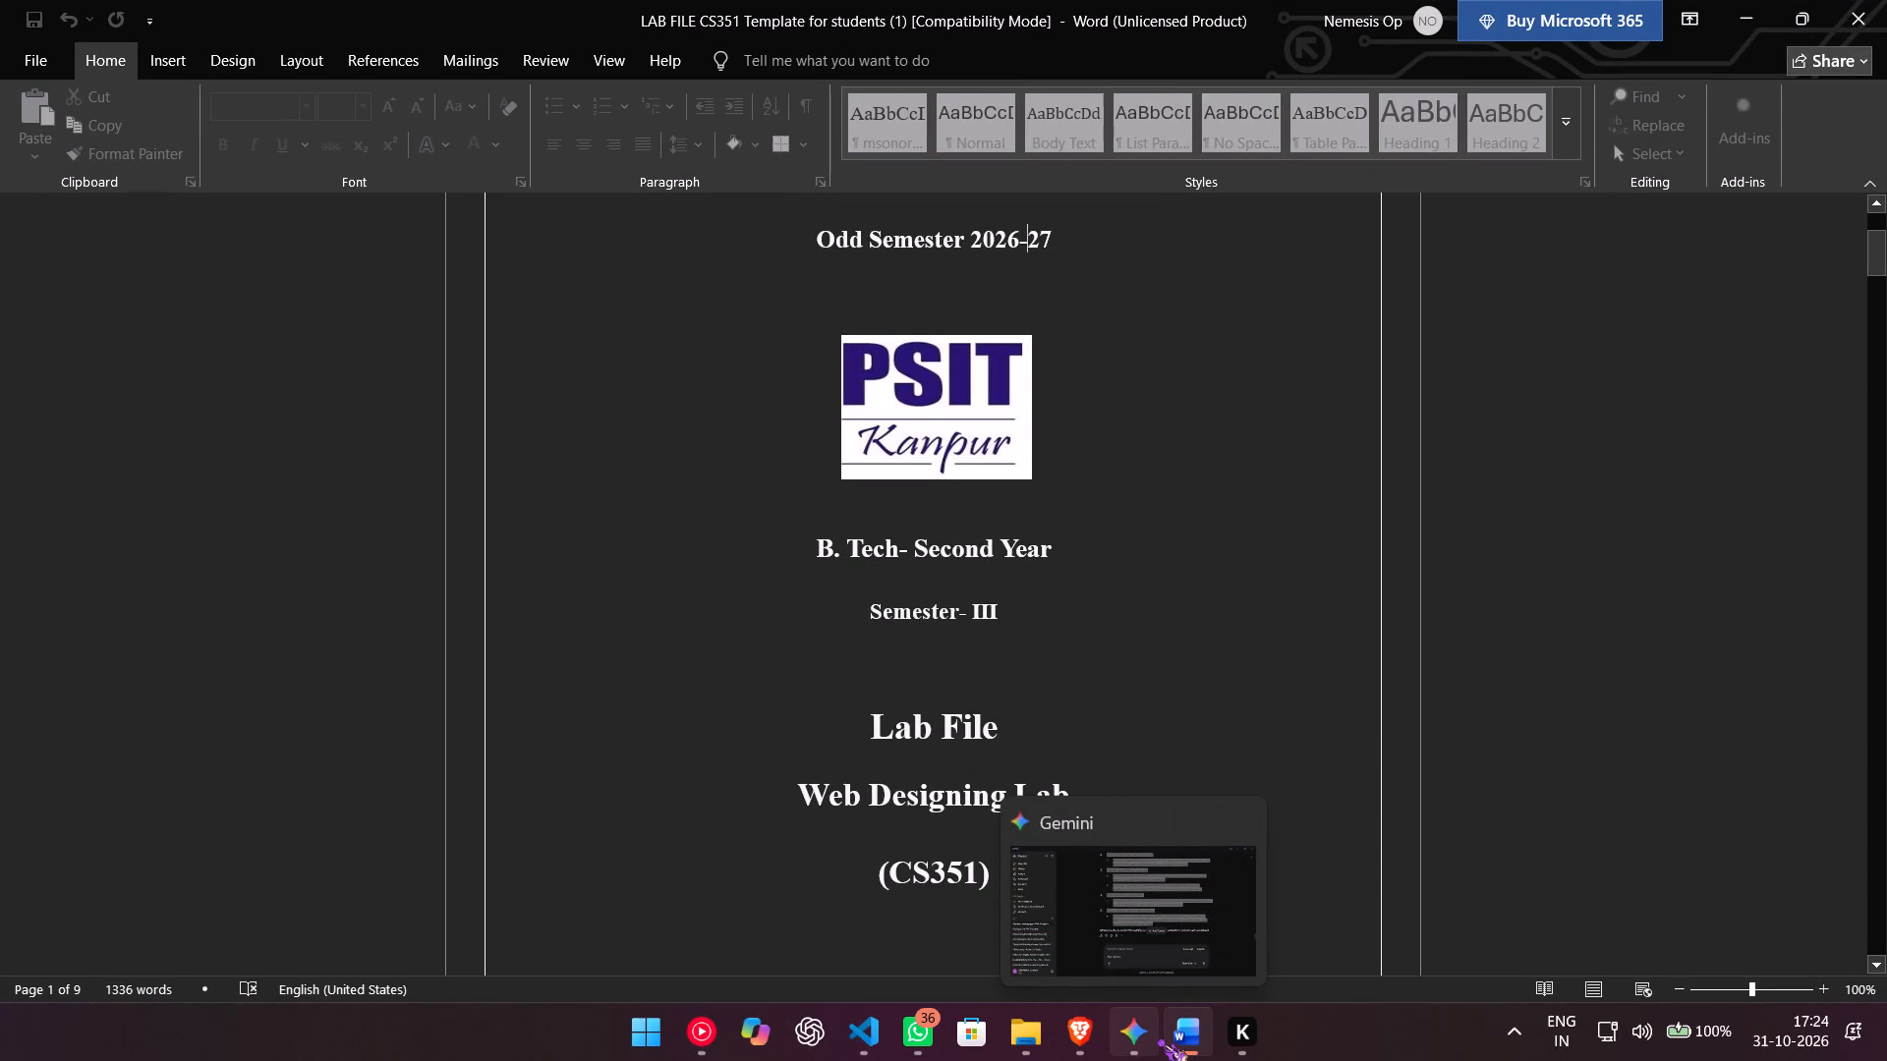
pyautogui.click(1059, 1048)
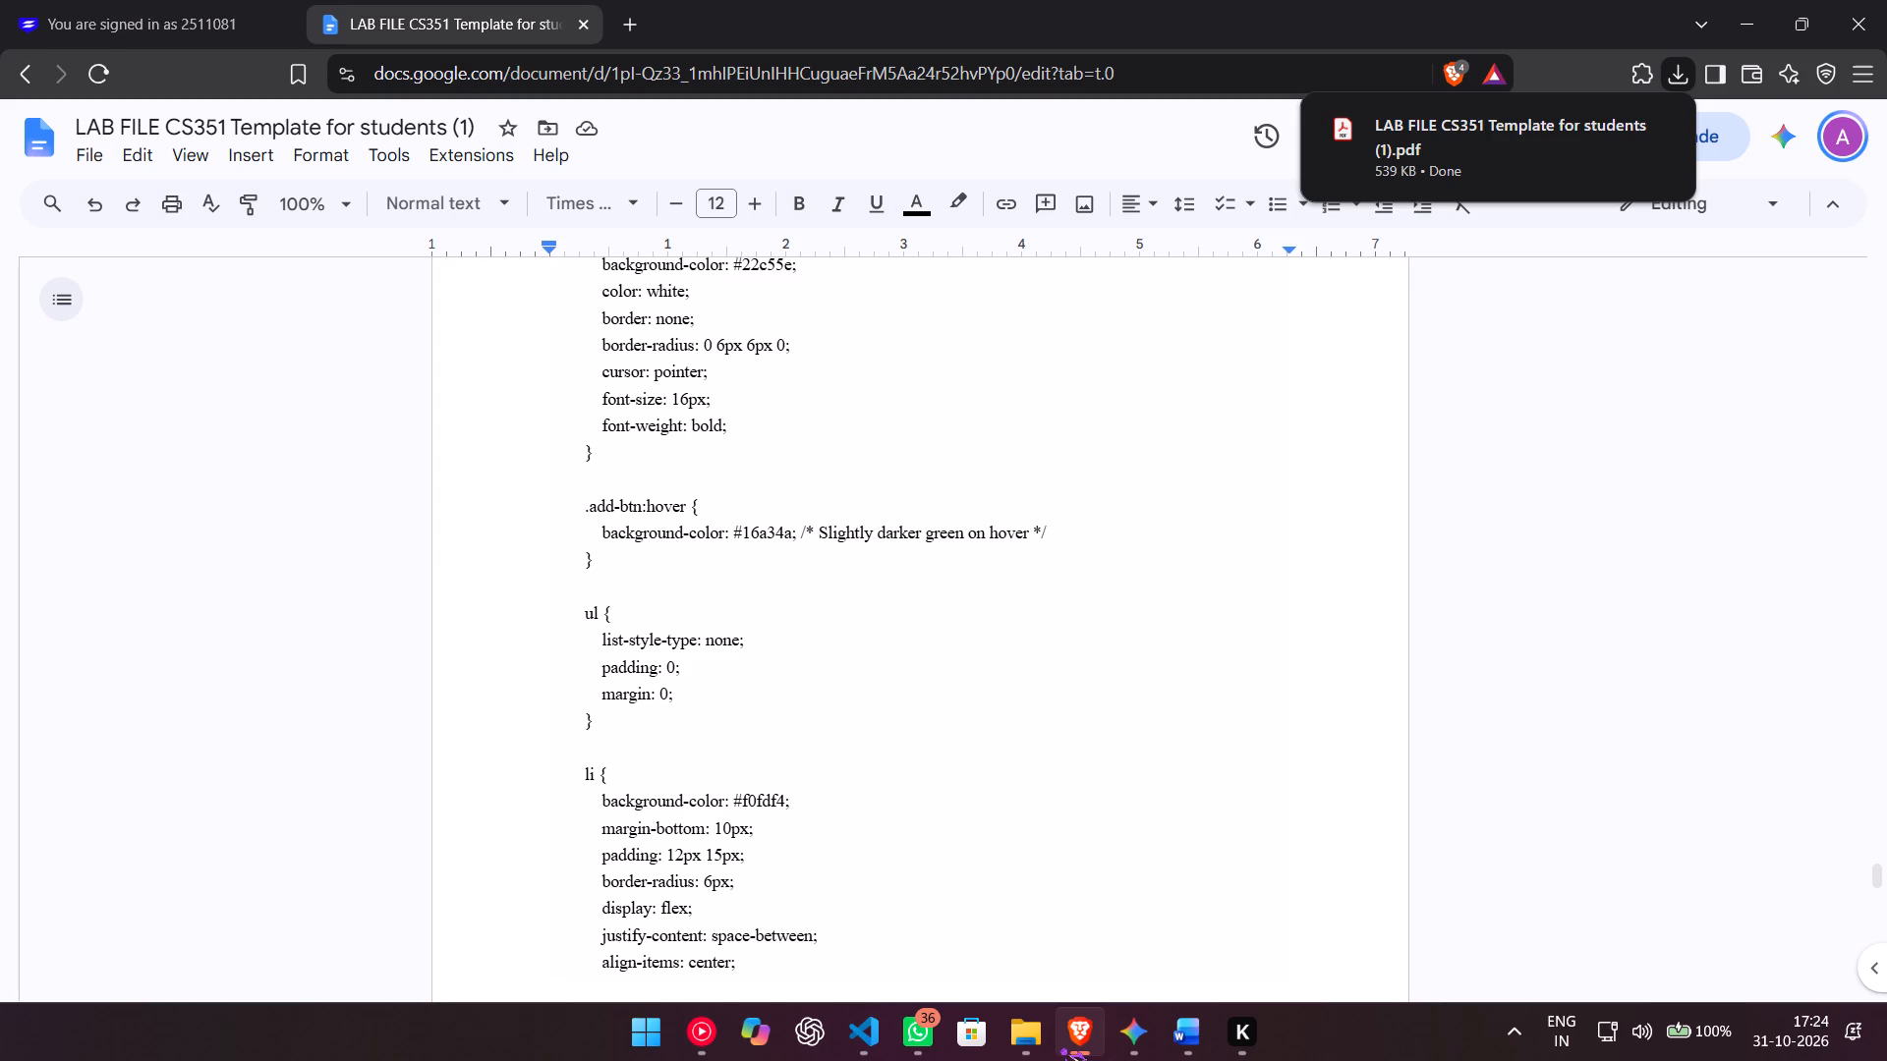
pyautogui.moveTo(1886, 882); pyautogui.dragTo(1886, 806)
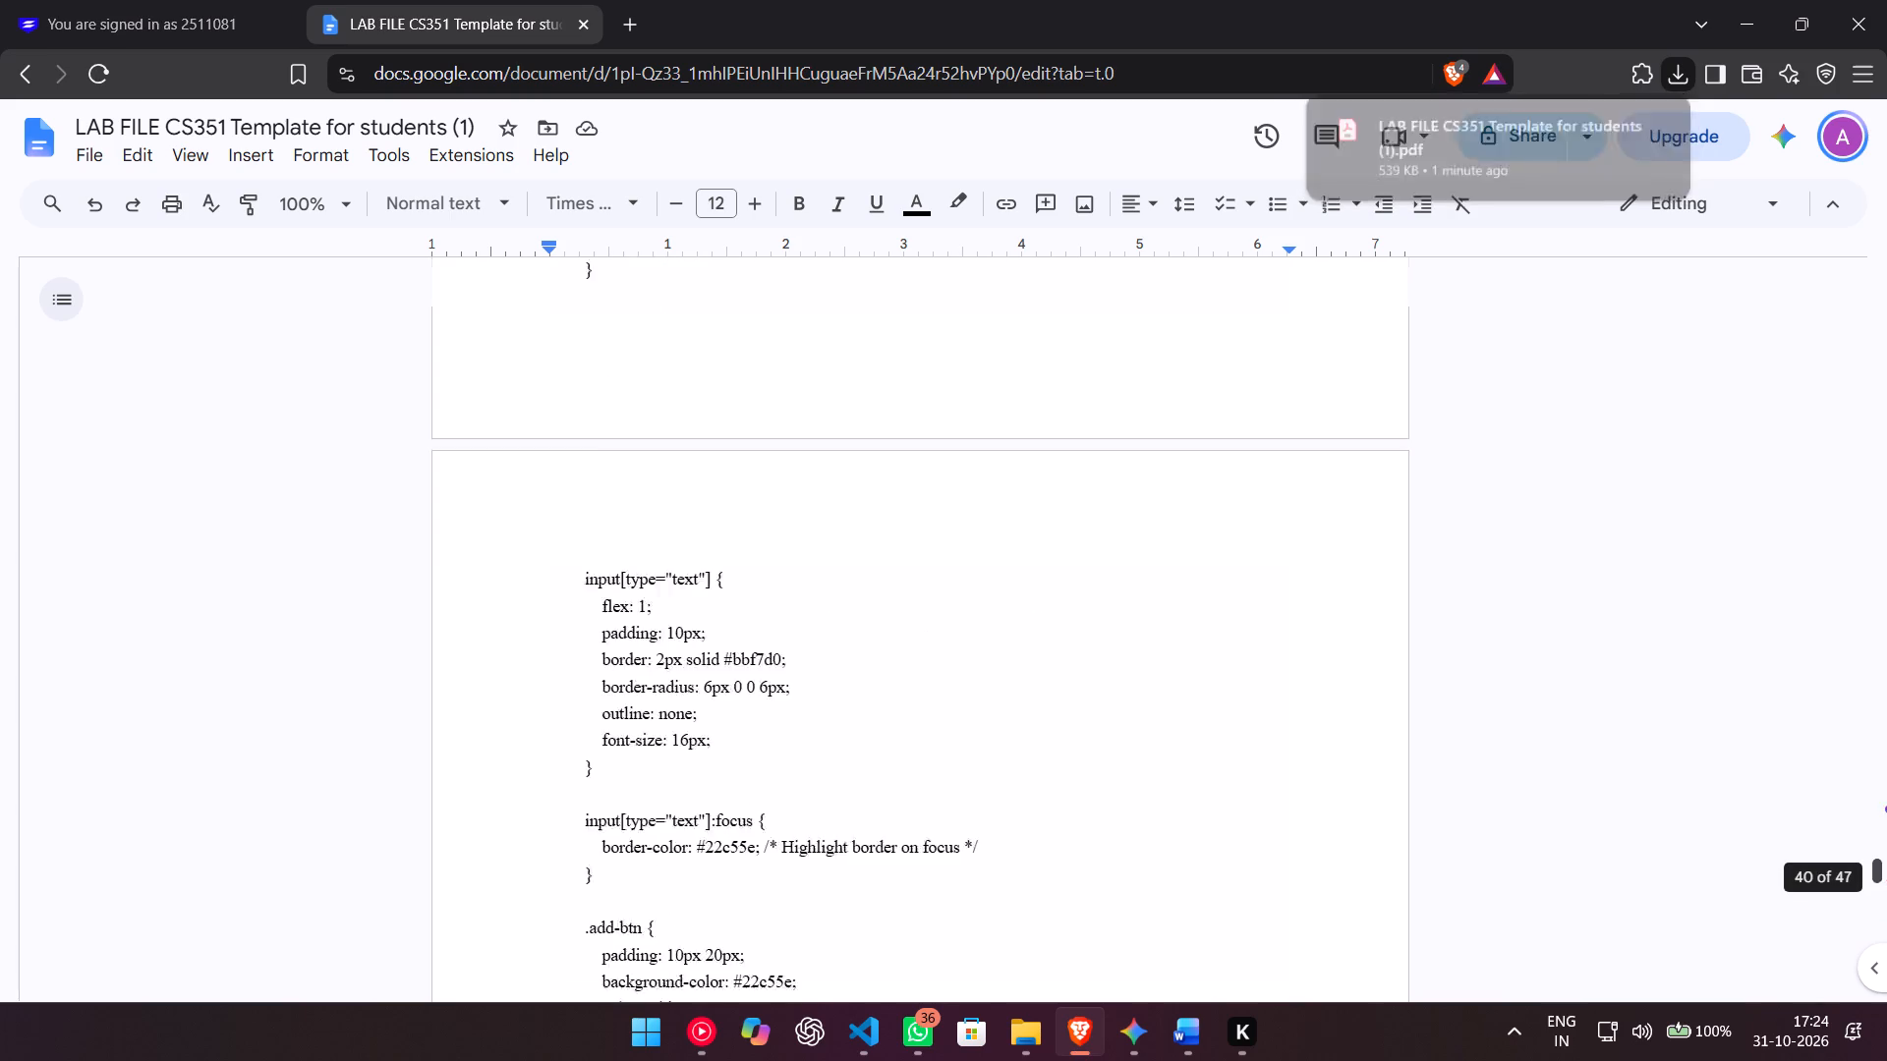
pyautogui.moveTo(1886, 806); pyautogui.dragTo(1886, 84)
pyautogui.scroll(1, 1648, 319)
pyautogui.scroll(-12, 1451, 491)
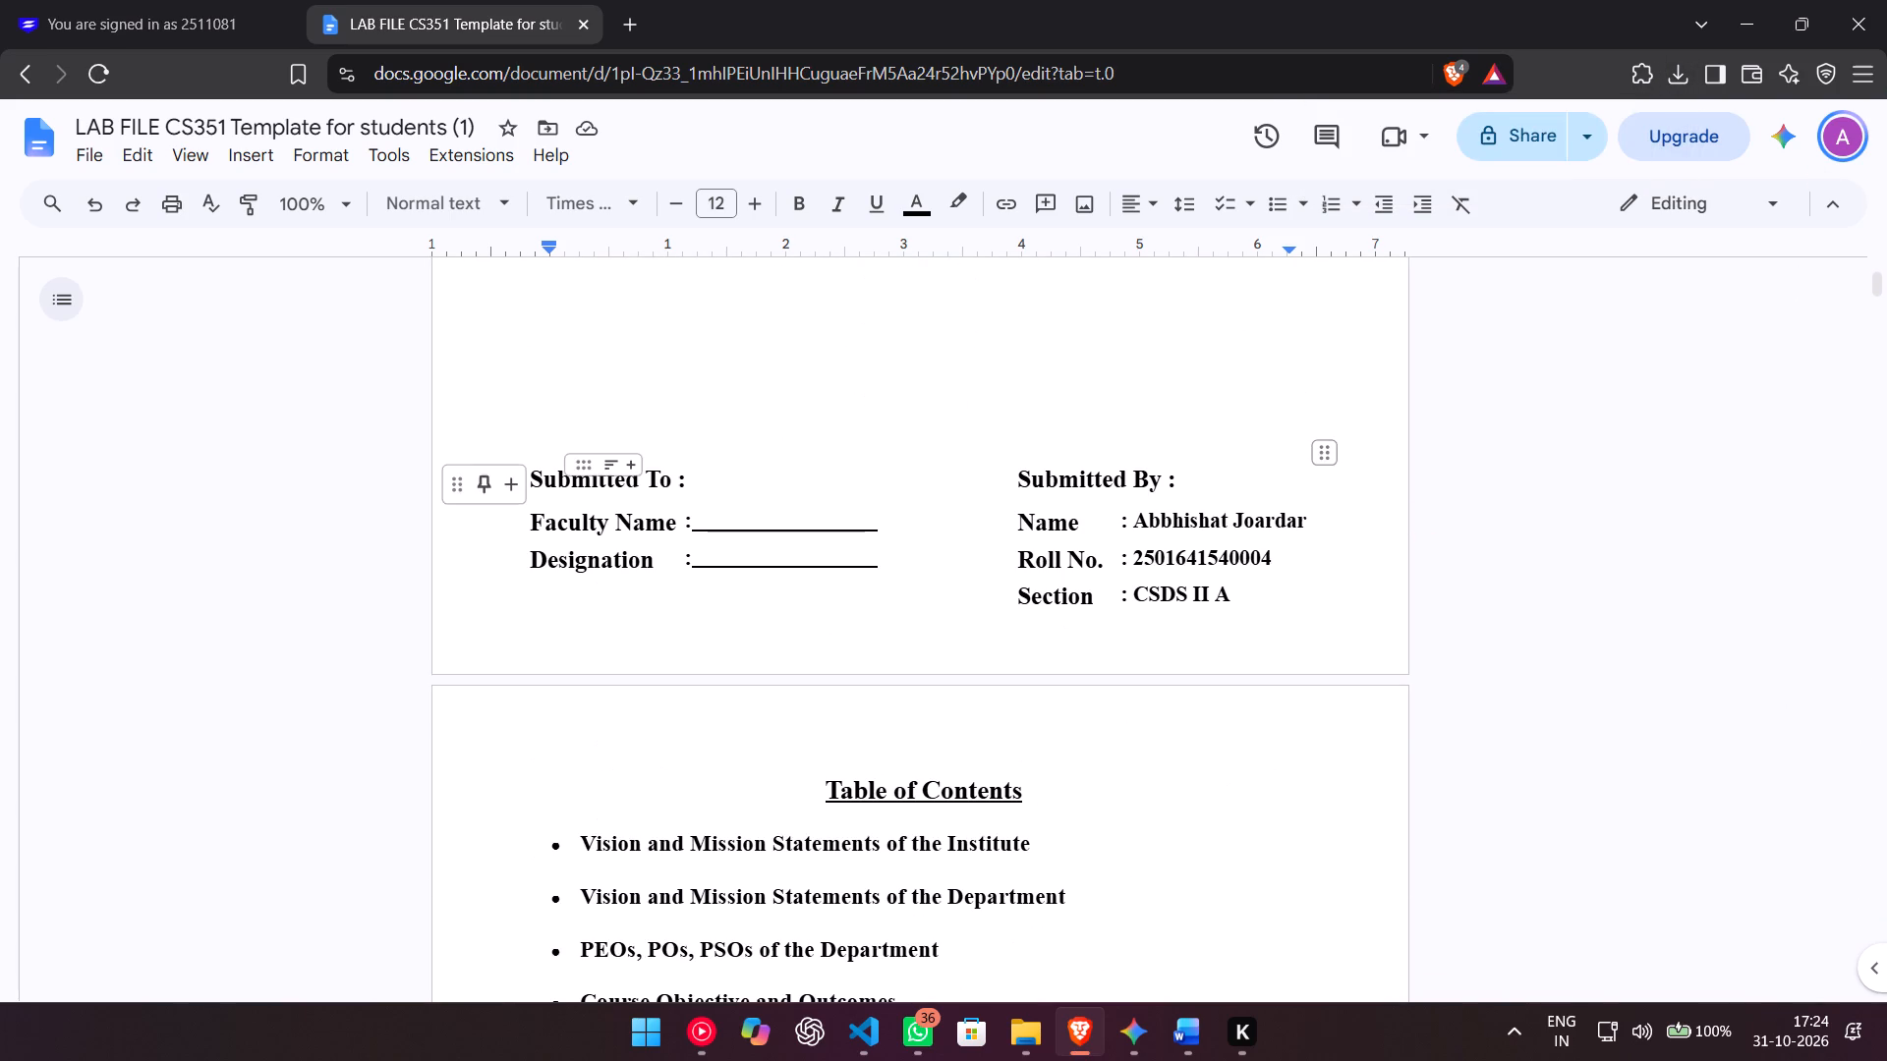
pyautogui.scroll(1, 720, 500)
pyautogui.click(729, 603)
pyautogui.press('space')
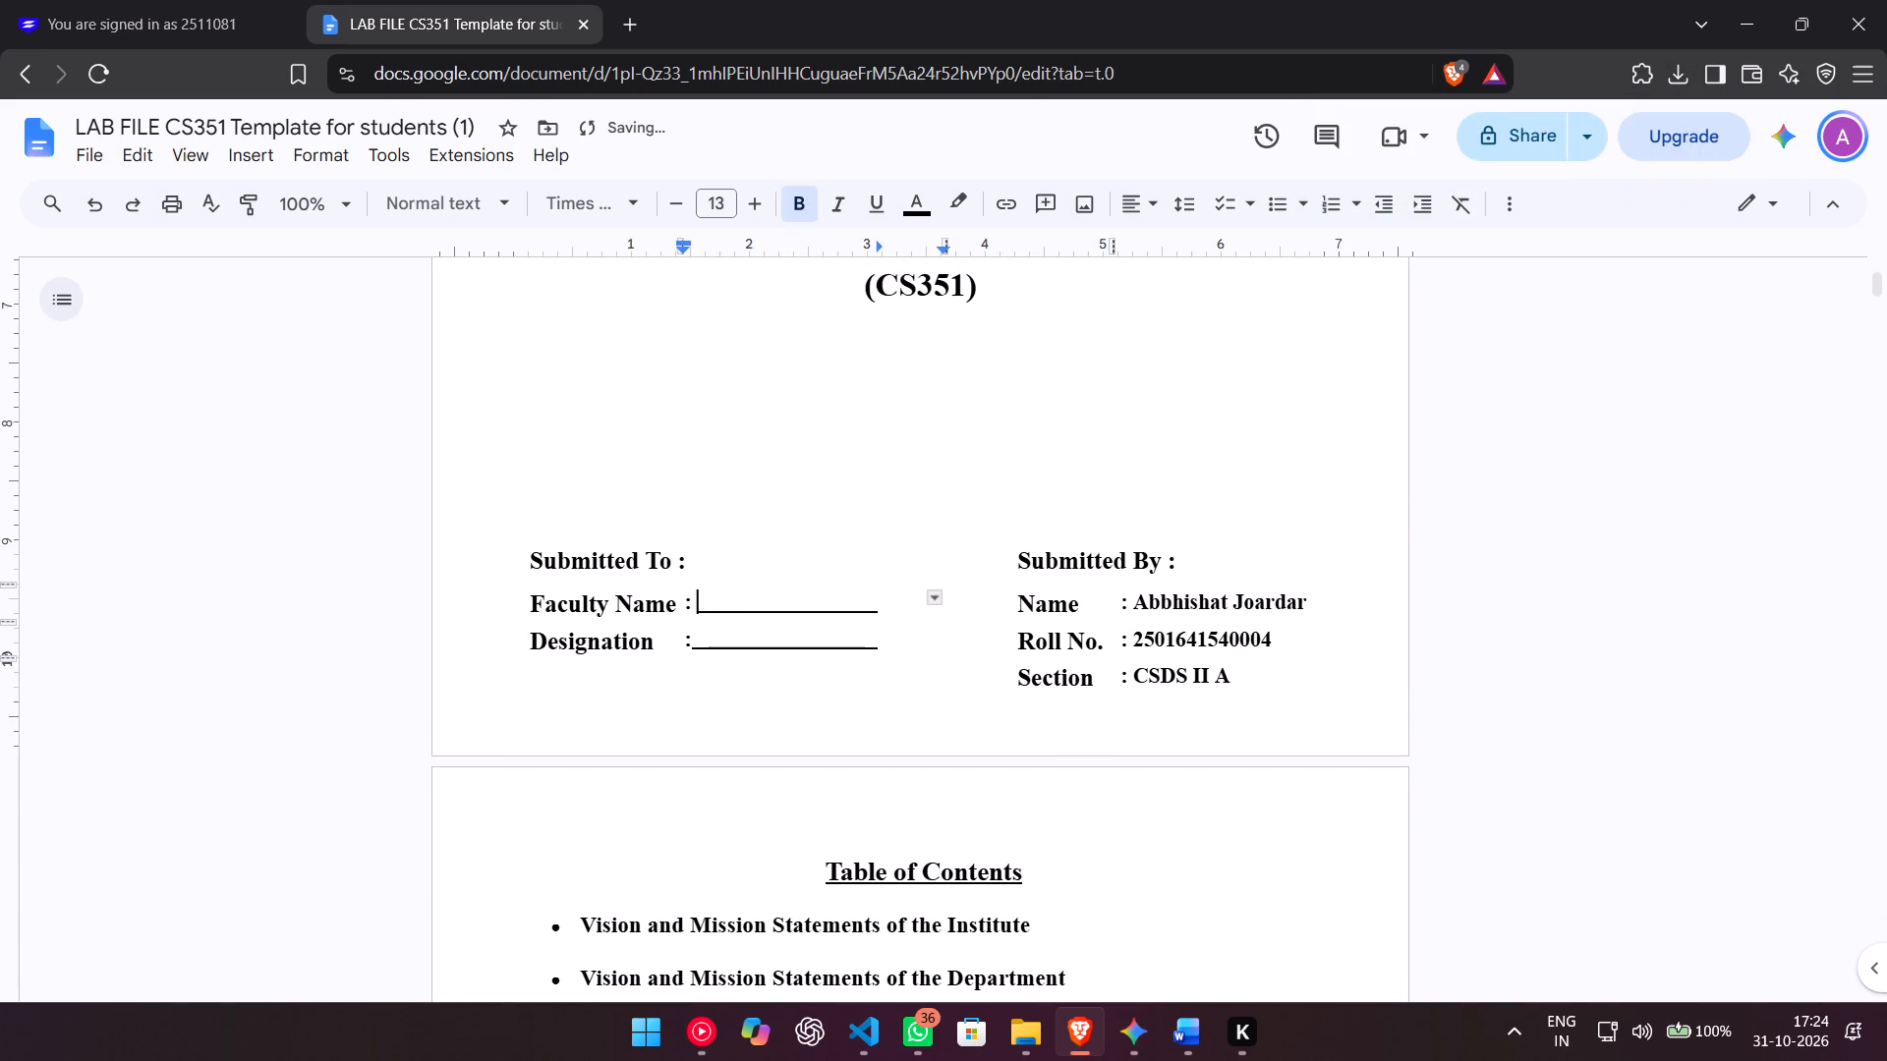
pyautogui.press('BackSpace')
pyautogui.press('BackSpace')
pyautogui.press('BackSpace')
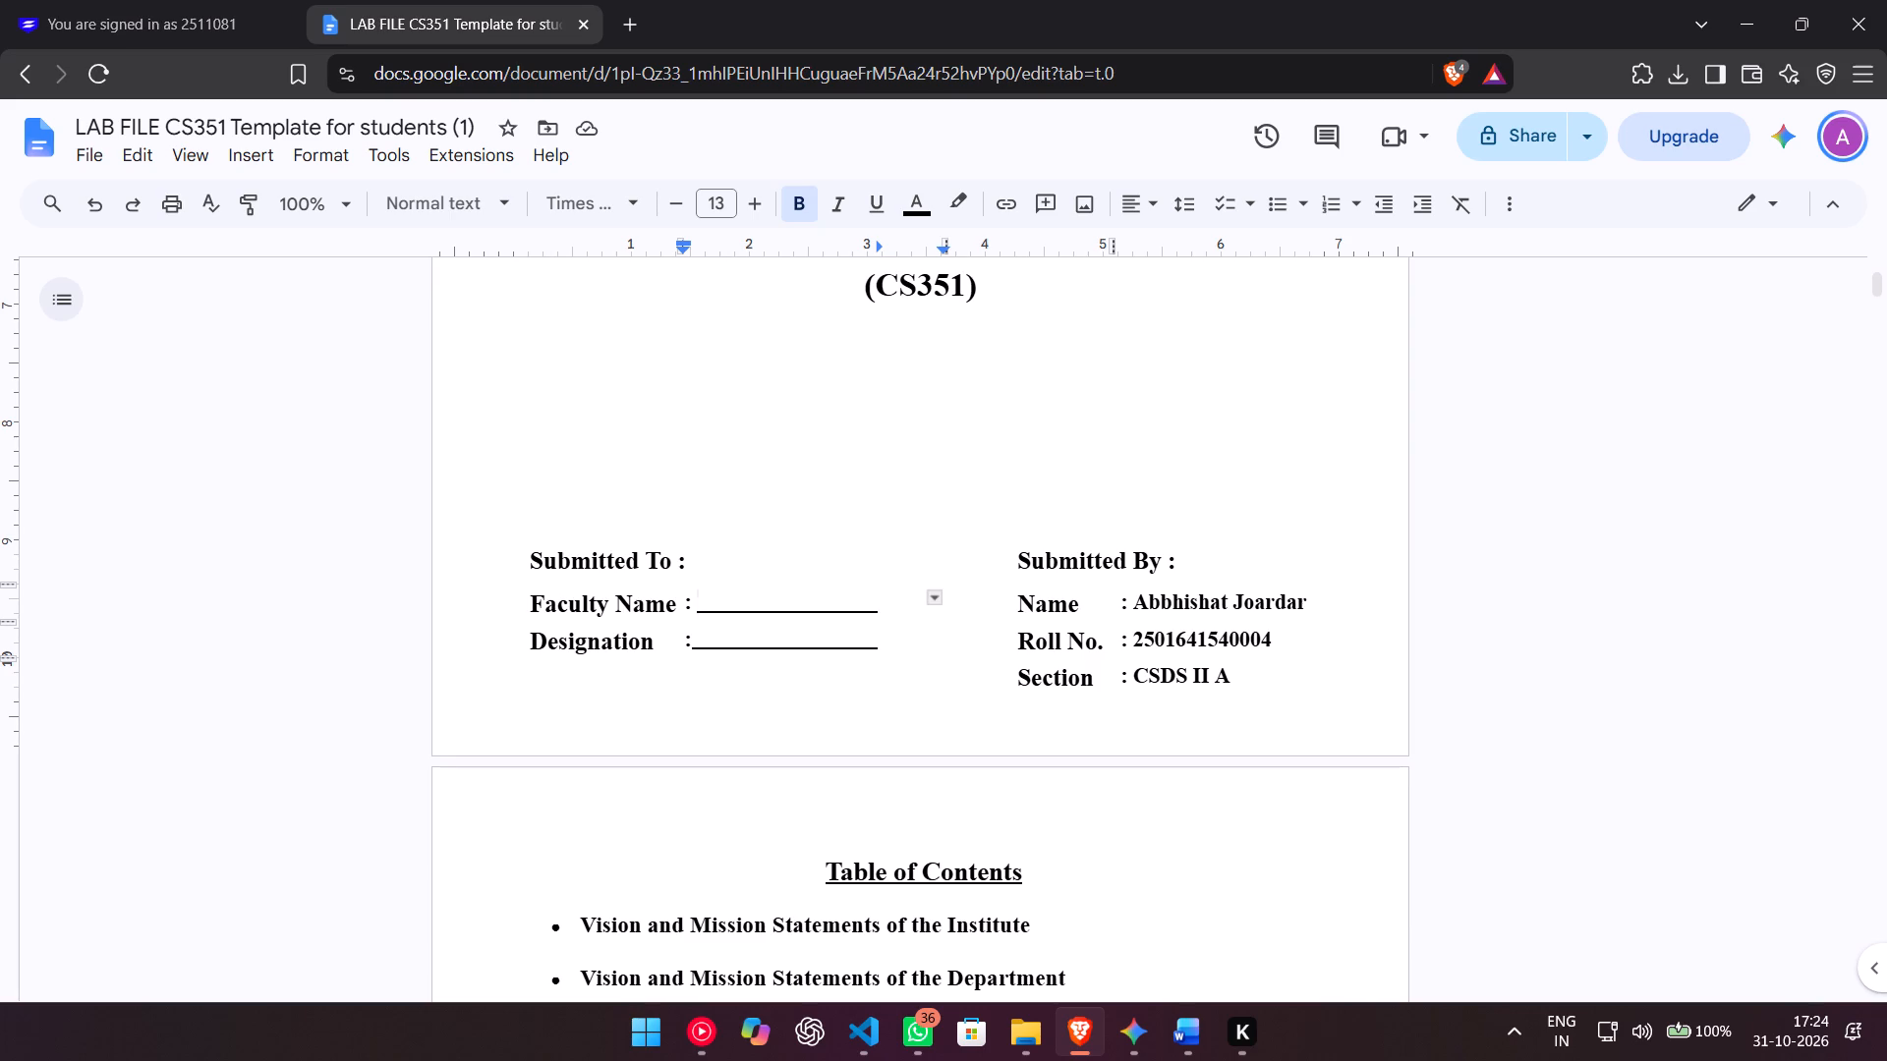
# Look over the cover page and the department mission and Program Educational Objectives pages of the lab file.
pyautogui.scroll(5, 730, 603)
pyautogui.scroll(-3, 730, 603)
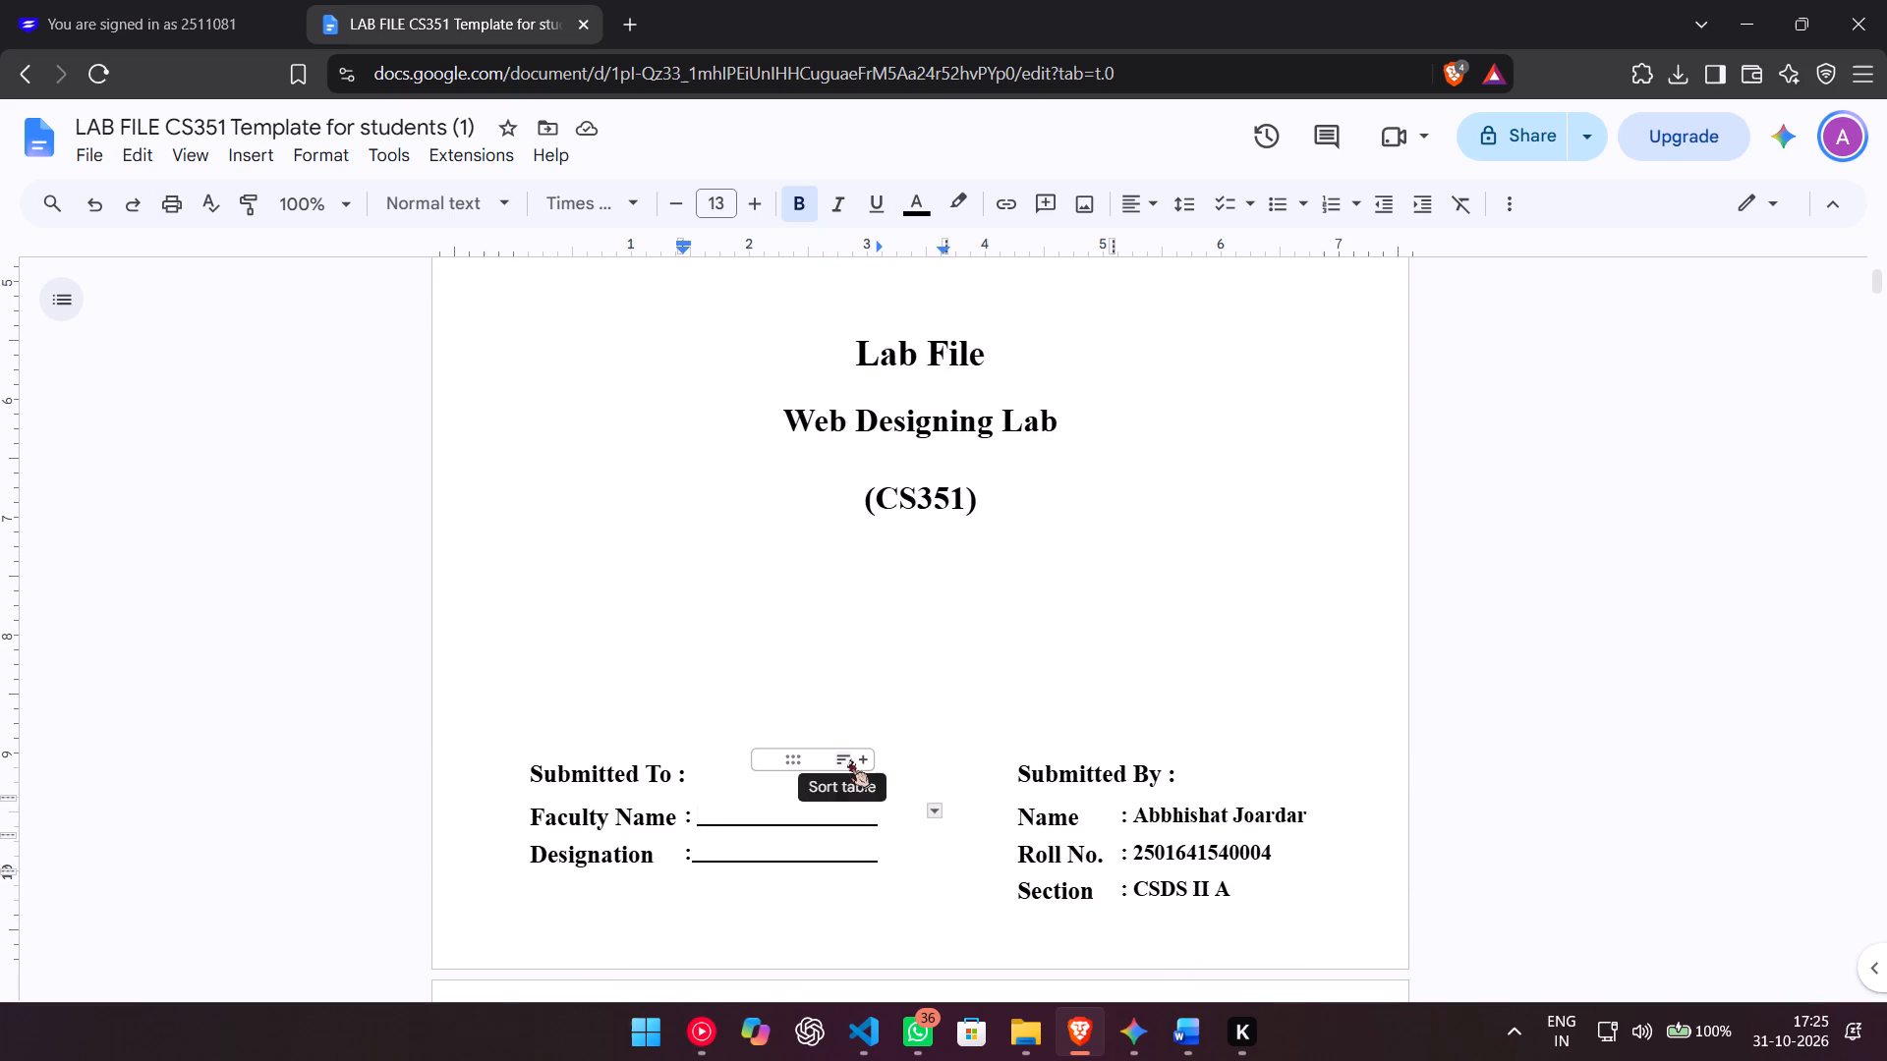
pyautogui.scroll(5, 1382, 655)
pyautogui.scroll(-16, 1382, 655)
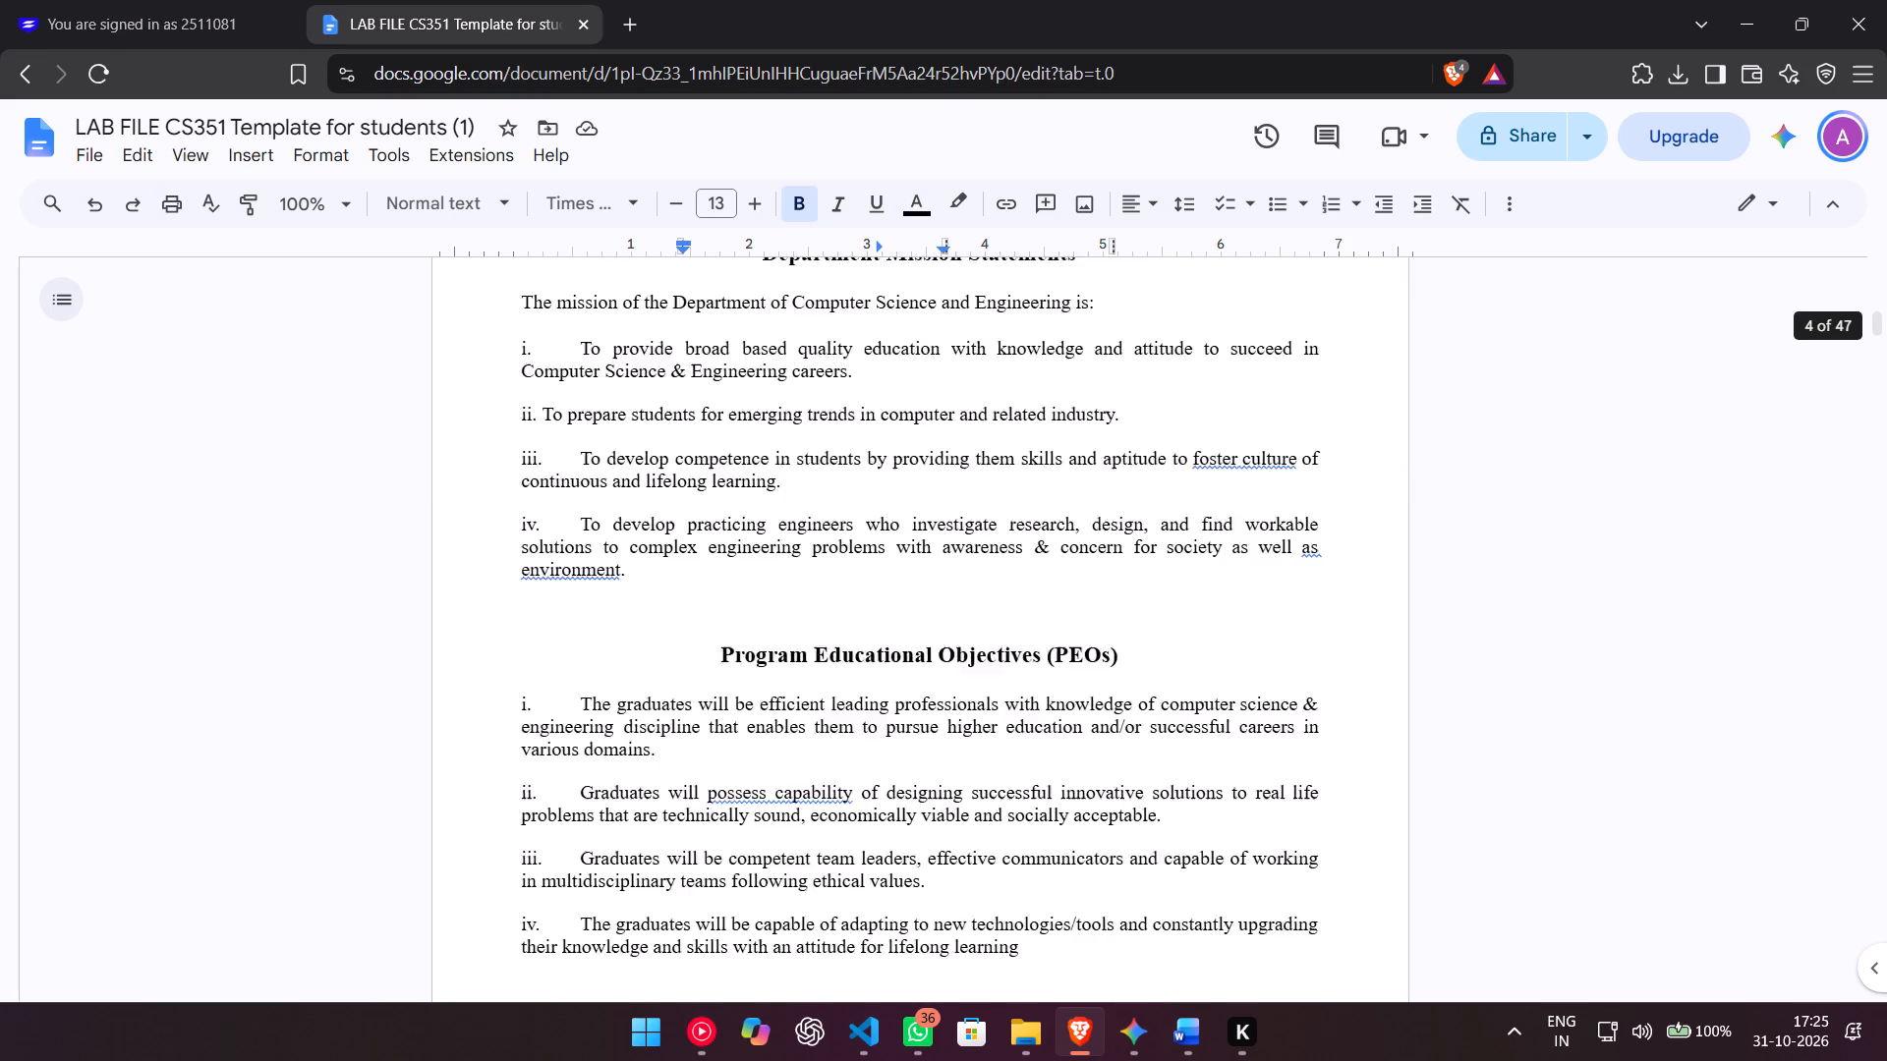
pyautogui.scroll(-8, 1382, 655)
# Switch to the Lab File project in Visual Studio Code.
pyautogui.hotkey('alt', 'Tab')
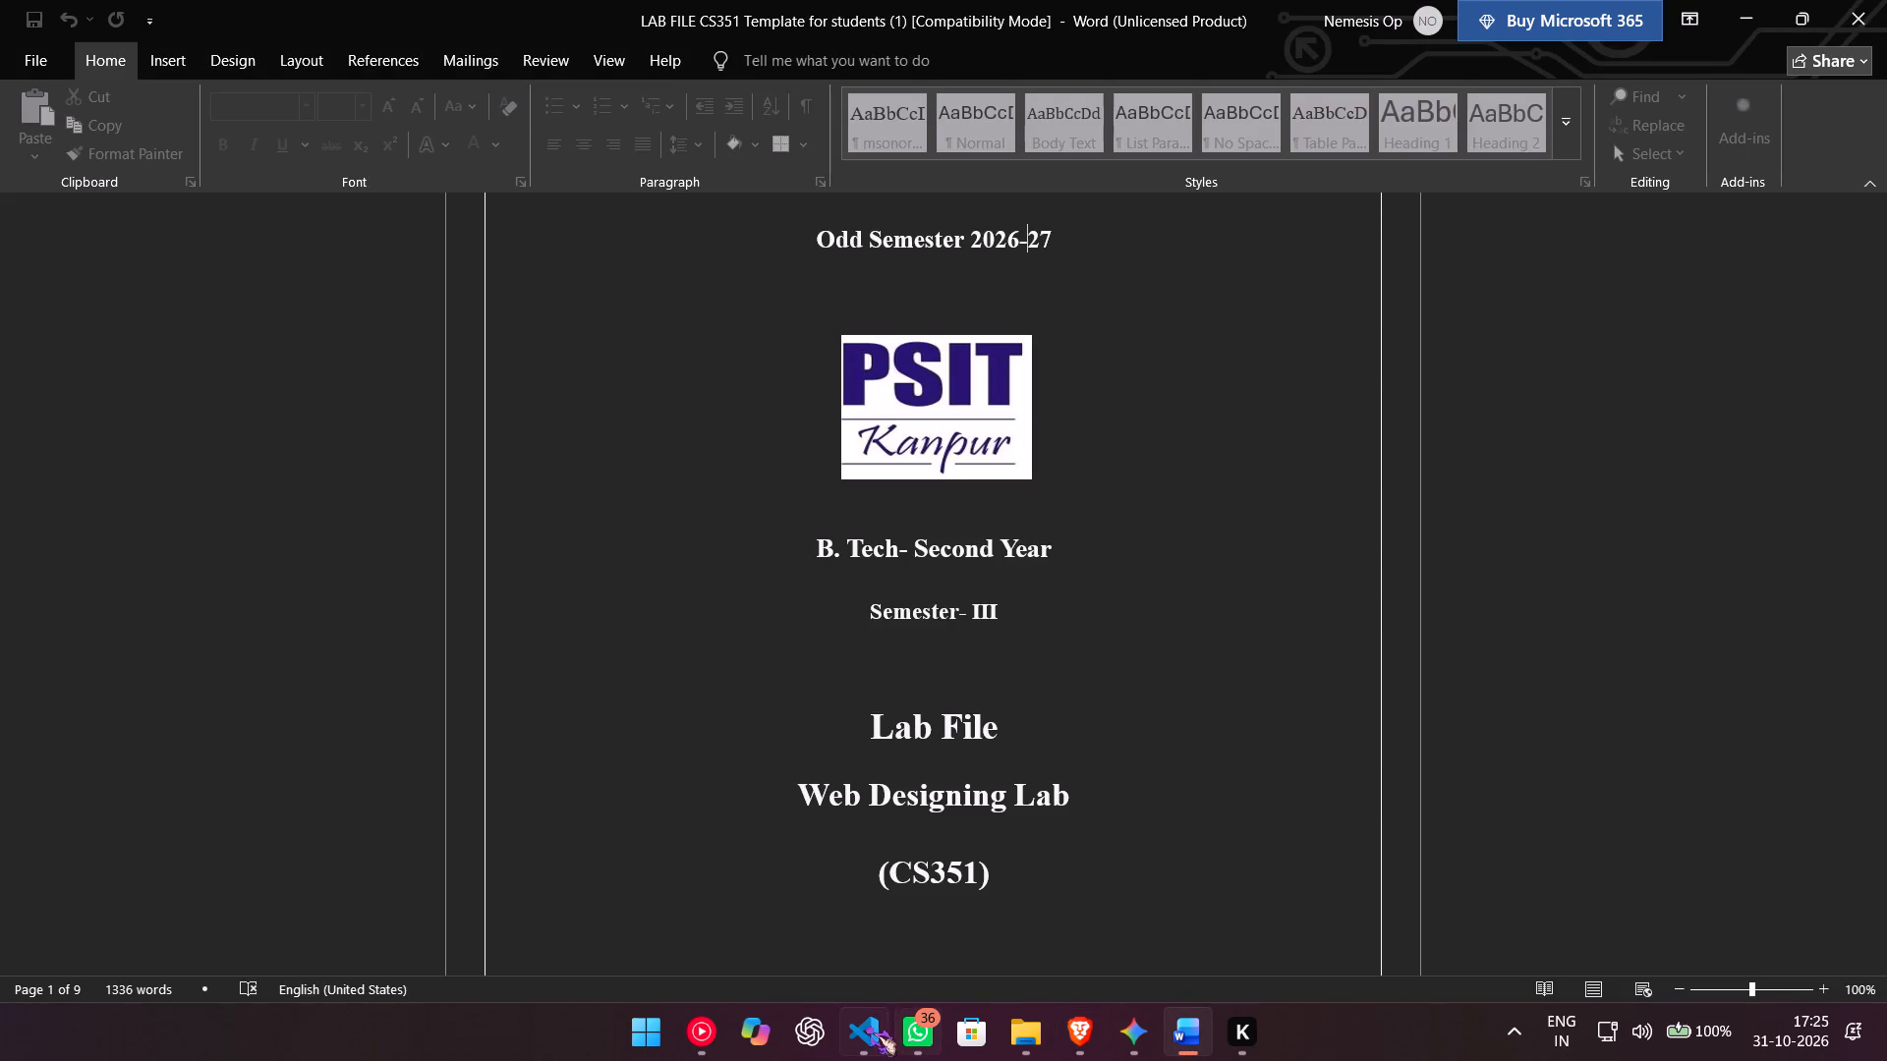
pyautogui.click(861, 1028)
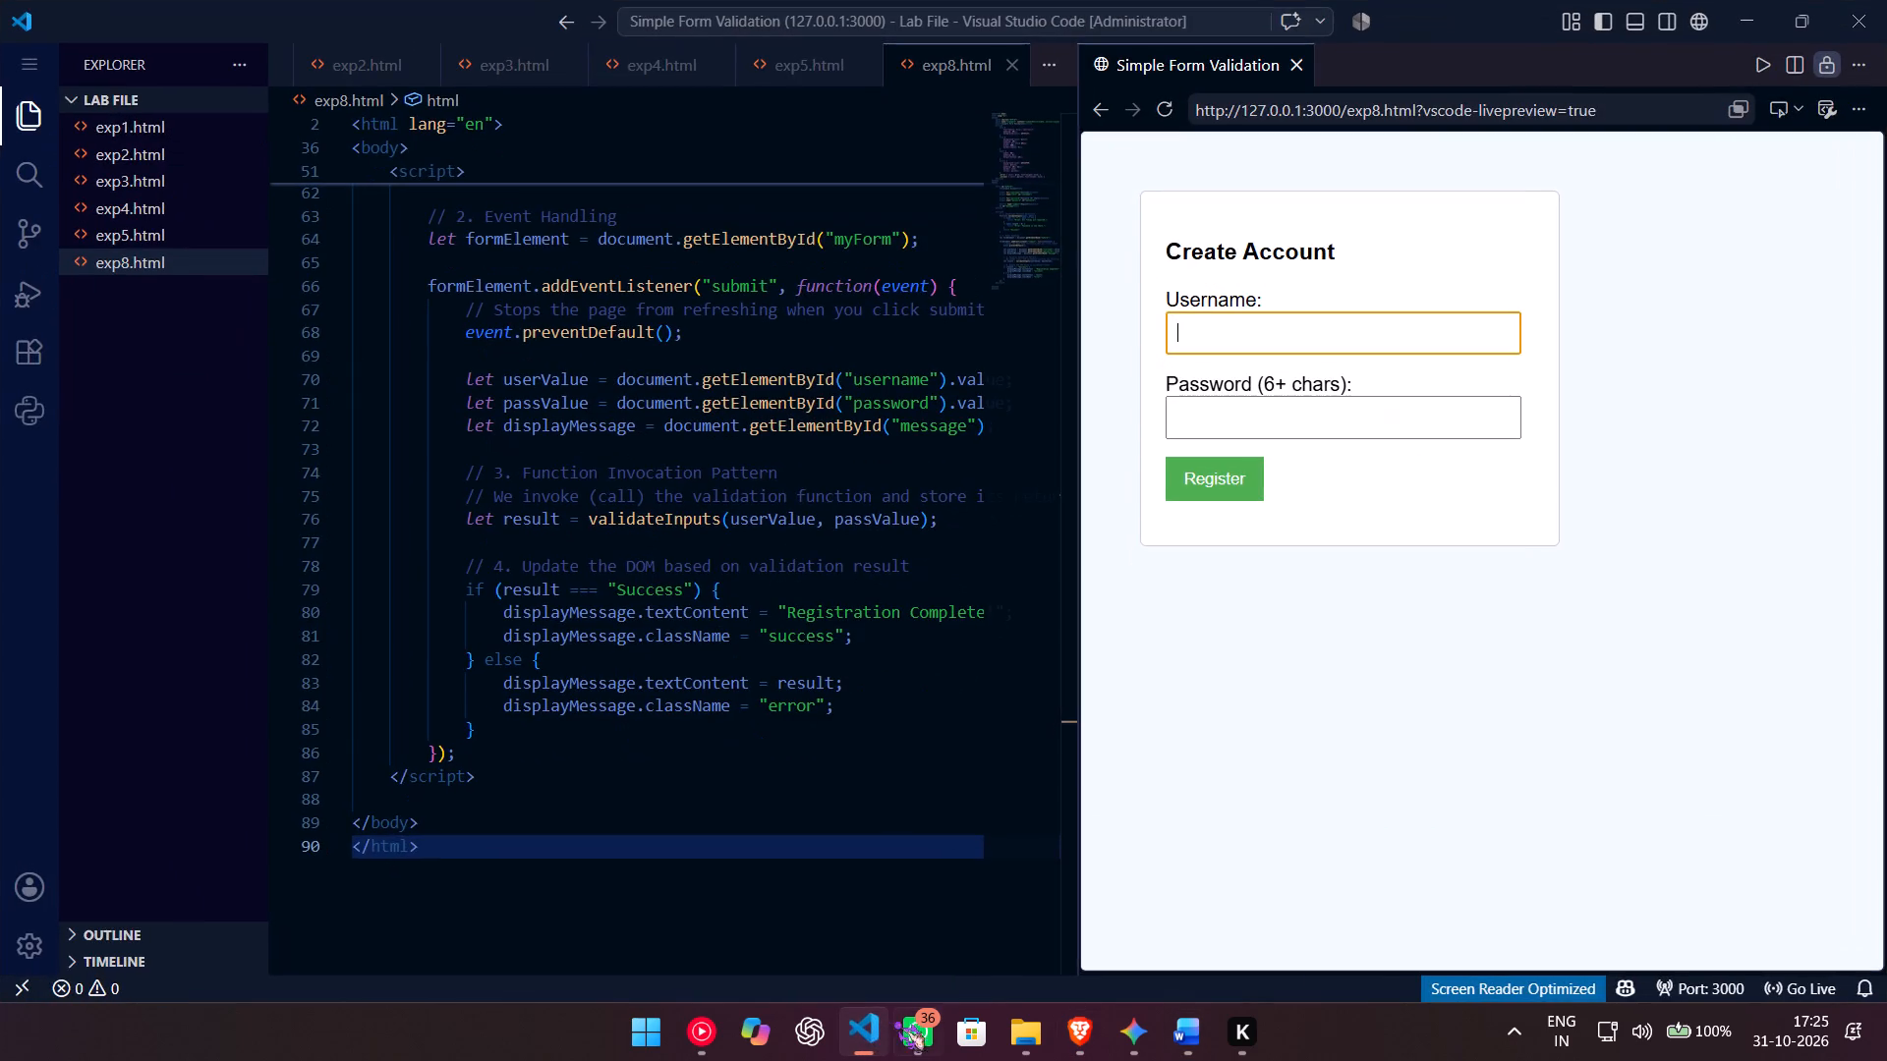
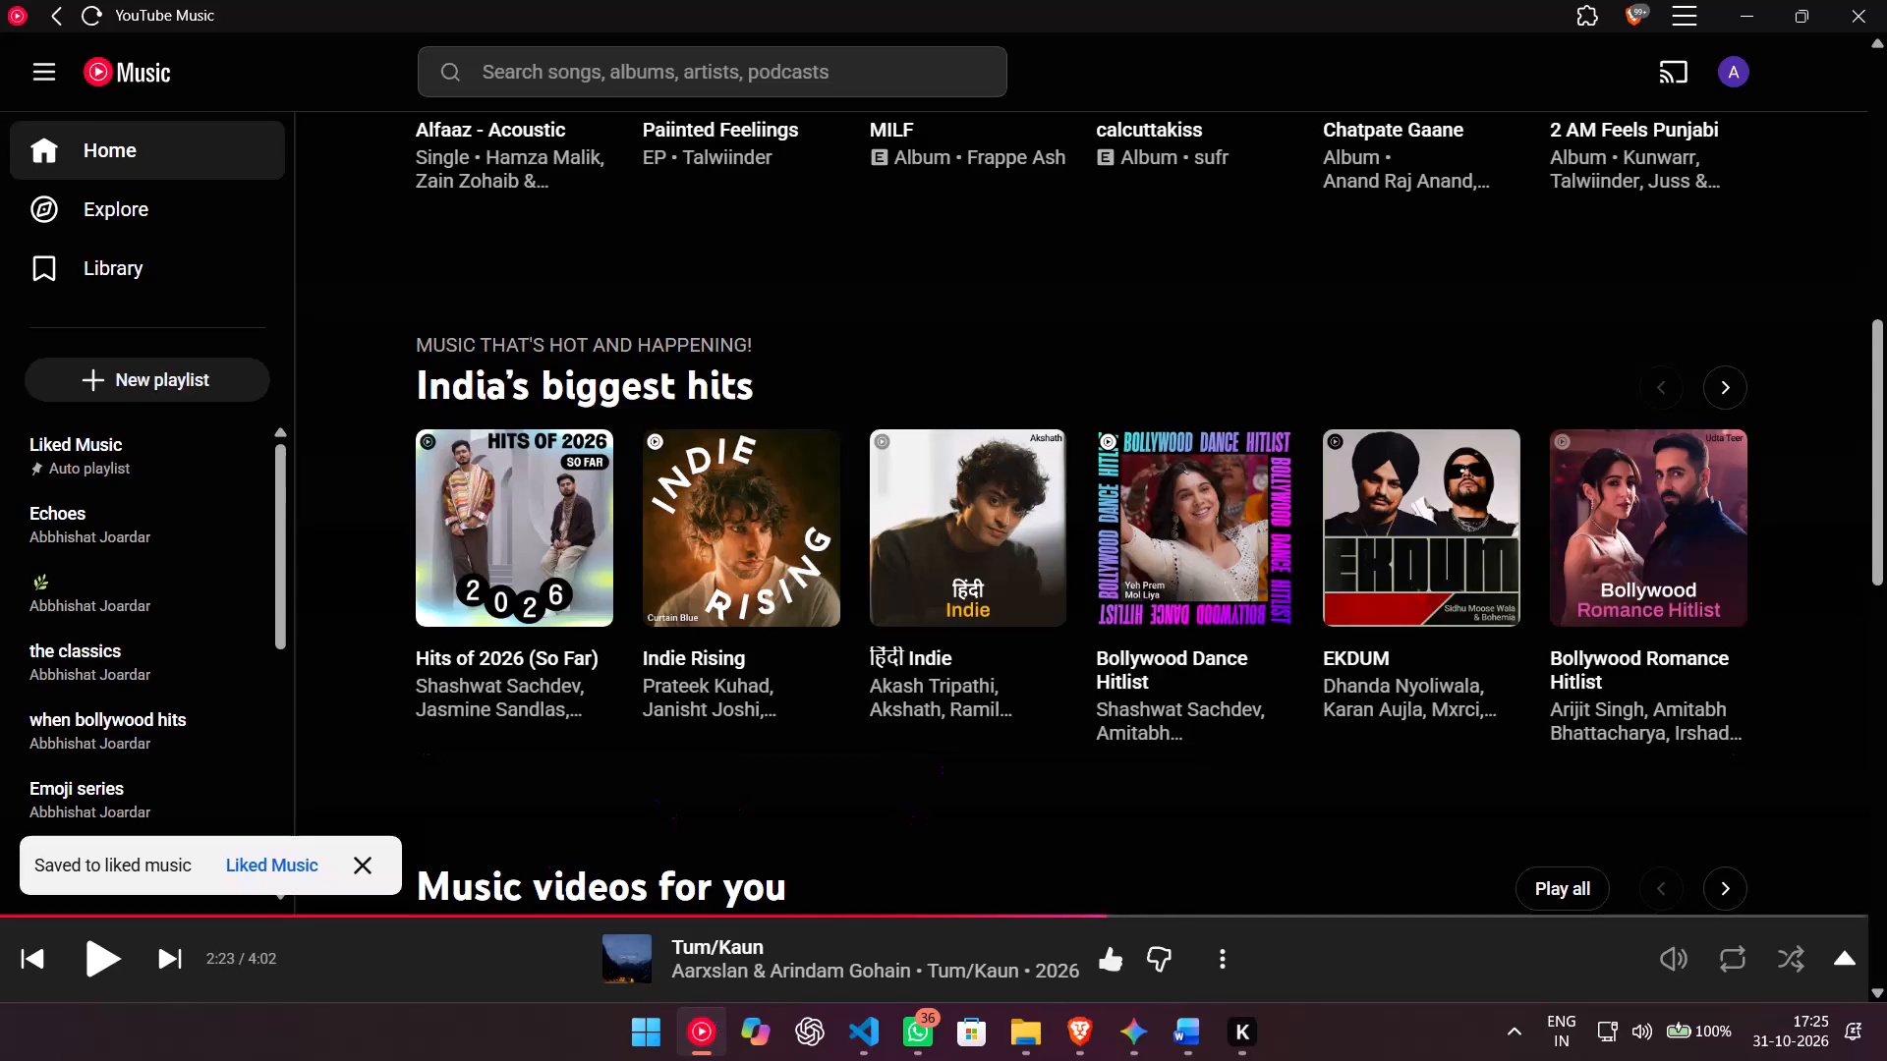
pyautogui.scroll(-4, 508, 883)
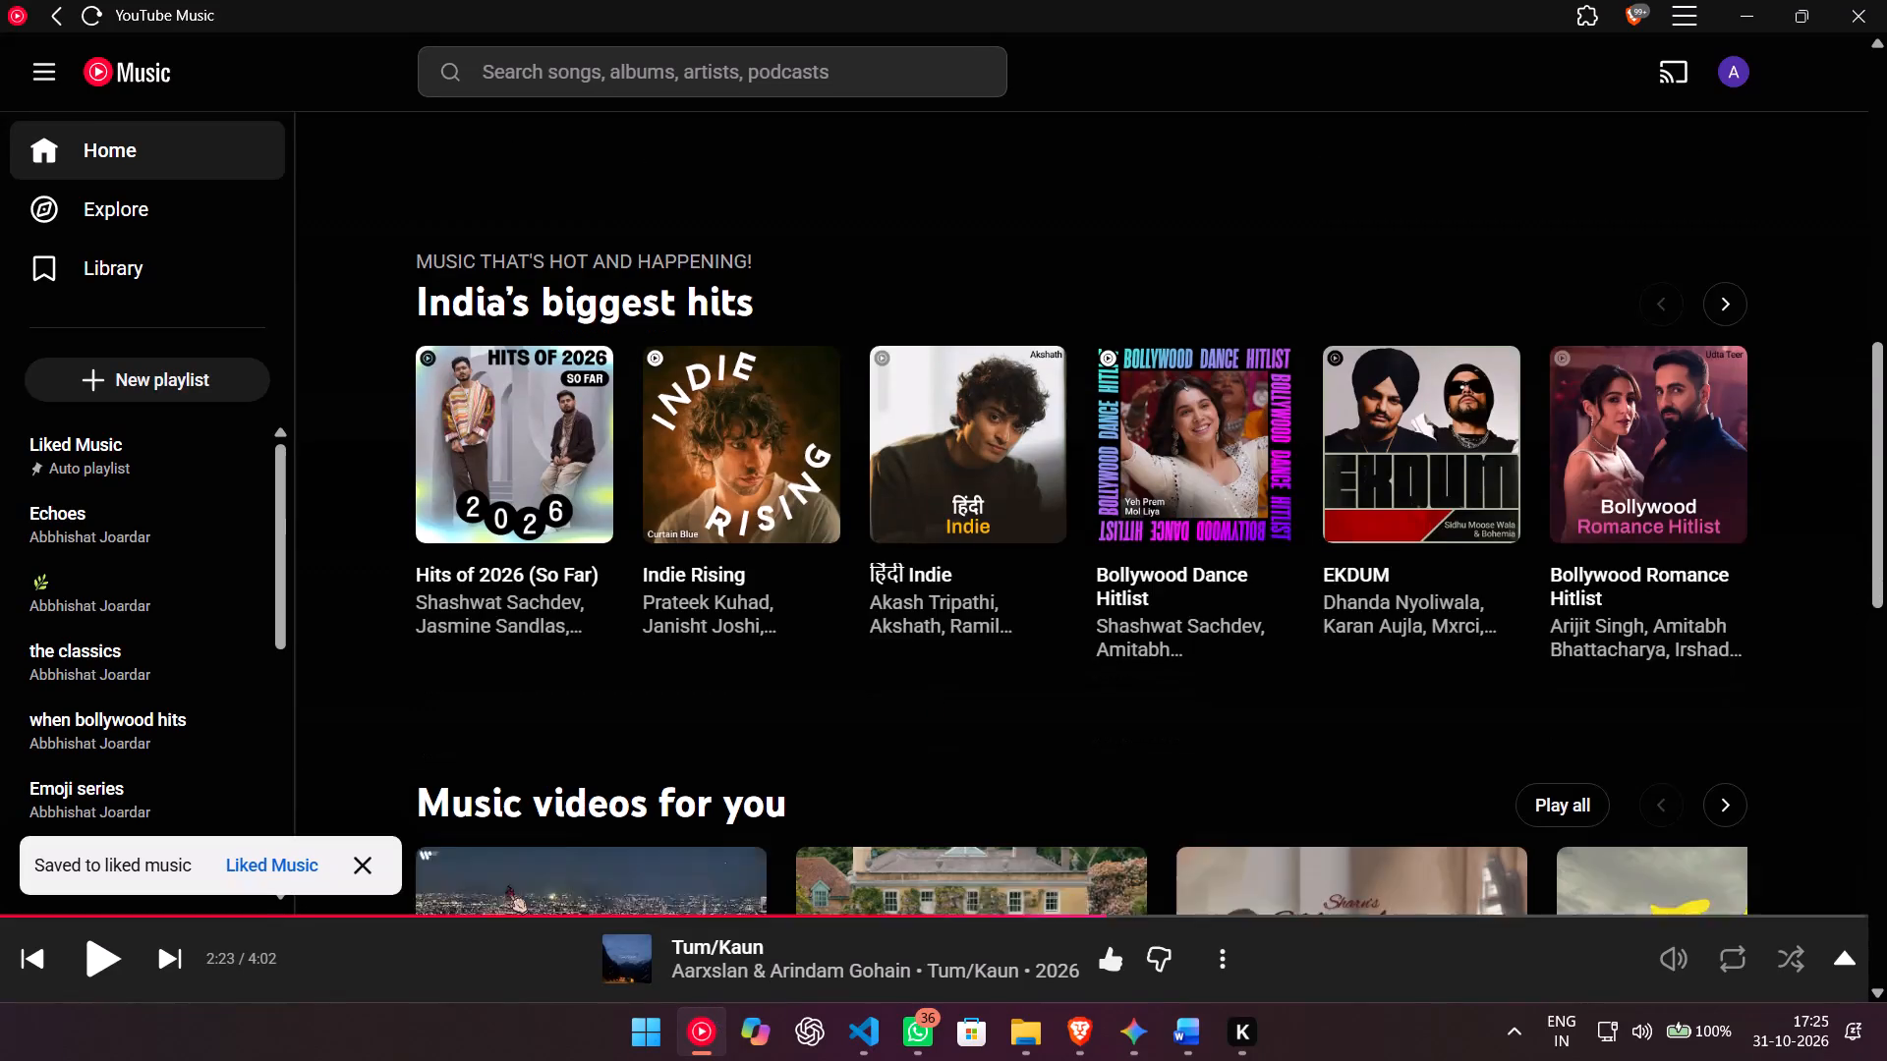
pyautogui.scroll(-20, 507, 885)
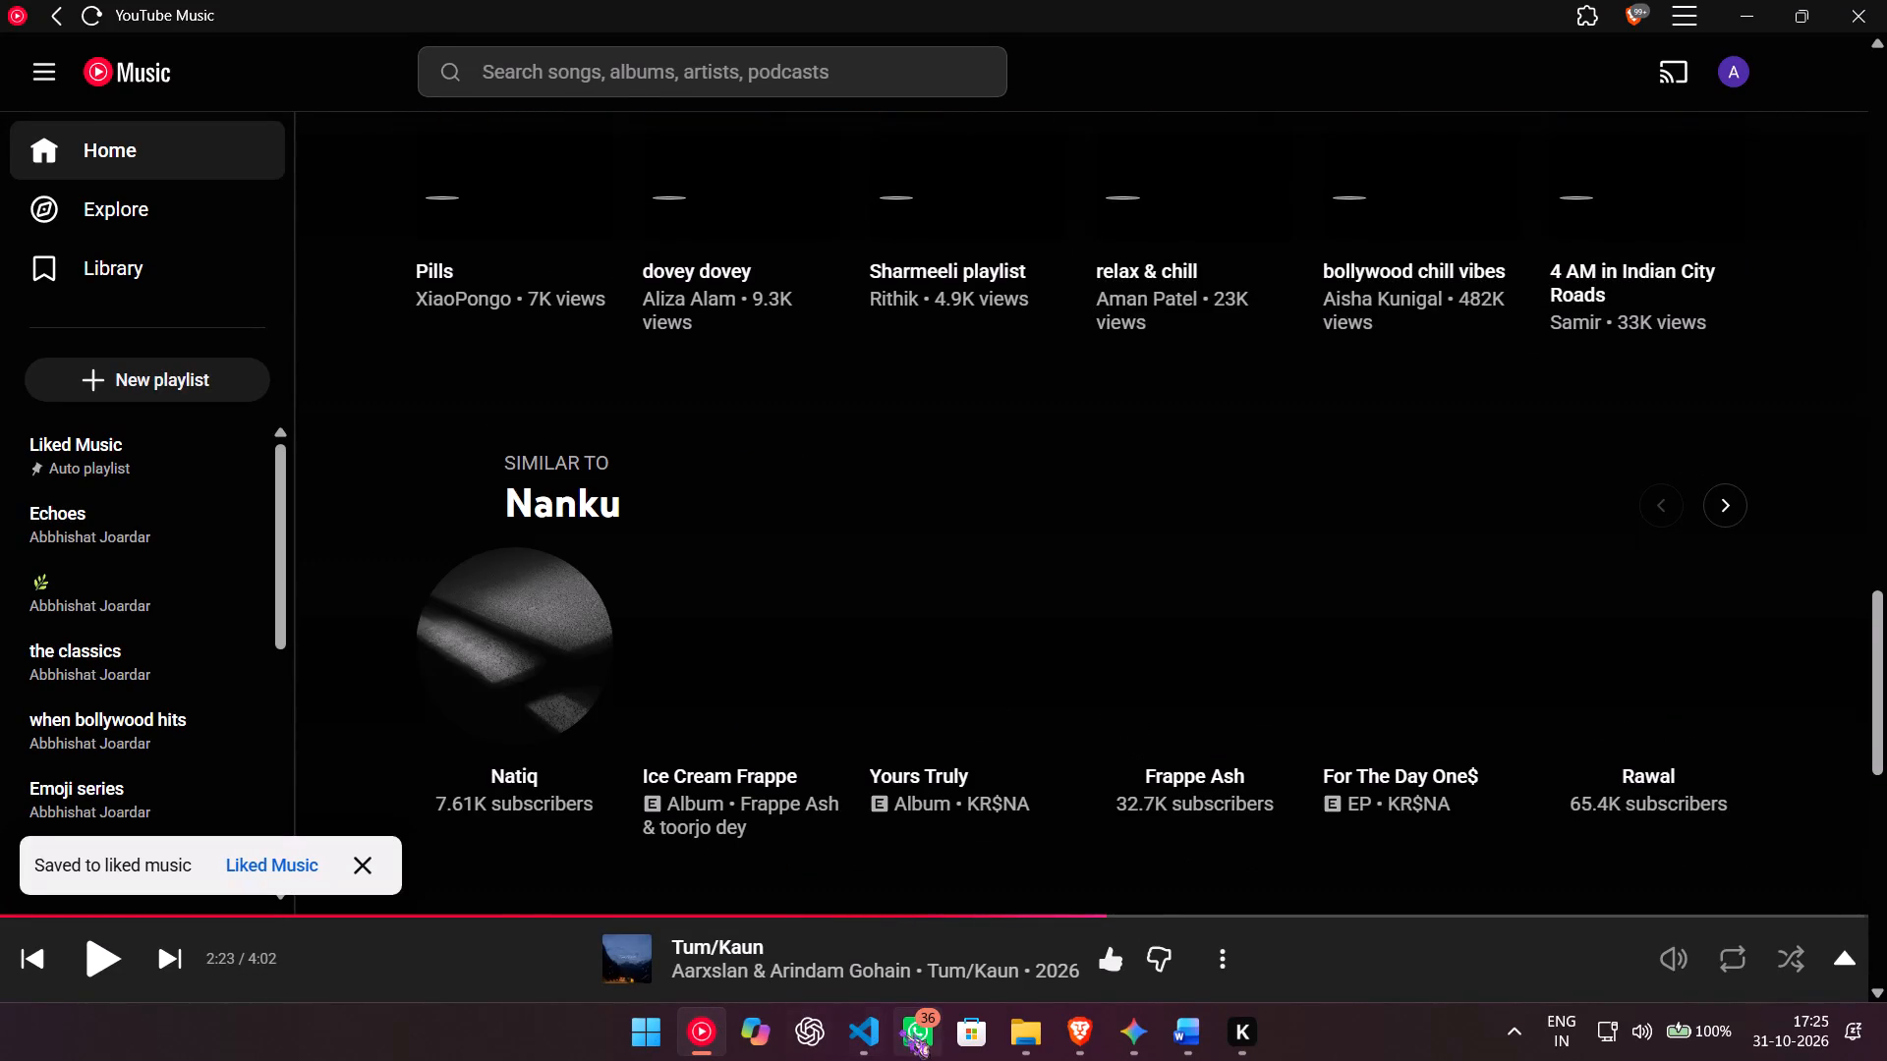
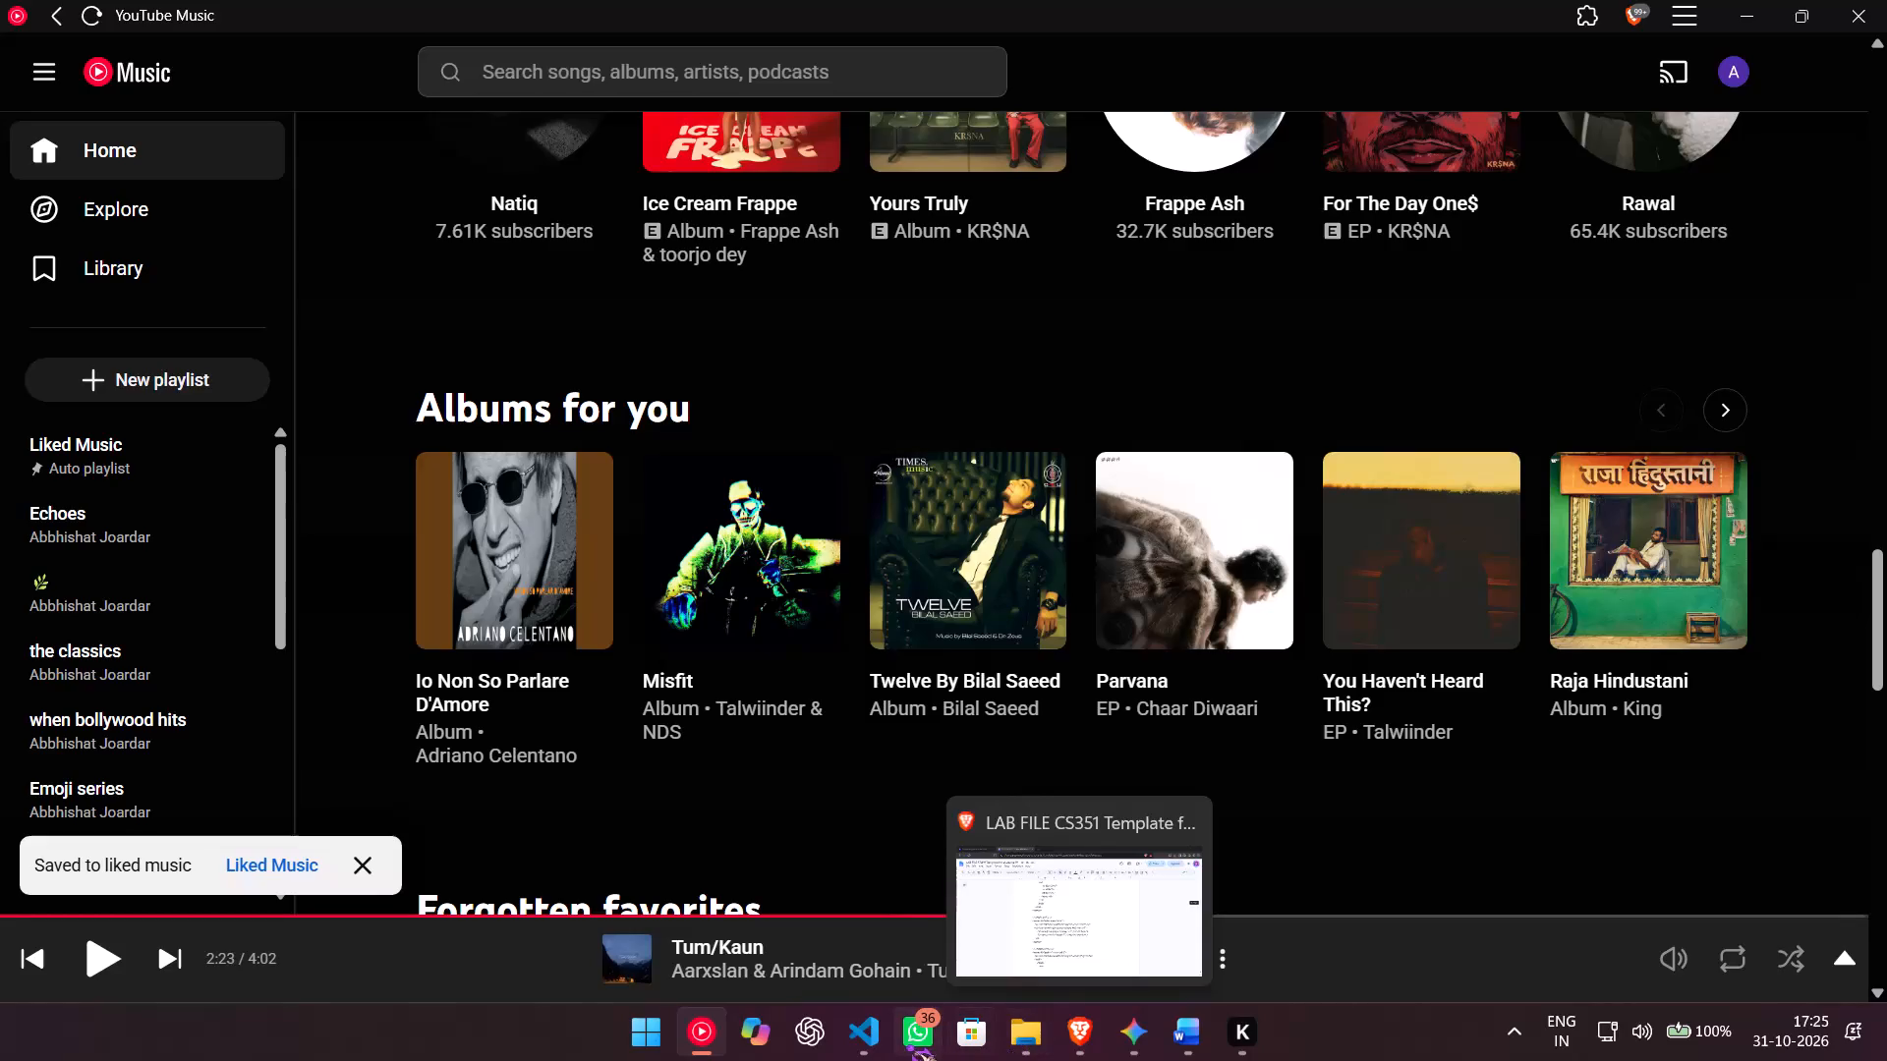
# Switch to the CS351 lab file in Brave and review its closing pages through the Experiment 10 improvement suggestions.
pyautogui.click(1079, 1033)
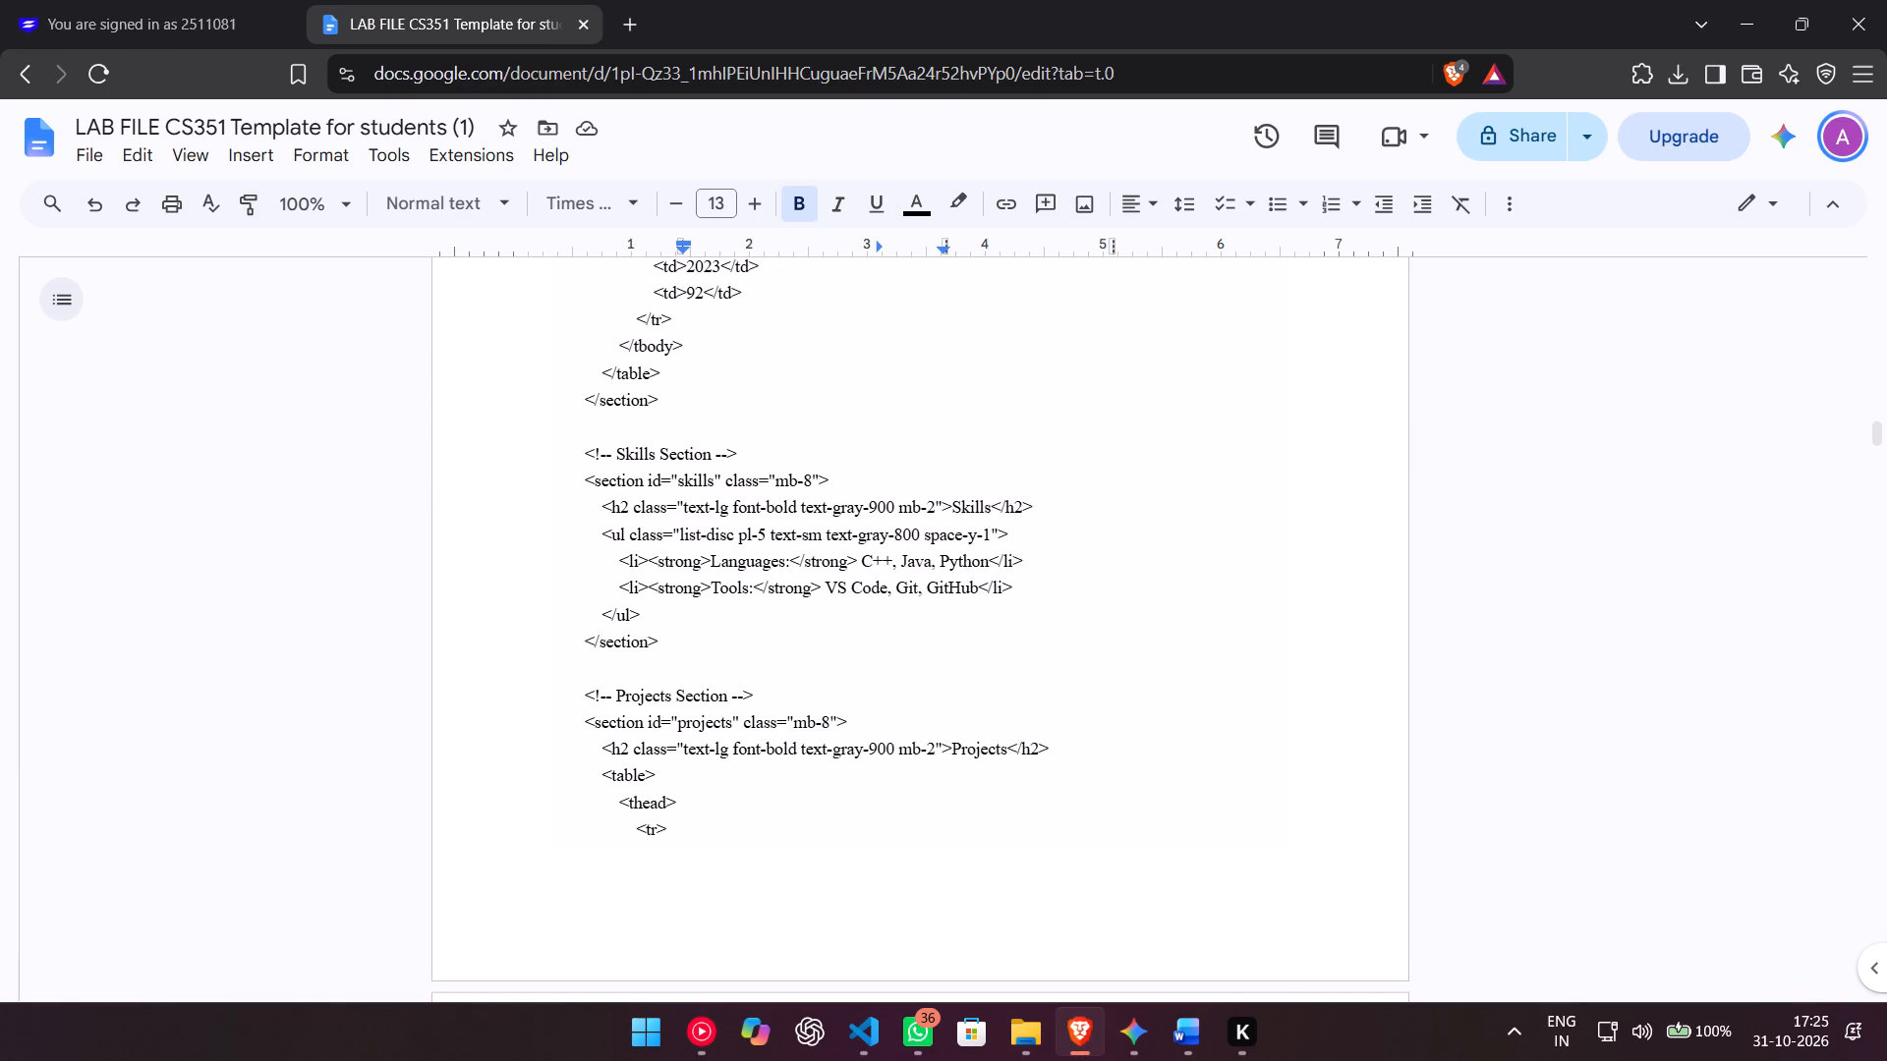
pyautogui.scroll(-16, 1179, 927)
pyautogui.moveTo(1877, 445); pyautogui.dragTo(1863, 927)
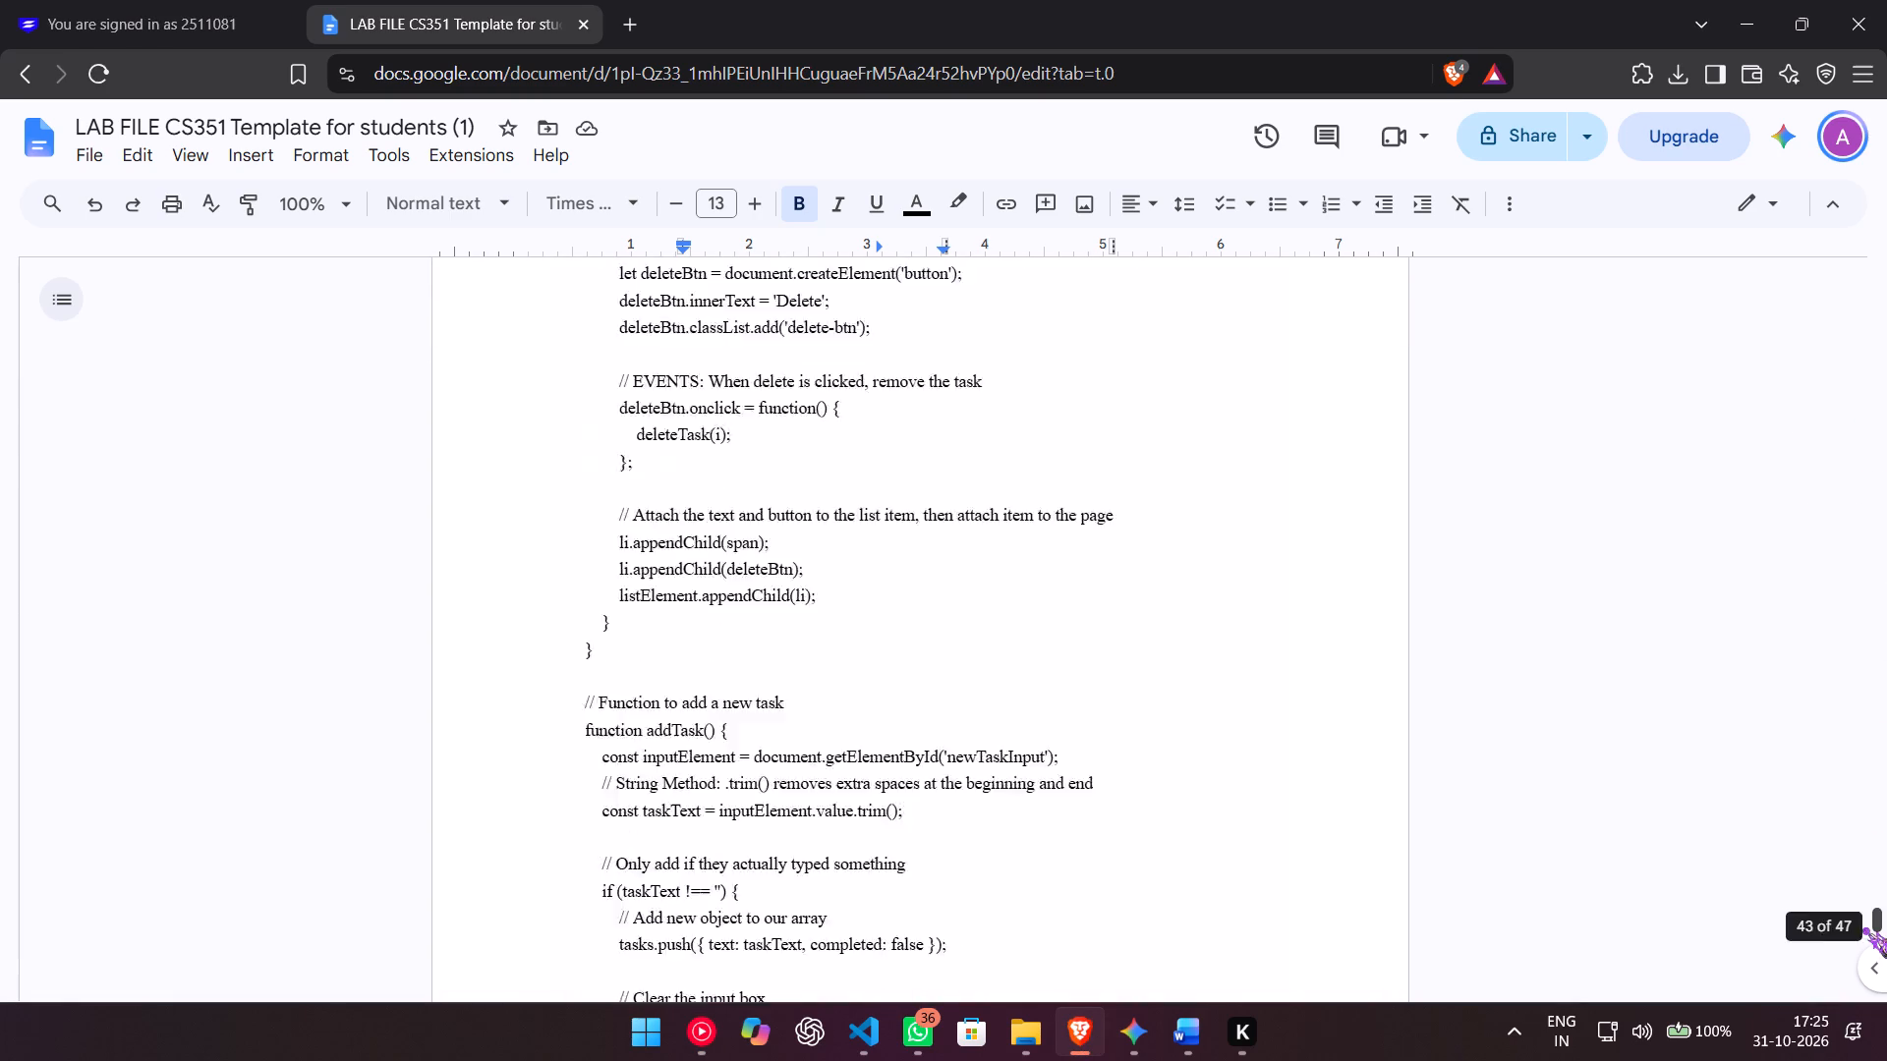
pyautogui.moveTo(1863, 927); pyautogui.dragTo(1864, 969)
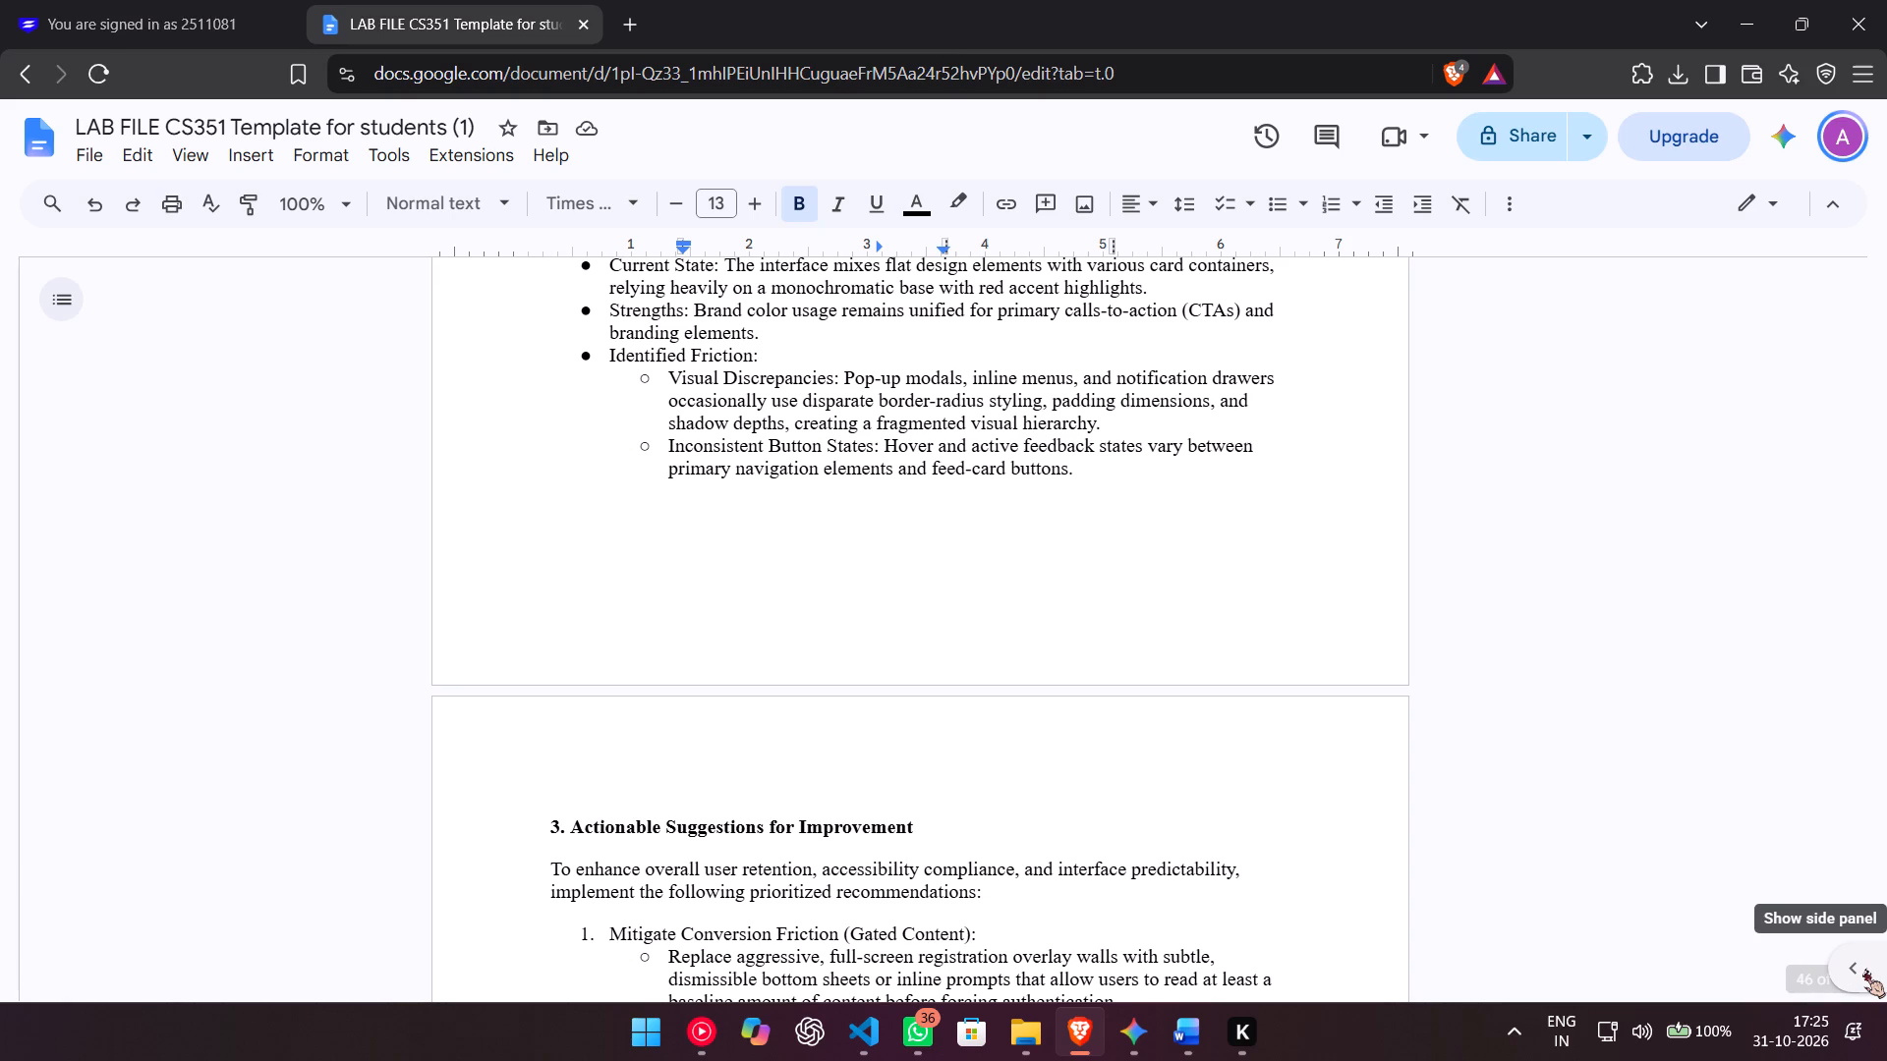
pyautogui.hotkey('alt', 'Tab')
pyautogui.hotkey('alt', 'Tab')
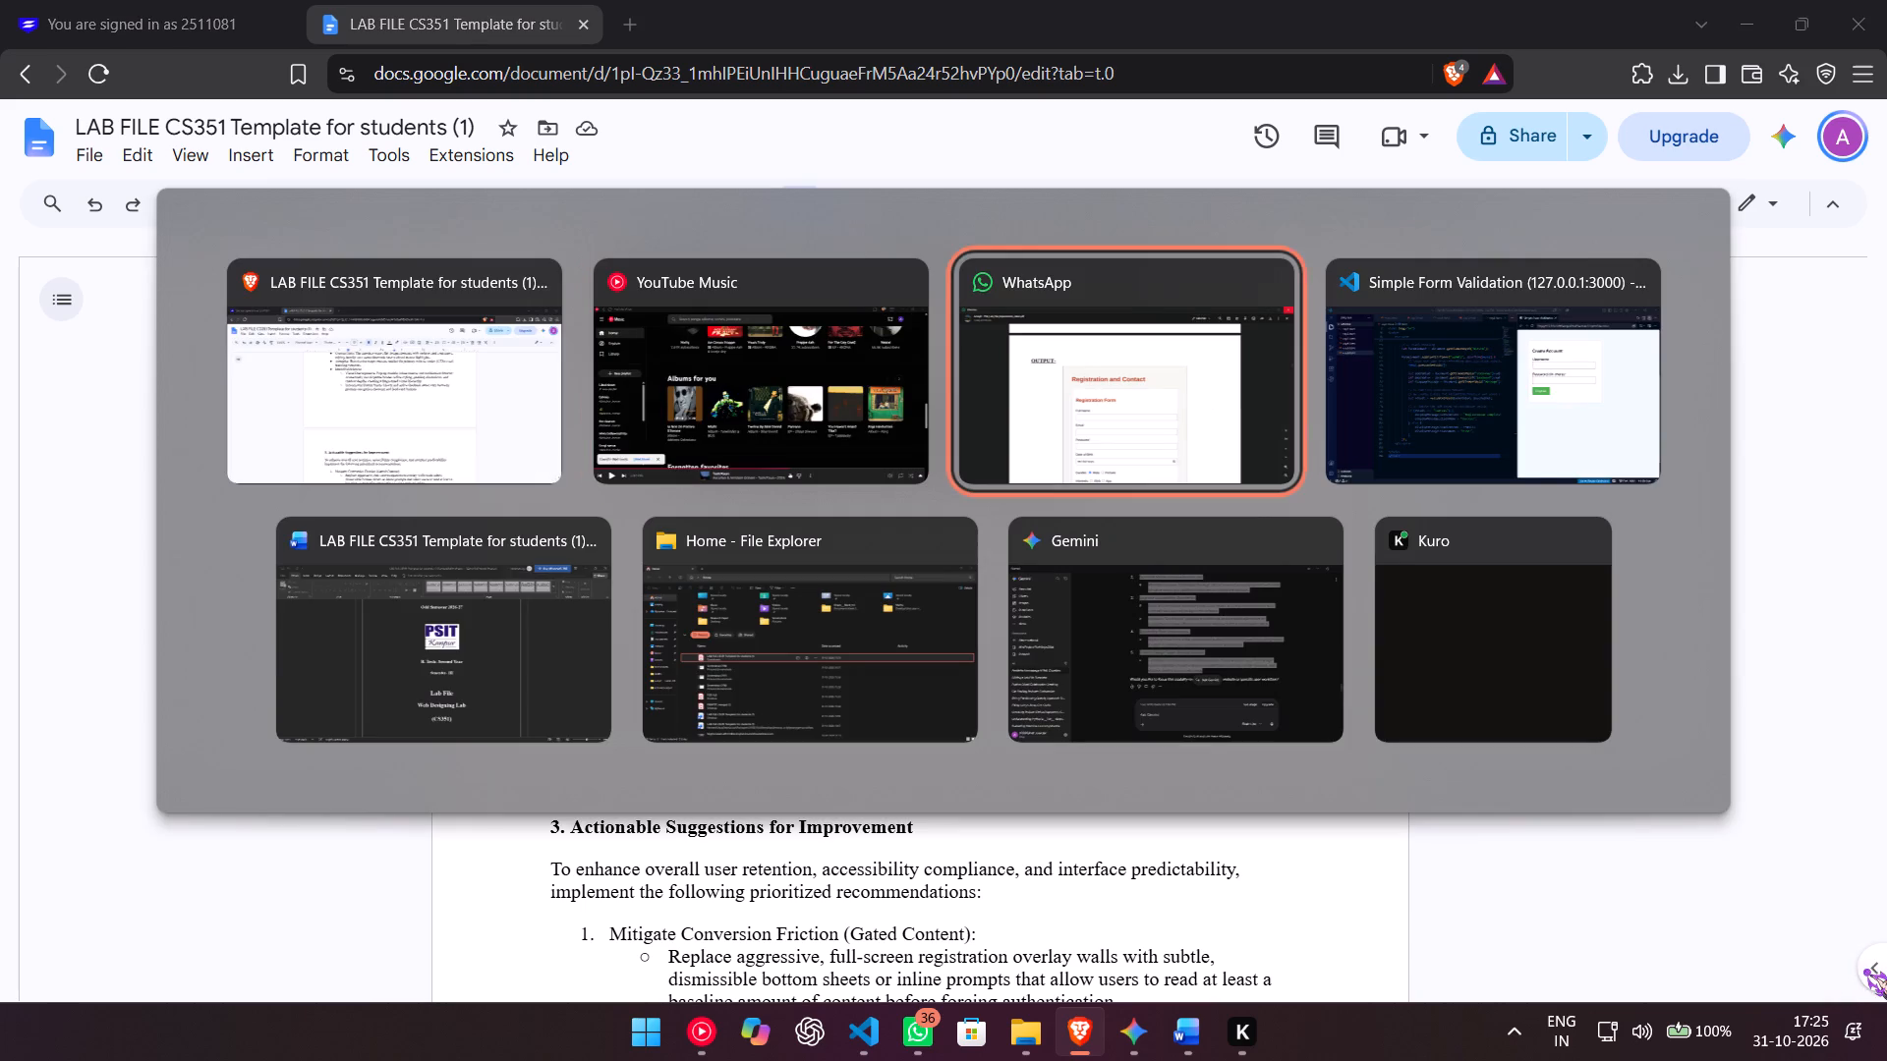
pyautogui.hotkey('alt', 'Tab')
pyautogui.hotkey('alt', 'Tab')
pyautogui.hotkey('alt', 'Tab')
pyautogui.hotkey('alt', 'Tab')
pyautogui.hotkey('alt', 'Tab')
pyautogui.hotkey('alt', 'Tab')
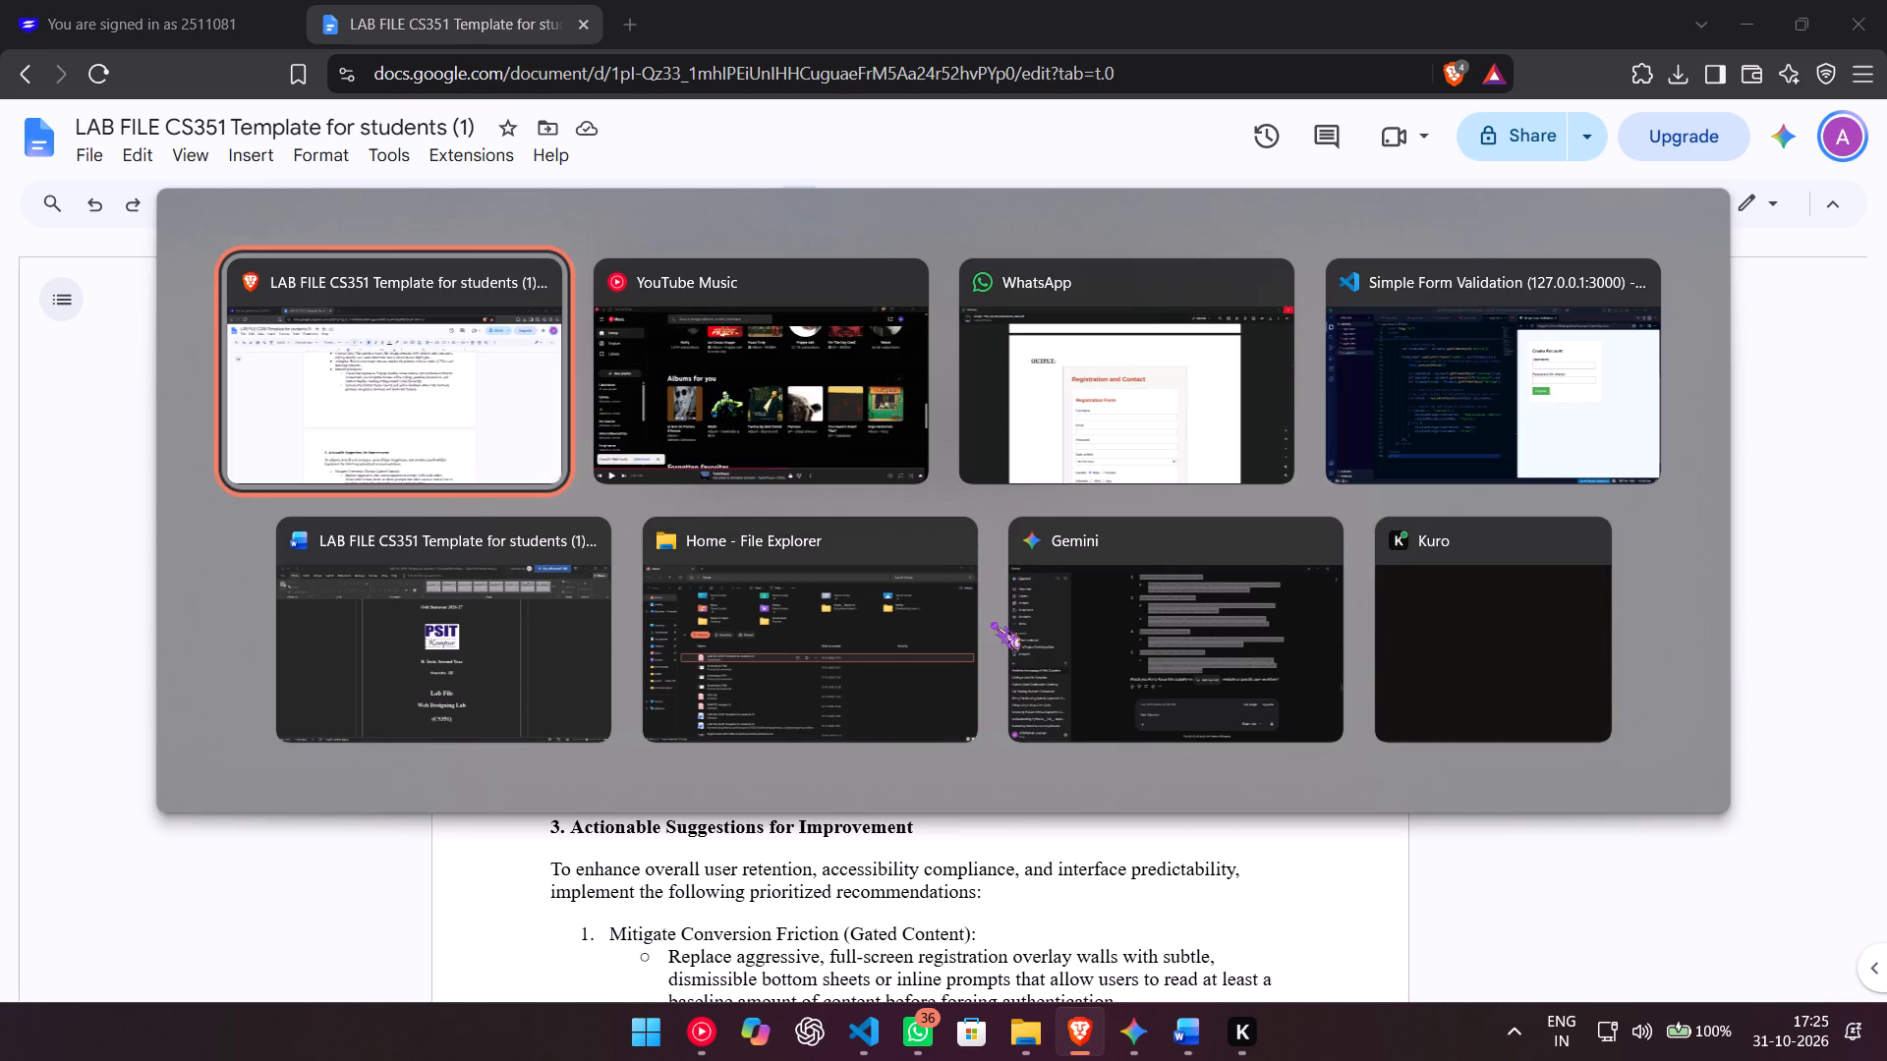
# Review the lab file's Experiment 10 report, cover page, Experiments 1 to 4 and the front matter pages.
pyautogui.scroll(16, 966, 653)
pyautogui.scroll(12, 969, 677)
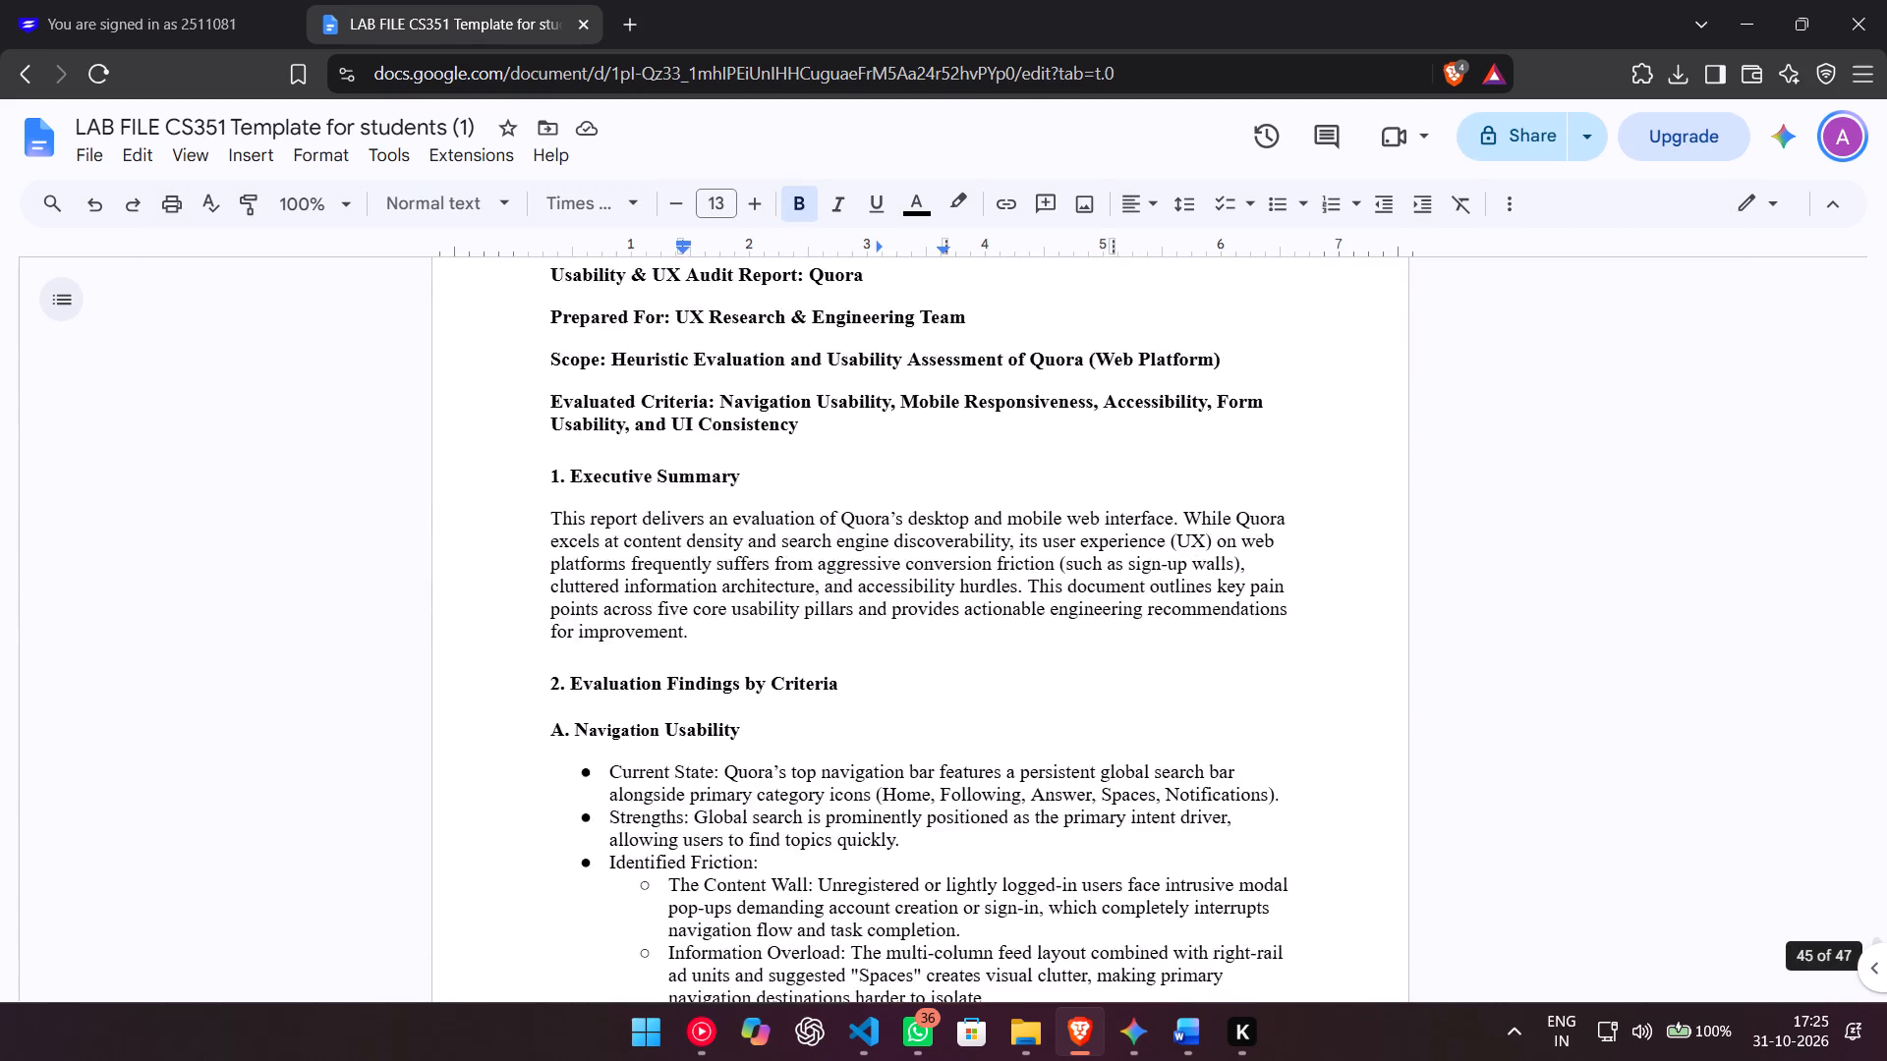
pyautogui.scroll(6, 969, 677)
pyautogui.moveTo(1870, 947); pyautogui.dragTo(1886, 918)
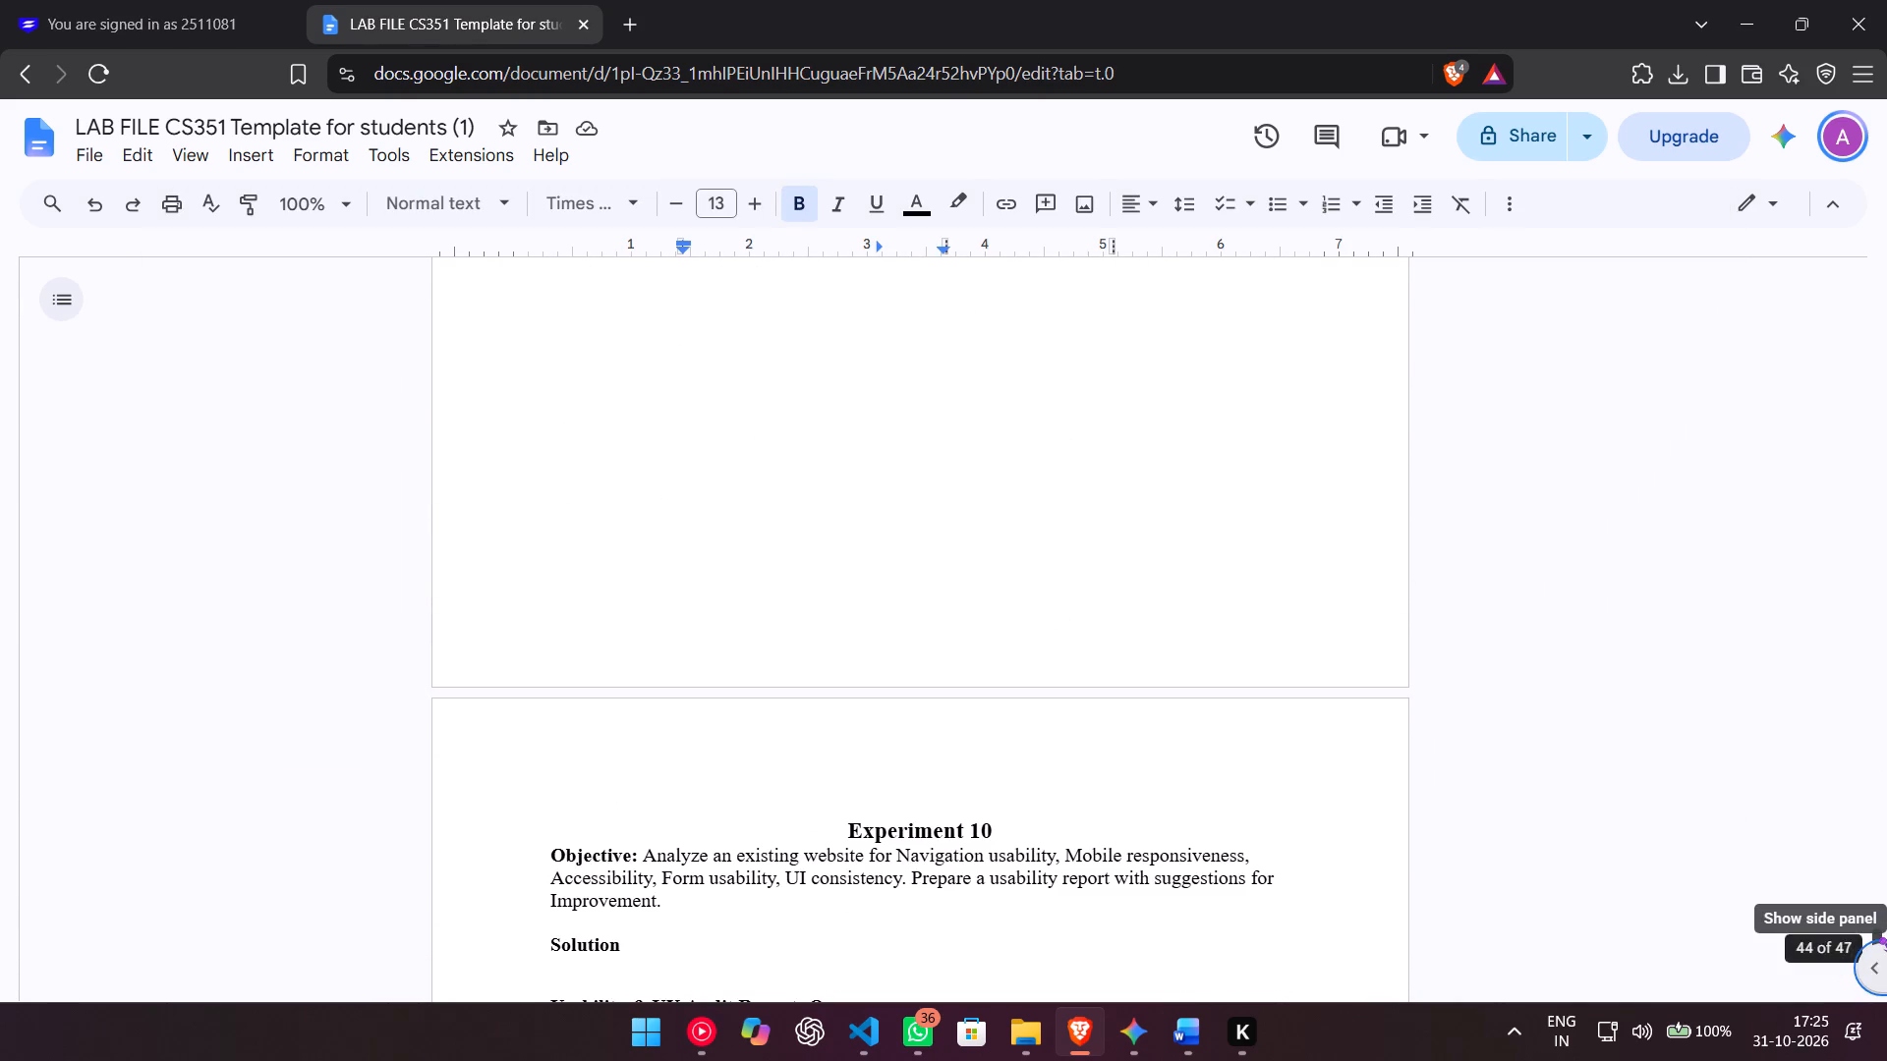
pyautogui.moveTo(1880, 937); pyautogui.dragTo(1886, 291)
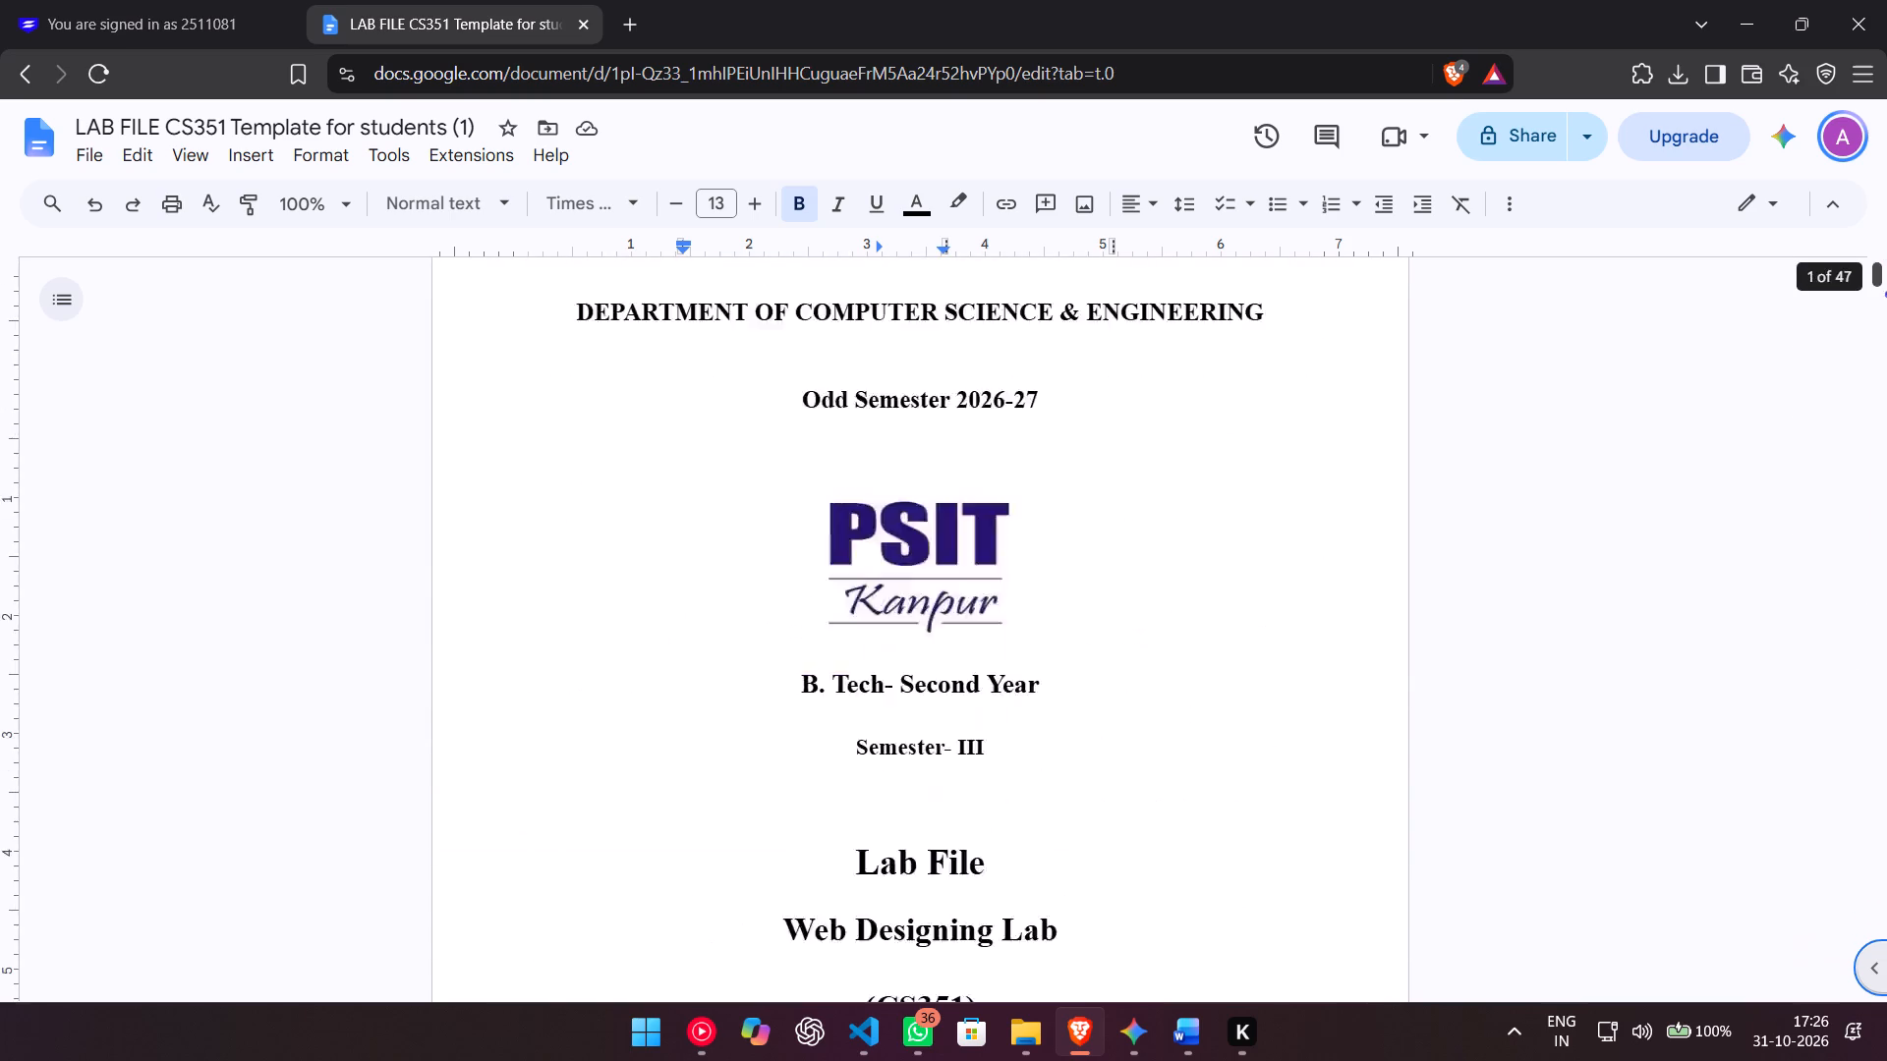
pyautogui.moveTo(1886, 291); pyautogui.dragTo(1870, 484)
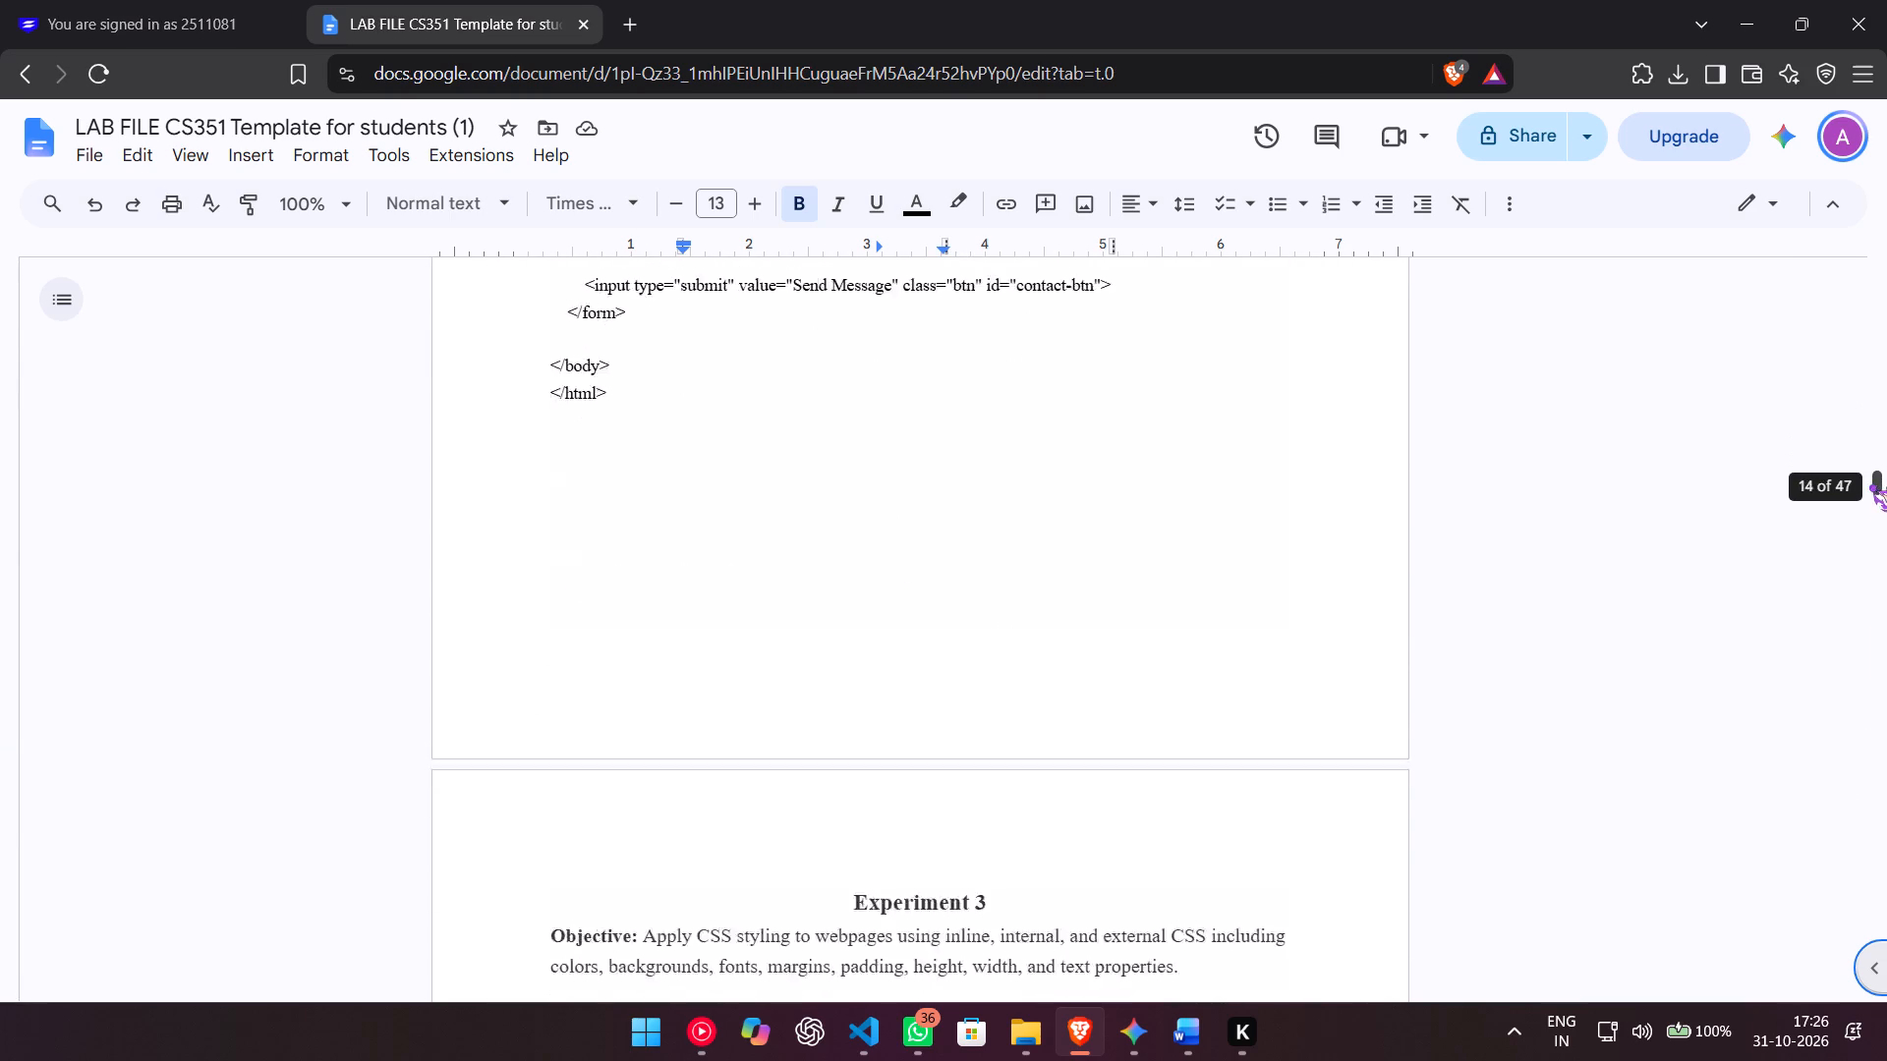
pyautogui.moveTo(1870, 484); pyautogui.dragTo(1866, 529)
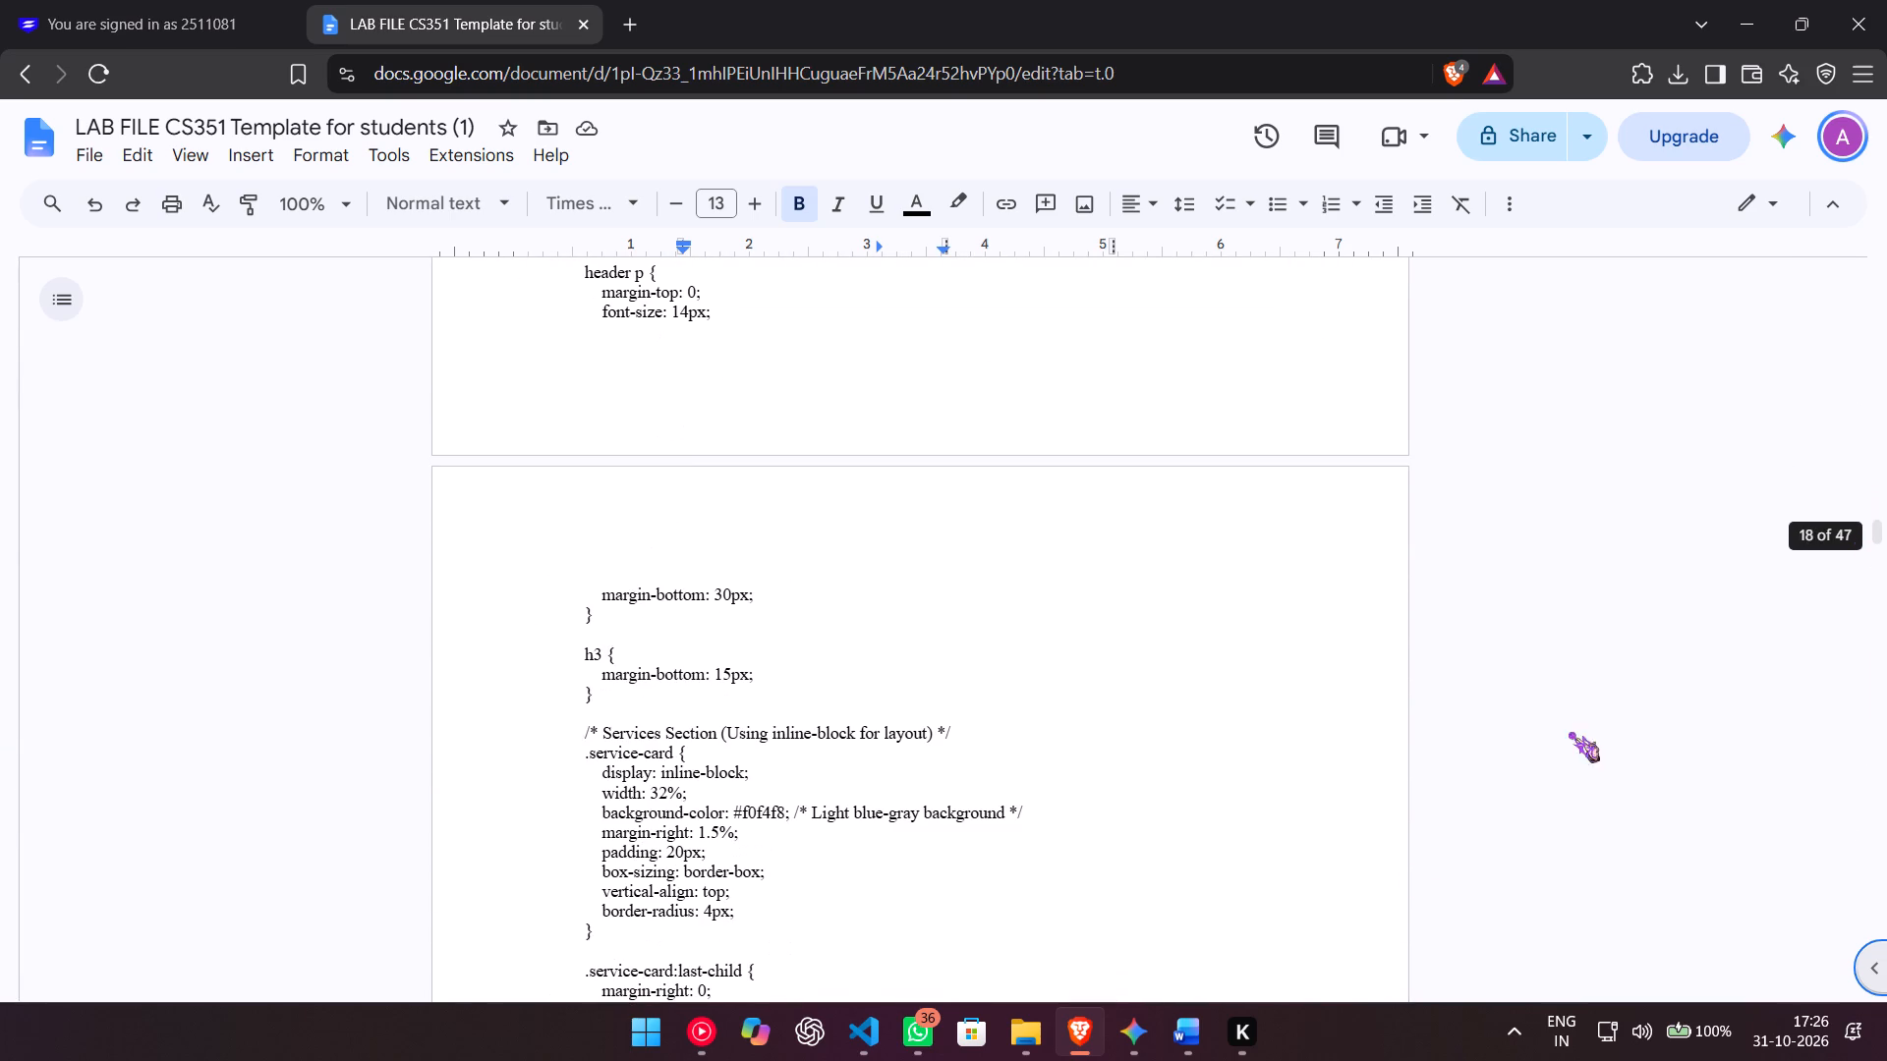
pyautogui.scroll(20, 1193, 820)
pyautogui.scroll(16, 1193, 820)
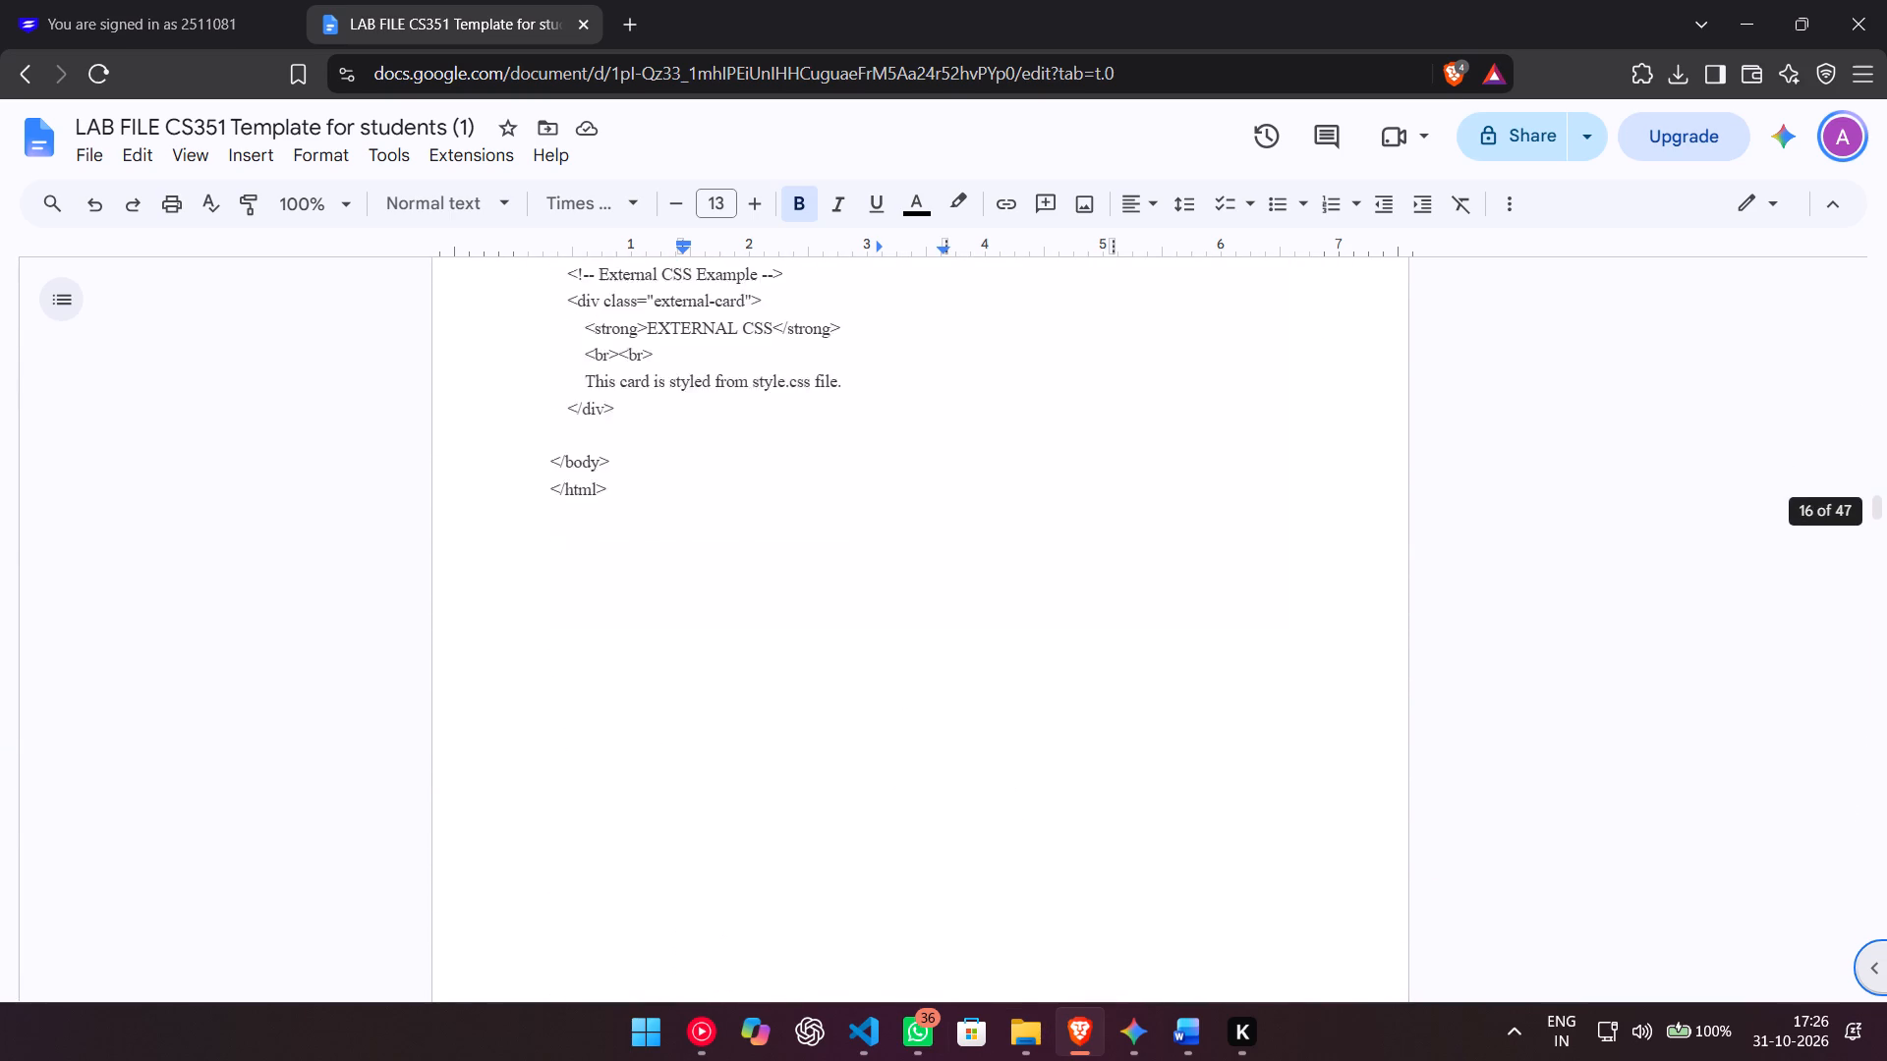
pyautogui.scroll(20, 1236, 798)
pyautogui.scroll(20, 1236, 798)
pyautogui.scroll(17, 1236, 798)
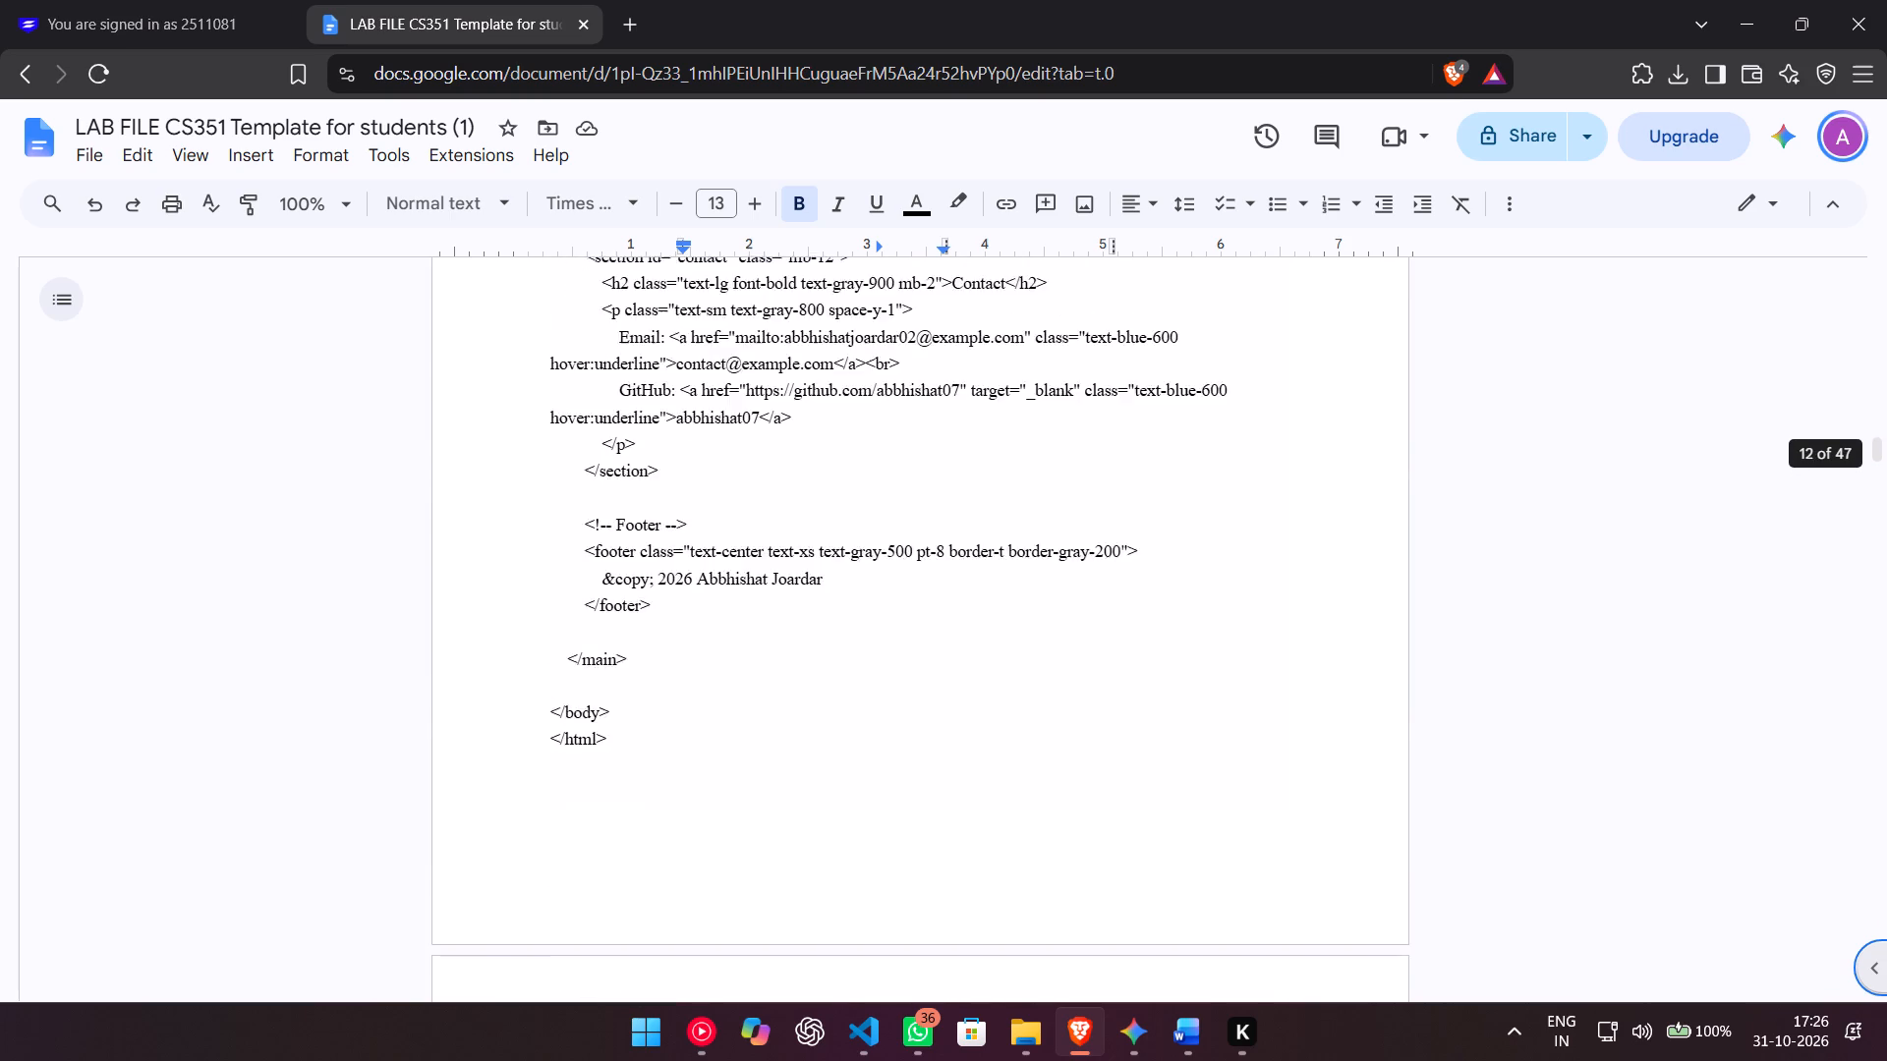
pyautogui.scroll(20, 1233, 798)
pyautogui.scroll(20, 1233, 798)
pyautogui.scroll(17, 1233, 798)
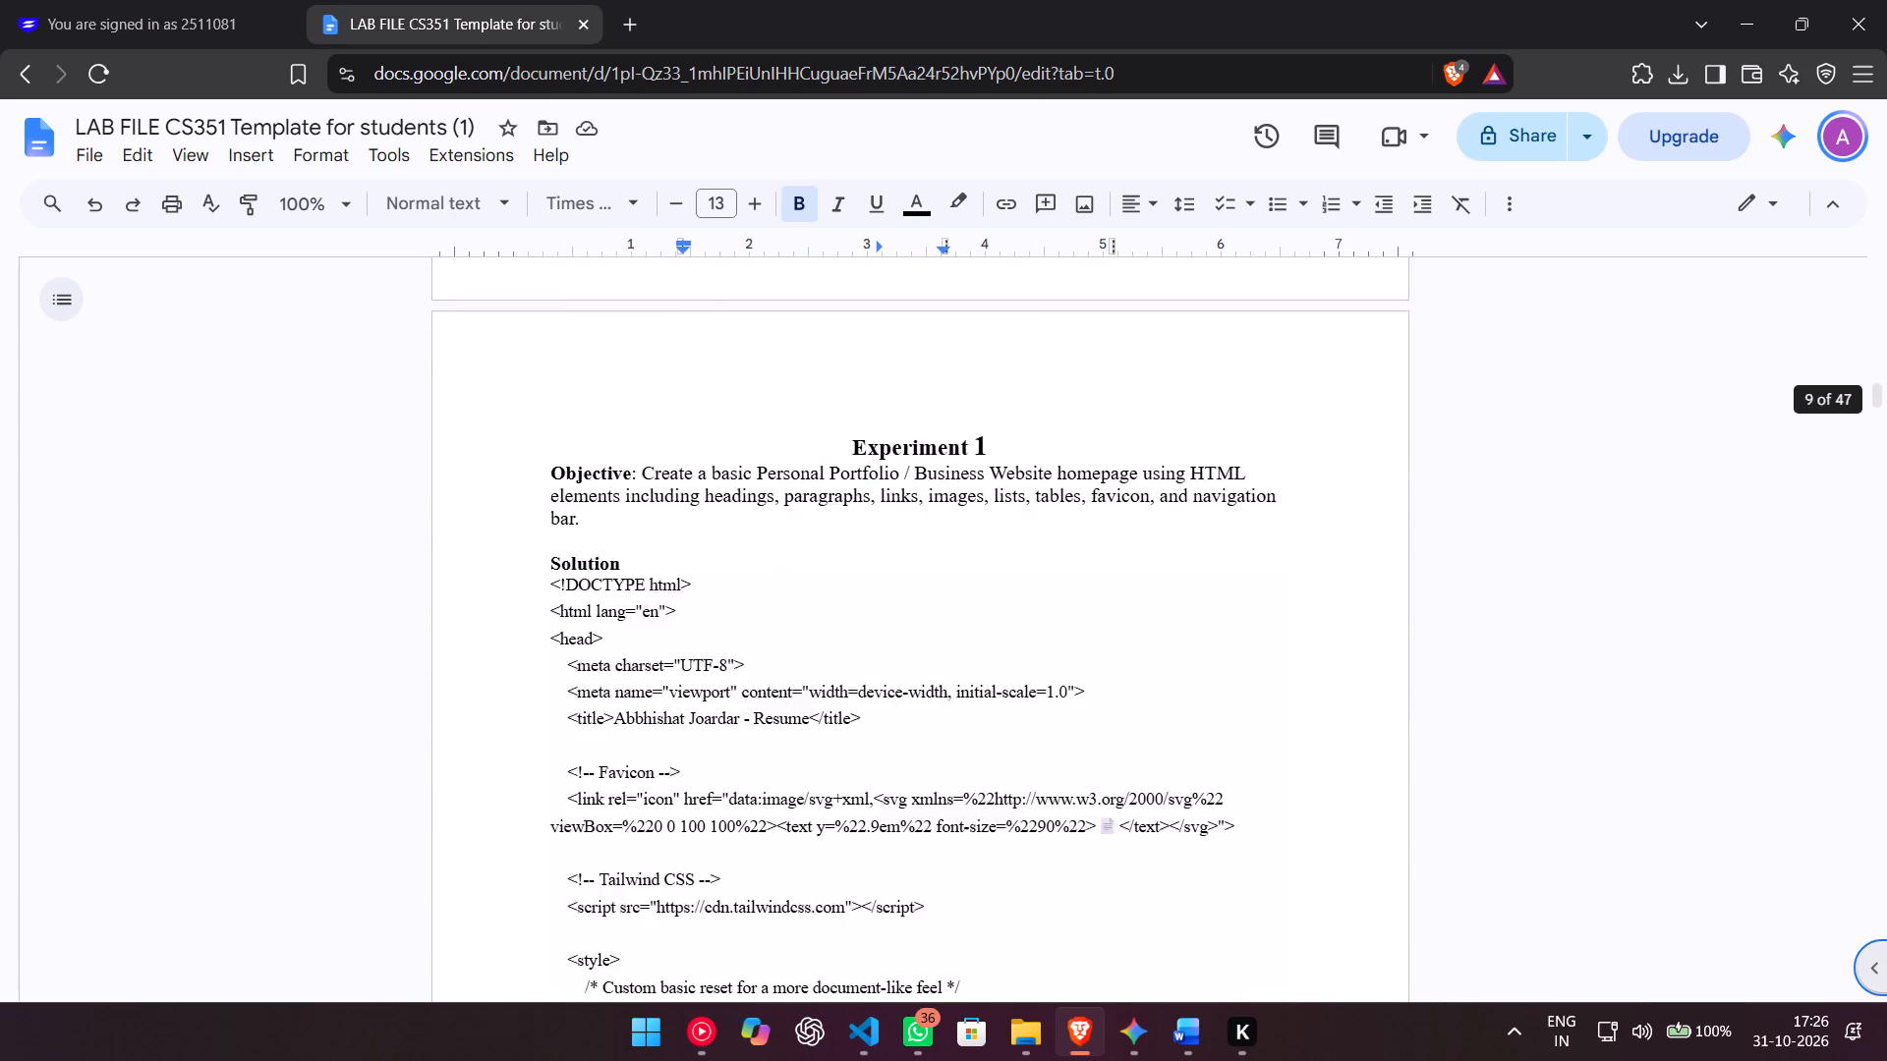
pyautogui.scroll(20, 1233, 798)
pyautogui.scroll(20, 1233, 798)
pyautogui.scroll(17, 1233, 798)
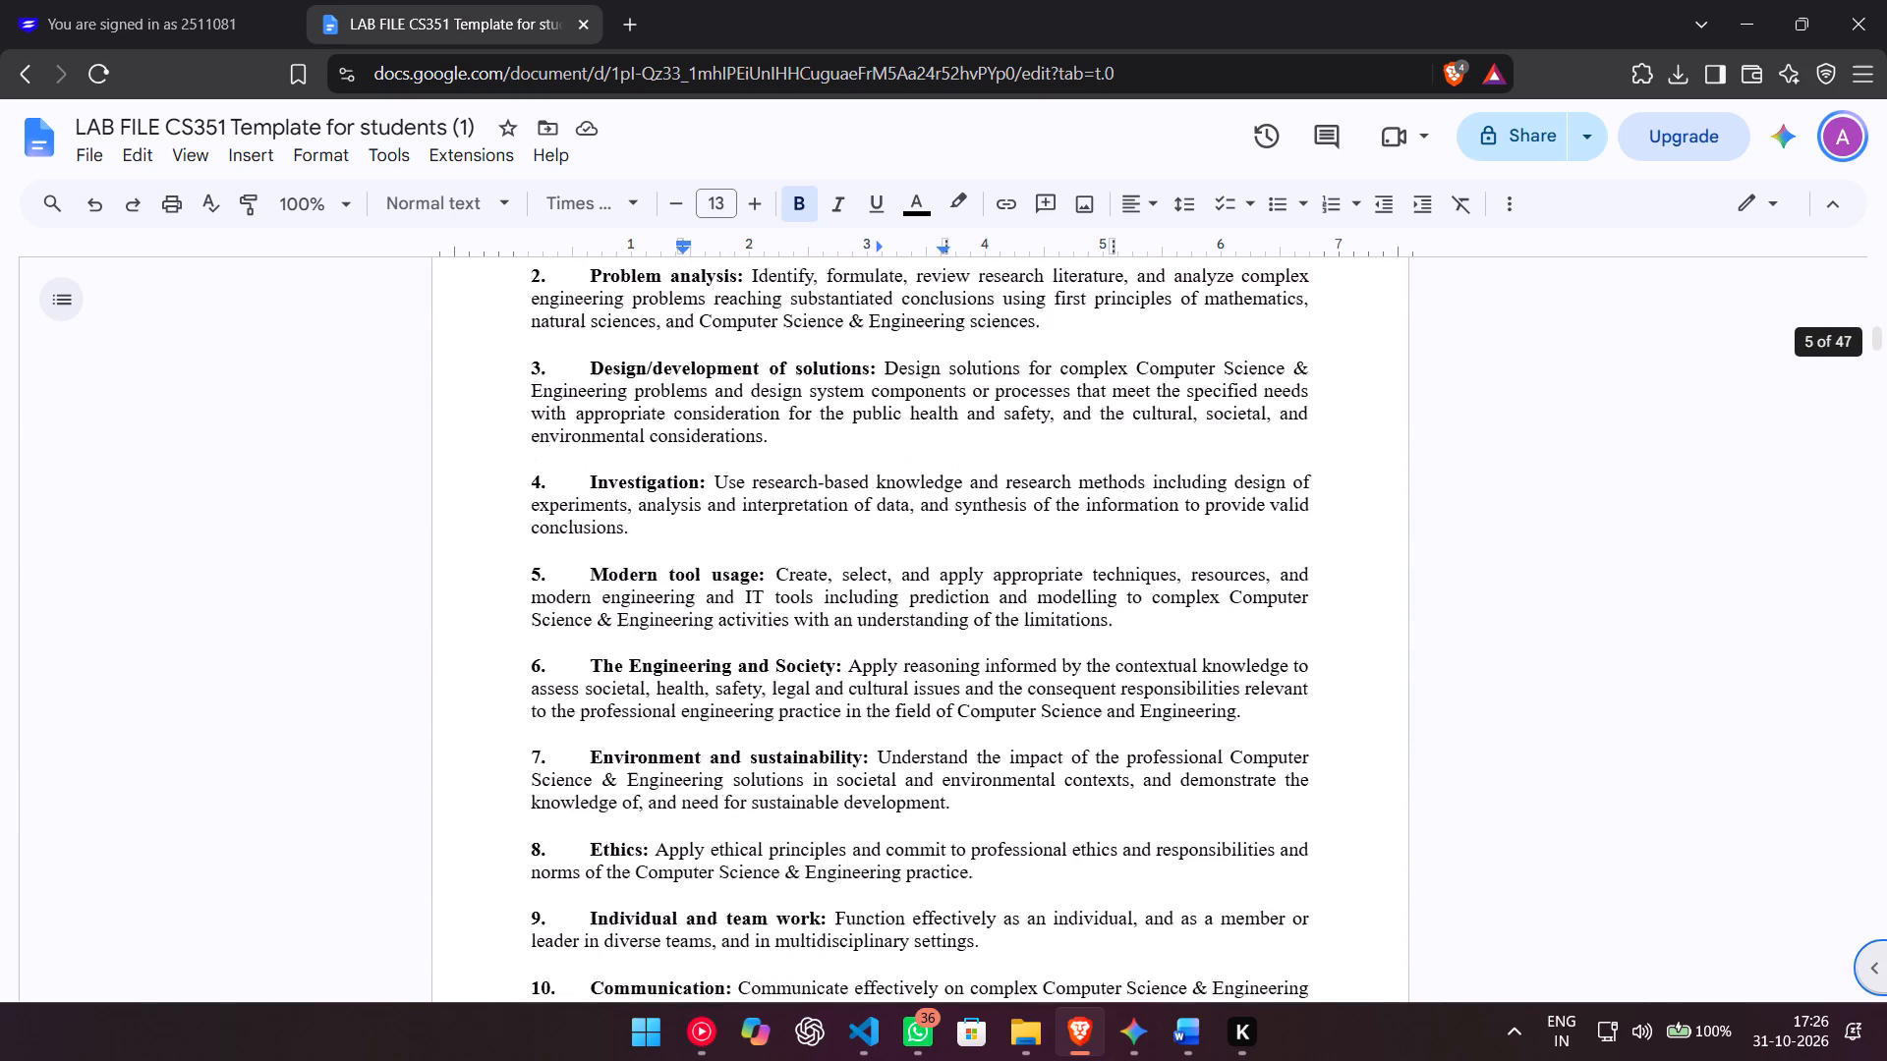
pyautogui.scroll(20, 1233, 798)
pyautogui.scroll(20, 1233, 798)
pyautogui.scroll(17, 1233, 798)
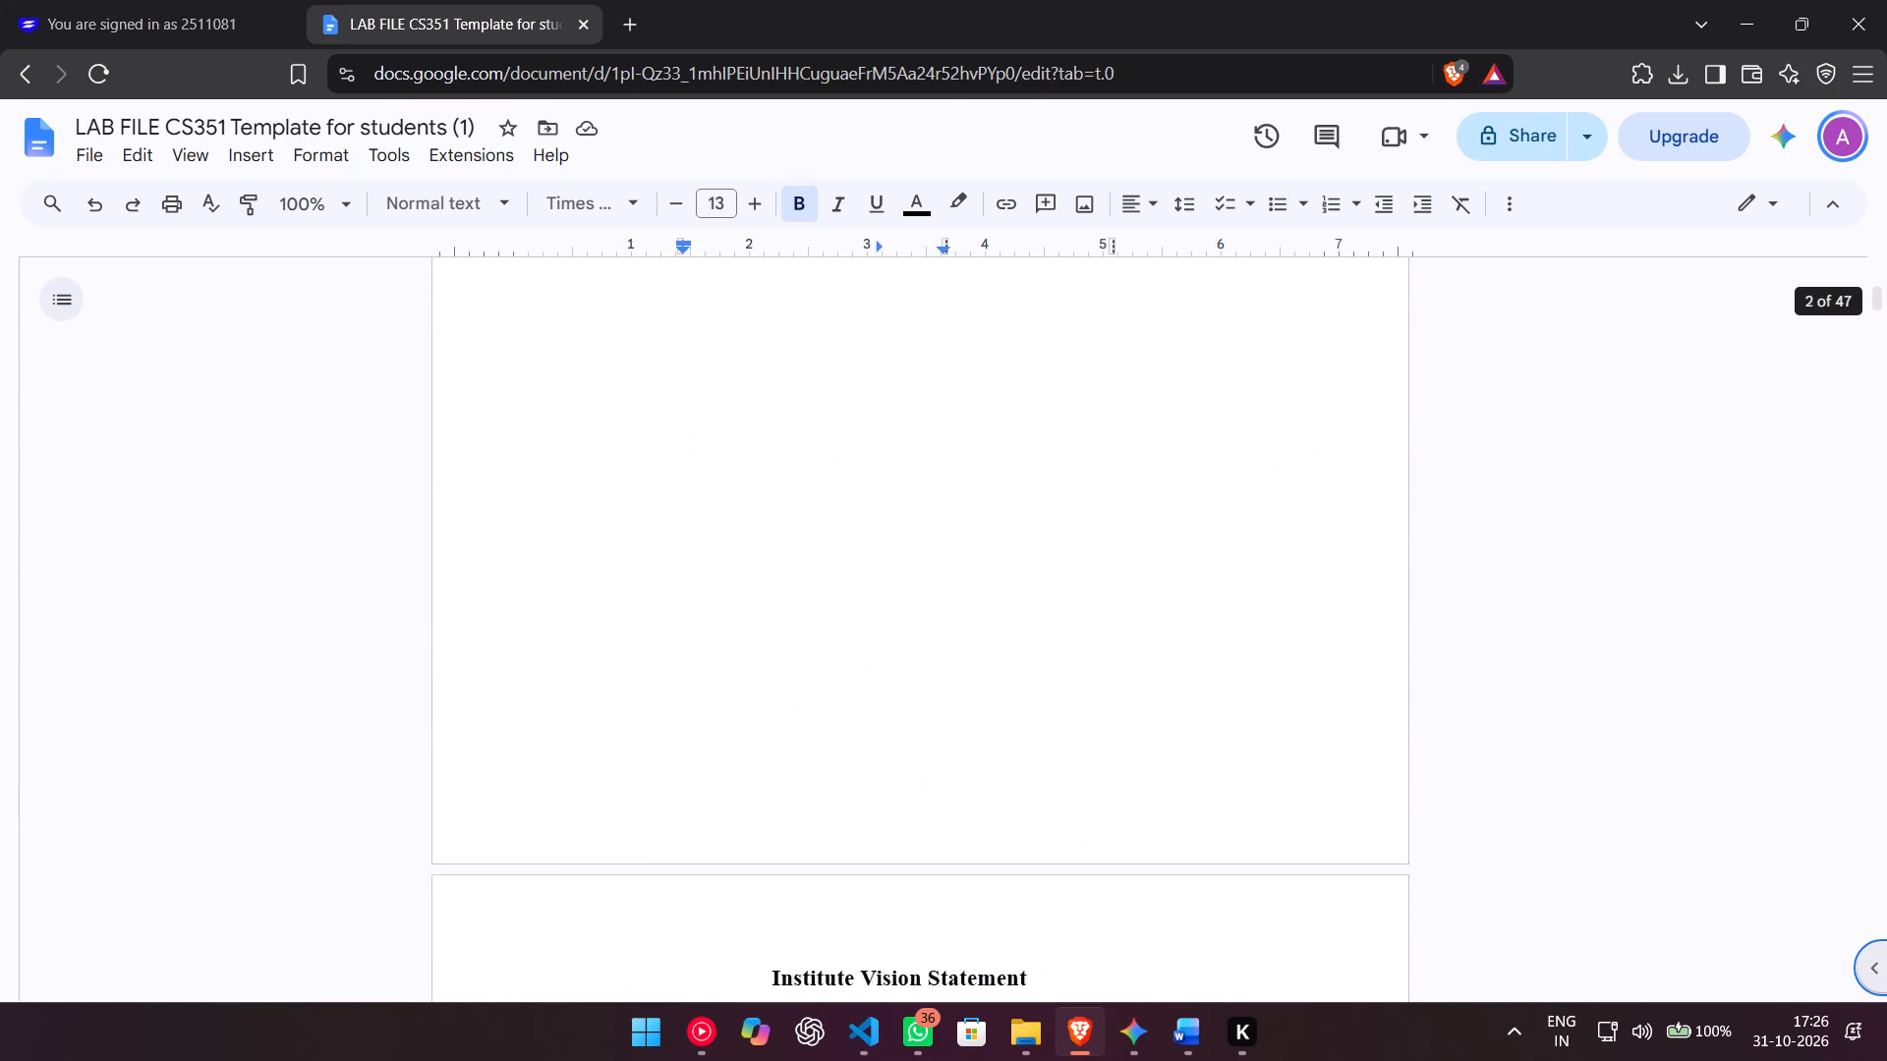
pyautogui.scroll(17, 1233, 798)
# Examine the Lab Experiment index table before Experiment 1, including its date, marks and faculty signature columns.
pyautogui.moveTo(1882, 290); pyautogui.dragTo(1886, 355)
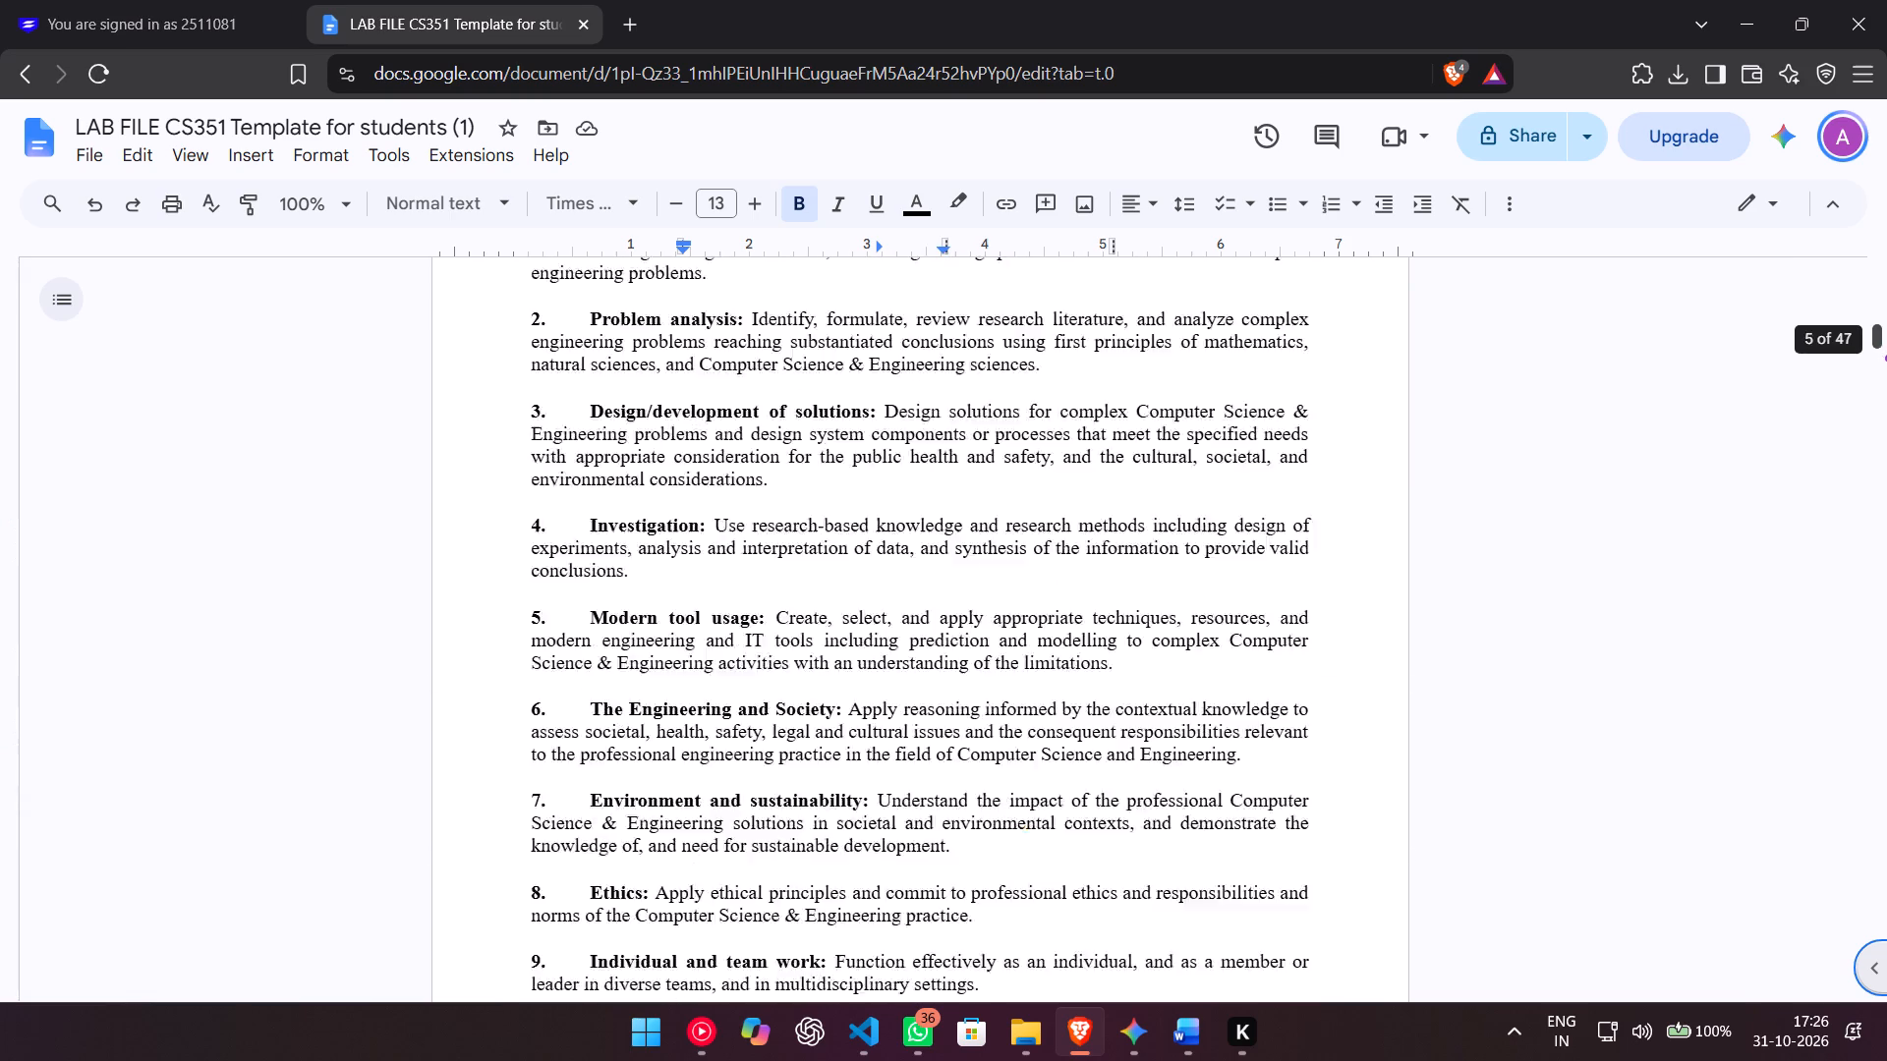
pyautogui.moveTo(1886, 355); pyautogui.dragTo(1886, 414)
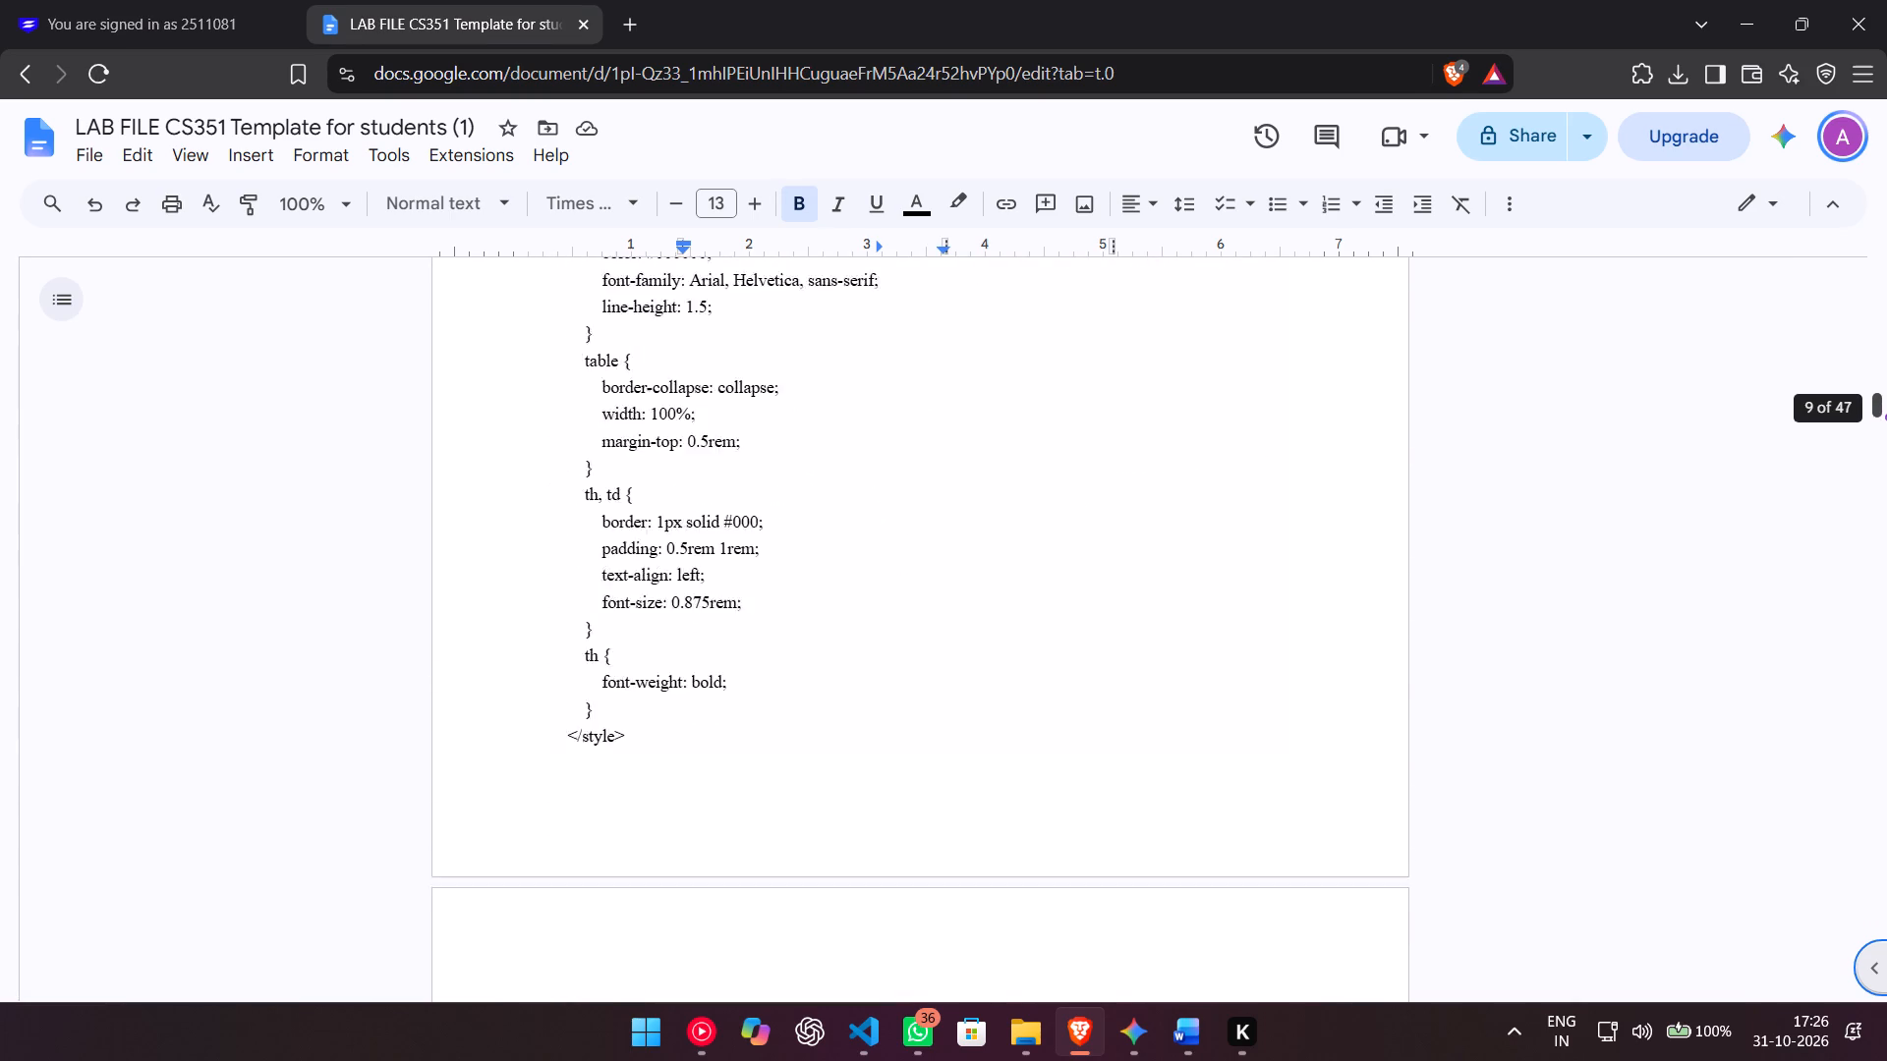
pyautogui.moveTo(1886, 414); pyautogui.dragTo(1885, 406)
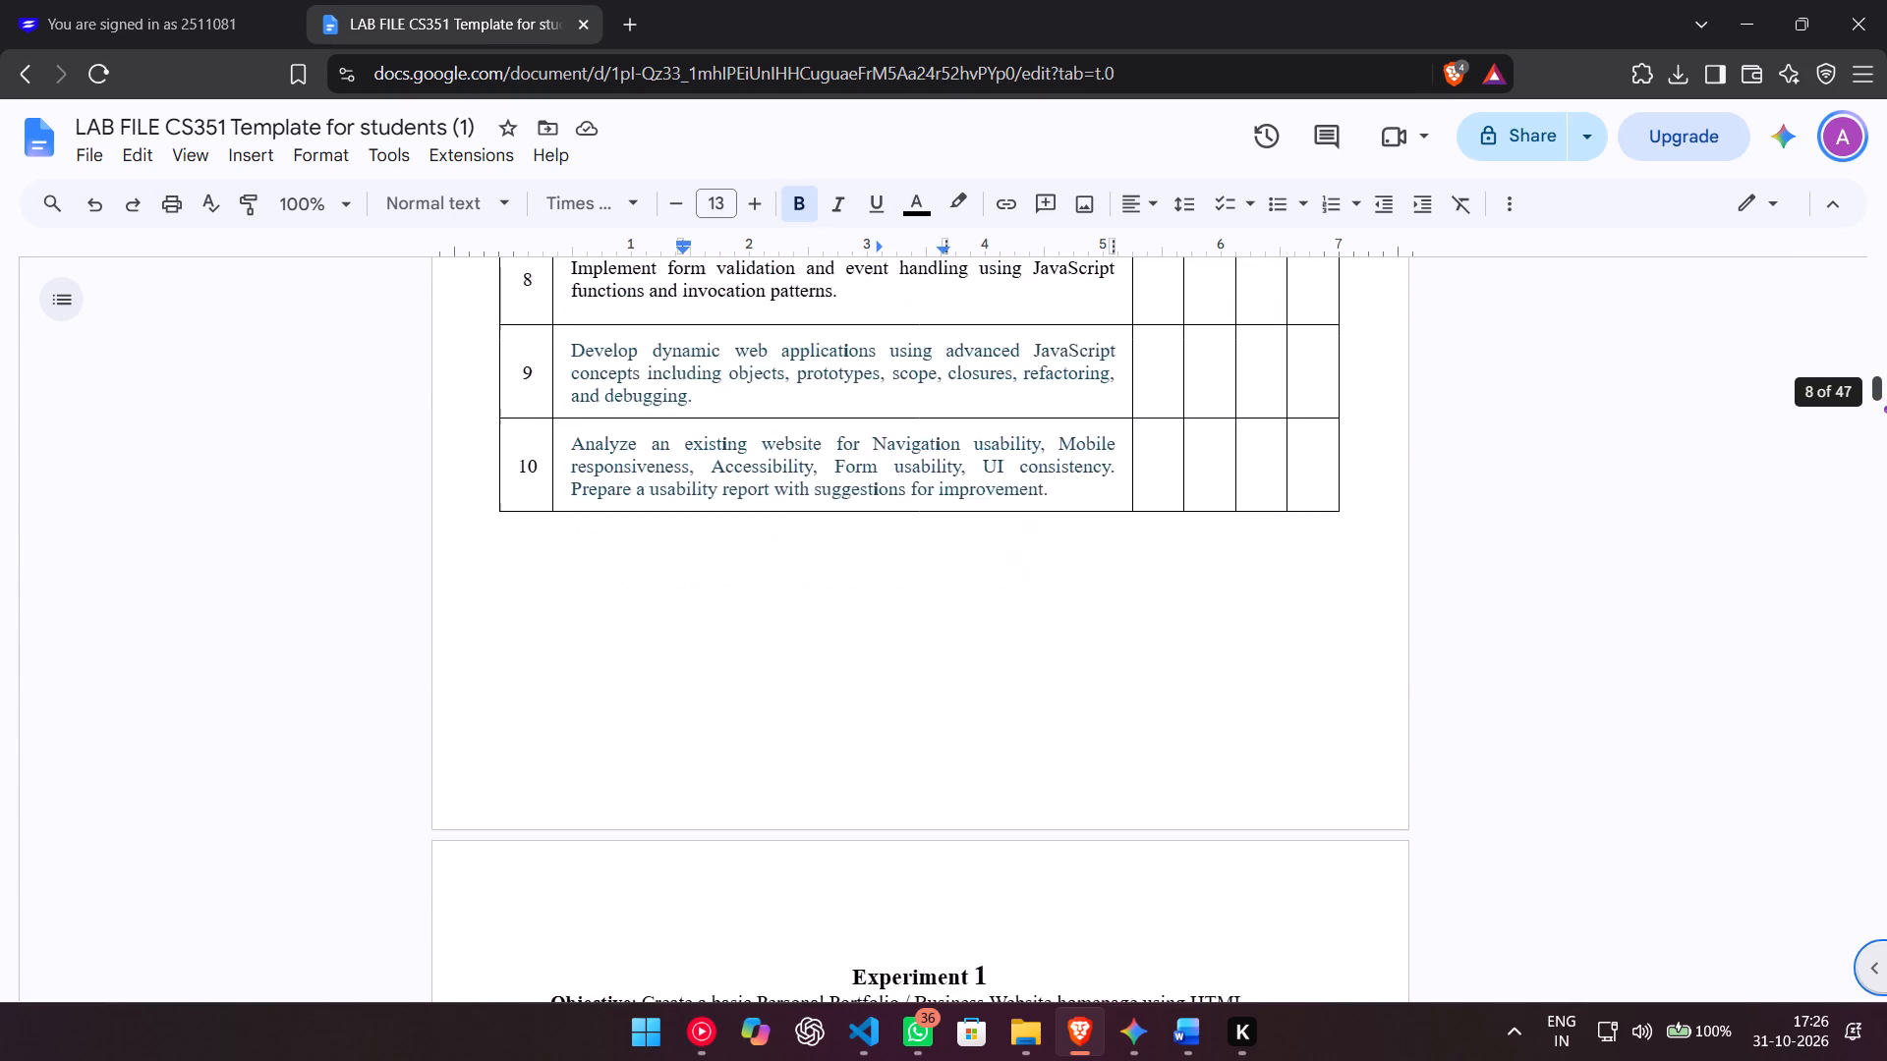
pyautogui.moveTo(1885, 406); pyautogui.dragTo(1884, 388)
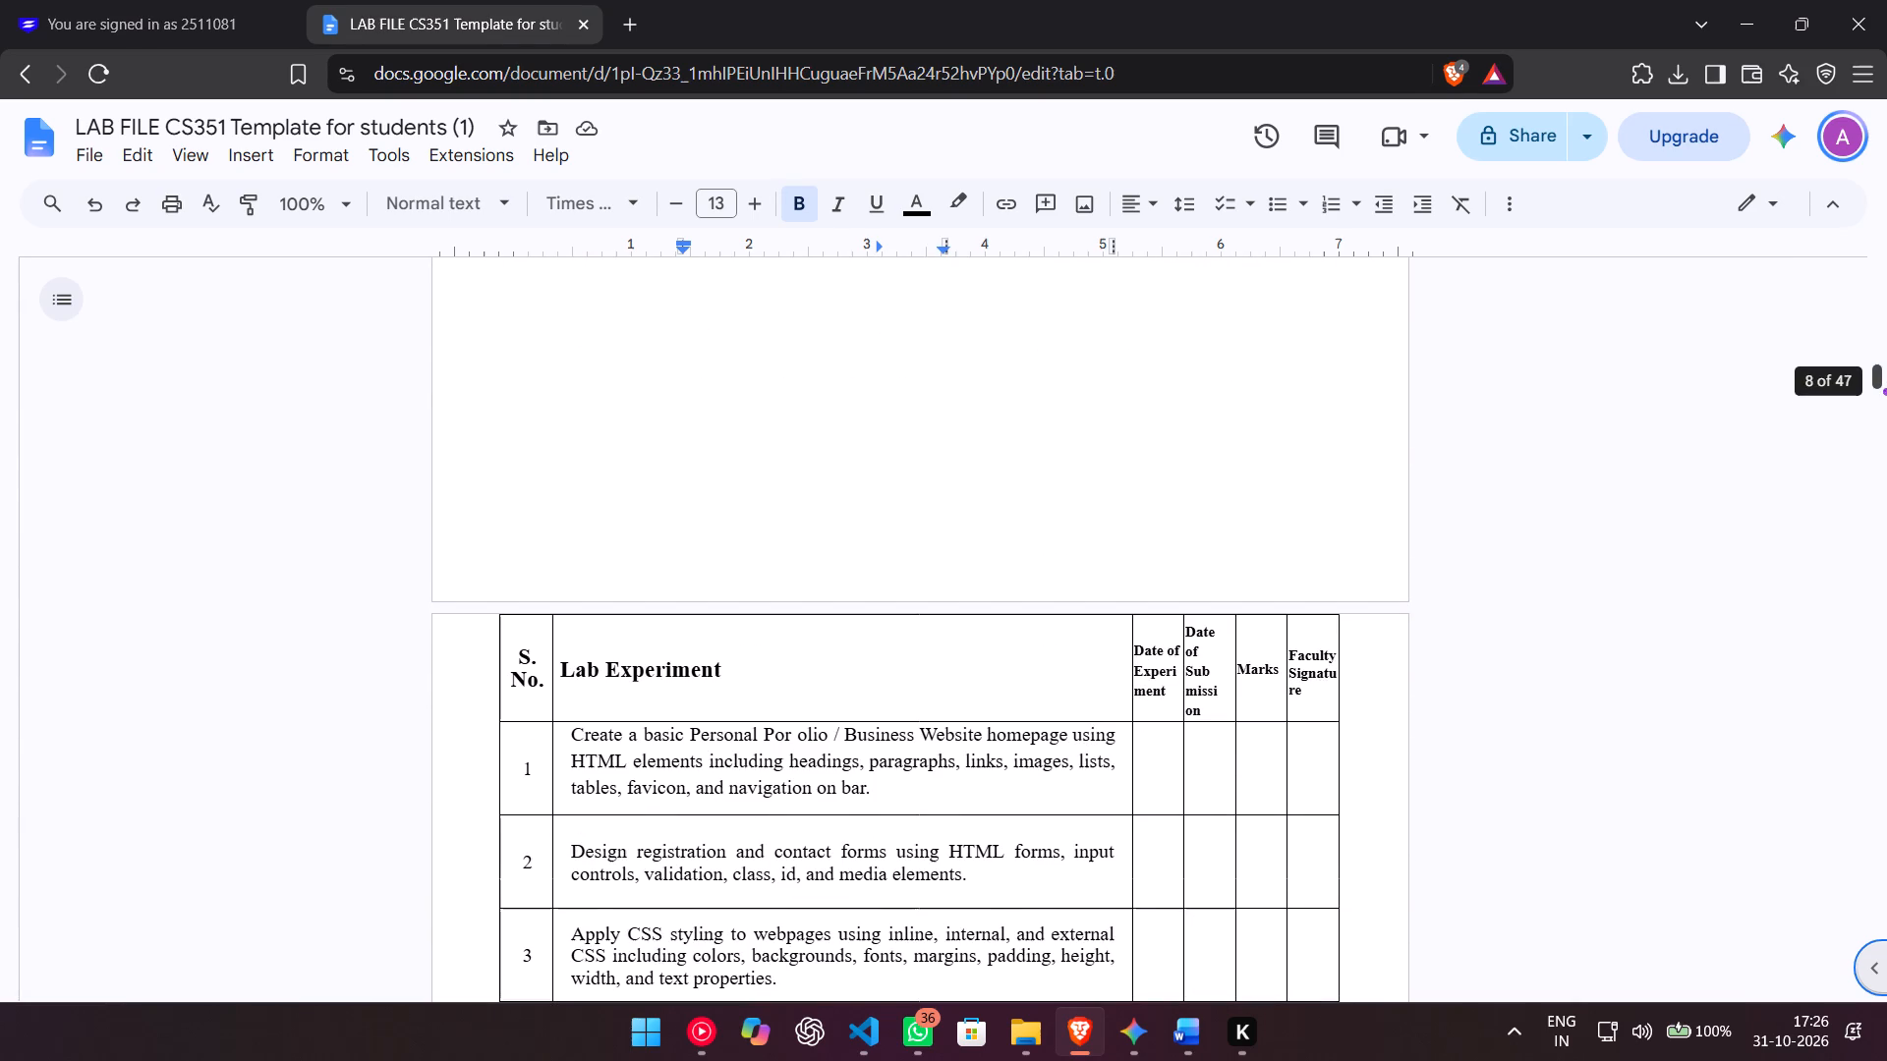
pyautogui.moveTo(1884, 388); pyautogui.dragTo(1886, 387)
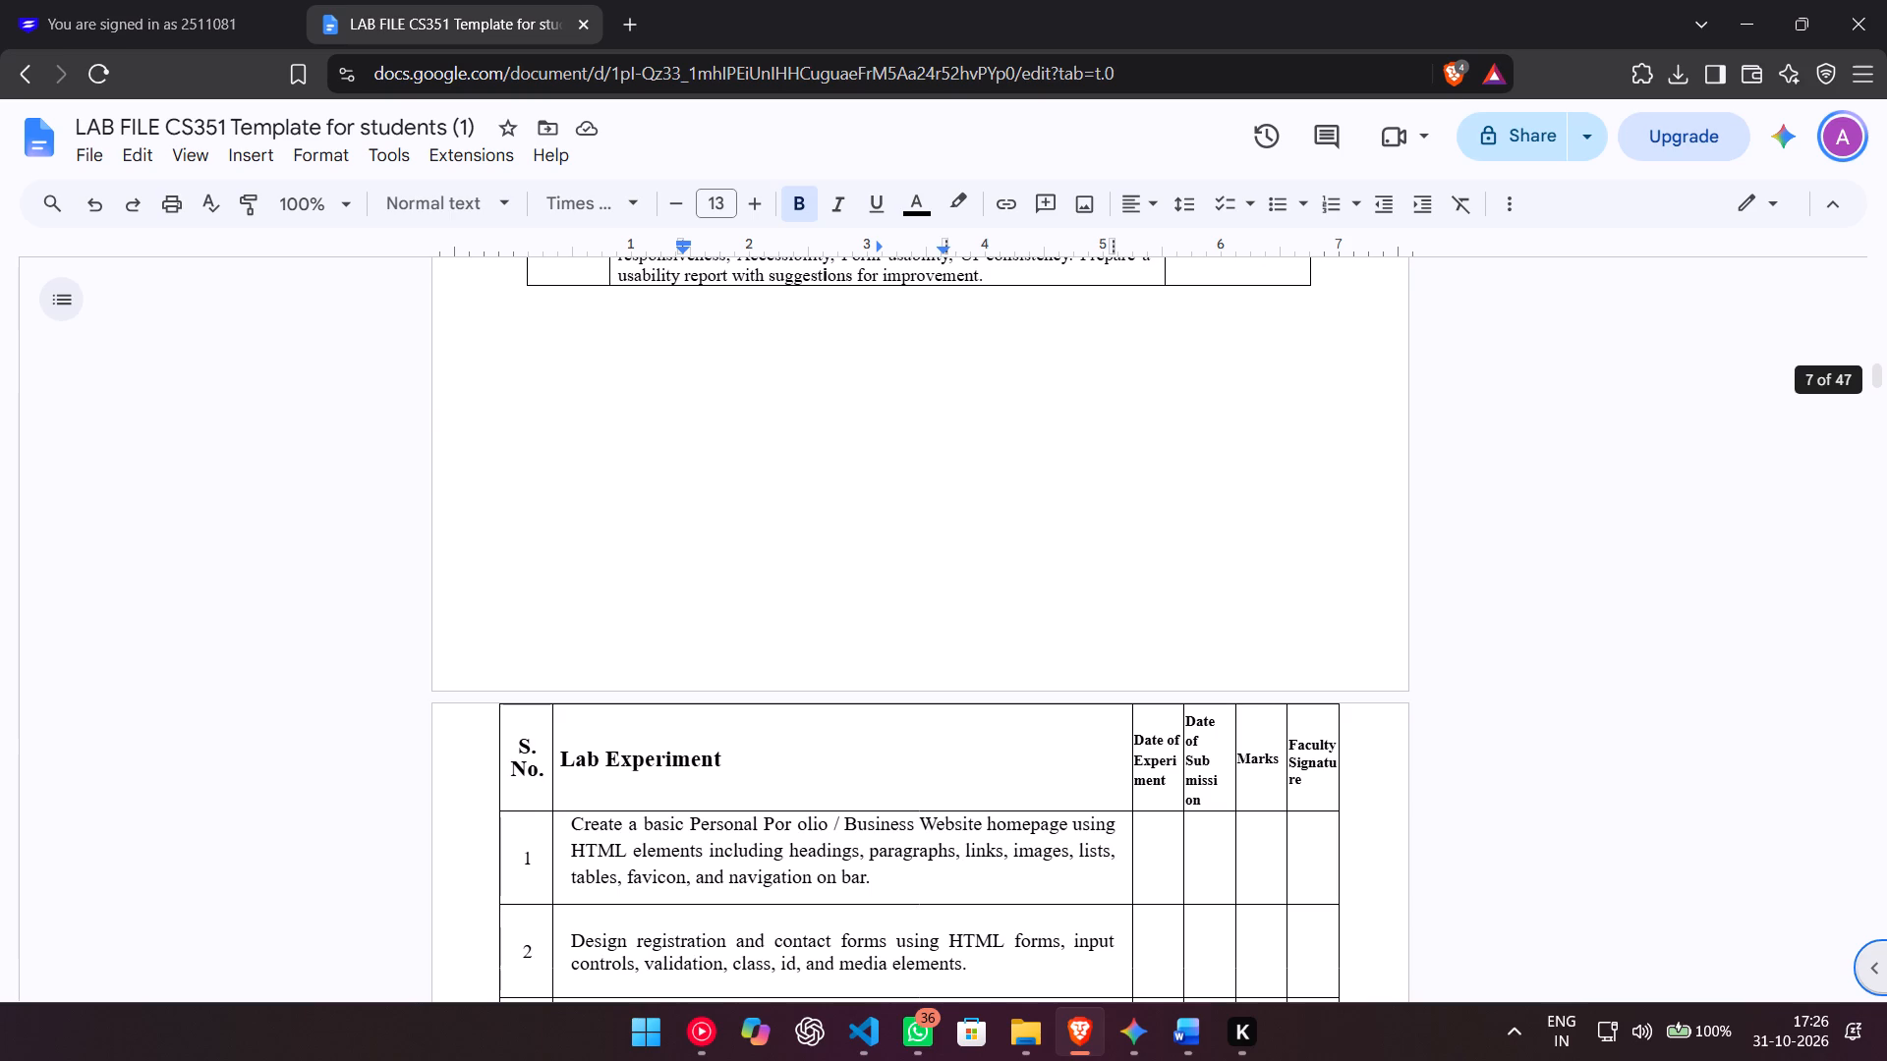
pyautogui.scroll(-5, 1160, 672)
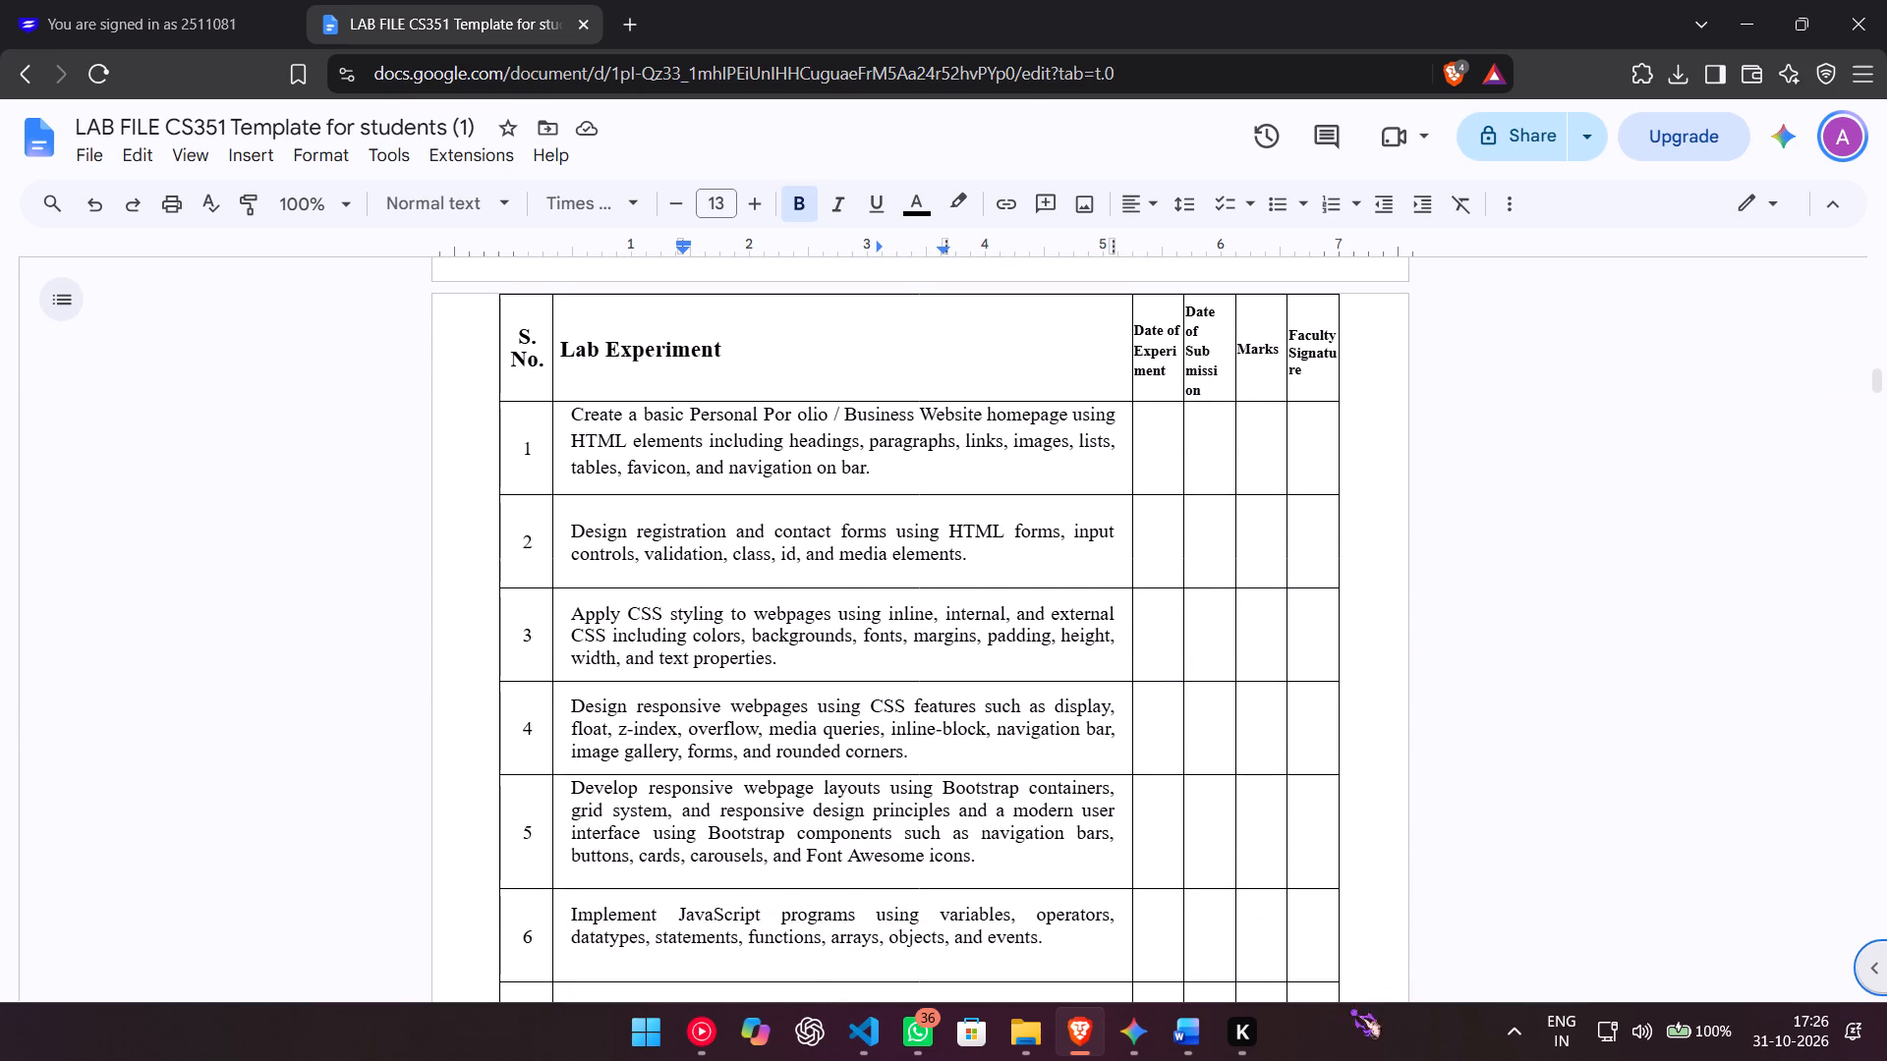
pyautogui.scroll(-1, 1145, 658)
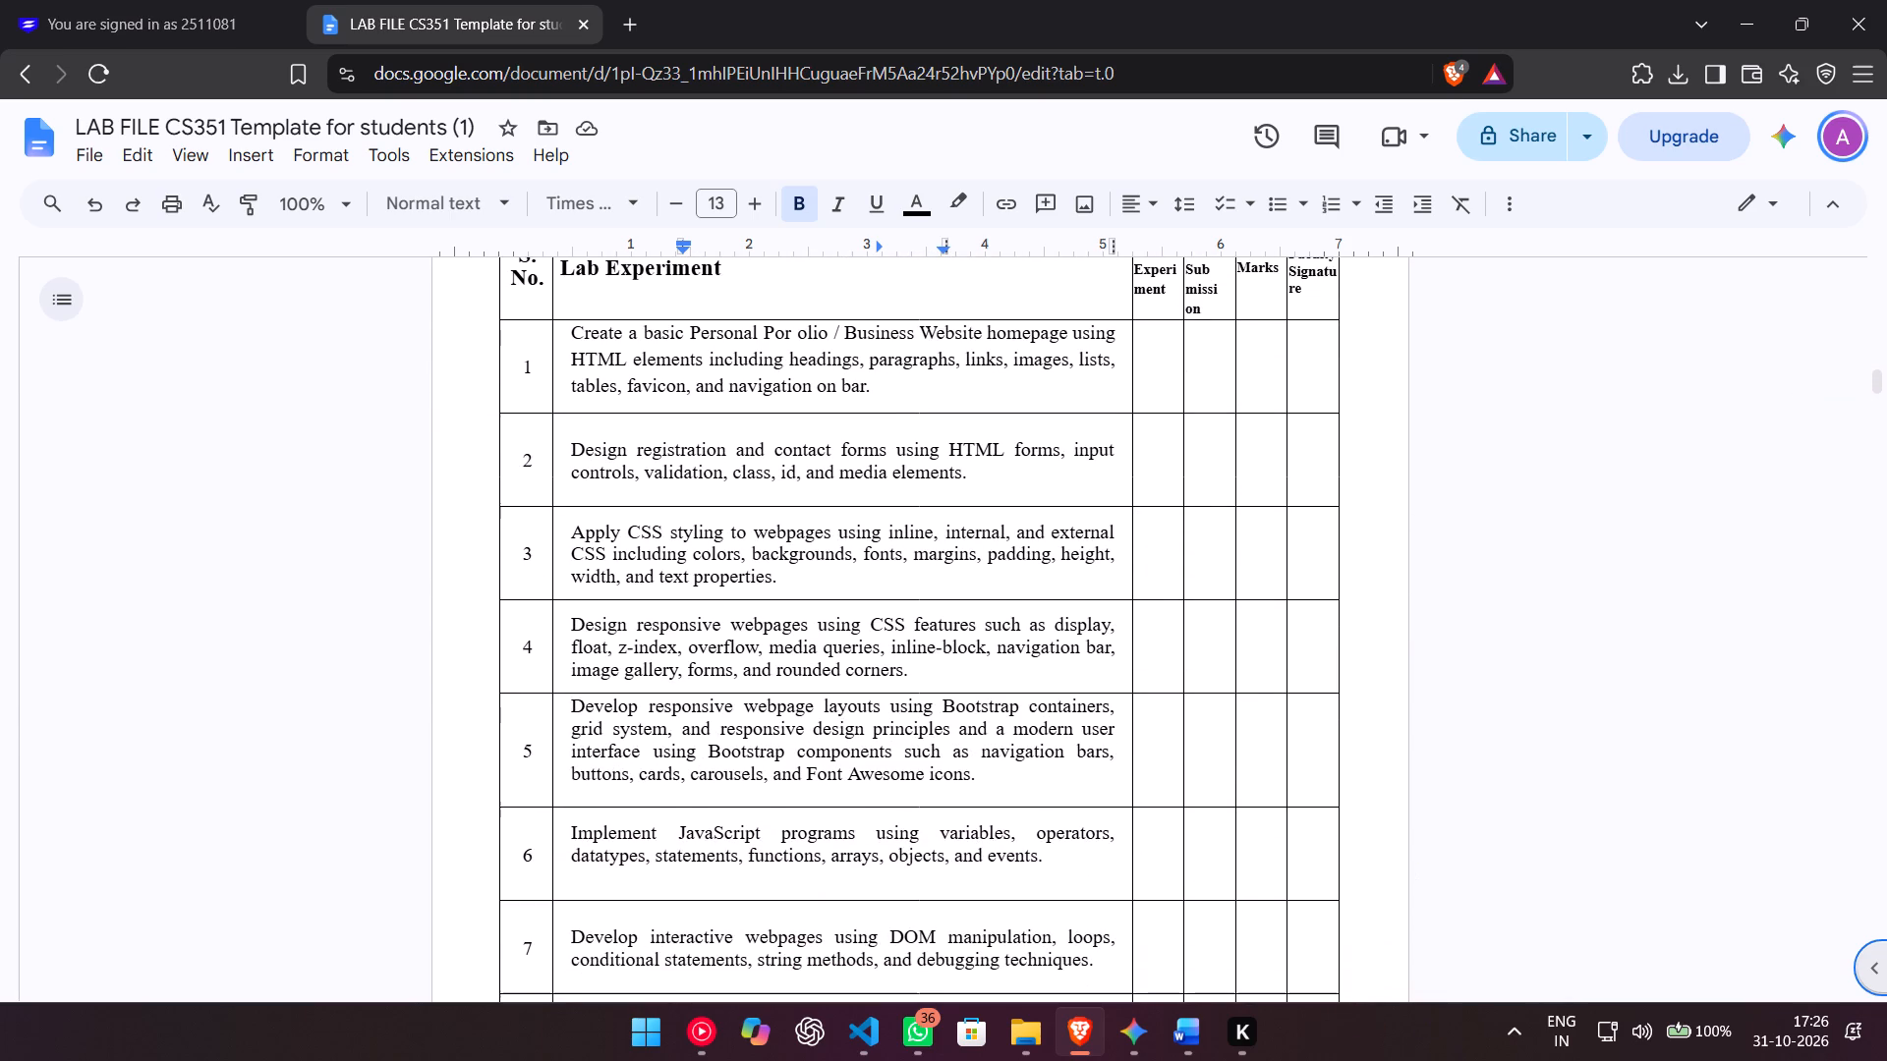
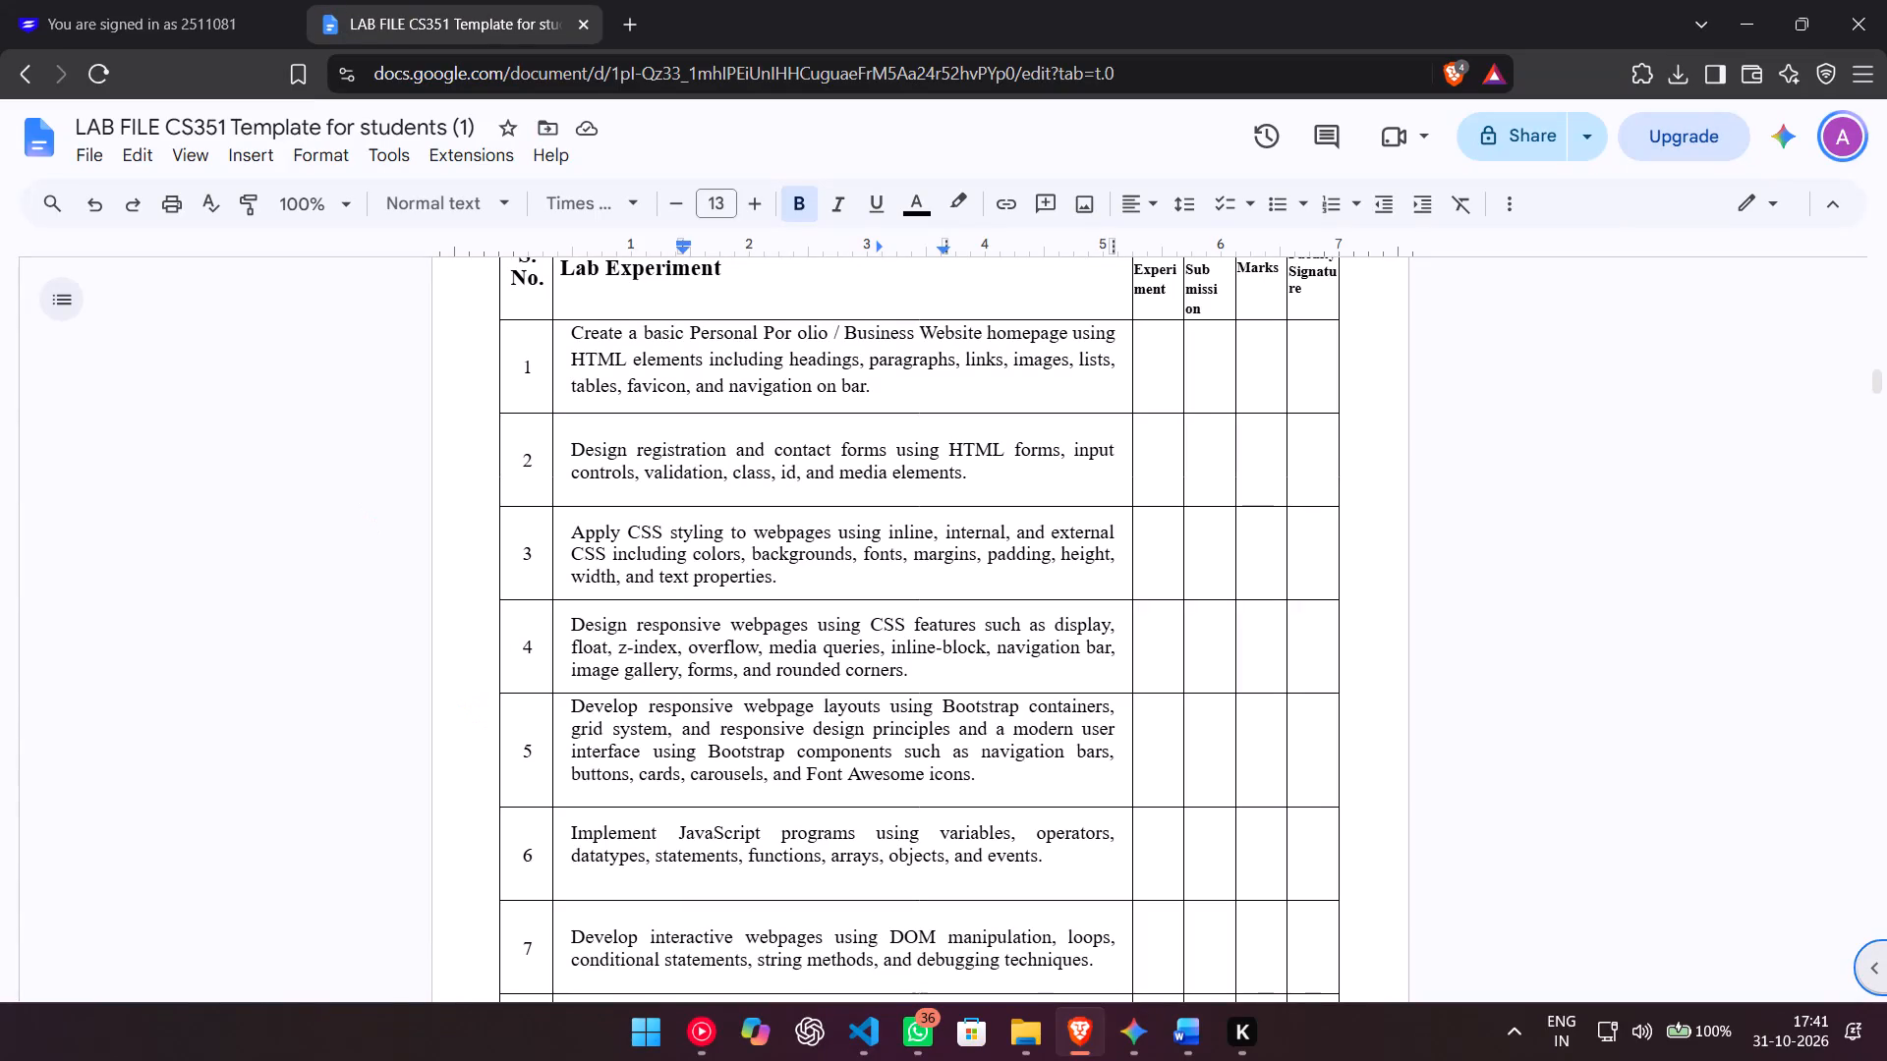
# Open the FSD FILE PDF from the desktop in Adobe Acrobat.
pyautogui.click(1078, 1027)
pyautogui.scroll(1, 1095, 1027)
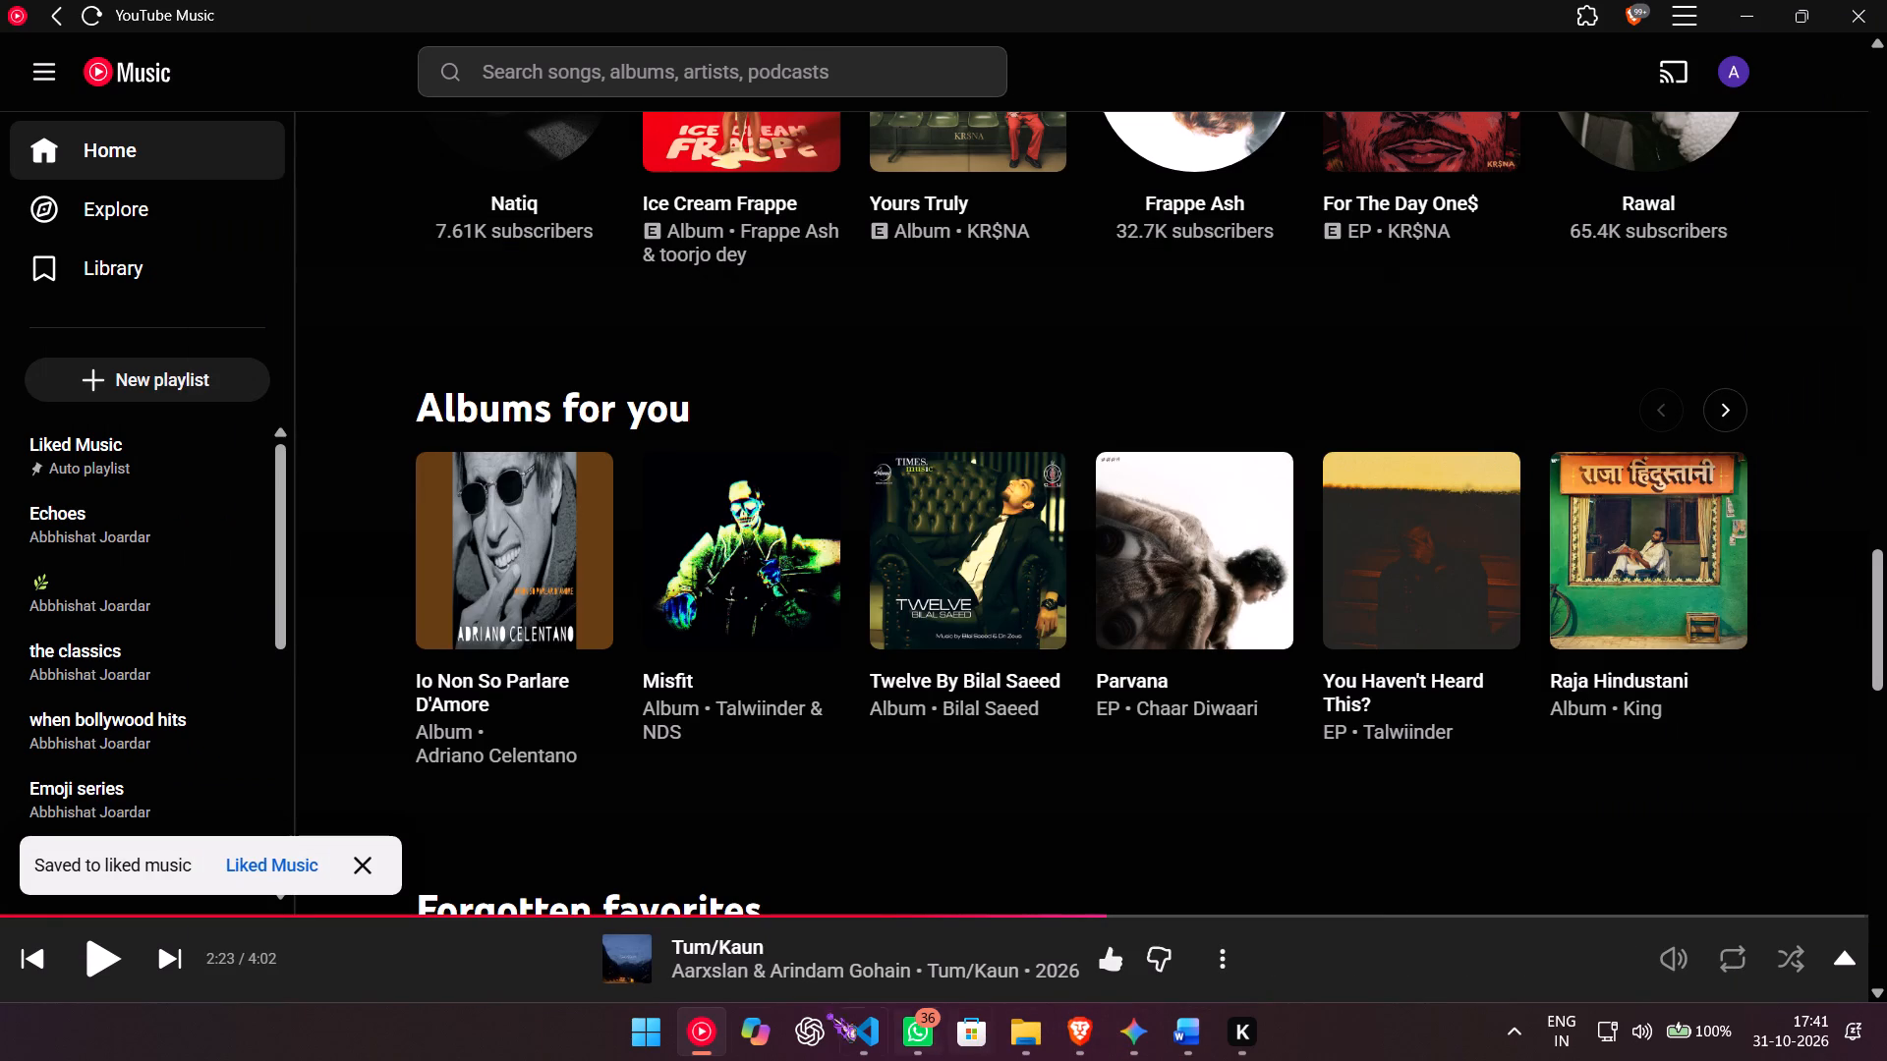
pyautogui.press('super+d')
pyautogui.tripleClick(488, 130)
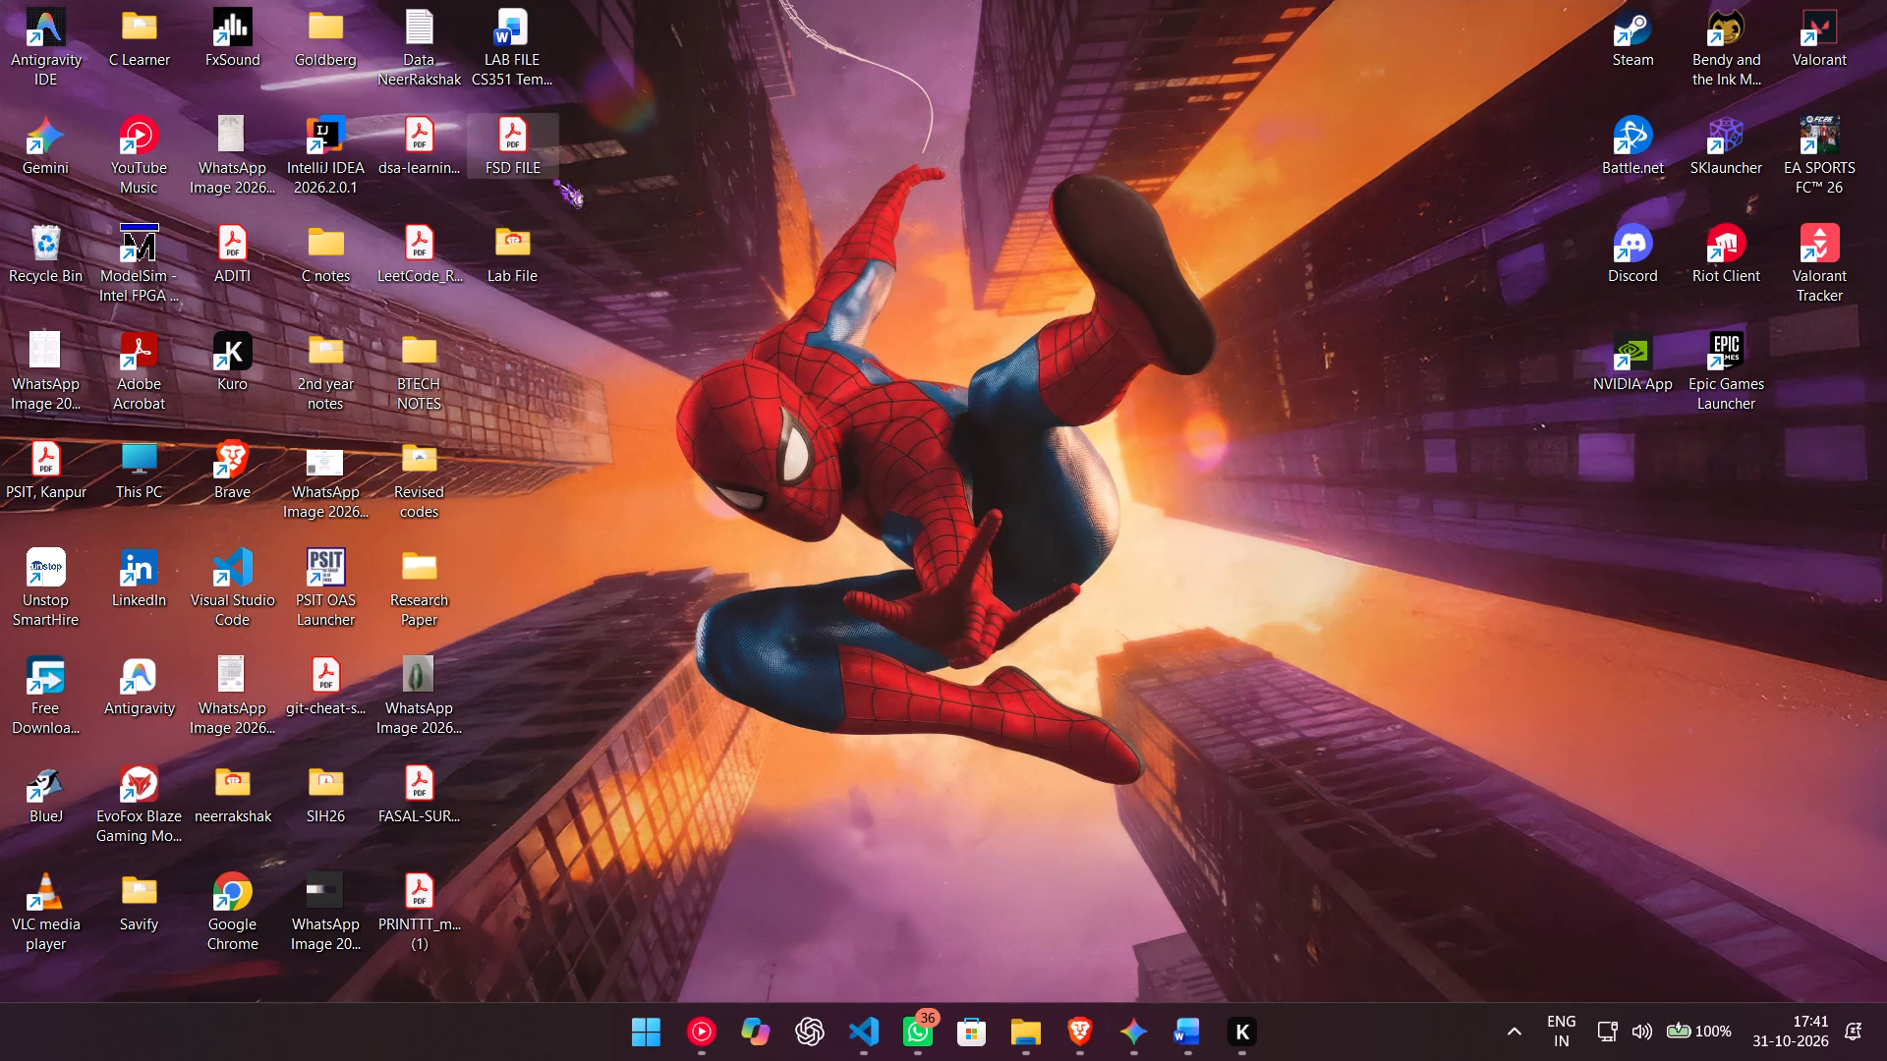
pyautogui.doubleClick(518, 137)
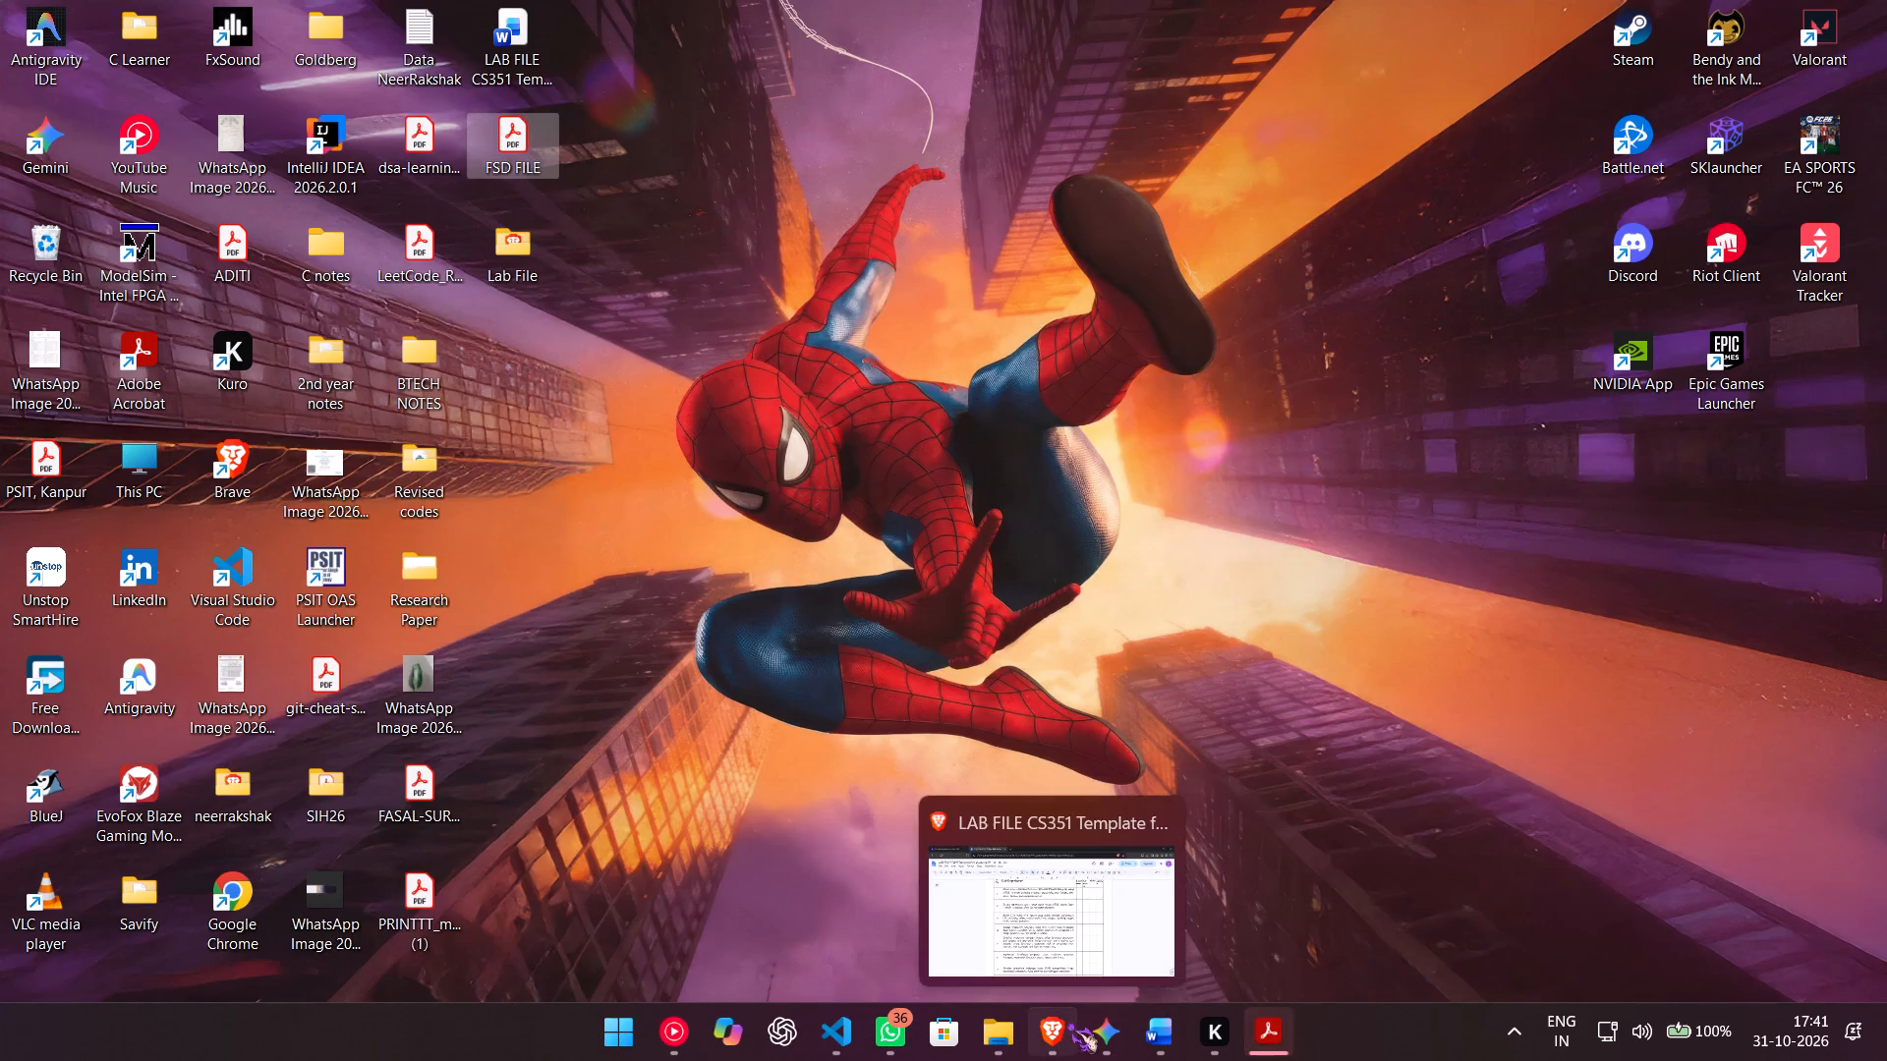
pyautogui.click(1289, 1034)
# Examine the cover page and Table of Contents of FSD FILE.pdf.
pyautogui.scroll(6, 1455, 916)
pyautogui.scroll(-20, 1528, 780)
pyautogui.scroll(-3, 1528, 780)
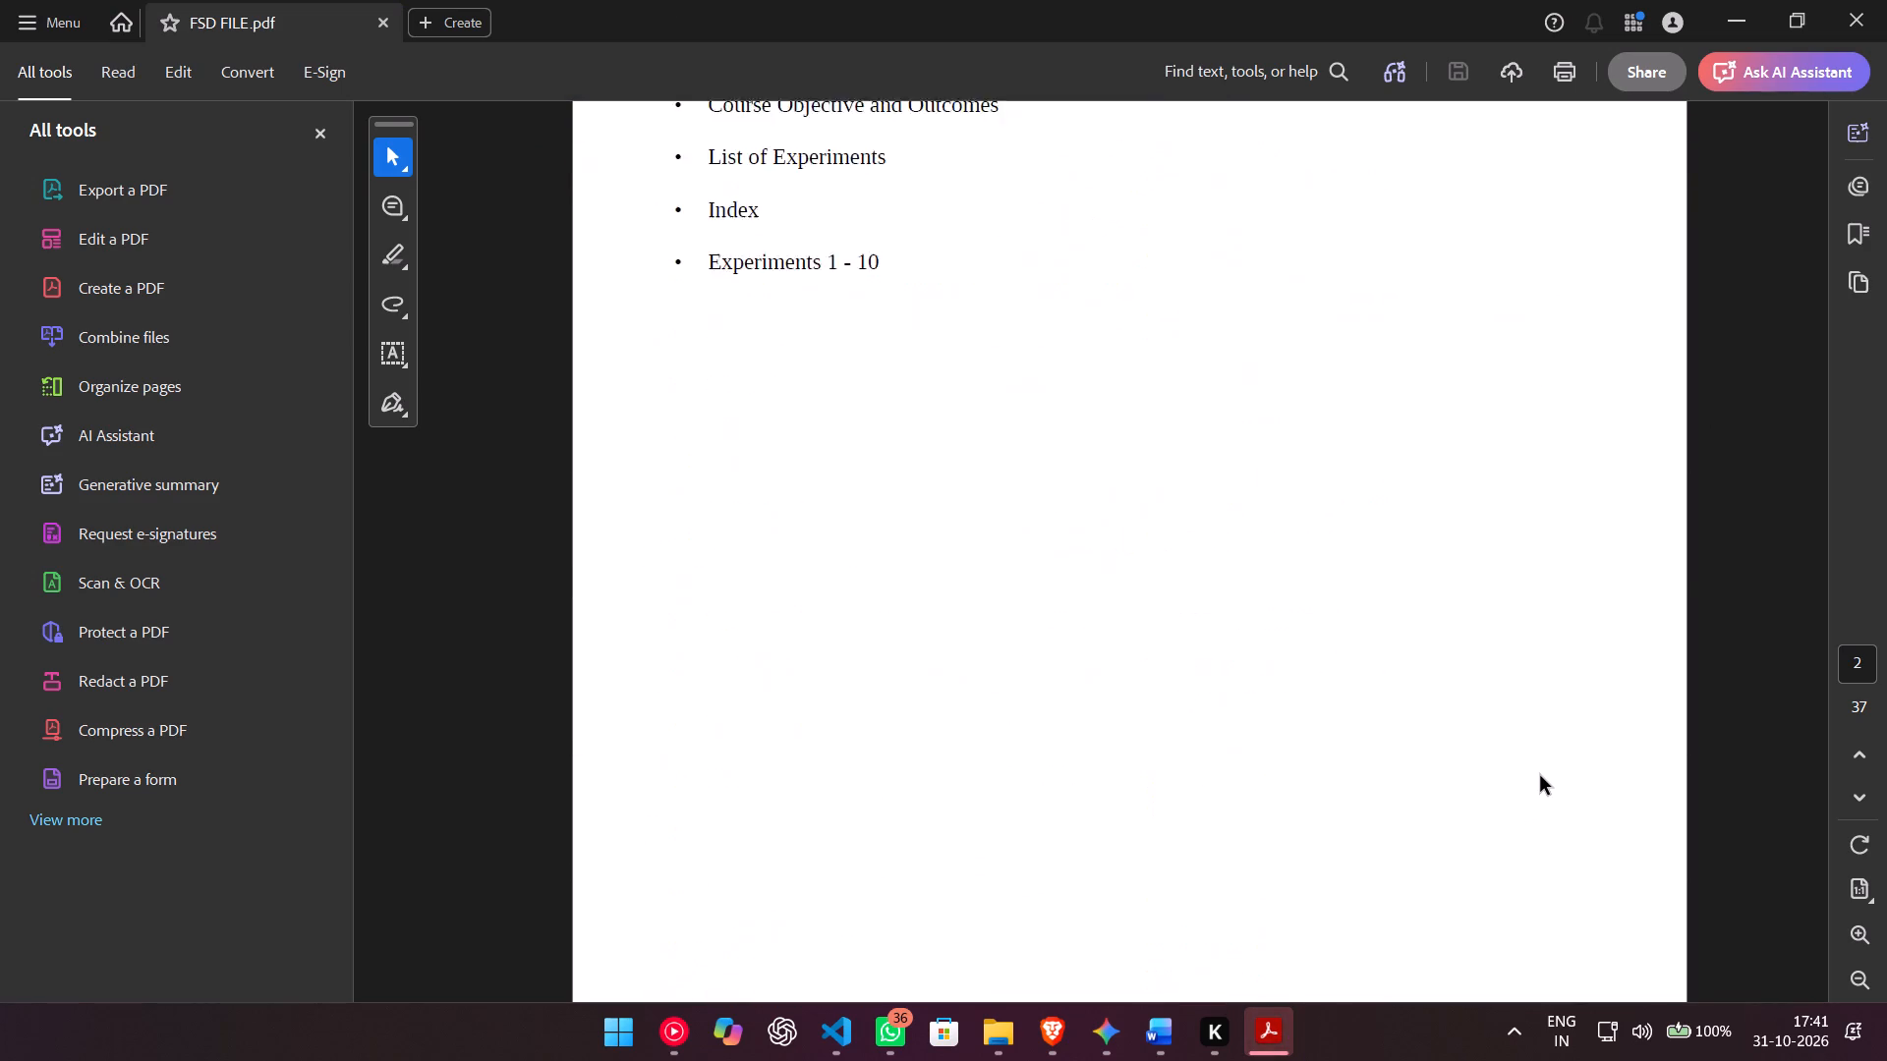
pyautogui.scroll(-5, 1540, 776)
pyautogui.scroll(20, 1540, 776)
pyautogui.scroll(1, 1540, 776)
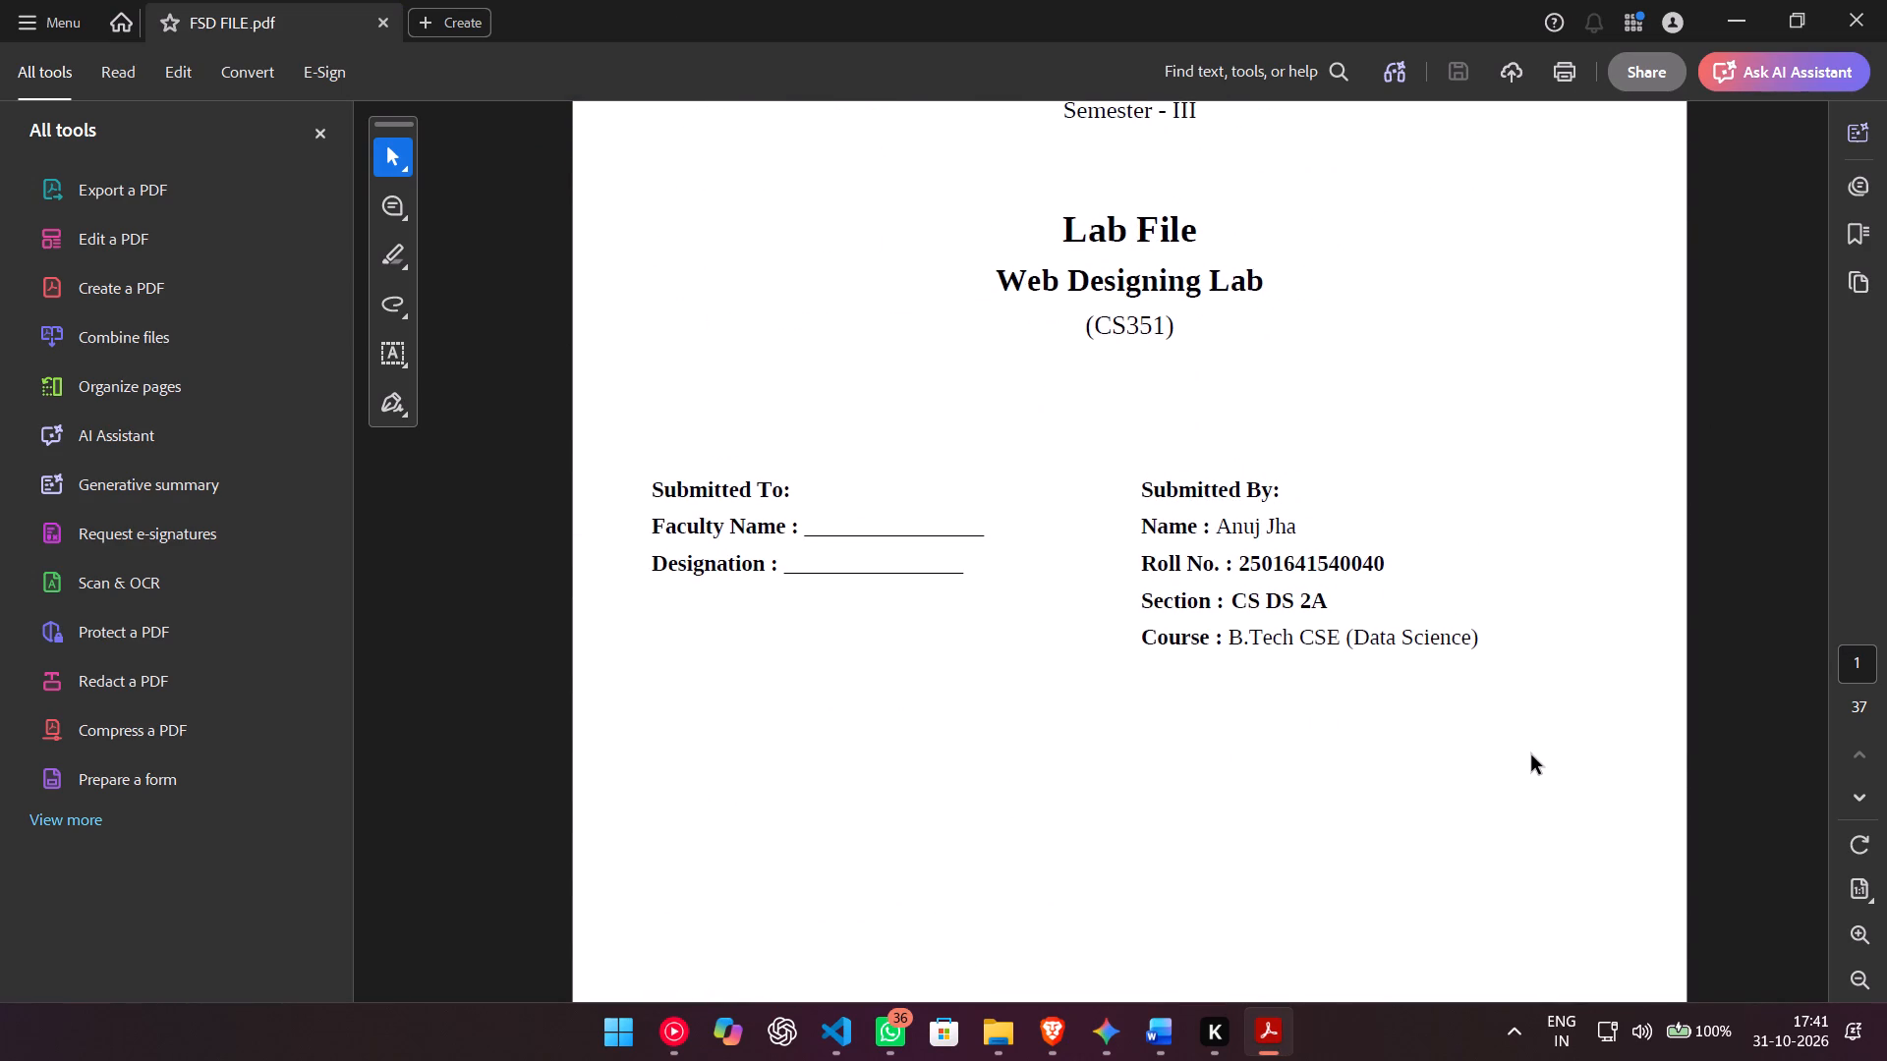
pyautogui.scroll(-20, 1530, 755)
pyautogui.scroll(-6, 1530, 755)
pyautogui.scroll(10, 1532, 769)
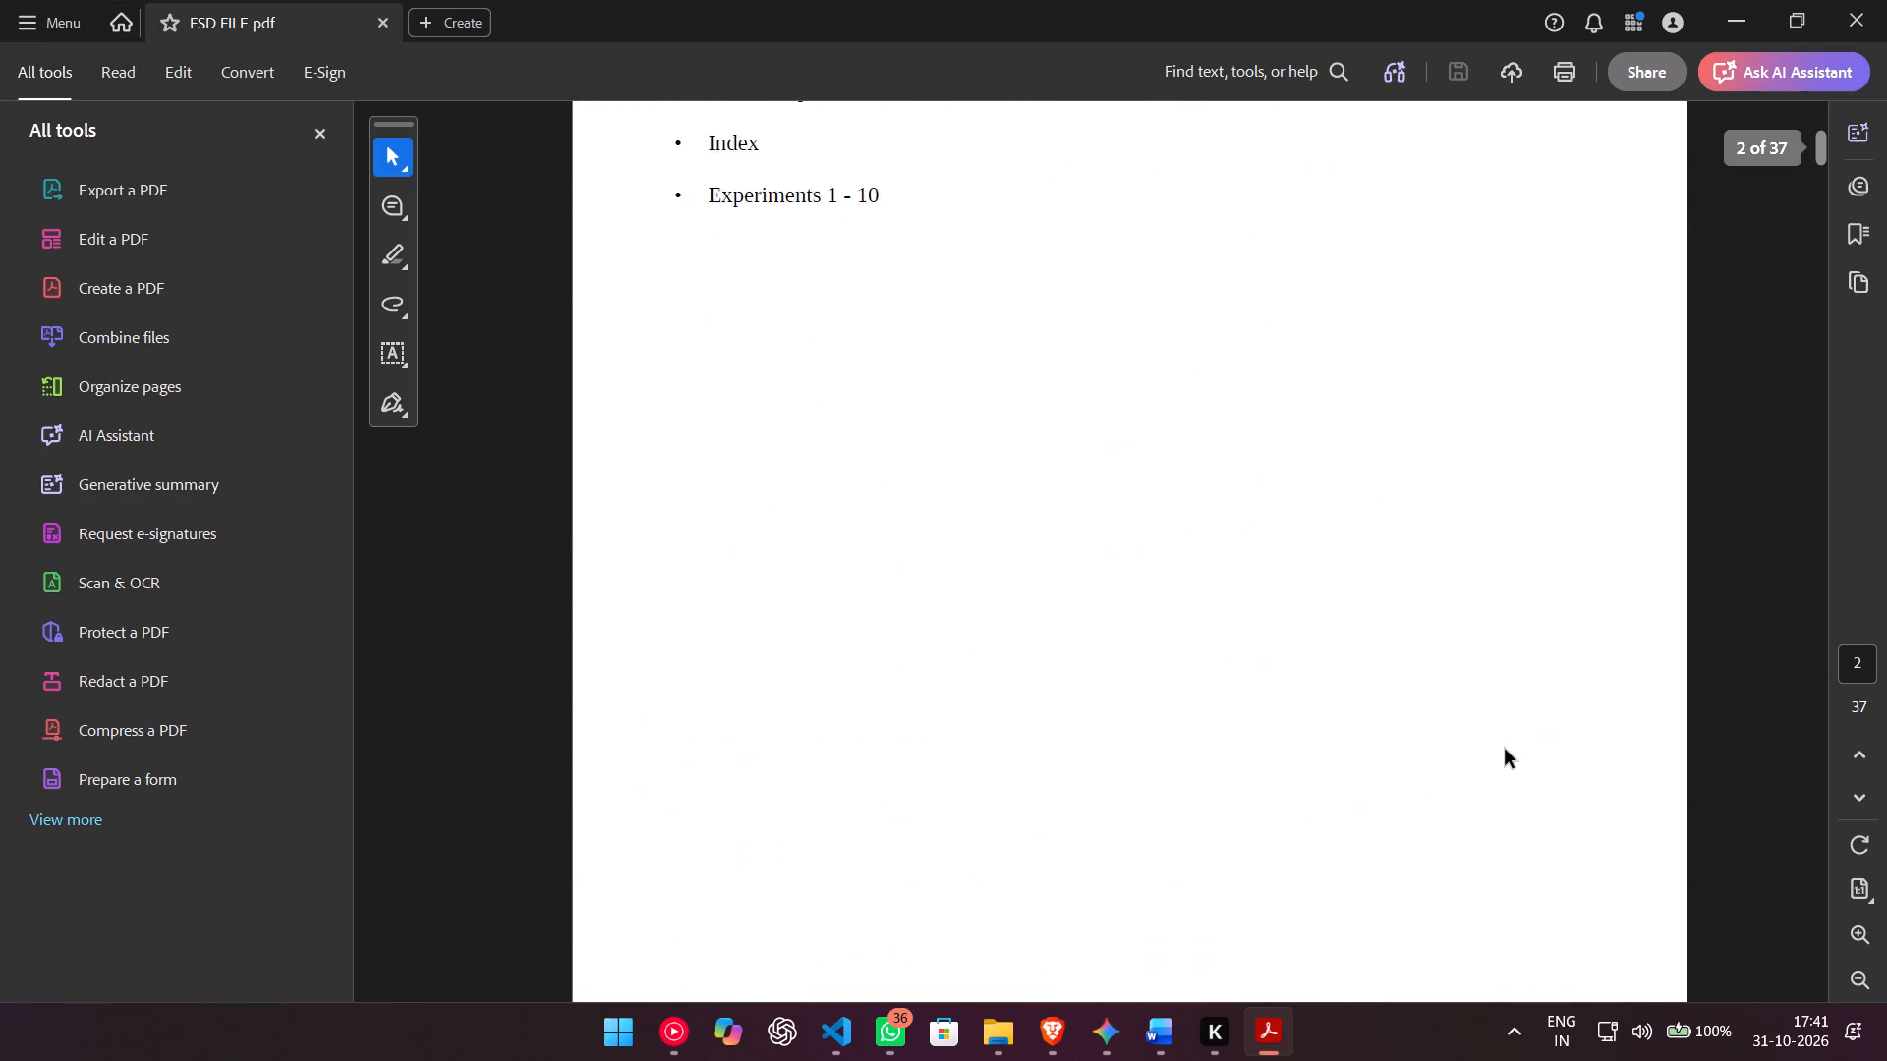
pyautogui.scroll(3, 1505, 750)
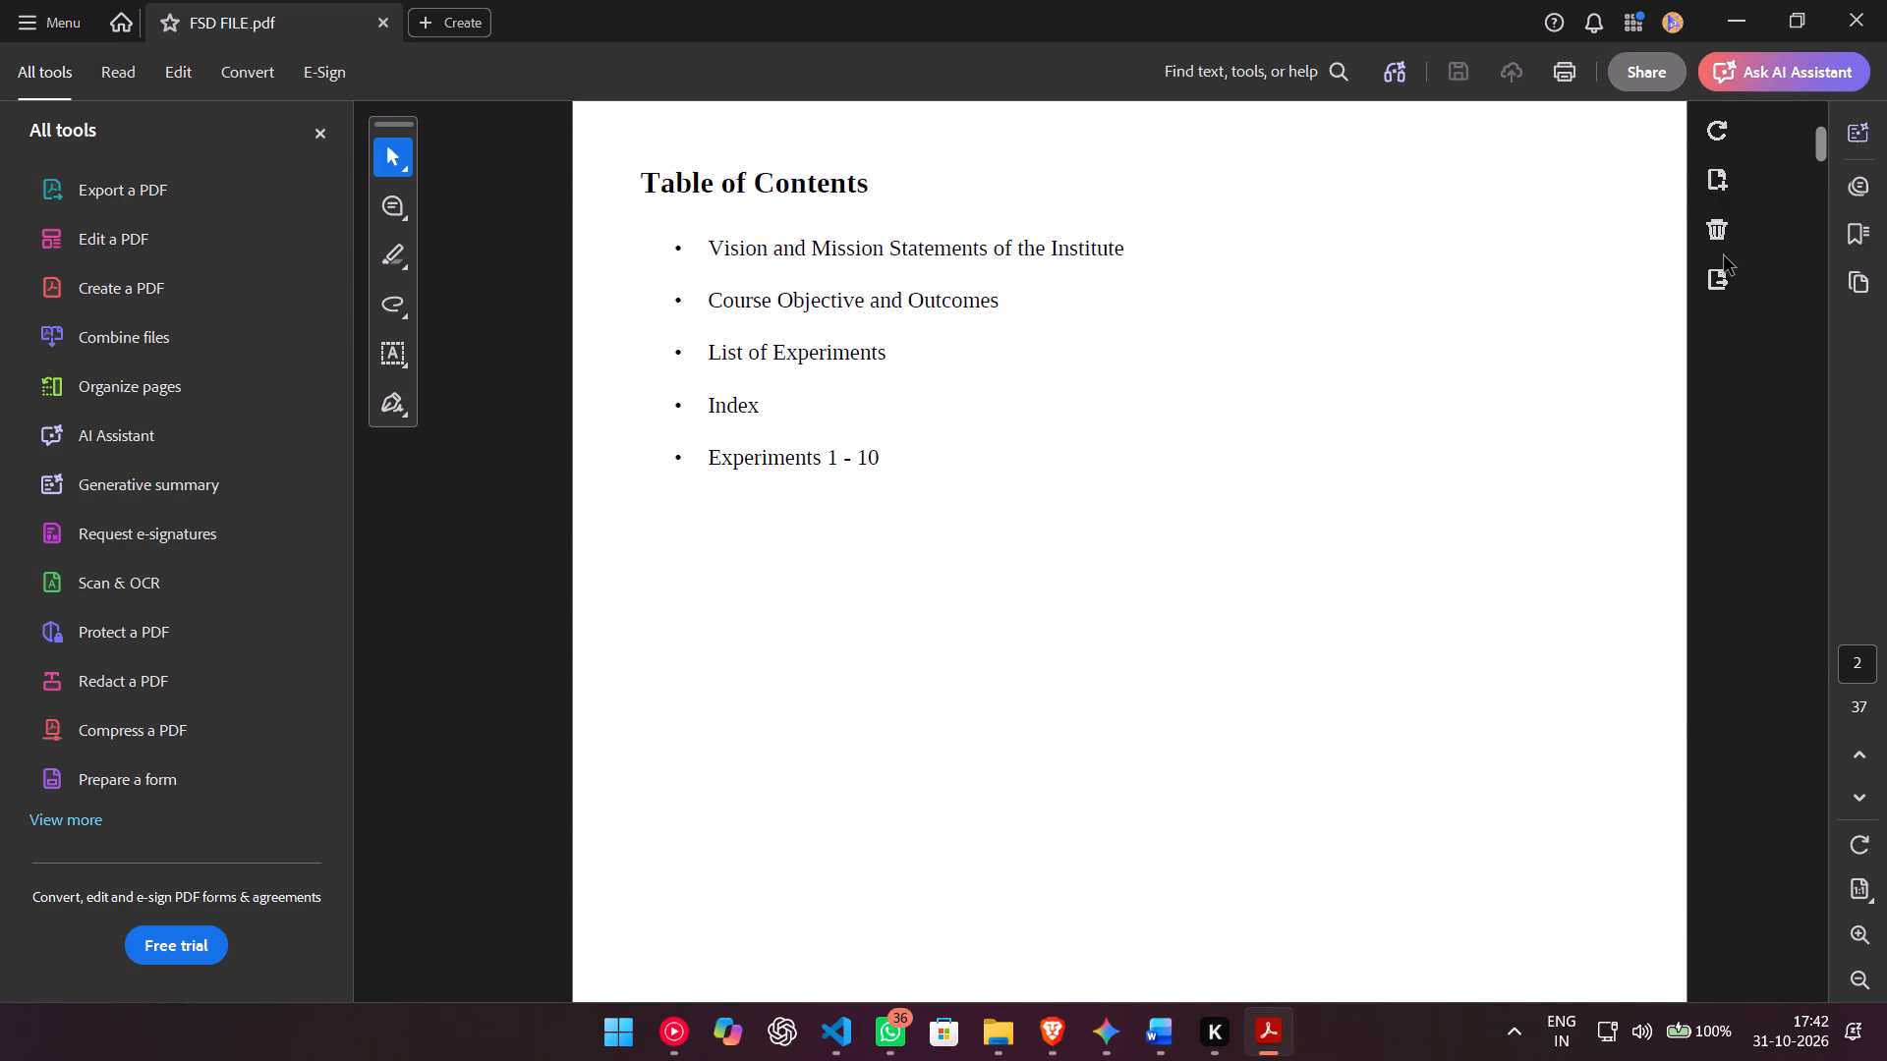
pyautogui.scroll(-4, 1630, 266)
pyautogui.moveTo(1829, 156); pyautogui.dragTo(1812, 262)
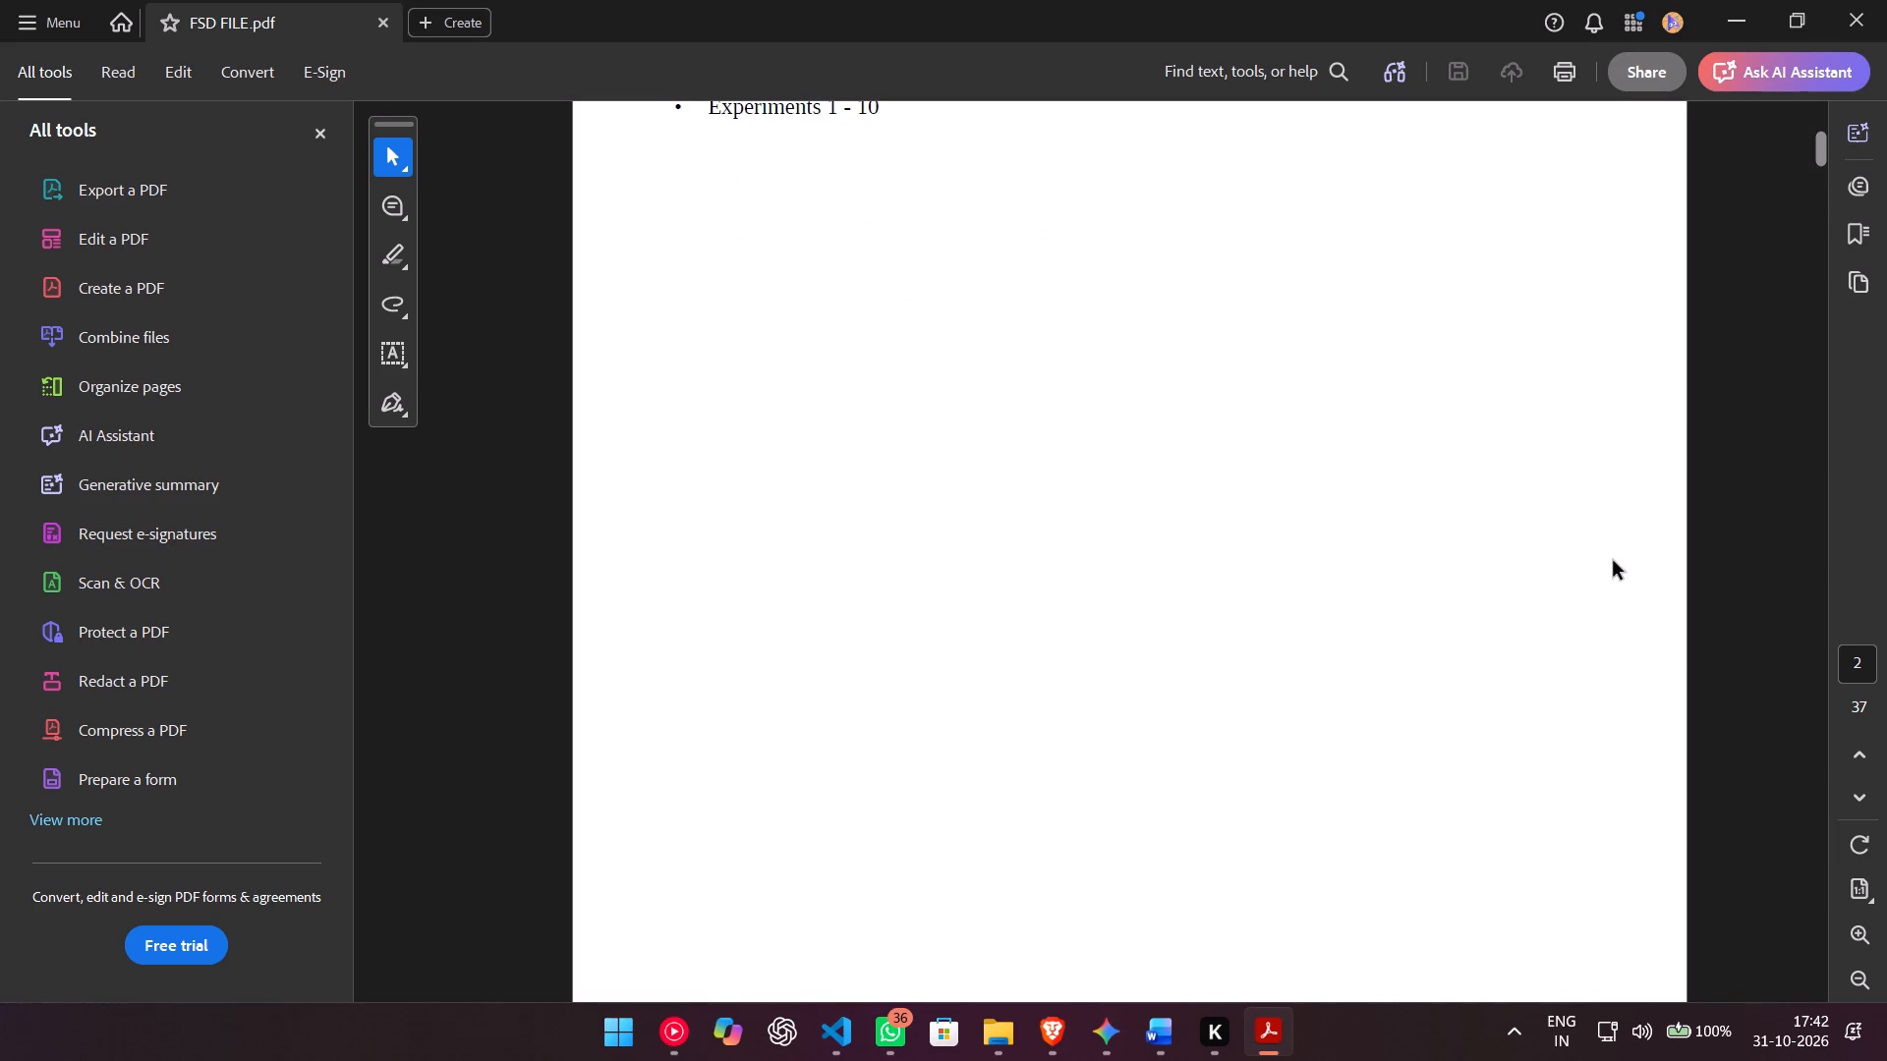
# Switch to the CS351 lab file template in Word and check its opening pages.
pyautogui.click(1137, 1035)
pyautogui.scroll(8, 1510, 632)
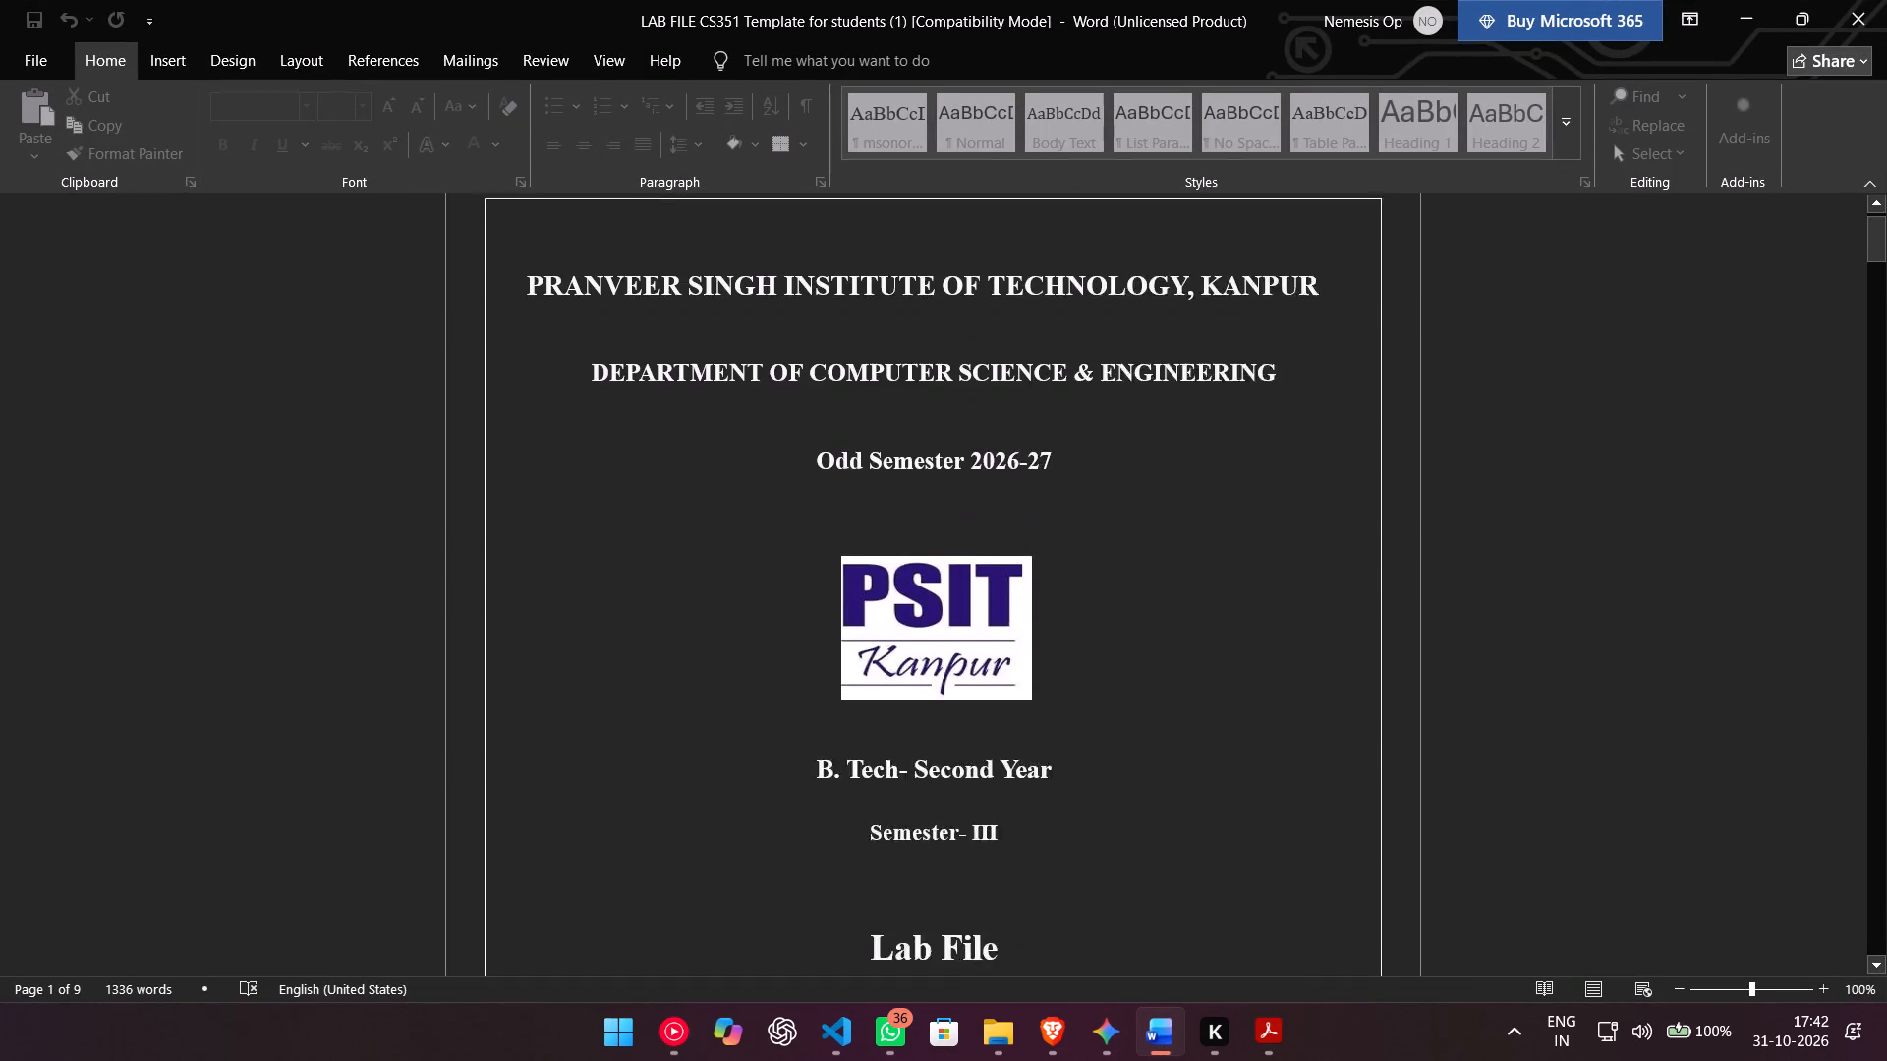
pyautogui.scroll(4, 1557, 621)
pyautogui.scroll(-20, 1551, 613)
pyautogui.scroll(-16, 1551, 613)
# Return to FSD FILE.pdf in Acrobat and examine how Experiment 3 lays out exp3.html, style.css and the browser output.
pyautogui.hotkey('alt', 'Tab')
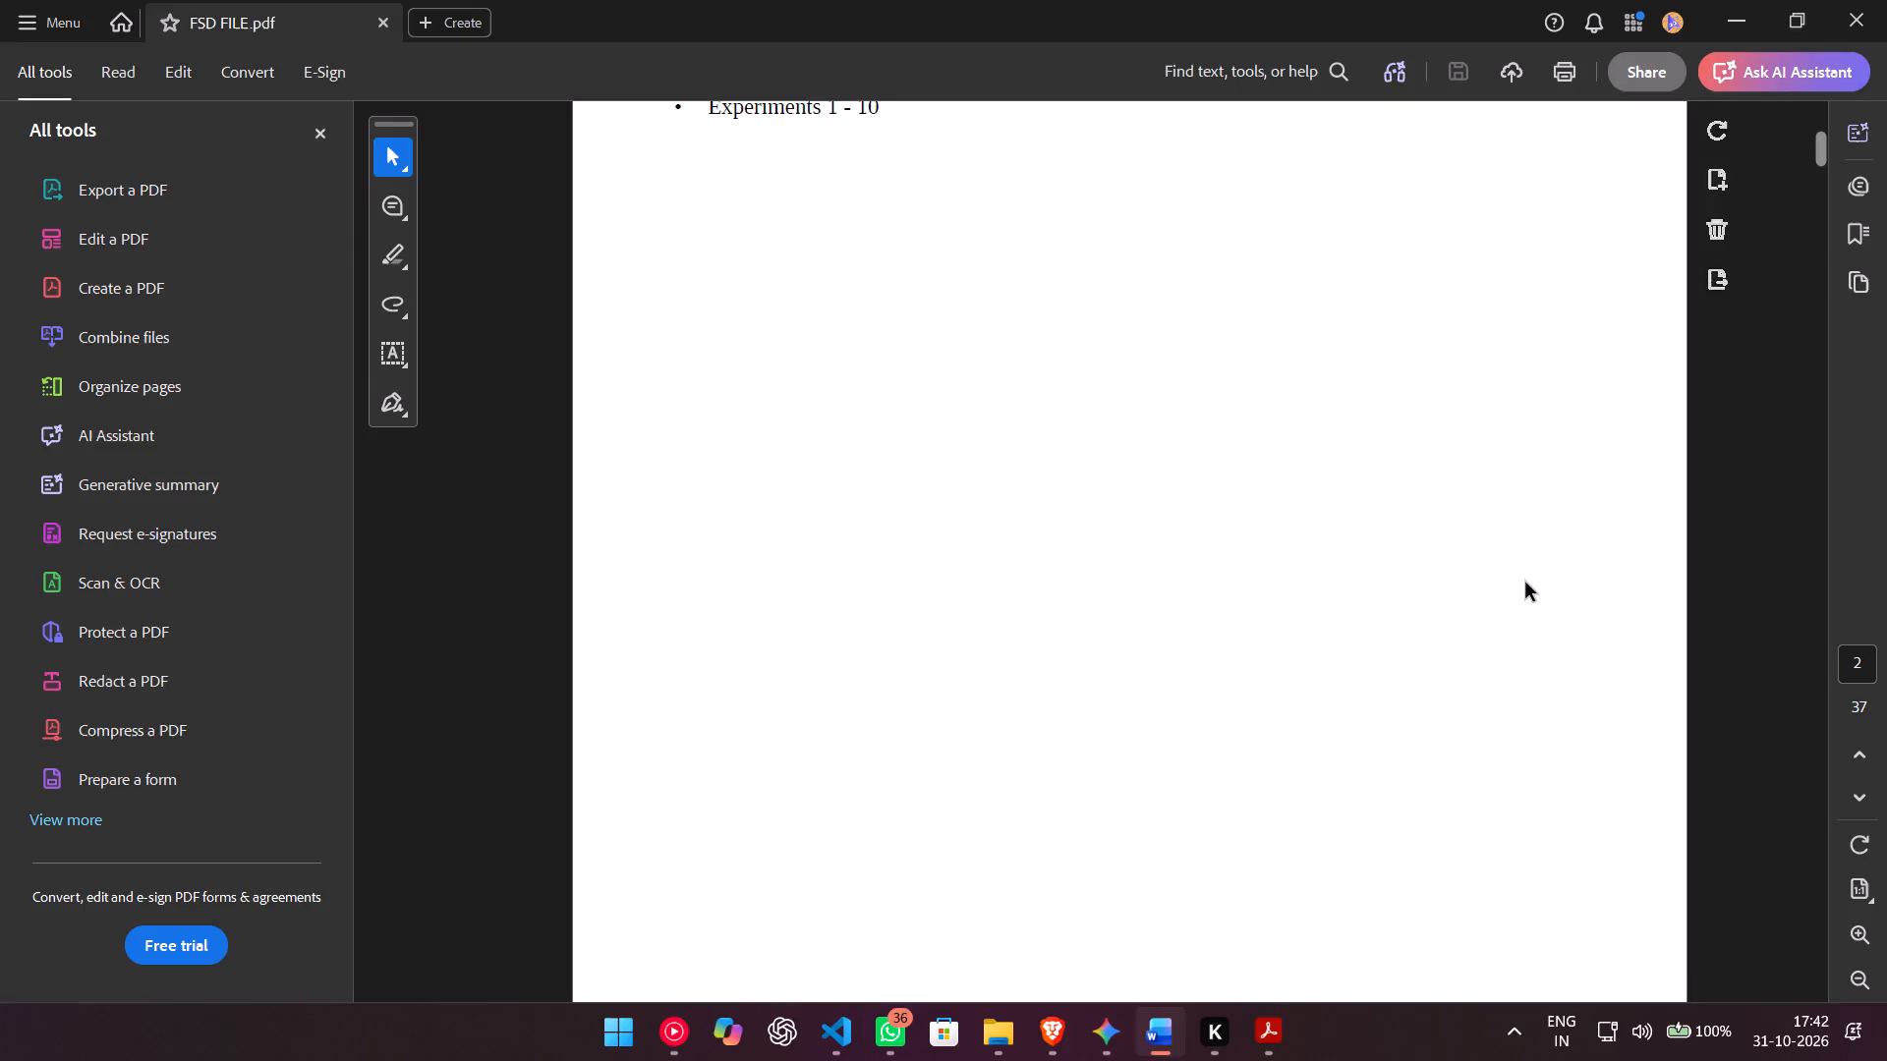
pyautogui.scroll(-17, 1525, 583)
pyautogui.scroll(20, 1560, 574)
pyautogui.scroll(4, 1560, 574)
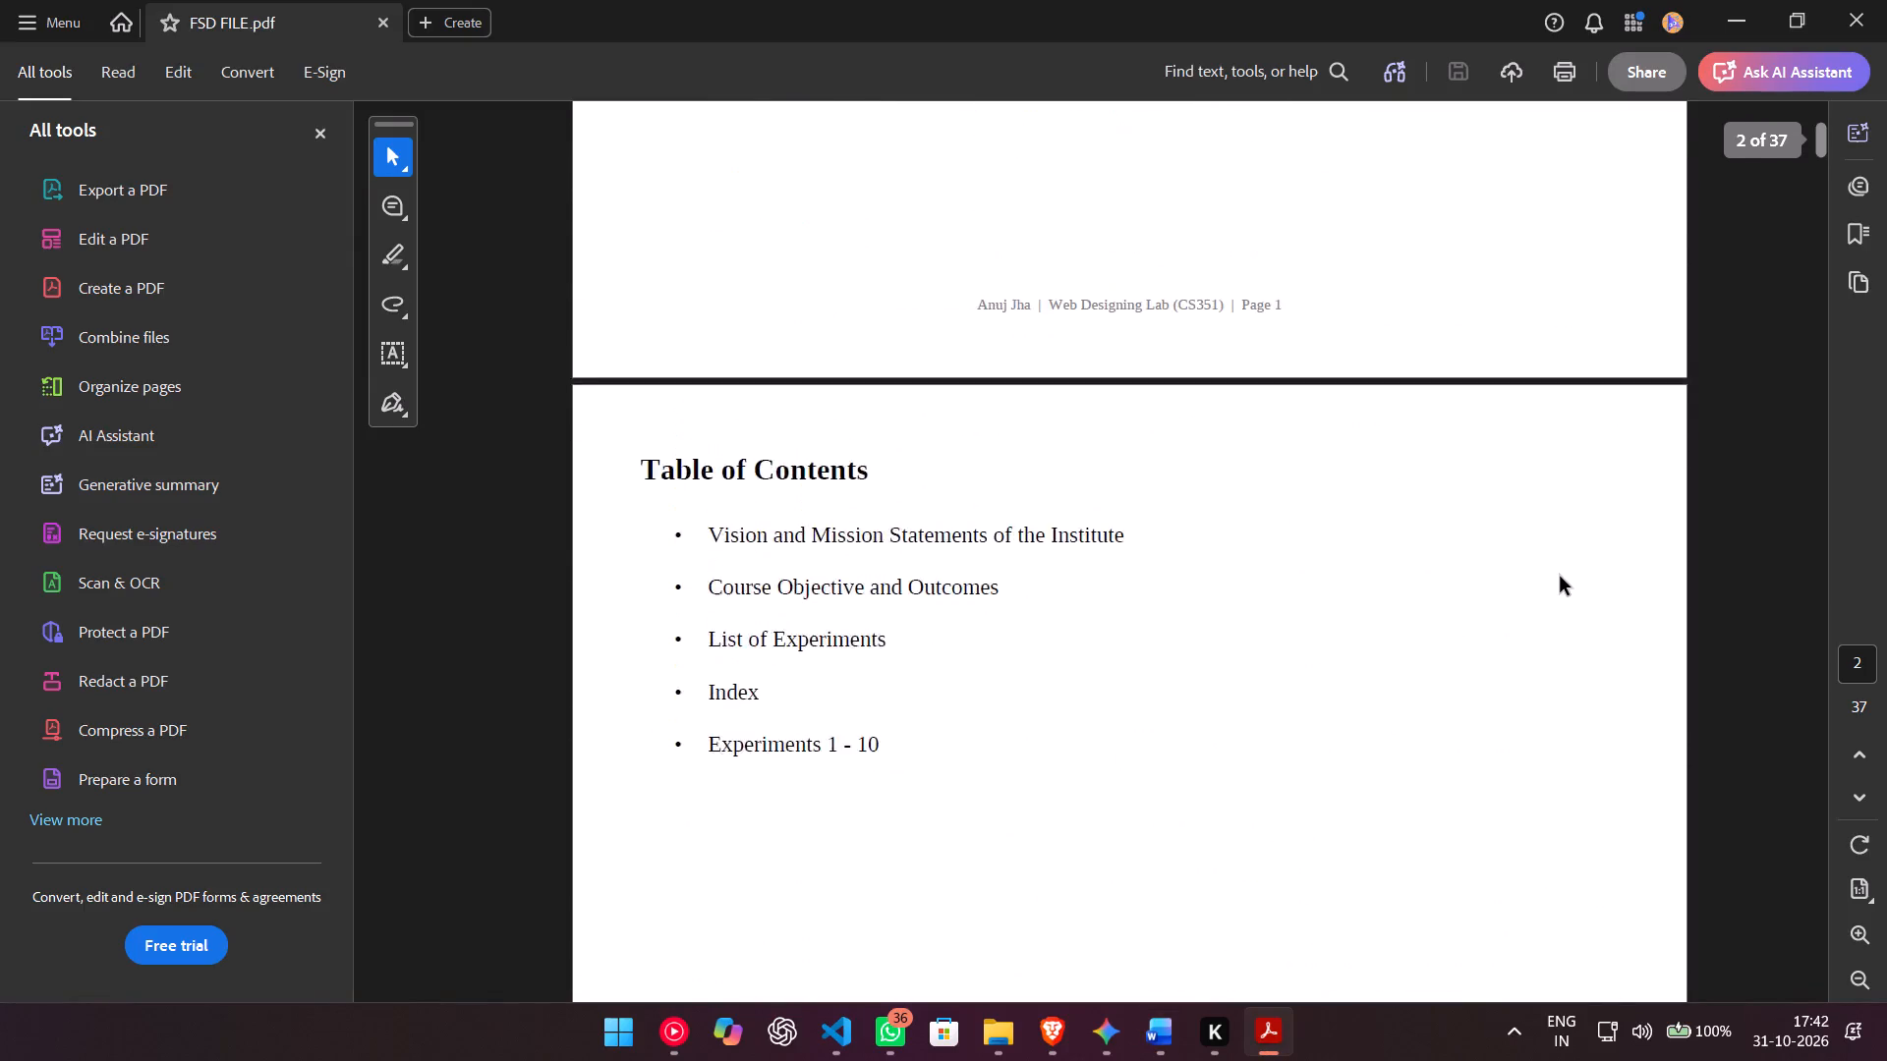
pyautogui.scroll(-14, 1555, 584)
pyautogui.moveTo(1824, 164); pyautogui.dragTo(1798, 471)
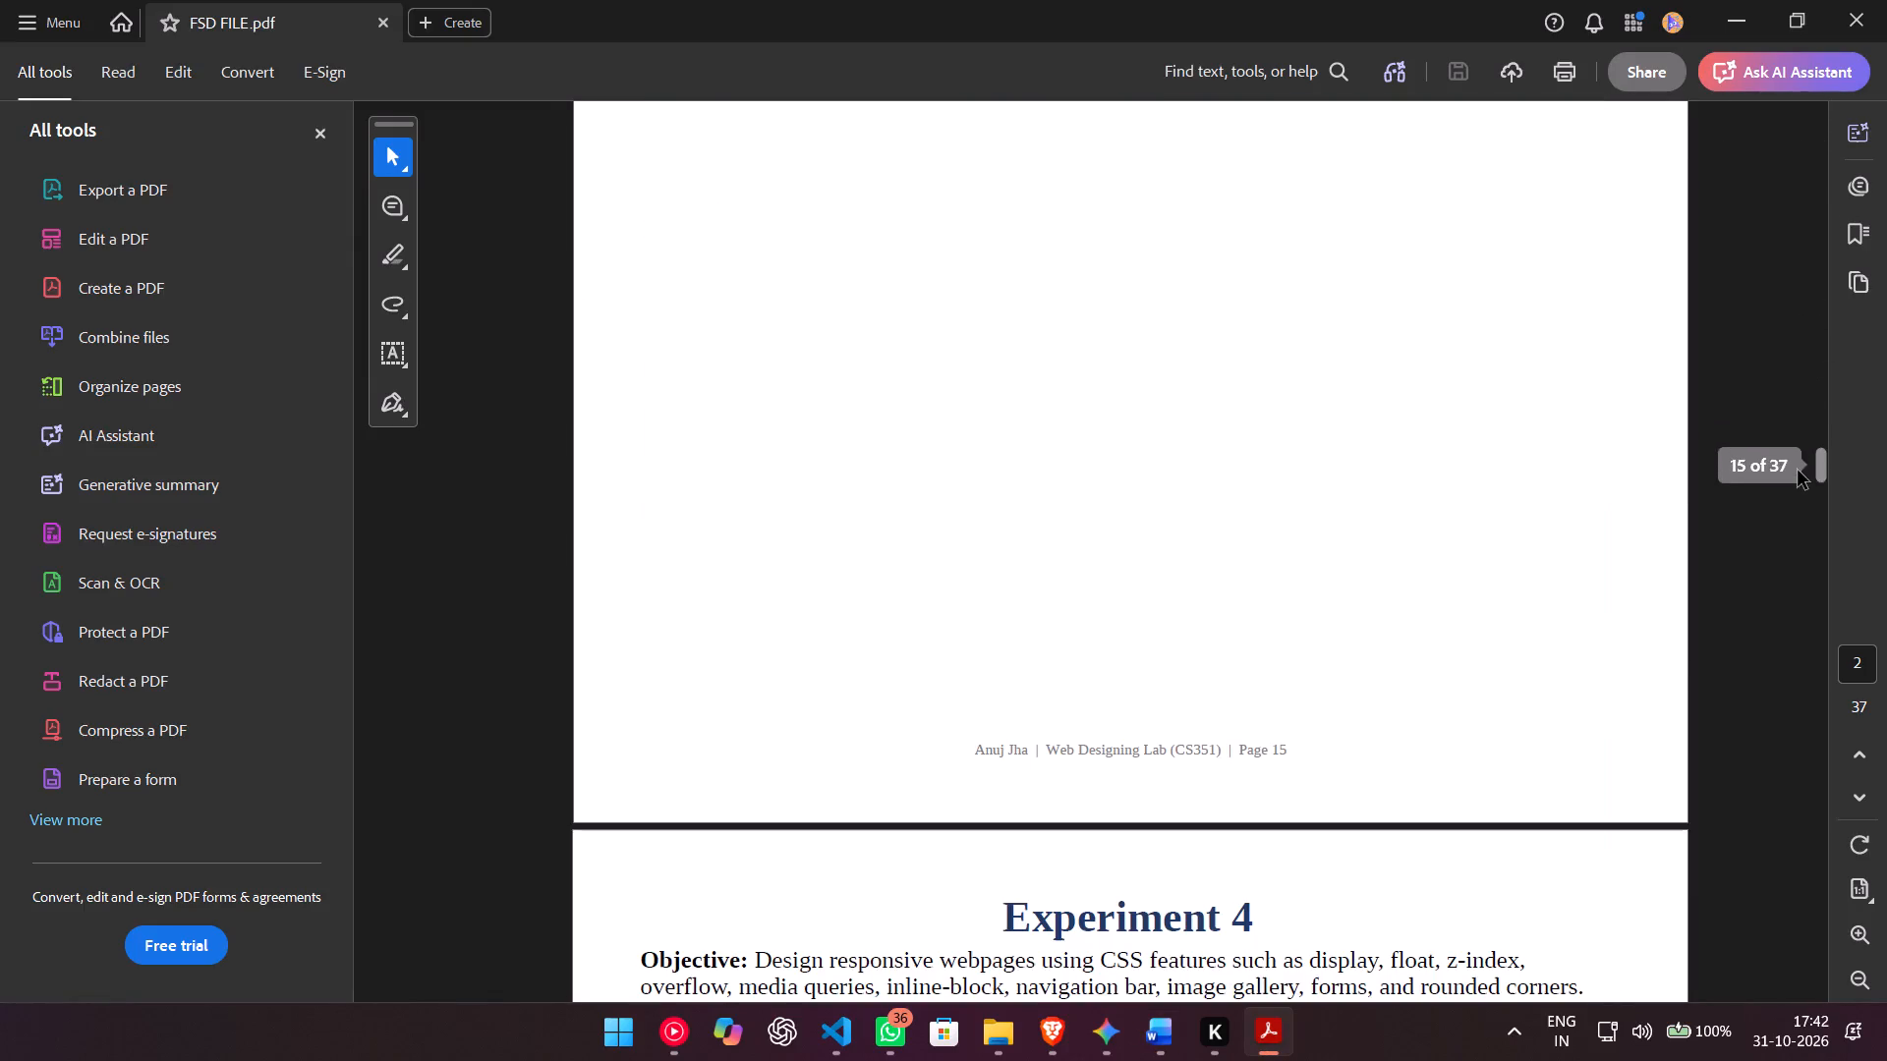
pyautogui.moveTo(1798, 471); pyautogui.dragTo(1799, 458)
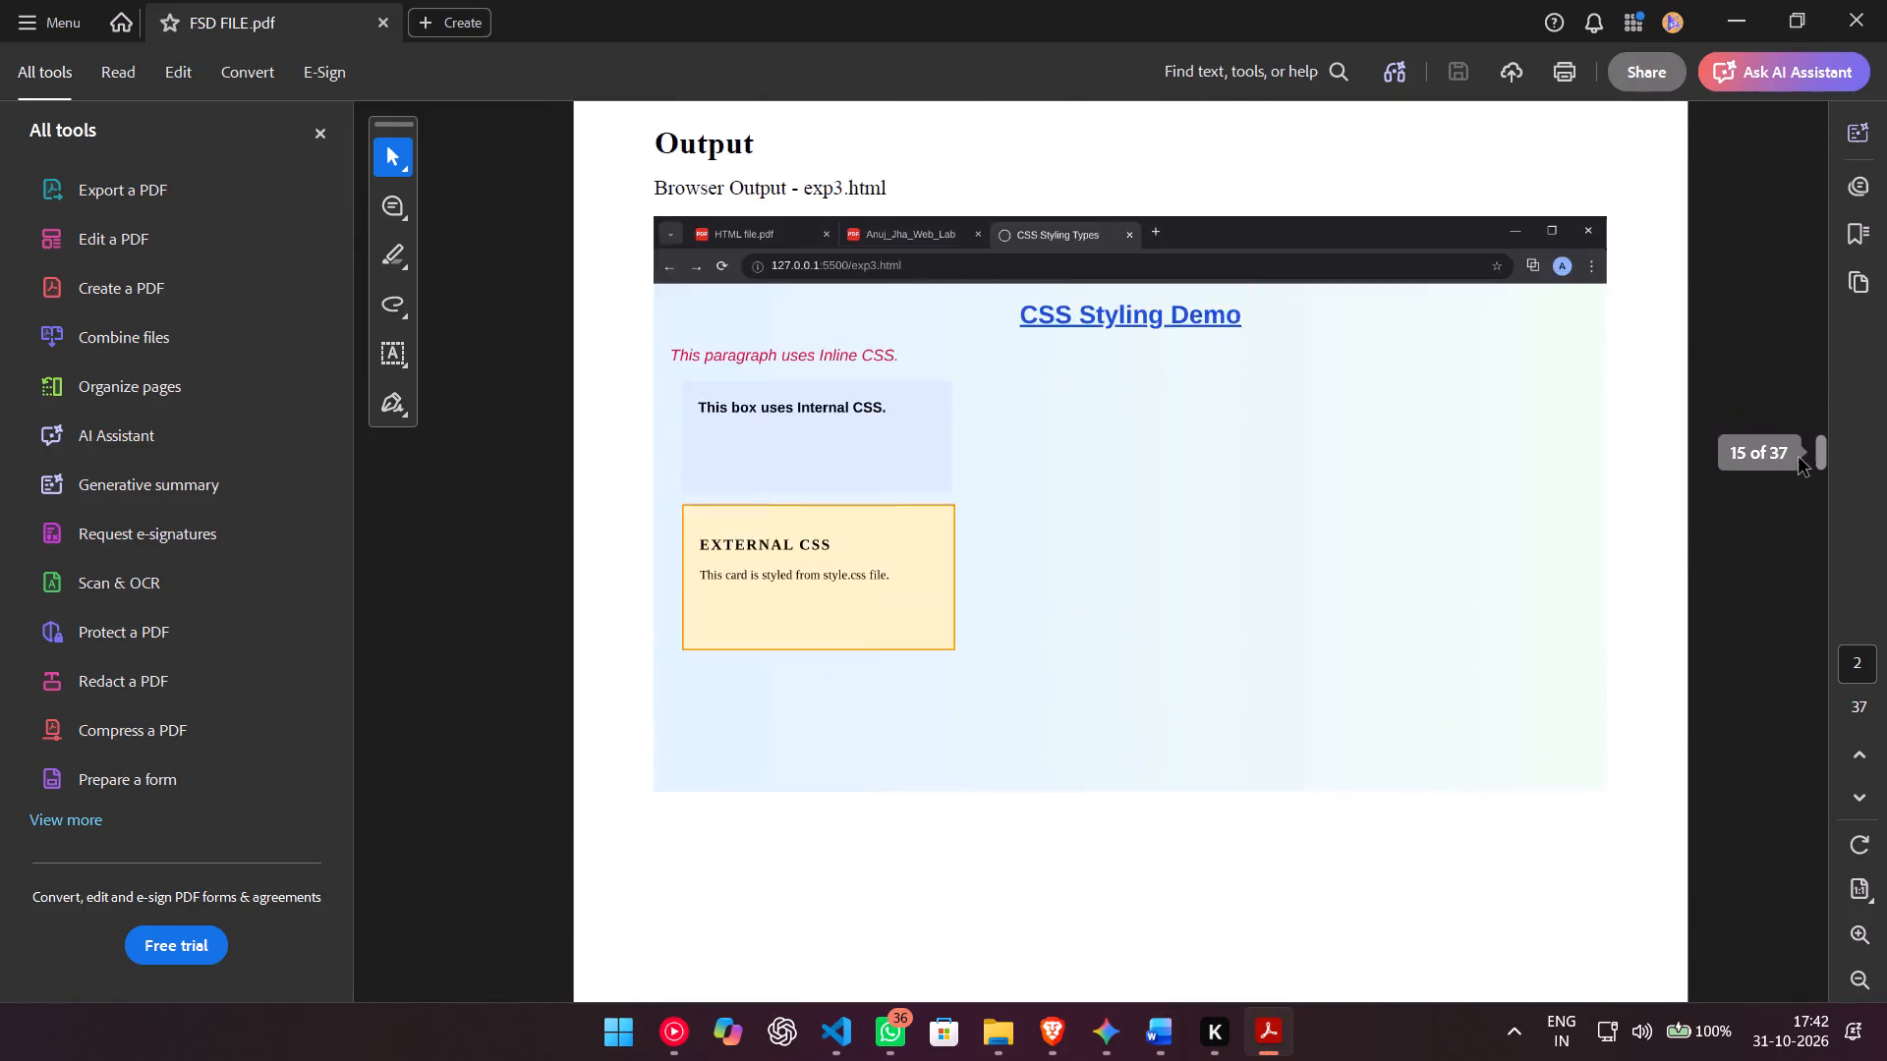
pyautogui.moveTo(1799, 458); pyautogui.dragTo(1802, 430)
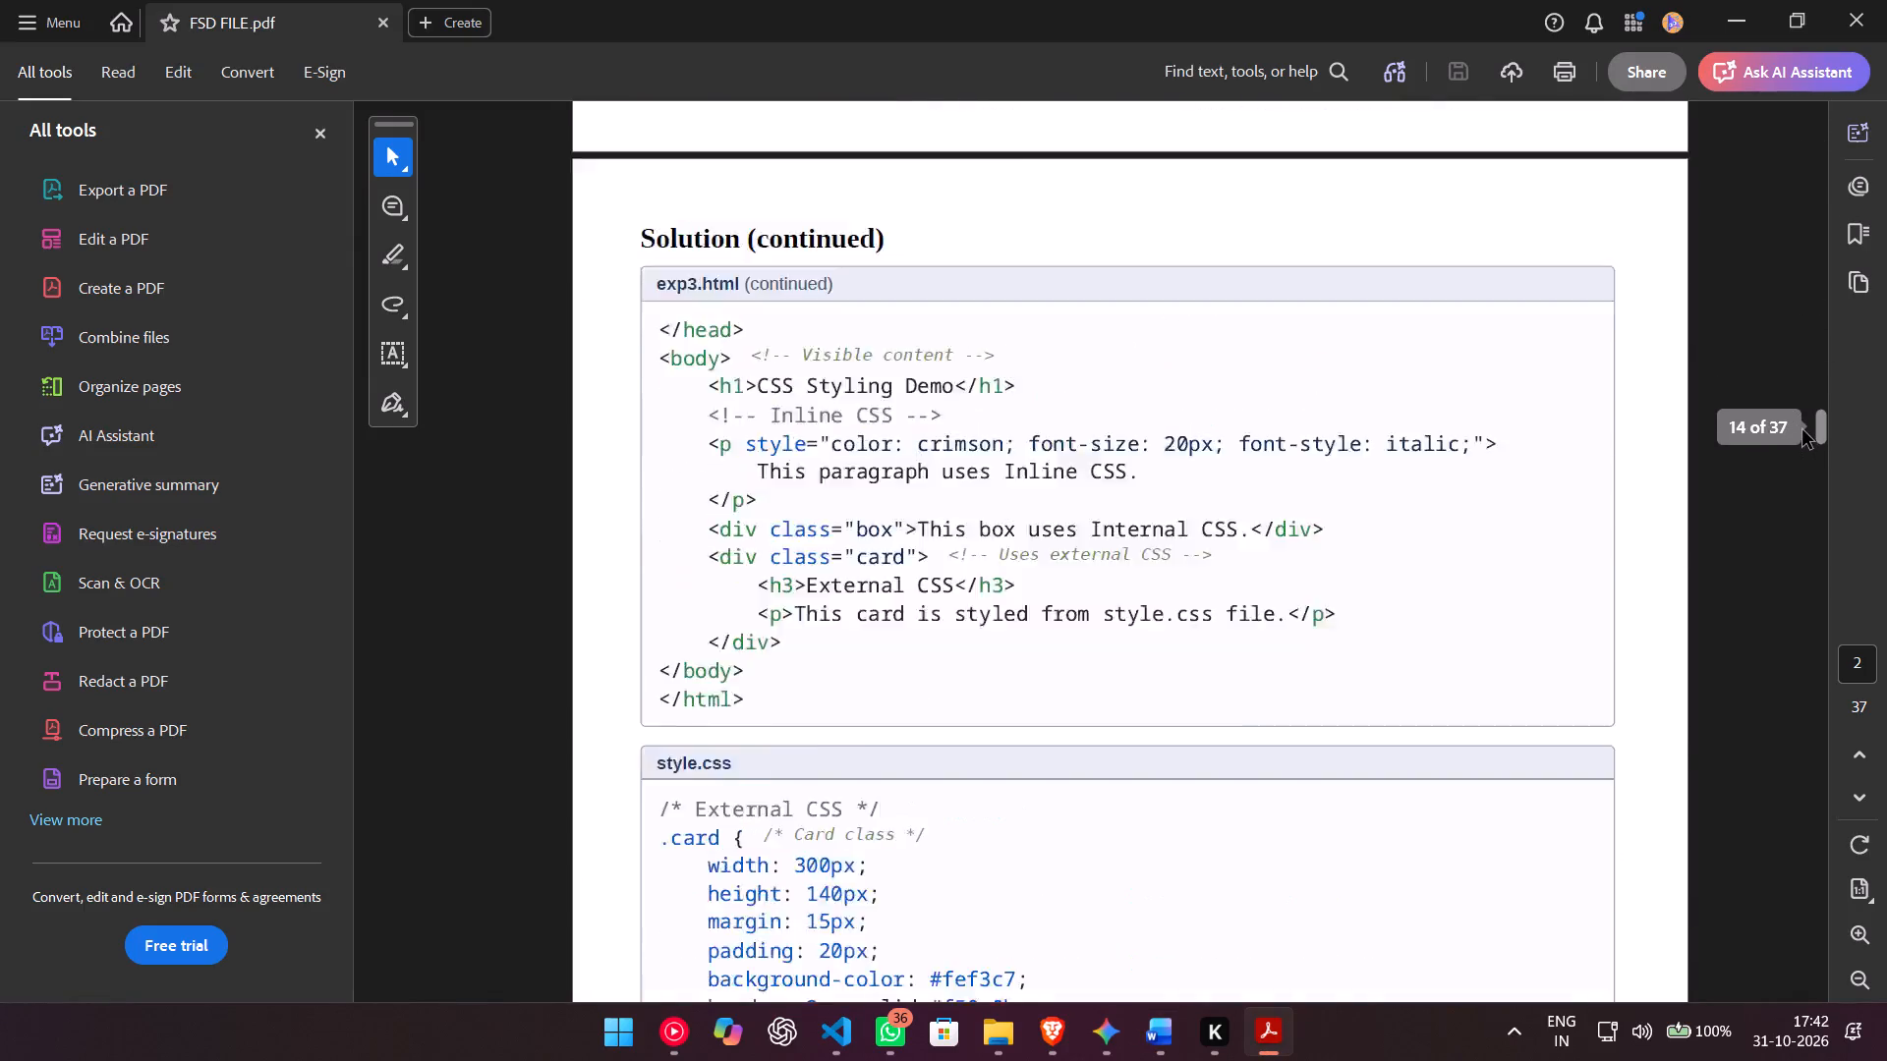
pyautogui.moveTo(1802, 430); pyautogui.dragTo(1806, 419)
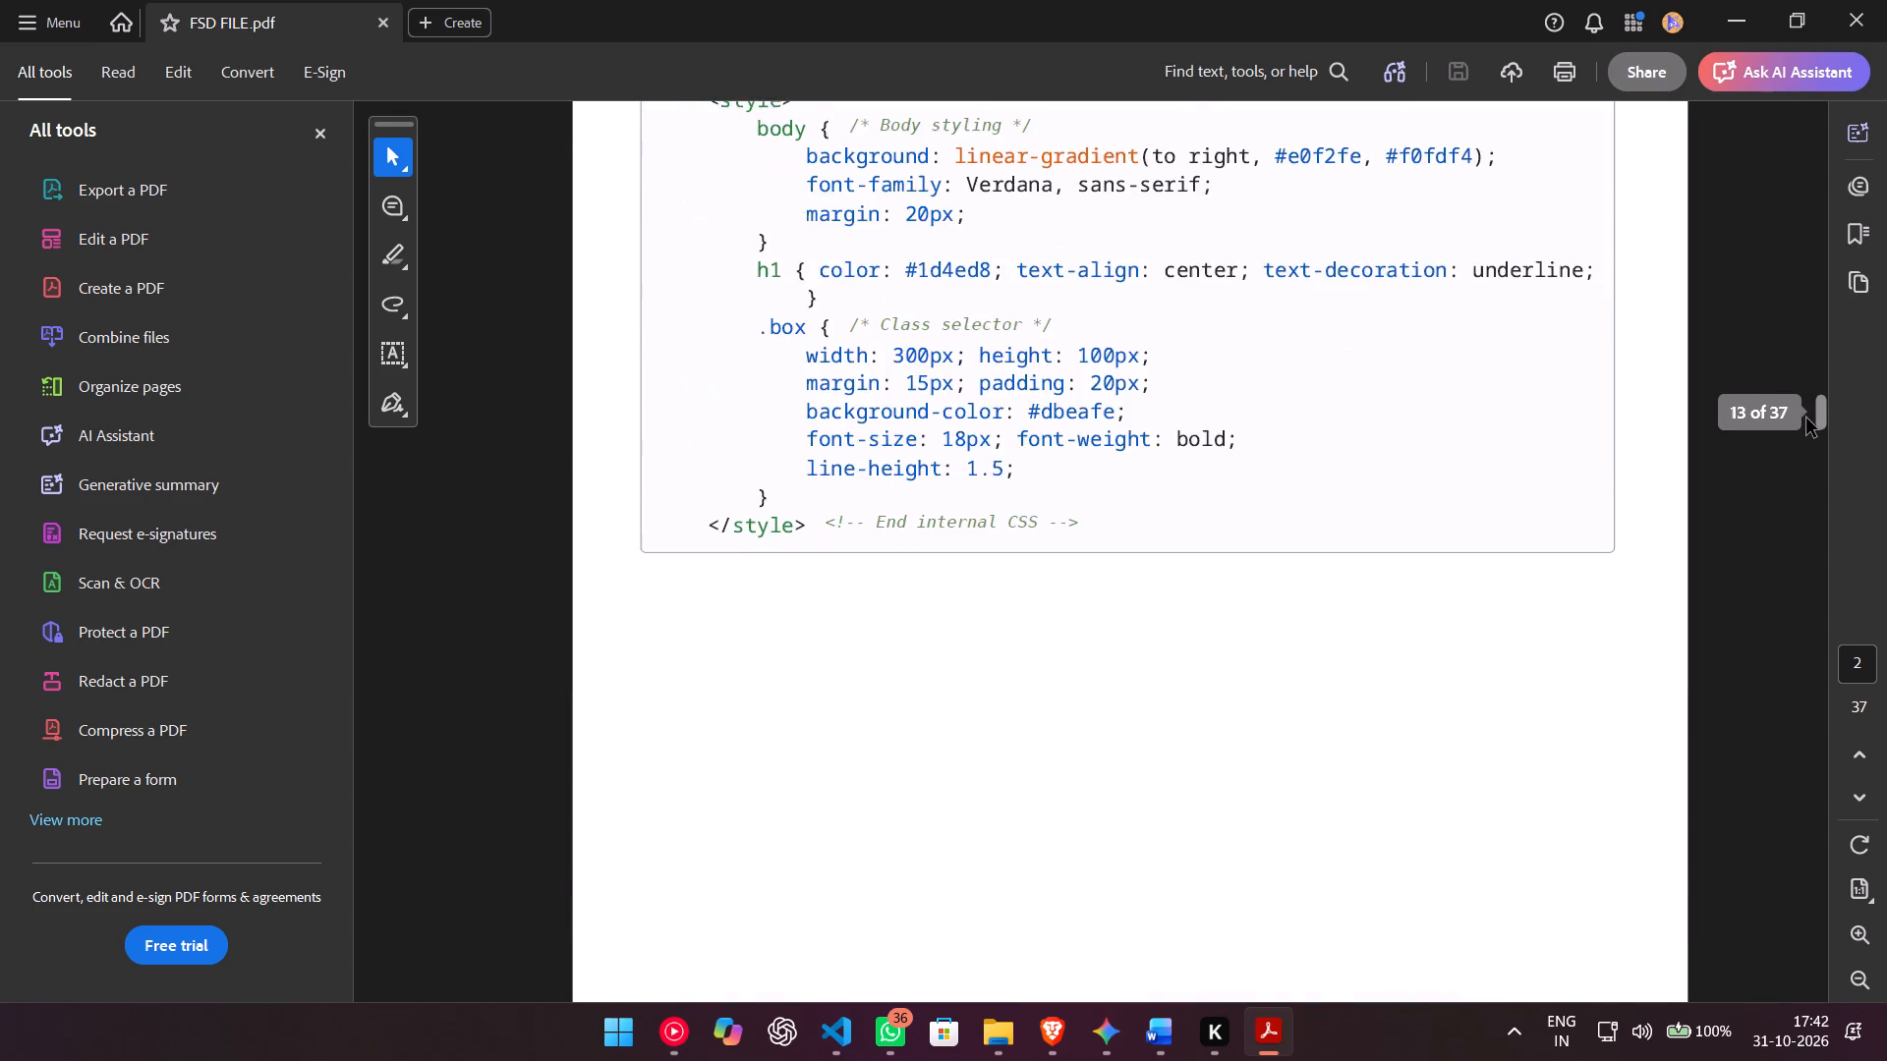
pyautogui.moveTo(1806, 419); pyautogui.dragTo(1808, 436)
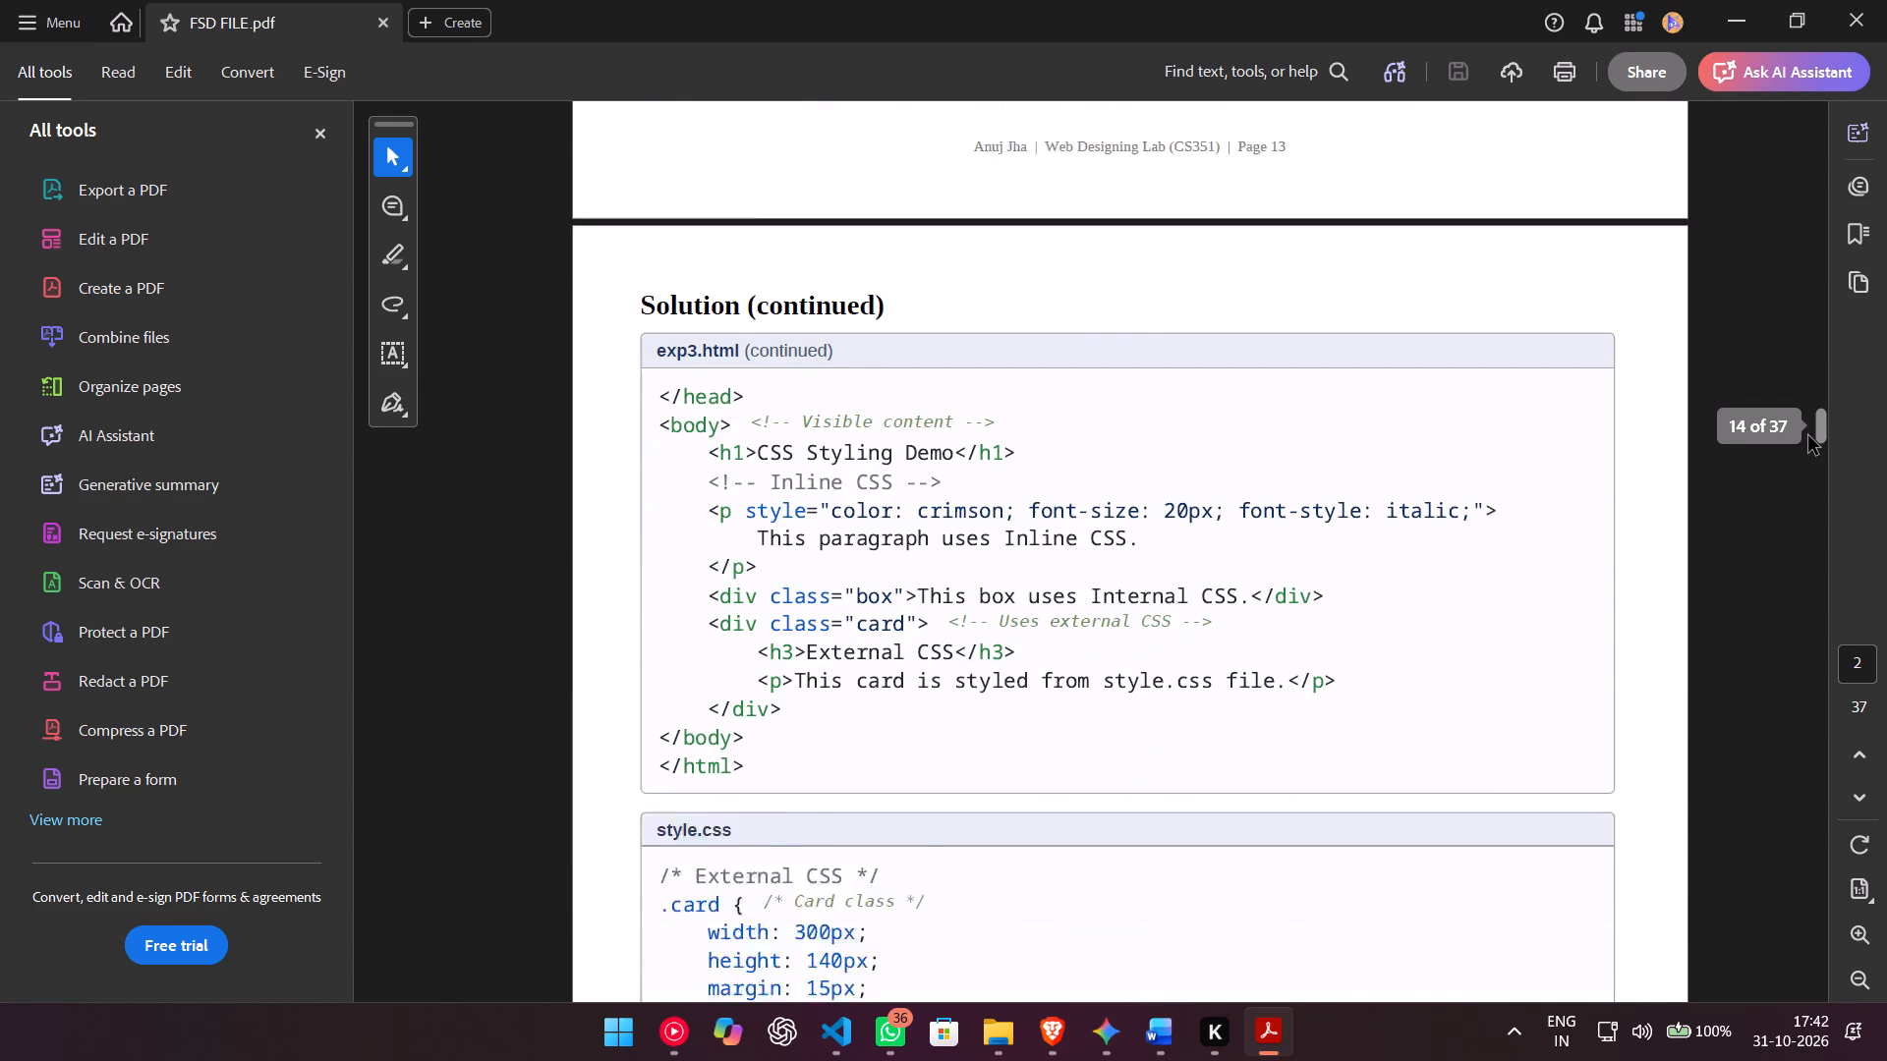
pyautogui.moveTo(1808, 436); pyautogui.dragTo(1812, 437)
pyautogui.scroll(2, 1461, 417)
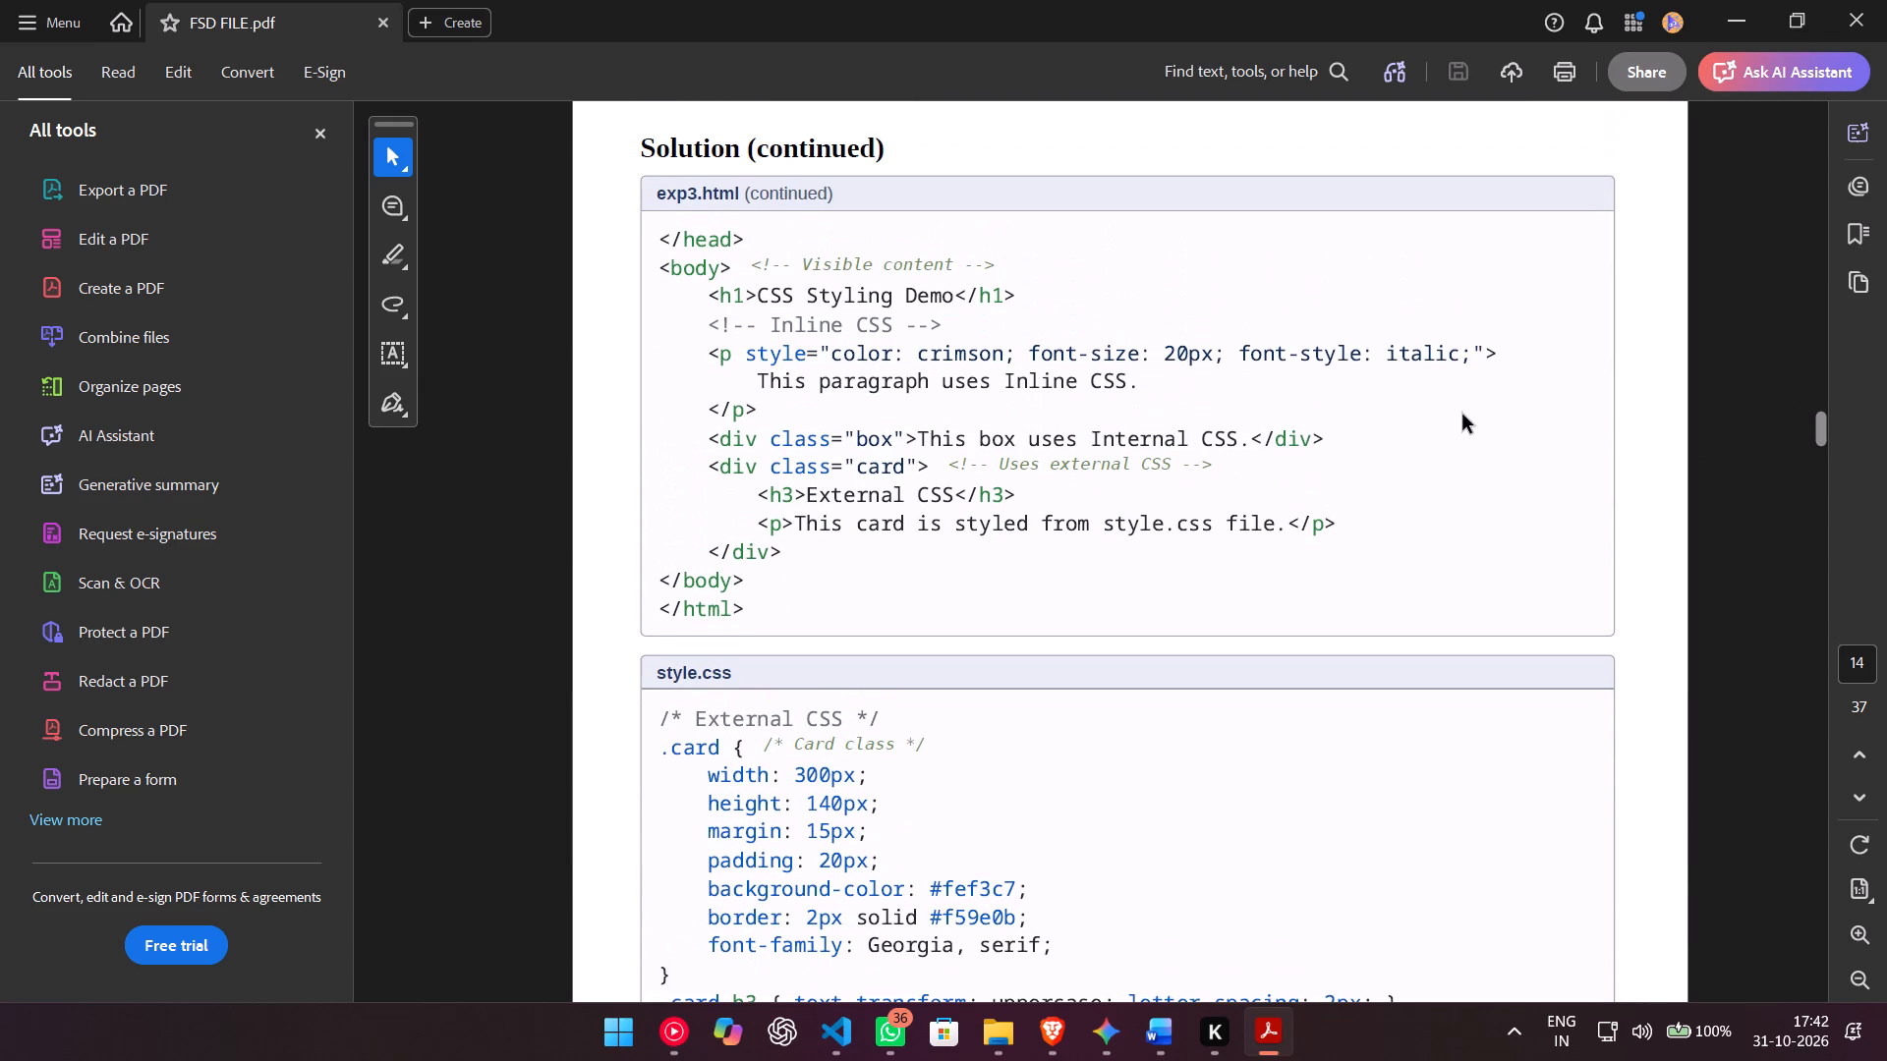
# Switch to the CS351 lab file in Brave.
pyautogui.hotkey('alt', 'Tab')
pyautogui.hotkey('alt', 'Tab')
pyautogui.hotkey('alt', 'Tab')
pyautogui.hotkey('alt', 'Tab')
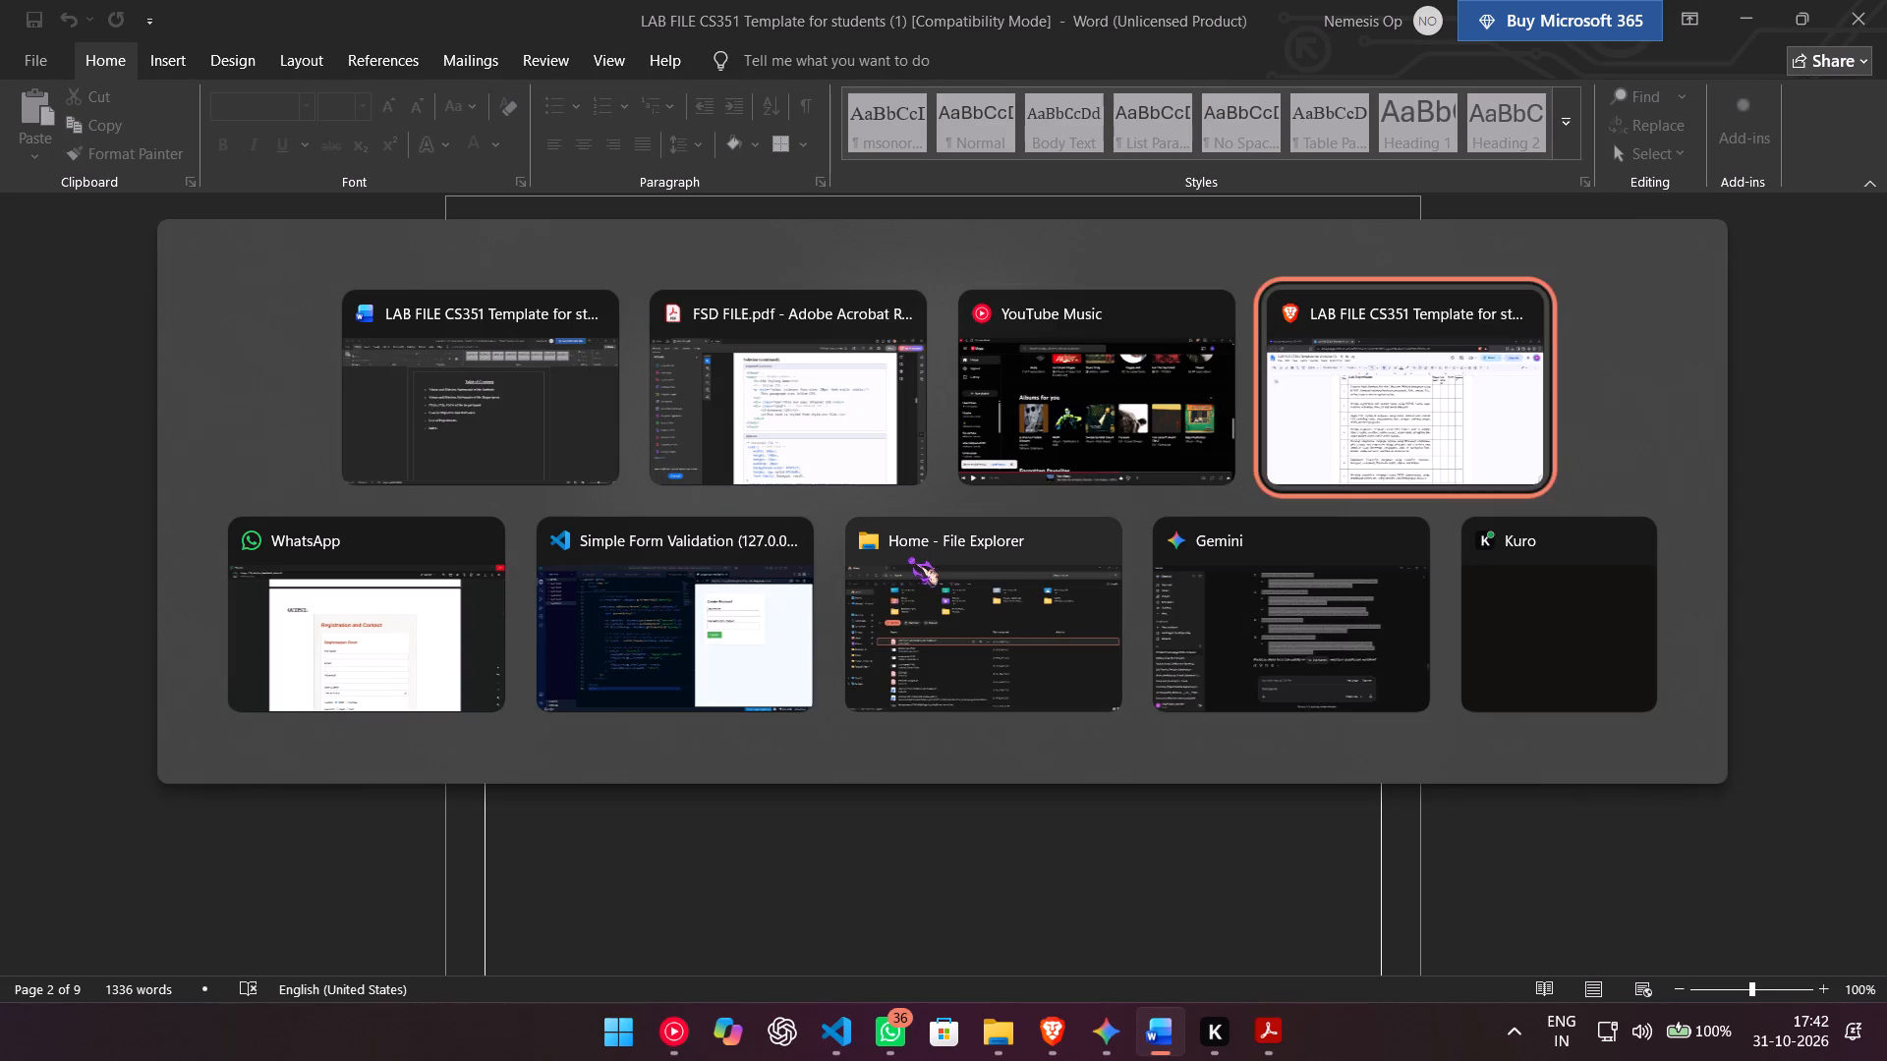
pyautogui.hotkey('alt', 'Tab')
pyautogui.hotkey('alt', 'Tab')
pyautogui.hotkey('alt', 'Tab')
pyautogui.hotkey('alt', 'Tab')
pyautogui.hotkey('alt', 'Tab')
pyautogui.hotkey('alt', 'Tab')
pyautogui.hotkey('alt', 'Tab')
pyautogui.hotkey('alt', 'Tab')
pyautogui.hotkey('alt', 'Tab')
pyautogui.hotkey('alt', 'Tab')
pyautogui.hotkey('alt', 'Tab')
pyautogui.hotkey('alt', 'Tab')
pyautogui.hotkey('alt', 'Tab')
pyautogui.hotkey('alt', 'Tab')
pyautogui.hotkey('alt', 'Tab')
pyautogui.hotkey('alt', 'Tab')
pyautogui.hotkey('alt', 'Tab')
pyautogui.hotkey('alt', 'Tab')
# Copy Experiment 1's entire solution code, from the DOCTYPE line to the closing html tag.
pyautogui.scroll(5, 1326, 589)
pyautogui.scroll(-20, 1345, 588)
pyautogui.scroll(-12, 1345, 588)
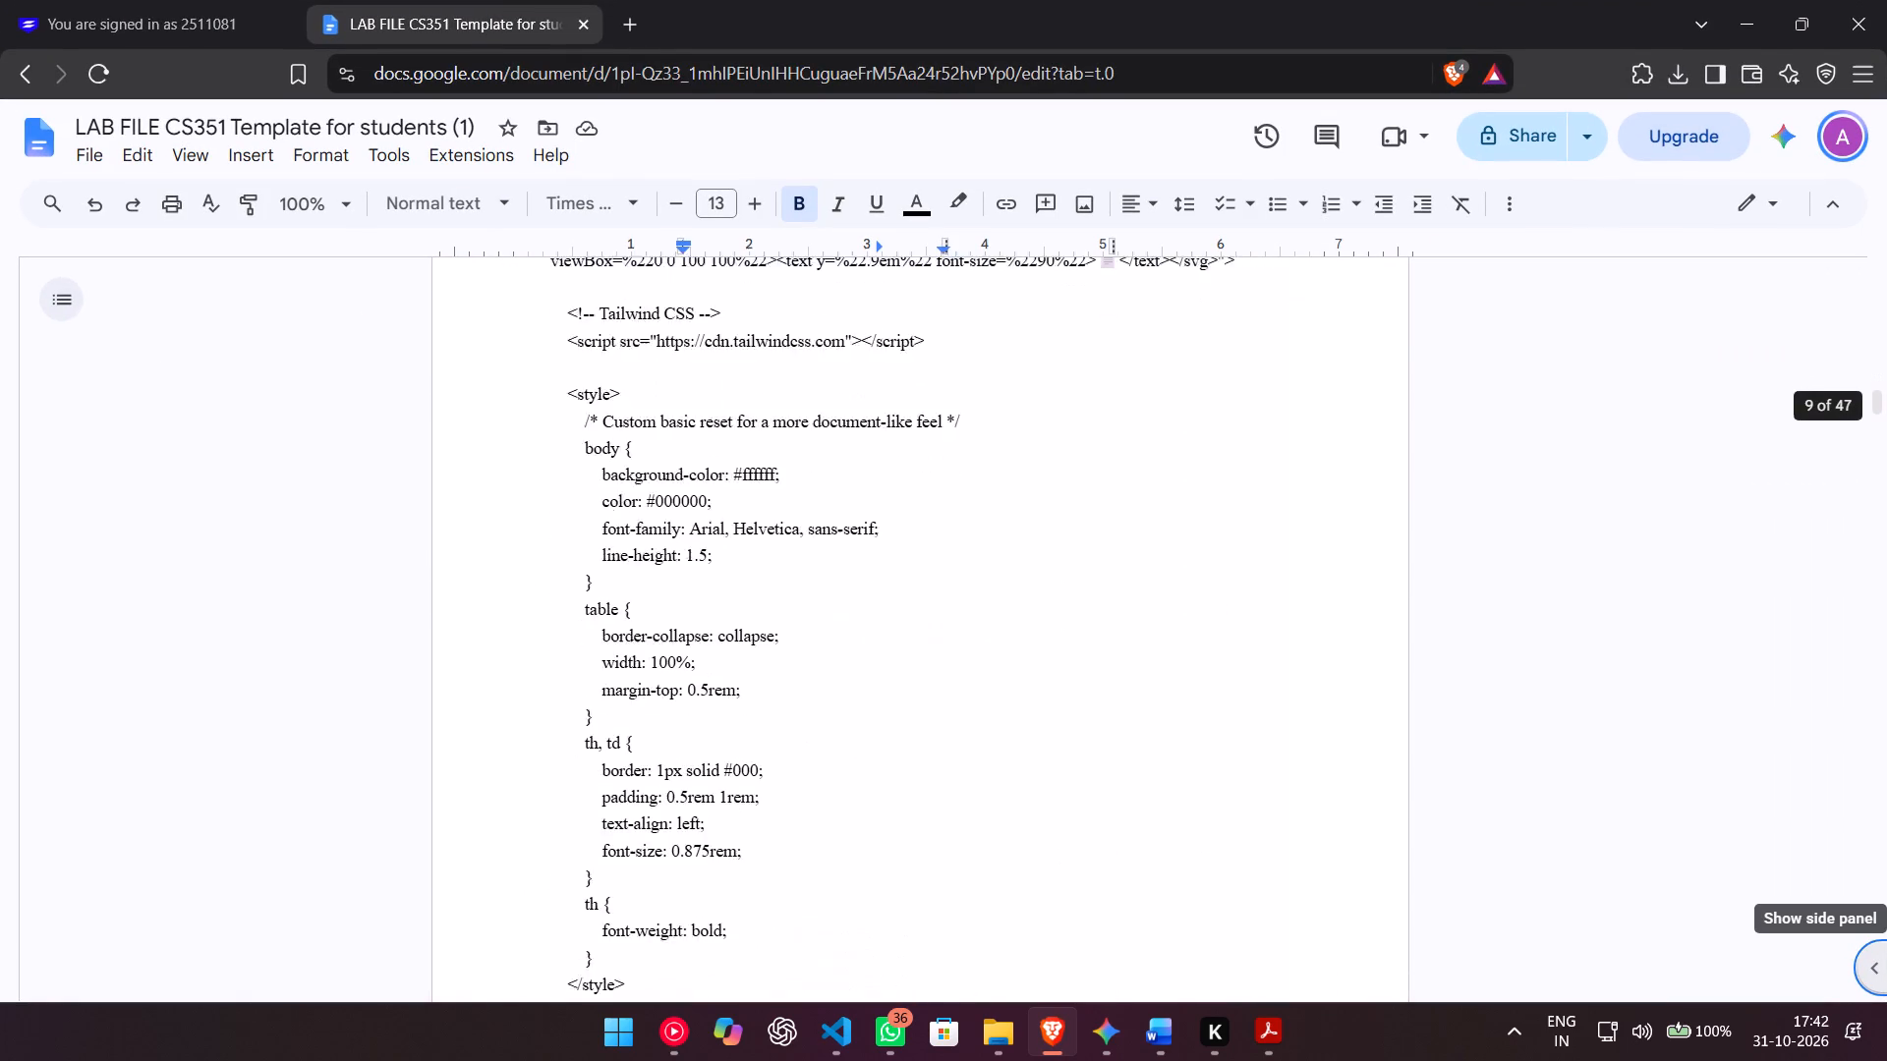
pyautogui.scroll(-20, 1121, 626)
pyautogui.scroll(-20, 1121, 626)
pyautogui.scroll(-9, 1121, 626)
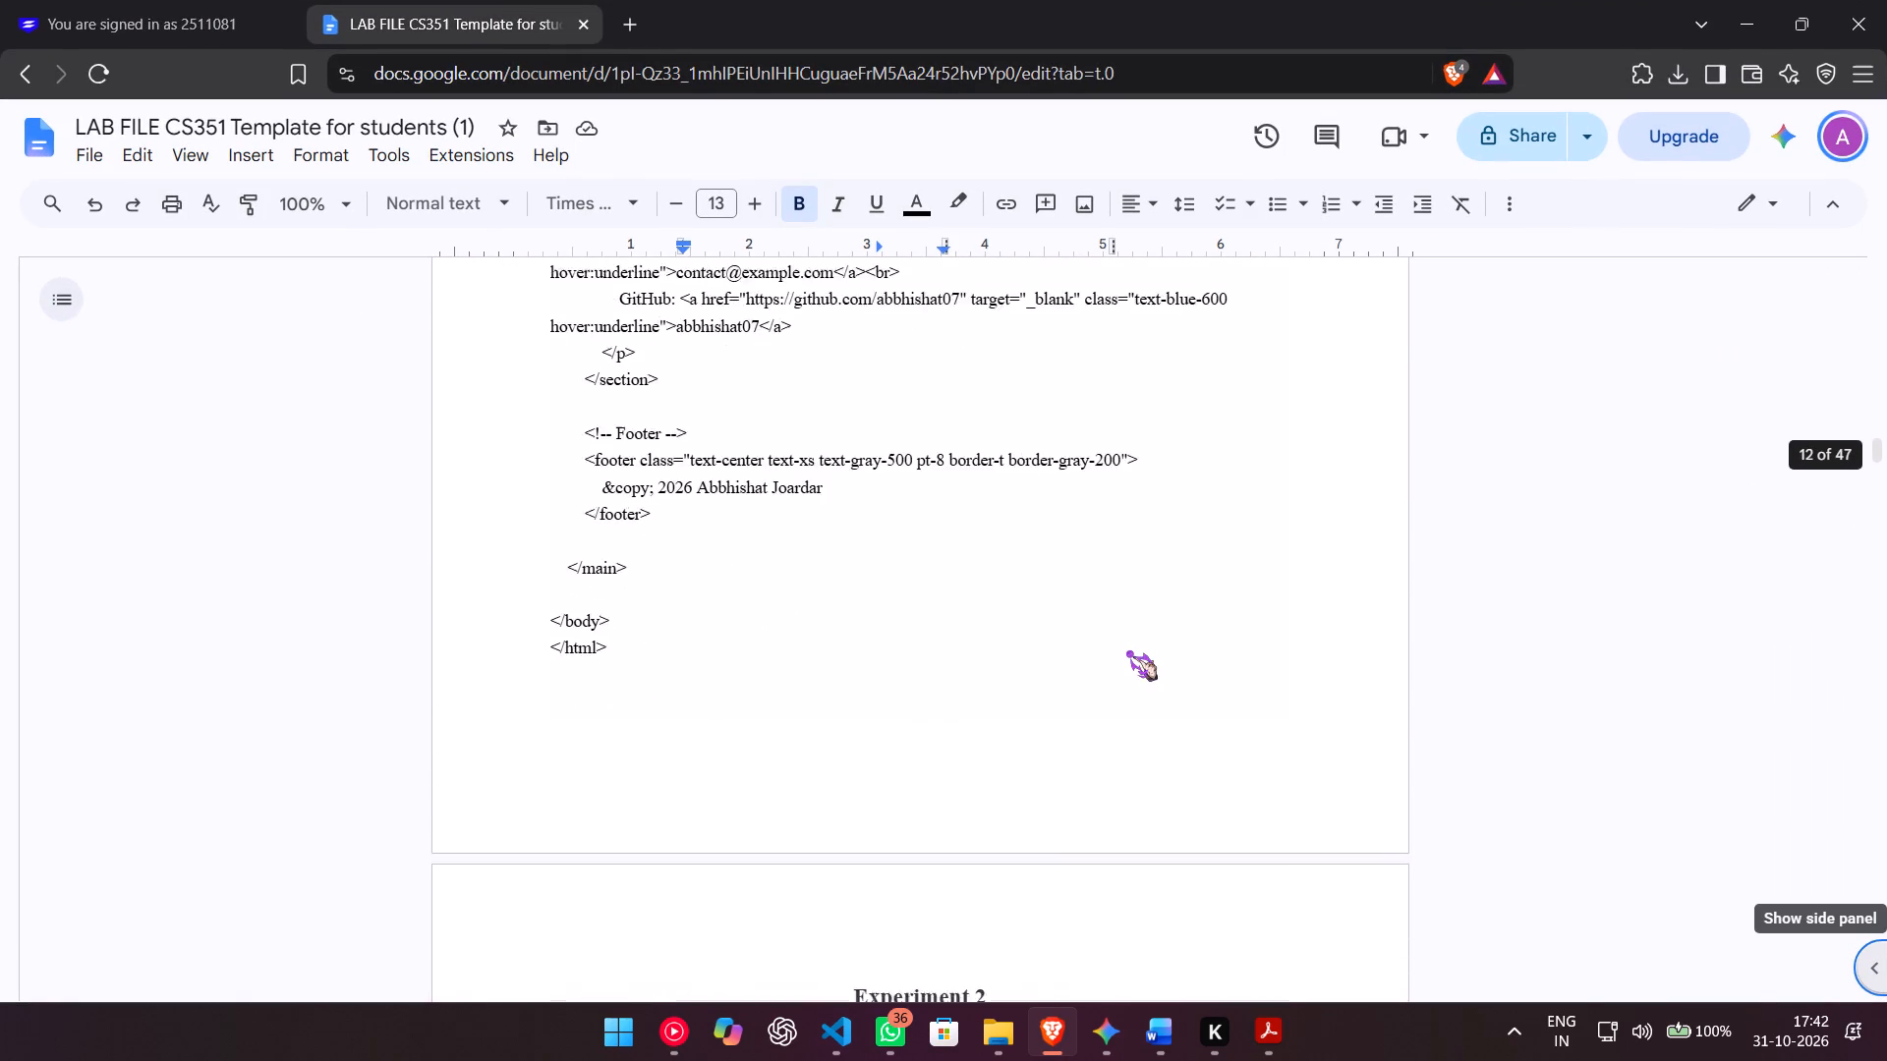
pyautogui.scroll(-6, 1127, 650)
pyautogui.scroll(3, 1132, 650)
pyautogui.moveTo(624, 474); pyautogui.dragTo(603, 444)
pyautogui.click(642, 488)
pyautogui.click(625, 481)
pyautogui.moveTo(619, 473); pyautogui.dragTo(565, 414)
pyautogui.click(681, 491)
pyautogui.click(794, 476)
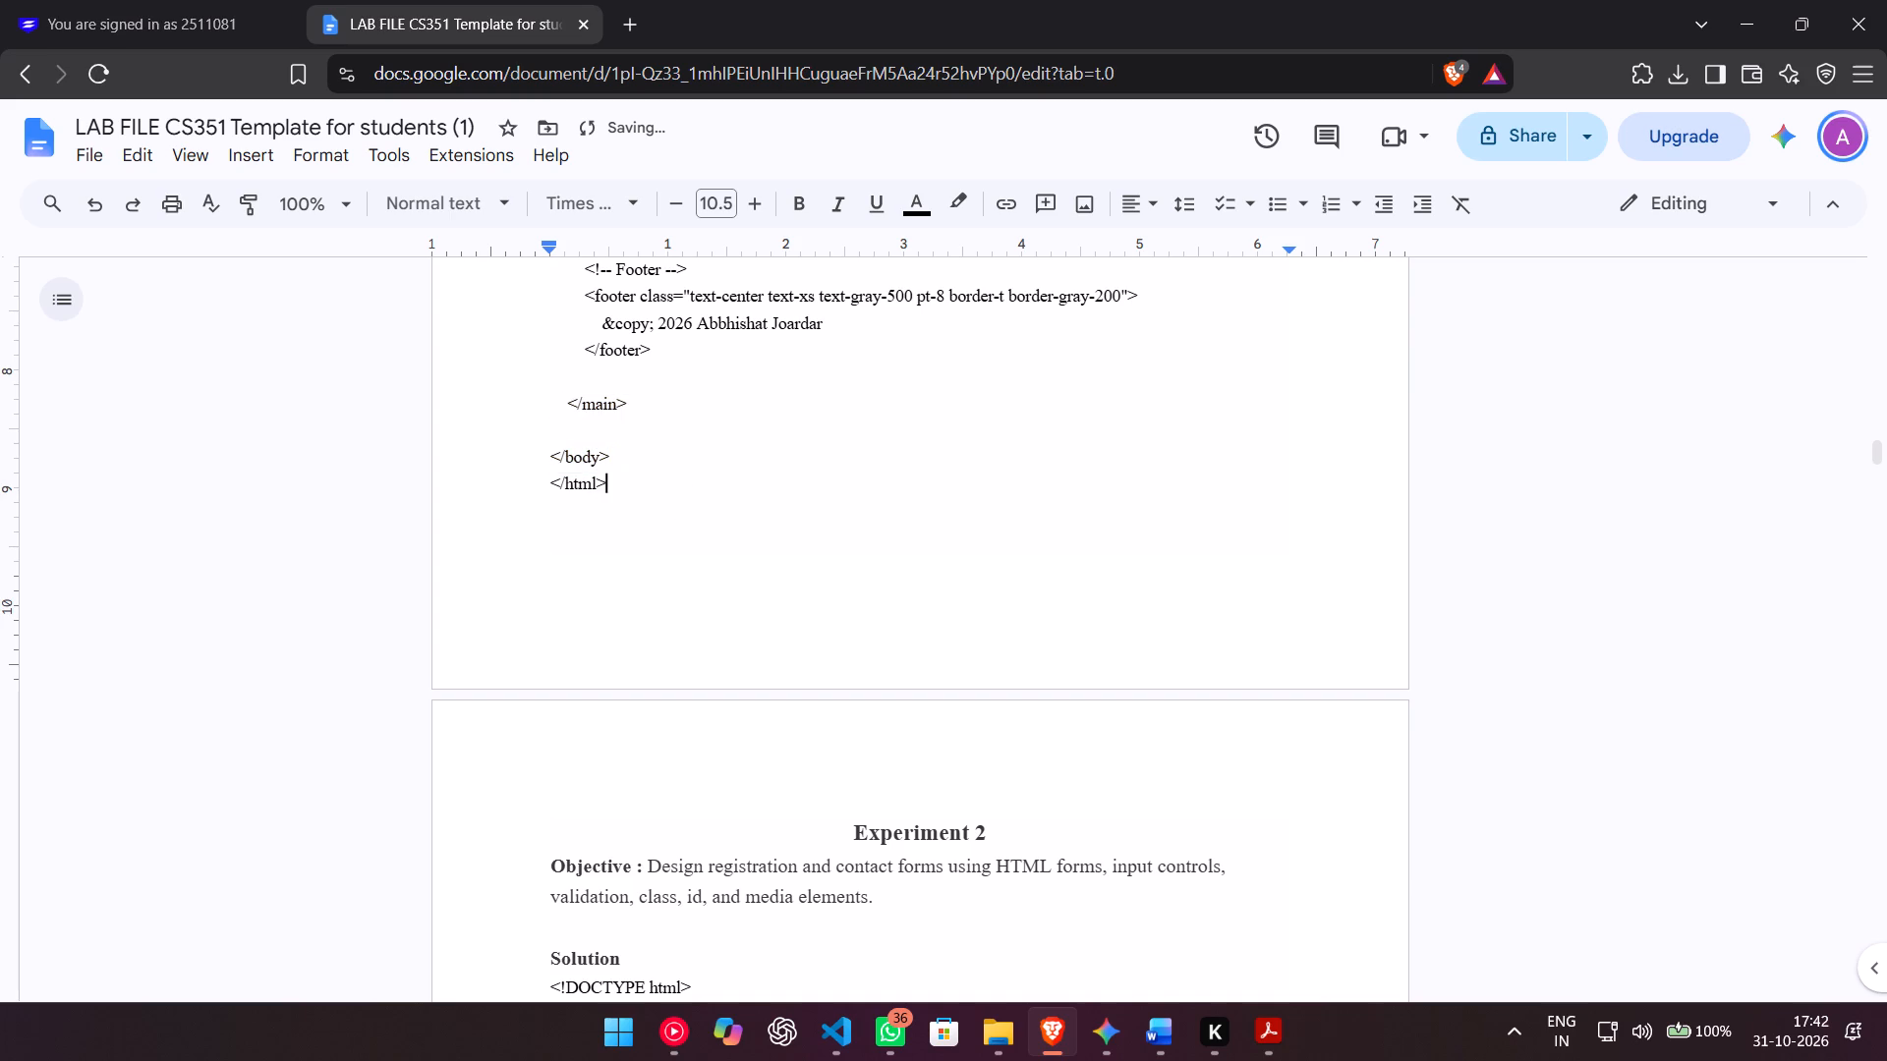
pyautogui.moveTo(776, 479); pyautogui.dragTo(709, 455)
pyautogui.scroll(20, 517, 324)
pyautogui.scroll(1, 517, 324)
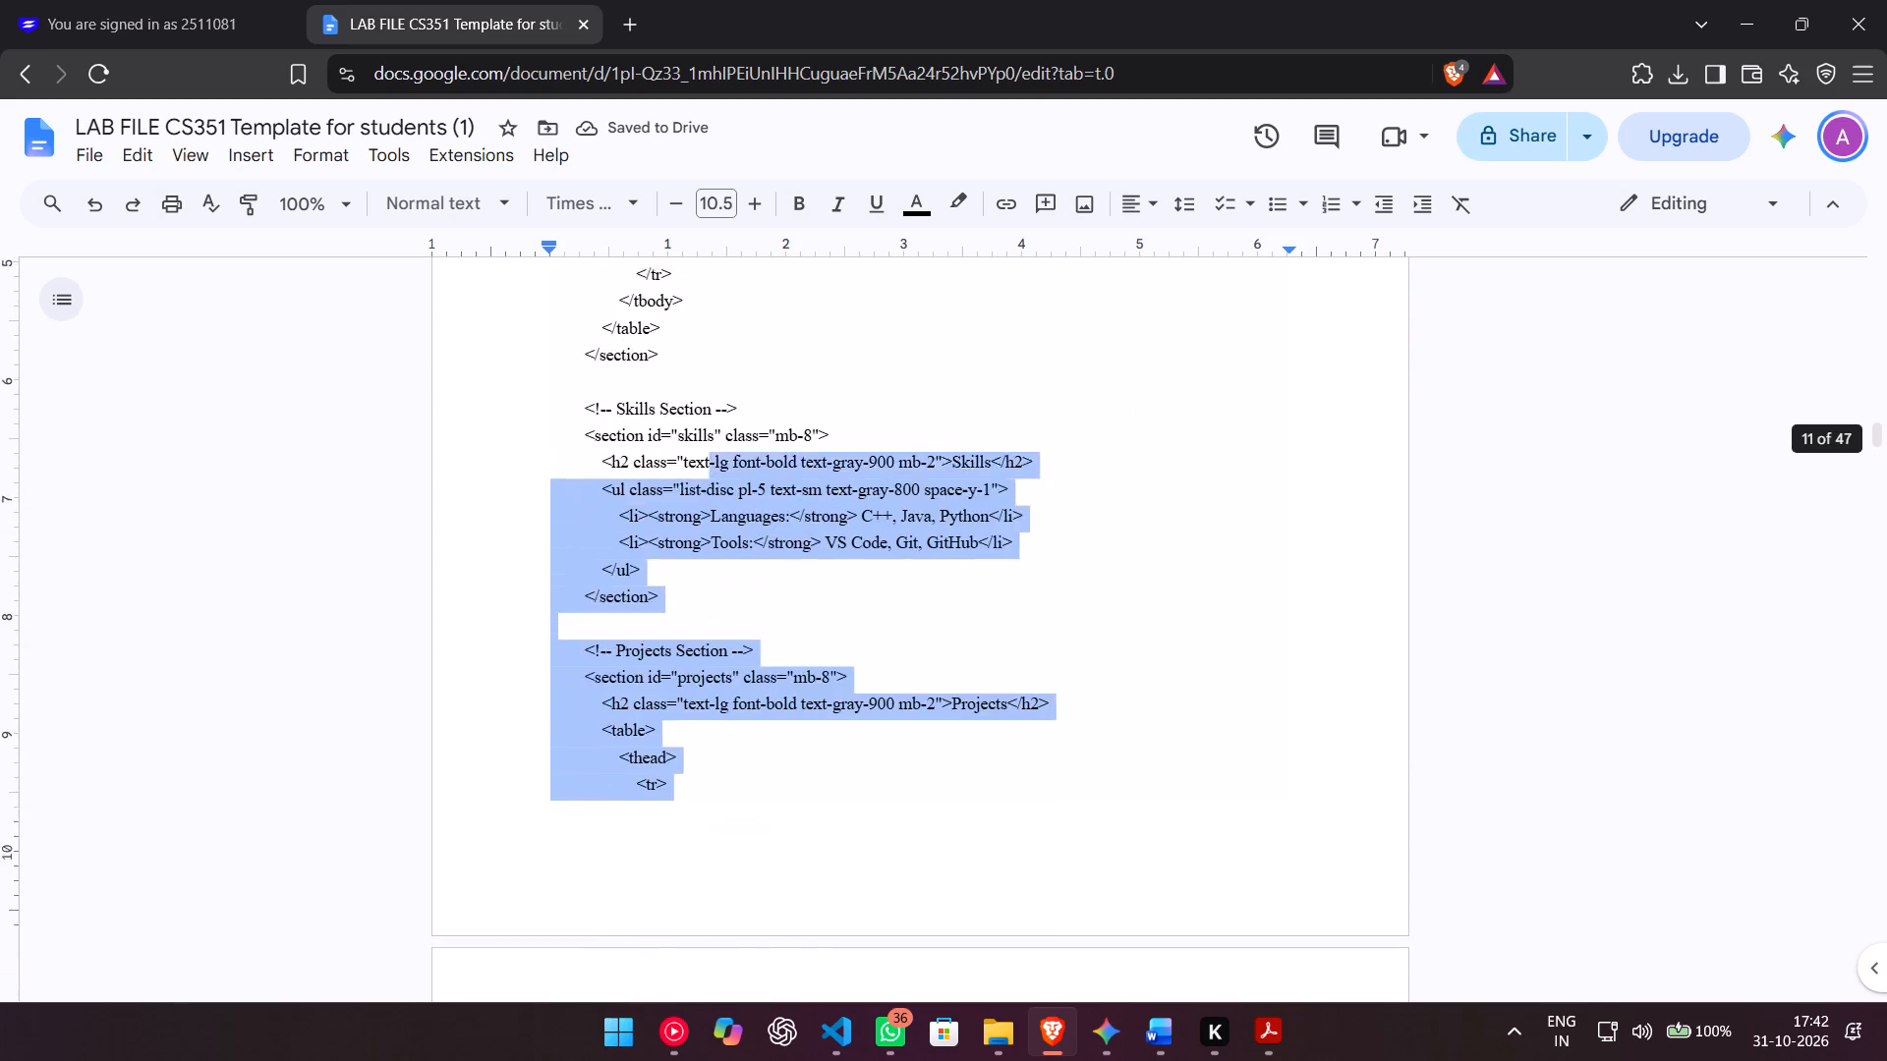
pyautogui.scroll(13, 709, 455)
pyautogui.moveTo(709, 455); pyautogui.dragTo(602, 499)
pyautogui.scroll(13, 623, 504)
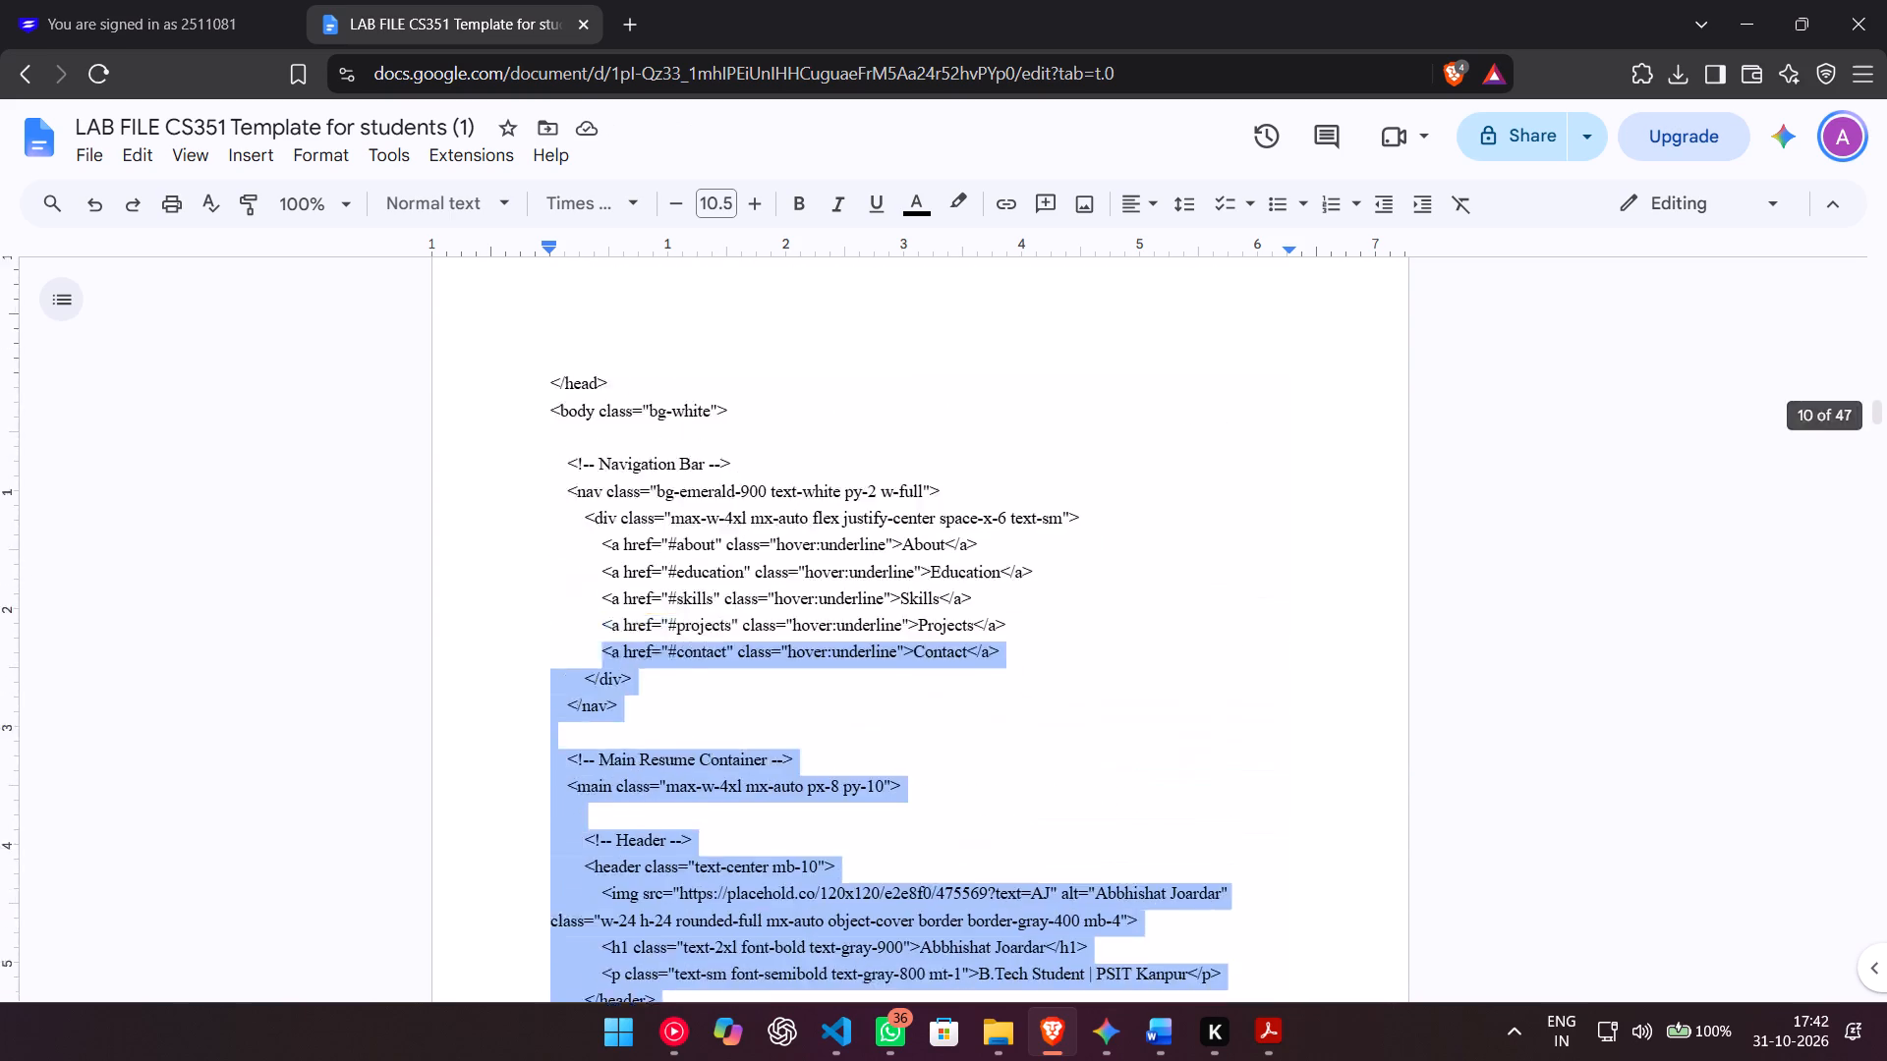
pyautogui.scroll(19, 602, 499)
pyautogui.moveTo(602, 499); pyautogui.dragTo(549, 865)
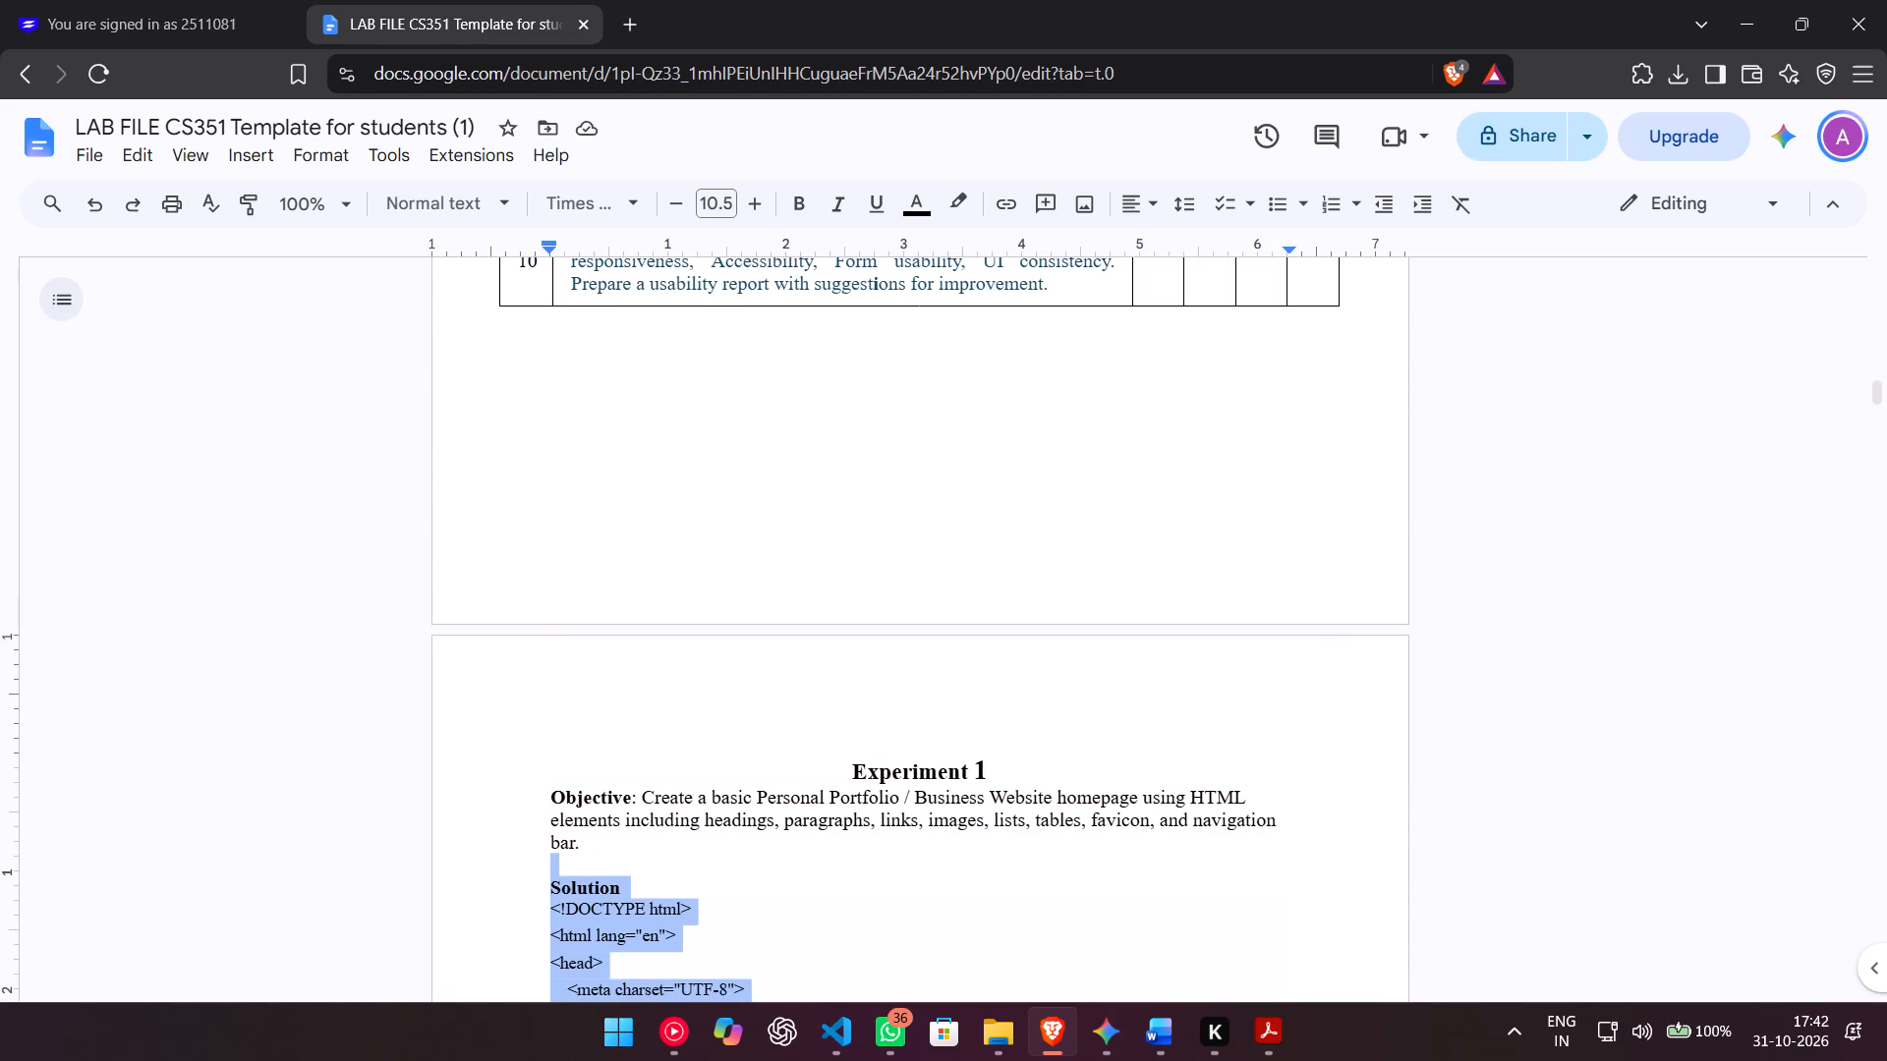
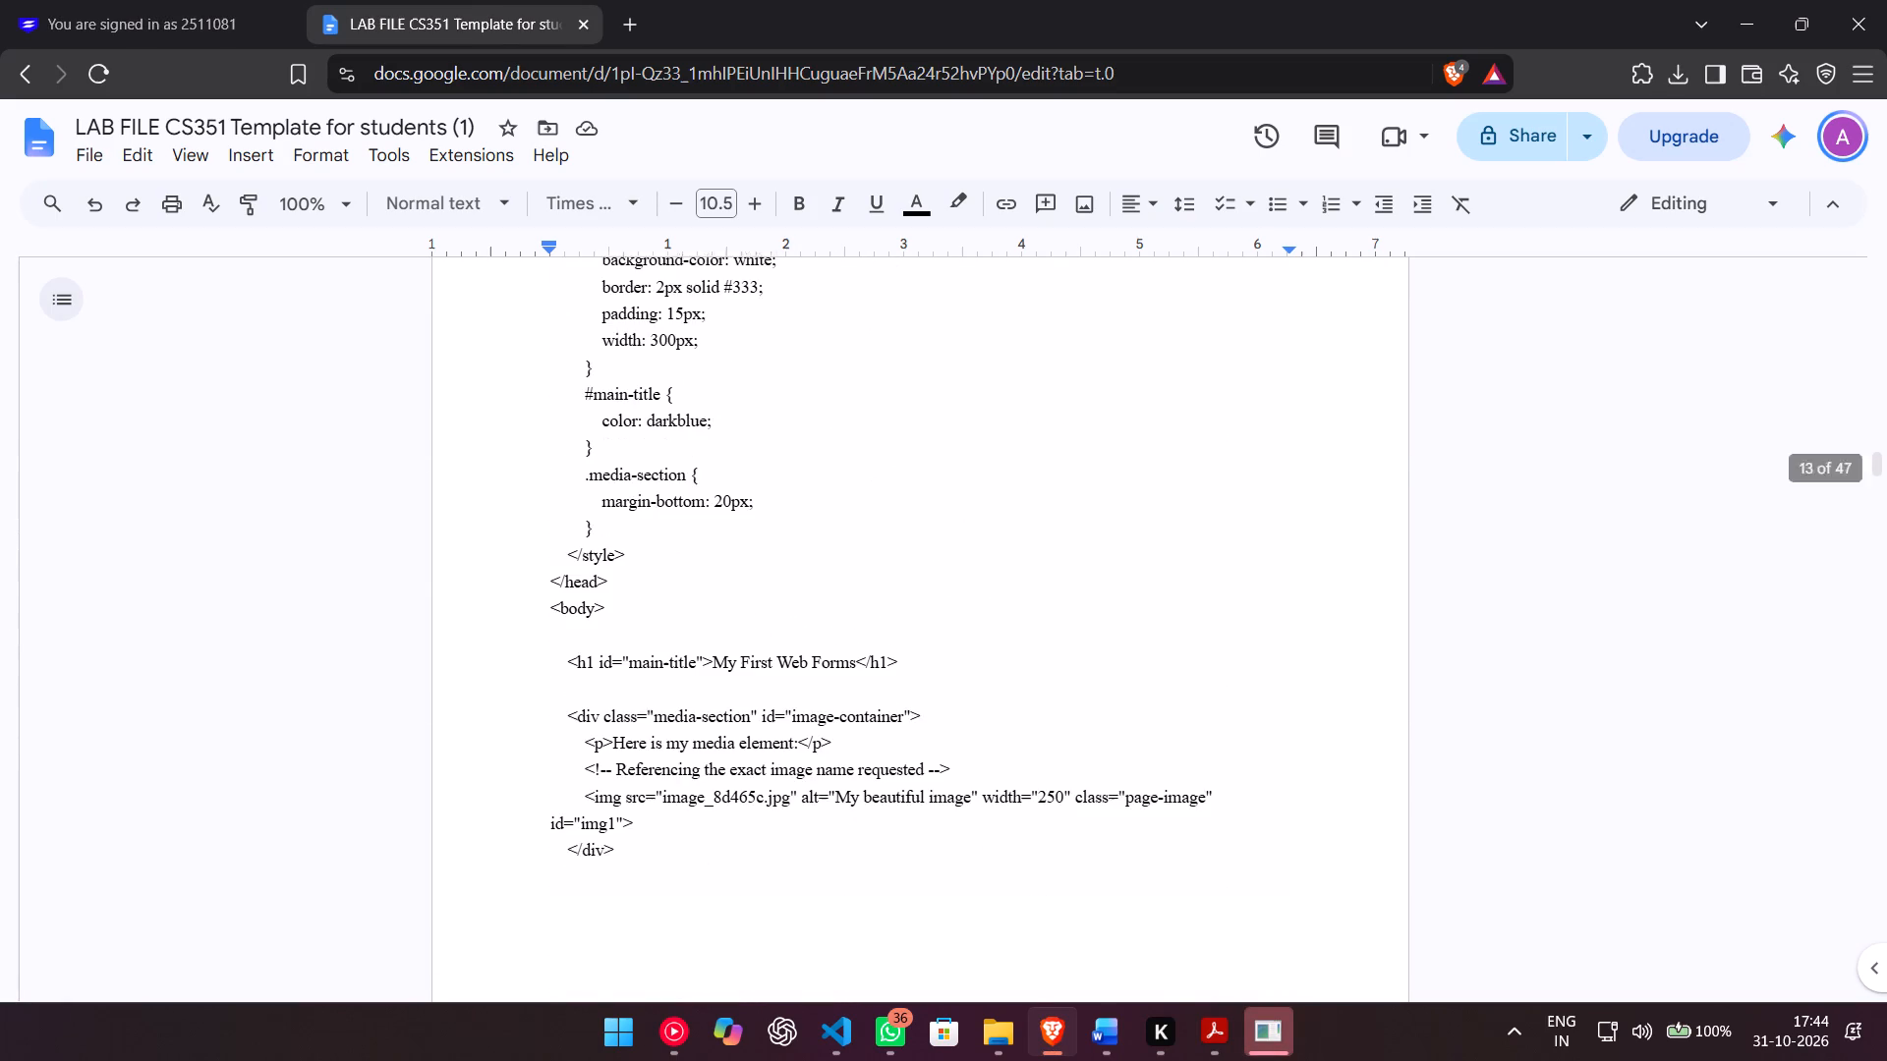
pyautogui.scroll(-20, 1323, 654)
pyautogui.scroll(-10, 1323, 654)
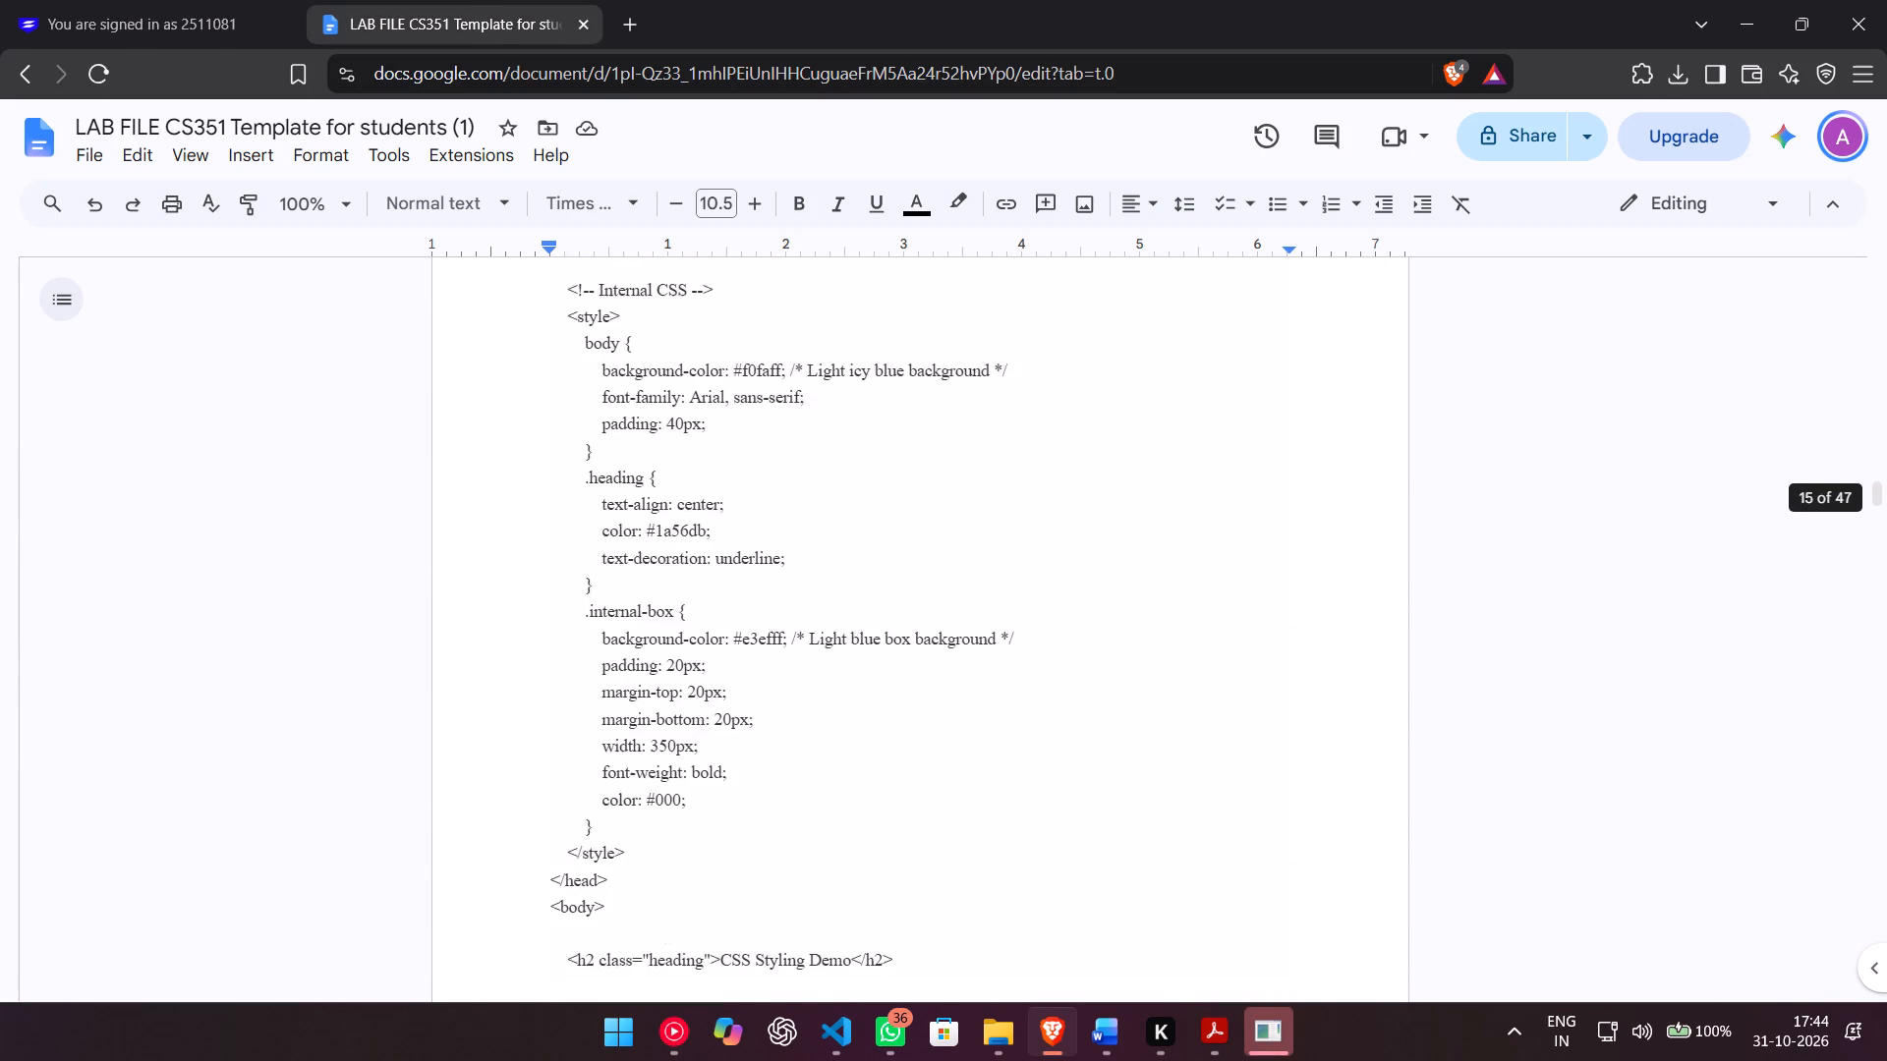
pyautogui.scroll(-20, 1382, 713)
pyautogui.scroll(-18, 1382, 713)
pyautogui.scroll(-7, 1420, 732)
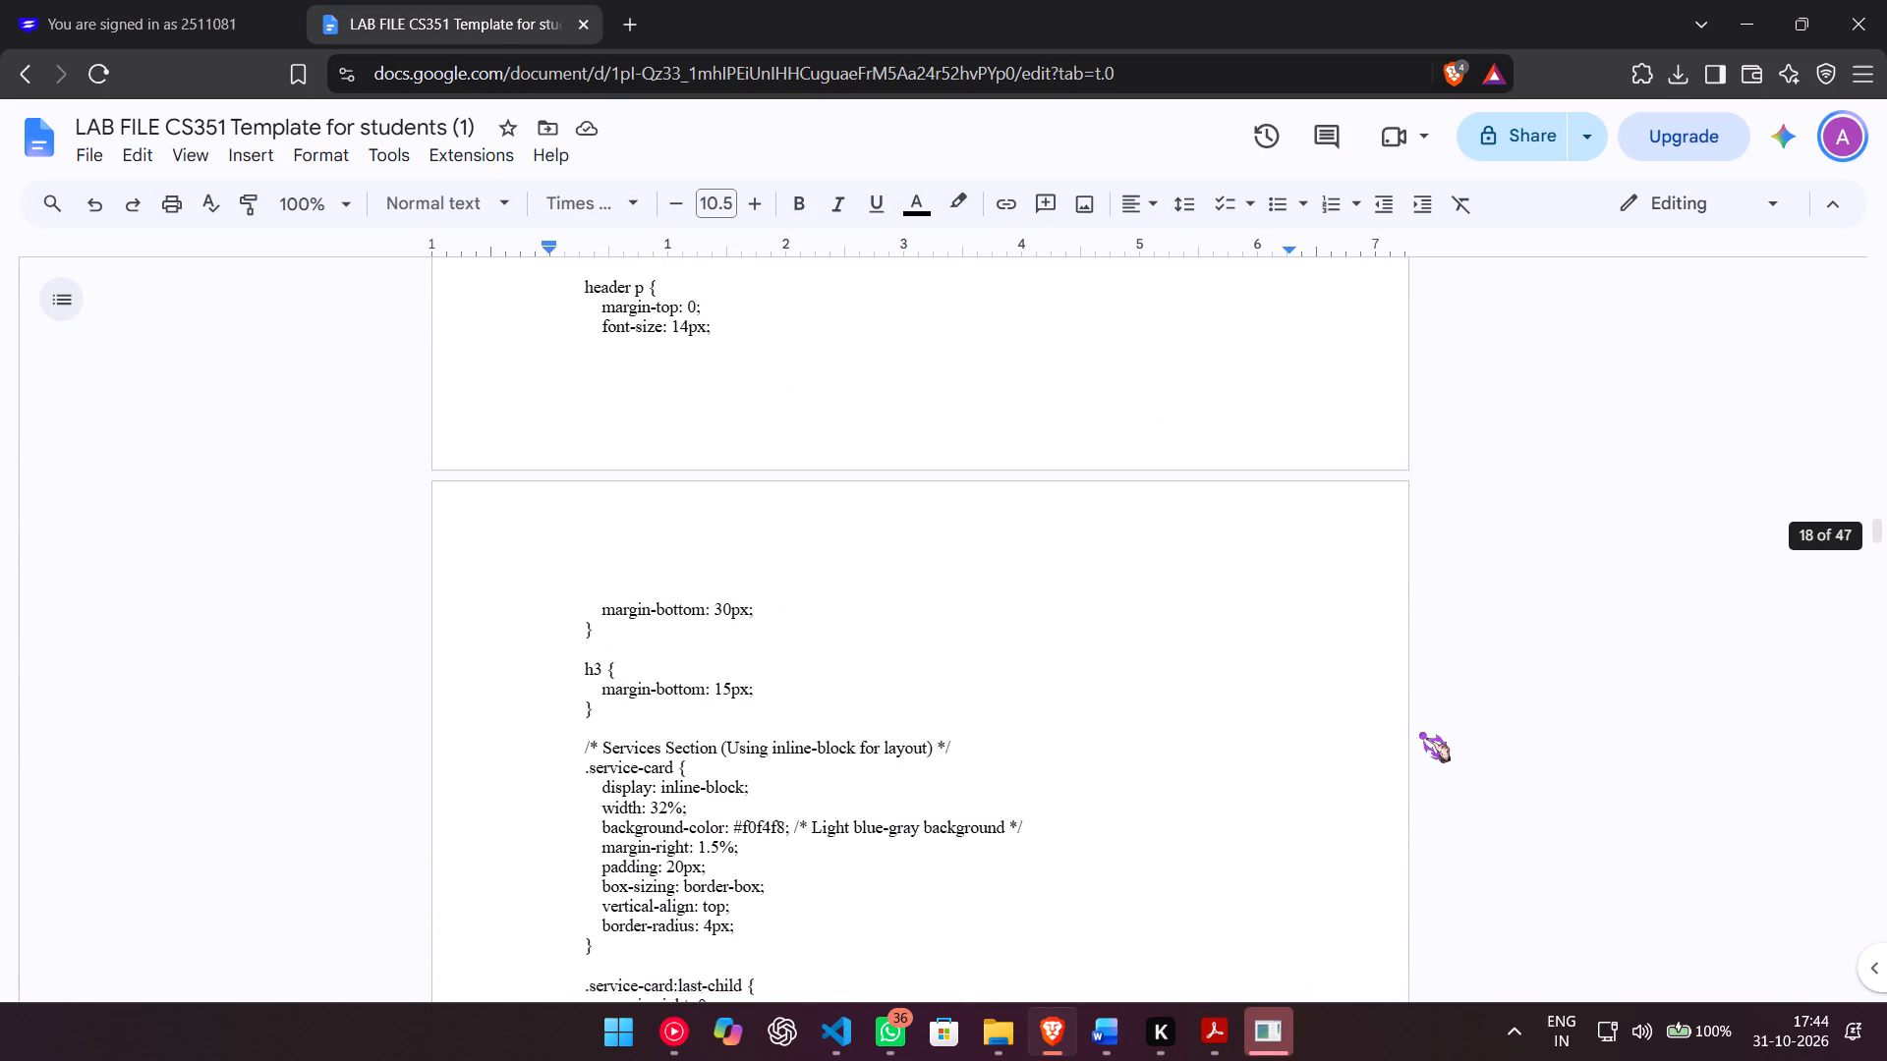
pyautogui.scroll(-16, 1420, 732)
pyautogui.scroll(-15, 1433, 658)
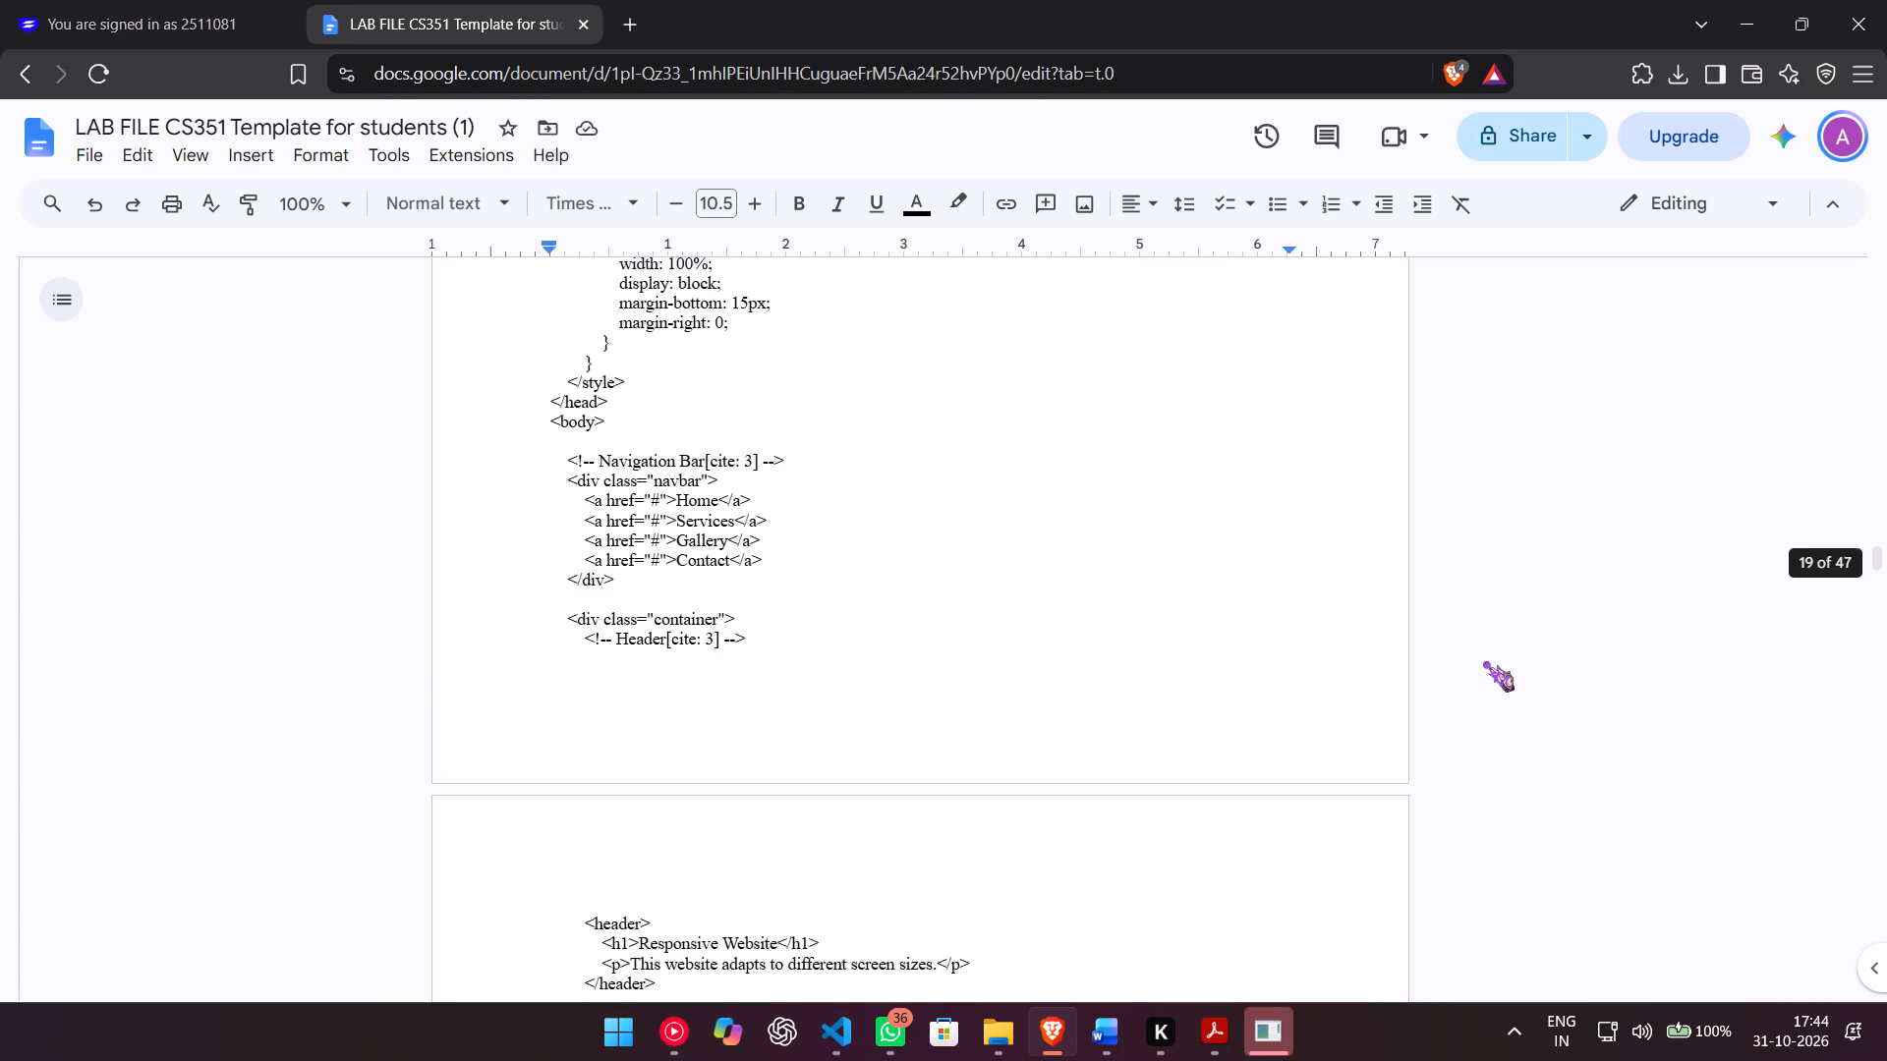
pyautogui.scroll(-9, 1484, 661)
pyautogui.scroll(-8, 1581, 615)
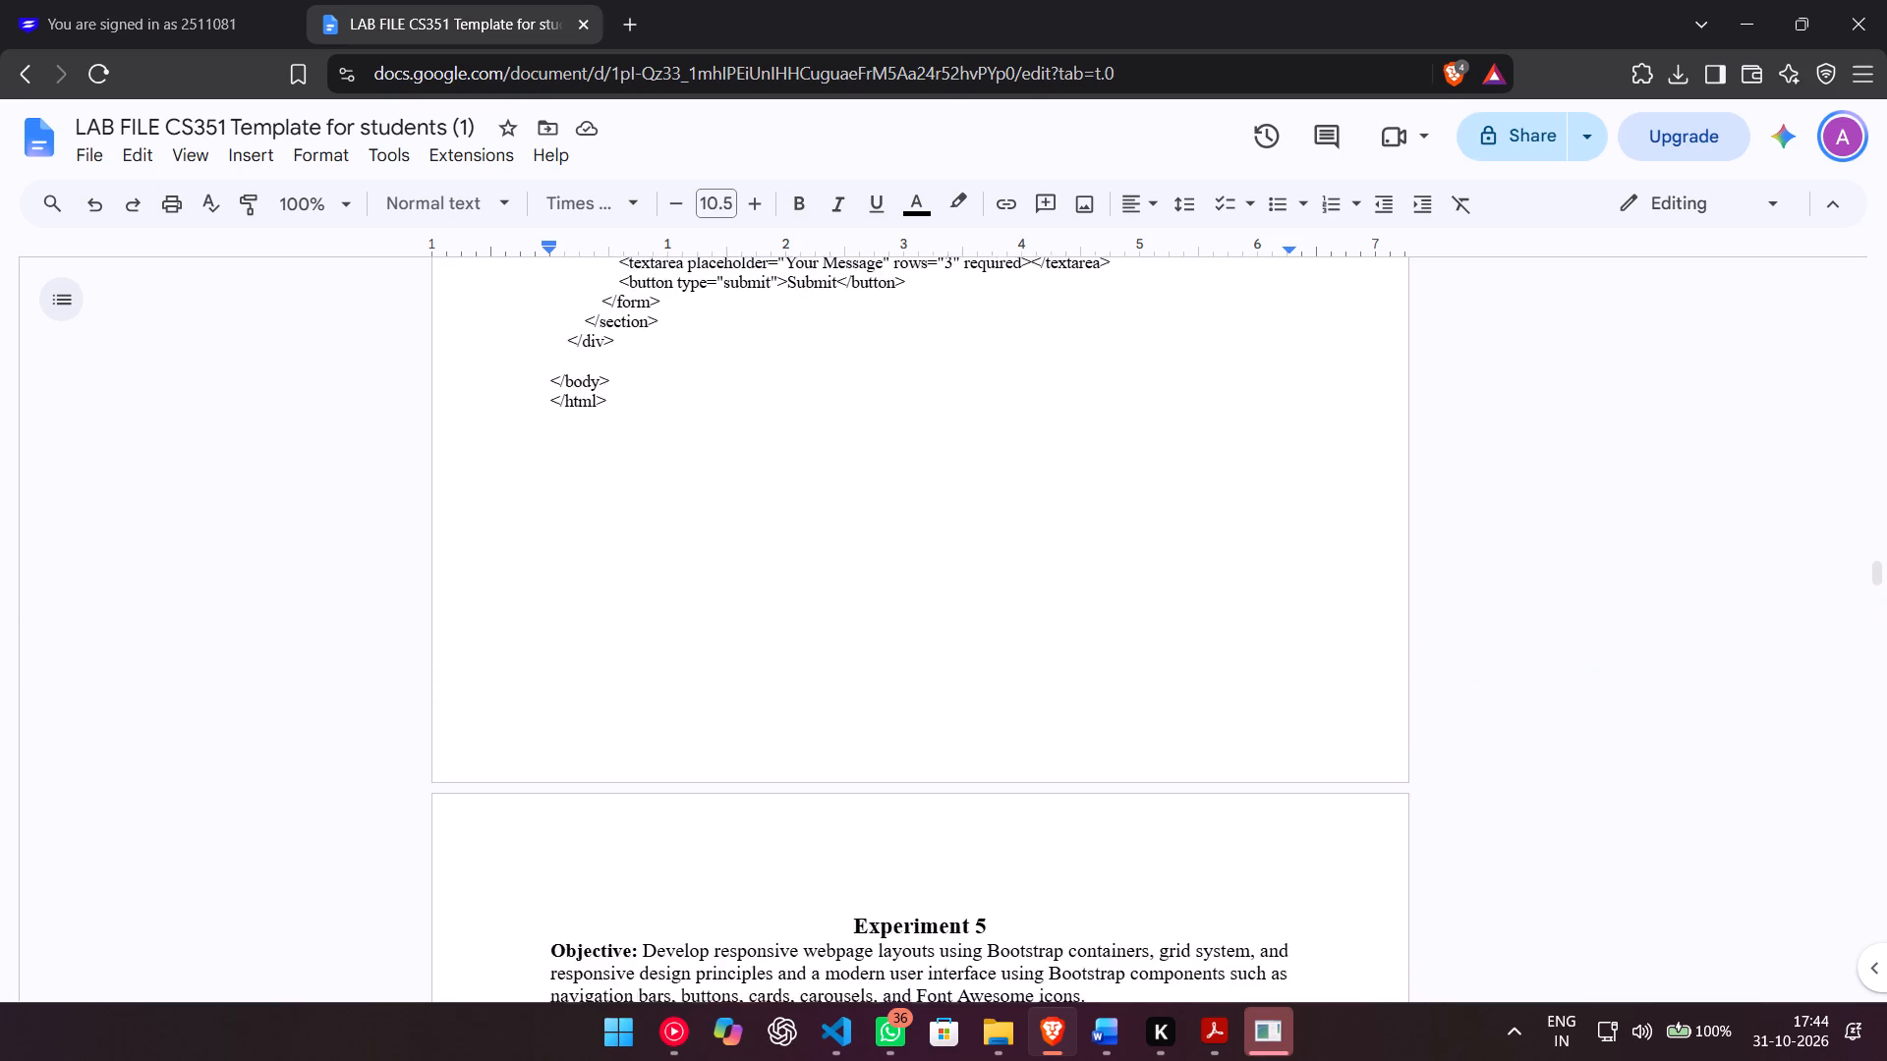
# Examine Experiment 5's objective and Bootstrap code listing in the Google Docs lab file.
pyautogui.scroll(-8, 1316, 648)
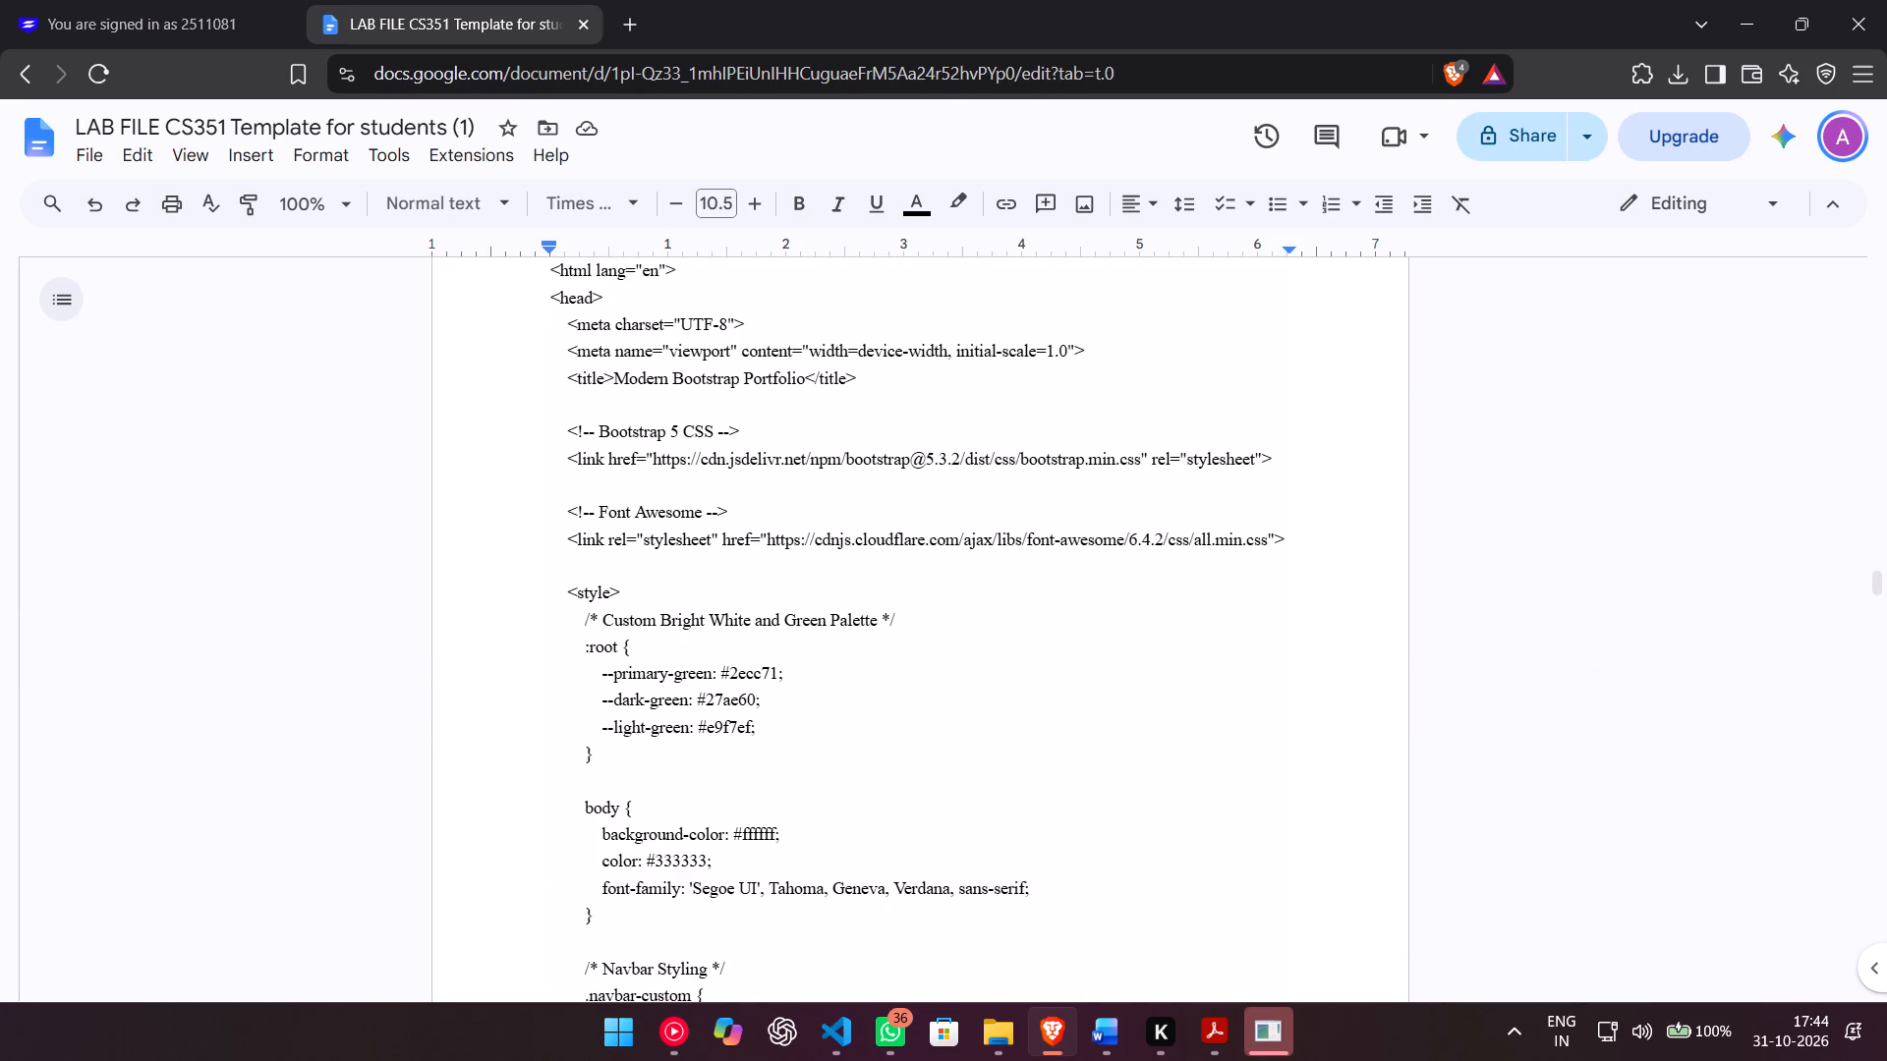
pyautogui.scroll(-6, 882, 711)
pyautogui.scroll(-20, 856, 738)
pyautogui.scroll(-13, 856, 738)
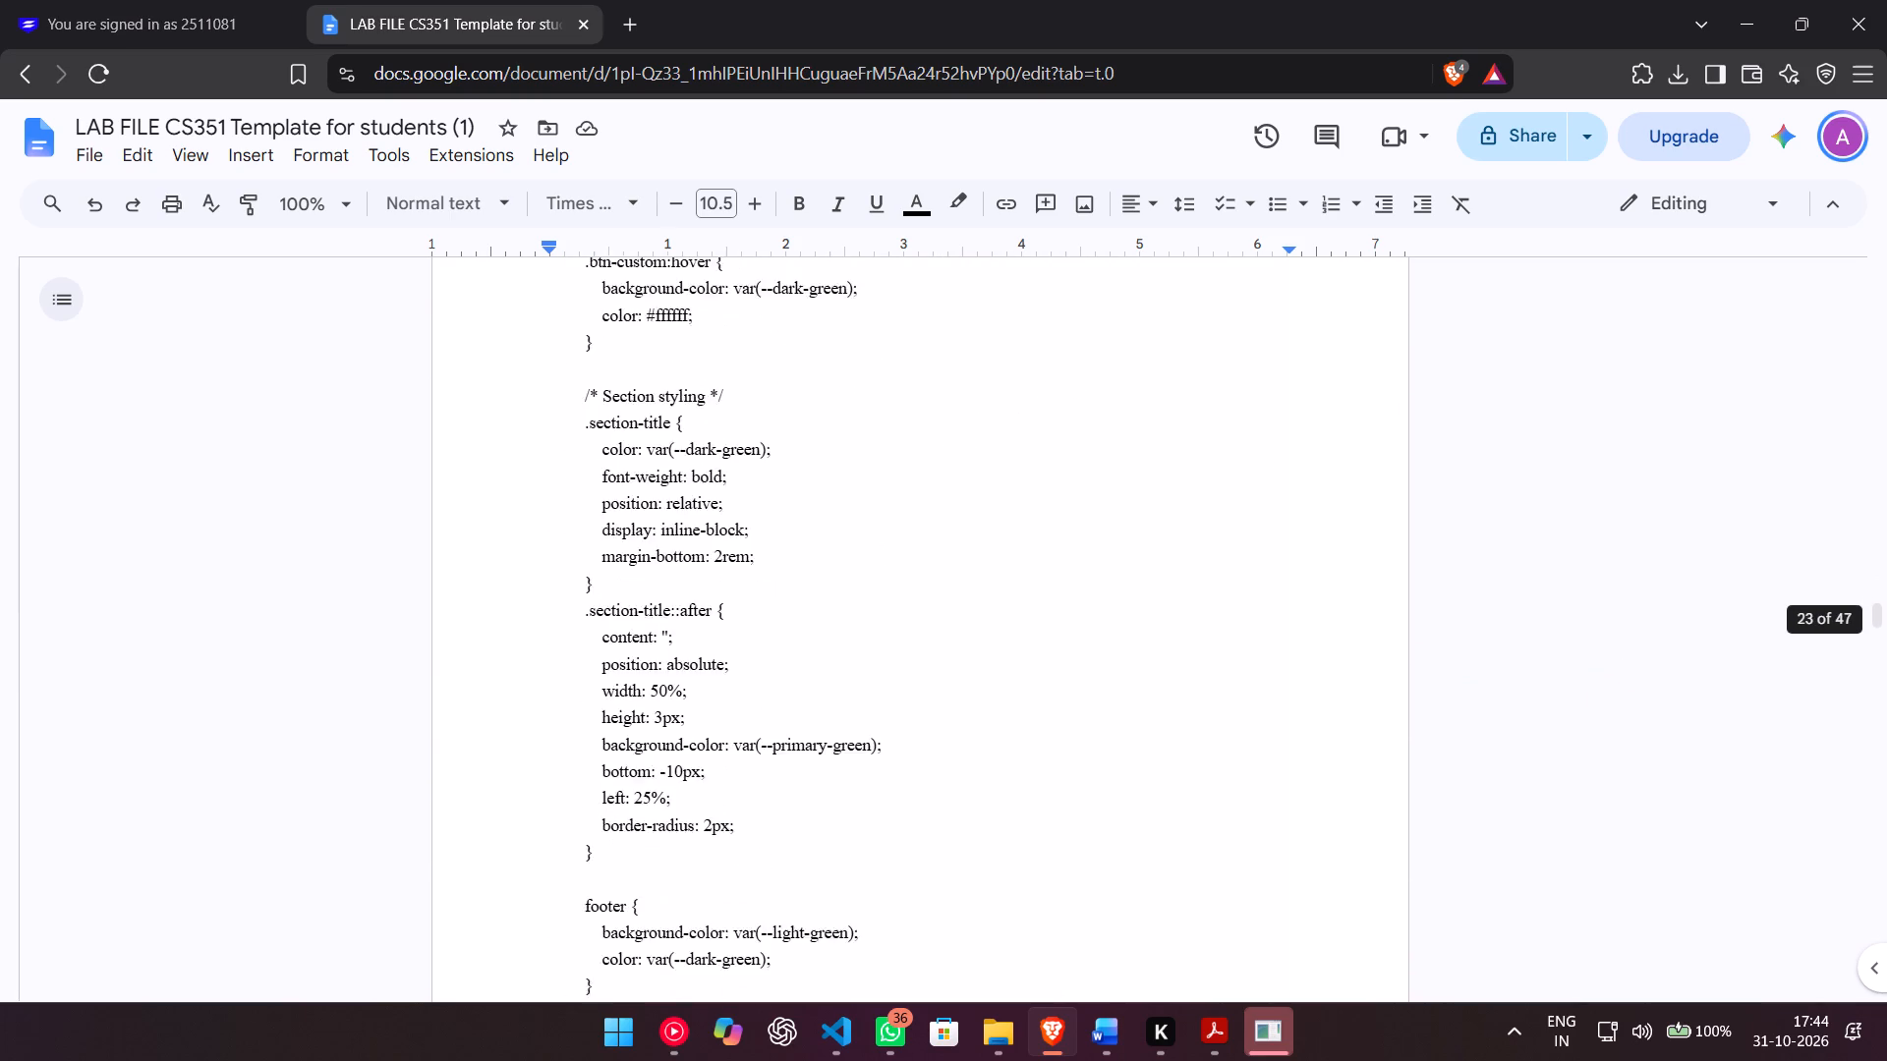
pyautogui.scroll(-5, 783, 754)
pyautogui.scroll(-17, 782, 756)
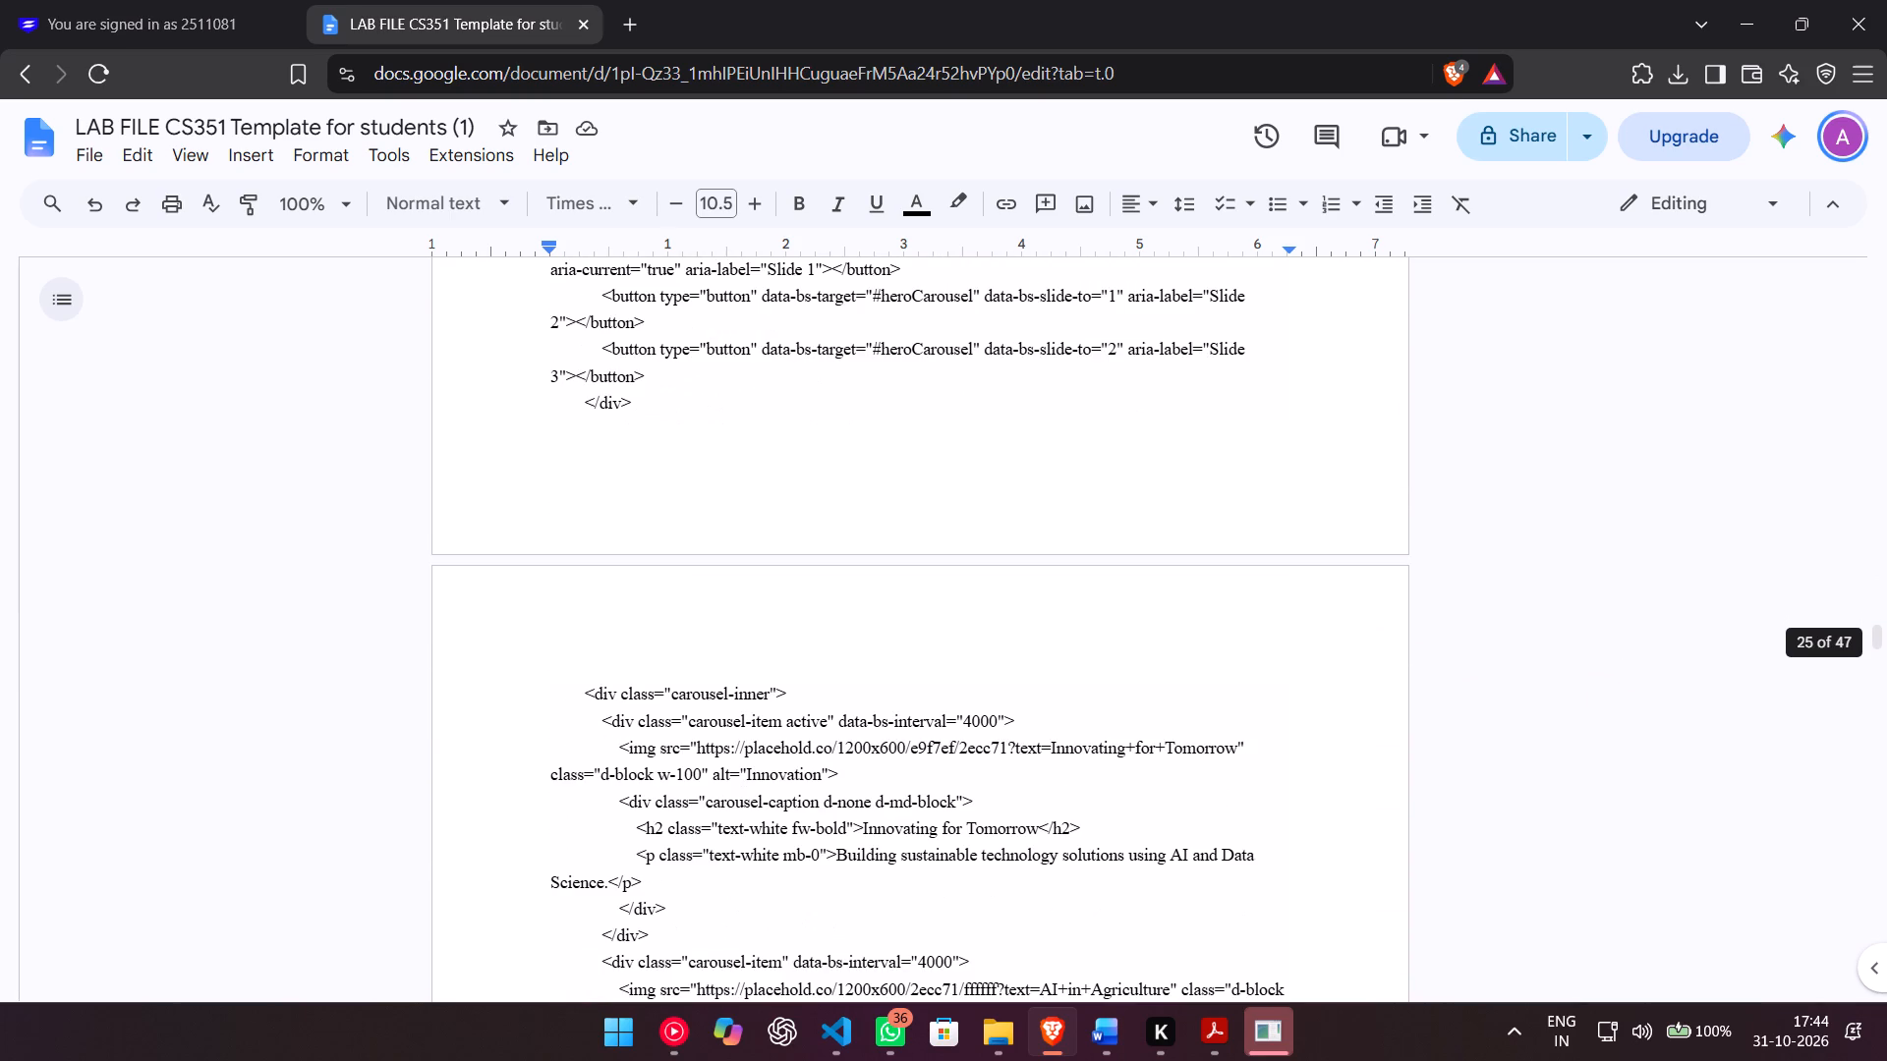
pyautogui.scroll(-14, 1085, 705)
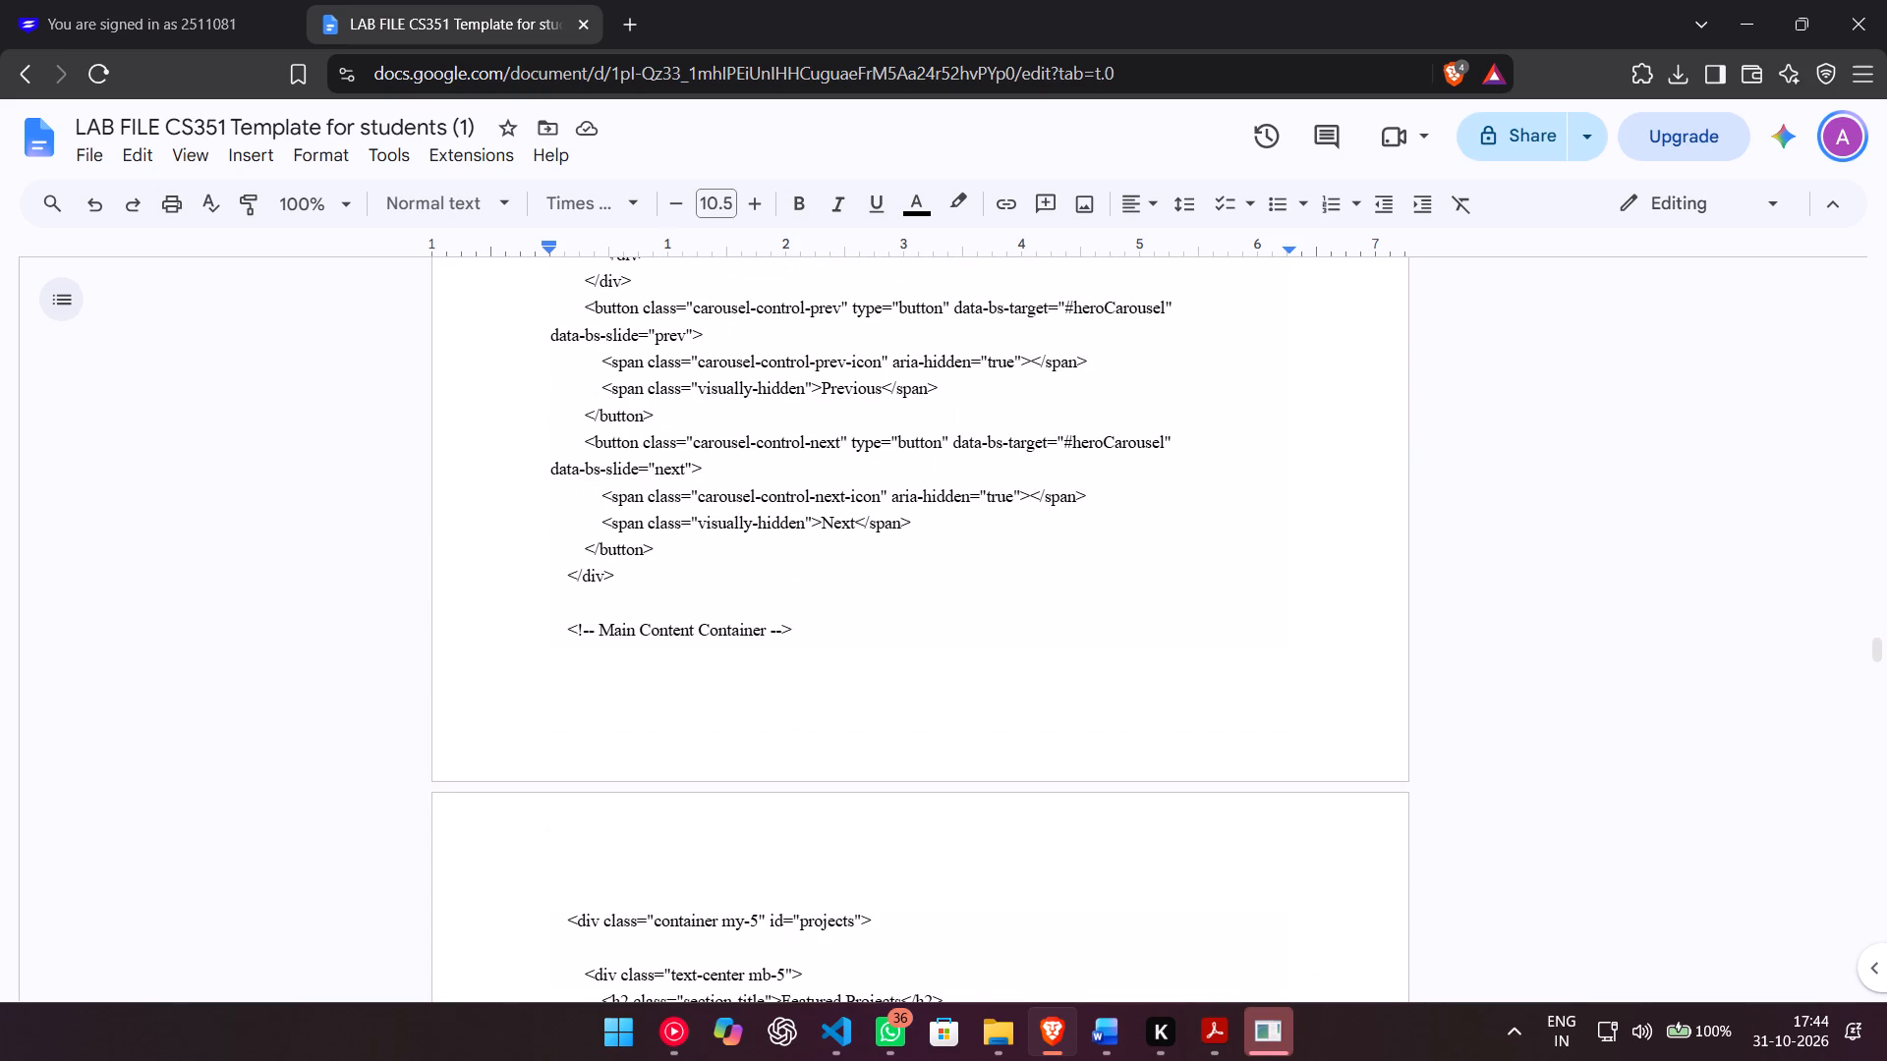
# Switch back to FSD FILE.pdf in Acrobat and examine the HTML, CSS and output layout of Experiments 1 to 3.
pyautogui.click(1203, 1040)
pyautogui.scroll(-5, 1189, 804)
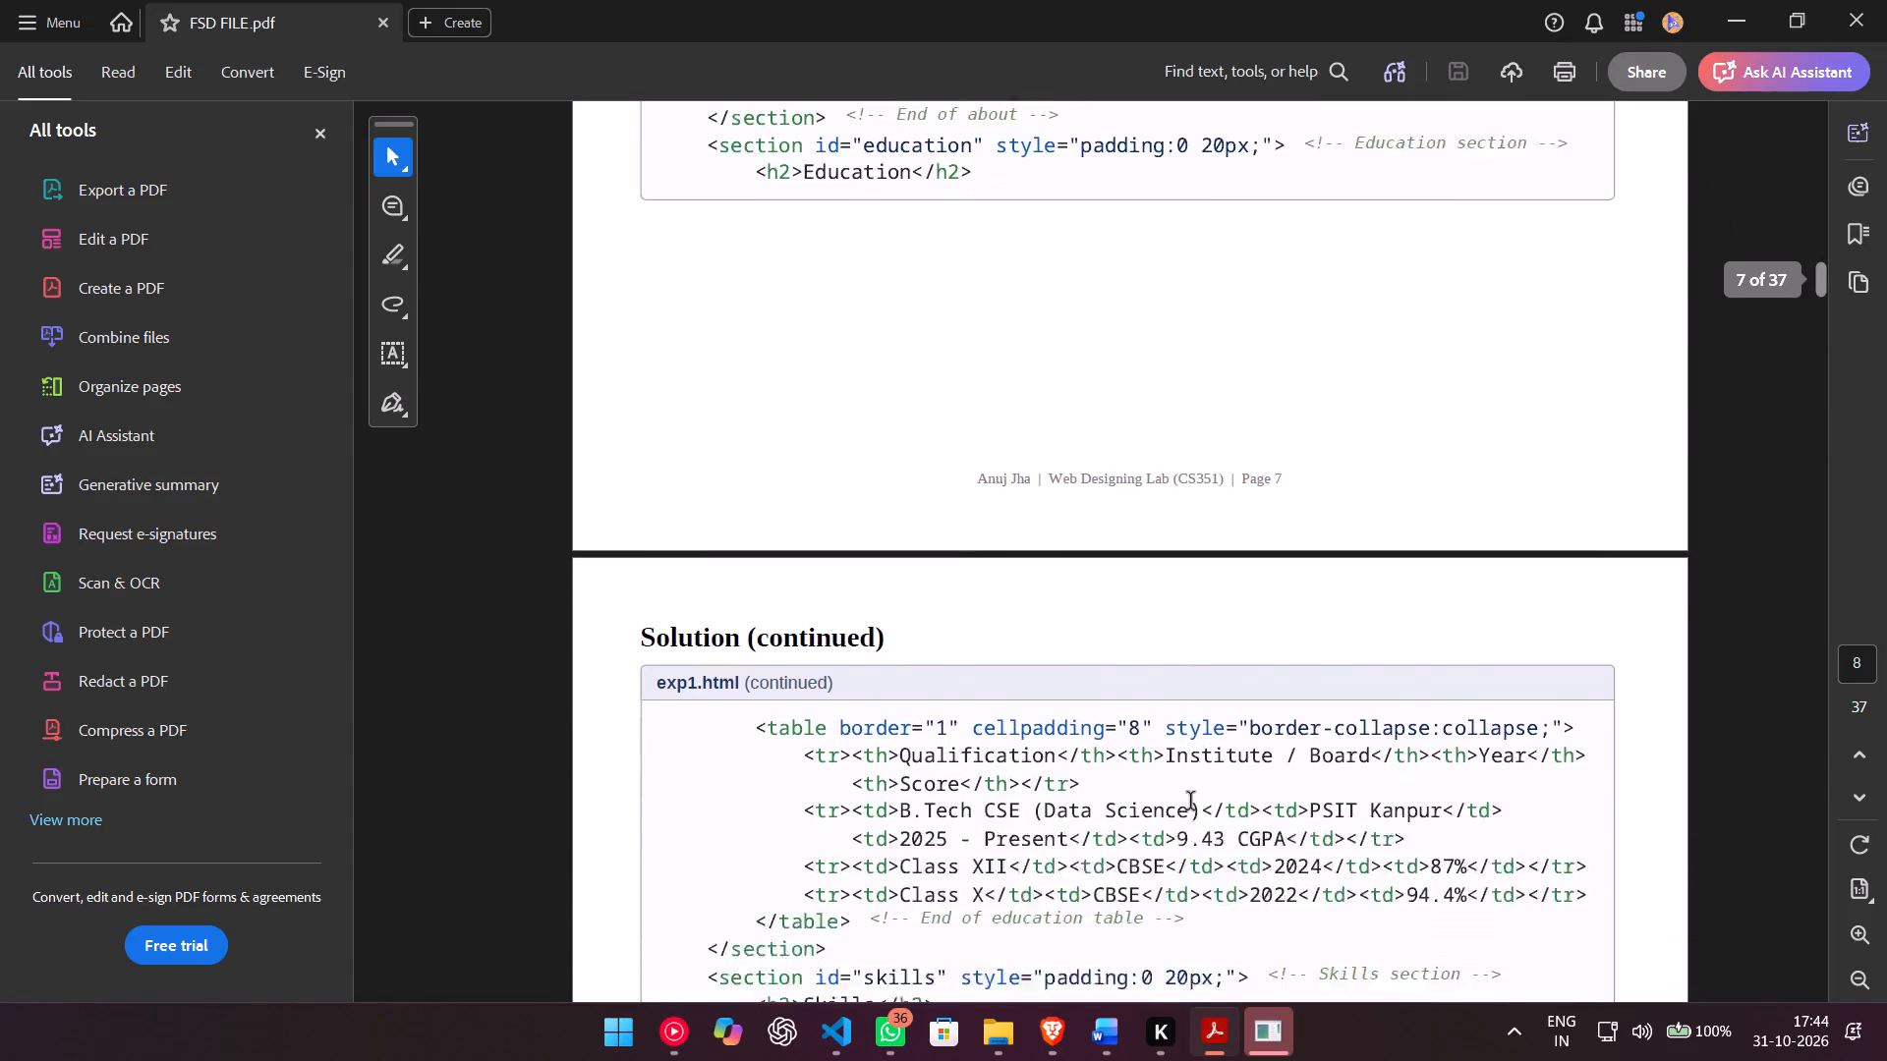
pyautogui.scroll(-2, 1191, 803)
pyautogui.scroll(-20, 1192, 803)
pyautogui.scroll(-12, 1192, 803)
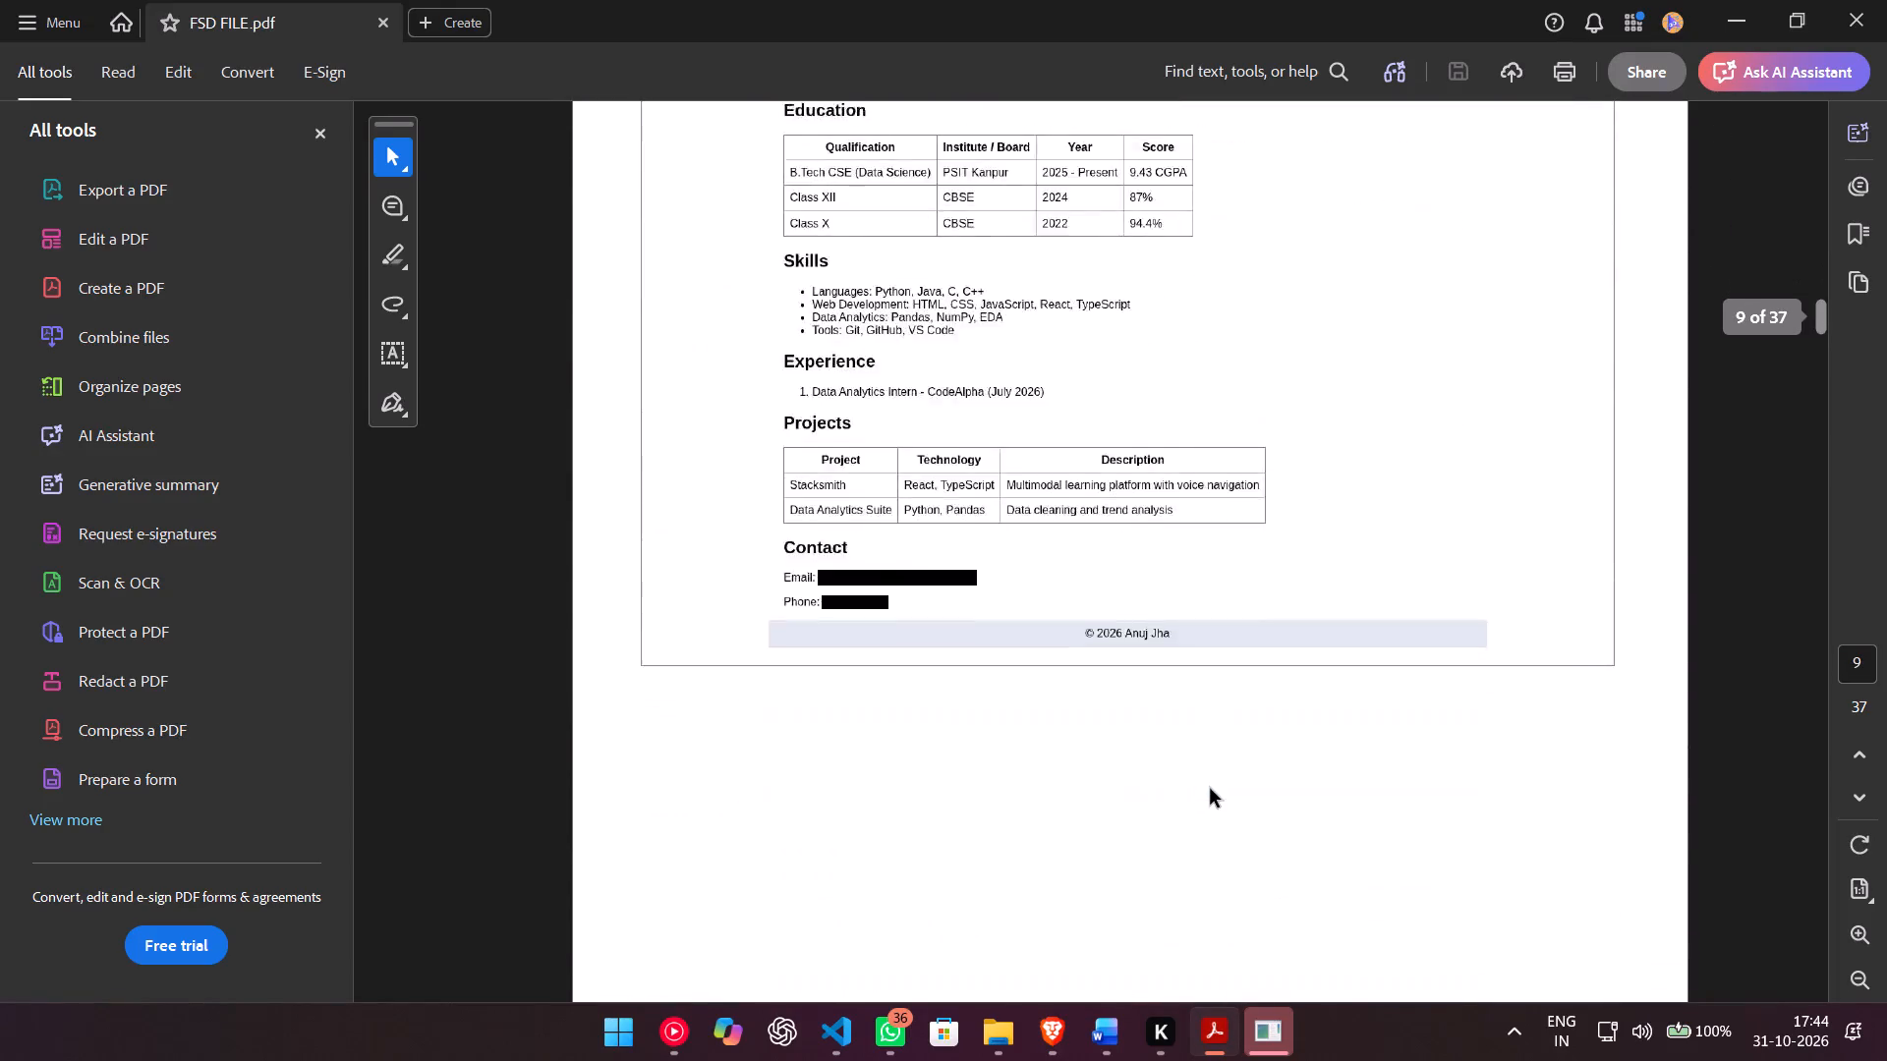
pyautogui.scroll(-6, 1210, 789)
pyautogui.scroll(-18, 1234, 766)
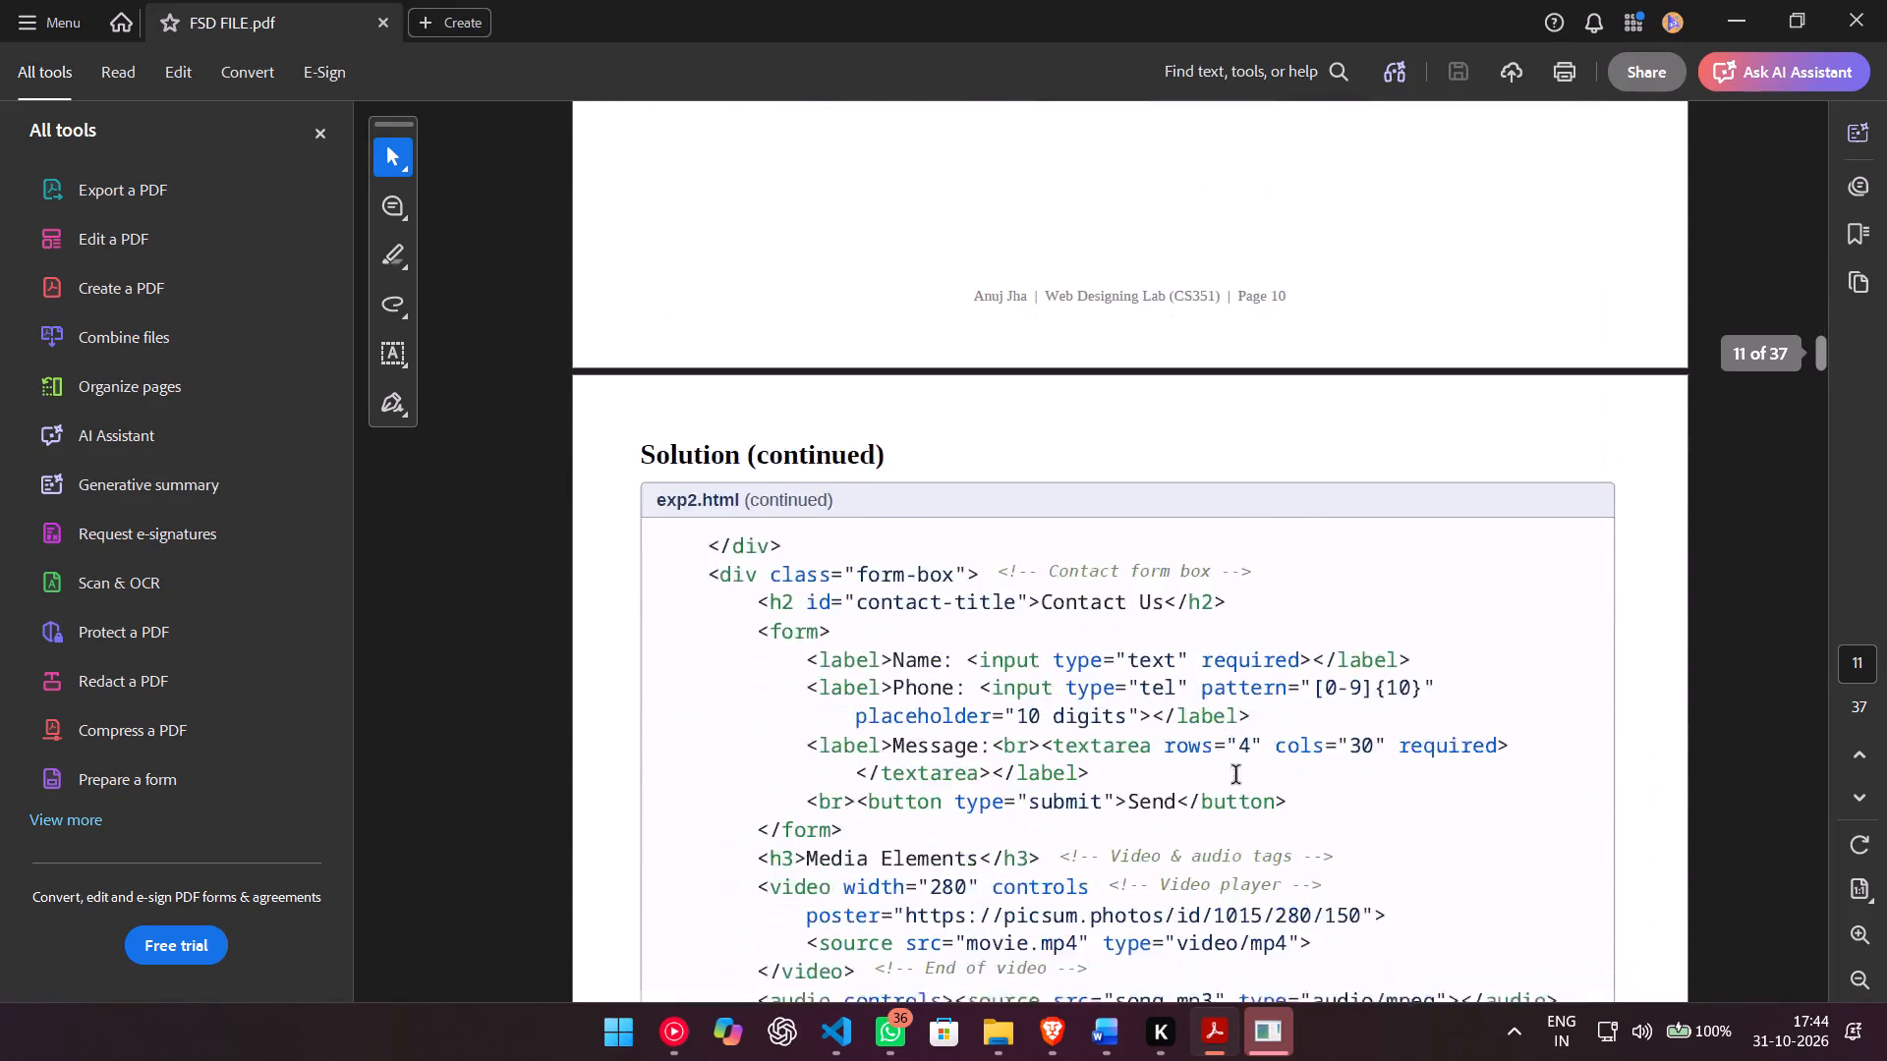
pyautogui.scroll(-13, 1236, 776)
pyautogui.scroll(4, 1273, 782)
pyautogui.scroll(-2, 1273, 782)
pyautogui.scroll(6, 1273, 782)
pyautogui.scroll(-1, 1273, 782)
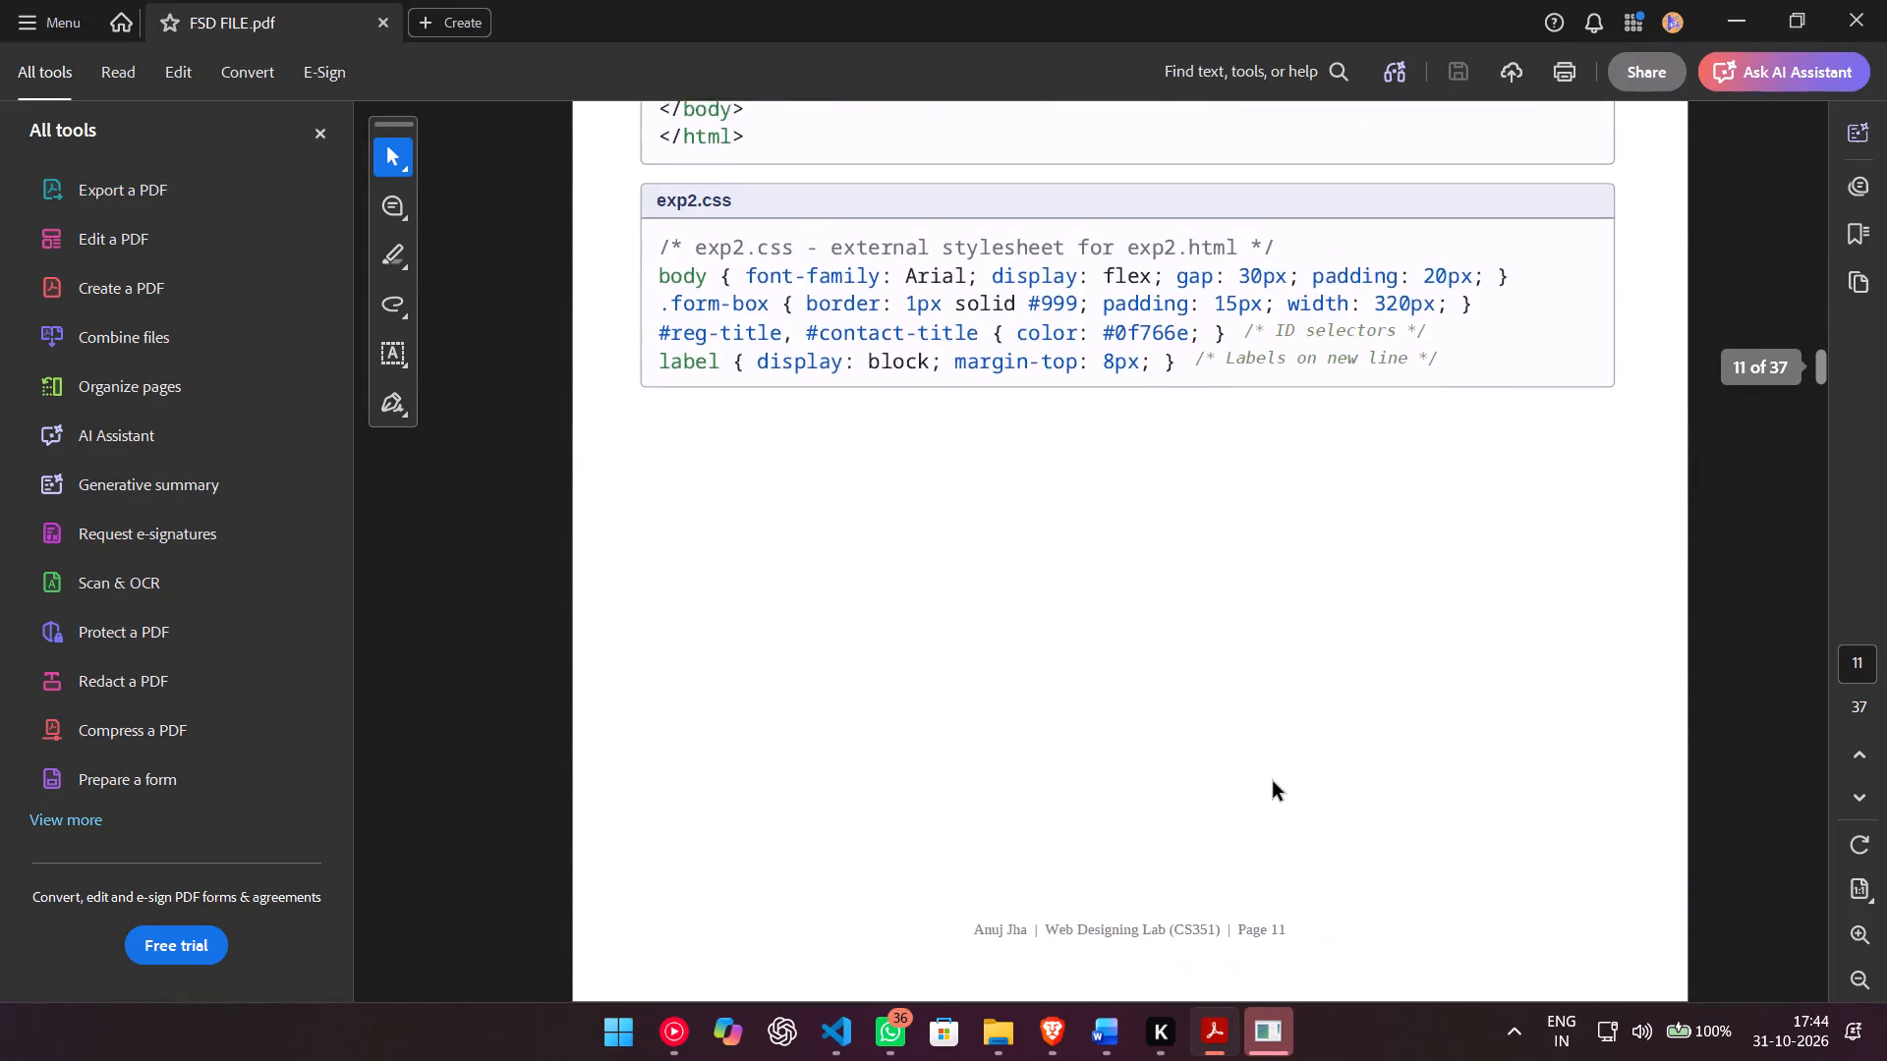
pyautogui.scroll(20, 1273, 782)
pyautogui.scroll(10, 1273, 782)
pyautogui.scroll(-5, 1287, 790)
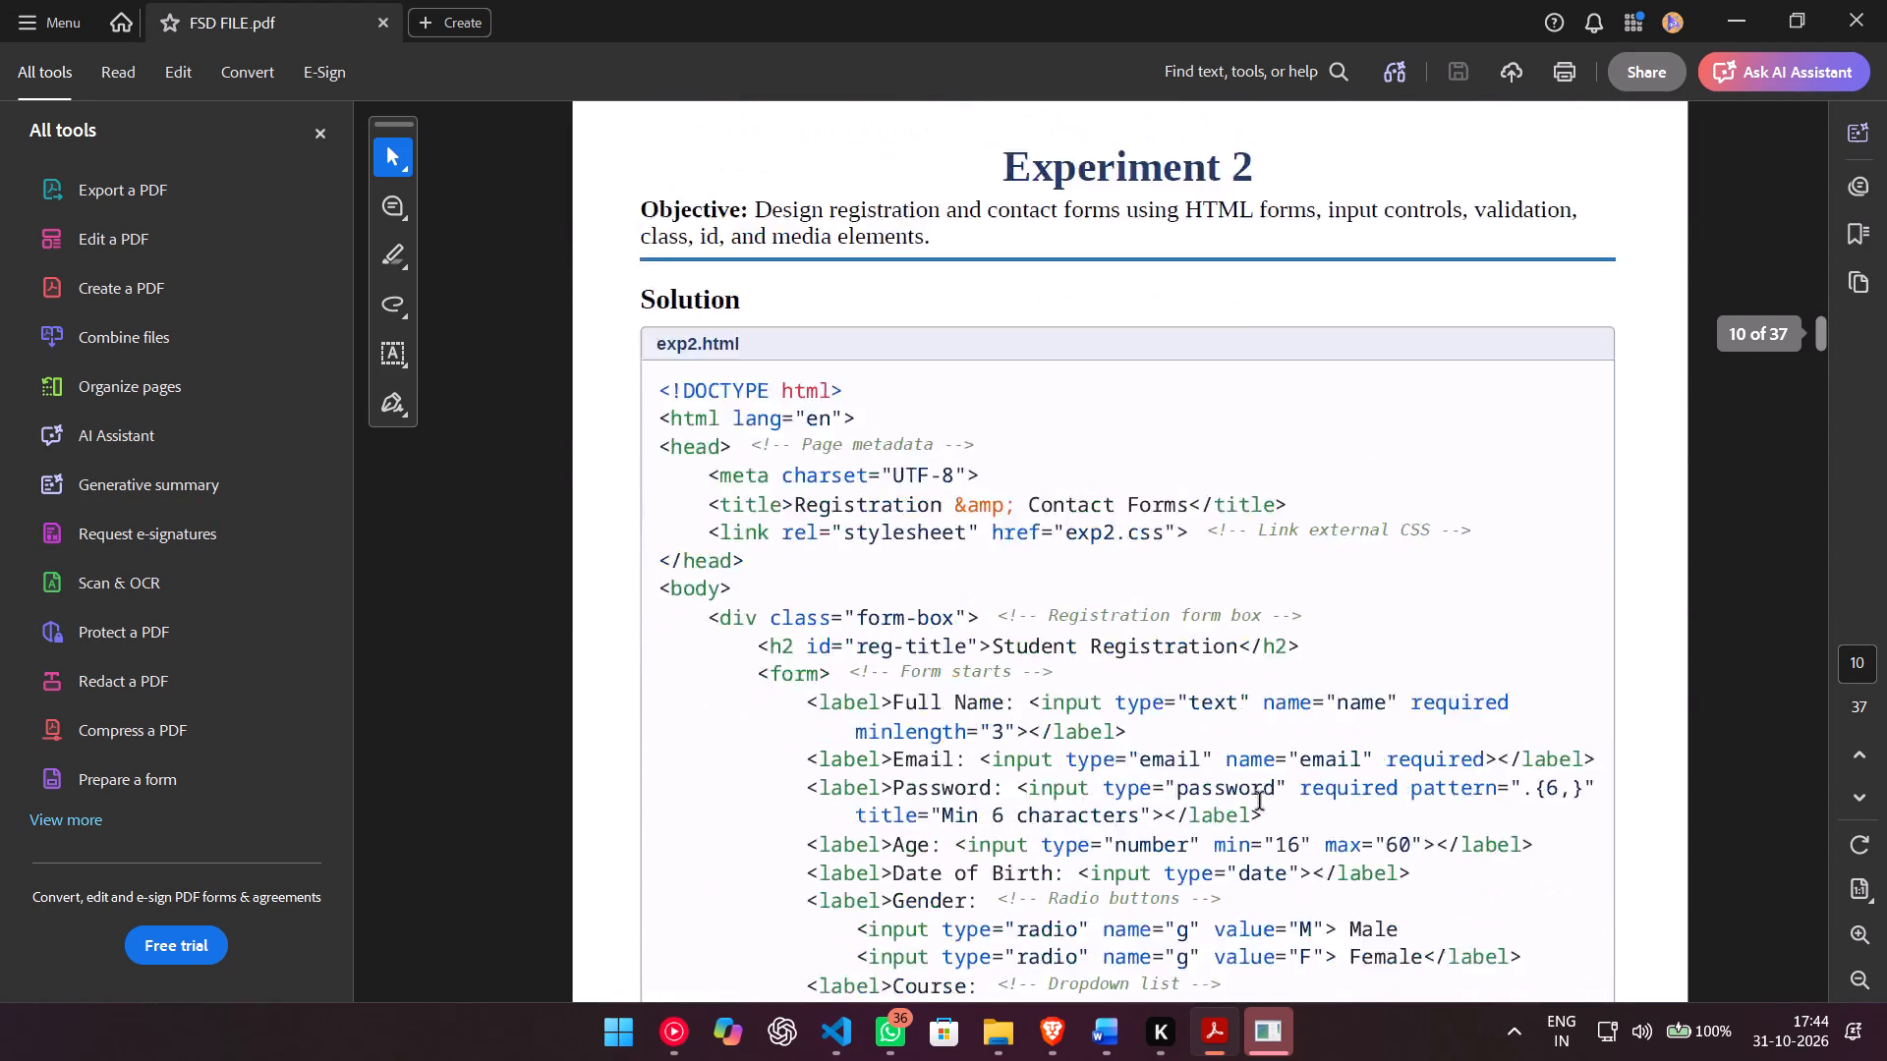
pyautogui.scroll(-20, 1260, 803)
pyautogui.scroll(-20, 1260, 803)
pyautogui.scroll(-3, 1260, 803)
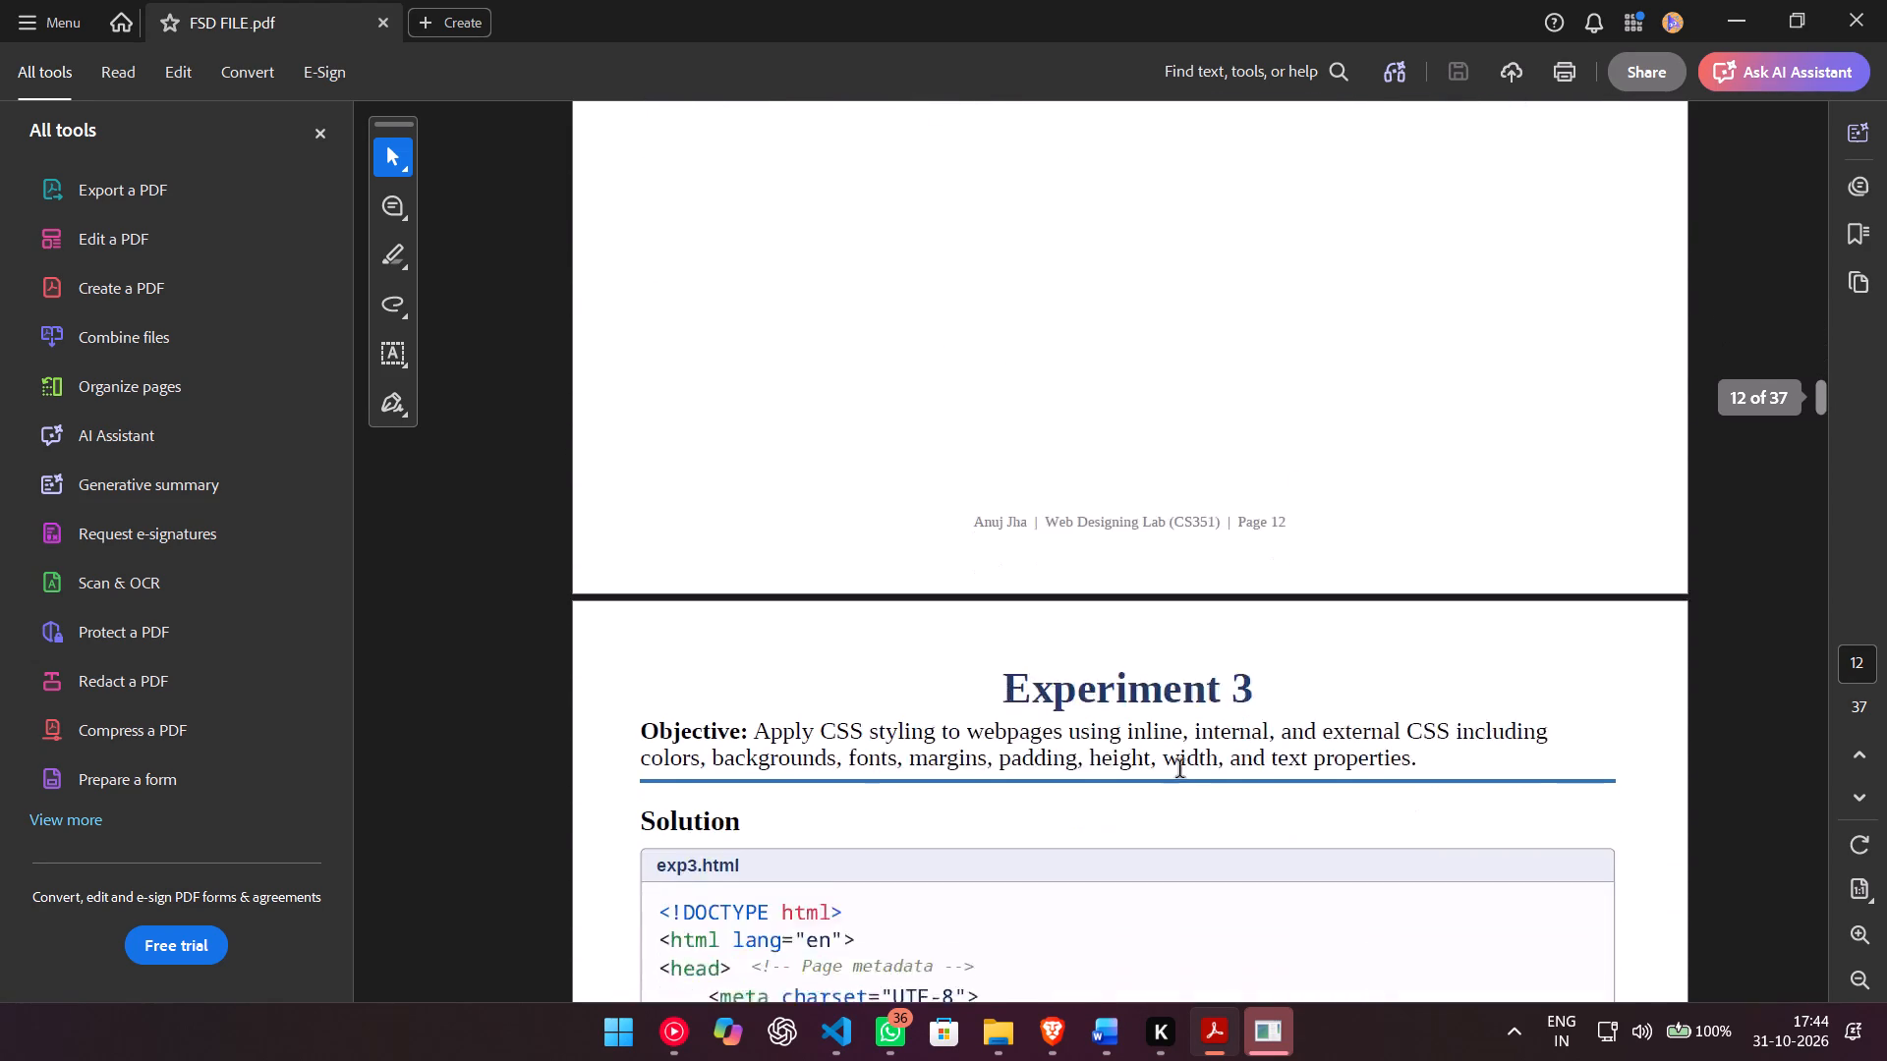
pyautogui.scroll(-20, 1180, 770)
pyautogui.scroll(-7, 1180, 770)
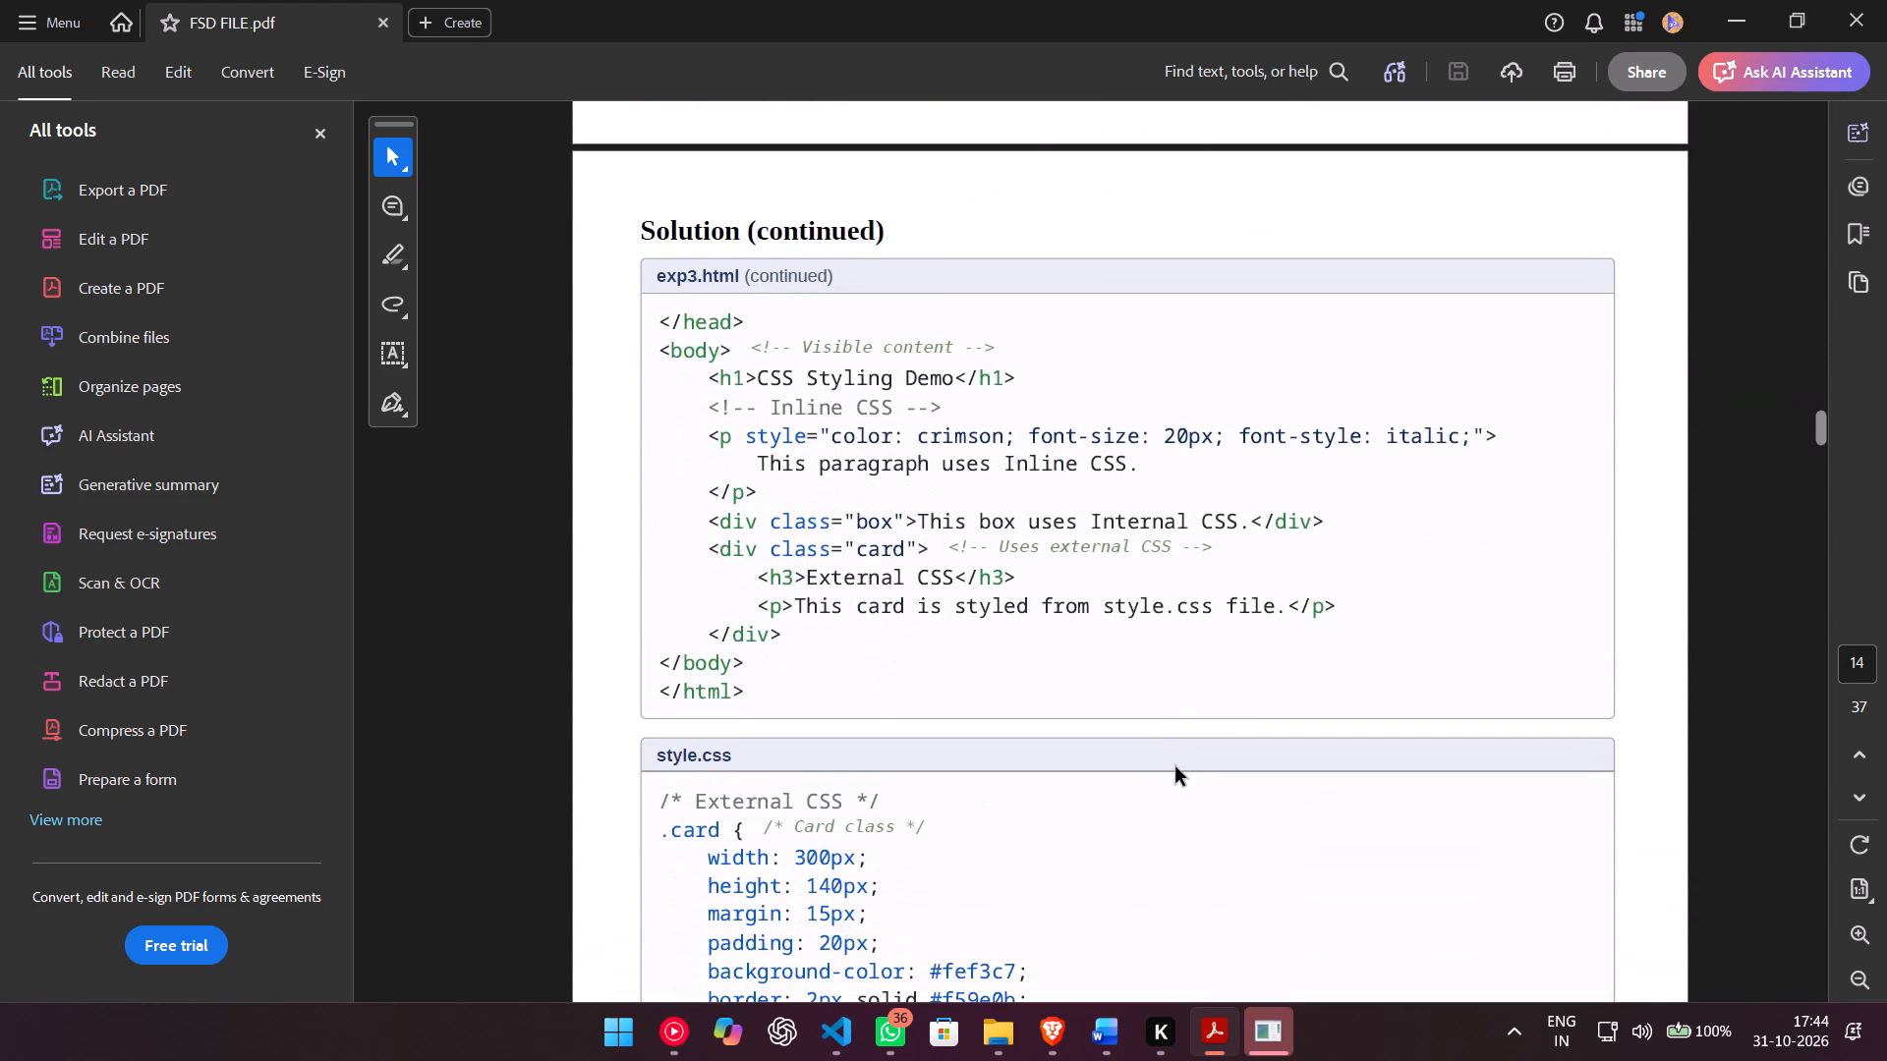
pyautogui.scroll(-7, 1136, 780)
pyautogui.scroll(1, 1131, 783)
pyautogui.scroll(-20, 1150, 774)
pyautogui.scroll(-8, 1150, 774)
# Examine how Experiment 4 in FSD FILE.pdf separates exp4.html from exp4.css and presents its browser output.
pyautogui.scroll(-3, 1172, 763)
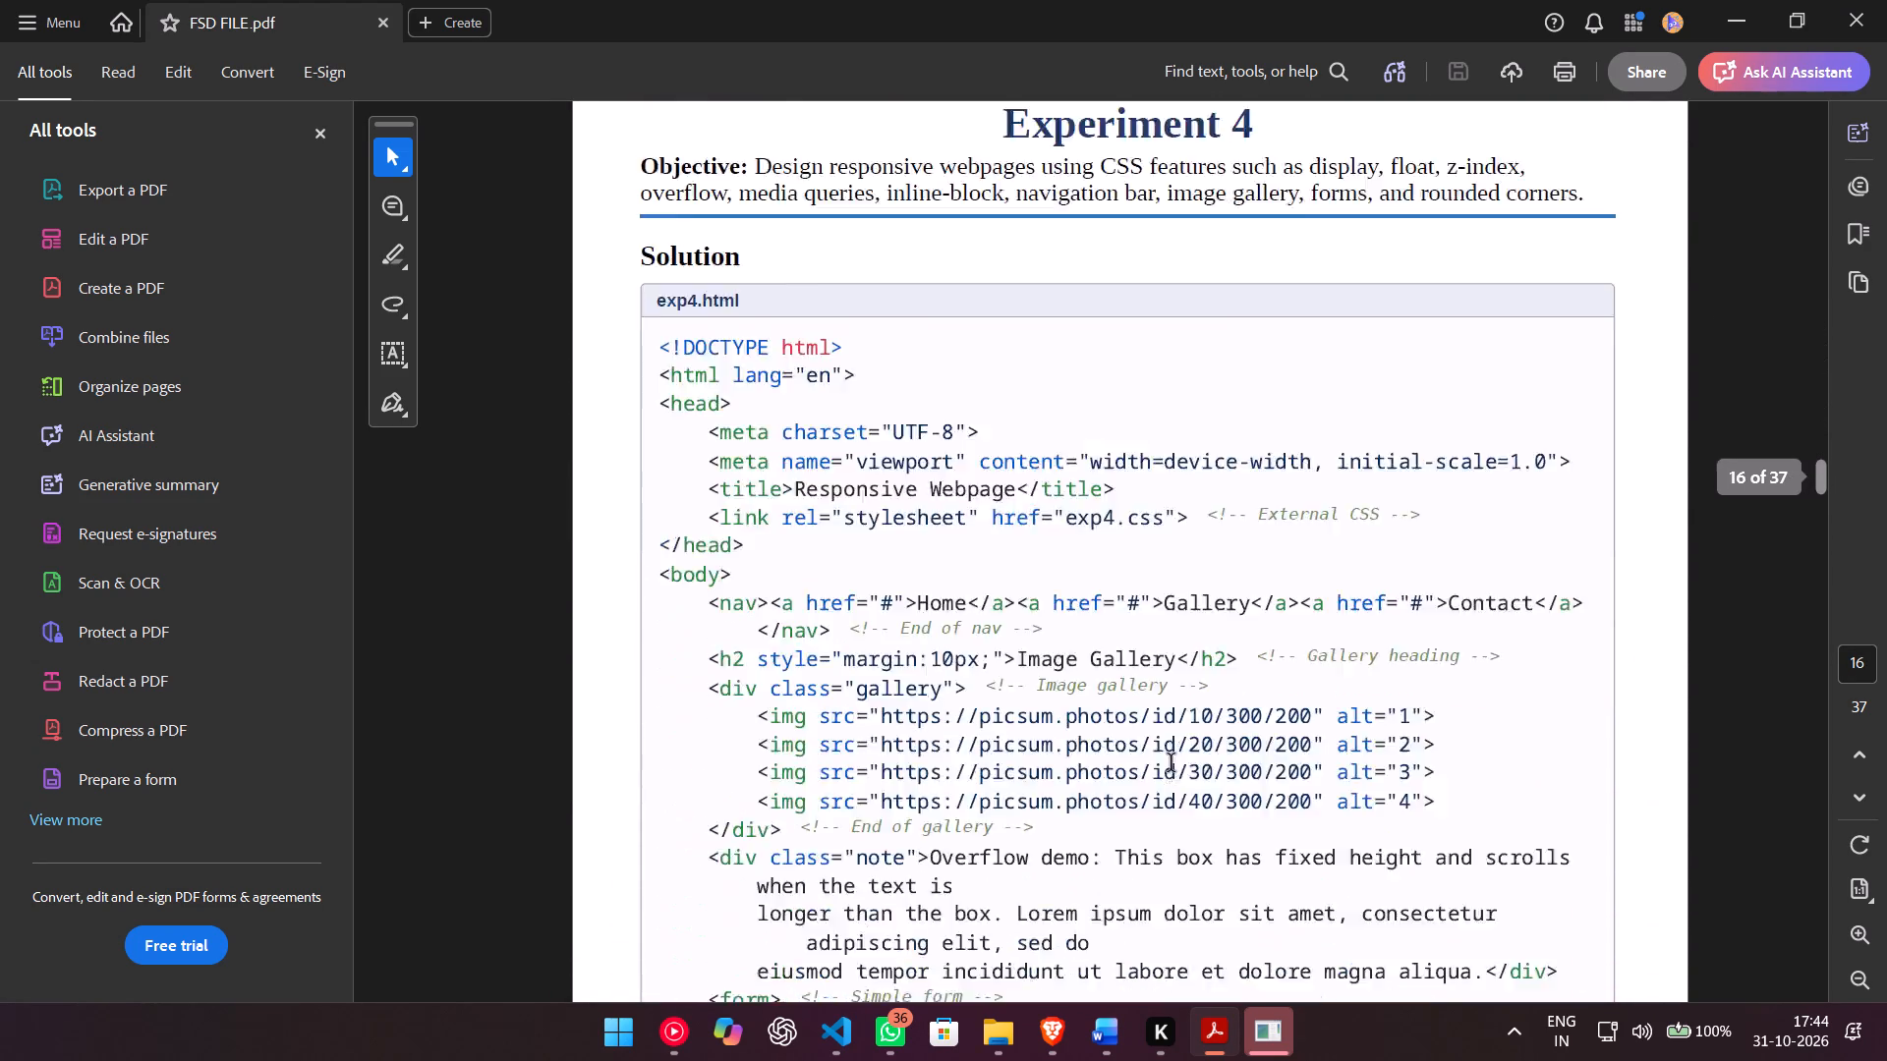
pyautogui.scroll(-19, 1172, 764)
pyautogui.scroll(2, 1172, 764)
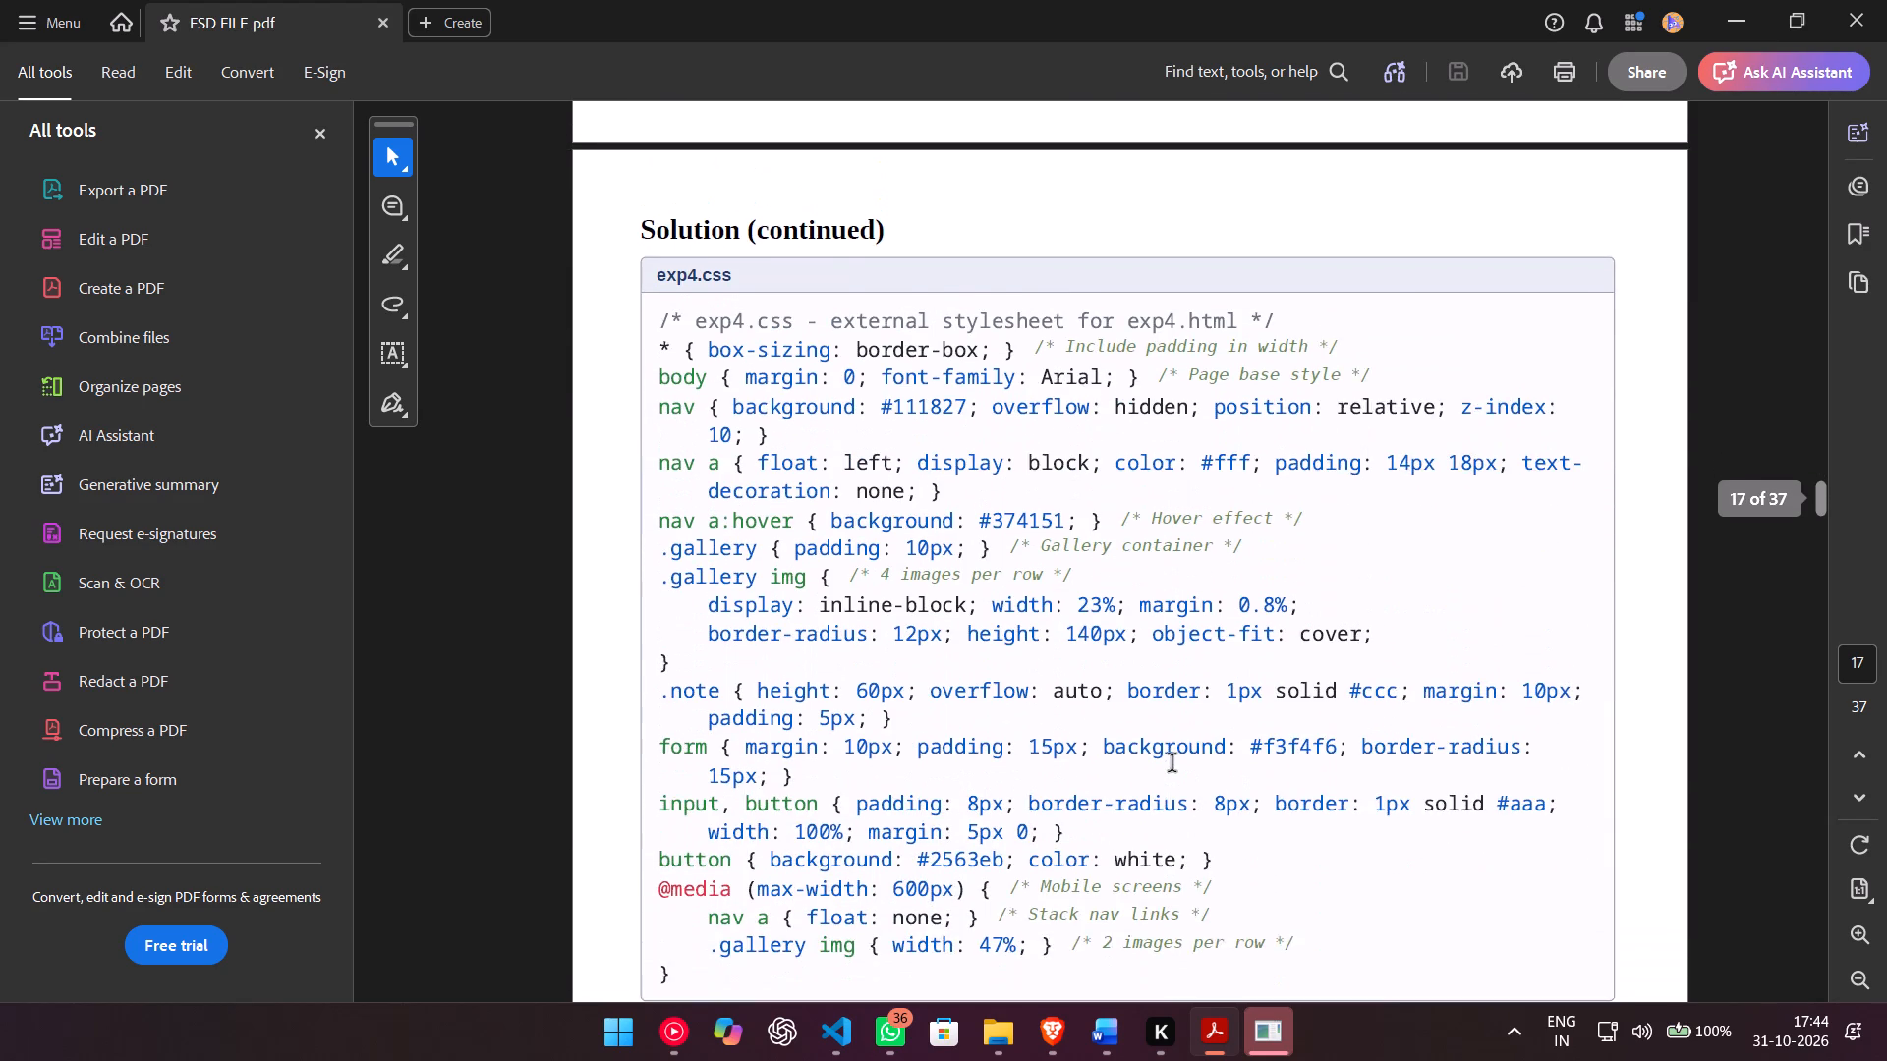
pyautogui.scroll(-12, 1172, 764)
pyautogui.scroll(12, 1172, 768)
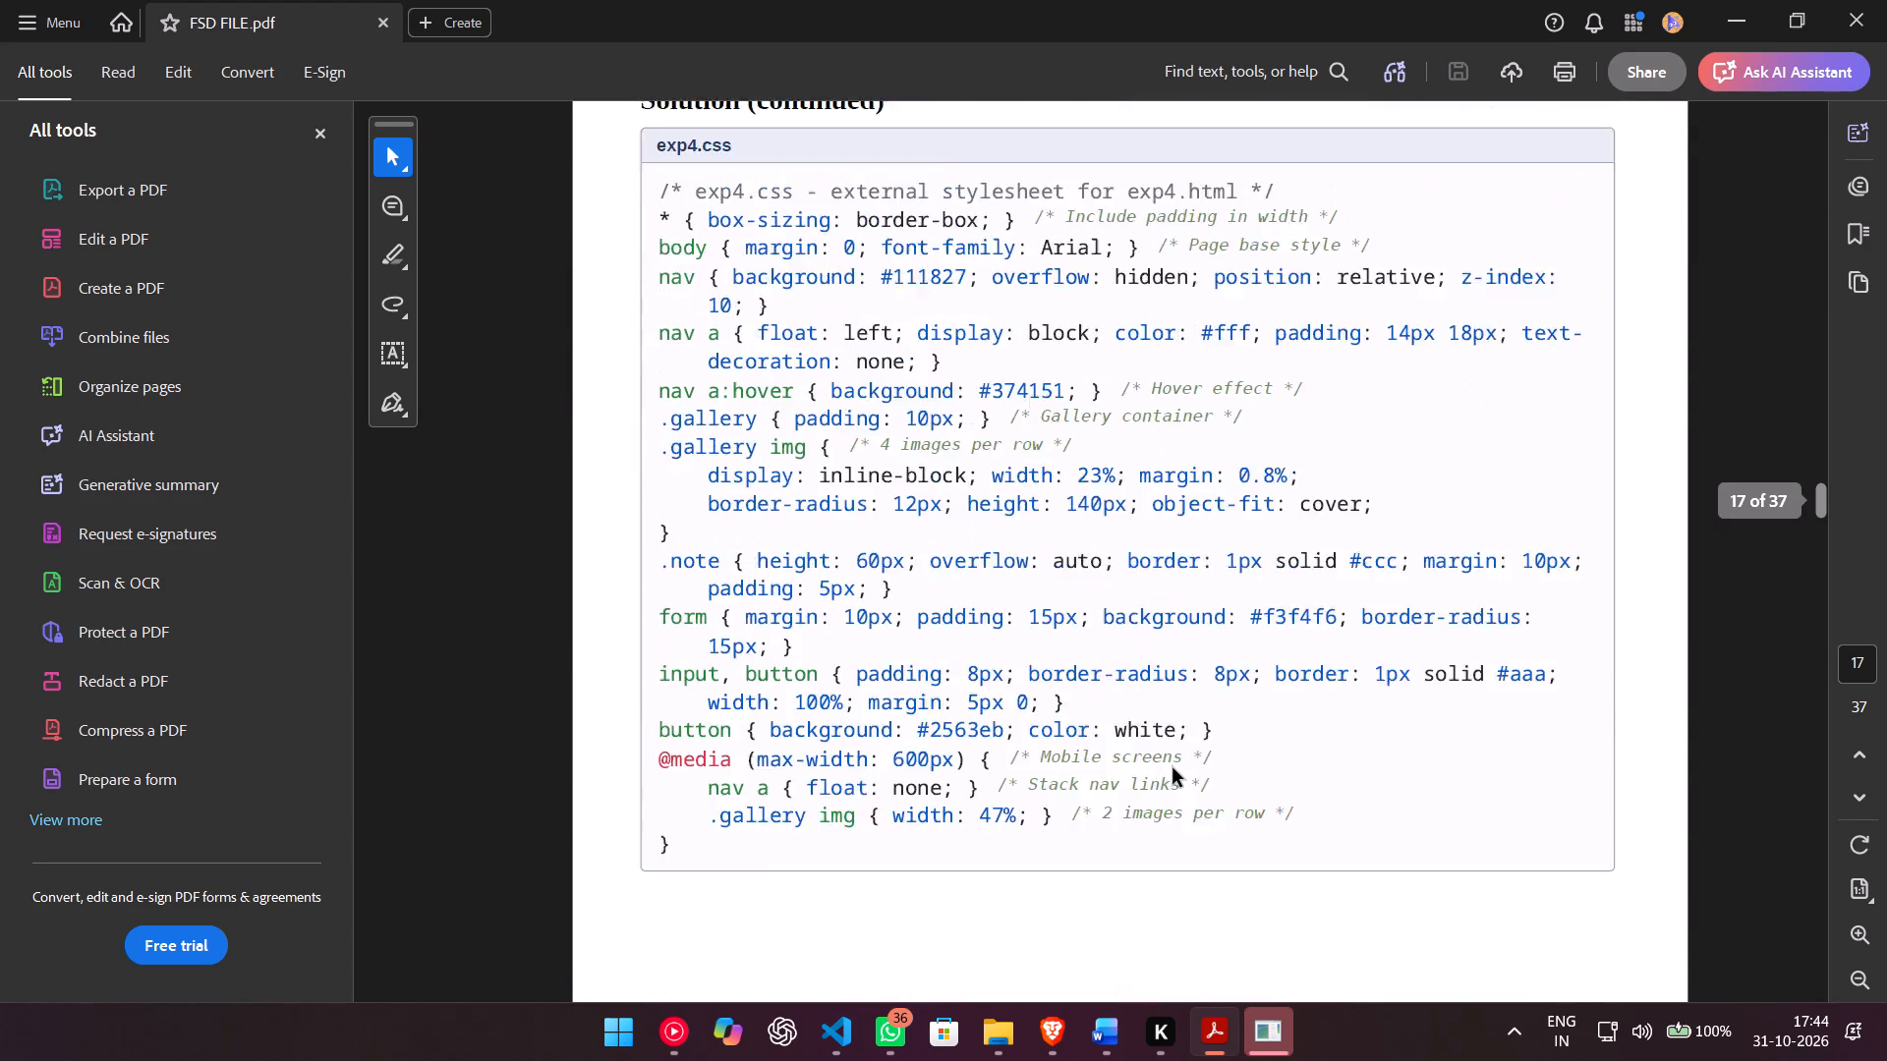
pyautogui.scroll(3, 1173, 770)
pyautogui.scroll(-3, 1173, 773)
pyautogui.scroll(2, 1173, 779)
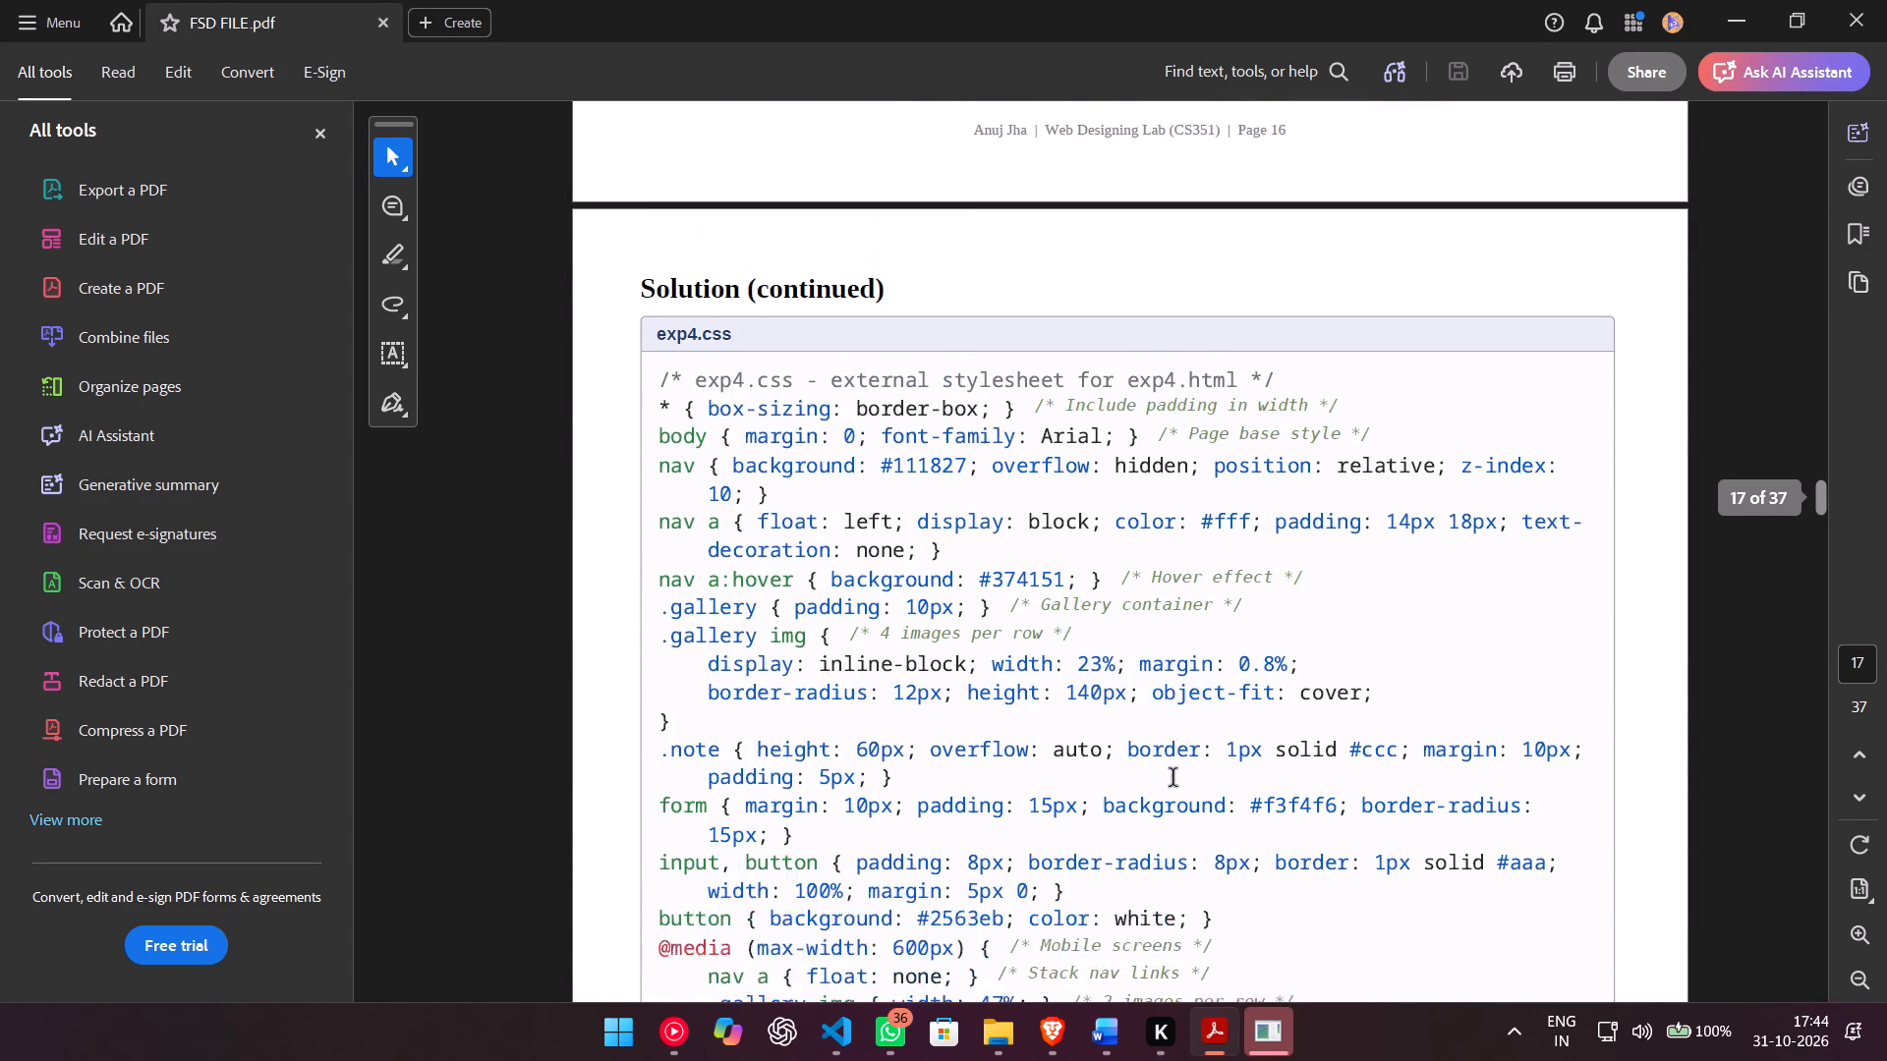
pyautogui.scroll(14, 1173, 779)
pyautogui.scroll(-7, 1174, 788)
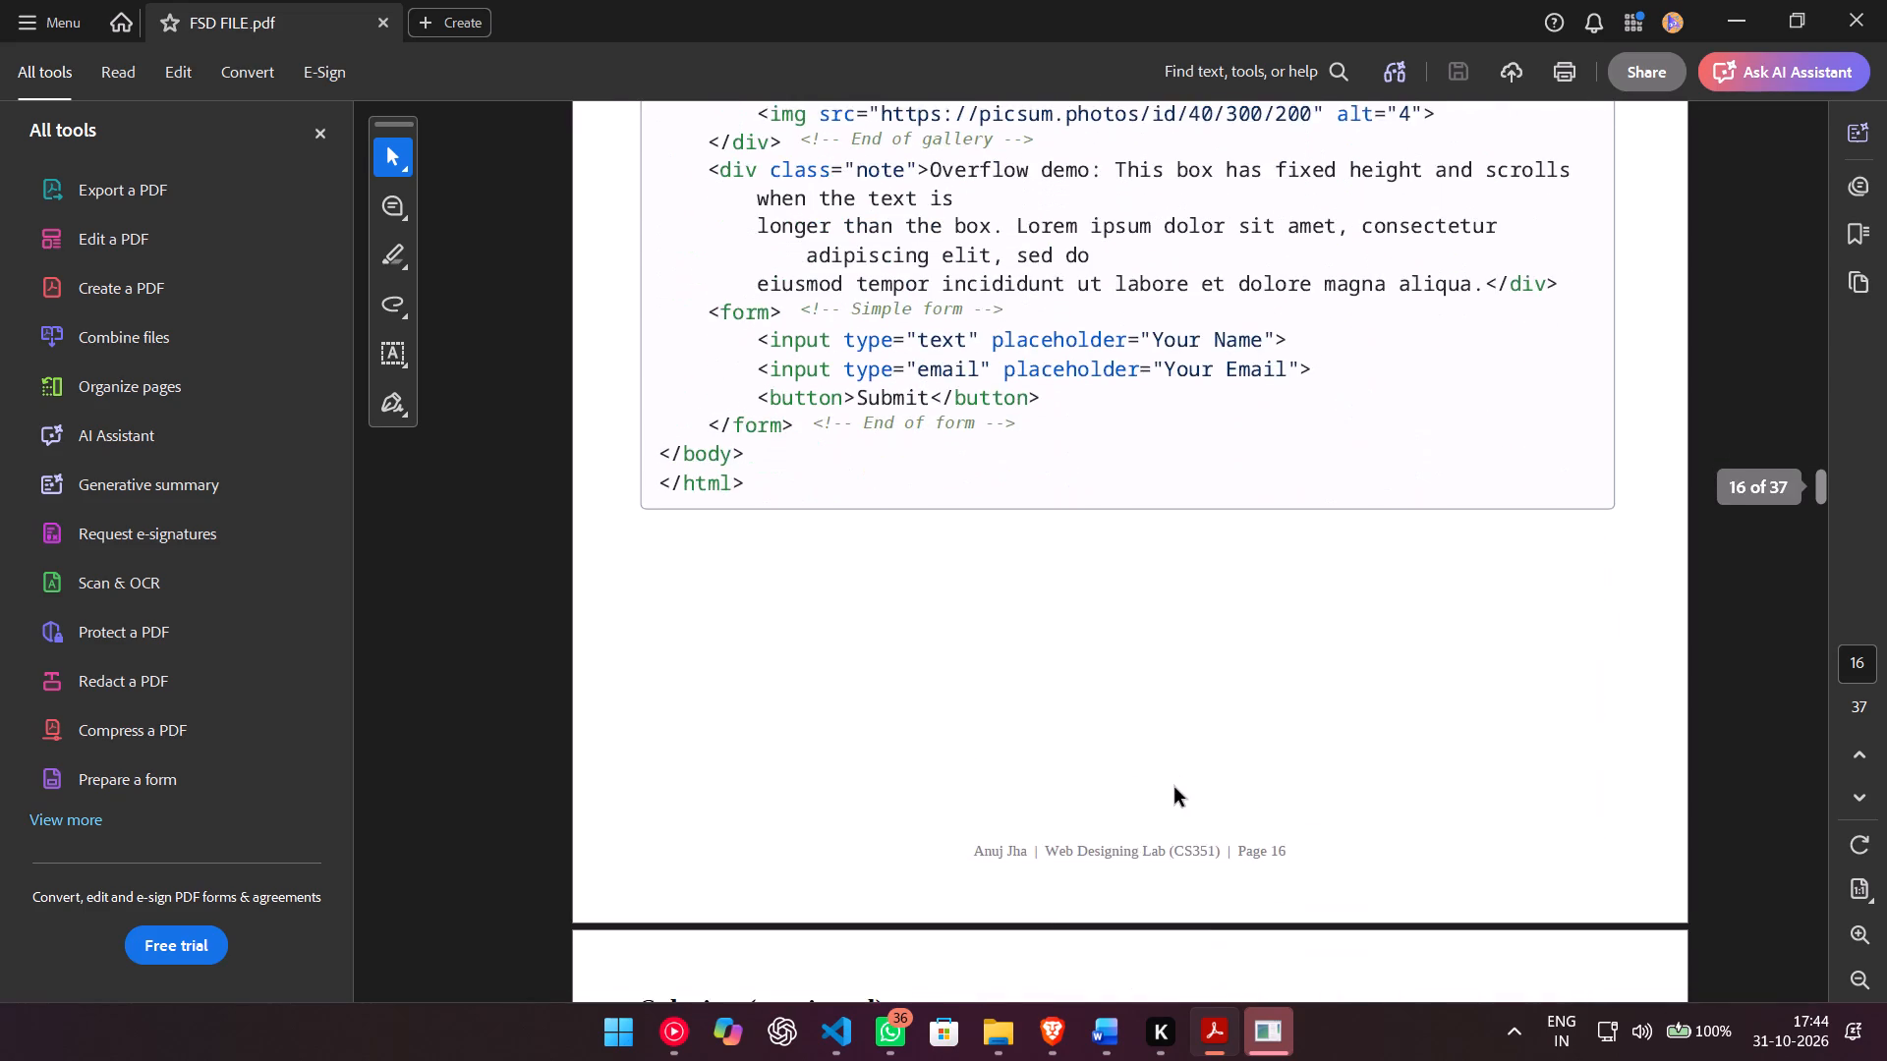
pyautogui.scroll(-12, 1173, 792)
pyautogui.scroll(-12, 1173, 795)
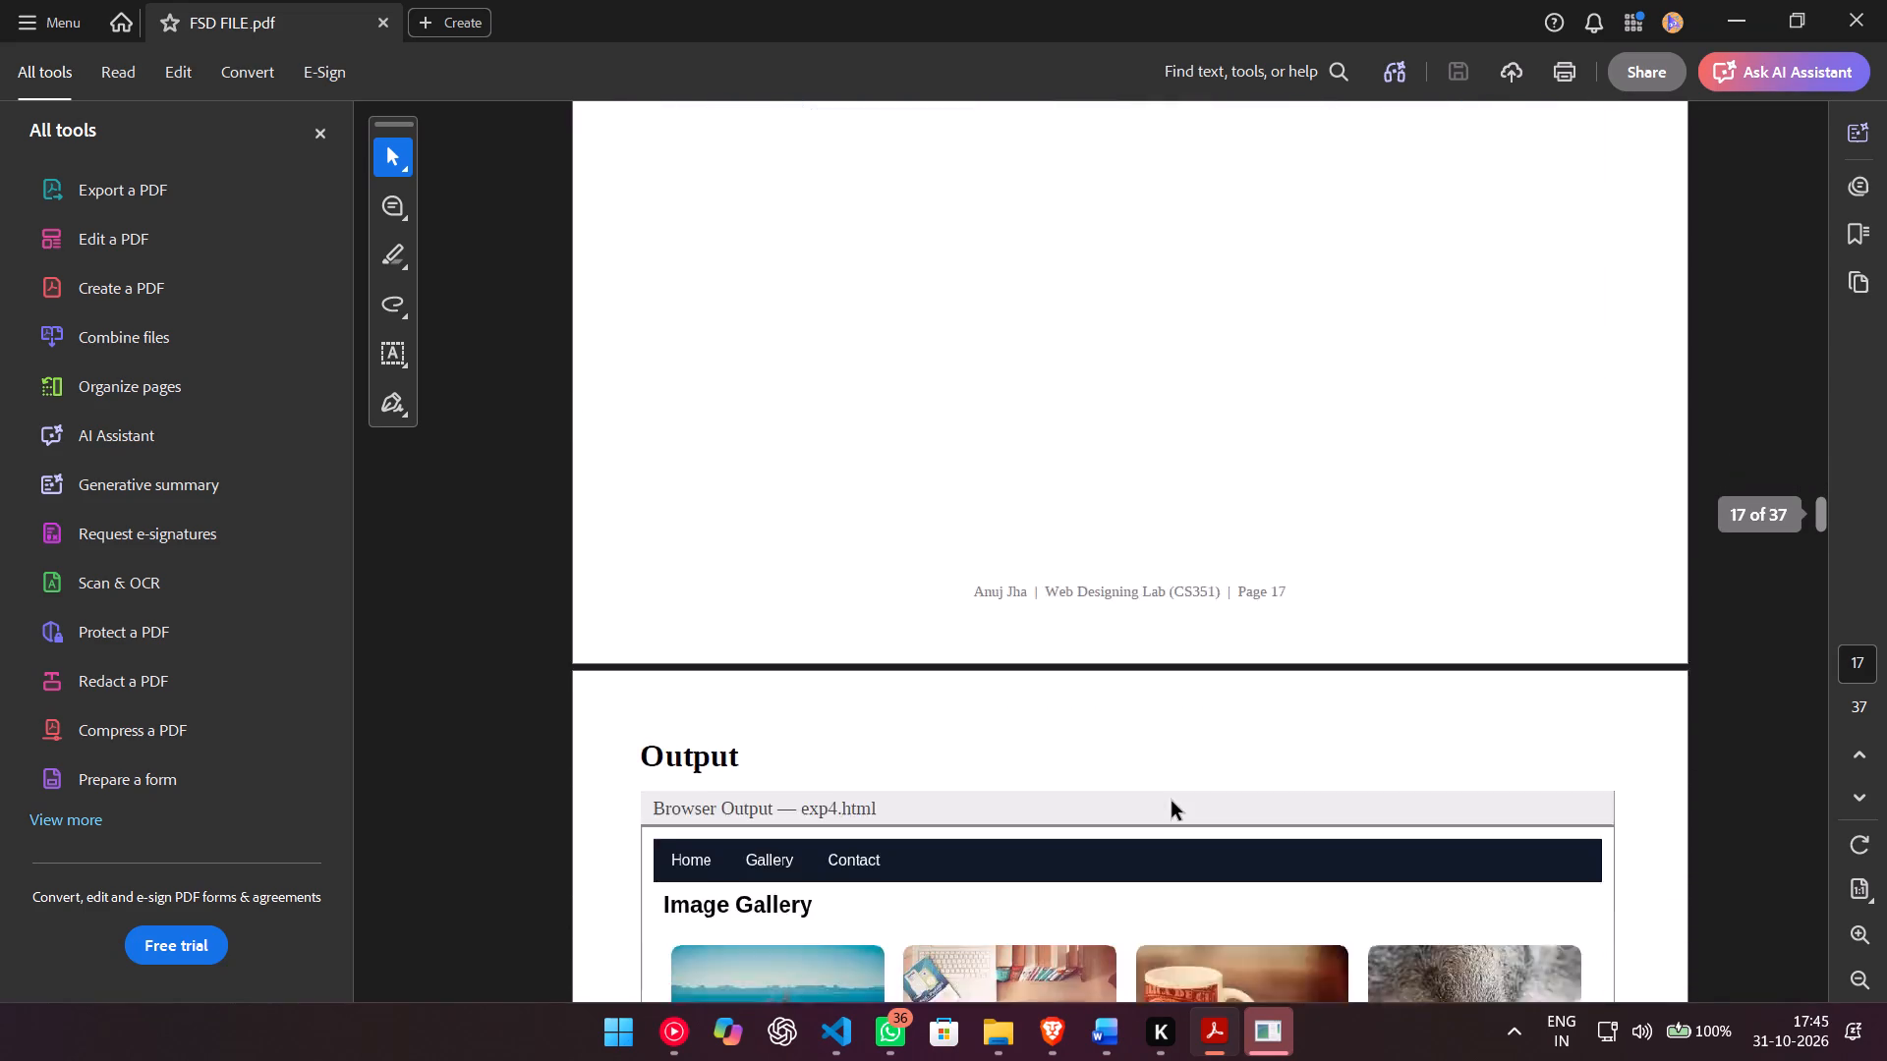
pyautogui.scroll(-20, 1172, 802)
# Examine the code listings and browser output of Experiments 5 and 6 in FSD FILE.pdf.
pyautogui.scroll(-4, 1170, 803)
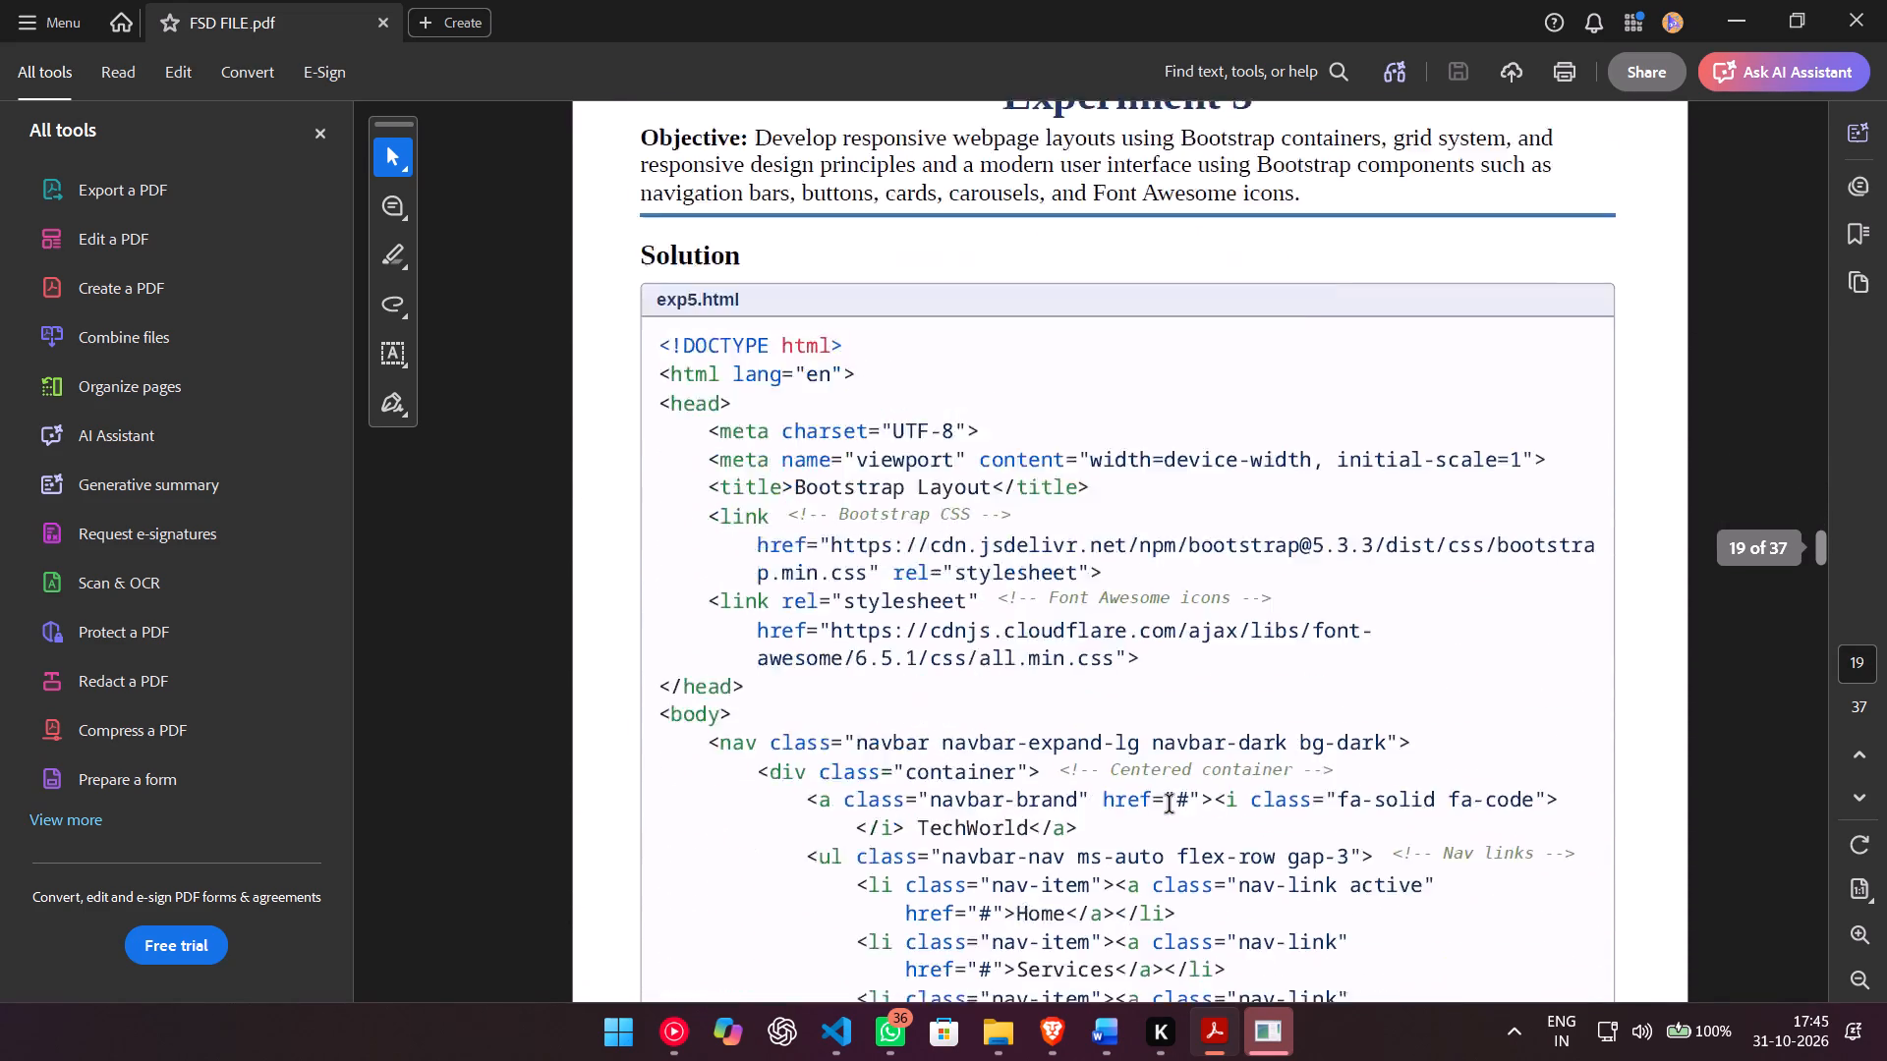
pyautogui.scroll(-16, 1170, 806)
pyautogui.scroll(-11, 1163, 813)
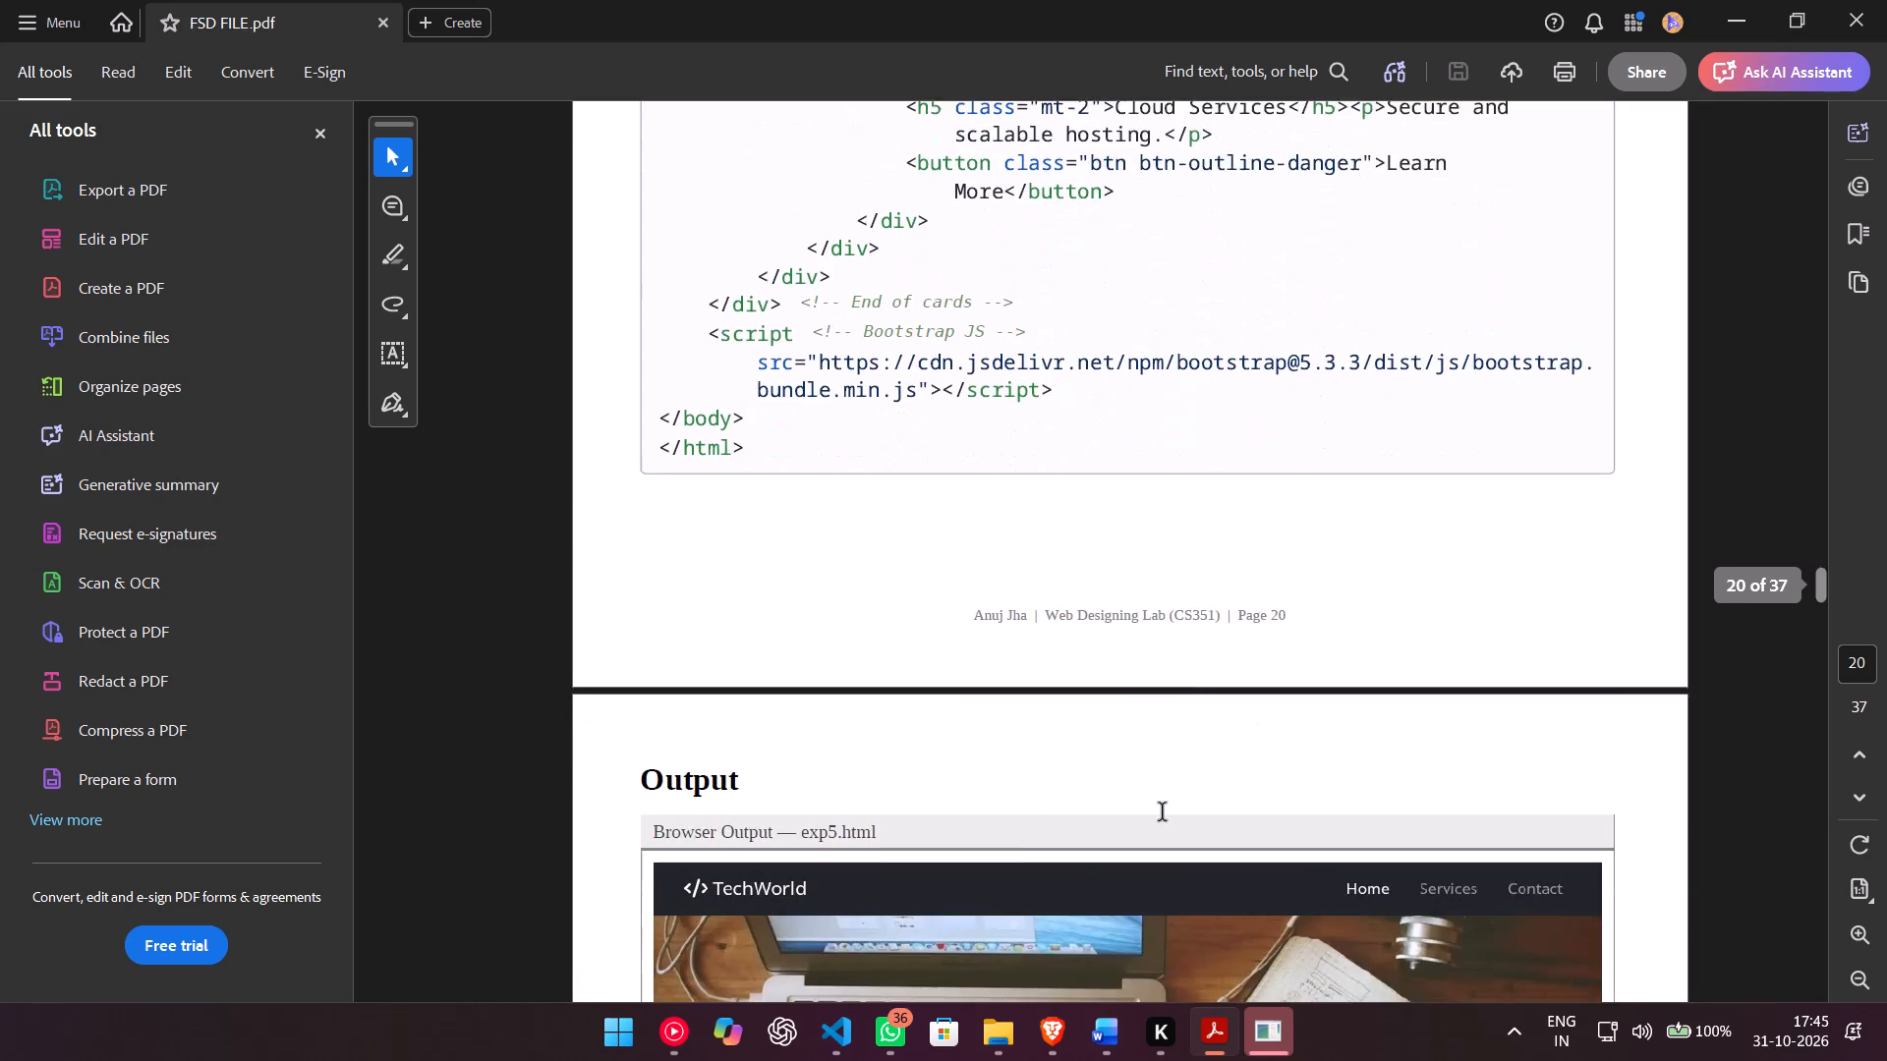
pyautogui.scroll(-15, 1163, 813)
pyautogui.scroll(-10, 1163, 813)
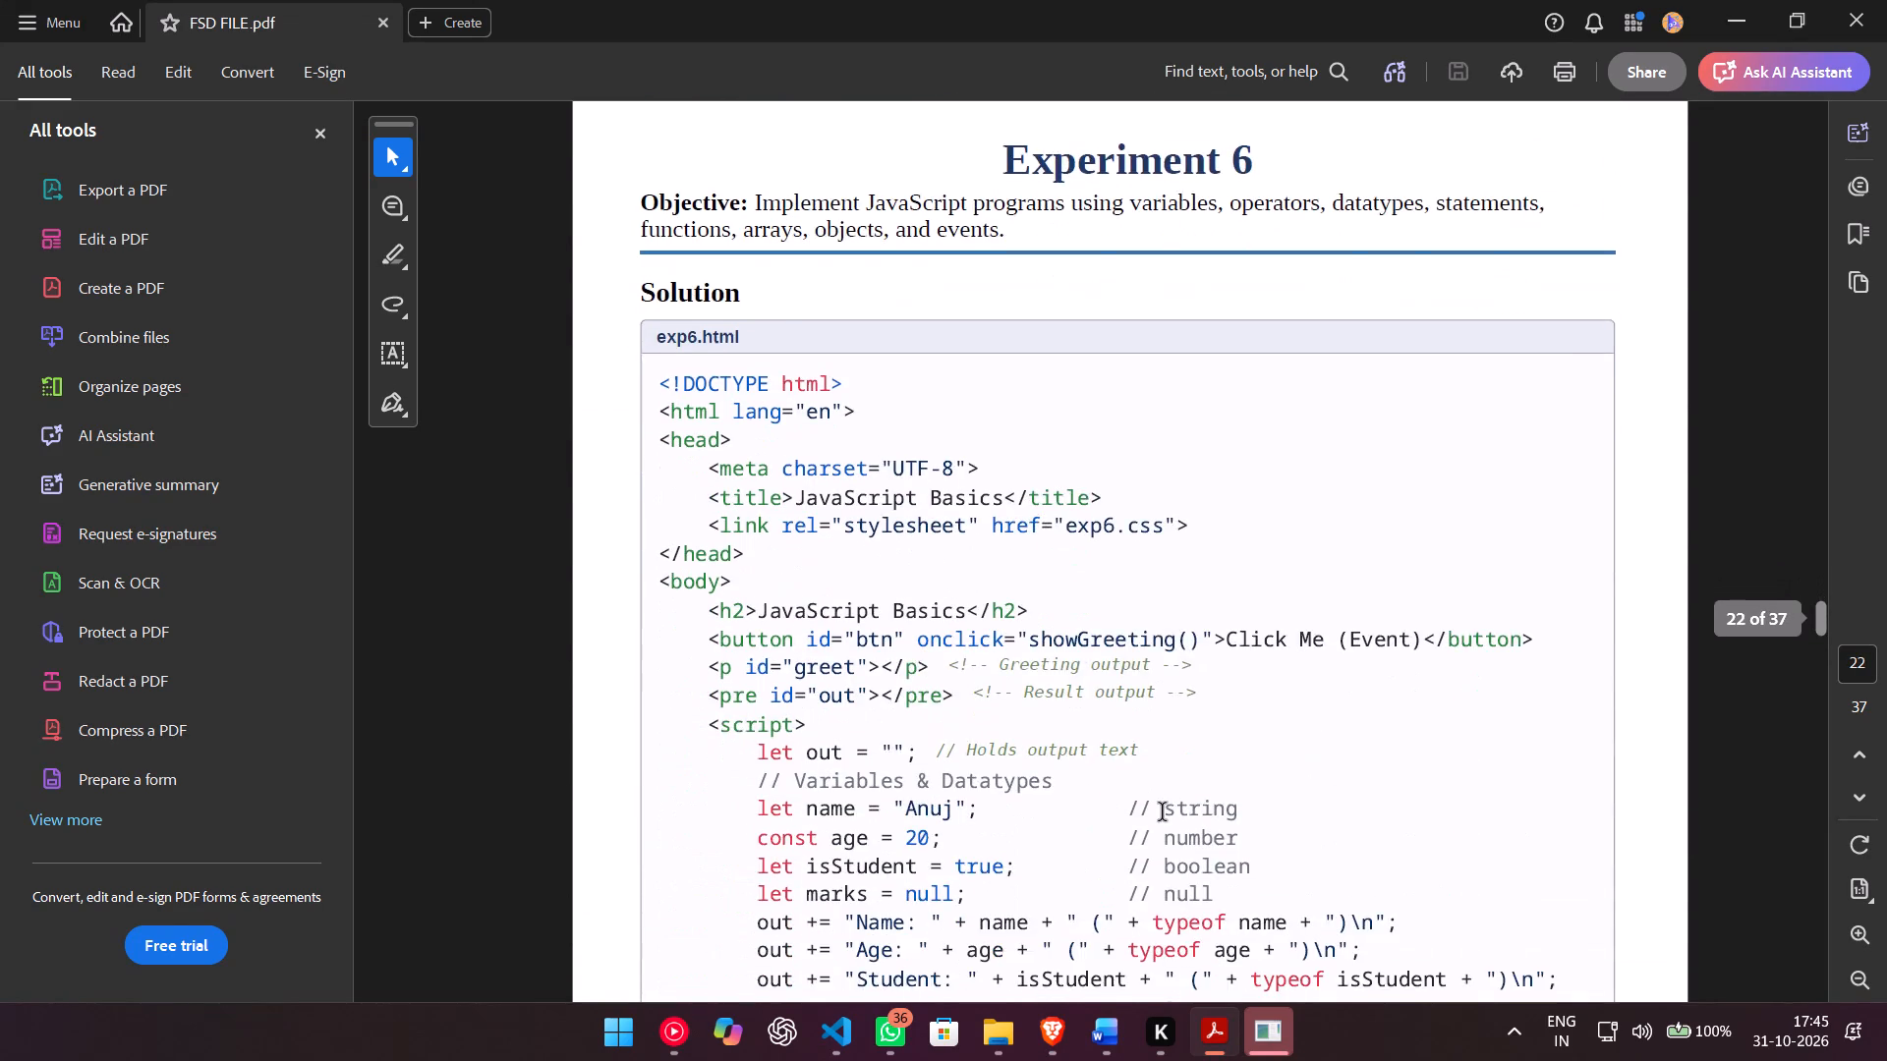
pyautogui.scroll(-16, 1163, 813)
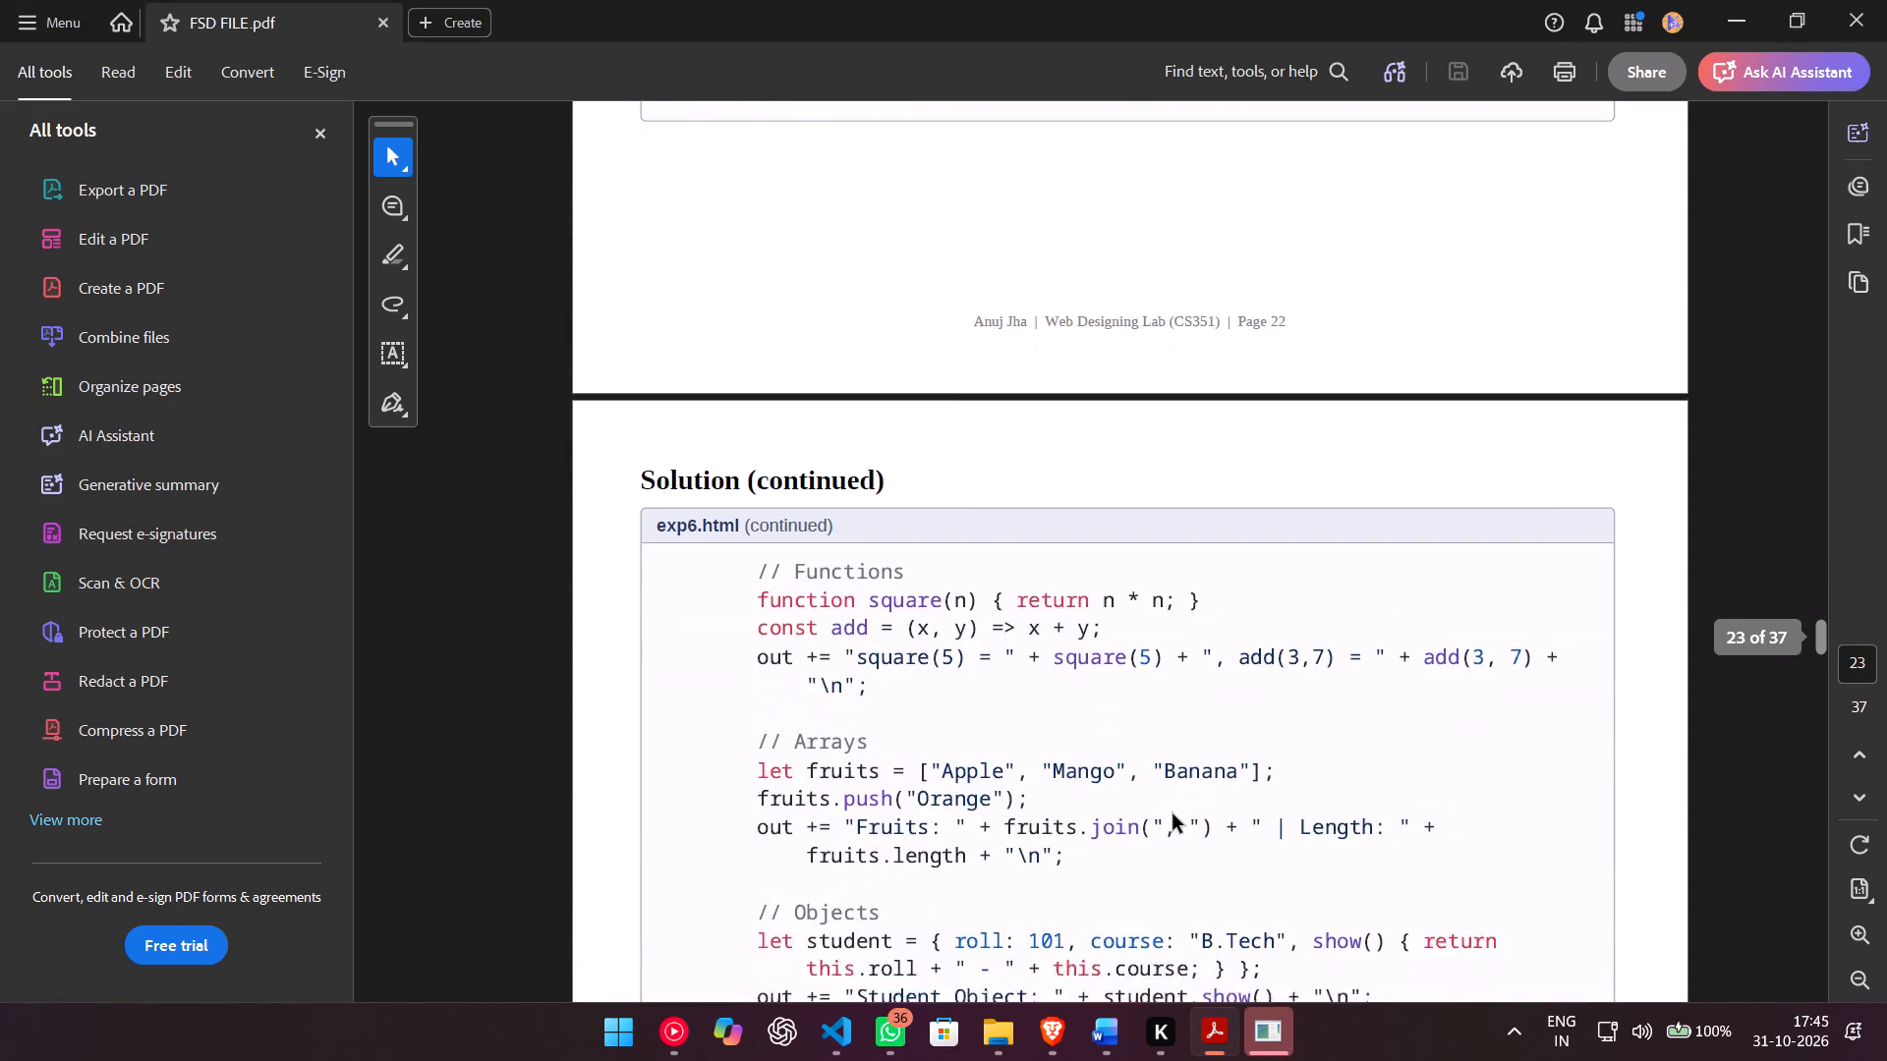
pyautogui.scroll(-11, 1172, 814)
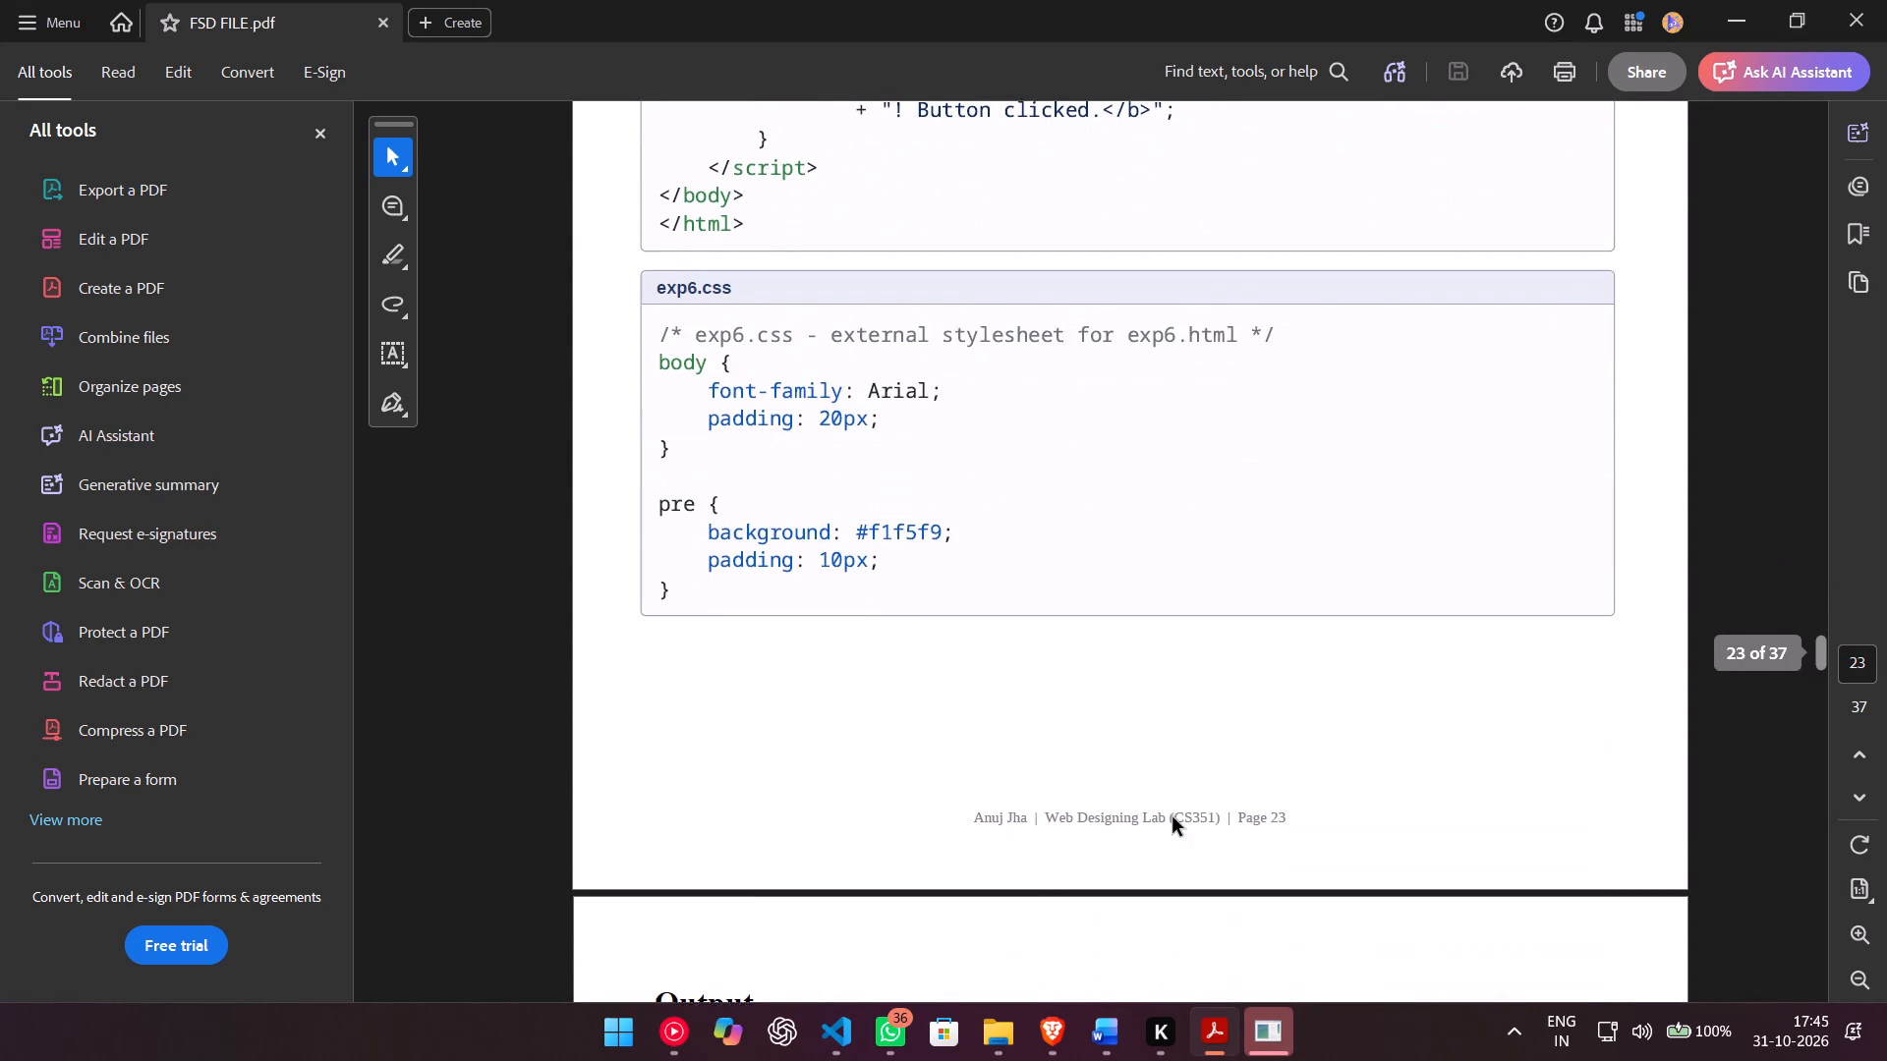
pyautogui.scroll(-5, 1172, 817)
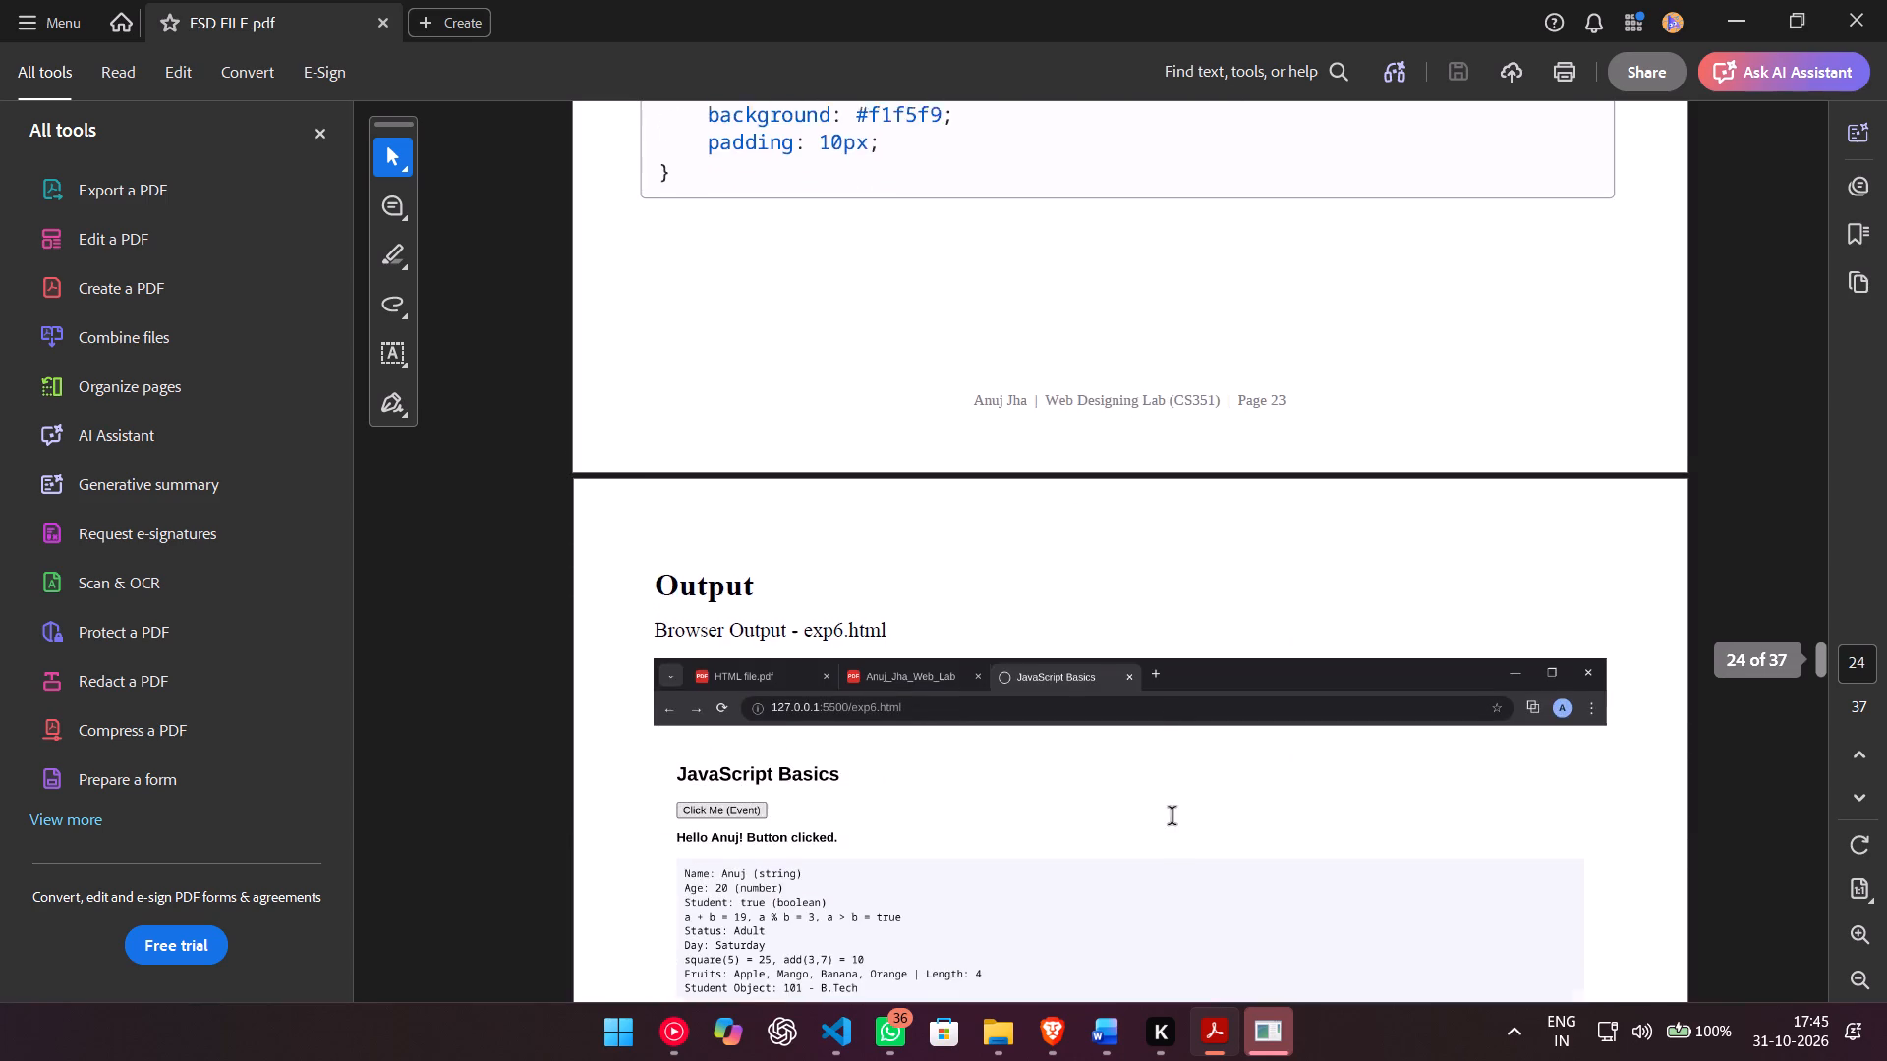
pyautogui.scroll(5, 1172, 817)
pyautogui.scroll(-12, 1172, 817)
# Examine Experiment 7's exp7.html and exp7.css listings and its browser output page in FSD FILE.pdf.
pyautogui.scroll(-13, 1172, 823)
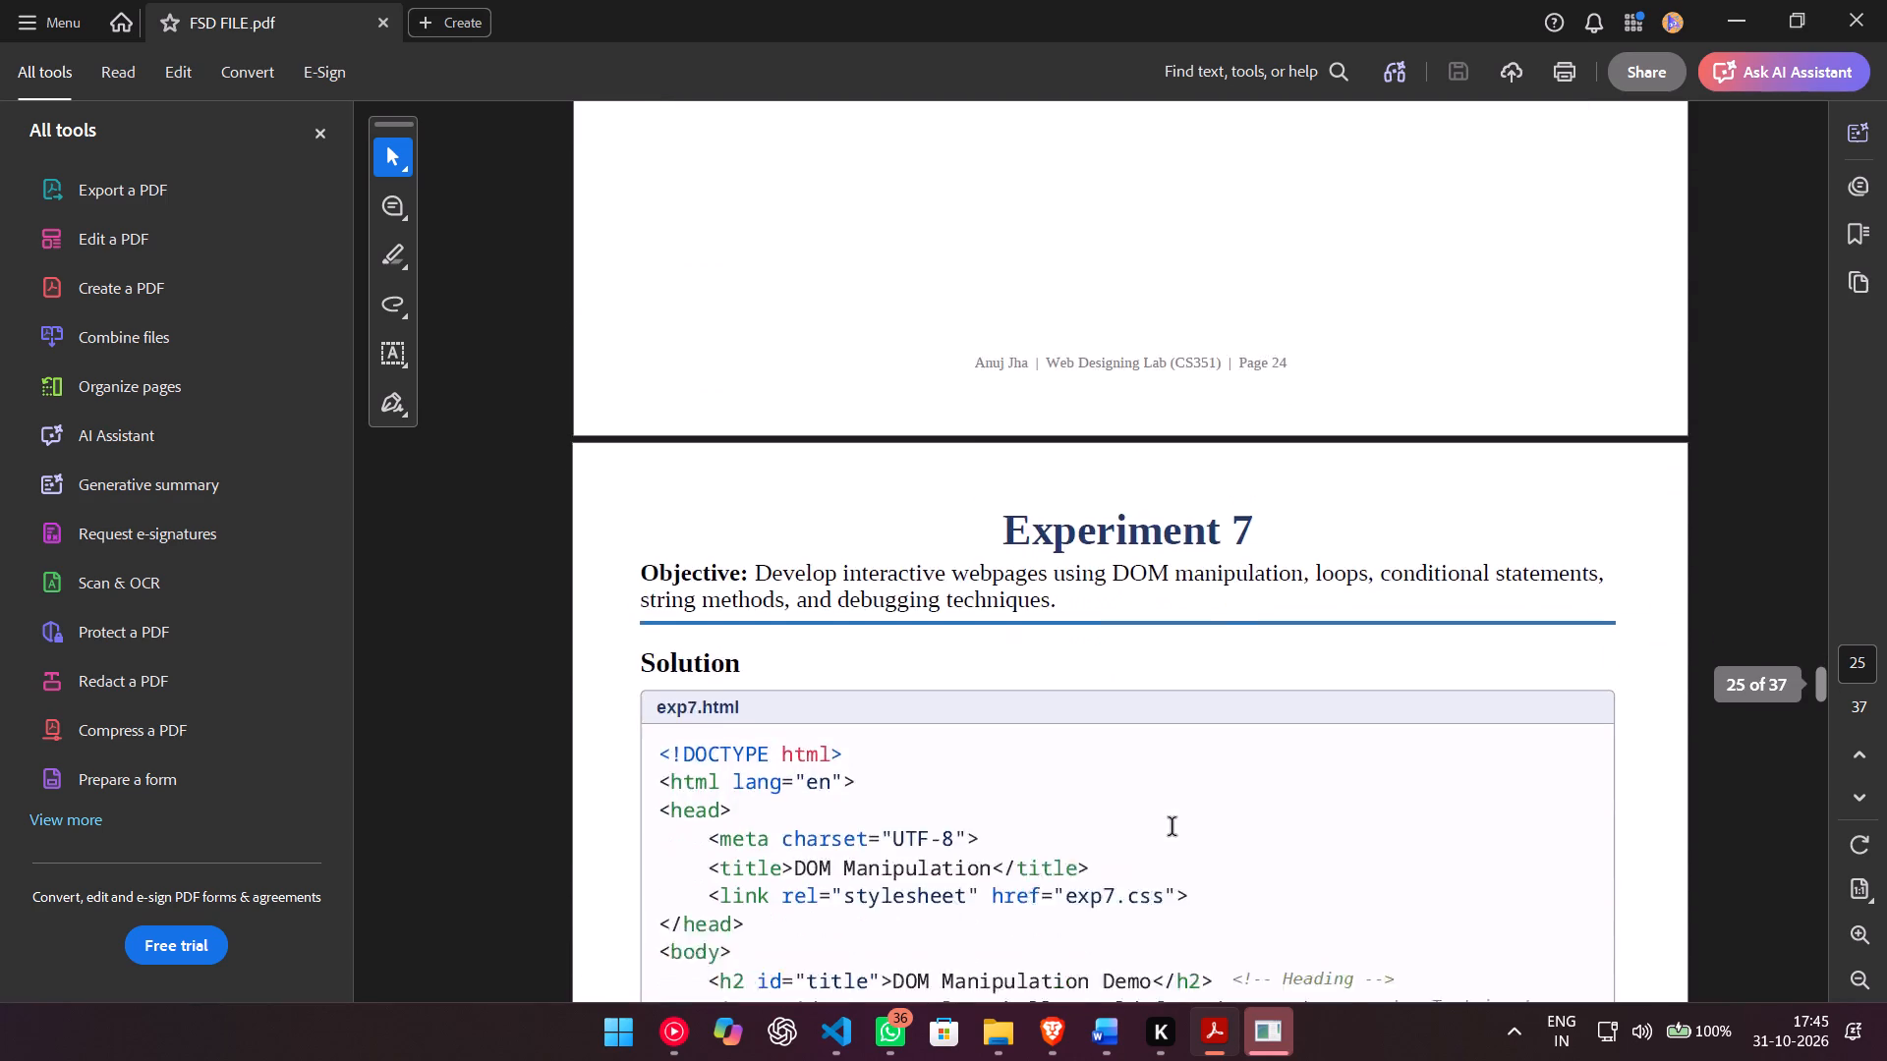
pyautogui.scroll(-17, 1172, 828)
pyautogui.scroll(-5, 1172, 828)
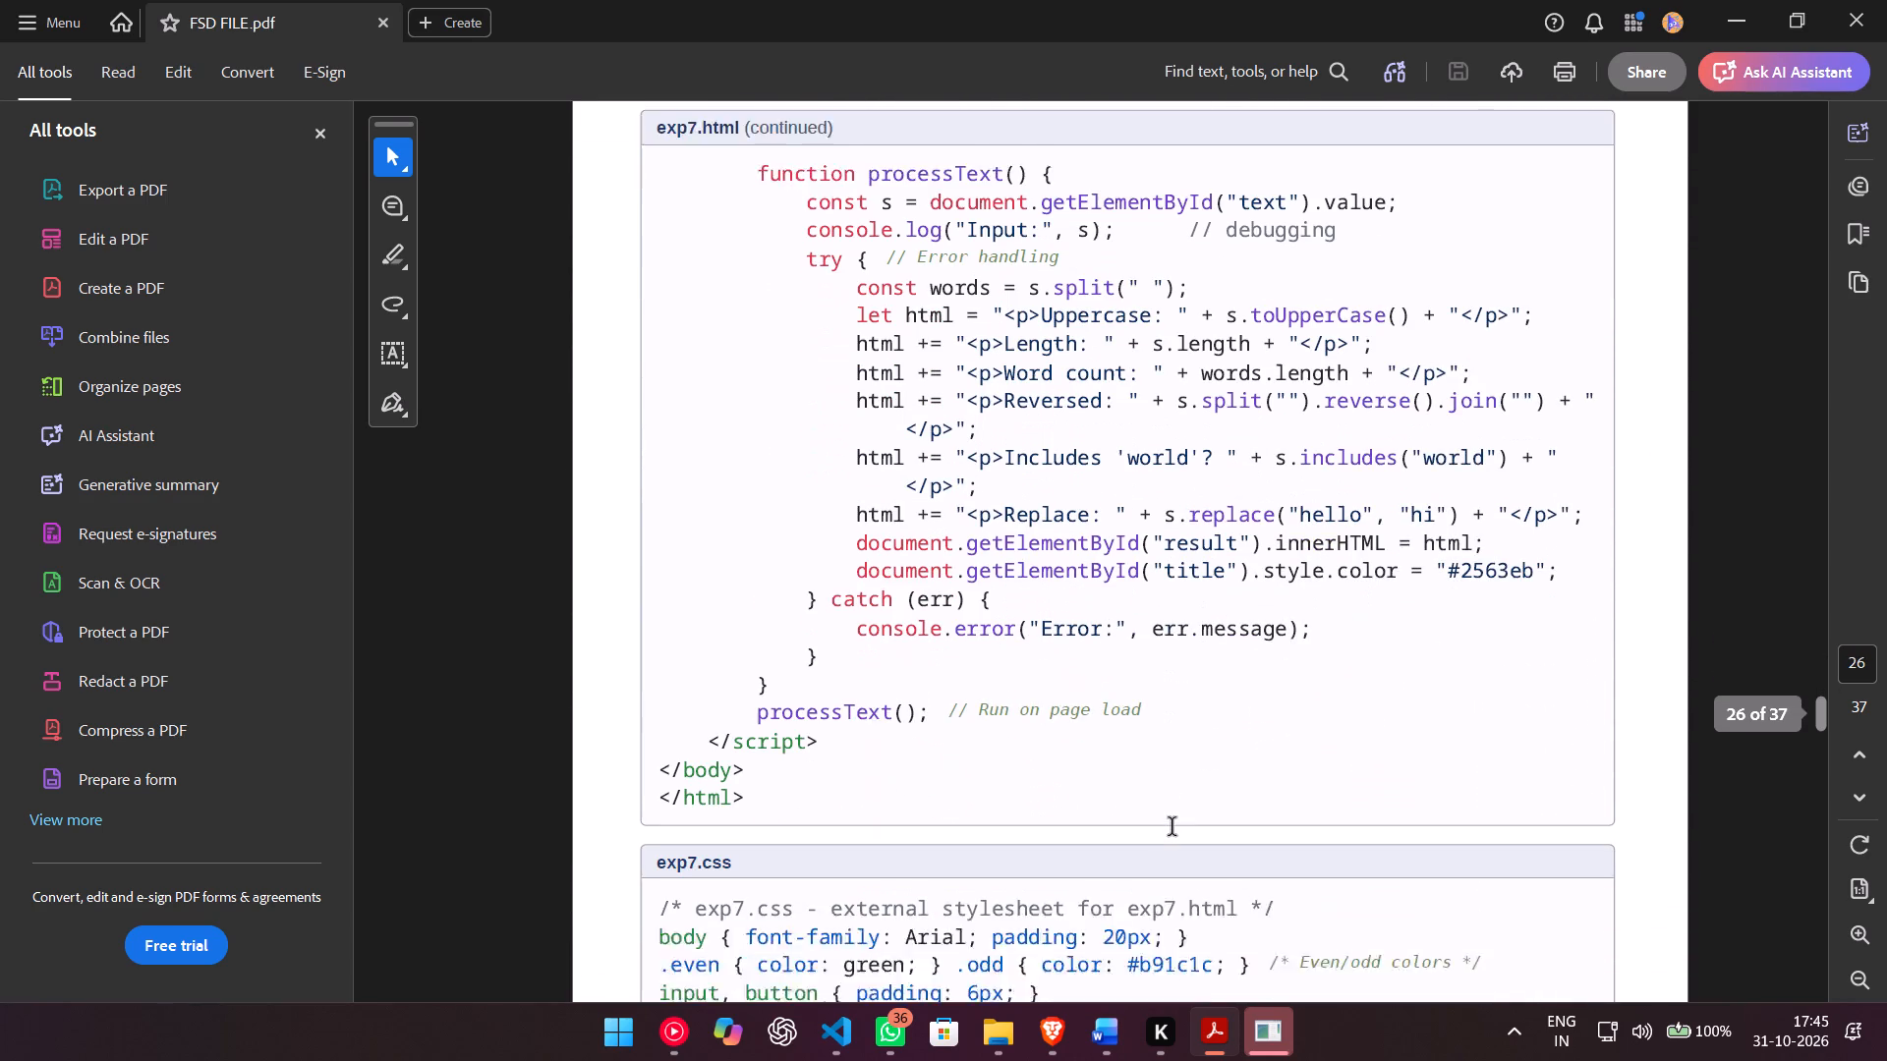
pyautogui.scroll(-19, 1172, 828)
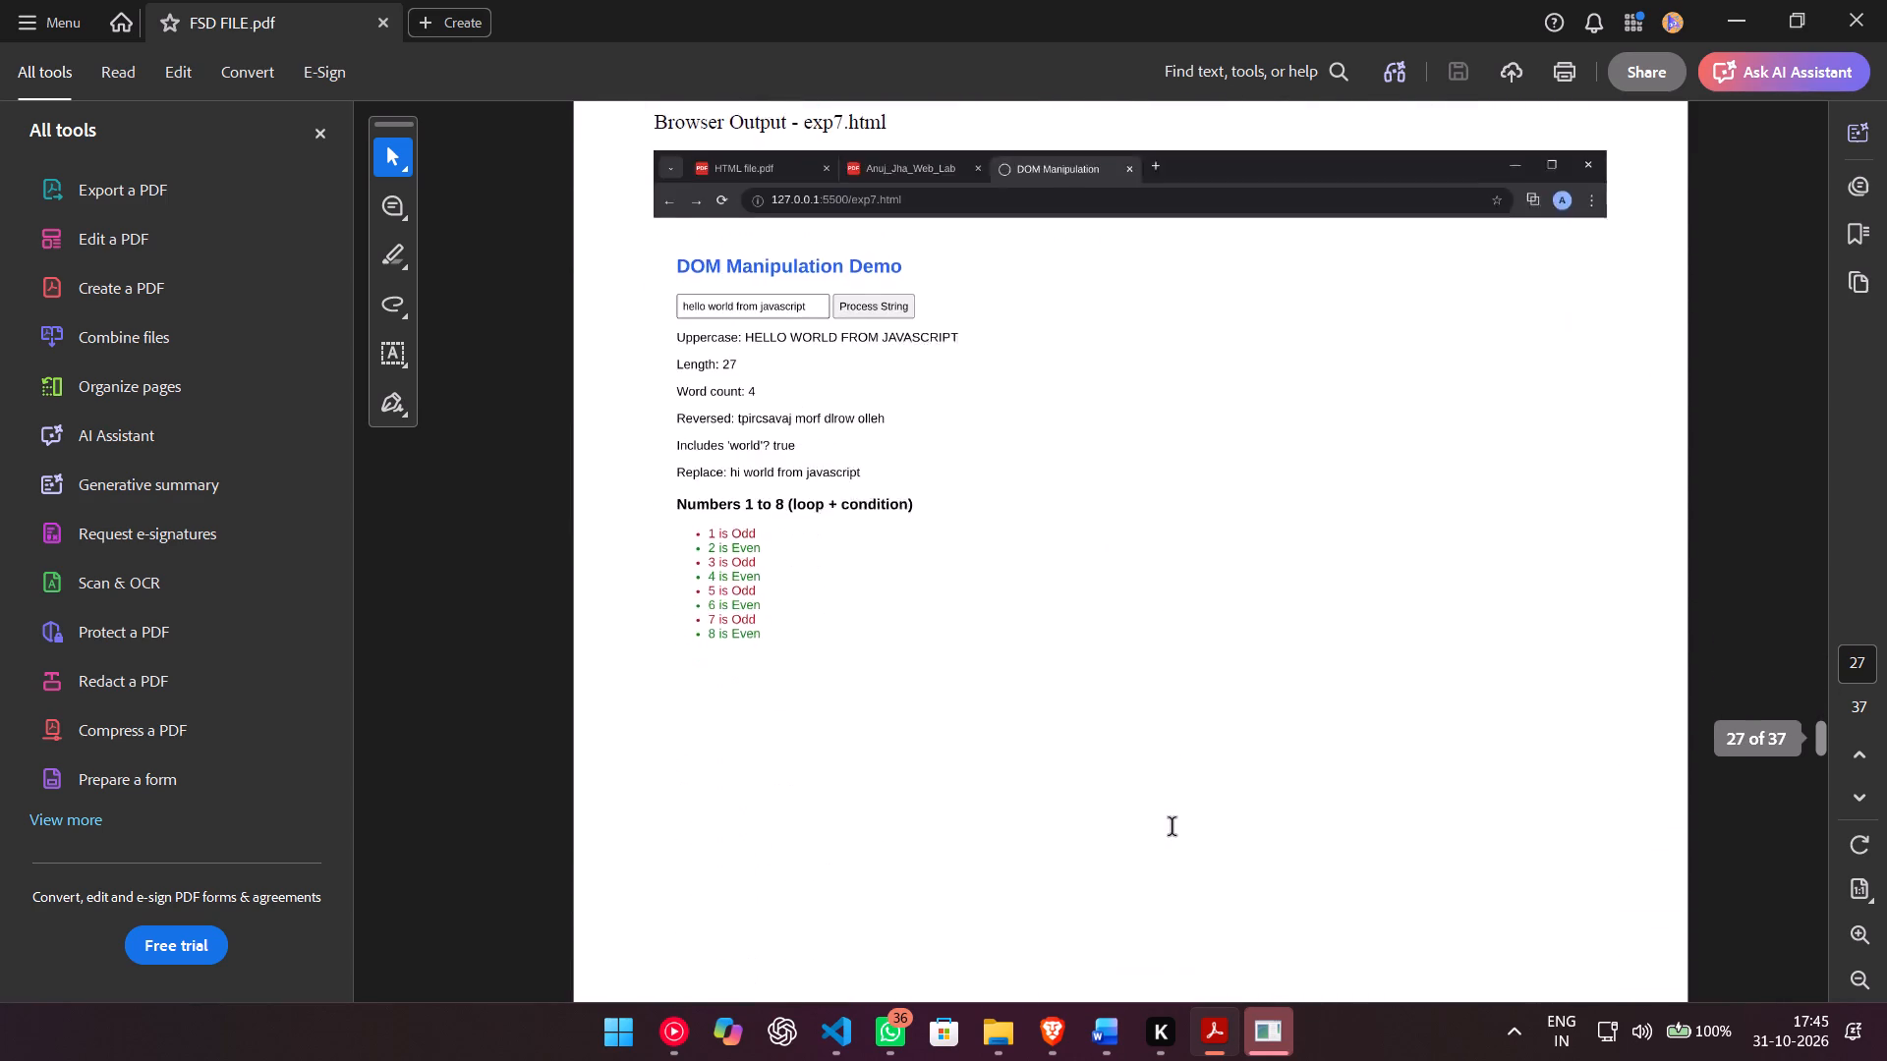
pyautogui.scroll(-9, 1172, 828)
pyautogui.scroll(8, 1154, 840)
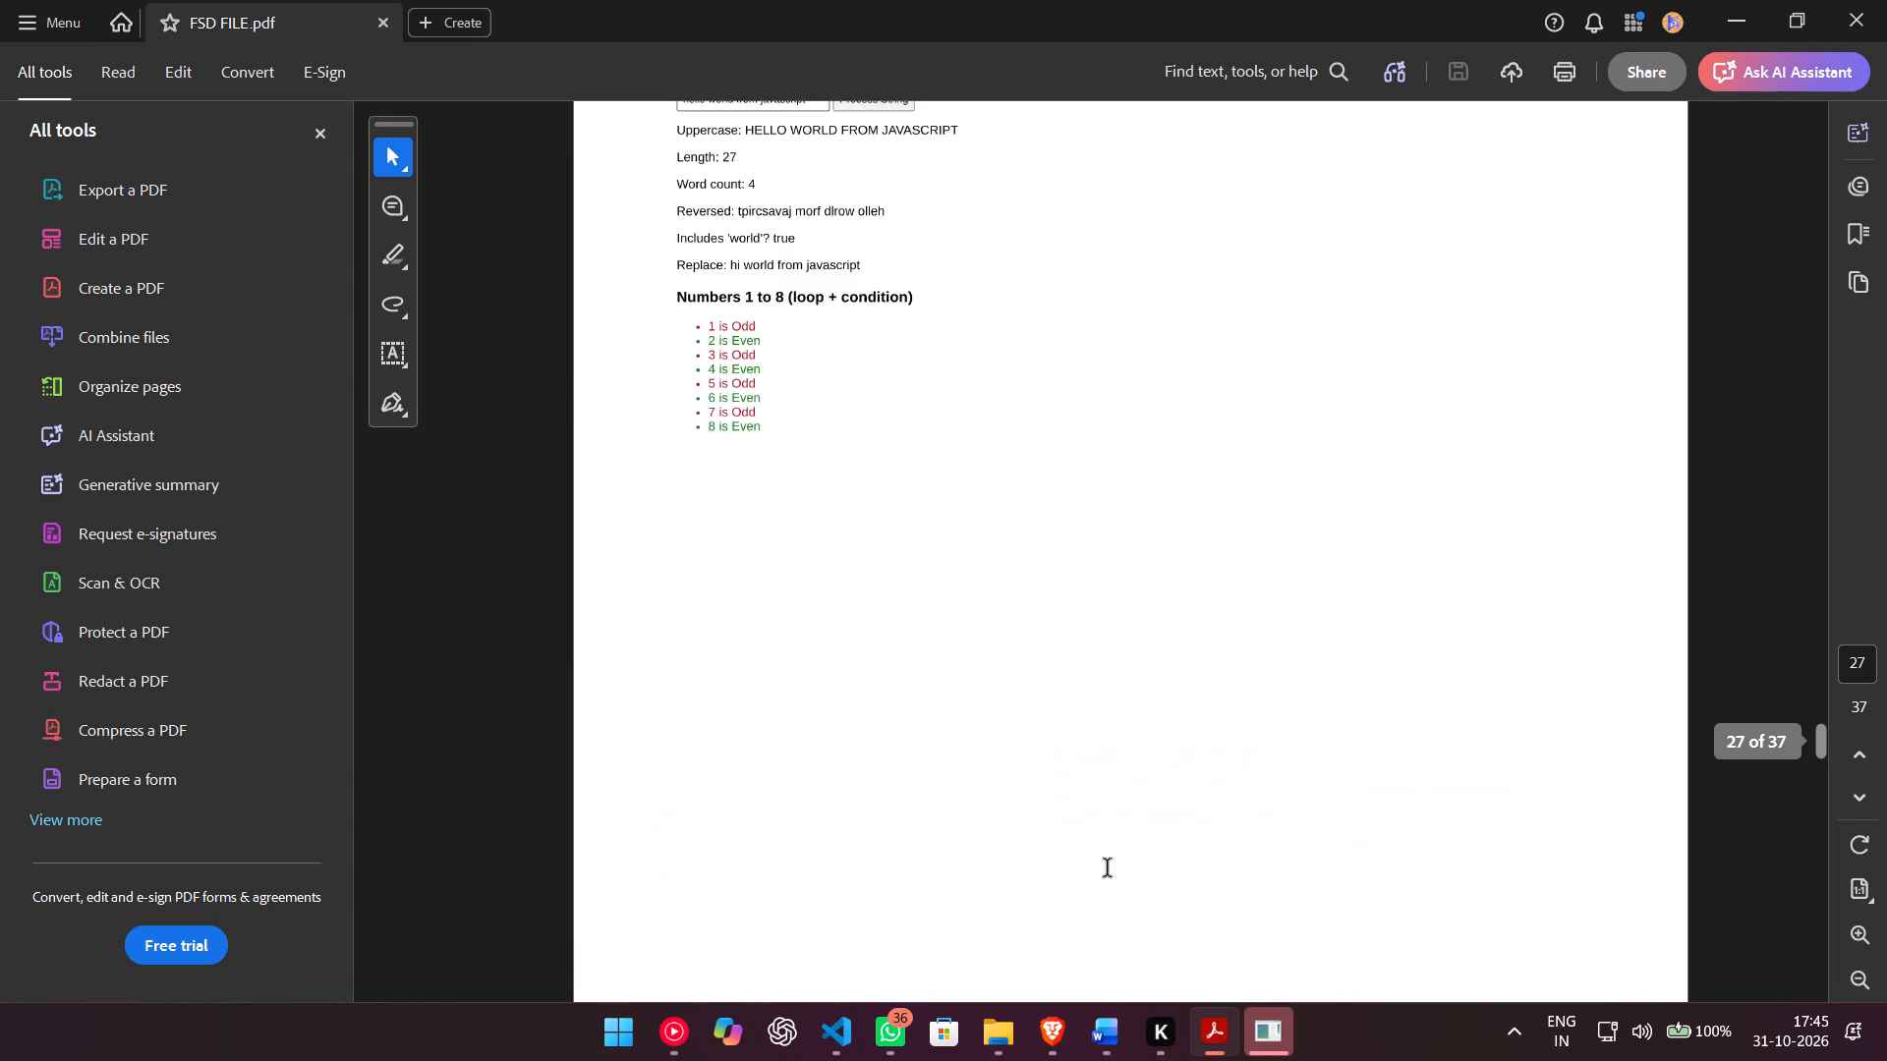
pyautogui.scroll(3, 1108, 869)
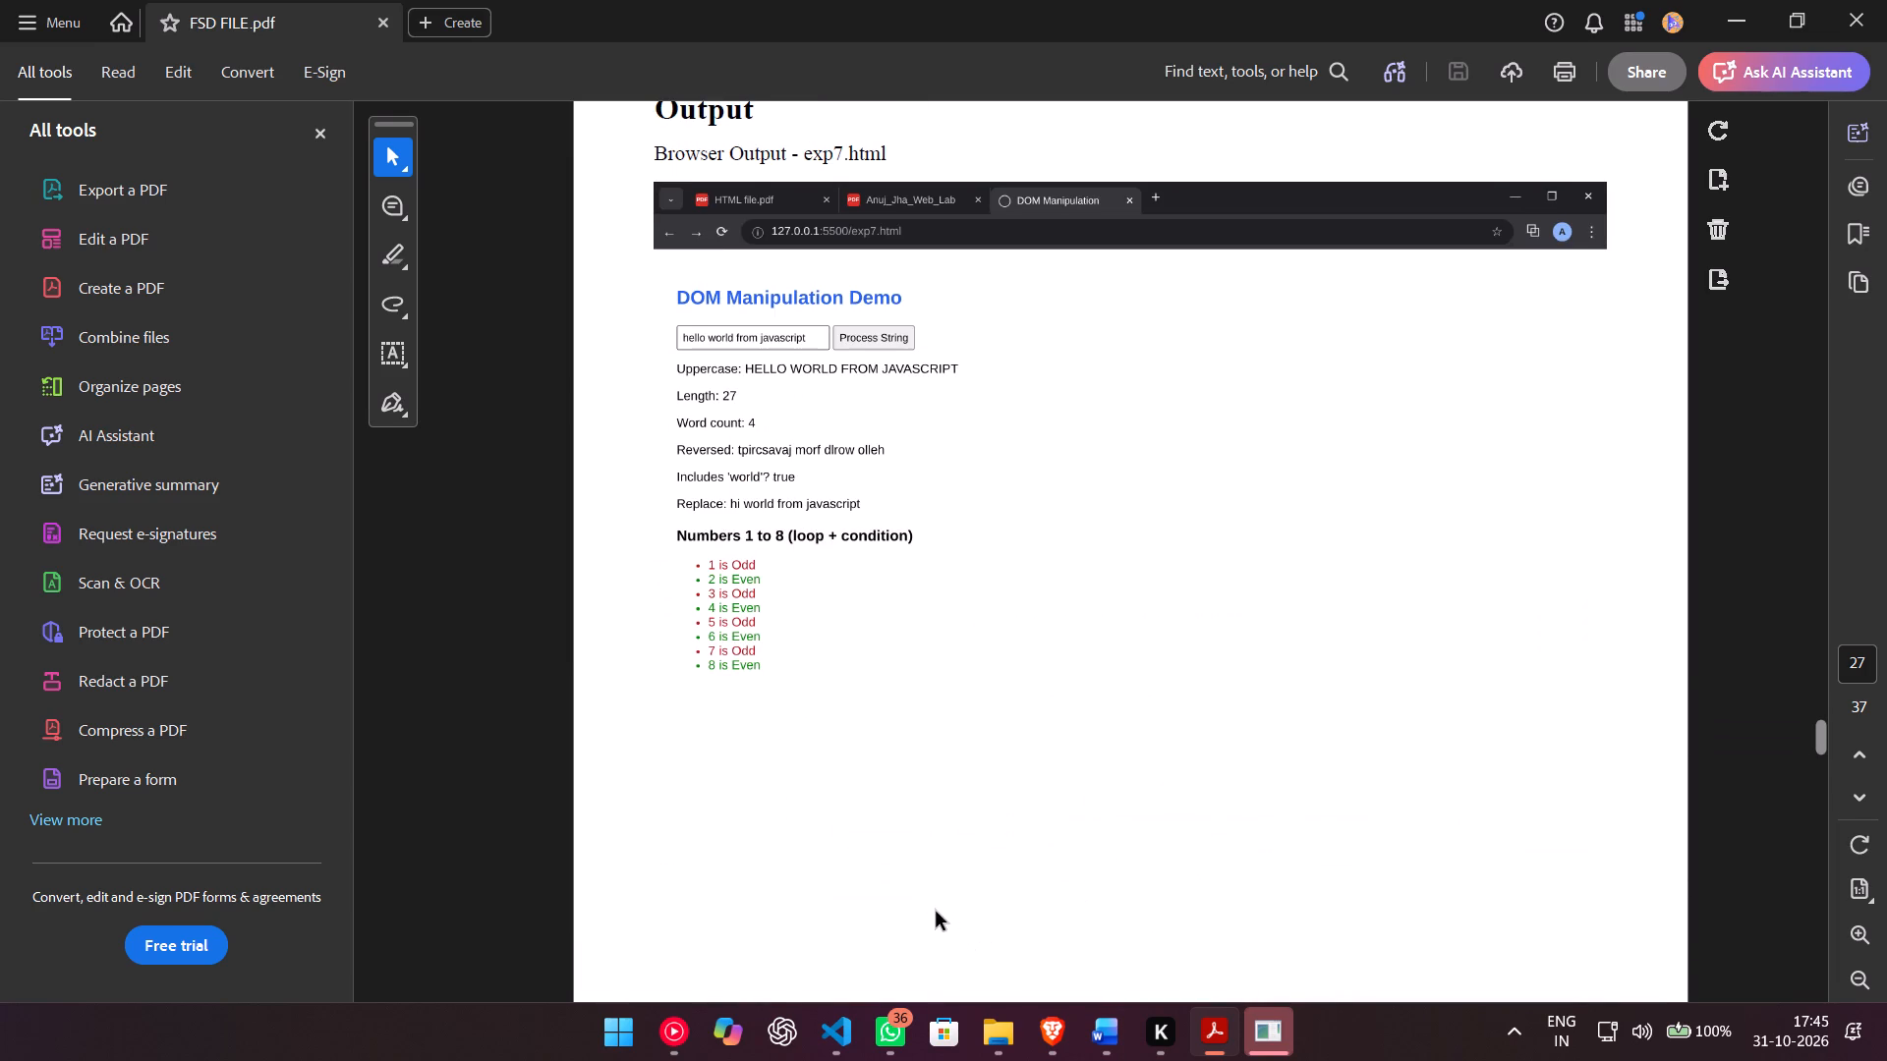
# Examine the code listings and browser outputs of Experiments 8 and 9 in FSD FILE.pdf, continuing into the Wikipedia page evaluation with its accessibility table.
pyautogui.scroll(-18, 943, 873)
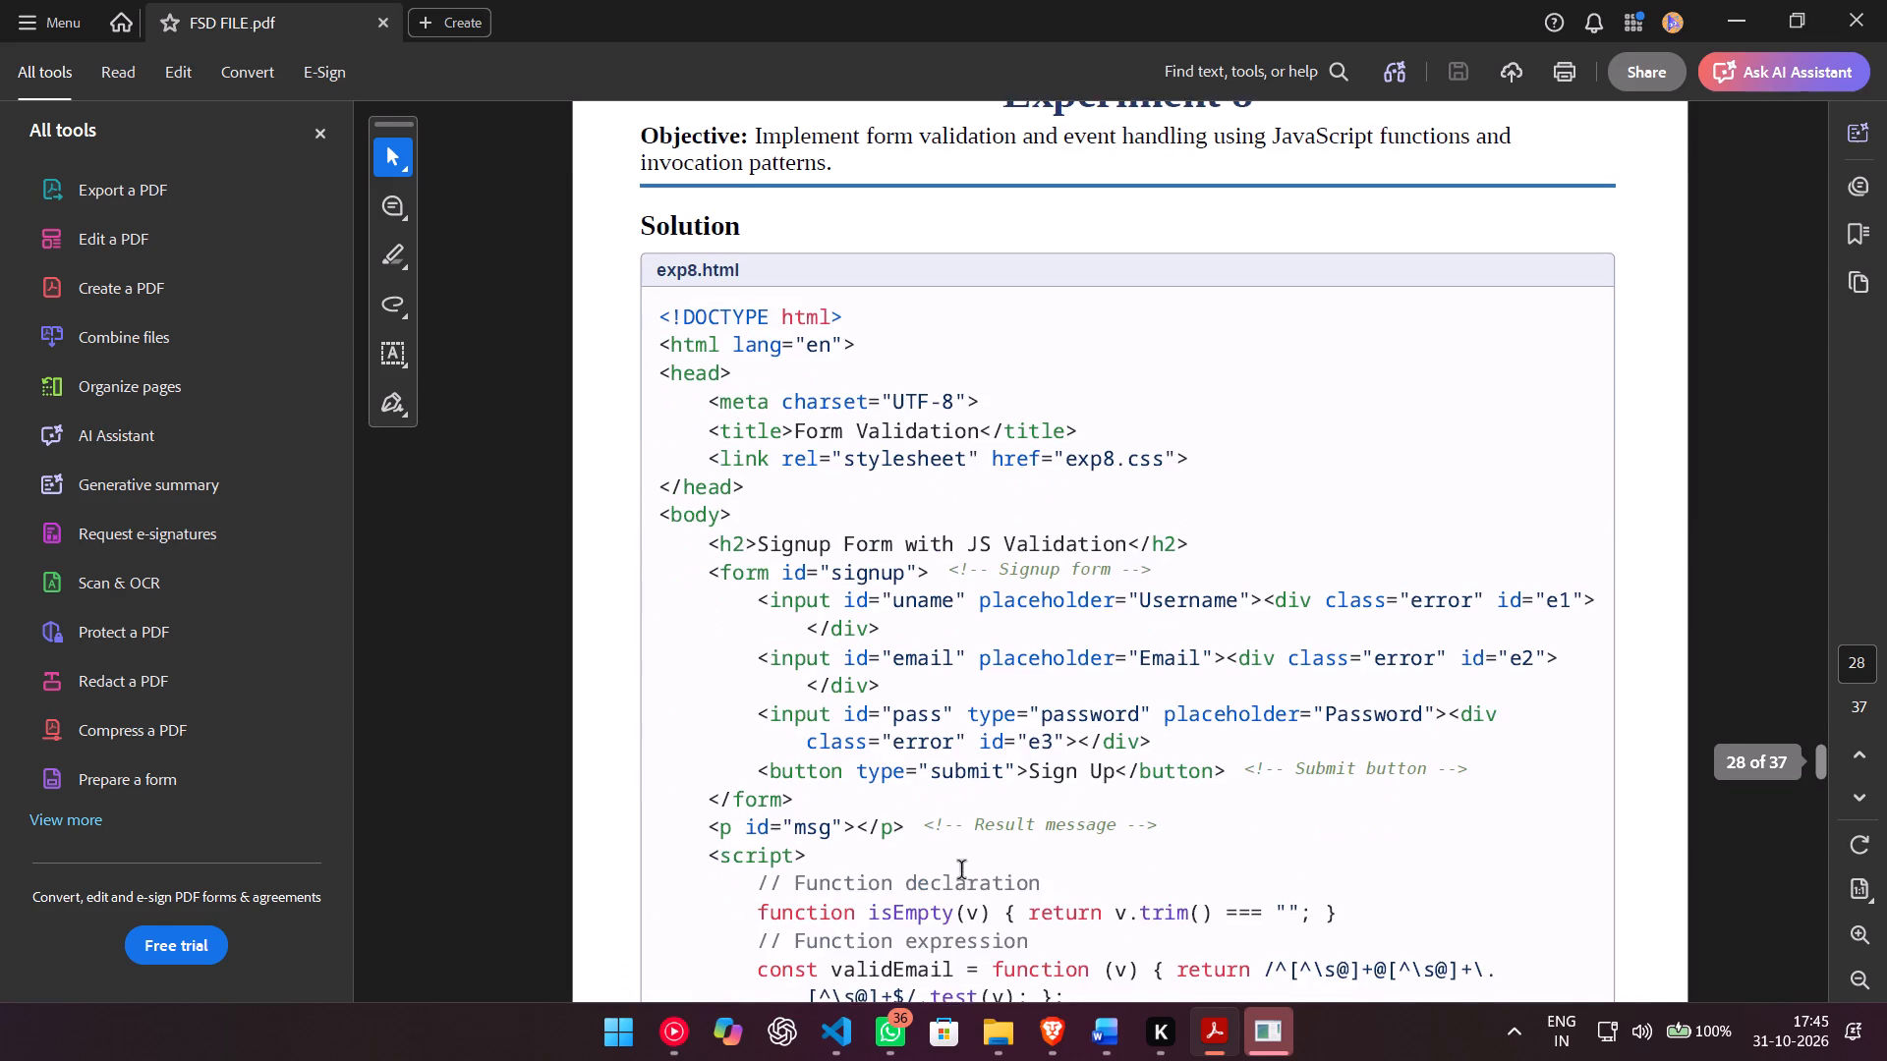
pyautogui.scroll(-17, 1108, 827)
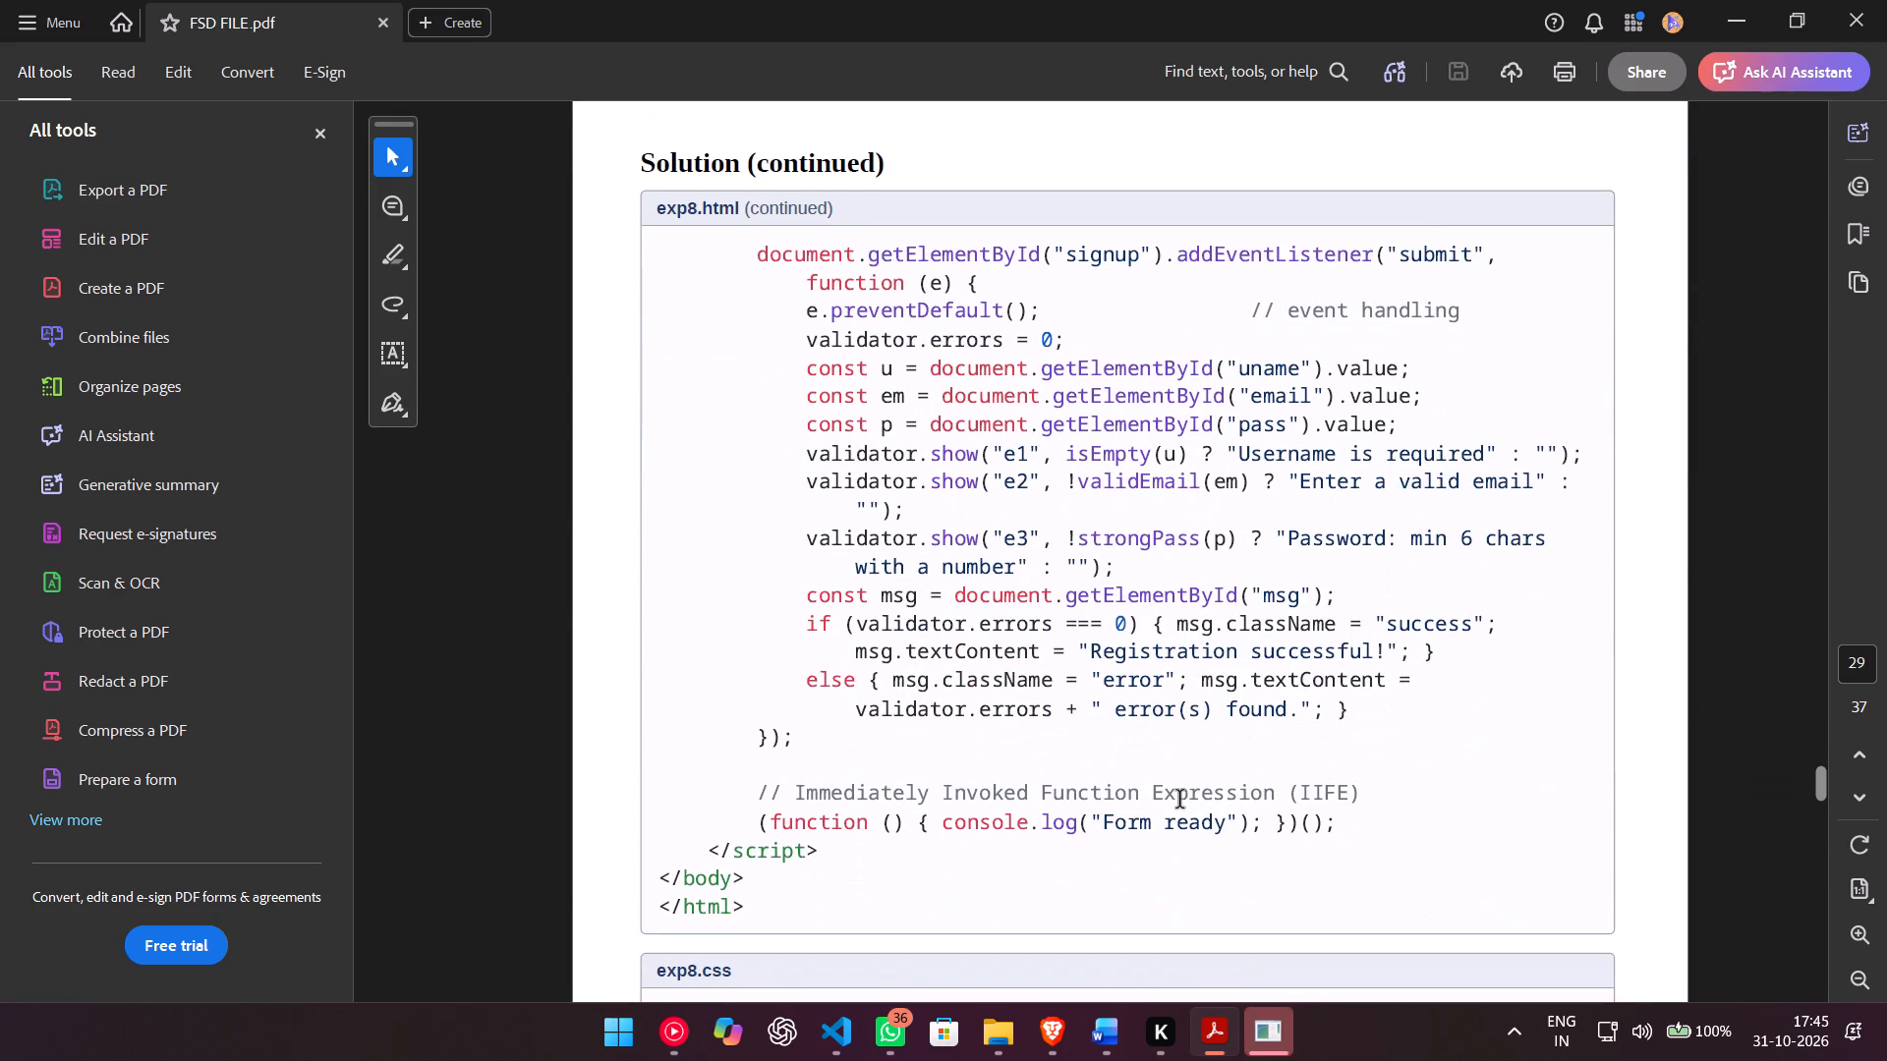
pyautogui.scroll(-18, 1180, 801)
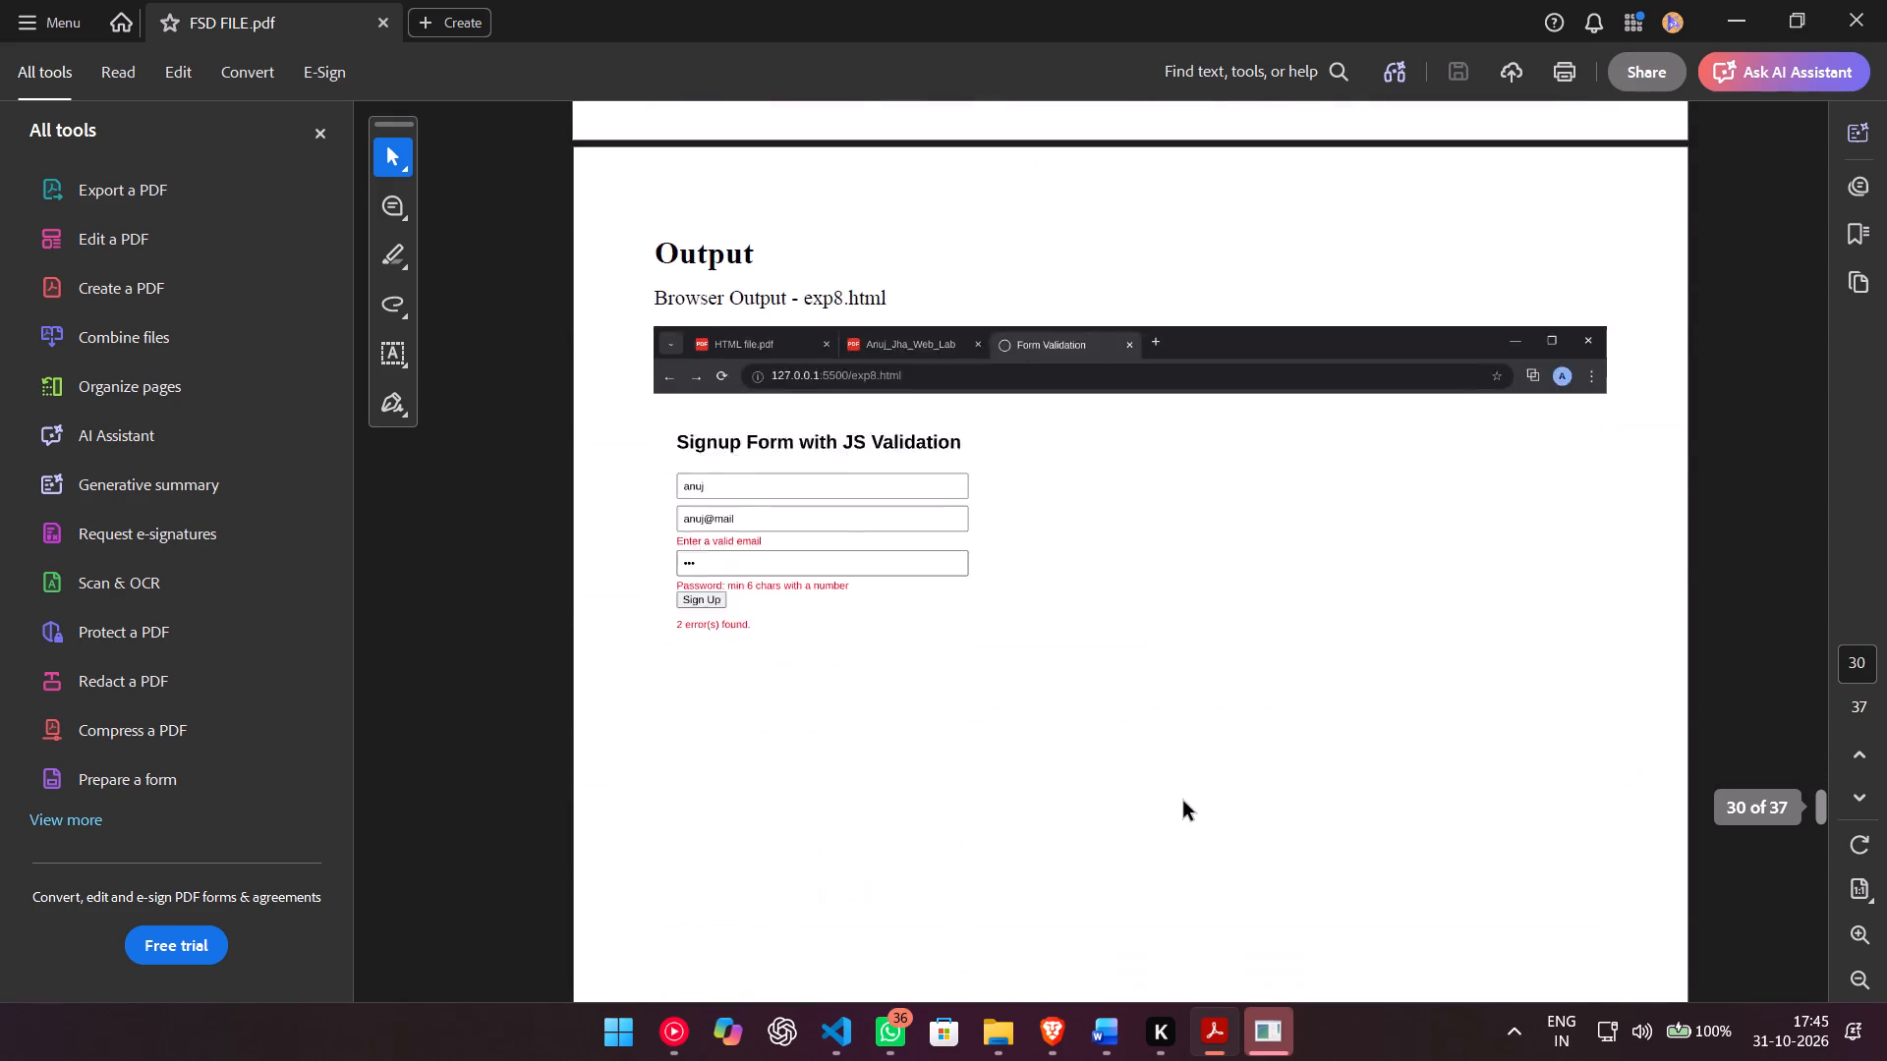
pyautogui.scroll(-7, 1183, 802)
pyautogui.scroll(-20, 1183, 802)
pyautogui.scroll(-7, 1183, 802)
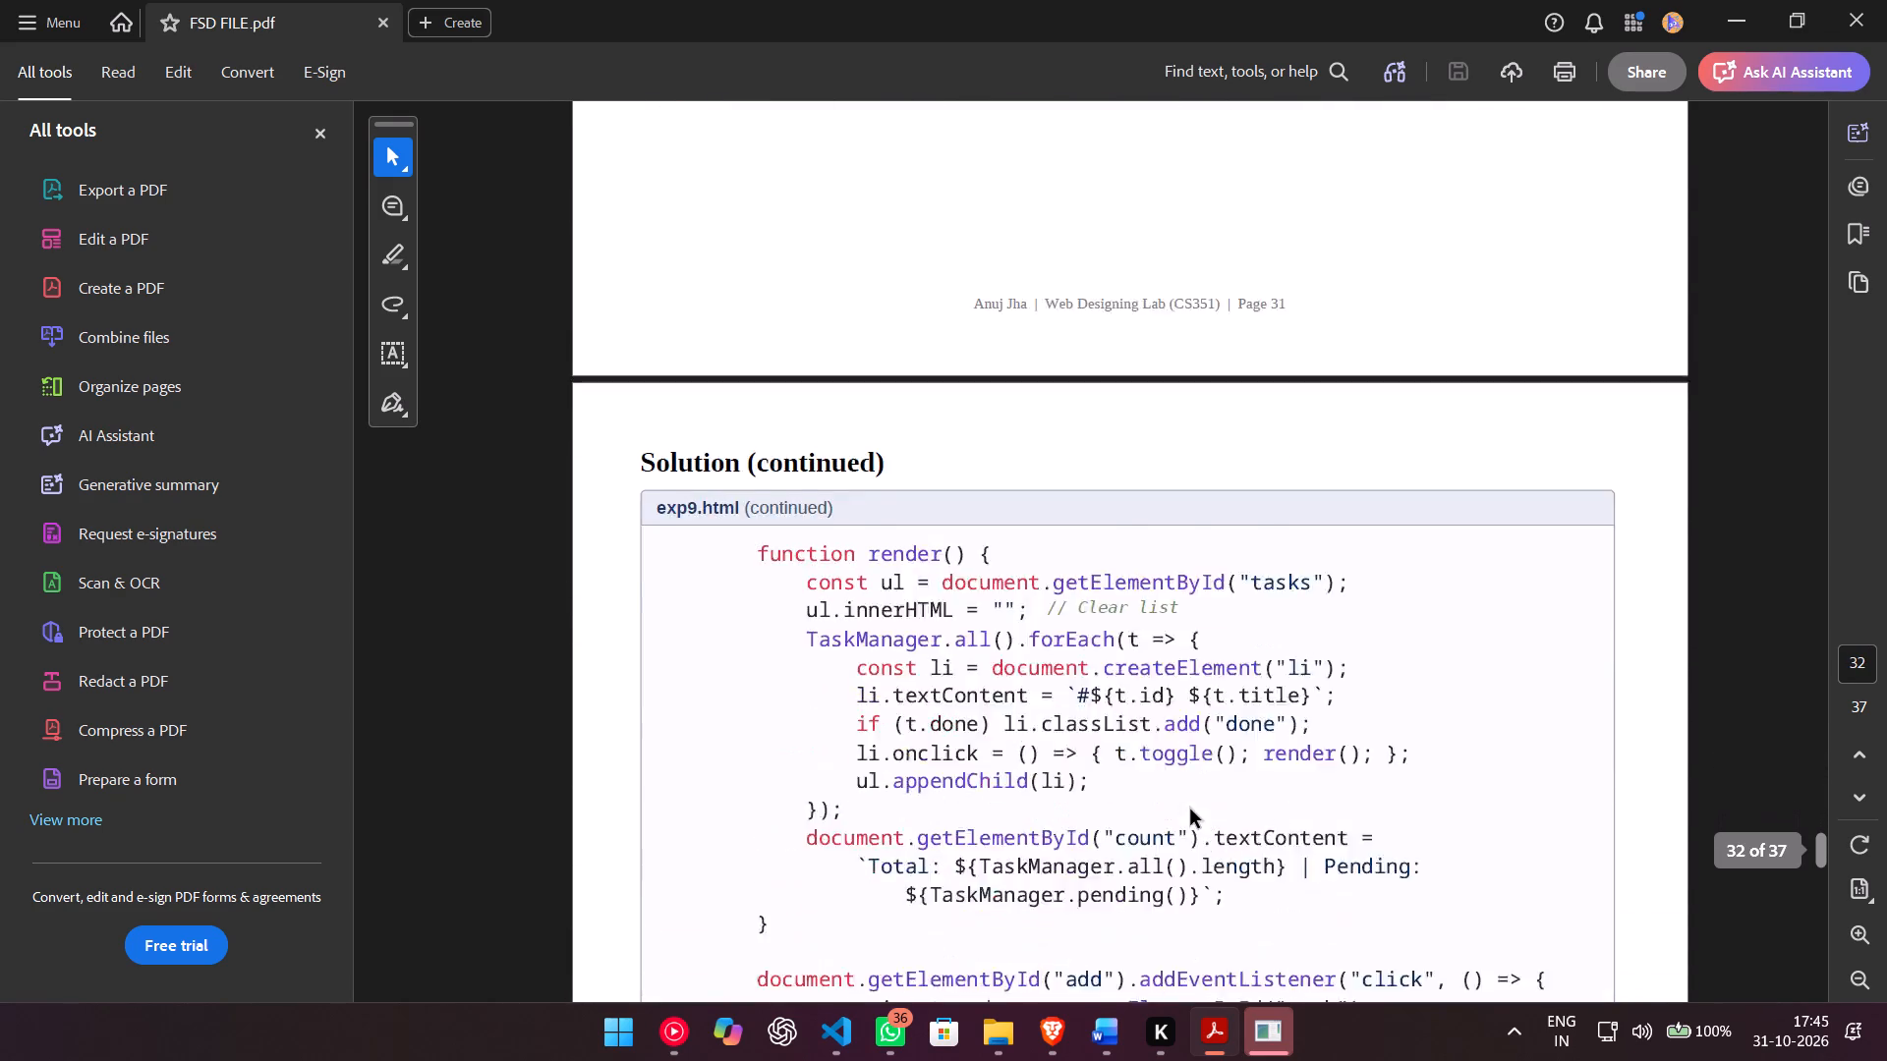
pyautogui.scroll(-12, 1190, 810)
pyautogui.scroll(-10, 1203, 807)
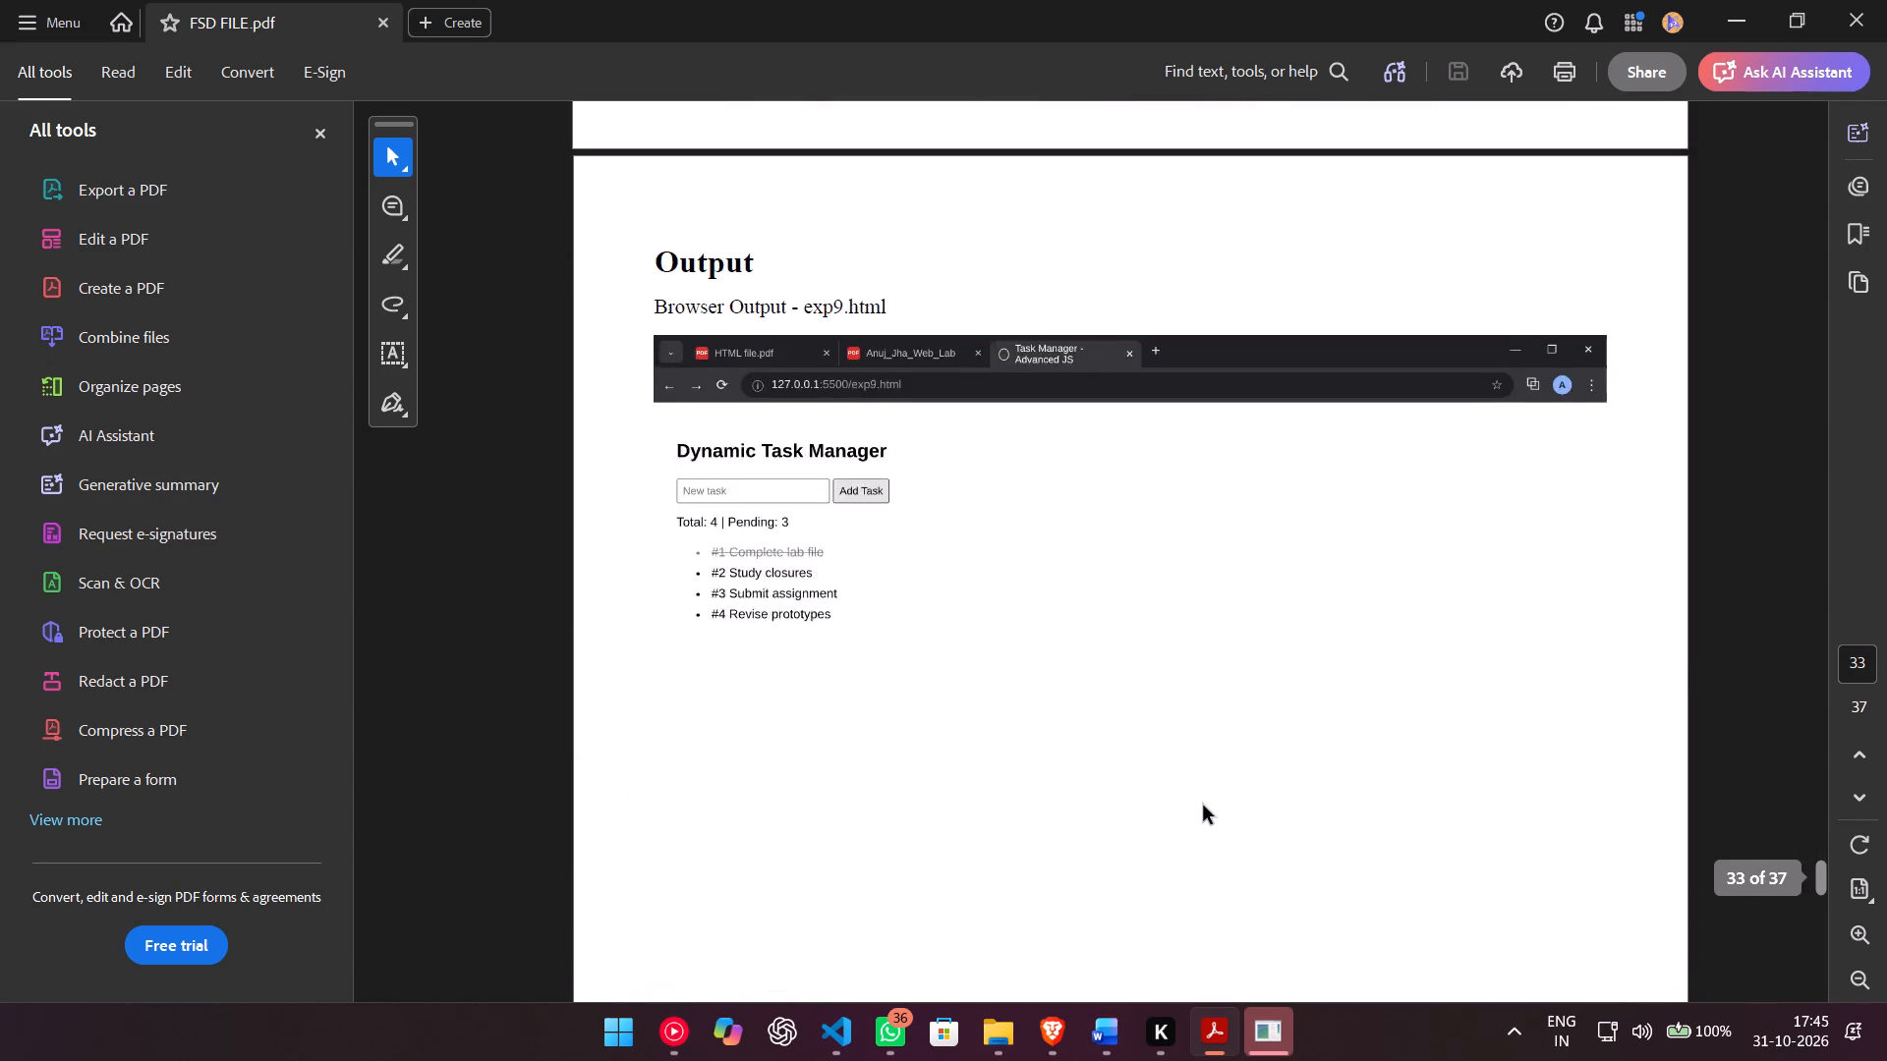
pyautogui.scroll(-20, 1203, 806)
pyautogui.scroll(-20, 1203, 806)
pyautogui.scroll(-8, 1203, 806)
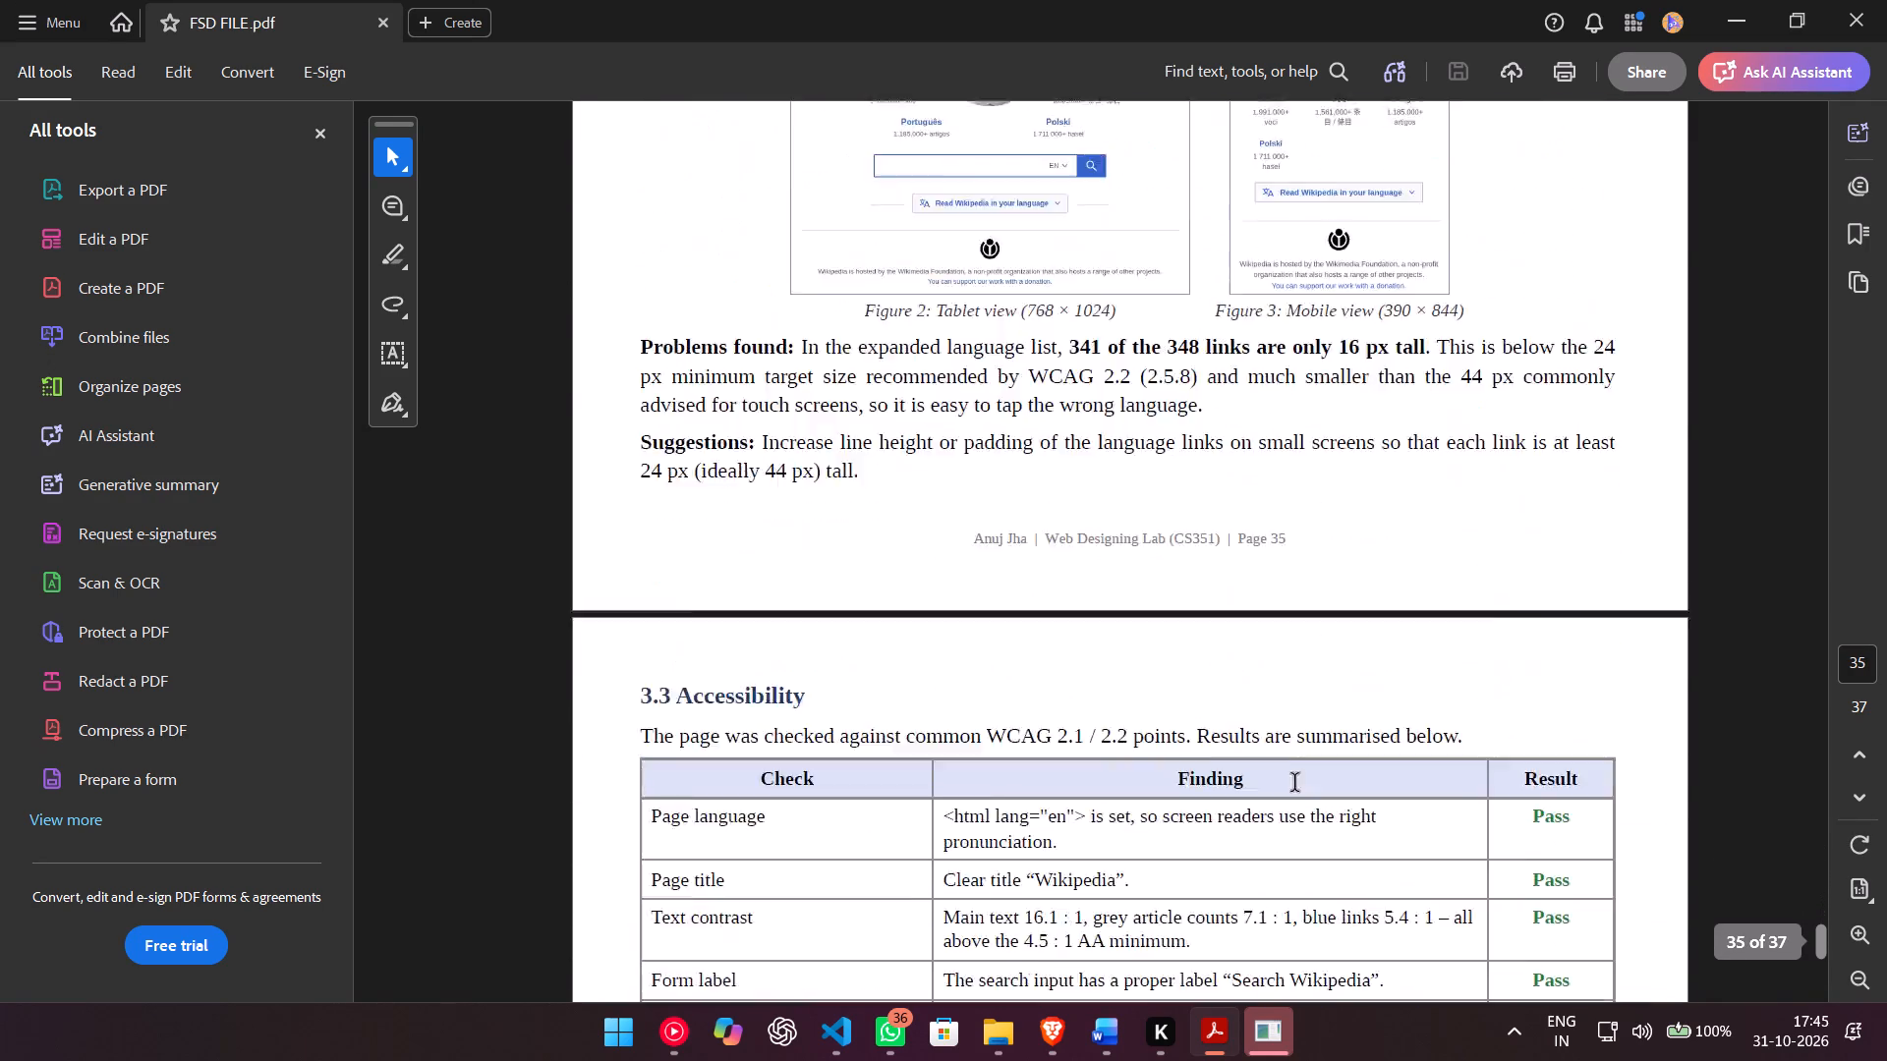
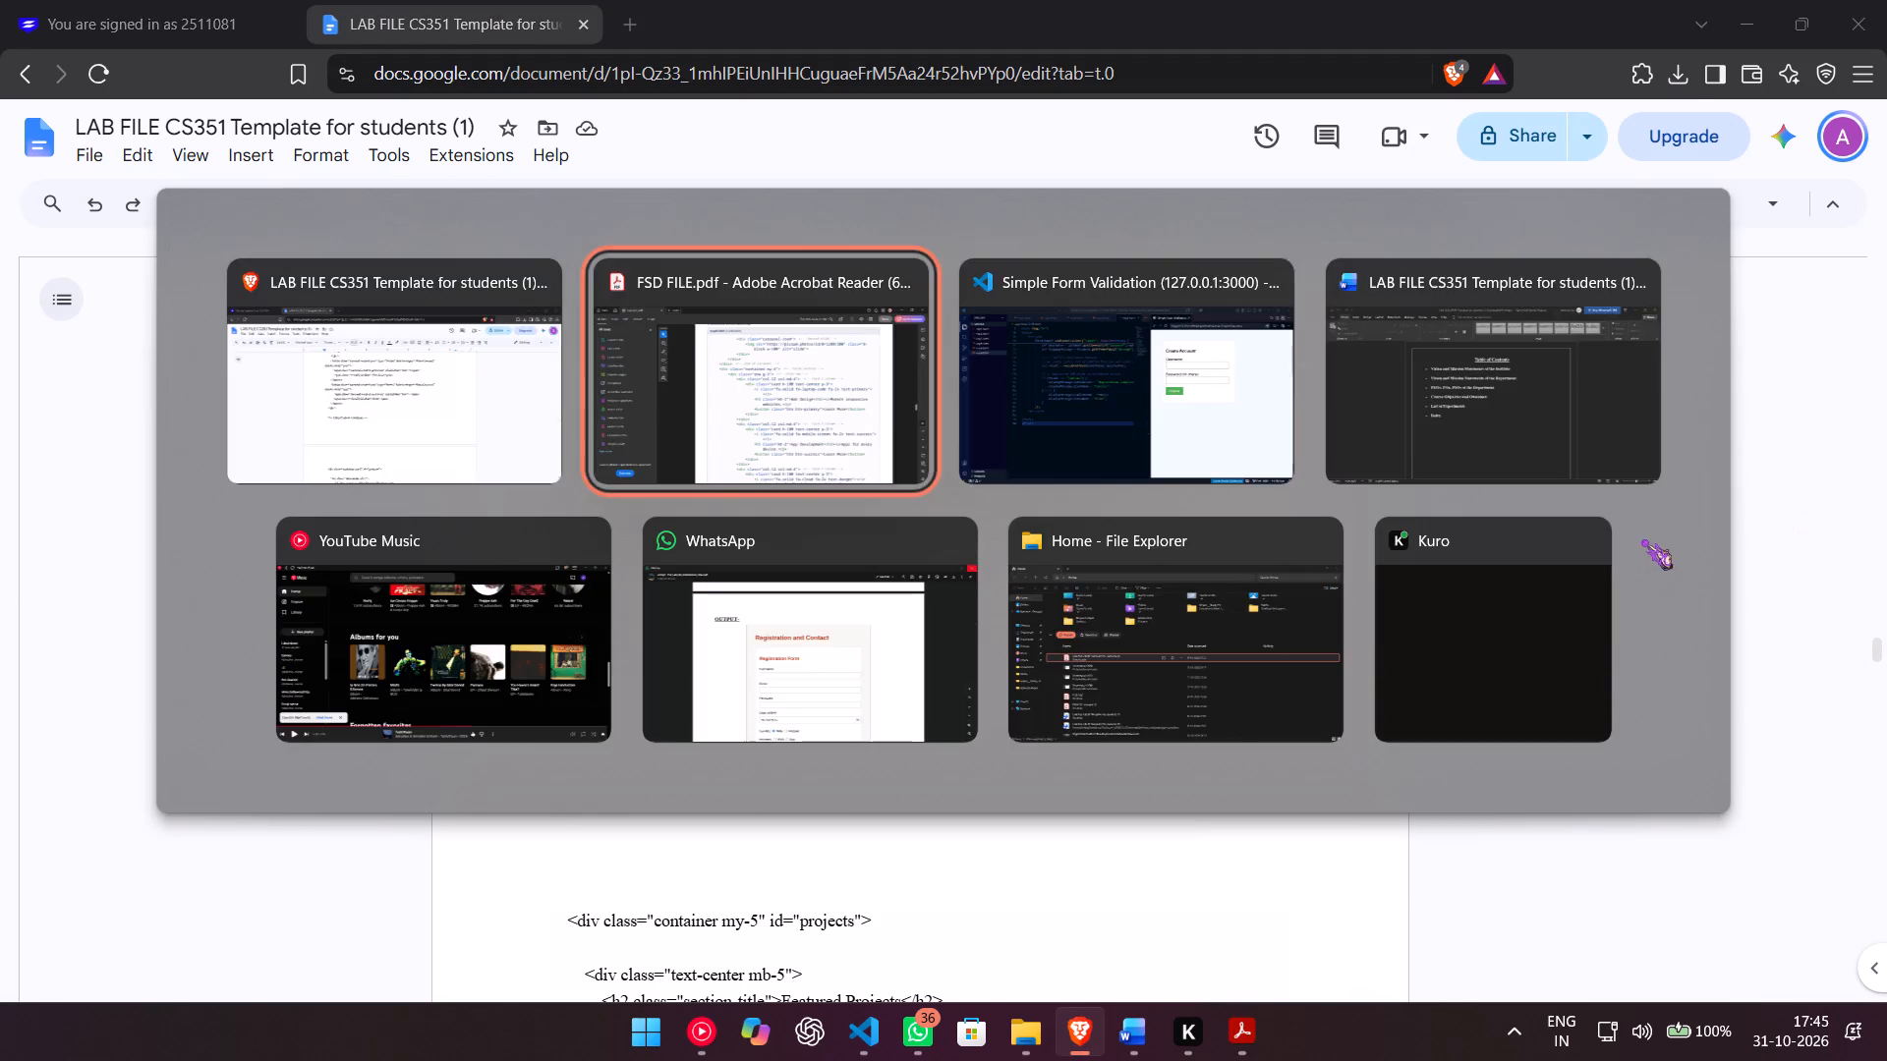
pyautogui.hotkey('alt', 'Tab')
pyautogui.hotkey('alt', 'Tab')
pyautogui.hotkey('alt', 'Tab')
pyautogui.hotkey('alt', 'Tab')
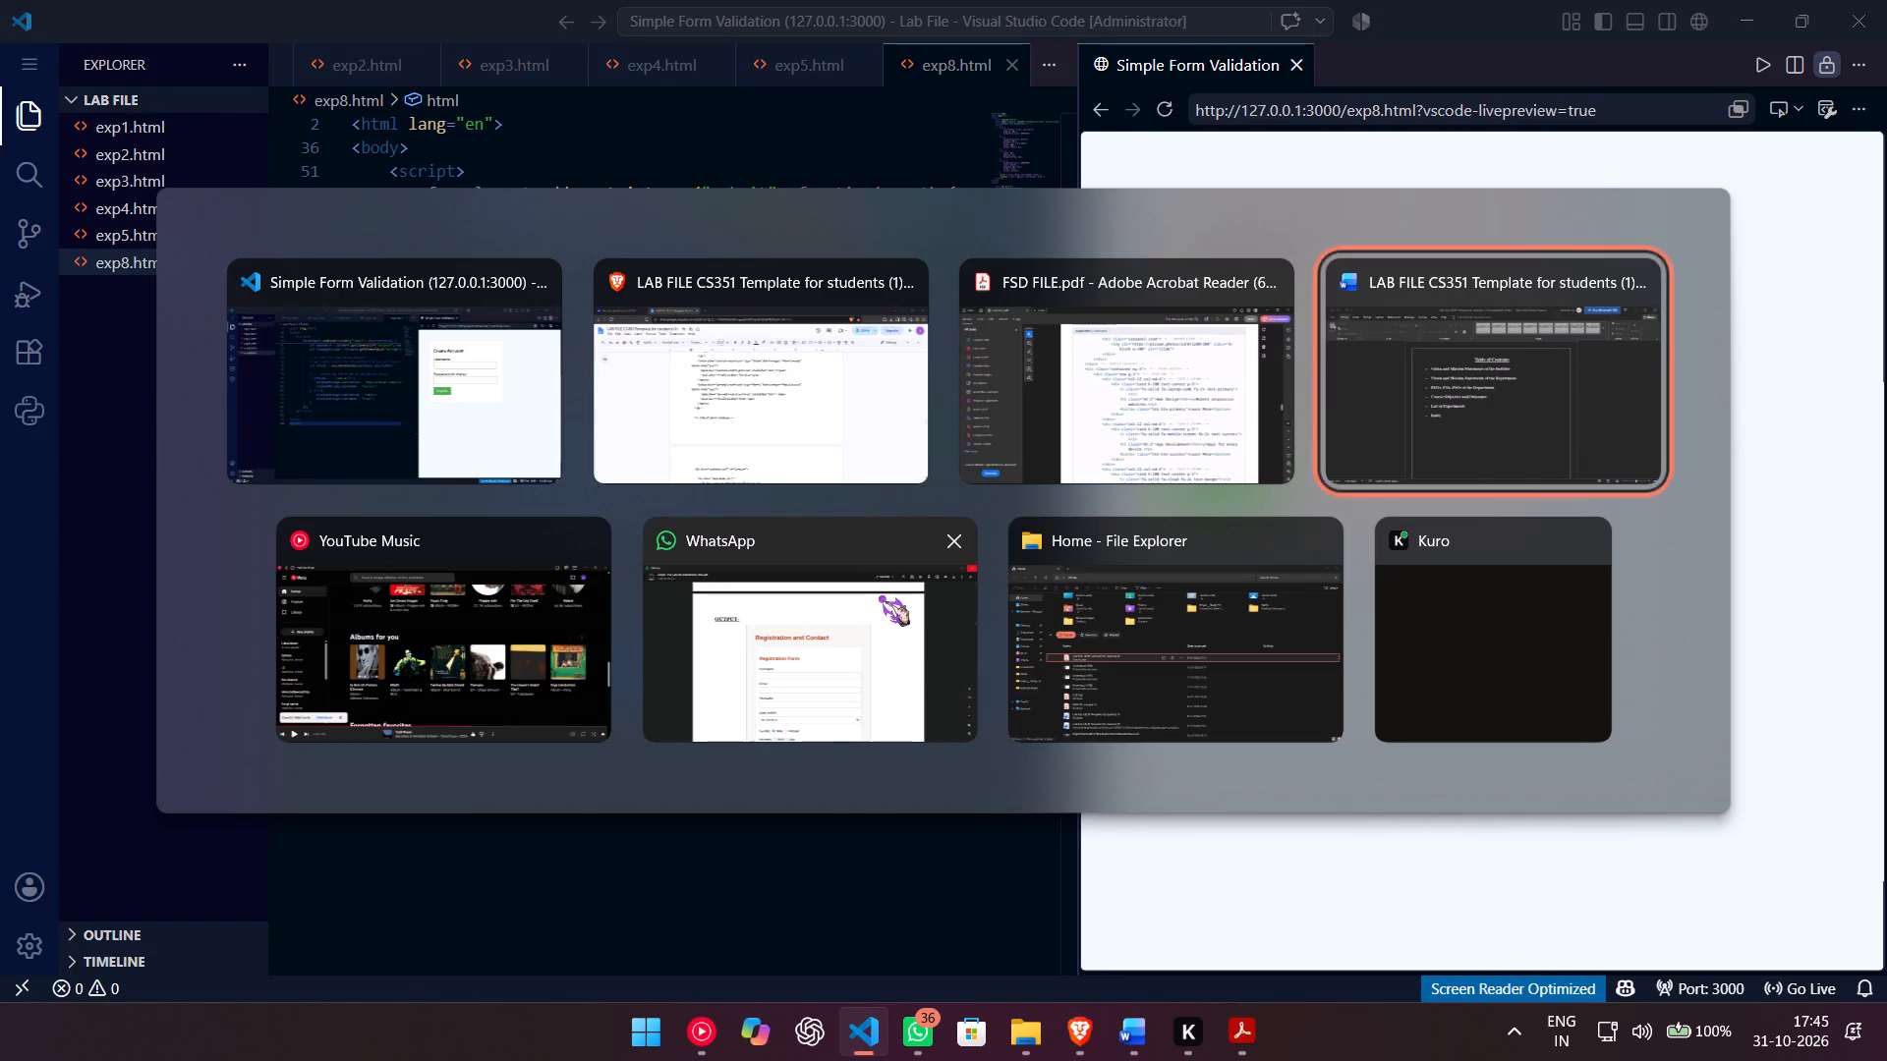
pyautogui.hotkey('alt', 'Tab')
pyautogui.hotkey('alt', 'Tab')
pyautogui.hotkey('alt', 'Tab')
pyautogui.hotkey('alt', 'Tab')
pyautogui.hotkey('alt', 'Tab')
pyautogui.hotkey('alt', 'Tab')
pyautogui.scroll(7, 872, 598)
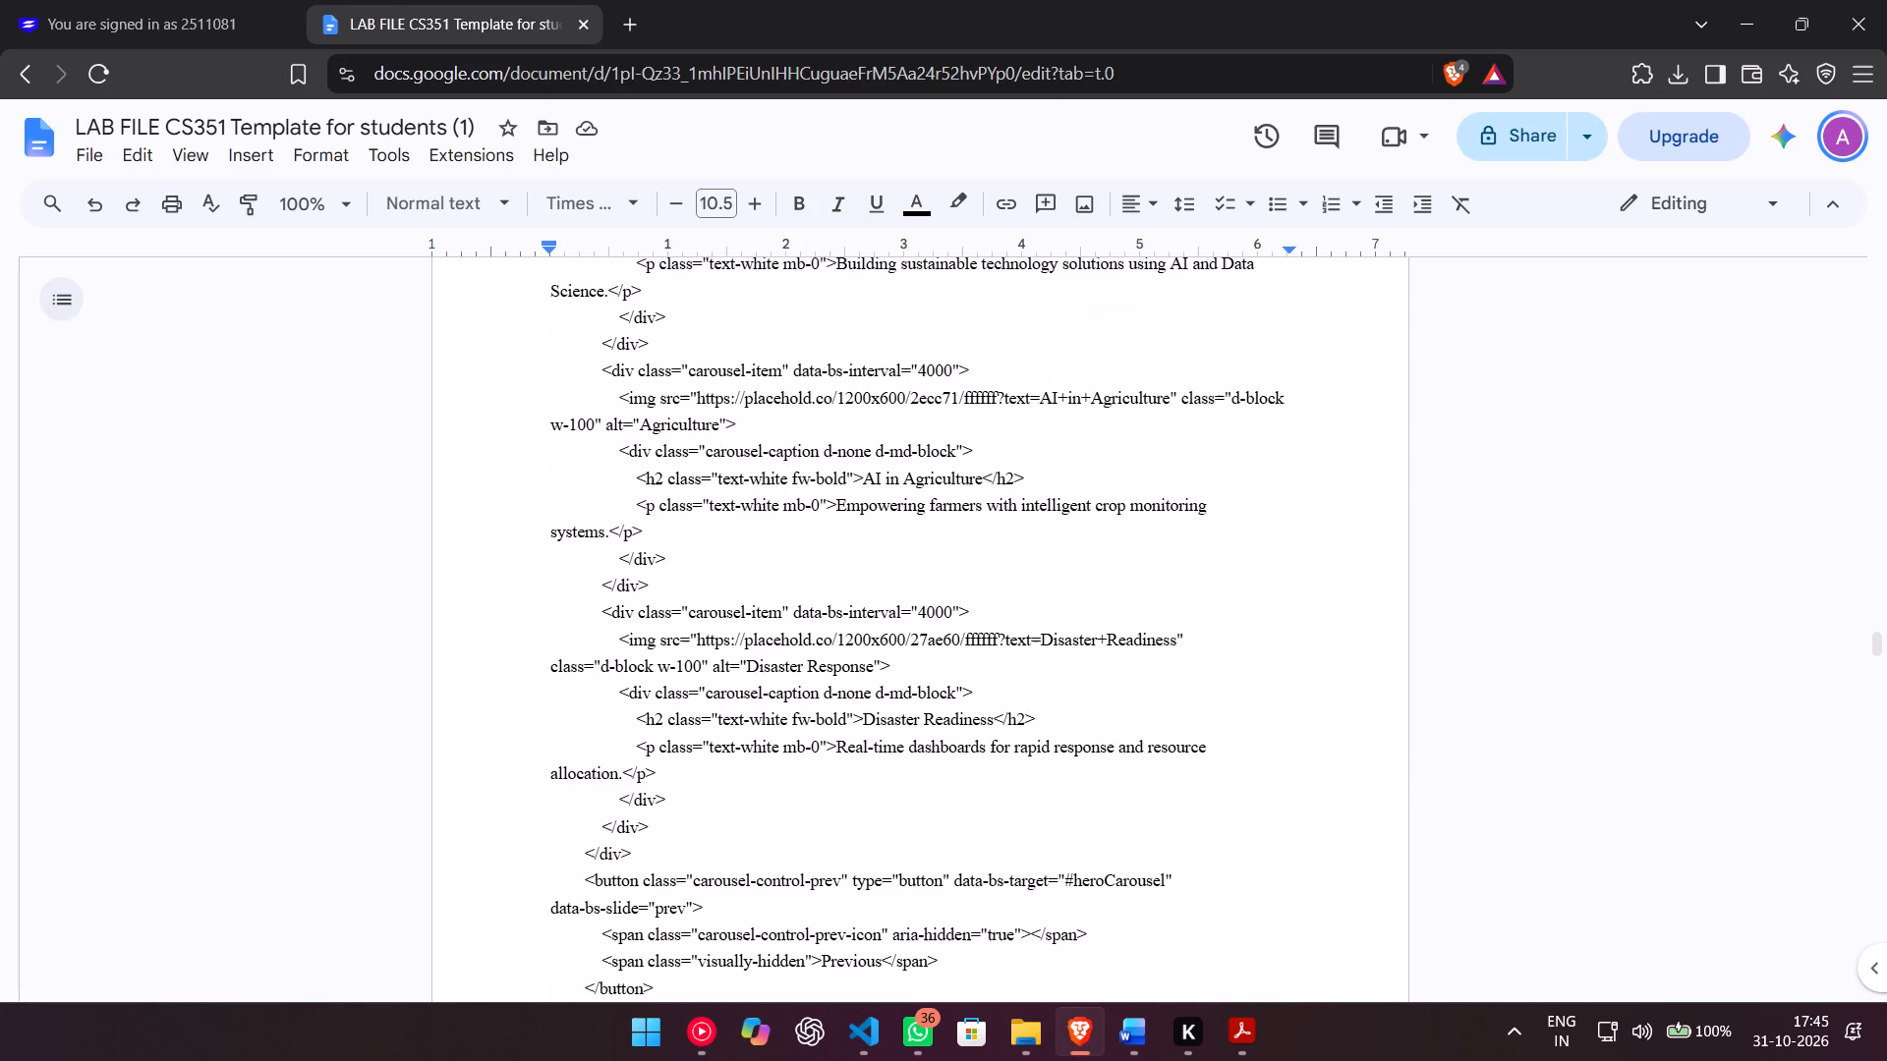
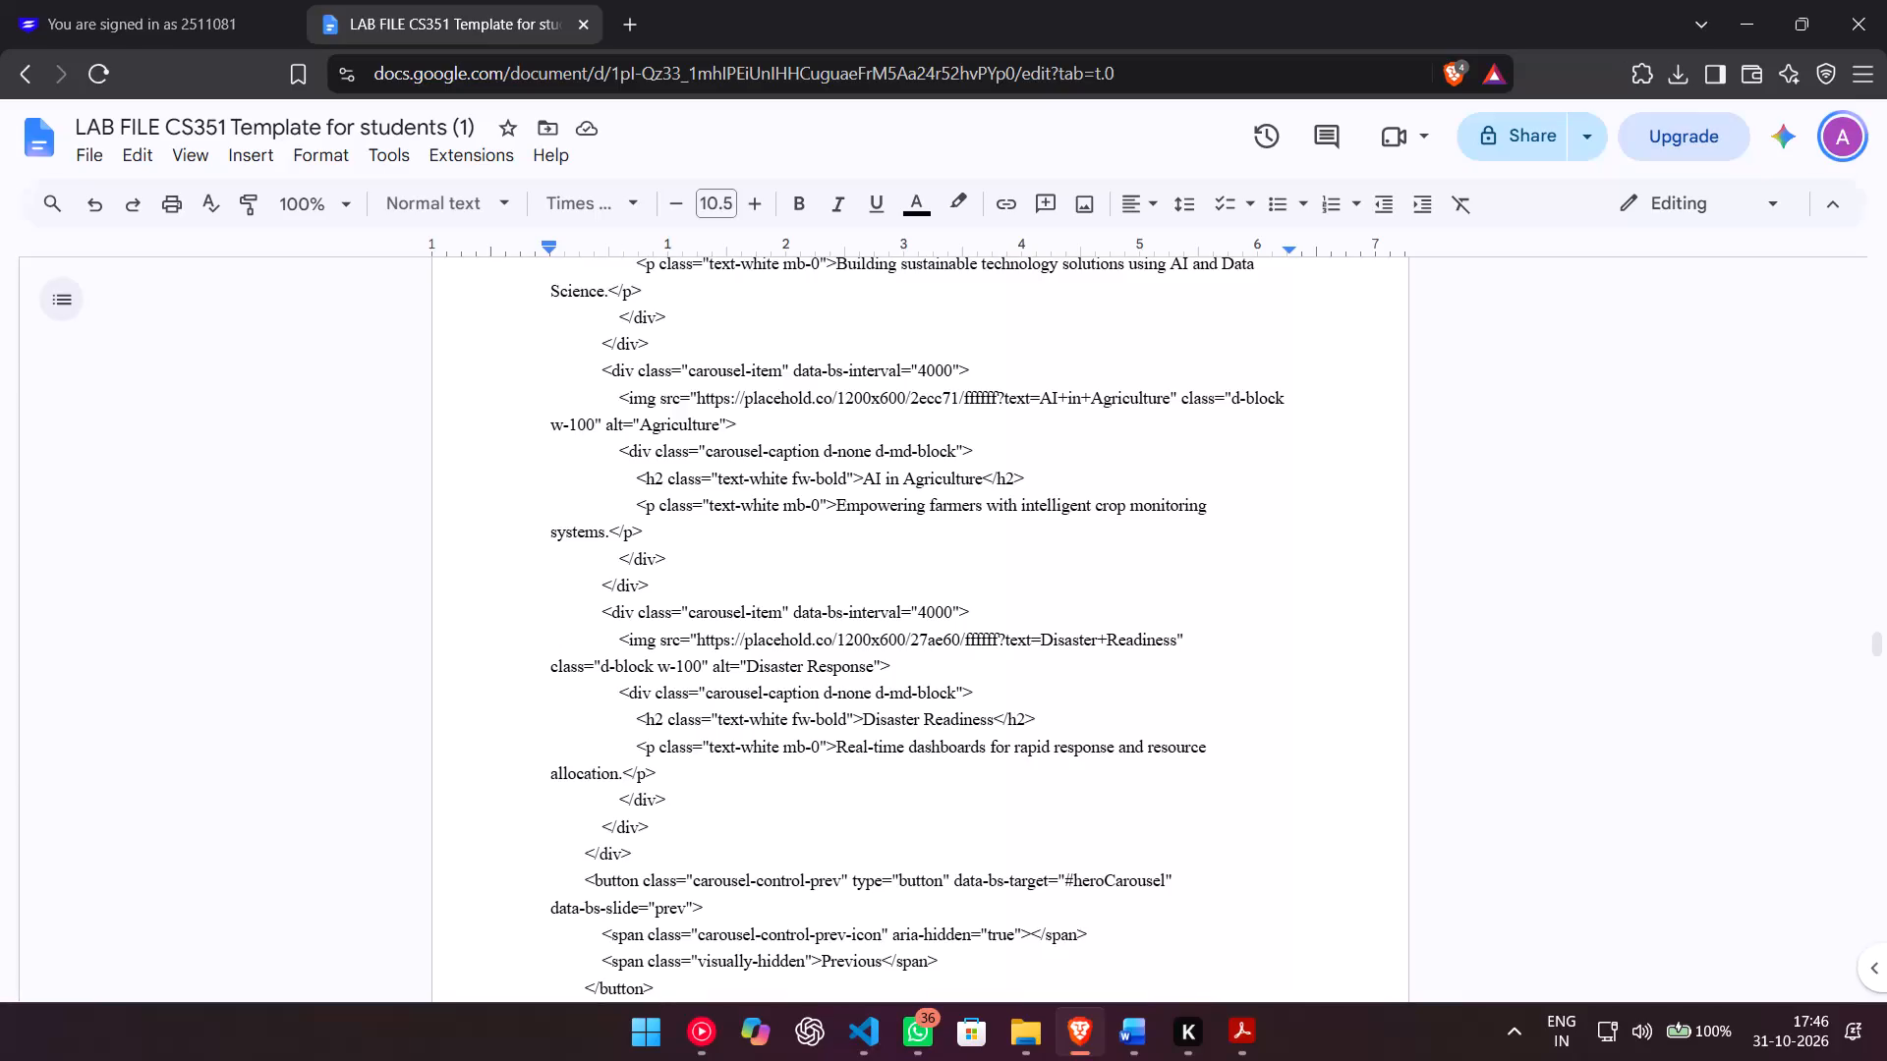
# Skim the lab file from its last pages back to the cover and through the outcomes and experiment index pages.
pyautogui.scroll(-20, 886, 540)
pyautogui.scroll(-4, 886, 540)
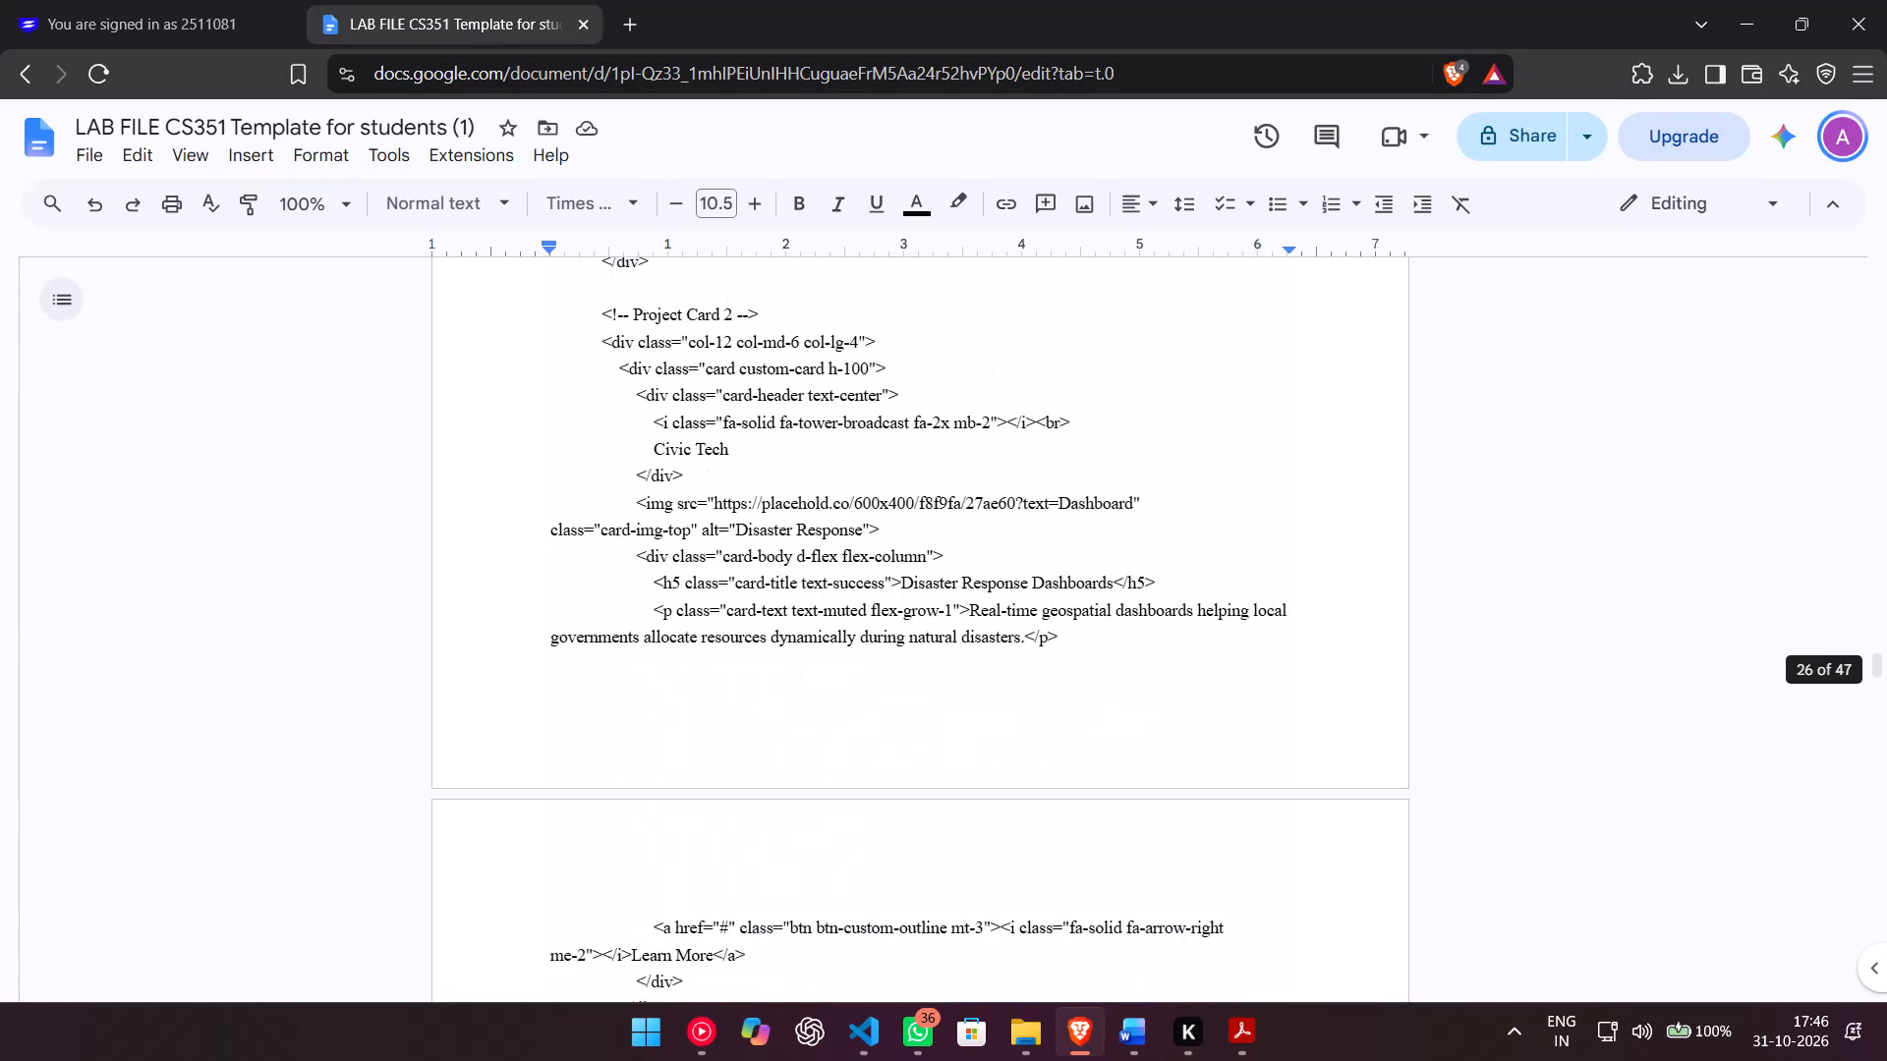
pyautogui.scroll(-6, 990, 602)
pyautogui.moveTo(1886, 689); pyautogui.dragTo(1843, 1019)
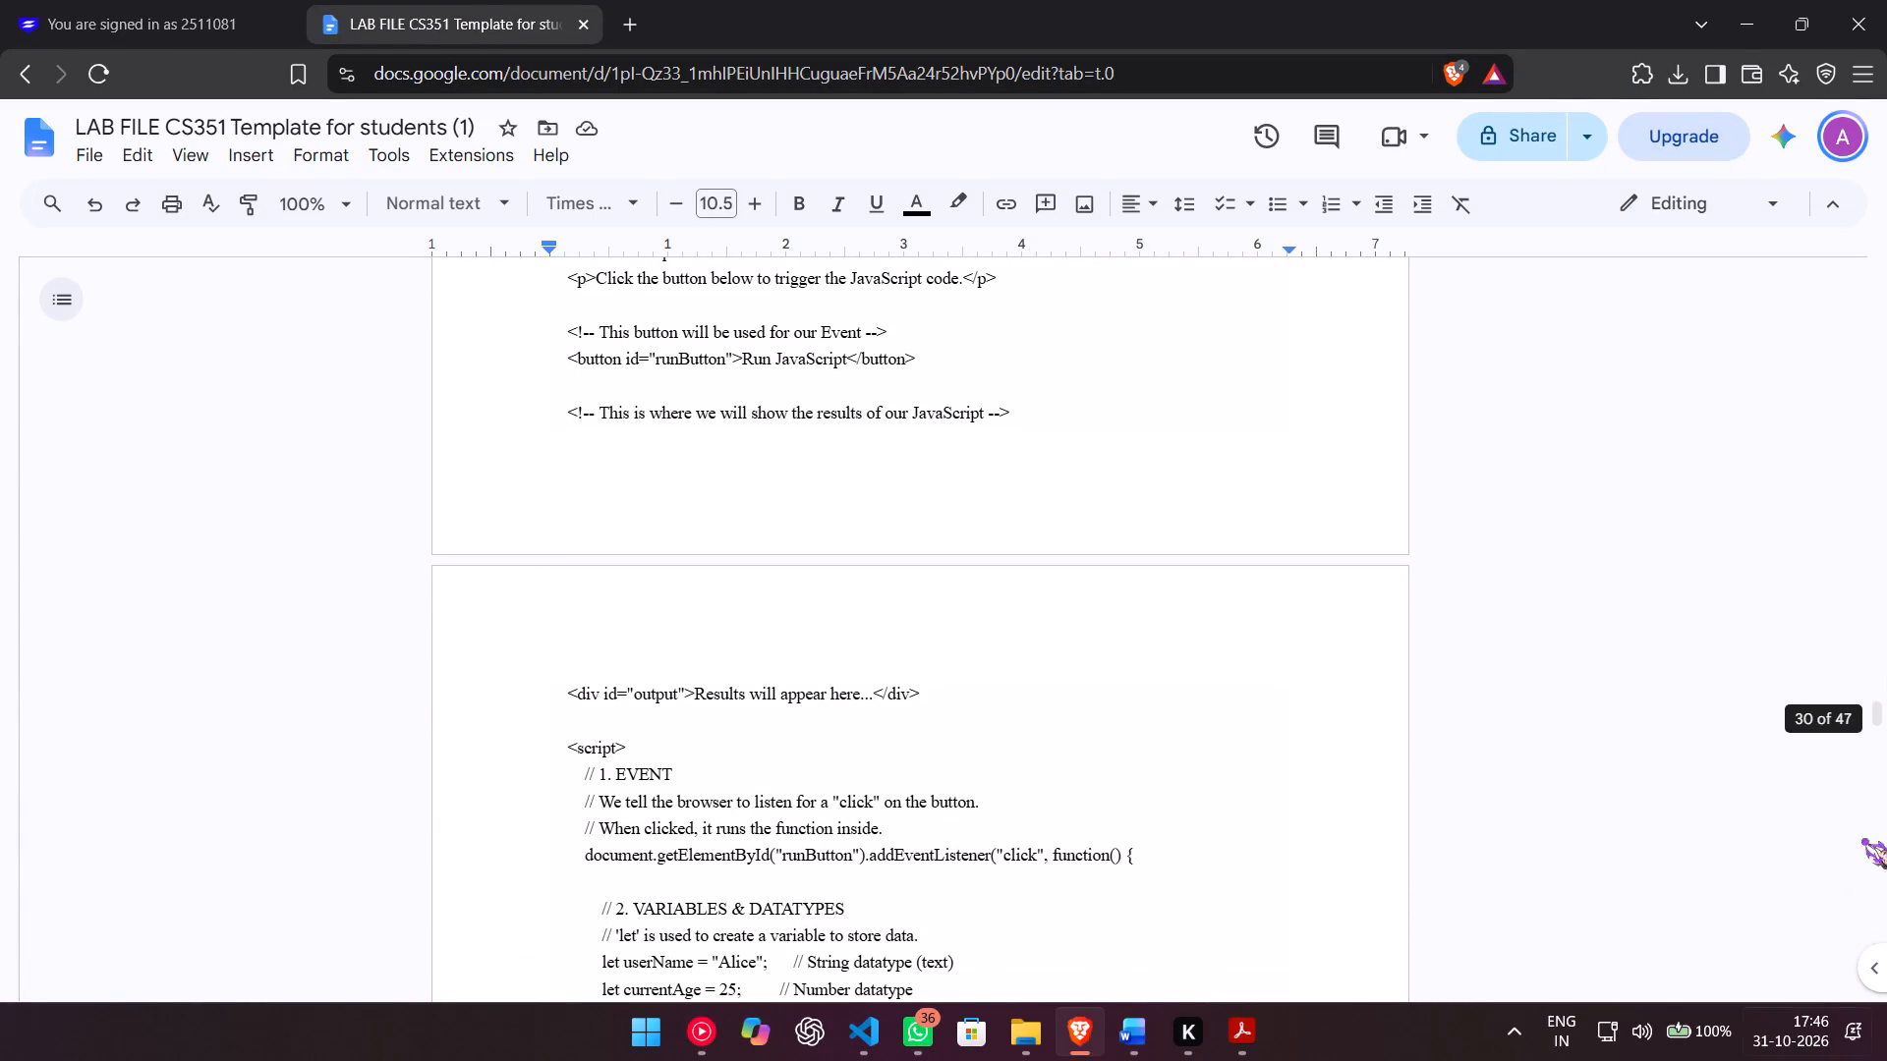
pyautogui.moveTo(1886, 711); pyautogui.dragTo(1880, 1015)
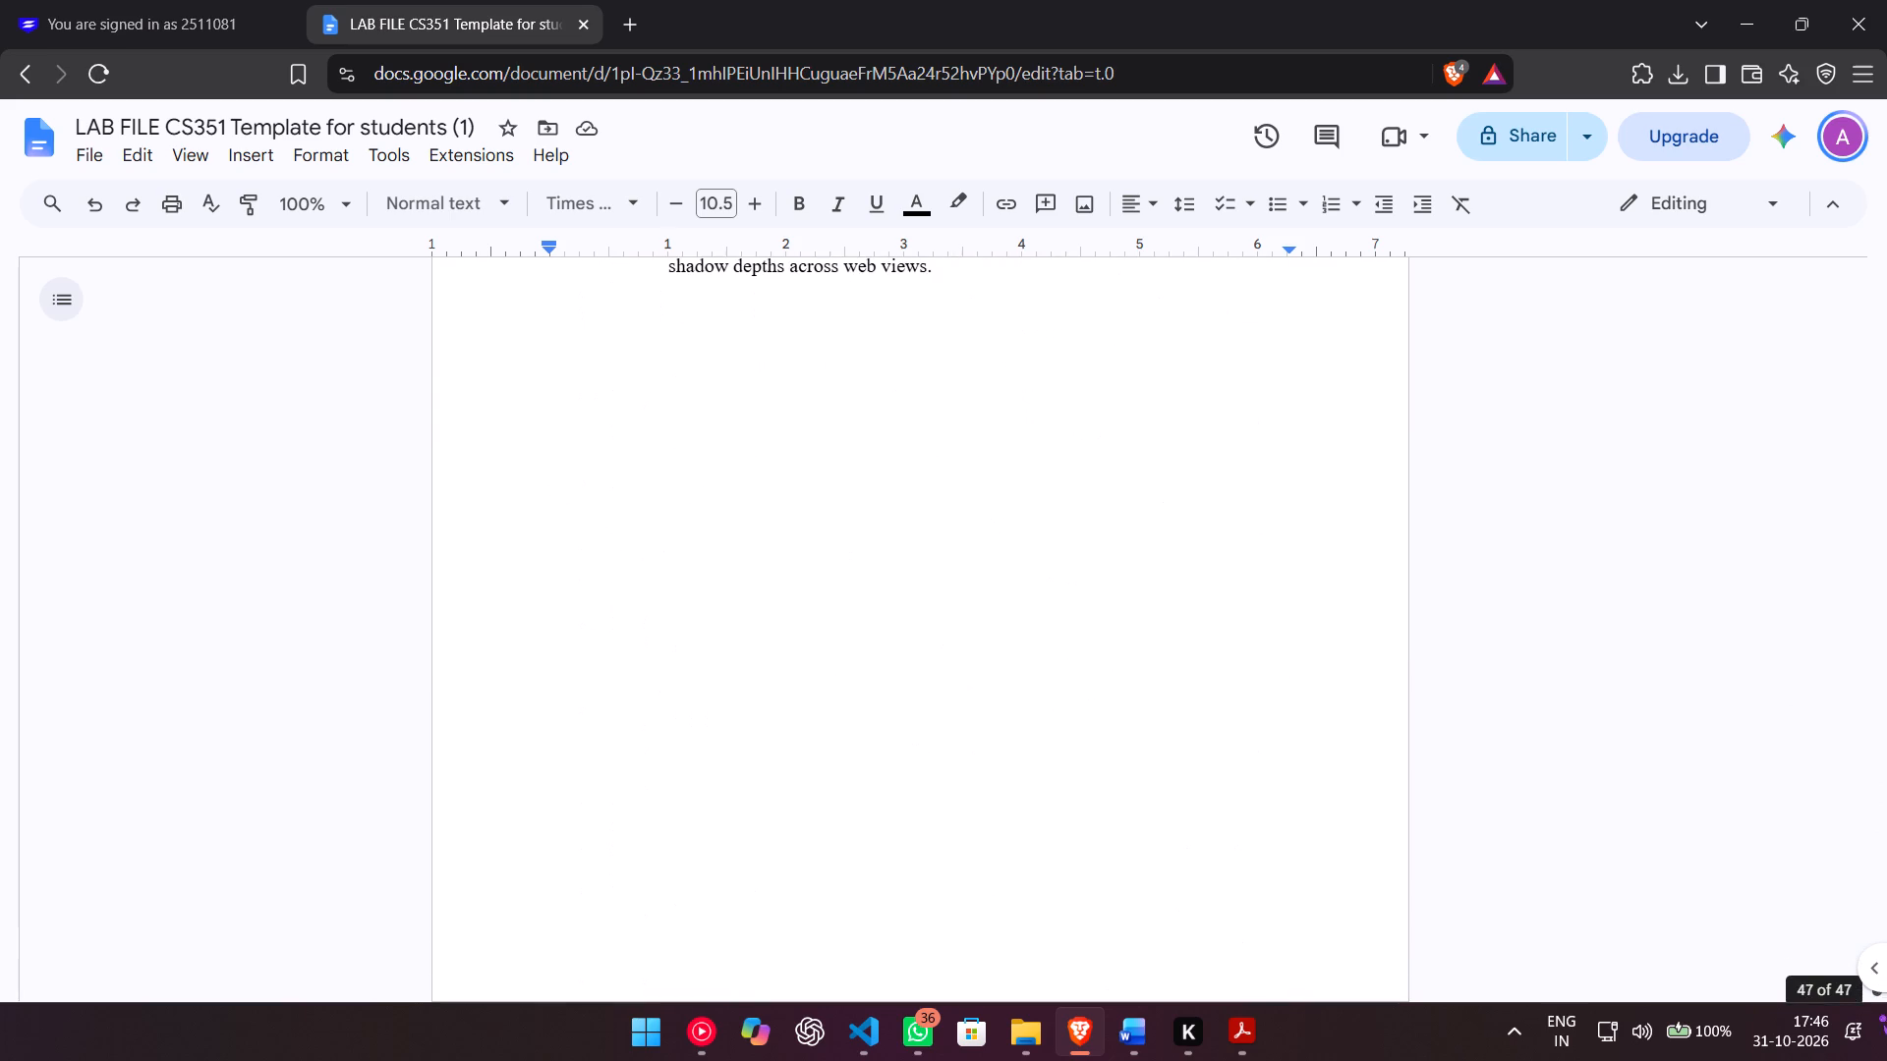
pyautogui.moveTo(1880, 1015); pyautogui.dragTo(1886, 268)
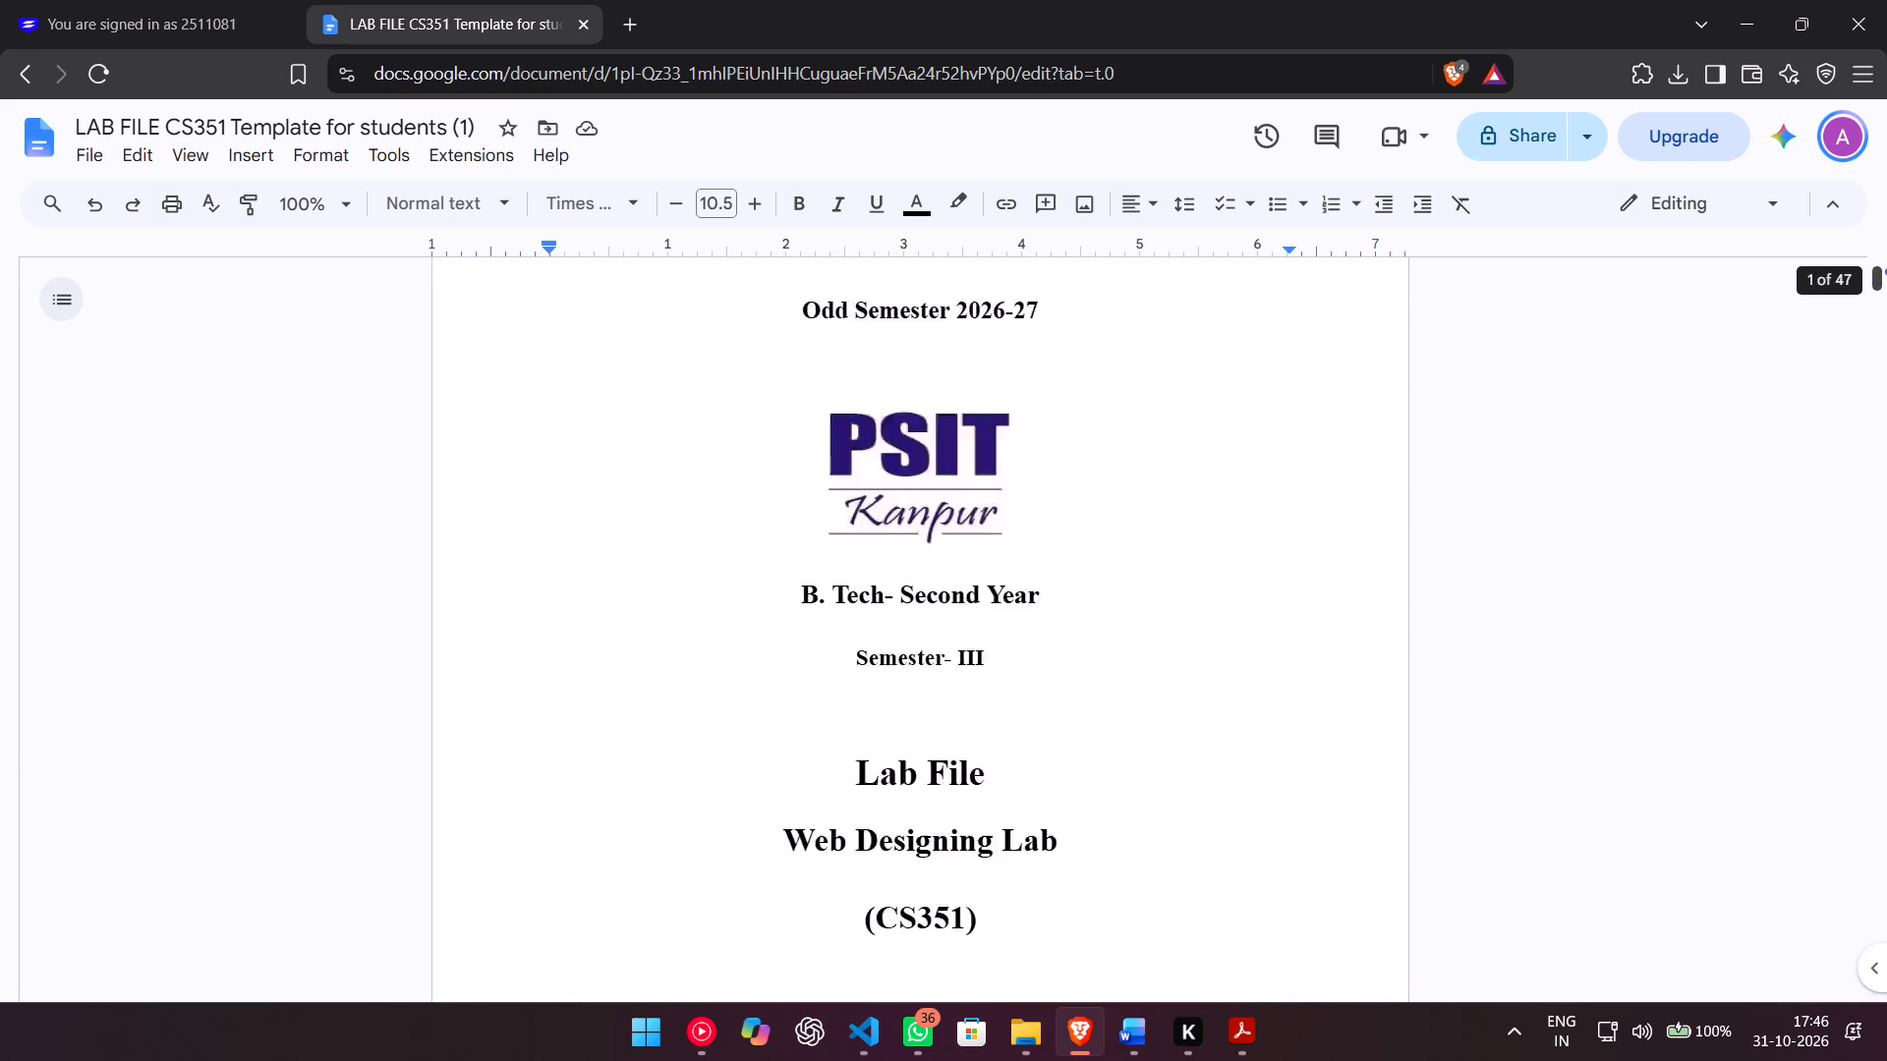
pyautogui.moveTo(1886, 268); pyautogui.dragTo(1886, 226)
pyautogui.scroll(-20, 1472, 405)
pyautogui.scroll(-16, 1472, 405)
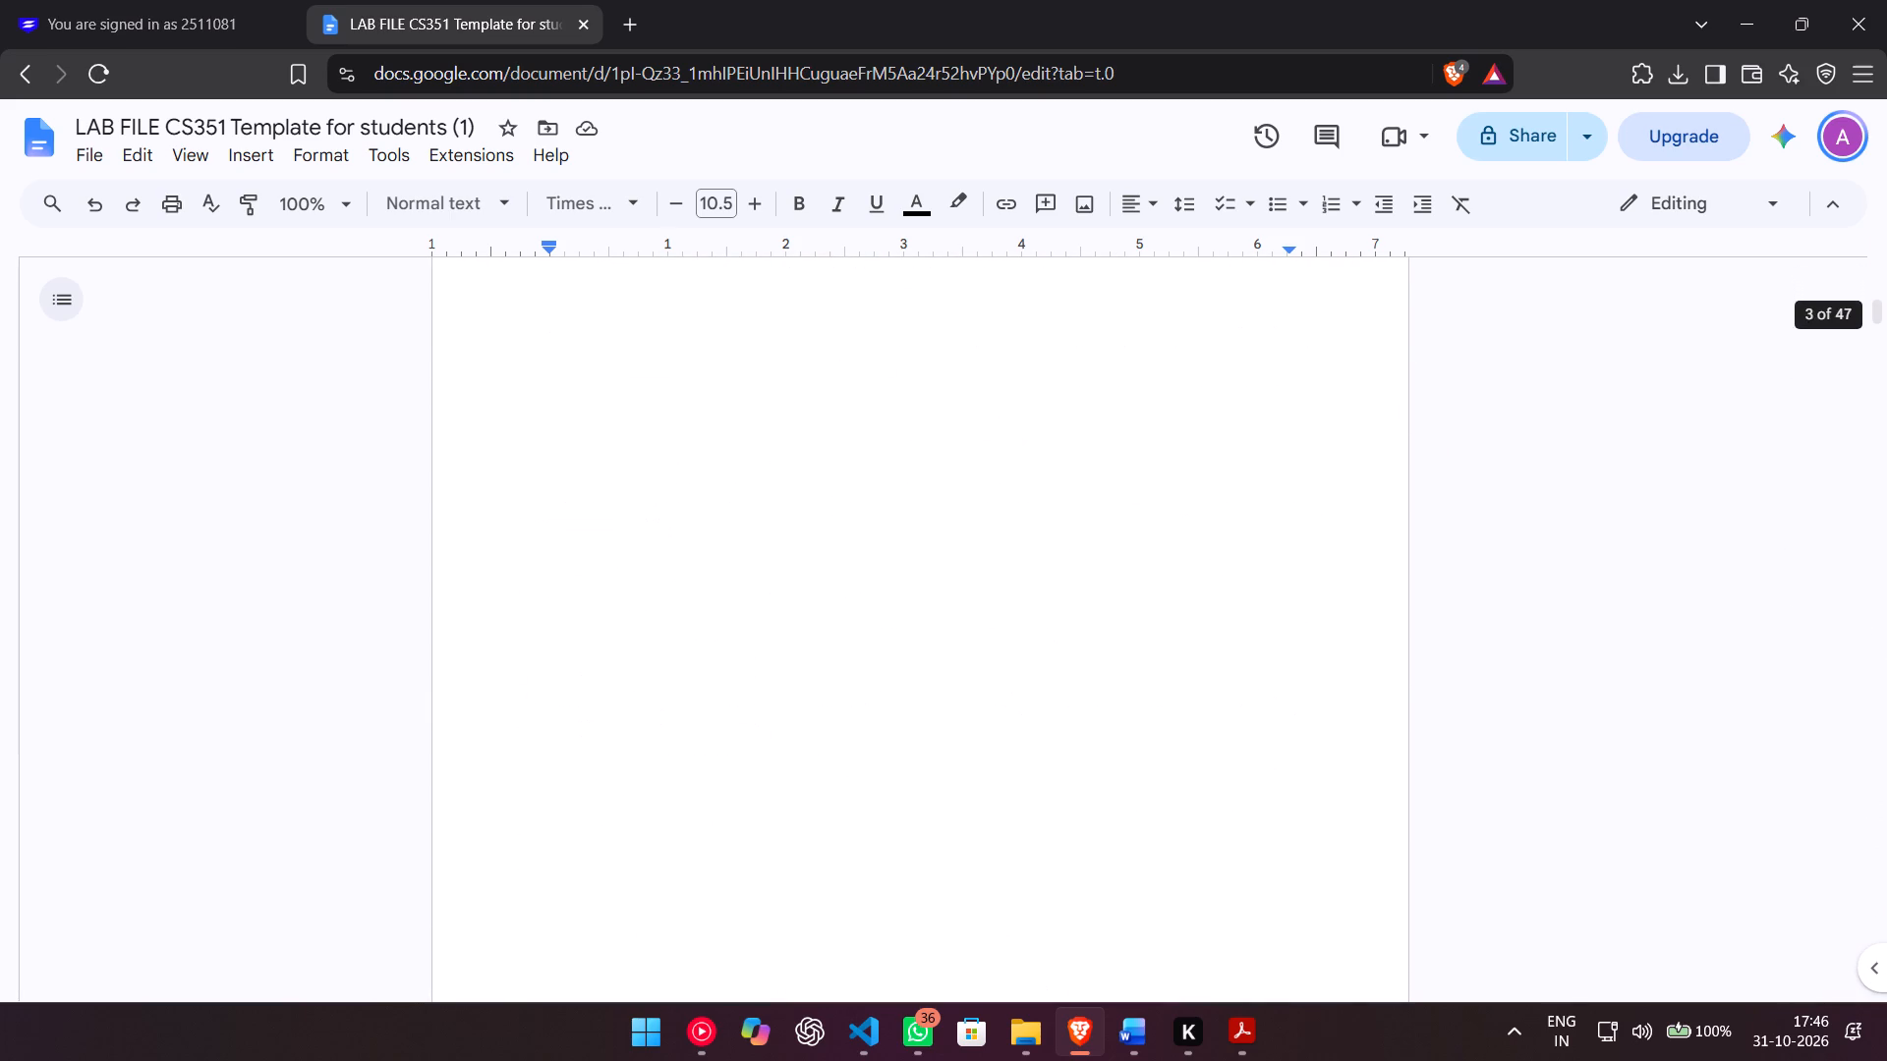
pyautogui.scroll(-20, 1281, 412)
pyautogui.scroll(-20, 1281, 412)
pyautogui.scroll(-8, 1281, 412)
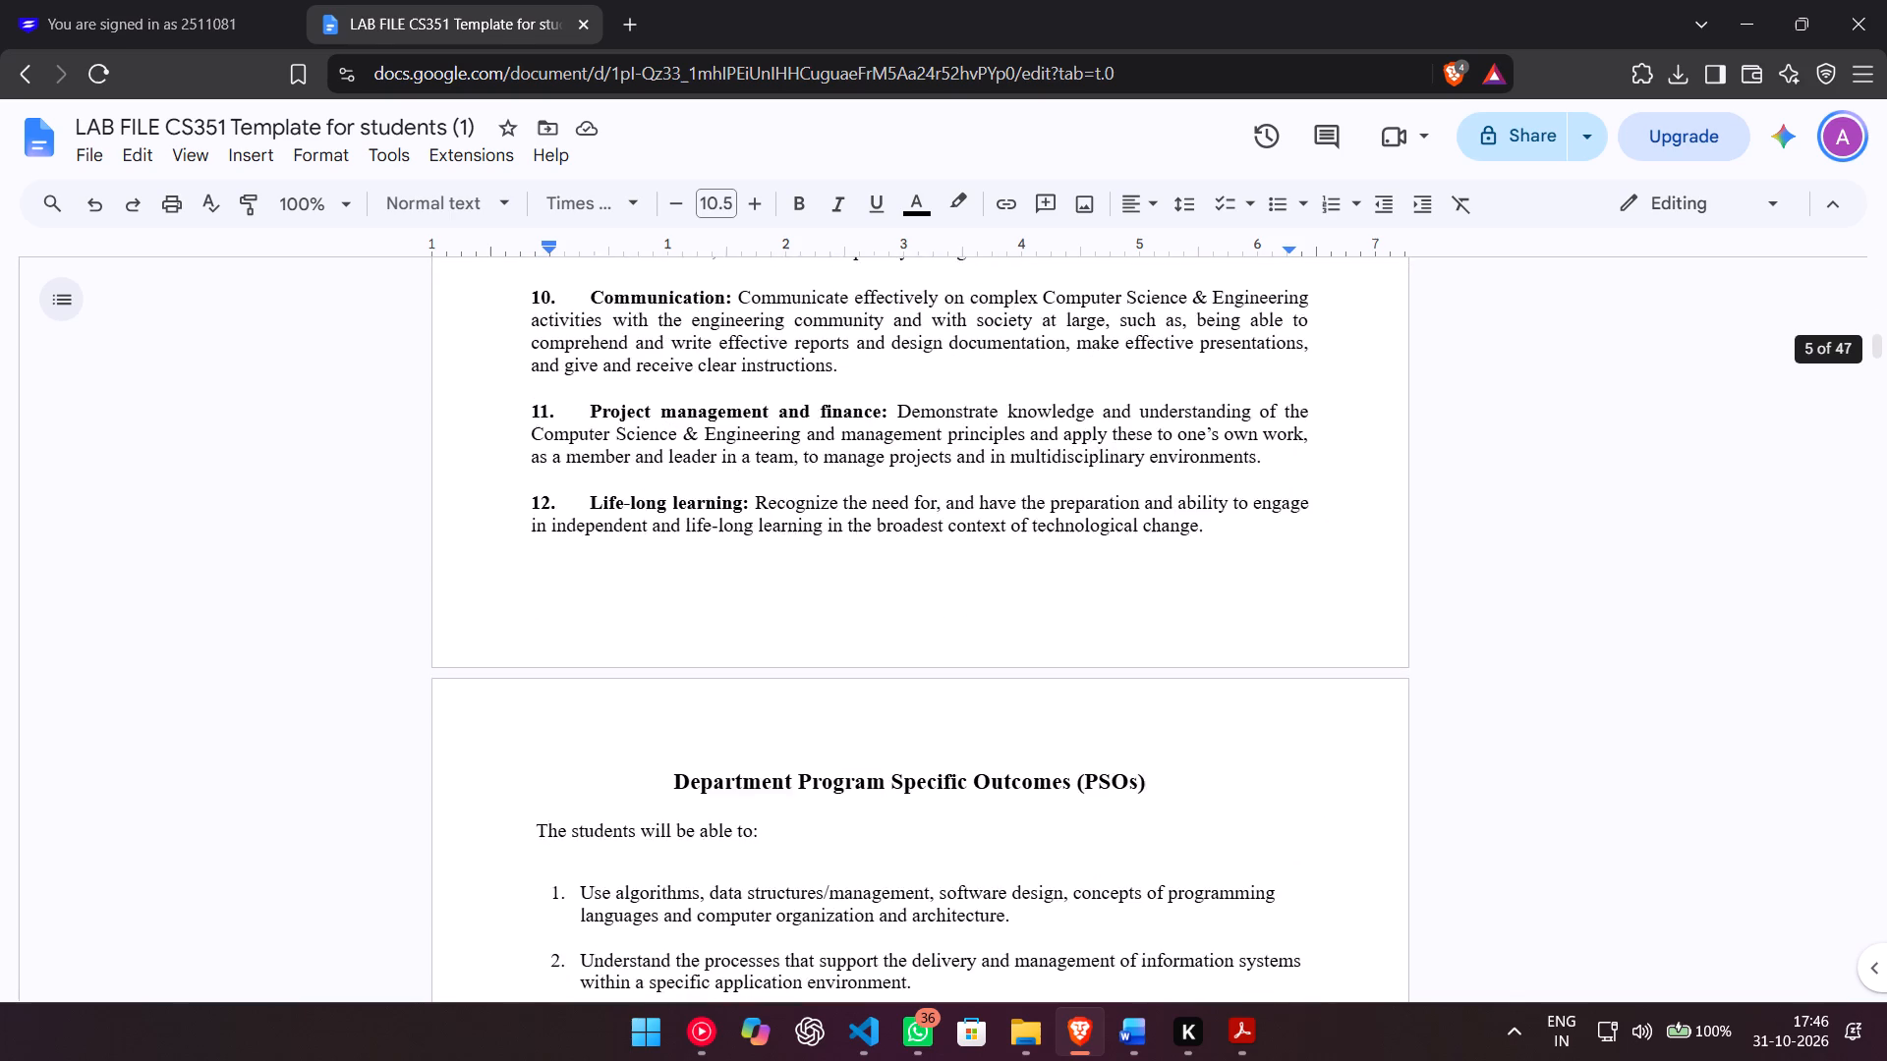
pyautogui.scroll(-20, 1275, 434)
pyautogui.scroll(-20, 1275, 434)
pyautogui.scroll(-8, 1275, 434)
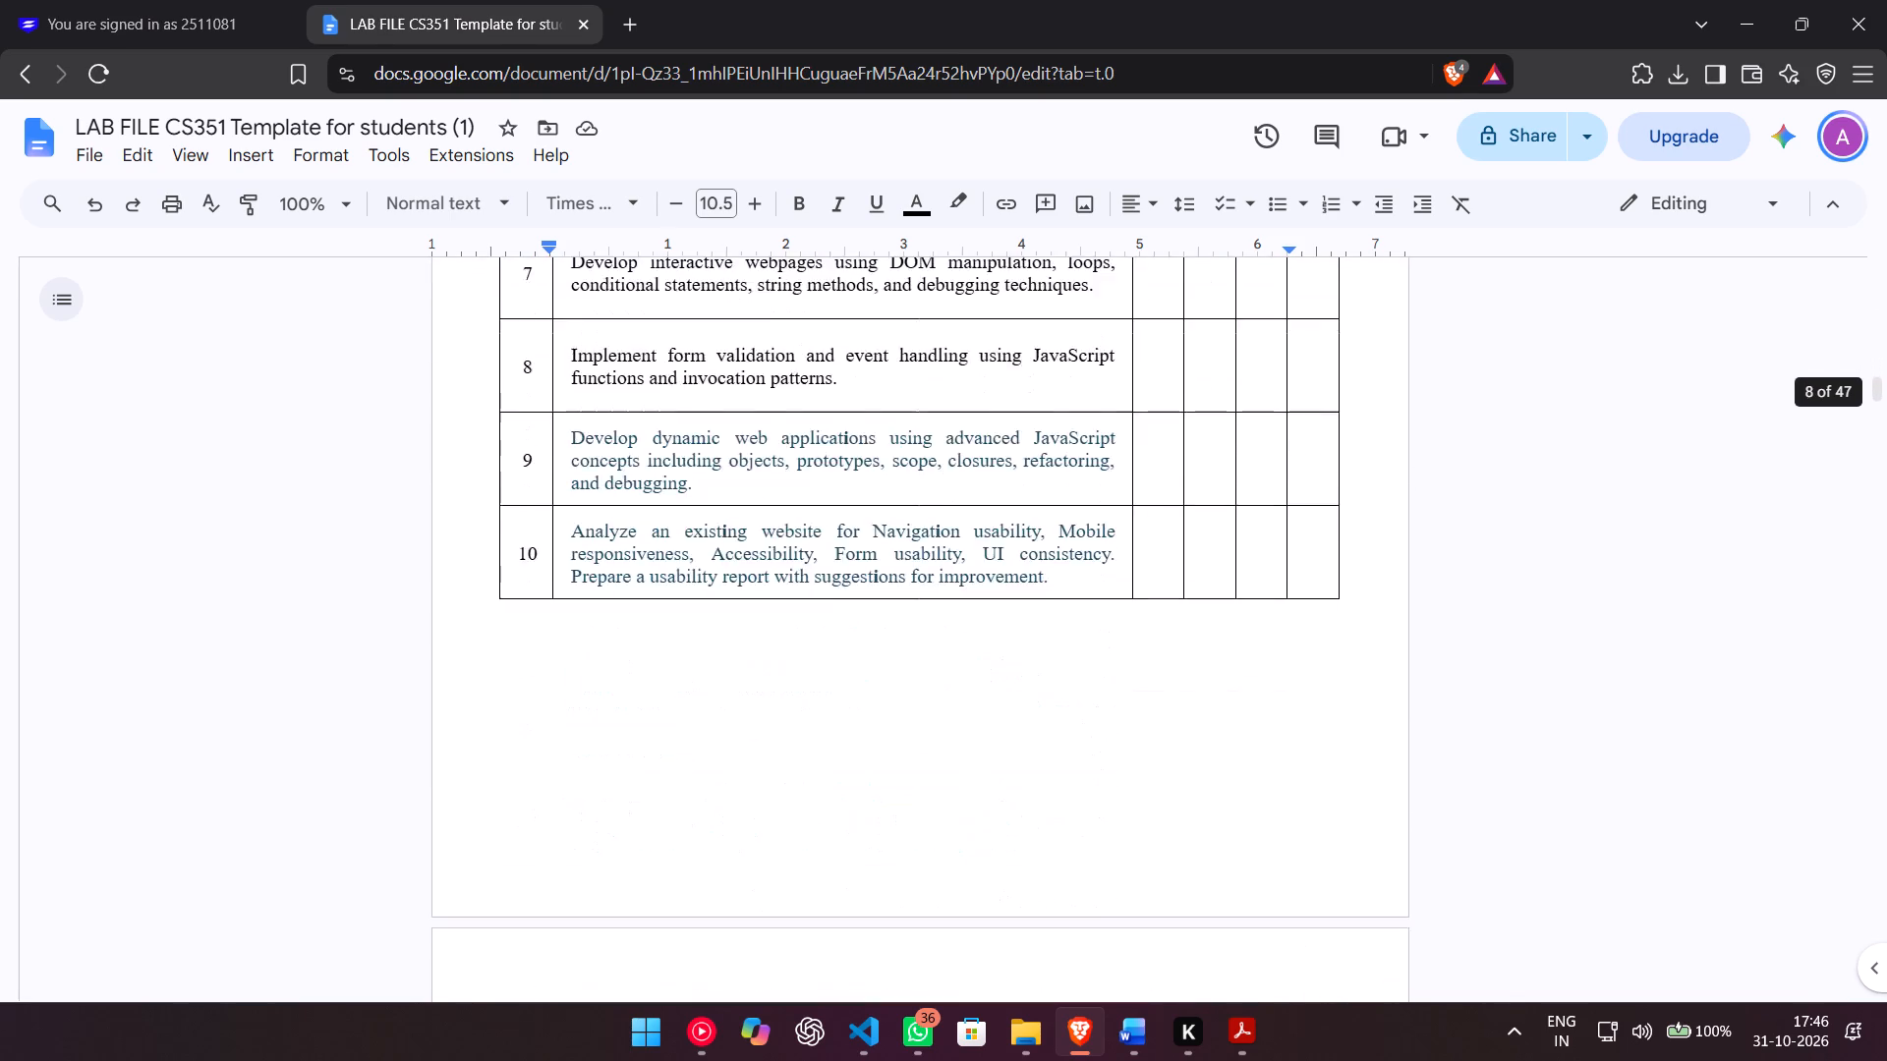
pyautogui.scroll(-3, 1312, 459)
# Switch to FSD FILE.pdf in Acrobat and examine how Experiments 5, 4 and 3 present their solutions, stylesheets and output.
pyautogui.hotkey('alt', 'Tab')
pyautogui.hotkey('alt', 'Tab')
pyautogui.hotkey('alt', 'Tab')
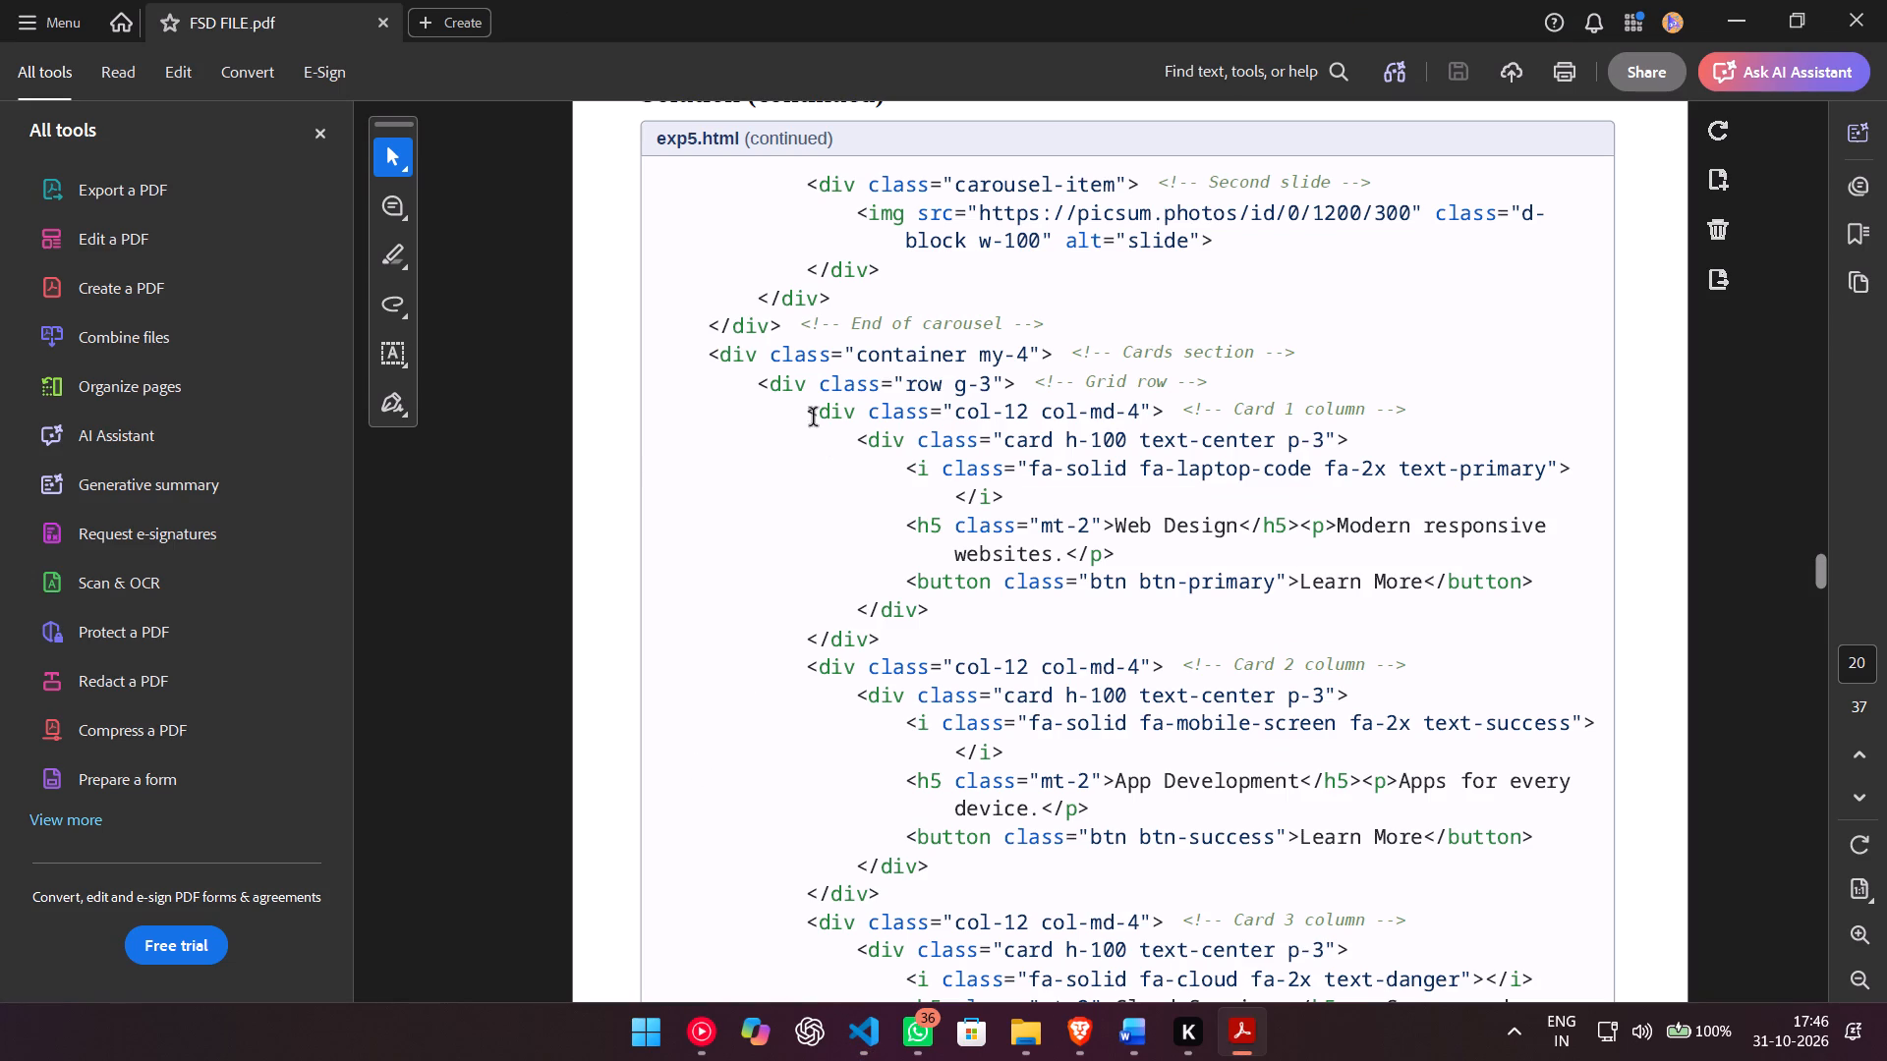
pyautogui.scroll(-13, 794, 479)
pyautogui.scroll(8, 794, 514)
pyautogui.scroll(17, 794, 514)
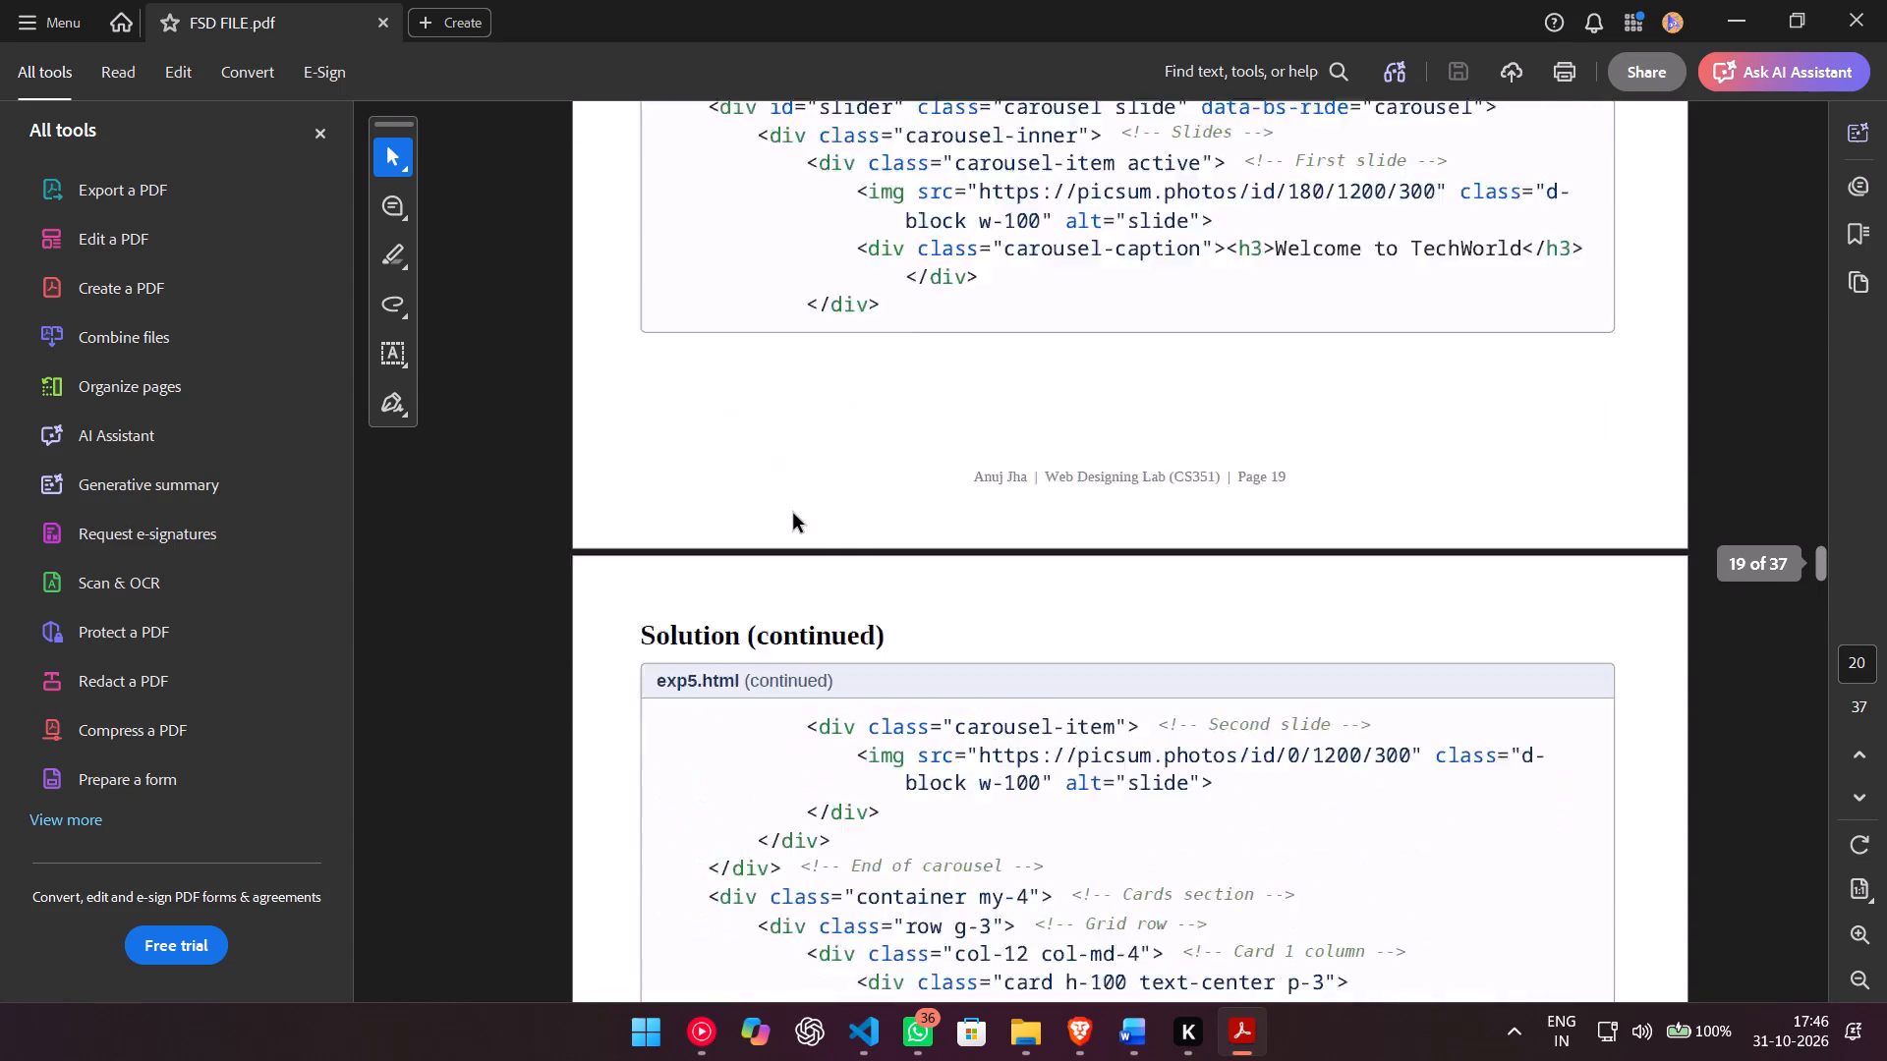
pyautogui.scroll(9, 793, 514)
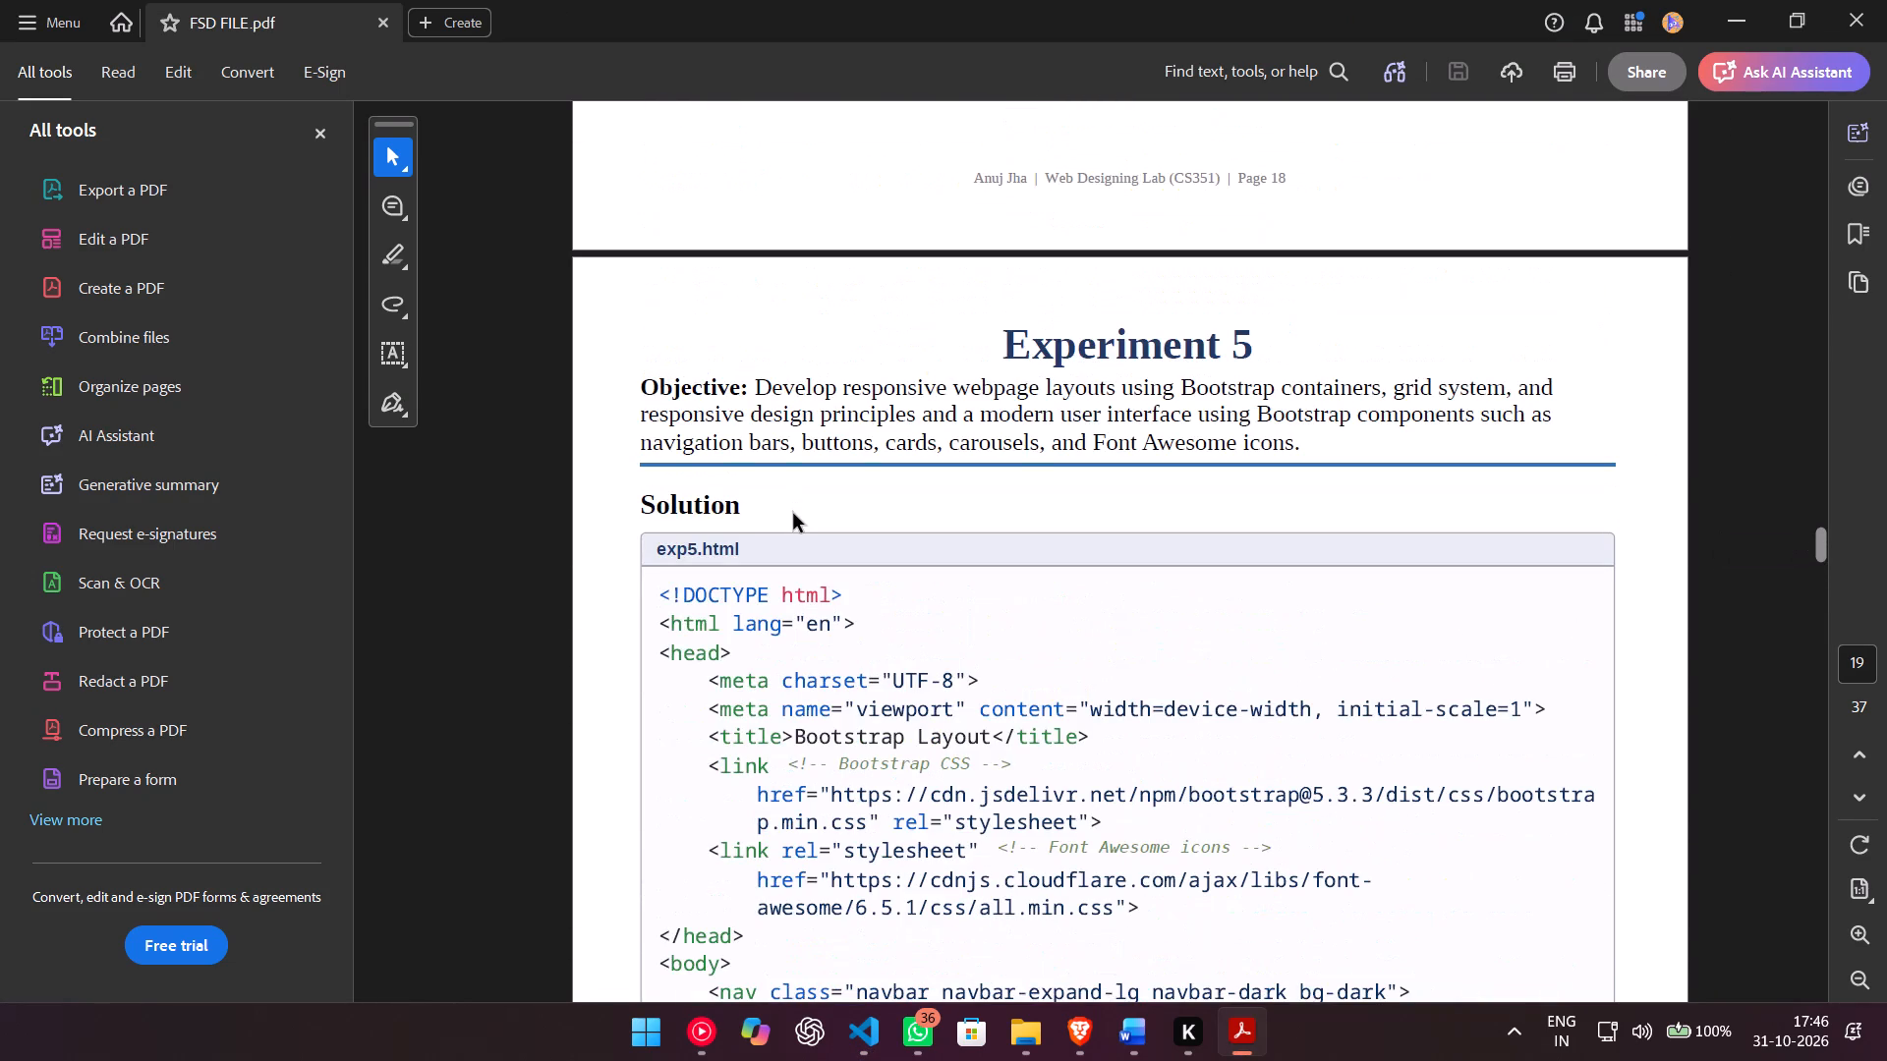
pyautogui.scroll(20, 793, 514)
pyautogui.scroll(19, 793, 514)
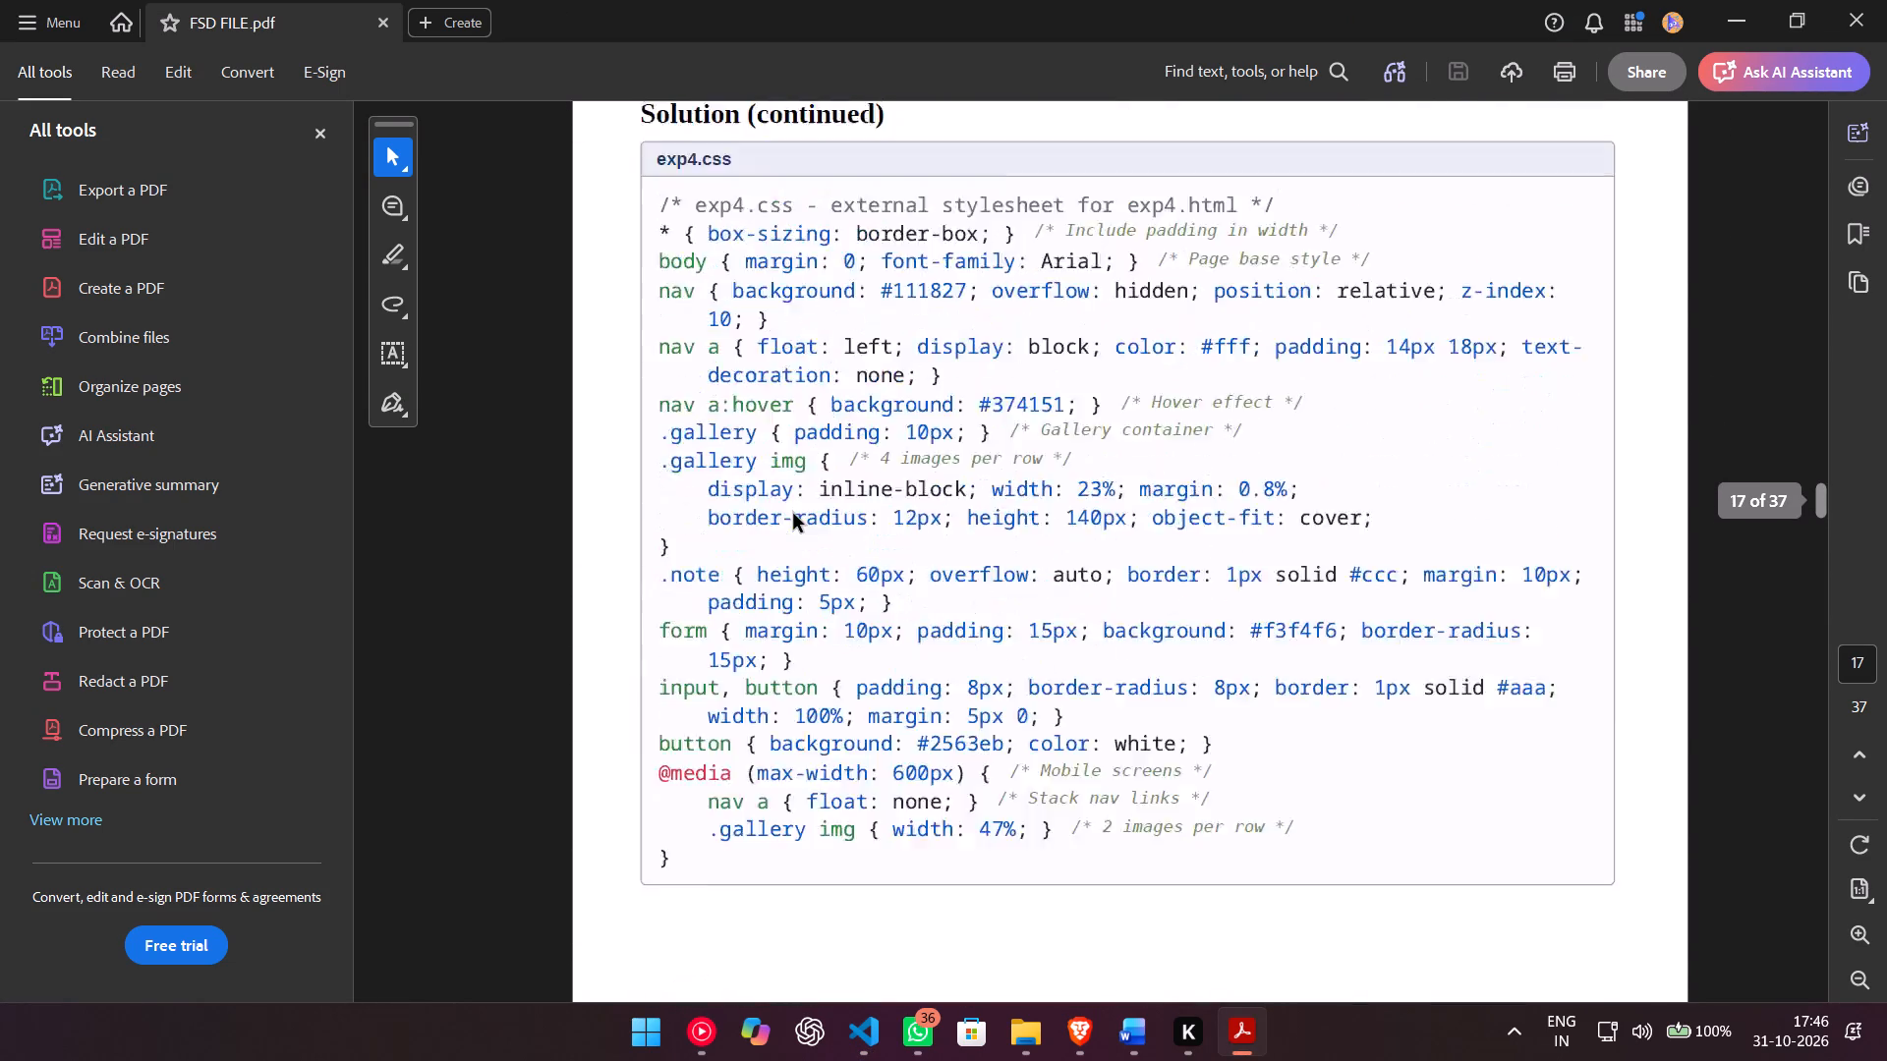
pyautogui.scroll(19, 793, 514)
pyautogui.scroll(15, 793, 514)
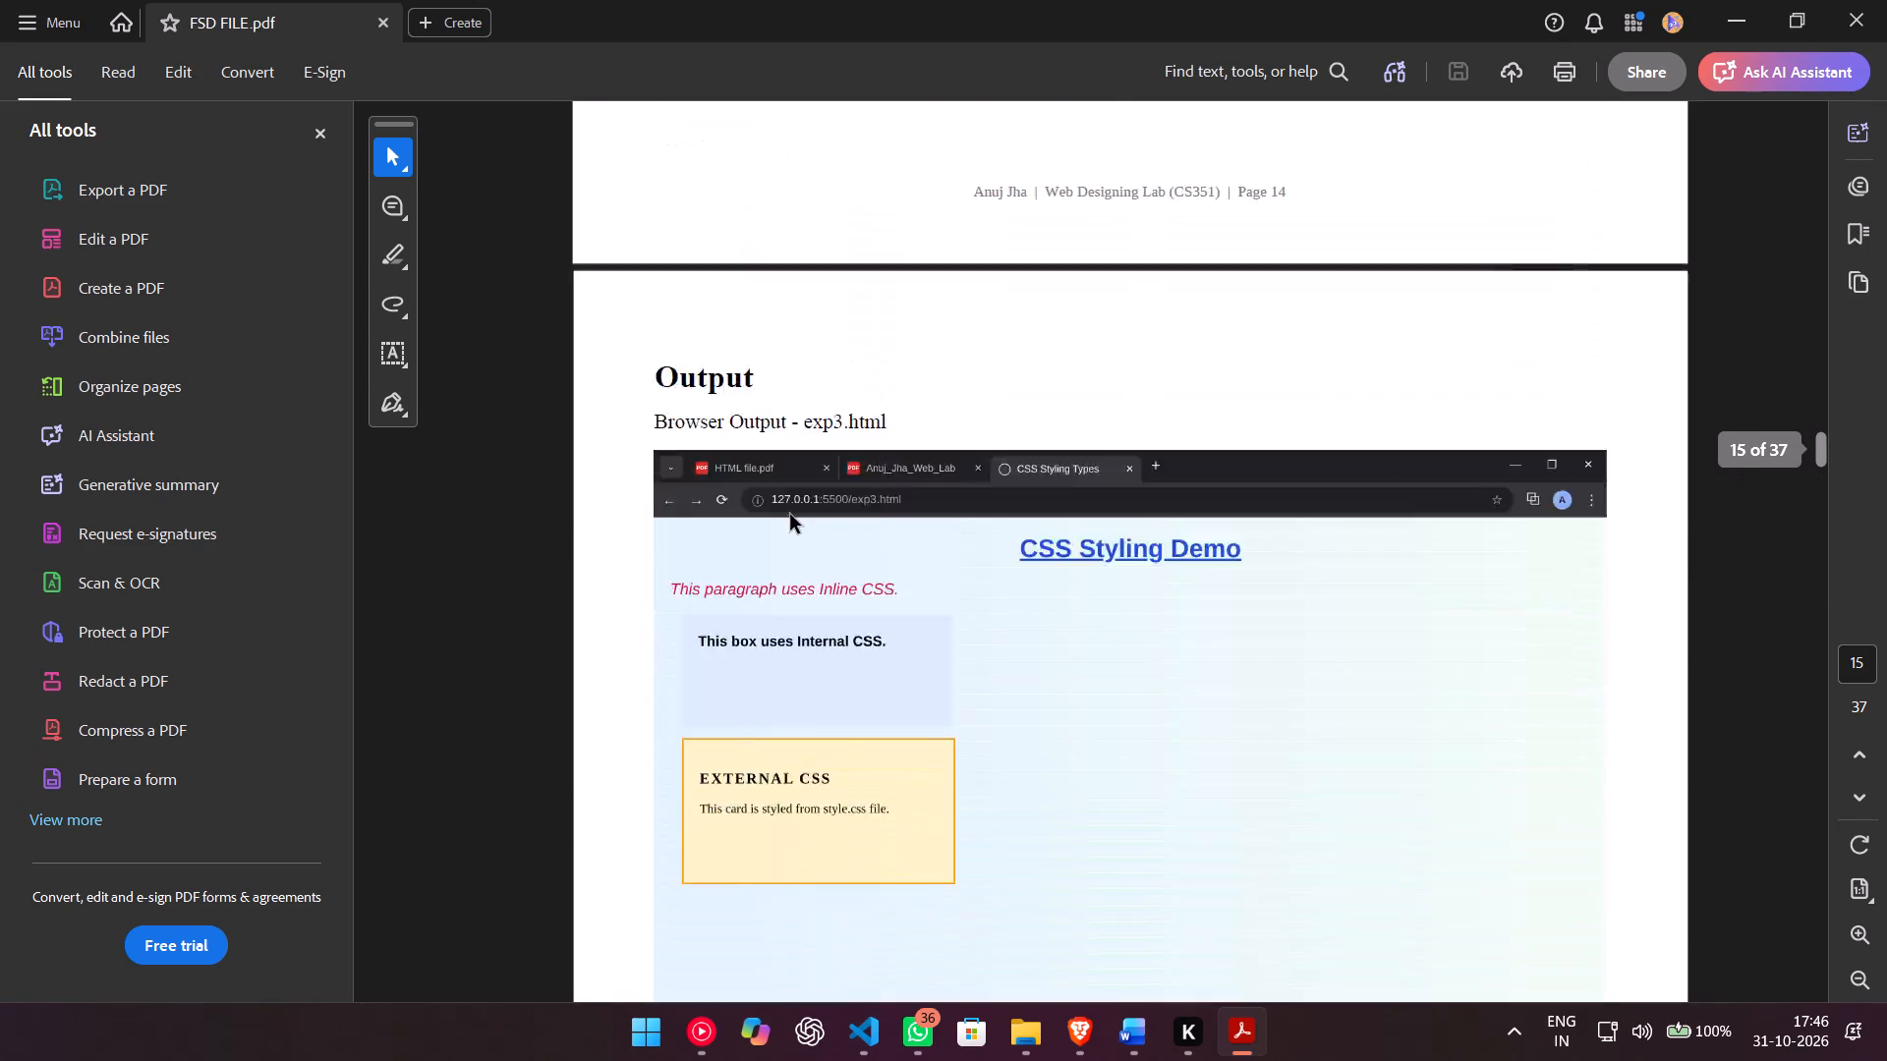
pyautogui.scroll(19, 790, 515)
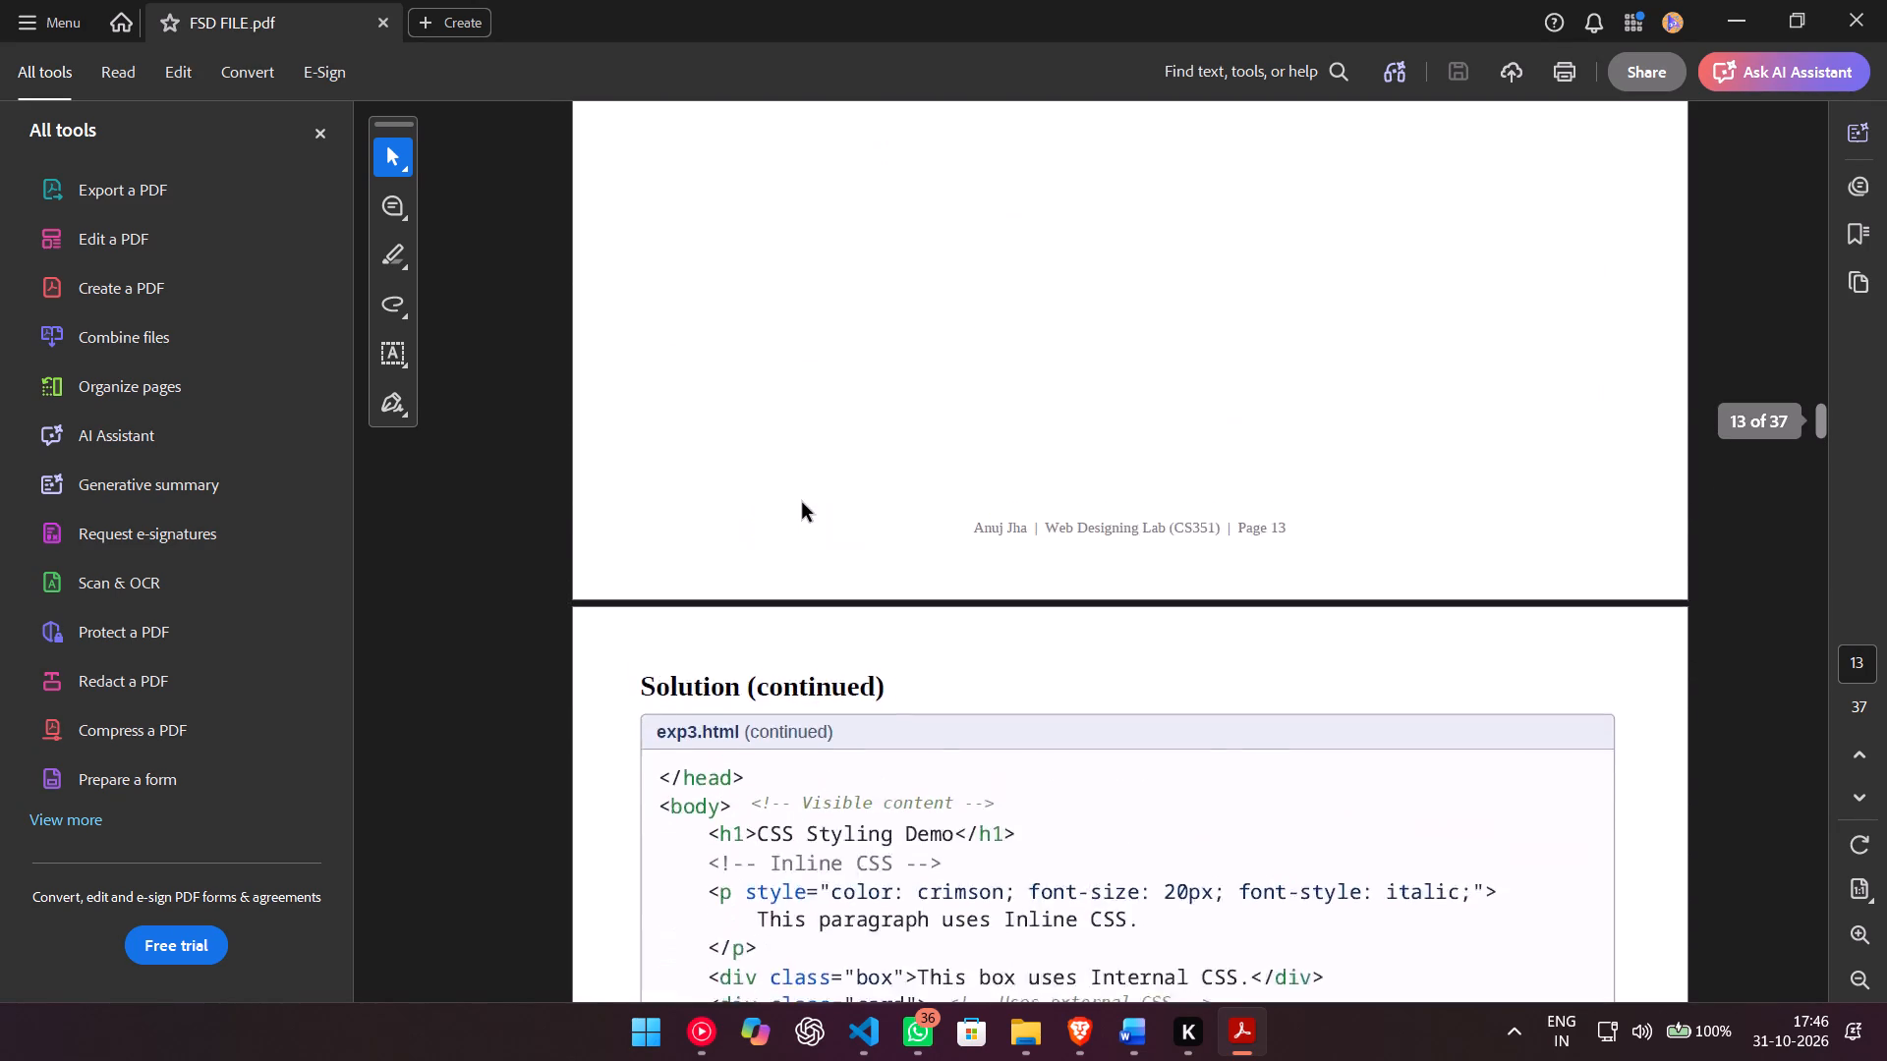
pyautogui.scroll(-11, 804, 503)
pyautogui.moveTo(667, 377); pyautogui.dragTo(839, 449)
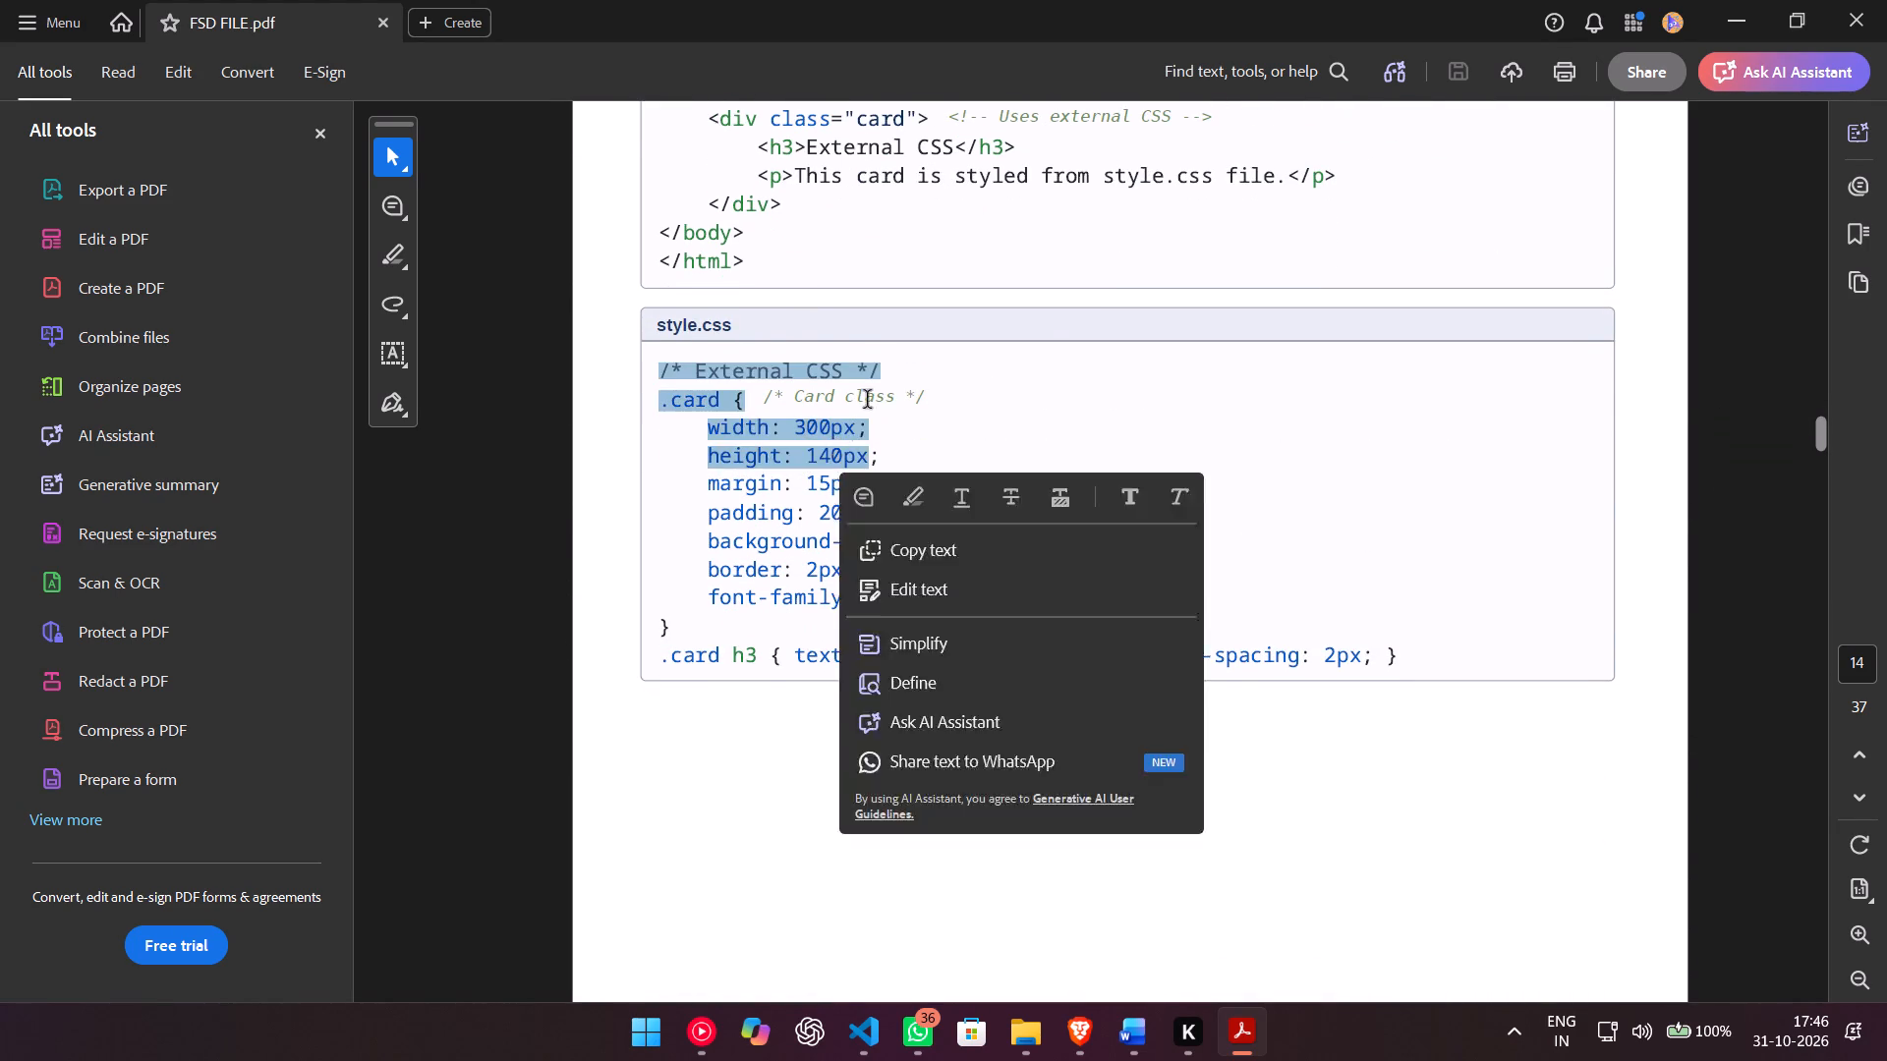
pyautogui.scroll(8, 868, 401)
# Return to the lab file in Brave and examine the experiment title table with its corresponding COs.
pyautogui.hotkey('alt', 'Tab')
pyautogui.hotkey('alt', 'Tab')
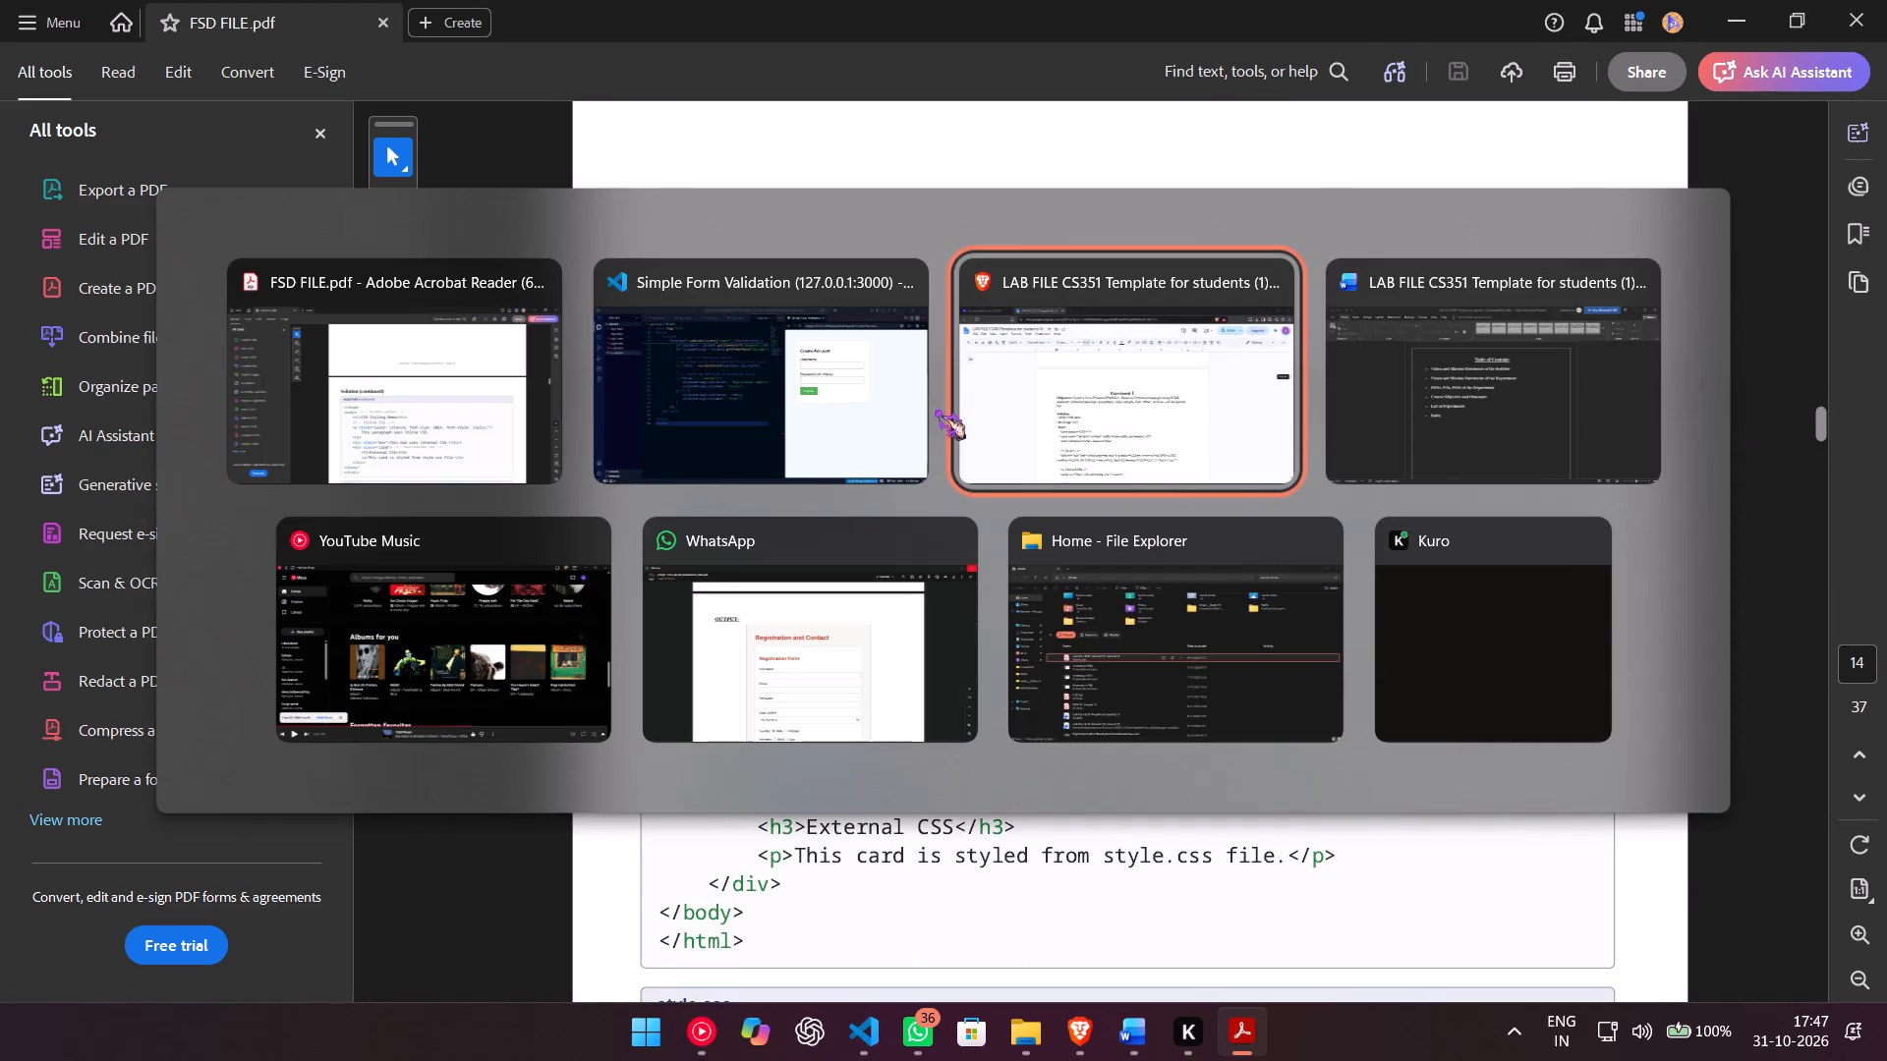
pyautogui.scroll(20, 936, 410)
pyautogui.scroll(10, 936, 410)
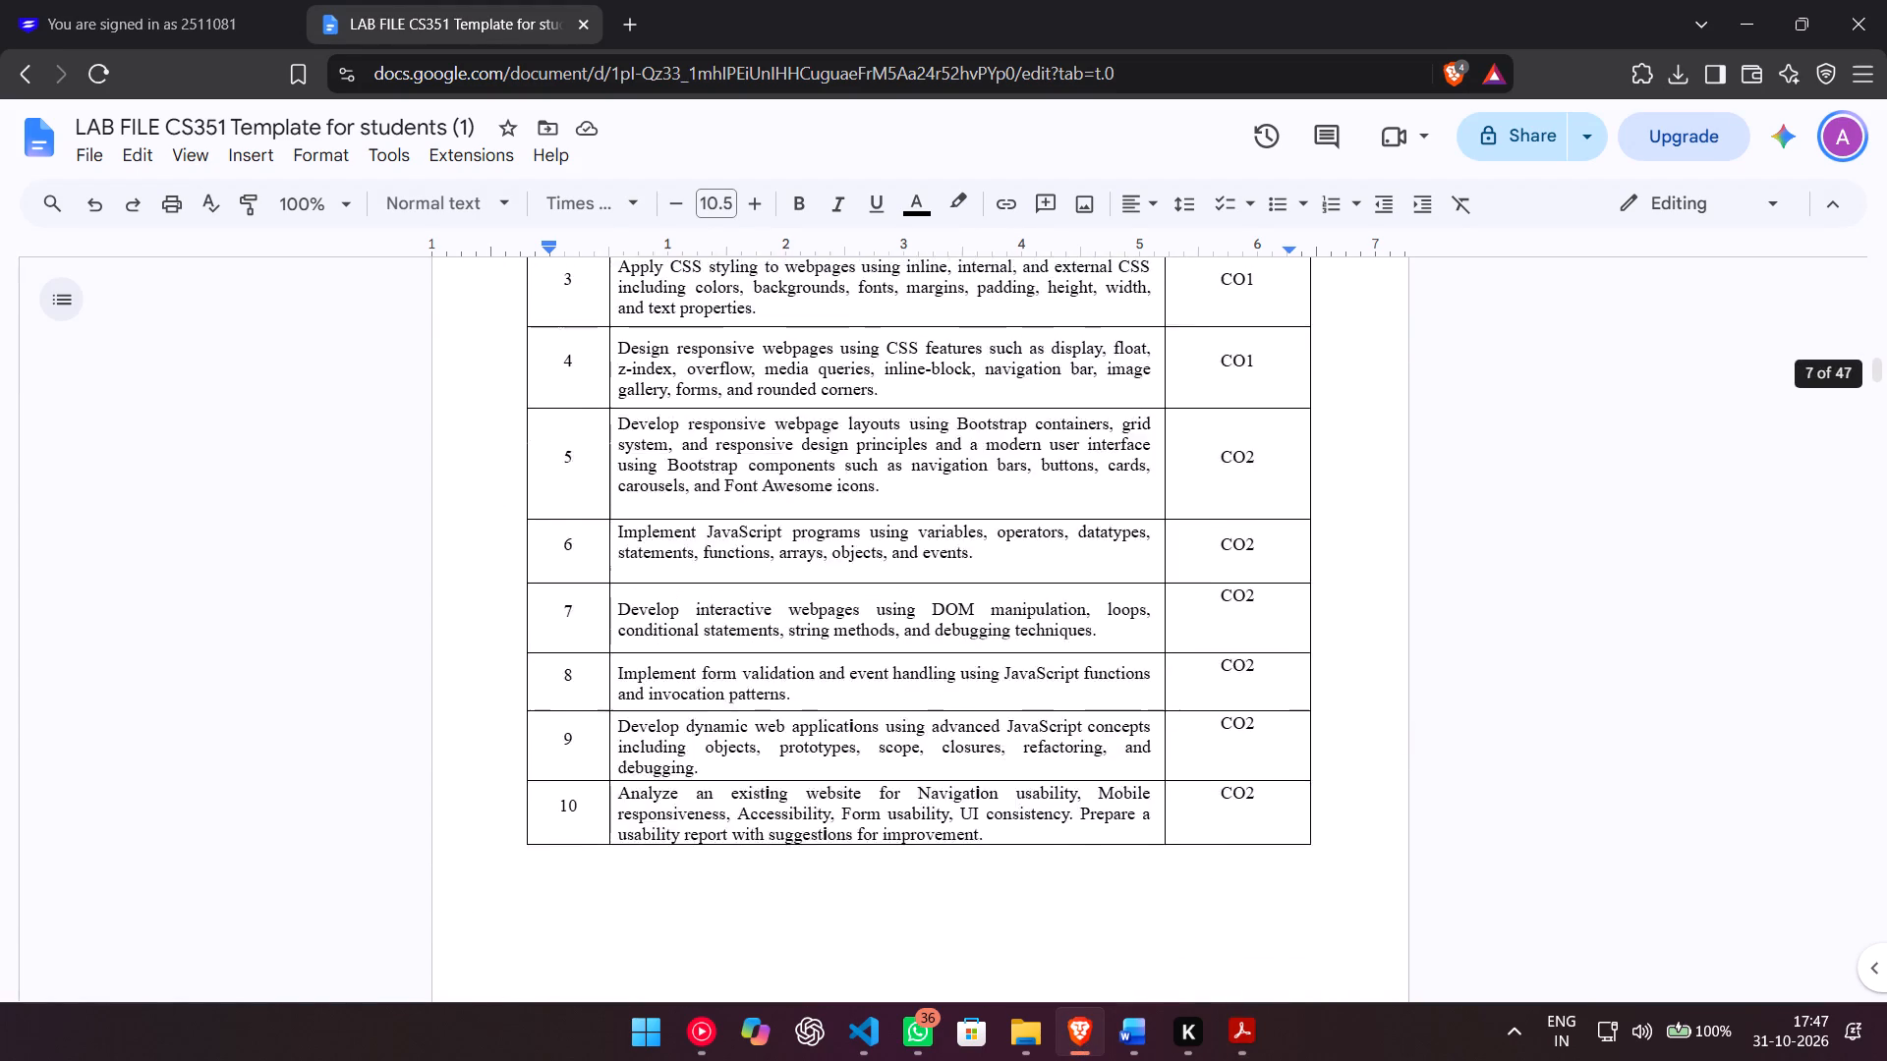
pyautogui.scroll(2, 936, 410)
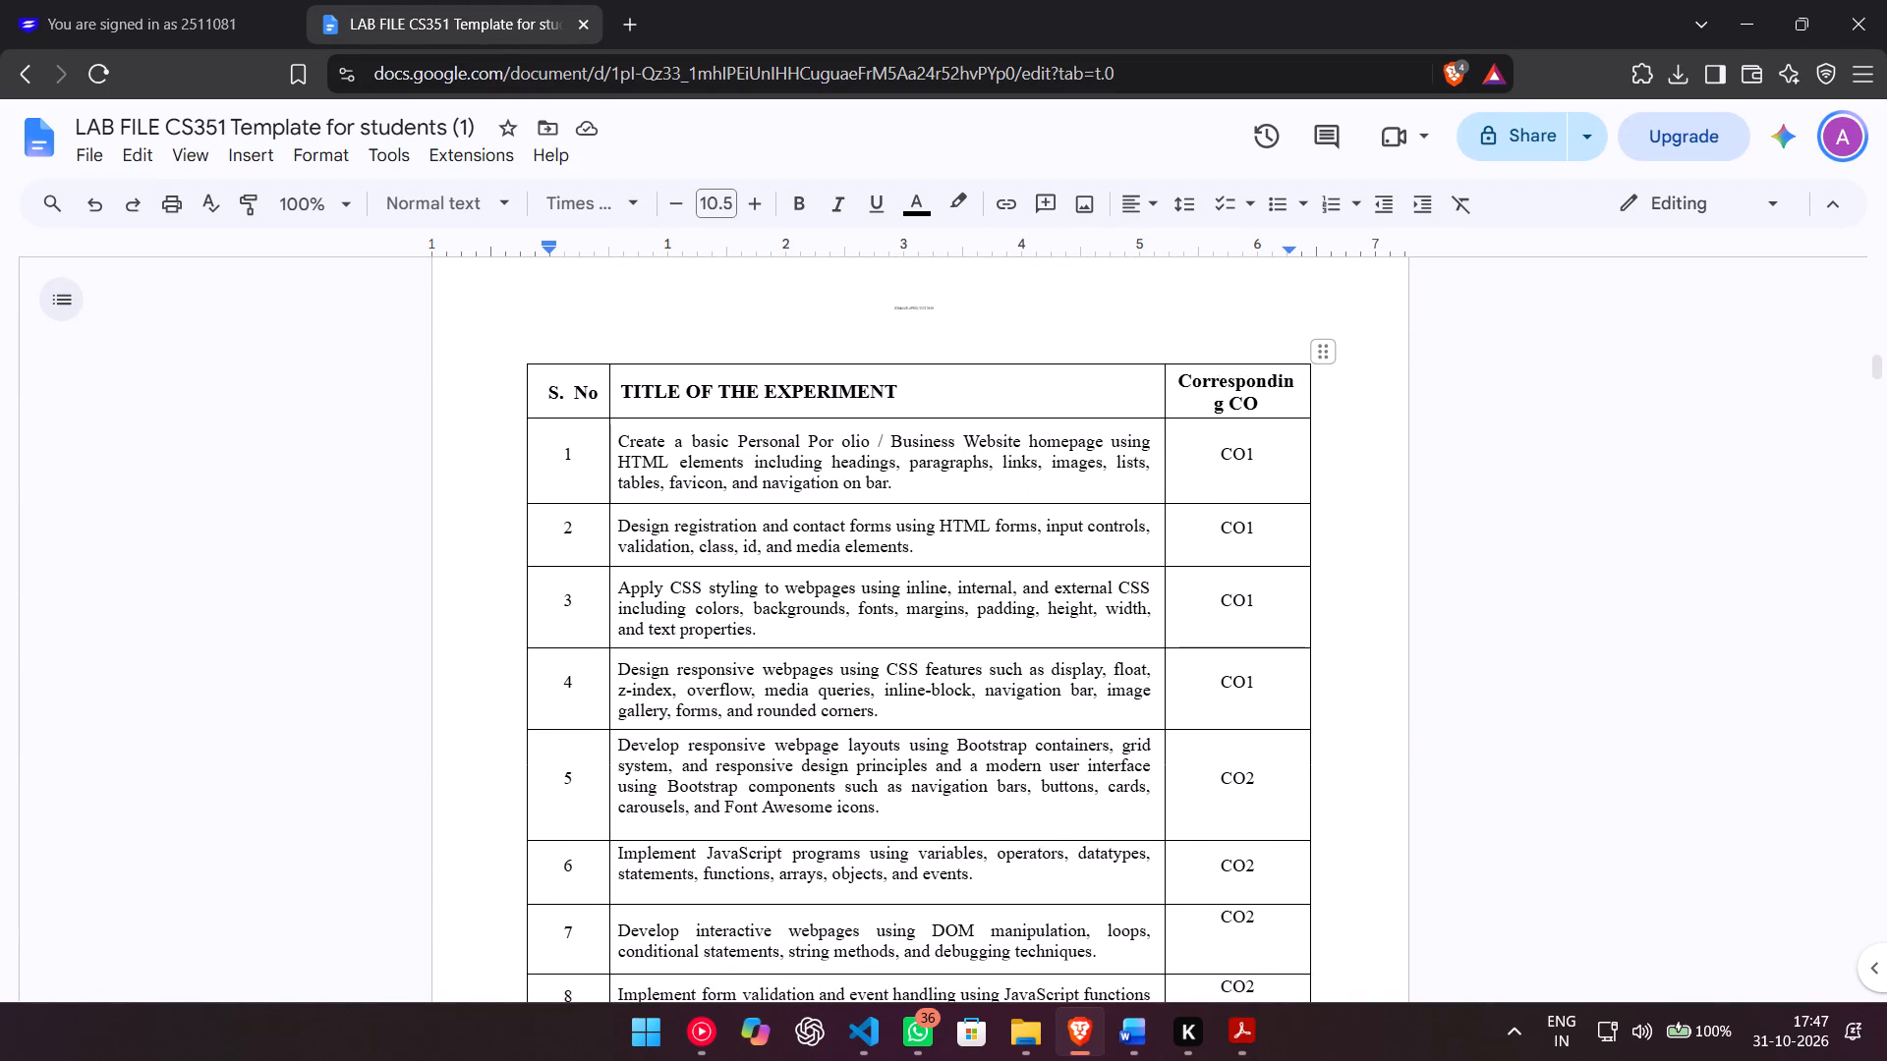
pyautogui.scroll(-1, 845, 691)
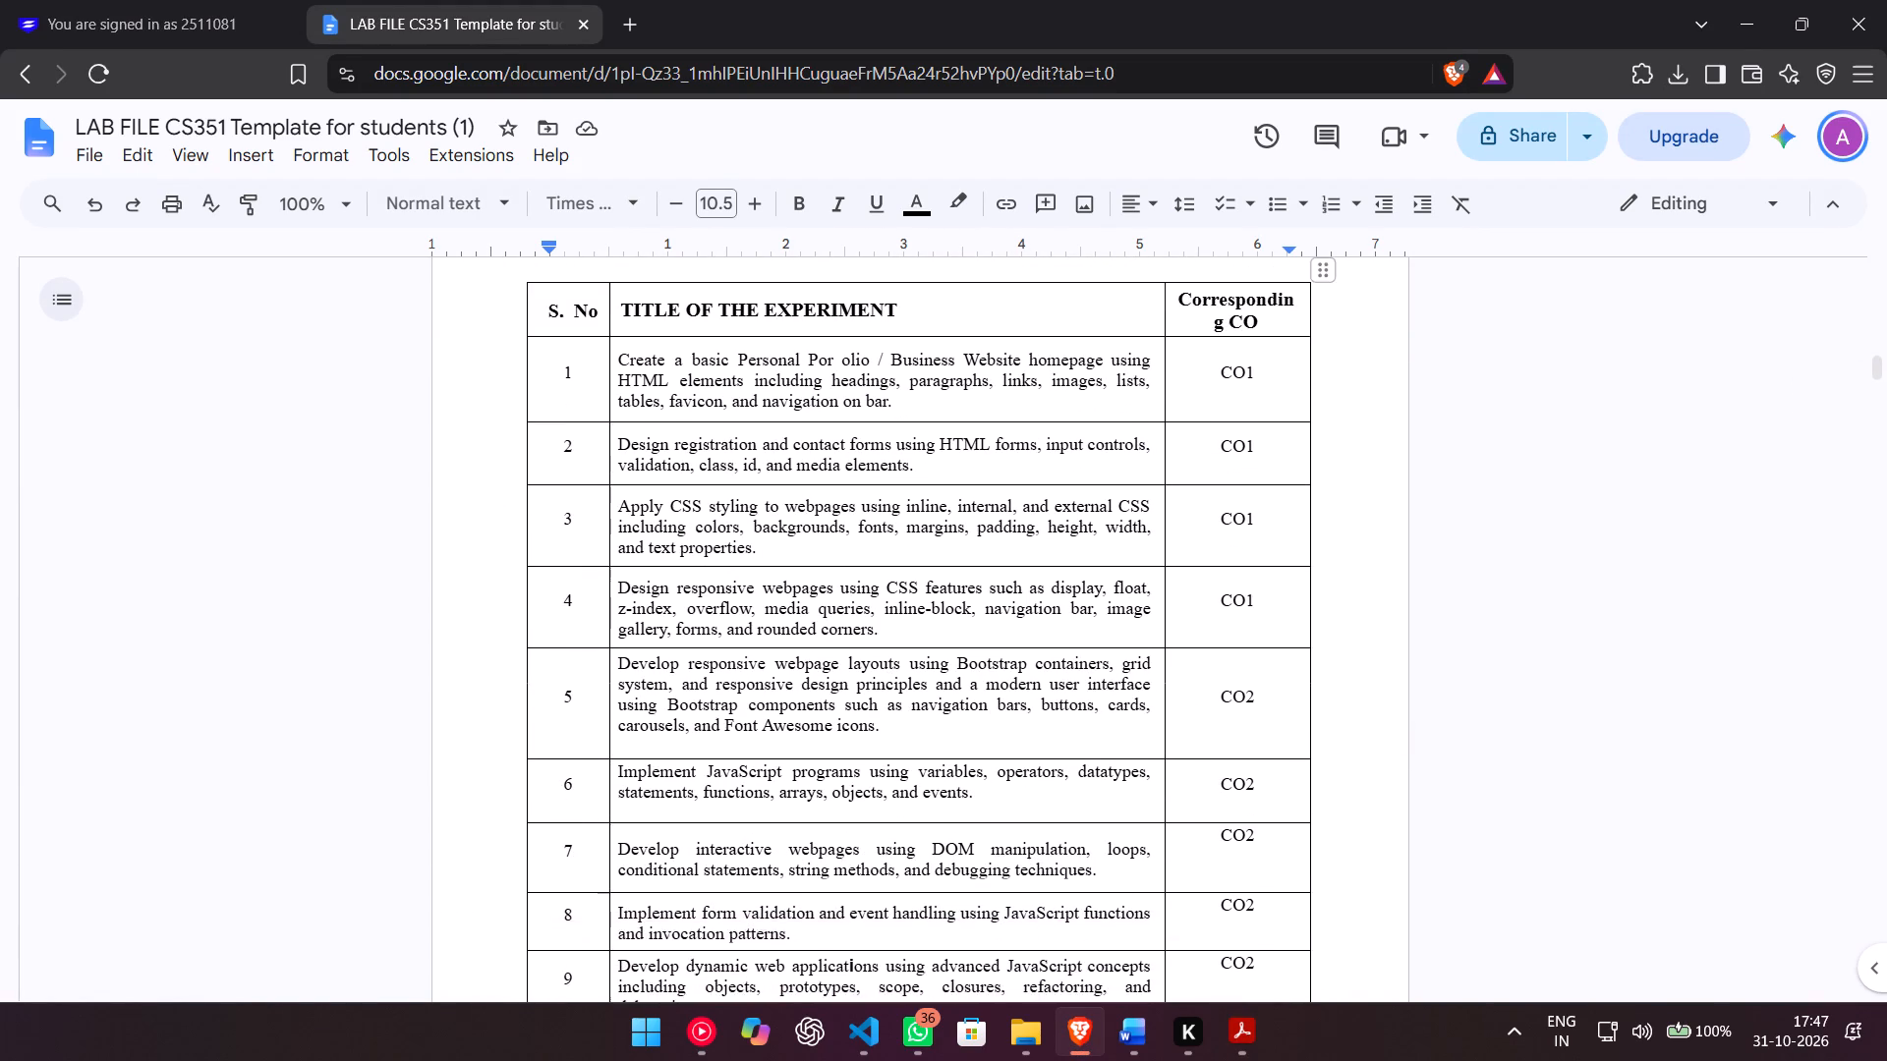
pyautogui.scroll(-1, 843, 693)
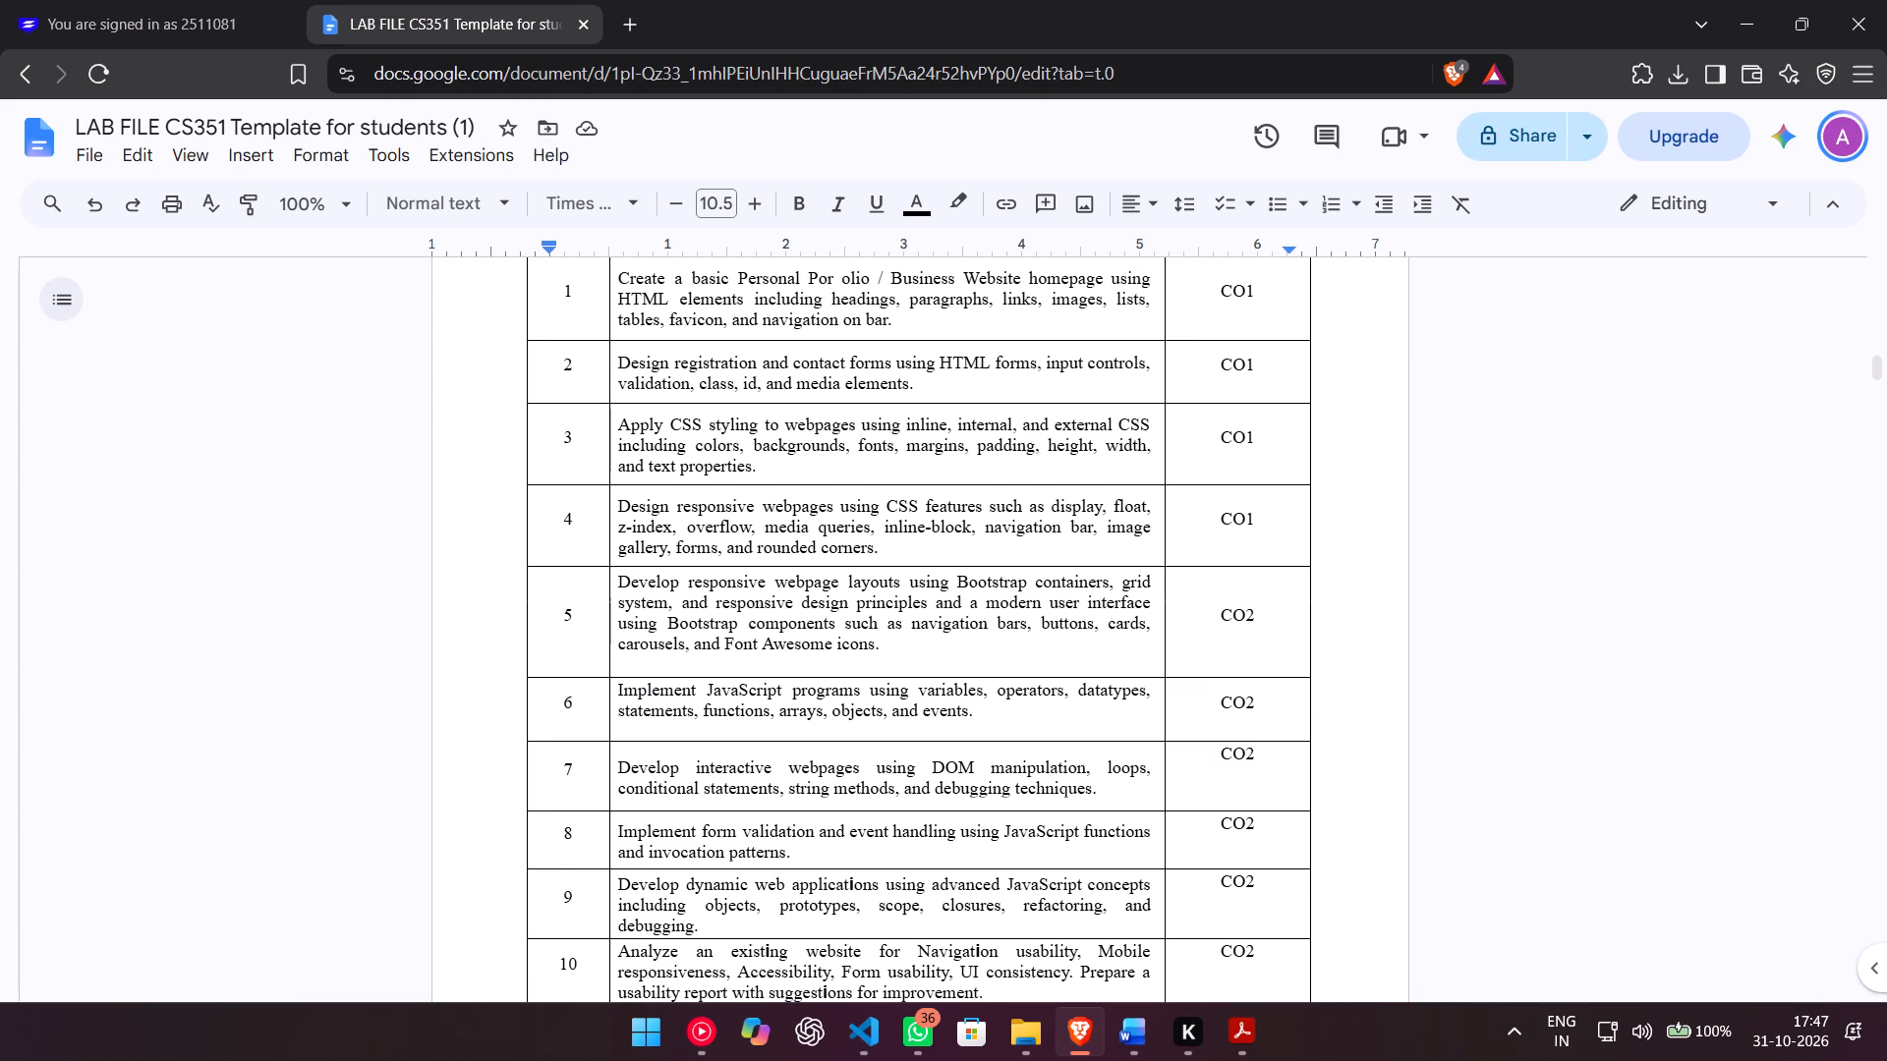
pyautogui.scroll(-2, 818, 674)
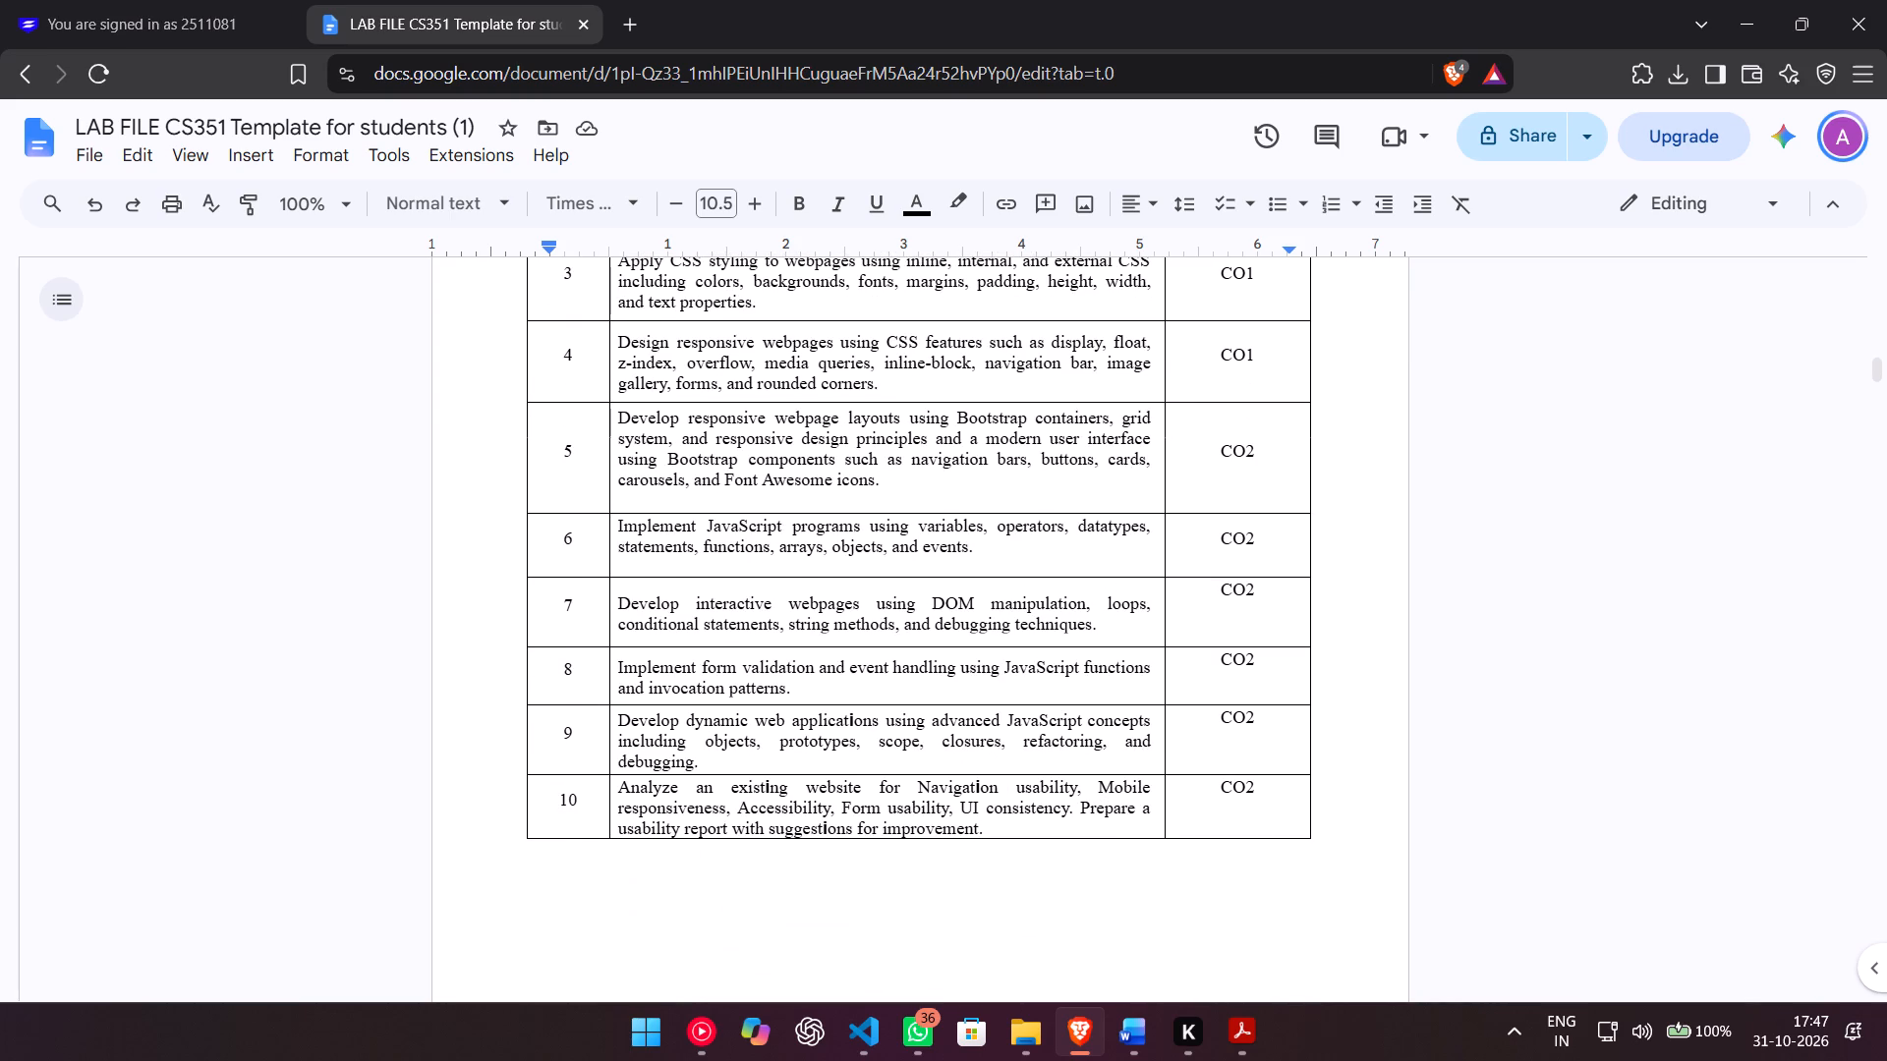
pyautogui.scroll(3, 818, 674)
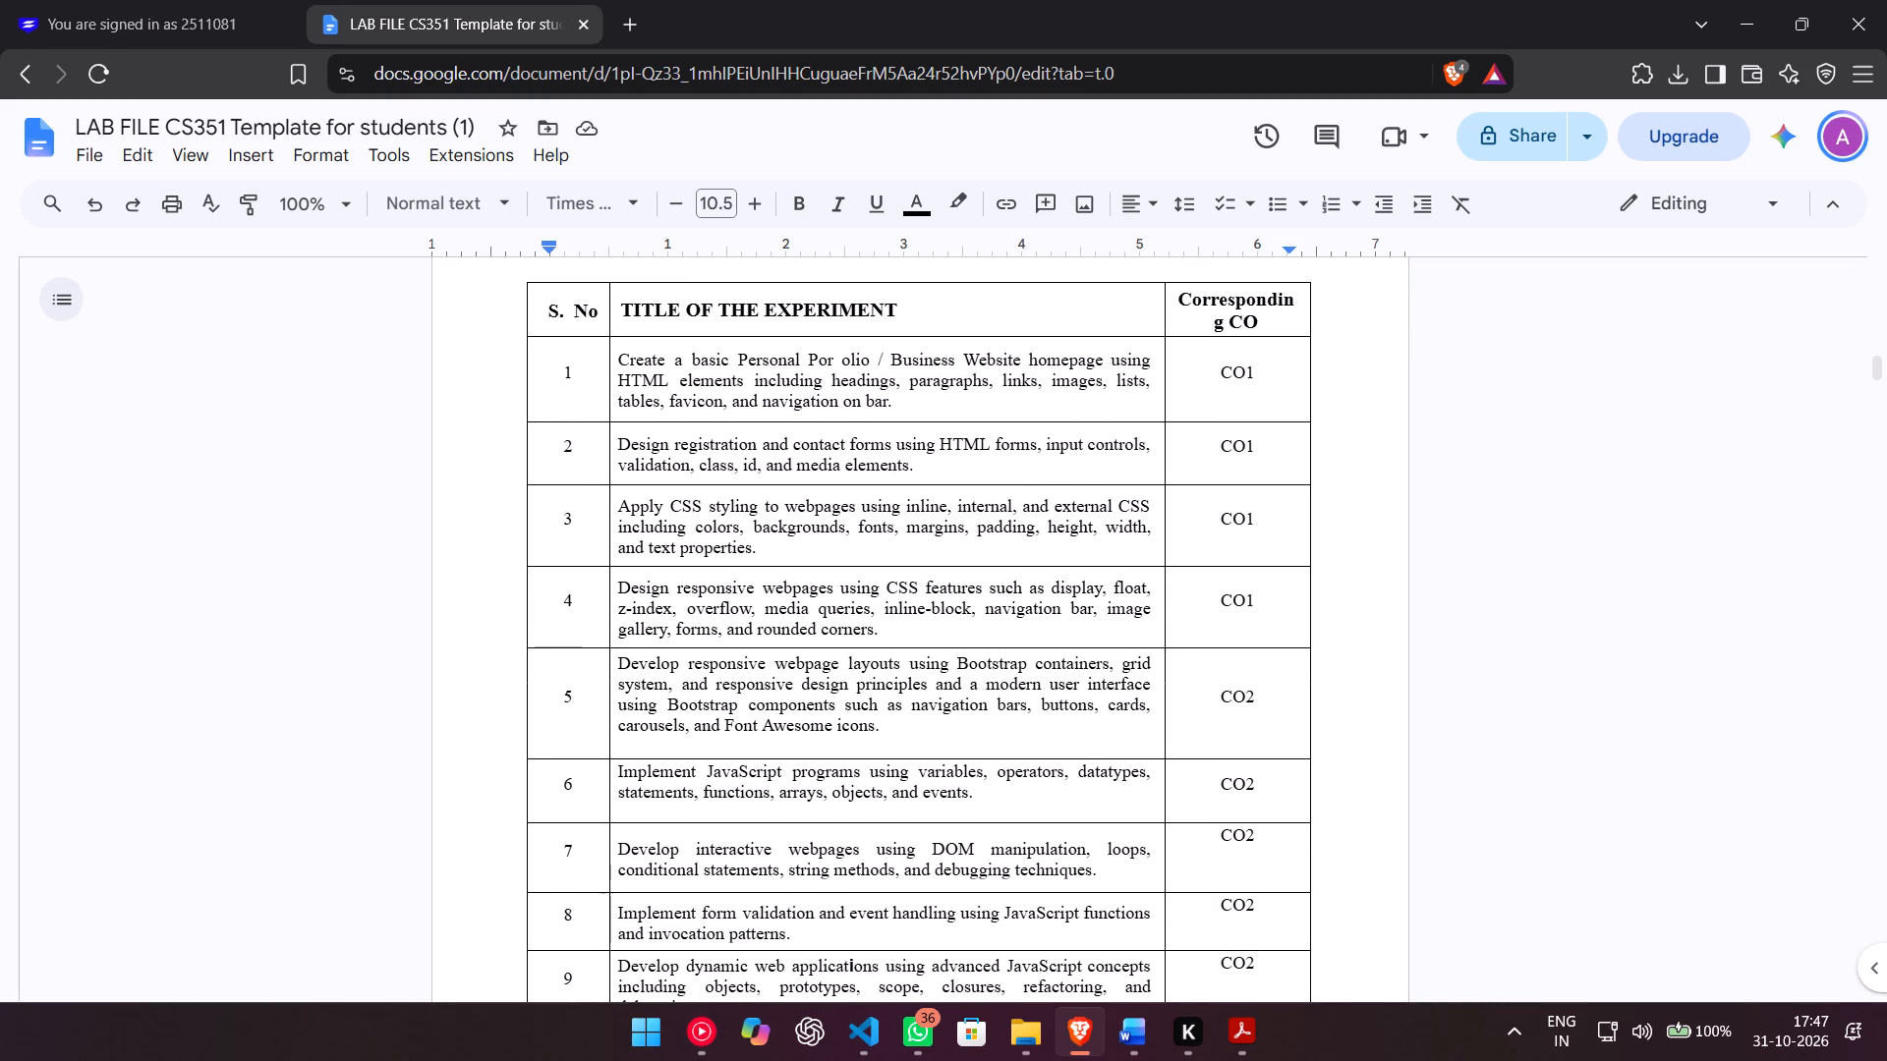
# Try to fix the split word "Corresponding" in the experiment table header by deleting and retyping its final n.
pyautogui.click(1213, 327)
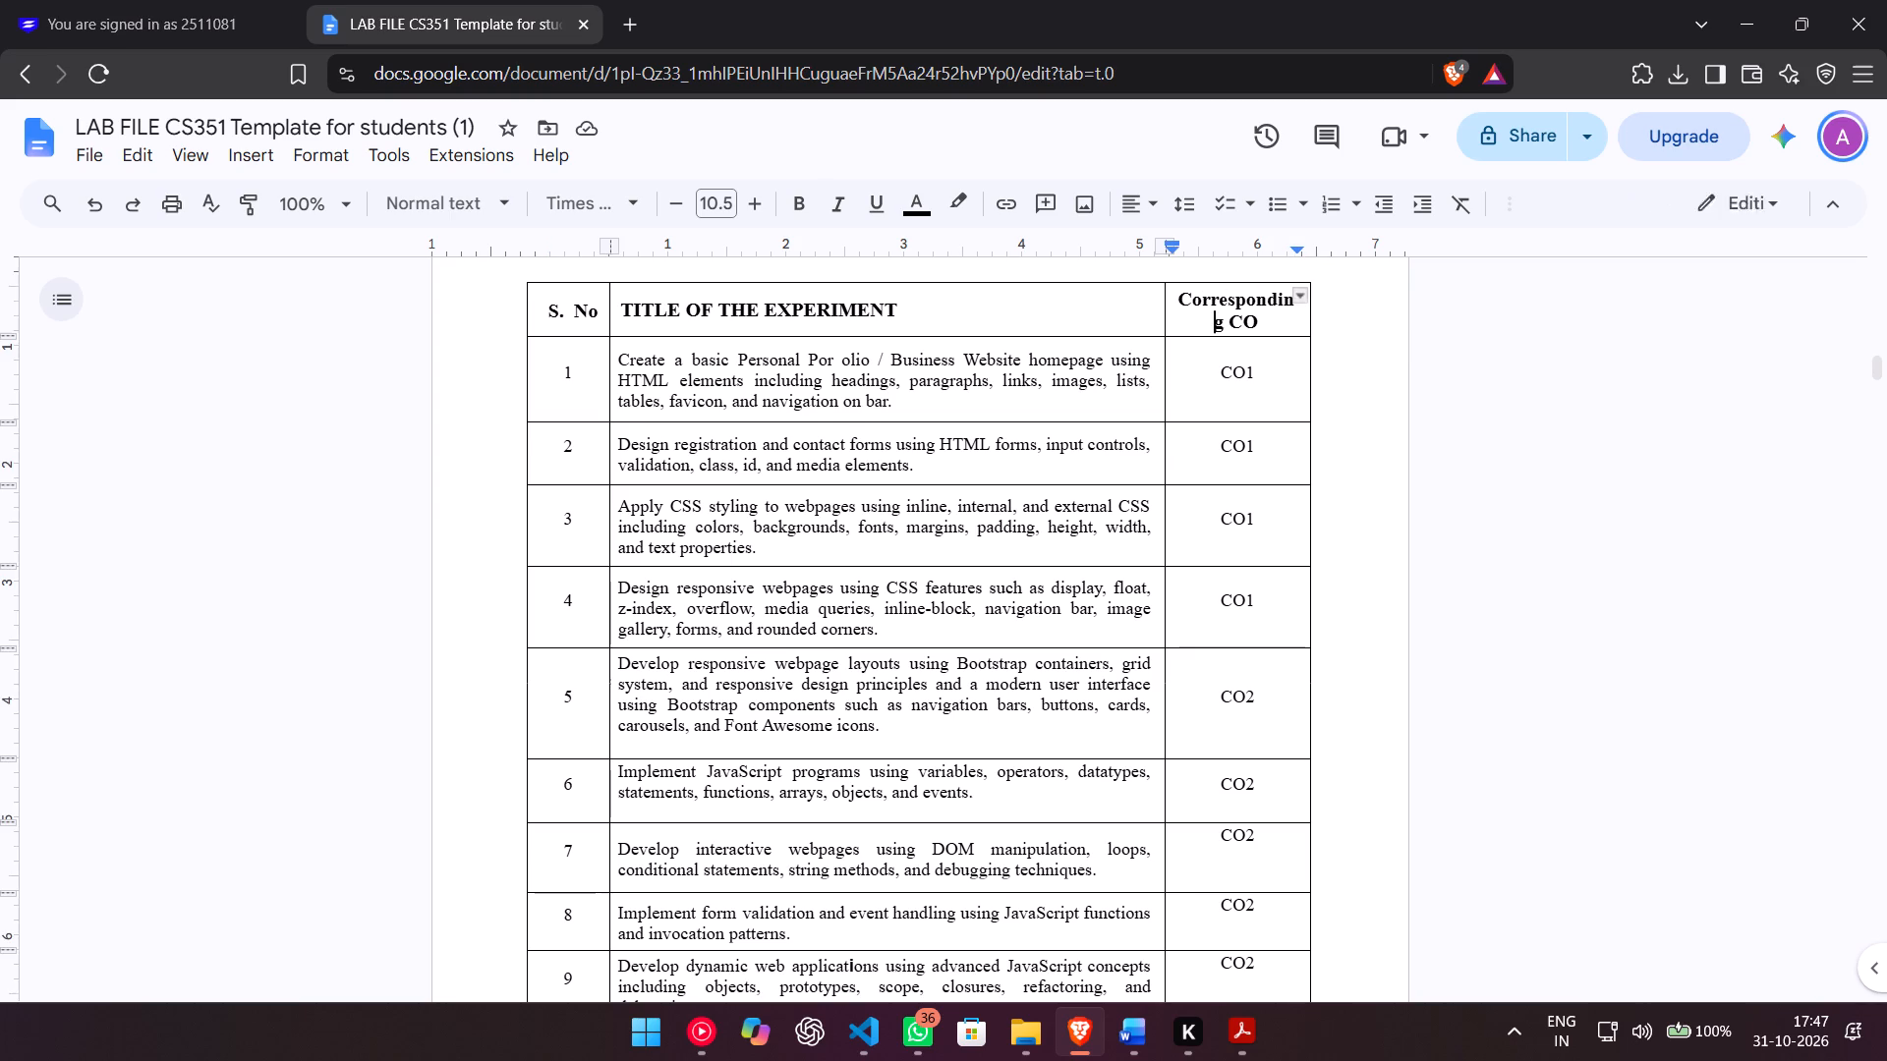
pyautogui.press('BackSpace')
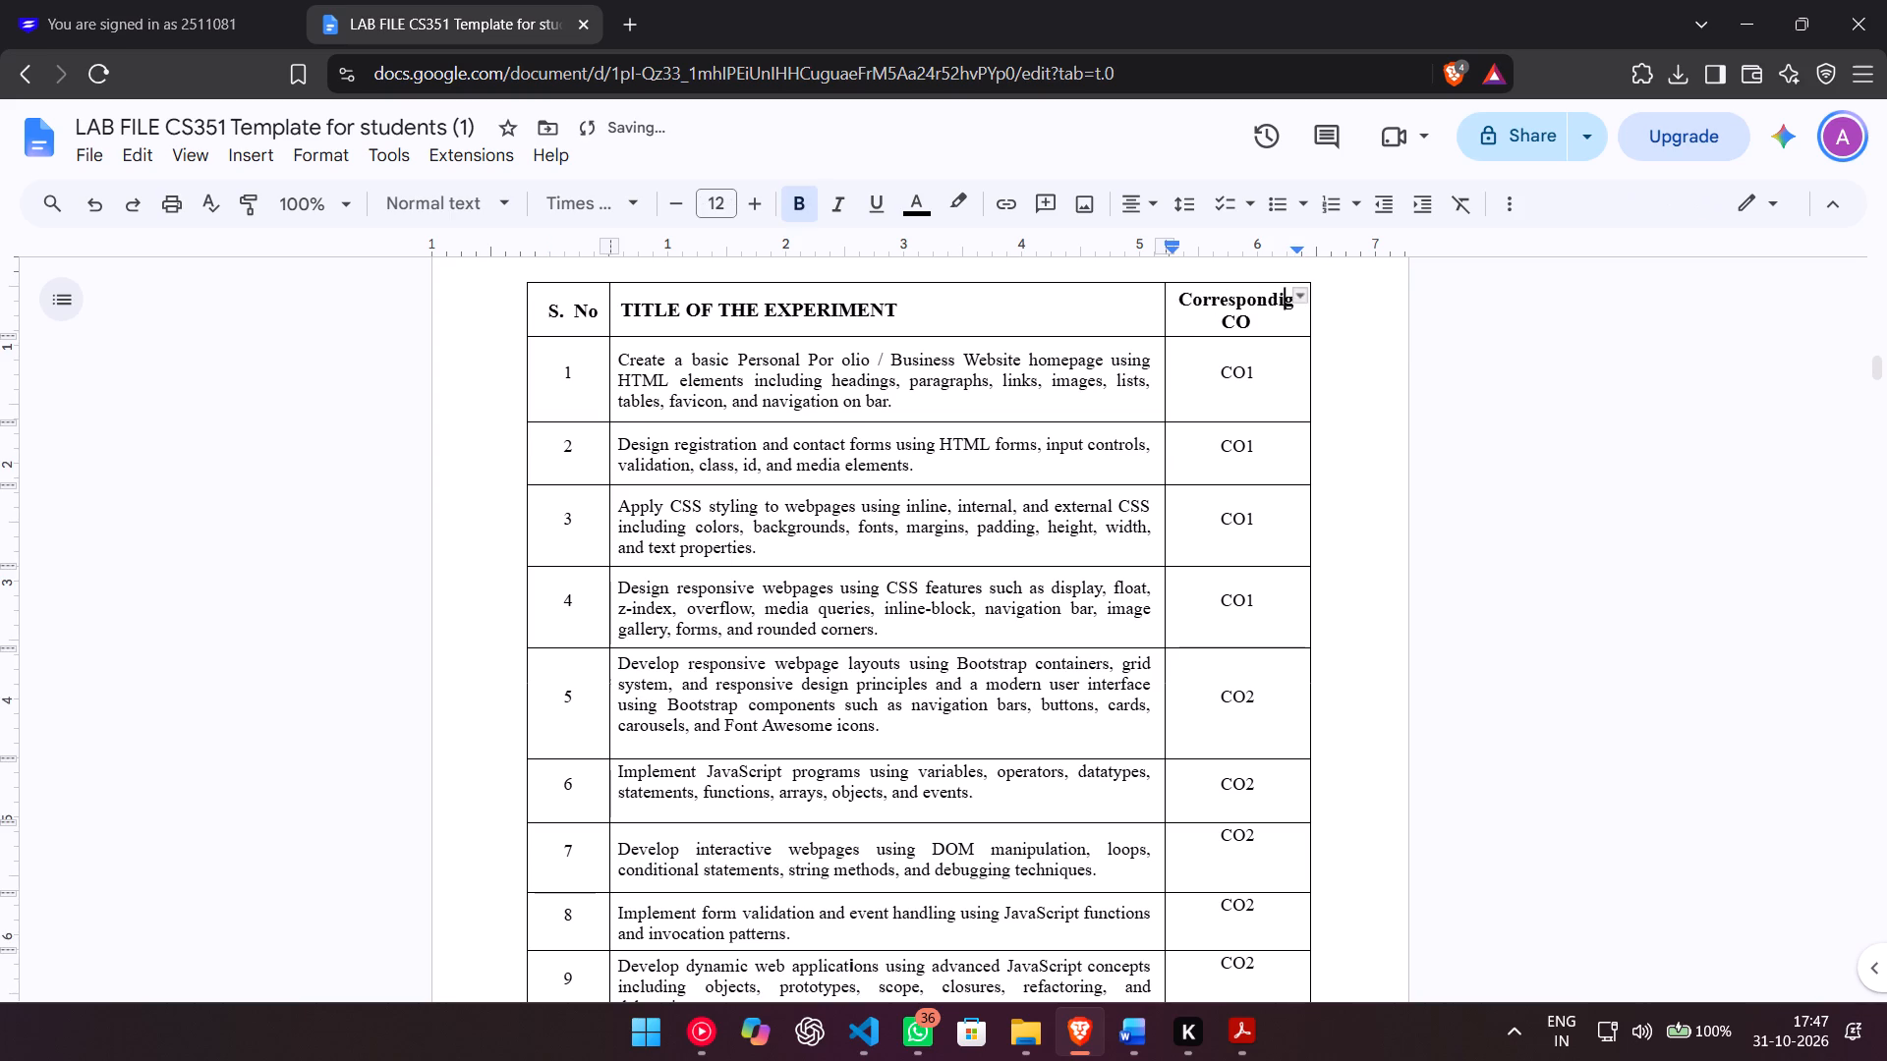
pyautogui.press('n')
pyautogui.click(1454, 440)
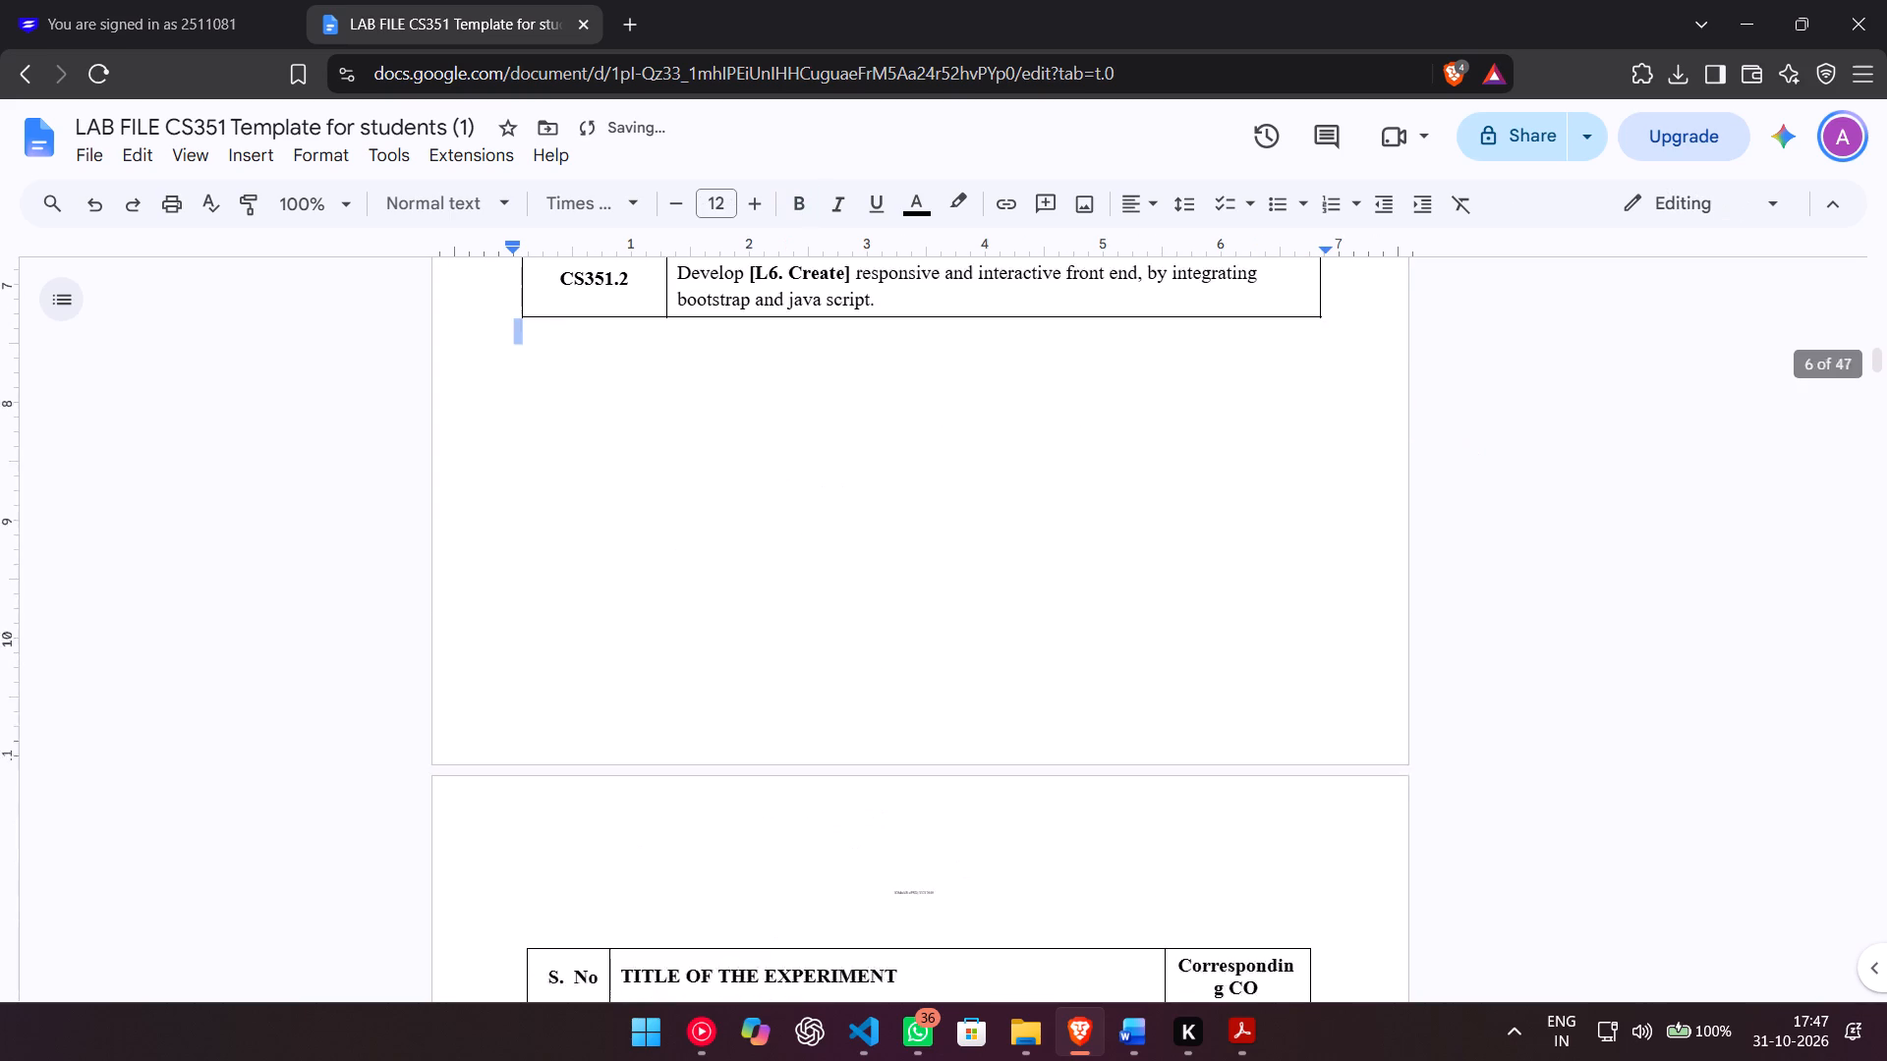
# Reduce the font size of the "Corresponding CO" header cell in the experiment table to 11.
pyautogui.scroll(-5, 1241, 683)
pyautogui.moveTo(1176, 574); pyautogui.dragTo(1269, 586)
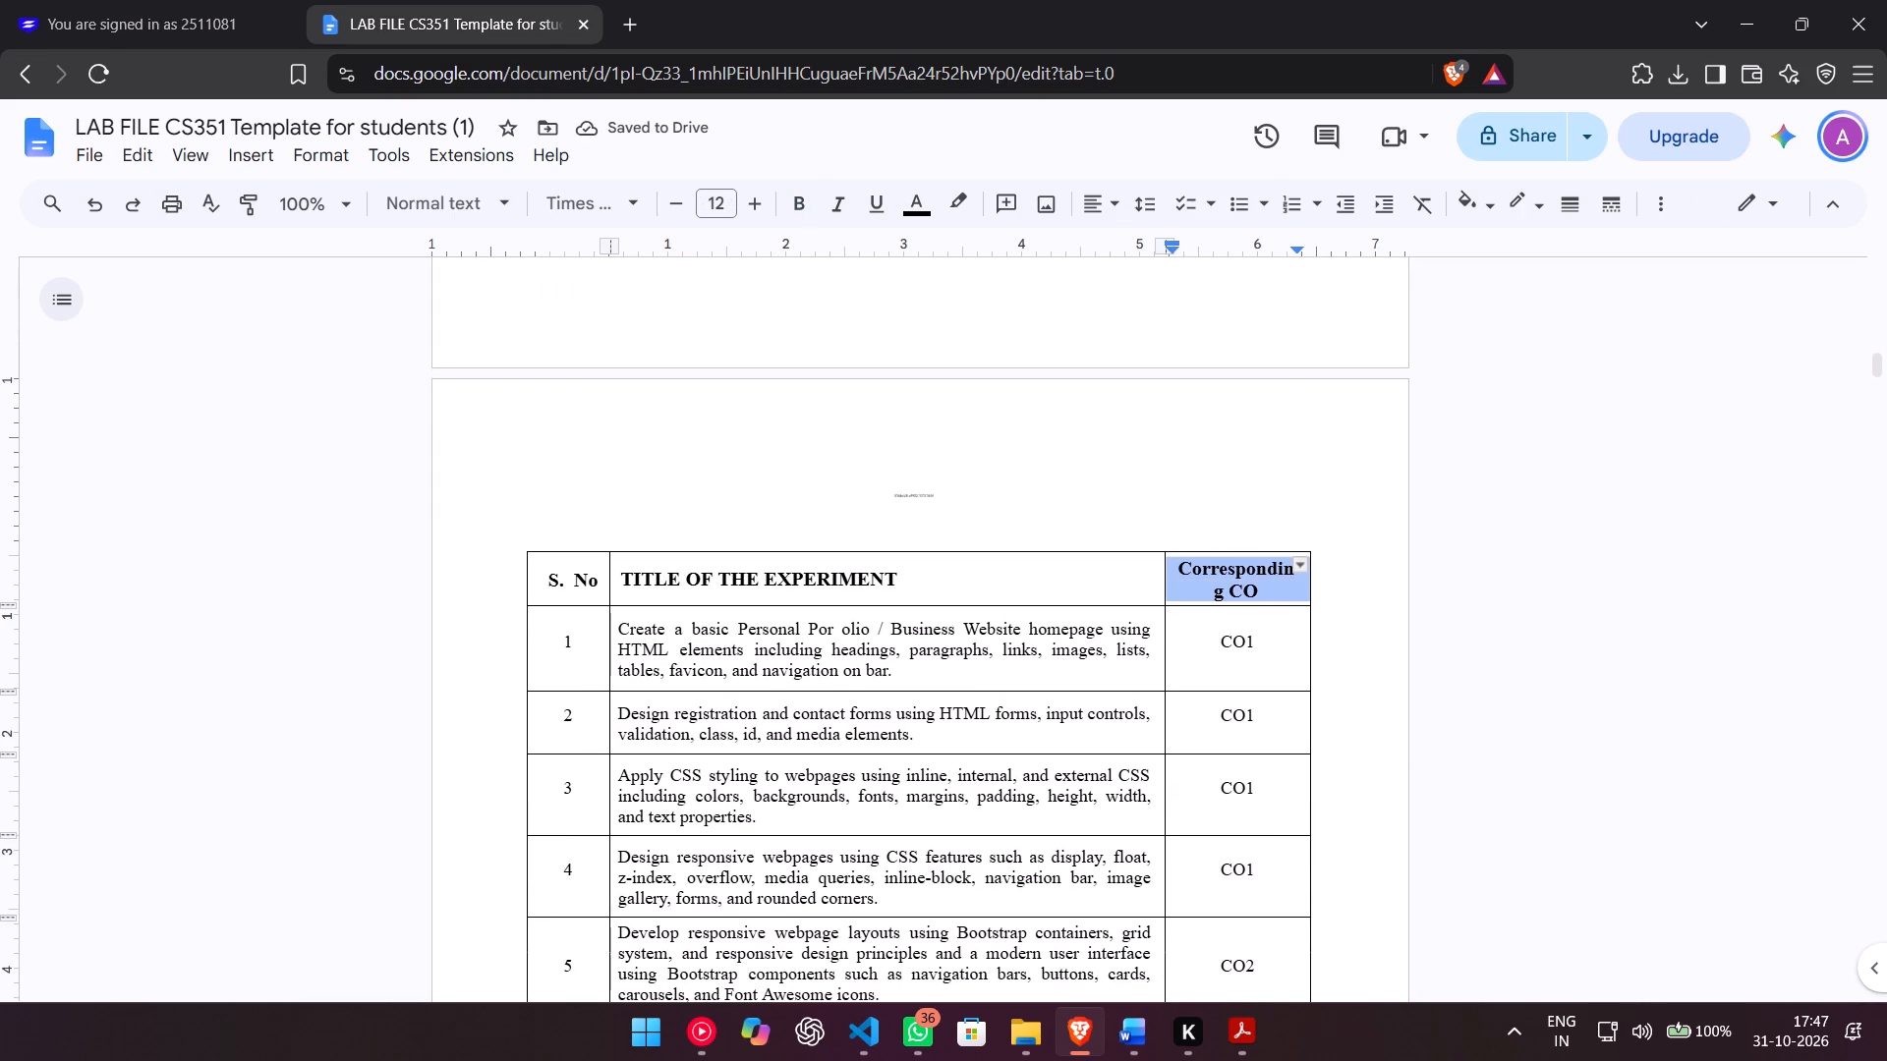
pyautogui.moveTo(1269, 586); pyautogui.dragTo(1280, 586)
pyautogui.click(681, 203)
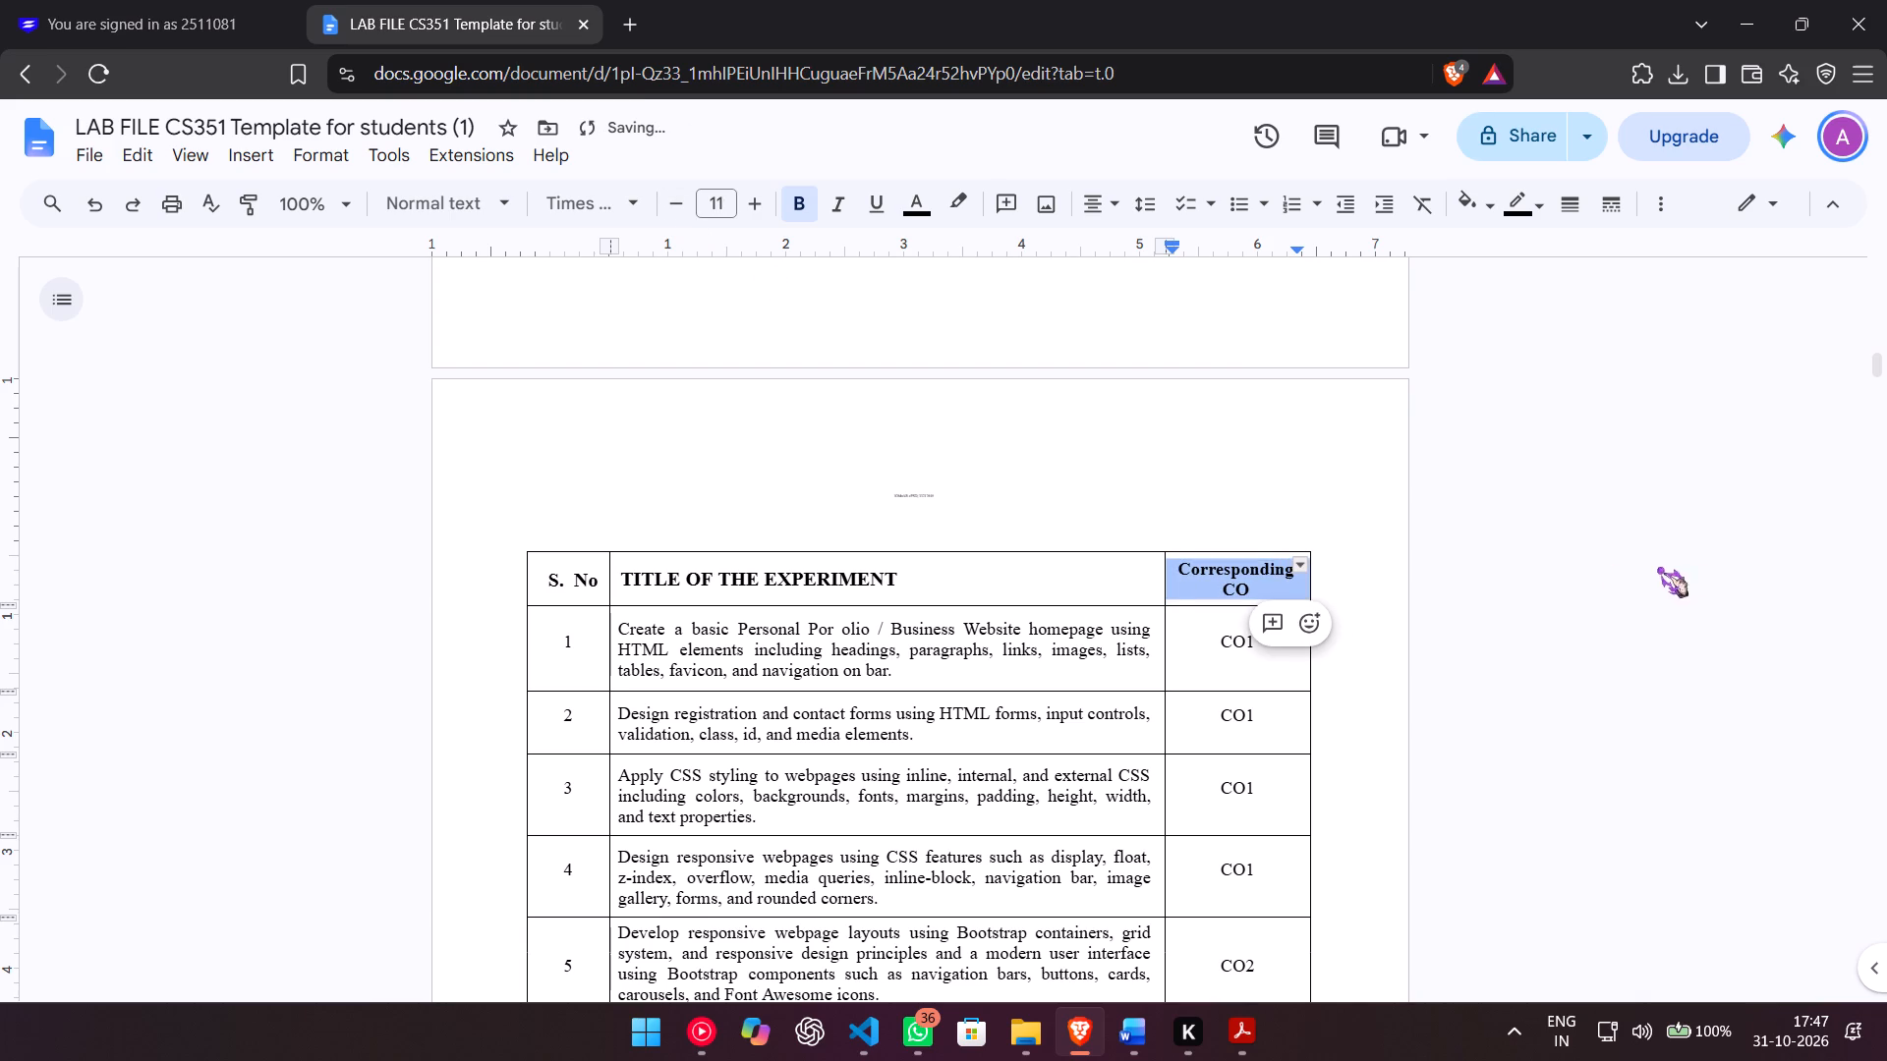
pyautogui.click(1706, 535)
# Examine the rest of the experiment table, the Lab Experiment index and the Experiment 1 and 2 pages.
pyautogui.scroll(-3, 1528, 738)
pyautogui.scroll(-4, 1402, 612)
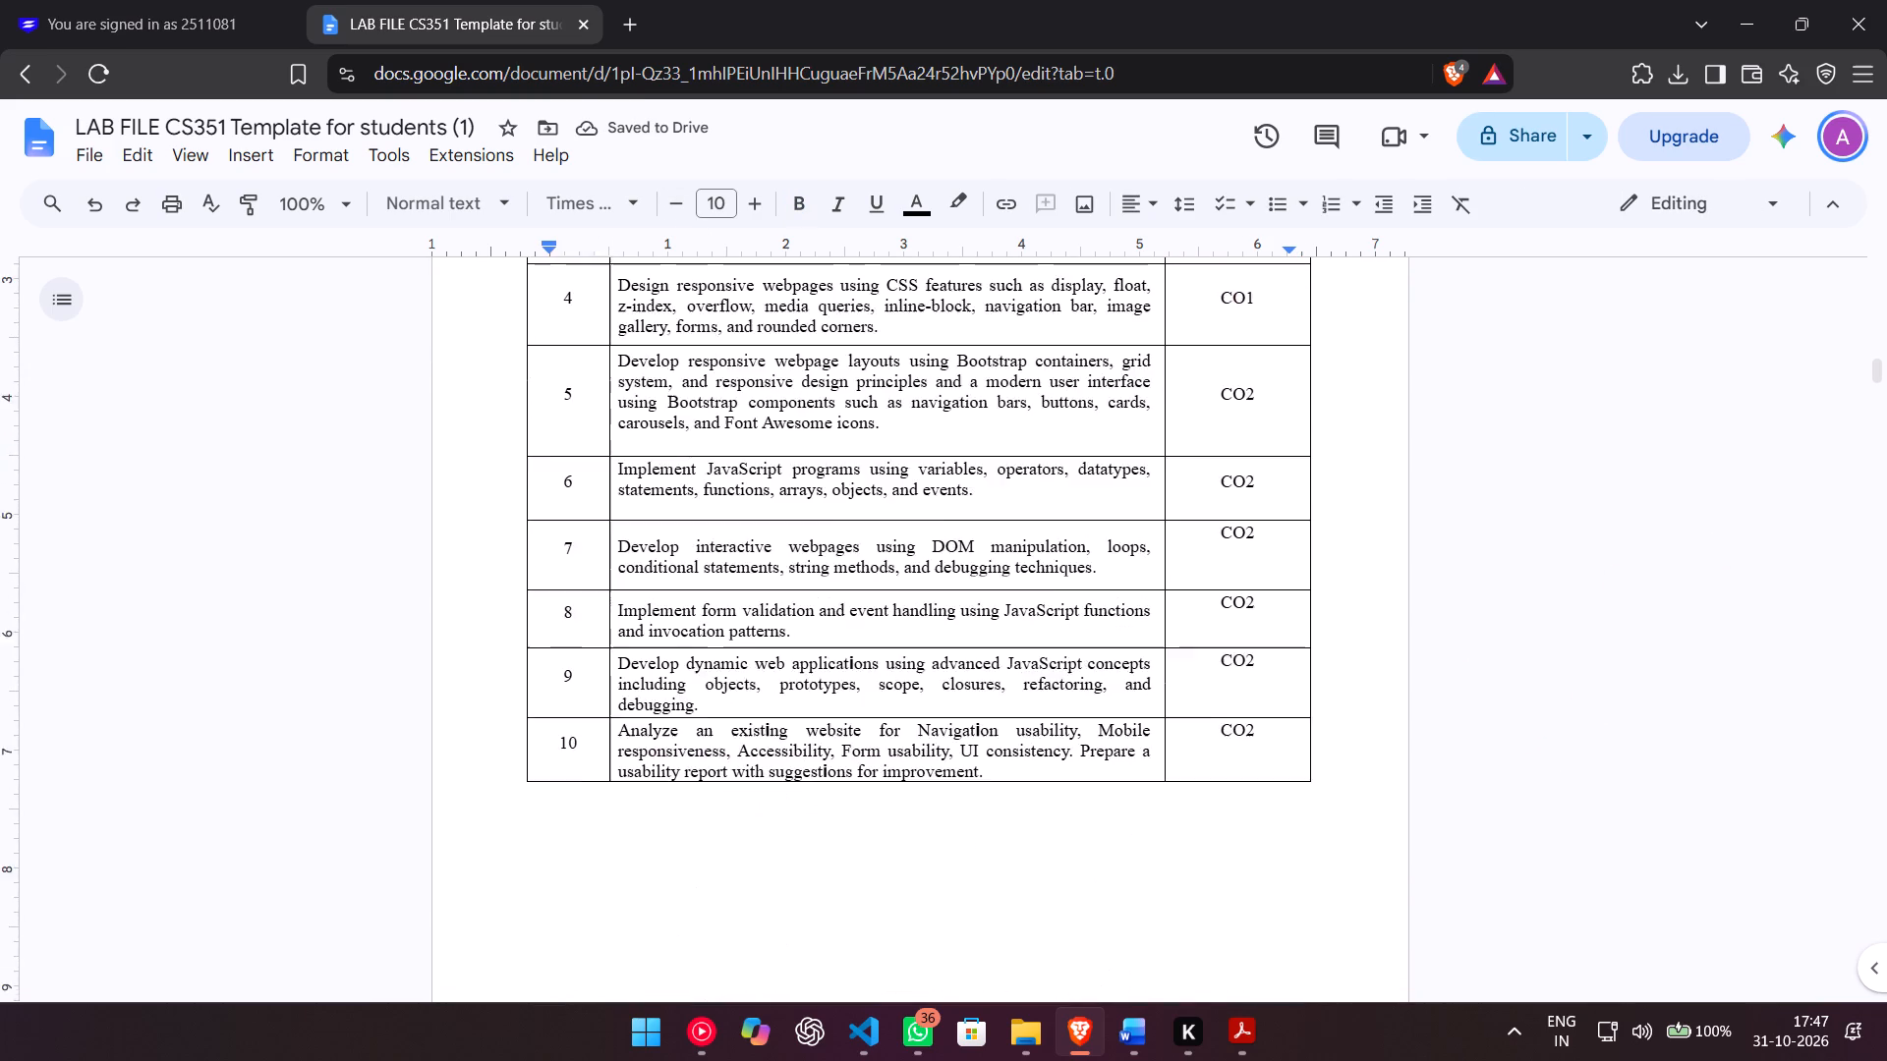
pyautogui.scroll(-4, 1365, 579)
pyautogui.scroll(1, 1364, 579)
pyautogui.scroll(-8, 1363, 579)
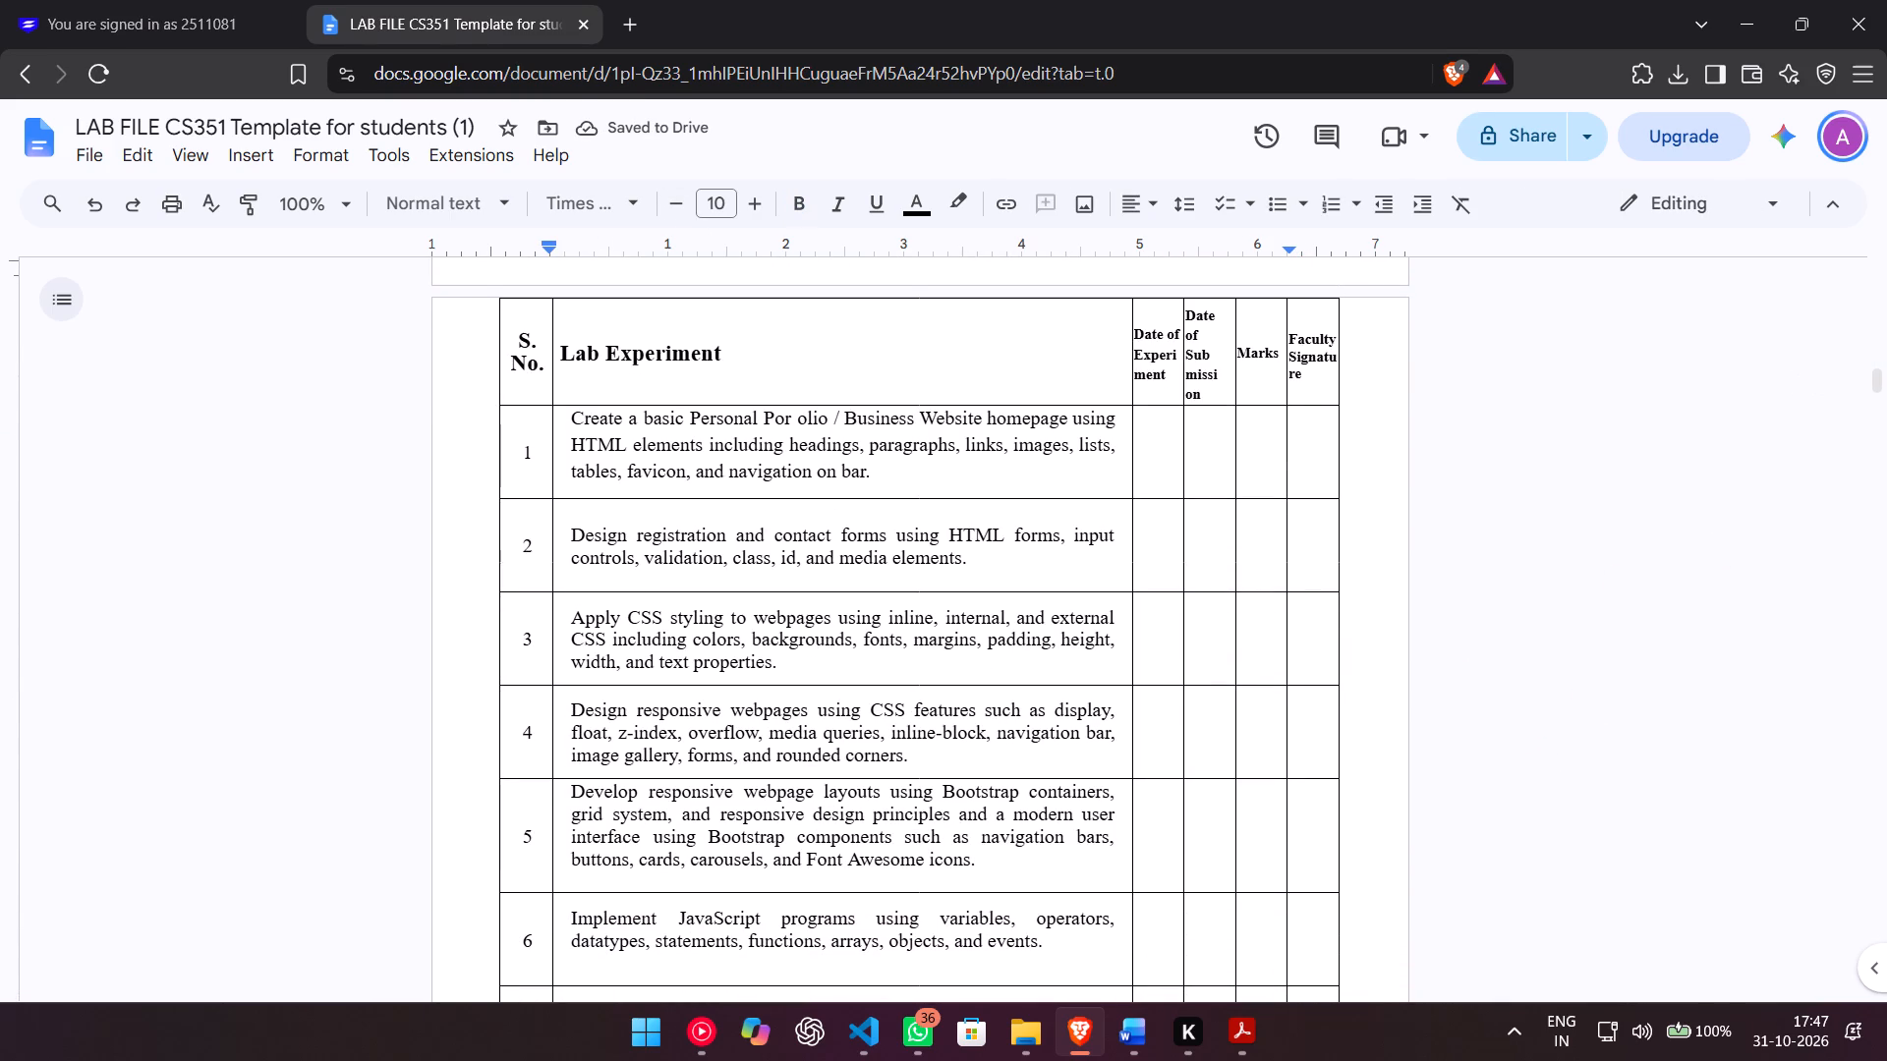
pyautogui.scroll(-20, 1107, 453)
pyautogui.scroll(-12, 1107, 453)
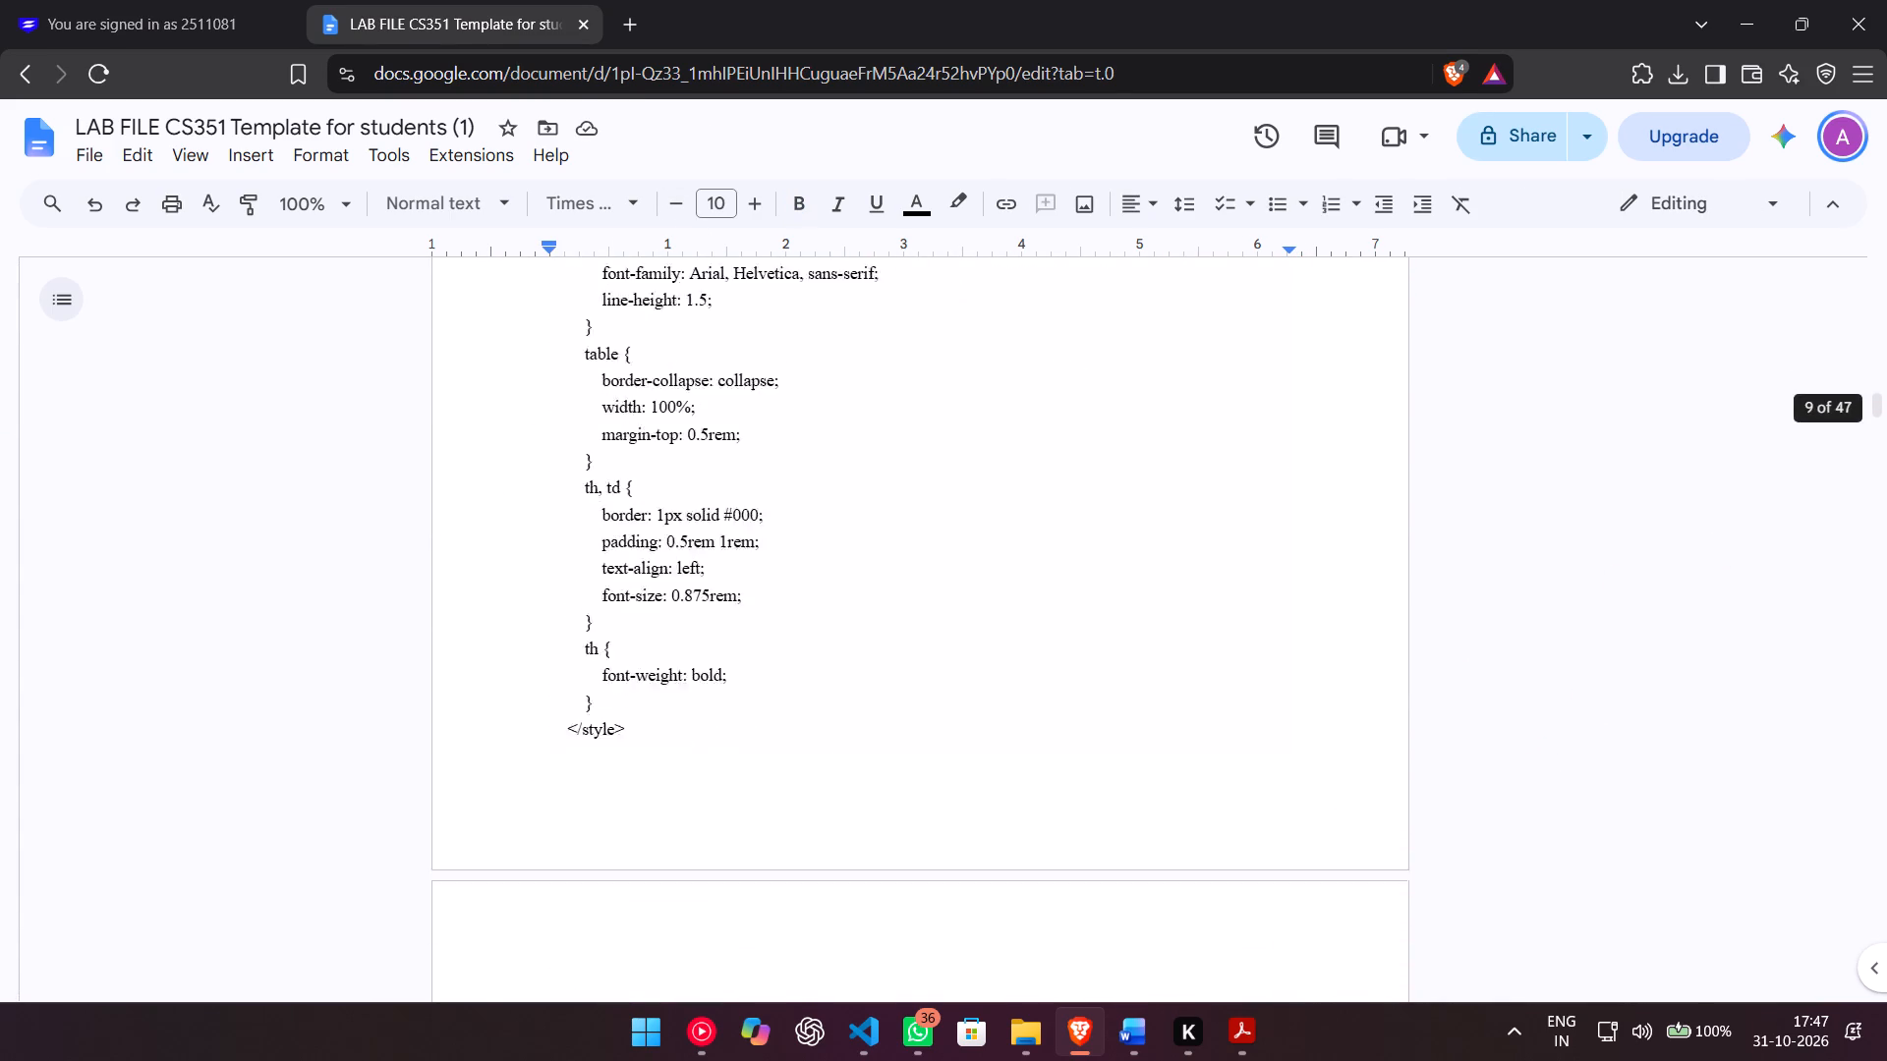
pyautogui.scroll(11, 1143, 475)
pyautogui.scroll(-10, 1020, 834)
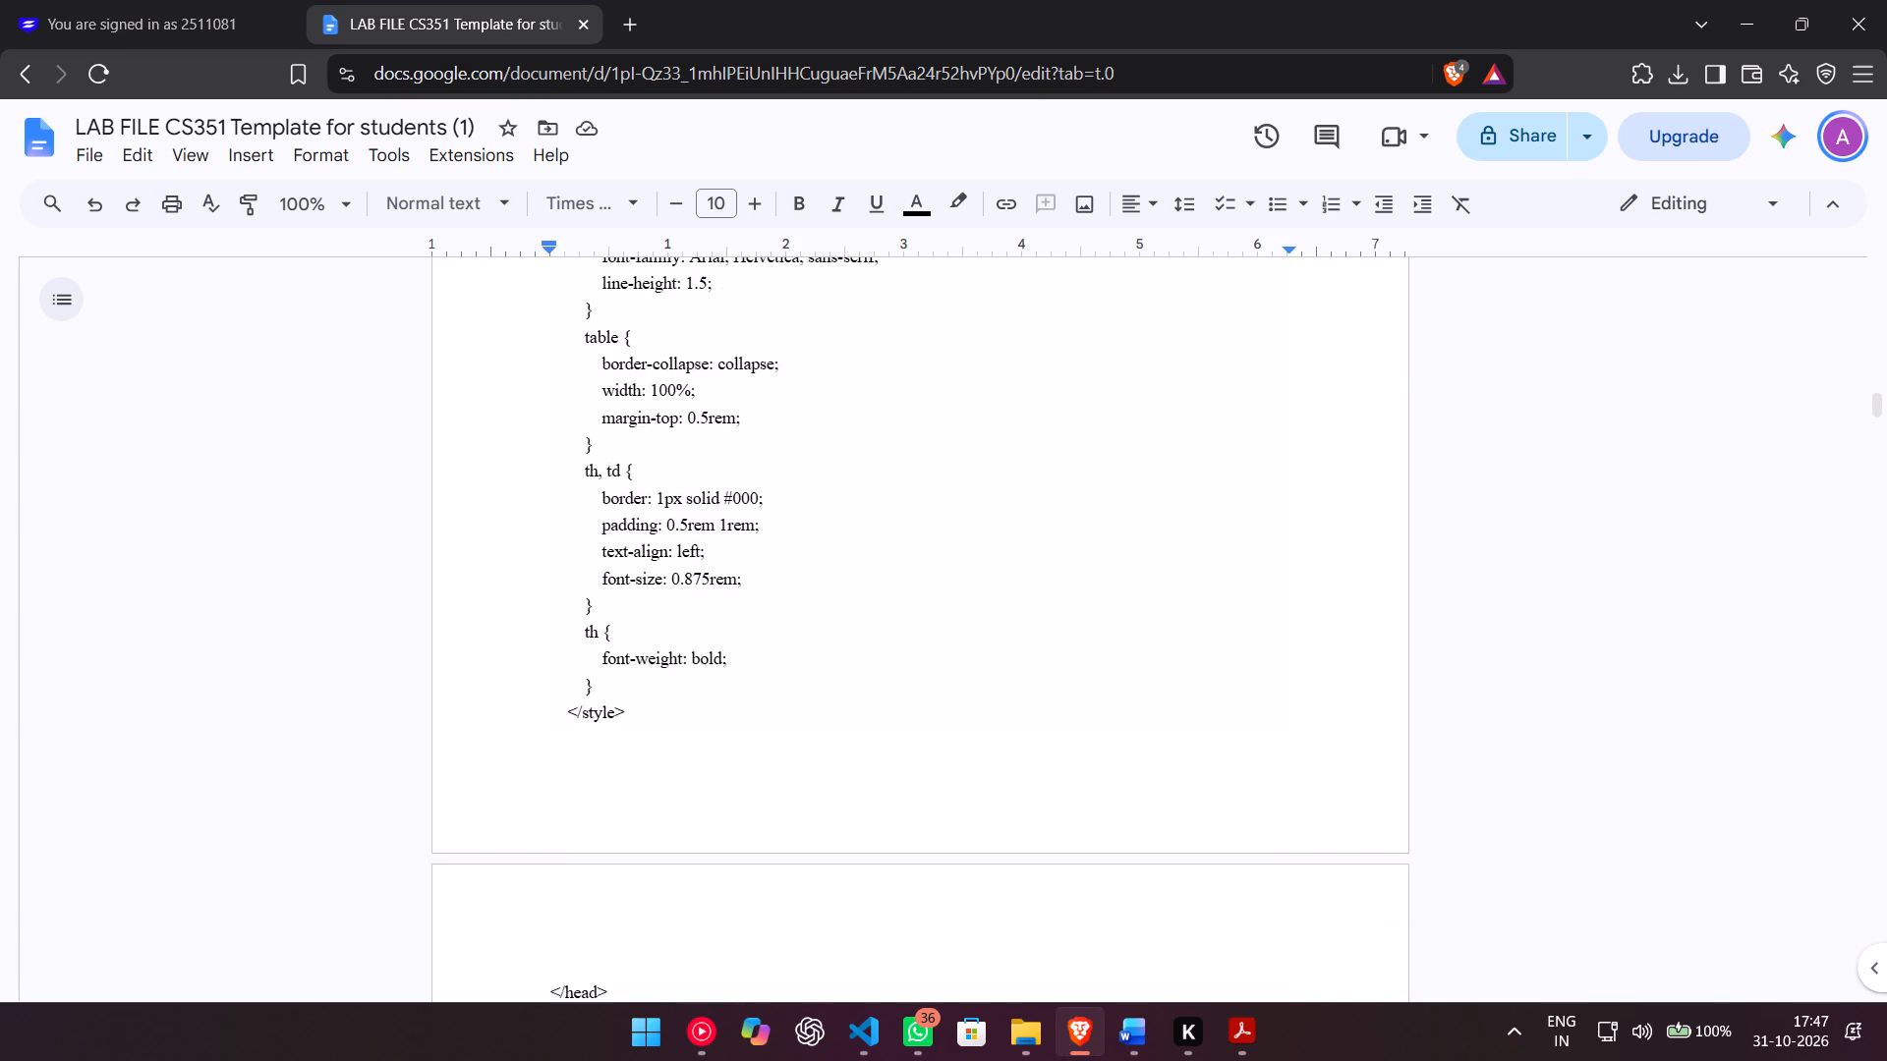
pyautogui.scroll(-20, 1074, 754)
pyautogui.scroll(-20, 1074, 754)
pyautogui.scroll(-15, 1074, 754)
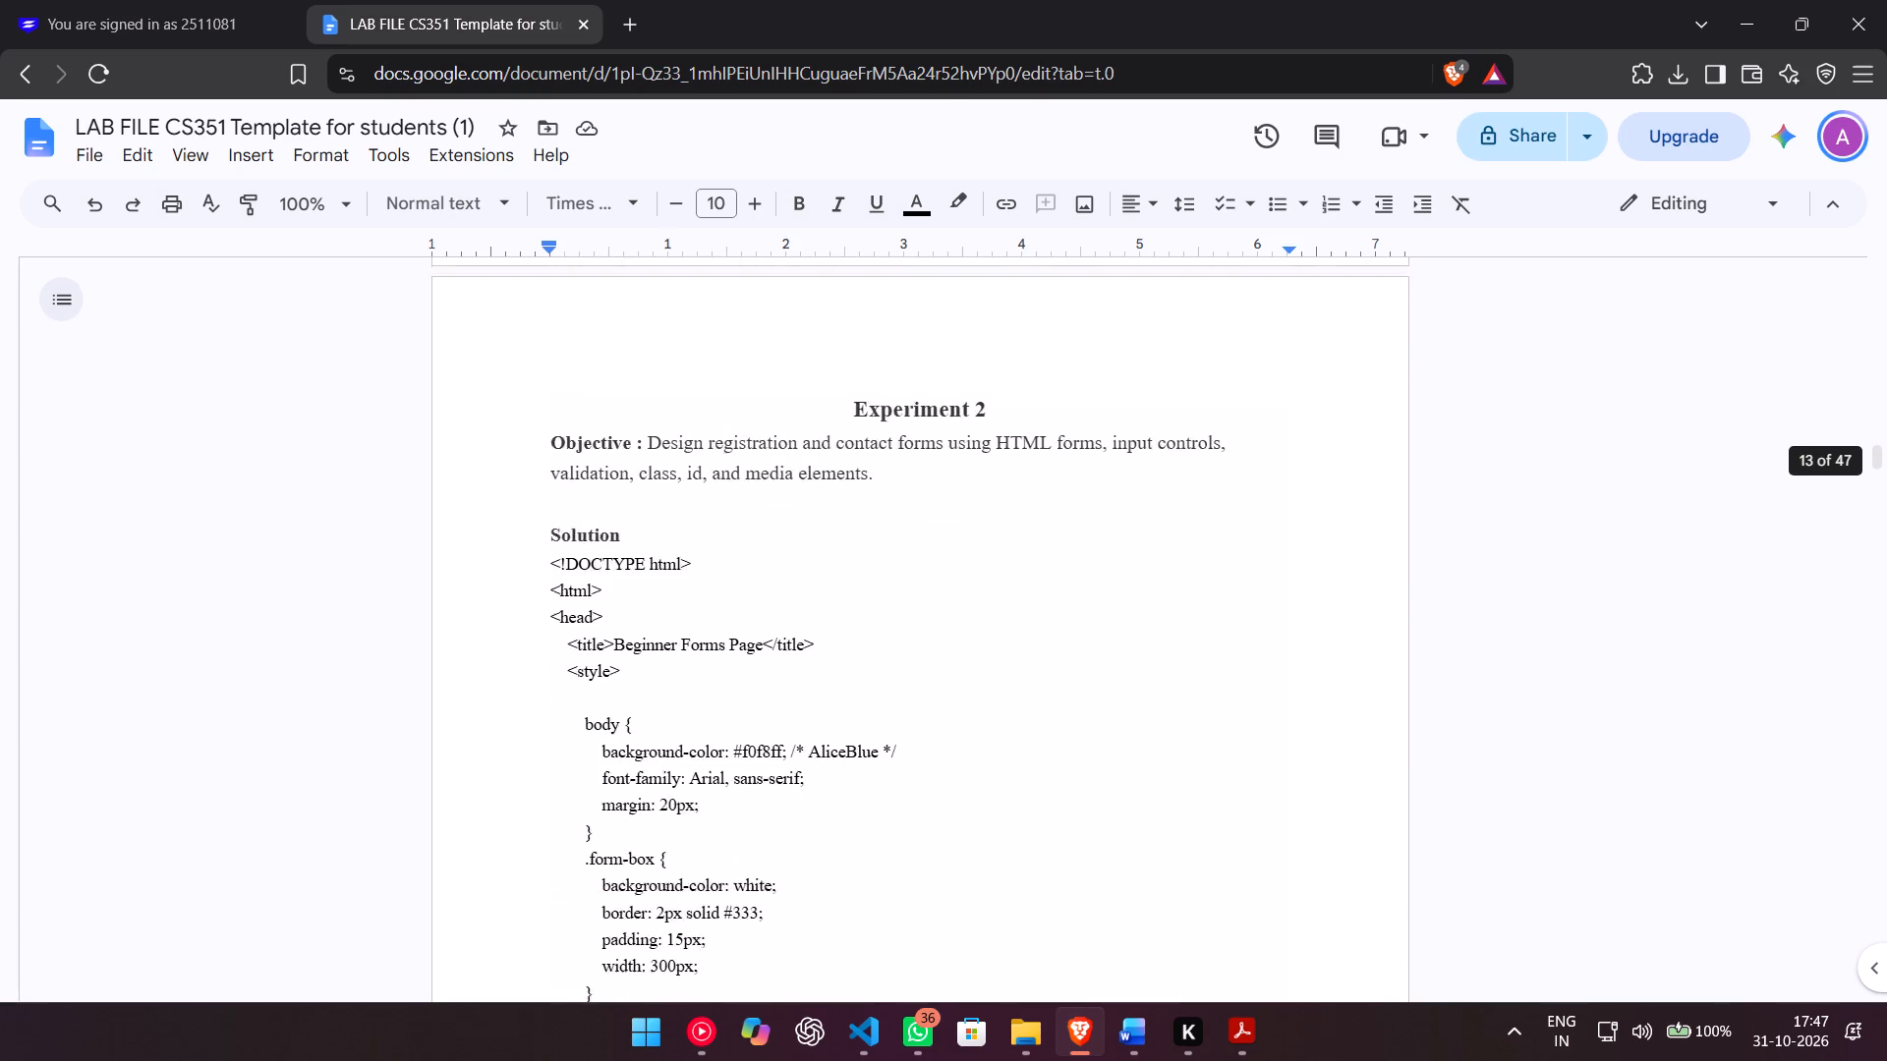
pyautogui.scroll(-5, 1369, 610)
pyautogui.scroll(3, 1374, 609)
pyautogui.scroll(-9, 1285, 756)
# Copy the Experiment 3 objective text, from "Apply CSS styling to webpages" through "text properties.".
pyautogui.moveTo(1878, 472); pyautogui.dragTo(1875, 522)
pyautogui.scroll(20, 1719, 546)
pyautogui.scroll(12, 1719, 546)
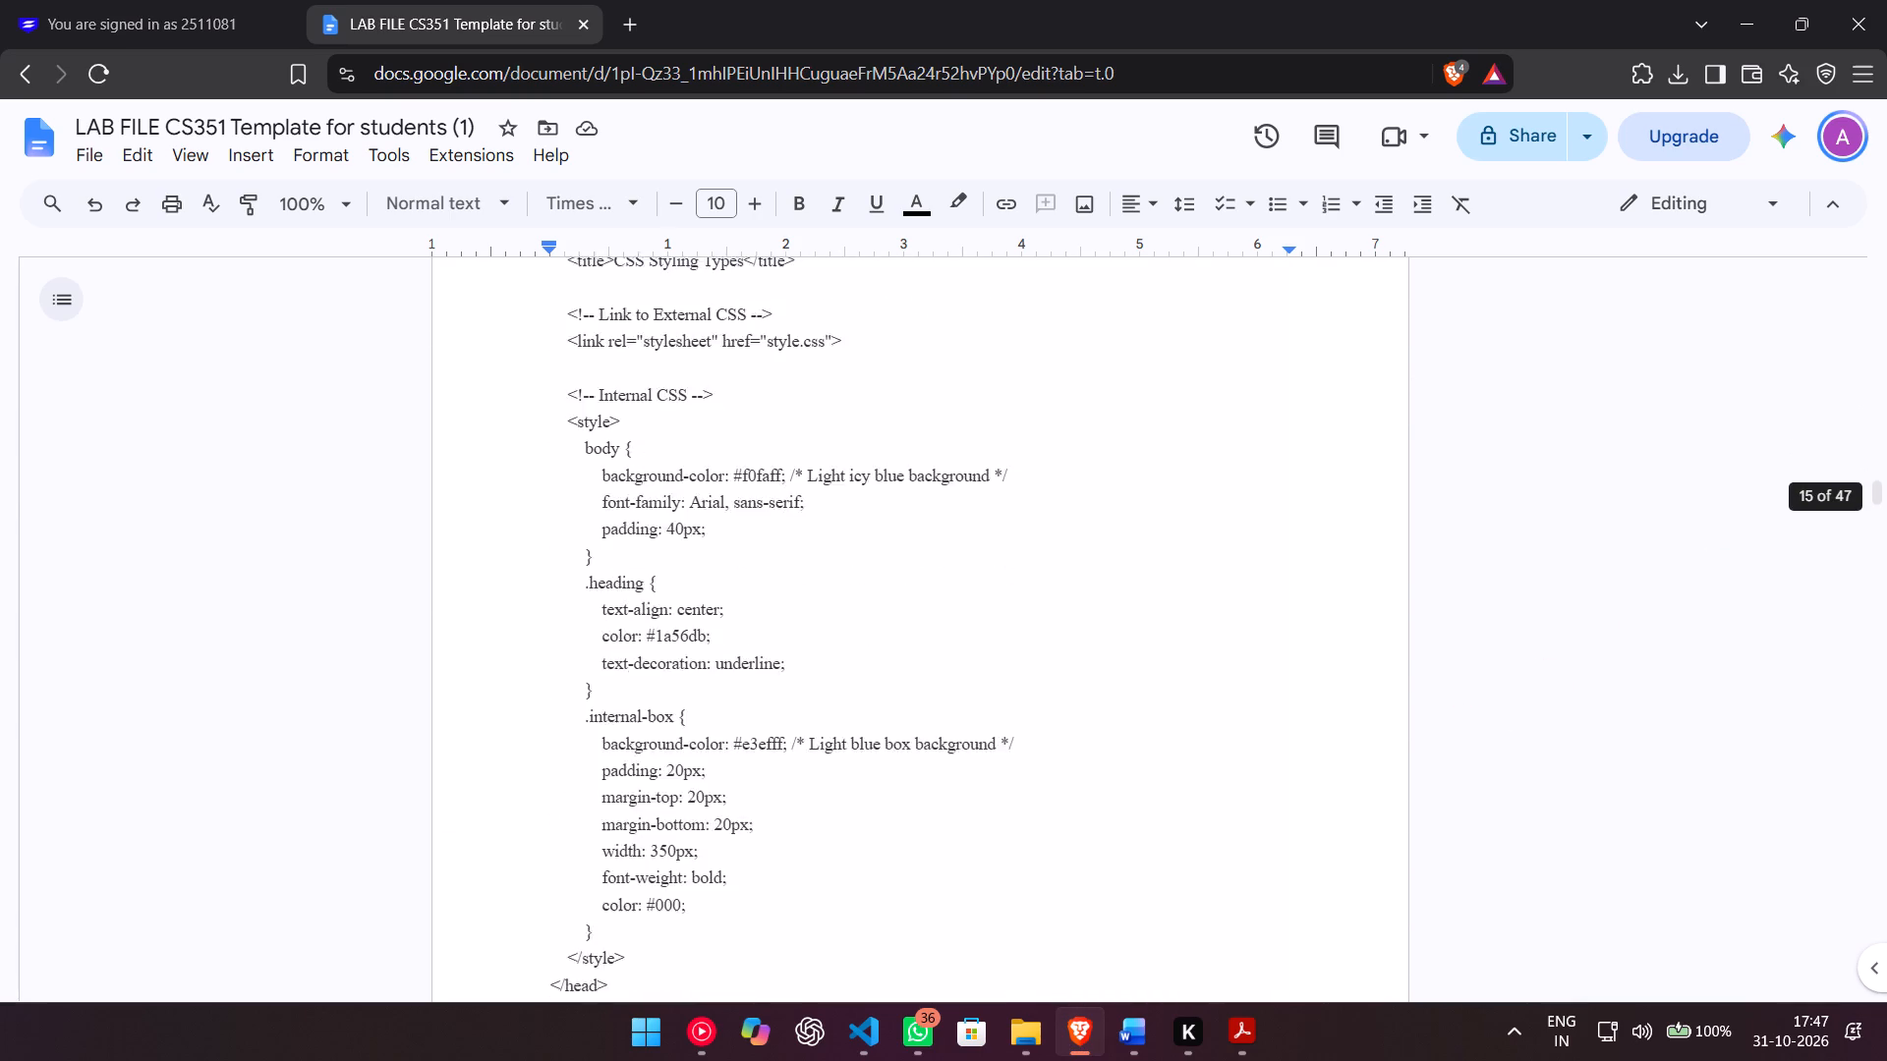
pyautogui.scroll(6, 1407, 768)
pyautogui.moveTo(644, 829); pyautogui.dragTo(911, 864)
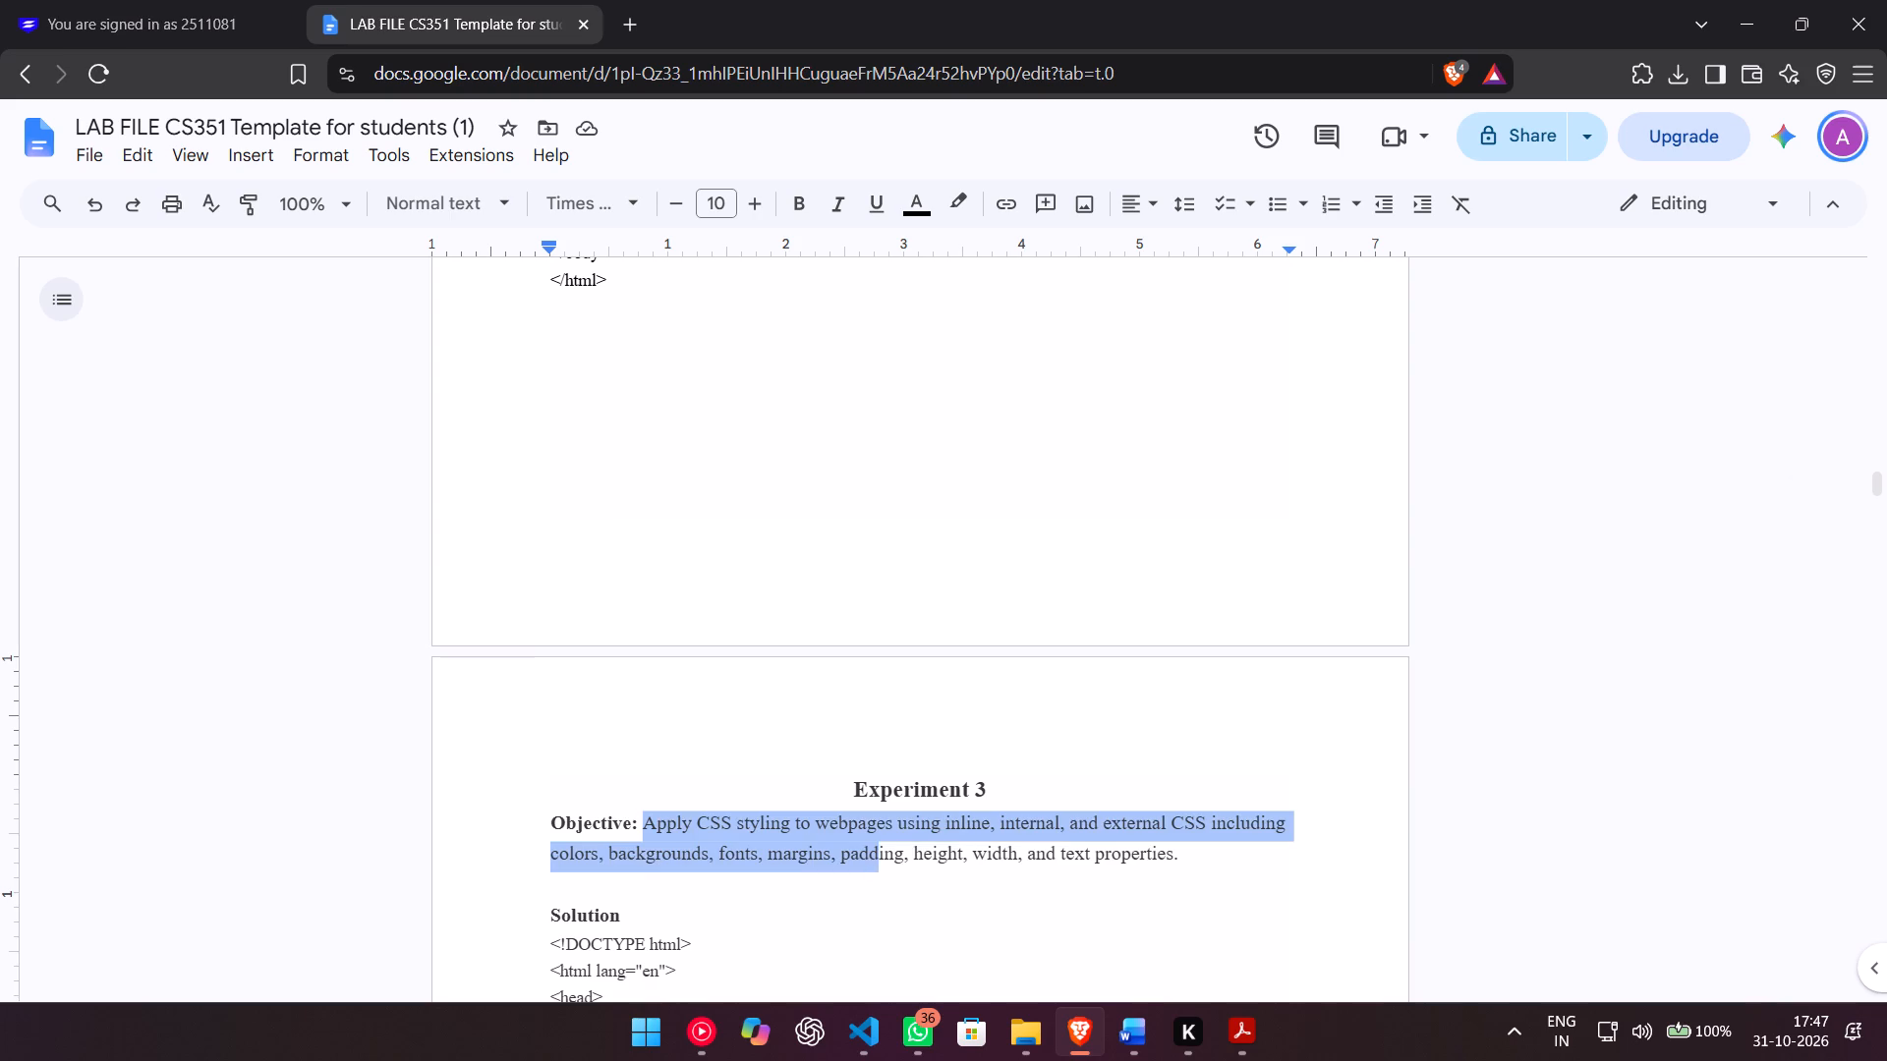
pyautogui.moveTo(911, 864); pyautogui.dragTo(1180, 863)
pyautogui.hotkey('ctrl', 'c')
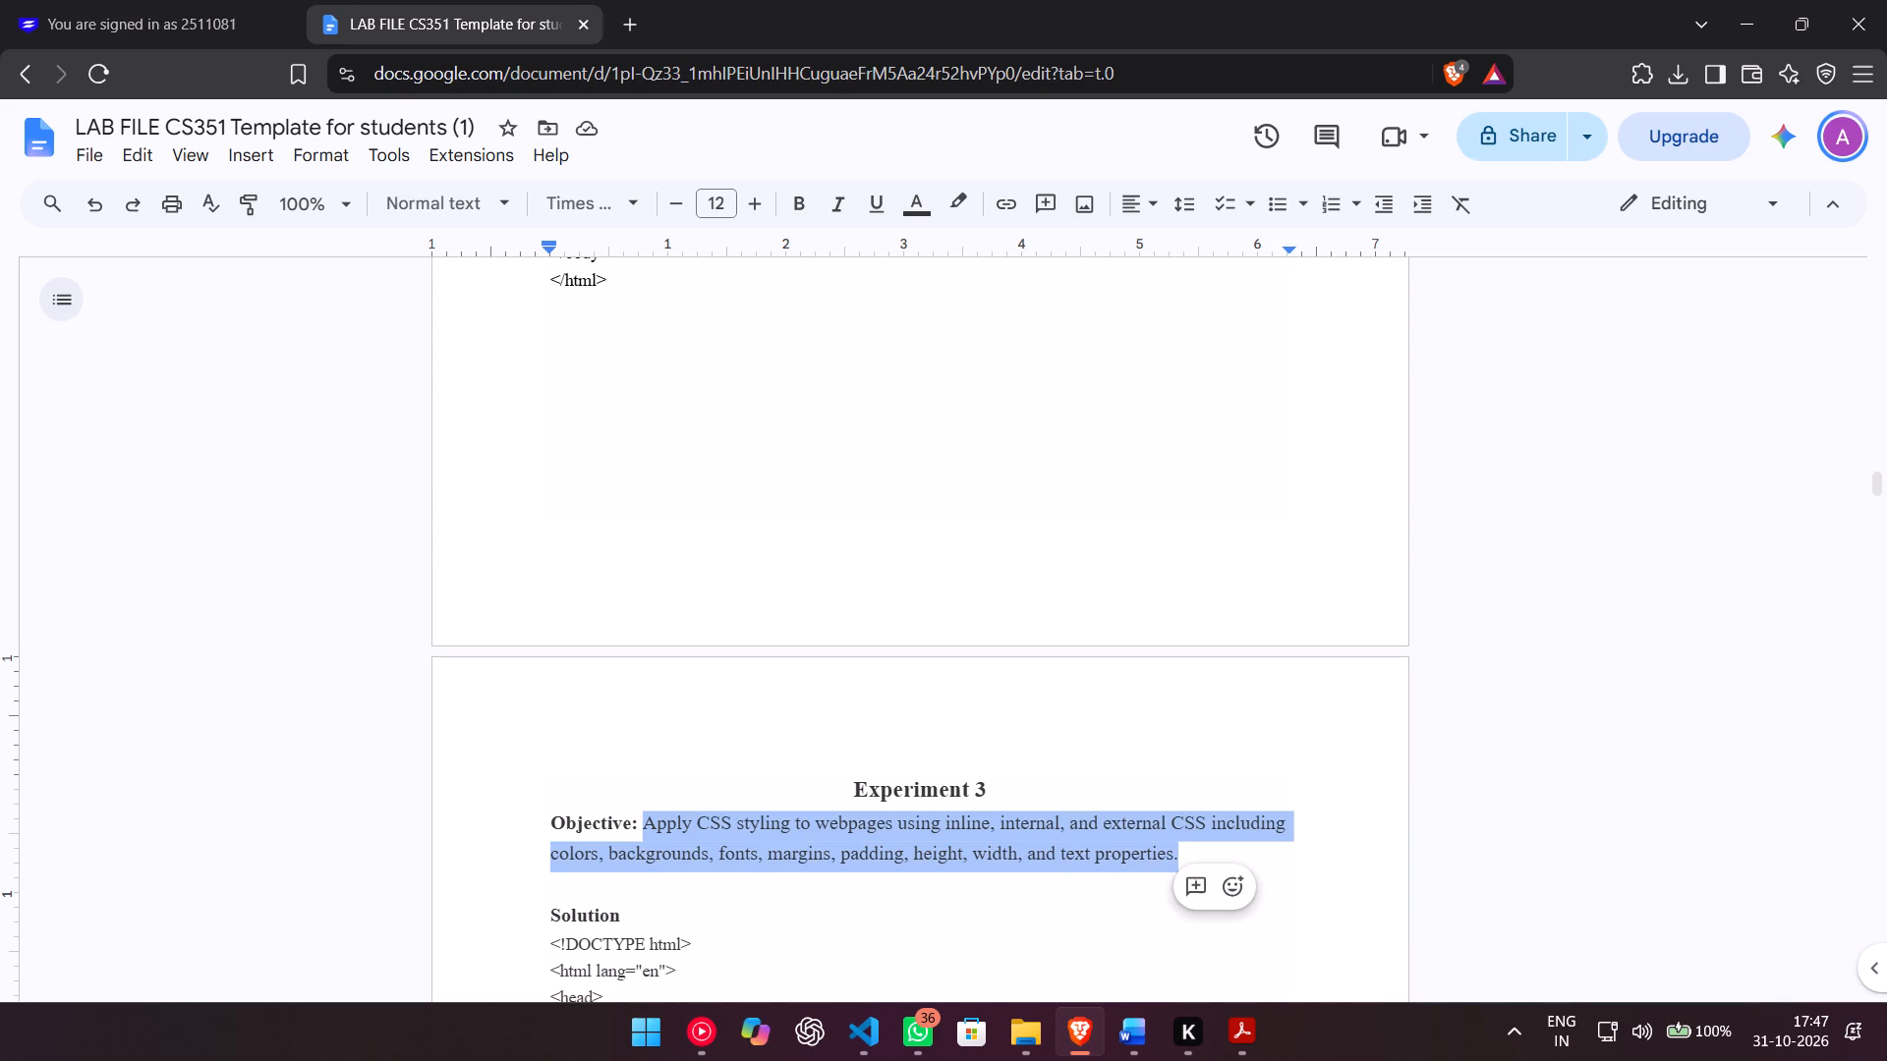
pyautogui.scroll(-8, 906, 954)
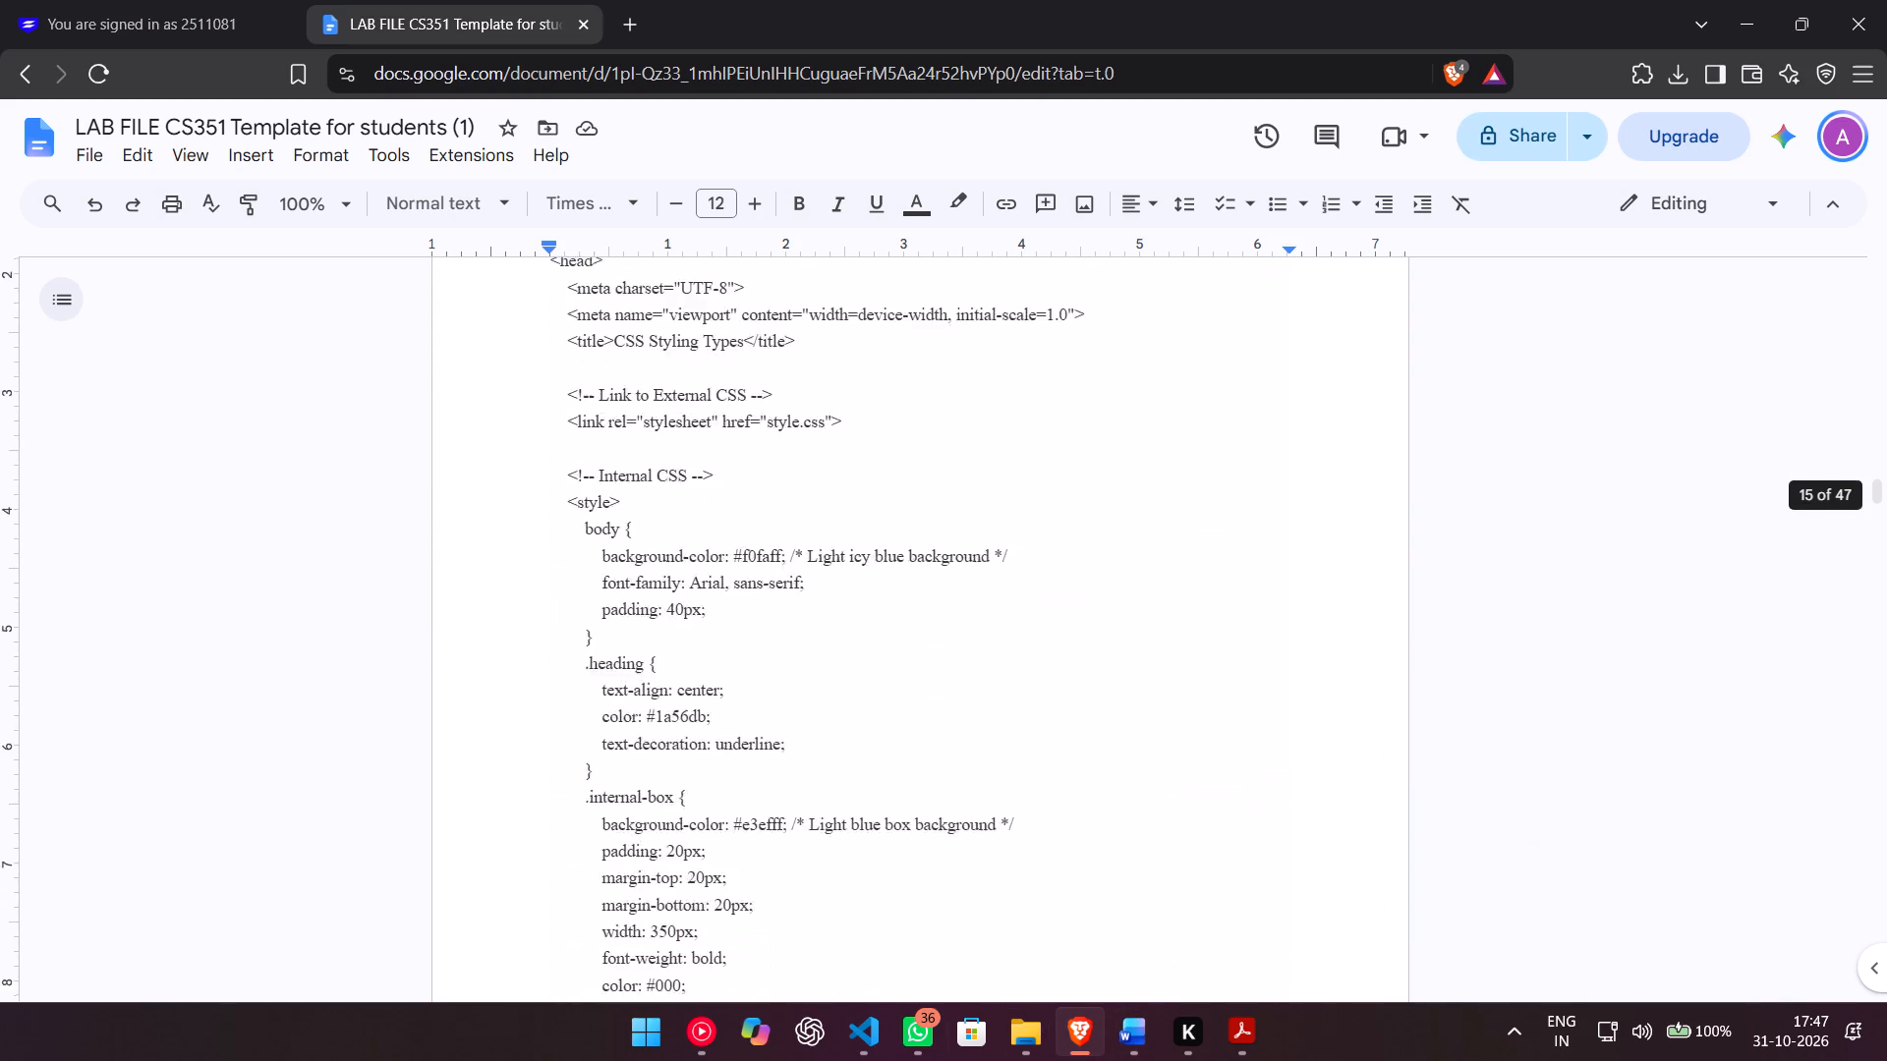
pyautogui.scroll(-3, 882, 925)
pyautogui.scroll(5, 878, 919)
pyautogui.moveTo(544, 451); pyautogui.dragTo(789, 711)
pyautogui.scroll(-8, 776, 658)
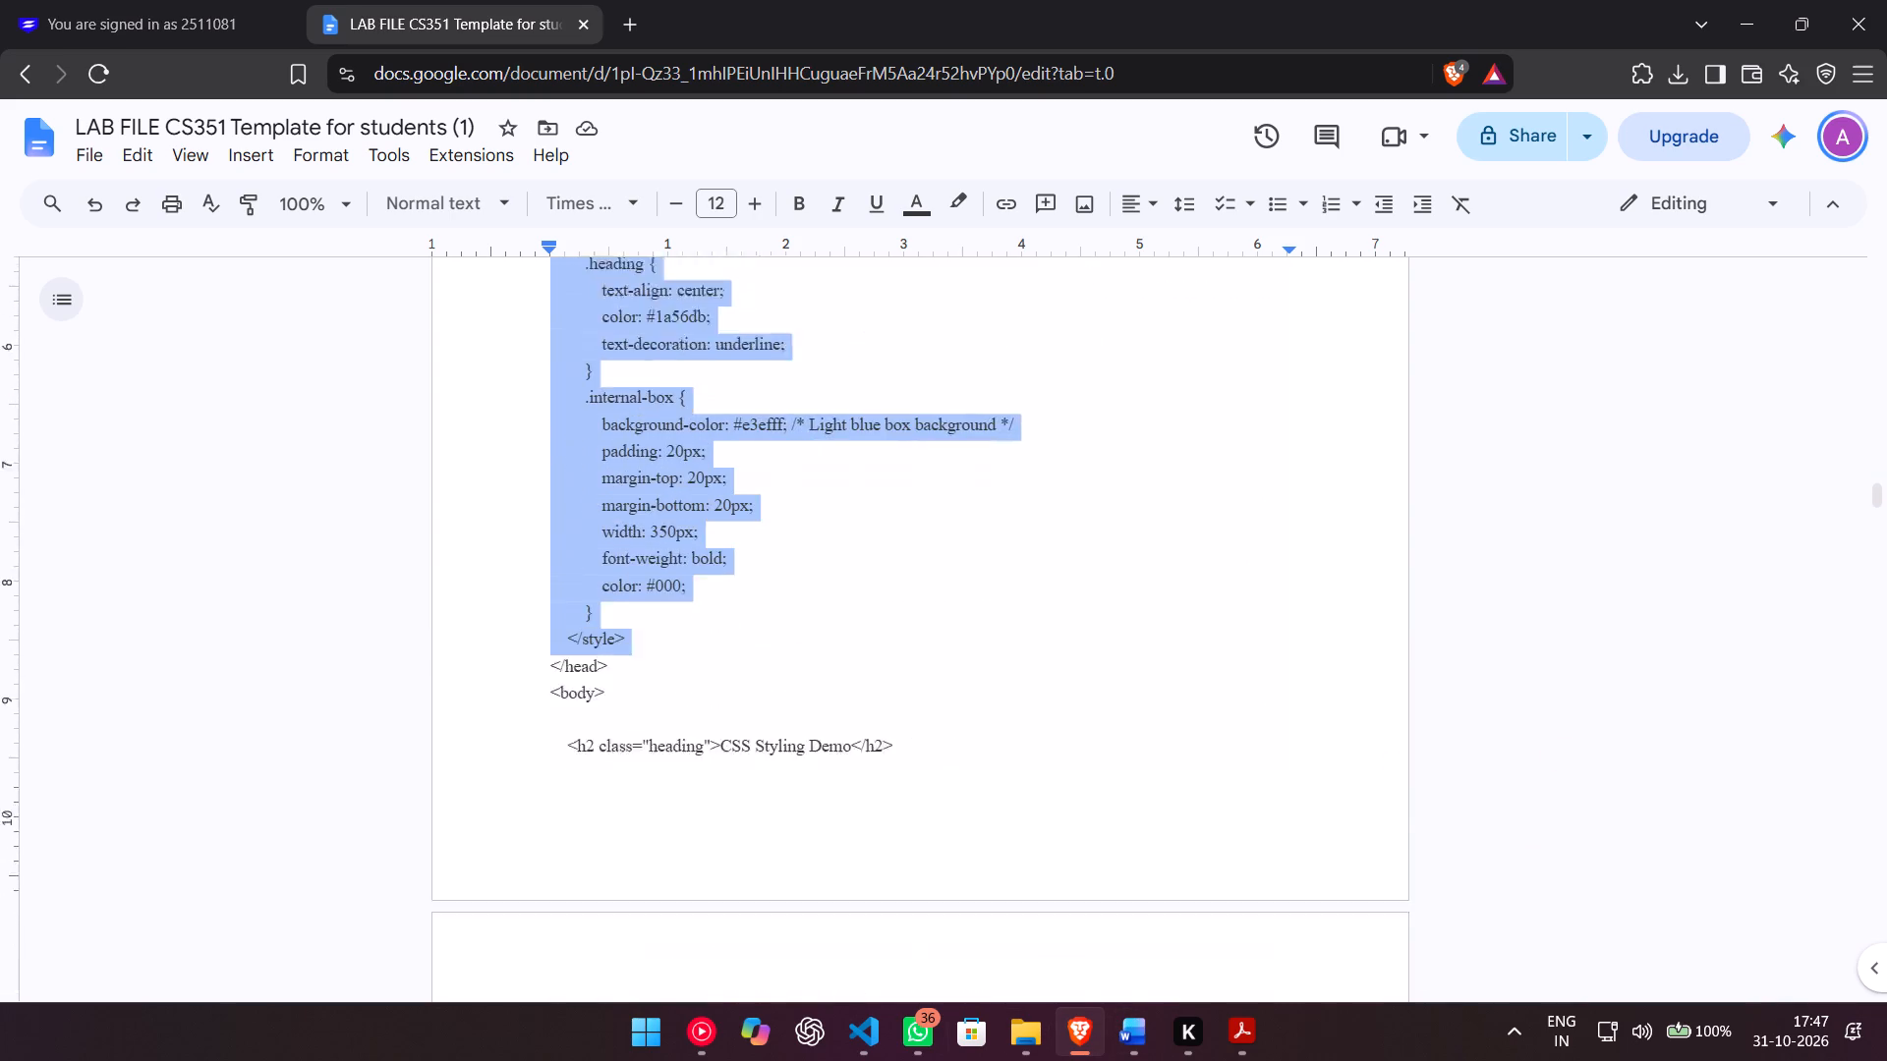
pyautogui.scroll(-12, 789, 711)
pyautogui.moveTo(789, 711); pyautogui.dragTo(627, 503)
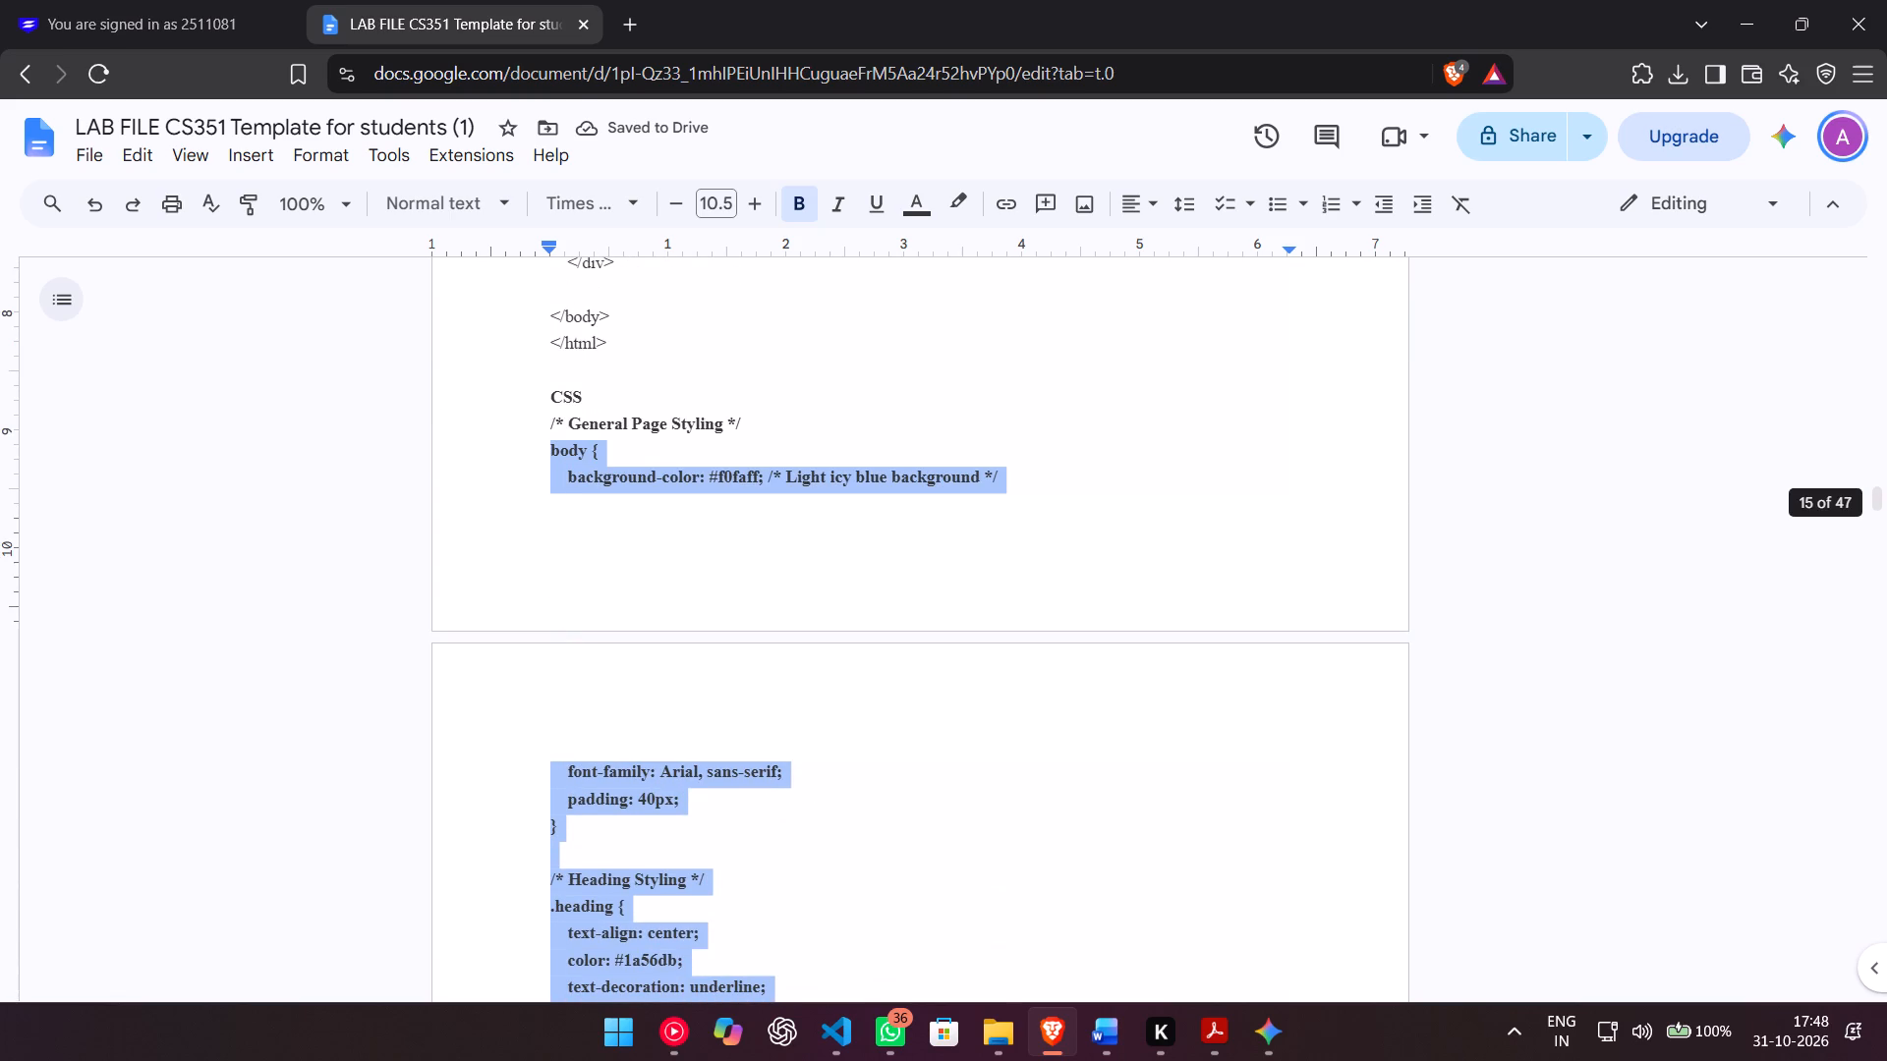
pyautogui.moveTo(550, 462); pyautogui.dragTo(553, 435)
pyautogui.click(545, 426)
pyautogui.moveTo(545, 426); pyautogui.dragTo(642, 884)
pyautogui.scroll(-8, 750, 683)
pyautogui.scroll(-4, 642, 909)
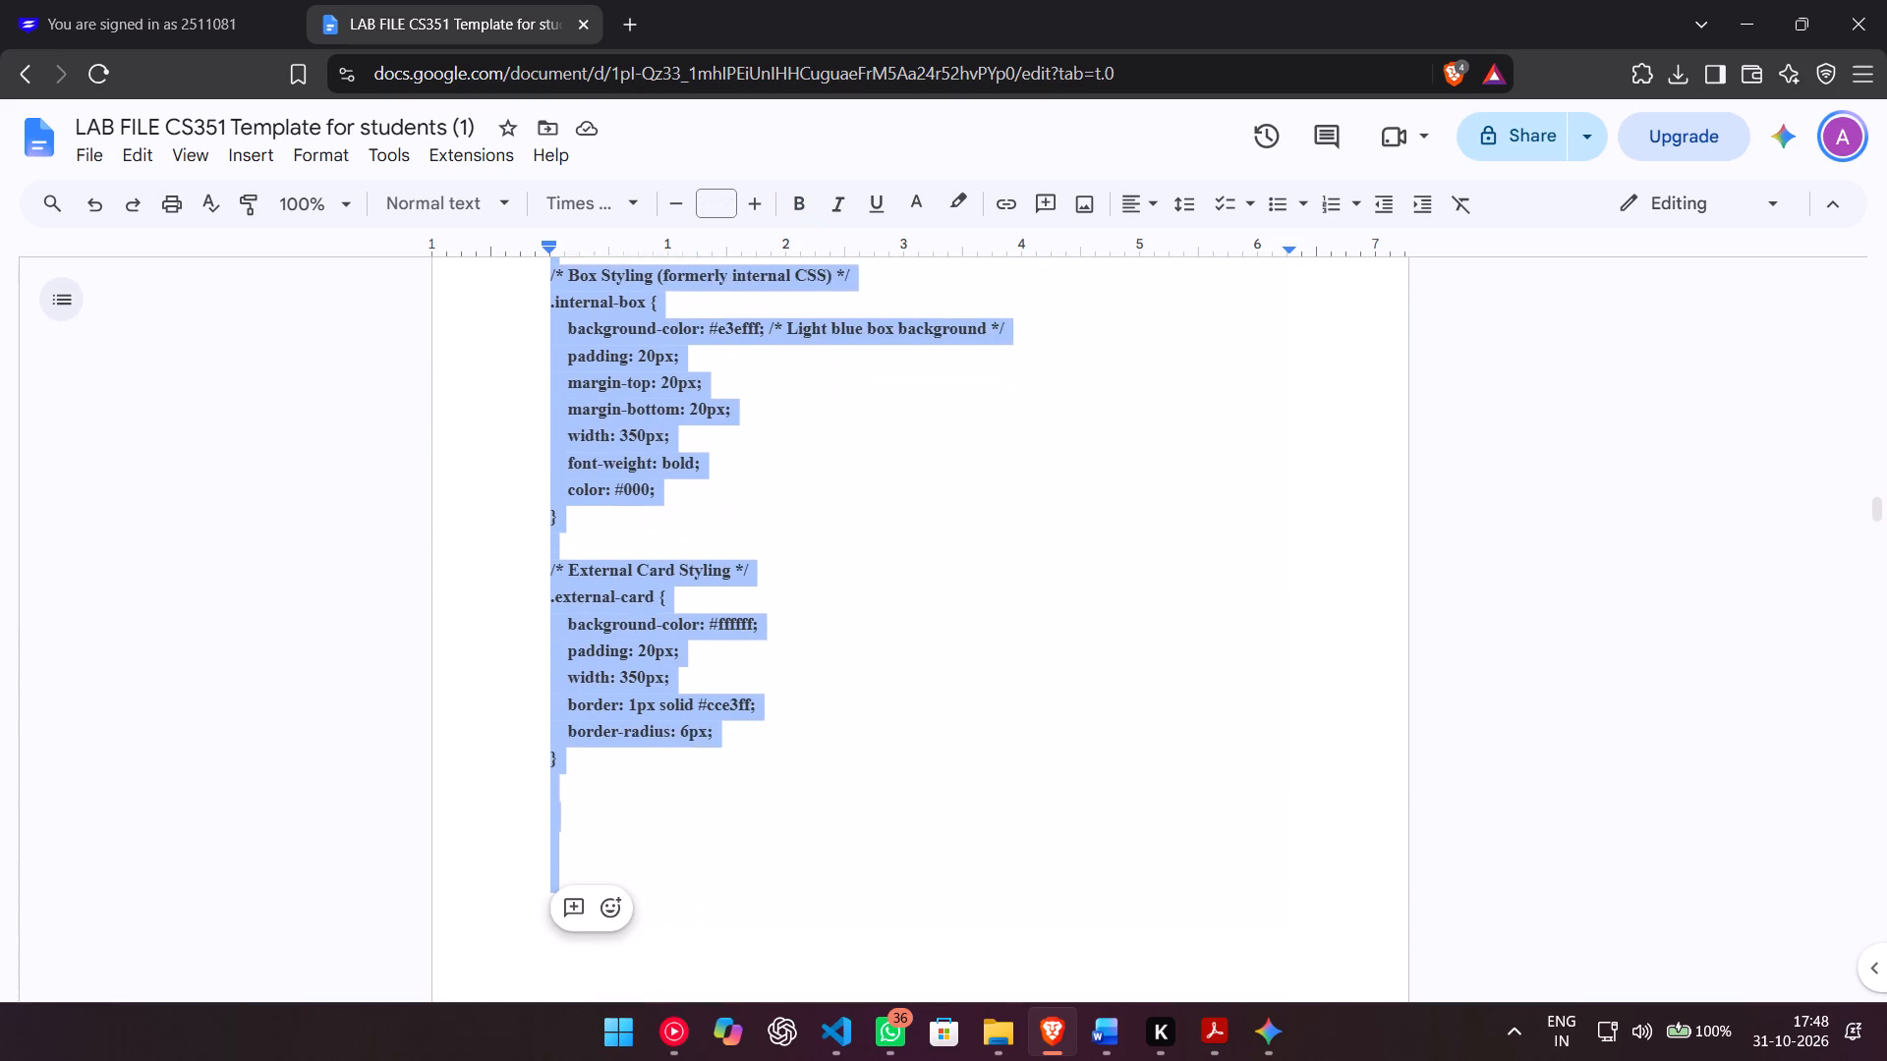
pyautogui.moveTo(642, 884); pyautogui.dragTo(576, 718)
pyautogui.click(800, 199)
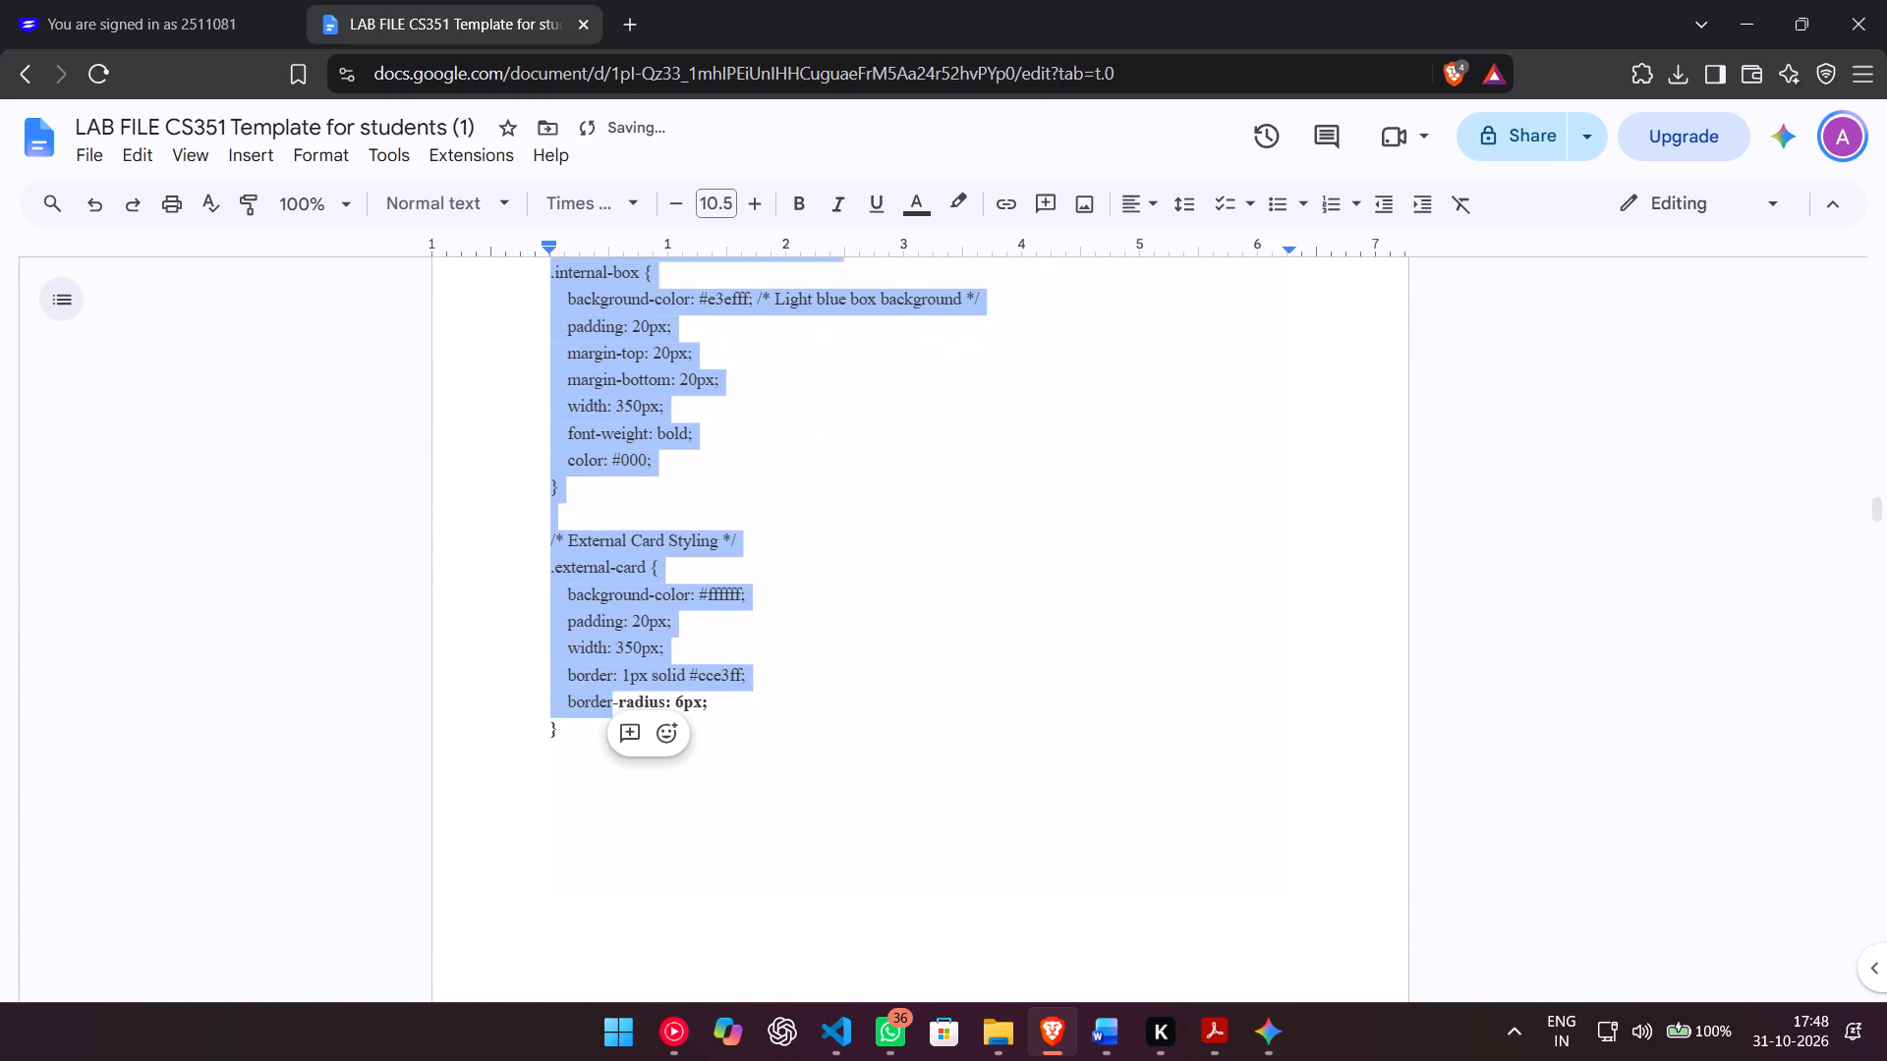
pyautogui.click(581, 735)
pyautogui.moveTo(617, 690); pyautogui.dragTo(652, 746)
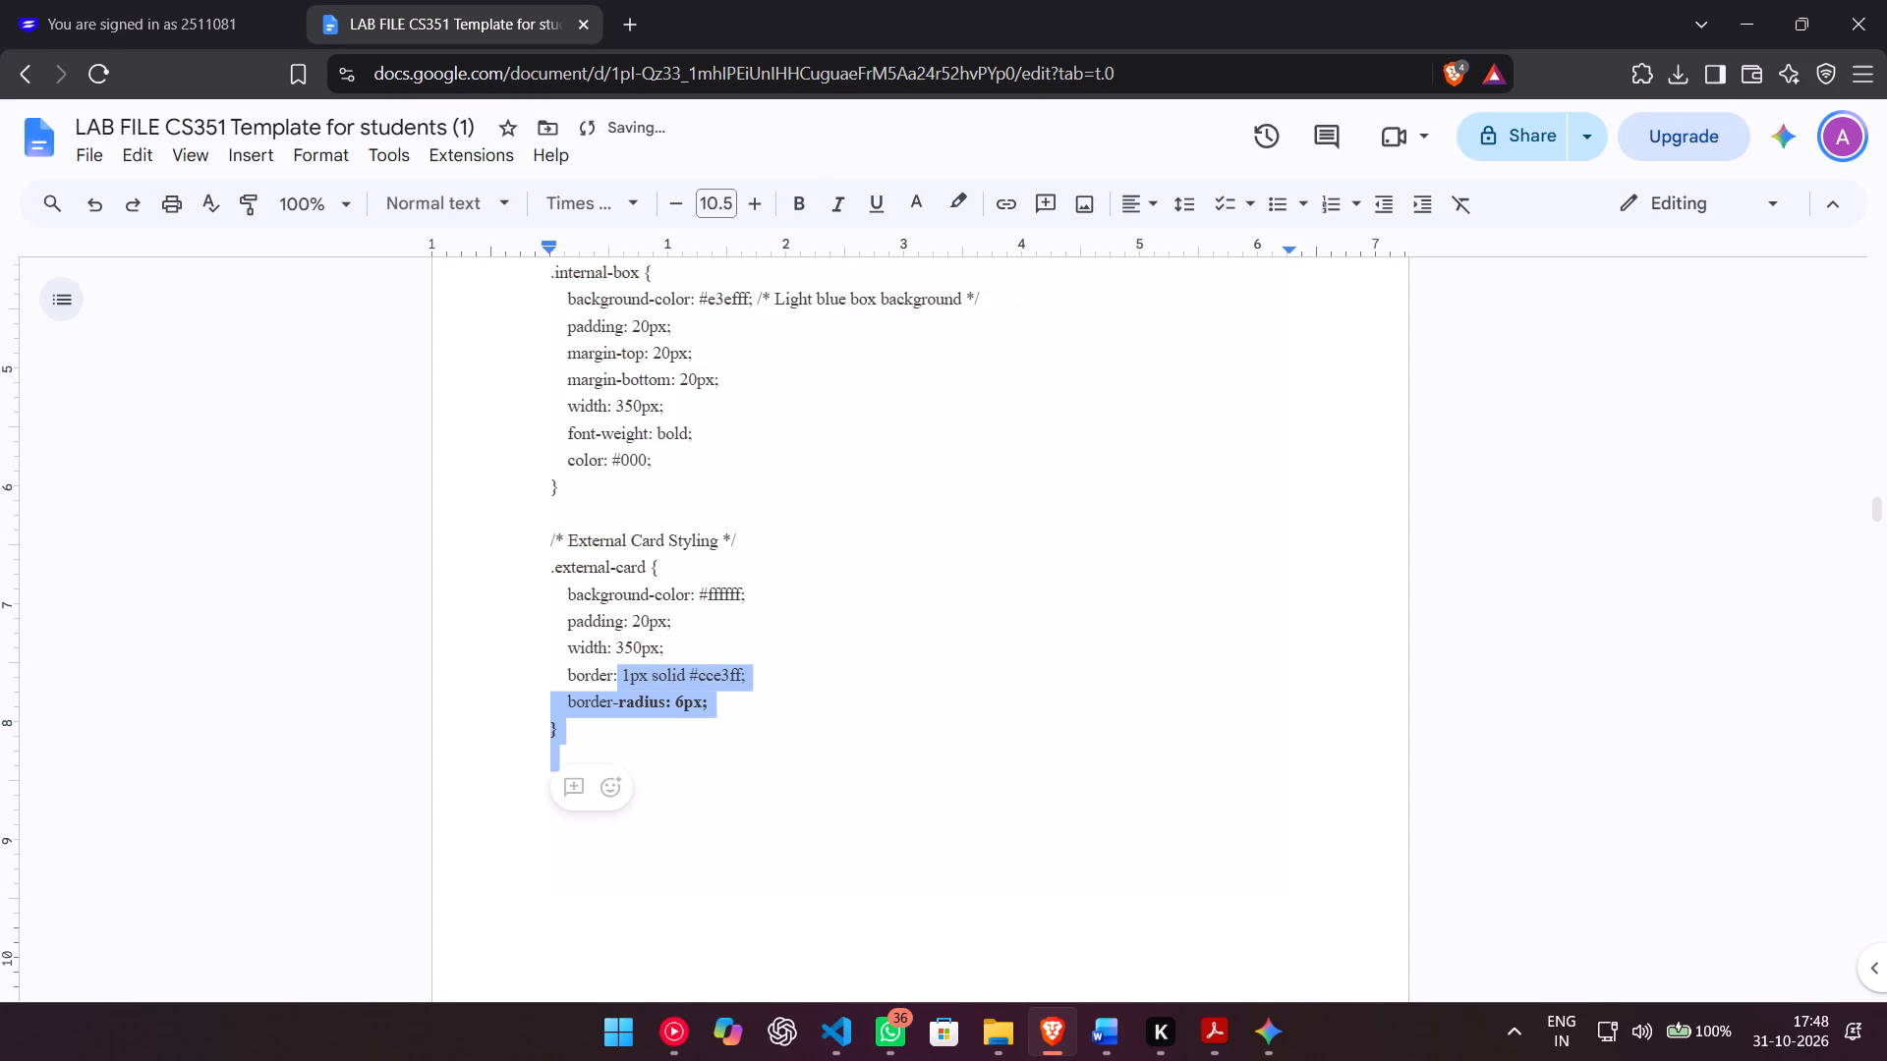
pyautogui.click(792, 196)
pyautogui.click(792, 196)
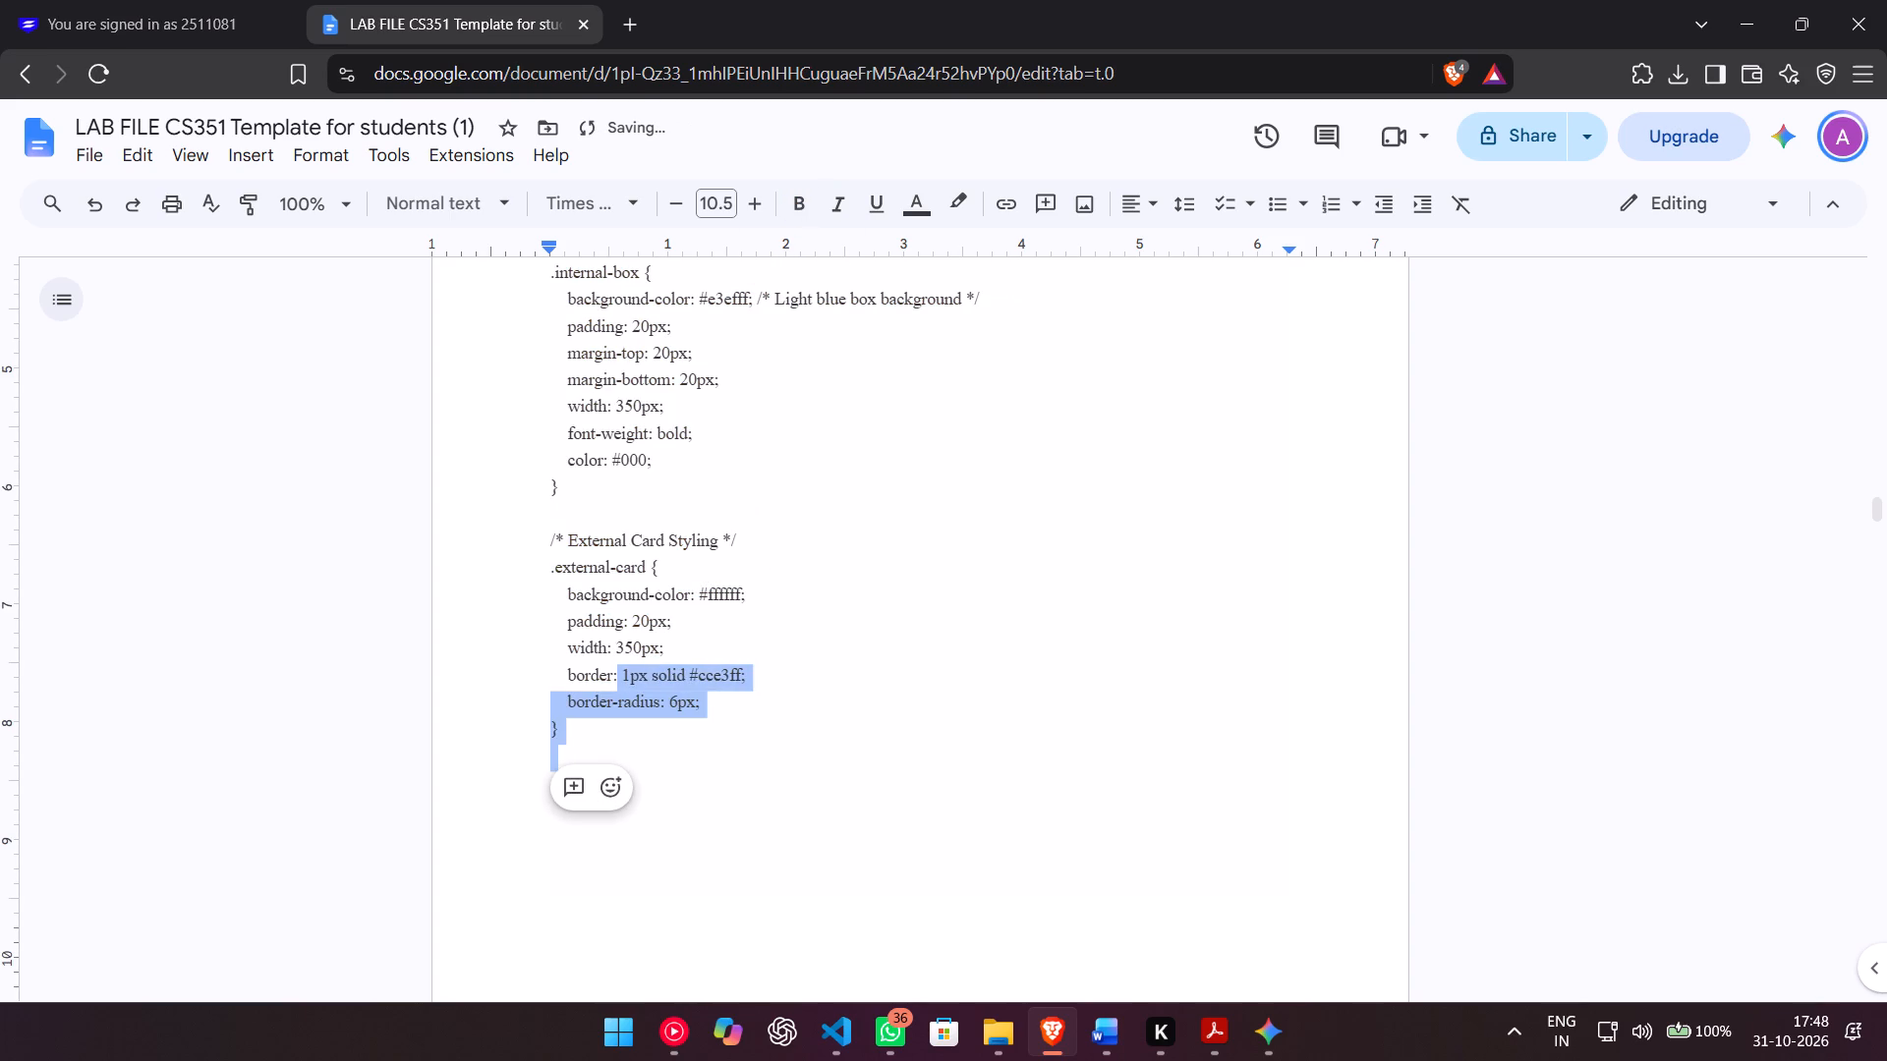
pyautogui.click(841, 682)
# Add a bold "HTML" label on its own line between the Experiment 3 Solution heading and the code.
pyautogui.scroll(20, 842, 682)
pyautogui.scroll(6, 842, 682)
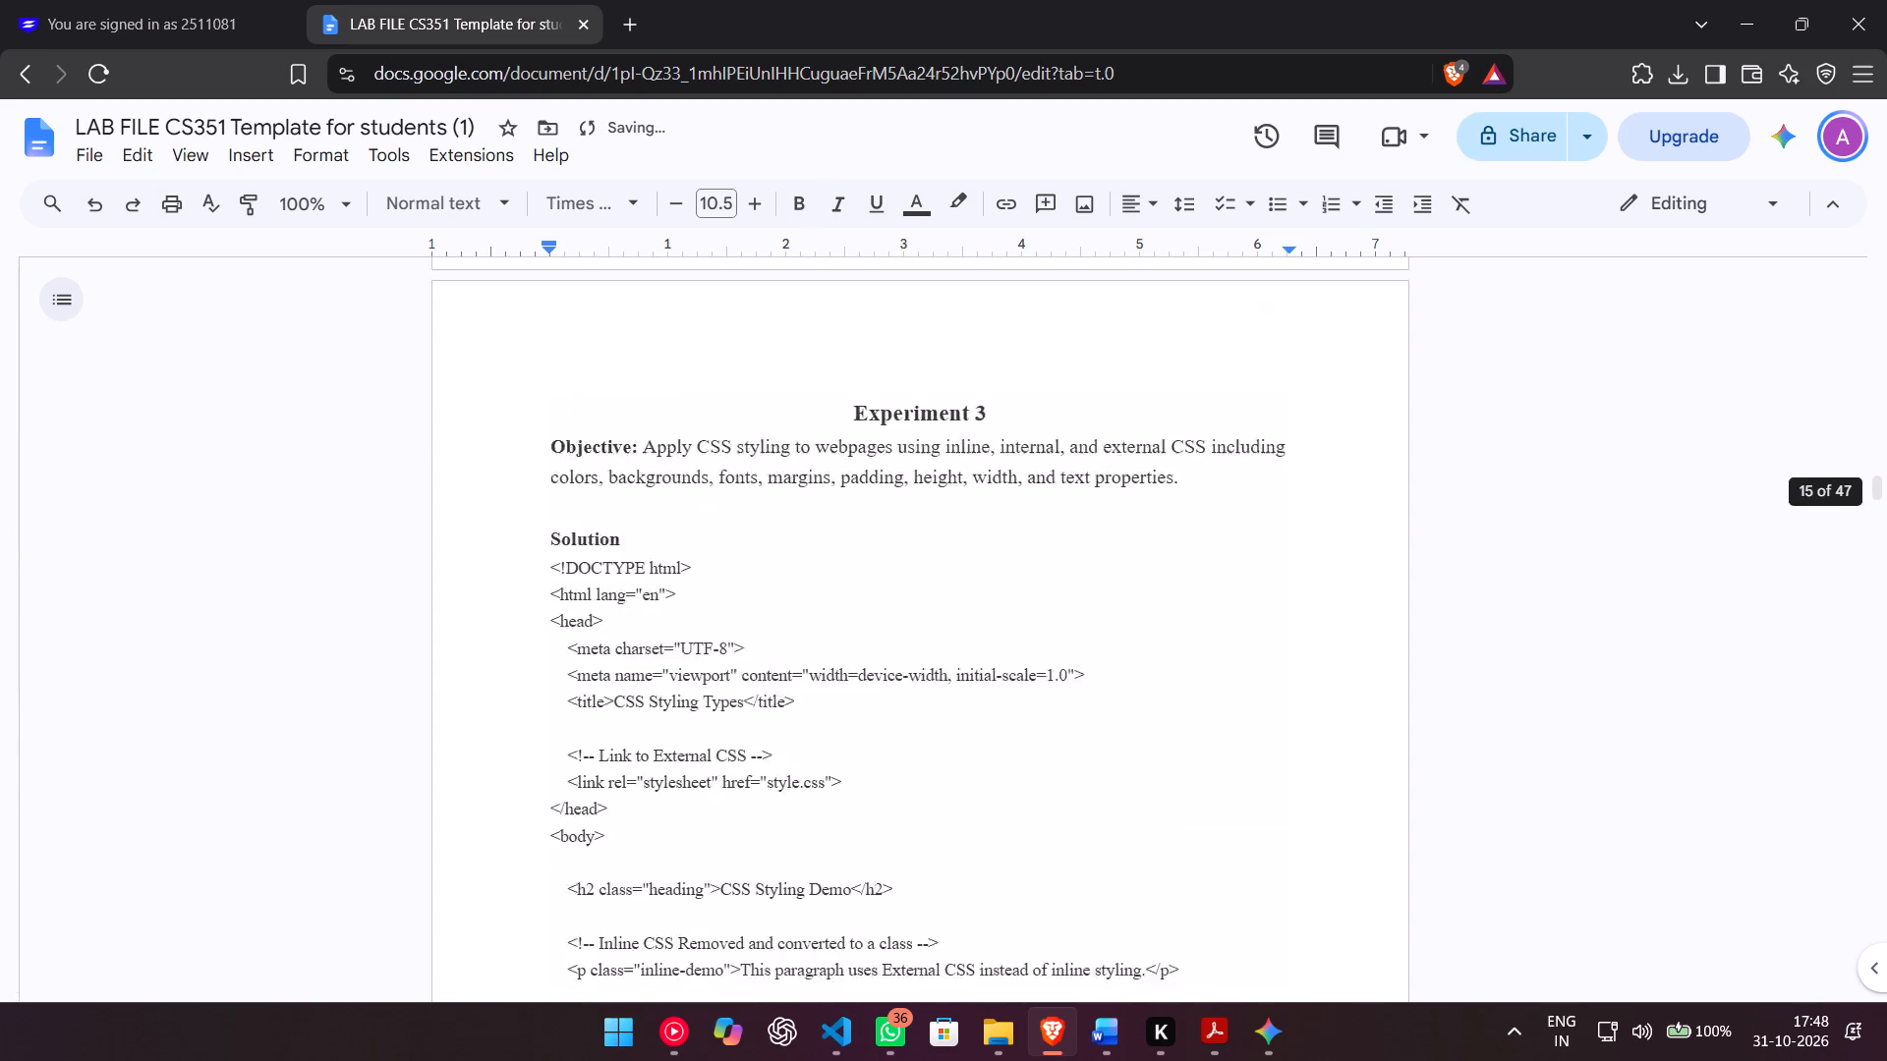
pyautogui.click(650, 663)
pyautogui.press('Return')
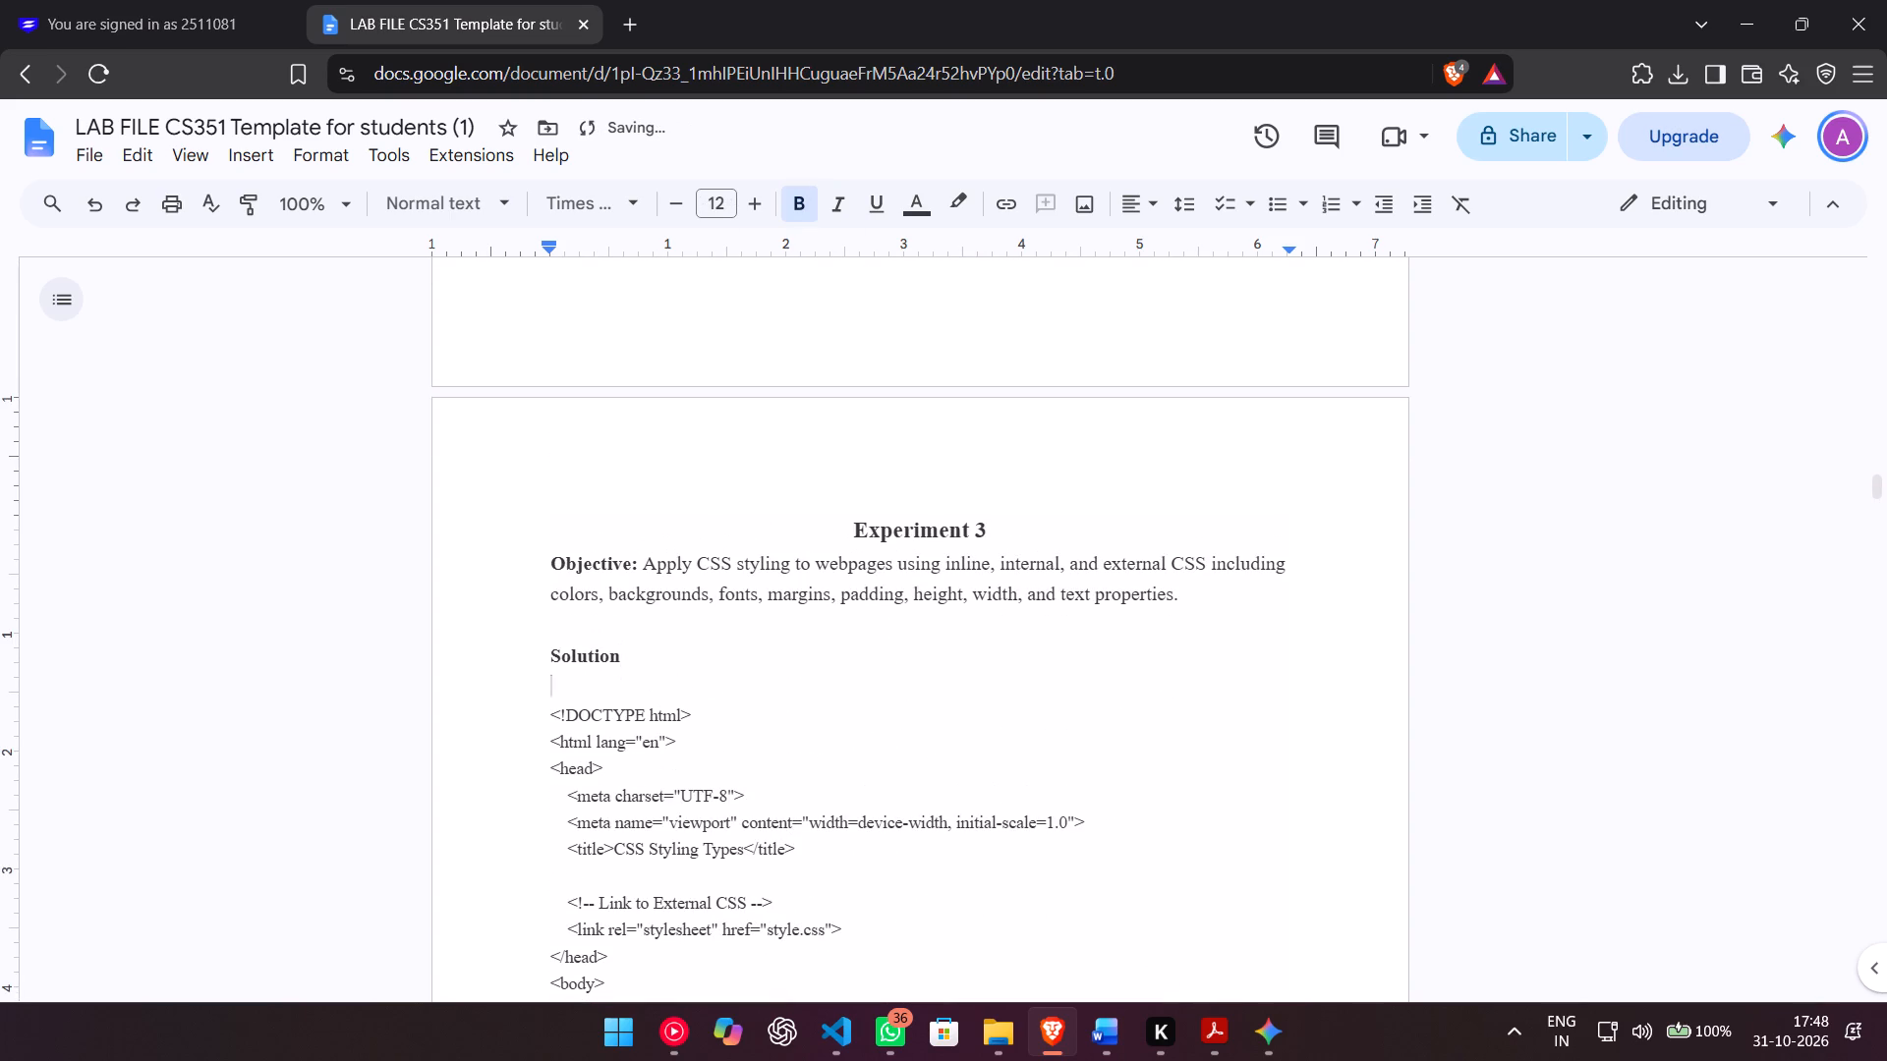
pyautogui.press('BackSpace')
pyautogui.press('BackSpace')
pyautogui.press('BackSpace')
pyautogui.press('BackSpace')
pyautogui.write('ht')
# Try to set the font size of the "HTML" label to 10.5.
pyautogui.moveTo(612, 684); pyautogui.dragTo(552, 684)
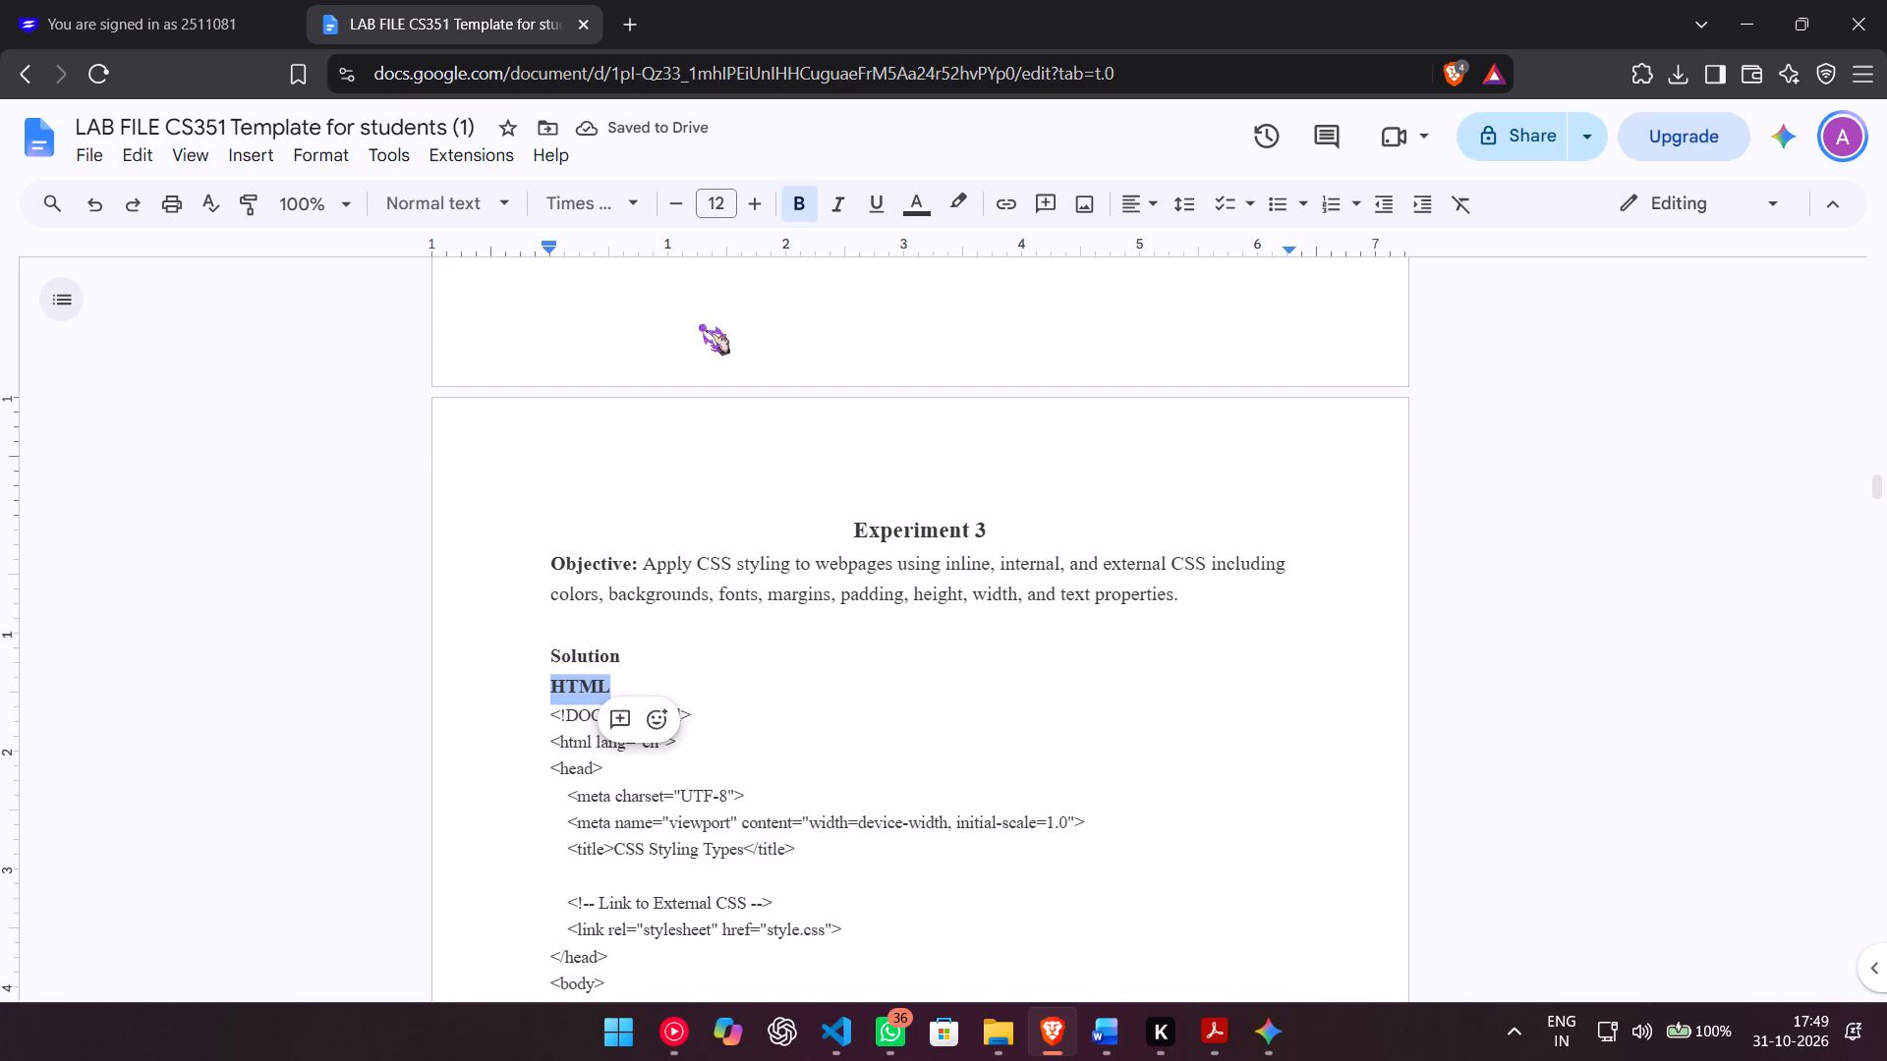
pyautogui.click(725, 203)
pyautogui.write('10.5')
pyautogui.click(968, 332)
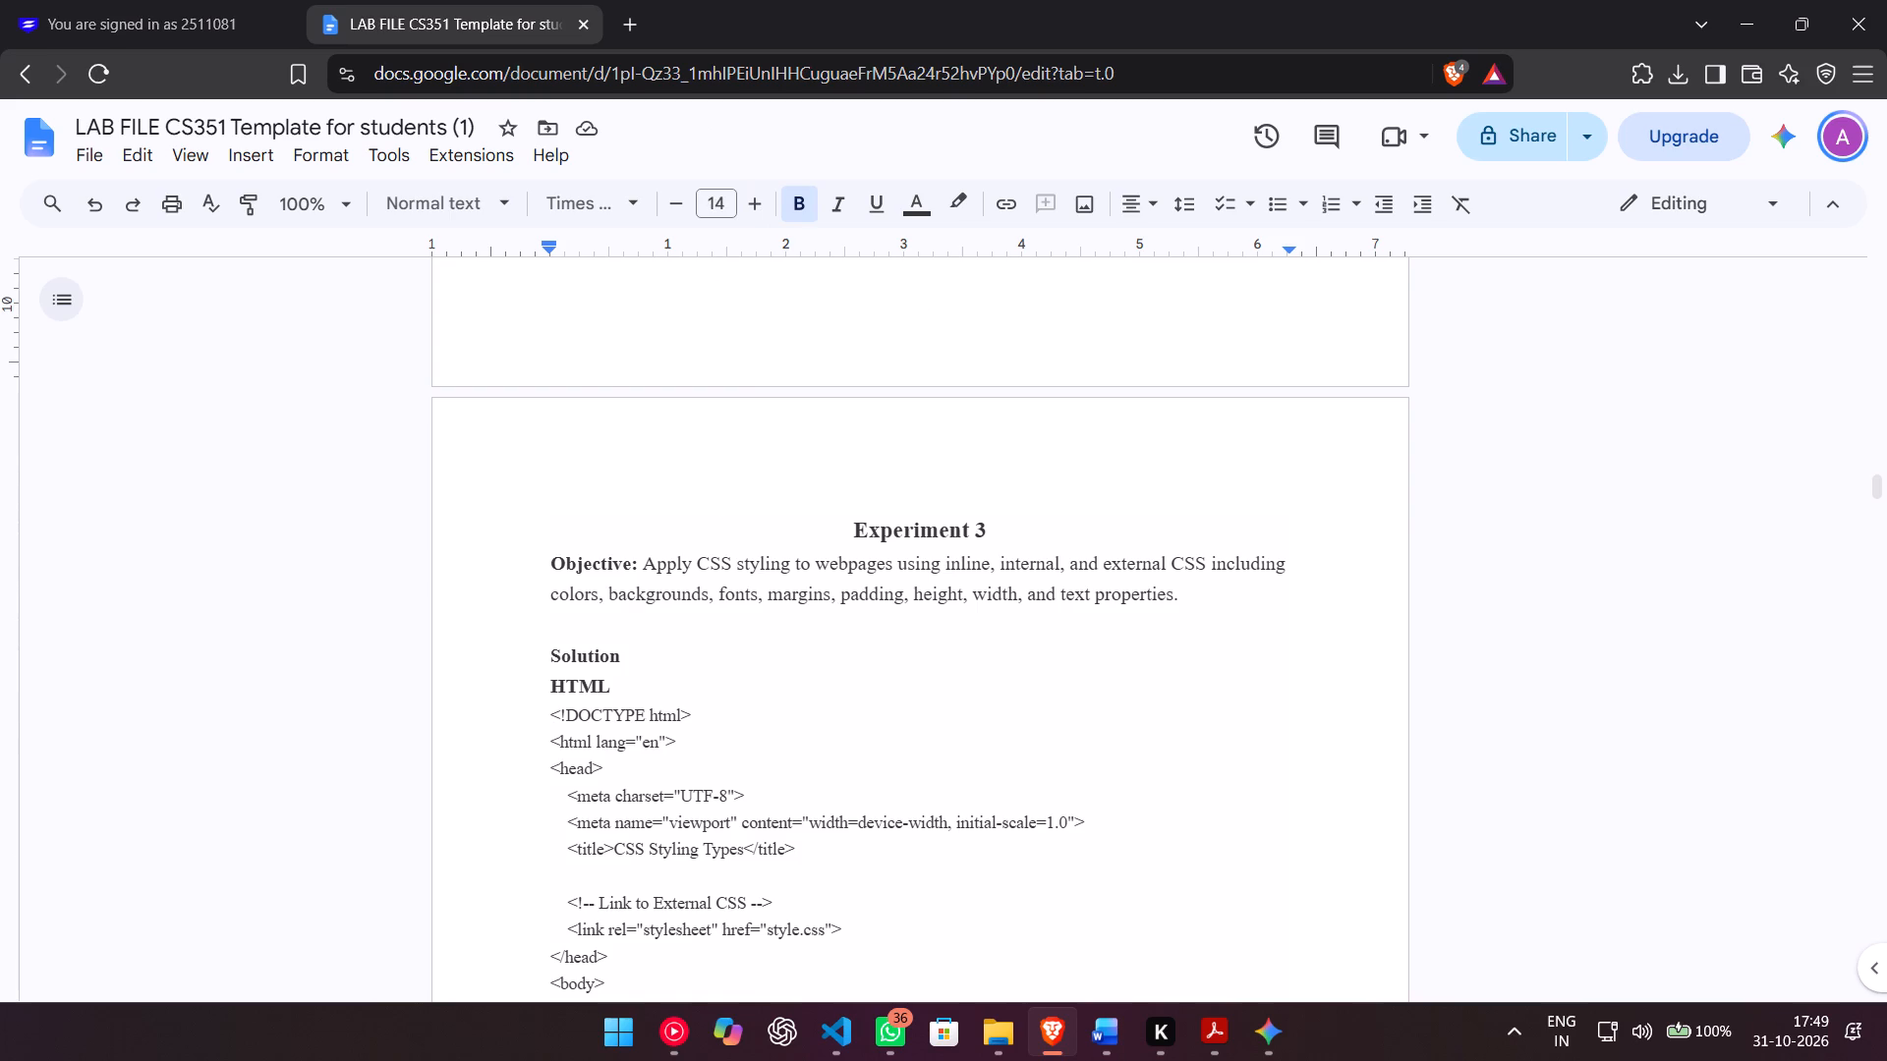
# Set the font size of the "HTML" label to 10.5 and check the size of the "CSS" label.
pyautogui.moveTo(617, 688); pyautogui.dragTo(538, 686)
pyautogui.click(723, 205)
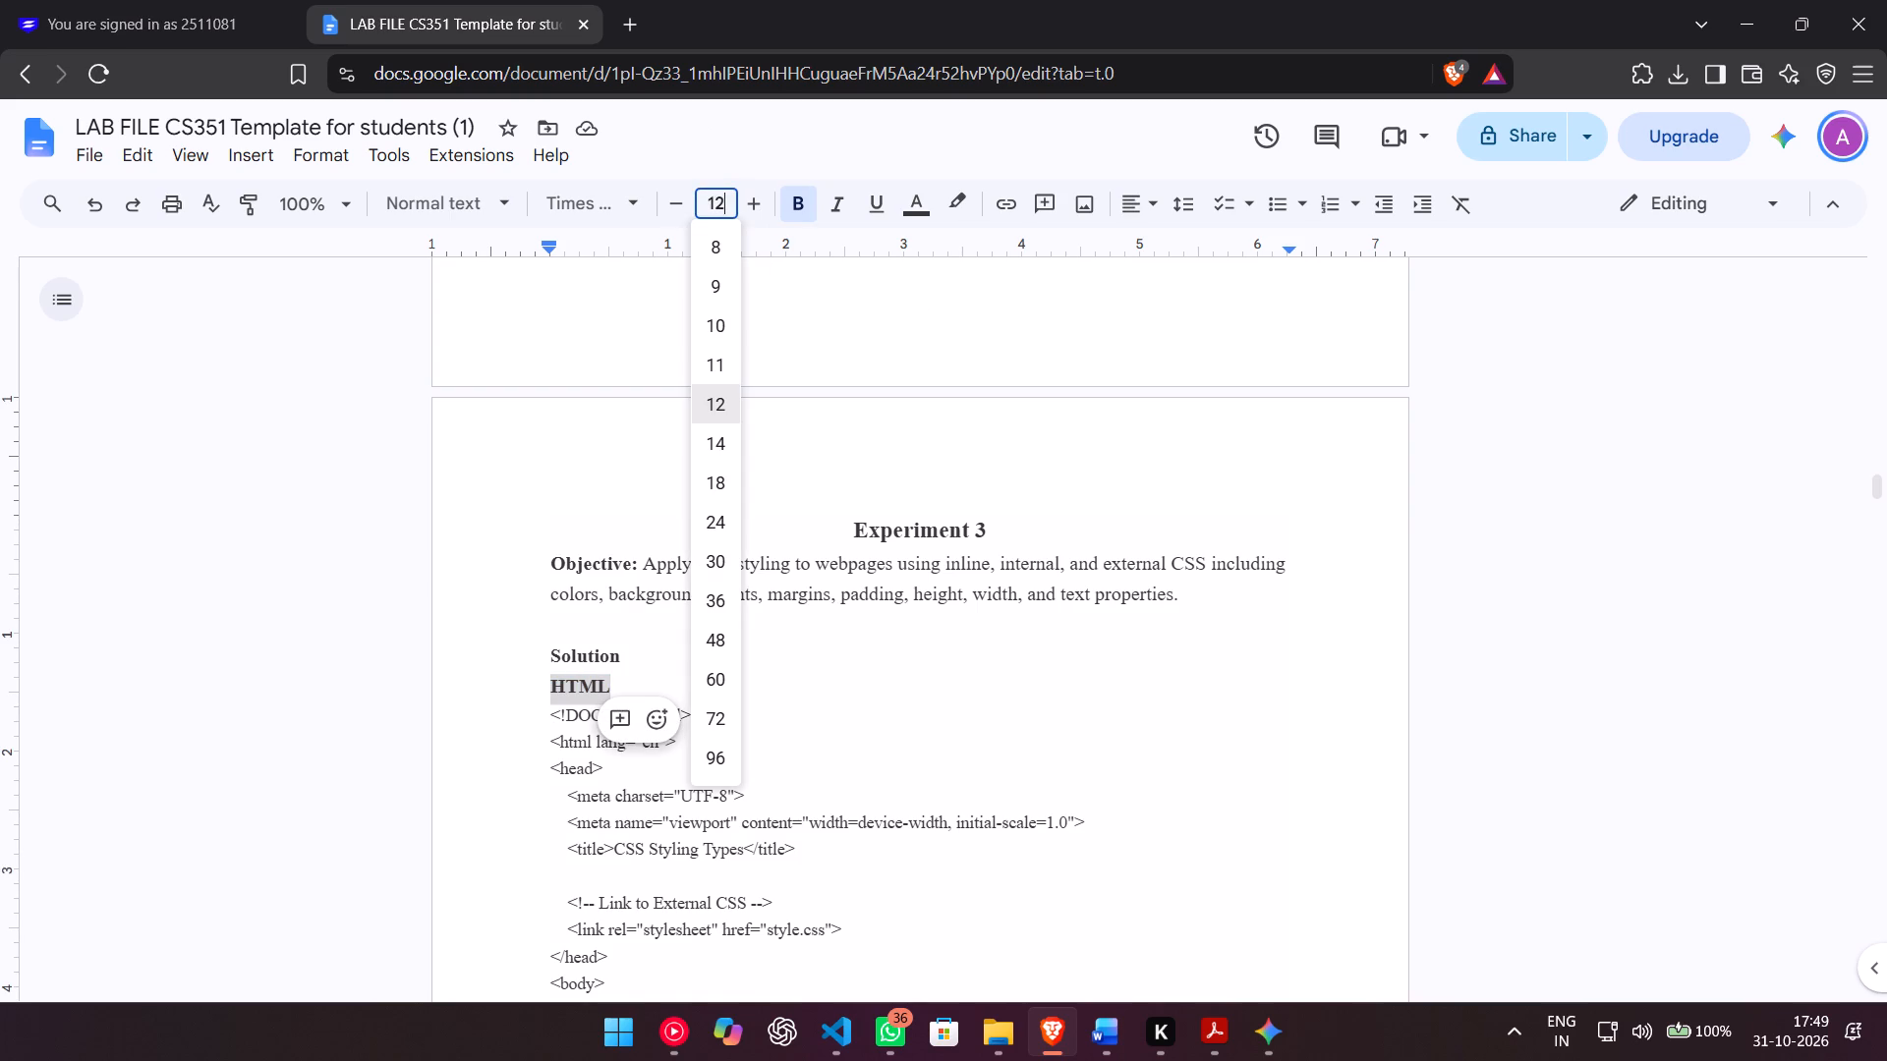
pyautogui.write('10.5')
pyautogui.press('Return')
pyautogui.scroll(-5, 742, 193)
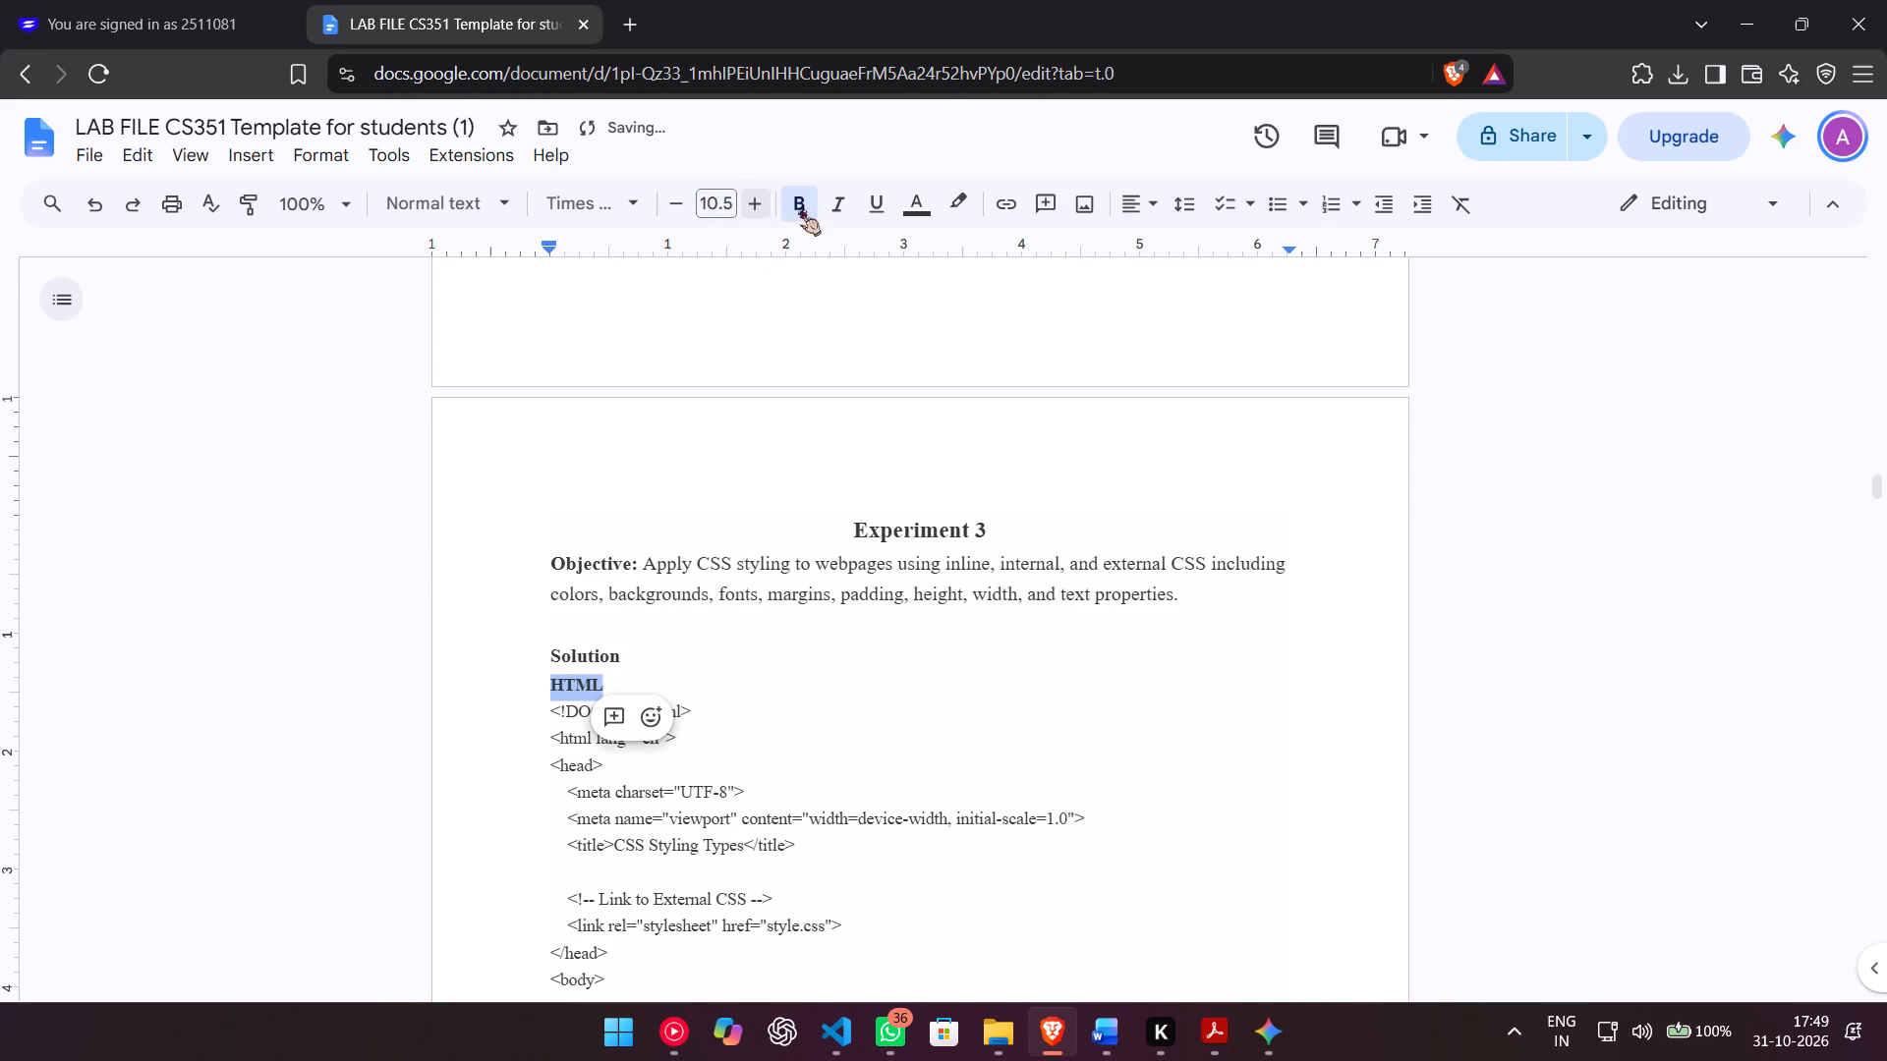
pyautogui.scroll(-17, 800, 206)
pyautogui.moveTo(590, 419); pyautogui.dragTo(546, 419)
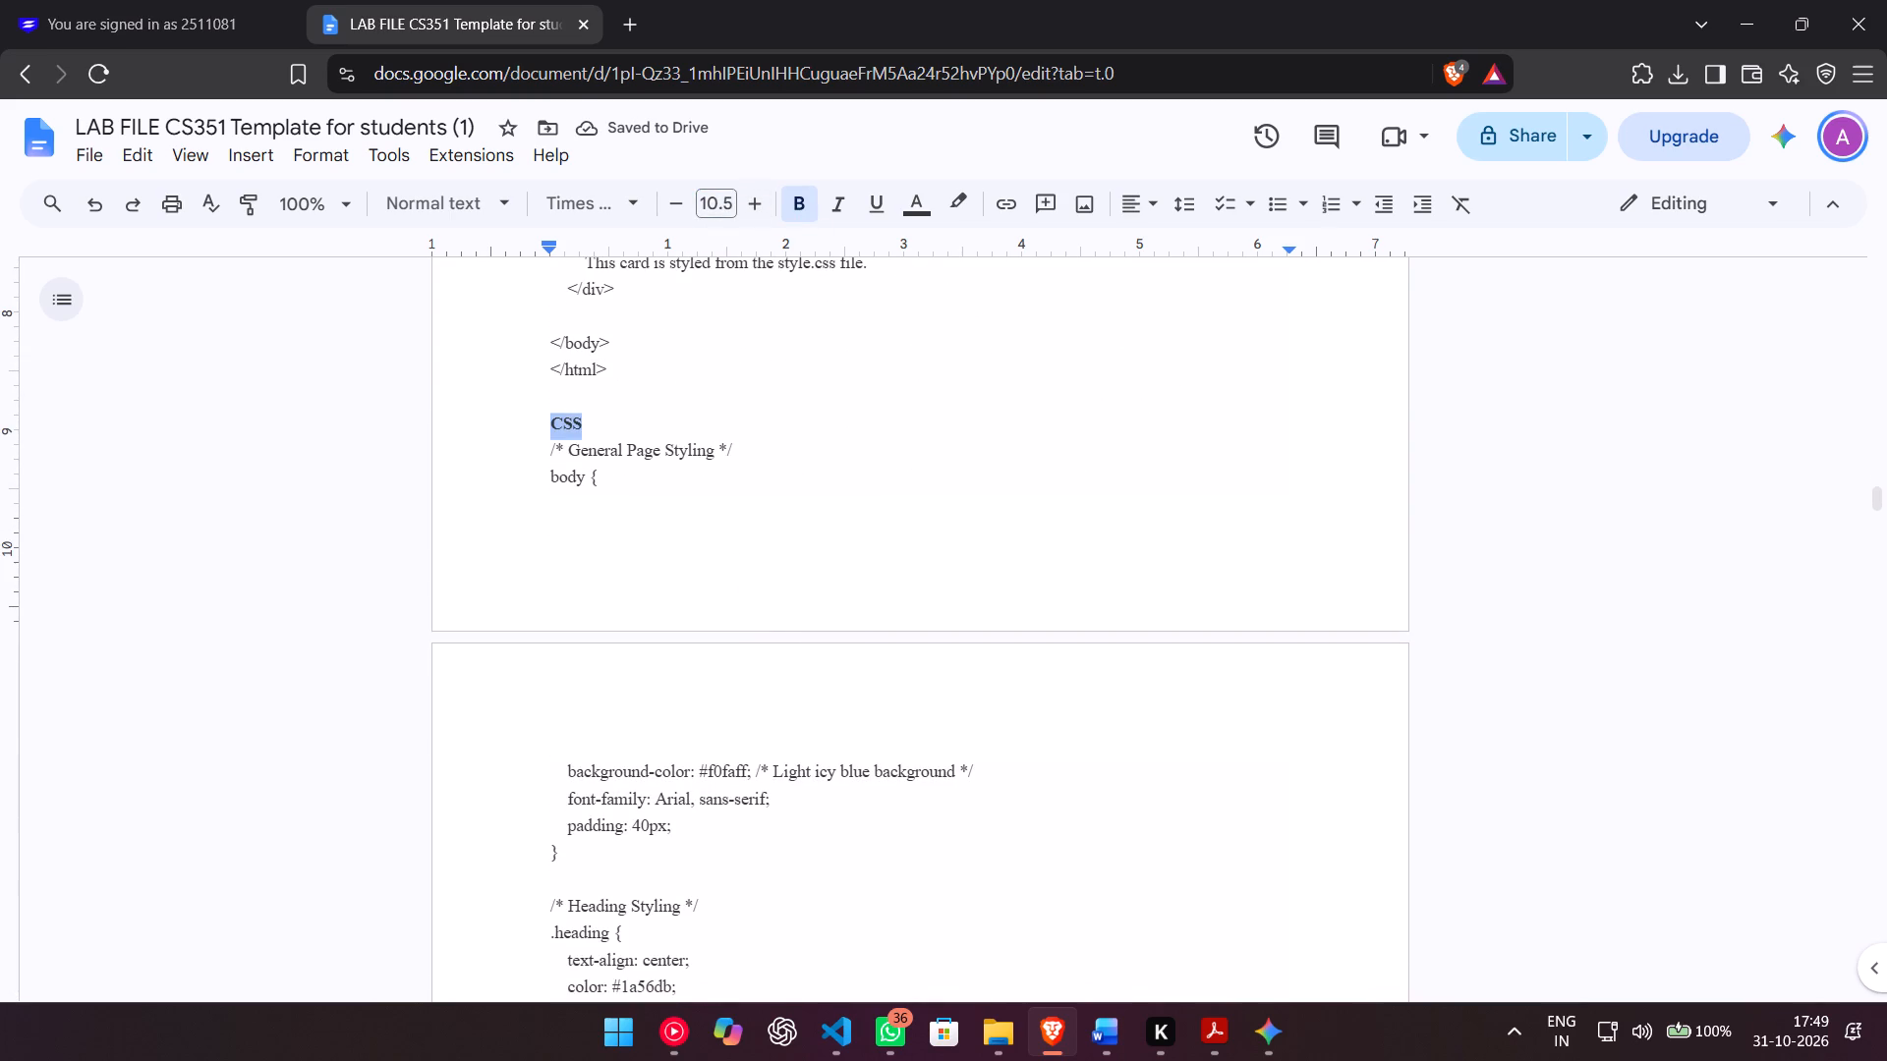
# Delete the surplus blank lines above the Experiment 4 heading so that it starts at the top of the page with its objective.
pyautogui.scroll(-20, 841, 366)
pyautogui.scroll(-7, 841, 366)
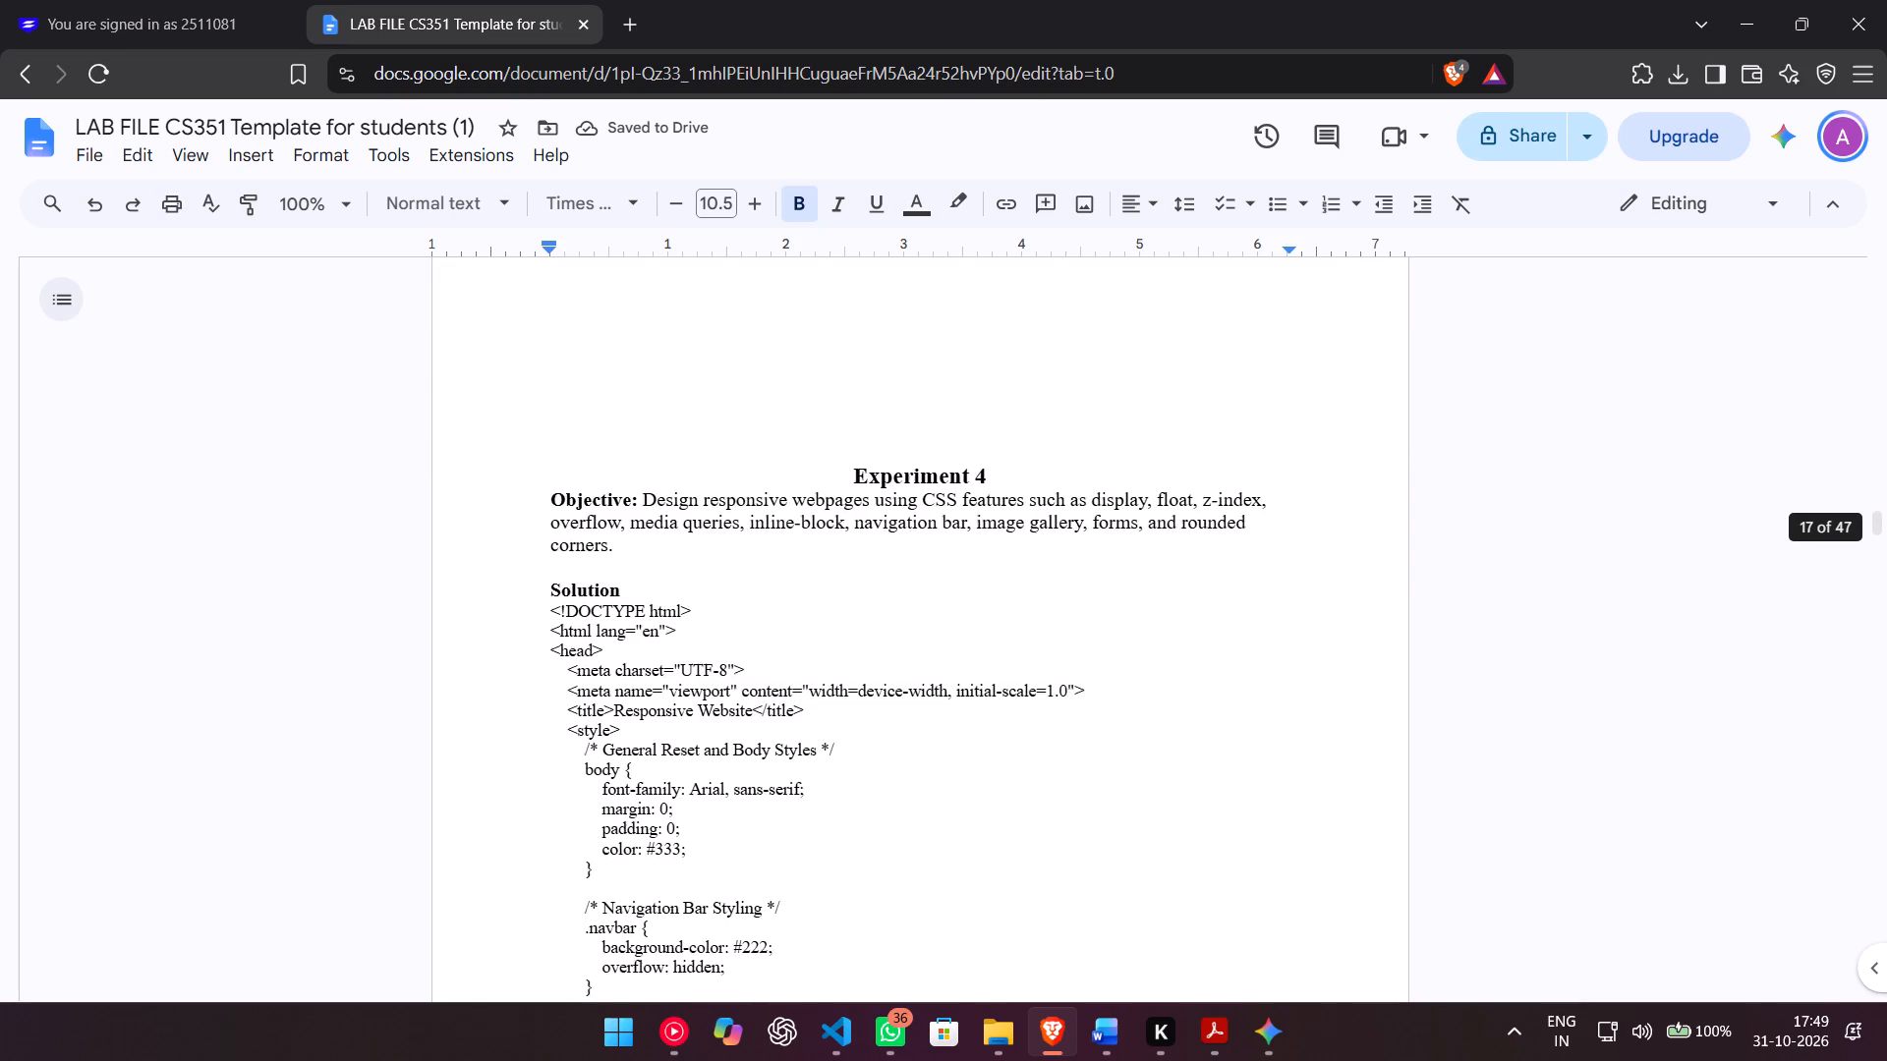
pyautogui.scroll(13, 816, 513)
pyautogui.scroll(-10, 696, 605)
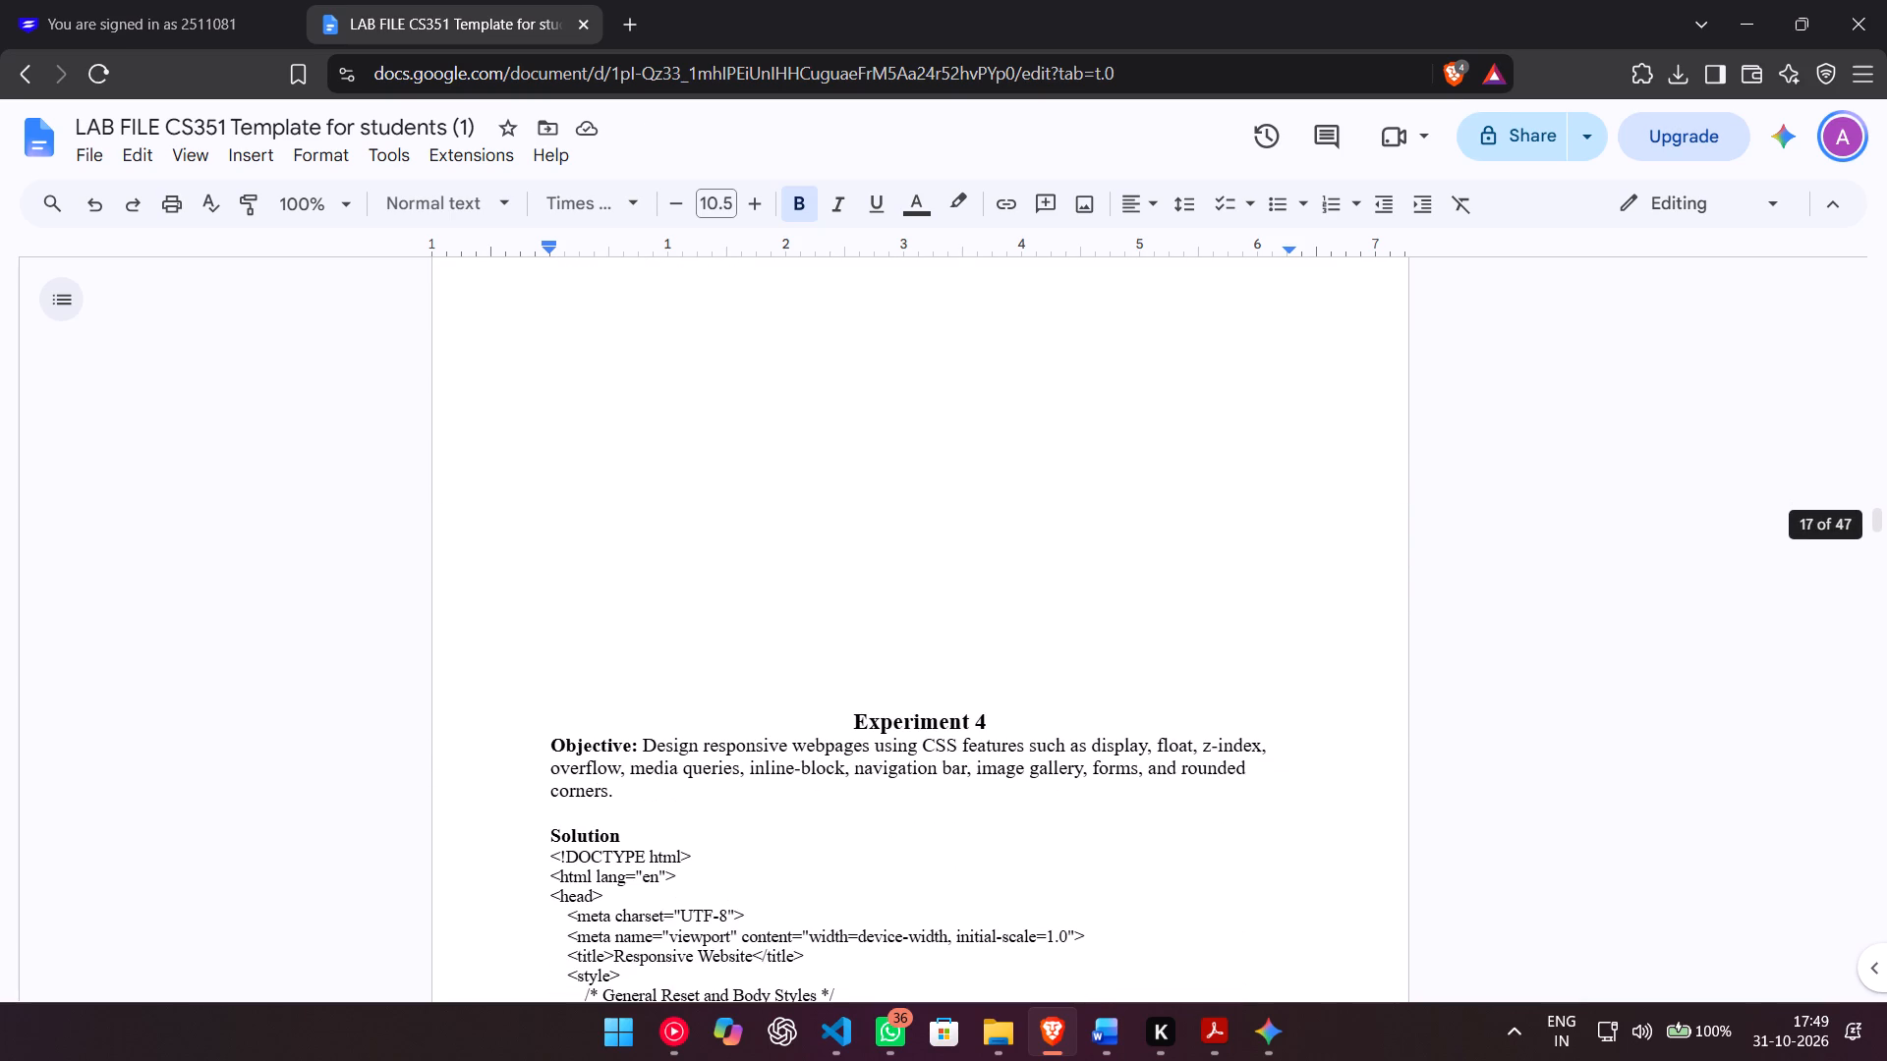
pyautogui.click(844, 715)
pyautogui.press('BackSpace')
pyautogui.press('BackSpace')
pyautogui.press('BackSpace')
pyautogui.press('BackSpace')
pyautogui.press('BackSpace')
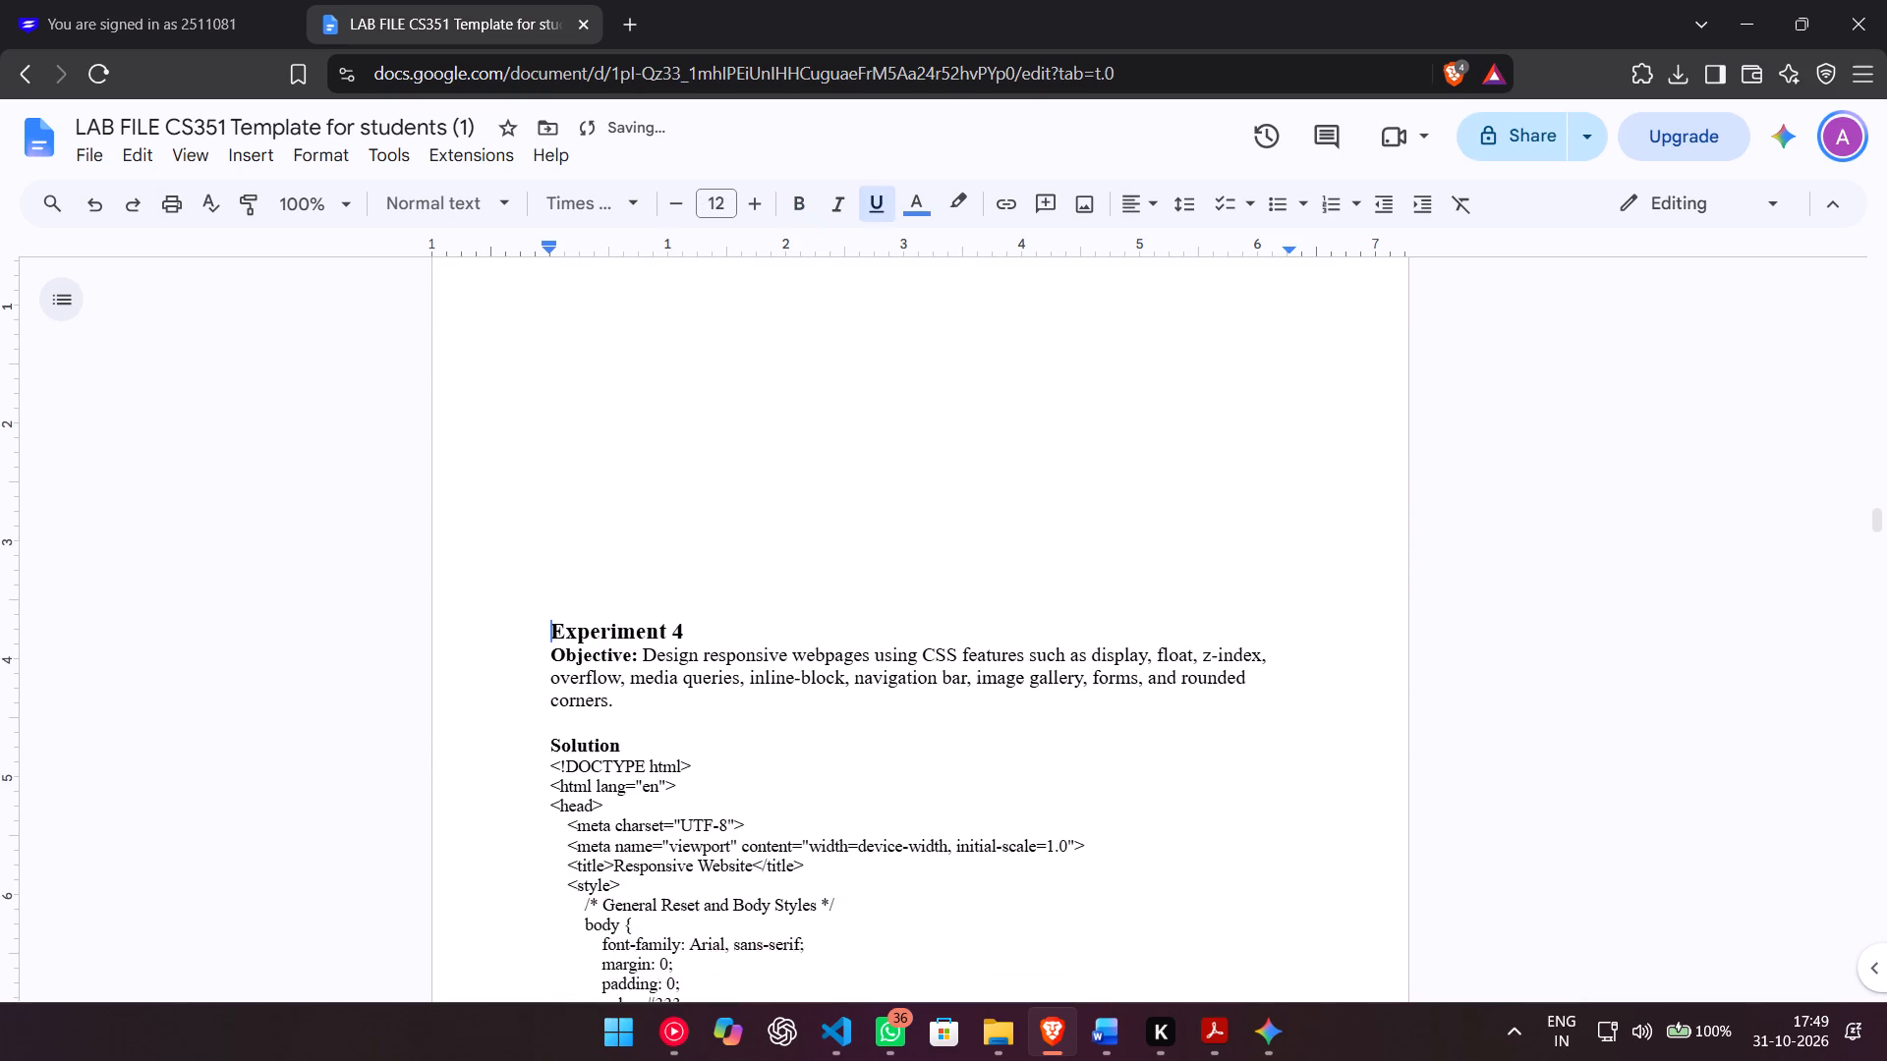
pyautogui.press('BackSpace')
pyautogui.press('BackSpace')
pyautogui.press('BackSpace')
pyautogui.press('BackSpace')
pyautogui.press('BackSpace')
pyautogui.press('BackSpace')
pyautogui.press('BackSpace')
pyautogui.press('BackSpace')
pyautogui.press('BackSpace')
pyautogui.press('BackSpace')
pyautogui.press('BackSpace')
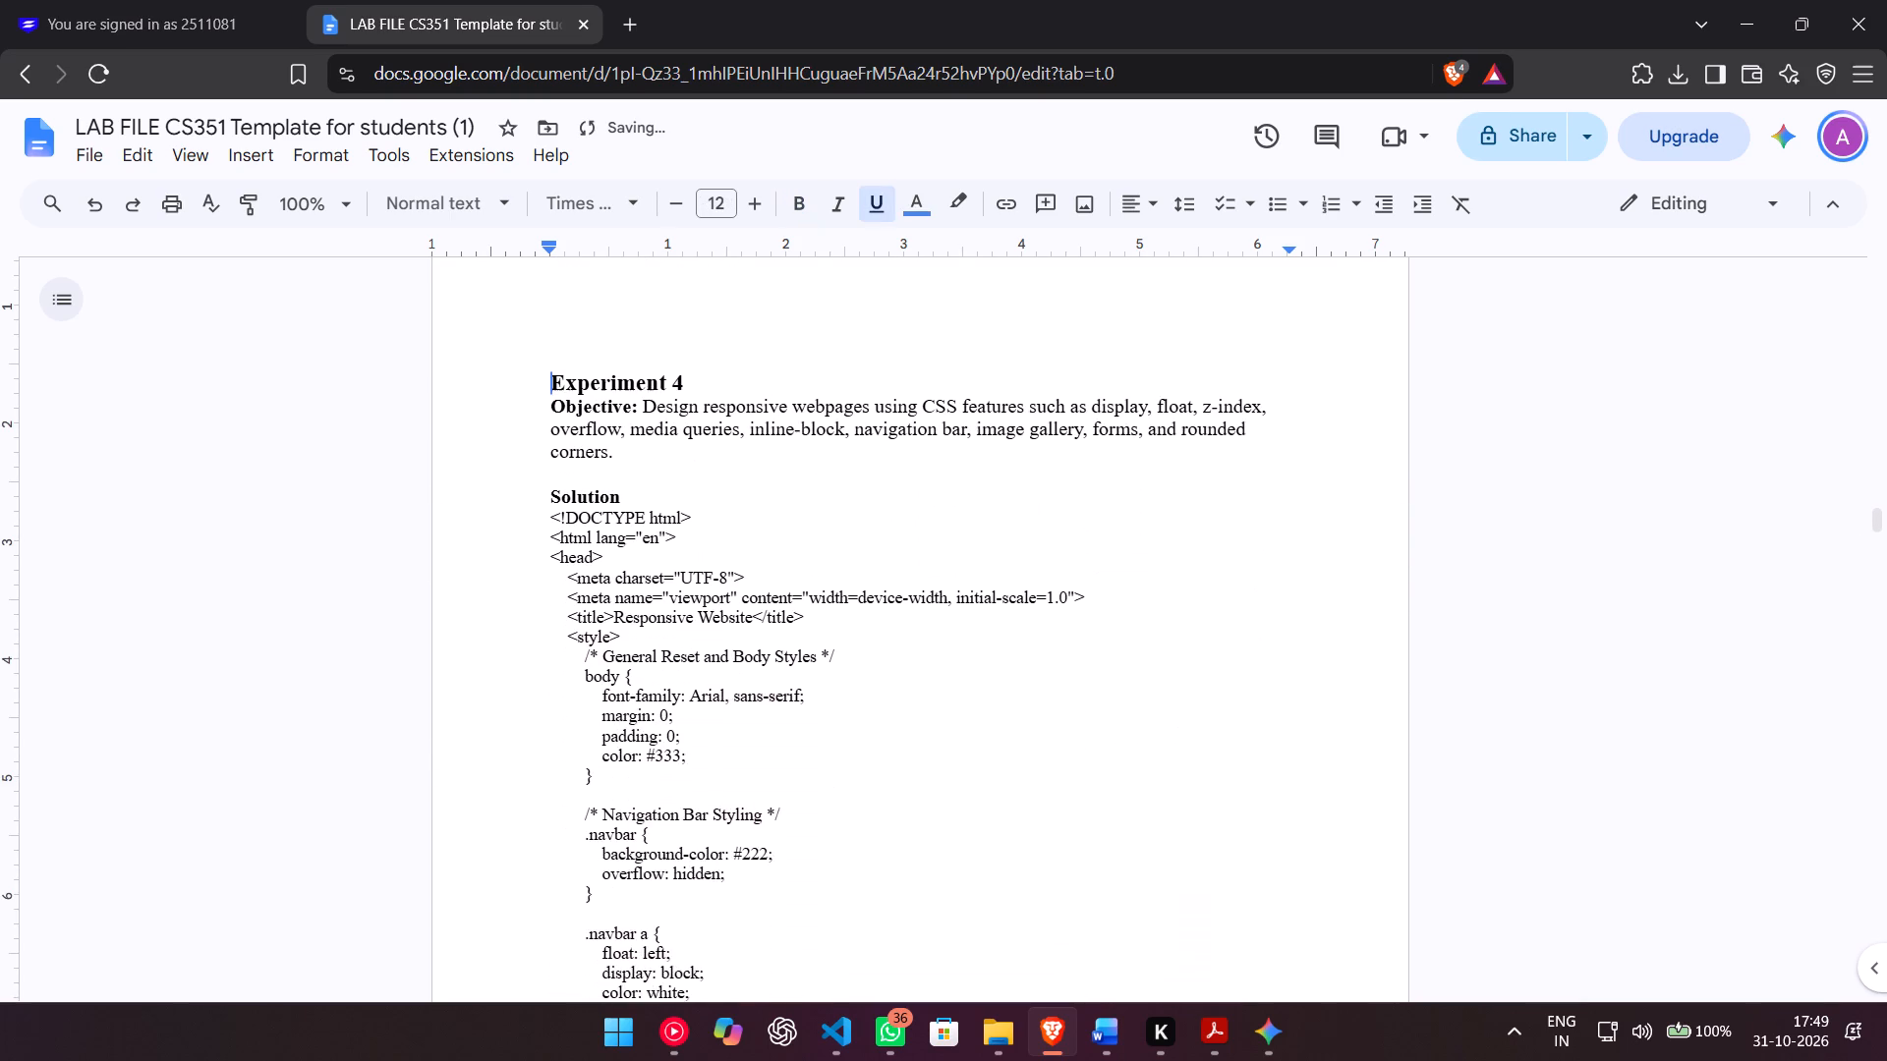
pyautogui.press('BackSpace')
pyautogui.scroll(4, 854, 709)
pyautogui.press('BackSpace')
pyautogui.press('BackSpace')
pyautogui.press('BackSpace')
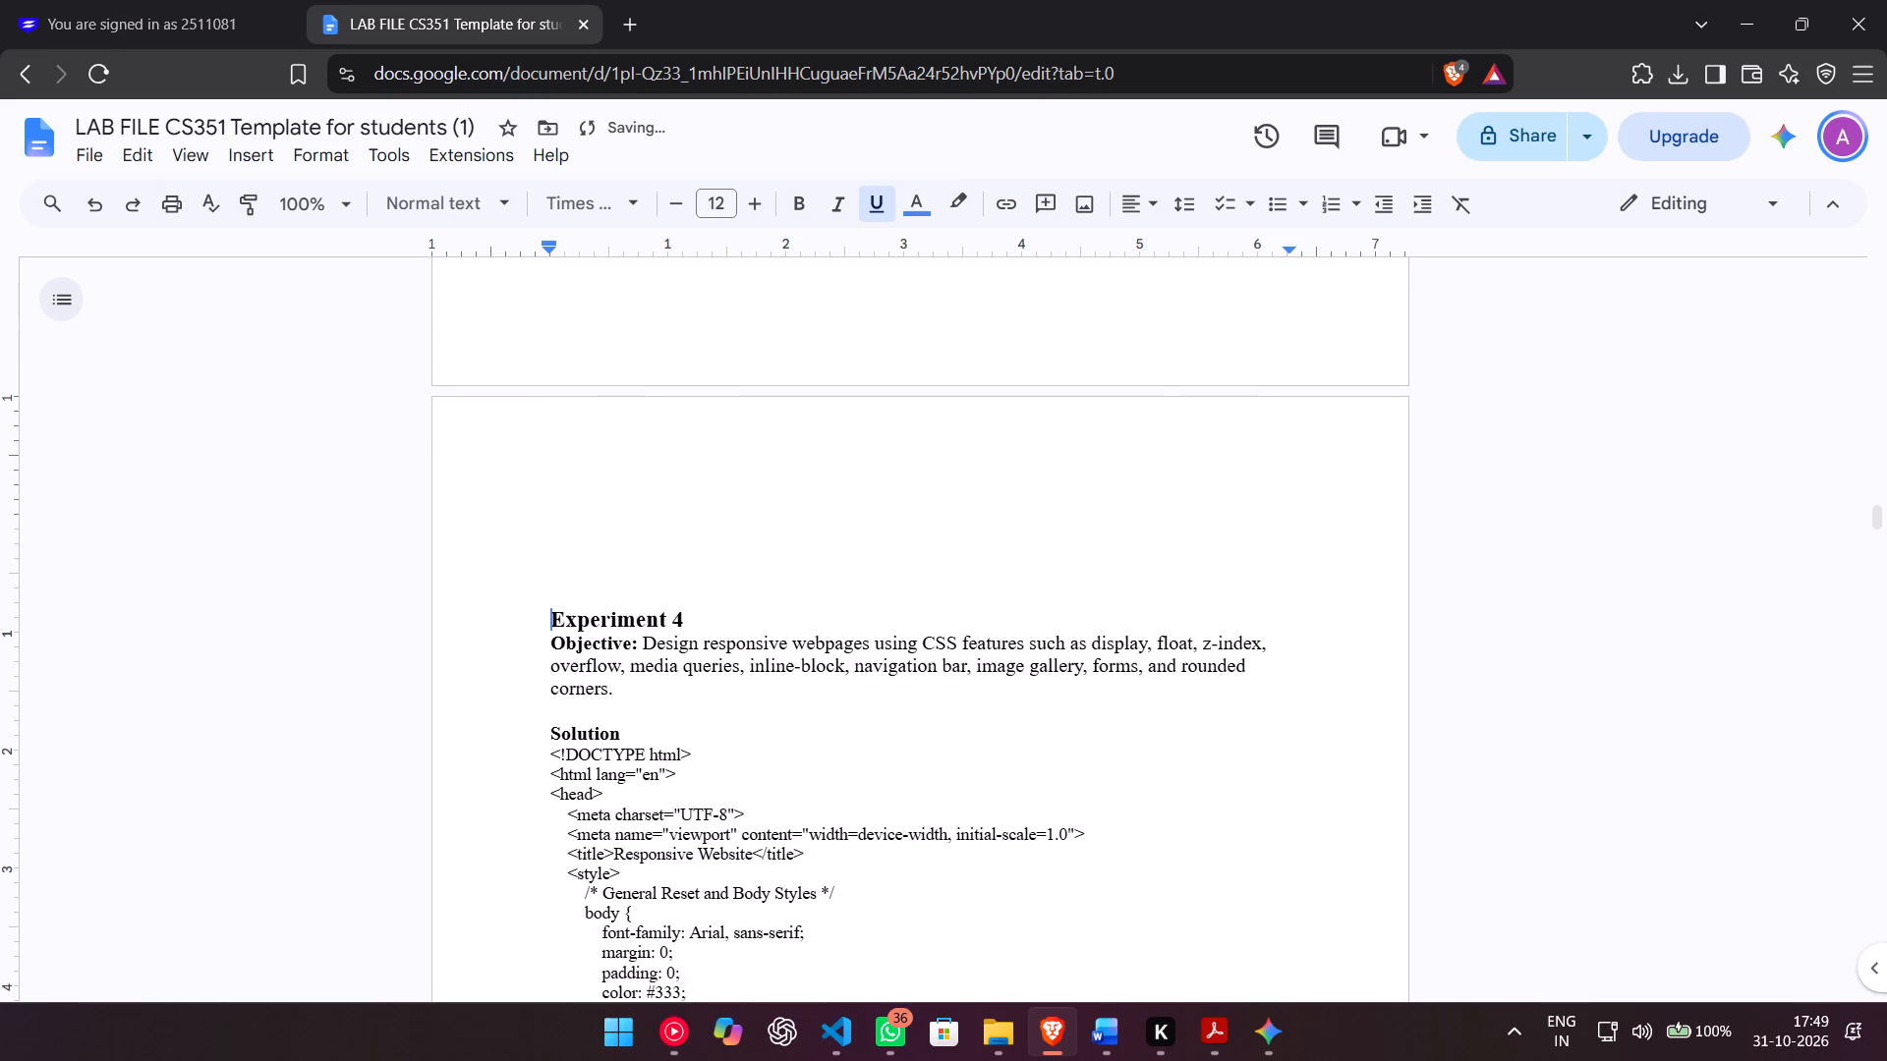
pyautogui.press('BackSpace')
pyautogui.press('BackSpace')
pyautogui.press('BackSpace')
pyautogui.press('BackSpace')
pyautogui.press('BackSpace')
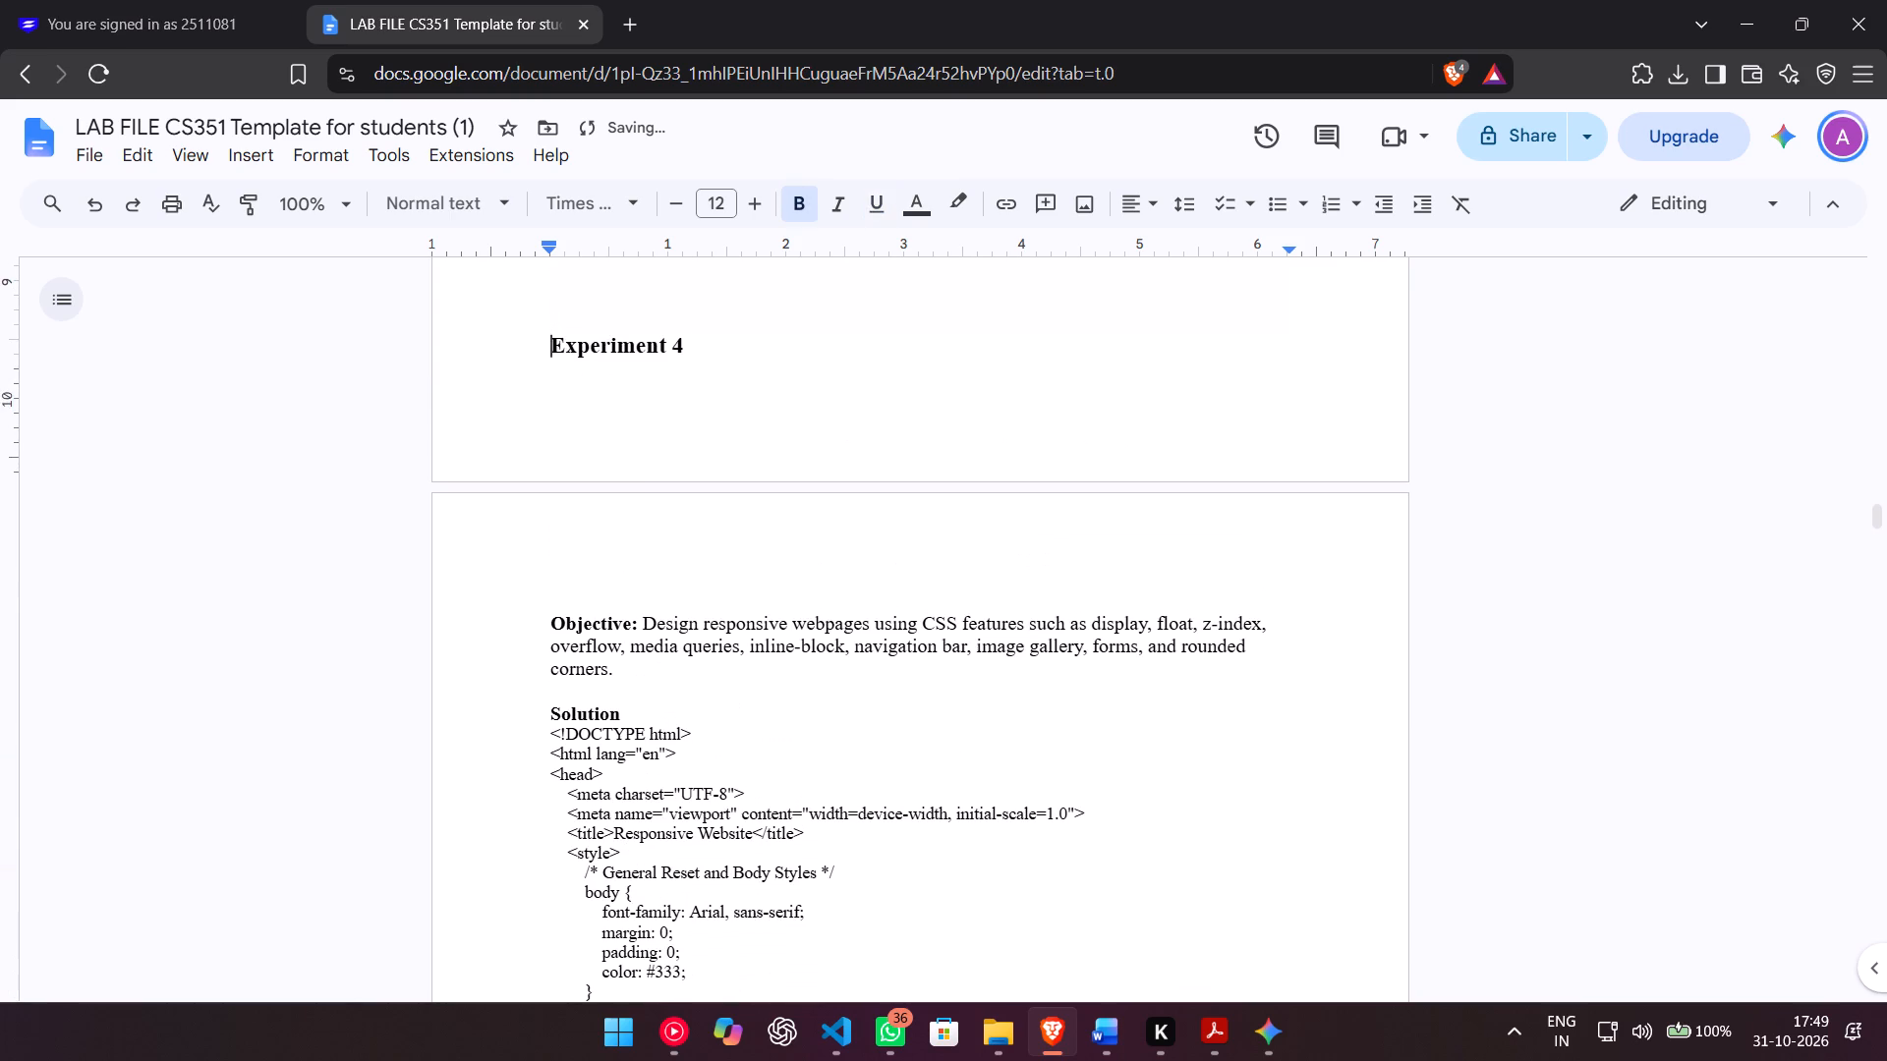
pyautogui.press('Return')
pyautogui.press('\\')
pyautogui.press('BackSpace')
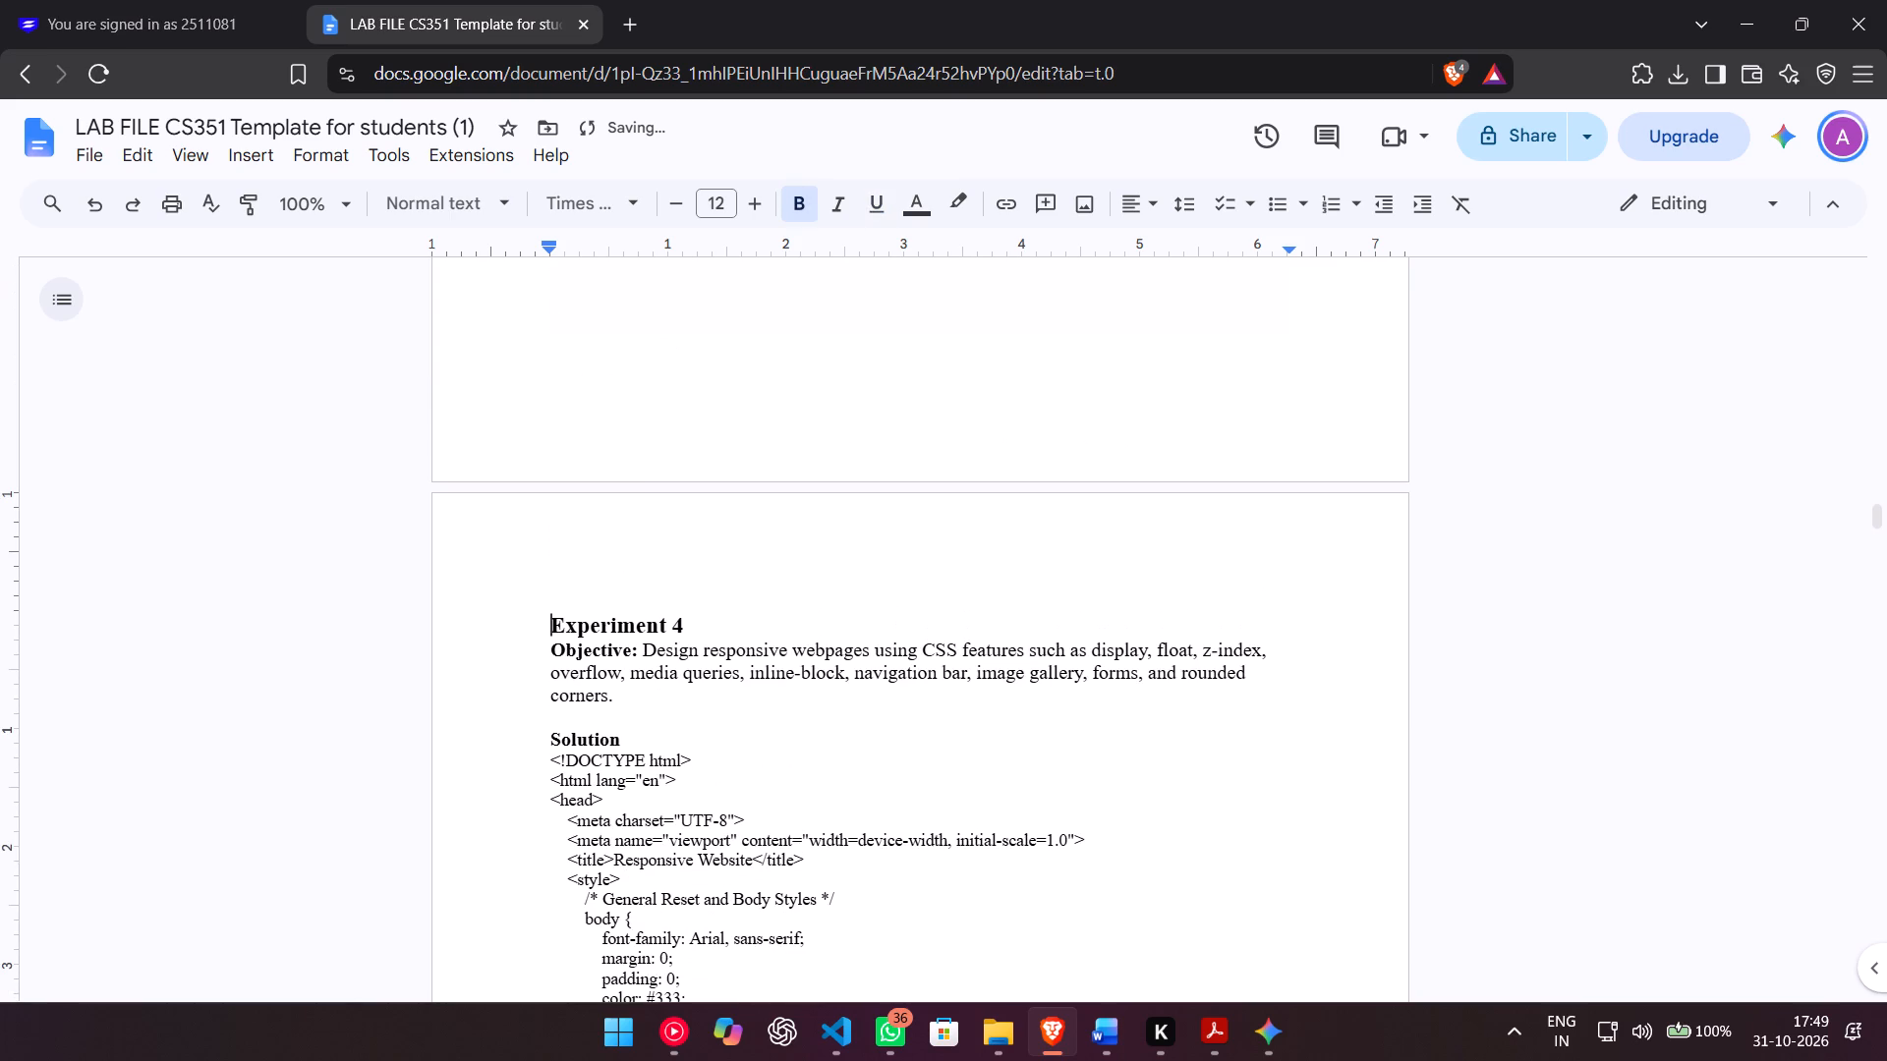
# Center the Experiment 4 heading on its line.
pyautogui.moveTo(695, 629); pyautogui.dragTo(539, 616)
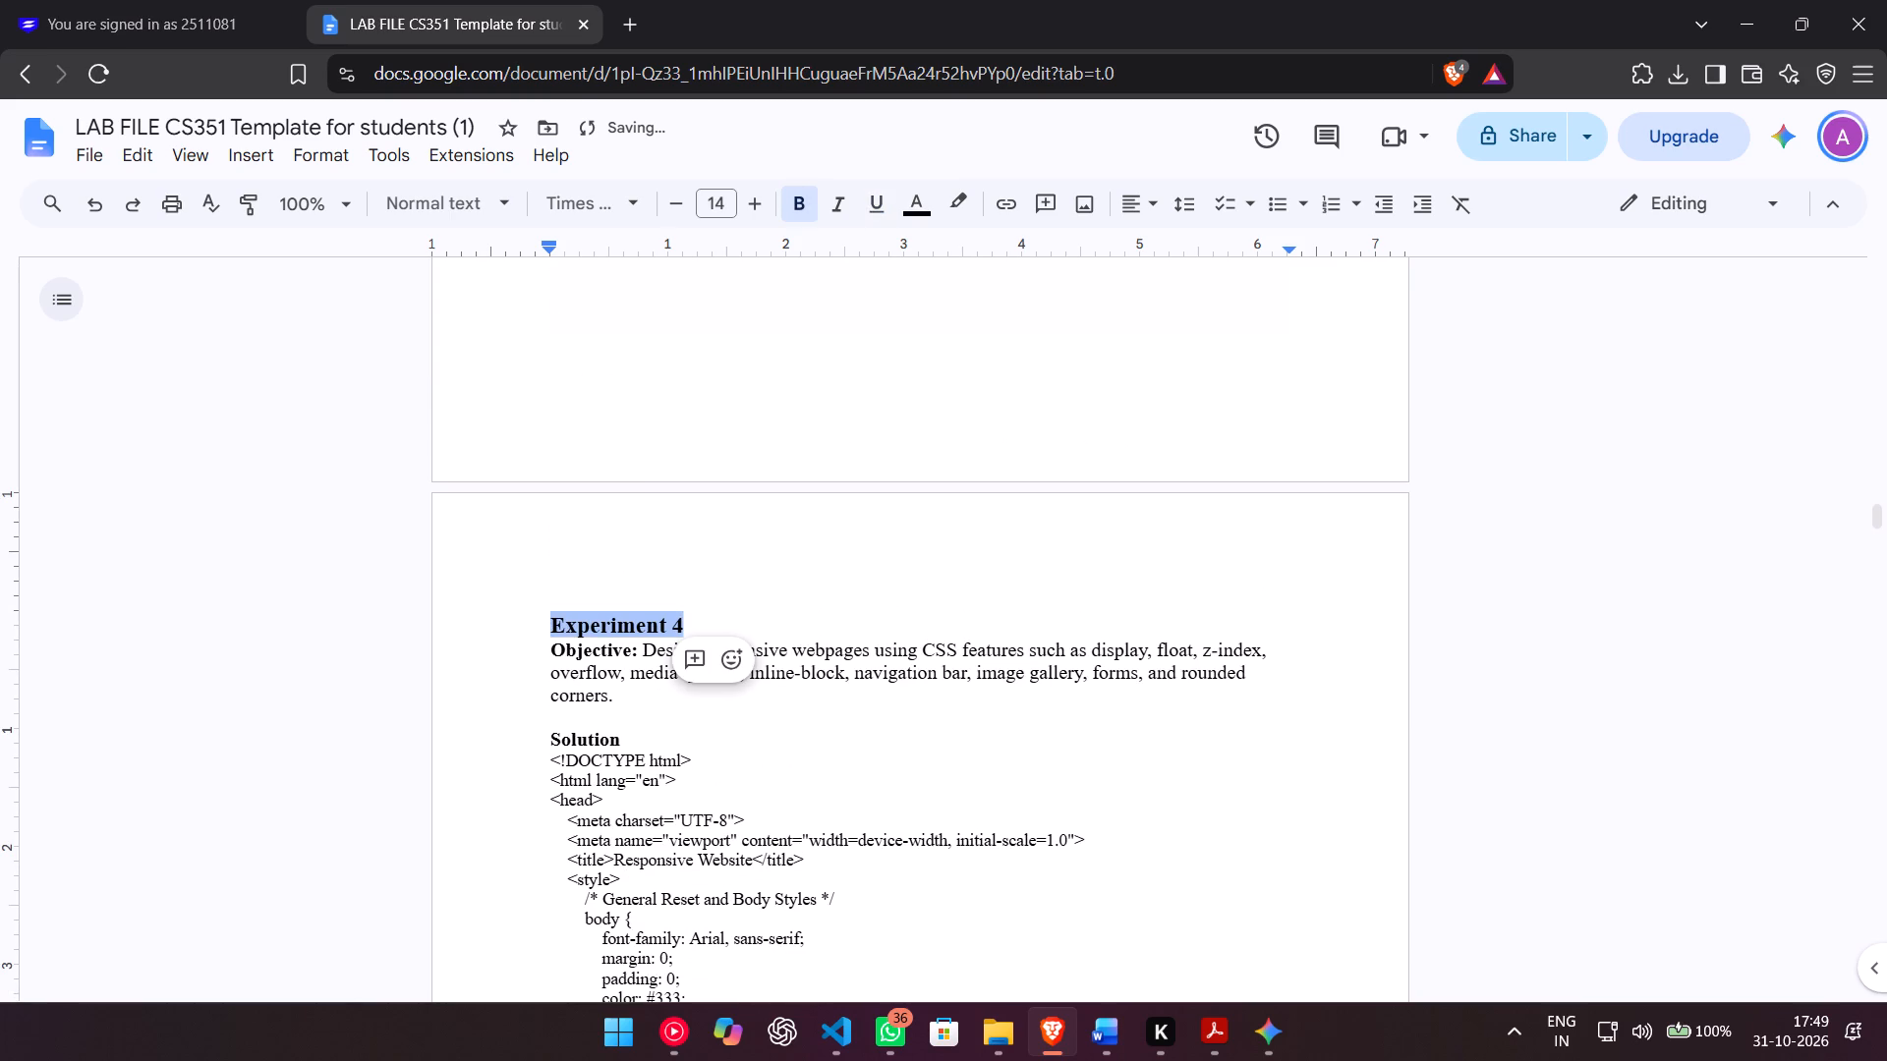
pyautogui.click(1150, 204)
pyautogui.click(1181, 248)
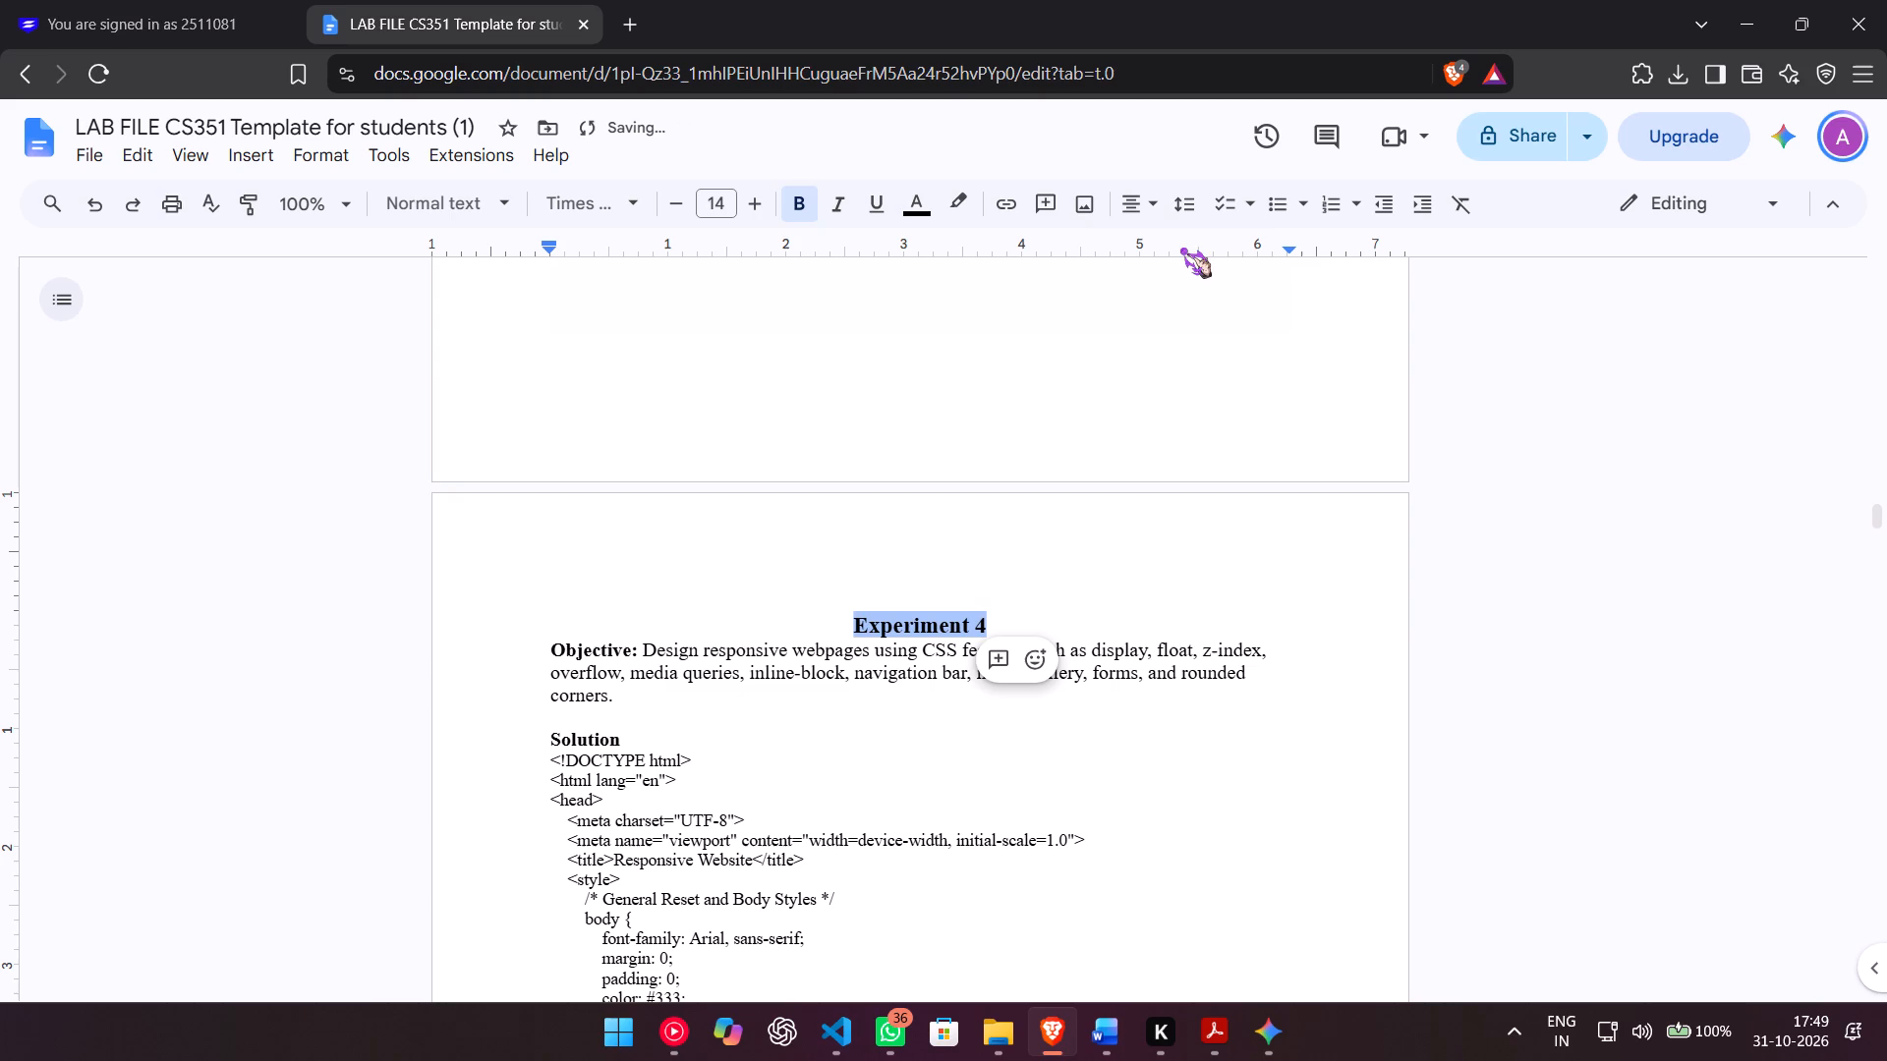
pyautogui.click(1155, 496)
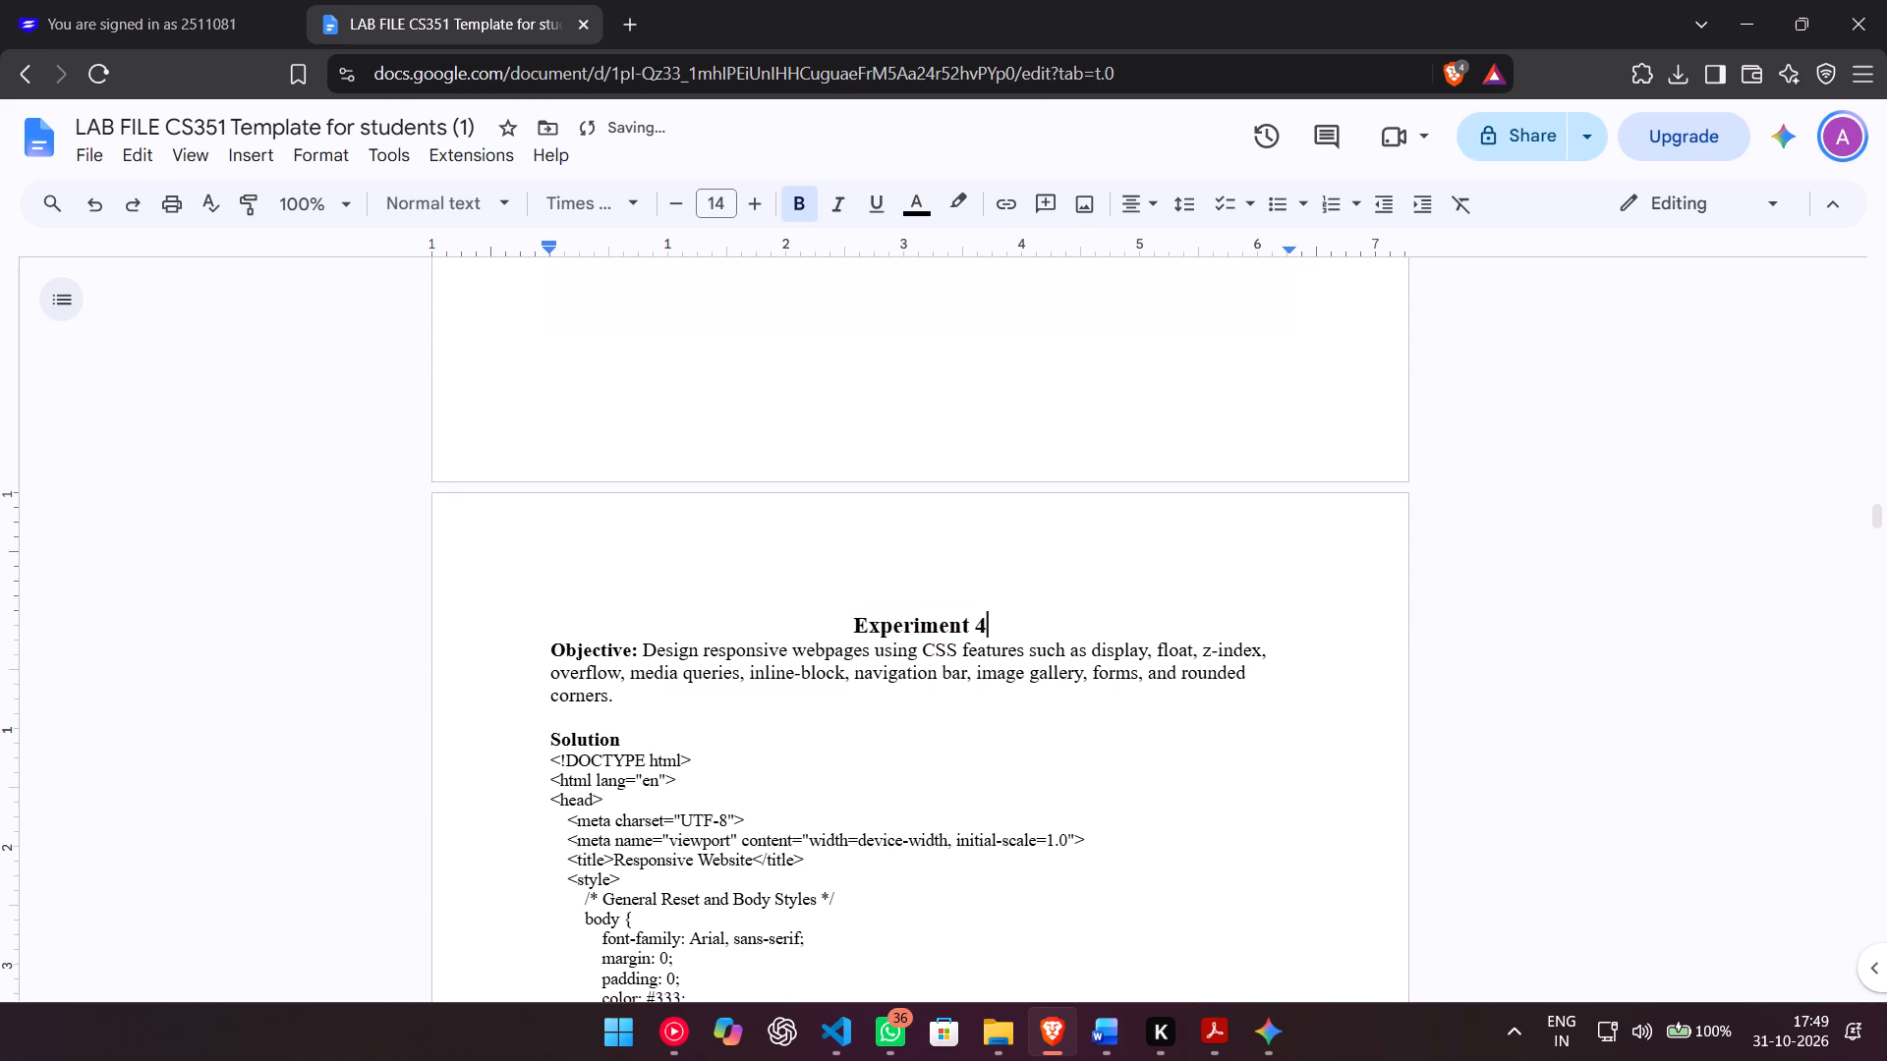
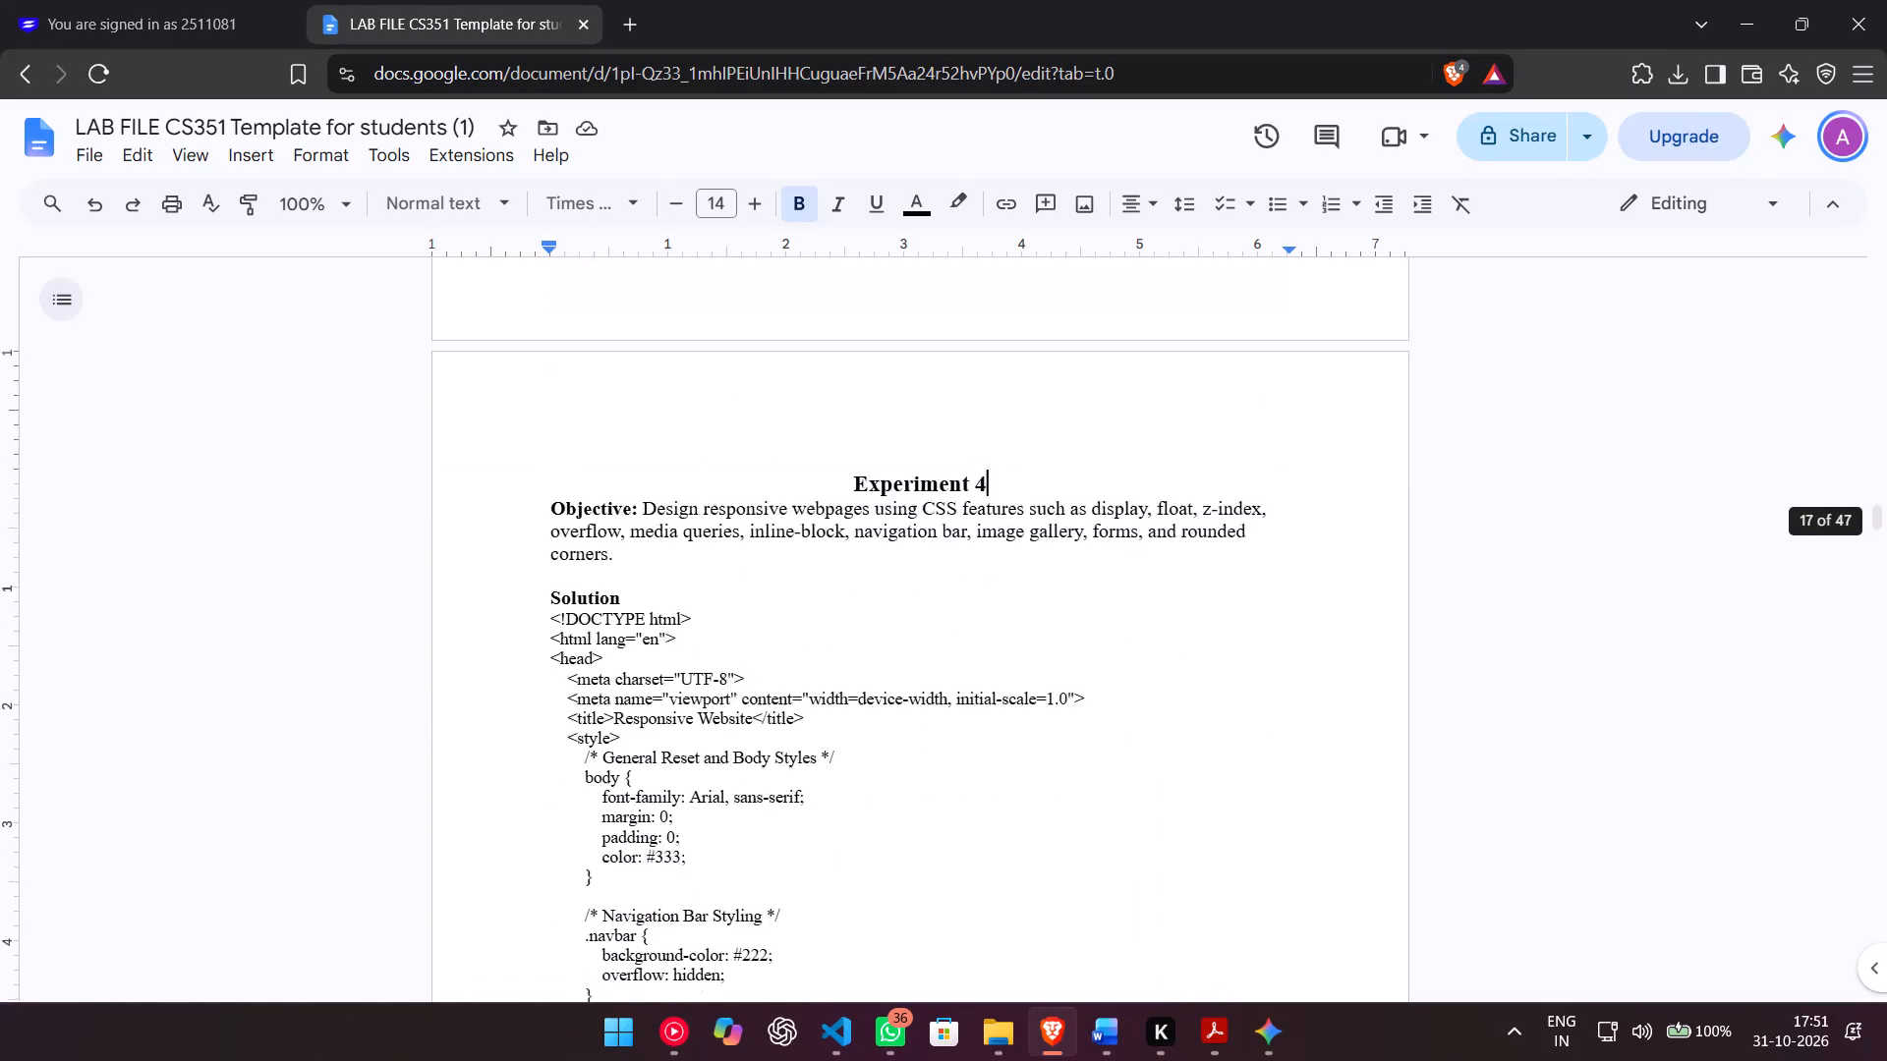
# Copy the entire Experiment 4 solution code, from the DOCTYPE line down to the closing html tag.
pyautogui.moveTo(542, 516); pyautogui.dragTo(780, 720)
pyautogui.scroll(-8, 744, 670)
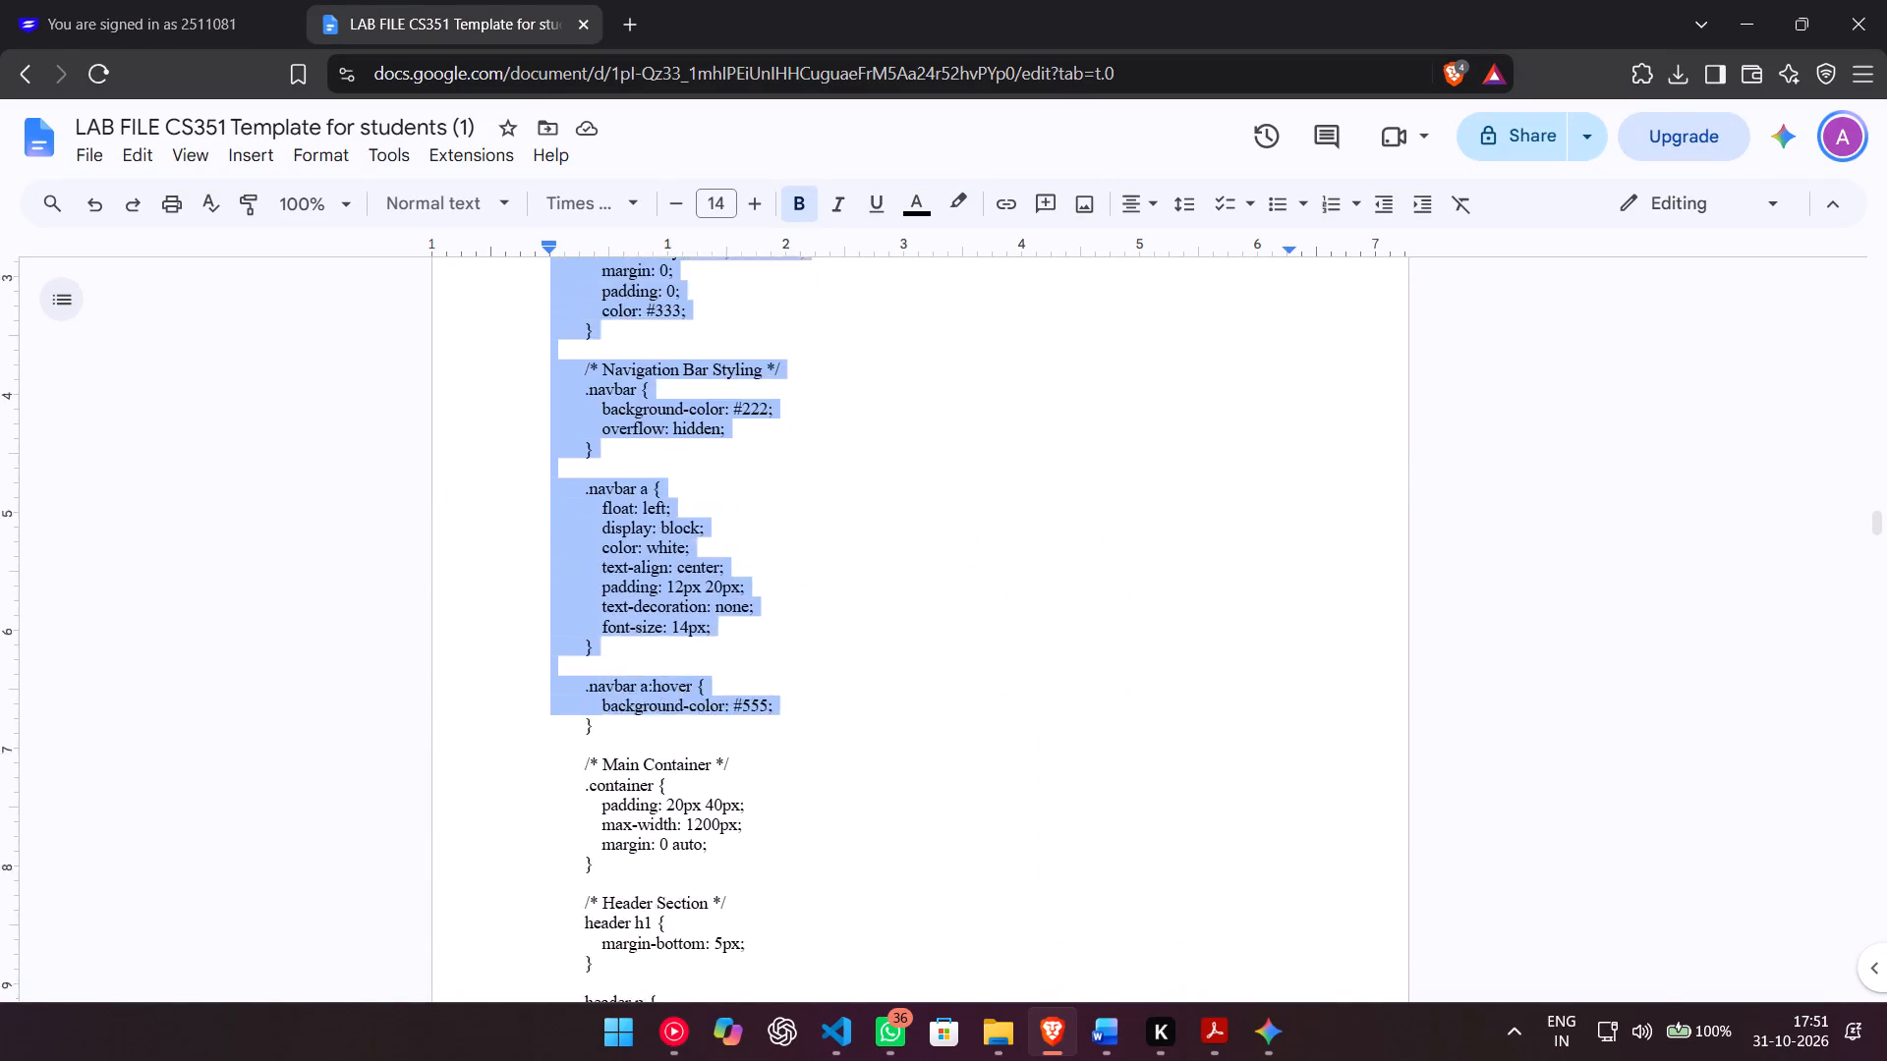
pyautogui.scroll(-20, 780, 720)
pyautogui.scroll(-4, 780, 720)
pyautogui.moveTo(780, 720); pyautogui.dragTo(775, 755)
pyautogui.scroll(4, 775, 755)
pyautogui.scroll(-5, 775, 755)
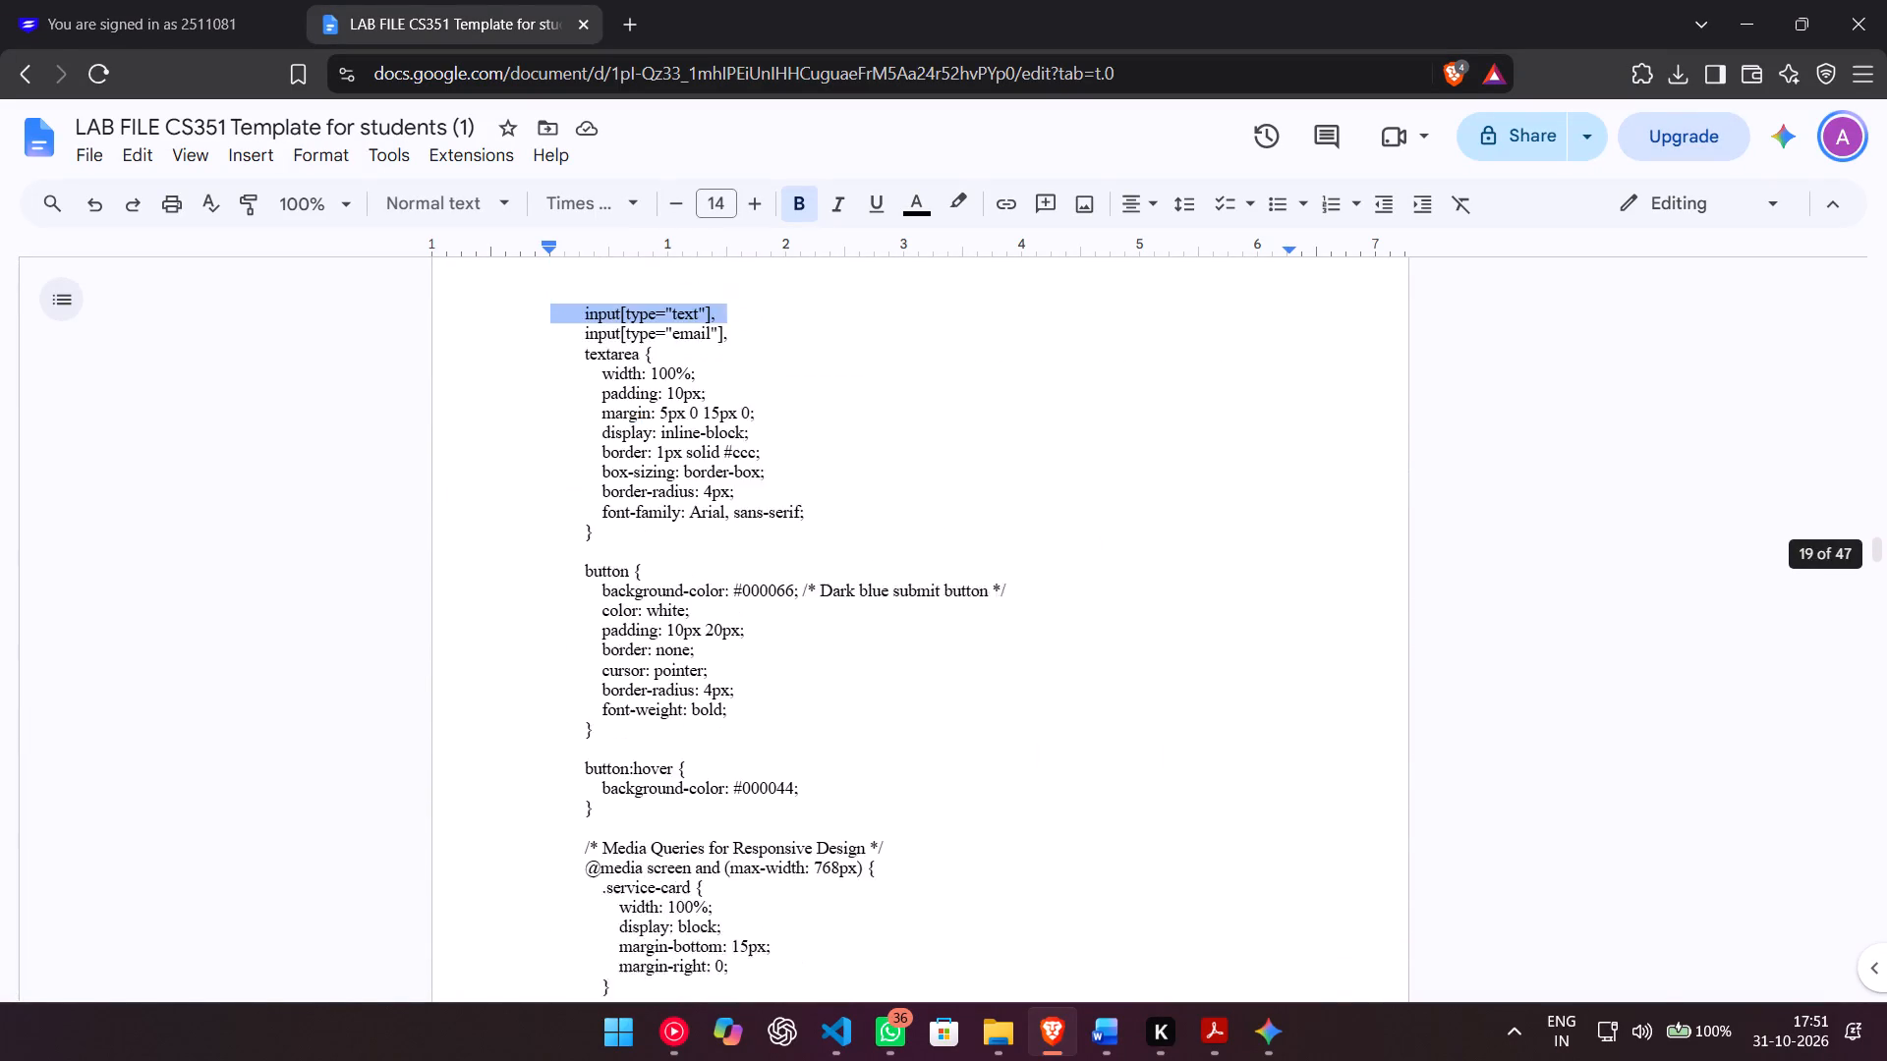
pyautogui.scroll(-14, 775, 755)
pyautogui.moveTo(775, 755); pyautogui.dragTo(763, 759)
pyautogui.scroll(-11, 770, 757)
pyautogui.moveTo(763, 759); pyautogui.dragTo(623, 666)
pyautogui.hotkey('ctrl', 'c')
pyautogui.scroll(-10, 635, 688)
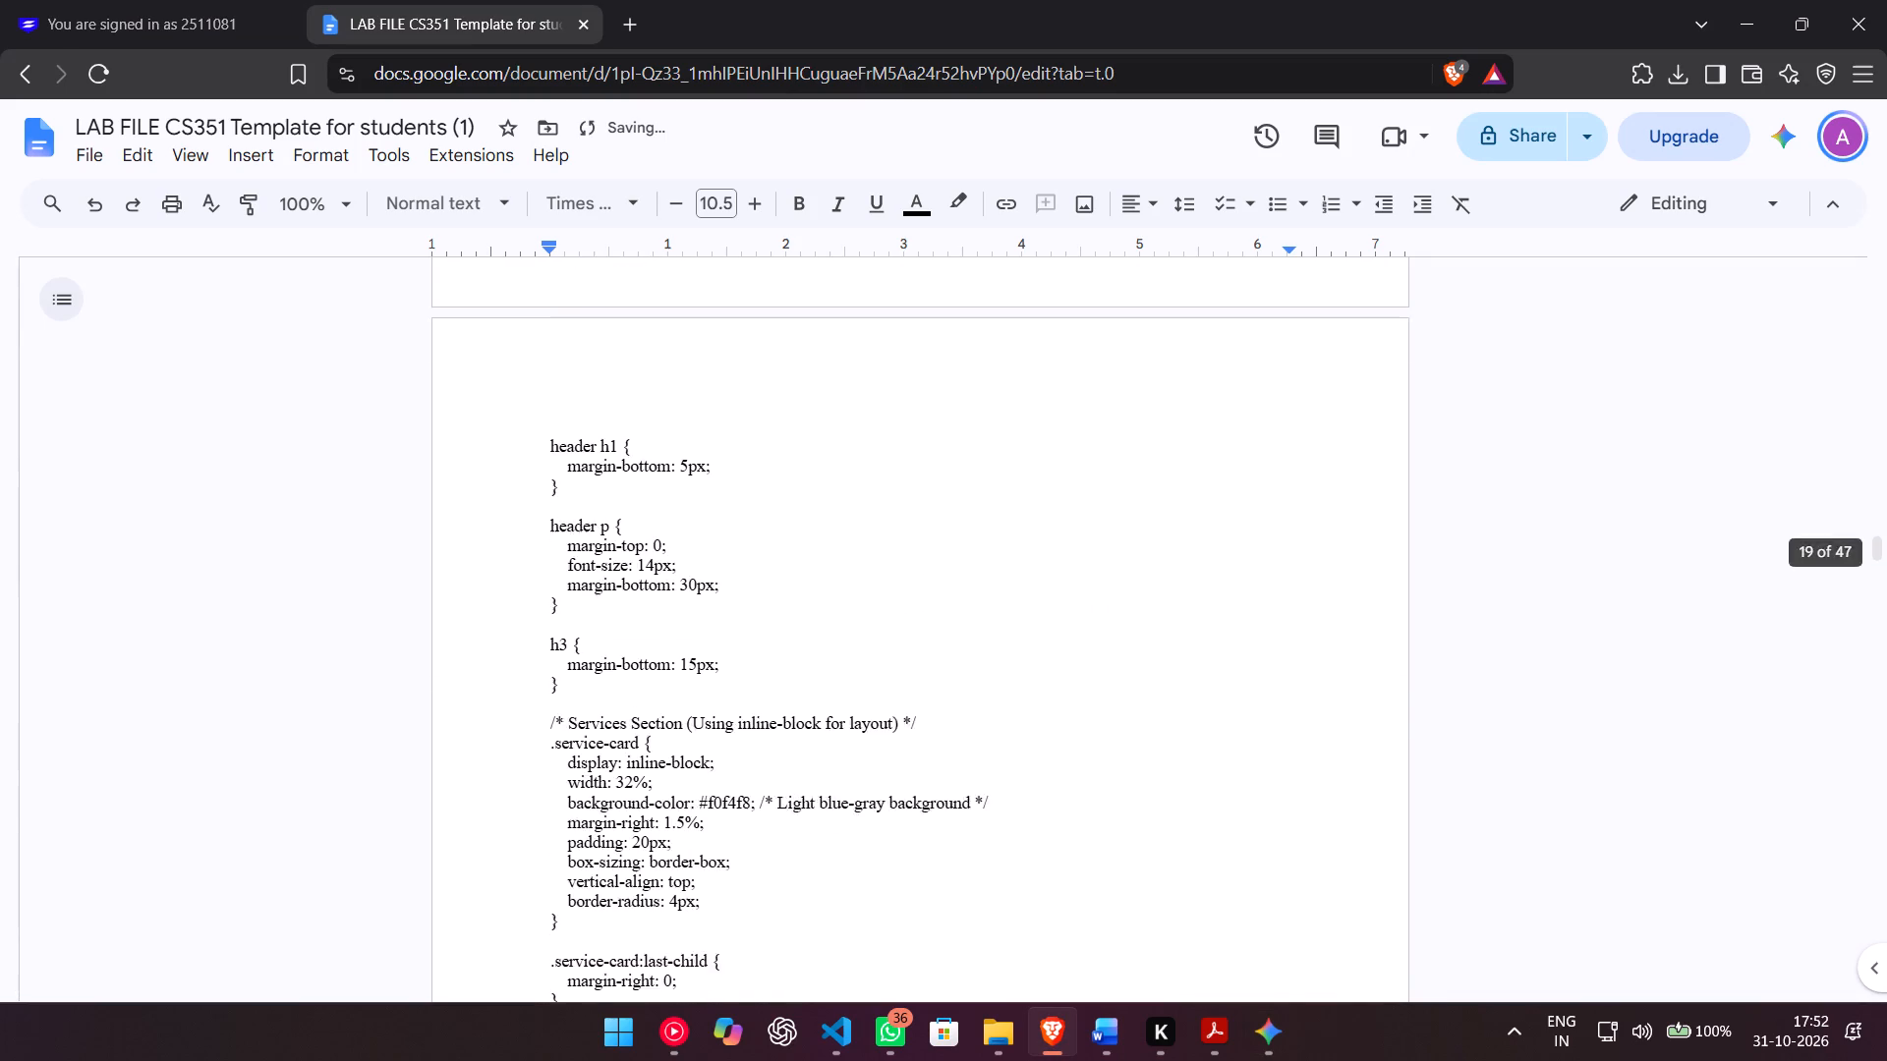
pyautogui.scroll(-20, 741, 537)
pyautogui.scroll(-12, 741, 537)
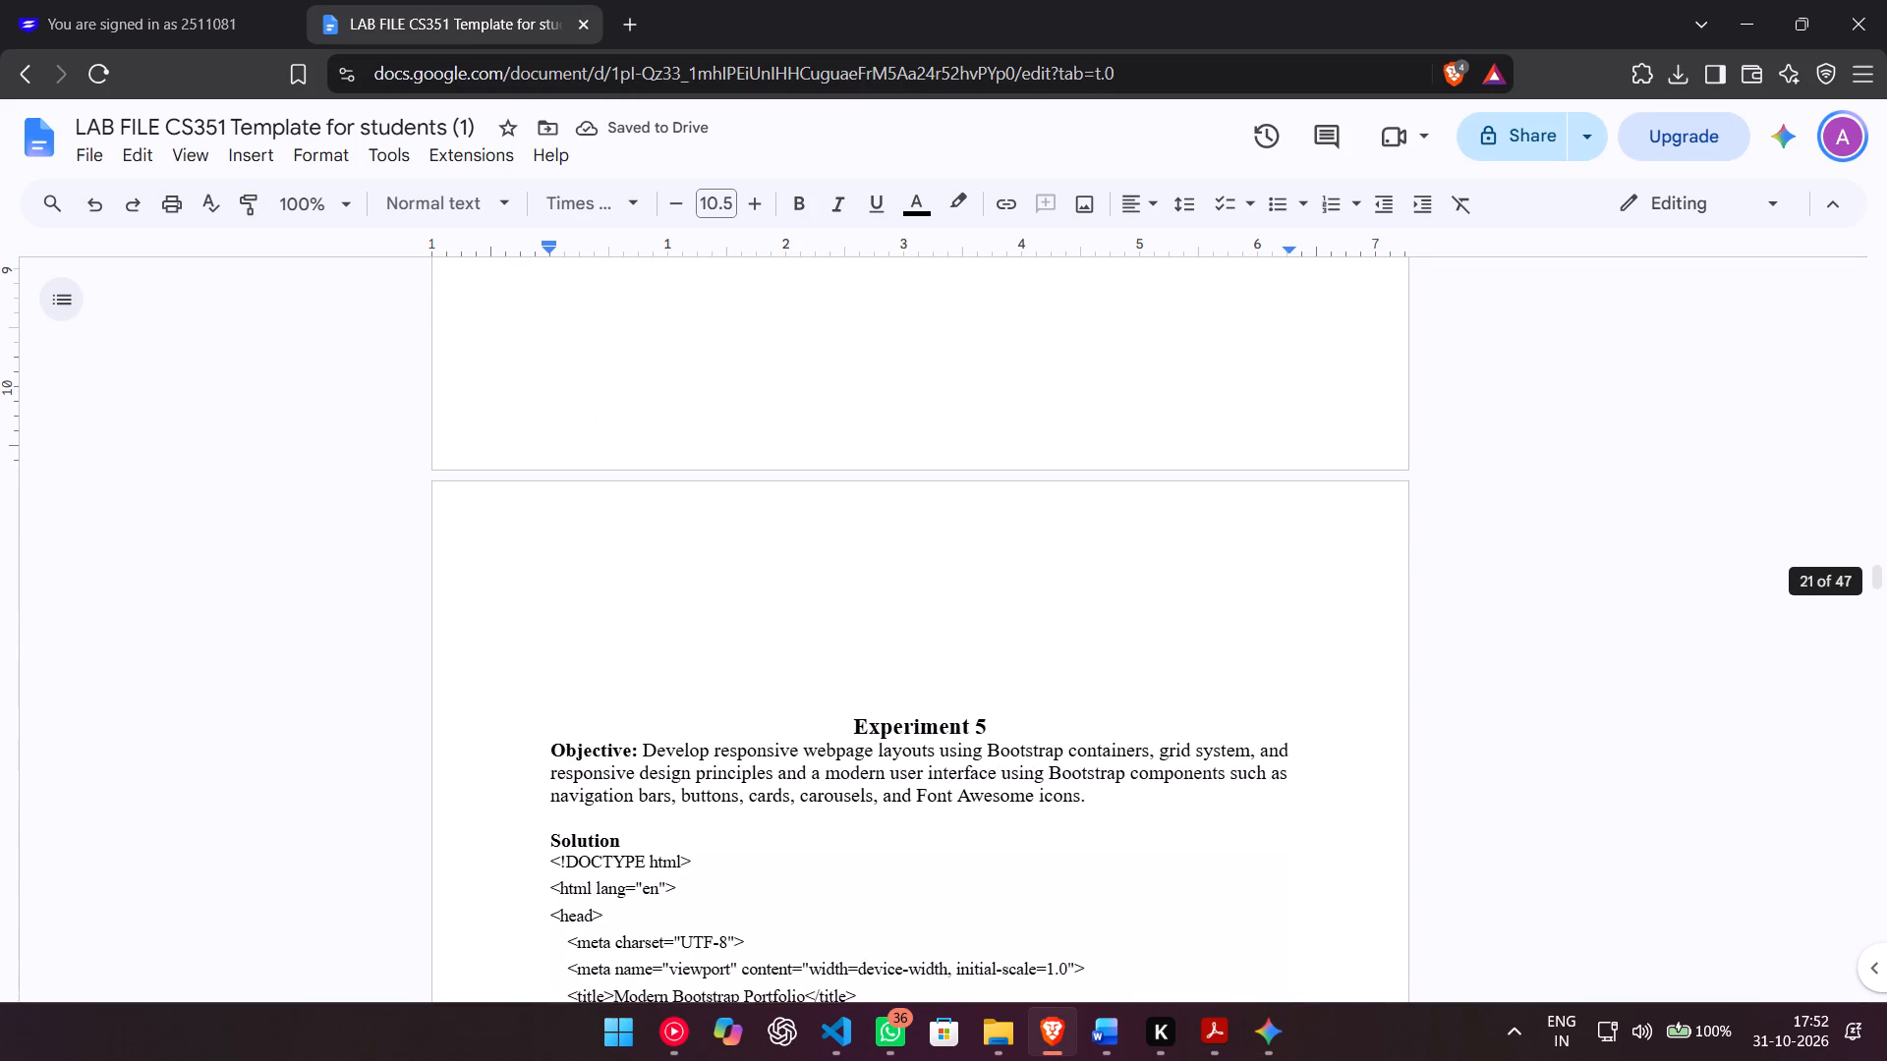
pyautogui.click(849, 722)
pyautogui.press('BackSpace')
pyautogui.press('BackSpace')
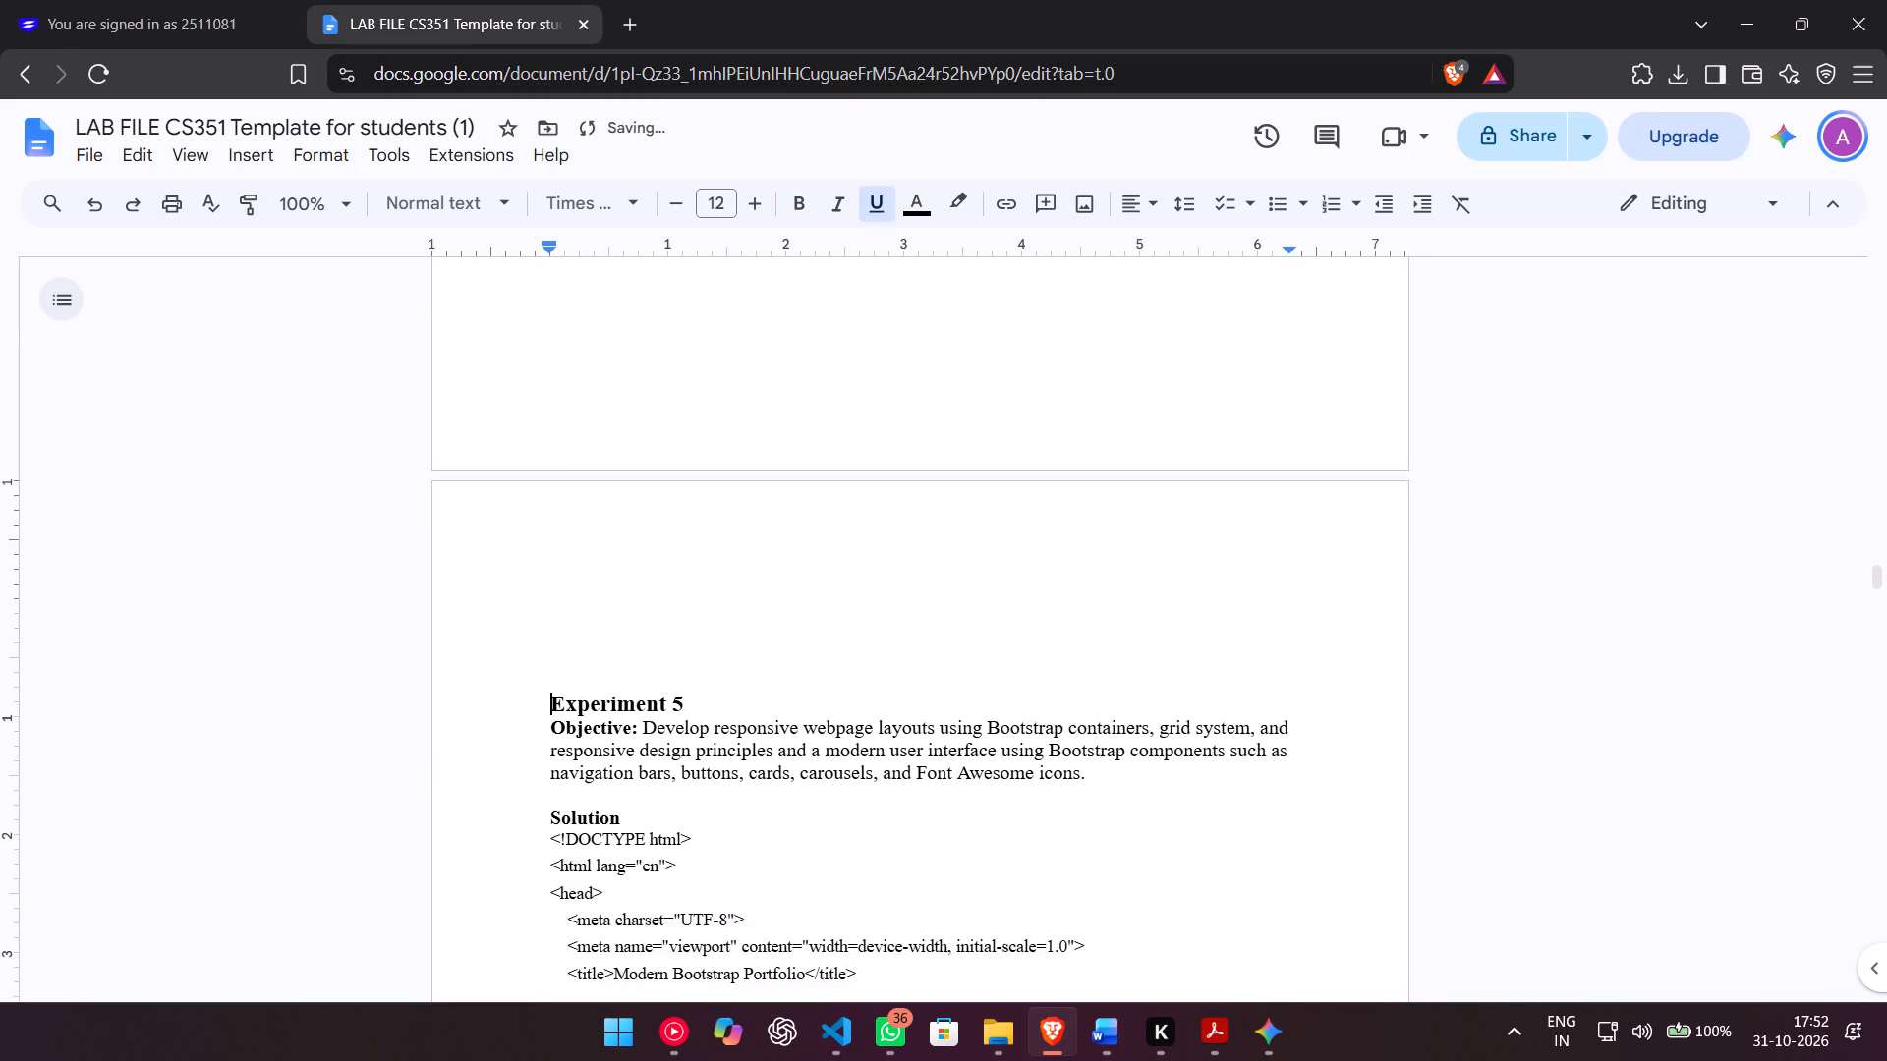
pyautogui.press('BackSpace')
pyautogui.press('BackSpace')
pyautogui.press('BackSpace')
pyautogui.press('BackSpace')
pyautogui.press('BackSpace')
pyautogui.press('BackSpace')
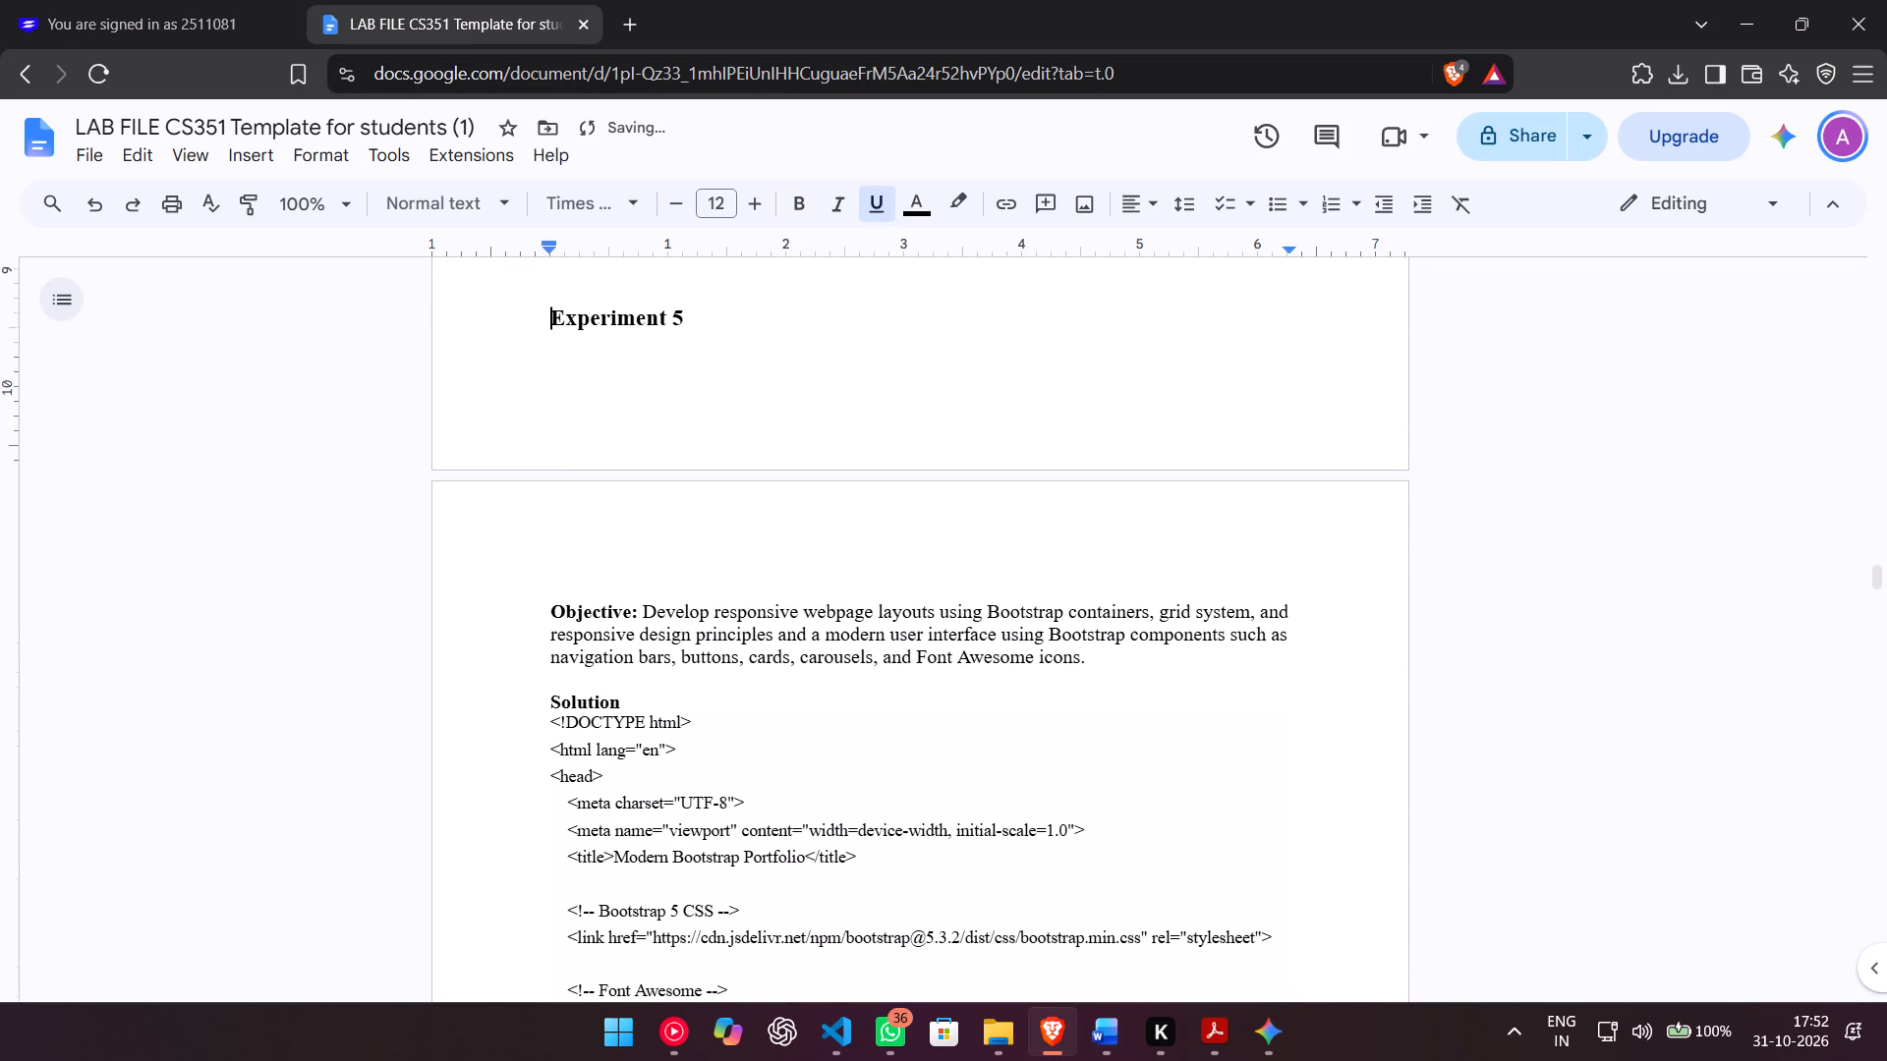
pyautogui.press('Return')
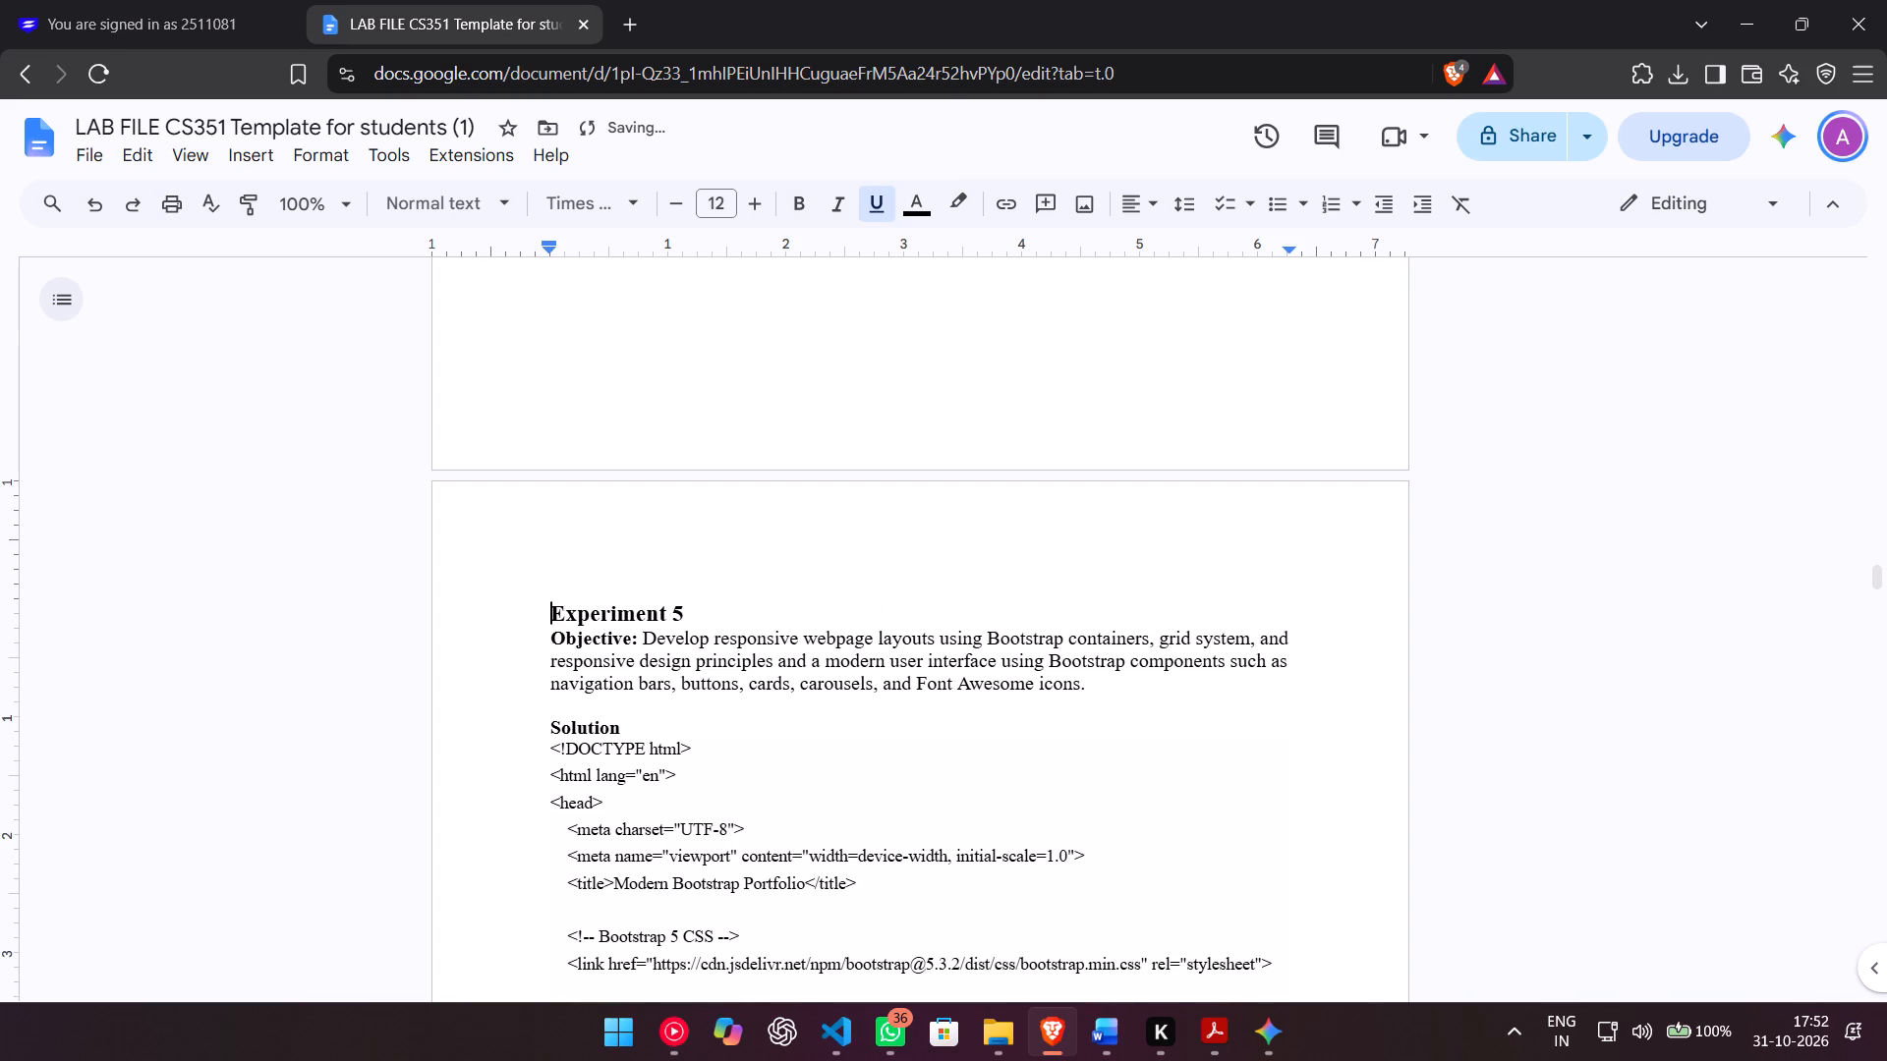
# Centre the Experiment 5 heading at the top of its page.
pyautogui.moveTo(731, 611); pyautogui.dragTo(549, 611)
pyautogui.click(1151, 202)
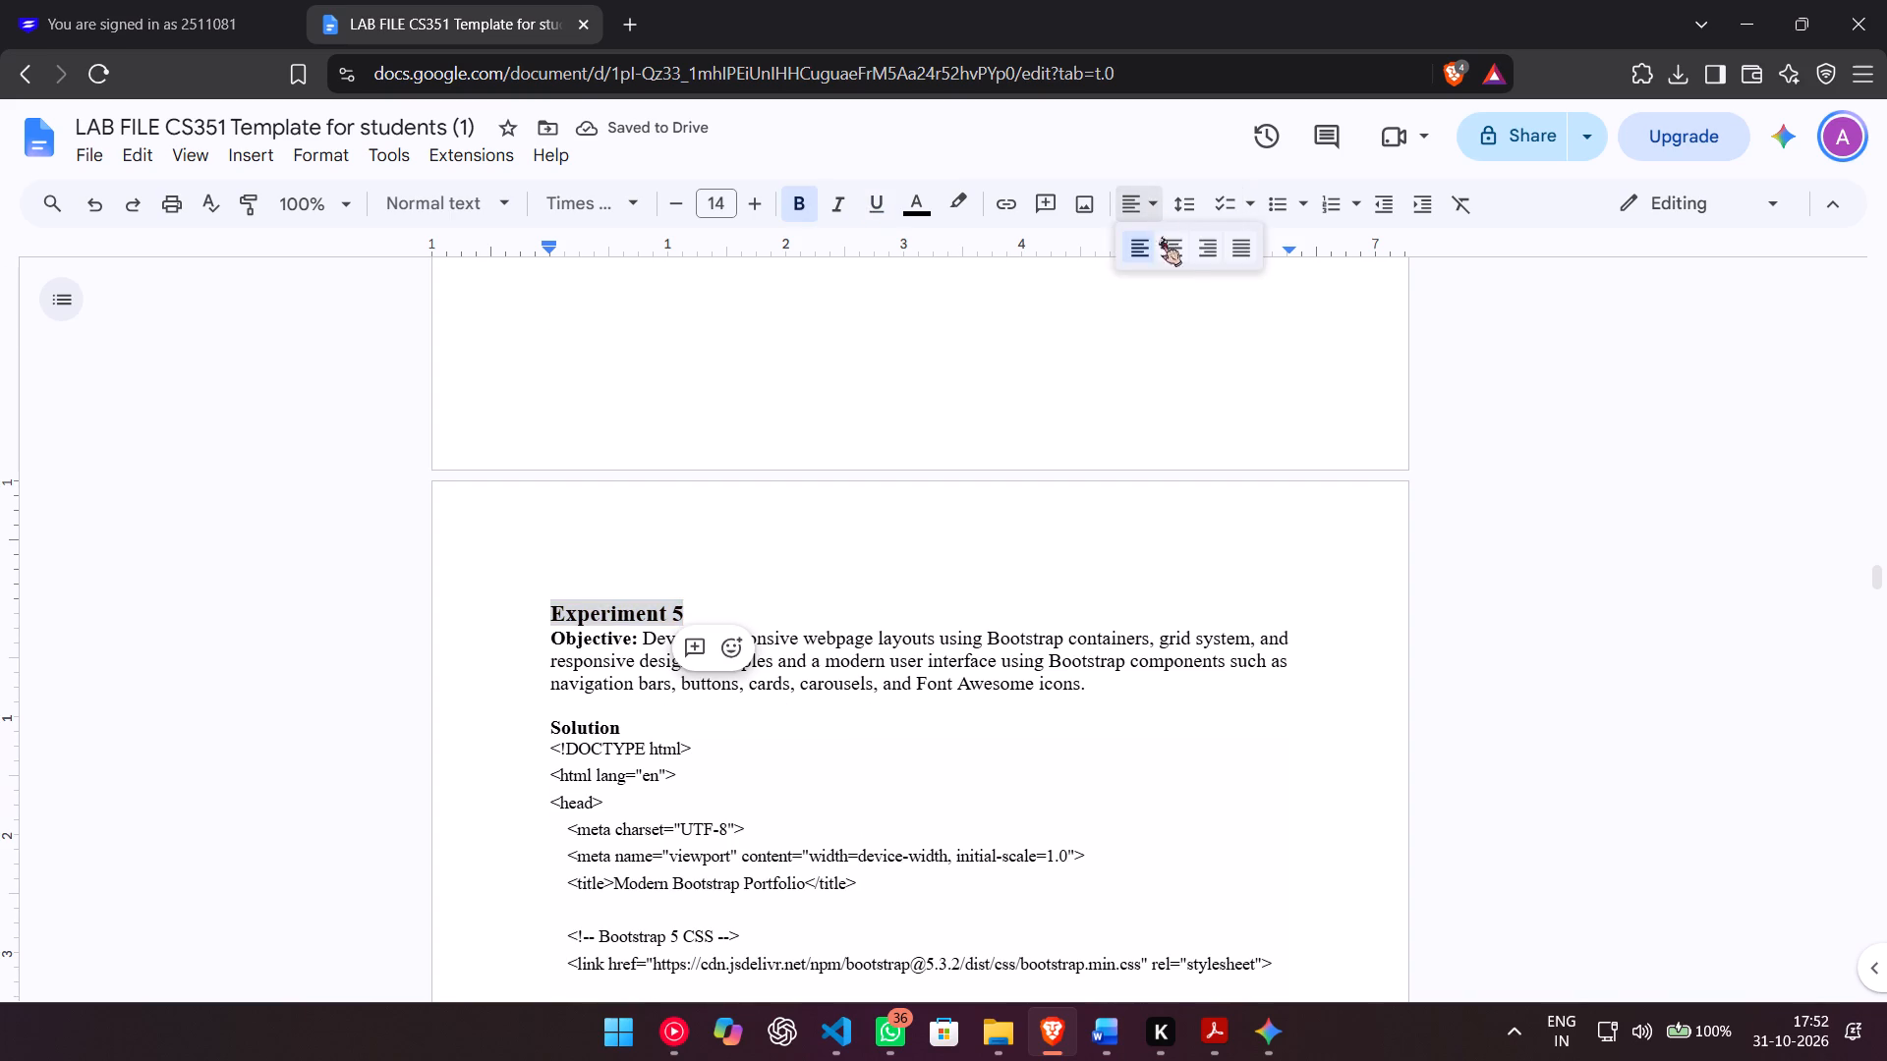
pyautogui.click(1176, 247)
# Look through the remaining pages from Experiment 5's code to the end of the lab file, checking their layout and spacing.
pyautogui.scroll(-4, 1566, 584)
pyautogui.click(1711, 586)
pyautogui.scroll(-20, 1673, 632)
pyautogui.scroll(-8, 1673, 632)
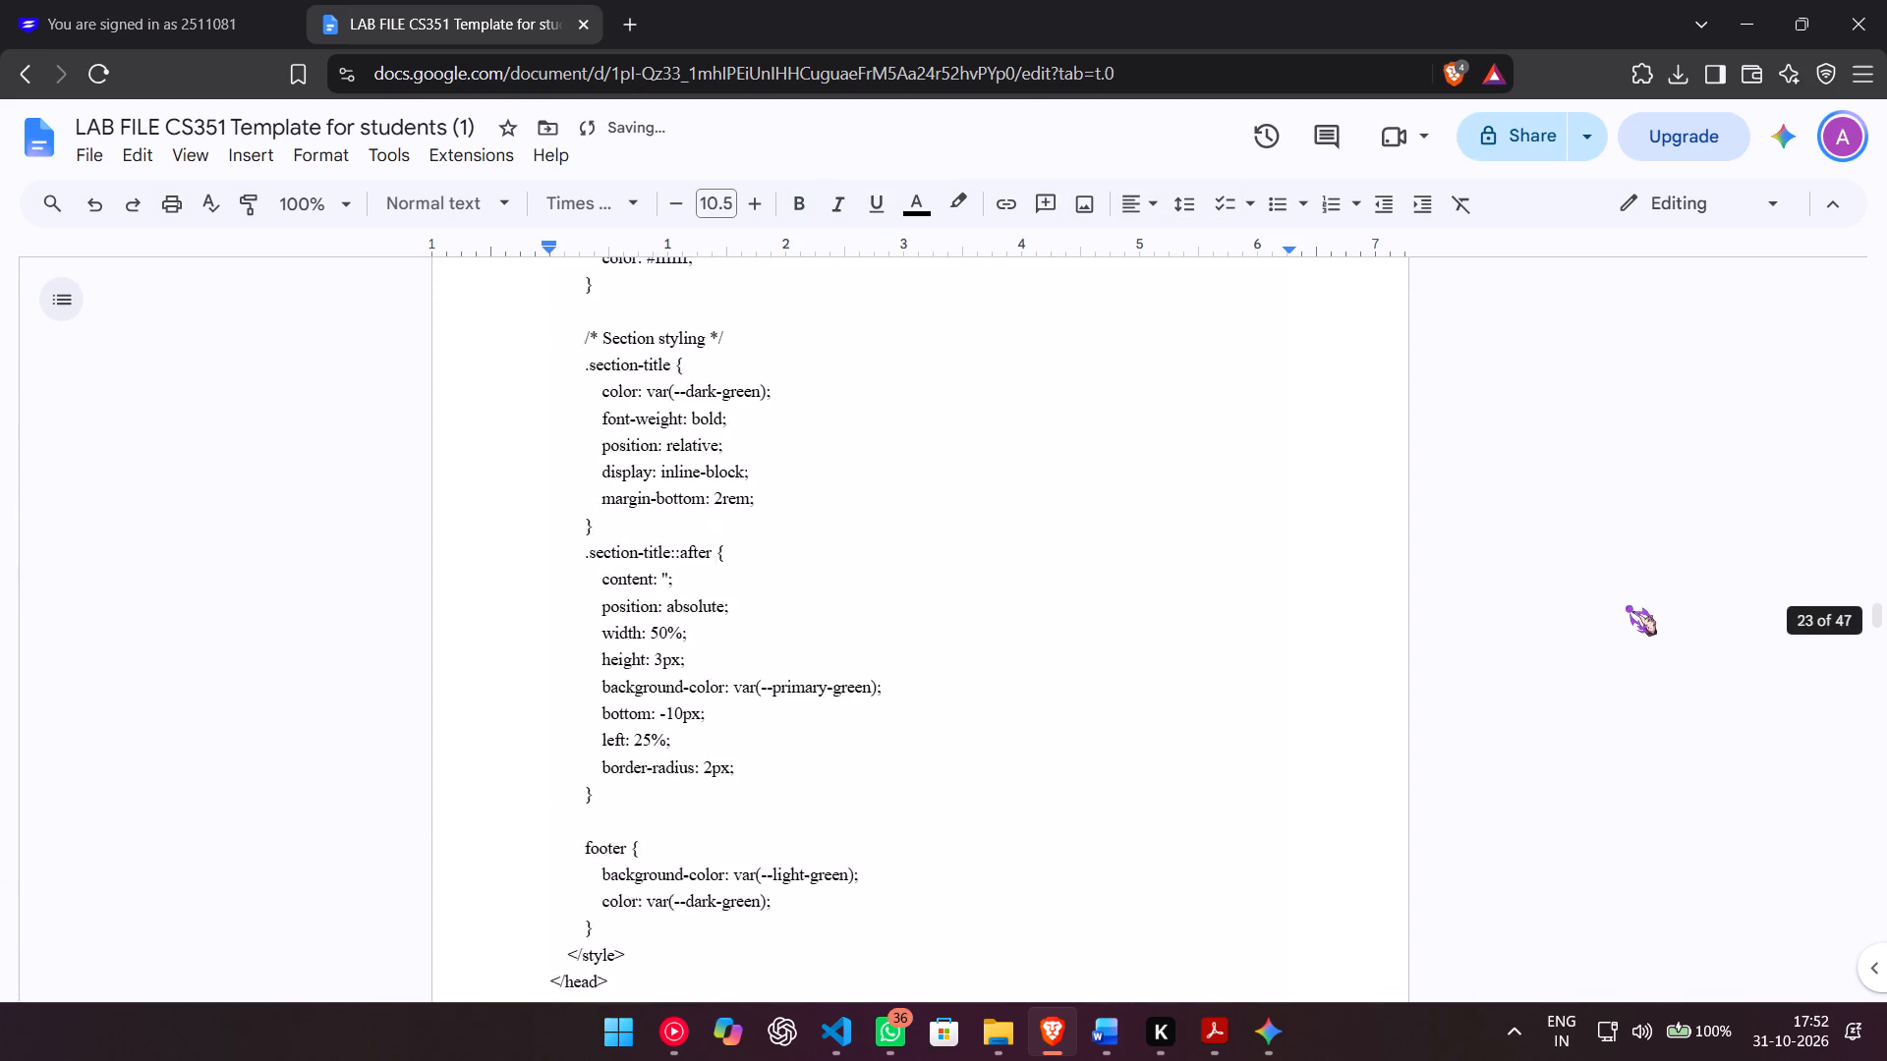
pyautogui.scroll(-20, 1627, 605)
pyautogui.scroll(-20, 1627, 605)
pyautogui.scroll(-20, 1627, 605)
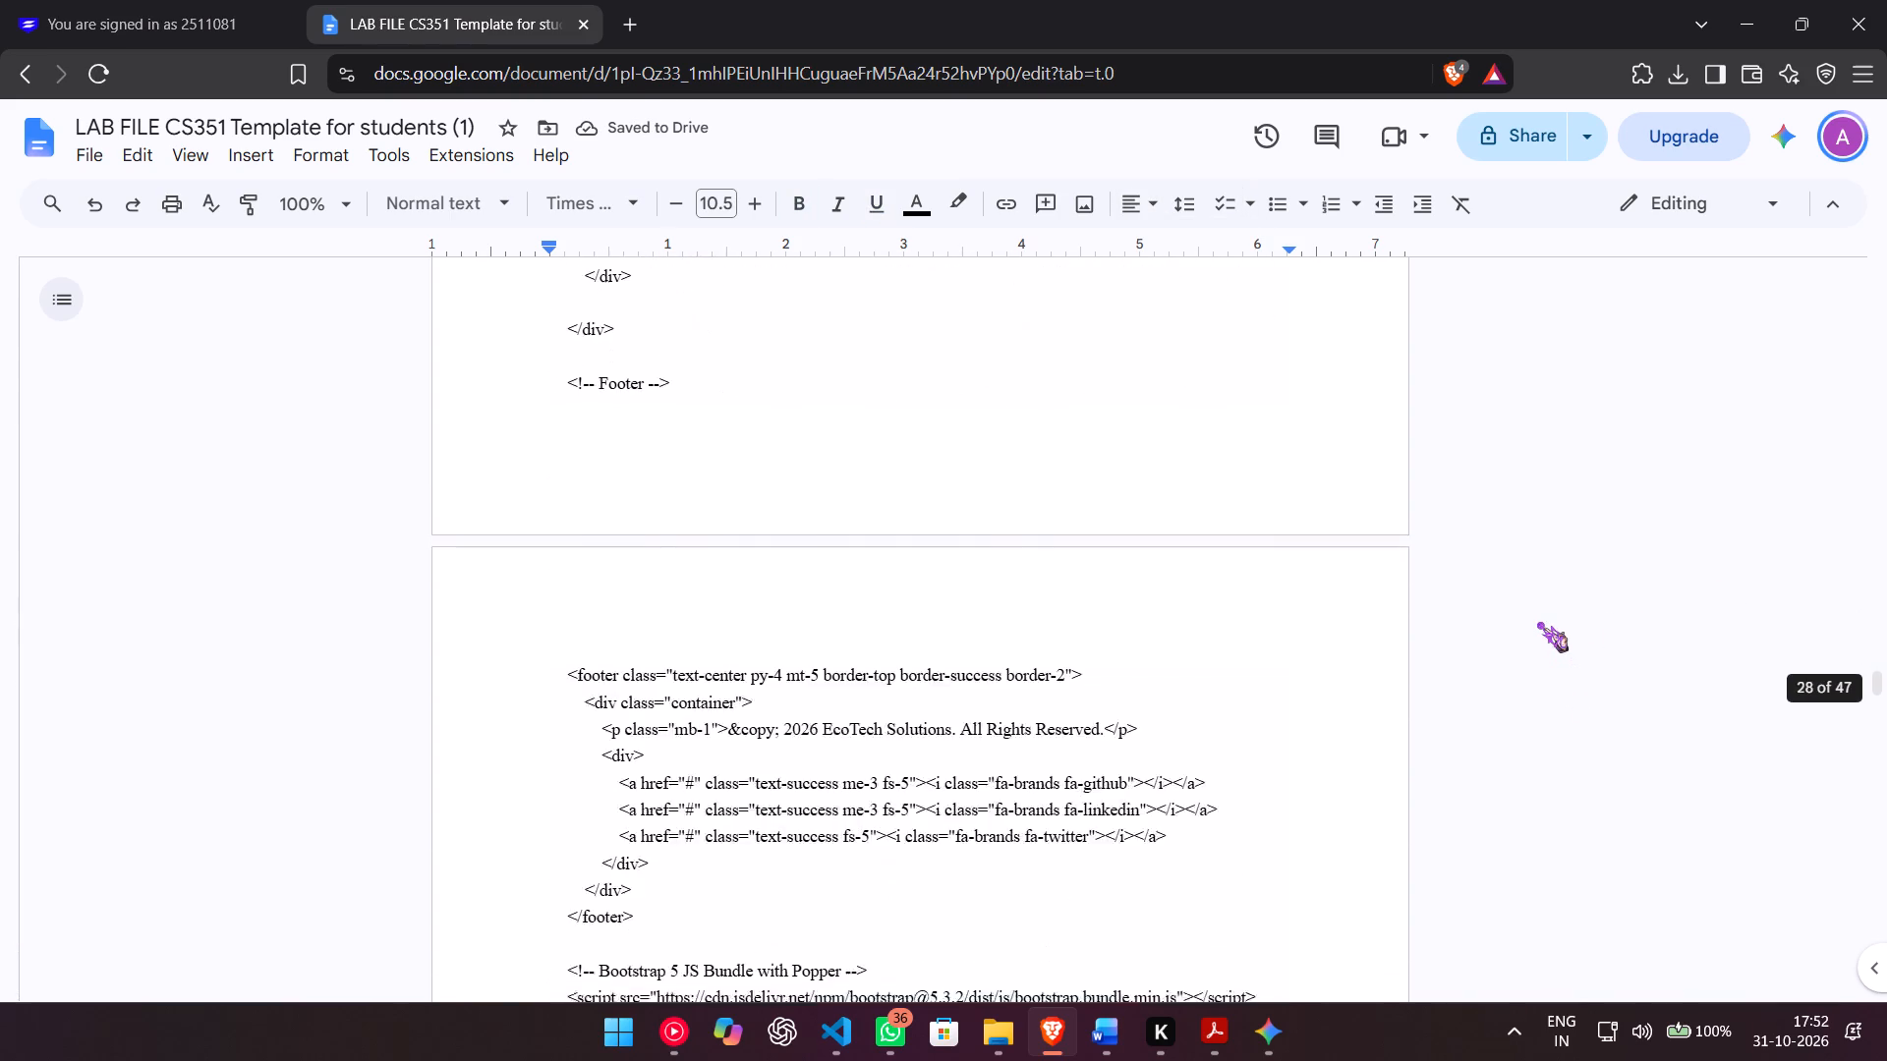
pyautogui.scroll(-20, 1538, 622)
pyautogui.scroll(-20, 1538, 622)
pyautogui.scroll(-20, 1538, 622)
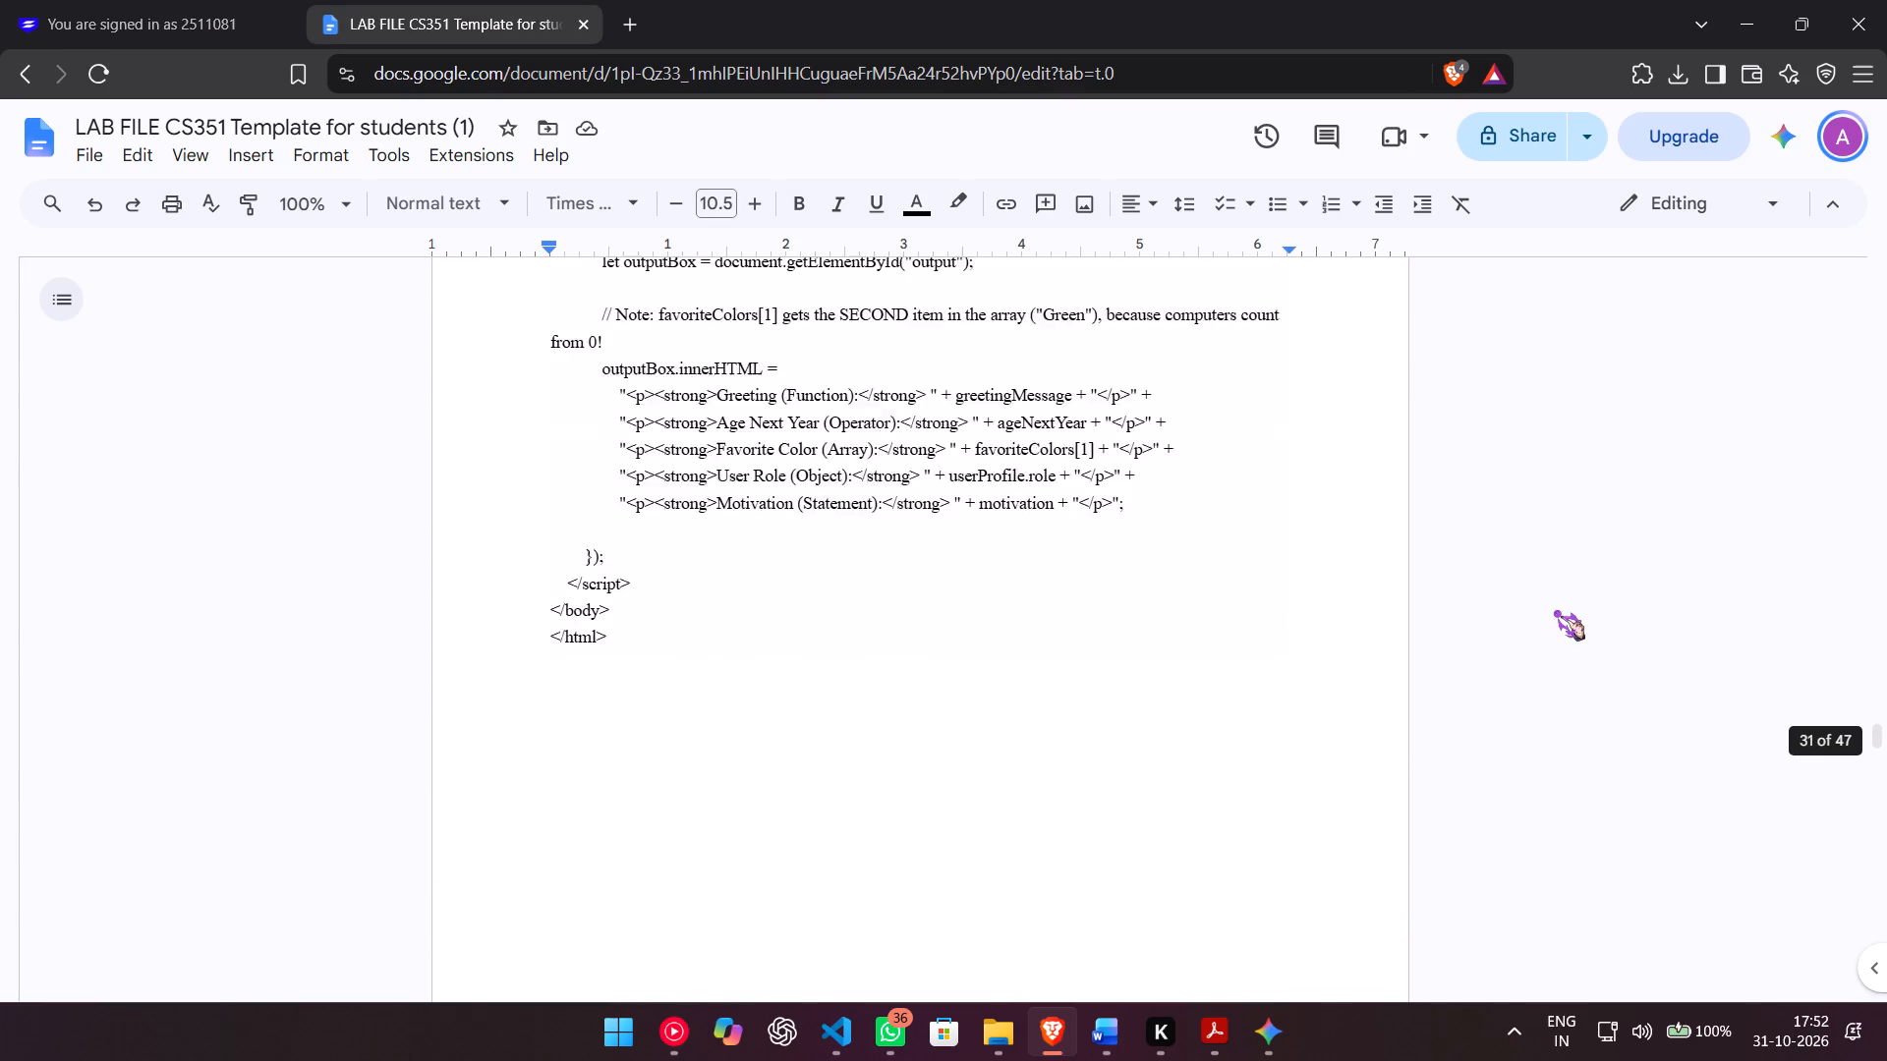
pyautogui.scroll(-20, 1555, 610)
pyautogui.scroll(-20, 1555, 610)
pyautogui.scroll(-20, 1555, 610)
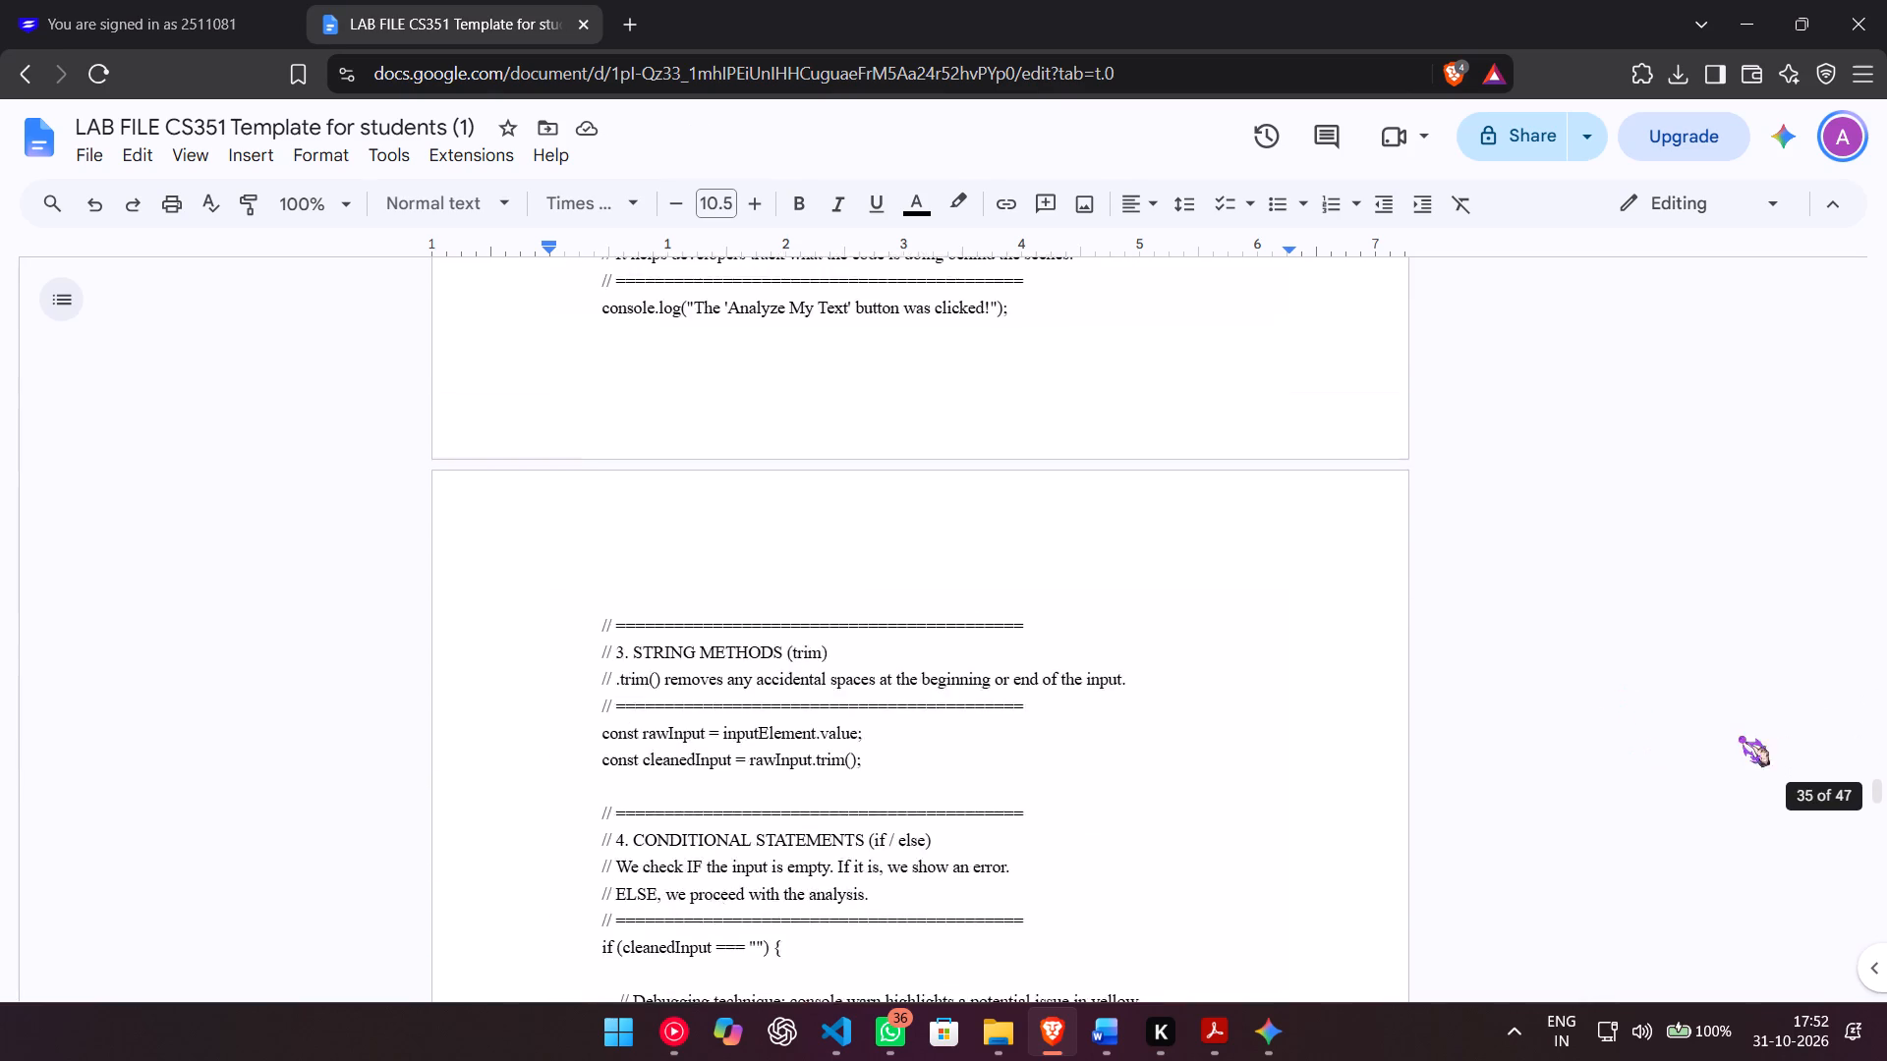
pyautogui.scroll(-2, 1740, 736)
pyautogui.moveTo(1873, 798); pyautogui.dragTo(1875, 833)
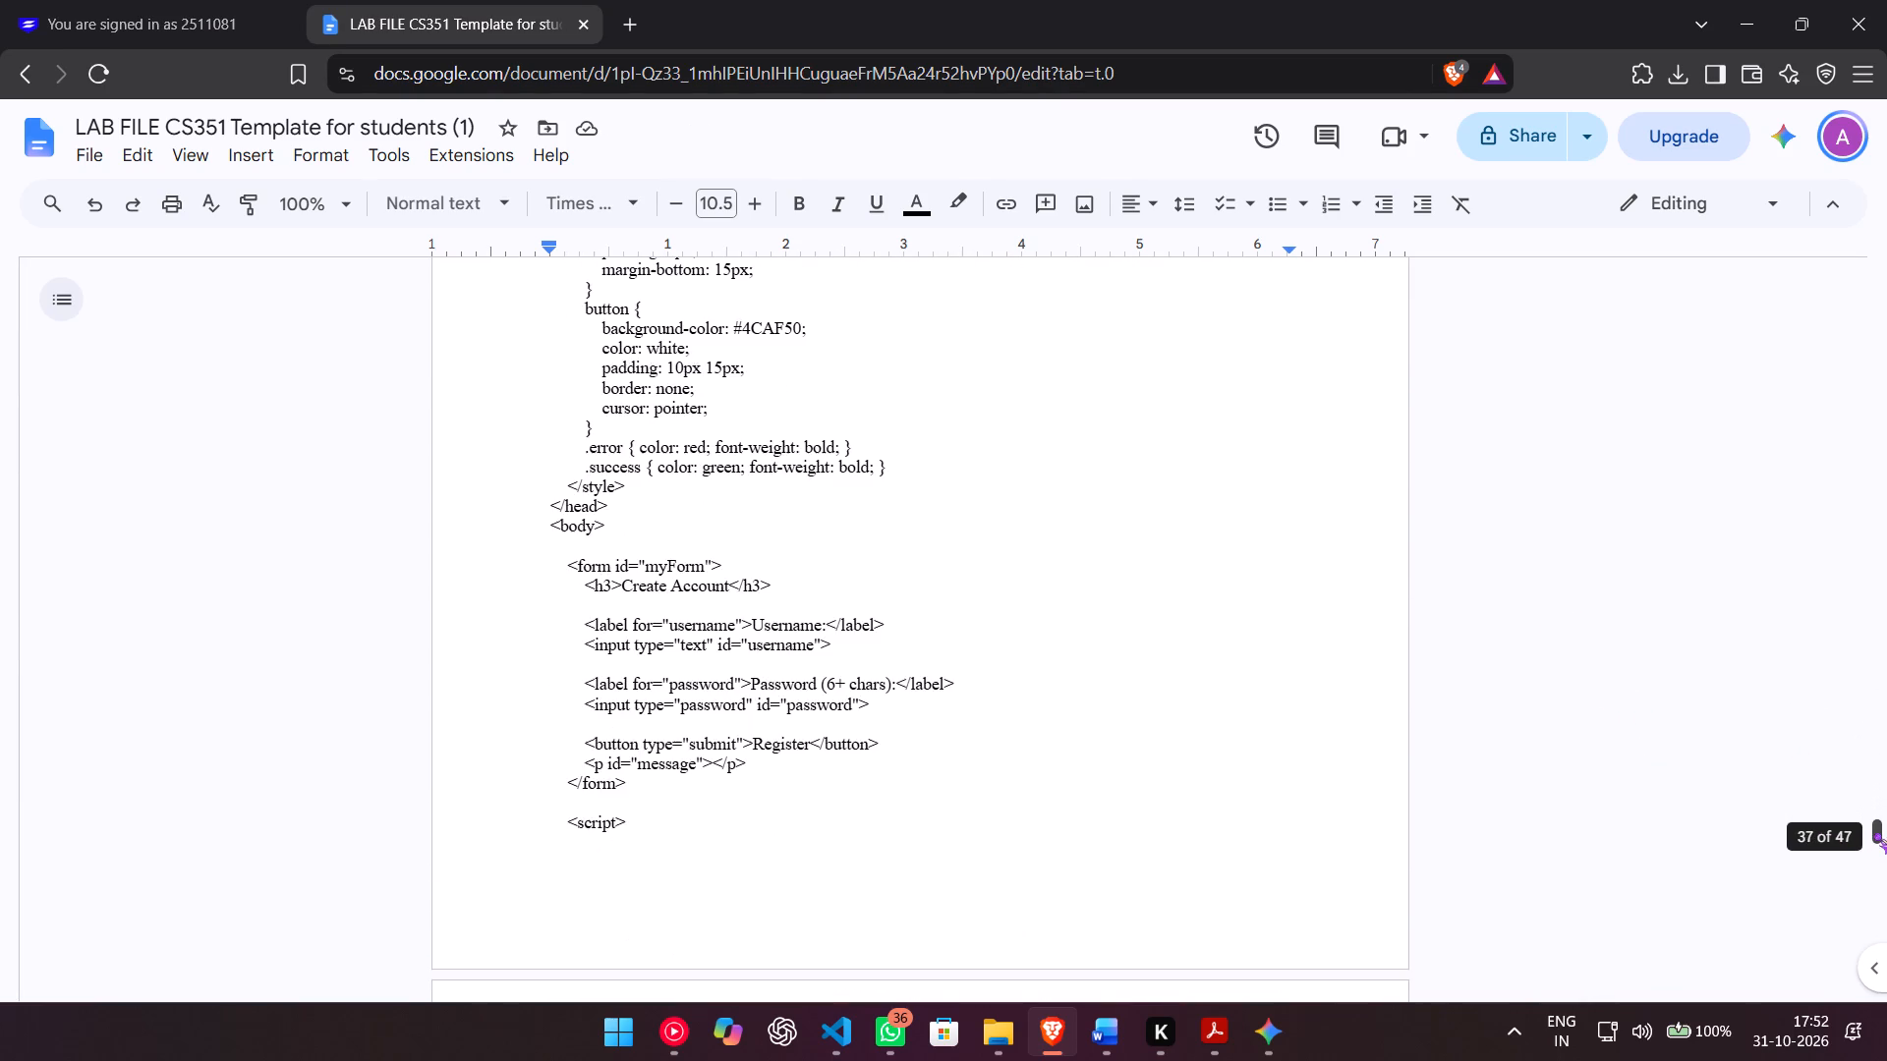
pyautogui.moveTo(1875, 833); pyautogui.dragTo(1871, 977)
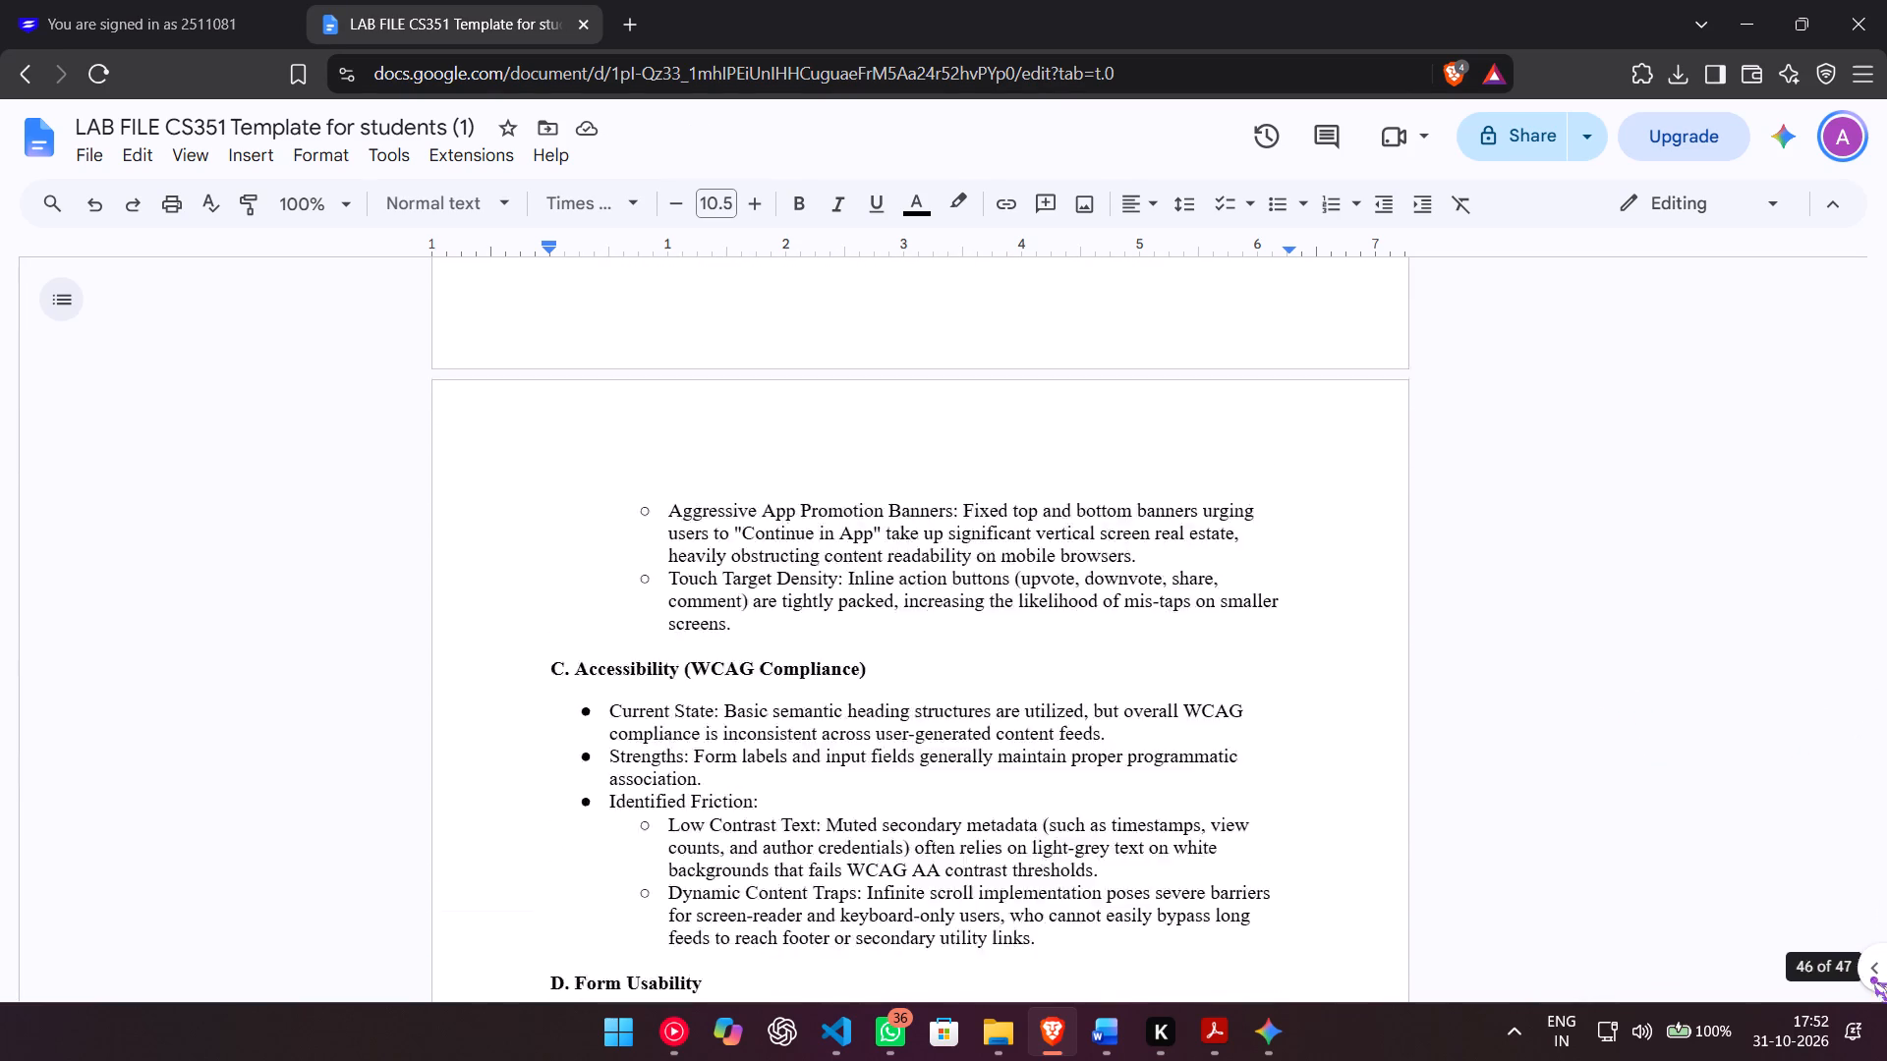
pyautogui.moveTo(1871, 977); pyautogui.dragTo(1865, 1031)
pyautogui.scroll(20, 1456, 700)
pyautogui.scroll(20, 1456, 700)
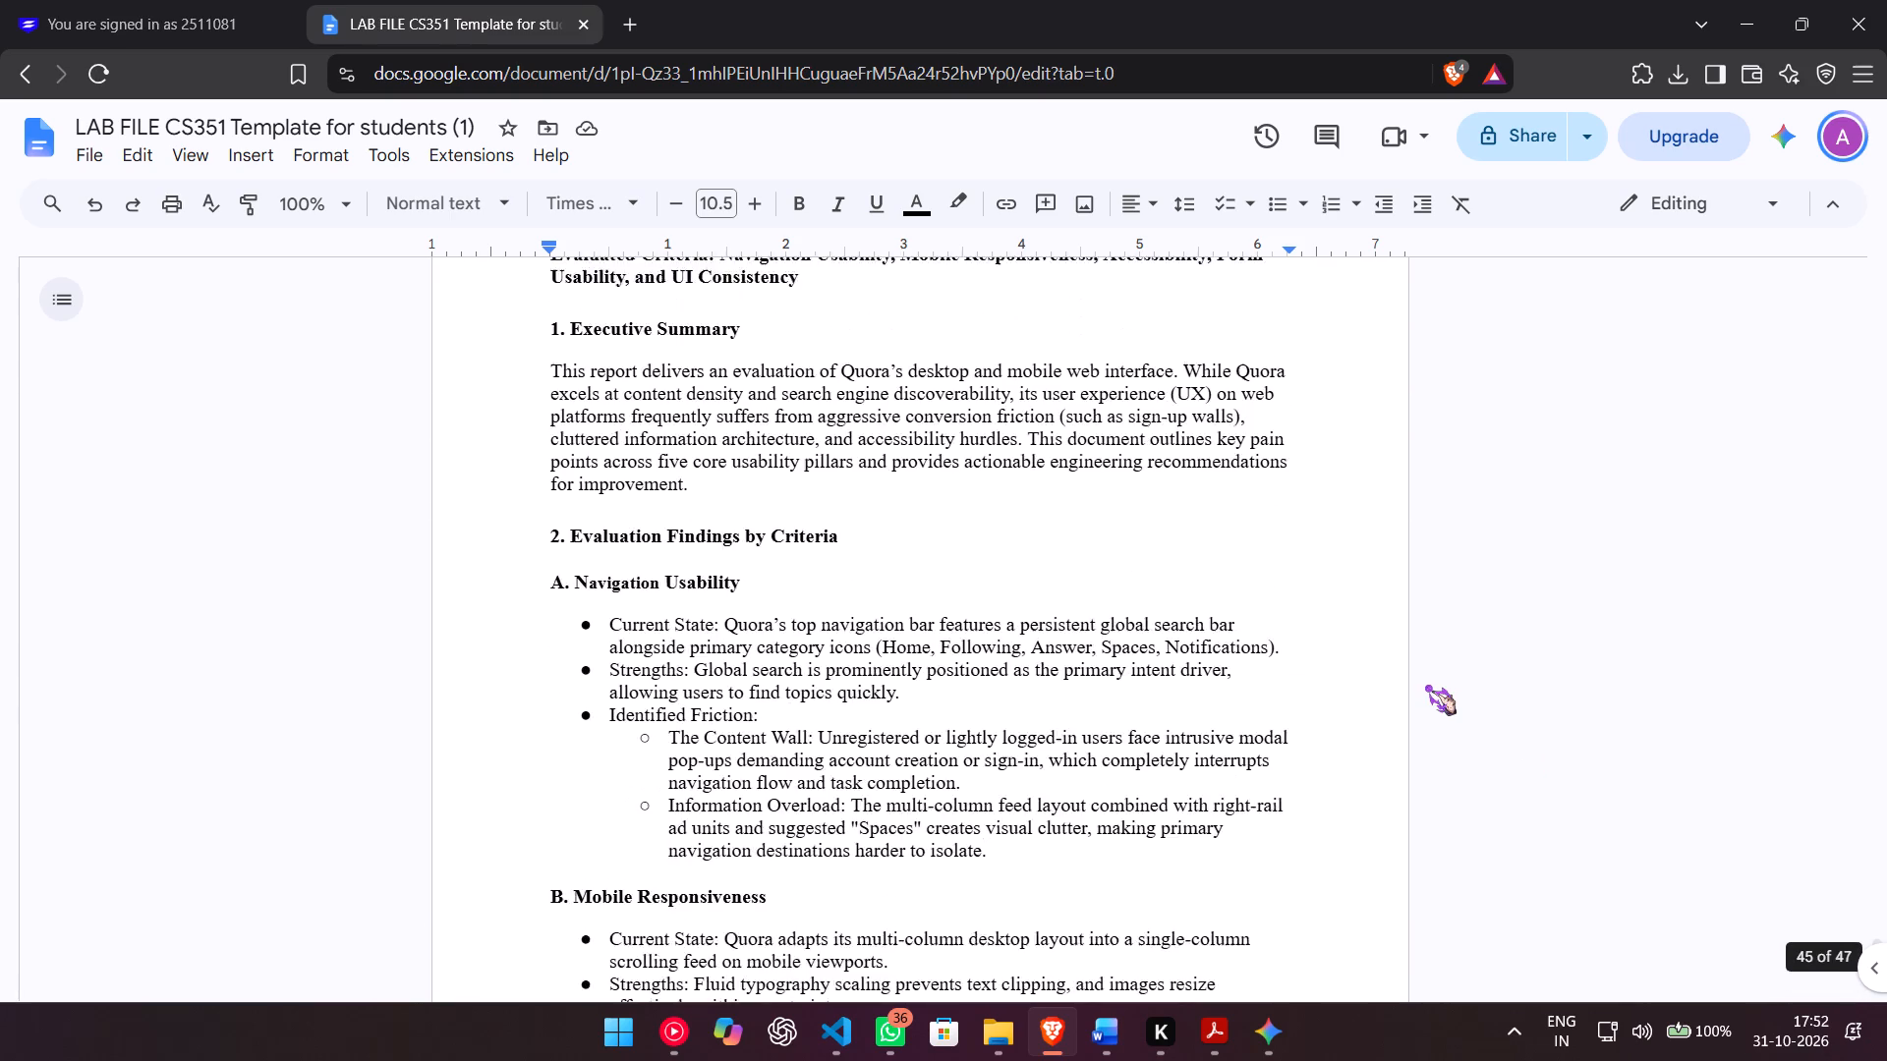
pyautogui.scroll(20, 1426, 685)
pyautogui.scroll(9, 1426, 685)
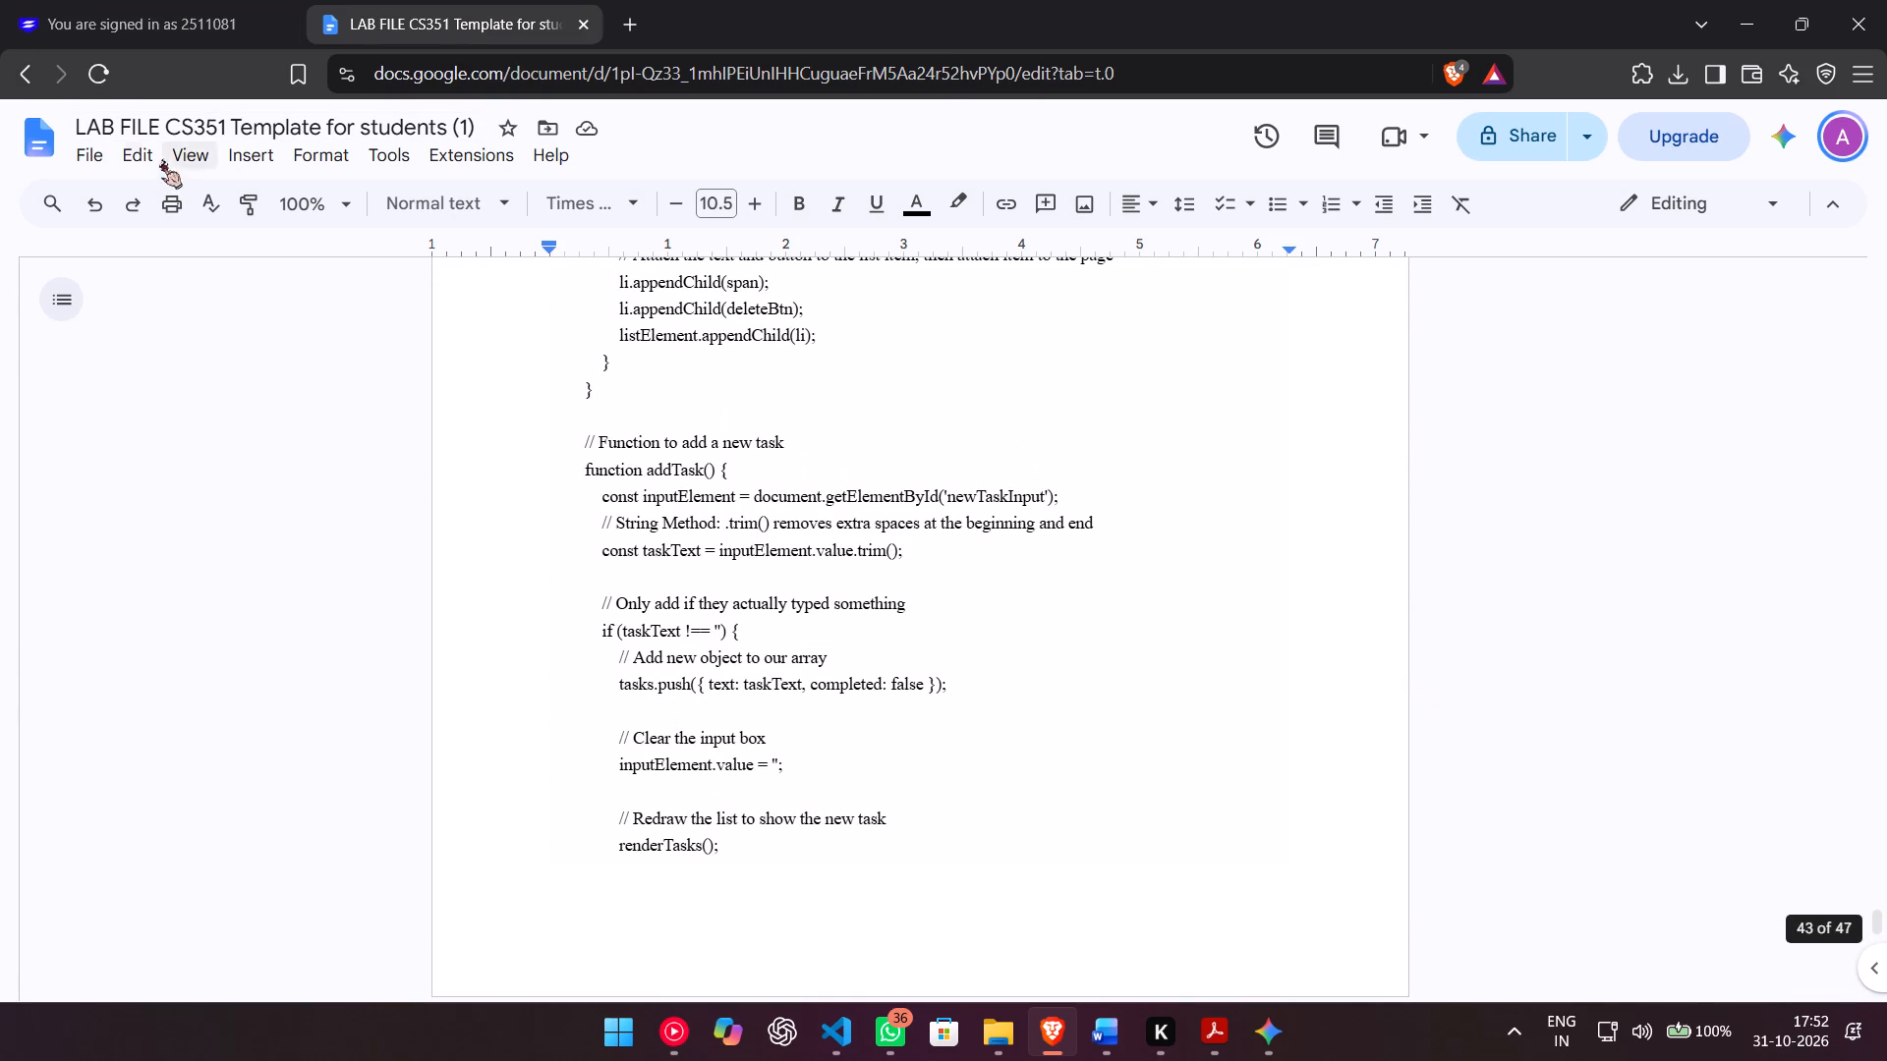
# Download the lab file as a PDF document, saving it in Downloads as "LAB FILE CS351 Template for students (1) (1)".
pyautogui.click(94, 160)
pyautogui.click(165, 417)
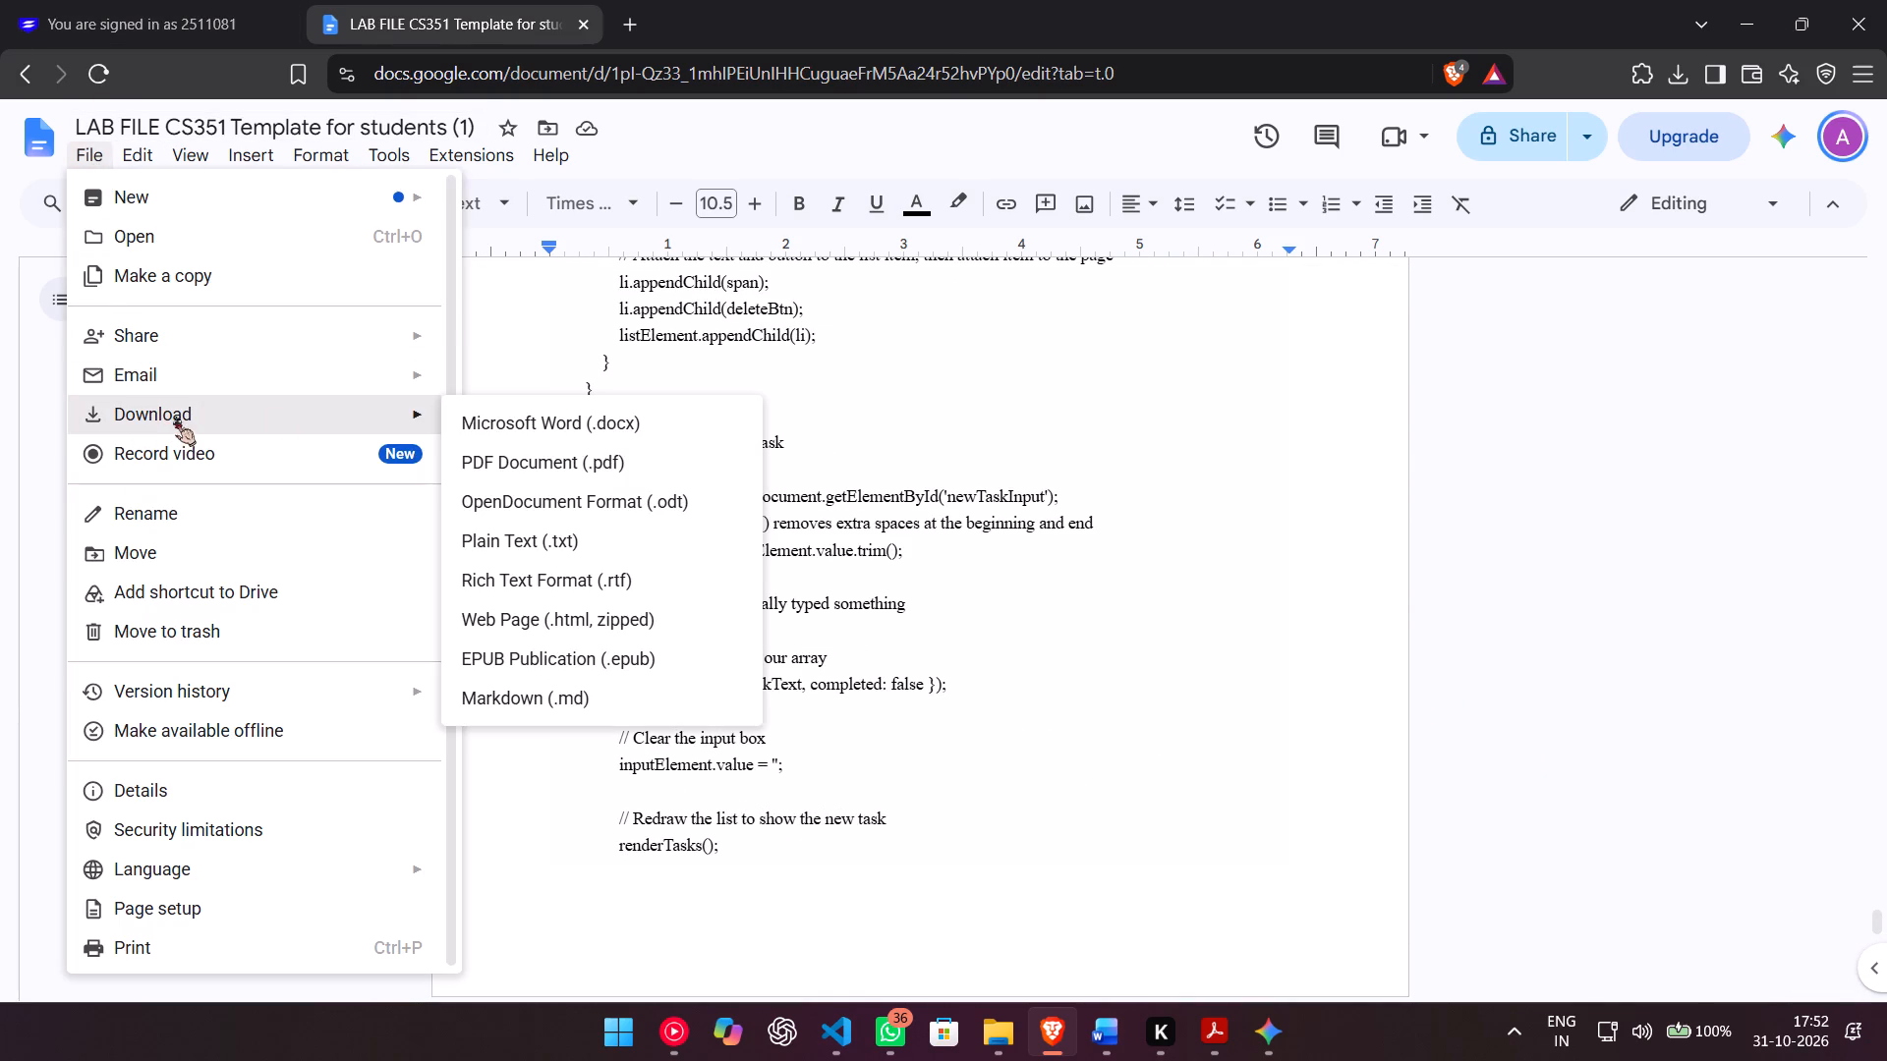
pyautogui.click(616, 473)
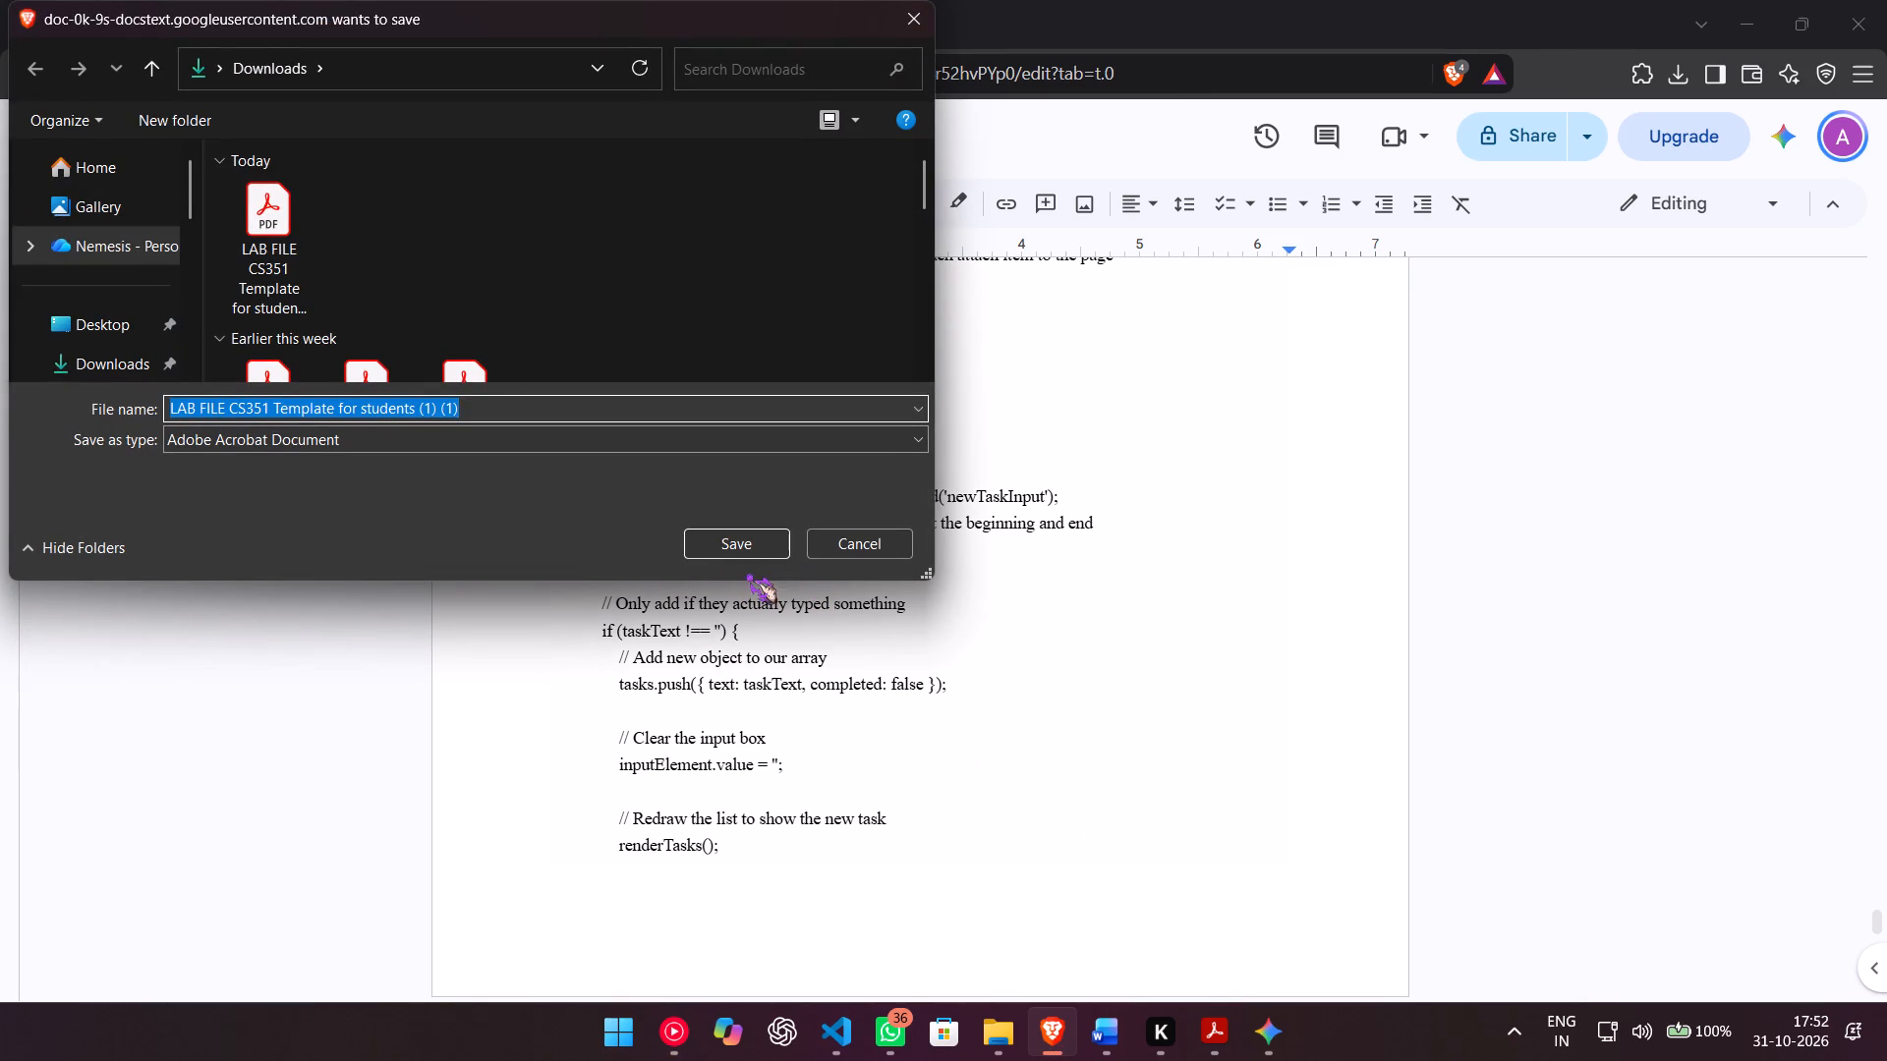
pyautogui.click(726, 546)
# Show the desktop, clearing the open windows out of the way.
pyautogui.press('super+d')
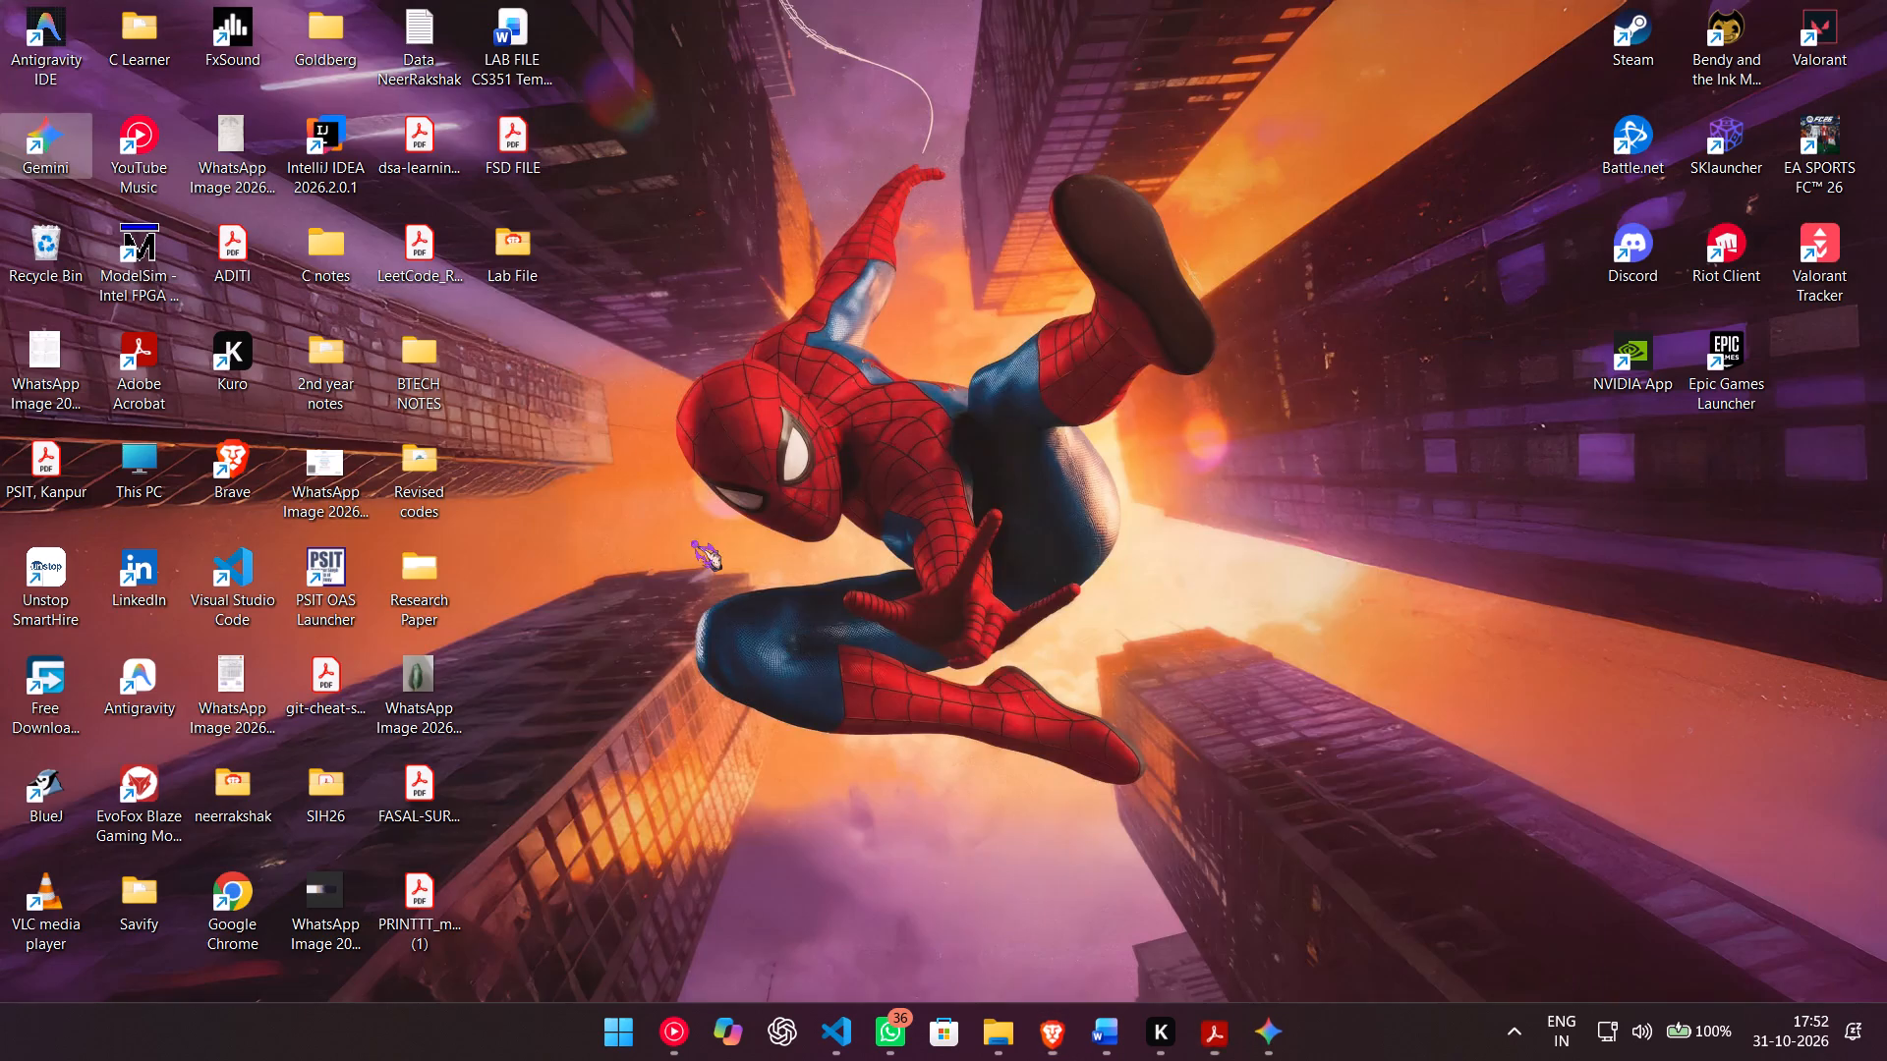
pyautogui.press('super+d')
pyautogui.press('super+d')
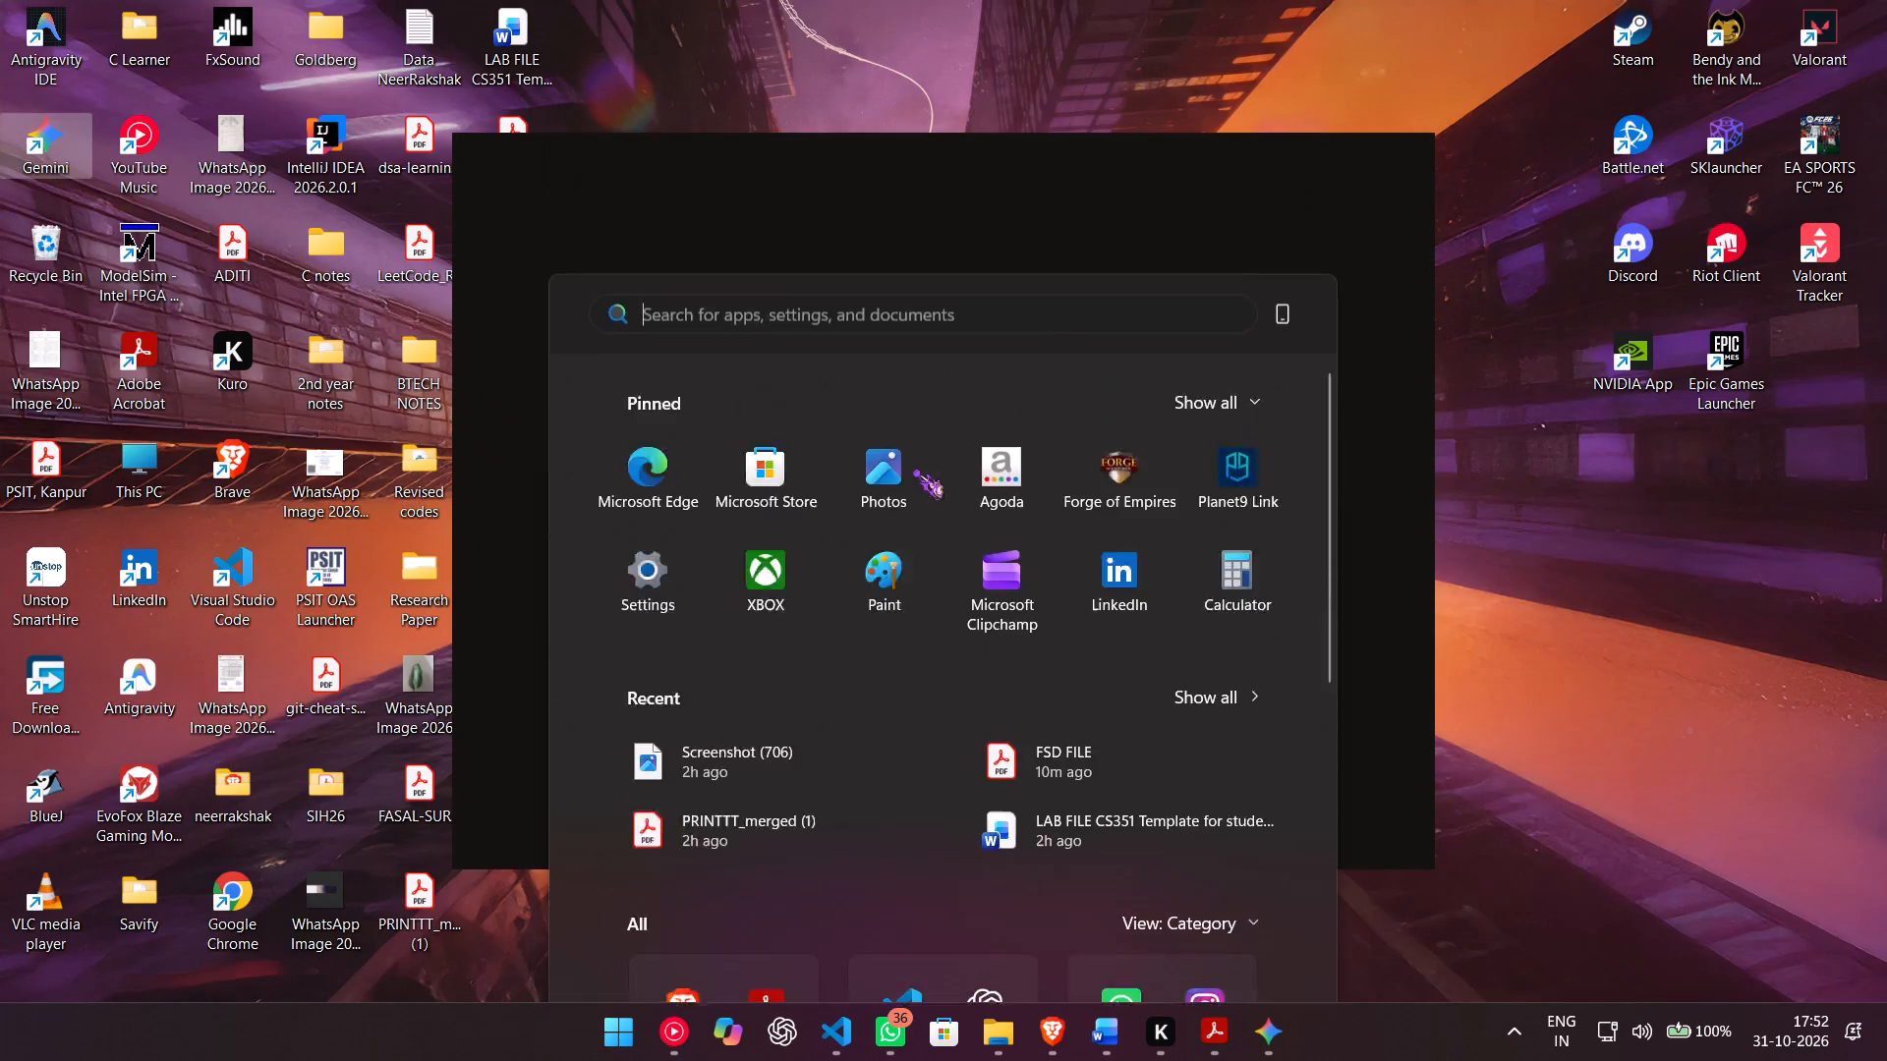
pyautogui.press('d')
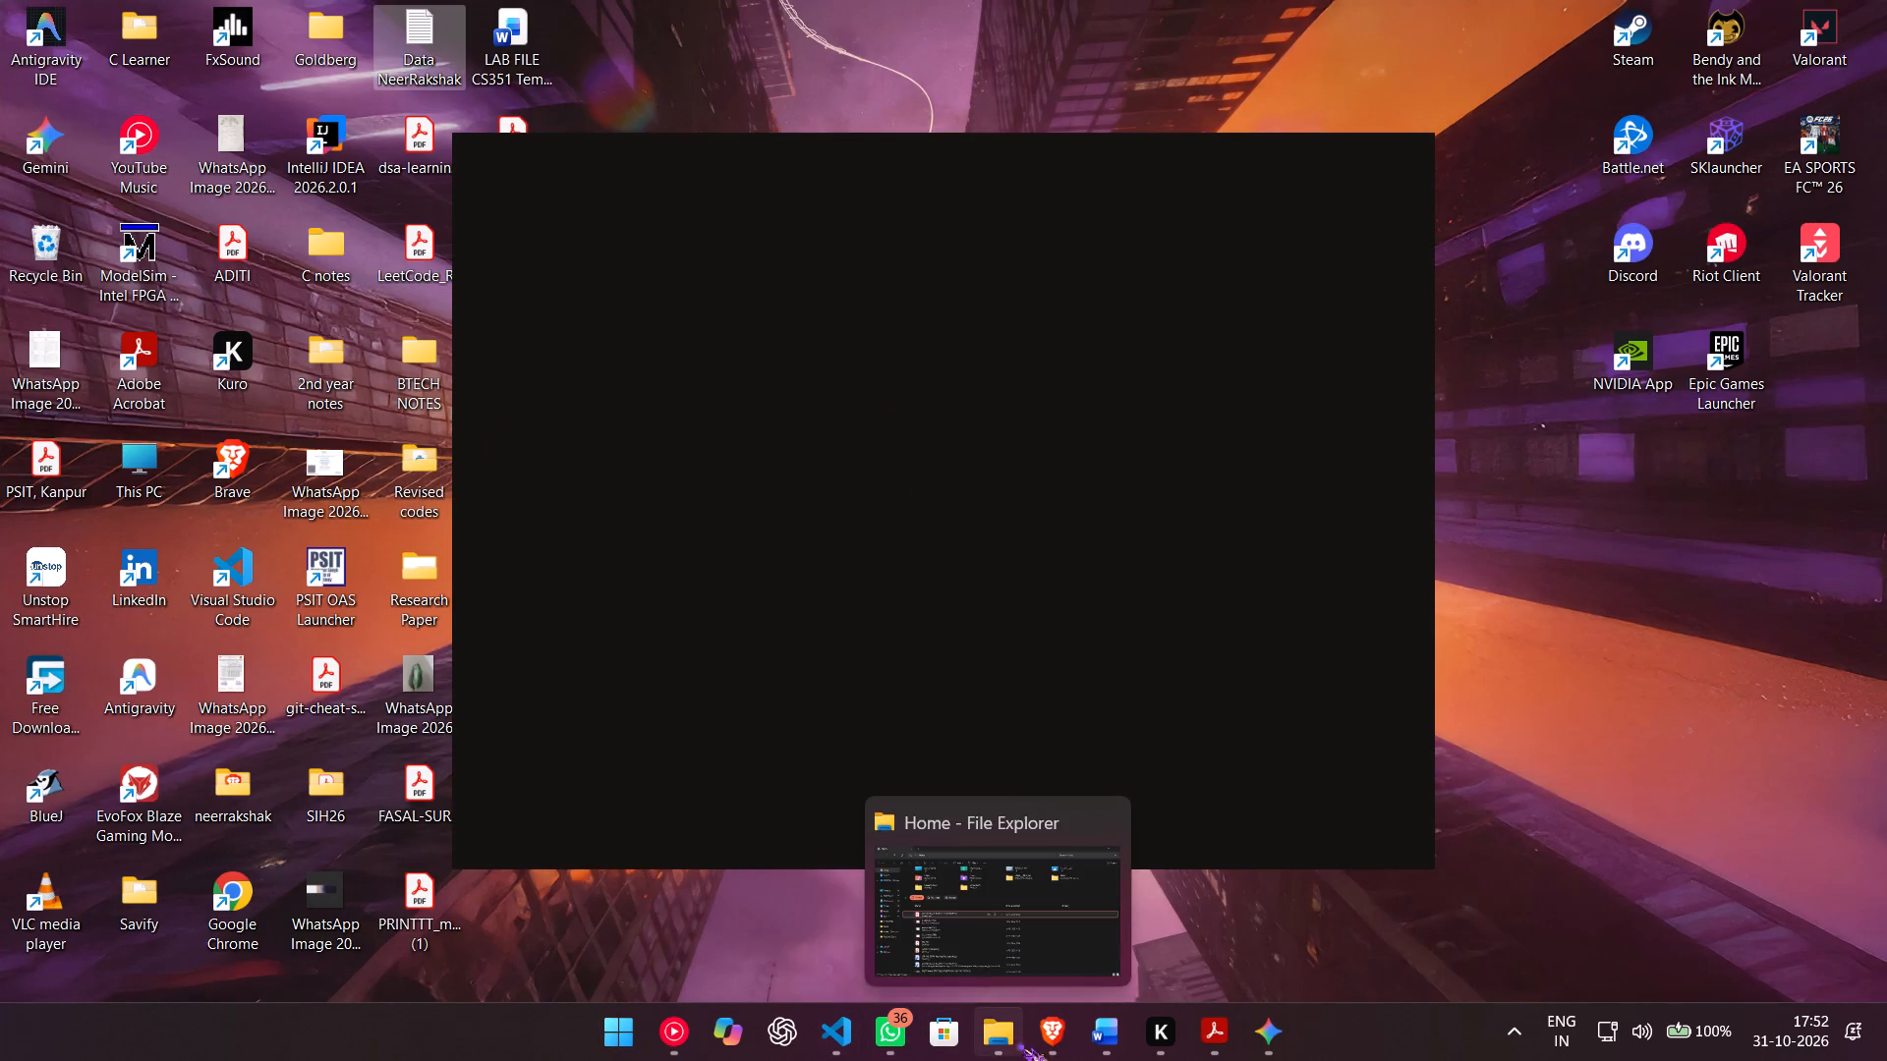
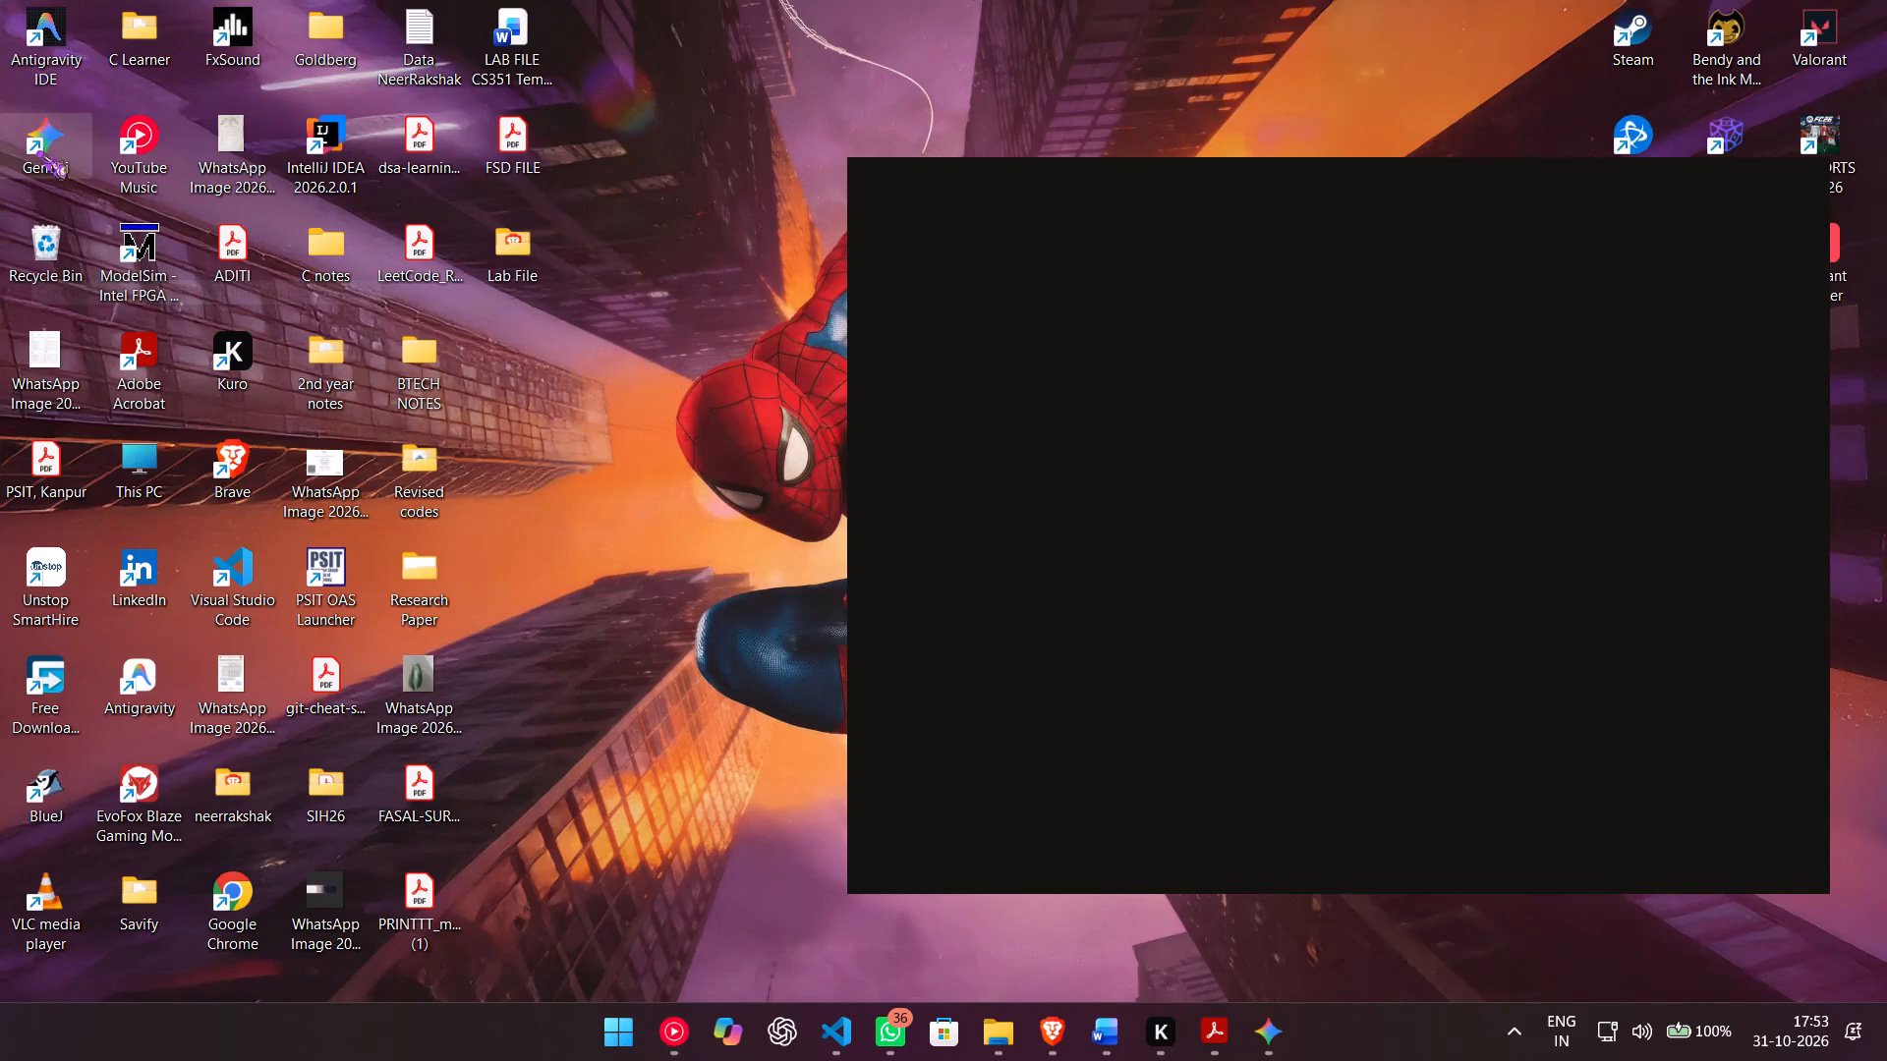
# In File Explorer, copy the PDF "LAB FILE CS351 Template for students (1) (1)" from the Downloads folder.
pyautogui.click(992, 1027)
pyautogui.click(104, 359)
pyautogui.doubleClick(115, 376)
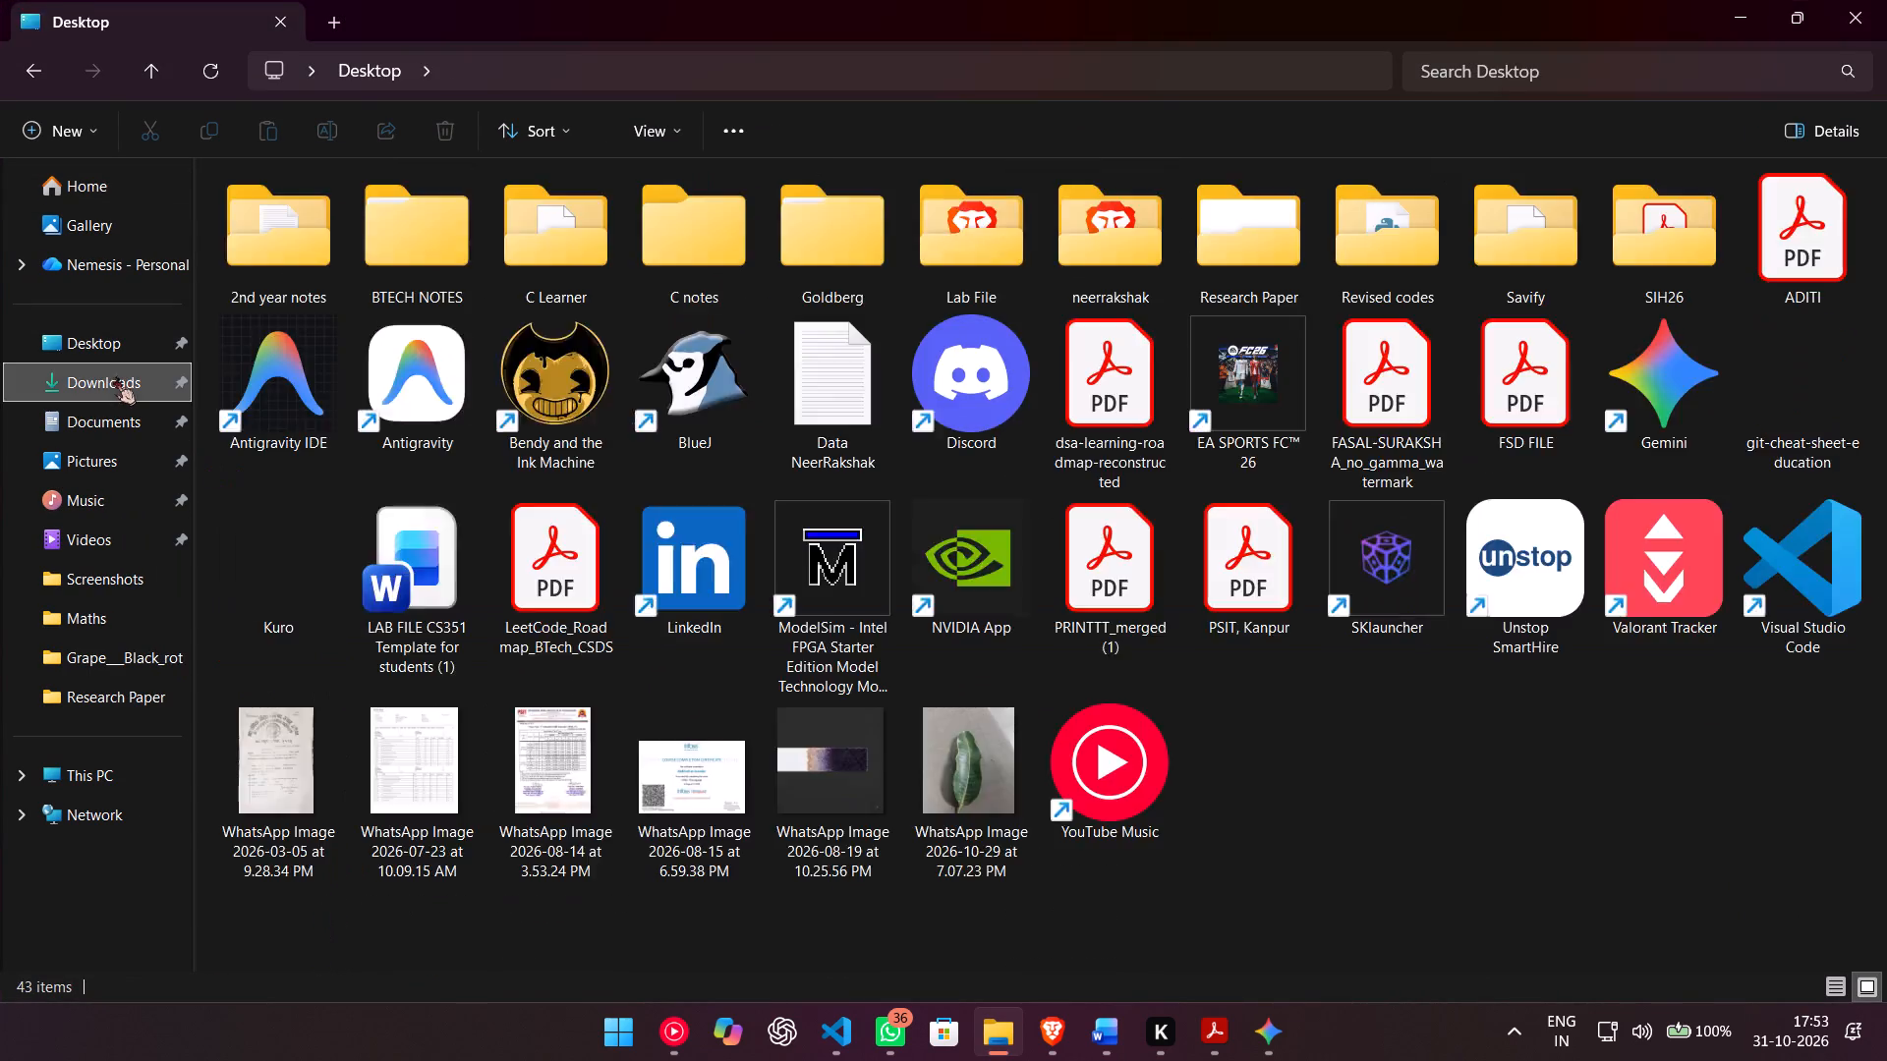
pyautogui.rightClick(249, 274)
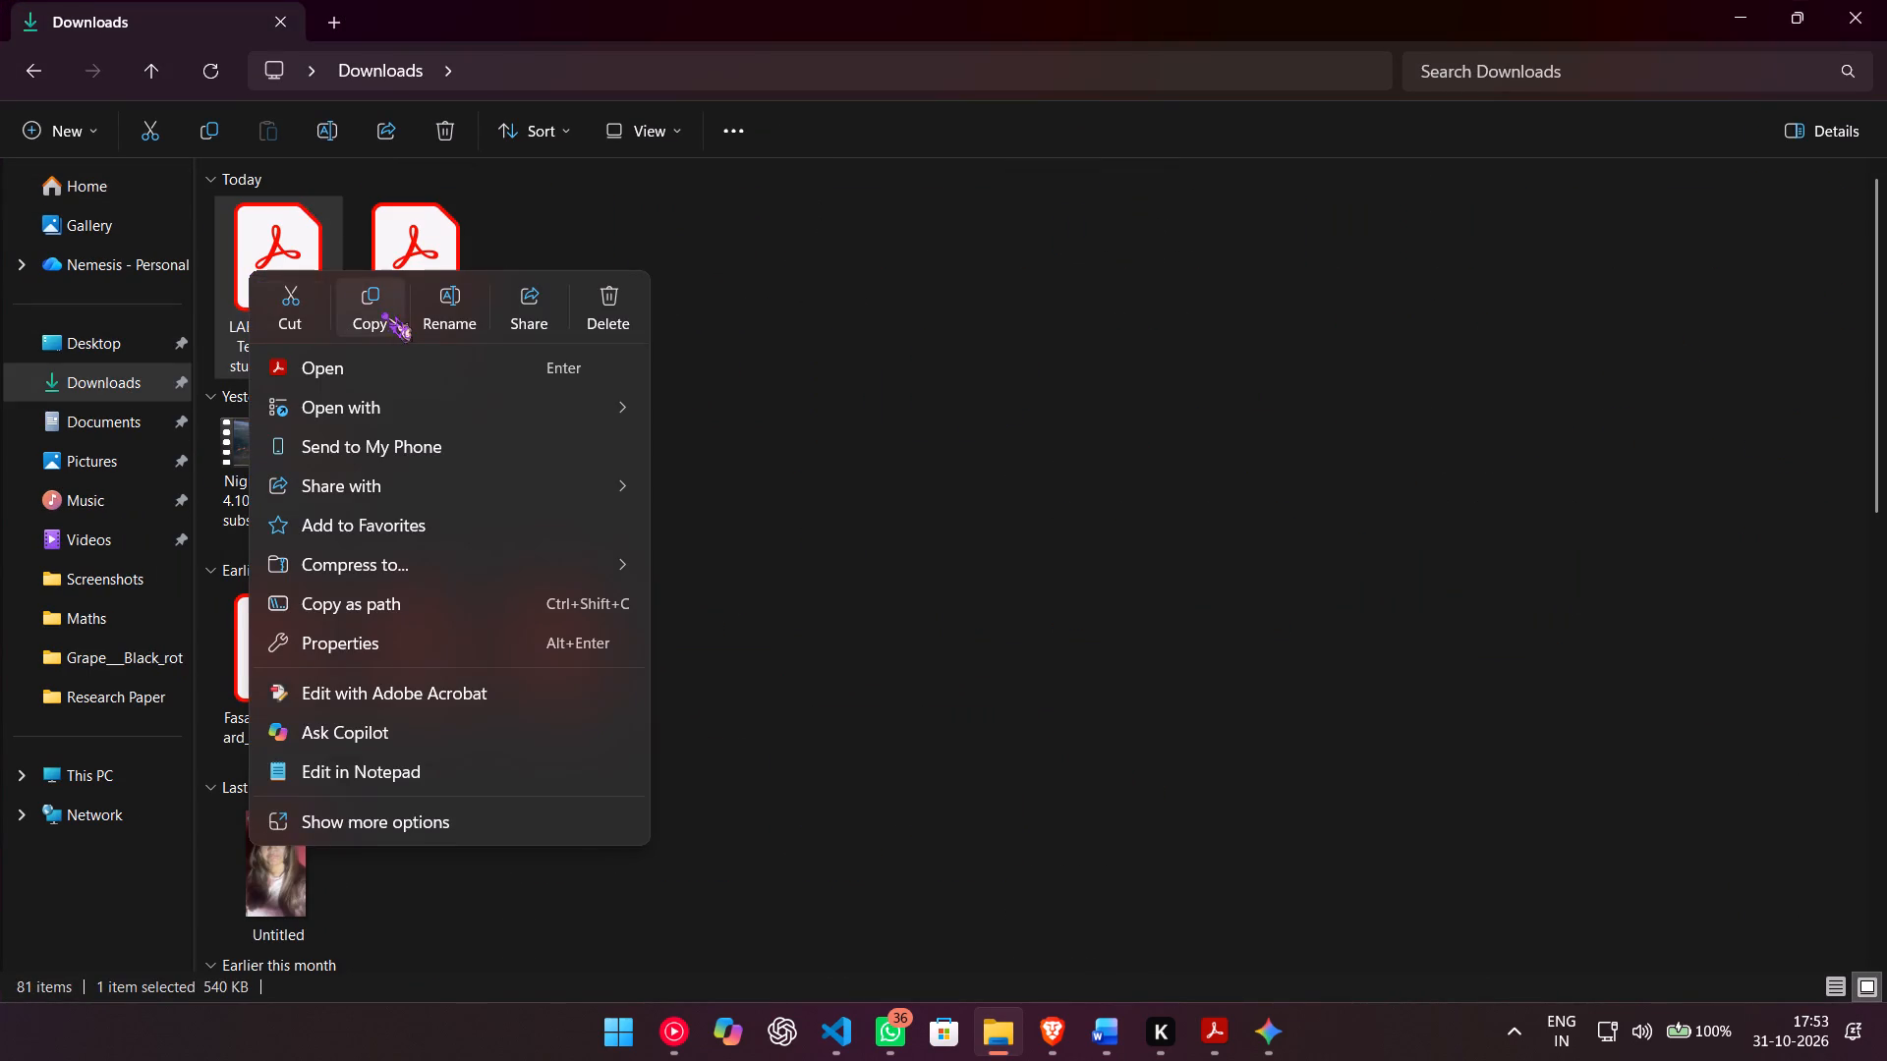
pyautogui.click(382, 312)
pyautogui.click(935, 454)
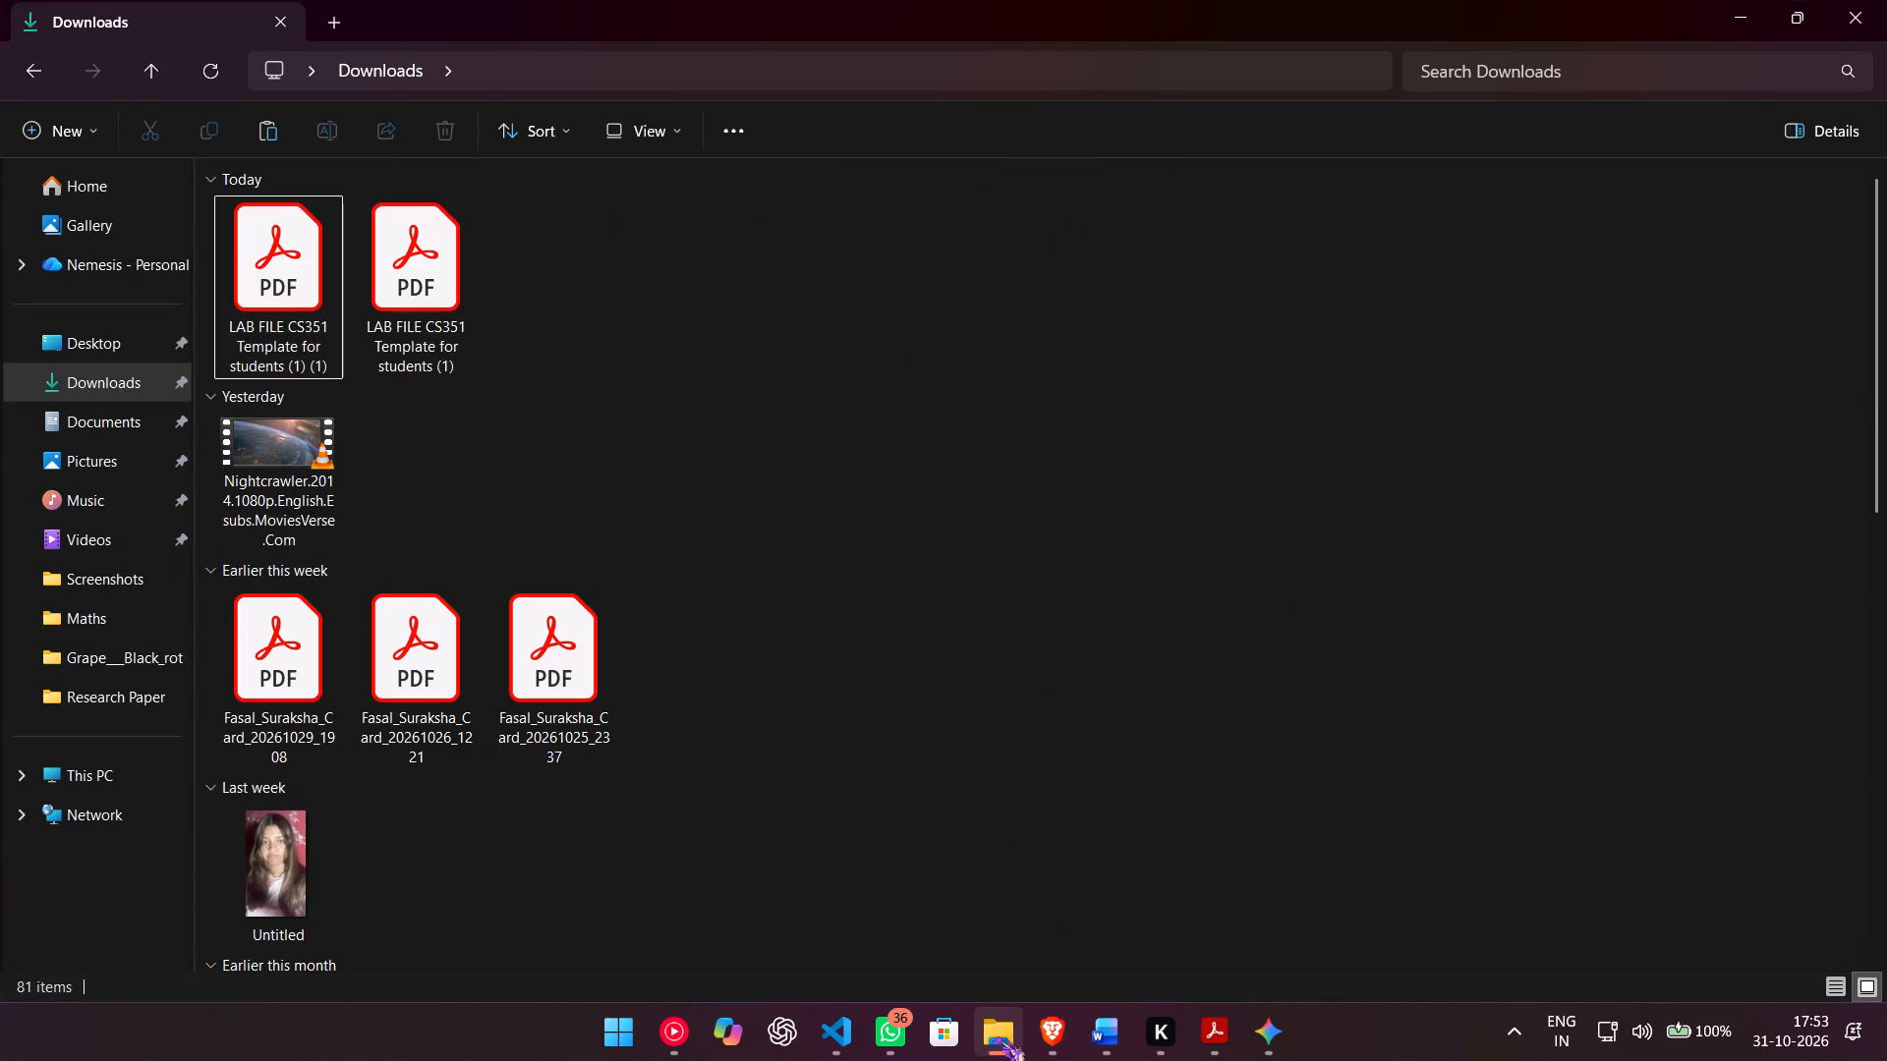
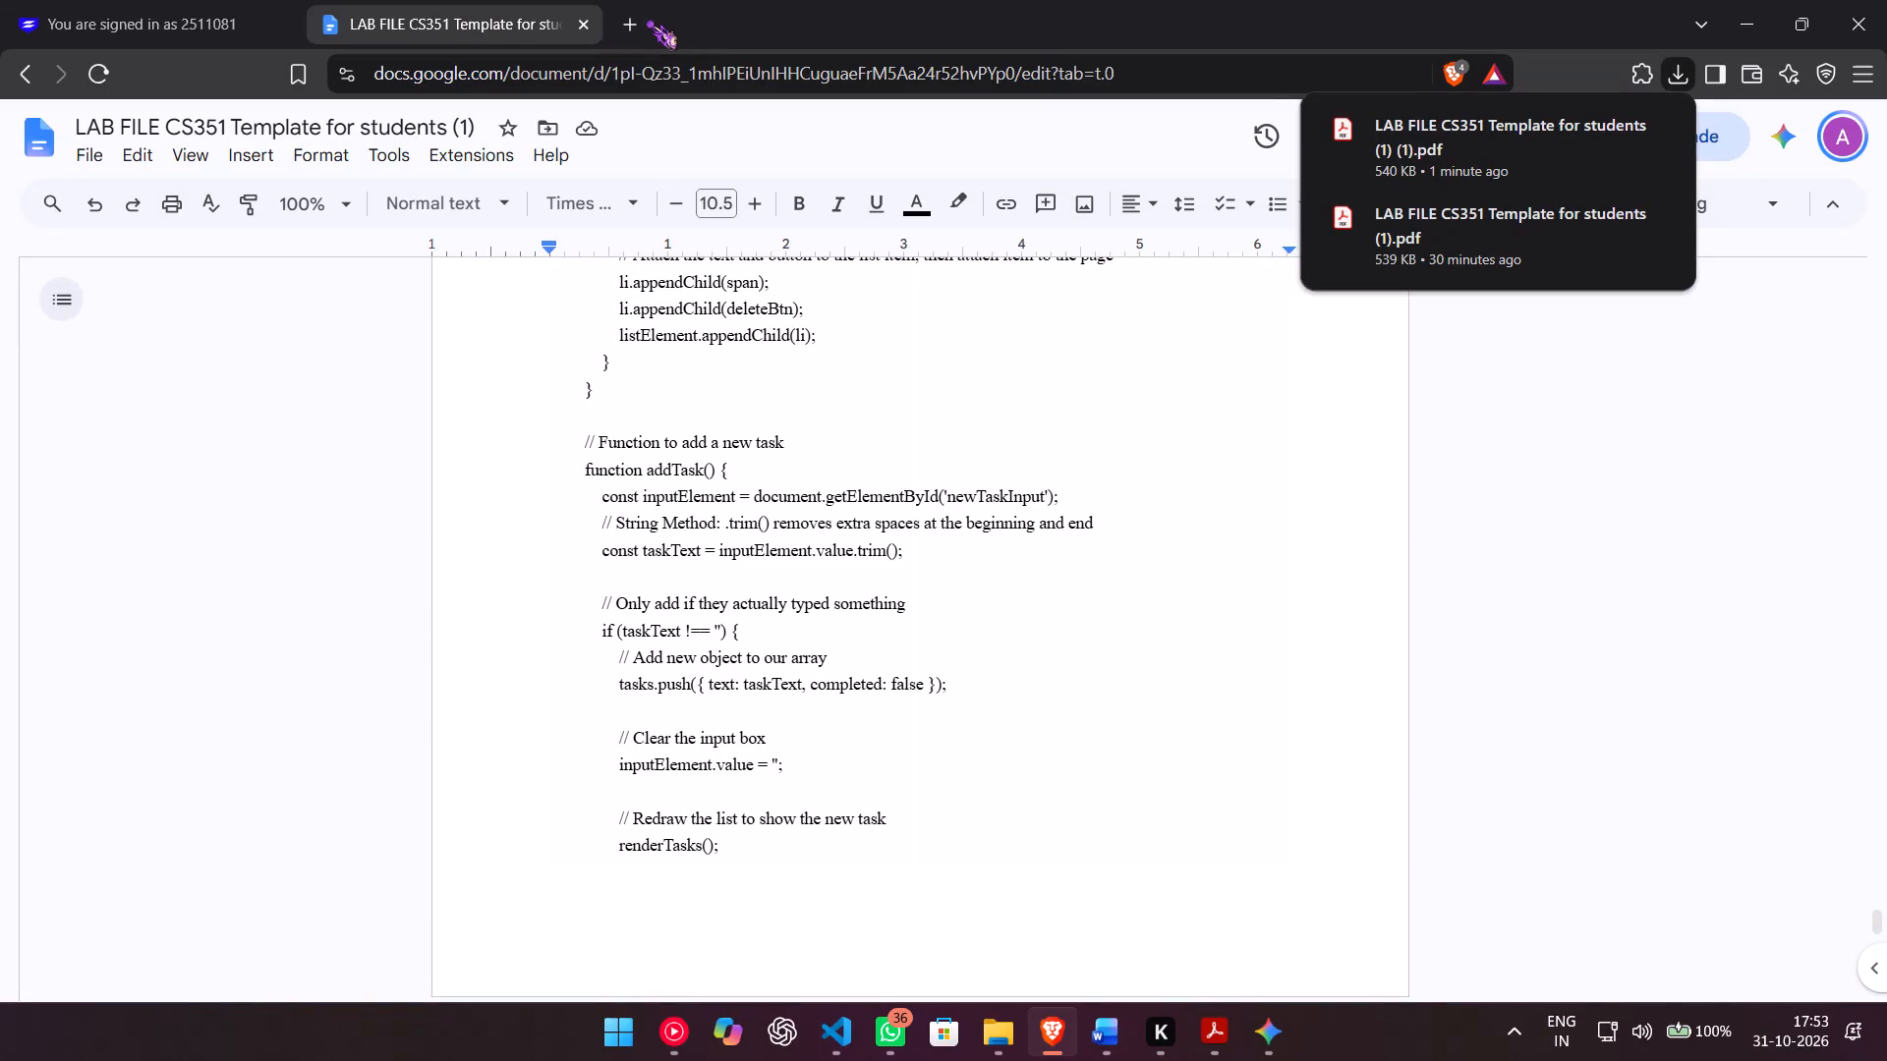
# Switch to Acrobat and review the exported CS351 lab file PDF through the start of Experiment 4.
pyautogui.scroll(5, 647, 57)
pyautogui.scroll(-9, 724, 533)
pyautogui.scroll(-1, 1055, 1060)
pyautogui.click(1197, 1042)
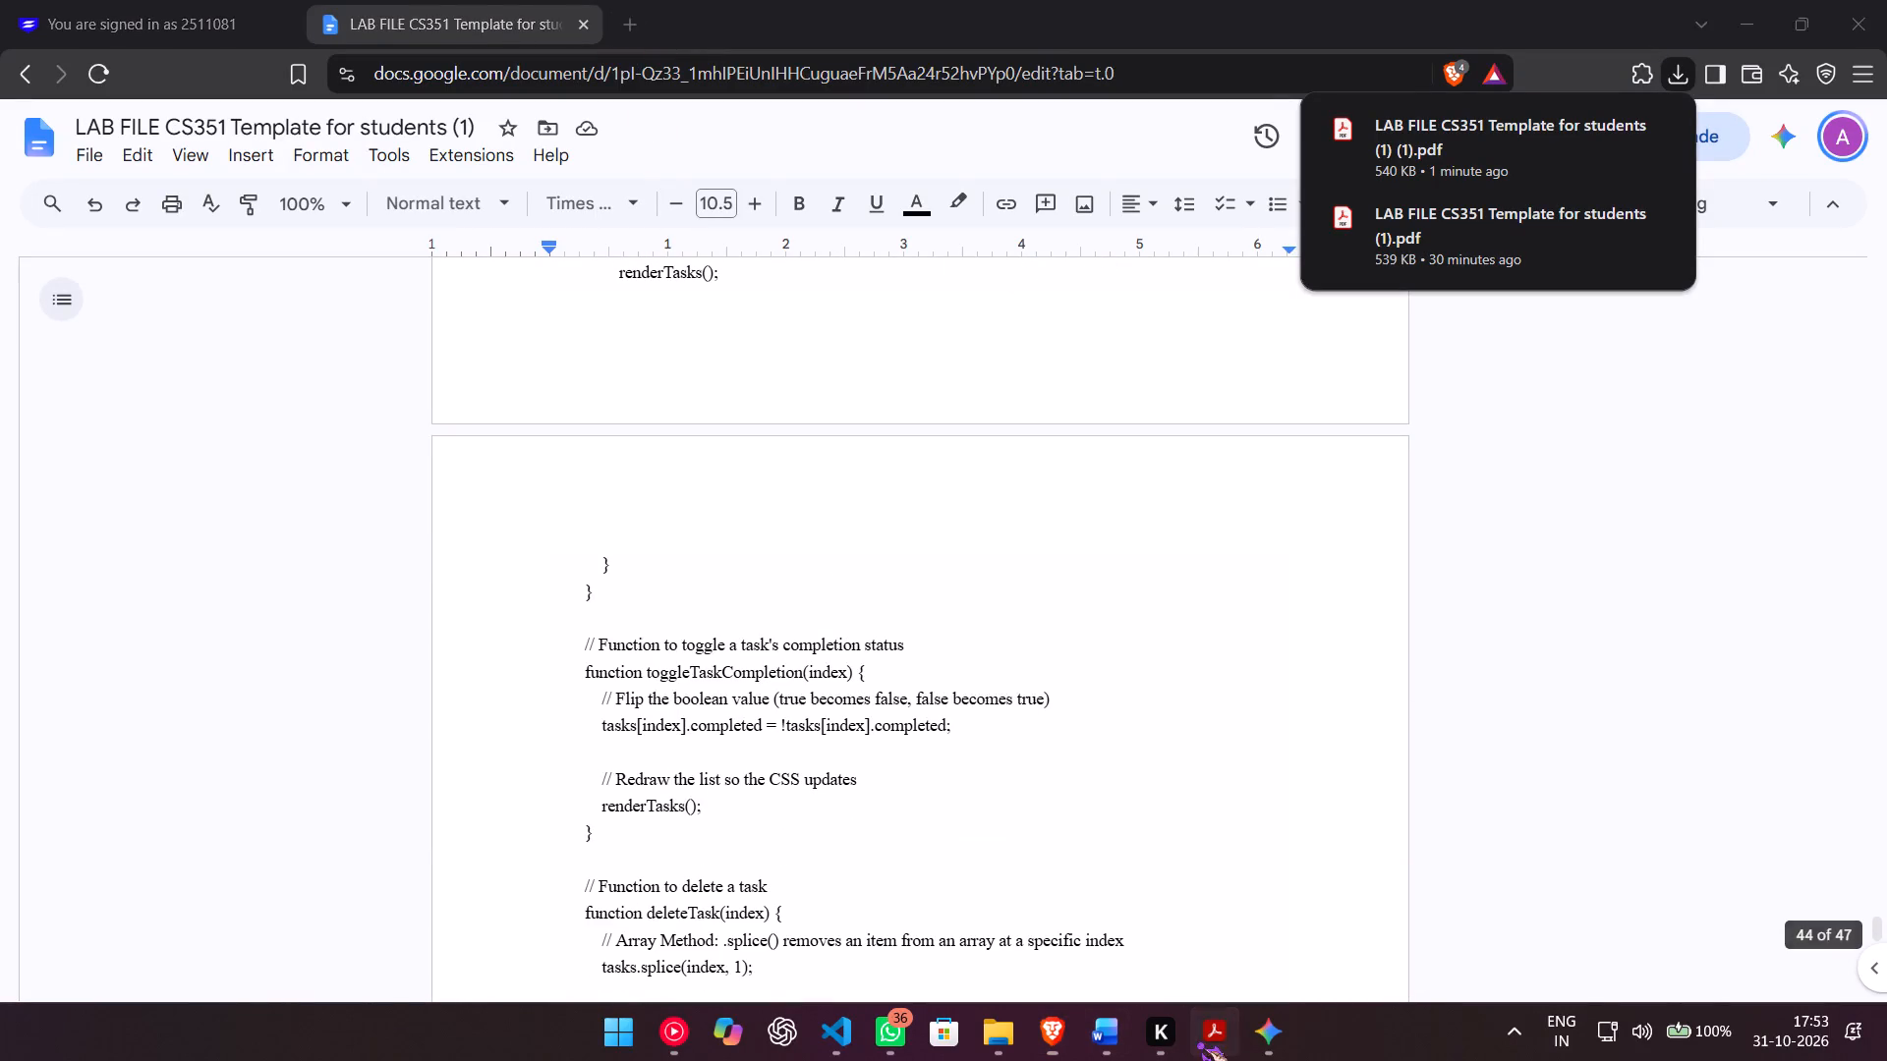
pyautogui.scroll(-20, 1155, 786)
pyautogui.scroll(-20, 1155, 786)
pyautogui.scroll(-20, 1155, 786)
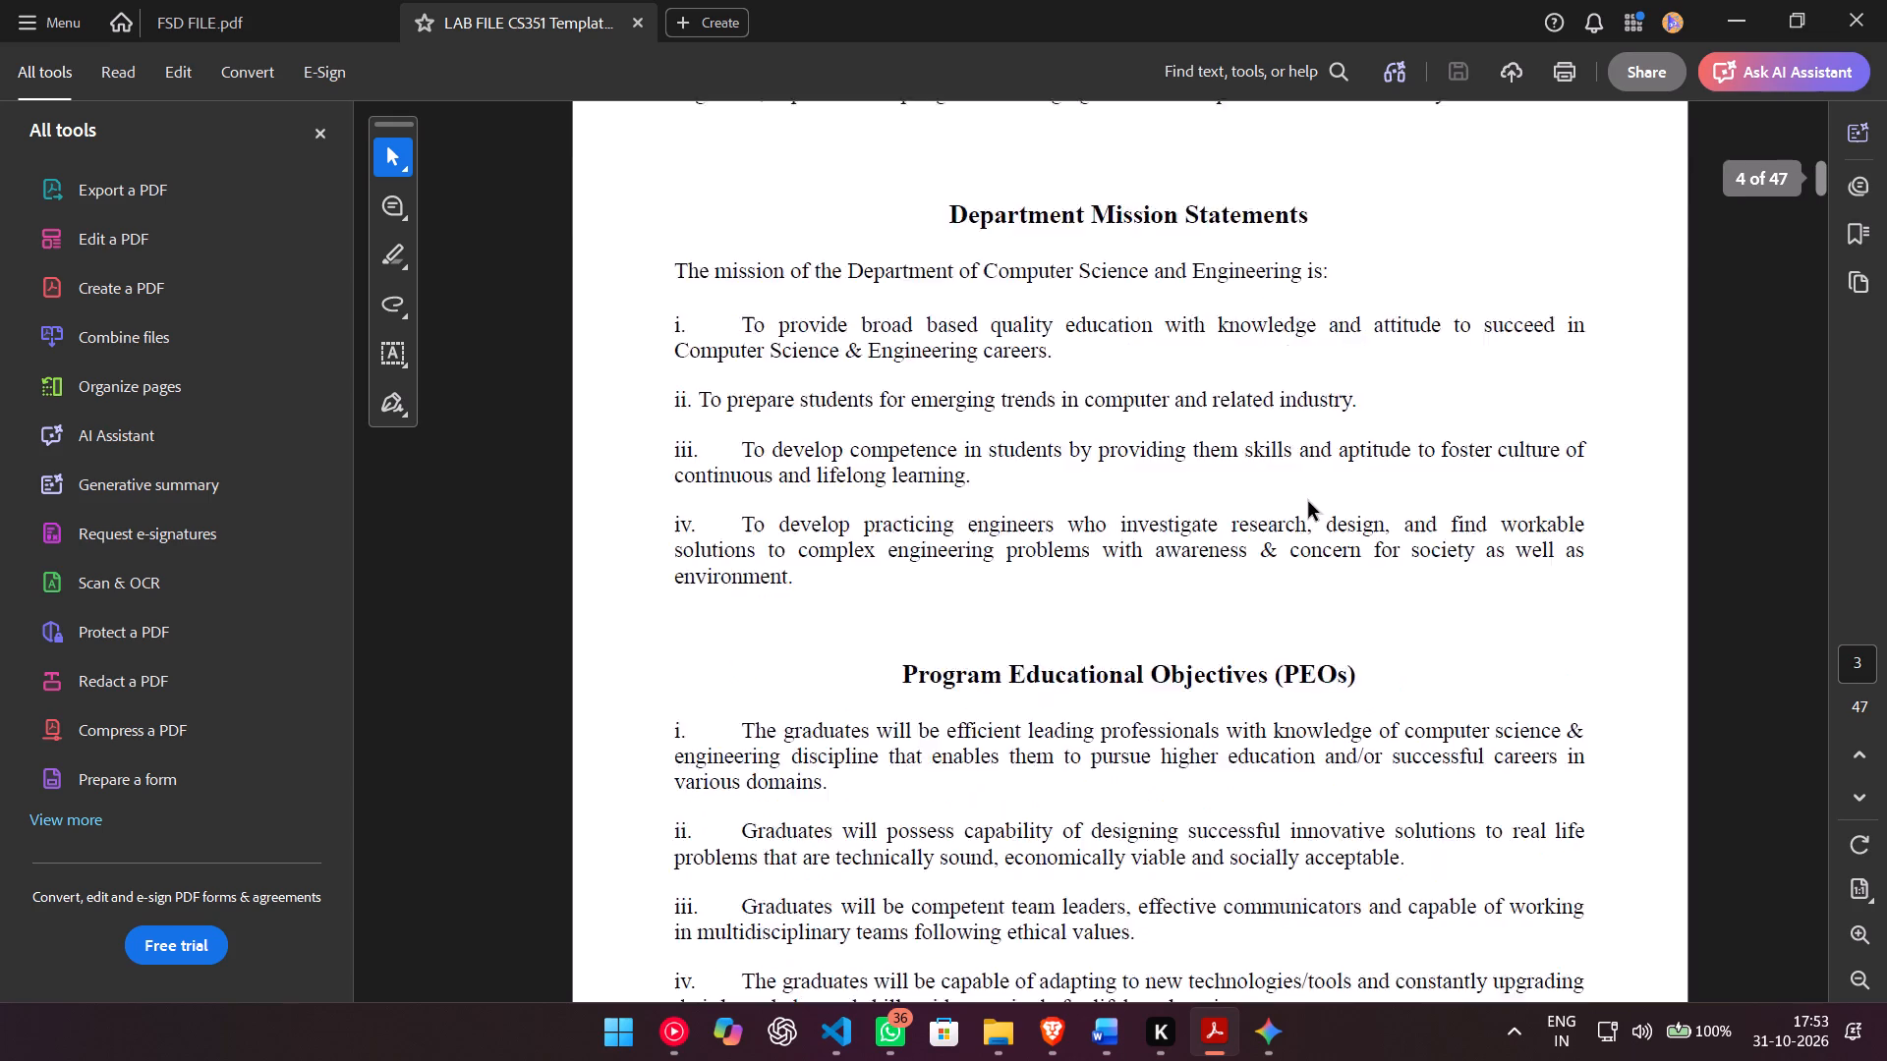
pyautogui.scroll(-20, 1308, 502)
pyautogui.scroll(-20, 1308, 502)
pyautogui.scroll(-20, 1308, 502)
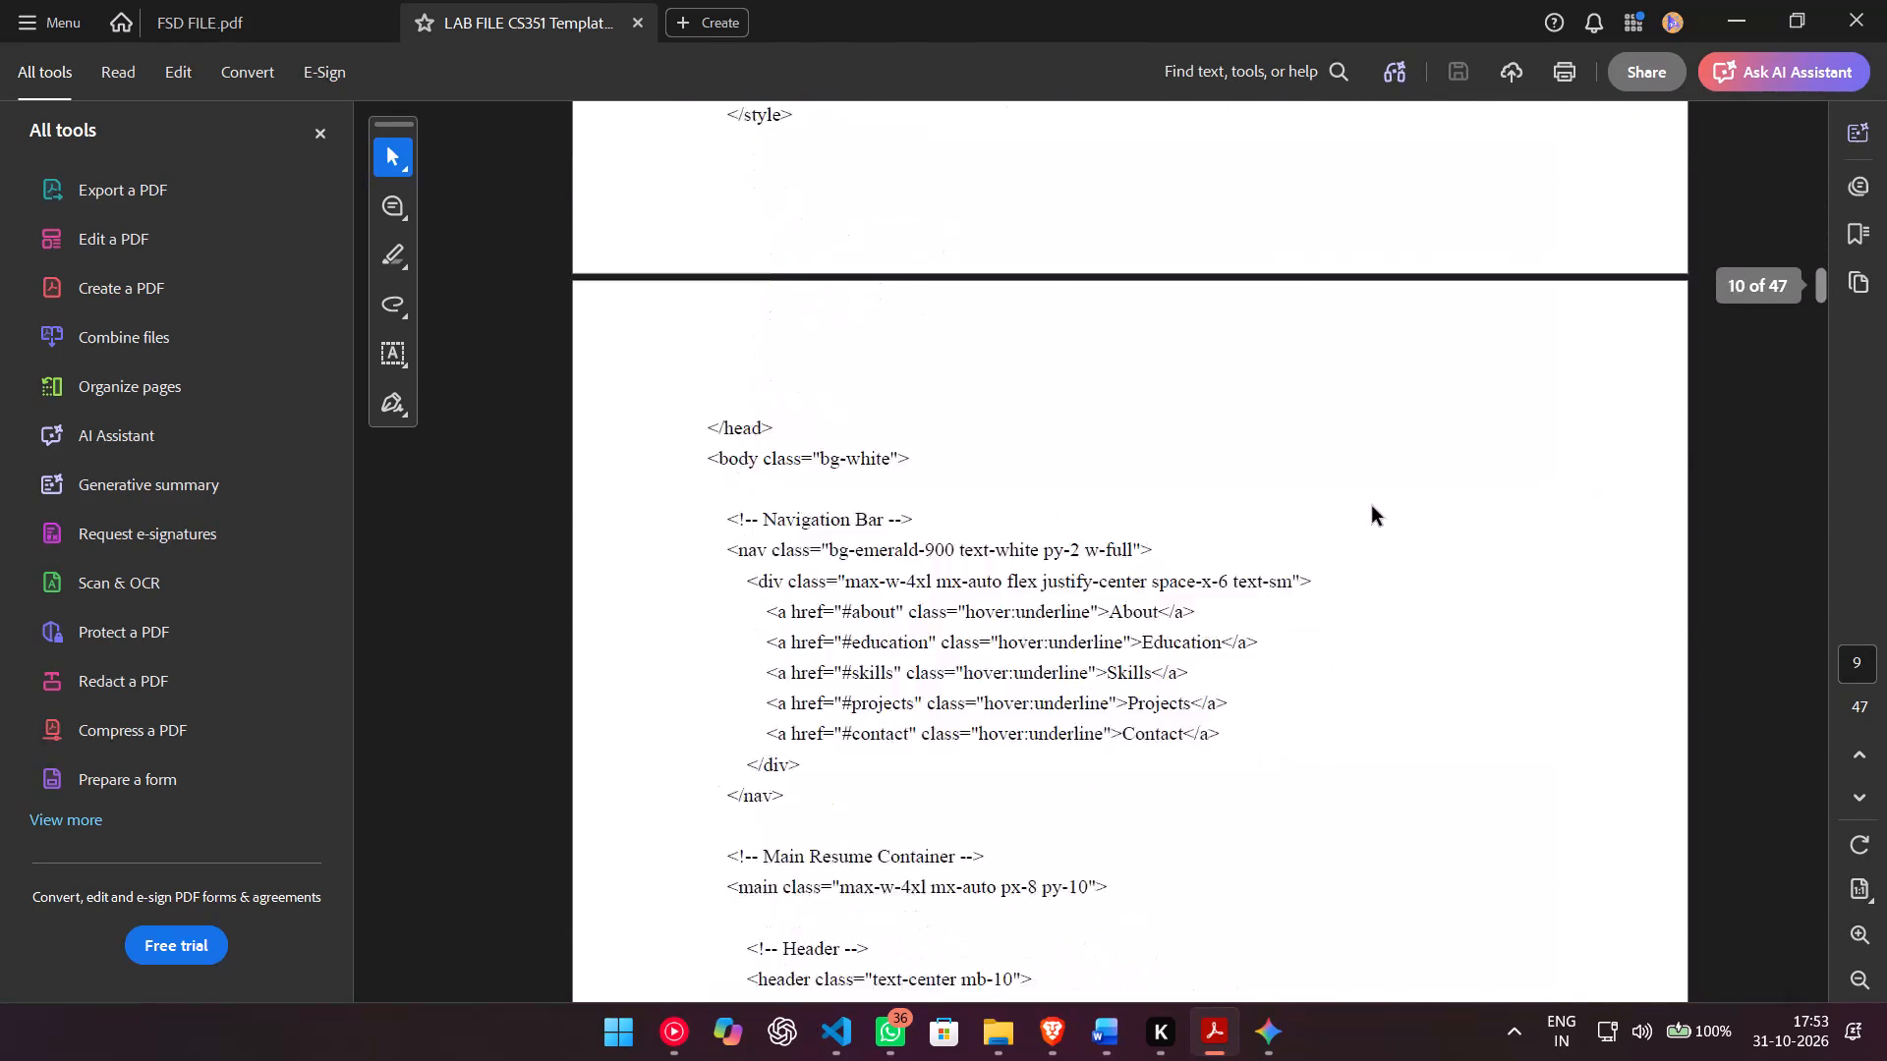
pyautogui.scroll(-20, 1372, 507)
pyautogui.scroll(-20, 1372, 507)
pyautogui.scroll(-20, 1372, 507)
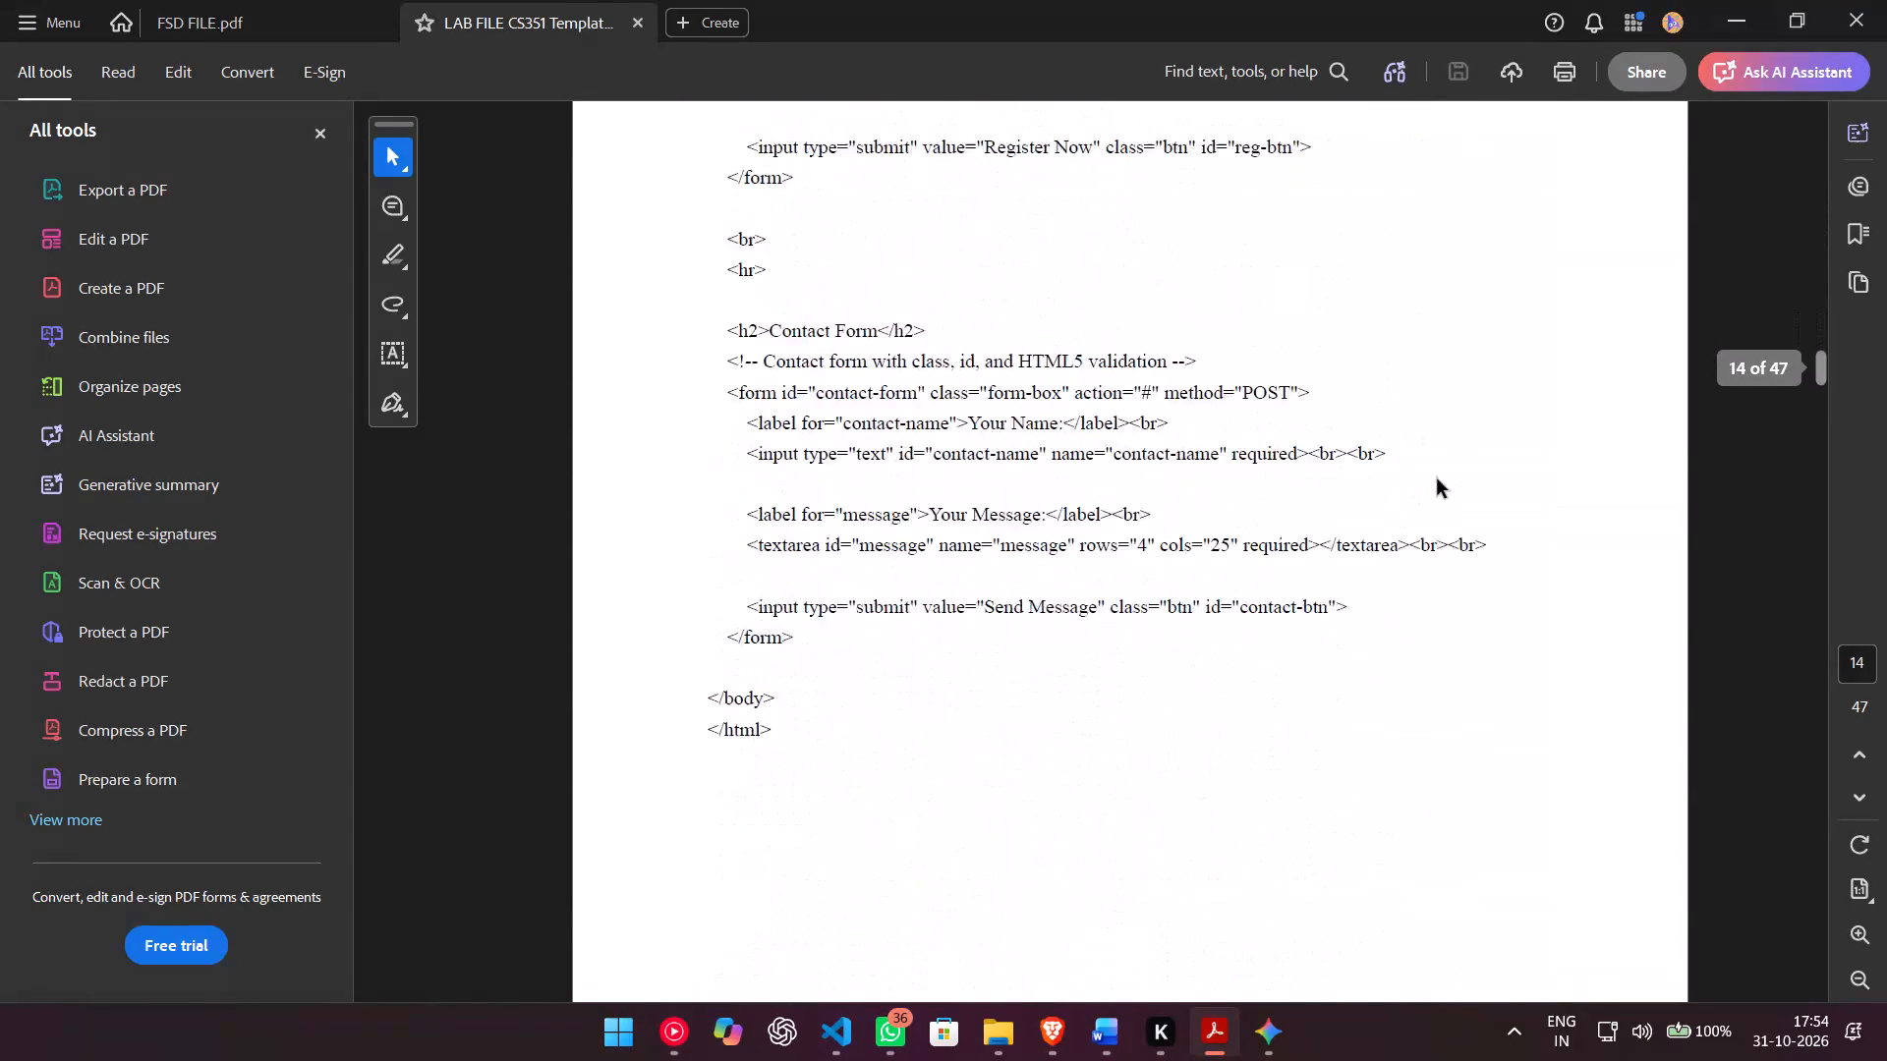
pyautogui.scroll(-20, 1437, 479)
pyautogui.scroll(-14, 1437, 479)
pyautogui.scroll(-11, 1288, 850)
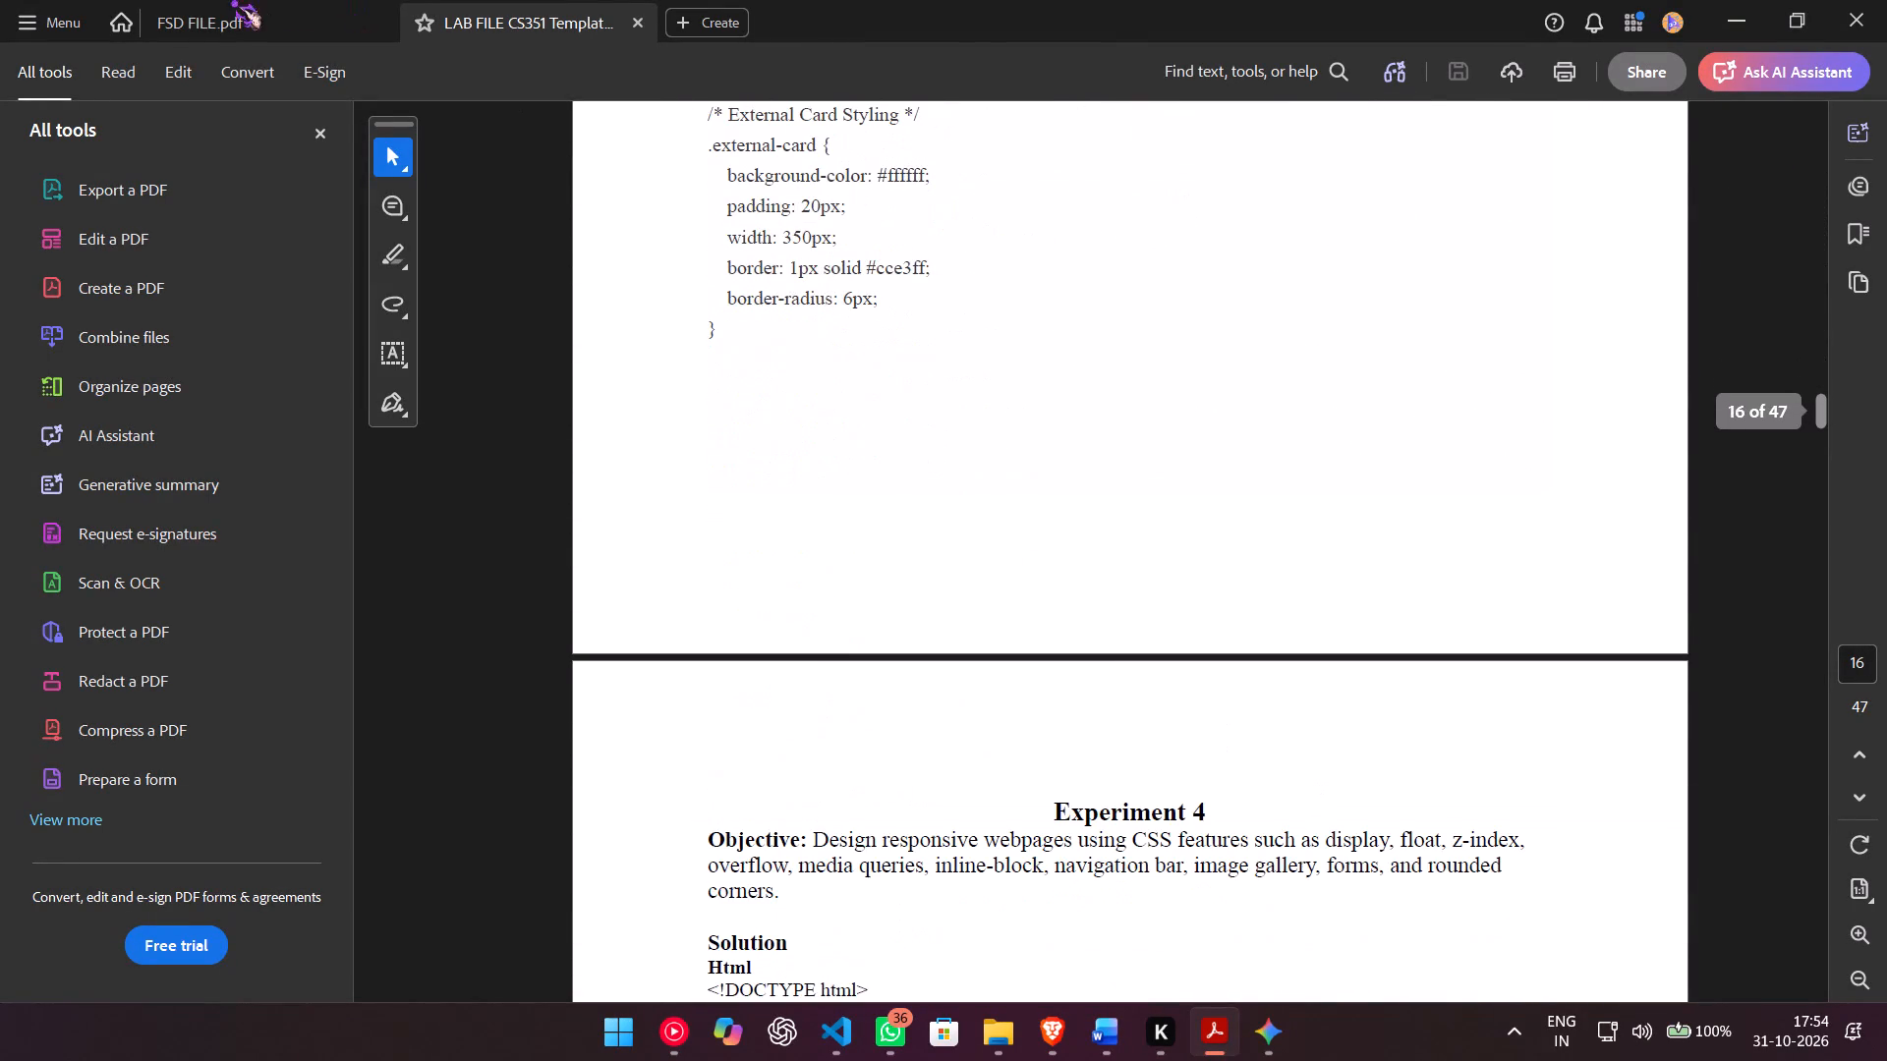
pyautogui.scroll(-6, 613, 265)
# Examine the Experiment 3 Output section in FSD FILE.pdf for comparison with the lab file.
pyautogui.click(245, 0)
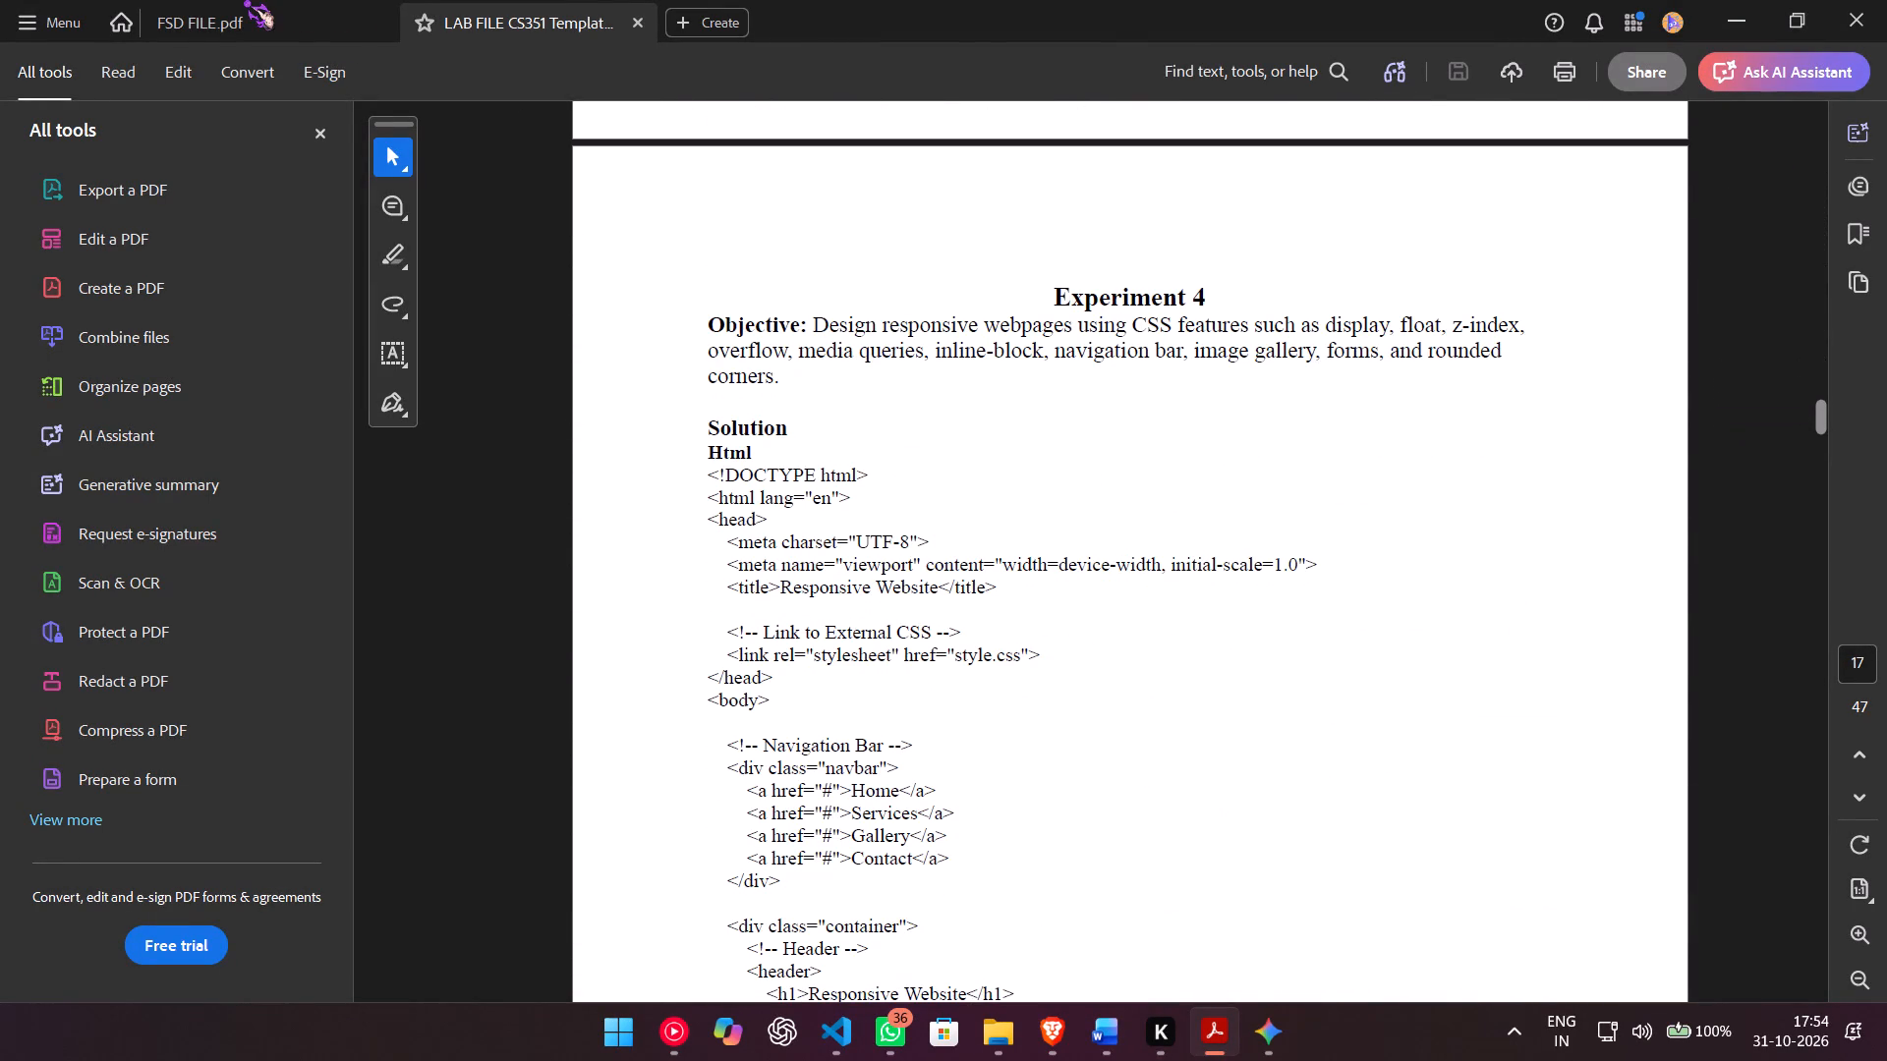
pyautogui.click(266, 23)
pyautogui.scroll(-20, 1023, 516)
pyautogui.scroll(-4, 1023, 516)
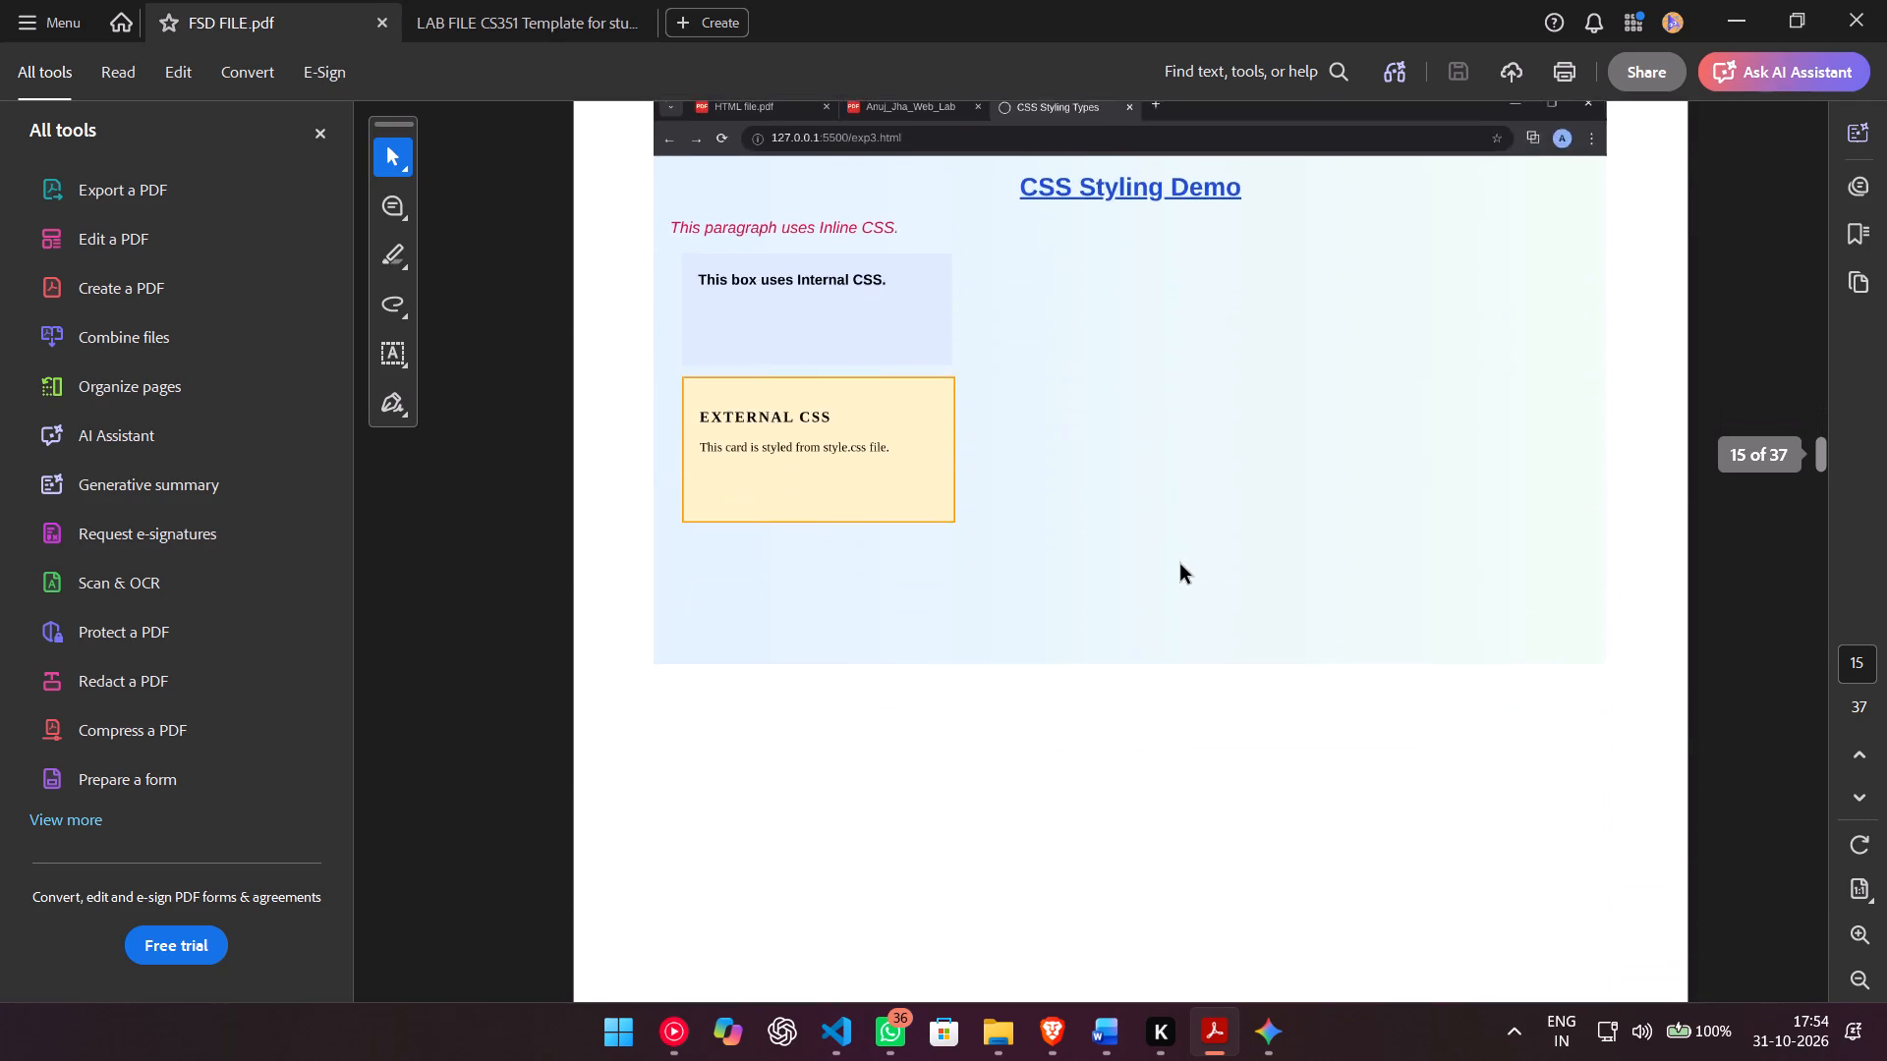
pyautogui.scroll(-2, 1180, 565)
pyautogui.scroll(7, 1180, 563)
pyautogui.moveTo(772, 432); pyautogui.dragTo(643, 429)
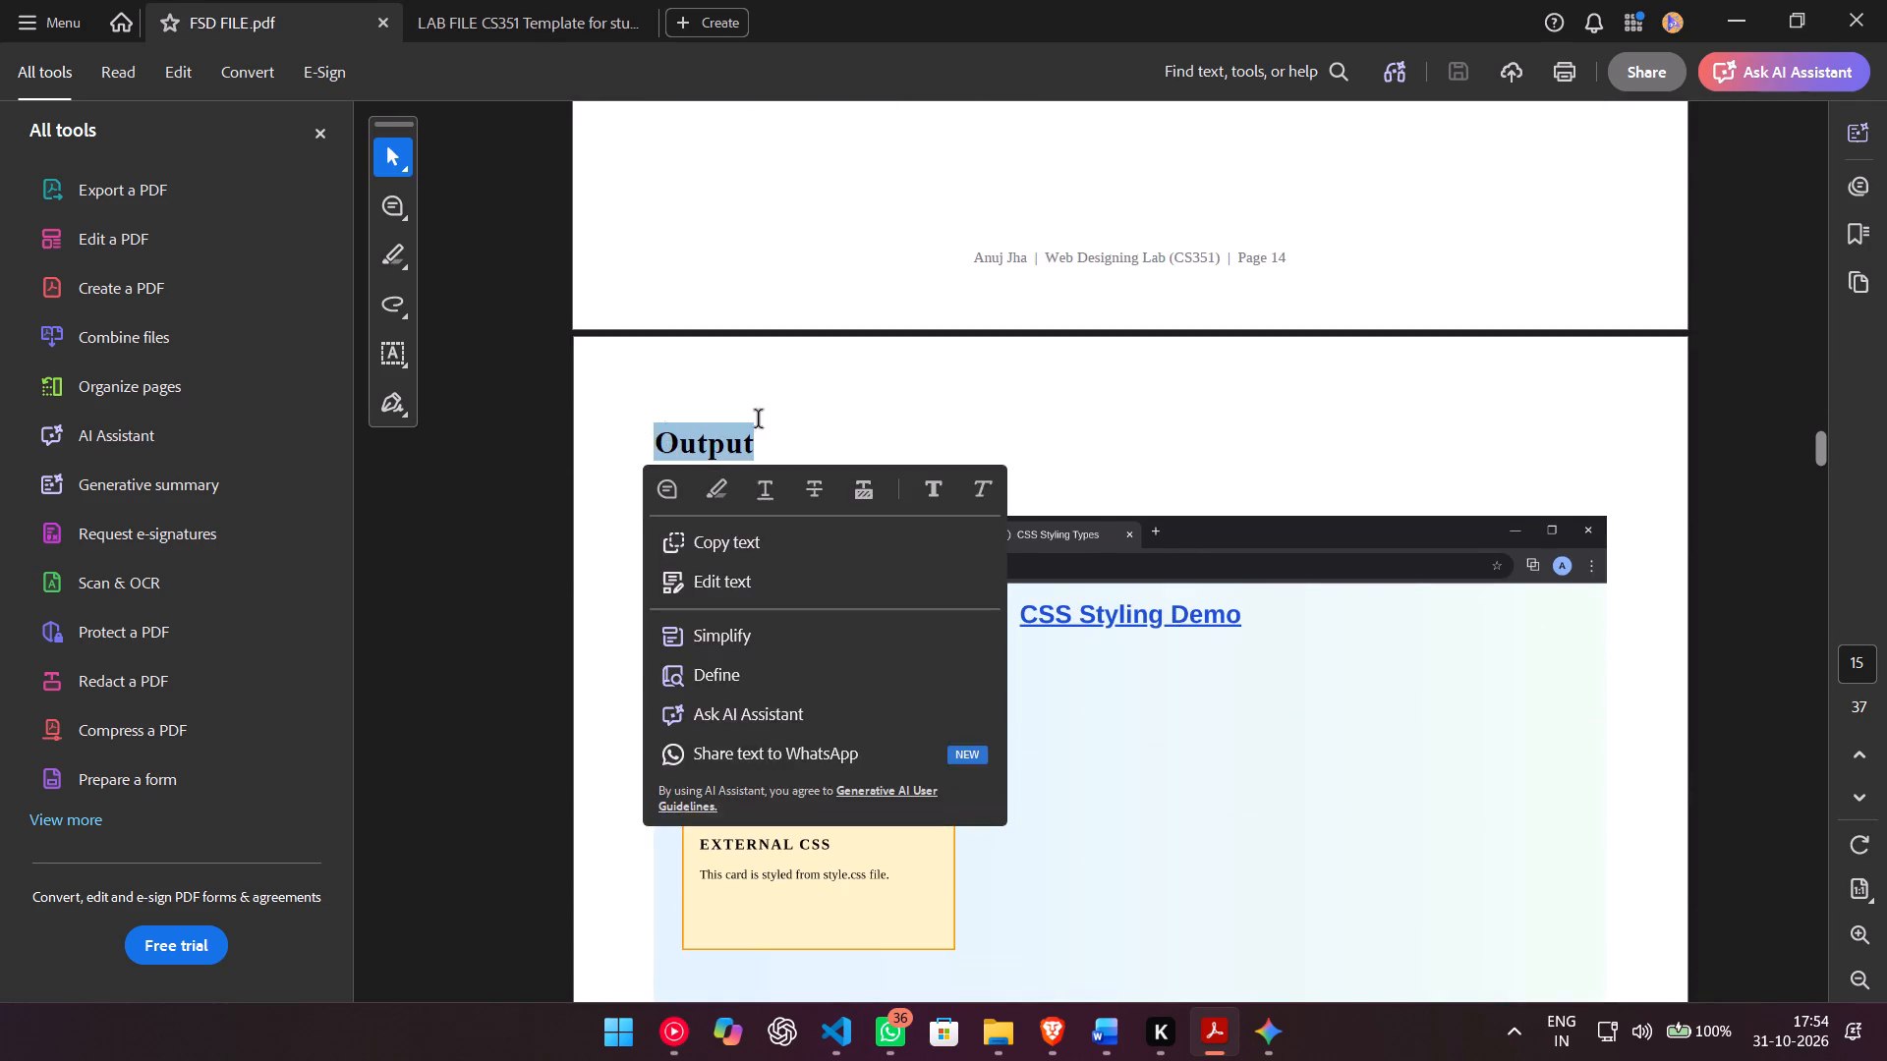
pyautogui.click(1030, 423)
# Switch back to Brave and review the lab document from the task-list code through the end of the Experiment 10 report.
pyautogui.hotkey('alt', 'Tab')
pyautogui.scroll(-3, 924, 563)
pyautogui.scroll(4, 904, 491)
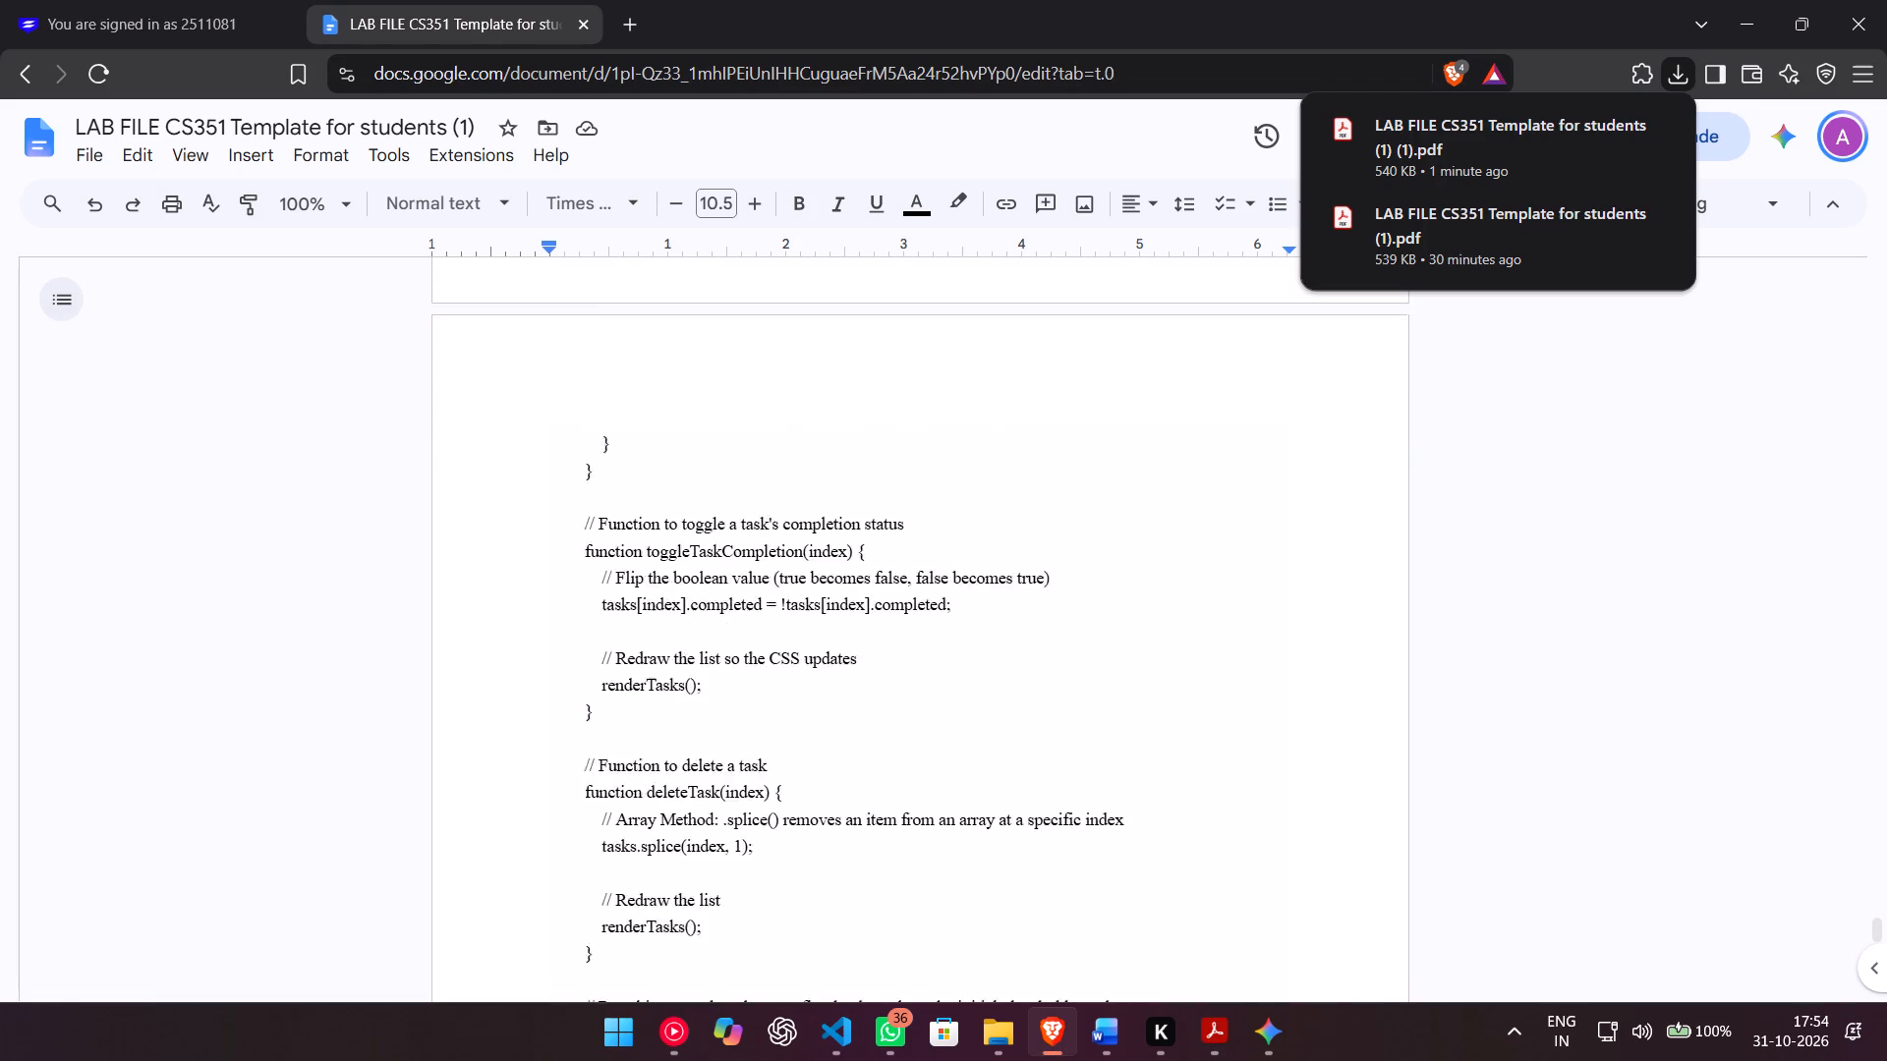
pyautogui.scroll(9, 906, 486)
pyautogui.scroll(-20, 992, 526)
pyautogui.scroll(-11, 992, 526)
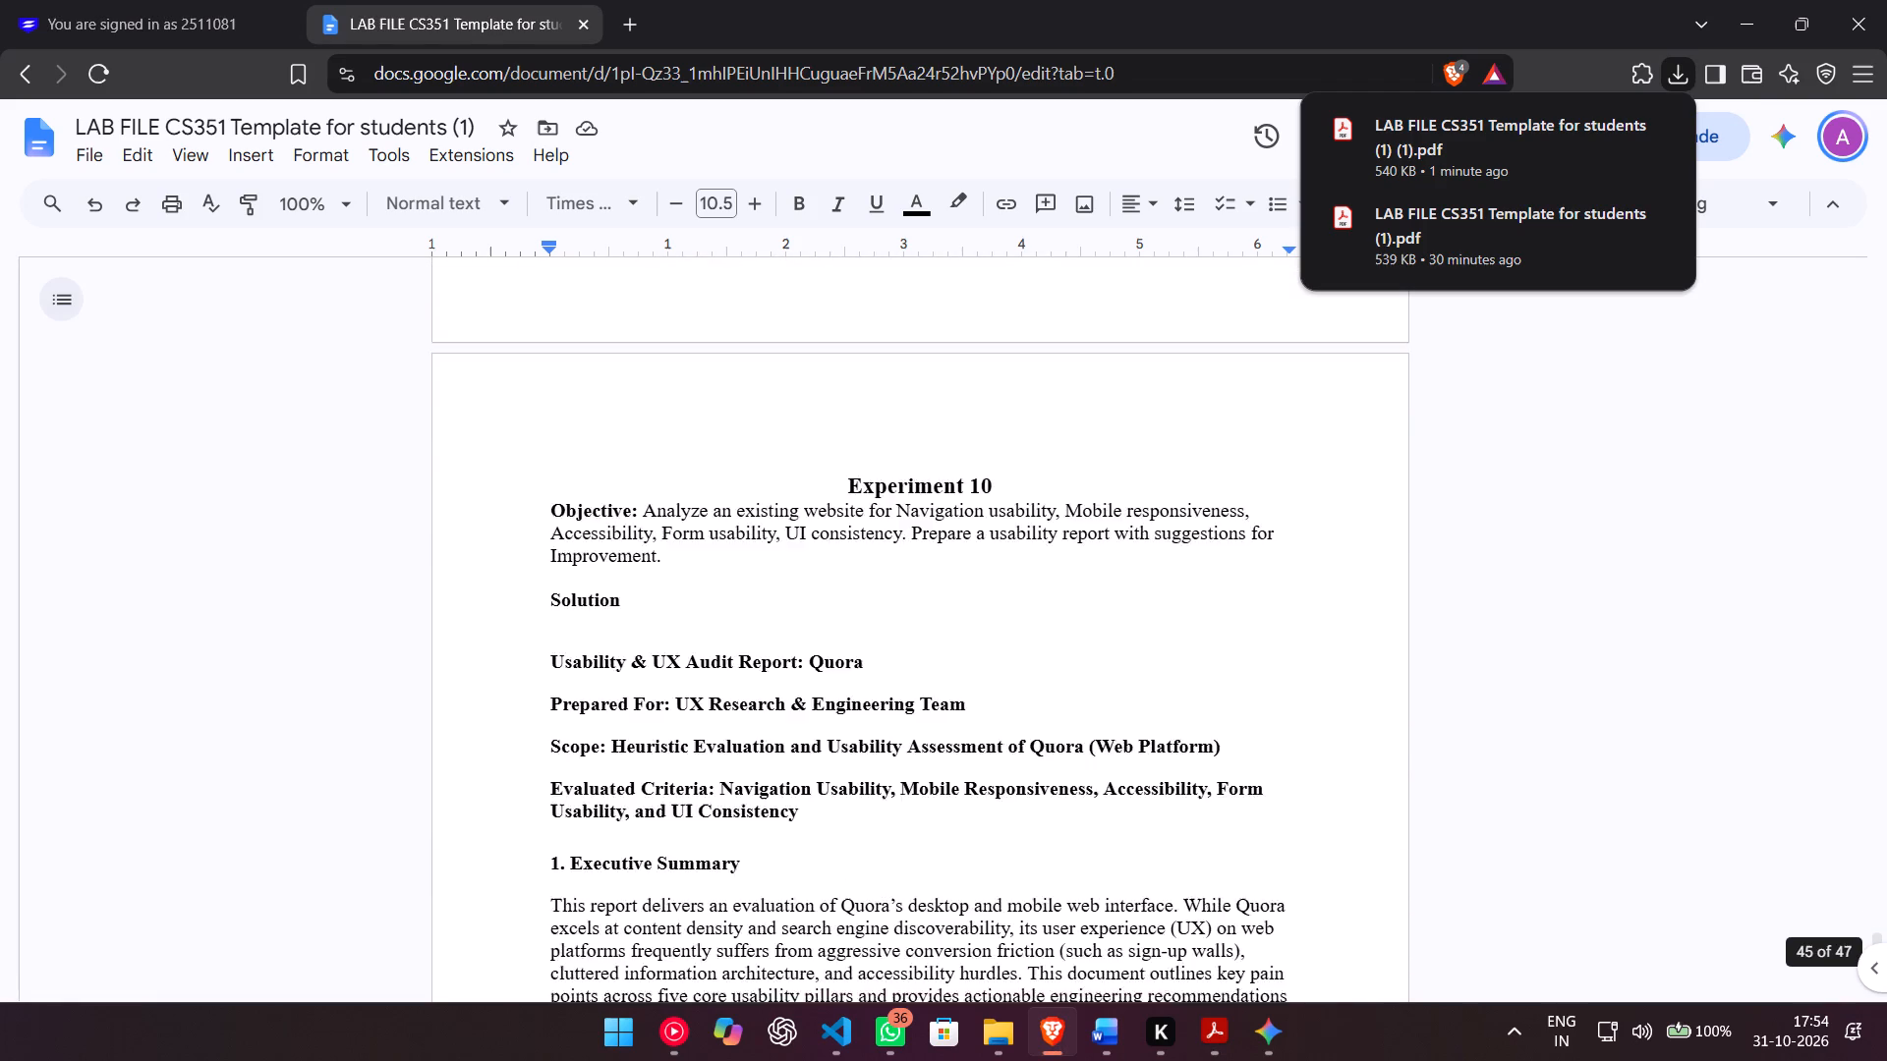
pyautogui.scroll(-17, 1081, 433)
pyautogui.scroll(18, 1124, 454)
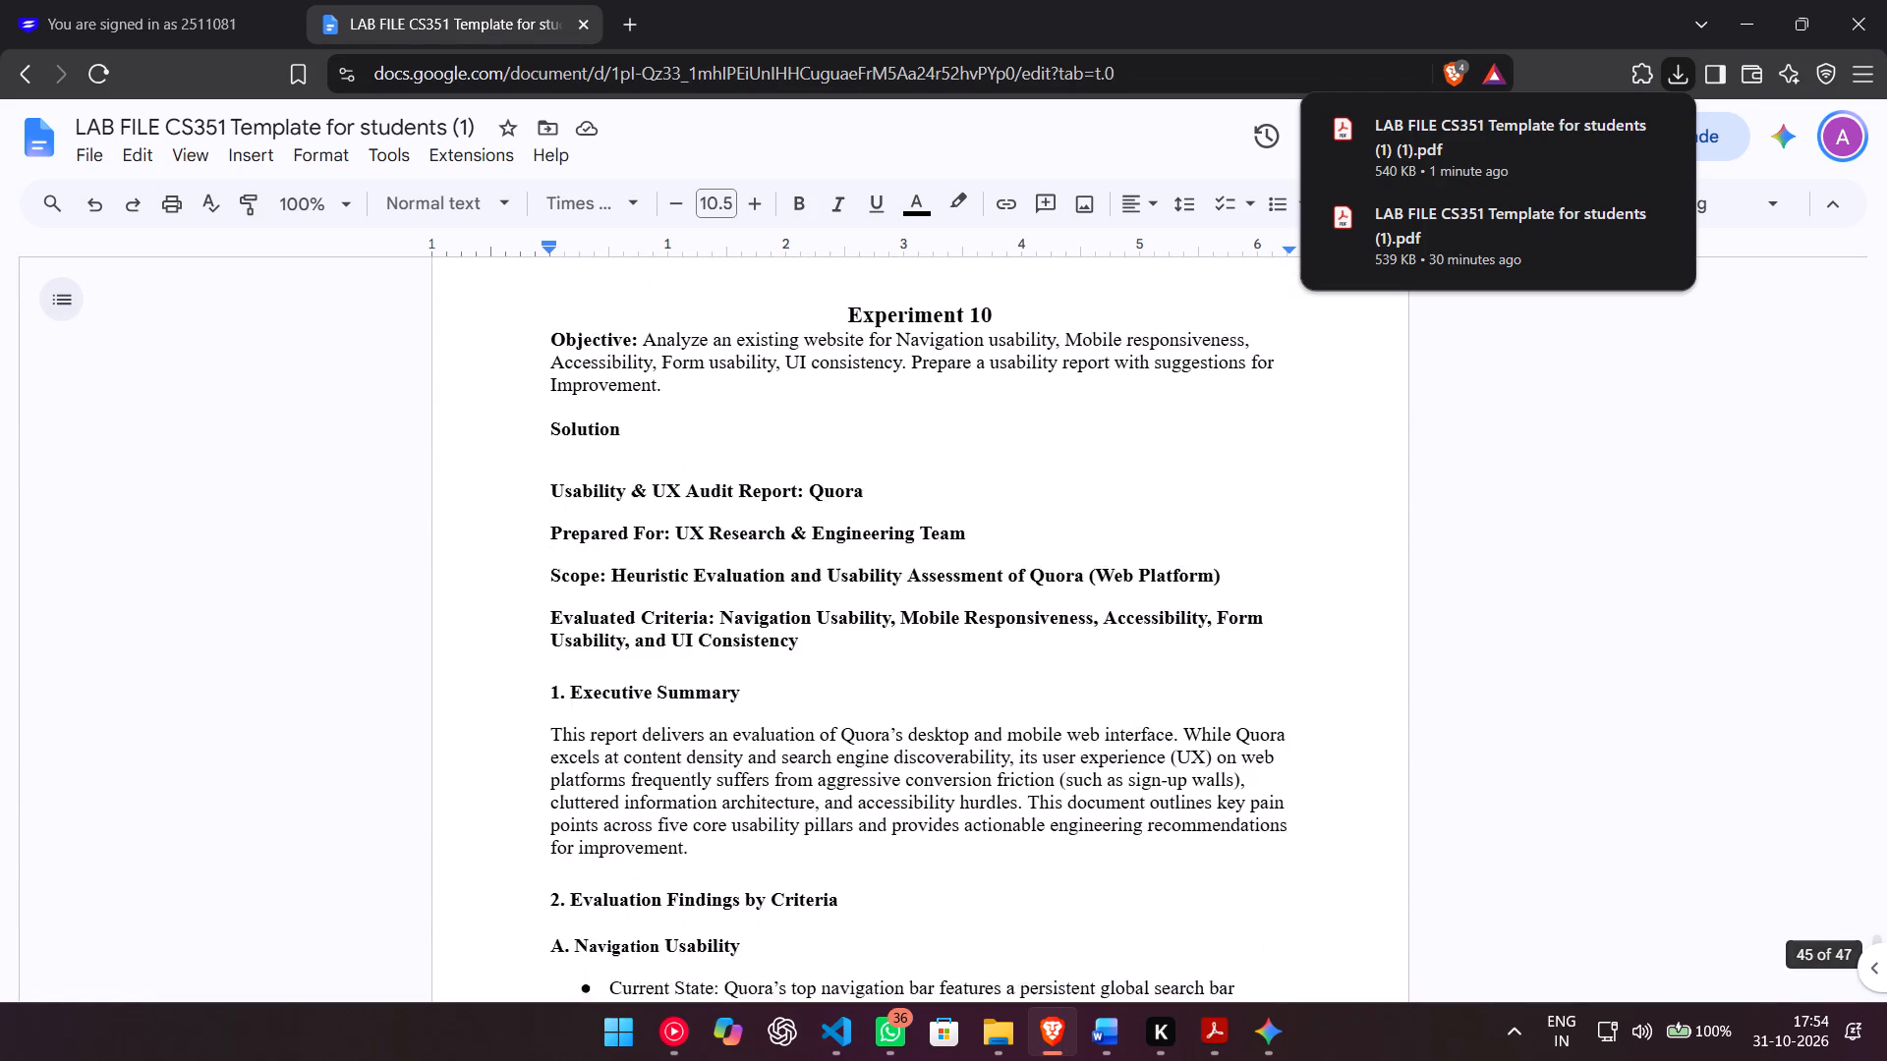
pyautogui.scroll(-14, 1083, 508)
pyautogui.scroll(-4, 1057, 431)
pyautogui.scroll(1, 1057, 431)
pyautogui.scroll(-7, 1057, 431)
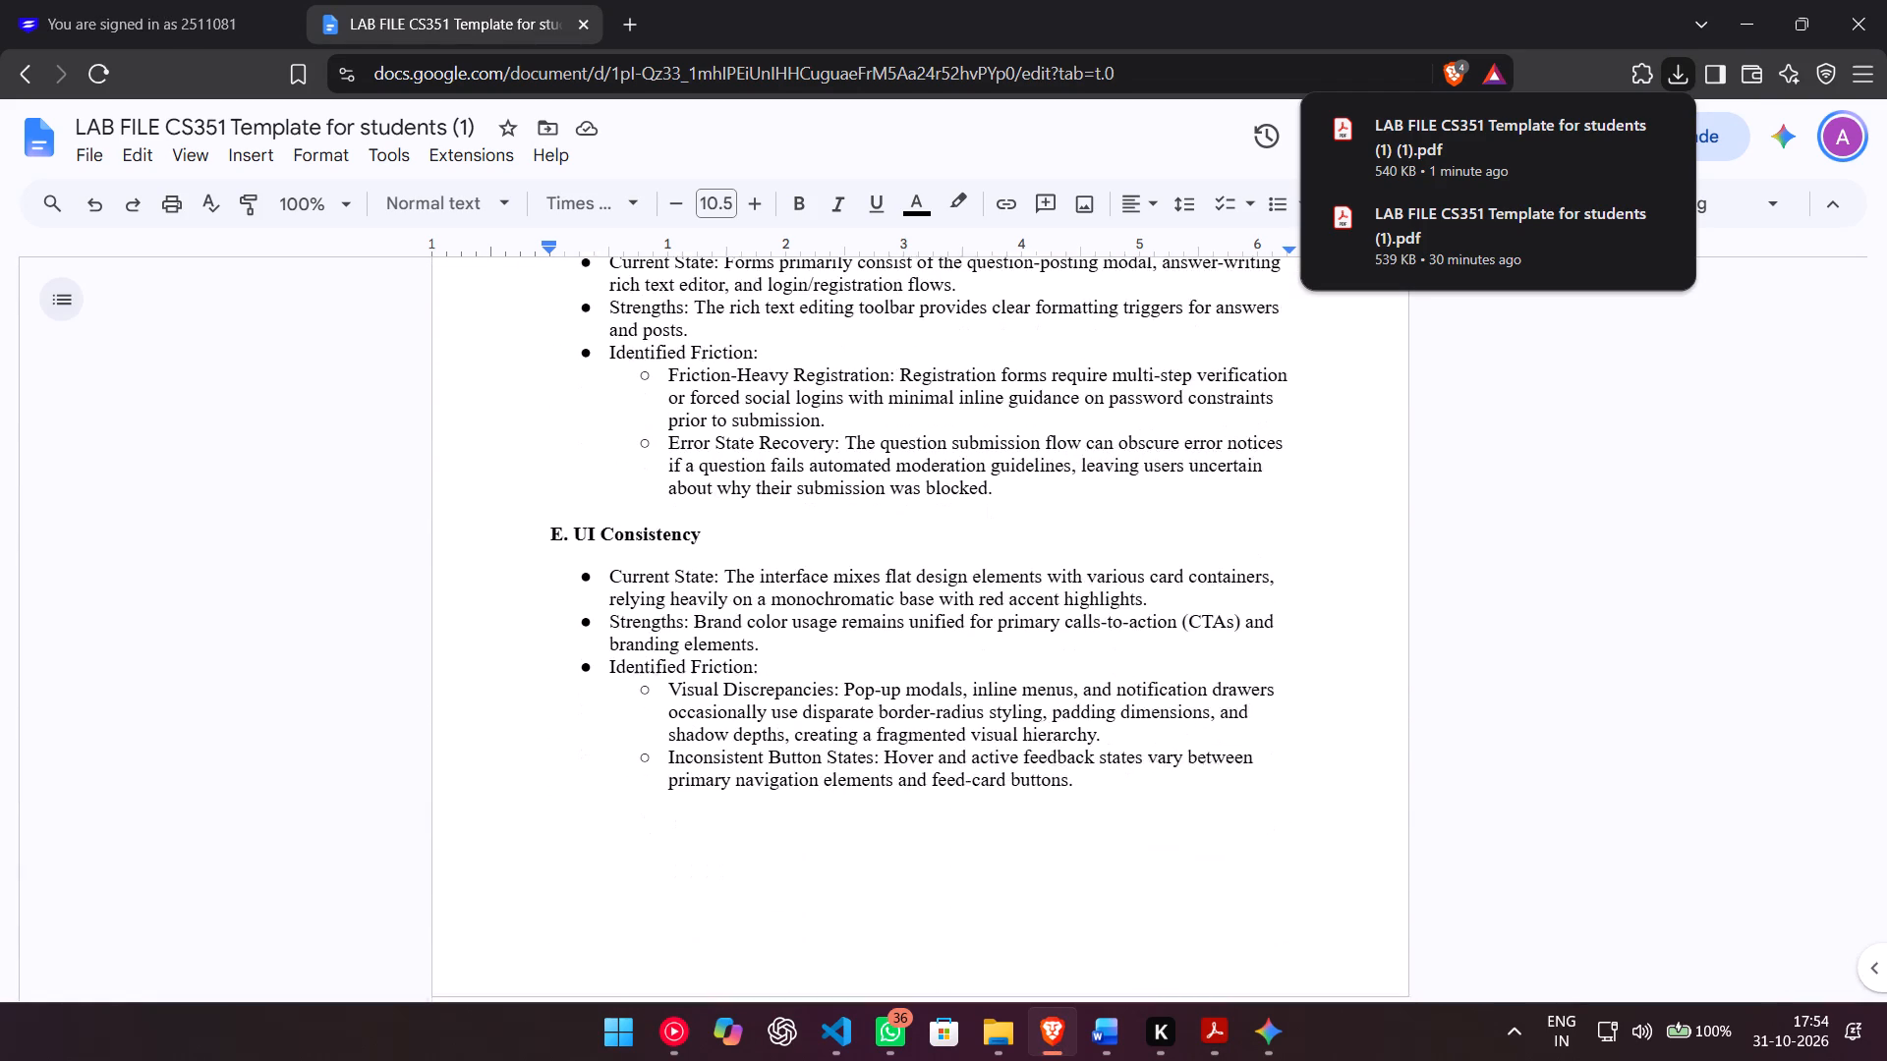
pyautogui.scroll(-20, 1076, 390)
pyautogui.click(1667, 459)
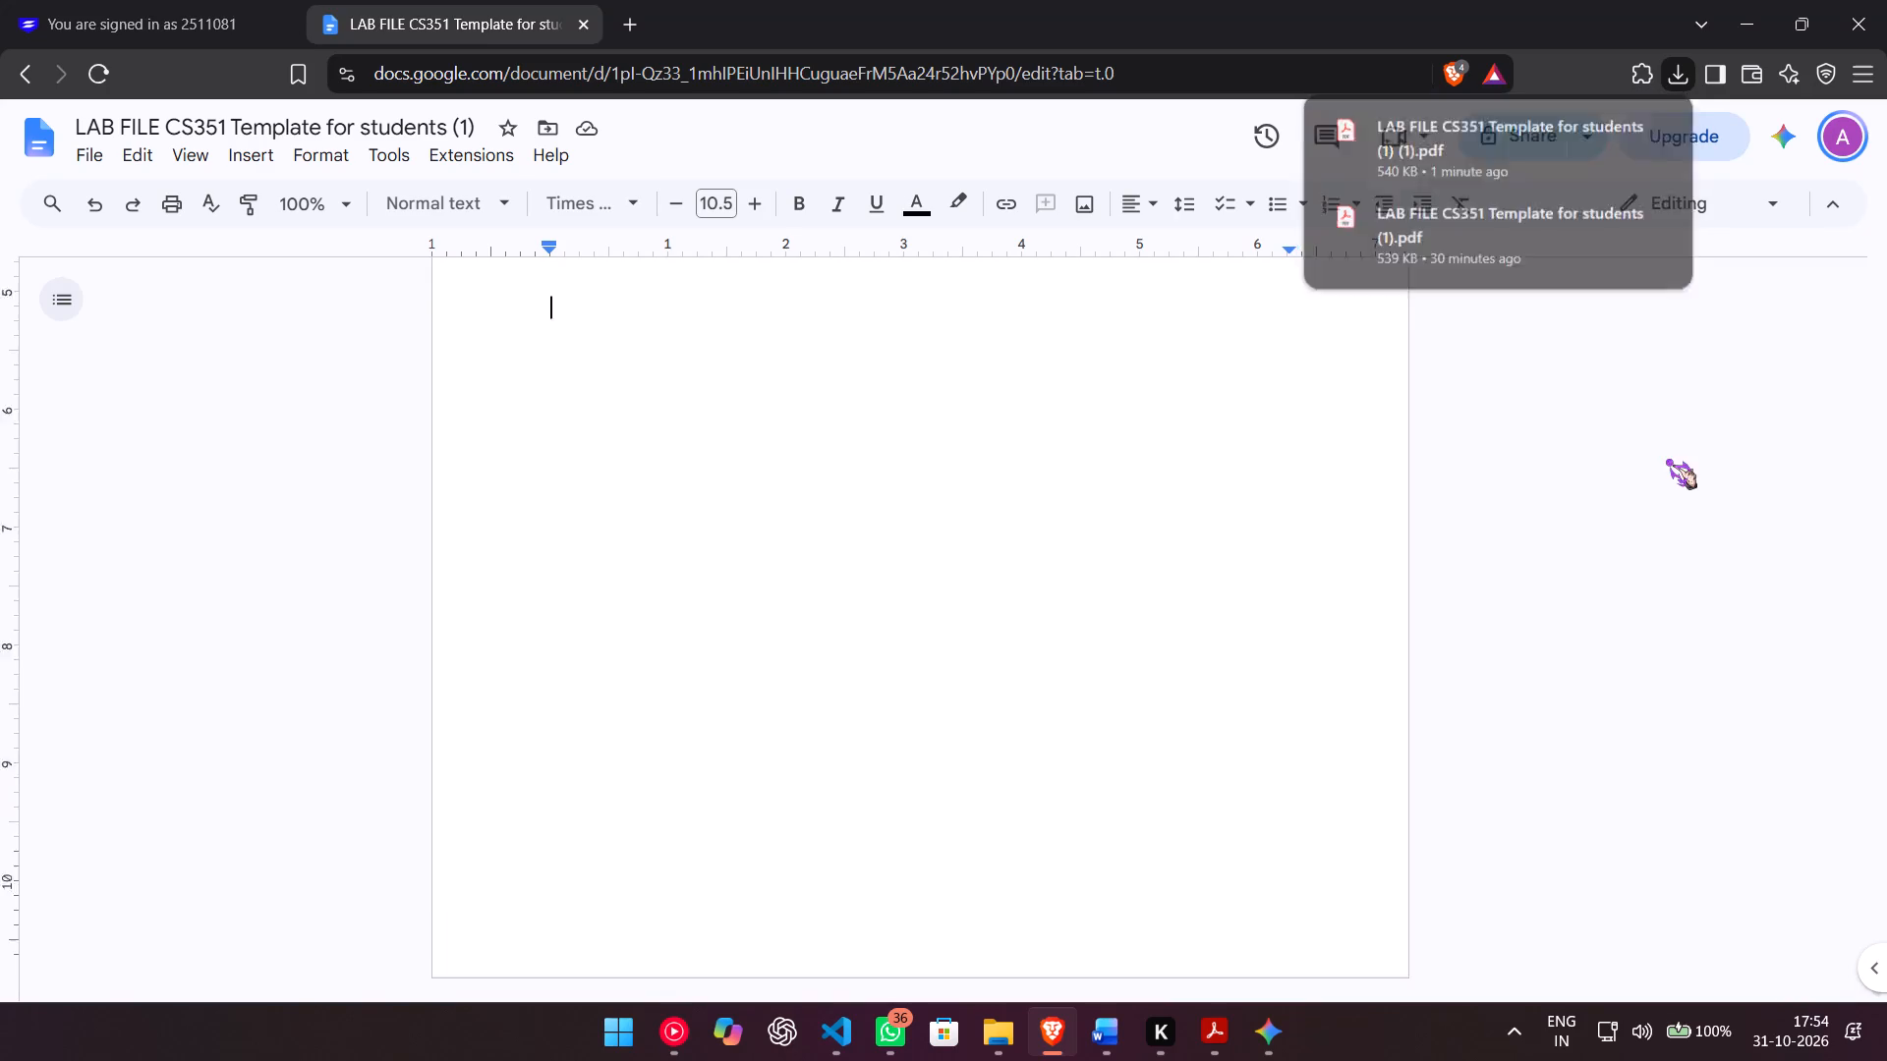
# Open a new browser tab and return the lab document's tab to the Google Docs home page.
pyautogui.click(624, 25)
pyautogui.click(415, 23)
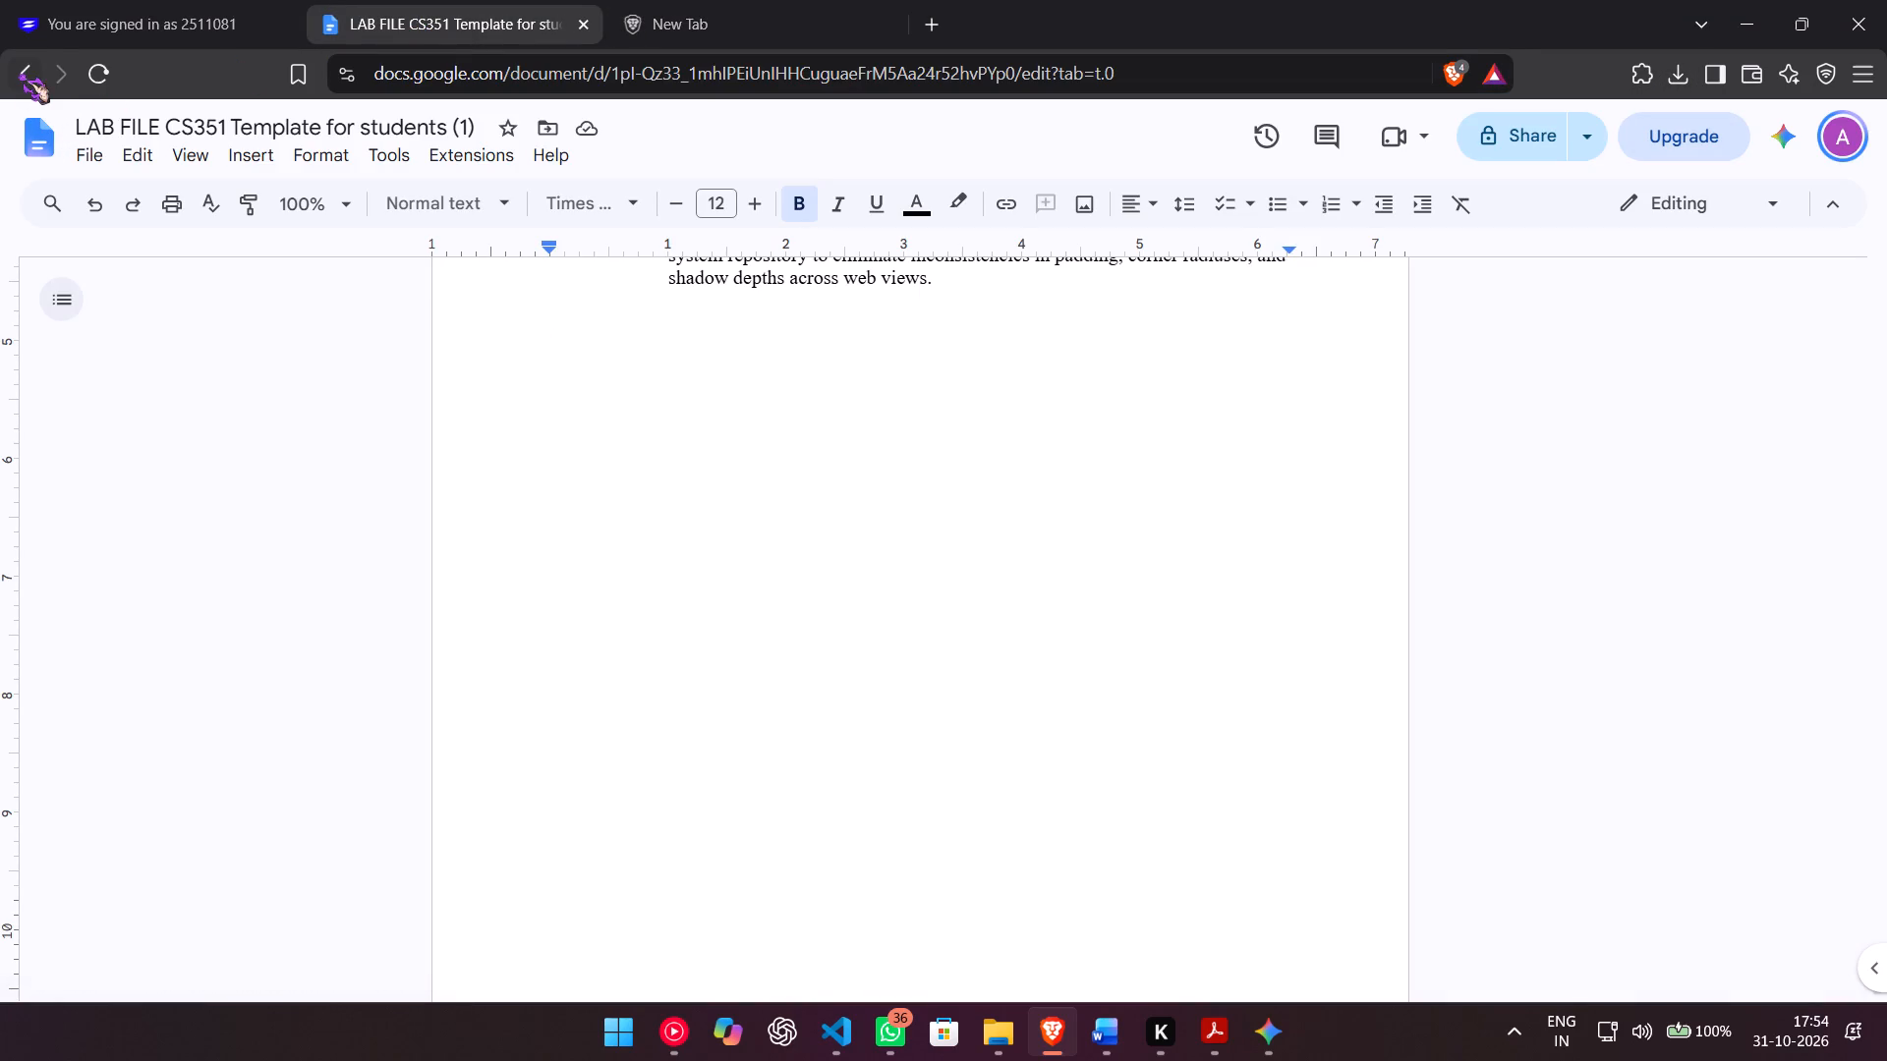
pyautogui.click(20, 74)
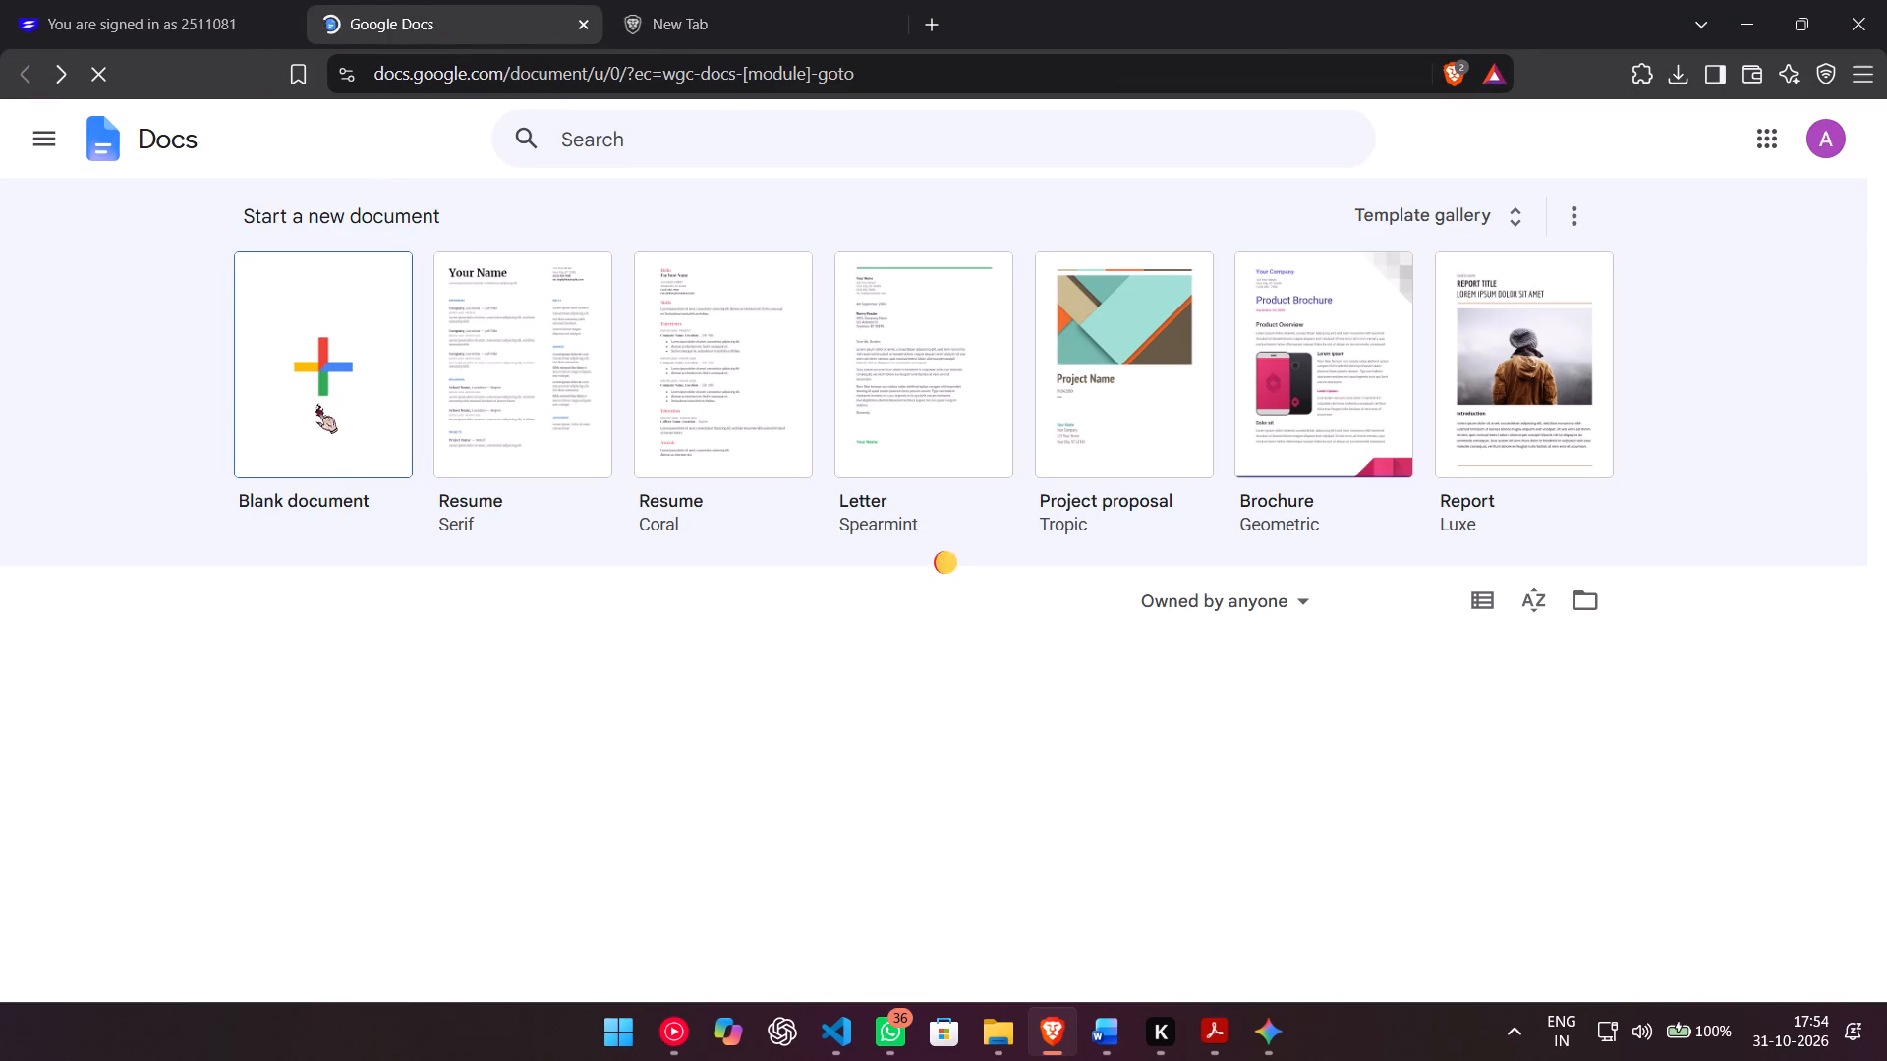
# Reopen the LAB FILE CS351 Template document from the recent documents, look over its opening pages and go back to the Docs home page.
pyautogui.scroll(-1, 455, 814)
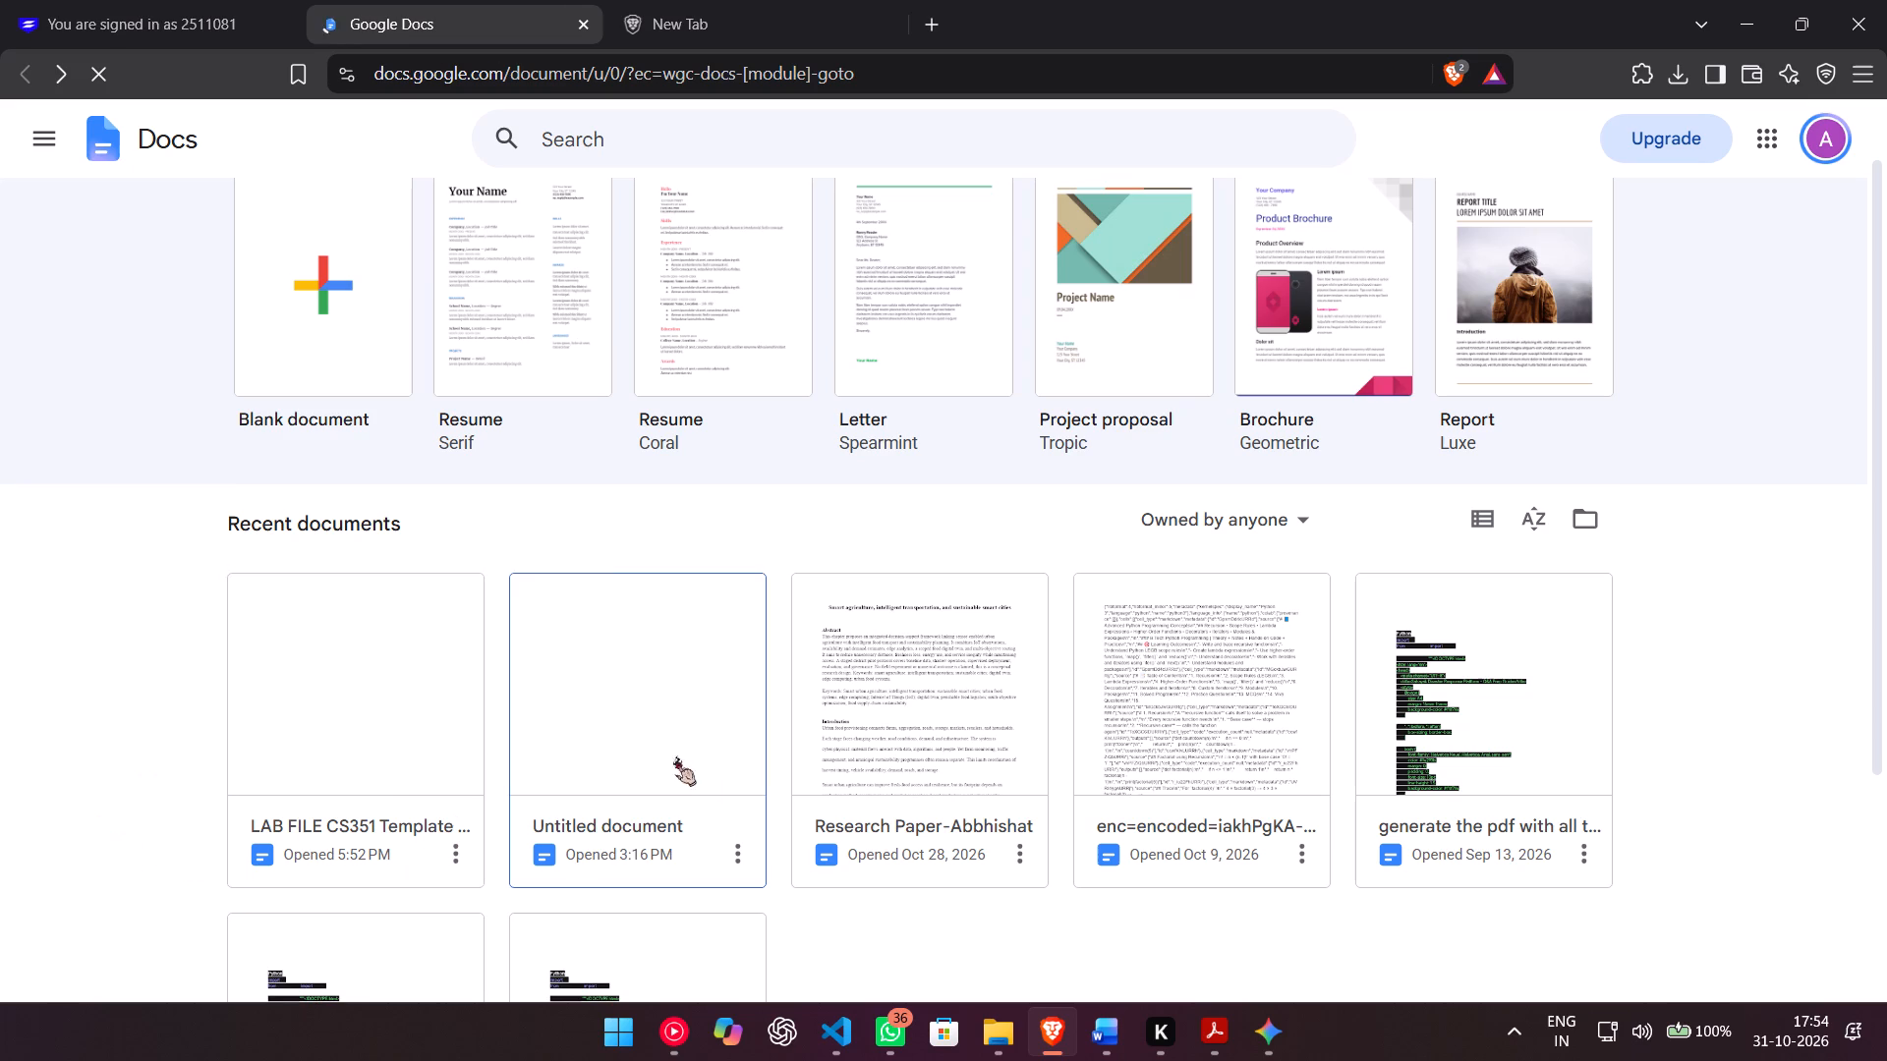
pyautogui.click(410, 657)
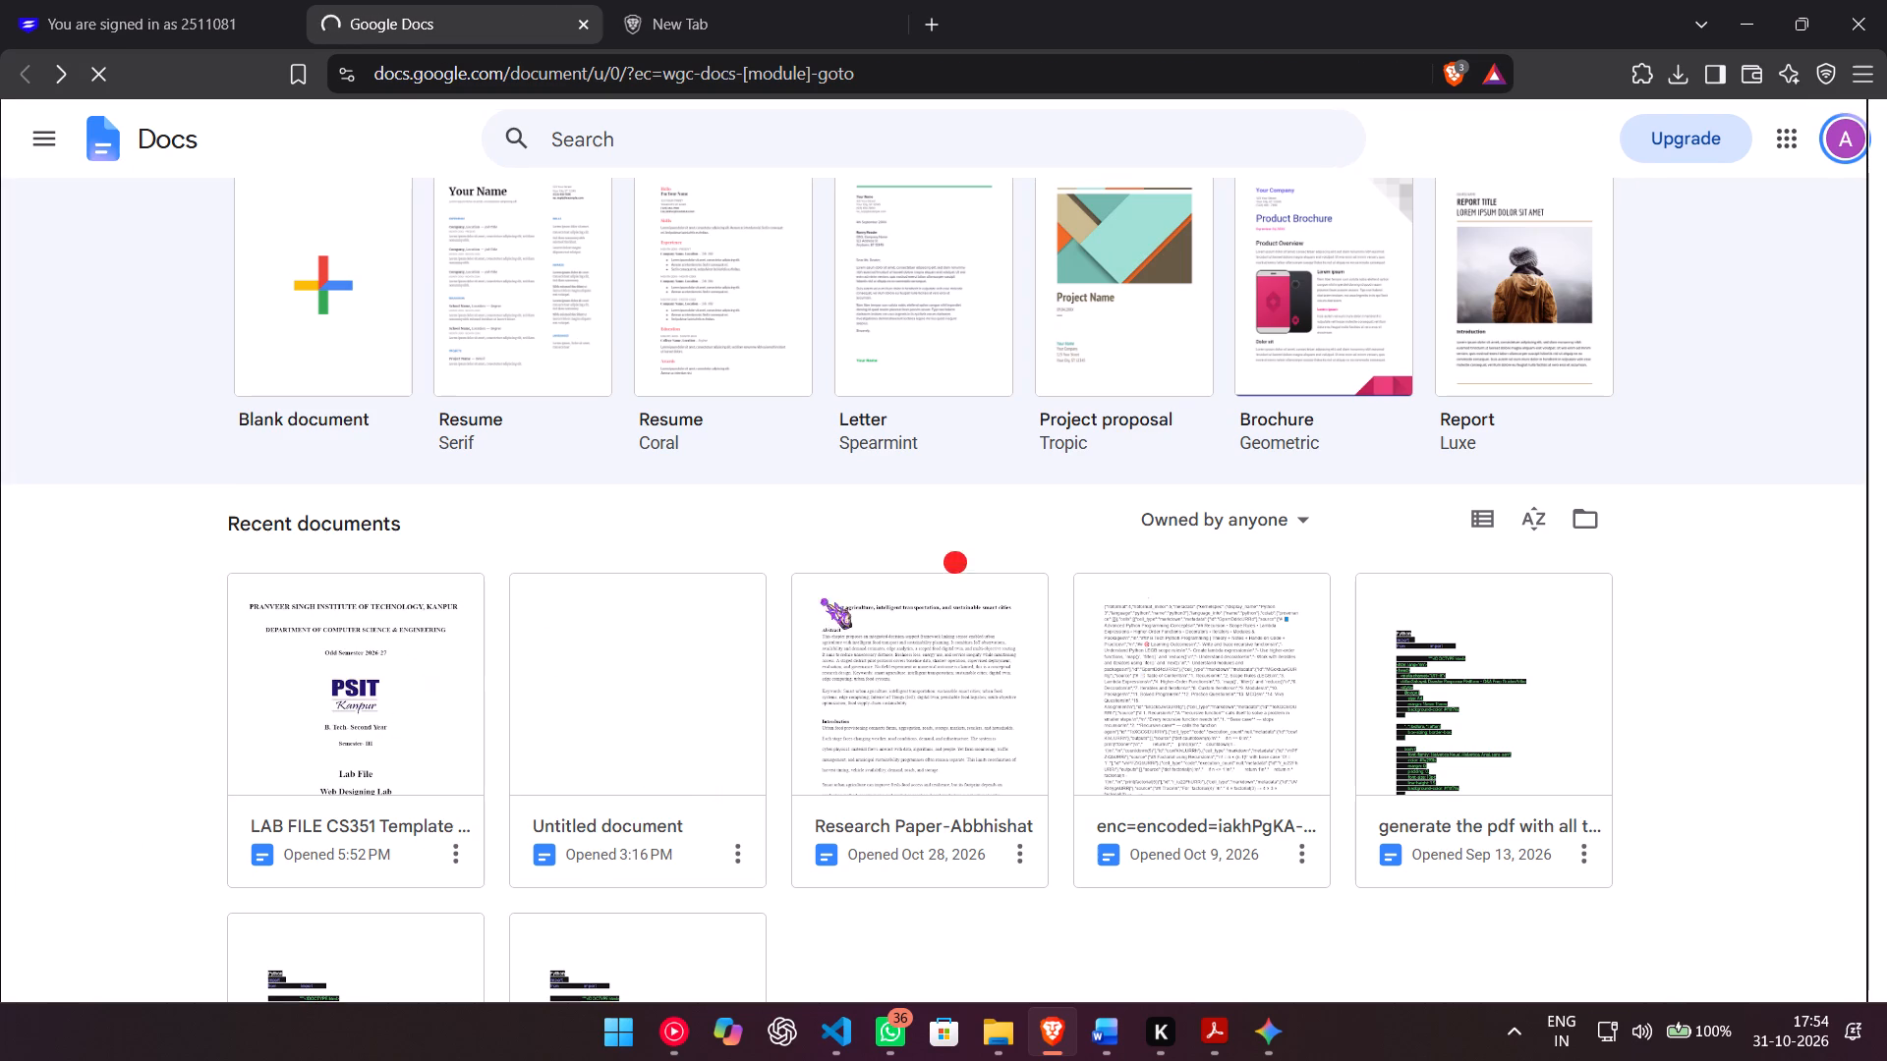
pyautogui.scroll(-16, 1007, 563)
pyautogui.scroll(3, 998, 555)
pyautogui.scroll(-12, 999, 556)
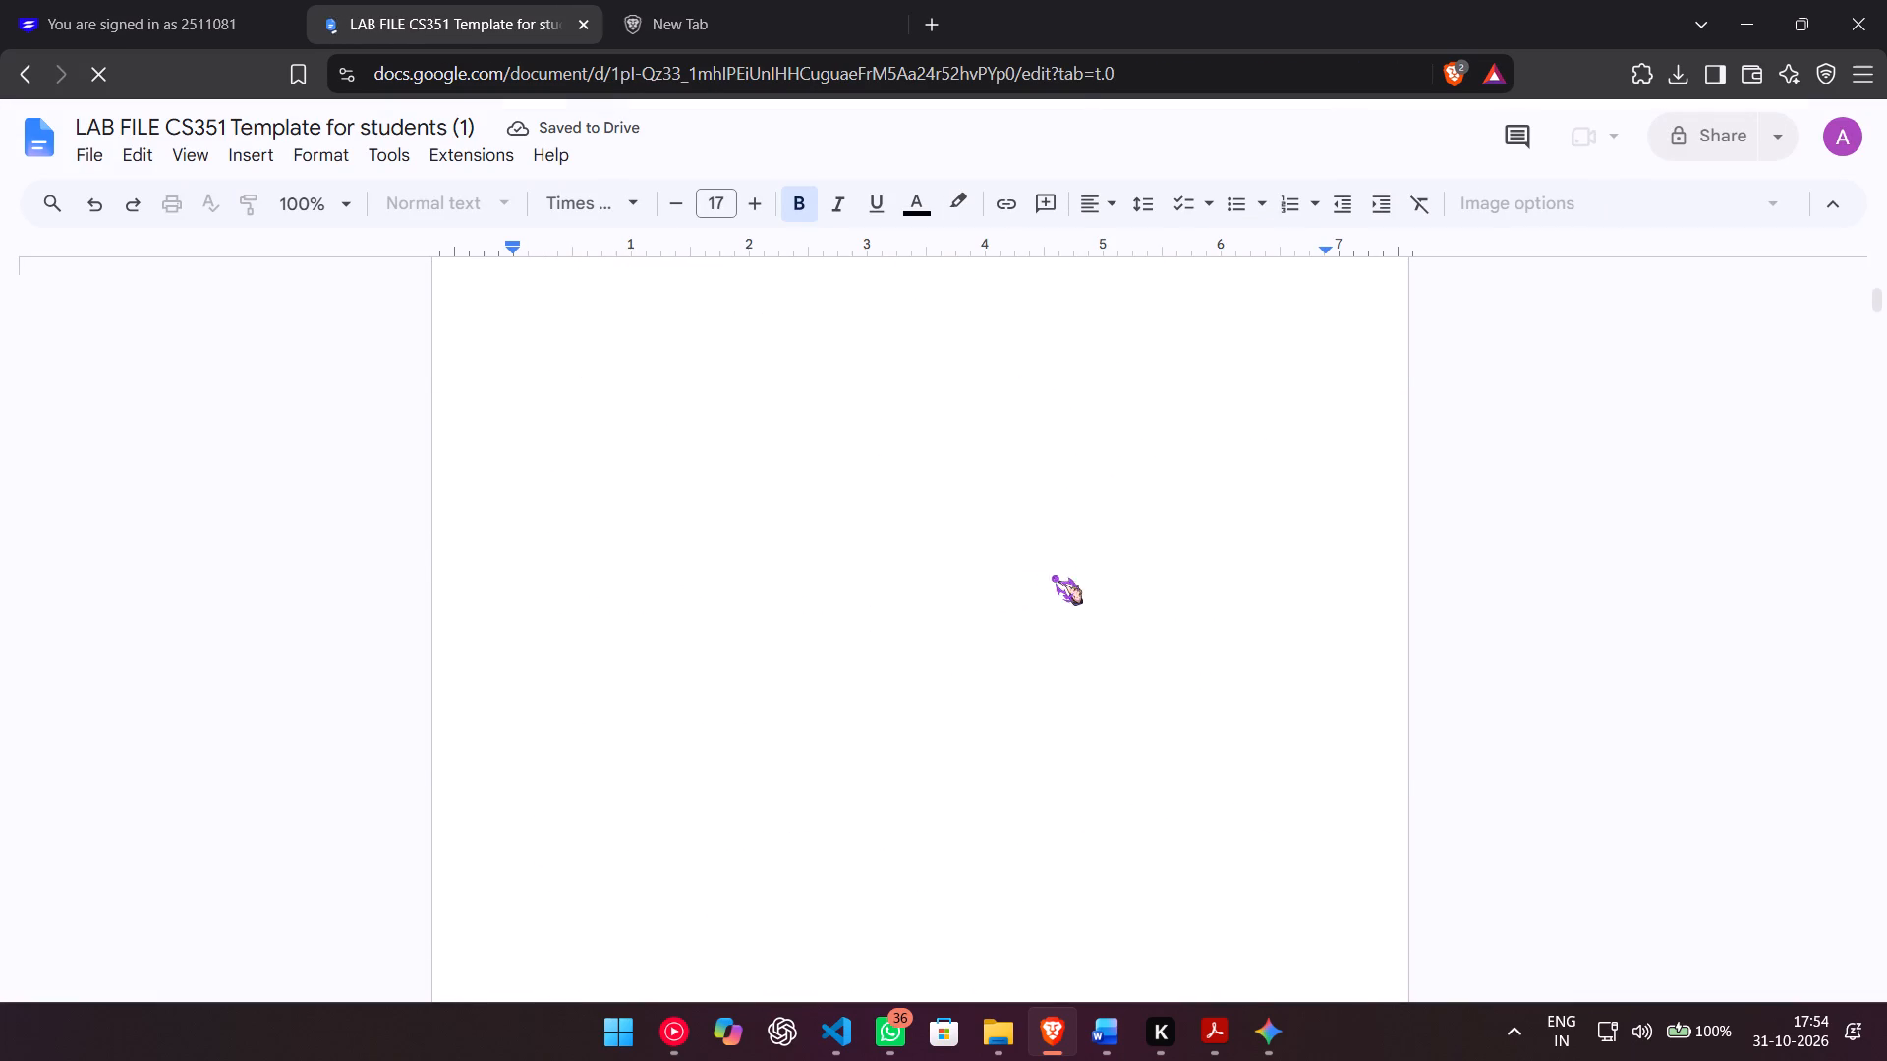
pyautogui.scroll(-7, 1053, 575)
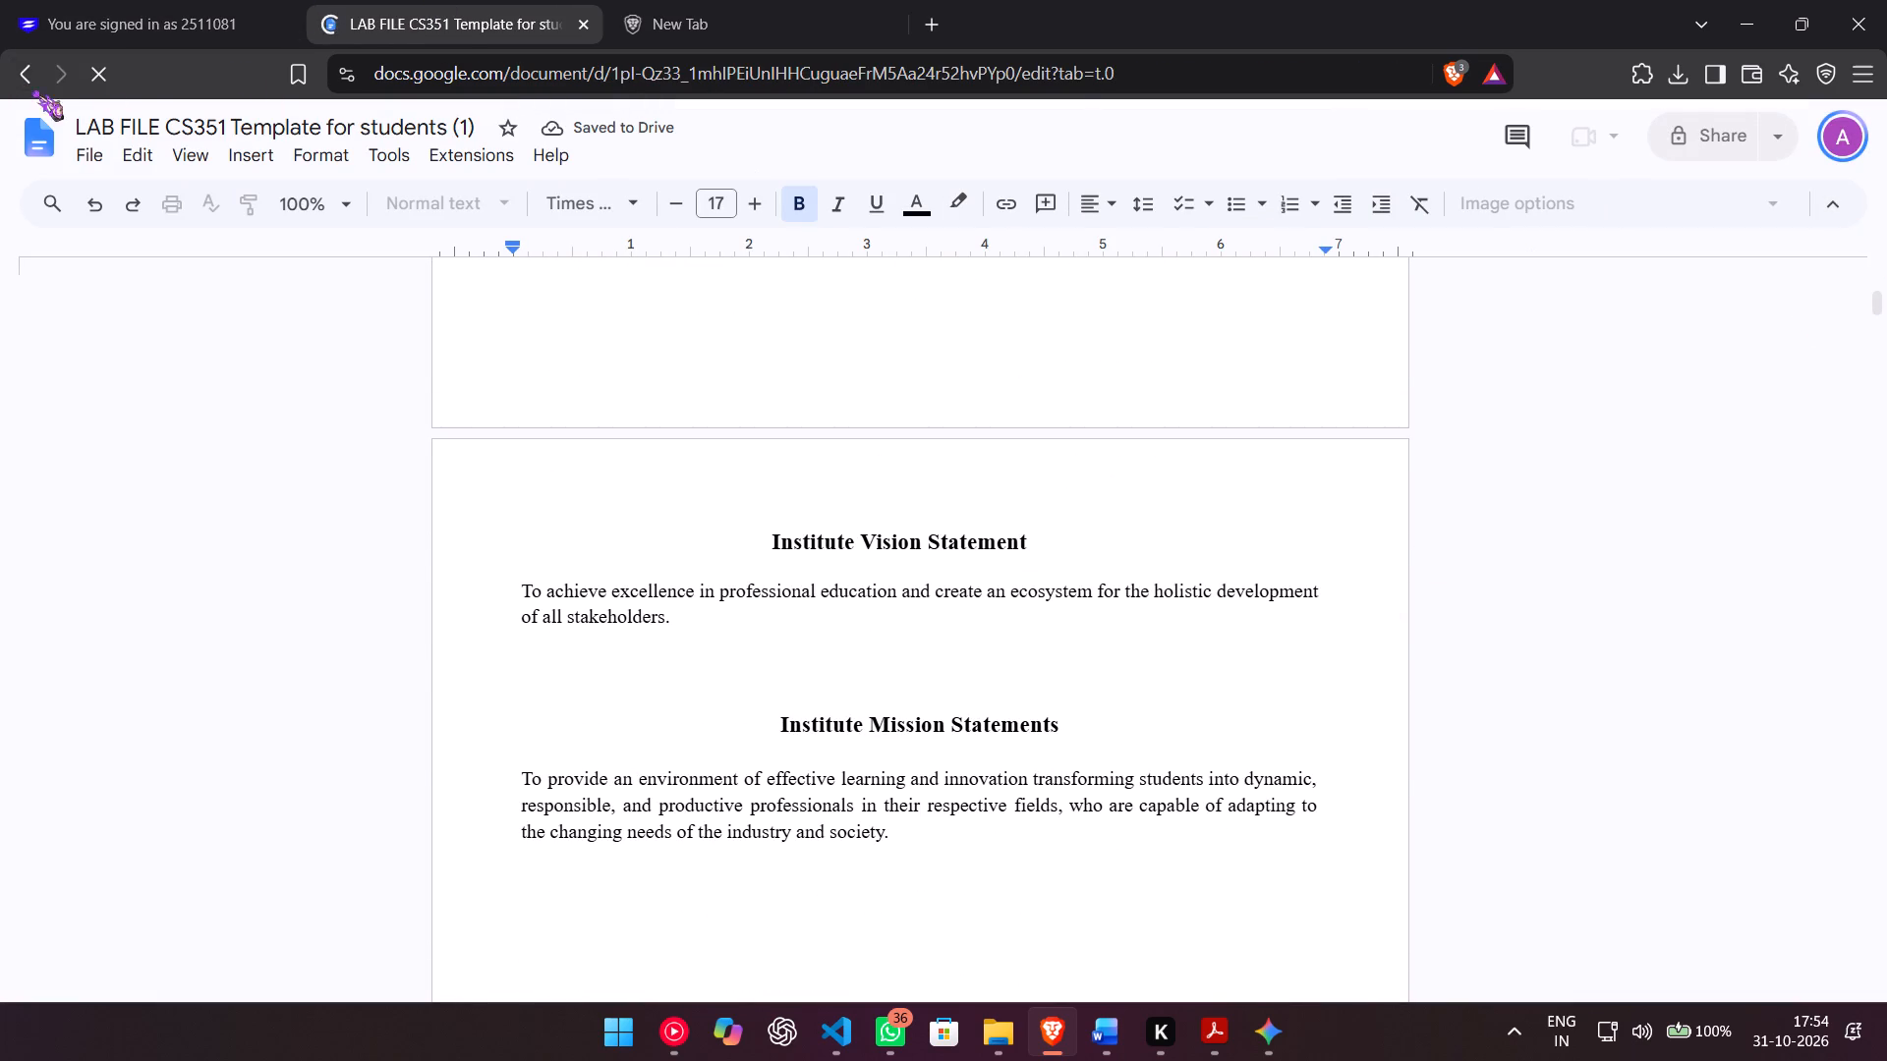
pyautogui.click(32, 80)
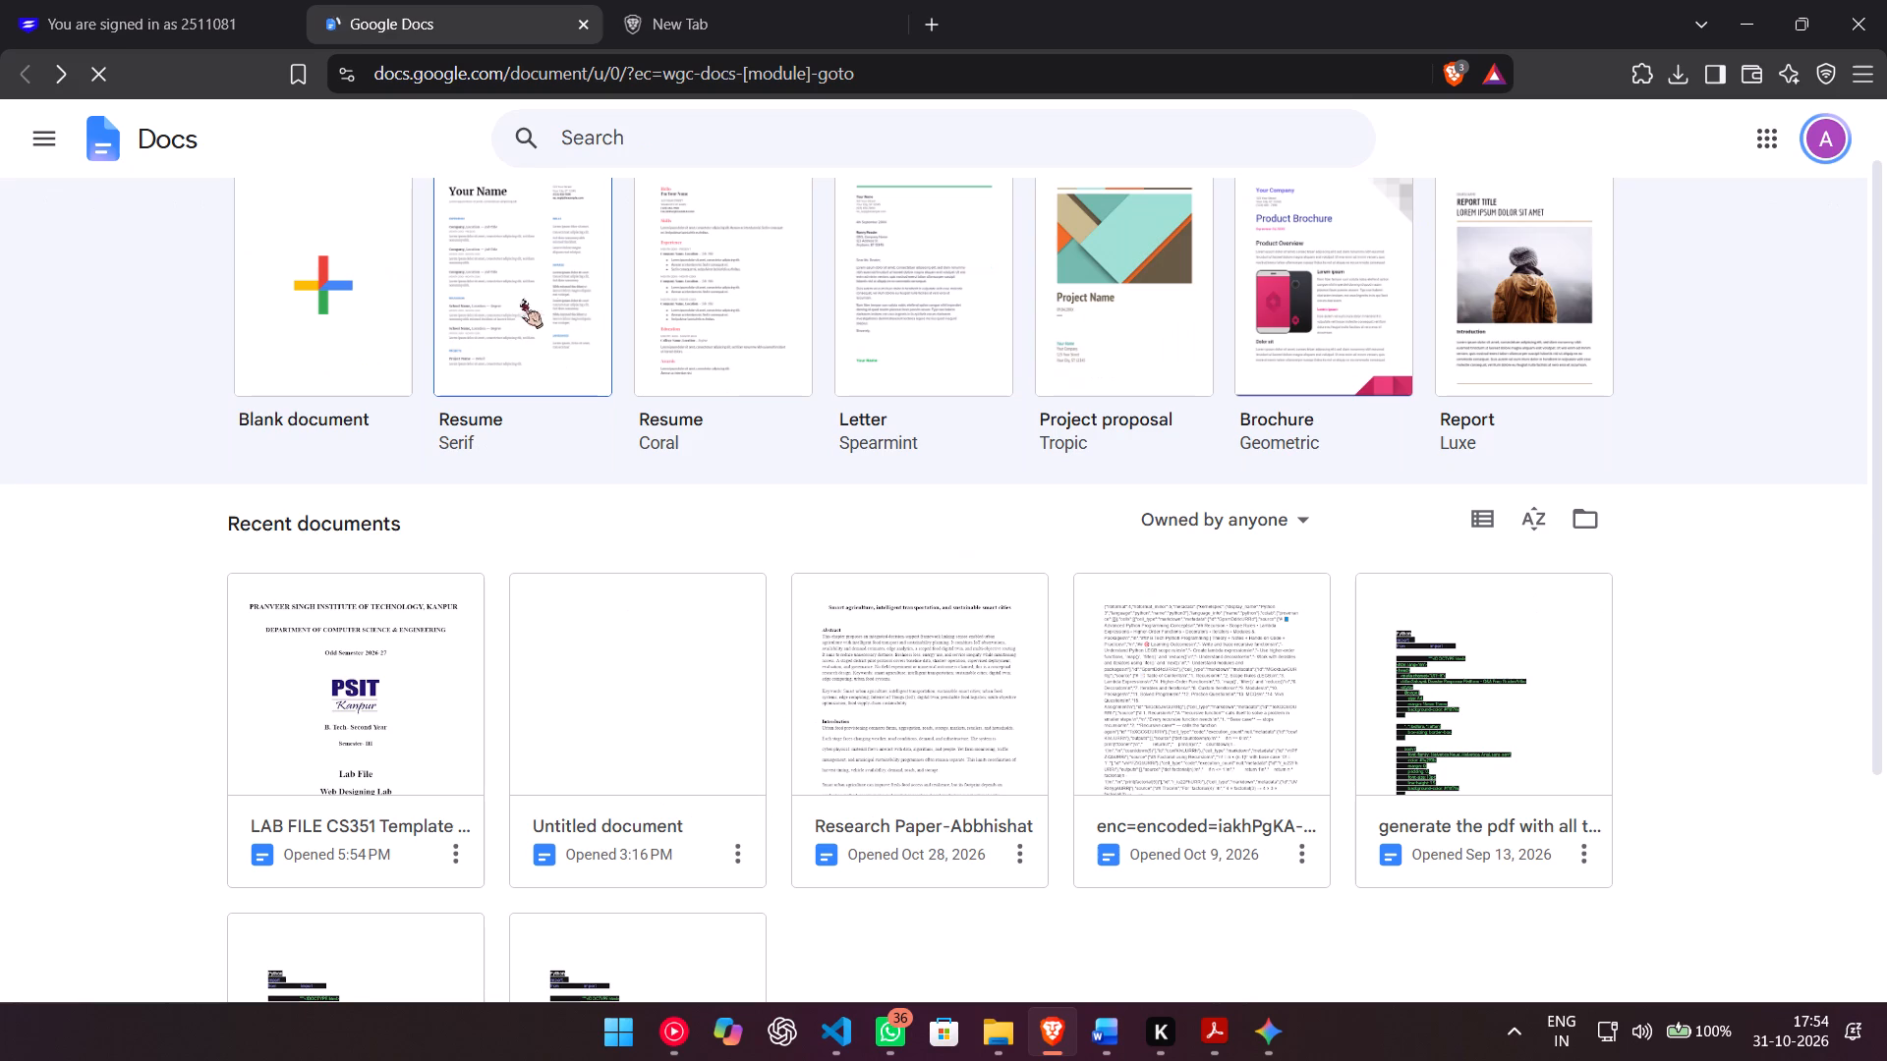
# Switch to Acrobat and examine the Experiment 3 solution pages in FSD FILE.pdf.
pyautogui.click(1224, 1026)
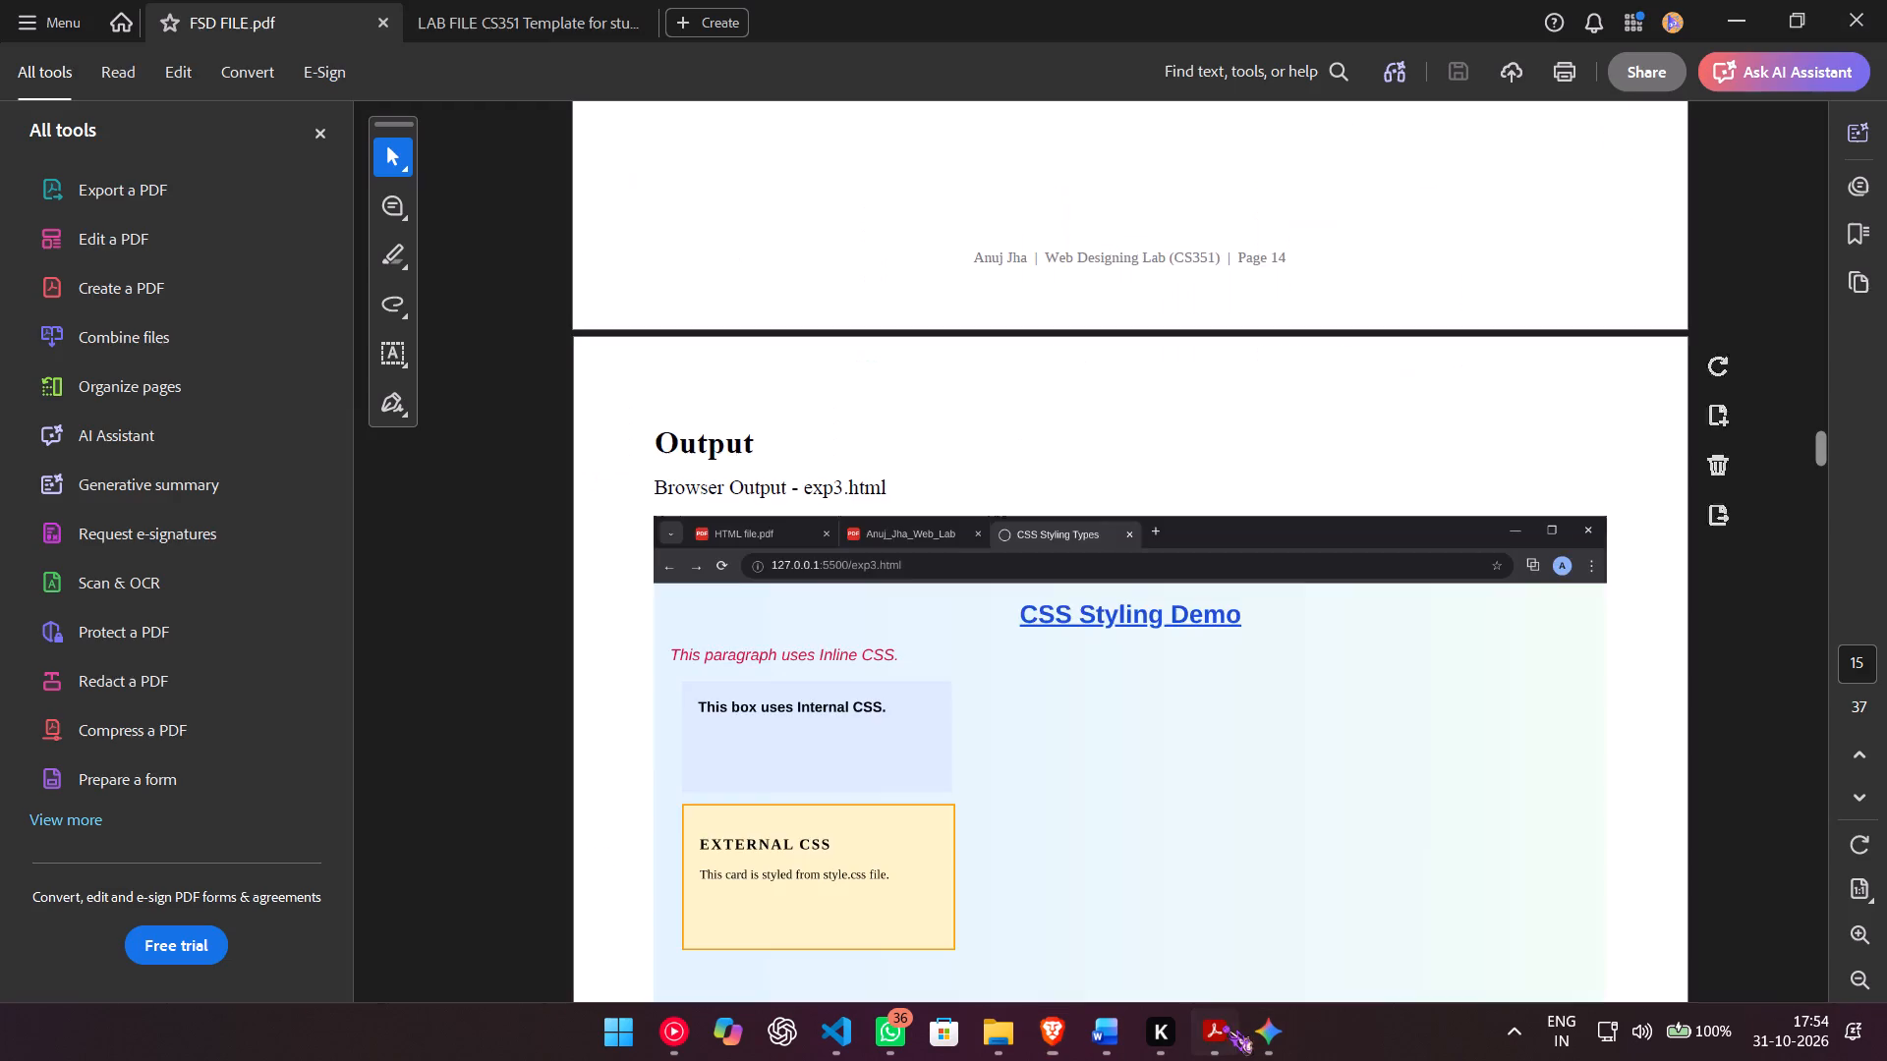
pyautogui.press('Tab')
pyautogui.scroll(7, 1222, 785)
pyautogui.scroll(-2, 1237, 546)
pyautogui.scroll(12, 1237, 546)
pyautogui.moveTo(1828, 426); pyautogui.dragTo(1870, 92)
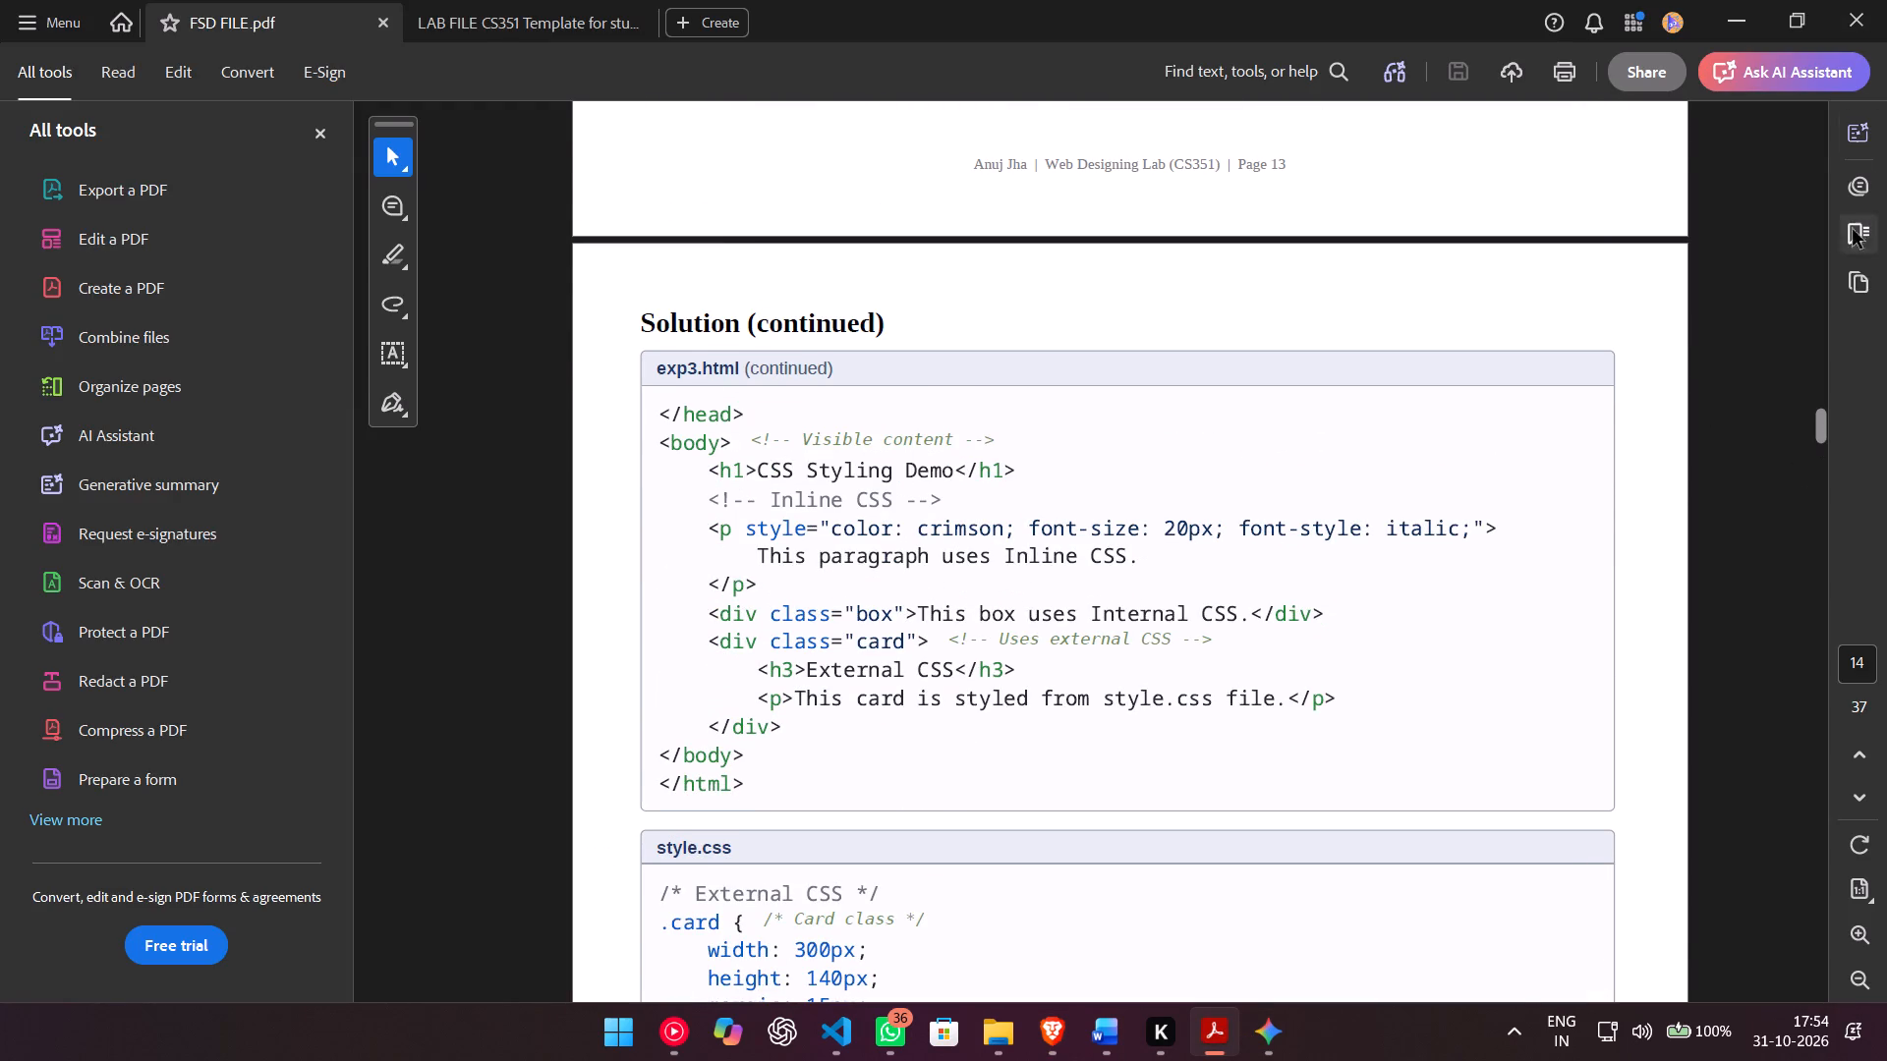
# Close FSD FILE.pdf and exit Acrobat with the lab file PDF.
pyautogui.click(422, 0)
pyautogui.click(449, 21)
pyautogui.click(386, 22)
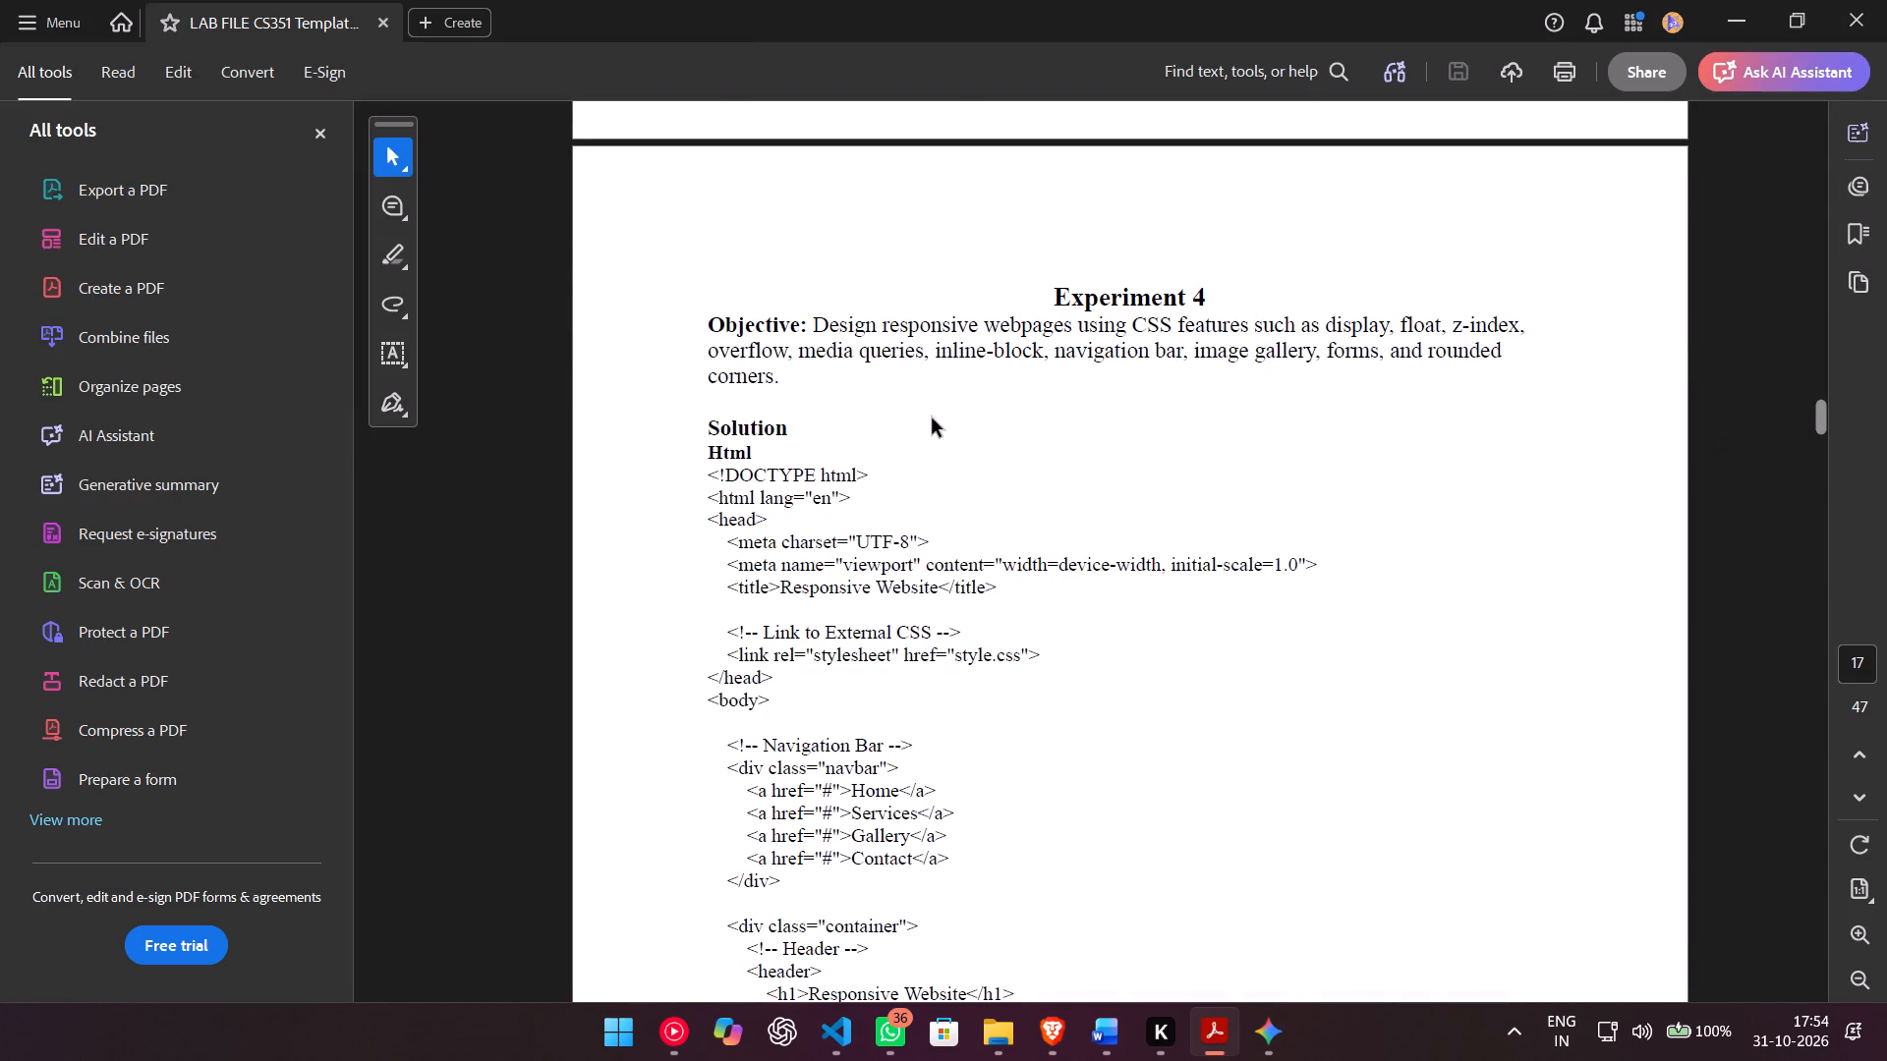
pyautogui.scroll(14, 1182, 602)
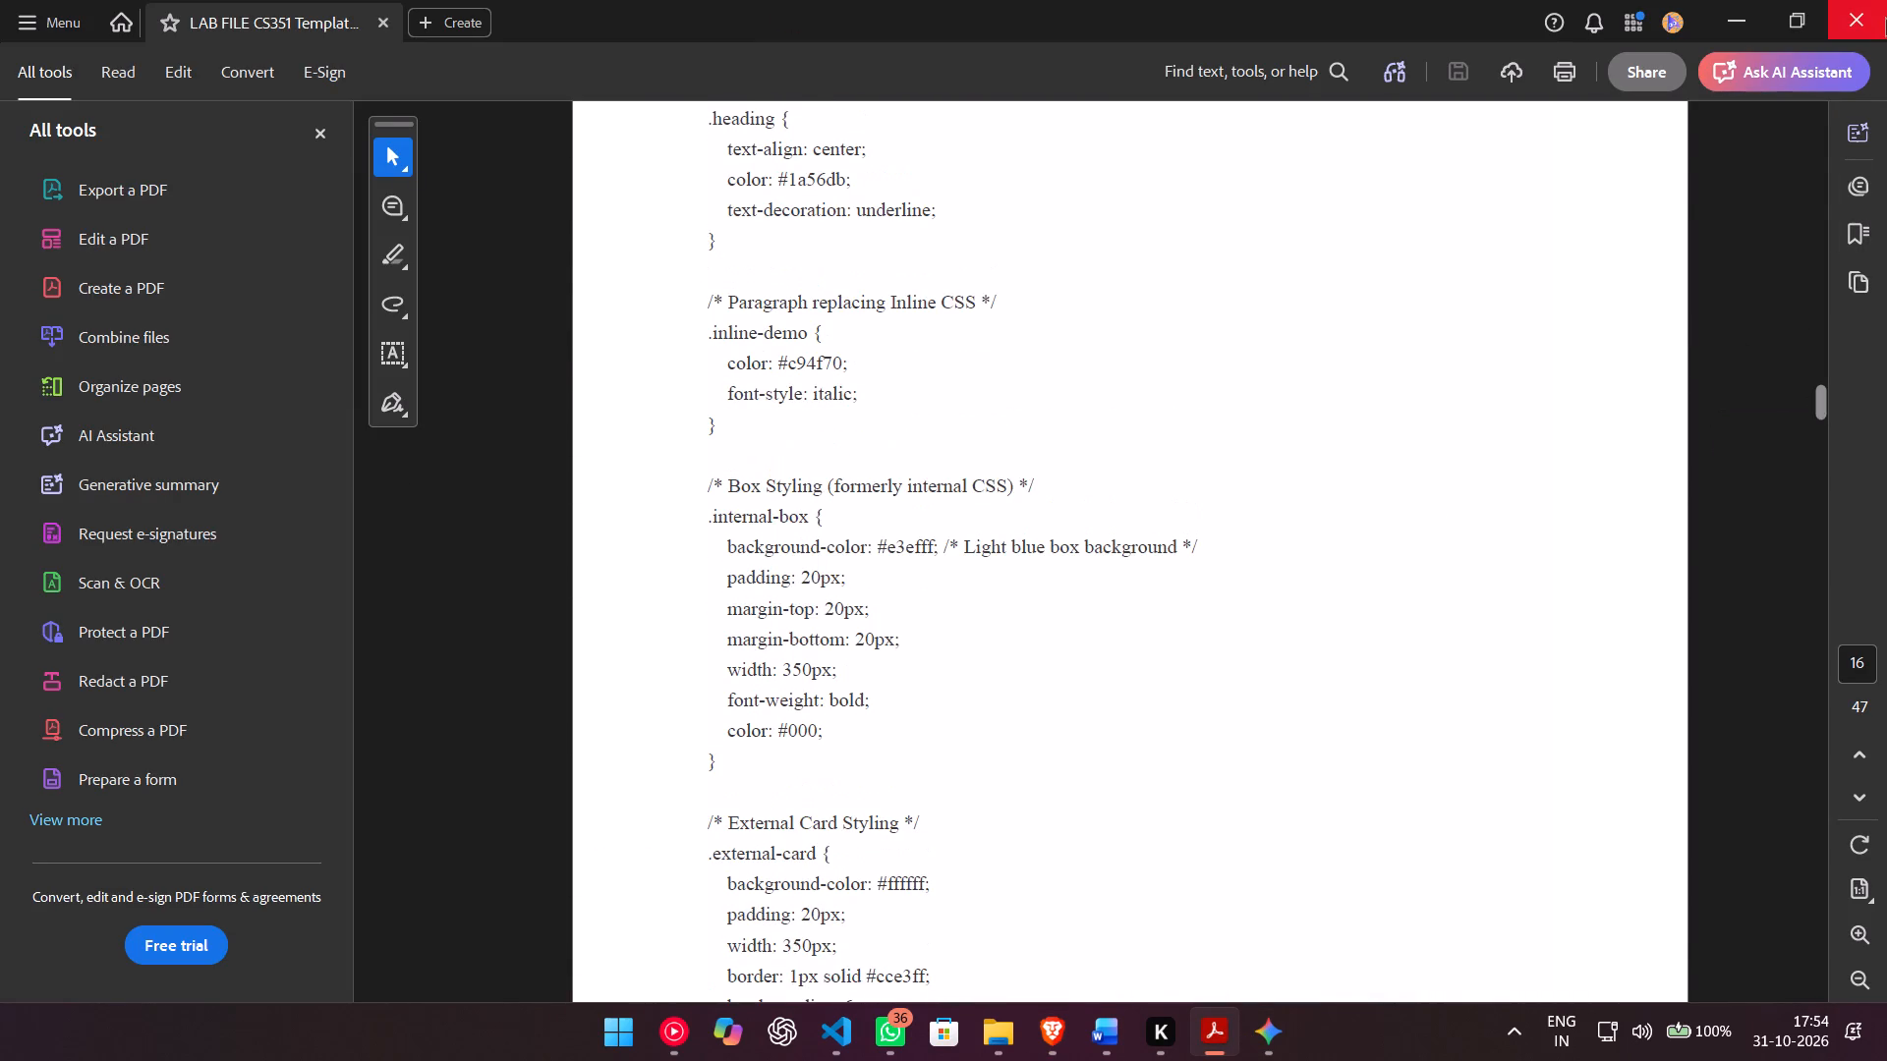
pyautogui.click(1886, 17)
# Show the desktop.
pyautogui.press('super+d')
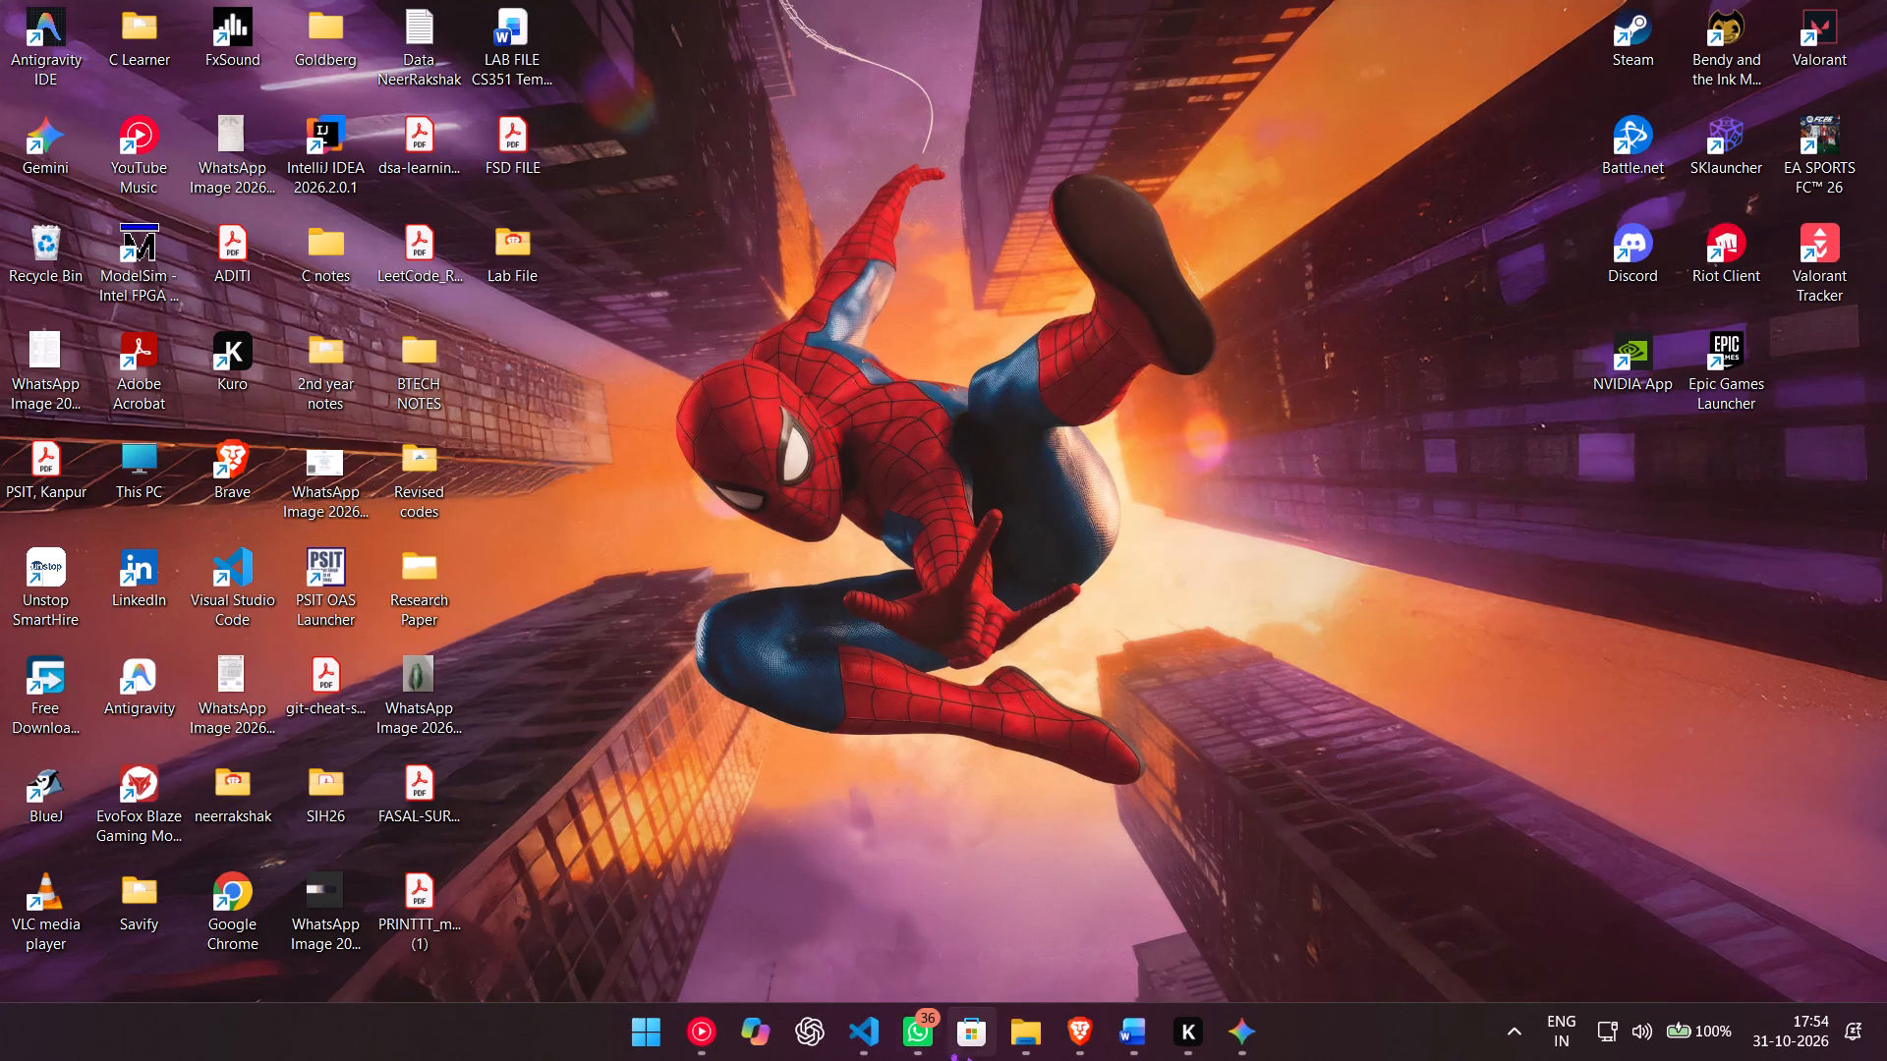
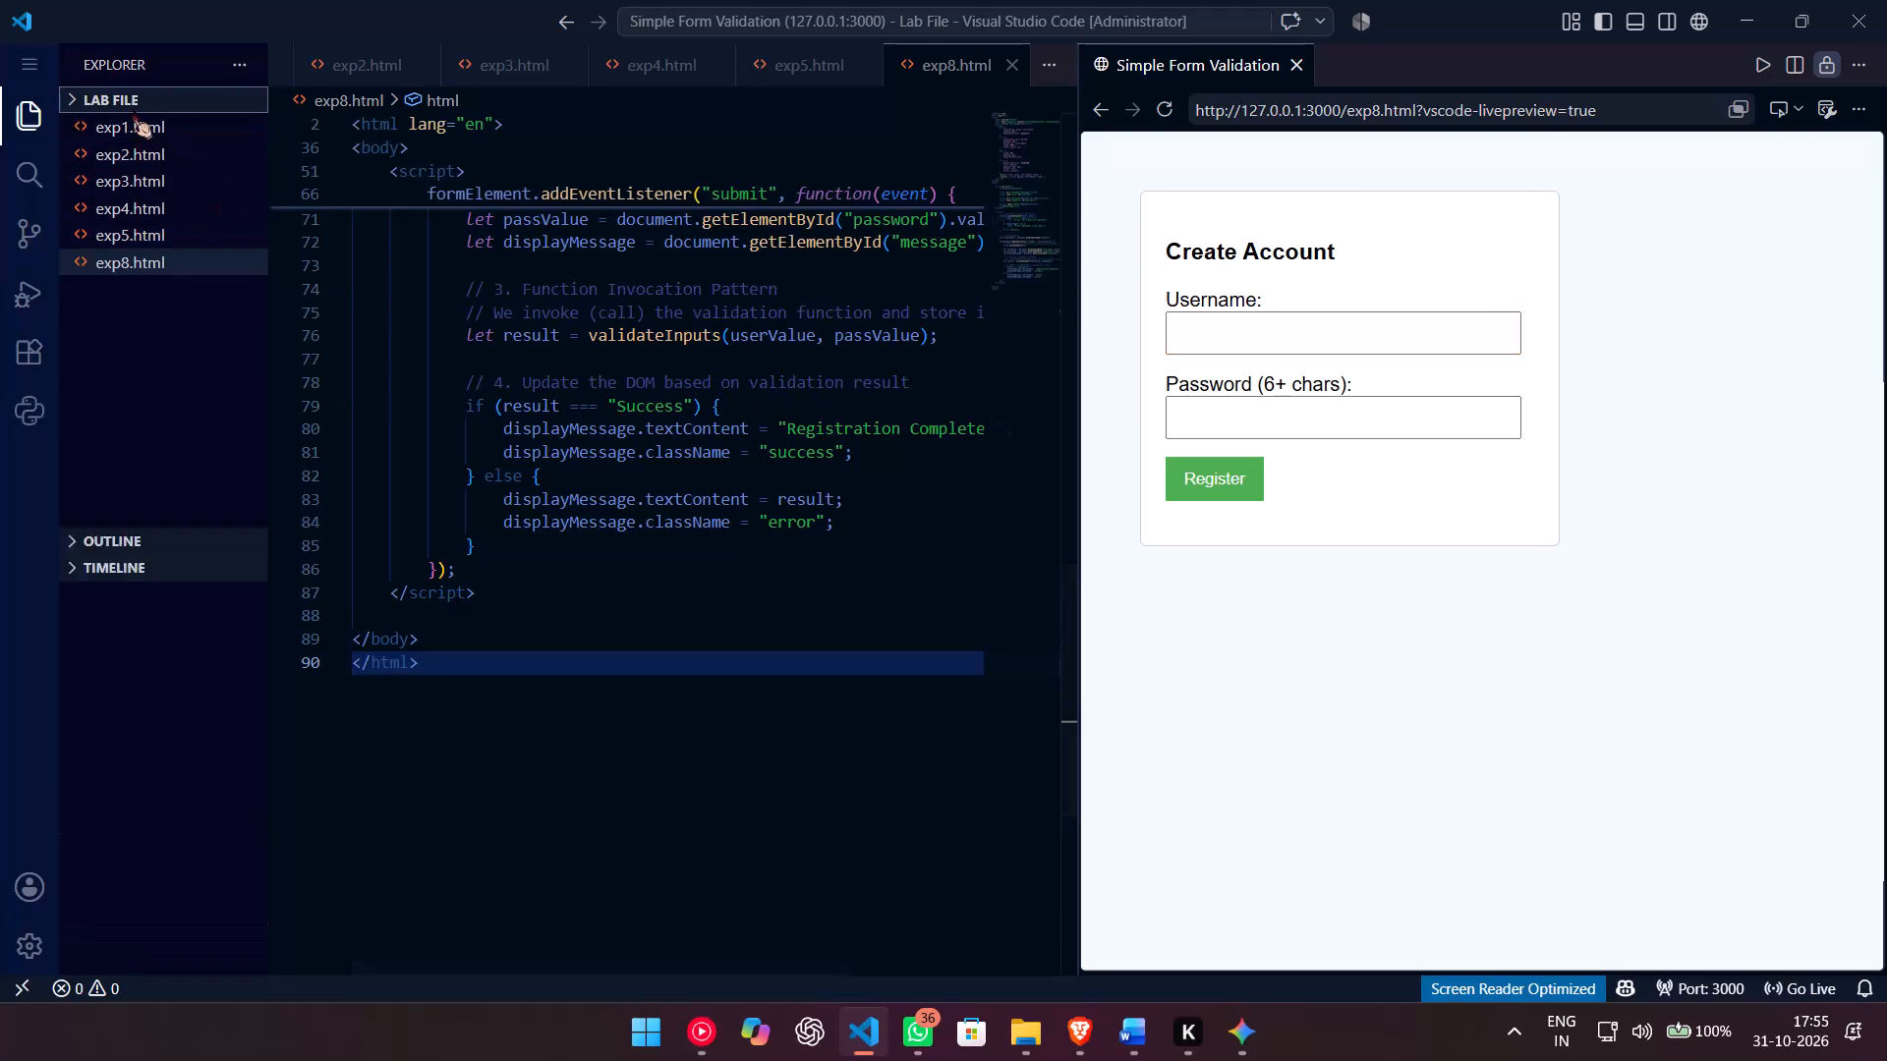
# Switch to Visual Studio Code, load exp1.html in the live preview and open that preview in the external browser.
pyautogui.click(130, 118)
pyautogui.click(131, 99)
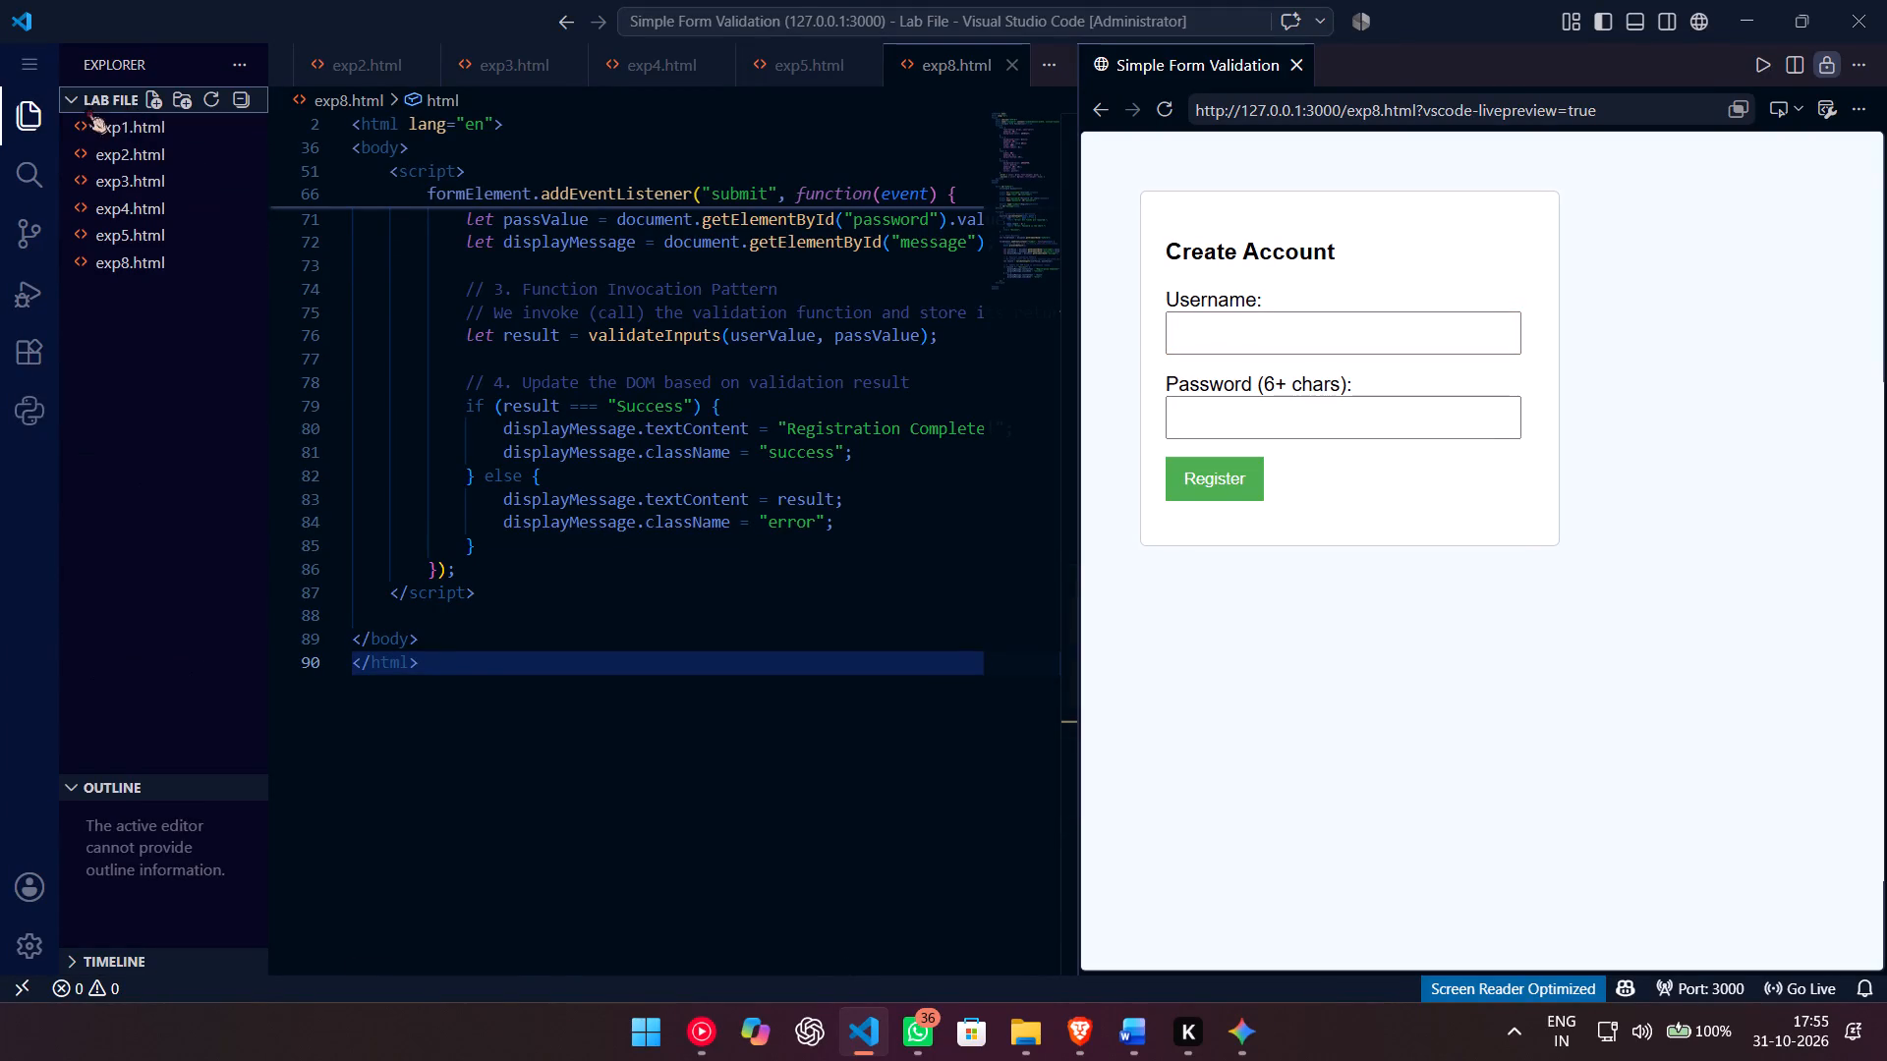
pyautogui.click(100, 120)
pyautogui.click(942, 59)
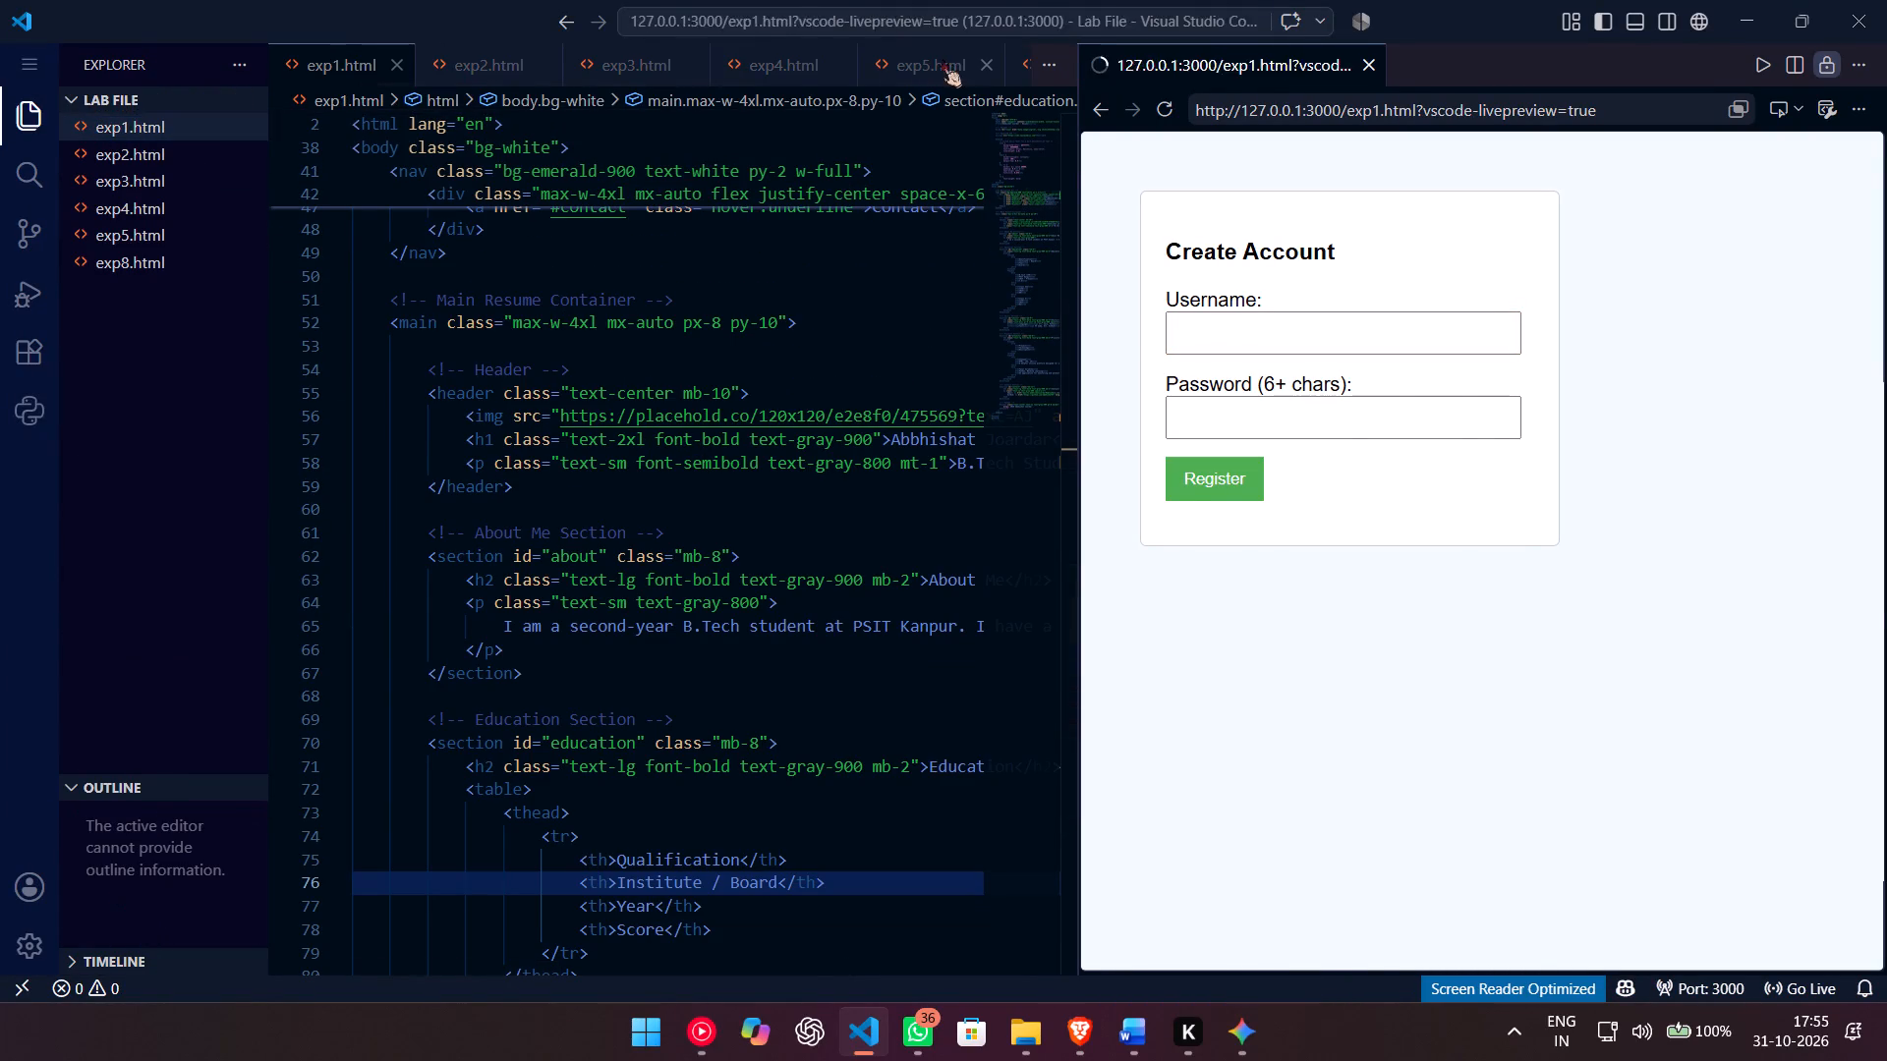
pyautogui.scroll(-10, 1525, 561)
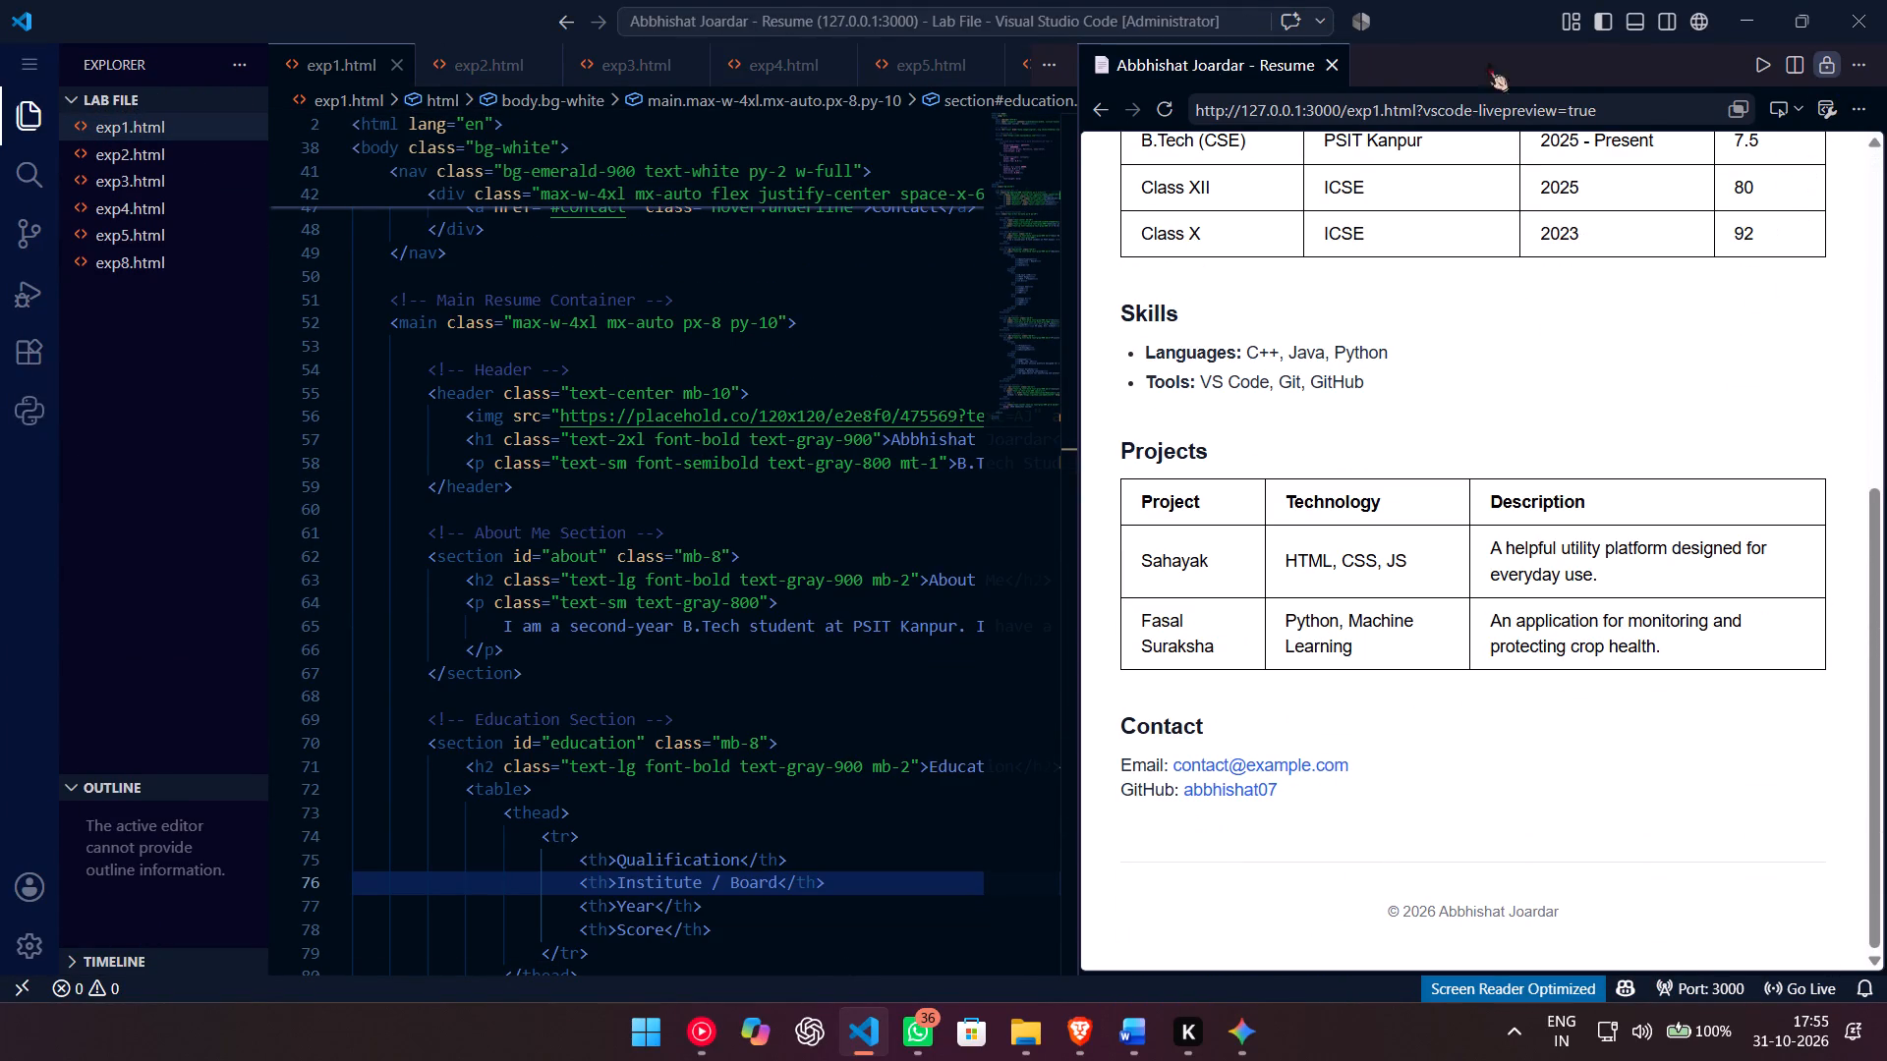
pyautogui.click(1865, 65)
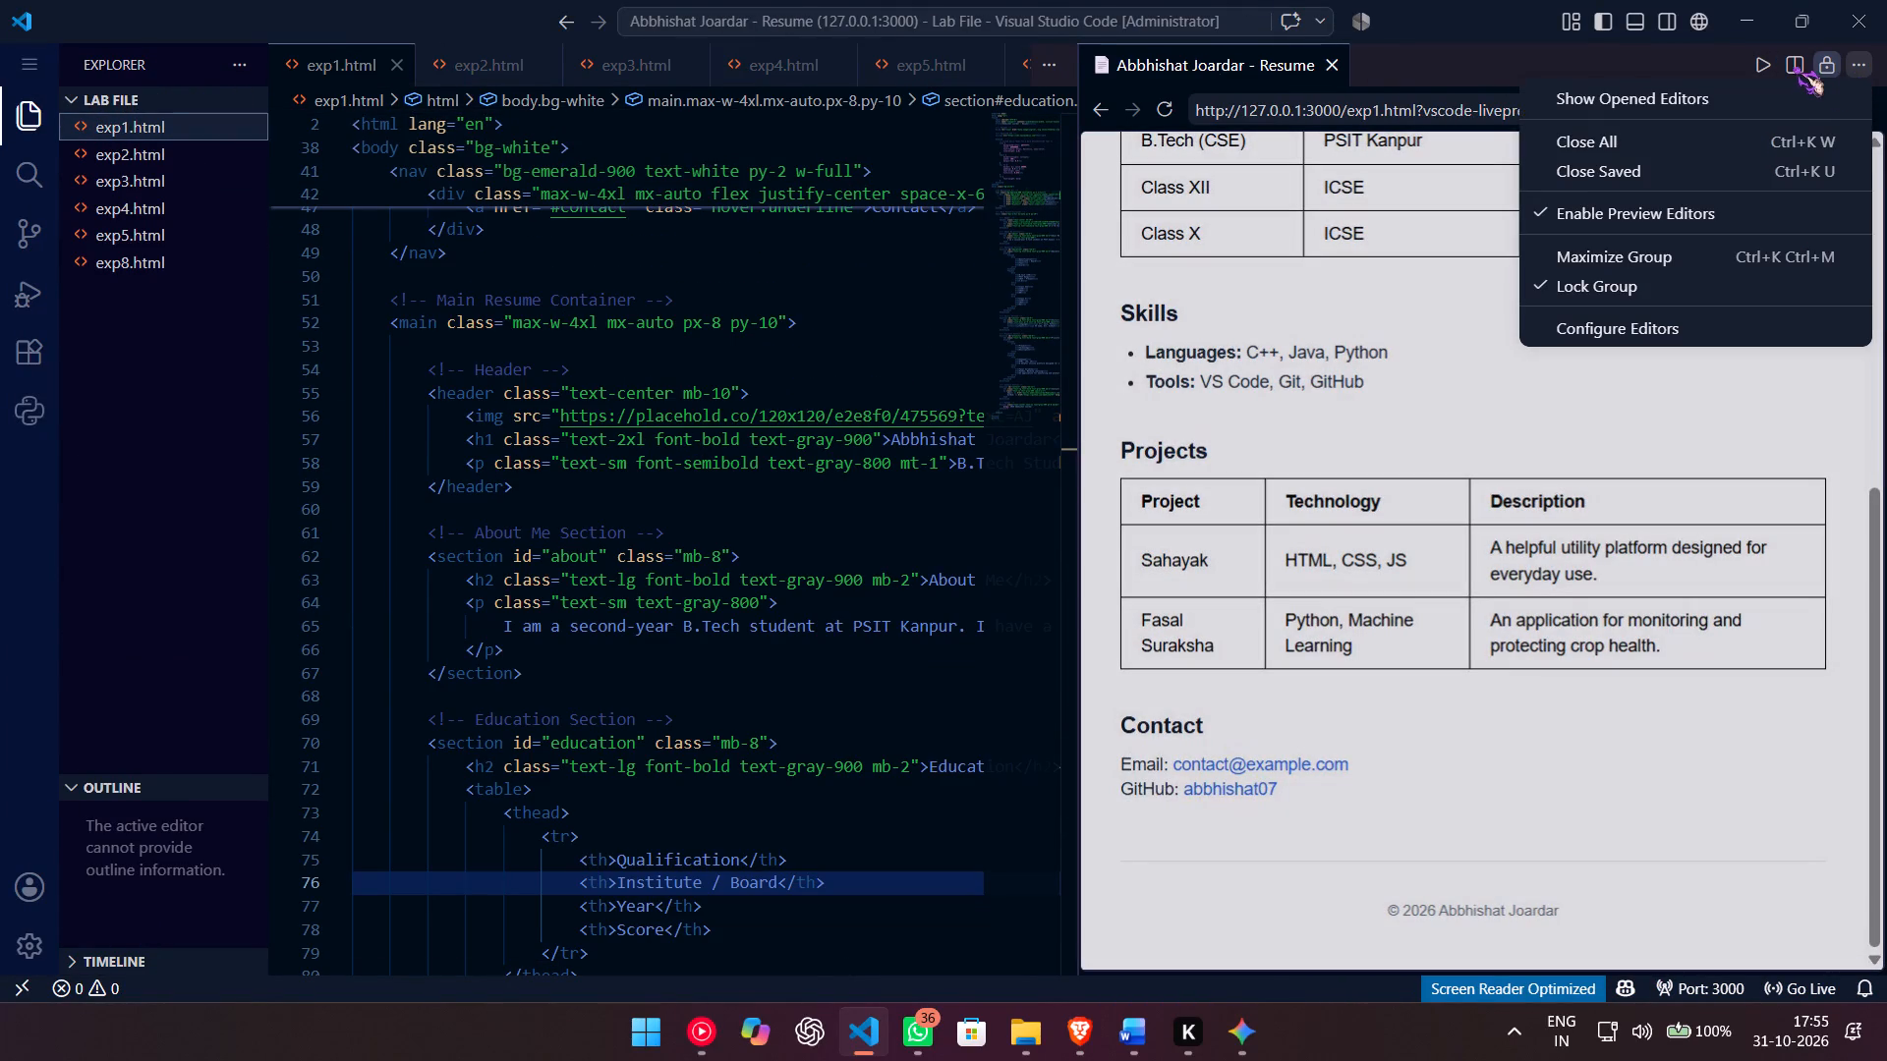
pyautogui.click(1509, 72)
pyautogui.press('f')
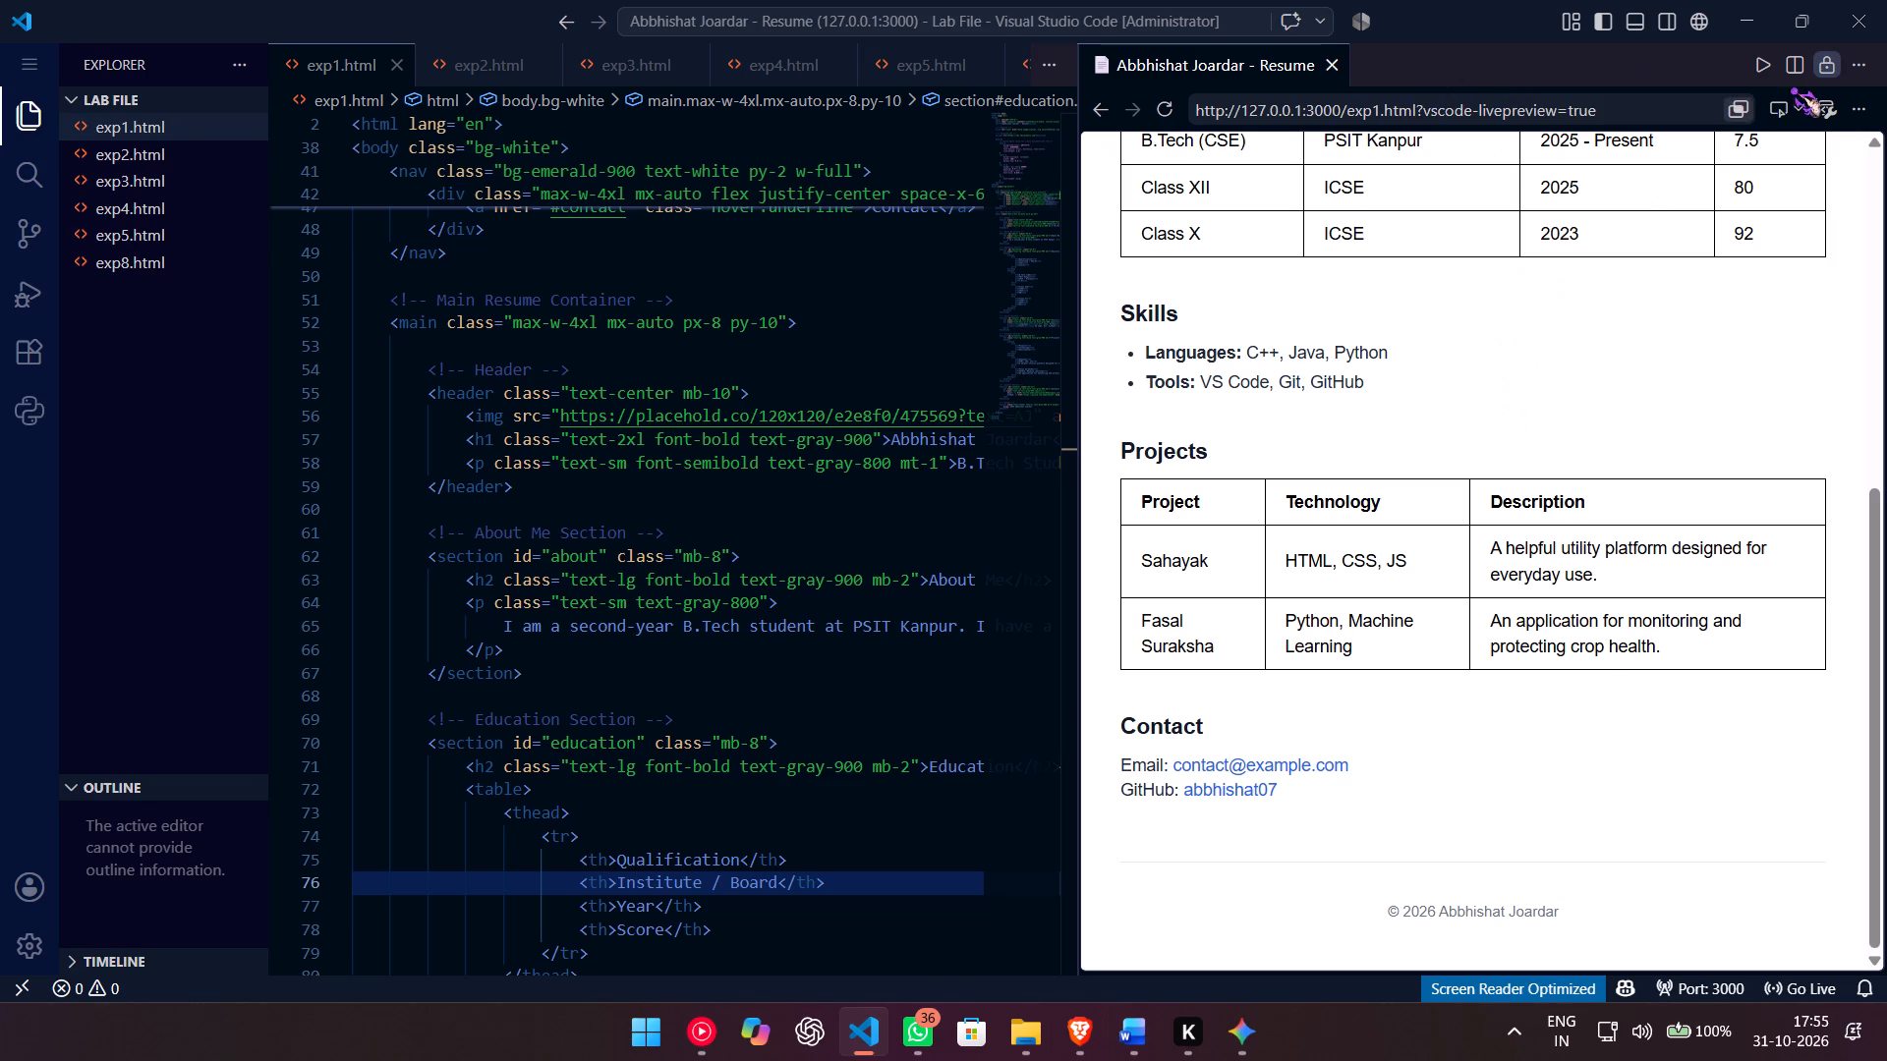
pyautogui.click(1868, 103)
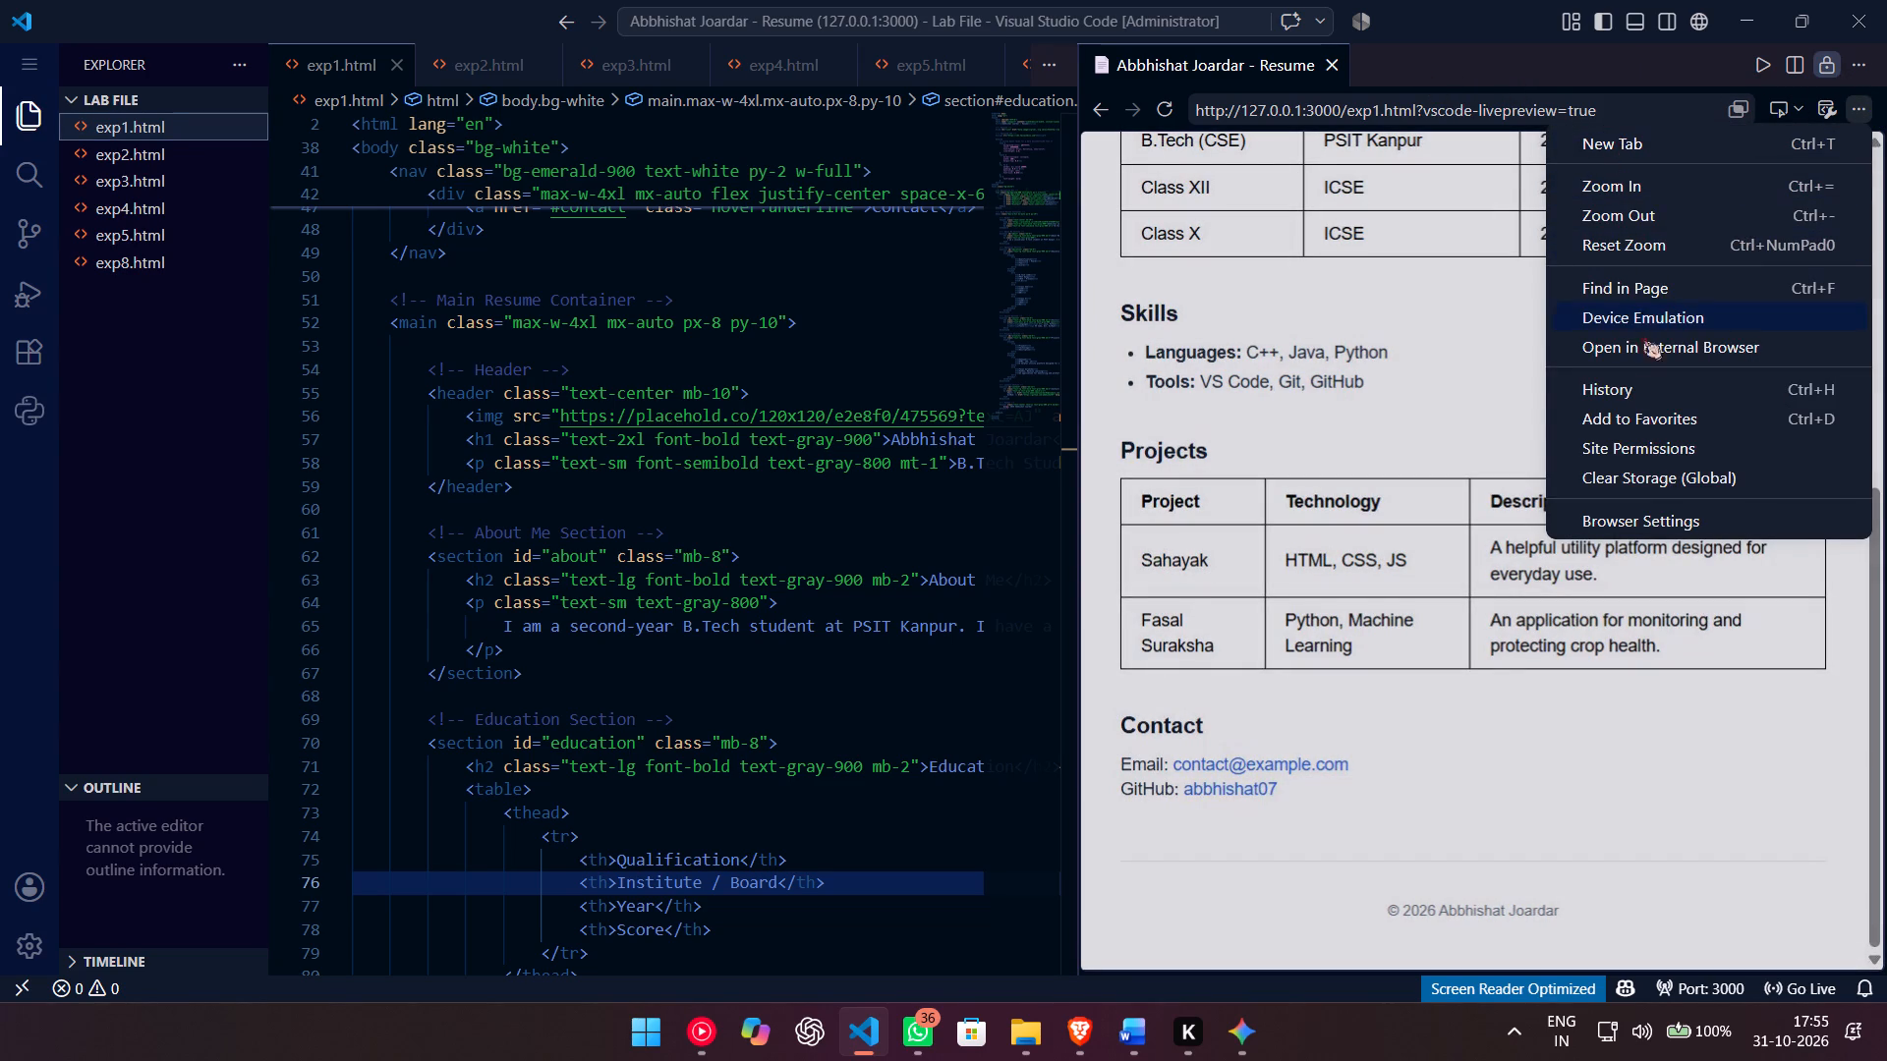
pyautogui.click(1687, 355)
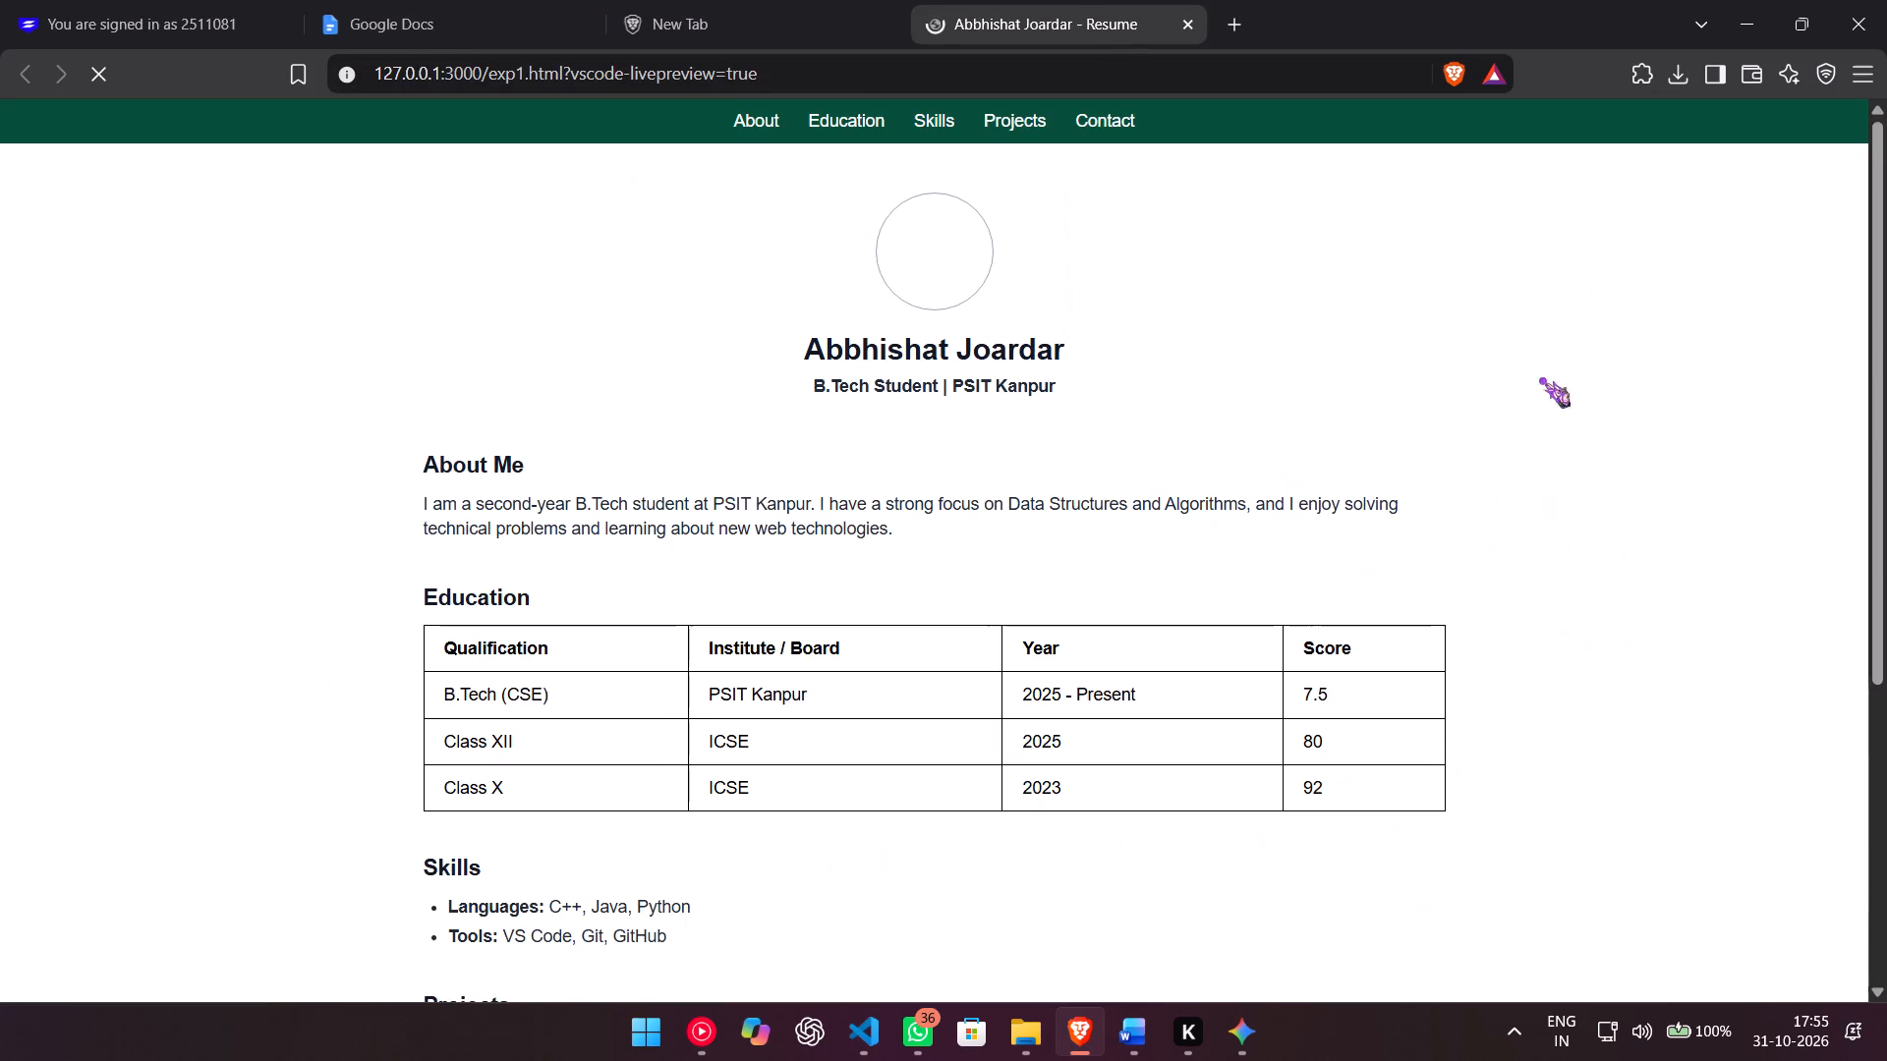
# Zoom the exp1.html resume page out to 67% and take a full-screen screenshot of it.
pyautogui.scroll(-10, 881, 317)
pyautogui.scroll(9, 931, 356)
pyautogui.keyDown('ctrl'); pyautogui.scroll(-2, 941, 344); pyautogui.keyUp('ctrl')
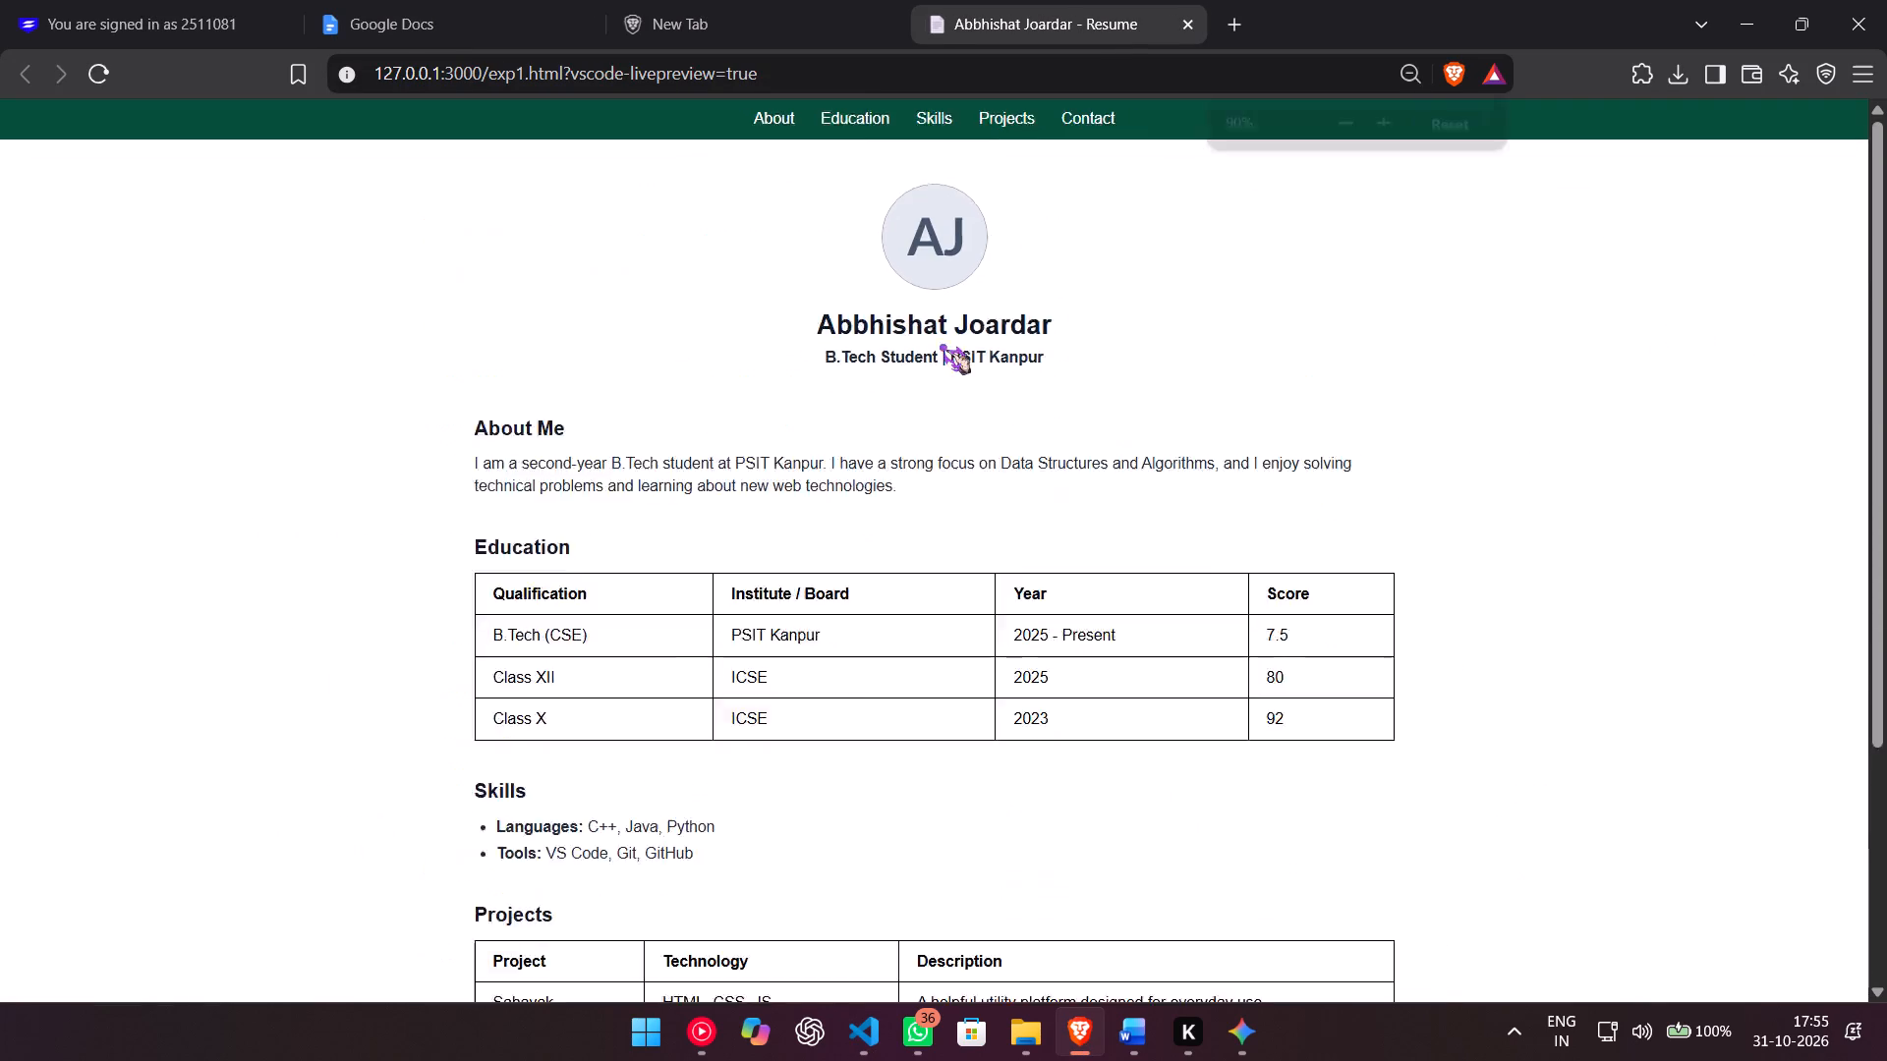
pyautogui.keyDown('ctrl'); pyautogui.scroll(-7, 941, 344); pyautogui.keyUp('ctrl')
pyautogui.keyDown('ctrl'); pyautogui.scroll(4, 940, 344); pyautogui.keyUp('ctrl')
pyautogui.keyDown('ctrl'); pyautogui.scroll(-2, 940, 345); pyautogui.keyUp('ctrl')
pyautogui.keyDown('ctrl'); pyautogui.scroll(1, 940, 345); pyautogui.keyUp('ctrl')
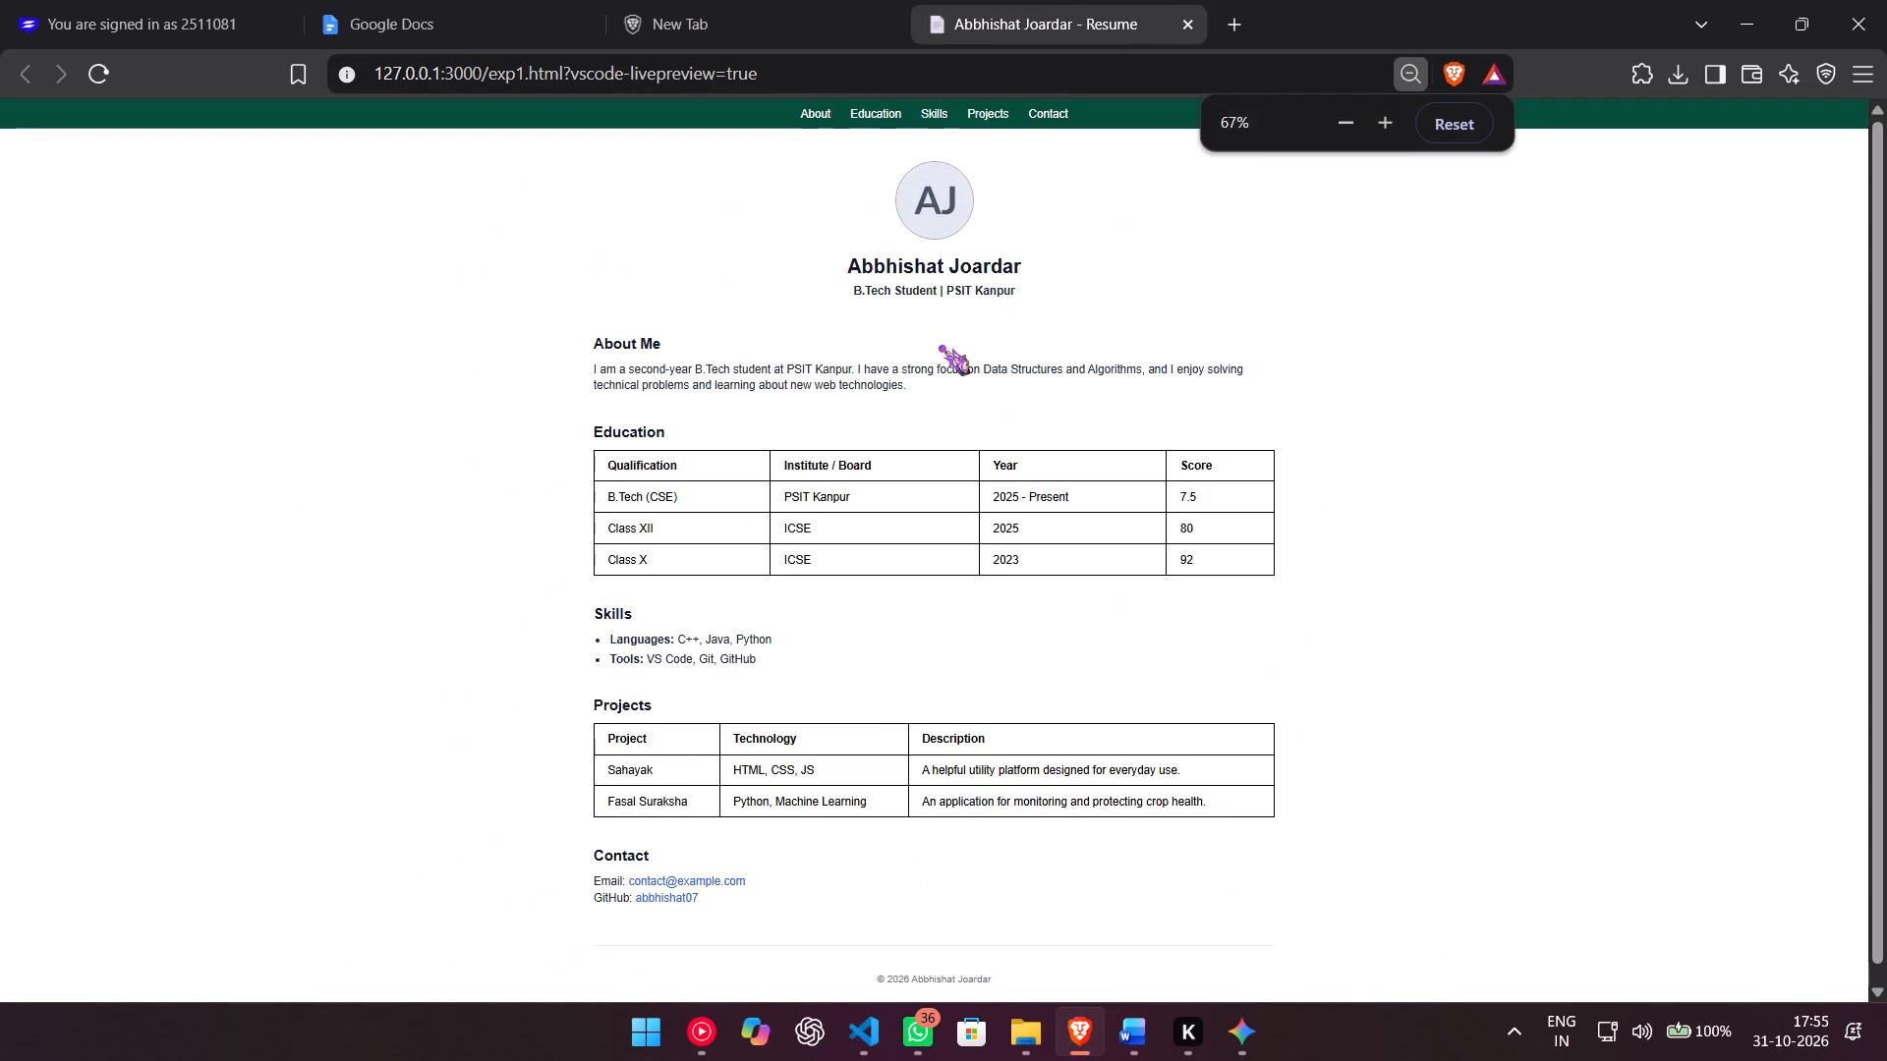
pyautogui.click(1494, 368)
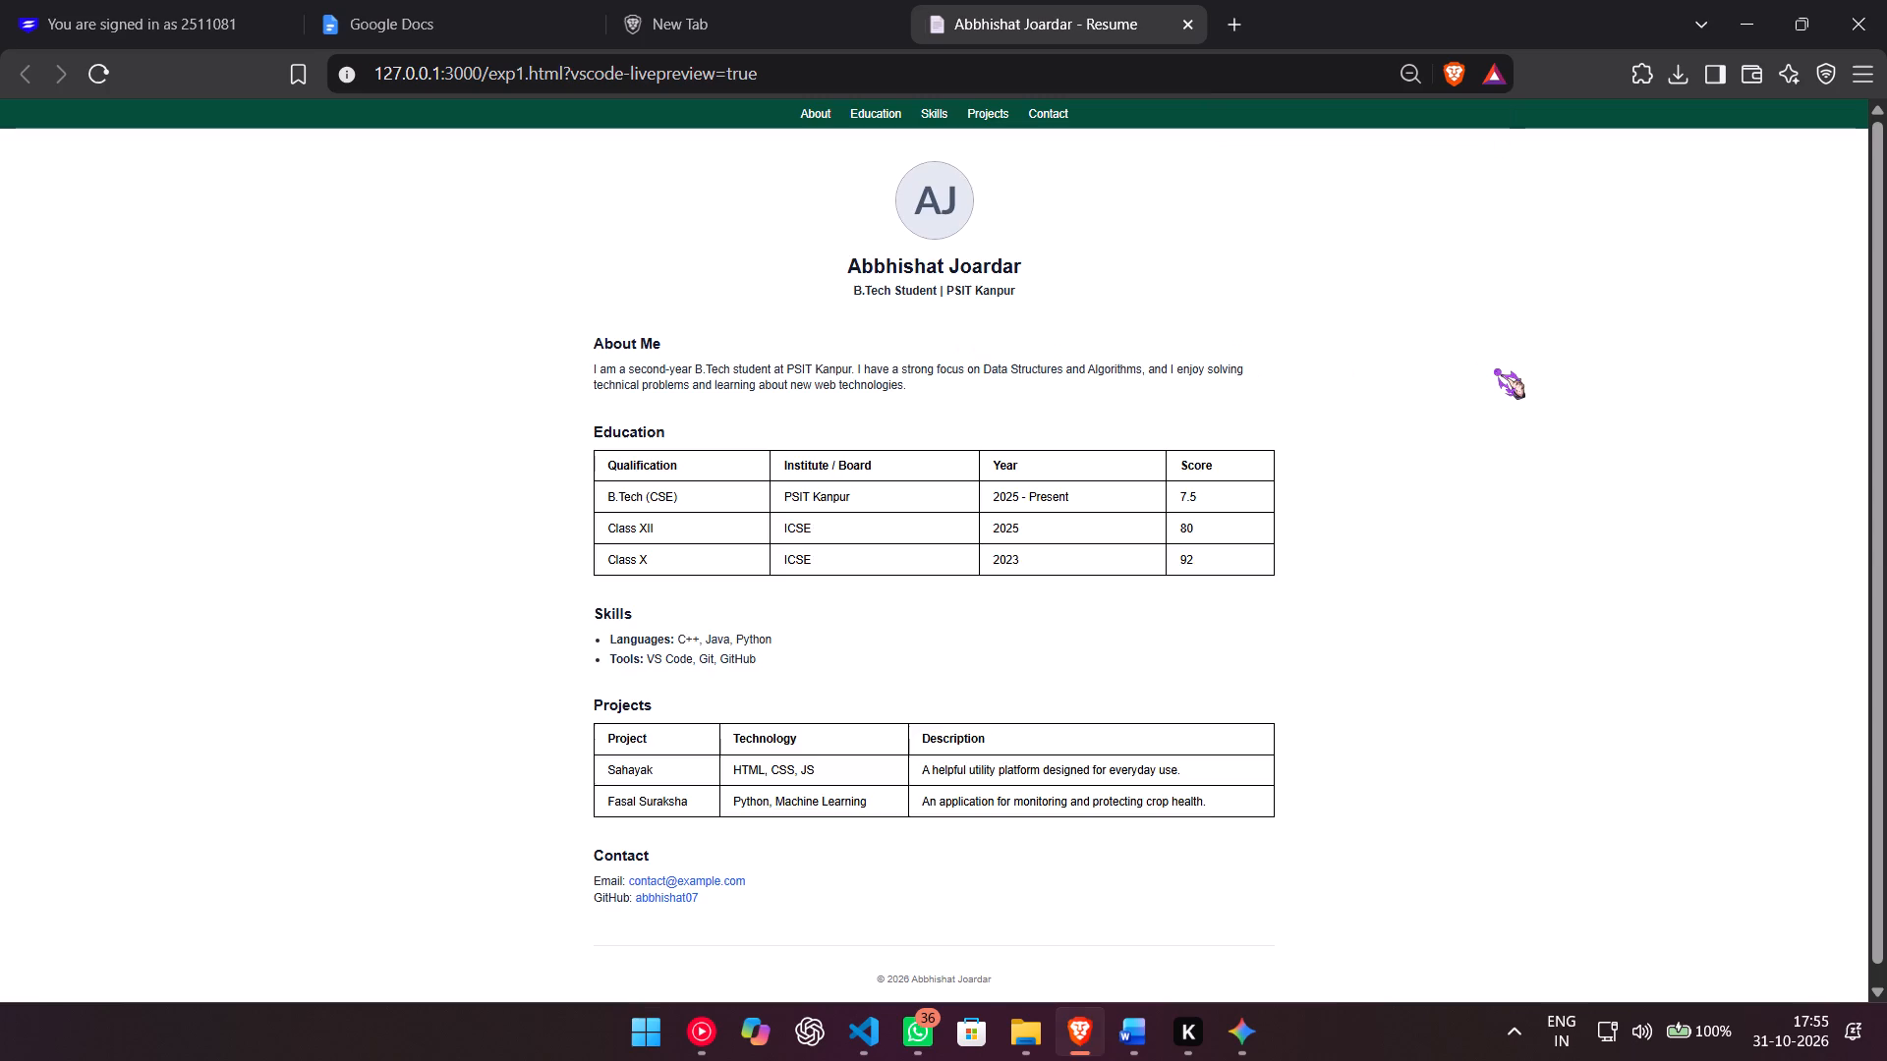
pyautogui.press('super+Print')
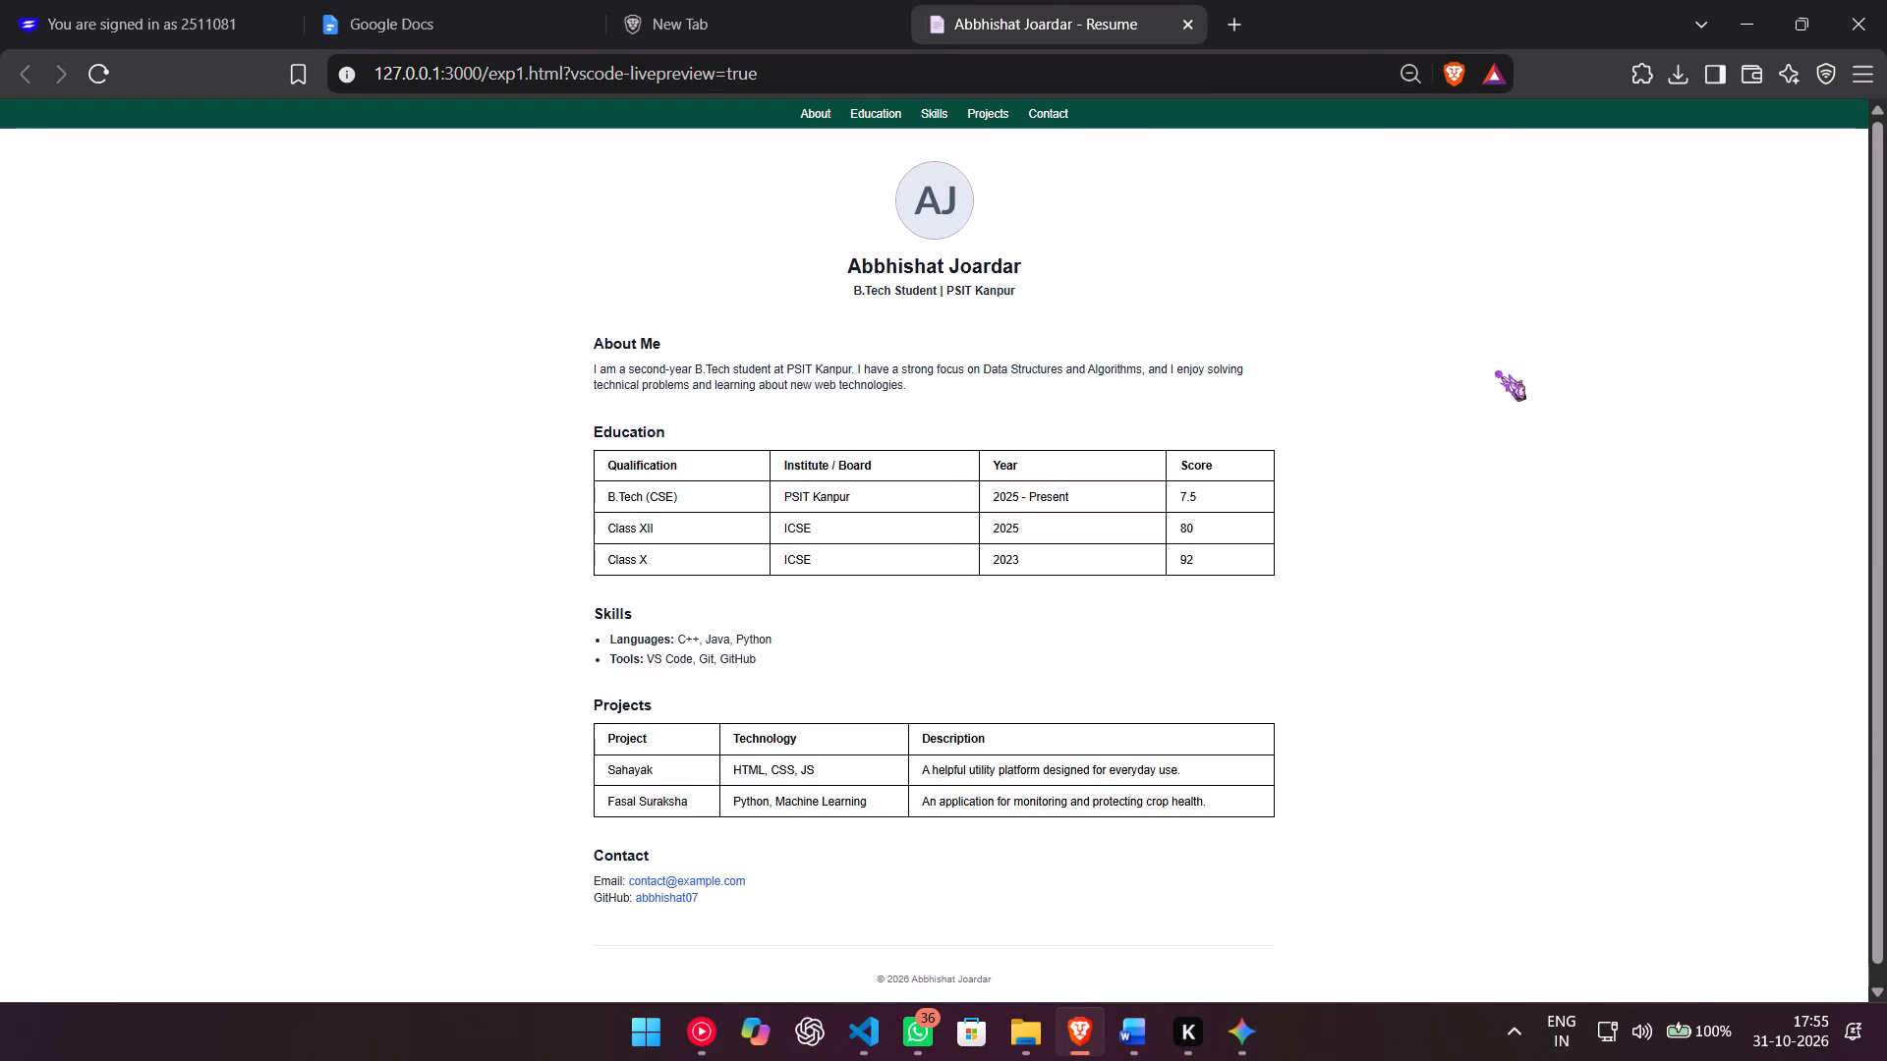
# Create a blank document in Google Docs.
pyautogui.click(346, 0)
pyautogui.click(304, 311)
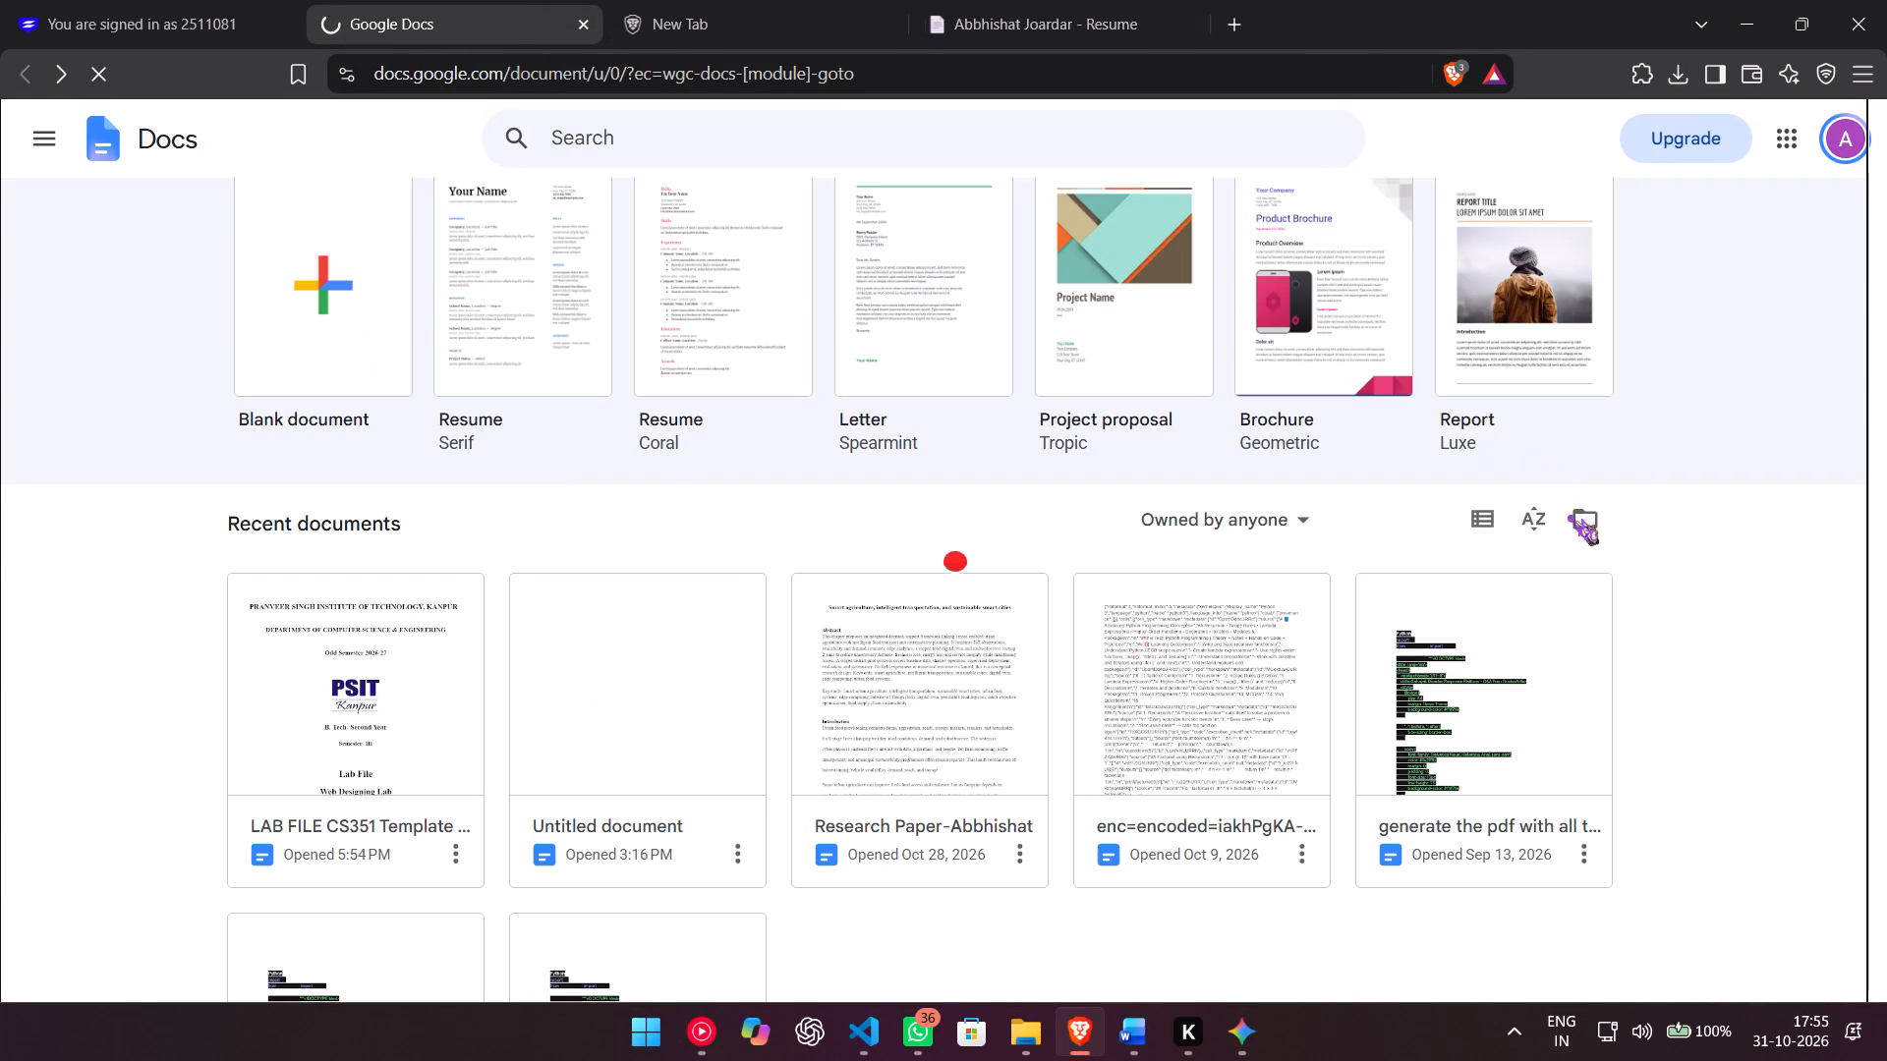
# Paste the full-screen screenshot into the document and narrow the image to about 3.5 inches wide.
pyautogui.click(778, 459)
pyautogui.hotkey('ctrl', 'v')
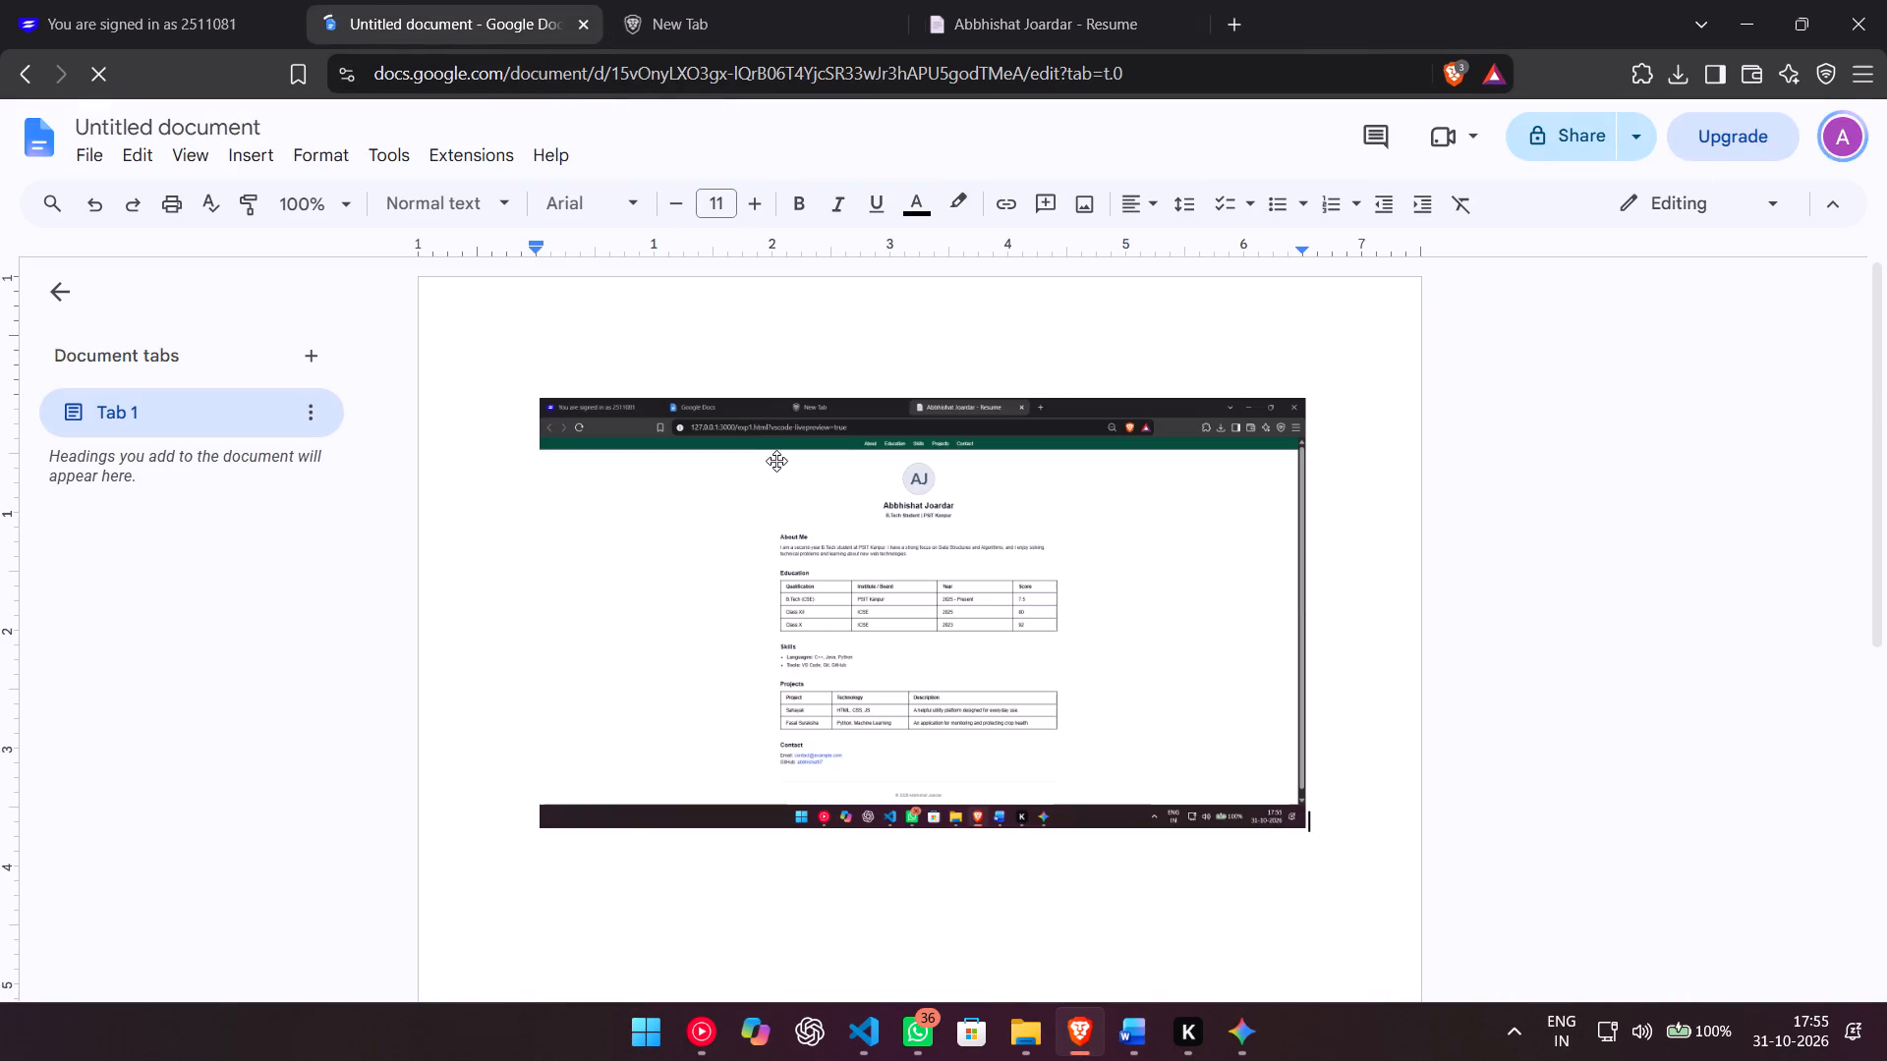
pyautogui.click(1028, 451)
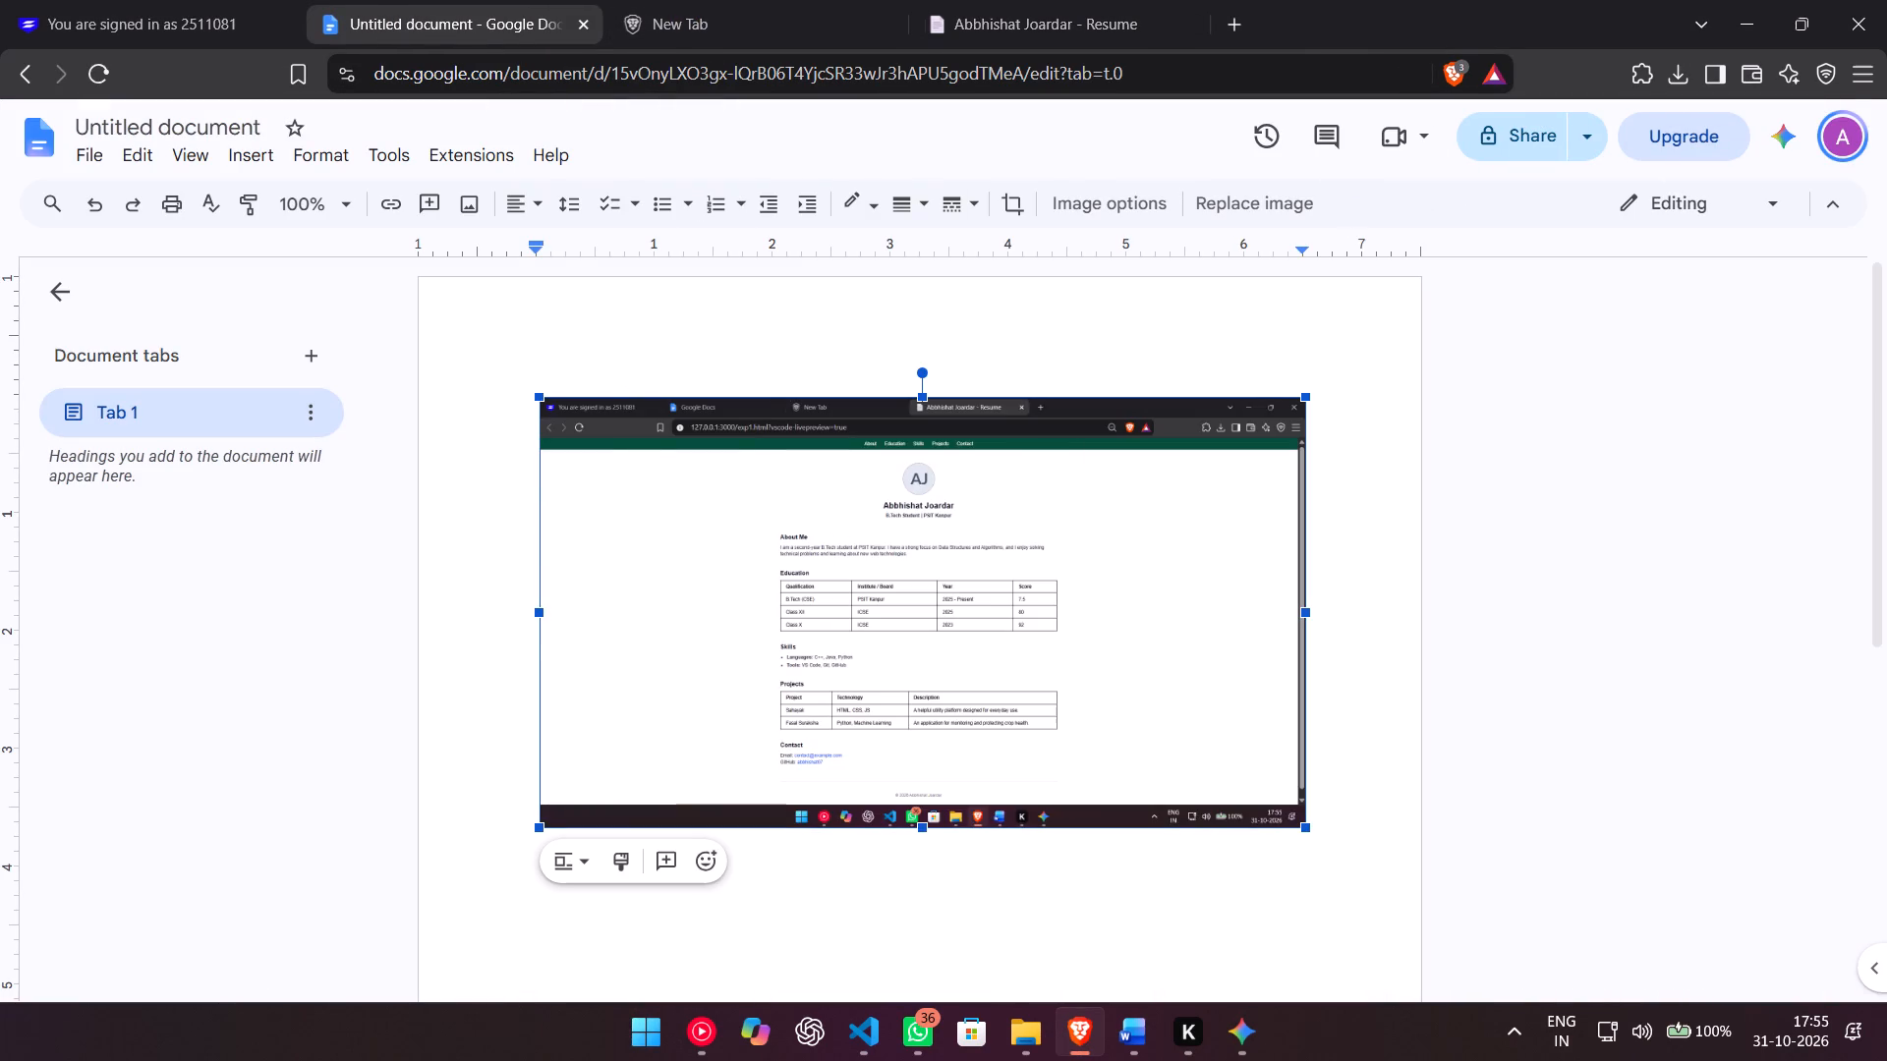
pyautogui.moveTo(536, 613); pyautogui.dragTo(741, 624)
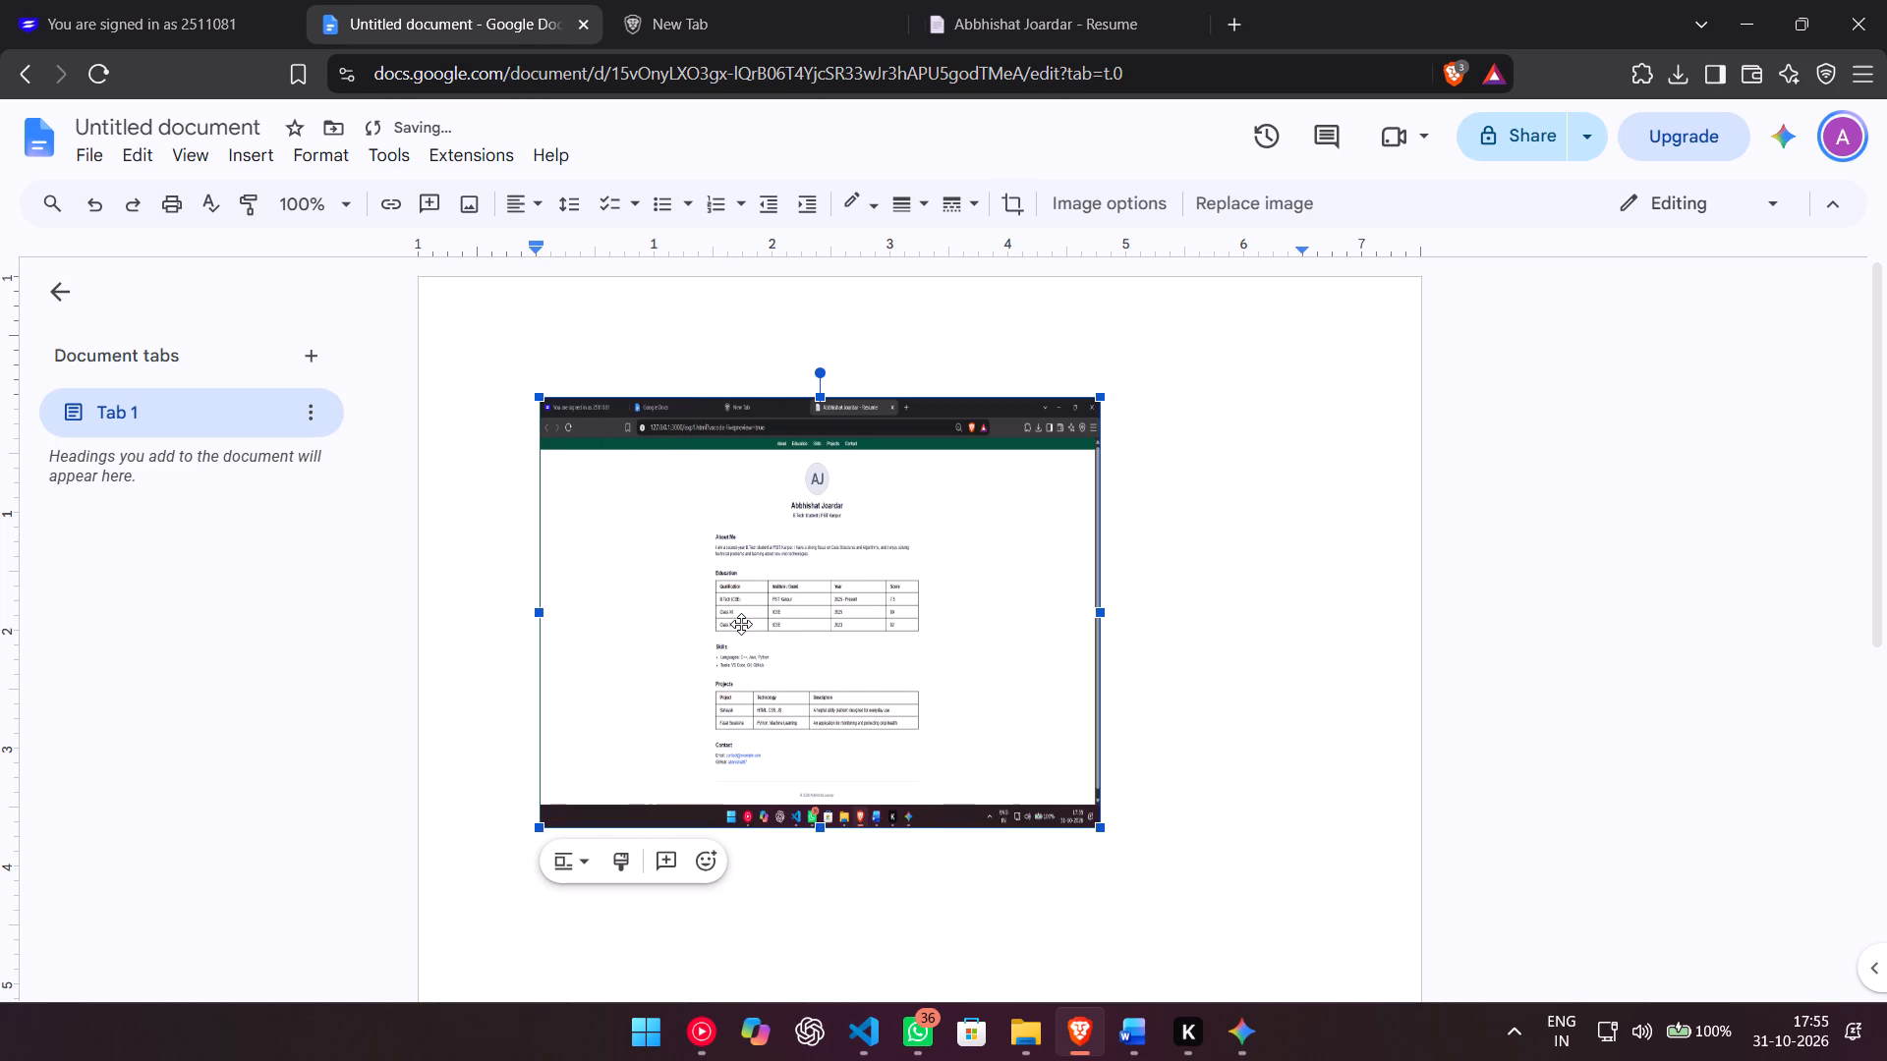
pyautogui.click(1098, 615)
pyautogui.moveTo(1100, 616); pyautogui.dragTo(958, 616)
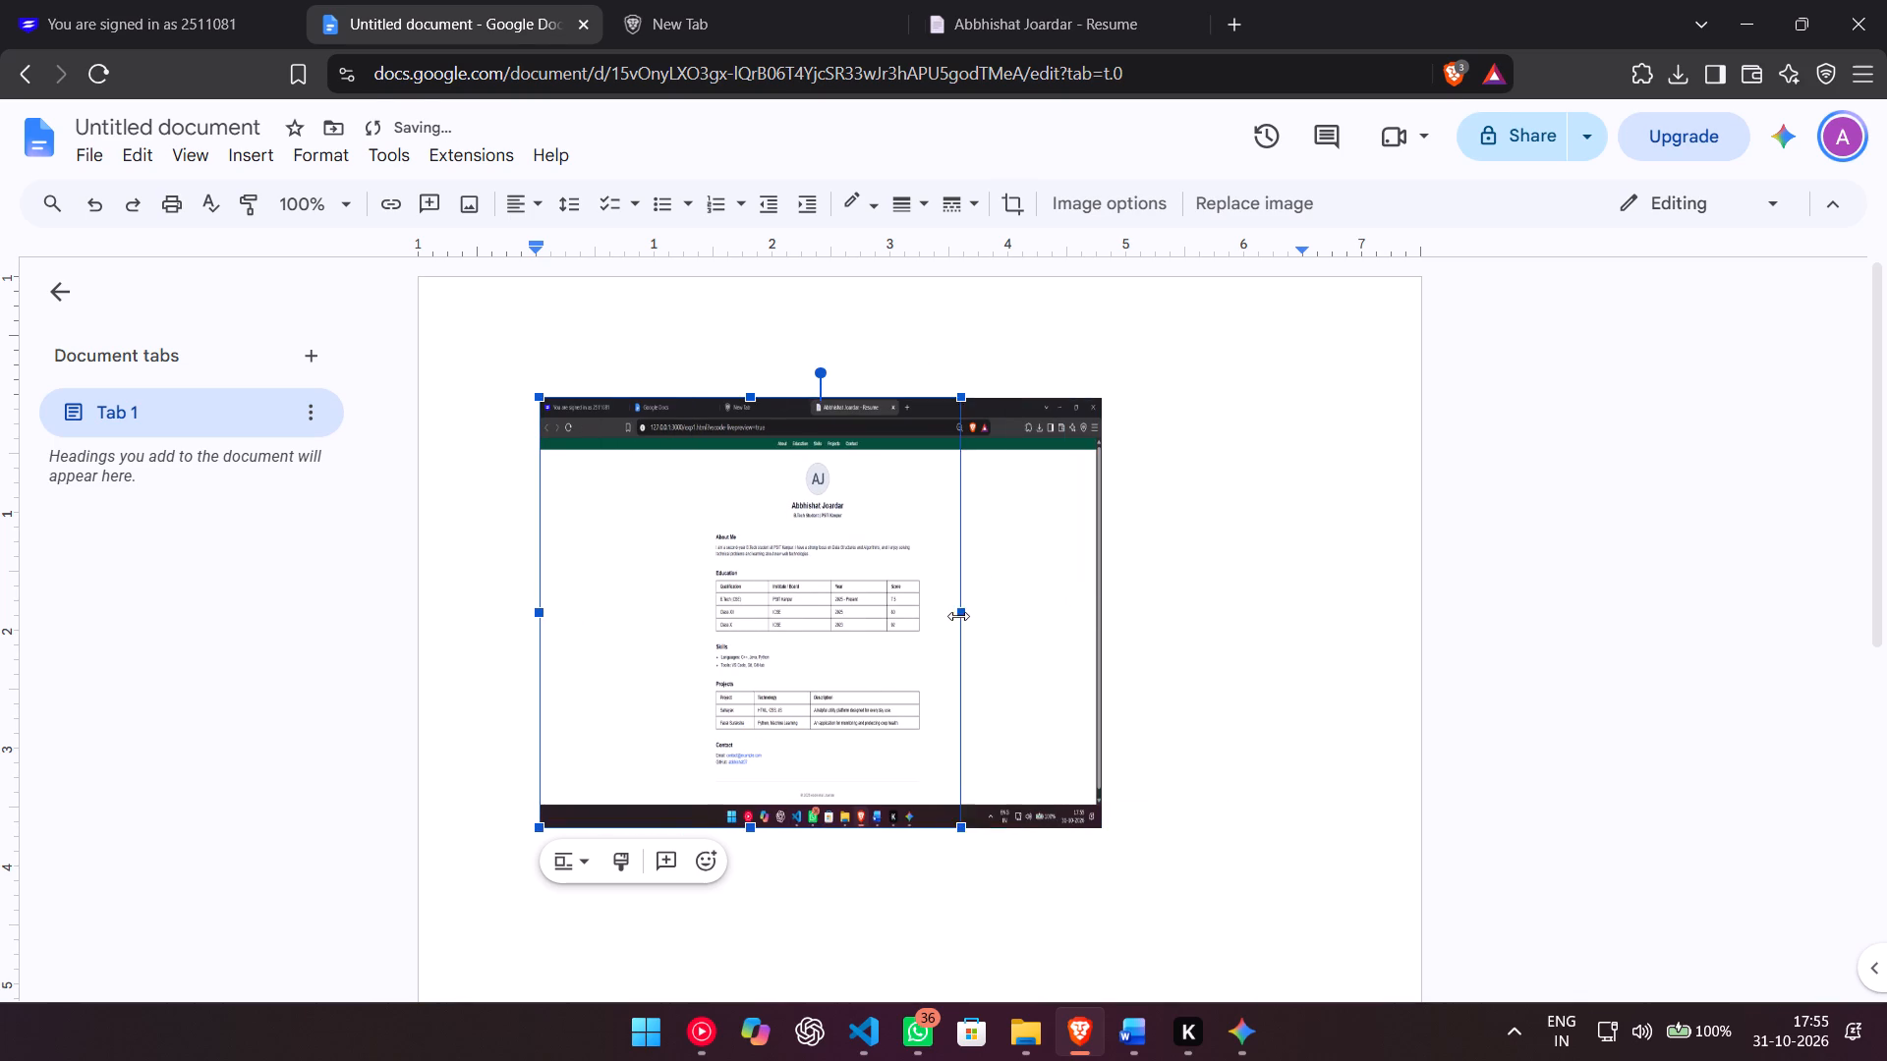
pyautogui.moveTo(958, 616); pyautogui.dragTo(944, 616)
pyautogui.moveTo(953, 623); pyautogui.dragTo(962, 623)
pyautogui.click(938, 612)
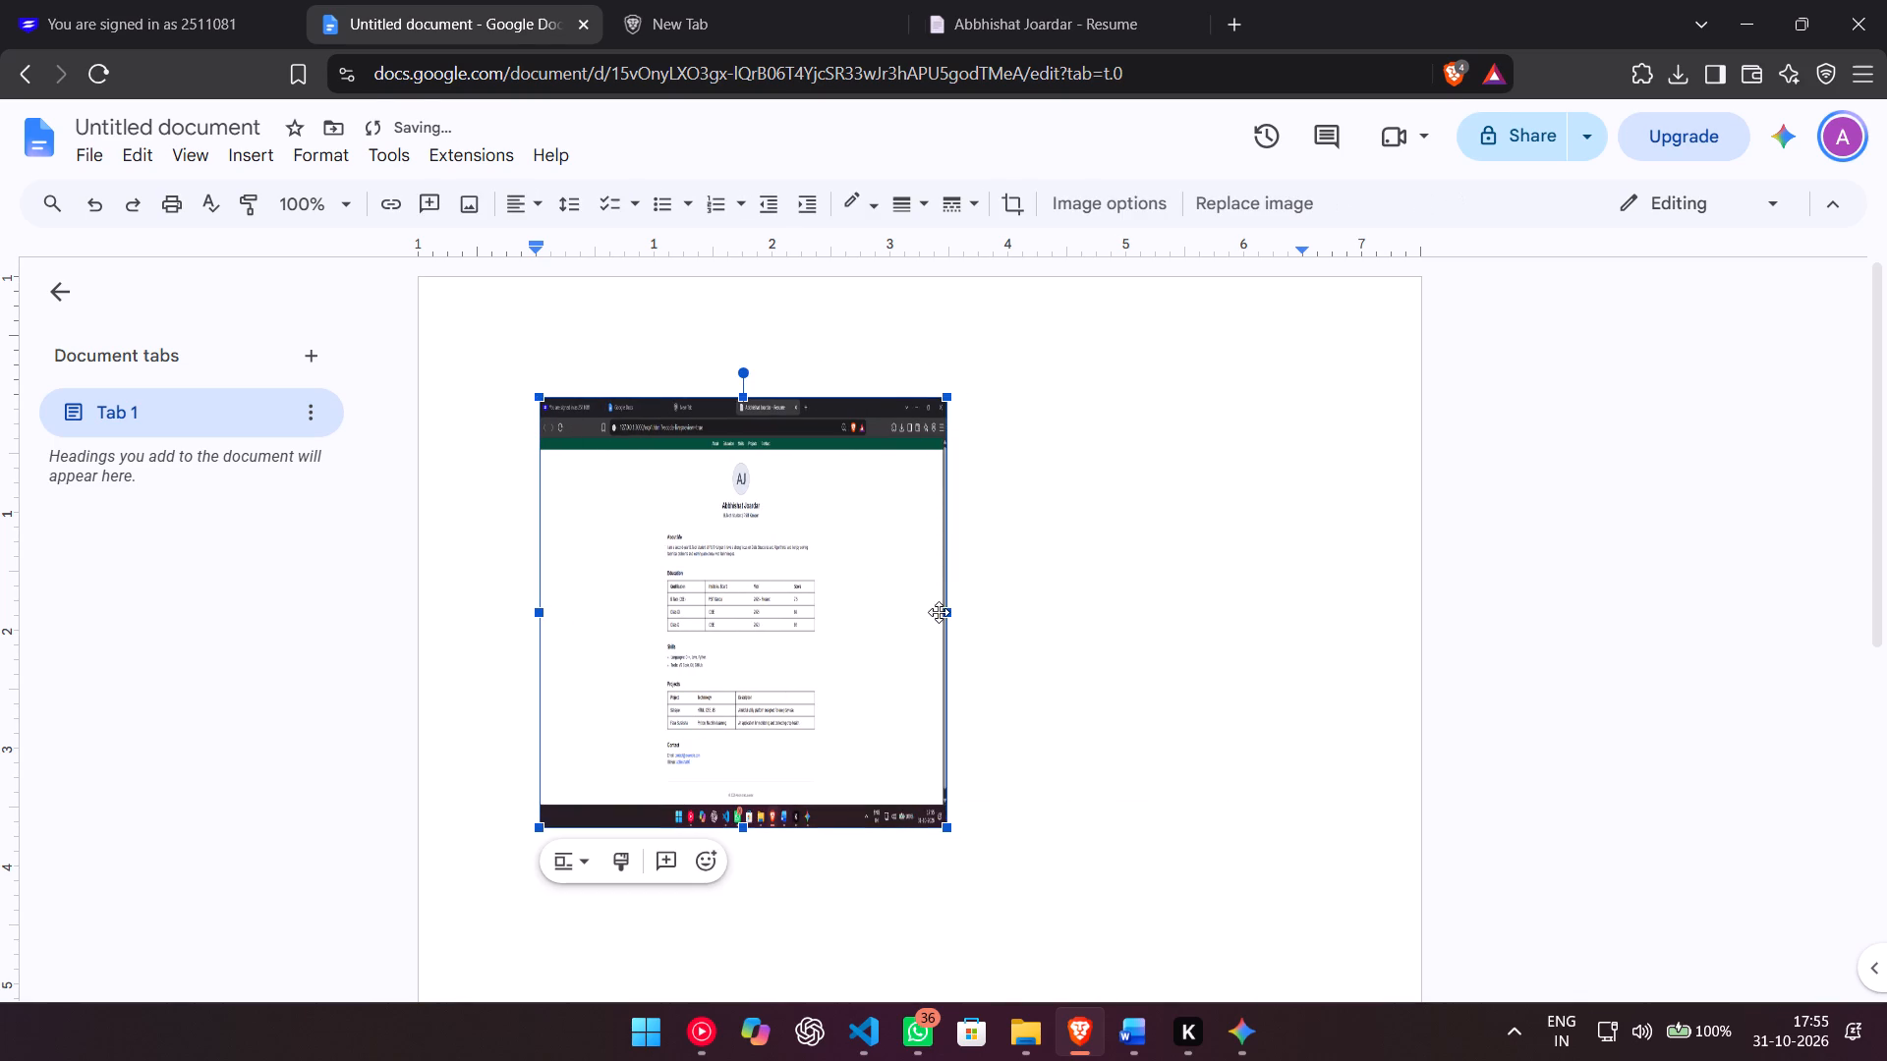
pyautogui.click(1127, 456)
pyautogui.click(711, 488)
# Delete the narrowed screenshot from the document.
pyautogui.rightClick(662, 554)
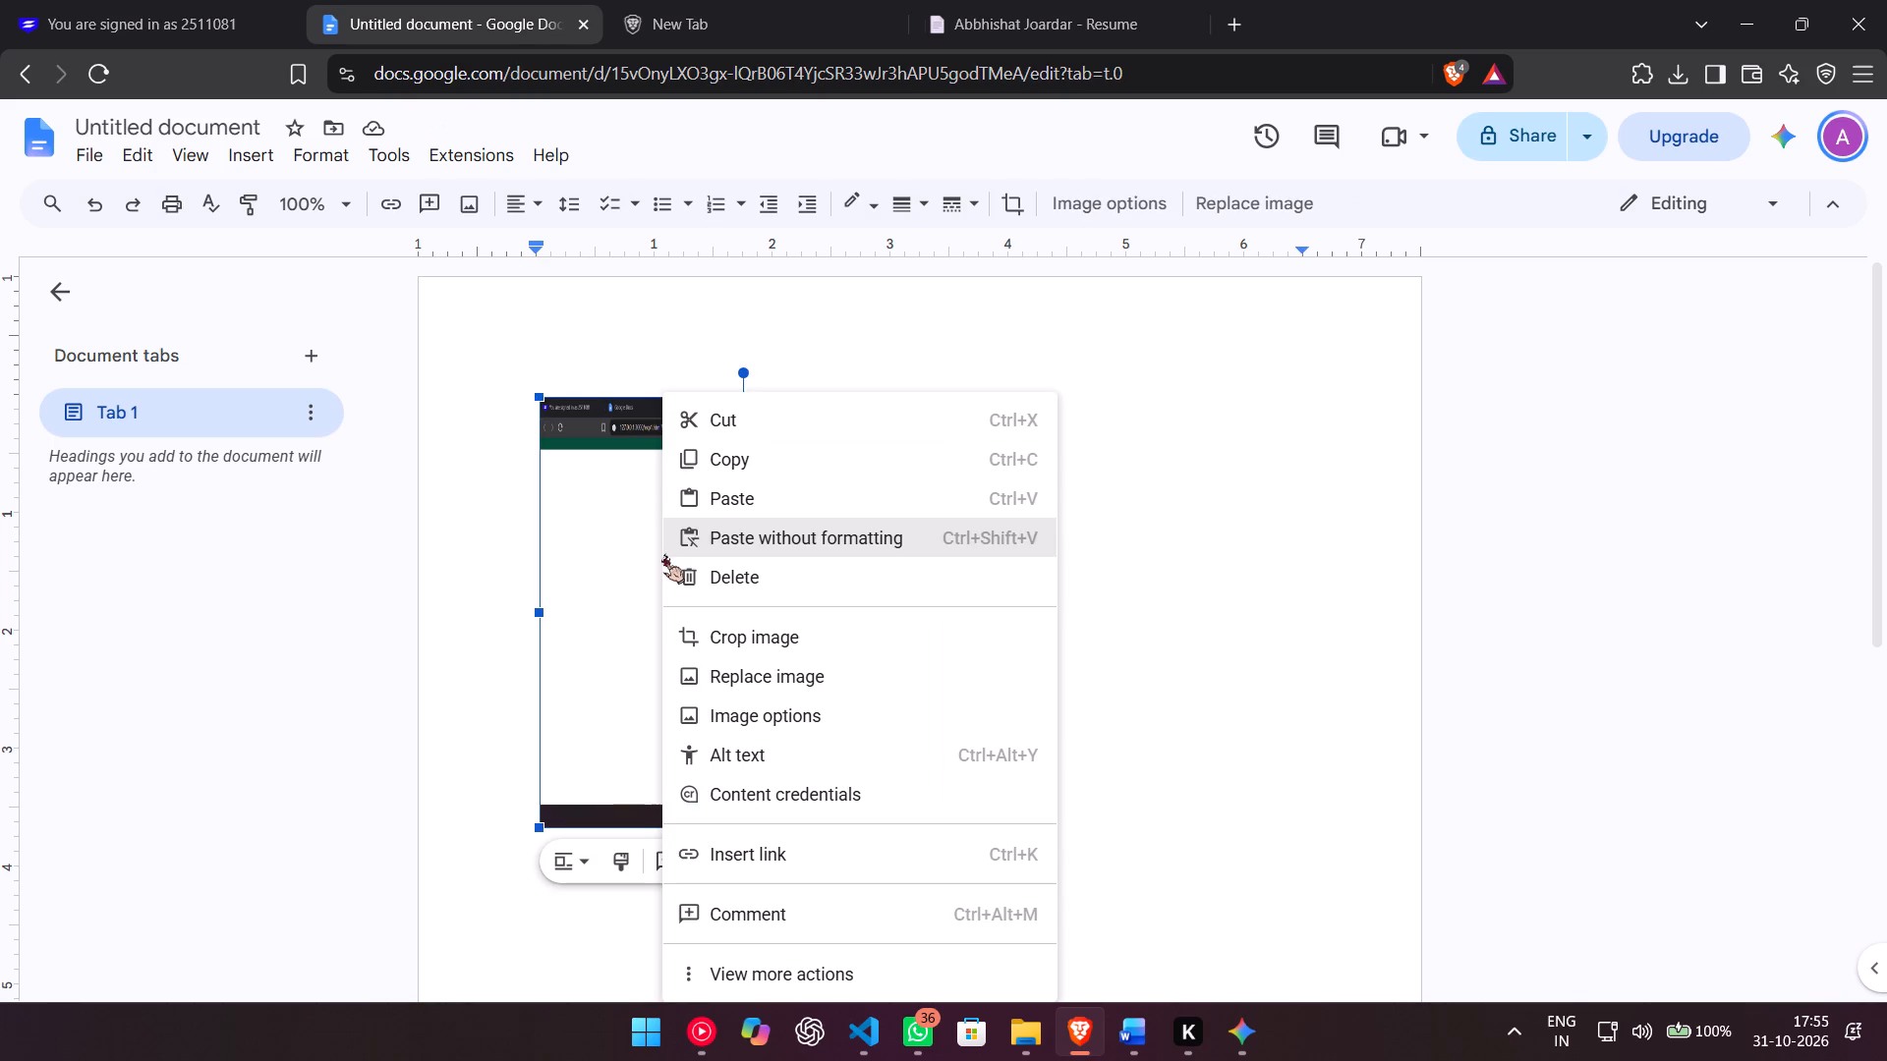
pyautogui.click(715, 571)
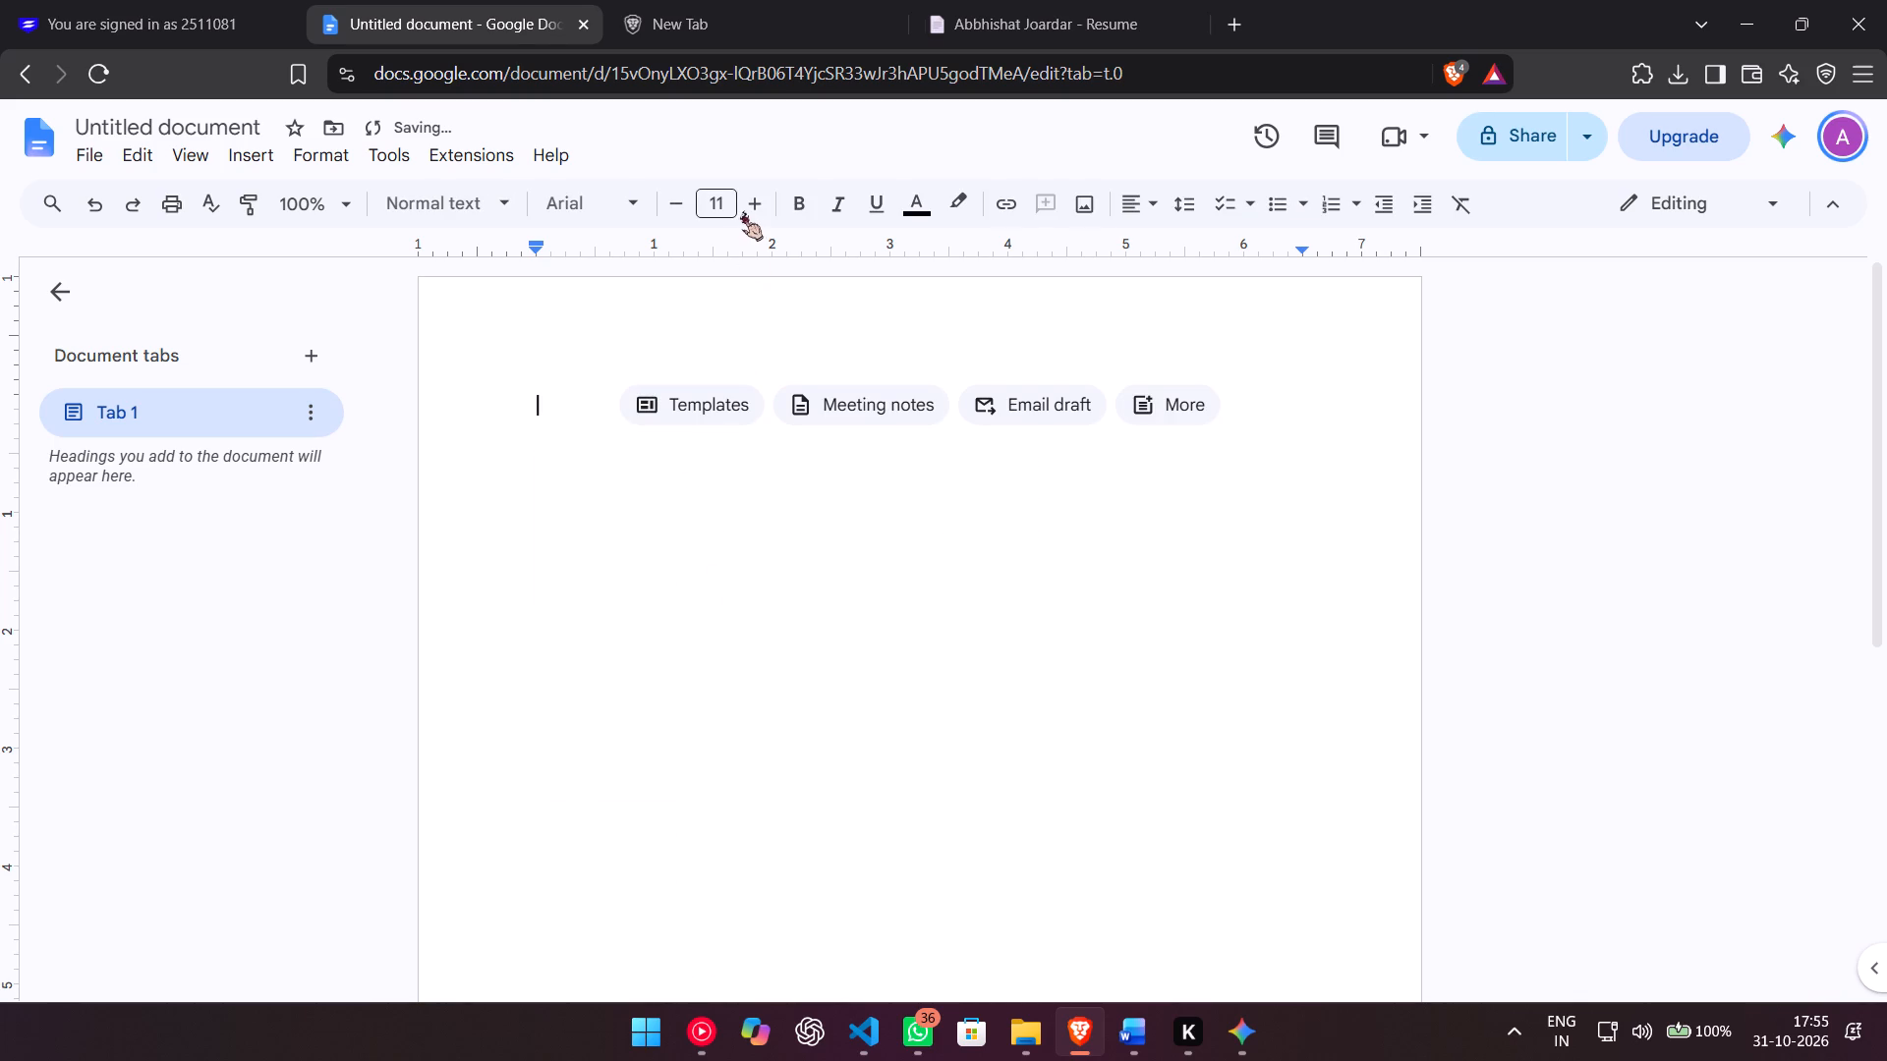
# Add an OUTPUT heading in bold 14-point Times New Roman and start a new line below it.
pyautogui.tripleClick(744, 208)
pyautogui.click(745, 208)
pyautogui.click(671, 205)
pyautogui.write('OUTPUT')
pyautogui.click(555, 194)
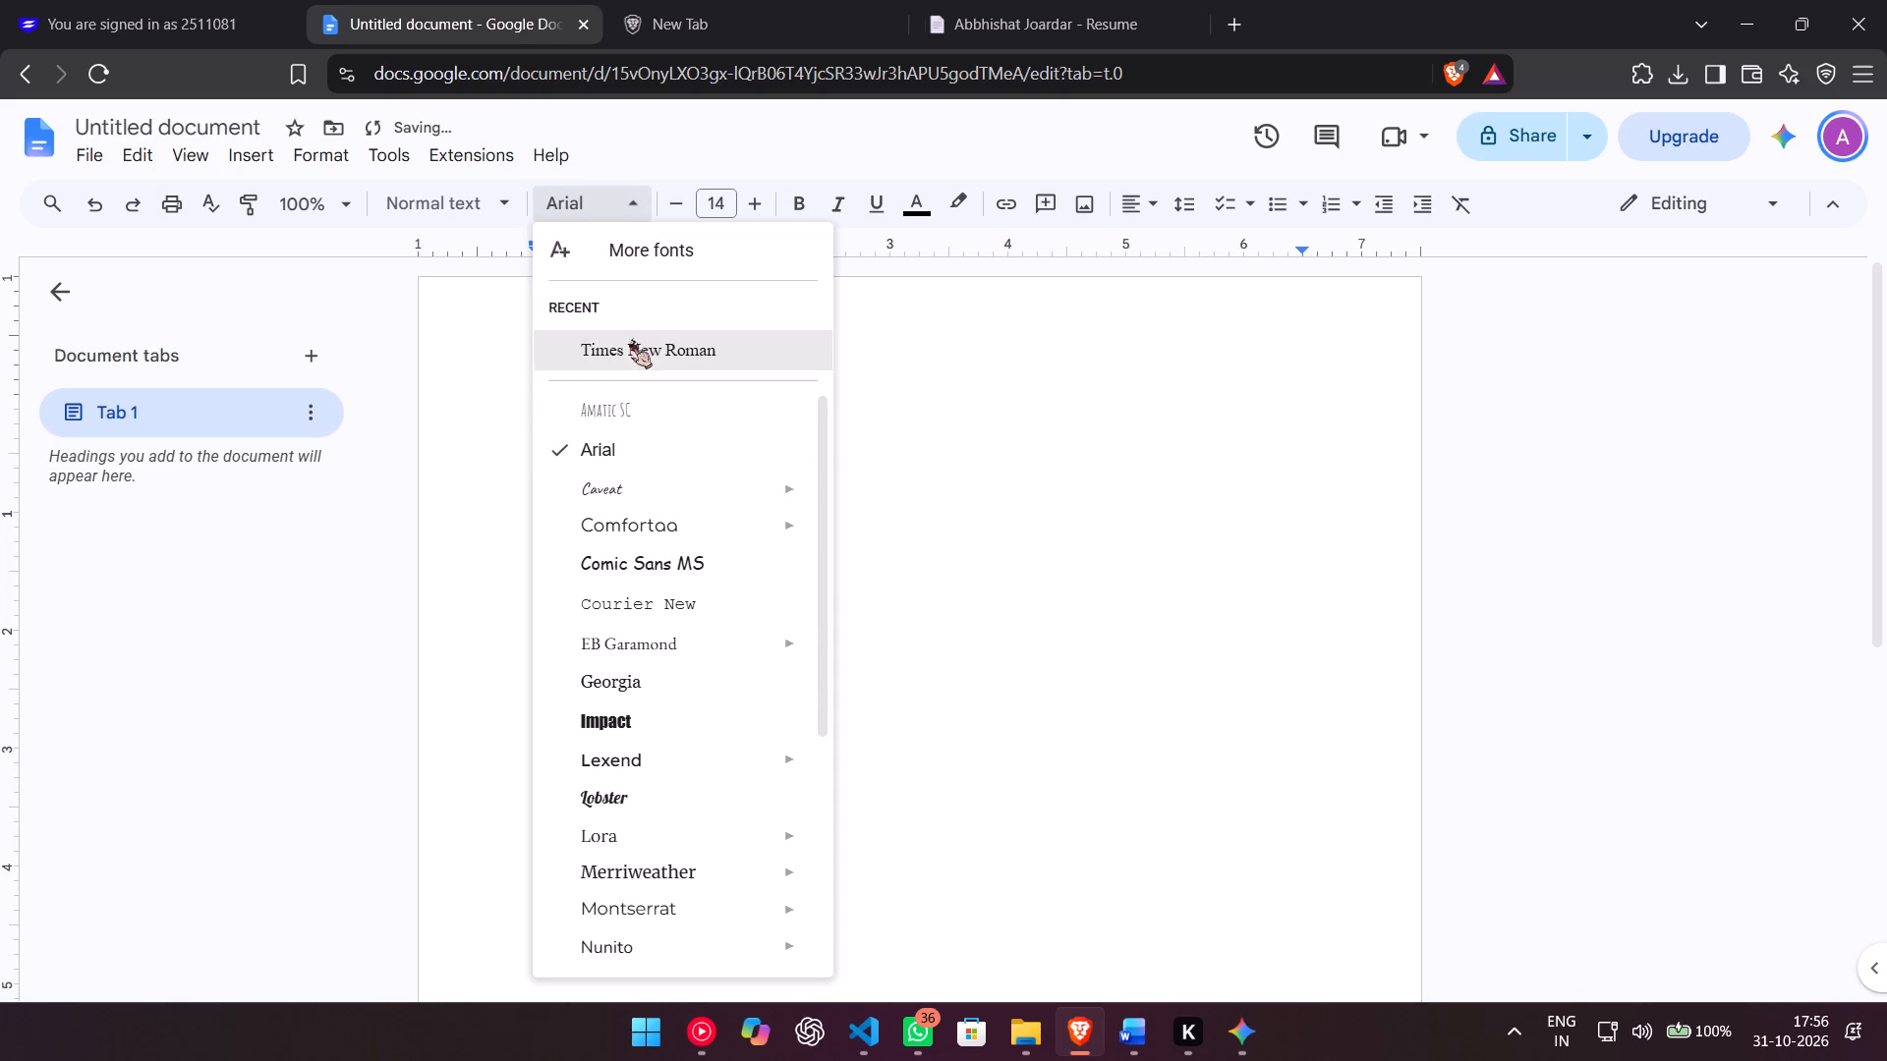
pyautogui.click(631, 344)
pyautogui.click(806, 210)
pyautogui.moveTo(677, 403); pyautogui.dragTo(524, 405)
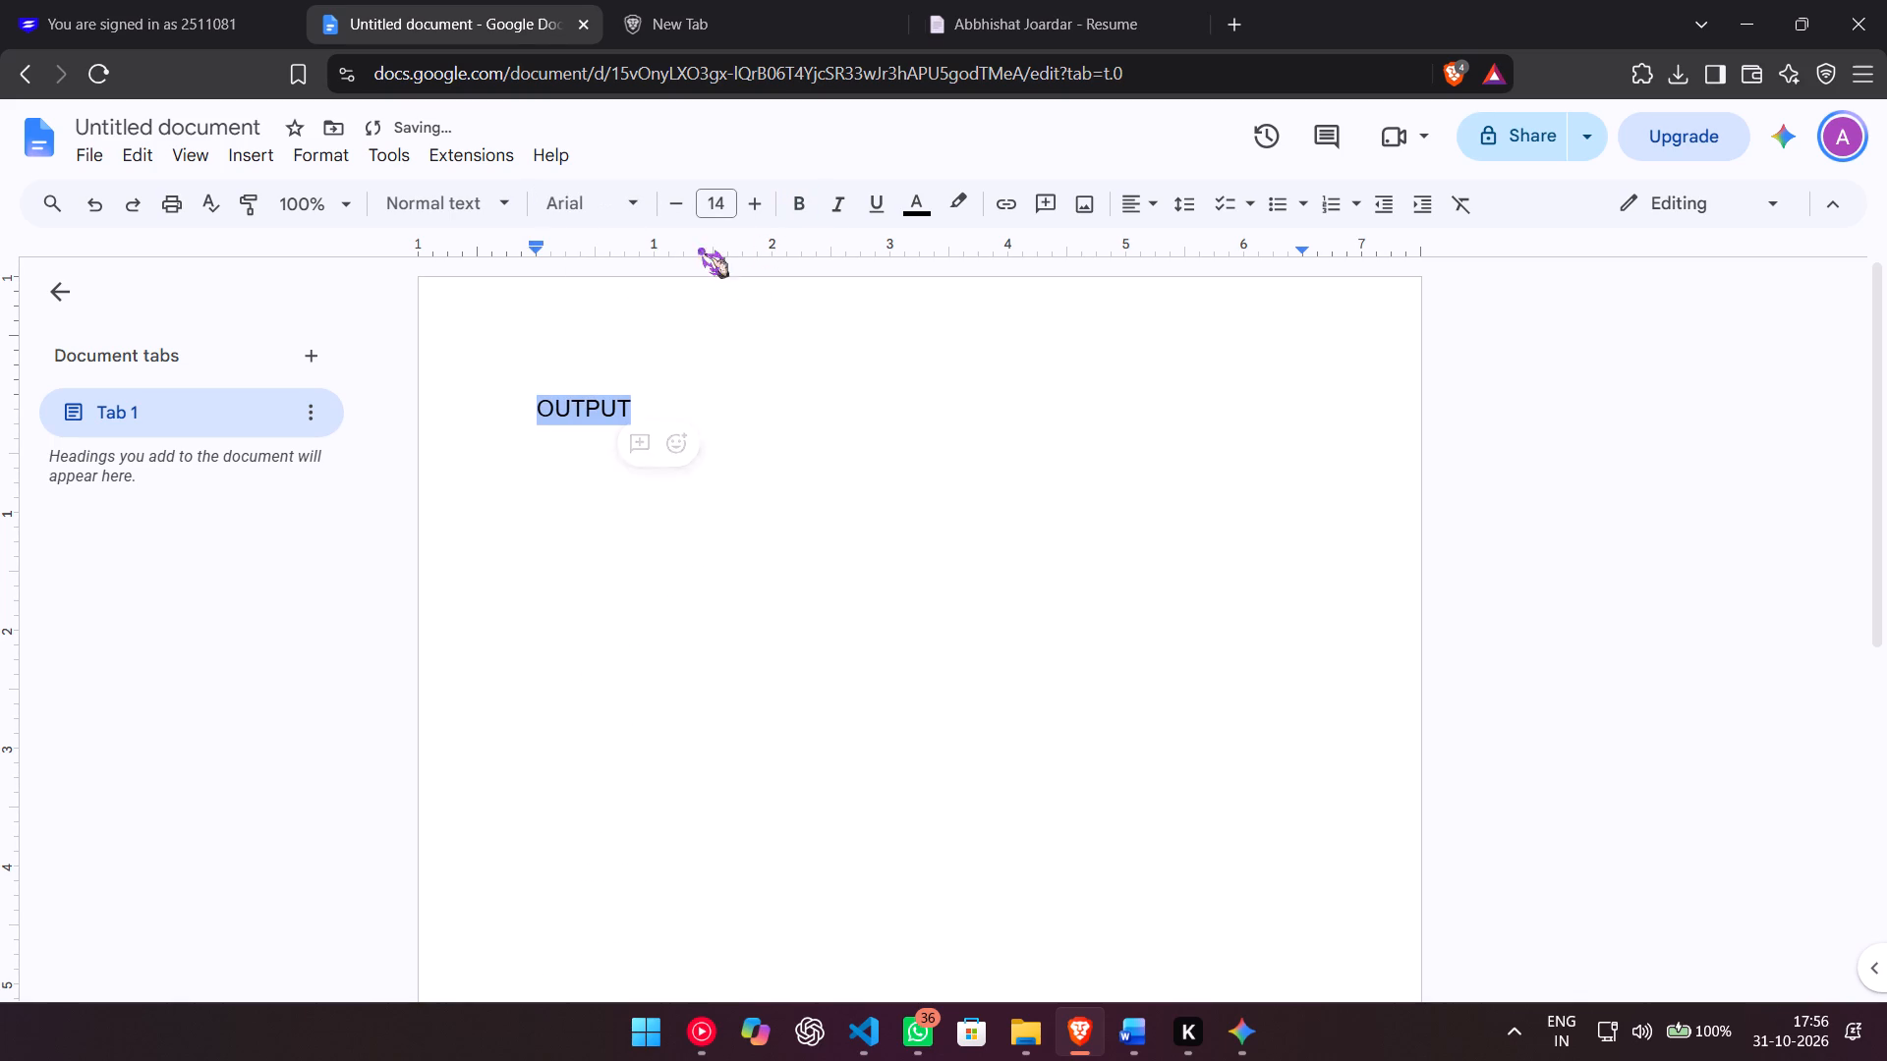
pyautogui.click(802, 205)
pyautogui.click(606, 201)
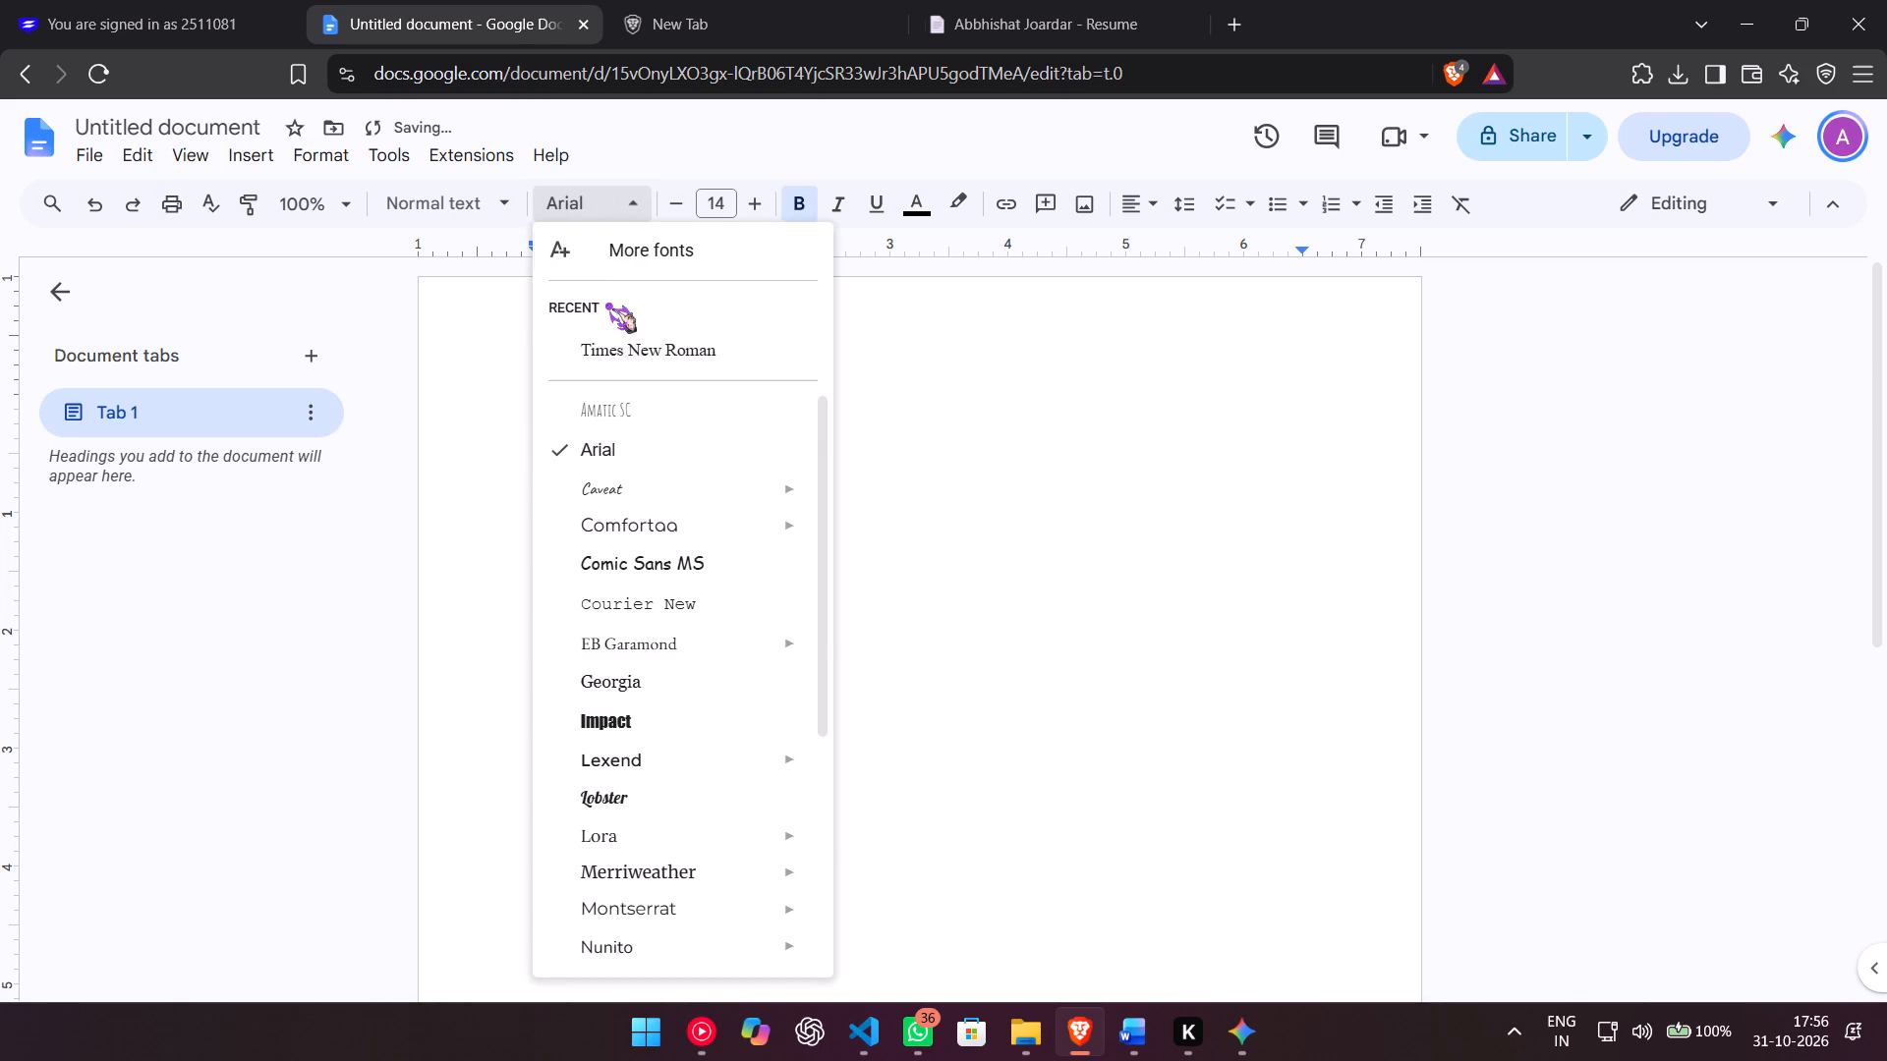
pyautogui.click(606, 336)
pyautogui.click(668, 408)
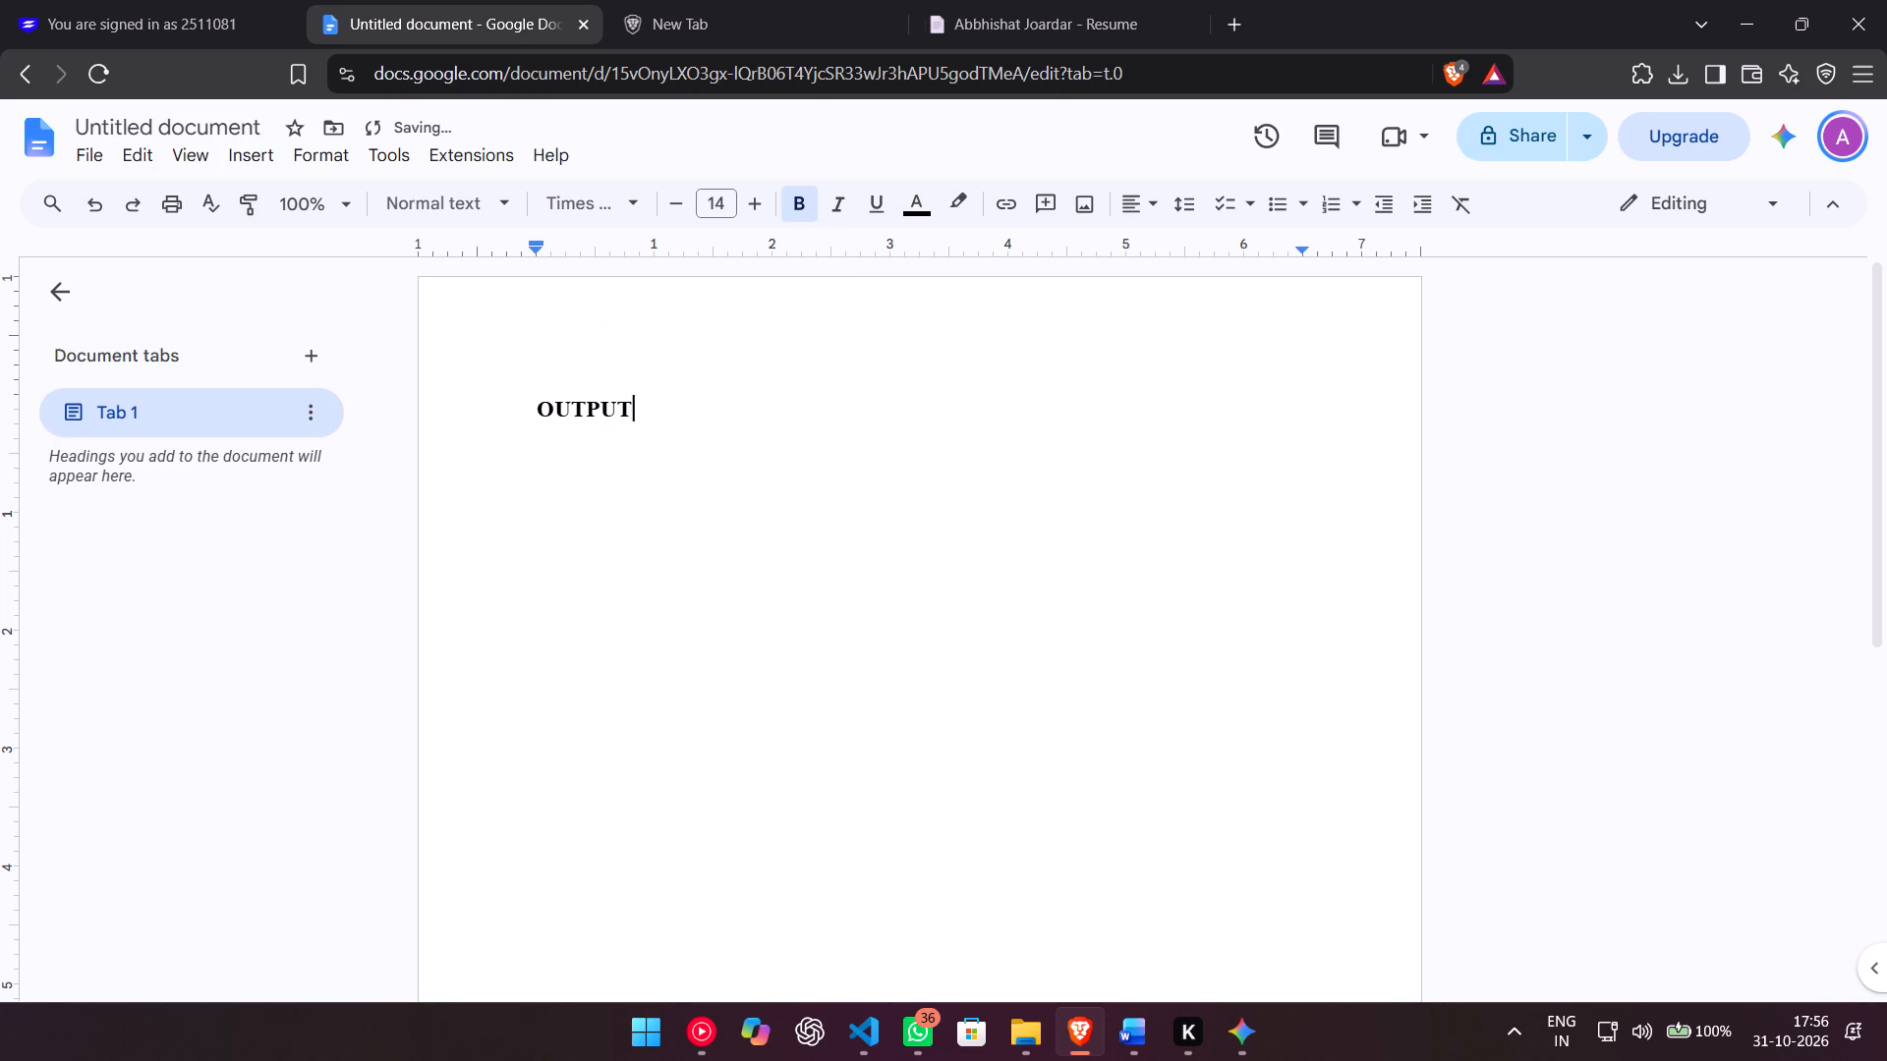
pyautogui.press('Return')
# Paste the resume screenshot into Paint and crop it to the web page content, about 864 × 916 px.
pyautogui.scroll(5, 888, 492)
pyautogui.write('paint')
pyautogui.press('Return')
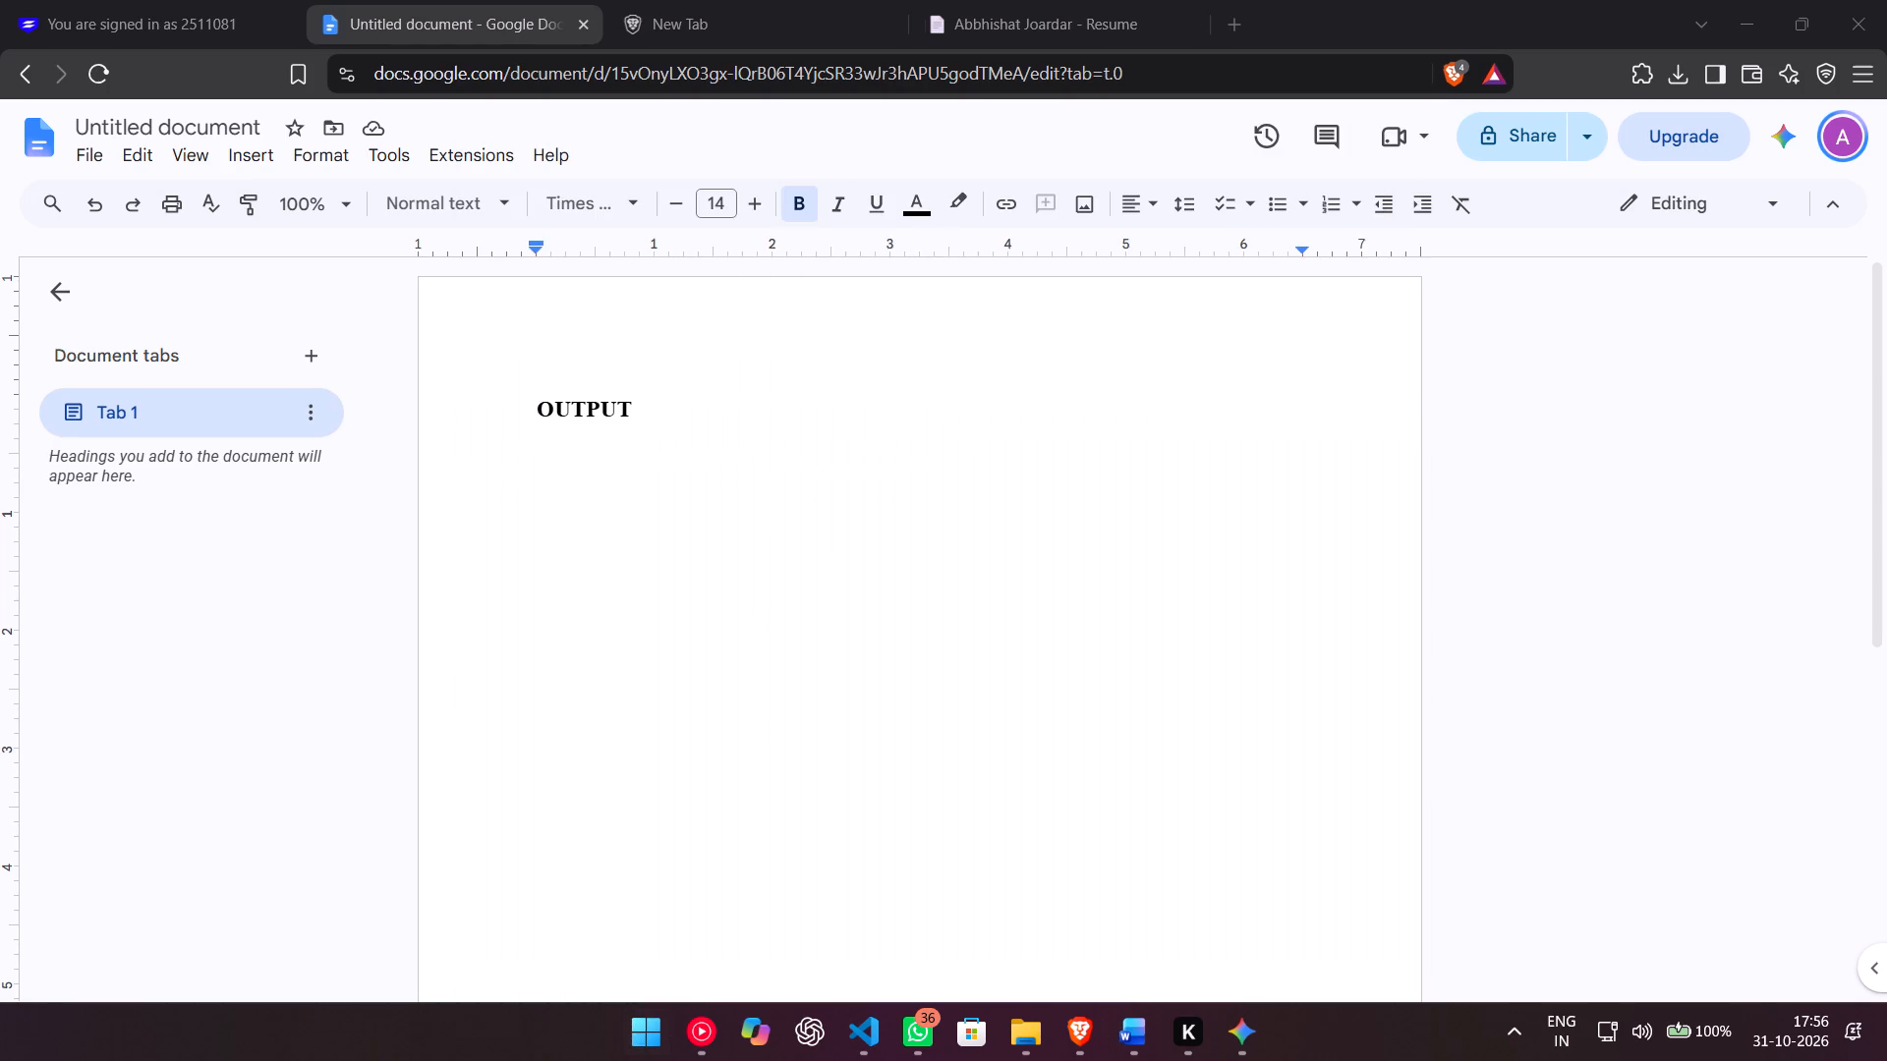
pyautogui.hotkey('ctrl', 'v')
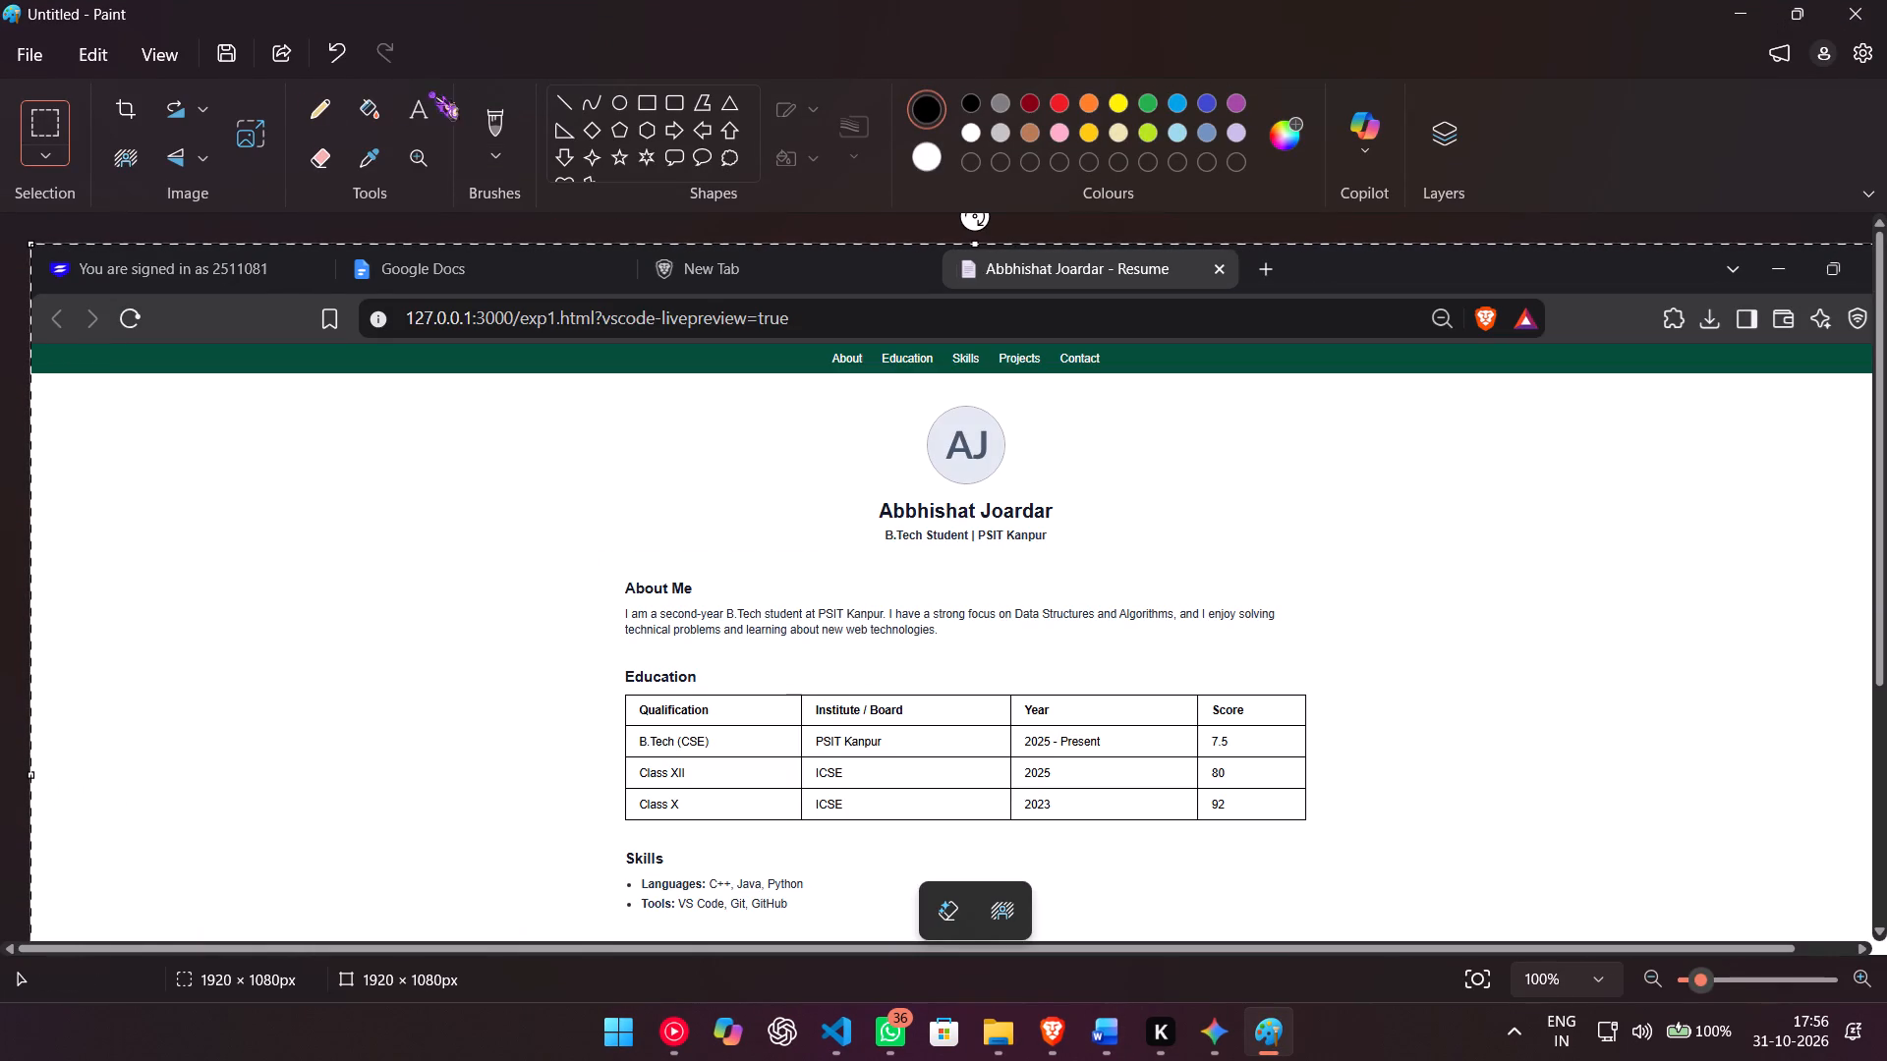
pyautogui.click(122, 105)
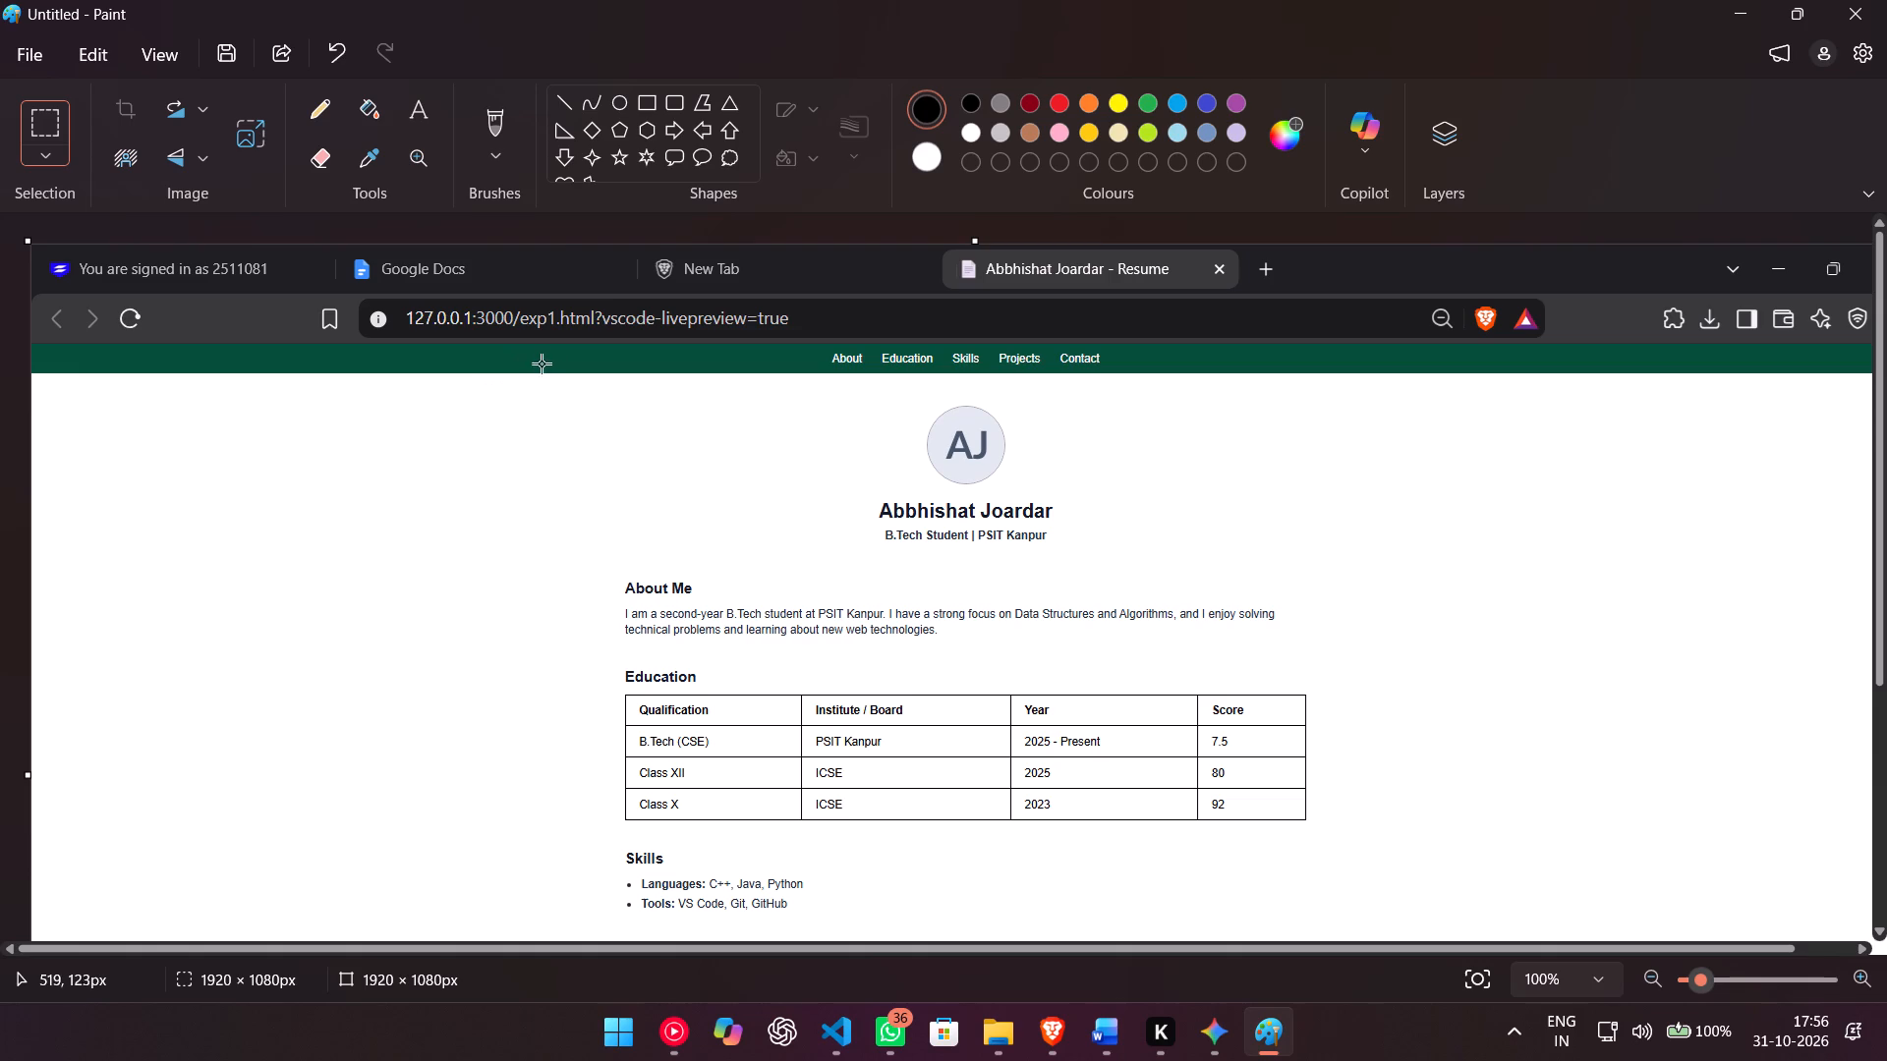
pyautogui.moveTo(548, 347); pyautogui.dragTo(1117, 616)
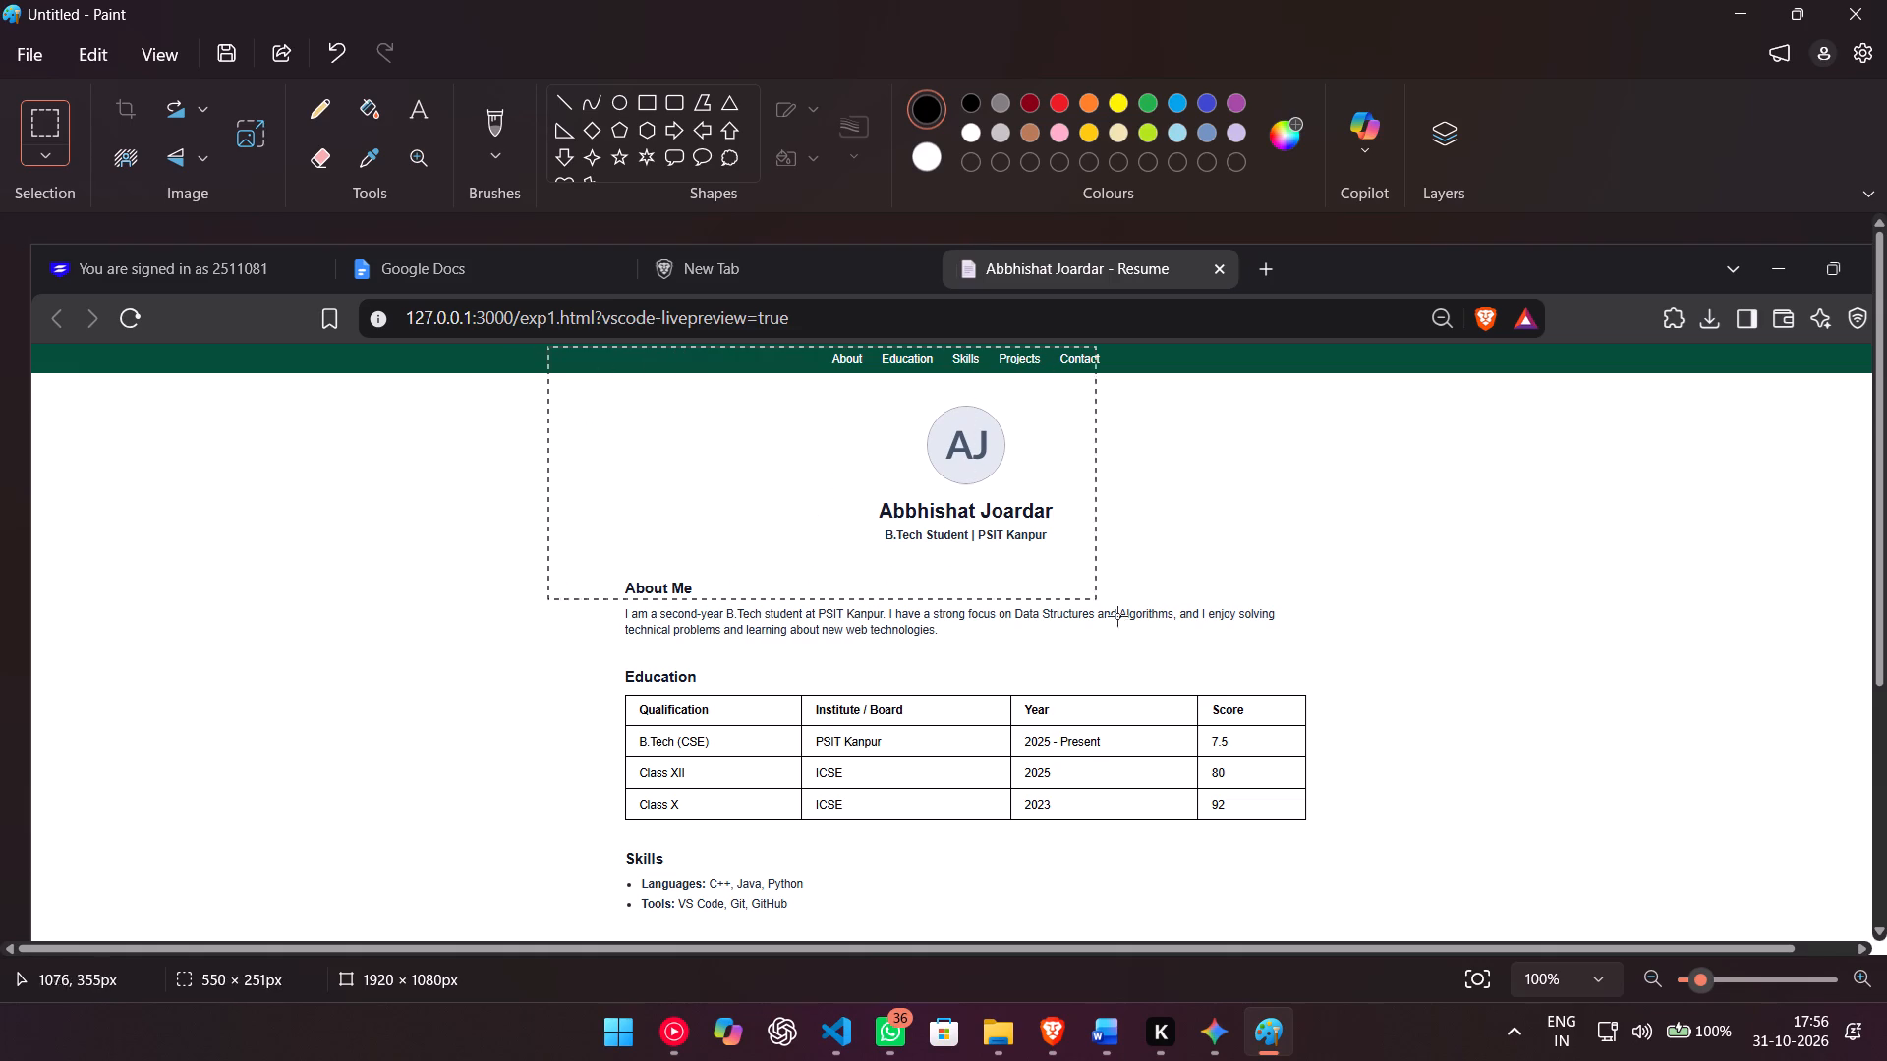
pyautogui.moveTo(1117, 616); pyautogui.dragTo(1395, 852)
pyautogui.scroll(-7, 1396, 843)
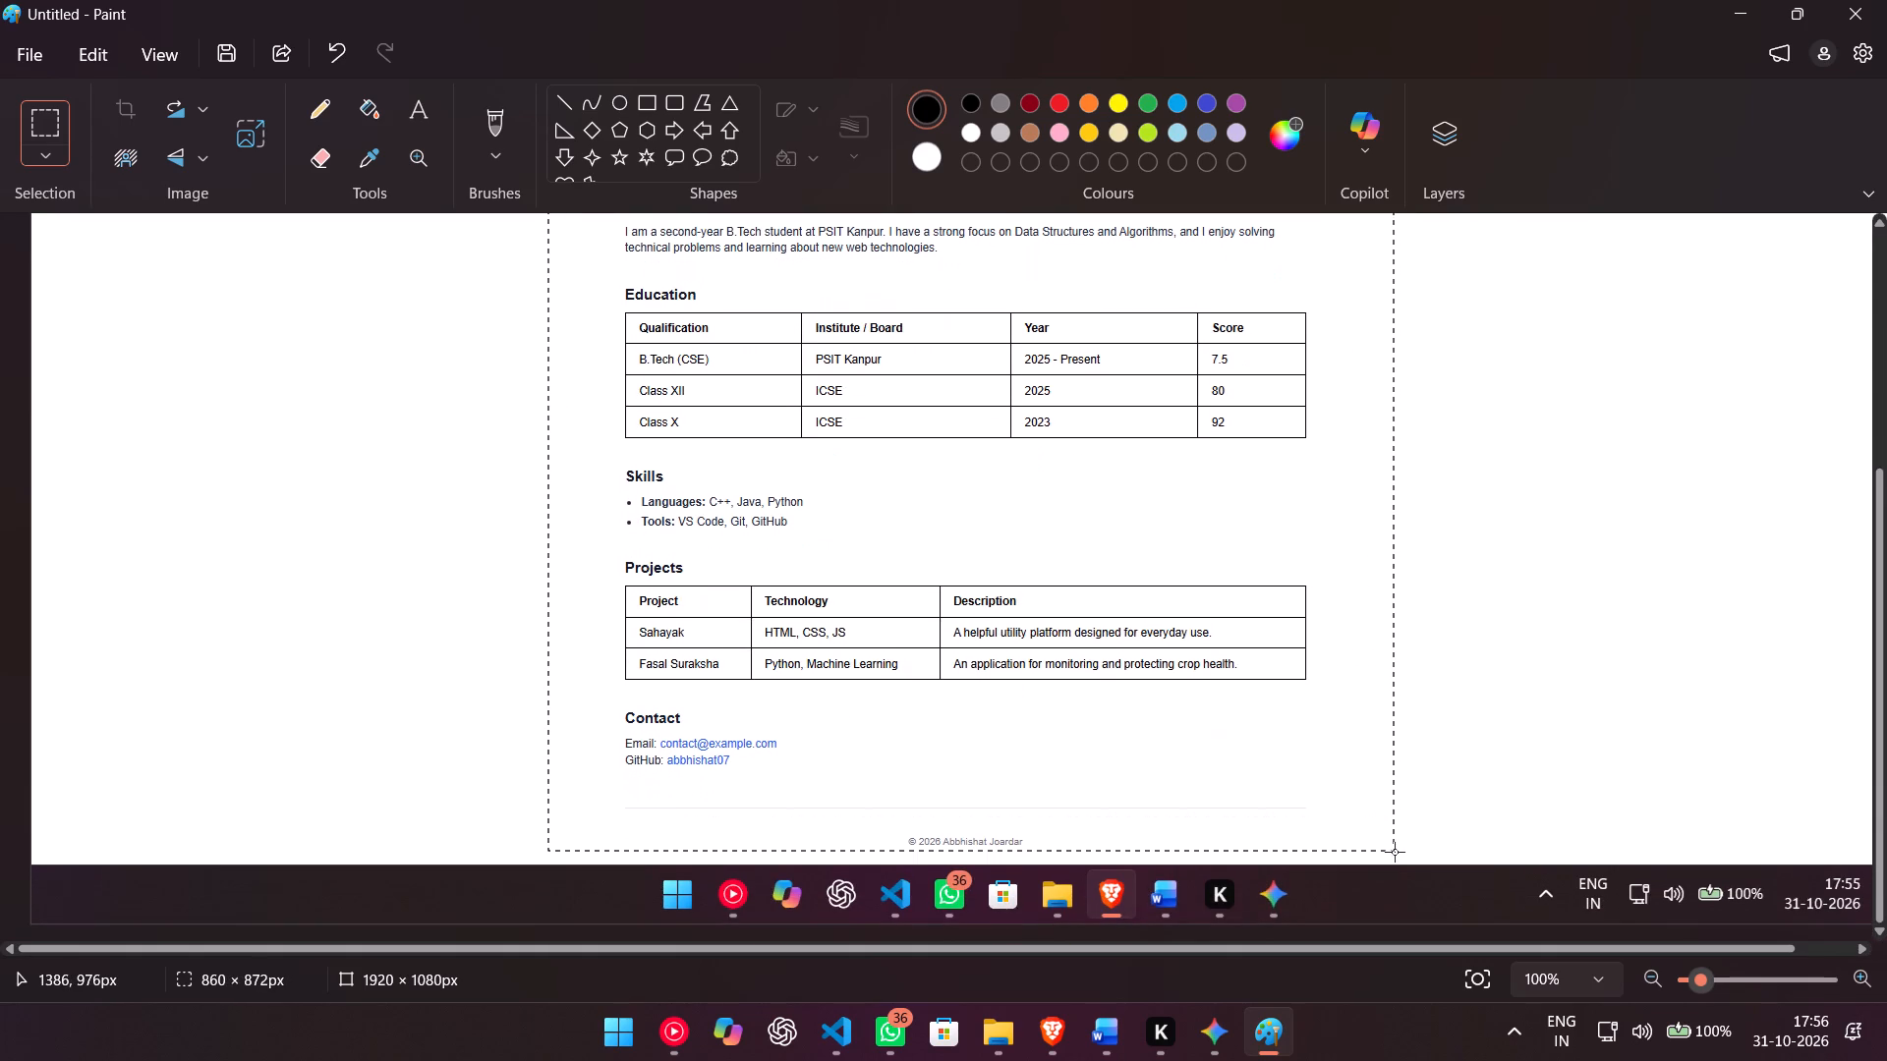
pyautogui.moveTo(1395, 852); pyautogui.dragTo(1398, 865)
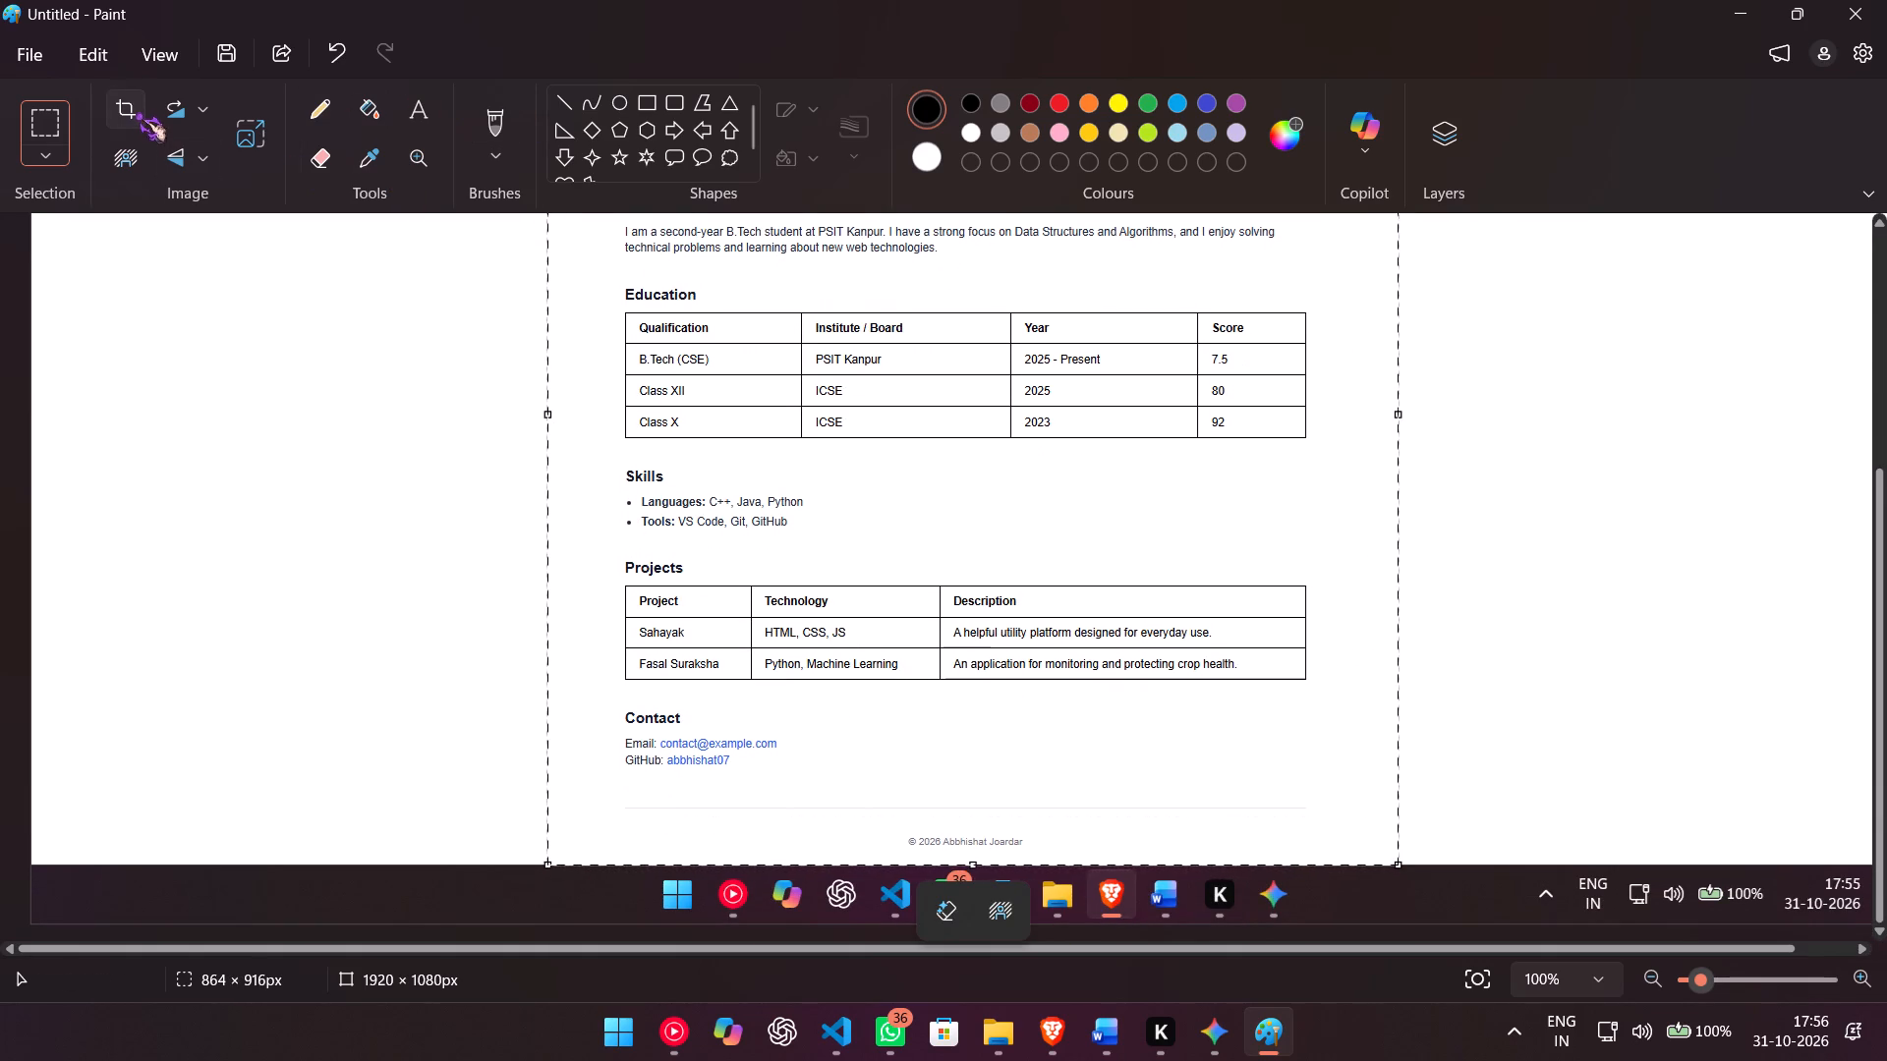
pyautogui.click(137, 112)
# Try to copy the cropped resume image from Paint and paste it below the OUTPUT heading in the Google Docs document.
pyautogui.scroll(10, 726, 559)
pyautogui.rightClick(973, 578)
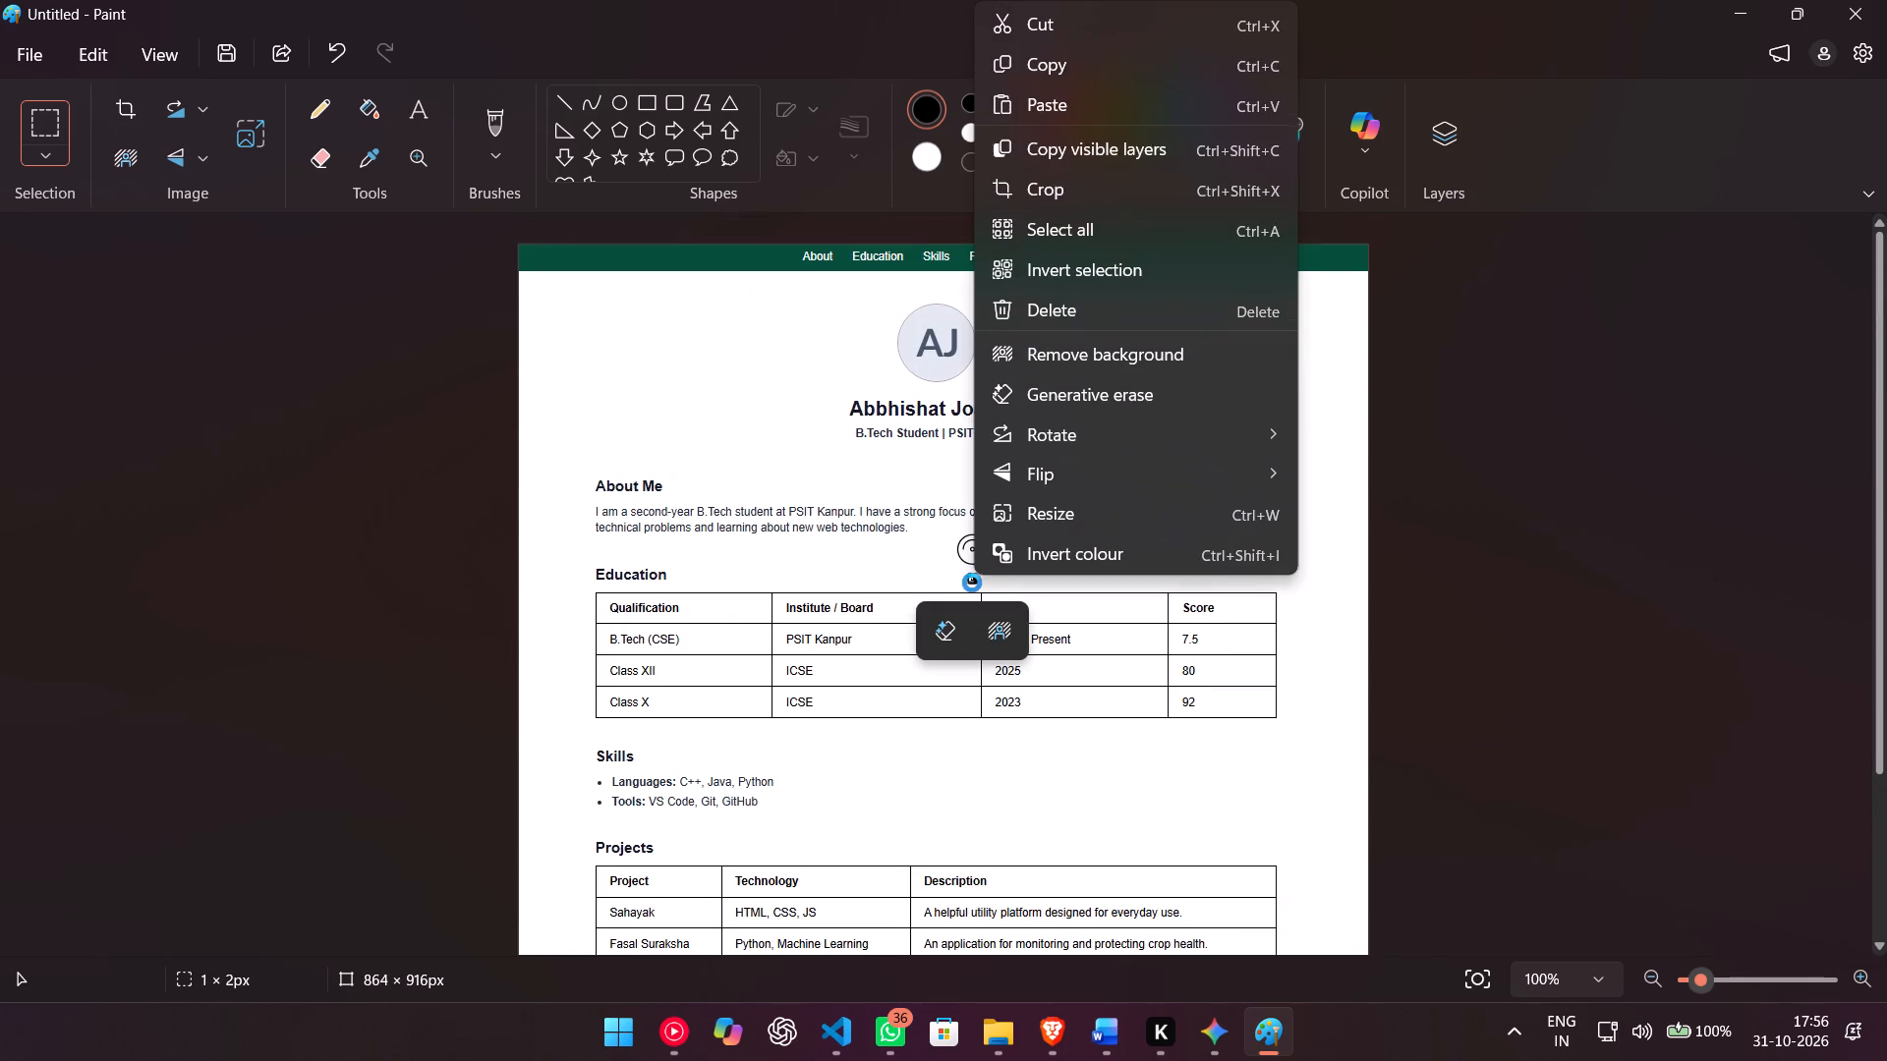
pyautogui.click(1077, 70)
pyautogui.hotkey('alt', 'Tab')
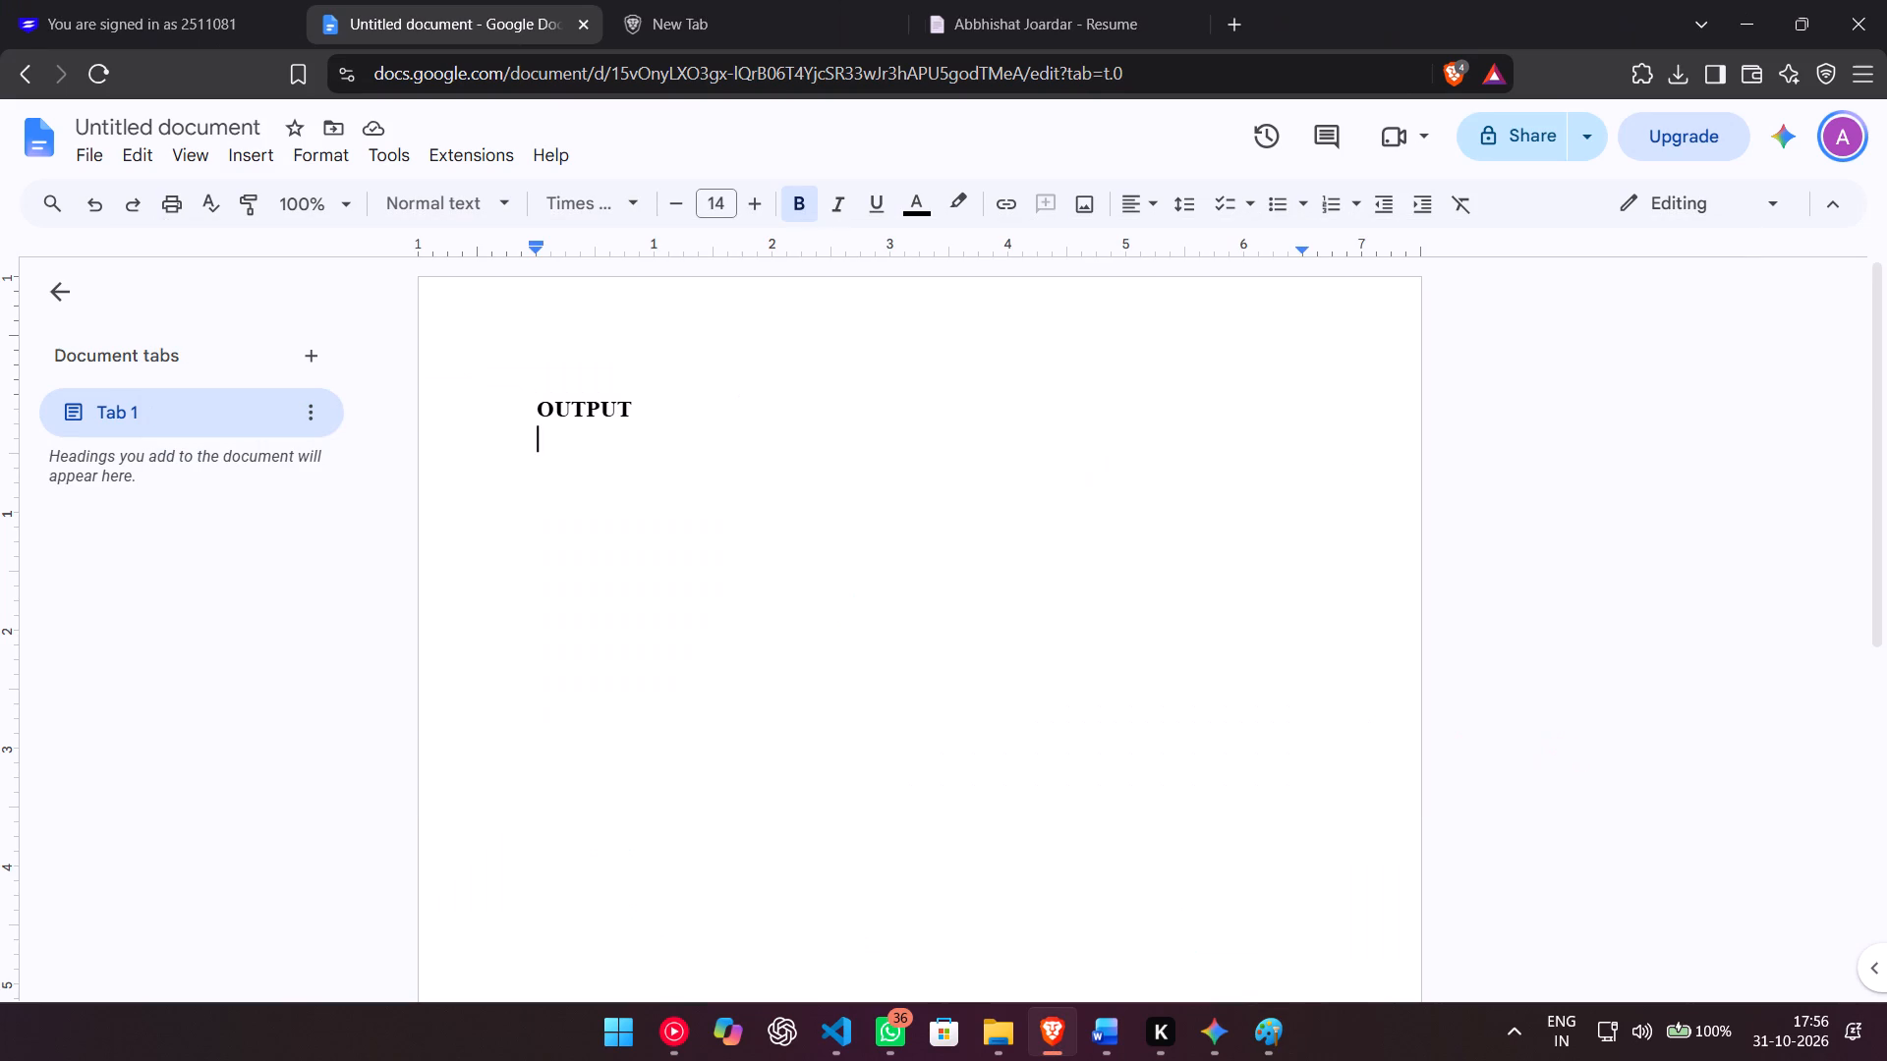
pyautogui.hotkey('ctrl', 'v')
# Copy the whole cropped resume image from Paint and paste it below the OUTPUT heading in the Google Docs document.
pyautogui.press('BackSpace')
pyautogui.hotkey('ctrl', 'v')
pyautogui.hotkey('alt', 'Tab')
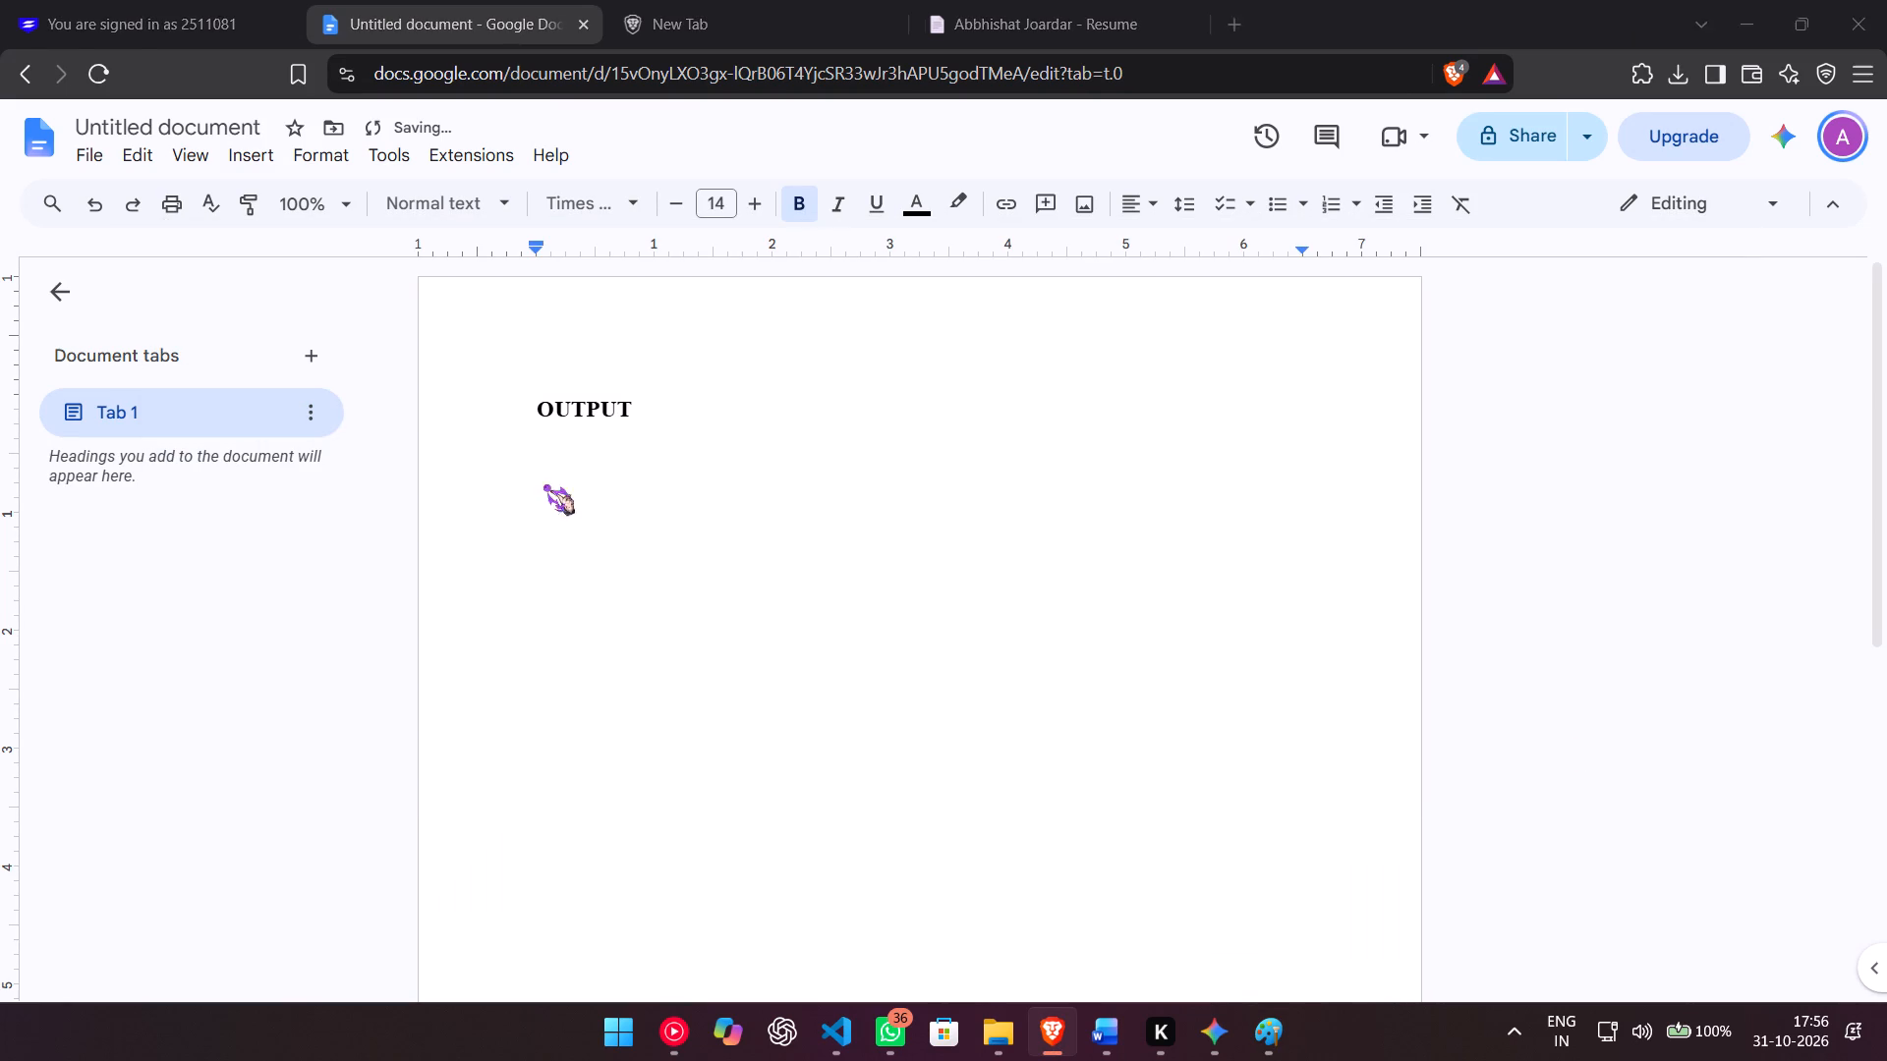
pyautogui.rightClick(1153, 496)
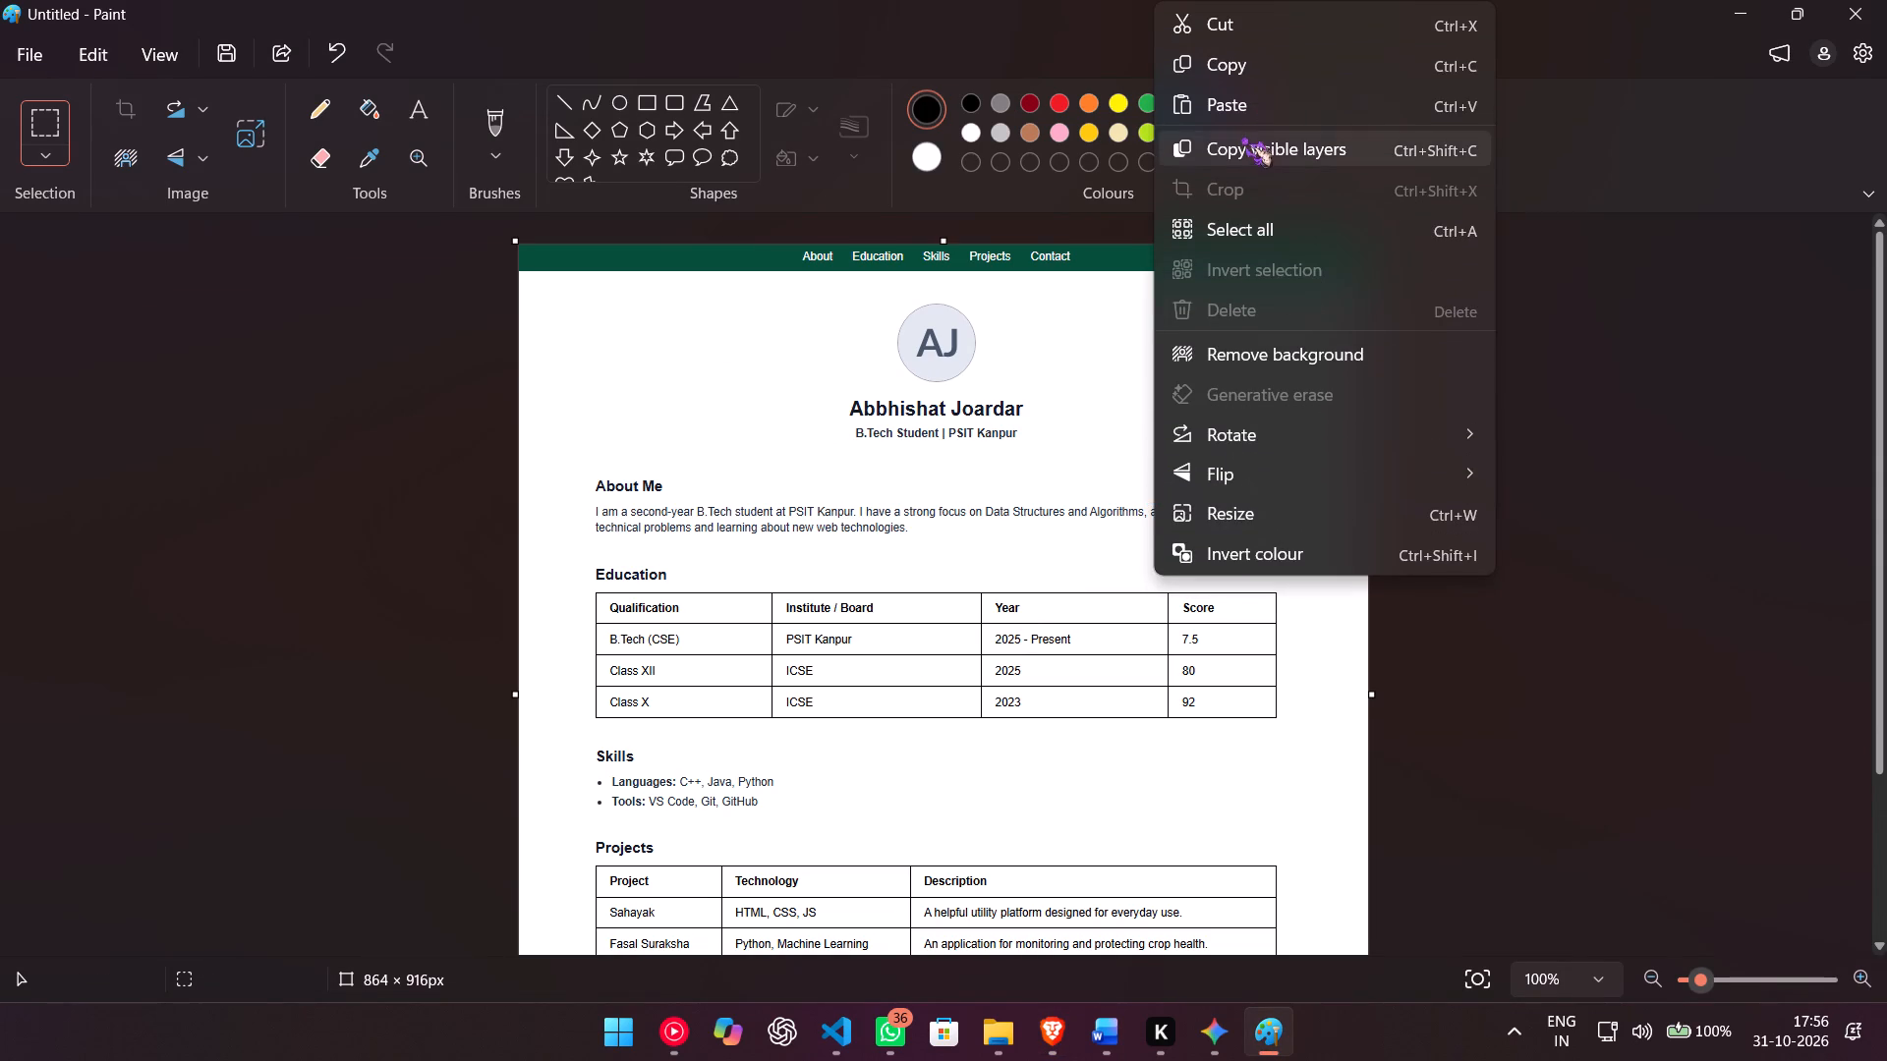
pyautogui.click(1253, 72)
pyautogui.hotkey('alt', 'Tab')
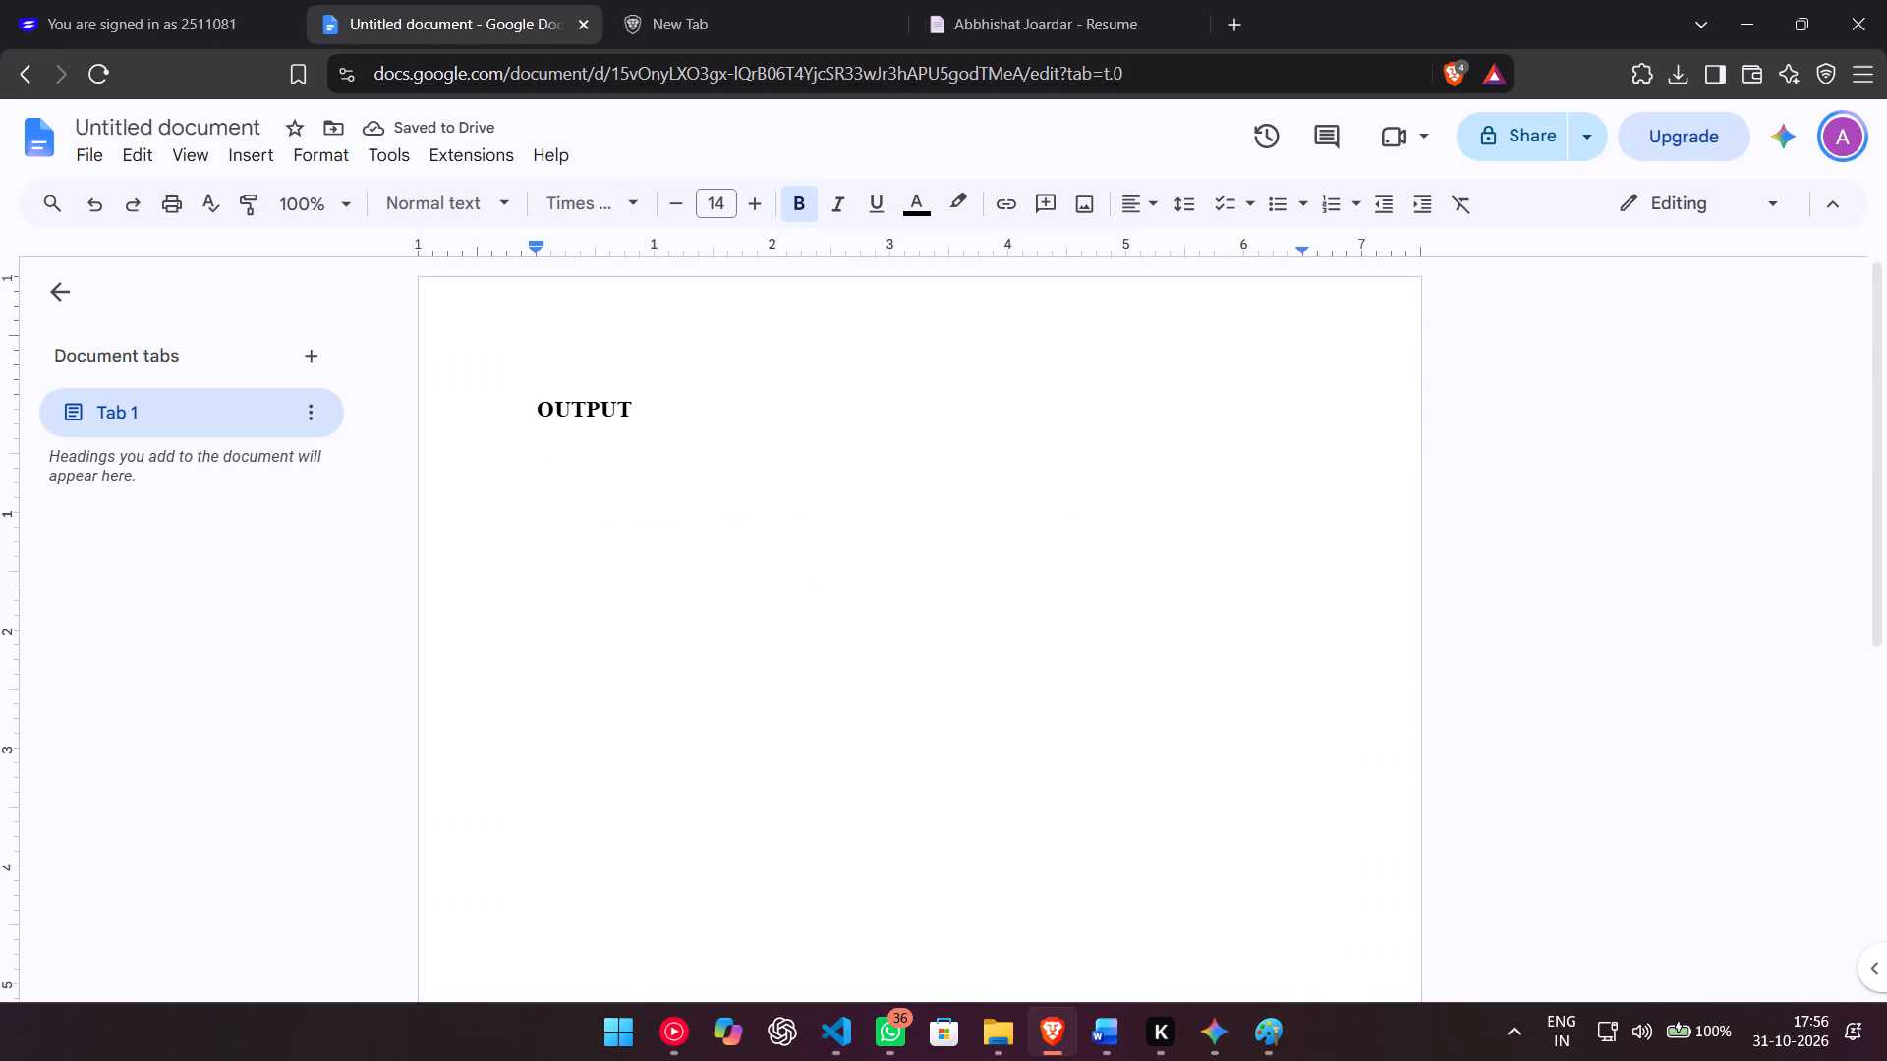
pyautogui.hotkey('ctrl', 'v')
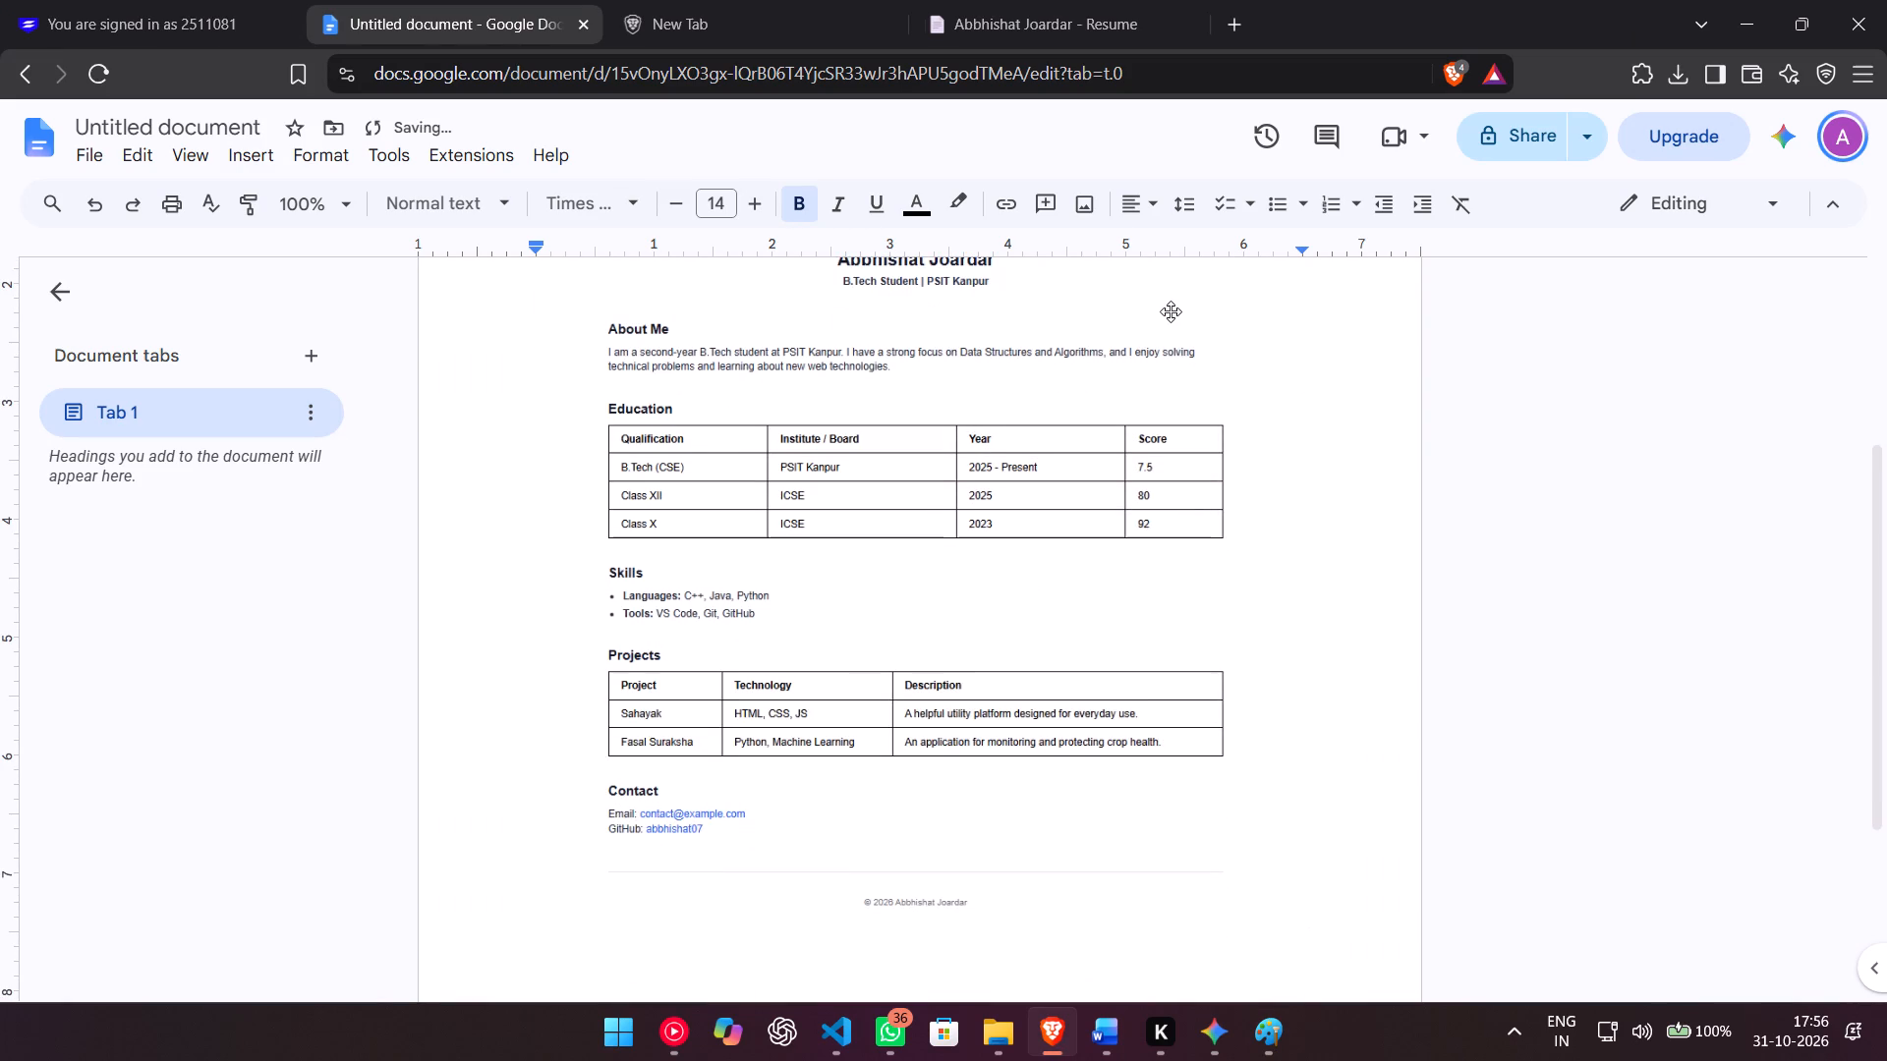
pyautogui.scroll(6, 1208, 527)
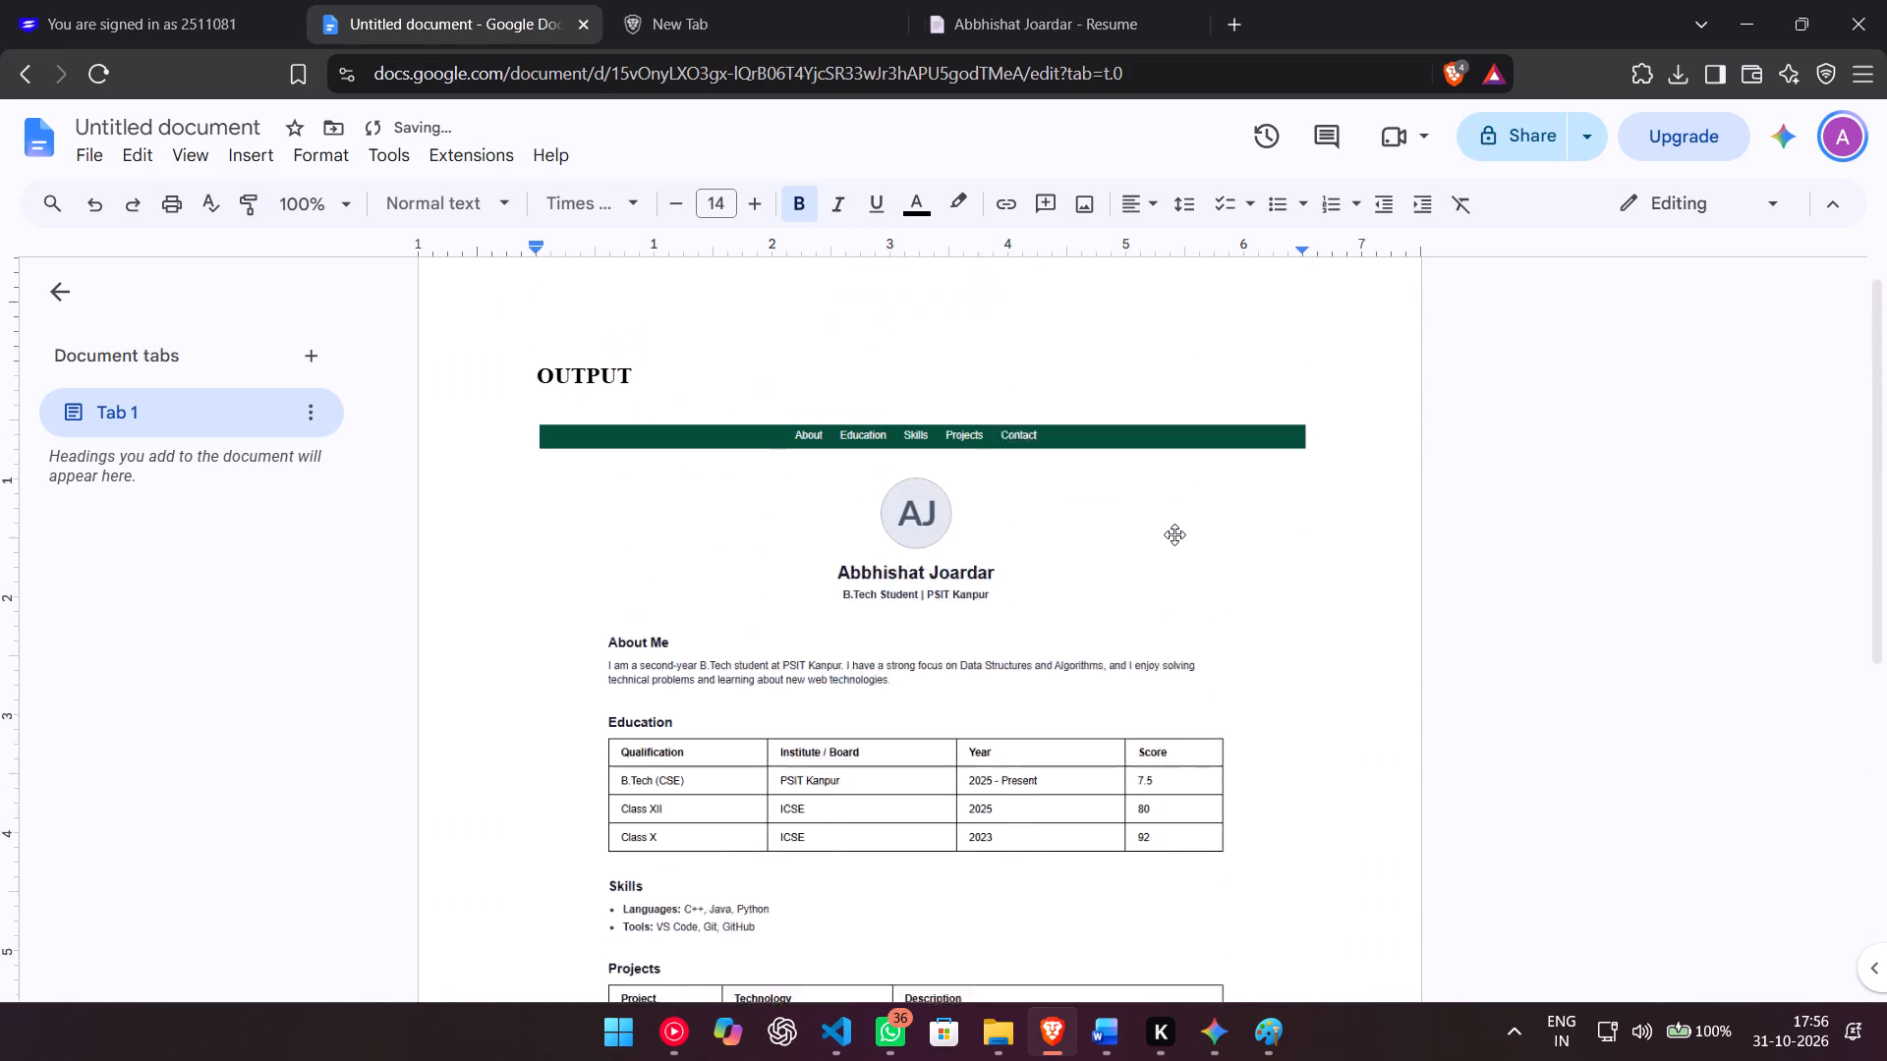
pyautogui.scroll(-6, 798, 489)
pyautogui.scroll(5, 816, 477)
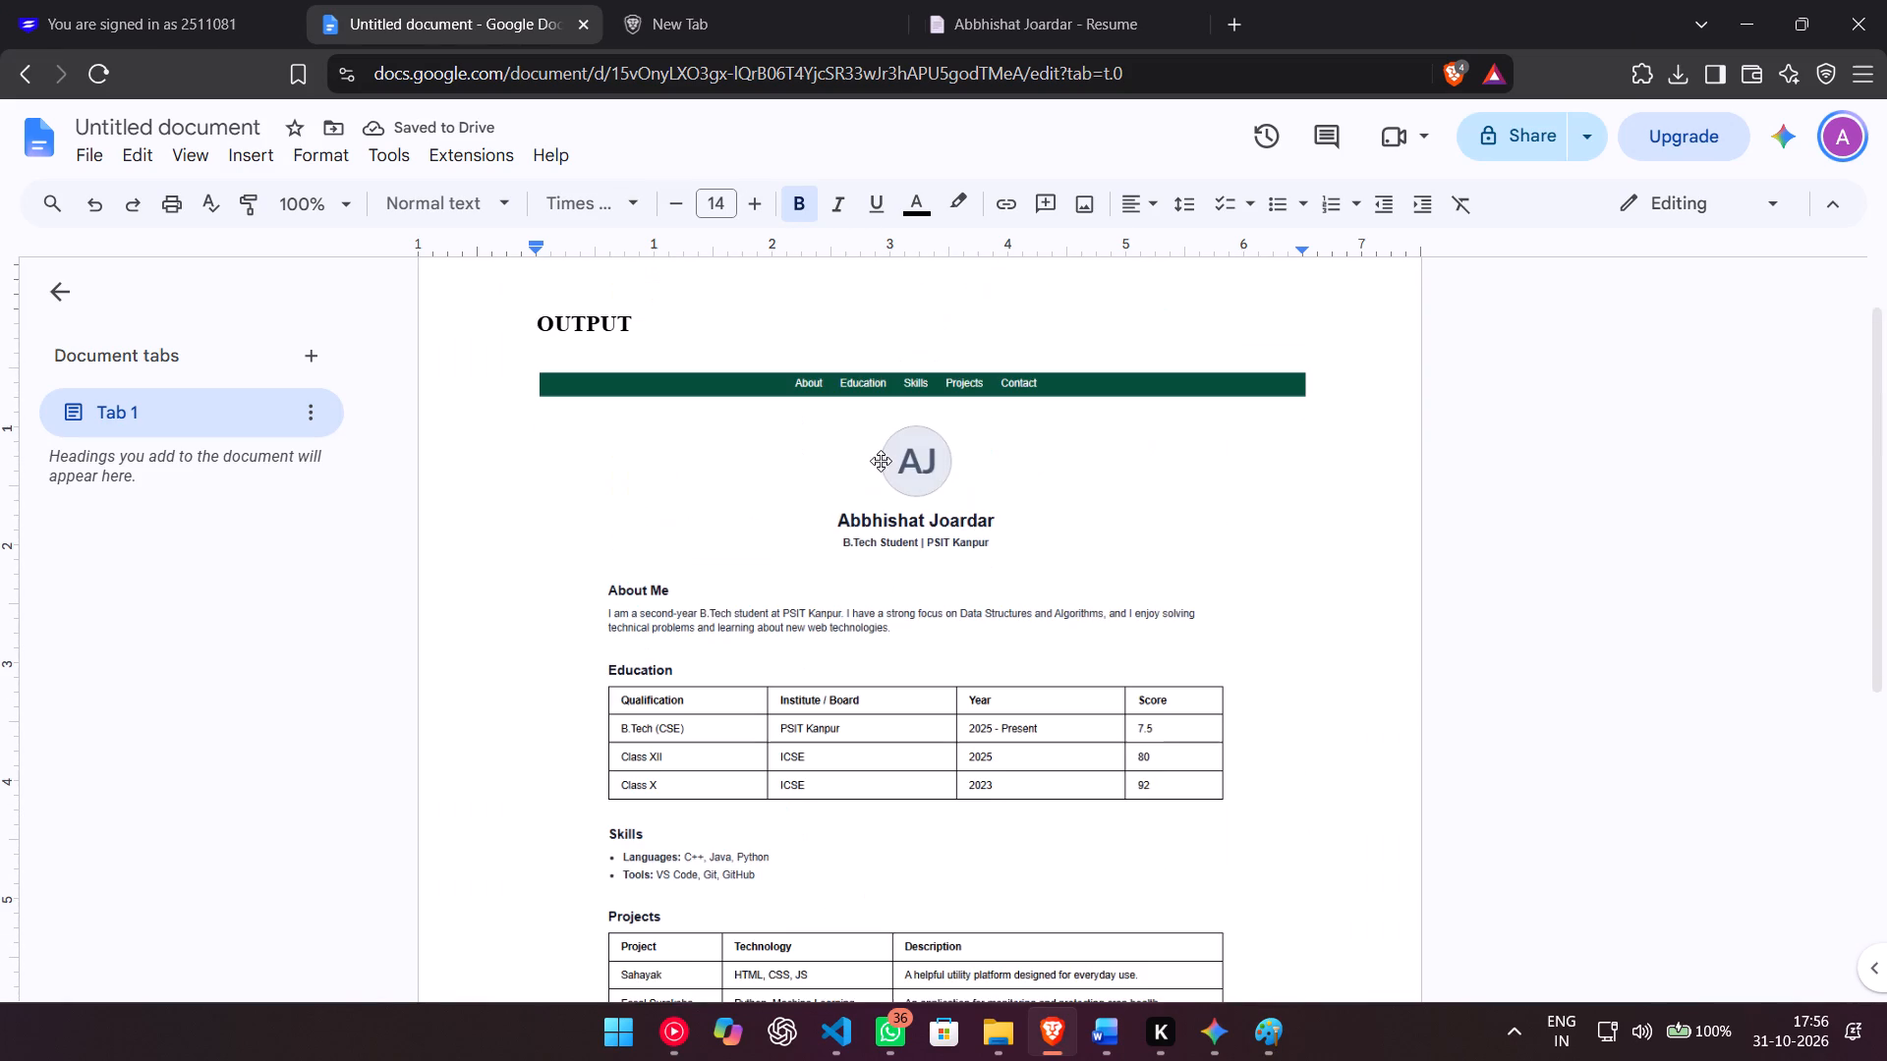
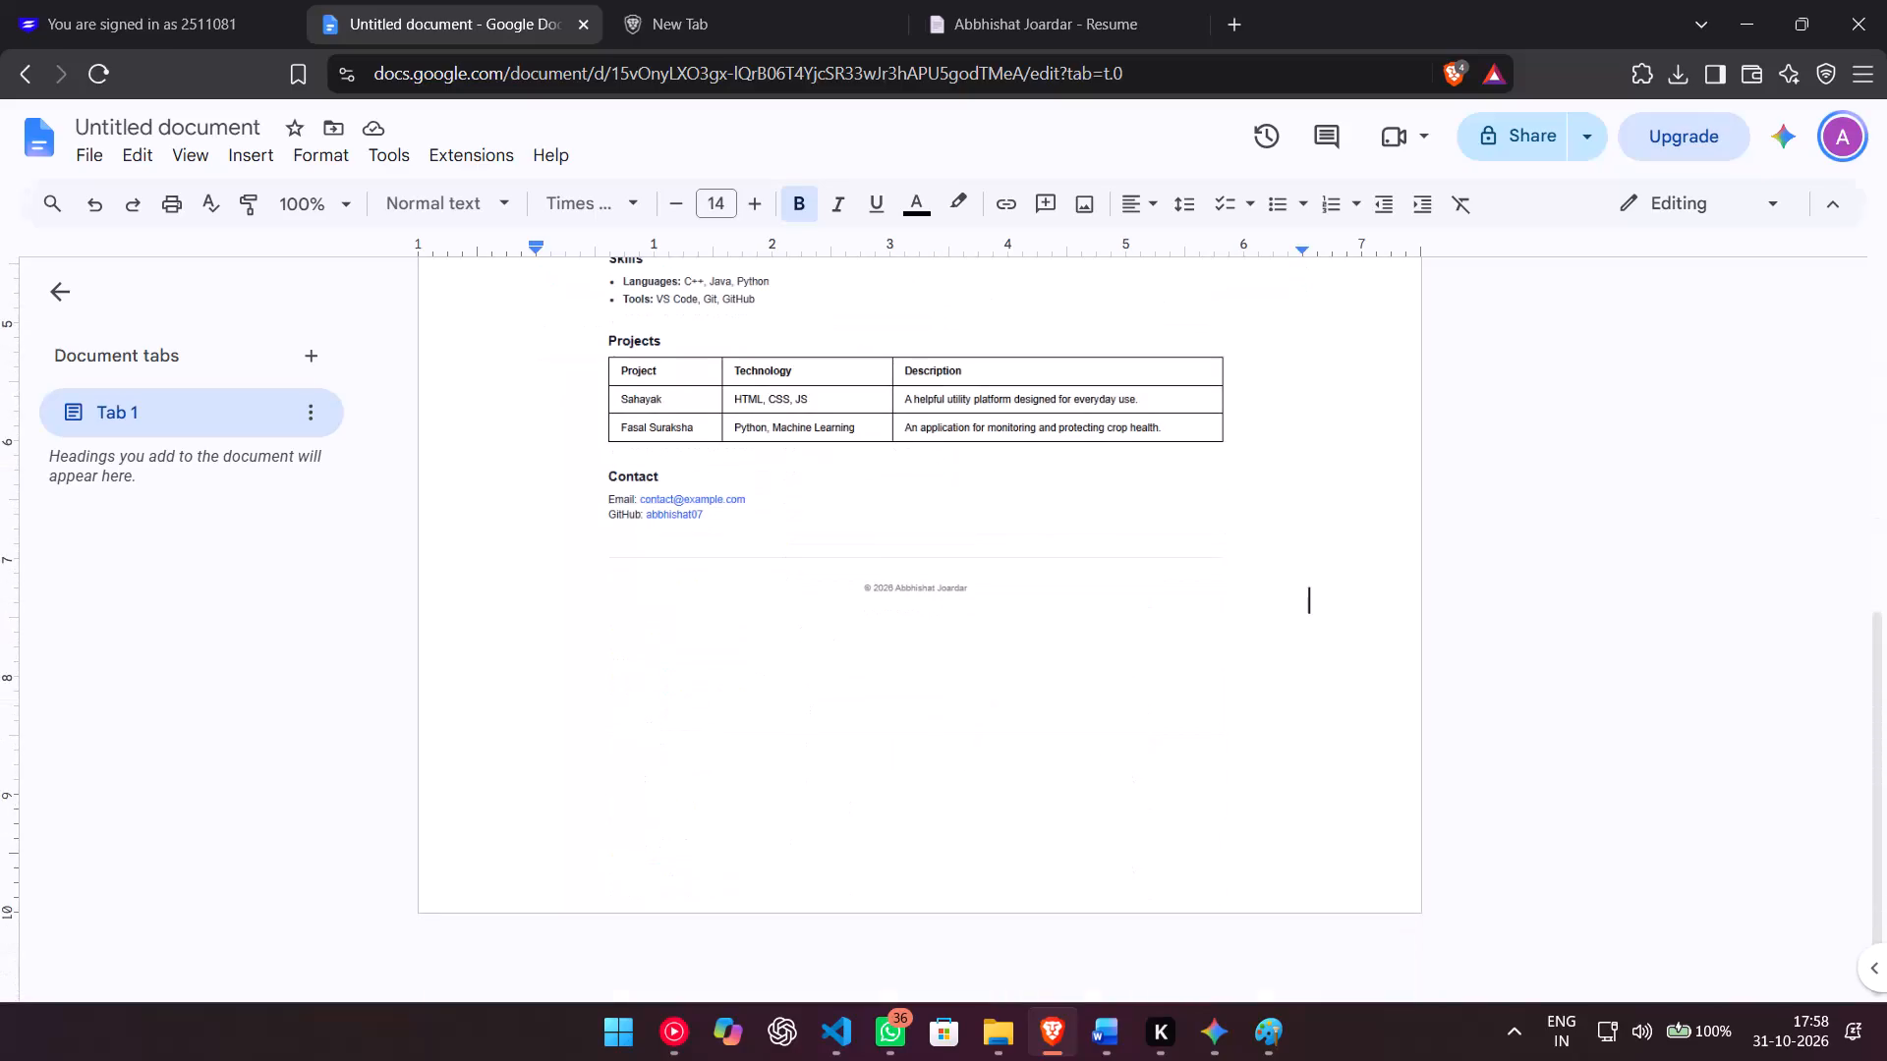
# Add blank lines below the resume image to reach a second page, enter the heading OUTPUT there, and start a new line below it.
pyautogui.press('Return')
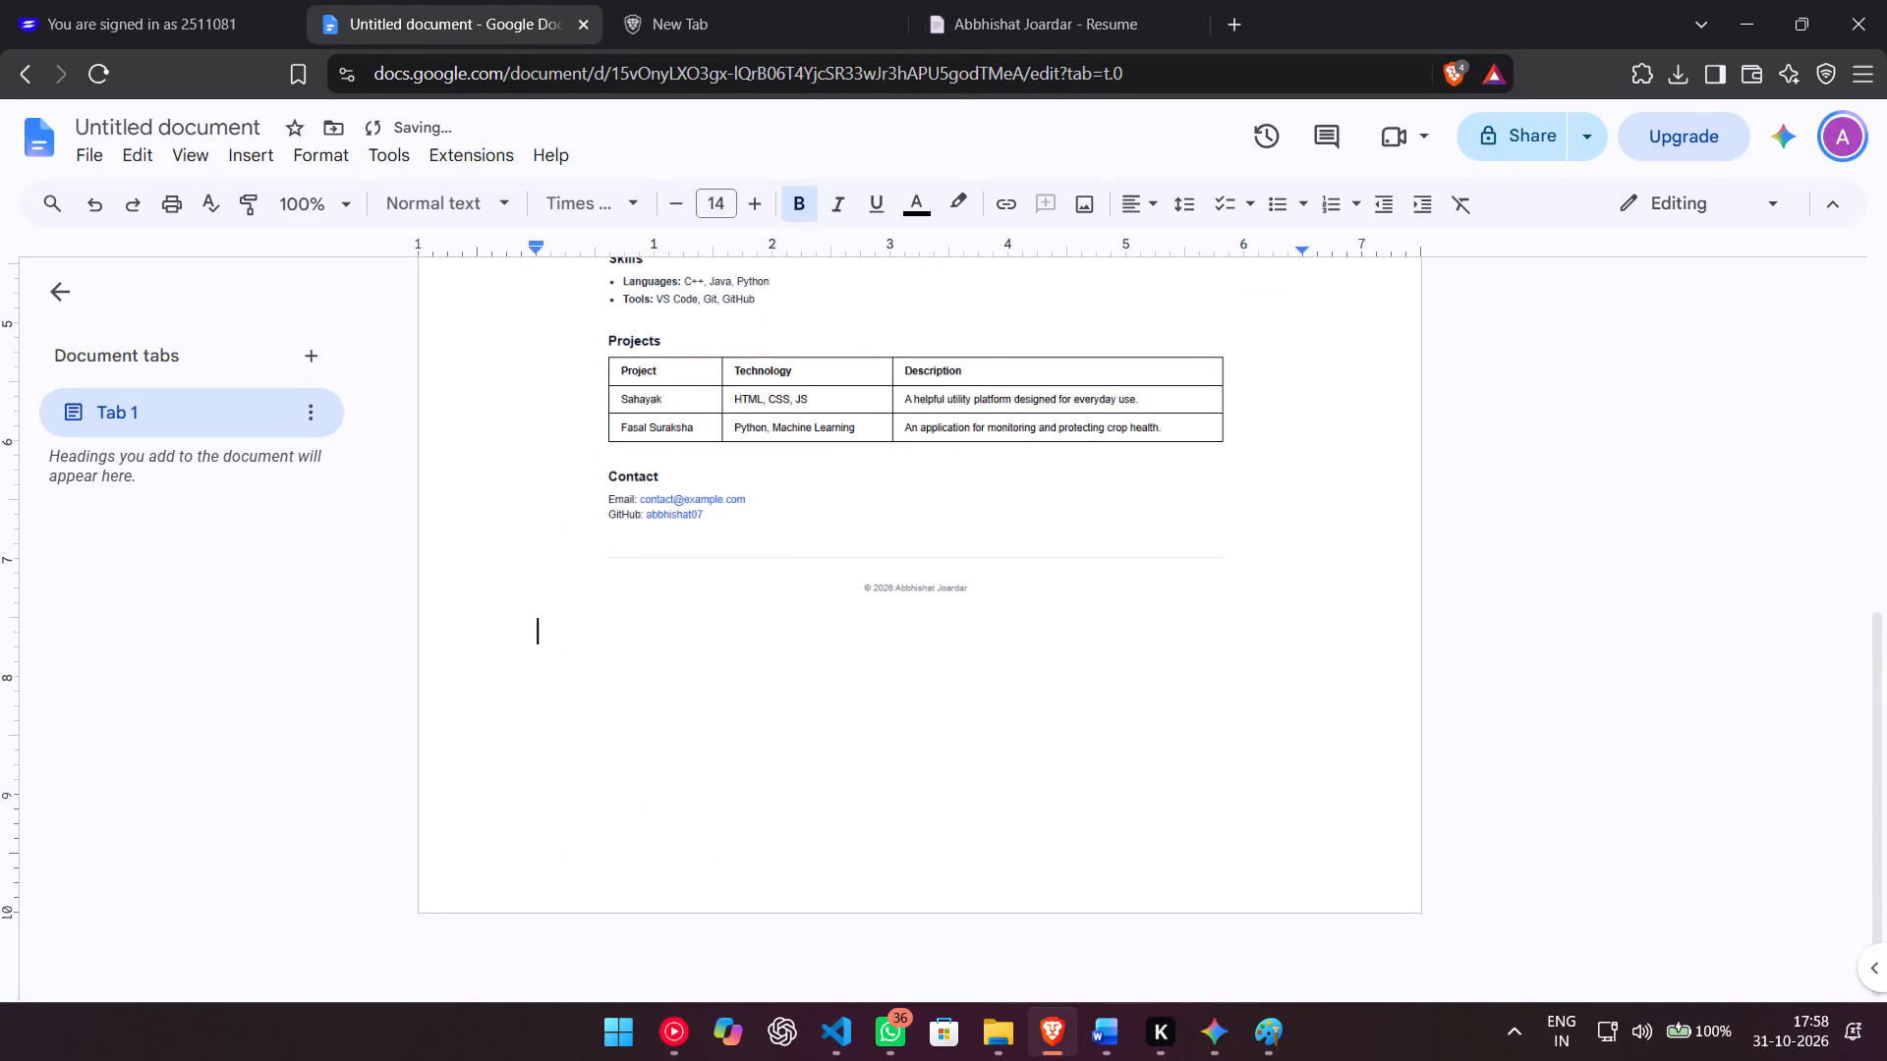
pyautogui.press('Return')
pyautogui.press('Return')
pyautogui.press('Return')
pyautogui.press('Return')
pyautogui.press('Return')
pyautogui.press('Return')
pyautogui.press('BackSpace')
pyautogui.press('BackSpace')
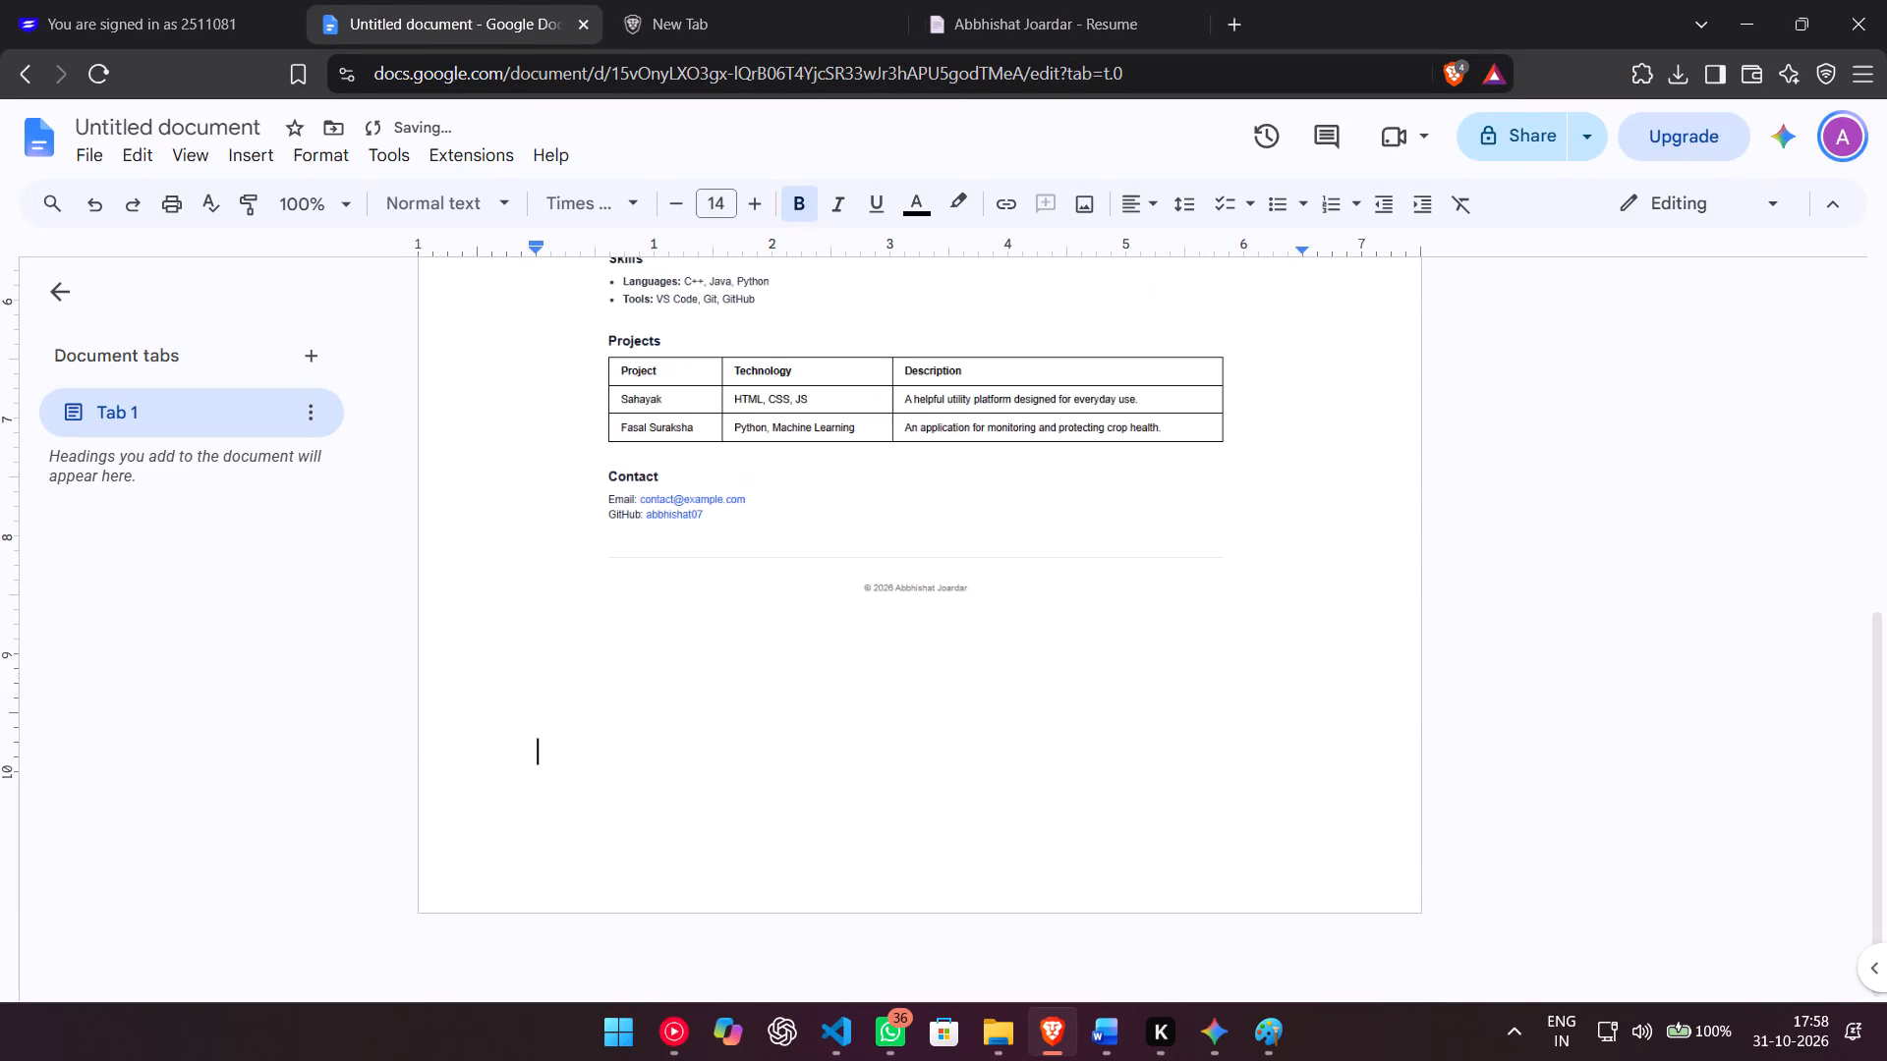
pyautogui.press('Return')
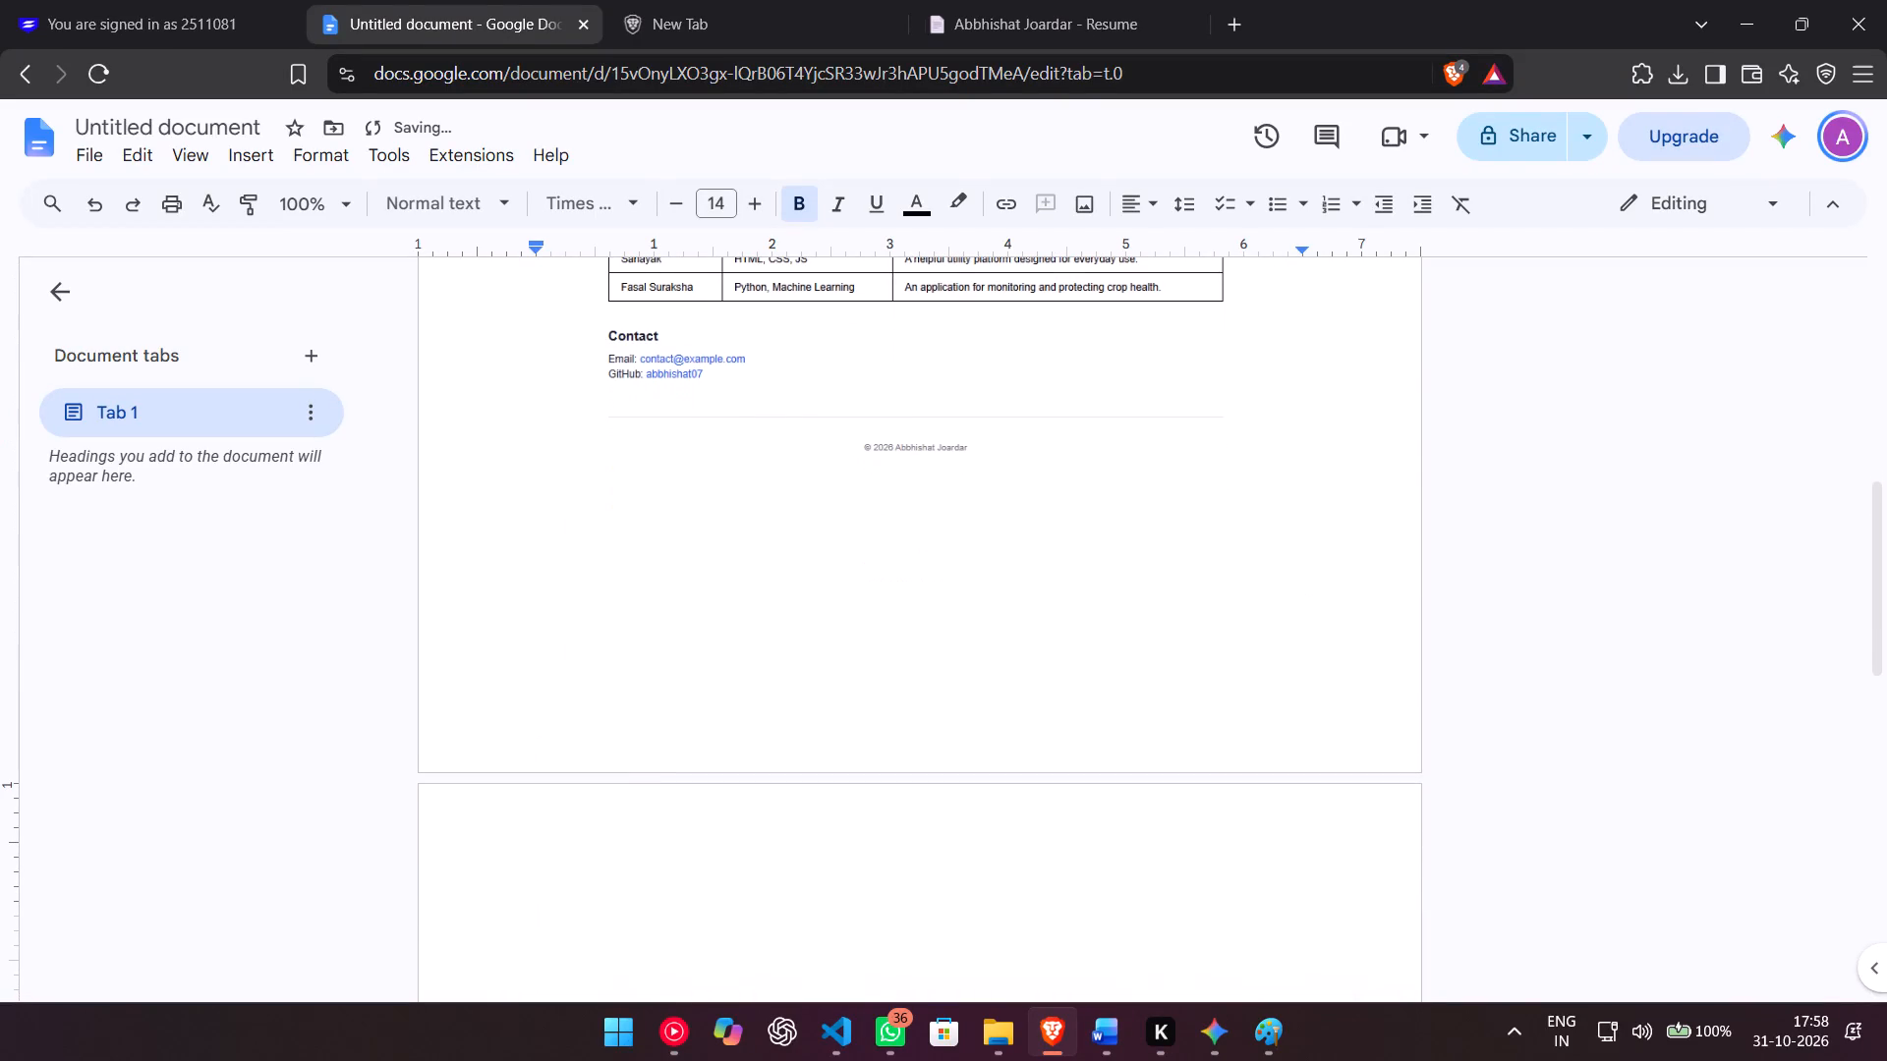
pyautogui.press('u')
pyautogui.write('UTPUT')
pyautogui.scroll(14, 1364, 609)
pyautogui.scroll(-11, 1320, 672)
pyautogui.press('Return')
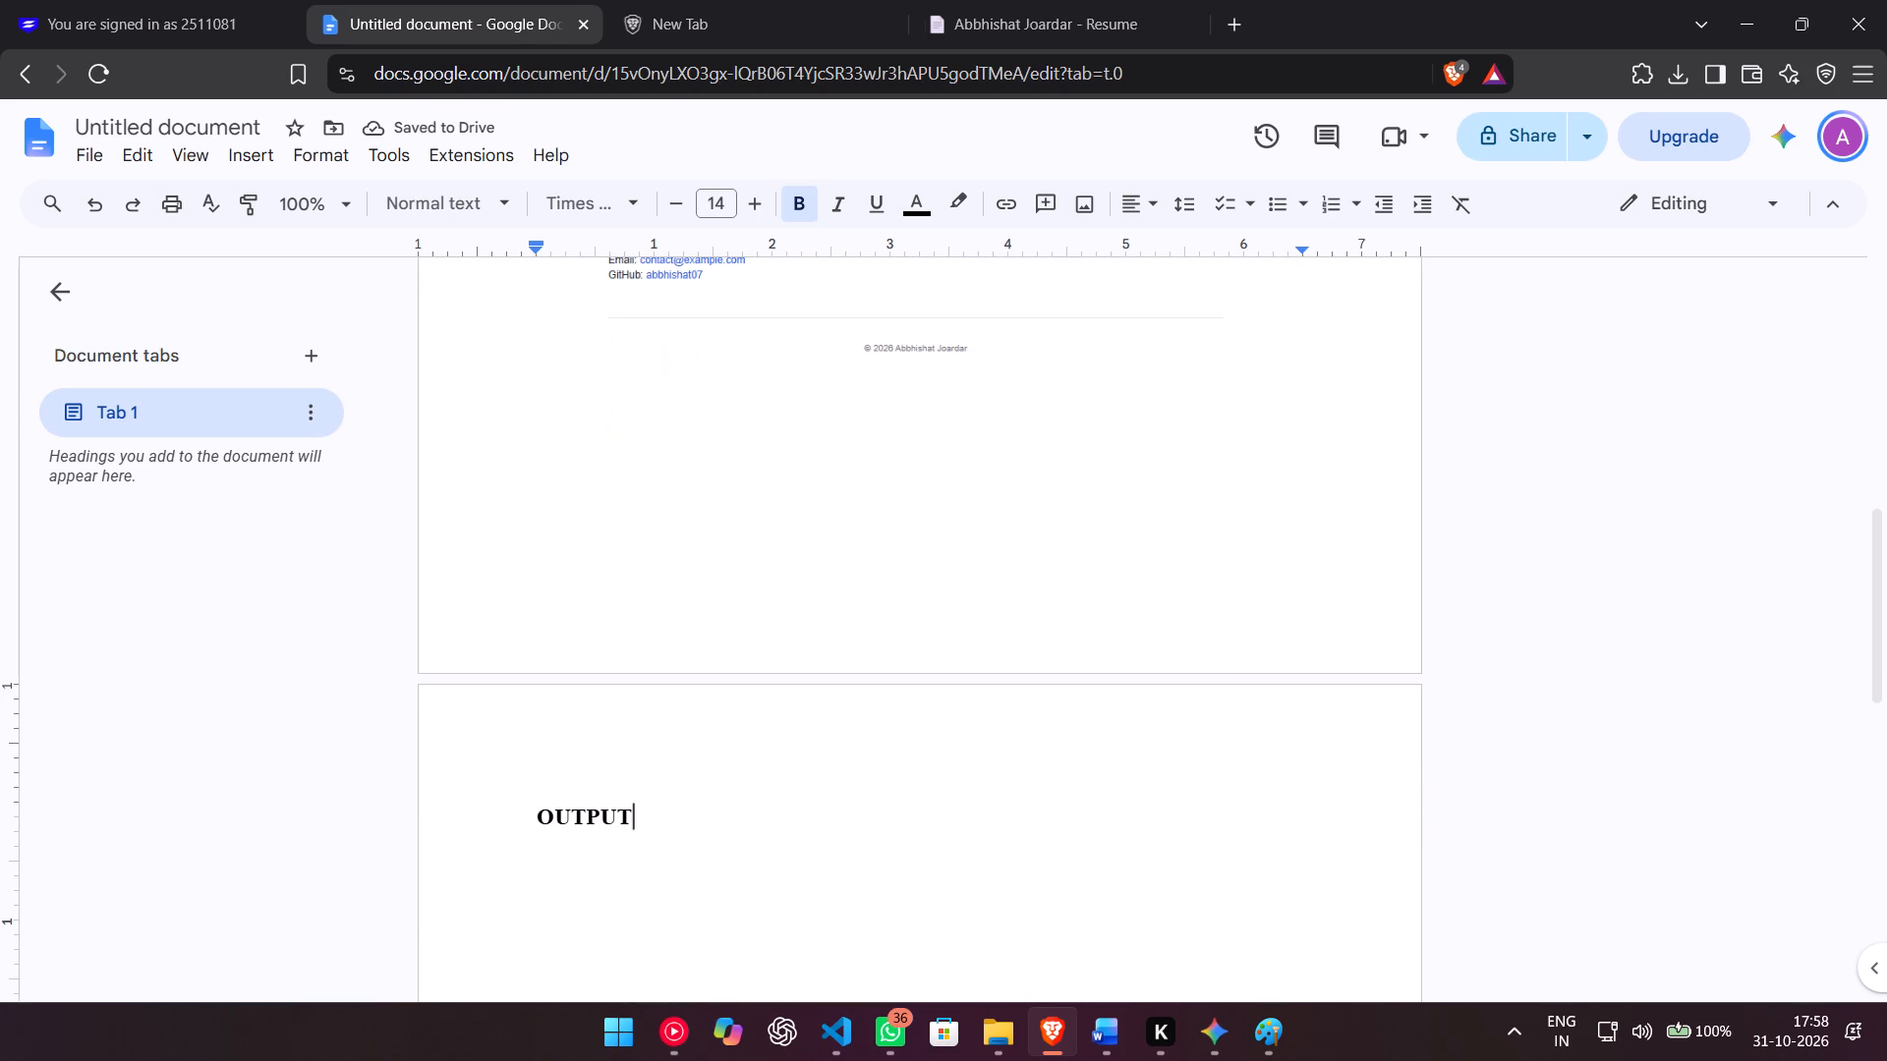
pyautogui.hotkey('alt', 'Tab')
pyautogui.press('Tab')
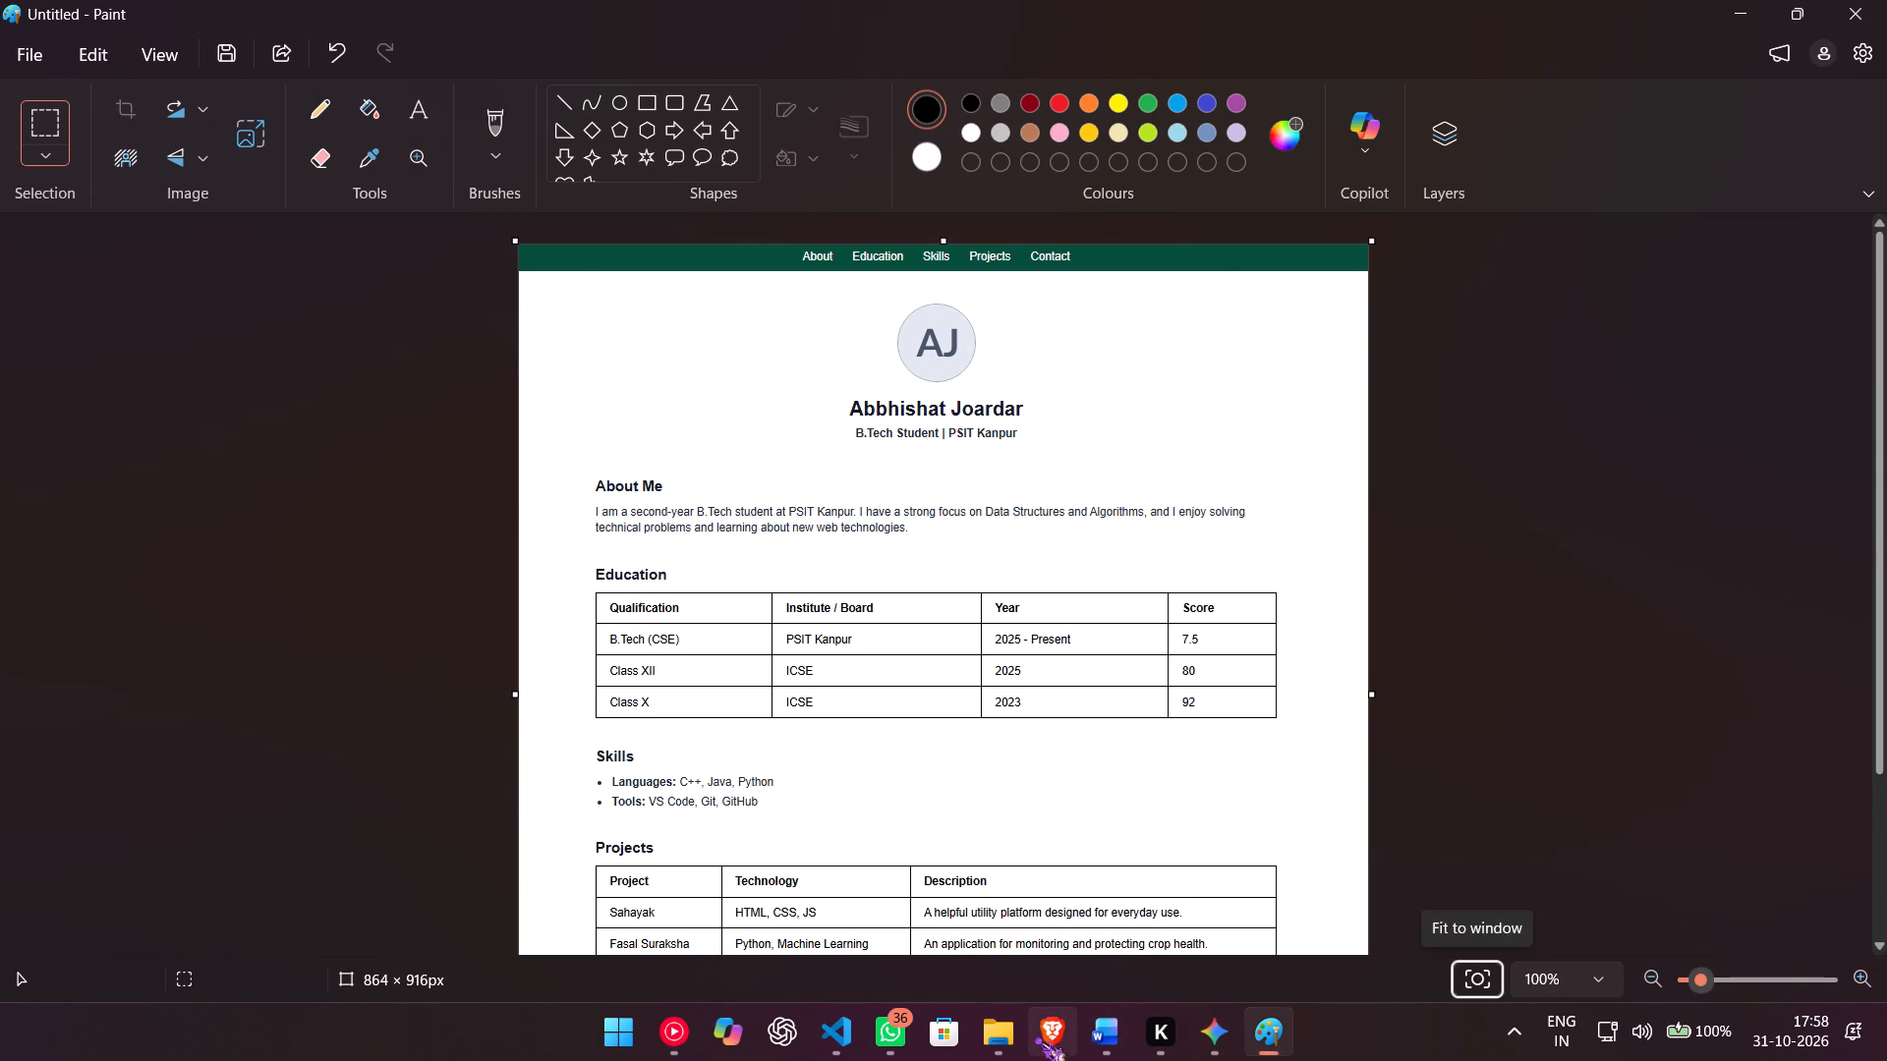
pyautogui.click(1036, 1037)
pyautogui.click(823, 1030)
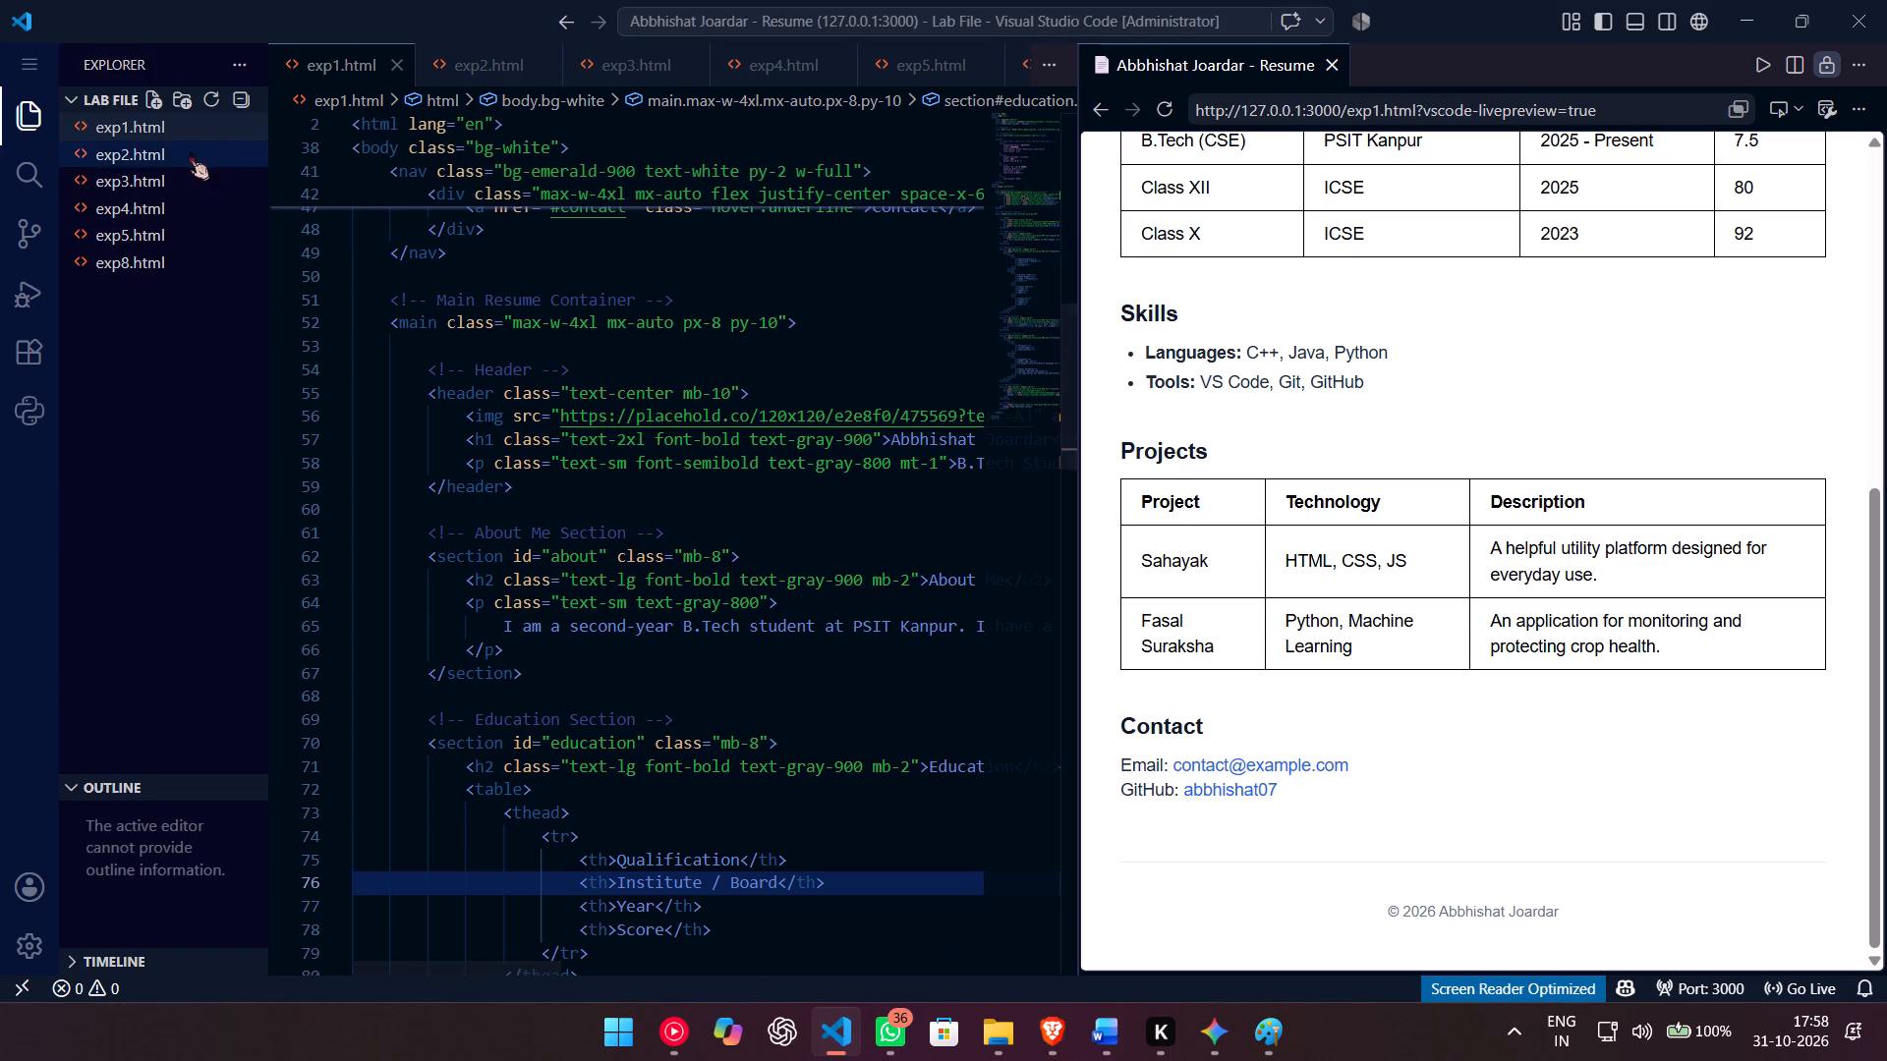
pyautogui.click(161, 144)
pyautogui.click(657, 289)
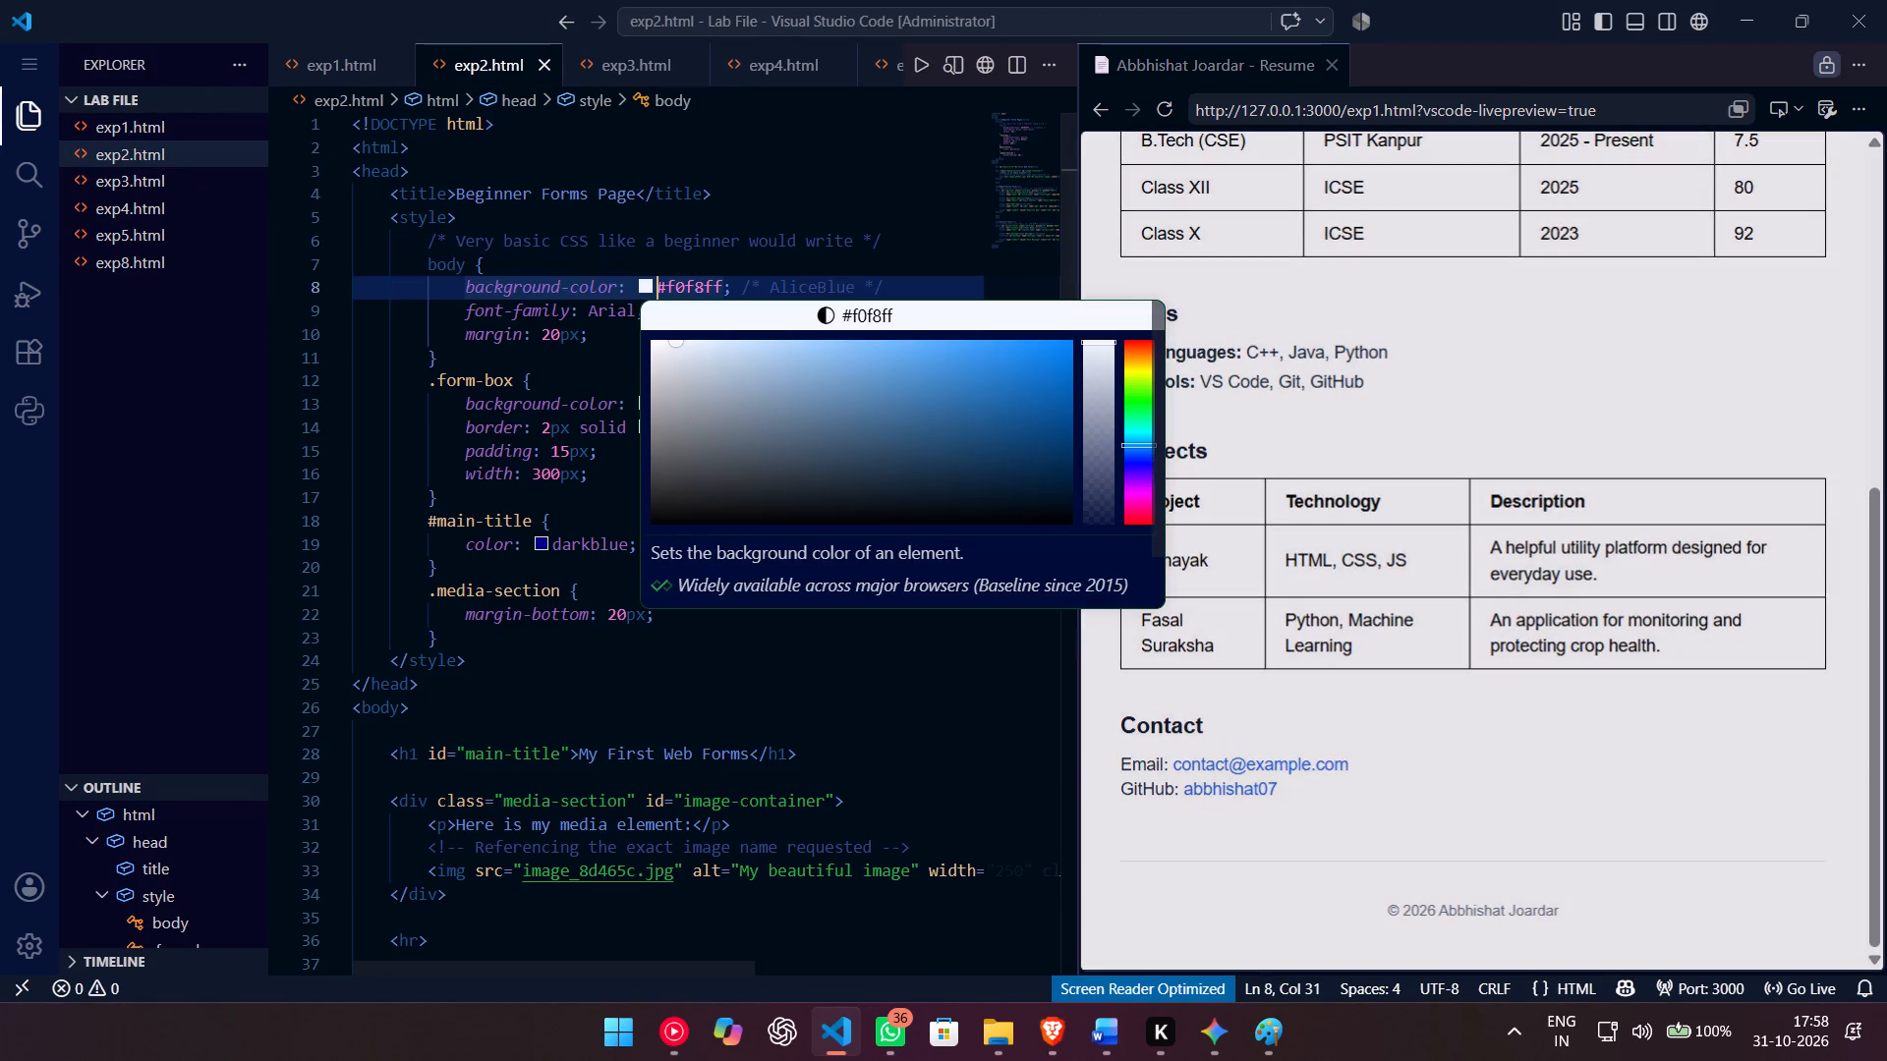
pyautogui.hotkey('ctrl', 'a')
pyautogui.press('BackSpace')
pyautogui.hotkey('ctrl', 'v')
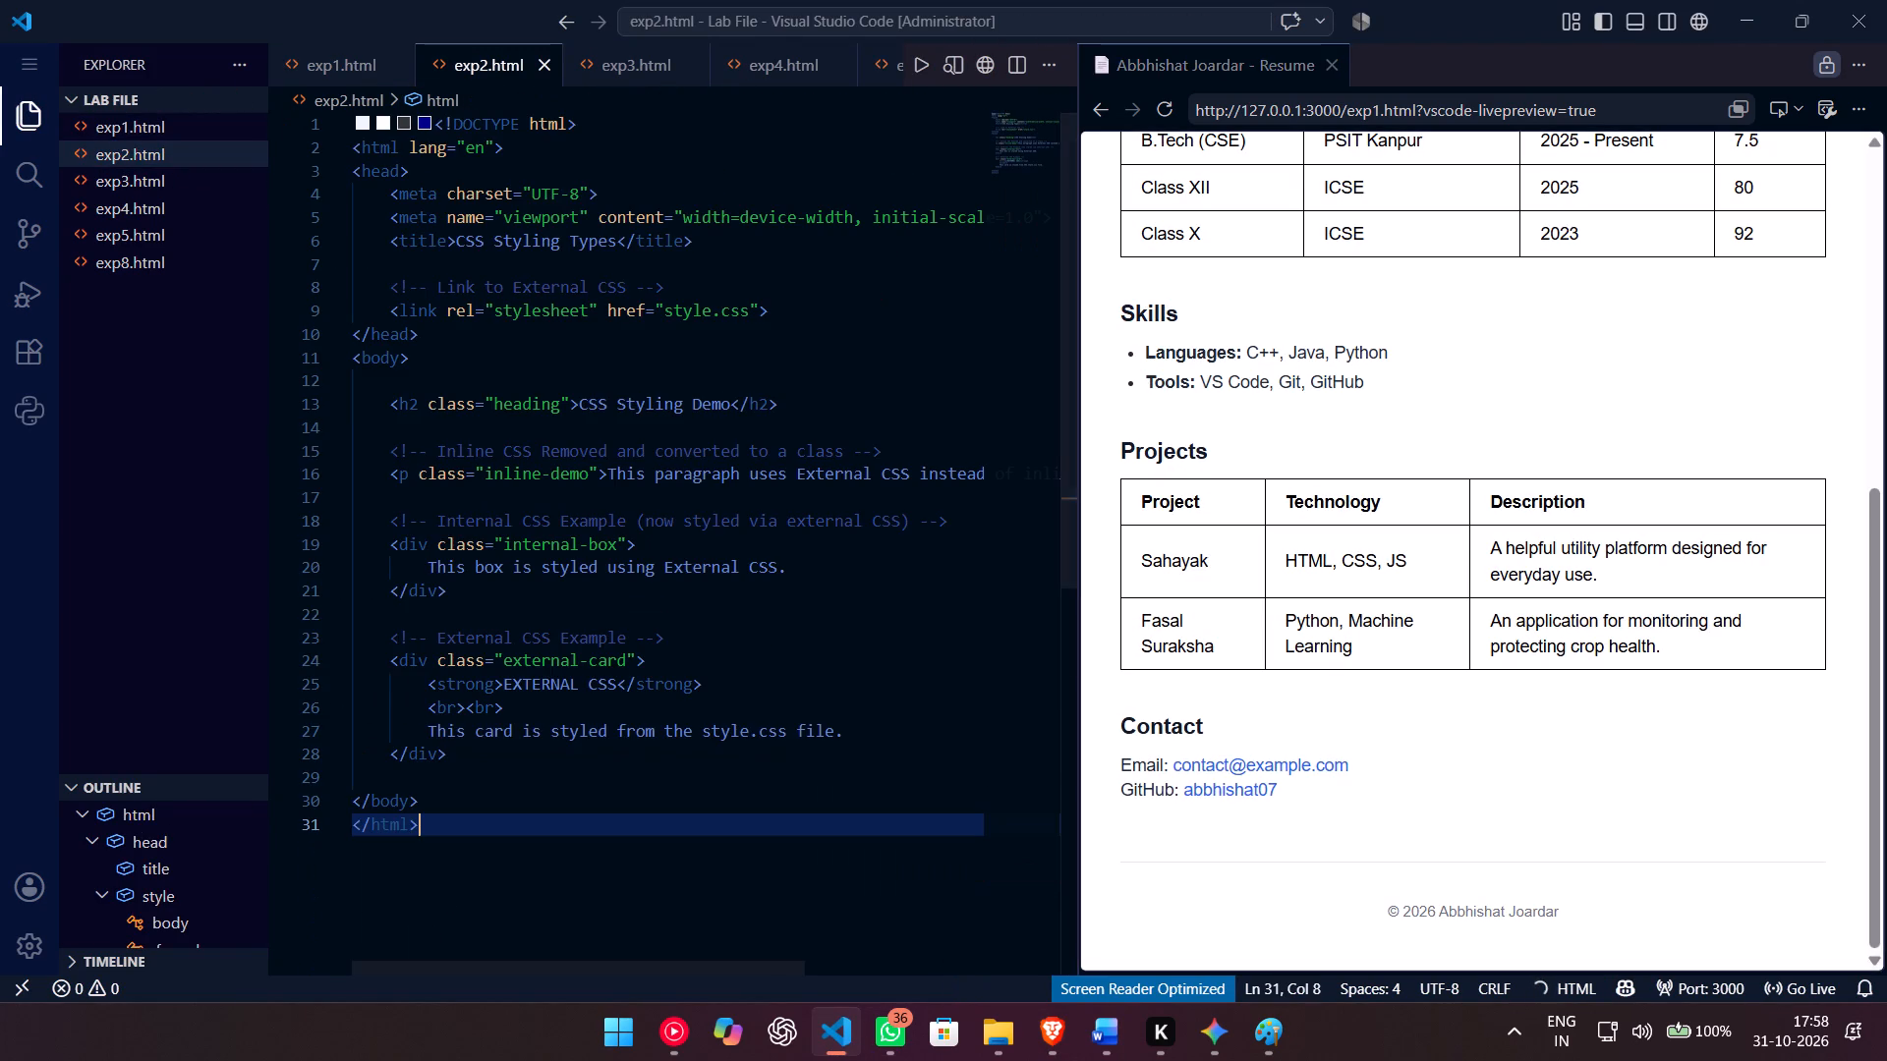
pyautogui.click(948, 63)
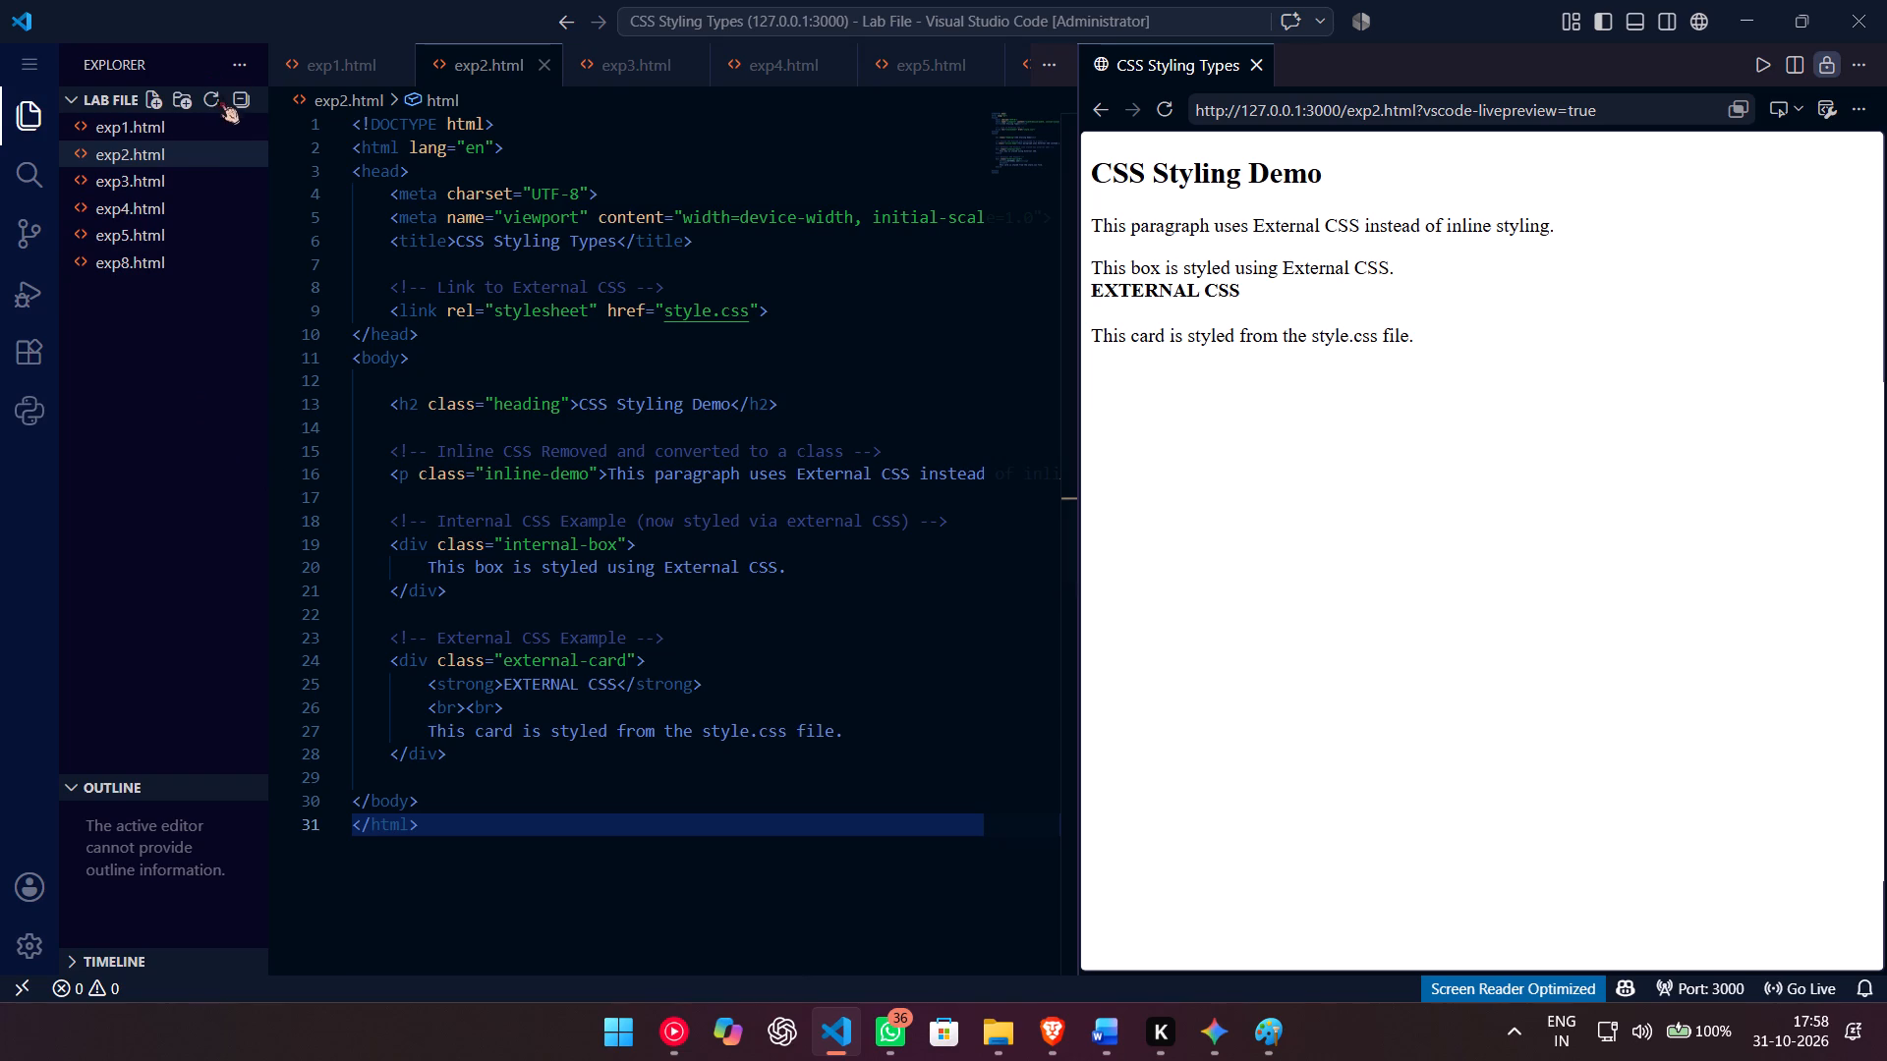
# Create a new file named exp2.css in the Lab File folder.
pyautogui.click(152, 101)
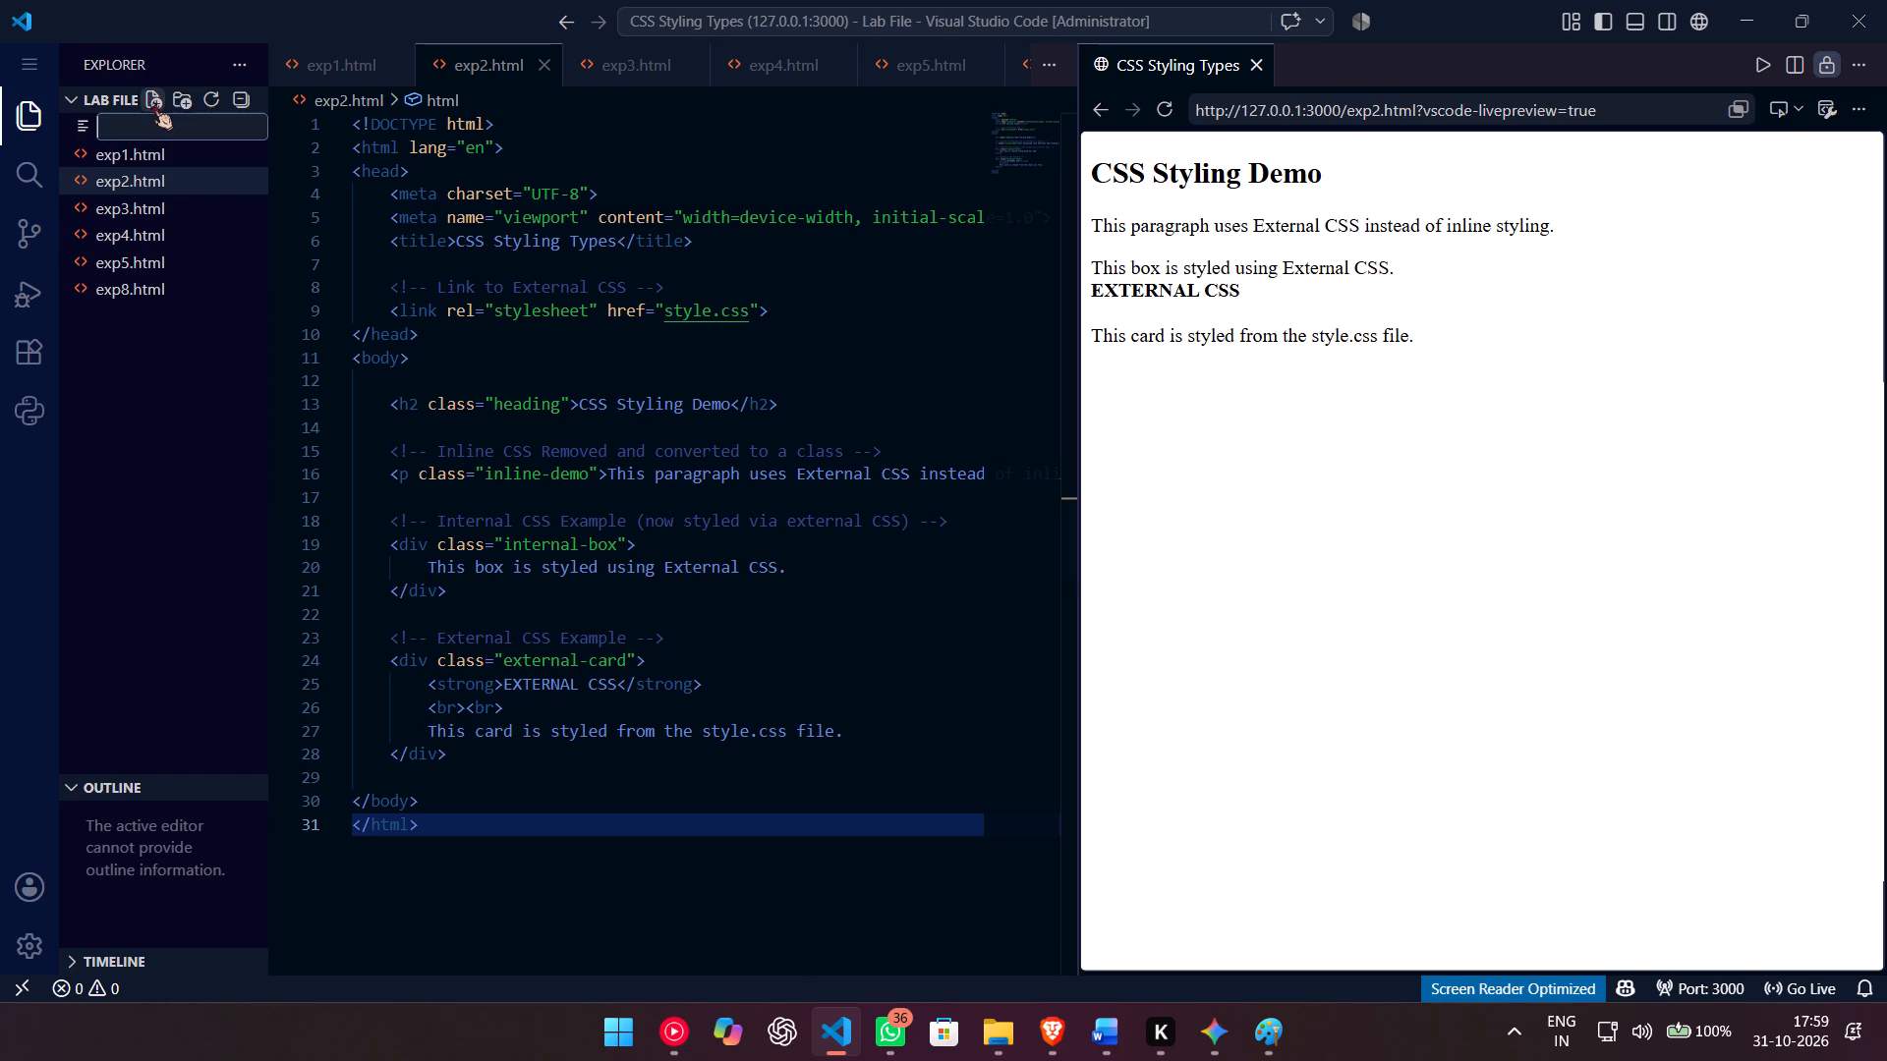
pyautogui.write('exp')
pyautogui.write('2.css')
pyautogui.press('Return')
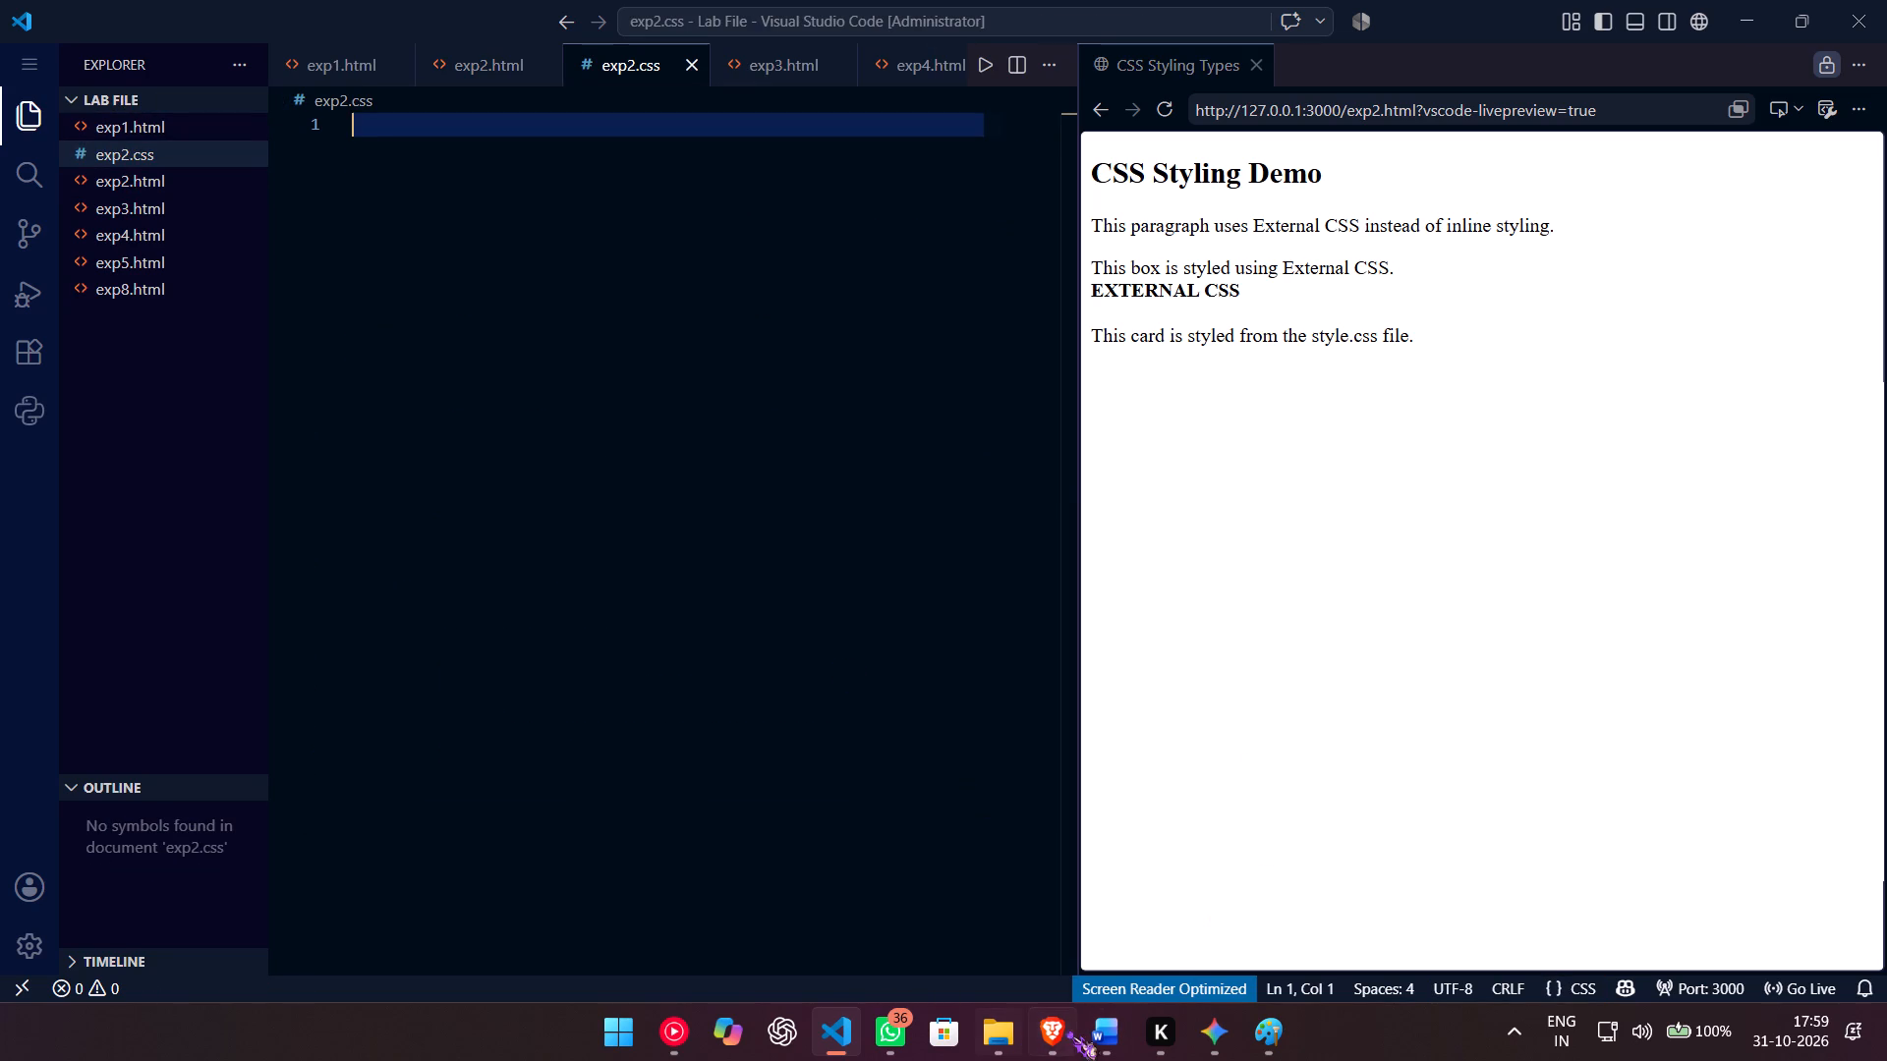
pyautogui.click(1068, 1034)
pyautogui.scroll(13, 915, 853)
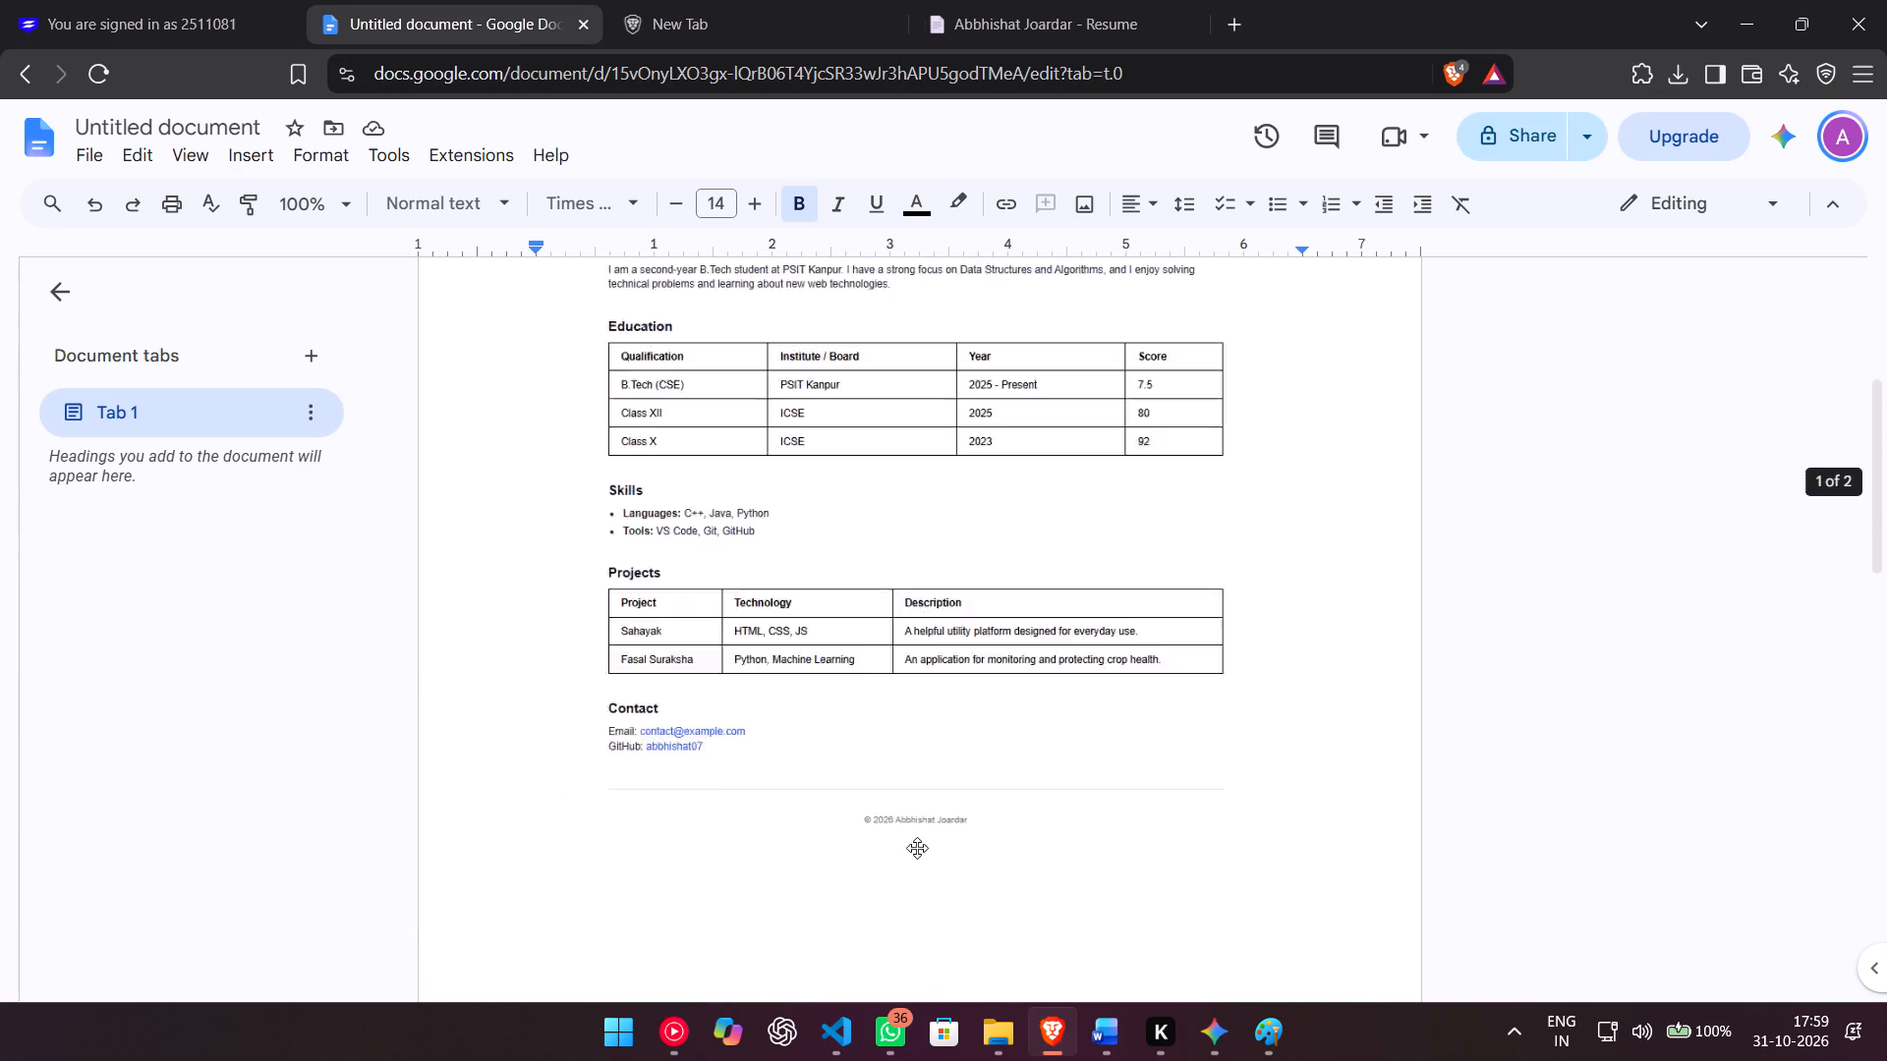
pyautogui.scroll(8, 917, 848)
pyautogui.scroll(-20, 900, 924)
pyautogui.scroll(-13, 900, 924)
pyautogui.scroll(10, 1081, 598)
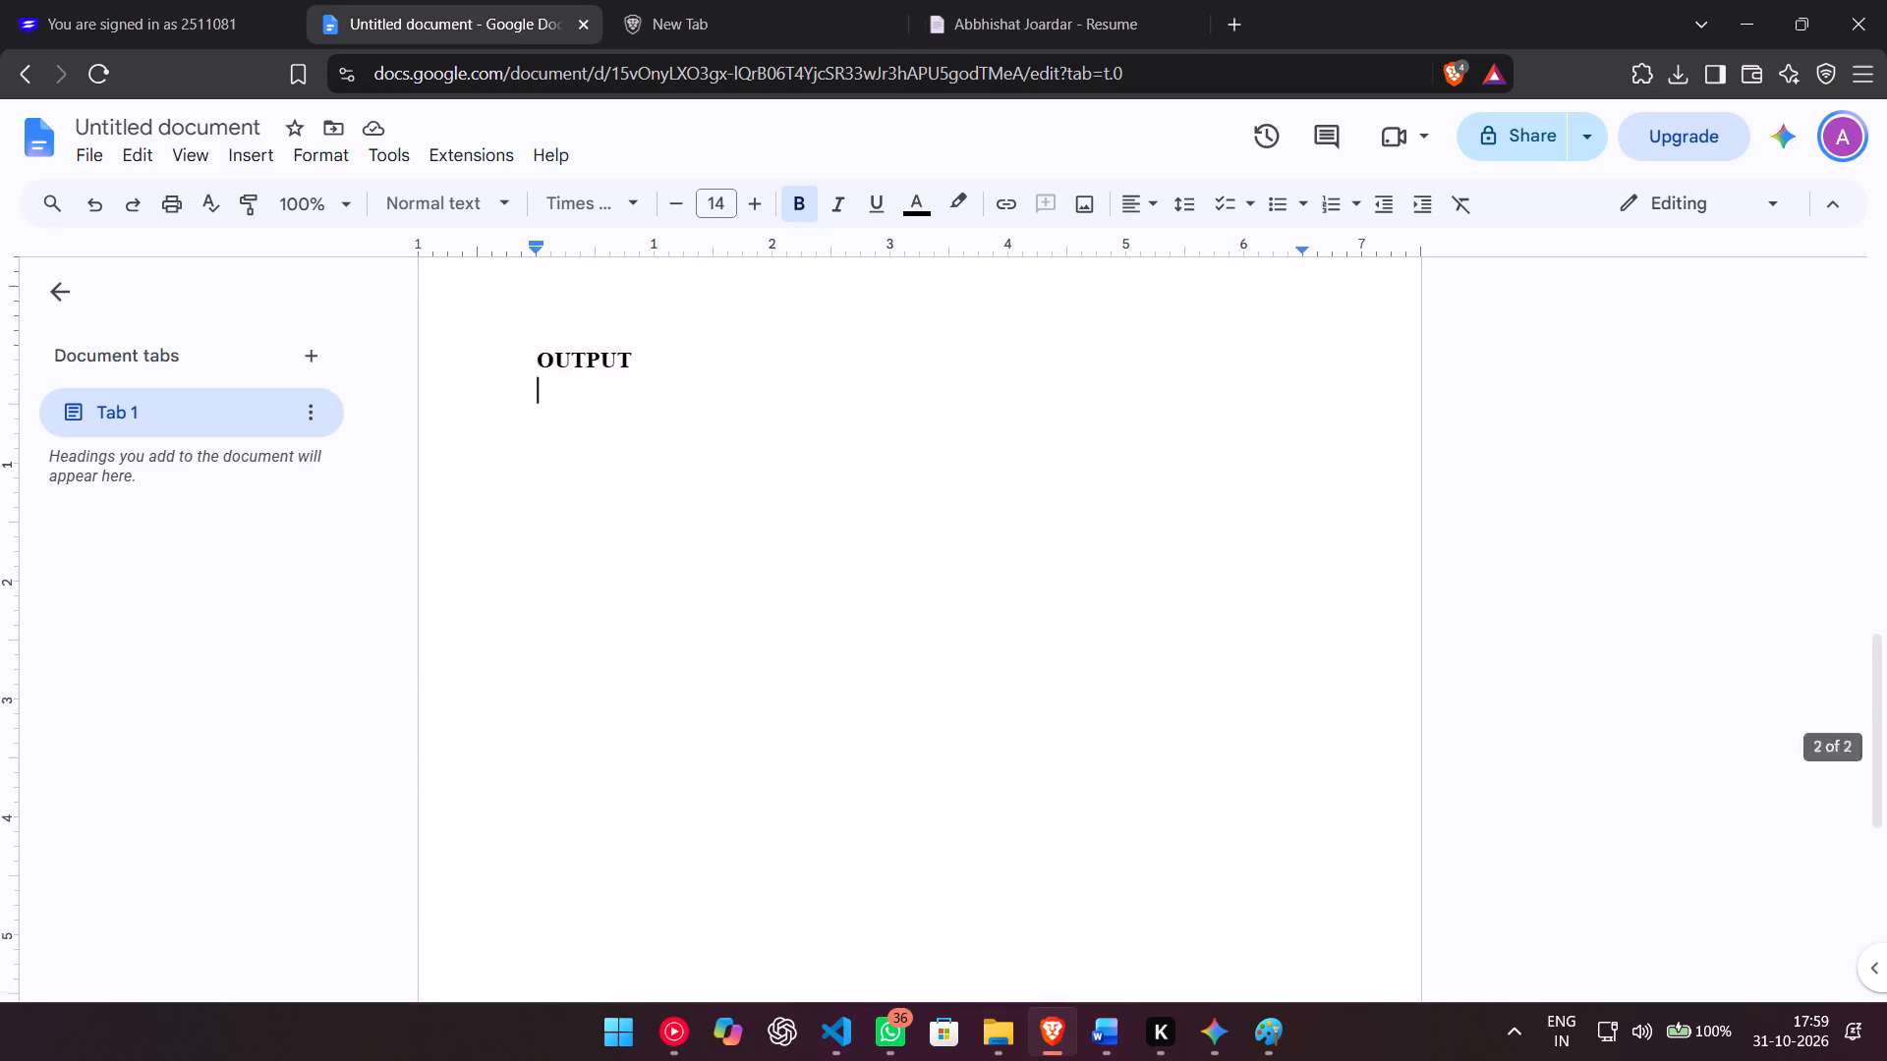
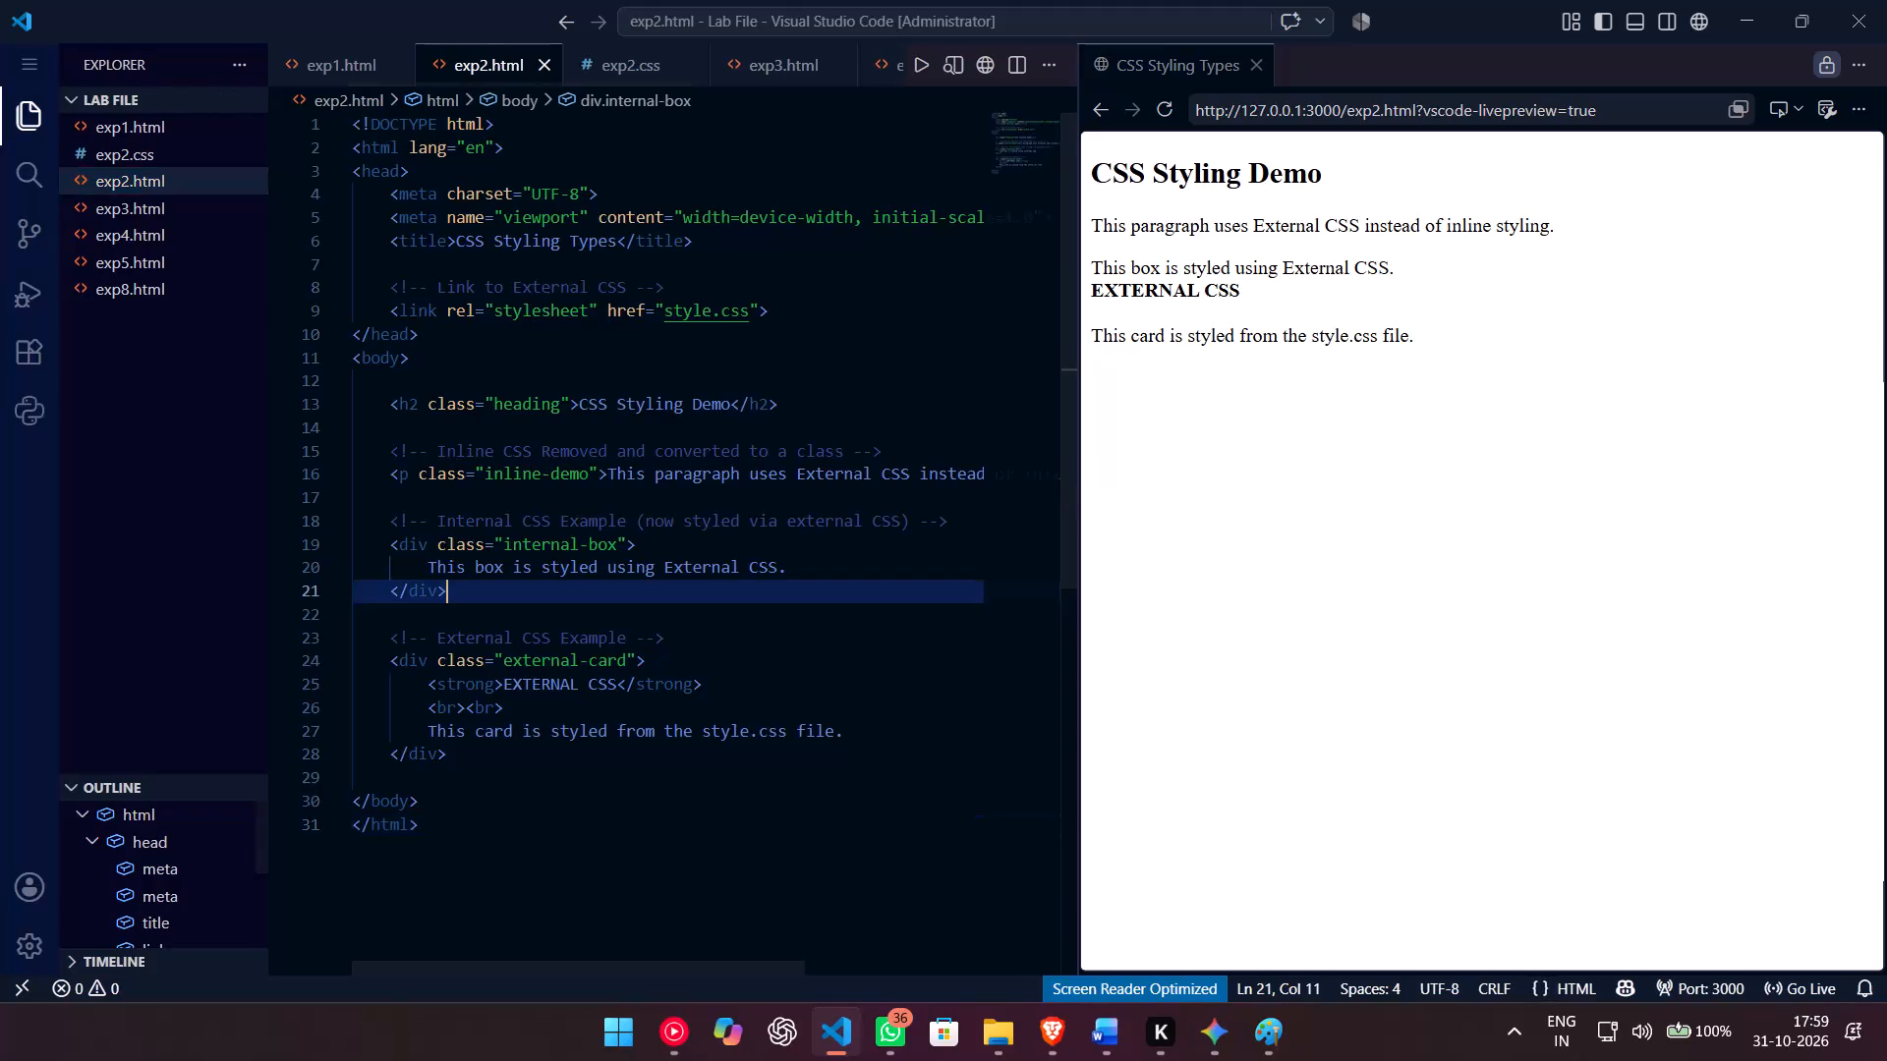
# Undo the code replacement in exp2.html and check the registration and contact forms in the live preview.
pyautogui.hotkey('ctrl', 'z')
pyautogui.hotkey('ctrl', 'z')
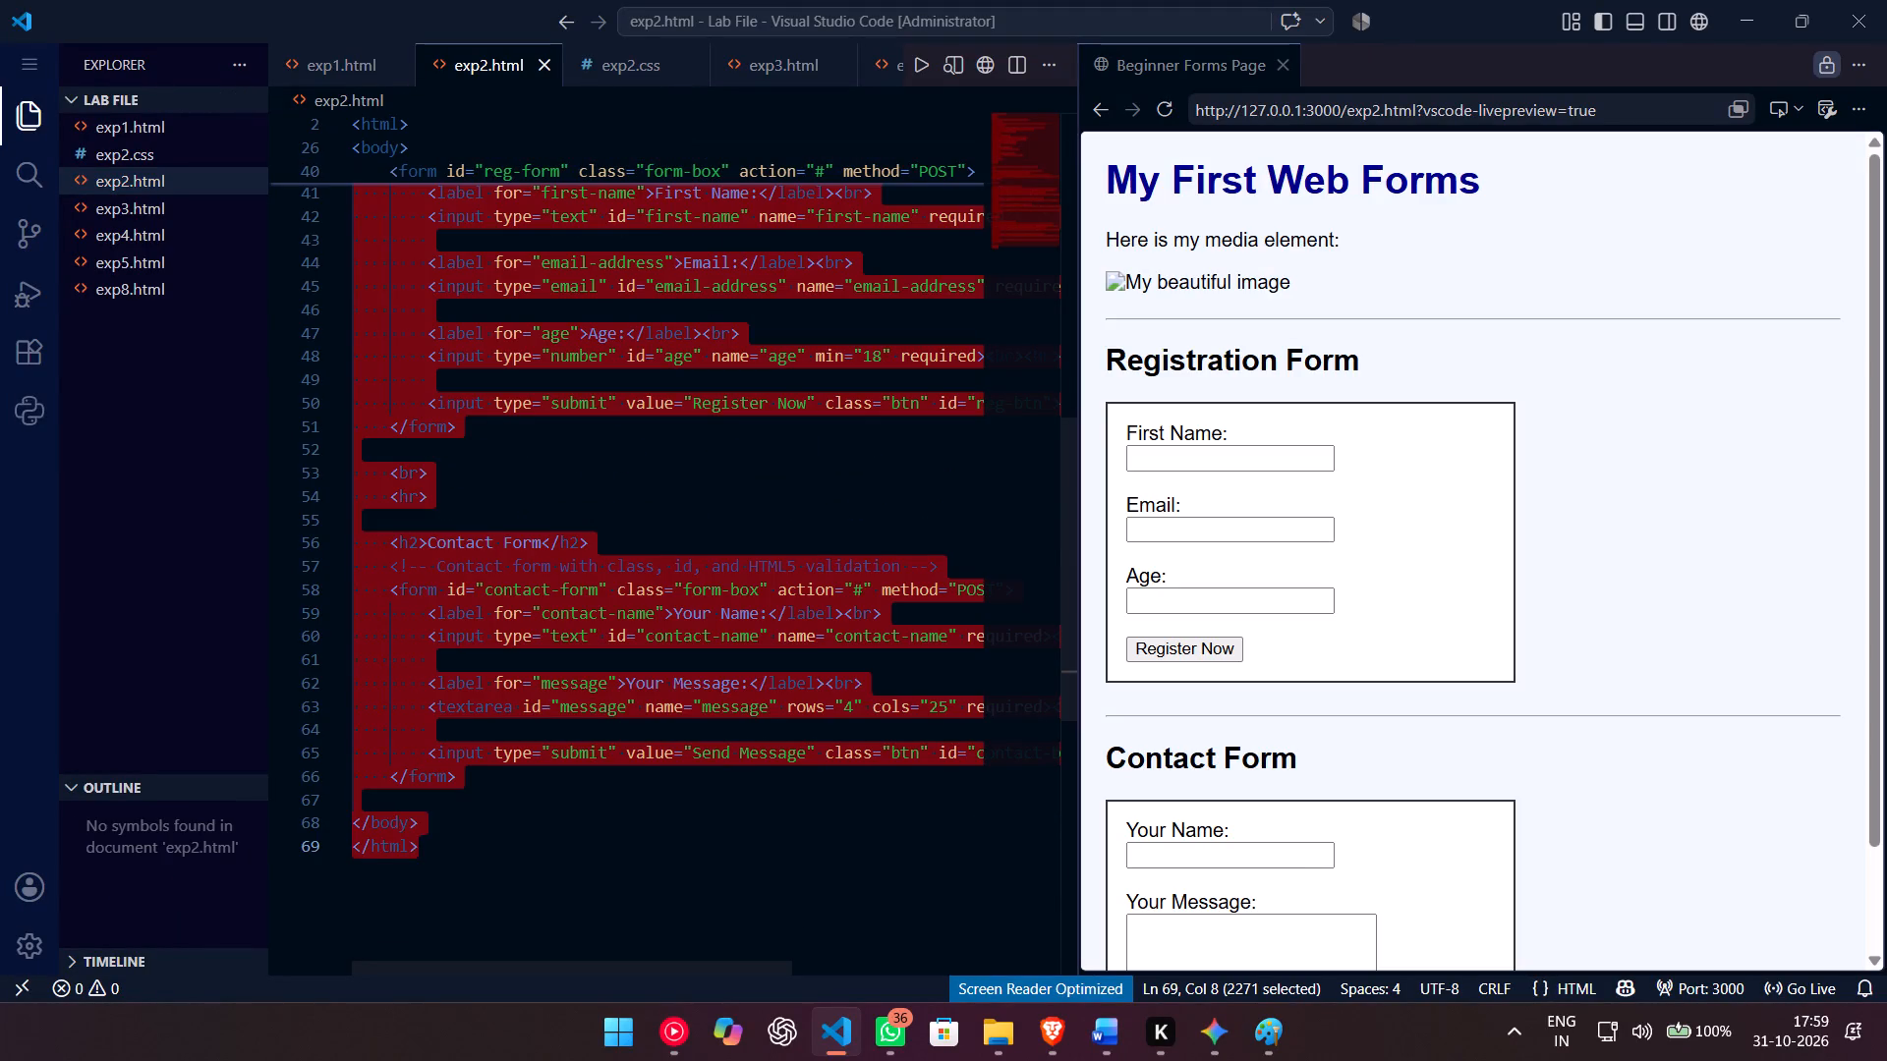
pyautogui.click(943, 504)
pyautogui.scroll(-18, 1317, 406)
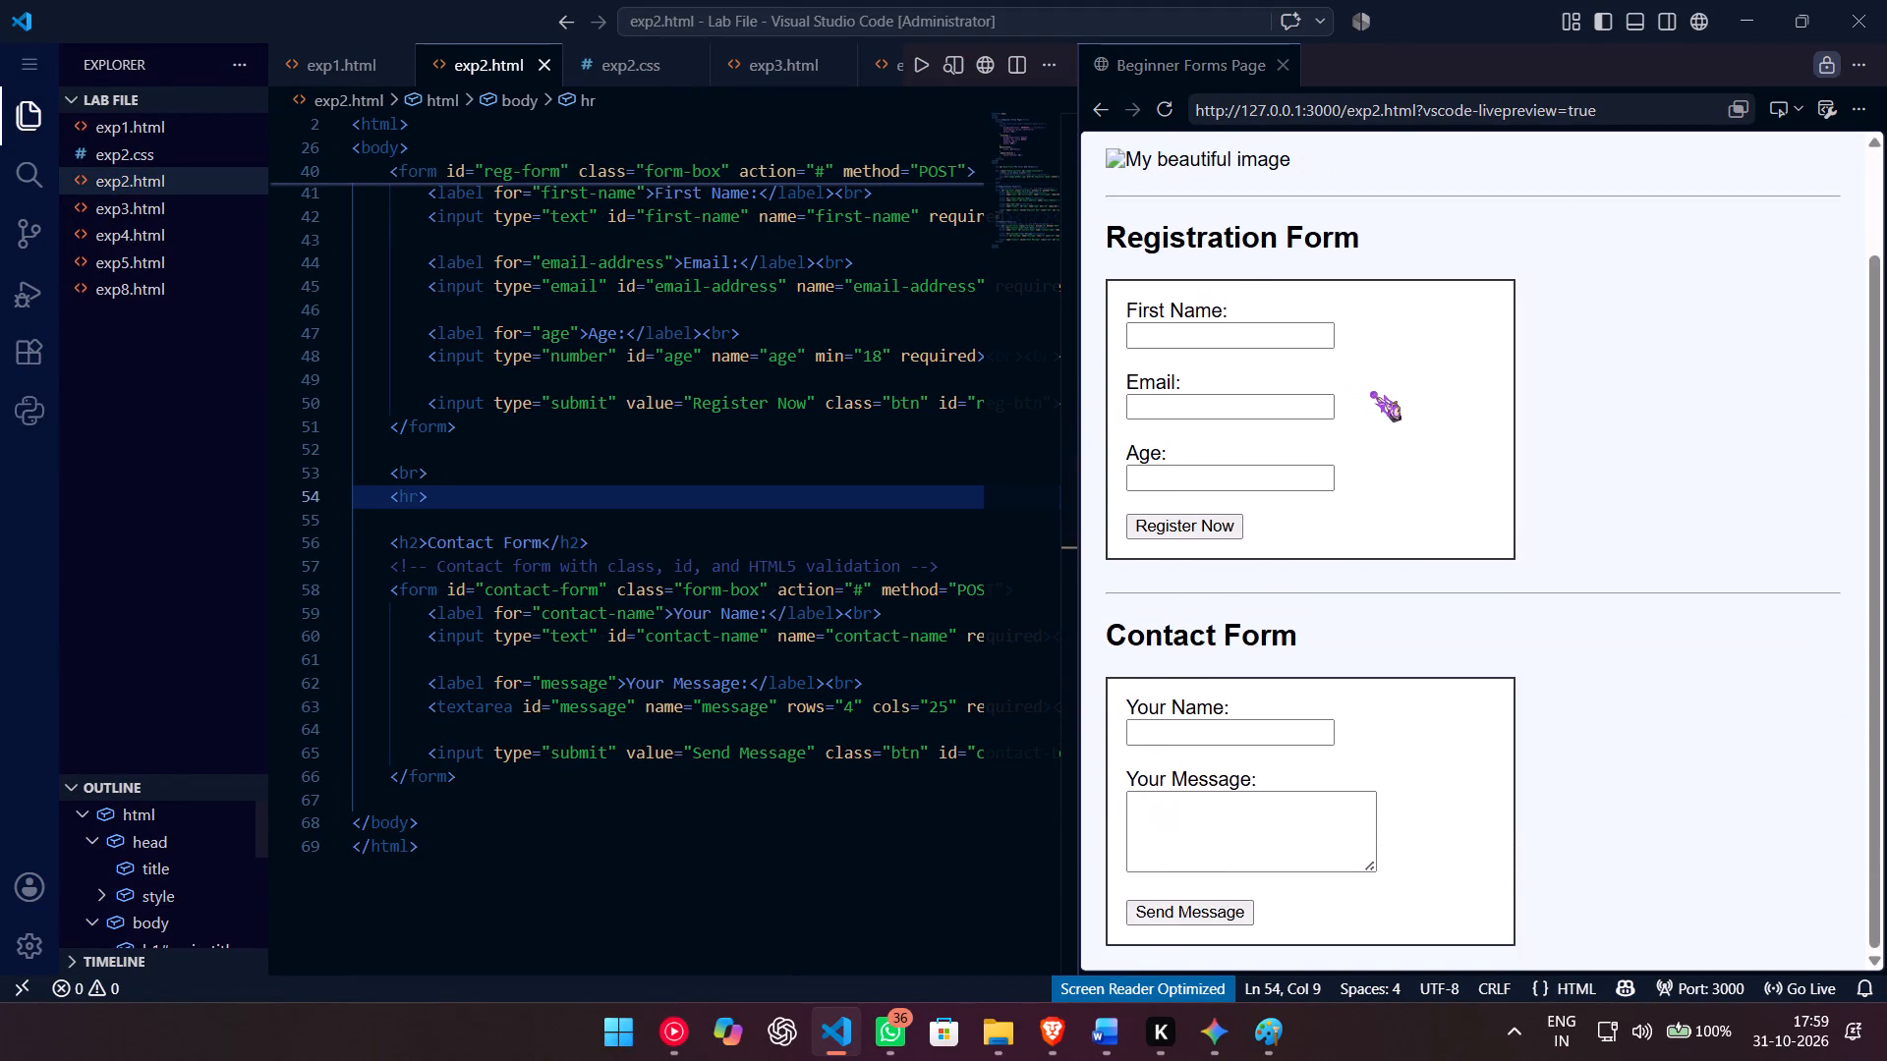
pyautogui.scroll(10, 1371, 391)
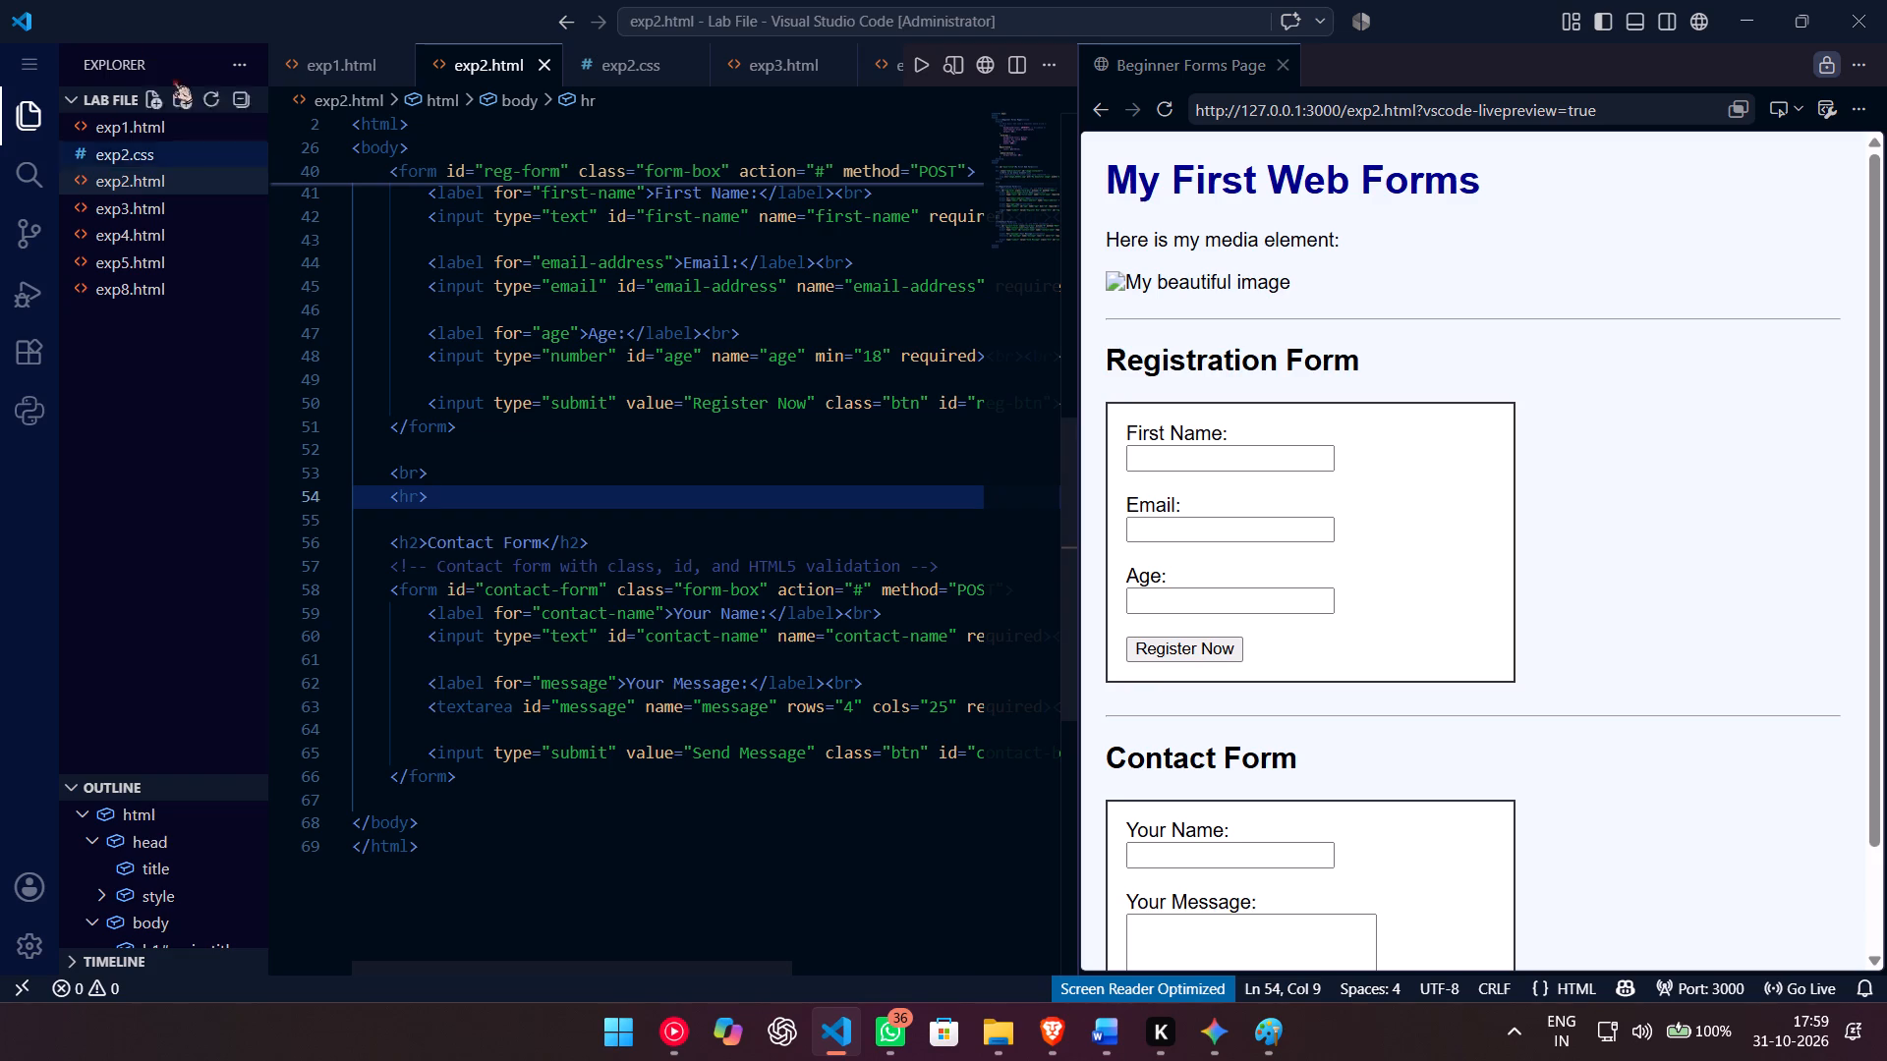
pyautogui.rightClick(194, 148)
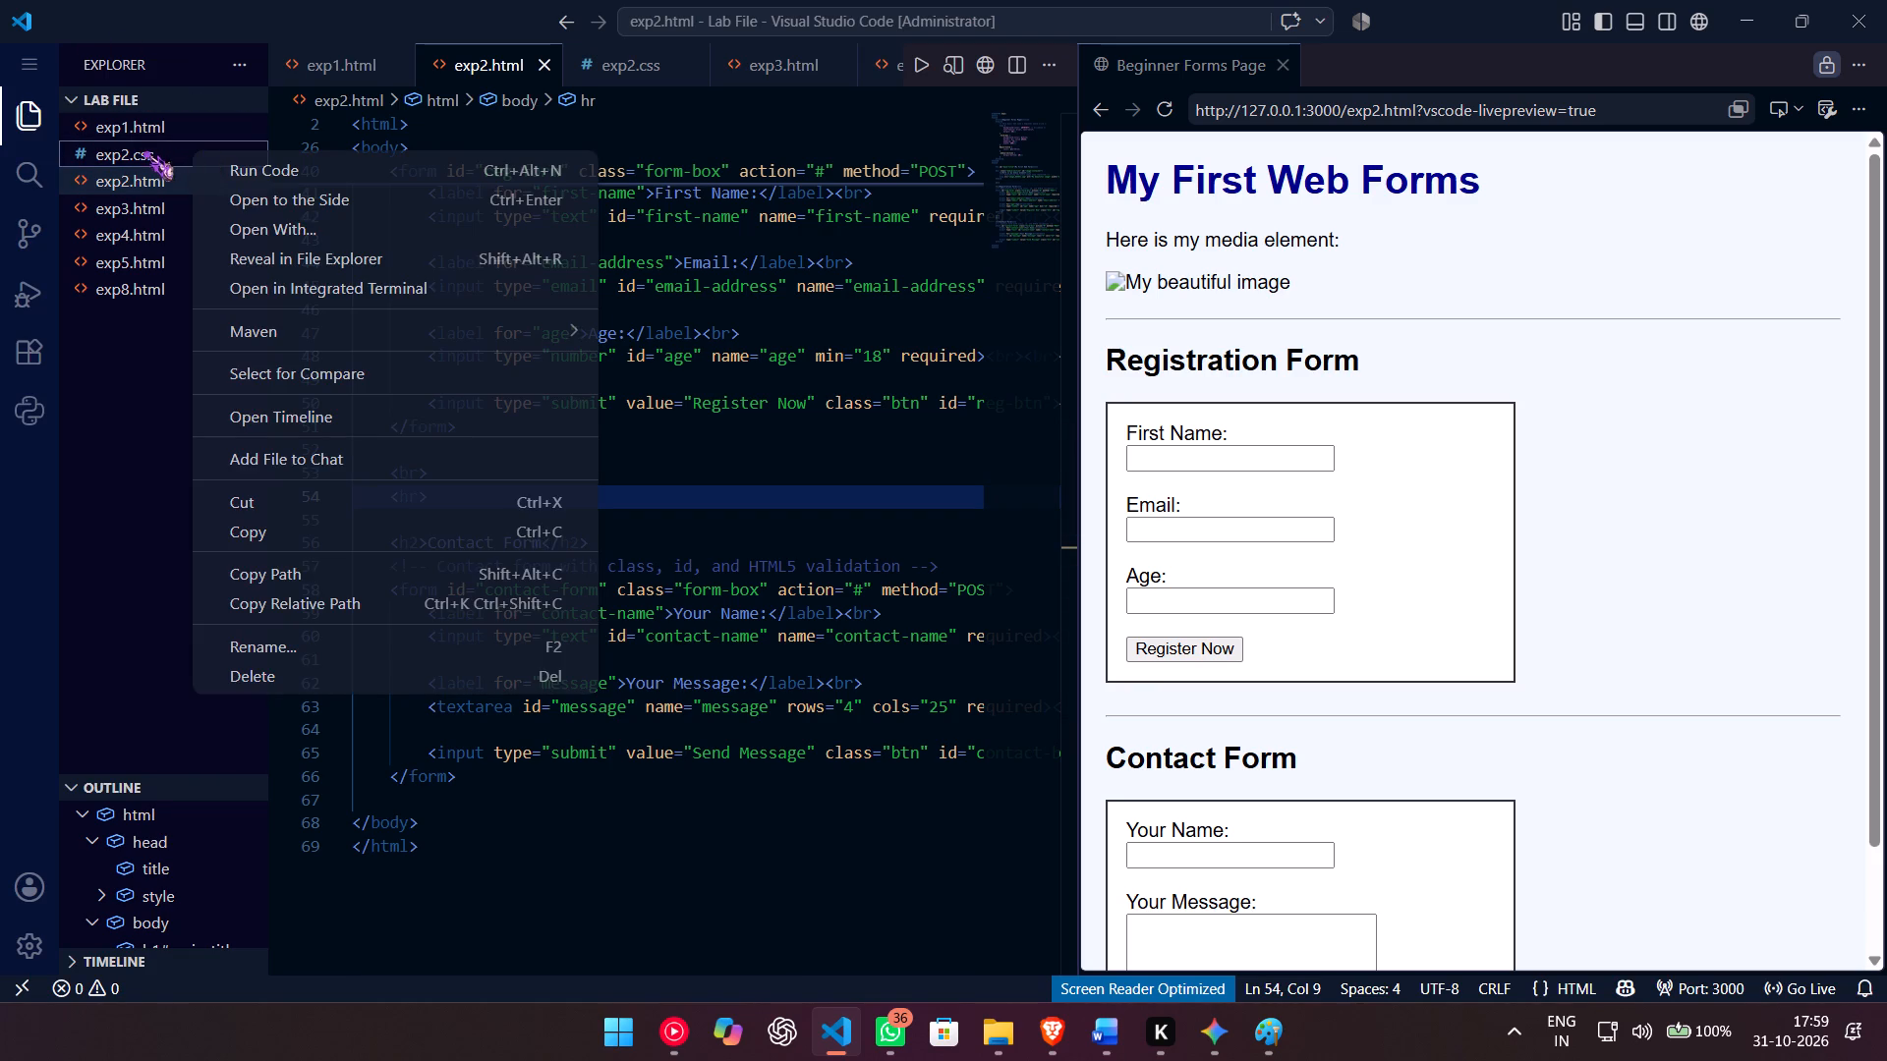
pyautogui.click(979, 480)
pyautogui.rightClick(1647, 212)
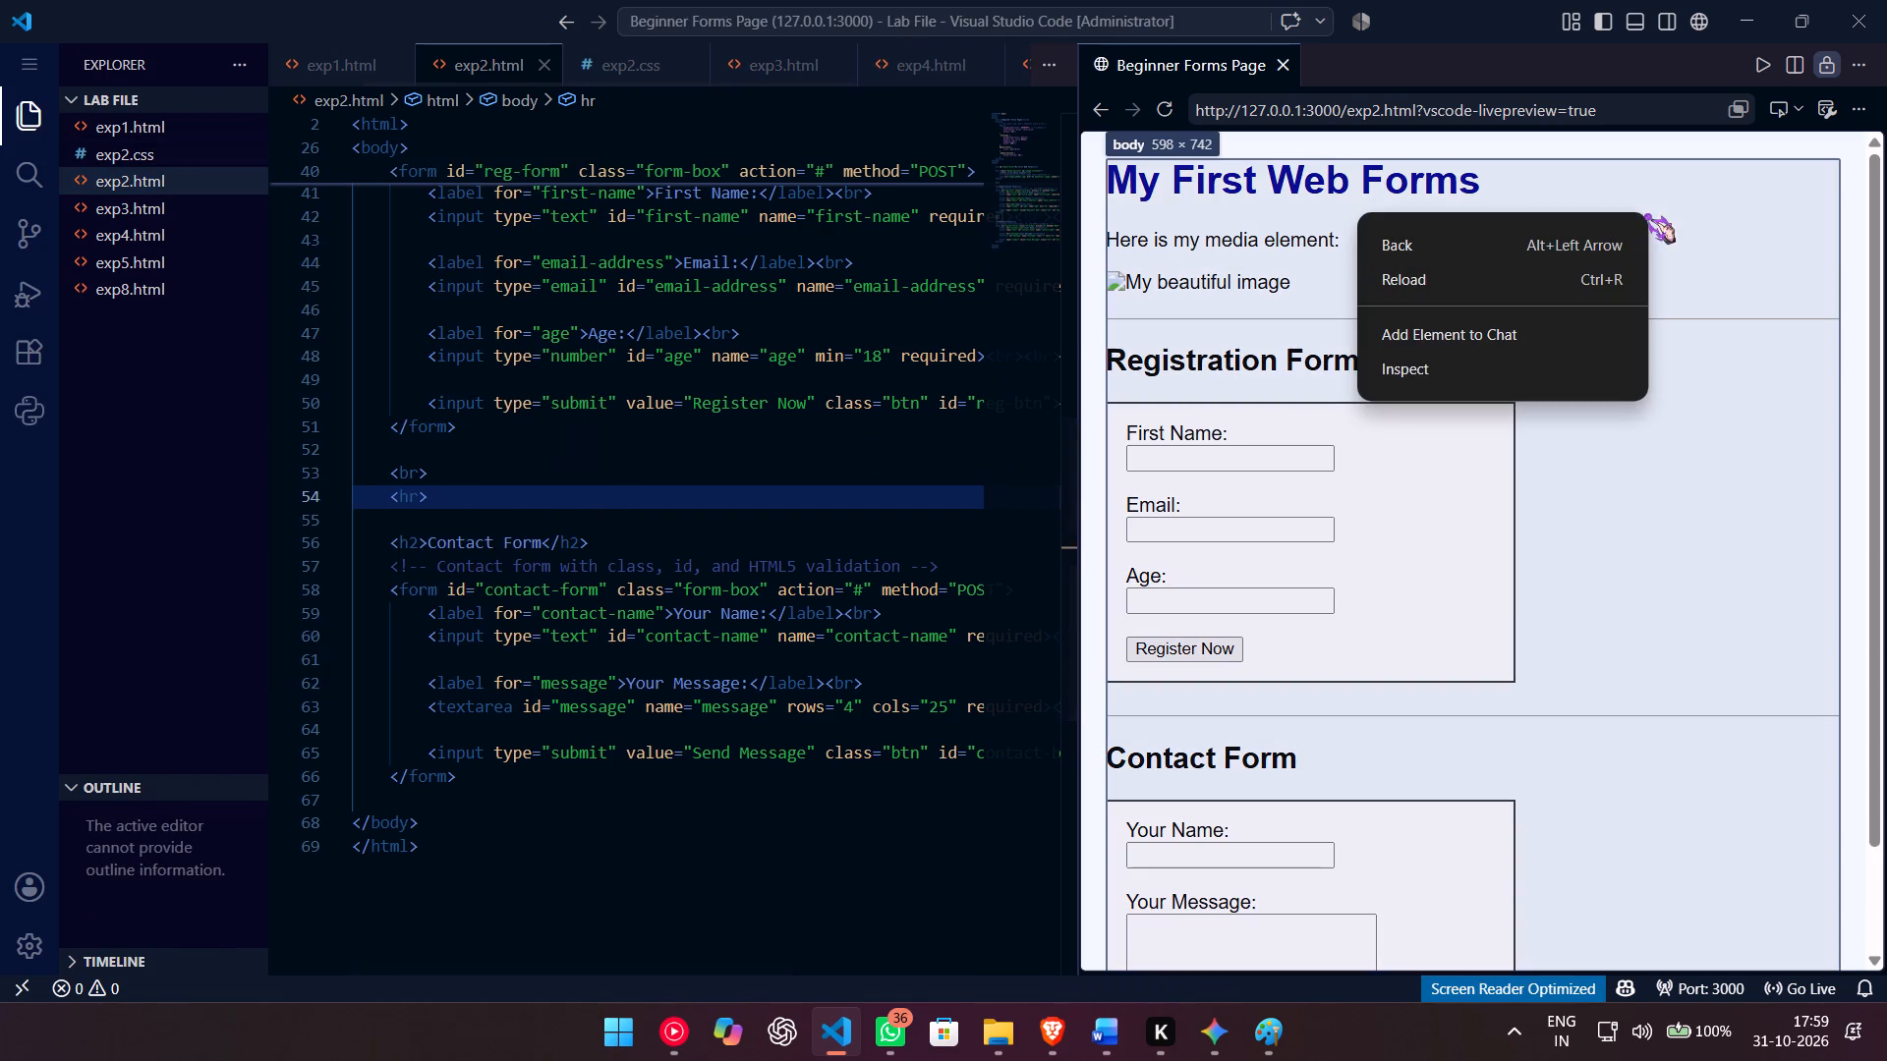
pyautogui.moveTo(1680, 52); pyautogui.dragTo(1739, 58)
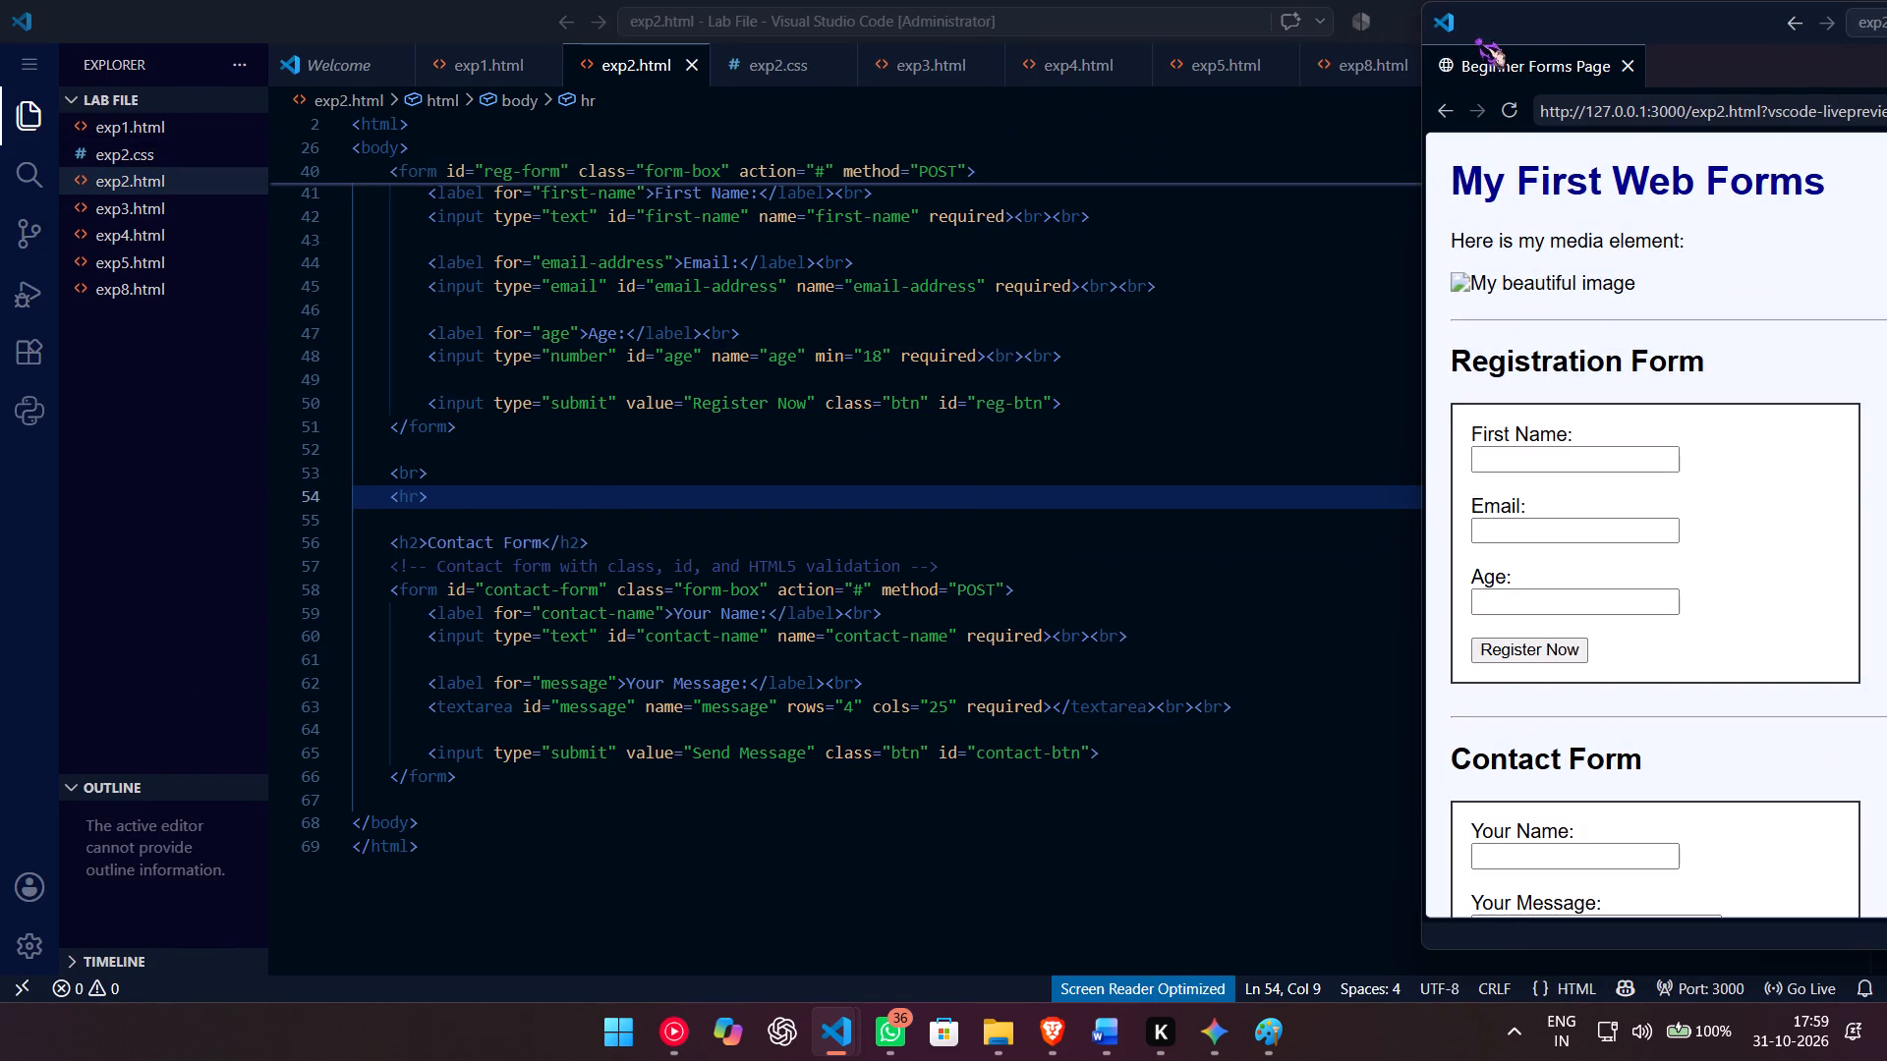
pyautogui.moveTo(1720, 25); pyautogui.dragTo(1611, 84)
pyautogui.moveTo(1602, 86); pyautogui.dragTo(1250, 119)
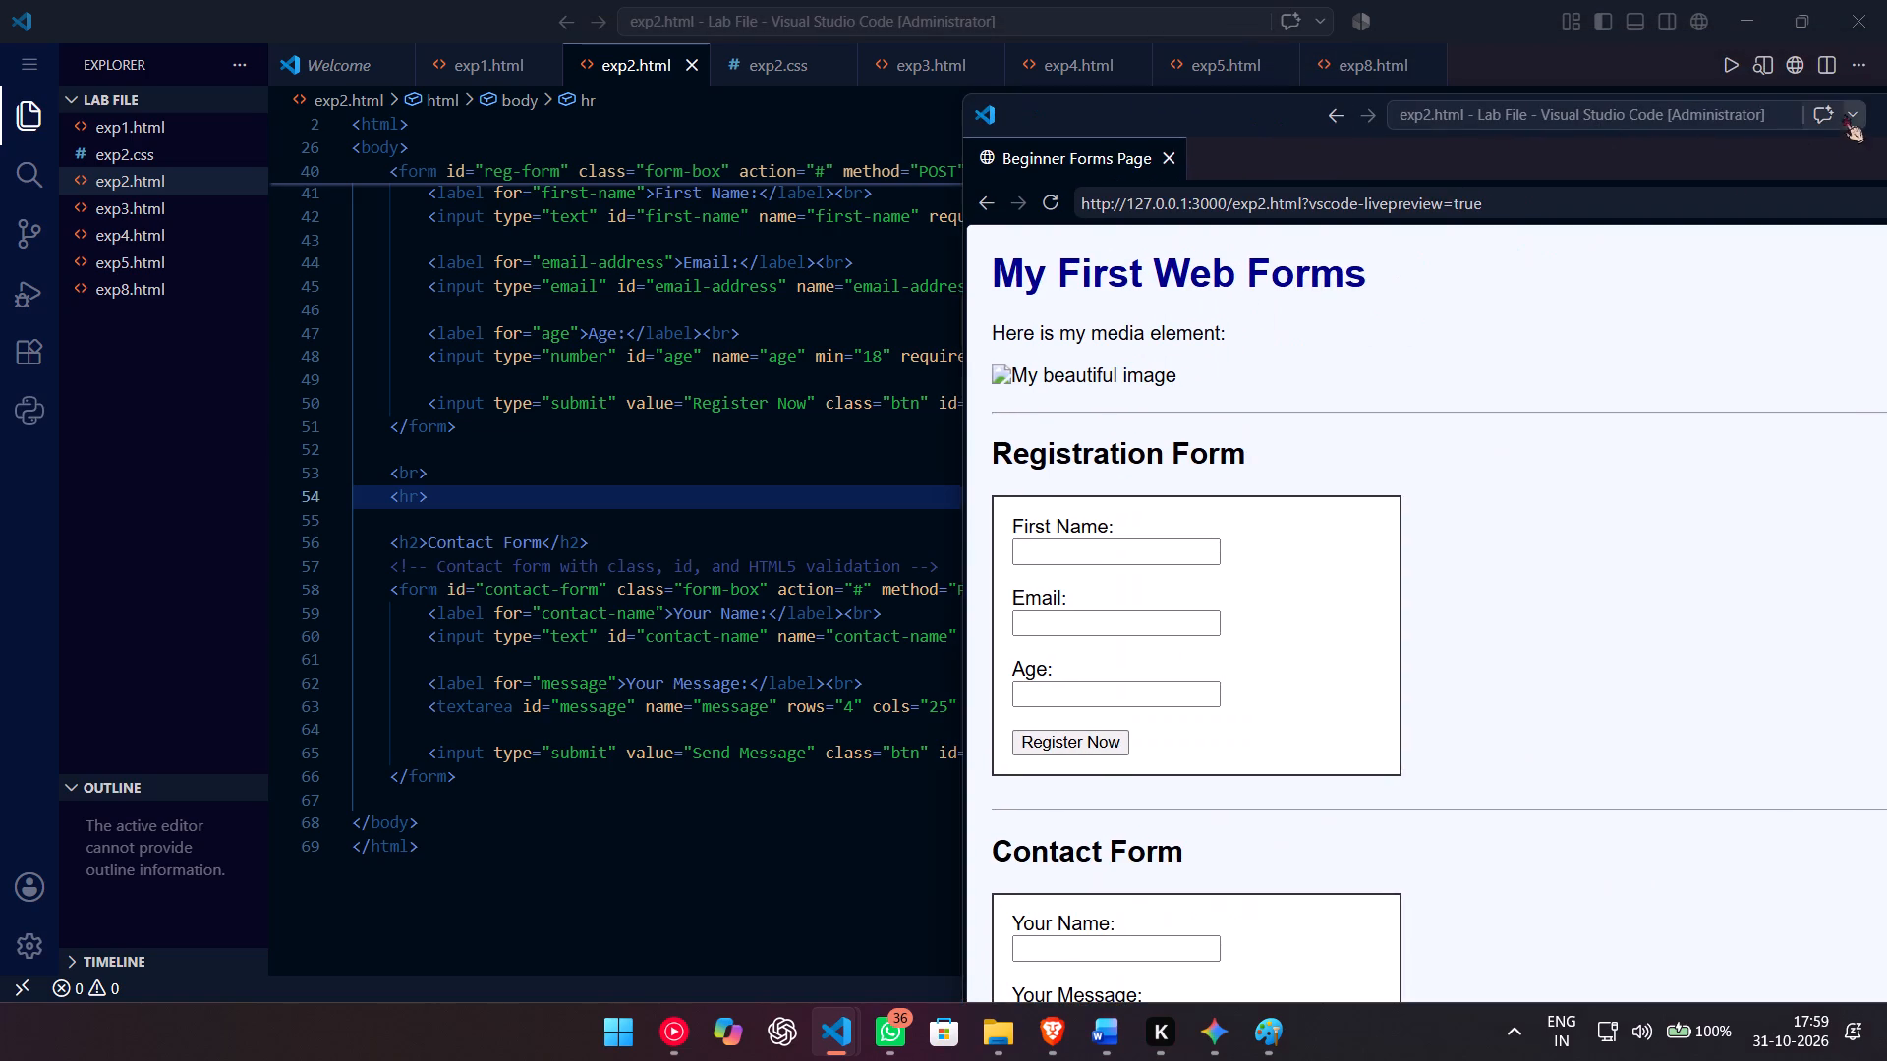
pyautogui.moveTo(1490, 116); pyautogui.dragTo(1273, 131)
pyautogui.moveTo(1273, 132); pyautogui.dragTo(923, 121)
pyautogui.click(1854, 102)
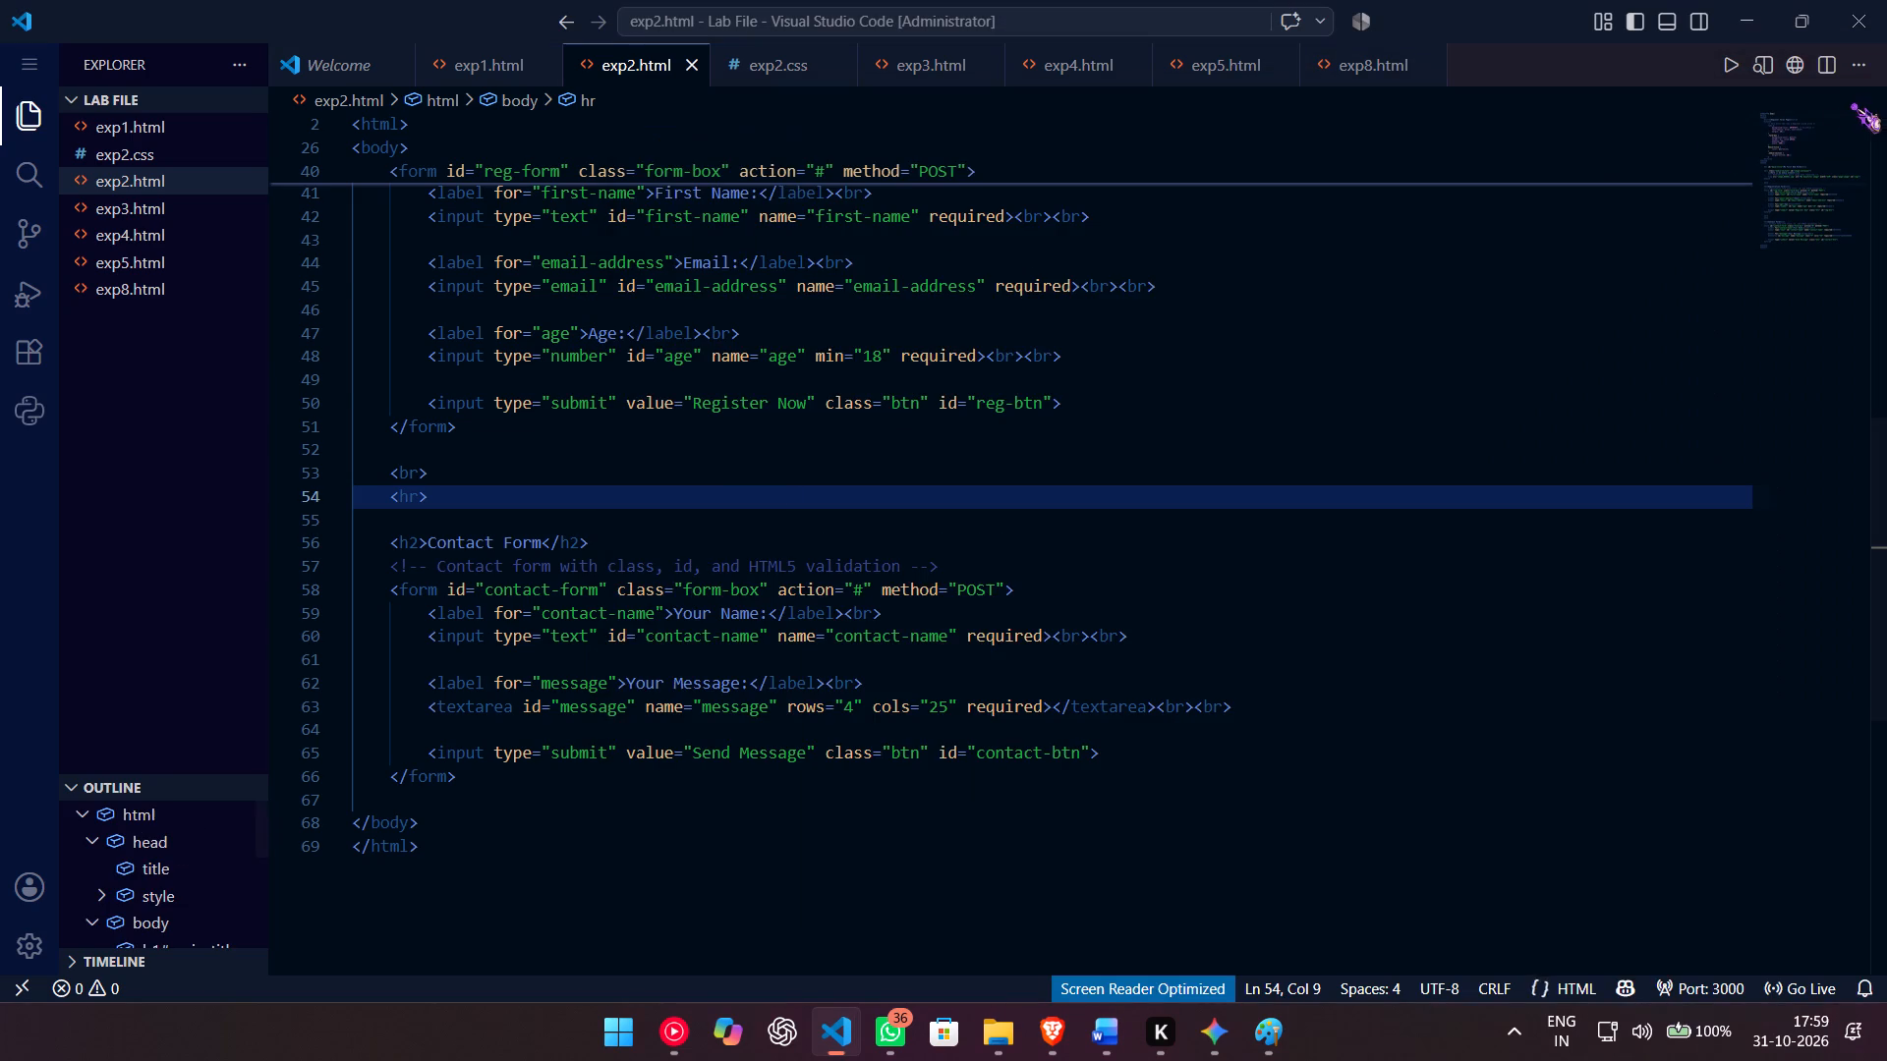
# Open the exp2.html live preview in the external Brave browser.
pyautogui.click(1749, 54)
pyautogui.click(1853, 104)
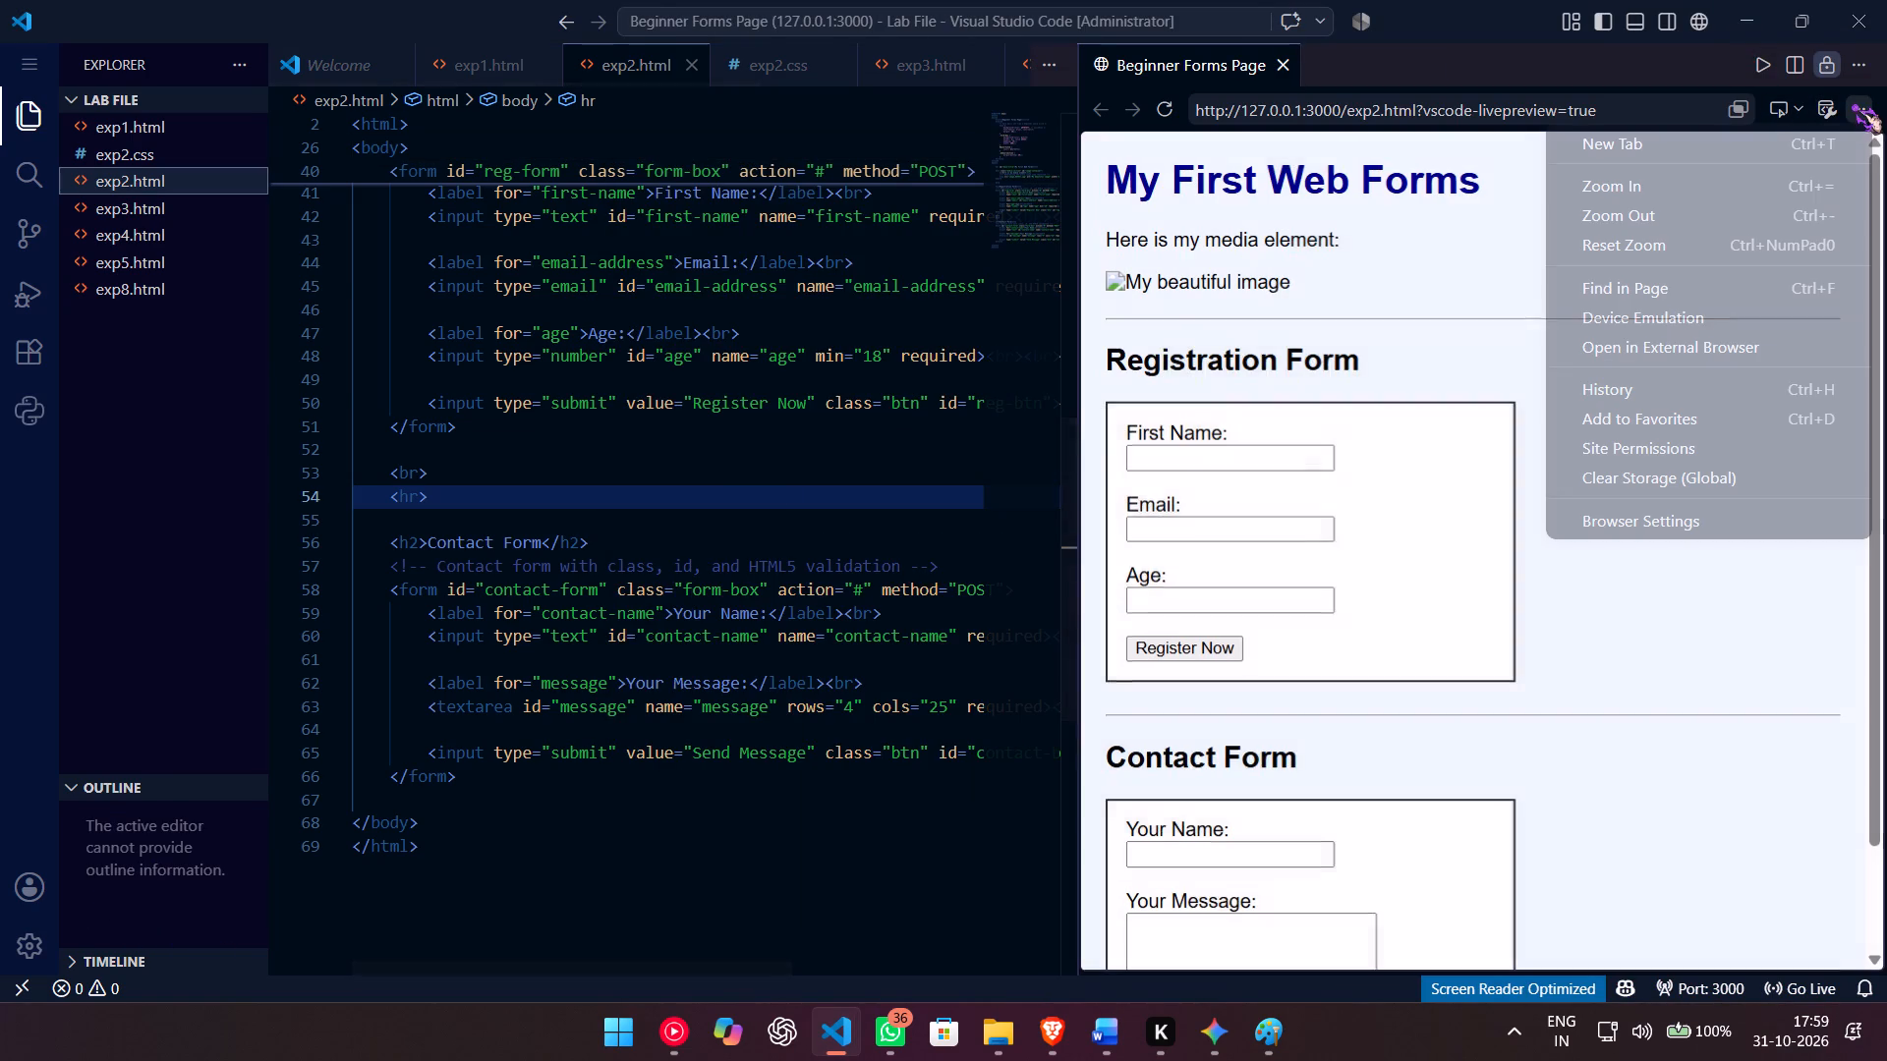
pyautogui.click(1701, 349)
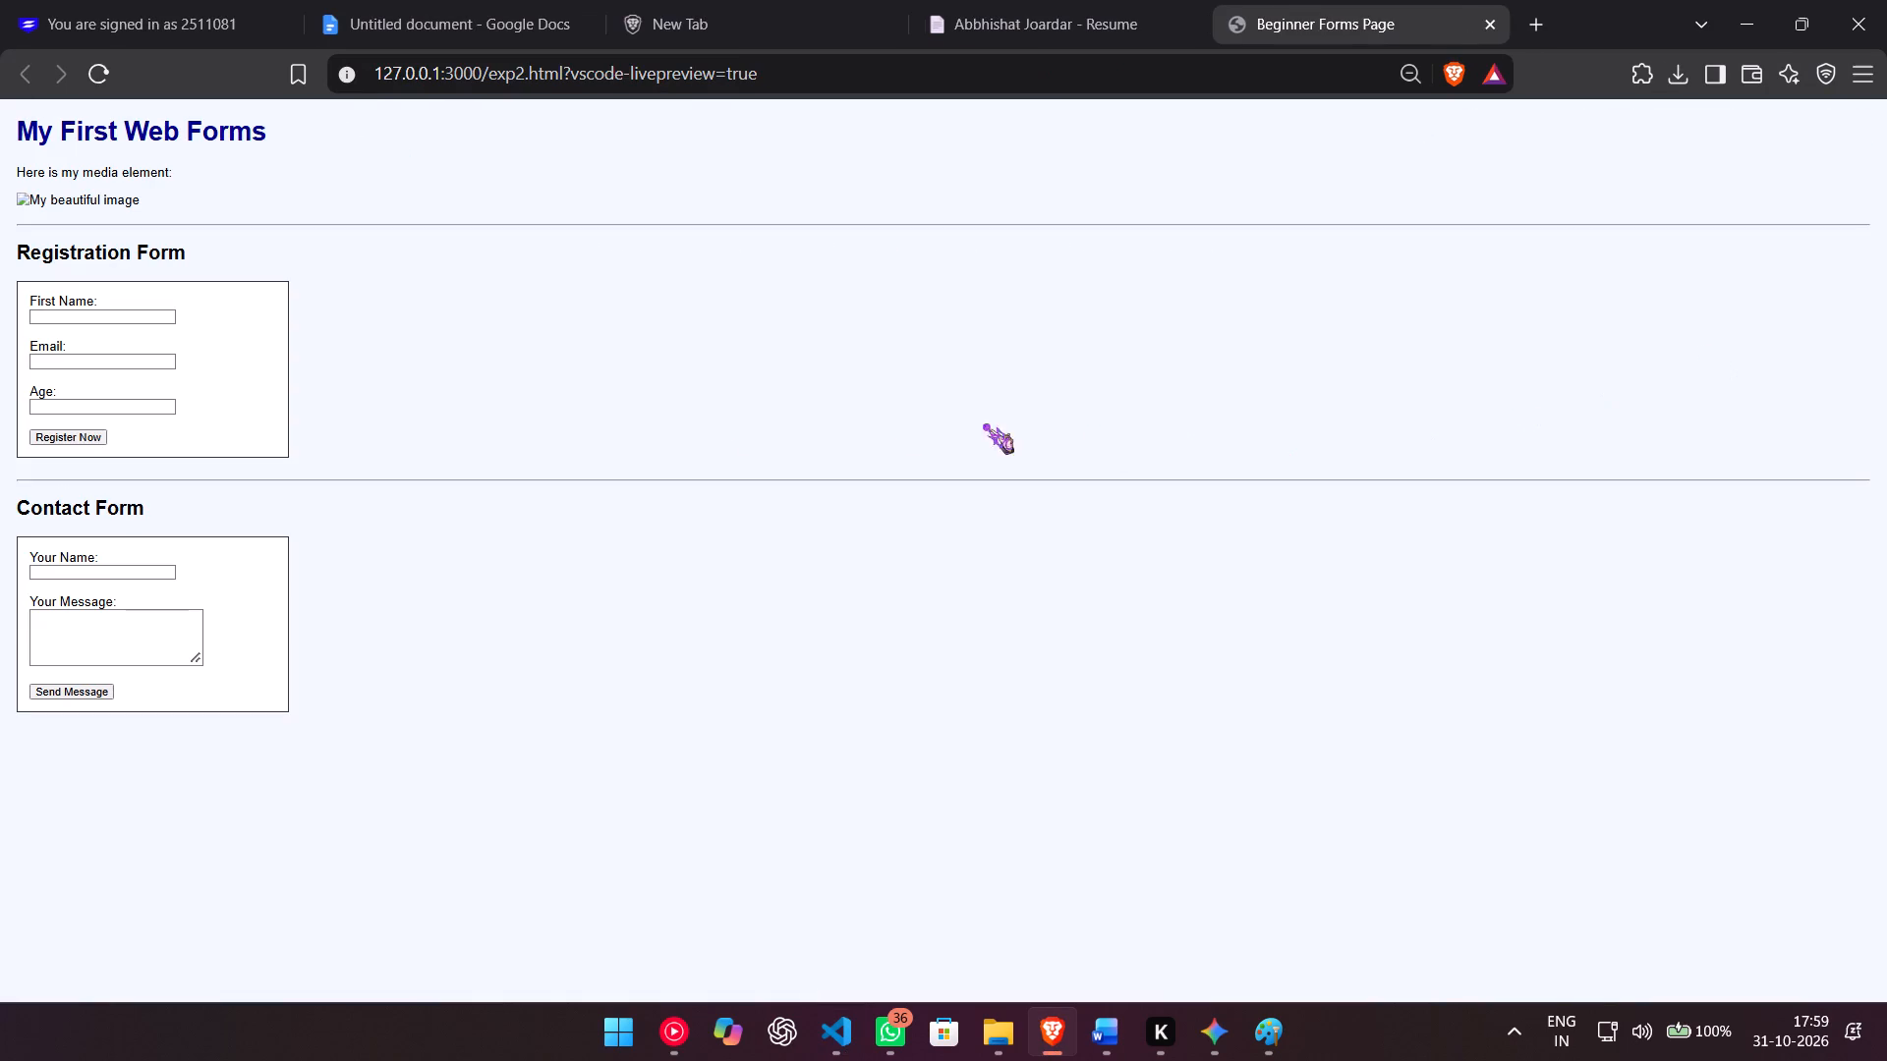
# Enlarge the Beginner Forms Page with both forms still in view and take a full-screen screenshot of it.
pyautogui.scroll(-2, 512, 419)
pyautogui.scroll(2, 509, 419)
pyautogui.keyDown('ctrl'); pyautogui.scroll(4, 499, 458); pyautogui.keyUp('ctrl')
pyautogui.keyDown('ctrl'); pyautogui.scroll(-2, 508, 464); pyautogui.keyUp('ctrl')
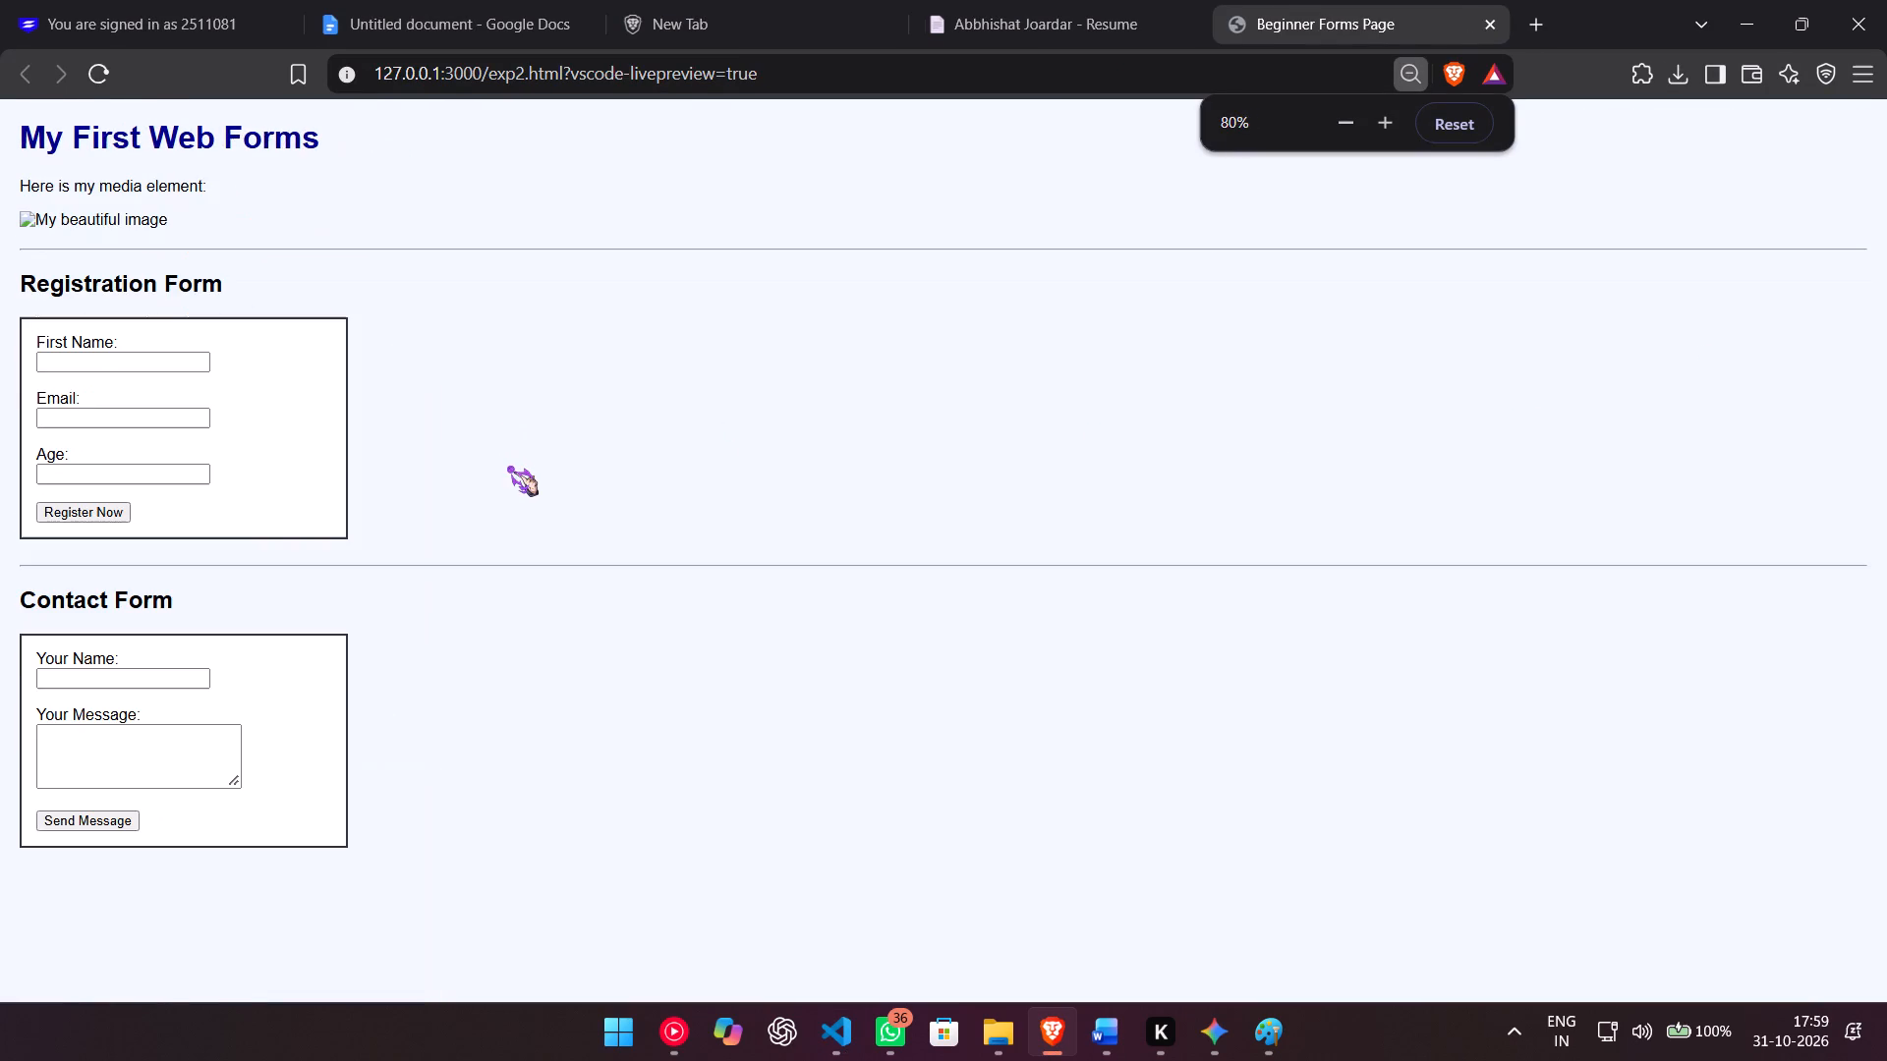
pyautogui.keyDown('ctrl'); pyautogui.scroll(1, 509, 466); pyautogui.keyUp('ctrl')
pyautogui.click(829, 395)
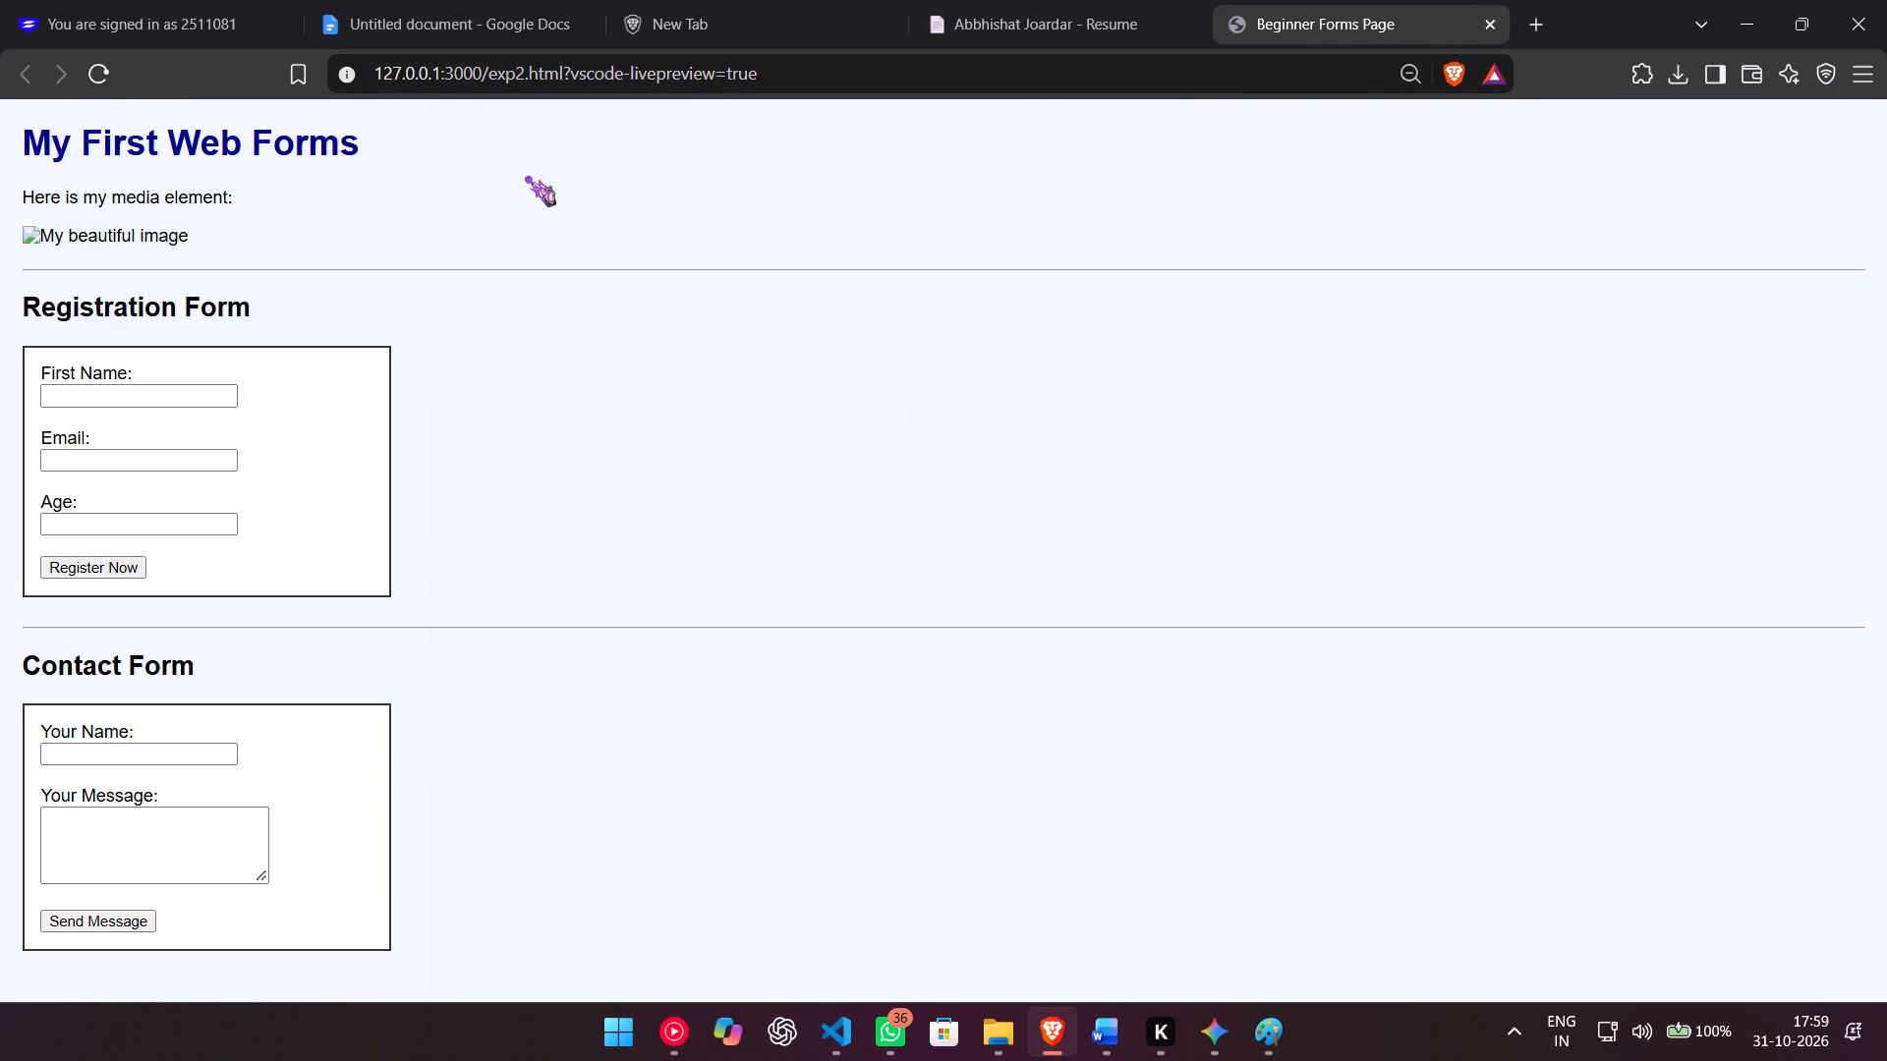
pyautogui.press('super+Print')
# Open FSD FILE from the desktop in Adobe Acrobat and go to the Experiment 2 output page.
pyautogui.click(1886, 1060)
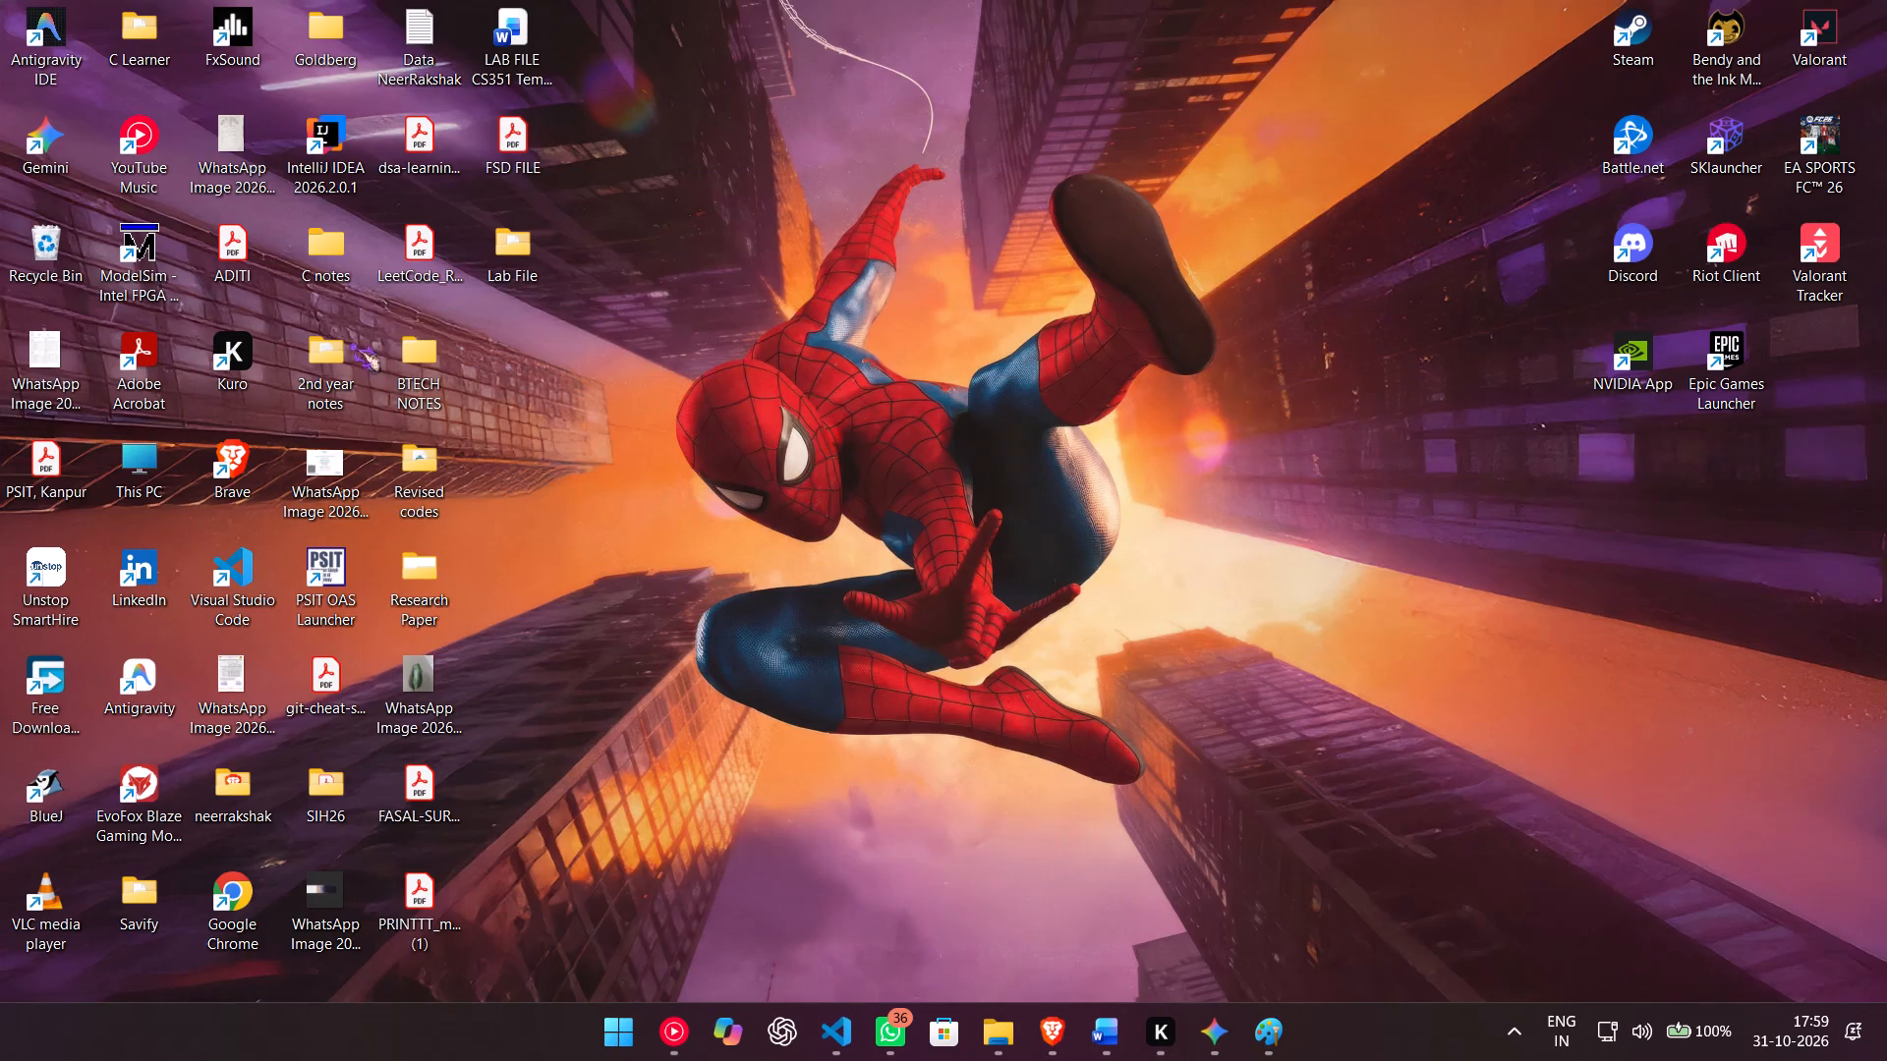
pyautogui.doubleClick(501, 147)
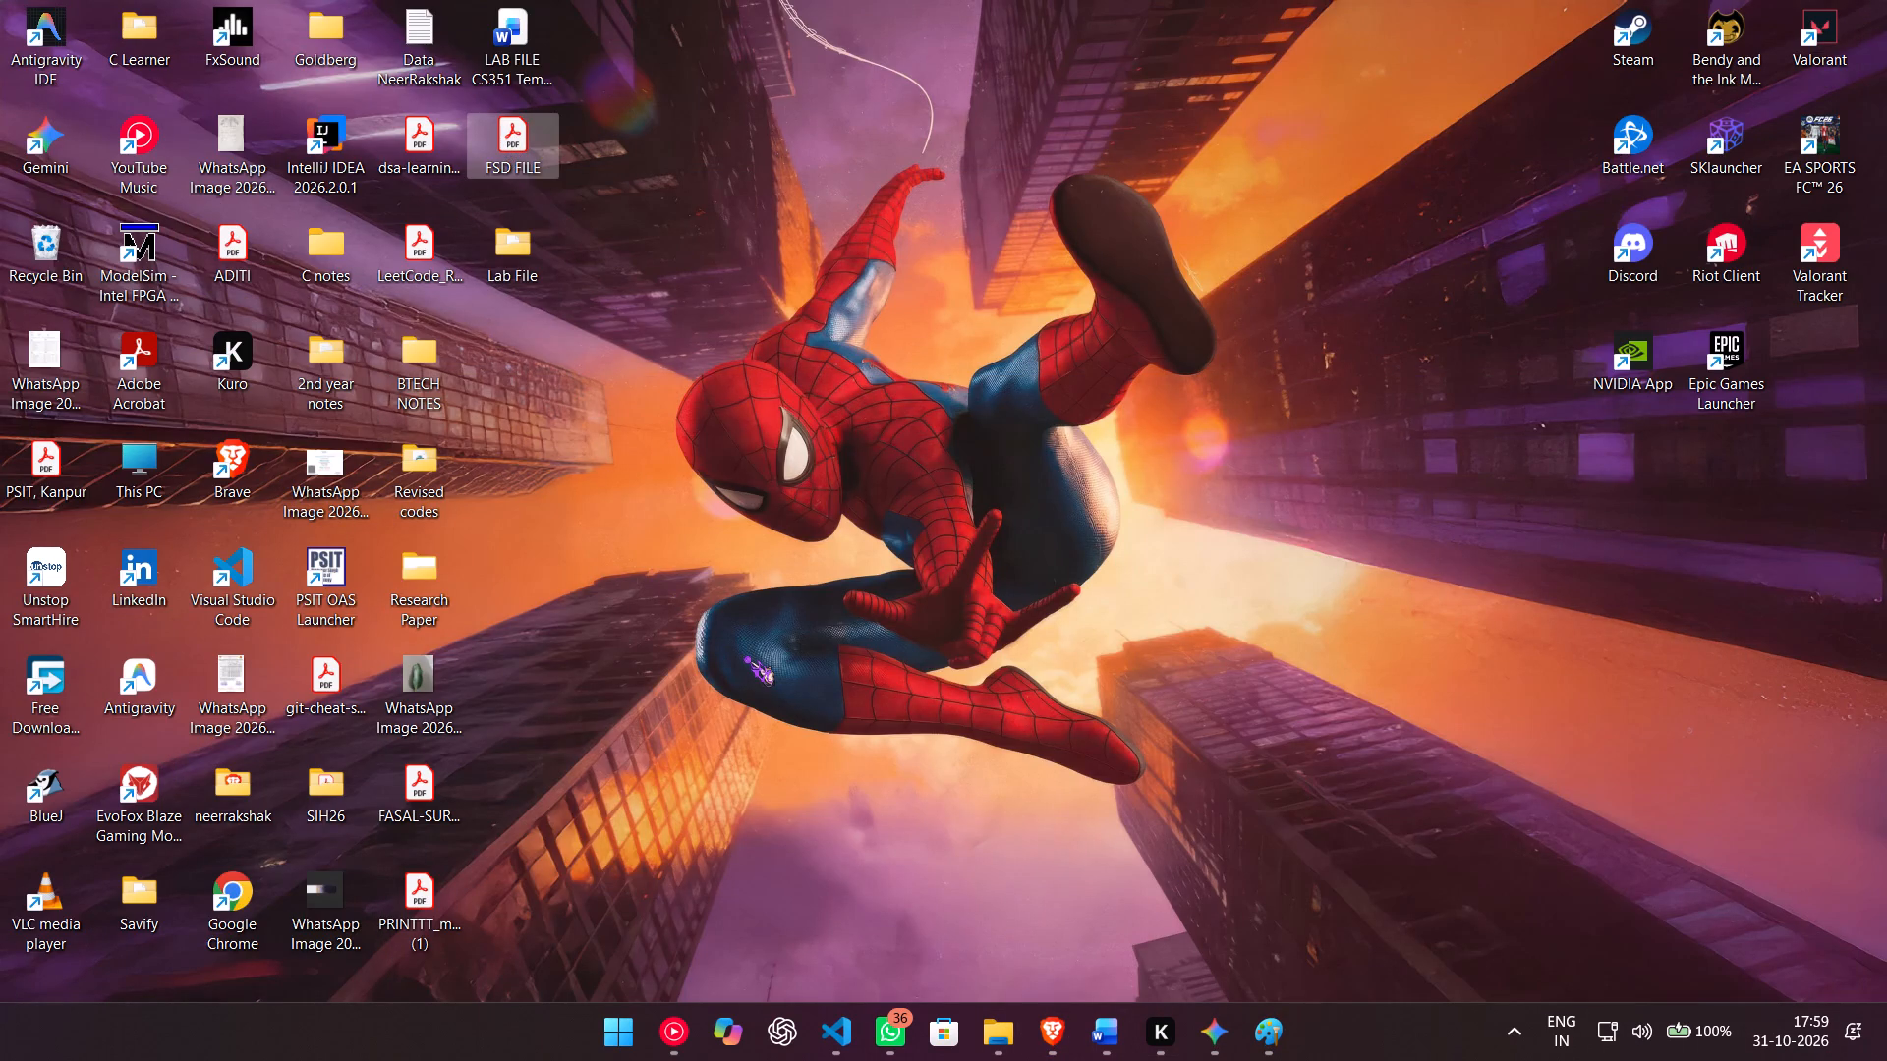
pyautogui.scroll(-5, 750, 664)
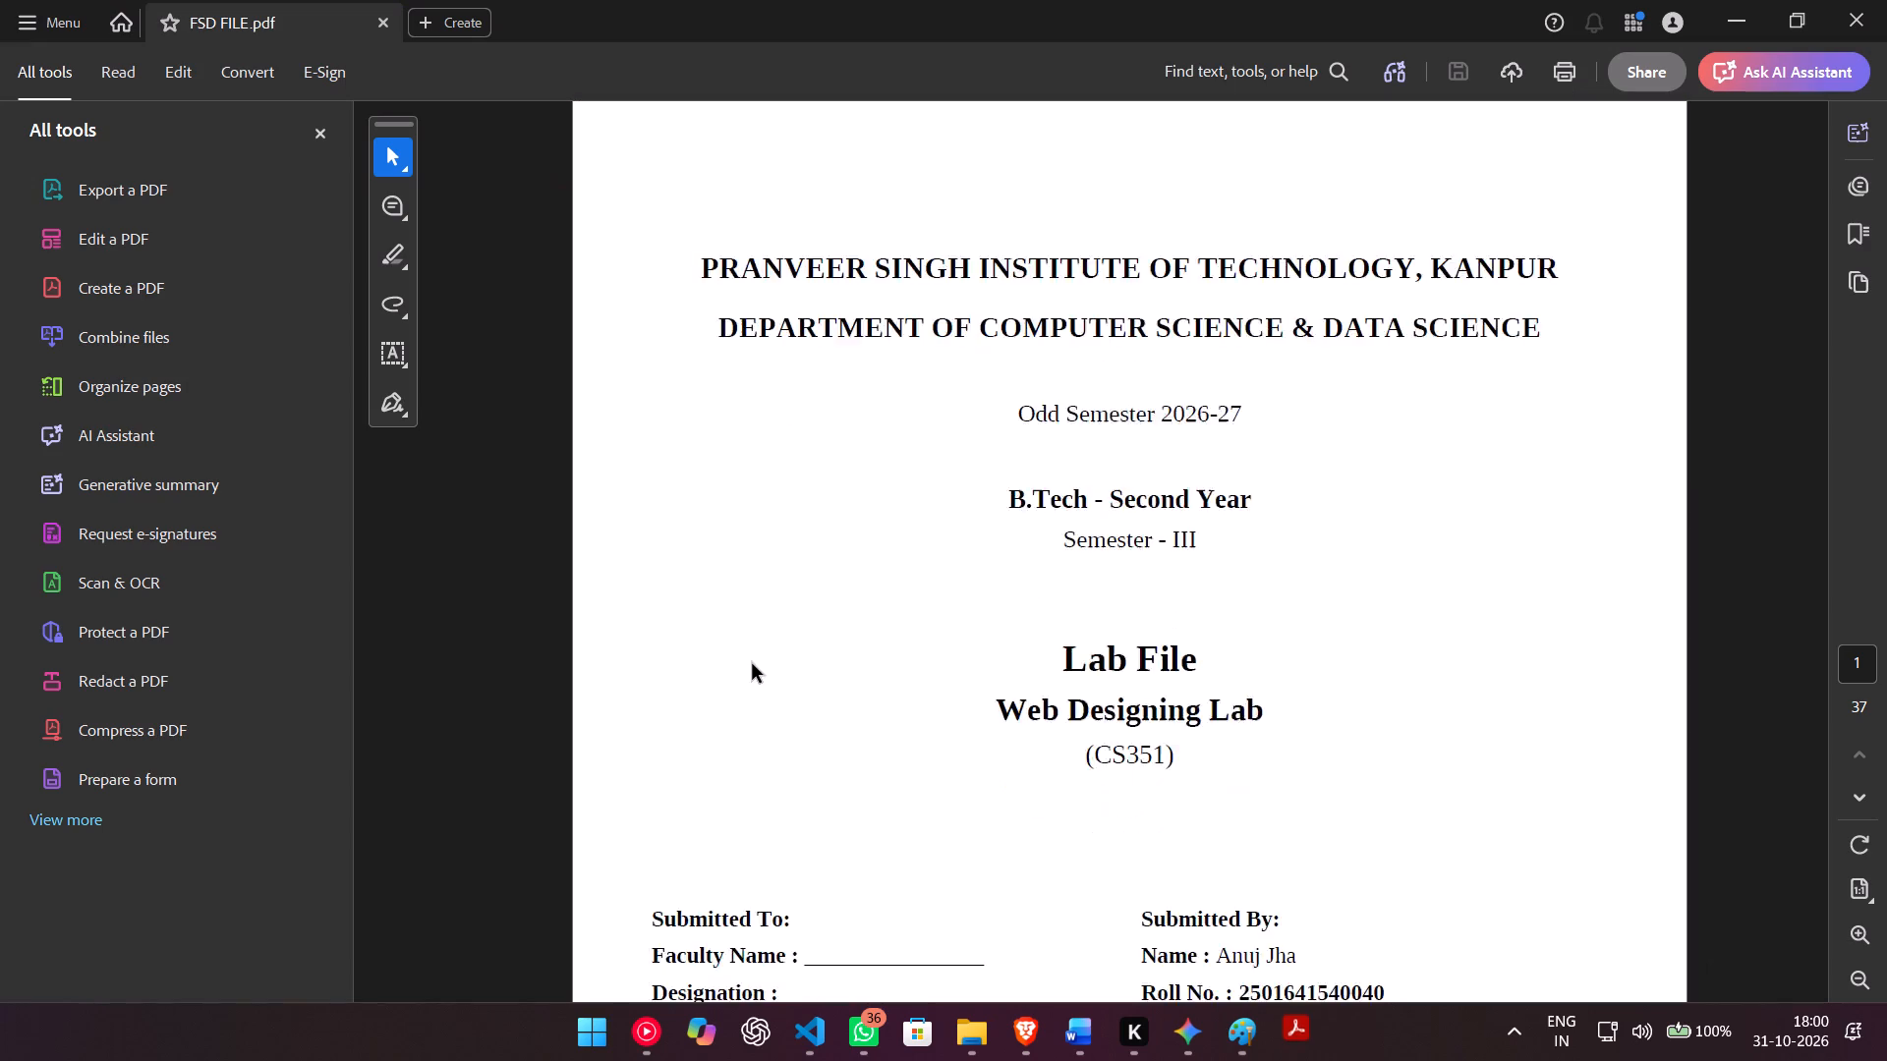
pyautogui.scroll(-1, 752, 664)
pyautogui.scroll(-20, 1046, 612)
pyautogui.scroll(-13, 1046, 612)
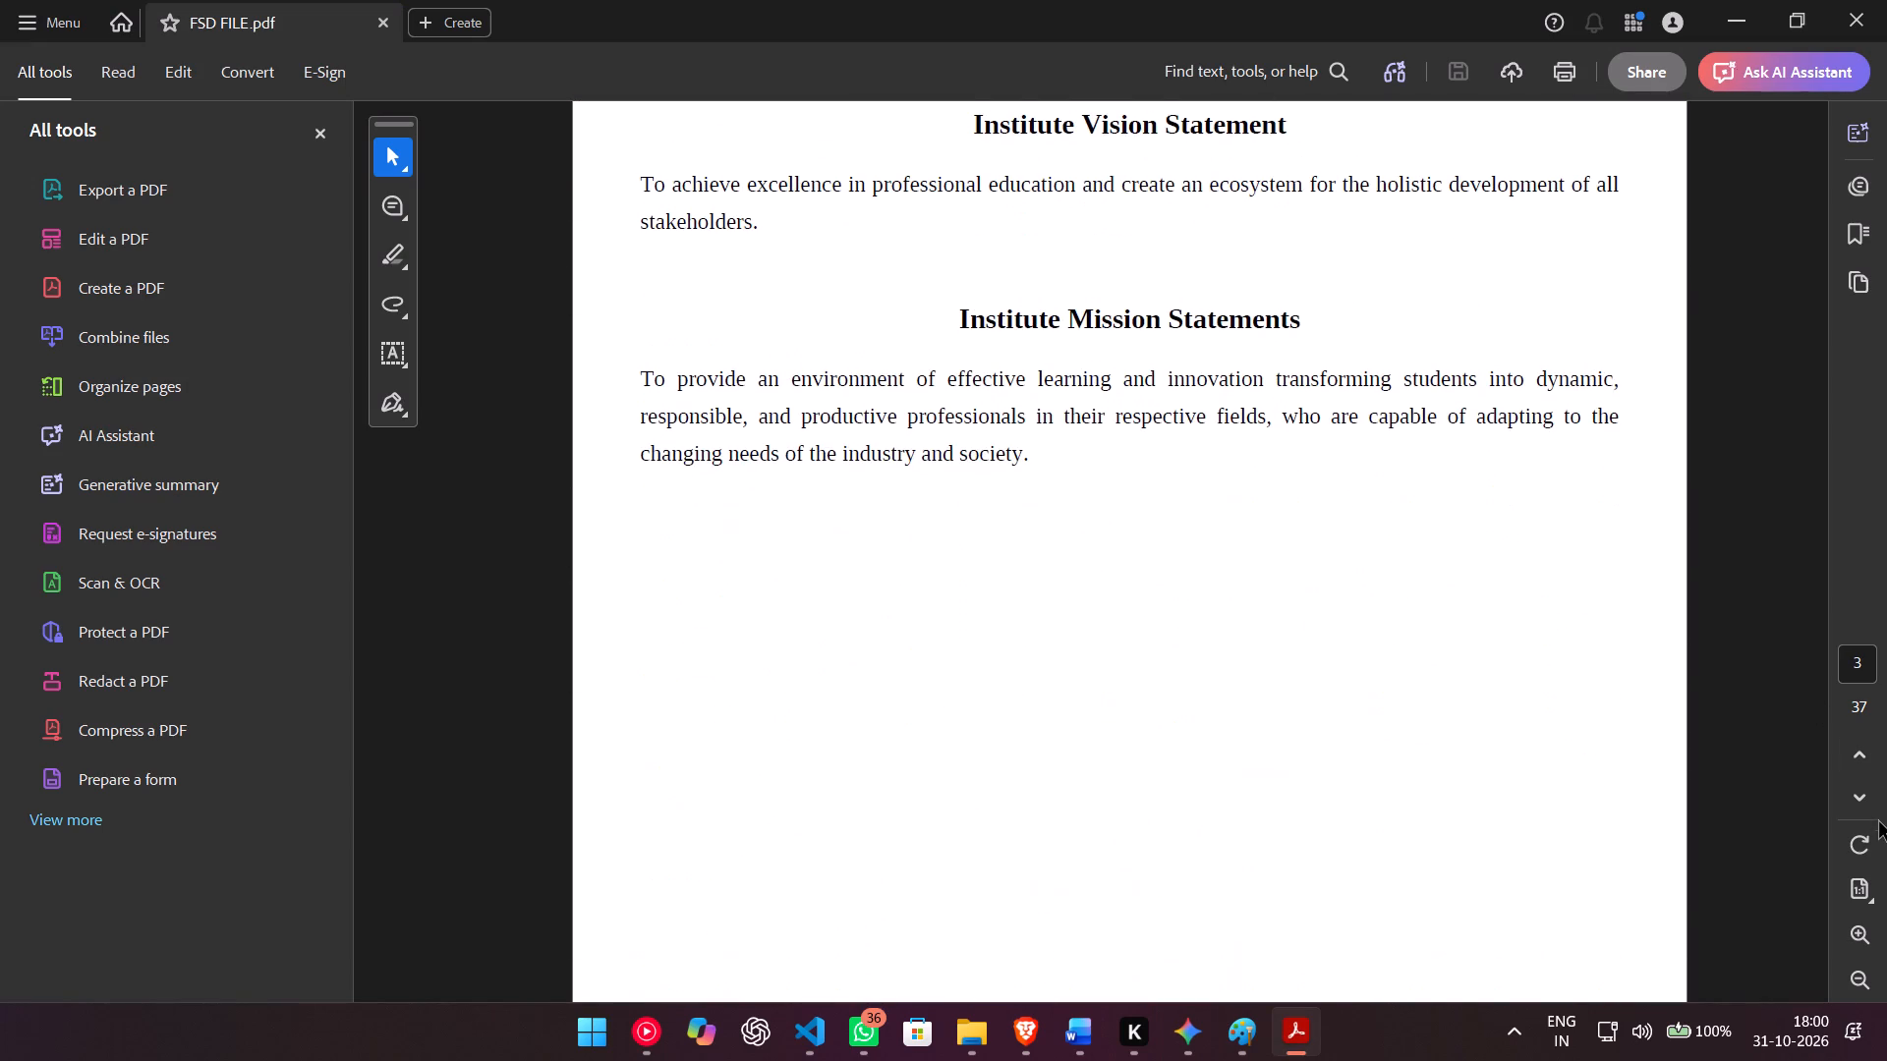
pyautogui.doubleClick(1879, 811)
pyautogui.moveTo(1874, 808); pyautogui.dragTo(1865, 805)
pyautogui.tripleClick(1865, 805)
pyautogui.tripleClick(1865, 805)
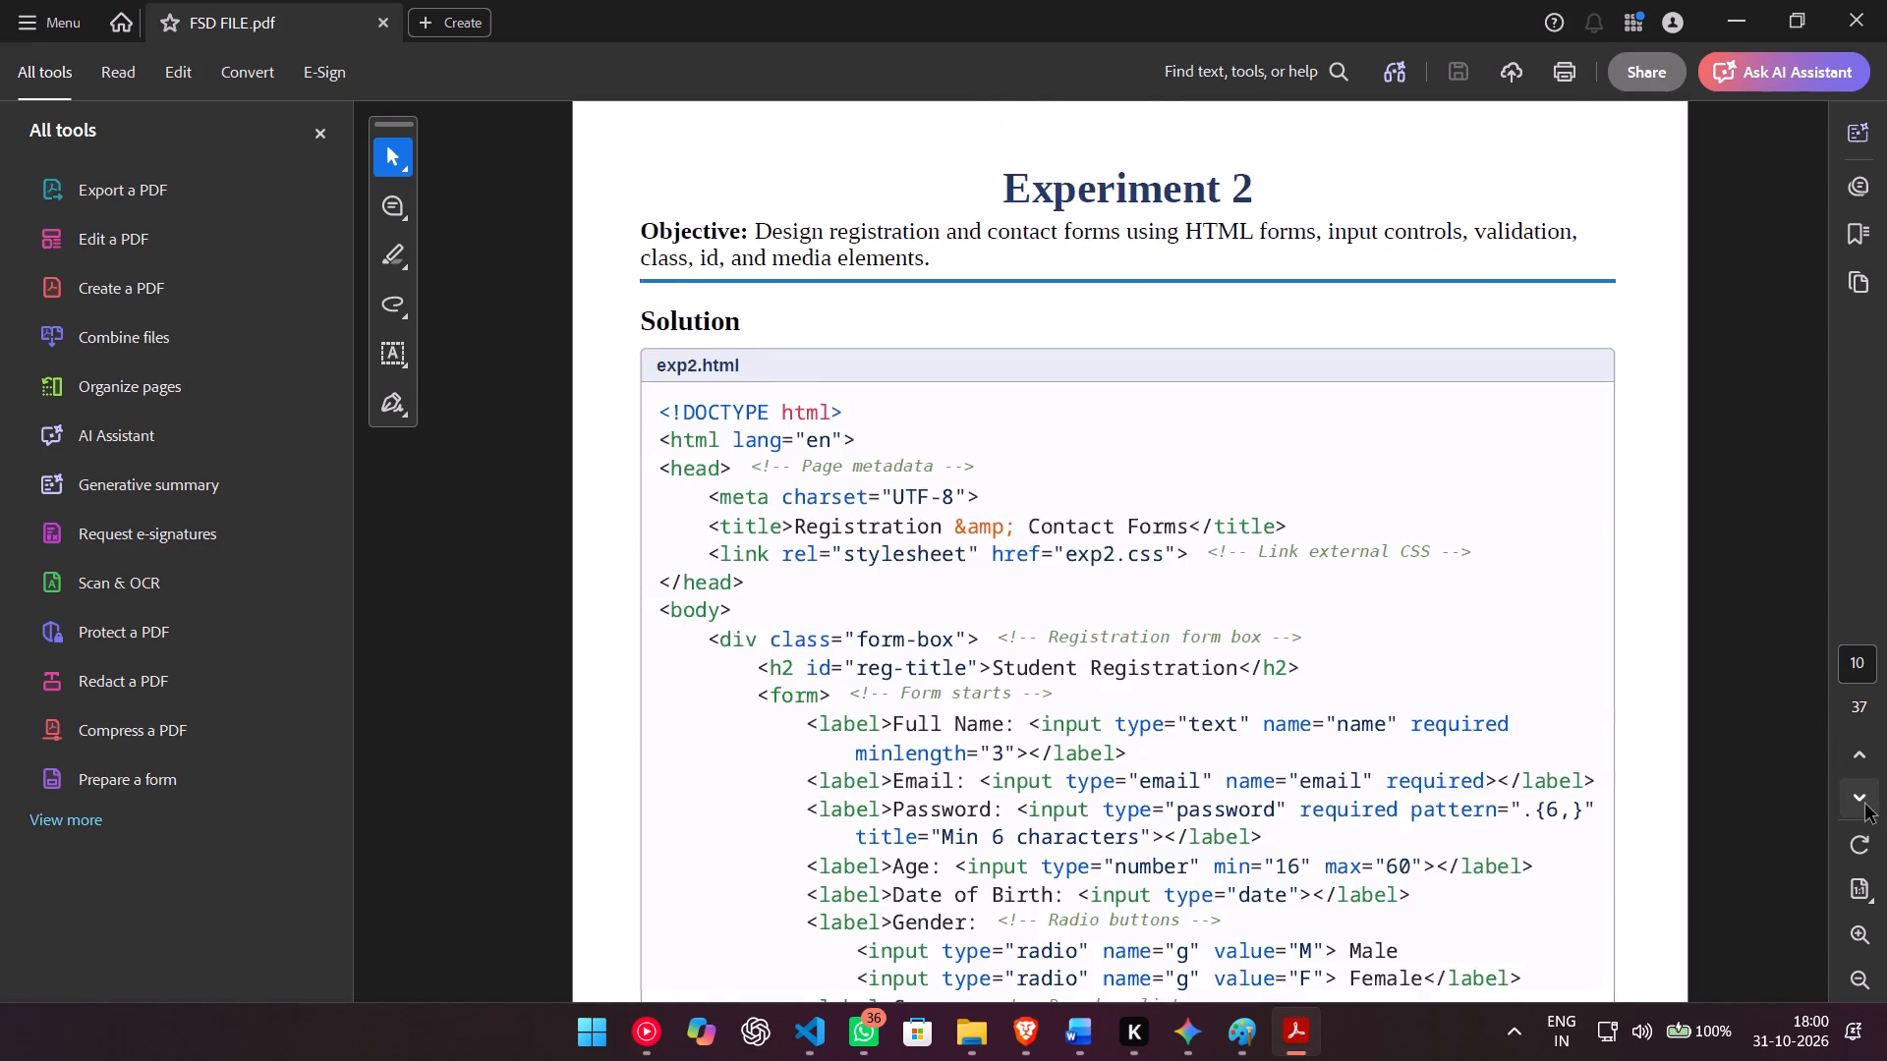
pyautogui.click(1865, 805)
pyautogui.click(1865, 805)
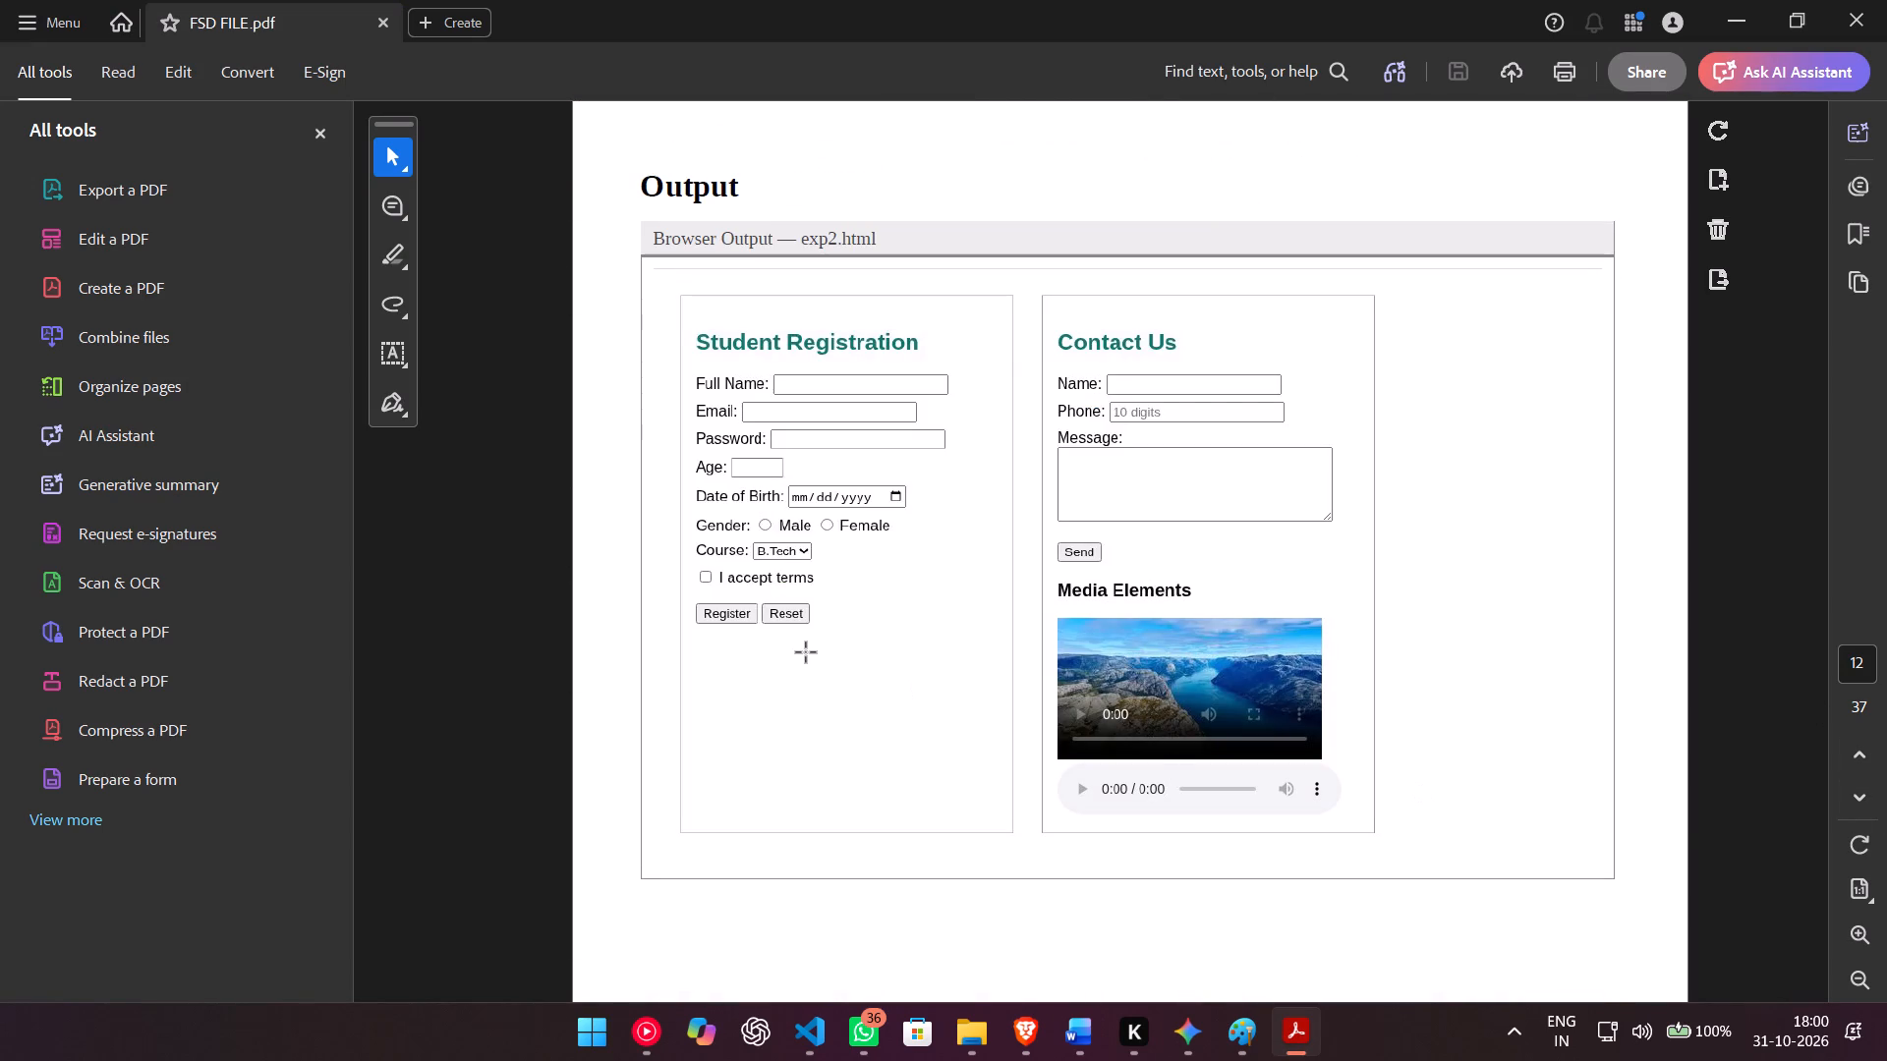
# Compare the open windows with FSD FILE.pdf and read through its Experiment 2 objective and exp2.html solution pages.
pyautogui.hotkey('alt', 'Tab')
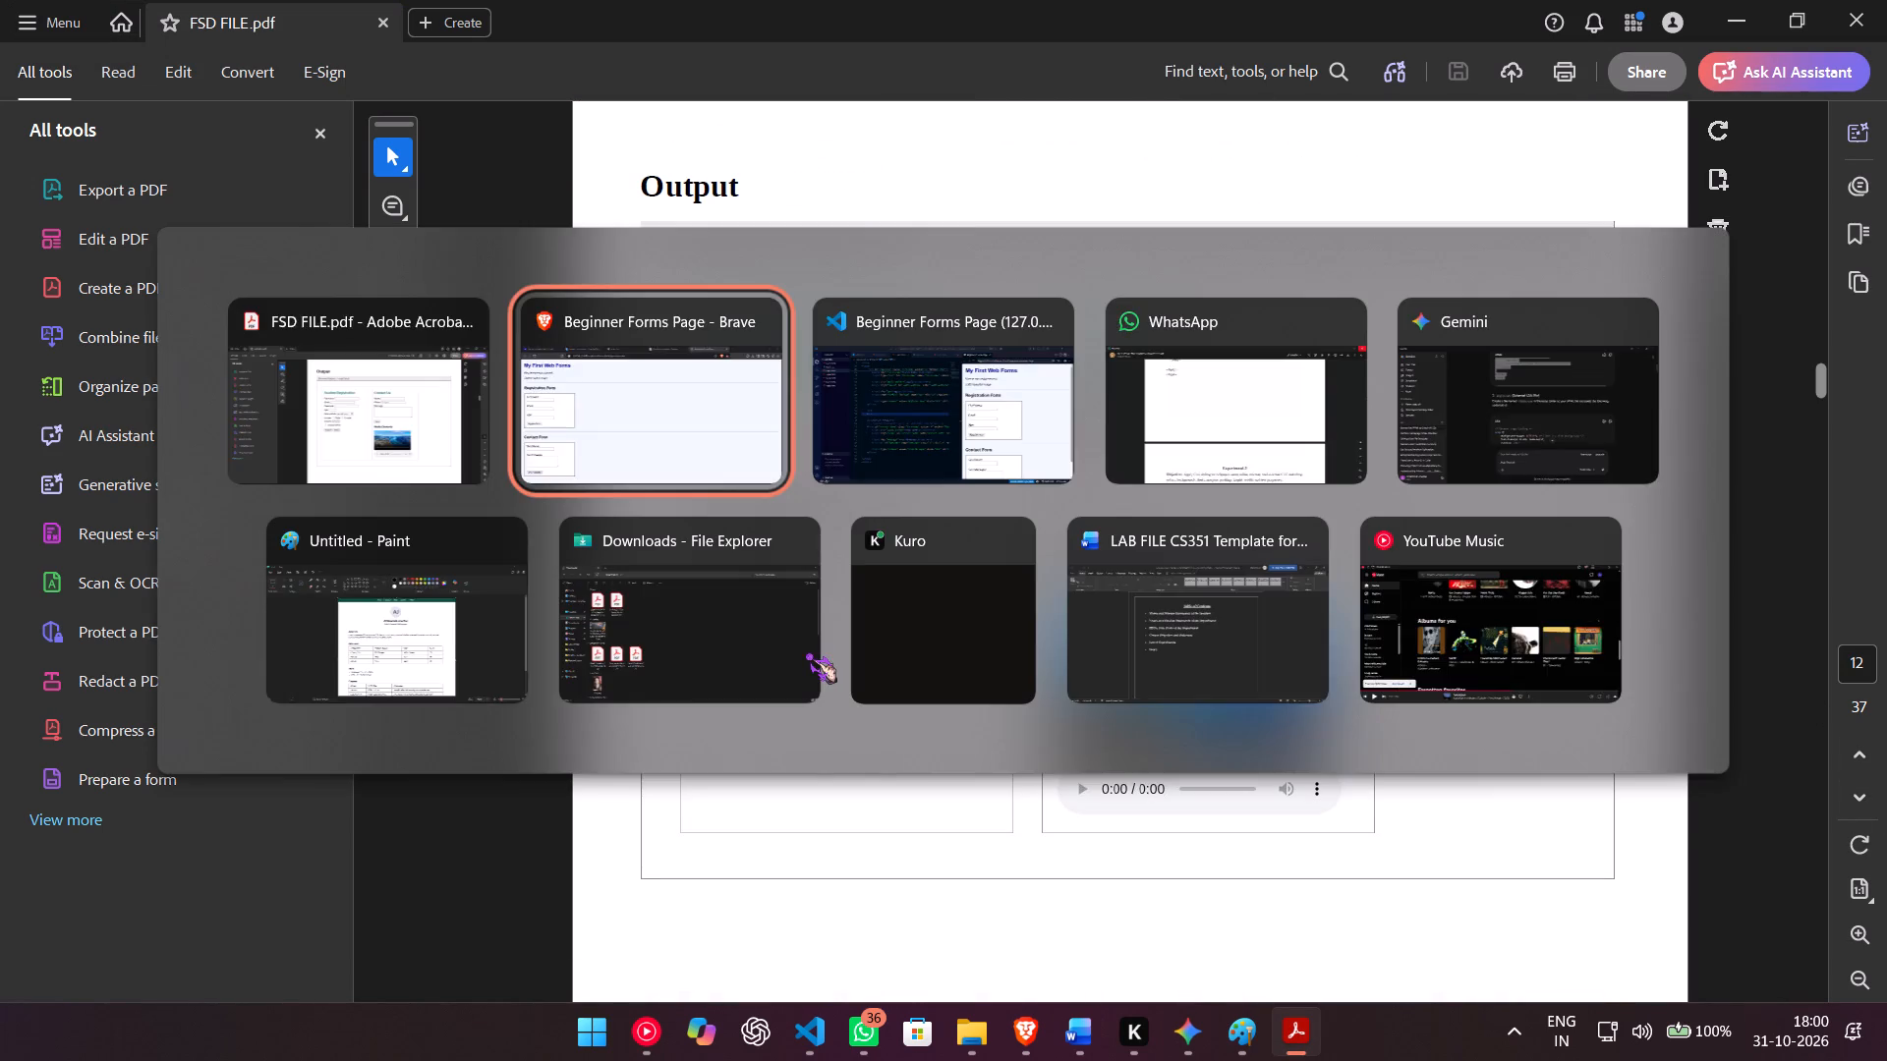
pyautogui.hotkey('alt', 'Tab')
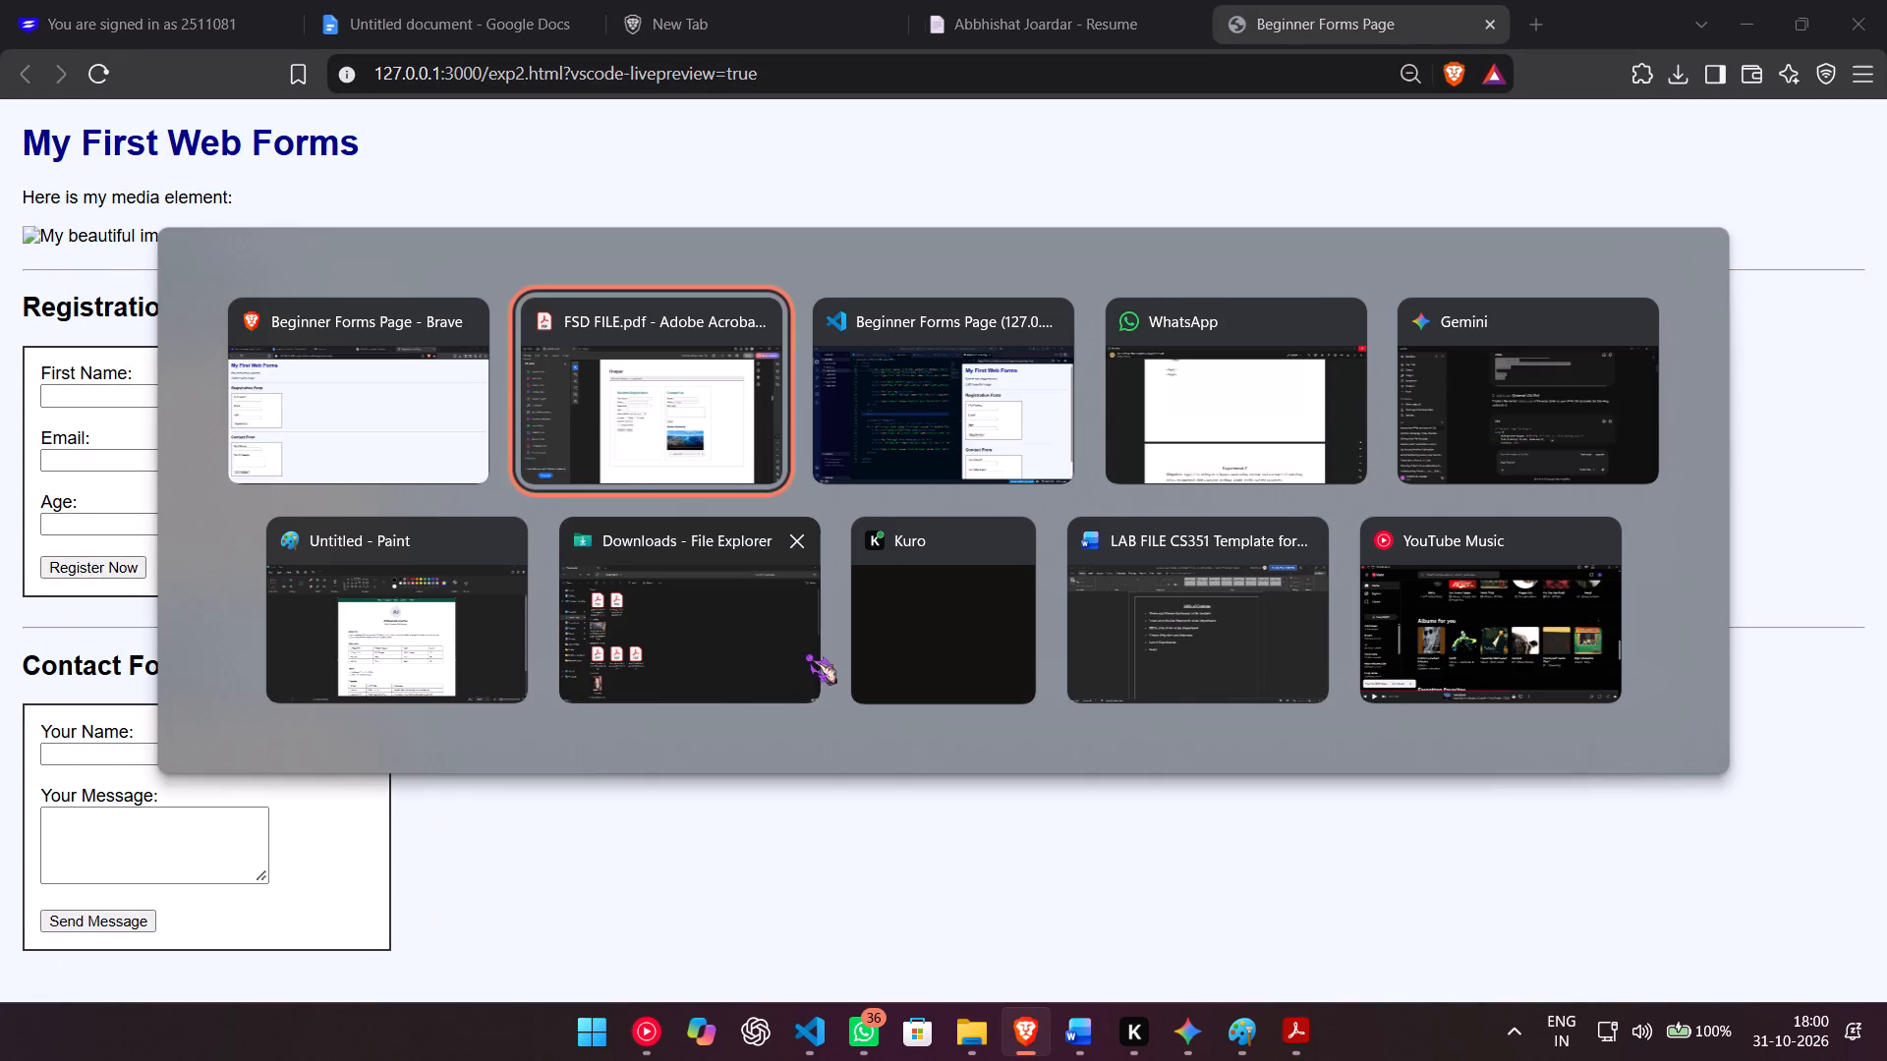
pyautogui.hotkey('alt', 'Tab')
pyautogui.hotkey('alt', 'Tab')
pyautogui.hotkey('alt', 'Tab')
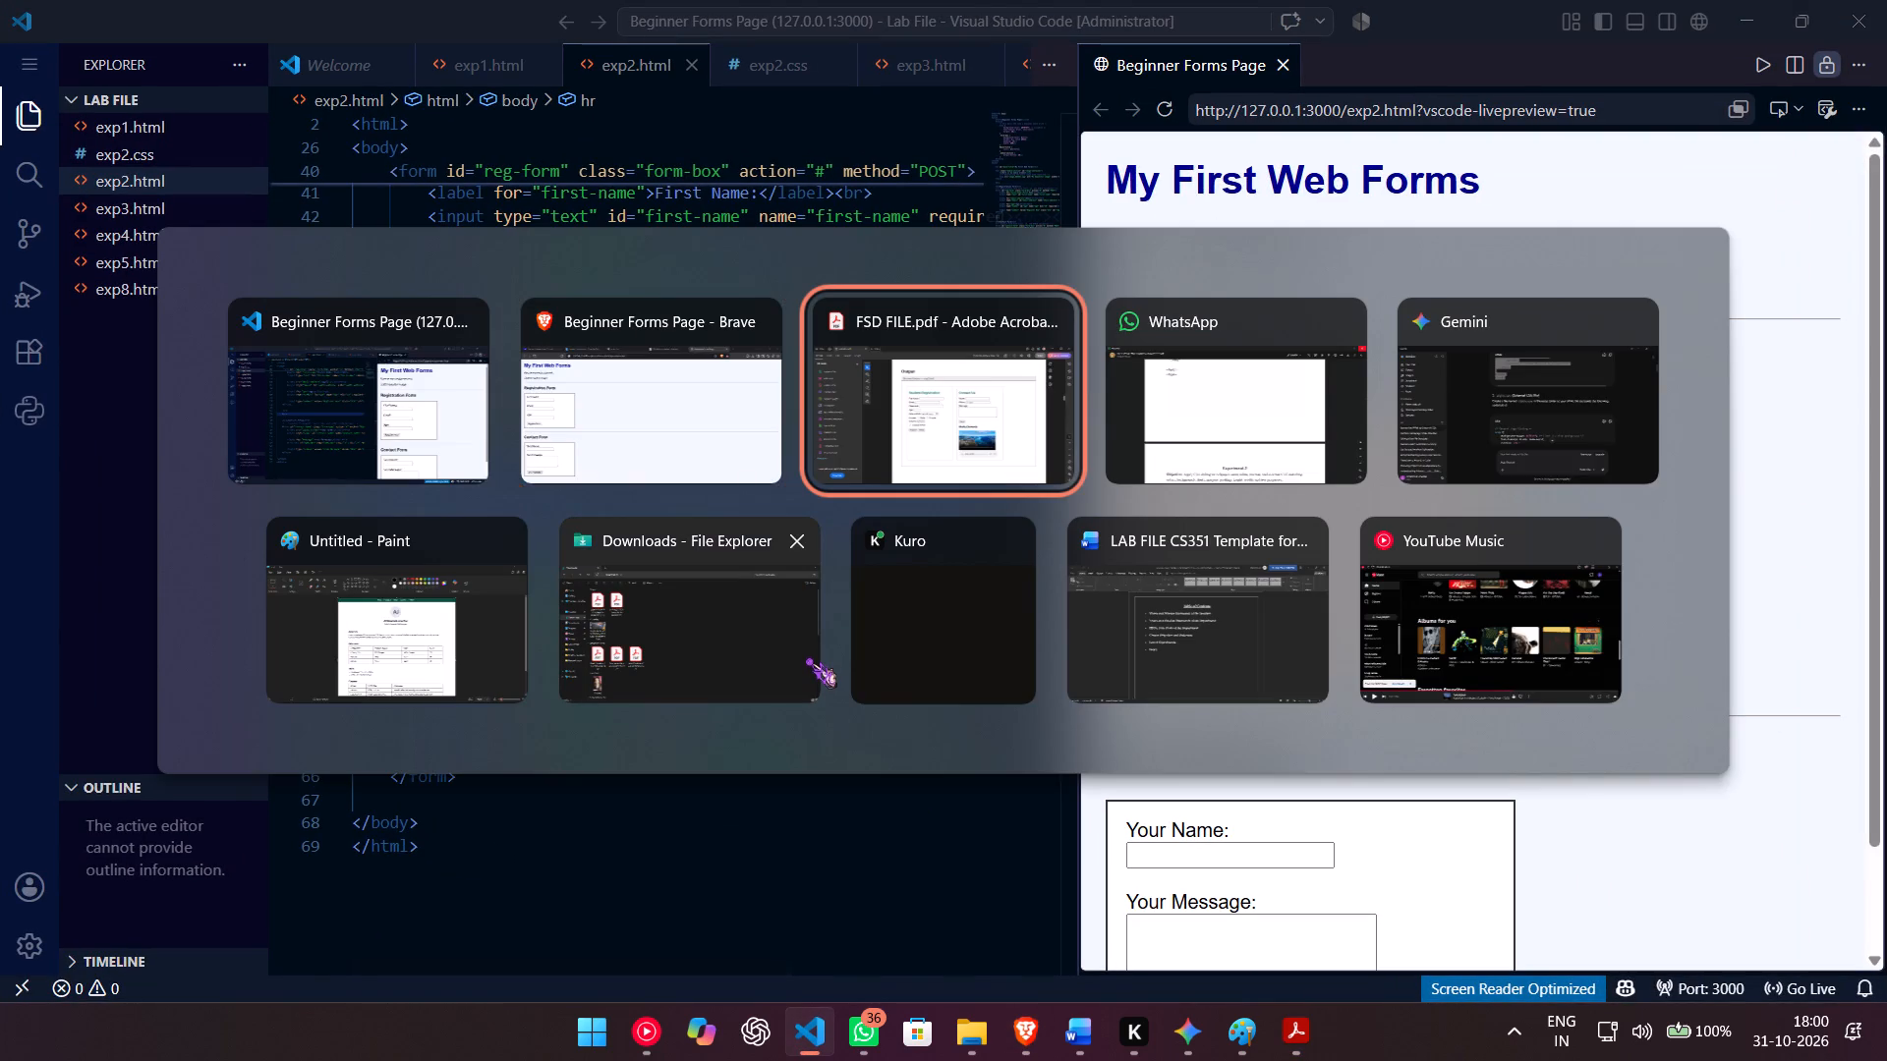
pyautogui.scroll(5, 808, 661)
pyautogui.scroll(-1, 828, 647)
pyautogui.scroll(20, 829, 647)
pyautogui.scroll(6, 829, 647)
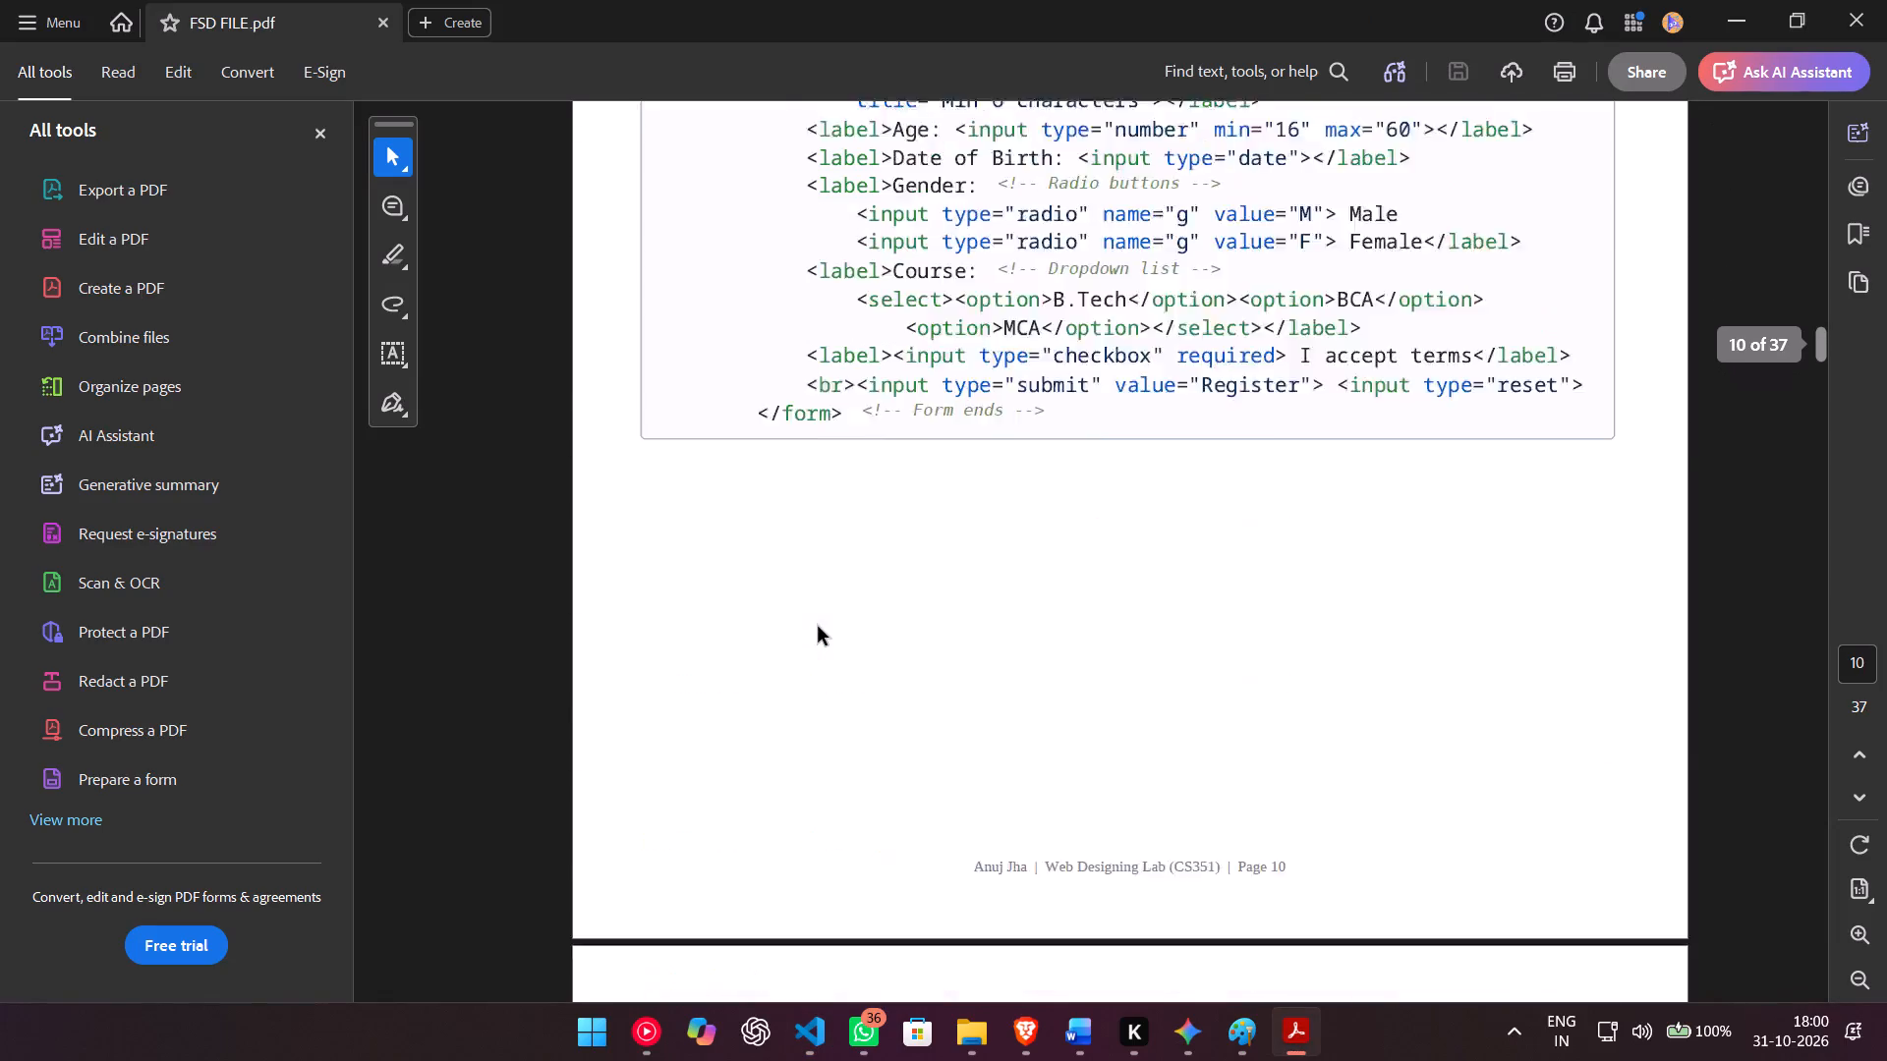
pyautogui.scroll(14, 818, 627)
pyautogui.scroll(-2, 810, 645)
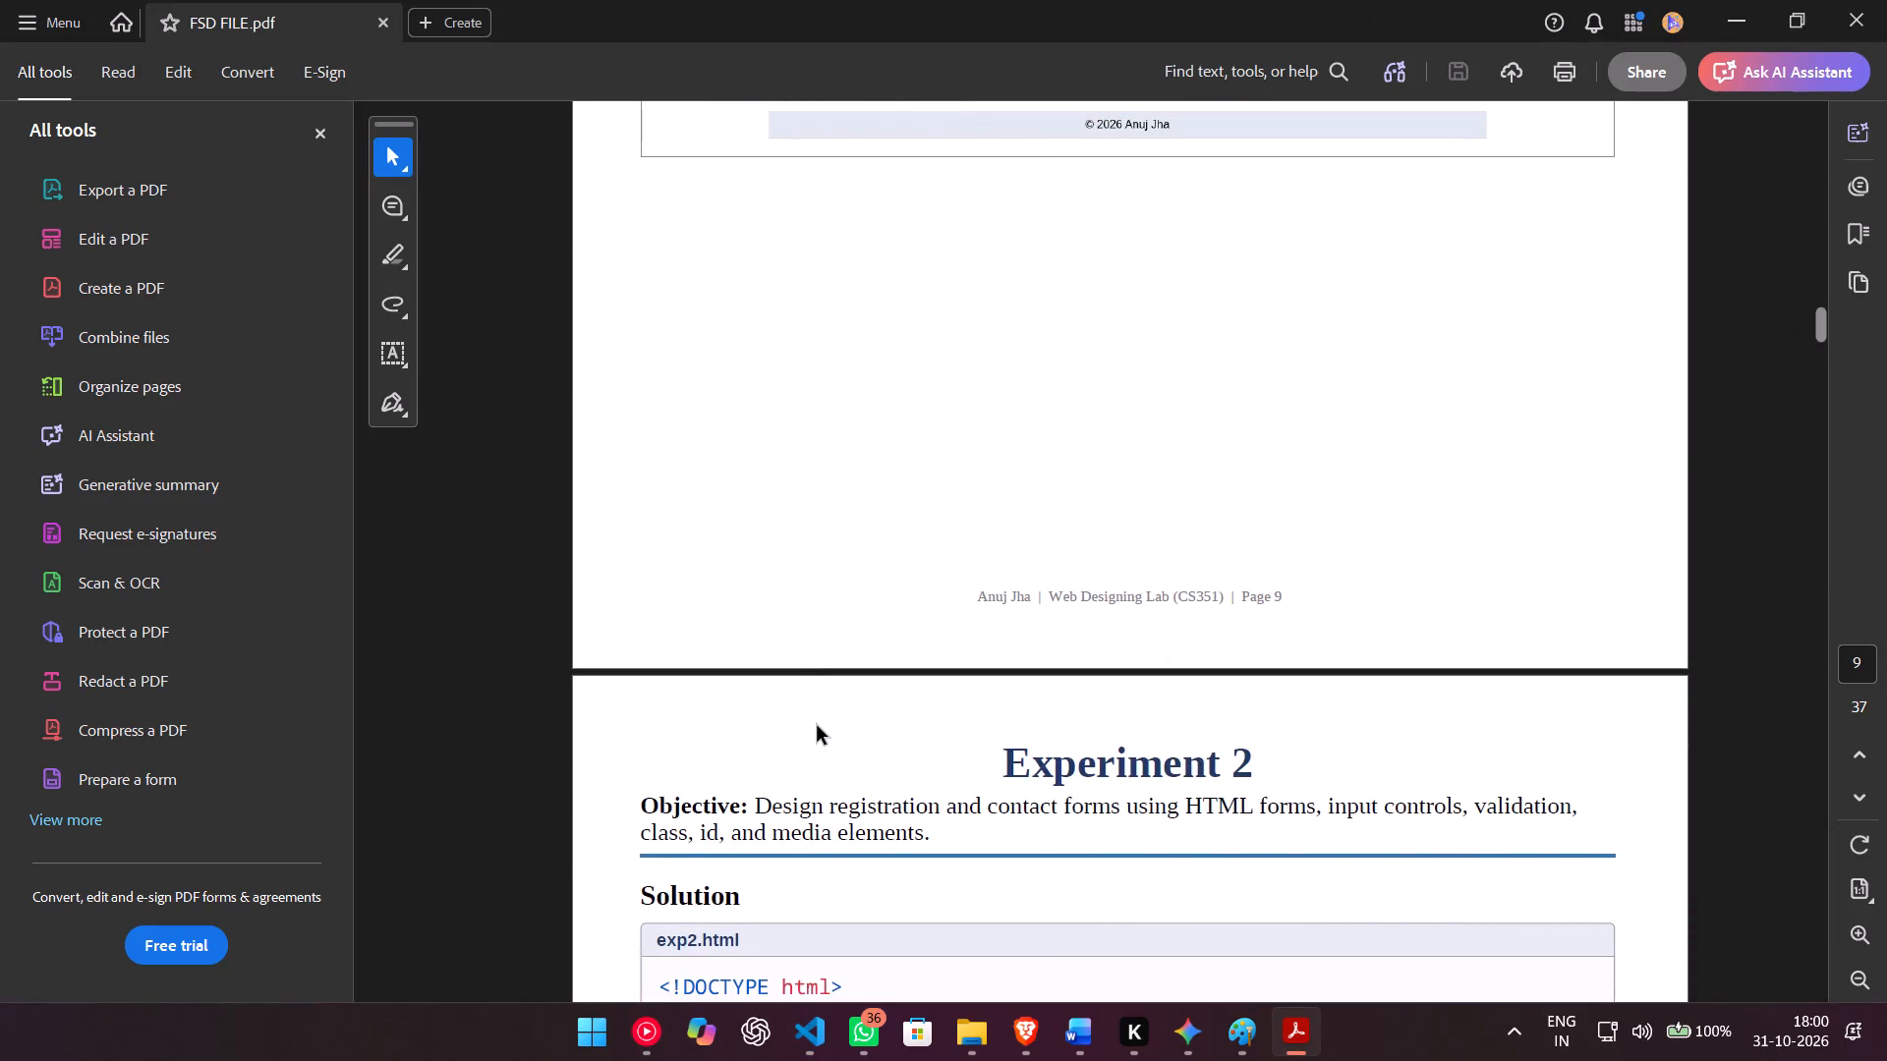
pyautogui.scroll(-4, 817, 726)
pyautogui.scroll(-17, 745, 693)
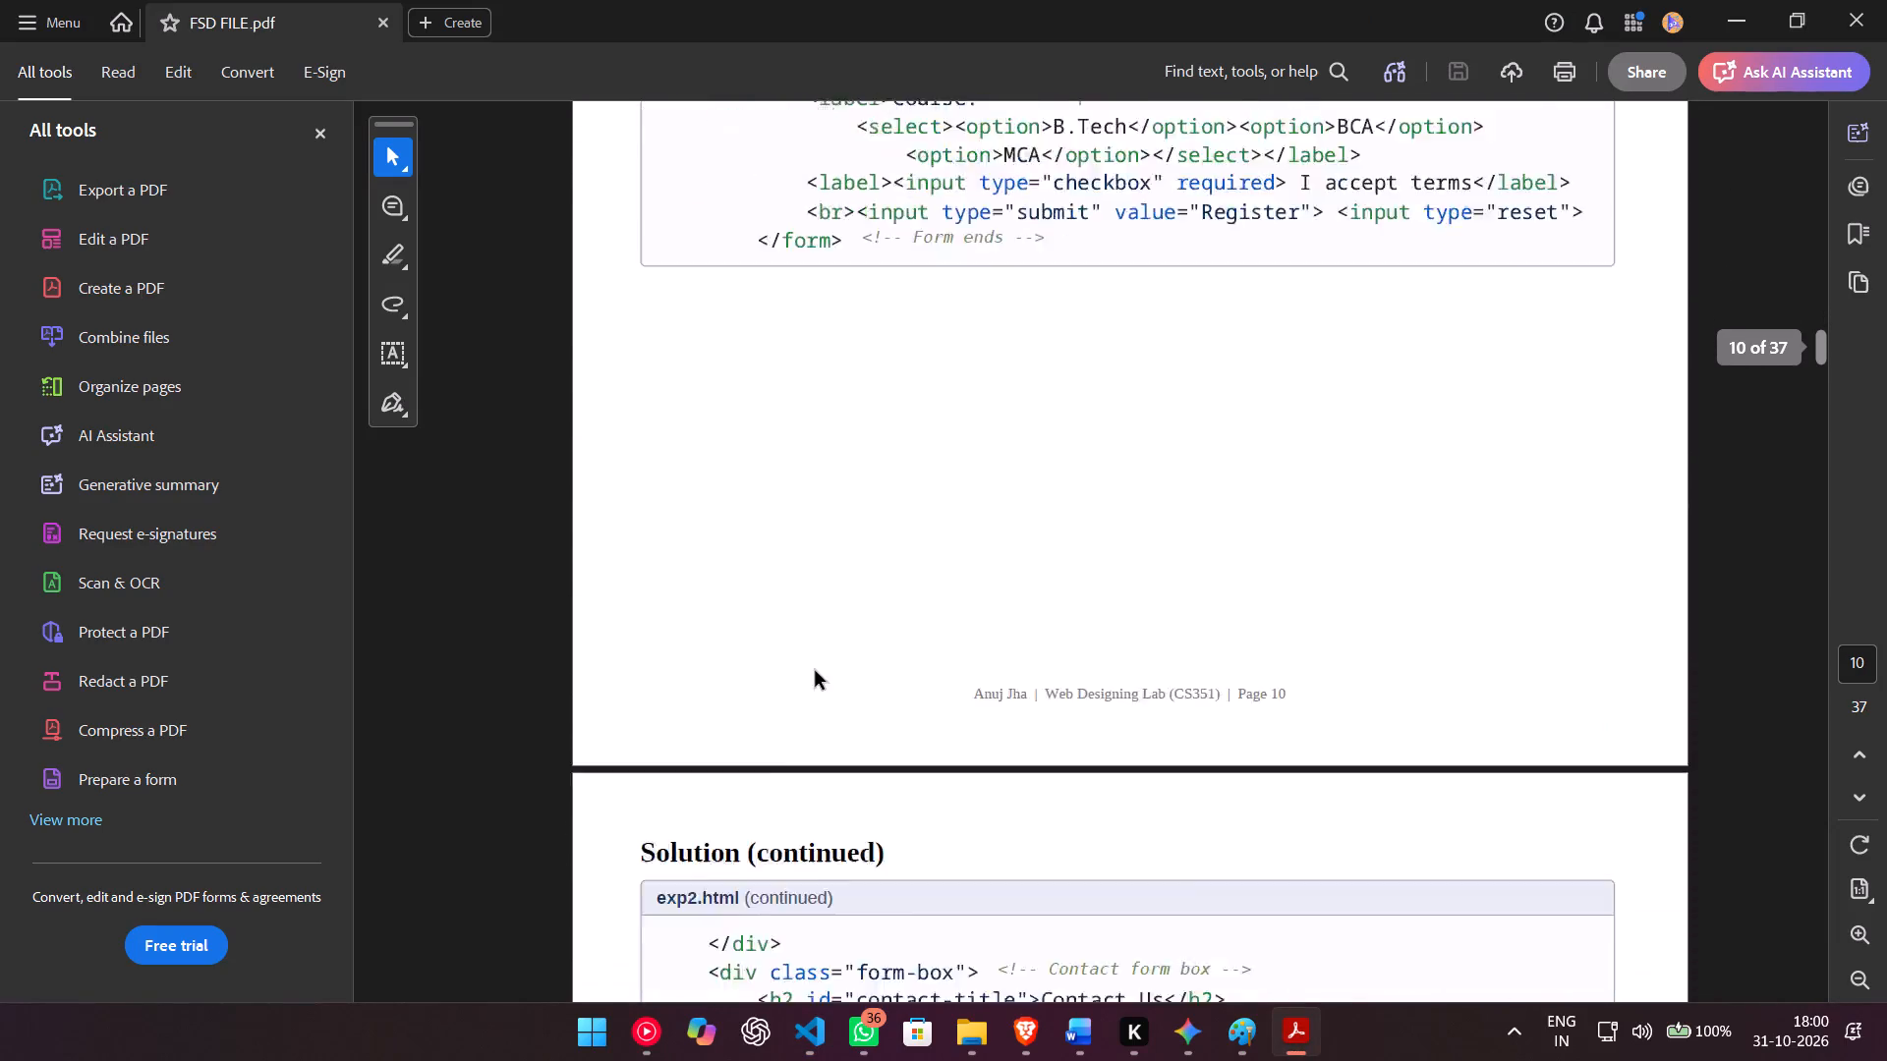
pyautogui.scroll(-4, 815, 671)
# Switch back to Brave and examine the media element image on the Beginner Forms Page.
pyautogui.hotkey('alt', 'Tab')
pyautogui.hotkey('alt', 'Tab')
pyautogui.hotkey('alt', 'Tab')
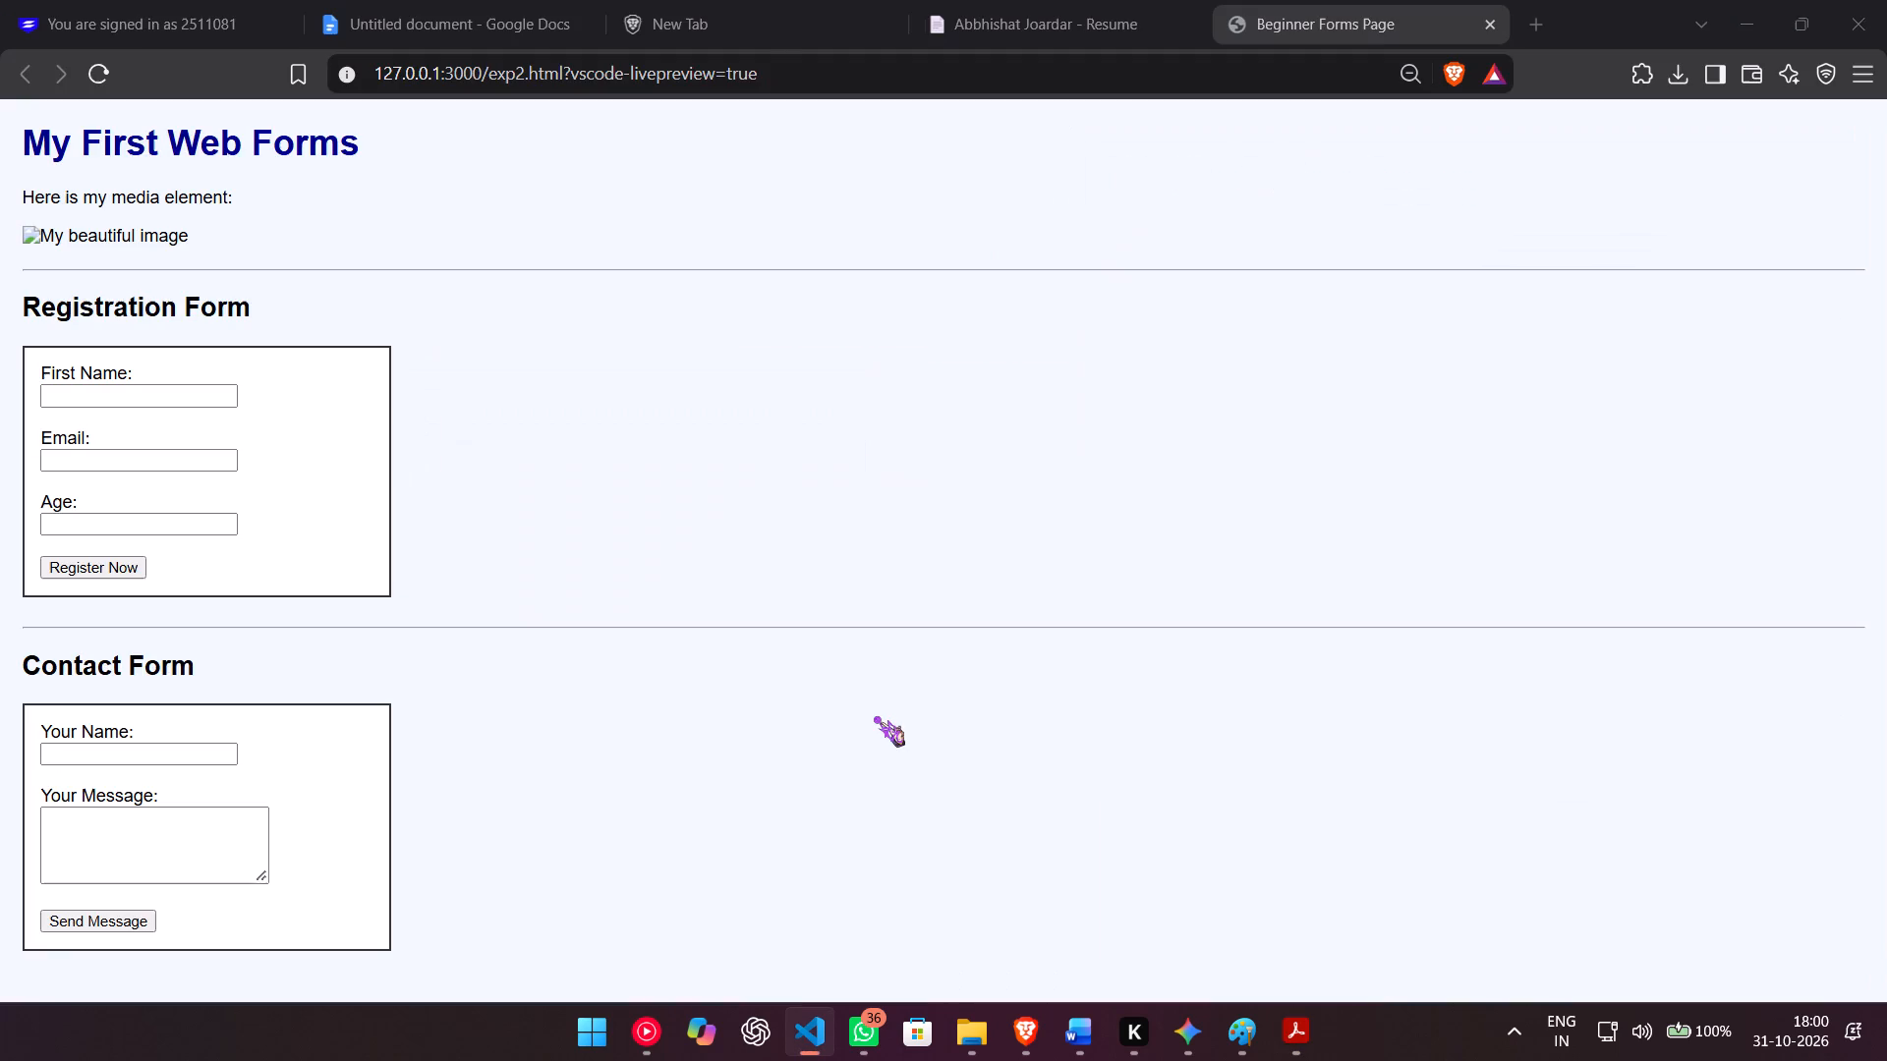
pyautogui.scroll(-10, 874, 652)
pyautogui.scroll(3, 342, 603)
pyautogui.click(35, 228)
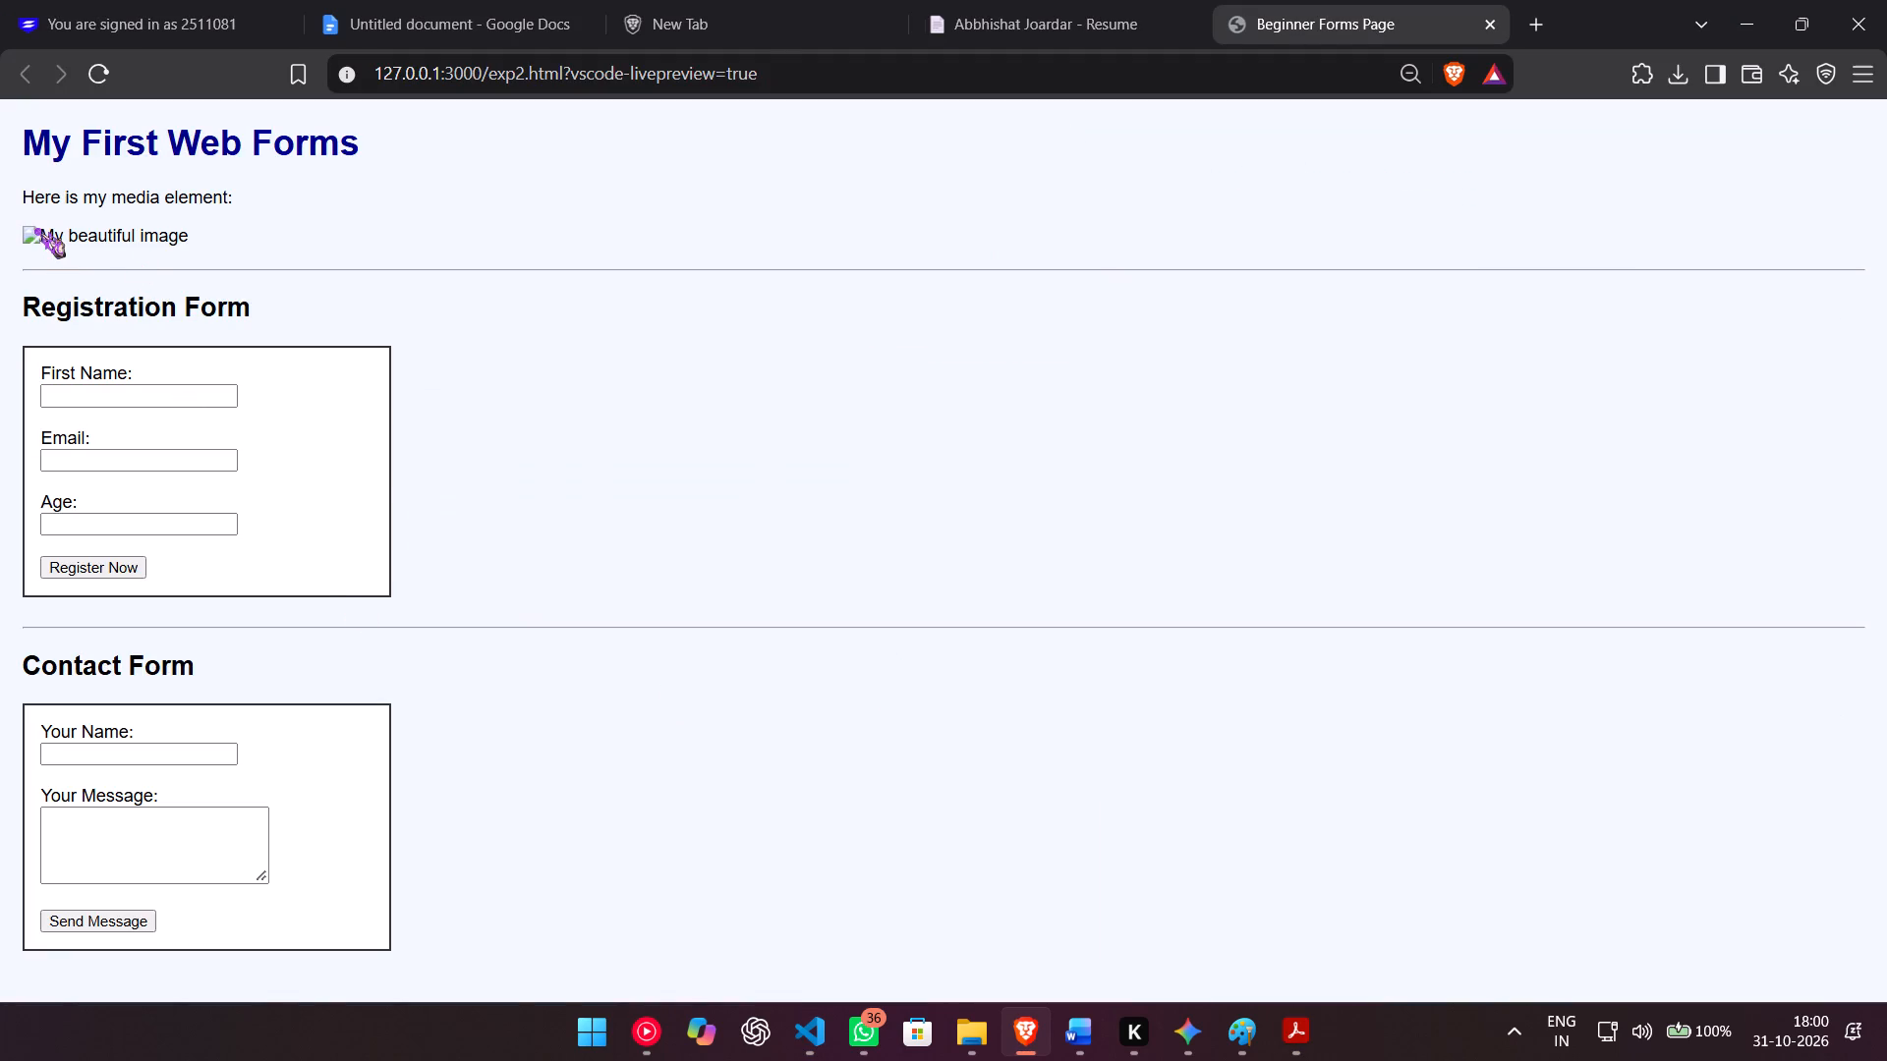
pyautogui.click(30, 238)
pyautogui.moveTo(22, 238); pyautogui.dragTo(159, 237)
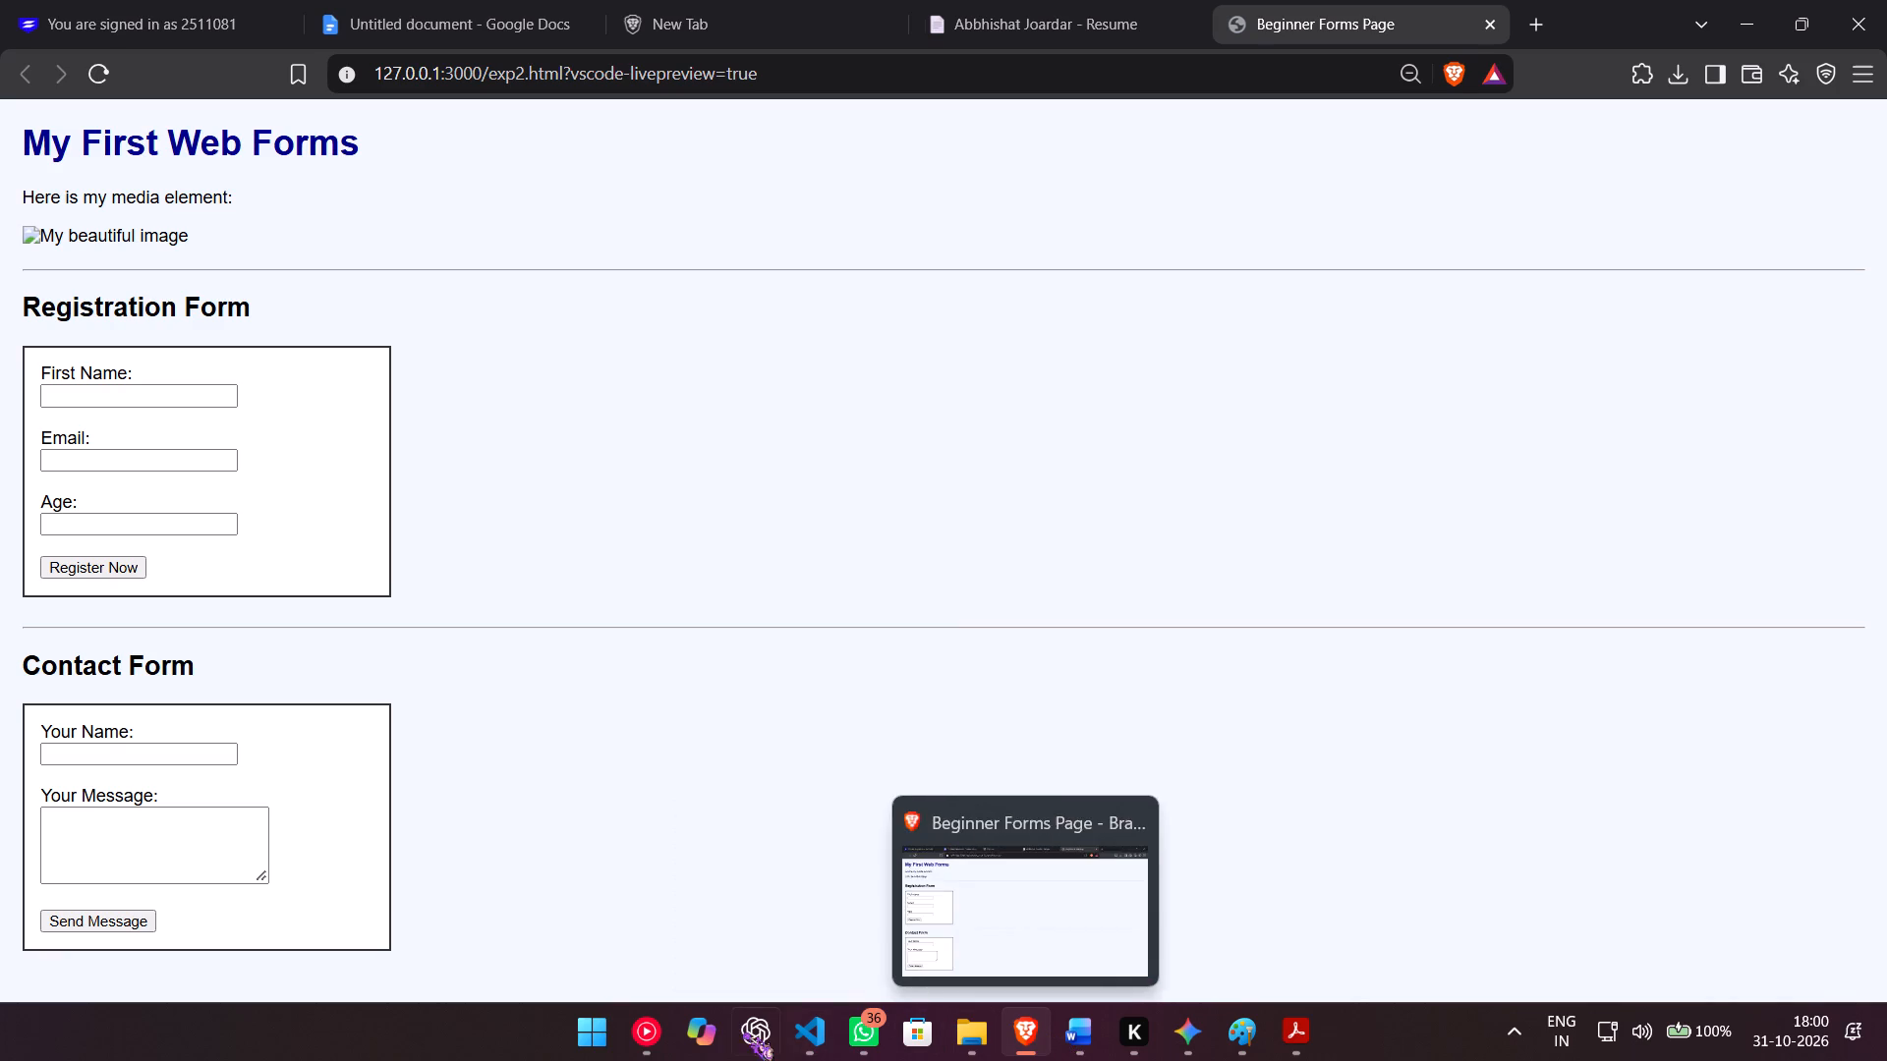
# Switch to Visual Studio Code and examine the image source on line 33 of exp2.html.
pyautogui.click(818, 1040)
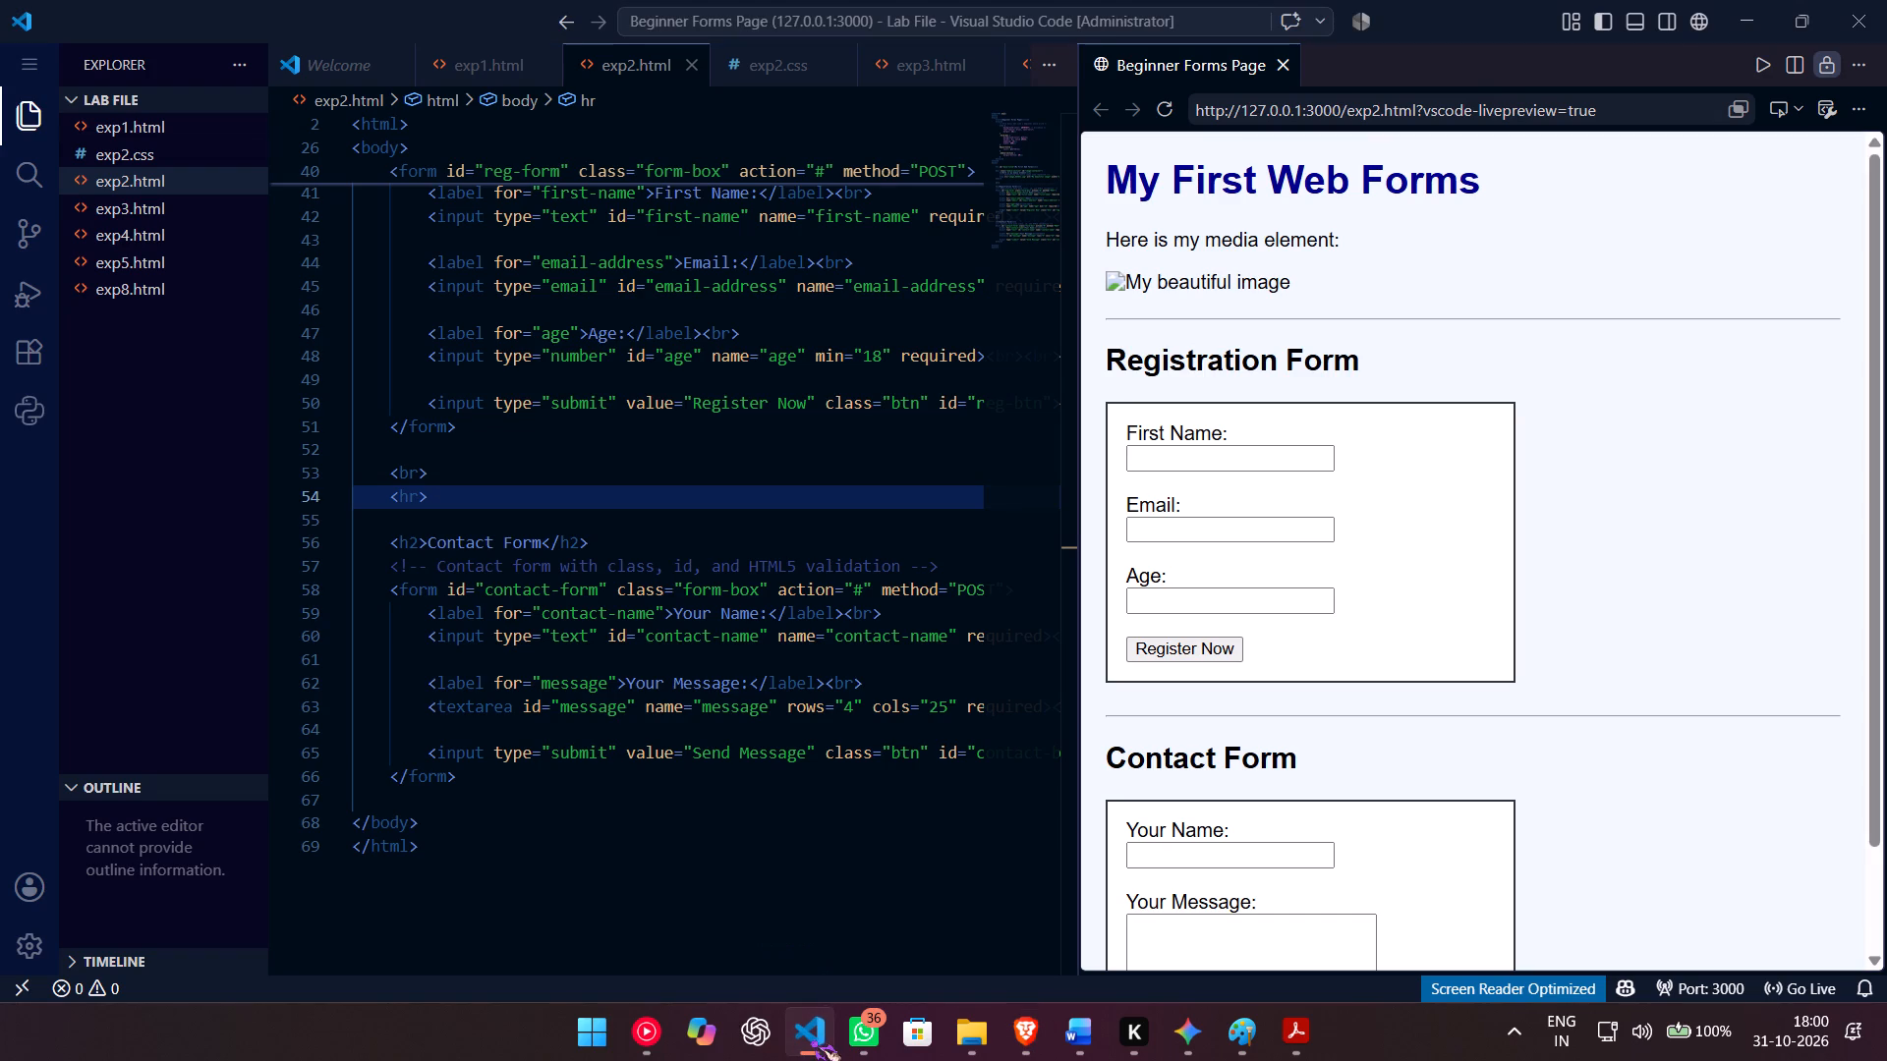
pyautogui.scroll(20, 673, 379)
pyautogui.scroll(5, 673, 379)
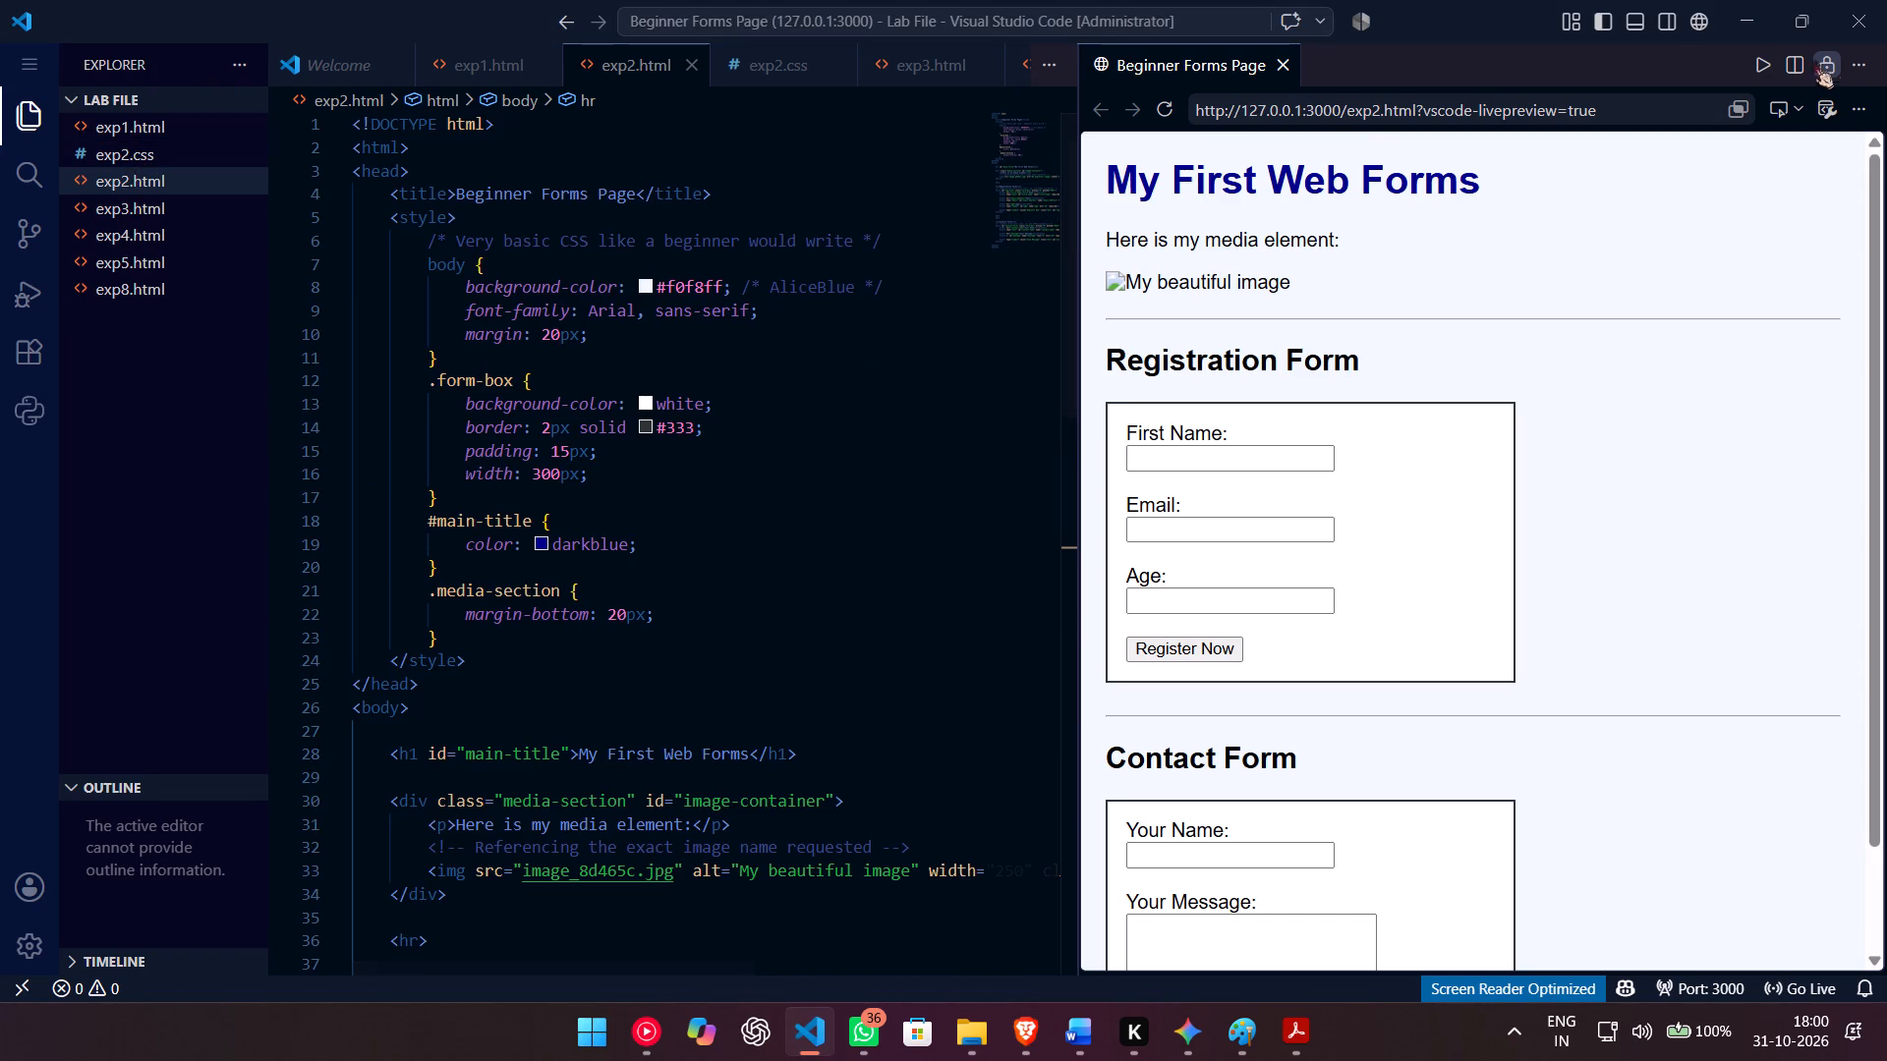
pyautogui.scroll(-1, 511, 262)
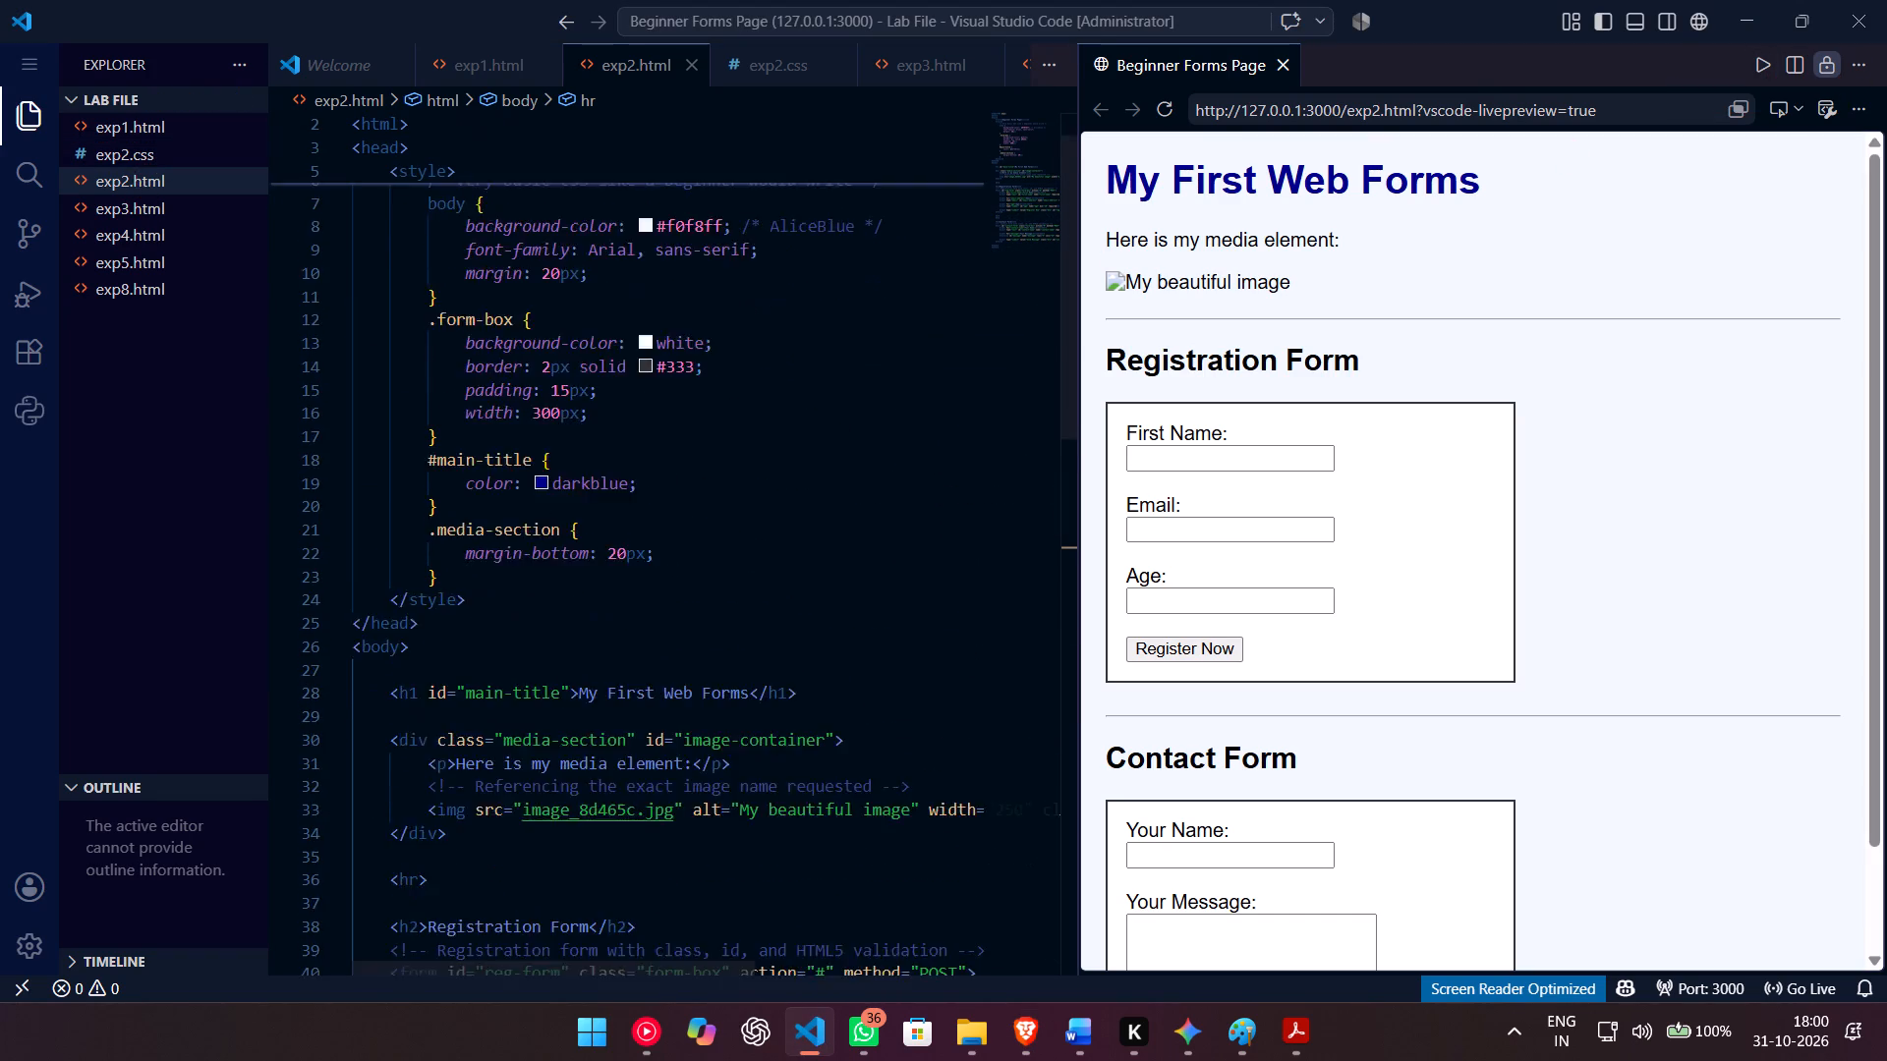
pyautogui.scroll(-1, 513, 266)
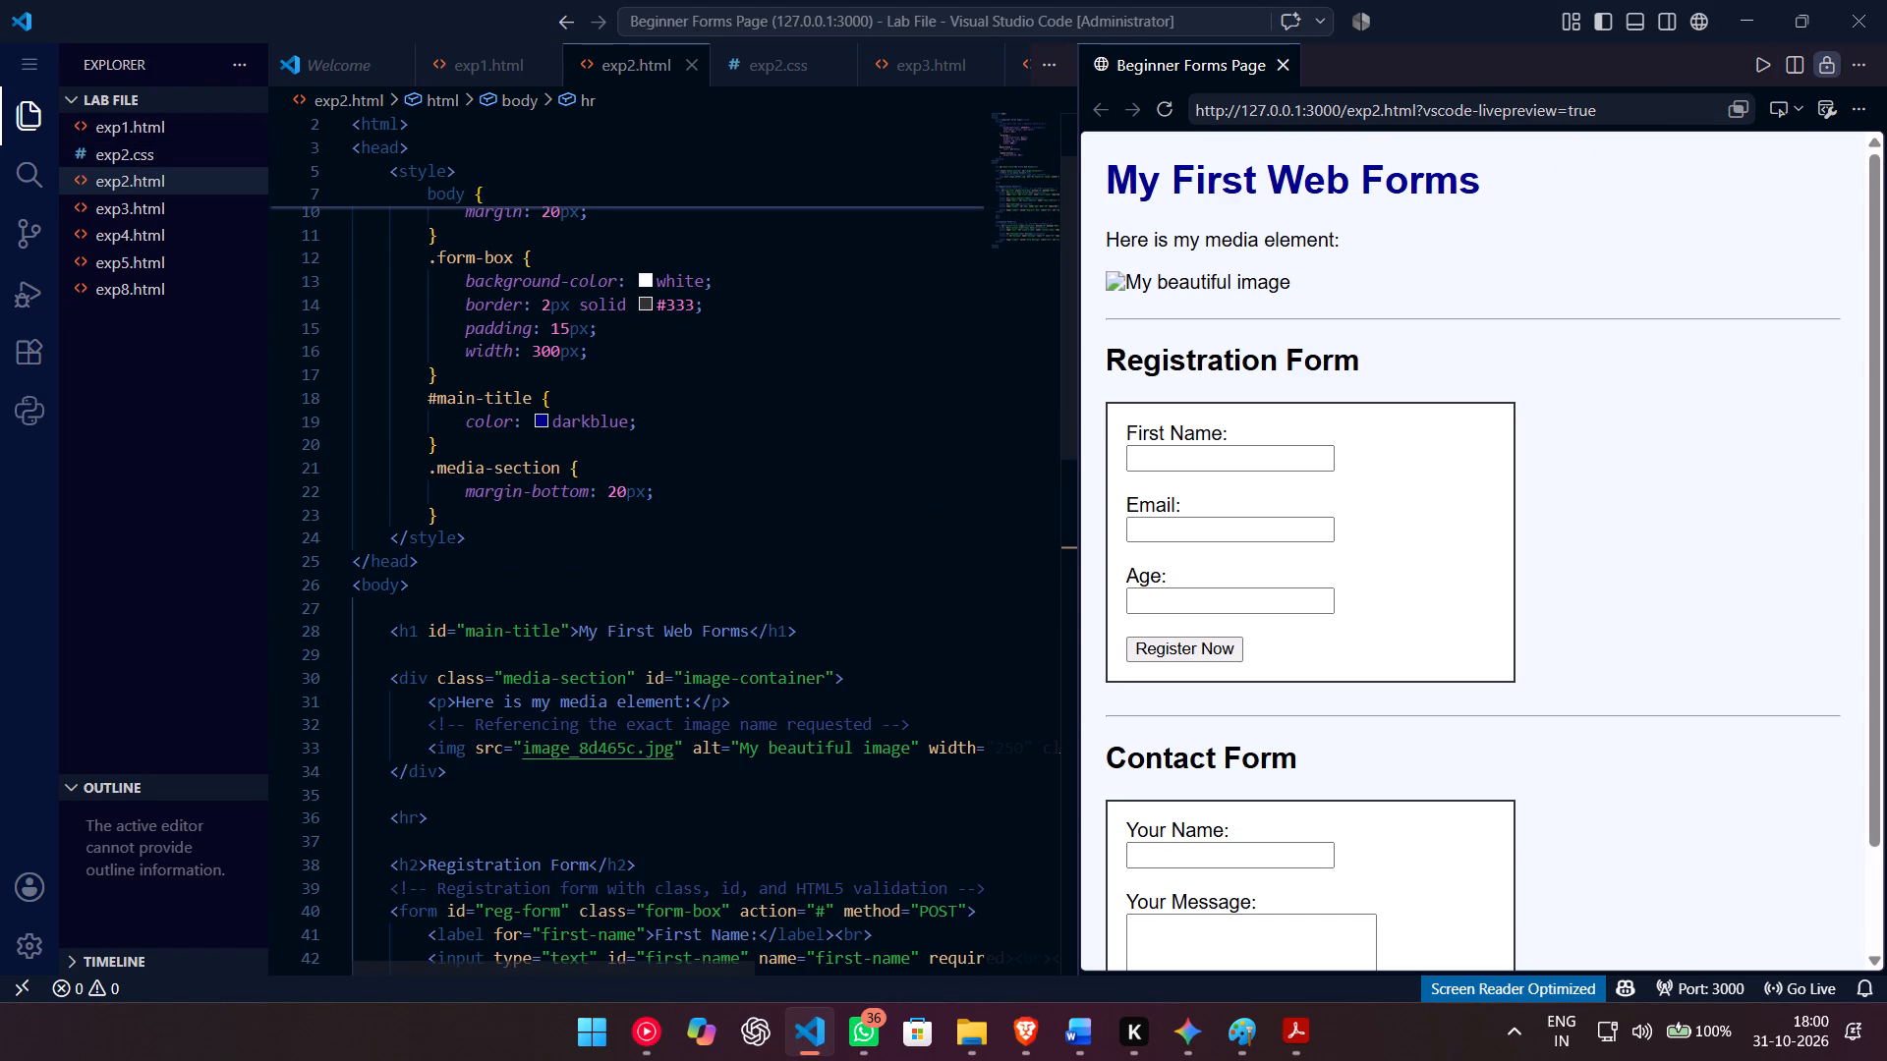
pyautogui.moveTo(523, 758); pyautogui.dragTo(524, 758)
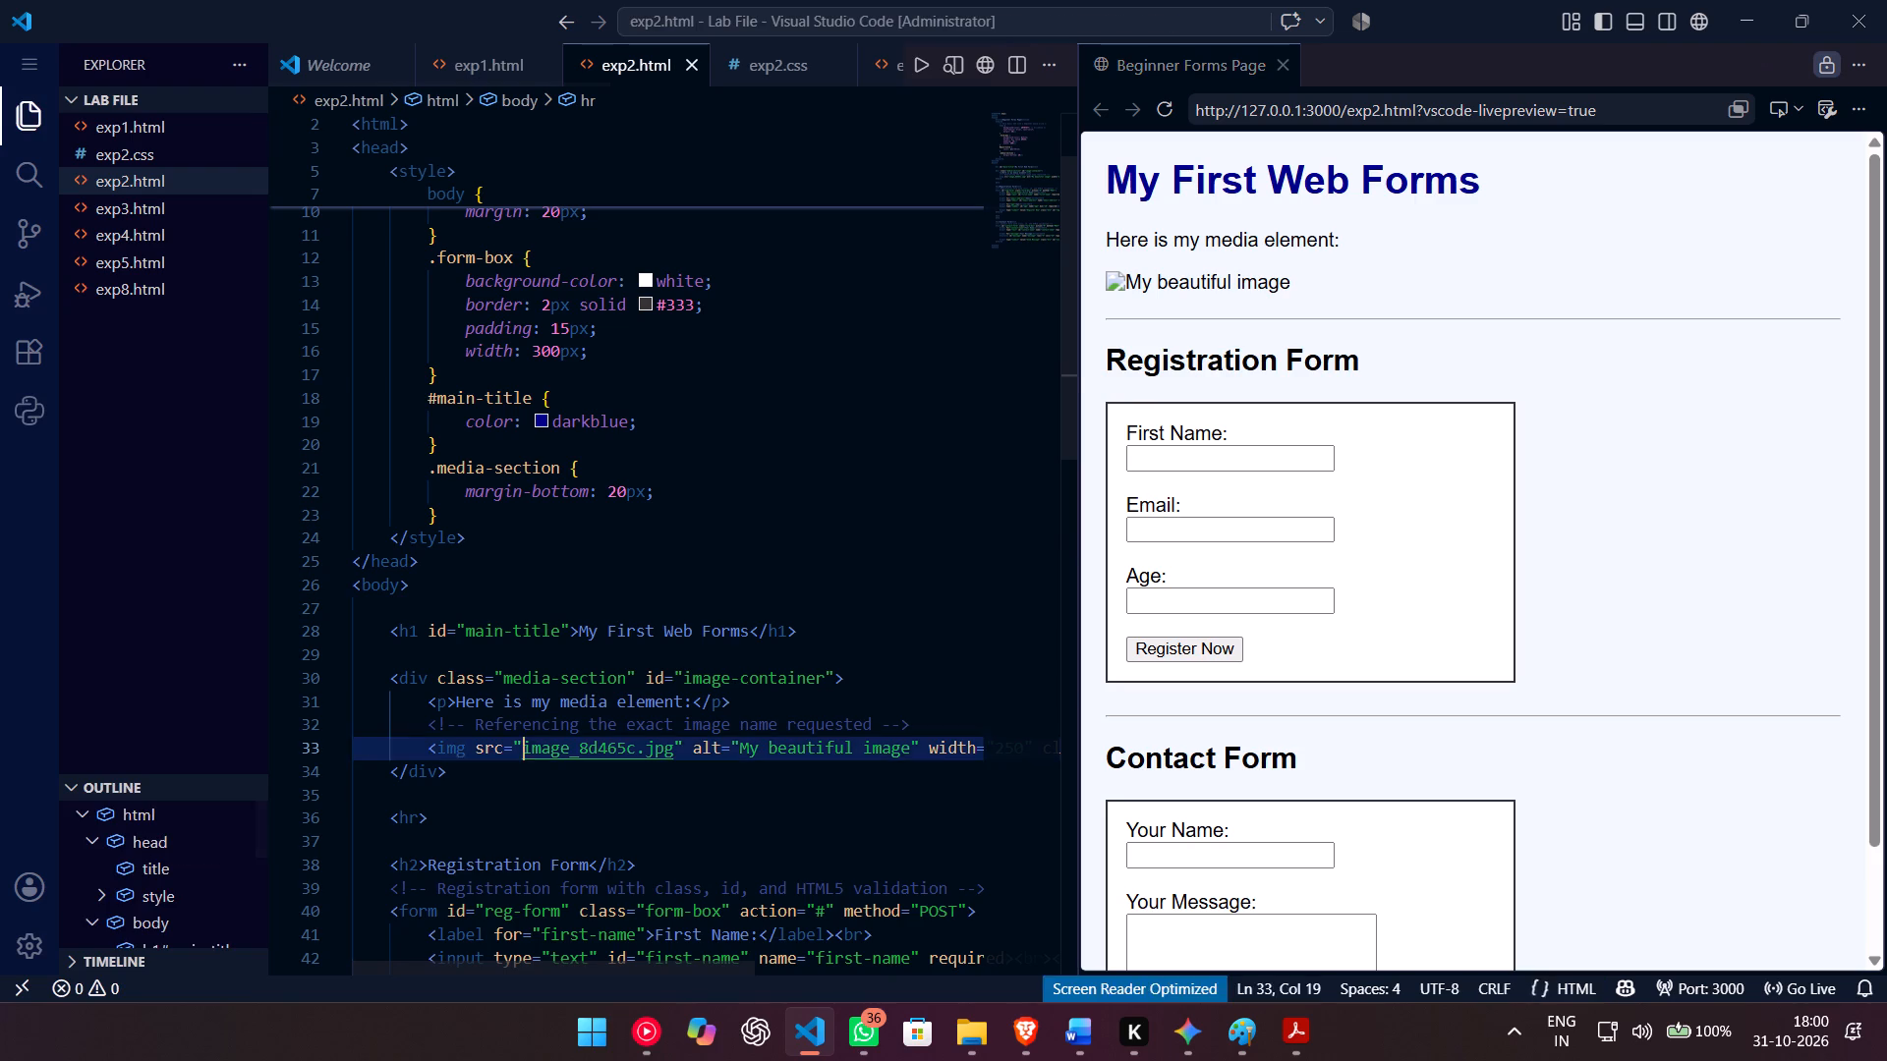
pyautogui.moveTo(524, 758); pyautogui.dragTo(674, 752)
pyautogui.click(658, 750)
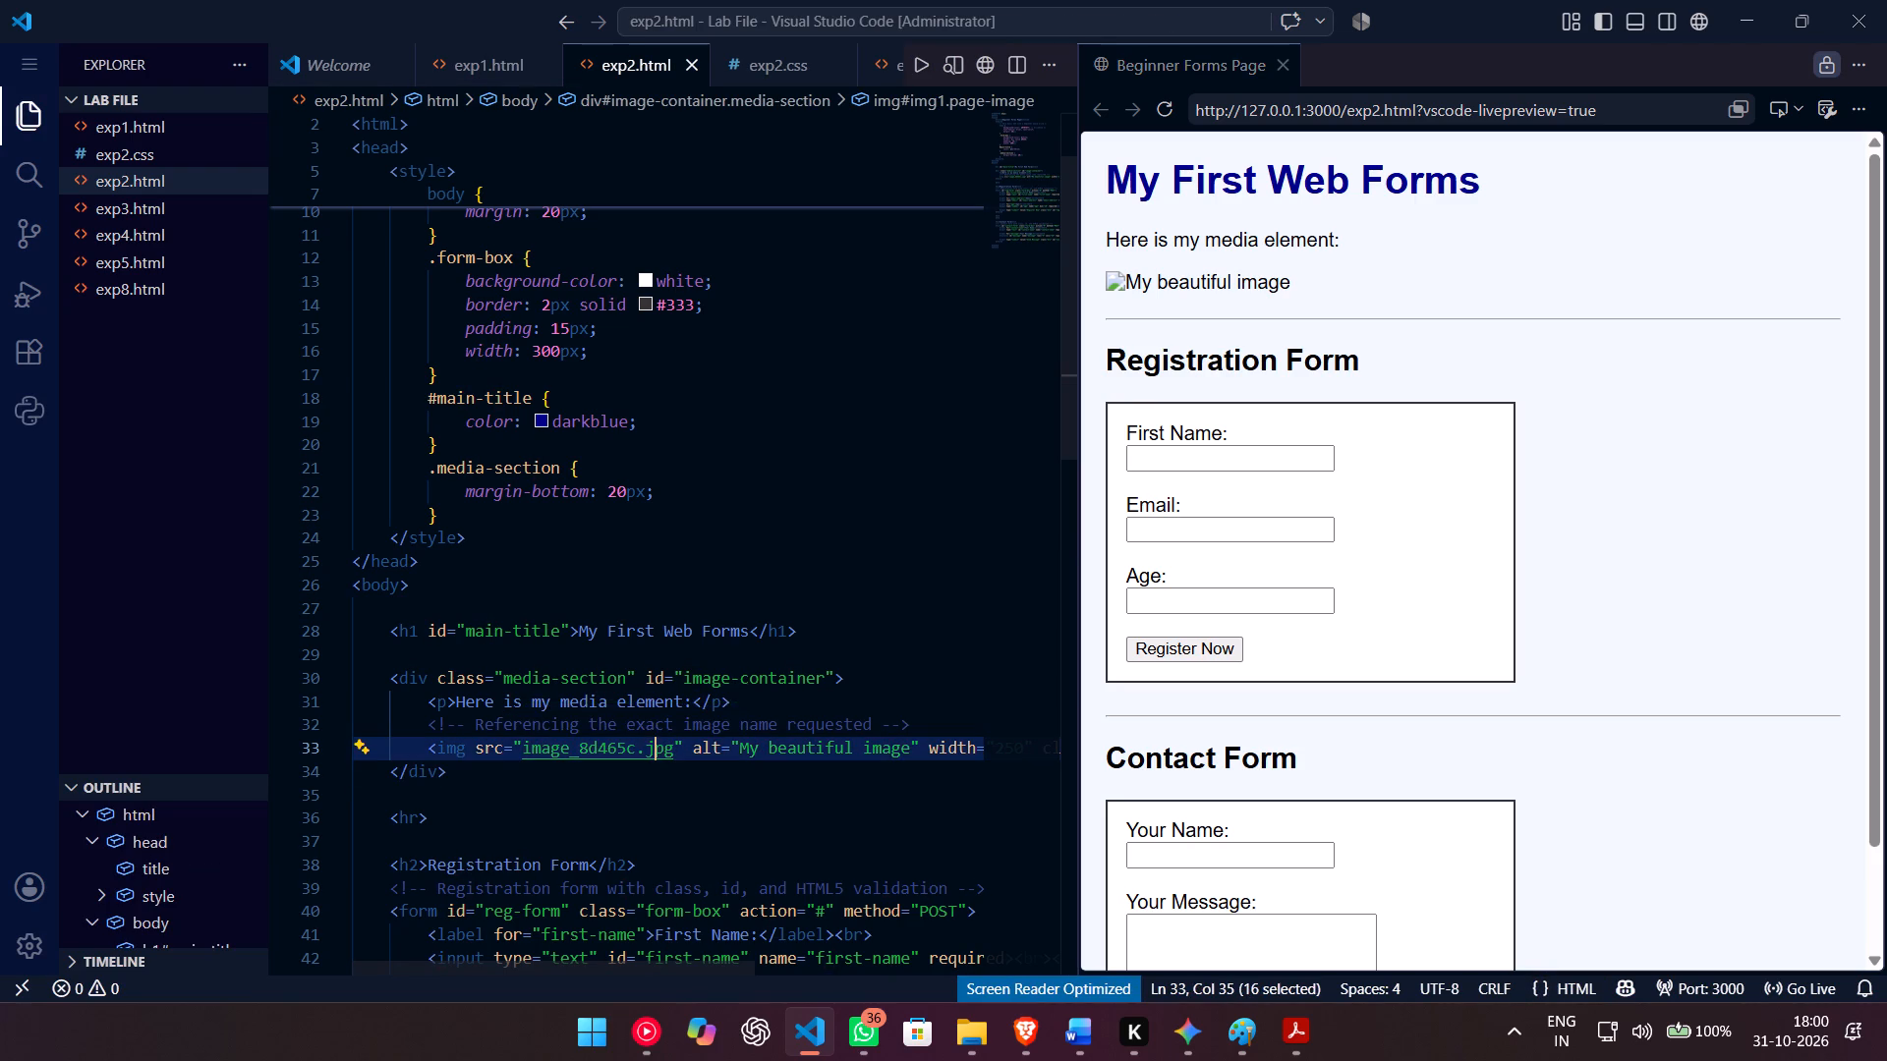
pyautogui.click(658, 750)
pyautogui.click(675, 749)
pyautogui.moveTo(675, 749); pyautogui.dragTo(557, 746)
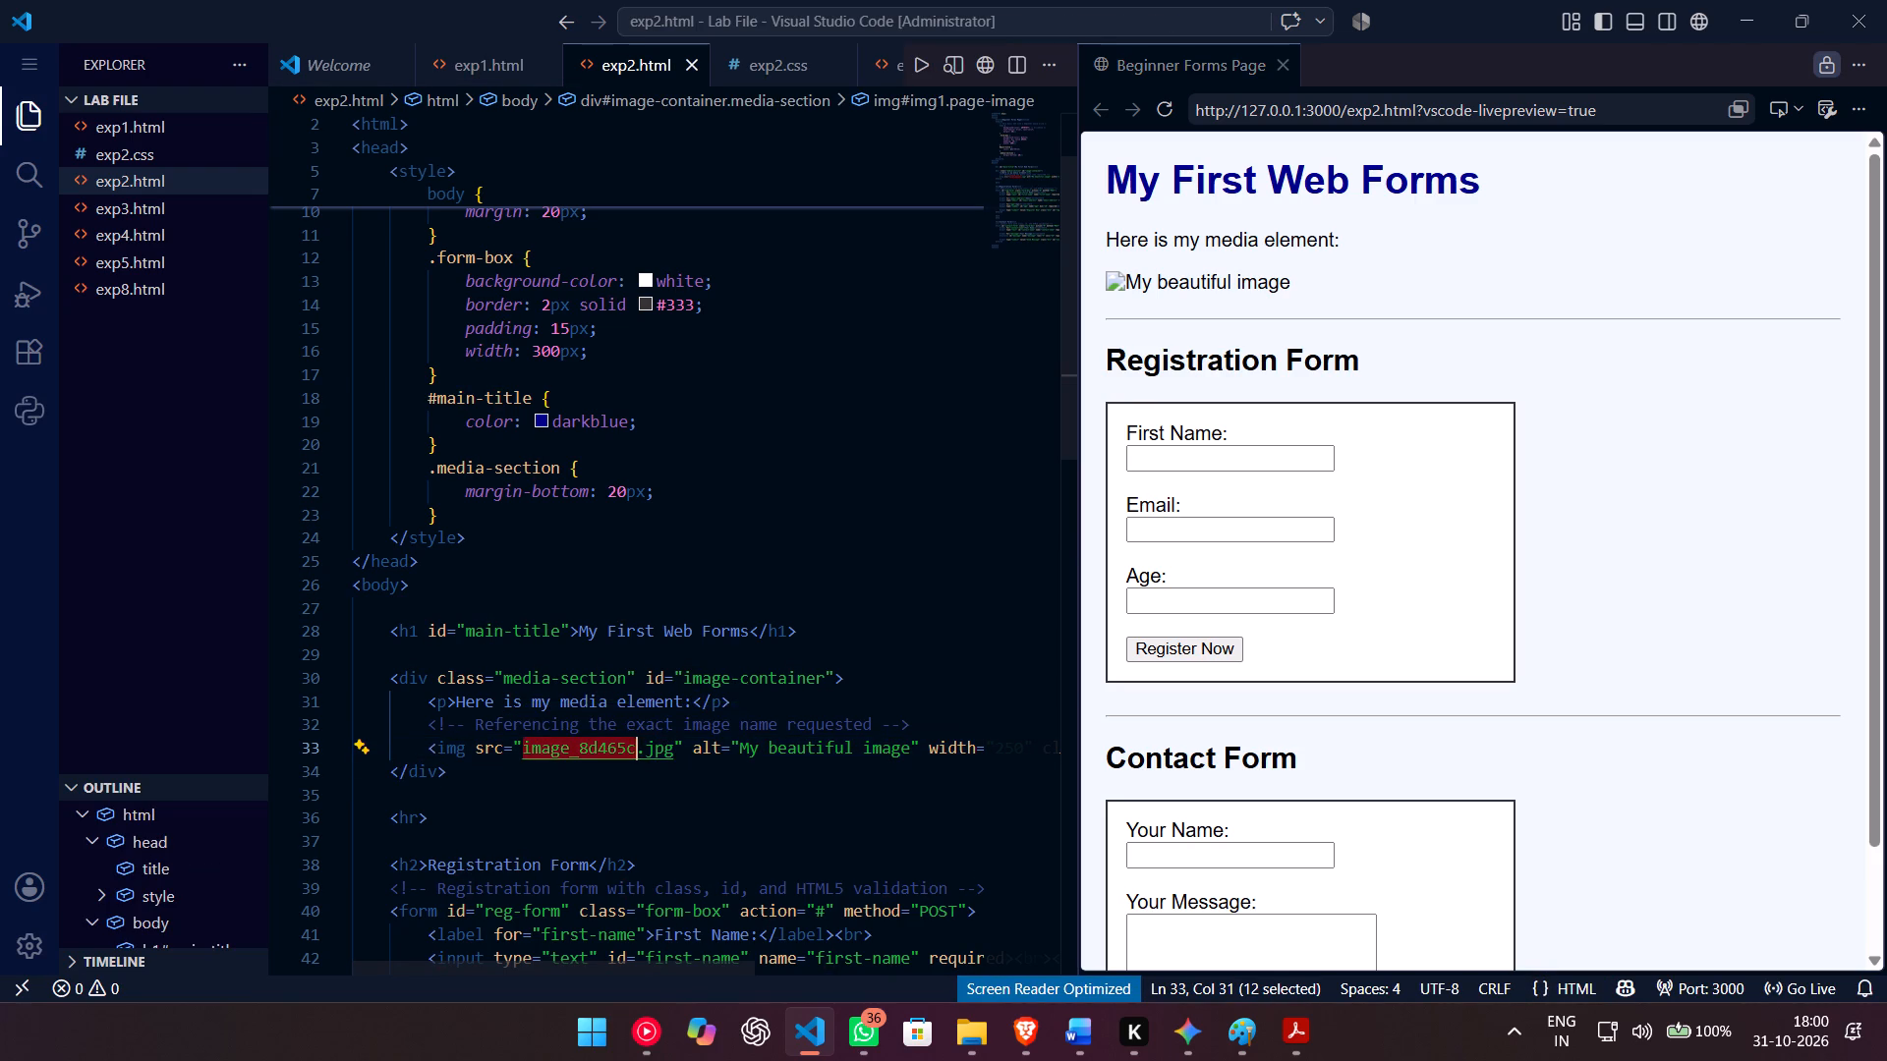
pyautogui.moveTo(557, 746); pyautogui.dragTo(538, 749)
pyautogui.click(540, 749)
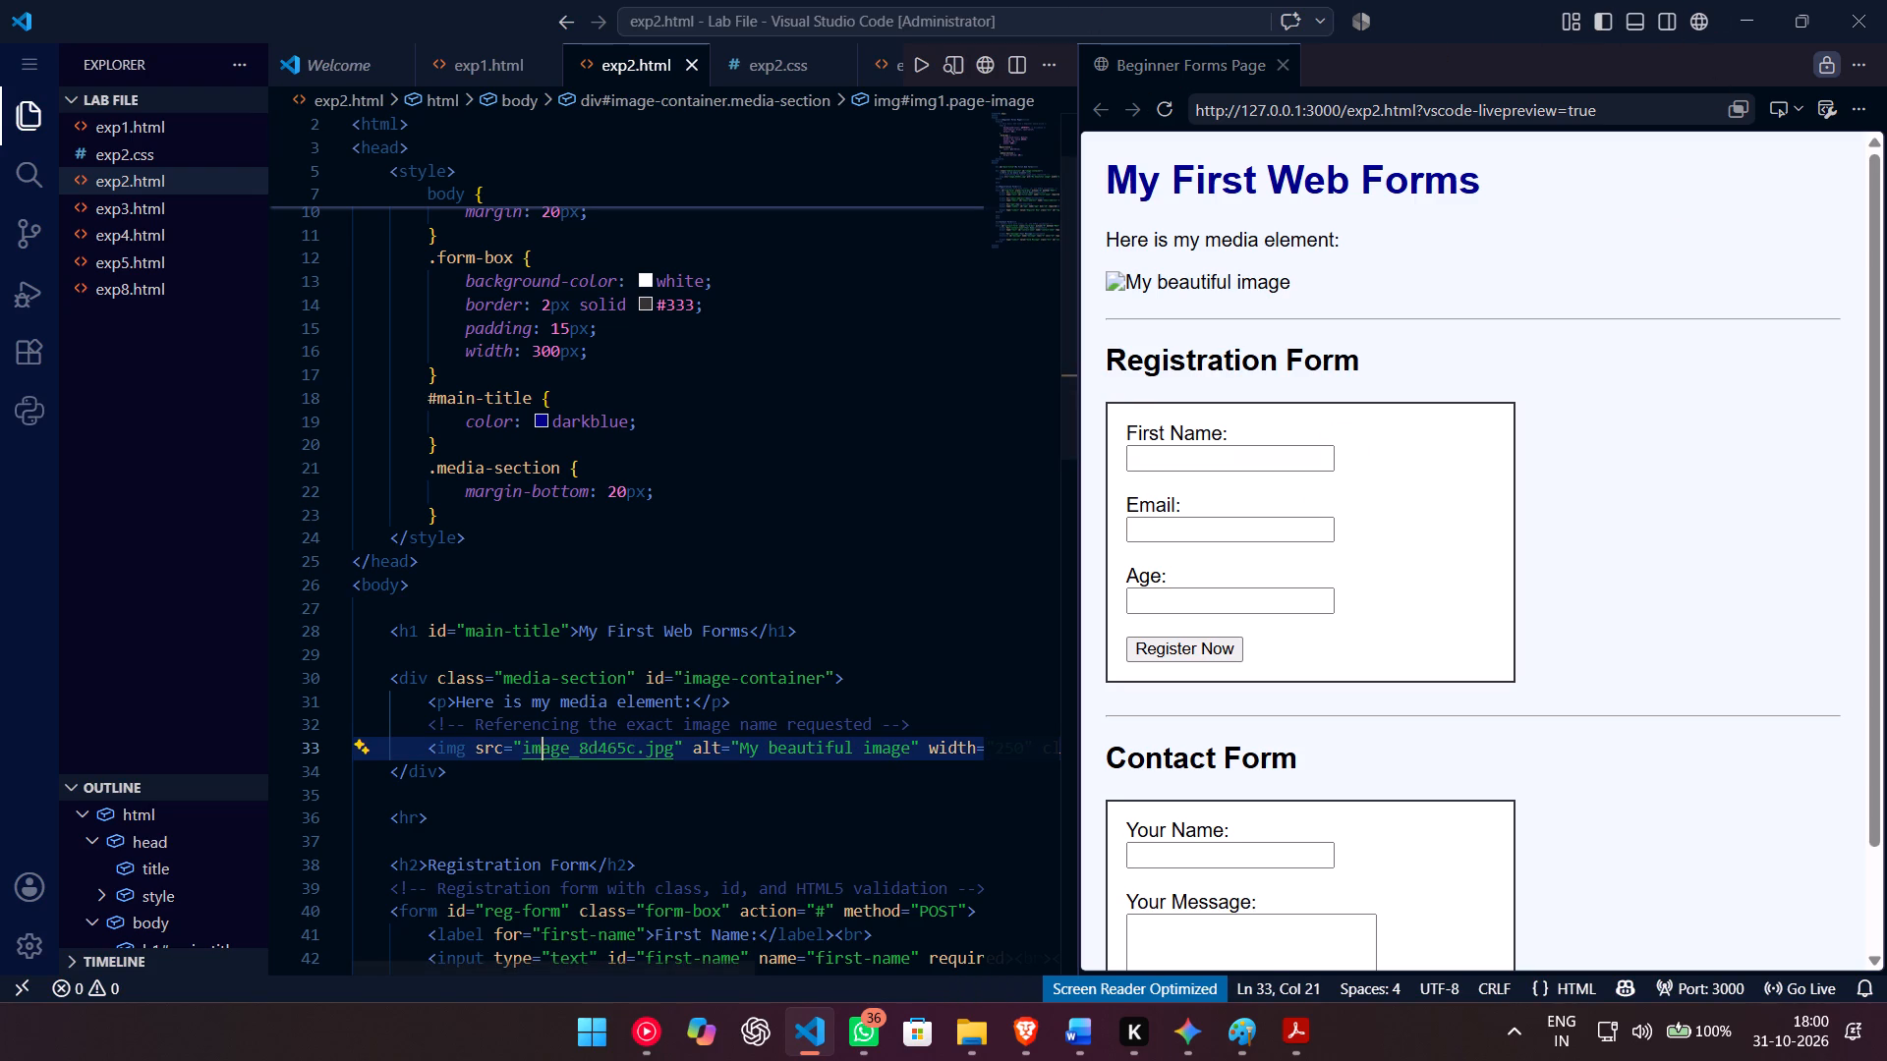
# In a new Brave tab, run an image search for forms and open the jotform.com multiple-choice quiz image.
pyautogui.click(1020, 1031)
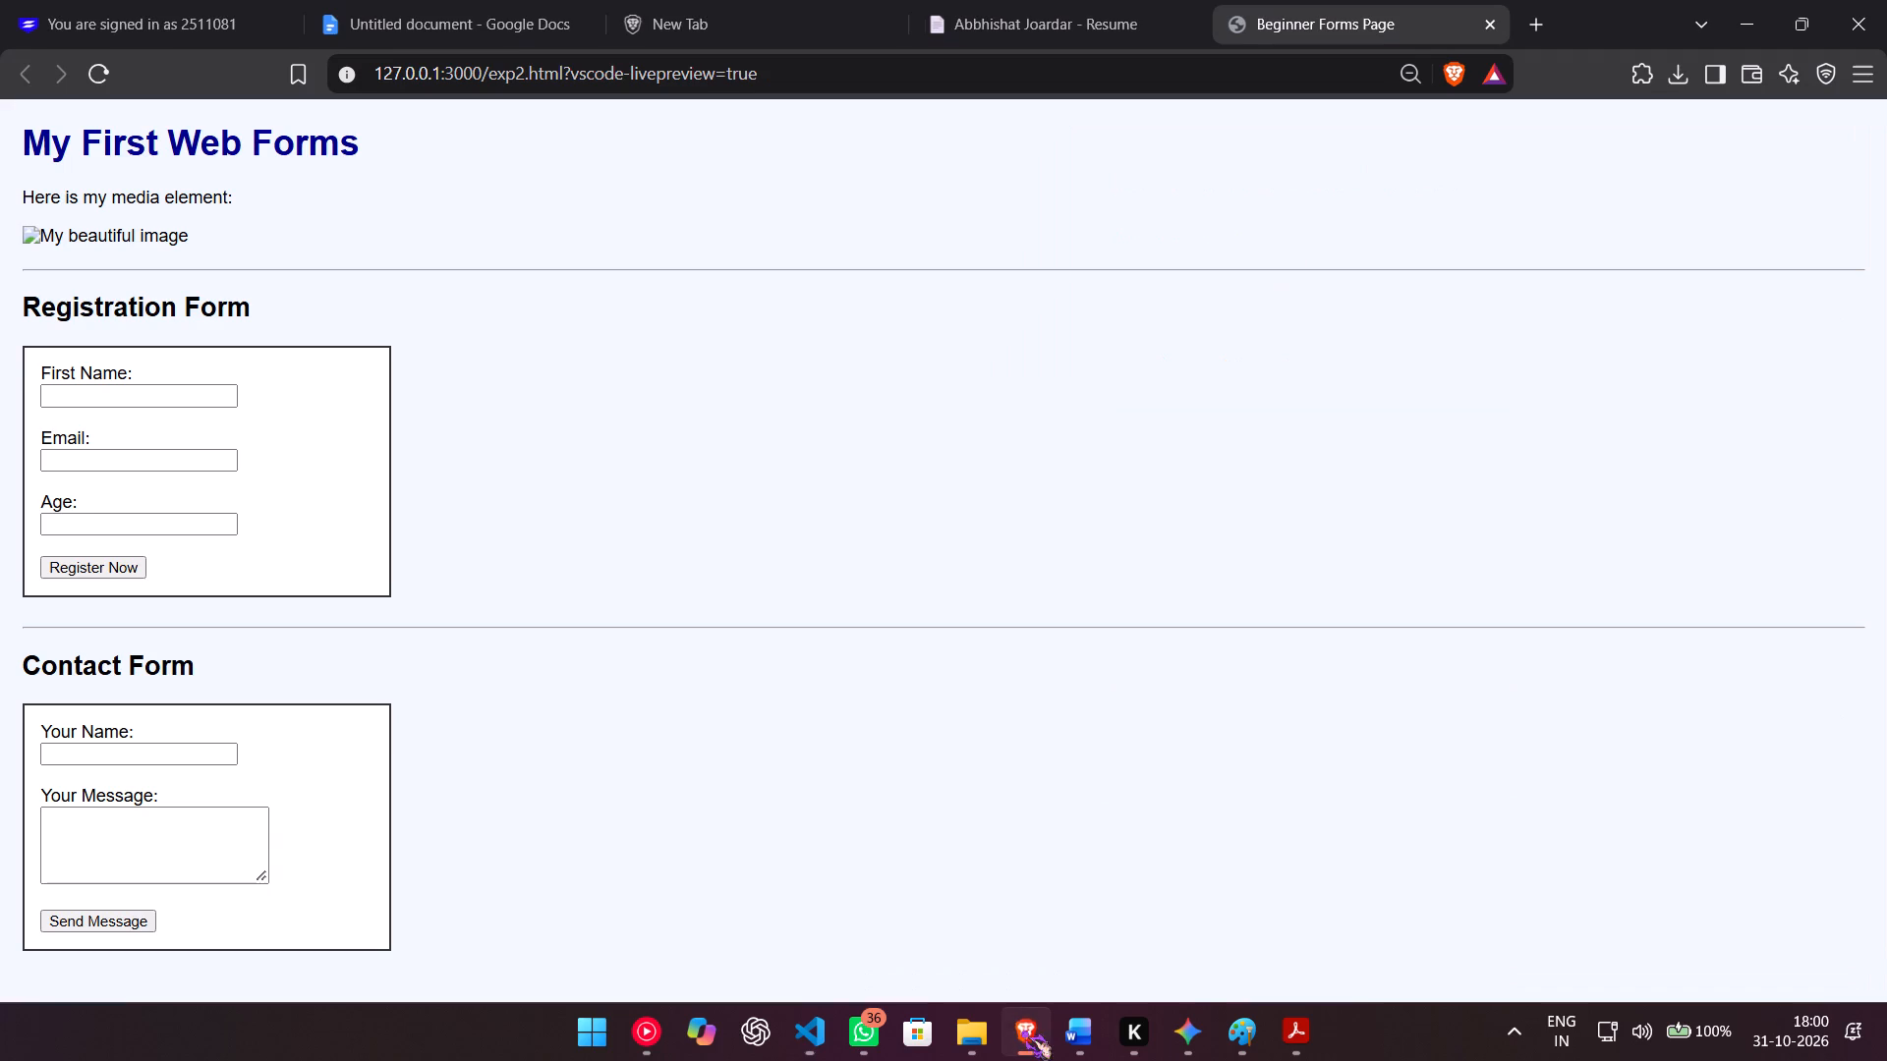
pyautogui.click(1531, 8)
pyautogui.click(475, 66)
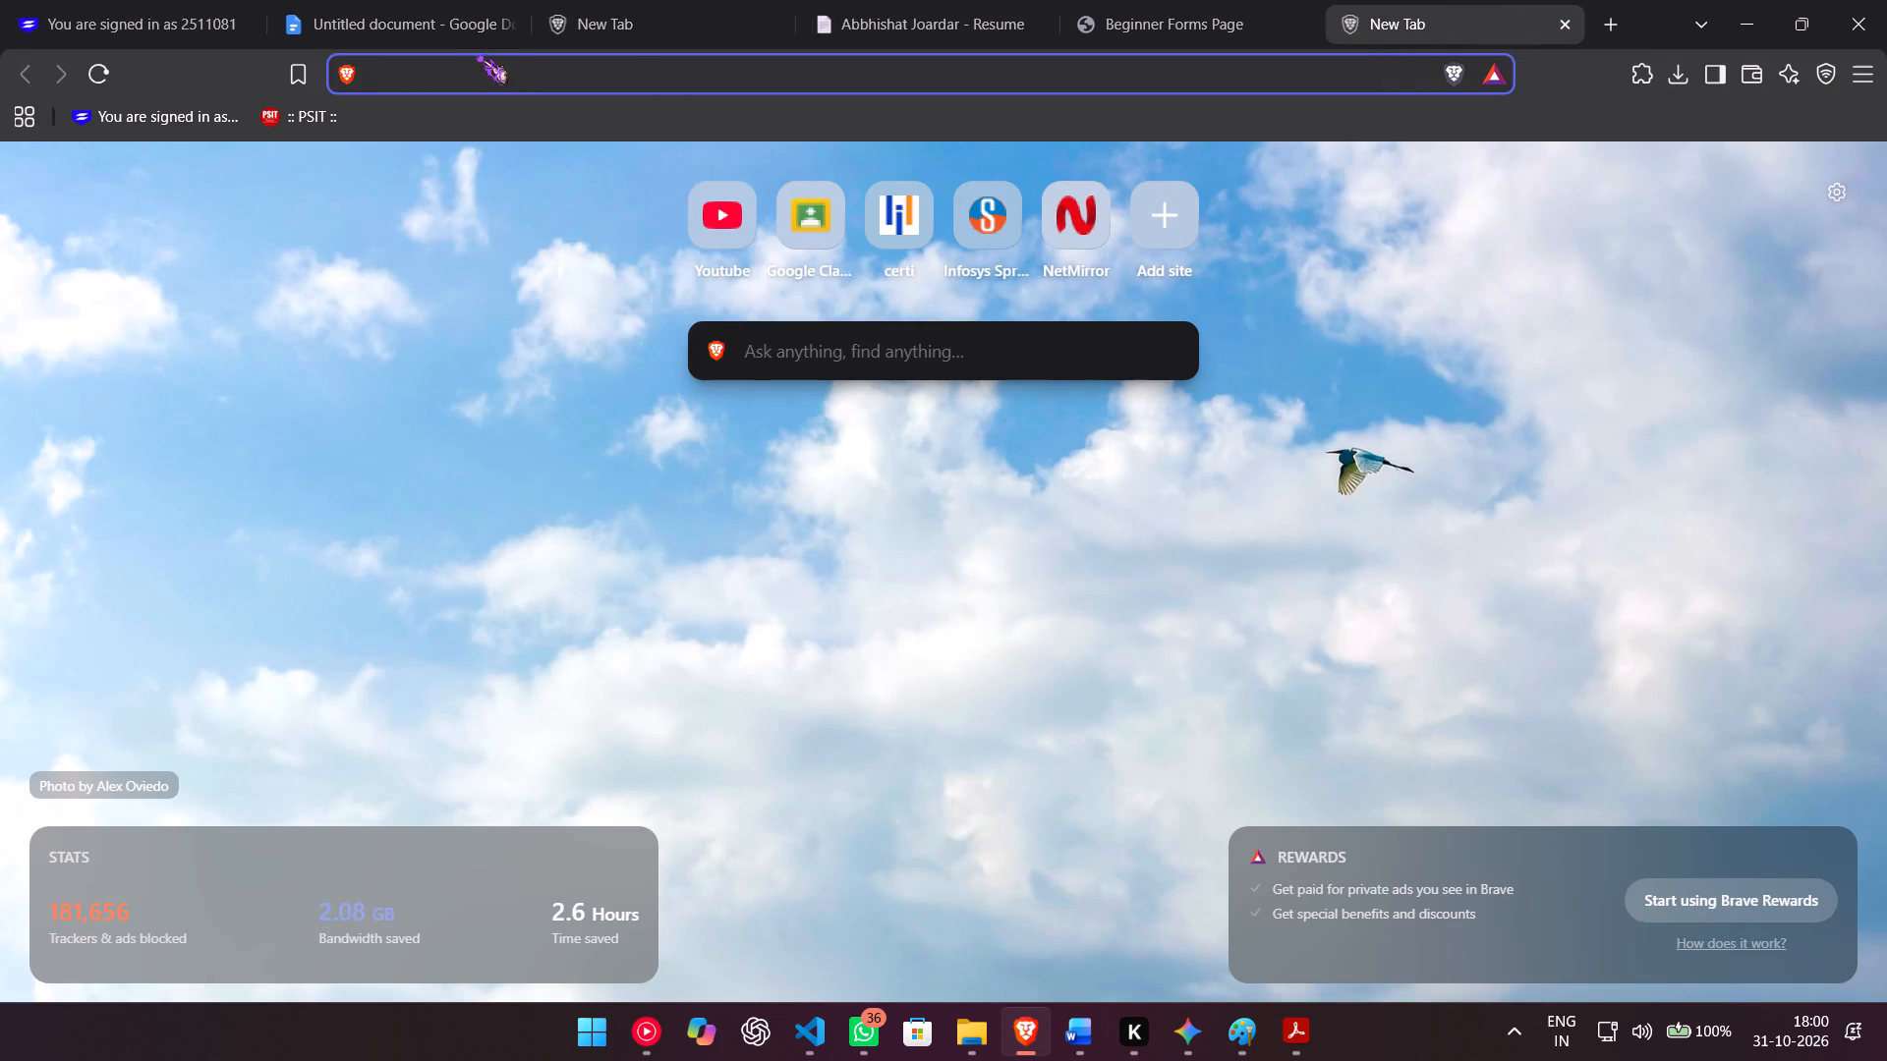
pyautogui.write('forms')
pyautogui.press('Return')
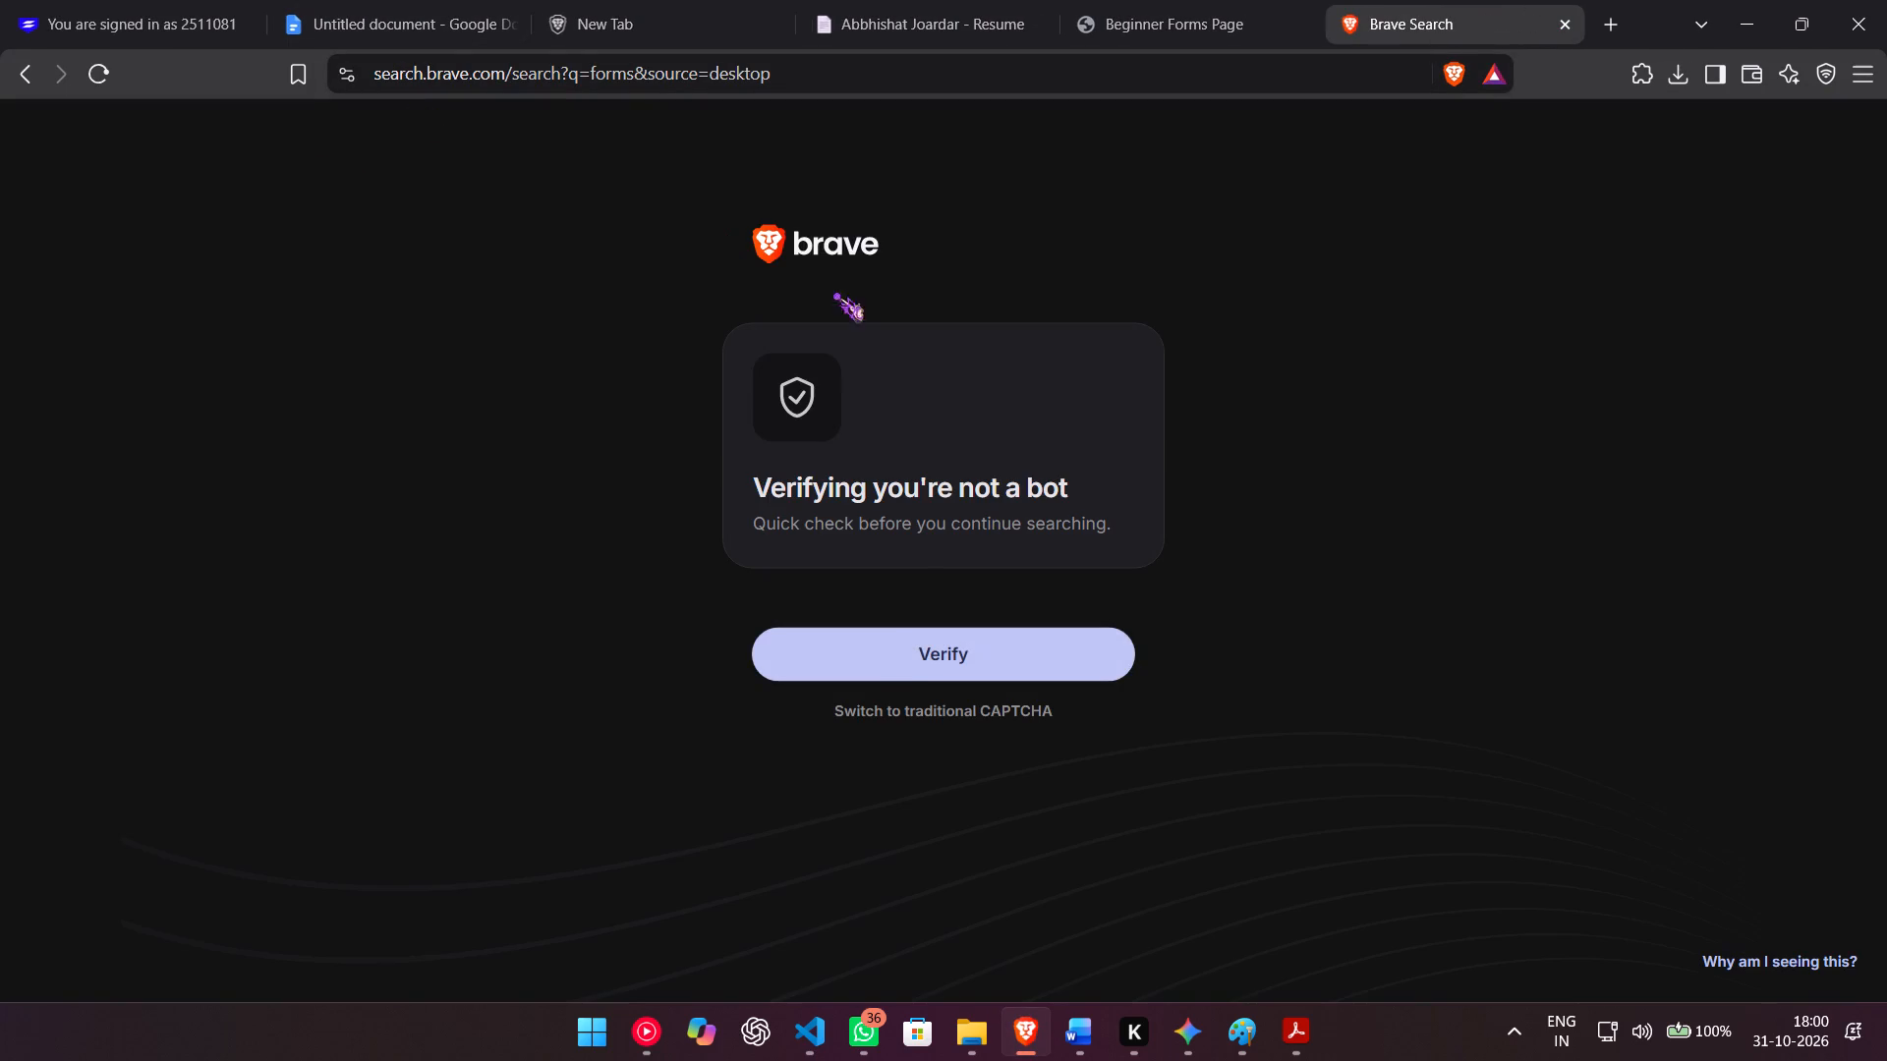
pyautogui.click(907, 654)
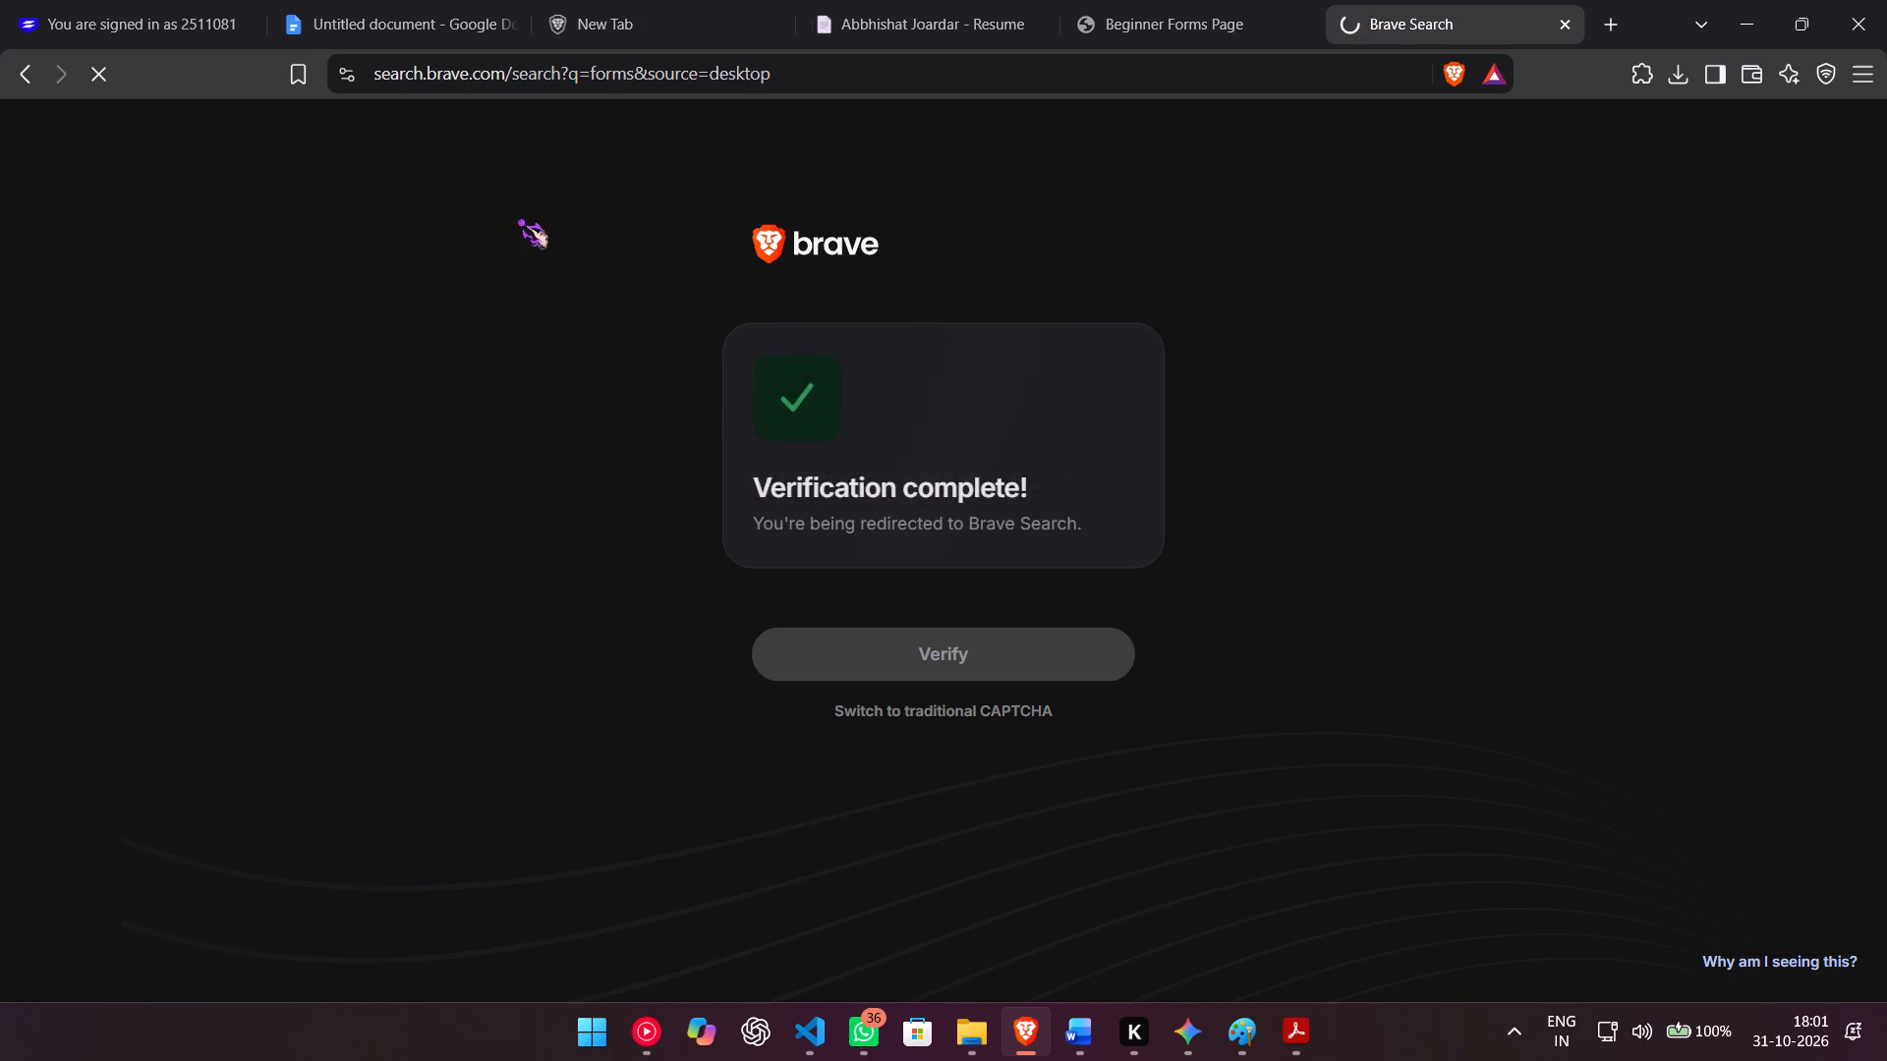
pyautogui.click(417, 231)
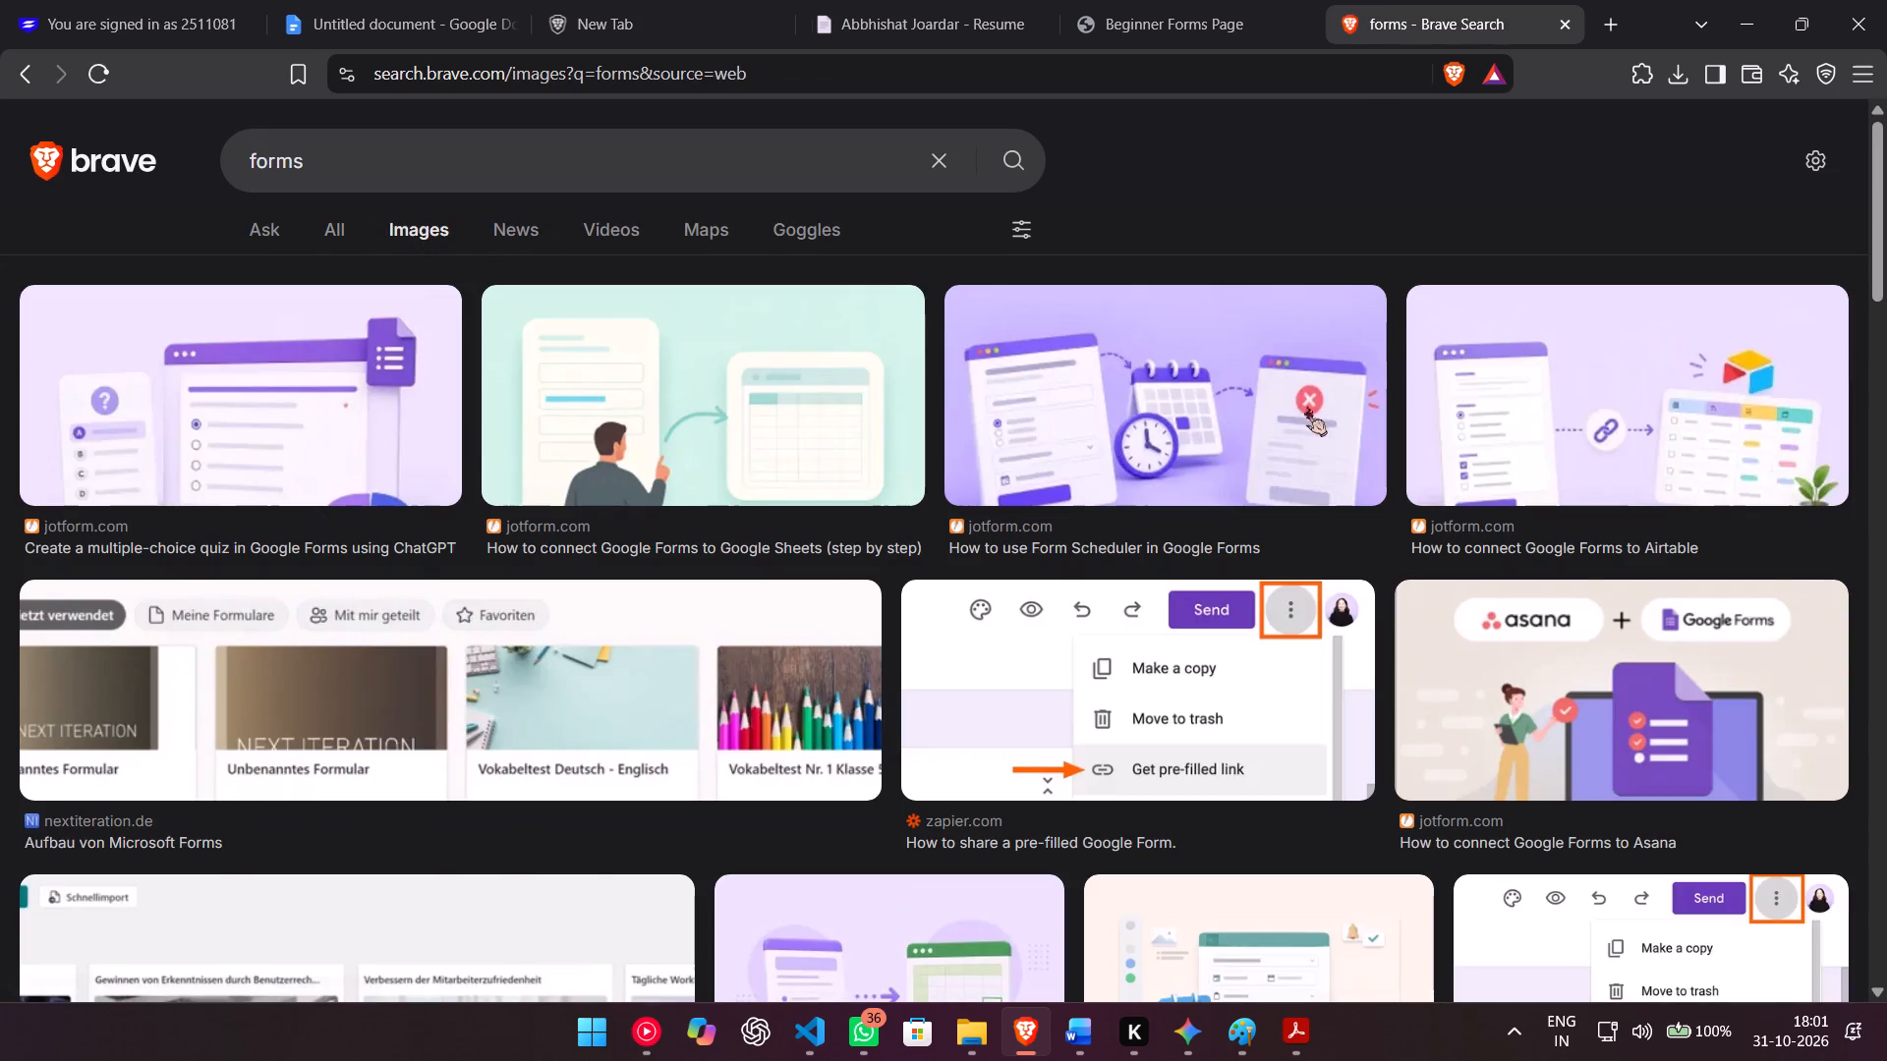
pyautogui.click(185, 361)
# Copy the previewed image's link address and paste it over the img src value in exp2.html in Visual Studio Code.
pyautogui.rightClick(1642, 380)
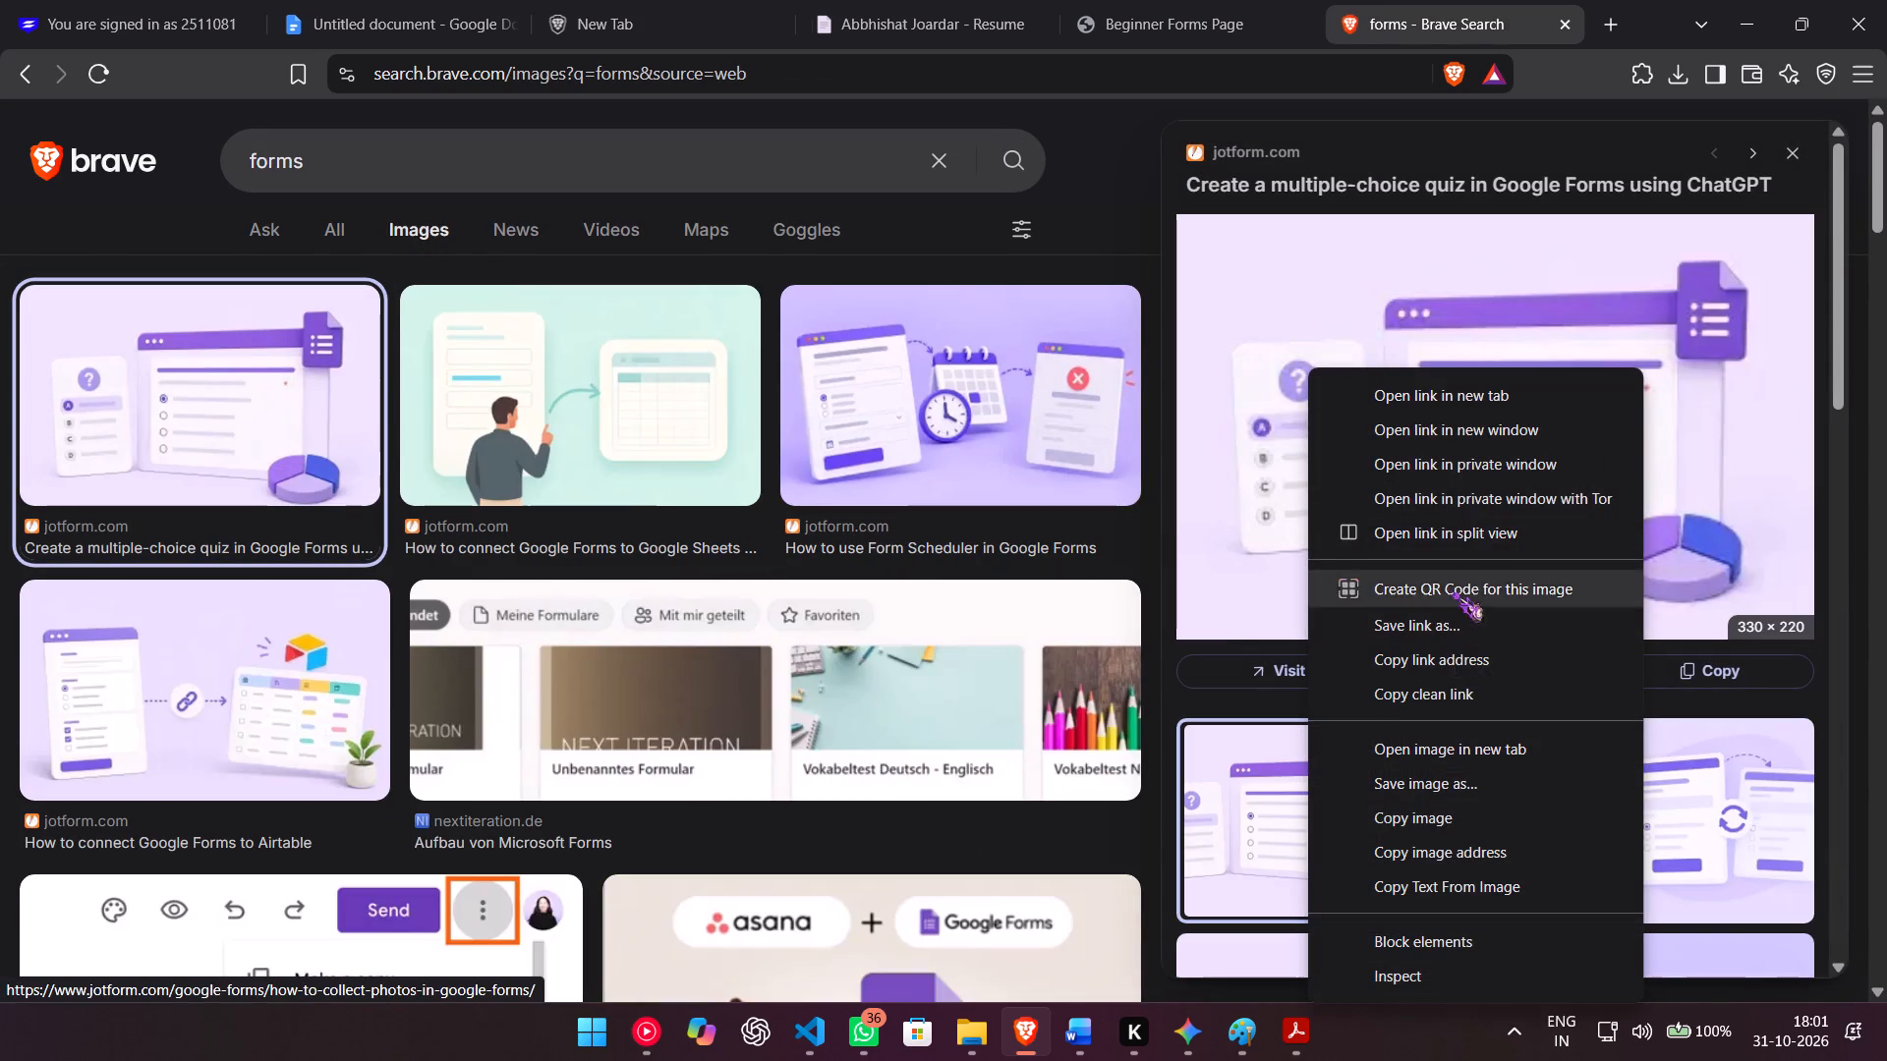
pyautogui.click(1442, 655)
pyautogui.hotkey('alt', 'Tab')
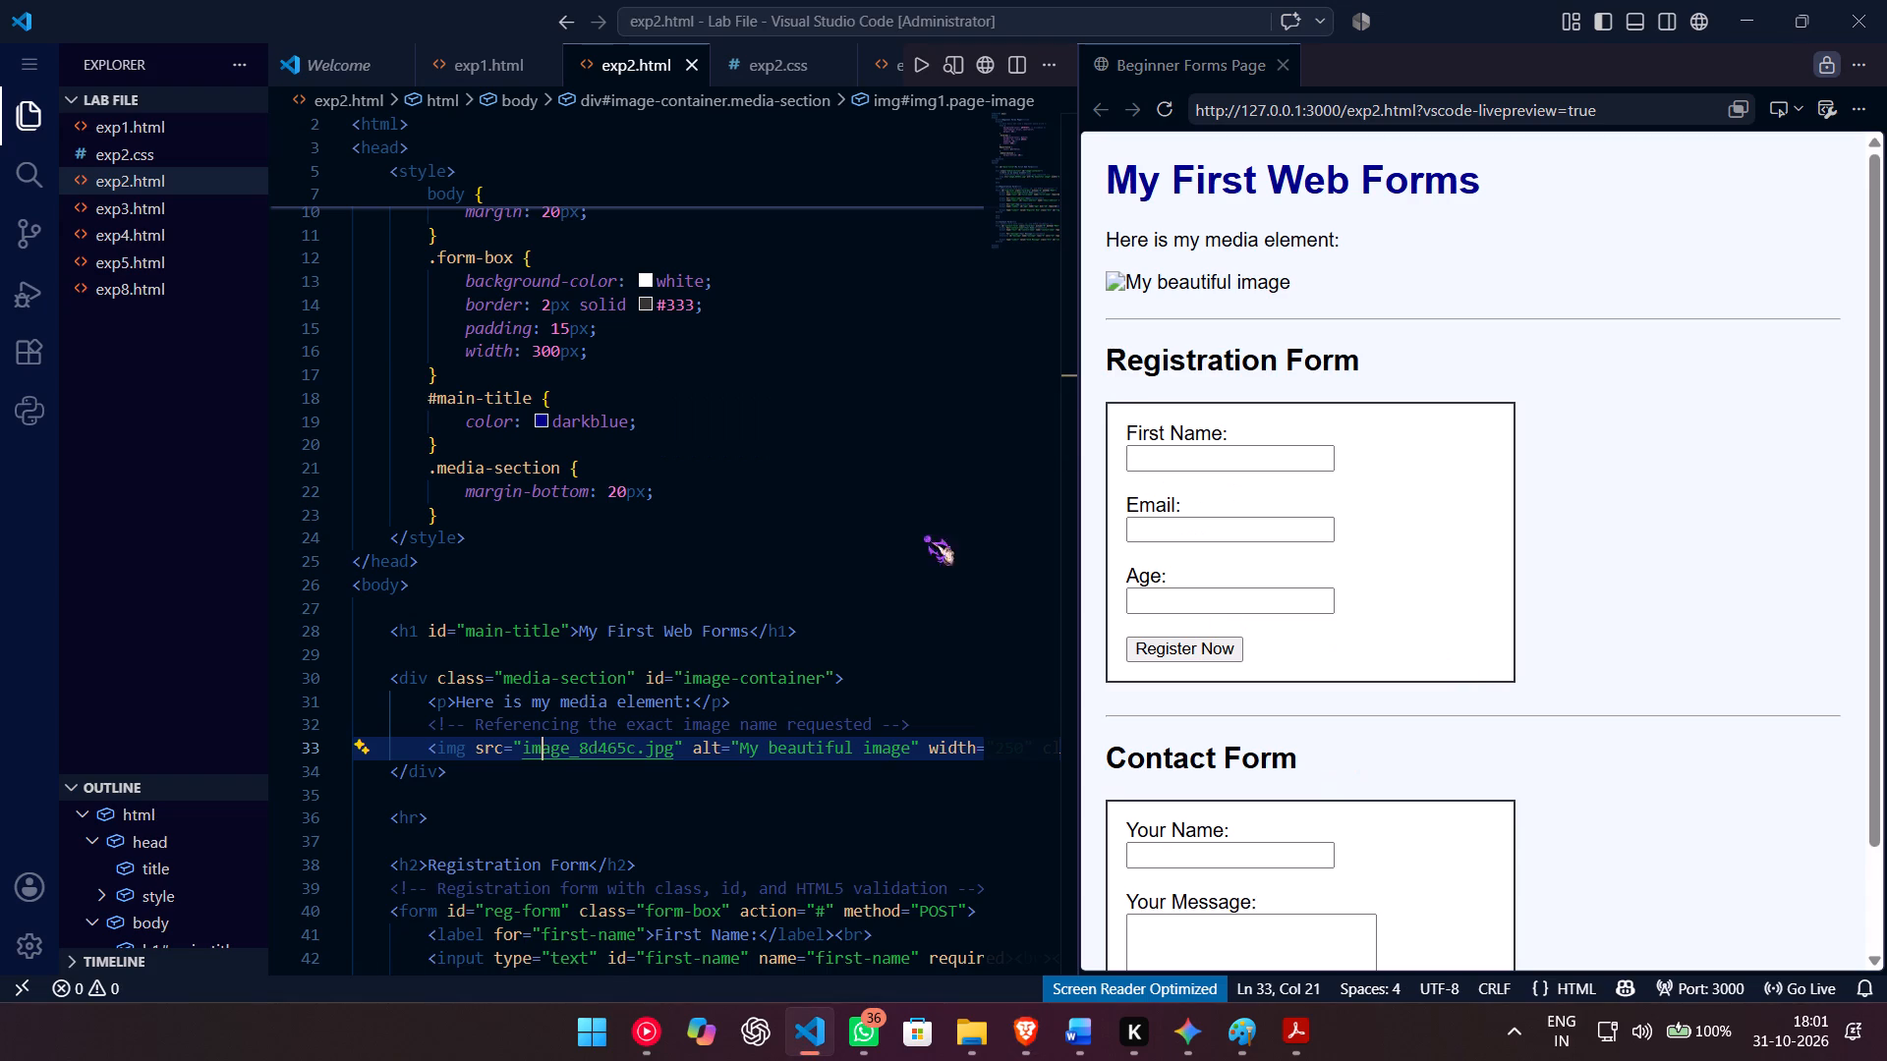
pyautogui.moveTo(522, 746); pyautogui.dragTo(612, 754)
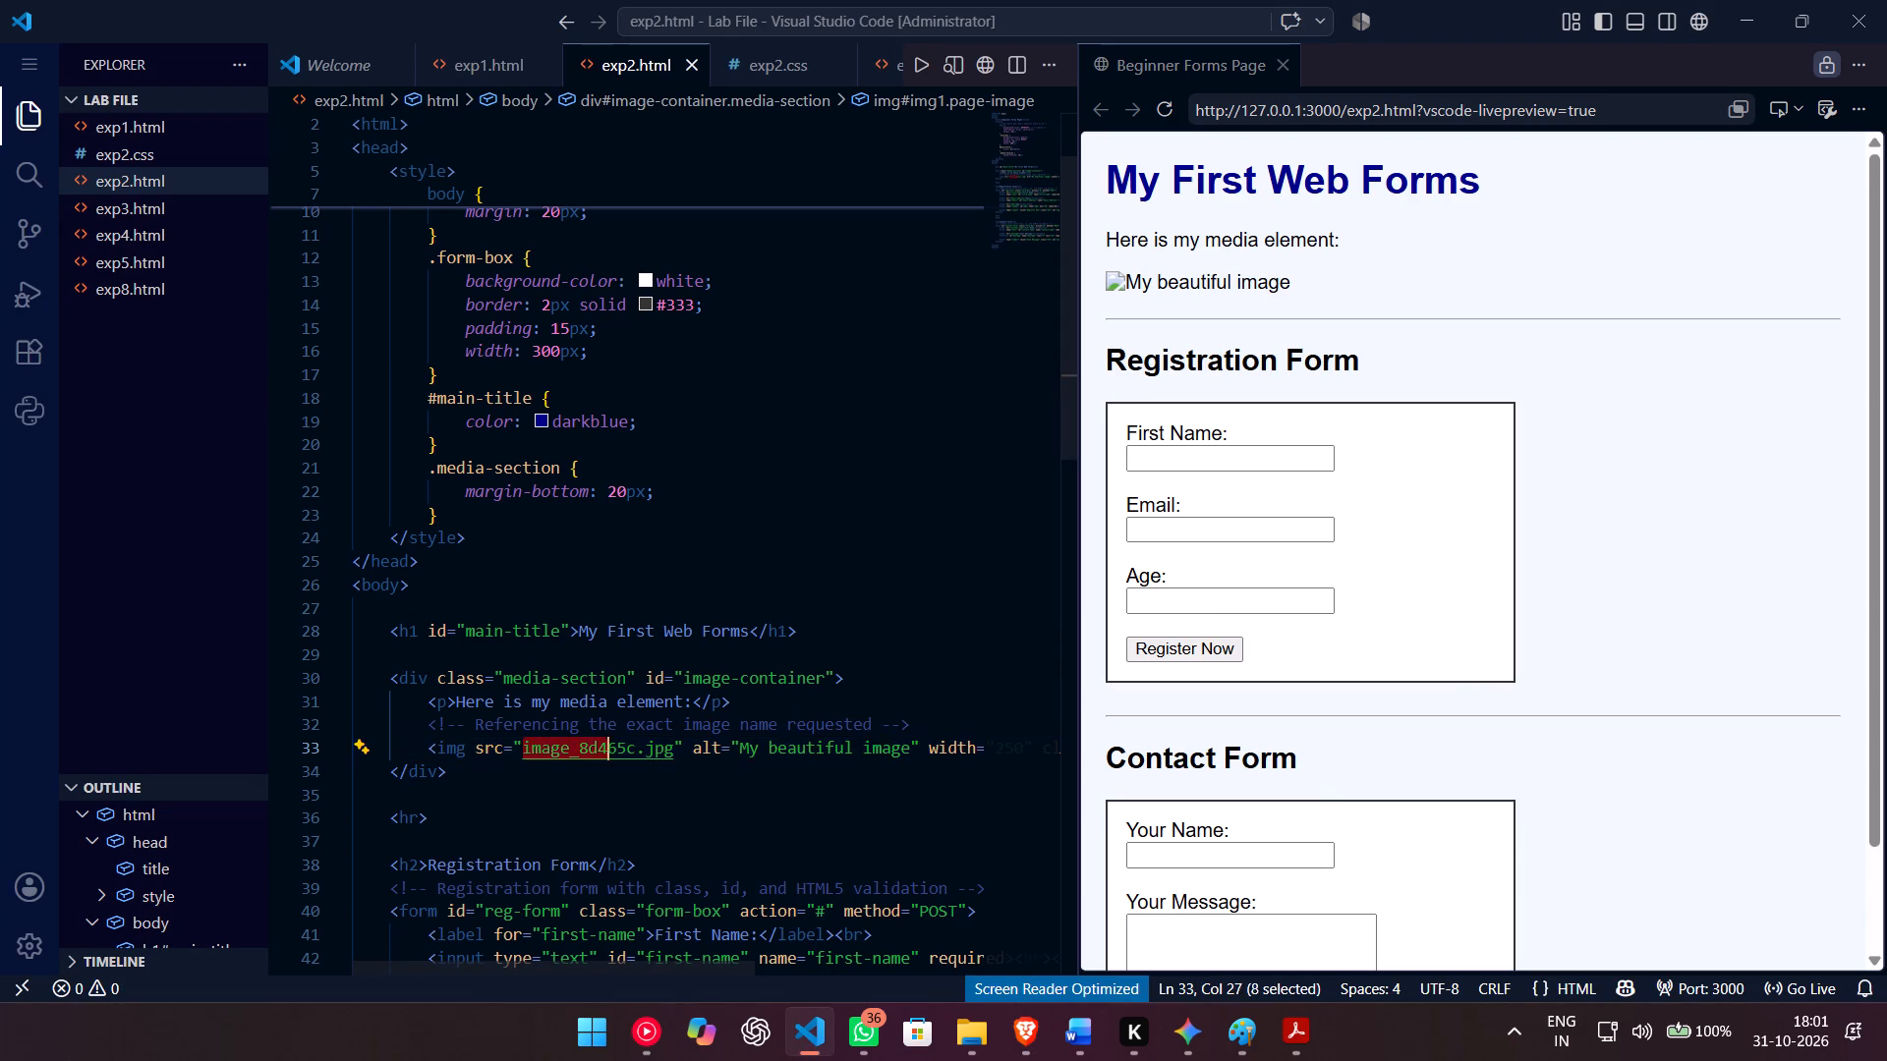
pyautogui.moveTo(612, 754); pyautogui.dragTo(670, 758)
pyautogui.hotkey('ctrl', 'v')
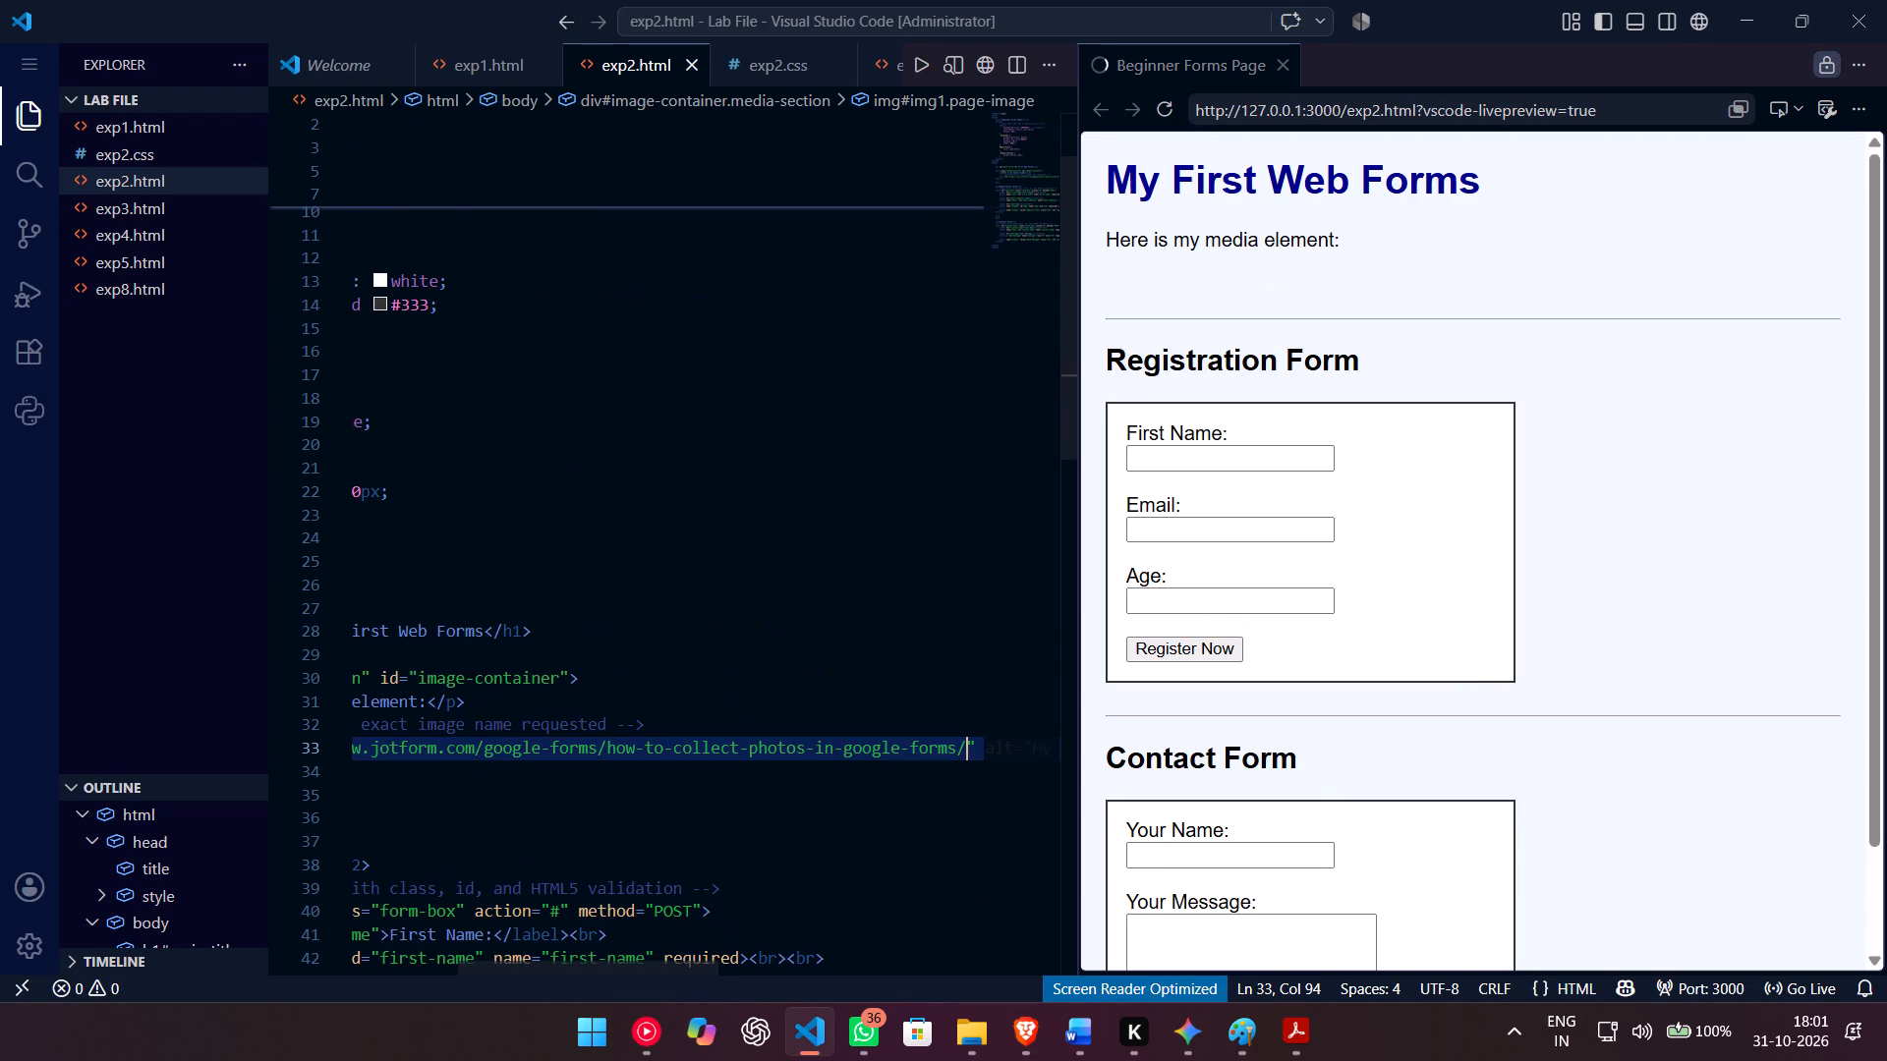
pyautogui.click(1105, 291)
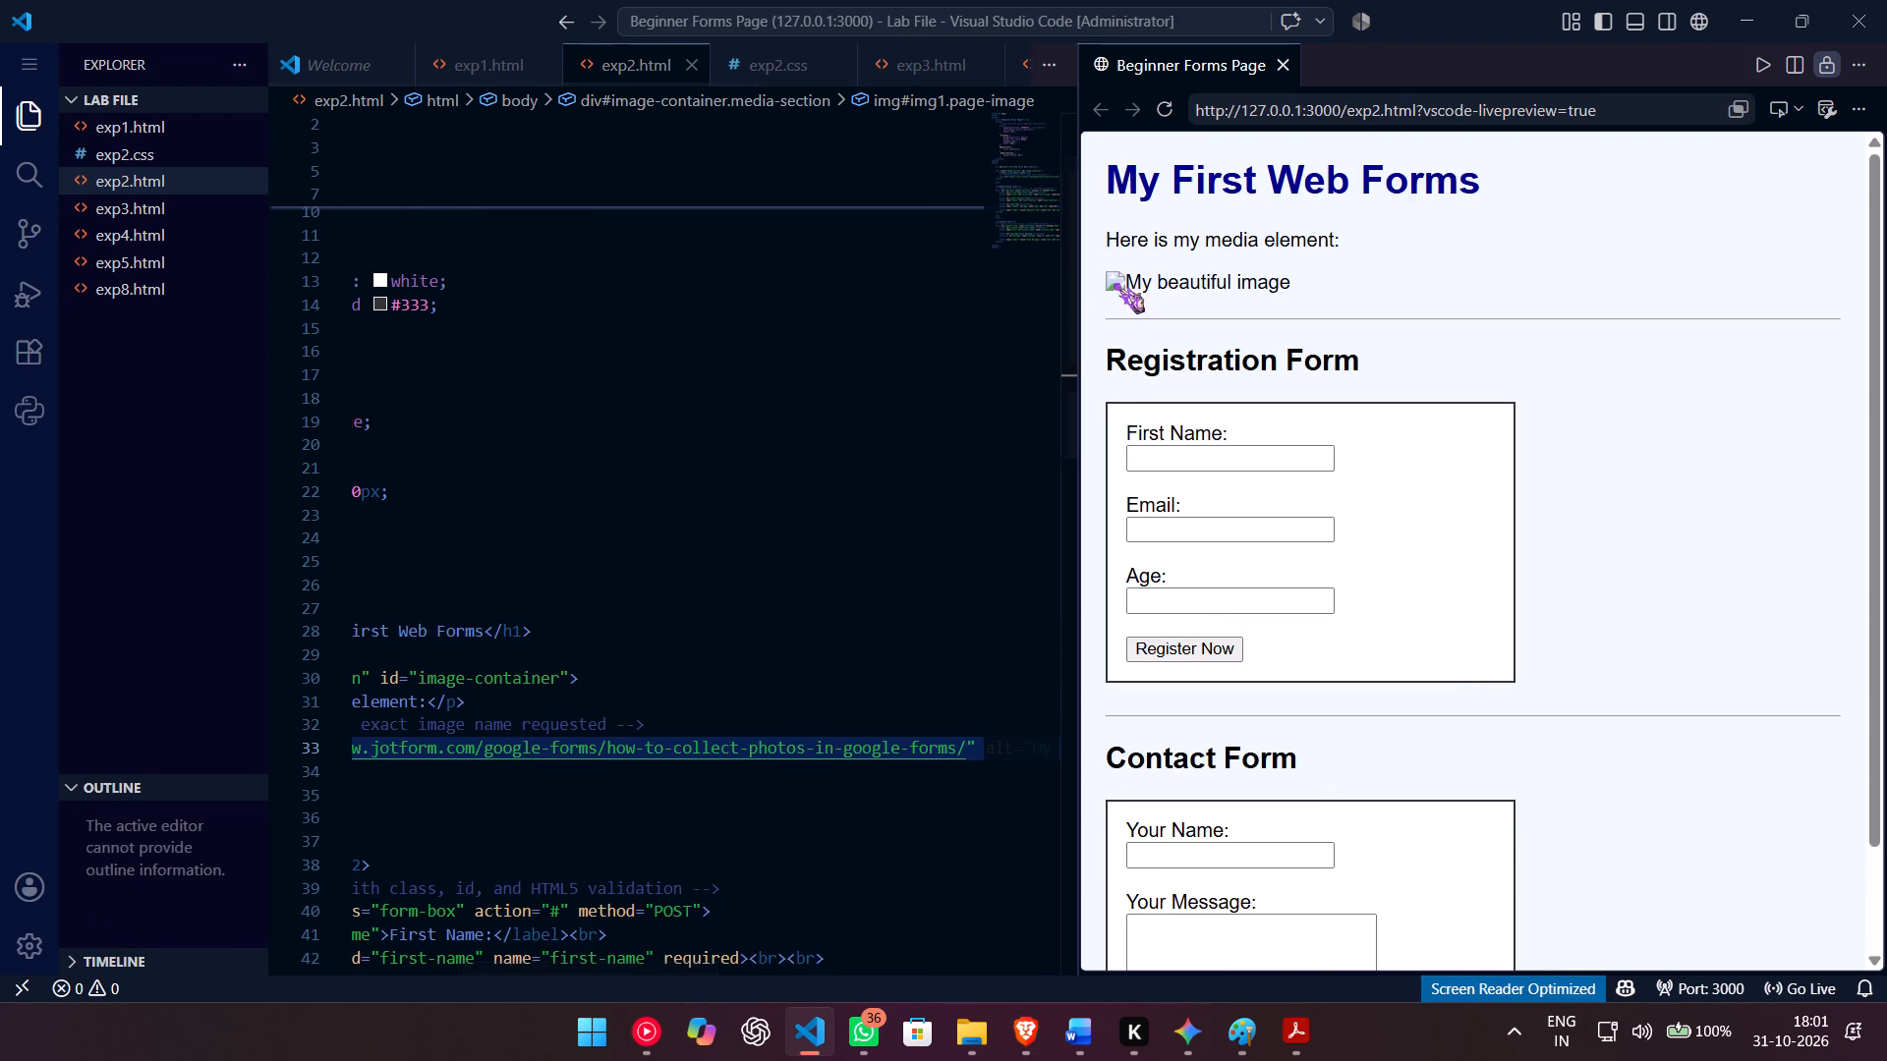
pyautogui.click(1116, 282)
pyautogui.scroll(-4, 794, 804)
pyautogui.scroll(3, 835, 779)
# Return to Brave and copy the clean link of the jotform.com image preview.
pyautogui.hotkey('alt', 'Tab')
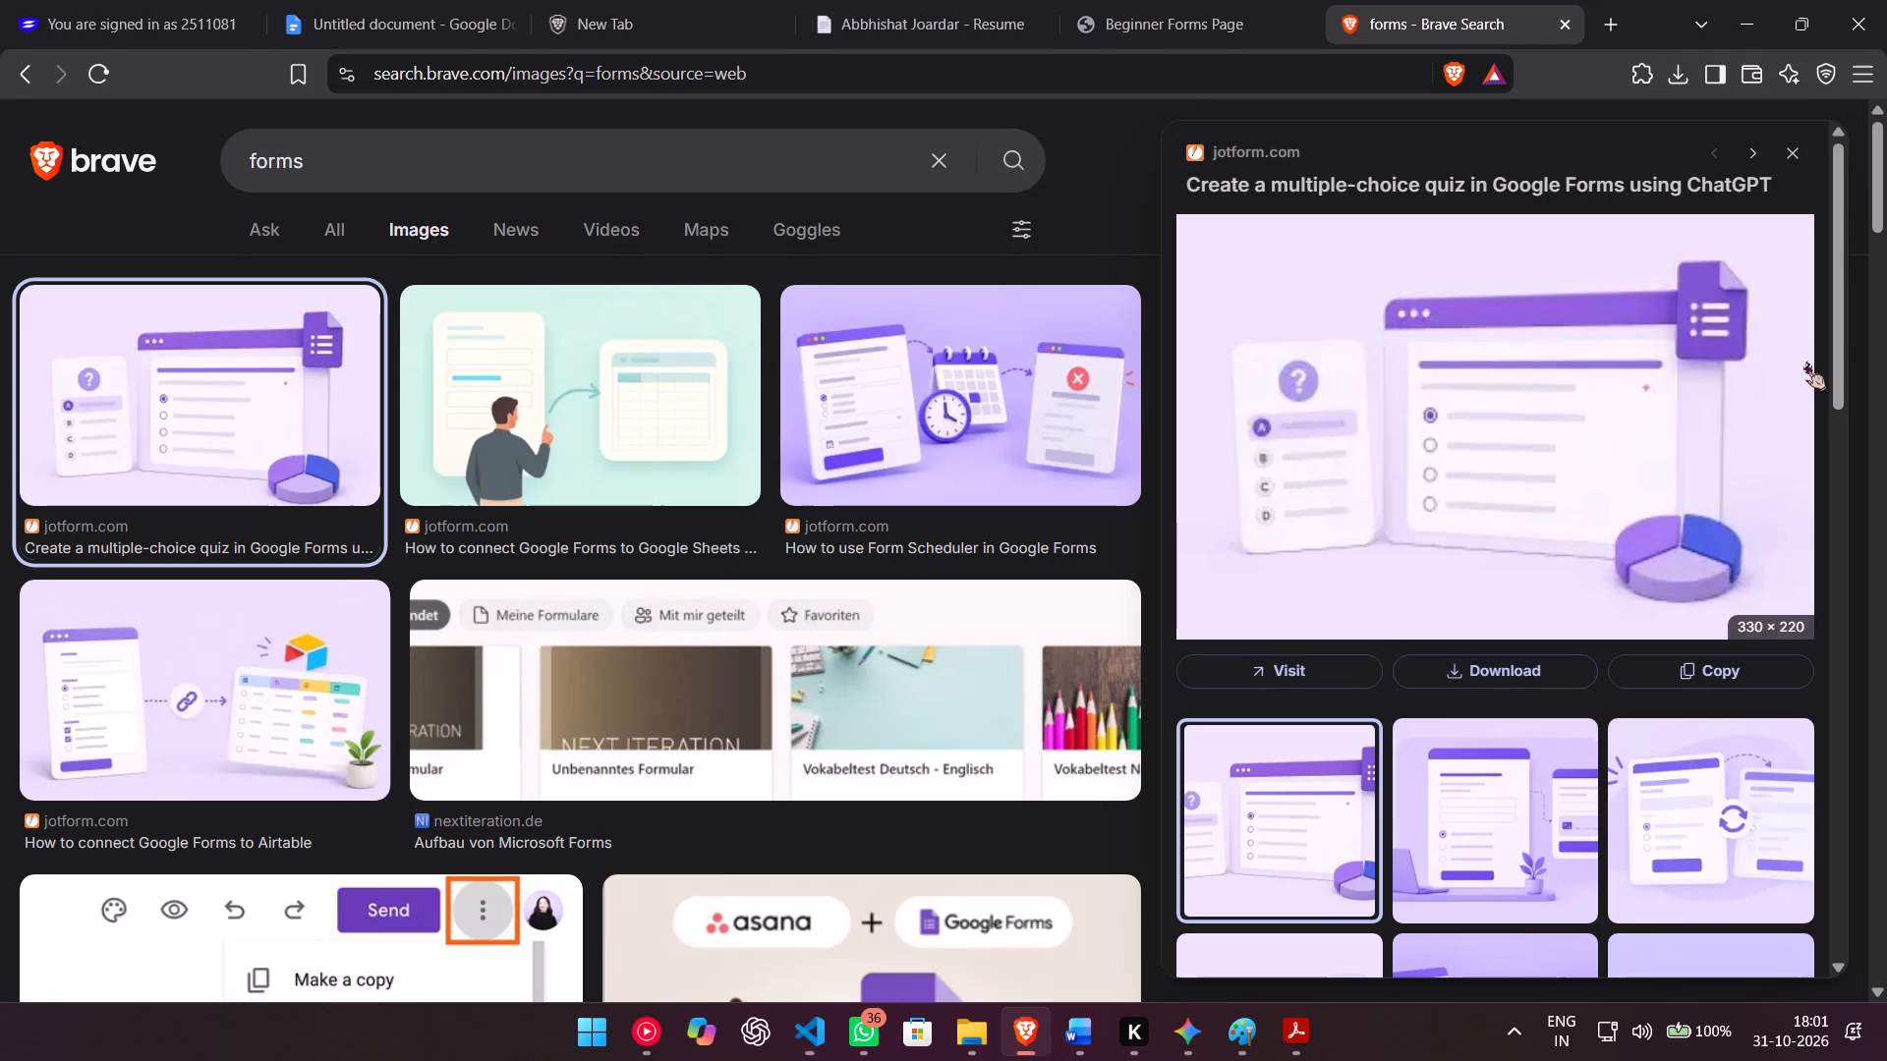
pyautogui.rightClick(1533, 388)
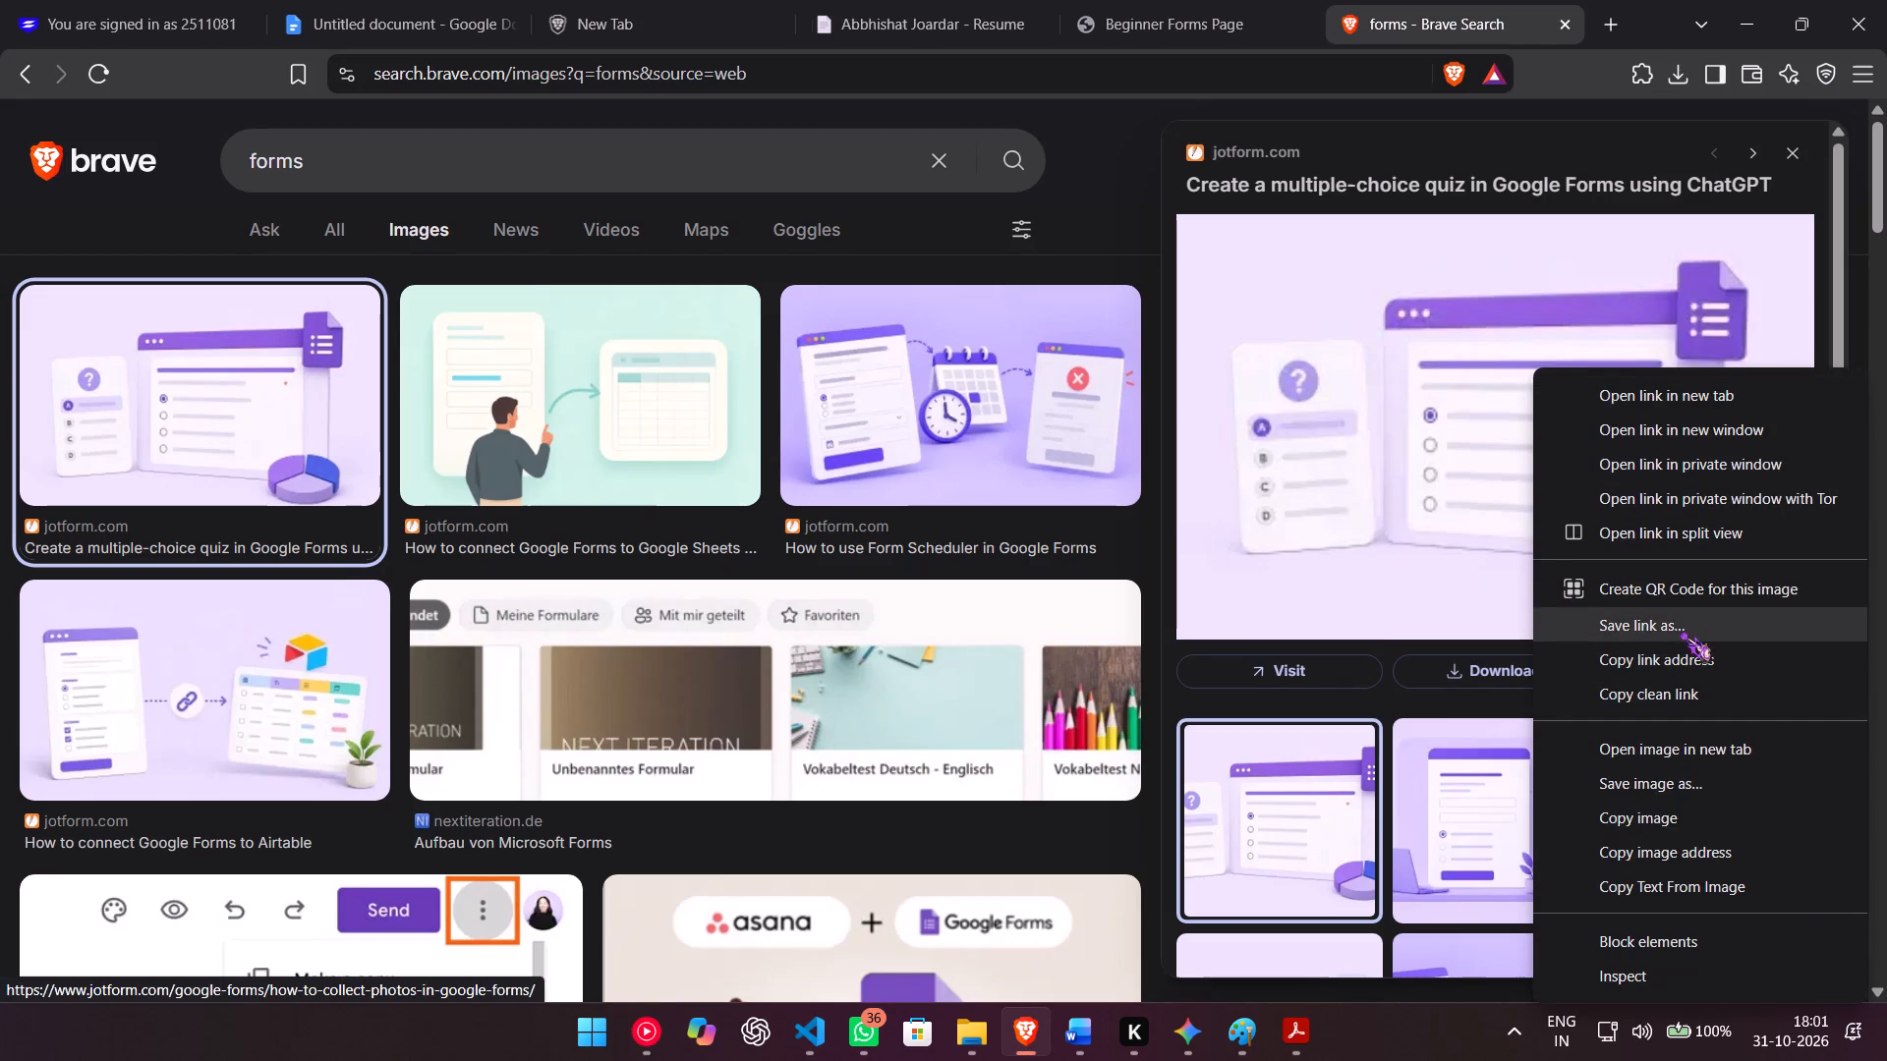
pyautogui.click(1694, 700)
# In exp2.html in Visual Studio Code, replace line 33's img src value and the alt, width, class and id attributes with the copied link.
pyautogui.hotkey('alt', 'Tab')
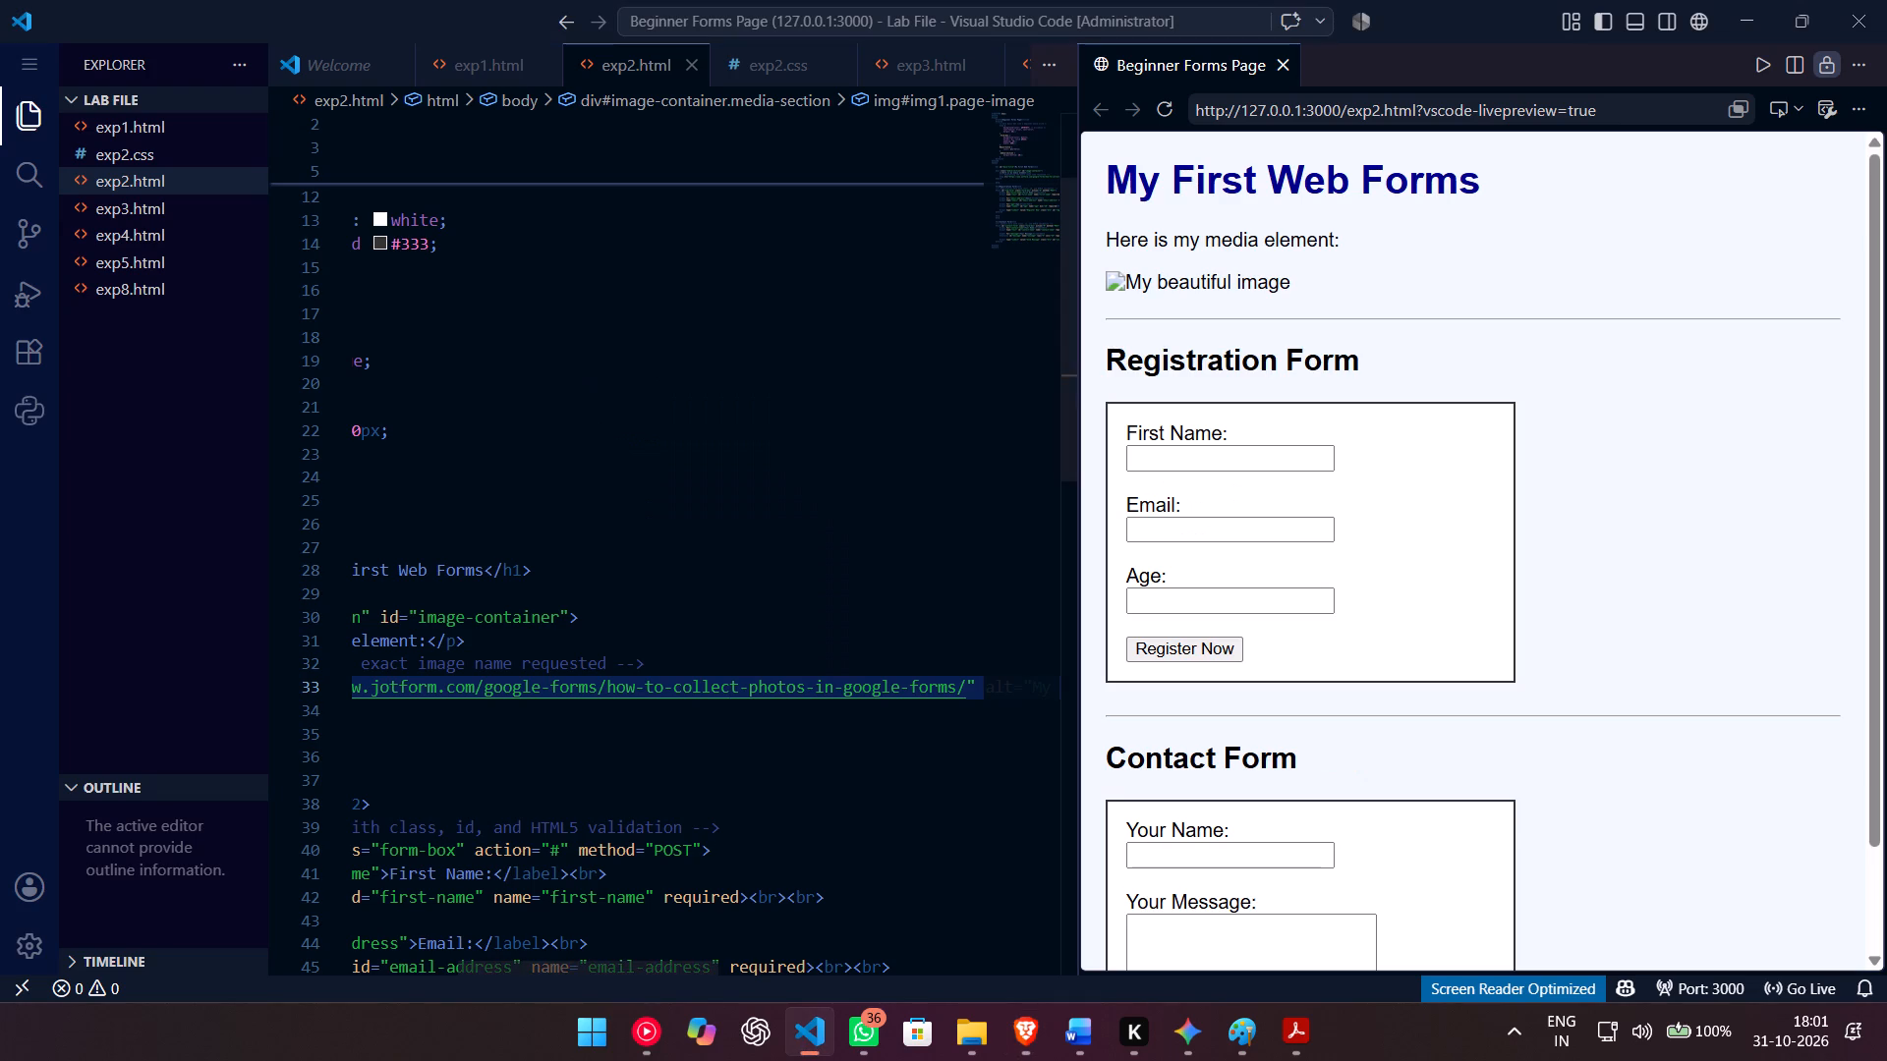
pyautogui.hotkey('ctrl', 'v')
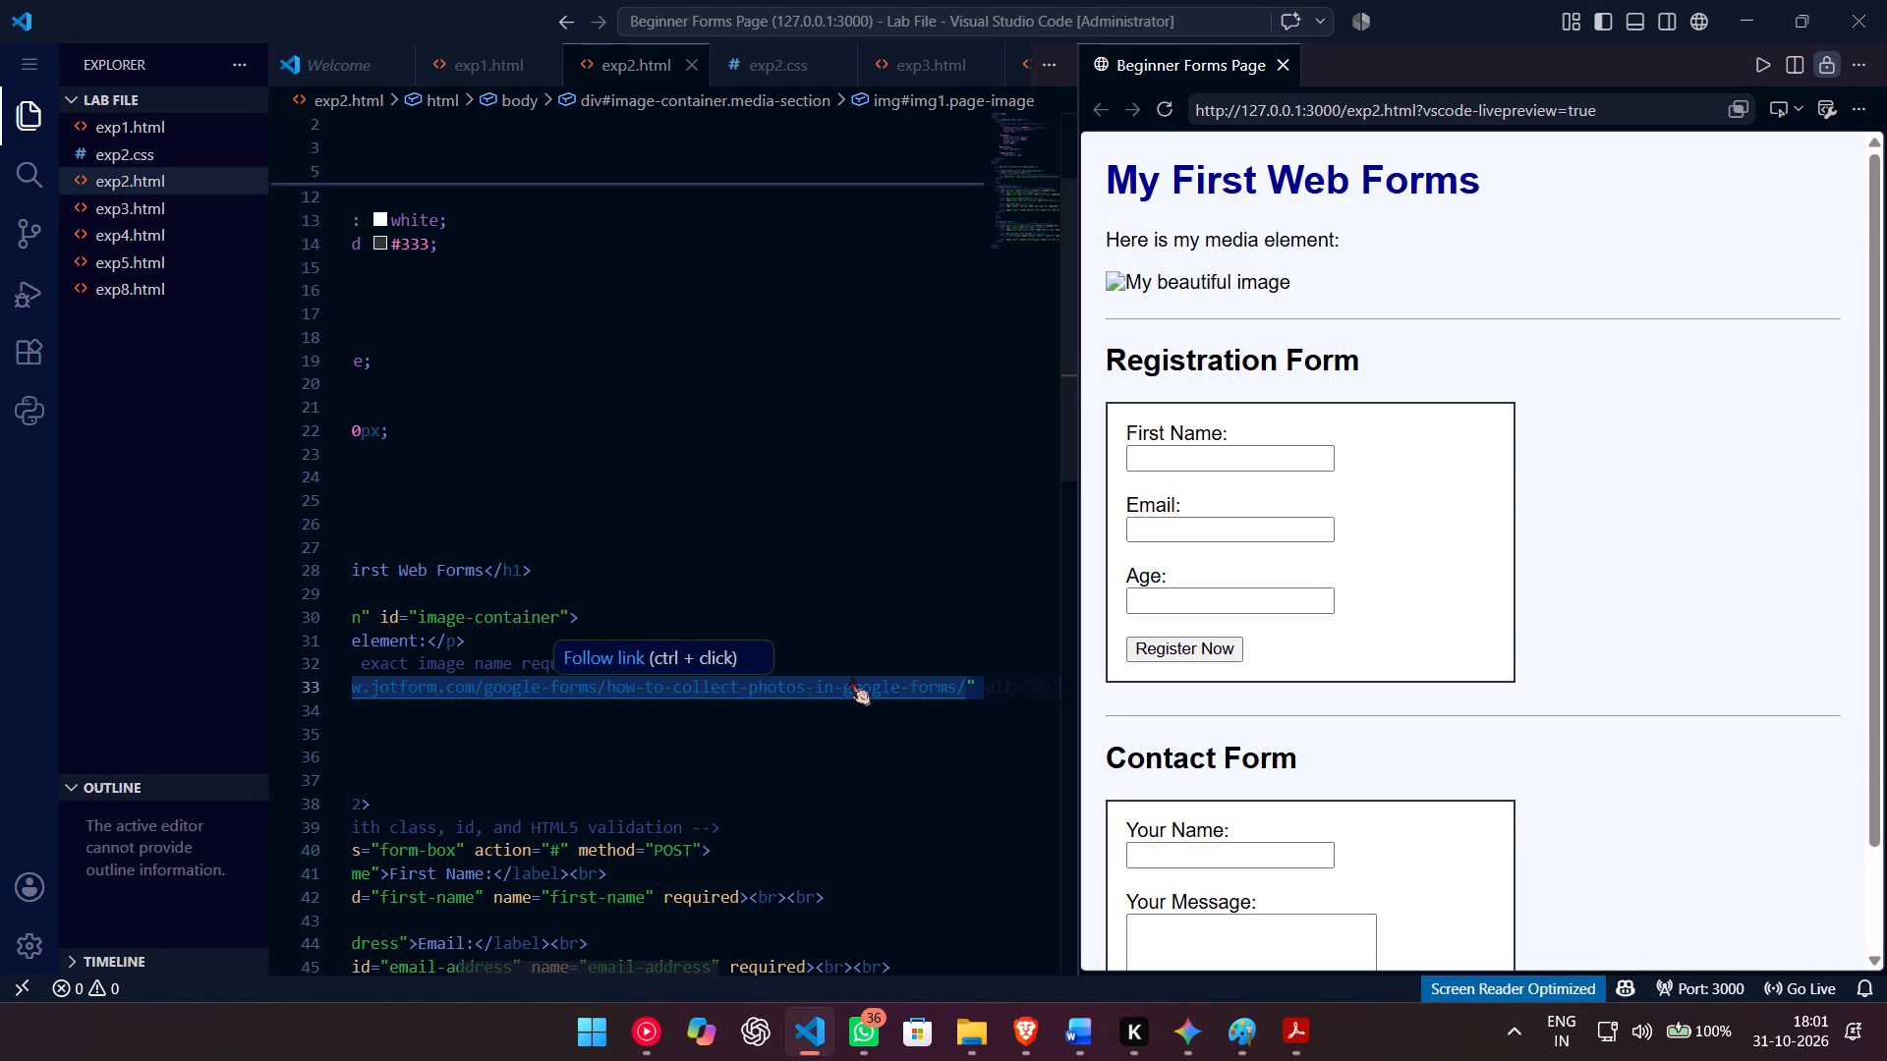
pyautogui.hotkey('ctrl', 'v')
pyautogui.click(943, 686)
pyautogui.scroll(3, 946, 693)
pyautogui.scroll(-3, 924, 711)
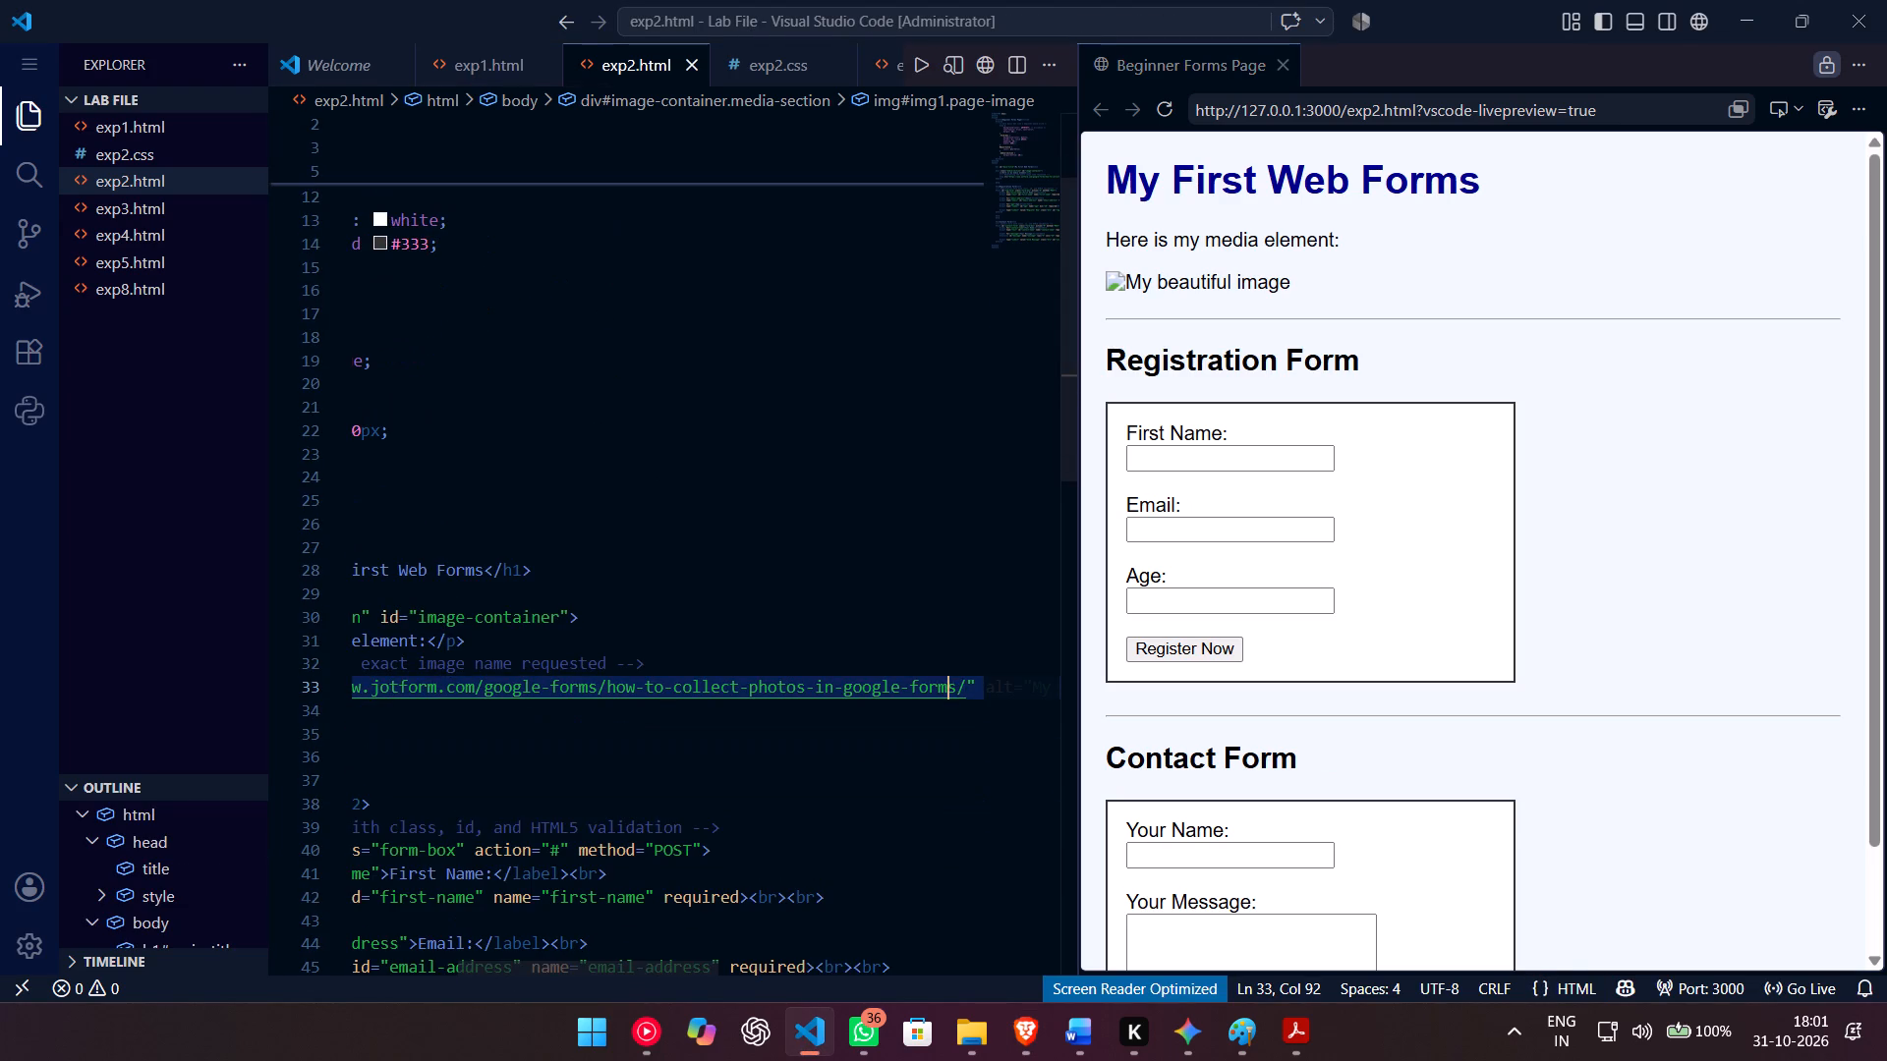
pyautogui.moveTo(793, 995); pyautogui.dragTo(669, 997)
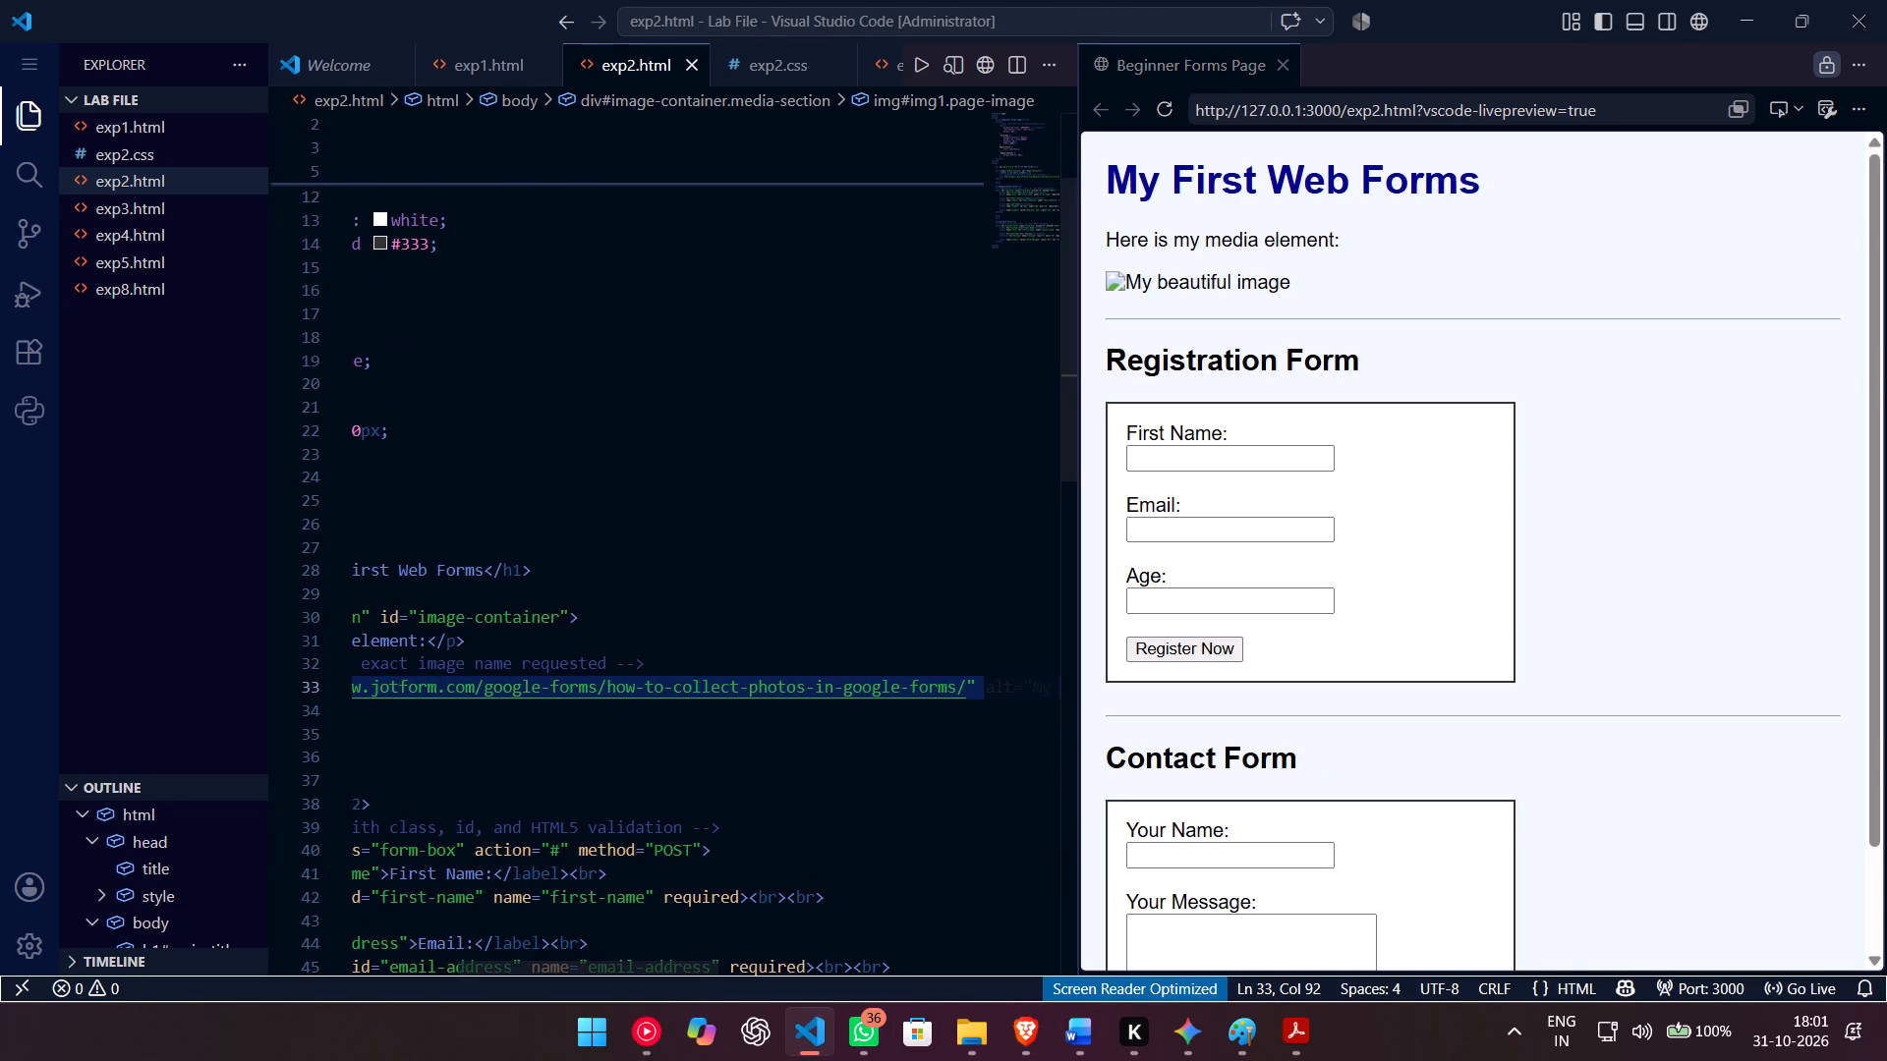
pyautogui.scroll(2, 434, 695)
pyautogui.scroll(-1, 613, 694)
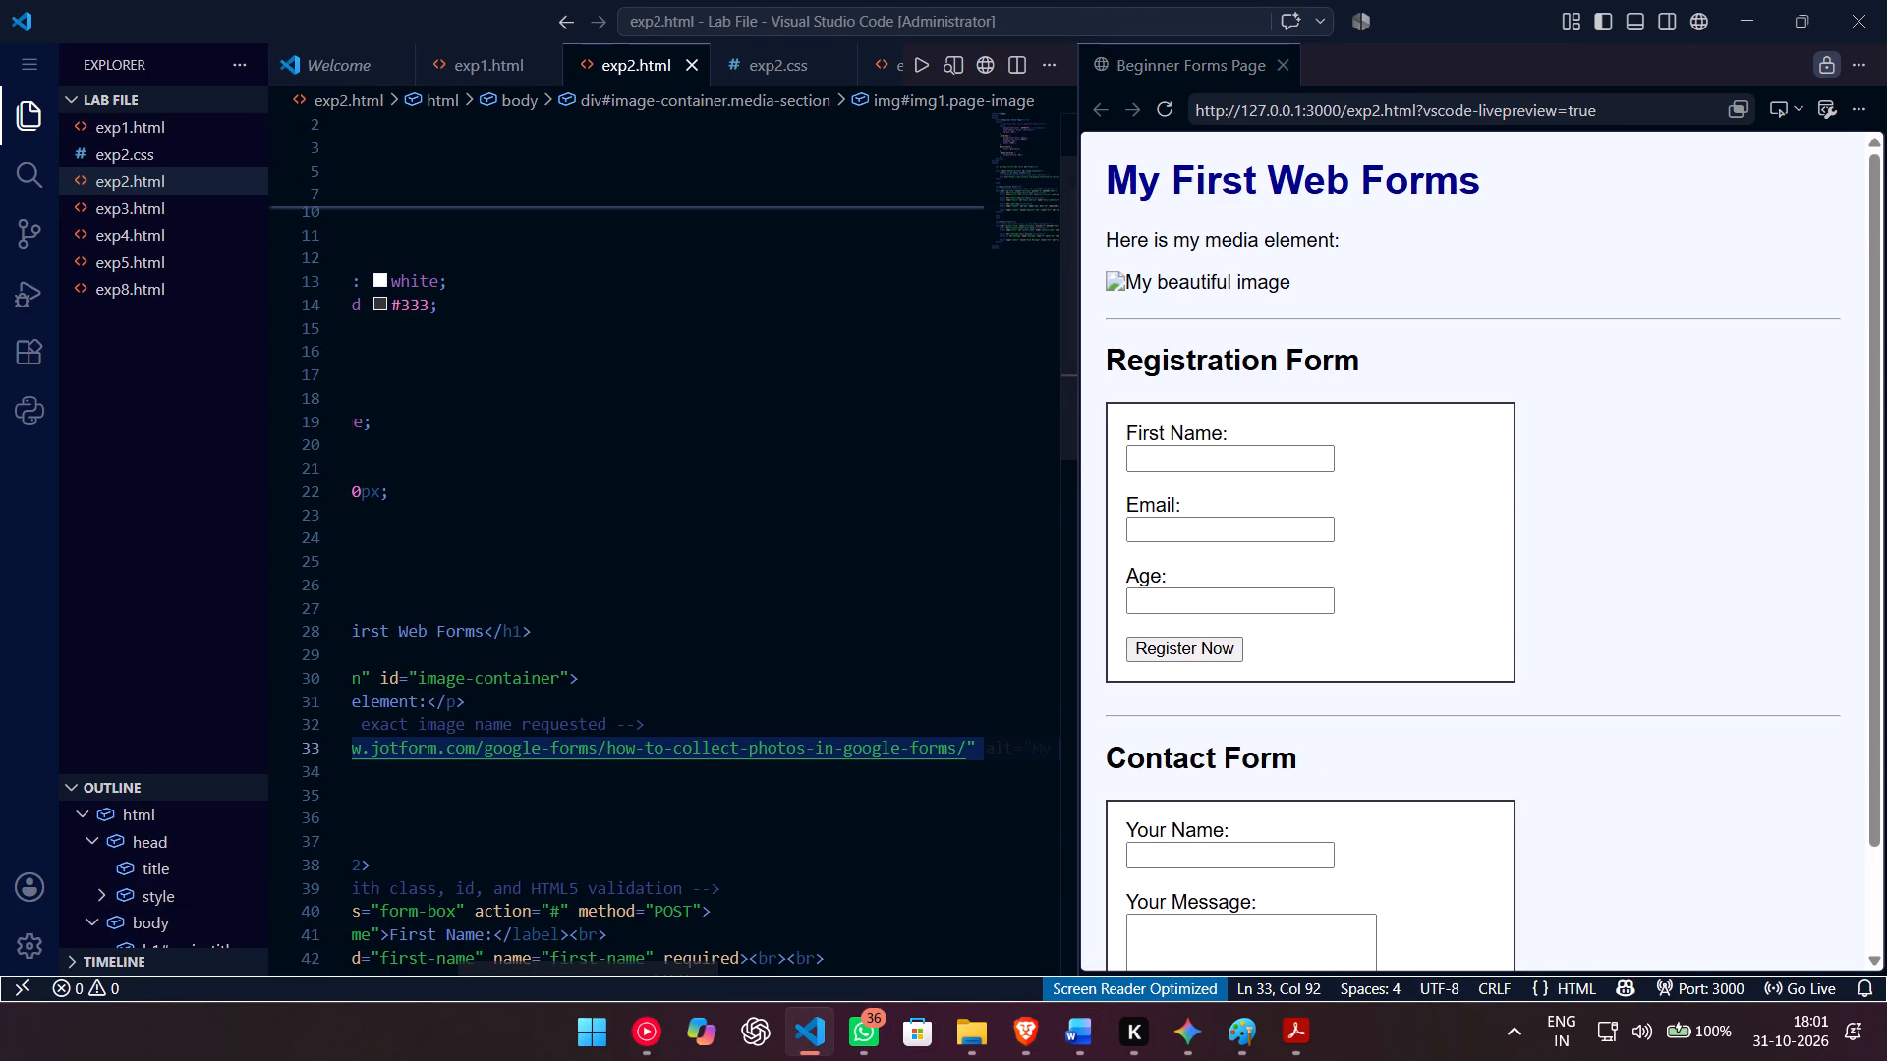
pyautogui.press('Left')
pyautogui.press('Left')
pyautogui.press('Left')
pyautogui.press('Left')
pyautogui.press('Left')
pyautogui.press('Left')
pyautogui.press('Left')
pyautogui.press('Left')
pyautogui.press('Left')
pyautogui.press('Left')
pyautogui.press('Left')
pyautogui.press('Left')
pyautogui.press('Left')
pyautogui.press('Left')
pyautogui.press('Left')
pyautogui.press('Left')
pyautogui.press('Left')
pyautogui.press('Left')
pyautogui.press('Left')
pyautogui.press('Left')
pyautogui.click(1052, 571)
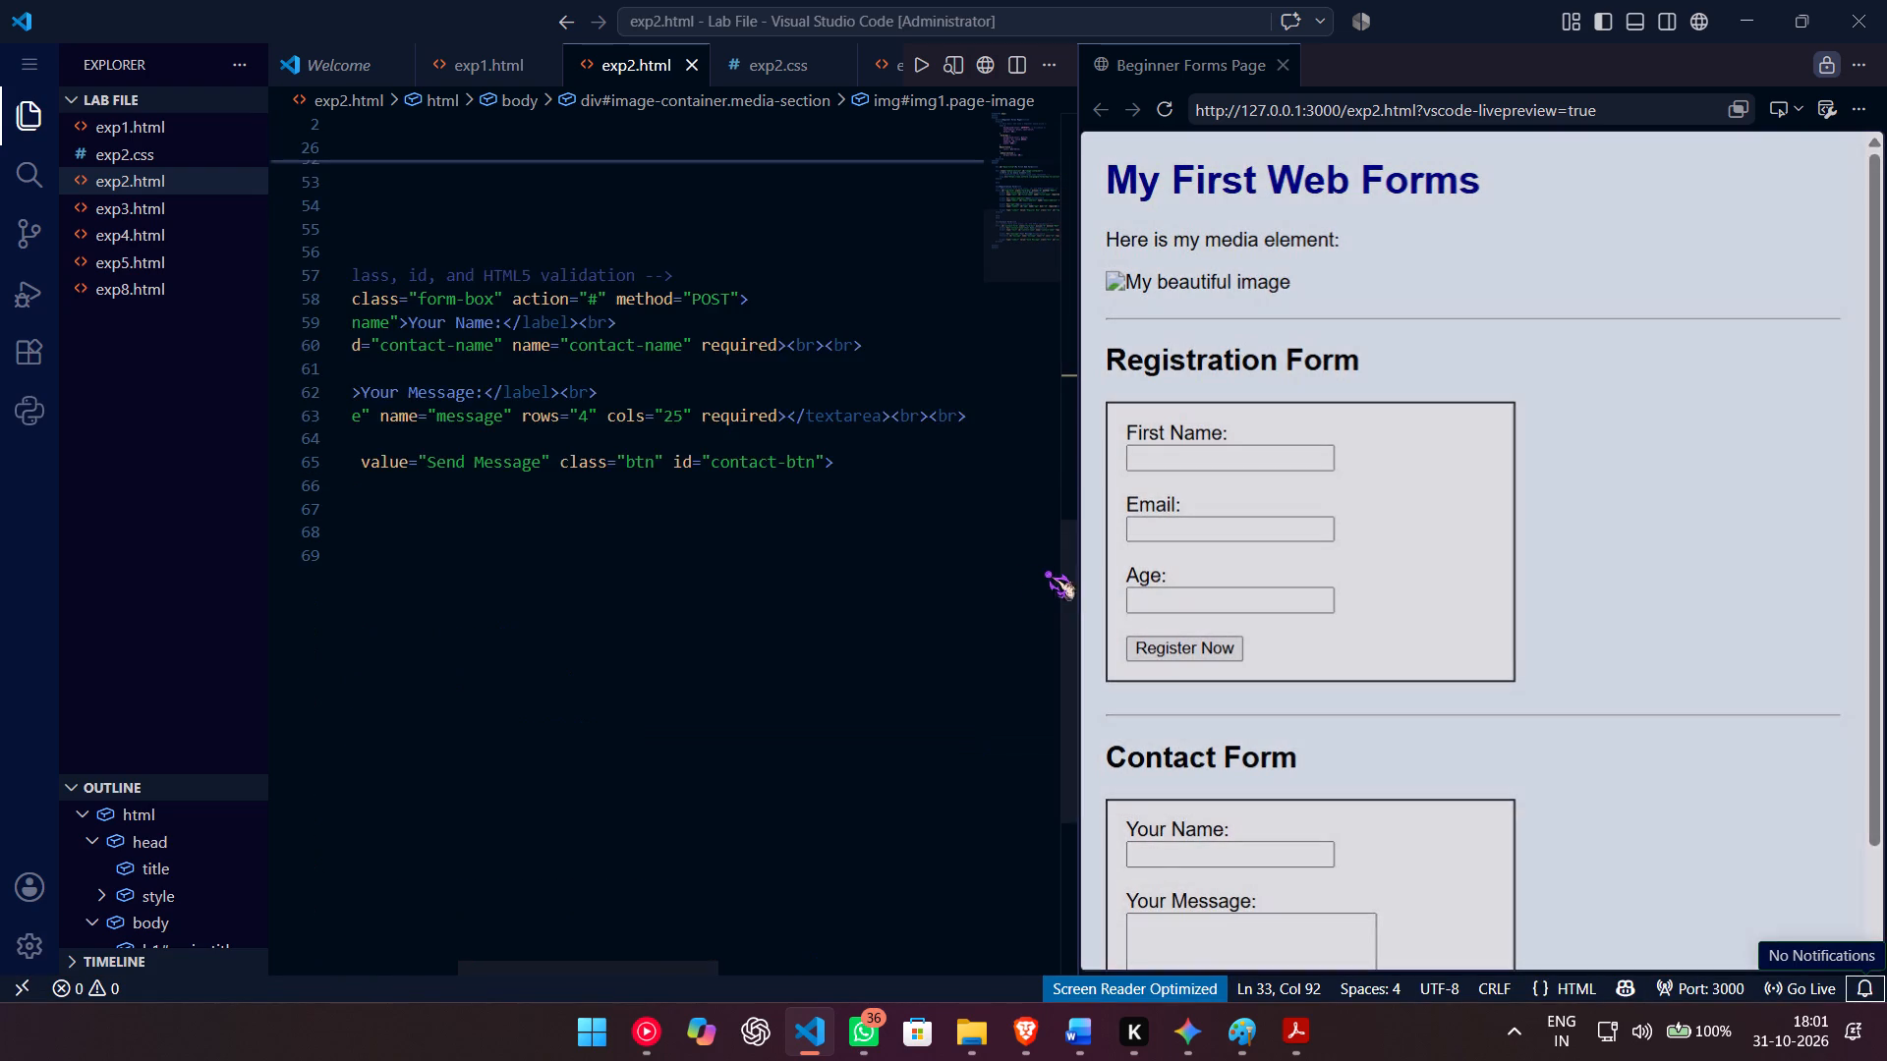
pyautogui.click(714, 572)
pyautogui.moveTo(562, 966); pyautogui.dragTo(397, 973)
pyautogui.scroll(3, 512, 838)
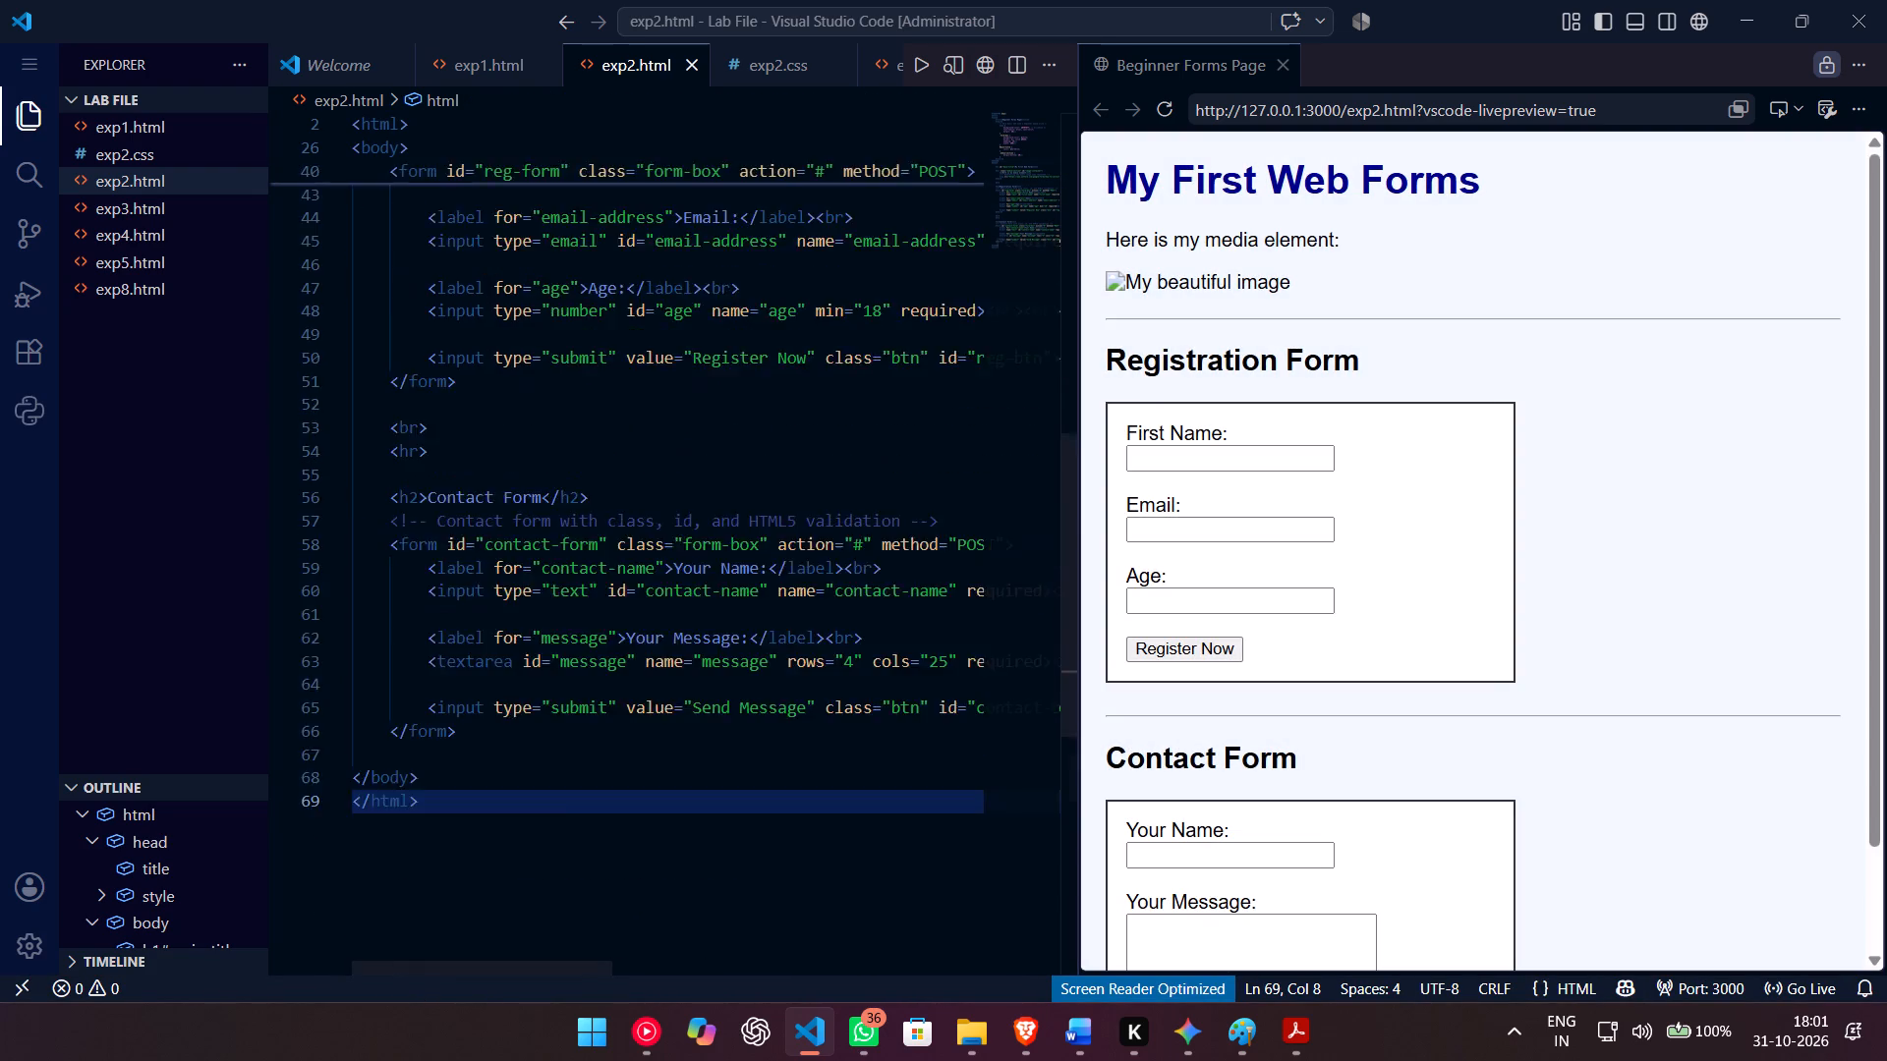
pyautogui.scroll(14, 526, 810)
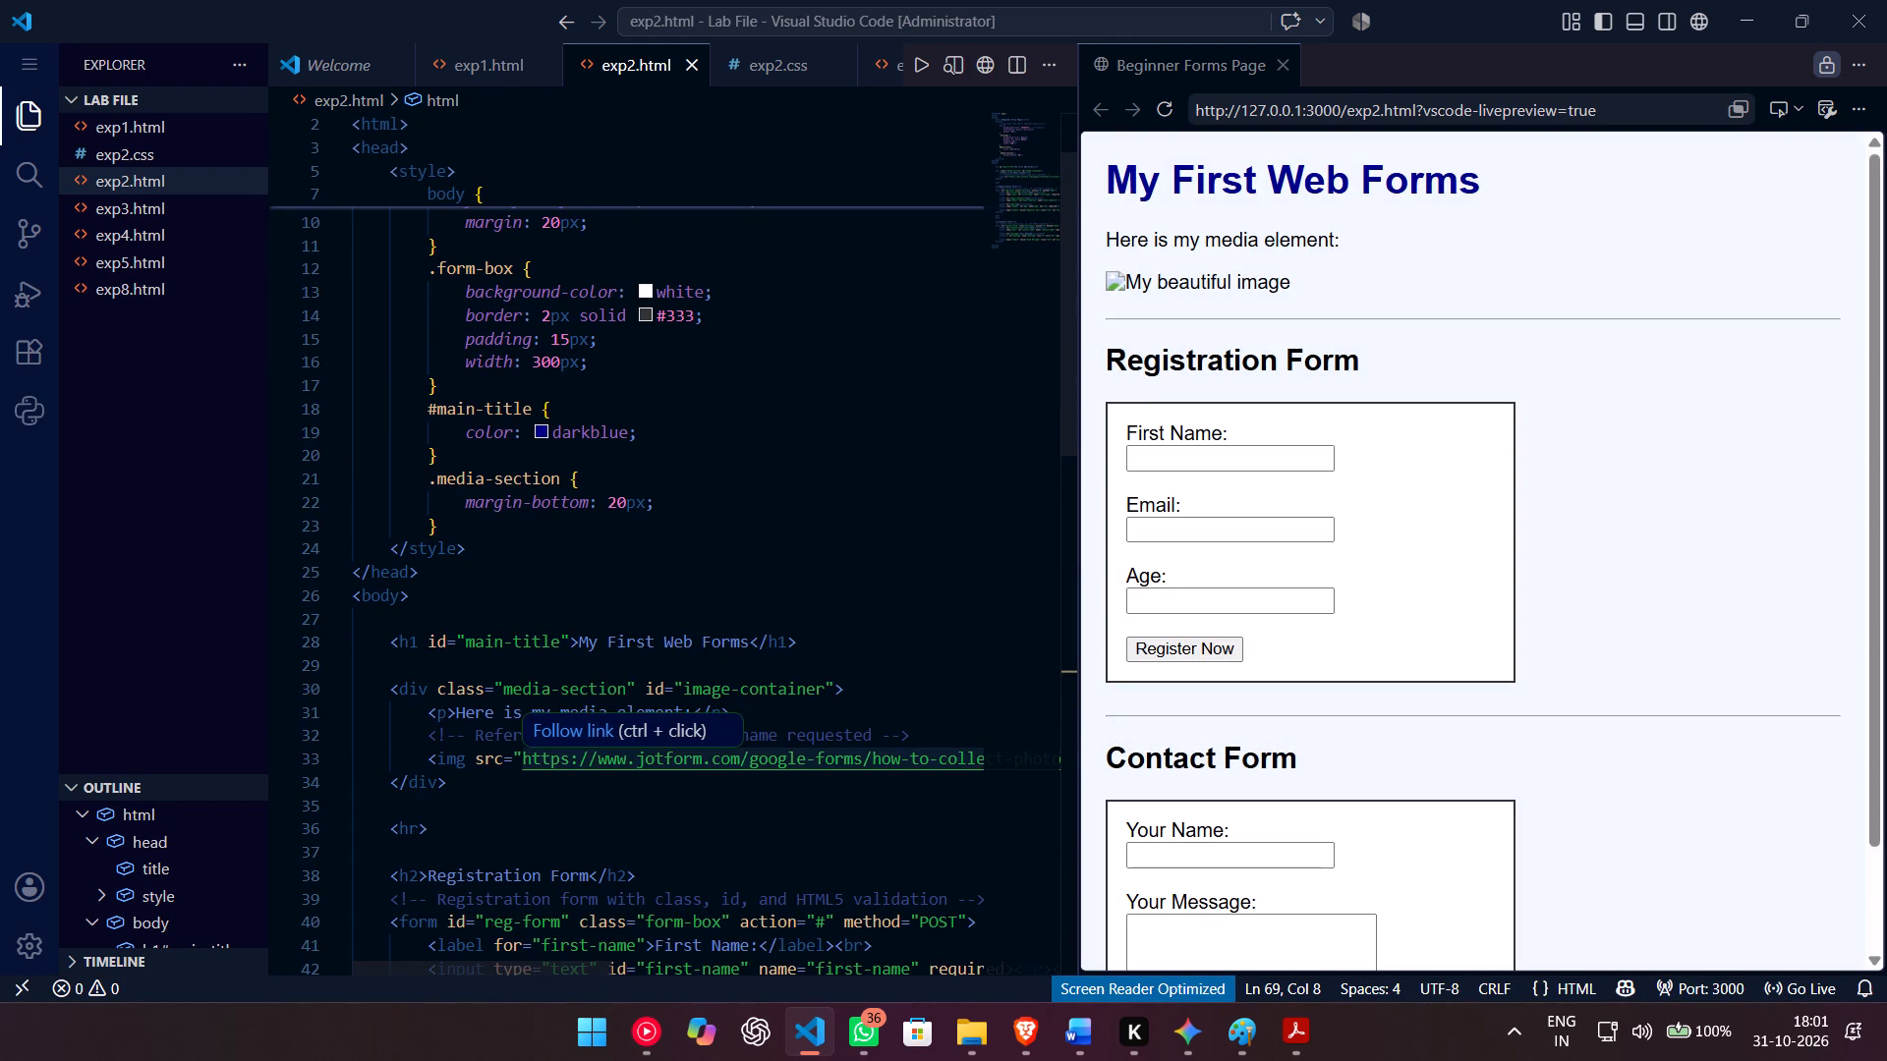
pyautogui.moveTo(521, 758); pyautogui.dragTo(1041, 759)
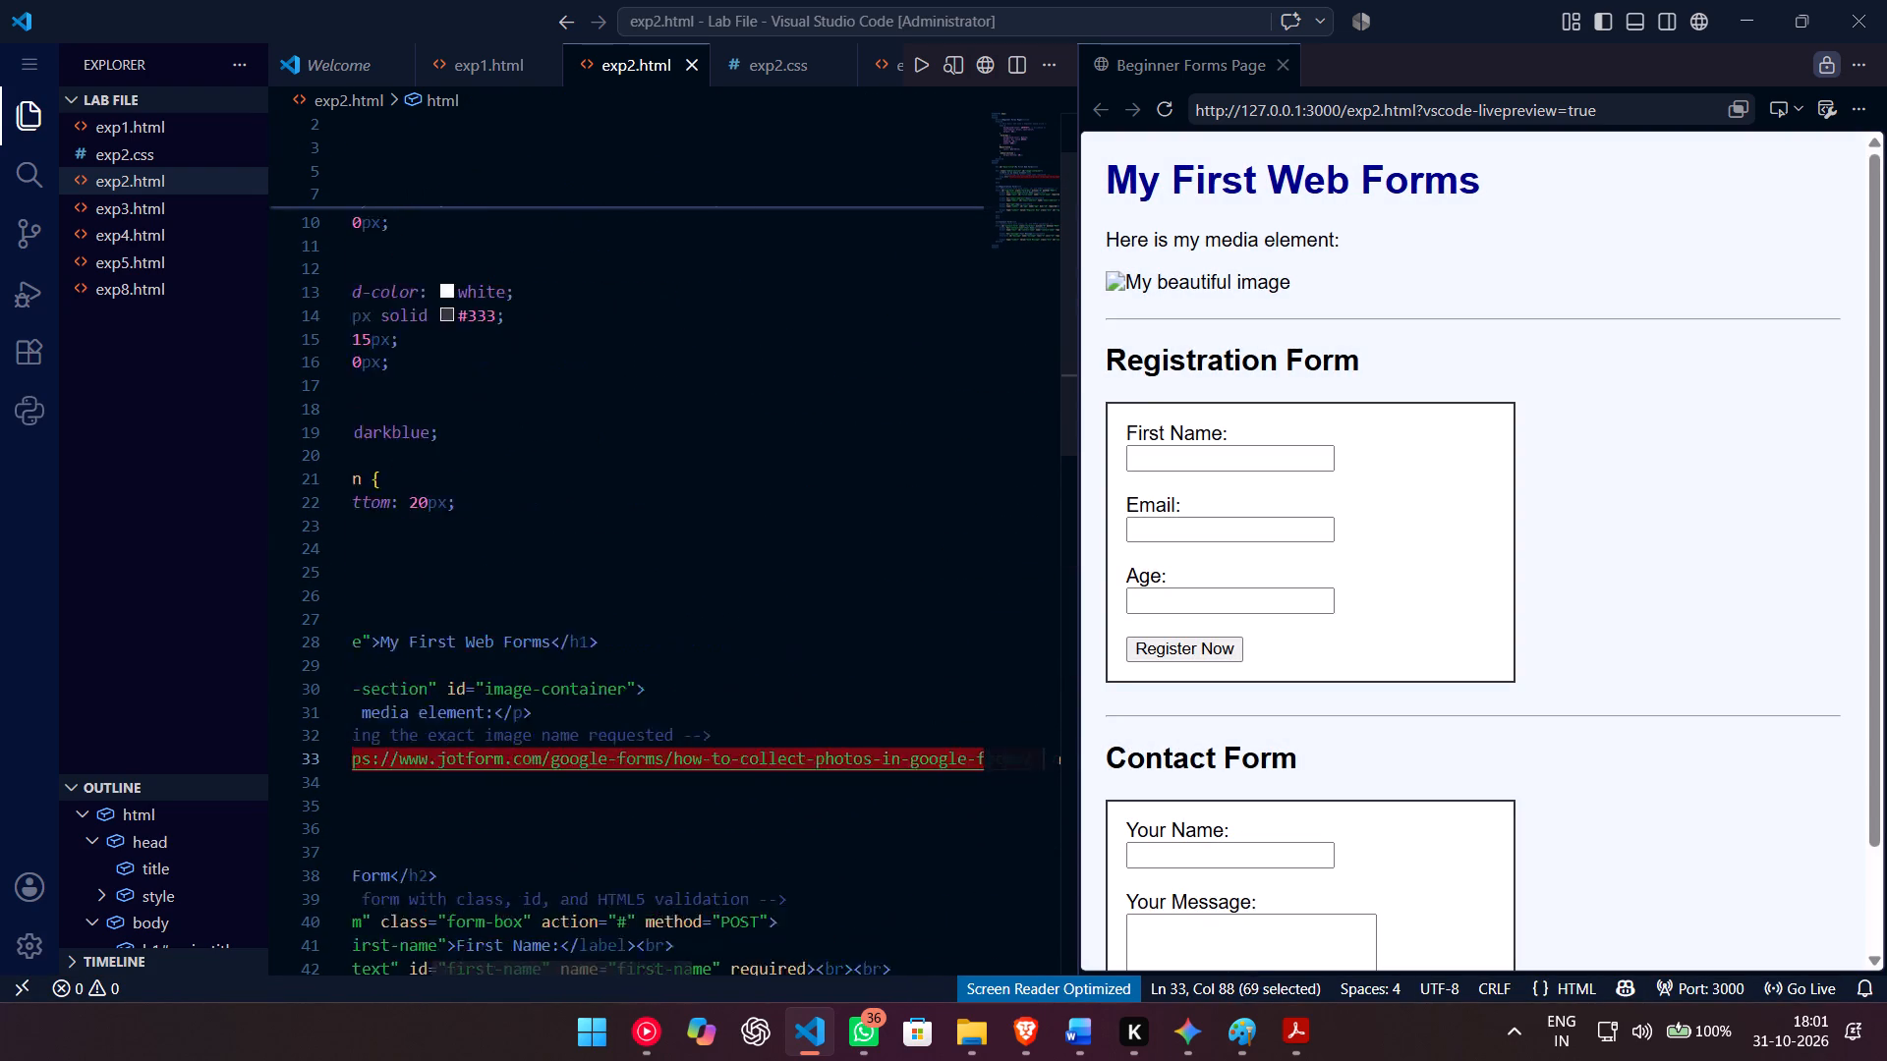
pyautogui.moveTo(1041, 759); pyautogui.dragTo(925, 764)
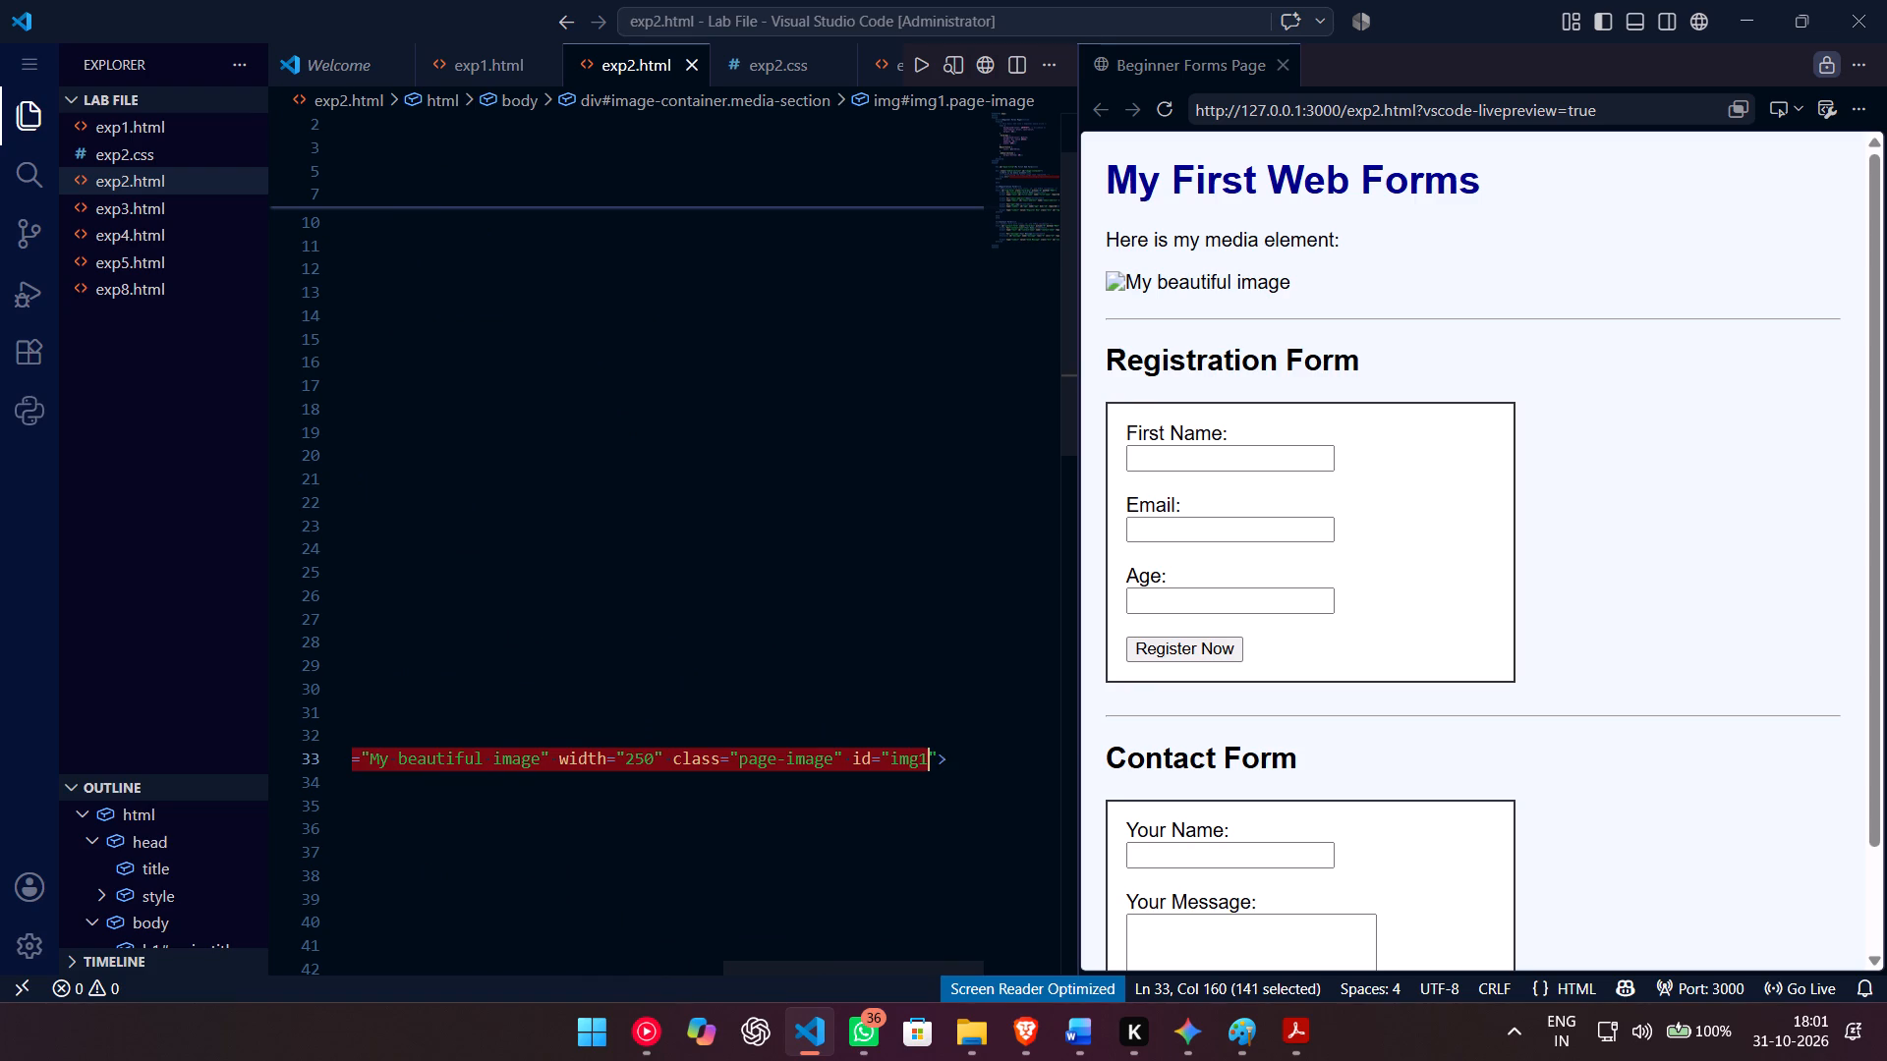
pyautogui.hotkey('ctrl', 'v')
pyautogui.scroll(3, 706, 767)
pyautogui.scroll(-2, 731, 755)
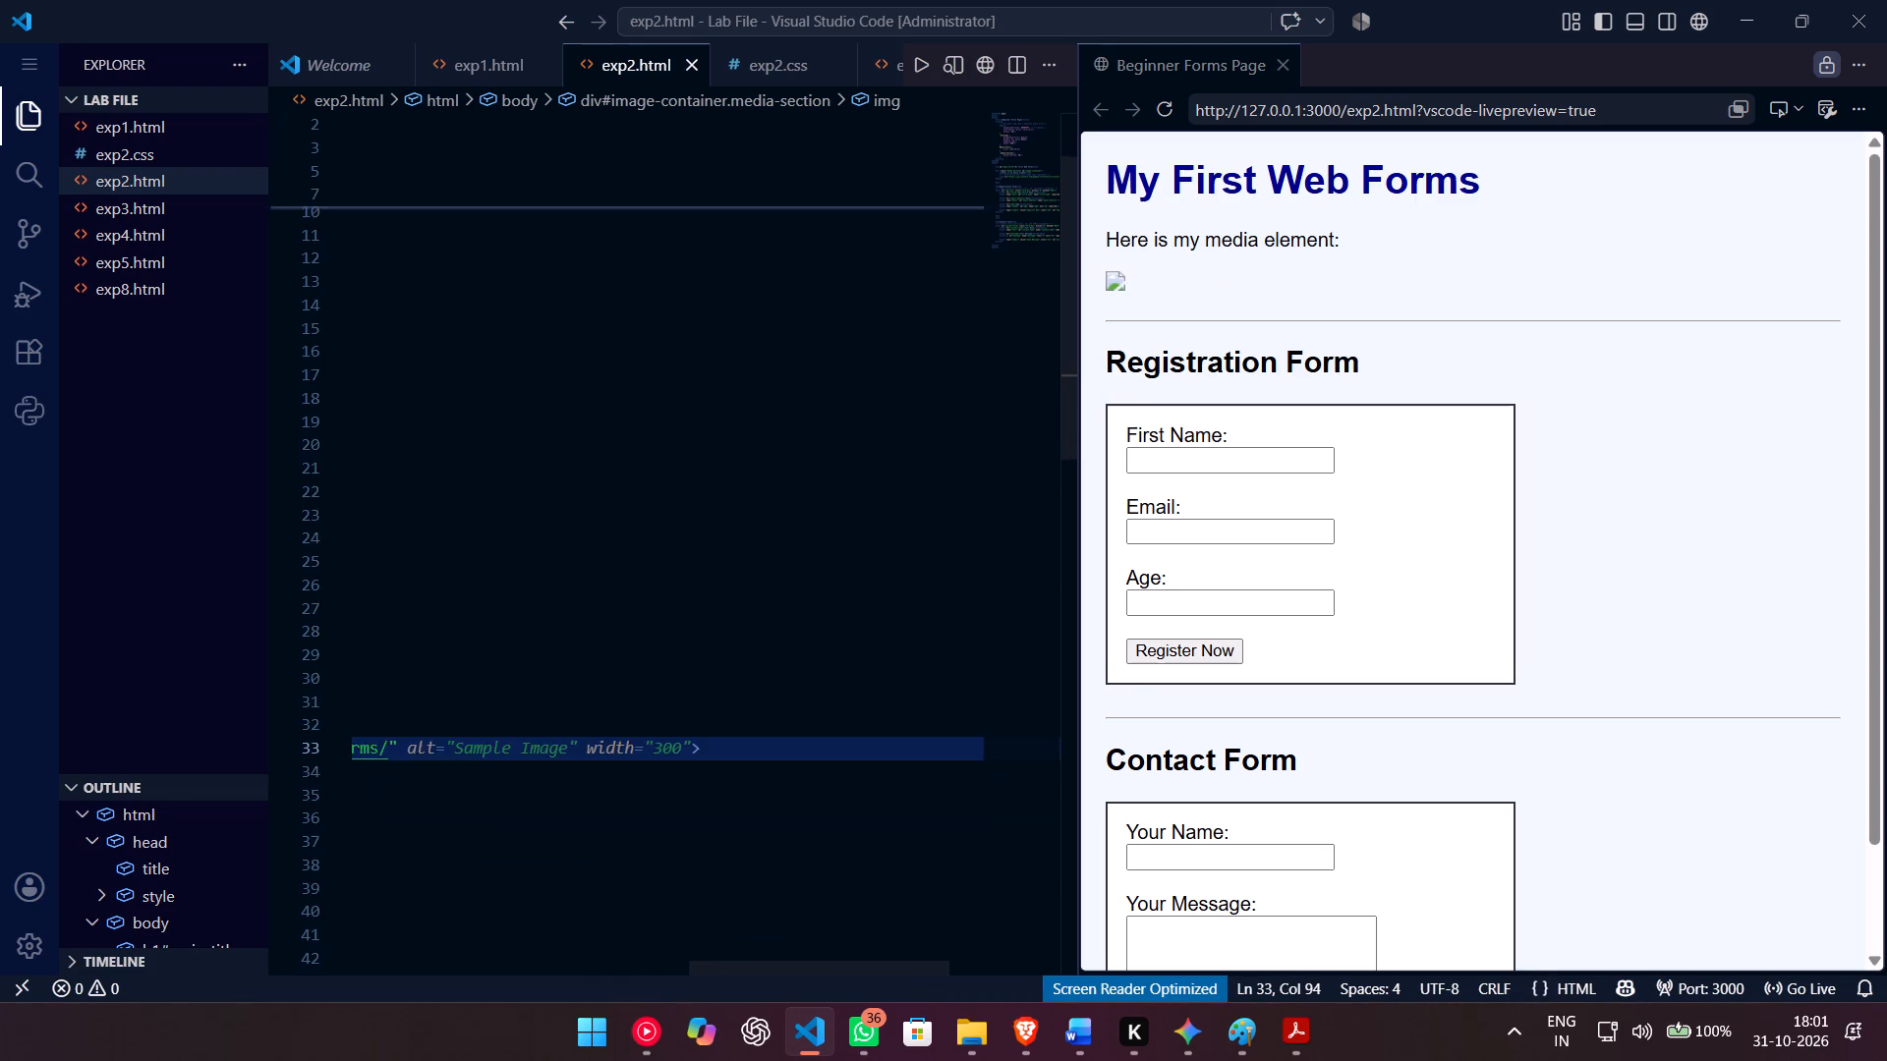
pyautogui.scroll(-2, 730, 759)
# Open the exp2.html live preview in Brave as an external page and close the forms search tab.
pyautogui.hotkey('alt', 'Tab')
pyautogui.hotkey('alt', 'Tab')
pyautogui.rightClick(1787, 320)
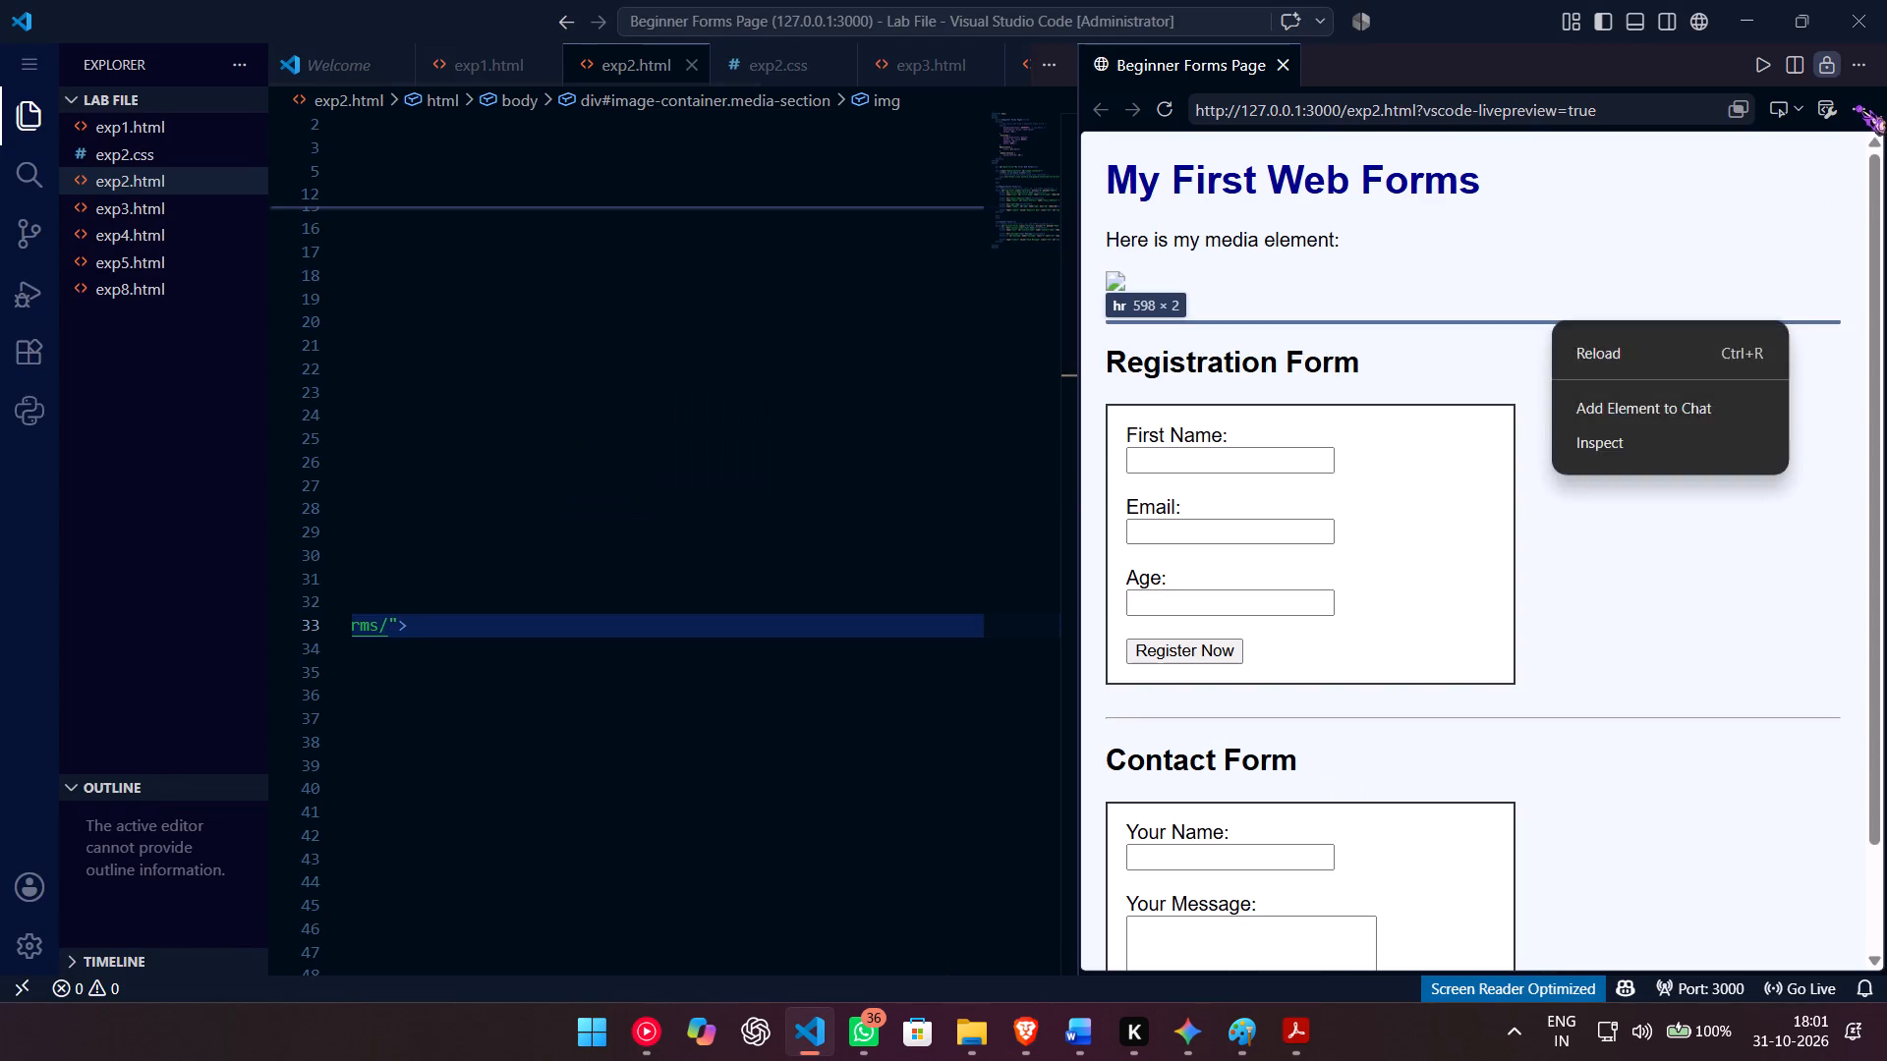
pyautogui.click(1858, 101)
pyautogui.click(1684, 350)
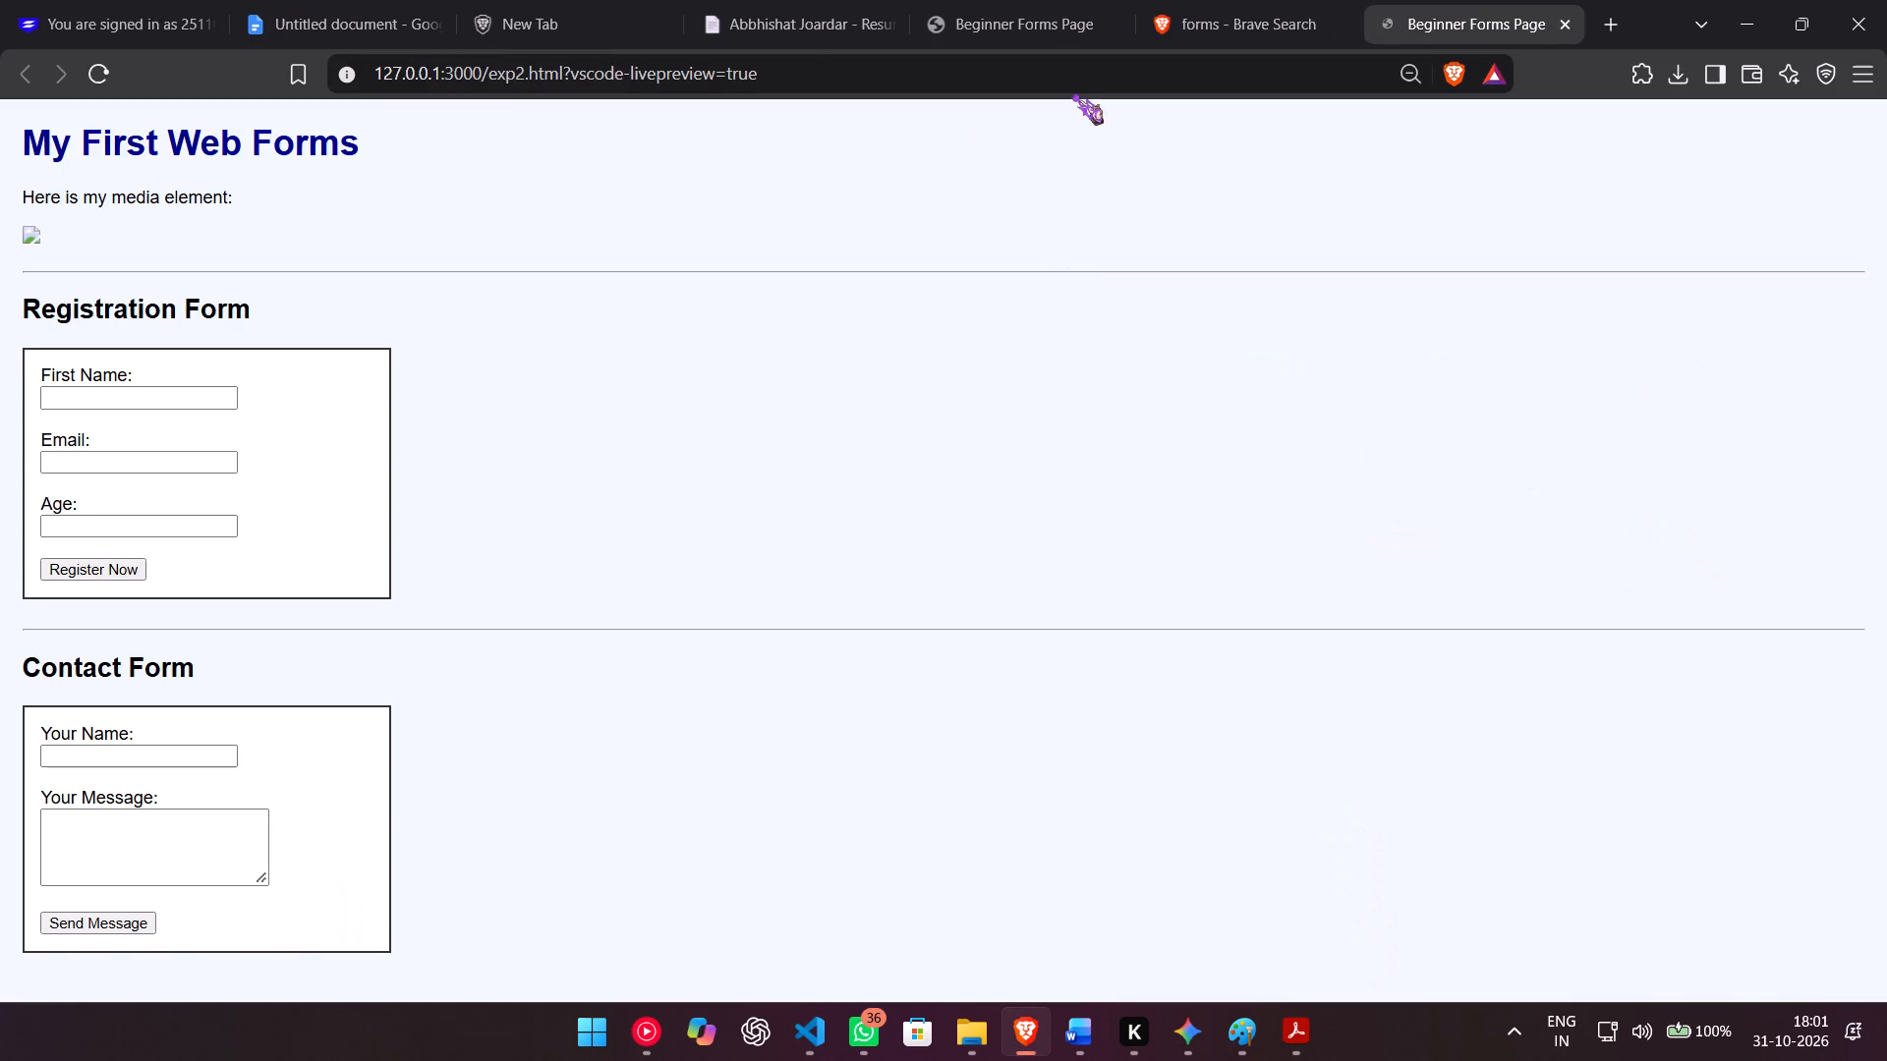
pyautogui.click(1345, 25)
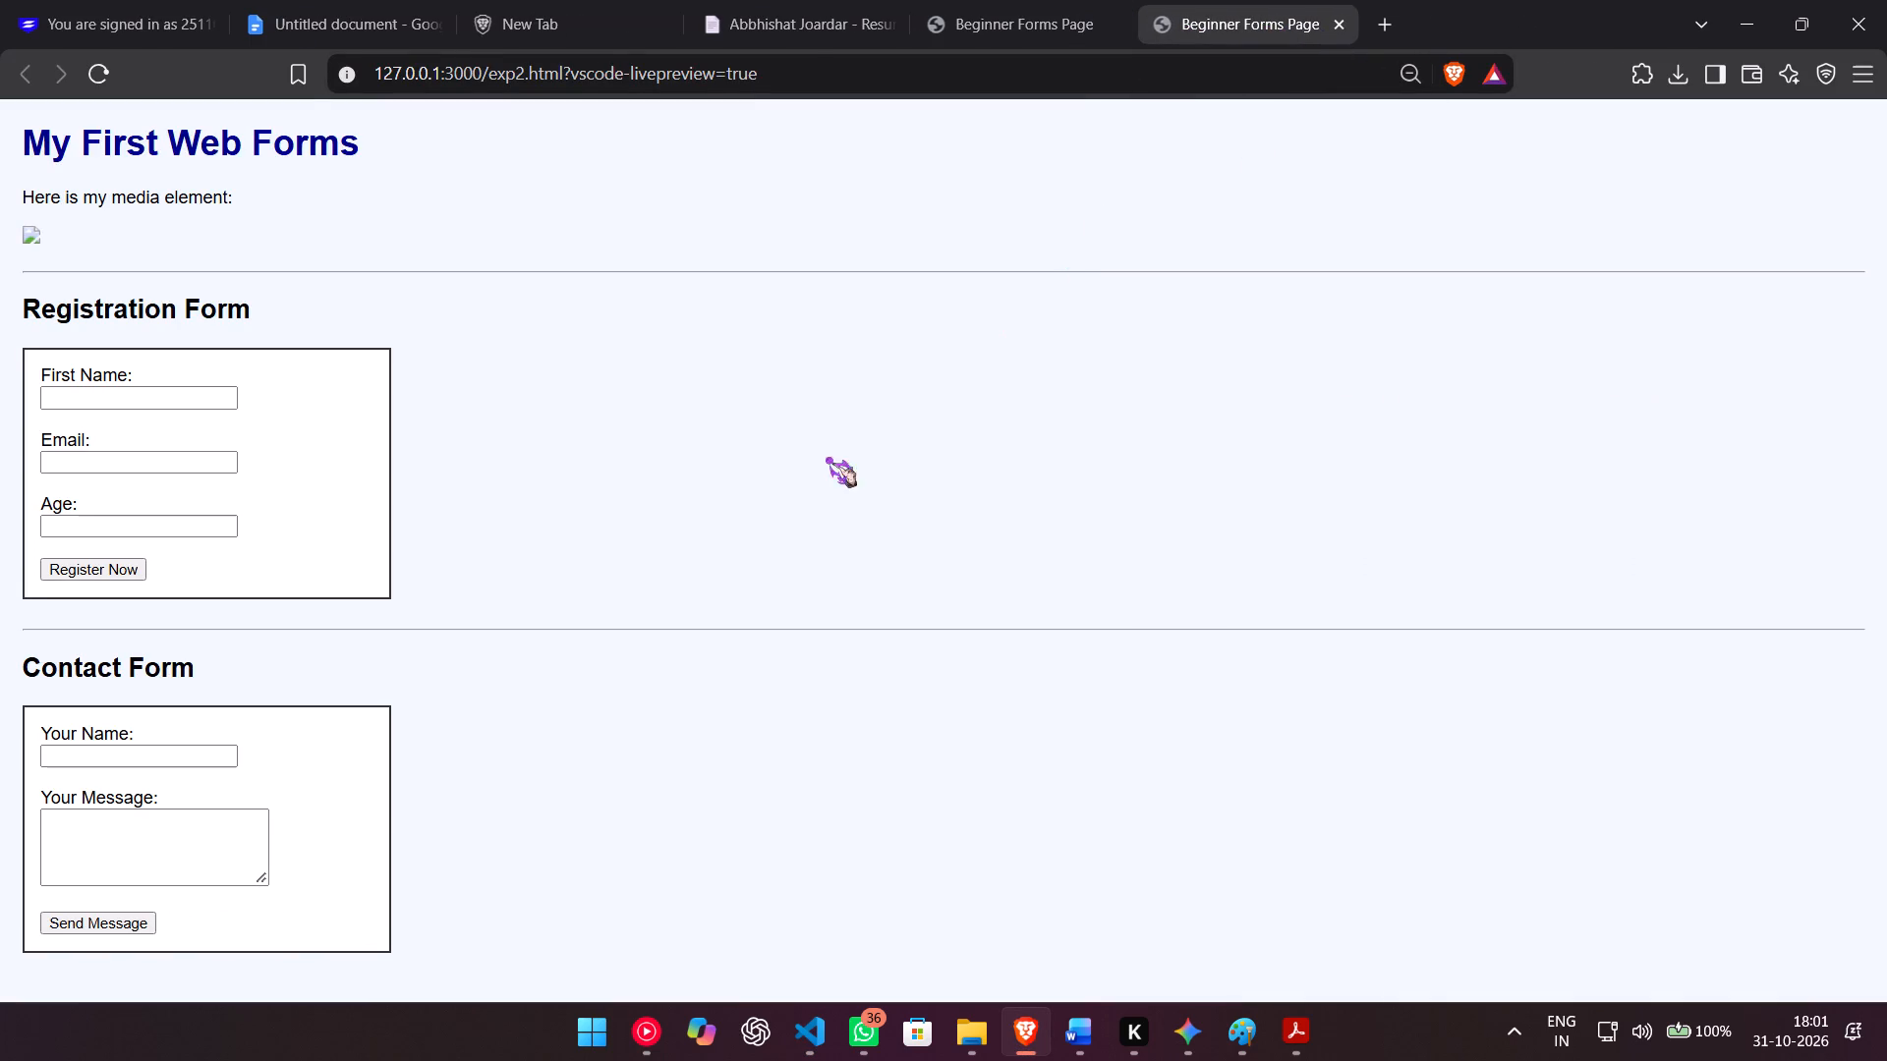
# Take a full-screen screenshot of the Beginner Forms Page with both forms in view.
pyautogui.scroll(-1, 741, 511)
pyautogui.press('super+Print')
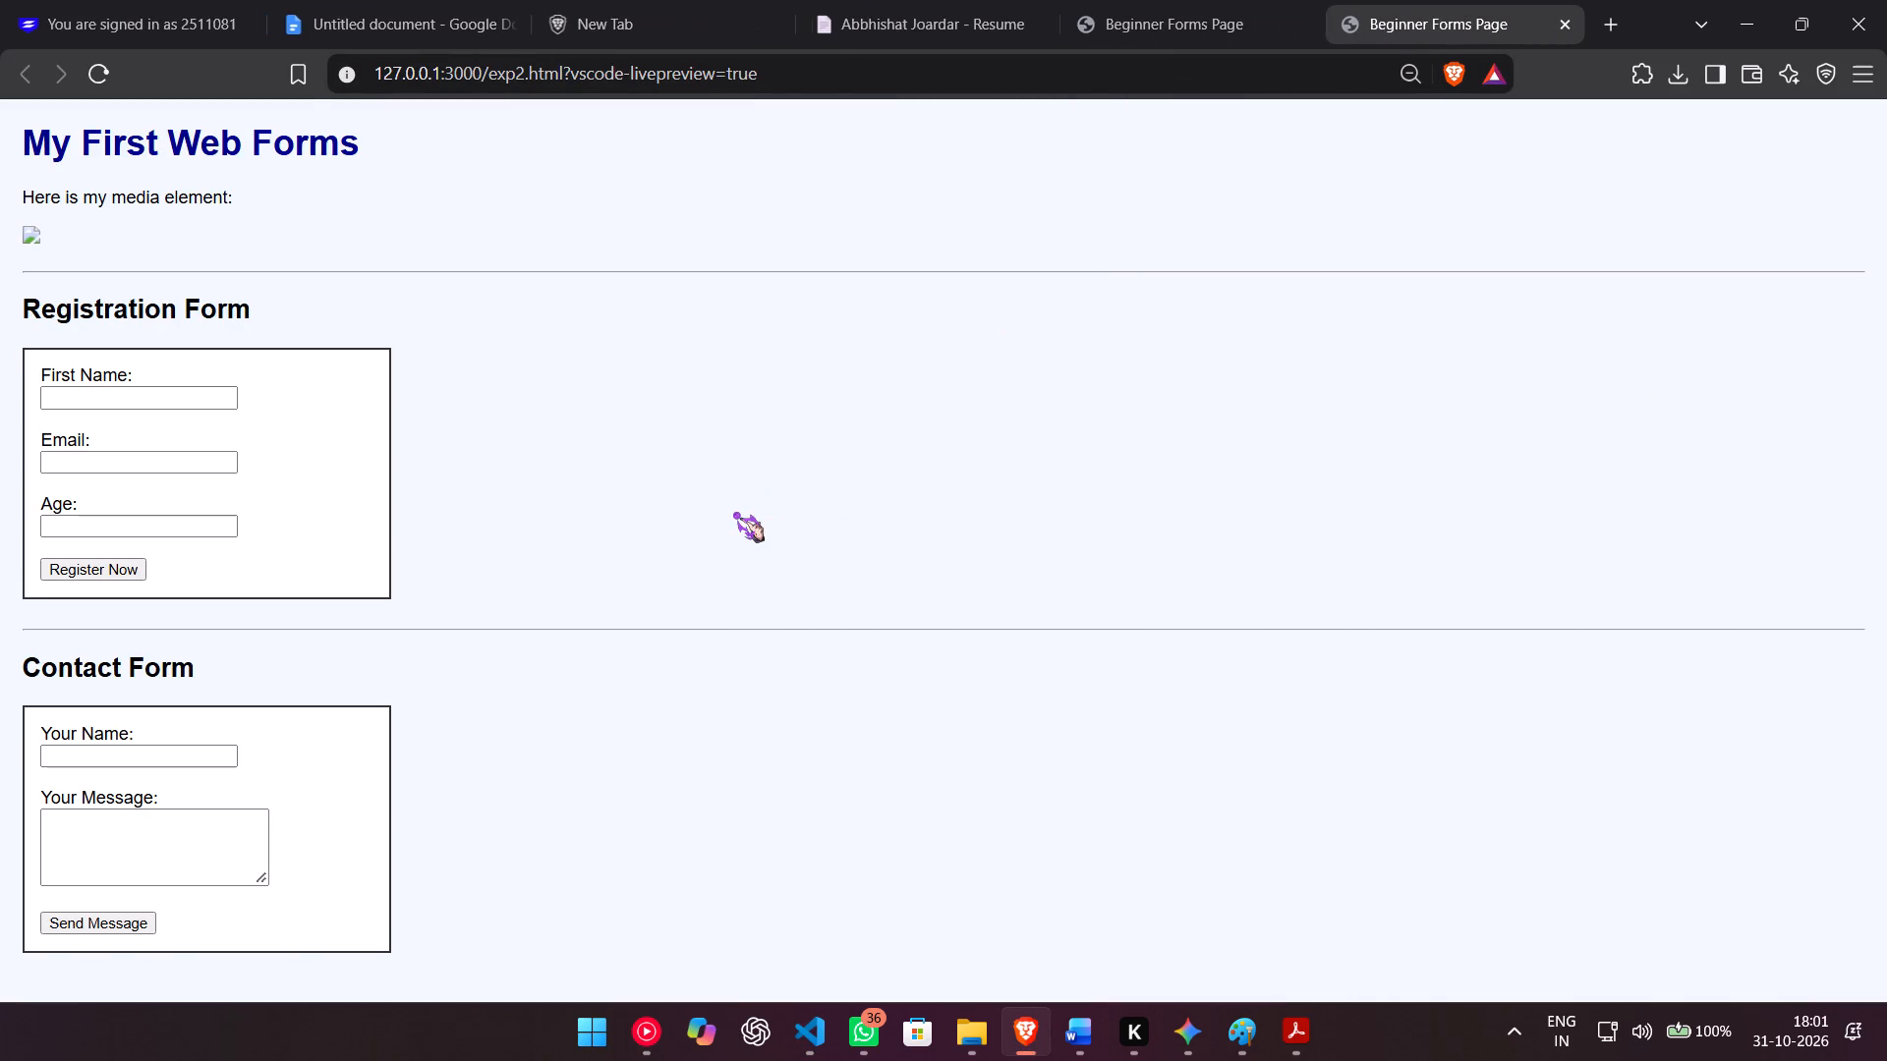
# Paste the Beginner Forms Page screenshot into Paint and crop it to about 1013 × 964 px, from the address bar to below the Contact Form.
pyautogui.hotkey('alt', 'Tab')
pyautogui.click(1229, 1031)
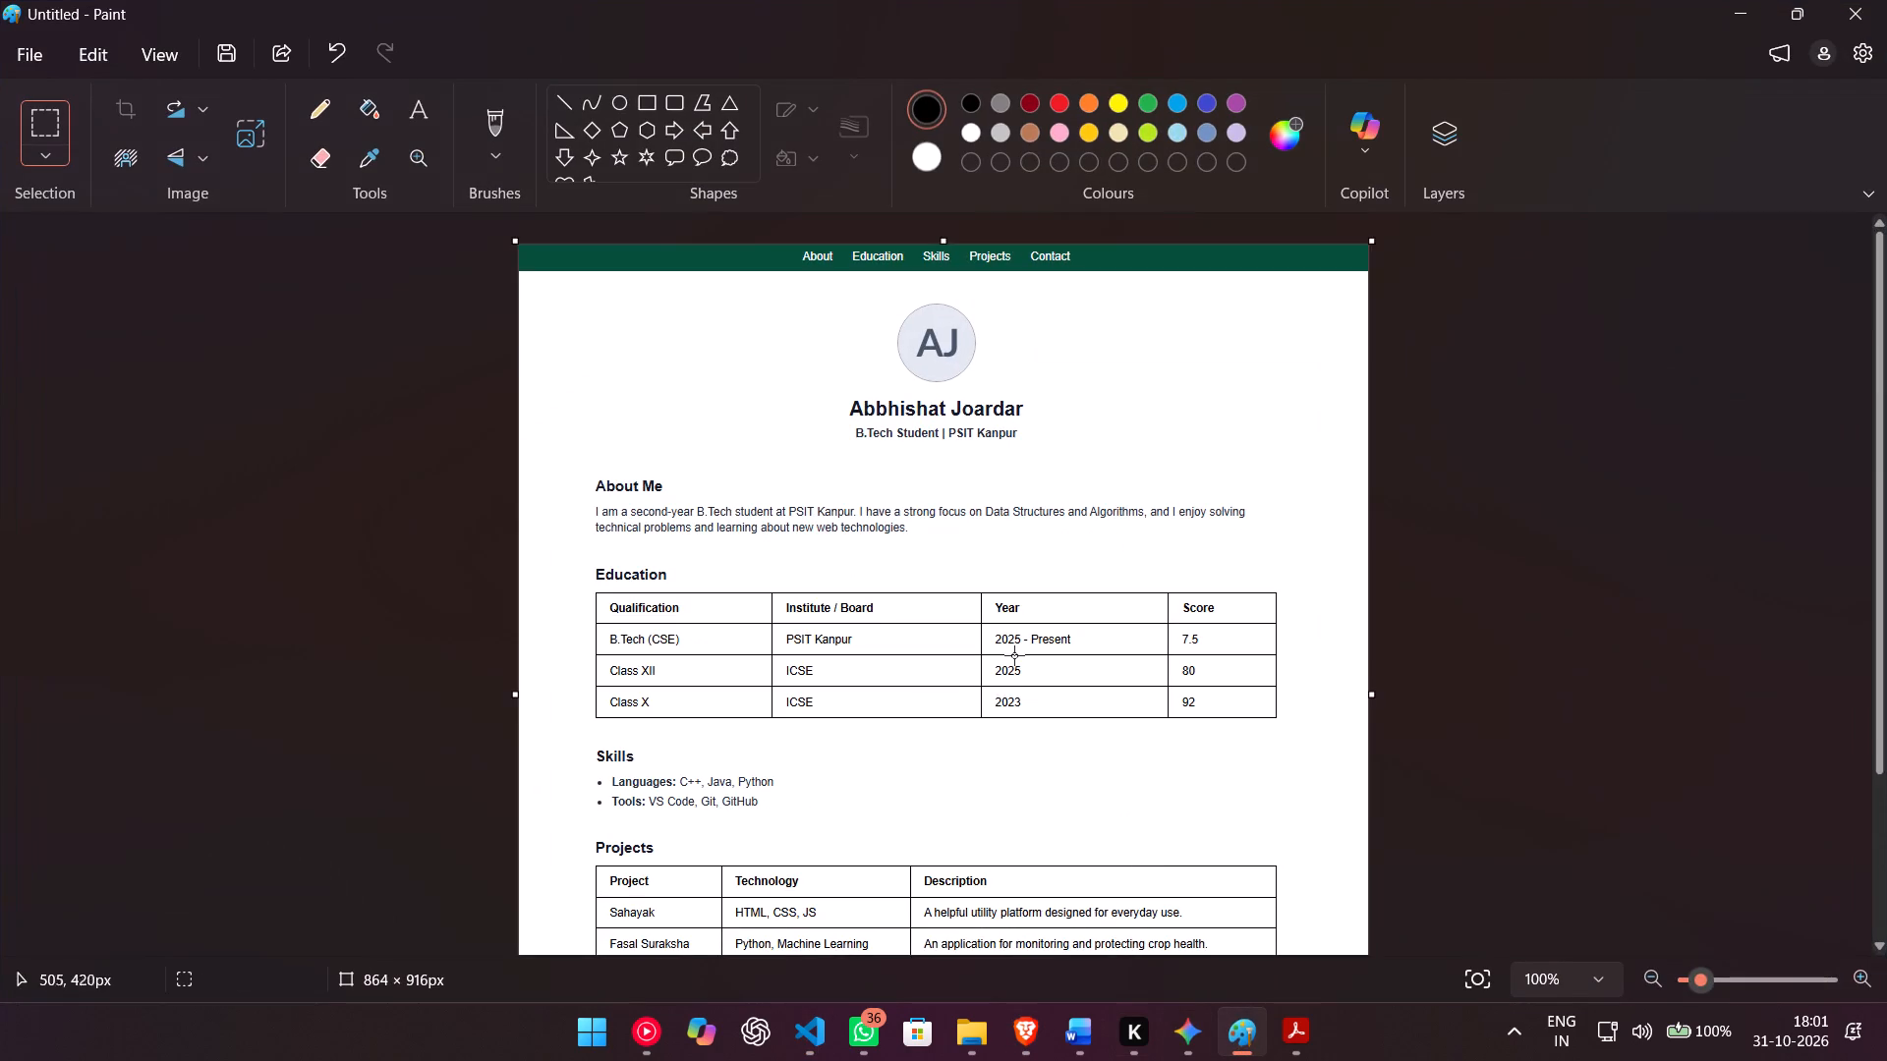
pyautogui.click(1014, 655)
pyautogui.hotkey('ctrl', 'v')
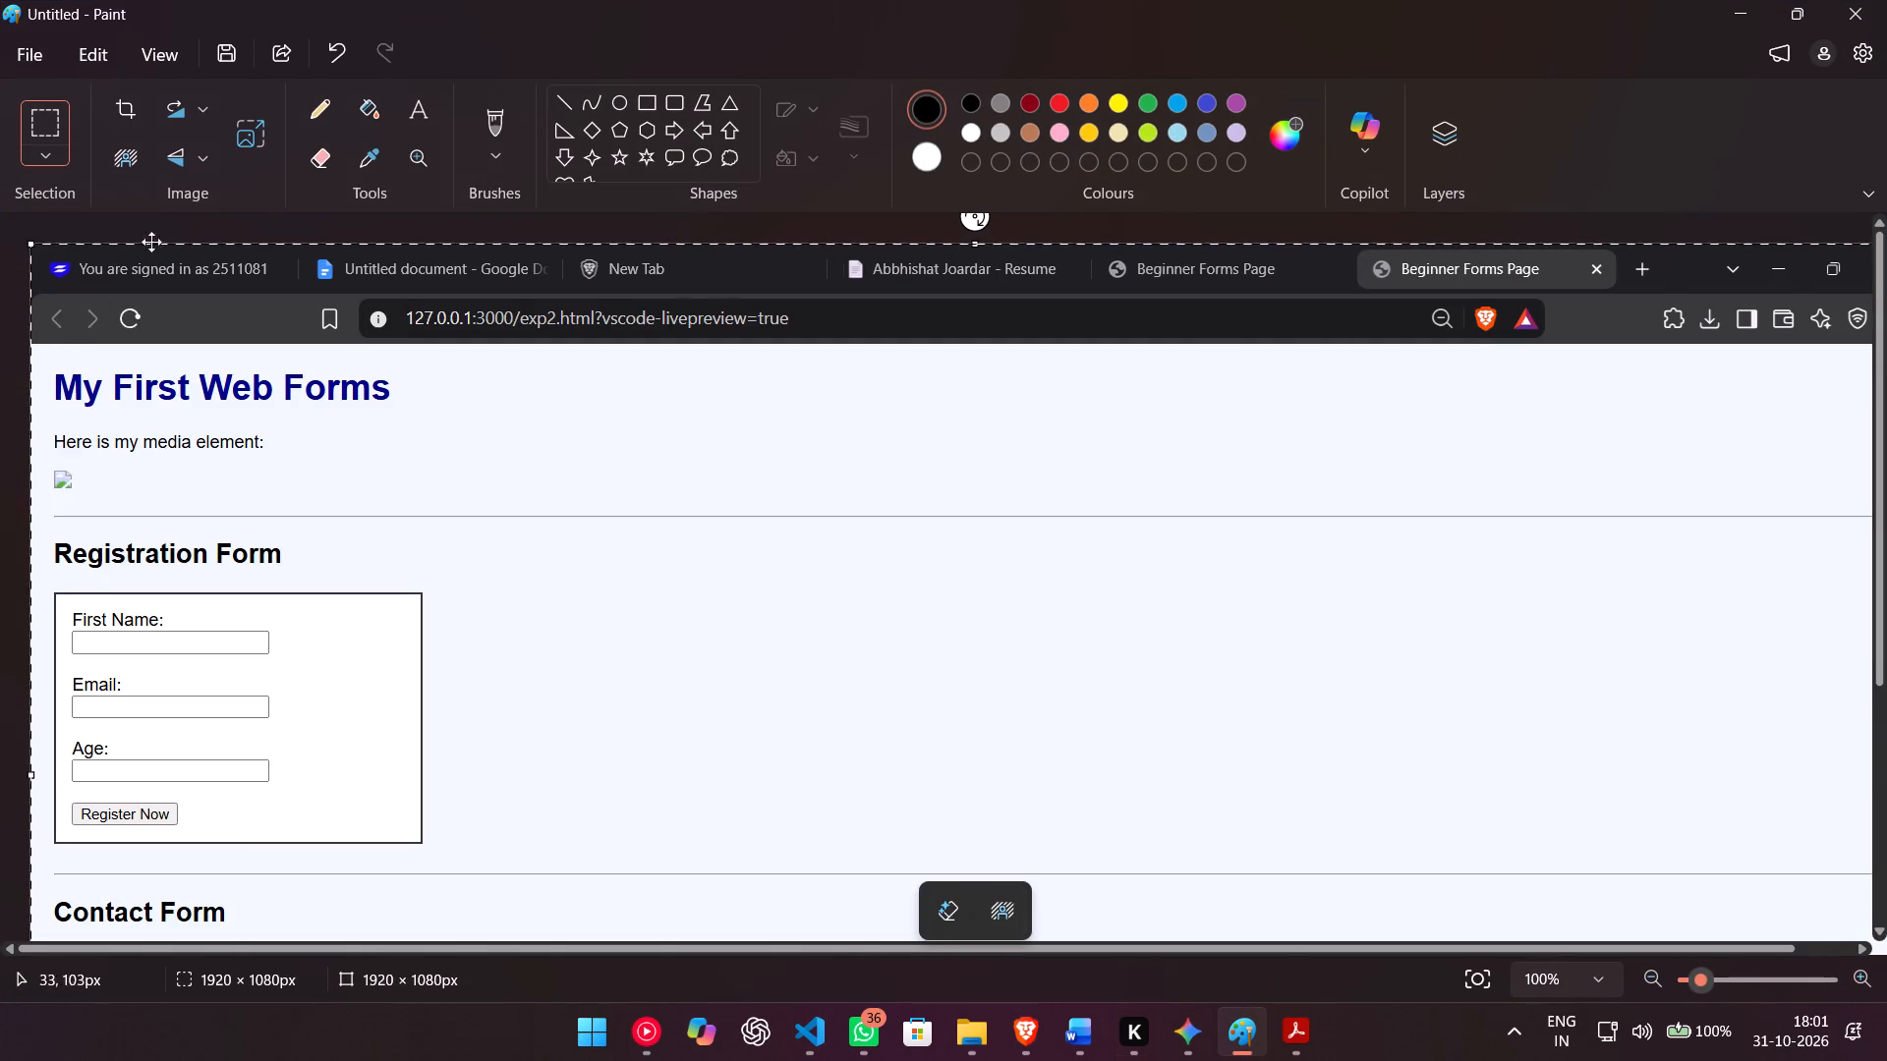
pyautogui.click(123, 115)
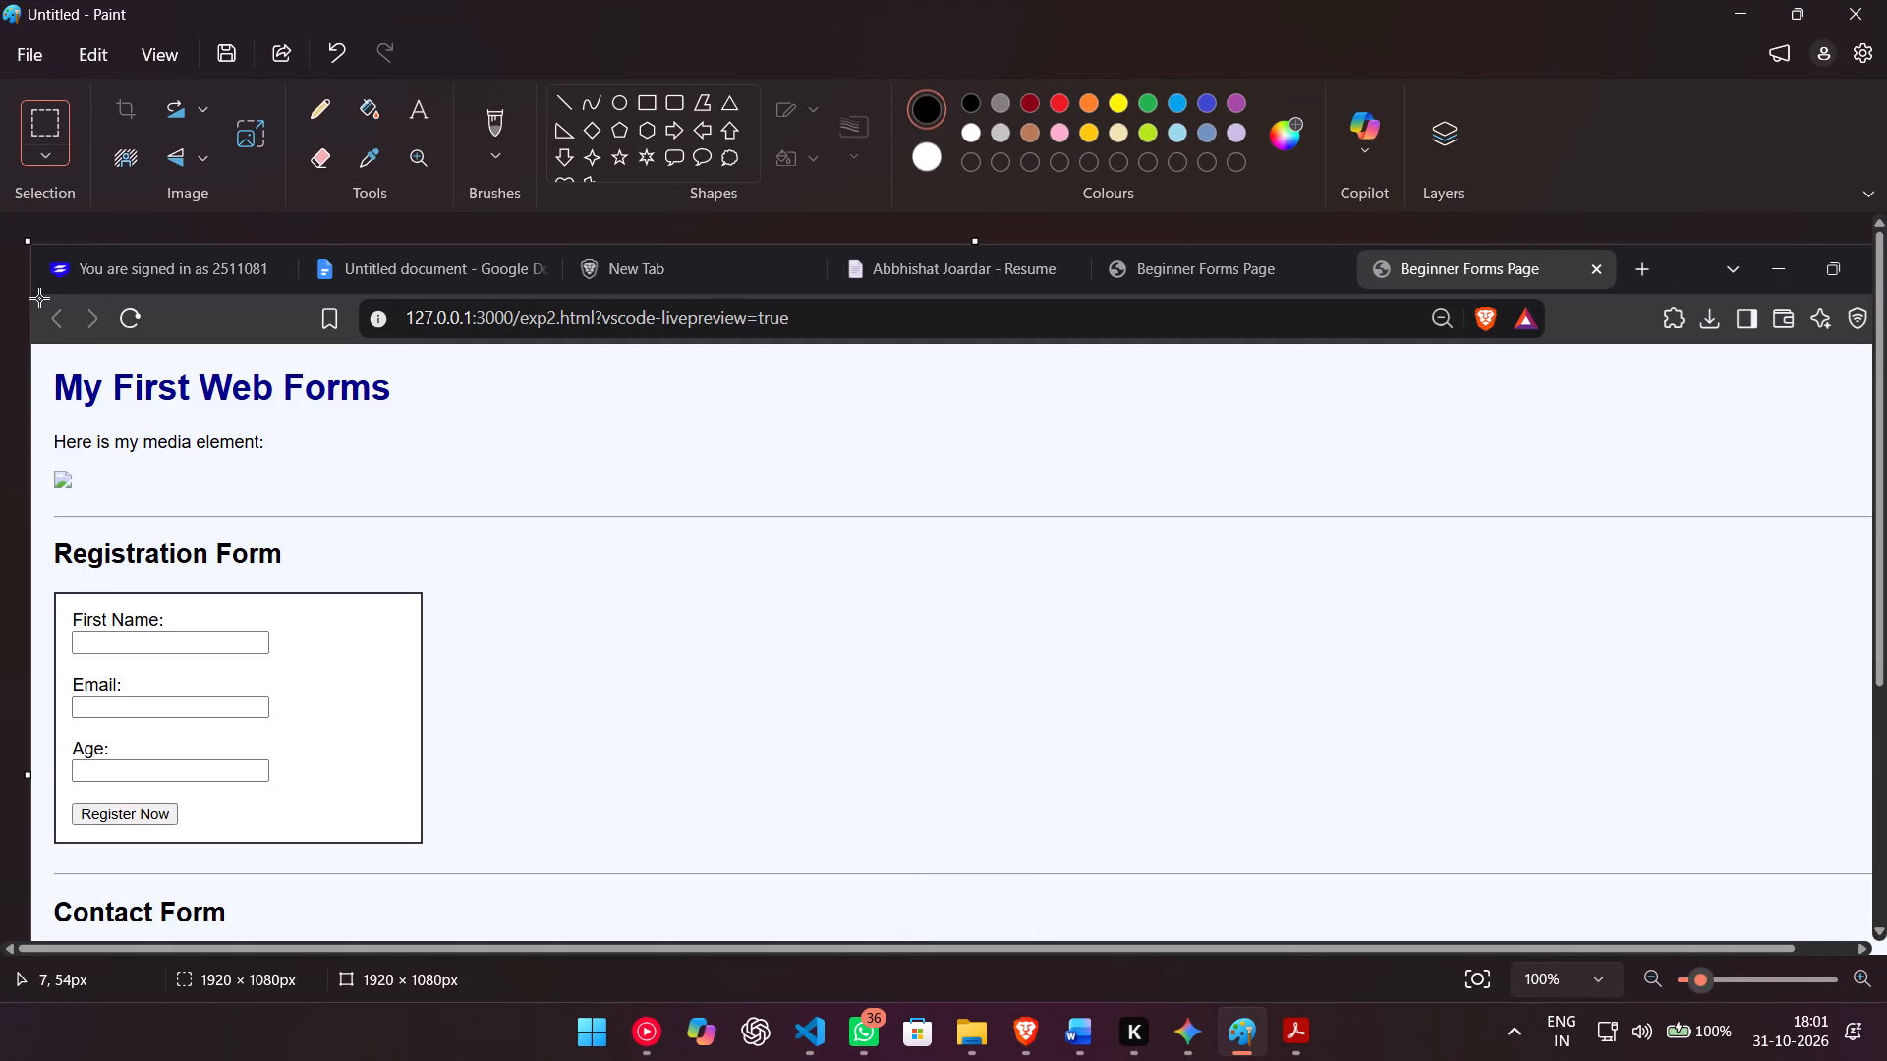
pyautogui.moveTo(30, 298); pyautogui.dragTo(1836, 459)
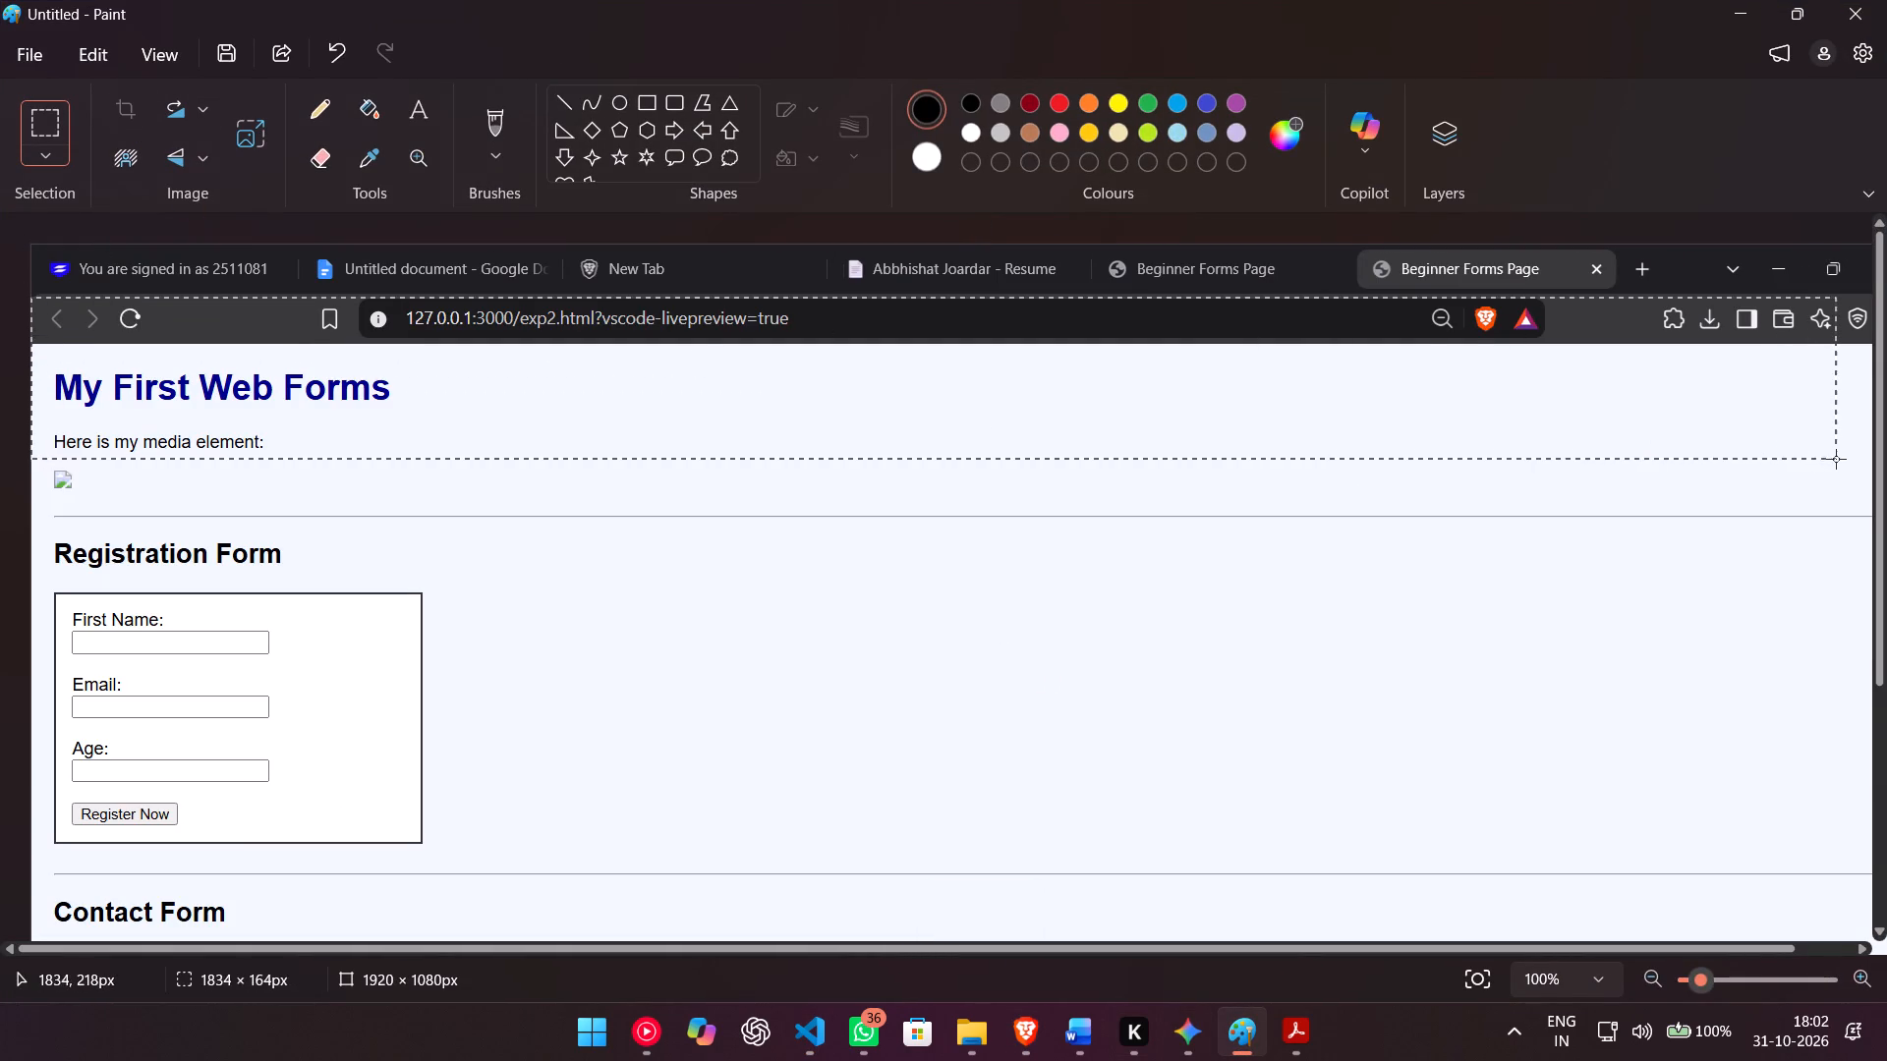
pyautogui.moveTo(1836, 459); pyautogui.dragTo(948, 880)
pyautogui.scroll(-10, 1832, 469)
pyautogui.scroll(-1, 1379, 865)
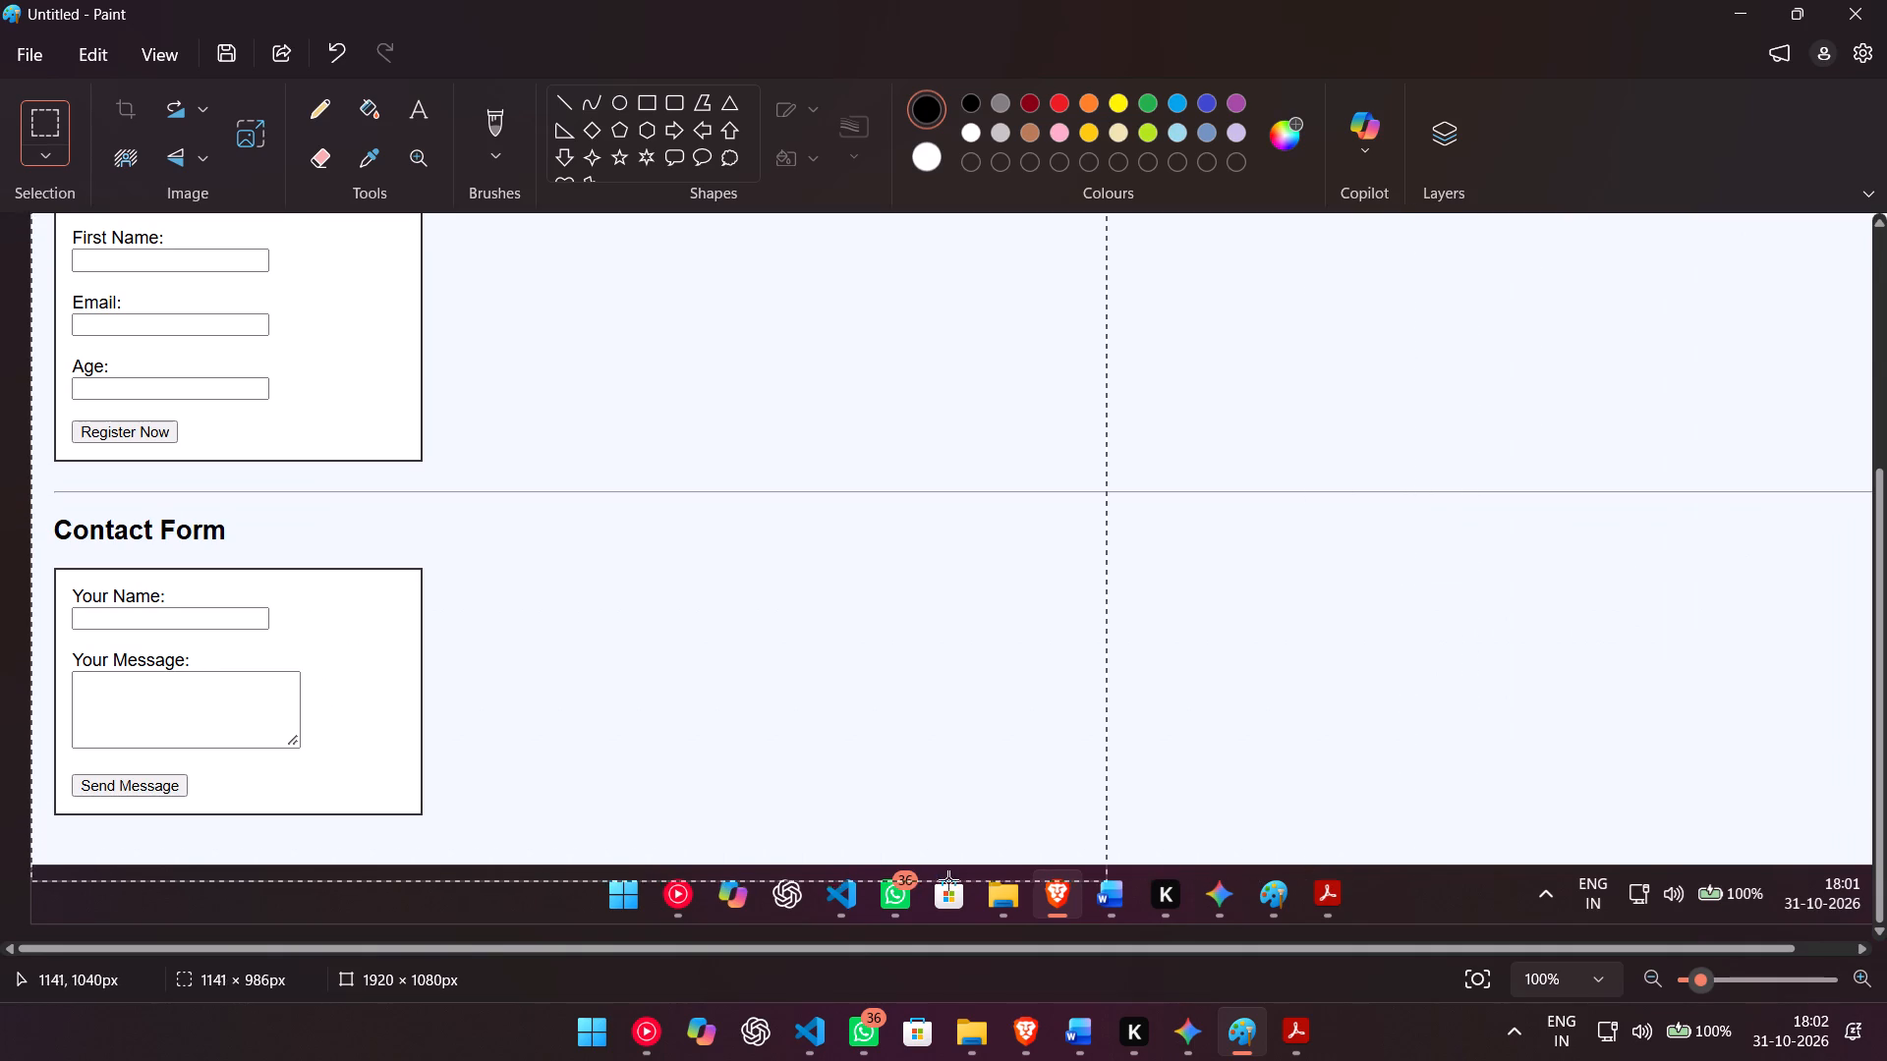
pyautogui.moveTo(948, 880); pyautogui.dragTo(1027, 863)
pyautogui.click(133, 113)
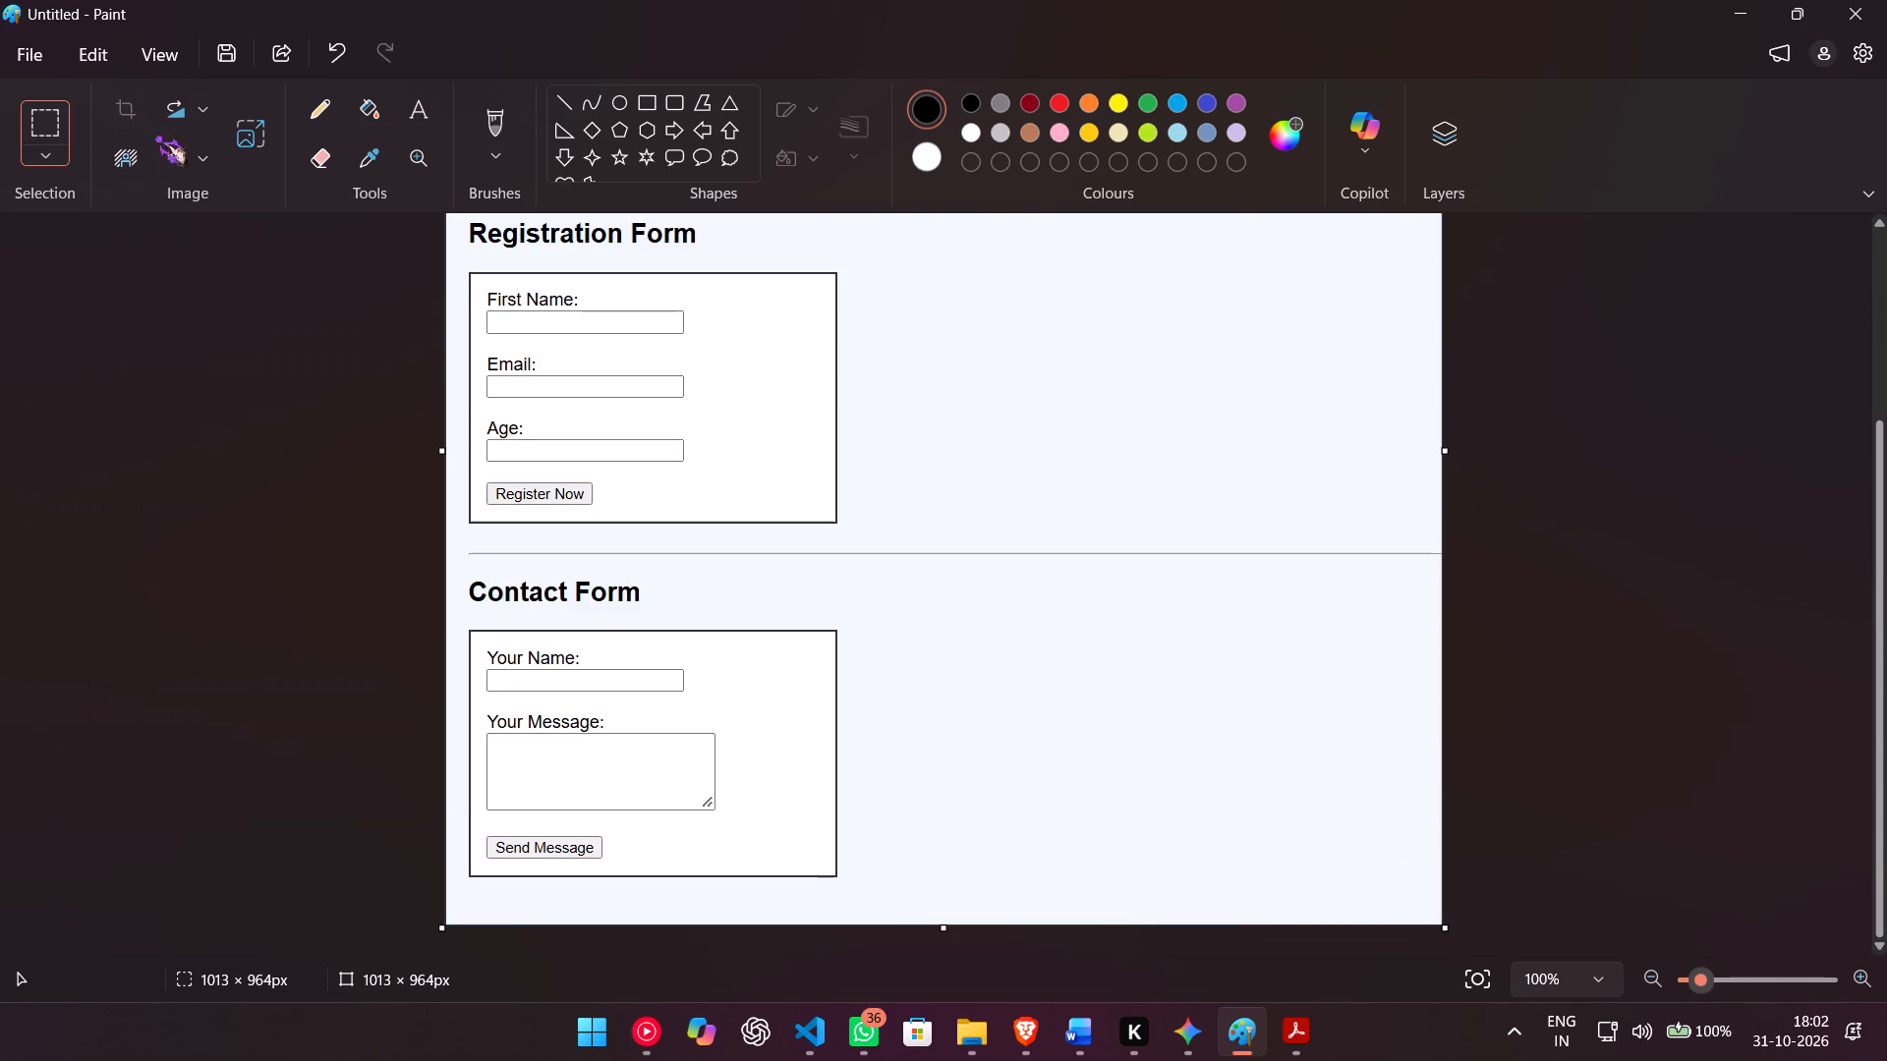
# Copy the cropped image and paste it under the OUTPUT heading in the untitled Google Docs document in Brave.
pyautogui.rightClick(906, 448)
pyautogui.click(996, 74)
pyautogui.hotkey('alt', 'Tab')
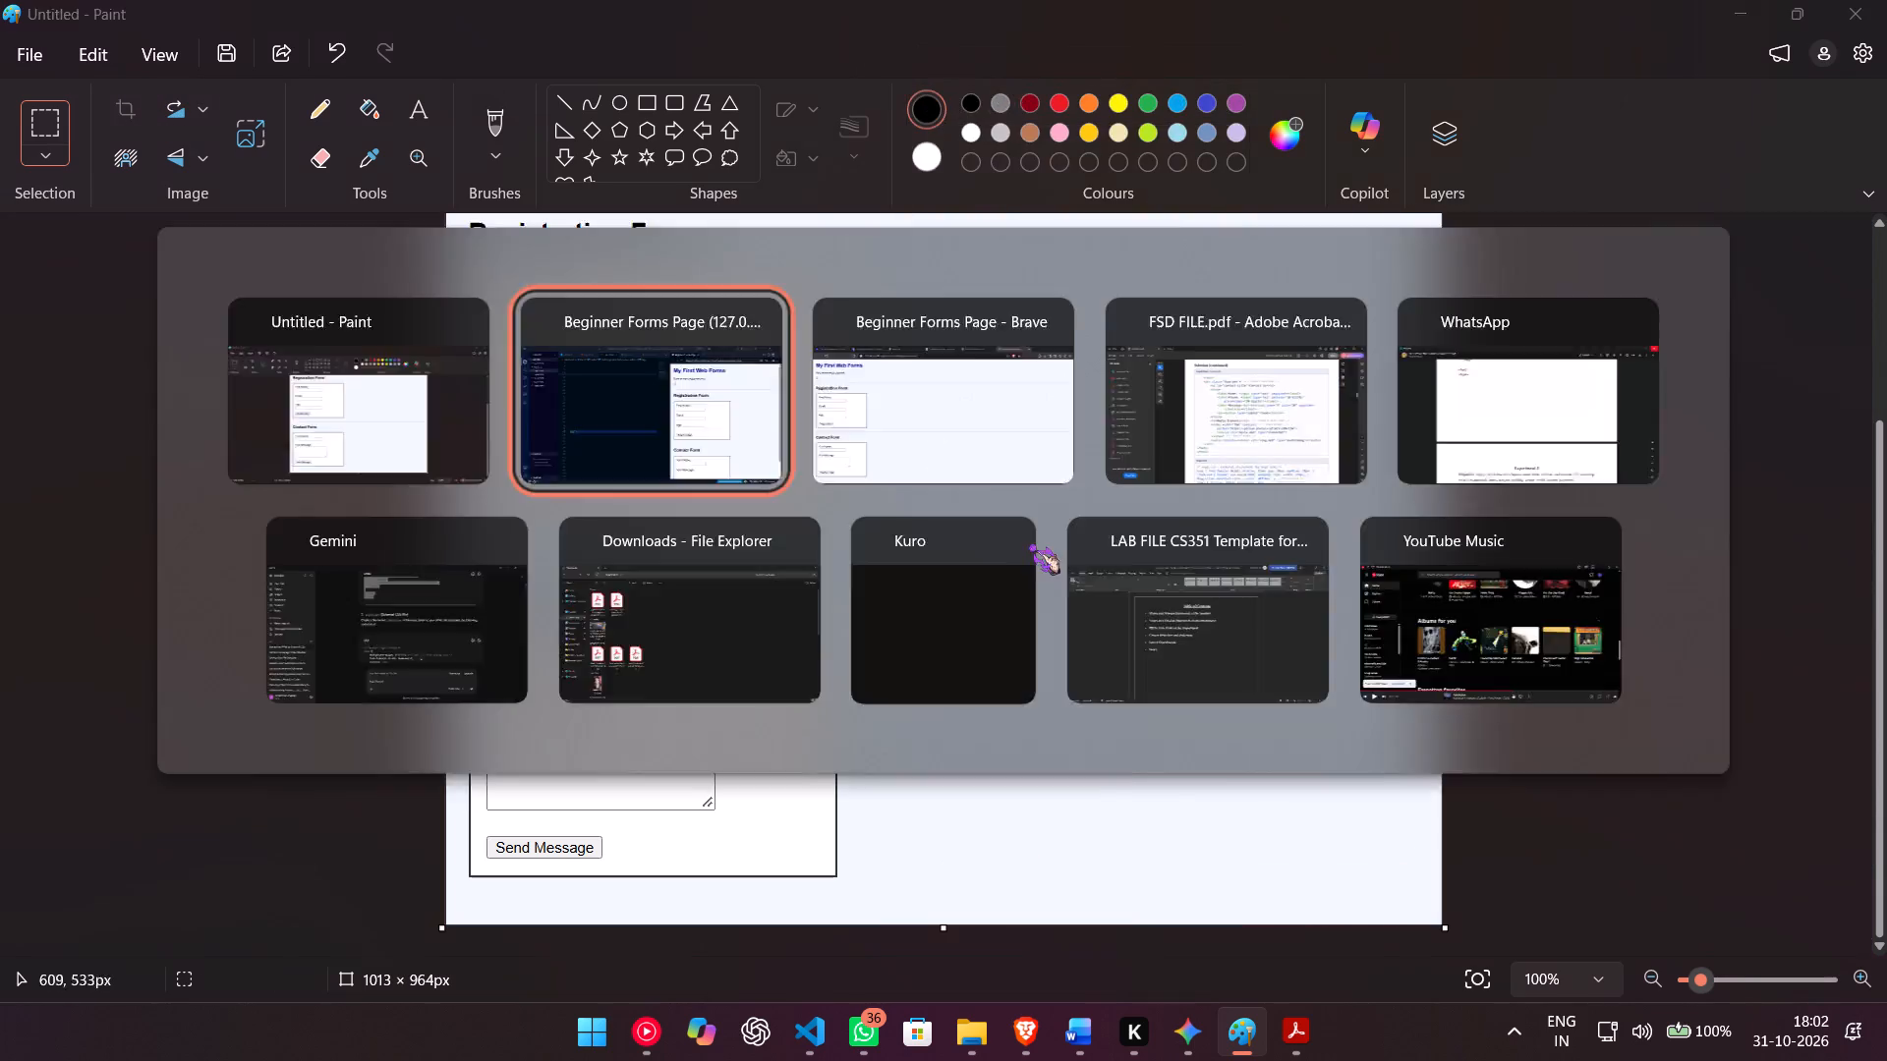
pyautogui.hotkey('alt', 'Tab')
pyautogui.hotkey('alt', 'Tab')
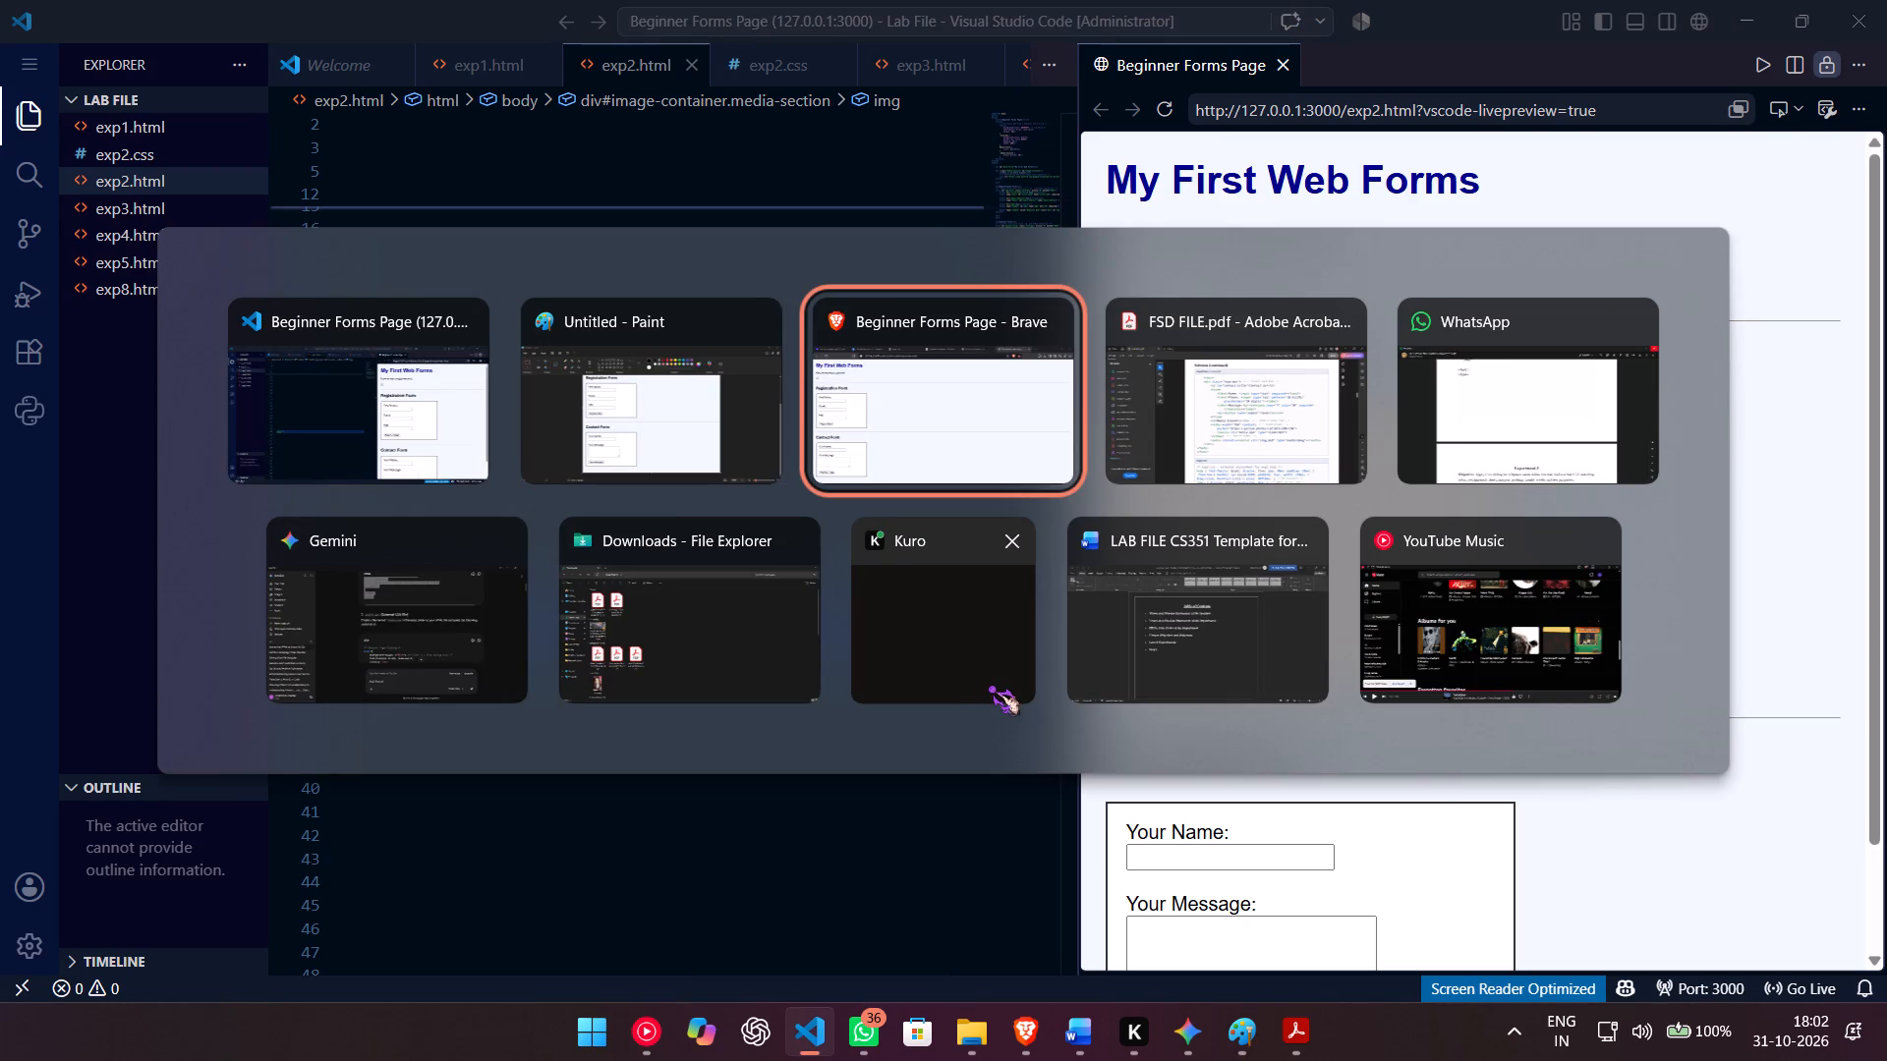
pyautogui.hotkey('alt', 'Tab')
pyautogui.hotkey('alt', 'Tab')
pyautogui.hotkey('alt', 'Tab')
pyautogui.hotkey('alt', 'Tab')
pyautogui.hotkey('alt', 'Tab')
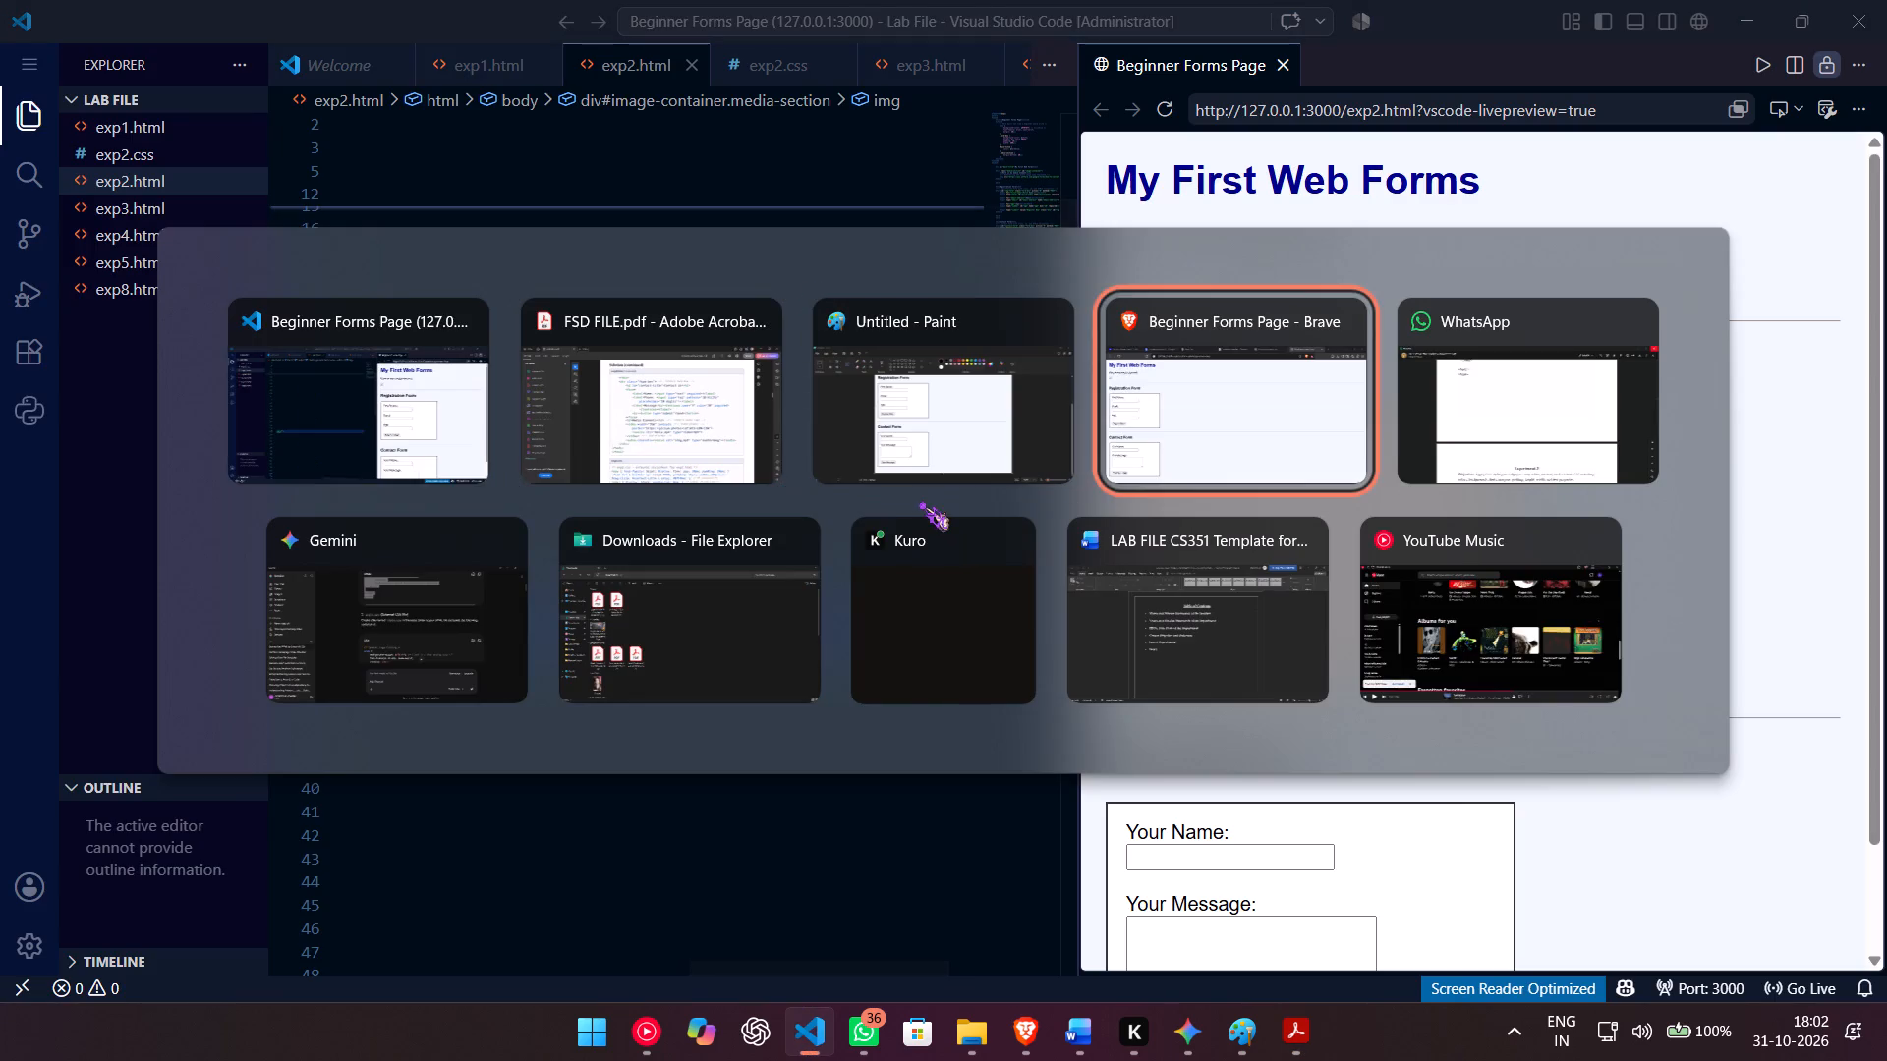
pyautogui.click(383, 0)
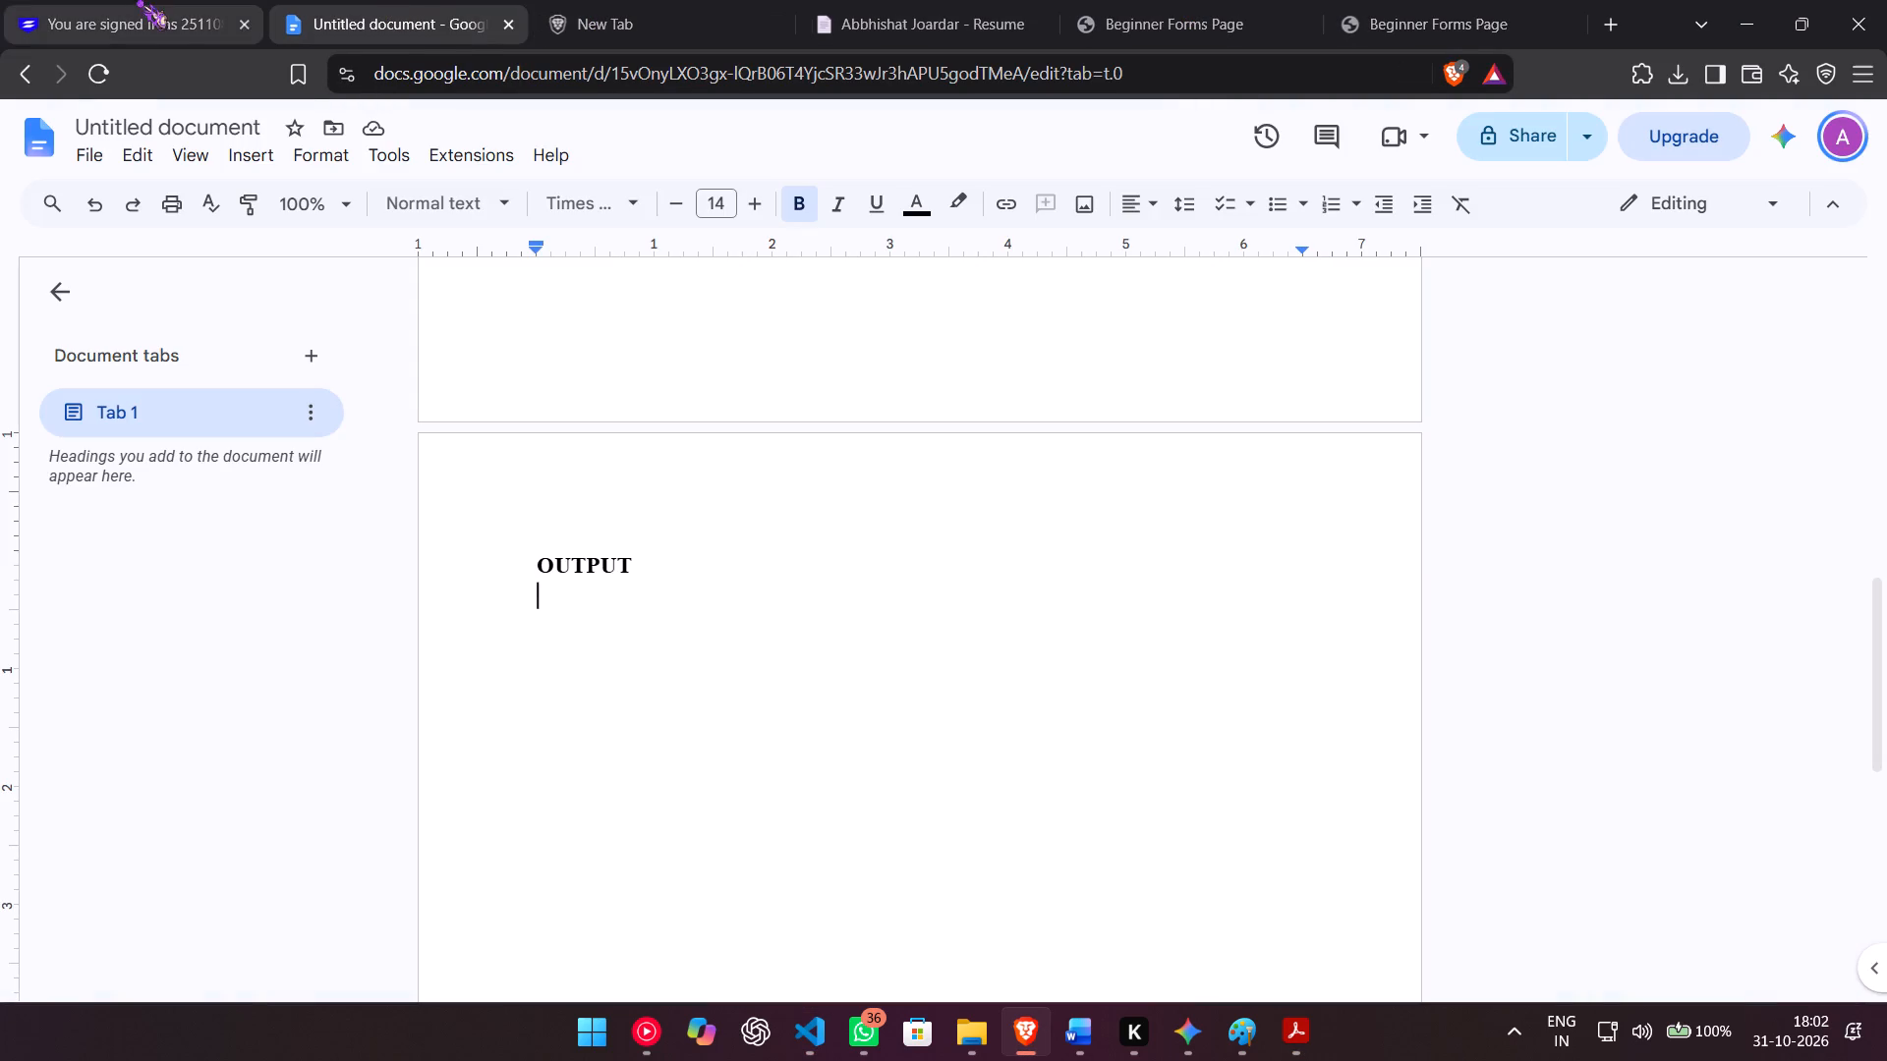
pyautogui.hotkey('ctrl', 'v')
pyautogui.scroll(5, 785, 695)
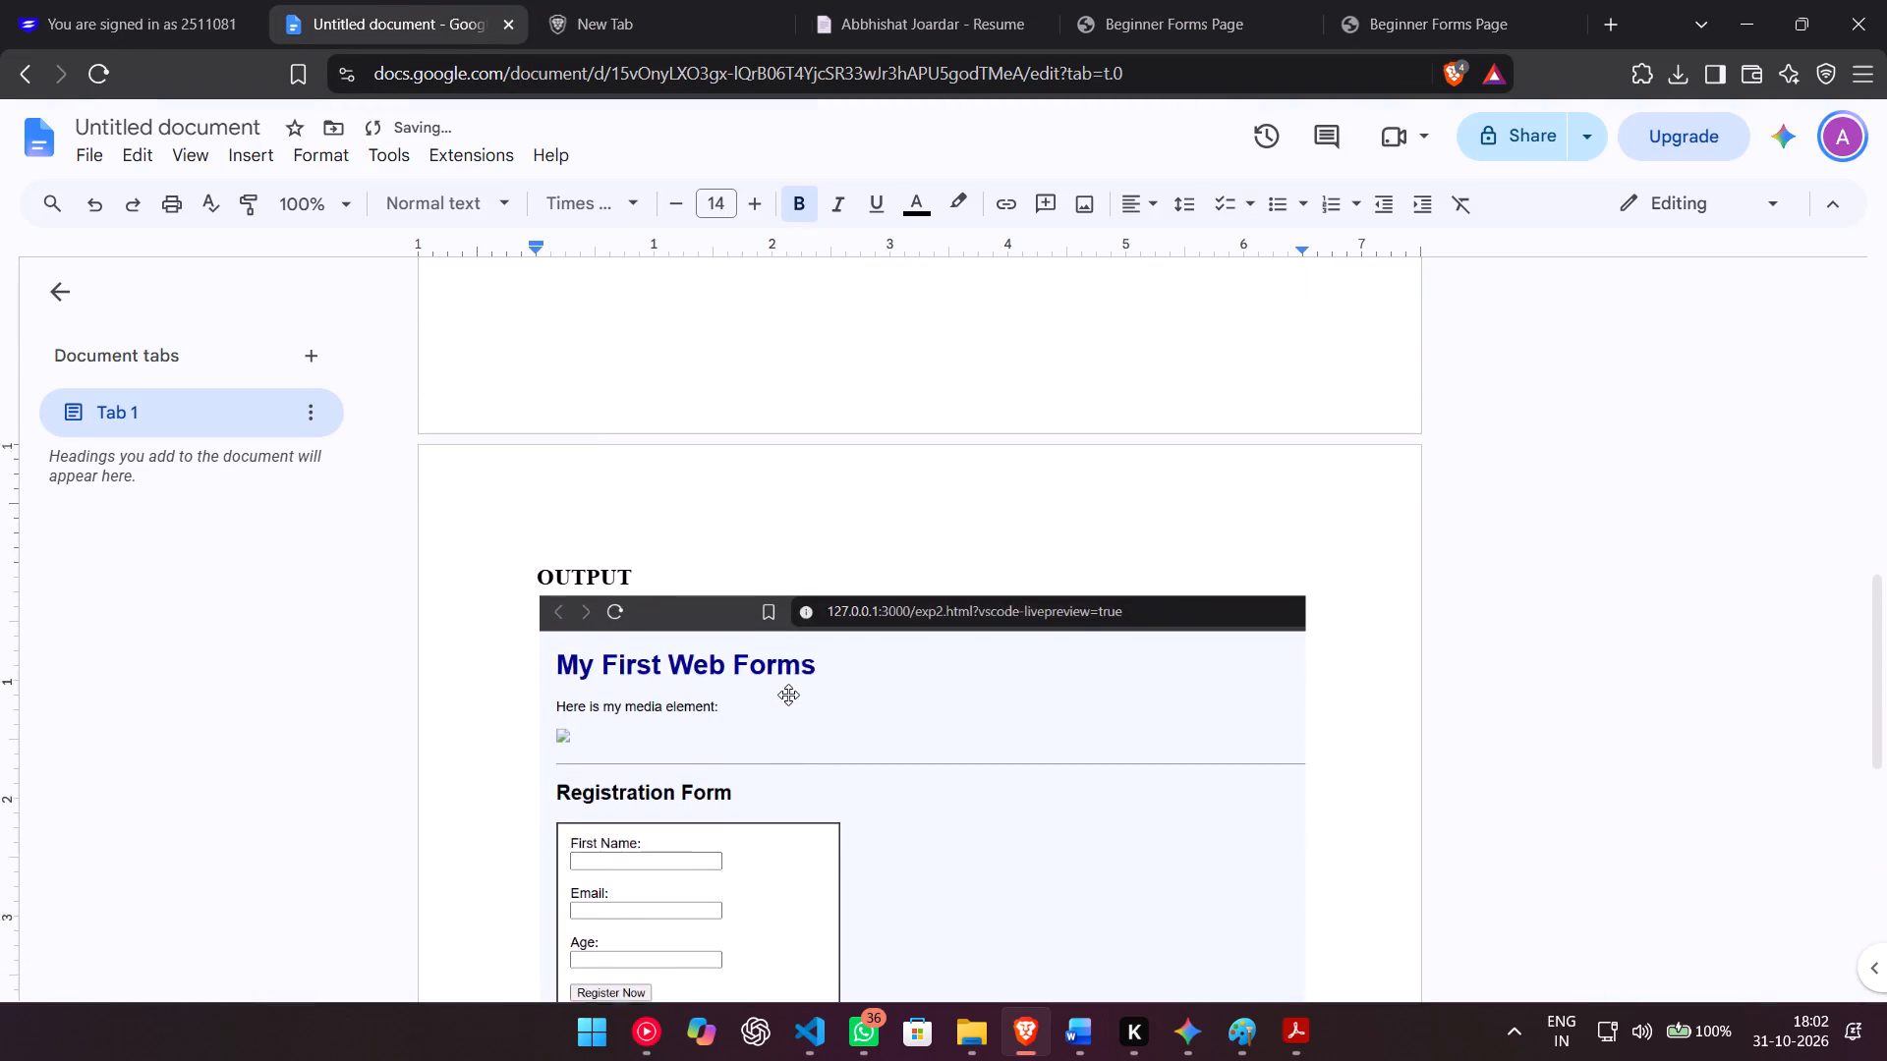
# Add blank lines after the pasted forms image to reach a new page and enter the next OUTPUT heading there.
pyautogui.scroll(-16, 796, 683)
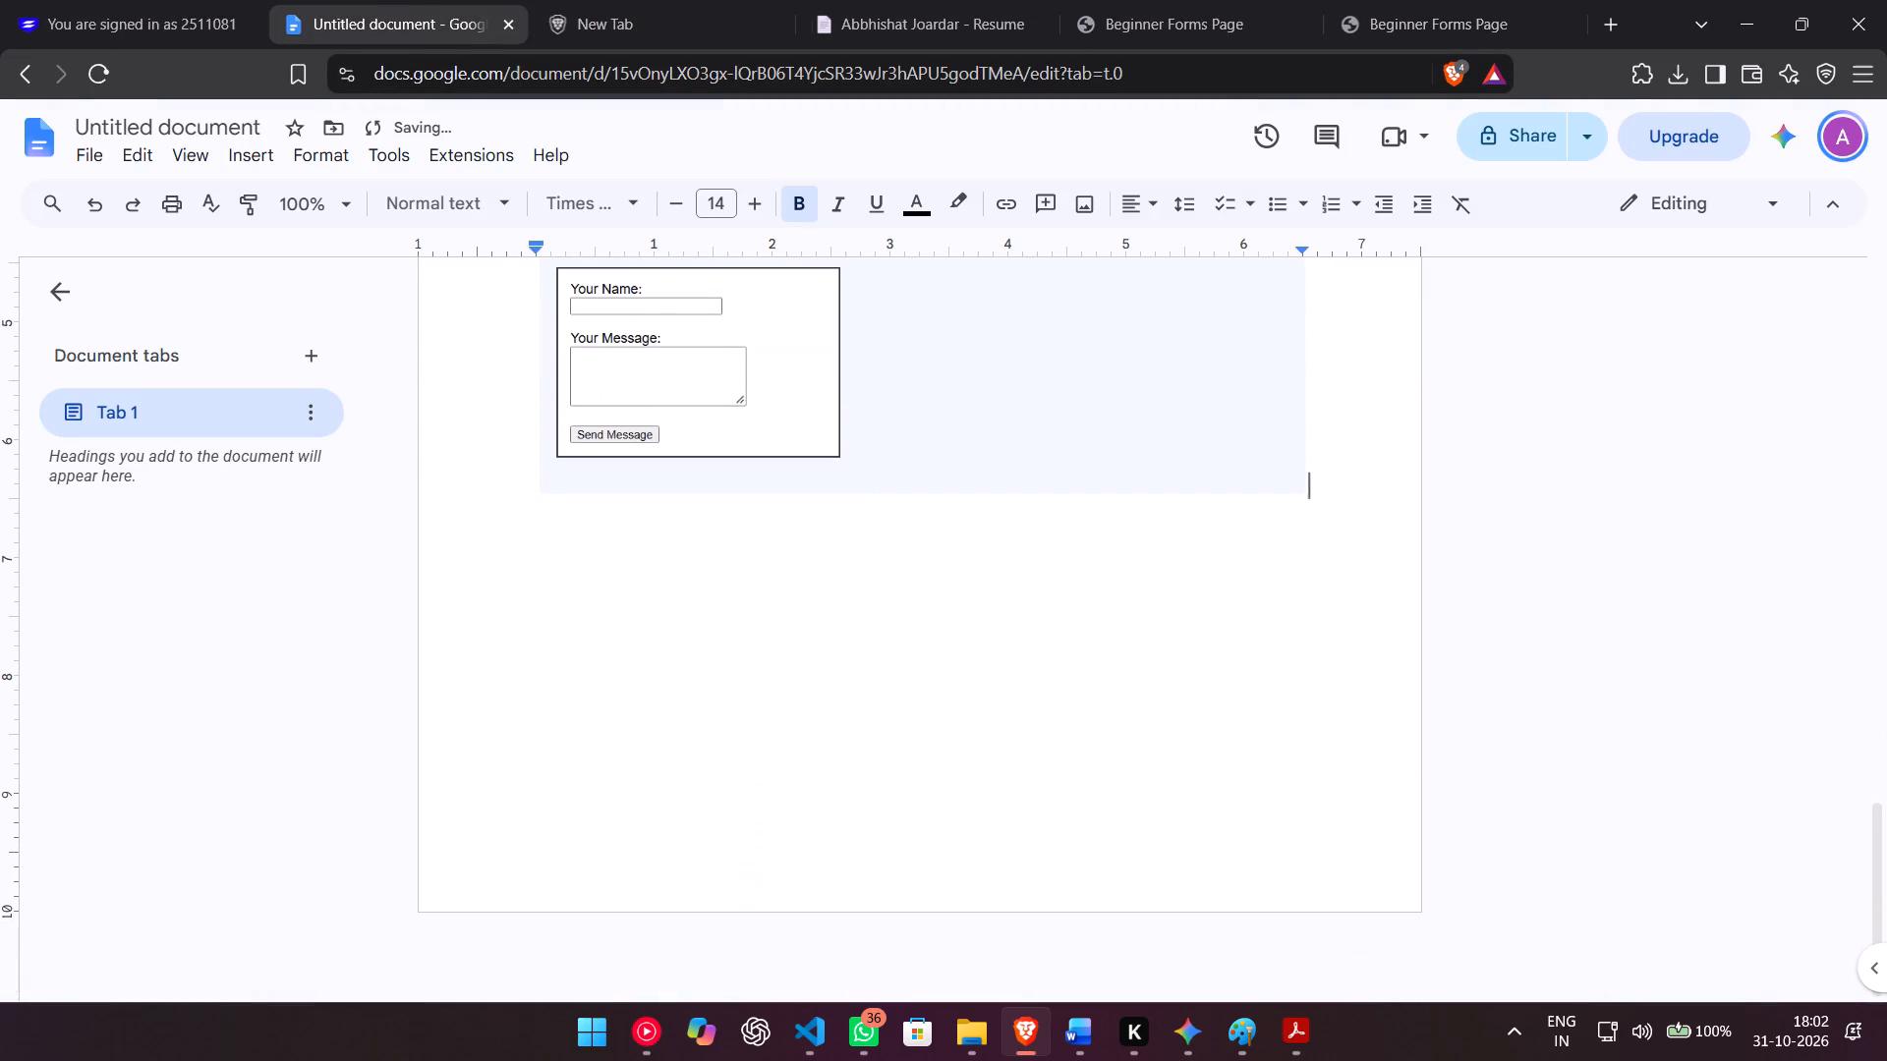
pyautogui.press('Return')
pyautogui.press('Return')
pyautogui.press('Return')
pyautogui.press('Return')
pyautogui.press('Return')
pyautogui.press('Return')
pyautogui.press('Return')
pyautogui.press('Return')
pyautogui.press('Return')
pyautogui.press('Return')
pyautogui.press('Return')
pyautogui.press('BackSpace')
pyautogui.press('BackSpace')
pyautogui.press('Return')
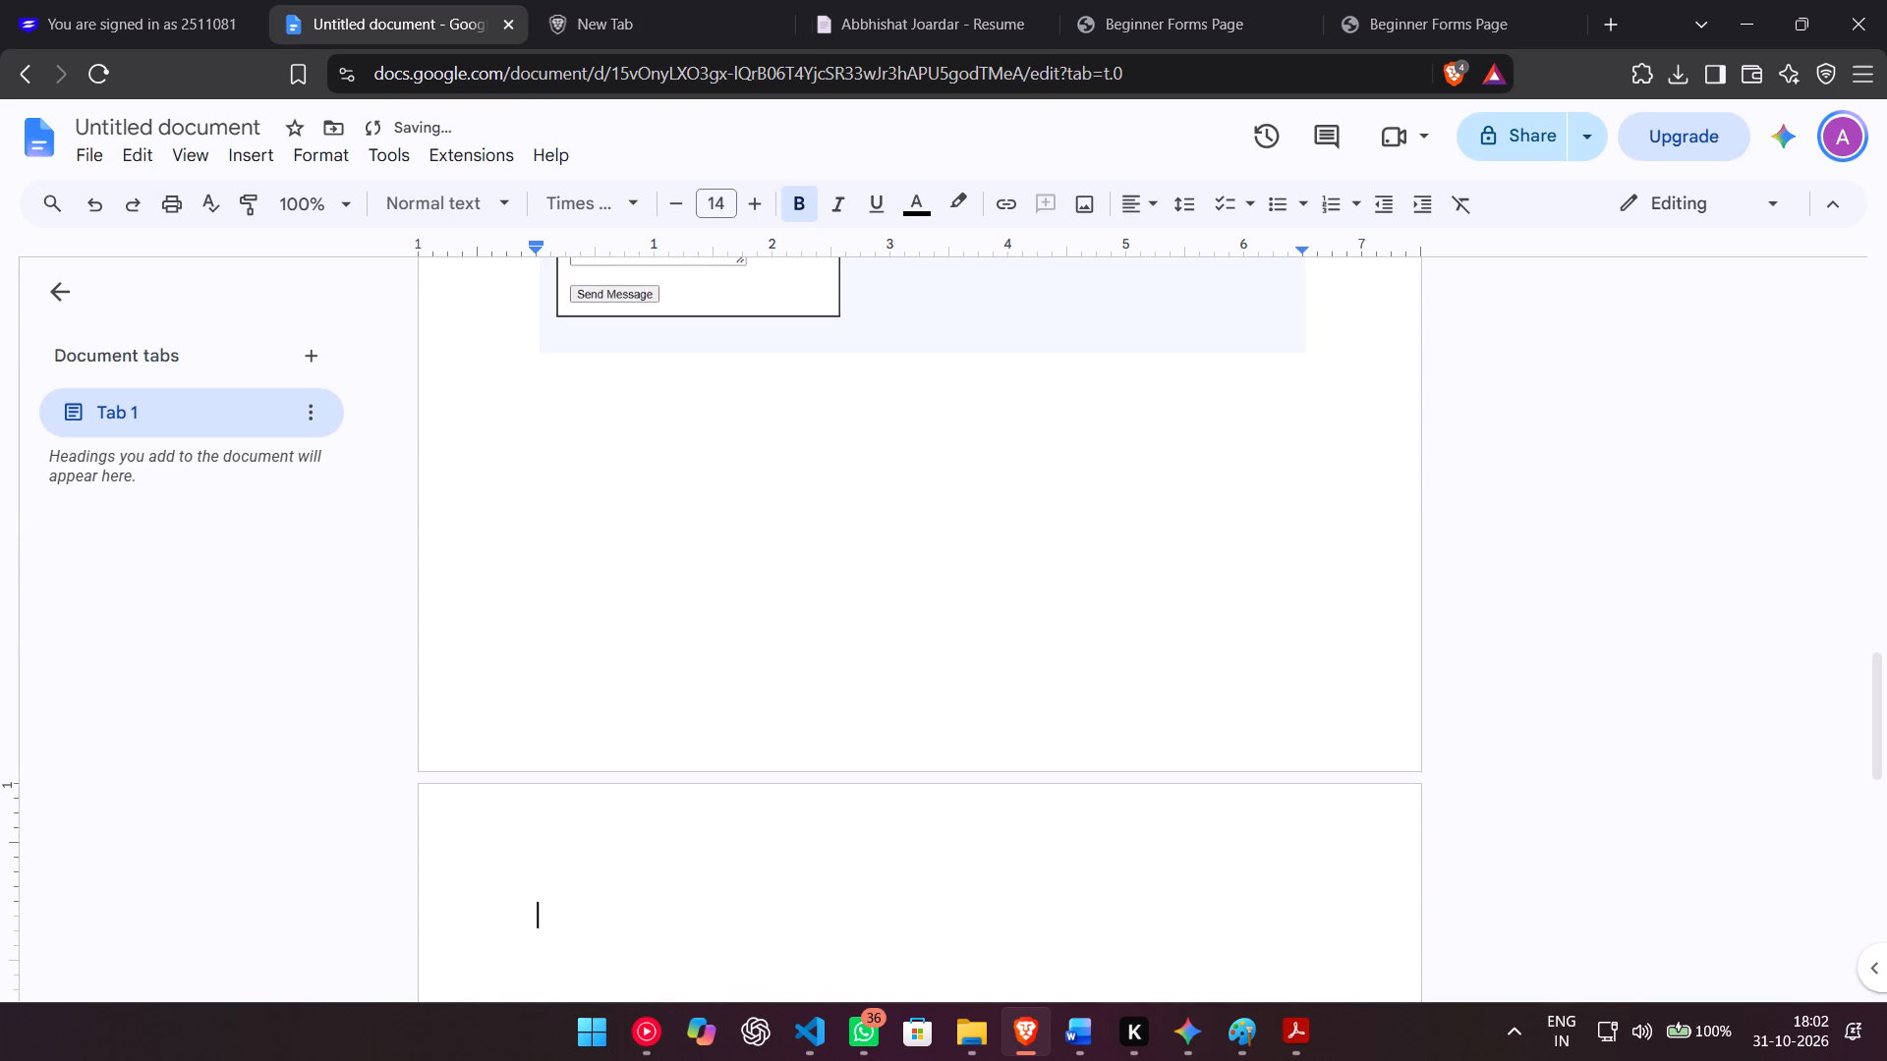
pyautogui.write('oyt')
pyautogui.press('BackSpace')
pyautogui.press('BackSpace')
pyautogui.press('Return')
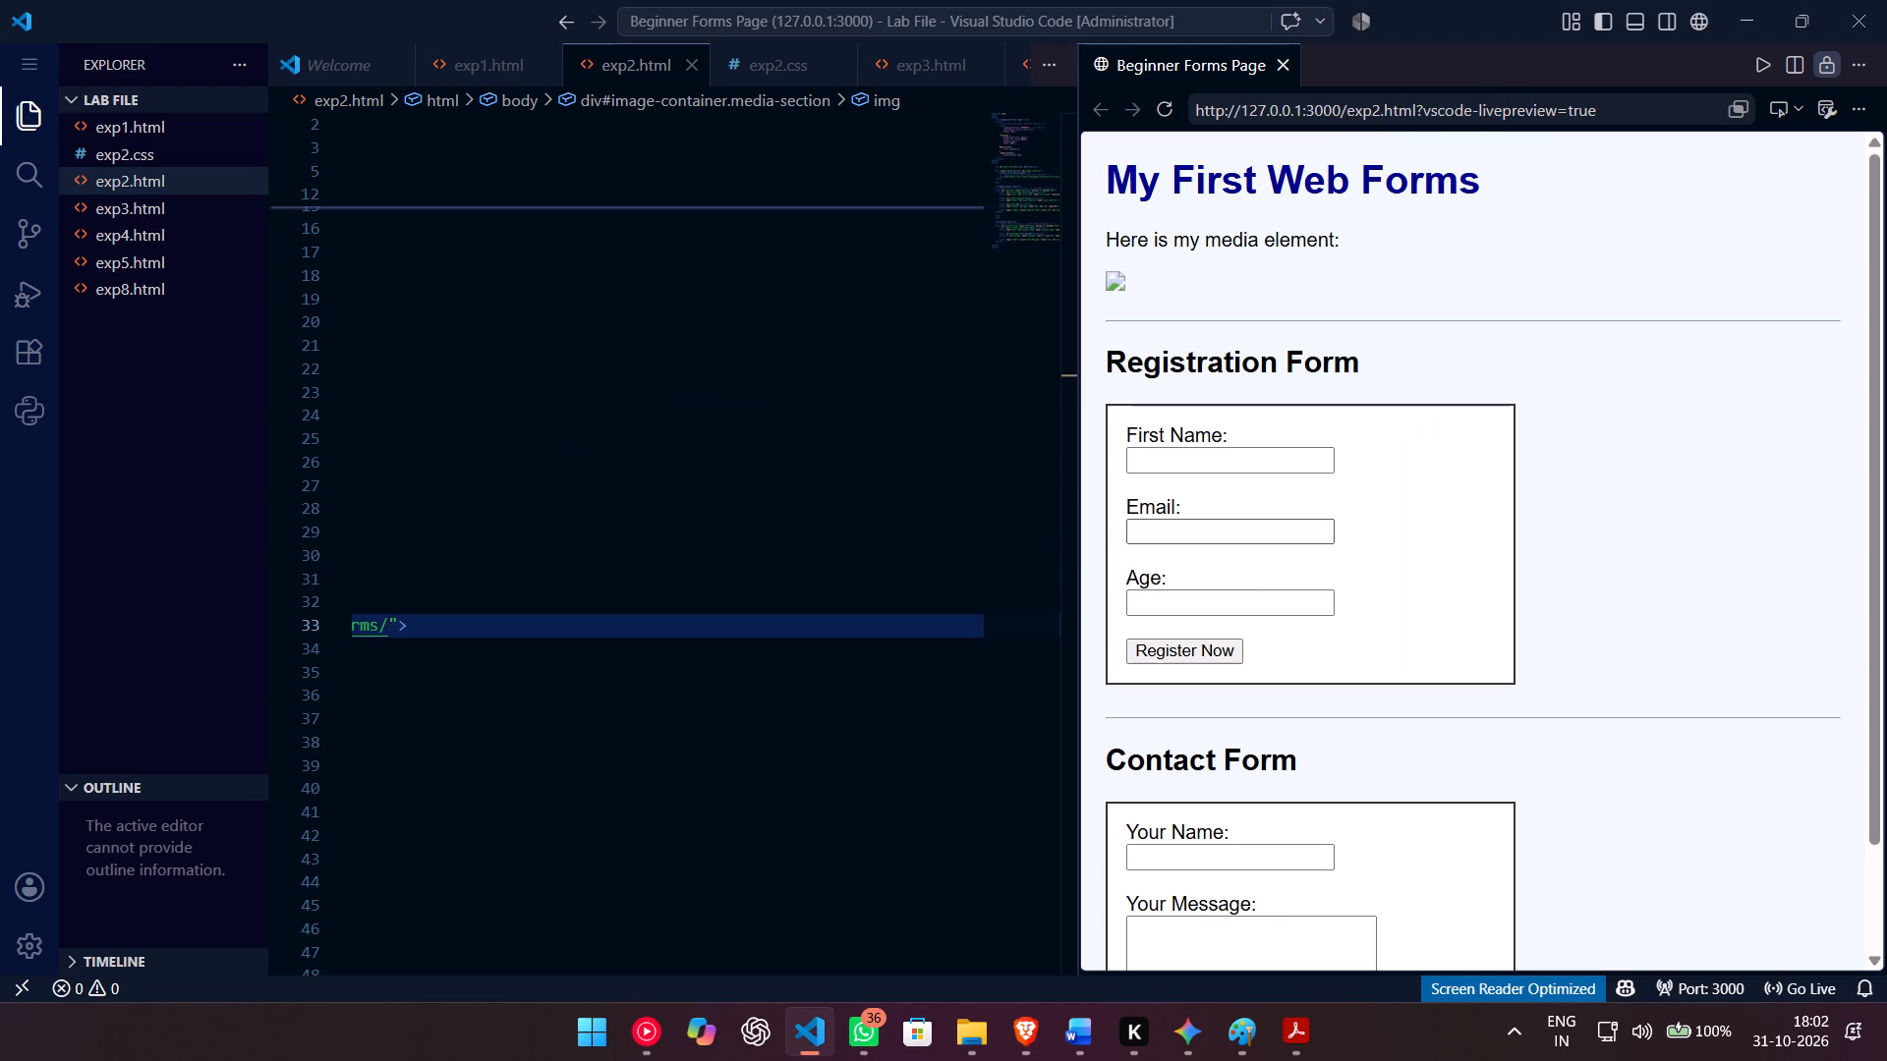
# Switch to Visual Studio Code and open exp3.html.
pyautogui.click(132, 206)
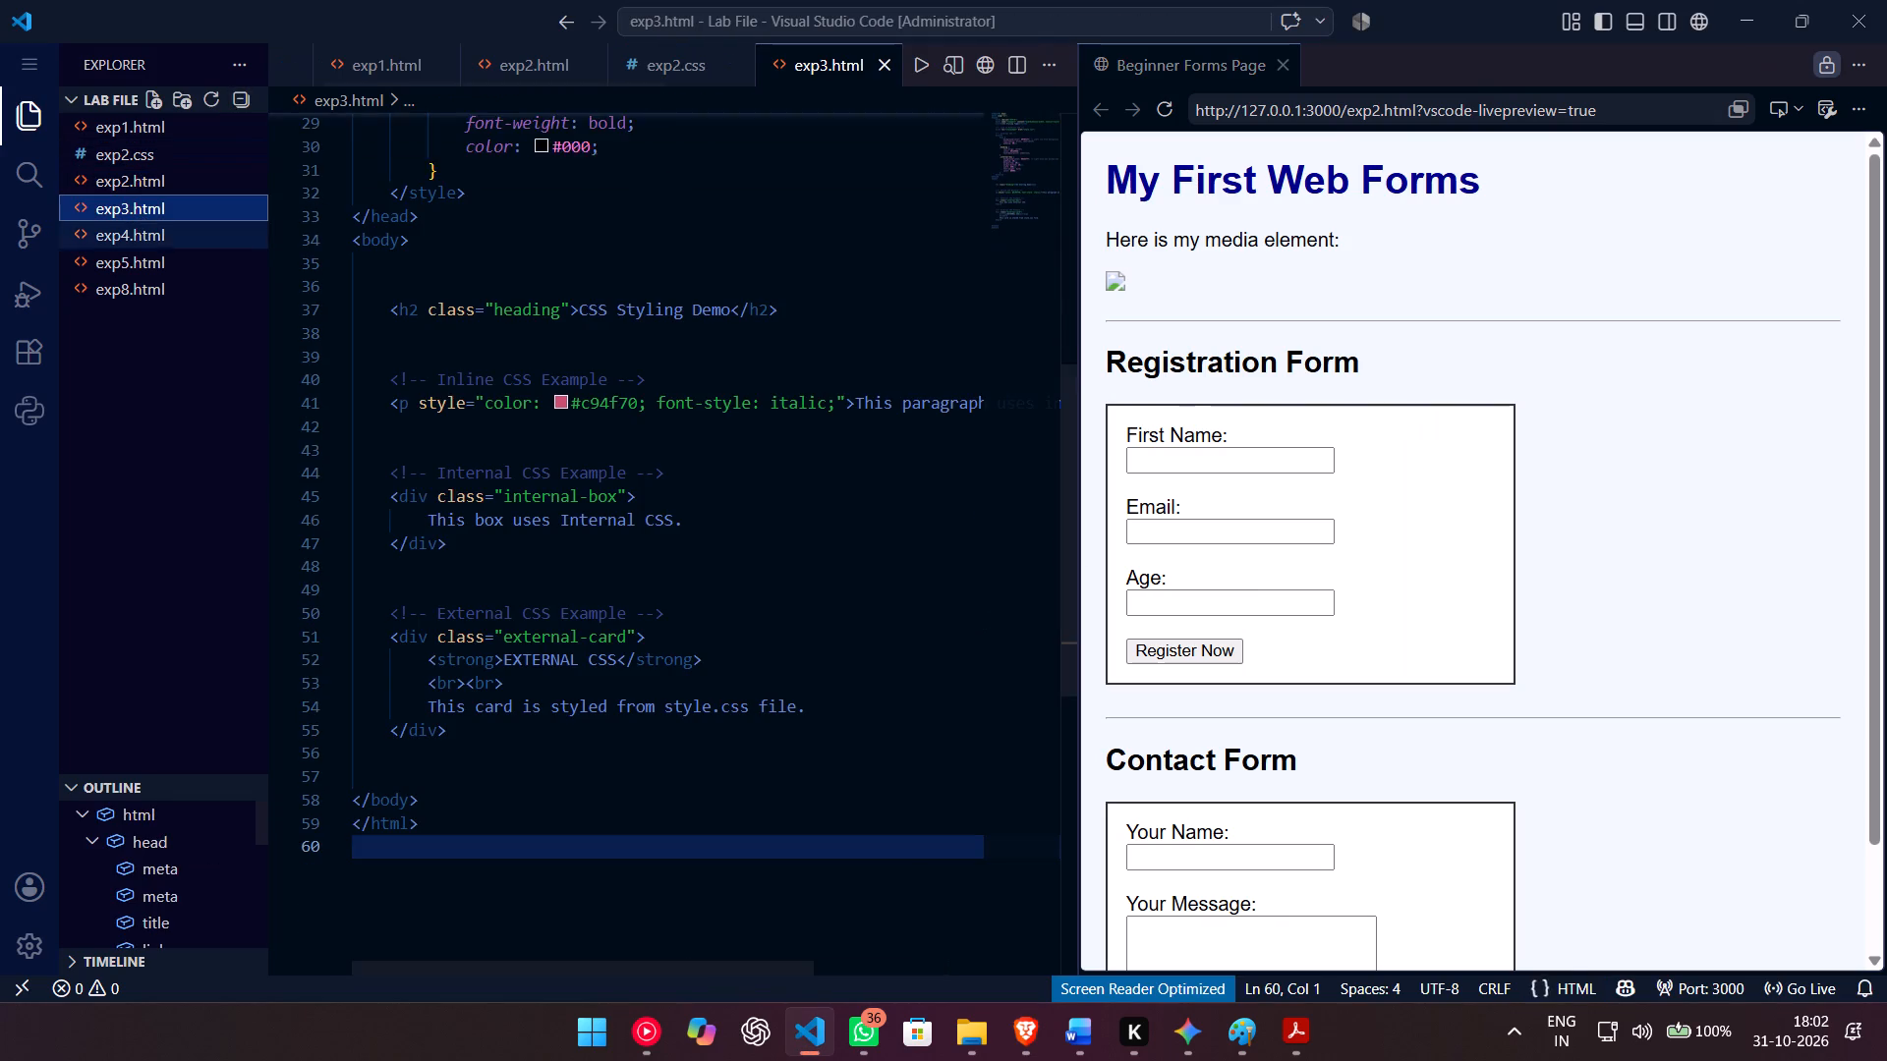
# Switch to FSD FILE.pdf in Adobe Acrobat and look past the exp2.css listing for the next experiment.
pyautogui.click(1278, 1031)
pyautogui.scroll(-5, 1082, 723)
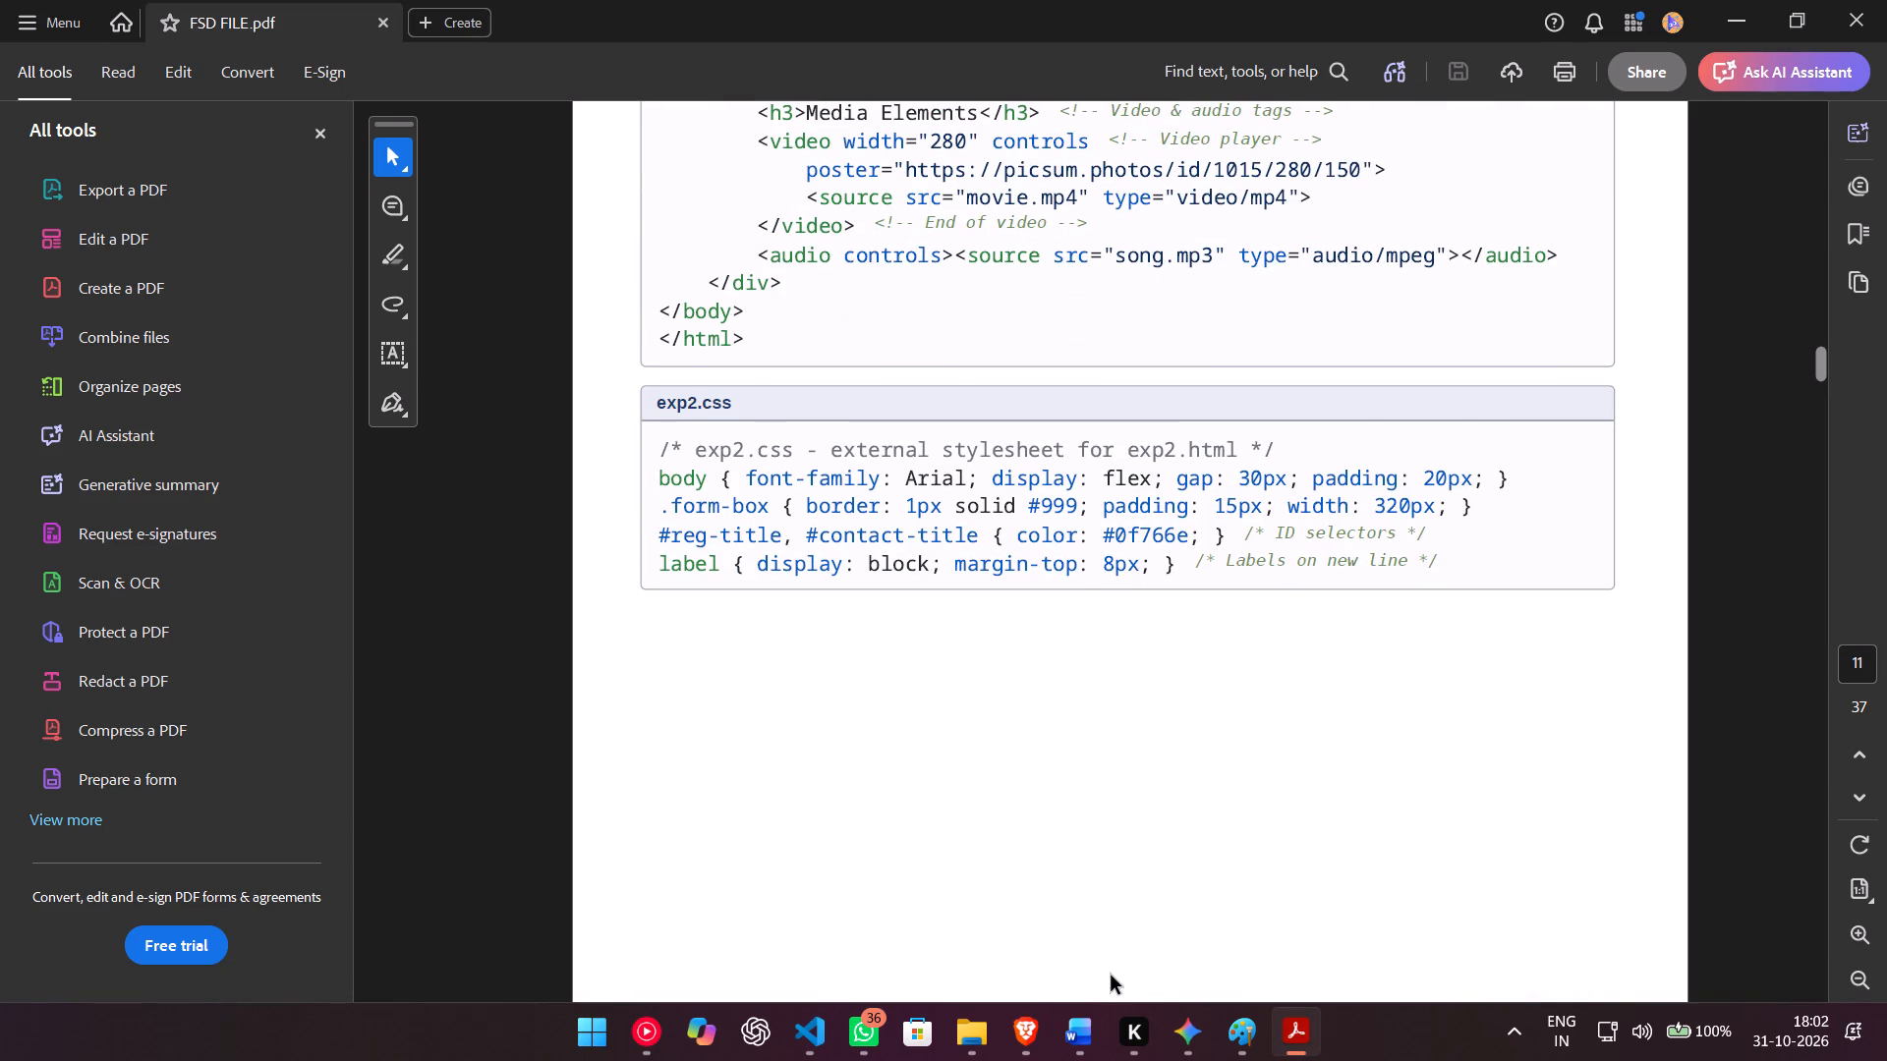
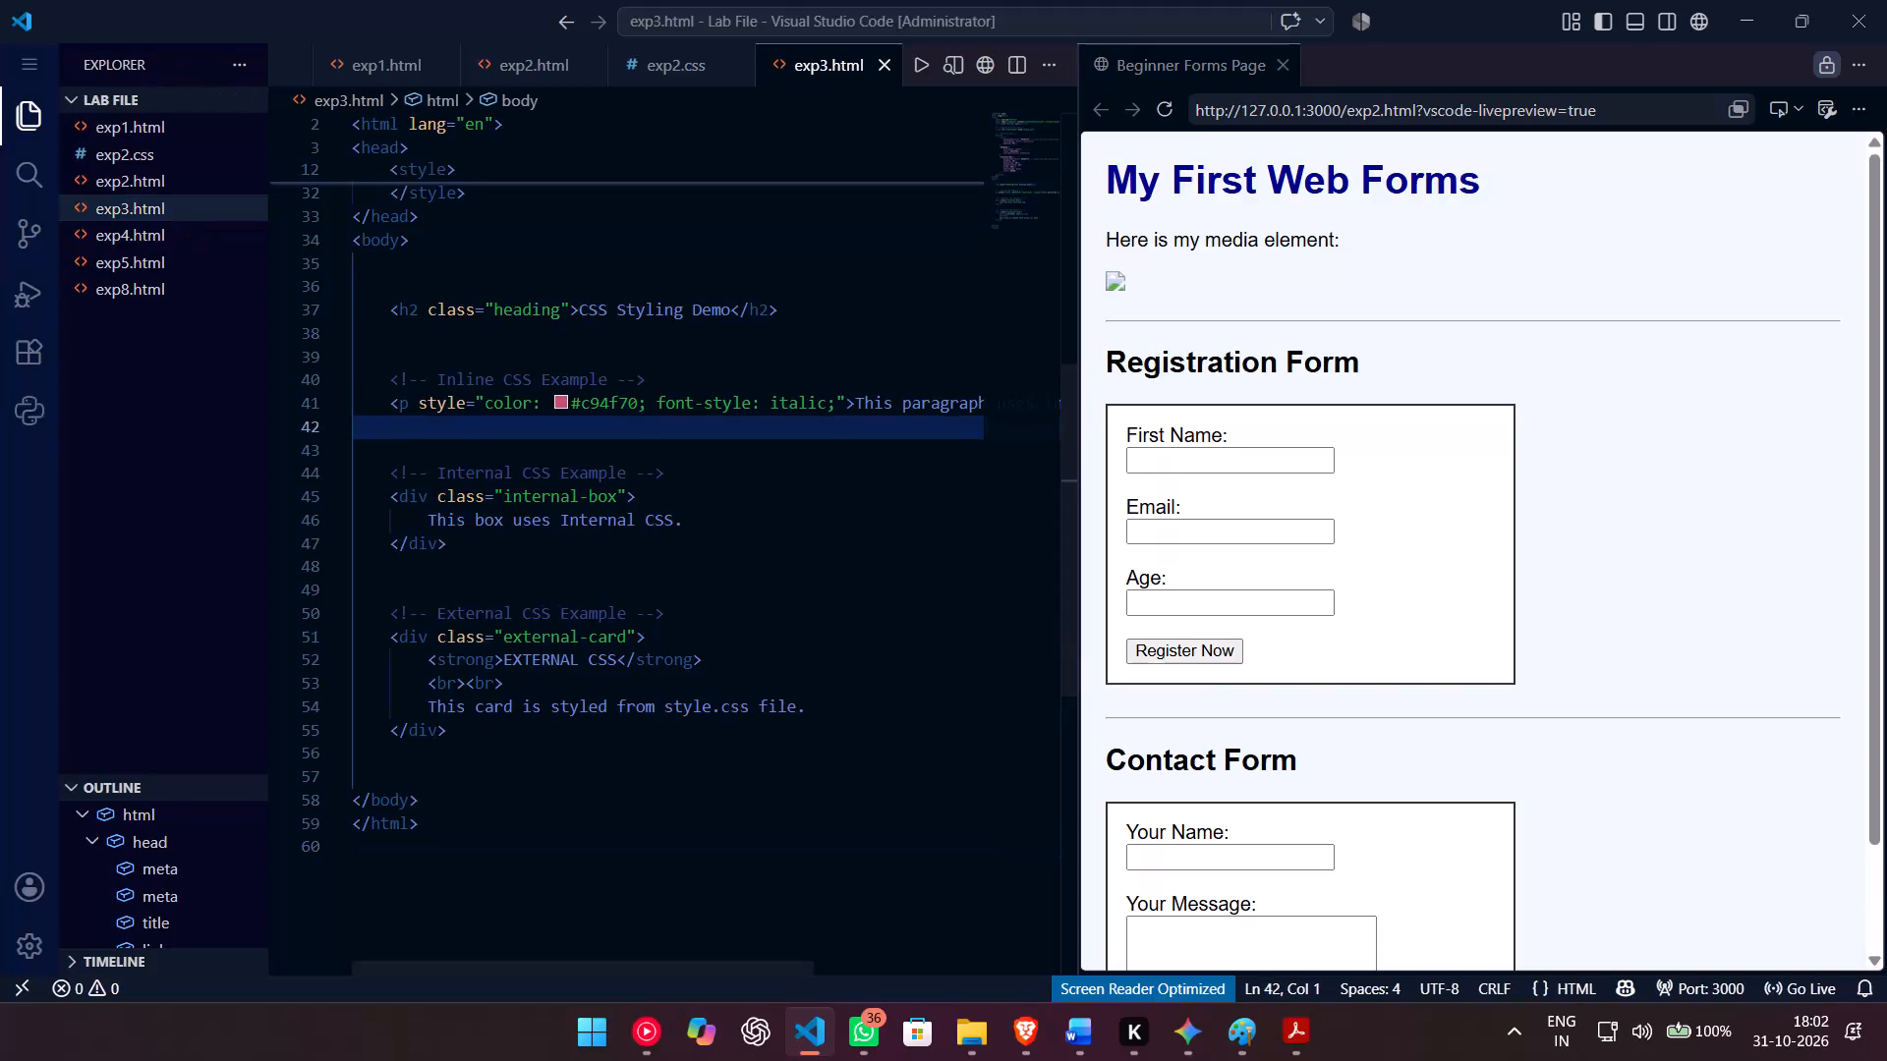
# Replace all the code in exp3.html with the copied CSS Styling Types page code and show its live preview.
pyautogui.hotkey('ctrl', 'a')
pyautogui.press('BackSpace')
pyautogui.hotkey('ctrl', 'v')
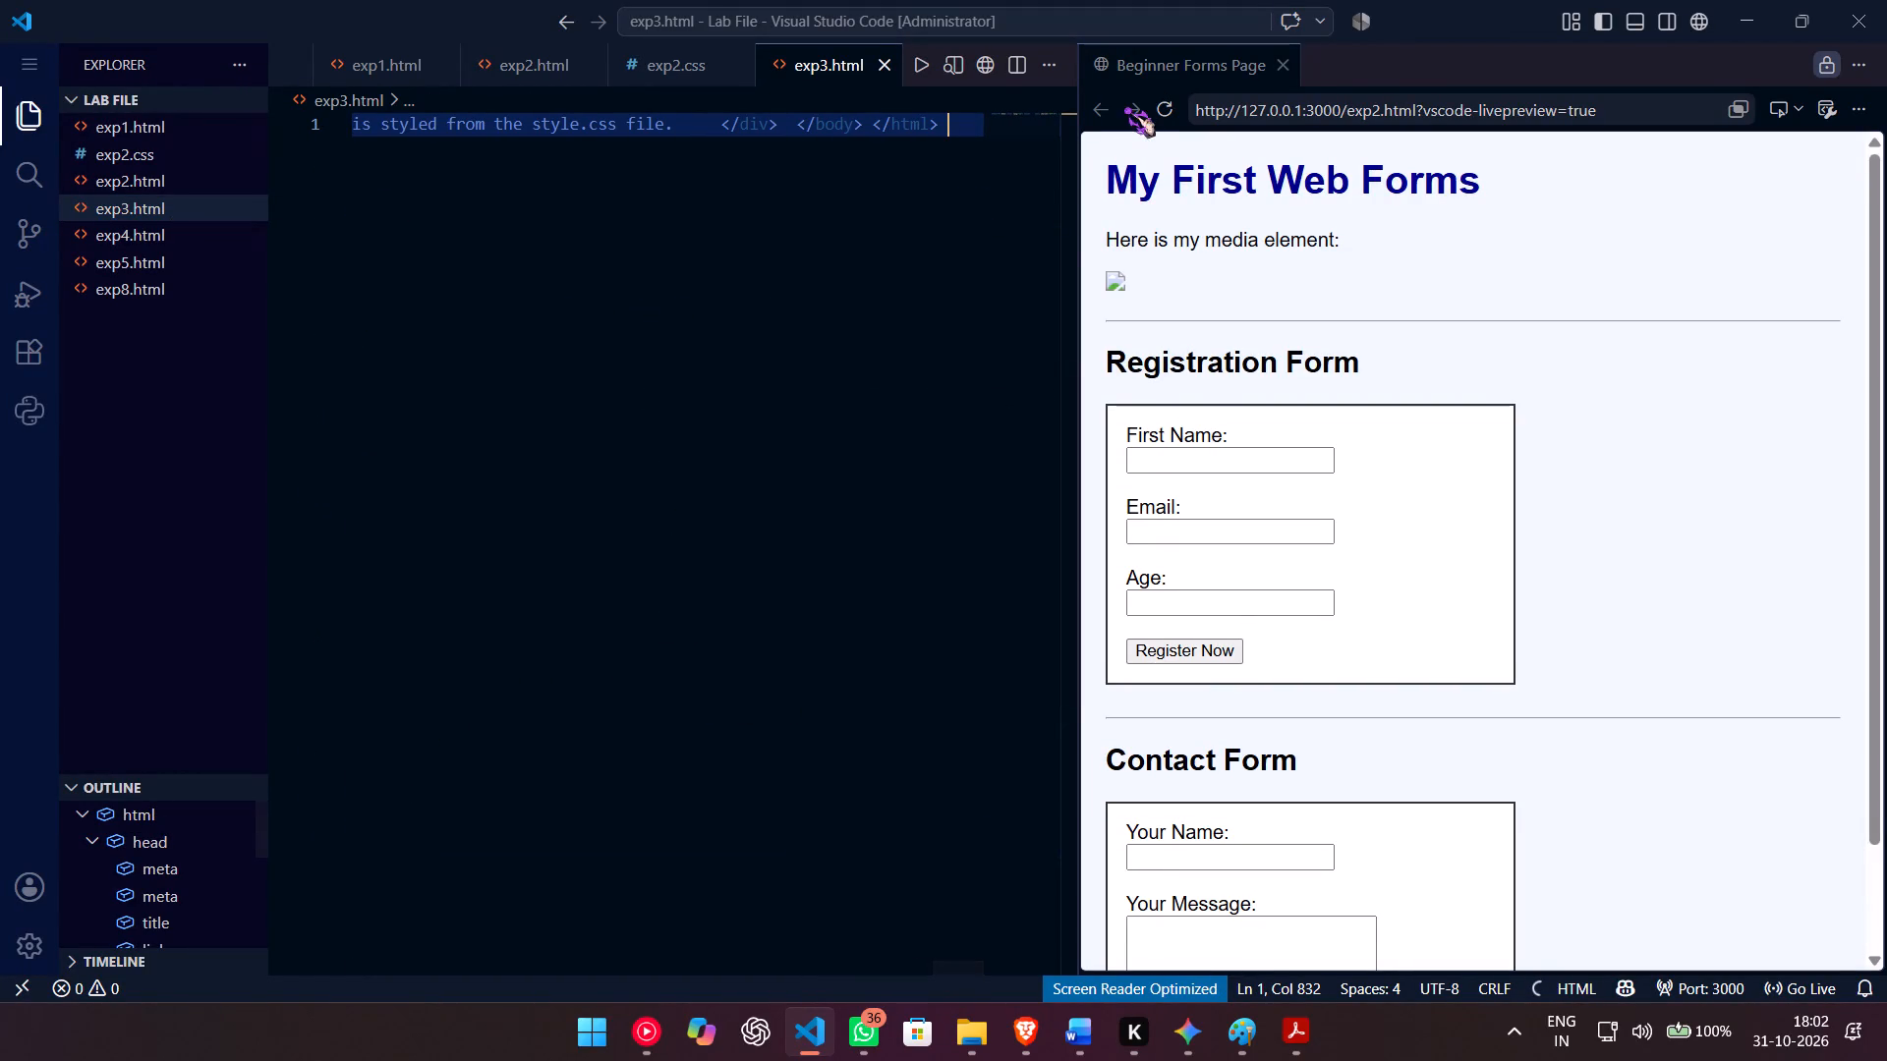
pyautogui.click(962, 61)
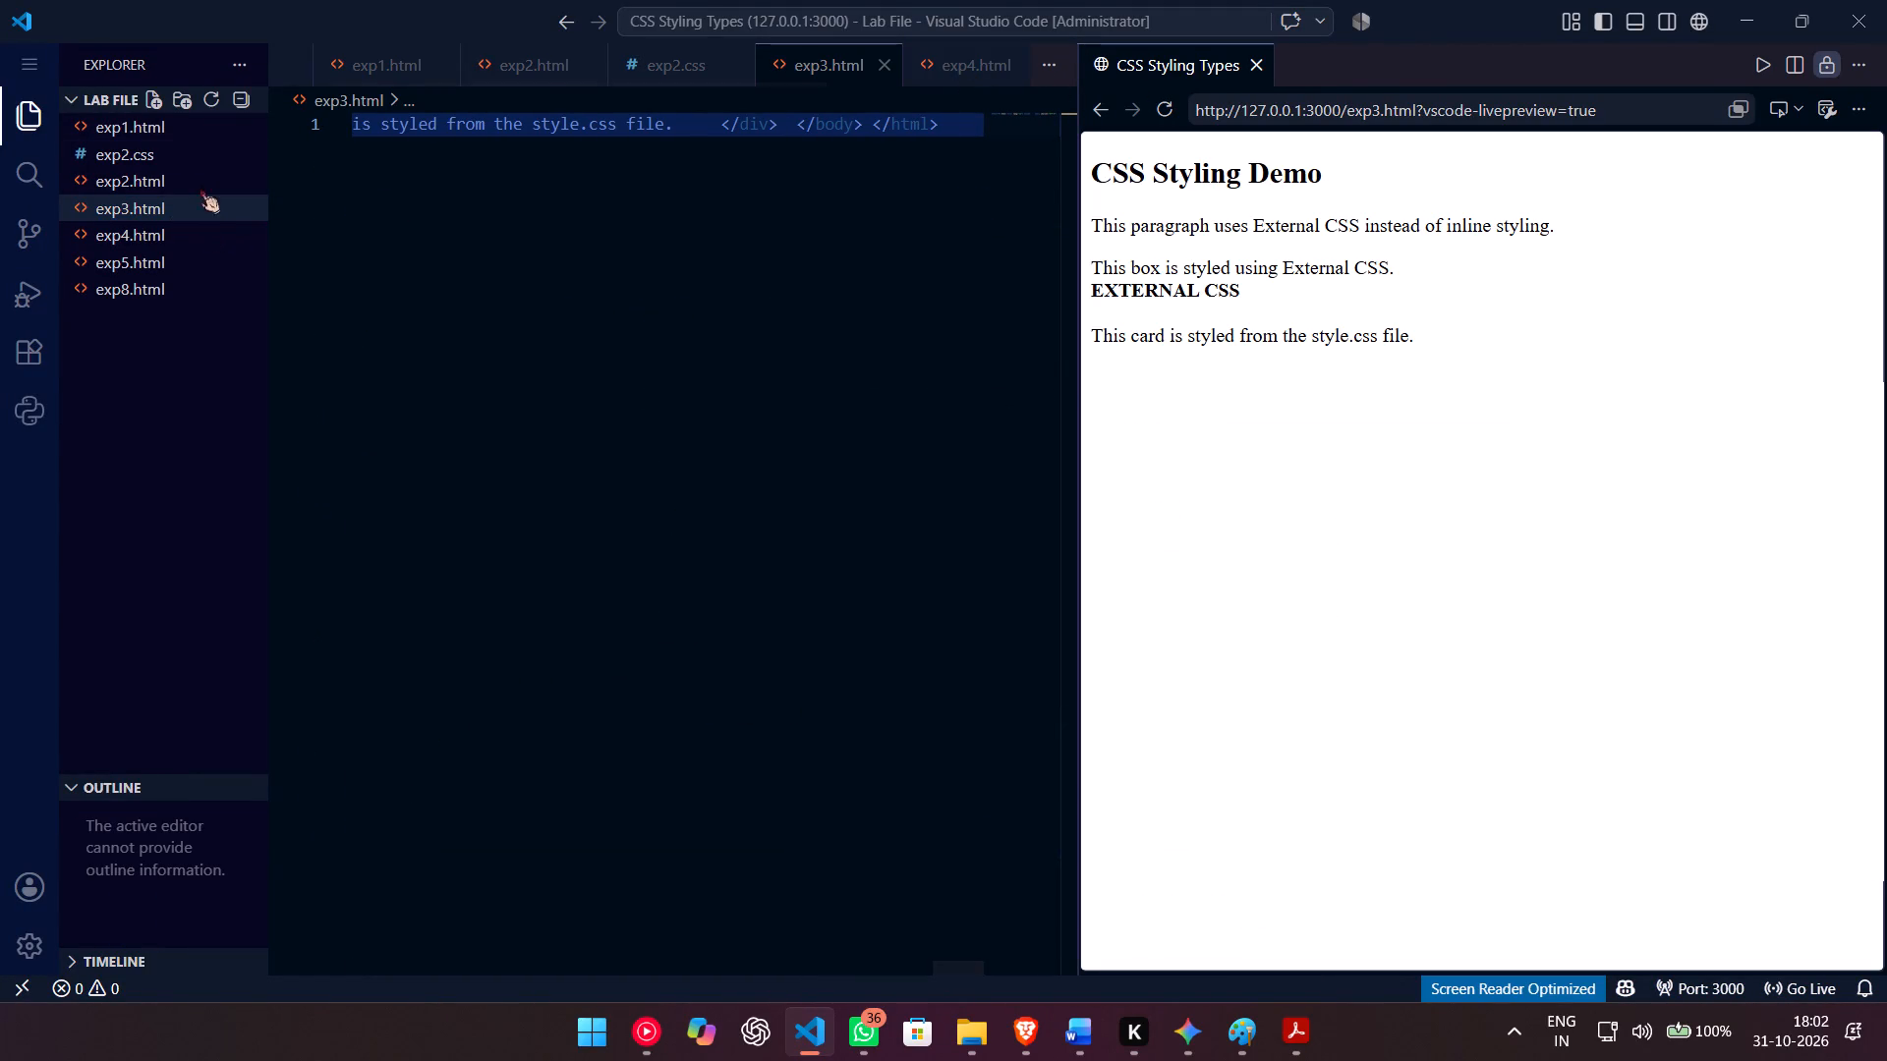
# Rename the exp2.css stylesheet in the LAB FILE folder as exp3.css.
pyautogui.click(136, 146)
pyautogui.rightClick(152, 148)
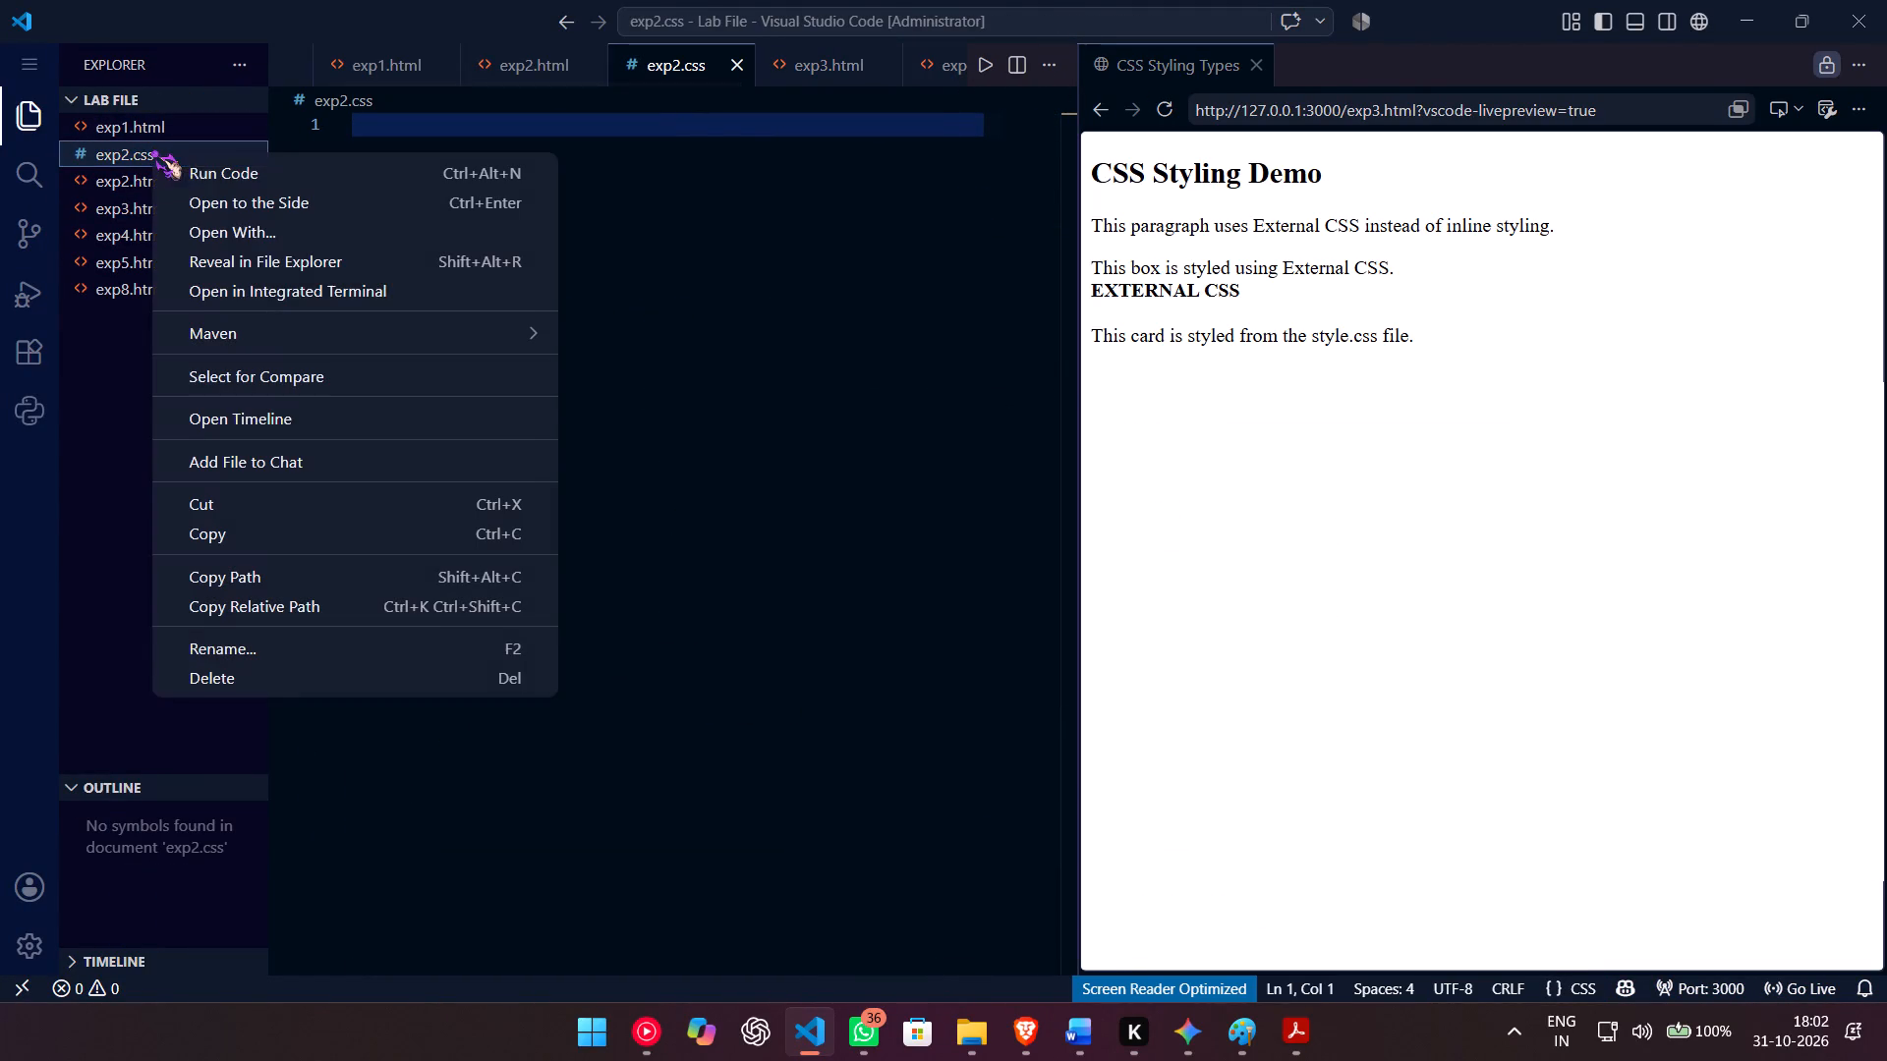
pyautogui.click(223, 653)
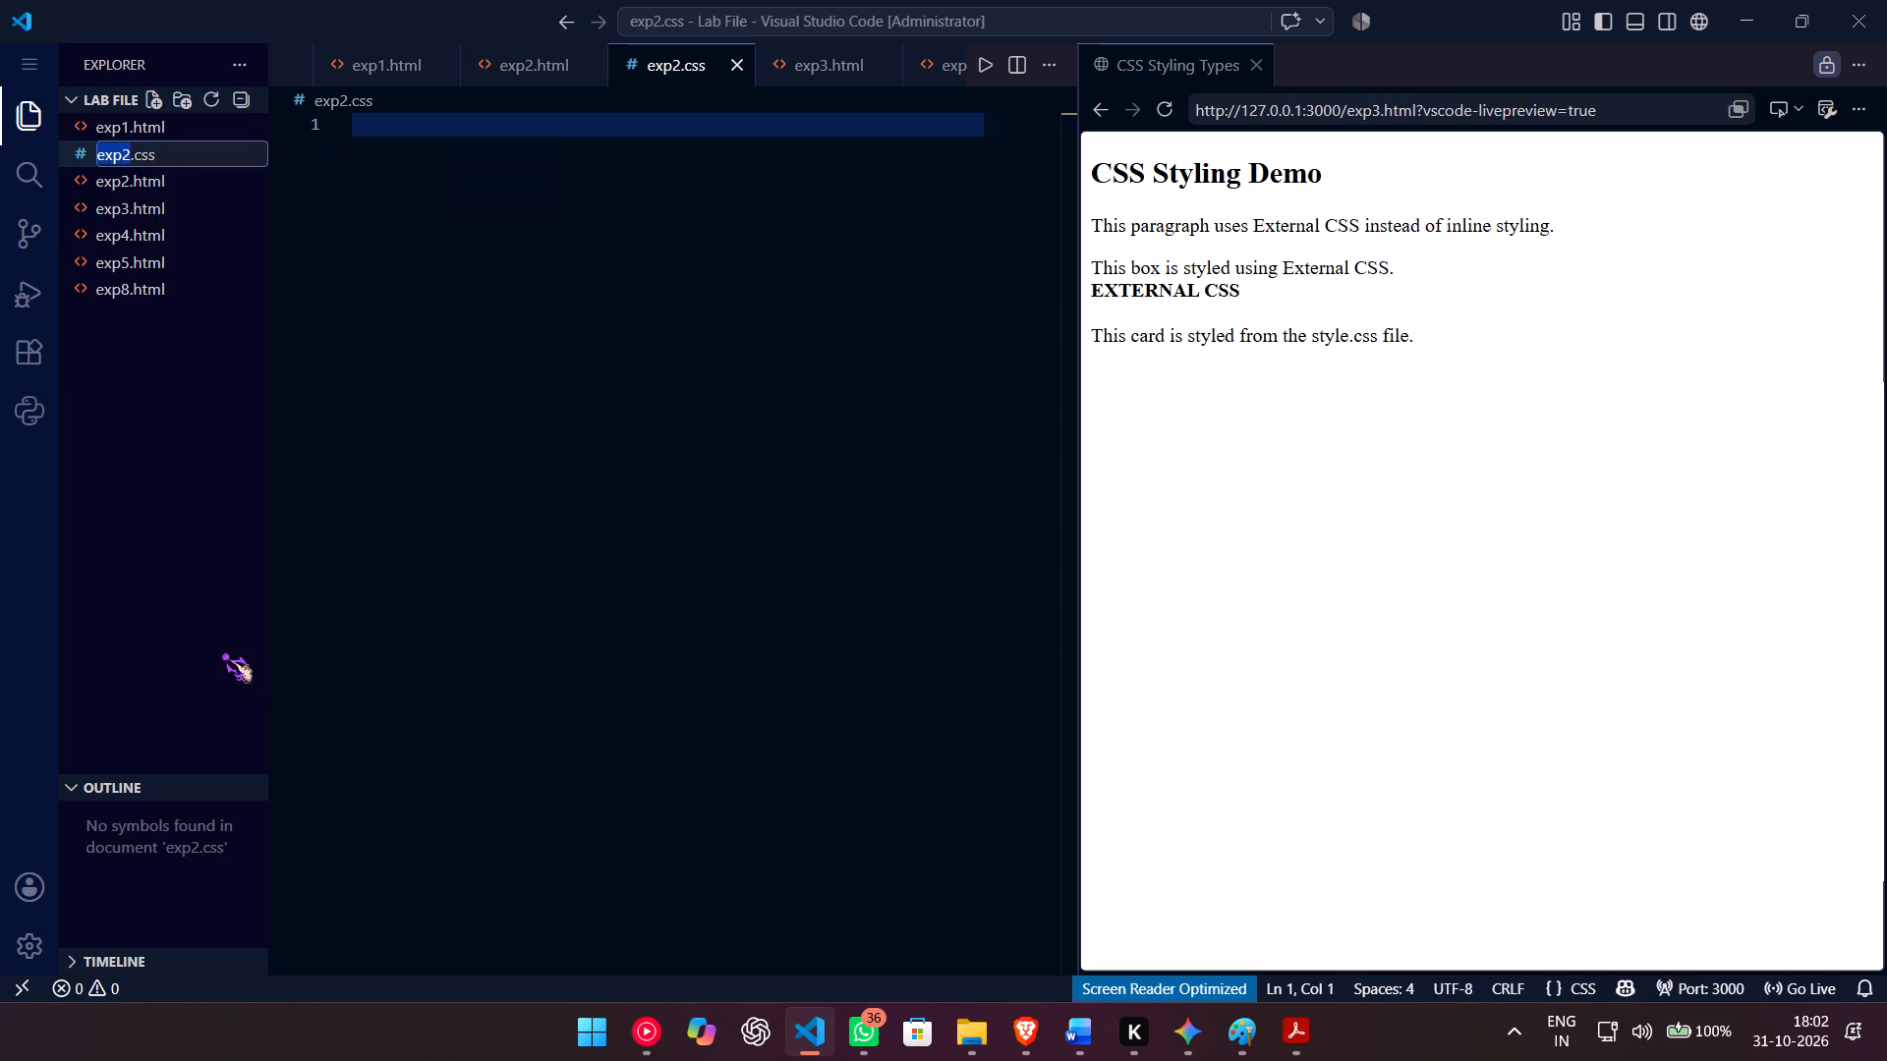
pyautogui.click(131, 159)
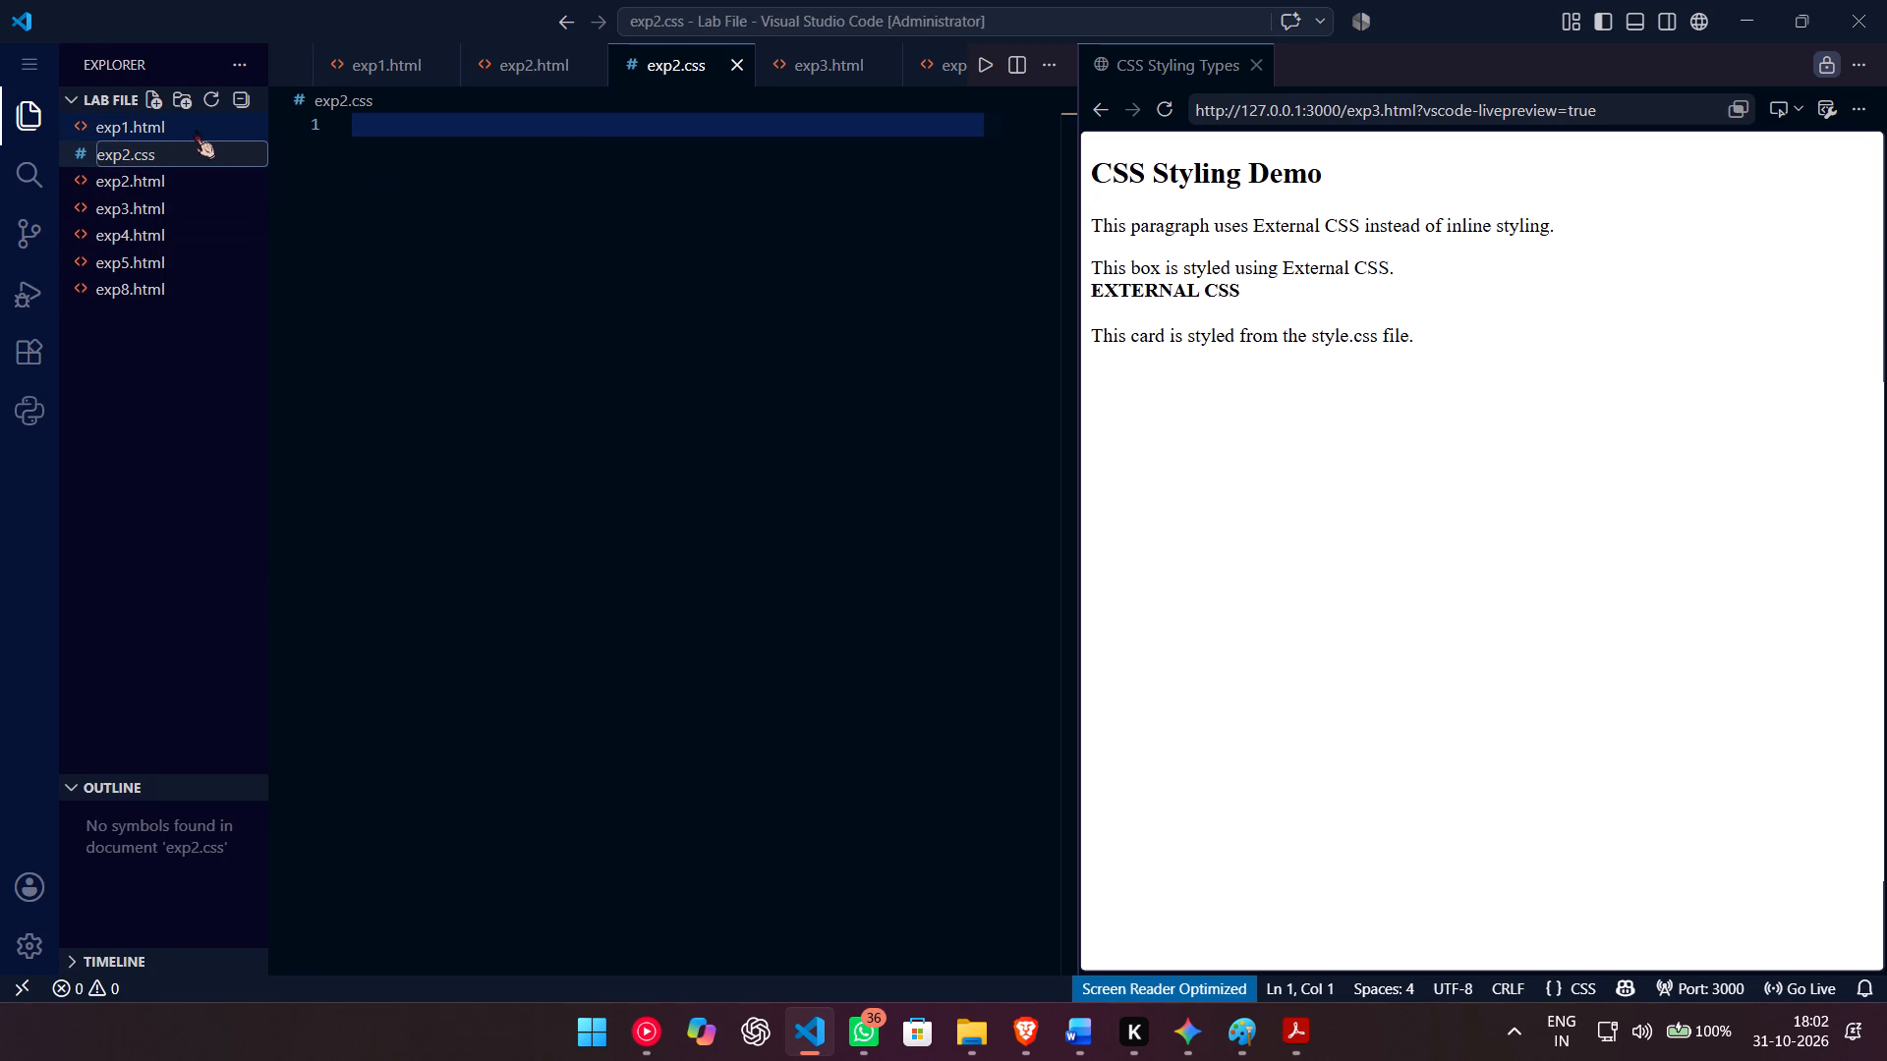
pyautogui.press('BackSpace')
pyautogui.press('3')
pyautogui.press('Return')
# Switch to FSD FILE.pdf in Adobe Acrobat.
pyautogui.hotkey('alt', 'Tab')
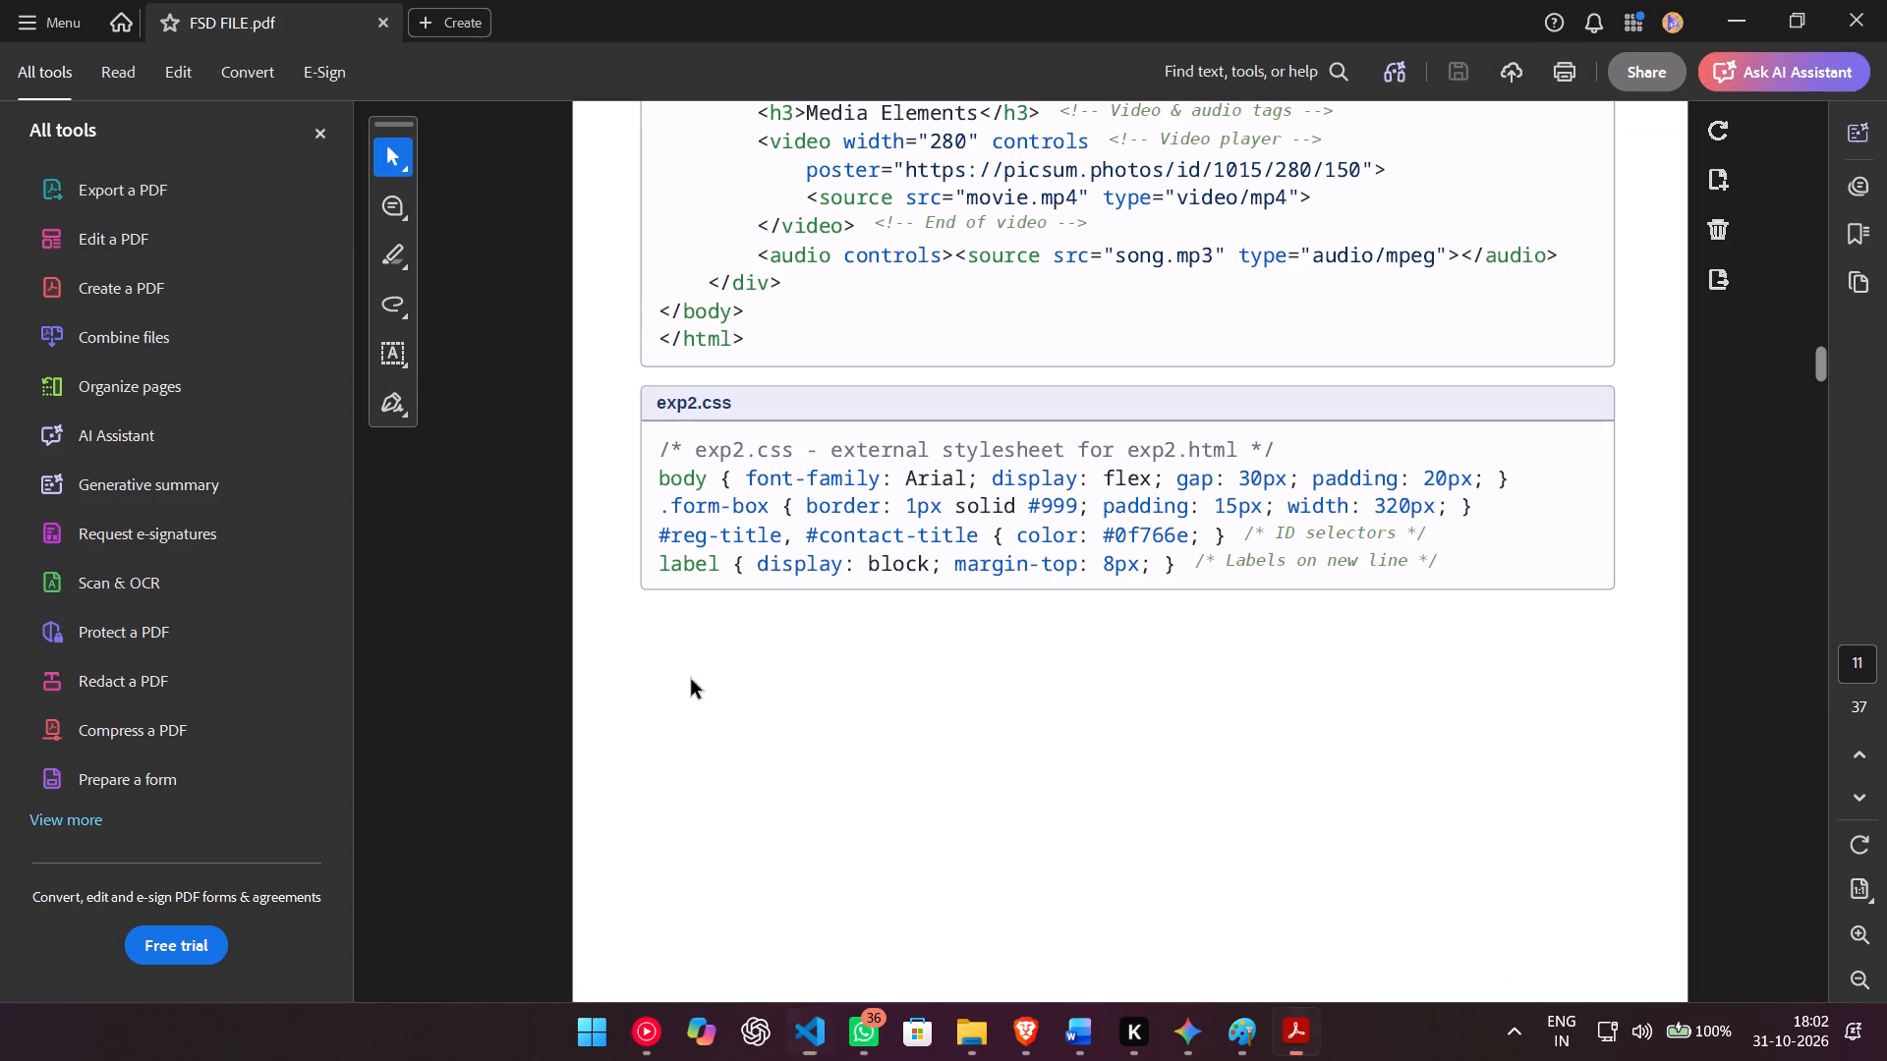
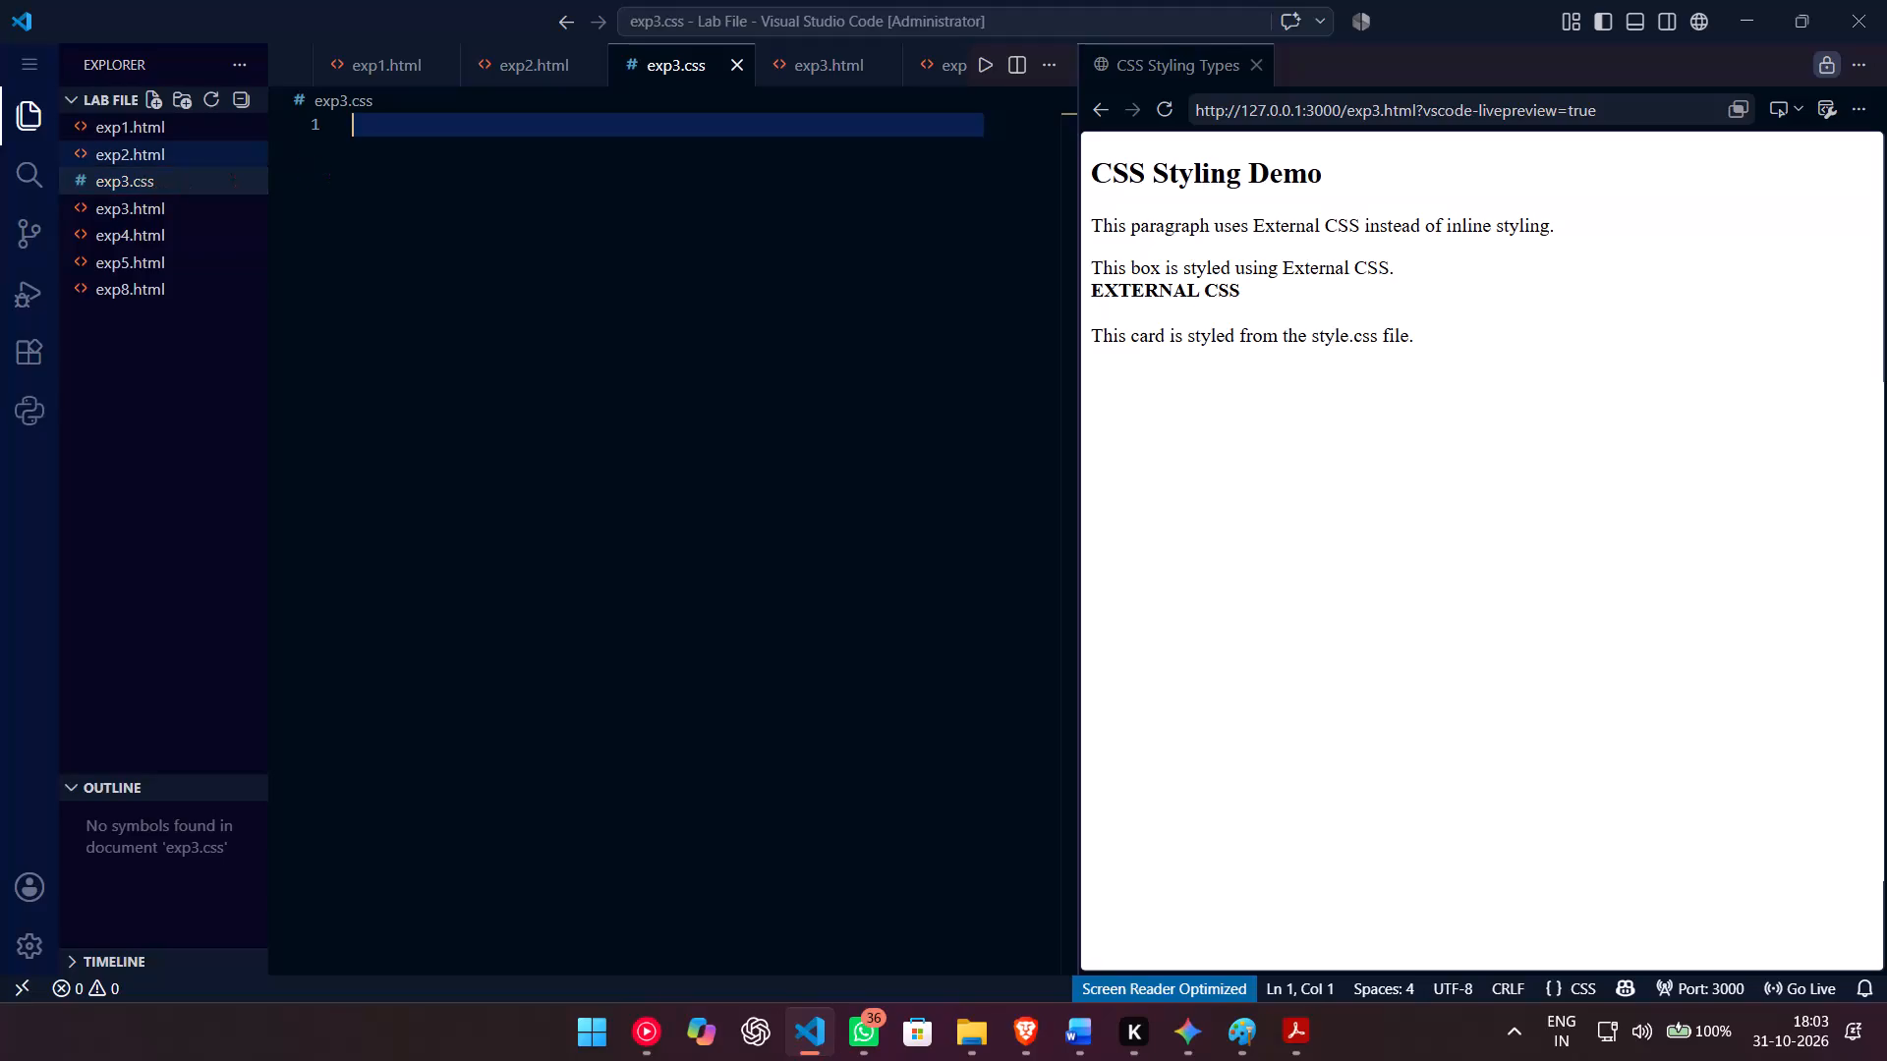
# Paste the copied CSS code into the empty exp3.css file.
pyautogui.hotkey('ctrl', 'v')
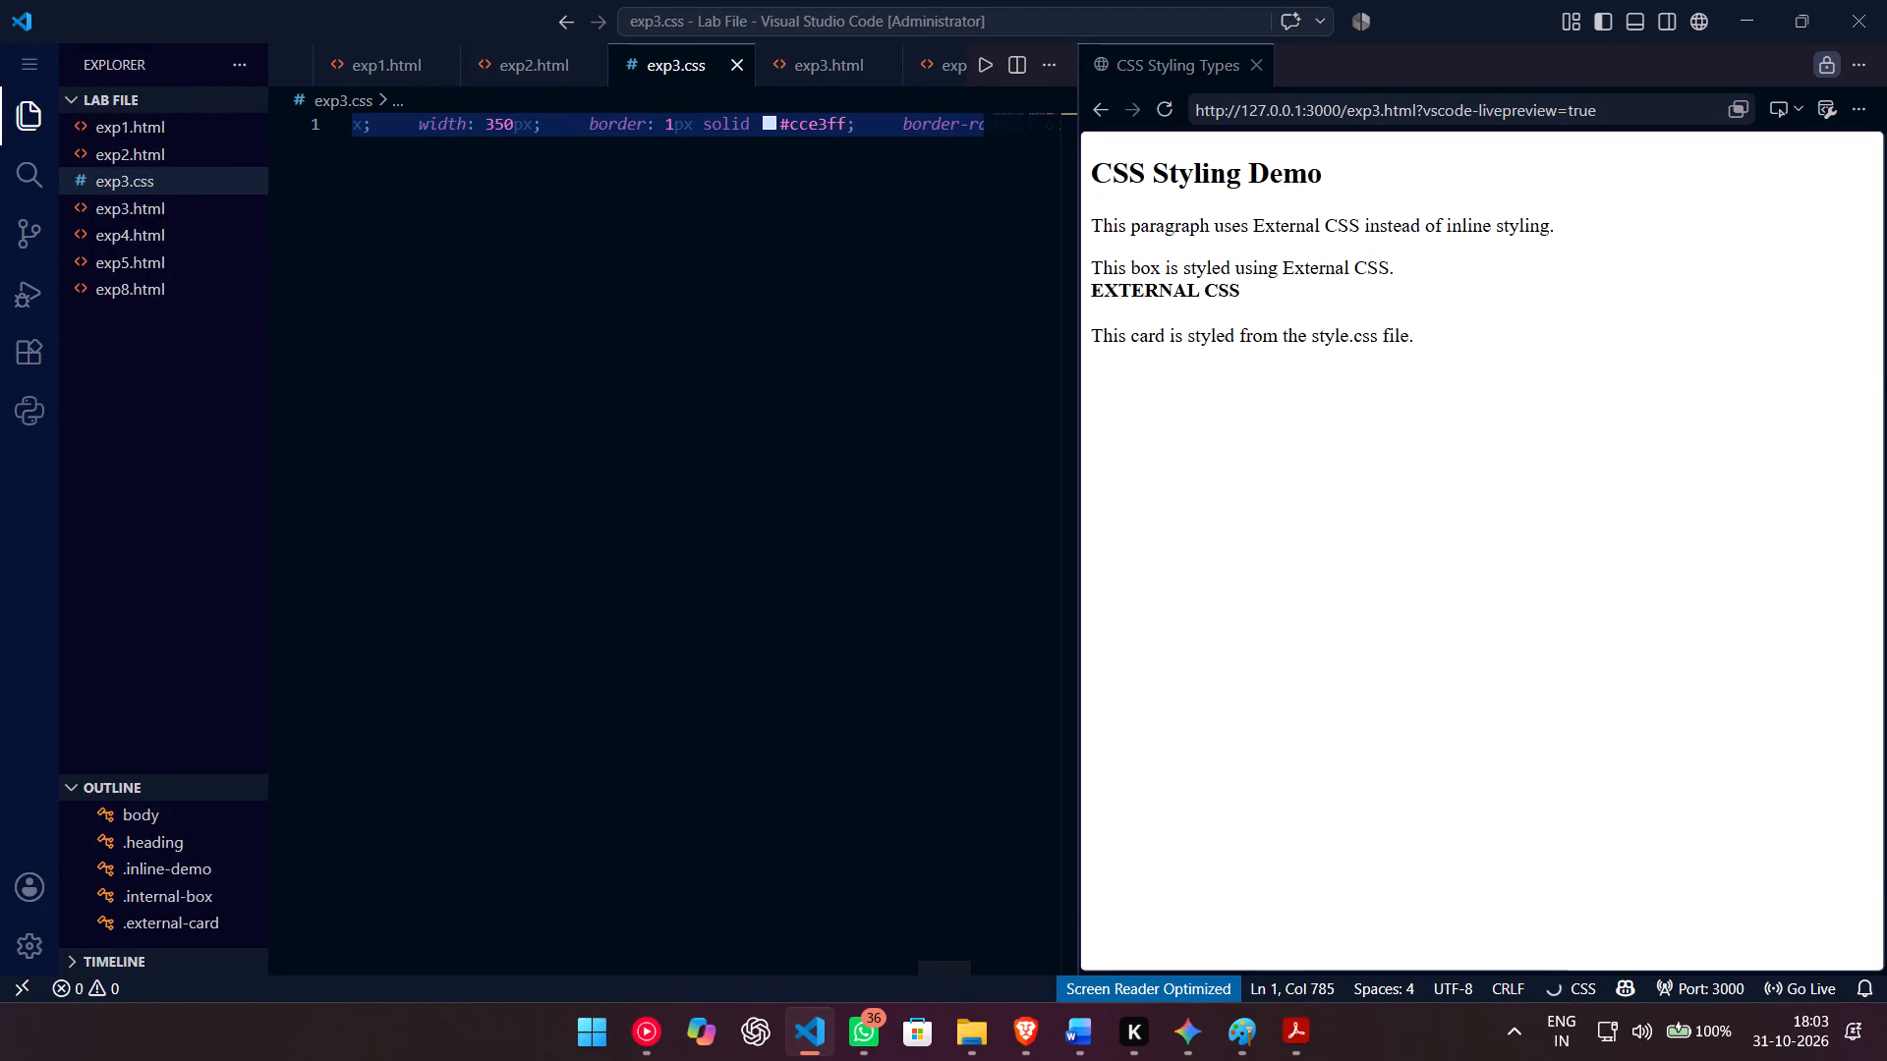
# Examine how the pasted code is laid out in exp3.css and exp3.html.
pyautogui.click(151, 203)
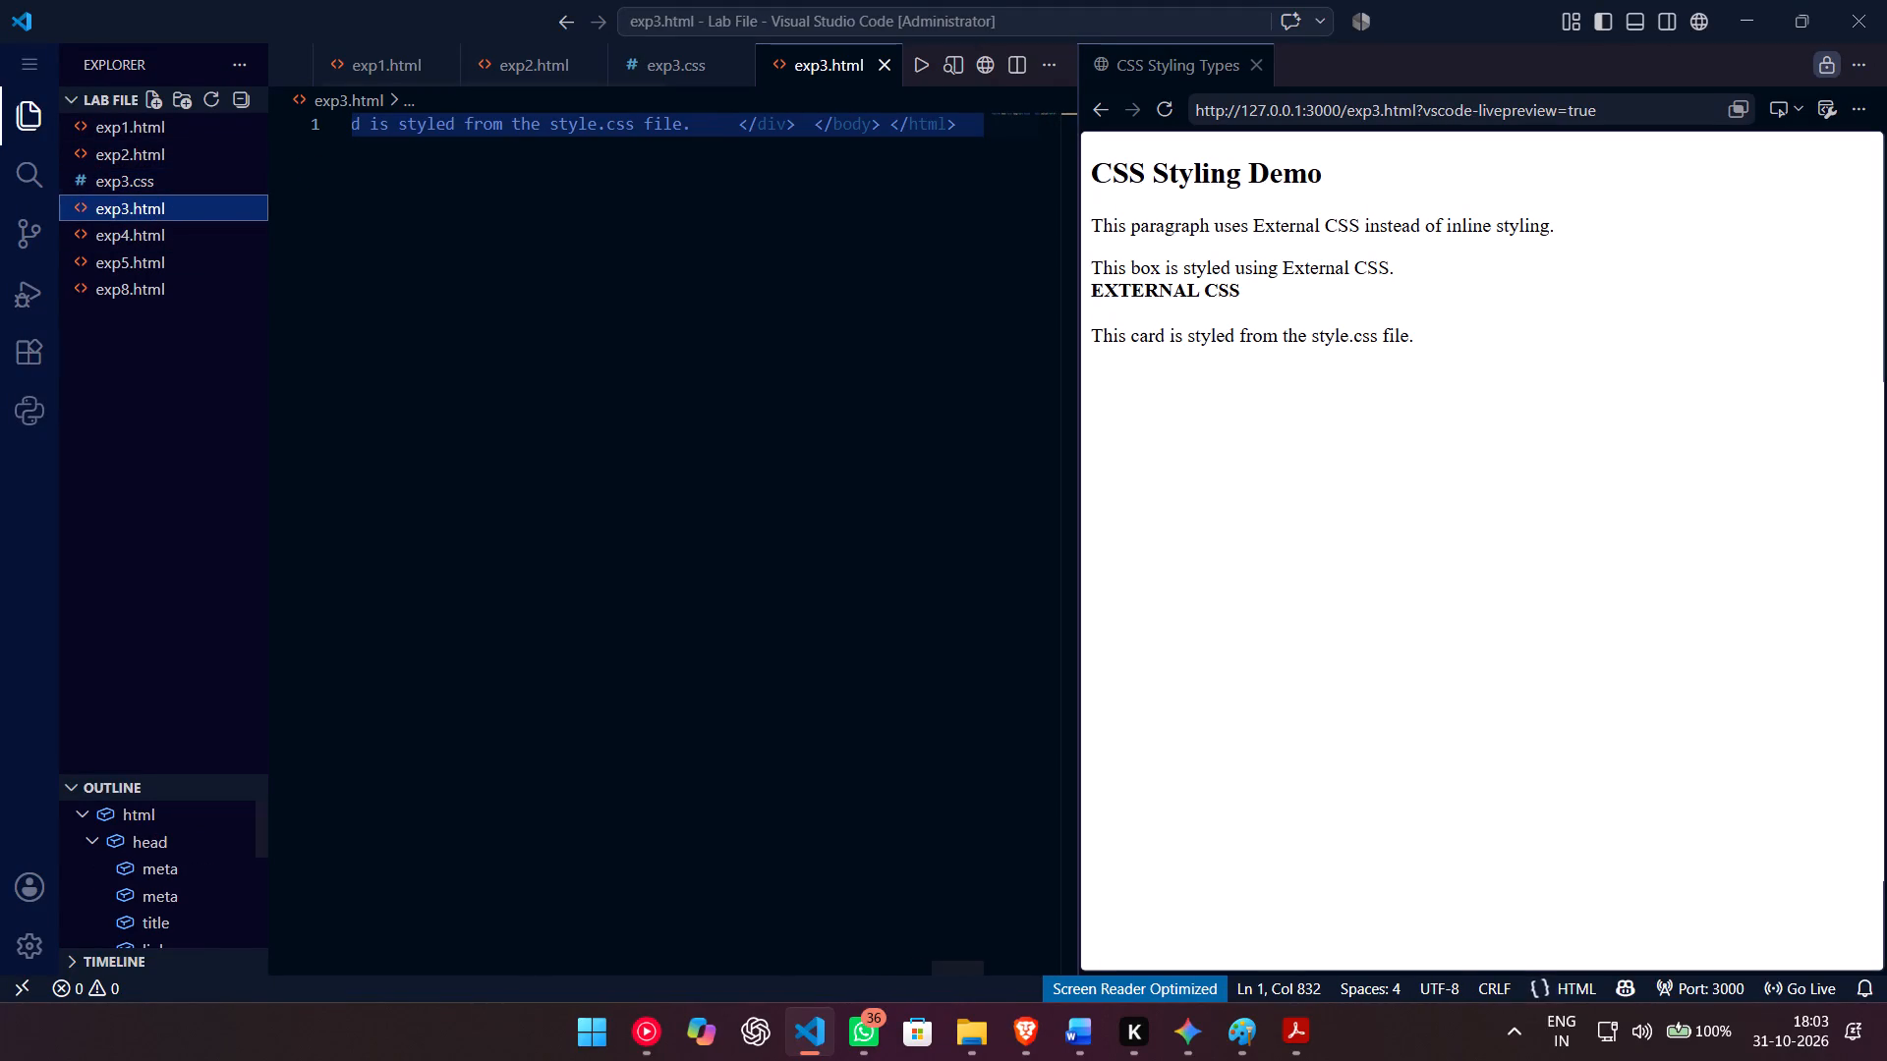
pyautogui.click(958, 69)
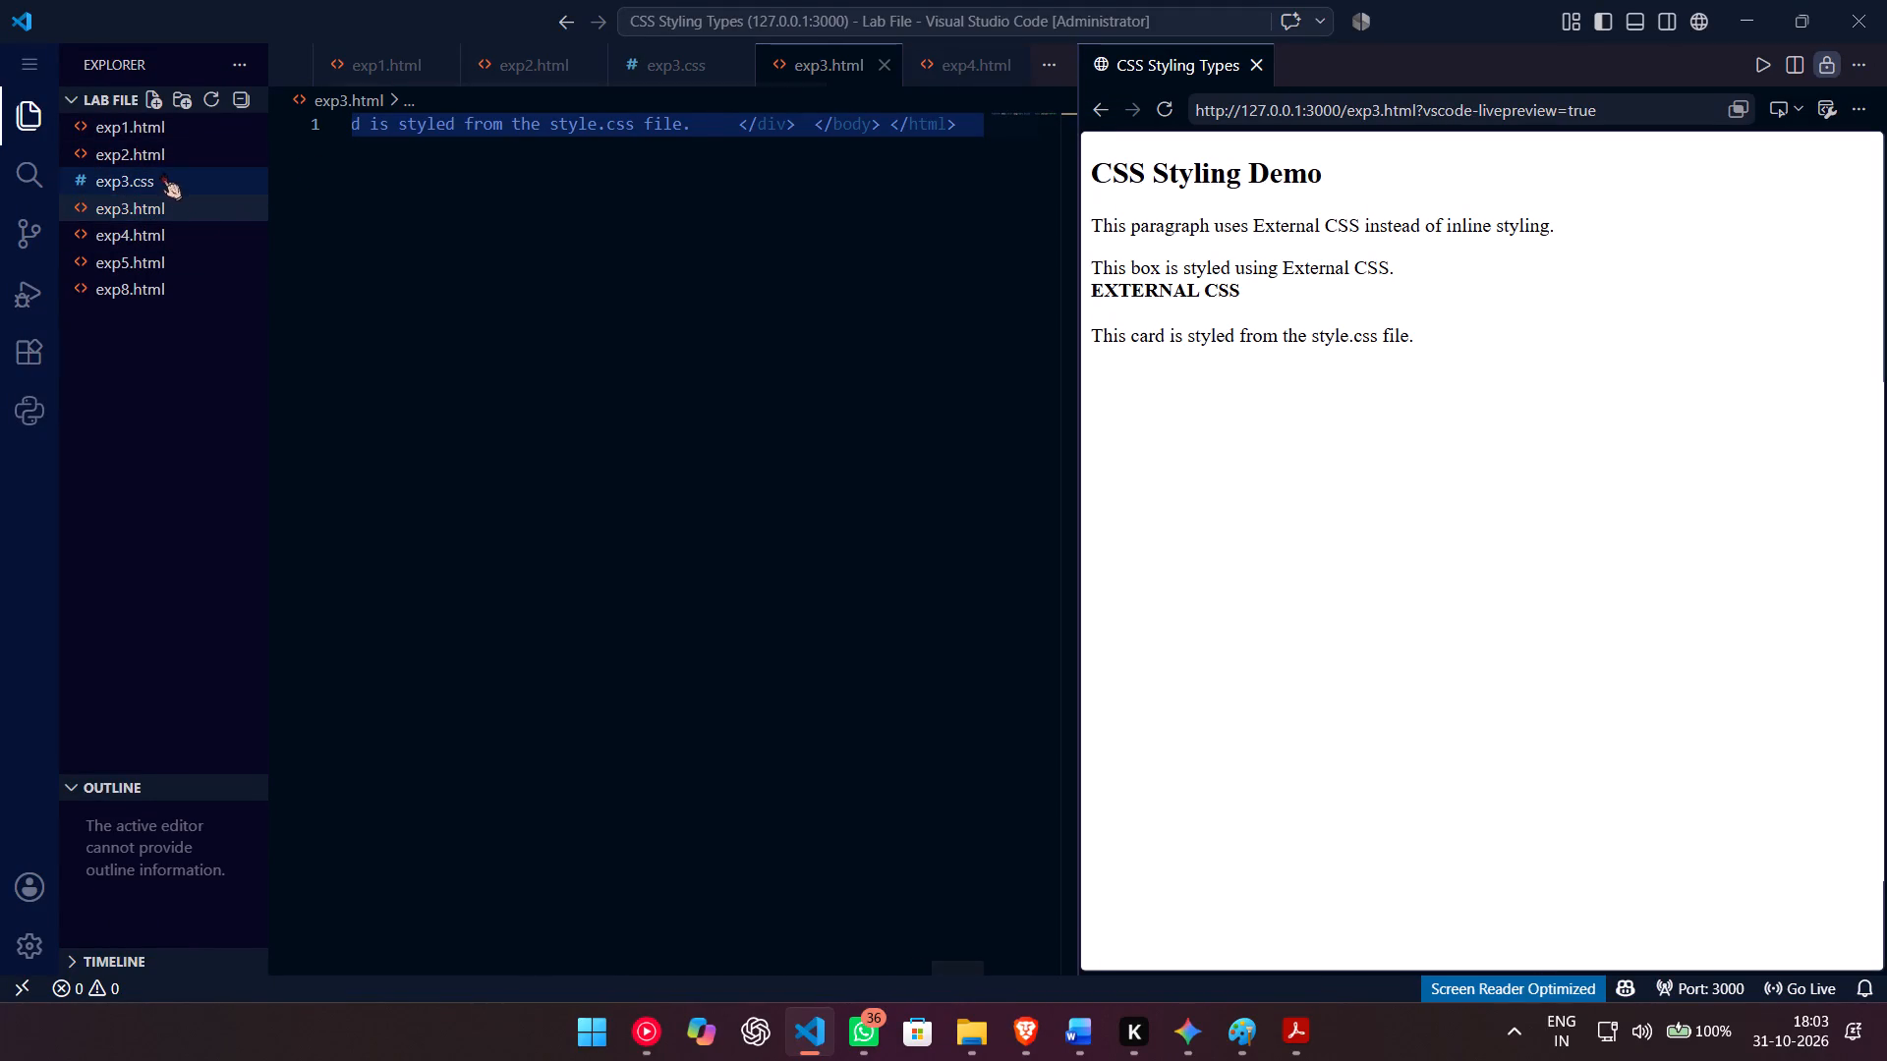
pyautogui.click(160, 169)
pyautogui.scroll(7, 563, 489)
pyautogui.scroll(-2, 598, 592)
pyautogui.scroll(-3, 815, 840)
pyautogui.scroll(-1, 923, 902)
pyautogui.scroll(2, 916, 904)
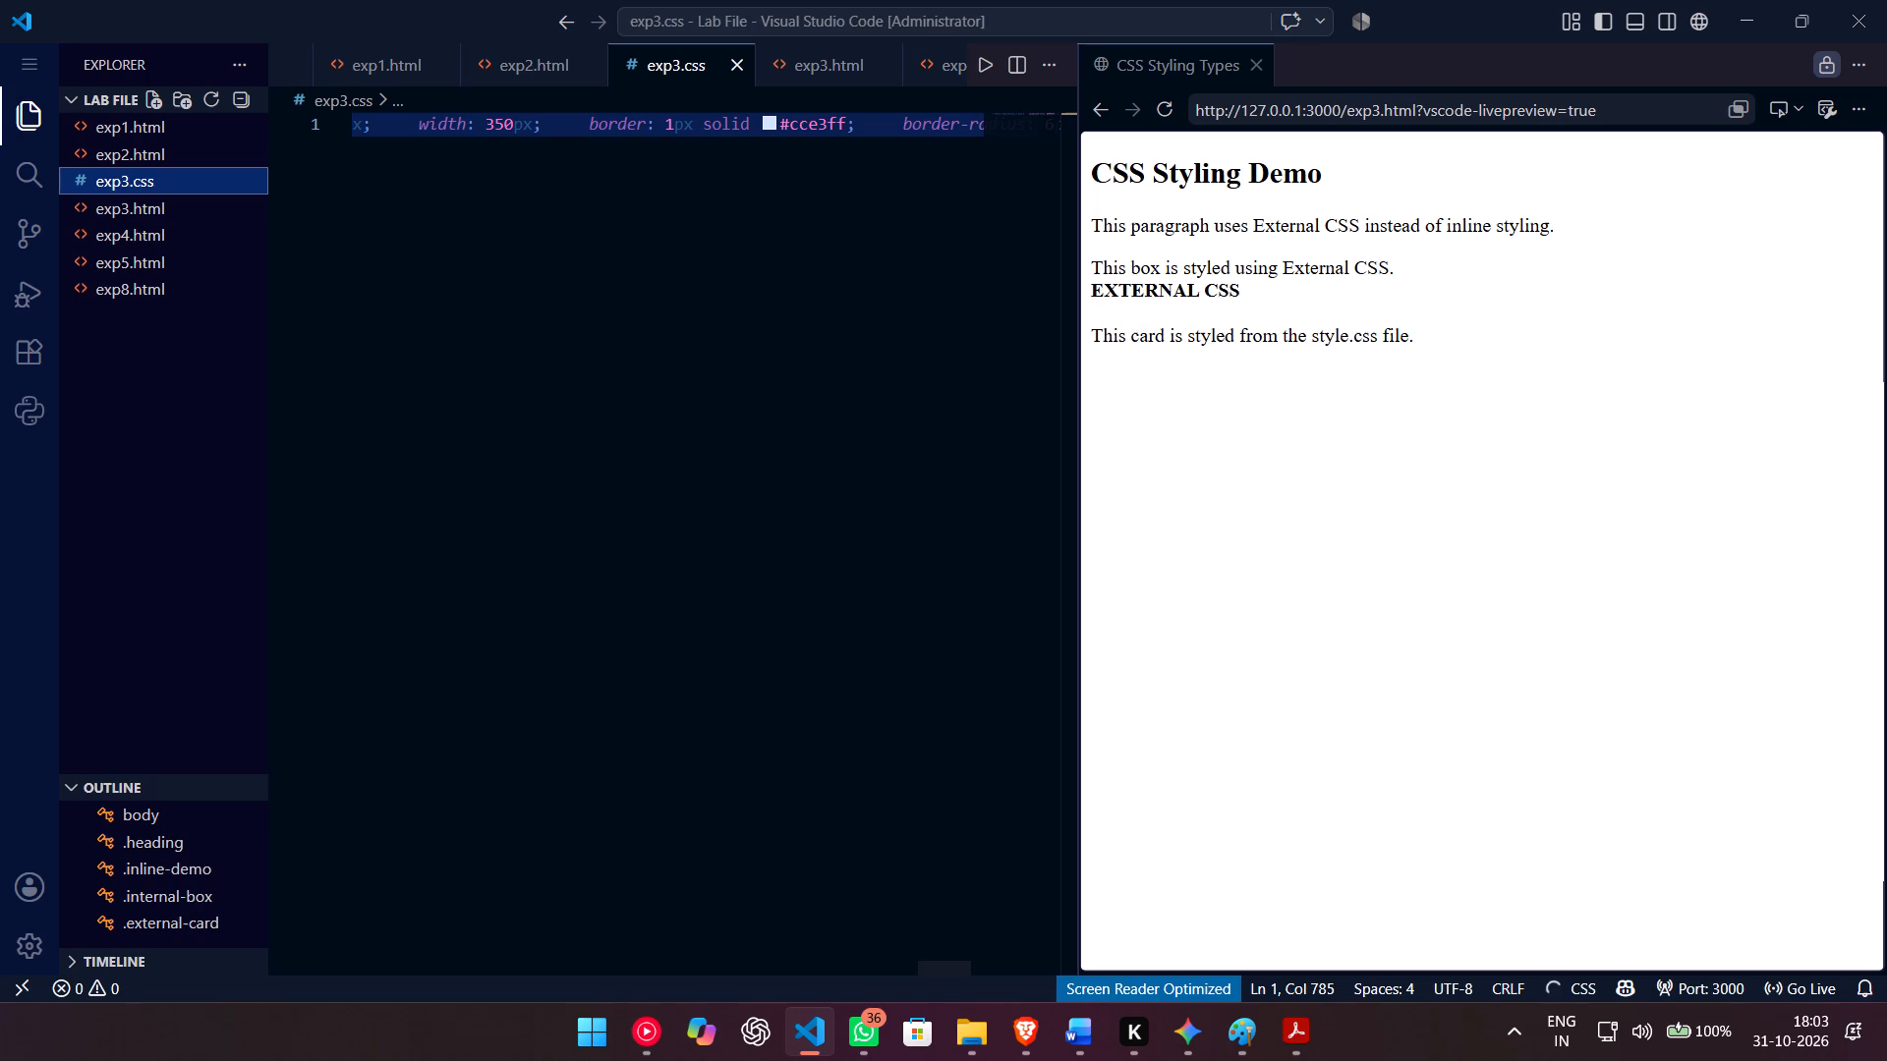
pyautogui.scroll(1, 909, 901)
pyautogui.scroll(1, 876, 985)
pyautogui.moveTo(925, 967); pyautogui.dragTo(192, 912)
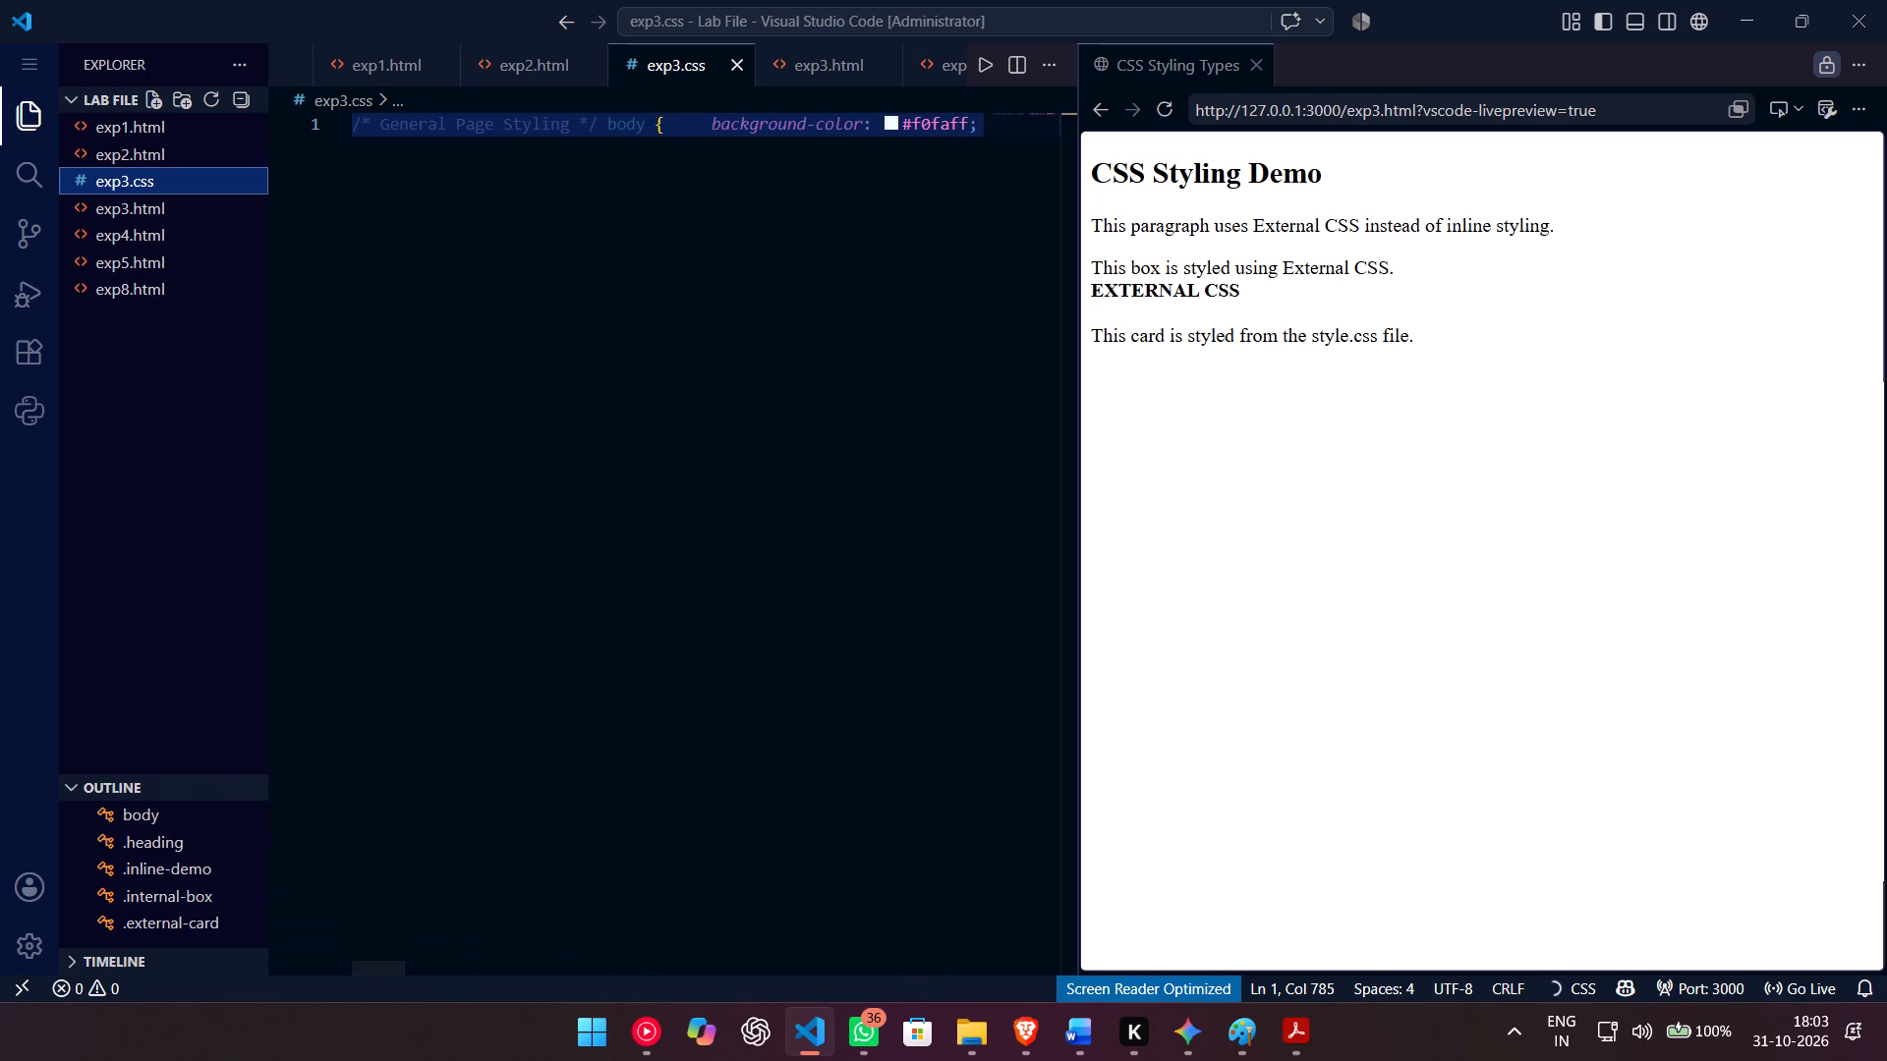
pyautogui.scroll(6, 708, 635)
pyautogui.click(121, 198)
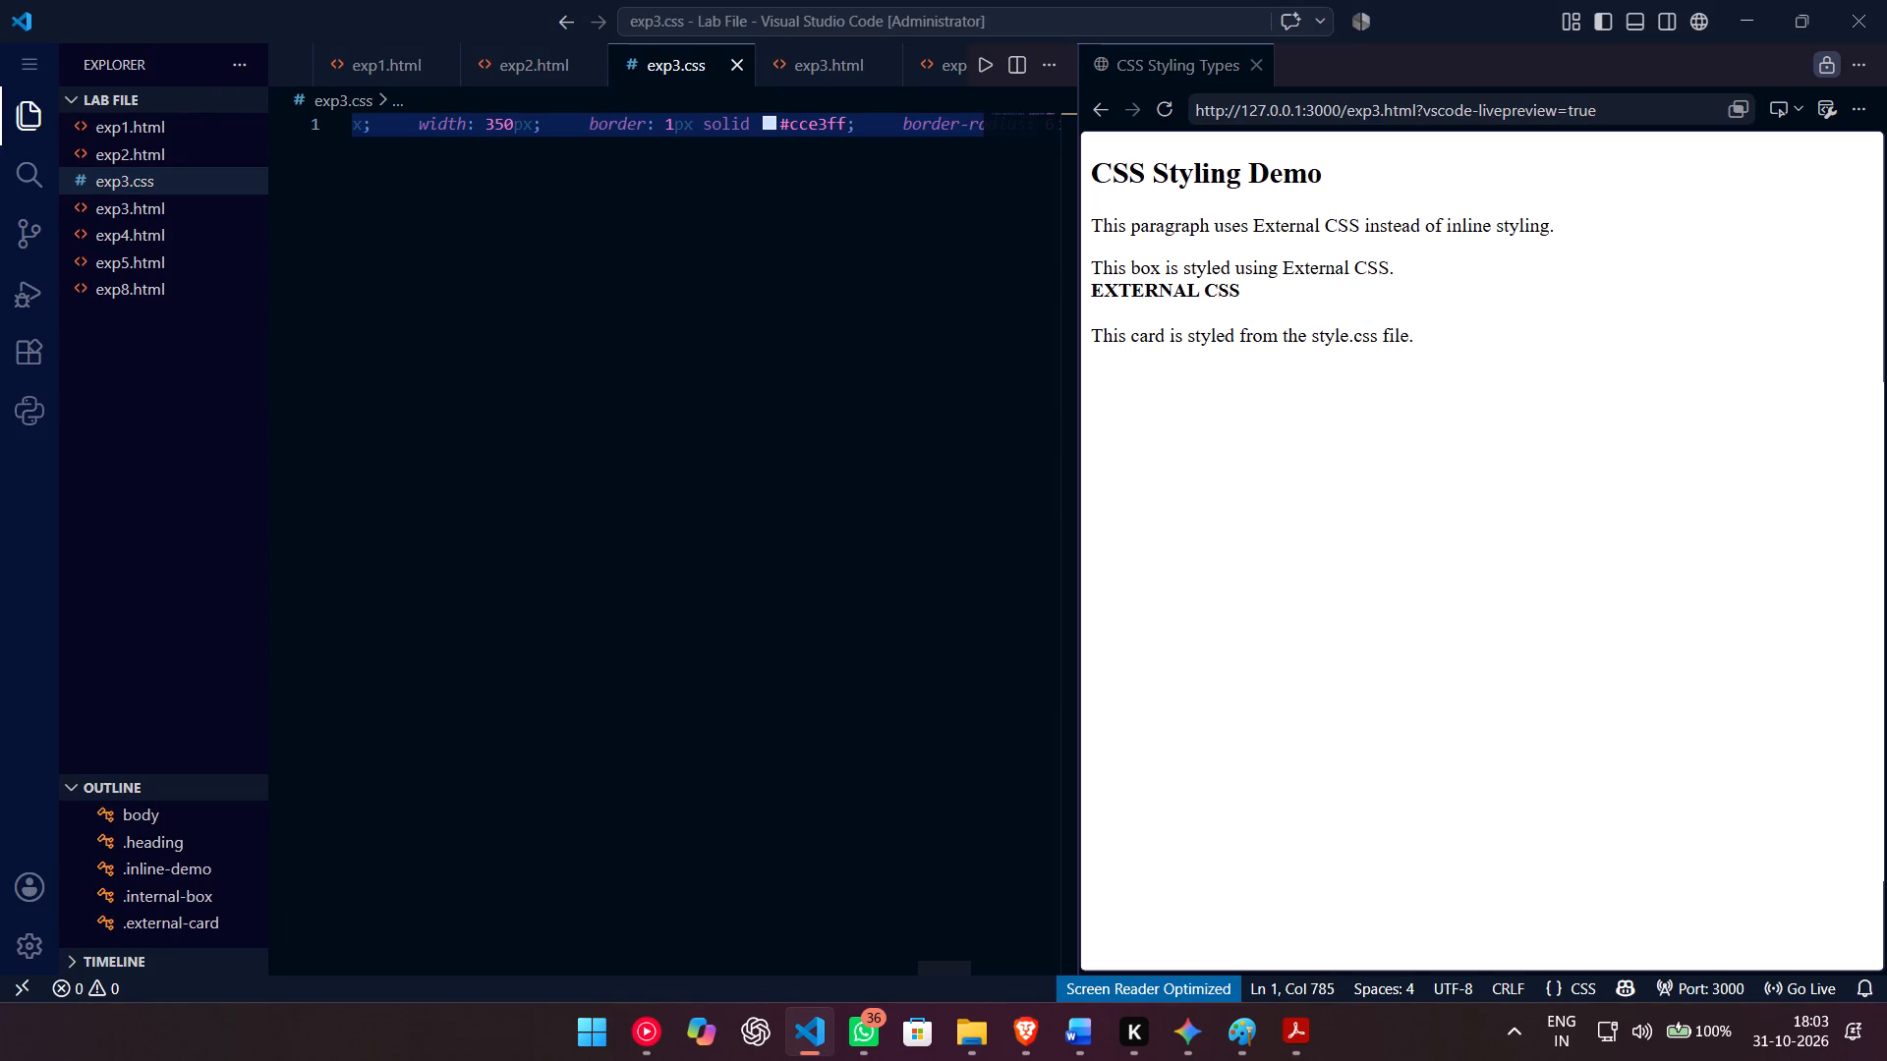
pyautogui.hotkey('ctrl', 'a')
pyautogui.press('BackSpace')
pyautogui.hotkey('ctrl', 'v')
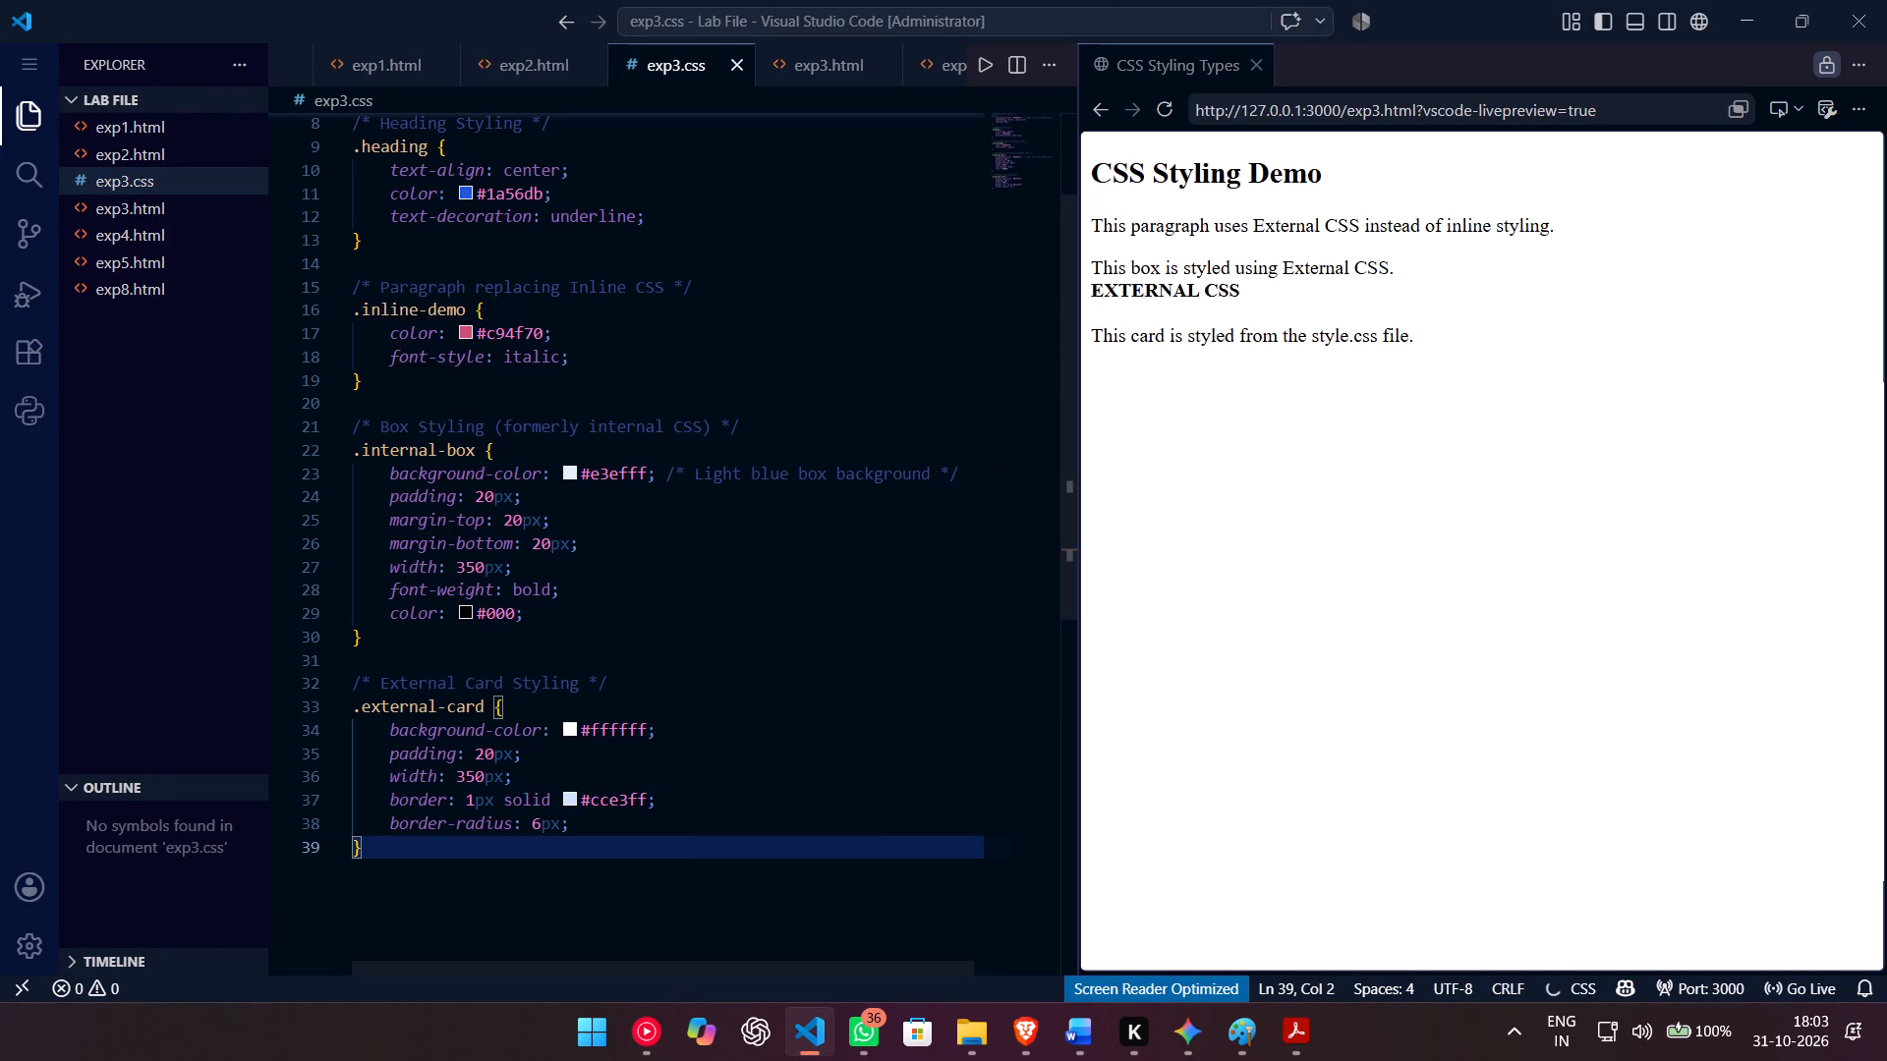
# In exp3.html, change the stylesheet link's href to exp3.css.
pyautogui.click(151, 206)
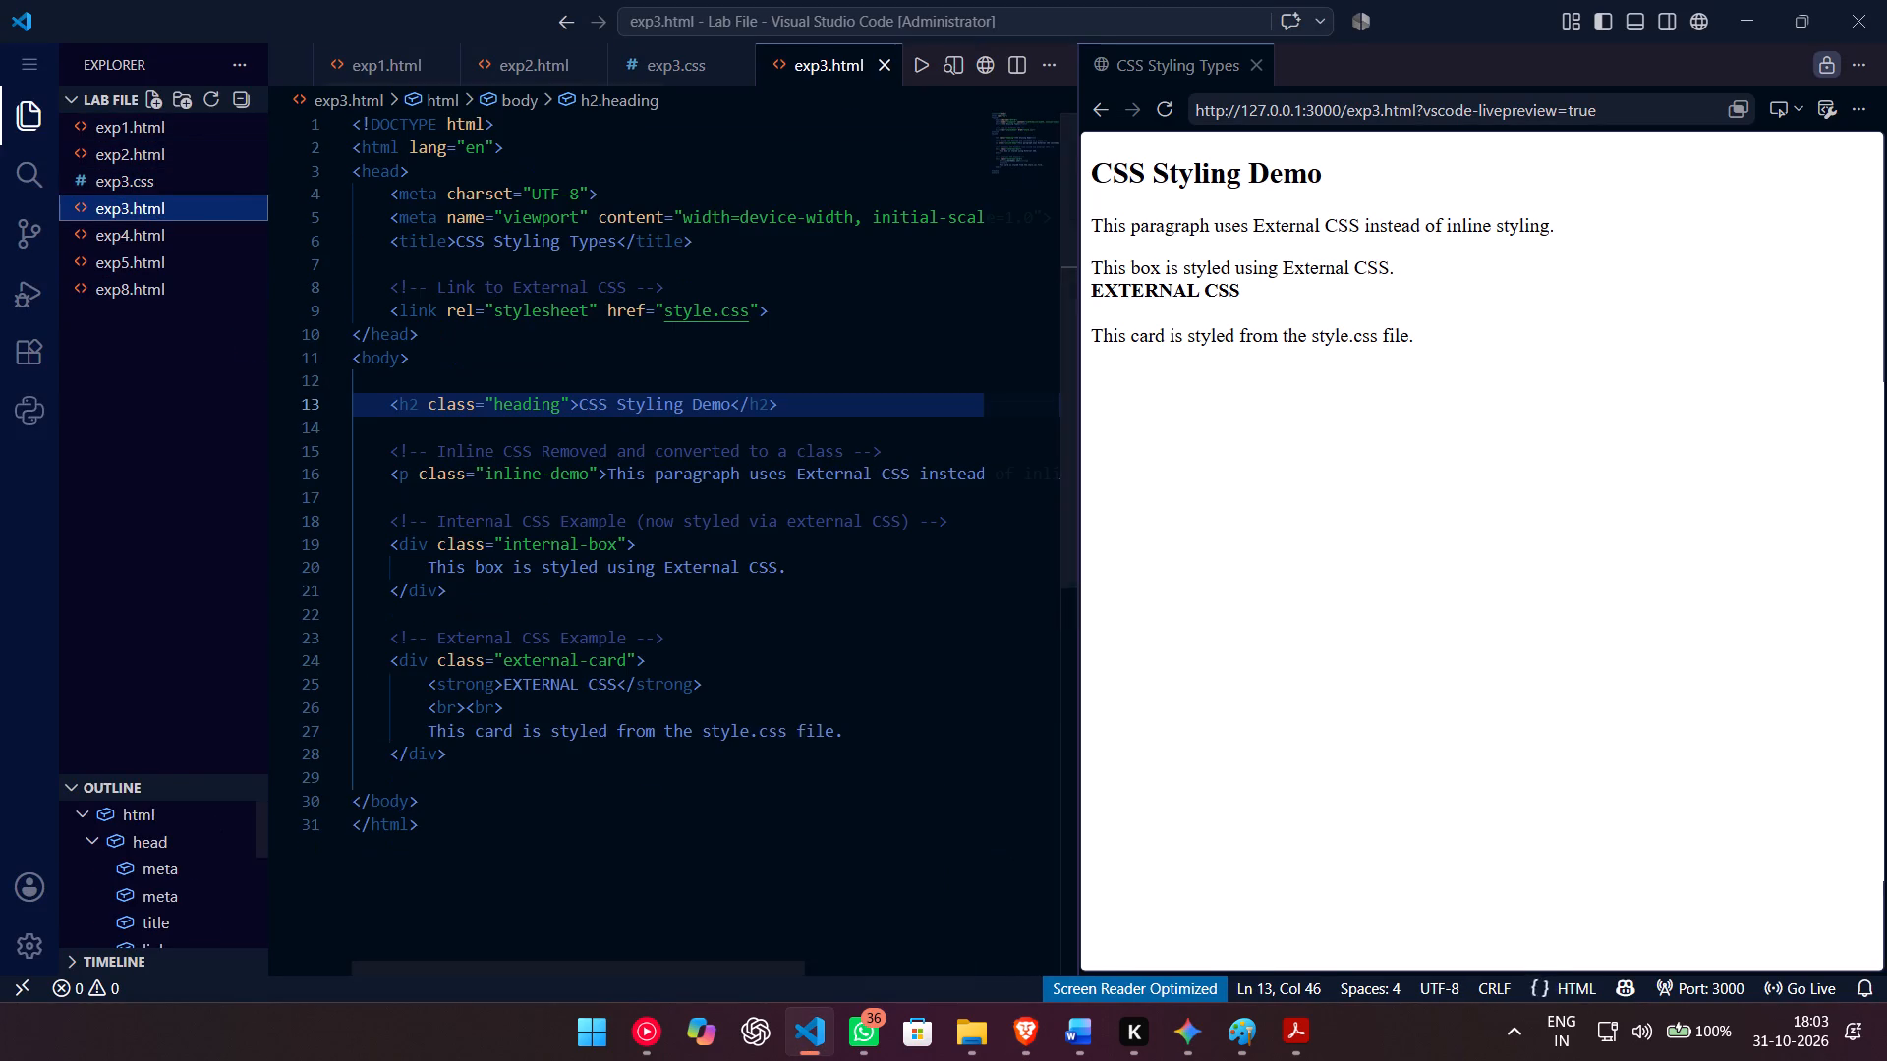
pyautogui.click(948, 65)
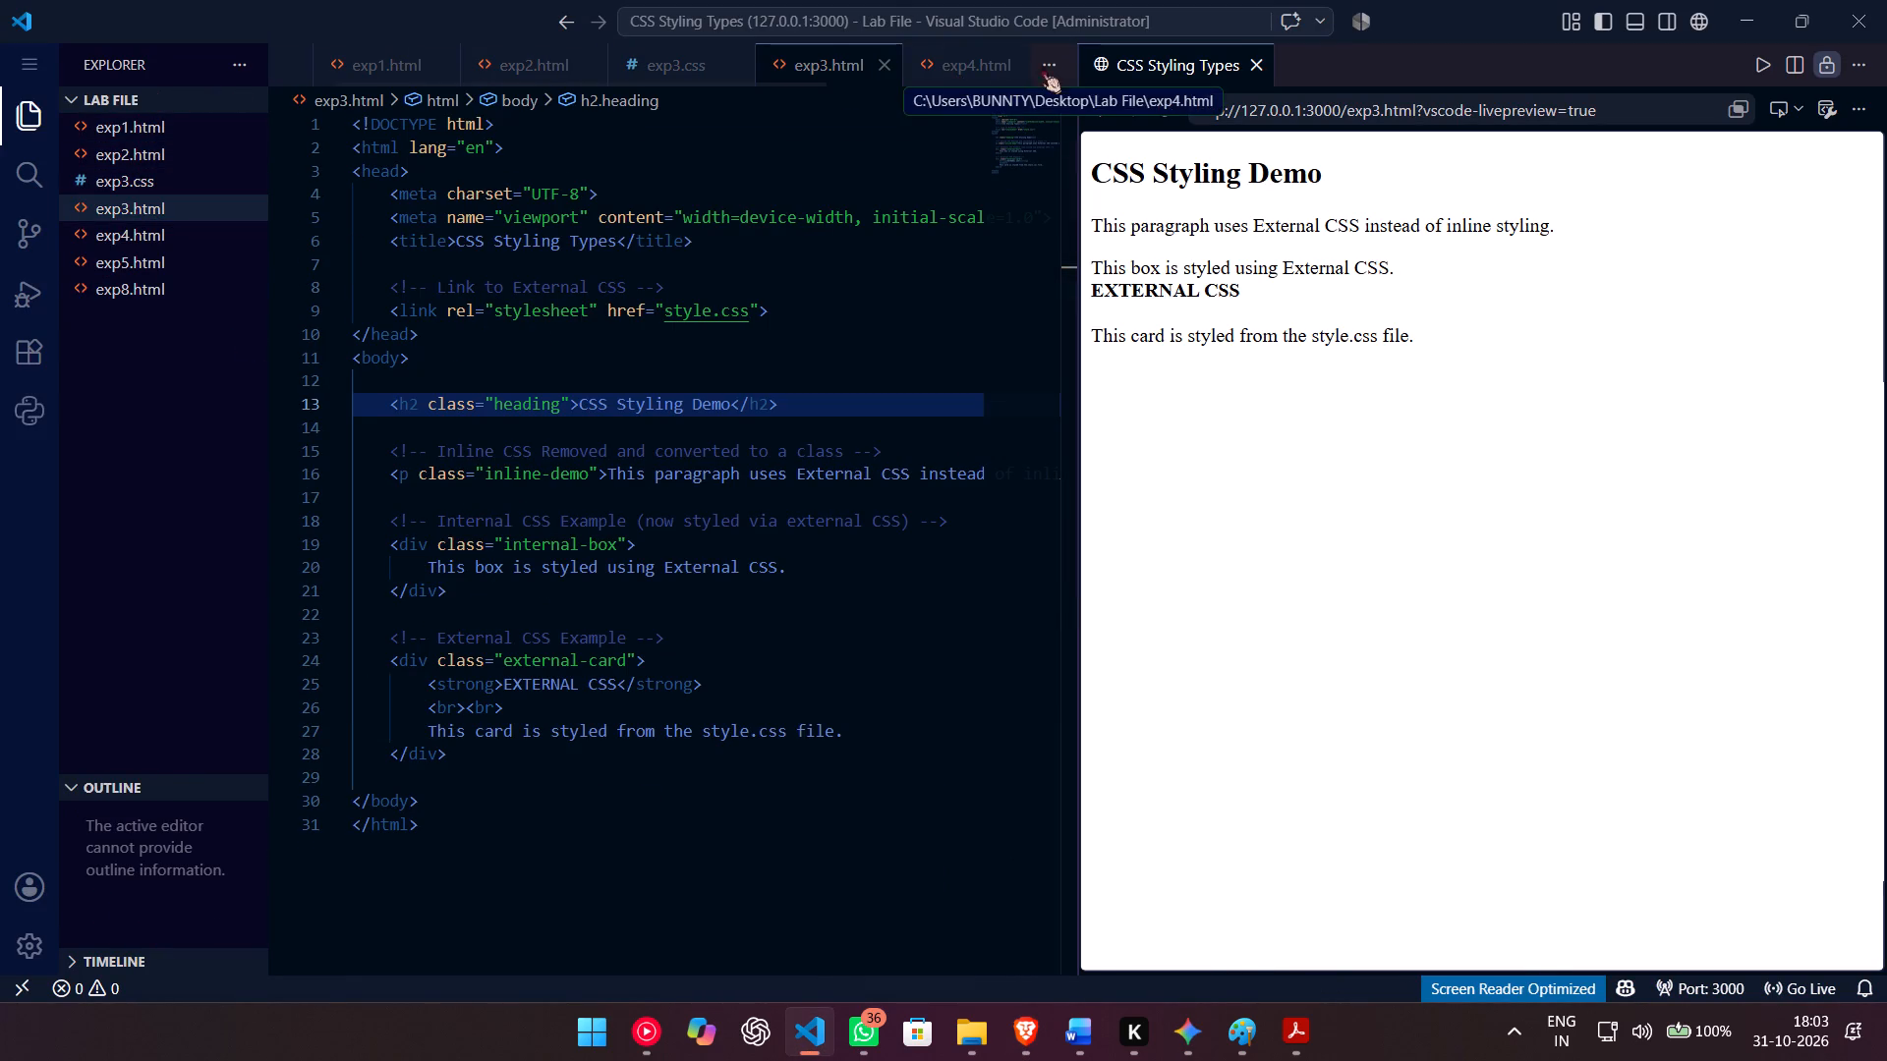
pyautogui.scroll(8, 703, 416)
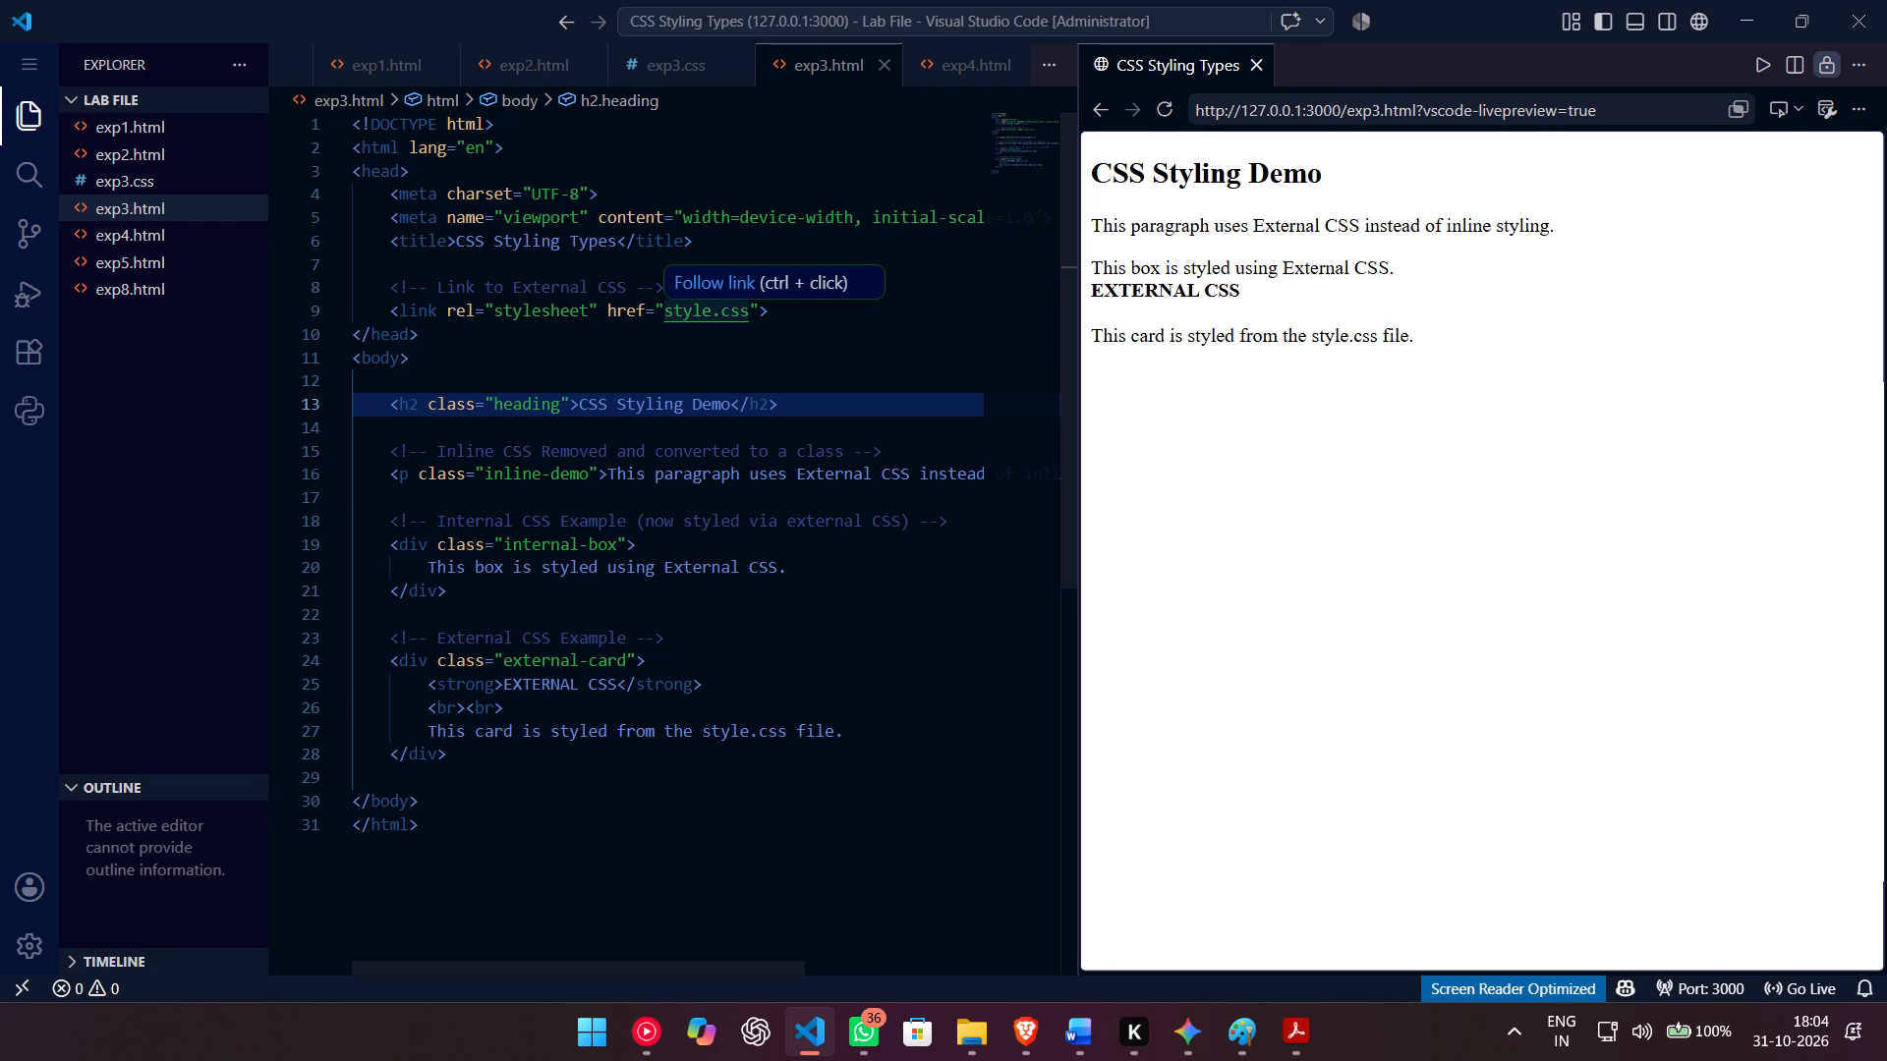
pyautogui.moveTo(750, 312); pyautogui.dragTo(659, 317)
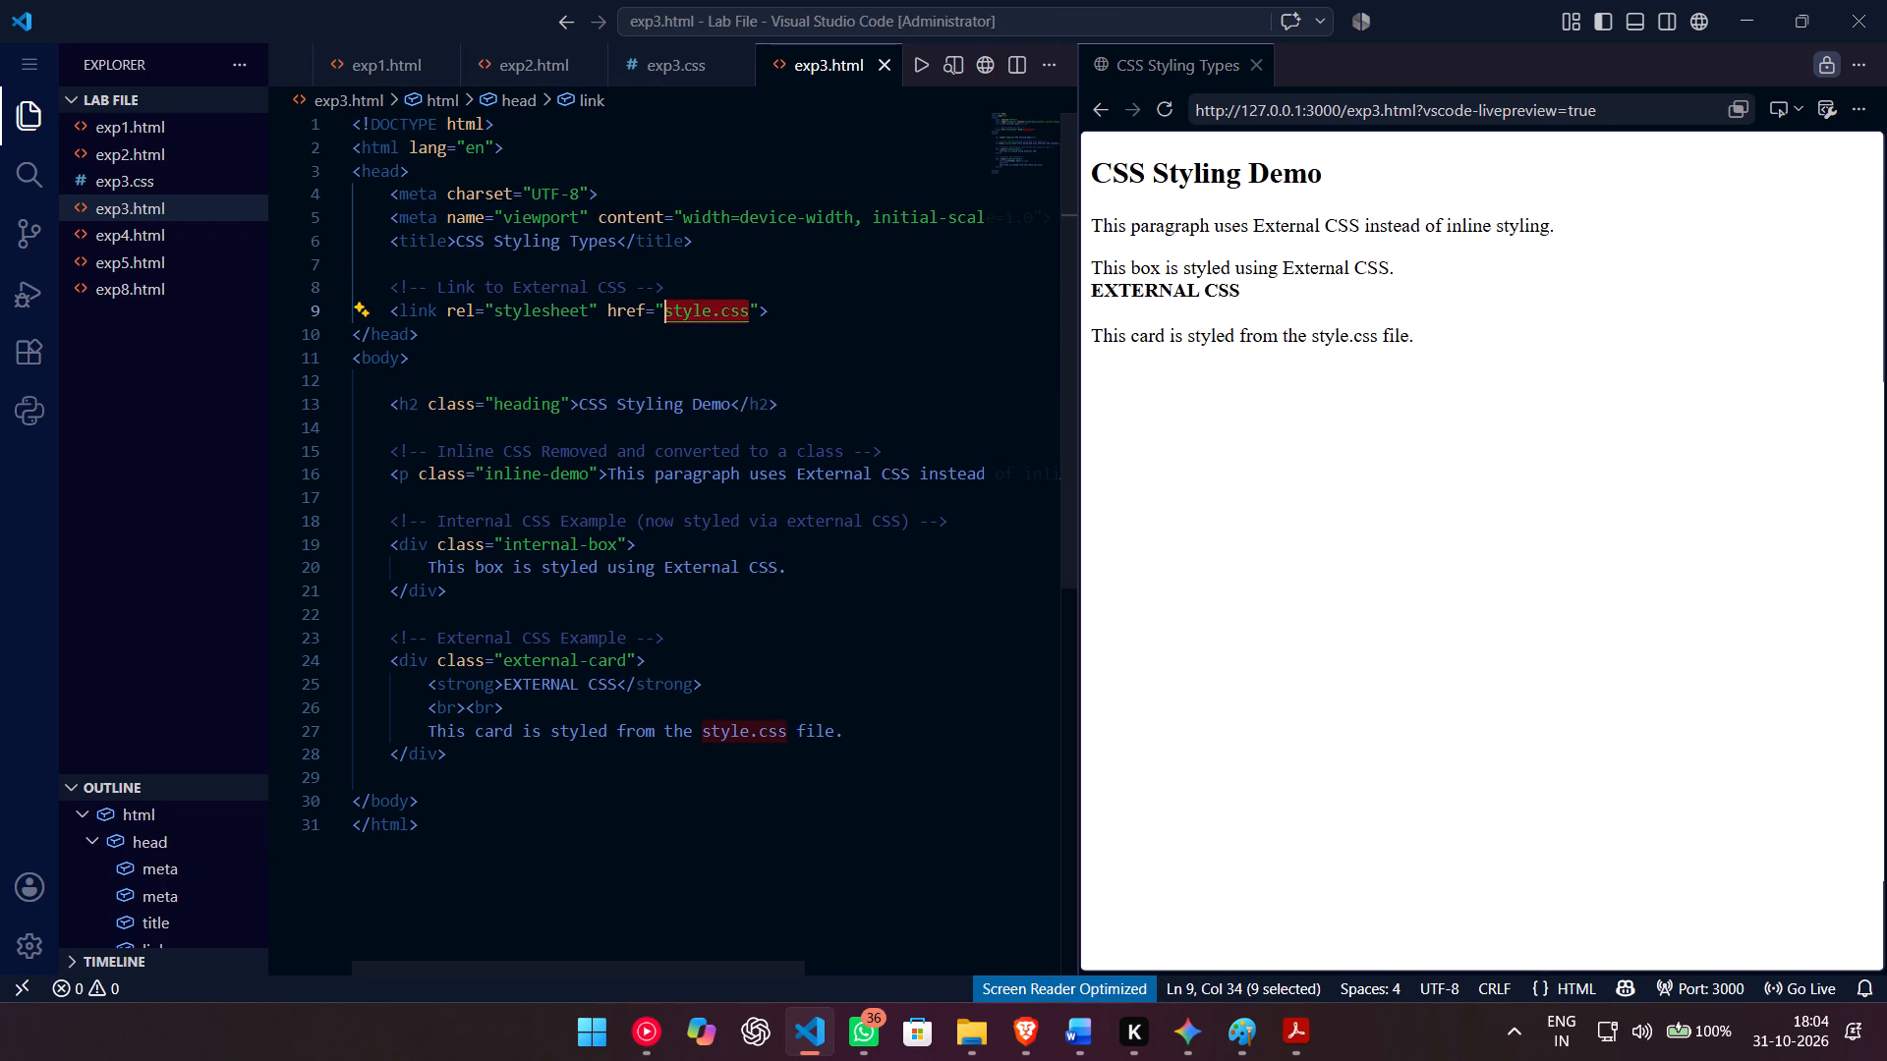
pyautogui.write('exp3.css')
pyautogui.press('Return')
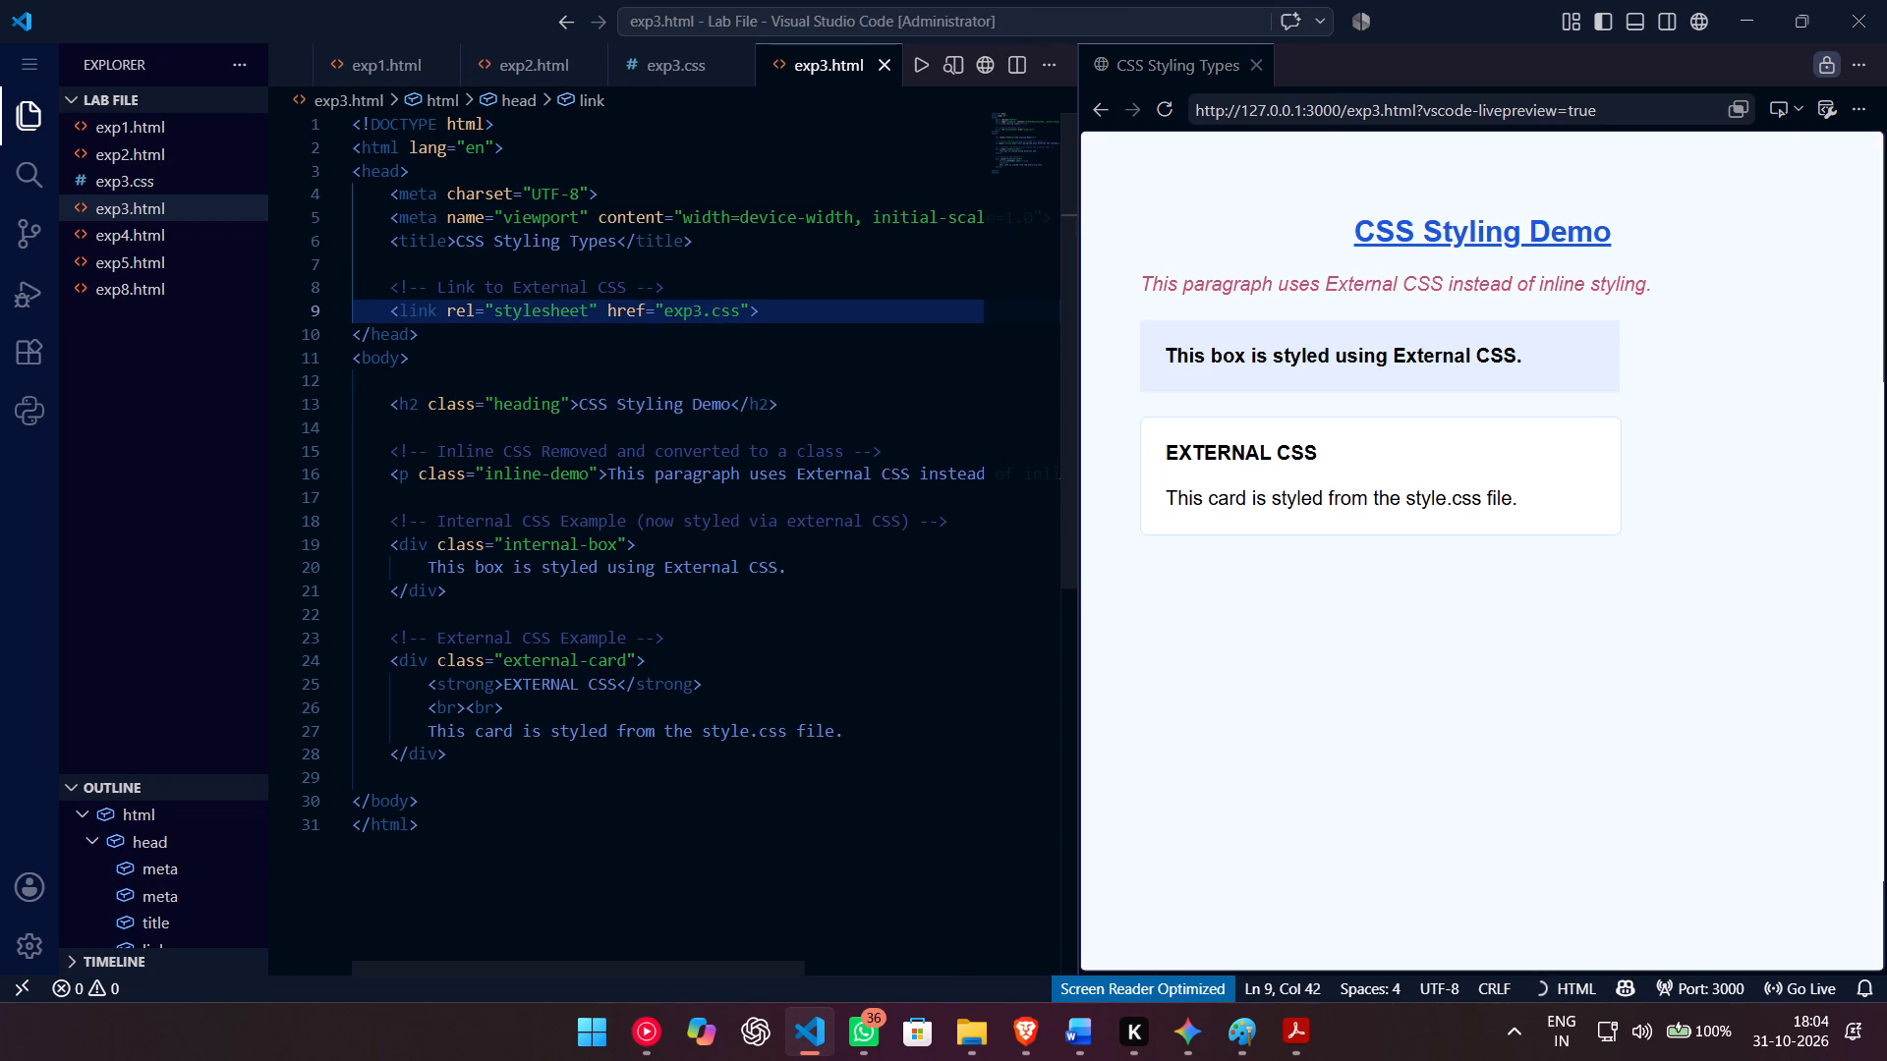
# Check the styled live preview and review the rules in exp3.css, ending back in exp3.html.
pyautogui.click(1348, 311)
pyautogui.click(1301, 362)
pyautogui.click(1276, 470)
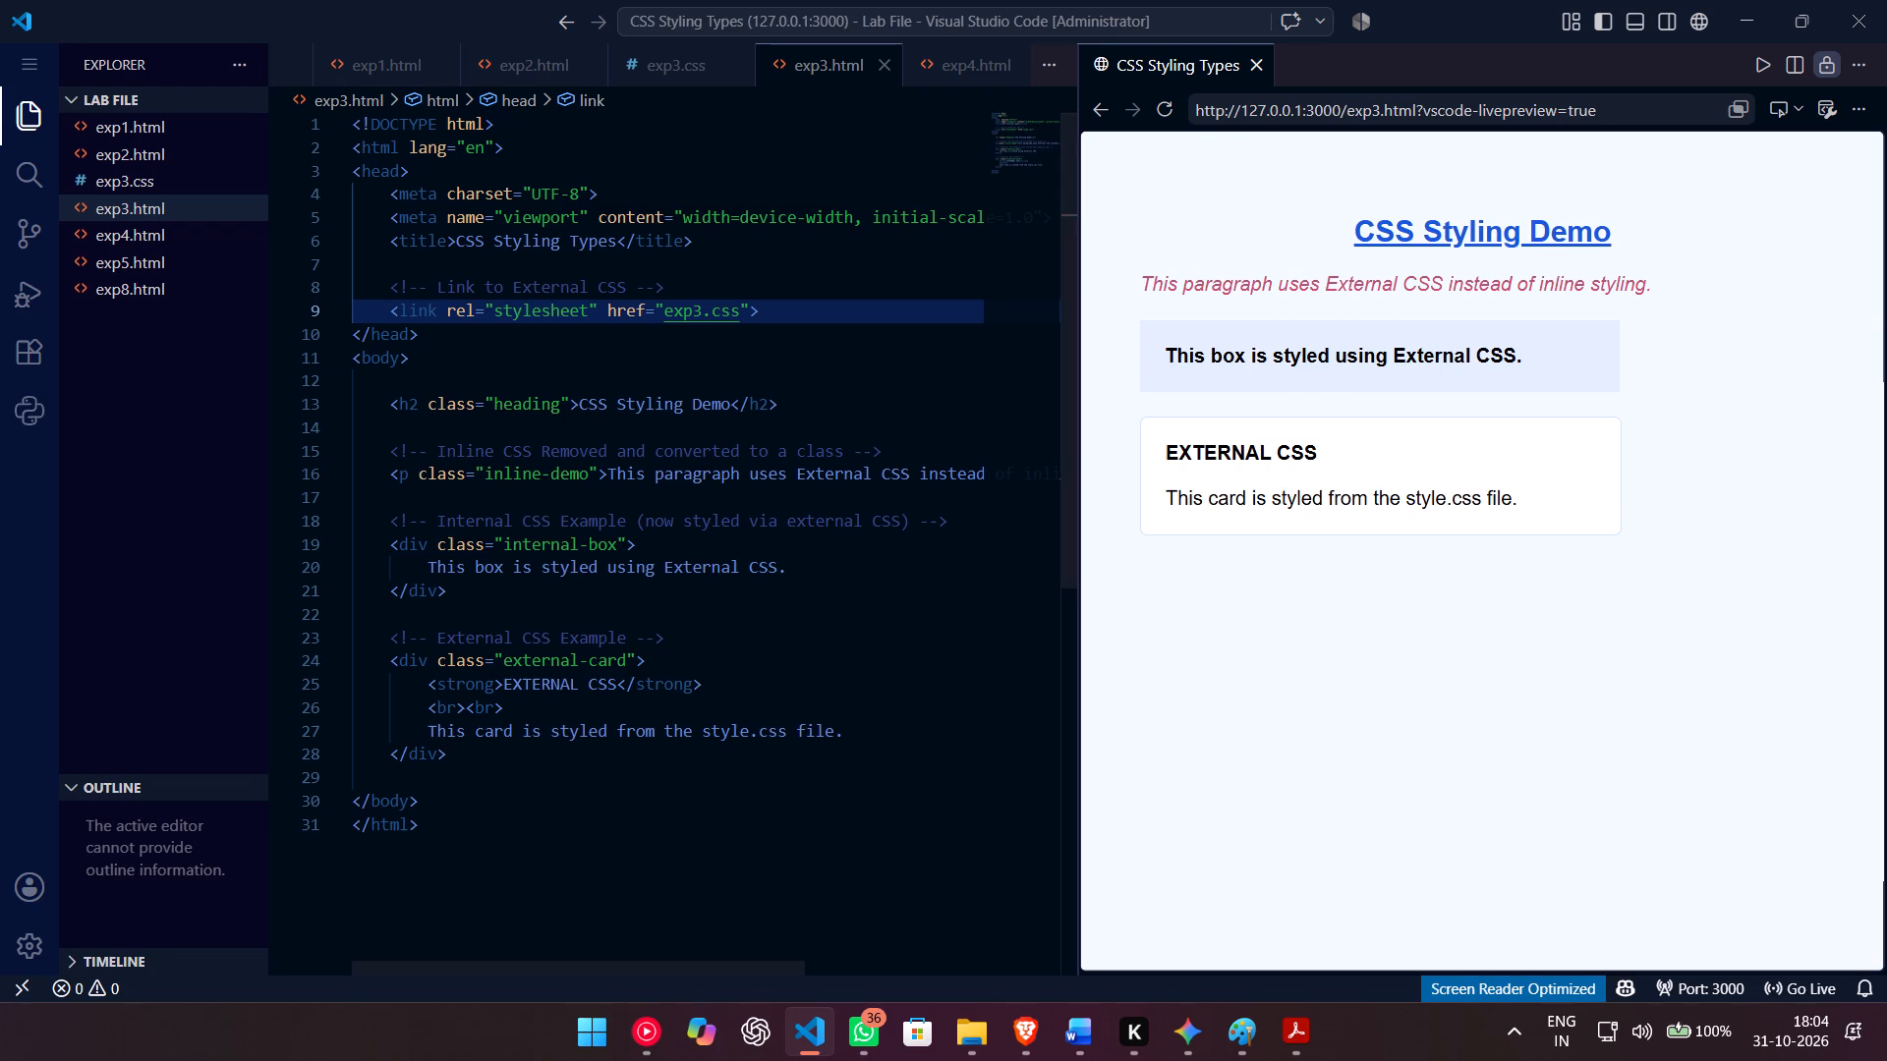
pyautogui.click(161, 174)
pyautogui.scroll(3, 564, 453)
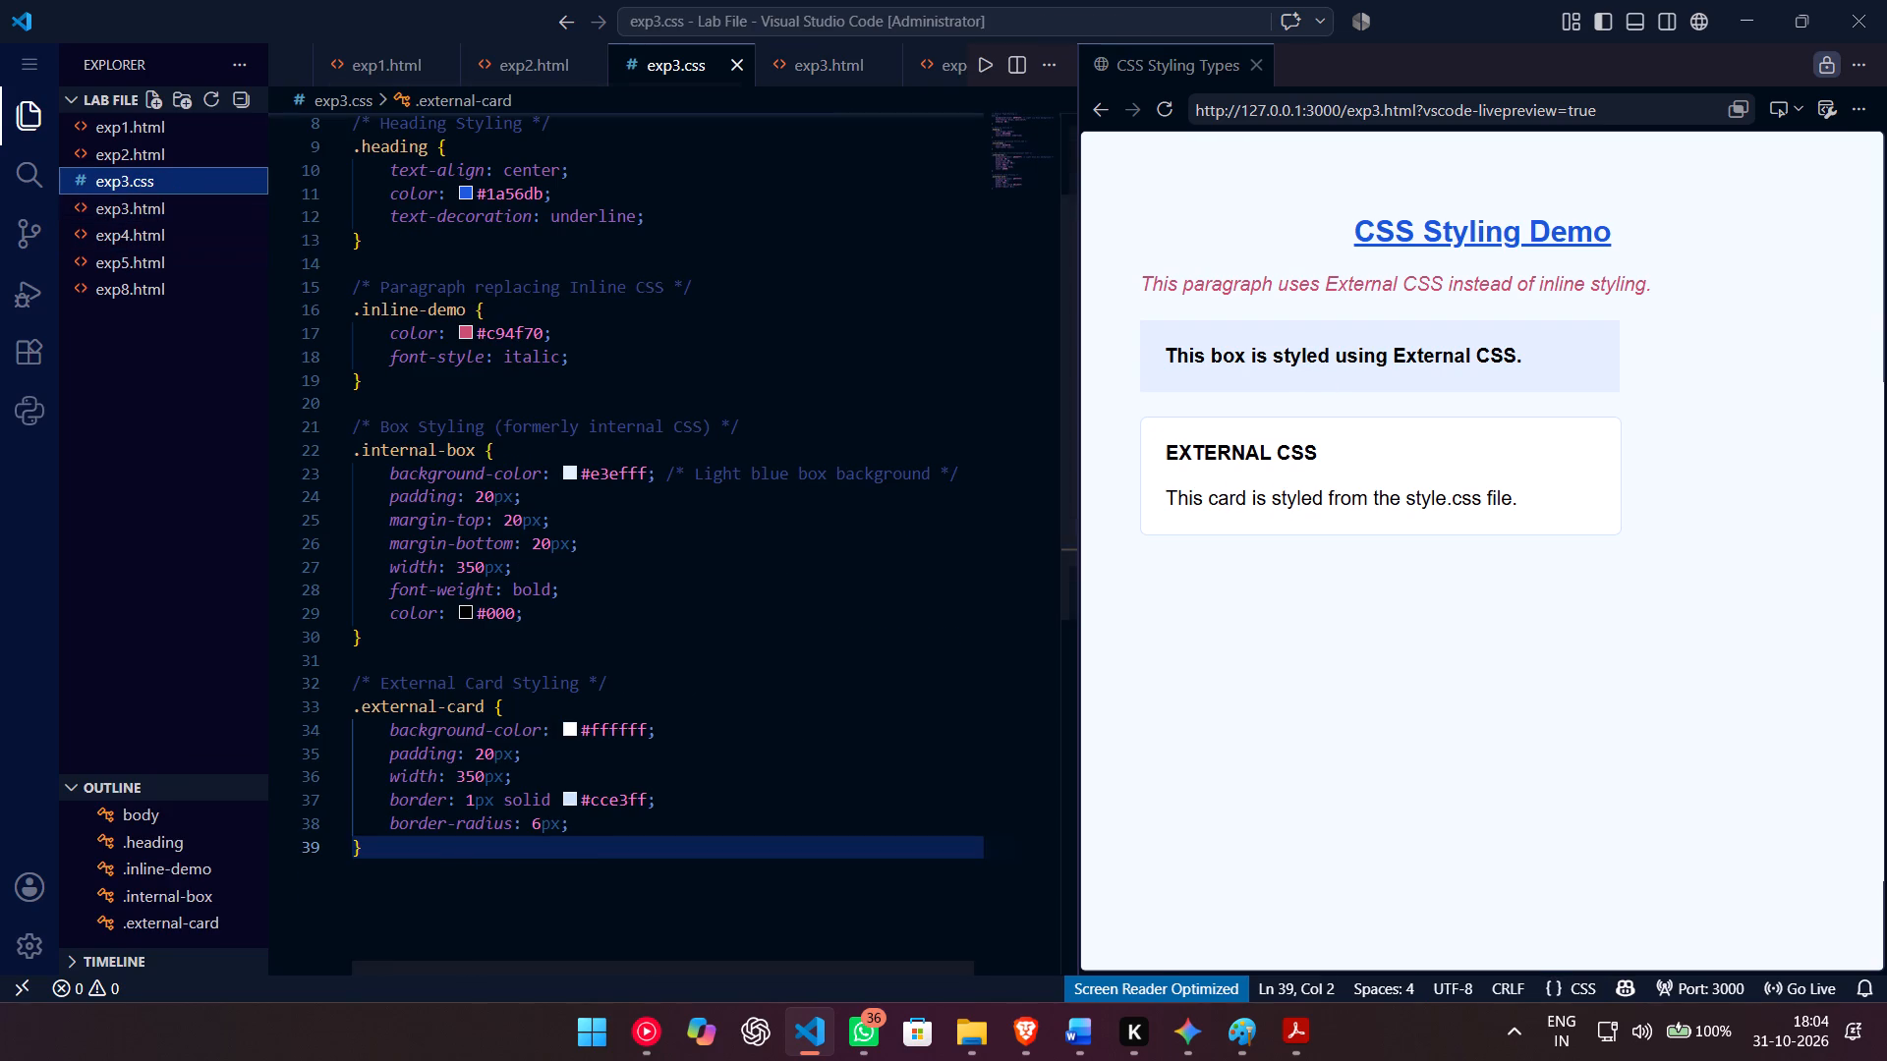
pyautogui.scroll(3, 559, 487)
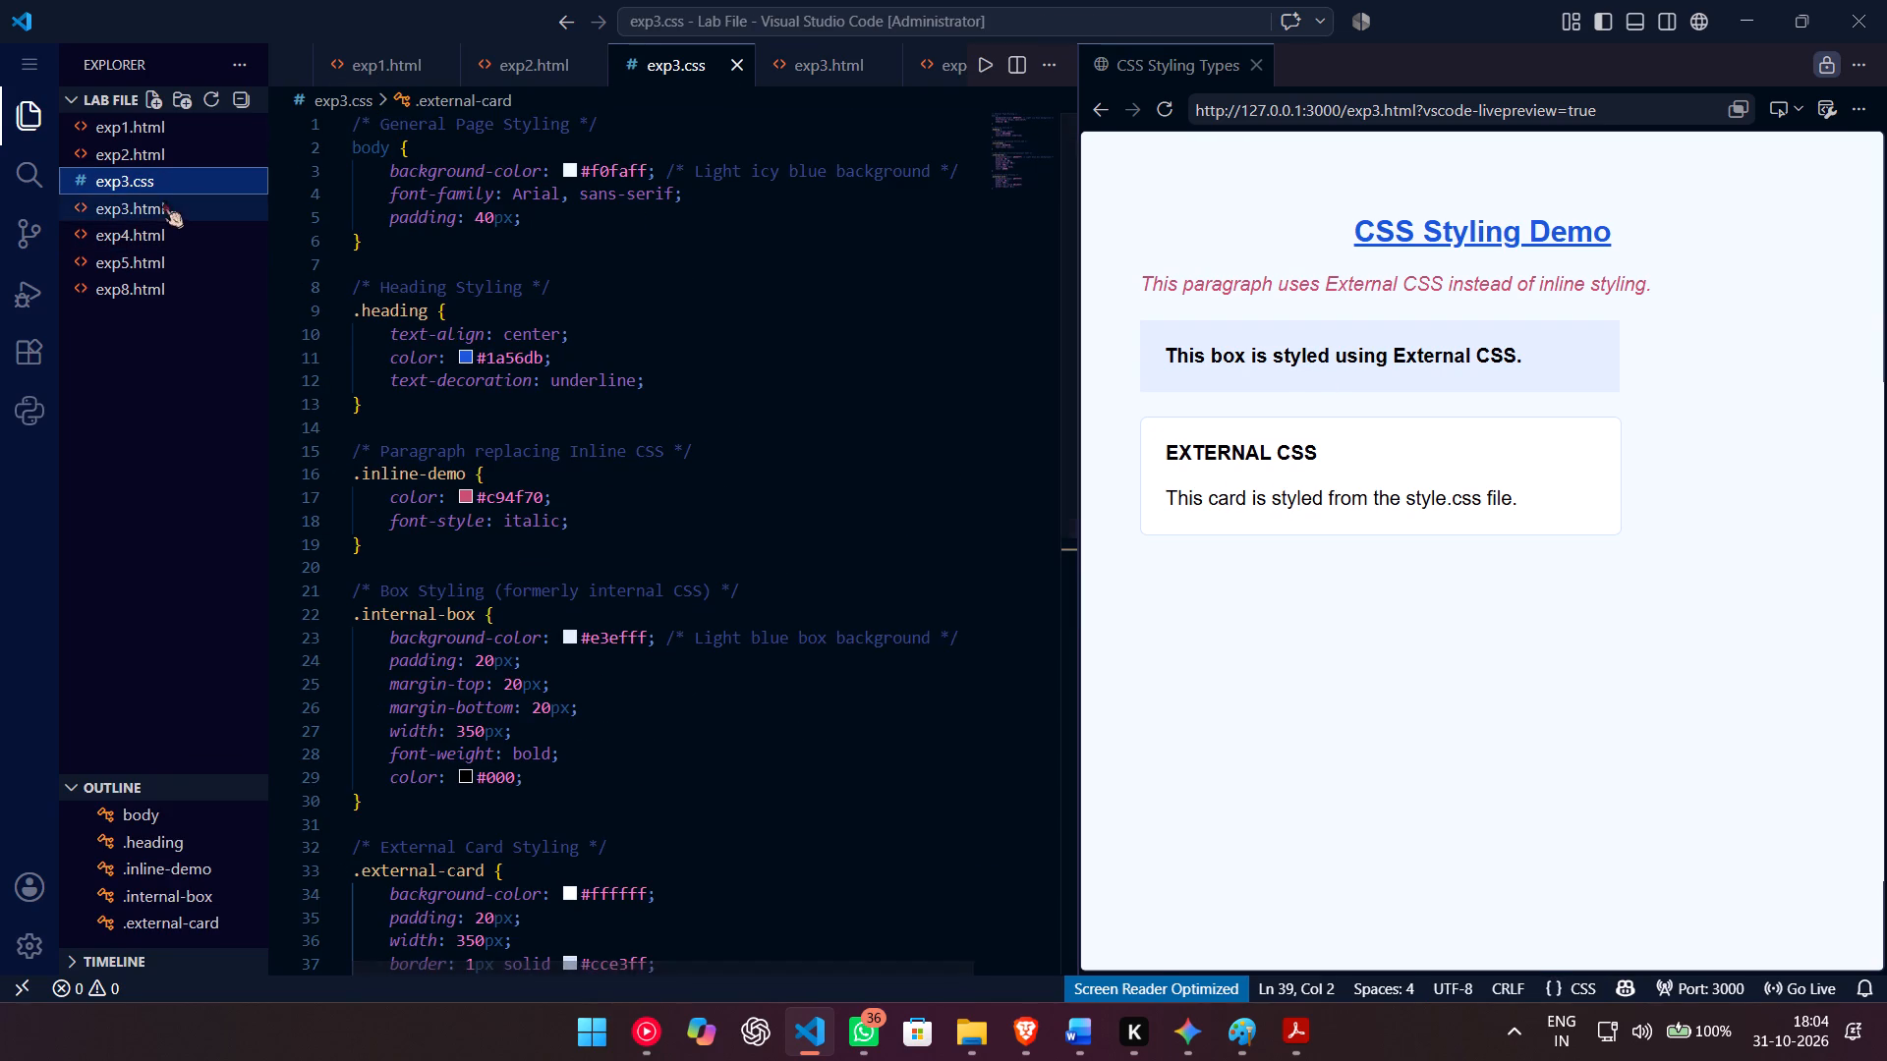
pyautogui.click(154, 206)
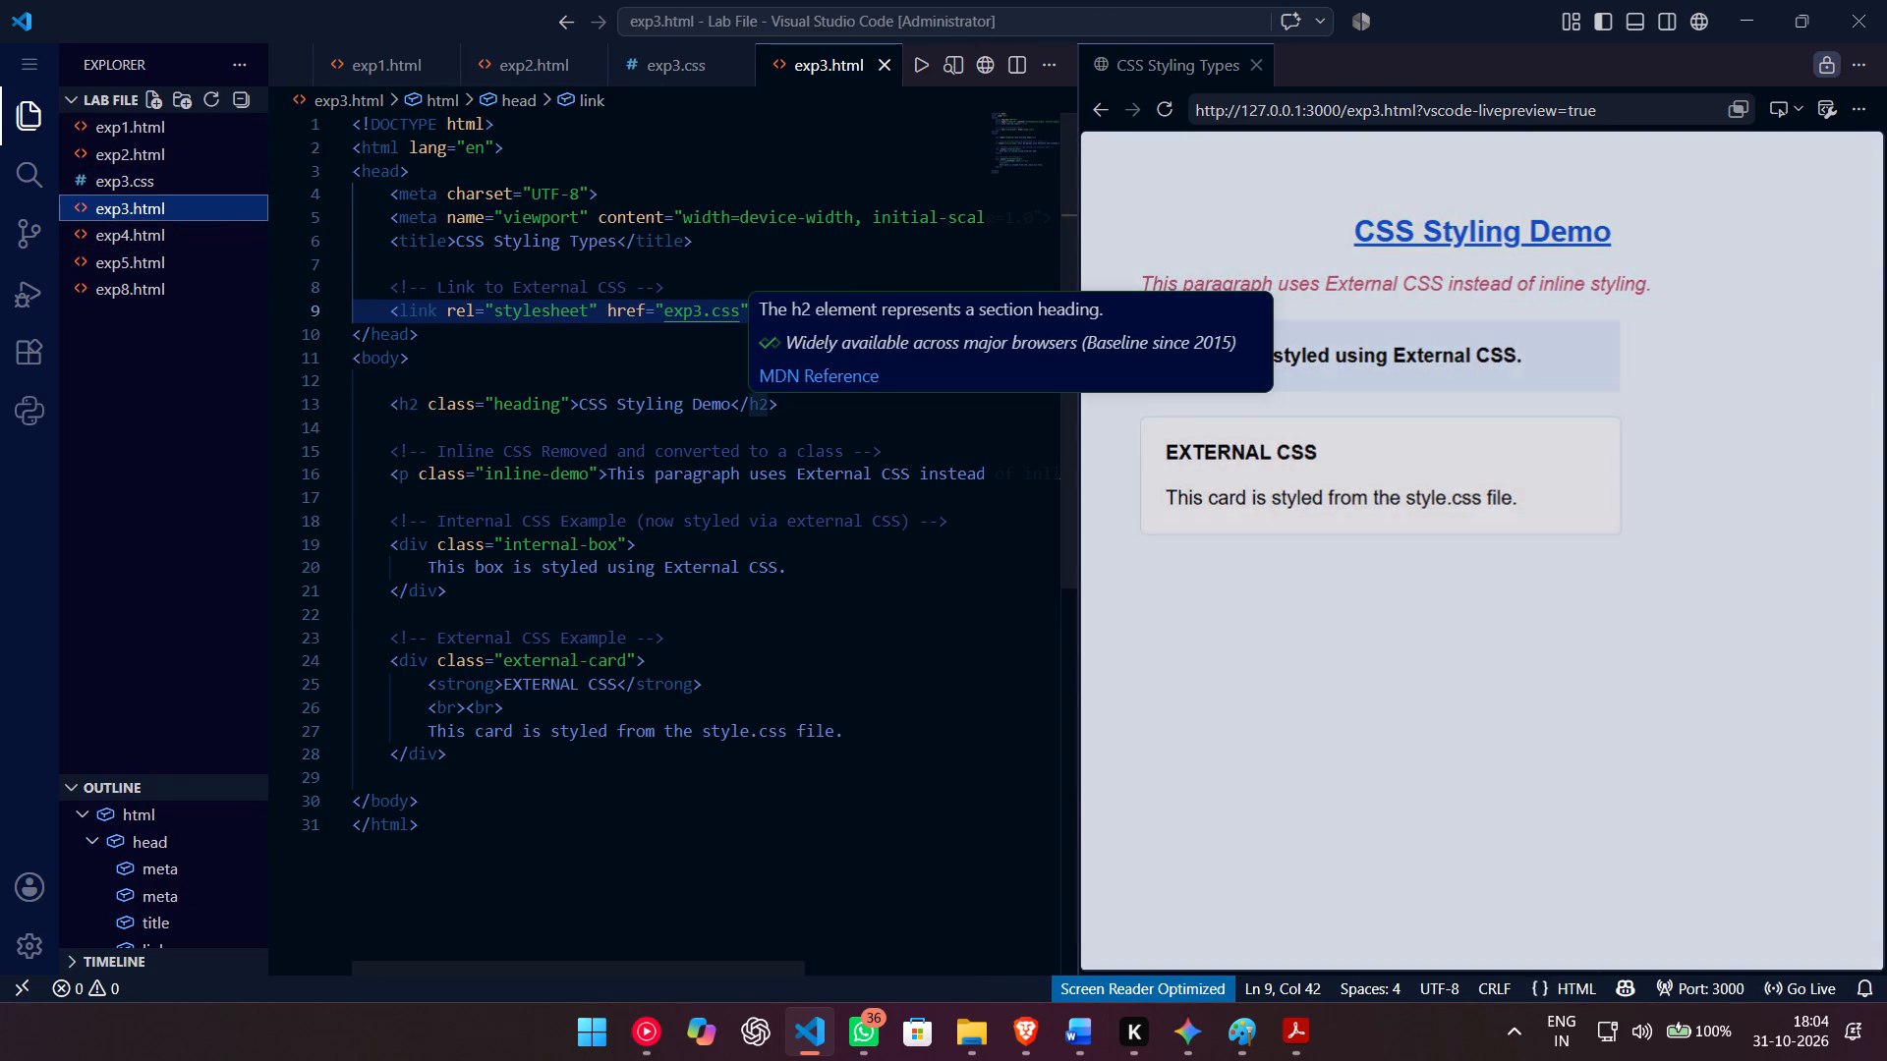
# Open the exp3.html live preview in the external browser and set the page zoom to 100%.
pyautogui.click(1862, 115)
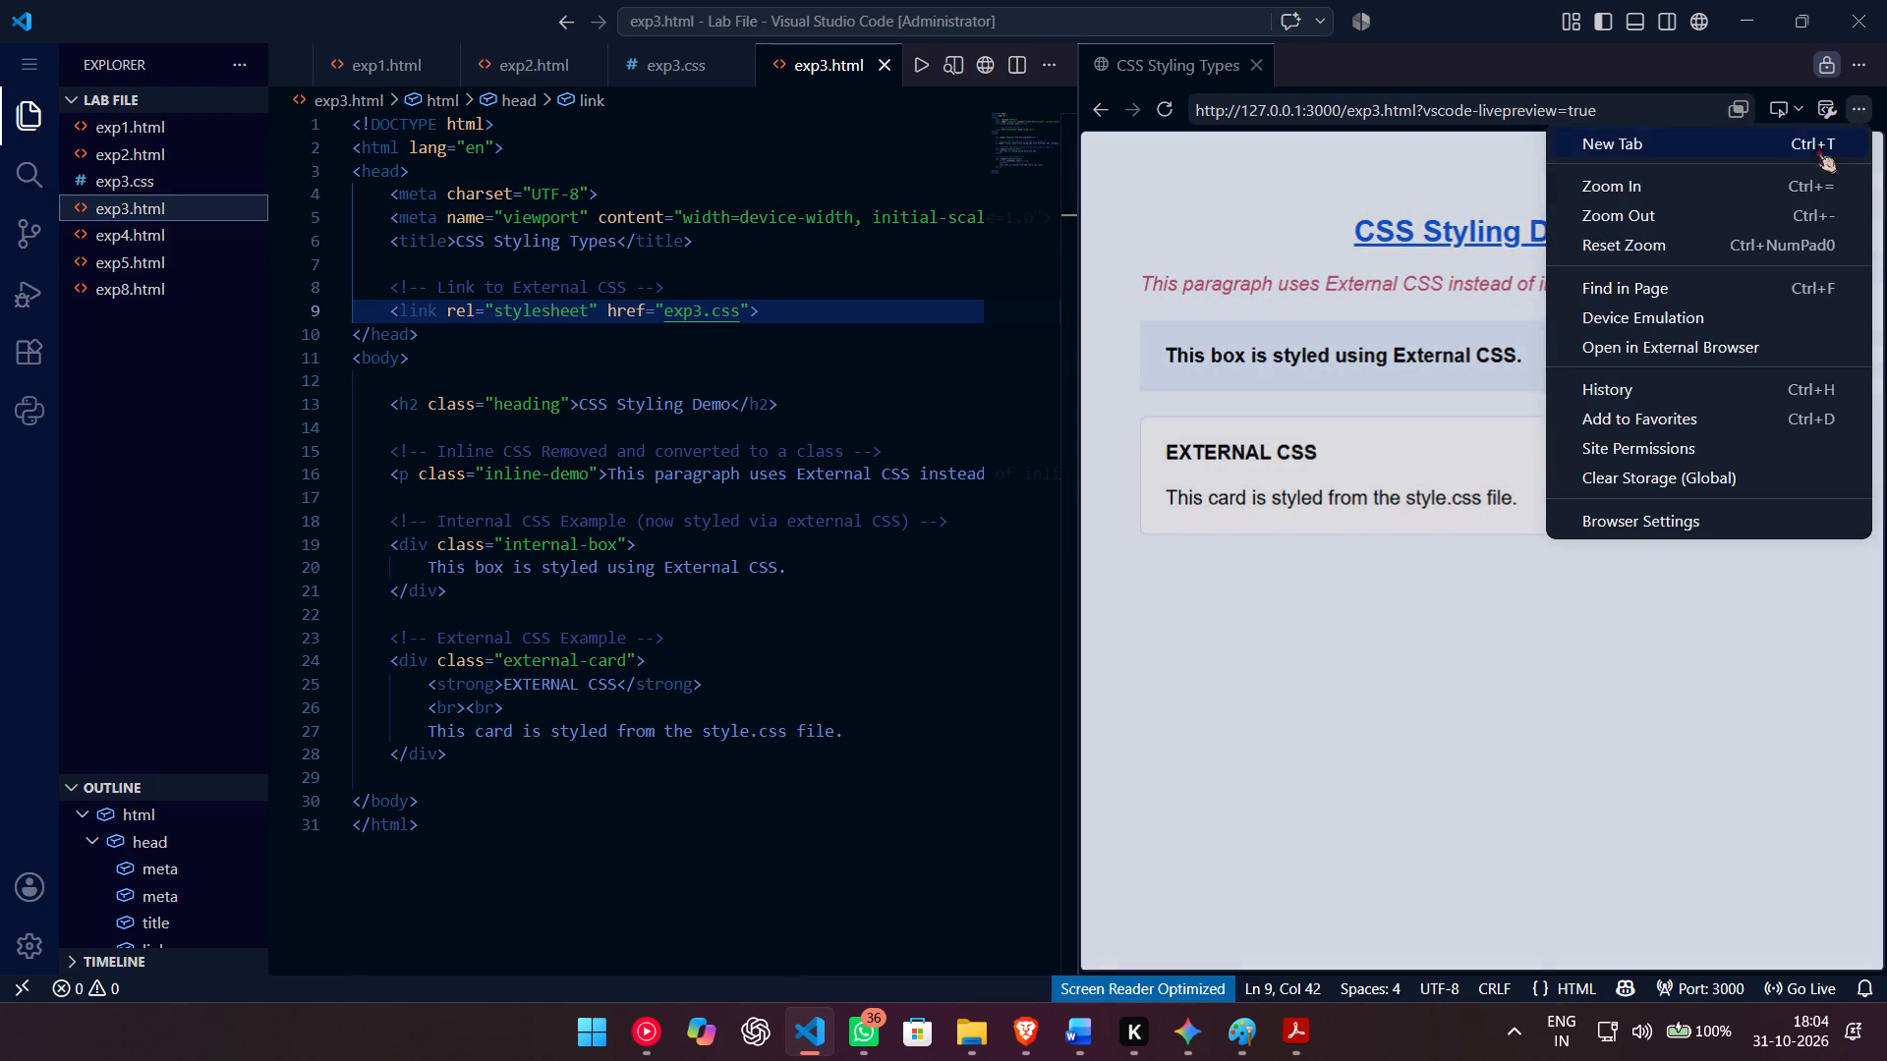
pyautogui.click(1640, 345)
pyautogui.scroll(1, 637, 303)
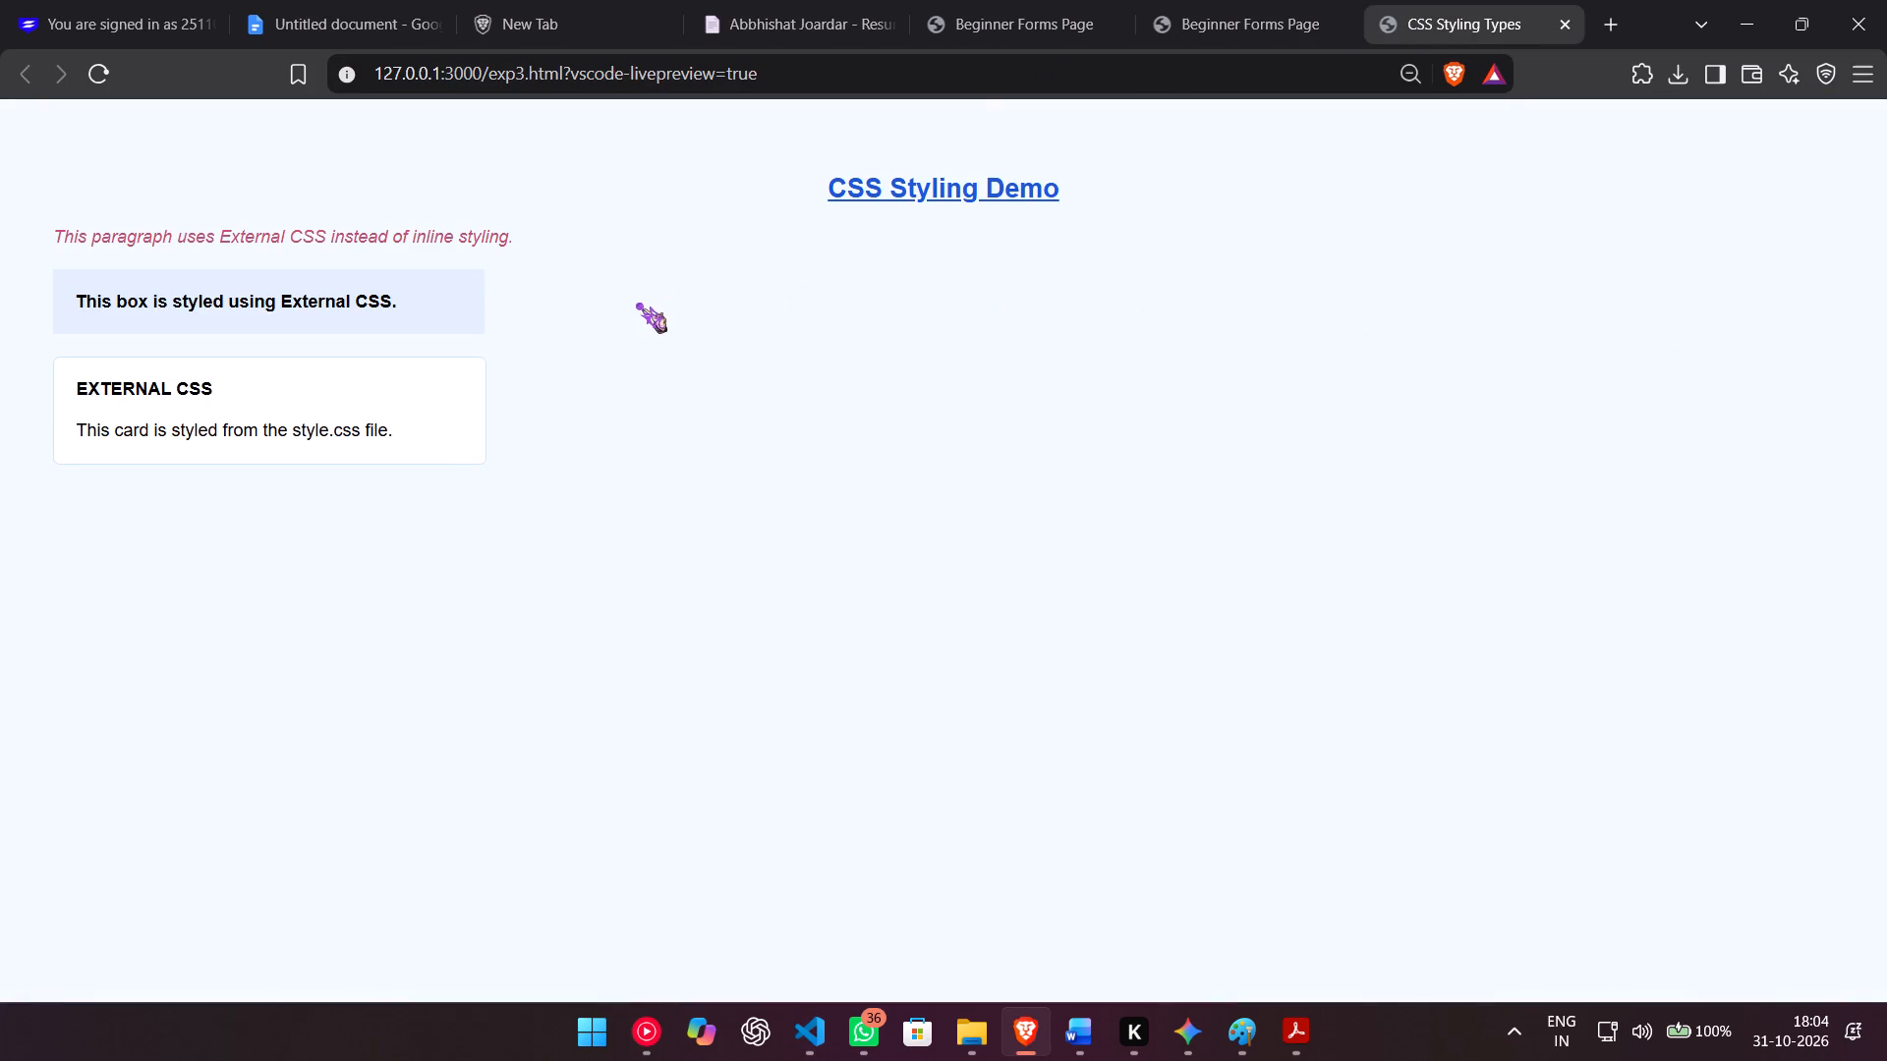
pyautogui.scroll(2, 637, 303)
pyautogui.keyDown('ctrl'); pyautogui.scroll(5, 628, 318); pyautogui.keyUp('ctrl')
pyautogui.keyDown('ctrl'); pyautogui.scroll(-5, 628, 318); pyautogui.keyUp('ctrl')
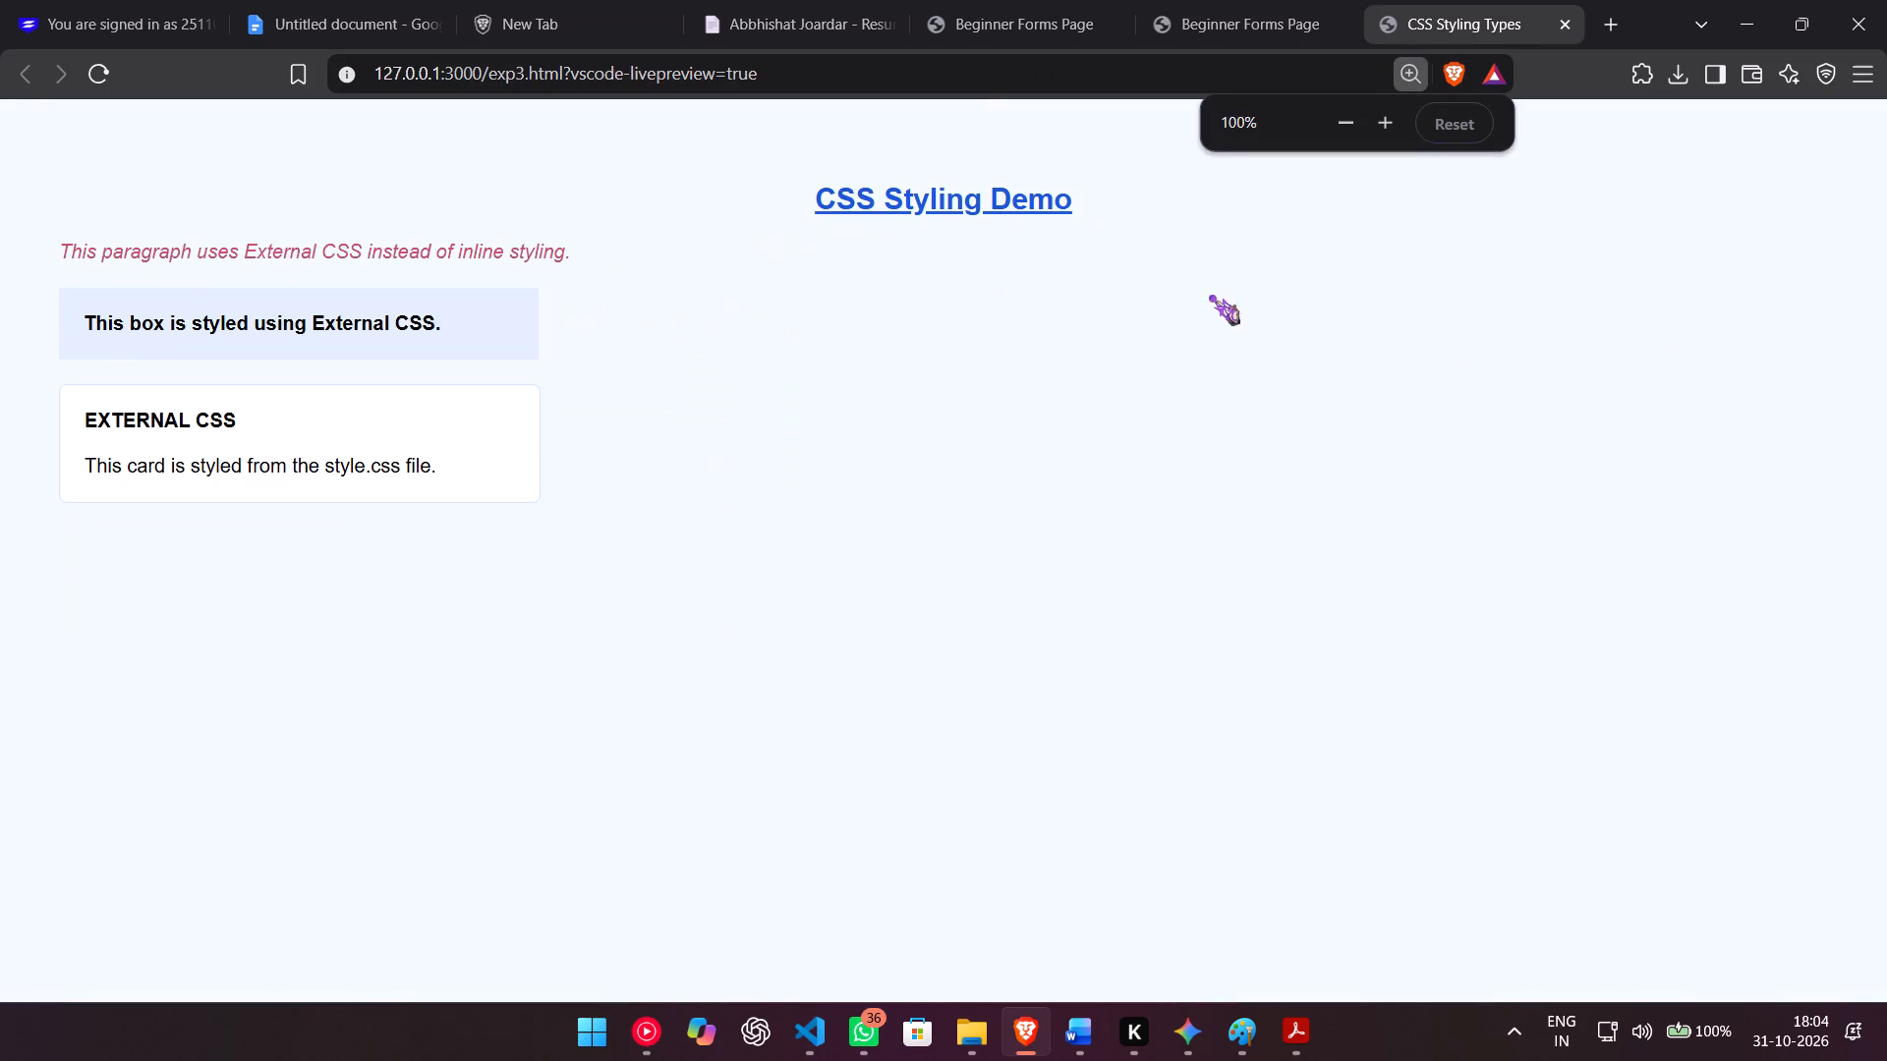
pyautogui.press('Tab')
# Switch back to Visual Studio Code and capture a full-screen screenshot of exp3.html beside its live preview.
pyautogui.hotkey('alt', 'Tab')
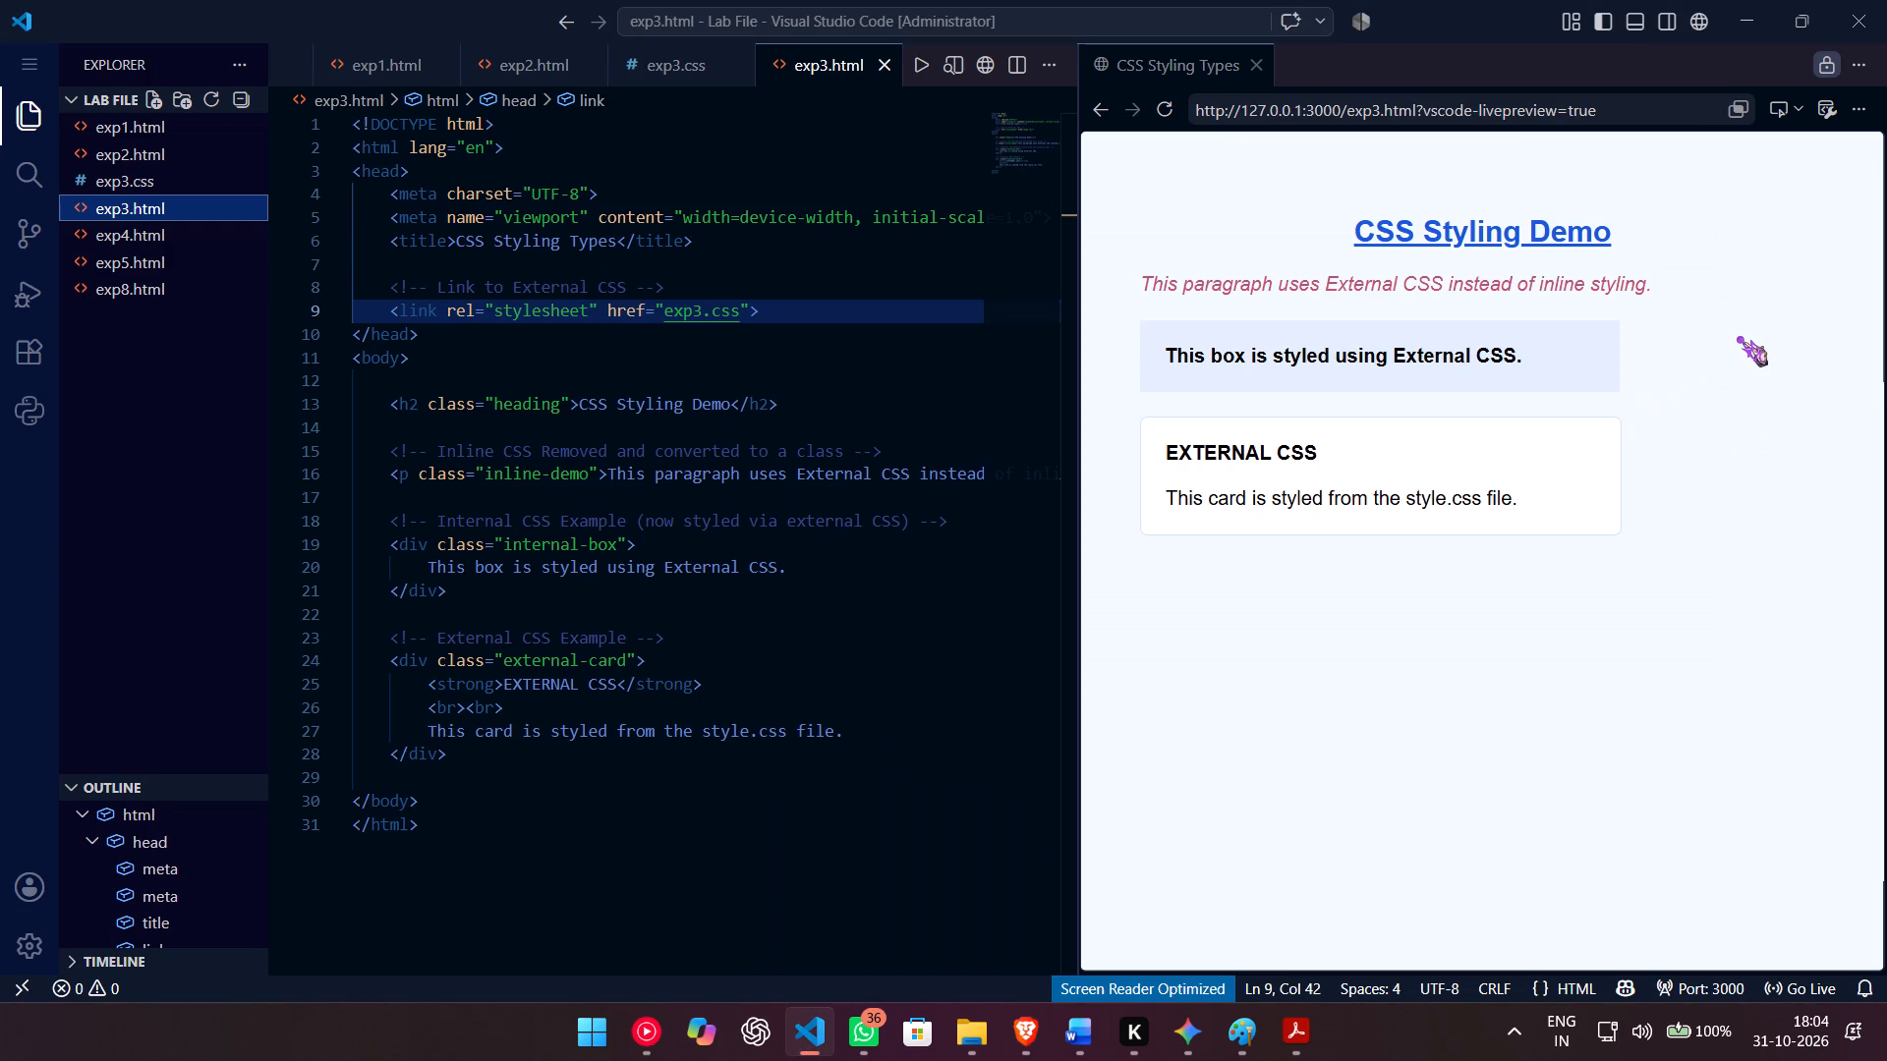
pyautogui.press('super+Print')
# Paste the exp3 screenshot into Paint and crop it to the live preview pane, about 776 × 797 px.
pyautogui.click(1231, 1025)
pyautogui.hotkey('ctrl', 'v')
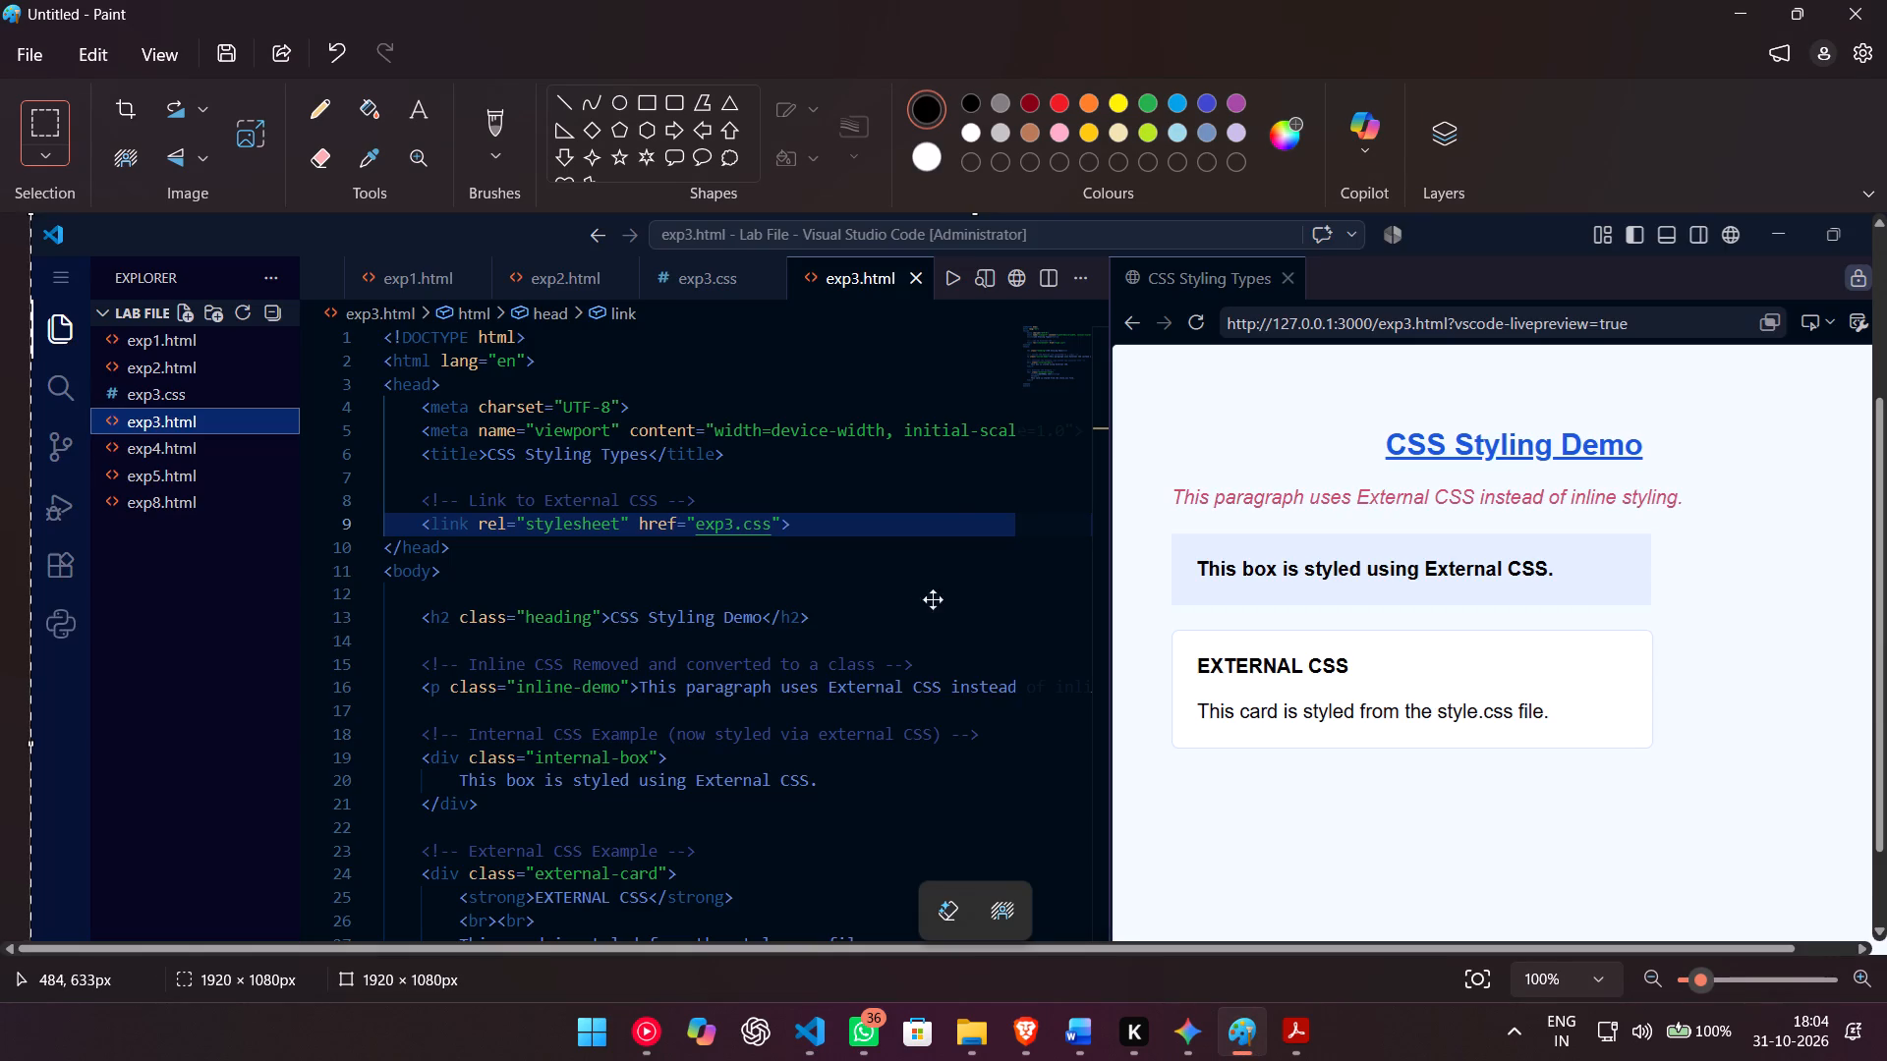
pyautogui.click(123, 101)
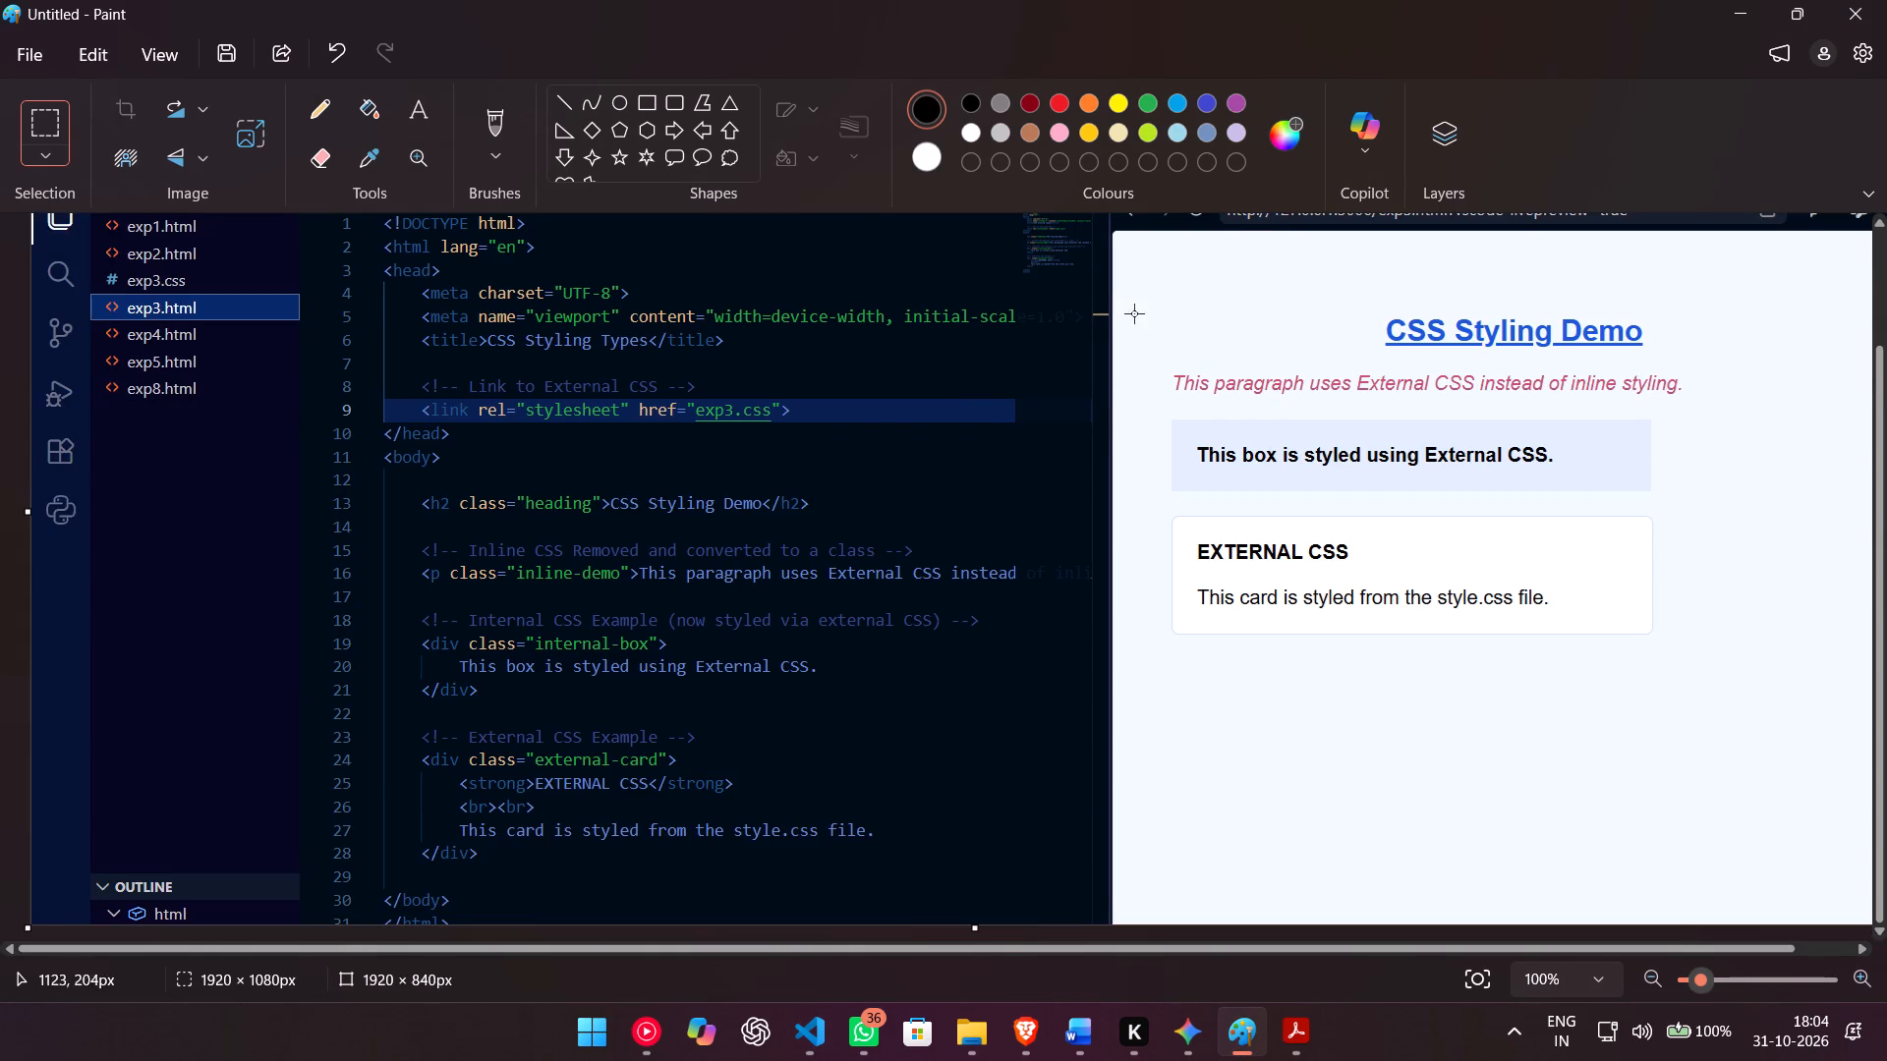
pyautogui.scroll(5, 1134, 313)
pyautogui.moveTo(1109, 285); pyautogui.dragTo(1886, 591)
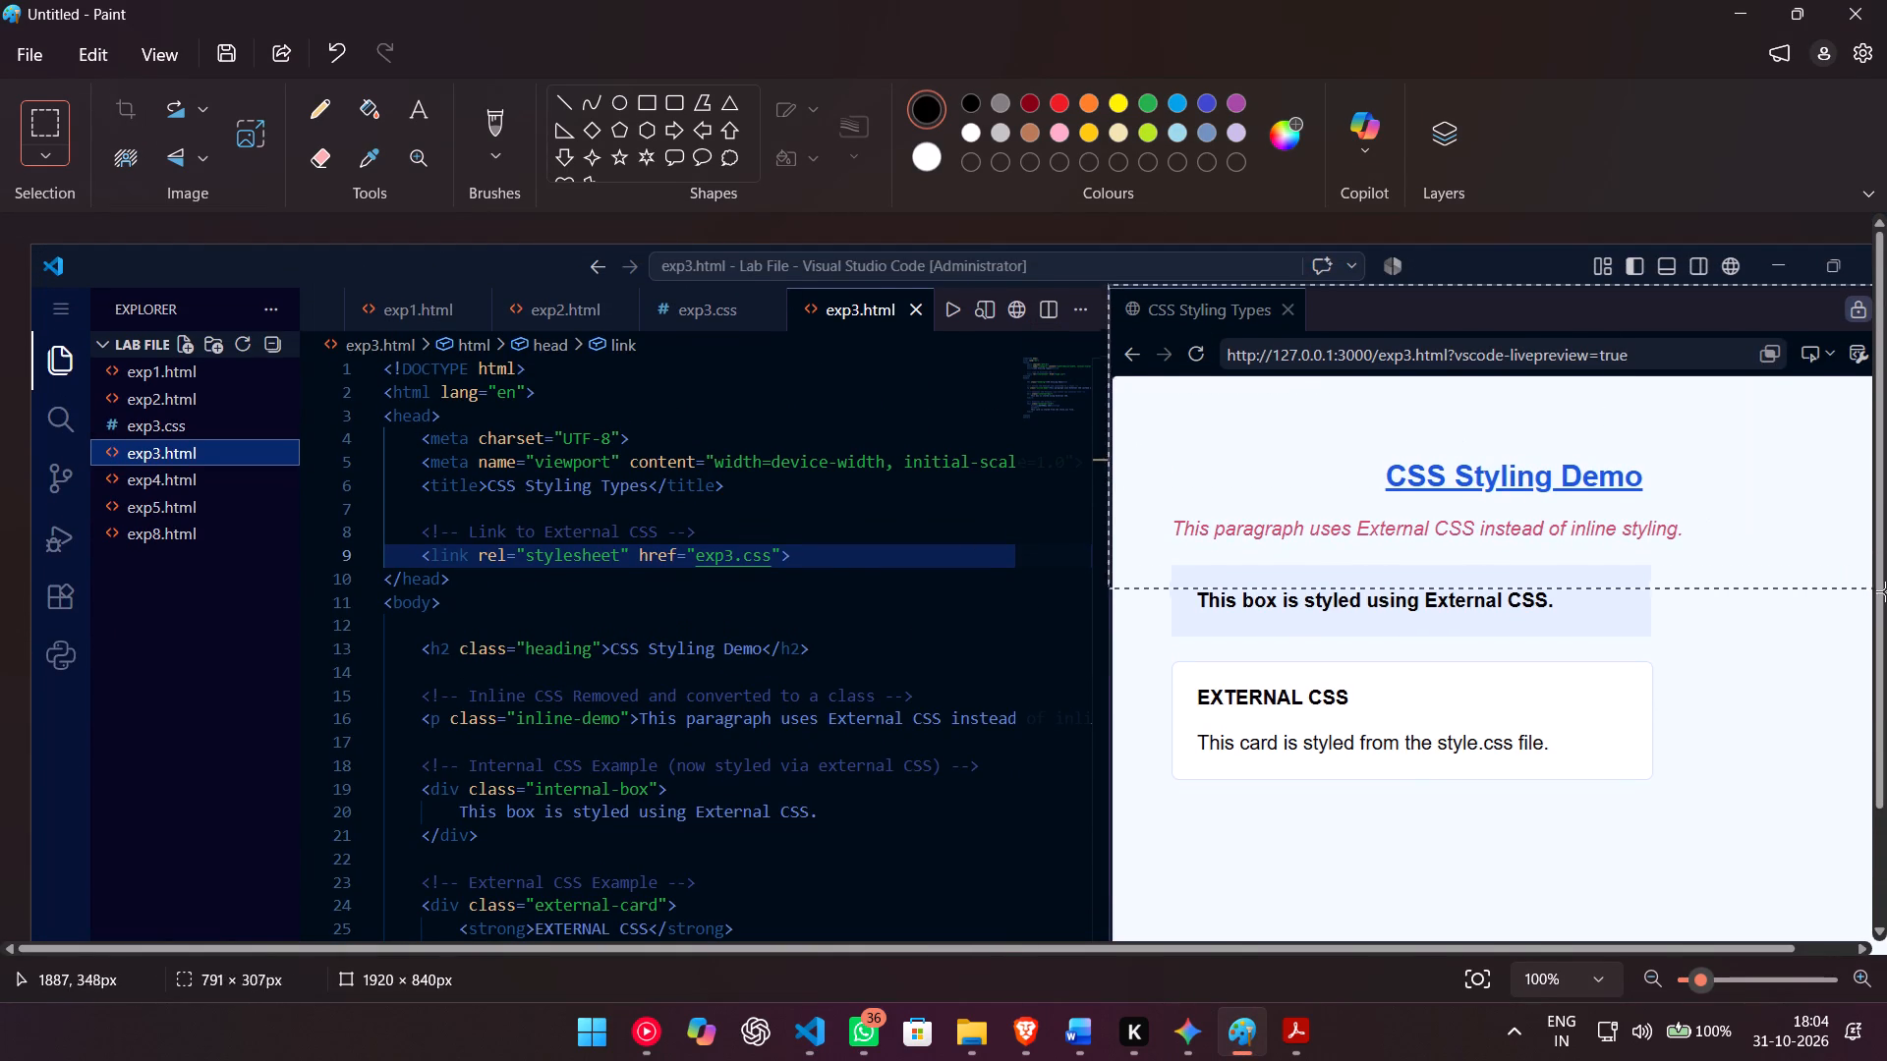
pyautogui.moveTo(1886, 591); pyautogui.dragTo(1871, 921)
pyautogui.scroll(-9, 1886, 593)
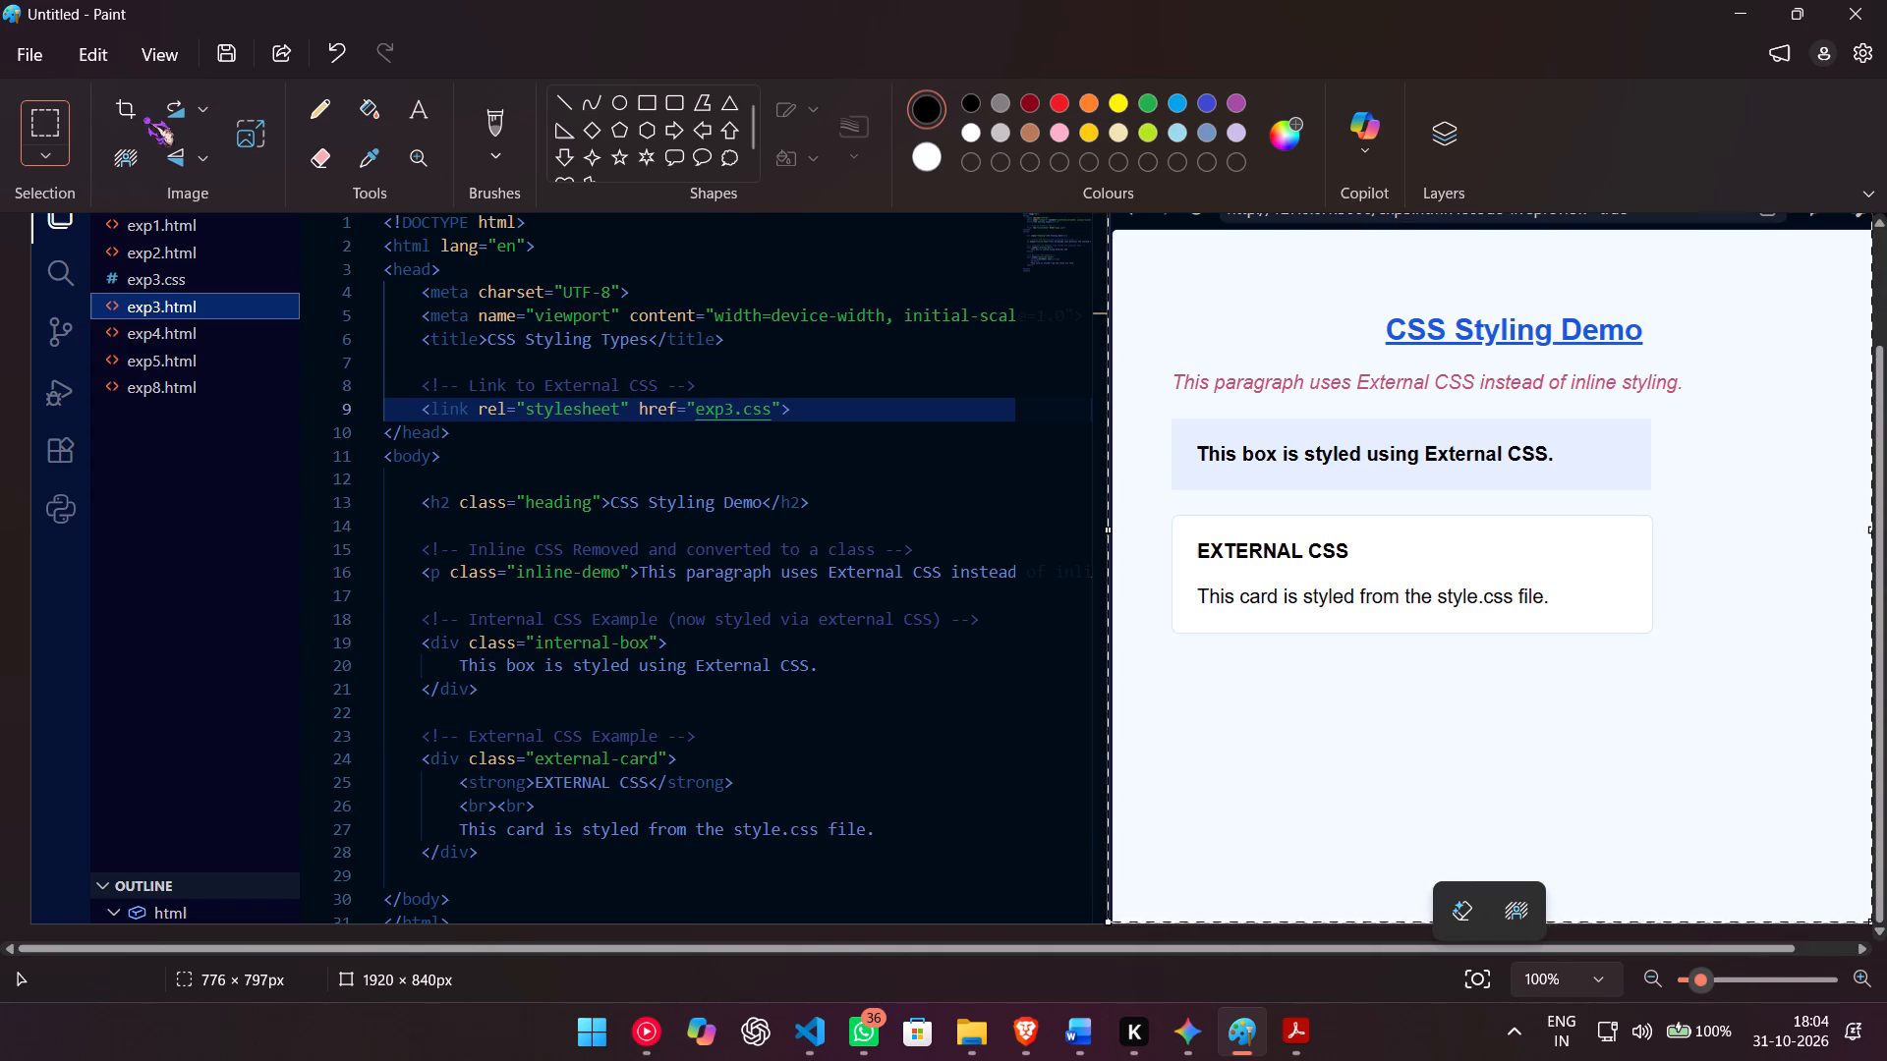
pyautogui.click(130, 109)
# Copy the cropped exp3 preview image and paste it into the Google Docs lab document in the browser.
pyautogui.rightClick(881, 465)
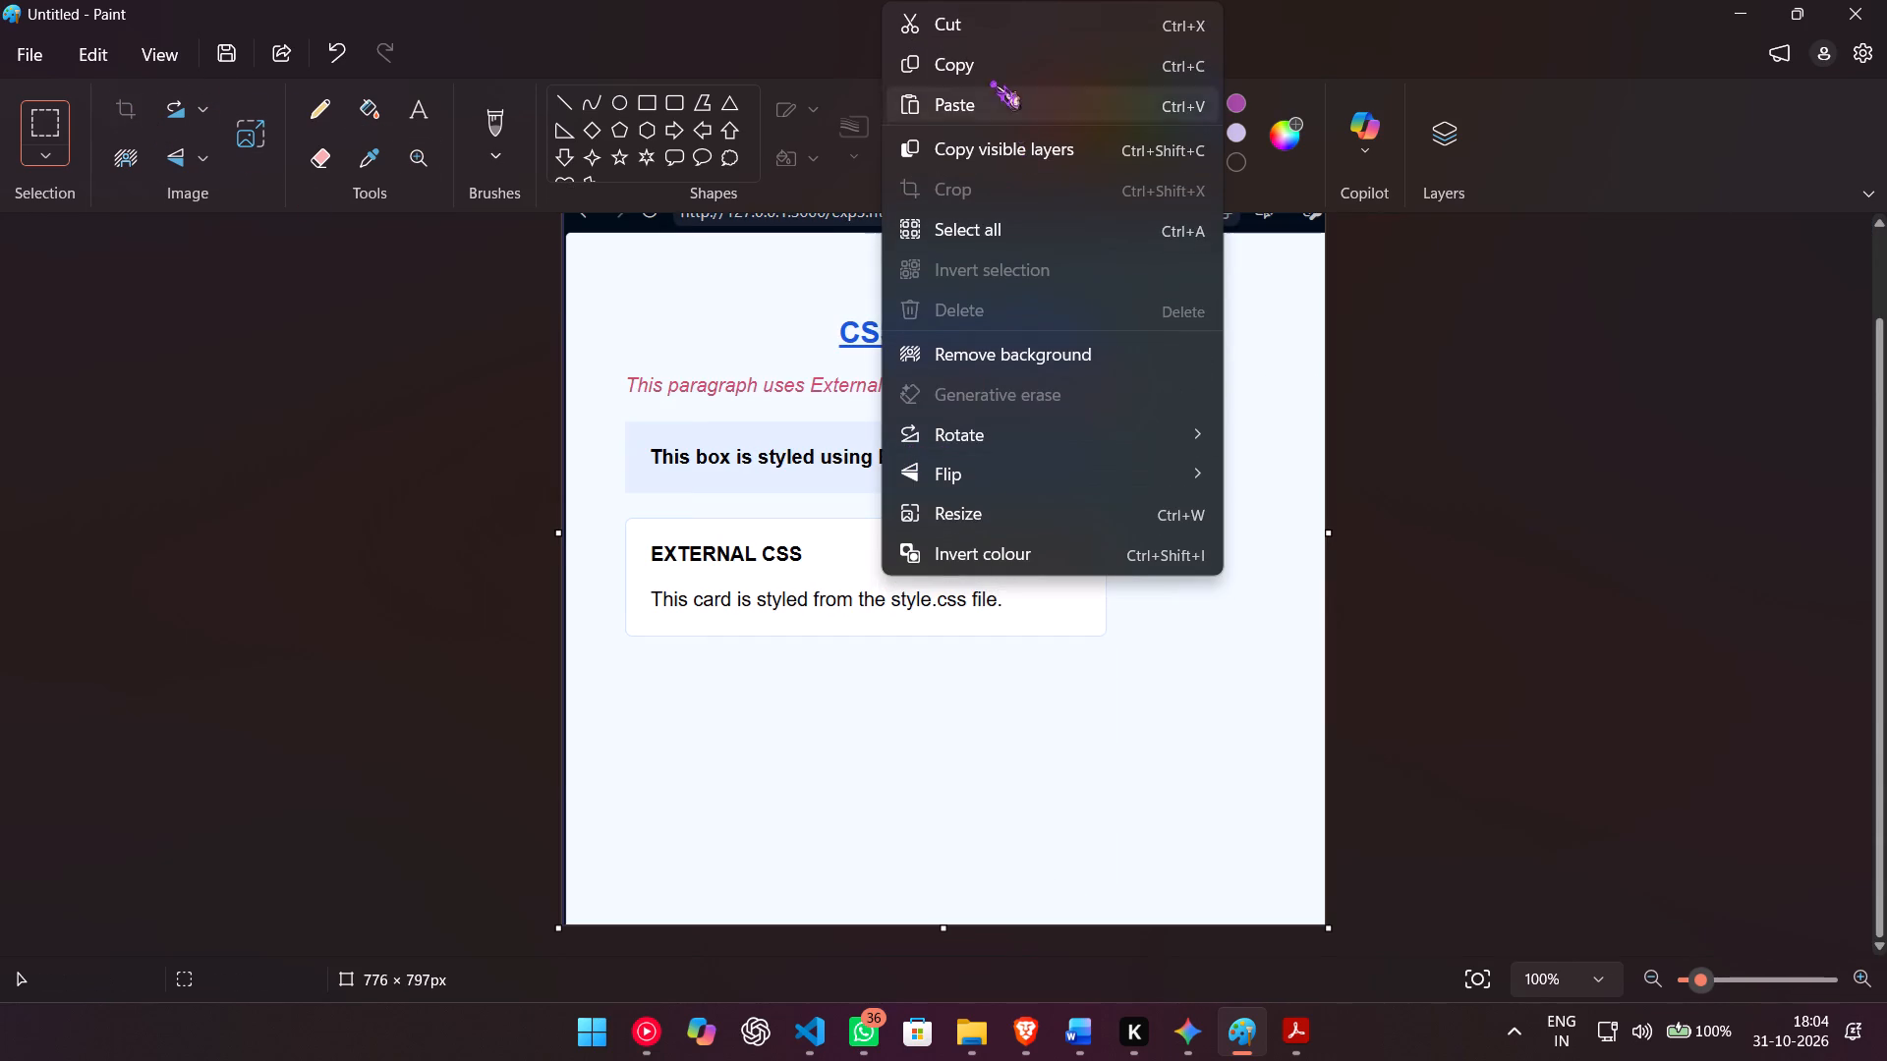
pyautogui.click(991, 77)
pyautogui.hotkey('alt', 'Tab')
pyautogui.hotkey('alt', 'Tab')
pyautogui.hotkey('alt', 'Tab')
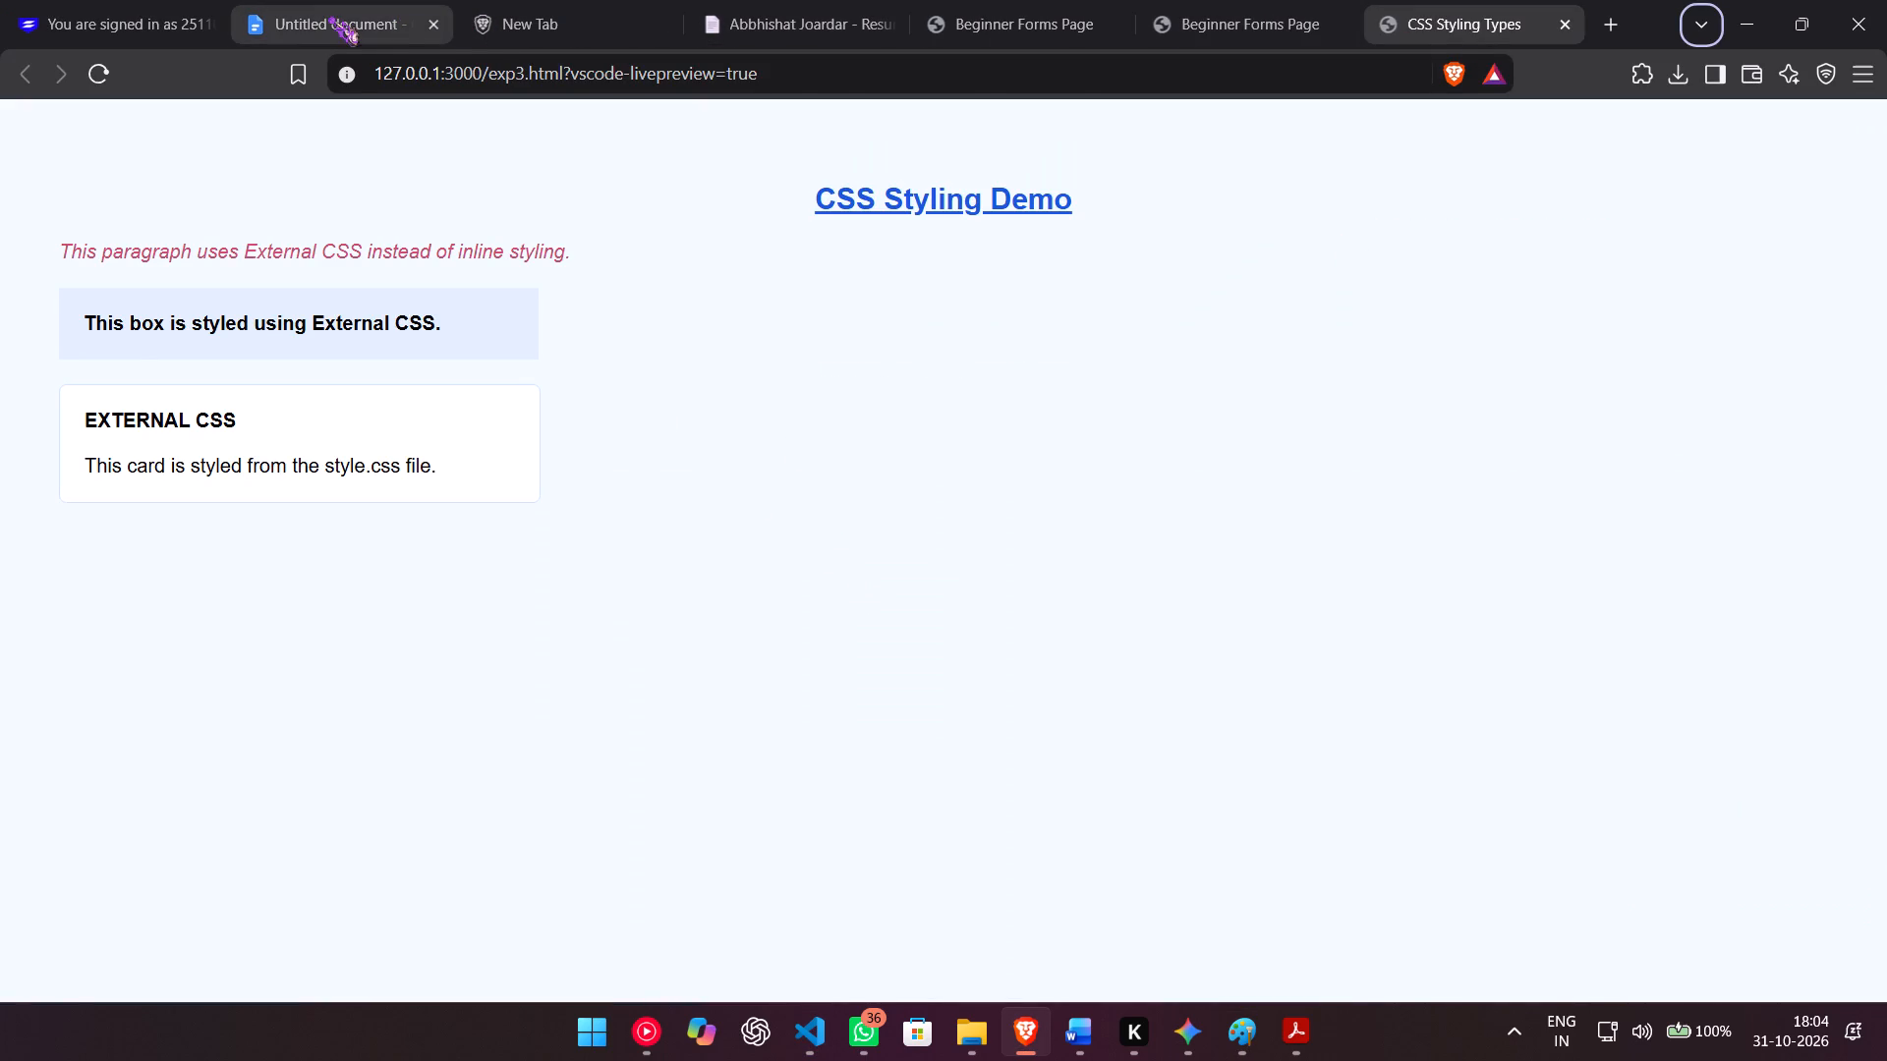
pyautogui.click(329, 17)
pyautogui.hotkey('ctrl', 'v')
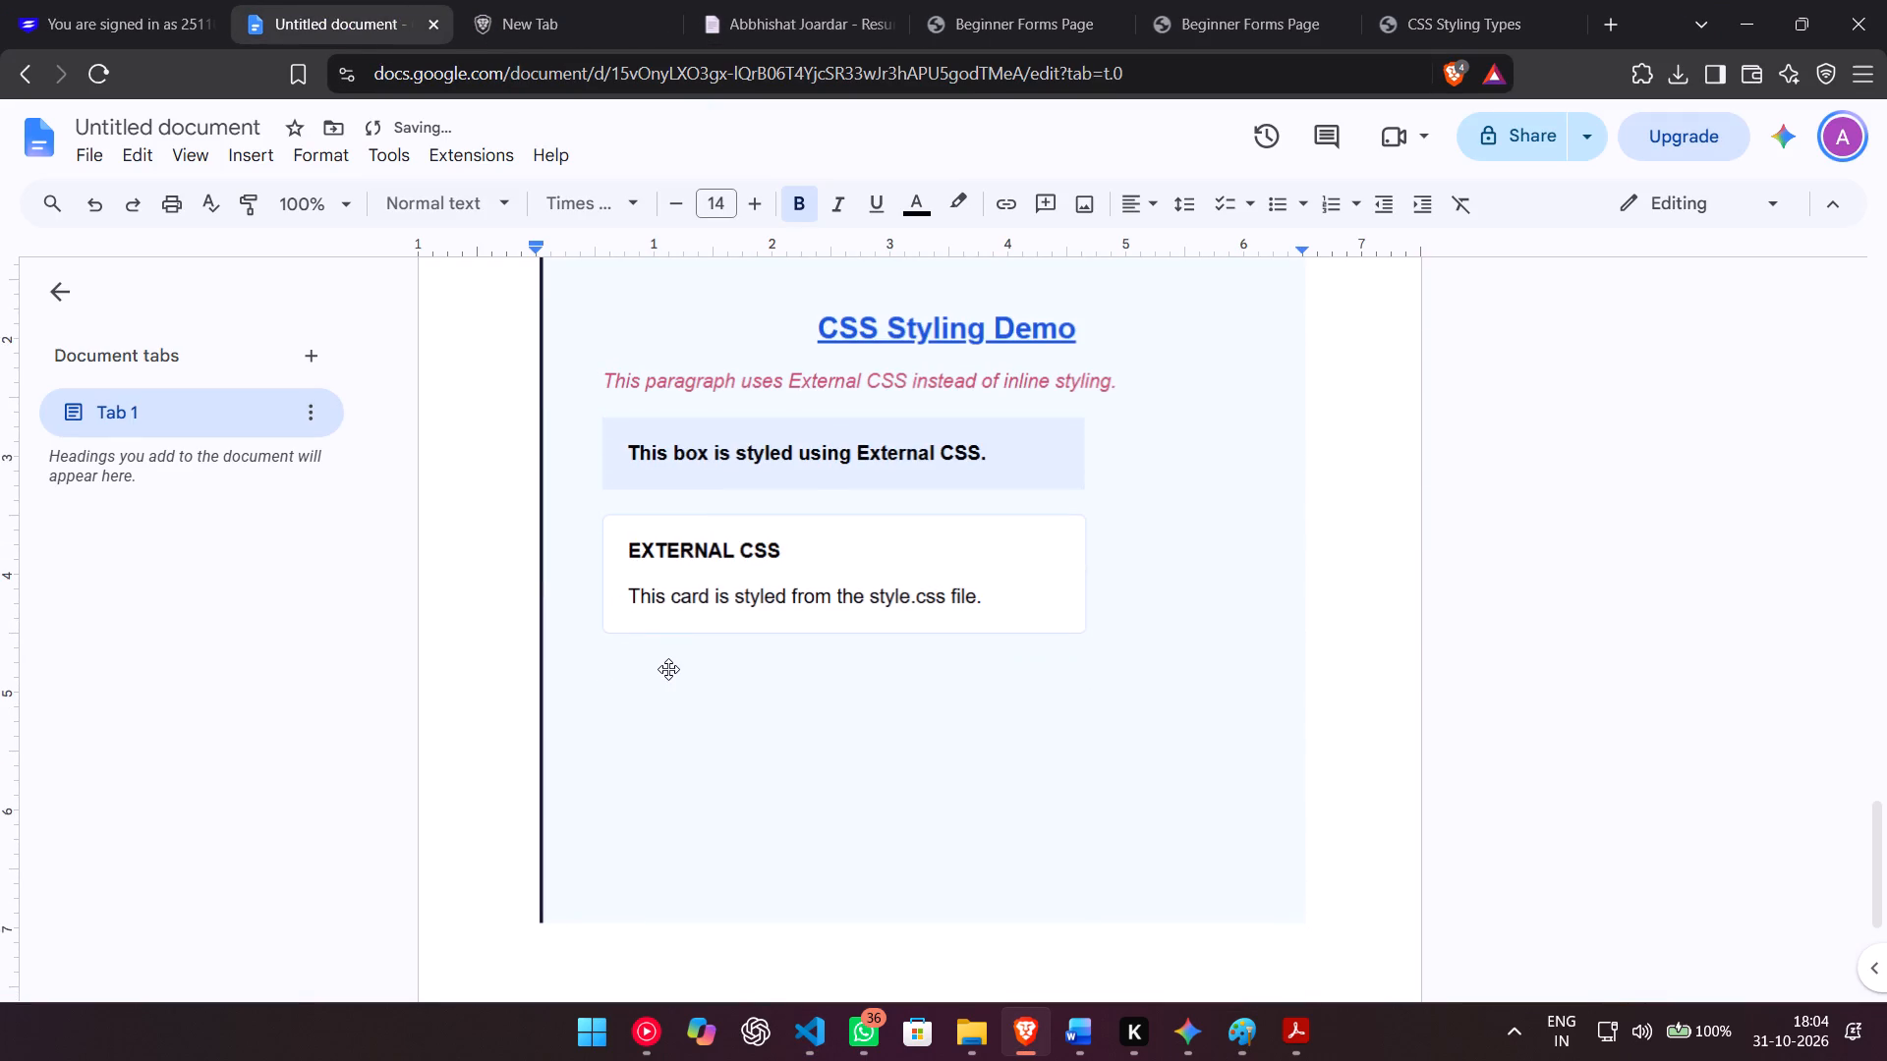
# Add blank lines below the pasted exp3 image and enter the heading OUTPUT on the following page.
pyautogui.scroll(3, 668, 669)
pyautogui.scroll(-7, 687, 656)
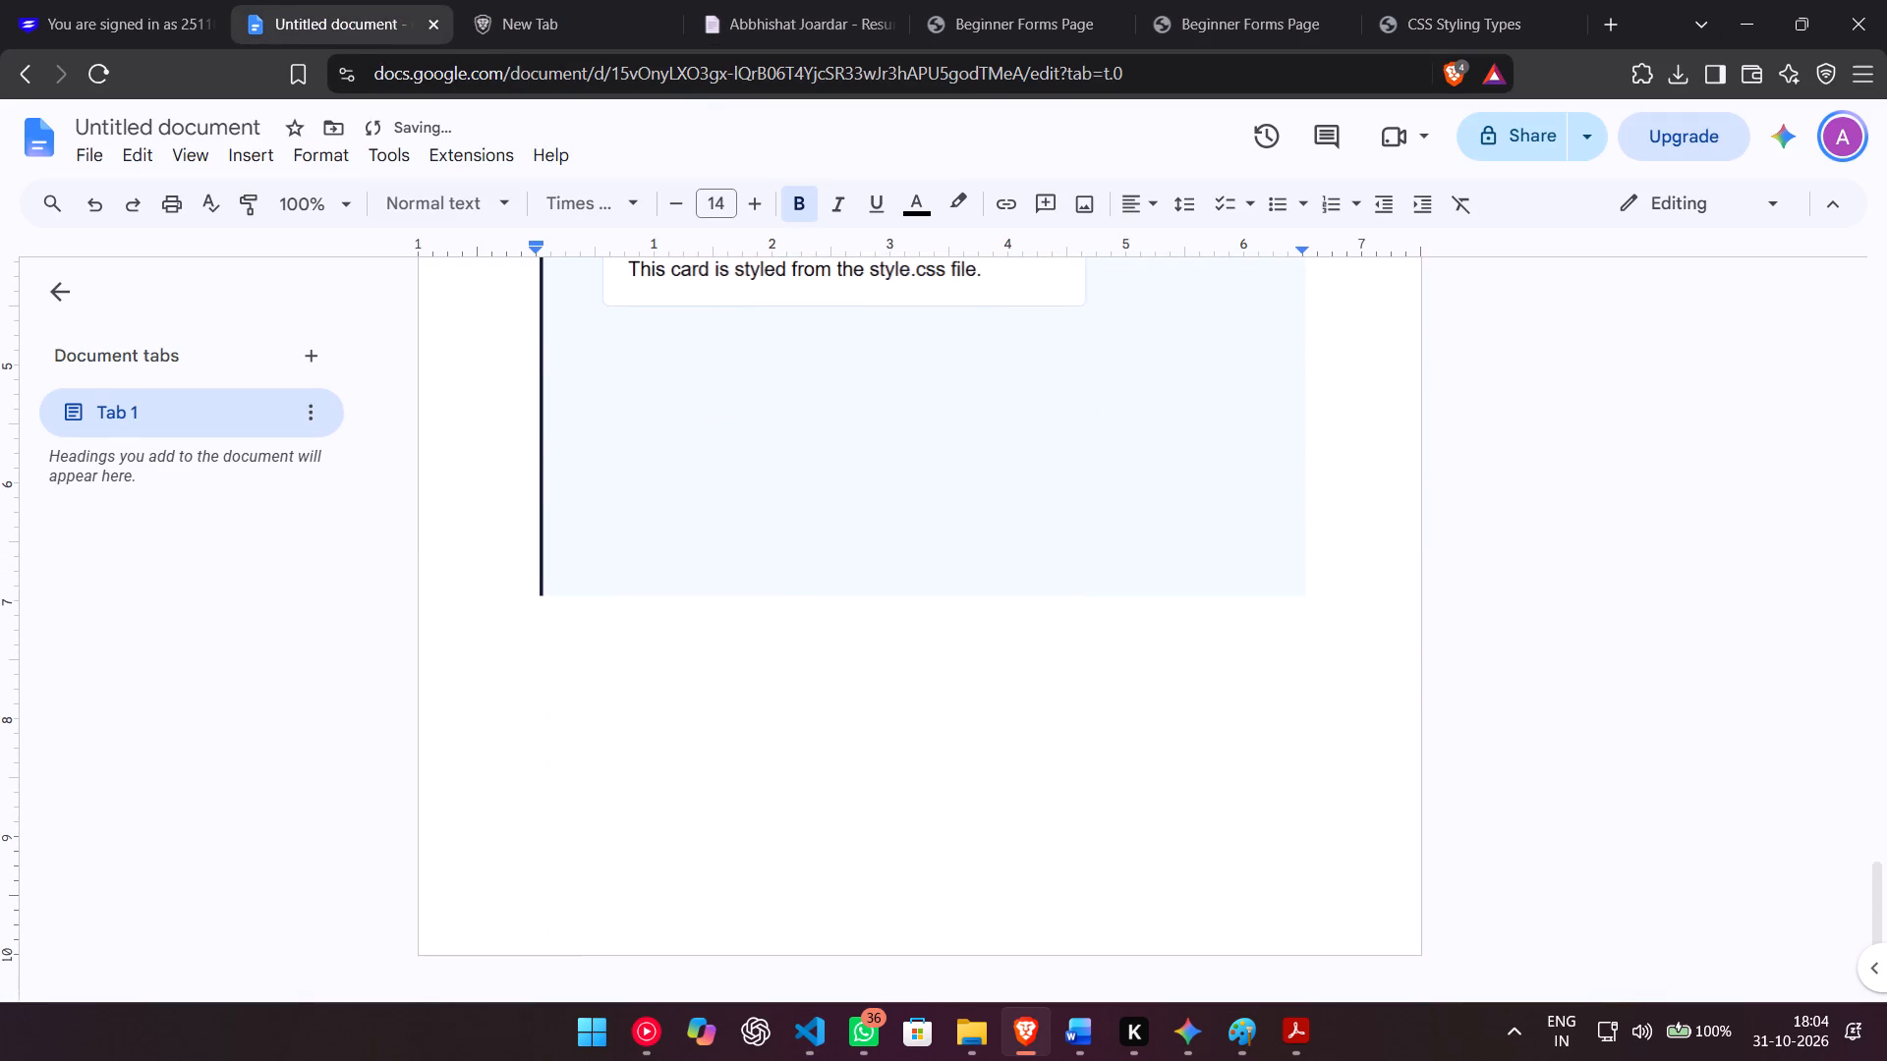
pyautogui.press('Return')
pyautogui.press('Return')
pyautogui.press('Return')
pyautogui.press('Return')
pyautogui.press('Return')
pyautogui.press('Return')
pyautogui.press('Return')
pyautogui.press('Return')
pyautogui.press('Return')
pyautogui.press('BackSpace')
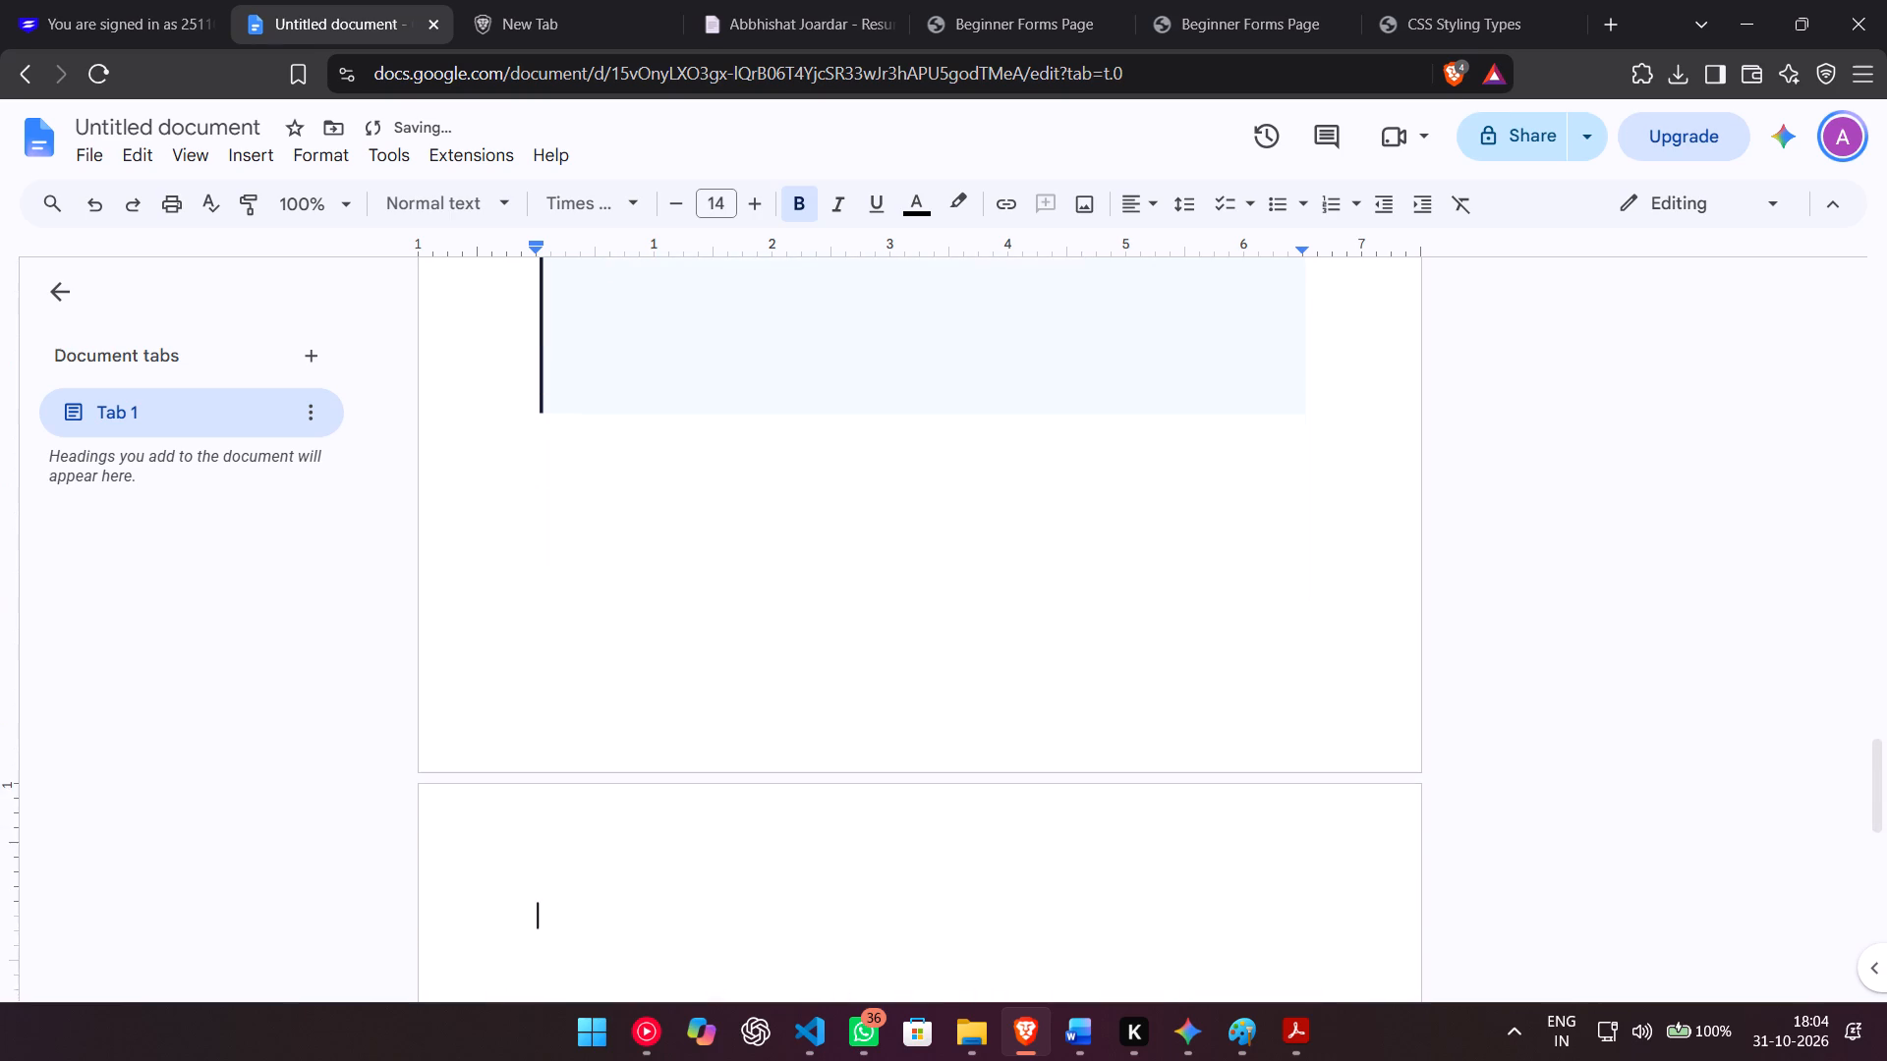
pyautogui.press('BackSpace')
pyautogui.press('BackSpace')
pyautogui.press('Return')
pyautogui.press('Return')
pyautogui.write('OUTPUT')
pyautogui.hotkey('alt', 'Tab')
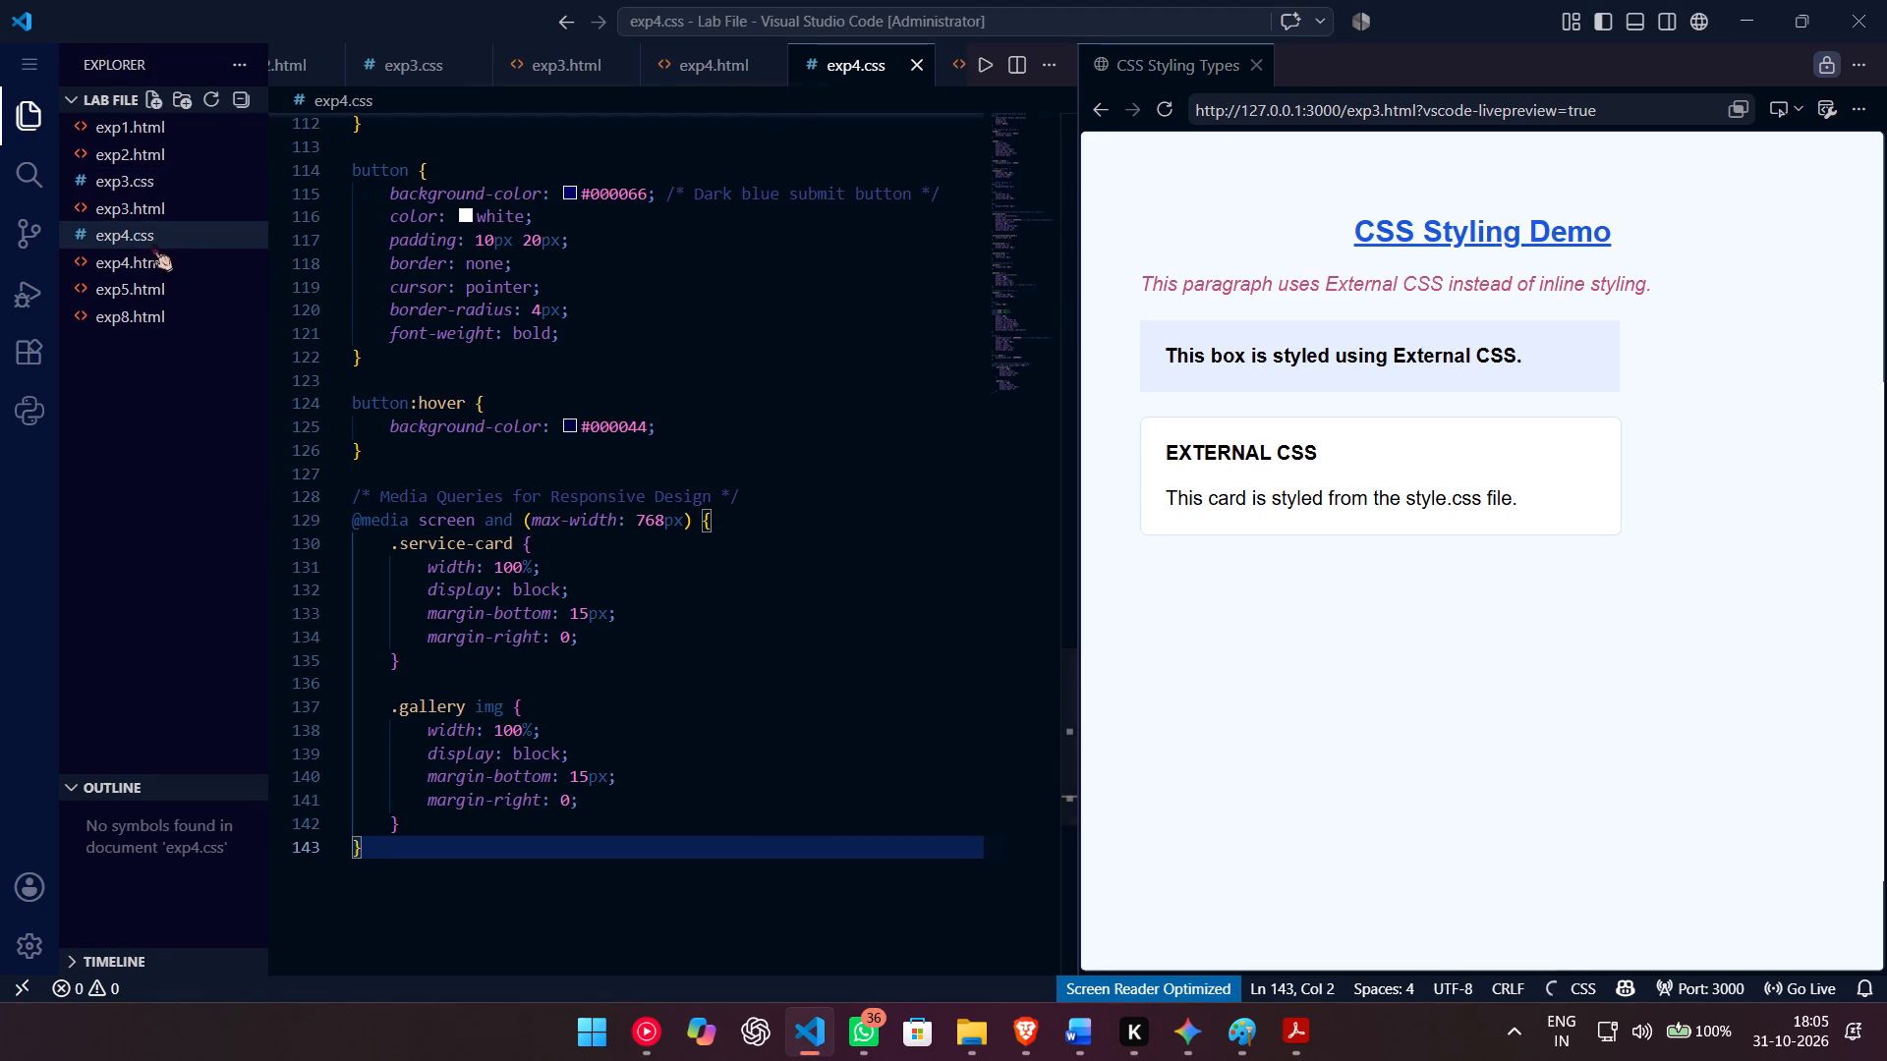
# Show exp4.html in the live preview beside the code and check the page down to the Contact Form.
pyautogui.click(141, 254)
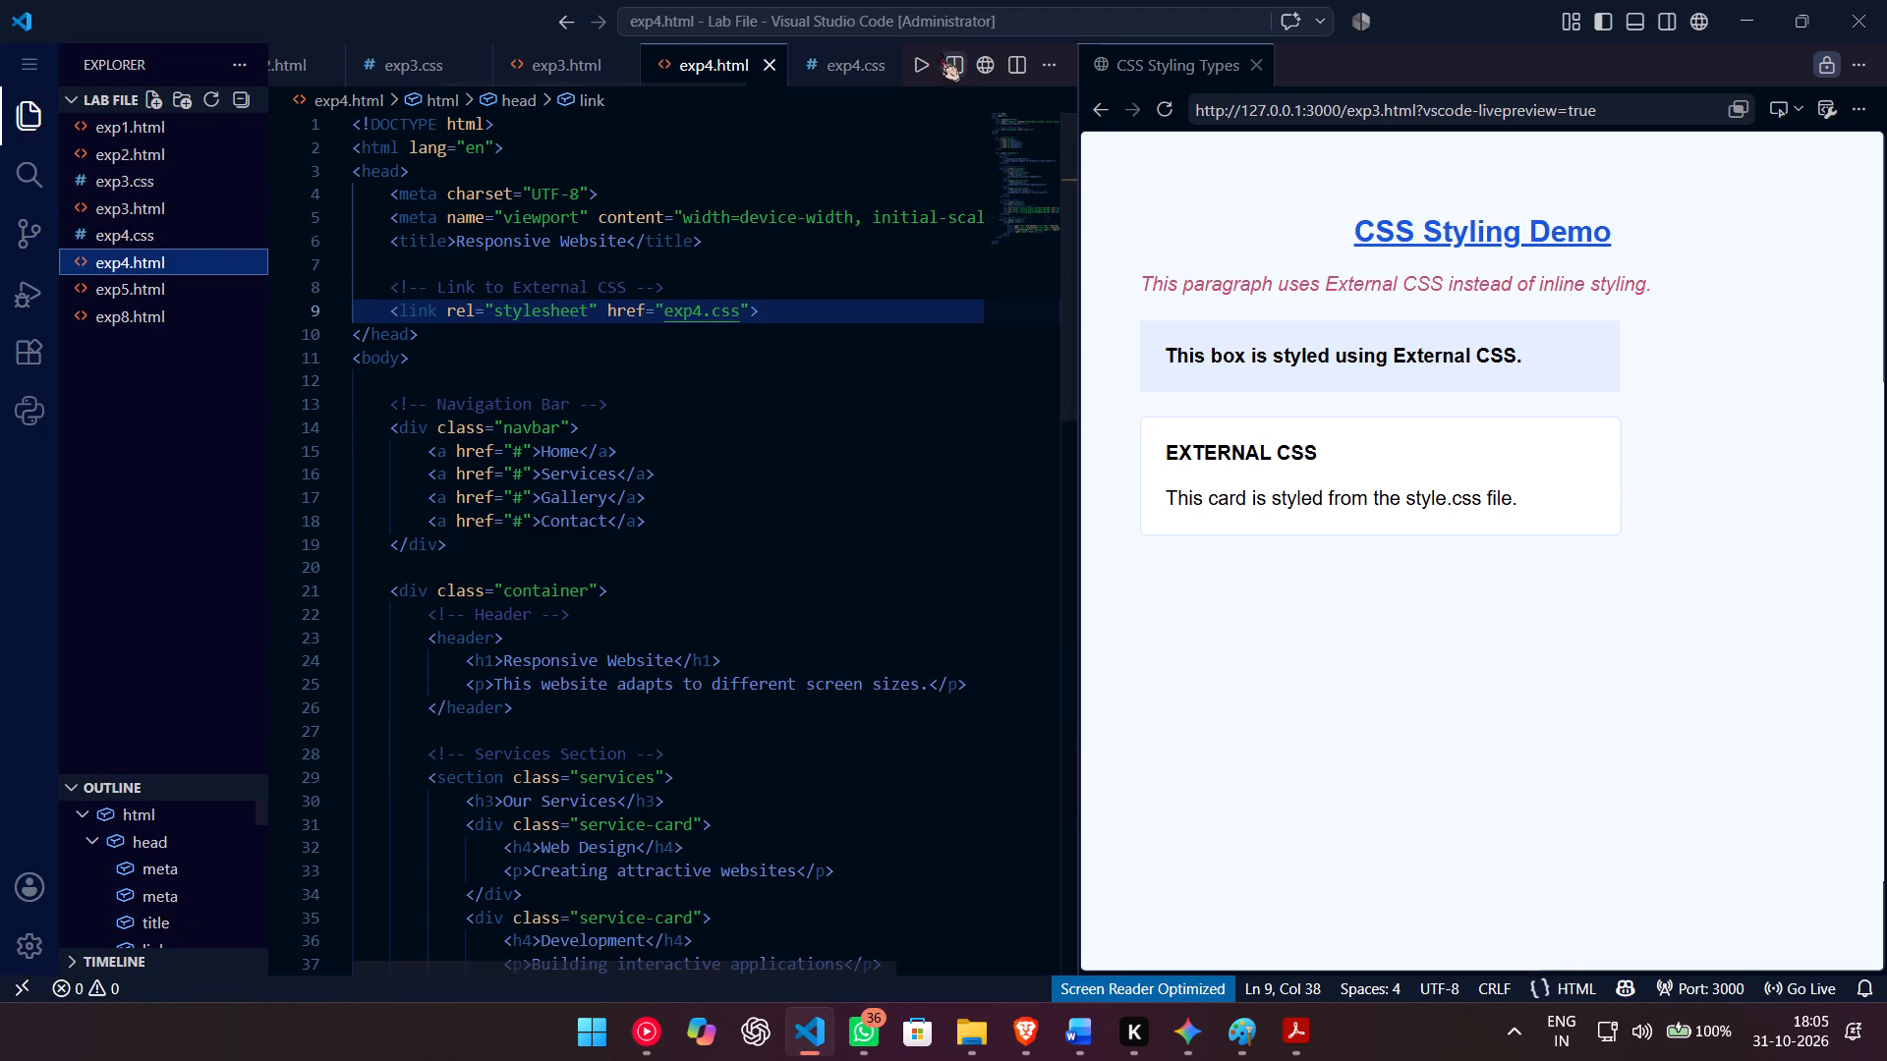
pyautogui.click(952, 61)
pyautogui.scroll(-12, 1450, 539)
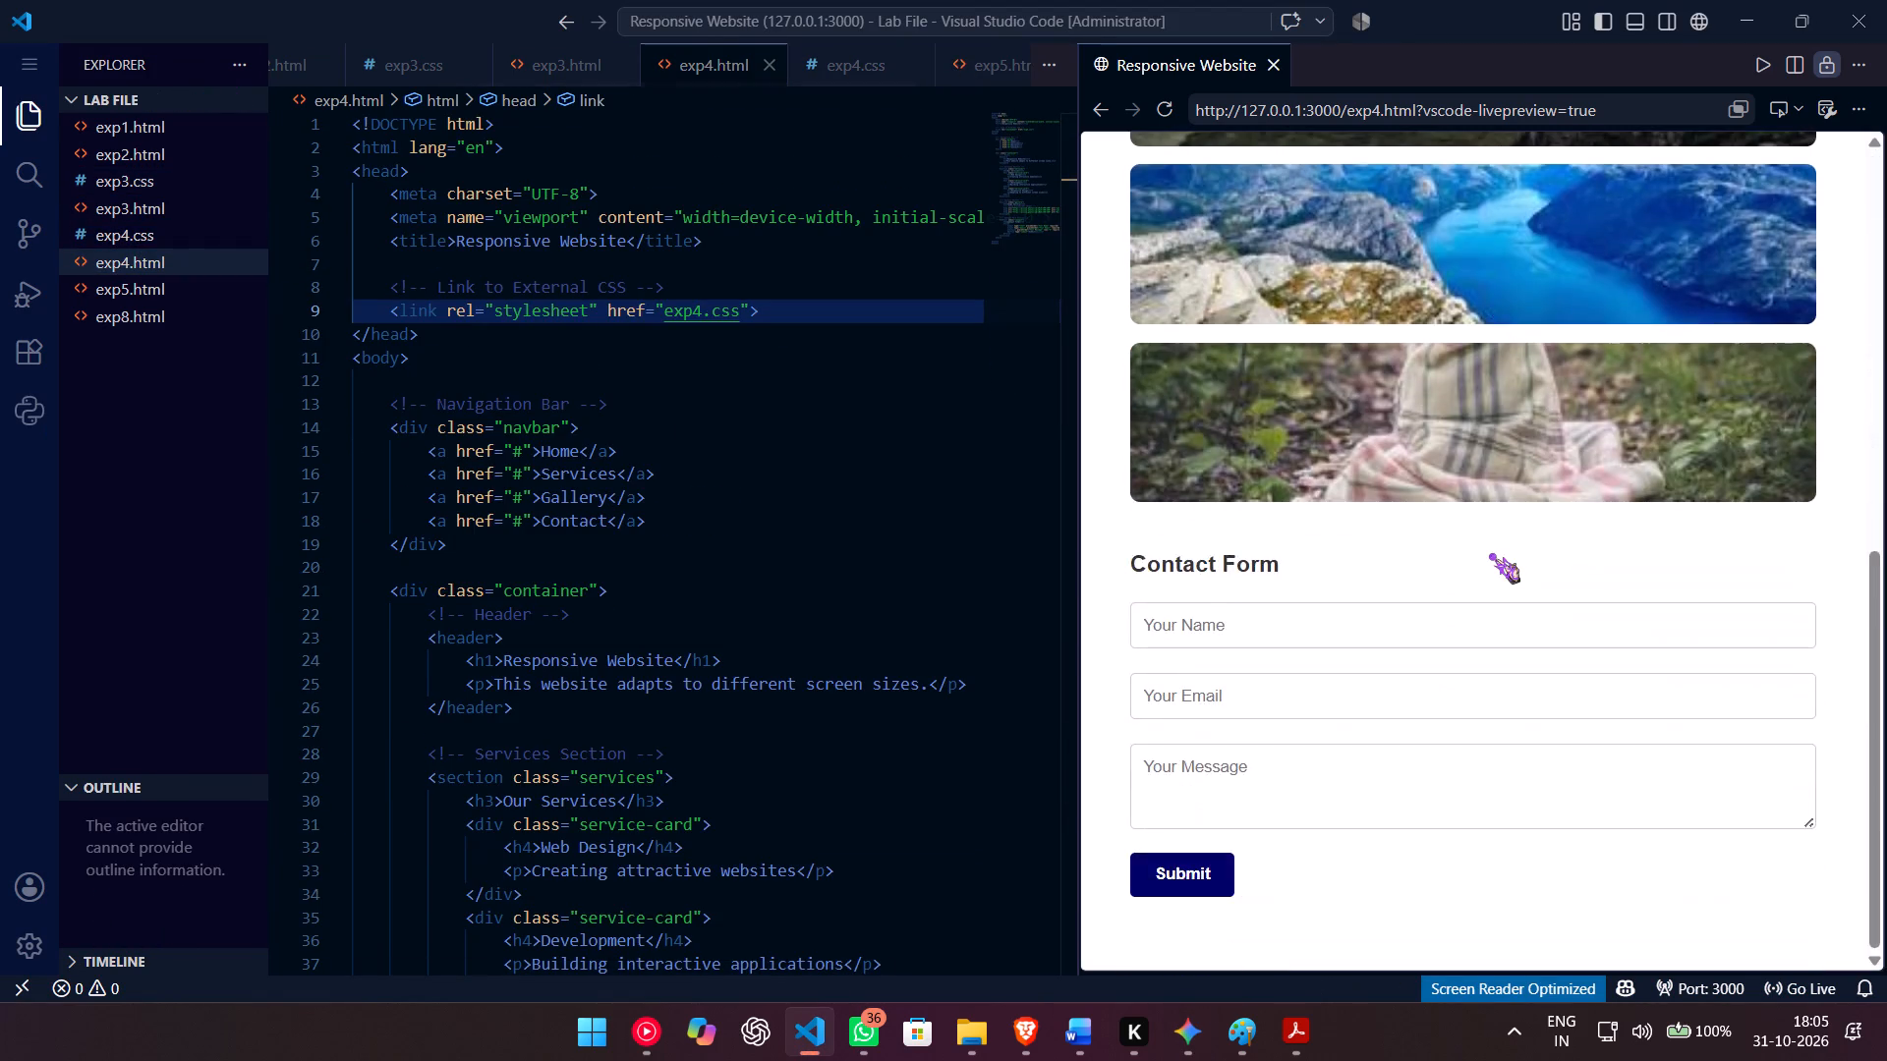
pyautogui.scroll(-11, 1490, 553)
pyautogui.scroll(7, 1491, 553)
pyautogui.scroll(1, 1733, 191)
# Open the exp4.html live preview in the external browser and look over the whole page.
pyautogui.click(1867, 112)
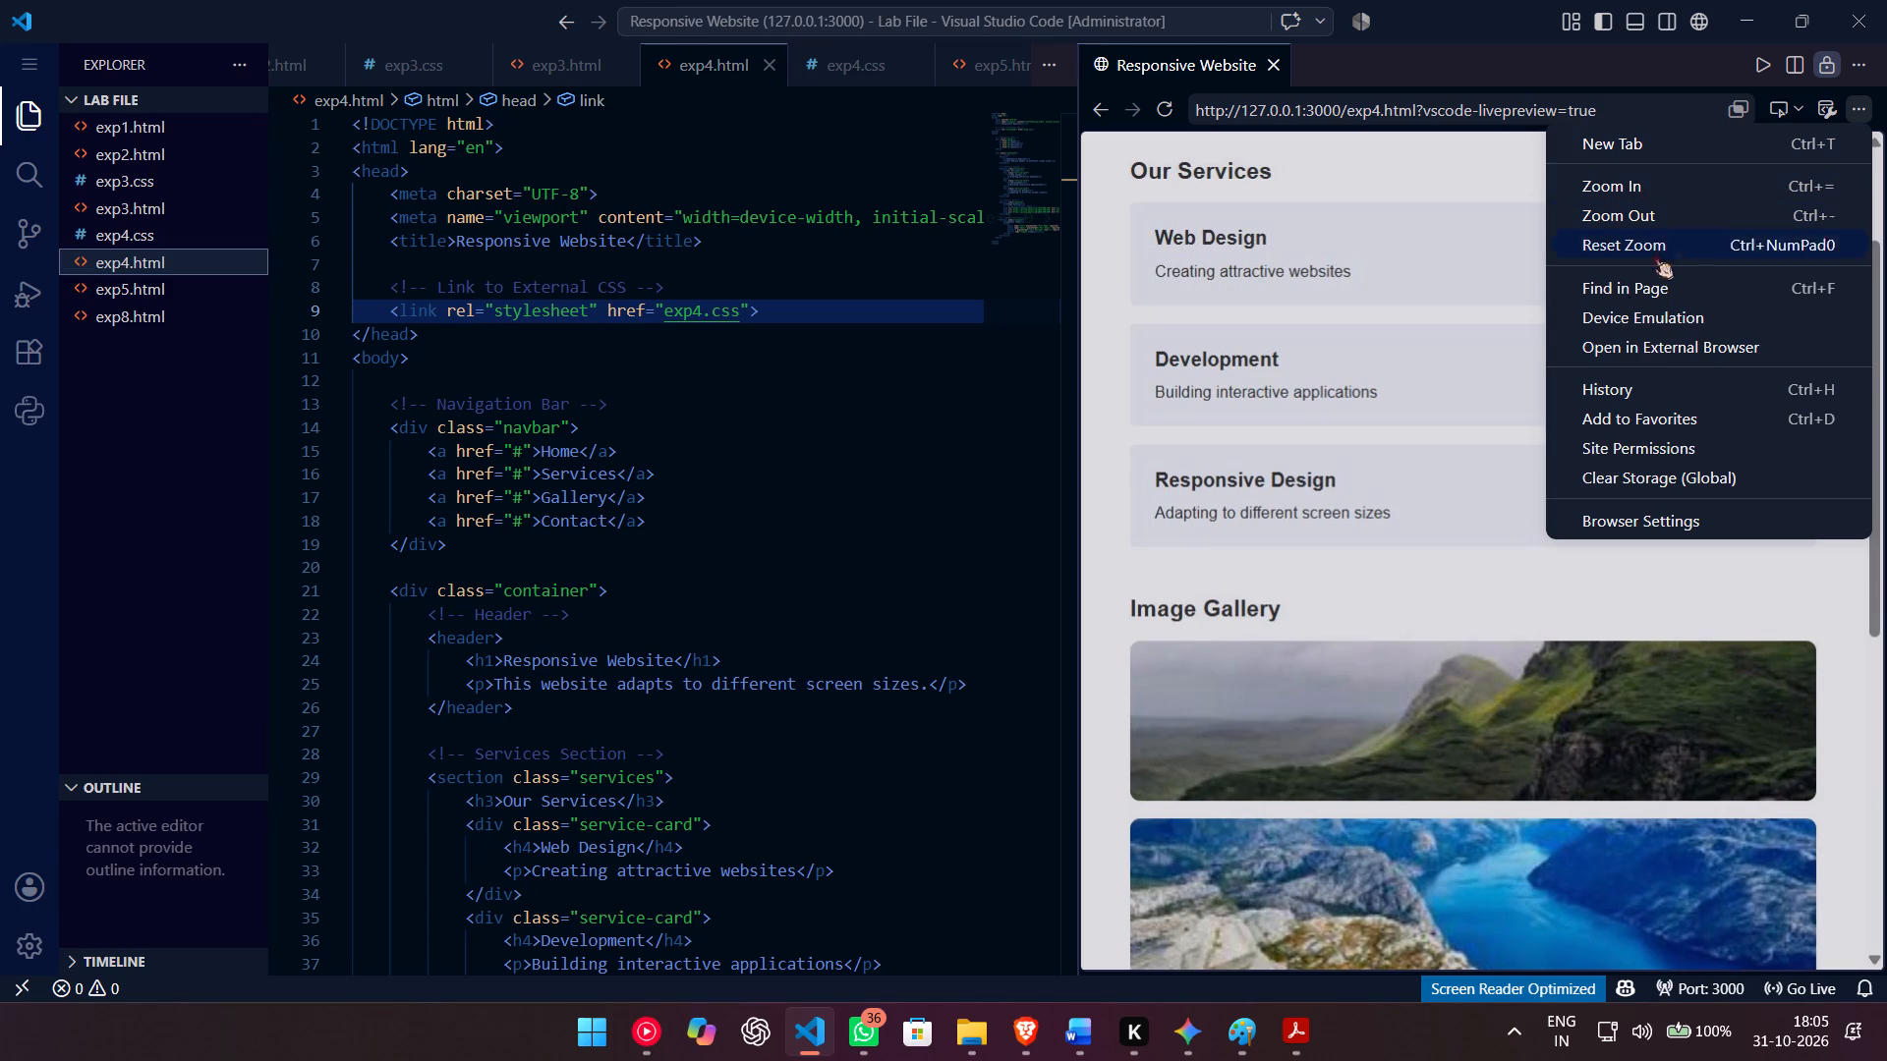
pyautogui.click(1630, 336)
pyautogui.scroll(-9, 1100, 500)
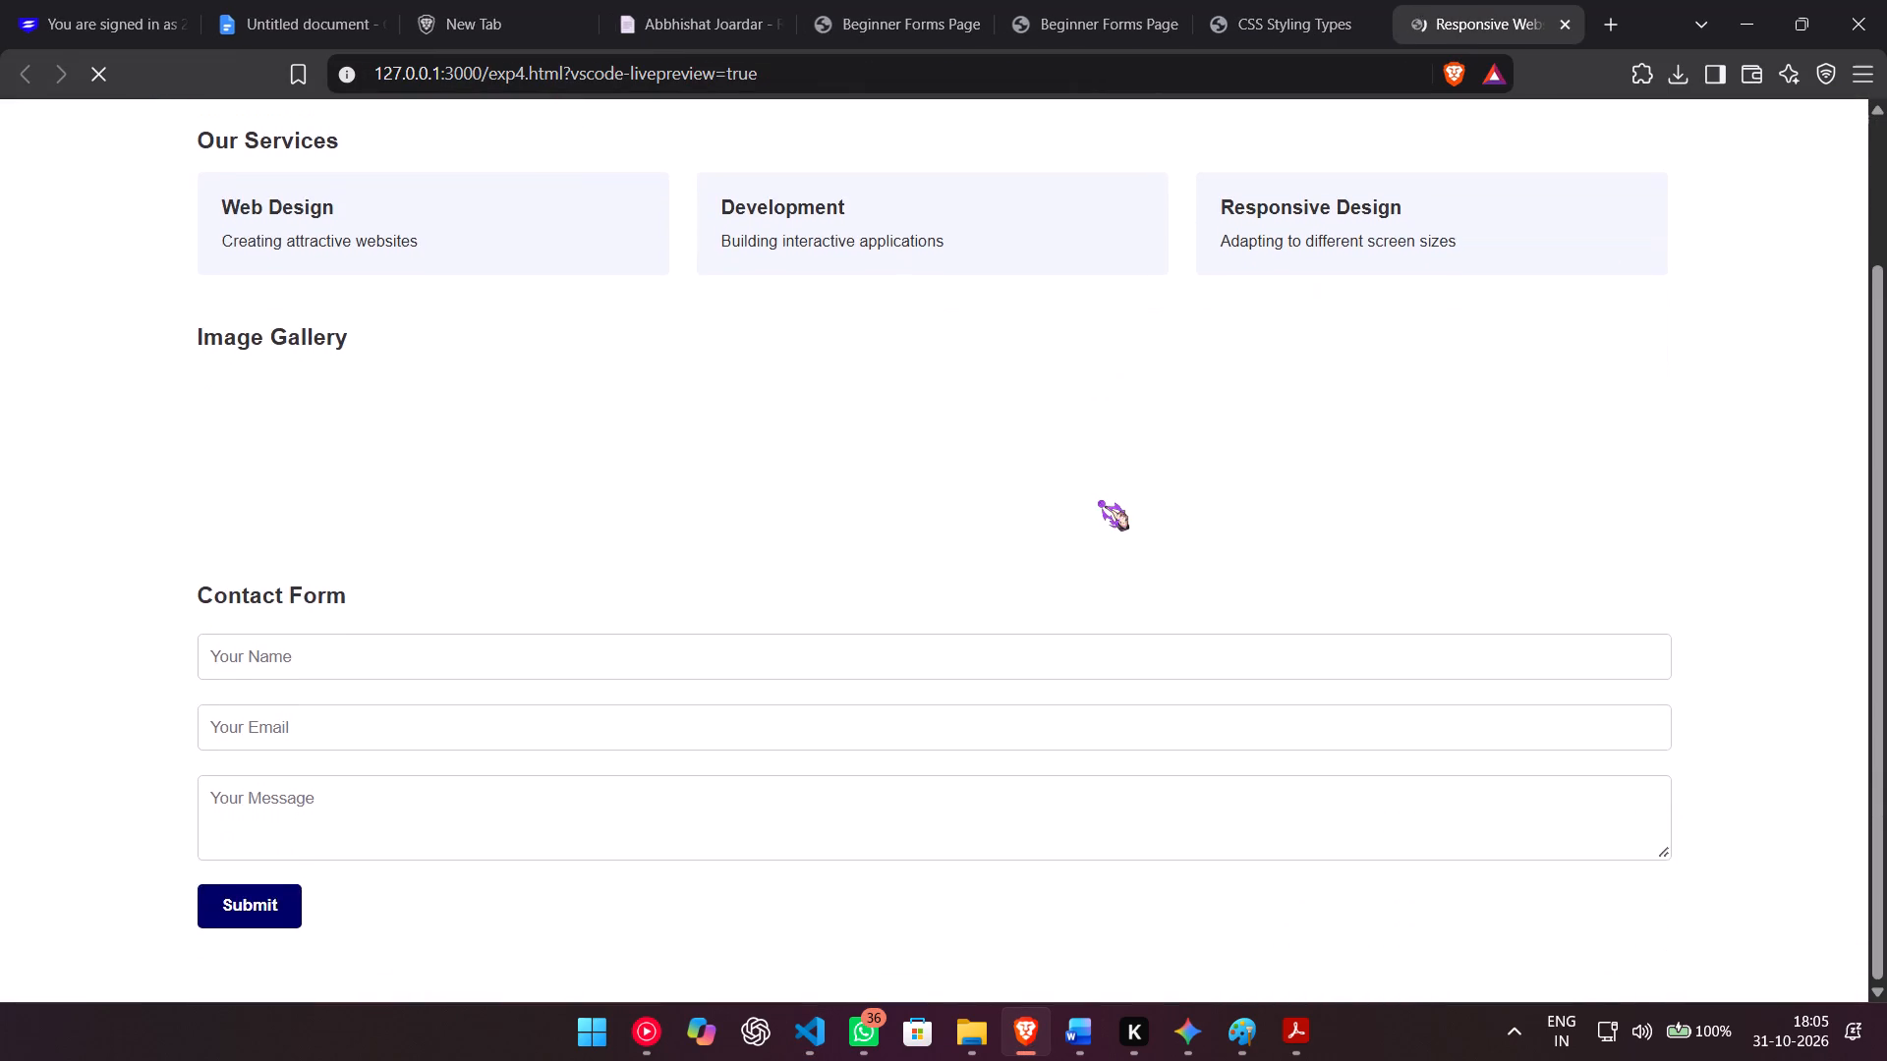
pyautogui.scroll(5, 1099, 500)
pyautogui.scroll(-13, 1099, 500)
pyautogui.scroll(6, 1064, 549)
# Zoom out the exp4 page until everything from the navigation bar to Submit fits, and capture a full-screen screenshot.
pyautogui.hotkey('alt', 'Tab')
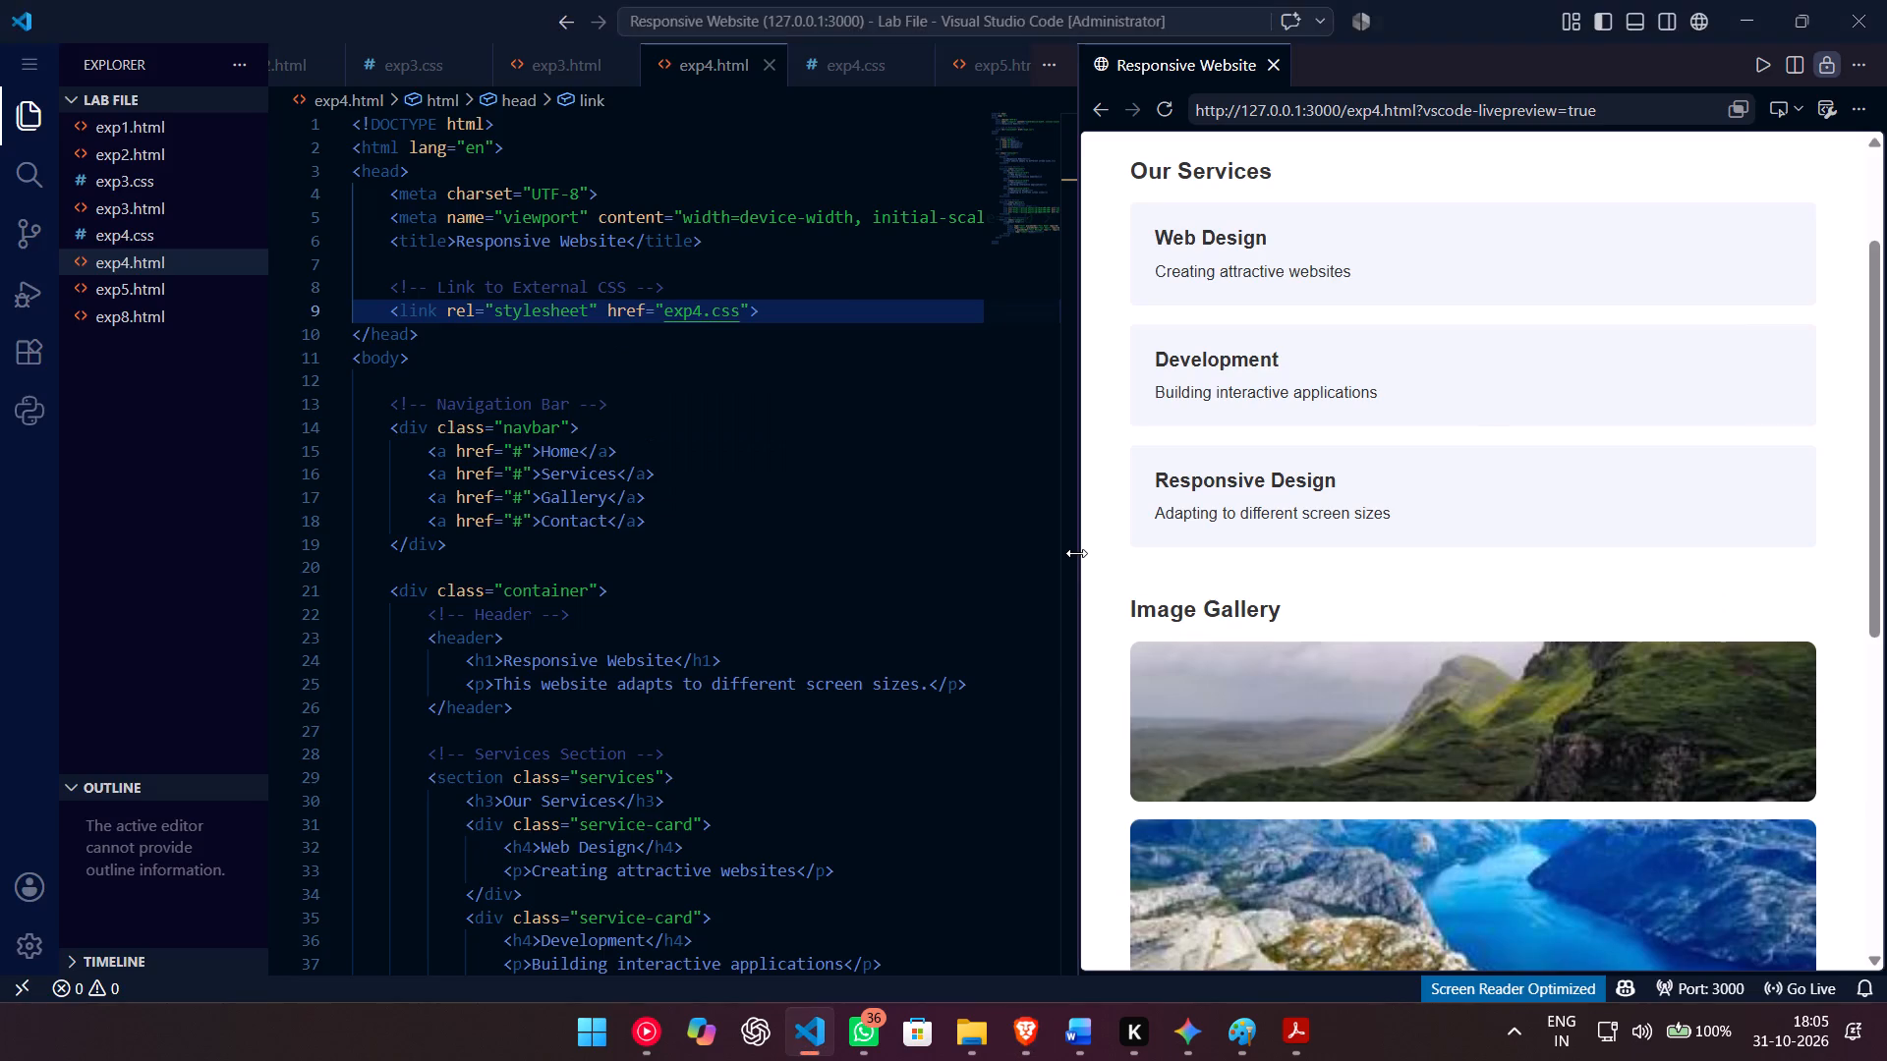
pyautogui.hotkey('alt', 'Tab')
pyautogui.scroll(-3, 1076, 553)
pyautogui.scroll(3, 1076, 553)
pyautogui.keyDown('ctrl'); pyautogui.scroll(-1, 1076, 553); pyautogui.keyUp('ctrl')
pyautogui.scroll(-1, 1081, 553)
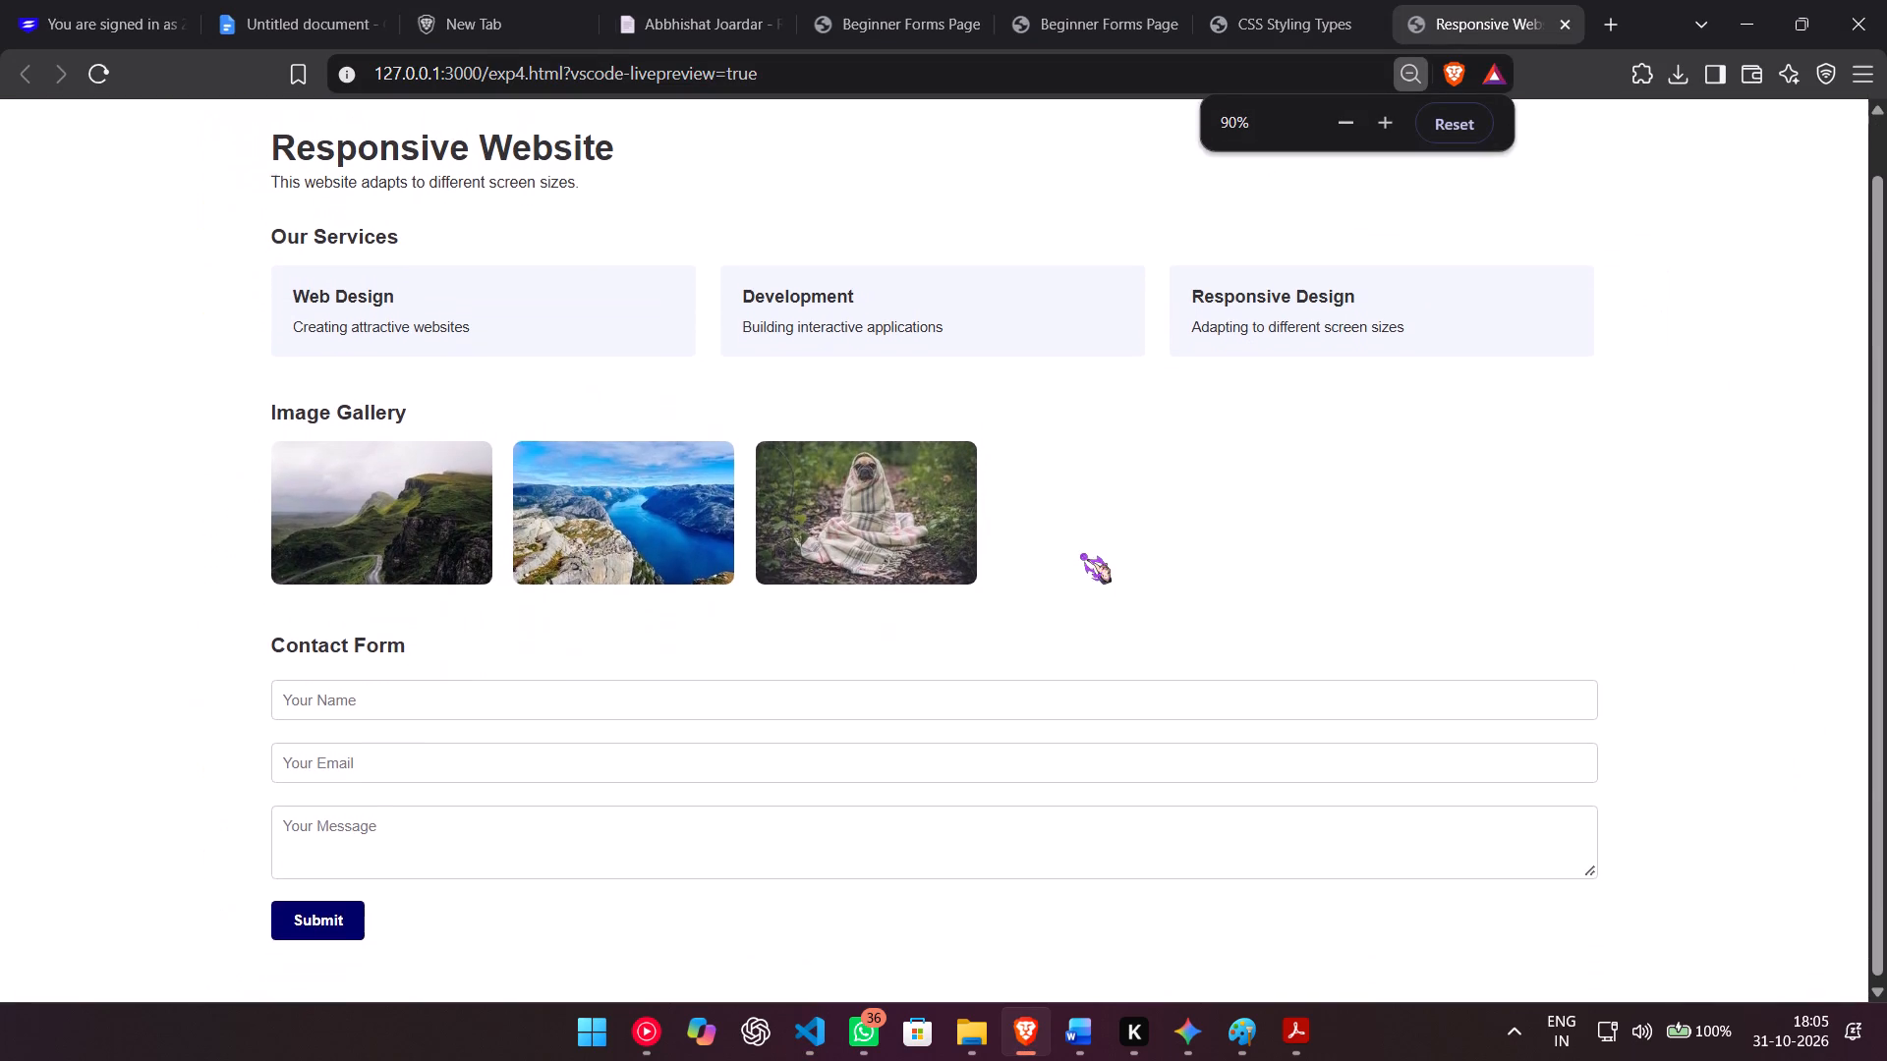
pyautogui.scroll(1, 1389, 511)
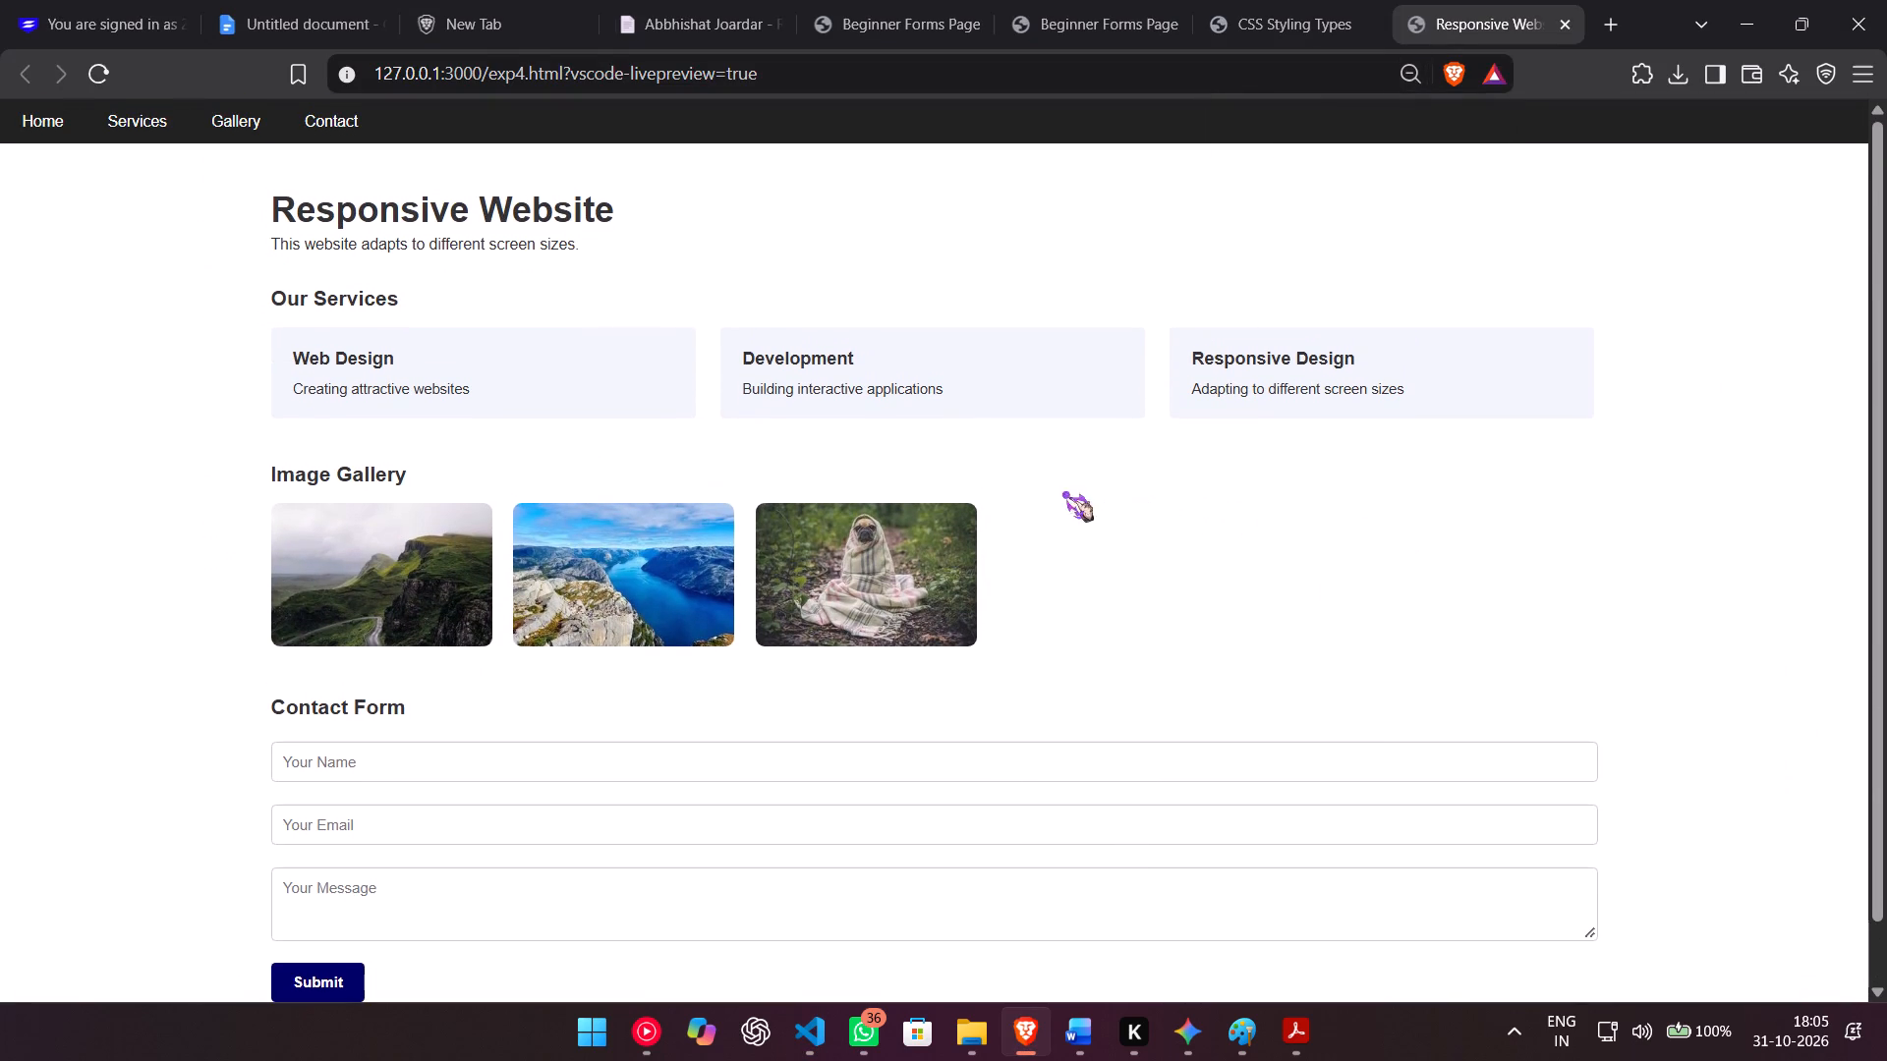
pyautogui.keyDown('ctrl'); pyautogui.scroll(-1, 1031, 489); pyautogui.keyUp('ctrl')
pyautogui.click(1385, 448)
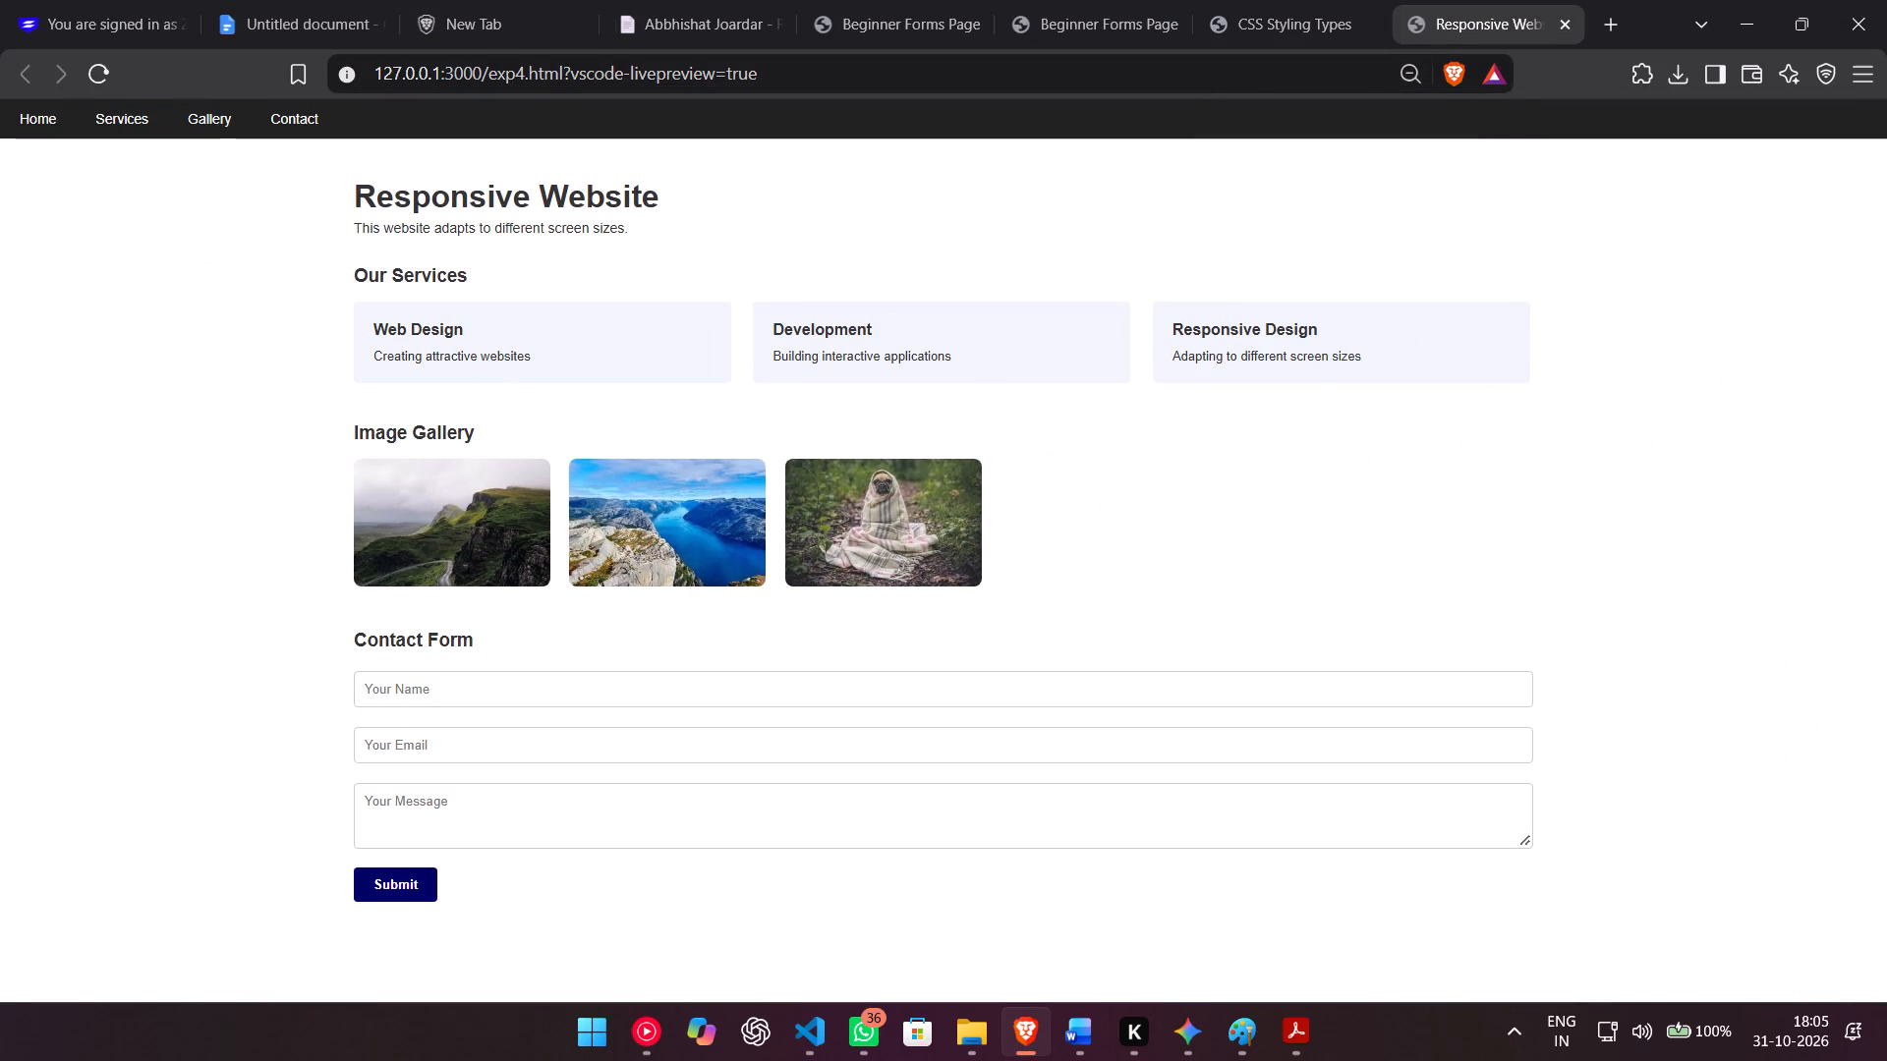
pyautogui.press('super+Print')
# Switch to Paint and paste the captured exp4 page screenshot onto the canvas.
pyautogui.hotkey('alt', 'Tab')
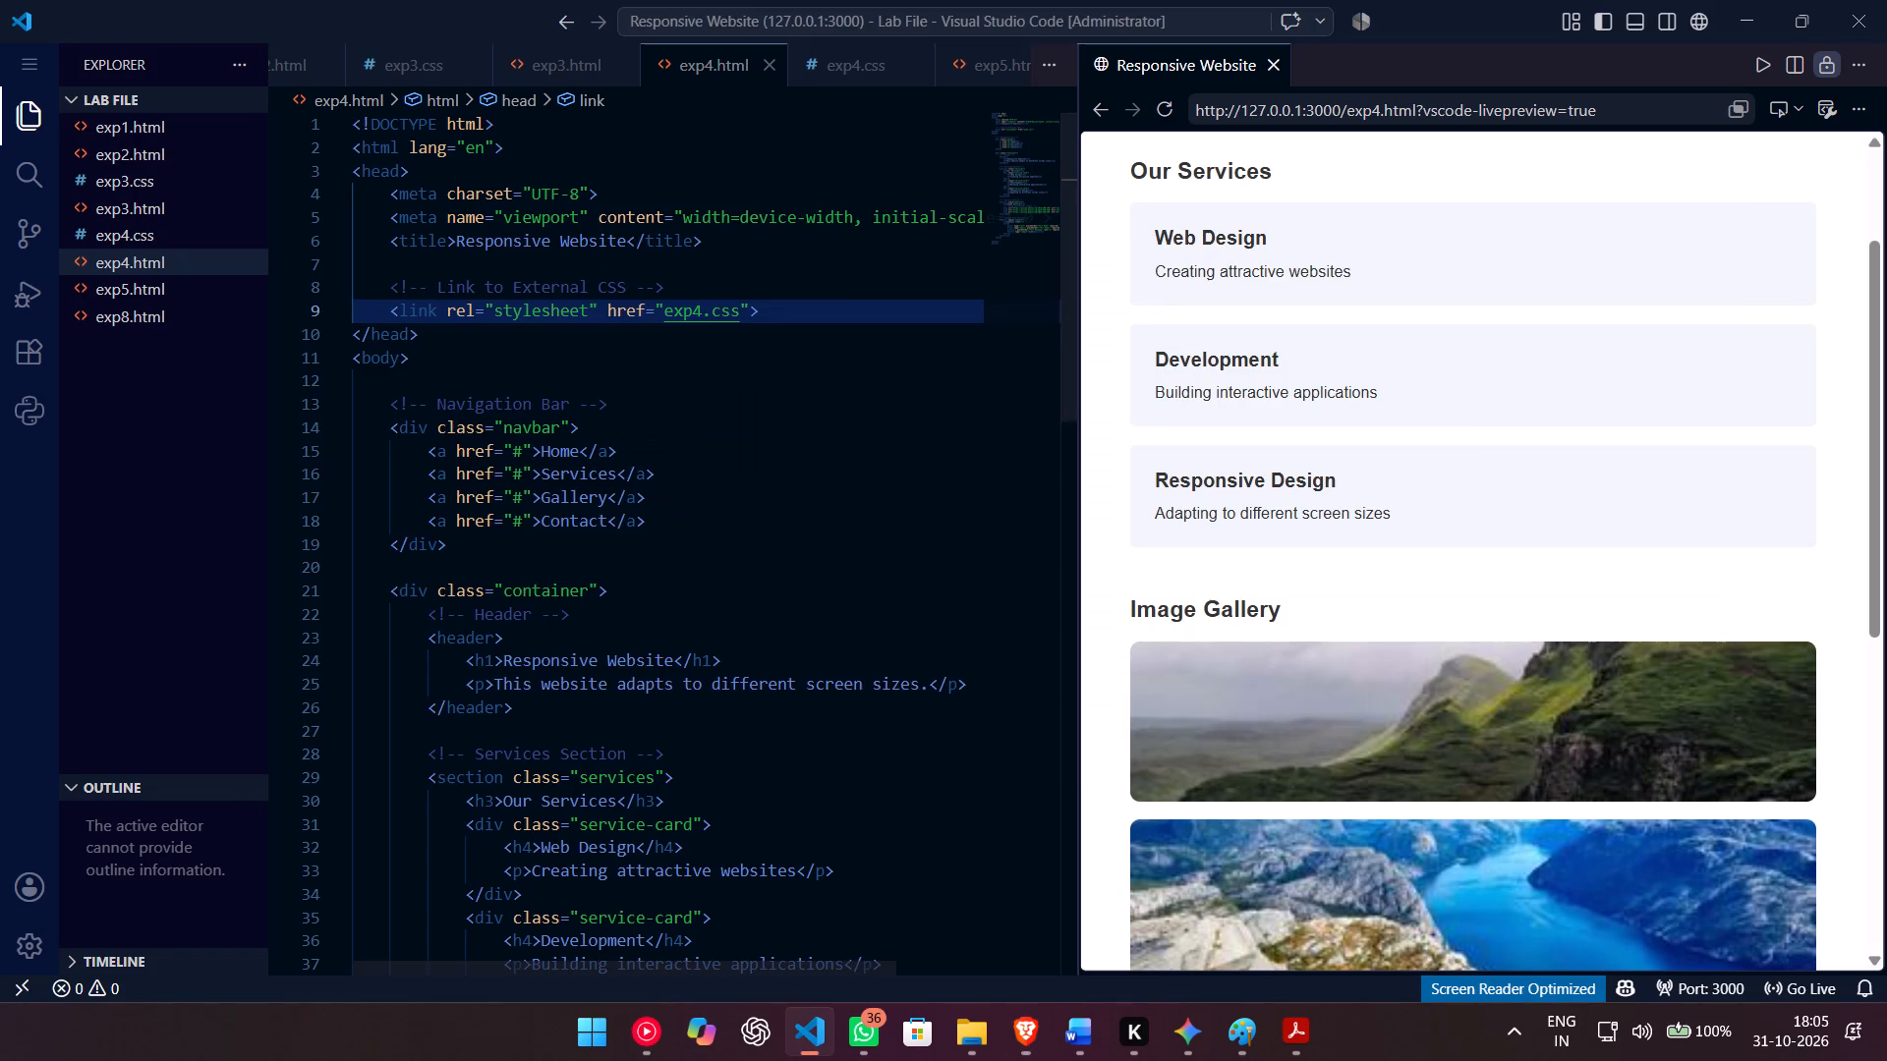
pyautogui.hotkey('alt', 'Tab')
pyautogui.hotkey('alt', 'Tab')
pyautogui.hotkey('alt', 'Tab')
pyautogui.click(1109, 496)
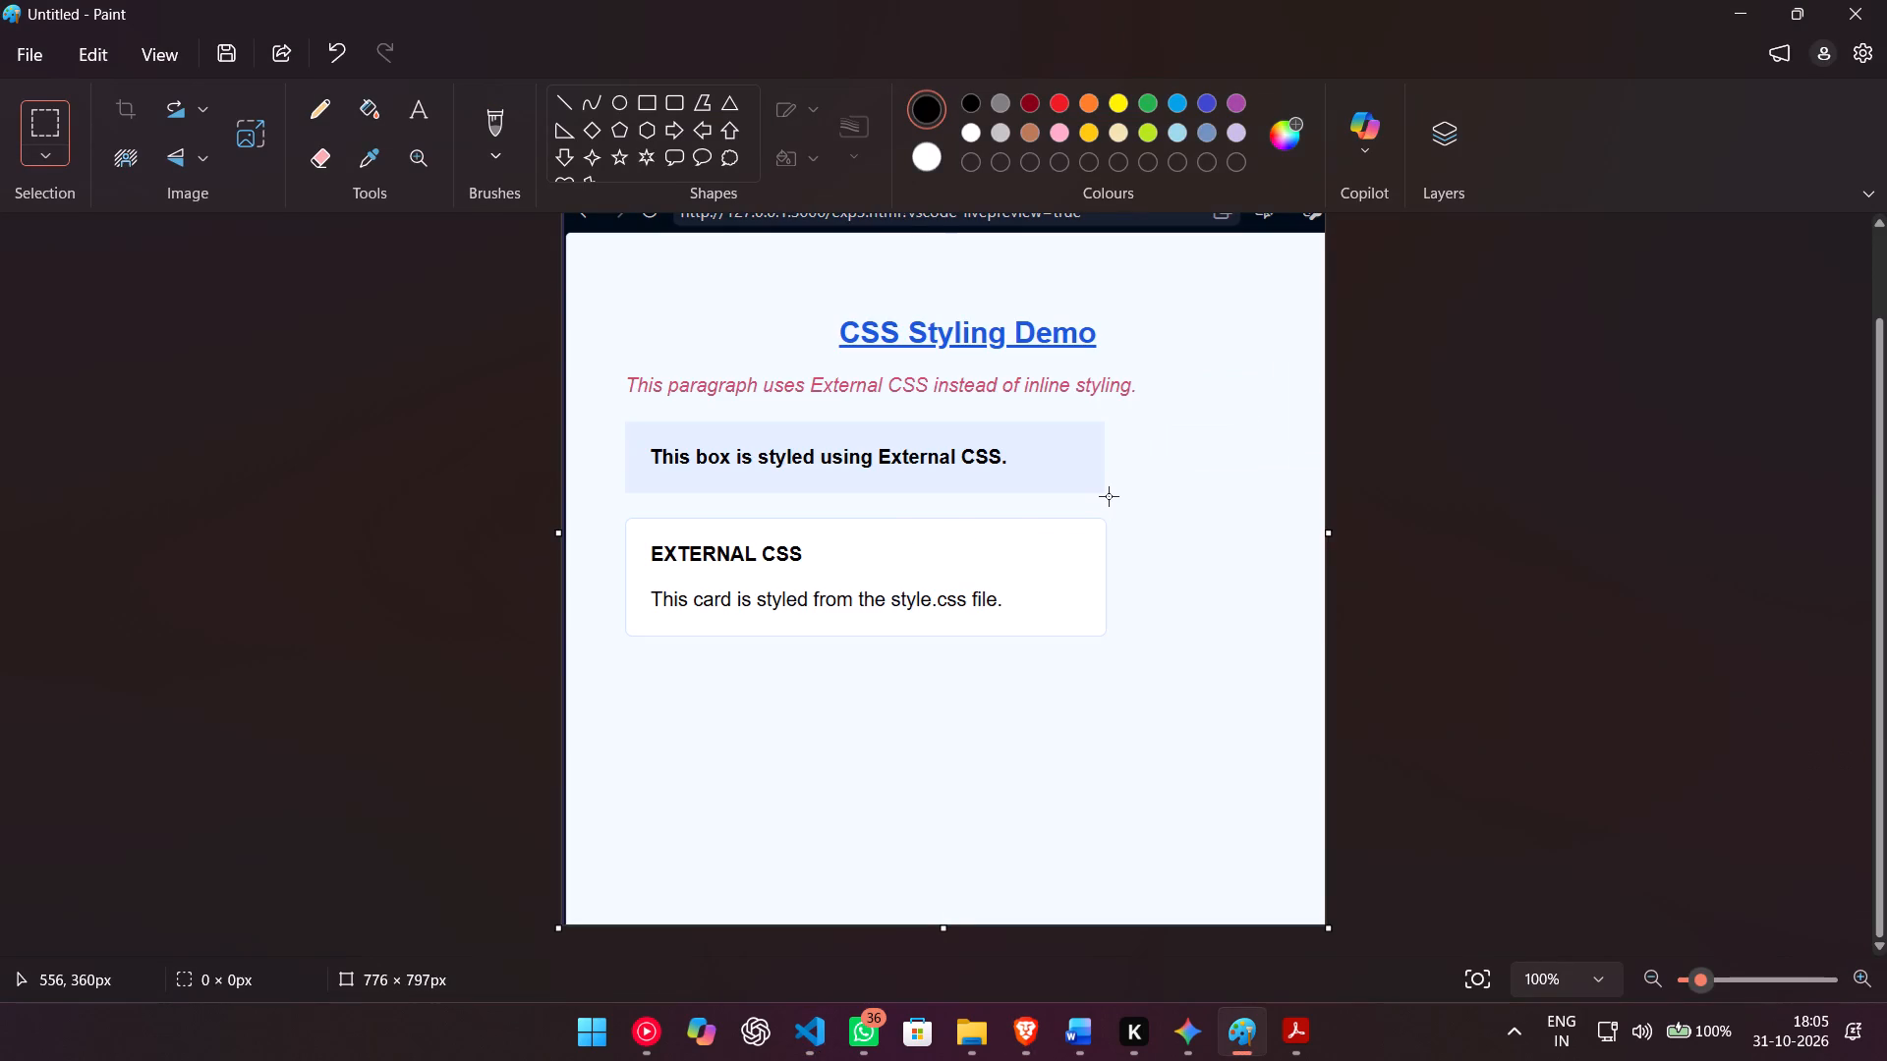
pyautogui.hotkey('ctrl', 'v')
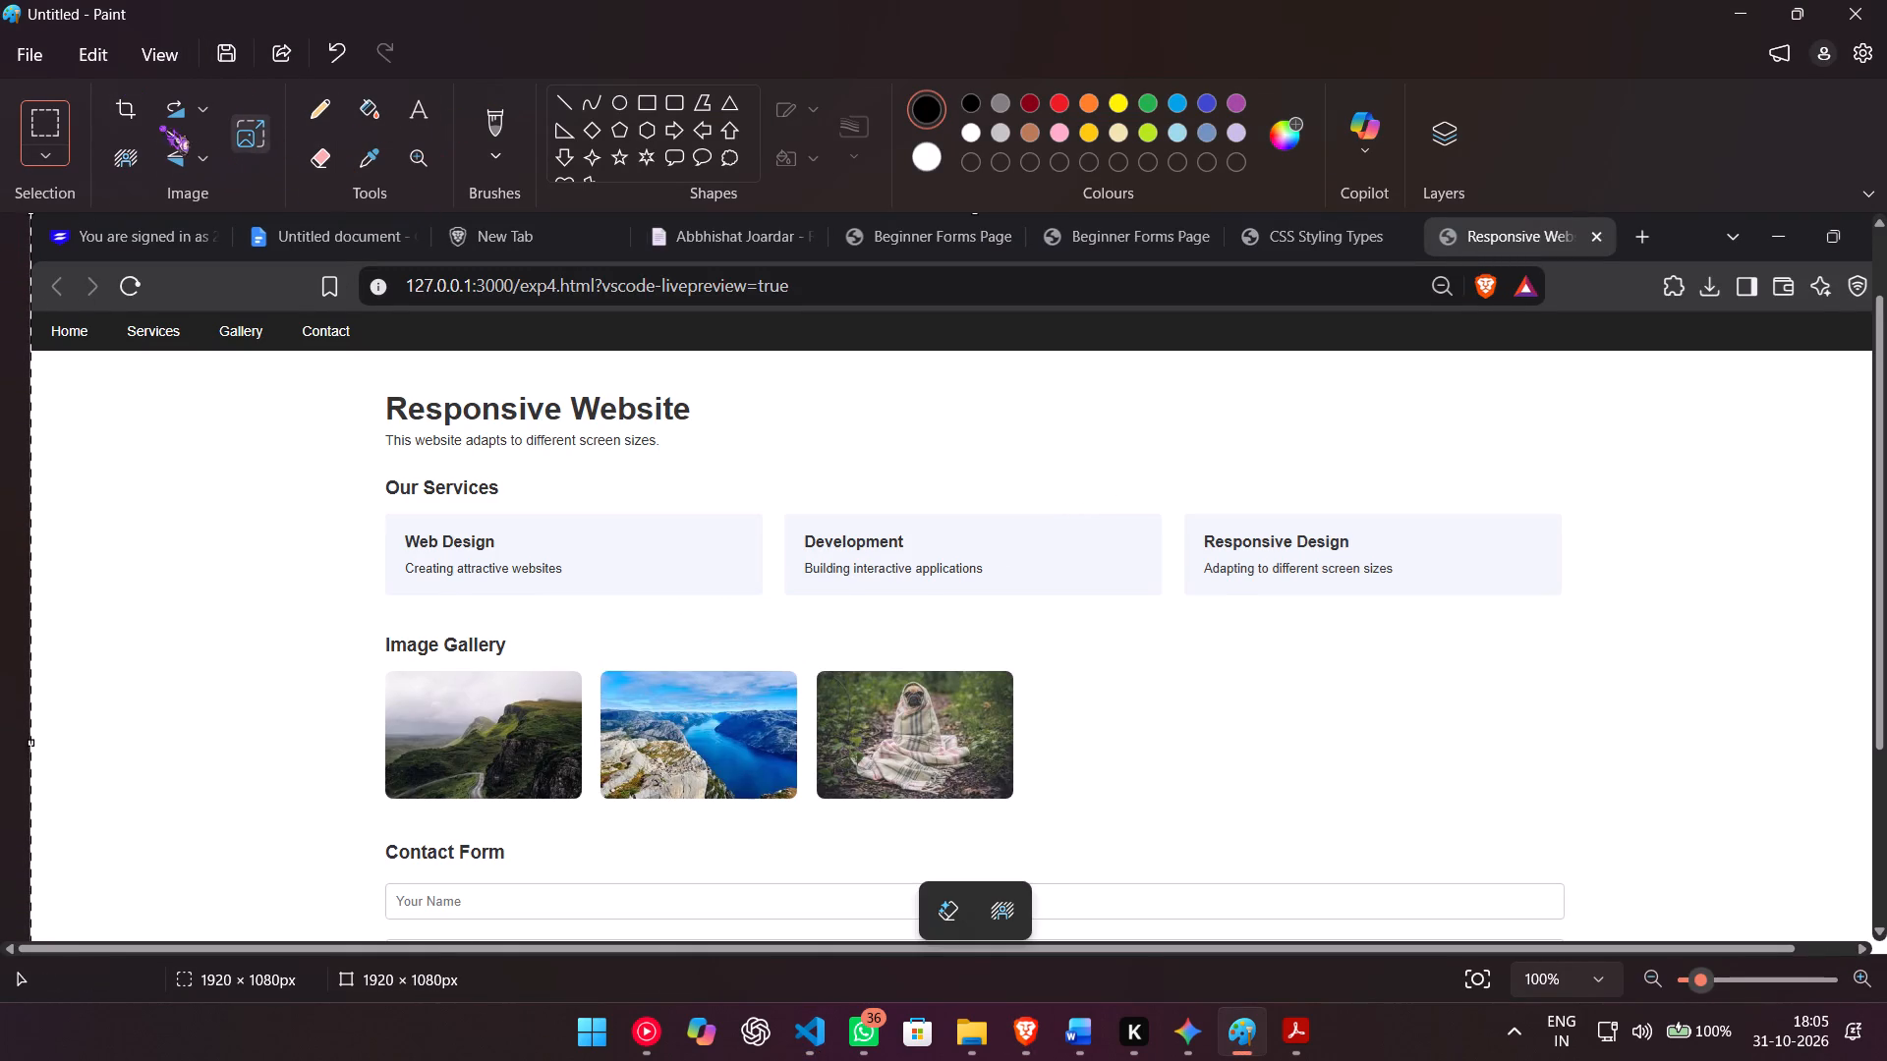
# Crop the screenshot to about 1682 × 955 px, from the address bar to below Submit, and copy the cropped image.
pyautogui.click(133, 112)
pyautogui.scroll(2, 40, 422)
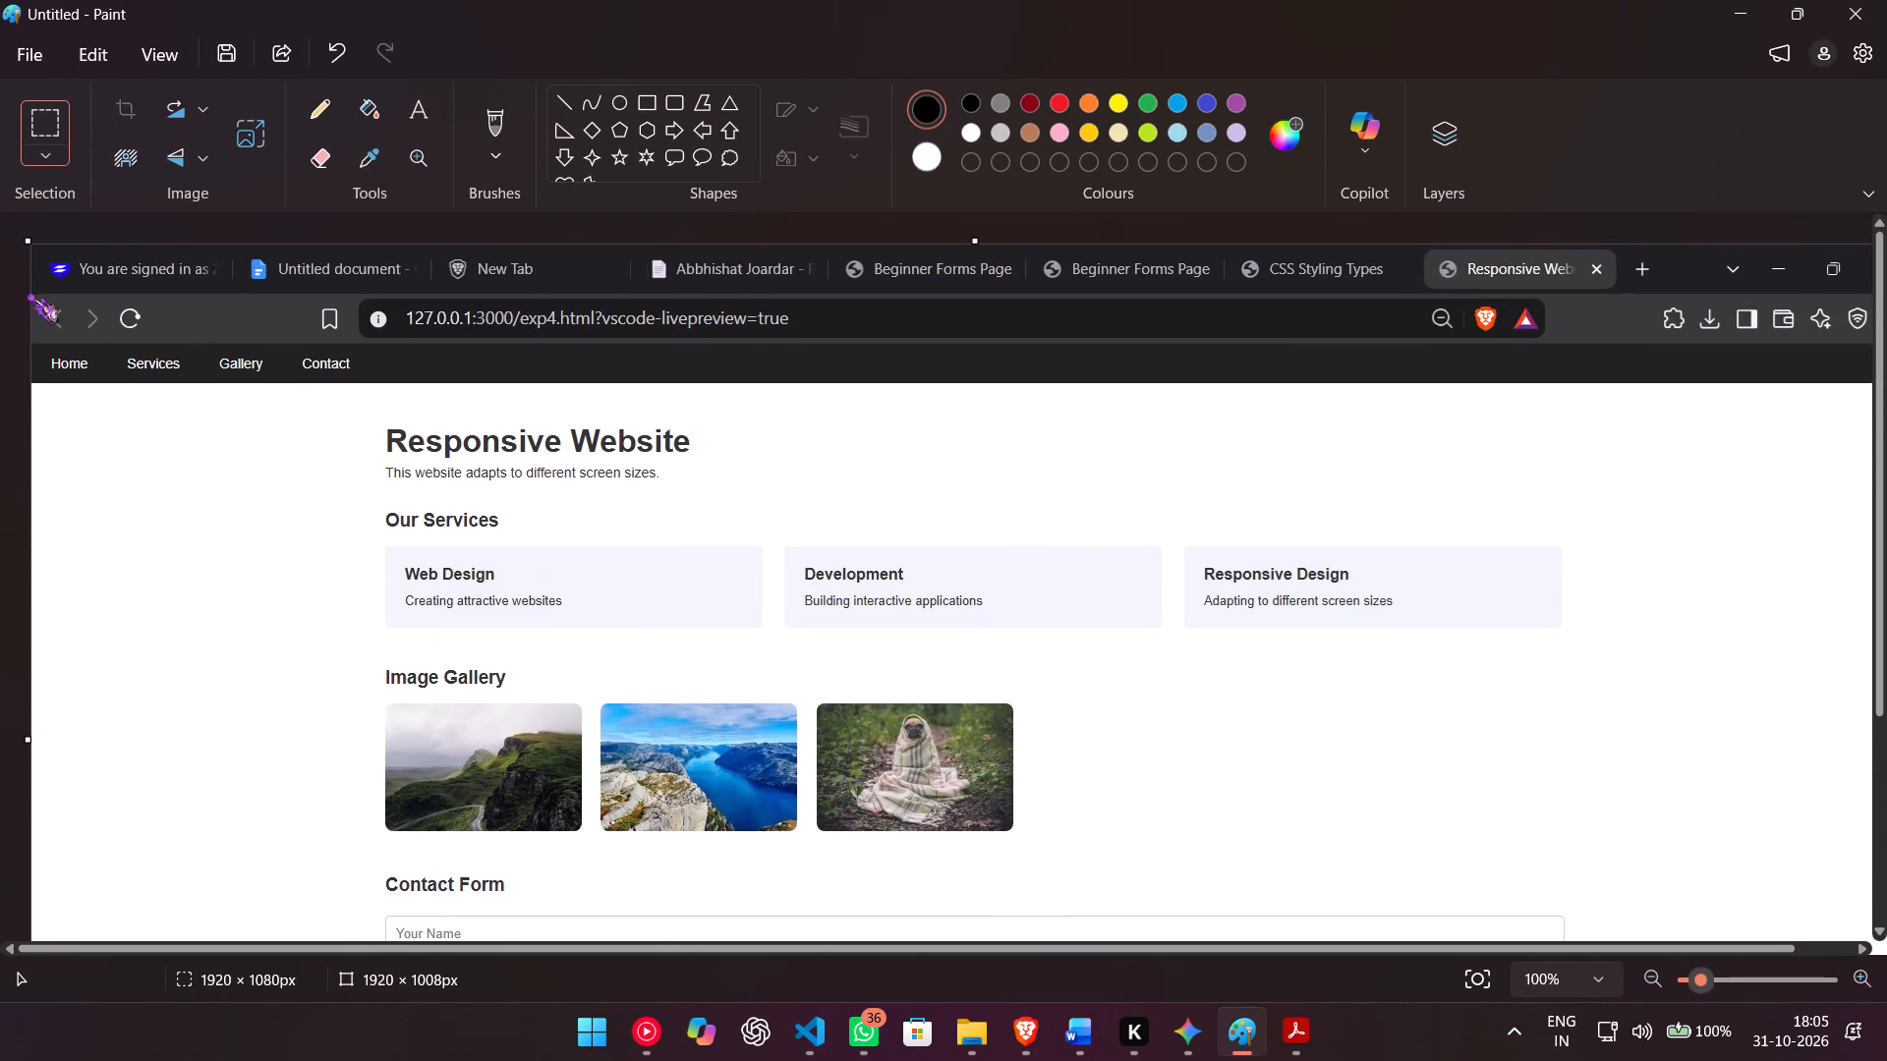
pyautogui.moveTo(35, 294); pyautogui.dragTo(1740, 894)
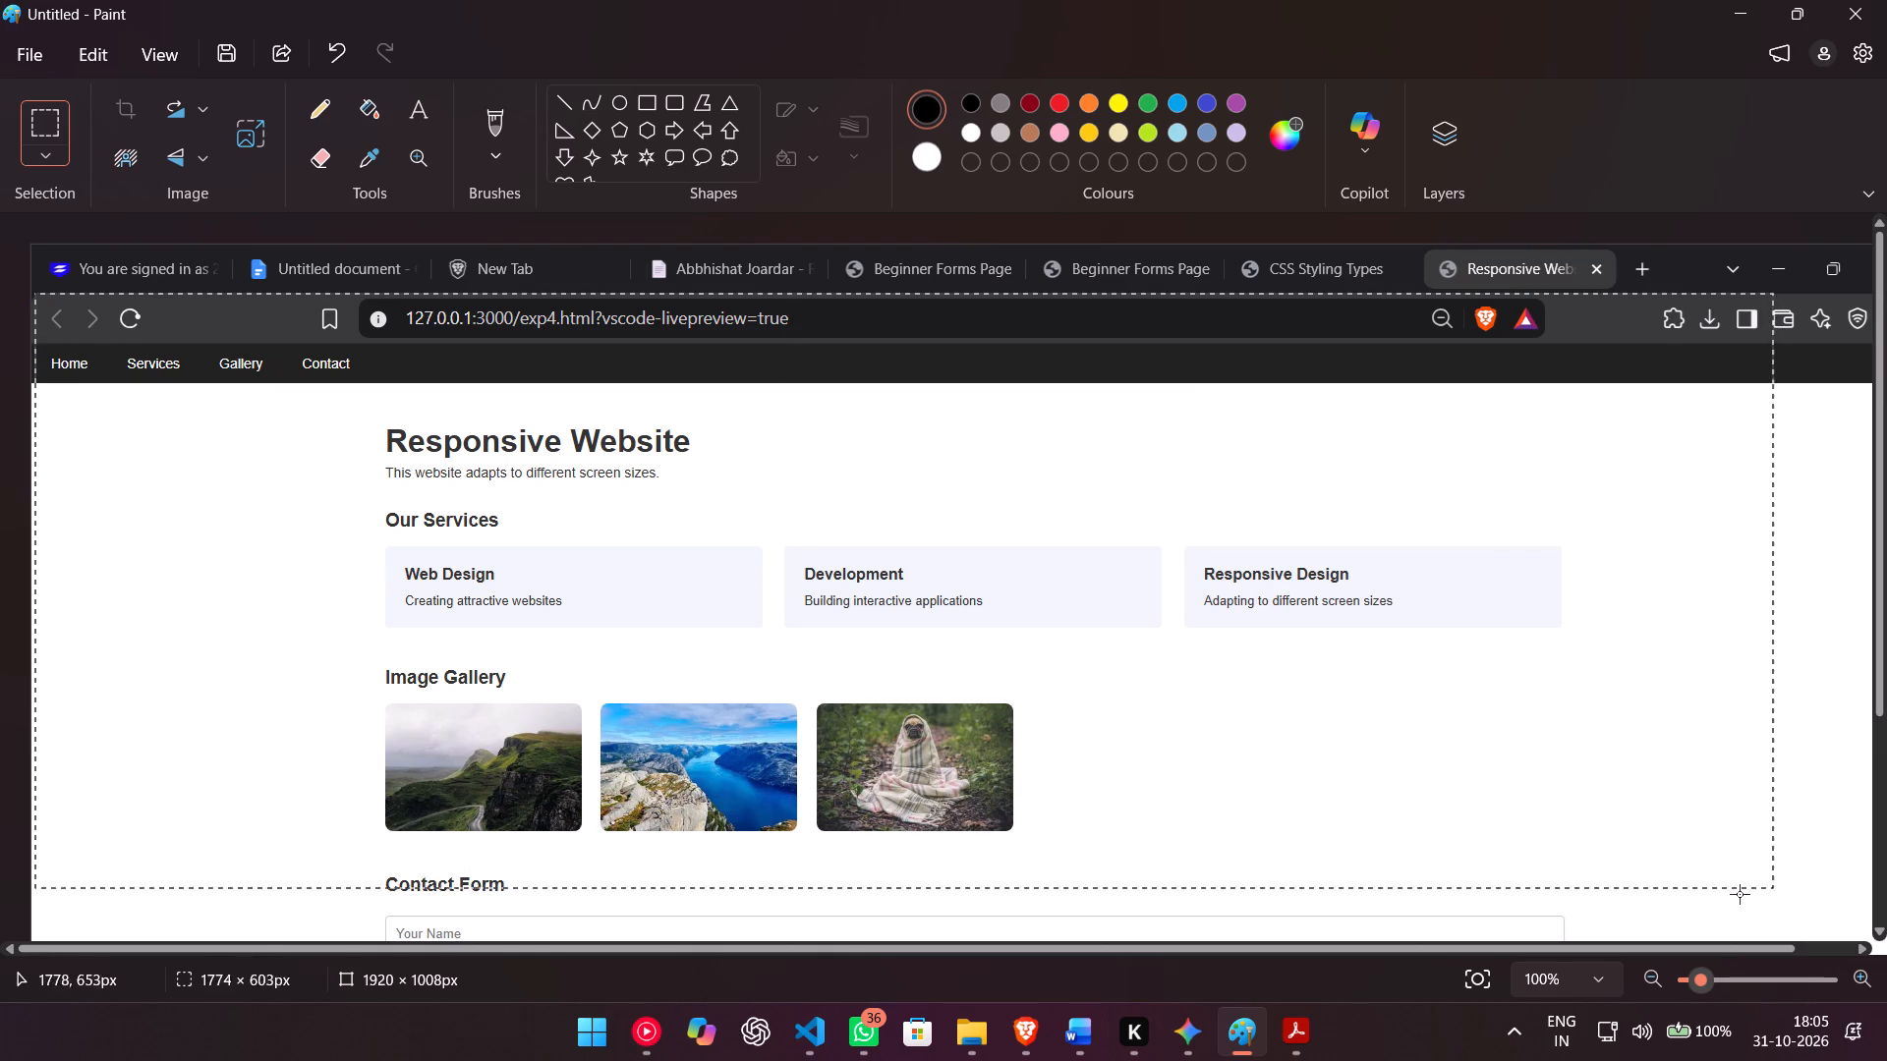
pyautogui.moveTo(1740, 894); pyautogui.dragTo(1661, 897)
pyautogui.scroll(-10, 1658, 928)
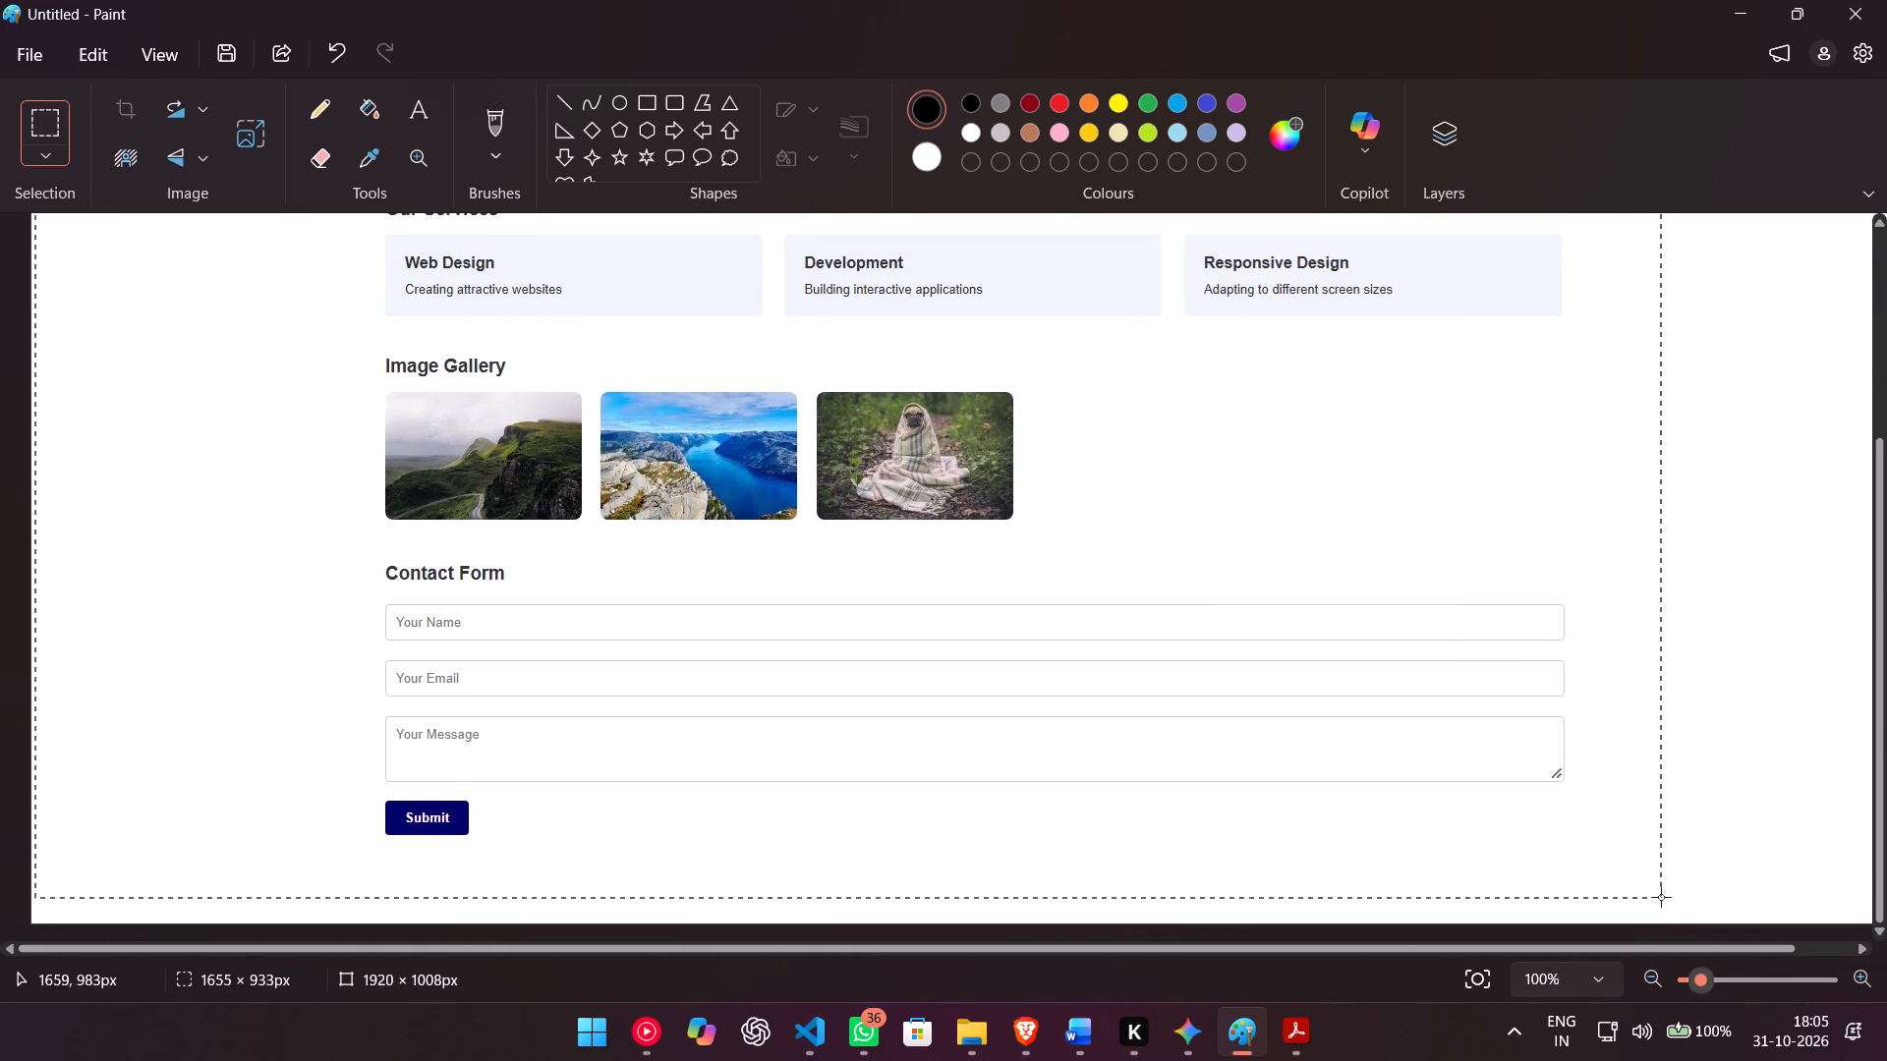
pyautogui.moveTo(1661, 897); pyautogui.dragTo(1688, 921)
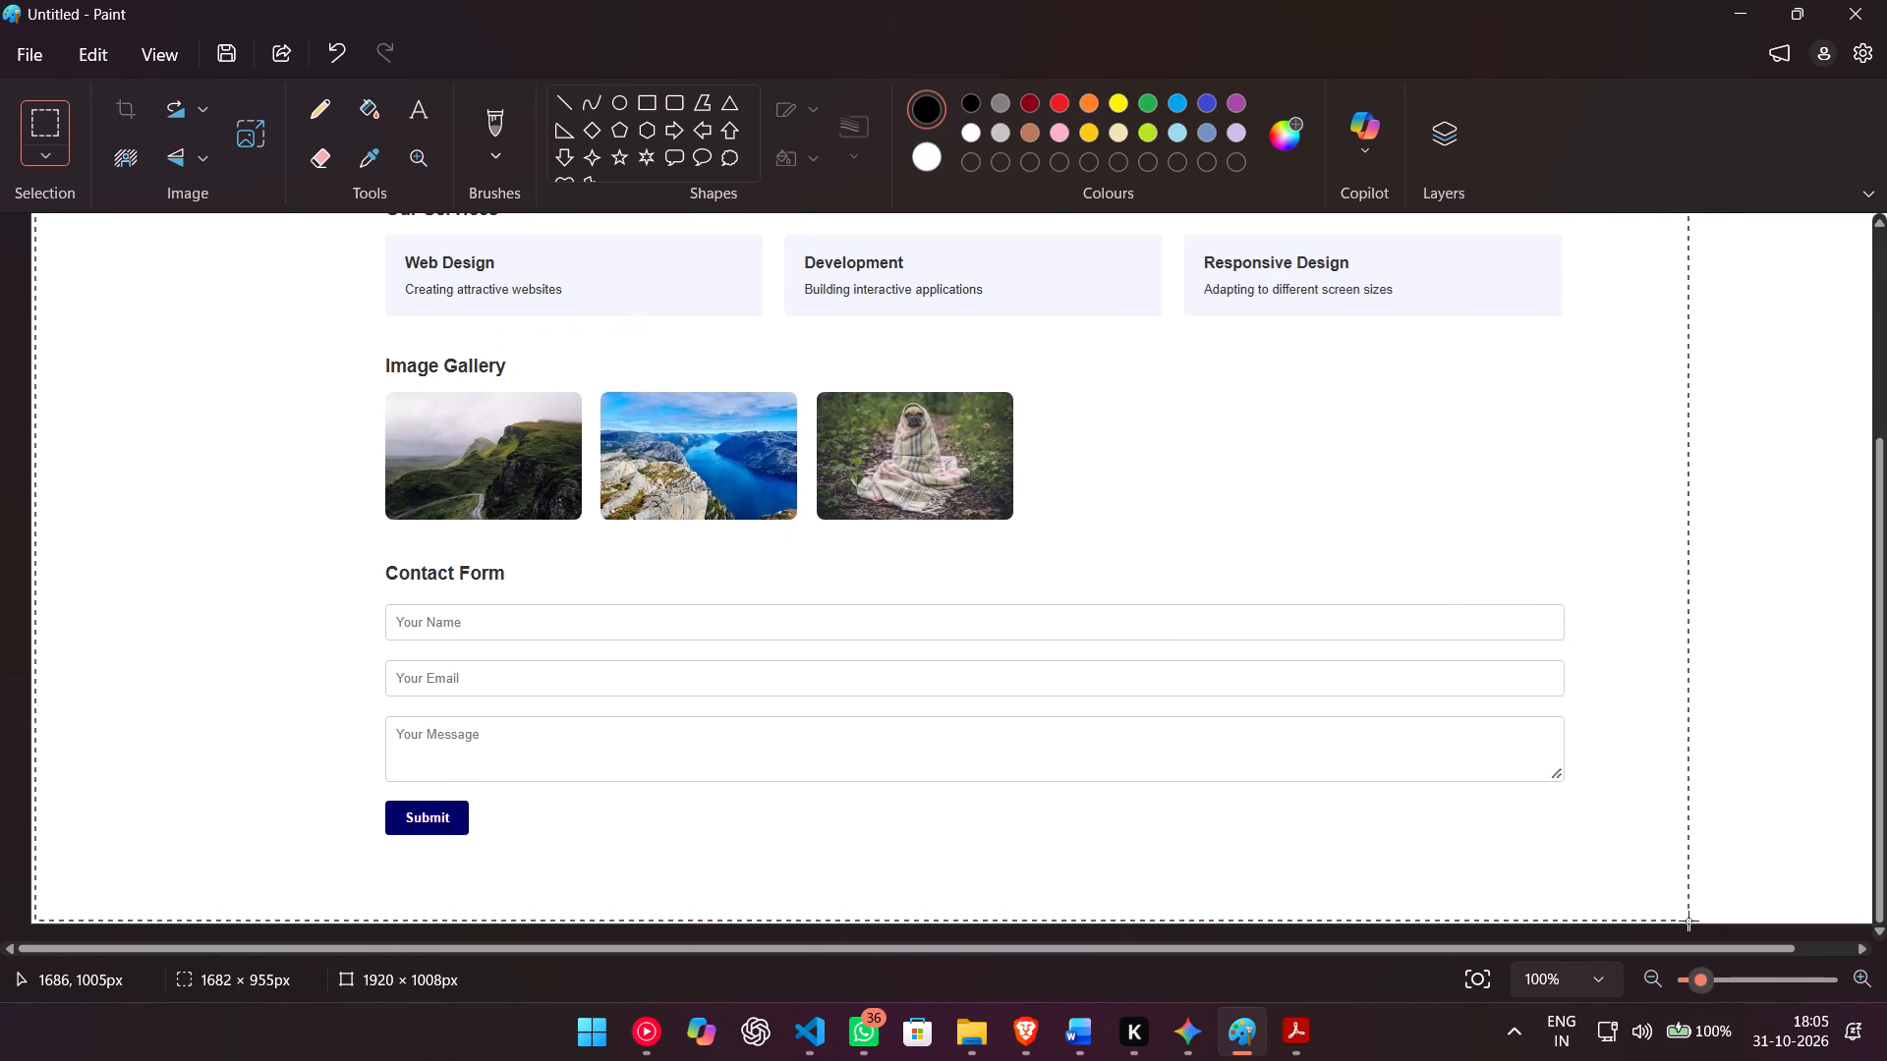
pyautogui.click(128, 113)
pyautogui.rightClick(924, 648)
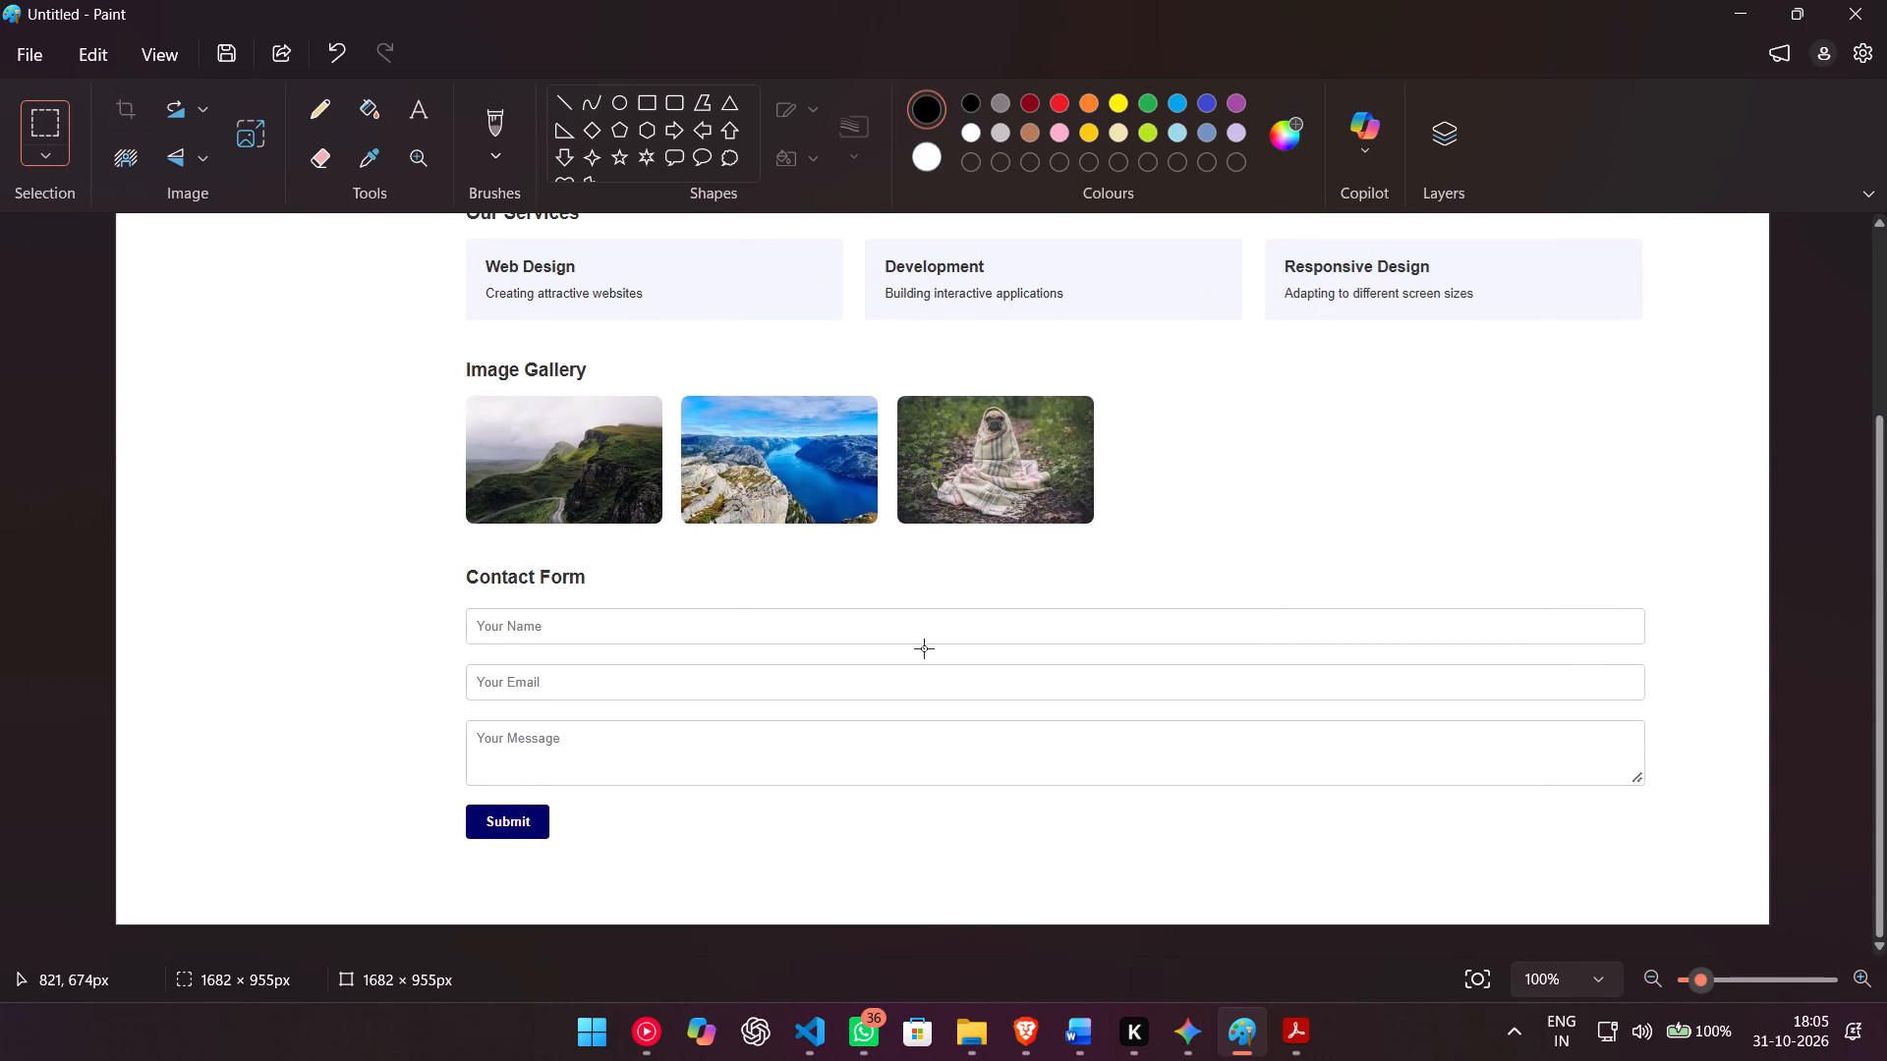
pyautogui.click(1003, 138)
# Paste the cropped exp4 image under the OUTPUT heading on the current page of the Google Docs document.
pyautogui.hotkey('alt', 'Tab')
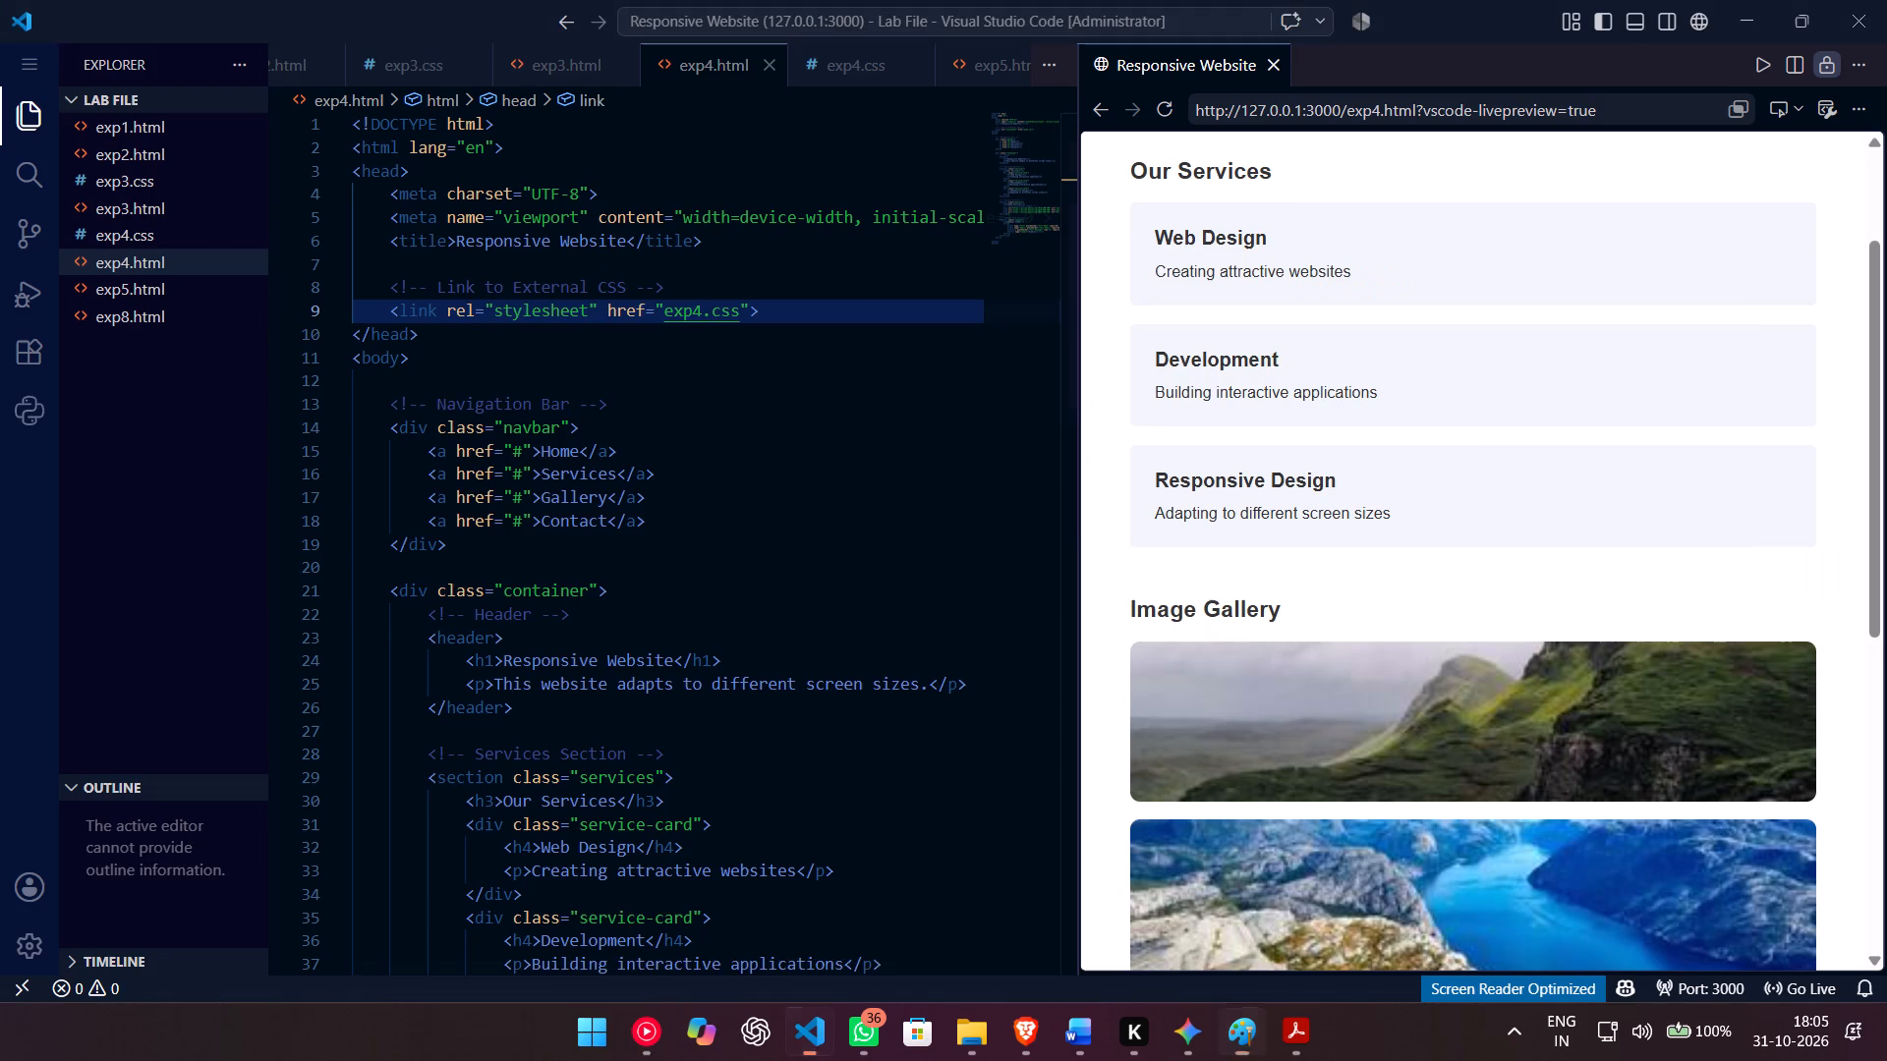
pyautogui.hotkey('alt', 'Tab')
pyautogui.hotkey('alt', 'Tab')
pyautogui.click(287, 12)
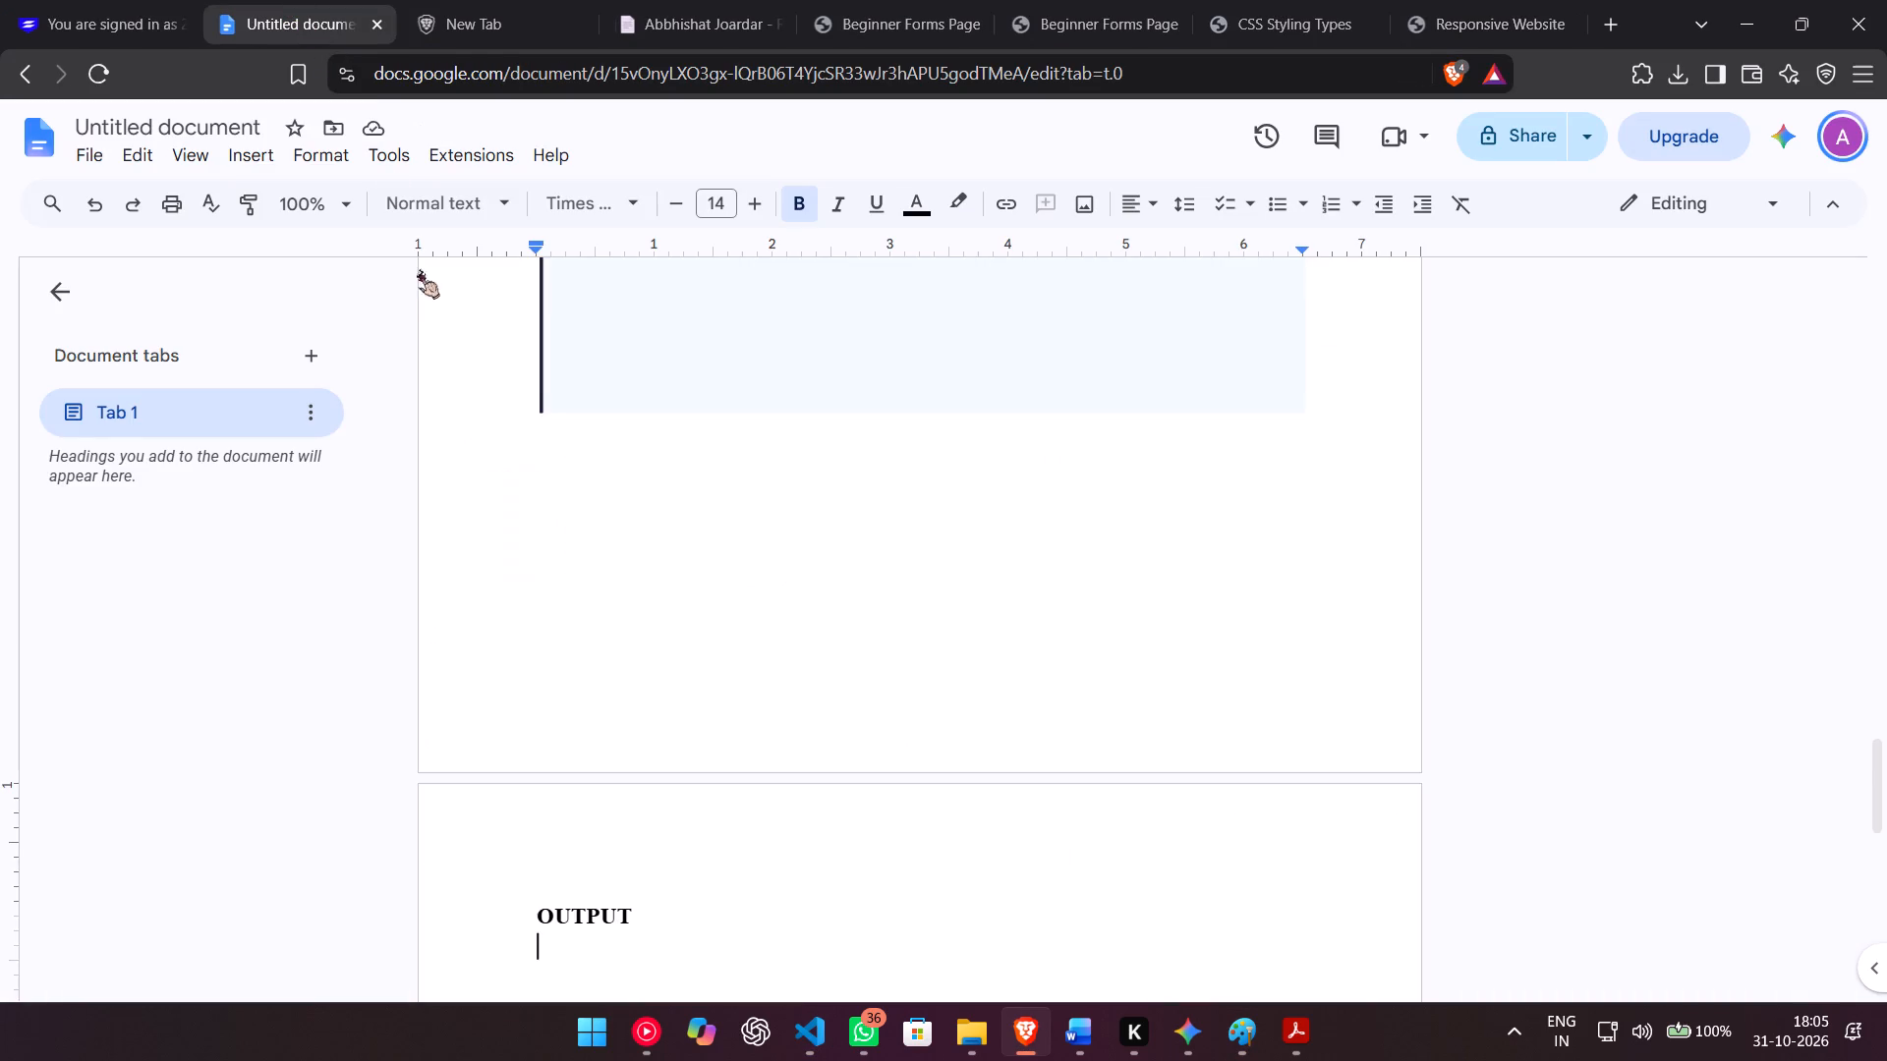
pyautogui.scroll(-3, 614, 651)
pyautogui.hotkey('ctrl', 'v')
pyautogui.scroll(-2, 710, 832)
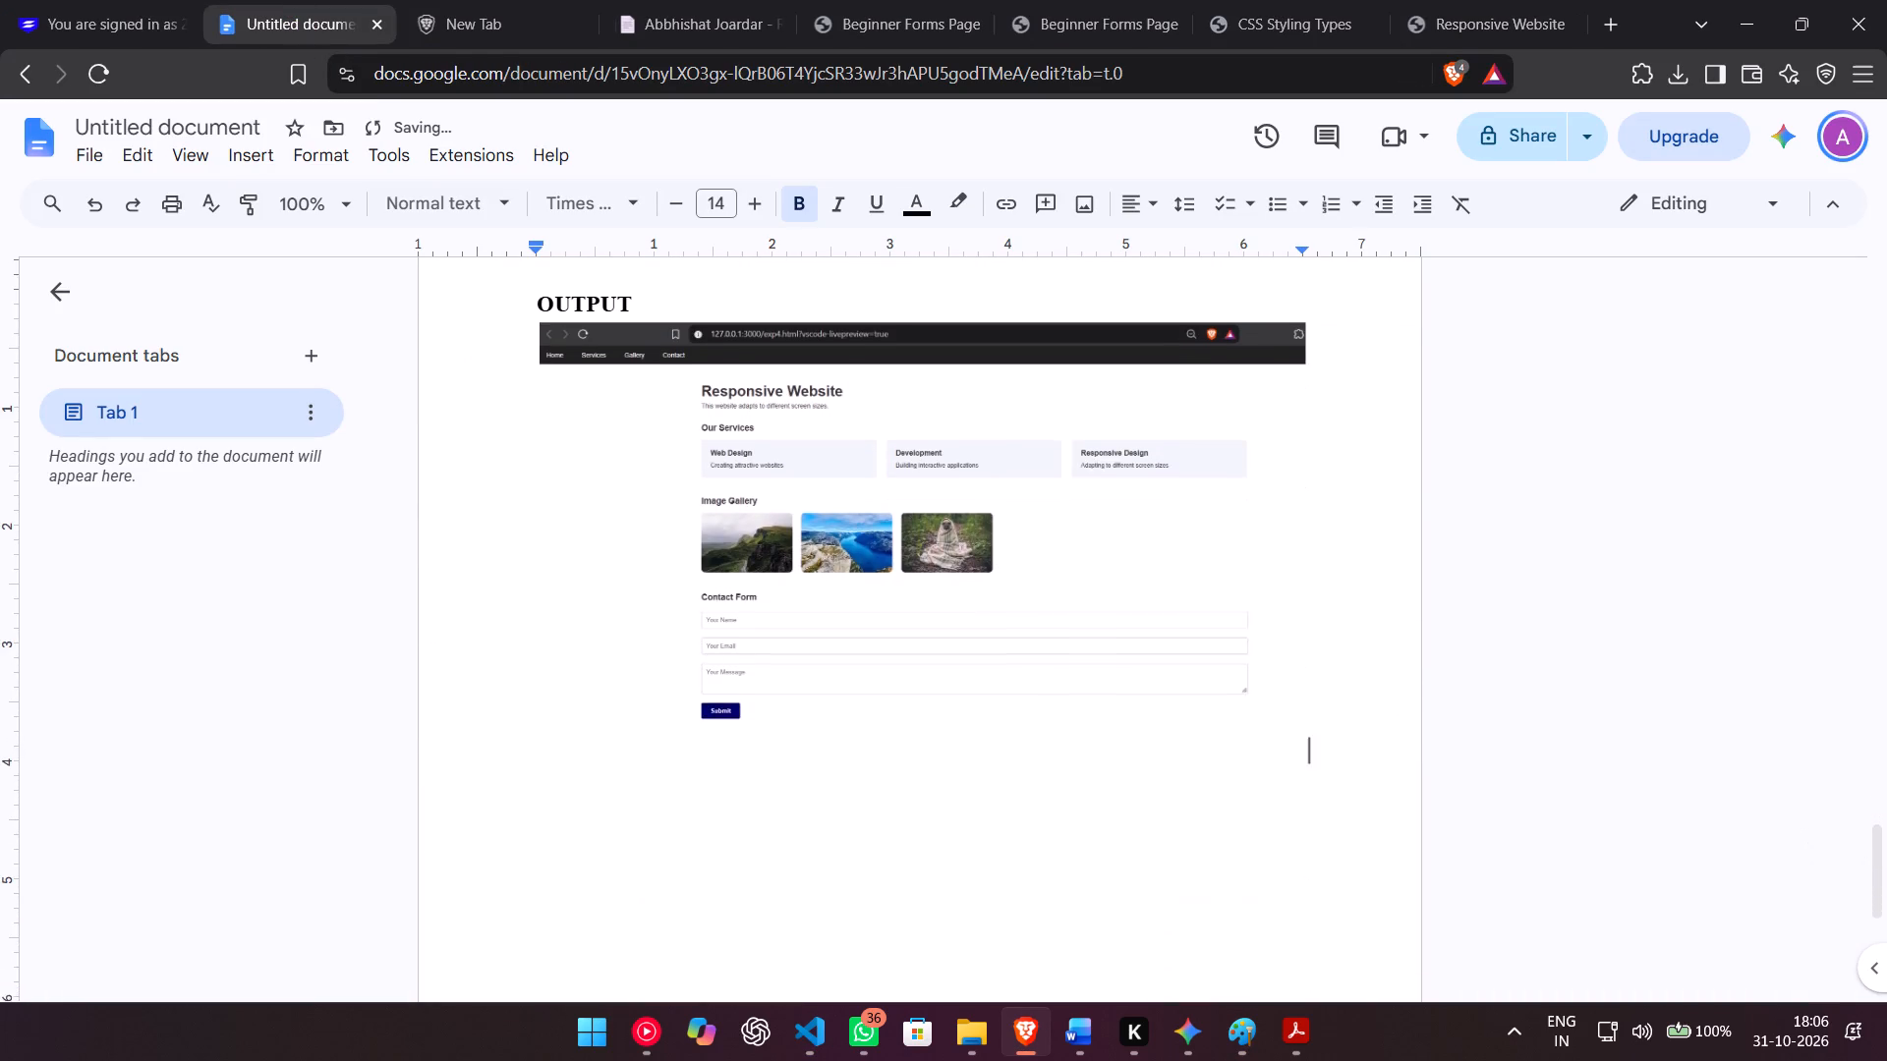
pyautogui.scroll(-3, 711, 832)
pyautogui.scroll(1, 712, 831)
# Add blank lines after the exp4 image up to the top of a new page and enter the heading OUTPUT there.
pyautogui.scroll(-9, 718, 826)
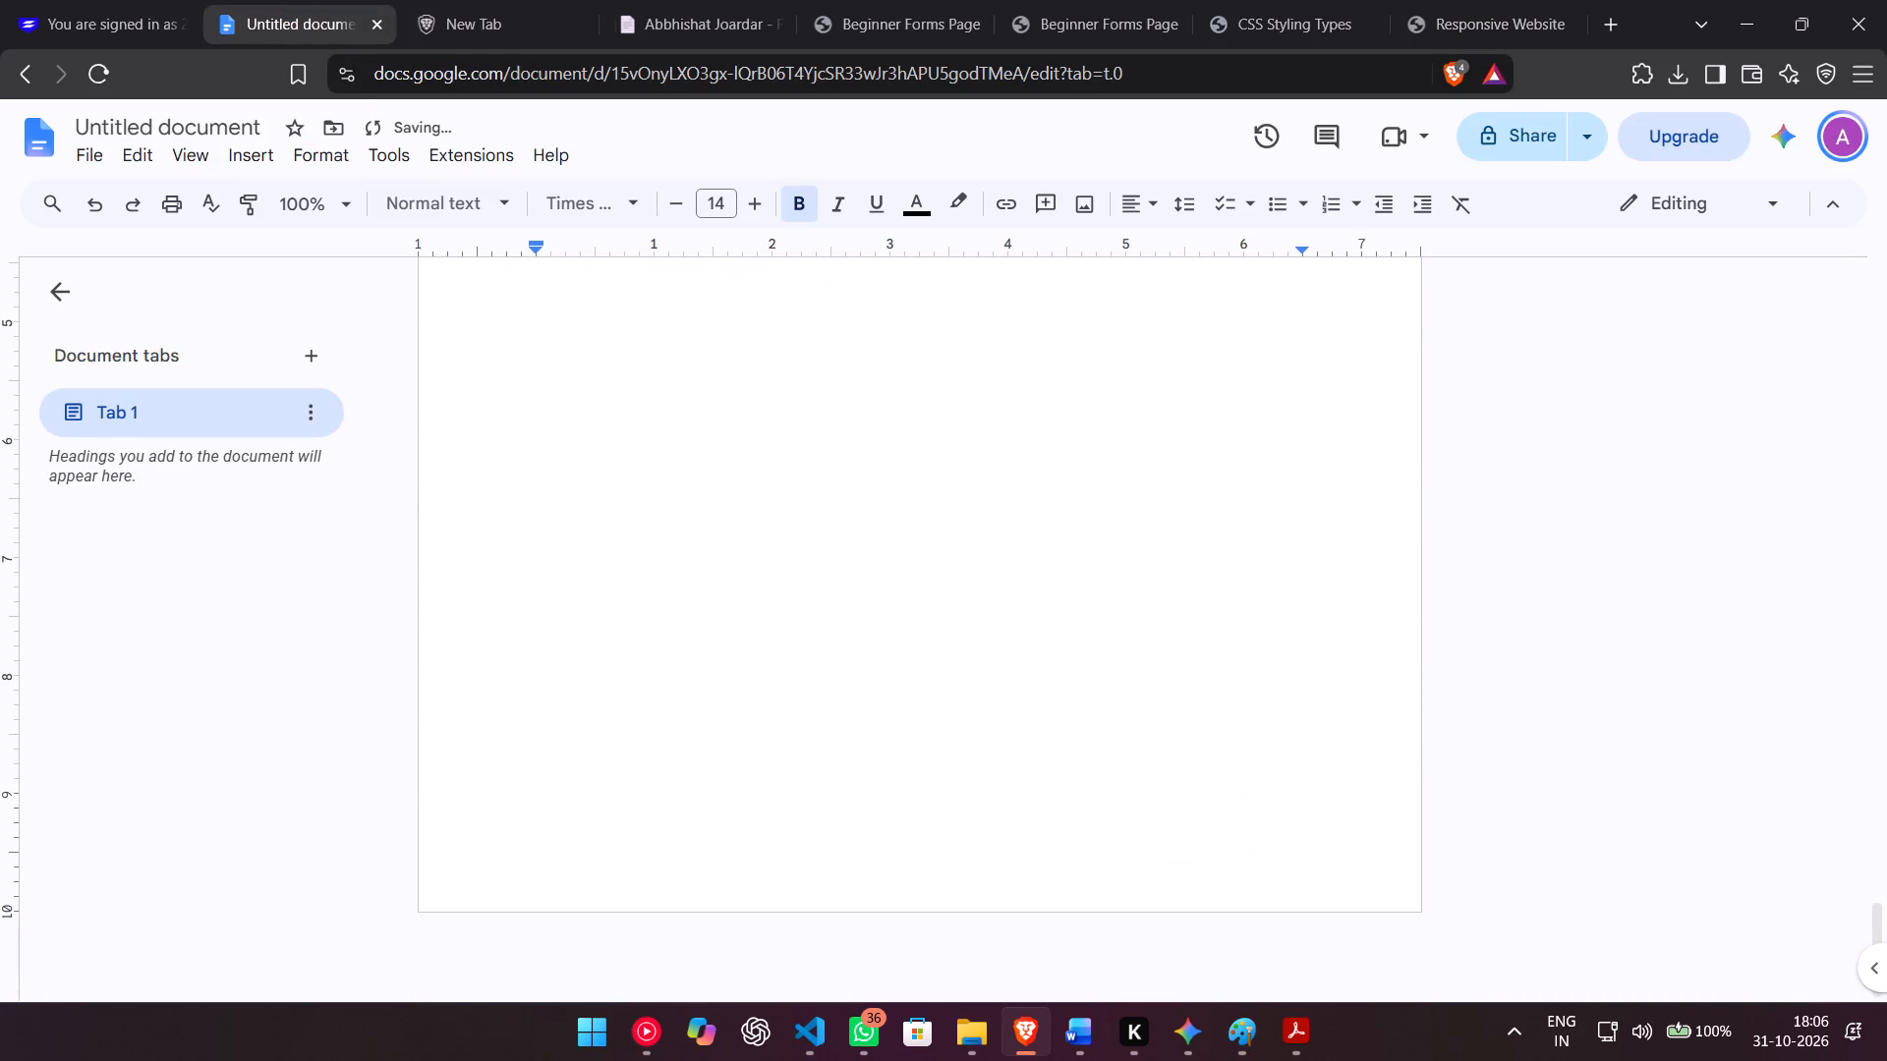
pyautogui.press('Return')
pyautogui.press('Return')
pyautogui.press('Return')
pyautogui.press('Return')
pyautogui.press('Return')
pyautogui.press('Return')
pyautogui.press('Return')
pyautogui.press('Return')
pyautogui.press('Return')
pyautogui.press('Return')
pyautogui.press('Return')
pyautogui.press('Return')
pyautogui.press('Return')
pyautogui.press('Return')
pyautogui.press('Return')
pyautogui.press('Return')
pyautogui.press('Return')
pyautogui.press('Return')
pyautogui.press('Return')
pyautogui.press('Return')
pyautogui.press('Return')
pyautogui.press('Return')
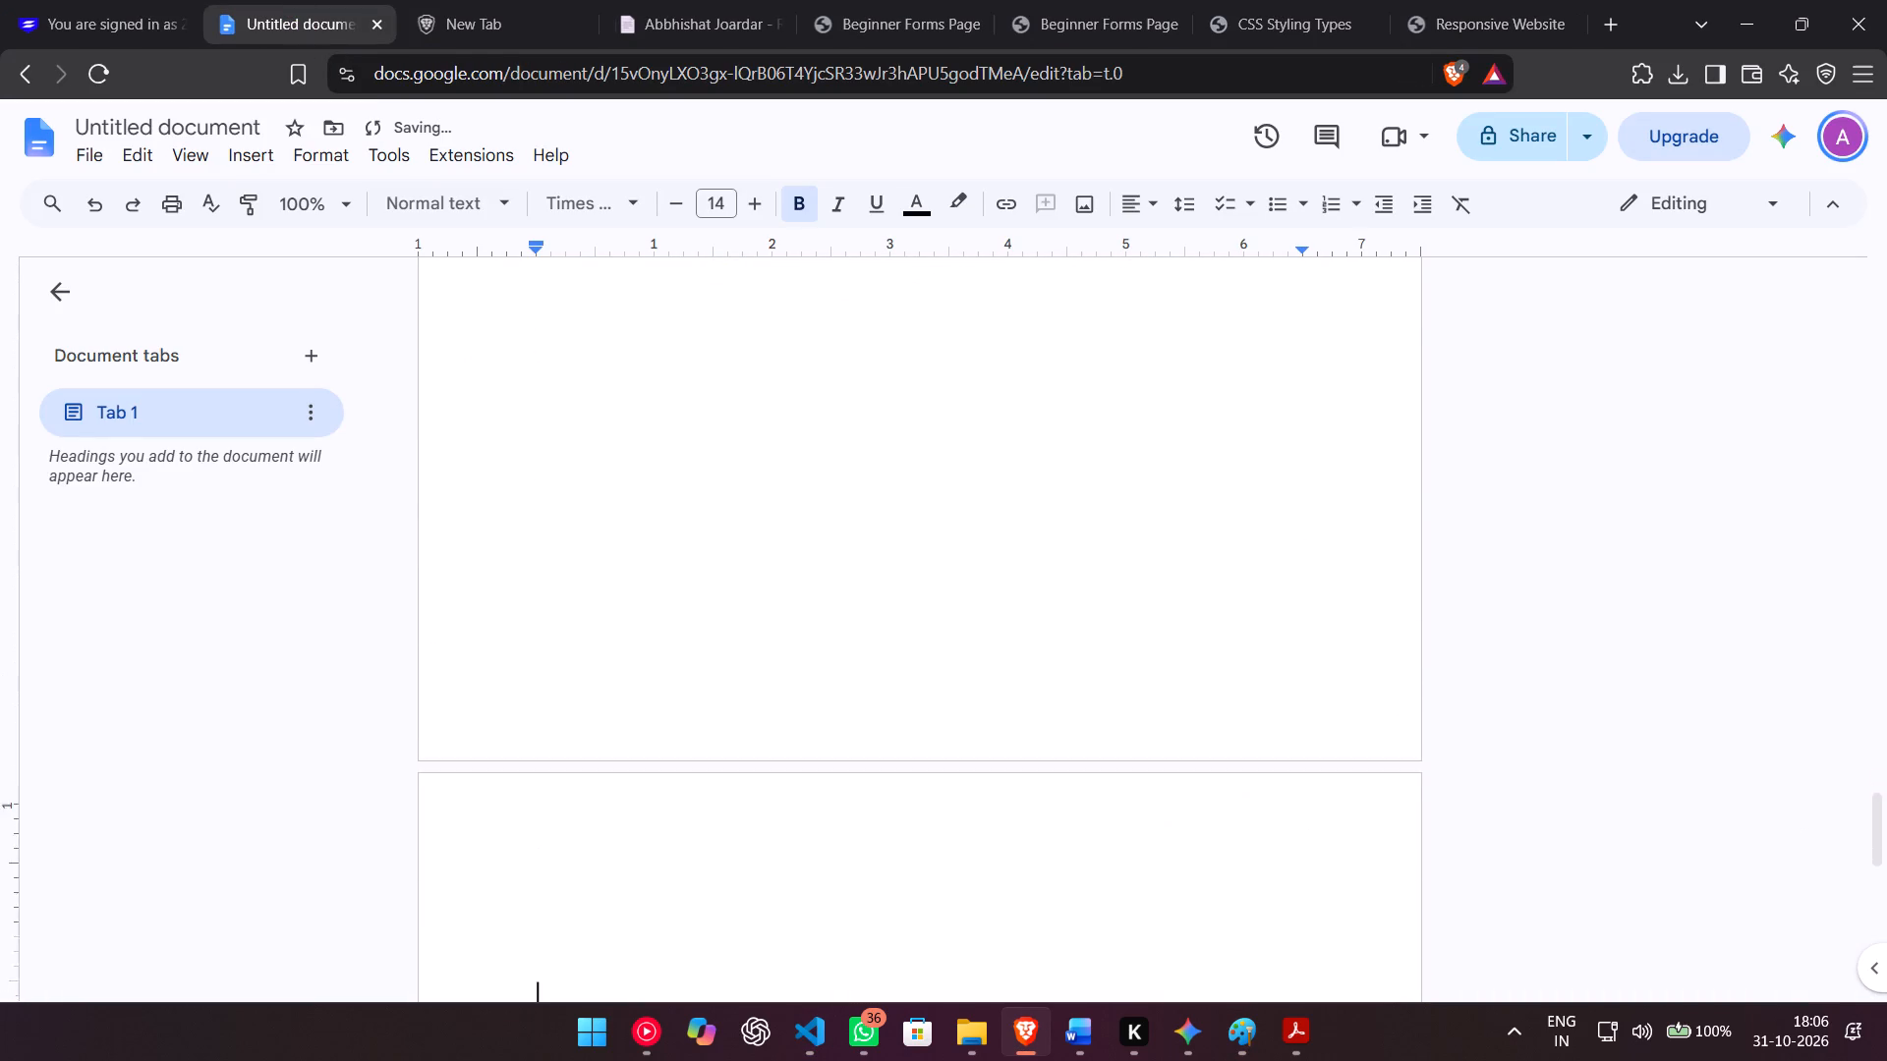
pyautogui.press('BackSpace')
pyautogui.press('BackSpace')
pyautogui.press('BackSpace')
pyautogui.press('BackSpace')
pyautogui.press('Return')
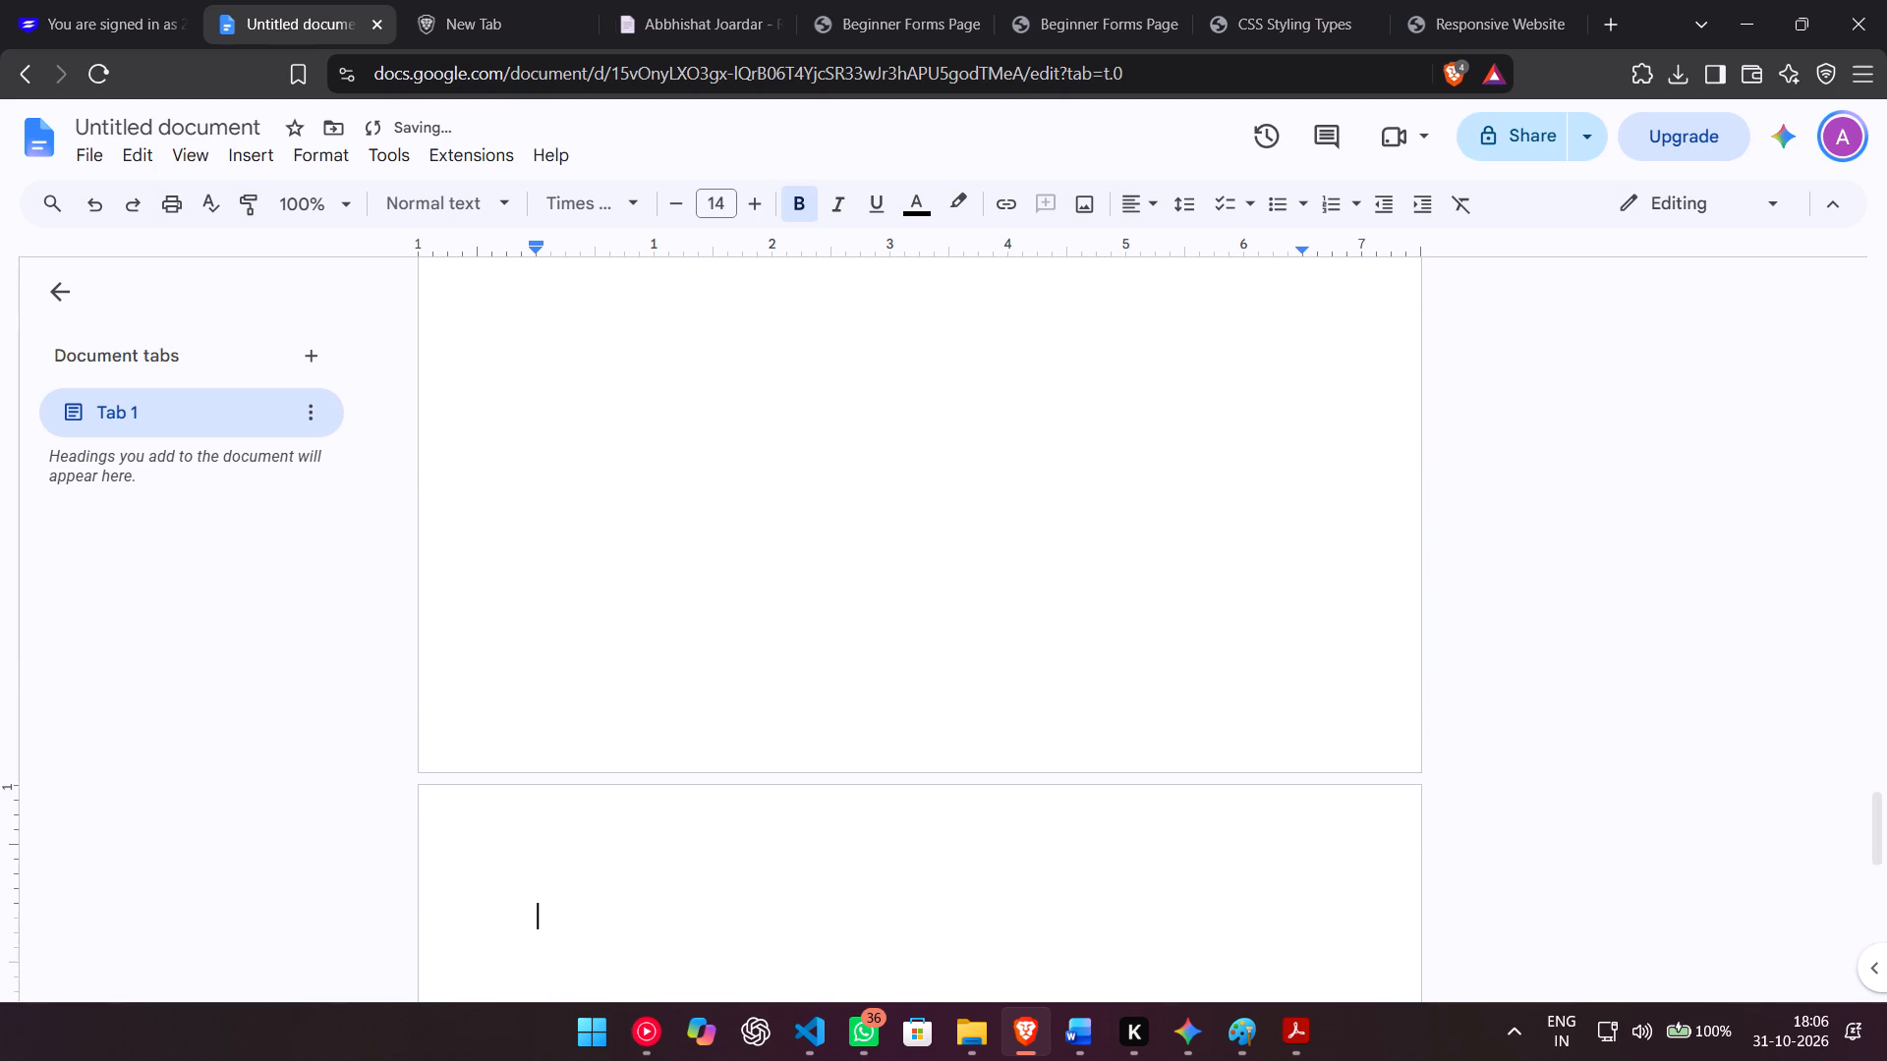
pyautogui.write('OUTPUT')
pyautogui.press('Return')
# Switch to Visual Studio Code and open the empty exp5.html file.
pyautogui.hotkey('alt', 'Tab')
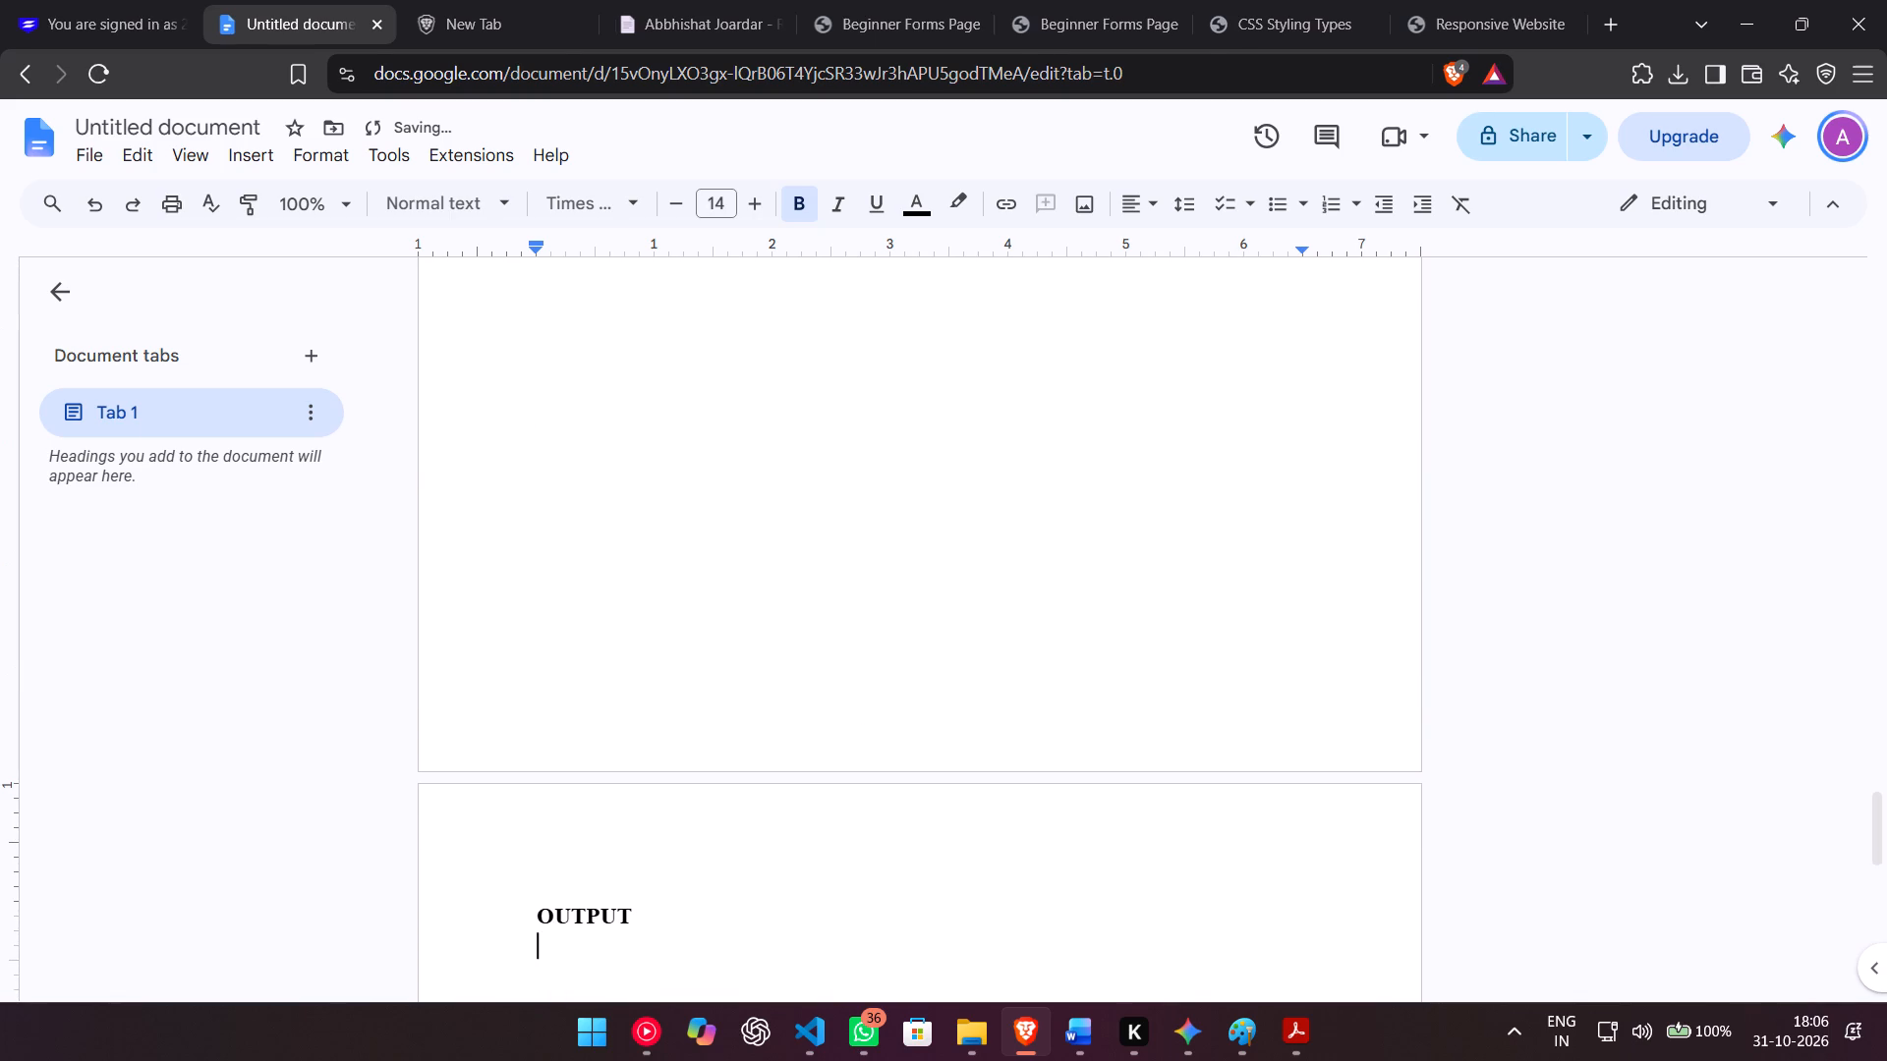
pyautogui.click(130, 287)
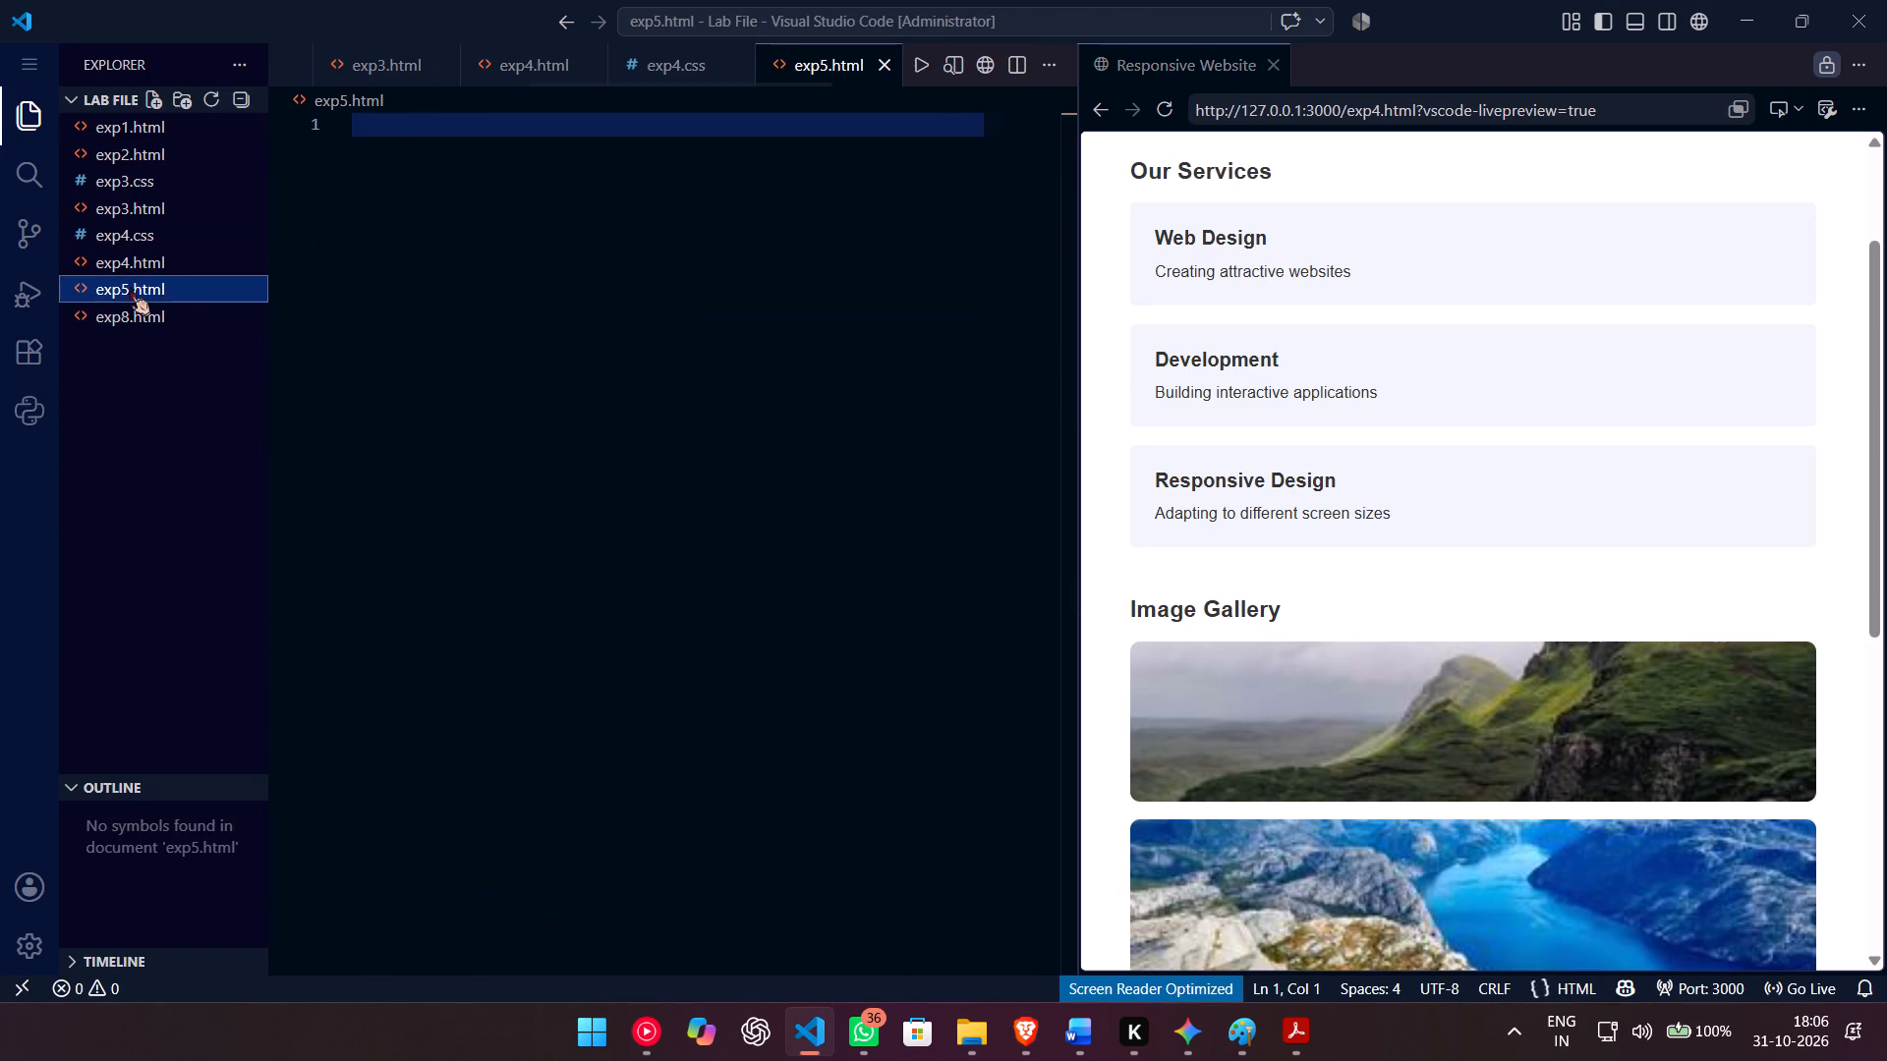
pyautogui.scroll(5, 404, 355)
pyautogui.click(952, 988)
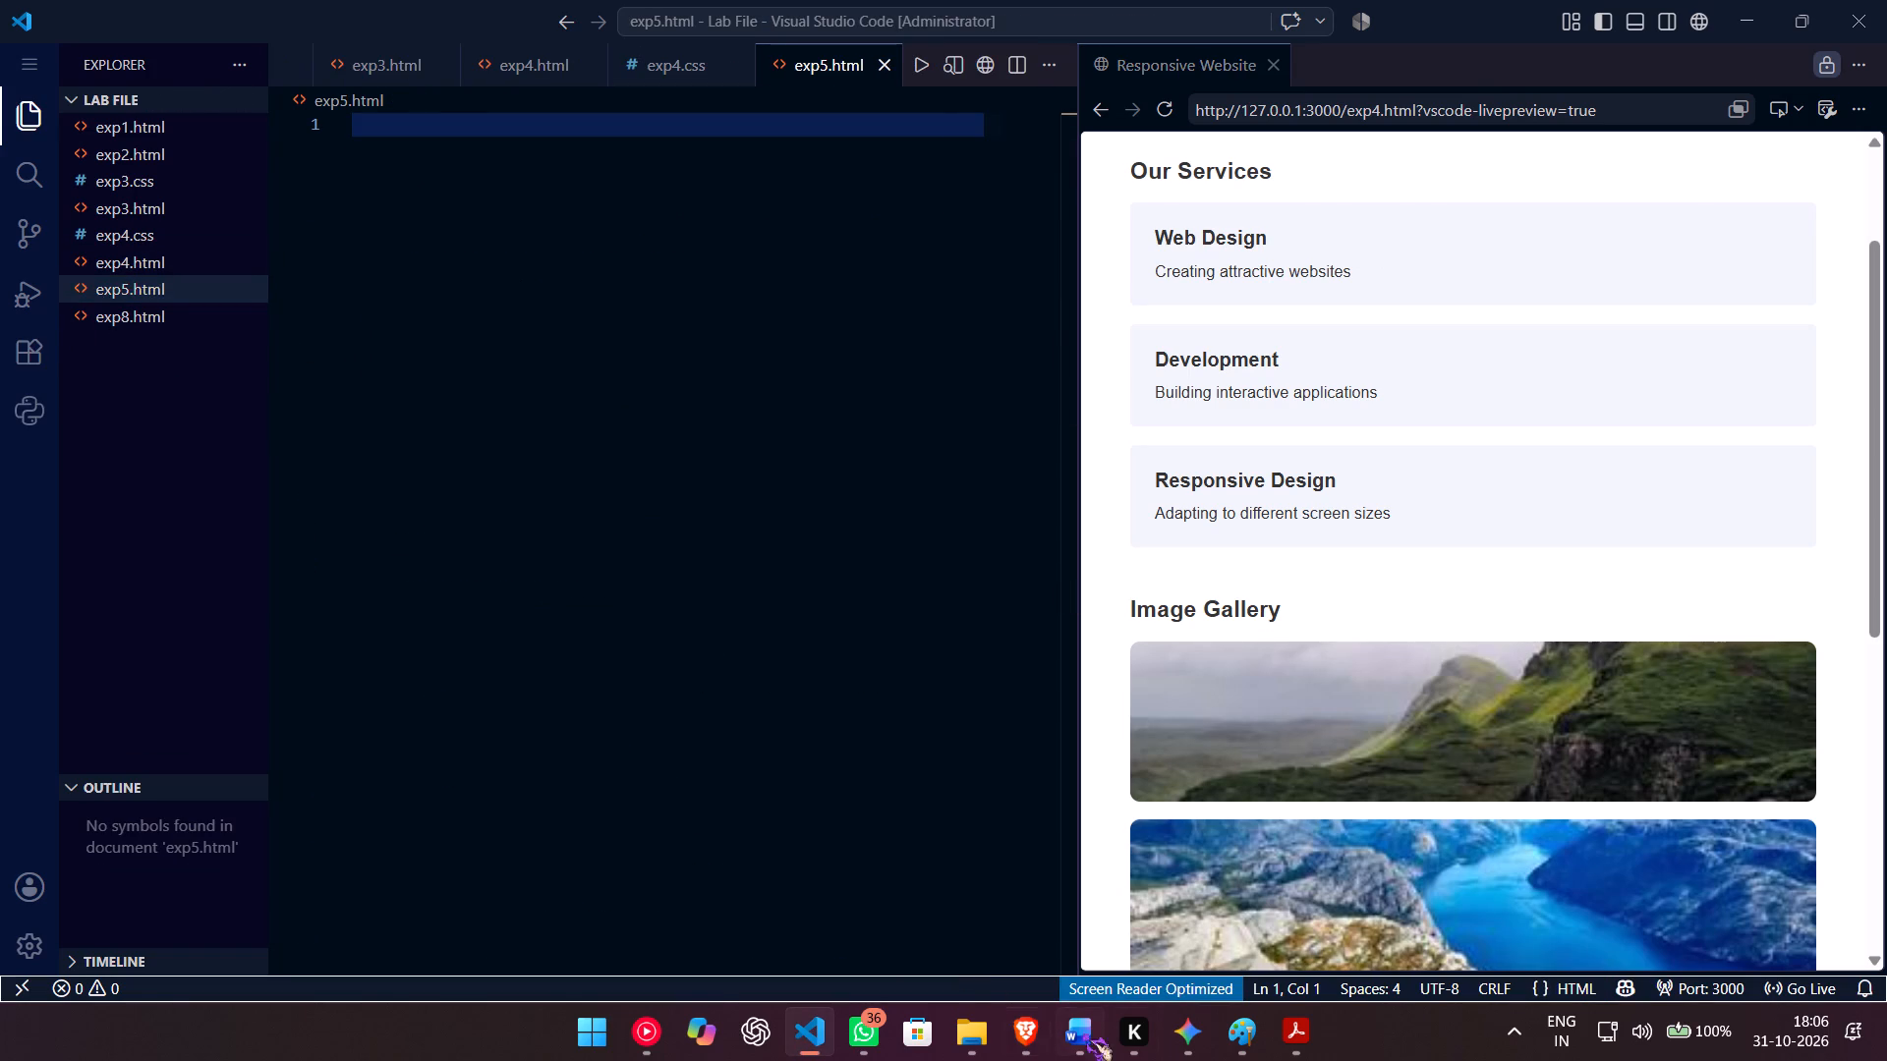
# Open the PDF LAB FILE CS351 Template for students (1) (1) from Downloads and go to Experiment 5.
pyautogui.press('super+d')
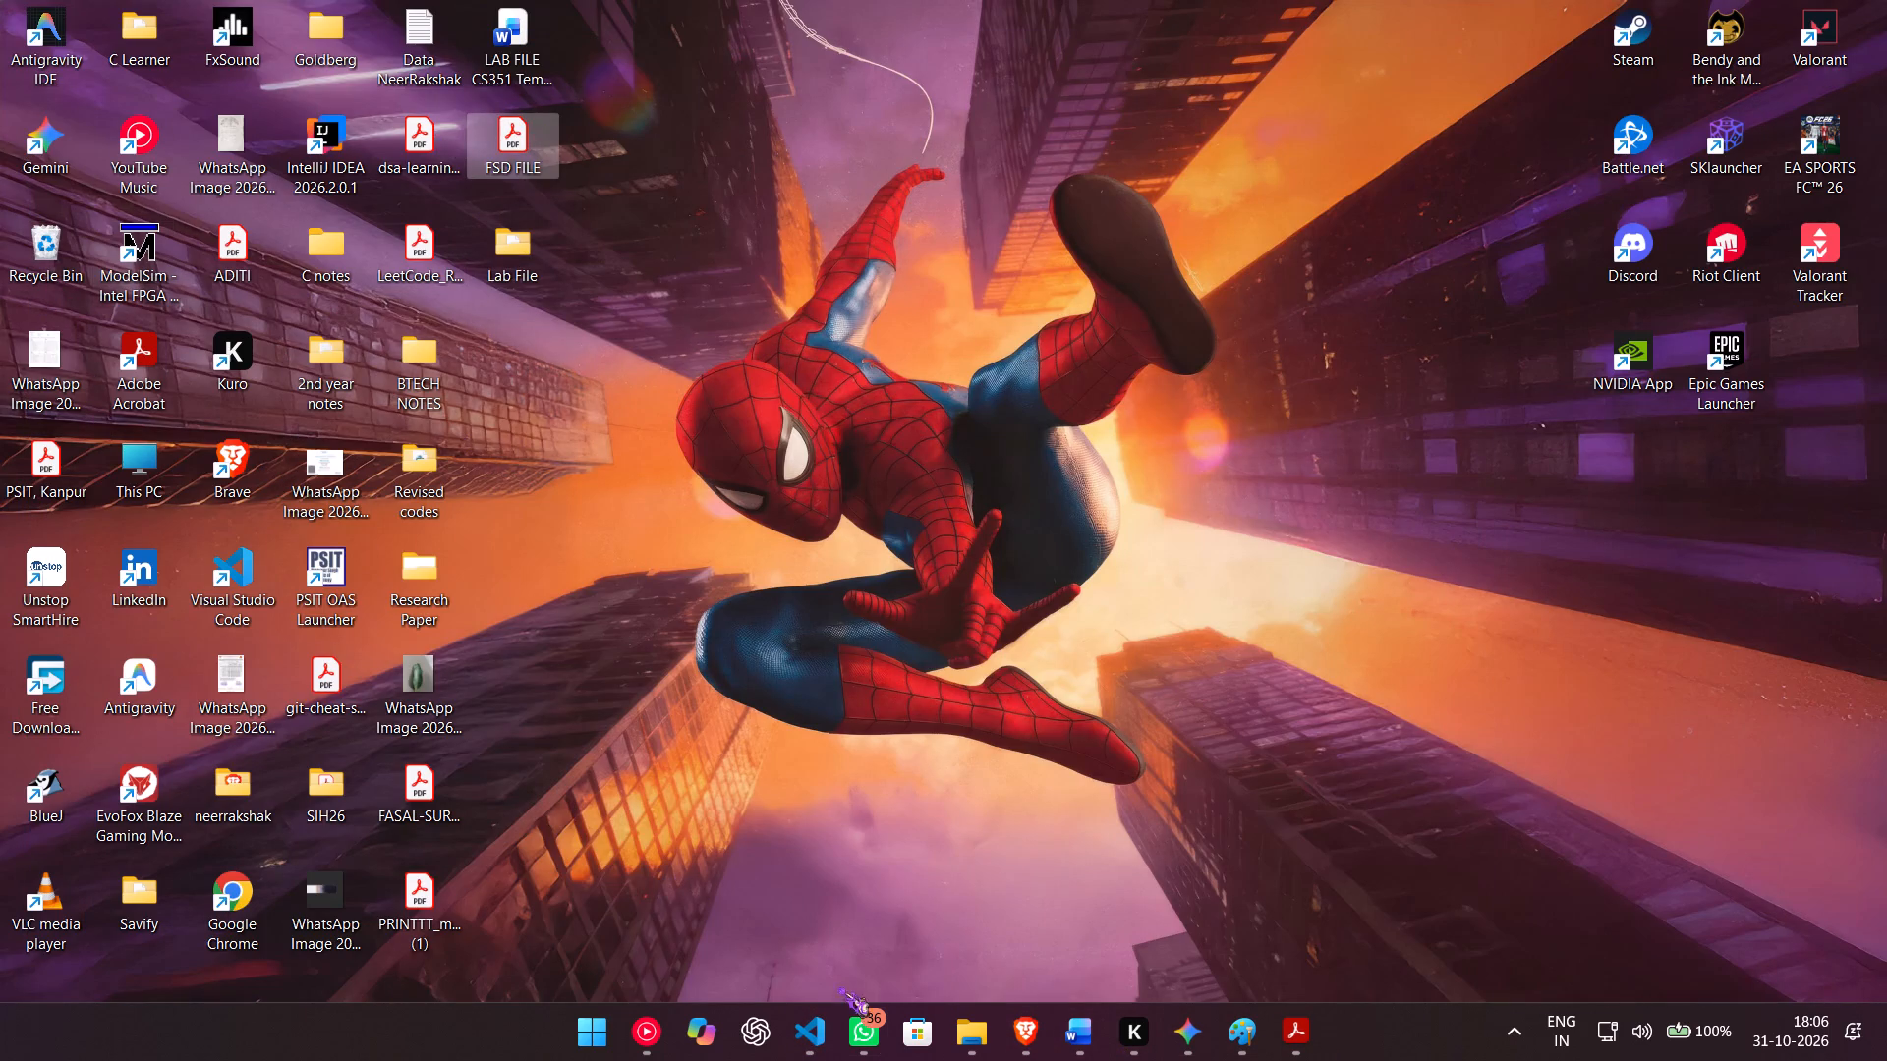
pyautogui.click(983, 1037)
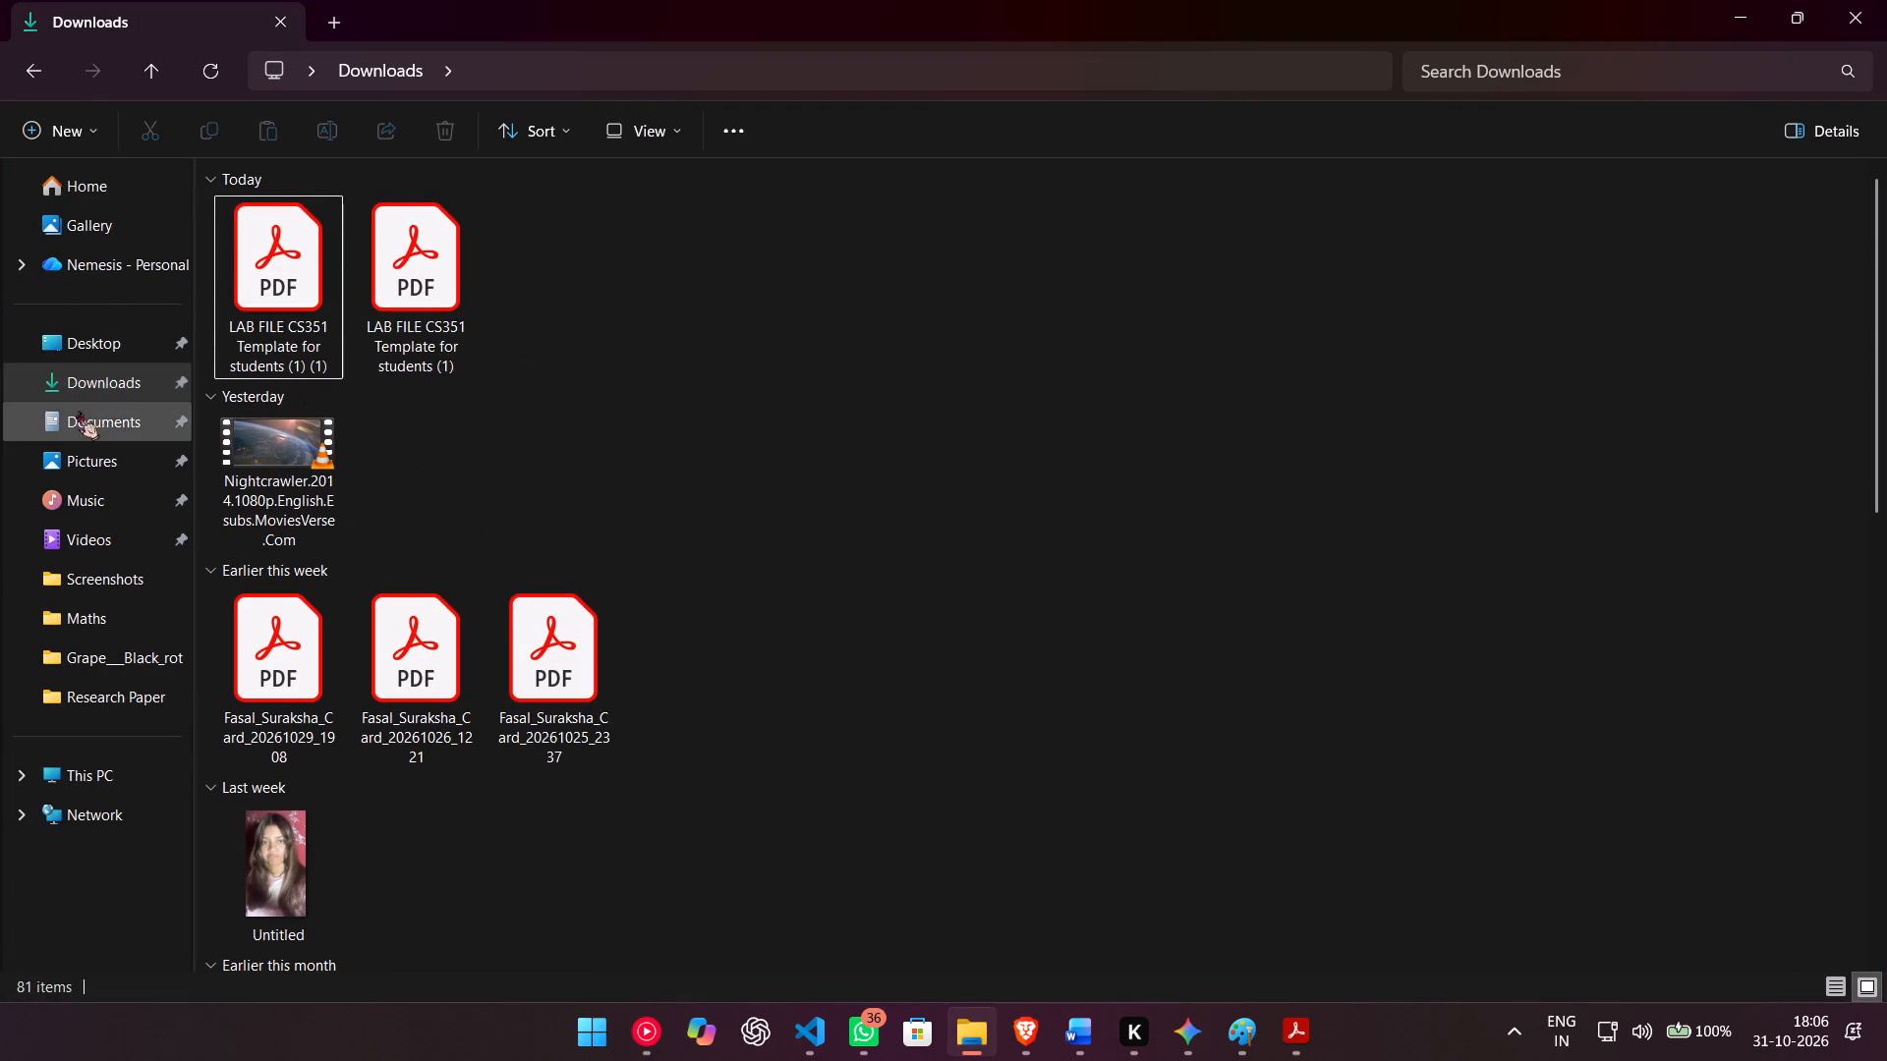
pyautogui.doubleClick(287, 297)
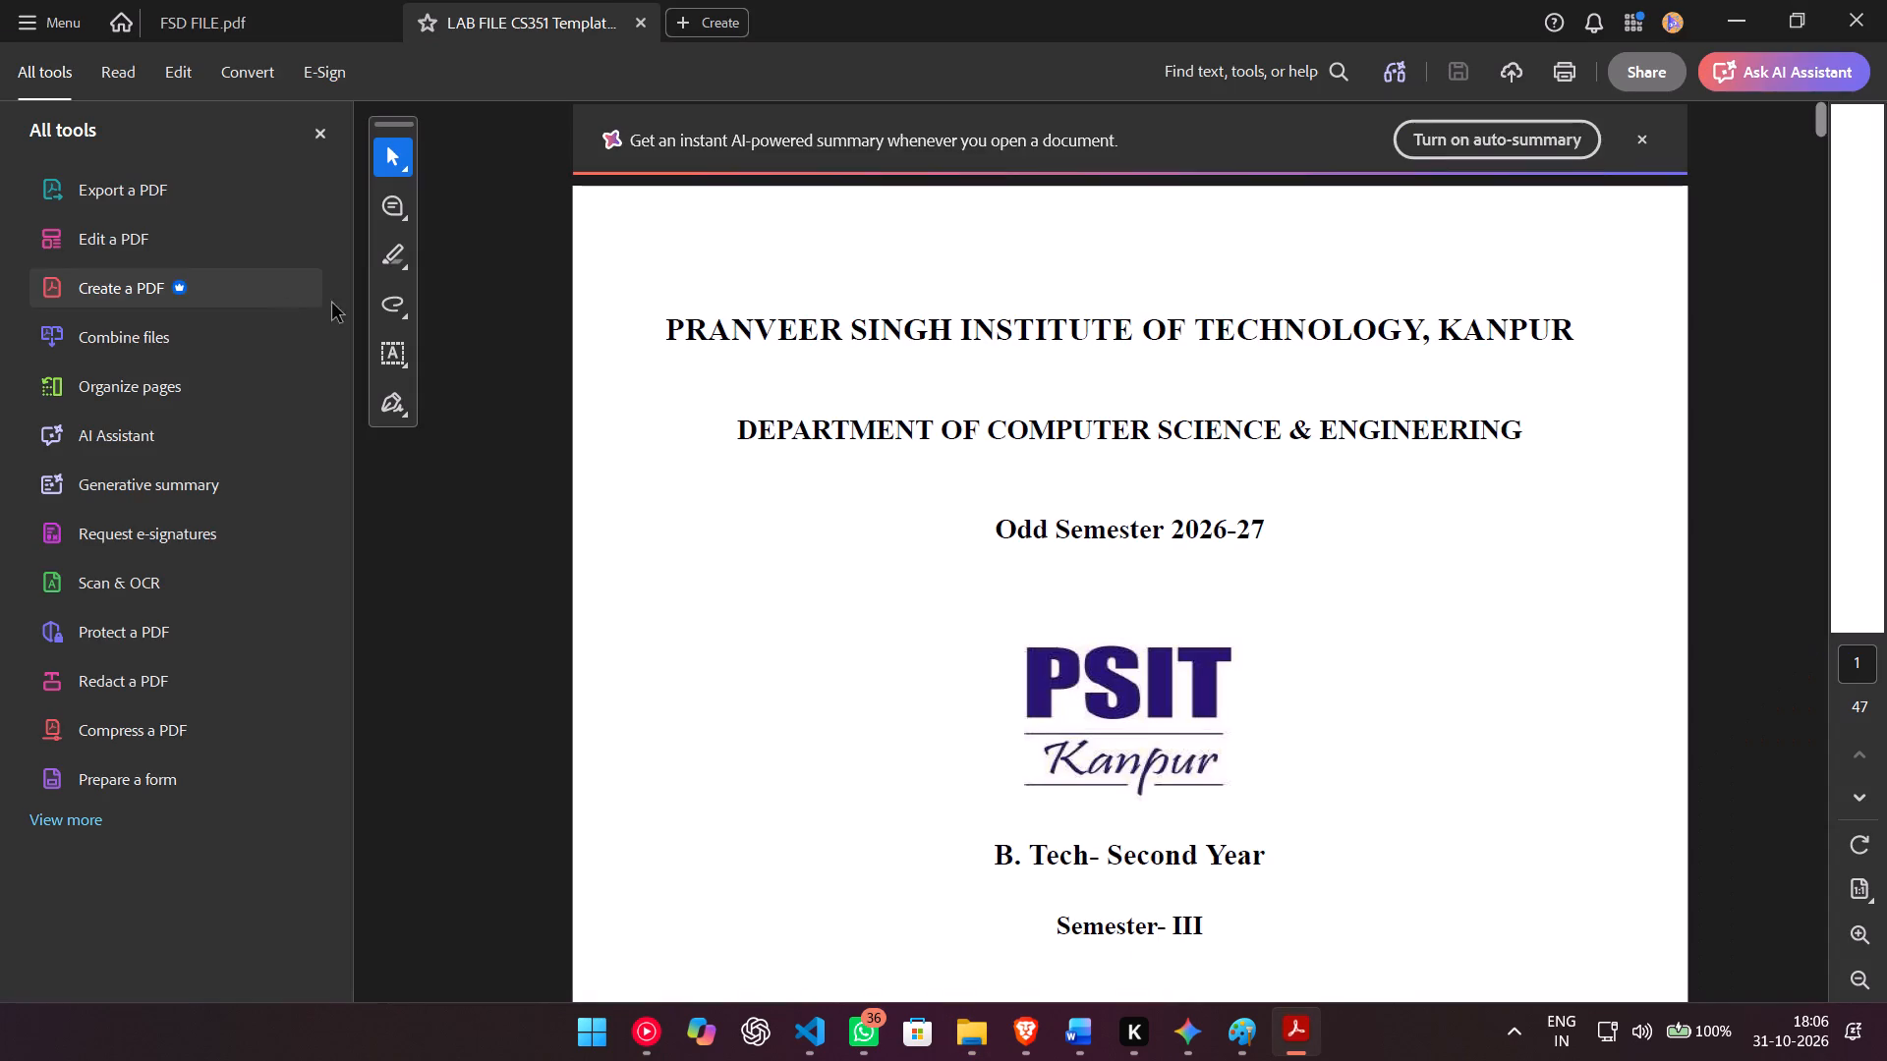
pyautogui.scroll(-18, 1062, 456)
pyautogui.tripleClick(1853, 792)
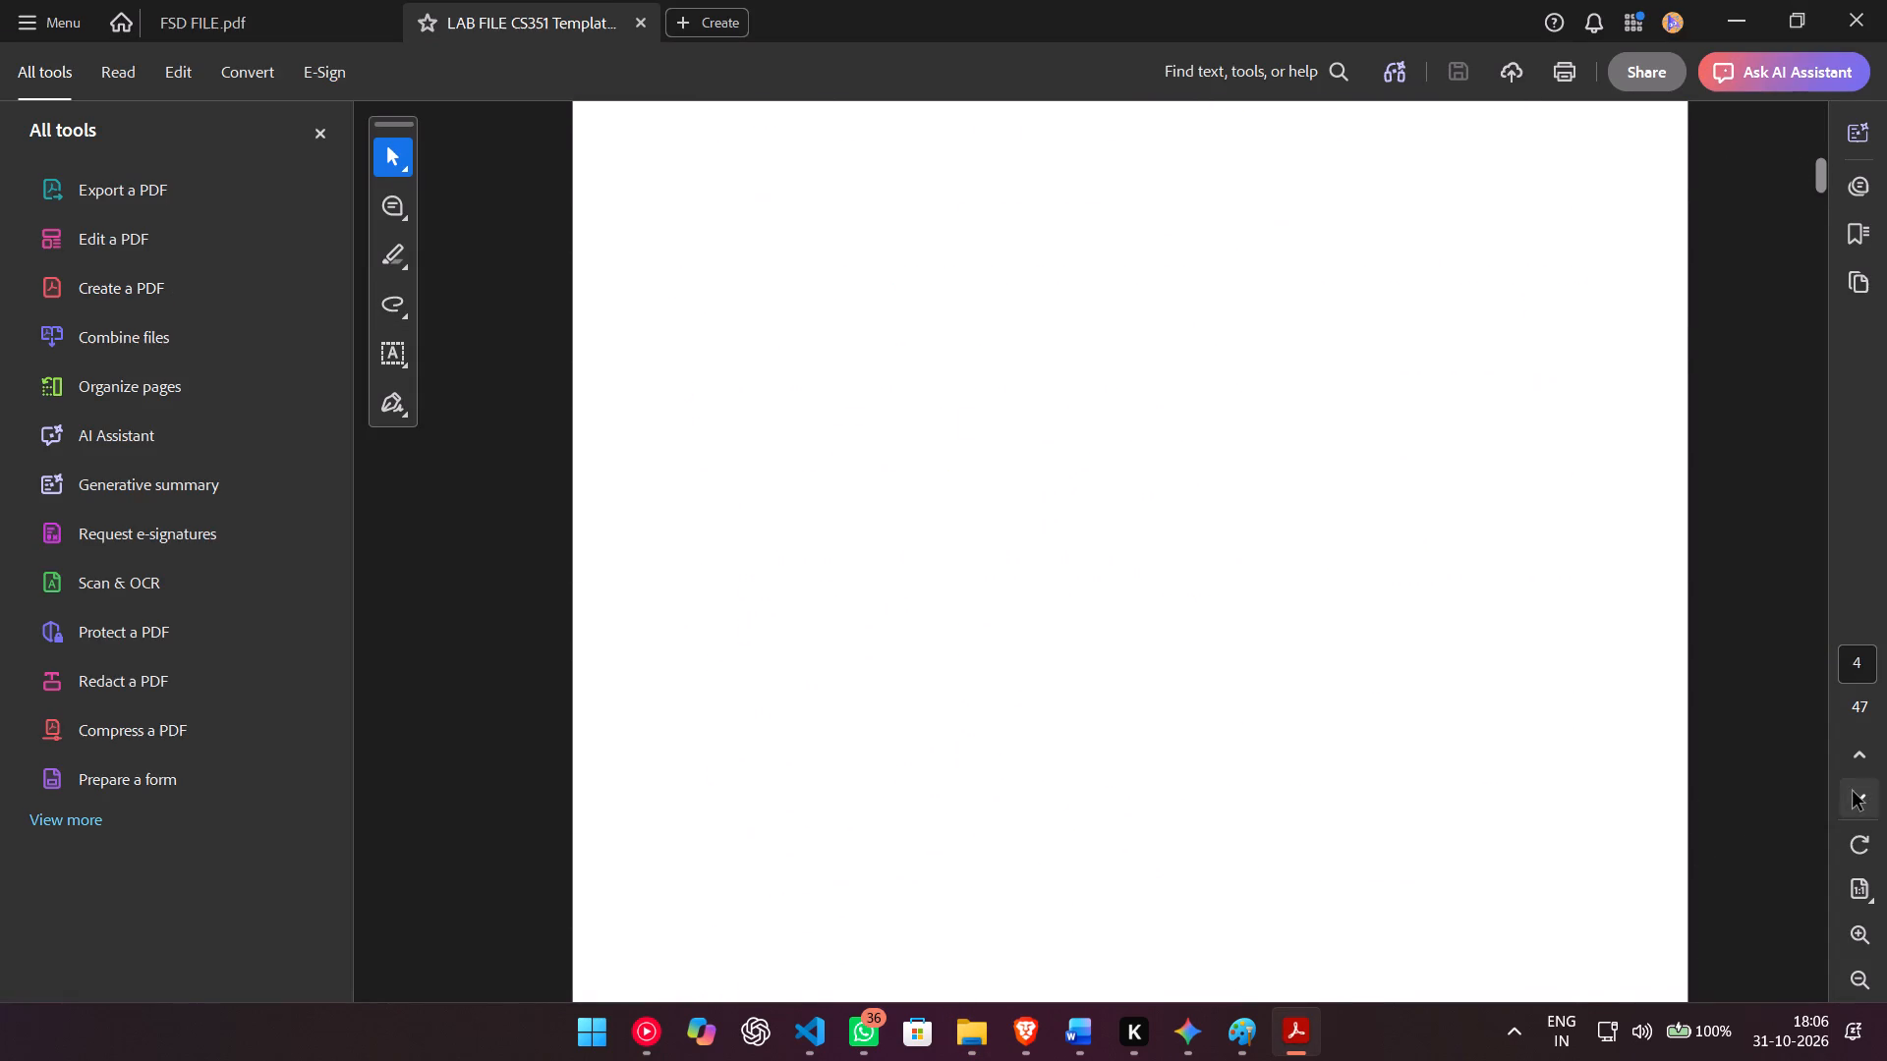
pyautogui.tripleClick(1853, 792)
pyautogui.tripleClick(1853, 791)
pyautogui.tripleClick(1853, 791)
pyautogui.doubleClick(1853, 791)
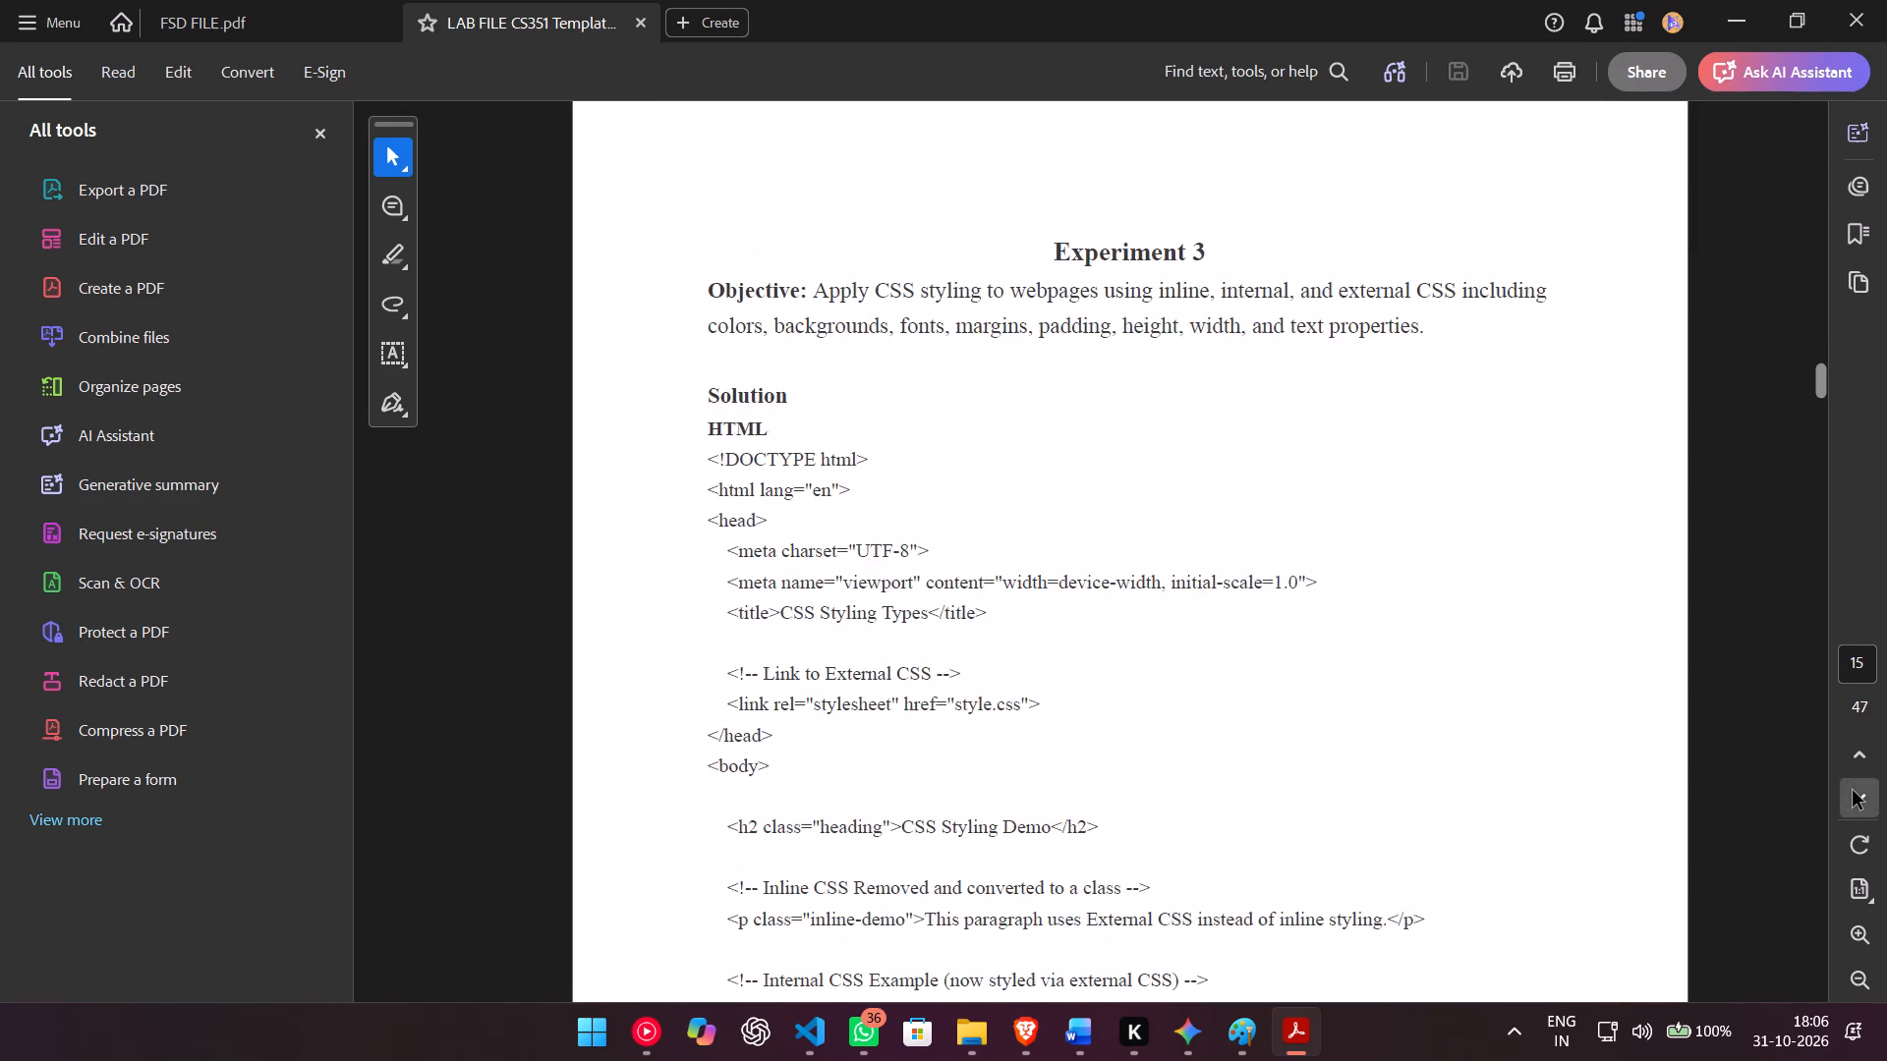
pyautogui.moveTo(1854, 805); pyautogui.dragTo(1855, 793)
pyautogui.scroll(-7, 1562, 713)
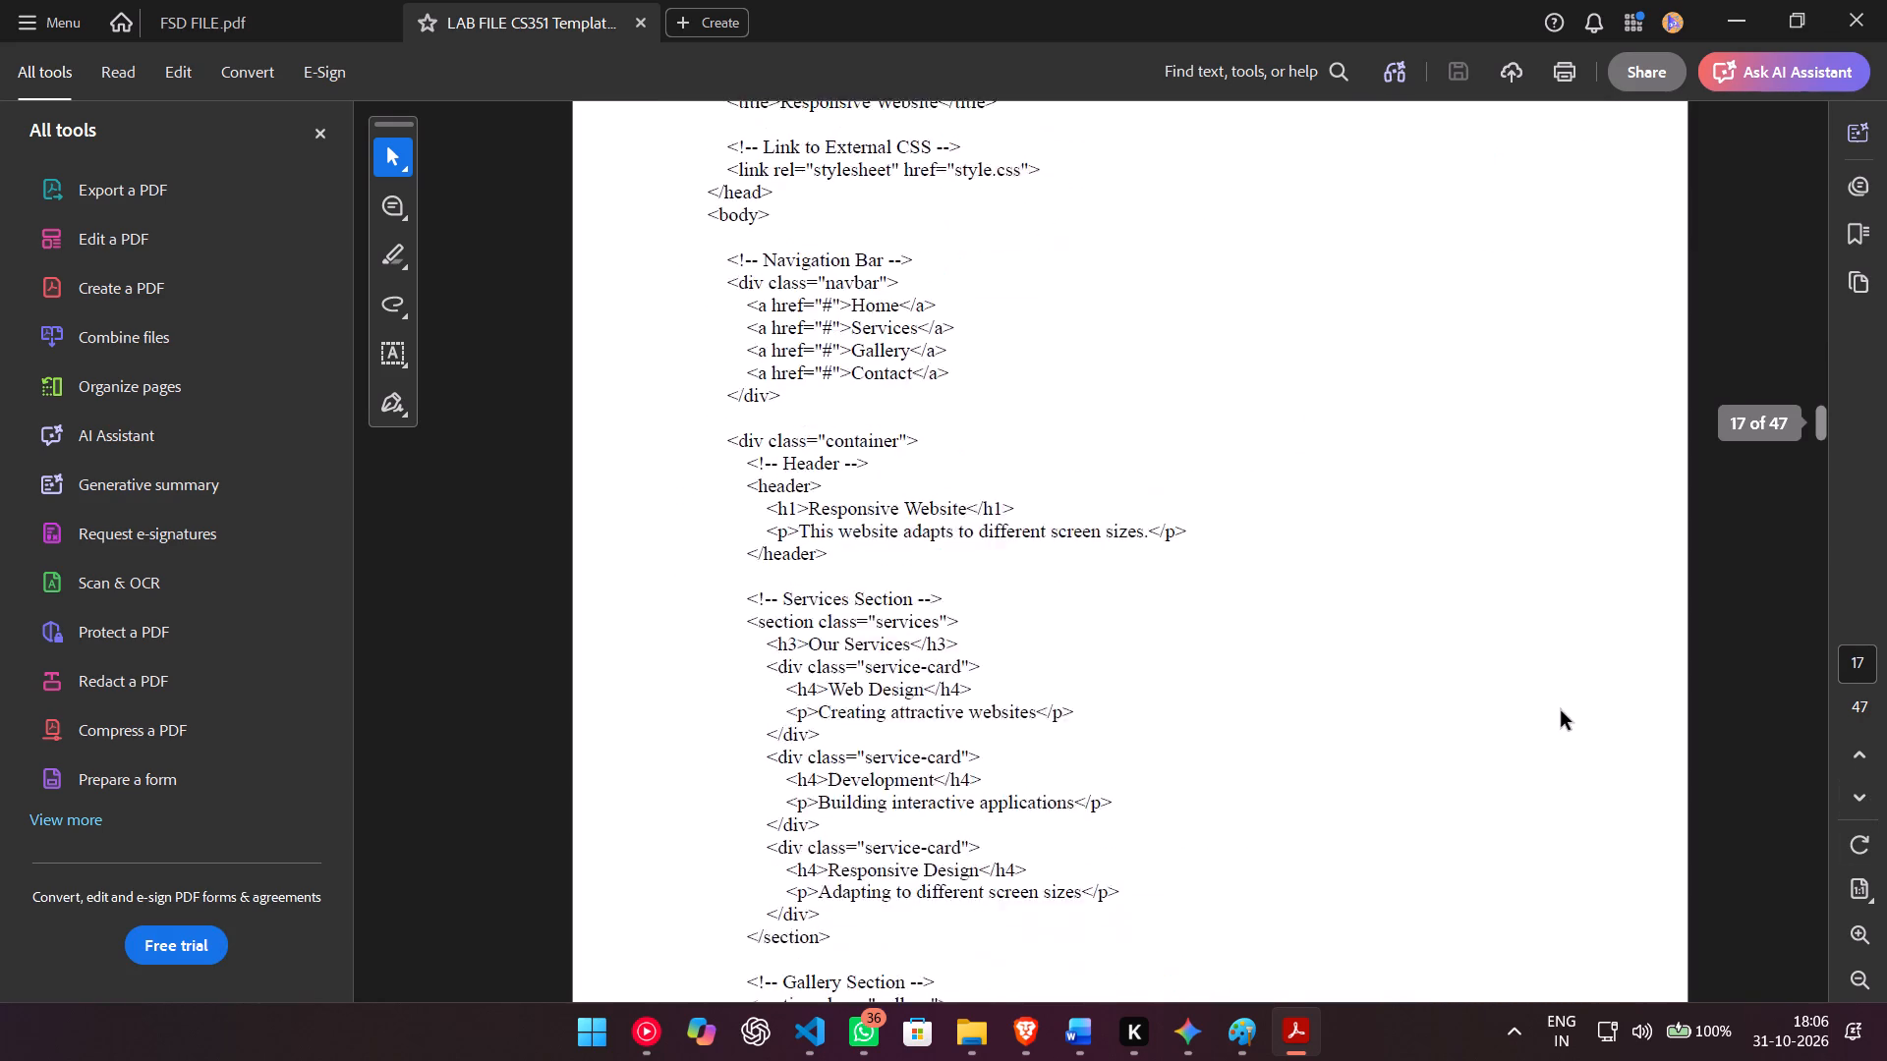
pyautogui.scroll(-20, 1561, 711)
pyautogui.scroll(-16, 1561, 711)
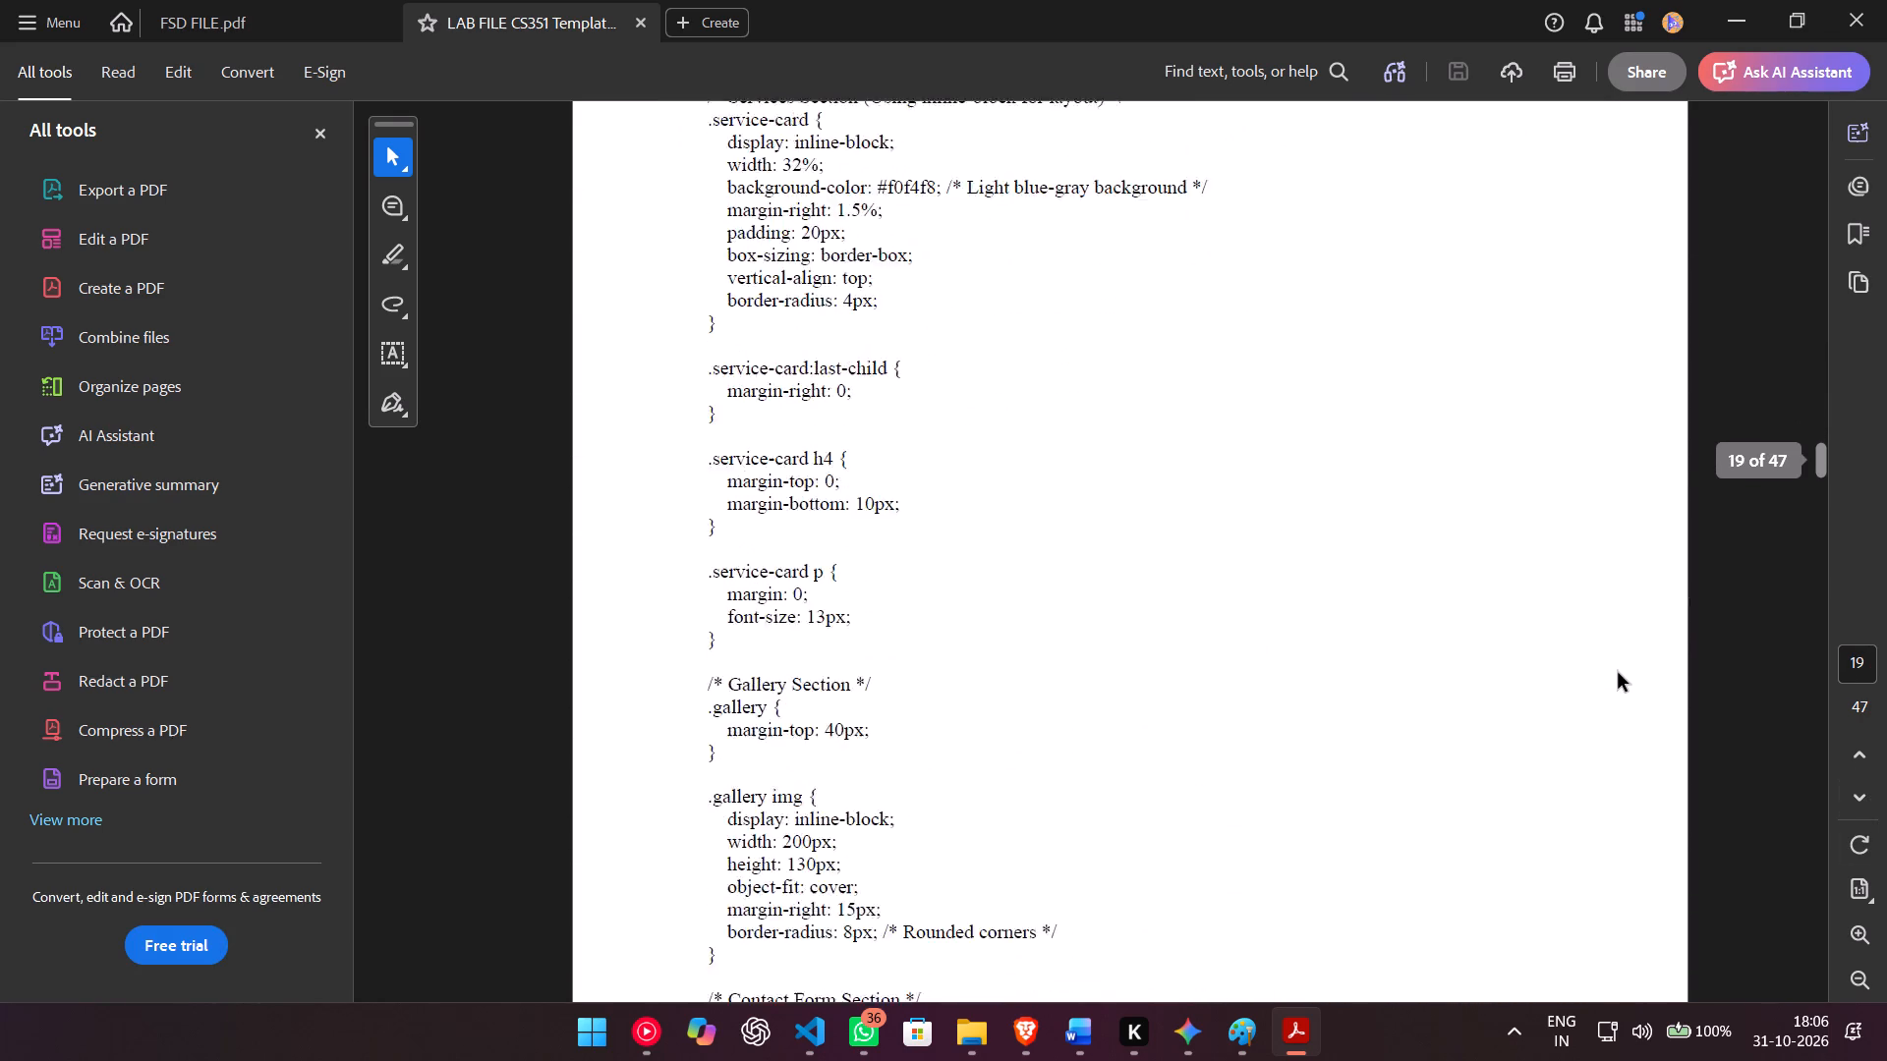
pyautogui.scroll(-8, 1618, 673)
pyautogui.scroll(-20, 734, 591)
pyautogui.scroll(-1, 734, 591)
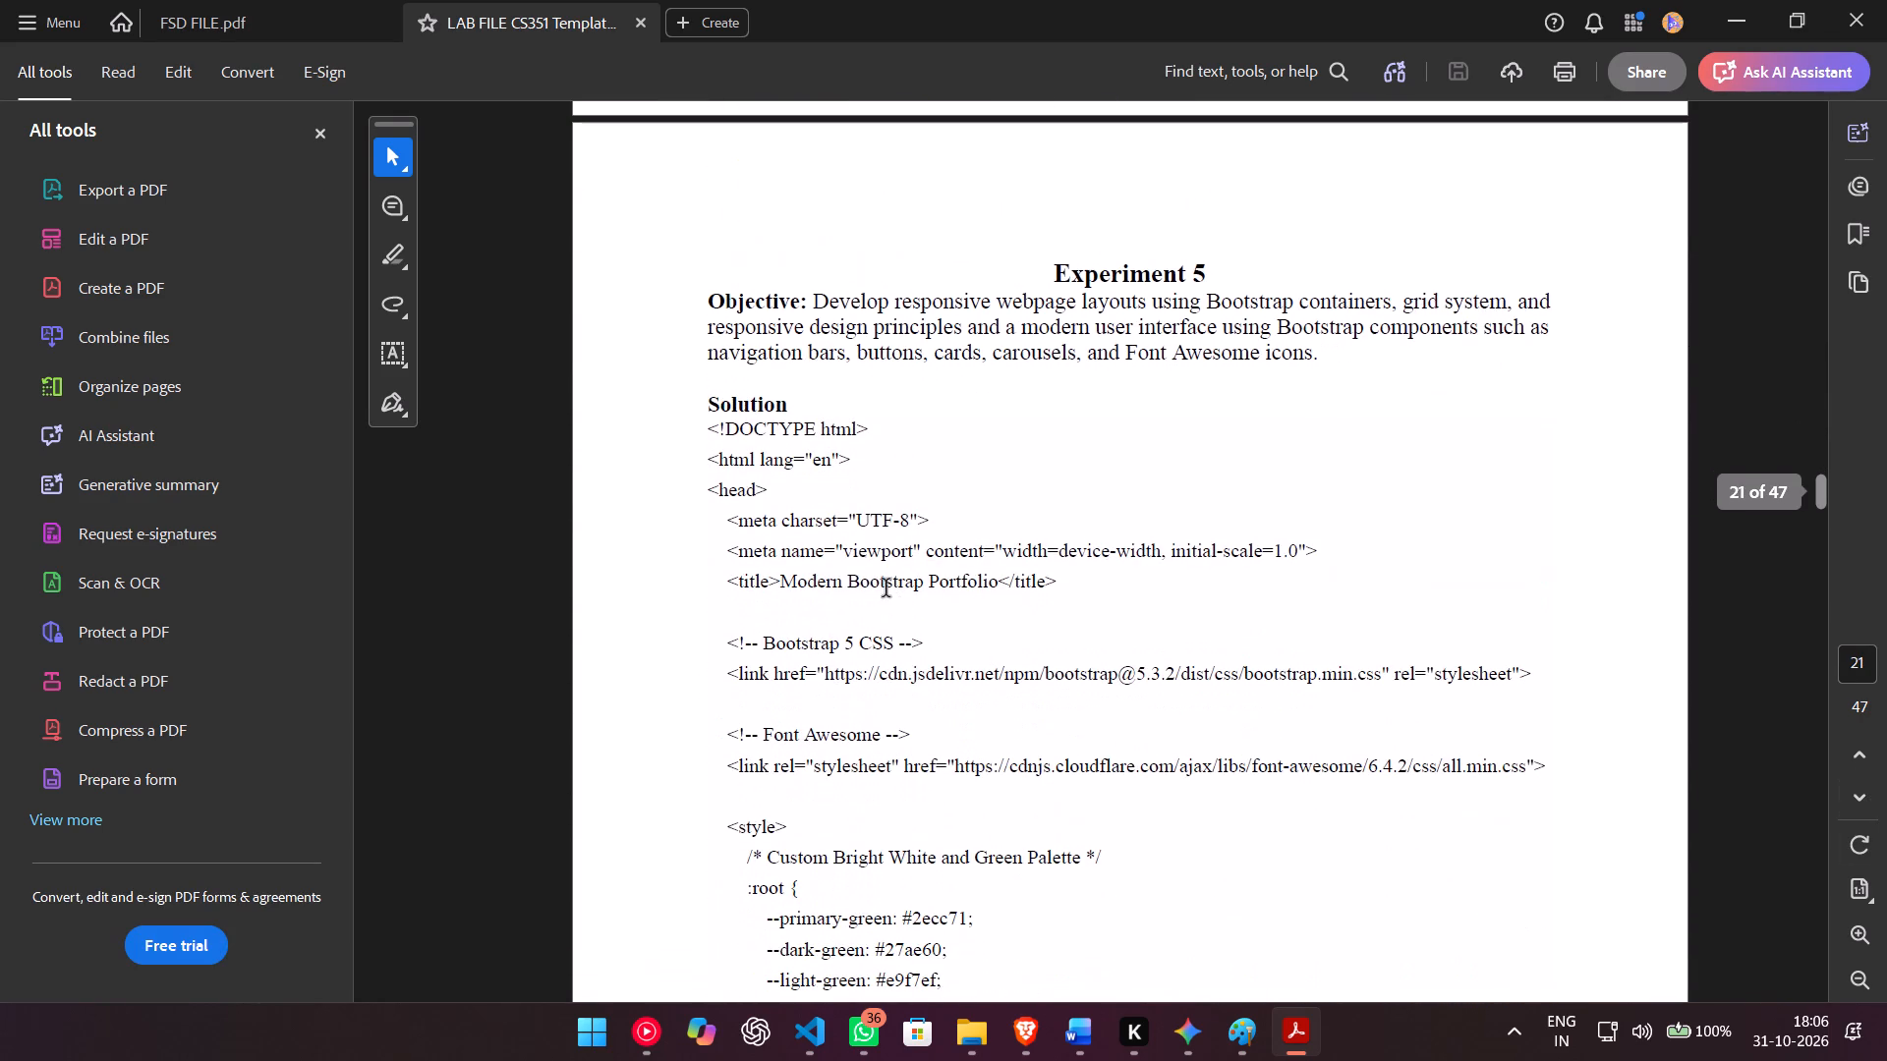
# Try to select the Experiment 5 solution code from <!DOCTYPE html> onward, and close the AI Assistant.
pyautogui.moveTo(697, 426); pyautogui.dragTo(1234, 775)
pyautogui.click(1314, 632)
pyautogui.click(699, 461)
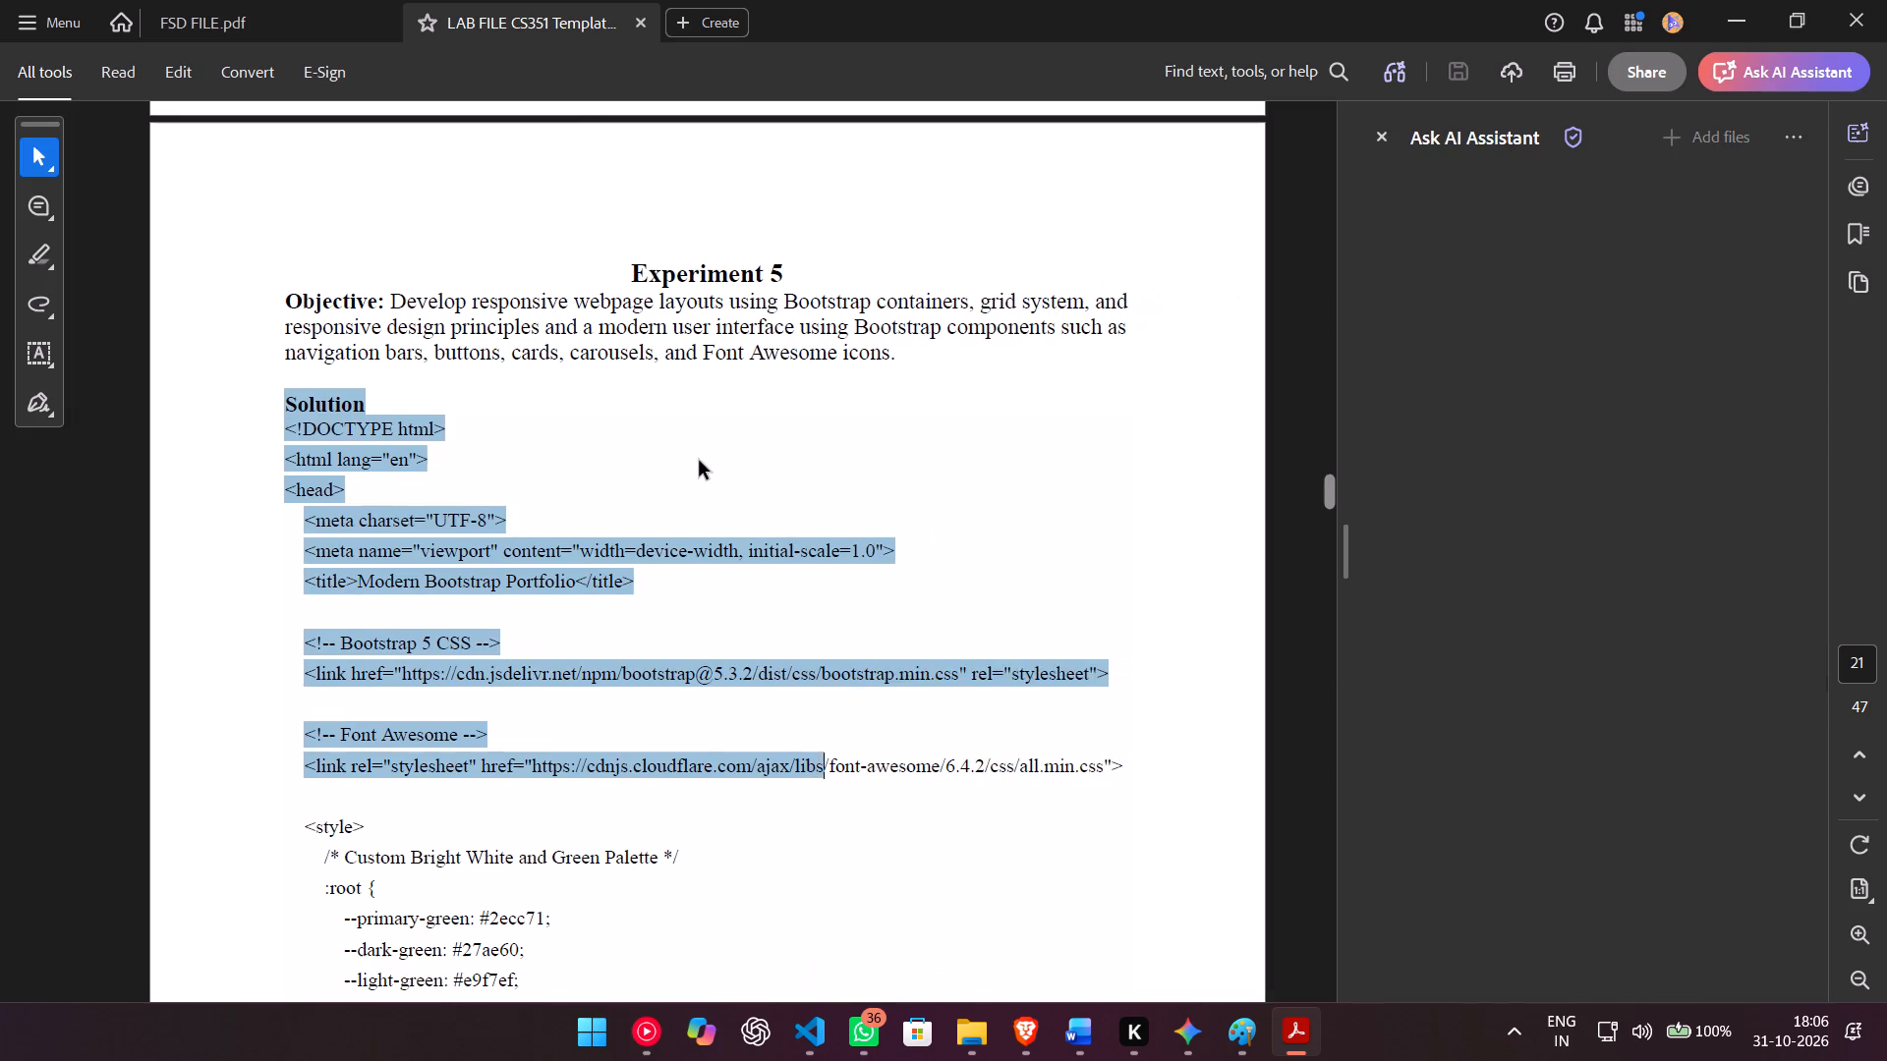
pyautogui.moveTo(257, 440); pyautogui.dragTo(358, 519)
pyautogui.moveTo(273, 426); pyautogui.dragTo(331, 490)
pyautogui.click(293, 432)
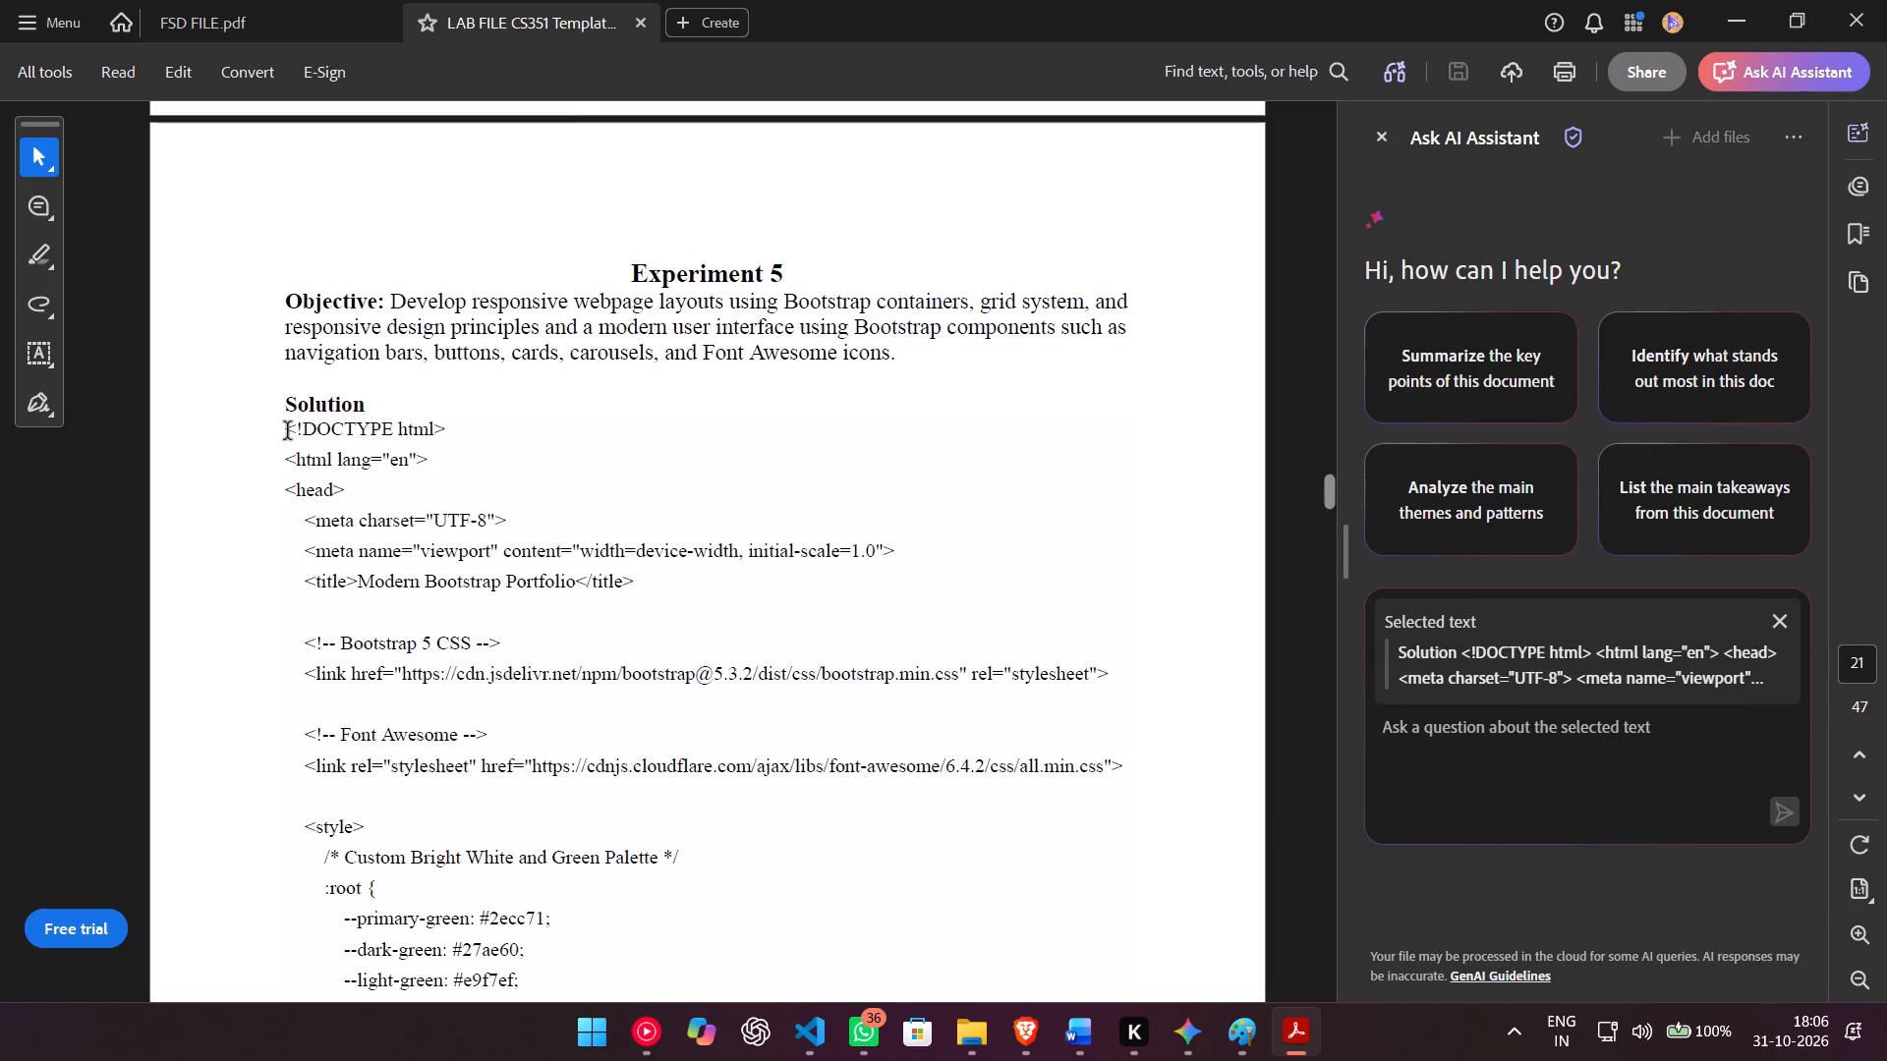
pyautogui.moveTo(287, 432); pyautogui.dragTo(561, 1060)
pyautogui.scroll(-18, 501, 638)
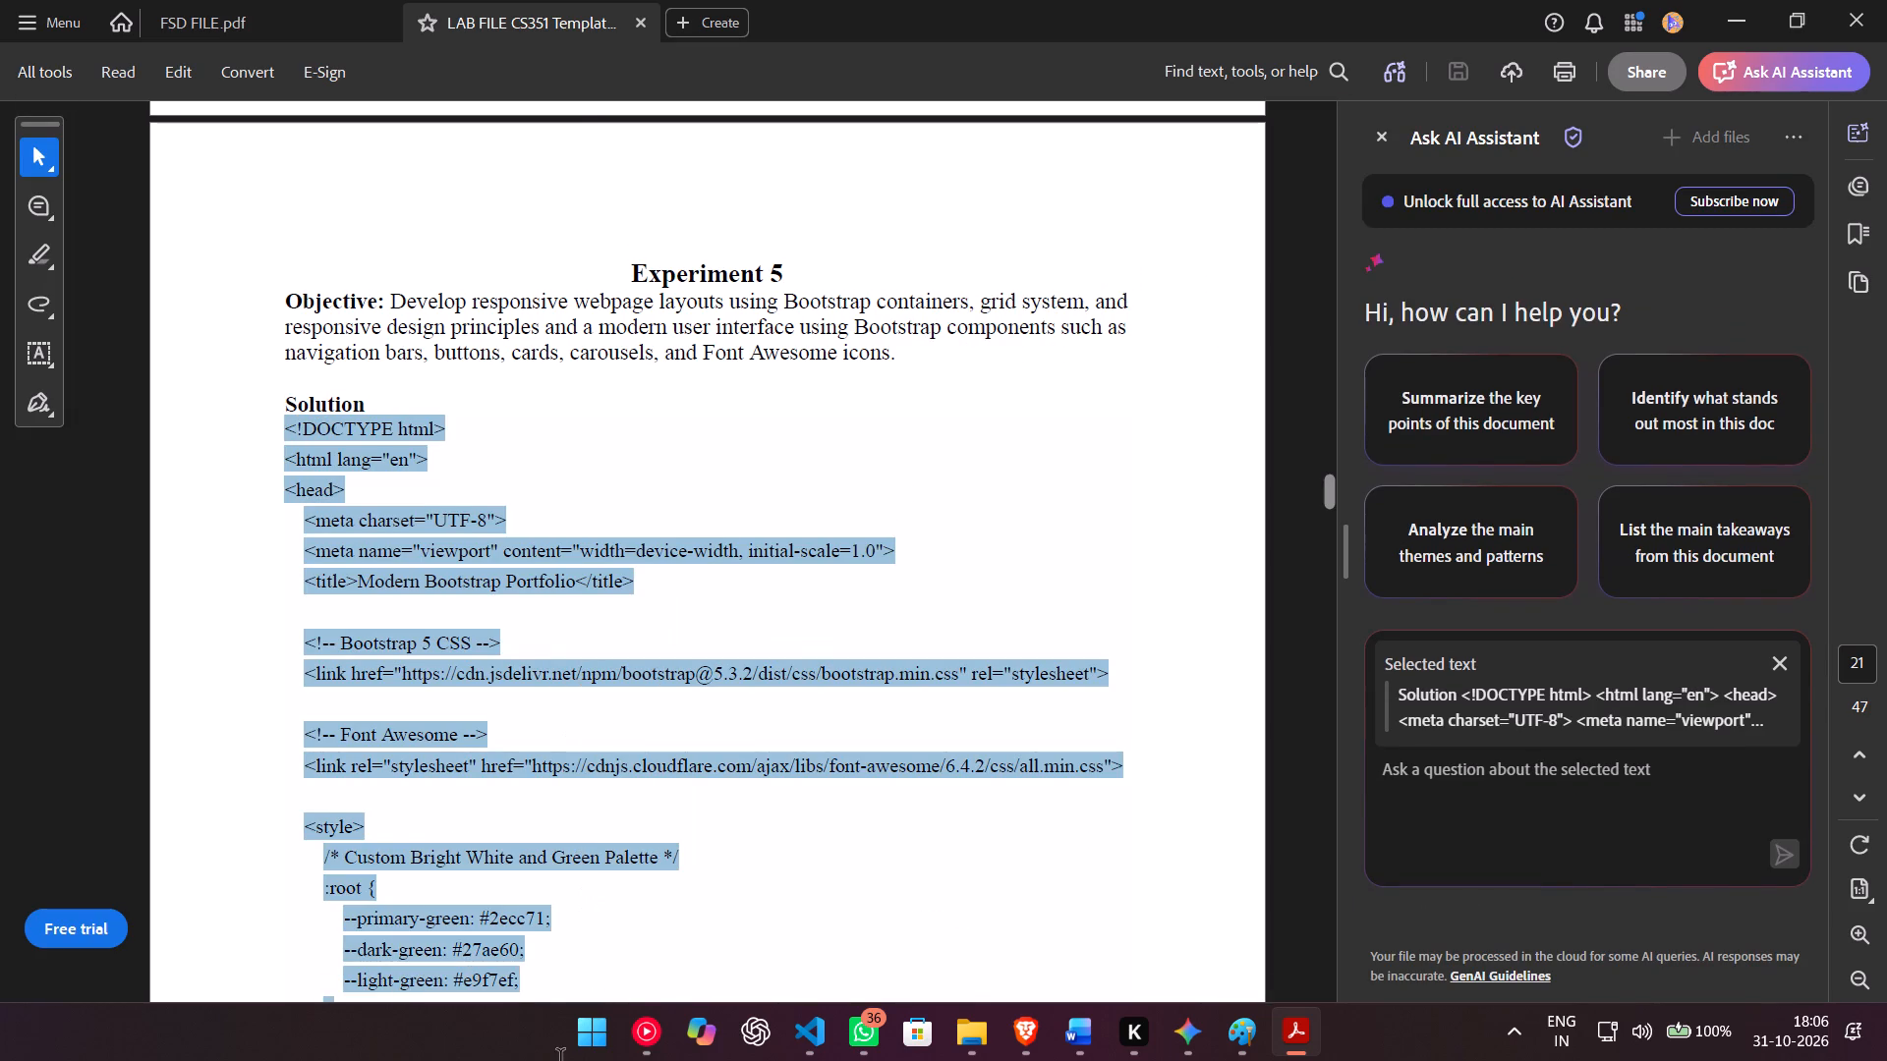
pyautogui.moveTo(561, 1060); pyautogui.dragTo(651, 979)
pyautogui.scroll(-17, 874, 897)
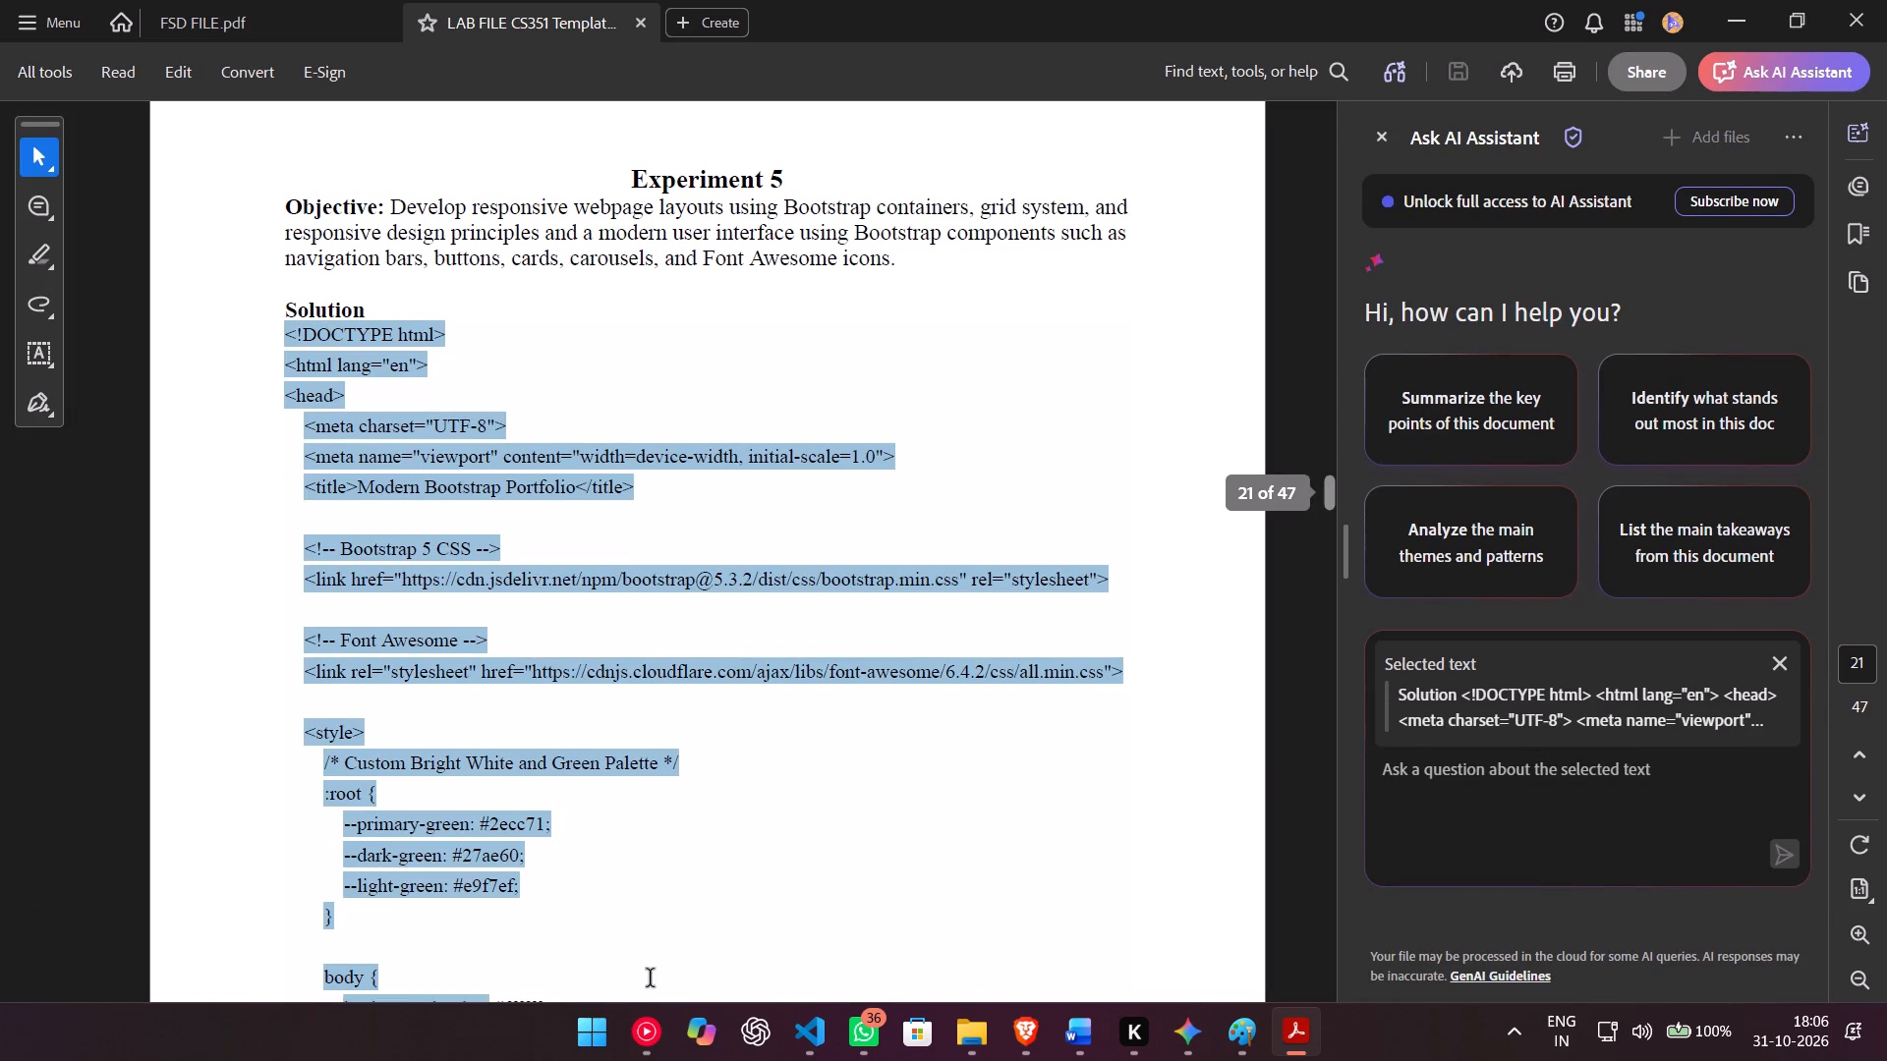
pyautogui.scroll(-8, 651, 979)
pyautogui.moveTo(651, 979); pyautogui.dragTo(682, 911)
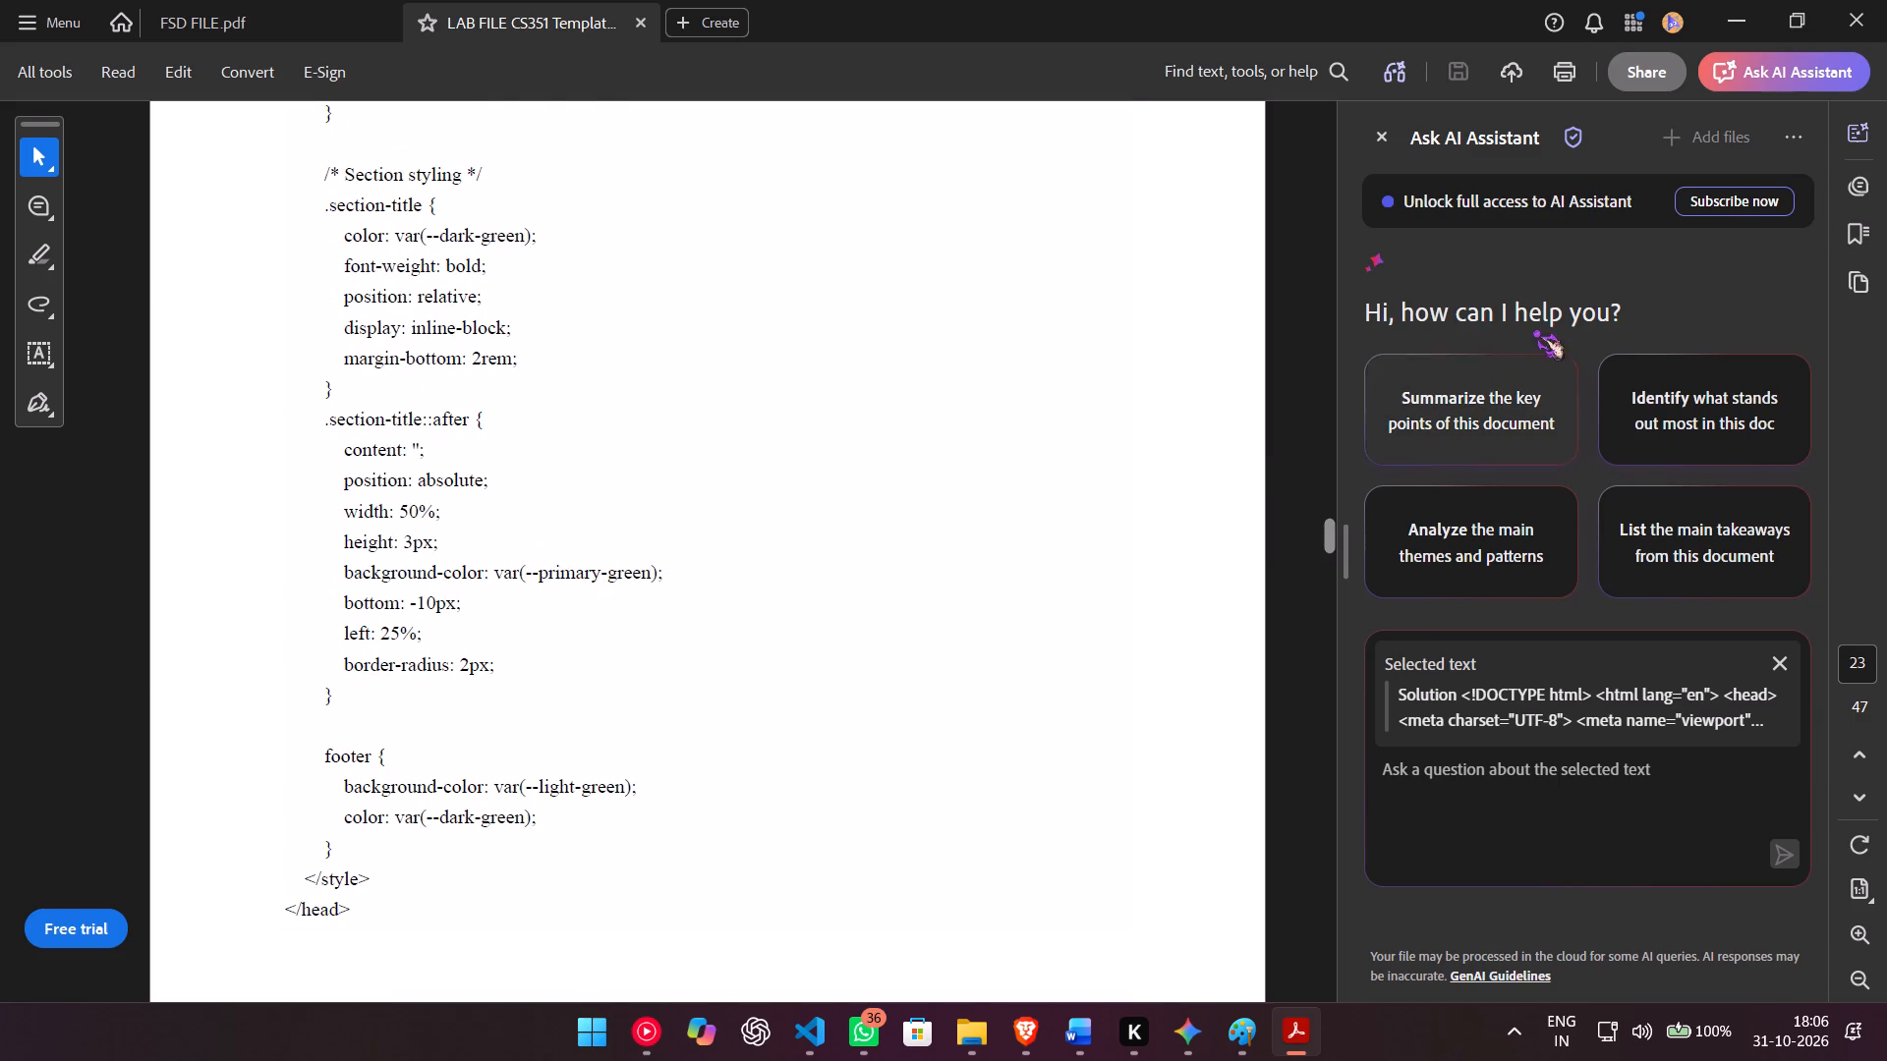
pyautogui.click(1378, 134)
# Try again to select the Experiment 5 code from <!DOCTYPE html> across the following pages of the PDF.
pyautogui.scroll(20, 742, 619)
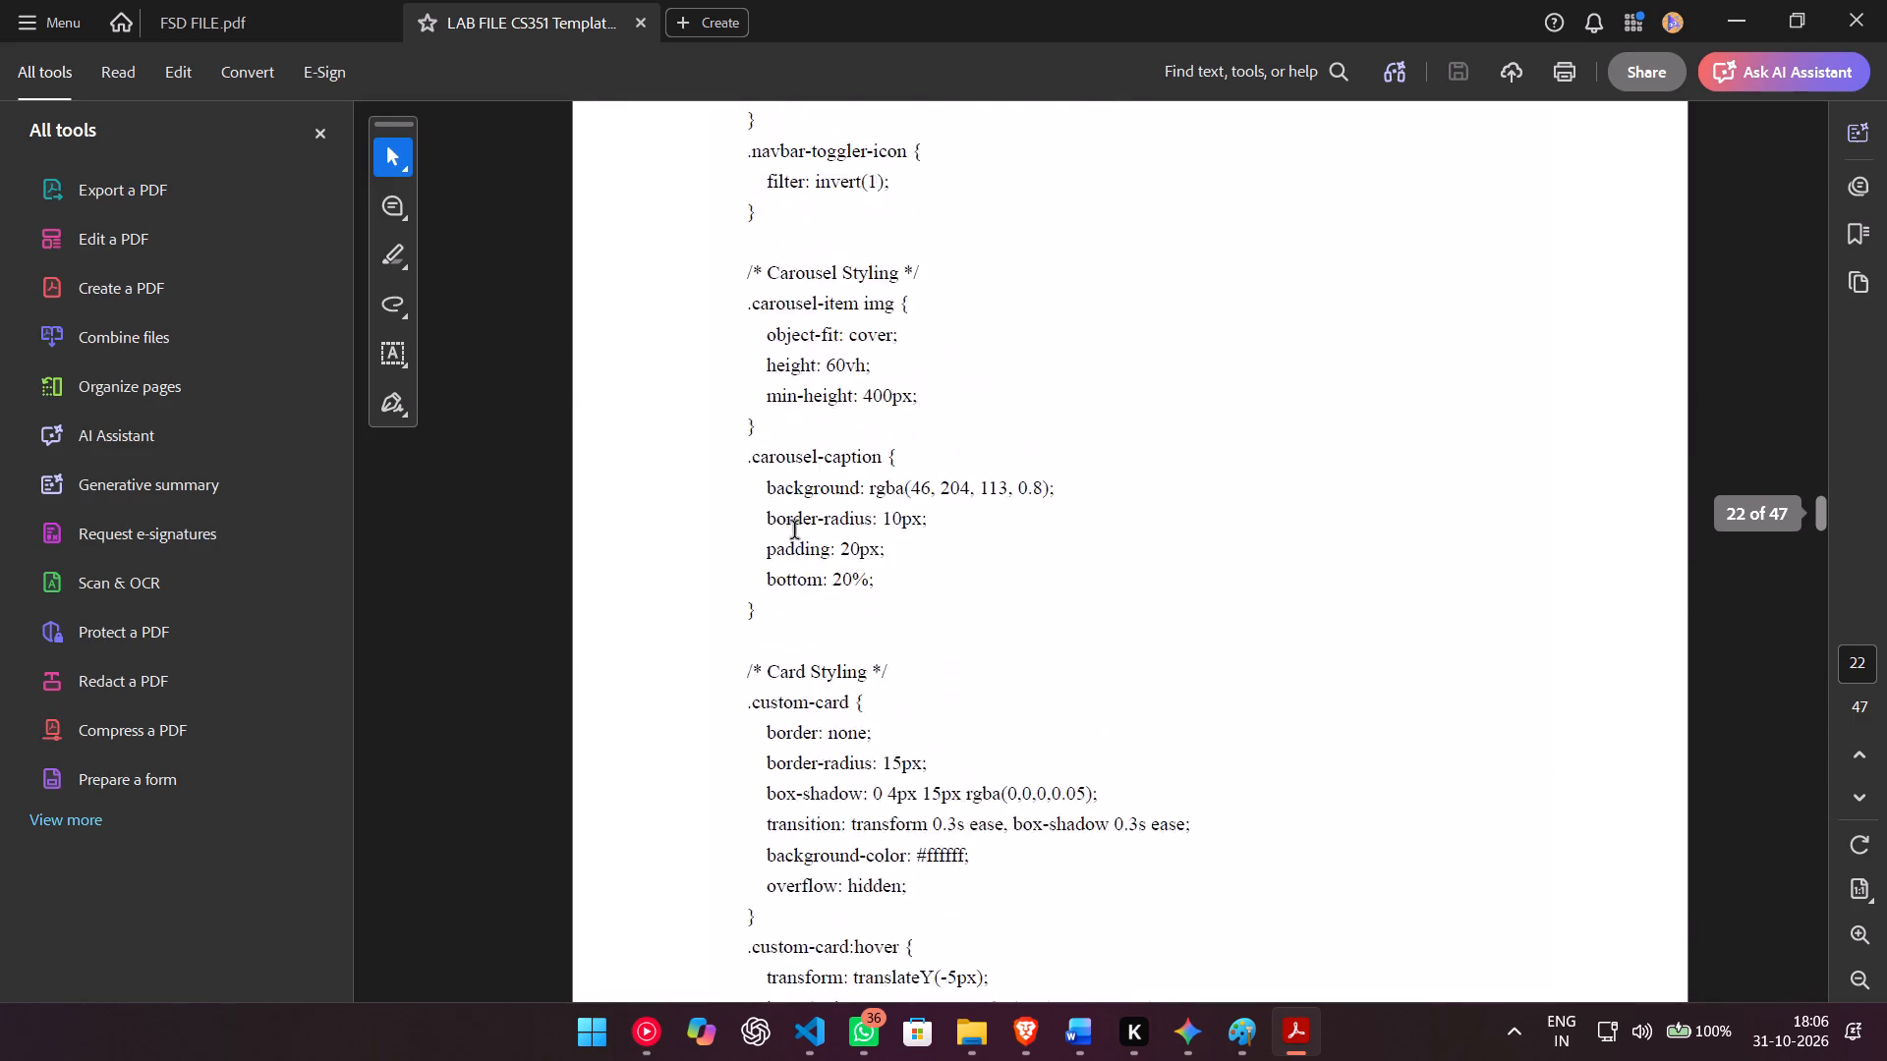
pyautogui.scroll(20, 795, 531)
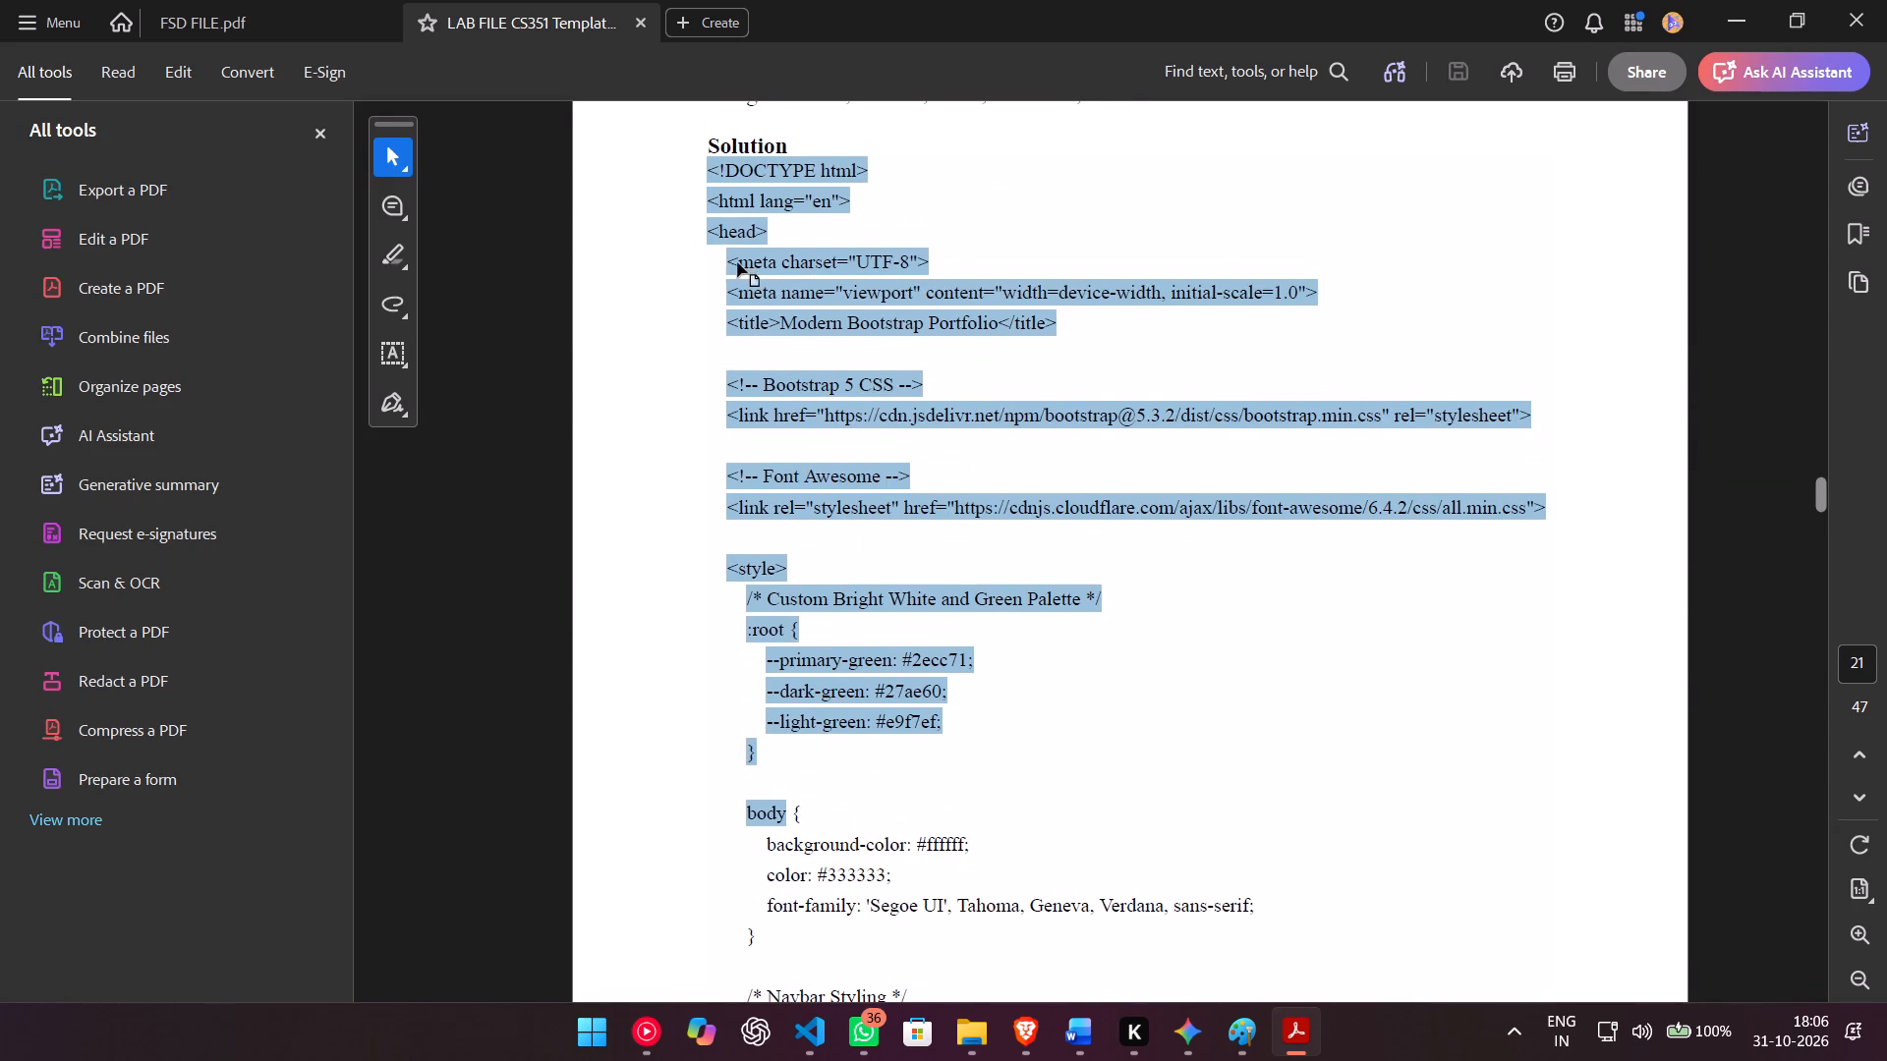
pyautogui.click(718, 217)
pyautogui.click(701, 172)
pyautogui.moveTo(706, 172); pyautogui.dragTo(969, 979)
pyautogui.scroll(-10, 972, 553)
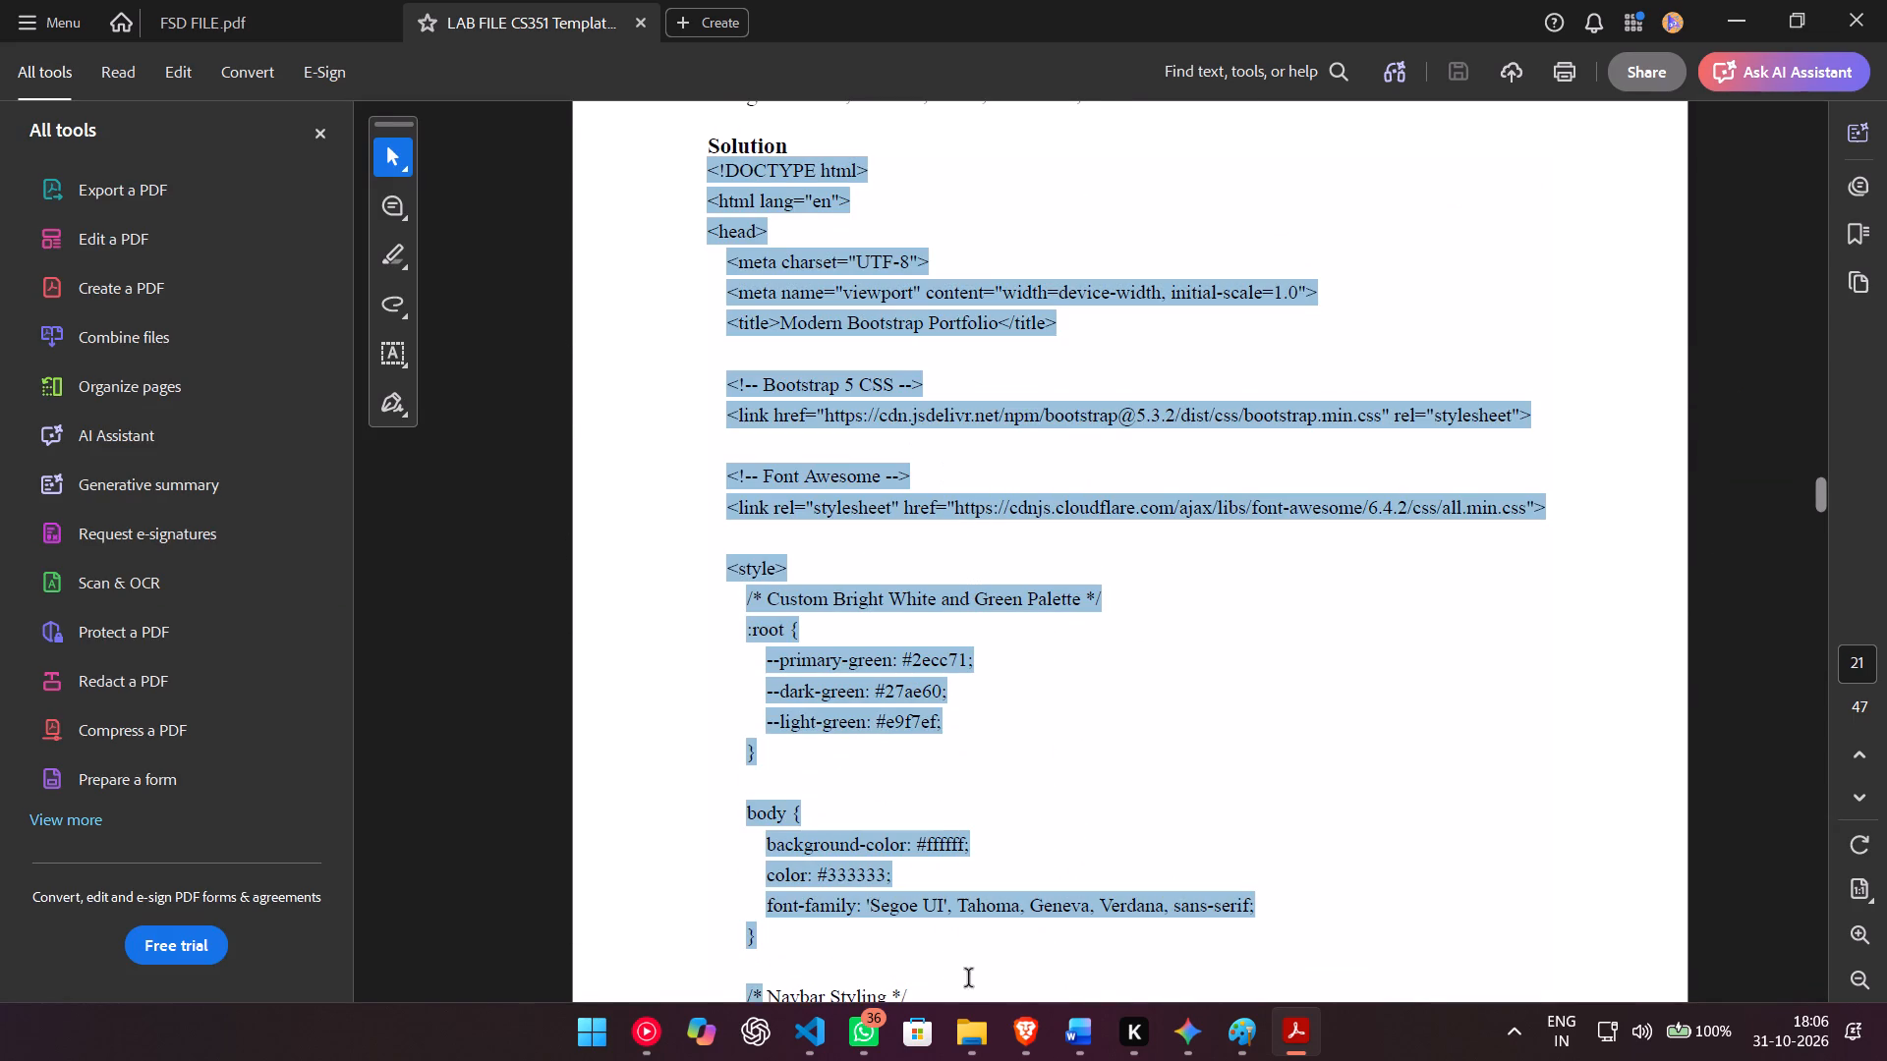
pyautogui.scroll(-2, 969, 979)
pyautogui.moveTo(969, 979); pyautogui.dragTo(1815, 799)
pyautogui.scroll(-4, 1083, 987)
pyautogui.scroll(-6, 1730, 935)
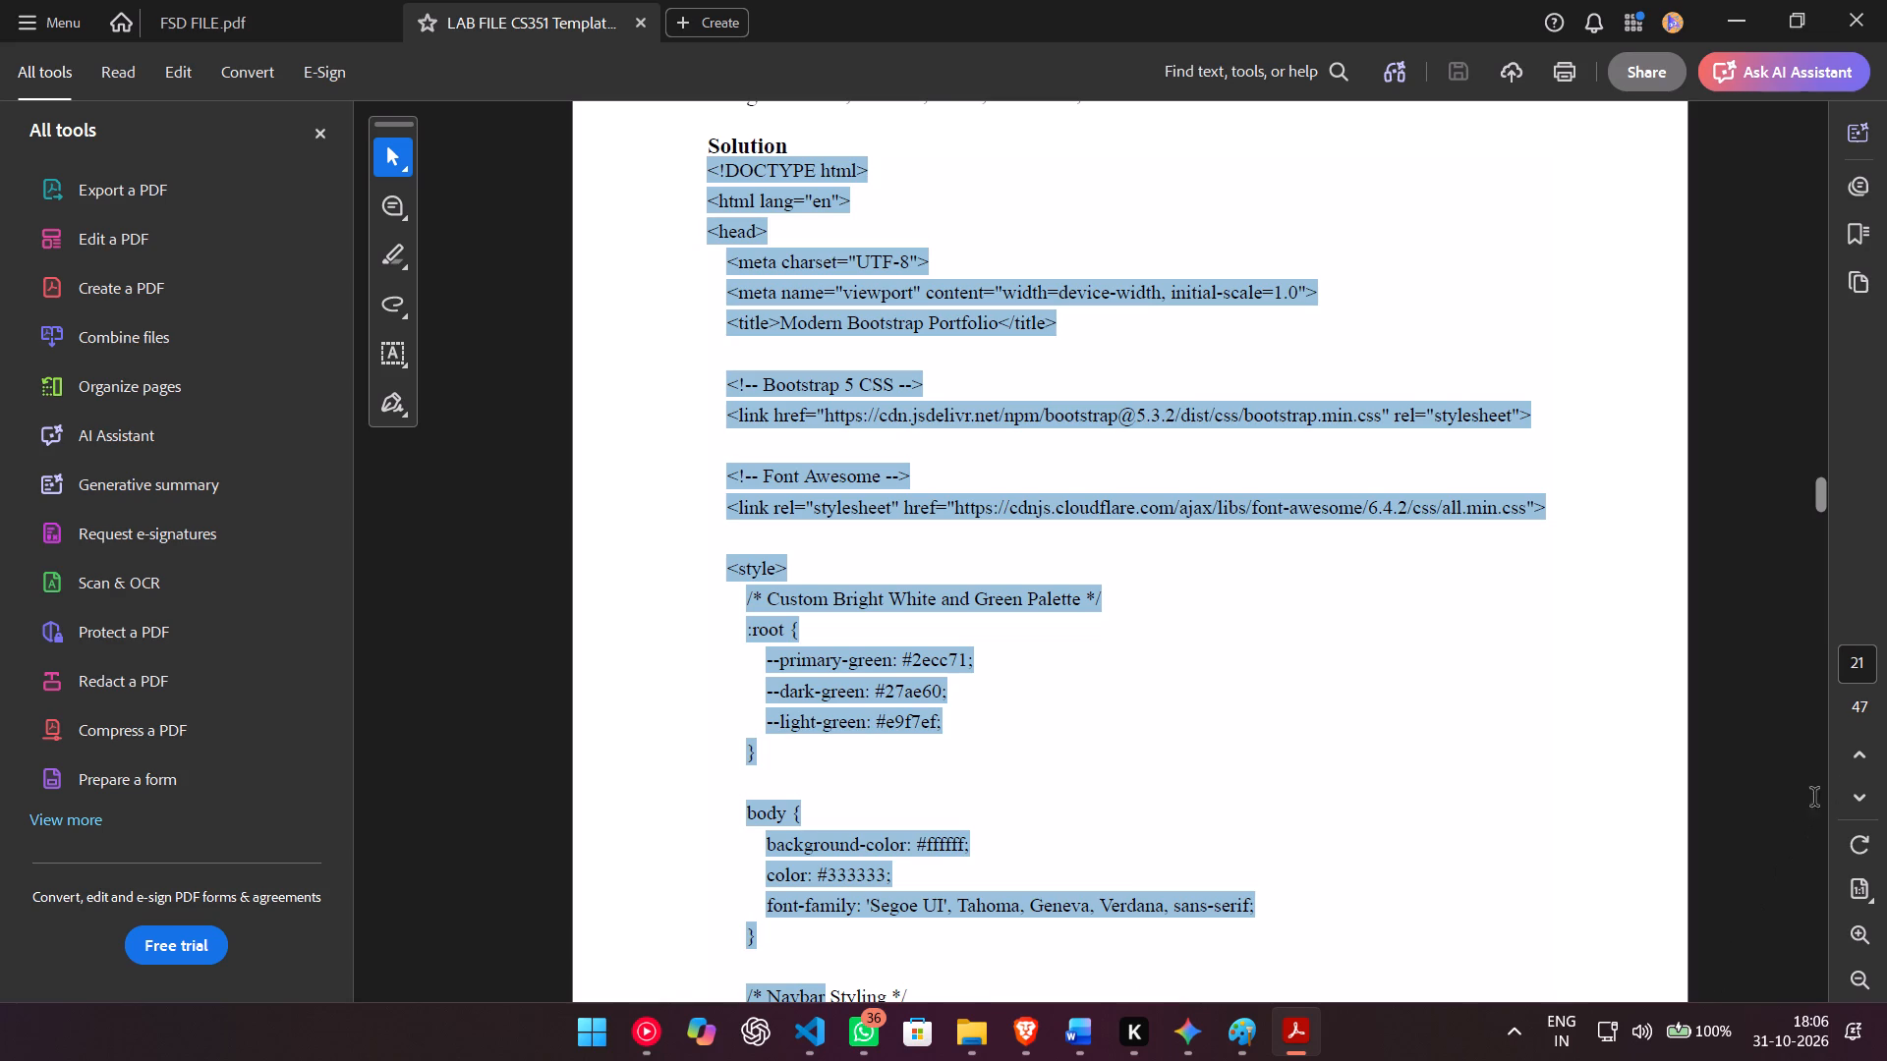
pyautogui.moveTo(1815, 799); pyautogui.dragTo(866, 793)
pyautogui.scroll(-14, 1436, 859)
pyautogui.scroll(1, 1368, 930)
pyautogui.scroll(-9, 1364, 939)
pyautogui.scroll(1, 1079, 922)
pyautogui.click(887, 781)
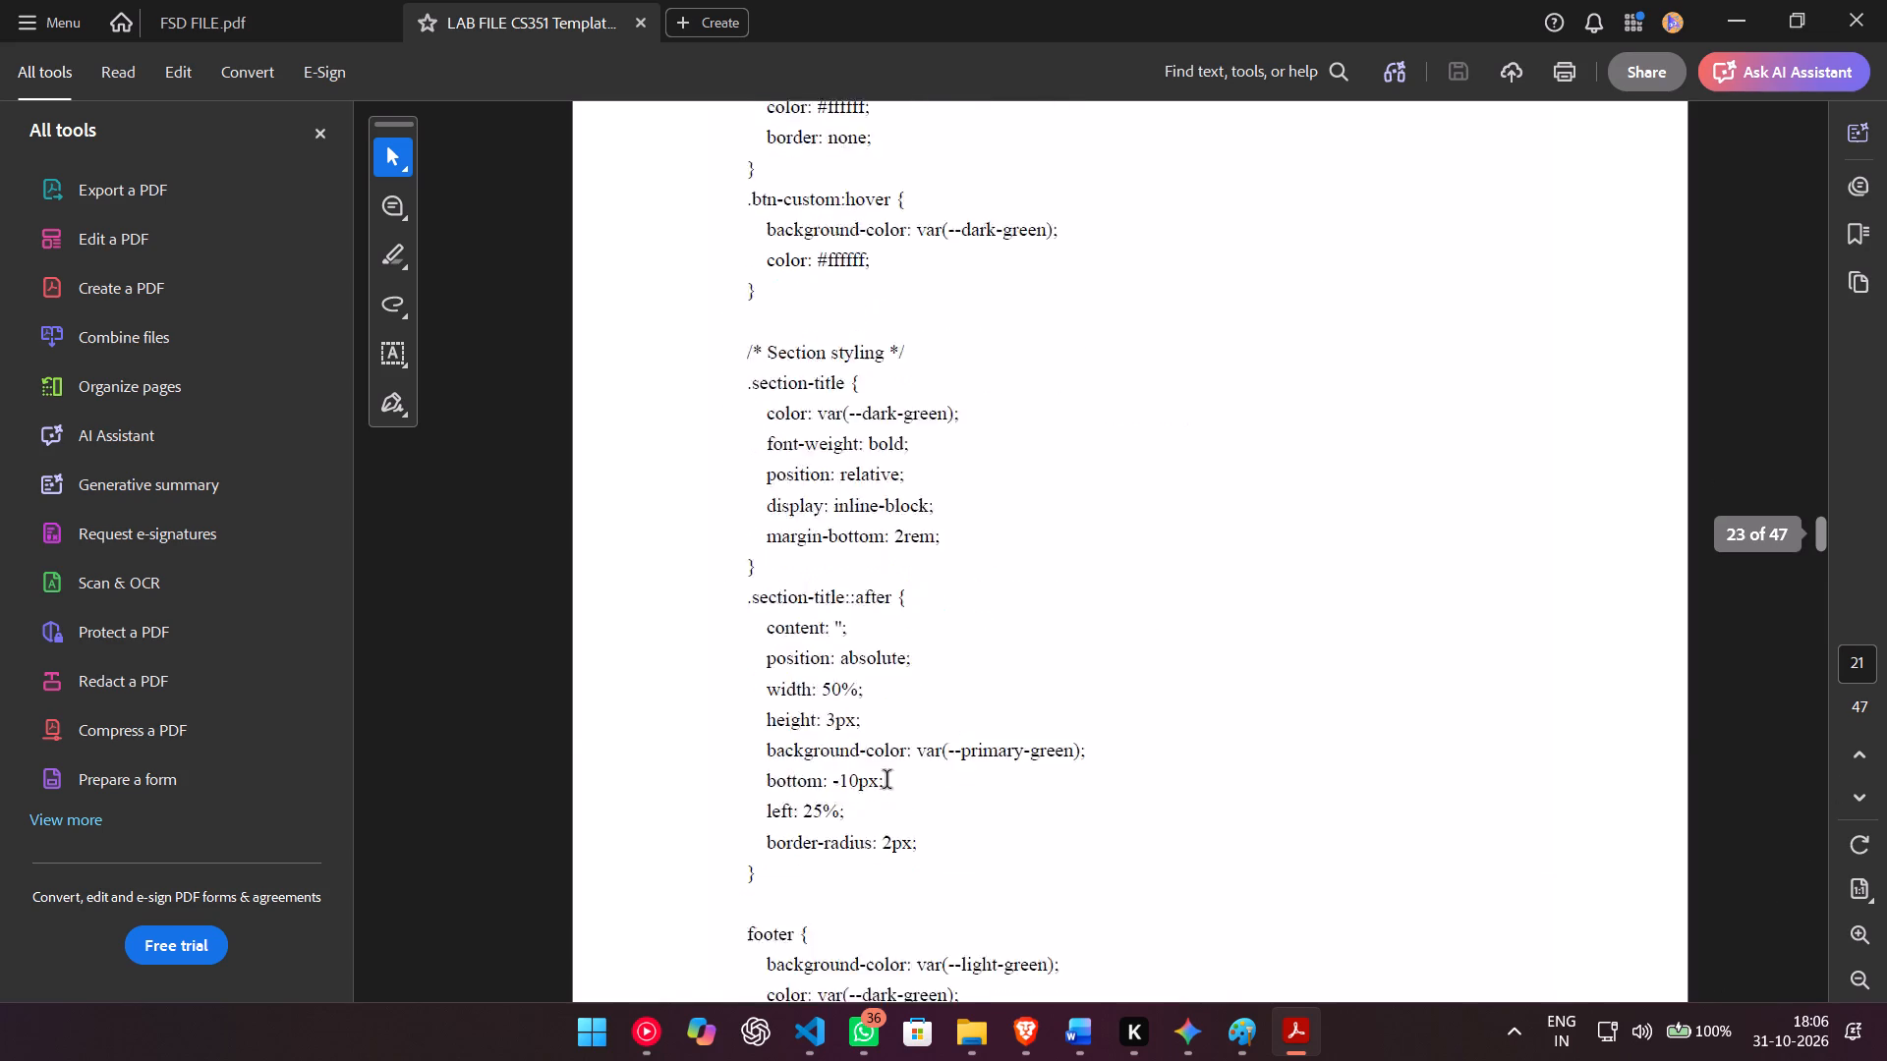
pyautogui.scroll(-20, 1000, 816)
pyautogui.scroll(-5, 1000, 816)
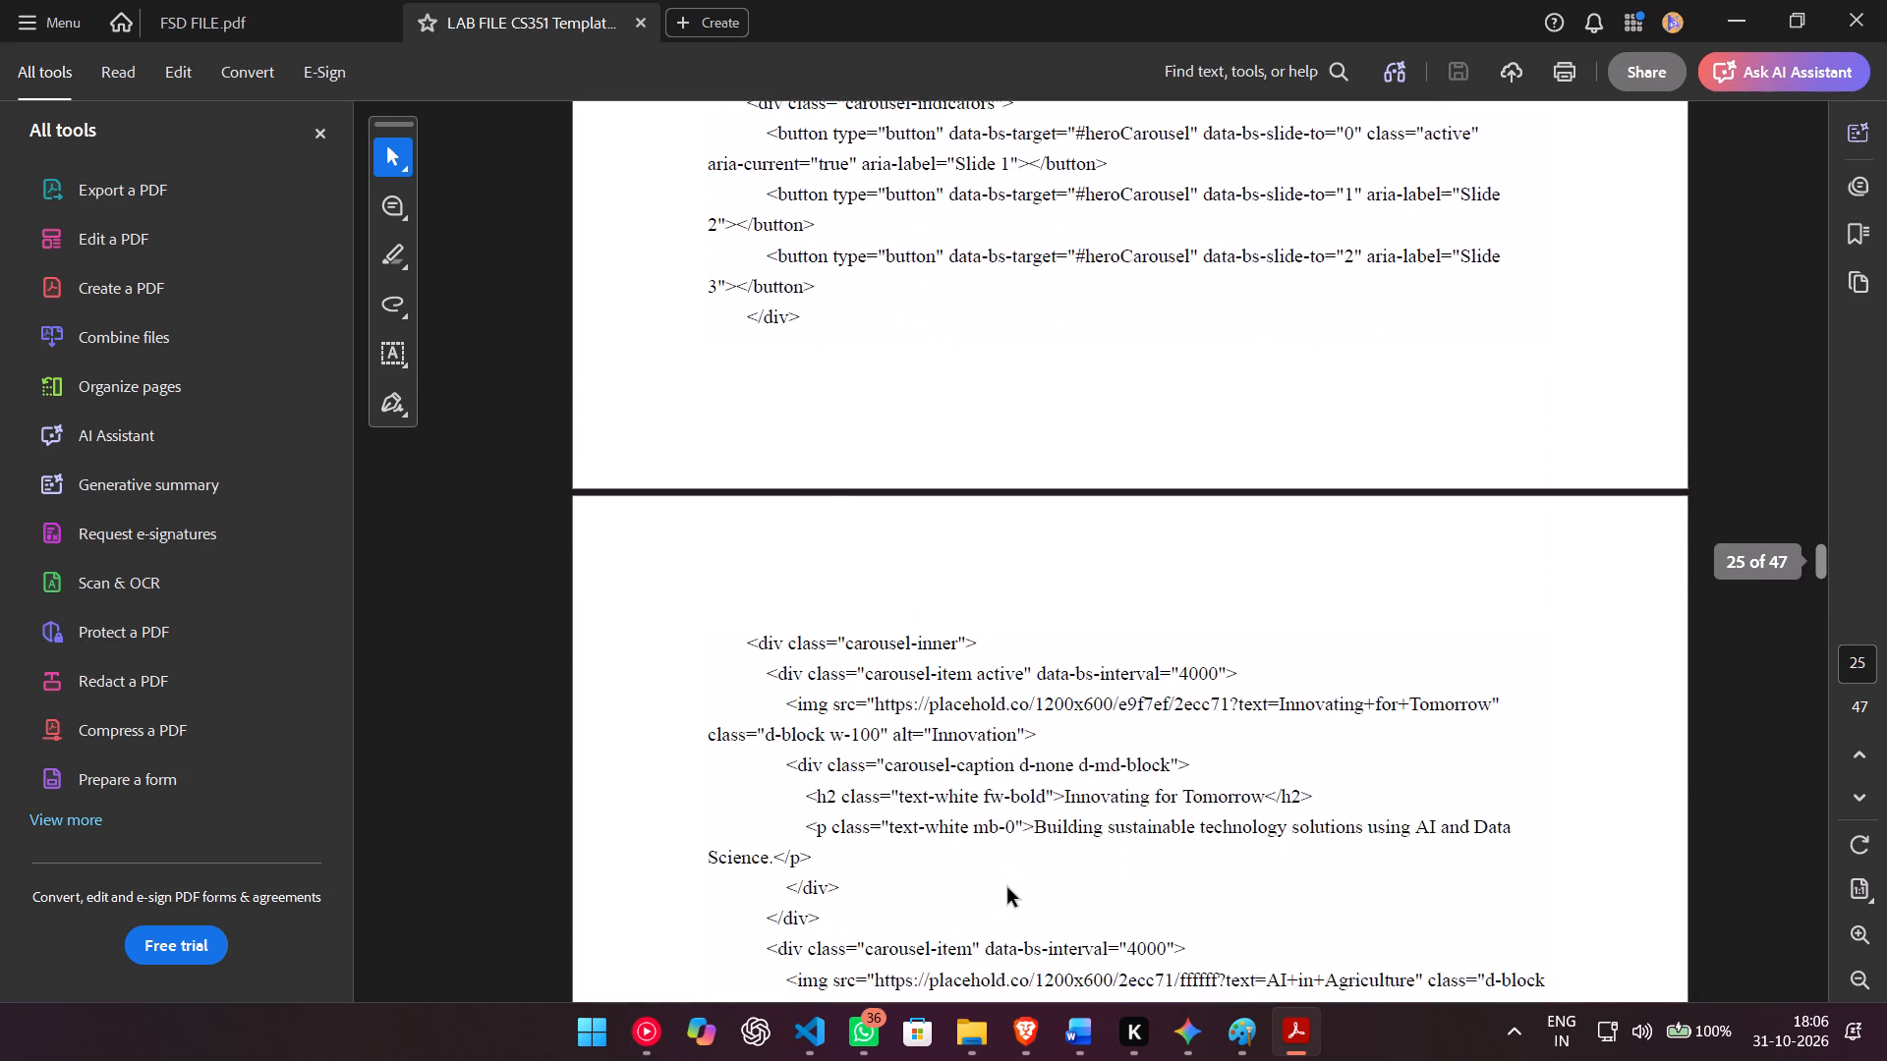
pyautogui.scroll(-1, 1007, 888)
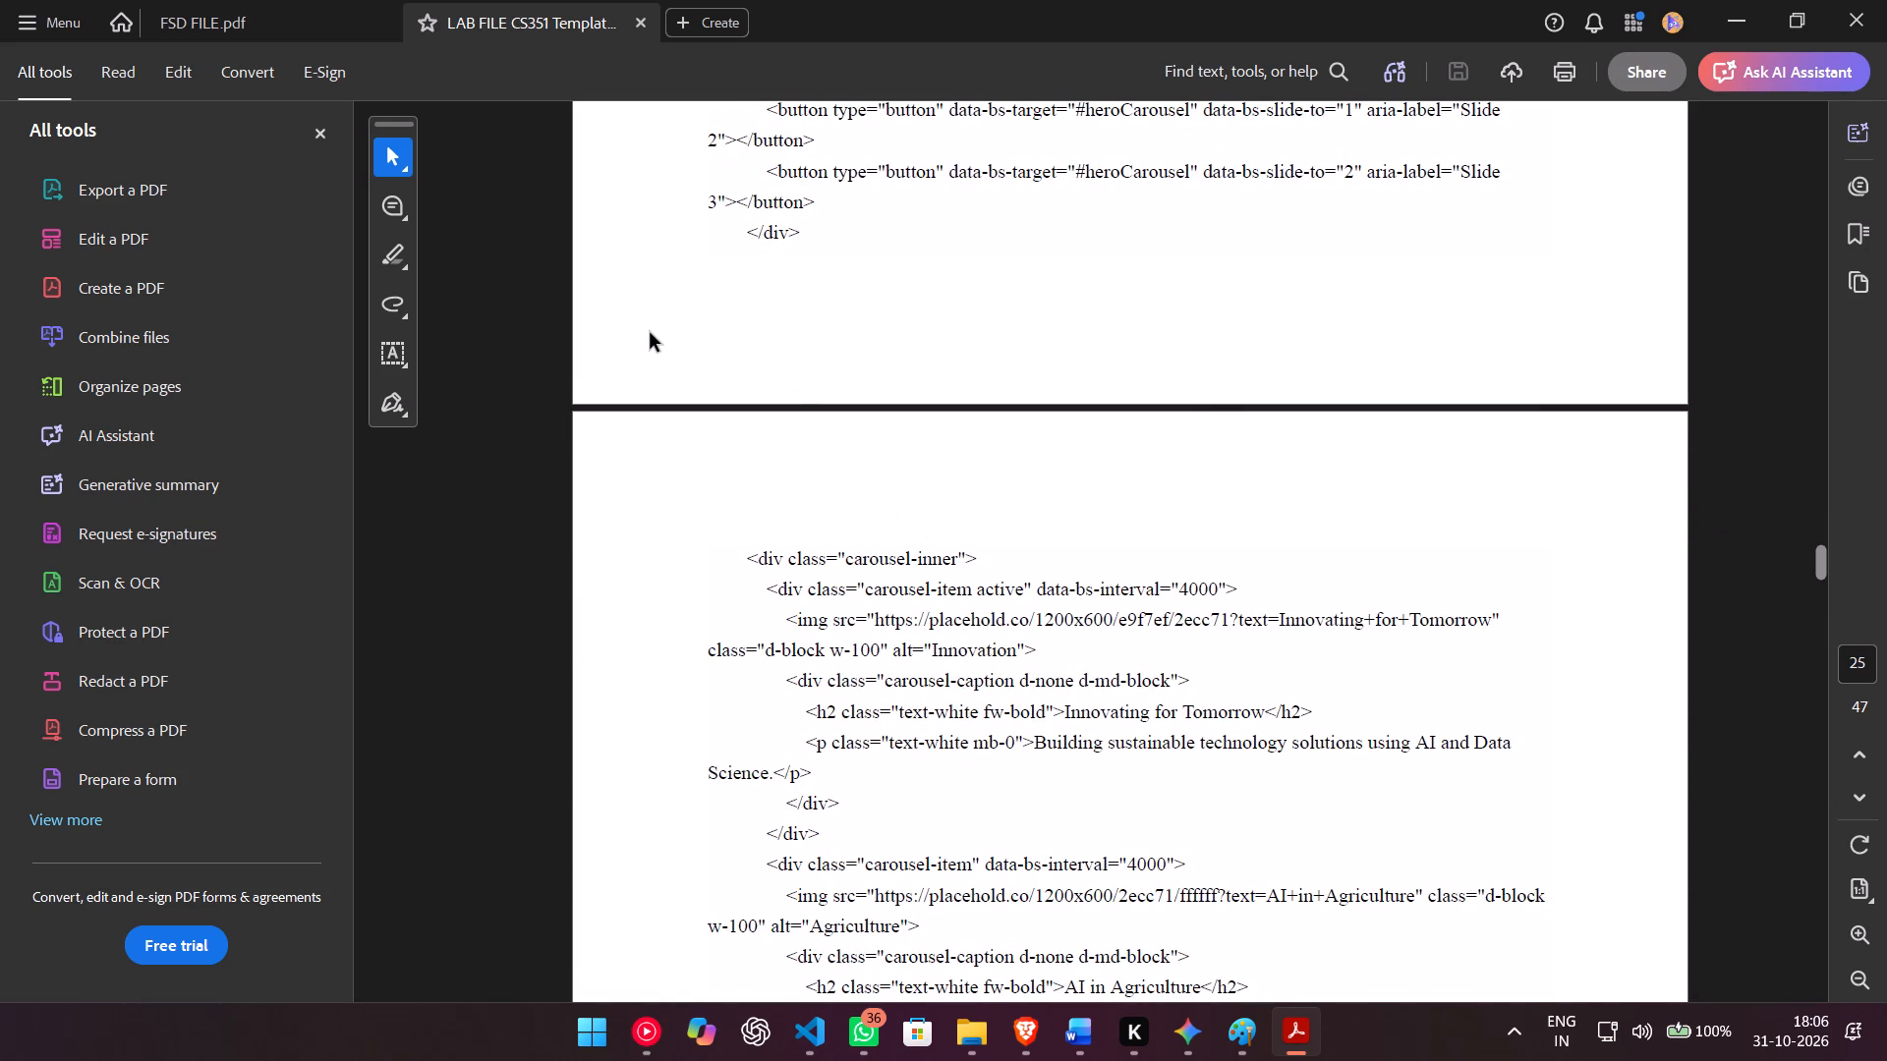
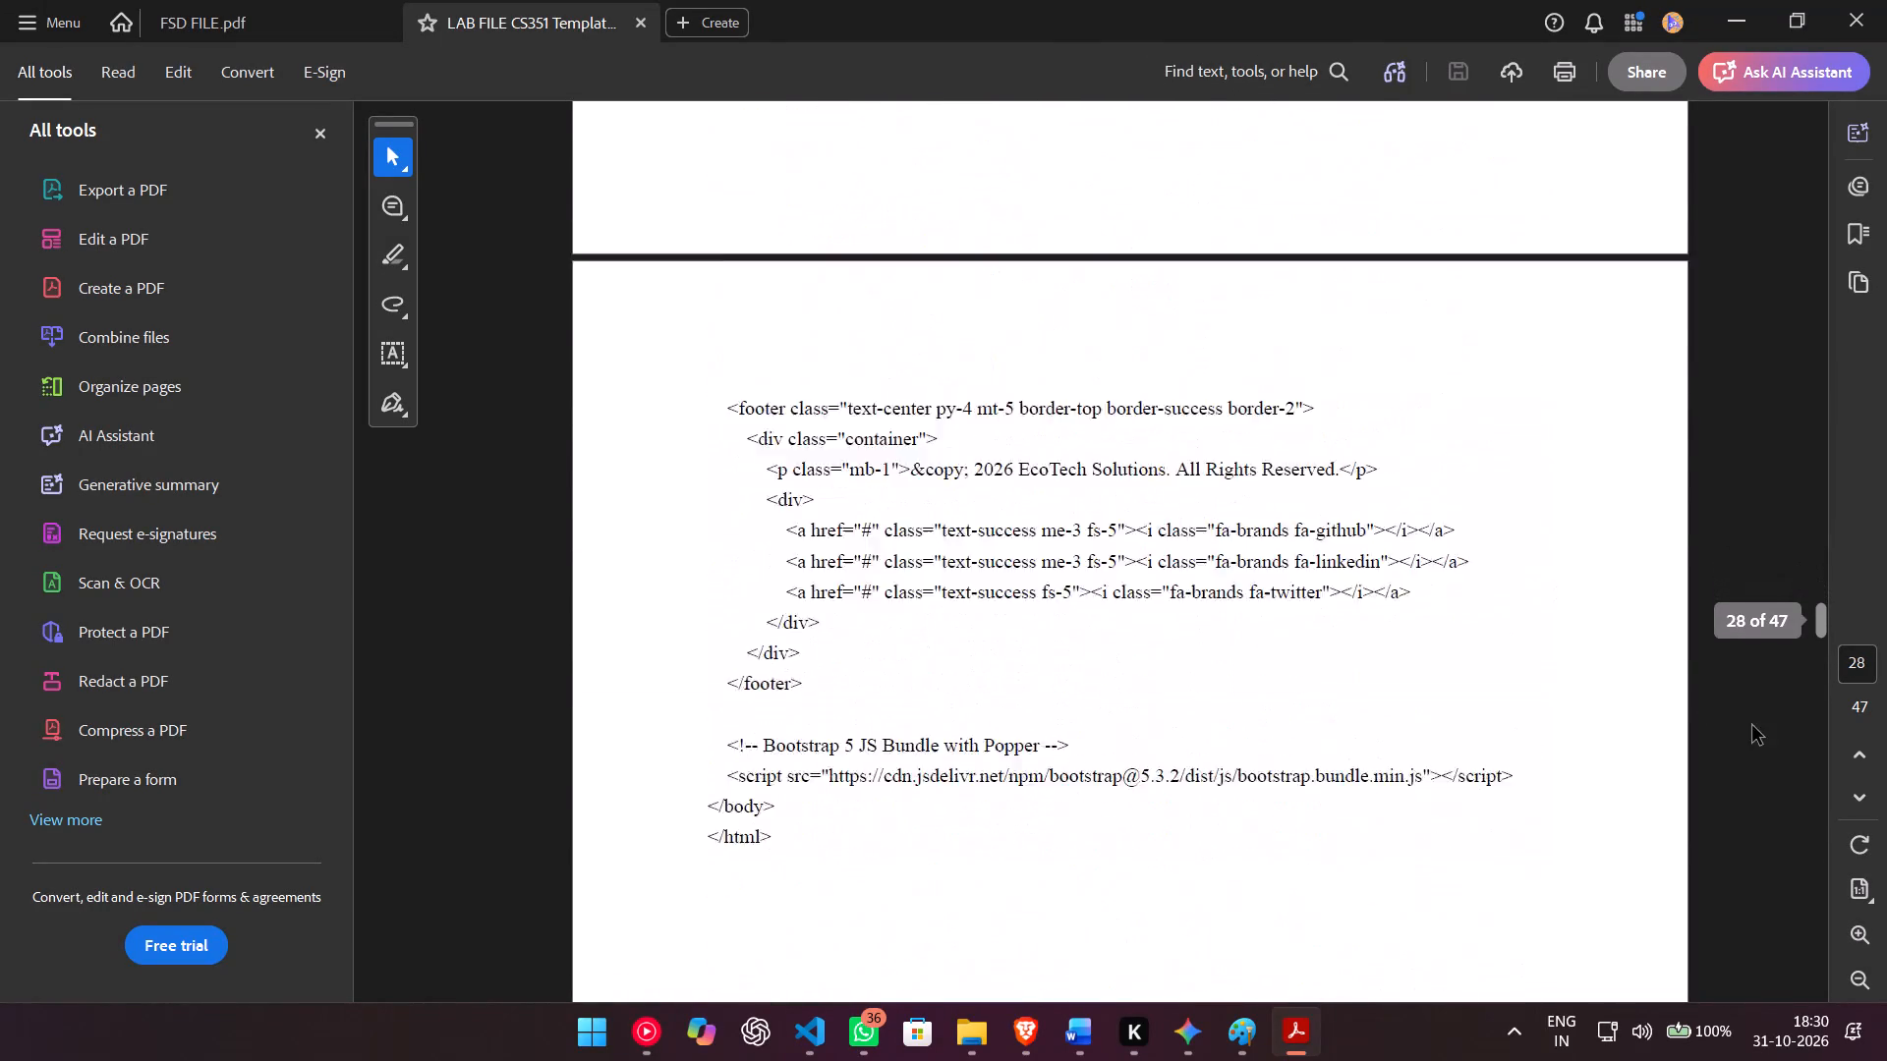
# Switch to the Google Docs lab document in Brave and look through its OUTPUT pages to the empty last one.
pyautogui.scroll(-11, 920, 921)
pyautogui.hotkey('alt', 'Tab')
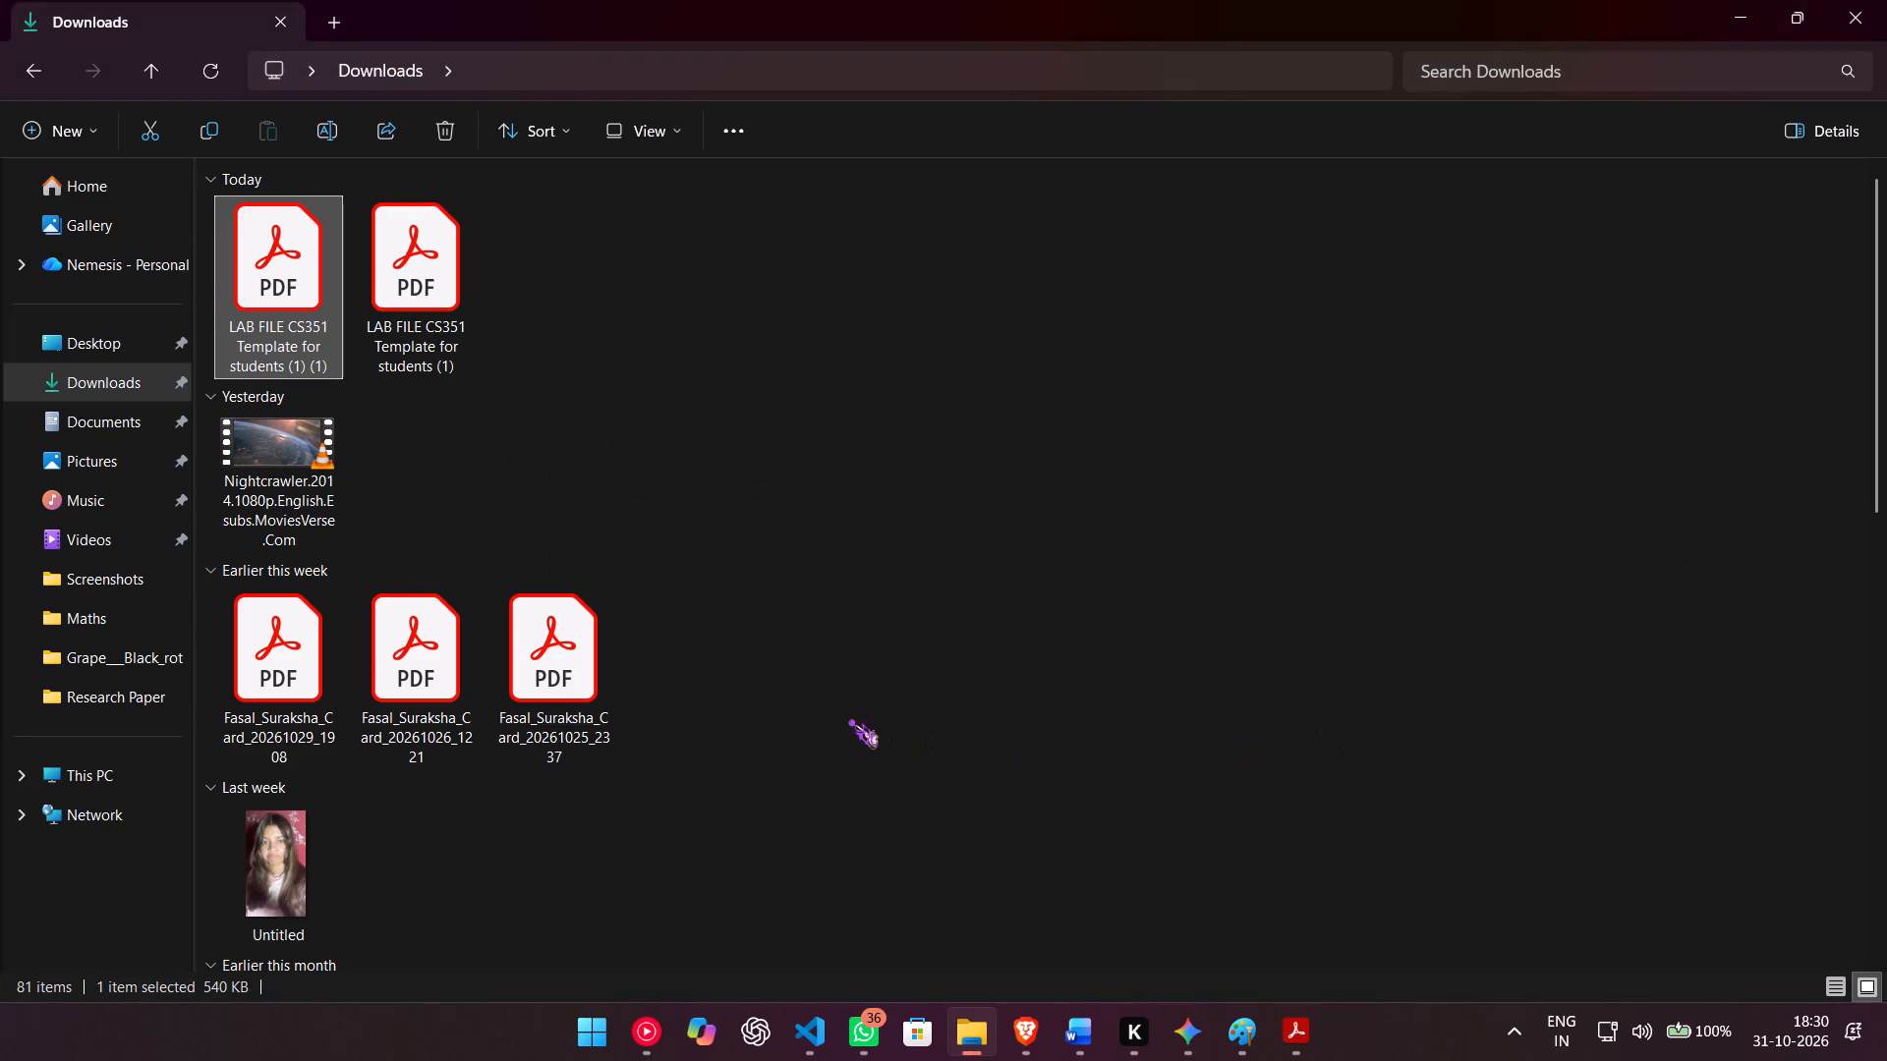
pyautogui.hotkey('alt', 'Tab')
pyautogui.click(1031, 1032)
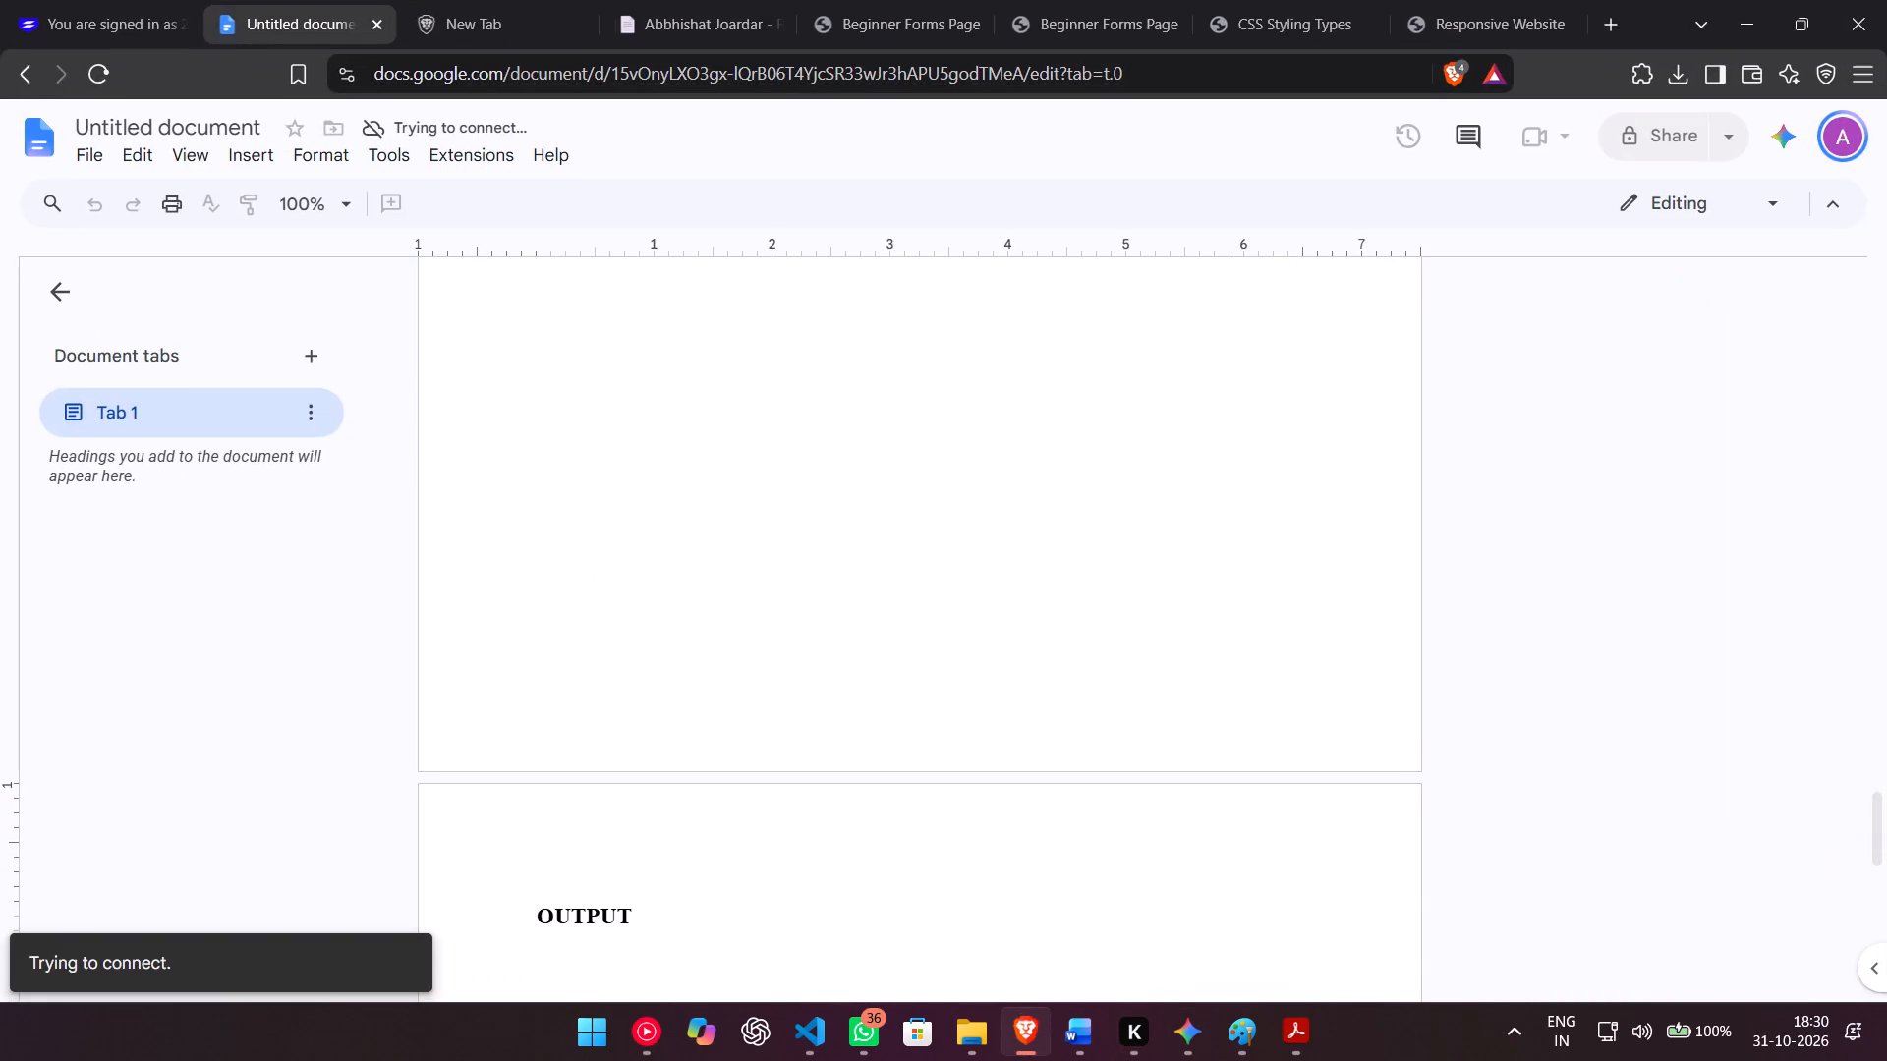
pyautogui.scroll(-13, 526, 590)
pyautogui.scroll(20, 688, 590)
pyautogui.scroll(20, 688, 590)
pyautogui.scroll(4, 688, 590)
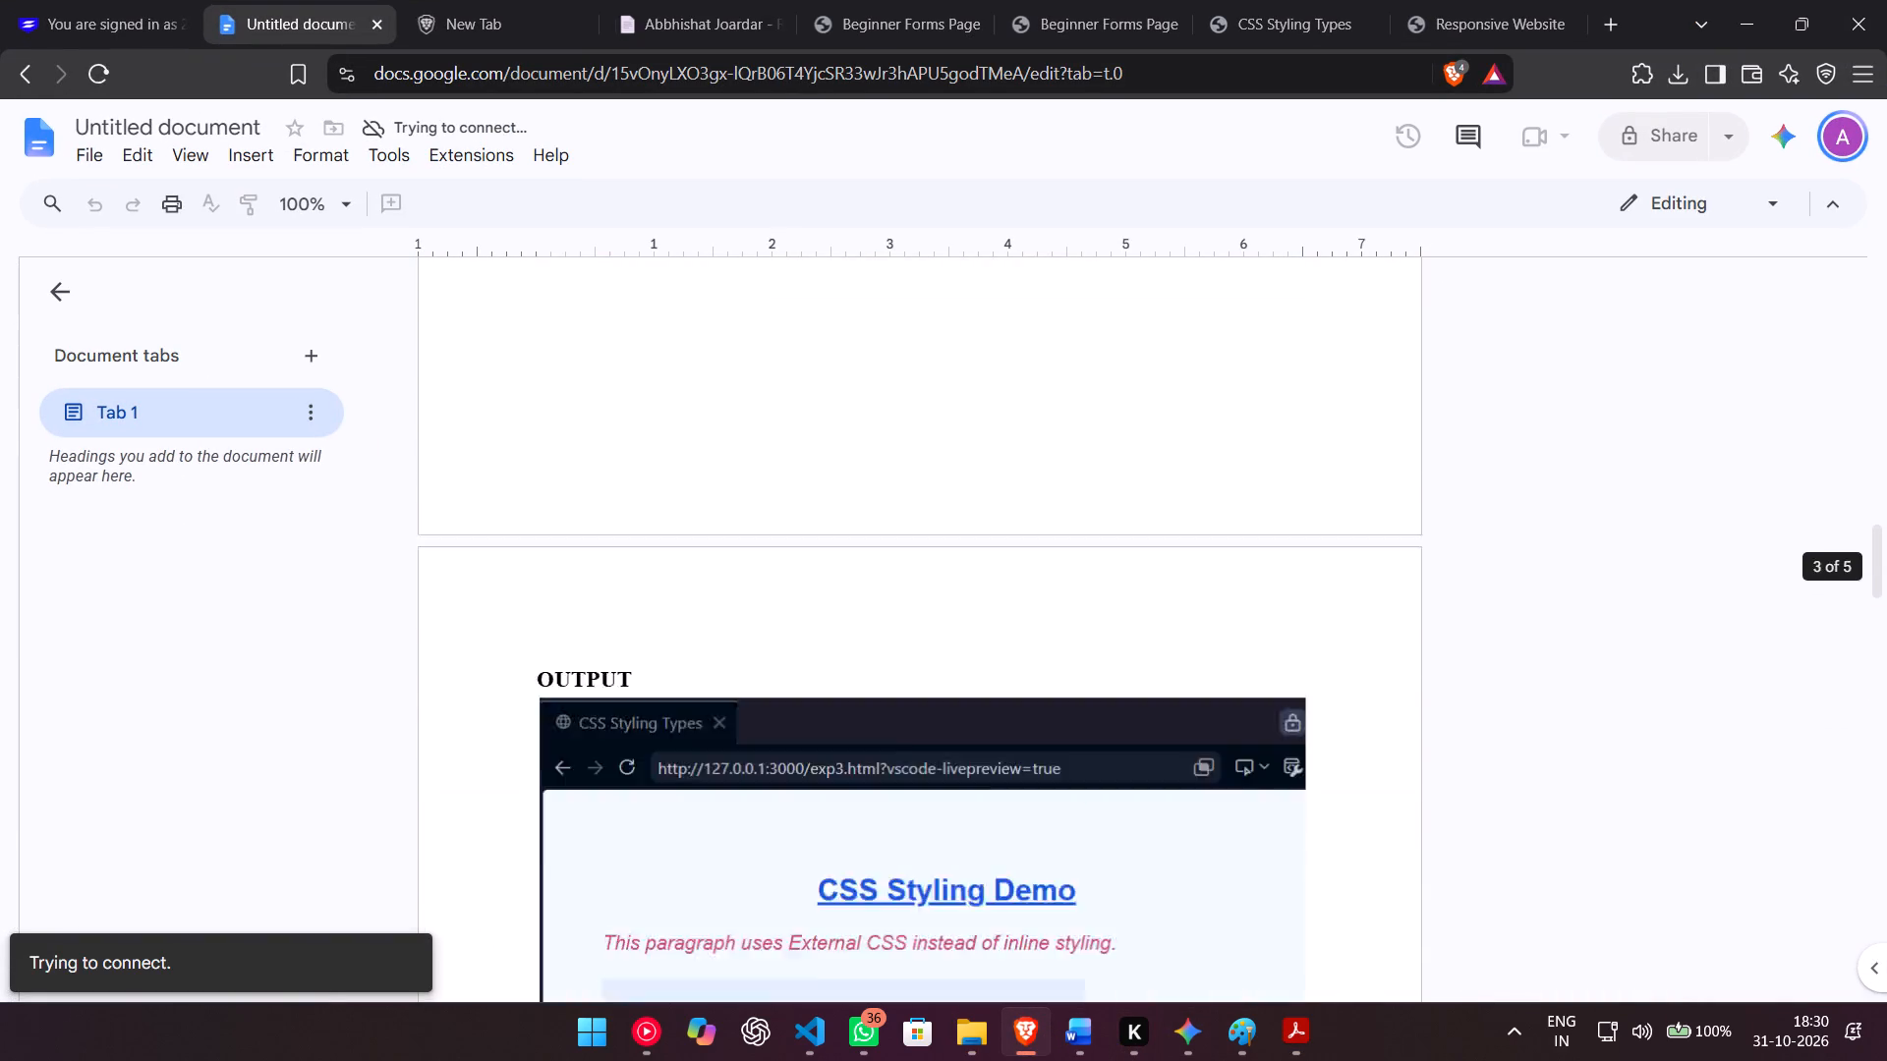
pyautogui.scroll(20, 677, 555)
pyautogui.scroll(20, 677, 555)
pyautogui.scroll(-15, 672, 553)
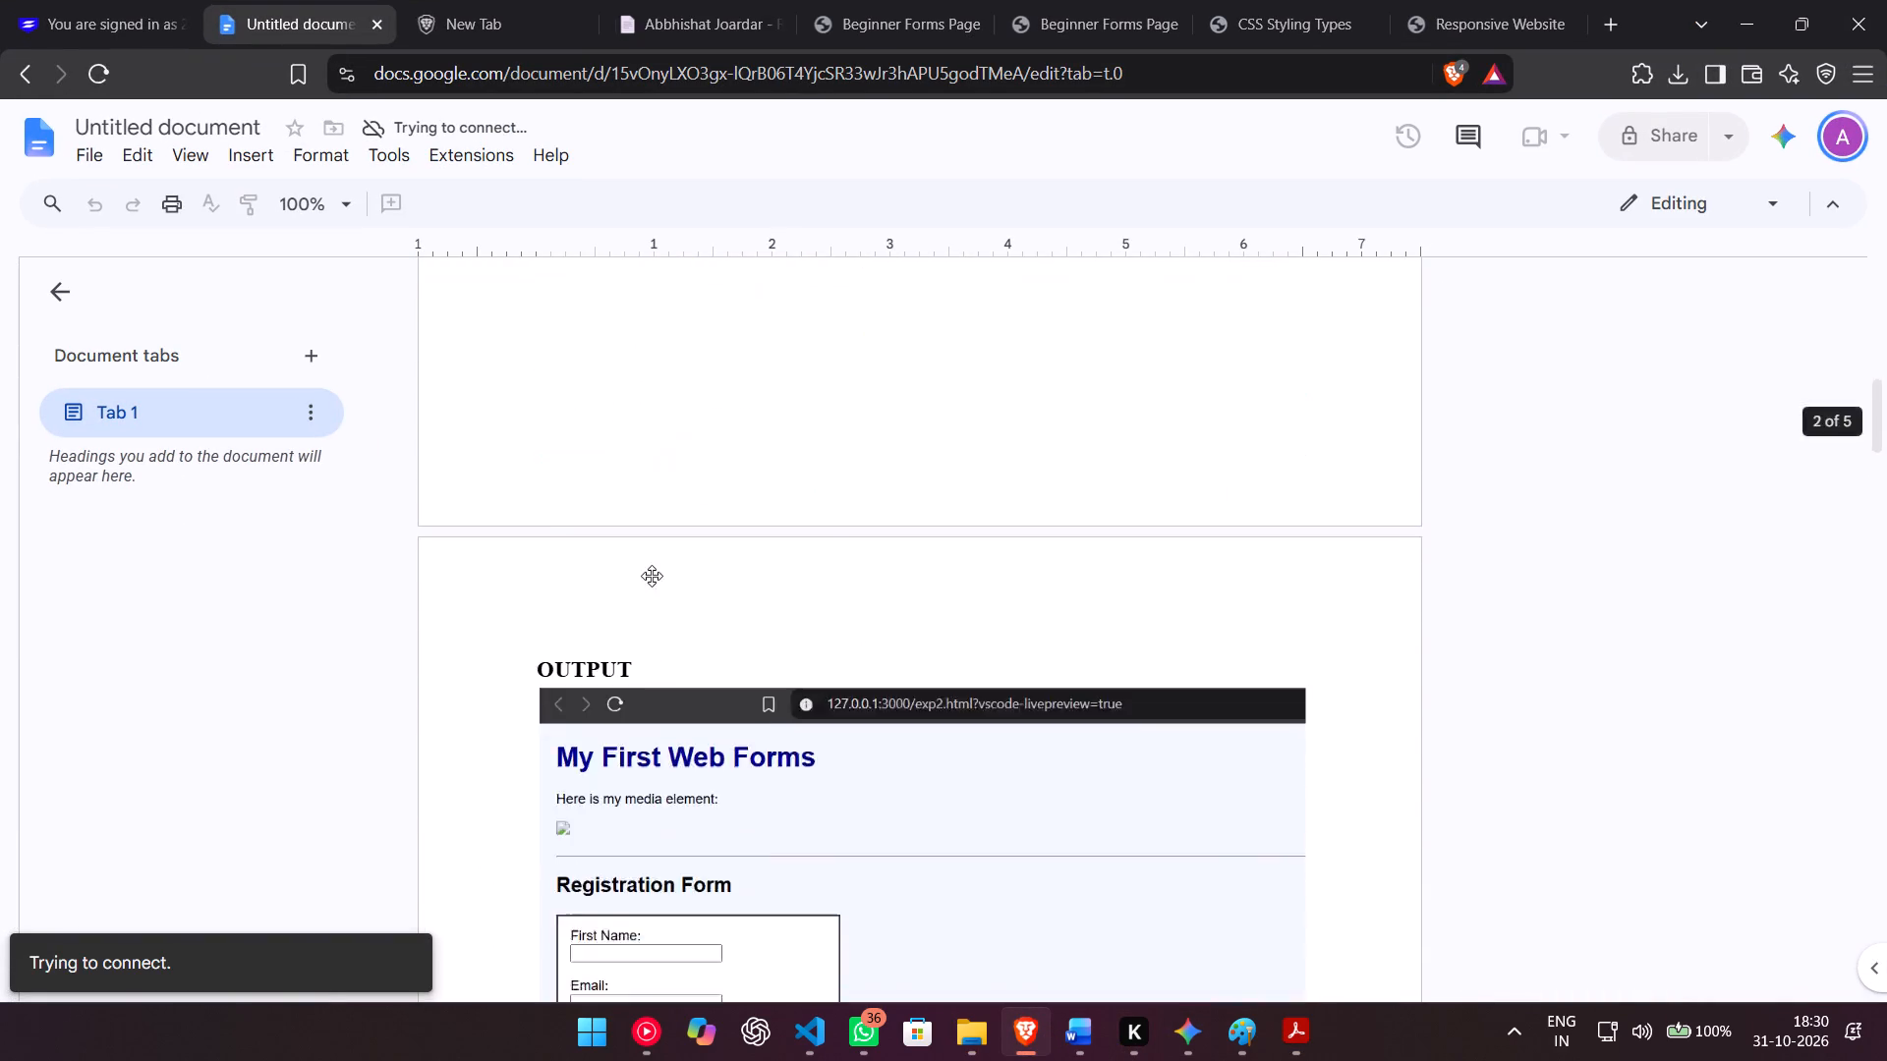
pyautogui.scroll(-20, 652, 576)
pyautogui.scroll(-20, 652, 576)
pyautogui.scroll(-8, 652, 576)
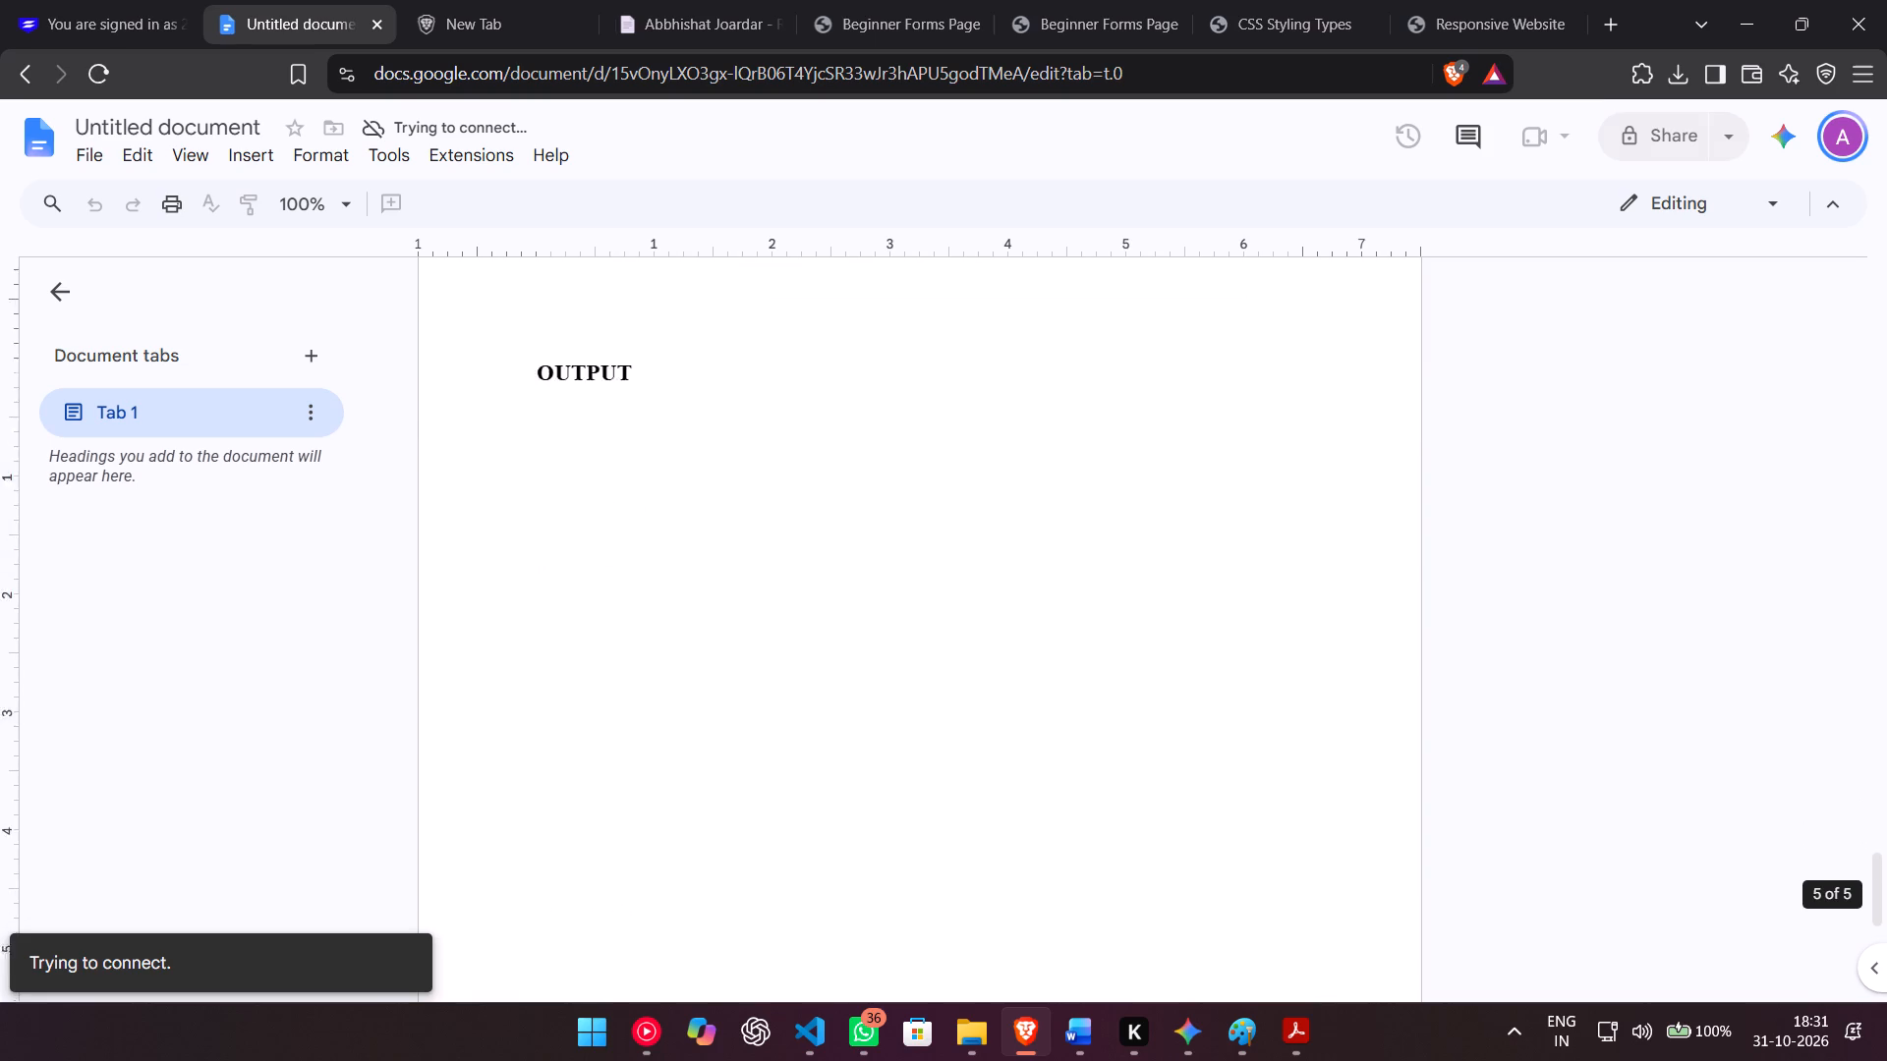
pyautogui.scroll(-5, 952, 569)
pyautogui.scroll(5, 748, 418)
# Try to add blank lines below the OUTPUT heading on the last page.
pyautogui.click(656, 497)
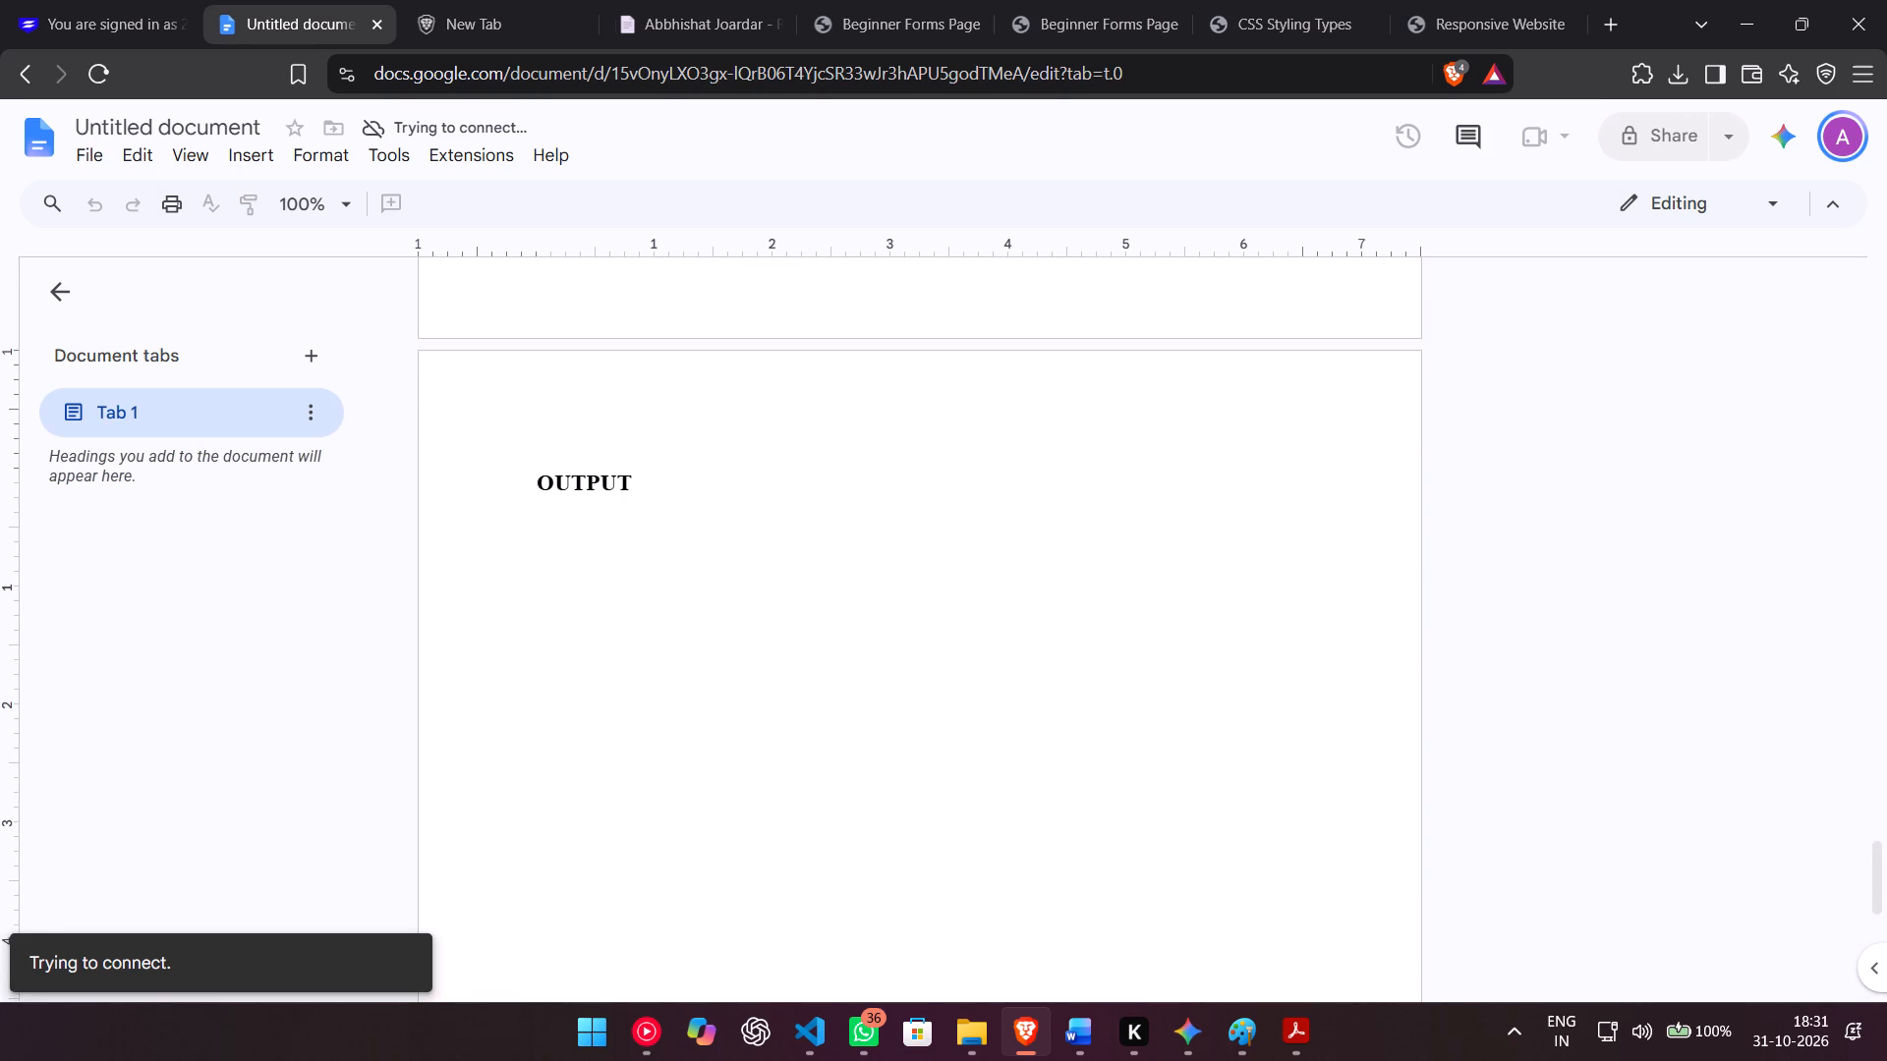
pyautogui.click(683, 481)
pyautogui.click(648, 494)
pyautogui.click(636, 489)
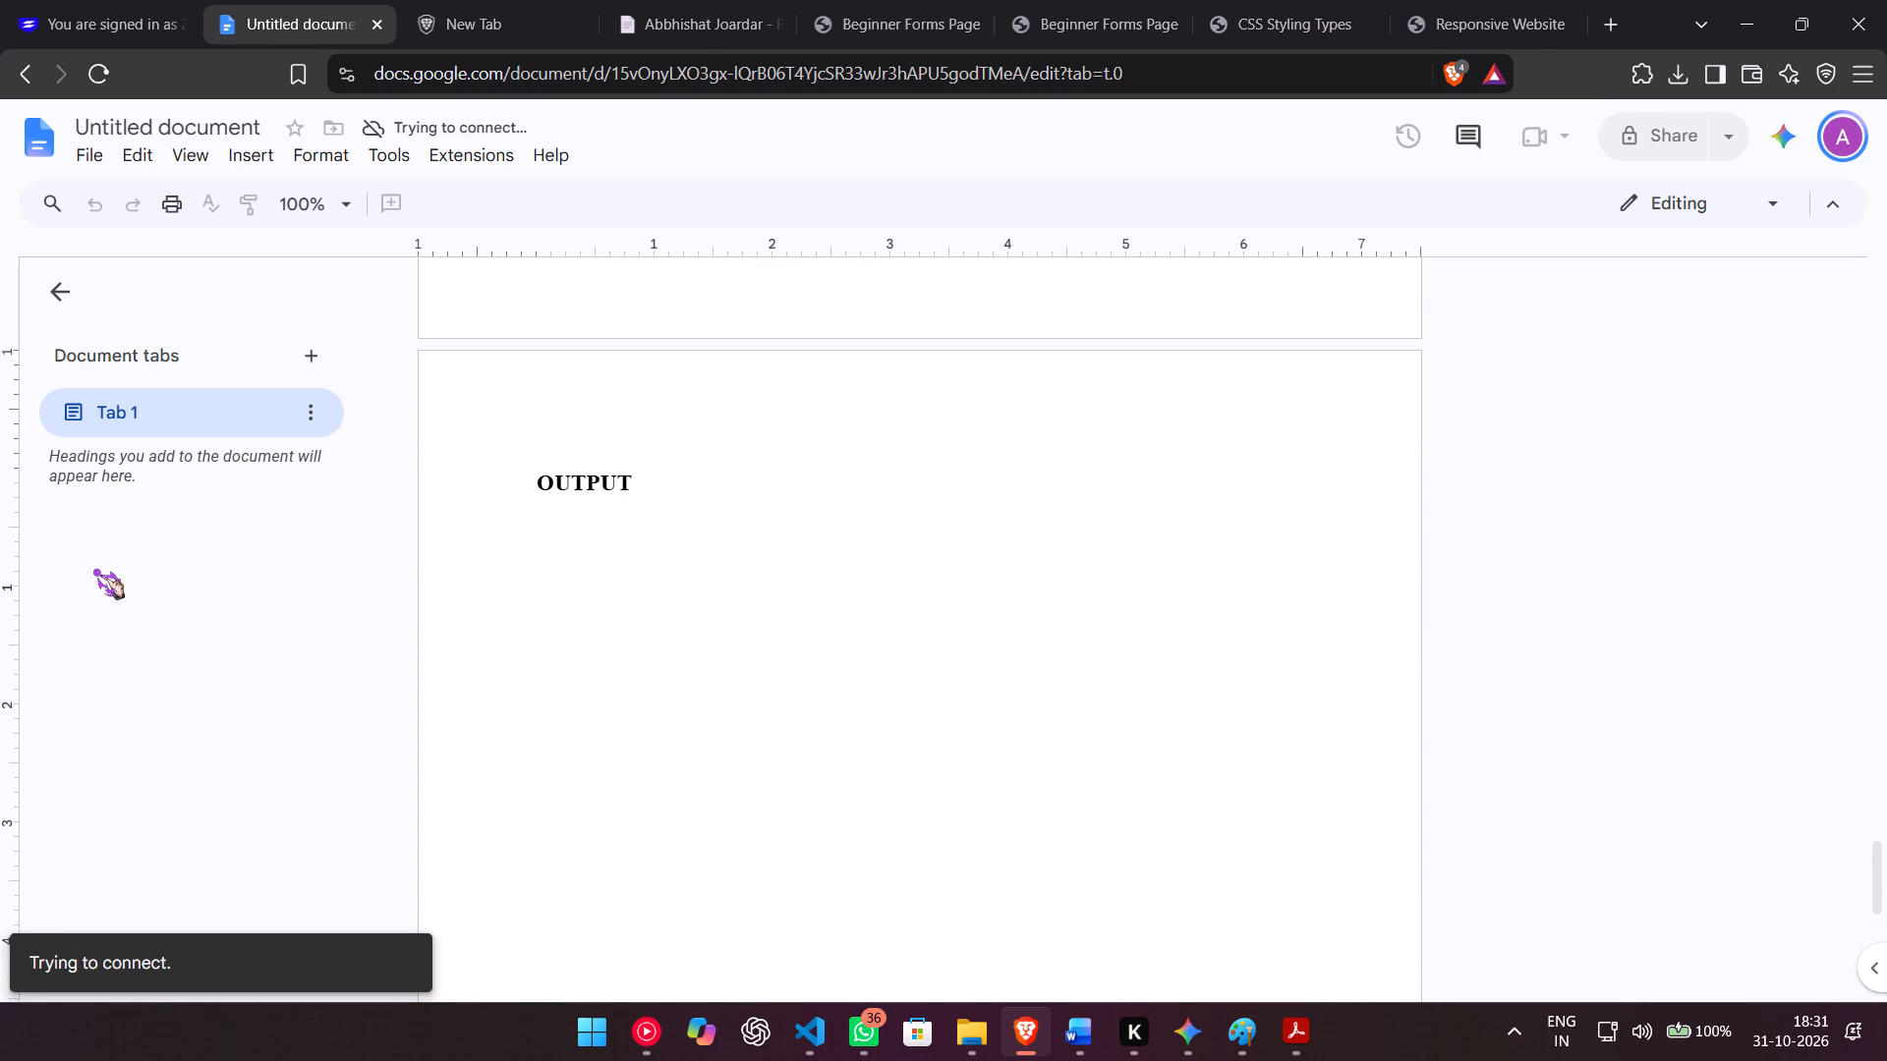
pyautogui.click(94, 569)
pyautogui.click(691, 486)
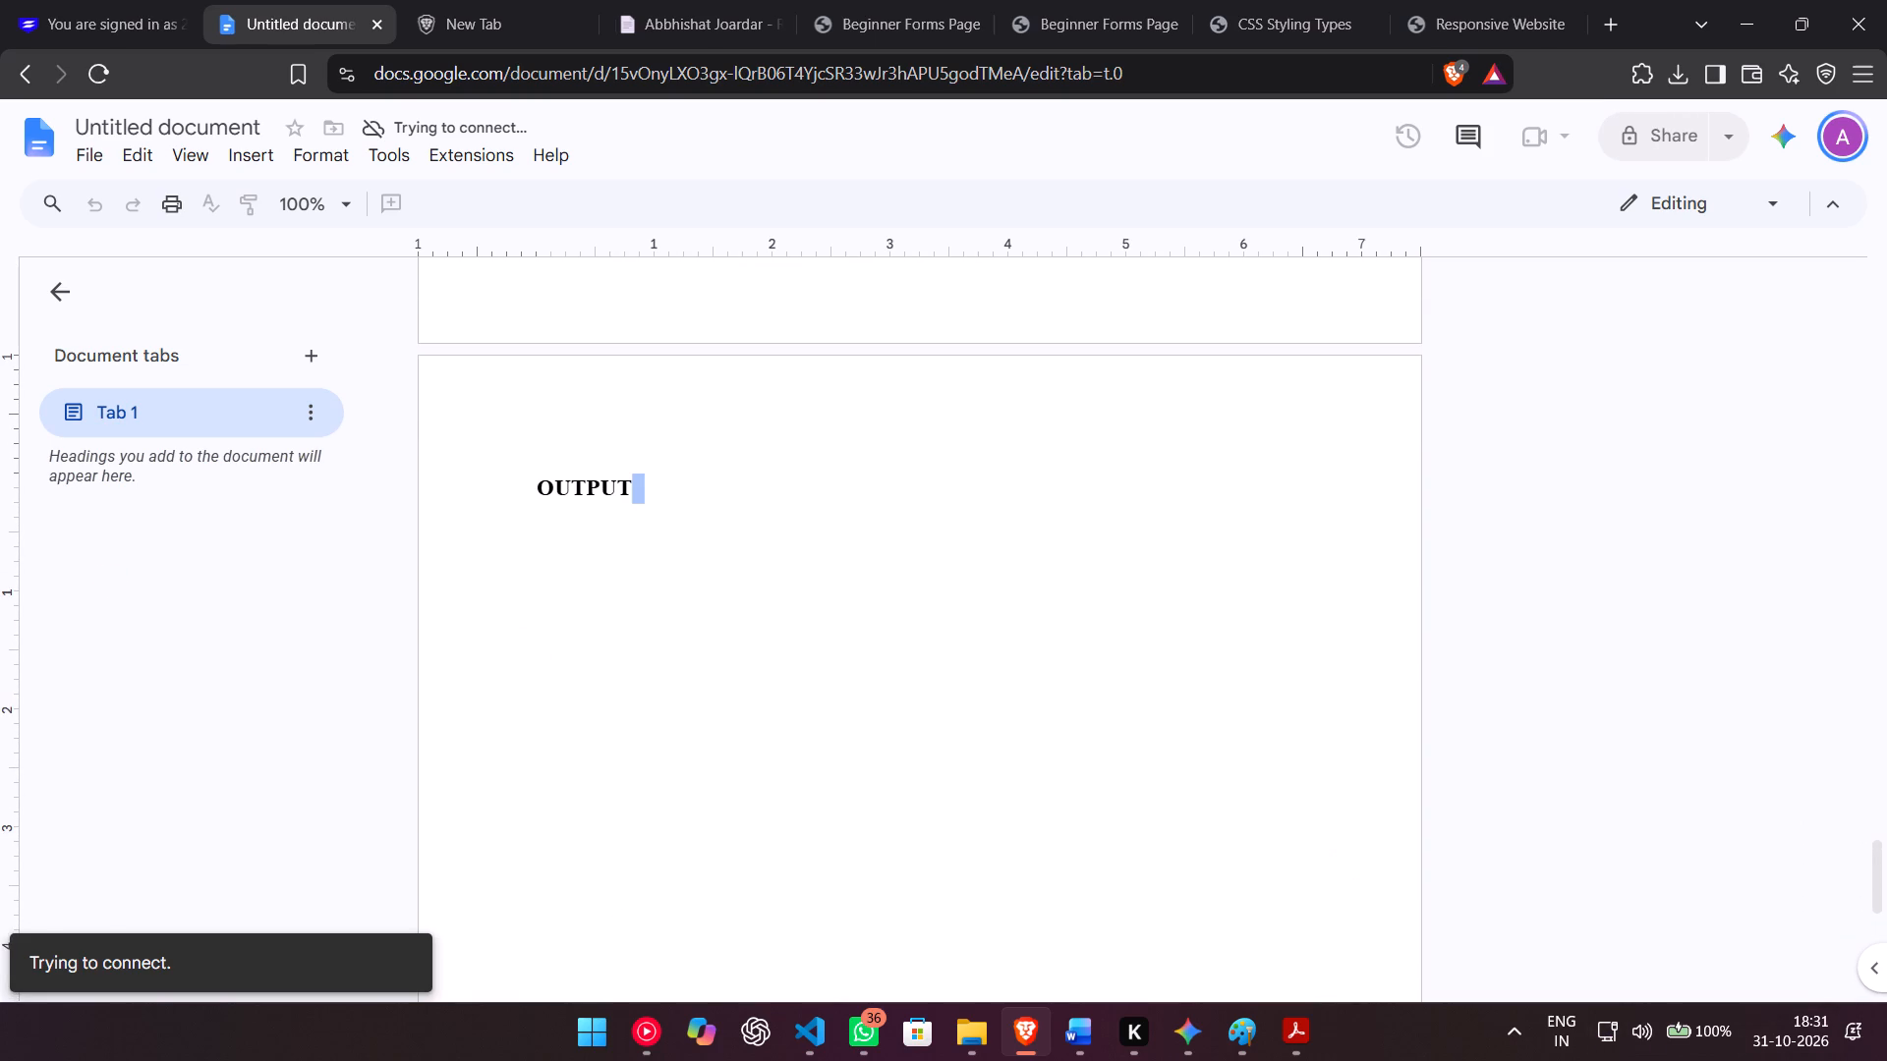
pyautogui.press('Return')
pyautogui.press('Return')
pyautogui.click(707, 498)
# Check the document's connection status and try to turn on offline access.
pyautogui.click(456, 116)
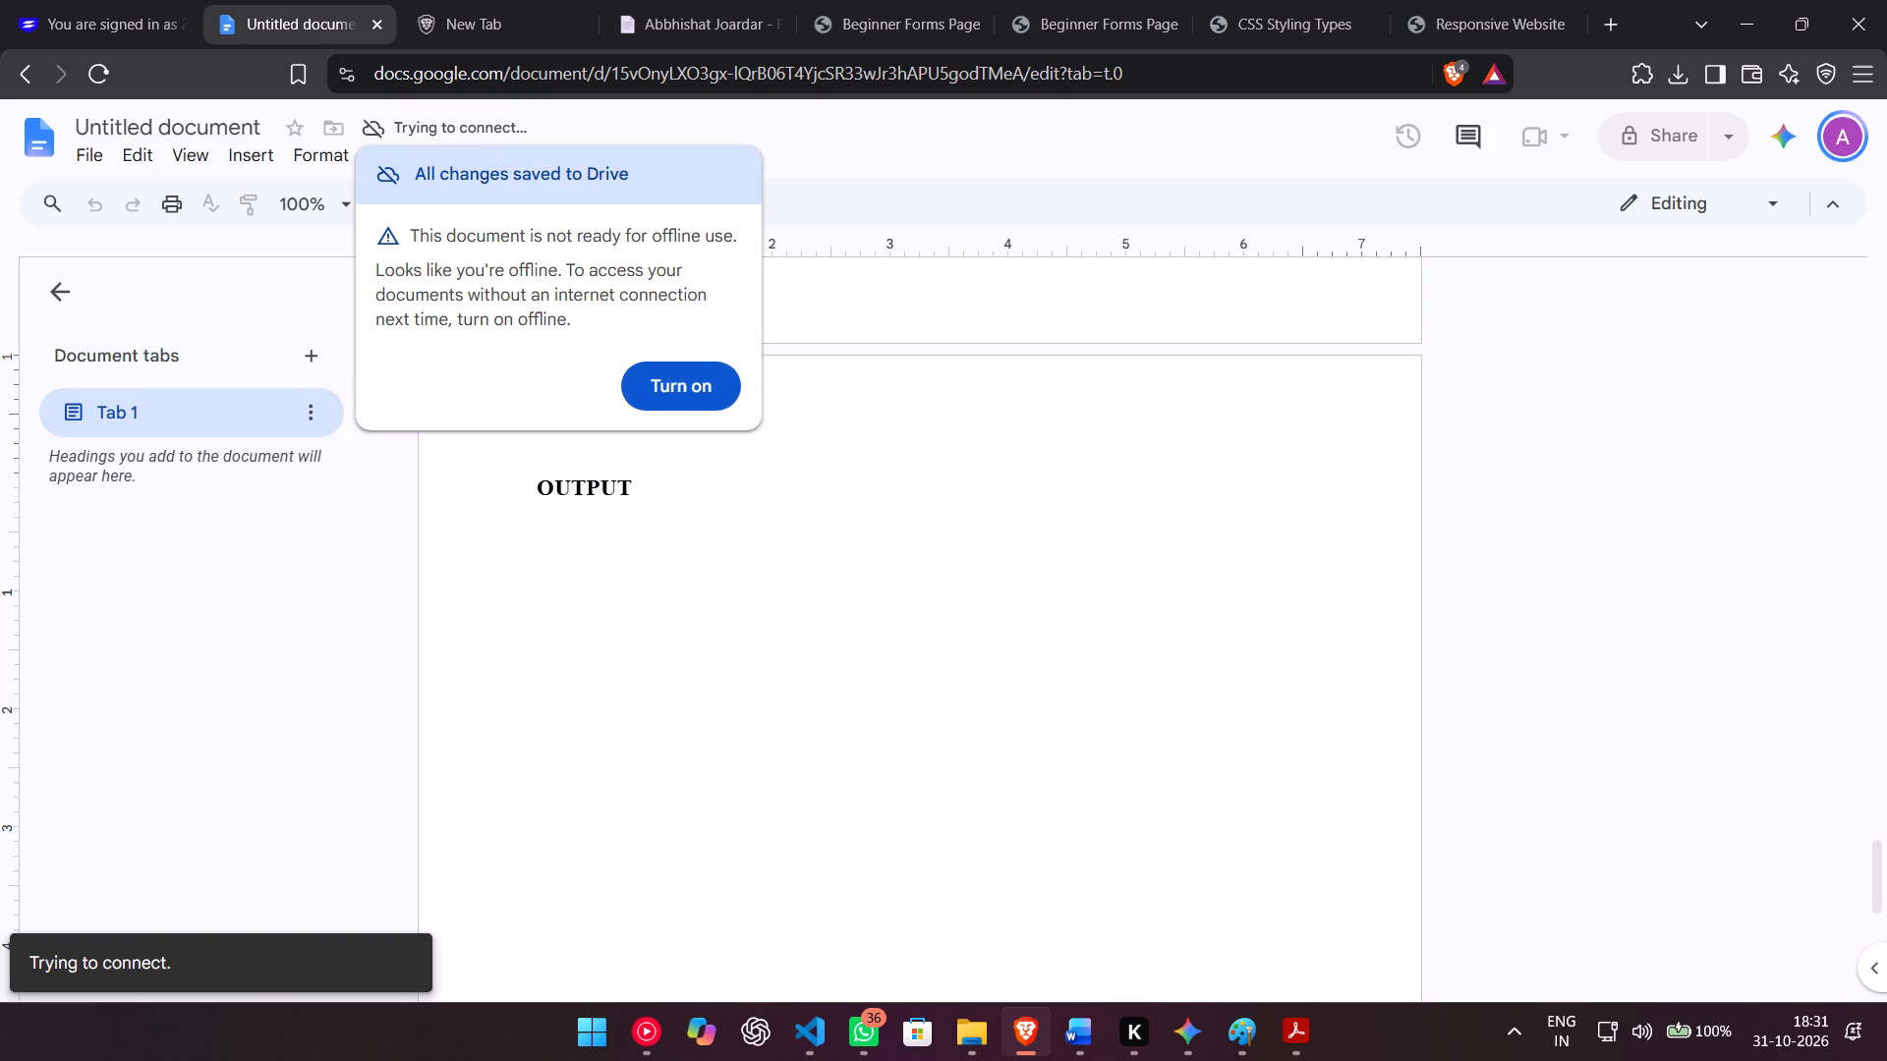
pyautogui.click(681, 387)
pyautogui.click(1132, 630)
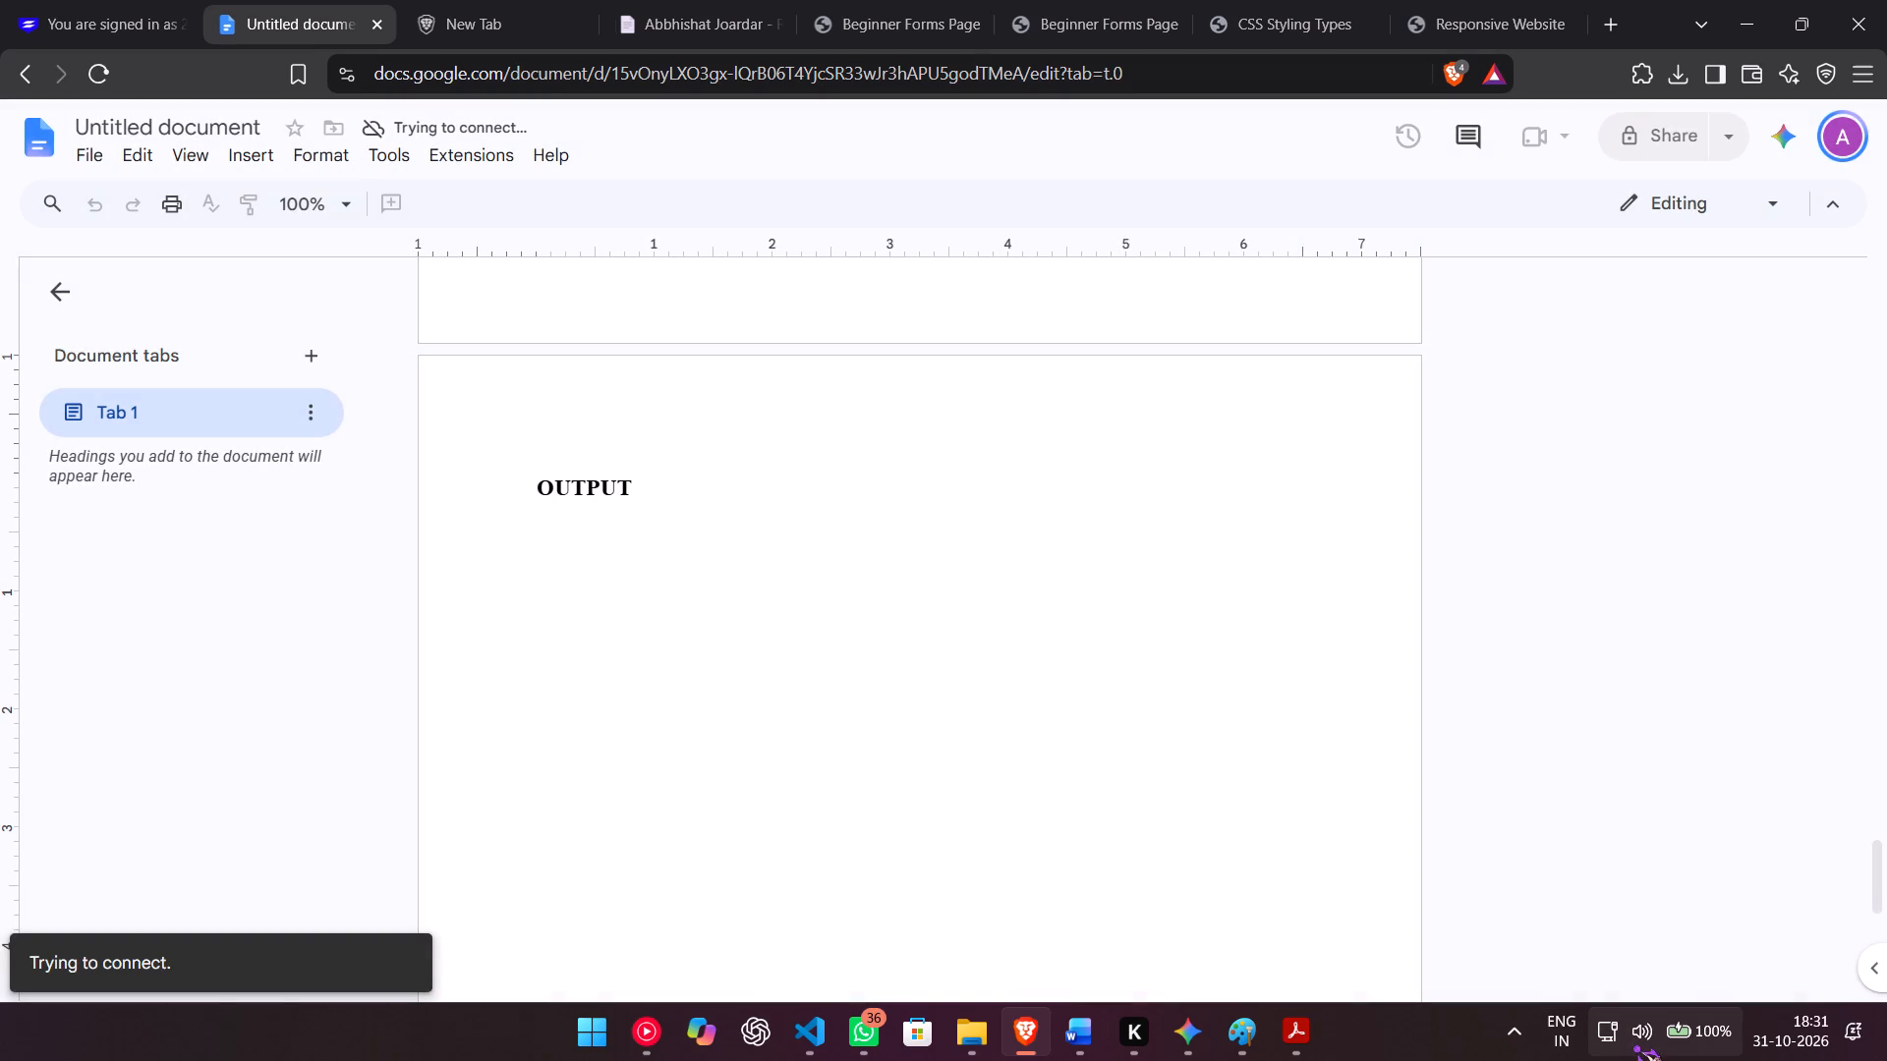
# Open the Cloudflare One Client, start its connection, and return to the Google Docs document.
pyautogui.click(1634, 1044)
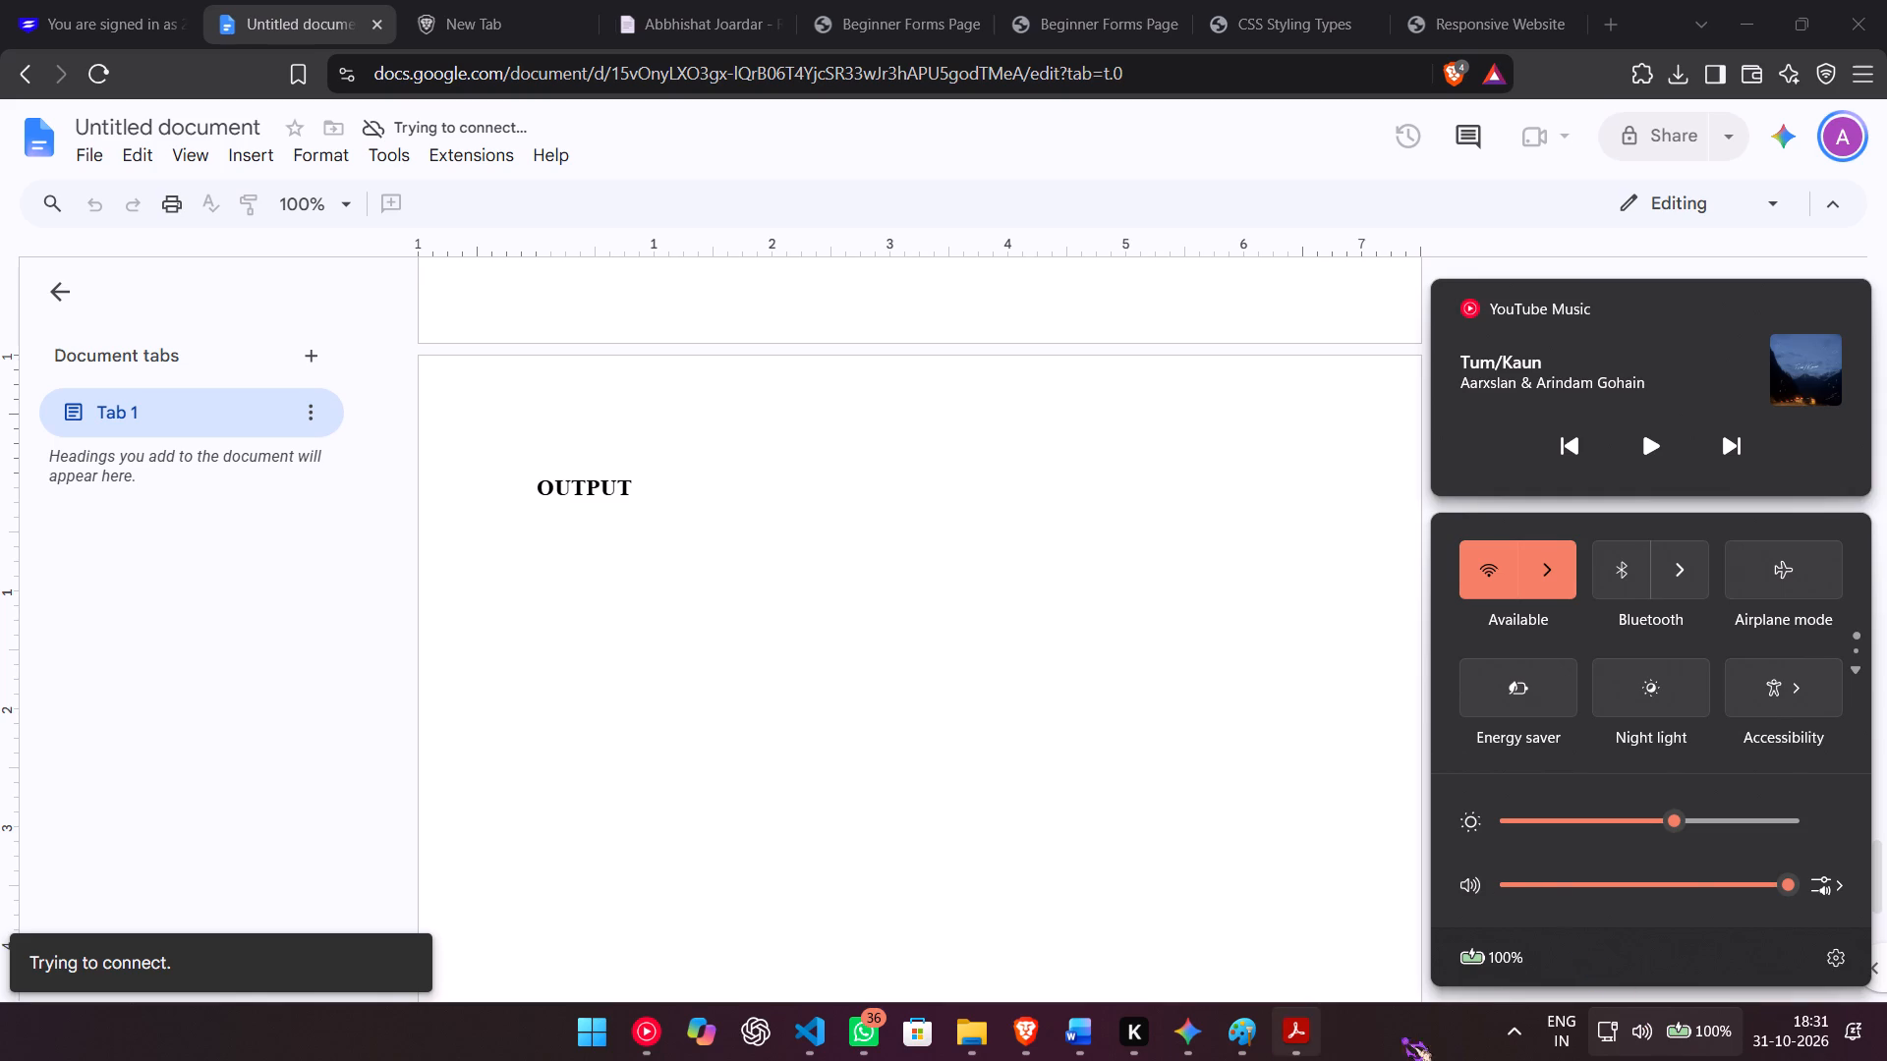
pyautogui.click(1479, 1033)
pyautogui.click(1497, 1044)
pyautogui.click(1458, 950)
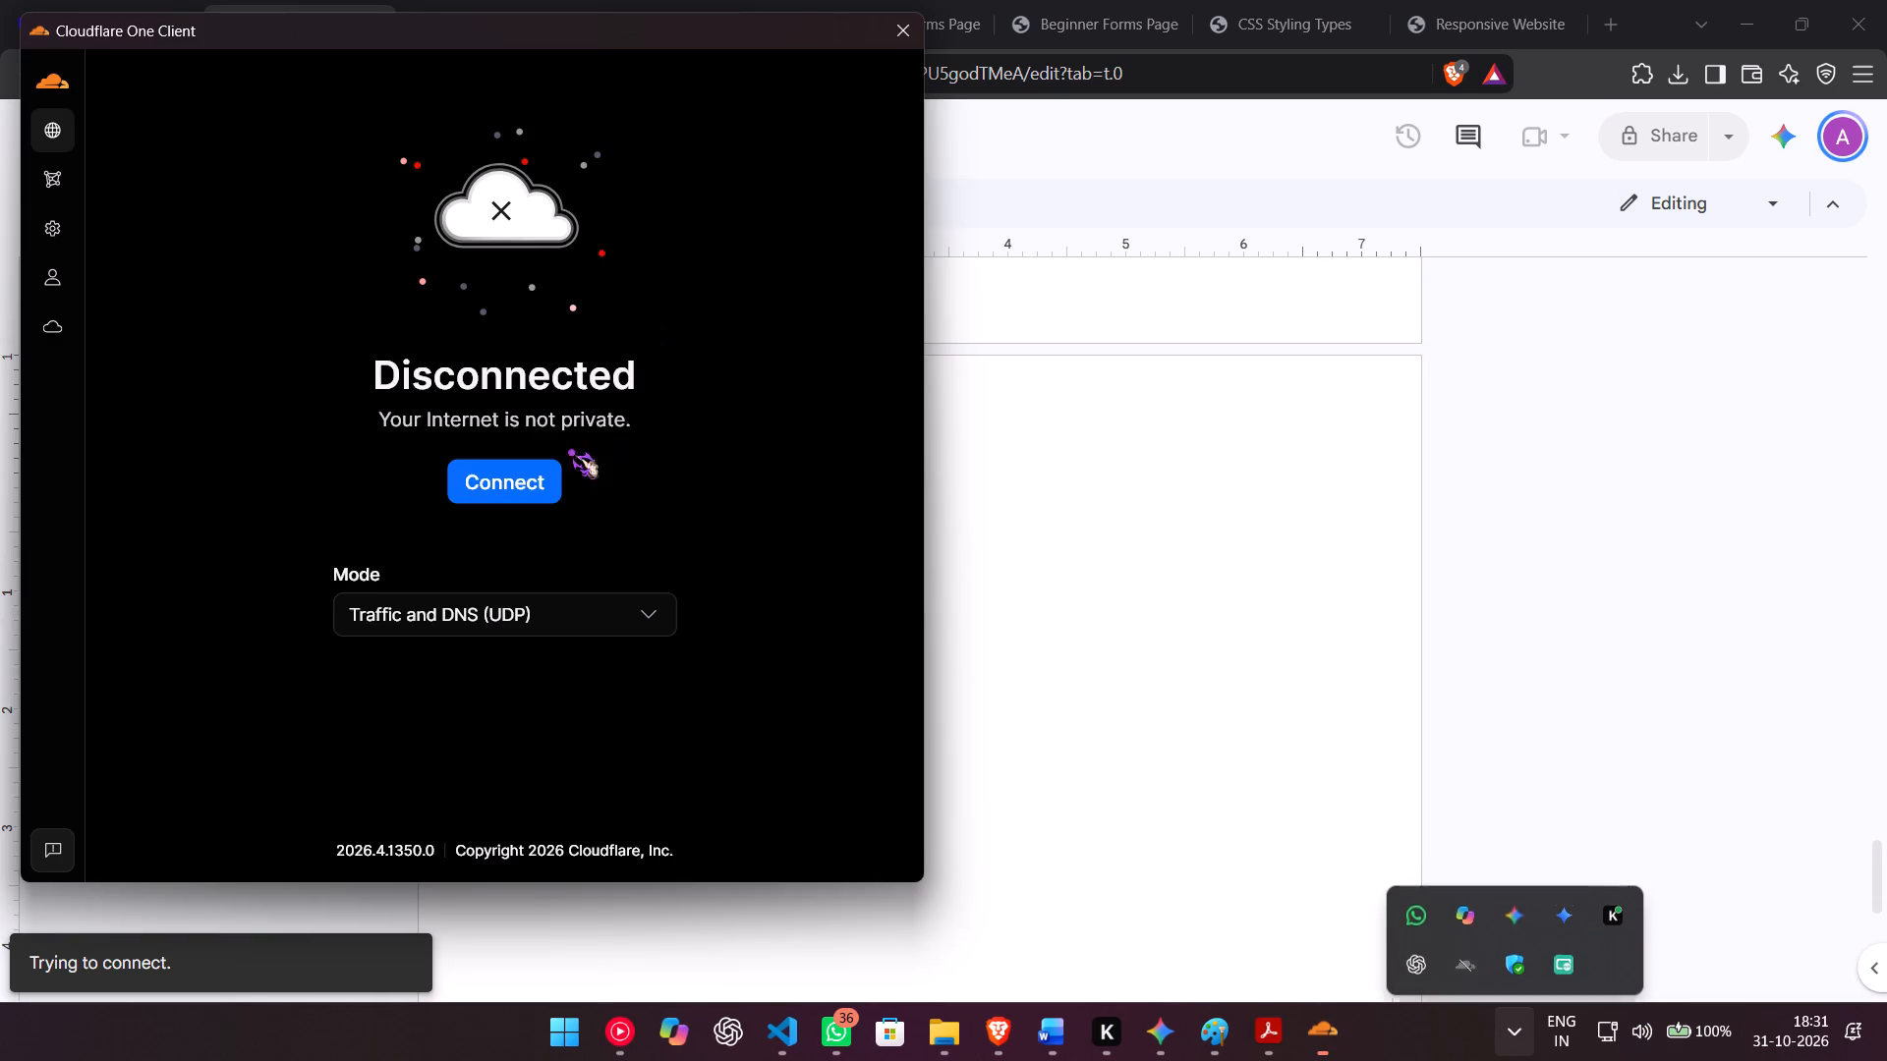
pyautogui.click(524, 475)
pyautogui.click(1784, 450)
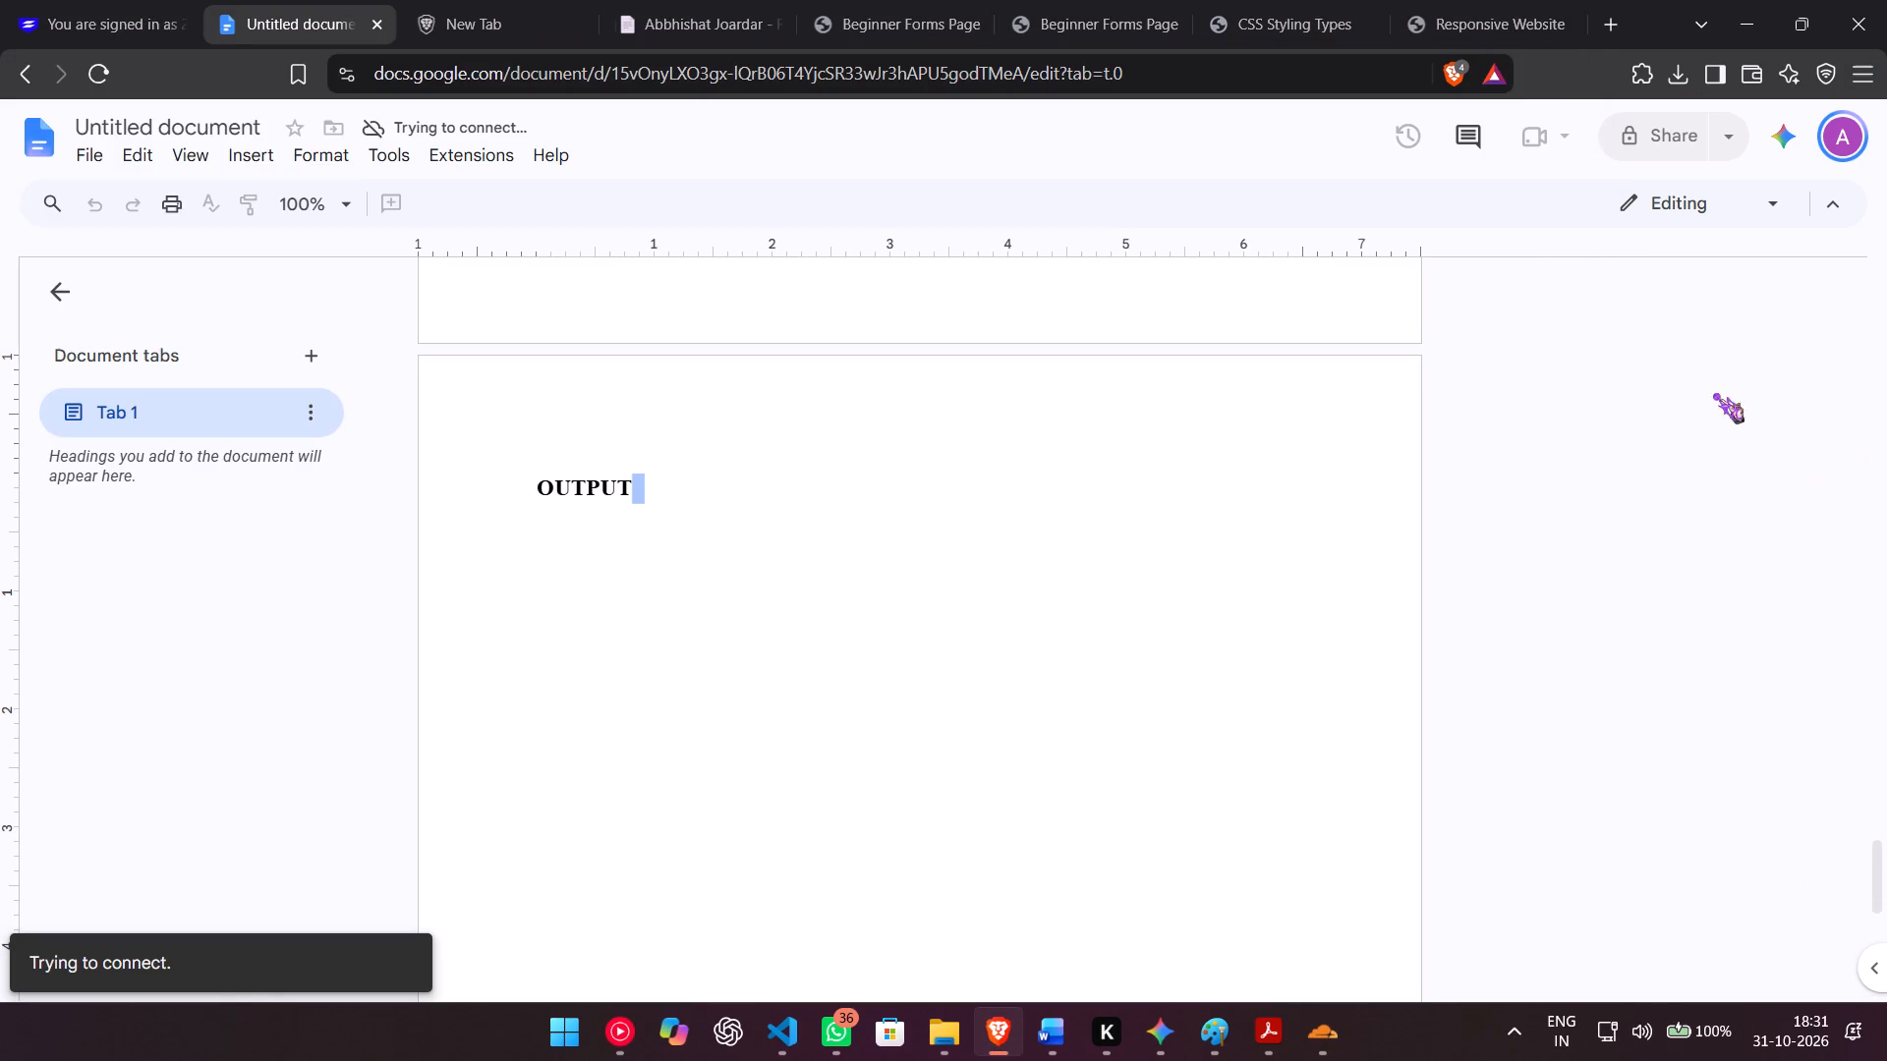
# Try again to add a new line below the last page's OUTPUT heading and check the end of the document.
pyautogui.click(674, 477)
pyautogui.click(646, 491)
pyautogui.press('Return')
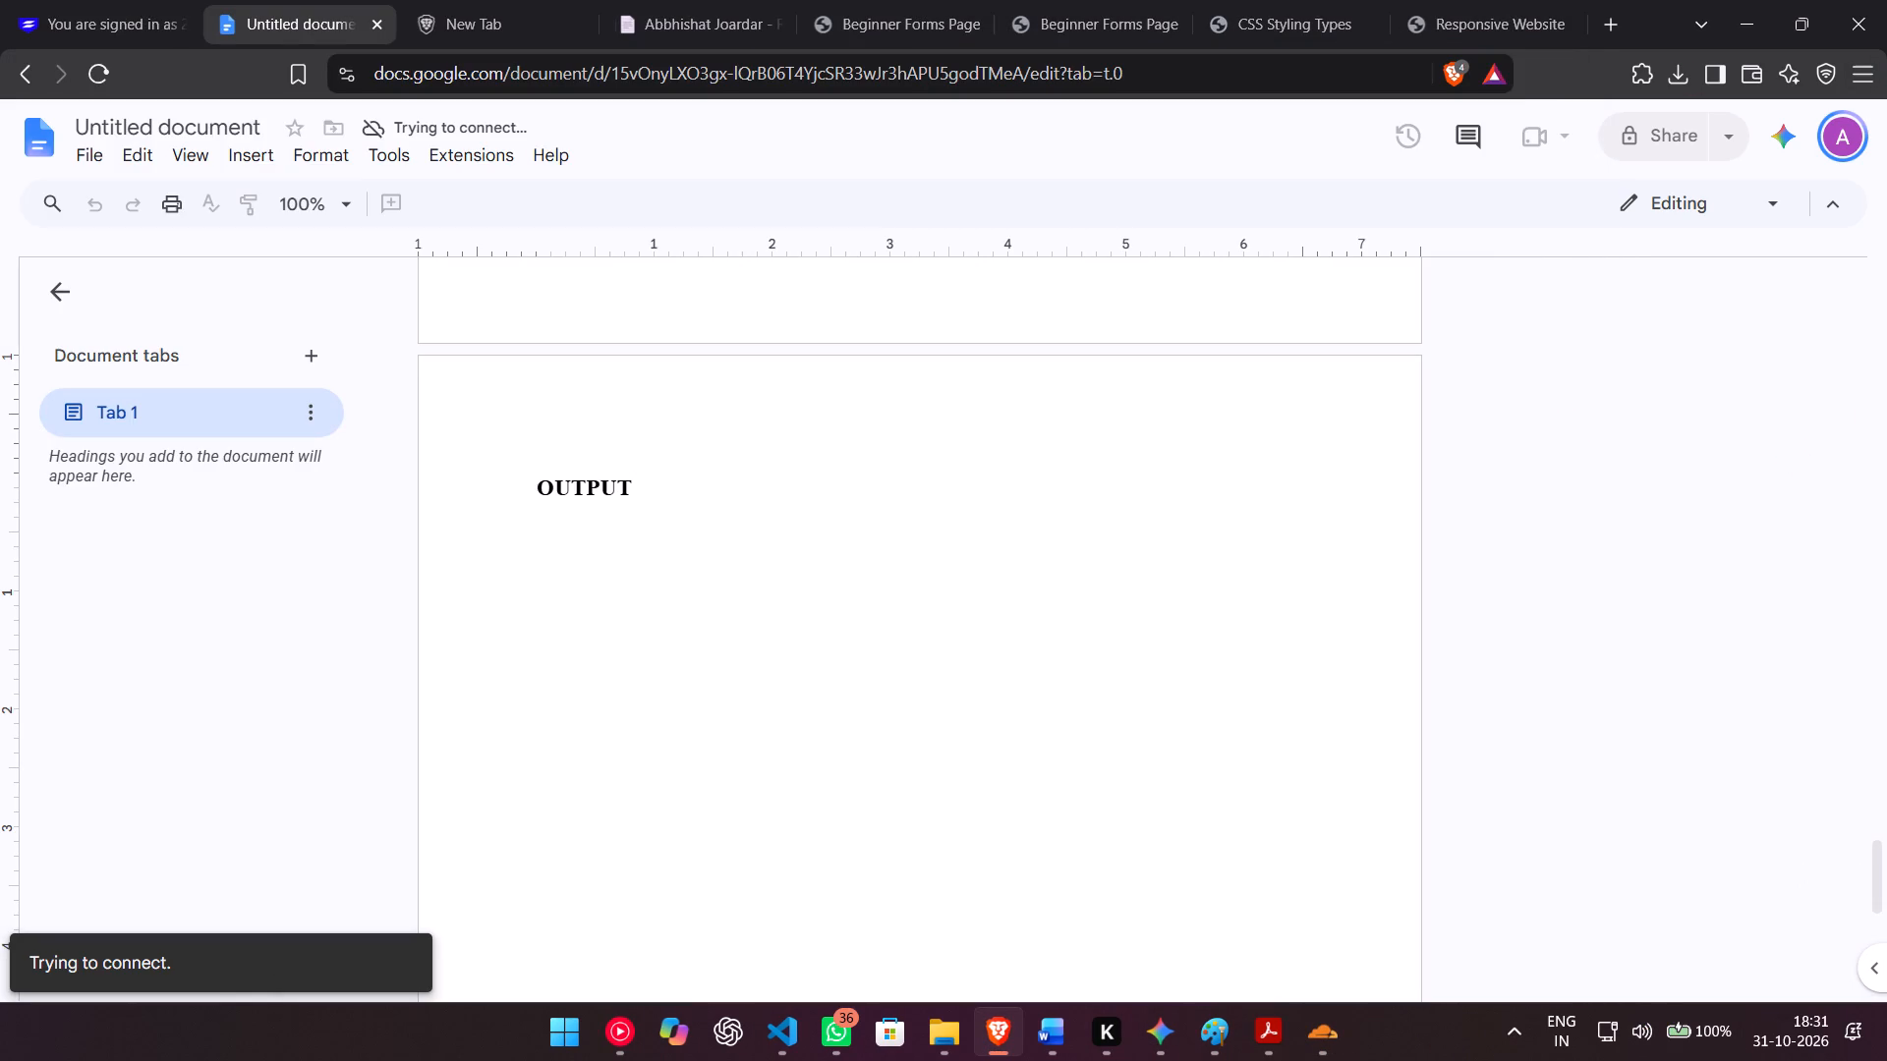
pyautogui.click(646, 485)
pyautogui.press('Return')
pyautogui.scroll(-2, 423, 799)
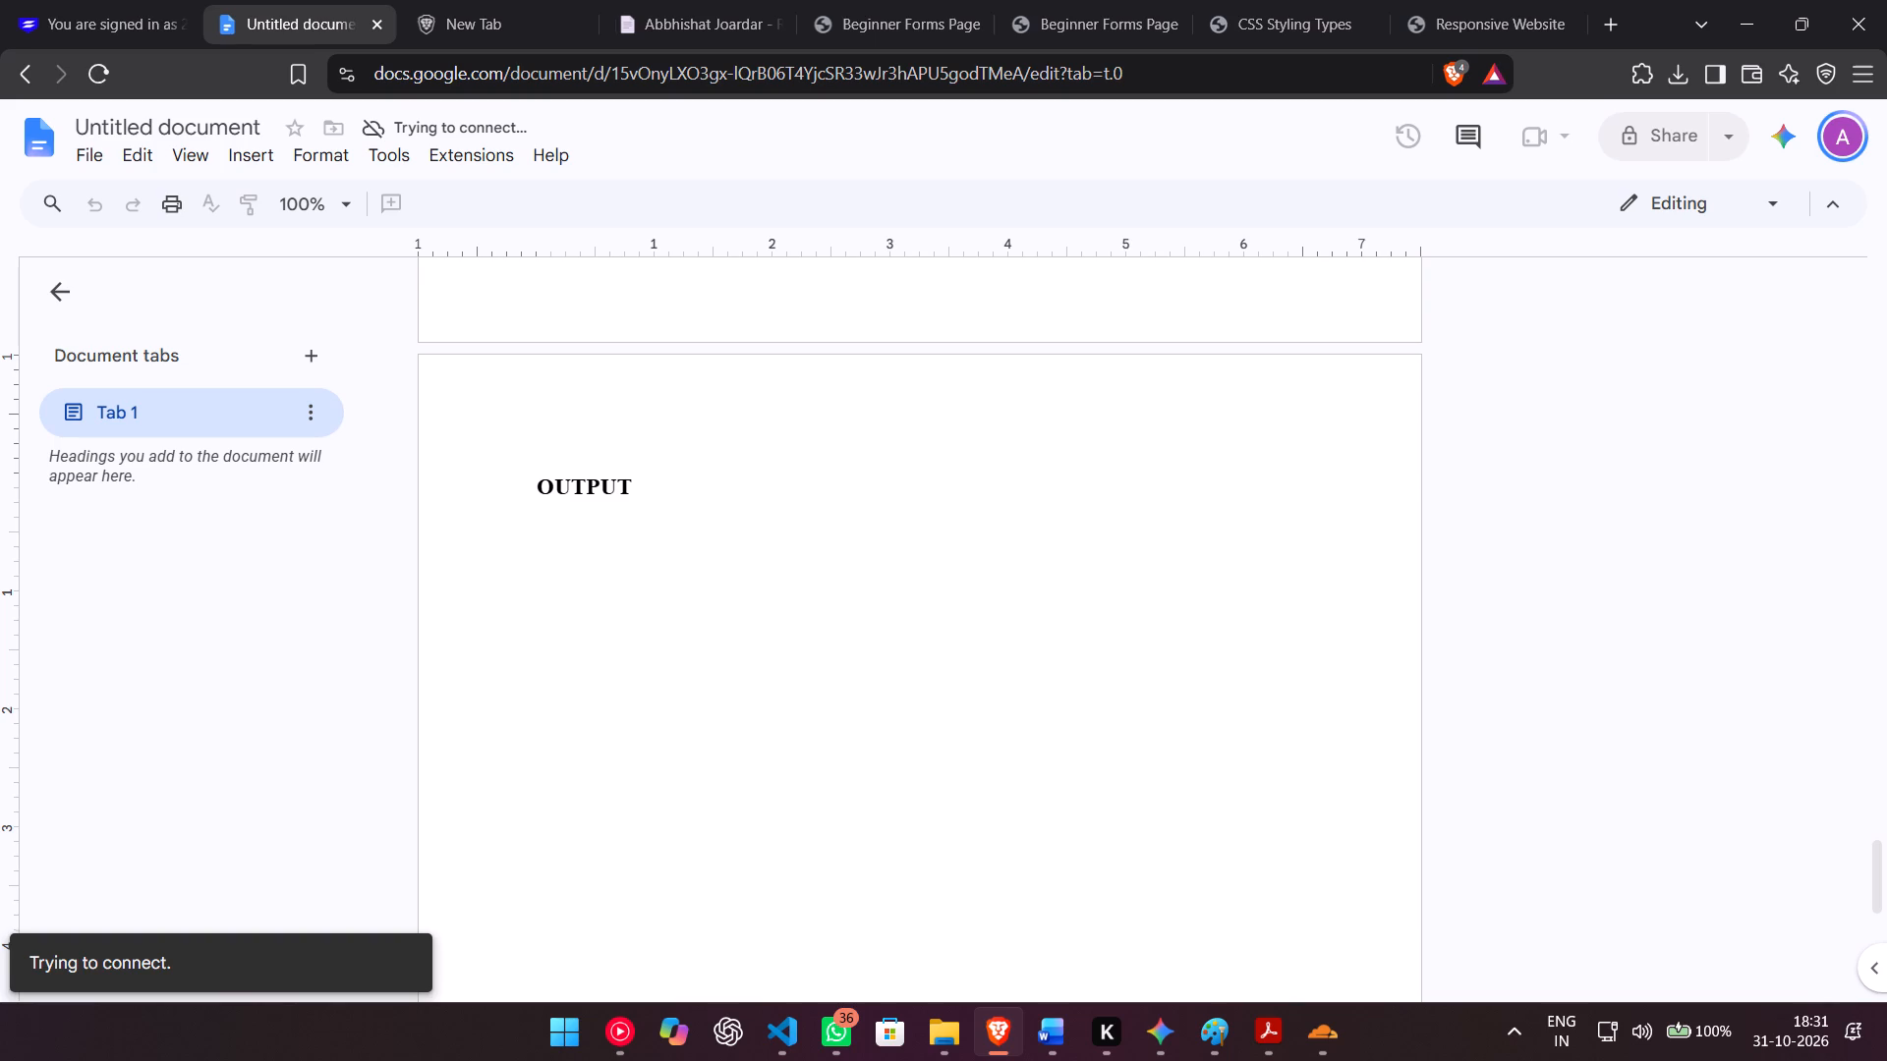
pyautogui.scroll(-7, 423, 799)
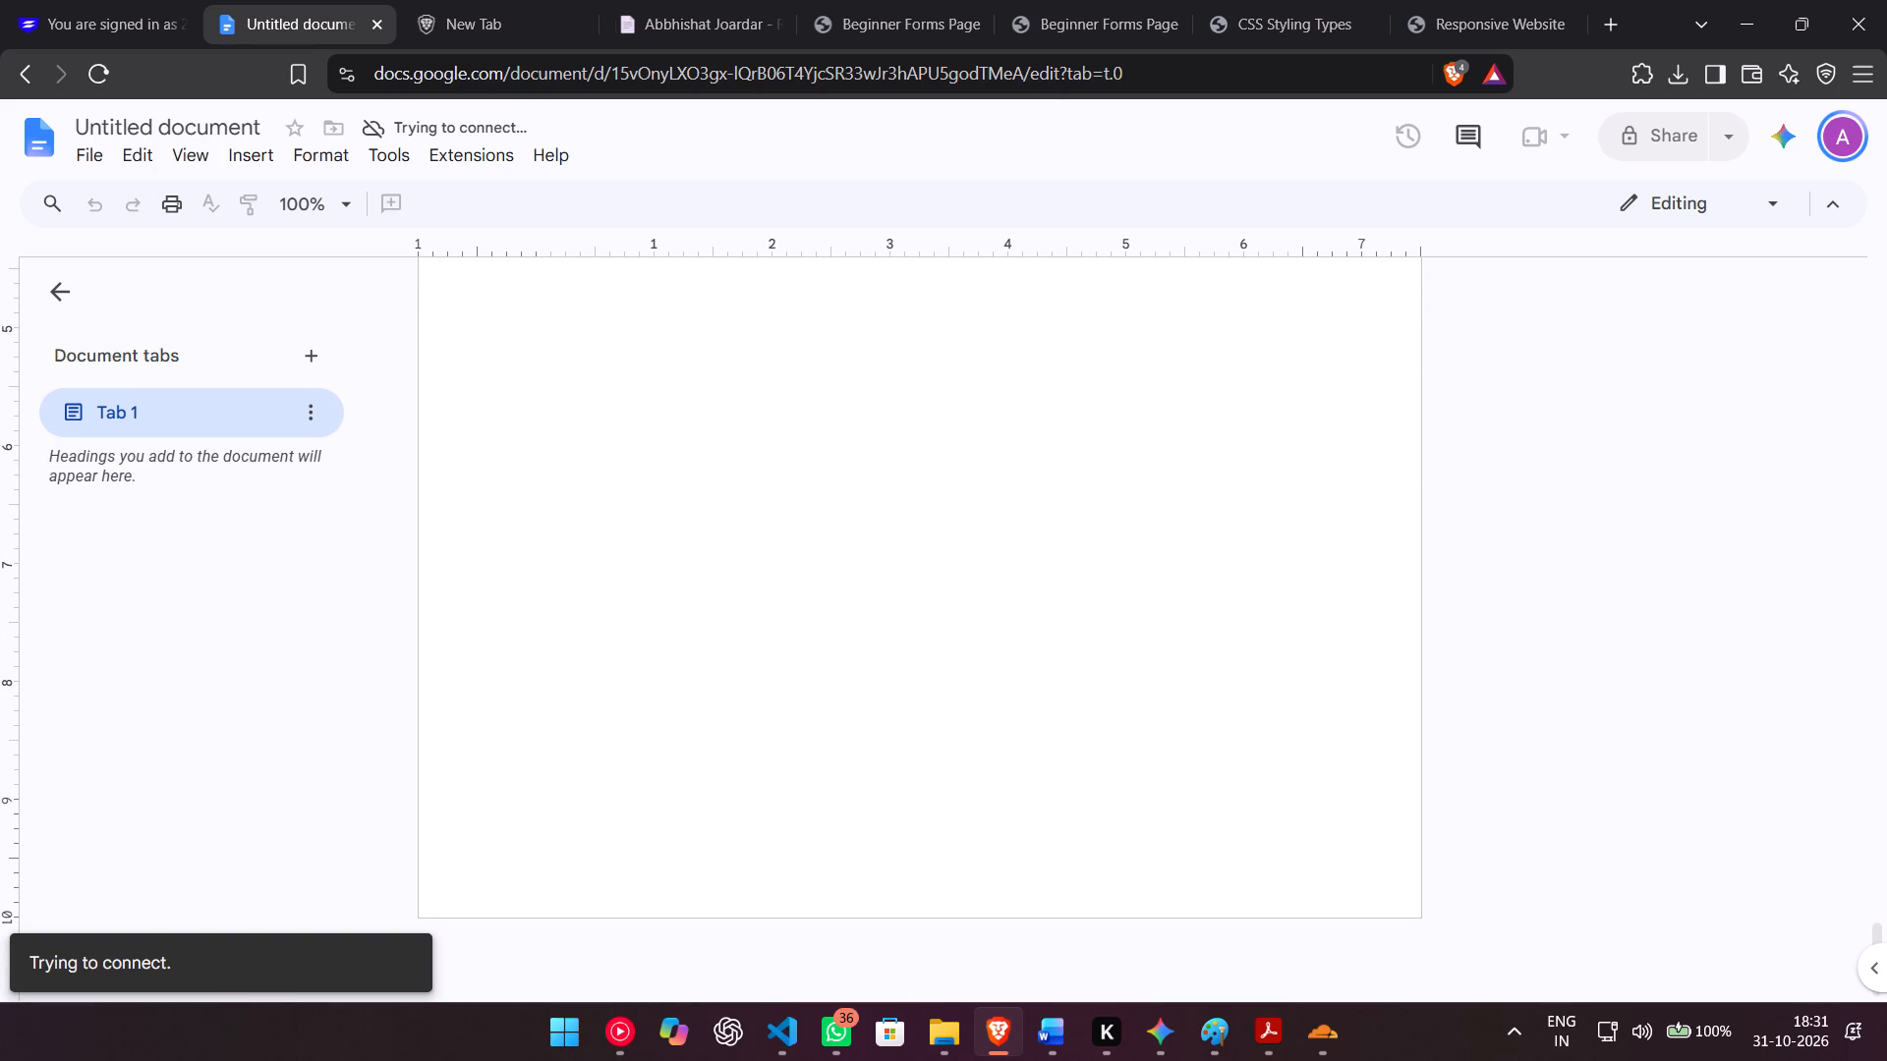
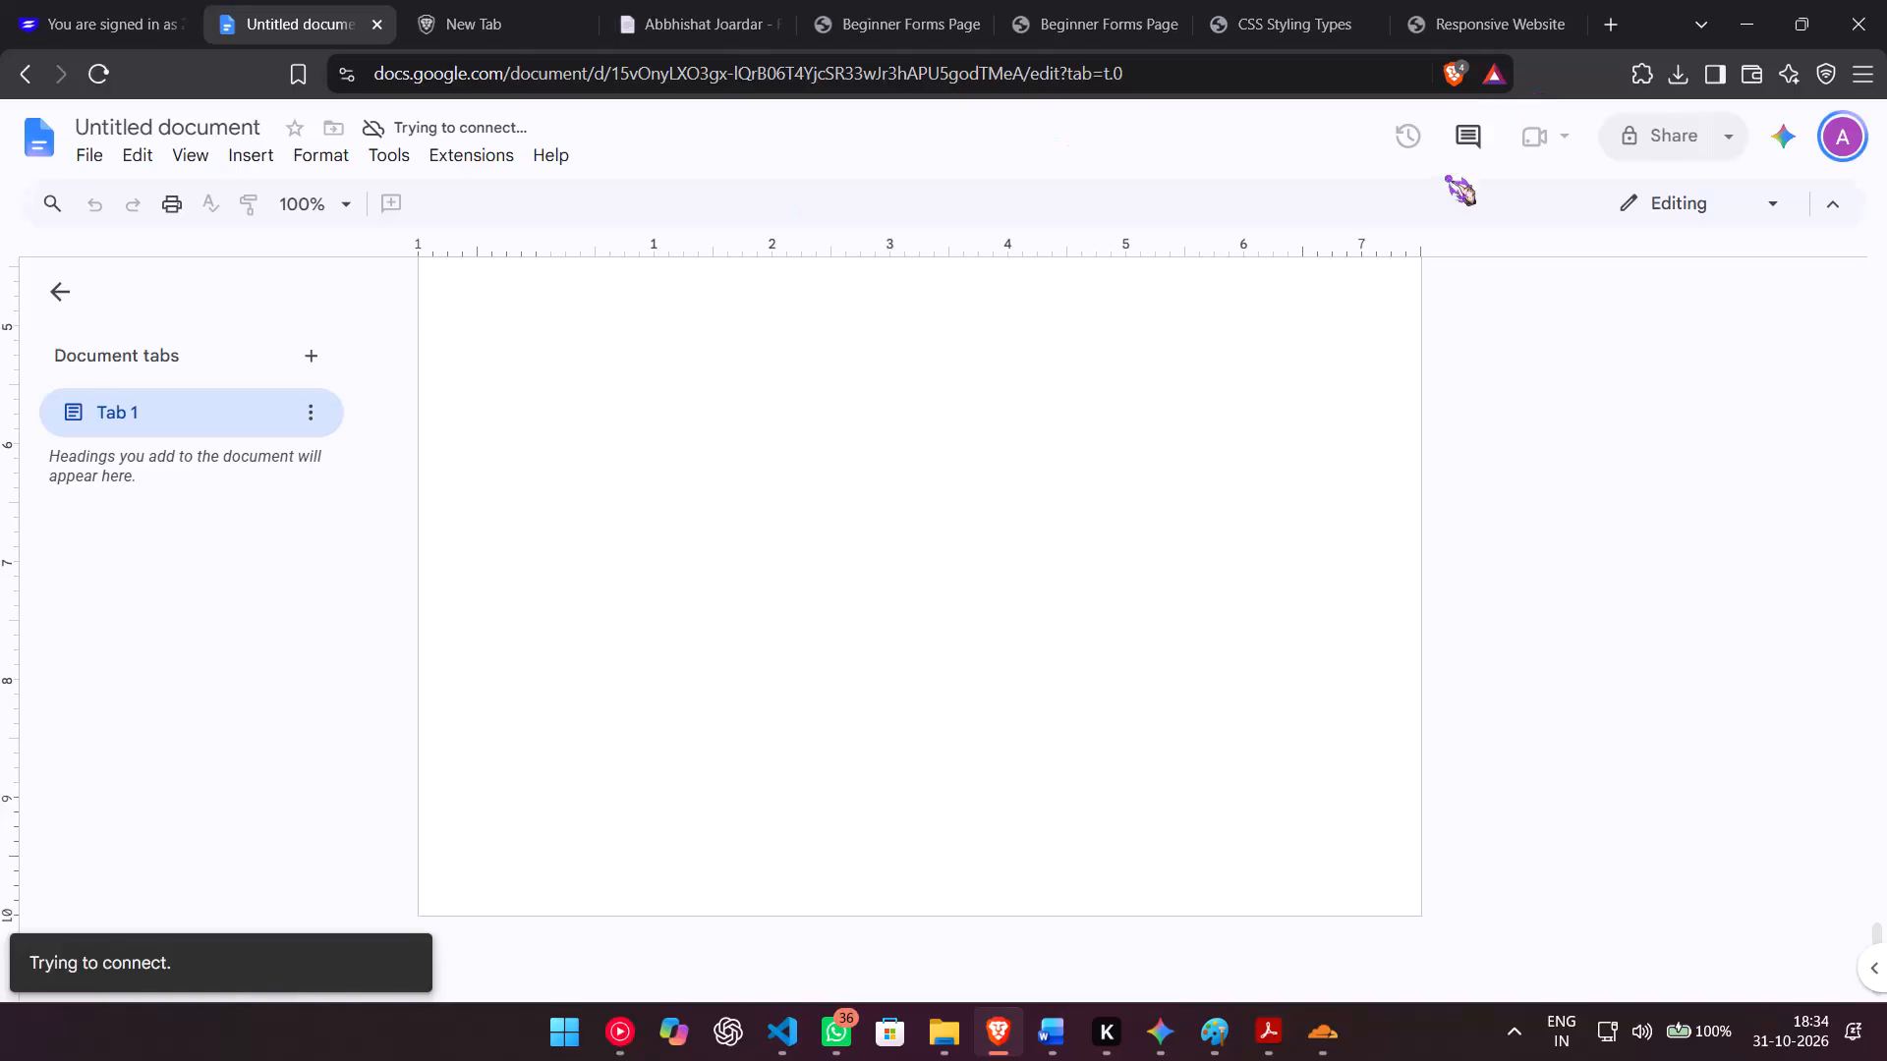
# Close the Responsive Website page and search for "docs" in a new browser tab.
pyautogui.click(1569, 22)
pyautogui.click(1608, 17)
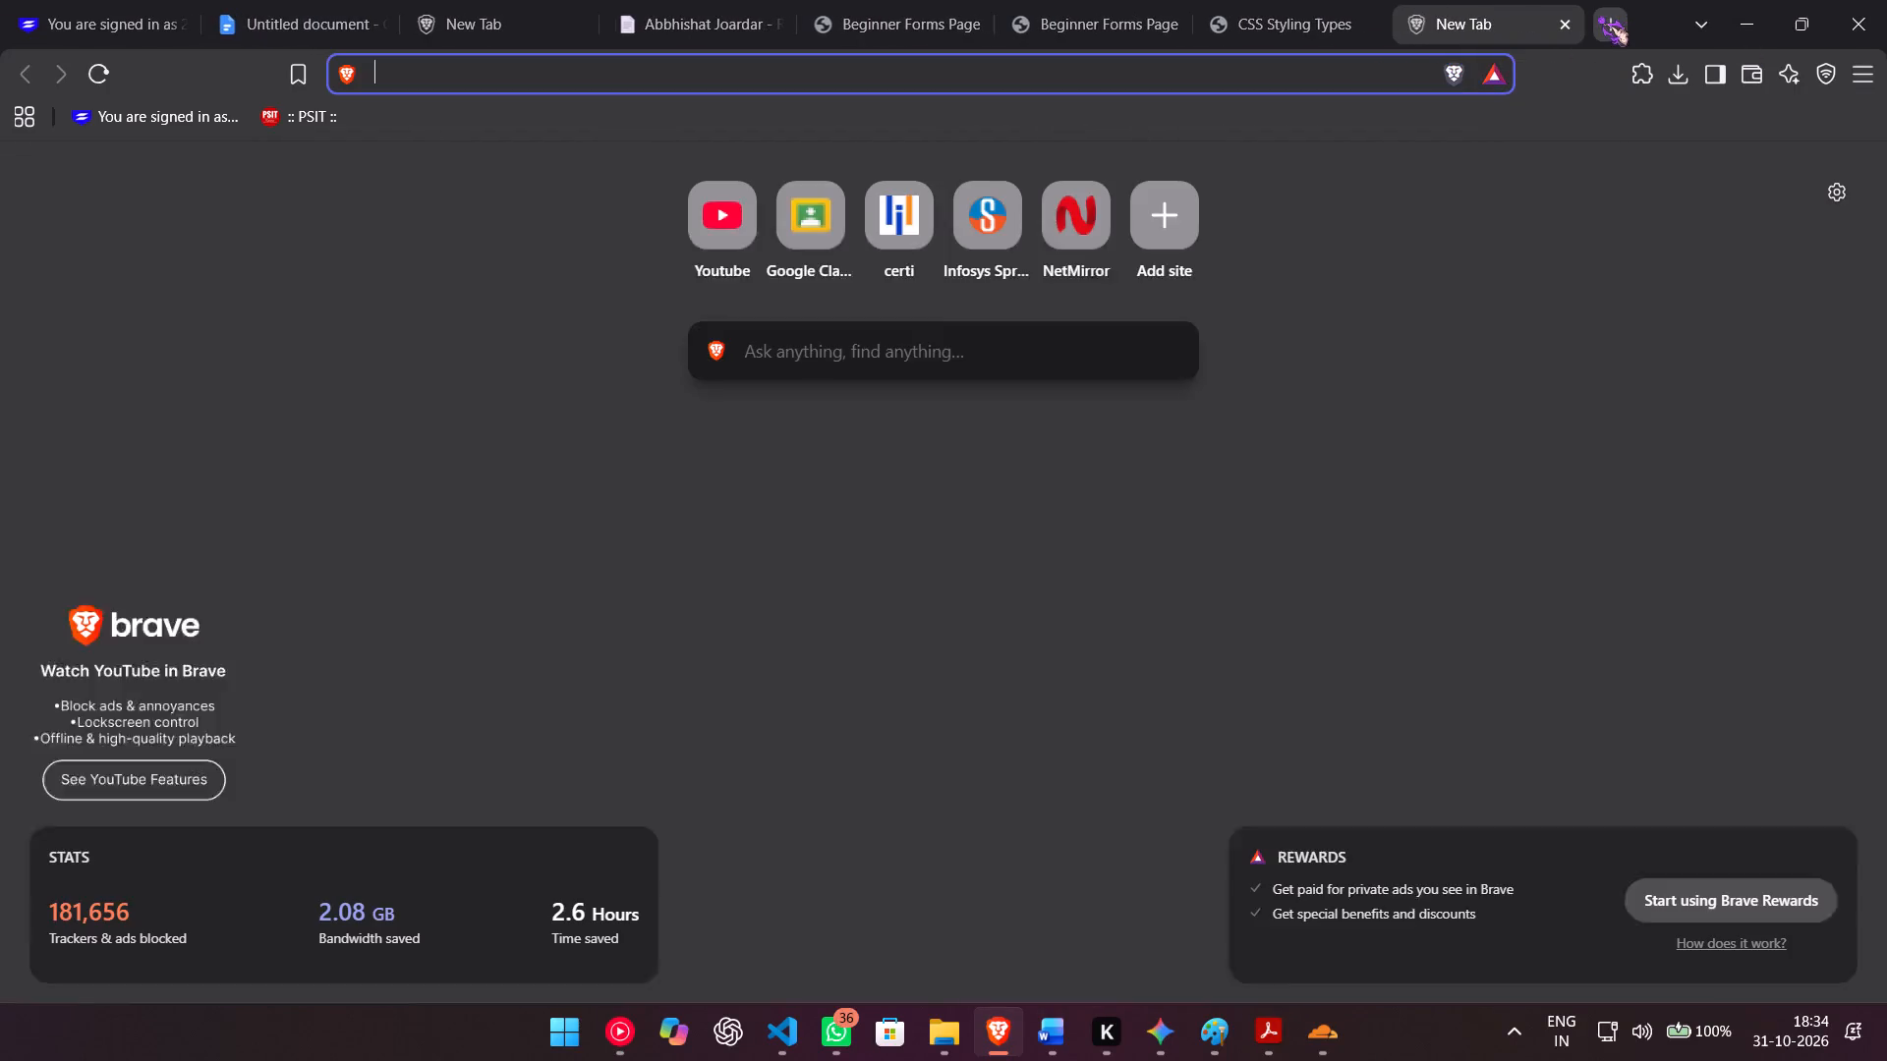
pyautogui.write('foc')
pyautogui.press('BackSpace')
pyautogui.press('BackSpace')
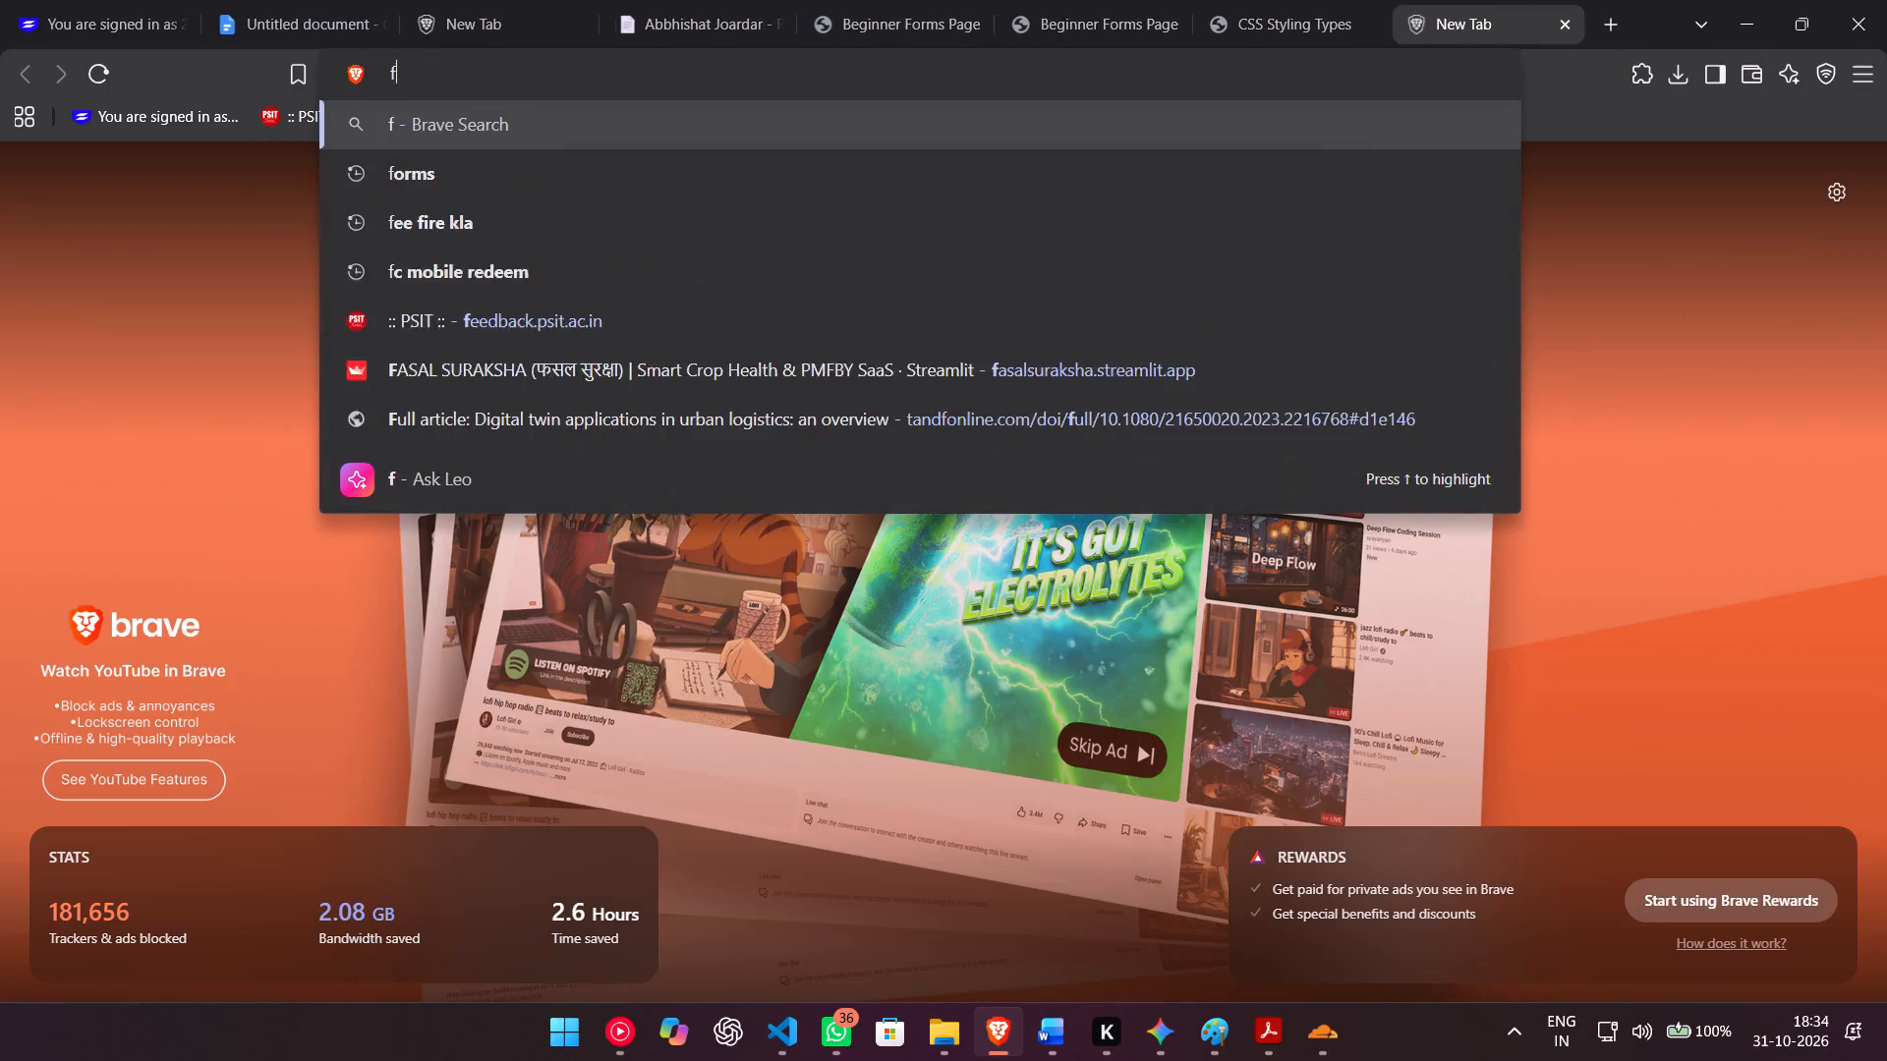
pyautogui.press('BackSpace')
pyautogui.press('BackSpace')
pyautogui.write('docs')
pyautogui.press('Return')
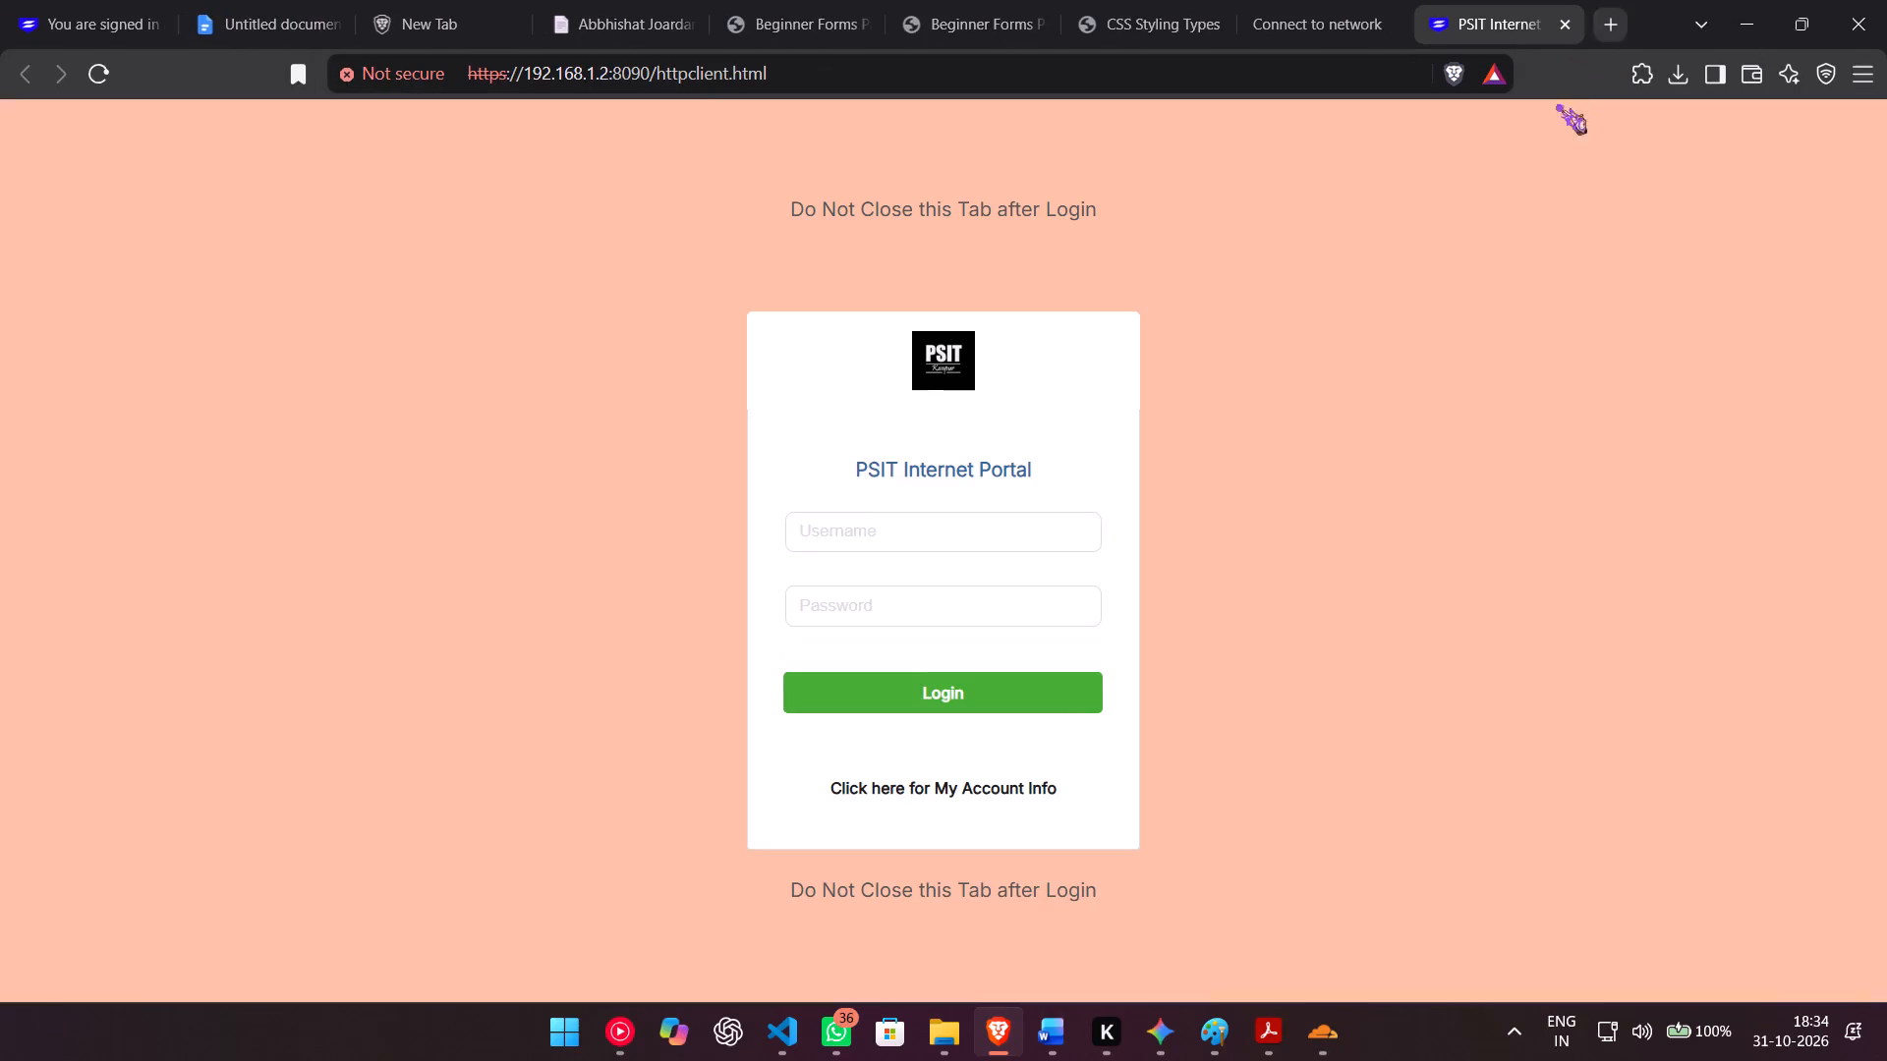
# Fill in the saved account username on the PSIT Internet Portal login form.
pyautogui.click(944, 513)
pyautogui.click(967, 565)
pyautogui.click(976, 574)
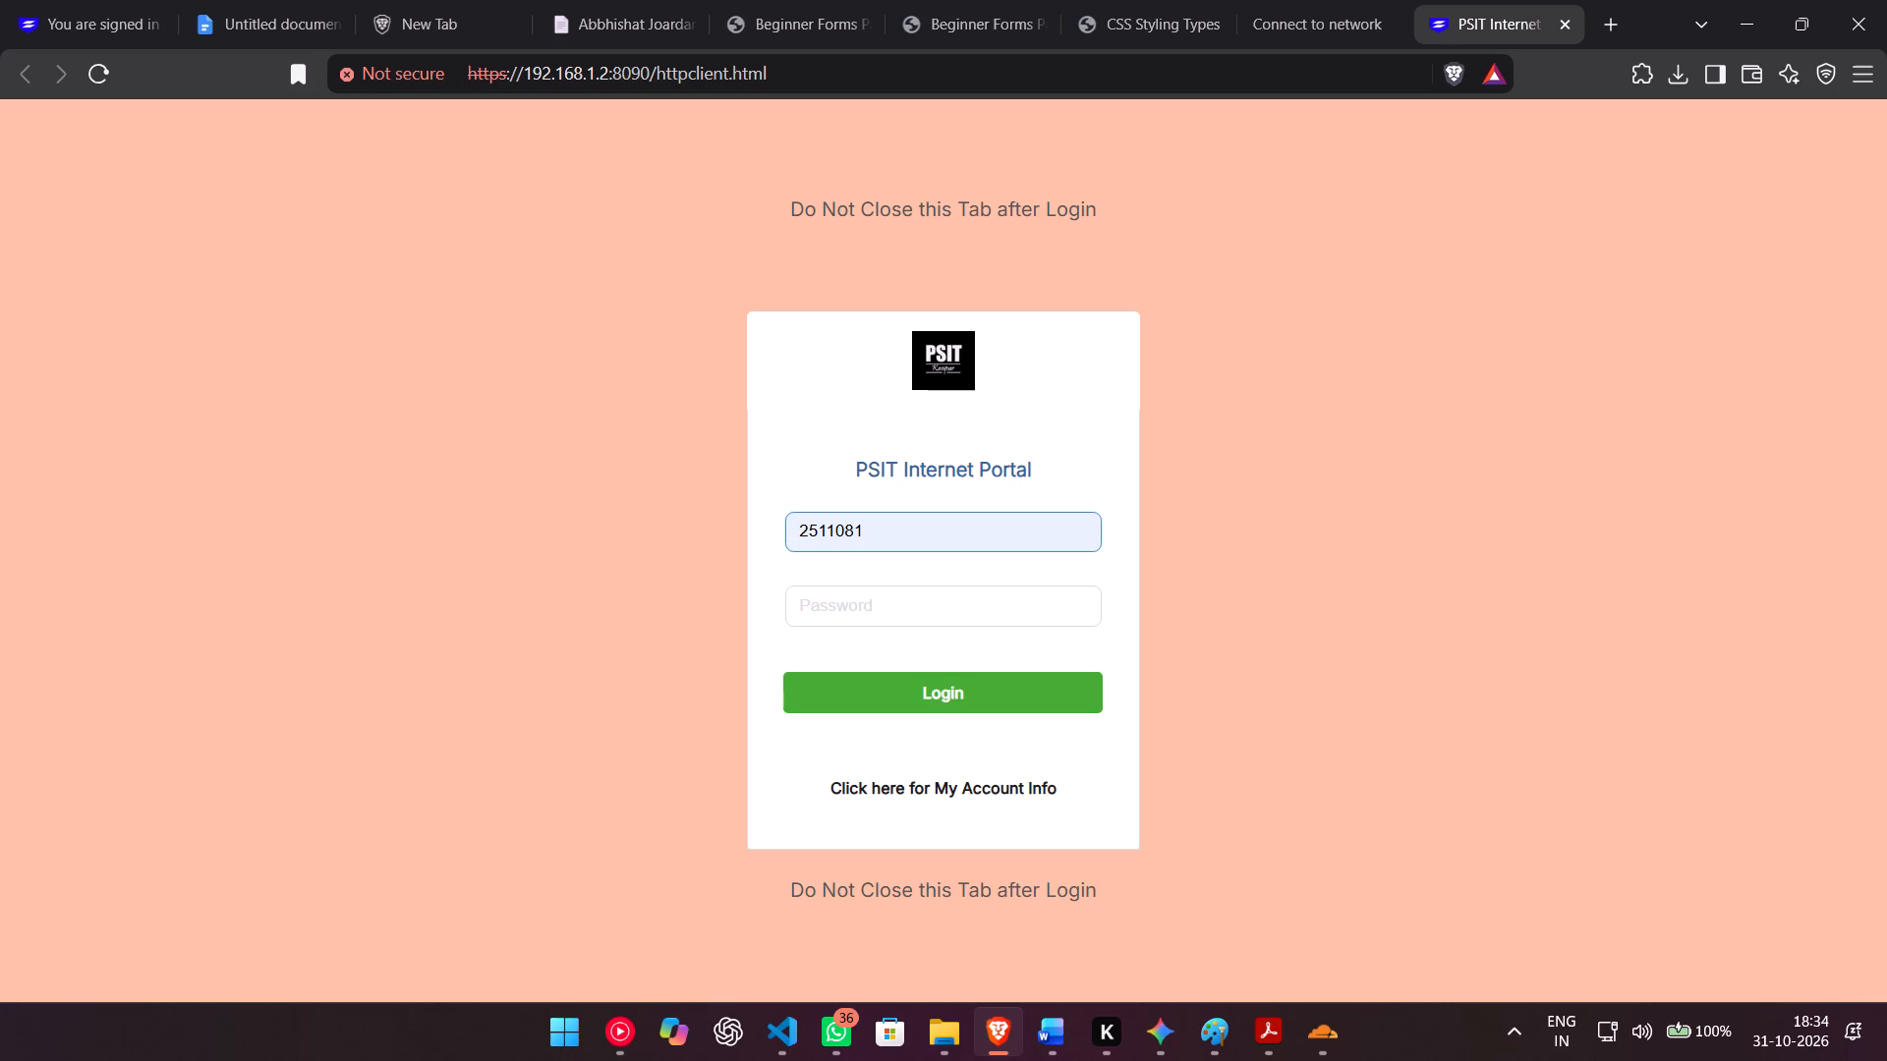
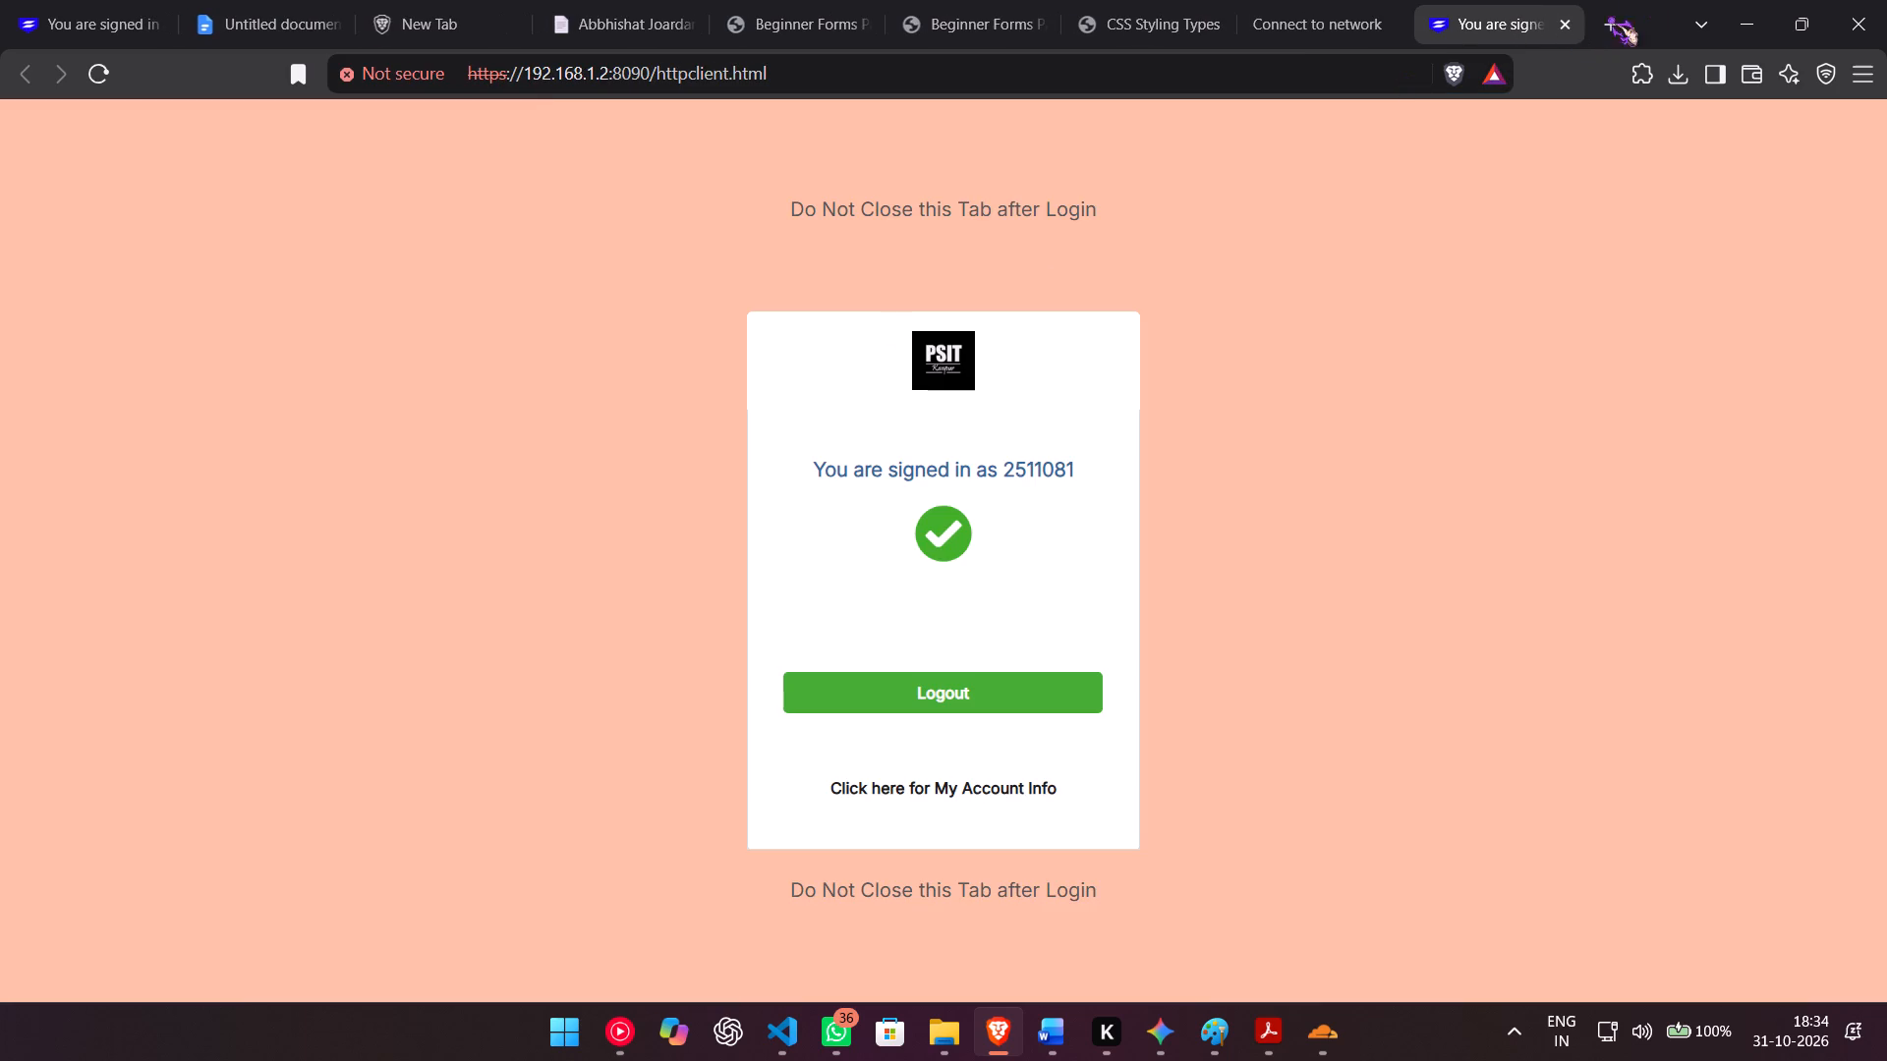
# Open Google Docs in a new browser tab and reopen the most recently opened Untitled document to look through its OUTPUT pages.
pyautogui.click(1604, 21)
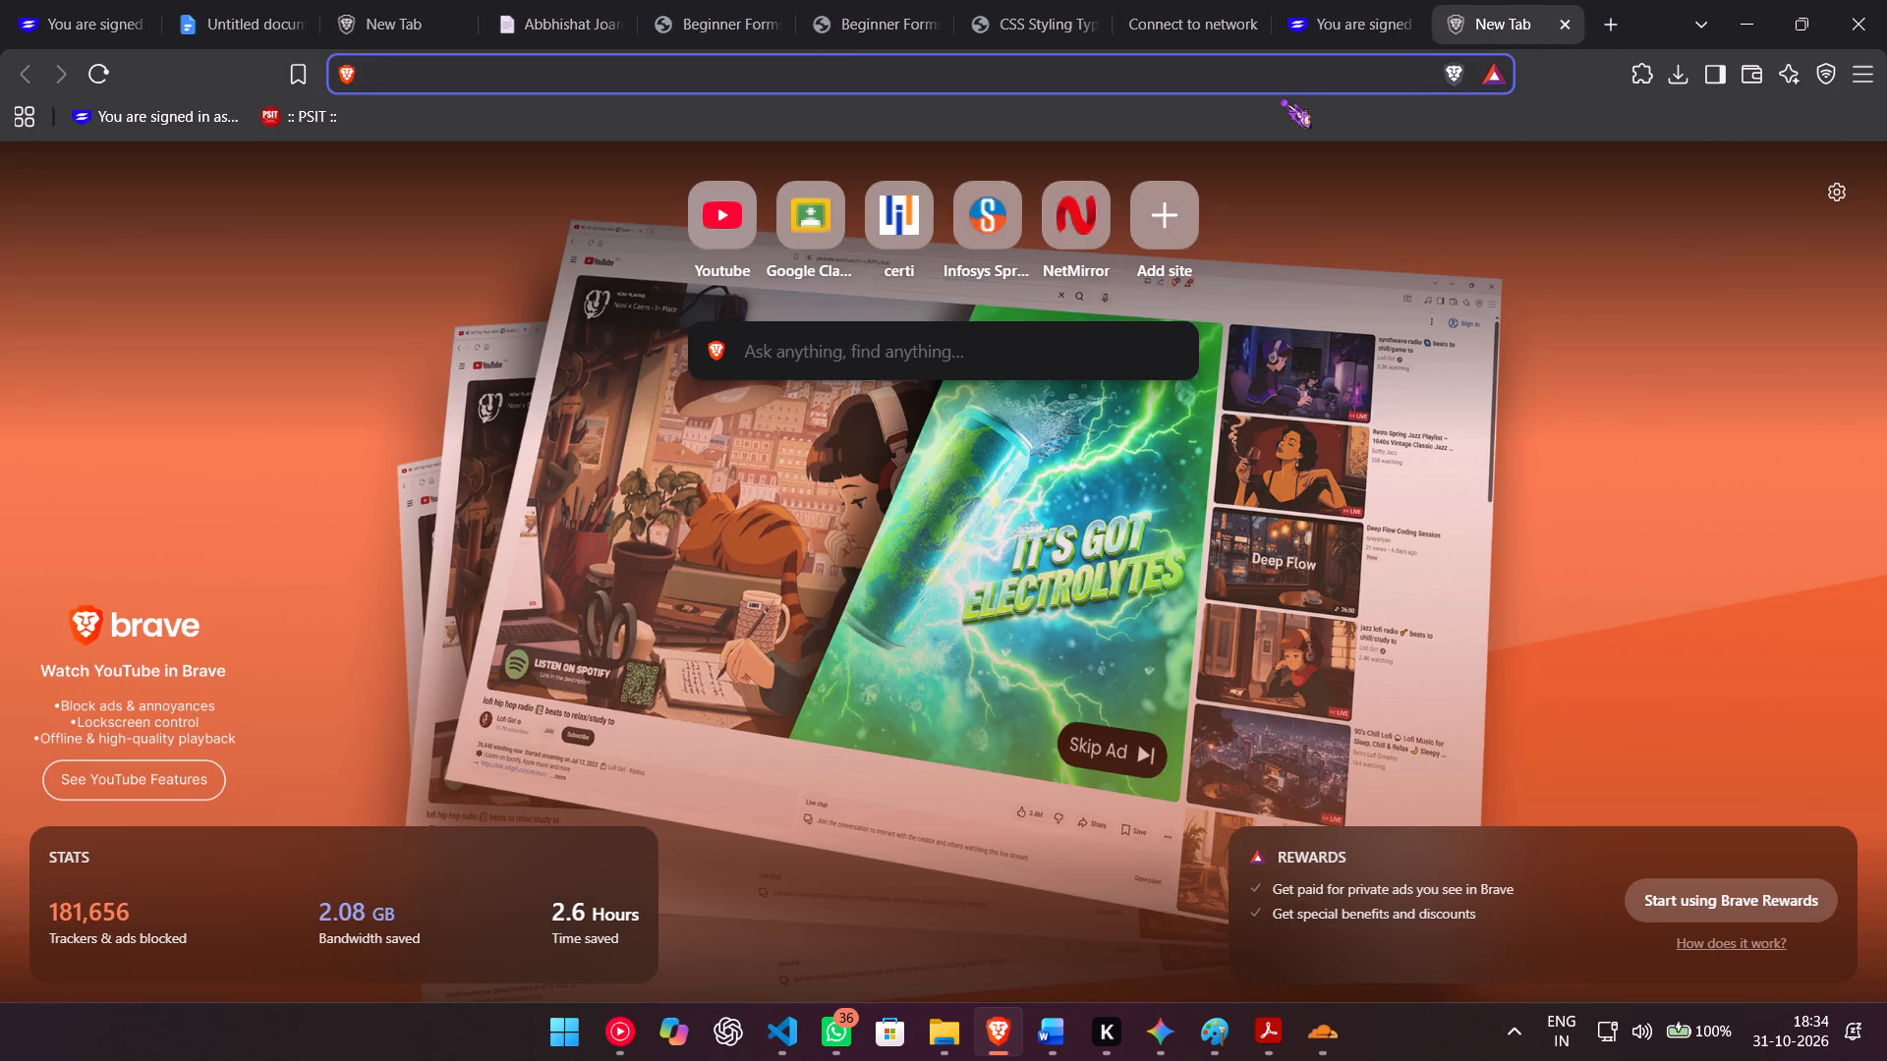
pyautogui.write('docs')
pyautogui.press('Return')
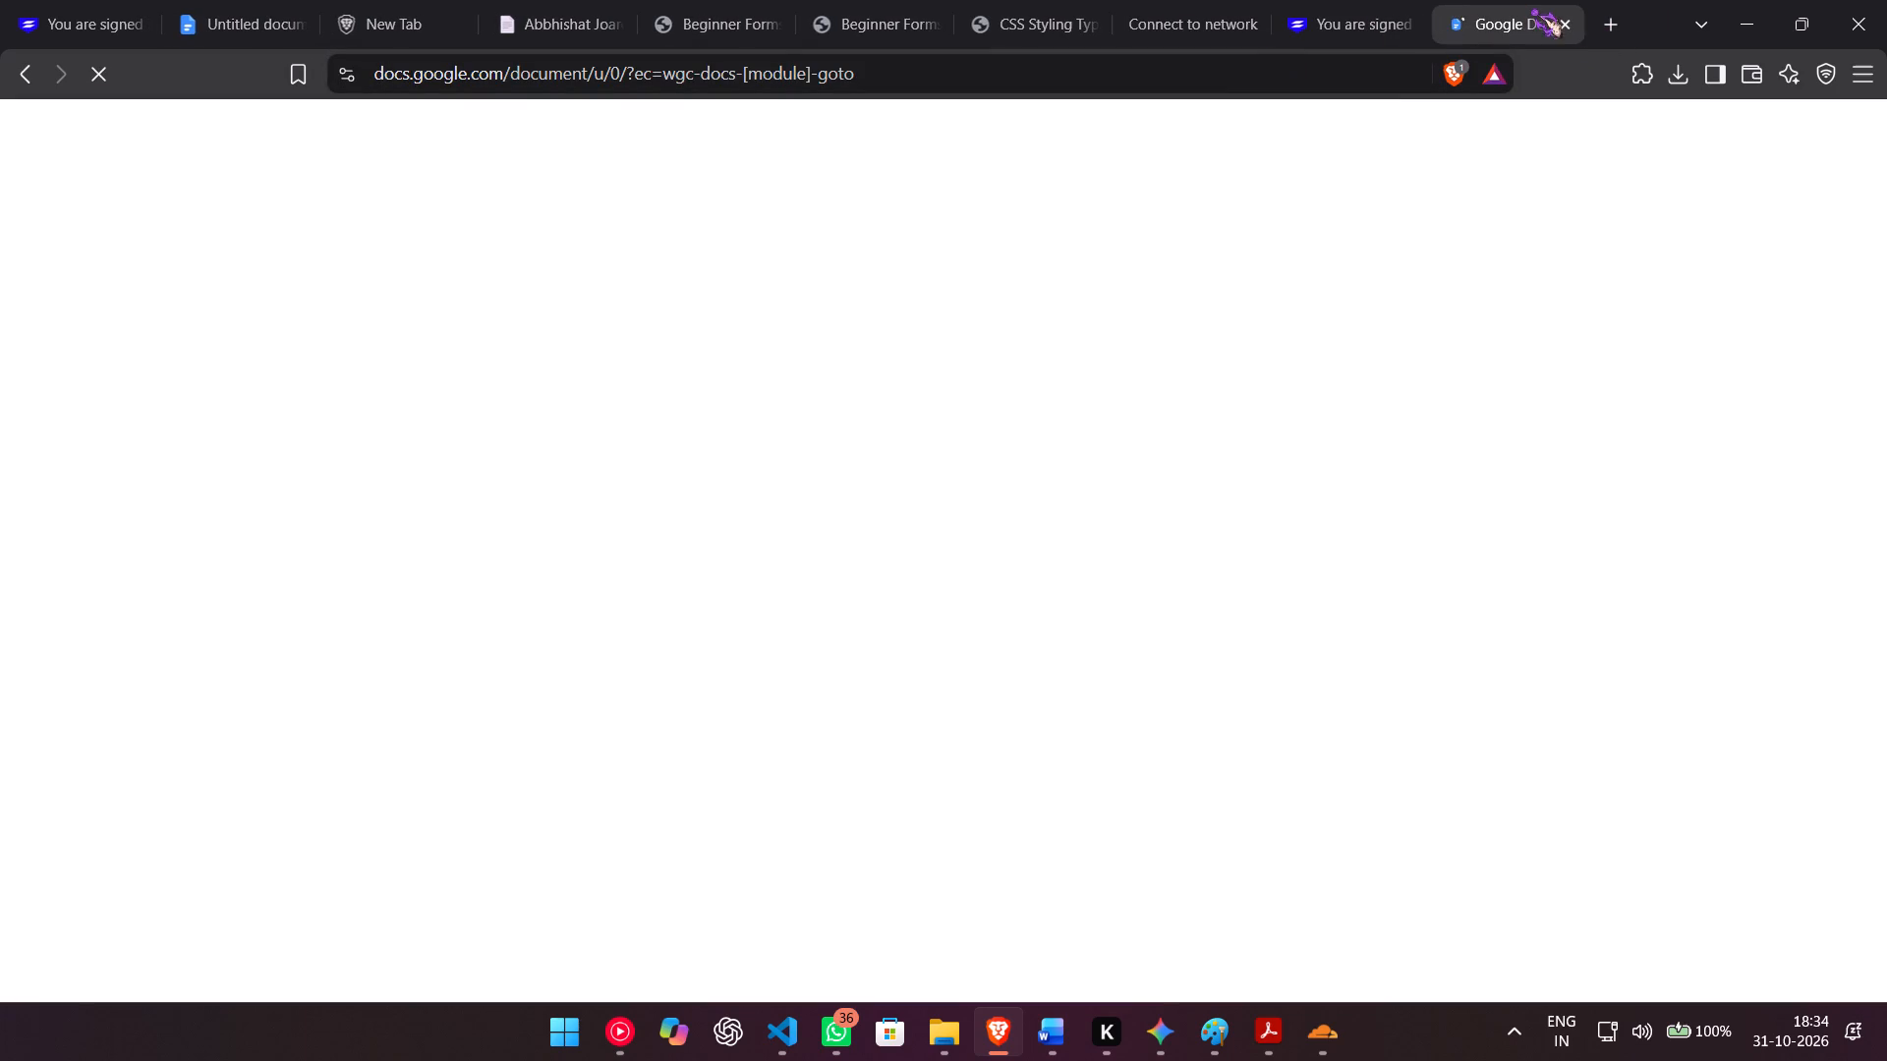
pyautogui.scroll(-1, 509, 432)
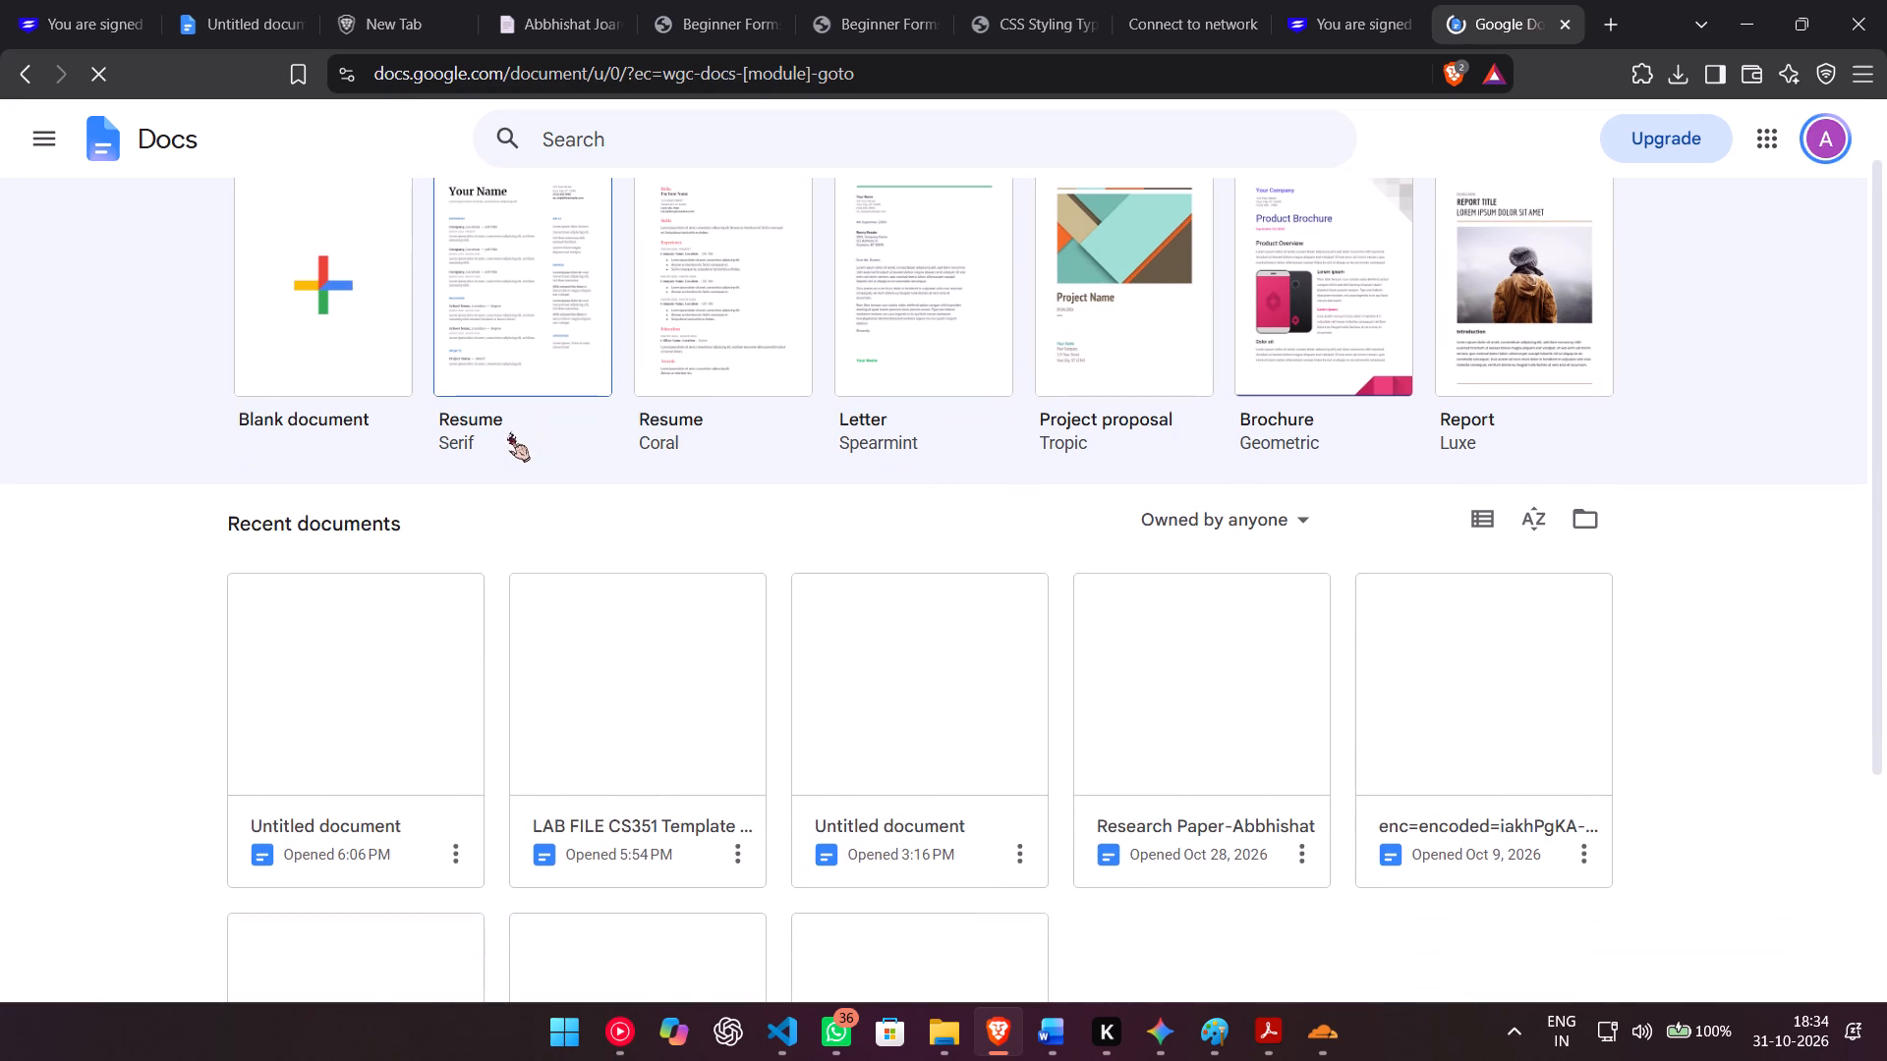
pyautogui.click(333, 711)
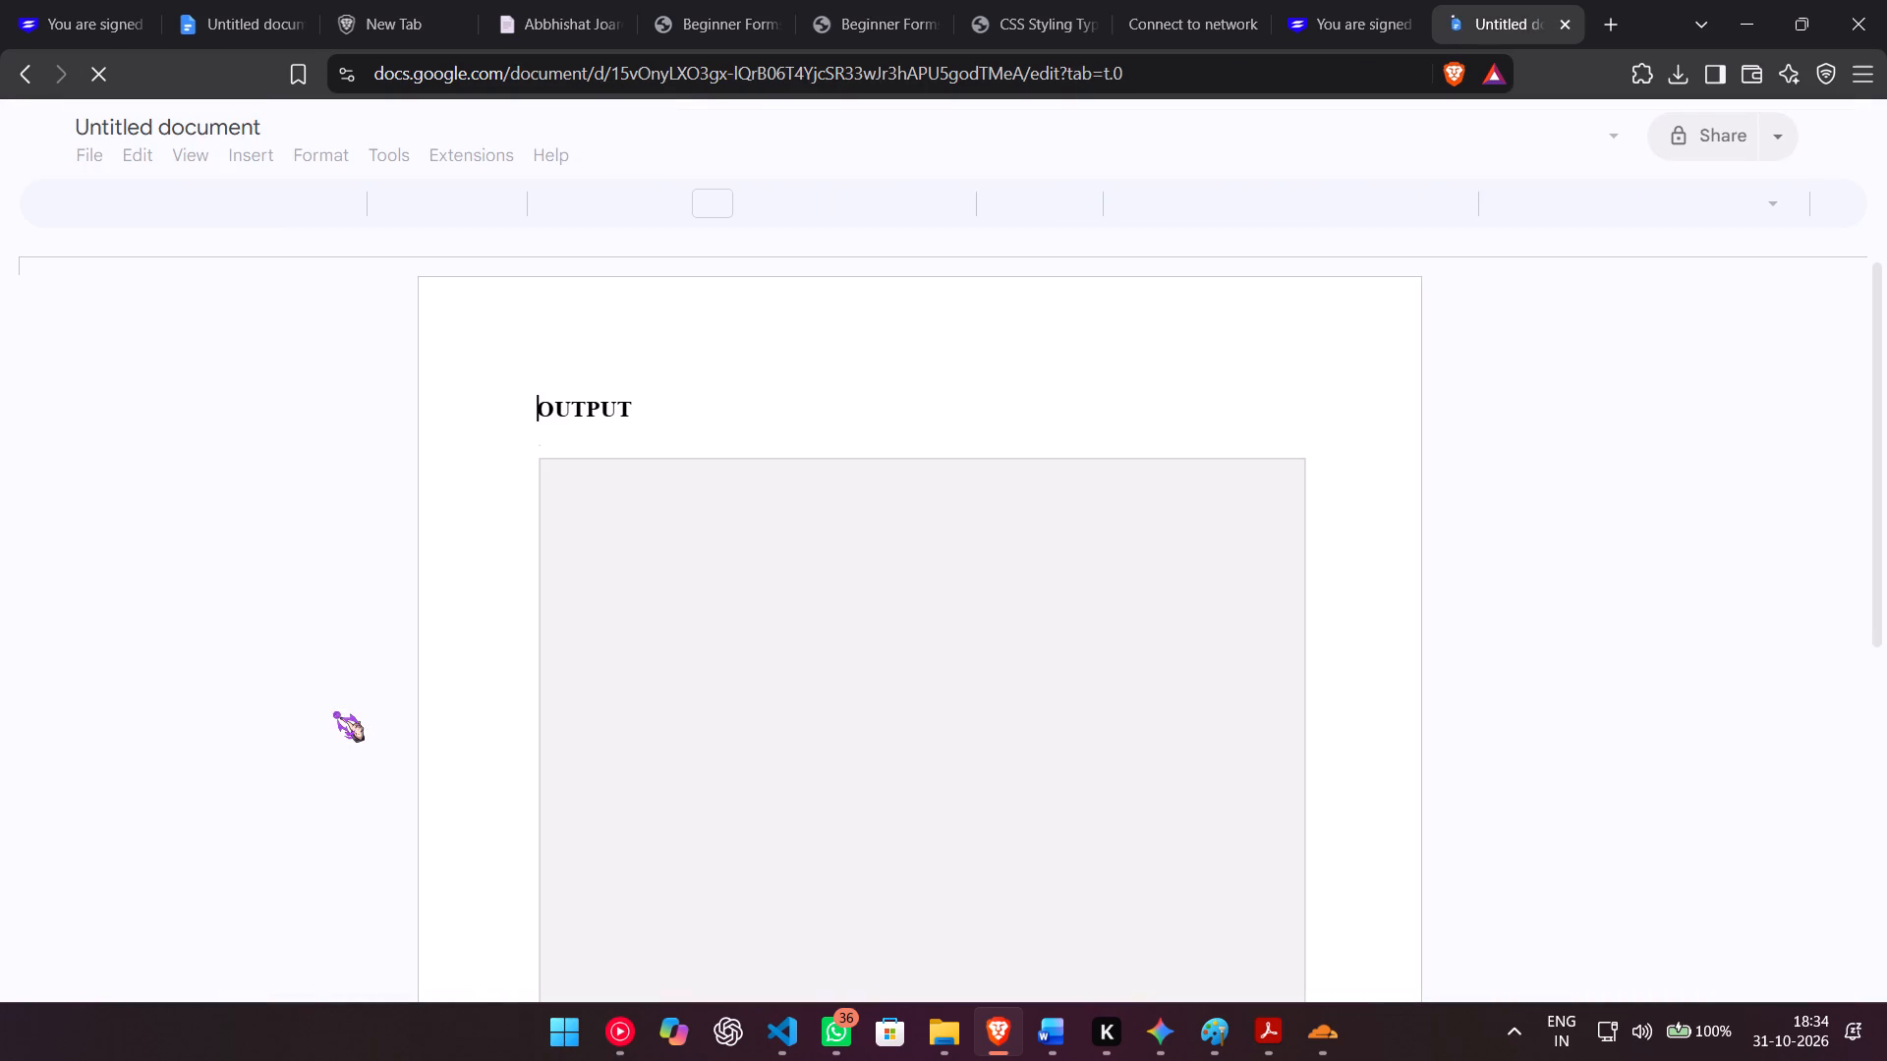
pyautogui.scroll(-11, 1043, 582)
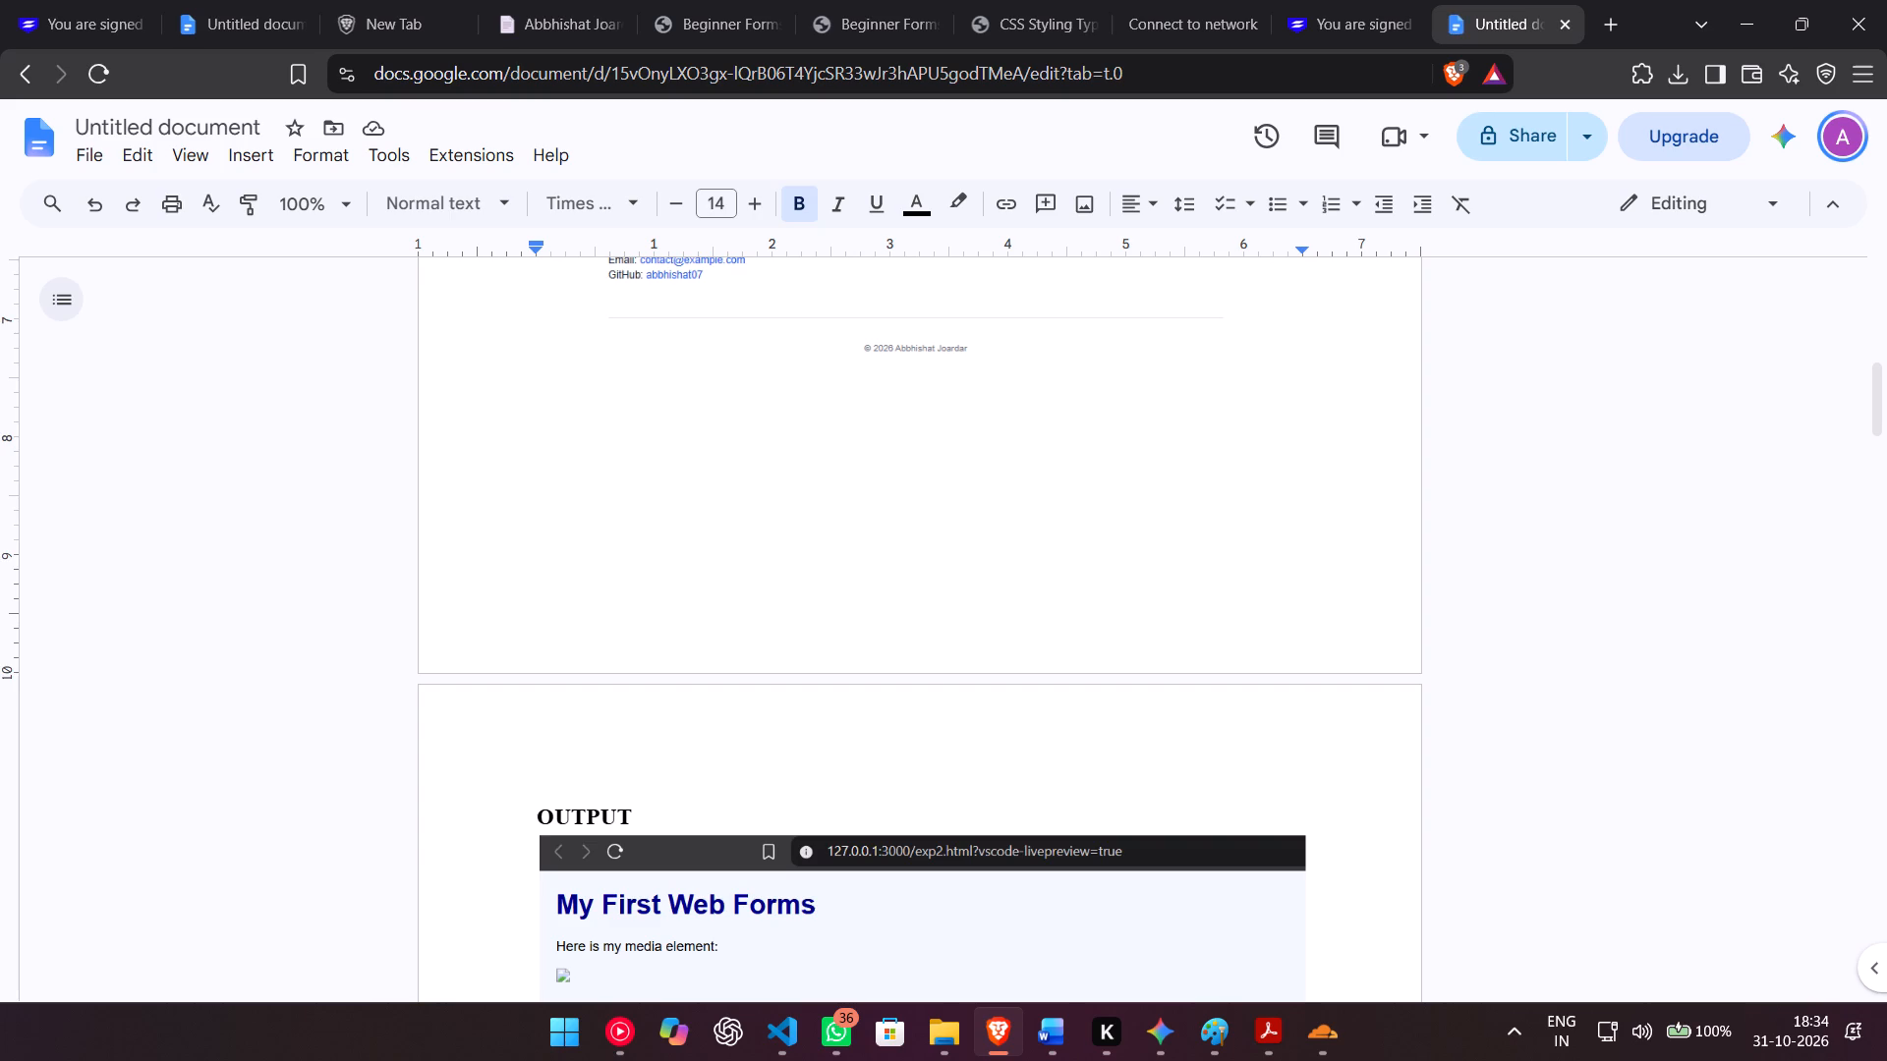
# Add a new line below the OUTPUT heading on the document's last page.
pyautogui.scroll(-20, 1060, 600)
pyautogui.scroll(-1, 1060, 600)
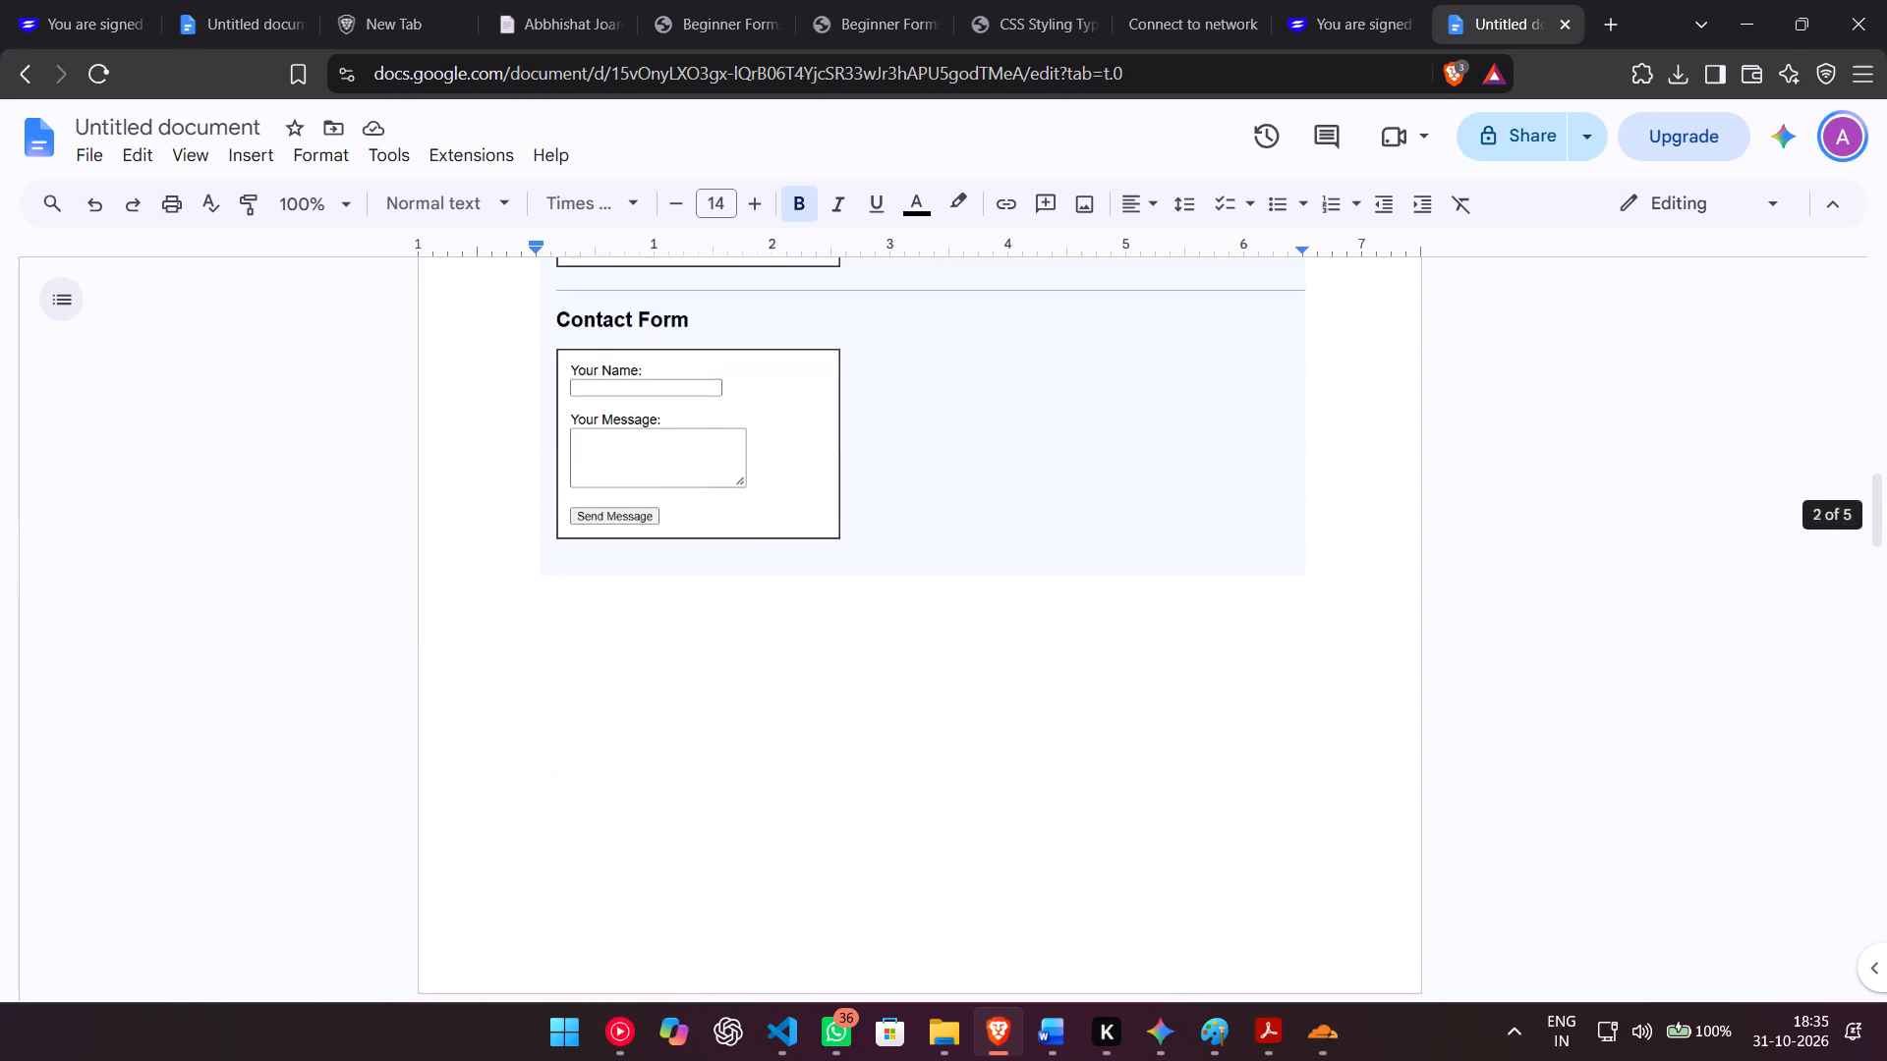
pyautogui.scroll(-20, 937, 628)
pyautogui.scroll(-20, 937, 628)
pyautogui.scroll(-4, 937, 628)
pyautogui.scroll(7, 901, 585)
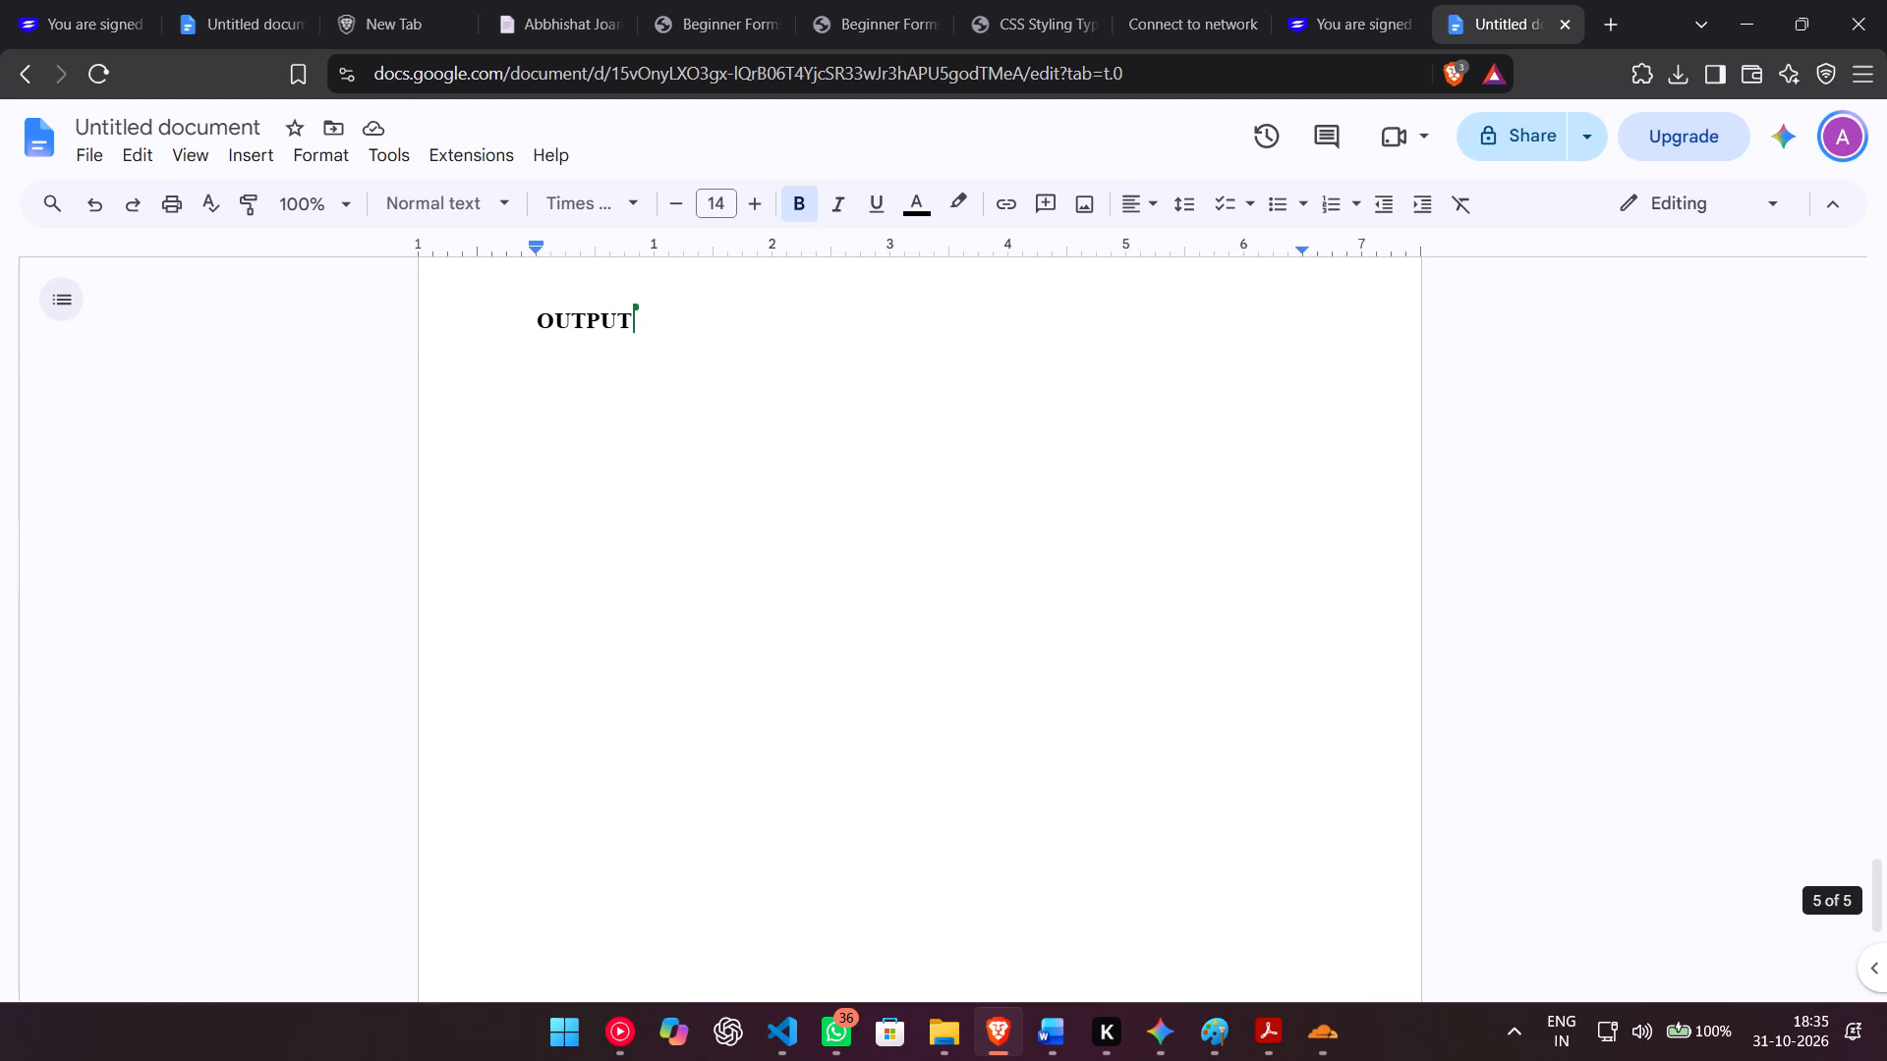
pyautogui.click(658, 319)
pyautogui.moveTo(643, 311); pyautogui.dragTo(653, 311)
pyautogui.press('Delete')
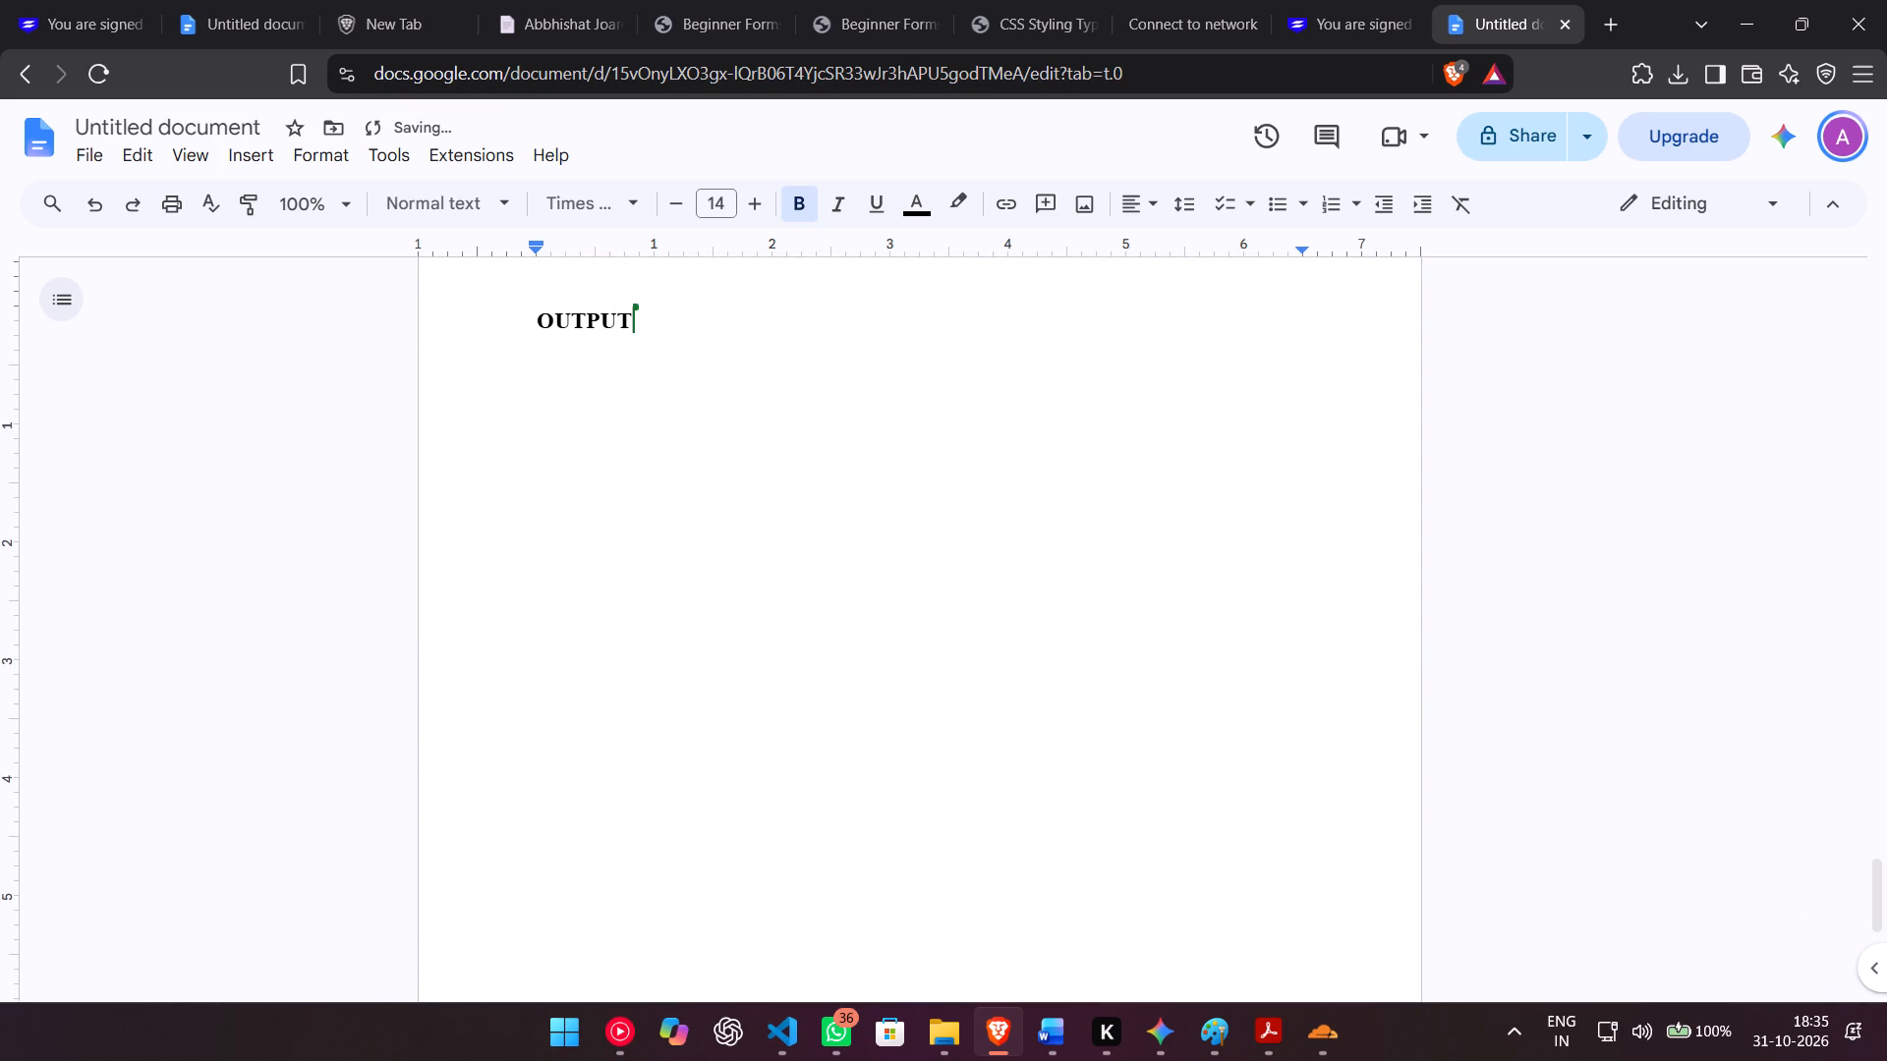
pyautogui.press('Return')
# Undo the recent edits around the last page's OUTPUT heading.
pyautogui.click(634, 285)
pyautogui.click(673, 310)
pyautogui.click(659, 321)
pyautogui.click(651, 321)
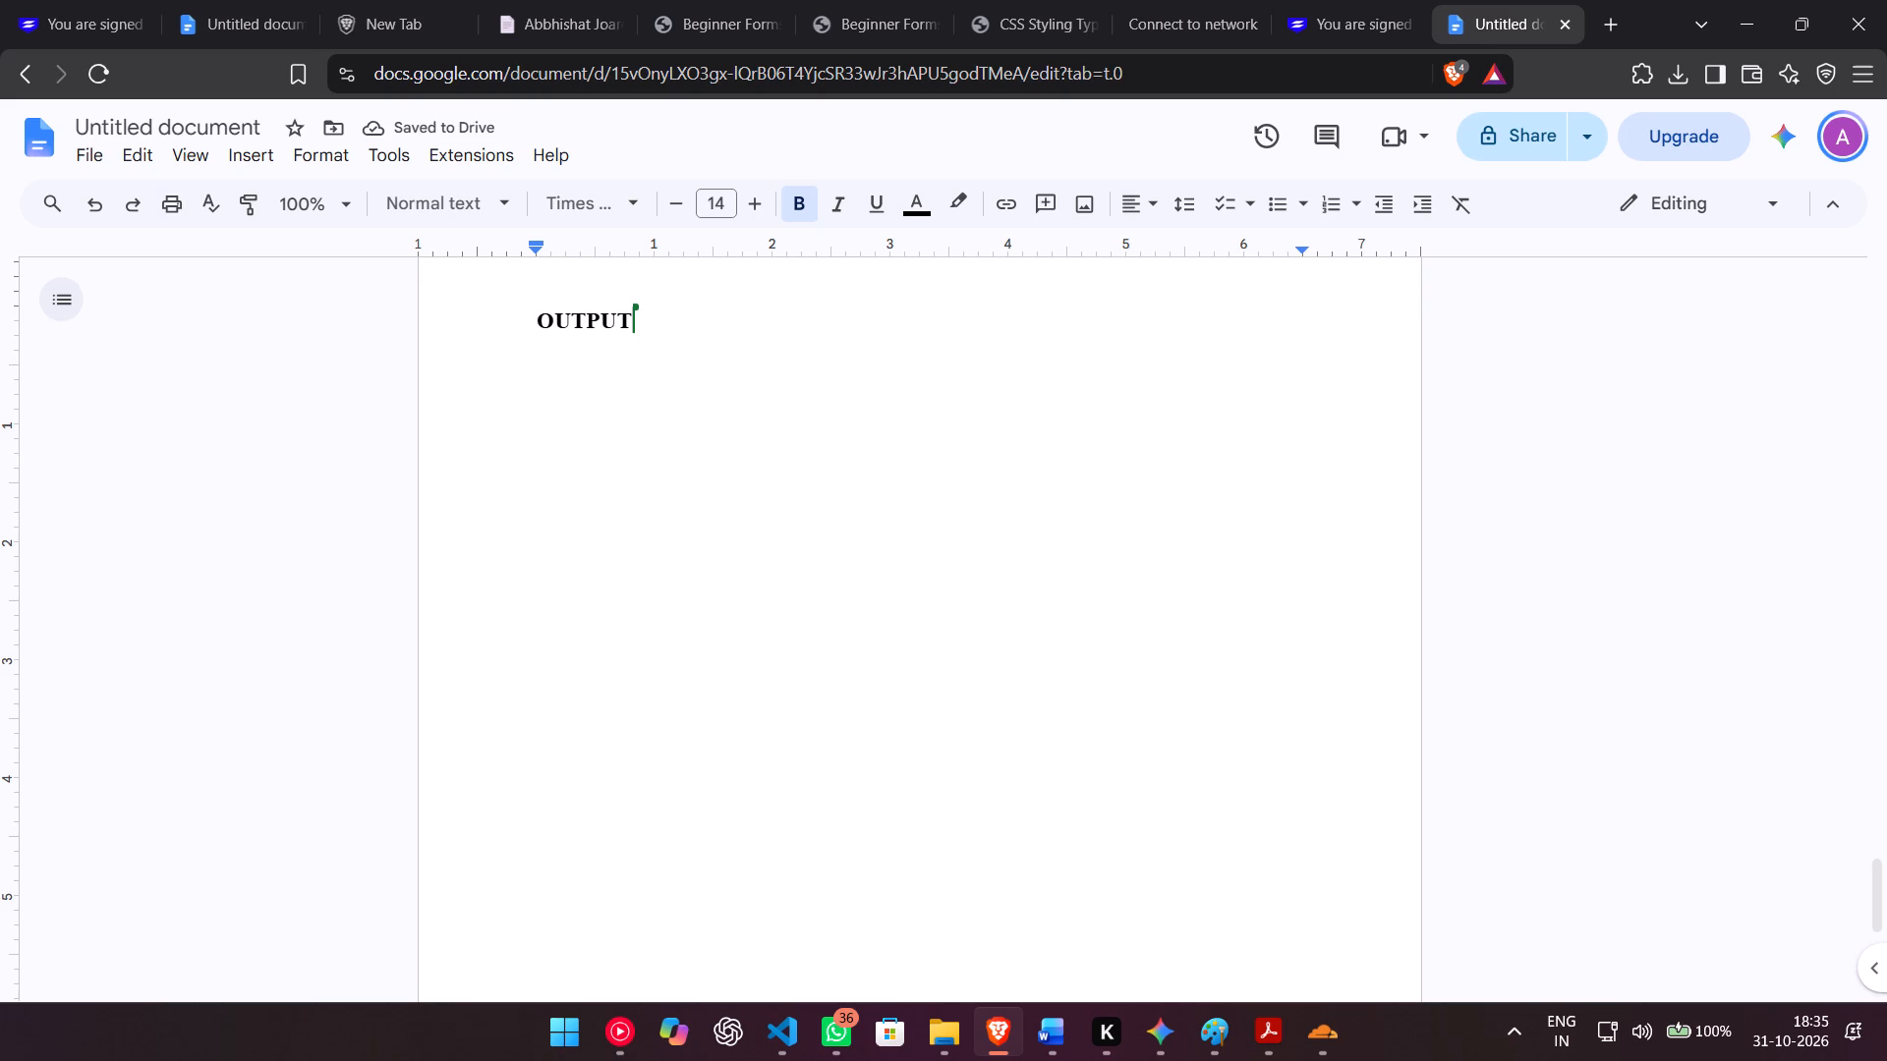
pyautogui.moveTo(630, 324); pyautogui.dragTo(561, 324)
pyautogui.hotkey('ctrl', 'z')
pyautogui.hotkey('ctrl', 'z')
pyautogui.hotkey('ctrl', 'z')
# Delete the last page's OUTPUT heading, along with the page break and empty line before it.
pyautogui.keyDown('ctrl'); pyautogui.click(674, 317); pyautogui.keyUp('ctrl')
pyautogui.press('BackSpace')
pyautogui.press('BackSpace')
pyautogui.press('BackSpace')
pyautogui.press('BackSpace')
pyautogui.press('BackSpace')
pyautogui.press('BackSpace')
pyautogui.press('BackSpace')
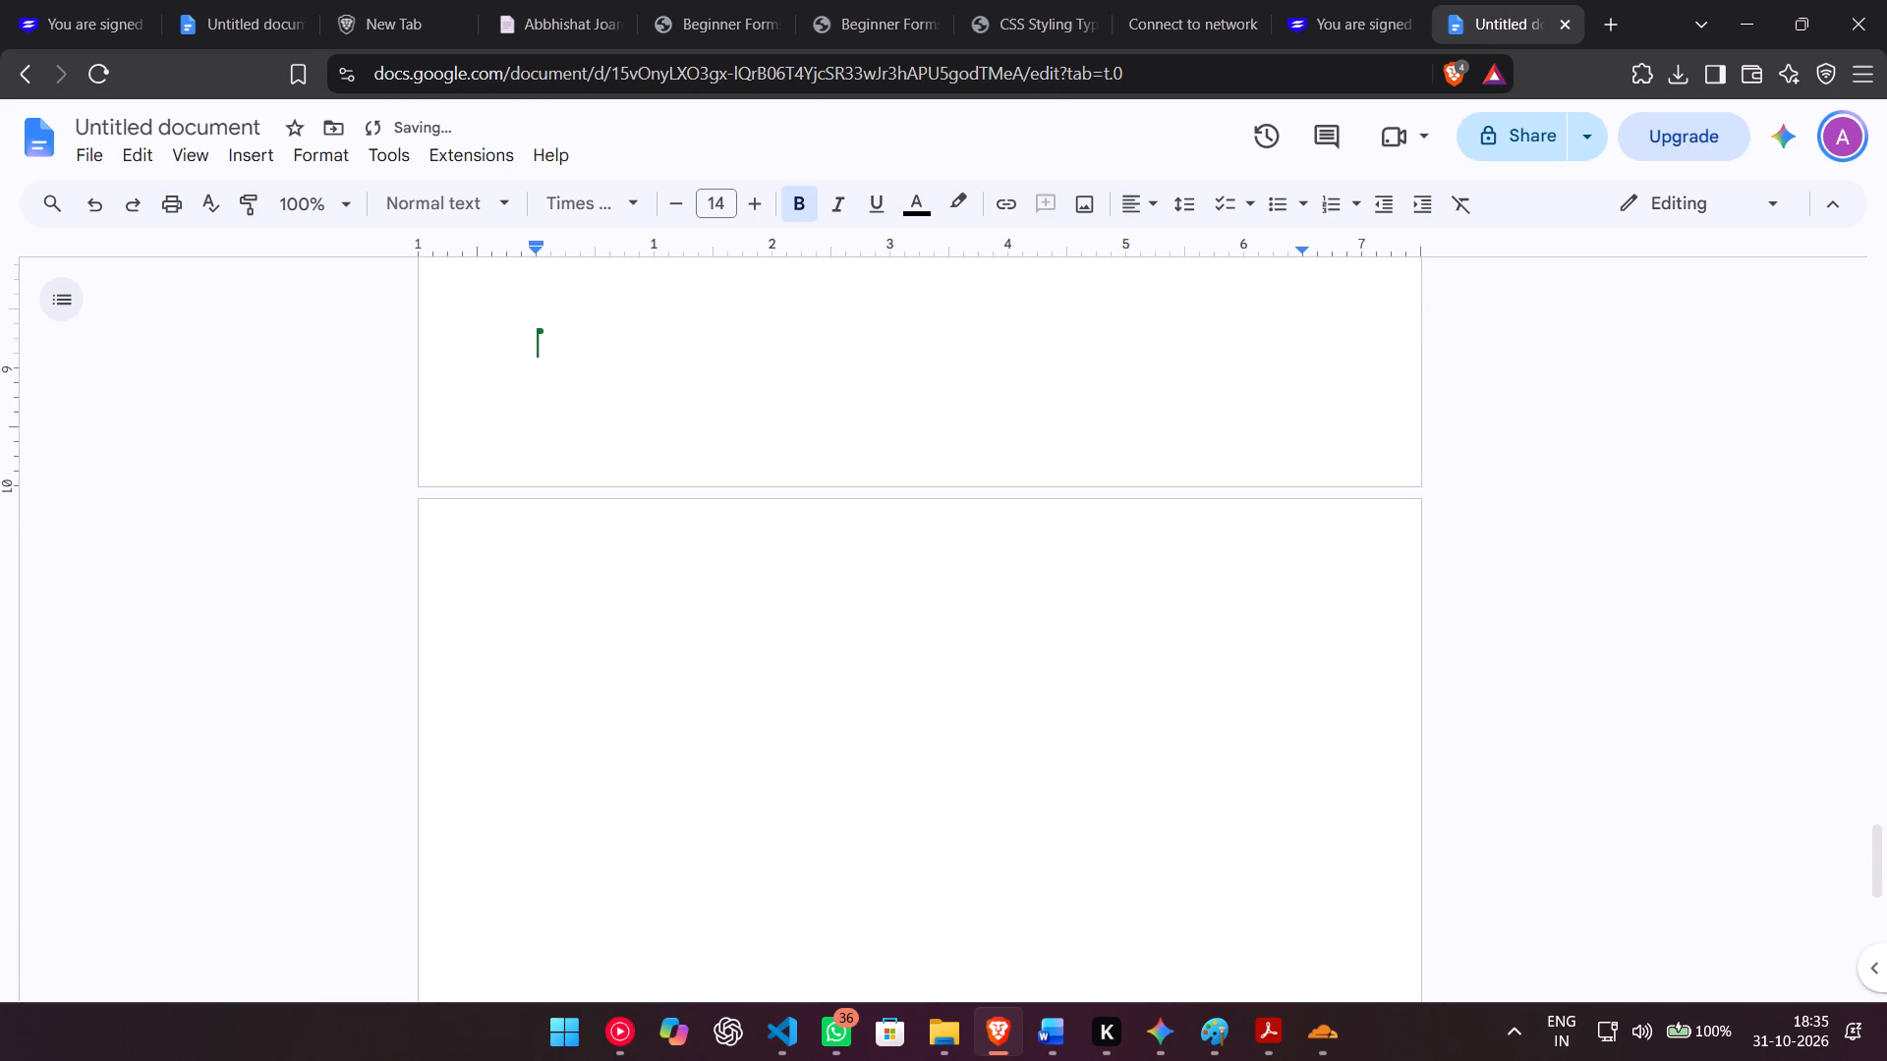
pyautogui.click(589, 399)
pyautogui.moveTo(578, 349); pyautogui.dragTo(534, 335)
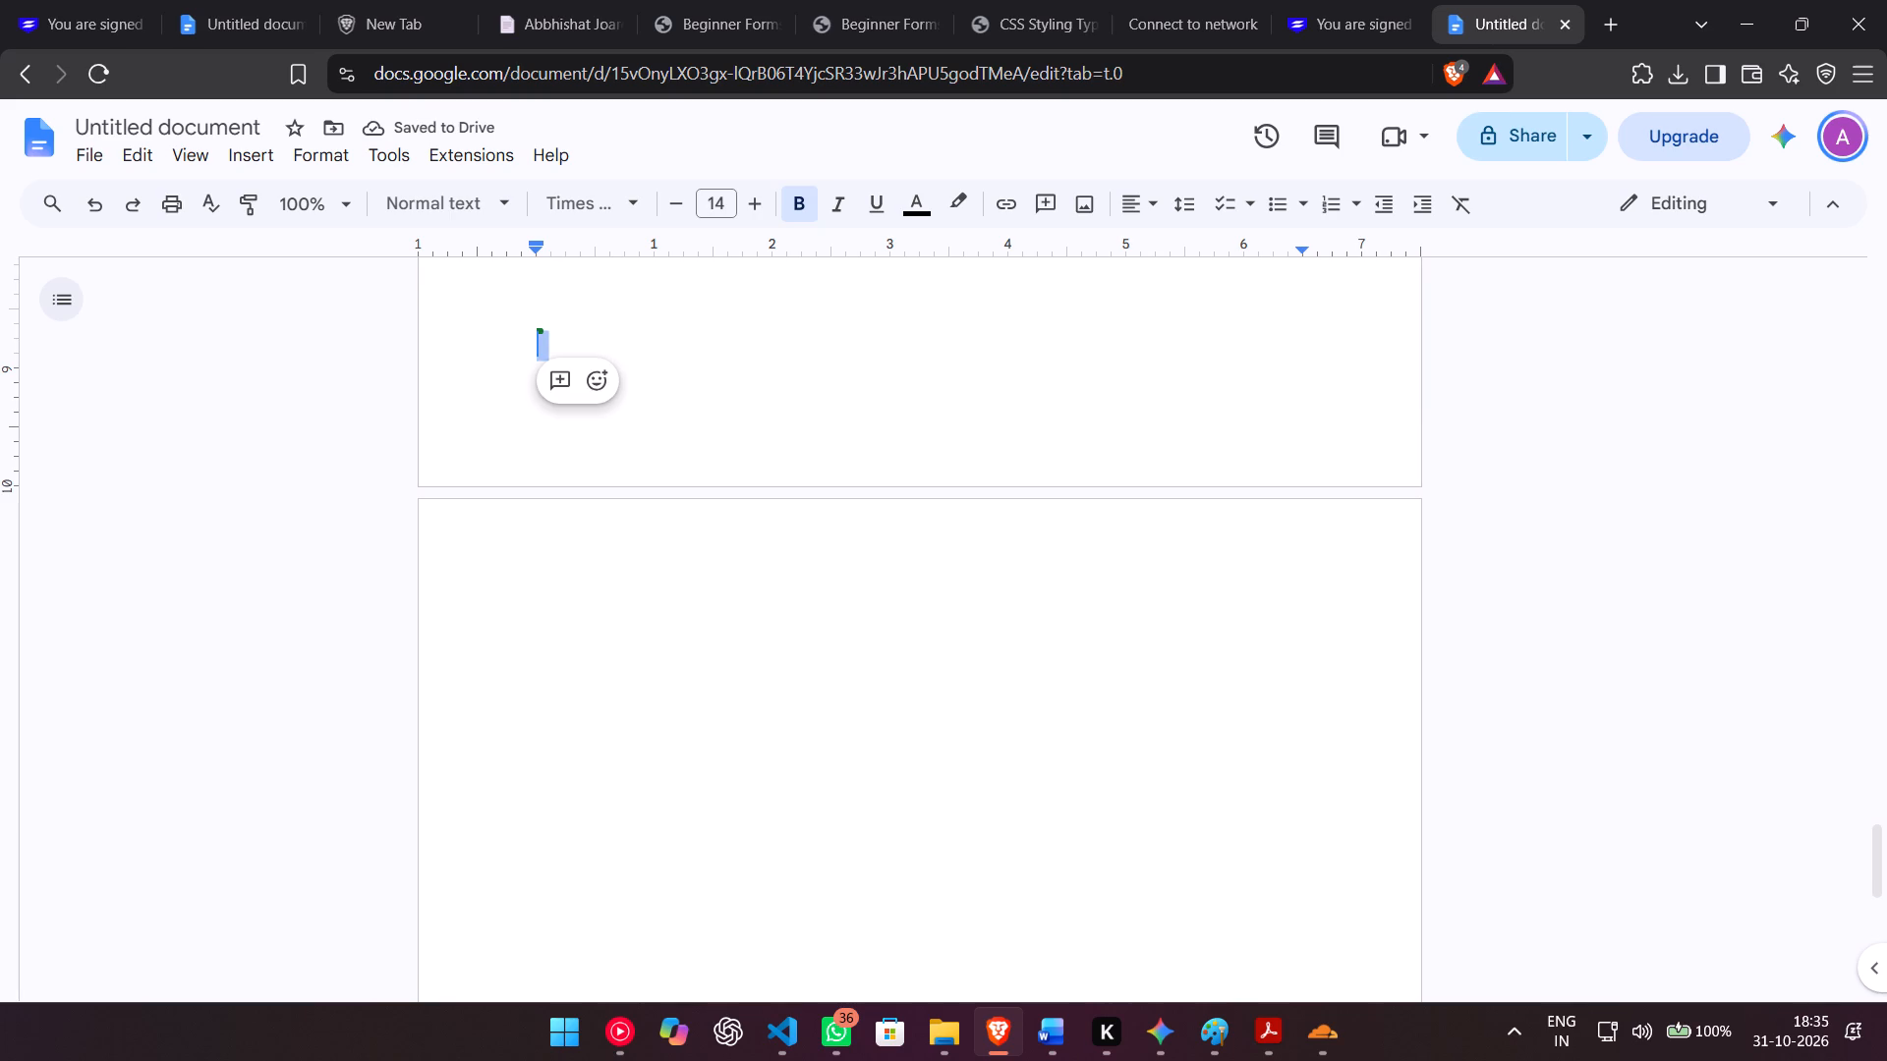
pyautogui.moveTo(534, 335); pyautogui.dragTo(531, 334)
pyautogui.press('BackSpace')
# Examine the empty lines below the website screenshot at the end of the document.
pyautogui.scroll(10, 698, 724)
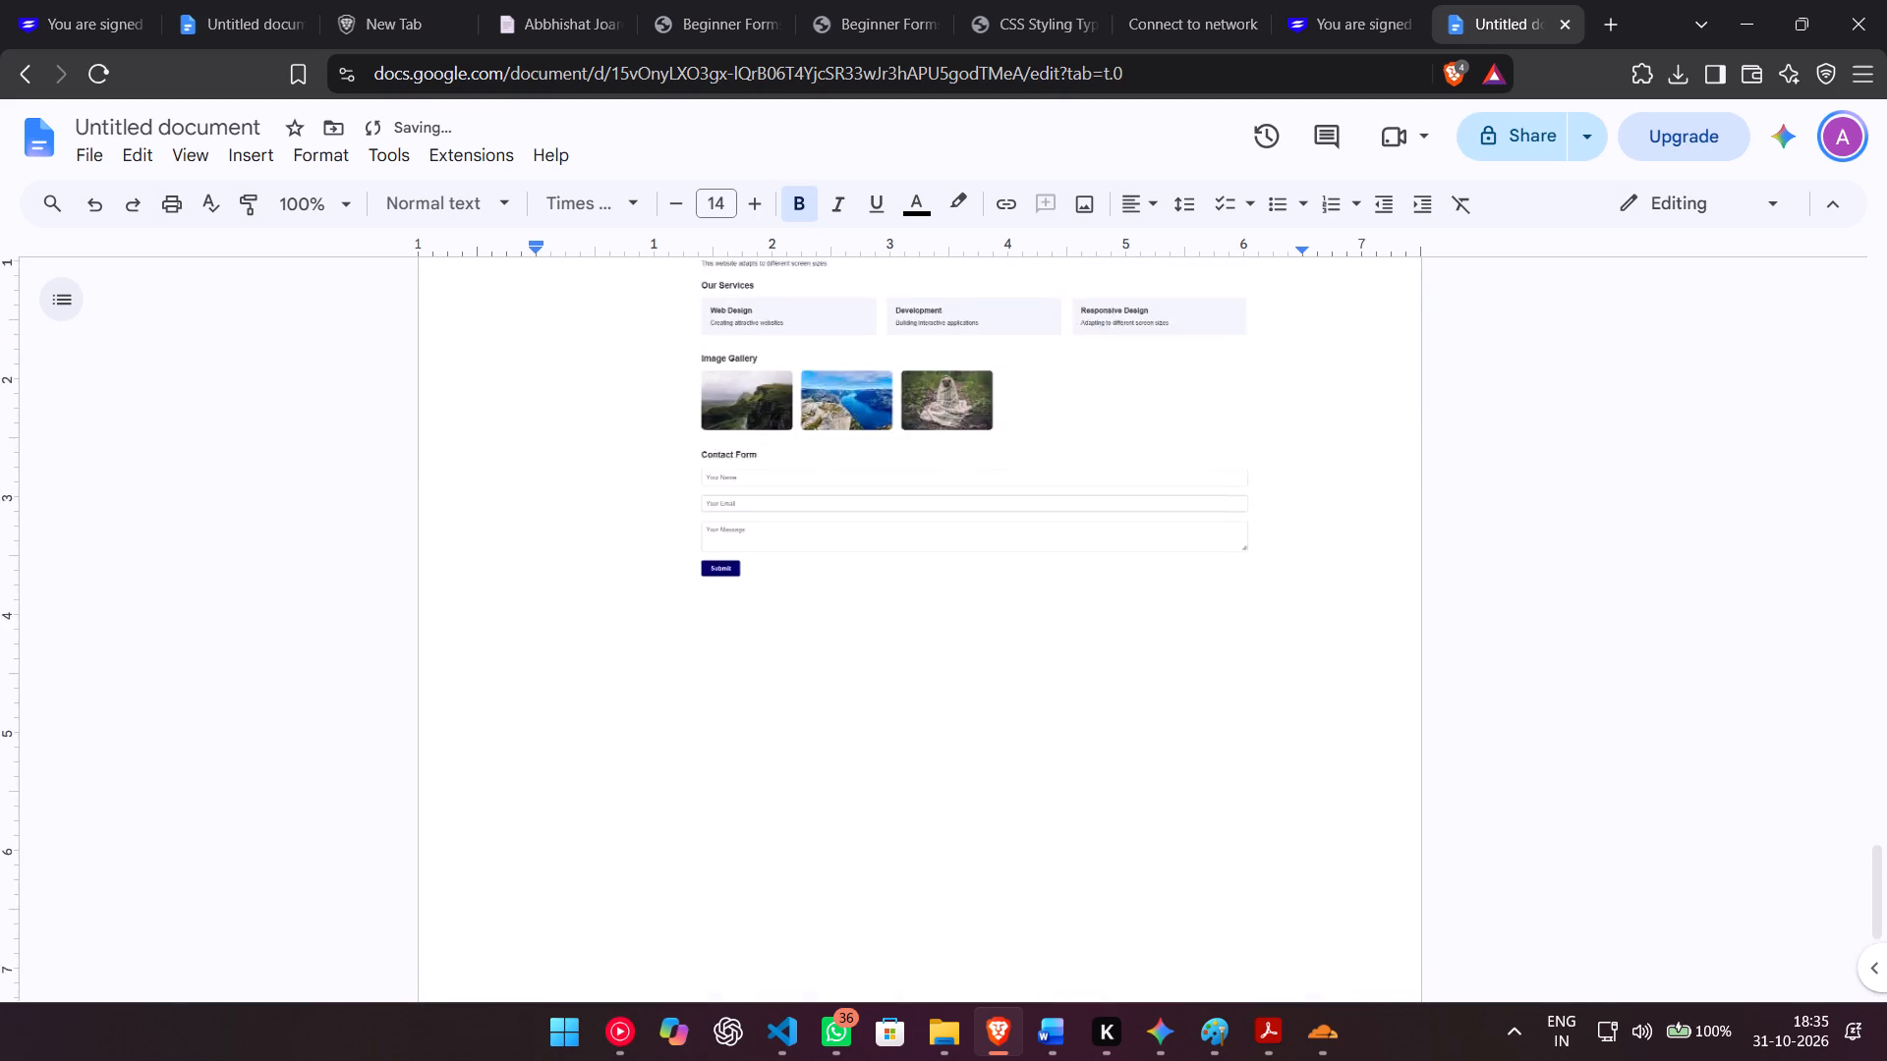
pyautogui.scroll(-11, 712, 722)
pyautogui.click(592, 723)
pyautogui.click(679, 618)
pyautogui.click(740, 593)
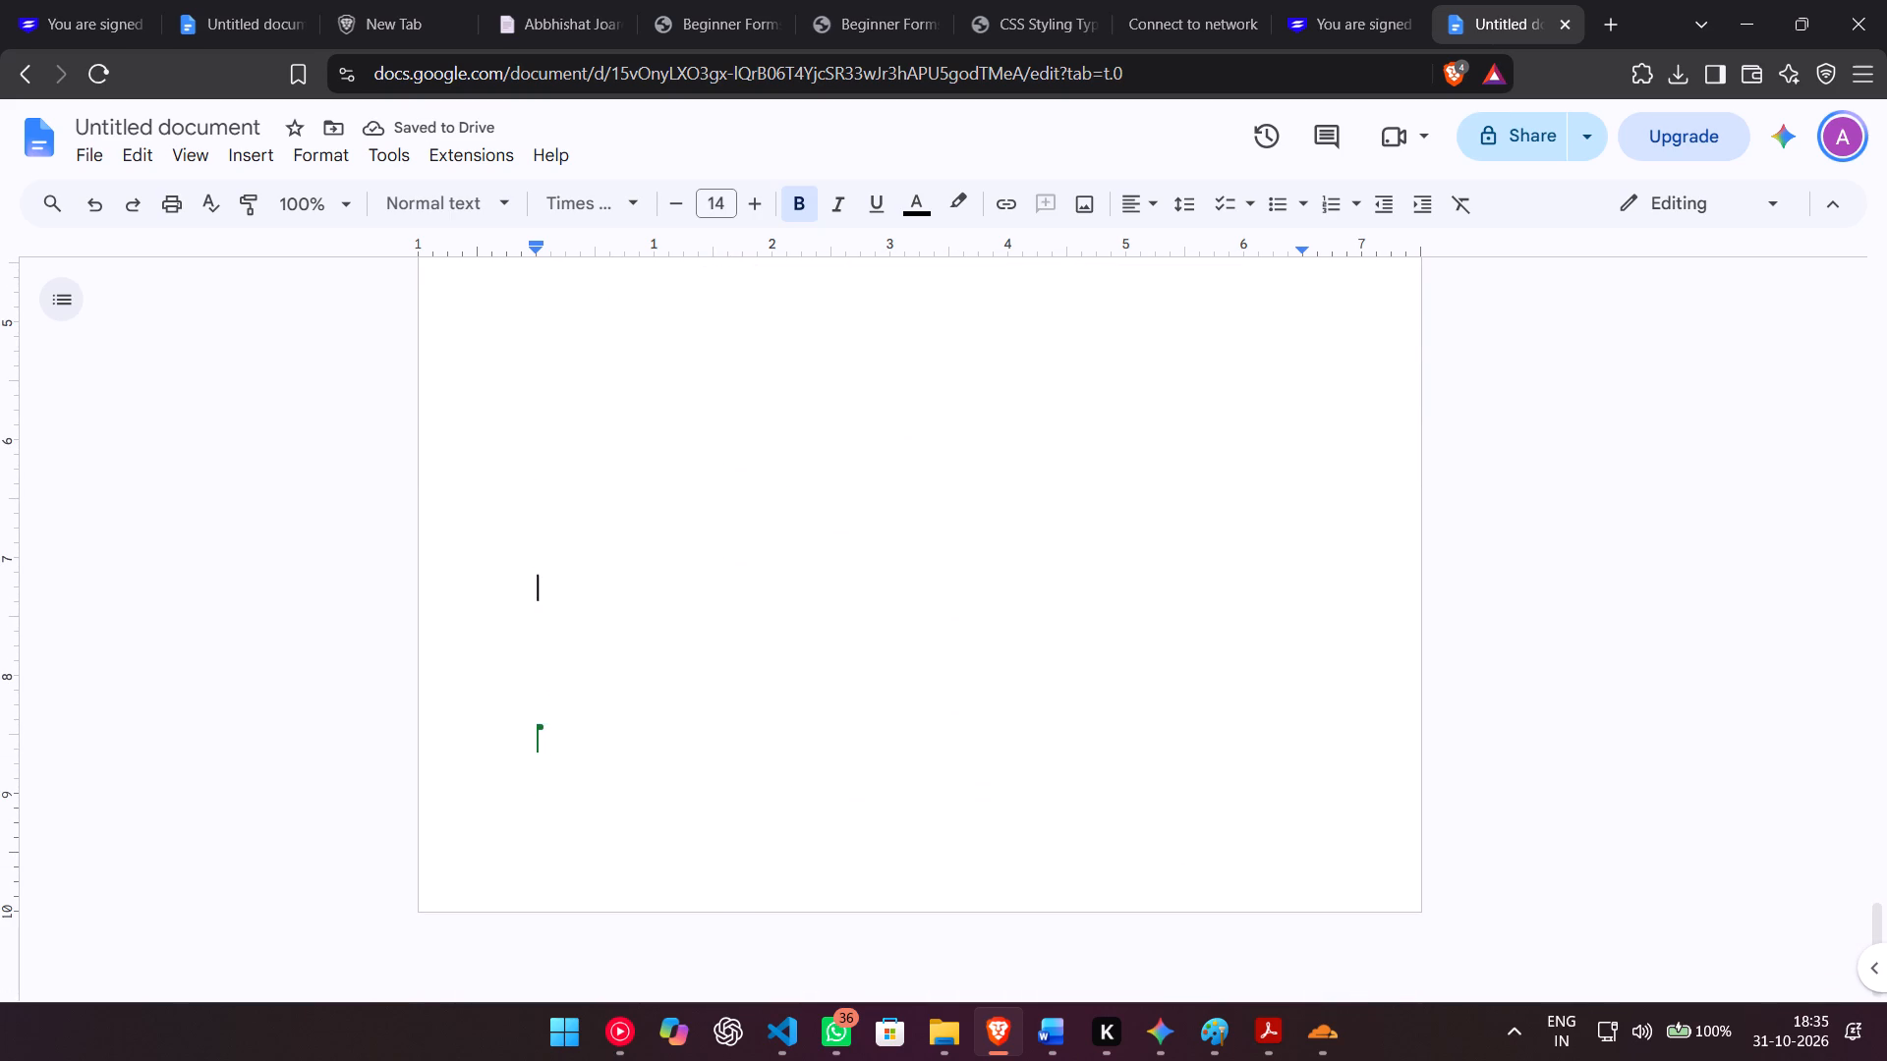
pyautogui.scroll(-3, 670, 682)
pyautogui.click(579, 733)
pyautogui.click(552, 739)
pyautogui.scroll(-7, 553, 736)
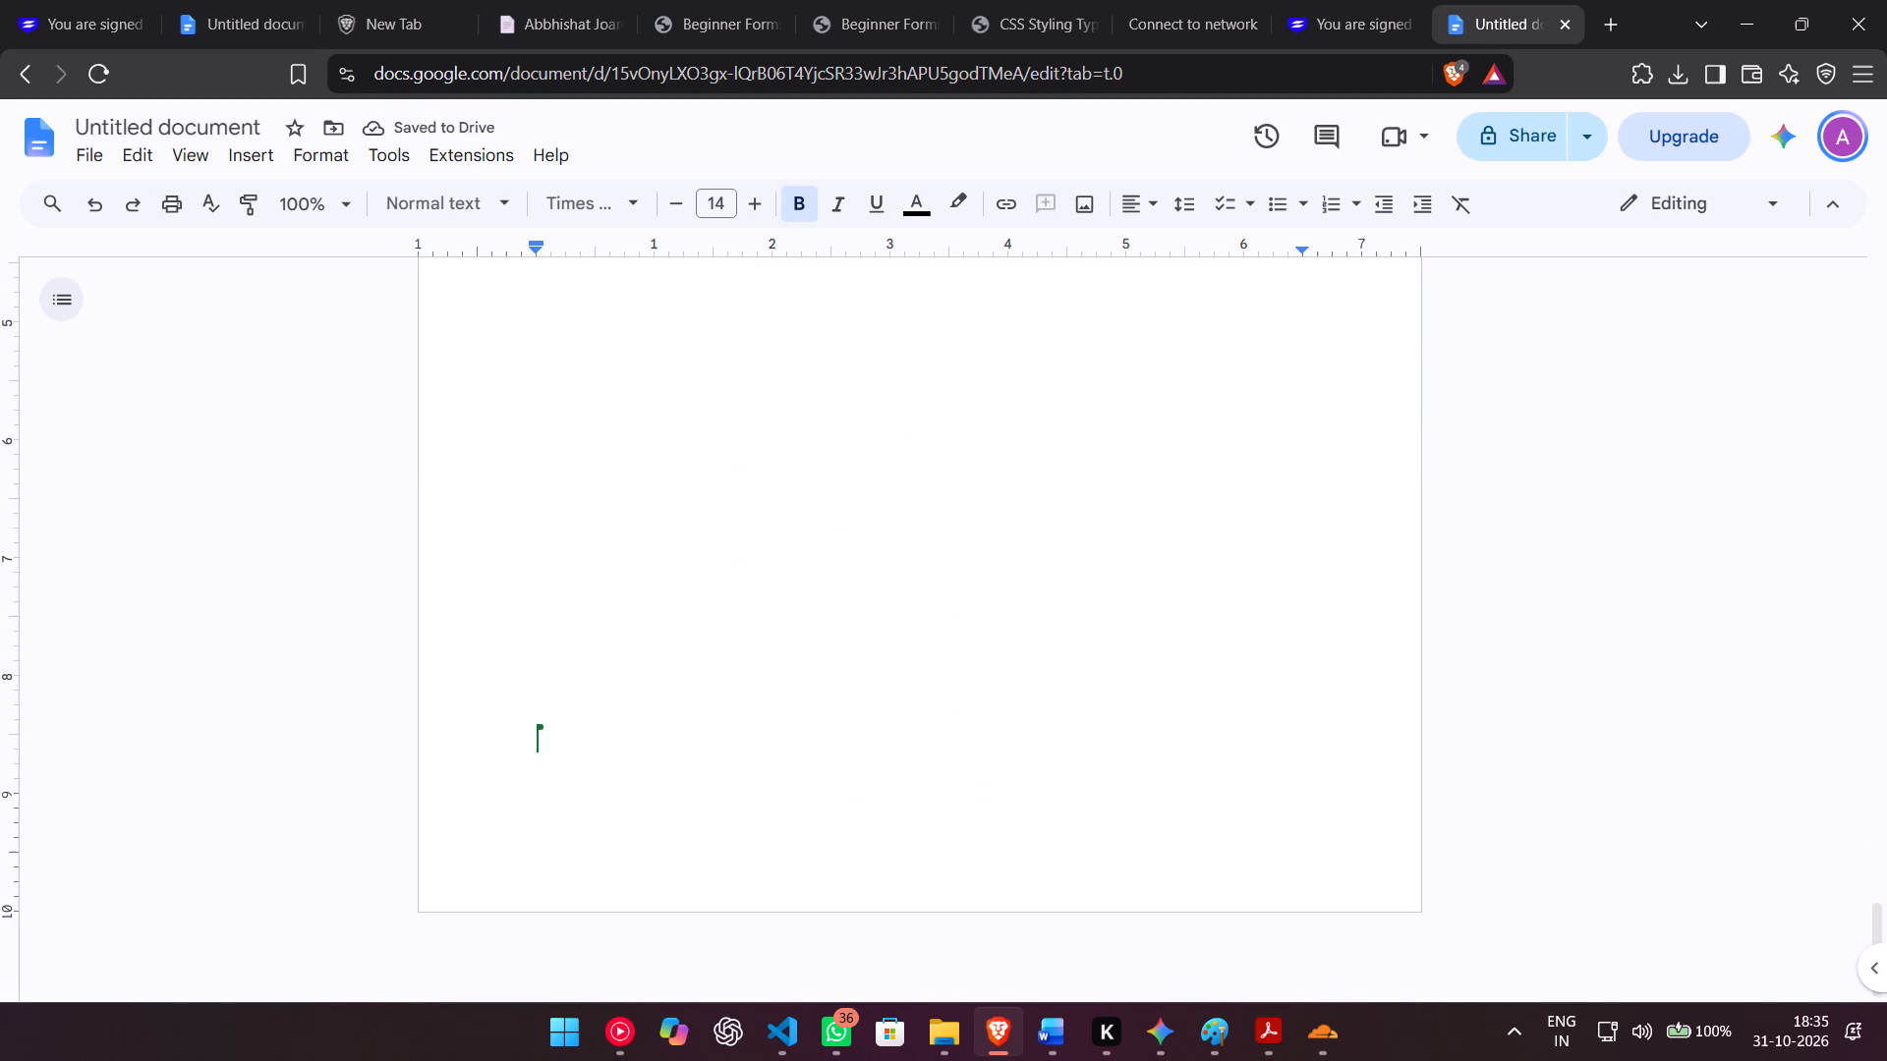
pyautogui.click(564, 733)
pyautogui.scroll(-6, 632, 701)
pyautogui.scroll(1, 658, 703)
pyautogui.scroll(-7, 686, 688)
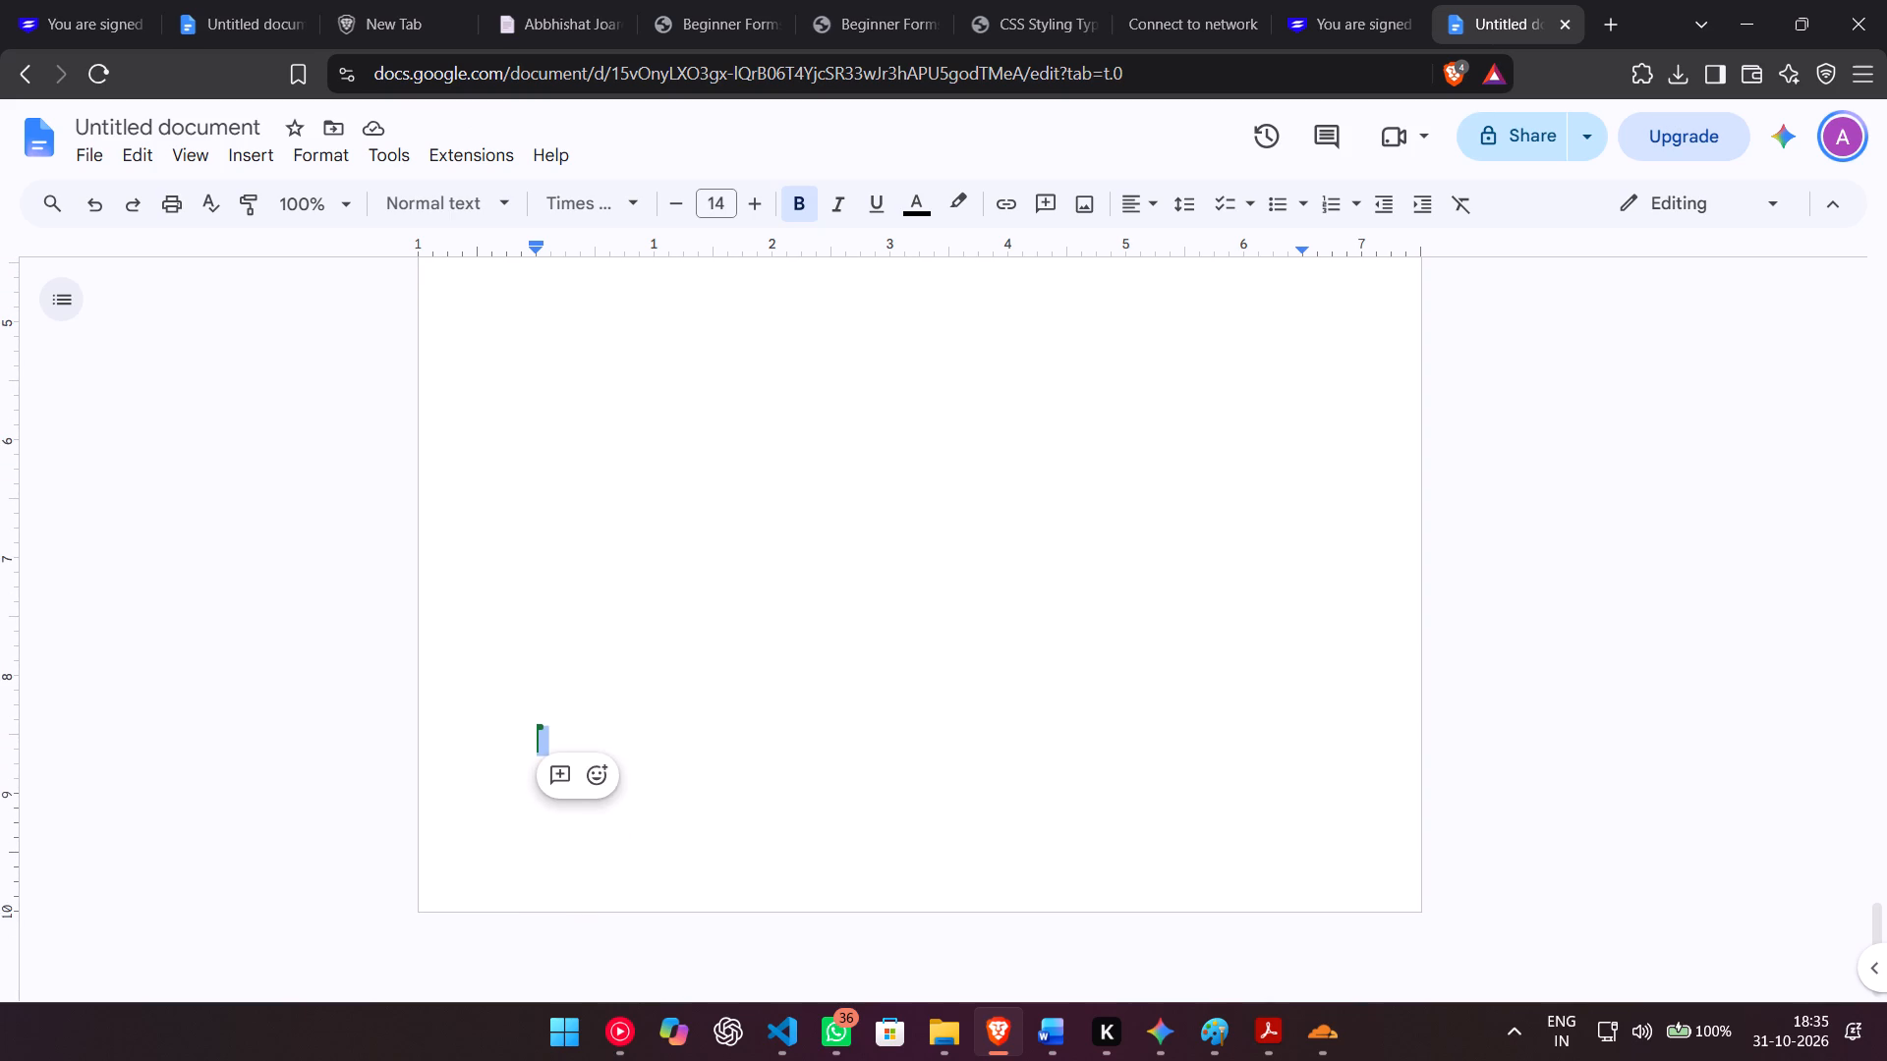
# Start a new last page with a bold OUTPUT heading and a new line below it.
pyautogui.scroll(-3, 664, 754)
pyautogui.click(987, 666)
pyautogui.click(954, 772)
pyautogui.press('Return')
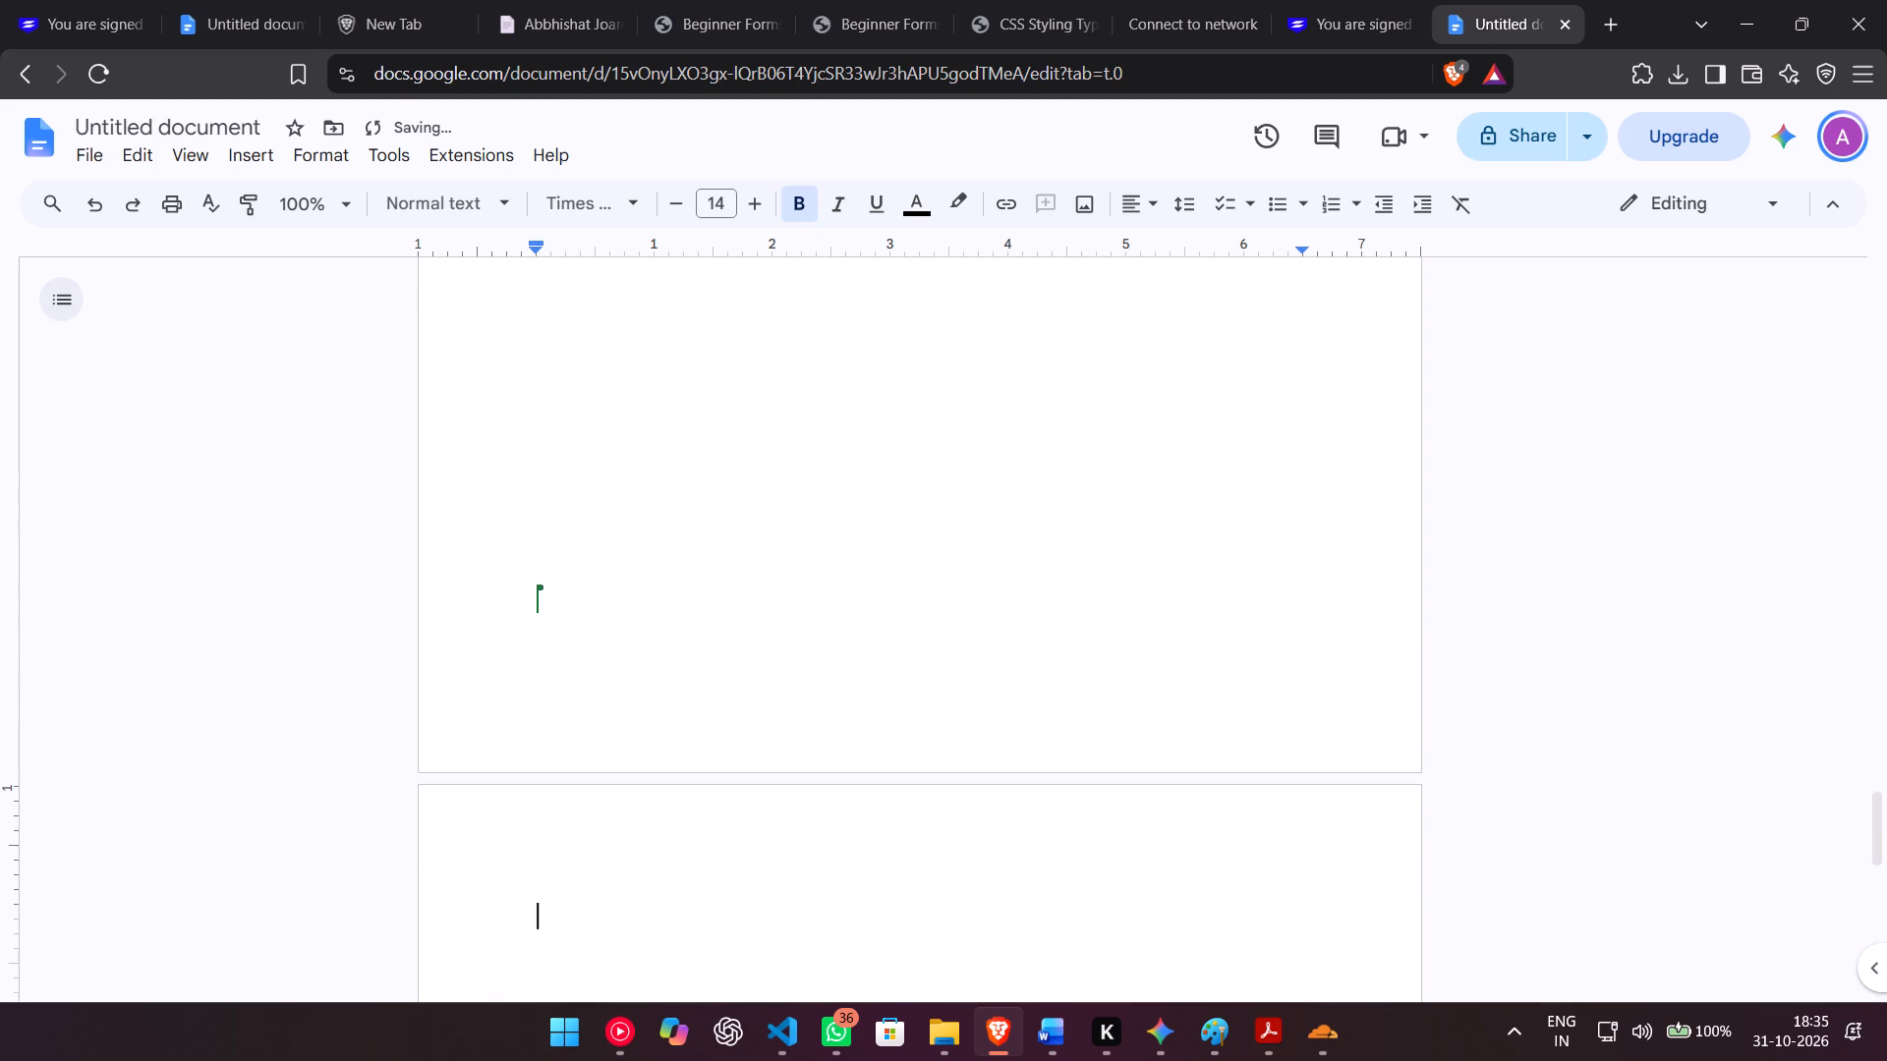
pyautogui.press('Return')
pyautogui.press('BackSpace')
pyautogui.press('BackSpace')
pyautogui.press('Return')
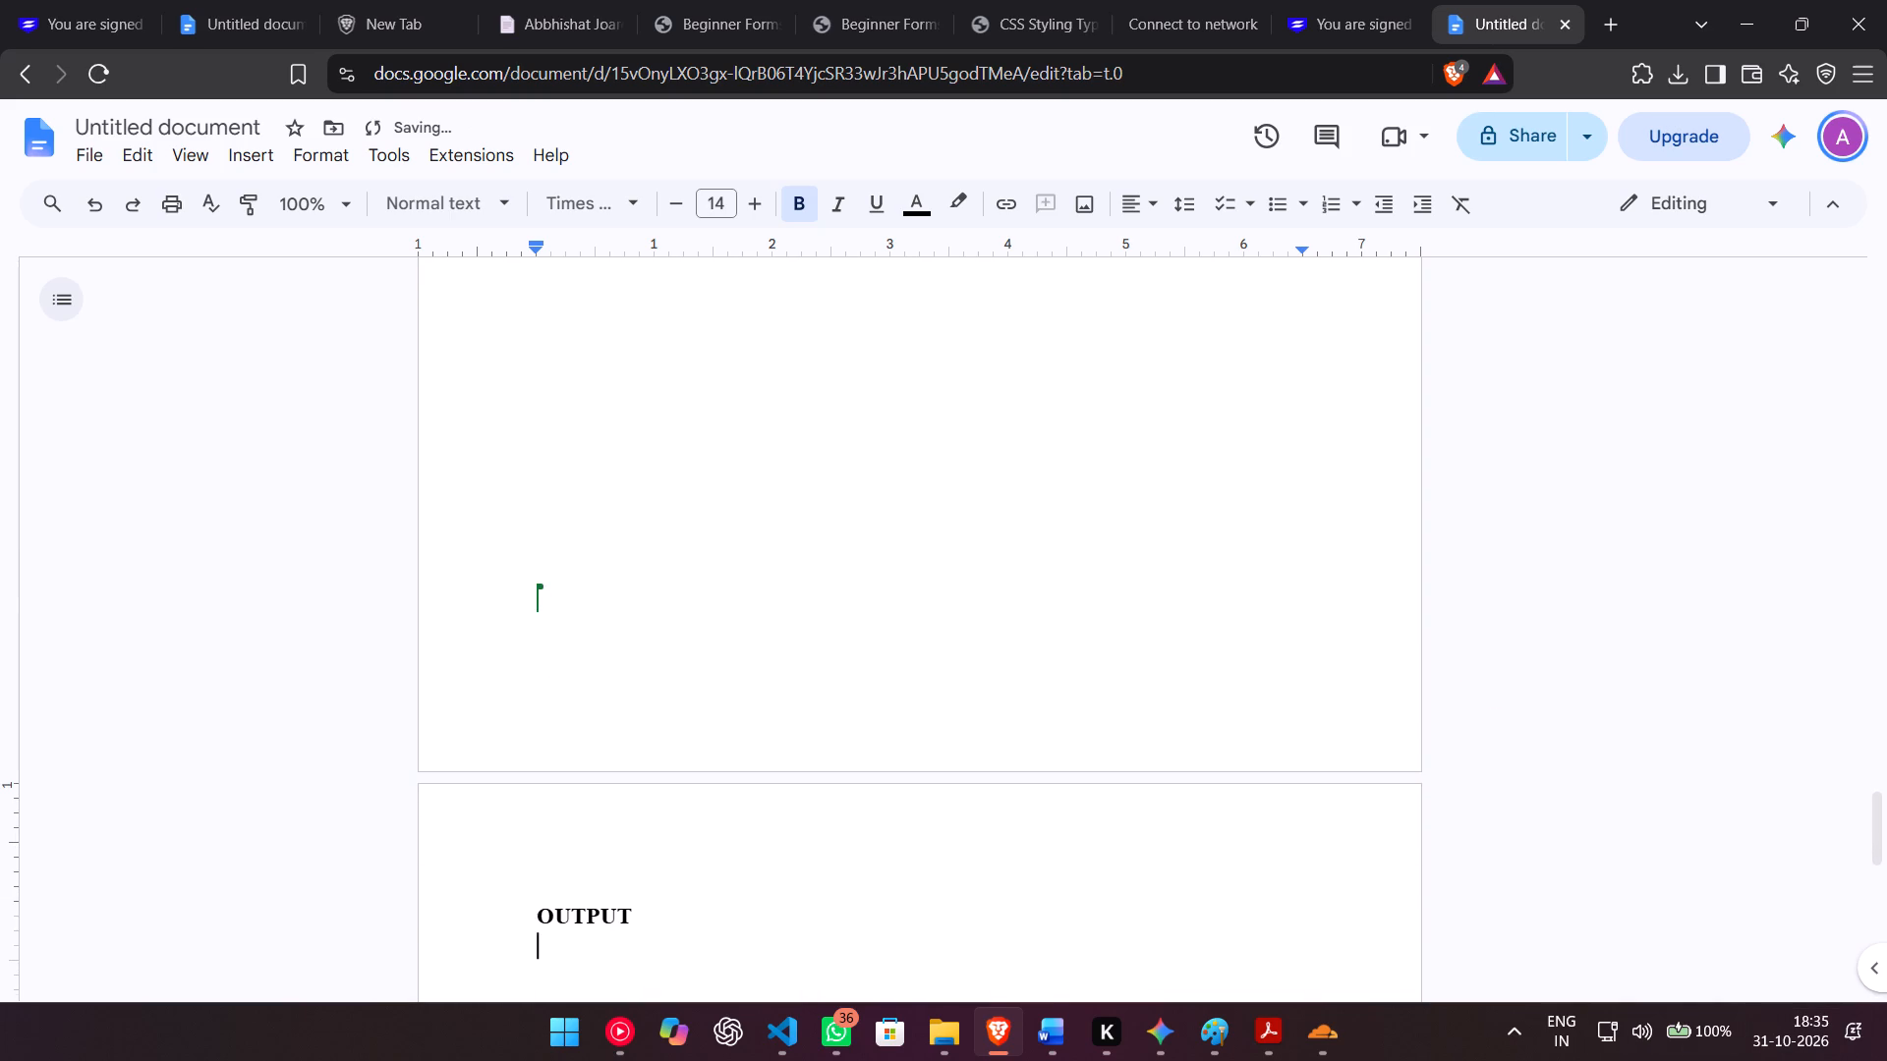
# Check the last pages of the document and switch to the Cloudflare One Client to view its connection status.
pyautogui.scroll(16, 1426, 685)
pyautogui.scroll(-11, 1362, 697)
pyautogui.hotkey('alt', 'Tab')
pyautogui.hotkey('alt', 'Tab')
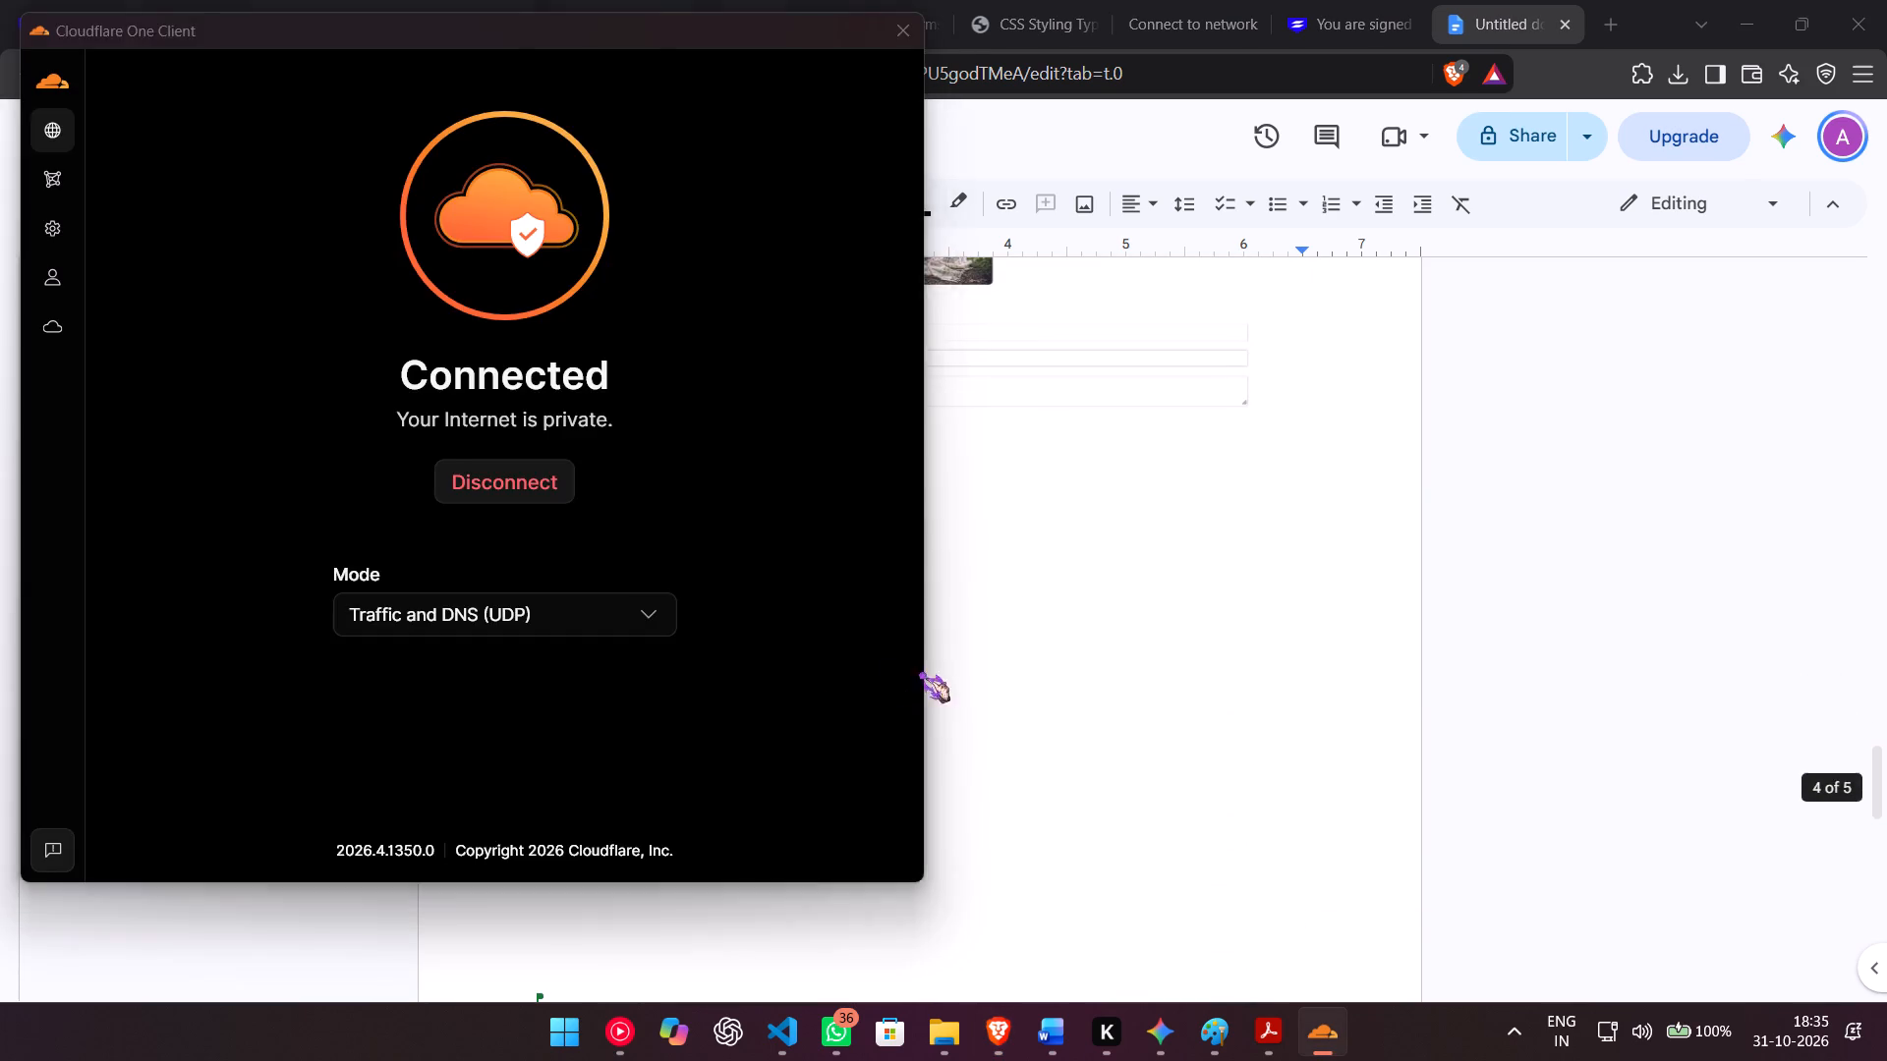
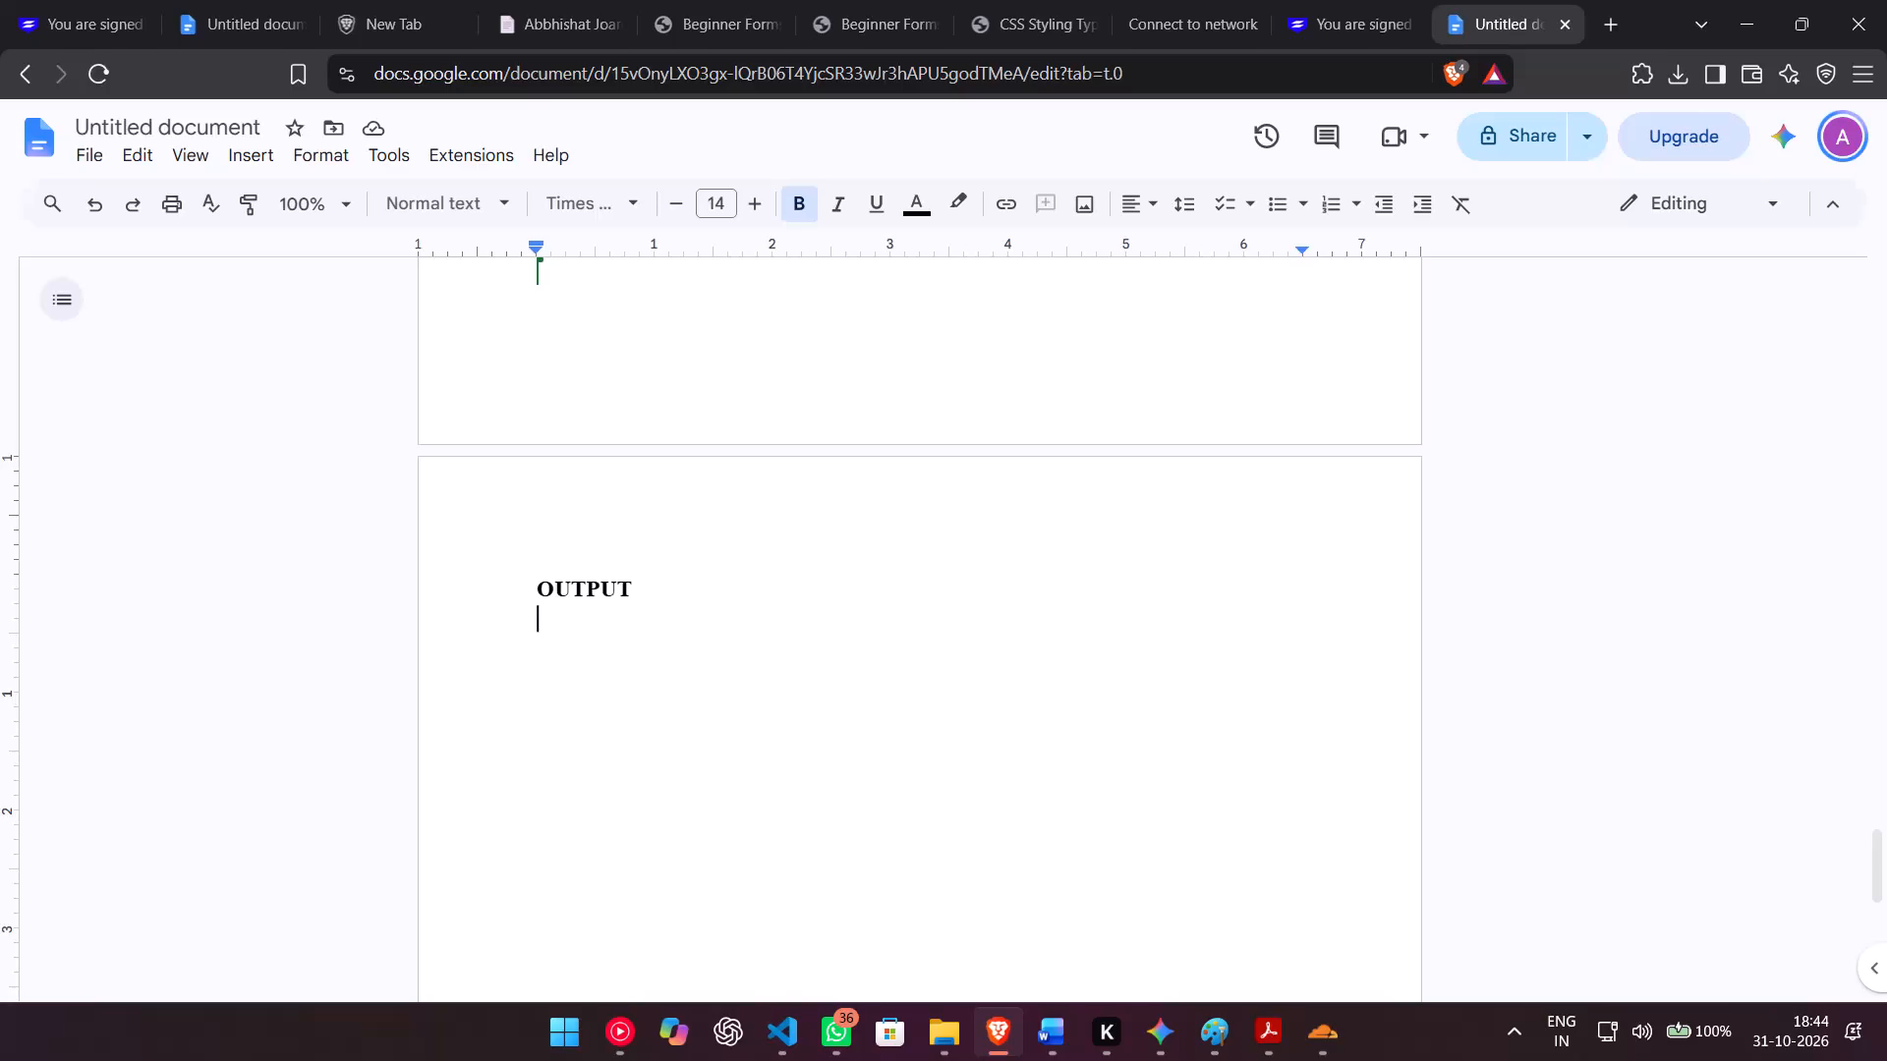
# Switch from the lab document in Google Docs to another open application window.
pyautogui.hotkey('alt', 'Tab')
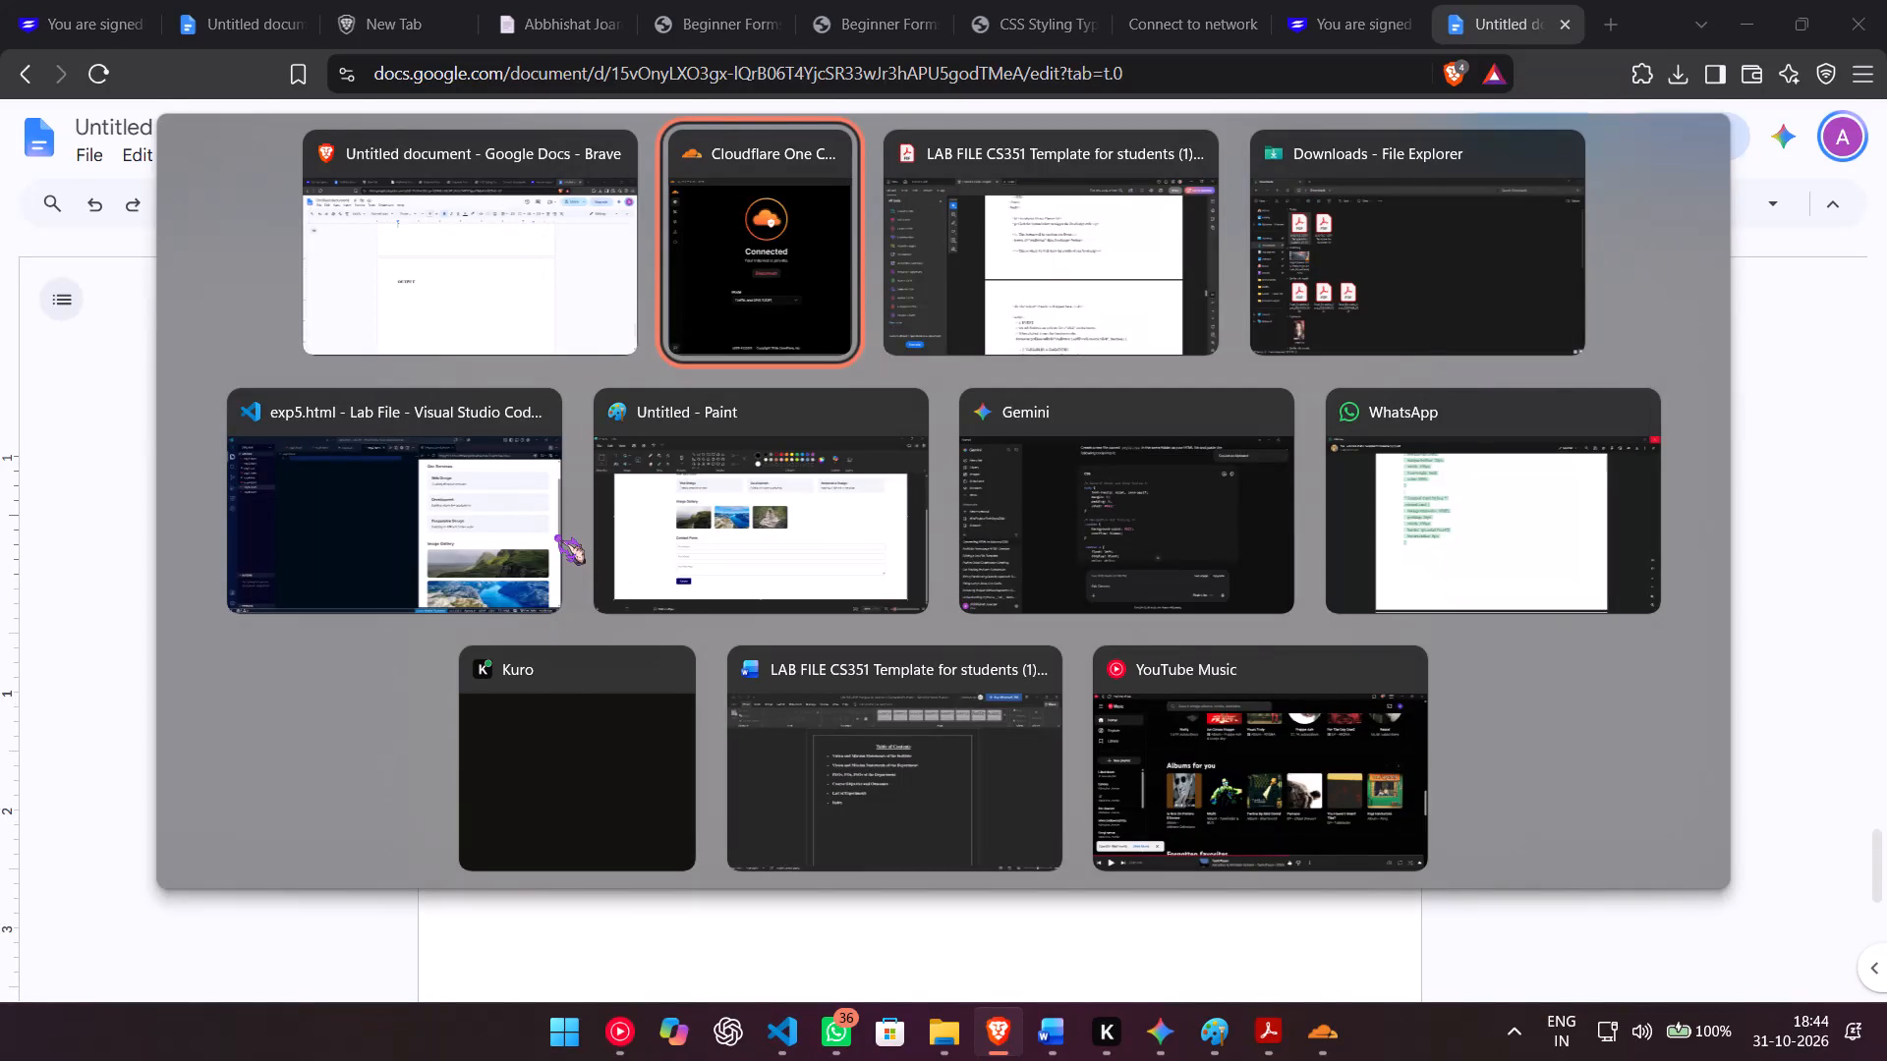
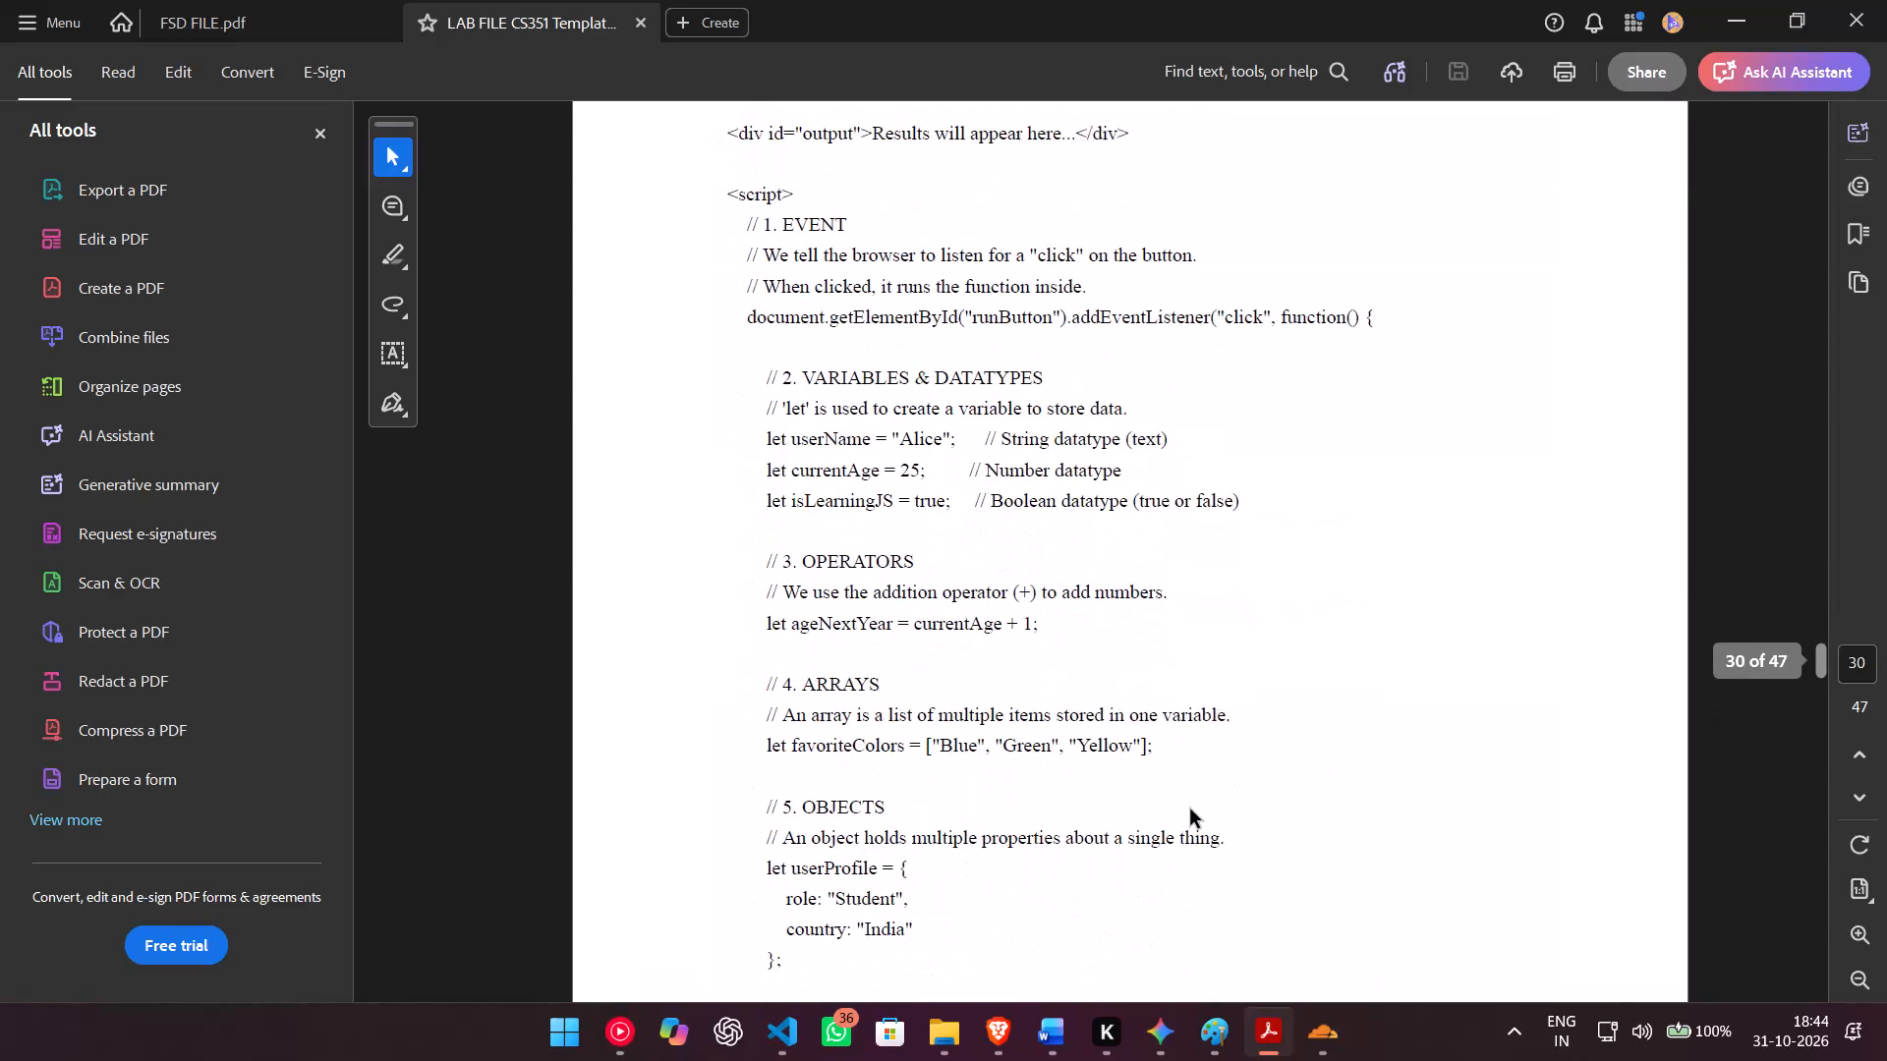
# Look back through the CS351 lab file PDF to the page where Experiment 5 and its objective begin.
pyautogui.scroll(1, 1190, 810)
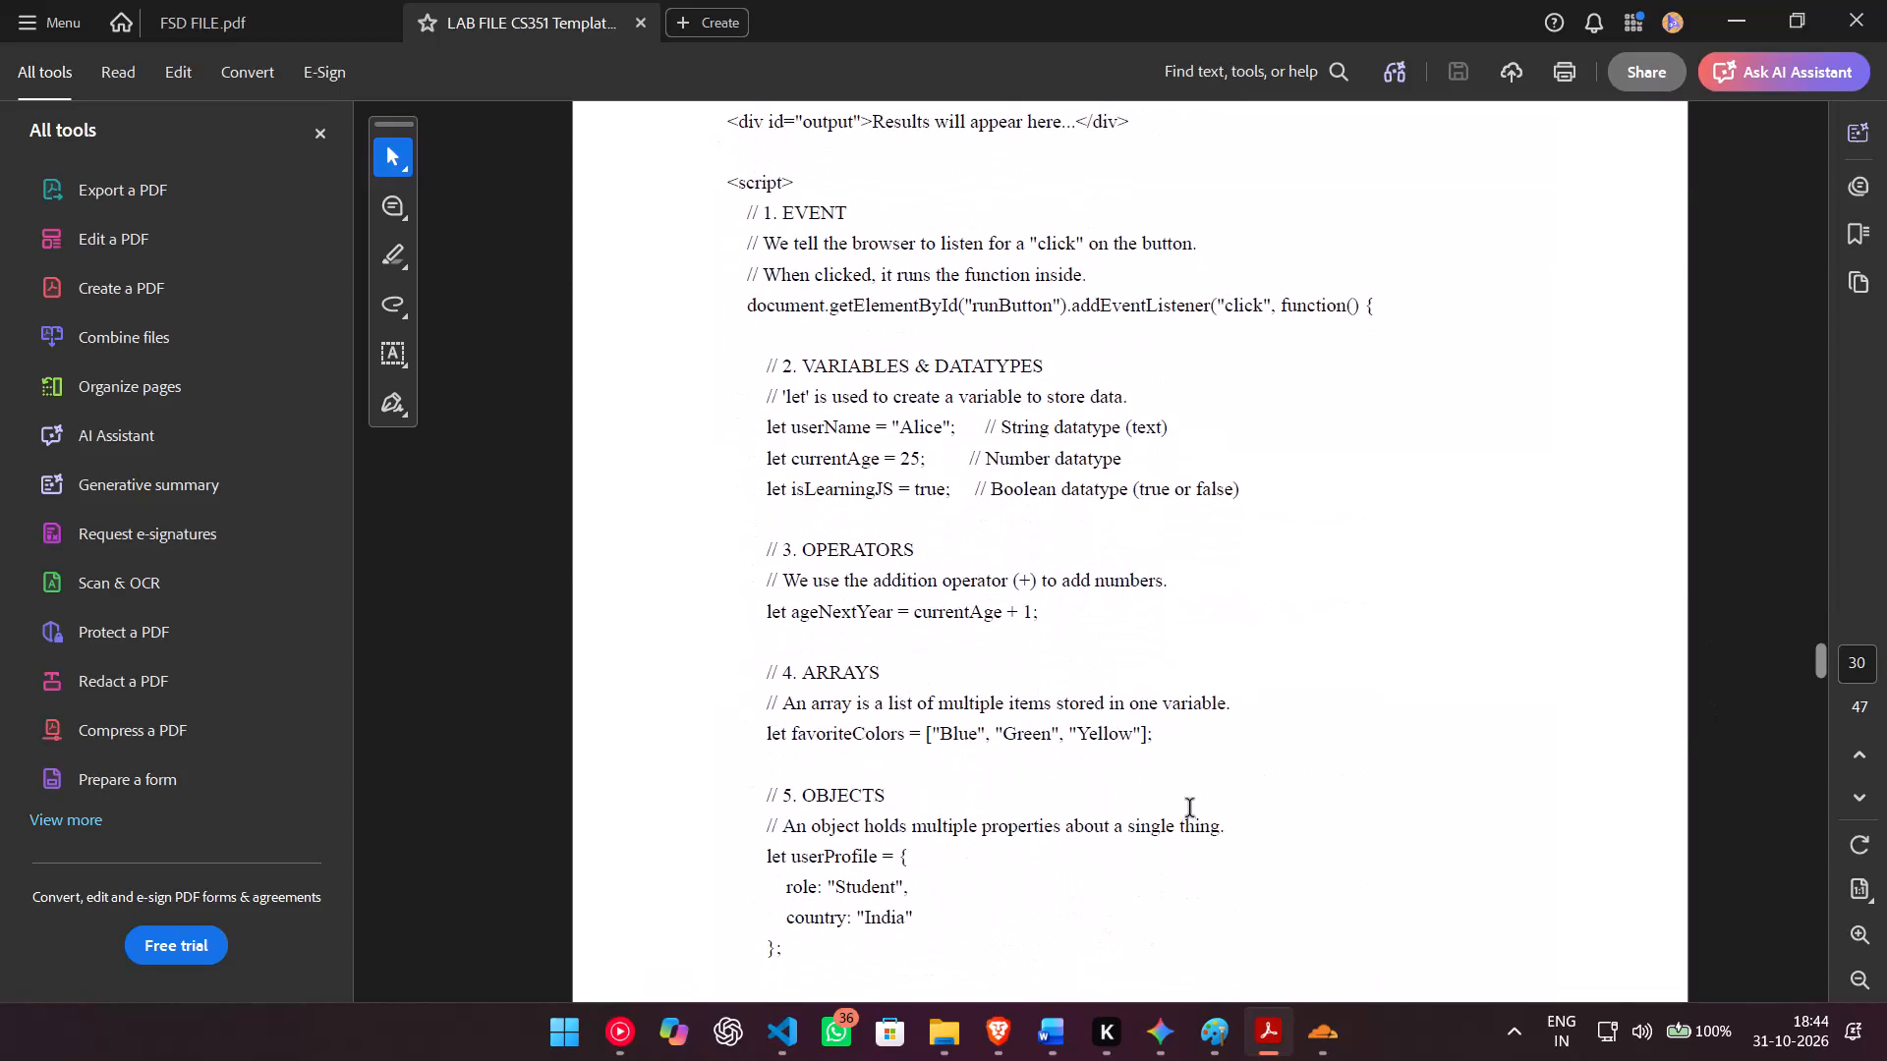
pyautogui.scroll(10, 1190, 810)
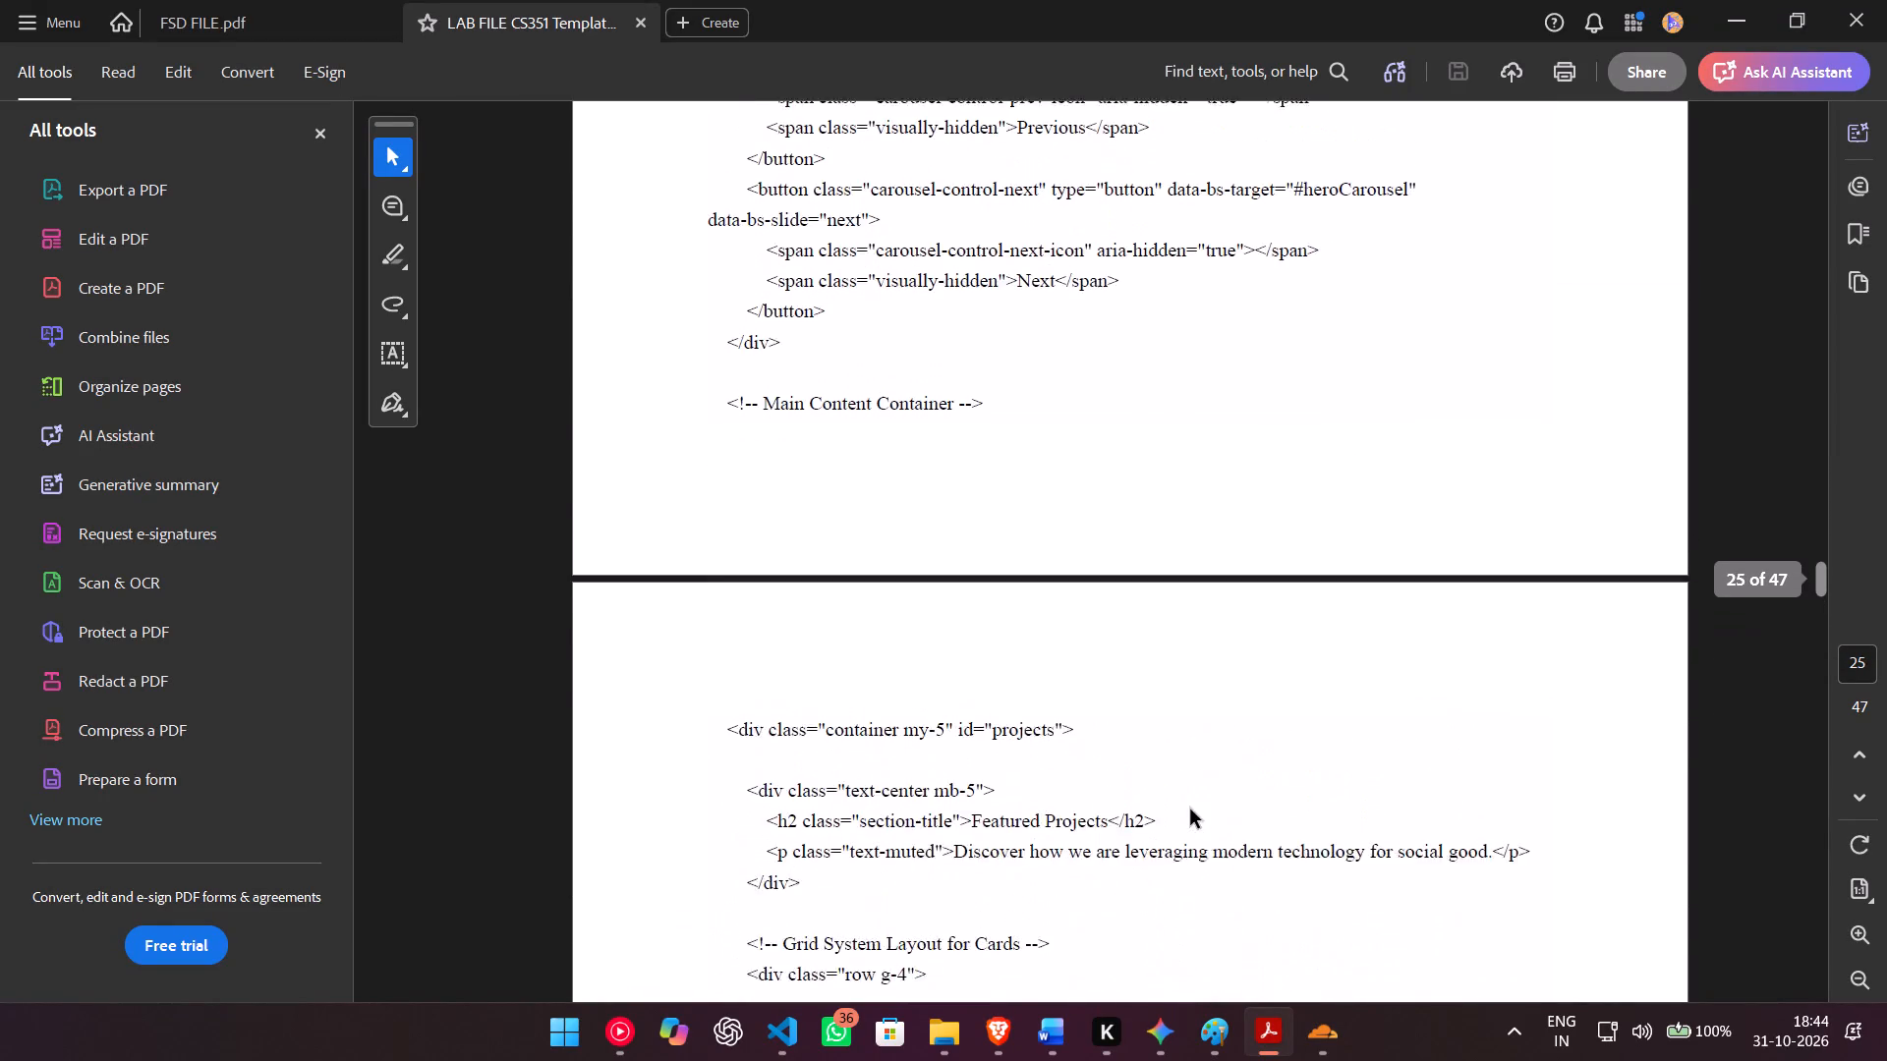
pyautogui.scroll(10, 1190, 810)
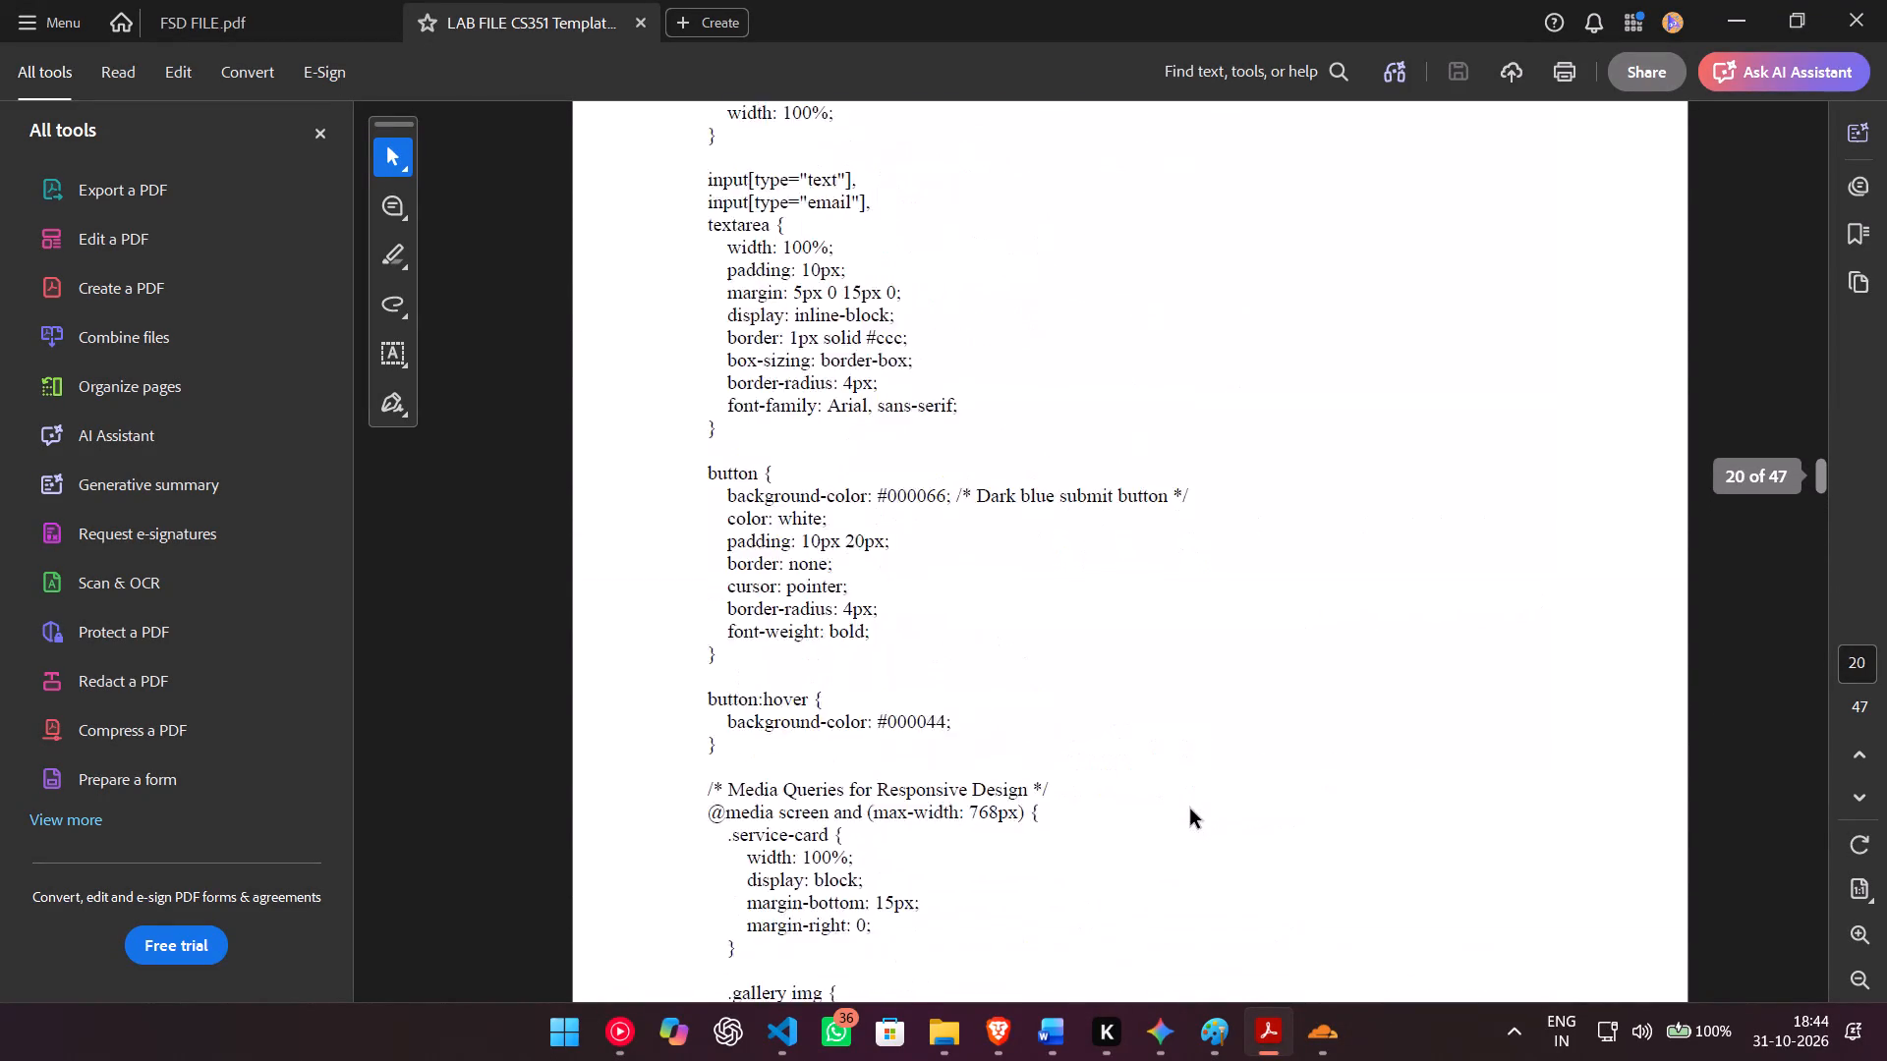
pyautogui.scroll(1, 1190, 810)
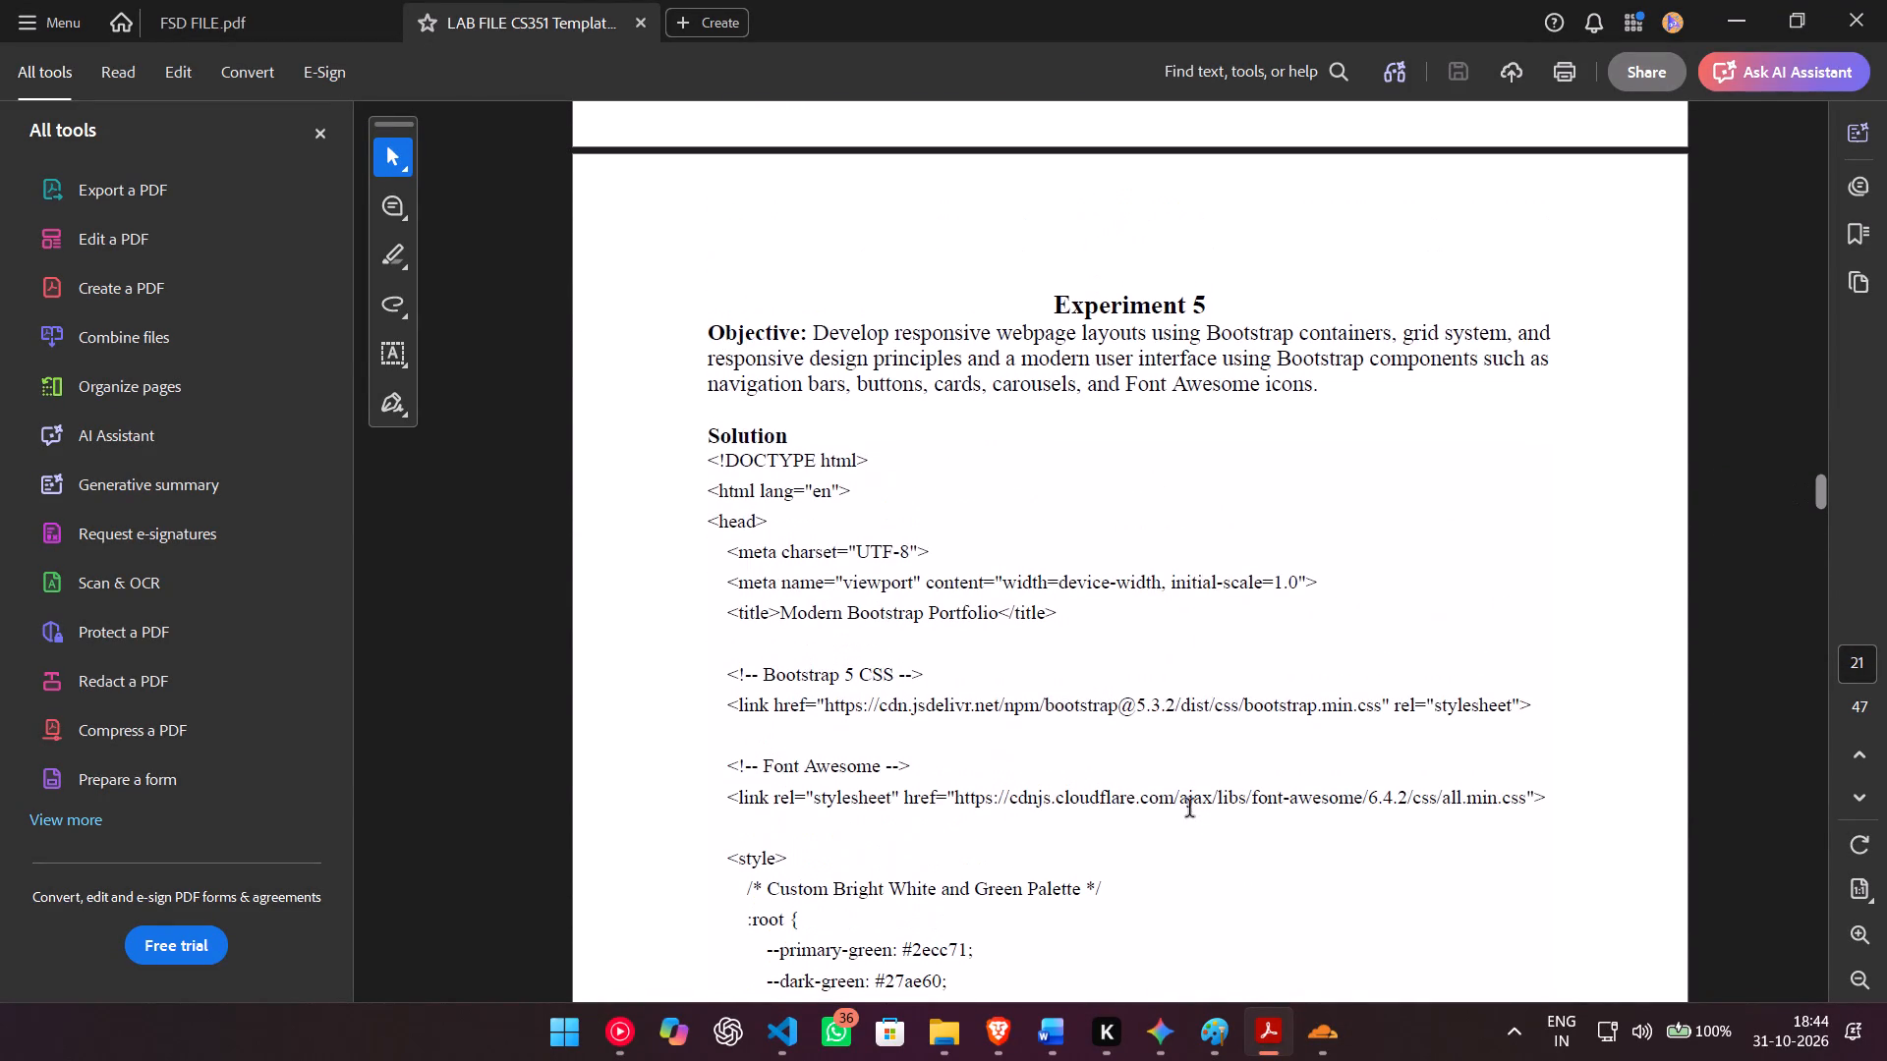
# Switch from the lab file PDF to the LAB FILE CS351 Template document in Word.
pyautogui.hotkey('alt', 'Tab')
pyautogui.hotkey('alt', 'Tab')
pyautogui.hotkey('alt', 'Tab')
pyautogui.hotkey('alt', 'Tab')
pyautogui.hotkey('alt', 'Tab')
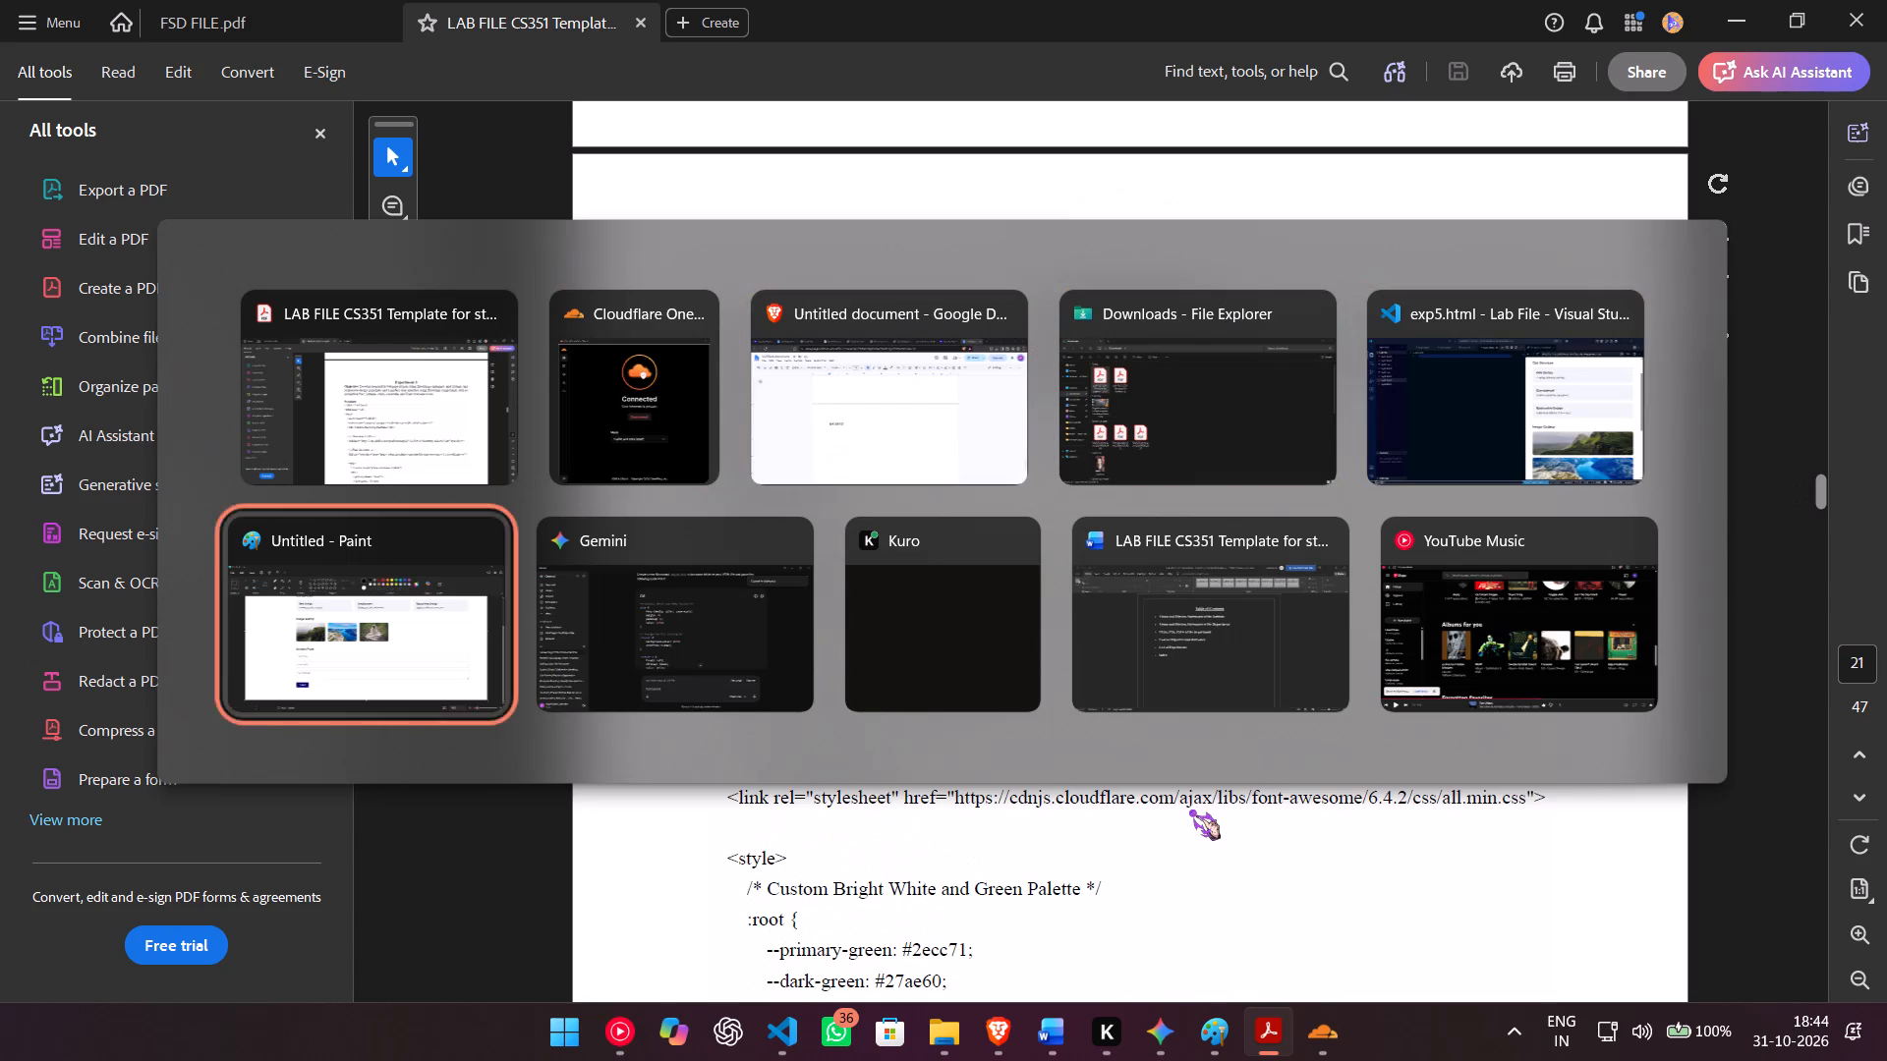
pyautogui.hotkey('alt', 'Tab')
pyautogui.hotkey('alt', 'Tab')
pyautogui.hotkey('alt', 'Tab')
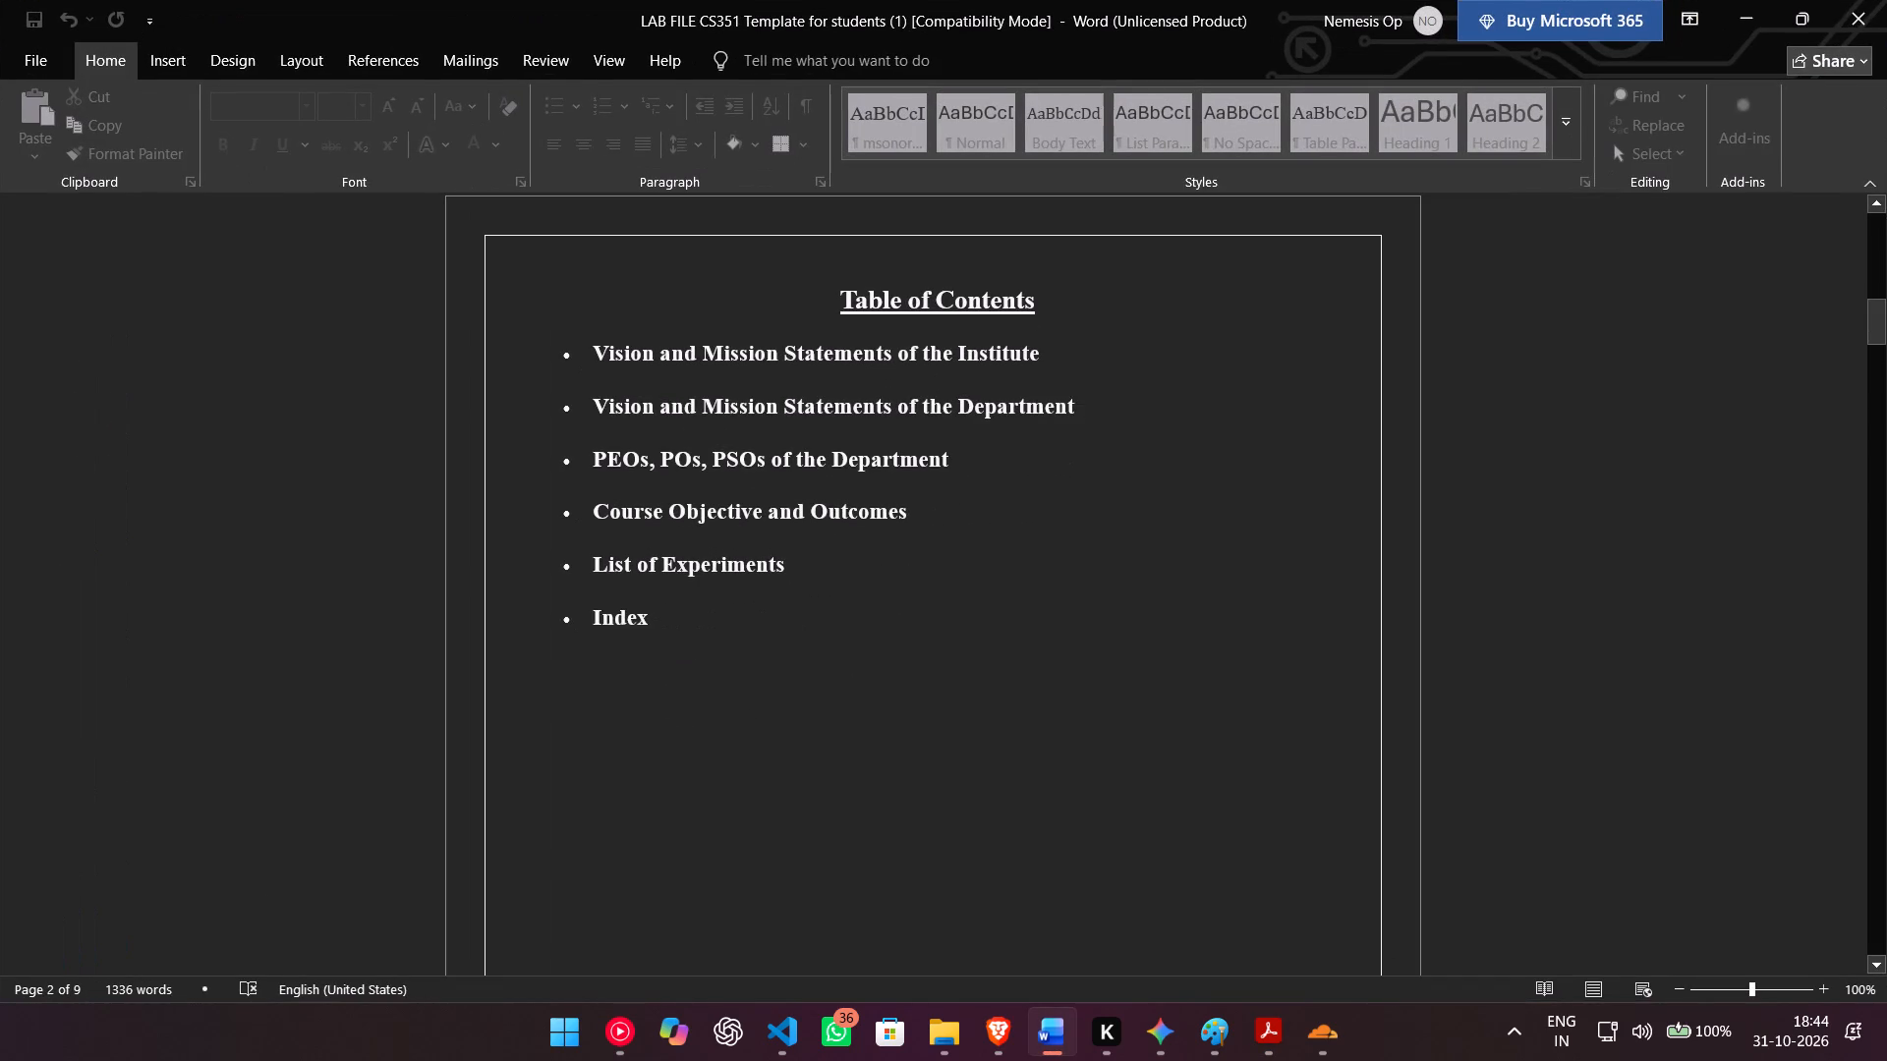
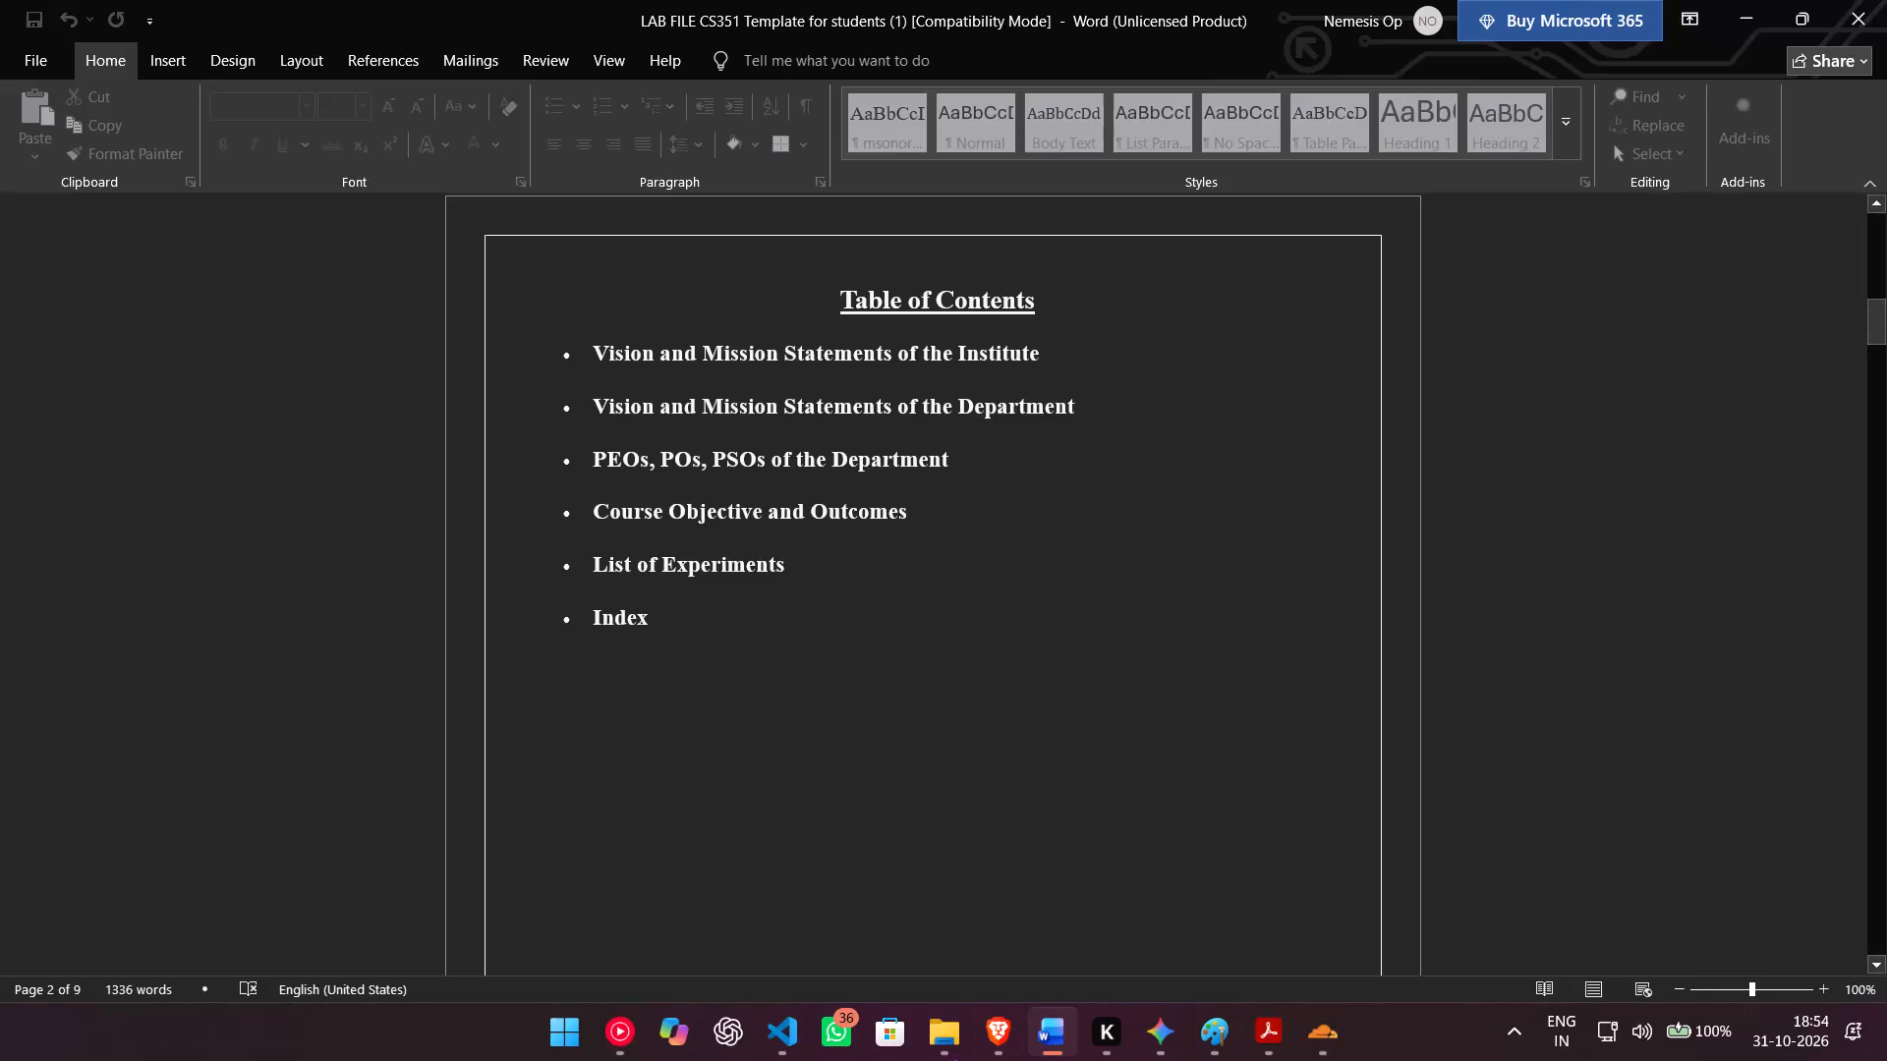
# Check the Experiment 5 code in the lab file PDF against the exp5.html file in Visual Studio Code.
pyautogui.hotkey('alt', 'Tab')
pyautogui.scroll(-6, 1020, 629)
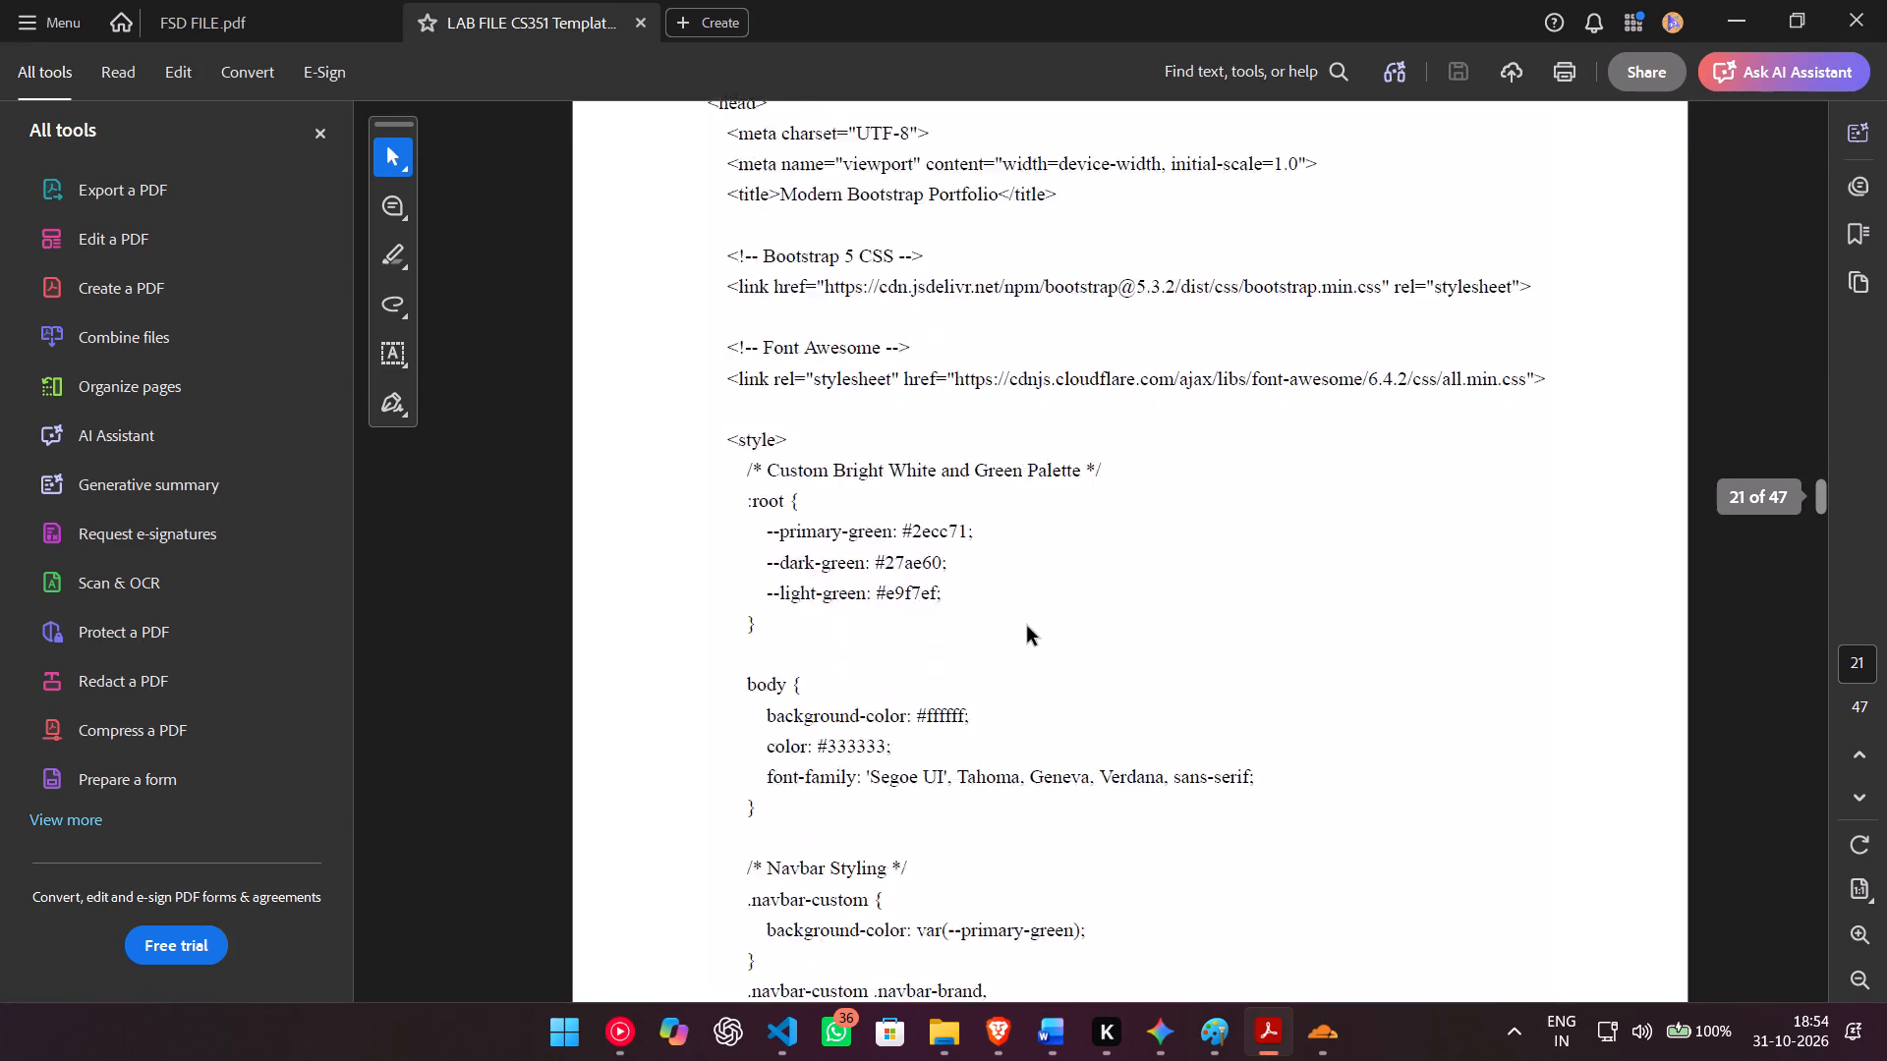
pyautogui.scroll(-3, 1027, 627)
pyautogui.scroll(7, 1027, 627)
pyautogui.click(770, 1029)
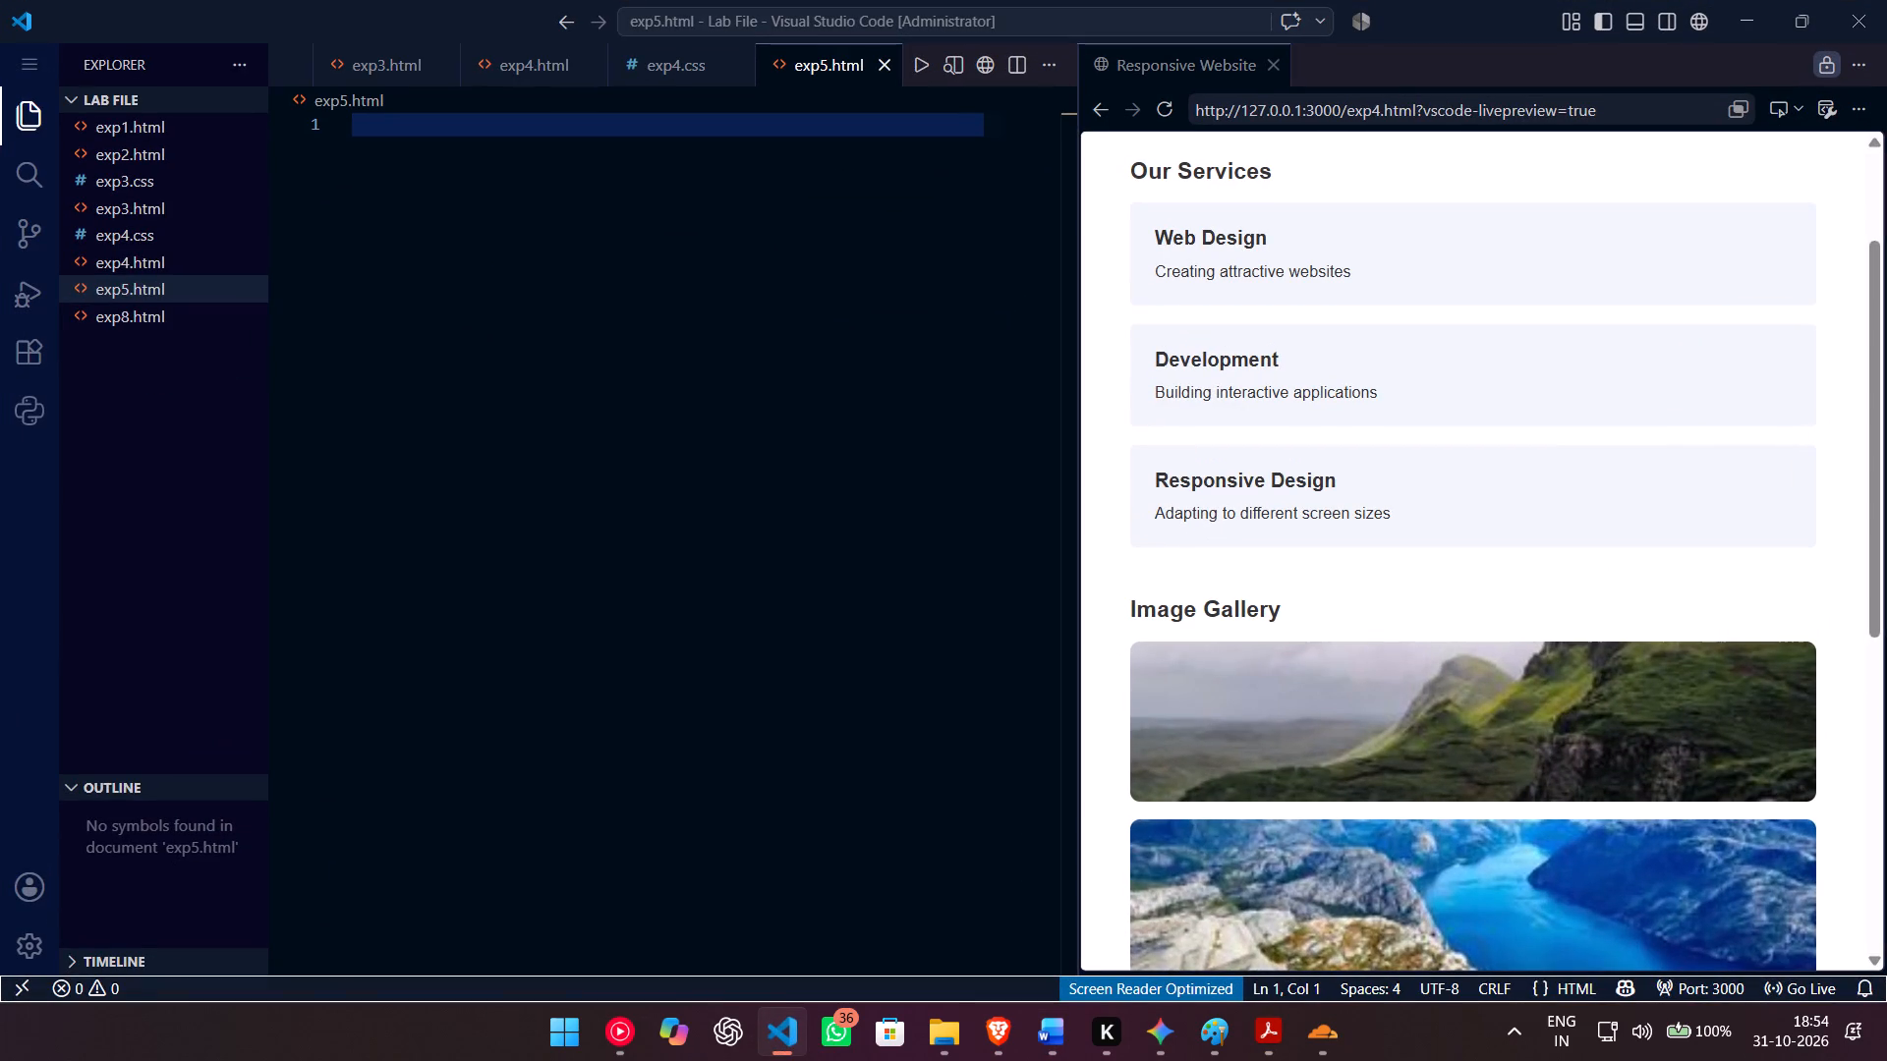
pyautogui.scroll(13, 588, 477)
pyautogui.scroll(-3, 479, 319)
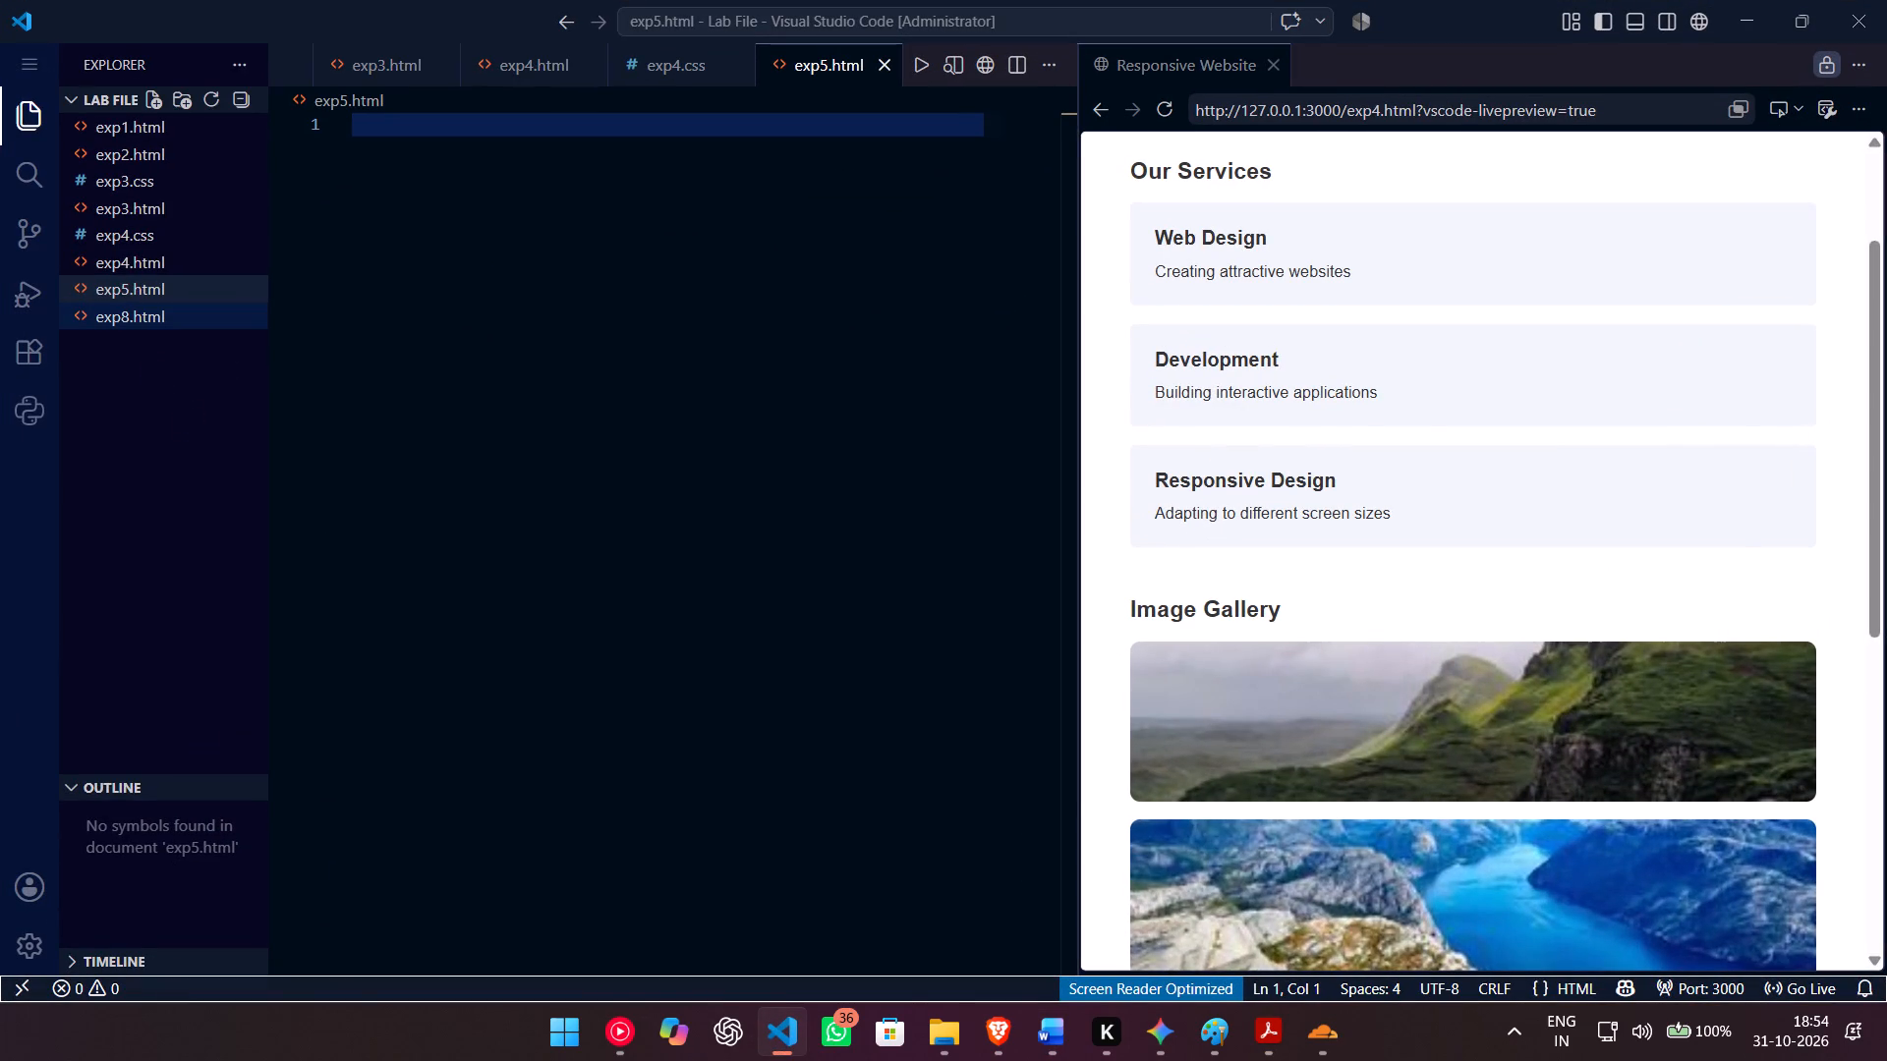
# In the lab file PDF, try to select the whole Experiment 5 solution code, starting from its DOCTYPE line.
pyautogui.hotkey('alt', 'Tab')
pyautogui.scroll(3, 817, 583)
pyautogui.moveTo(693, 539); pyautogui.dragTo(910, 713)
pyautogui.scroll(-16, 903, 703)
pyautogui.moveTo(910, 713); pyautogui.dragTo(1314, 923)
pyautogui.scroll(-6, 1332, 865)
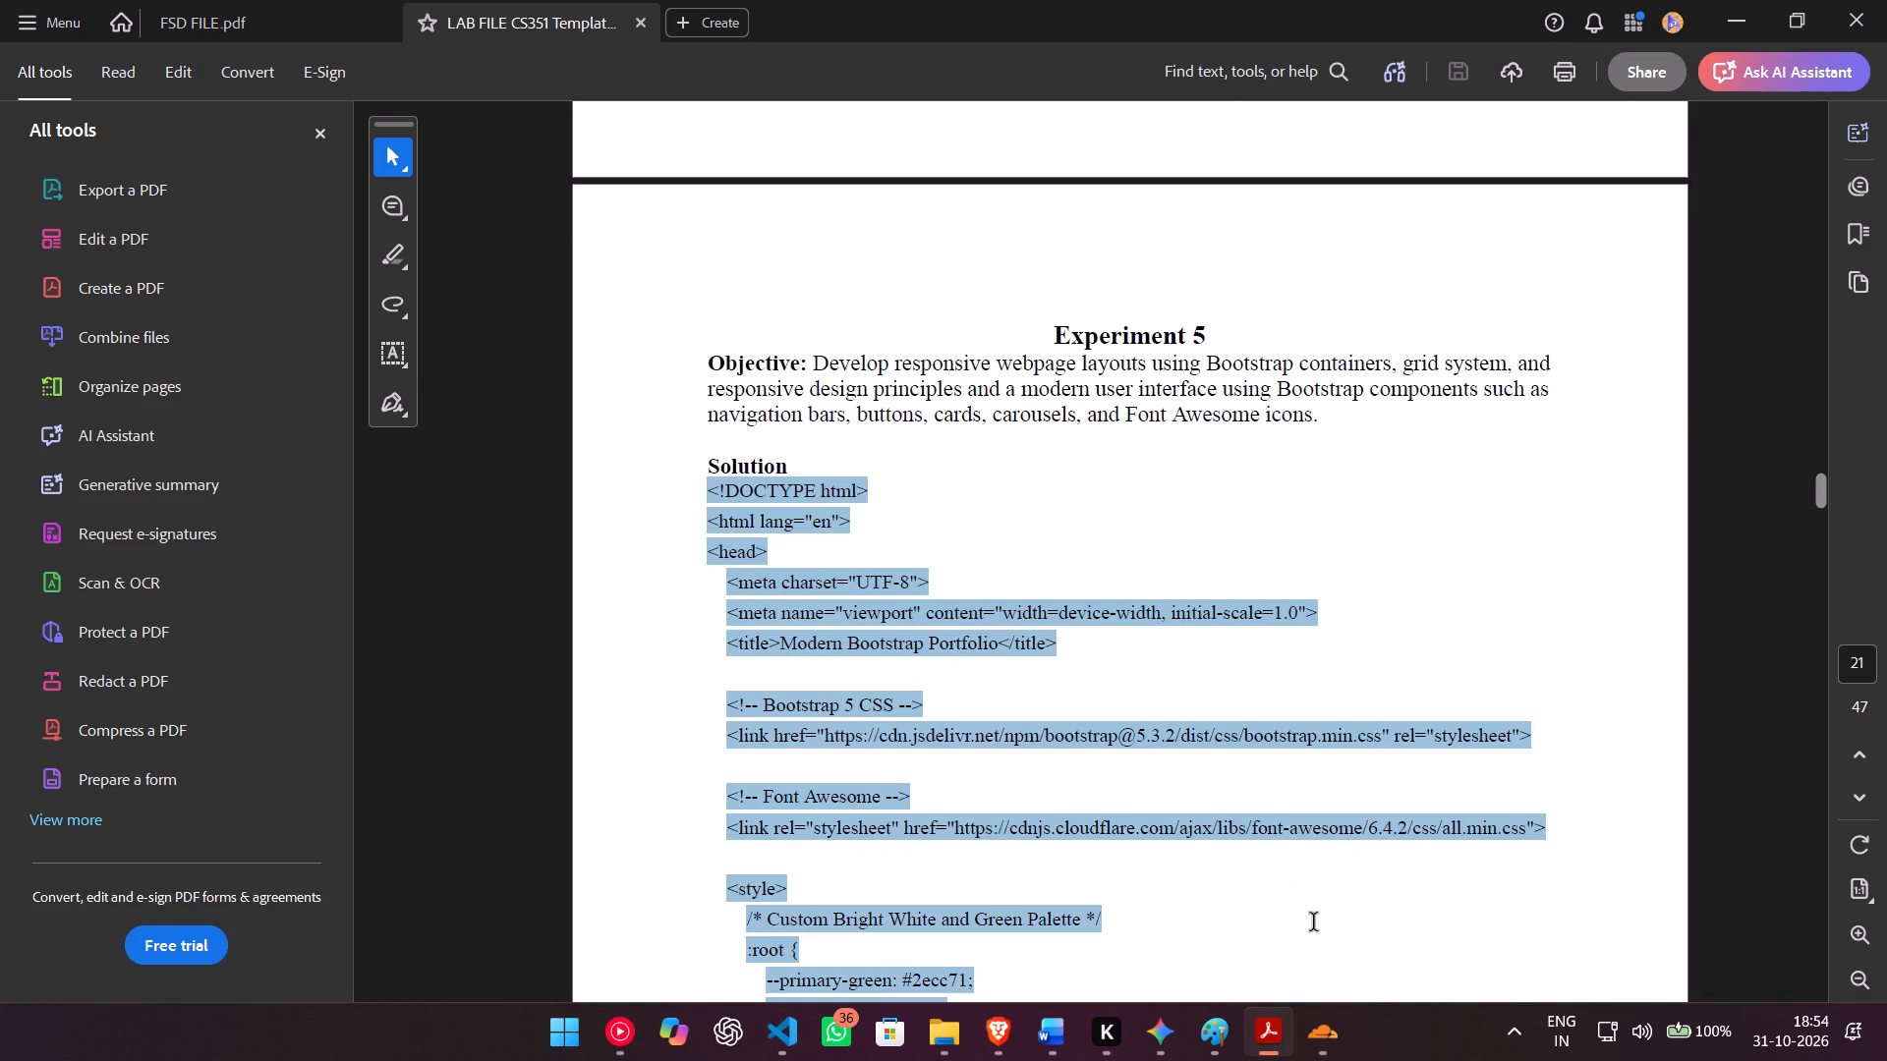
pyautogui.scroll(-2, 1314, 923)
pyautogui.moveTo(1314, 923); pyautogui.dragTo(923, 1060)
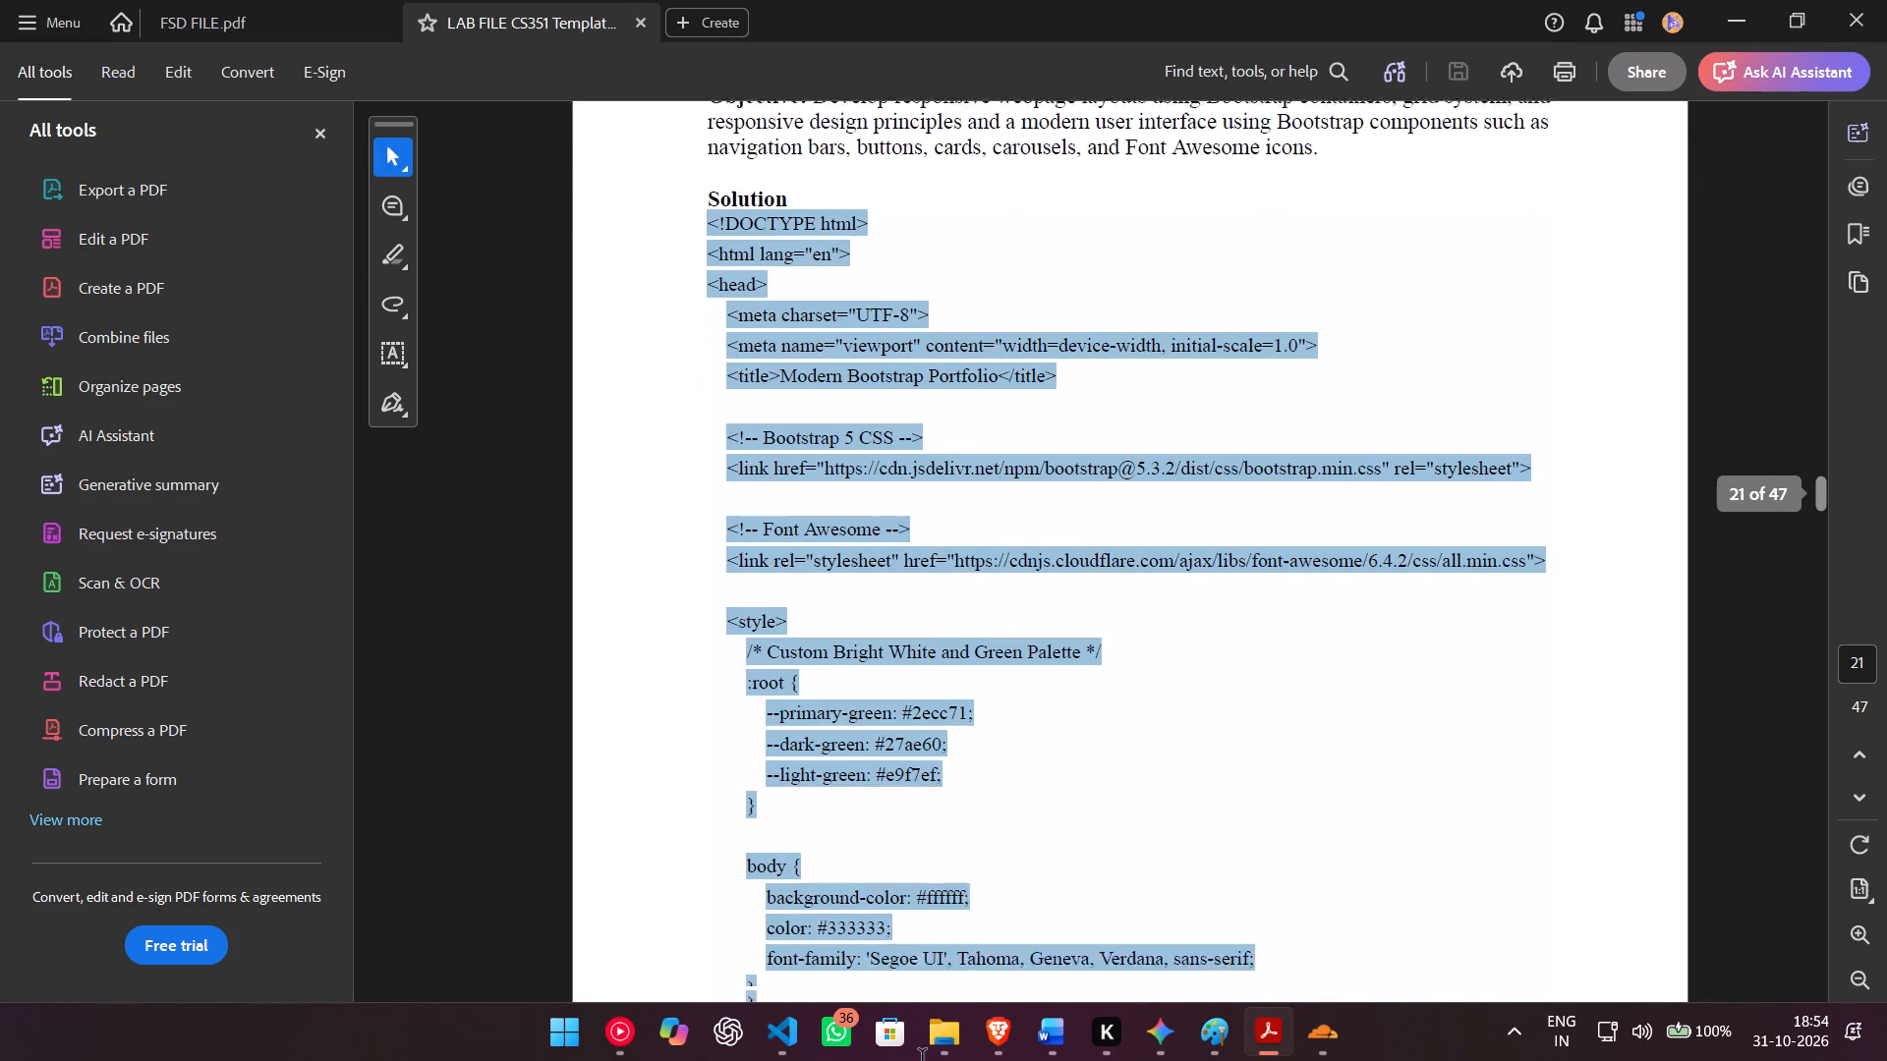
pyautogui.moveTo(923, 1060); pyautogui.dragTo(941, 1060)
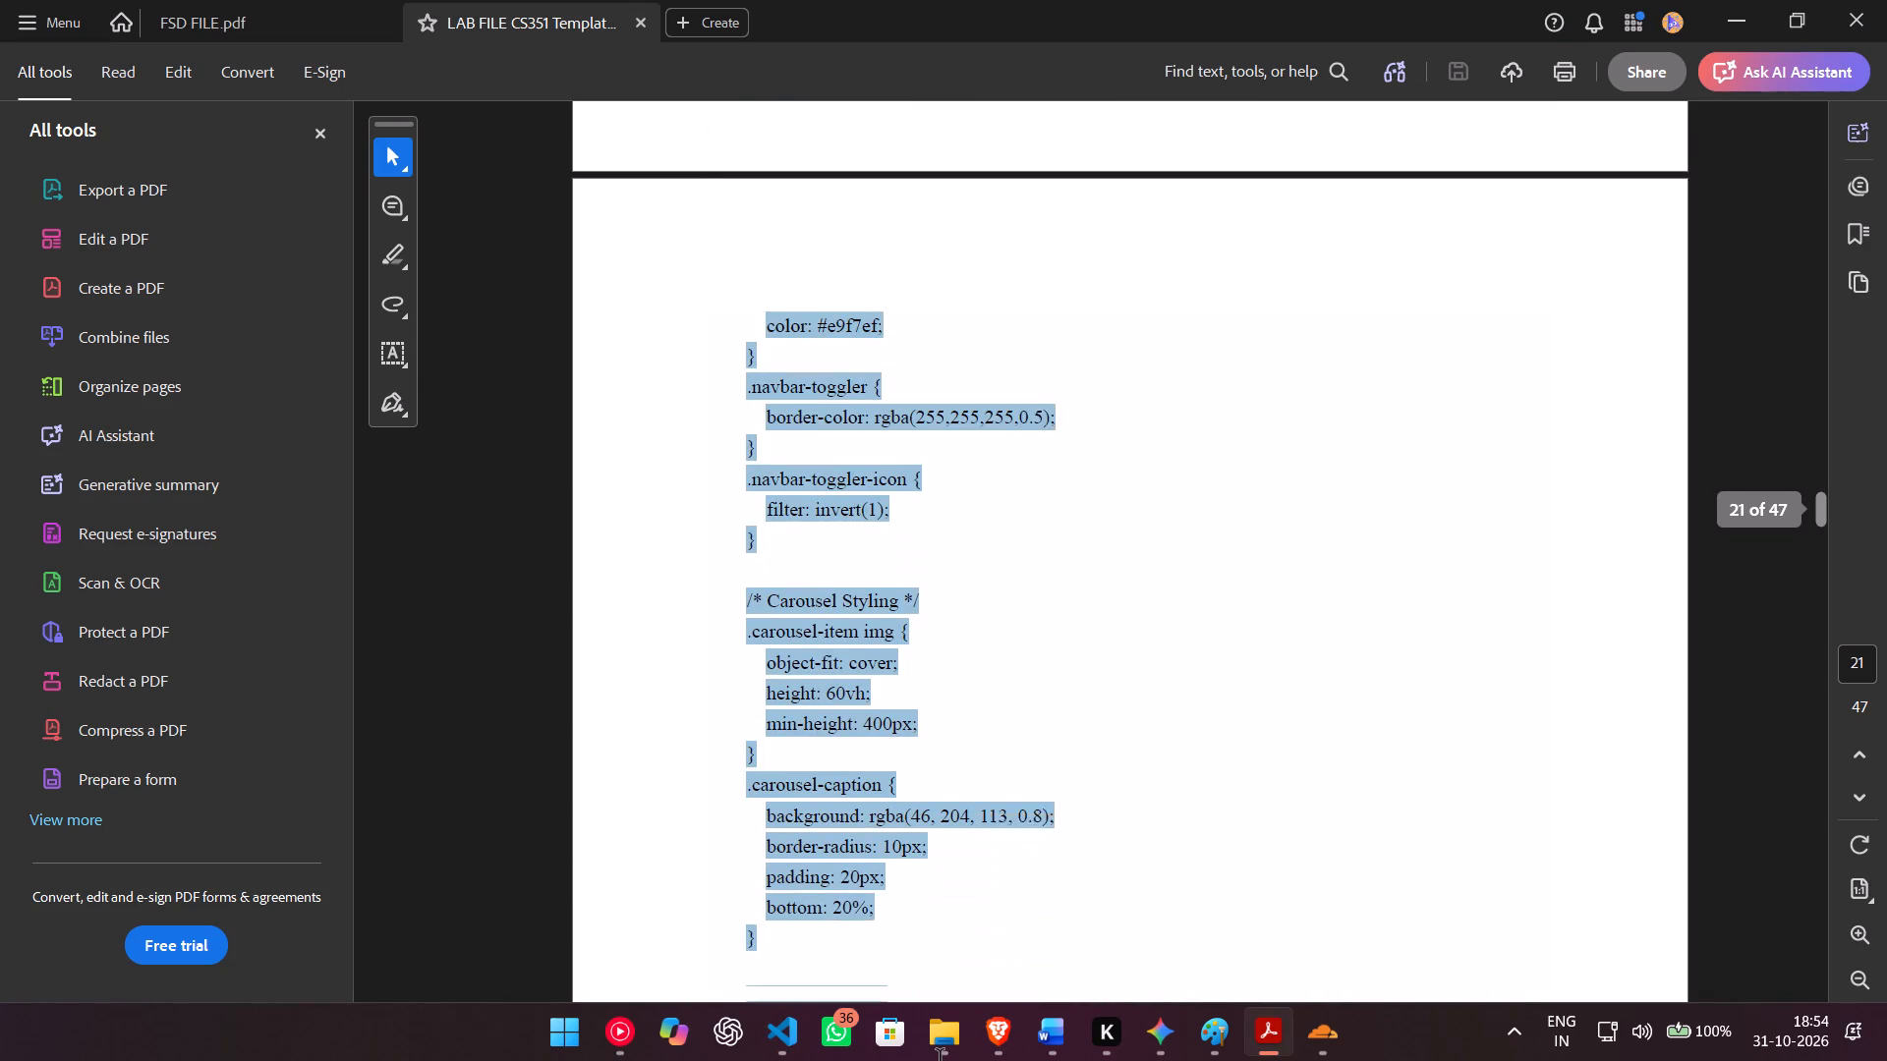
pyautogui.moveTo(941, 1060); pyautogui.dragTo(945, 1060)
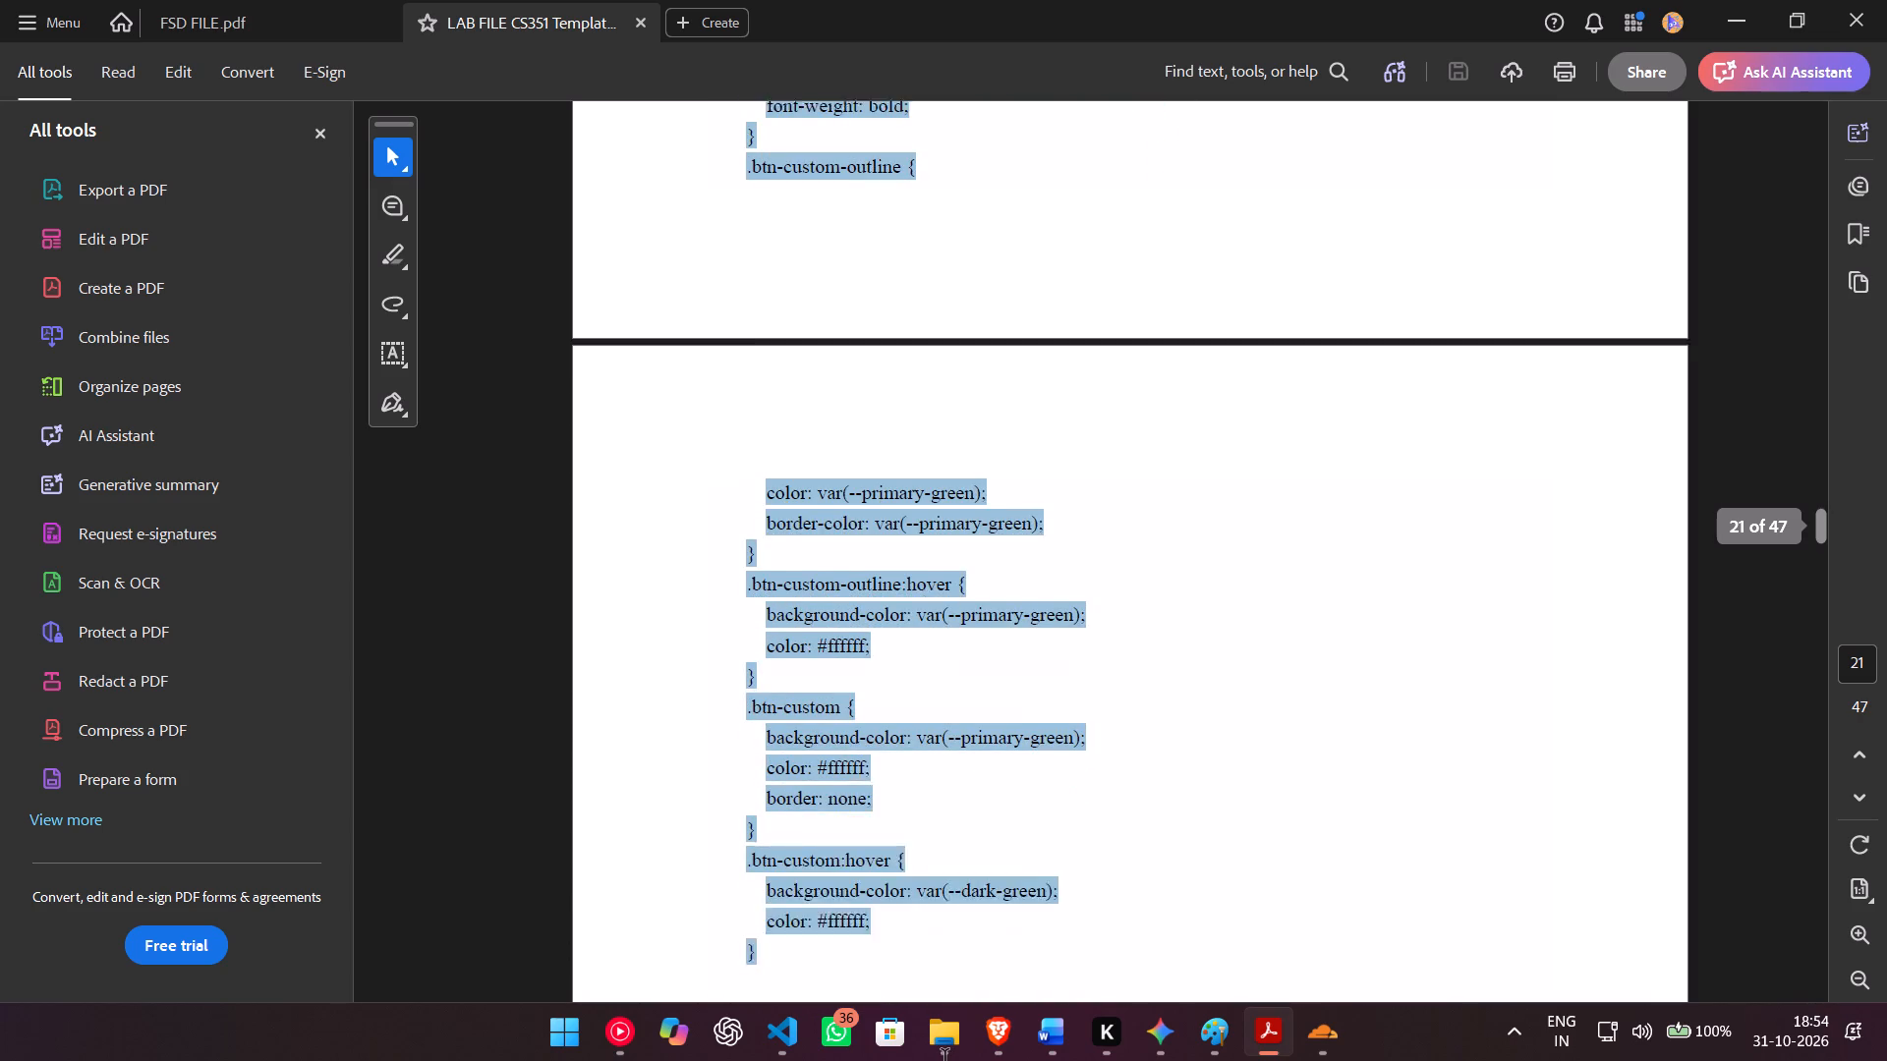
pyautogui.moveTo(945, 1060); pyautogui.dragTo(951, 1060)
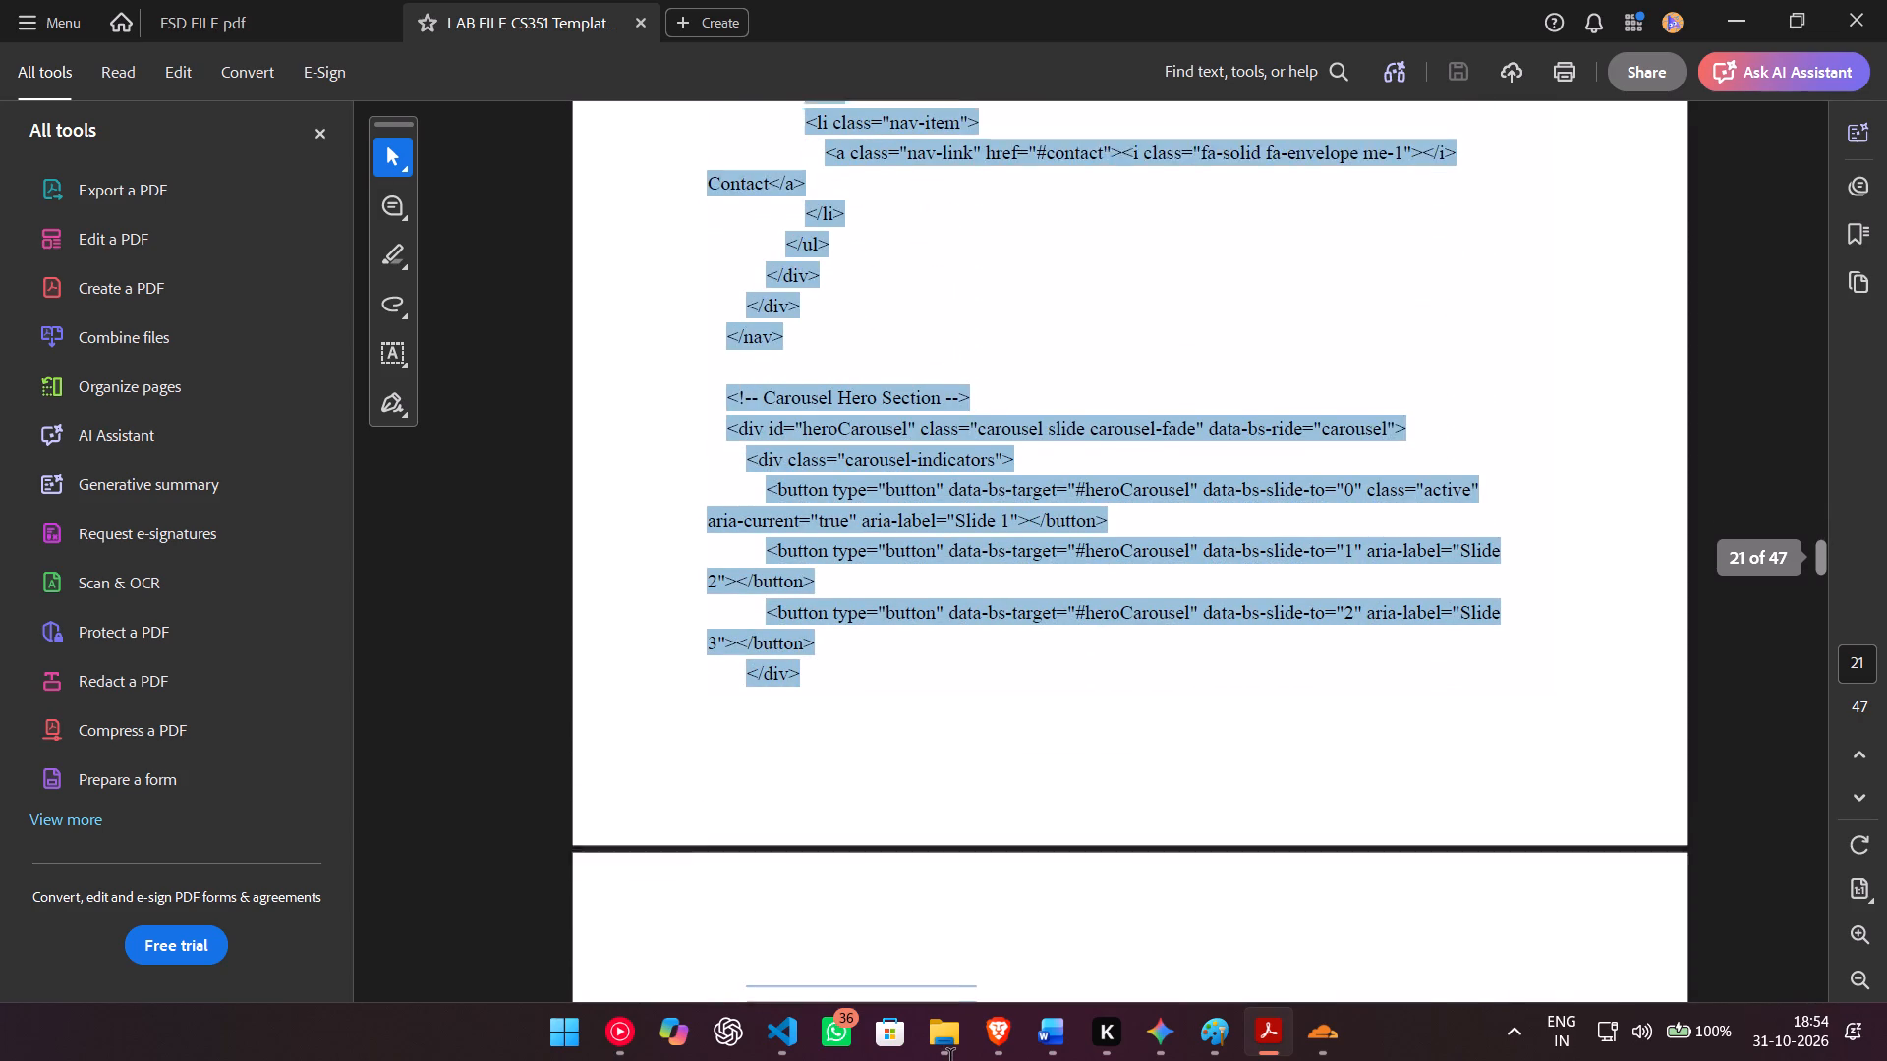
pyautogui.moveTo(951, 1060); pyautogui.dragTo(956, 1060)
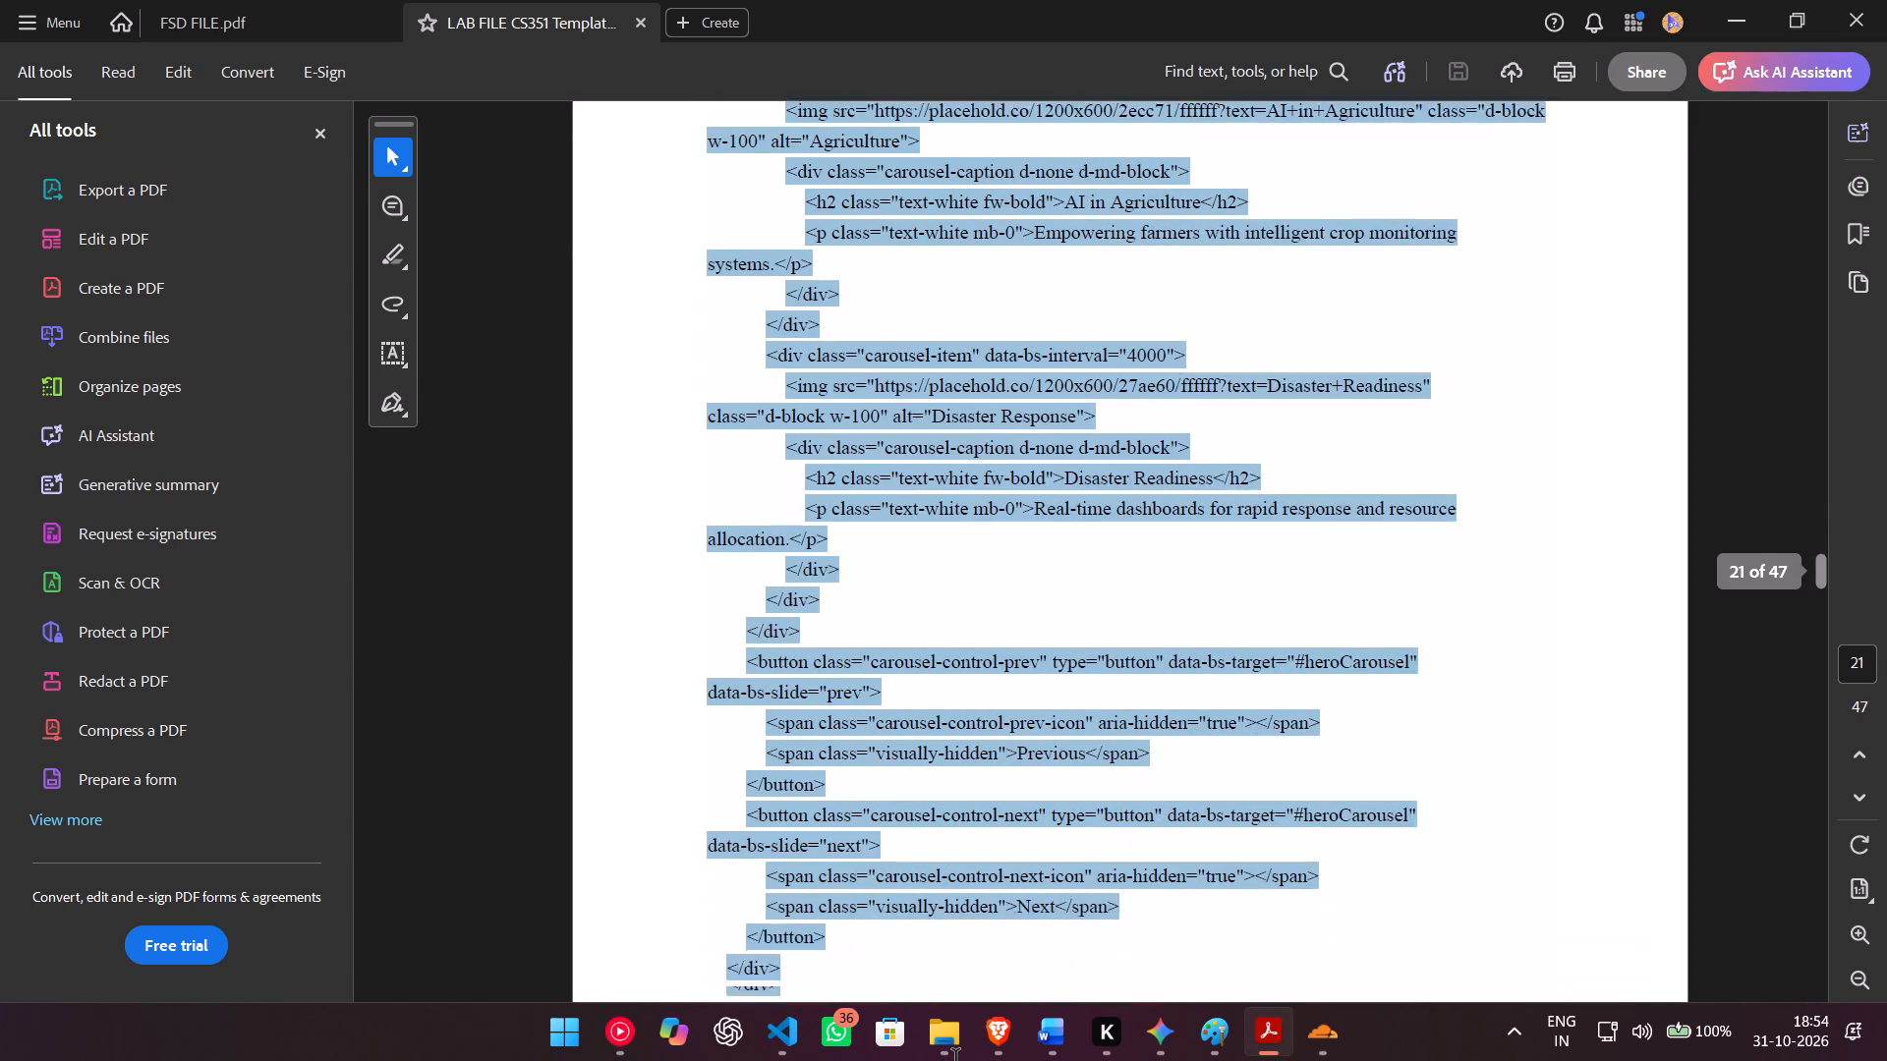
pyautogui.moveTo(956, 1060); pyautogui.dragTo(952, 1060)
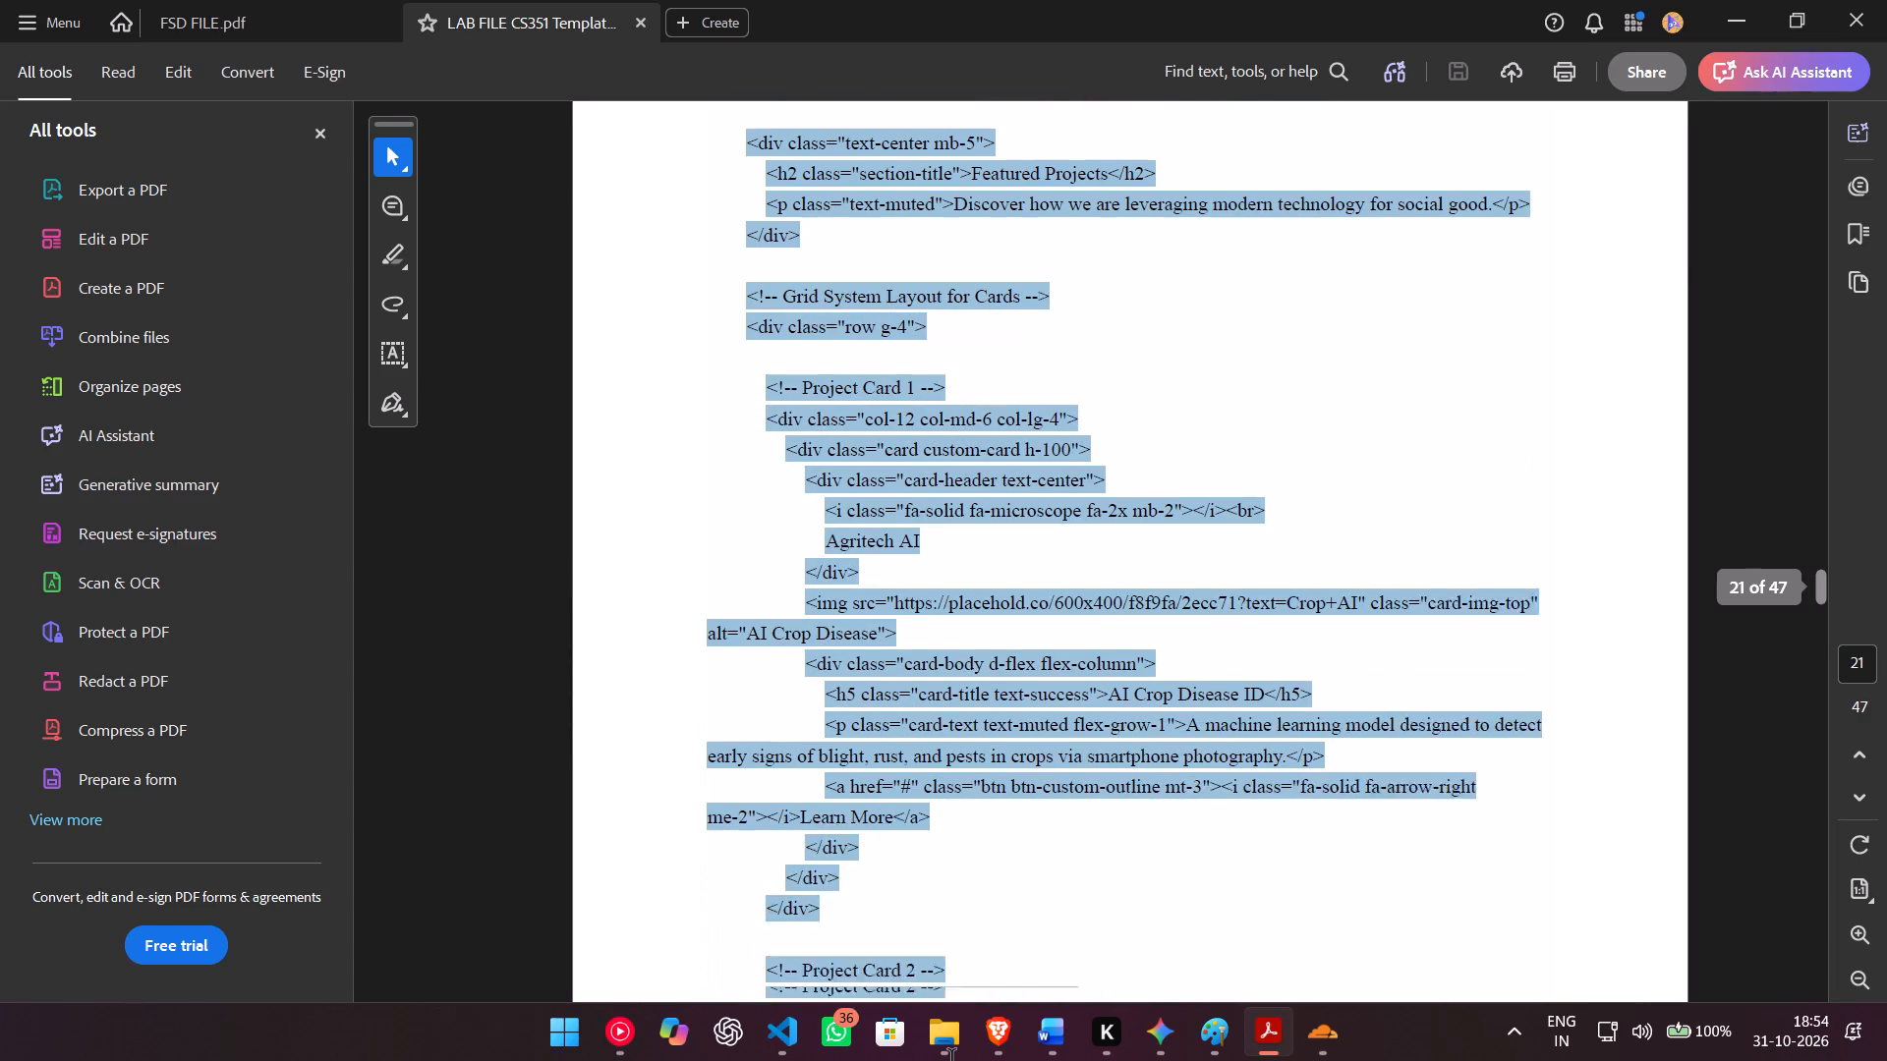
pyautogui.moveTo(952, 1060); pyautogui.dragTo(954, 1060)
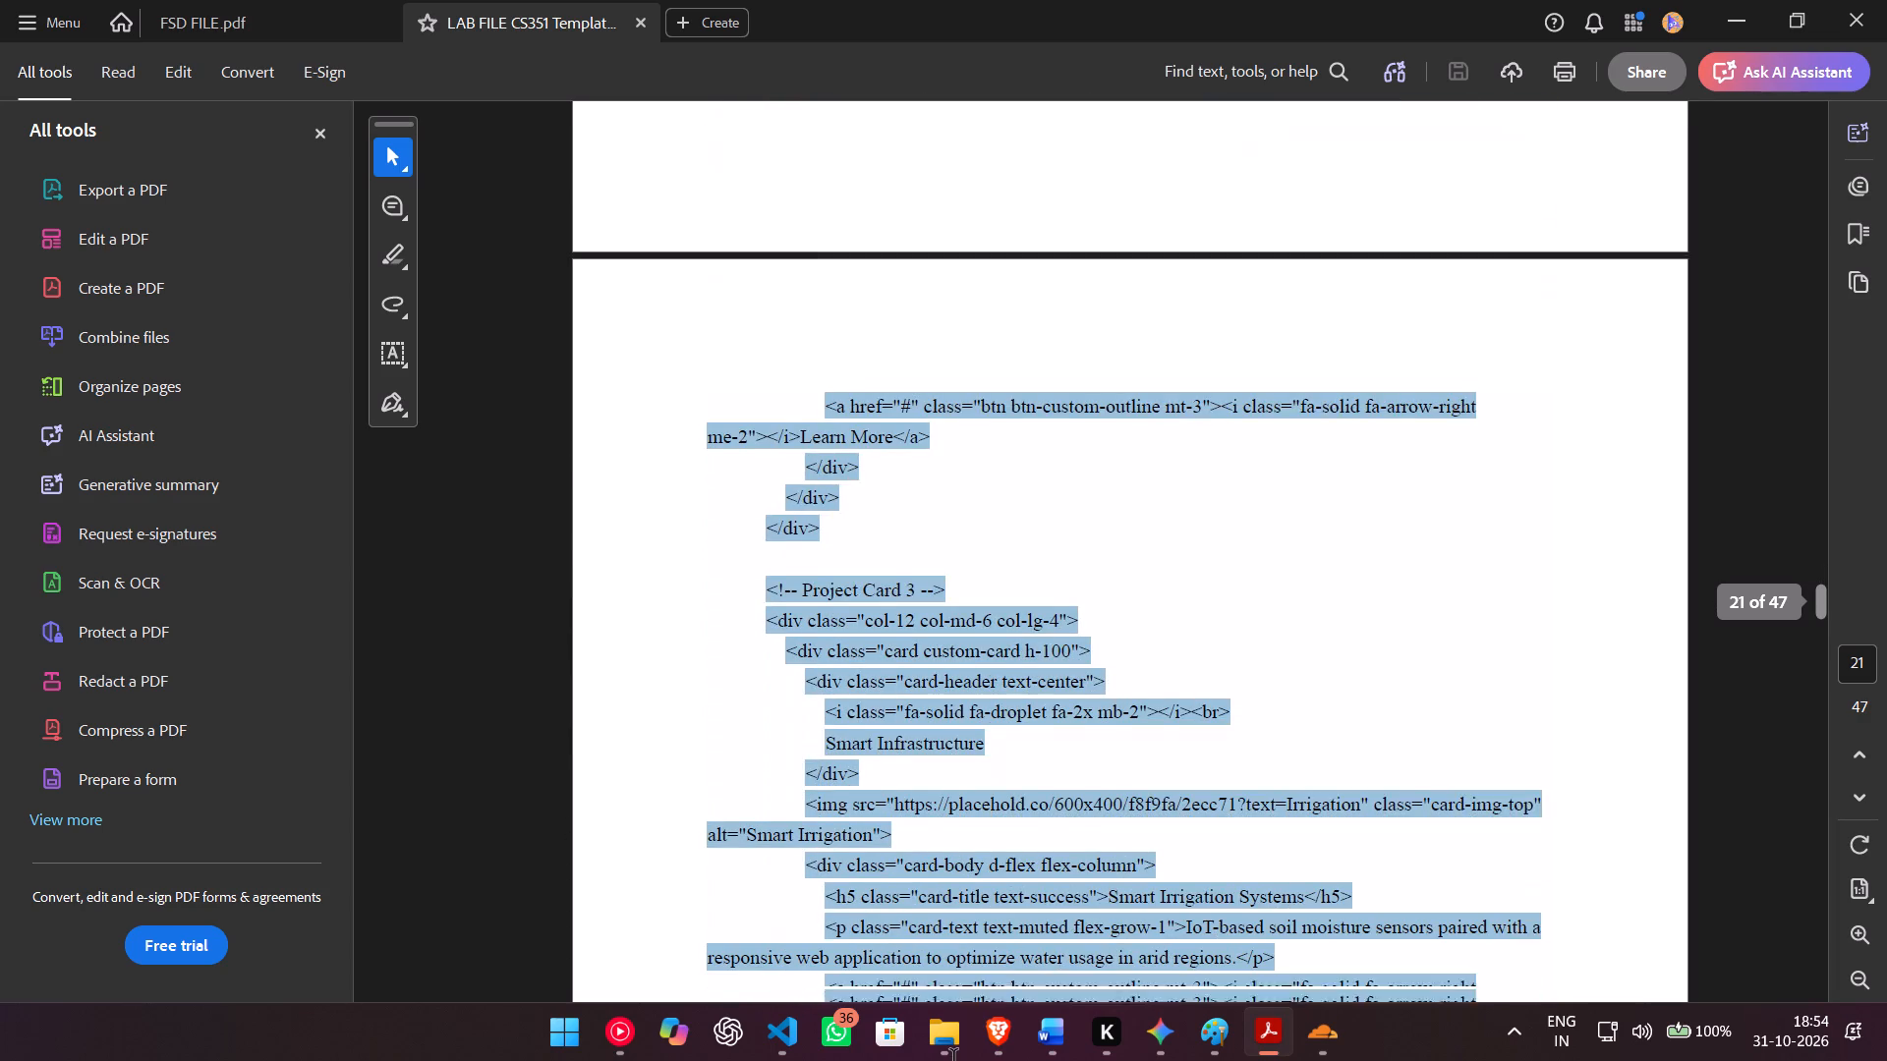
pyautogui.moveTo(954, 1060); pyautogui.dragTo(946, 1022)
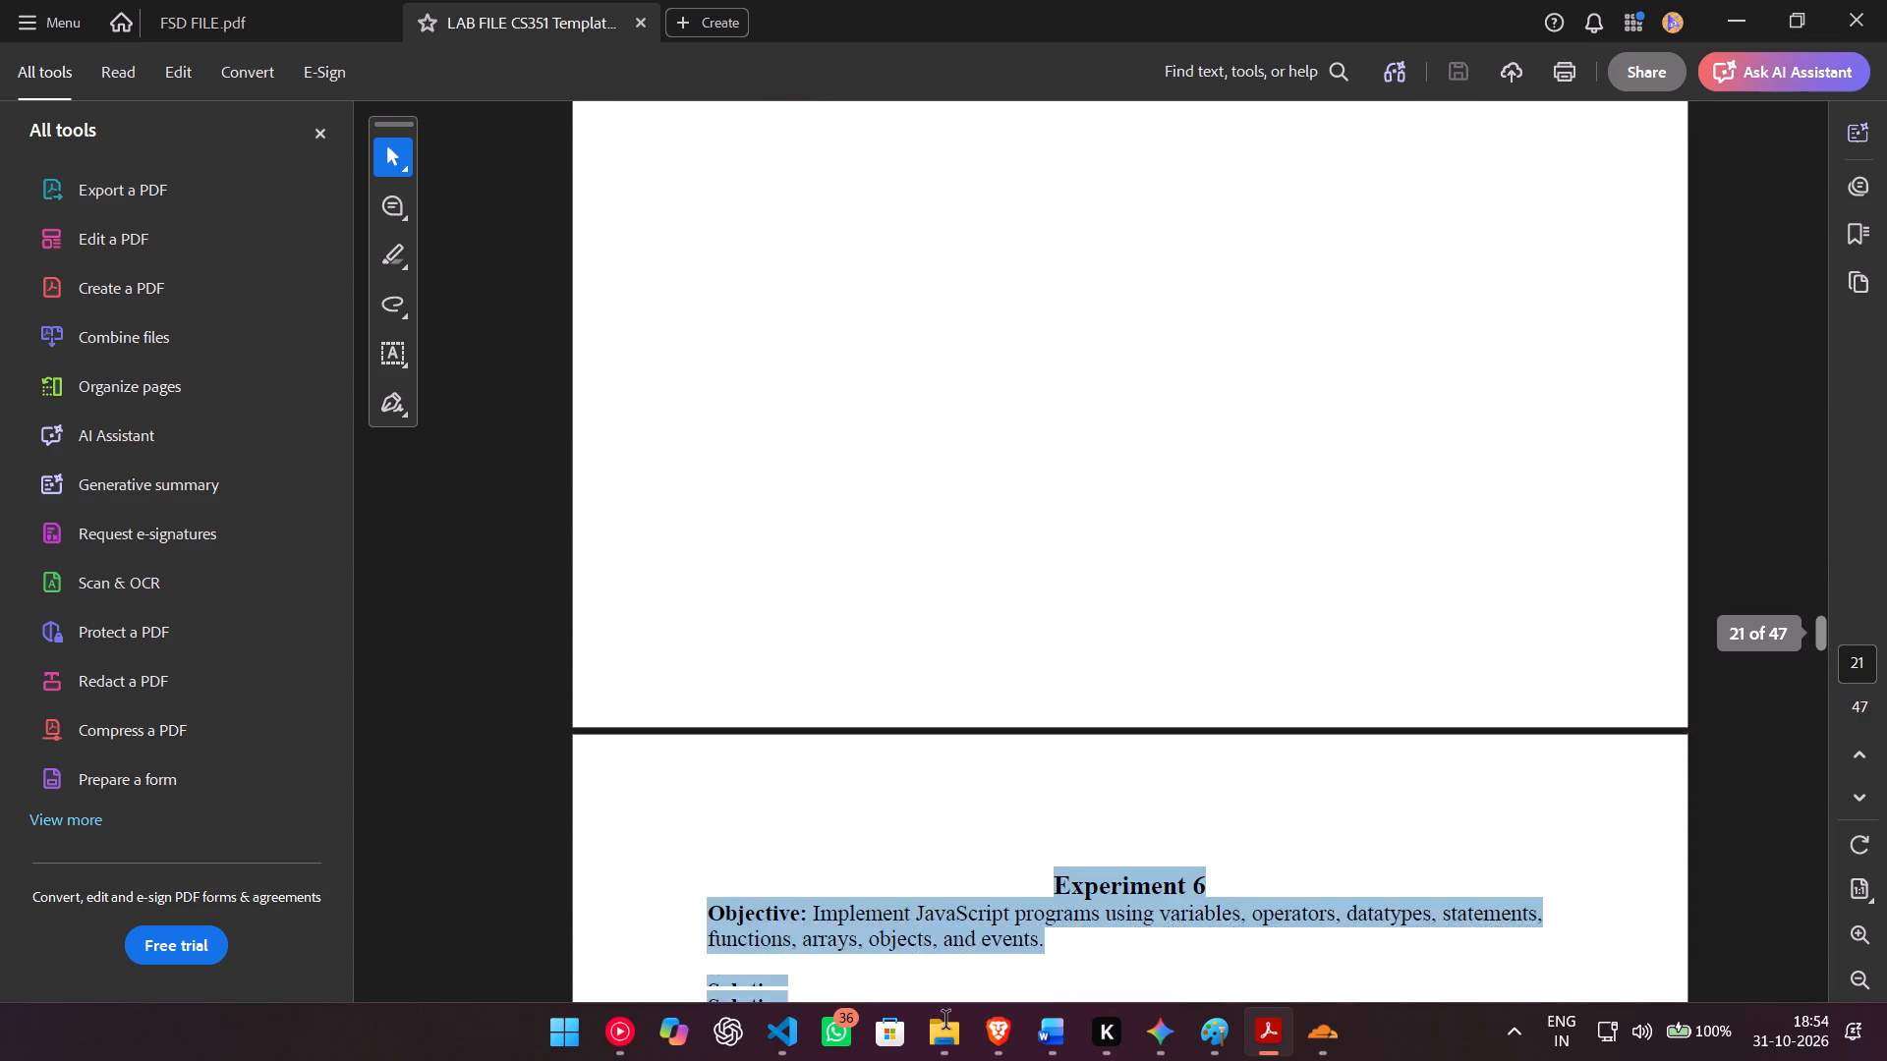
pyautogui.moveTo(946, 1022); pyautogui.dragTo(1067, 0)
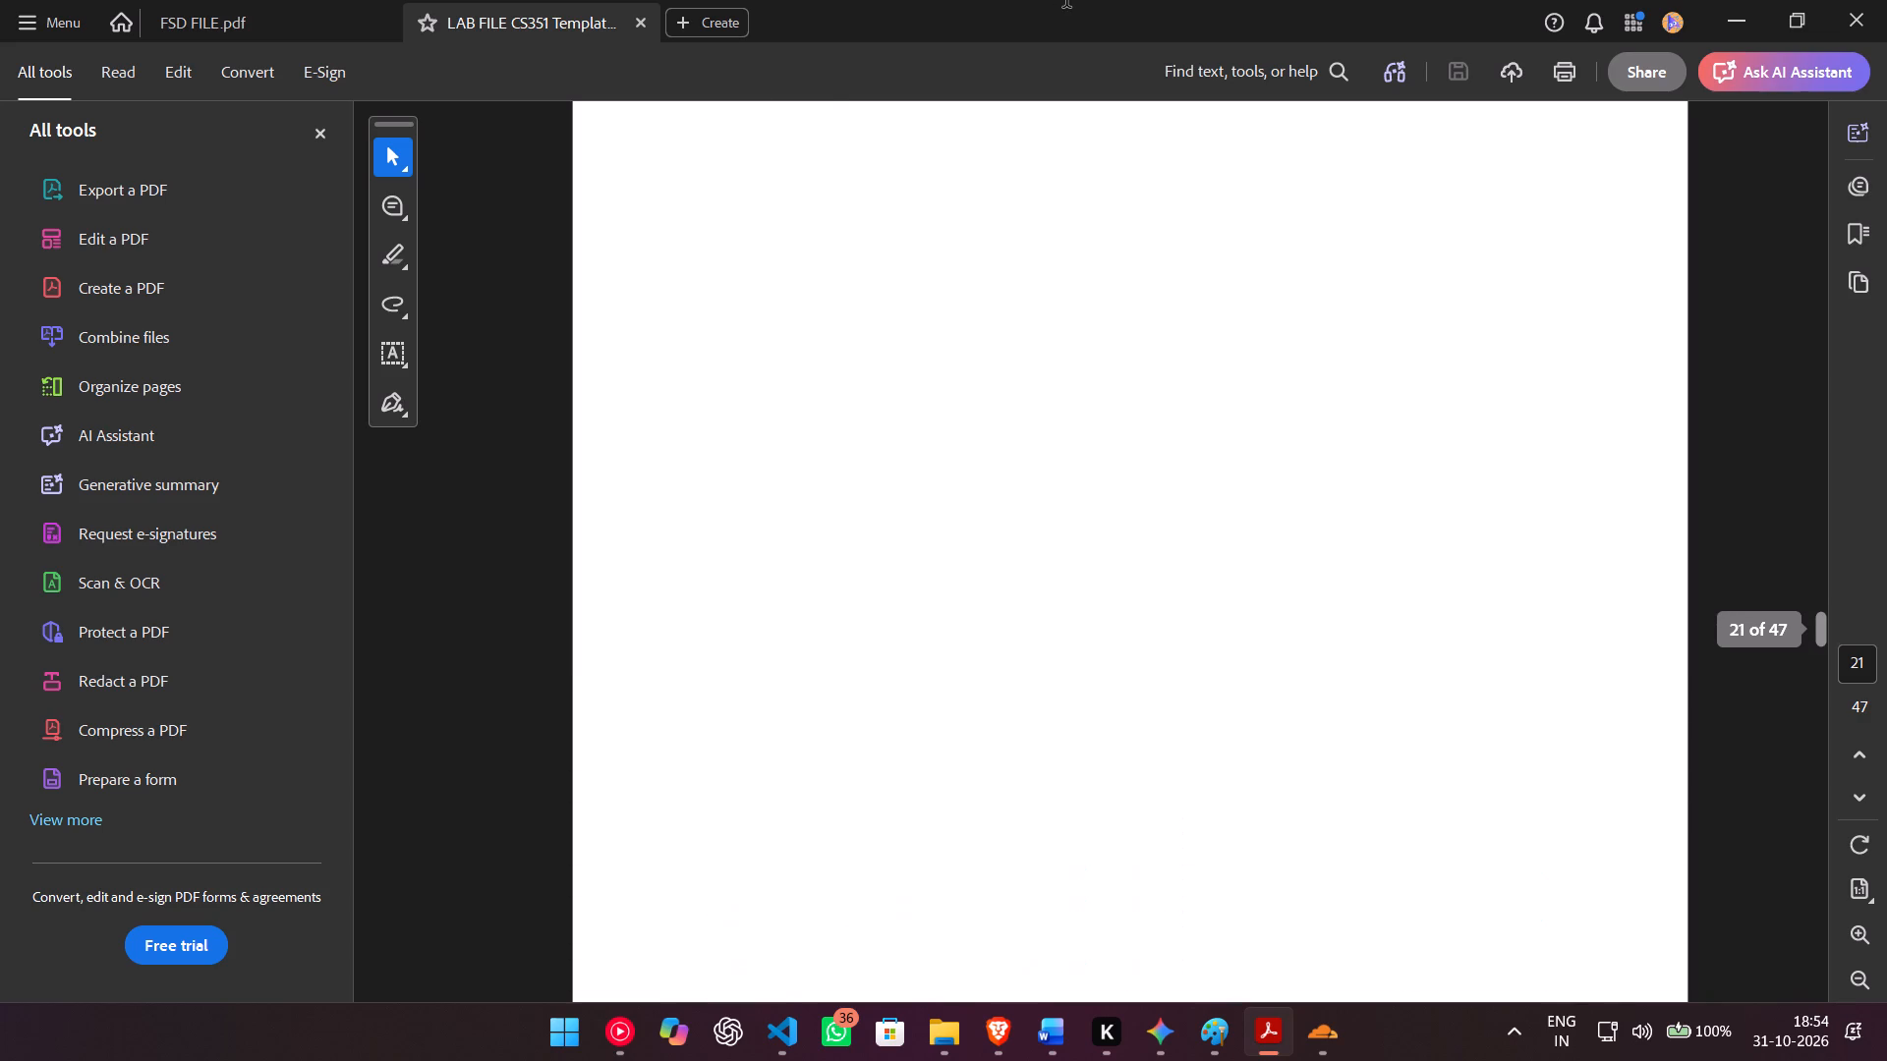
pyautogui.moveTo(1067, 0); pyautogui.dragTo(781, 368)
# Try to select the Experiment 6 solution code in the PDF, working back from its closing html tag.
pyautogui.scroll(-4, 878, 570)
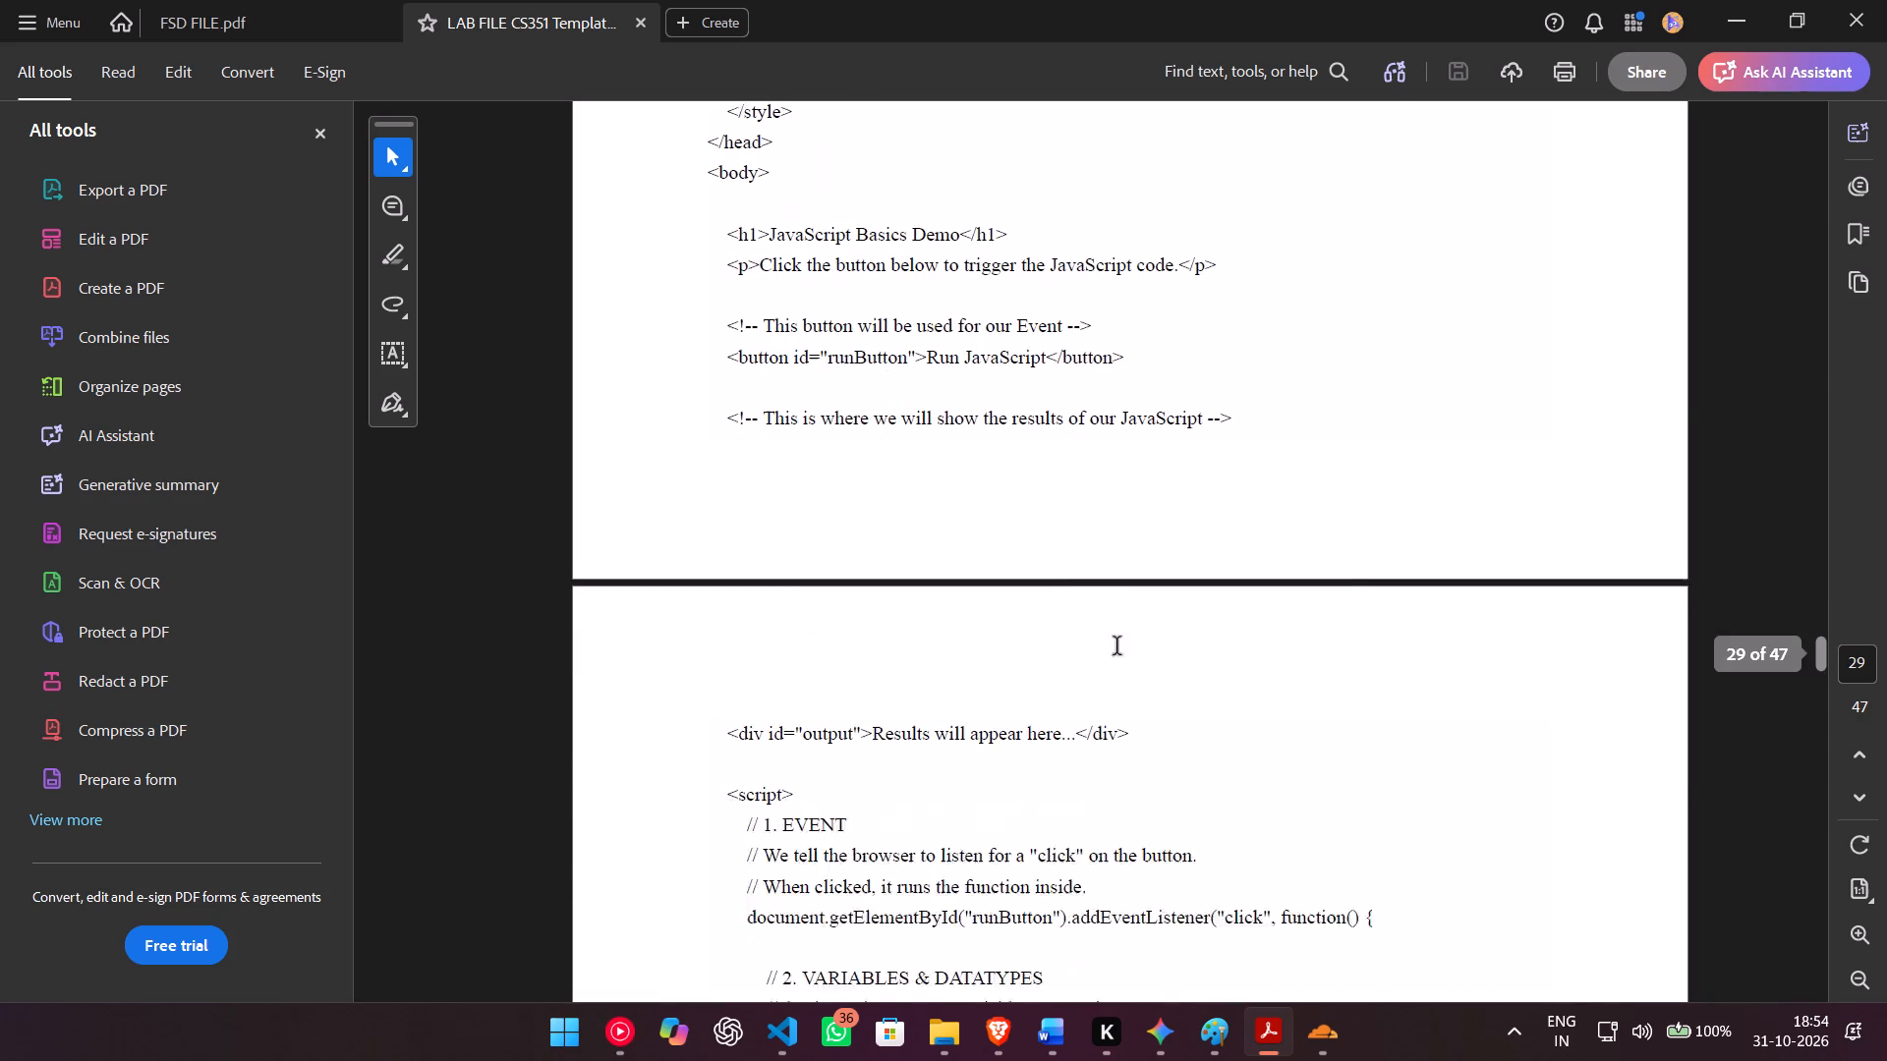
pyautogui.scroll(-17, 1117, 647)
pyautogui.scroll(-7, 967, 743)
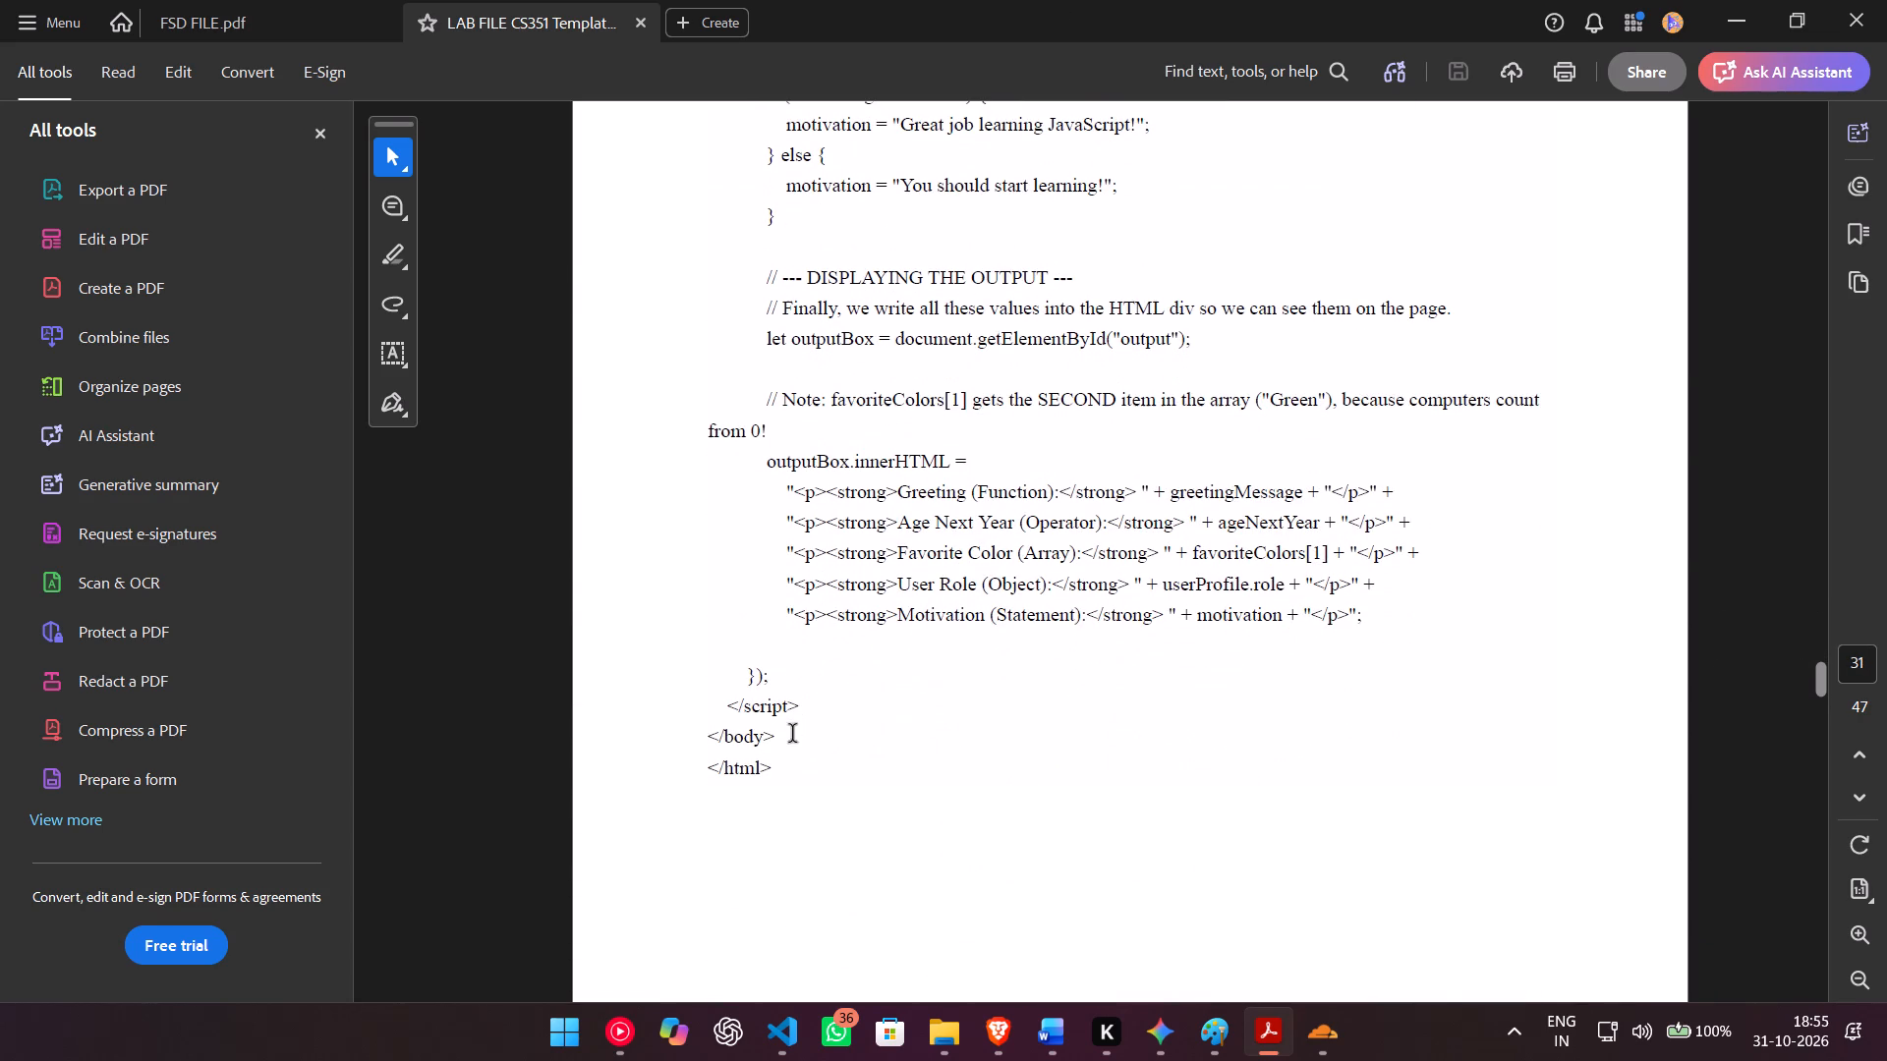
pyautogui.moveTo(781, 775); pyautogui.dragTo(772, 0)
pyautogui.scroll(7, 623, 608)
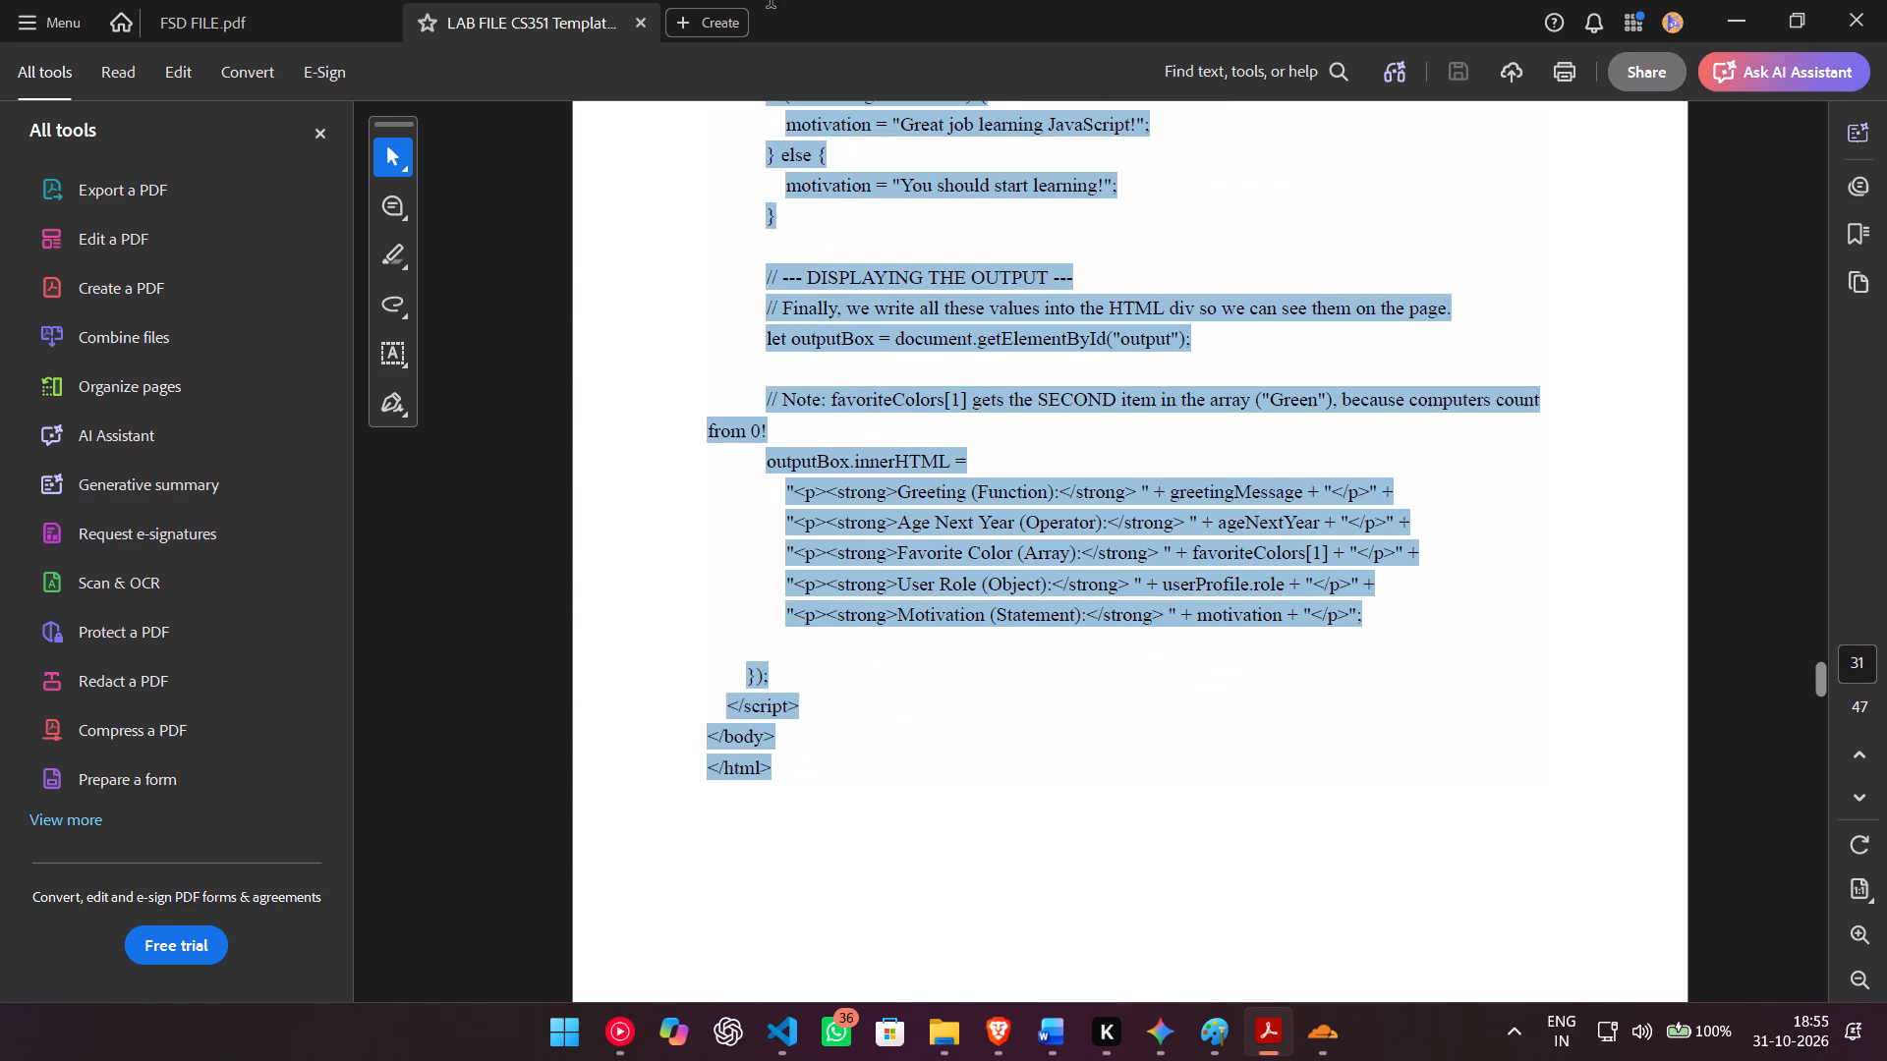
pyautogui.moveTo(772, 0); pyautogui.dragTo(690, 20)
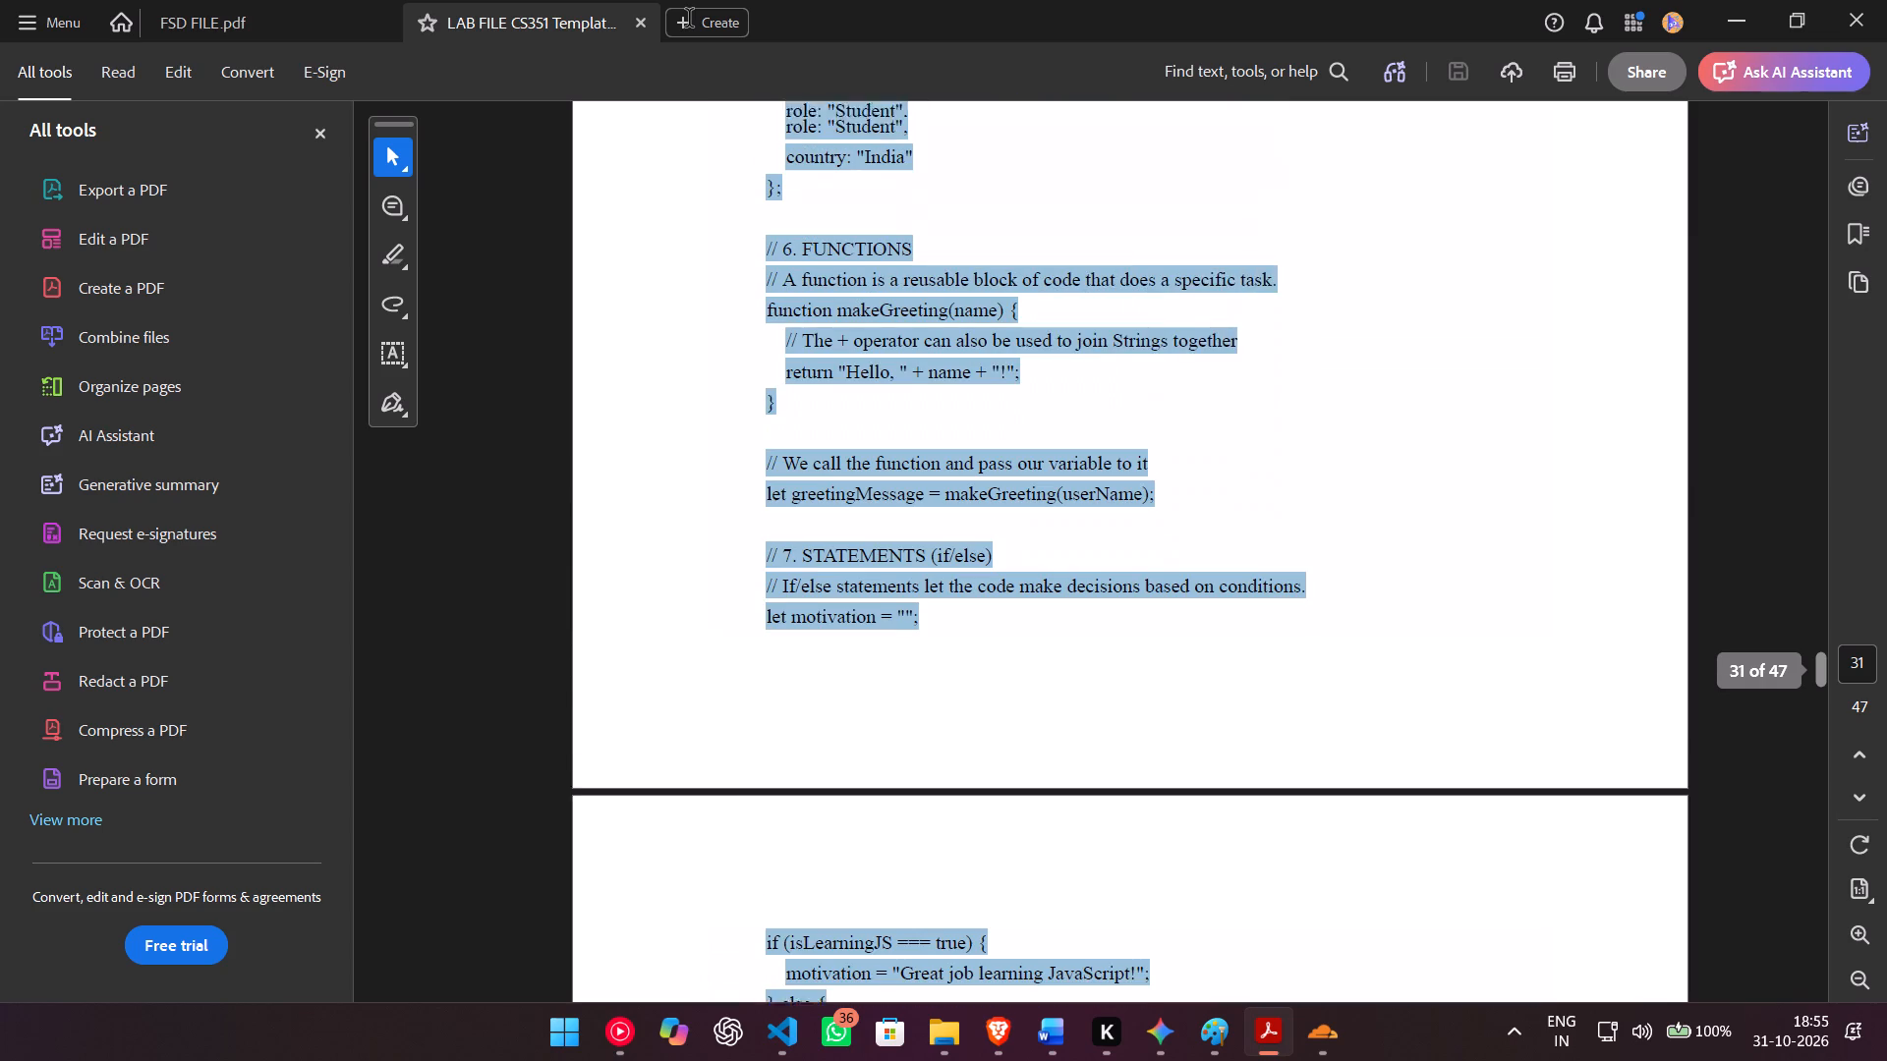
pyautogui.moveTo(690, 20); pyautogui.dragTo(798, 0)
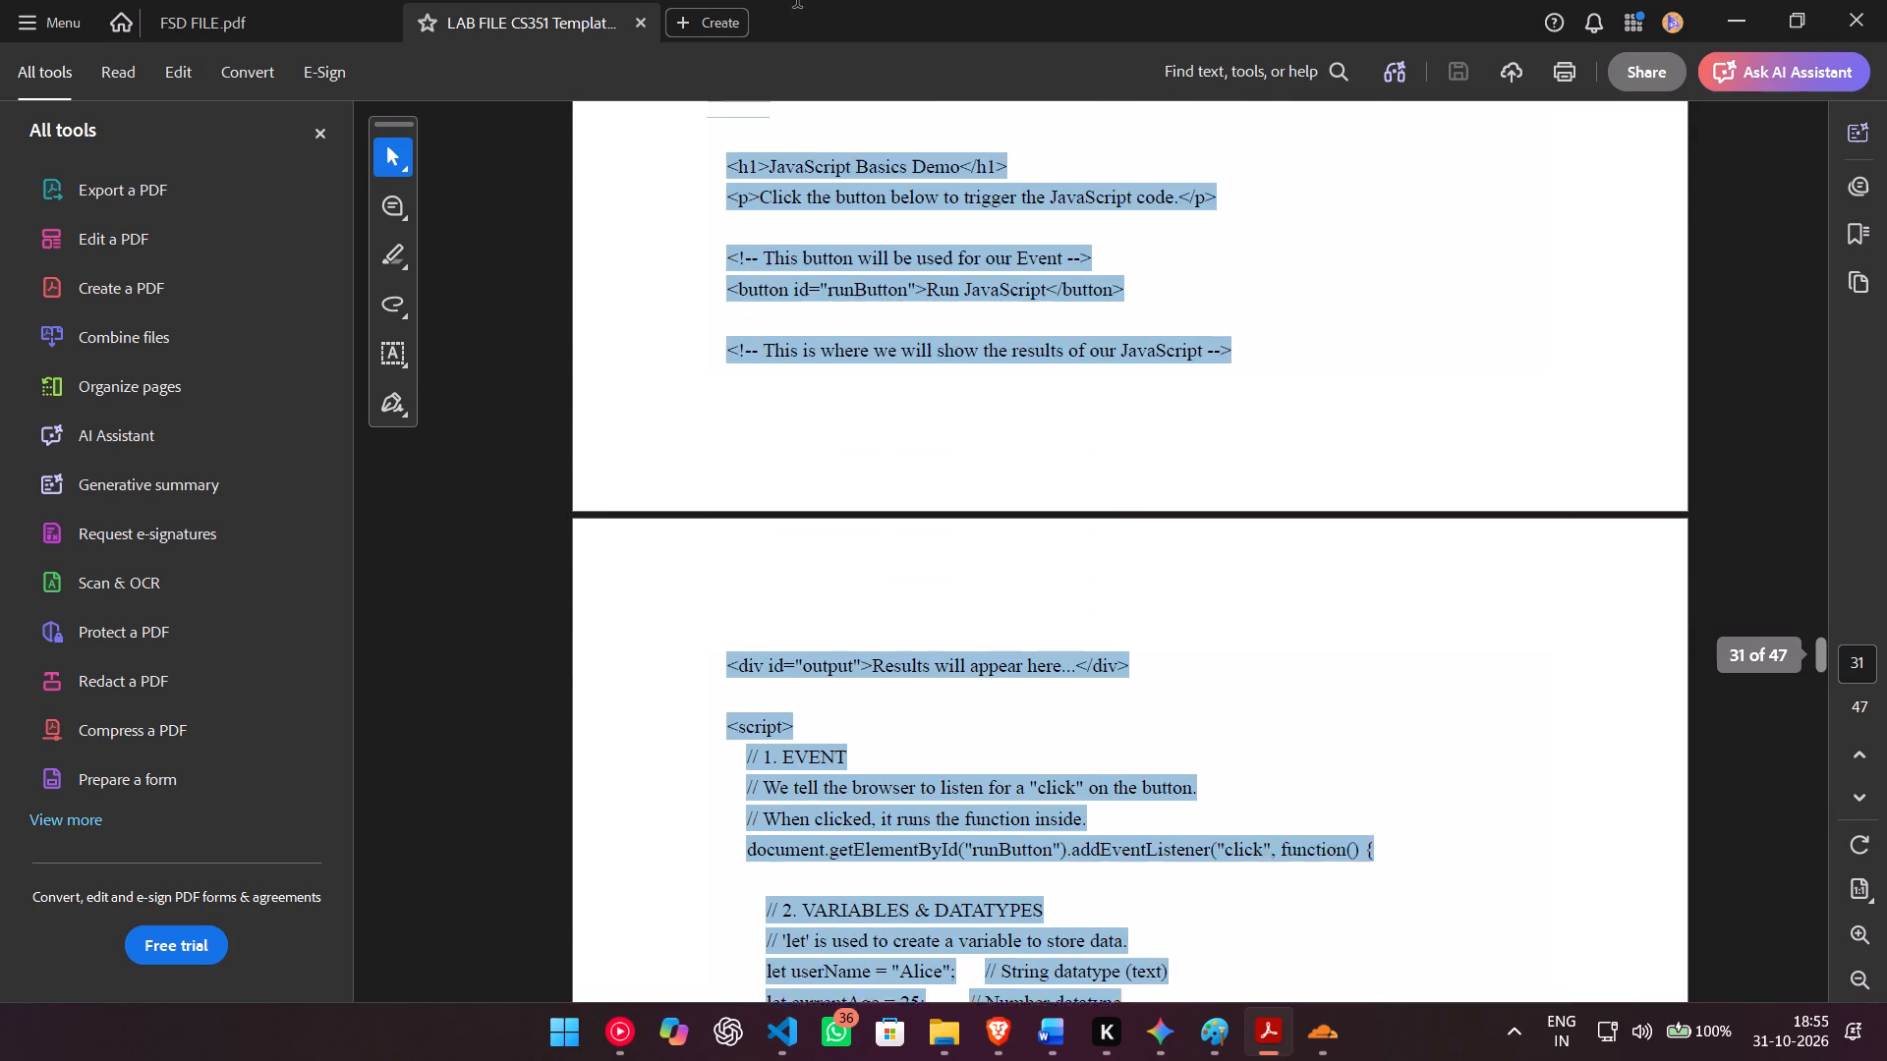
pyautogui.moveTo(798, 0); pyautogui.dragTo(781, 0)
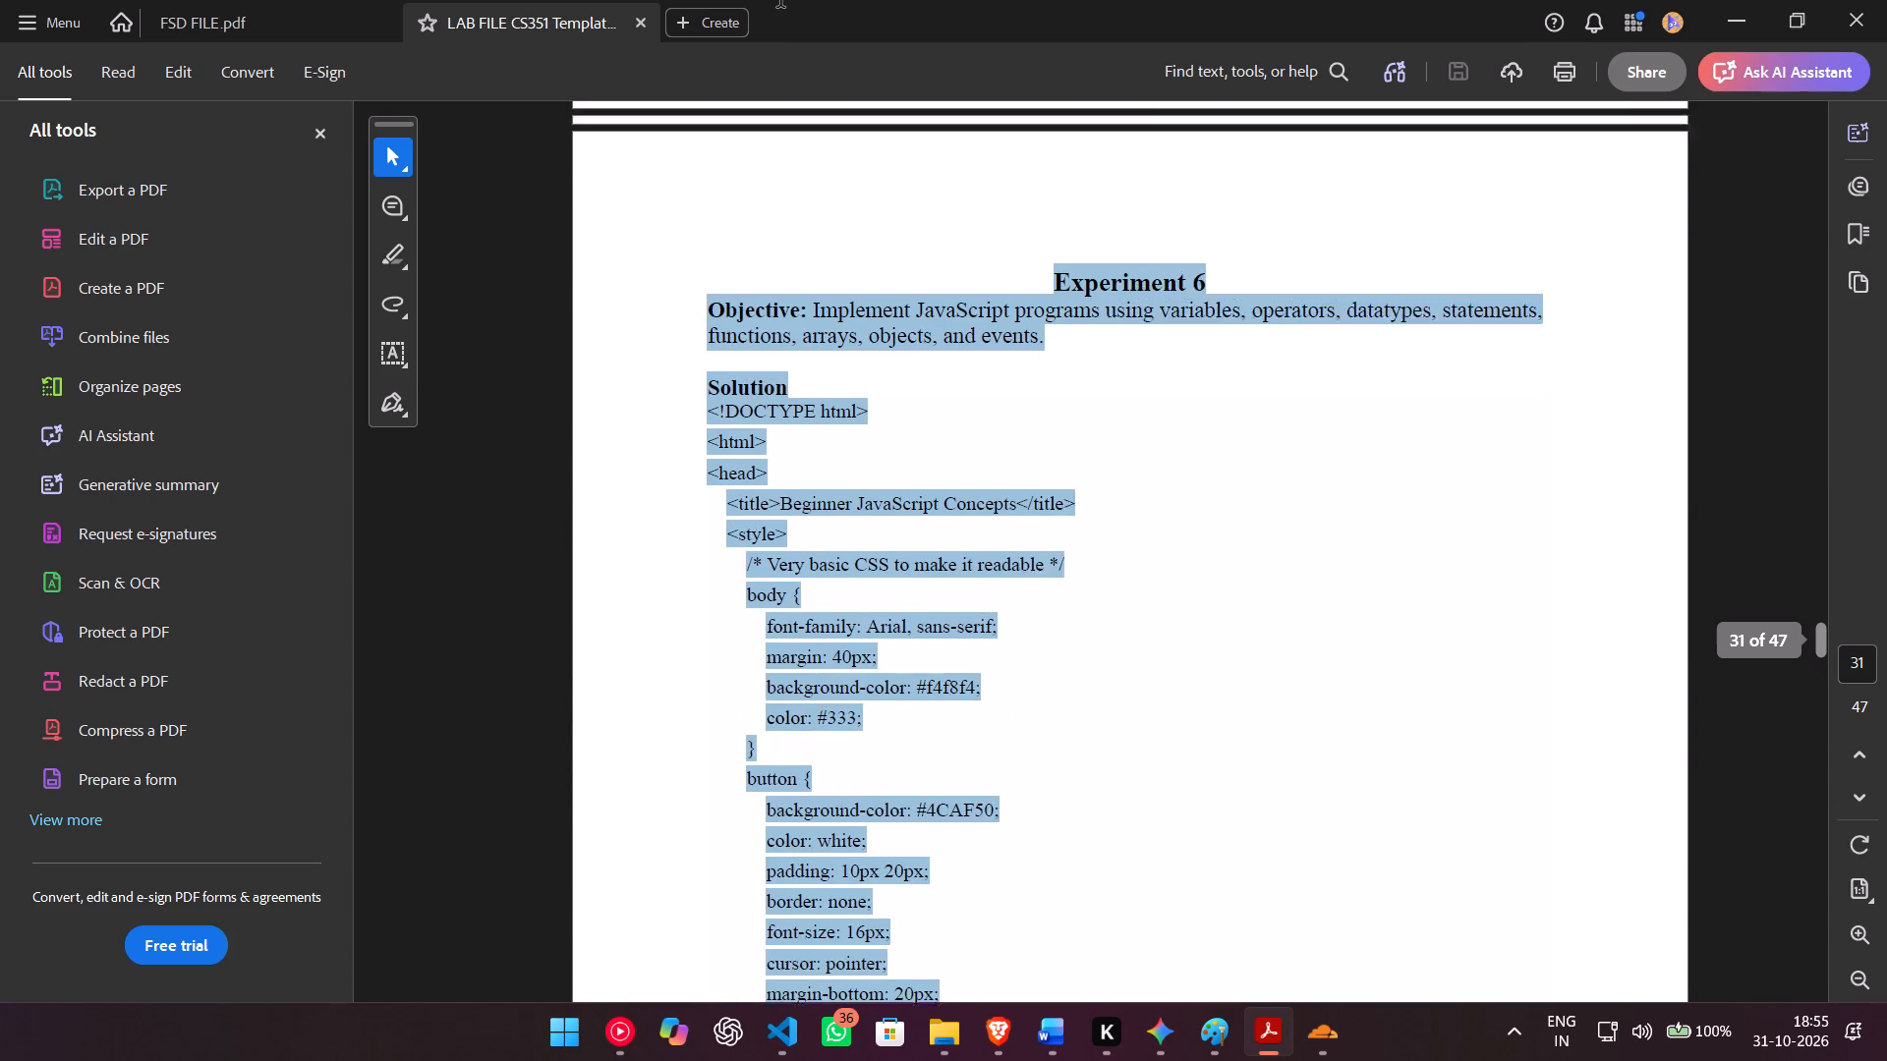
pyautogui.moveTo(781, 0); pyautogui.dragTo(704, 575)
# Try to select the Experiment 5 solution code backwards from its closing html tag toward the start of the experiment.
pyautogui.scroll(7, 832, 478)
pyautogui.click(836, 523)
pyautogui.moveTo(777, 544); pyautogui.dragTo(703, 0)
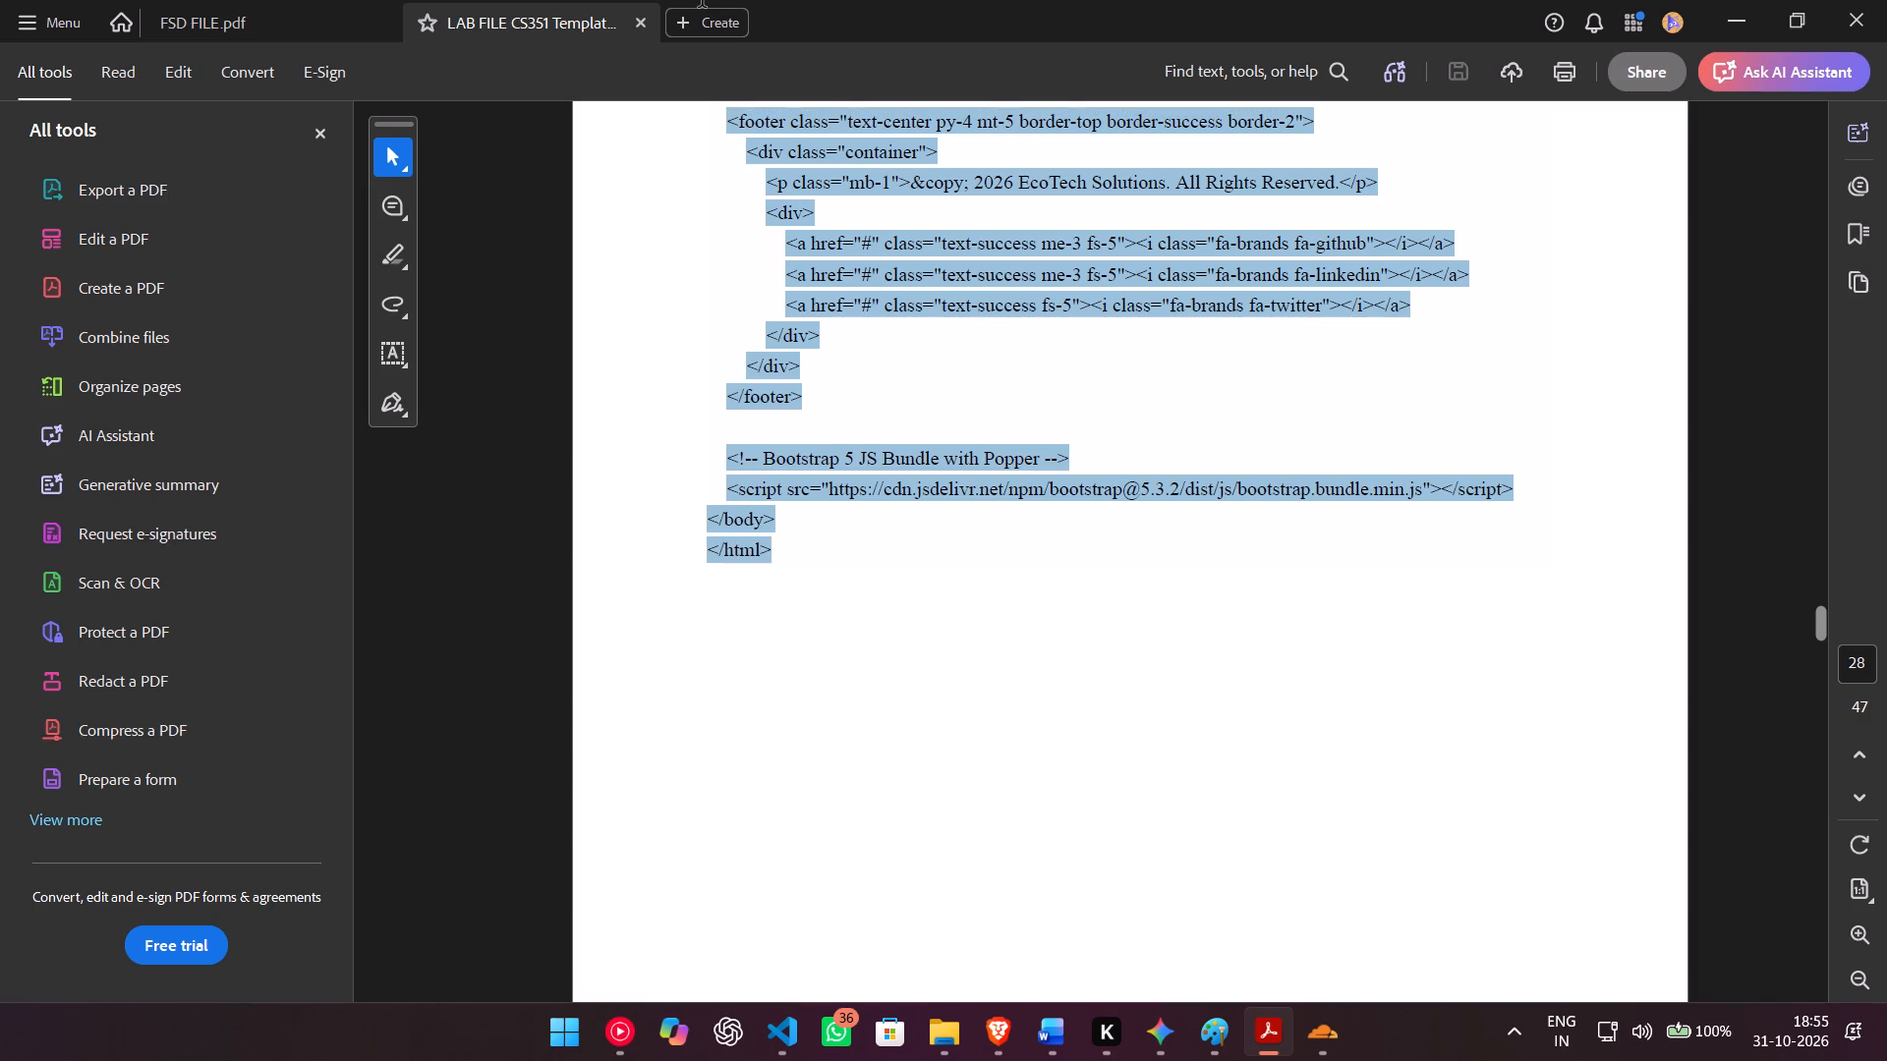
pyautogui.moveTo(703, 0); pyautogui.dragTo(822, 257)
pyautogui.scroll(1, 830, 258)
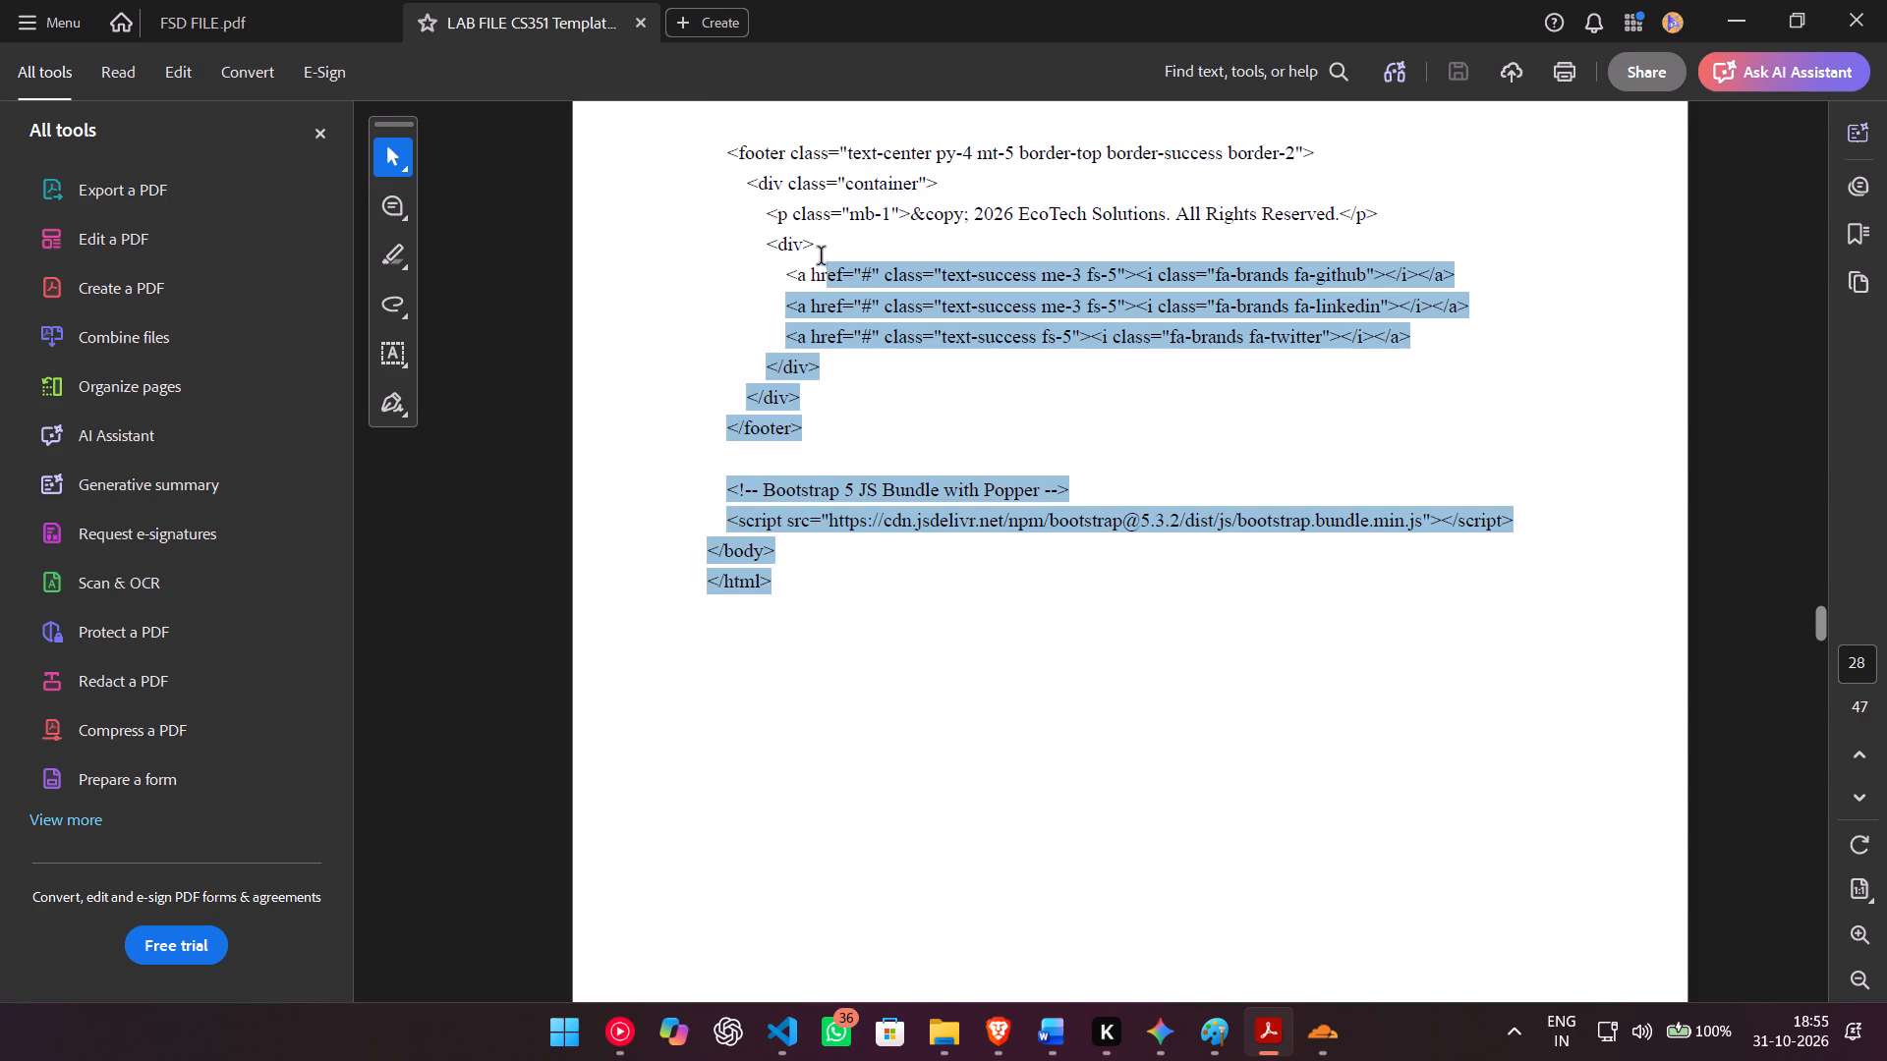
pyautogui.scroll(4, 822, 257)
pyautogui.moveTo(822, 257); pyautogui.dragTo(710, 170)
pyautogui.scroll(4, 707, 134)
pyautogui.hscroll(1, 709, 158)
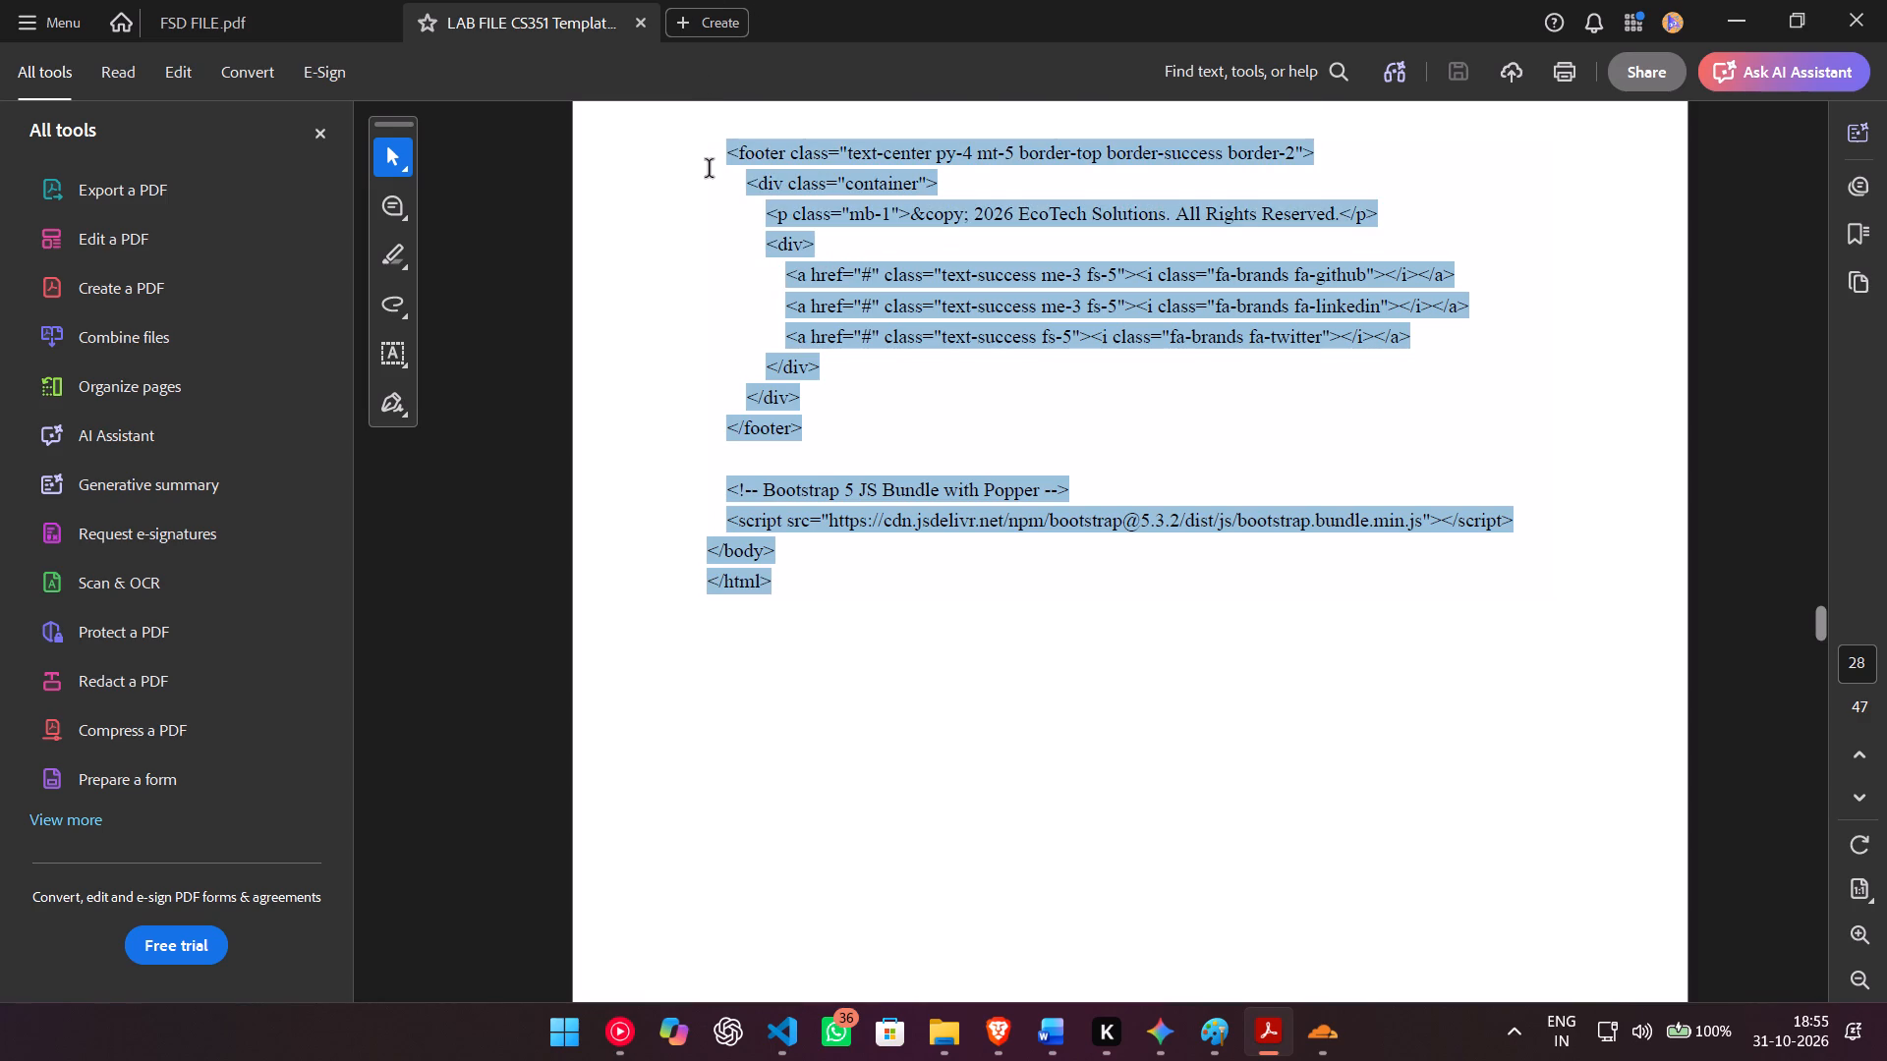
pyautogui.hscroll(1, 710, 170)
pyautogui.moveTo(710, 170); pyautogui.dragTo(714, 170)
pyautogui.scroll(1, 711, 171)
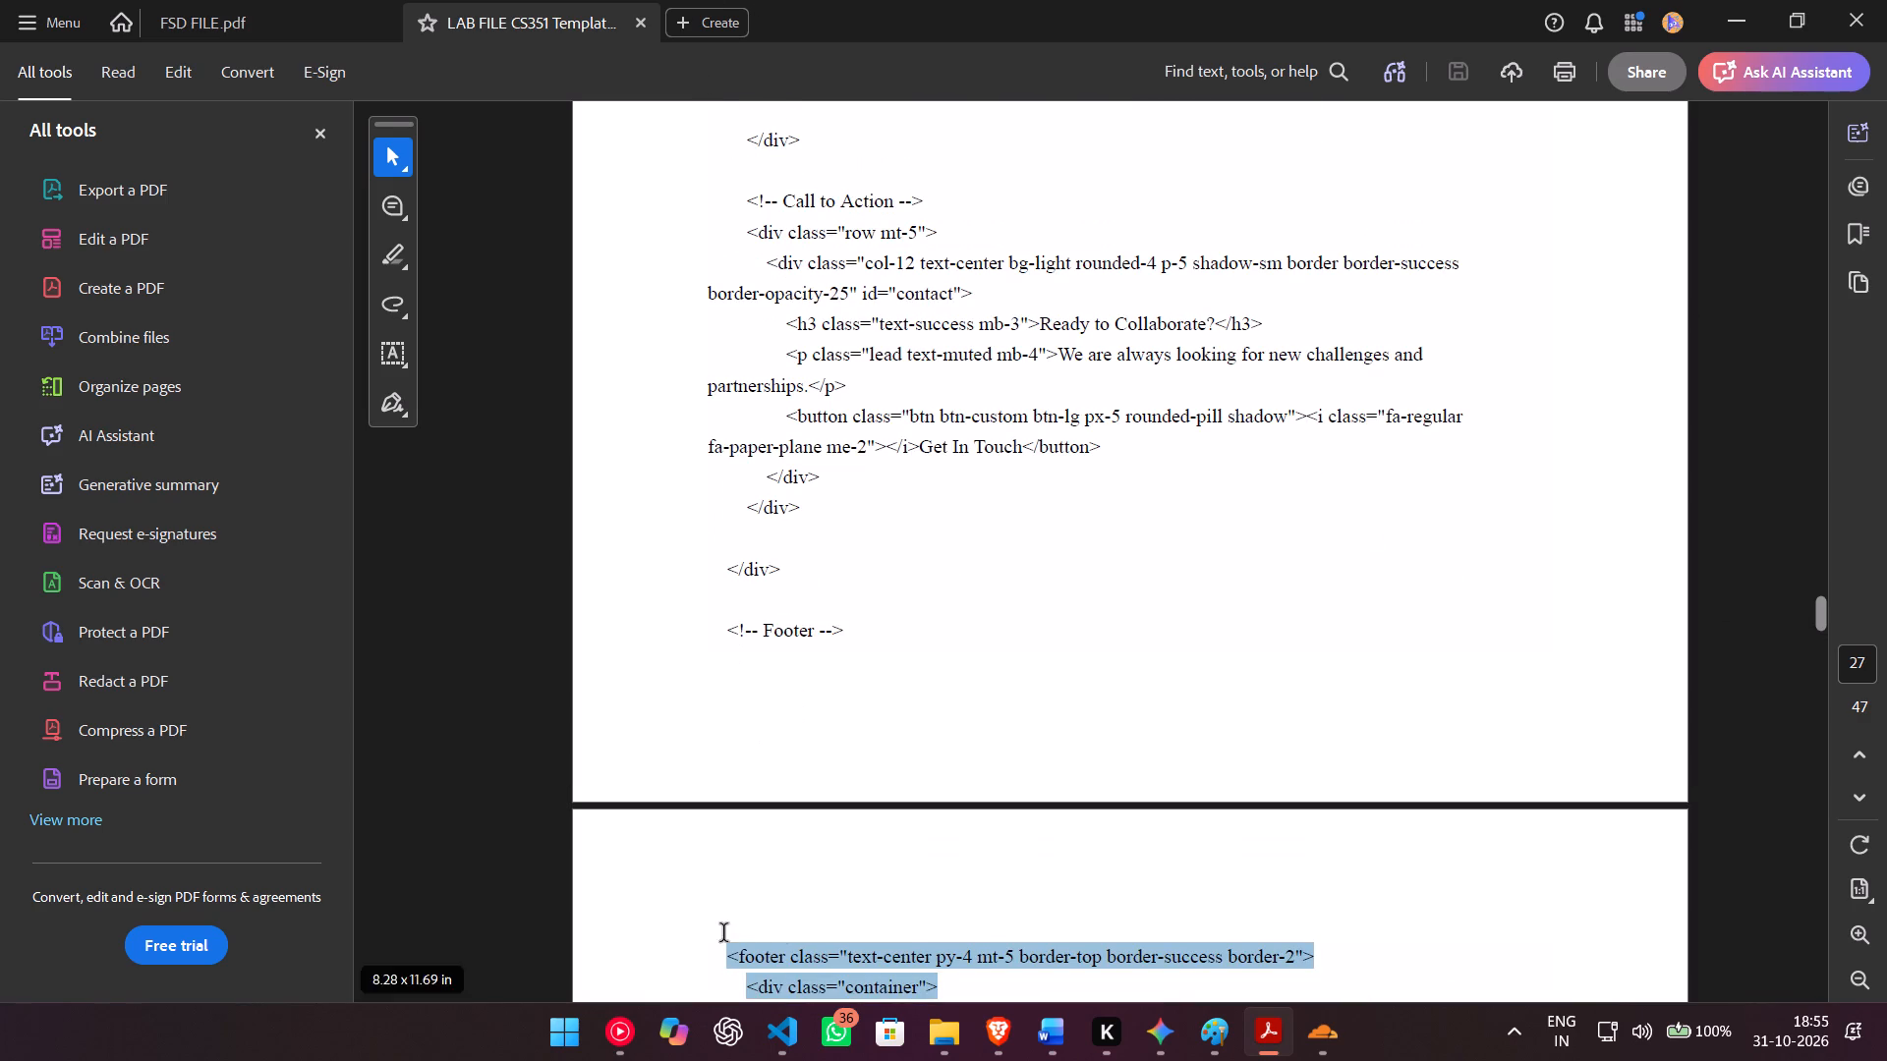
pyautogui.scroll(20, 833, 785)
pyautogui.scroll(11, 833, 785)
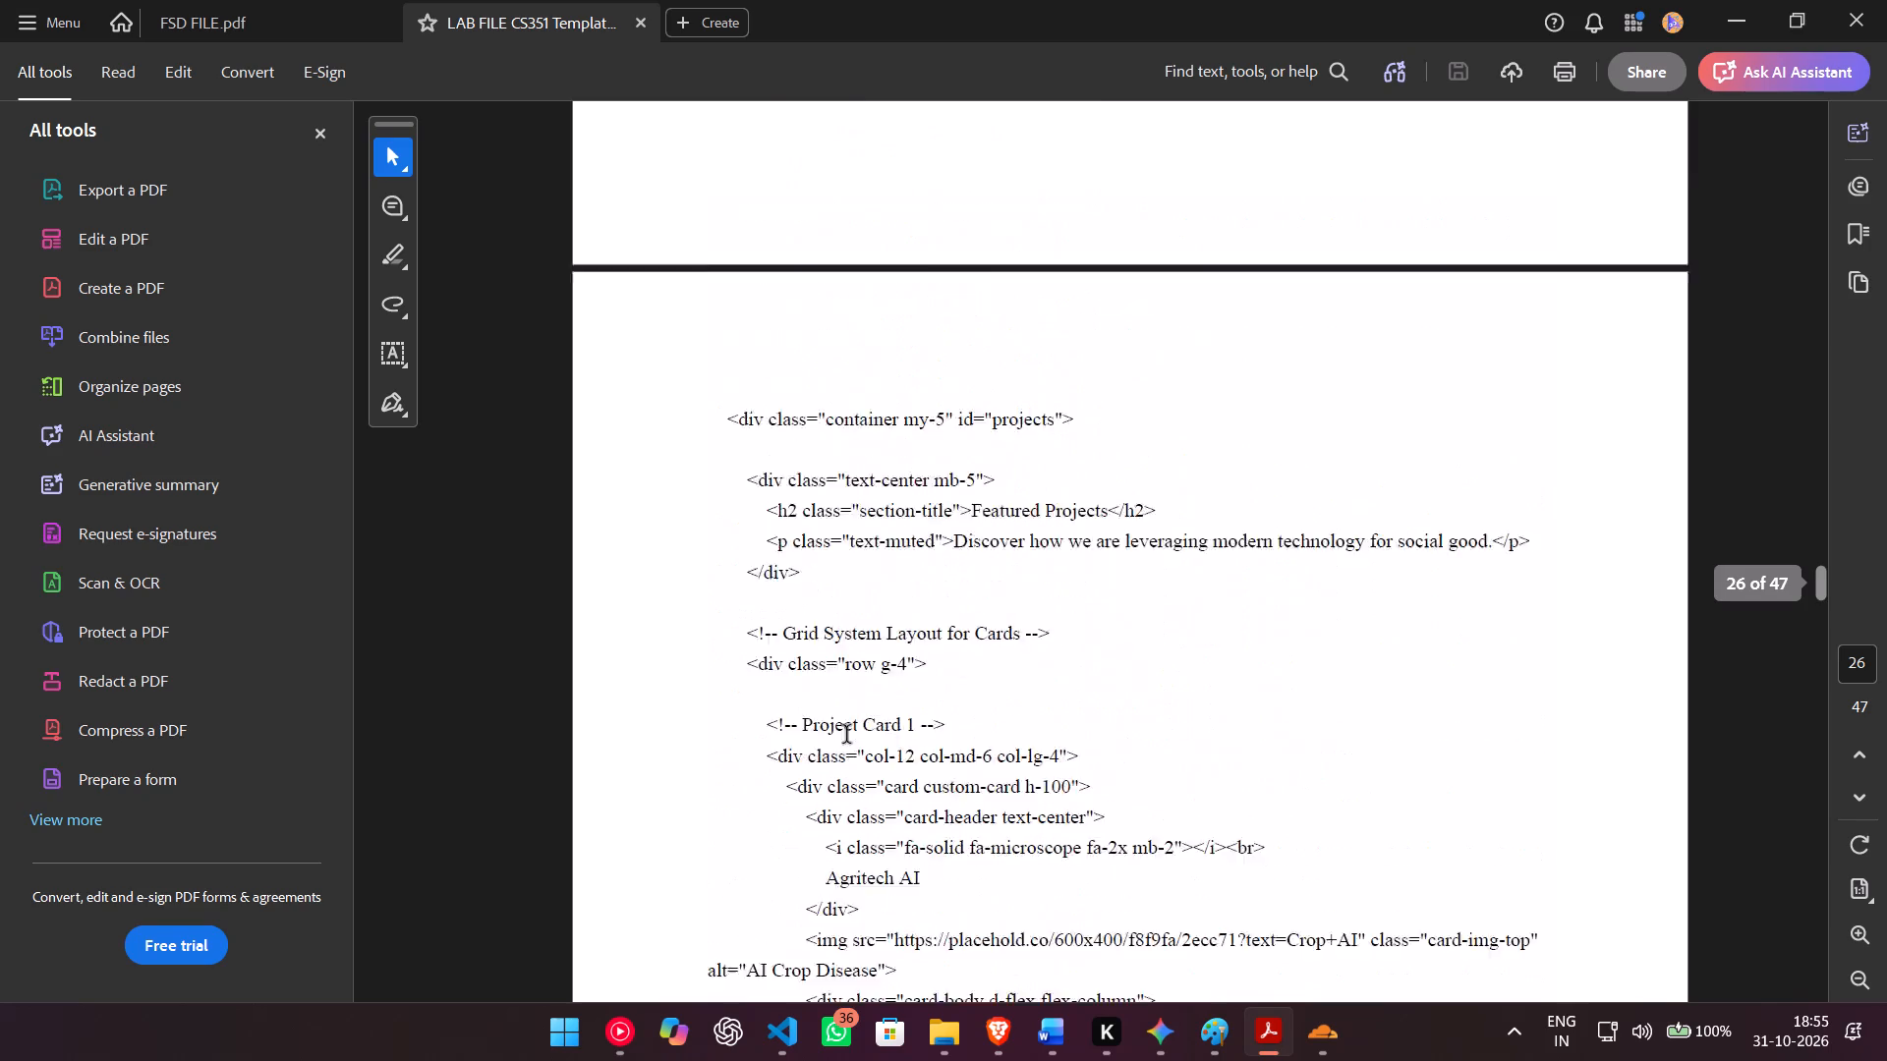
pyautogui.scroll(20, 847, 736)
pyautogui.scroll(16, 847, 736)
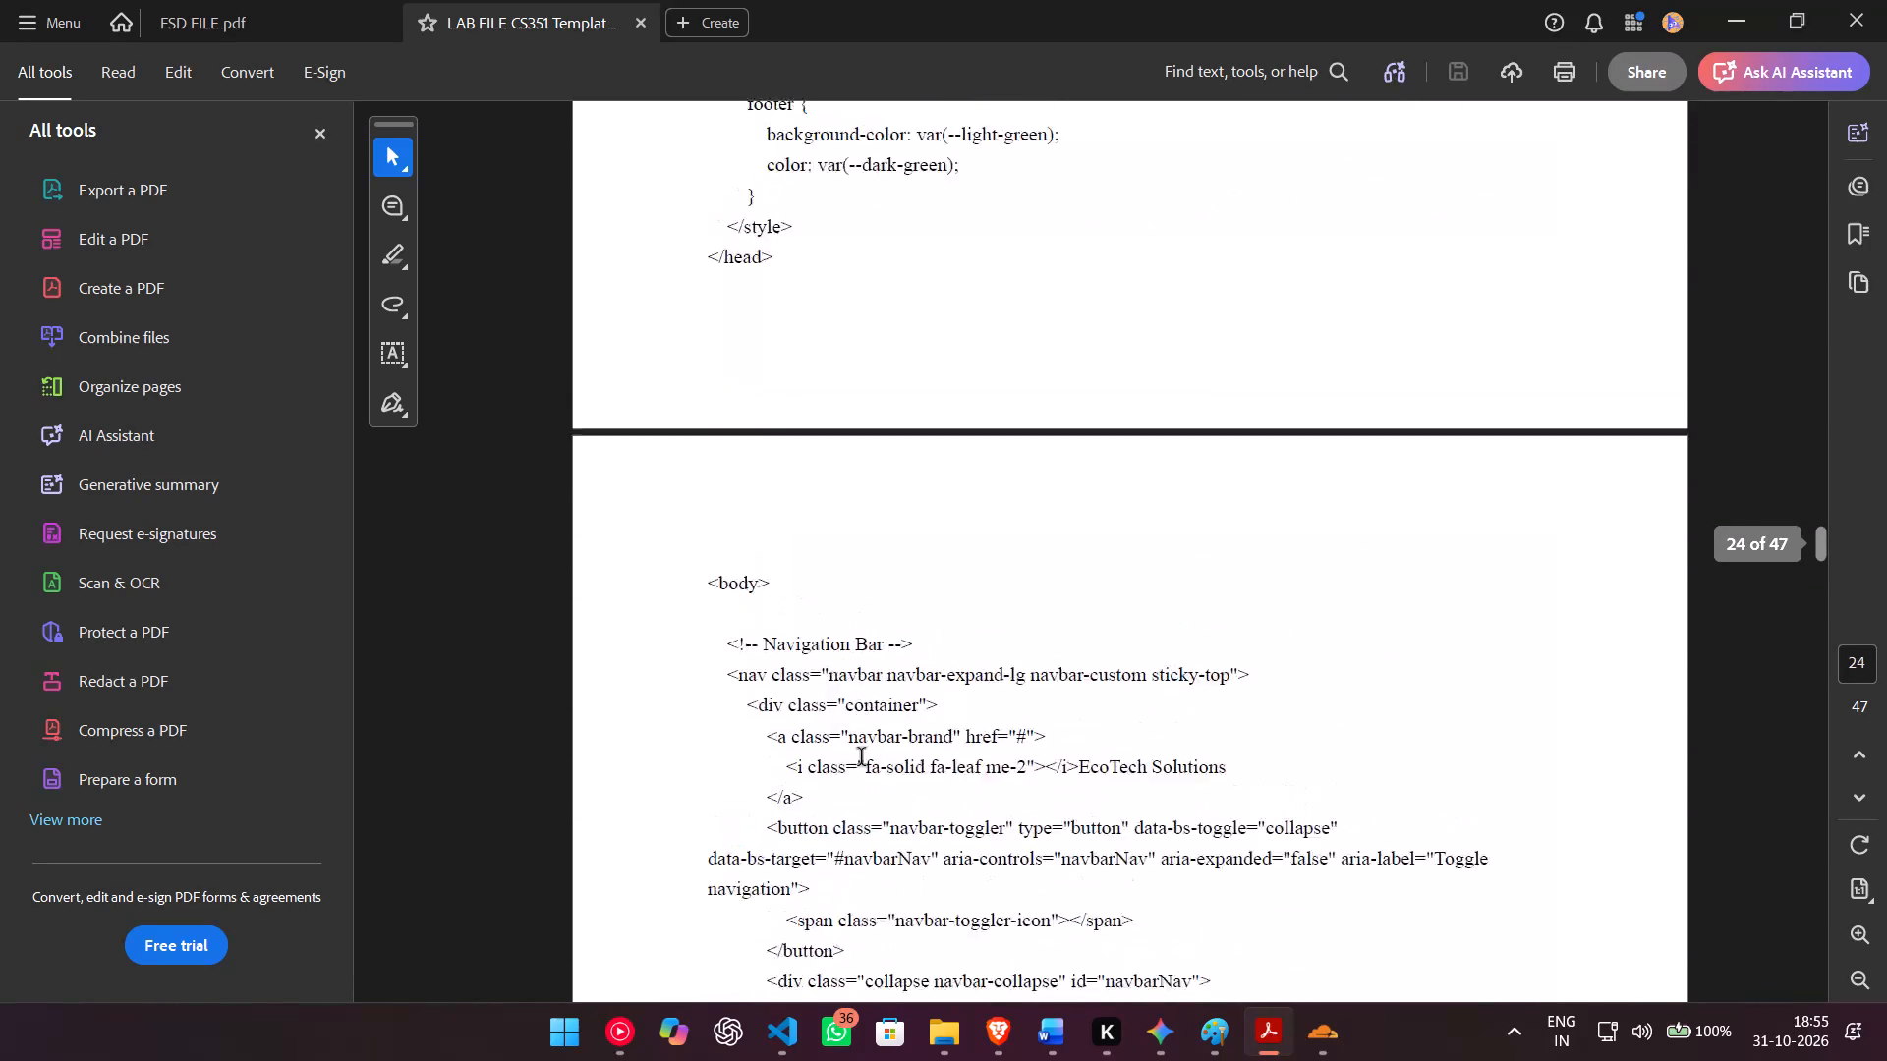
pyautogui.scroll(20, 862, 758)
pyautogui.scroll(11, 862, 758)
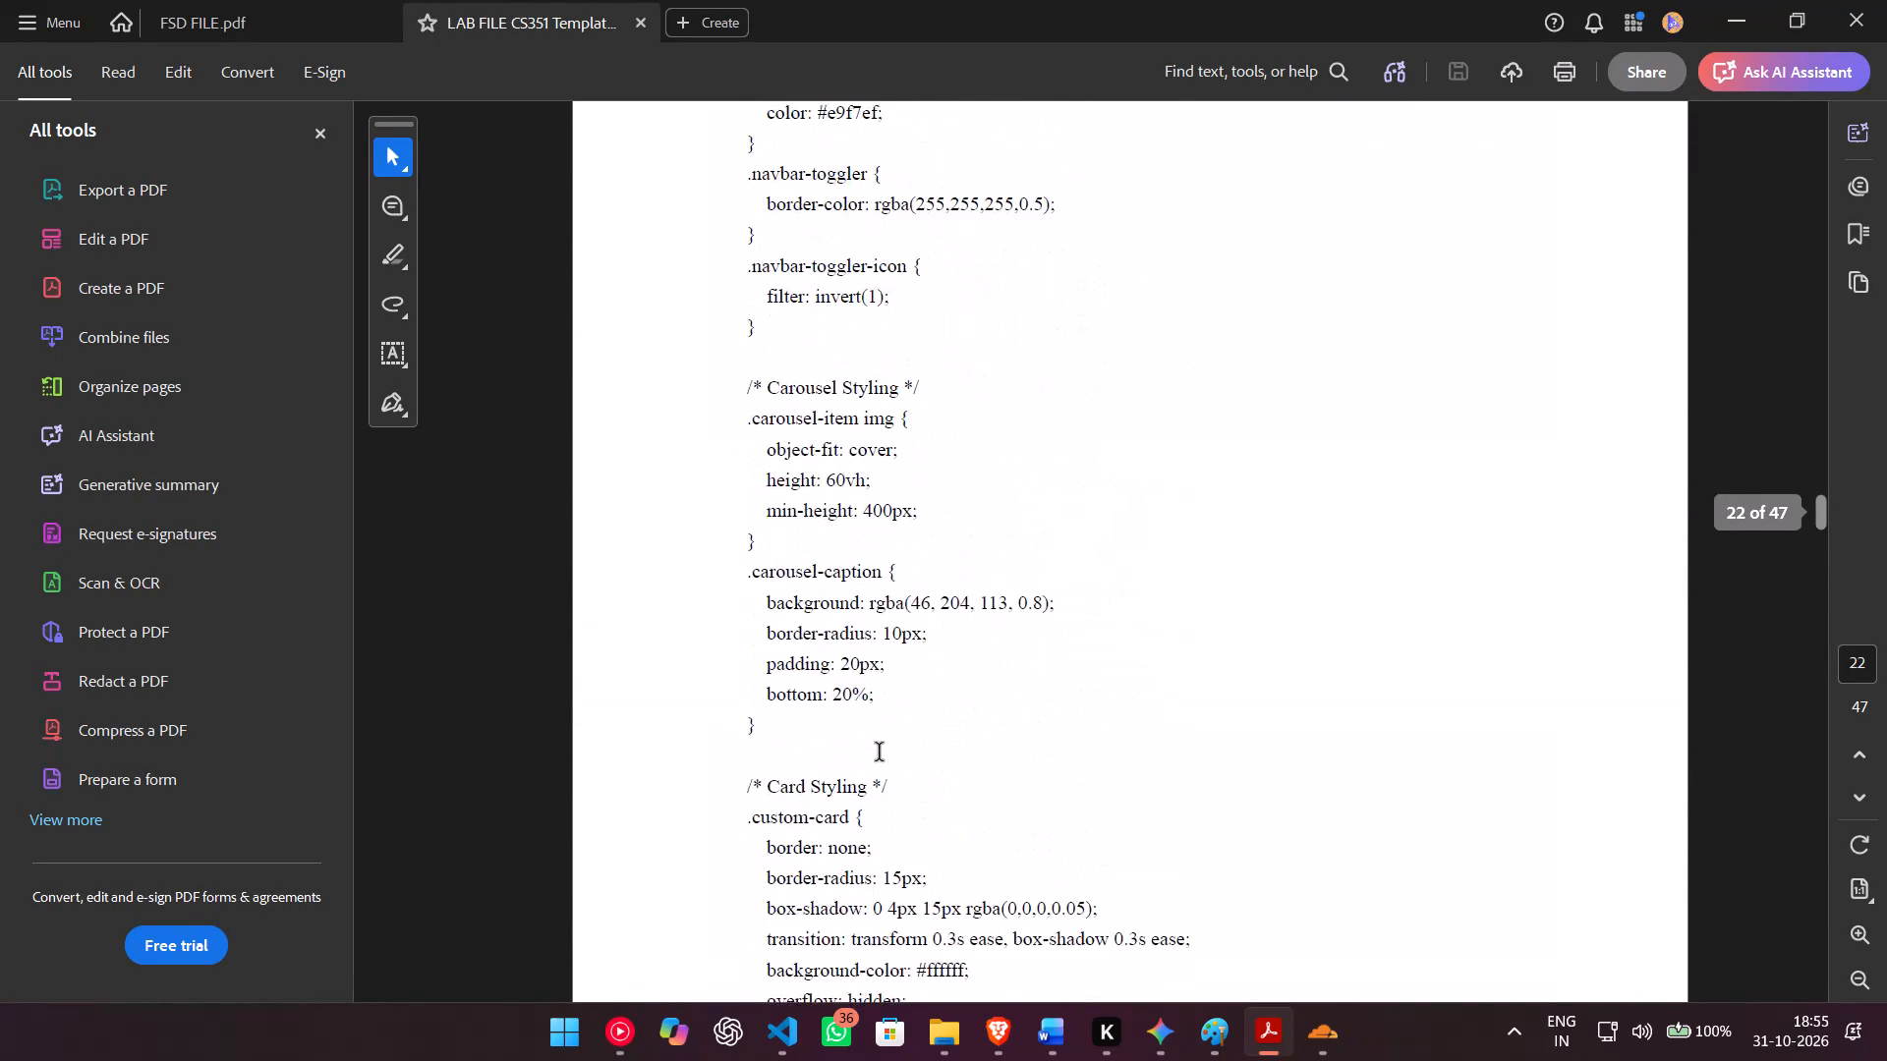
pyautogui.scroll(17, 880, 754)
# Switch to the Brave browser and open LAB FILE CS351 Template from the recent Google Docs documents.
pyautogui.hotkey('alt', 'Tab')
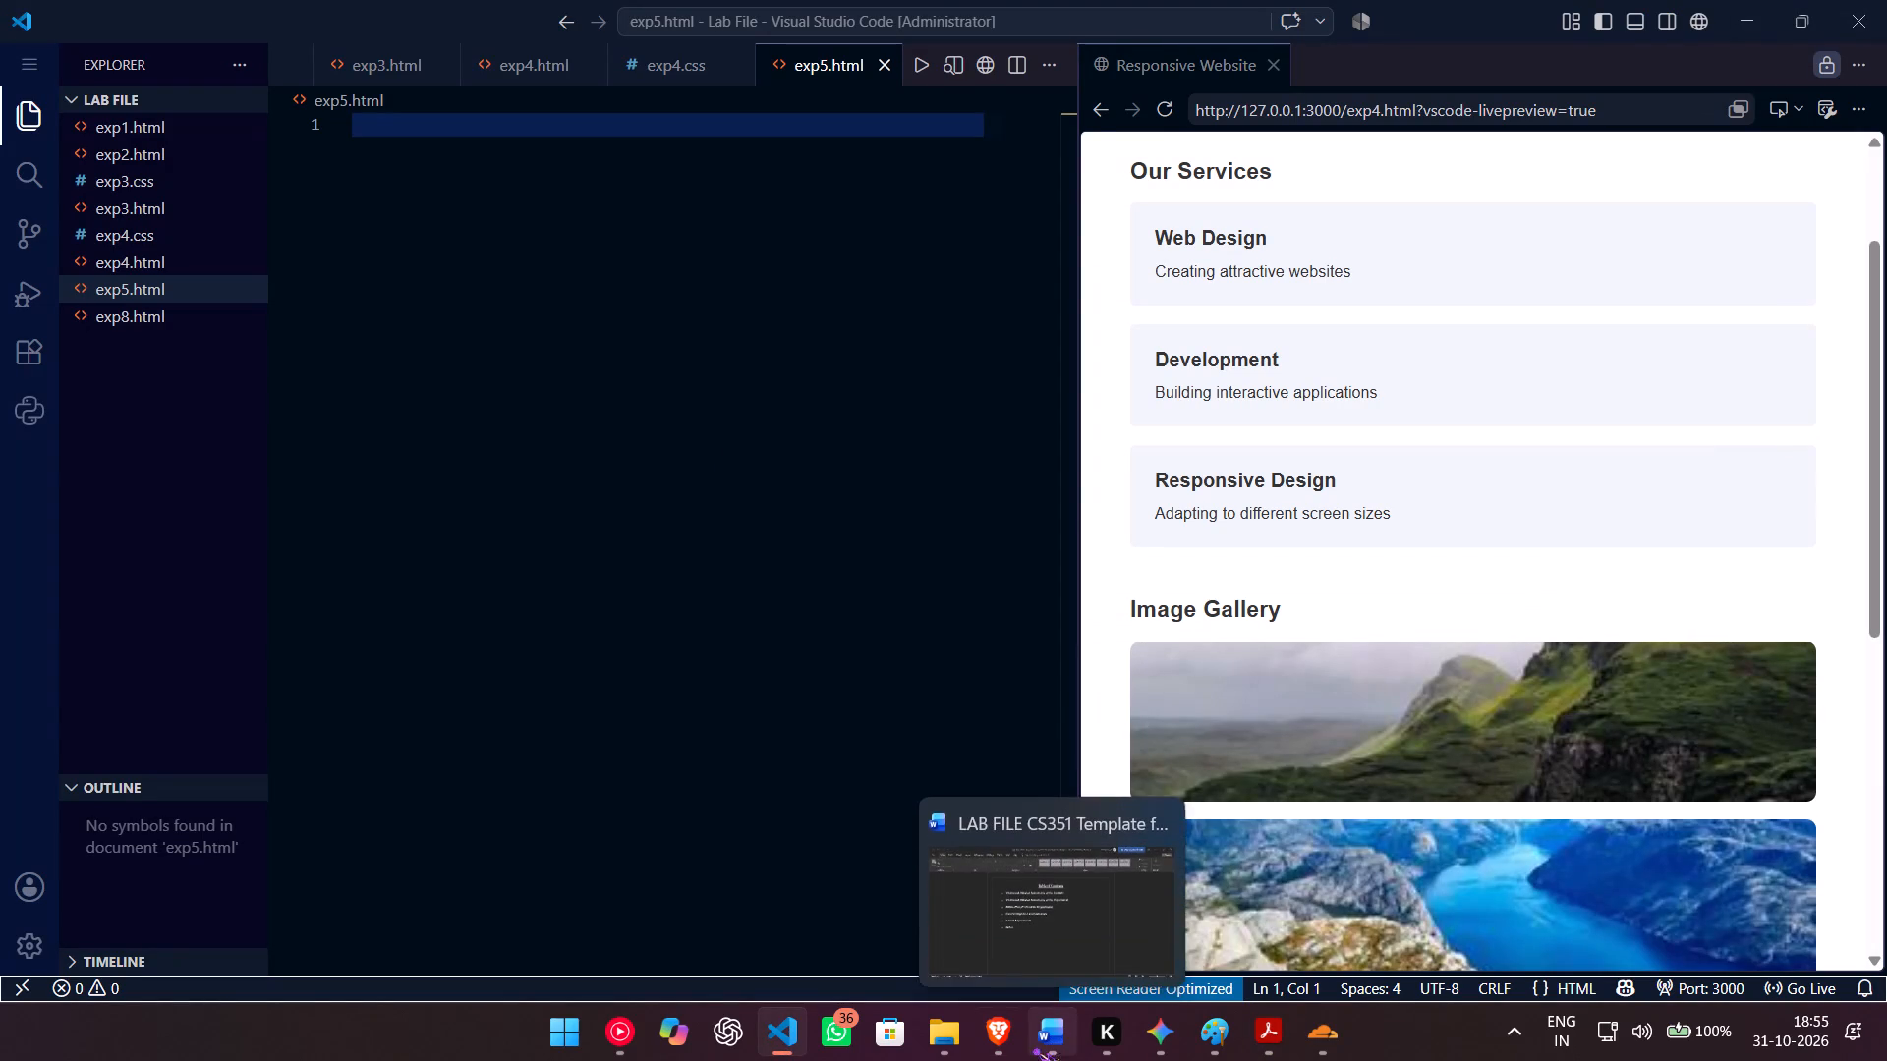
pyautogui.click(1004, 1041)
pyautogui.click(262, 5)
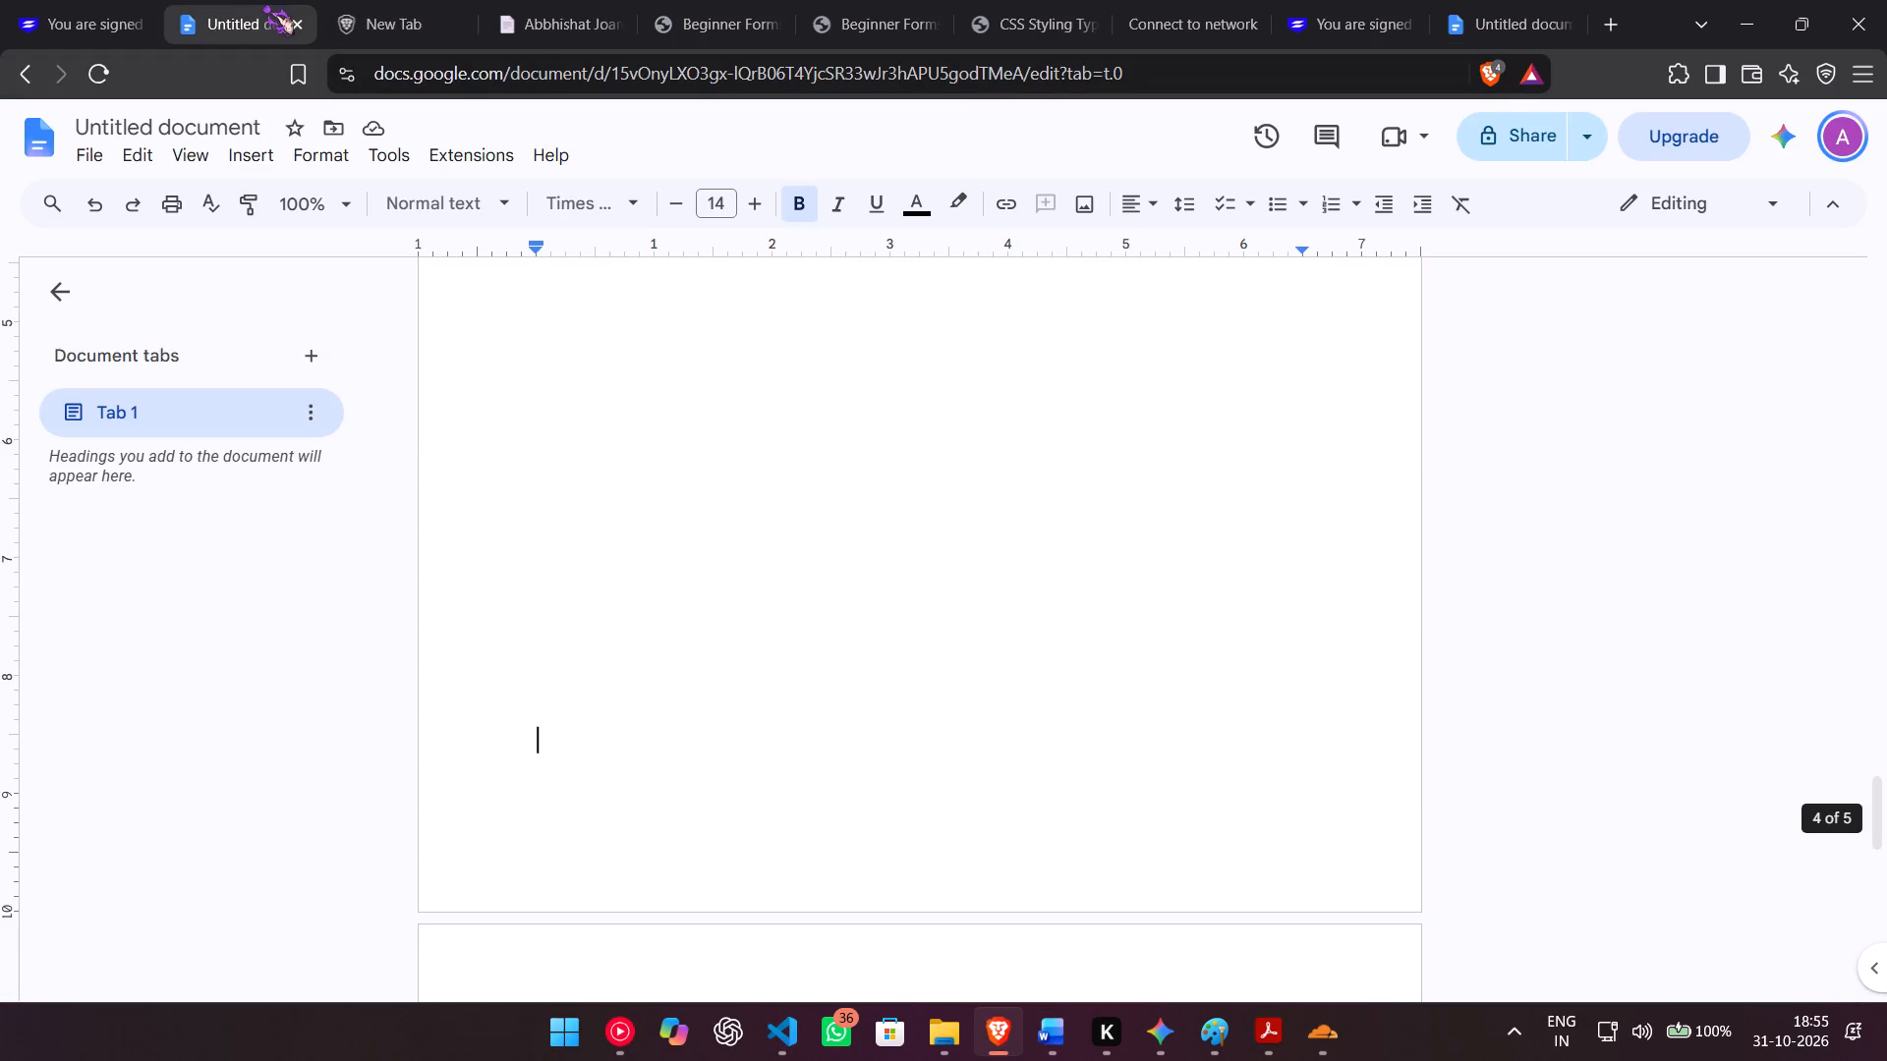
pyautogui.click(395, 0)
pyautogui.click(253, 25)
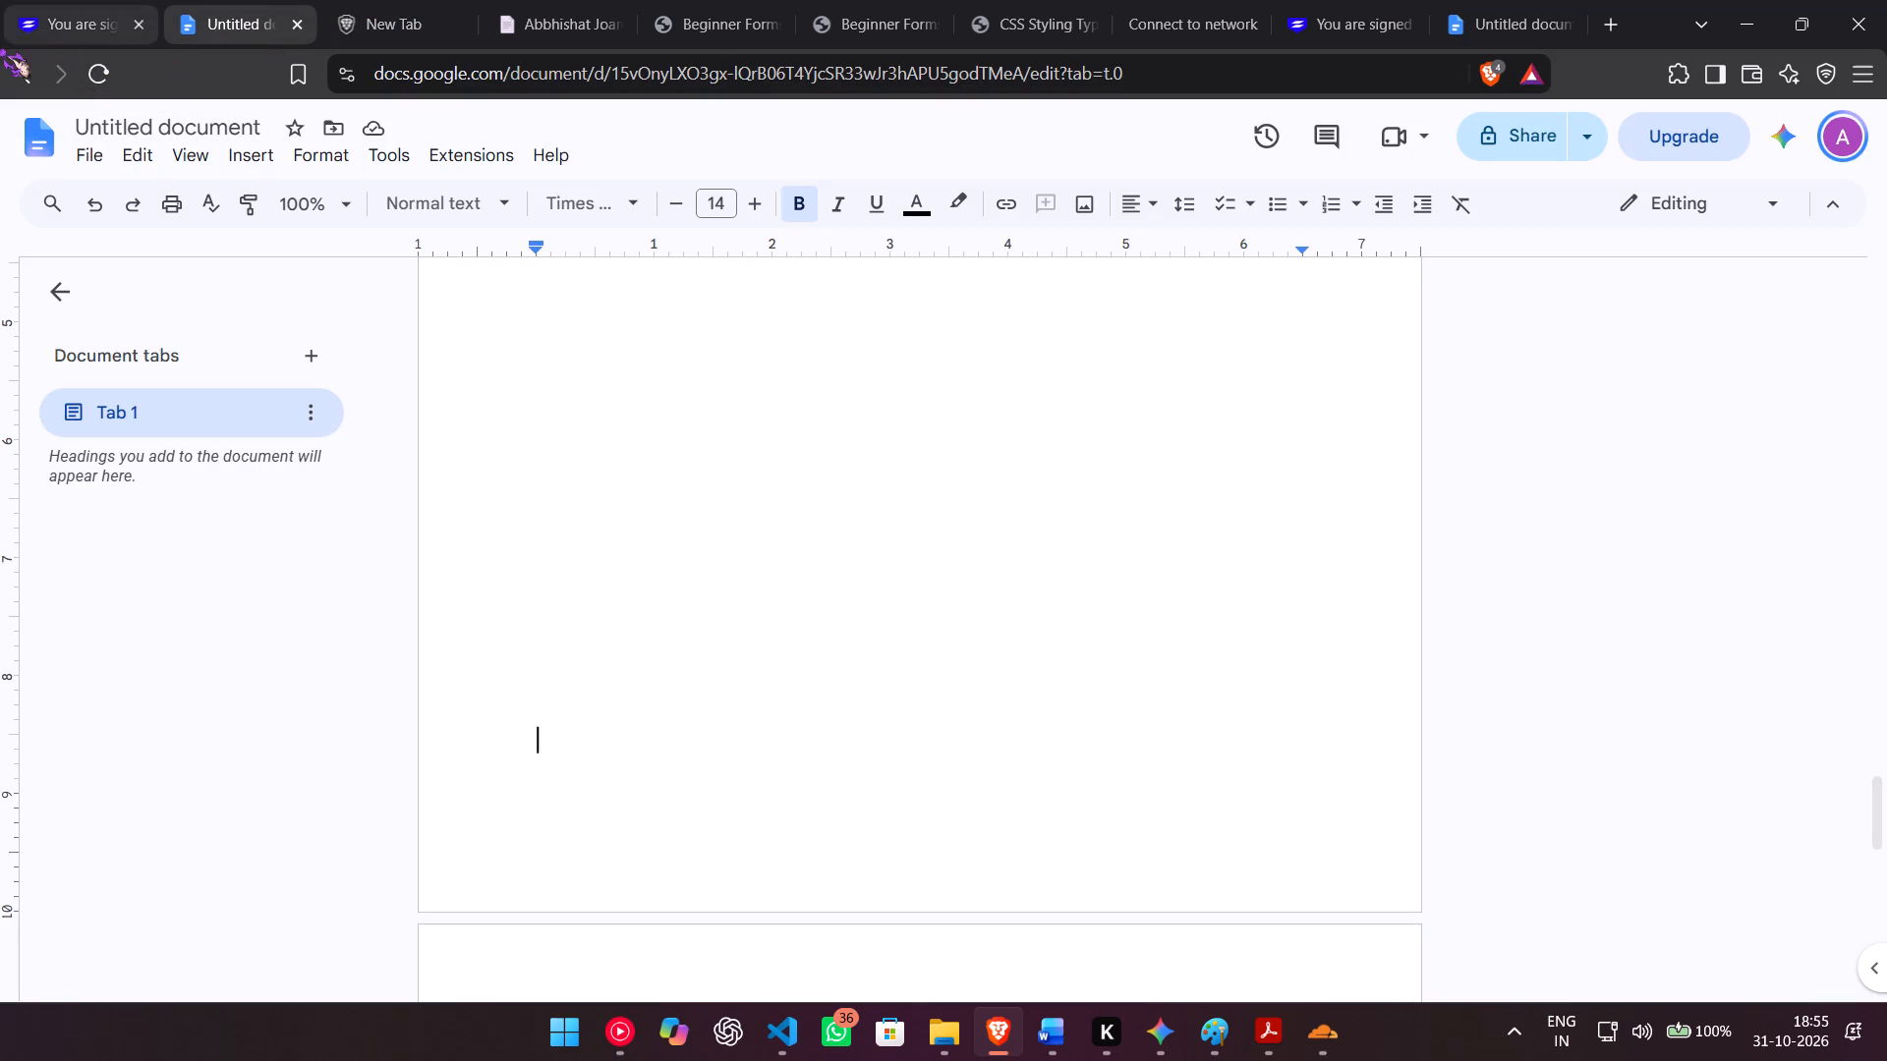
pyautogui.click(17, 67)
pyautogui.scroll(7, 656, 418)
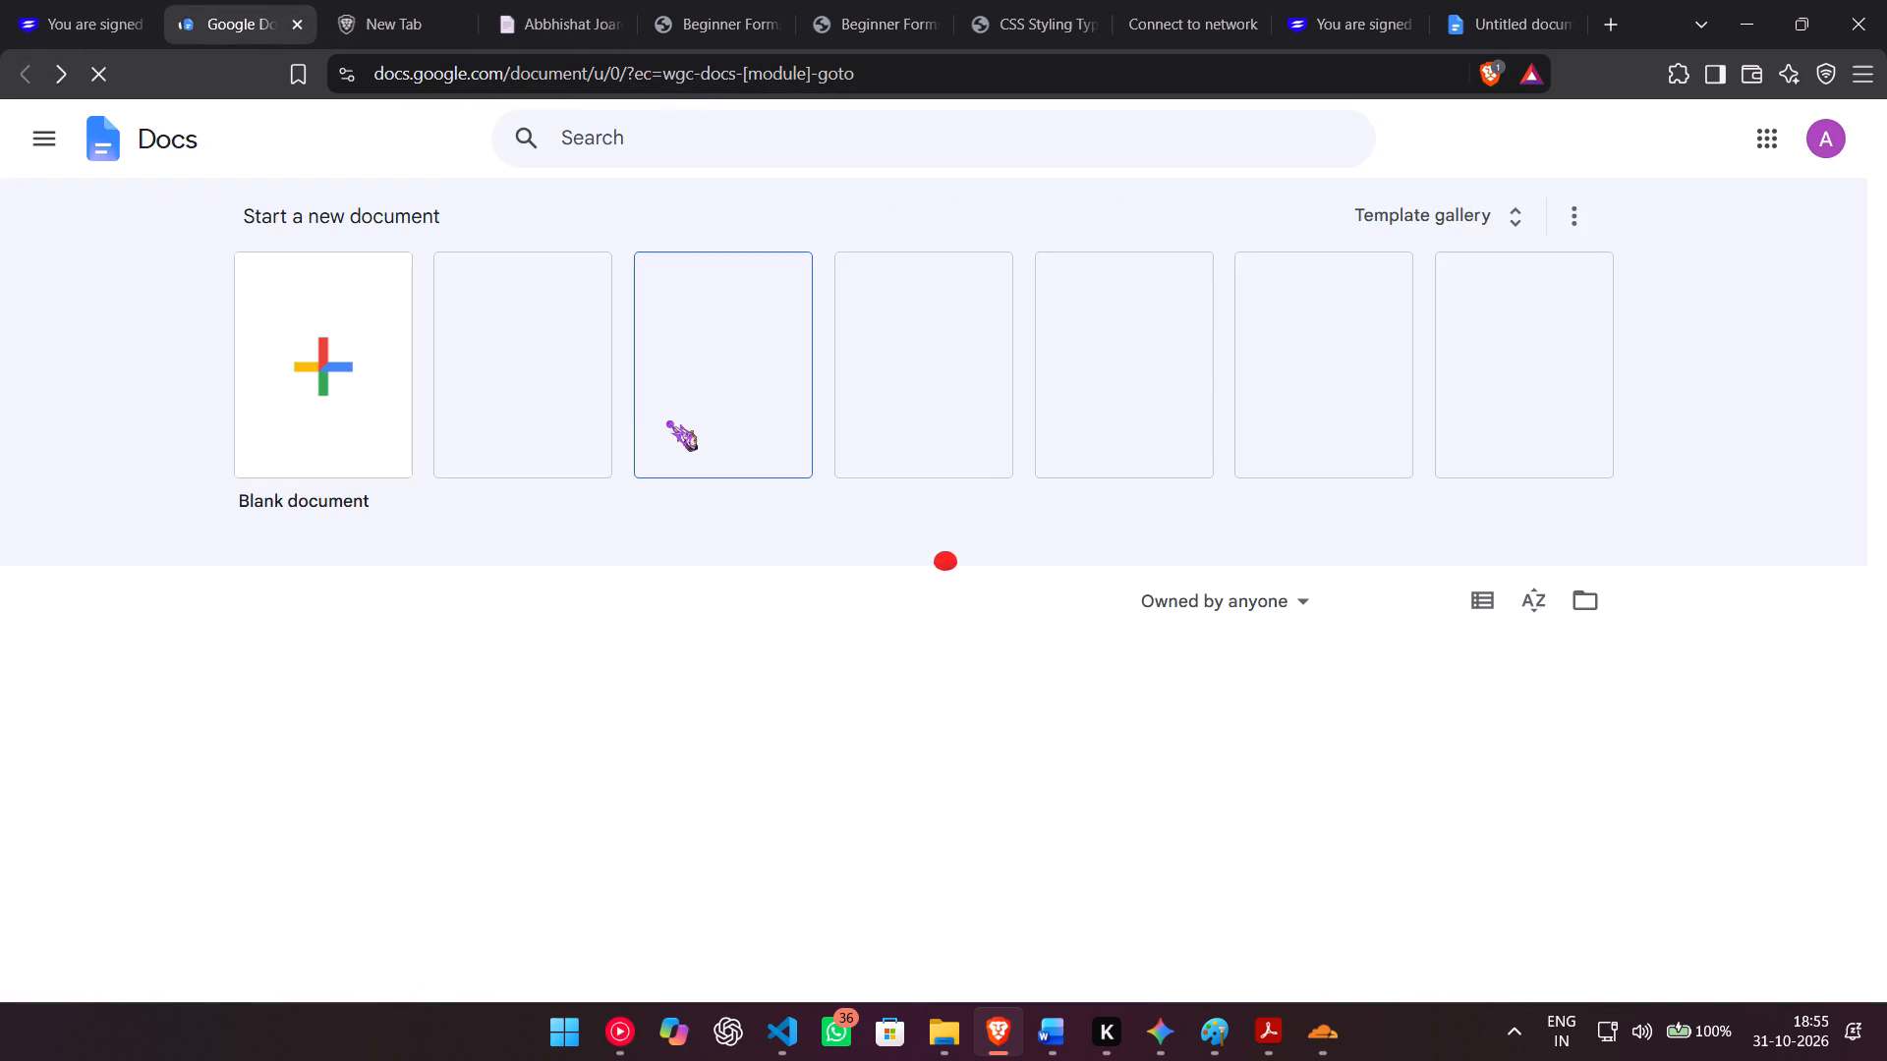
pyautogui.scroll(-4, 614, 588)
pyautogui.click(679, 499)
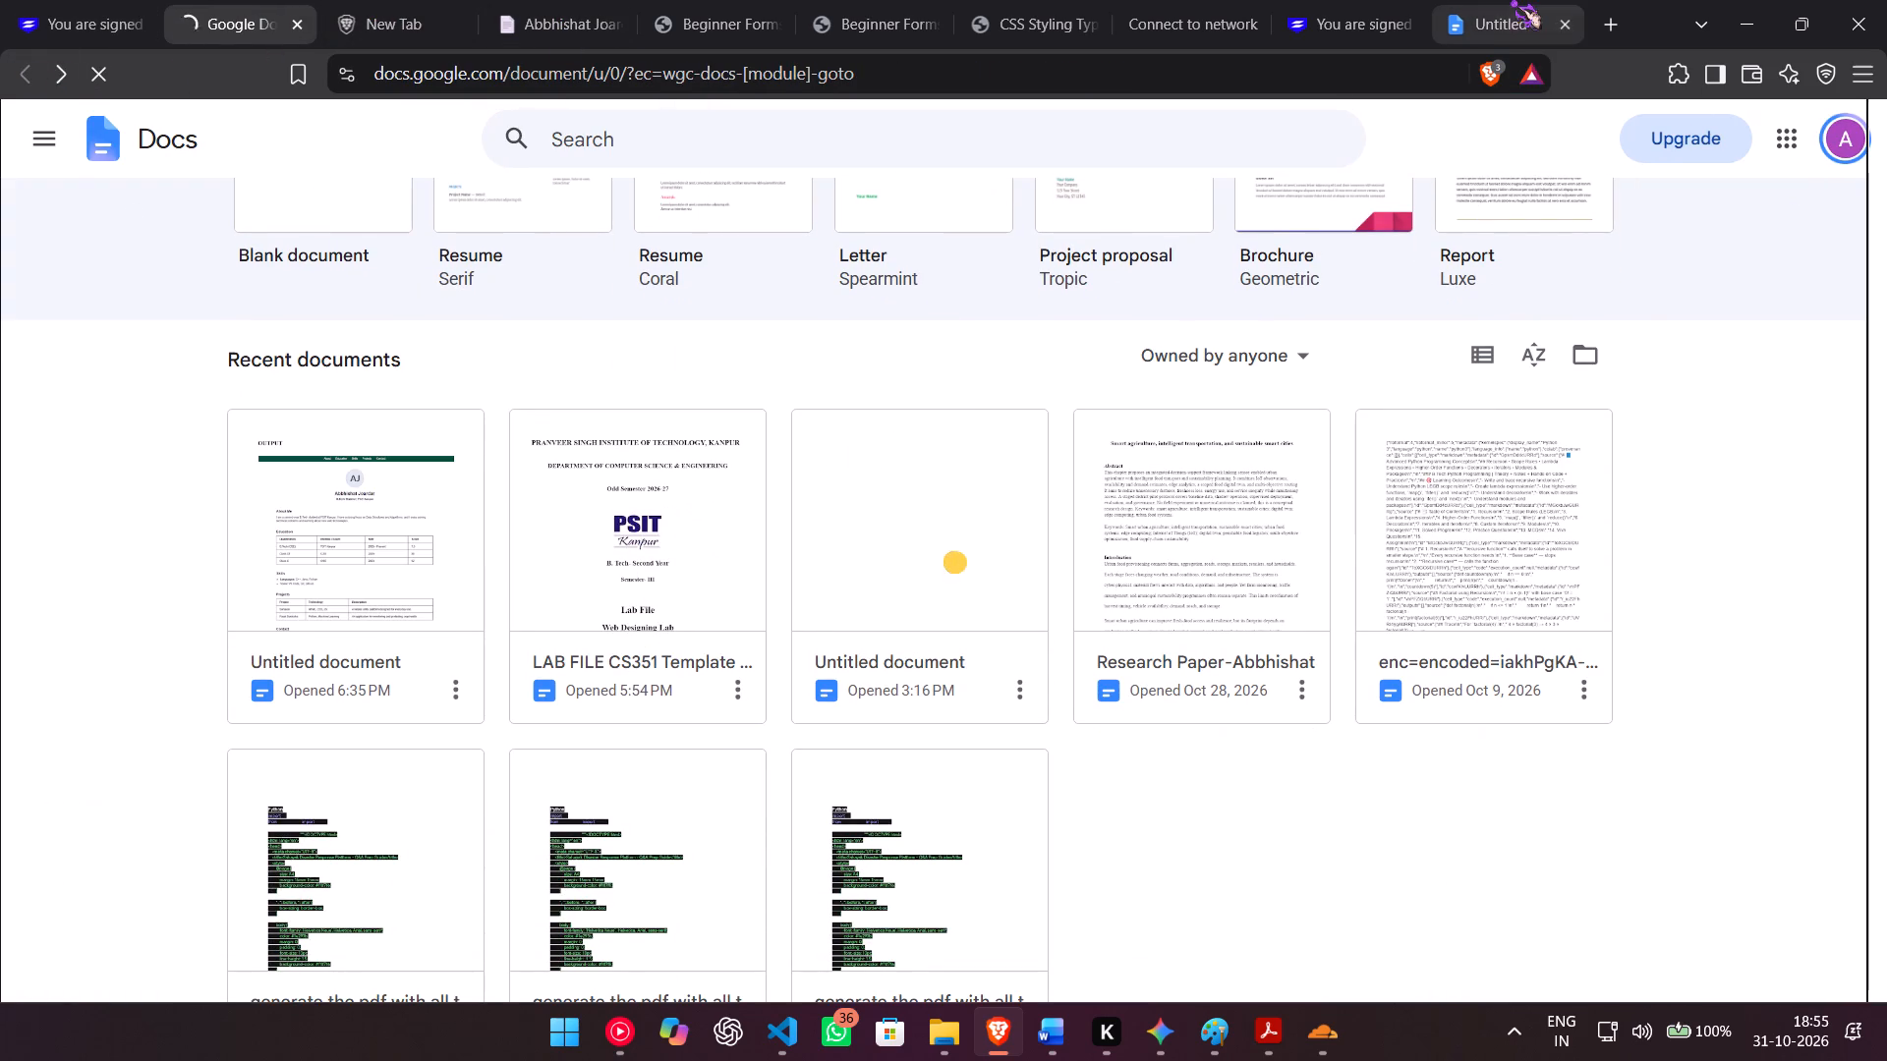
# Check the last pages of the untitled output document around the Responsive Website screenshot.
pyautogui.click(1514, 0)
pyautogui.scroll(15, 904, 520)
pyautogui.scroll(-6, 822, 591)
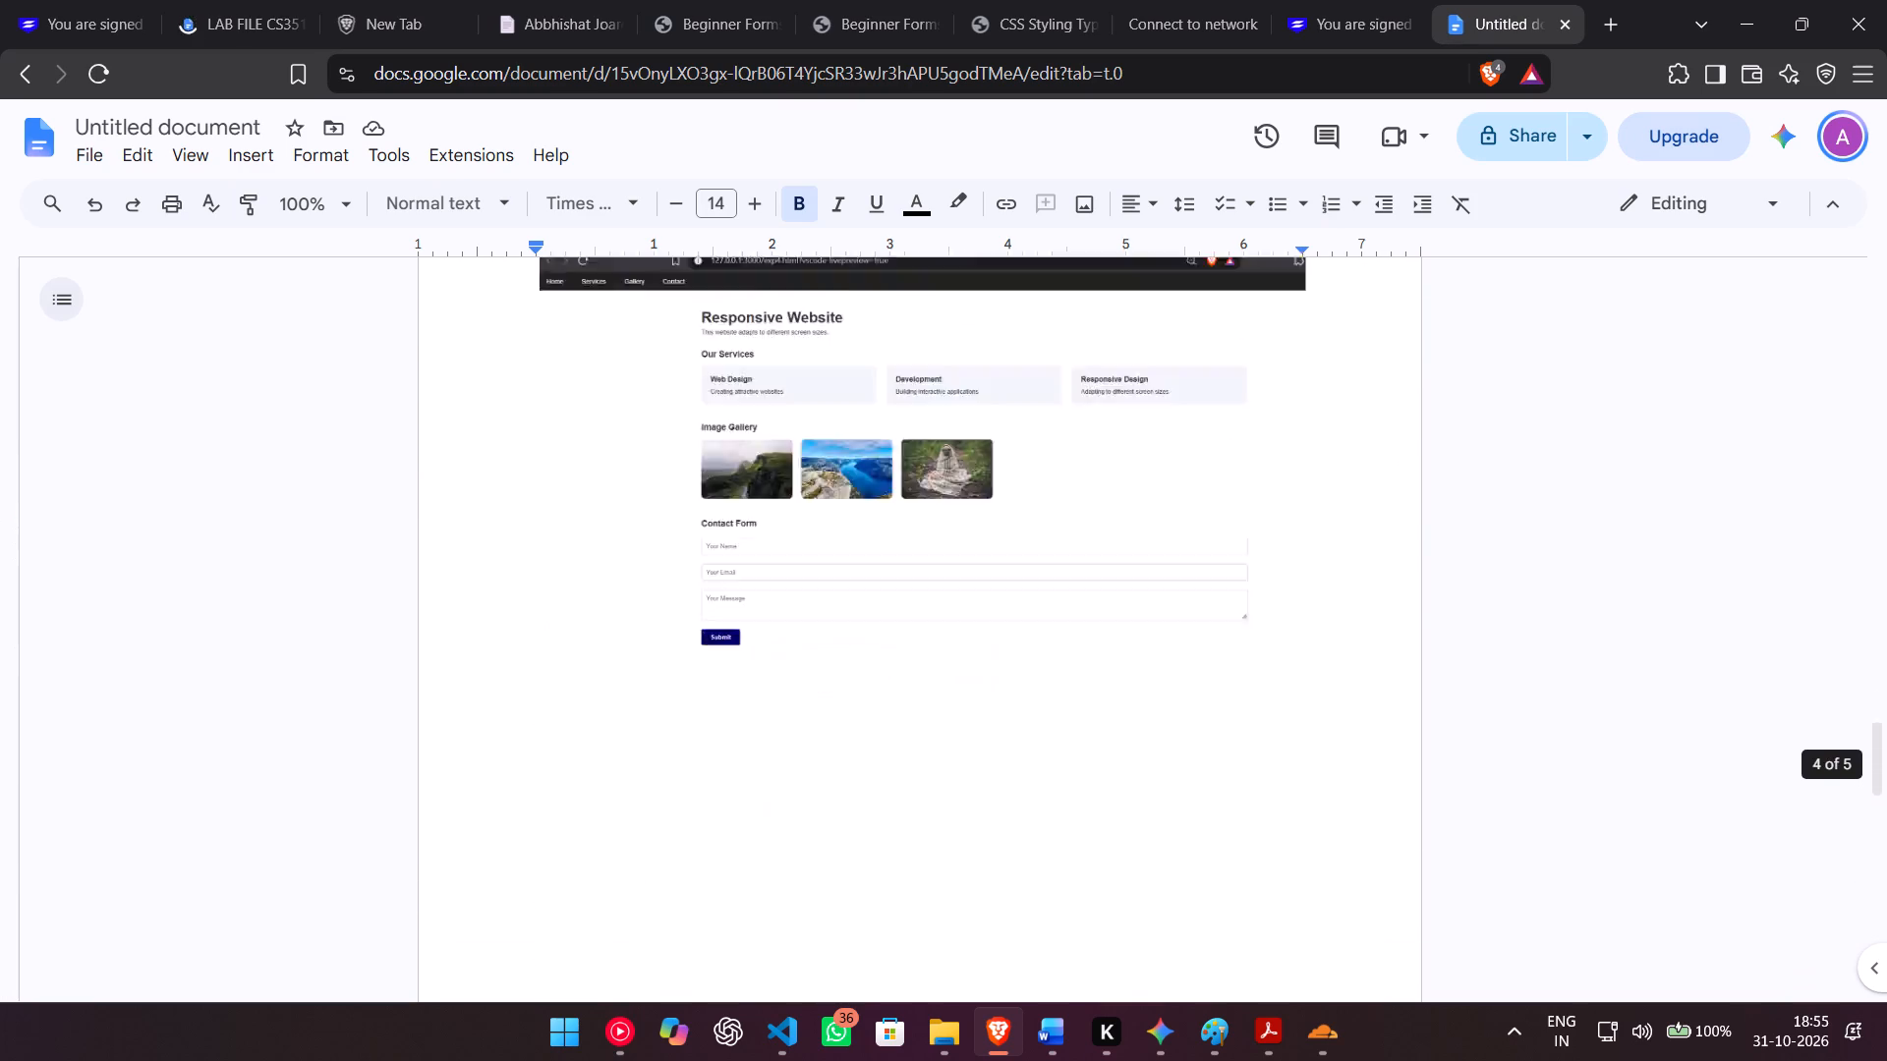
pyautogui.scroll(-10, 838, 587)
# Switch to the LAB FILE CS351 Template document and find the start of the Experiment 5 solution.
pyautogui.click(232, 0)
pyautogui.scroll(-3, 754, 439)
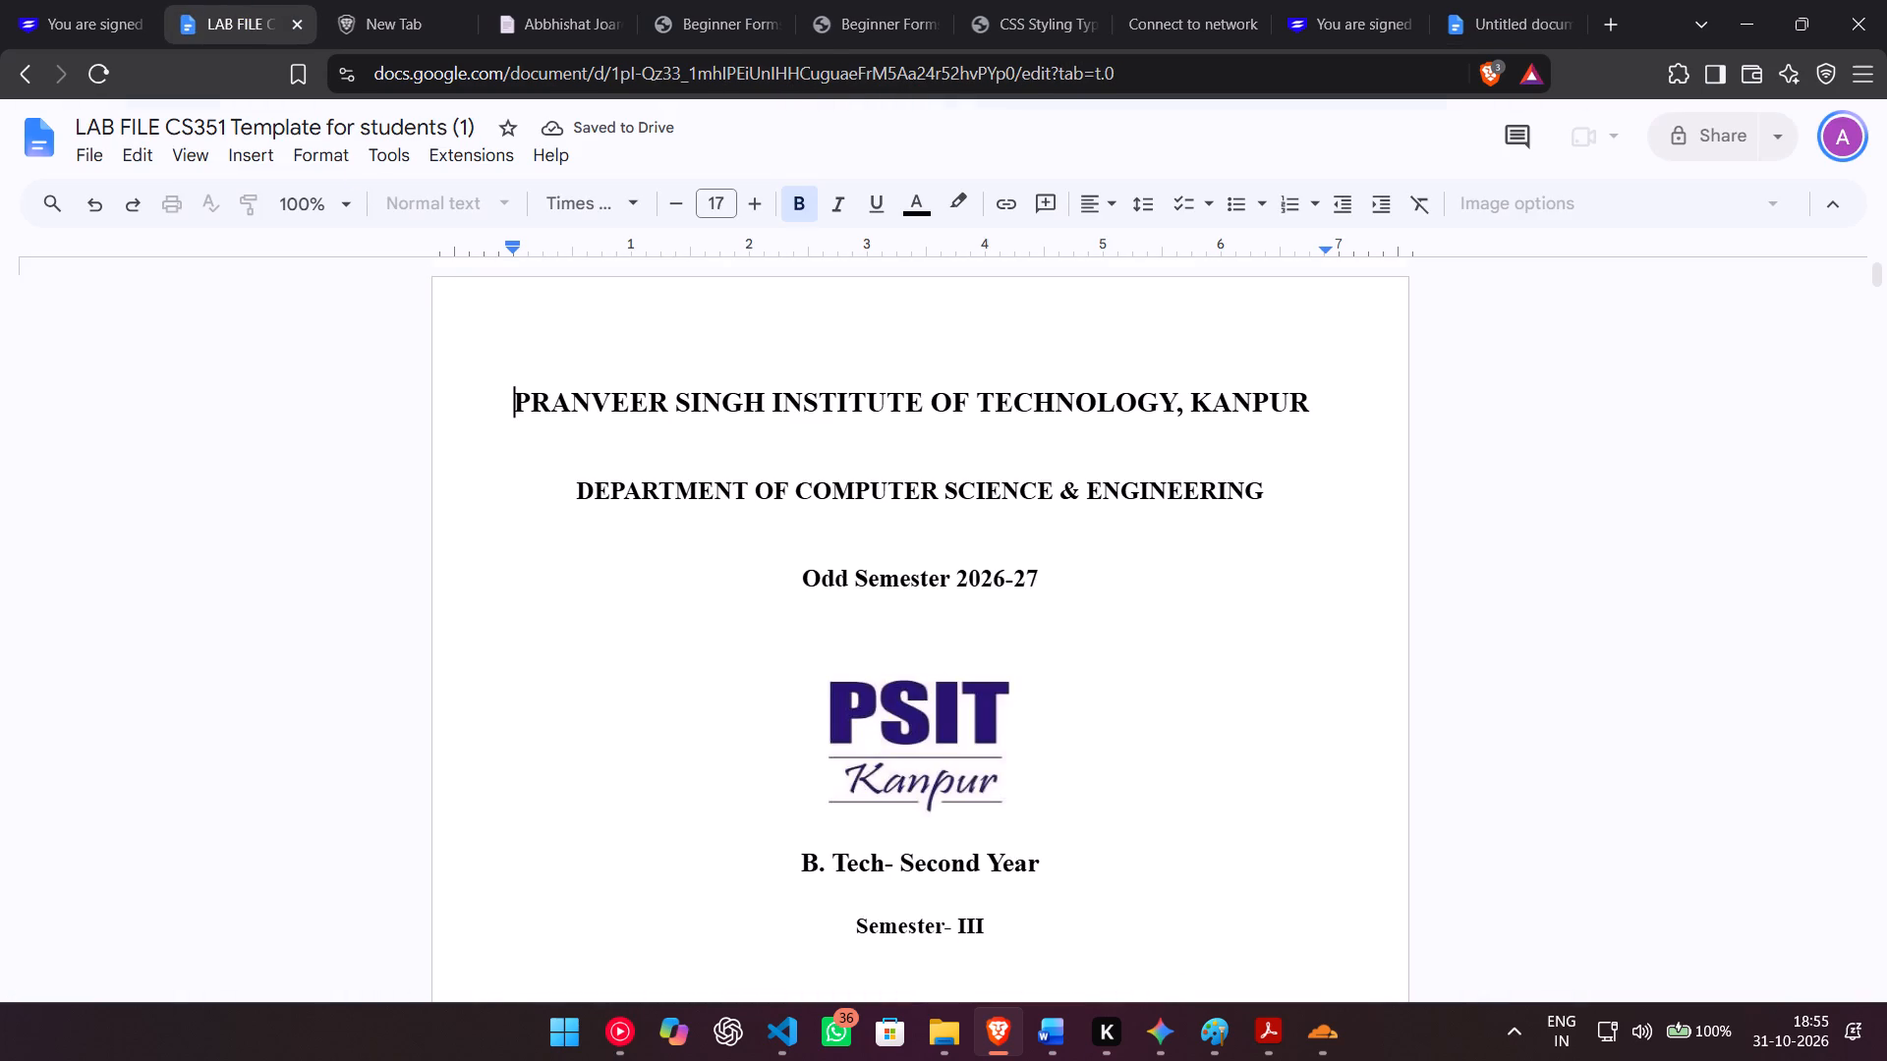
pyautogui.scroll(-20, 765, 443)
pyautogui.scroll(-20, 765, 443)
pyautogui.scroll(-14, 765, 443)
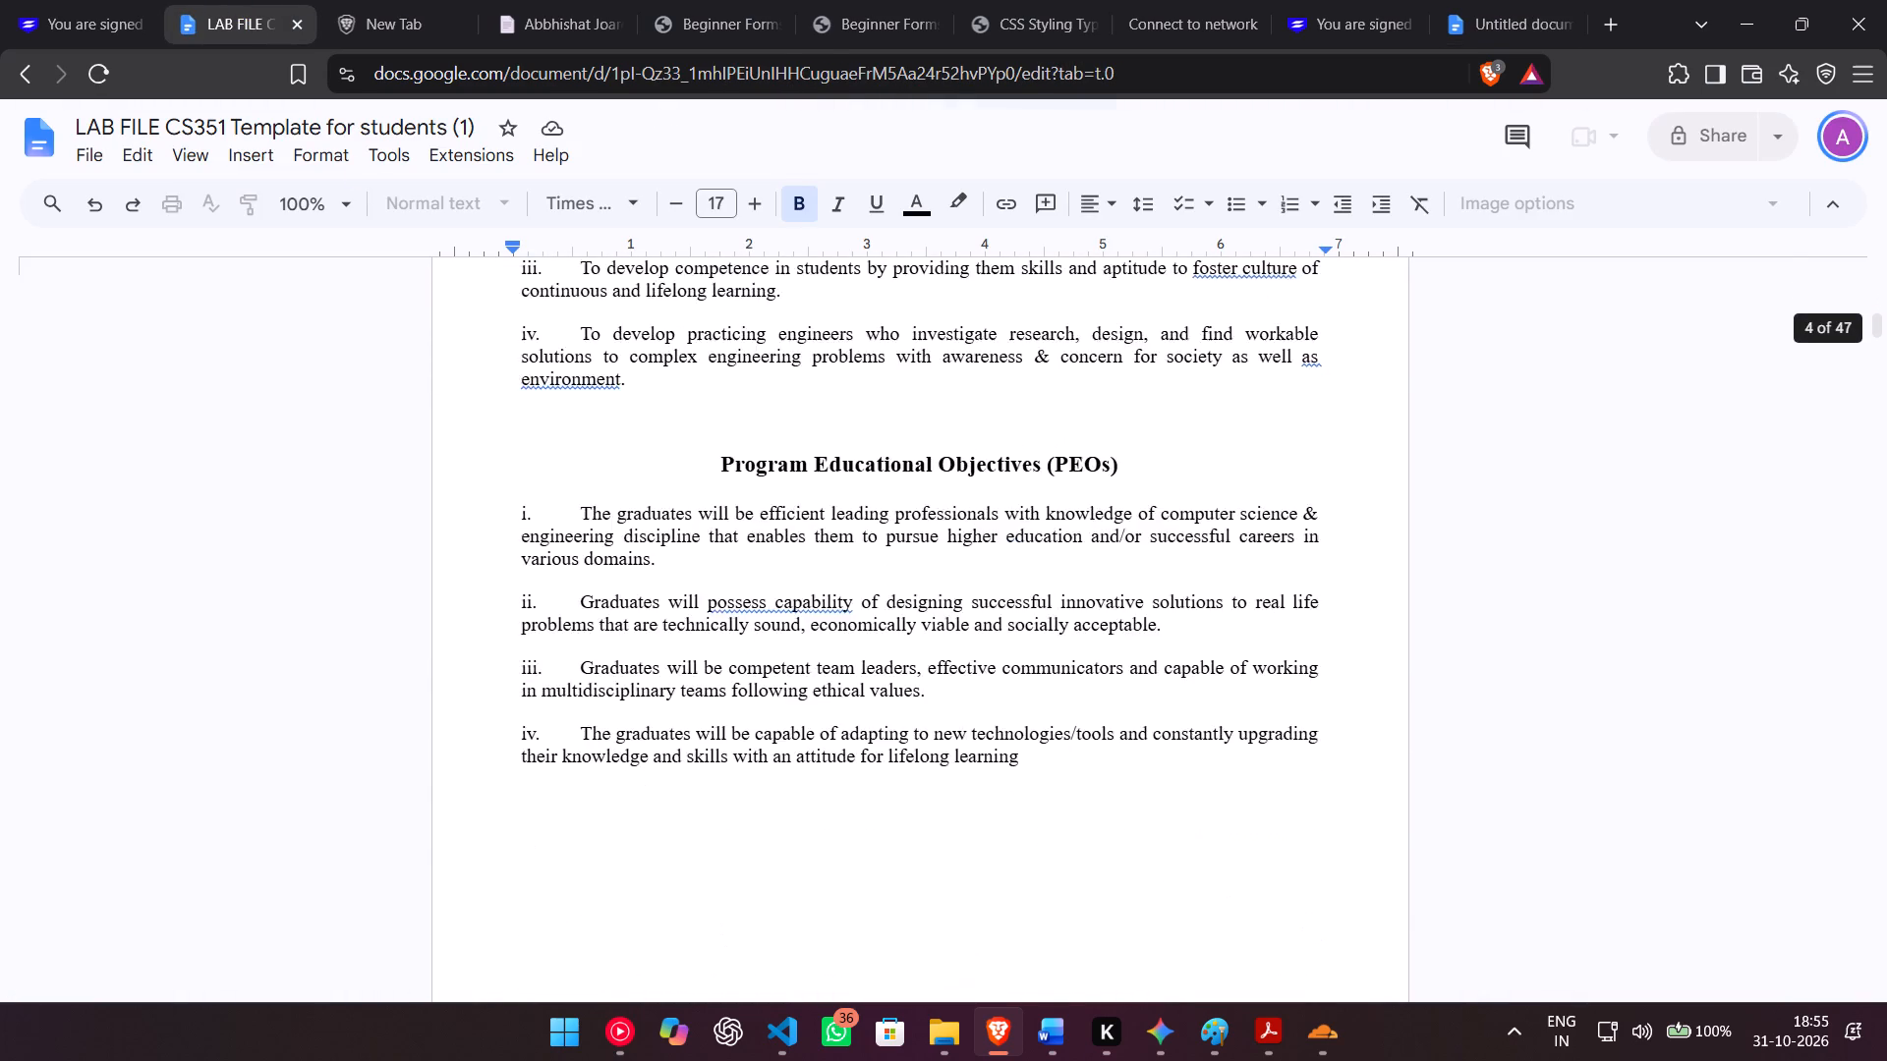
pyautogui.scroll(-20, 744, 409)
pyautogui.scroll(-9, 744, 409)
pyautogui.scroll(20, 764, 415)
pyautogui.scroll(8, 764, 415)
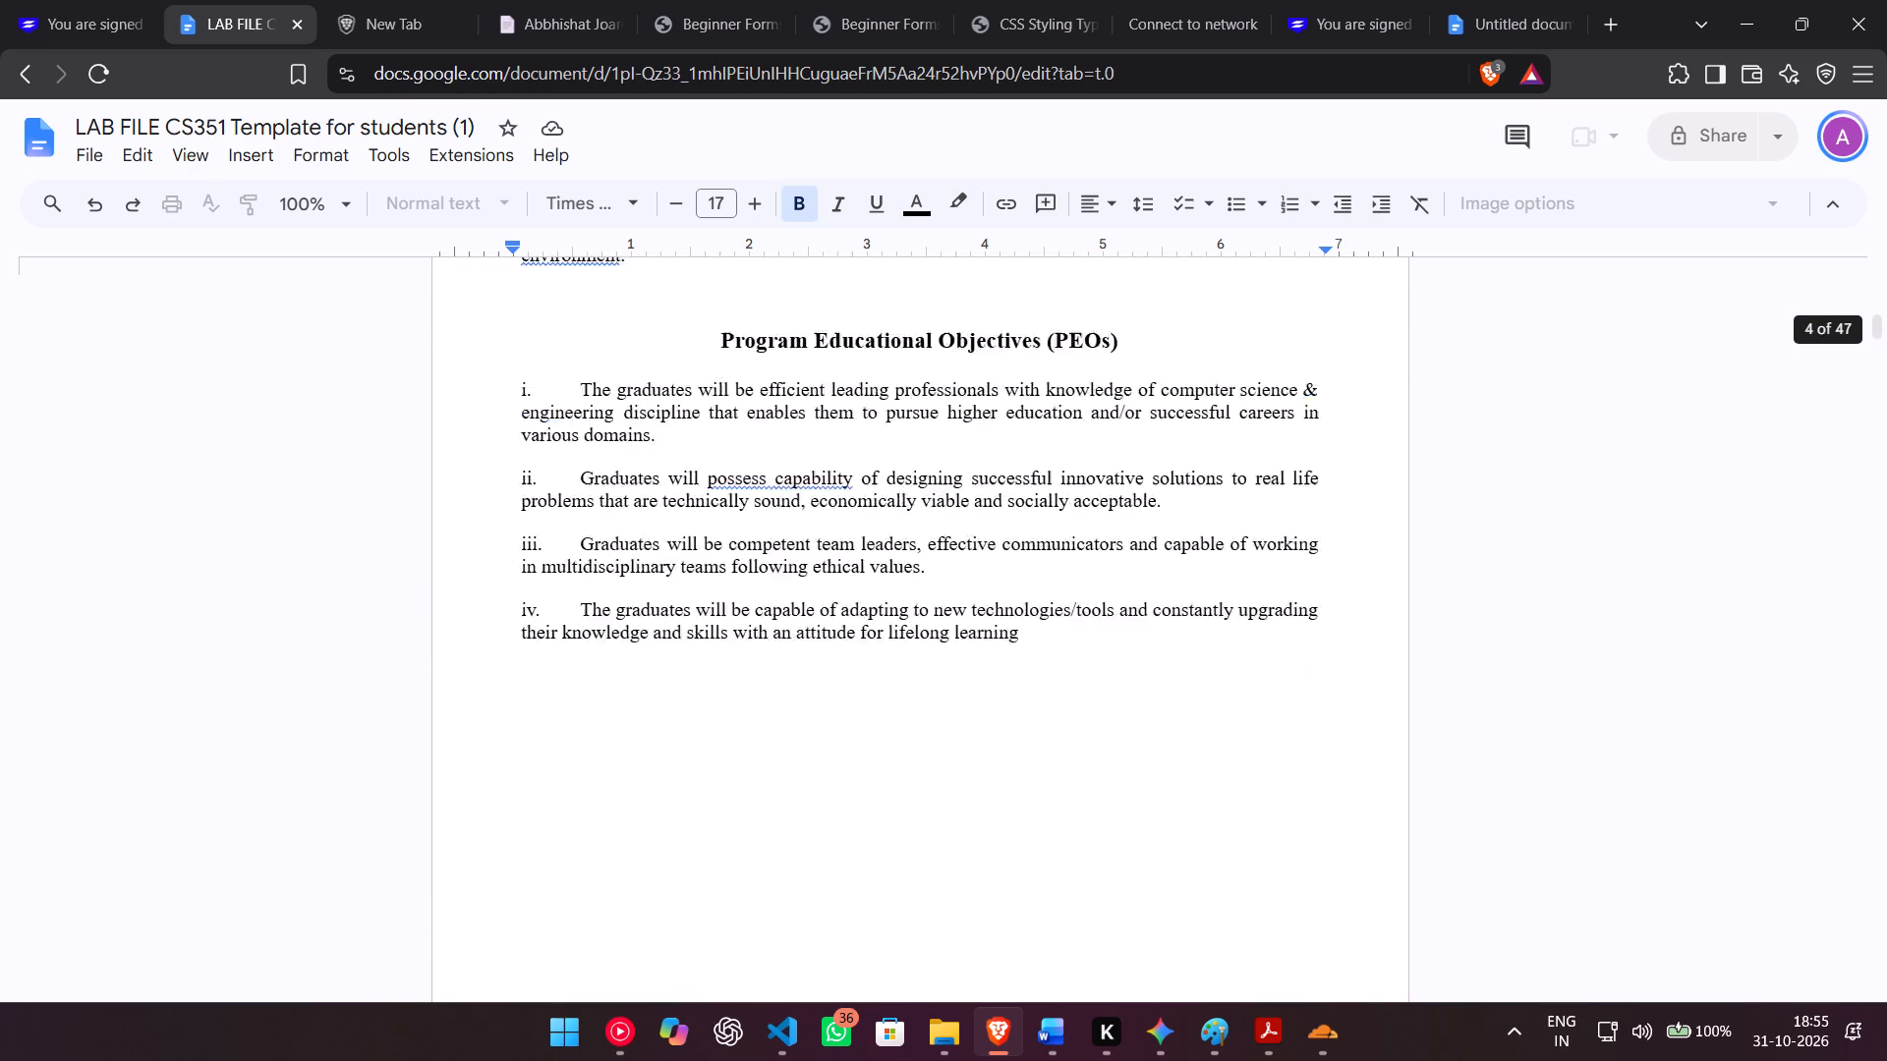
pyautogui.scroll(13, 770, 403)
pyautogui.scroll(-3, 775, 437)
pyautogui.scroll(14, 795, 479)
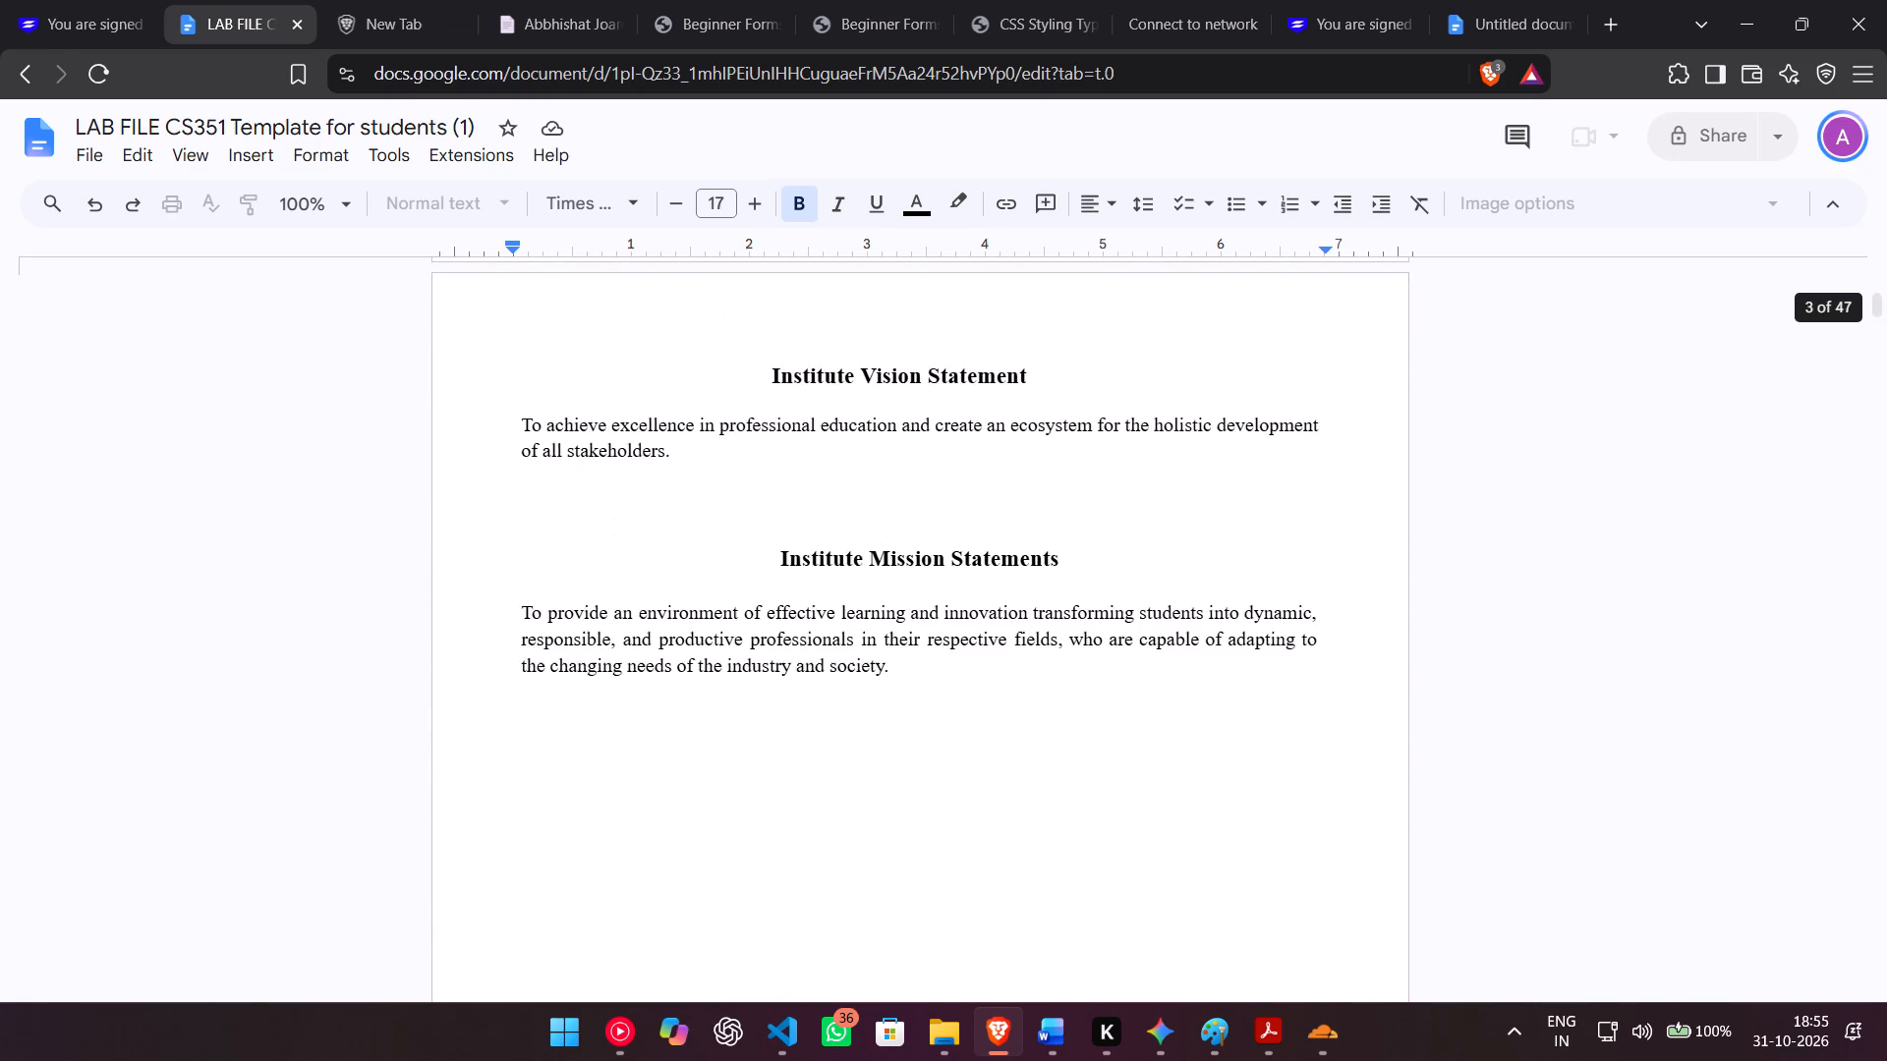
pyautogui.scroll(15, 795, 479)
pyautogui.scroll(-9, 801, 479)
pyautogui.moveTo(1886, 294); pyautogui.dragTo(1886, 327)
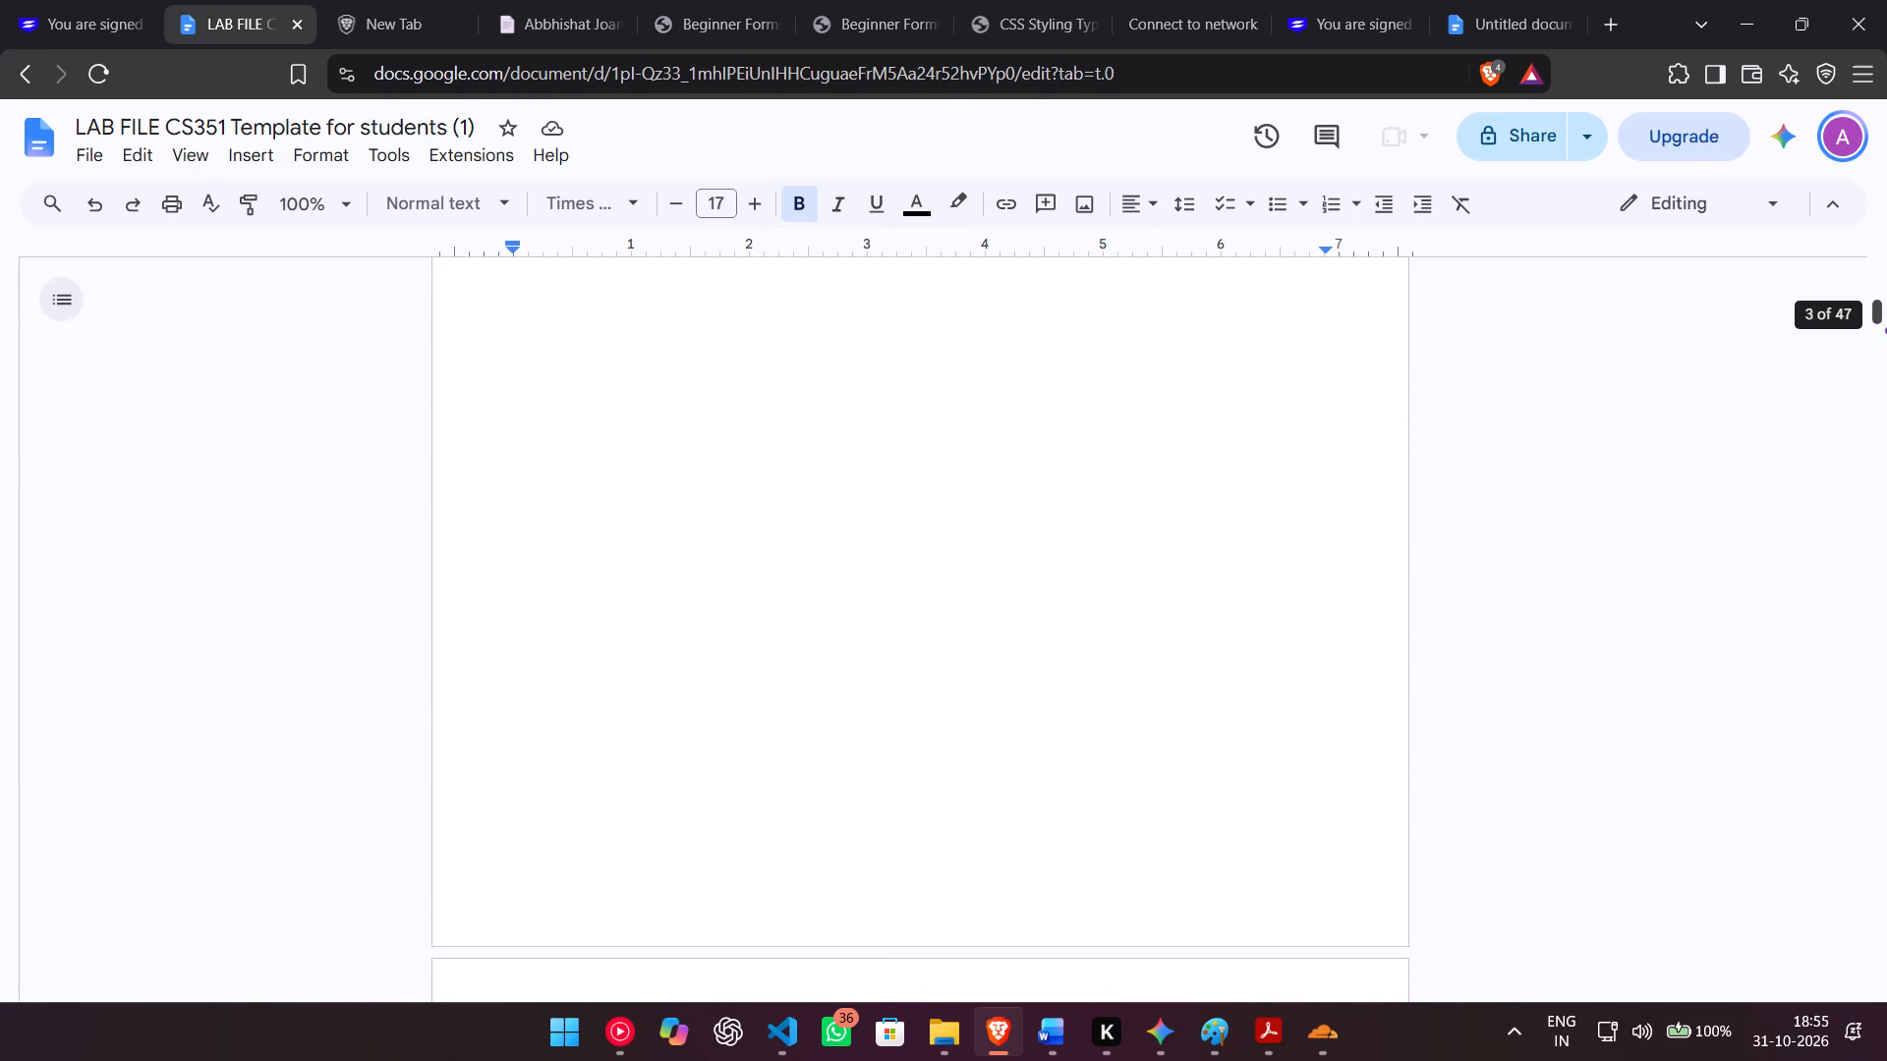
pyautogui.moveTo(1886, 327); pyautogui.dragTo(1880, 431)
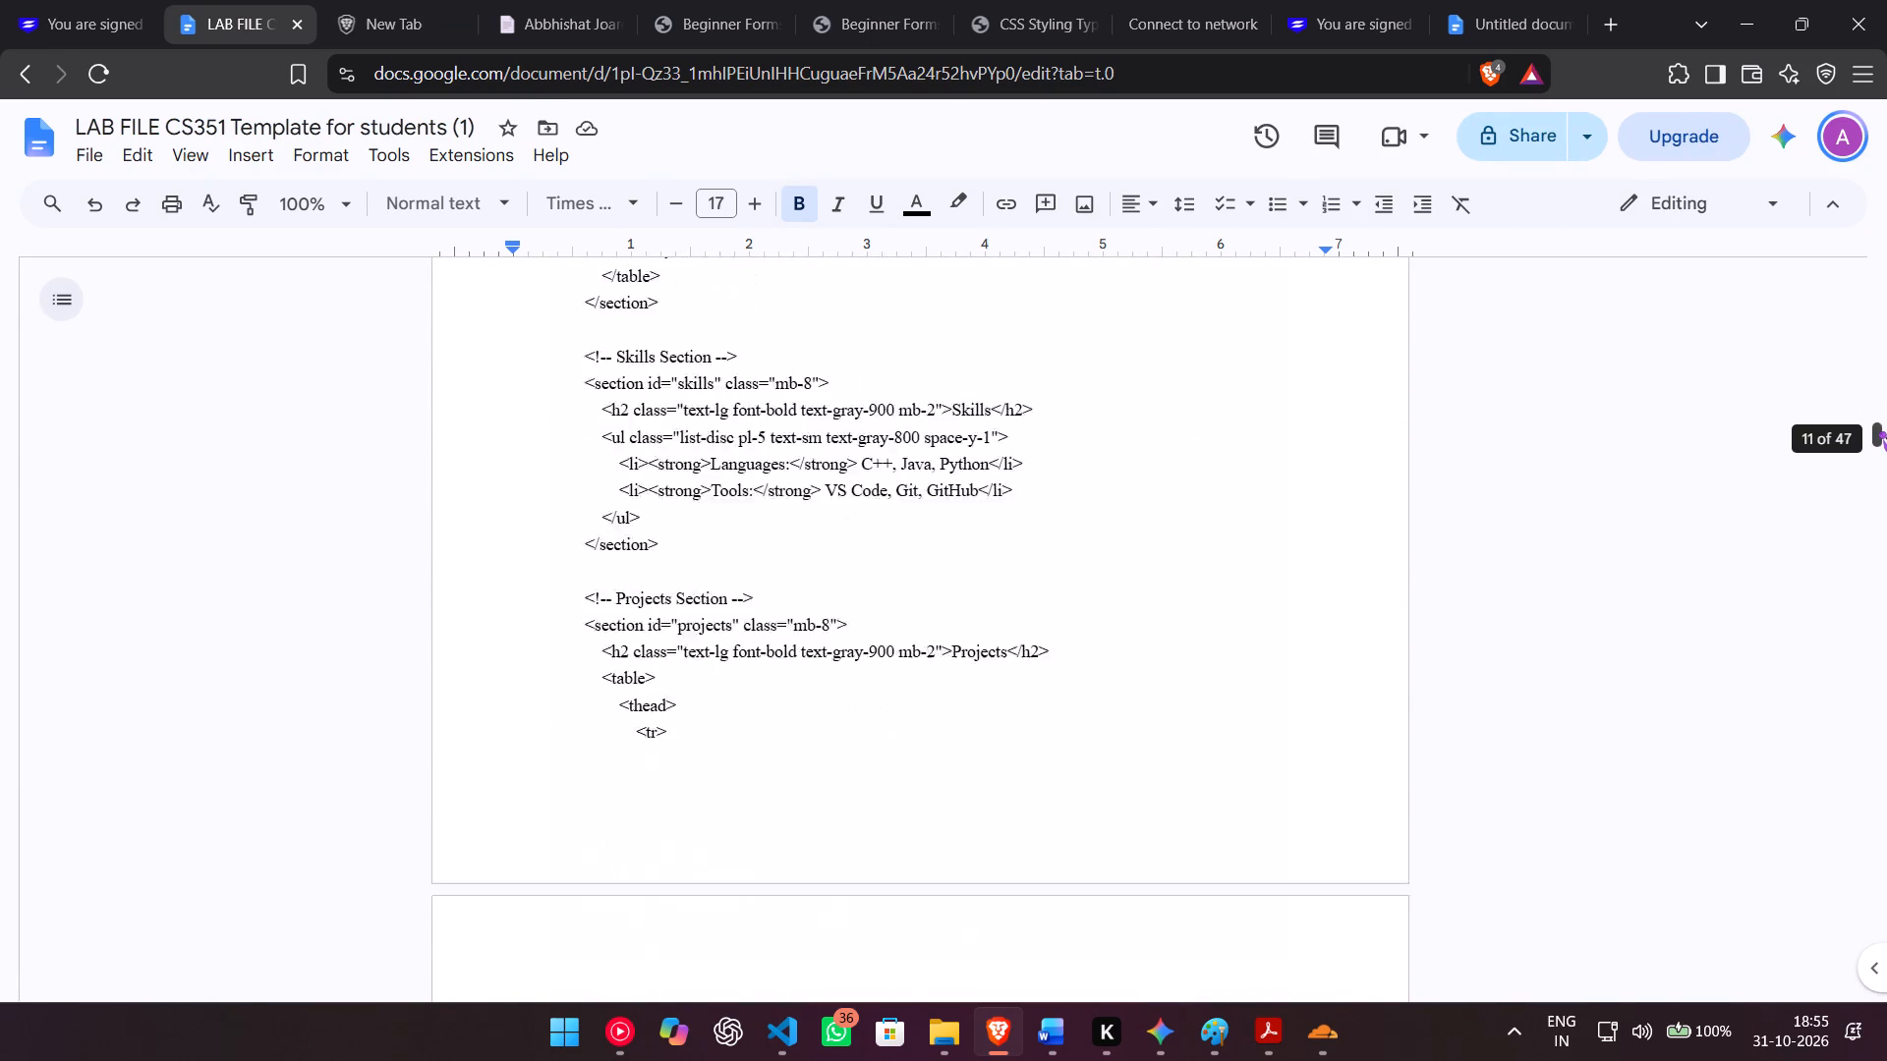
pyautogui.moveTo(1880, 431); pyautogui.dragTo(1885, 458)
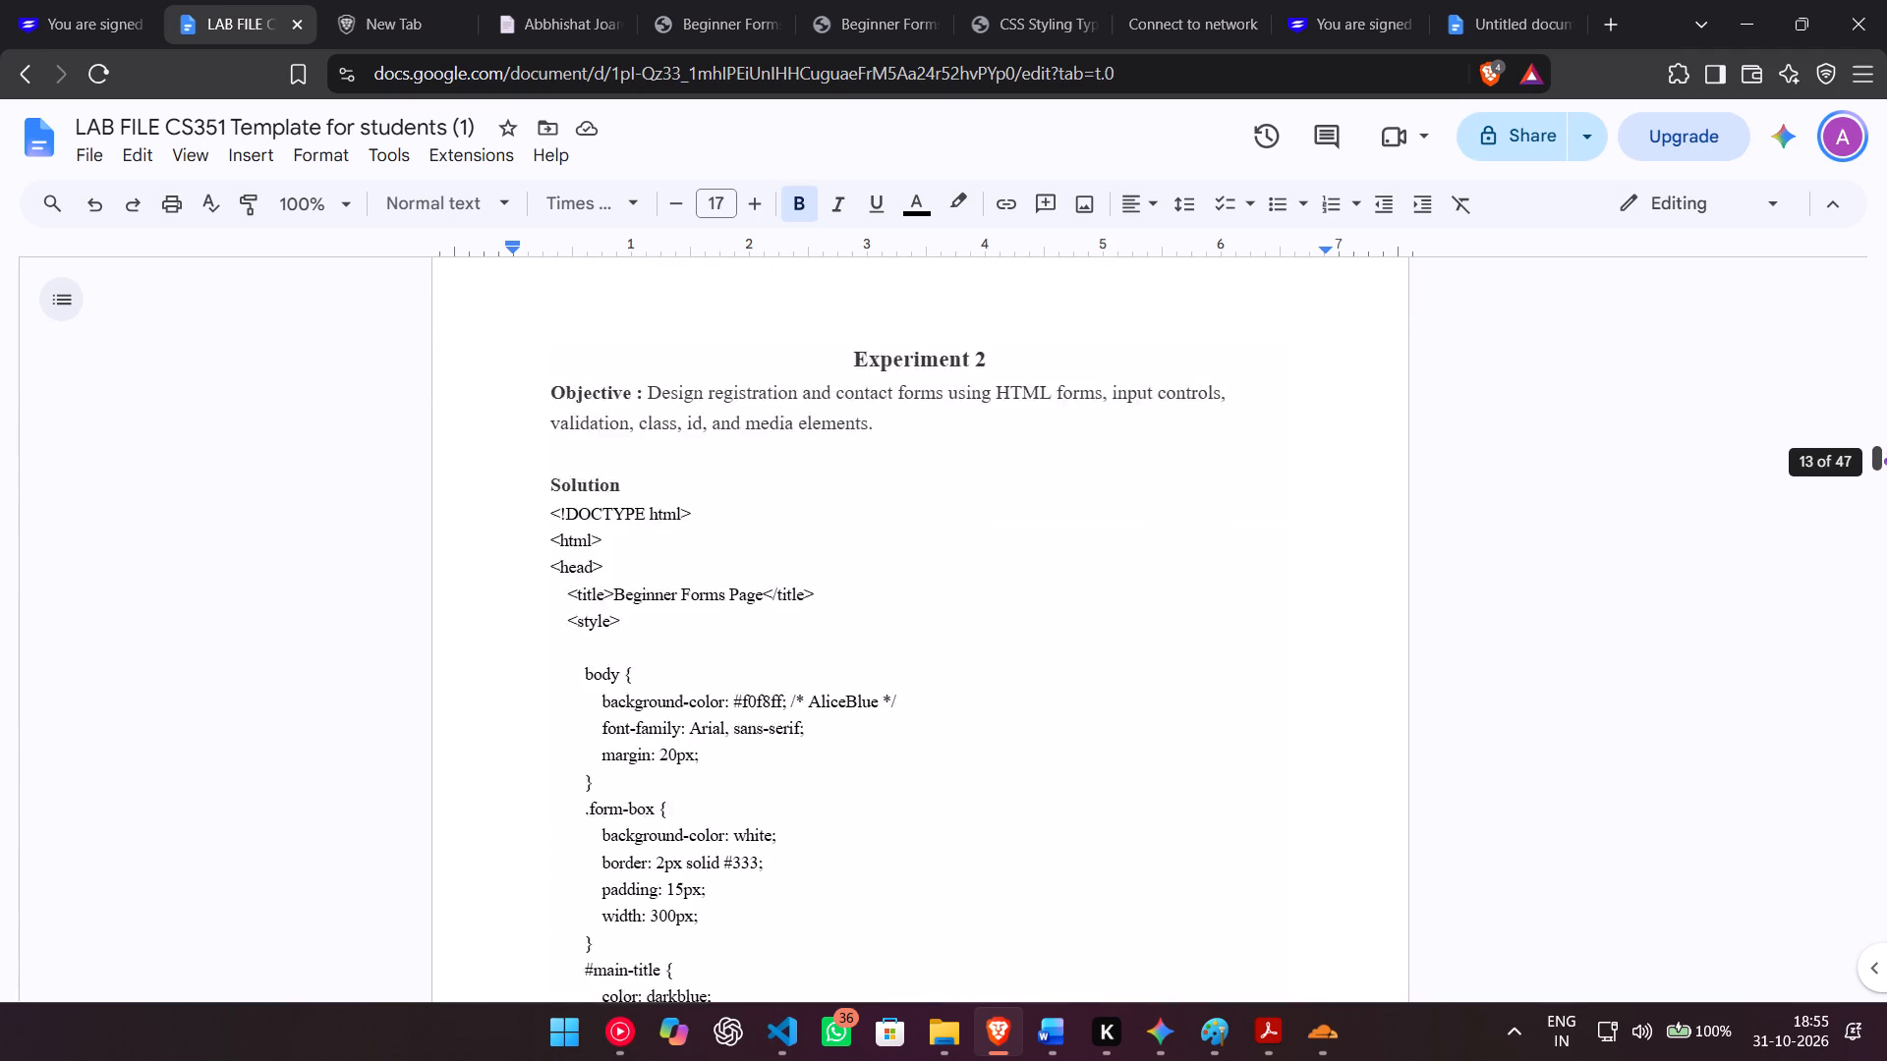
pyautogui.moveTo(1885, 458); pyautogui.dragTo(1865, 514)
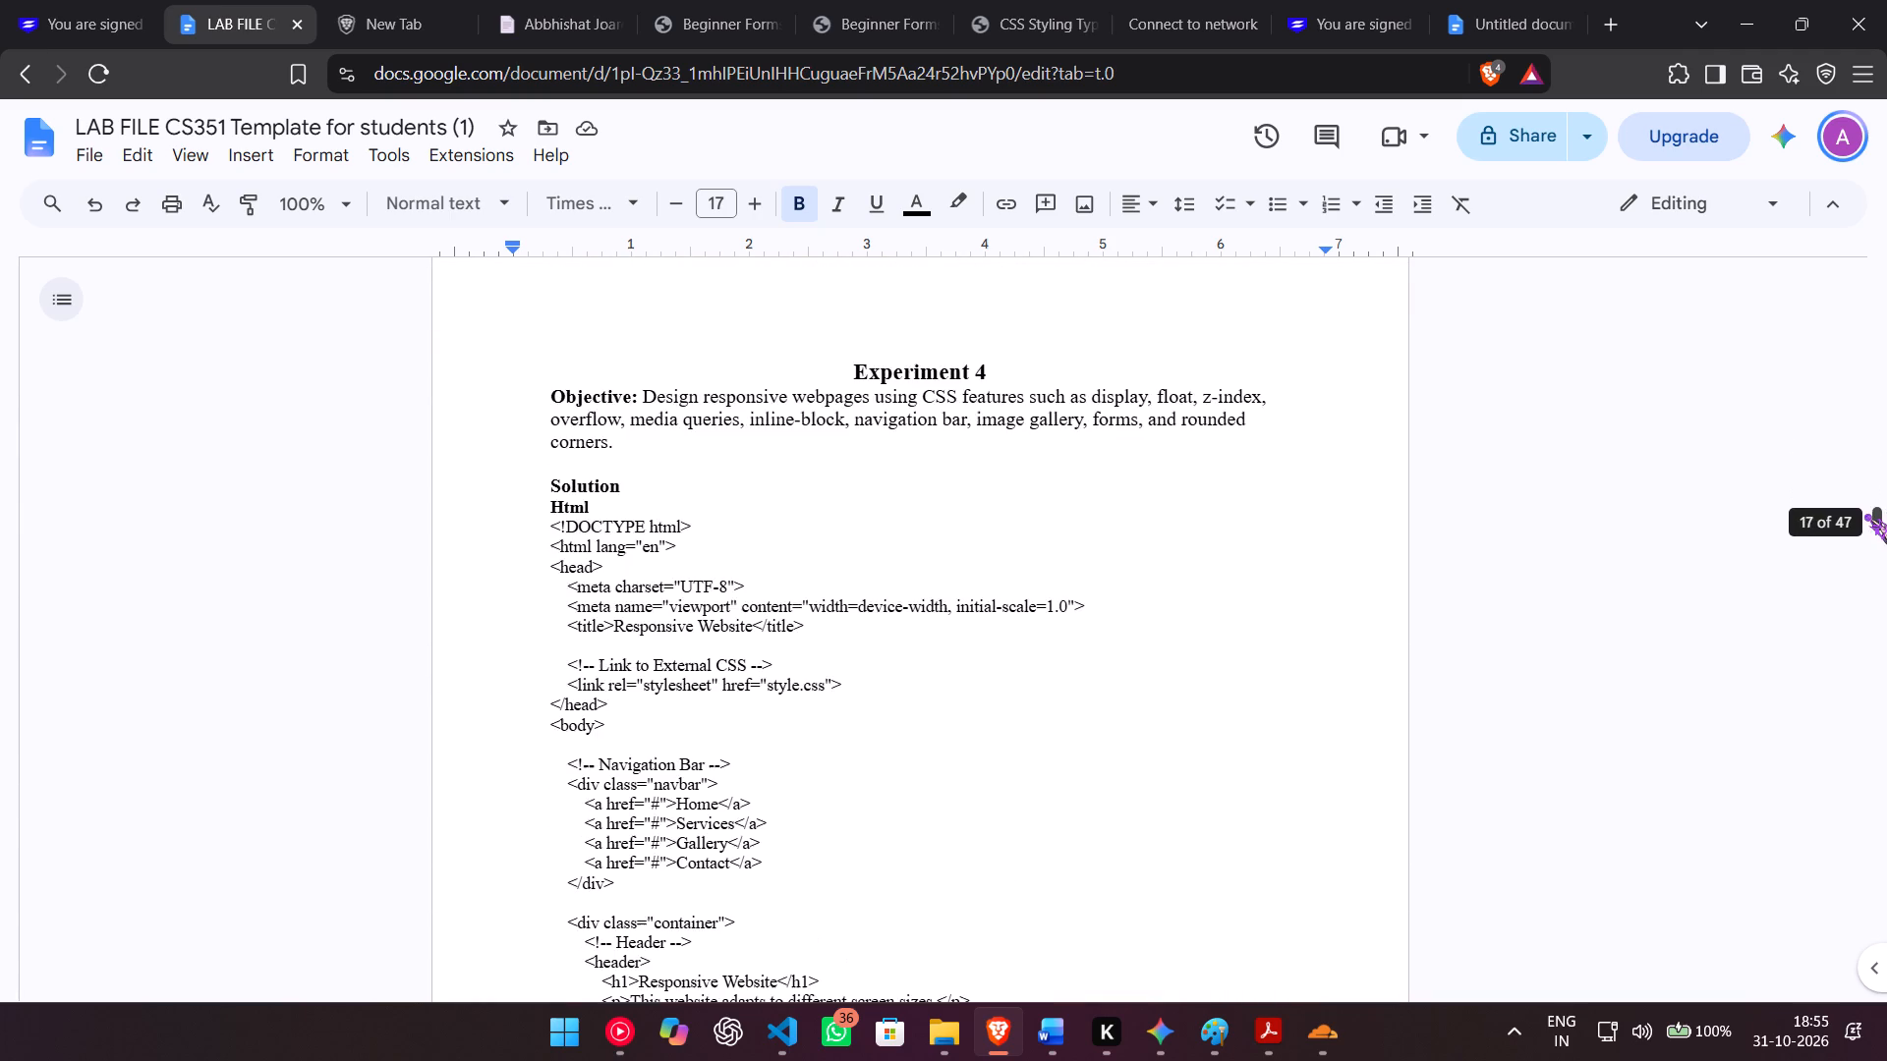
pyautogui.moveTo(1865, 514); pyautogui.dragTo(1865, 576)
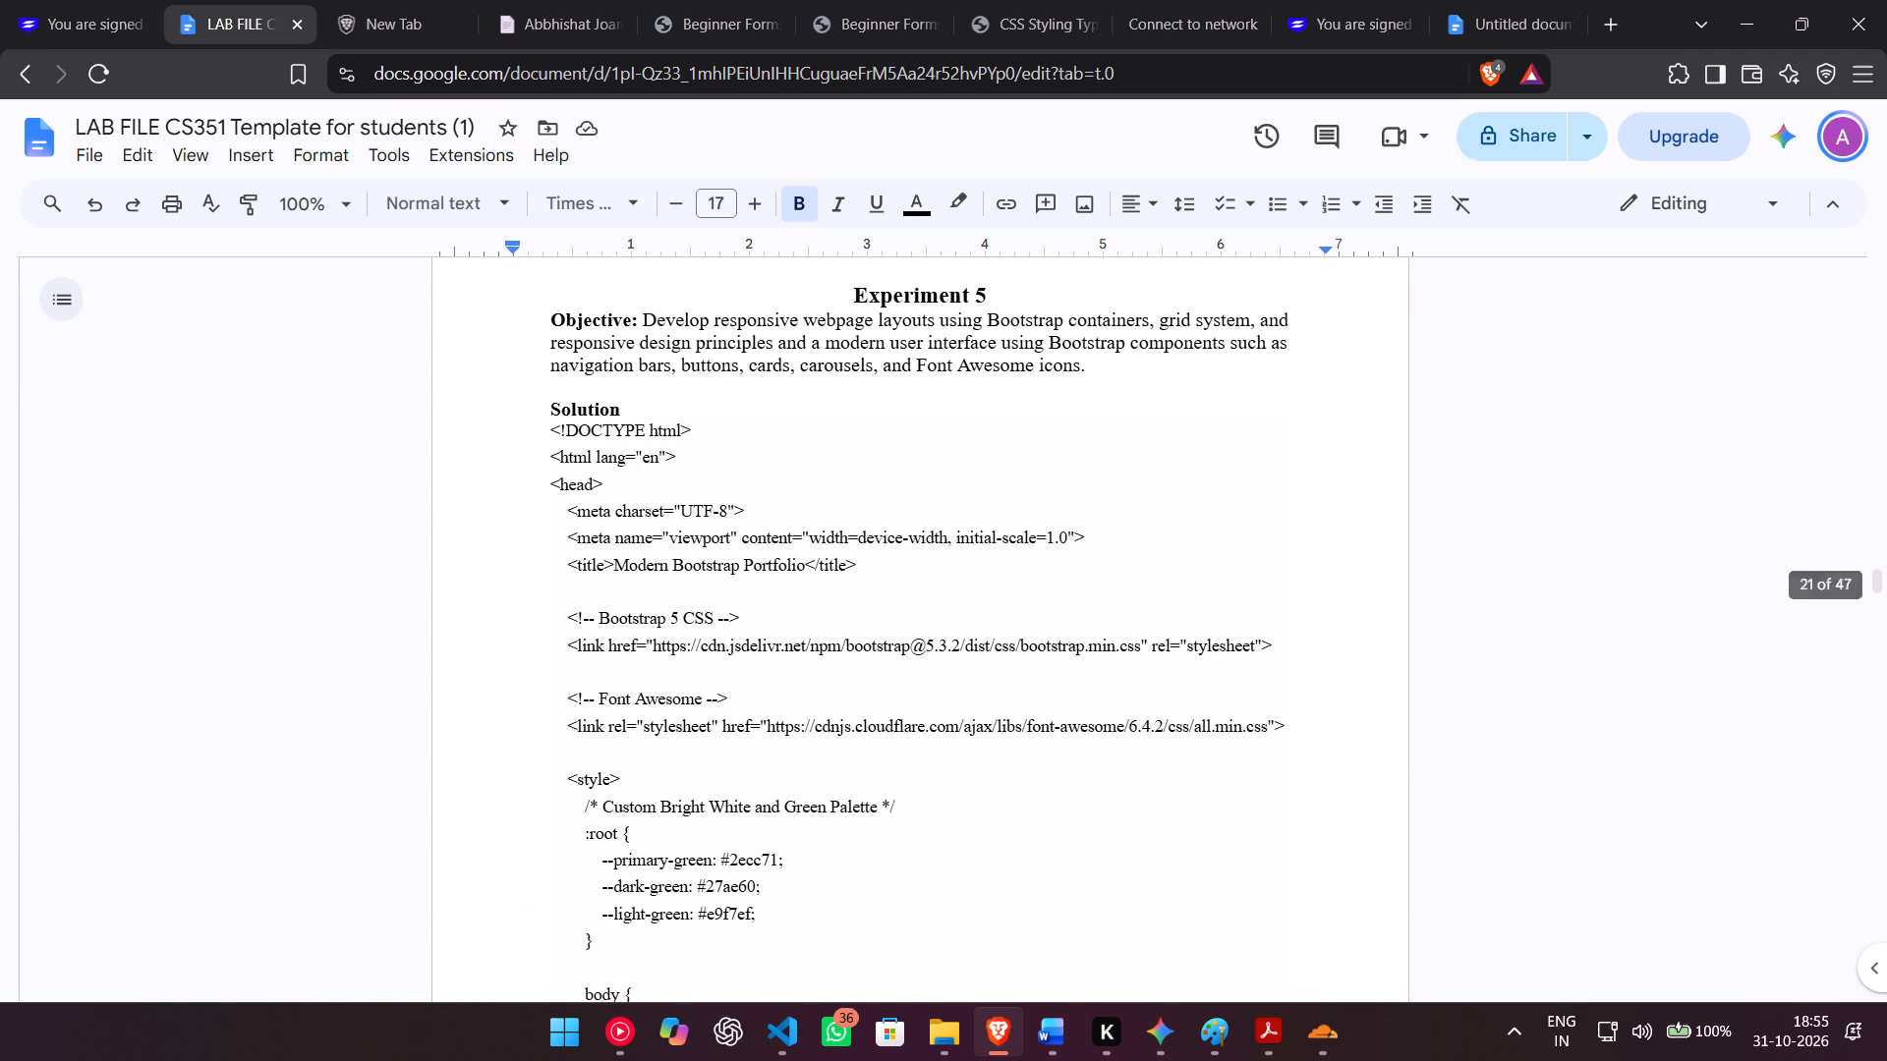
# Select the complete Experiment 5 solution code, from the DOCTYPE line through the closing html tag, and copy it.
pyautogui.moveTo(538, 432); pyautogui.dragTo(807, 840)
pyautogui.scroll(-6, 819, 747)
pyautogui.scroll(-3, 816, 826)
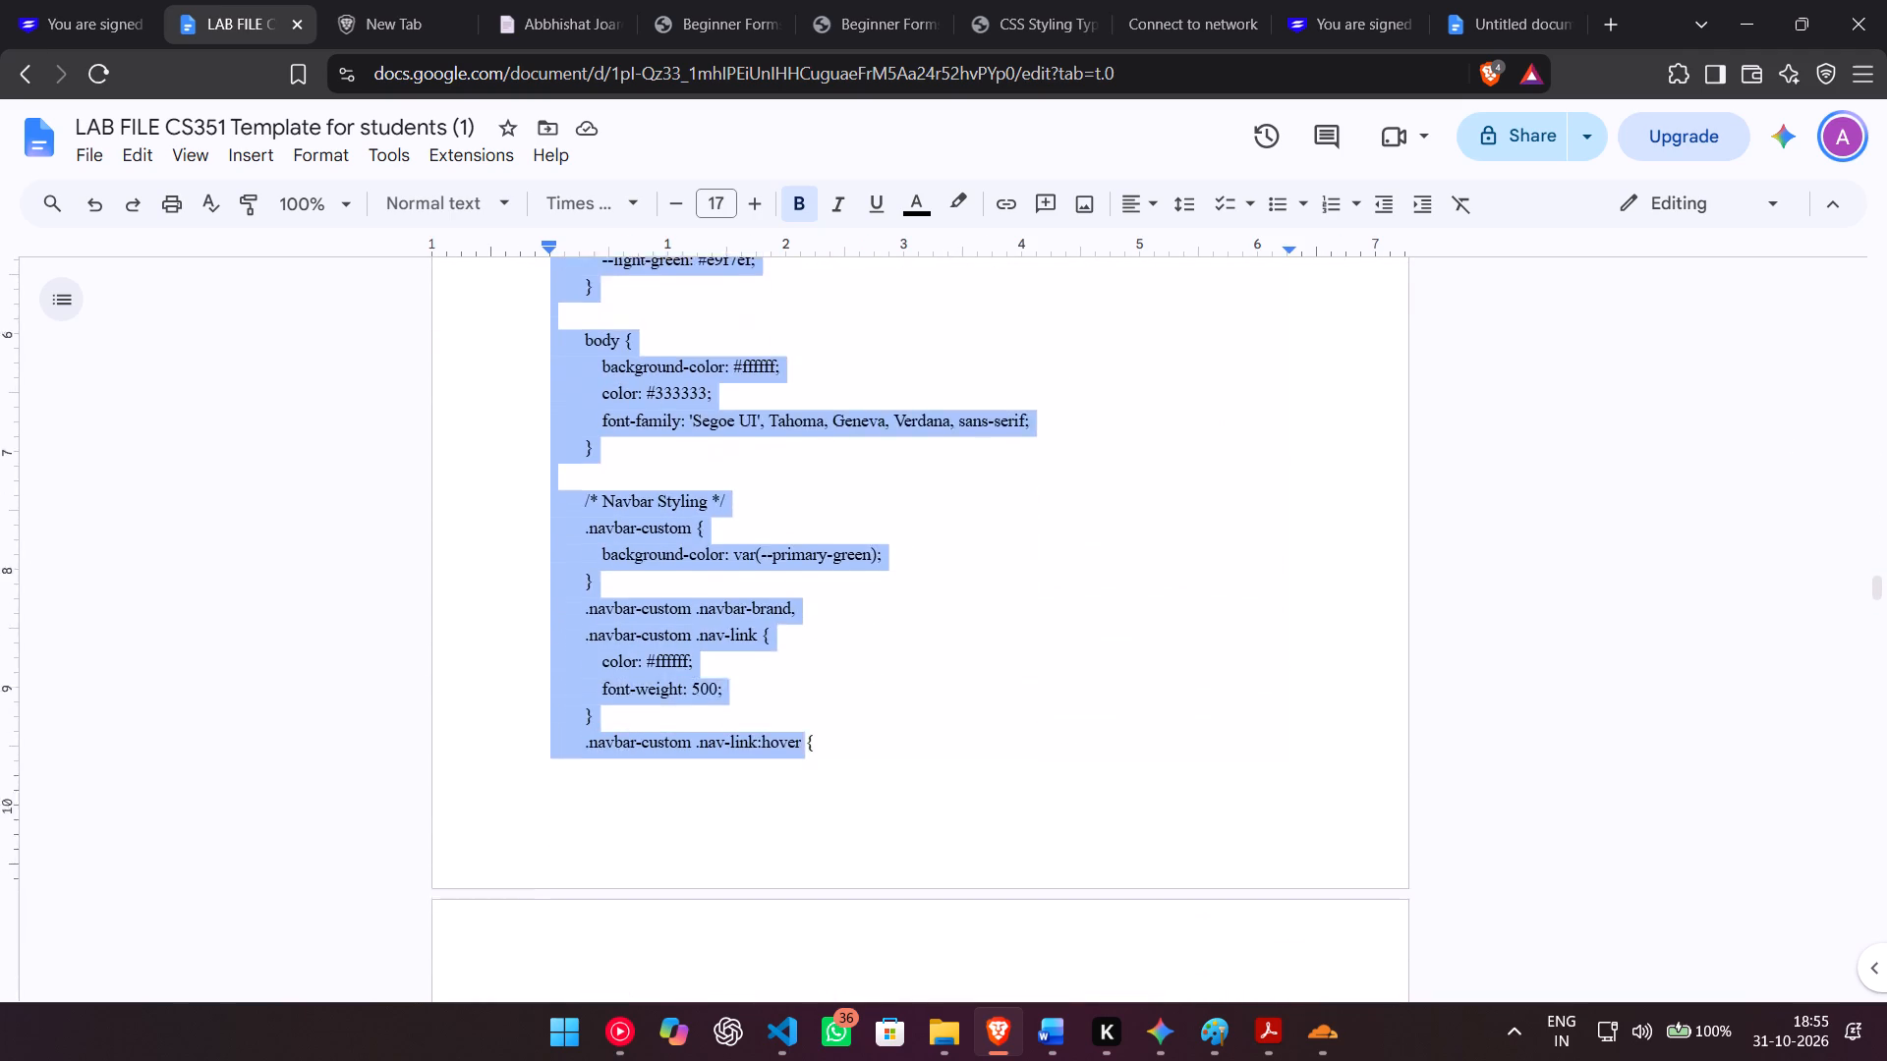
pyautogui.scroll(-8, 807, 840)
pyautogui.moveTo(807, 840); pyautogui.dragTo(784, 897)
pyautogui.scroll(-11, 804, 851)
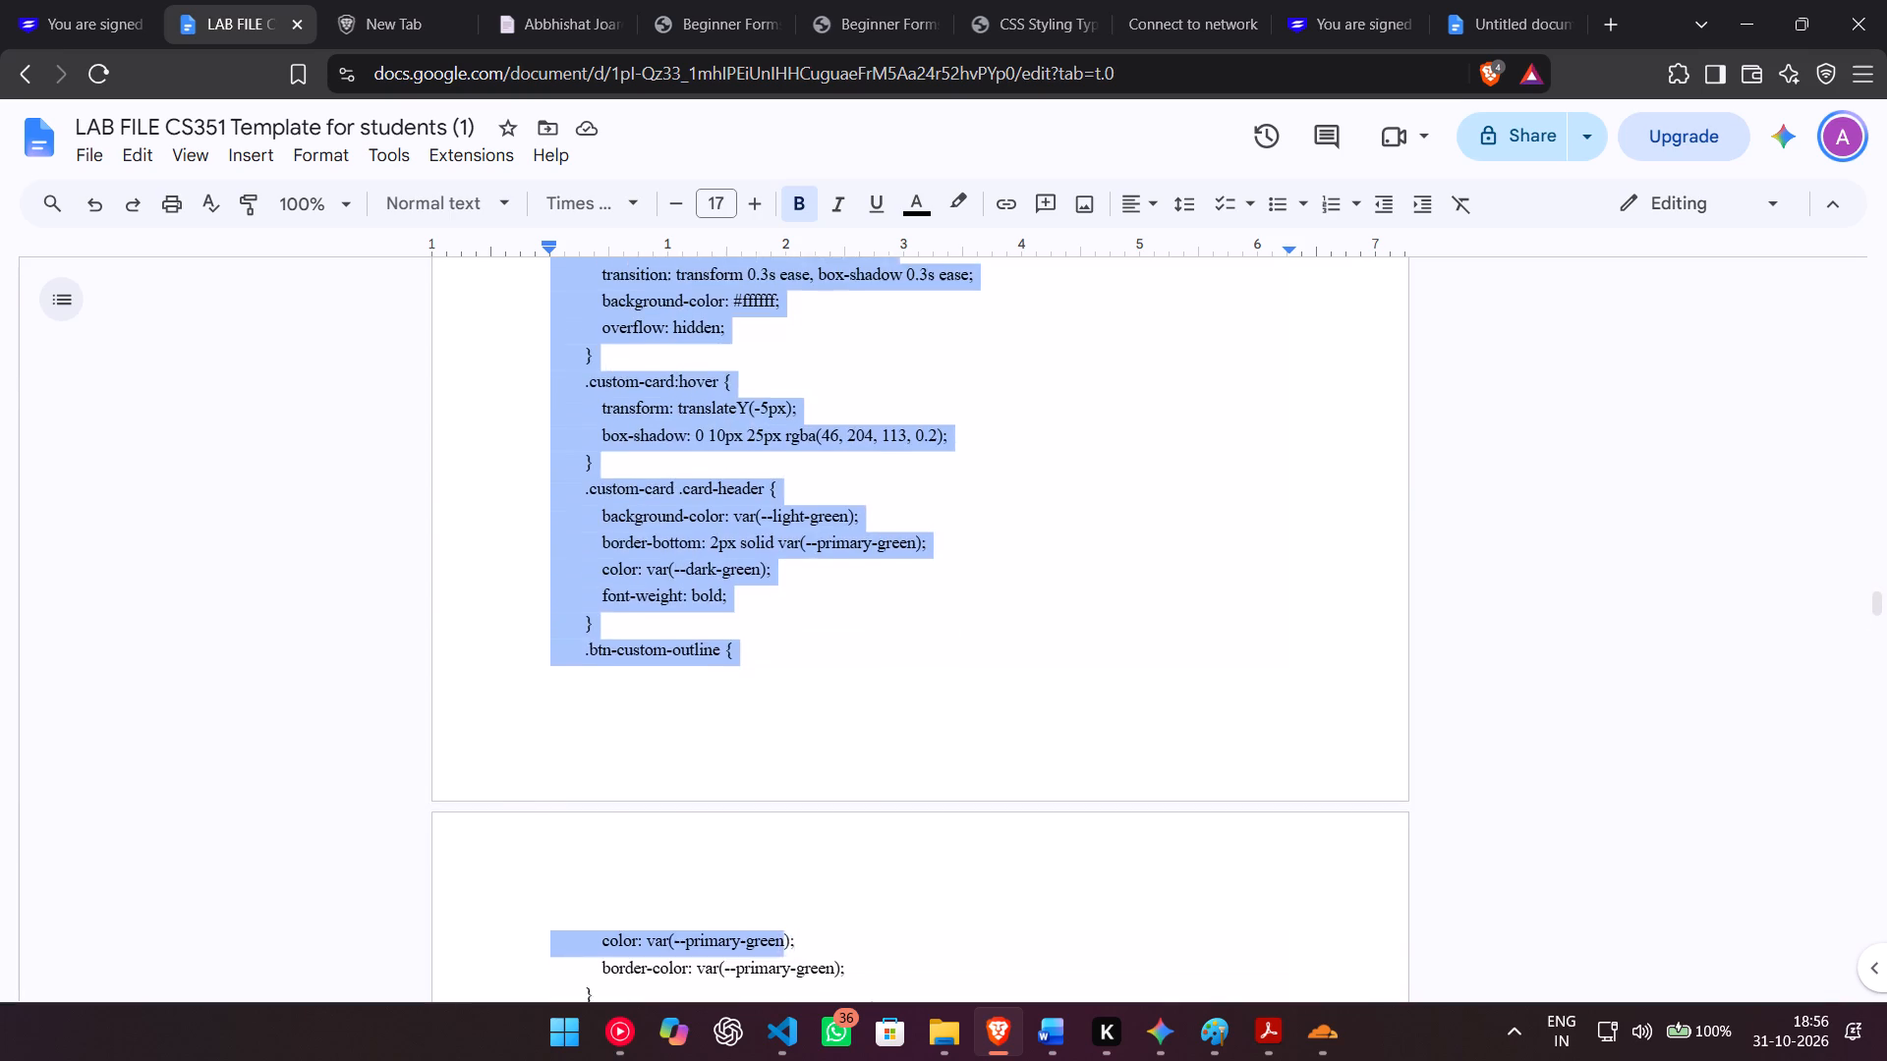
pyautogui.scroll(-7, 784, 897)
pyautogui.moveTo(784, 897); pyautogui.dragTo(600, 645)
pyautogui.scroll(-9, 777, 905)
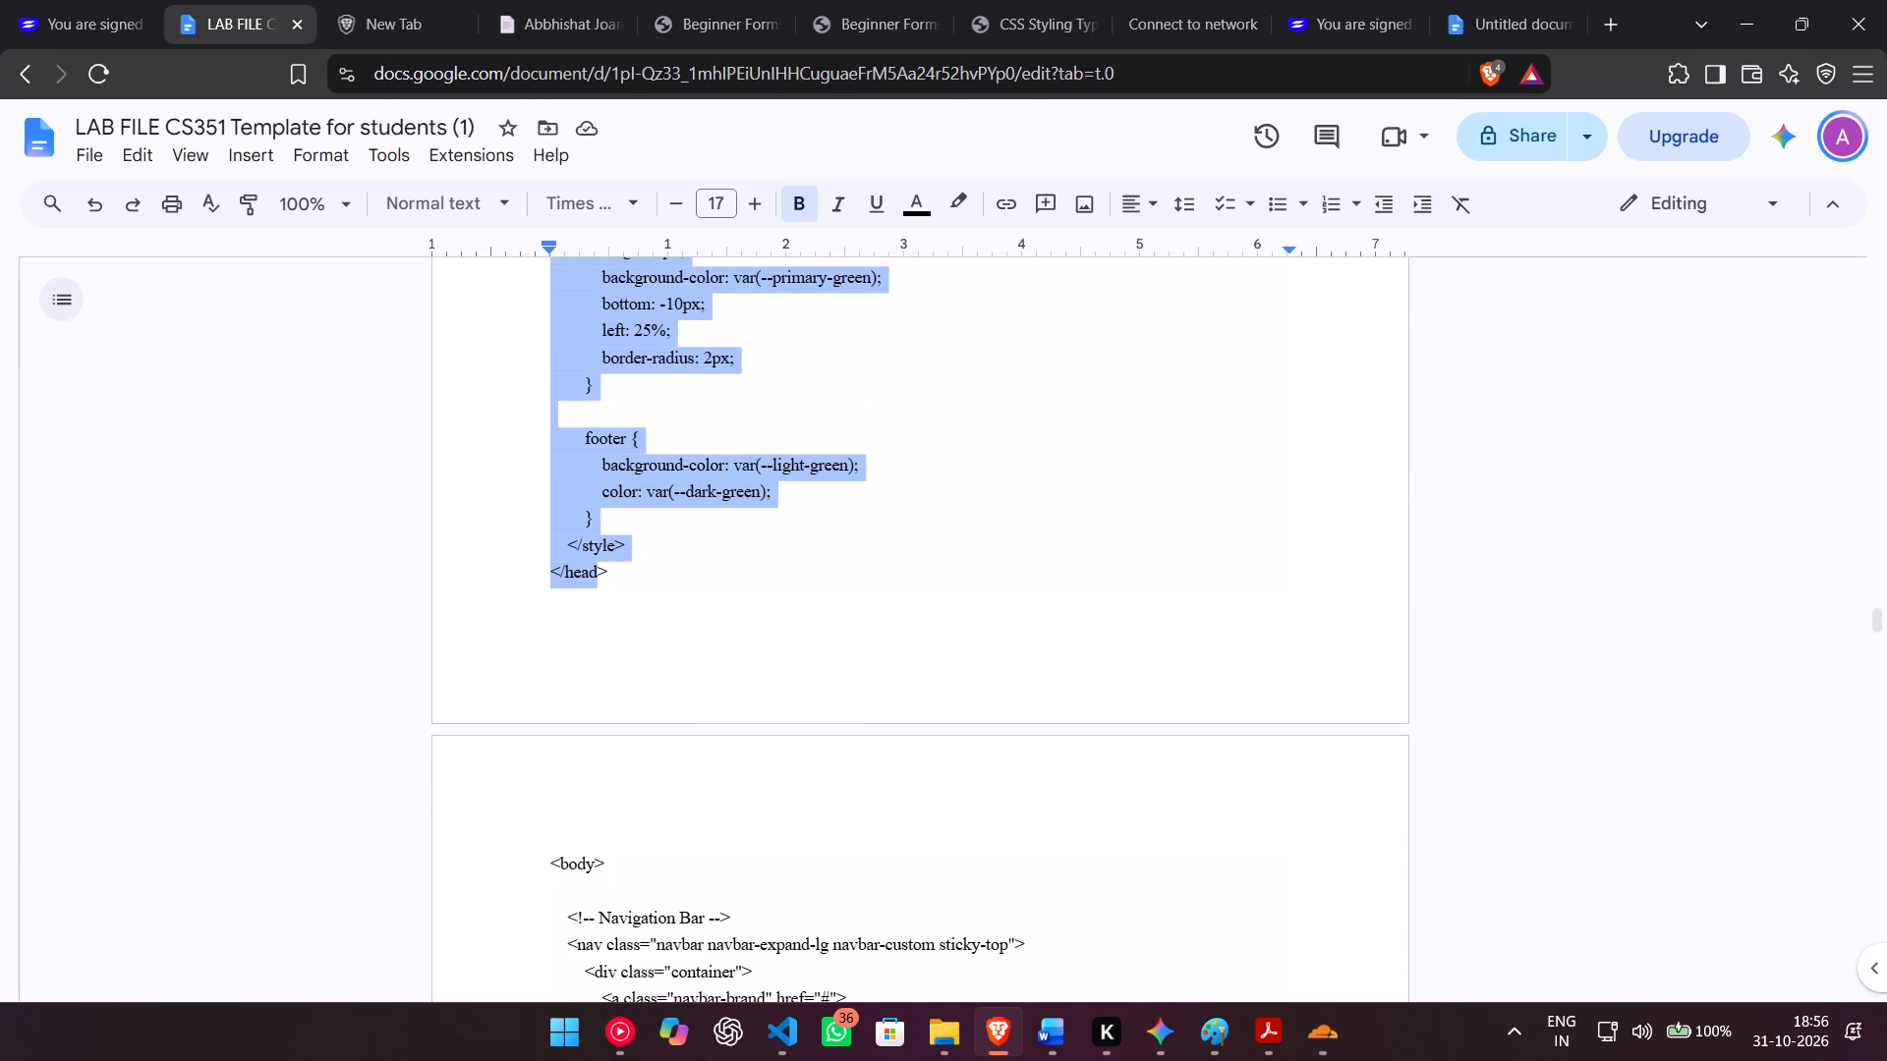
pyautogui.moveTo(600, 645); pyautogui.dragTo(637, 866)
pyautogui.scroll(-18, 596, 638)
pyautogui.scroll(-5, 637, 865)
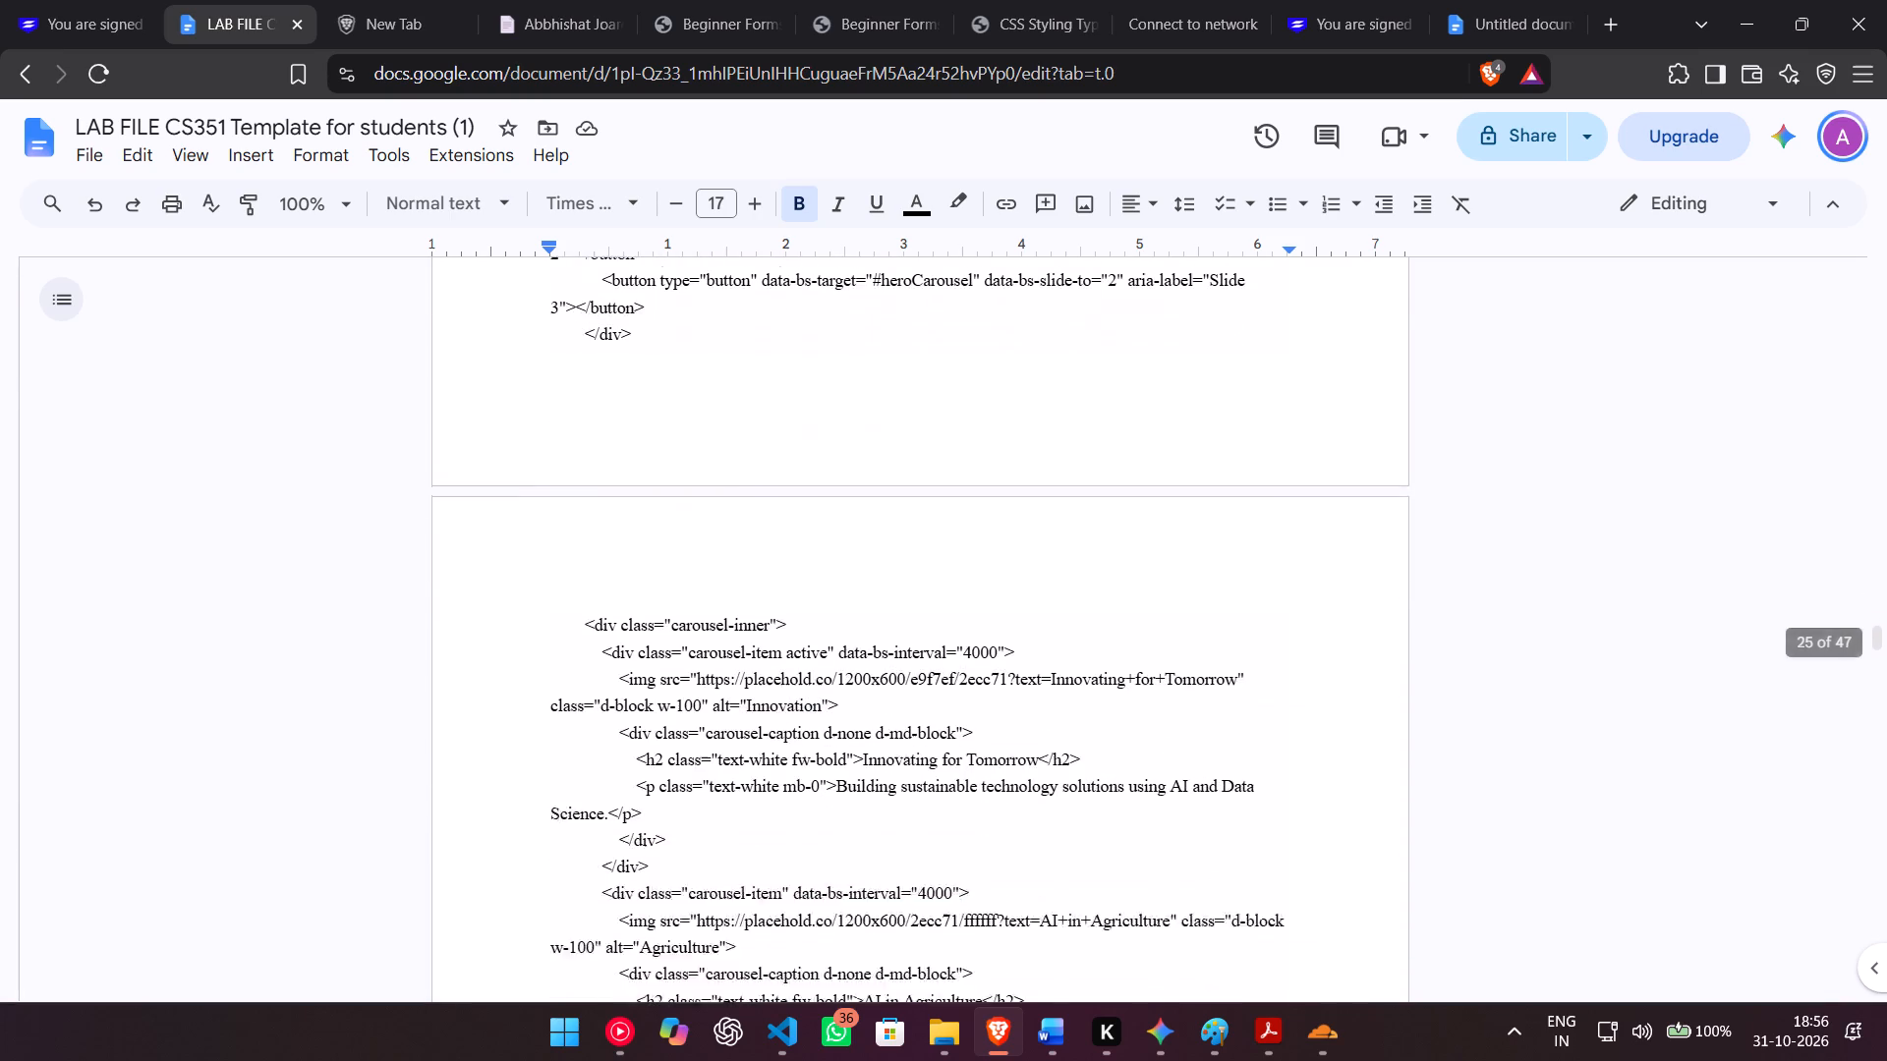
pyautogui.moveTo(637, 866); pyautogui.dragTo(898, 907)
pyautogui.scroll(-9, 637, 866)
pyautogui.scroll(-11, 896, 907)
pyautogui.scroll(1, 897, 907)
pyautogui.scroll(-4, 898, 907)
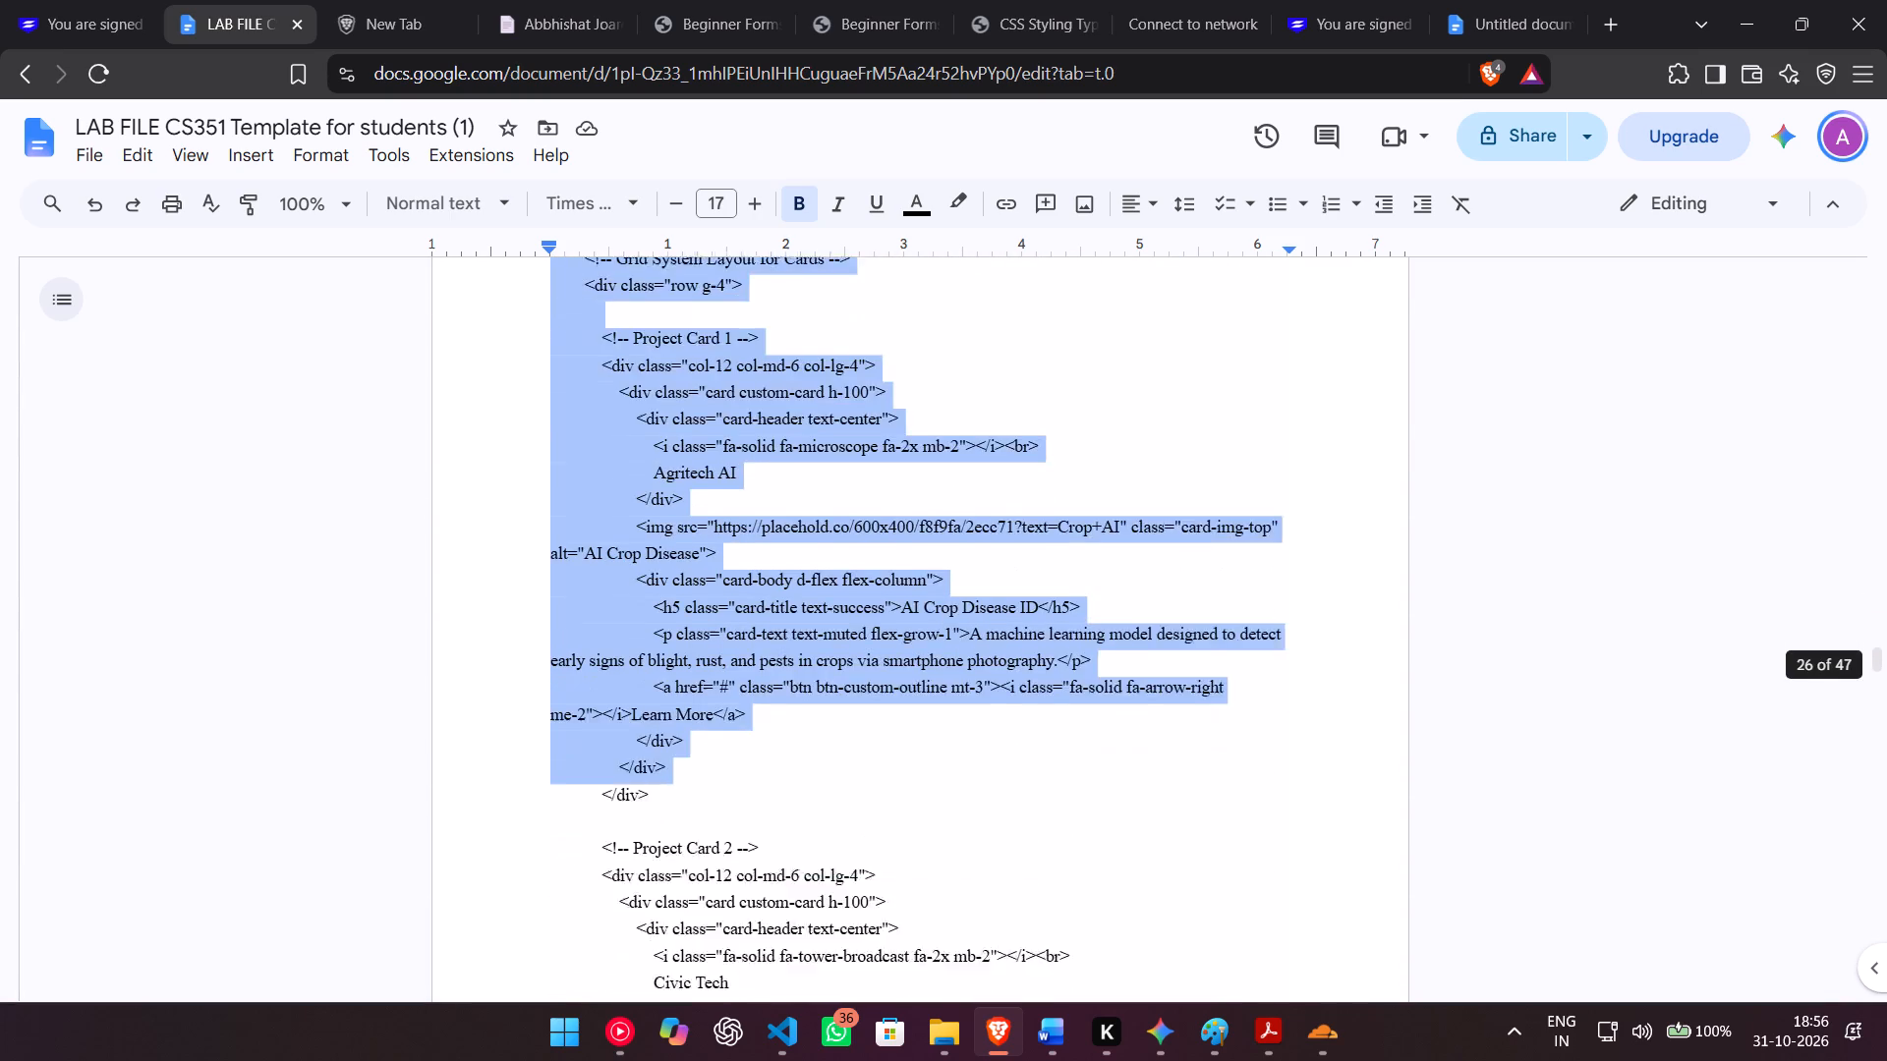
pyautogui.moveTo(898, 907); pyautogui.dragTo(888, 889)
pyautogui.scroll(-6, 898, 907)
pyautogui.scroll(-17, 898, 907)
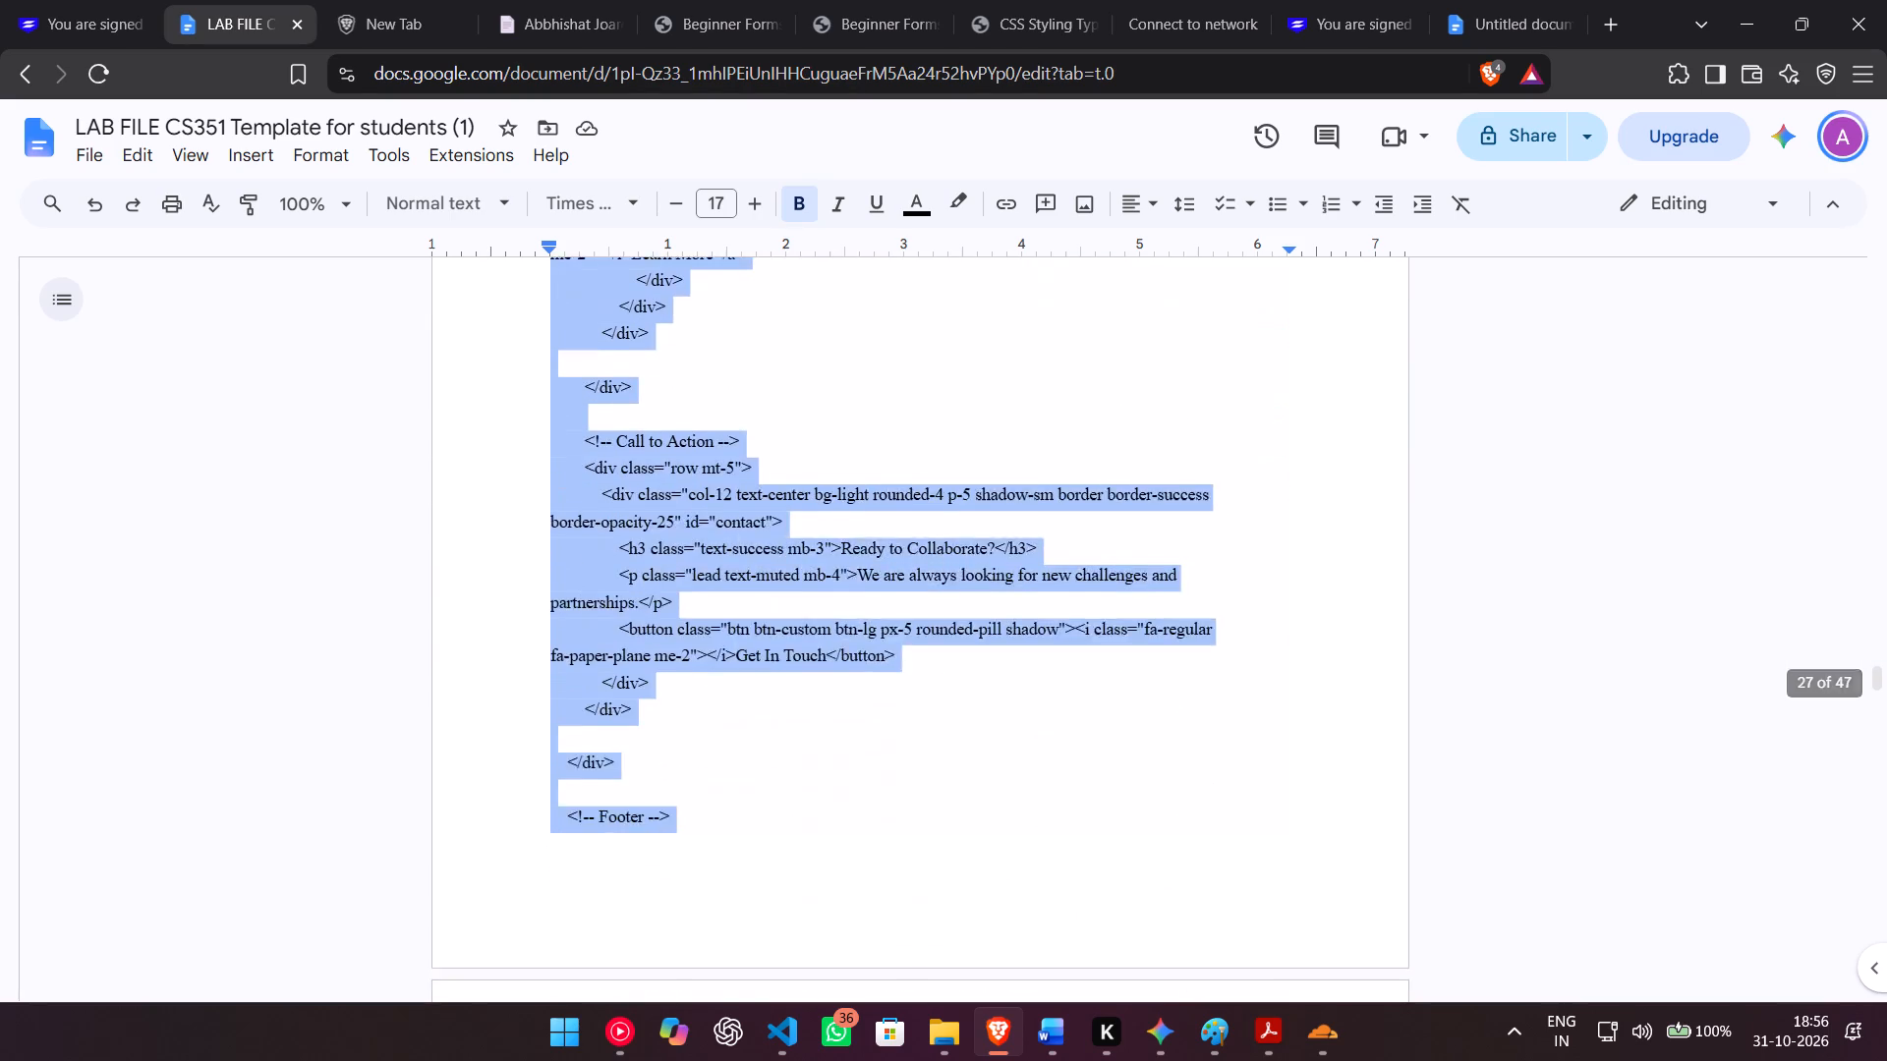
pyautogui.scroll(-2, 888, 889)
pyautogui.moveTo(888, 889); pyautogui.dragTo(783, 690)
pyautogui.scroll(-15, 886, 871)
pyautogui.scroll(2, 793, 709)
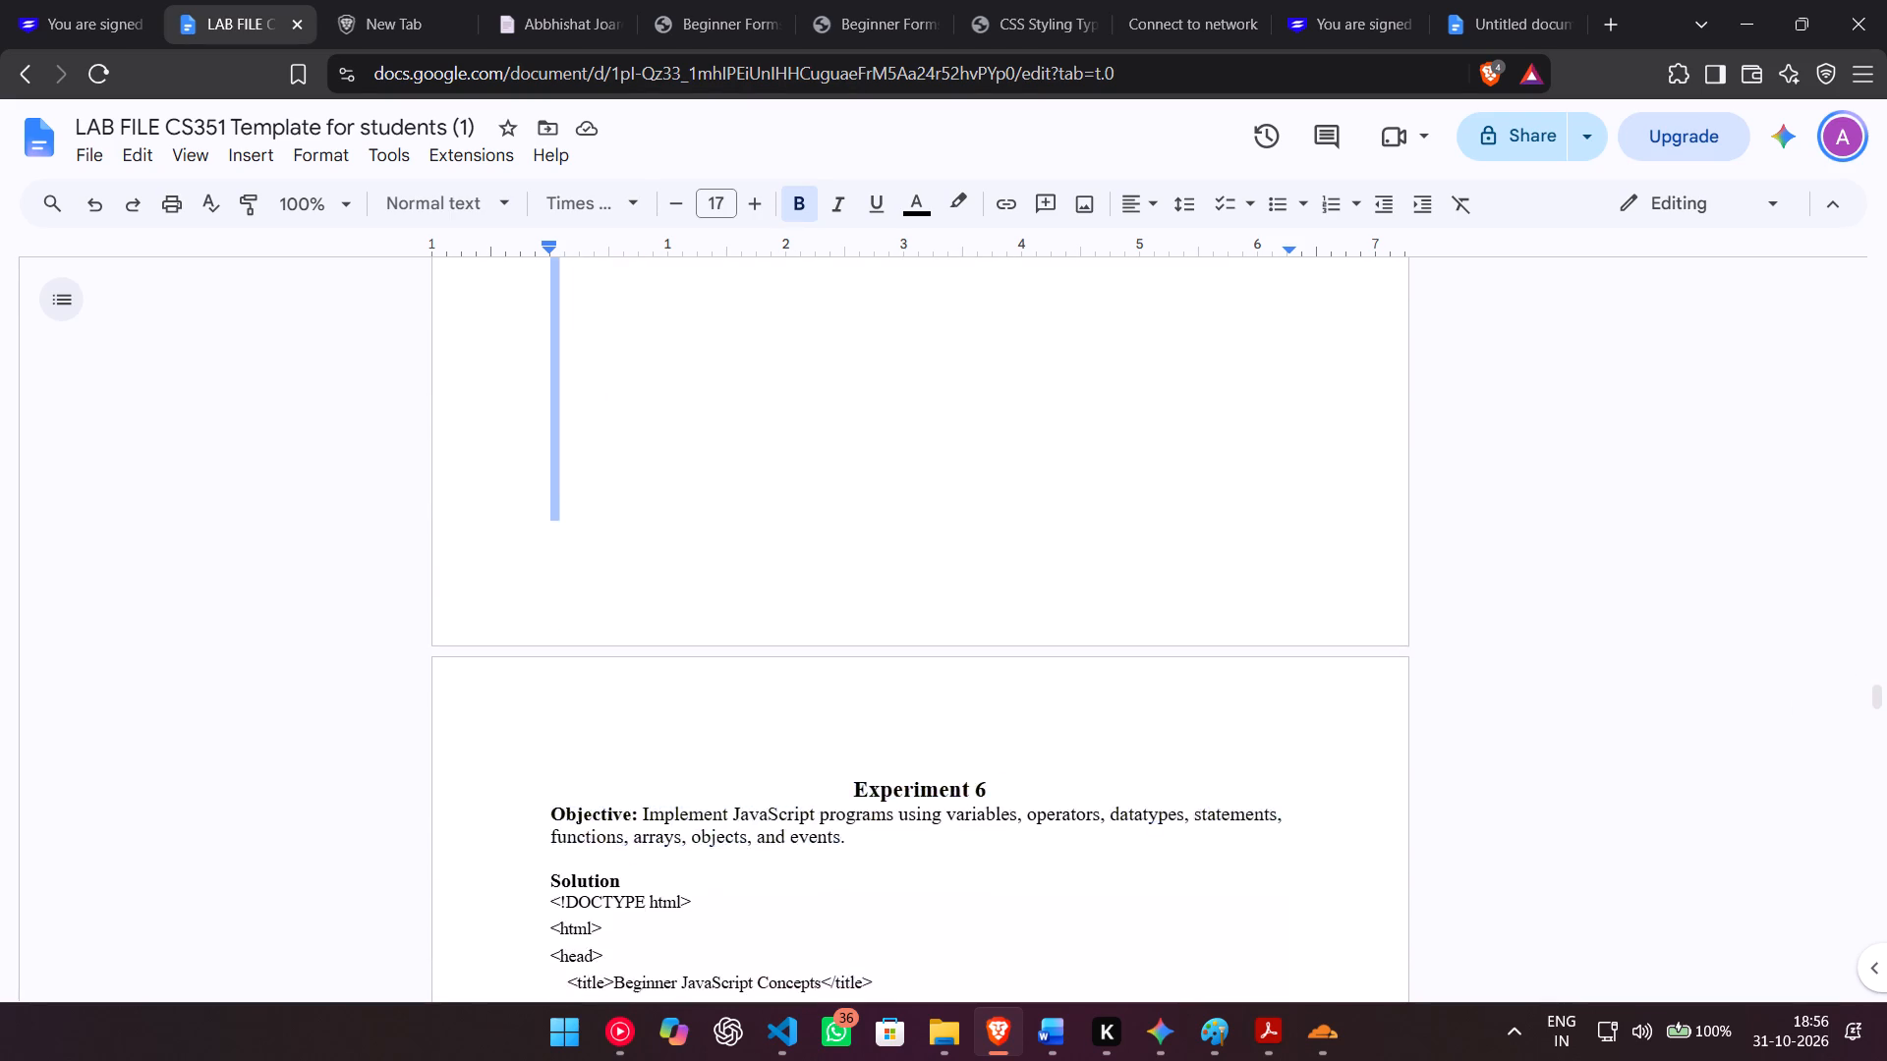
pyautogui.scroll(6, 783, 690)
pyautogui.moveTo(783, 690); pyautogui.dragTo(614, 418)
pyautogui.hotkey('ctrl', 'c')
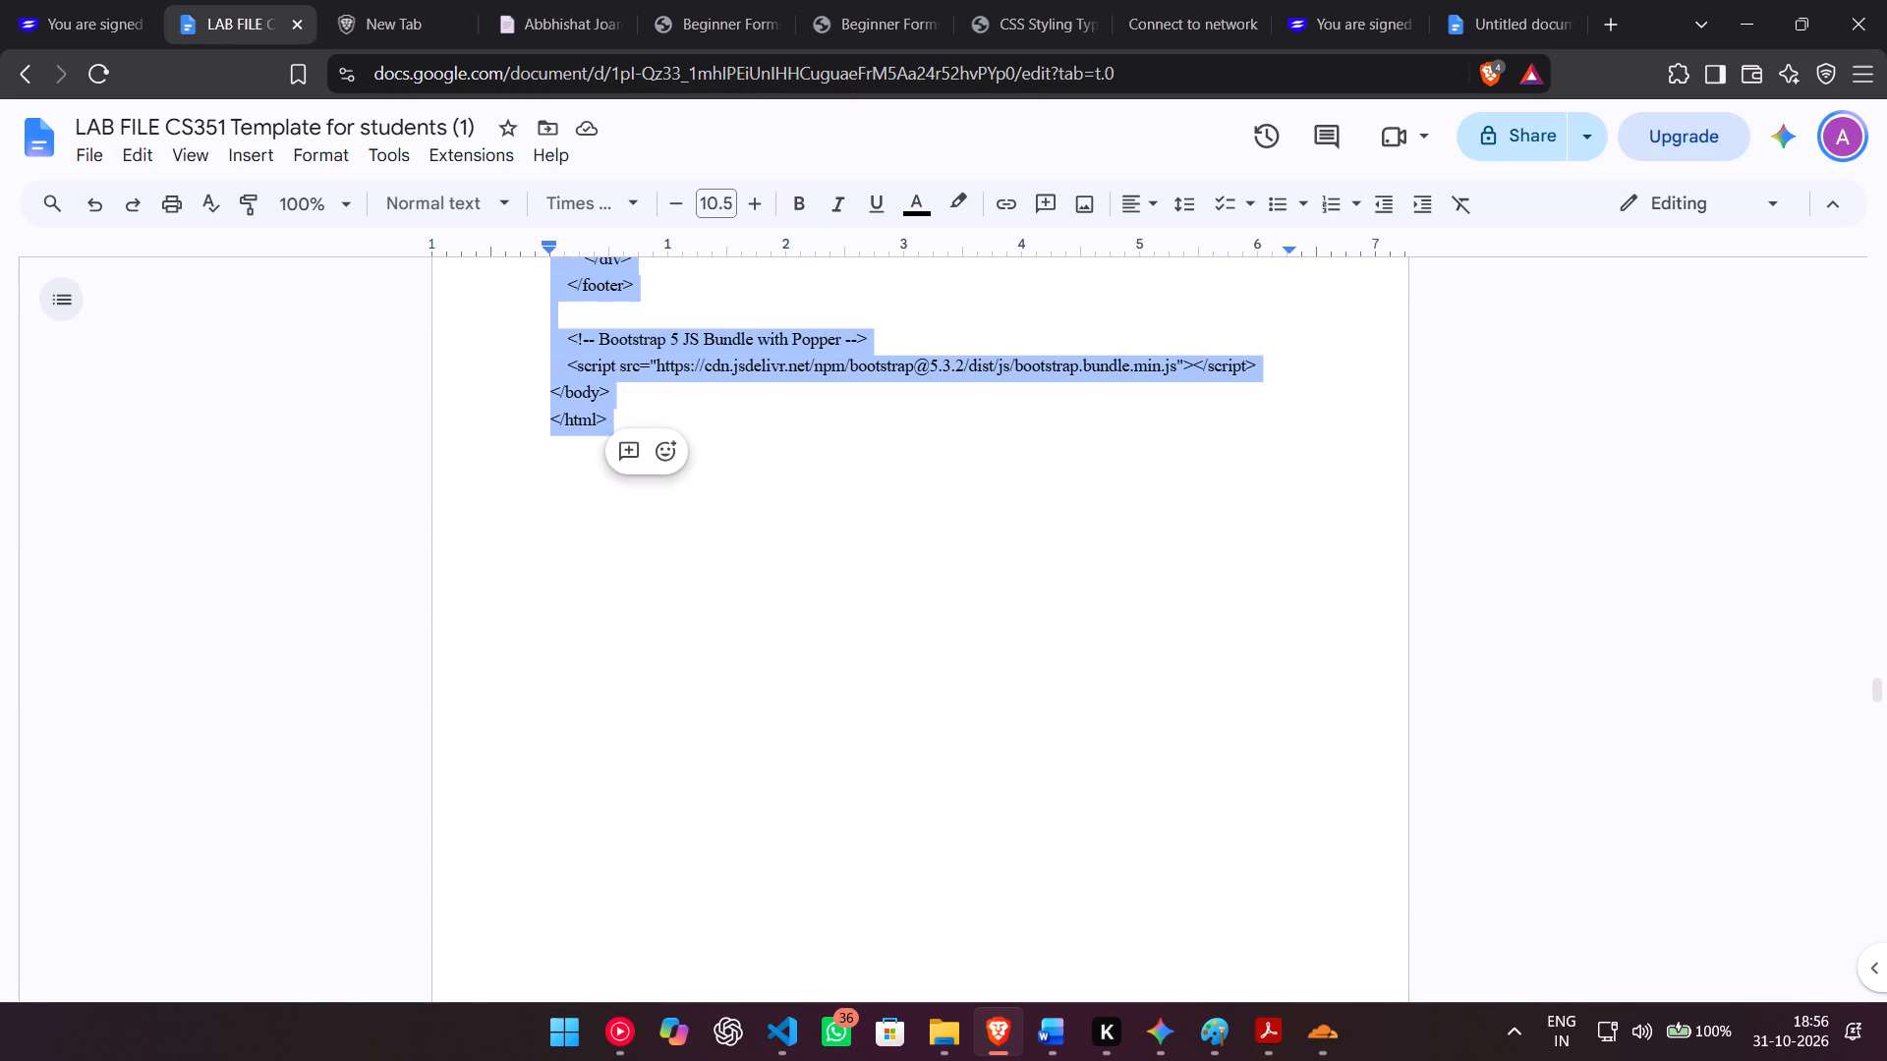
# Switch to Visual Studio Code and paste the copied Experiment 5 code into exp5.html.
pyautogui.hotkey('alt', 'Tab')
pyautogui.click(429, 169)
pyautogui.hotkey('ctrl', 'v')
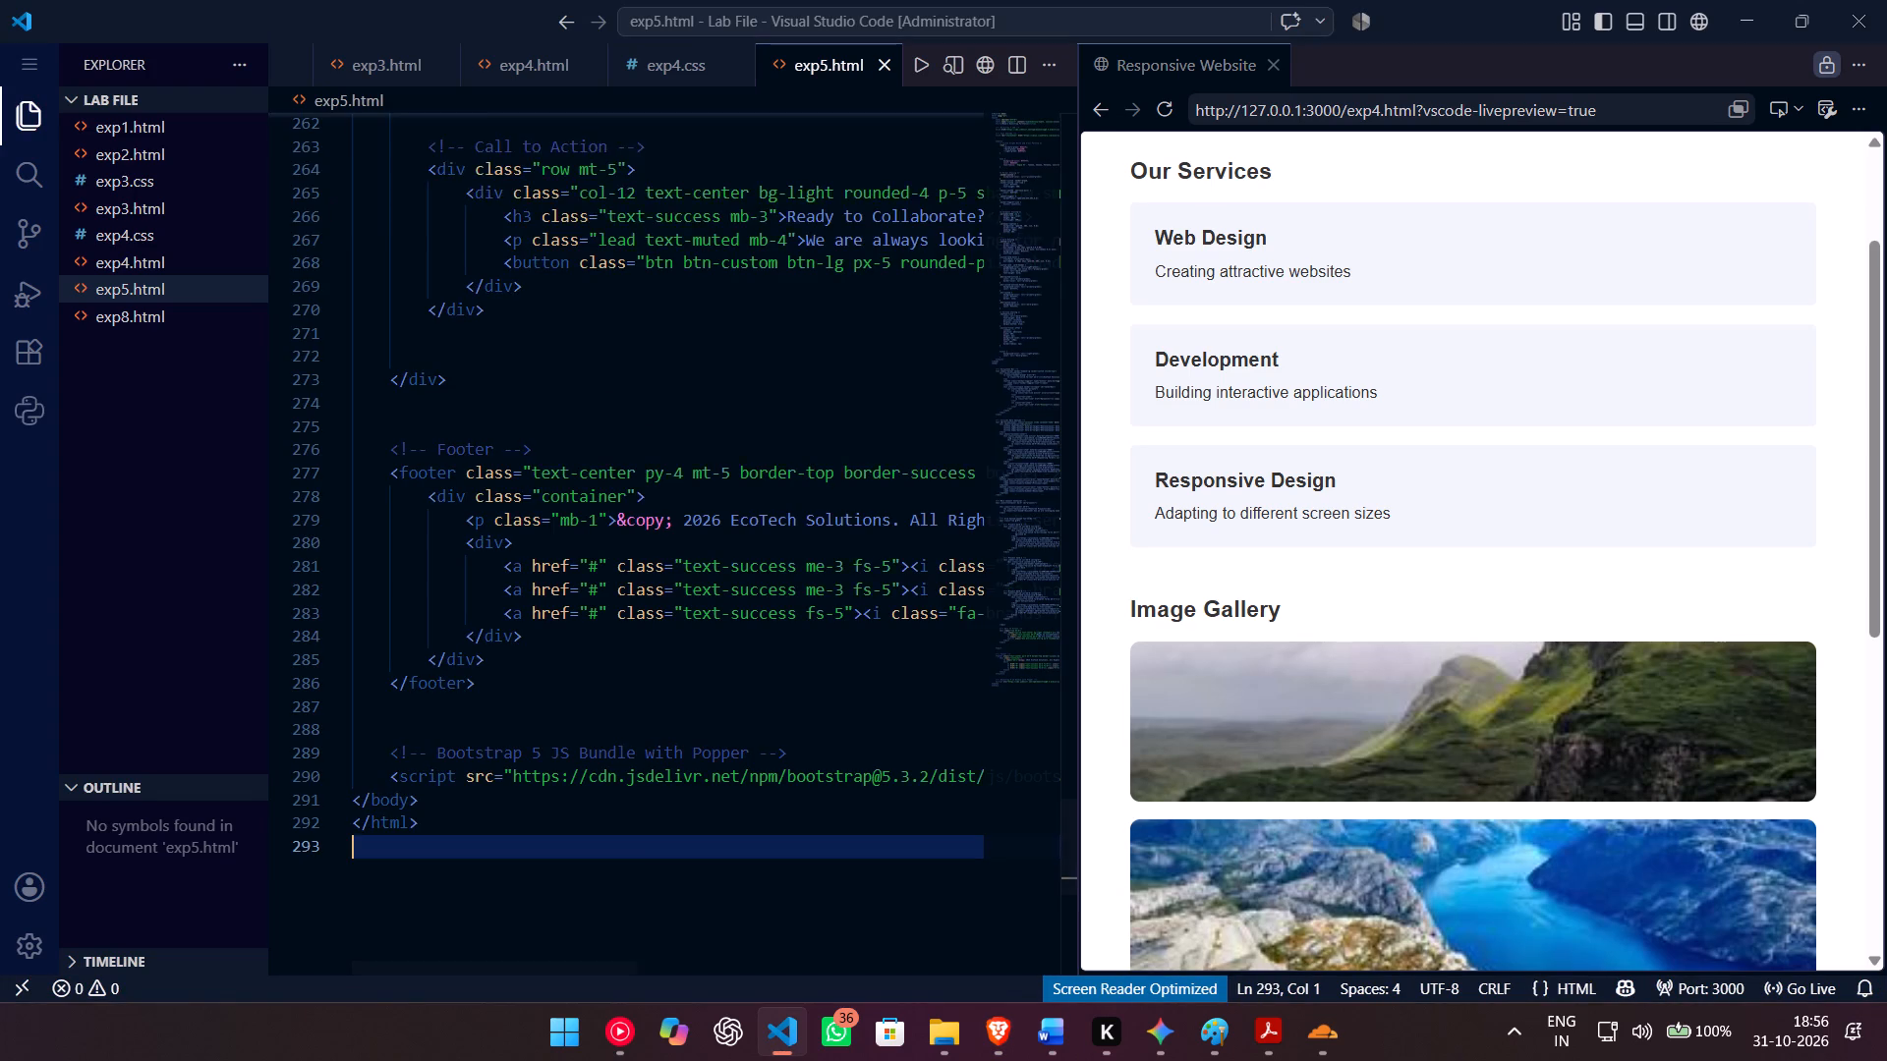
# Show exp5.html in the live preview and look through the rendered page.
pyautogui.click(945, 65)
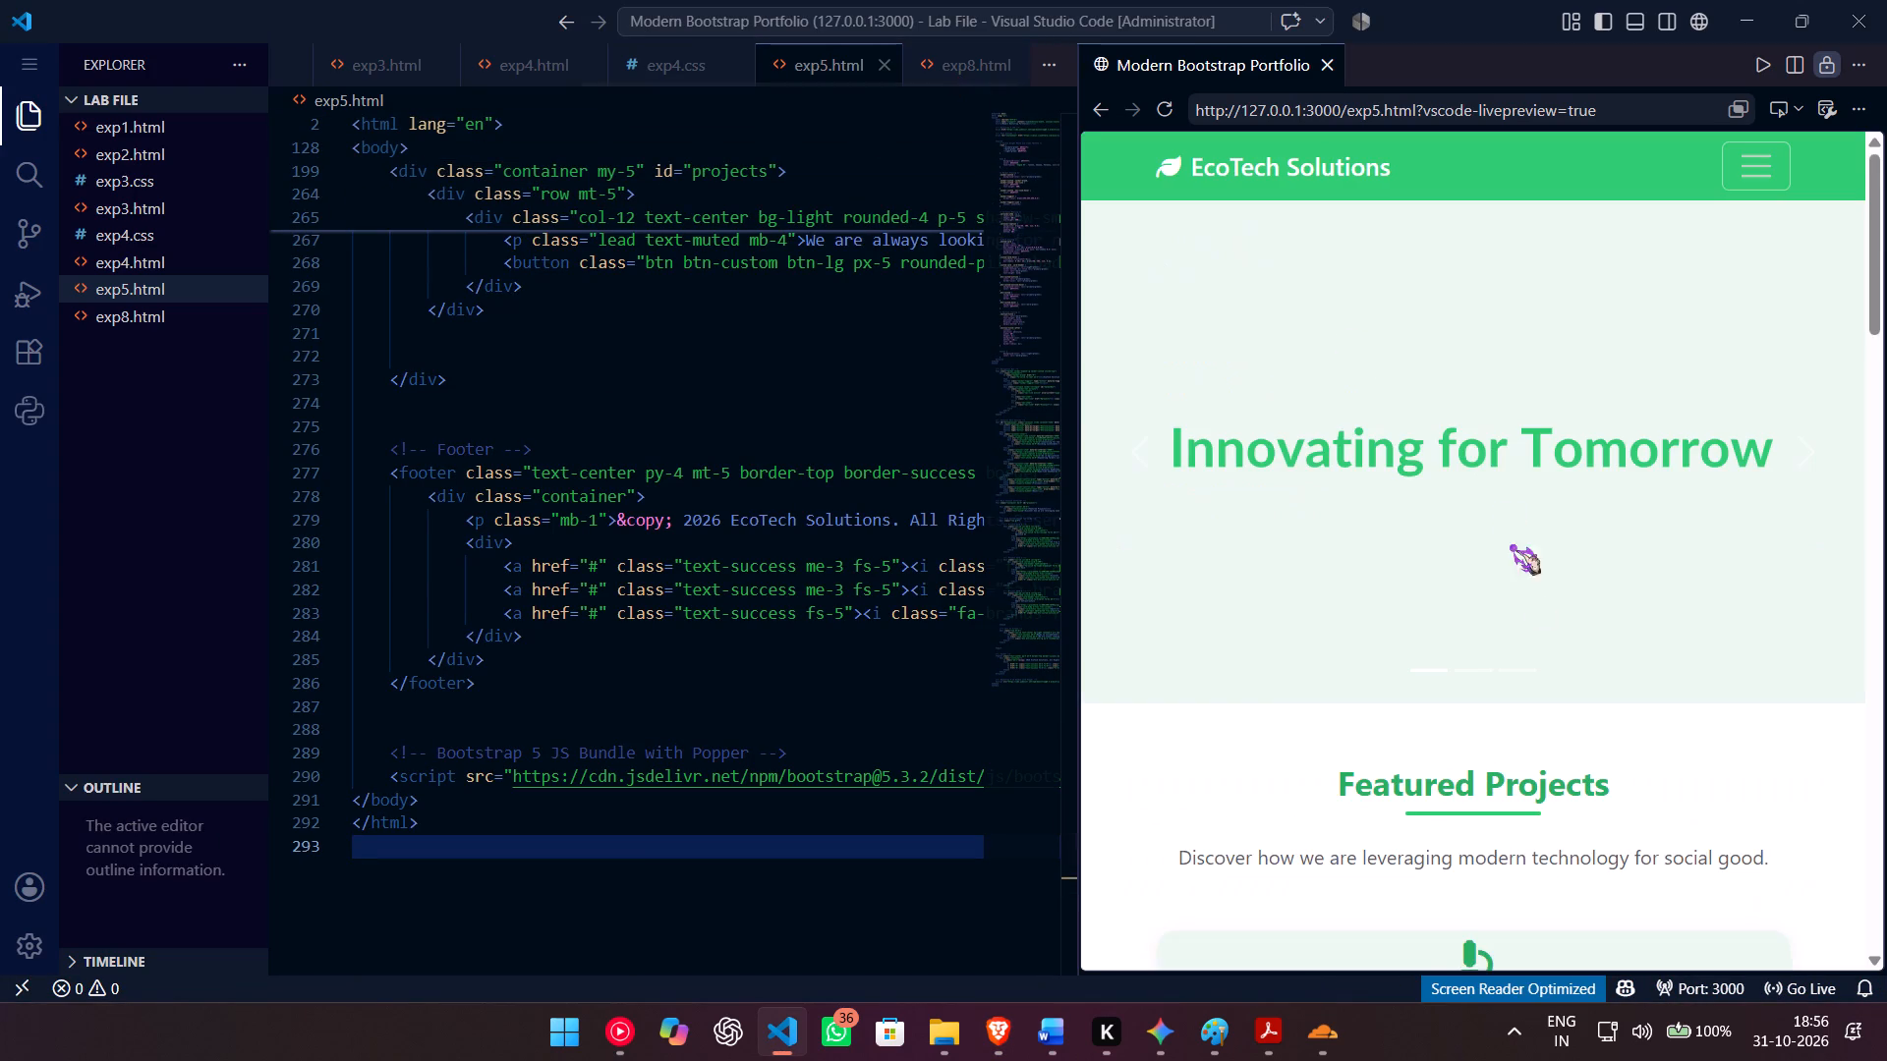
pyautogui.scroll(-20, 1520, 619)
pyautogui.scroll(8, 1518, 623)
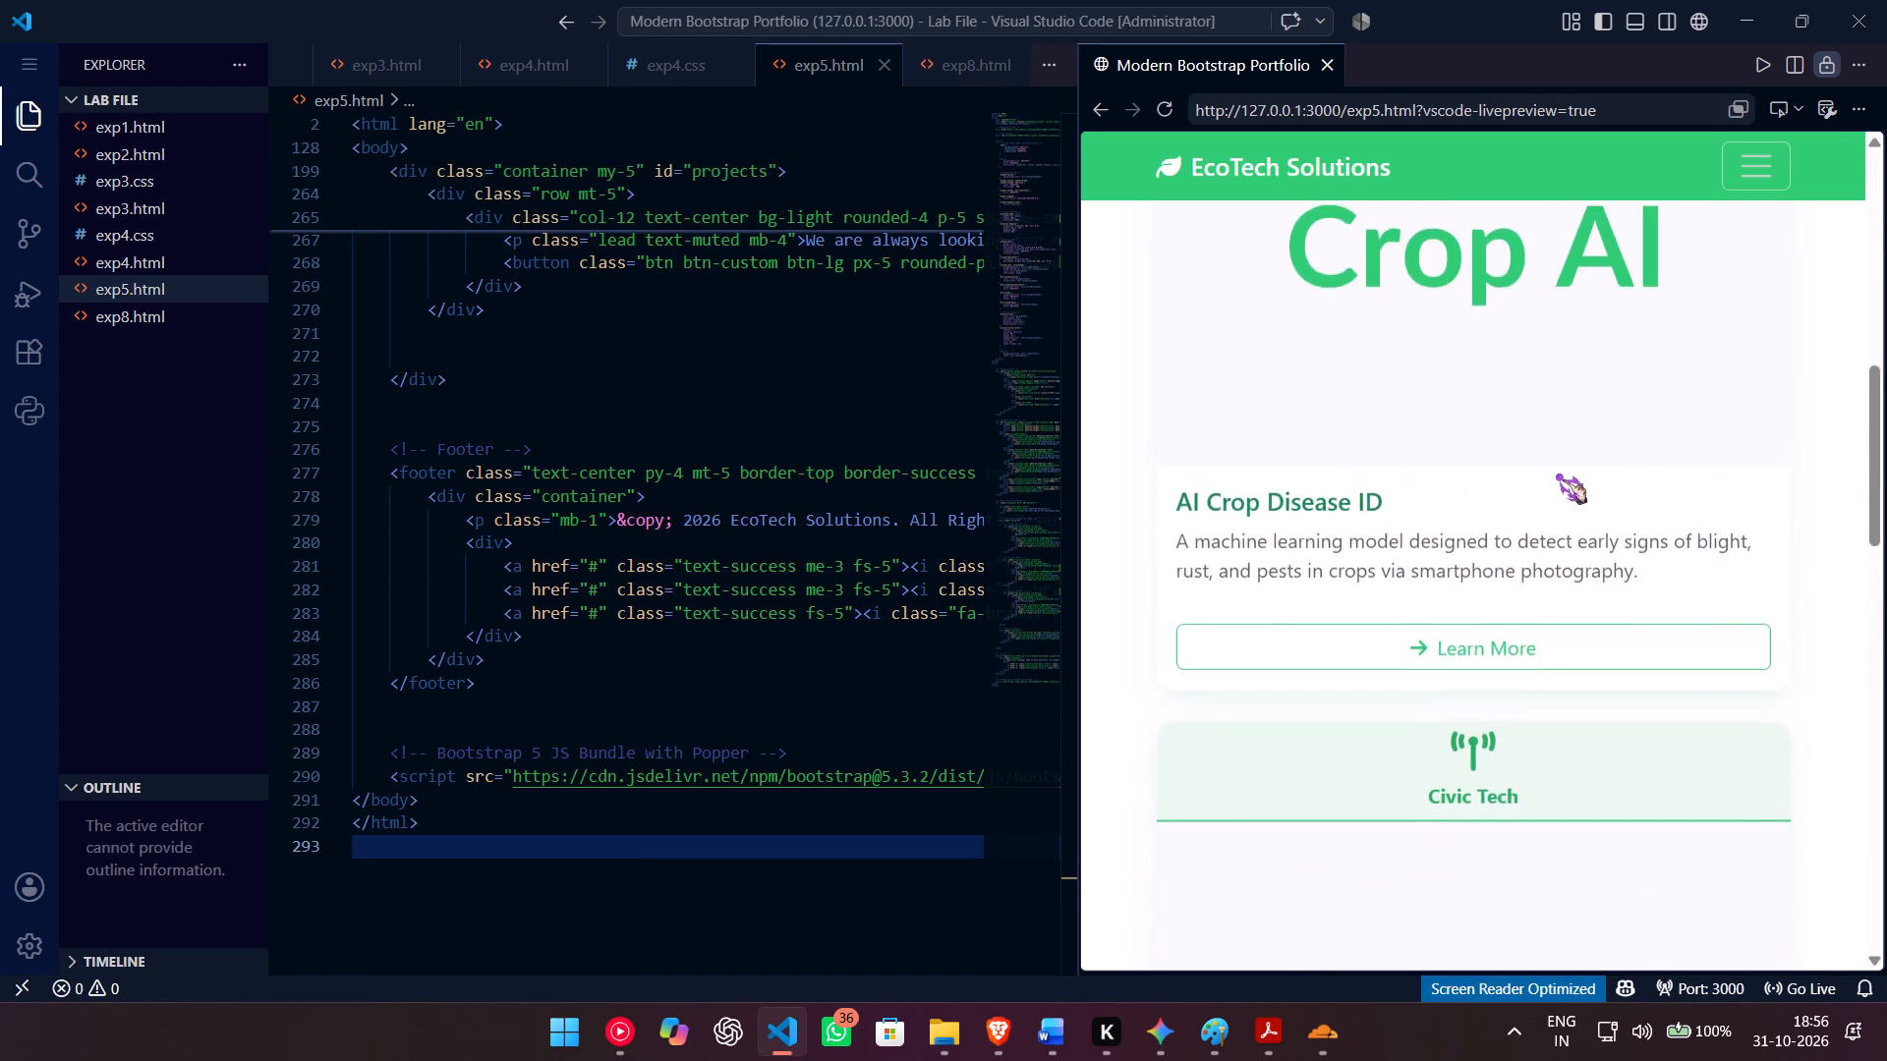
pyautogui.scroll(3, 1557, 474)
# Open the exp5.html live preview in the external browser.
pyautogui.click(1849, 106)
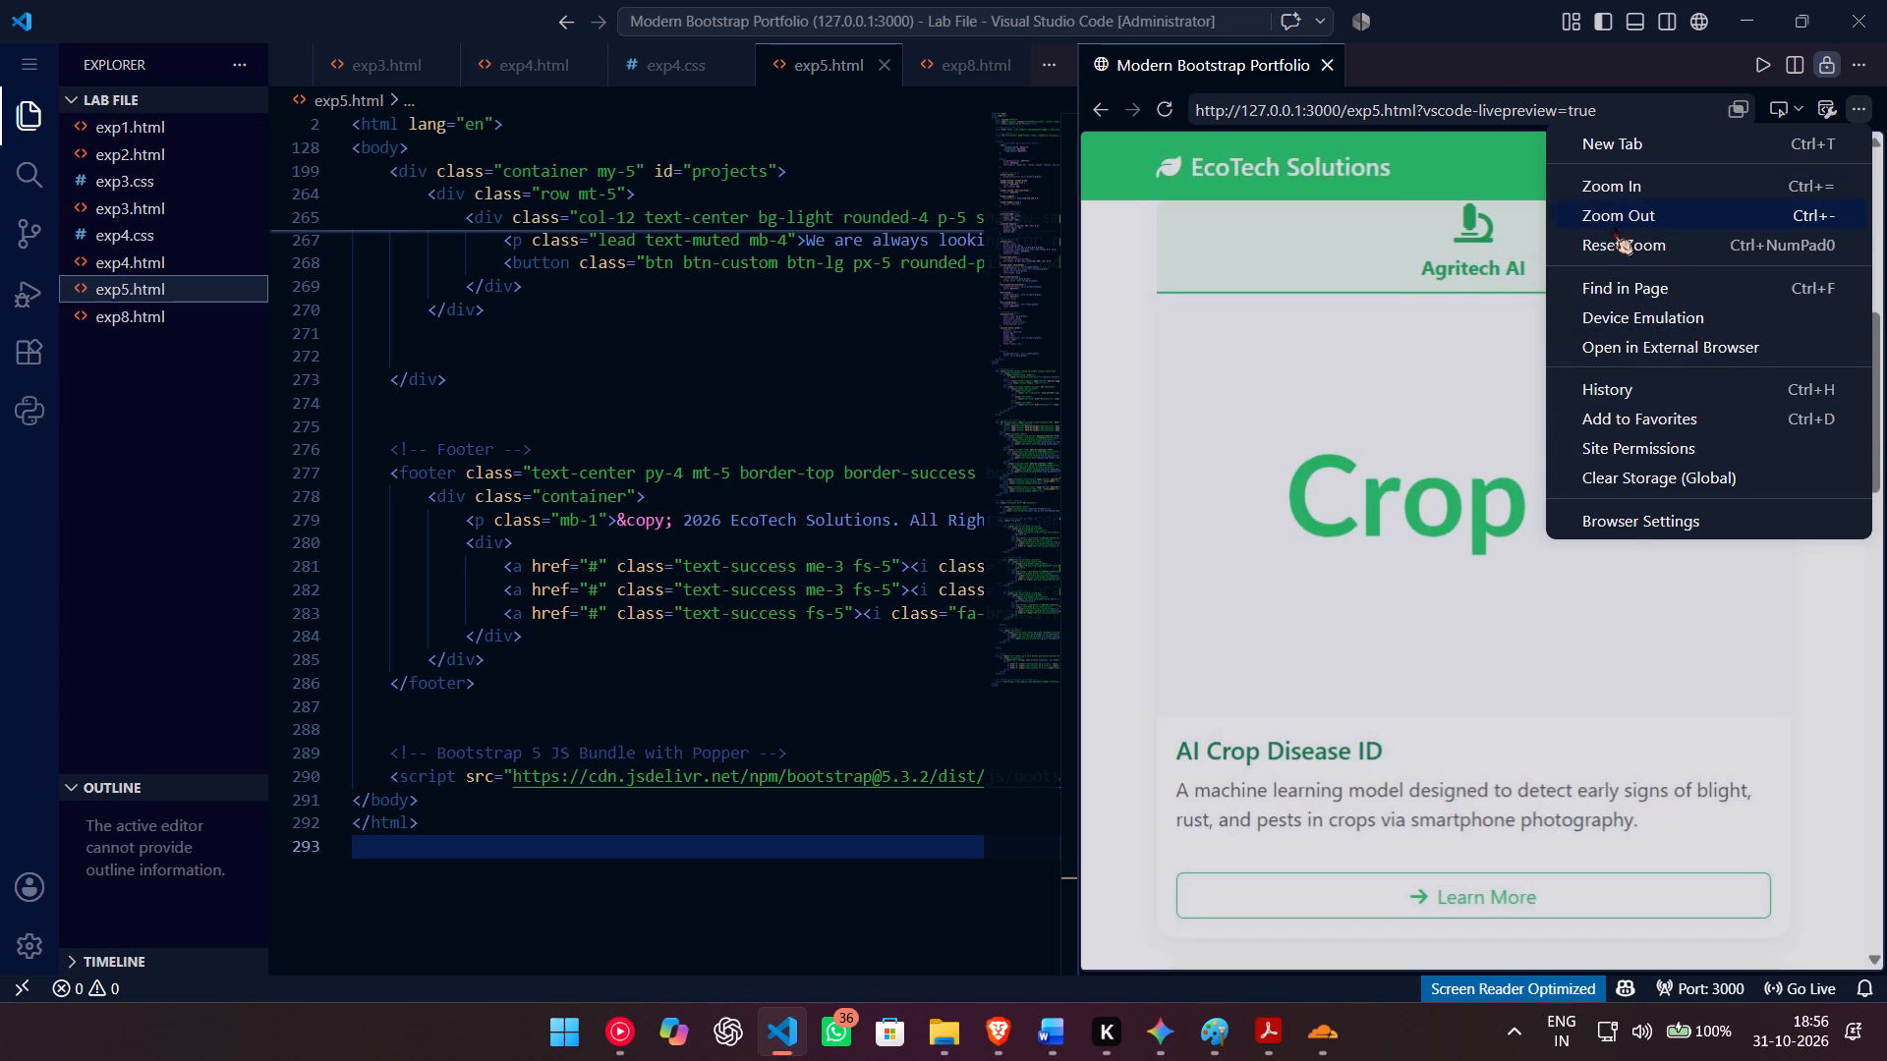
pyautogui.click(1359, 467)
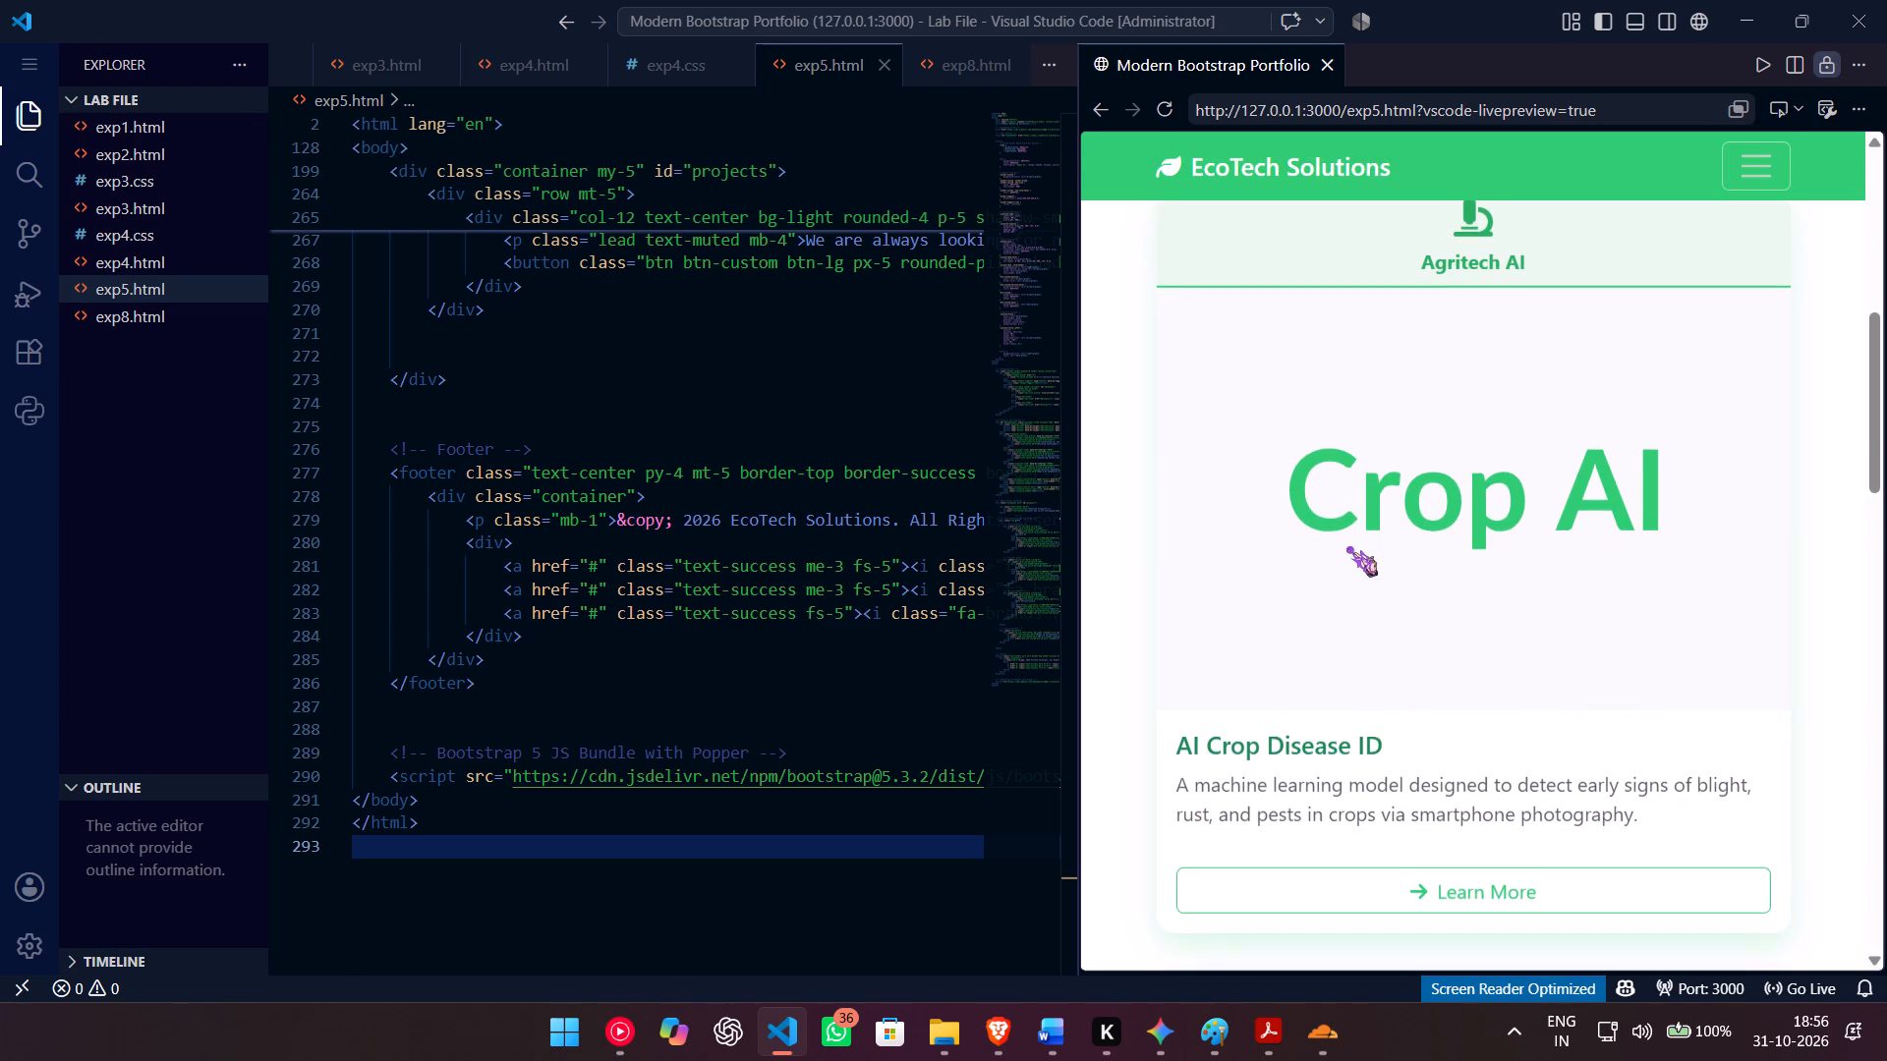
pyautogui.scroll(-3, 590, 640)
pyautogui.click(1864, 94)
pyautogui.click(1864, 95)
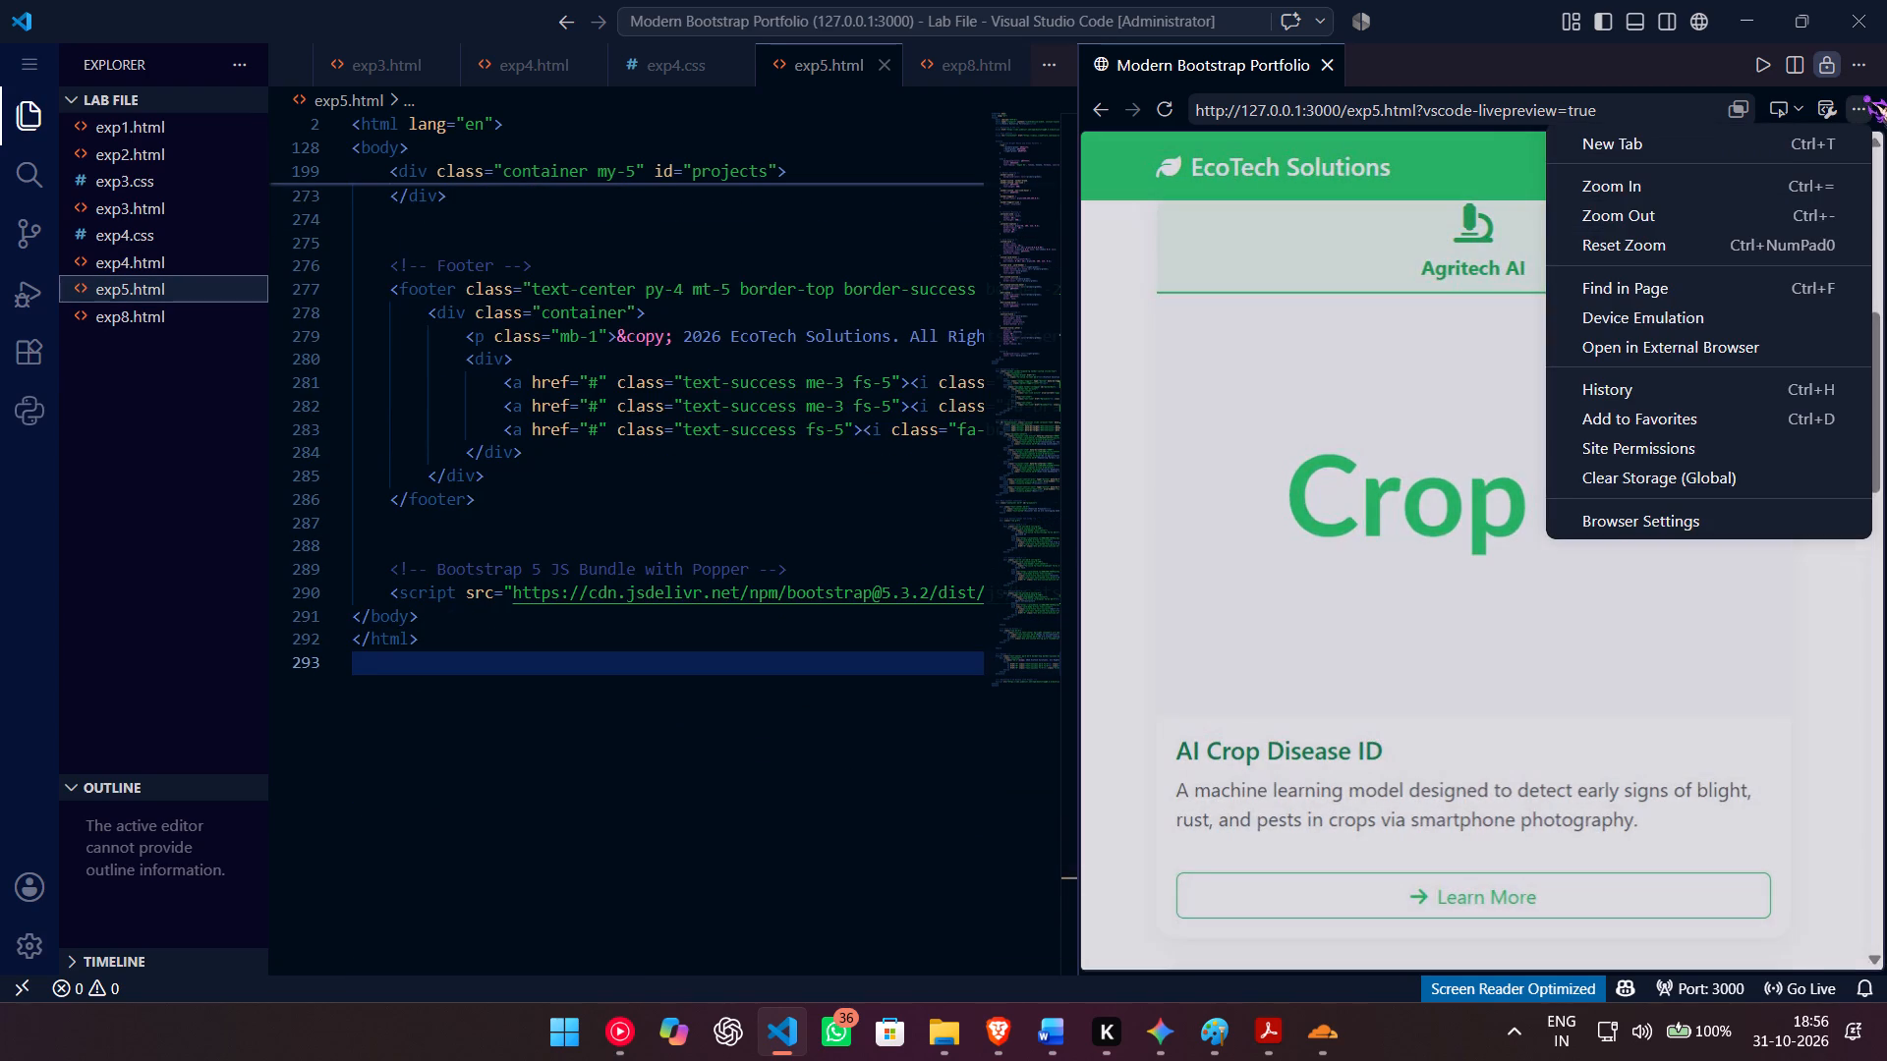
pyautogui.click(1676, 348)
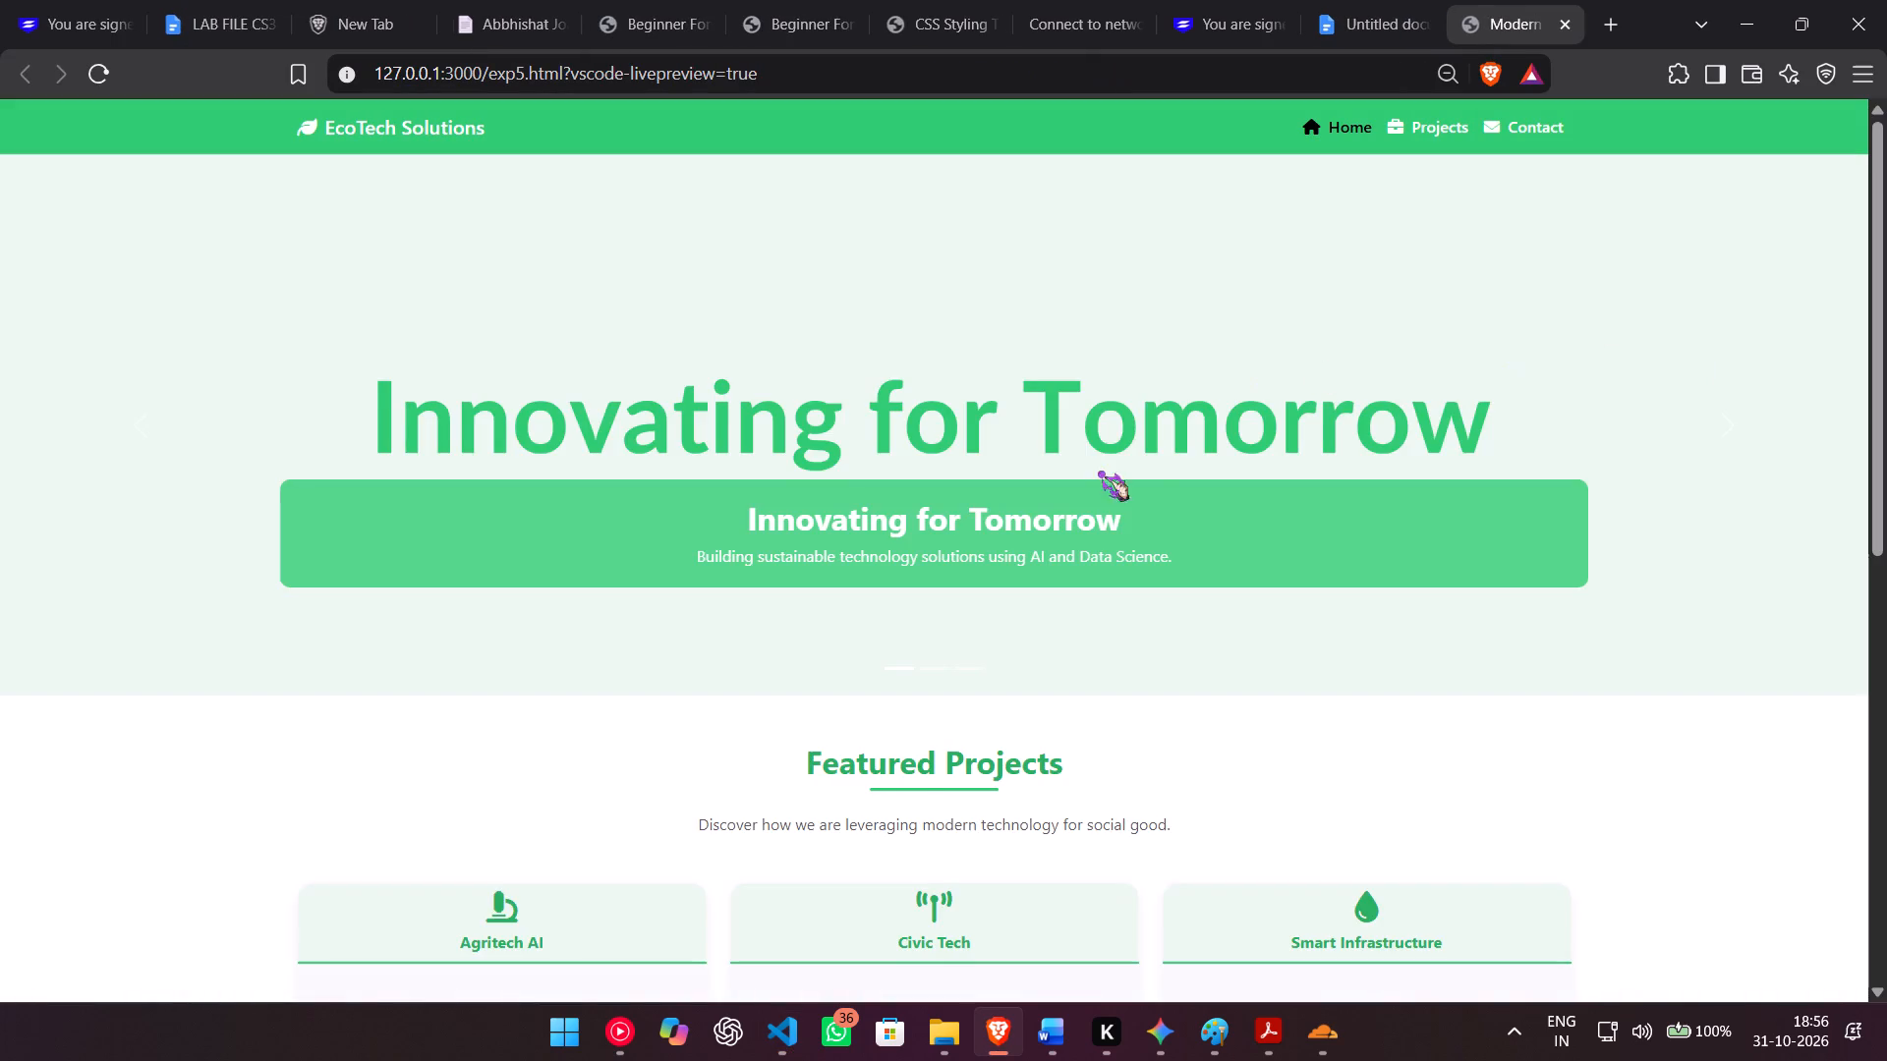
# Examine the Modern Bootstrap Portfolio page at different browser zoom levels to see how much of its layout fits.
pyautogui.scroll(-20, 1085, 508)
pyautogui.scroll(-1, 1085, 508)
pyautogui.scroll(13, 1080, 510)
pyautogui.keyDown('ctrl'); pyautogui.scroll(-3, 1081, 510); pyautogui.keyUp('ctrl')
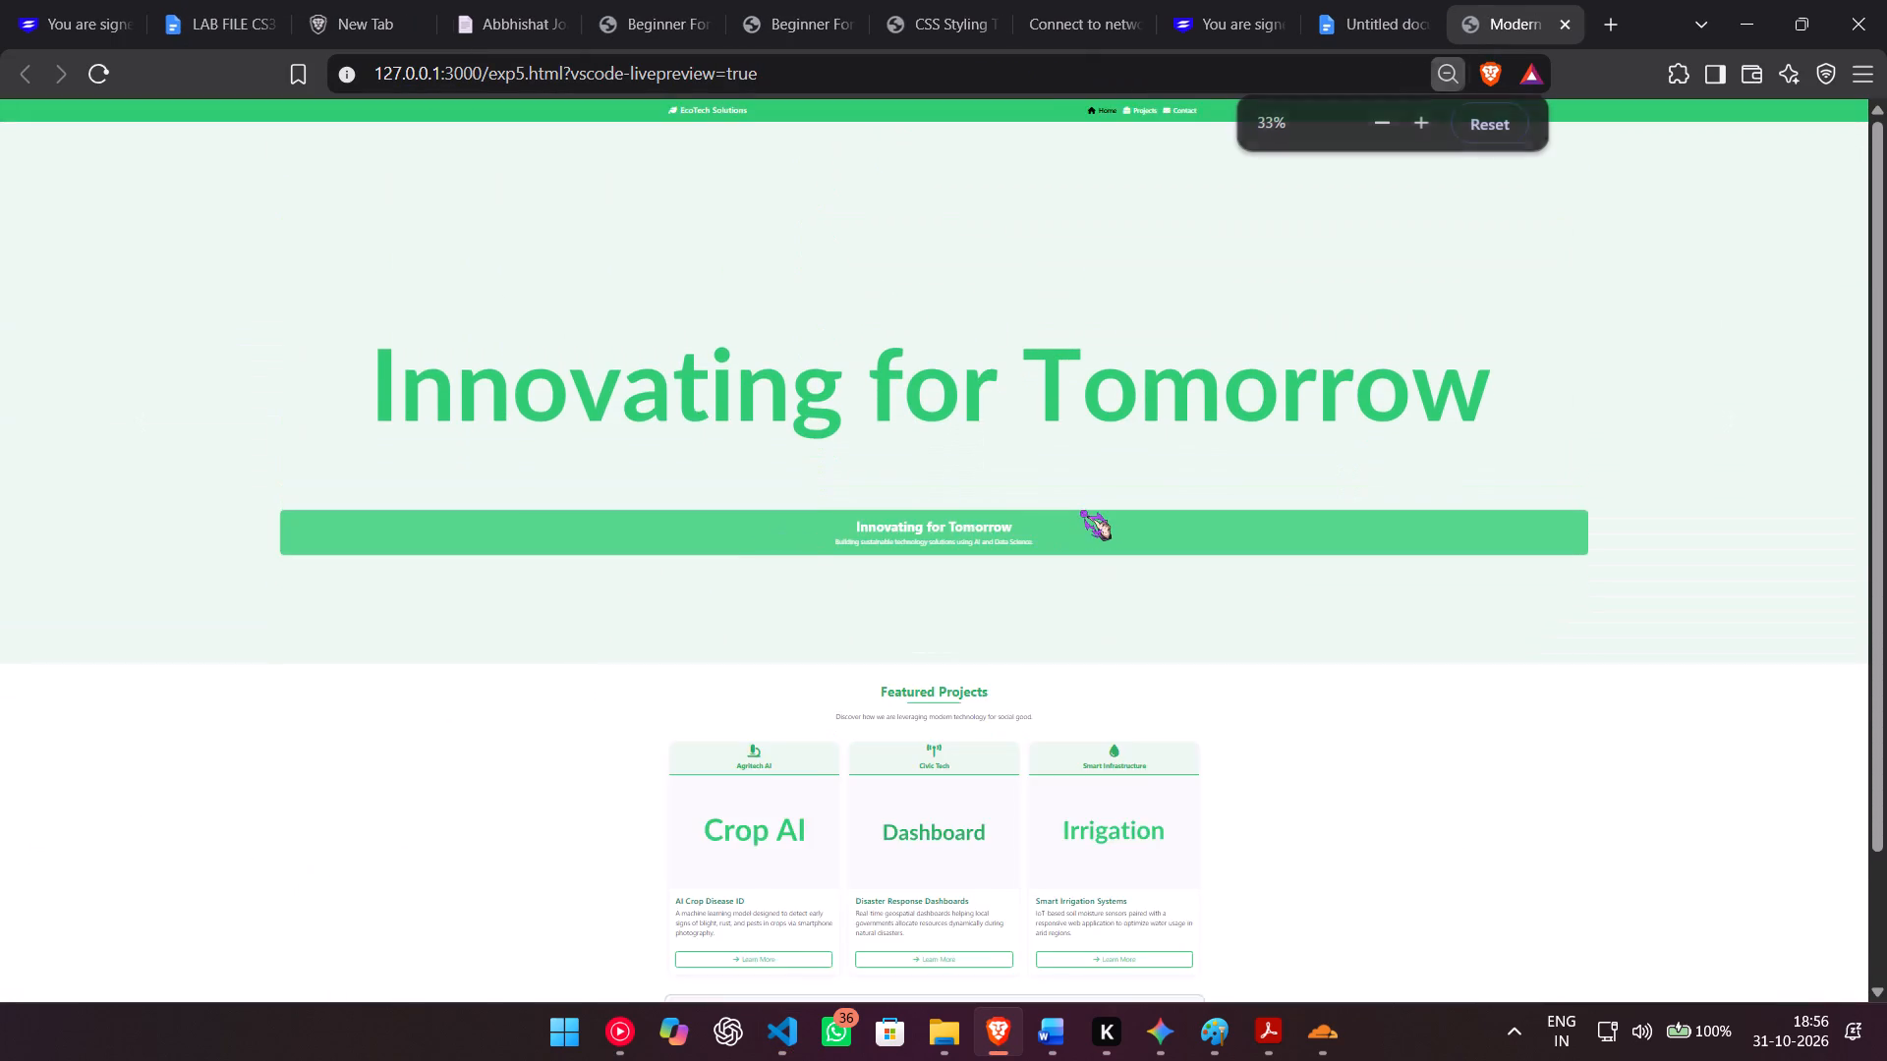
pyautogui.keyDown('ctrl'); pyautogui.scroll(-3, 1081, 510); pyautogui.keyUp('ctrl')
pyautogui.keyDown('ctrl'); pyautogui.scroll(3, 1081, 510); pyautogui.keyUp('ctrl')
pyautogui.keyDown('ctrl'); pyautogui.scroll(-5, 1081, 510); pyautogui.keyUp('ctrl')
pyautogui.keyDown('ctrl'); pyautogui.scroll(5, 1081, 510); pyautogui.keyUp('ctrl')
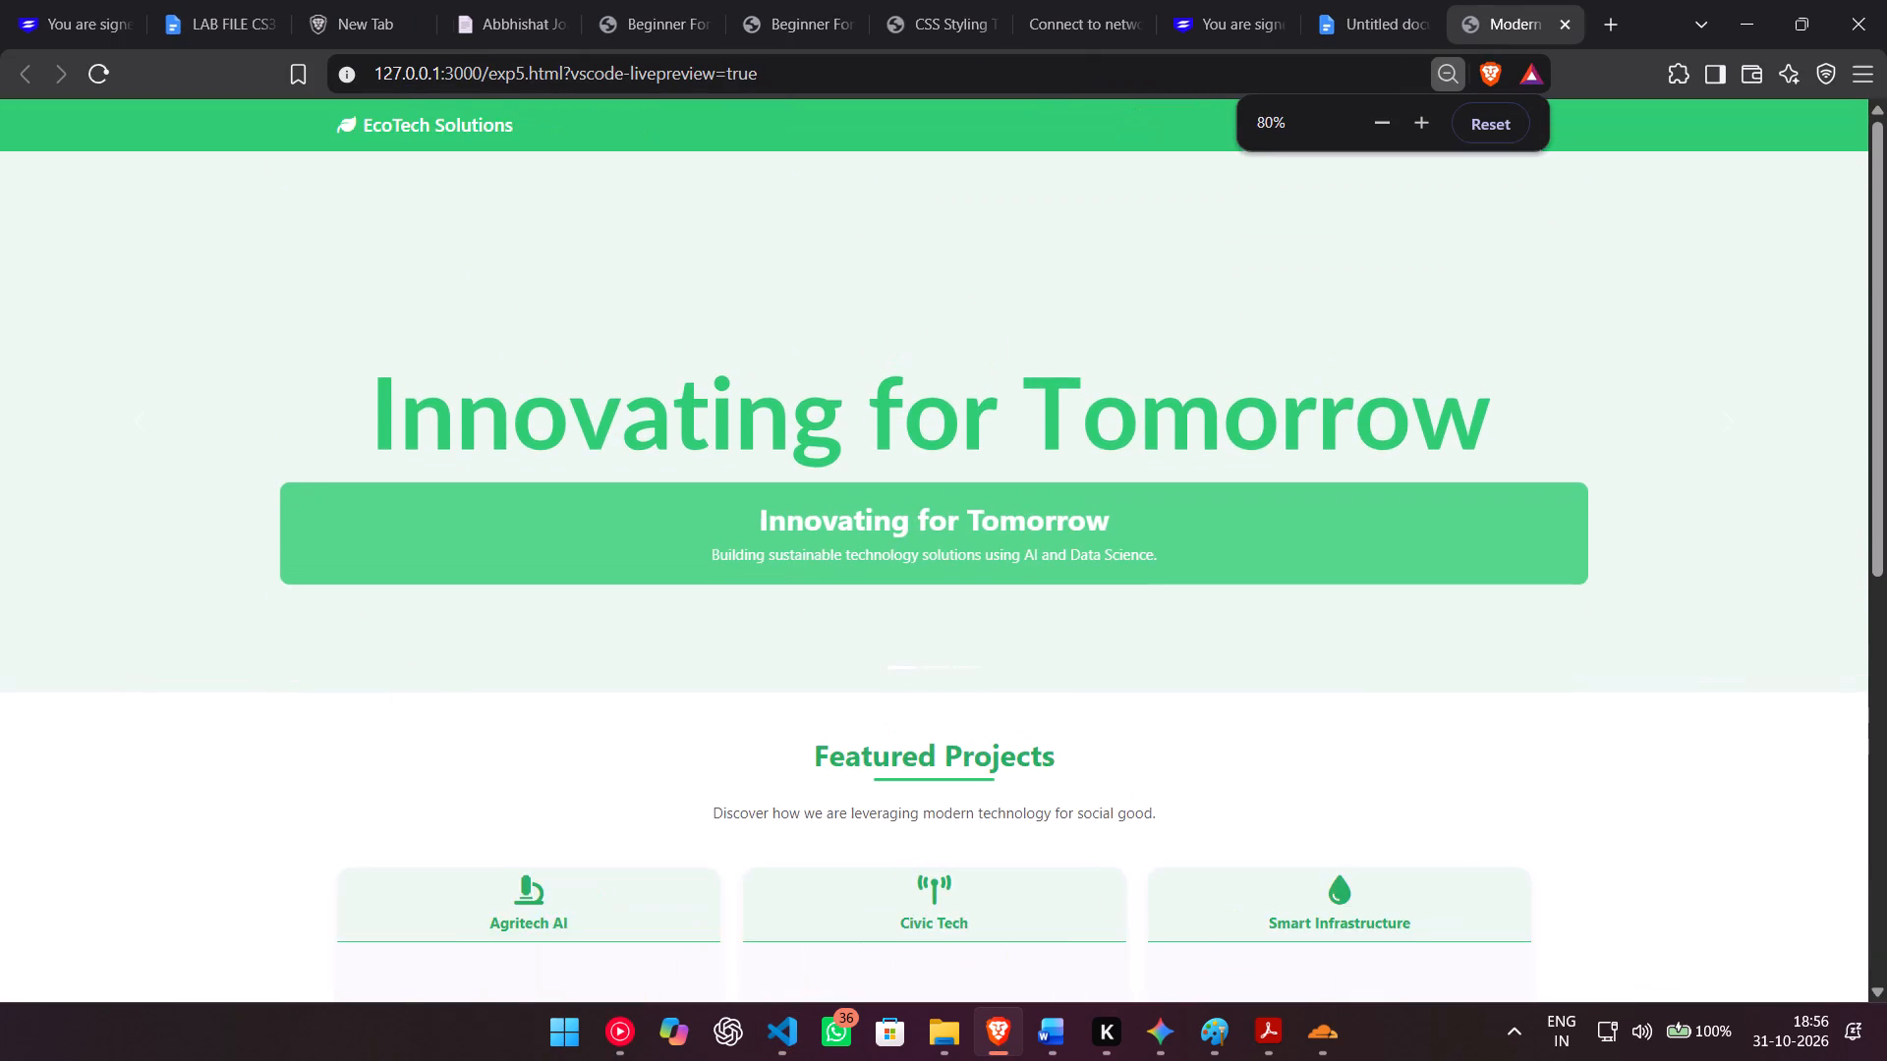
pyautogui.keyDown('ctrl'); pyautogui.scroll(1, 1081, 510); pyautogui.keyUp('ctrl')
pyautogui.keyDown('ctrl'); pyautogui.scroll(-3, 1081, 510); pyautogui.keyUp('ctrl')
pyautogui.keyDown('ctrl'); pyautogui.scroll(2, 1081, 510); pyautogui.keyUp('ctrl')
pyautogui.scroll(-3, 1355, 364)
# Check the Experiment 5 objective in the Acrobat PDF and return to the portfolio page in Brave.
pyautogui.hotkey('alt', 'Tab')
pyautogui.hotkey('alt', 'Tab')
pyautogui.hotkey('alt', 'Tab')
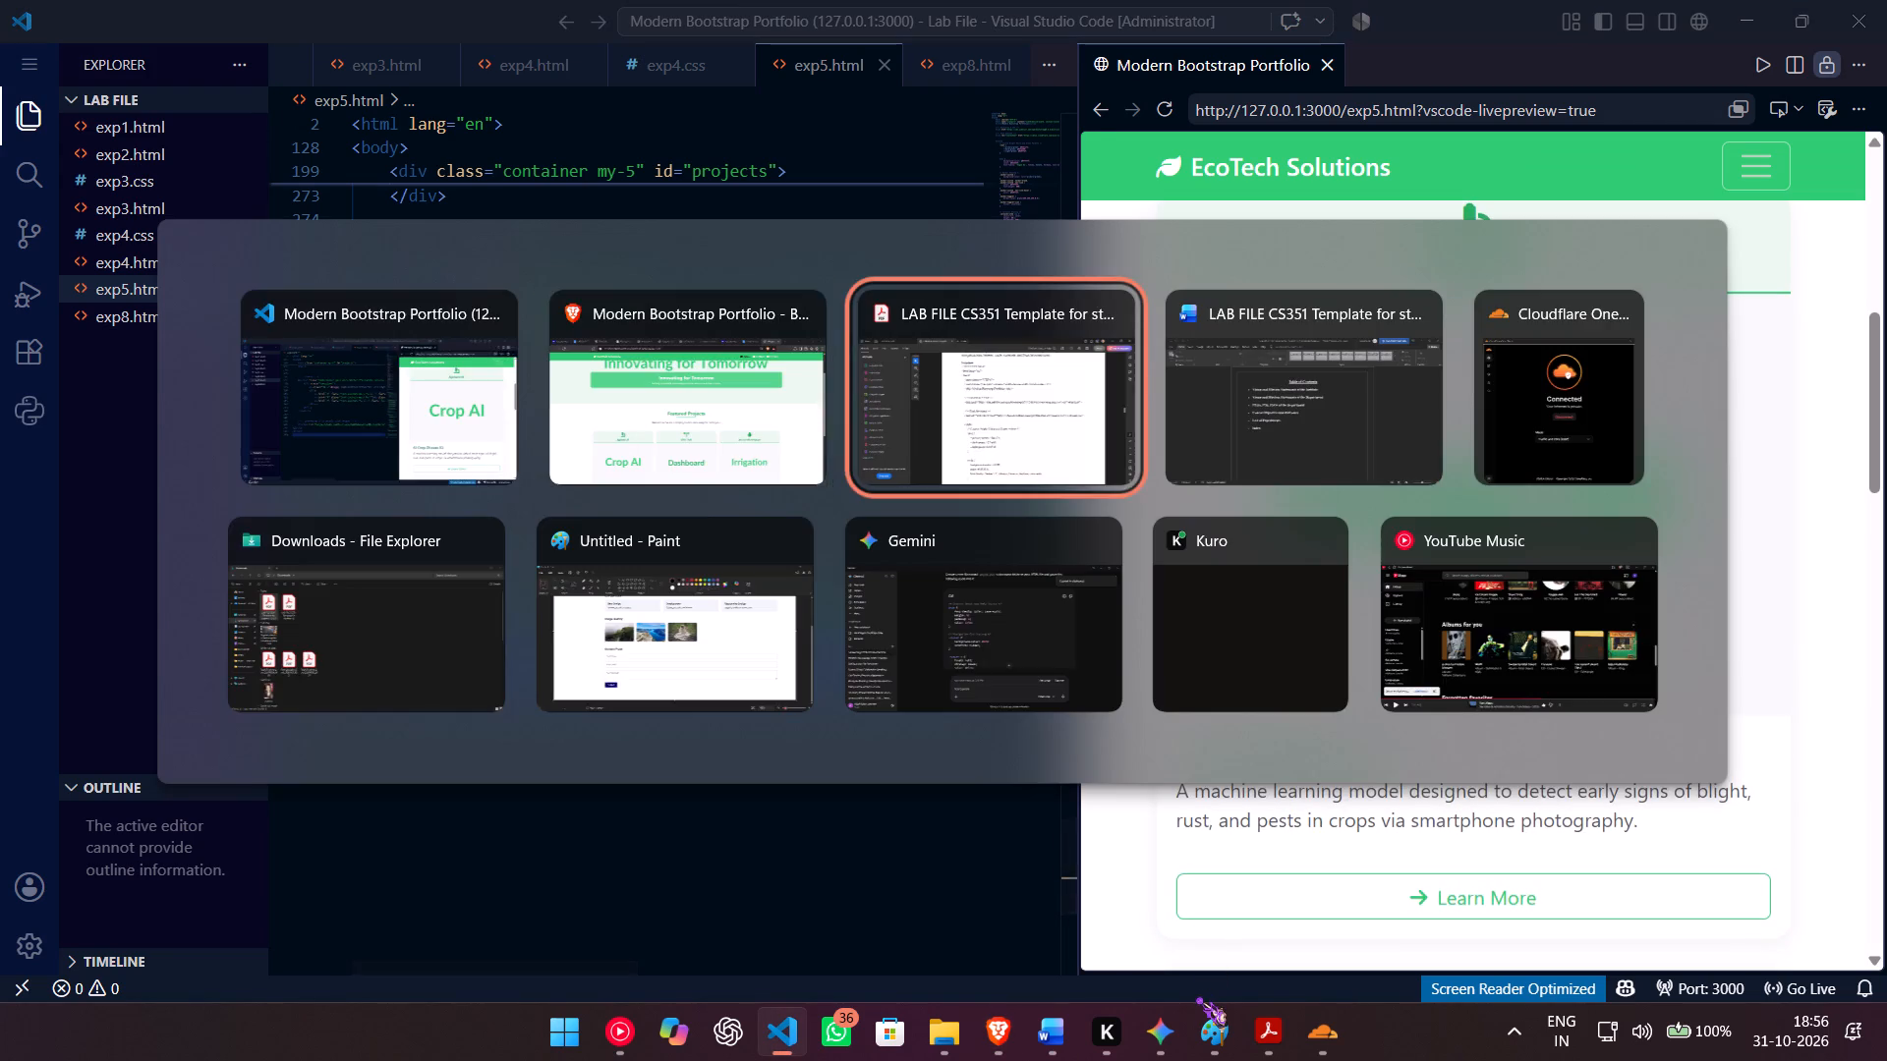
pyautogui.scroll(12, 920, 487)
pyautogui.scroll(-7, 920, 468)
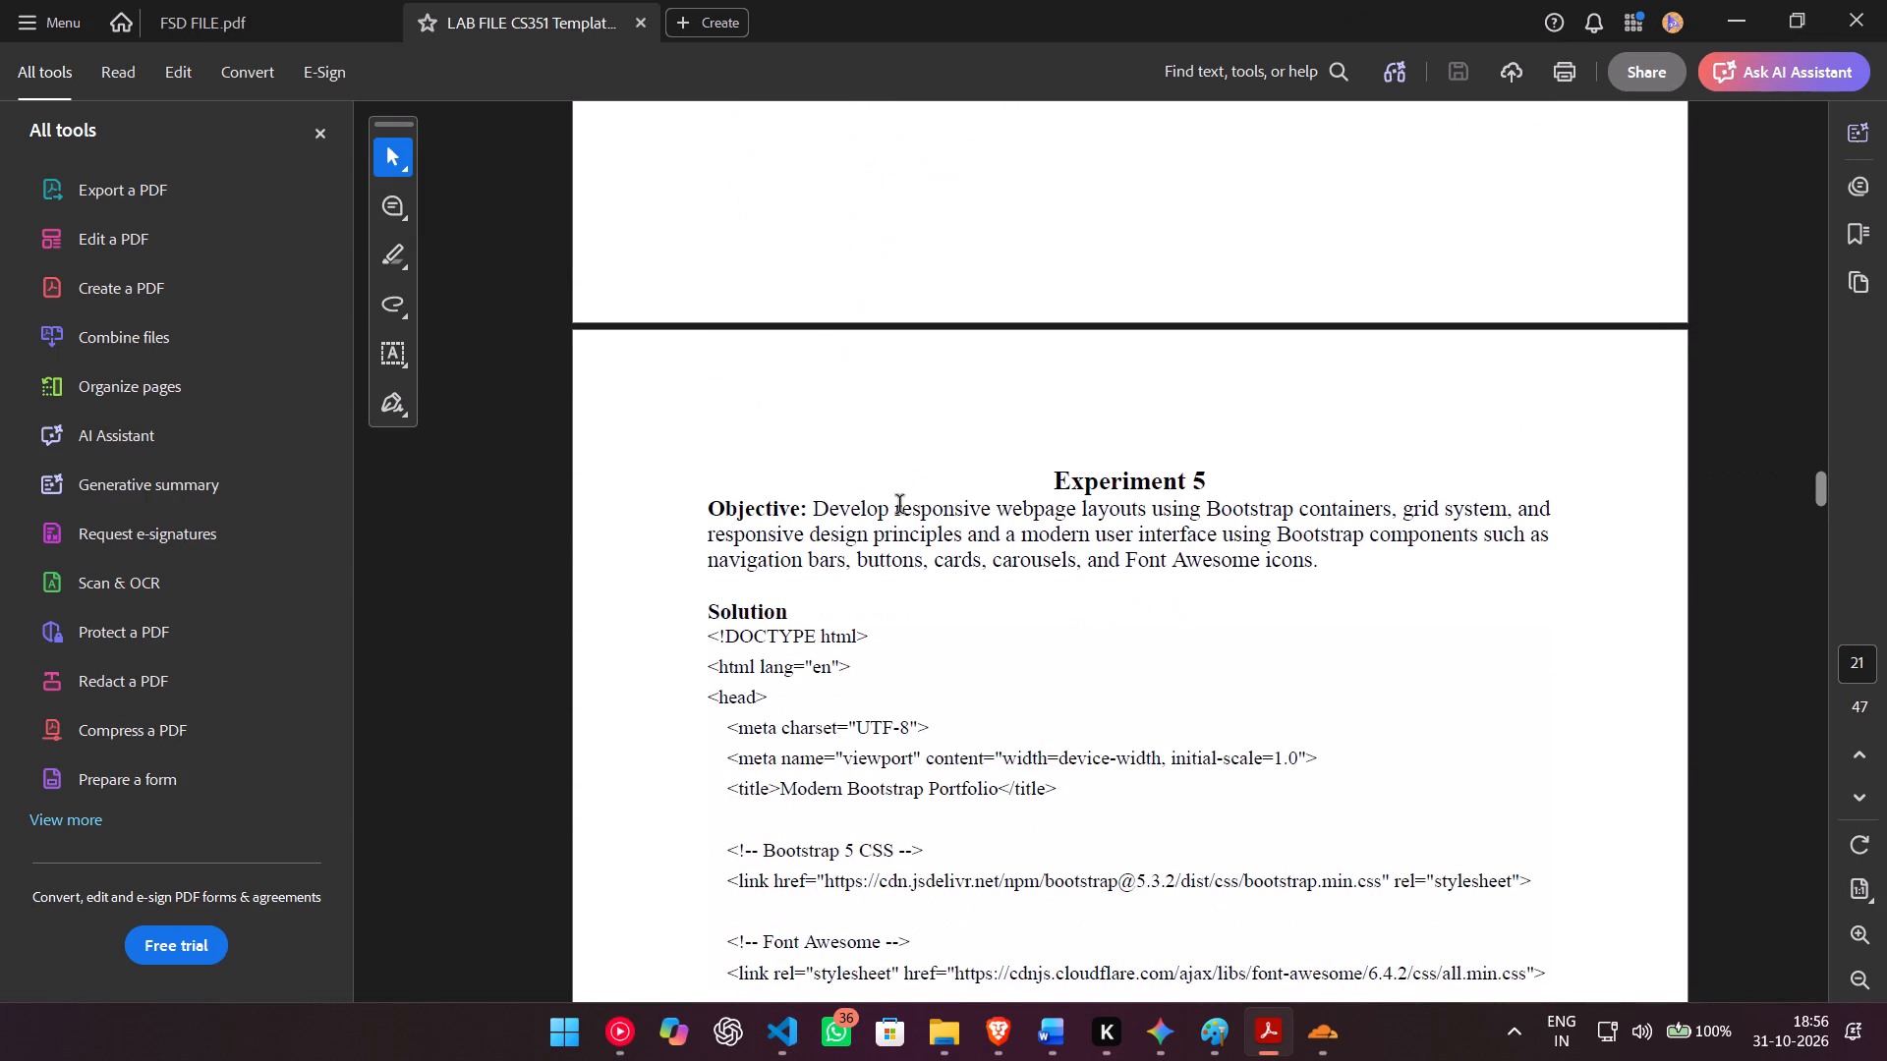
pyautogui.hotkey('alt', 'Tab')
pyautogui.hotkey('alt', 'Tab')
# Examine the portfolio page from the carousel through the Featured Projects cards to the Ready to Collaborate section.
pyautogui.scroll(-11, 1072, 600)
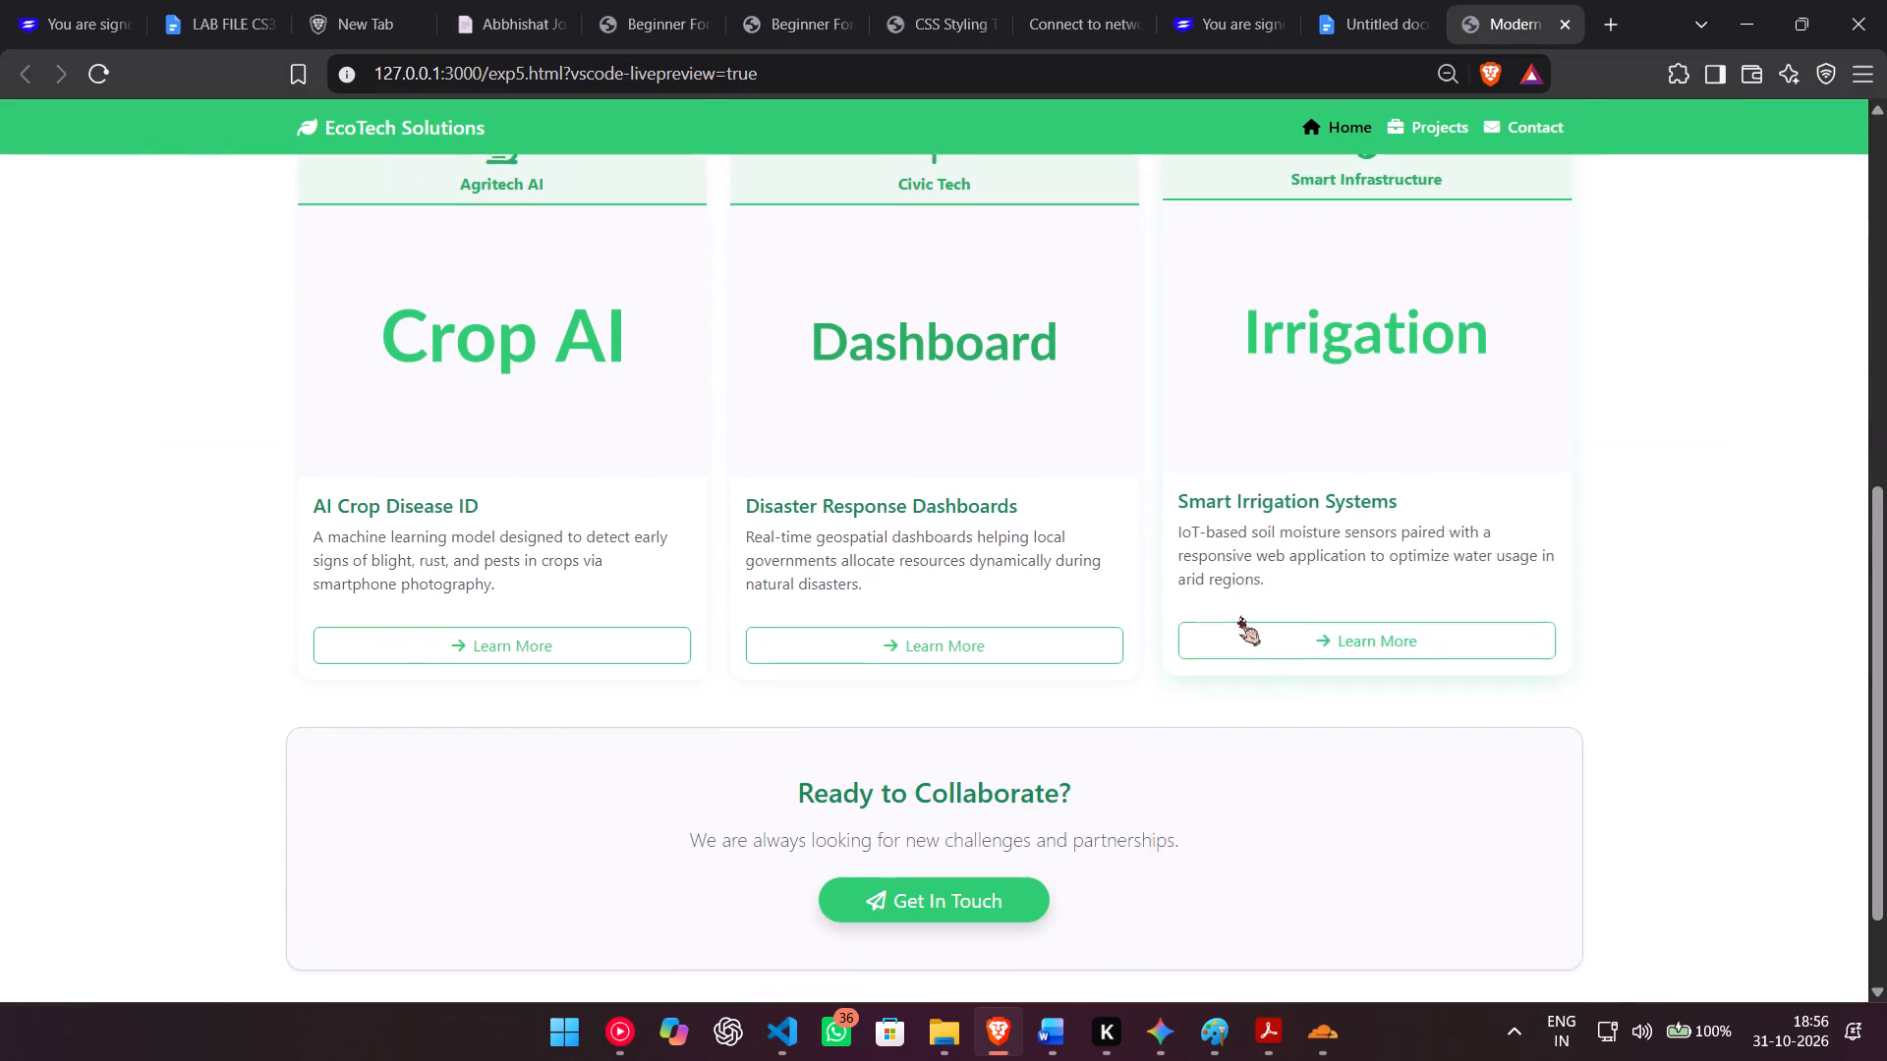
pyautogui.scroll(-8, 1239, 616)
pyautogui.scroll(11, 1251, 614)
pyautogui.scroll(-2, 1214, 662)
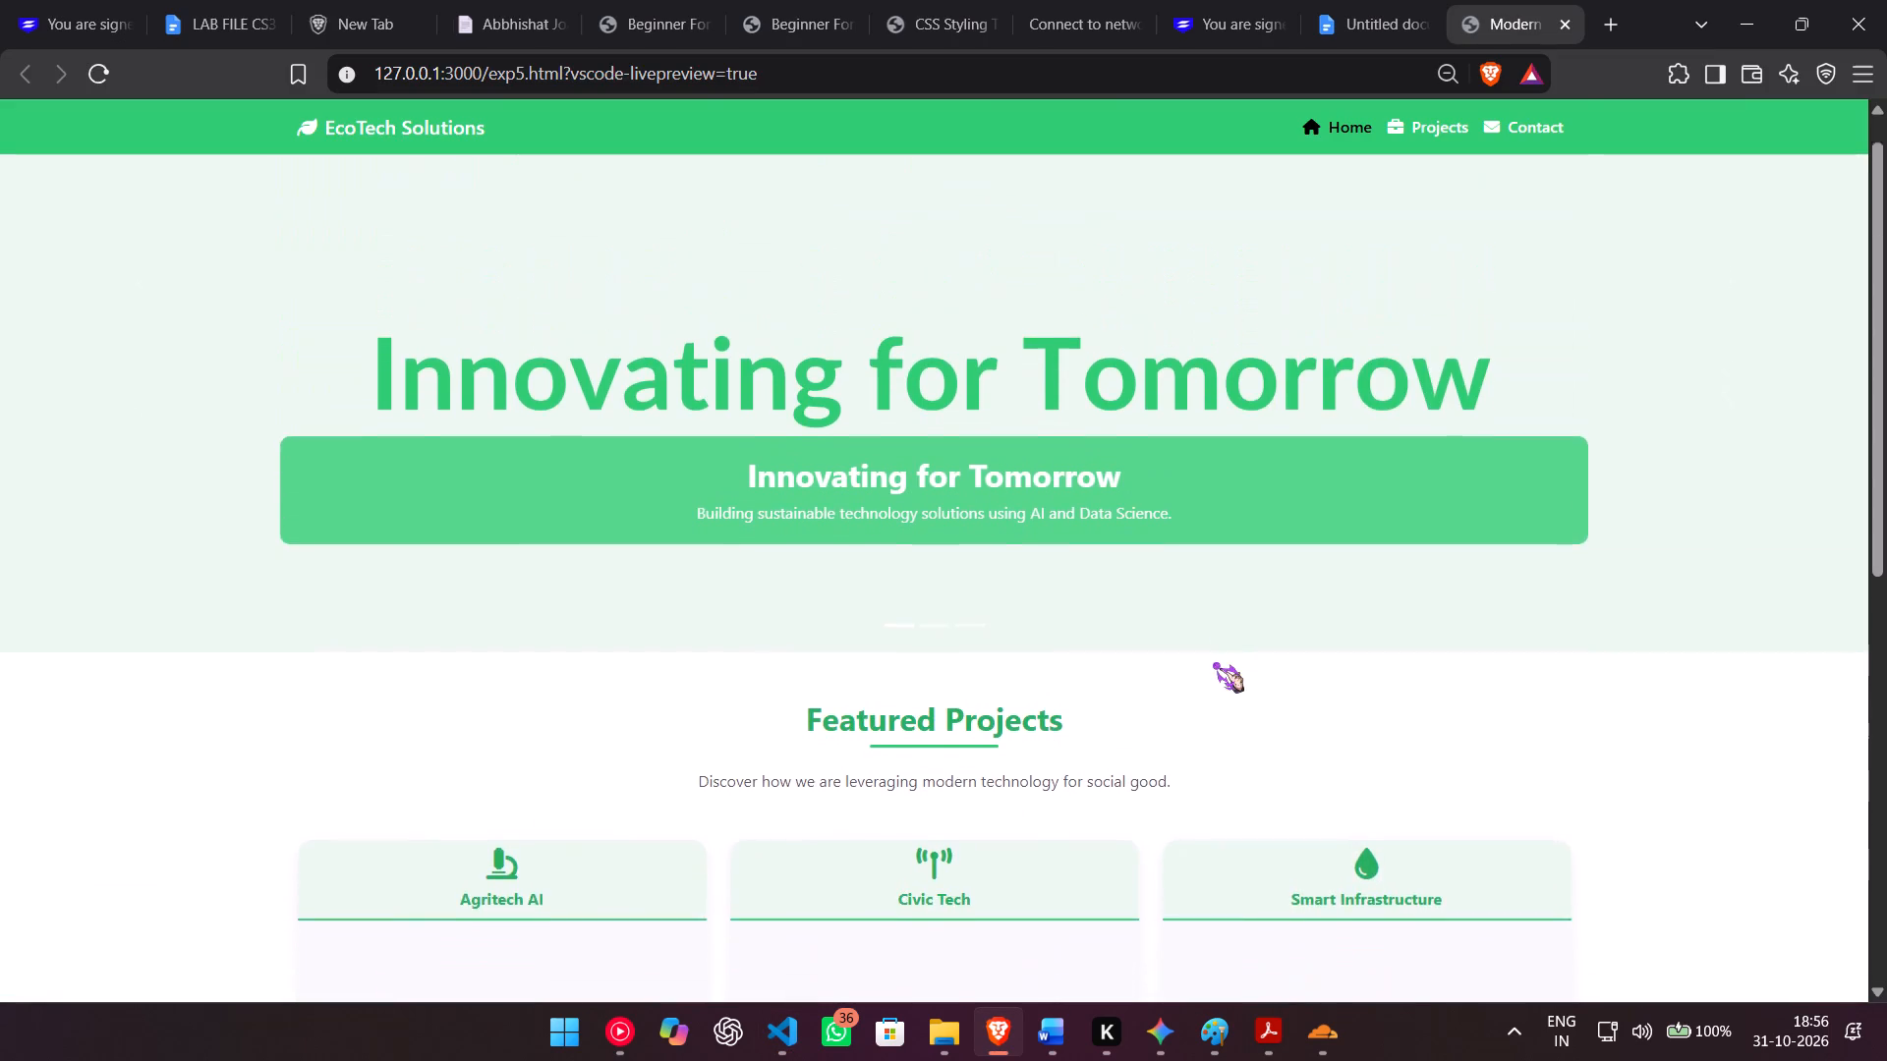
pyautogui.scroll(-5, 1214, 662)
pyautogui.scroll(5, 1214, 662)
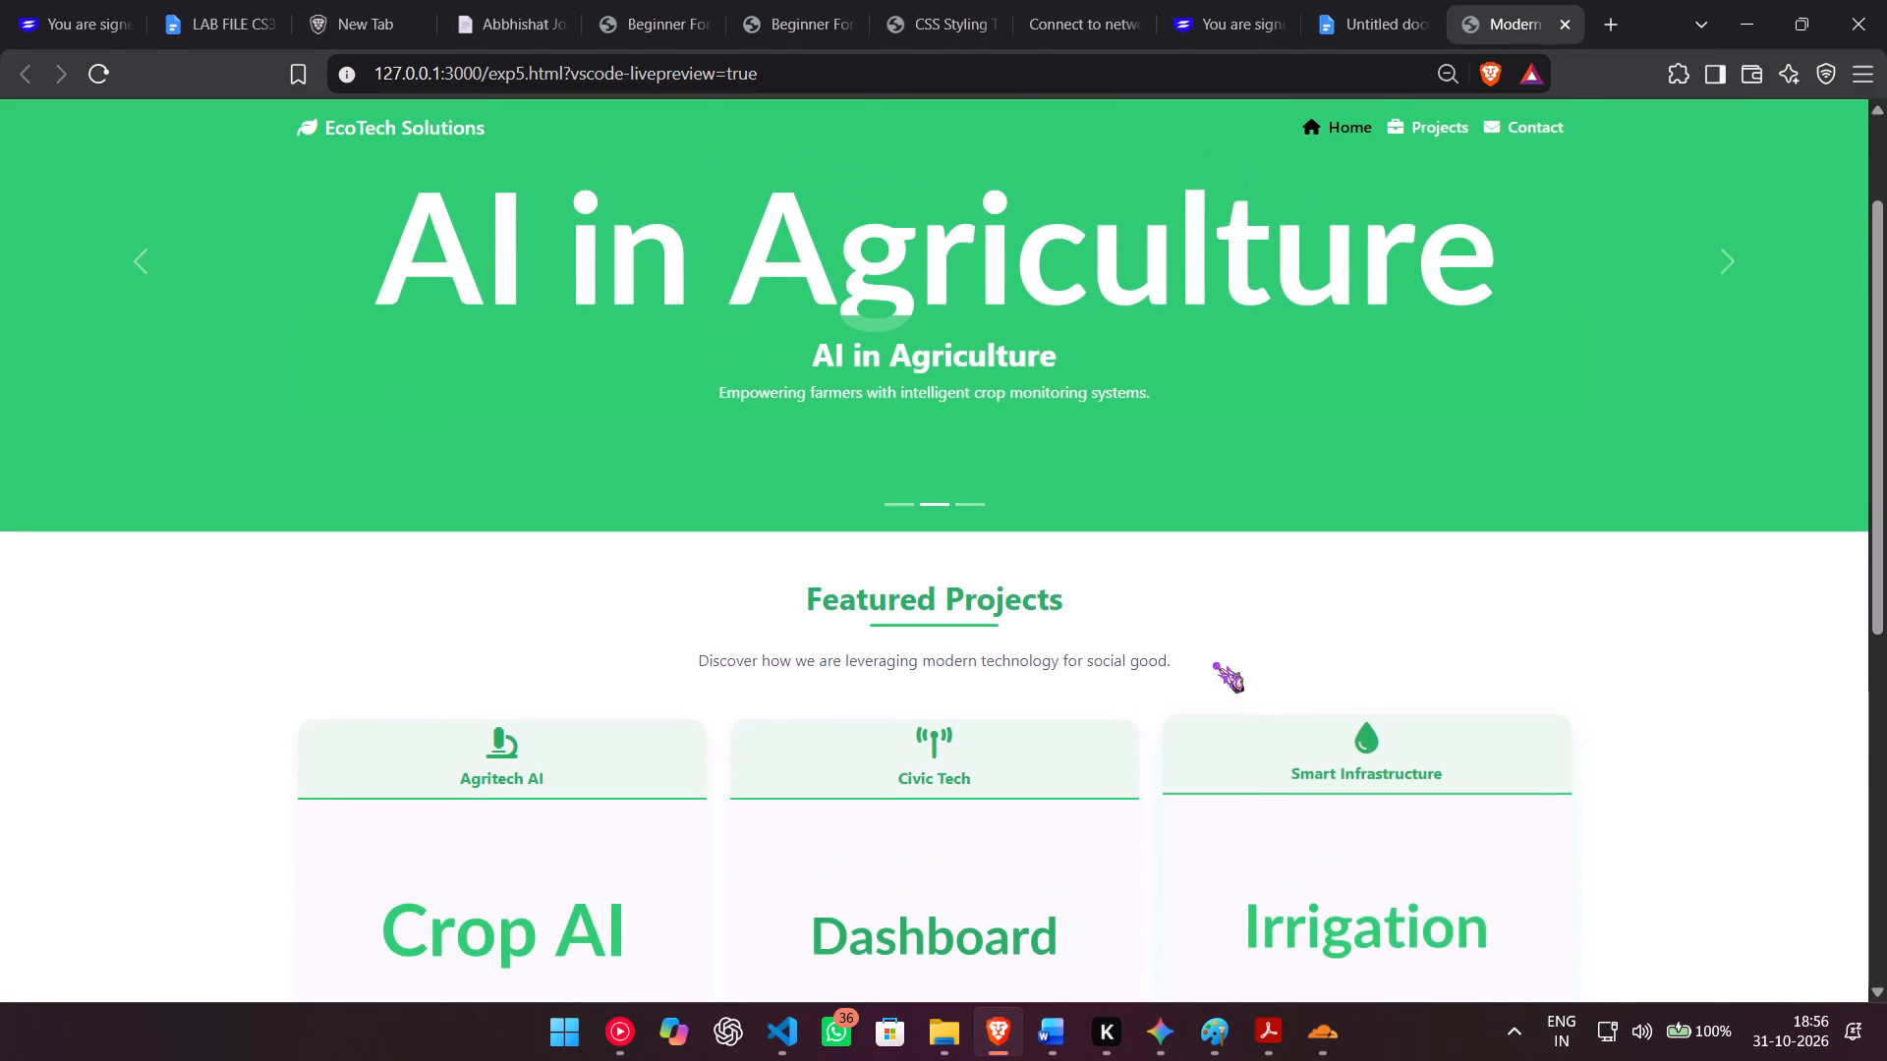
pyautogui.scroll(3, 1214, 662)
pyautogui.scroll(-3, 1180, 645)
pyautogui.scroll(1, 1461, 307)
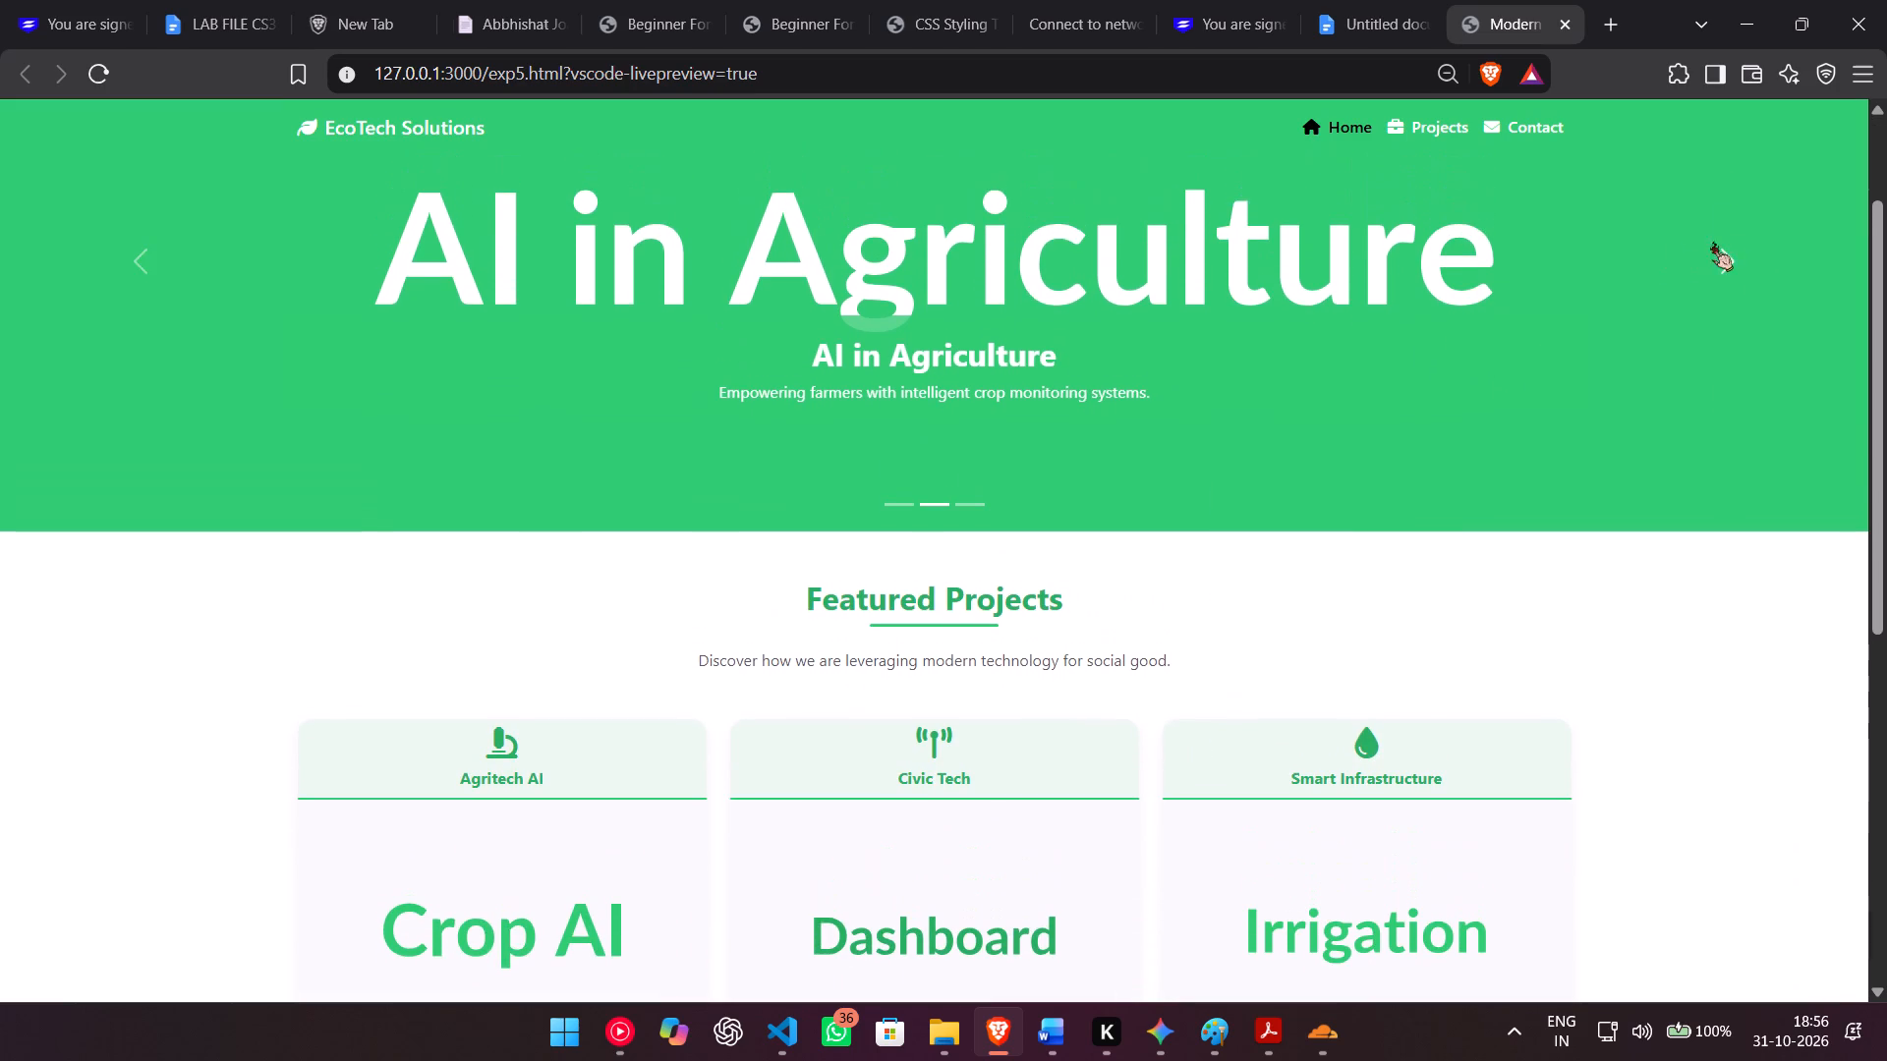
# Advance the hero carousel to the Innovating for Tomorrow slide and view it together with the Featured Projects section.
pyautogui.click(1753, 256)
pyautogui.click(1737, 258)
pyautogui.click(1728, 263)
pyautogui.scroll(-2, 1676, 358)
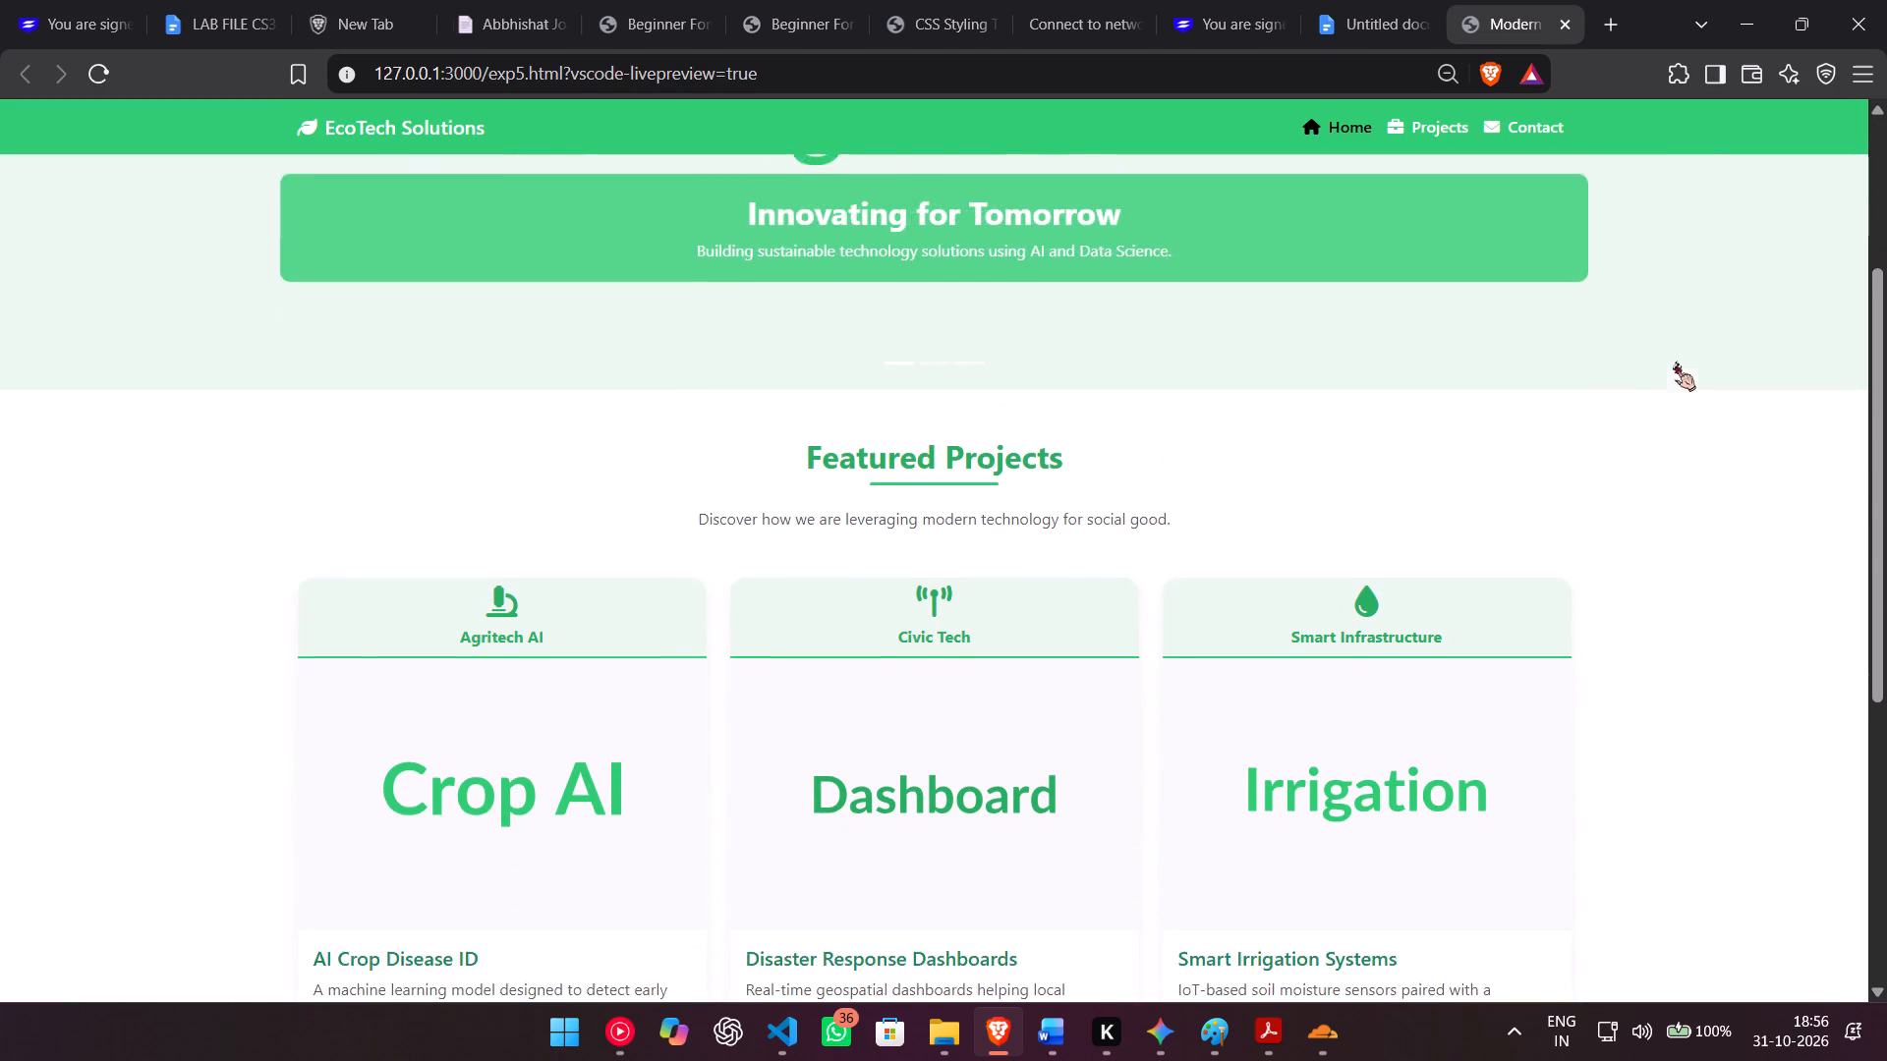
pyautogui.scroll(4, 1675, 362)
pyautogui.scroll(-3, 1675, 362)
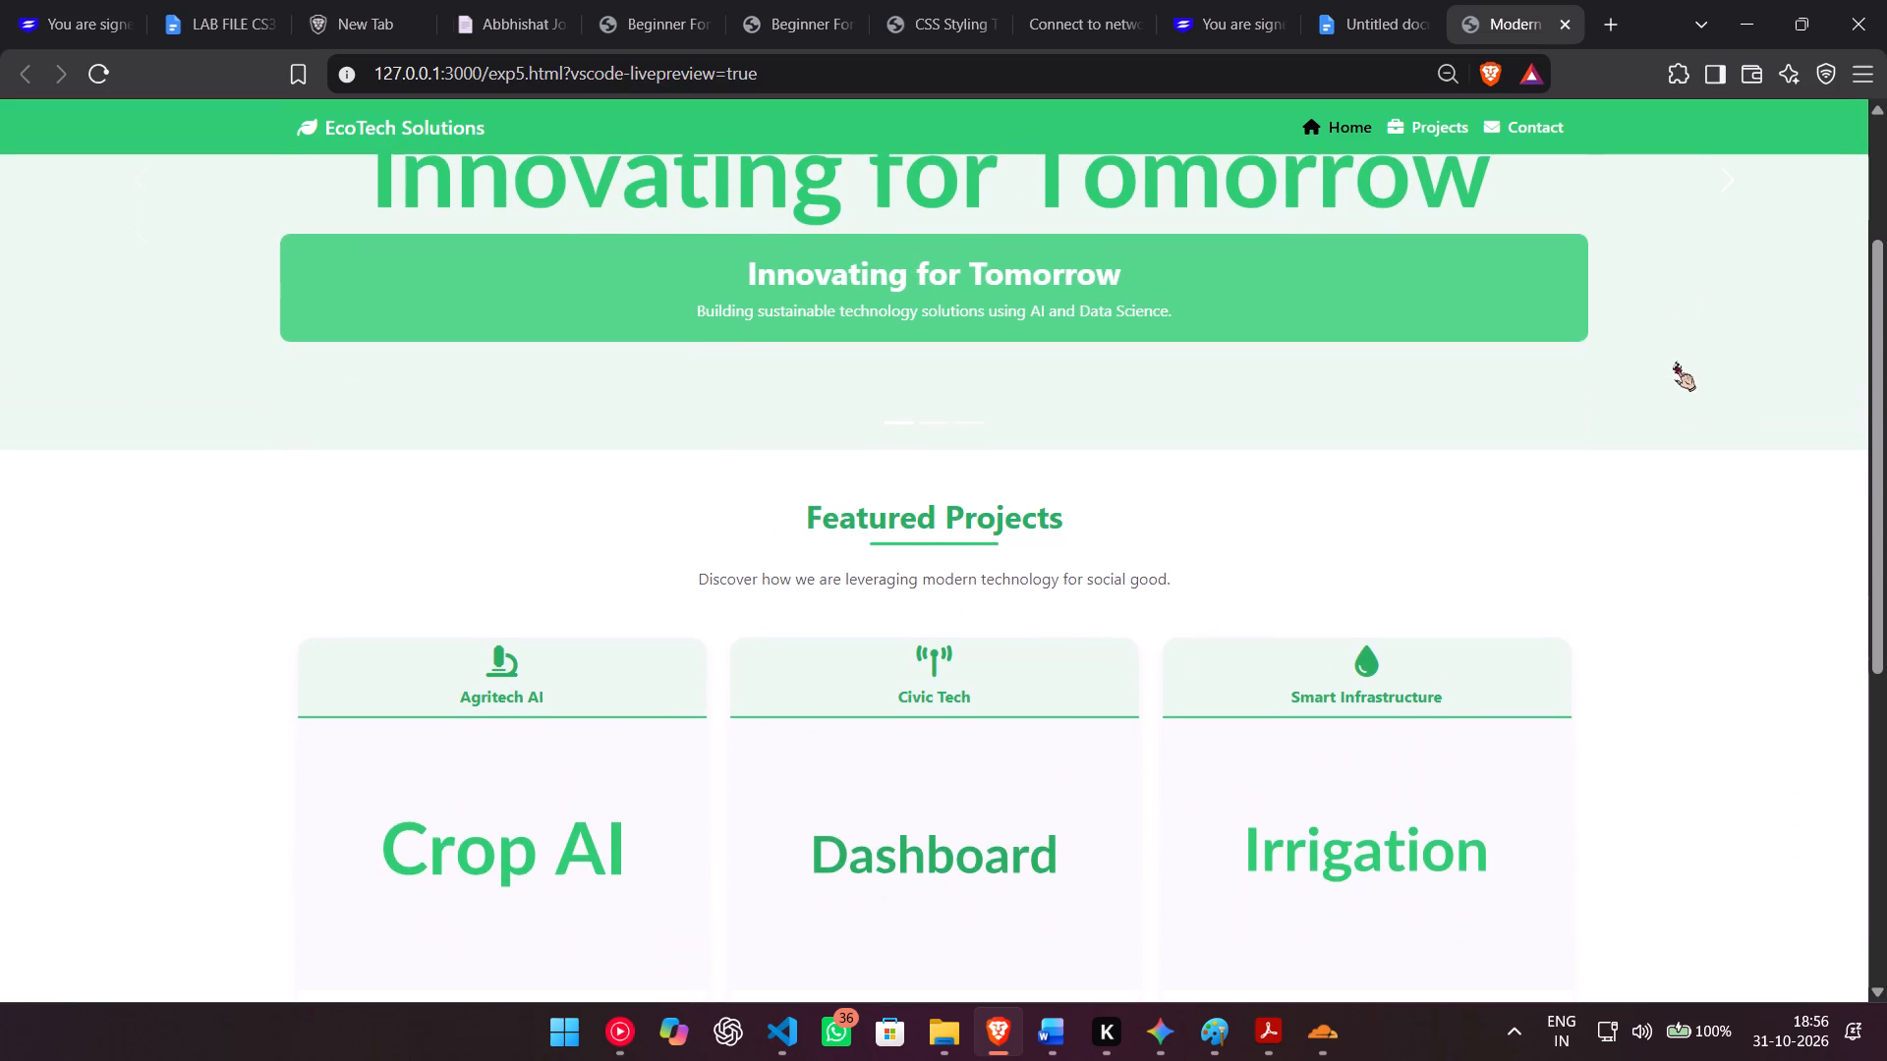
# Examine the Experiment 5 solution and browser output of exp5.html in FSD FILE.pdf in Acrobat.
pyautogui.scroll(1, 1675, 362)
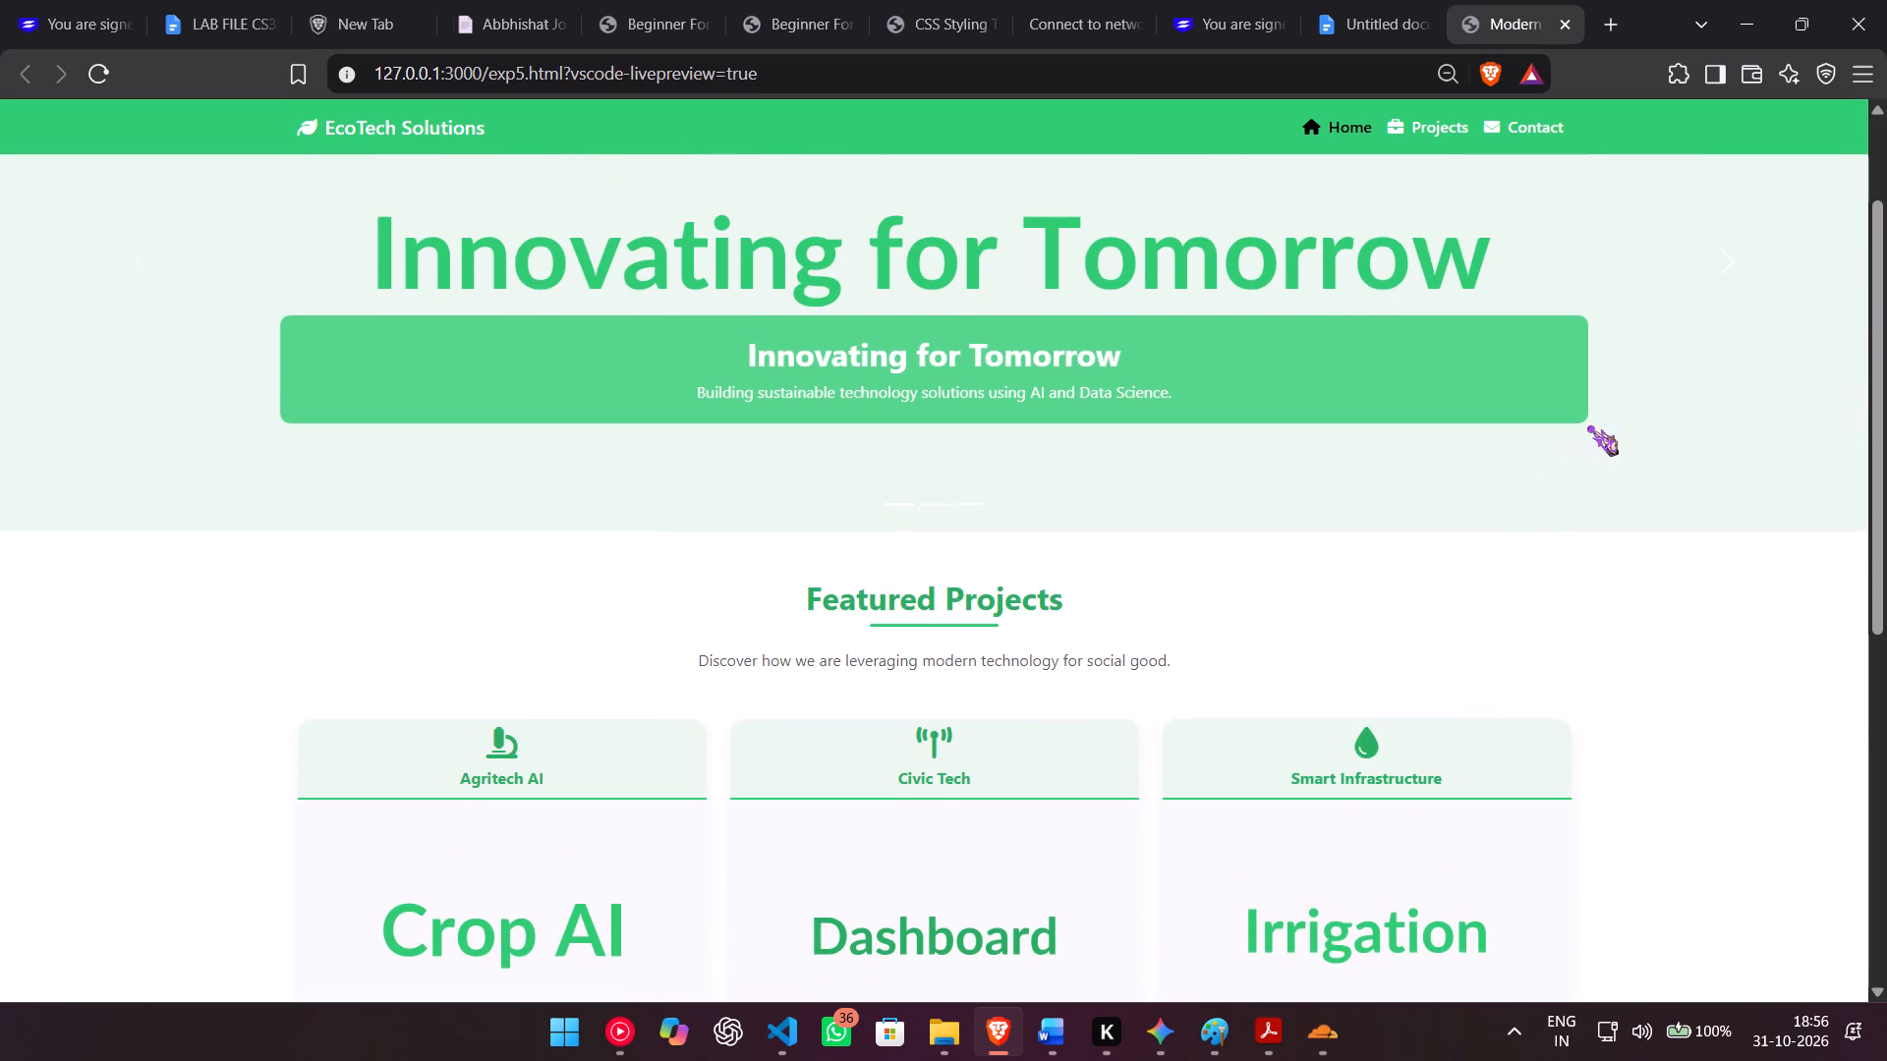
pyautogui.hotkey('alt', 'Tab')
pyautogui.click(1276, 1036)
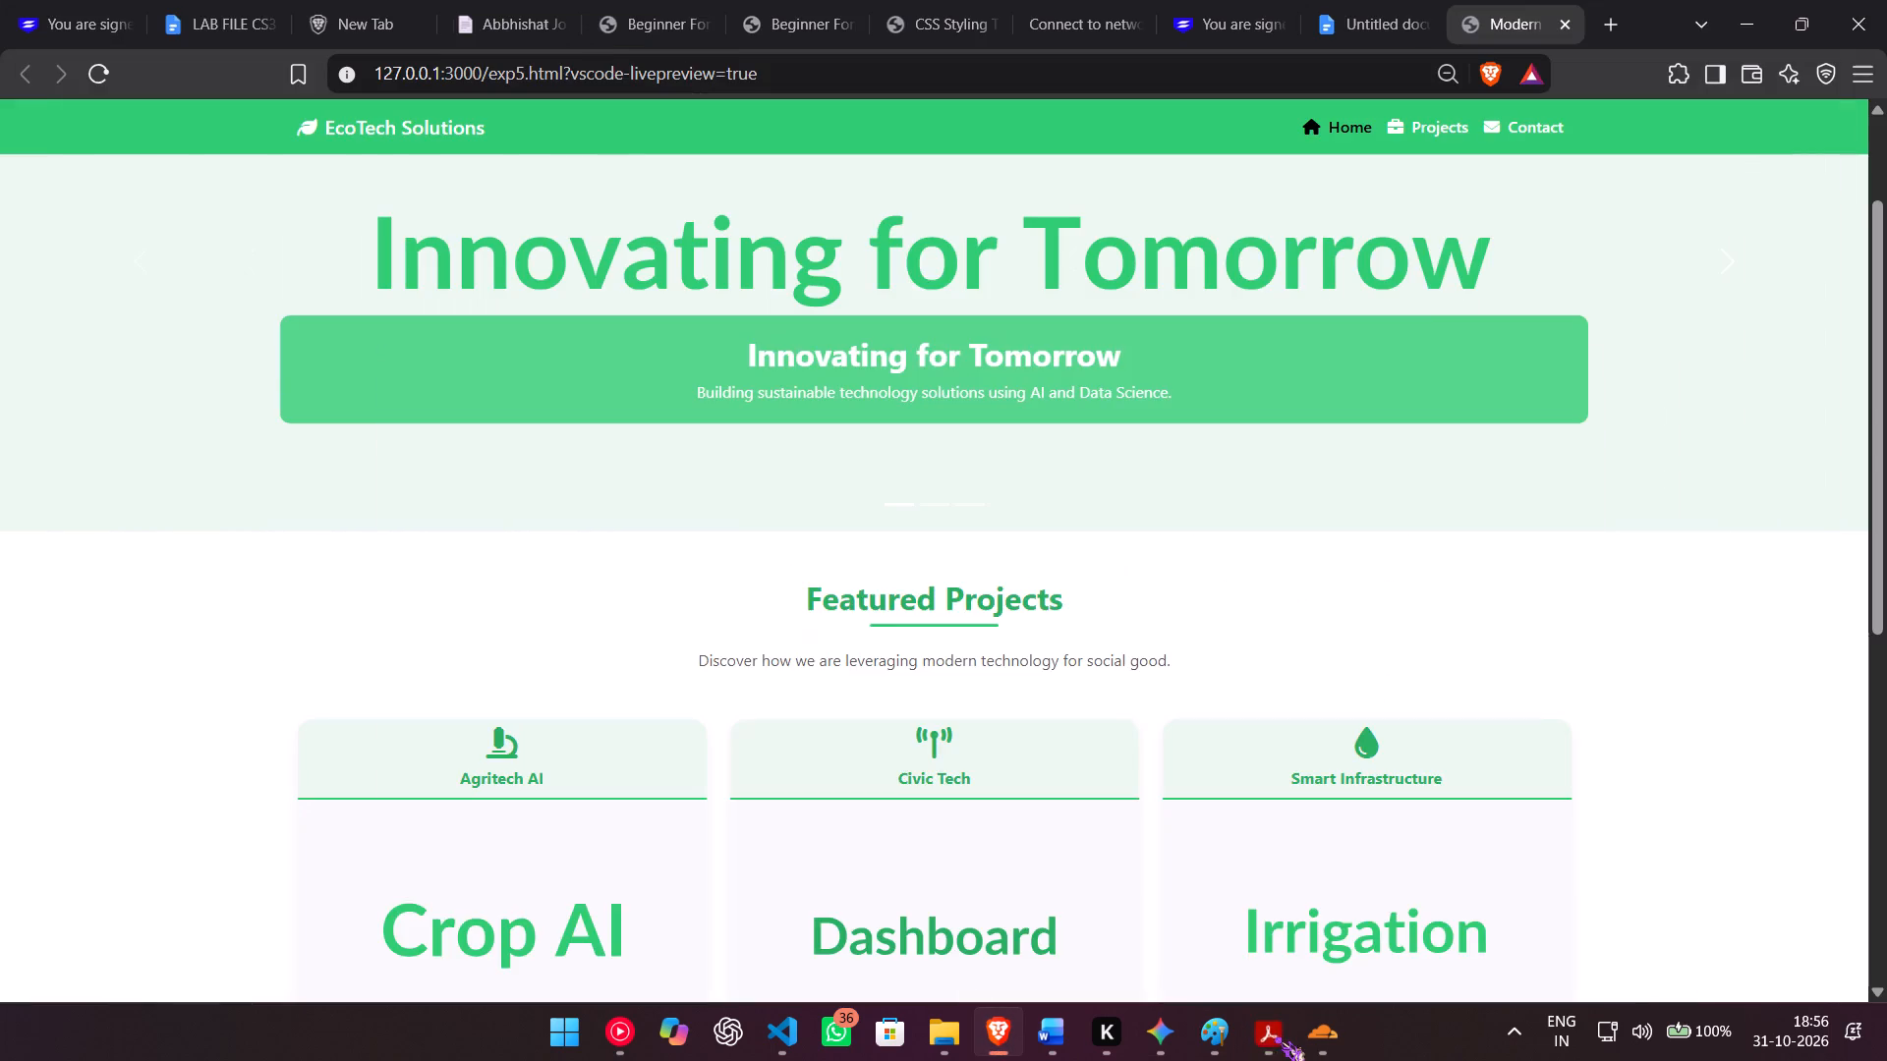
pyautogui.click(1276, 1036)
pyautogui.click(249, 0)
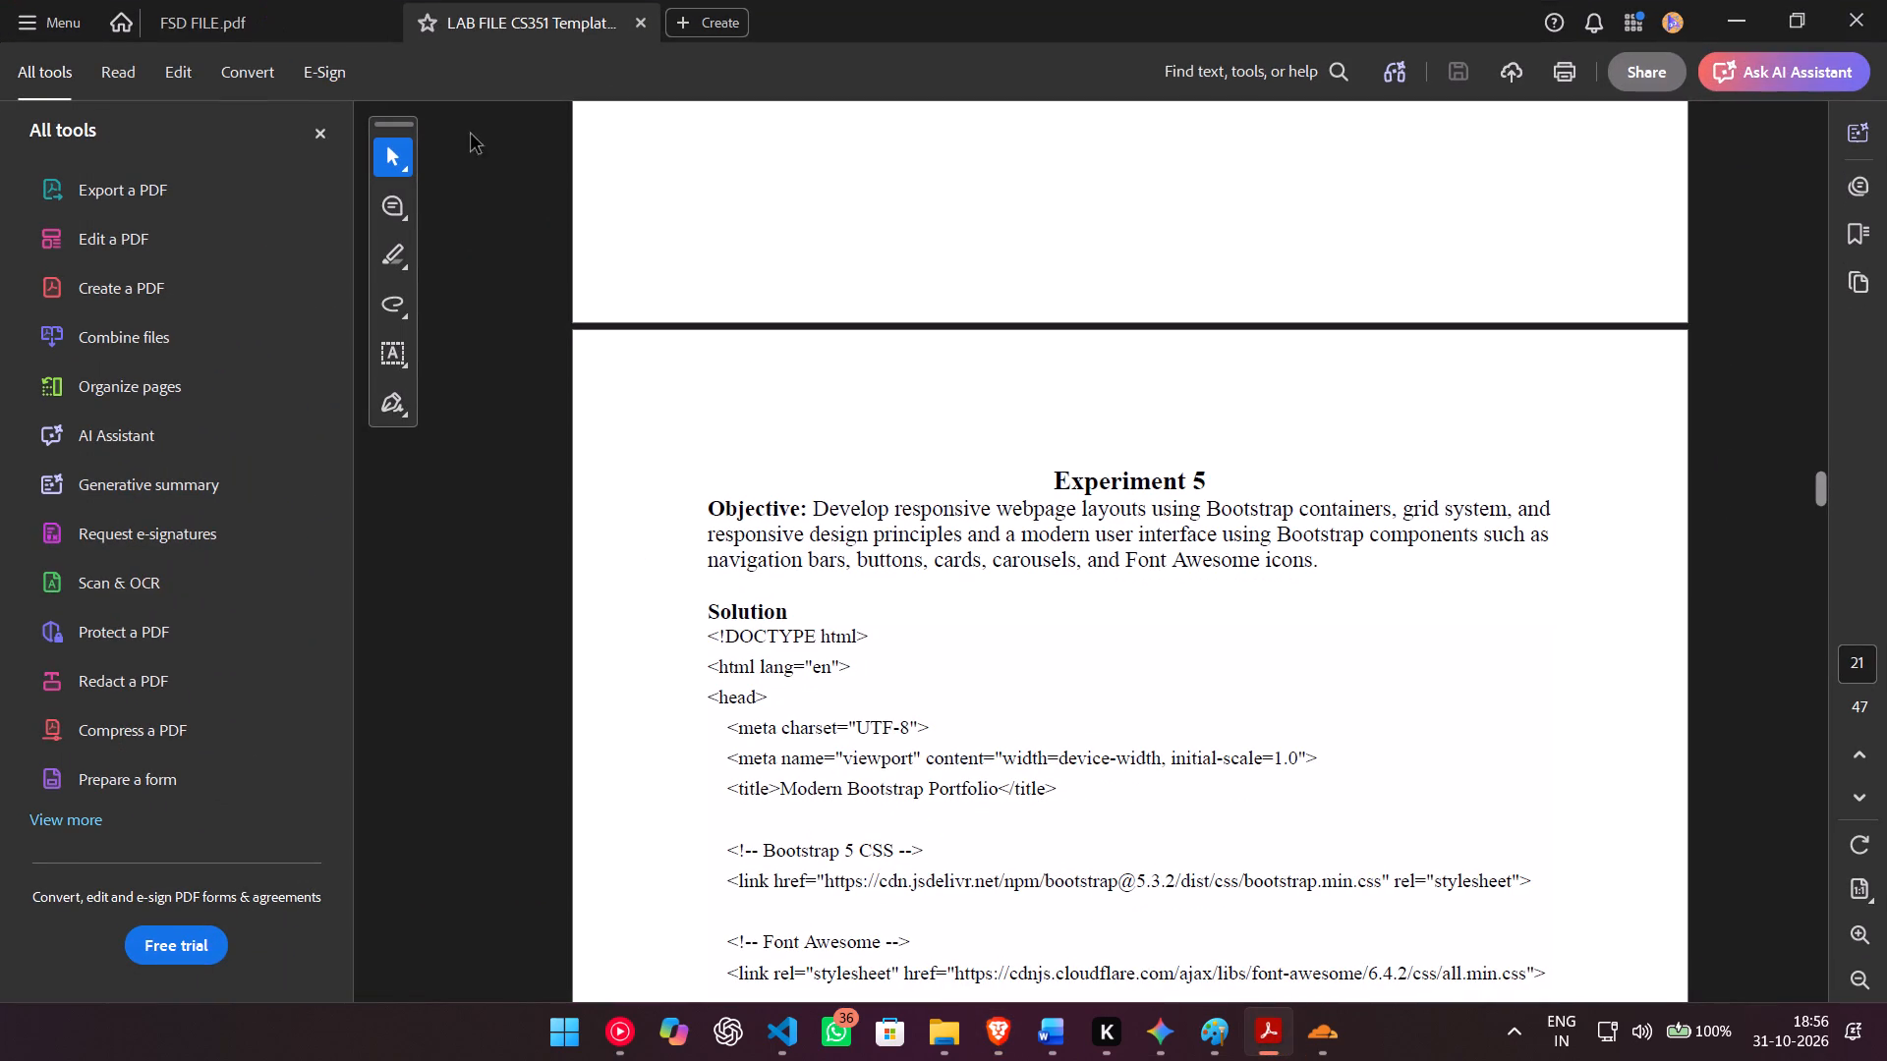
pyautogui.click(320, 33)
pyautogui.scroll(-20, 896, 408)
pyautogui.scroll(-16, 896, 408)
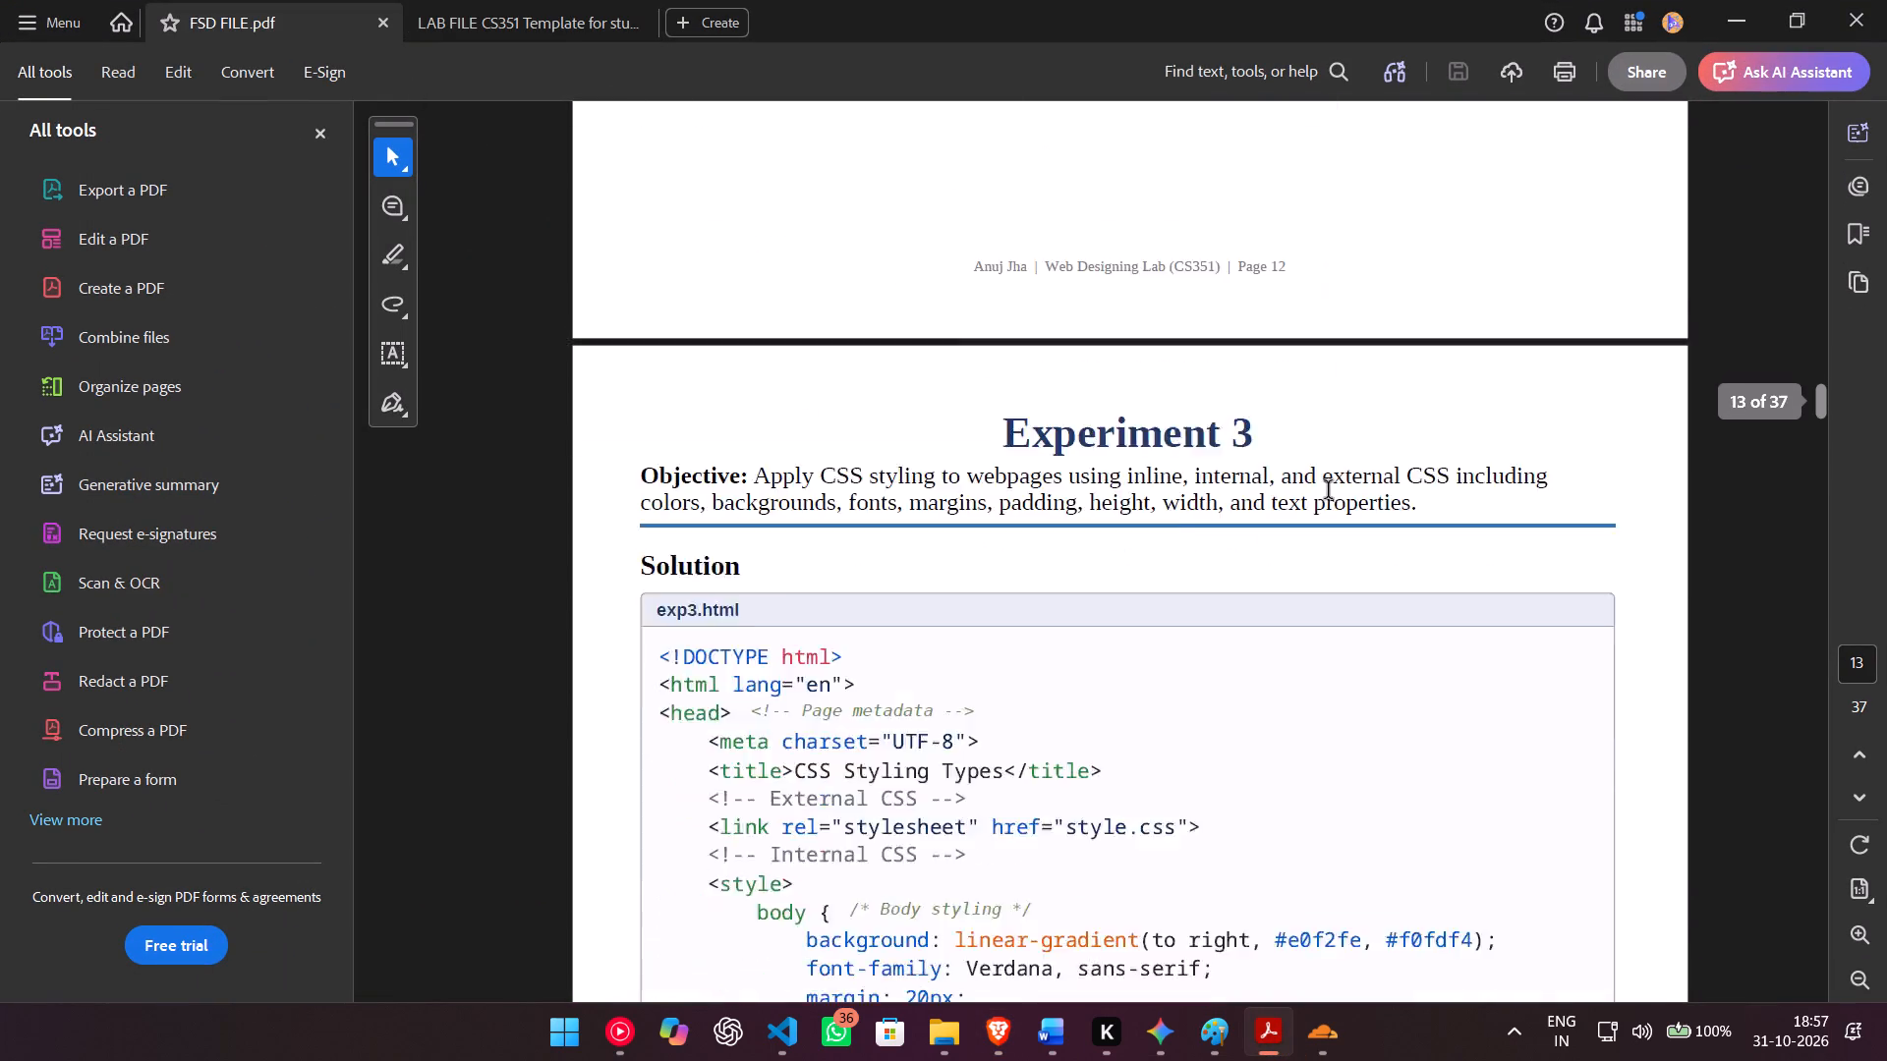
pyautogui.scroll(-20, 1329, 491)
pyautogui.scroll(-7, 1329, 491)
pyautogui.click(1860, 797)
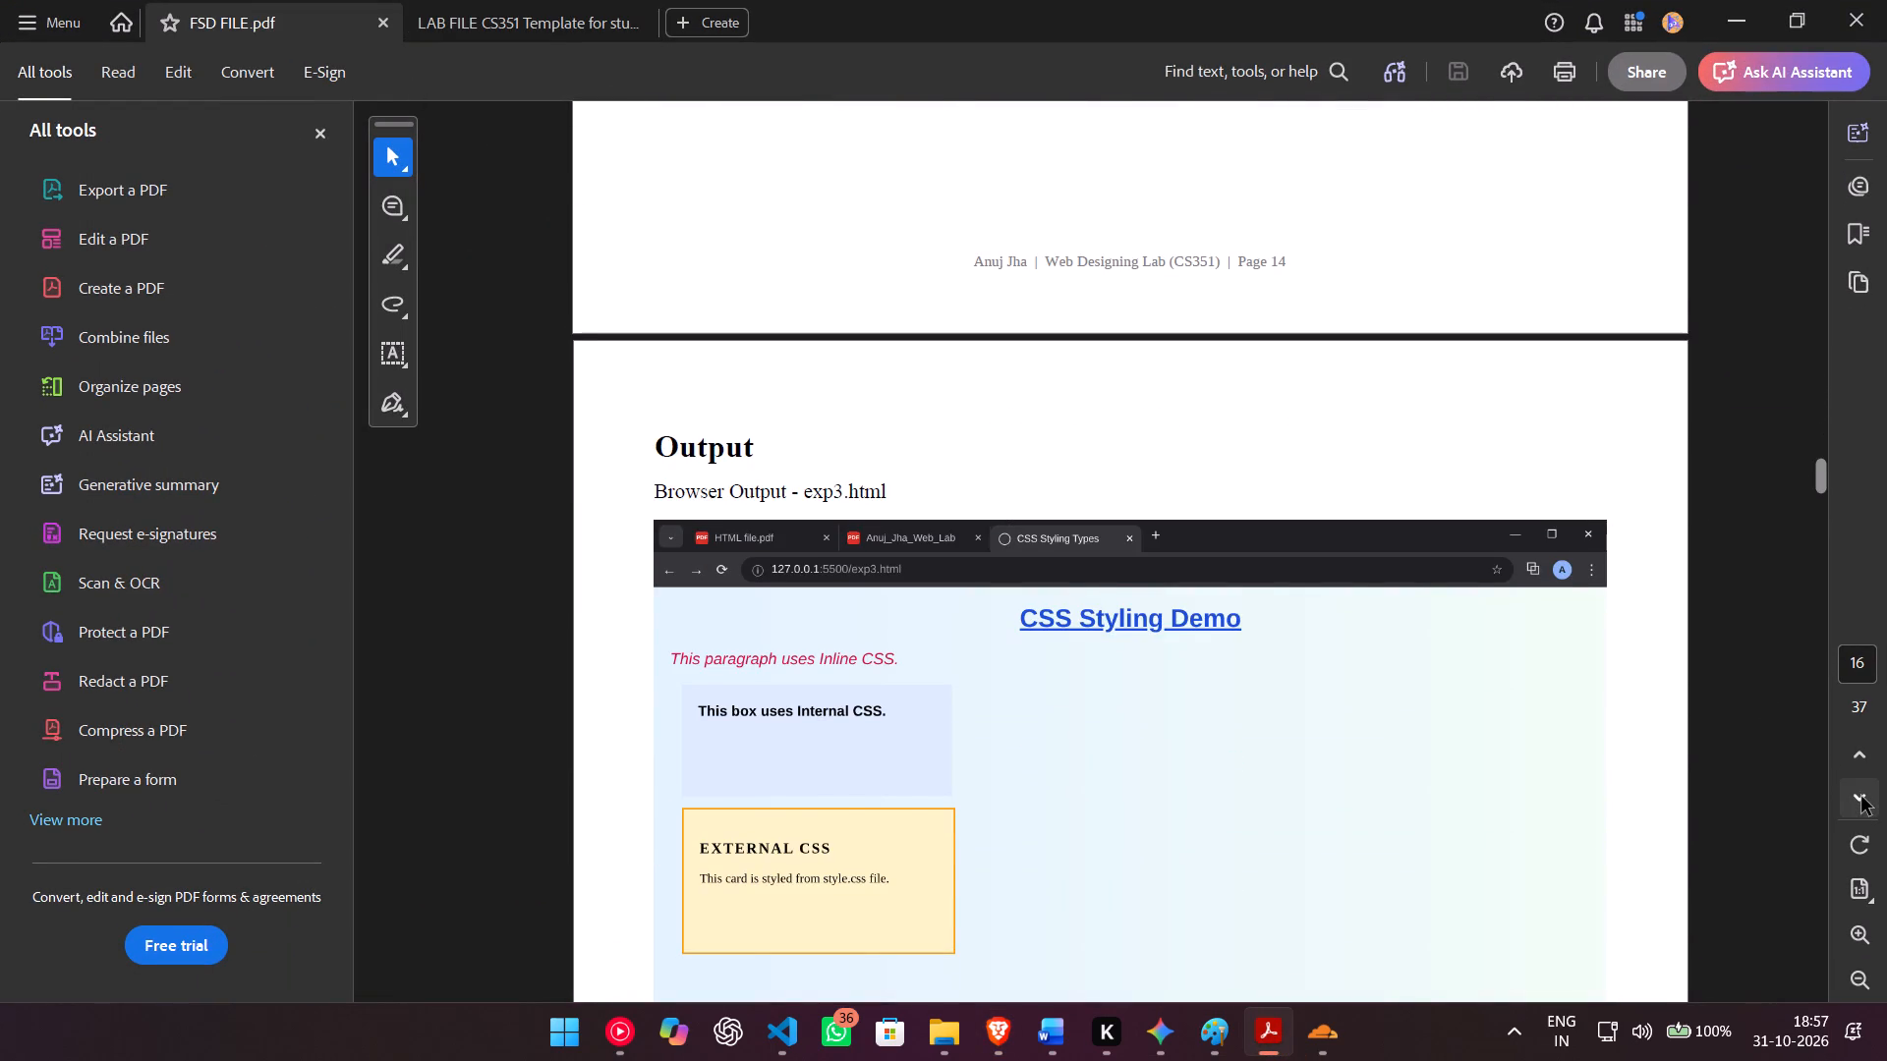
pyautogui.doubleClick(1861, 797)
pyautogui.click(1861, 797)
pyautogui.scroll(-3, 1572, 714)
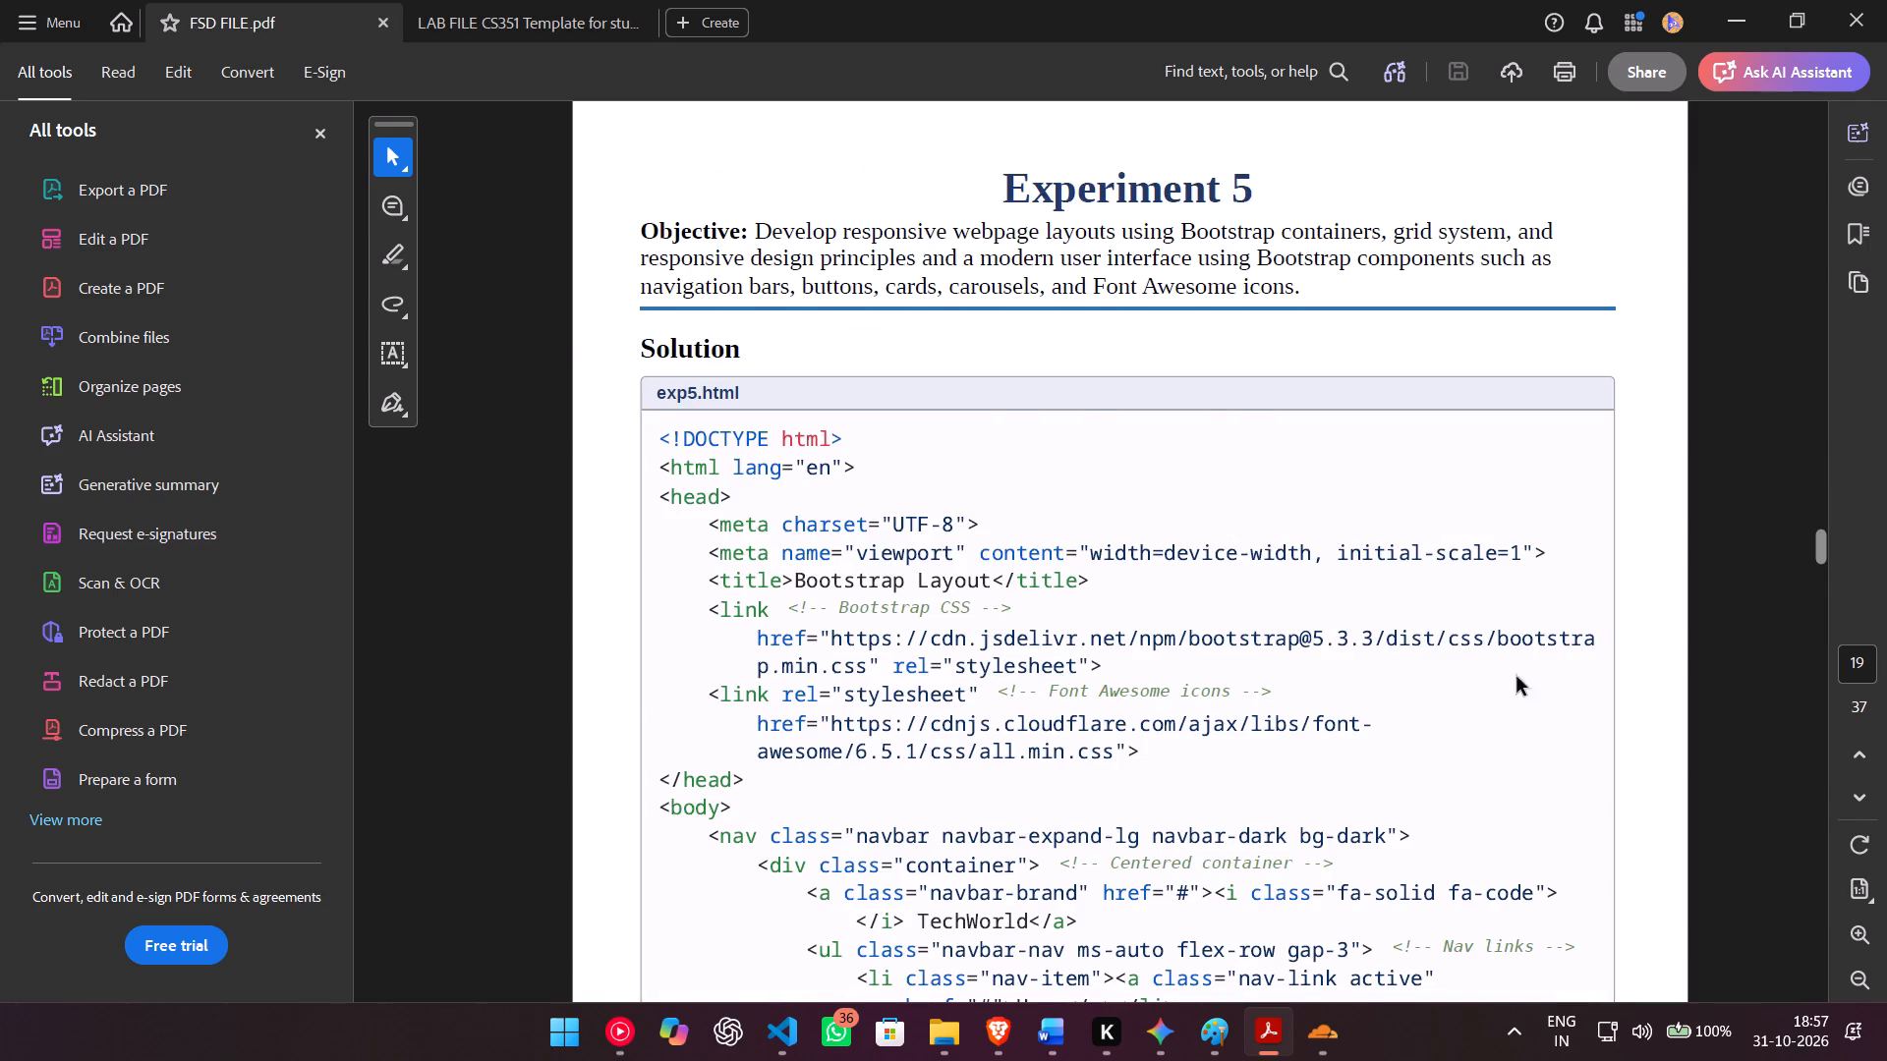
pyautogui.scroll(-20, 1516, 677)
pyautogui.scroll(-17, 1516, 677)
pyautogui.scroll(4, 1457, 525)
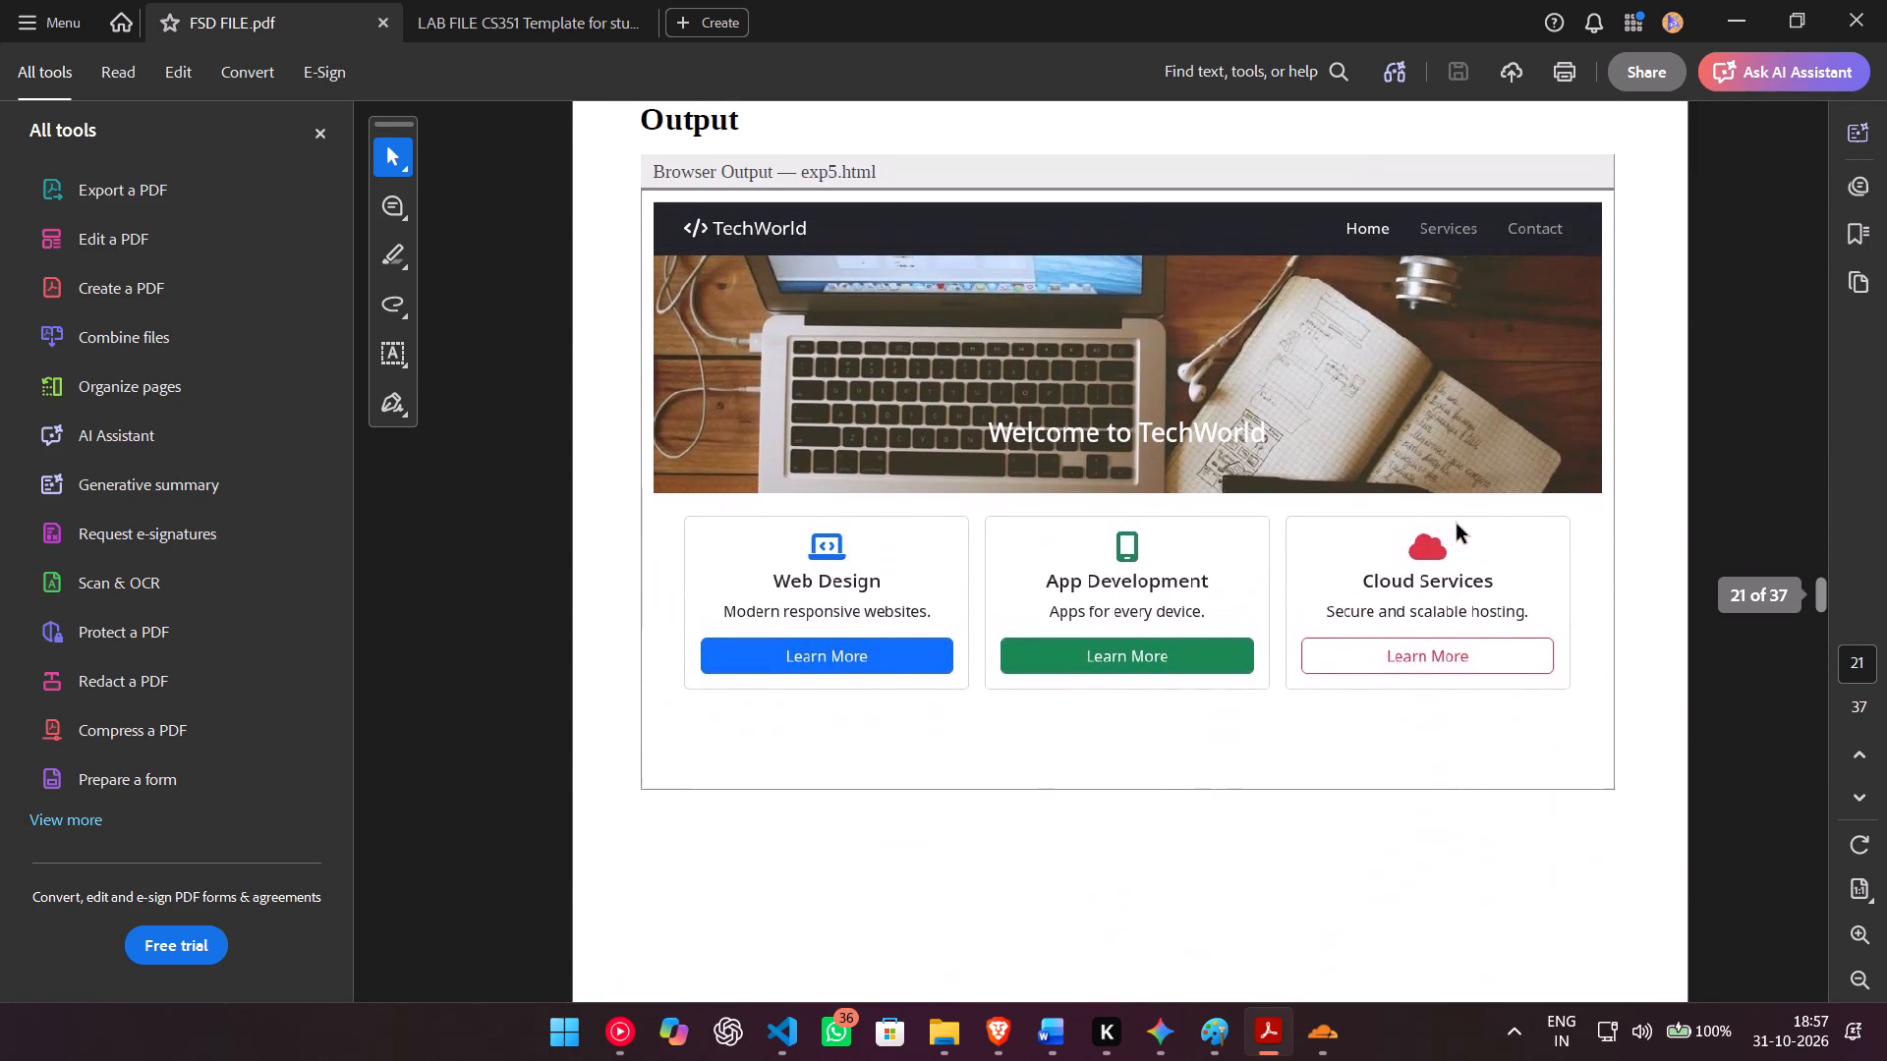
# Return to the portfolio page in Brave and capture a full-screen screenshot of the AI in Agriculture slide with the Featured Projects section.
pyautogui.hotkey('alt', 'Tab')
pyautogui.scroll(-1, 1344, 585)
pyautogui.scroll(1, 1344, 585)
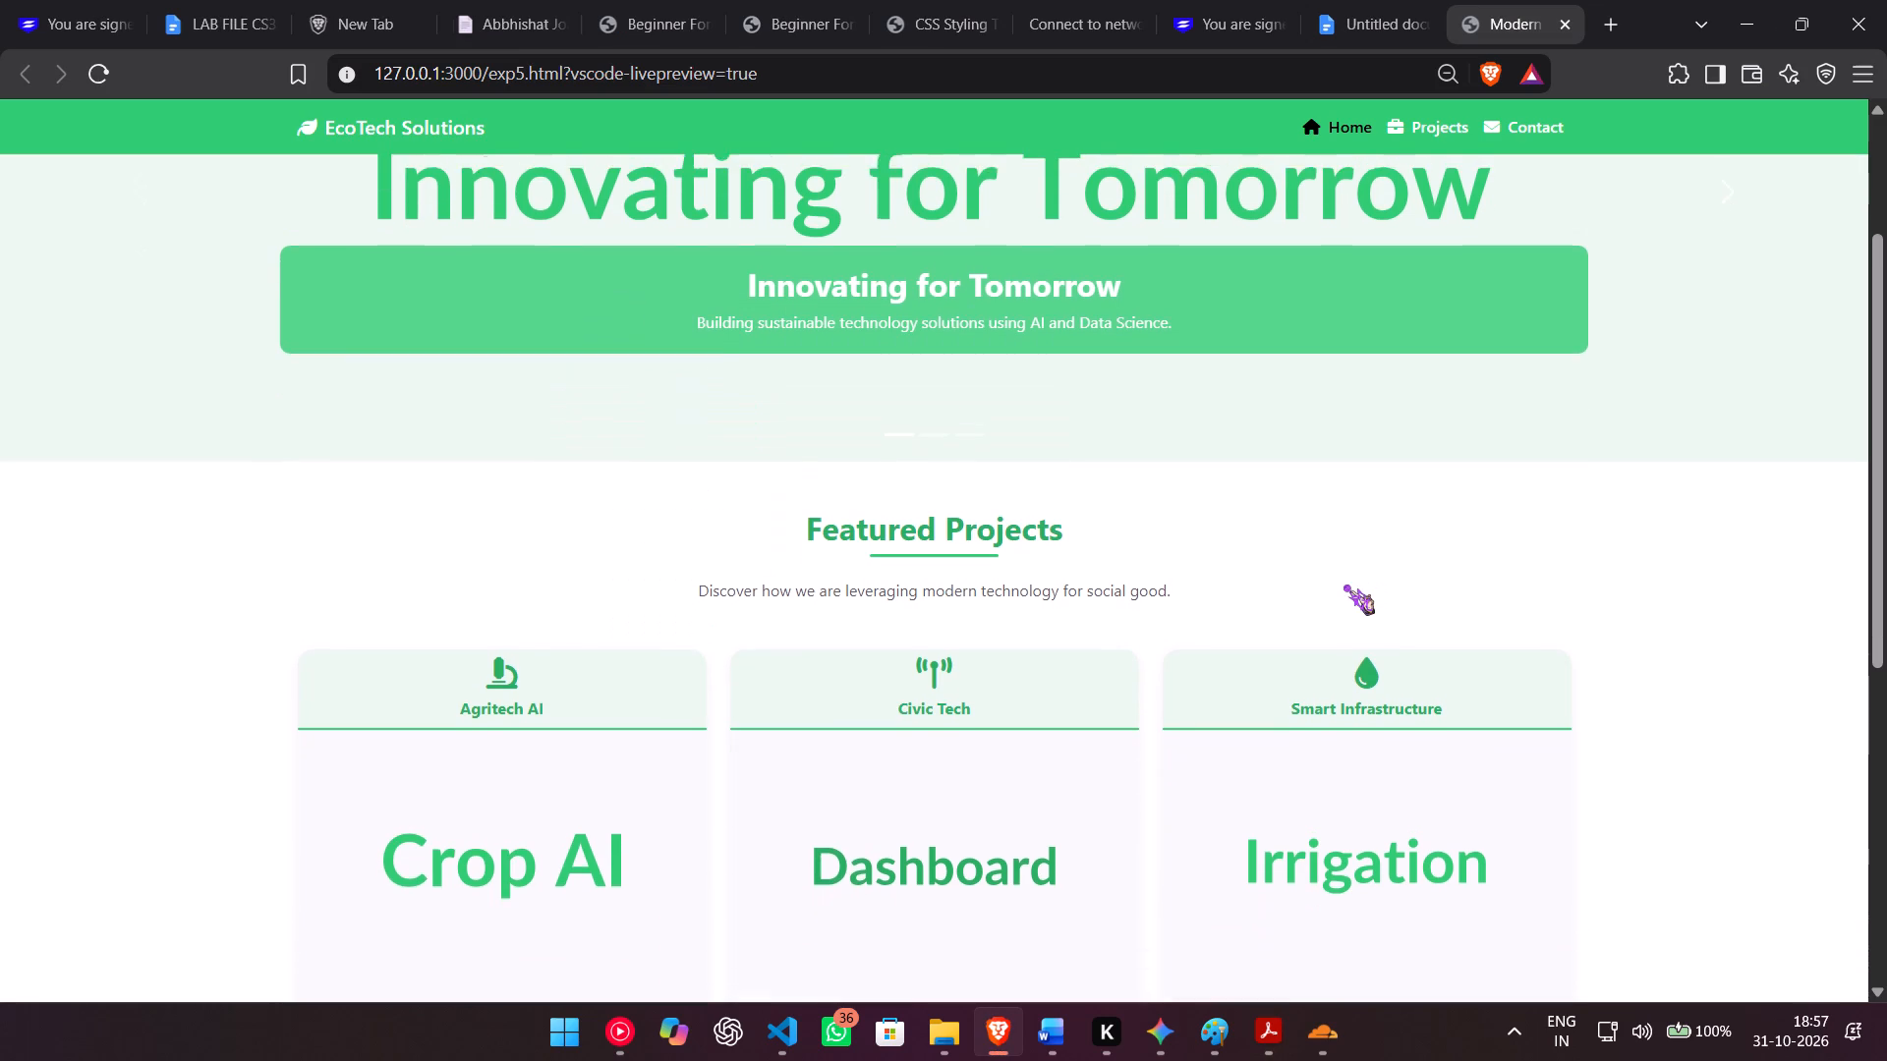
pyautogui.scroll(-1, 1344, 585)
pyautogui.scroll(1, 1344, 585)
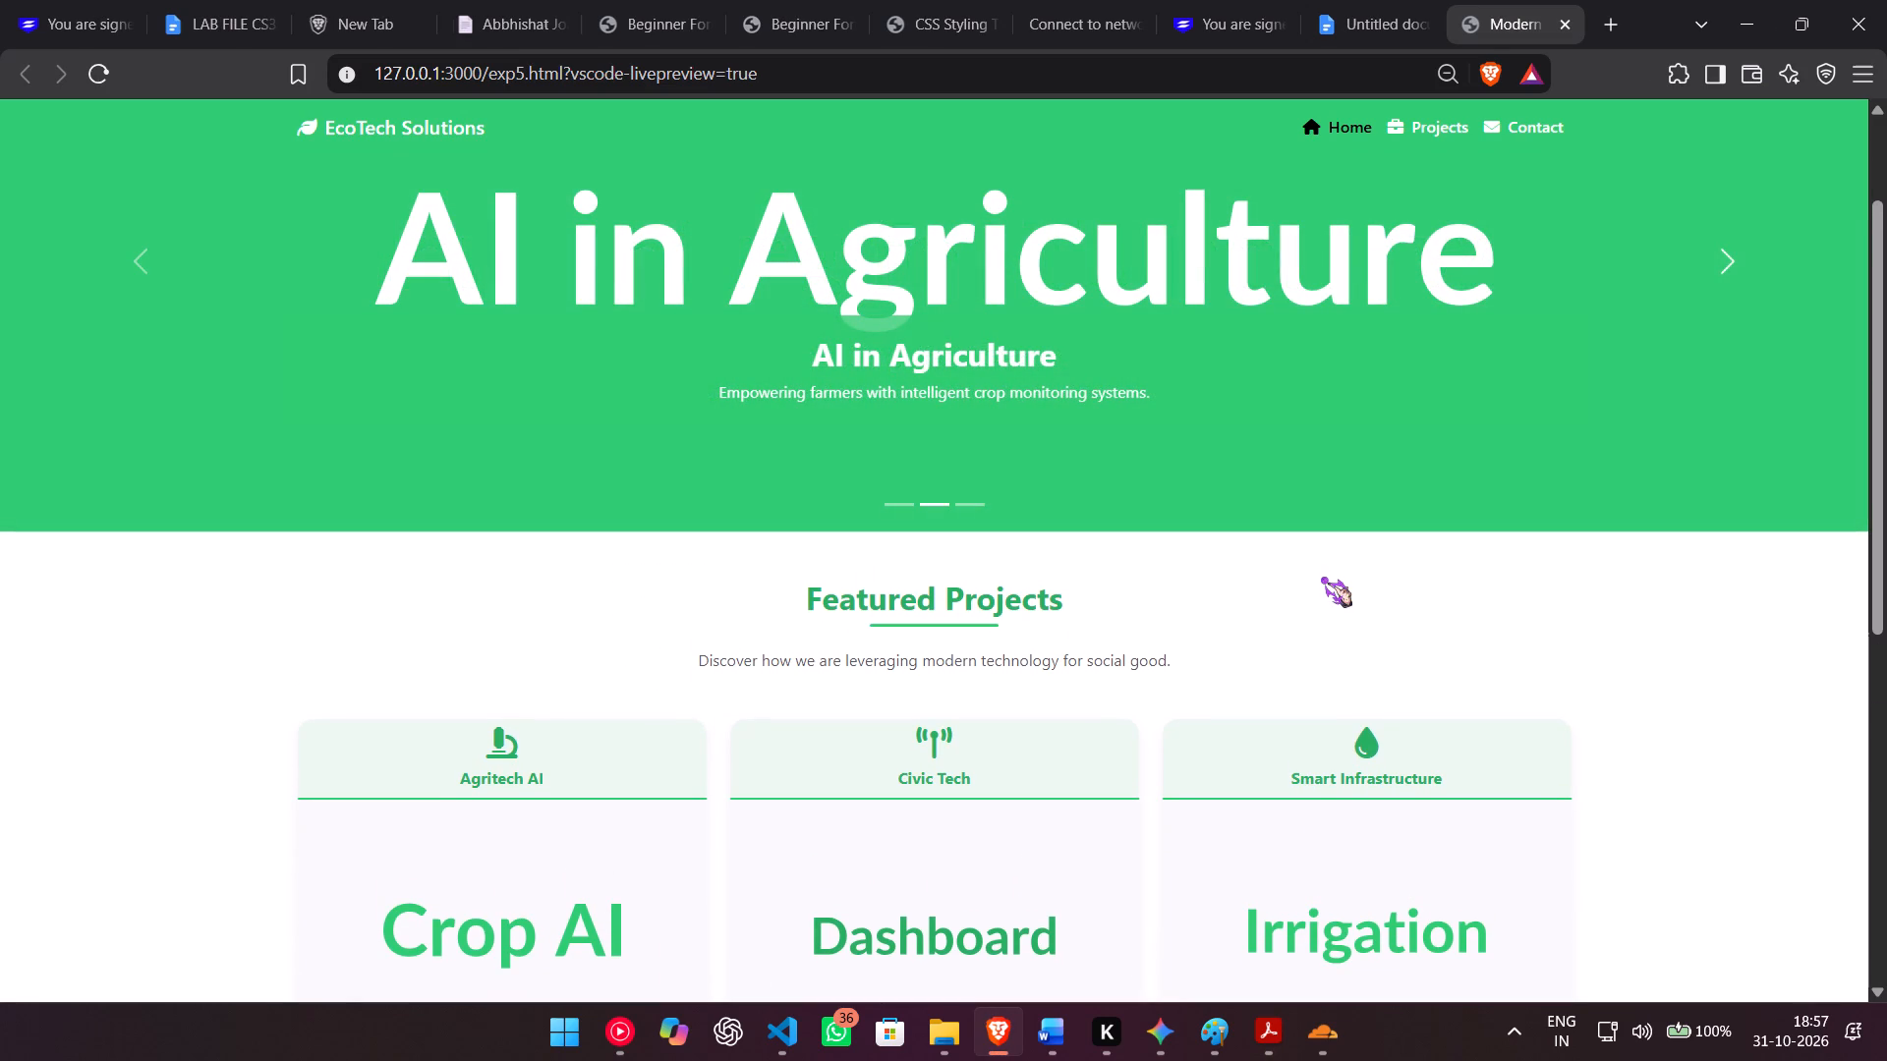
pyautogui.press('super+Print')
# Paste the portfolio screenshot into Paint and copy the pasted image.
pyautogui.click(1230, 1055)
pyautogui.click(828, 450)
pyautogui.hotkey('ctrl', 'v')
pyautogui.keyDown('ctrl'); pyautogui.click(828, 450); pyautogui.keyUp('ctrl')
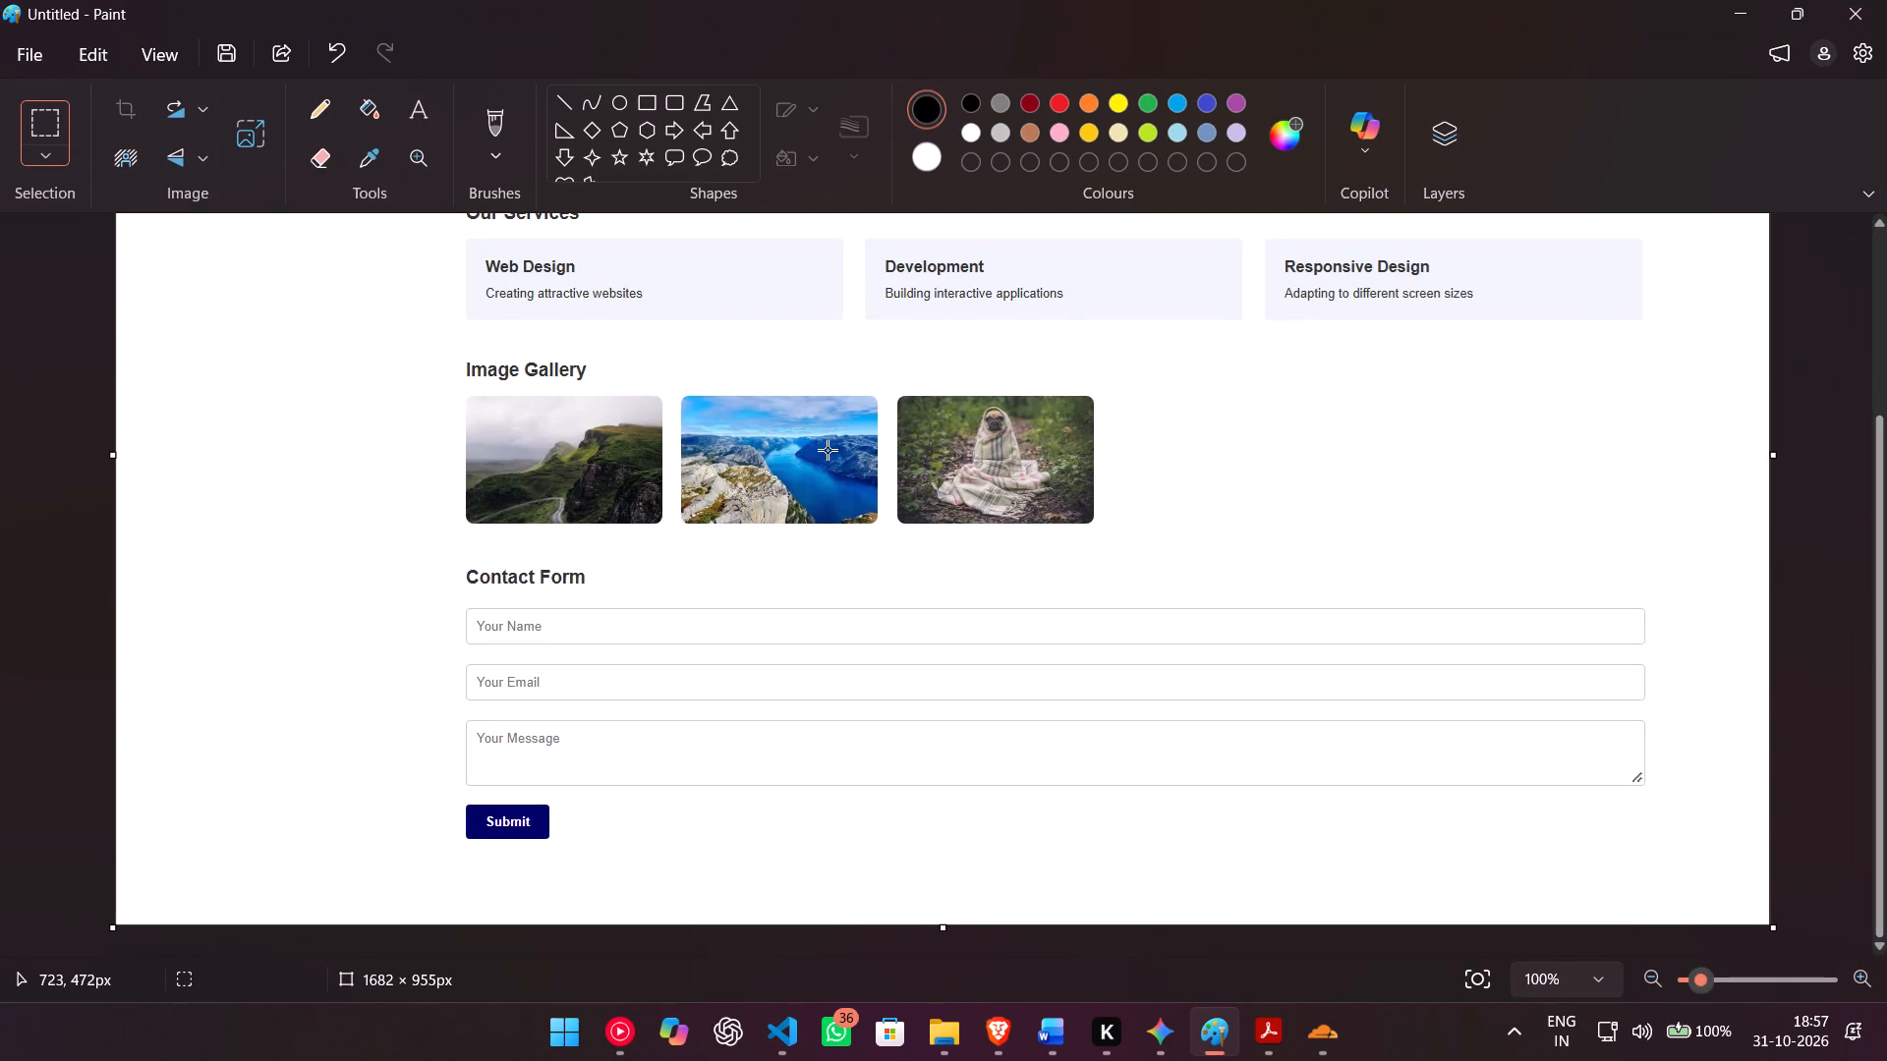
pyautogui.scroll(-18, 790, 605)
pyautogui.scroll(7, 801, 653)
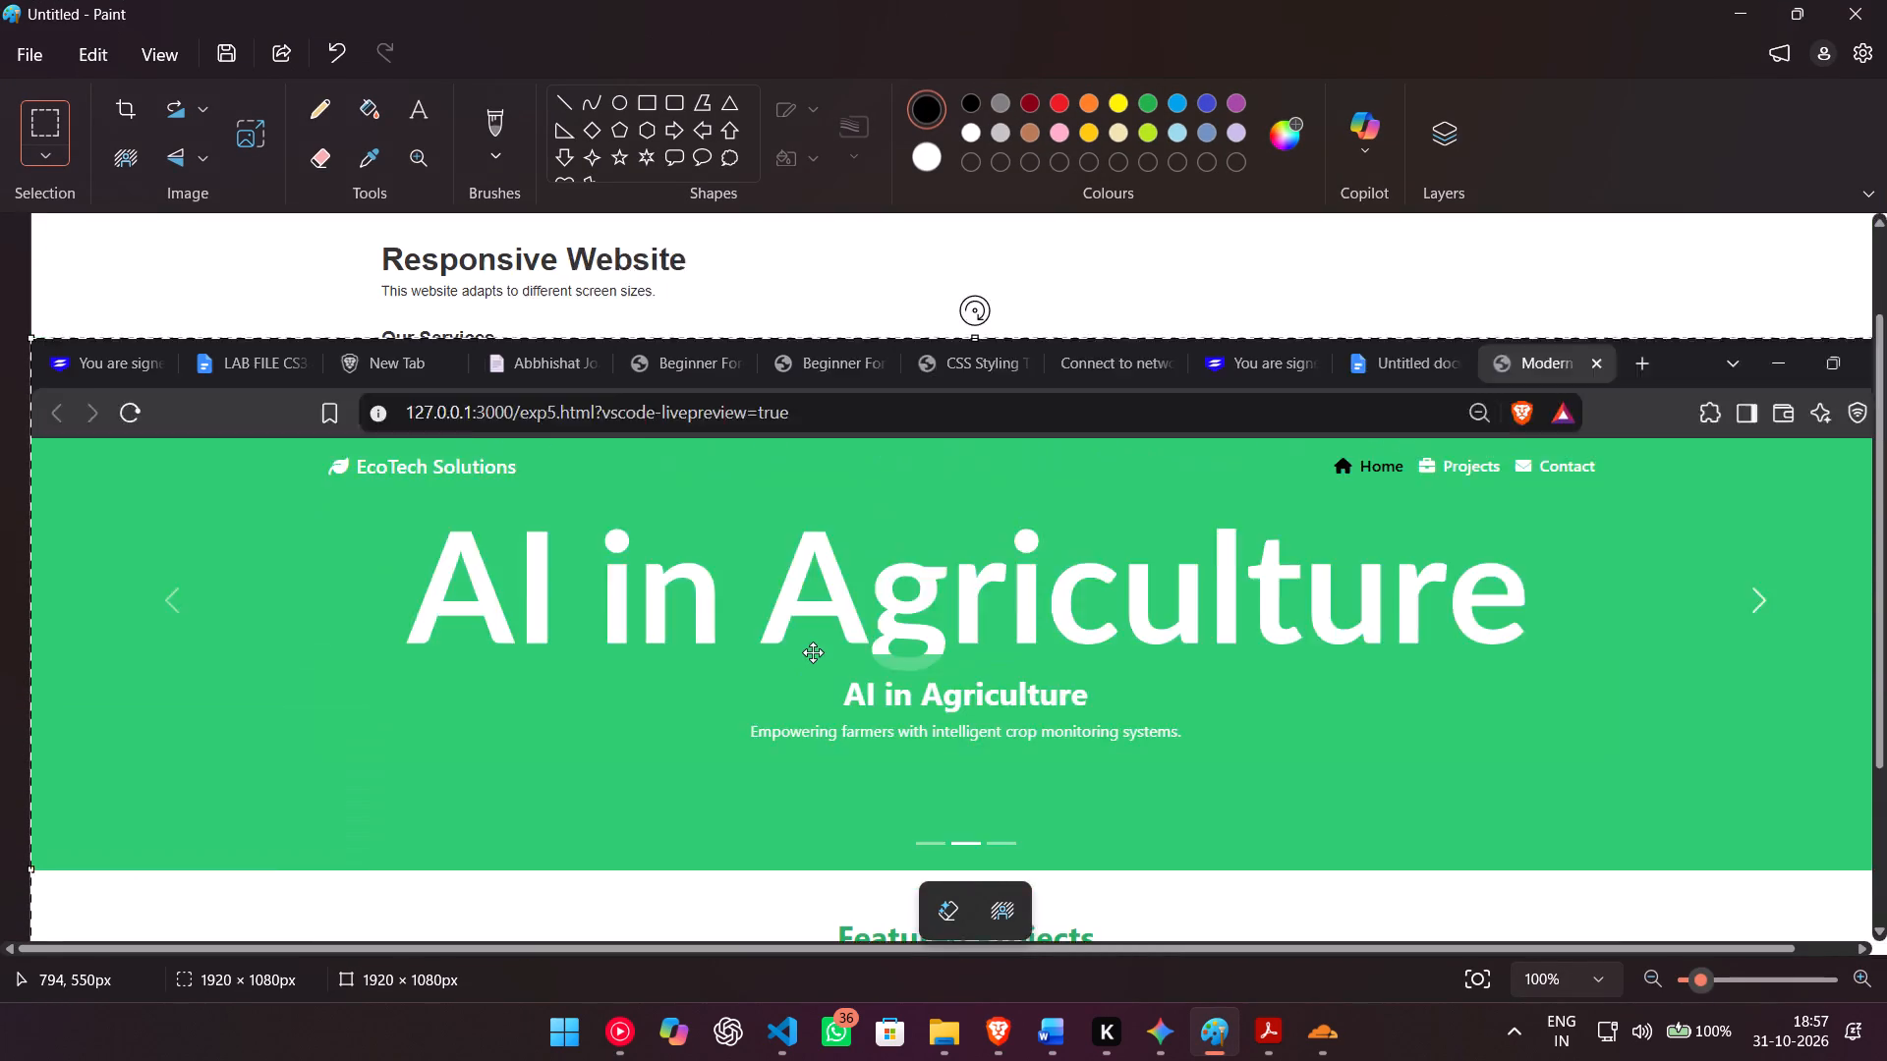
pyautogui.scroll(2, 813, 652)
pyautogui.rightClick(570, 560)
pyautogui.scroll(4, 570, 560)
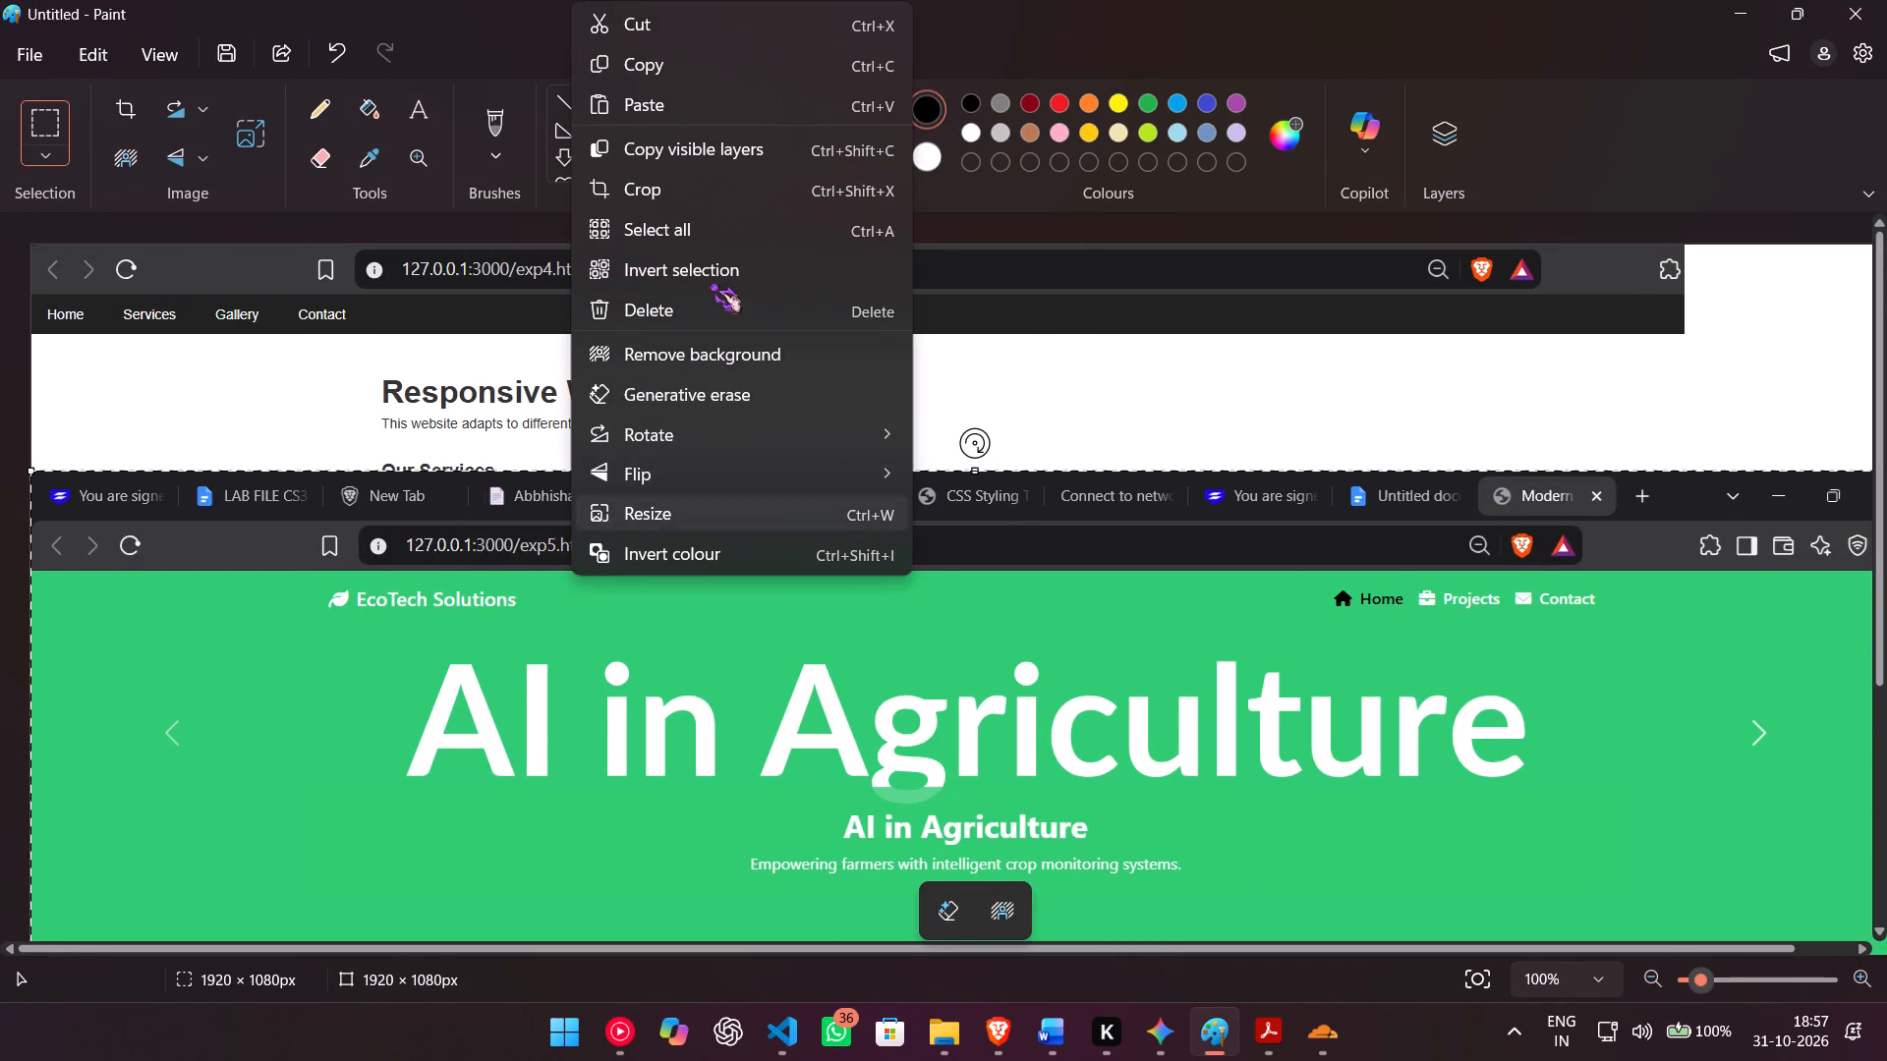
pyautogui.click(672, 66)
pyautogui.scroll(4, 824, 649)
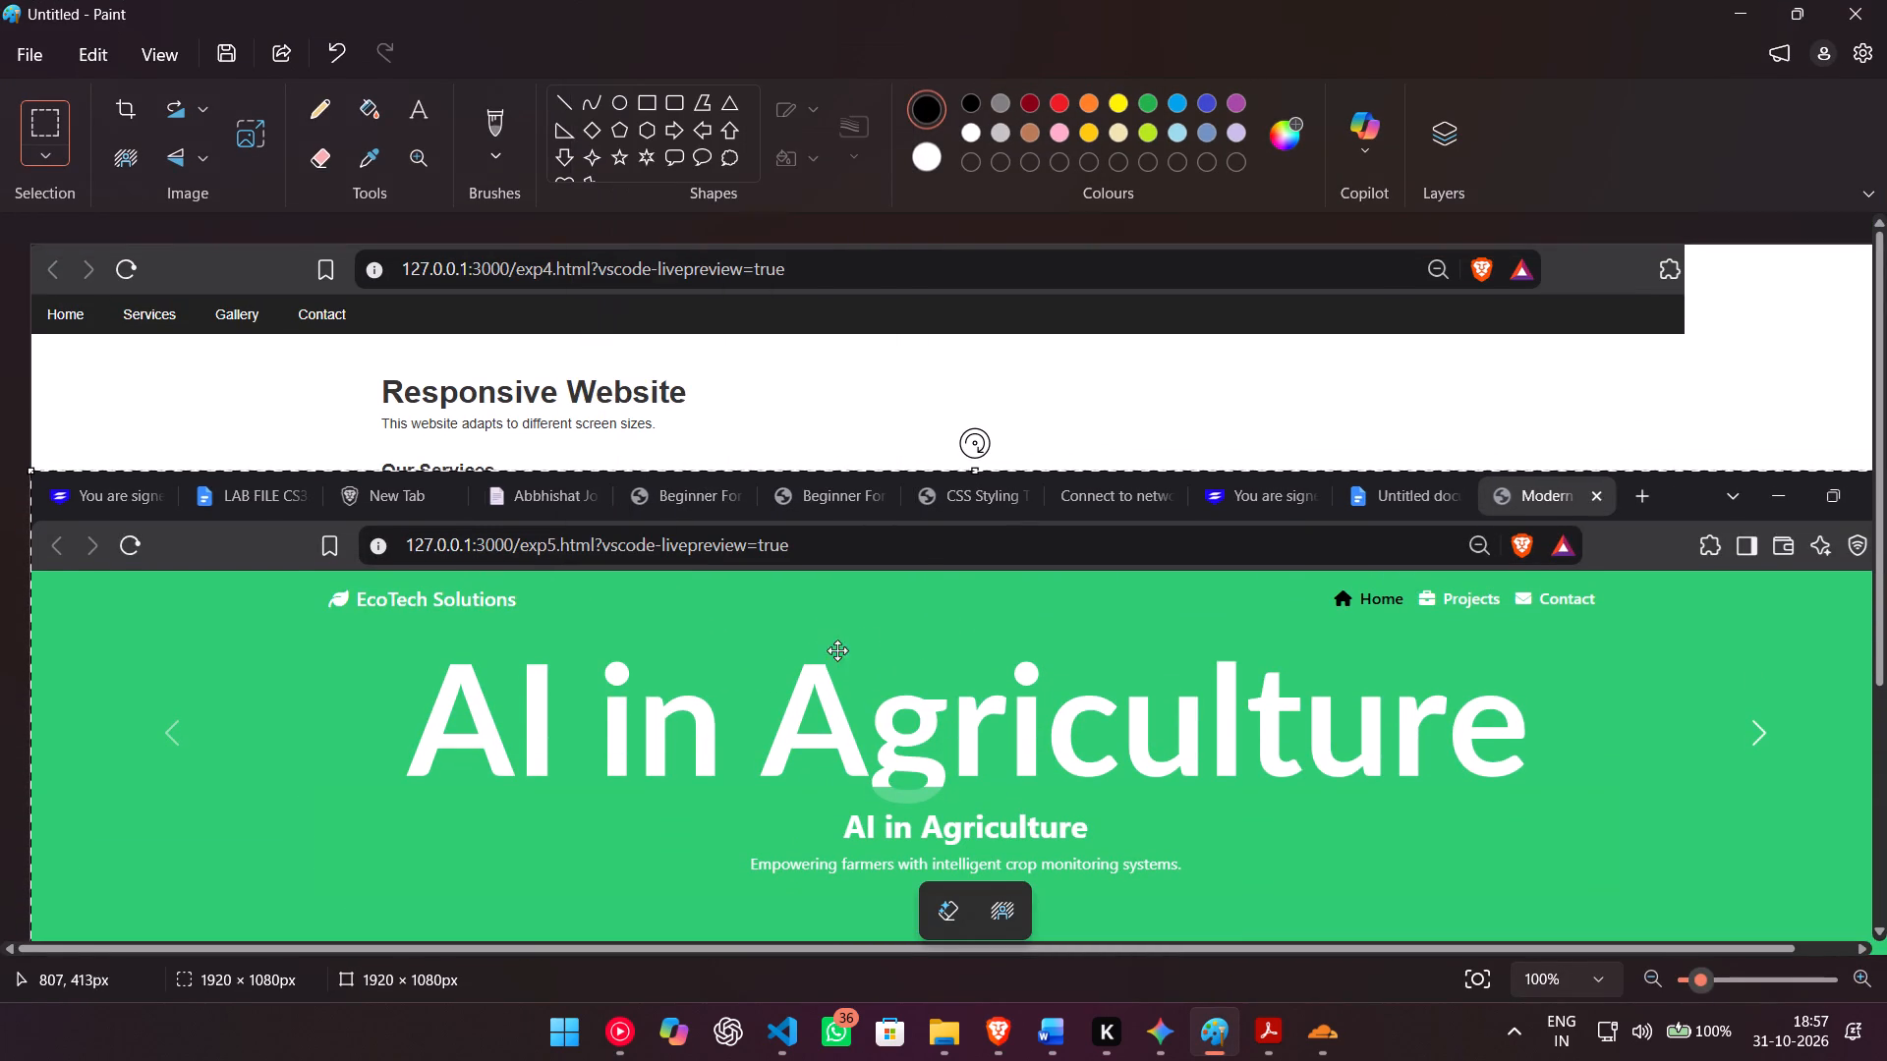
pyautogui.scroll(3, 837, 650)
# Switch to the untitled Google Docs document in Brave and insert the portfolio screenshot under the last OUTPUT heading.
pyautogui.hotkey('alt', 'Tab')
pyautogui.hotkey('alt', 'Tab')
pyautogui.hotkey('alt', 'Tab')
pyautogui.hotkey('alt', 'Tab')
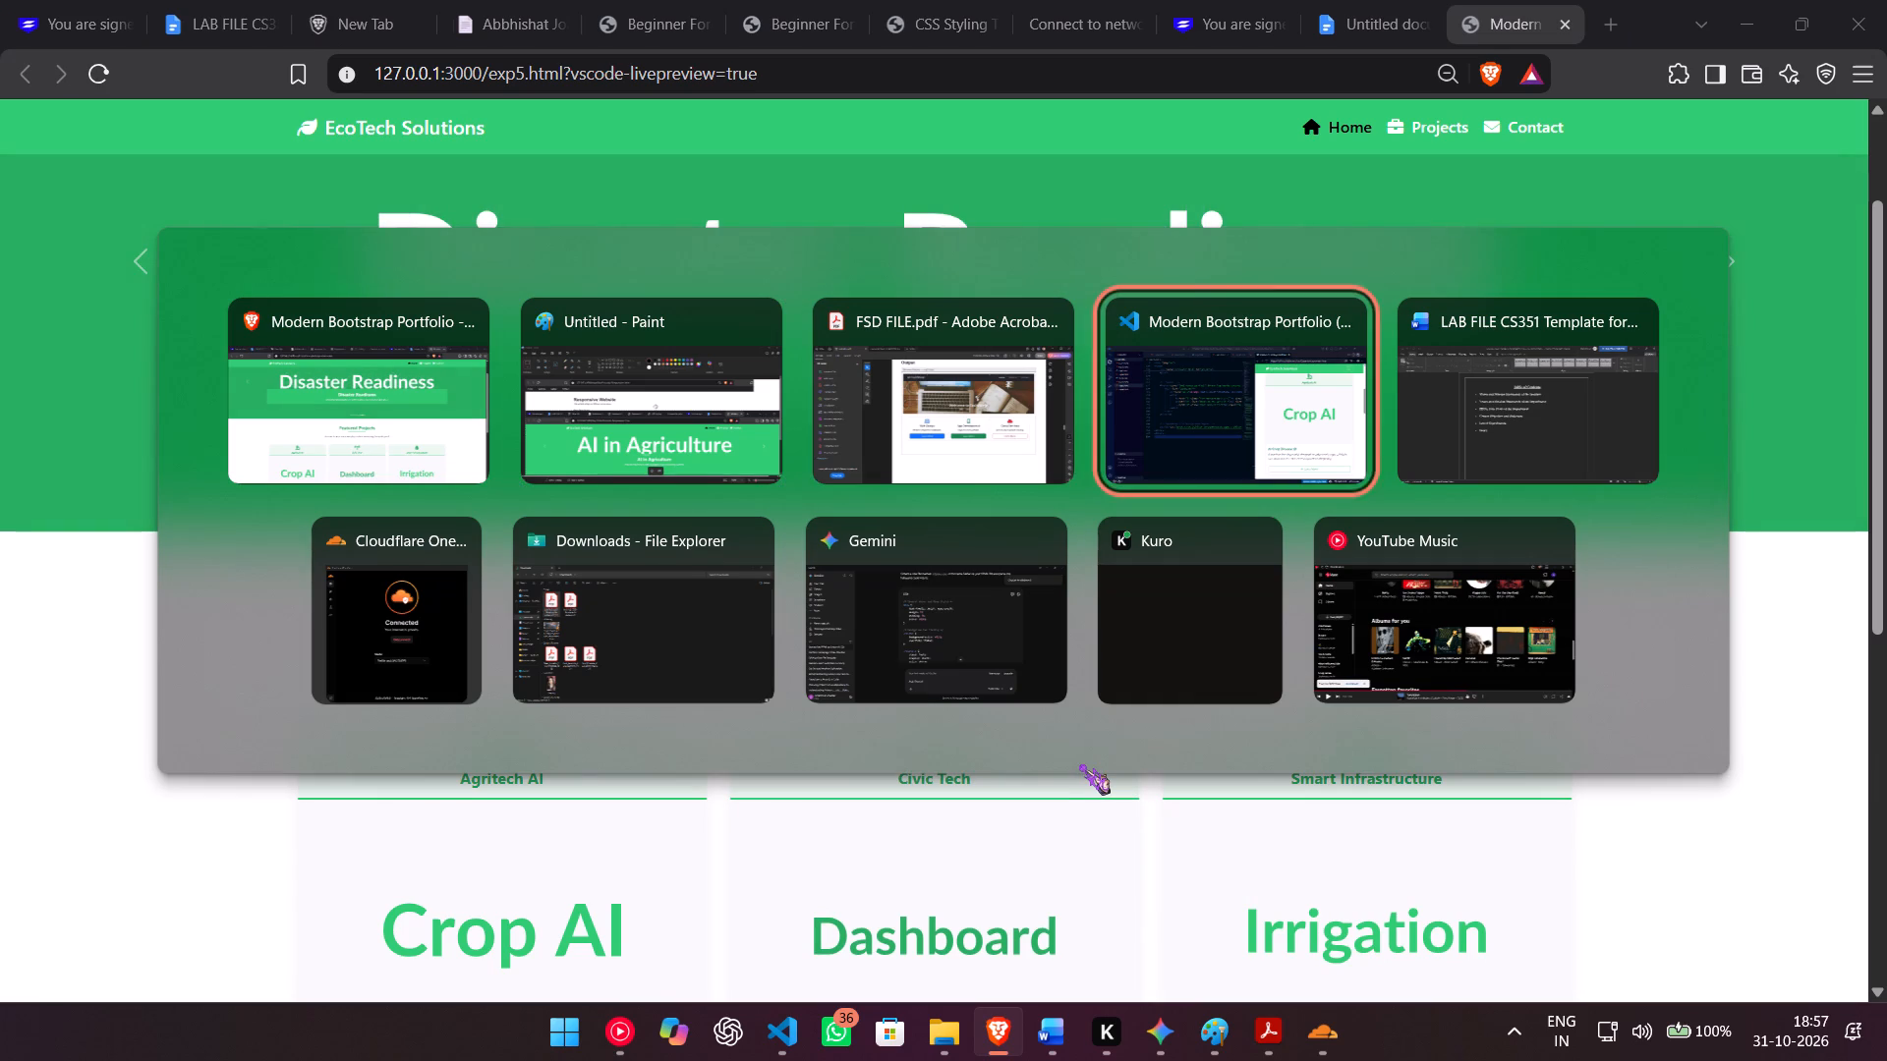
pyautogui.hotkey('alt', 'Tab')
pyautogui.hotkey('alt', 'Tab')
pyautogui.keyDown('alt'); pyautogui.scroll(1, 1080, 764); pyautogui.keyUp('alt')
pyautogui.hotkey('alt', 'Tab')
pyautogui.hotkey('alt', 'Tab')
pyautogui.hotkey('alt', 'Tab')
pyautogui.hotkey('alt', 'Tab')
pyautogui.hotkey('alt', 'Tab')
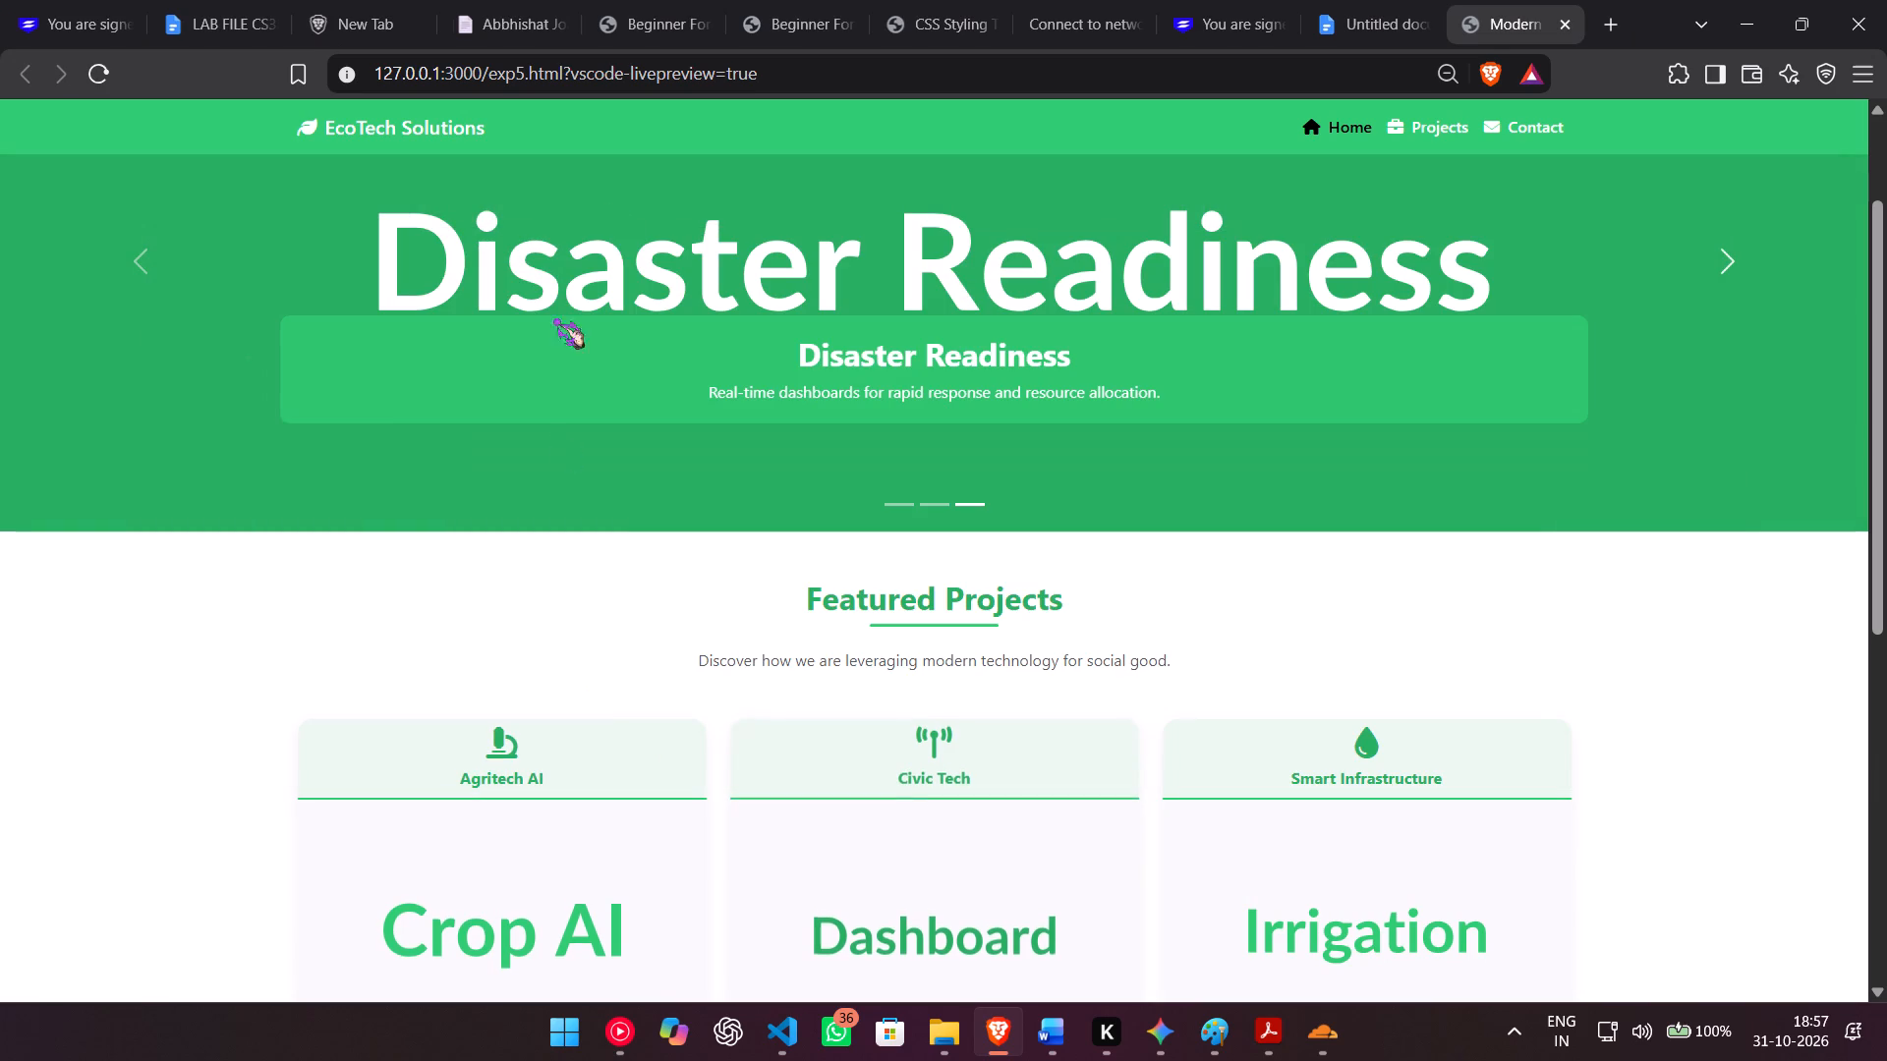
pyautogui.click(1380, 0)
pyautogui.hotkey('ctrl', 'v')
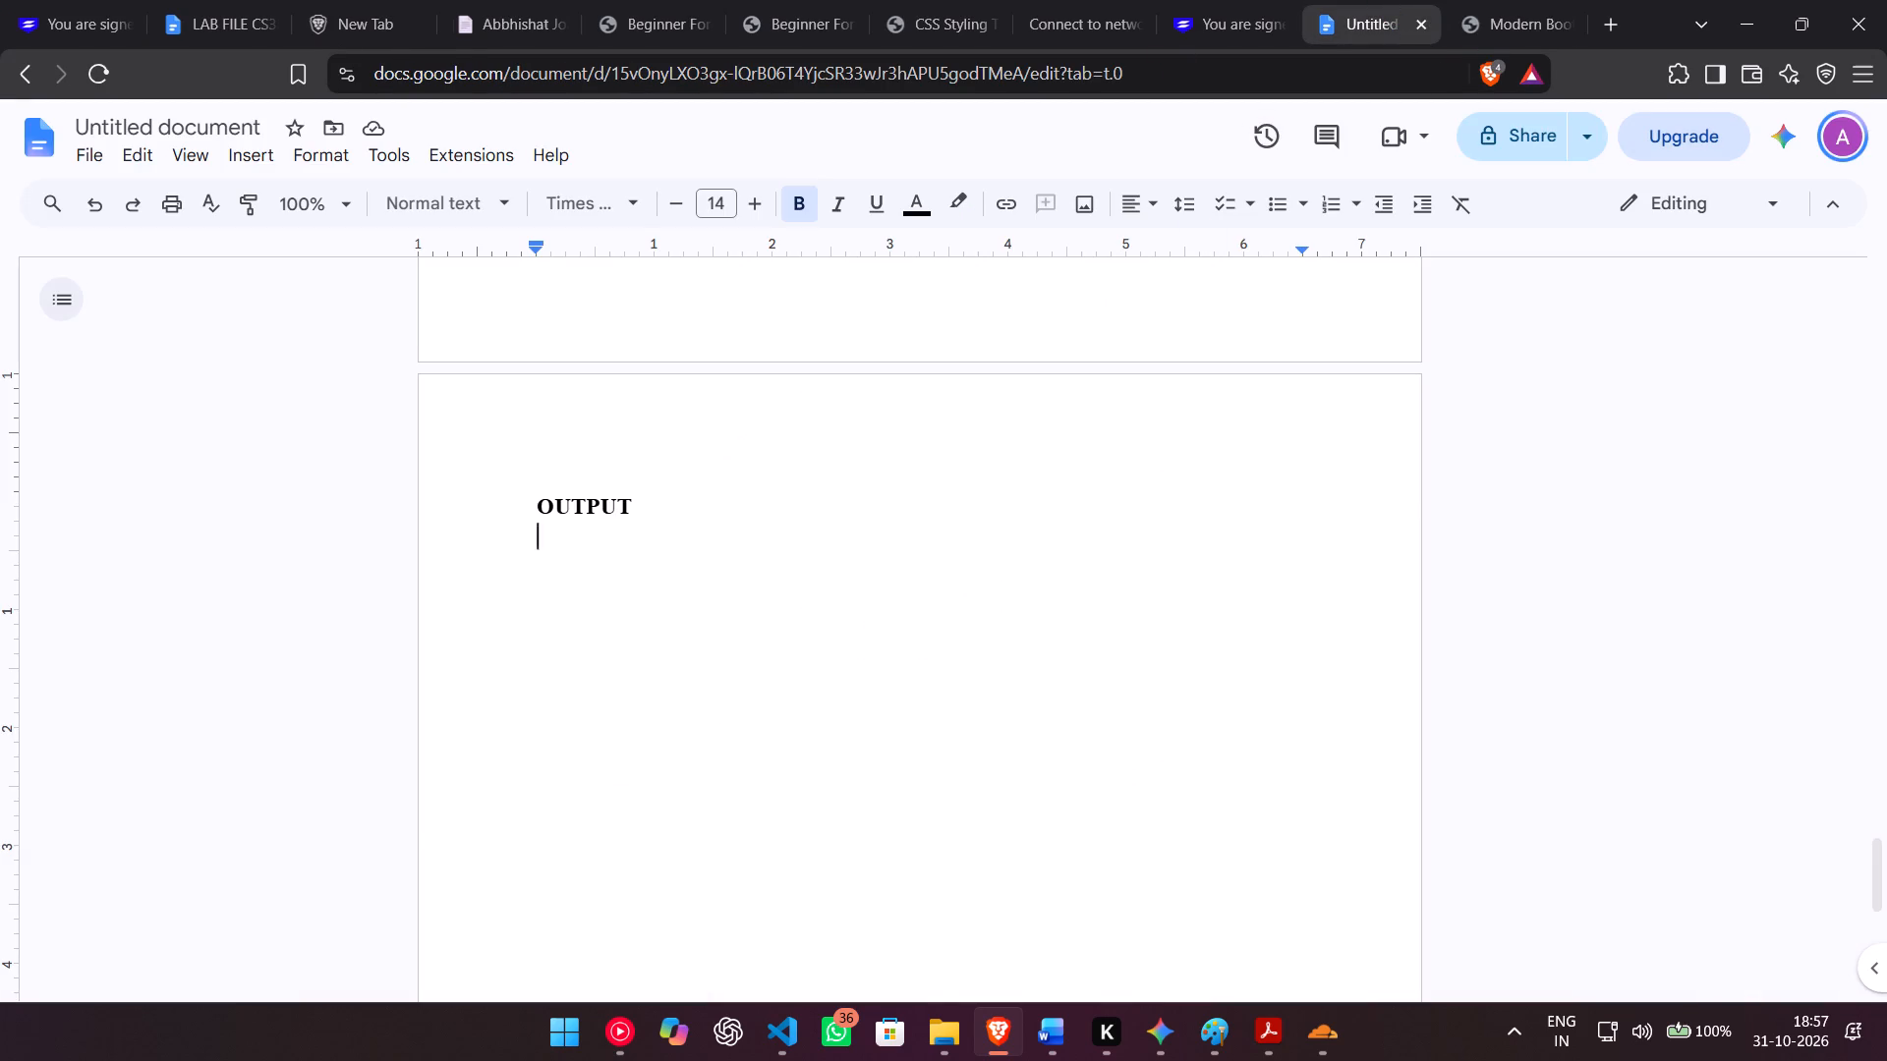
pyautogui.scroll(-19, 764, 706)
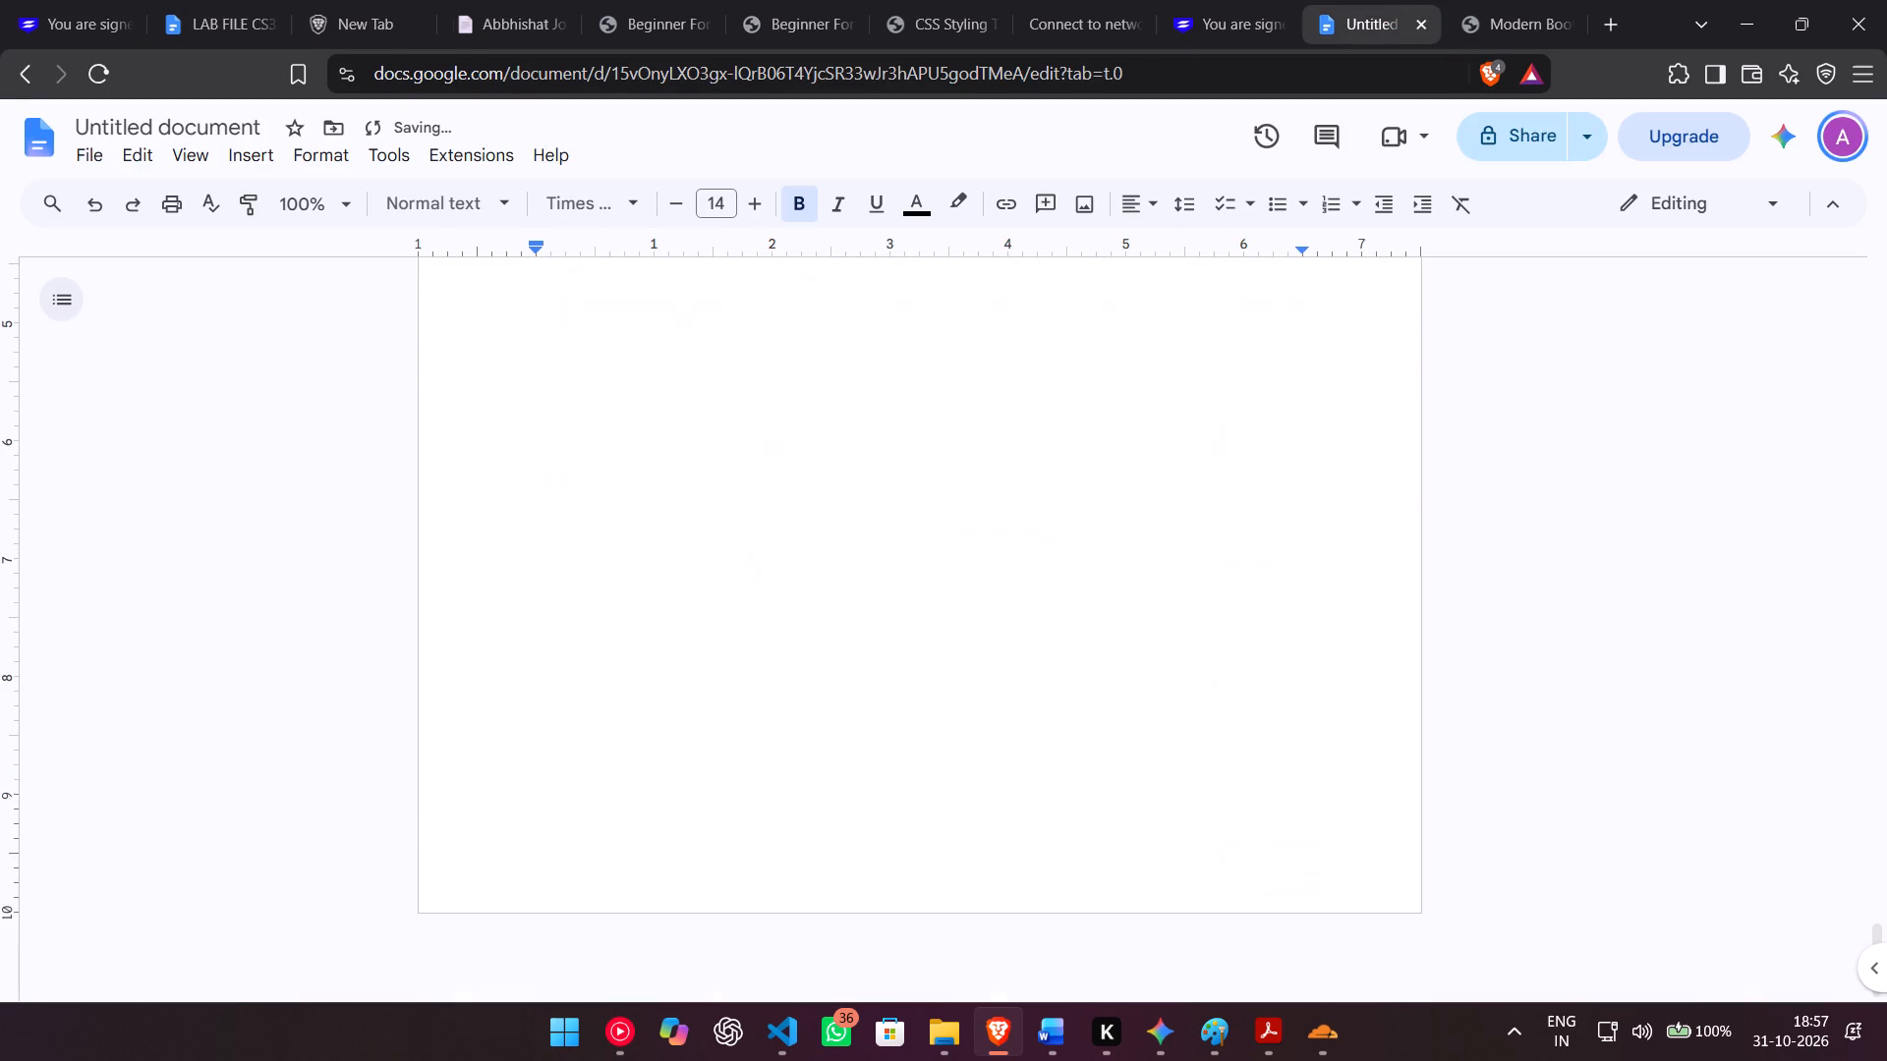
pyautogui.click(871, 792)
pyautogui.scroll(-4, 968, 862)
pyautogui.click(988, 787)
pyautogui.scroll(-1, 988, 787)
pyautogui.click(1350, 679)
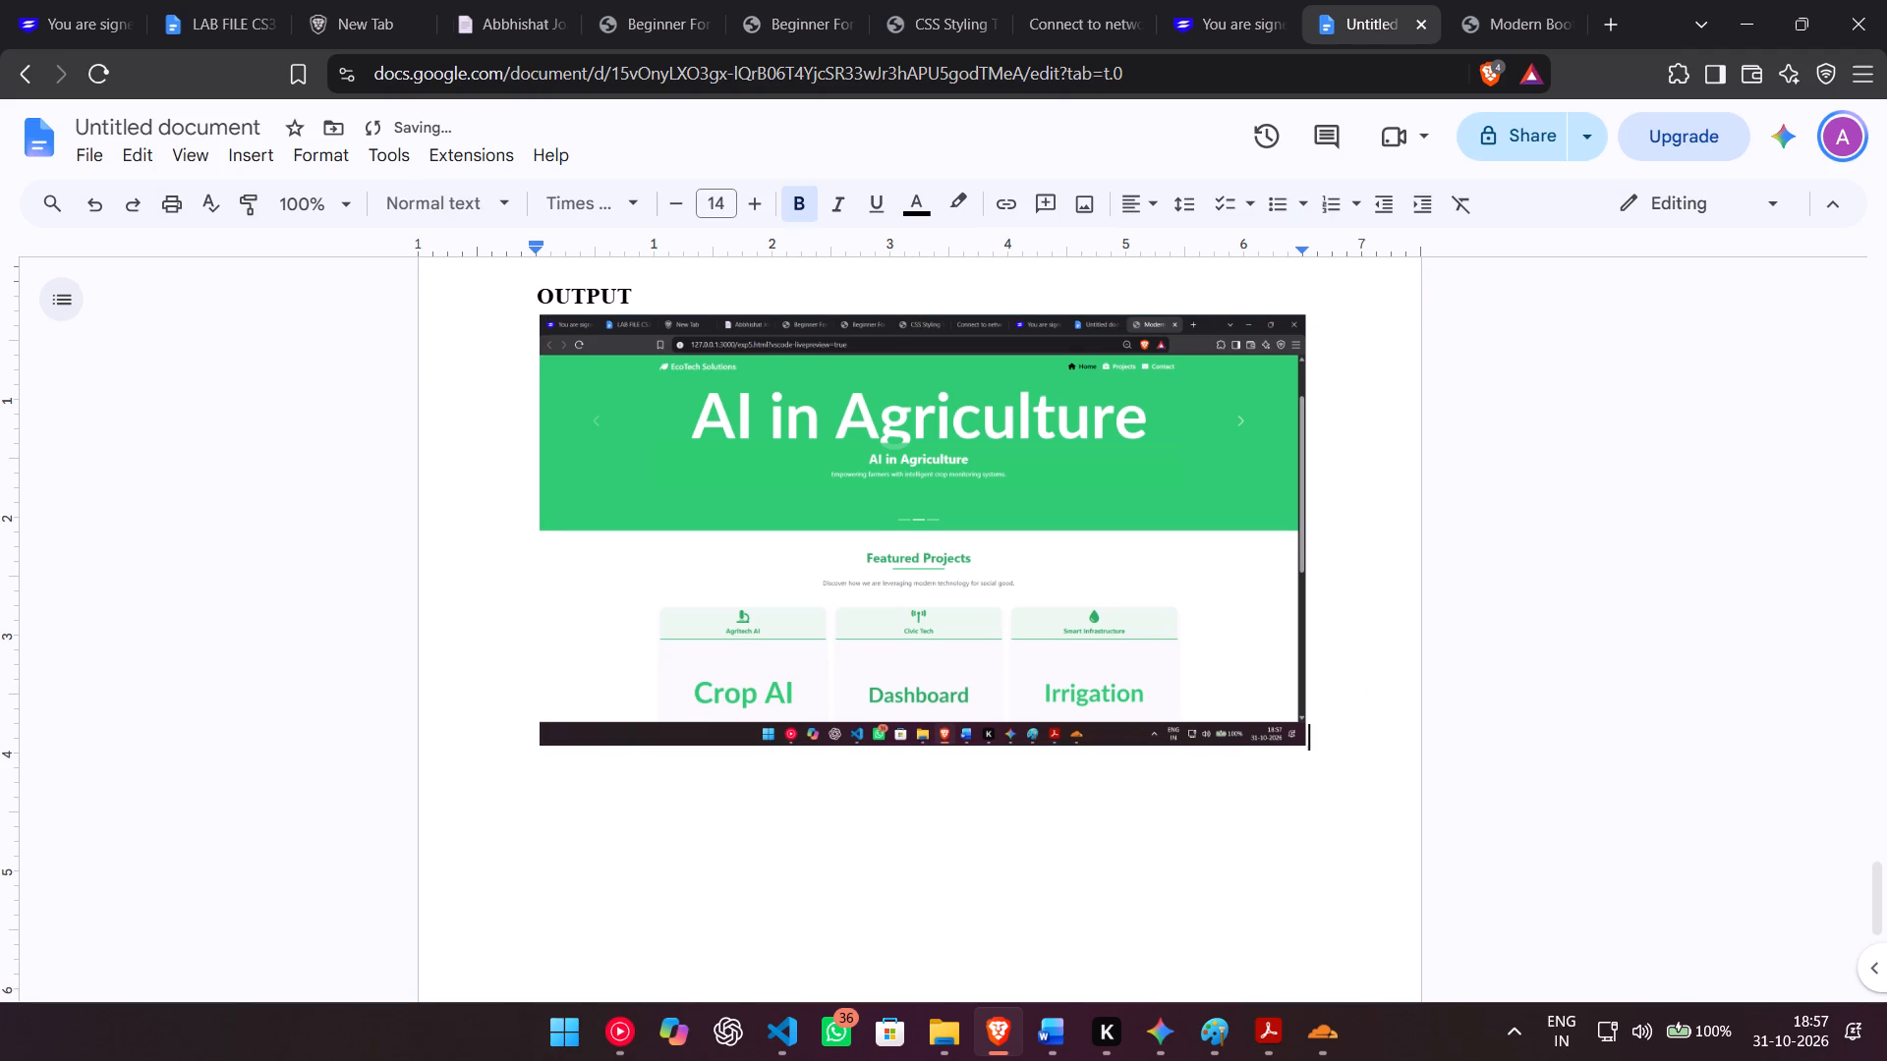
# Add blank lines below the portfolio screenshot to reach a new page and enter the heading OUTPUT there.
pyautogui.press('Return')
pyautogui.press('Return')
pyautogui.press('Return')
pyautogui.press('Return')
pyautogui.press('Return')
pyautogui.press('Return')
pyautogui.press('Return')
pyautogui.press('Return')
pyautogui.press('Return')
pyautogui.press('Return')
pyautogui.press('Return')
pyautogui.press('Return')
pyautogui.press('Return')
pyautogui.press('Return')
pyautogui.press('Return')
pyautogui.press('Return')
pyautogui.press('Return')
pyautogui.press('Return')
pyautogui.press('Return')
pyautogui.press('Return')
pyautogui.press('Return')
pyautogui.press('Return')
pyautogui.press('Return')
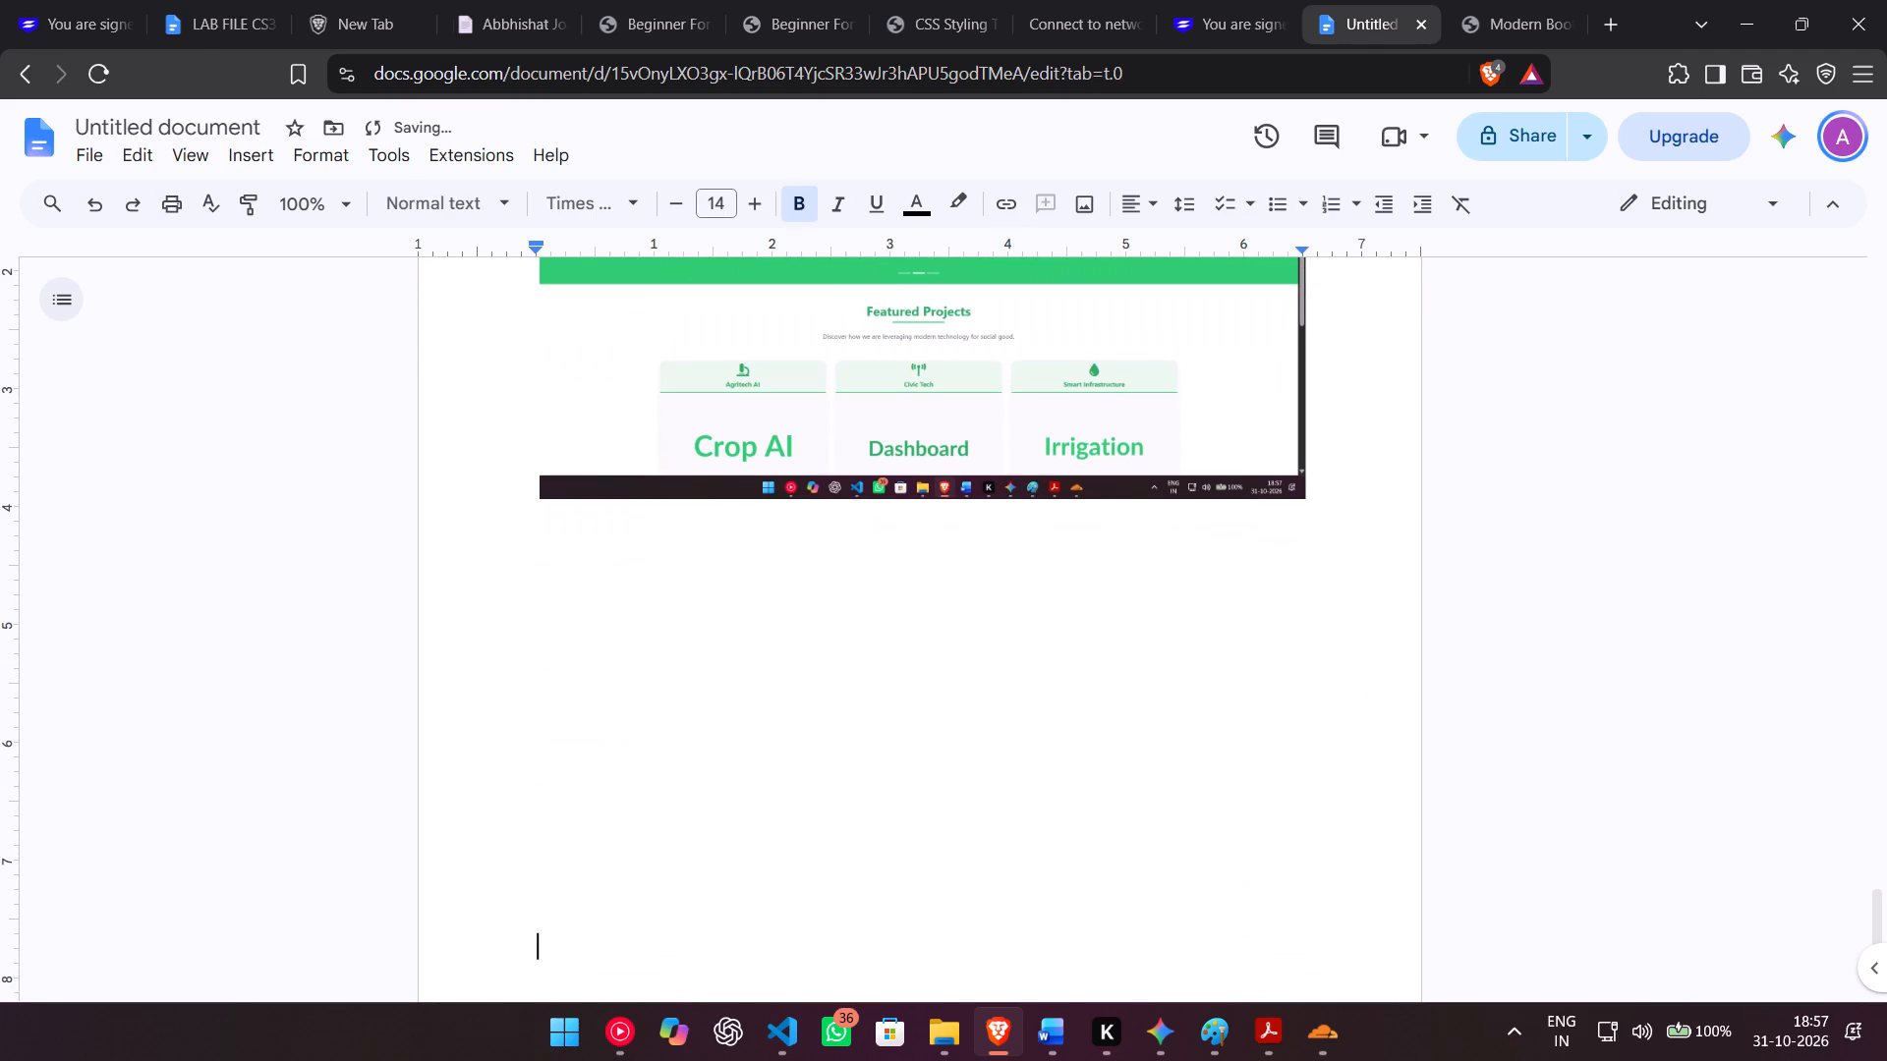
pyautogui.press('BackSpace')
pyautogui.press('BackSpace')
pyautogui.press('BackSpace')
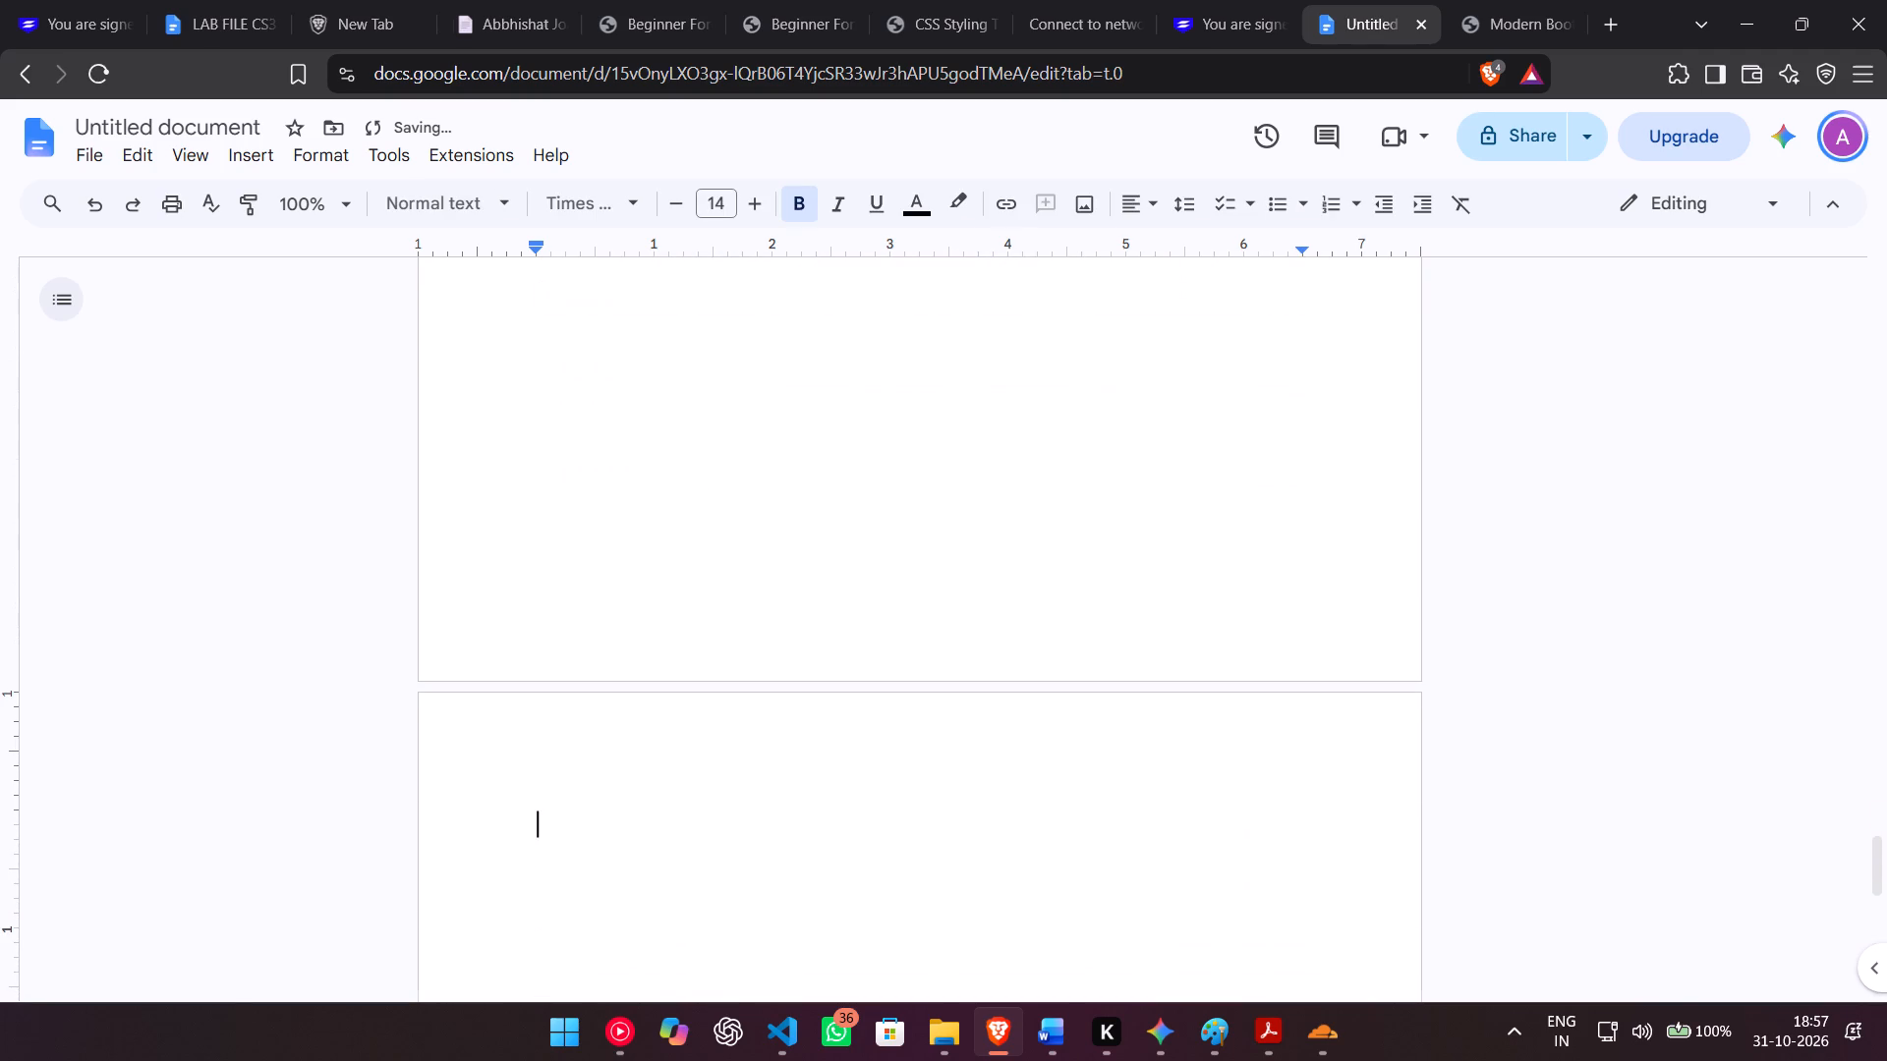
pyautogui.press('BackSpace')
pyautogui.press('Return')
pyautogui.write('OUTPUT')
# Copy the full Experiment 6 HTML code, through the closing html tag, from the LAB FILE CS351 Template document in Brave.
pyautogui.hotkey('alt', 'Tab')
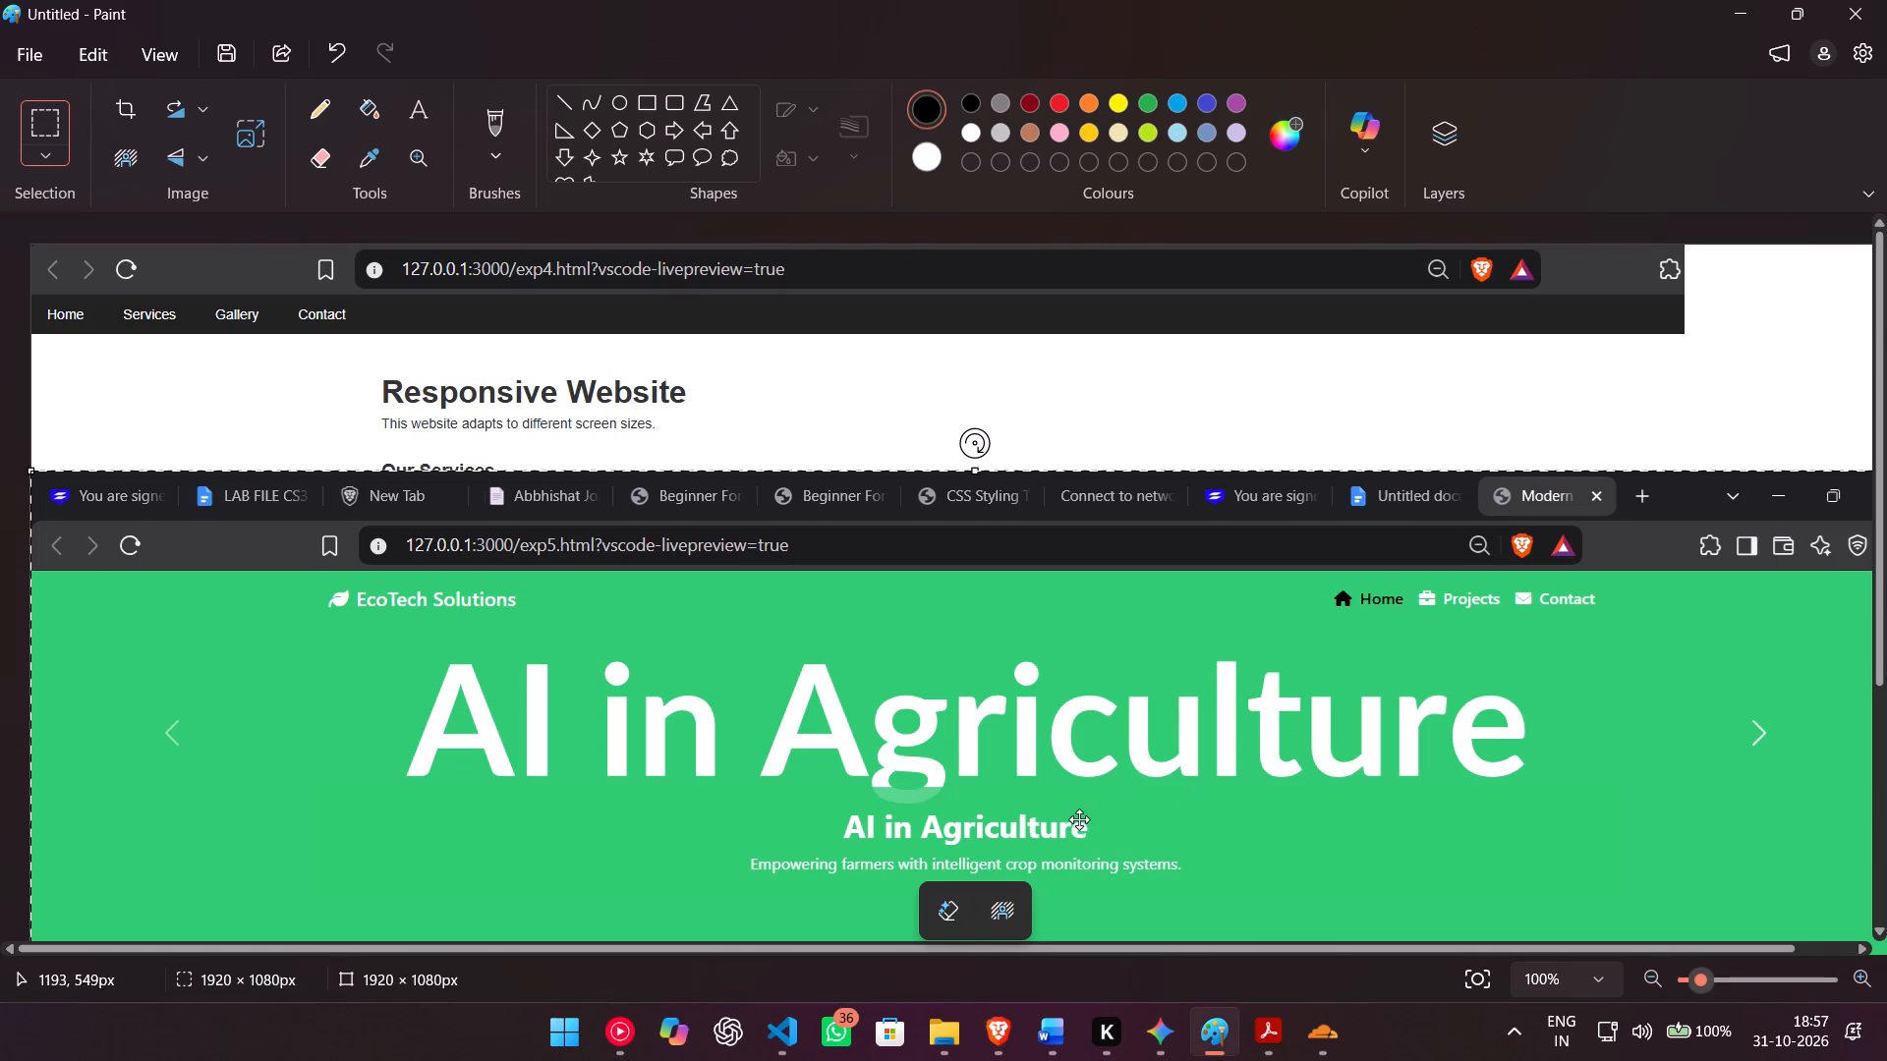
pyautogui.click(989, 1038)
pyautogui.click(194, 0)
pyautogui.scroll(-9, 610, 382)
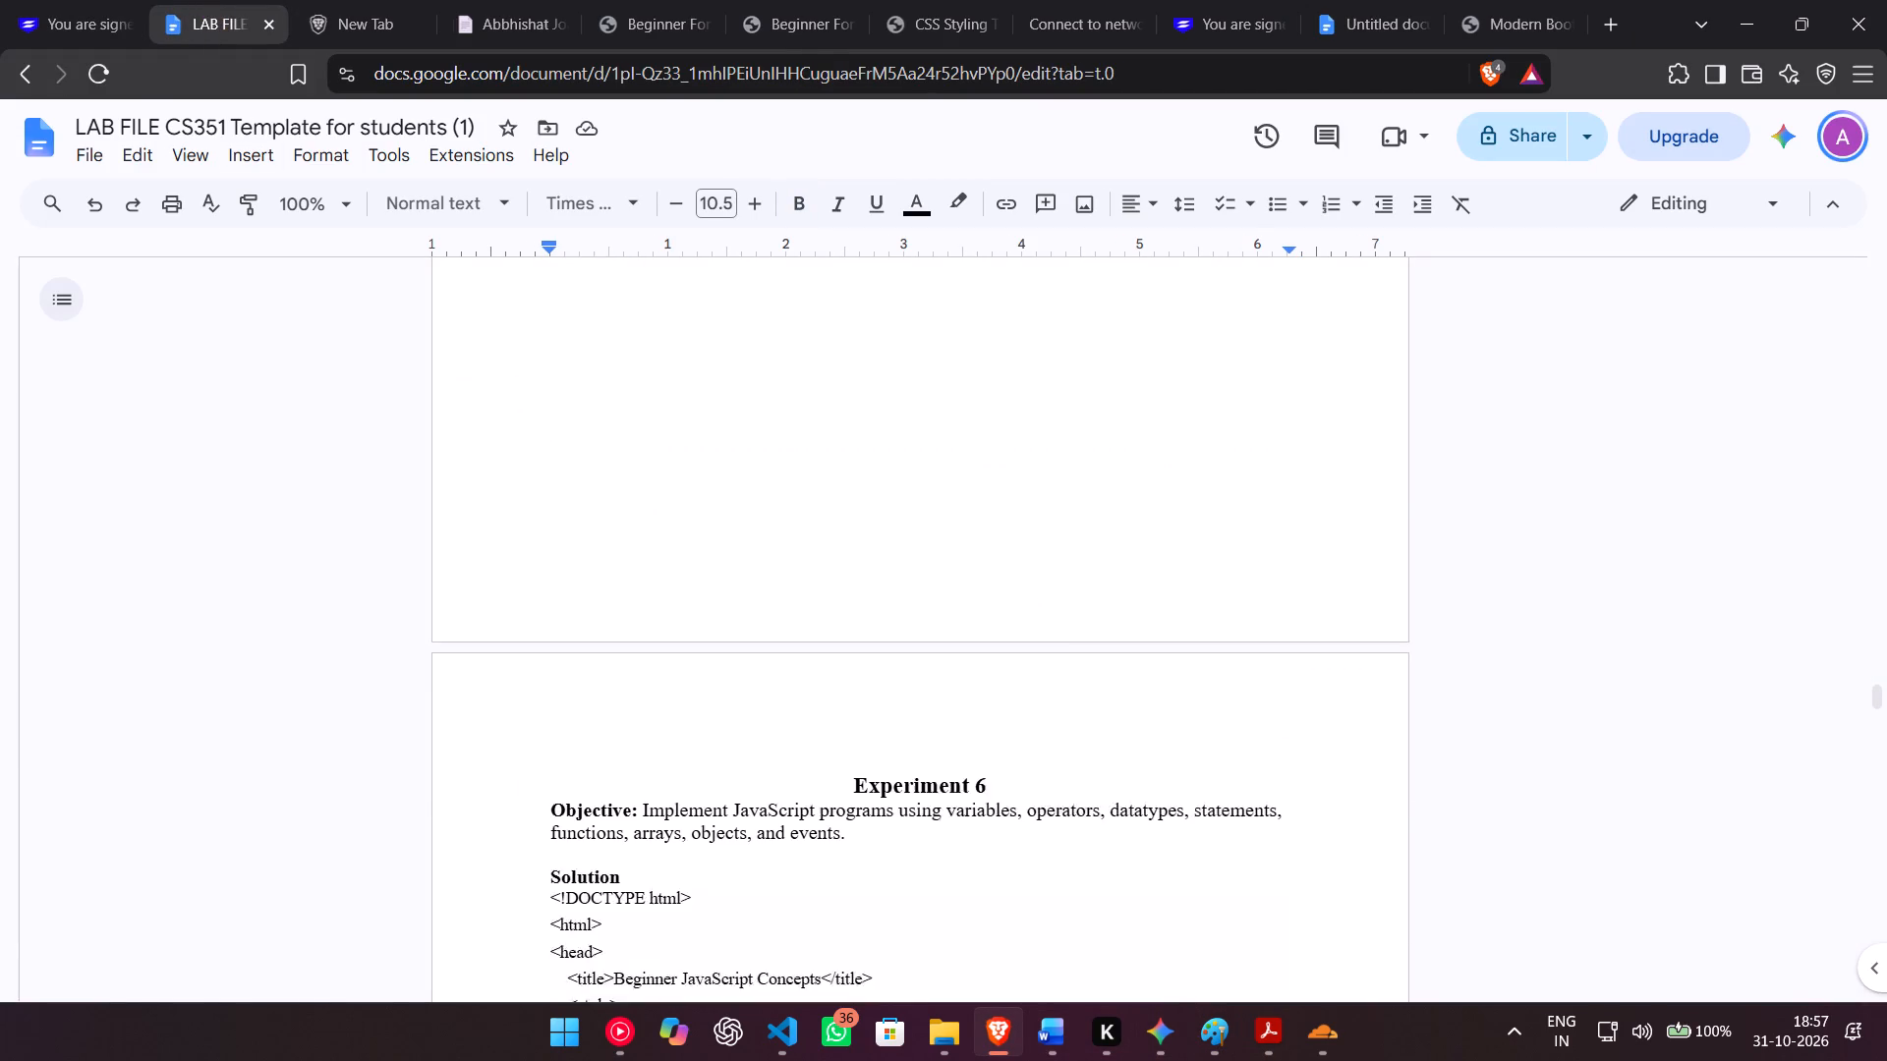
pyautogui.scroll(-5, 794, 439)
pyautogui.moveTo(548, 409); pyautogui.dragTo(846, 724)
pyautogui.scroll(-5, 804, 608)
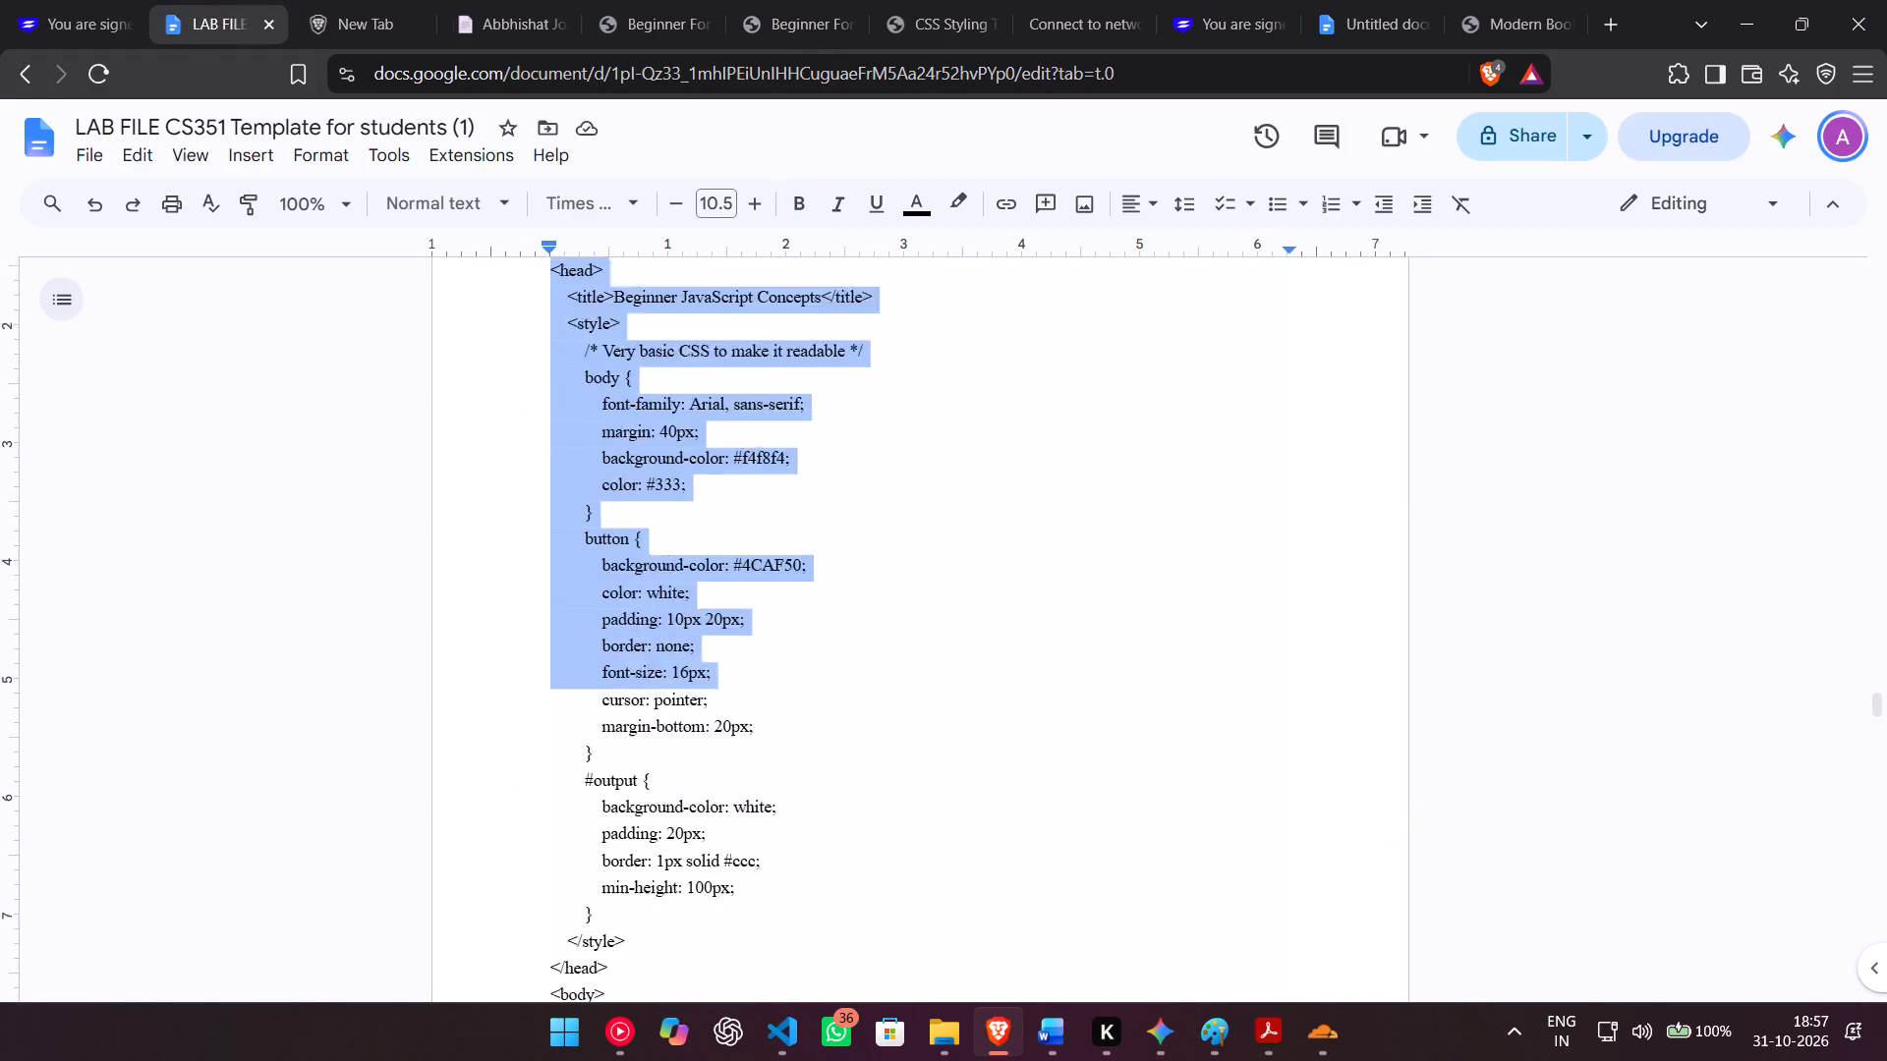
pyautogui.scroll(-20, 846, 724)
pyautogui.scroll(-5, 846, 724)
pyautogui.moveTo(846, 724); pyautogui.dragTo(836, 815)
pyautogui.scroll(-5, 837, 814)
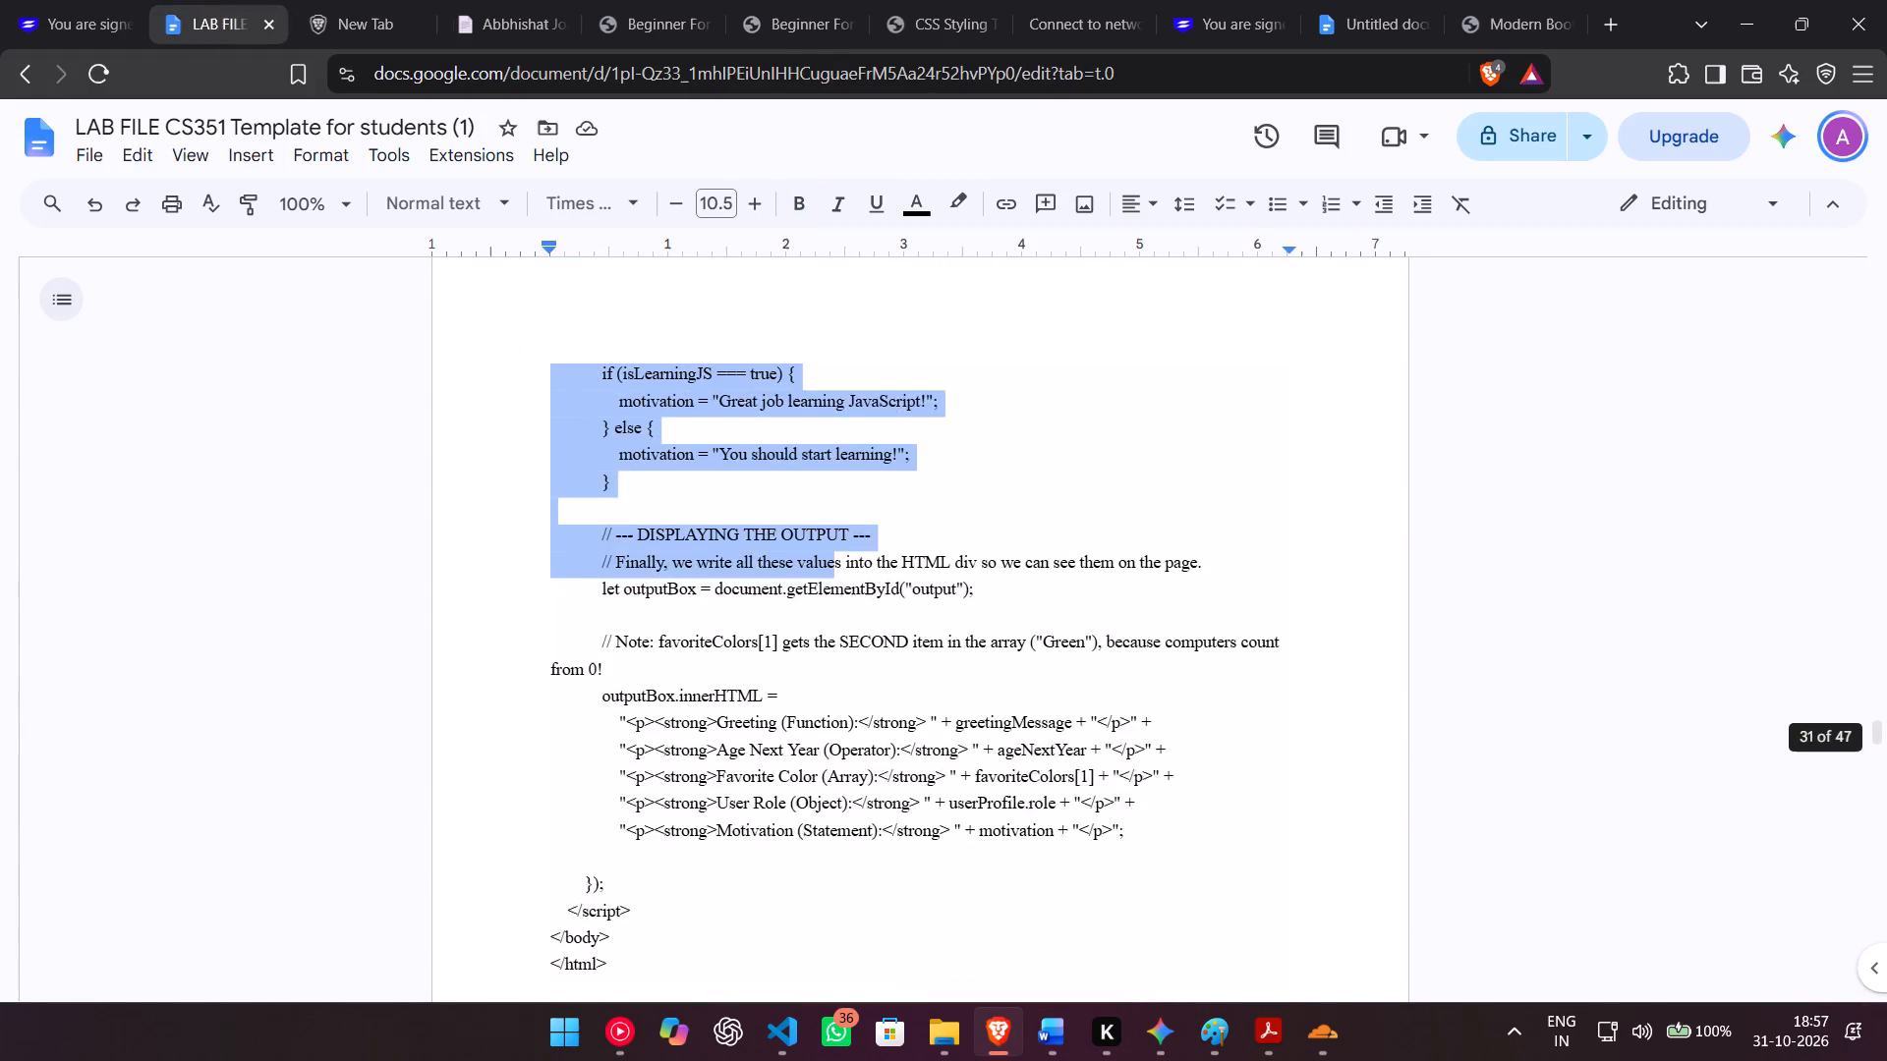
pyautogui.scroll(-6, 836, 815)
pyautogui.moveTo(836, 815); pyautogui.dragTo(640, 540)
pyautogui.scroll(-7, 830, 818)
pyautogui.scroll(8, 828, 818)
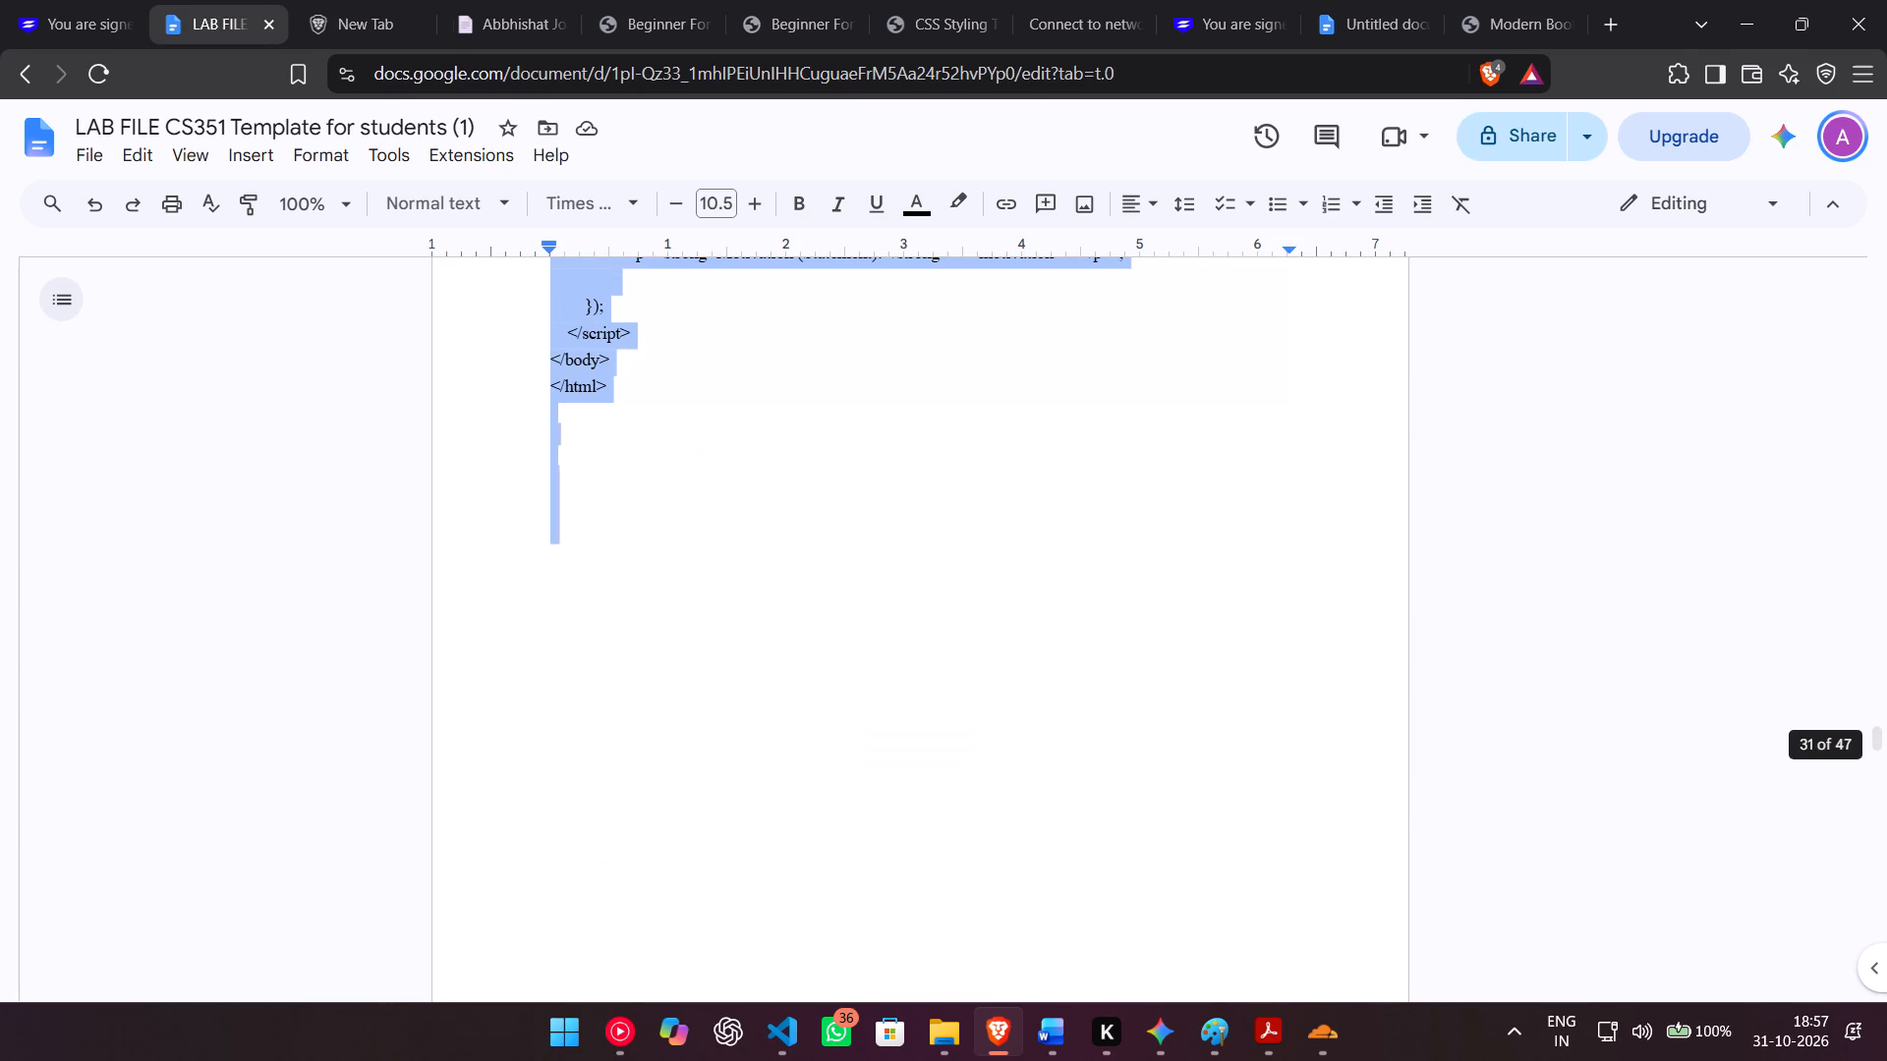
pyautogui.moveTo(640, 540); pyautogui.dragTo(612, 381)
pyautogui.hotkey('ctrl', 'c')
pyautogui.click(1077, 468)
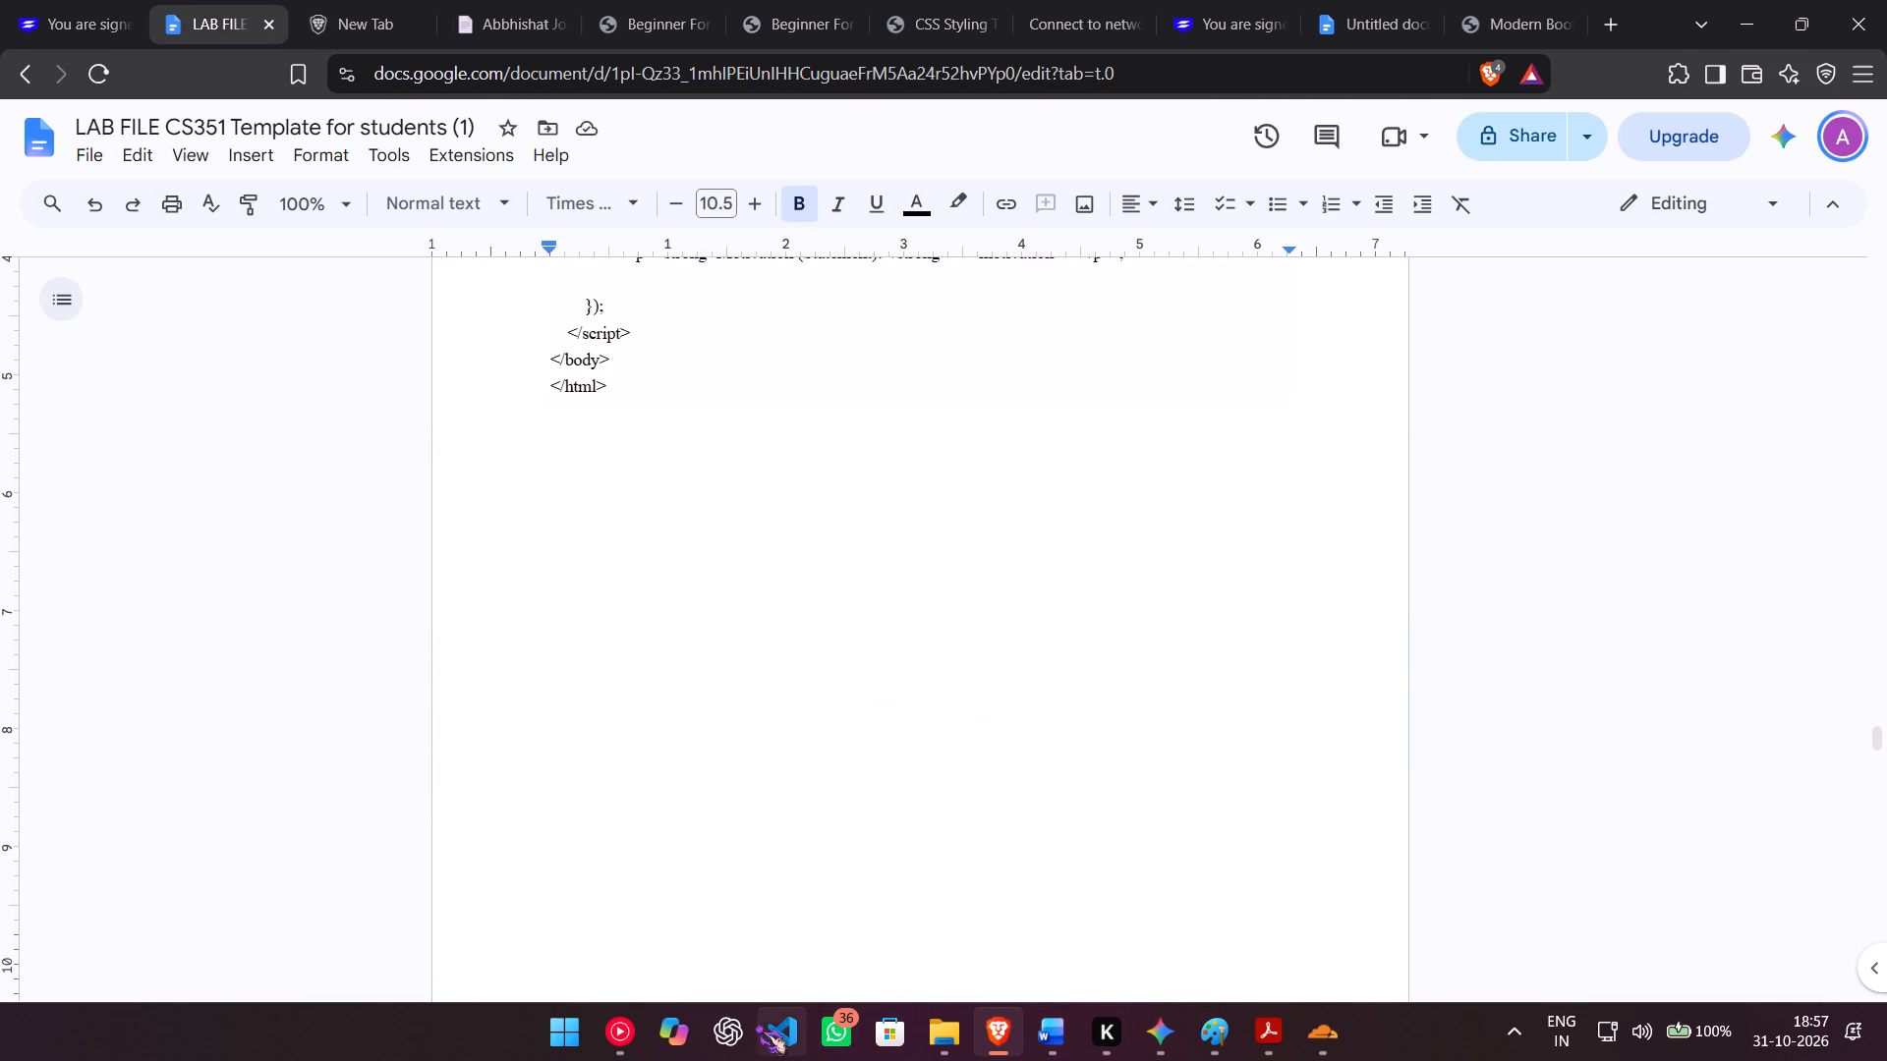
# Switch to Visual Studio Code and create a new file named exp7.html in the Lab File folder.
pyautogui.click(793, 1021)
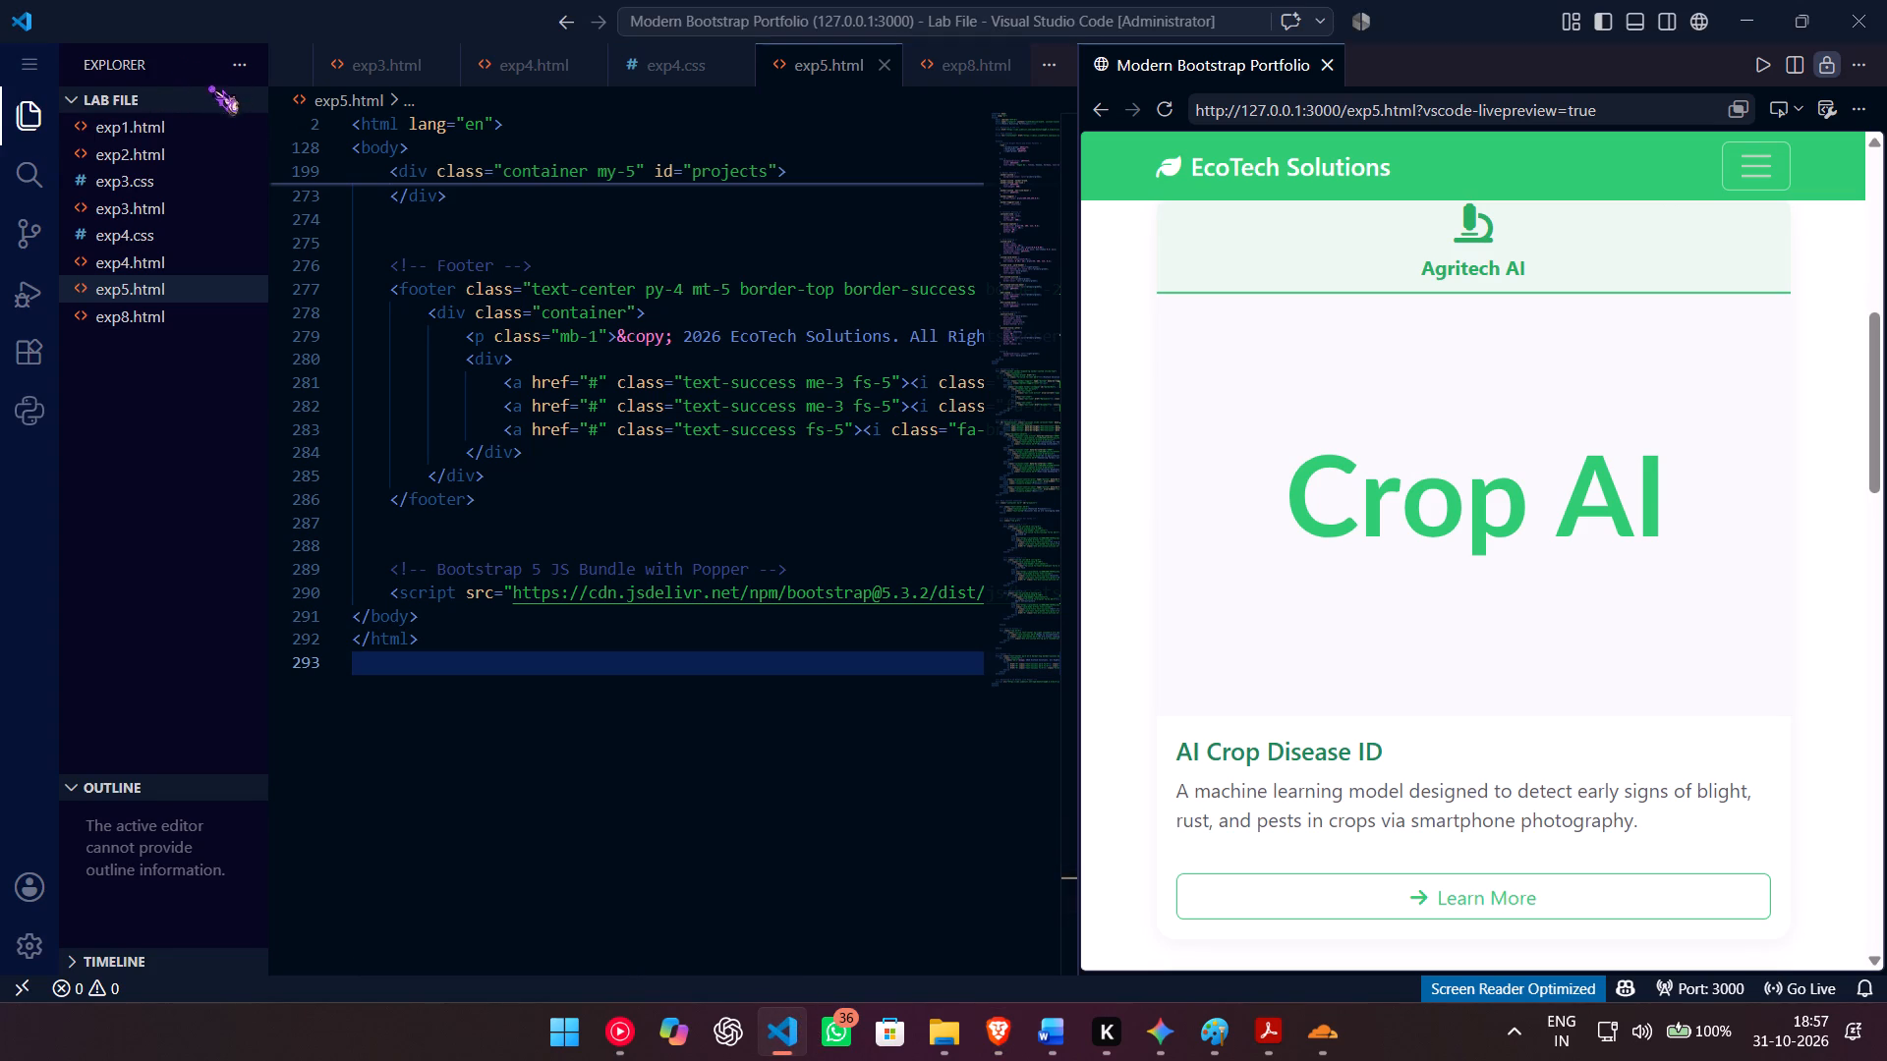
pyautogui.click(152, 93)
pyautogui.write('exop')
pyautogui.press('BackSpace')
pyautogui.press('p')
pyautogui.press('BackSpace')
pyautogui.press('BackSpace')
pyautogui.write('p7.html')
pyautogui.press('Return')
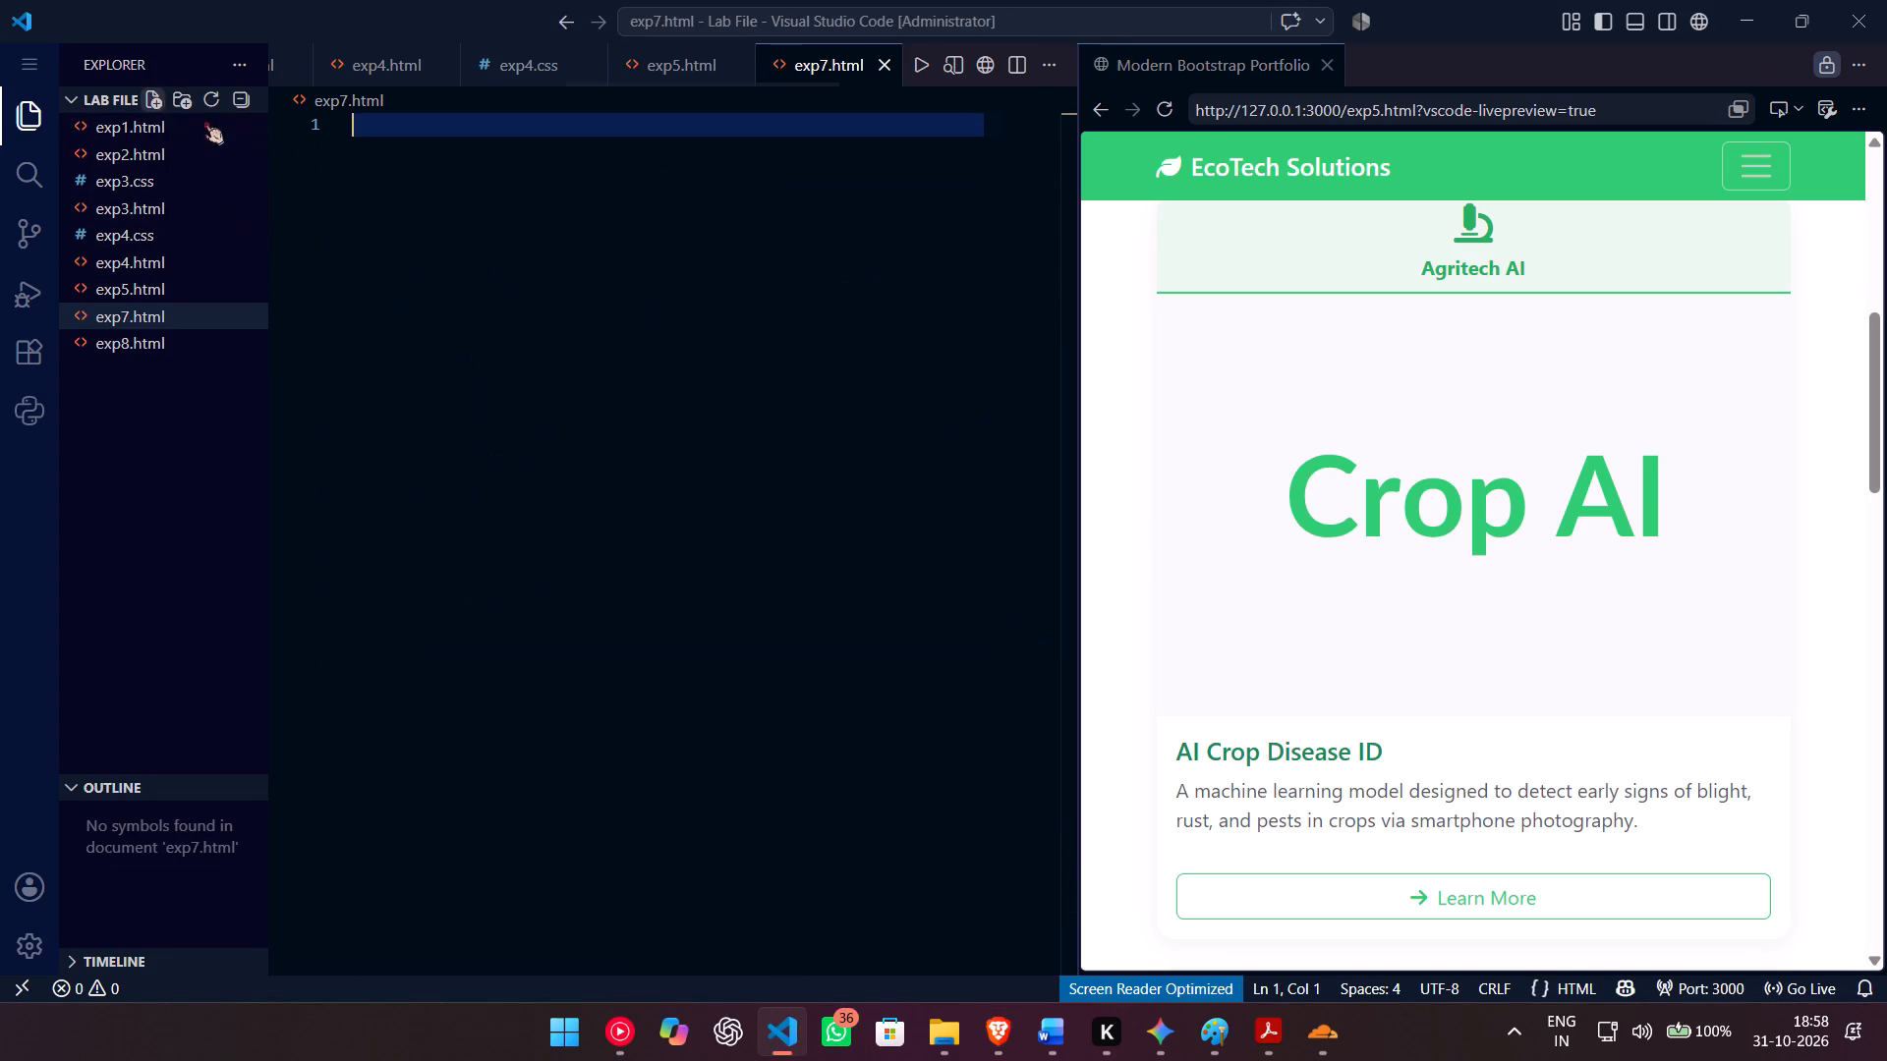
# Paste the copied Experiment 6 code into exp7.html and show it in the live preview.
pyautogui.hotkey('ctrl', 'v')
pyautogui.click(945, 63)
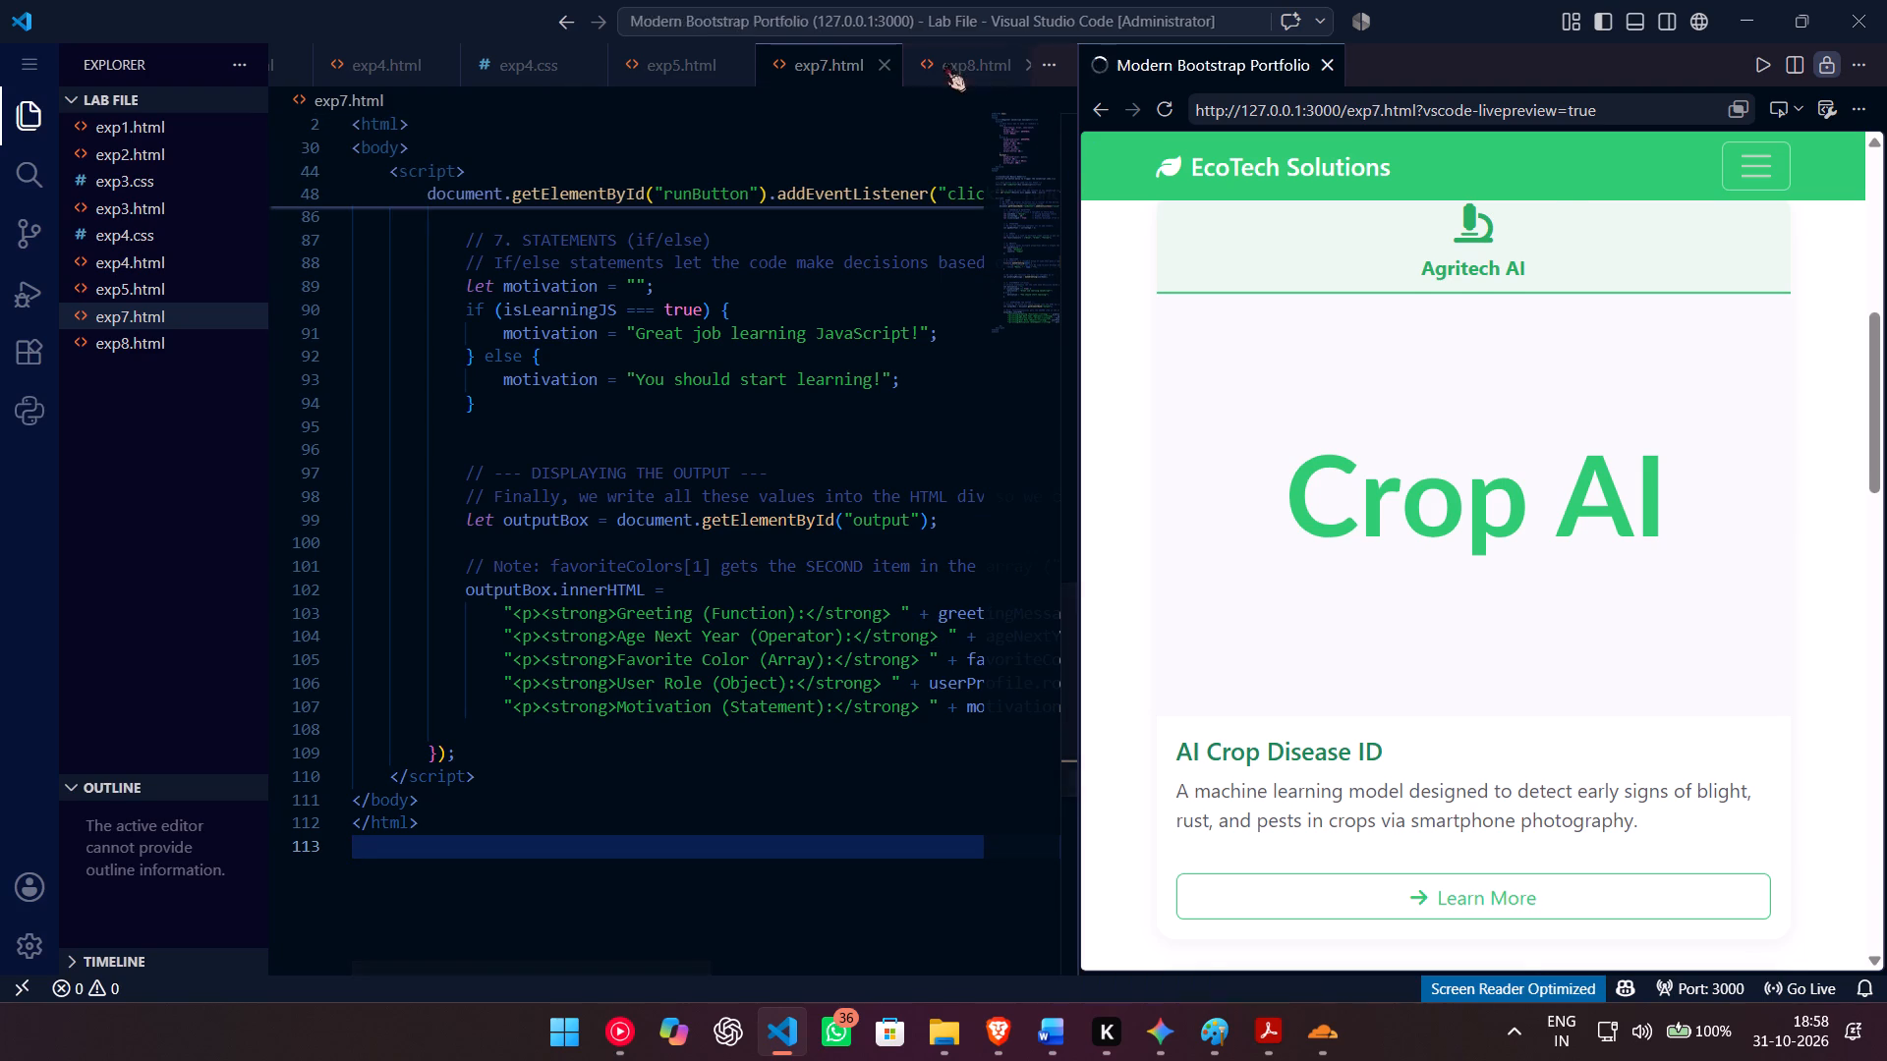
pyautogui.scroll(2, 1565, 385)
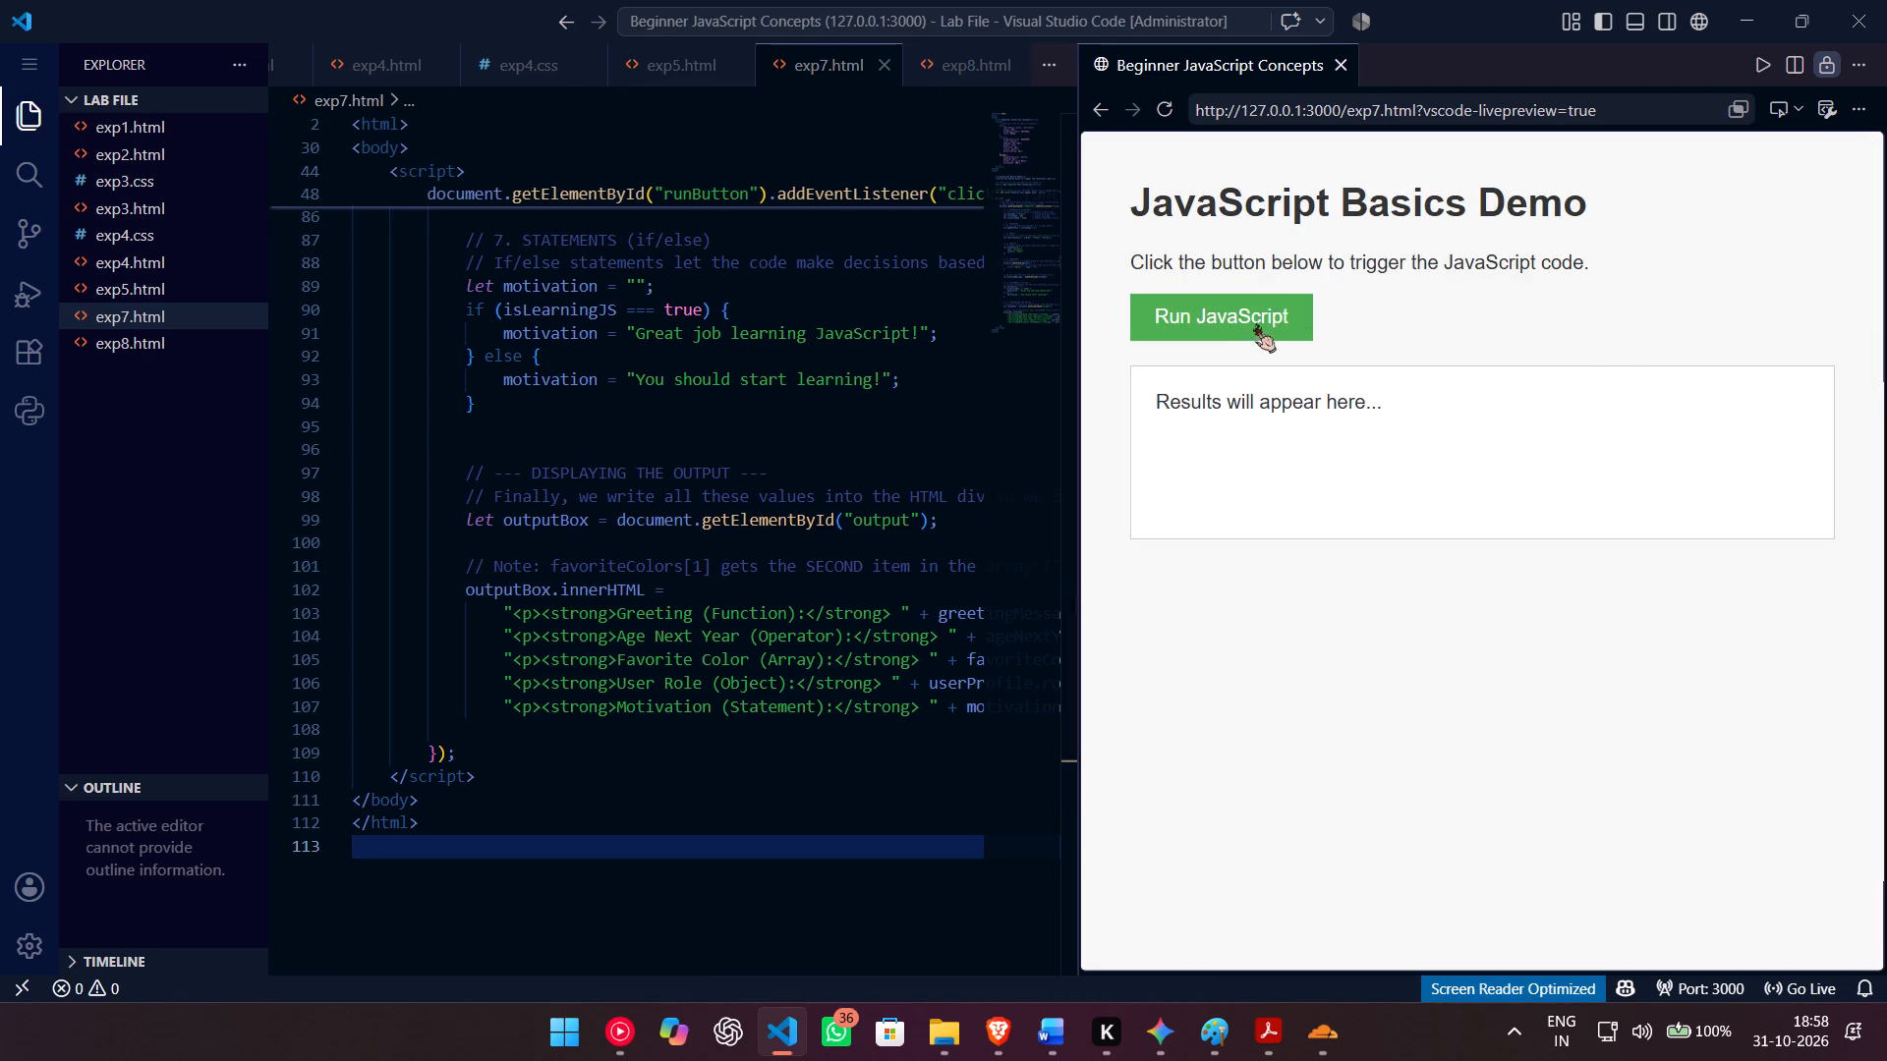
# Run the JavaScript Basics Demo in the preview and capture a full-screen screenshot of its results.
pyautogui.click(1309, 396)
pyautogui.click(1211, 316)
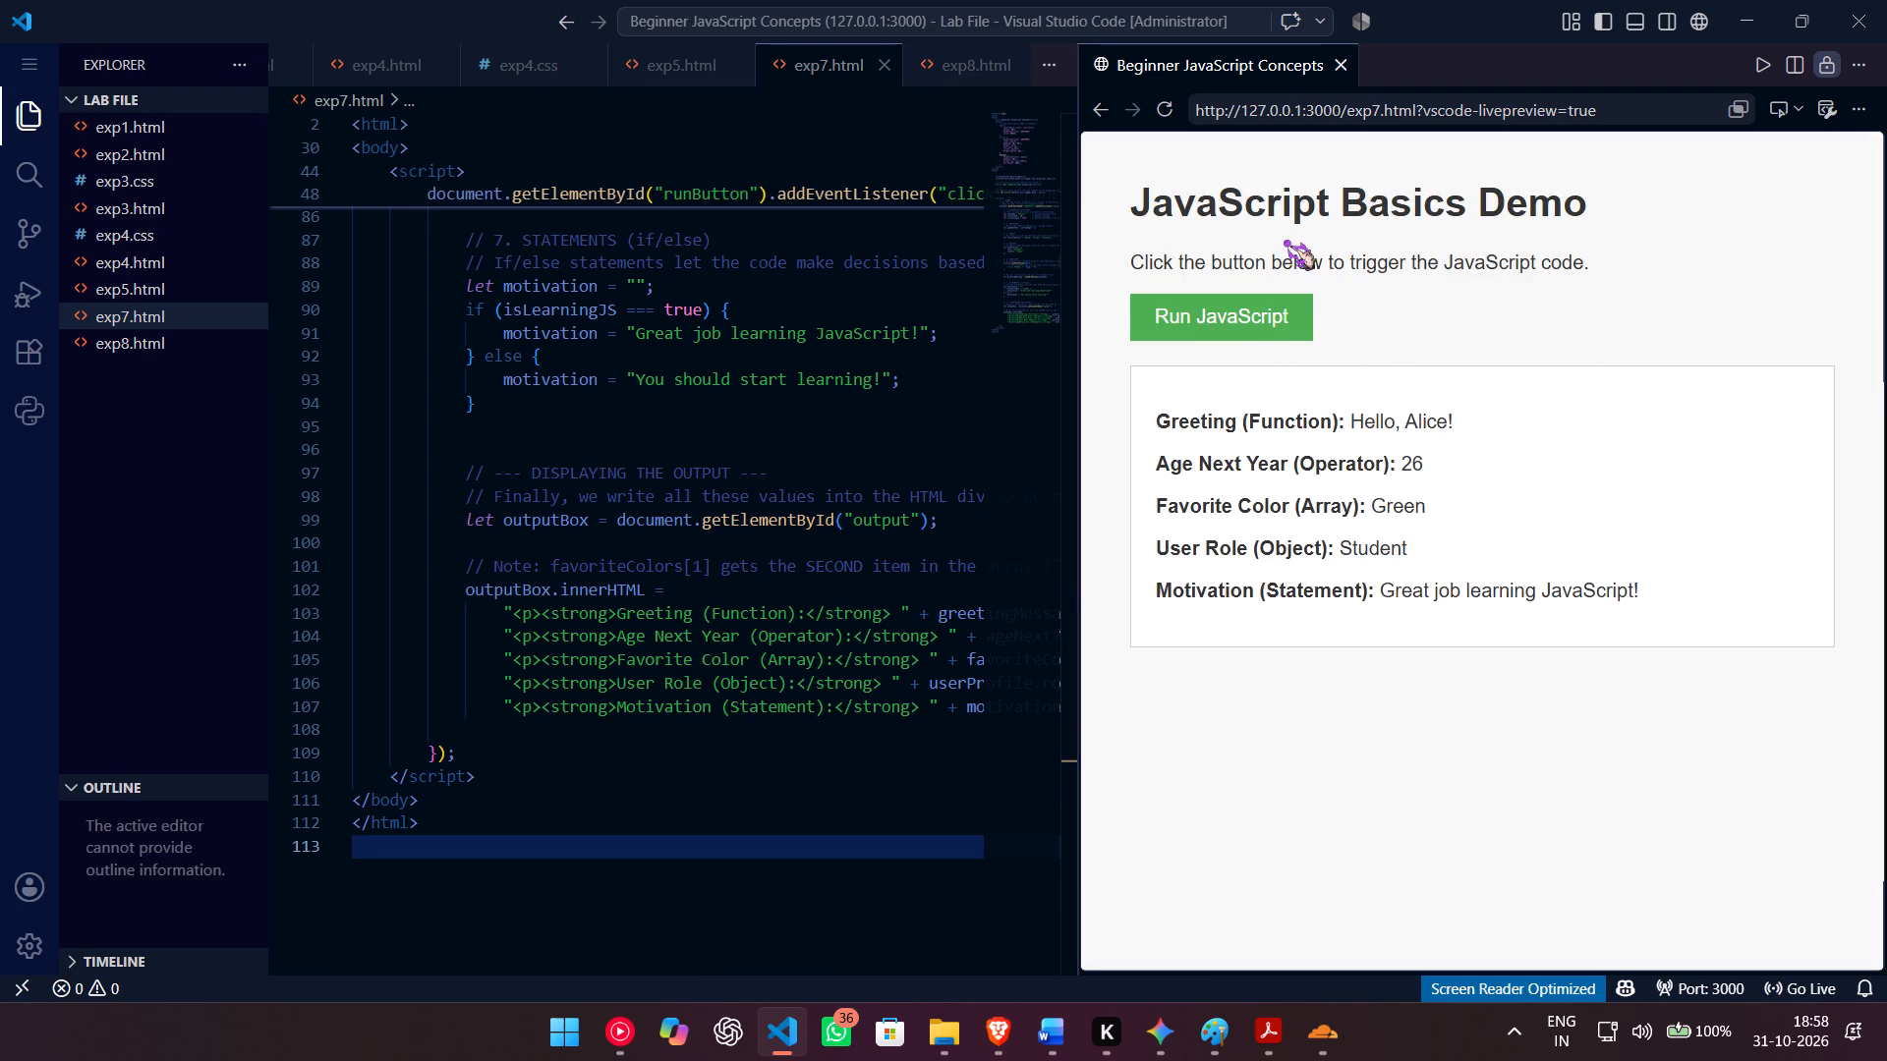
pyautogui.press('super+Print')
# Switch to Paint and paste the JavaScript demo screenshot over the previous image.
pyautogui.hotkey('alt', 'Tab')
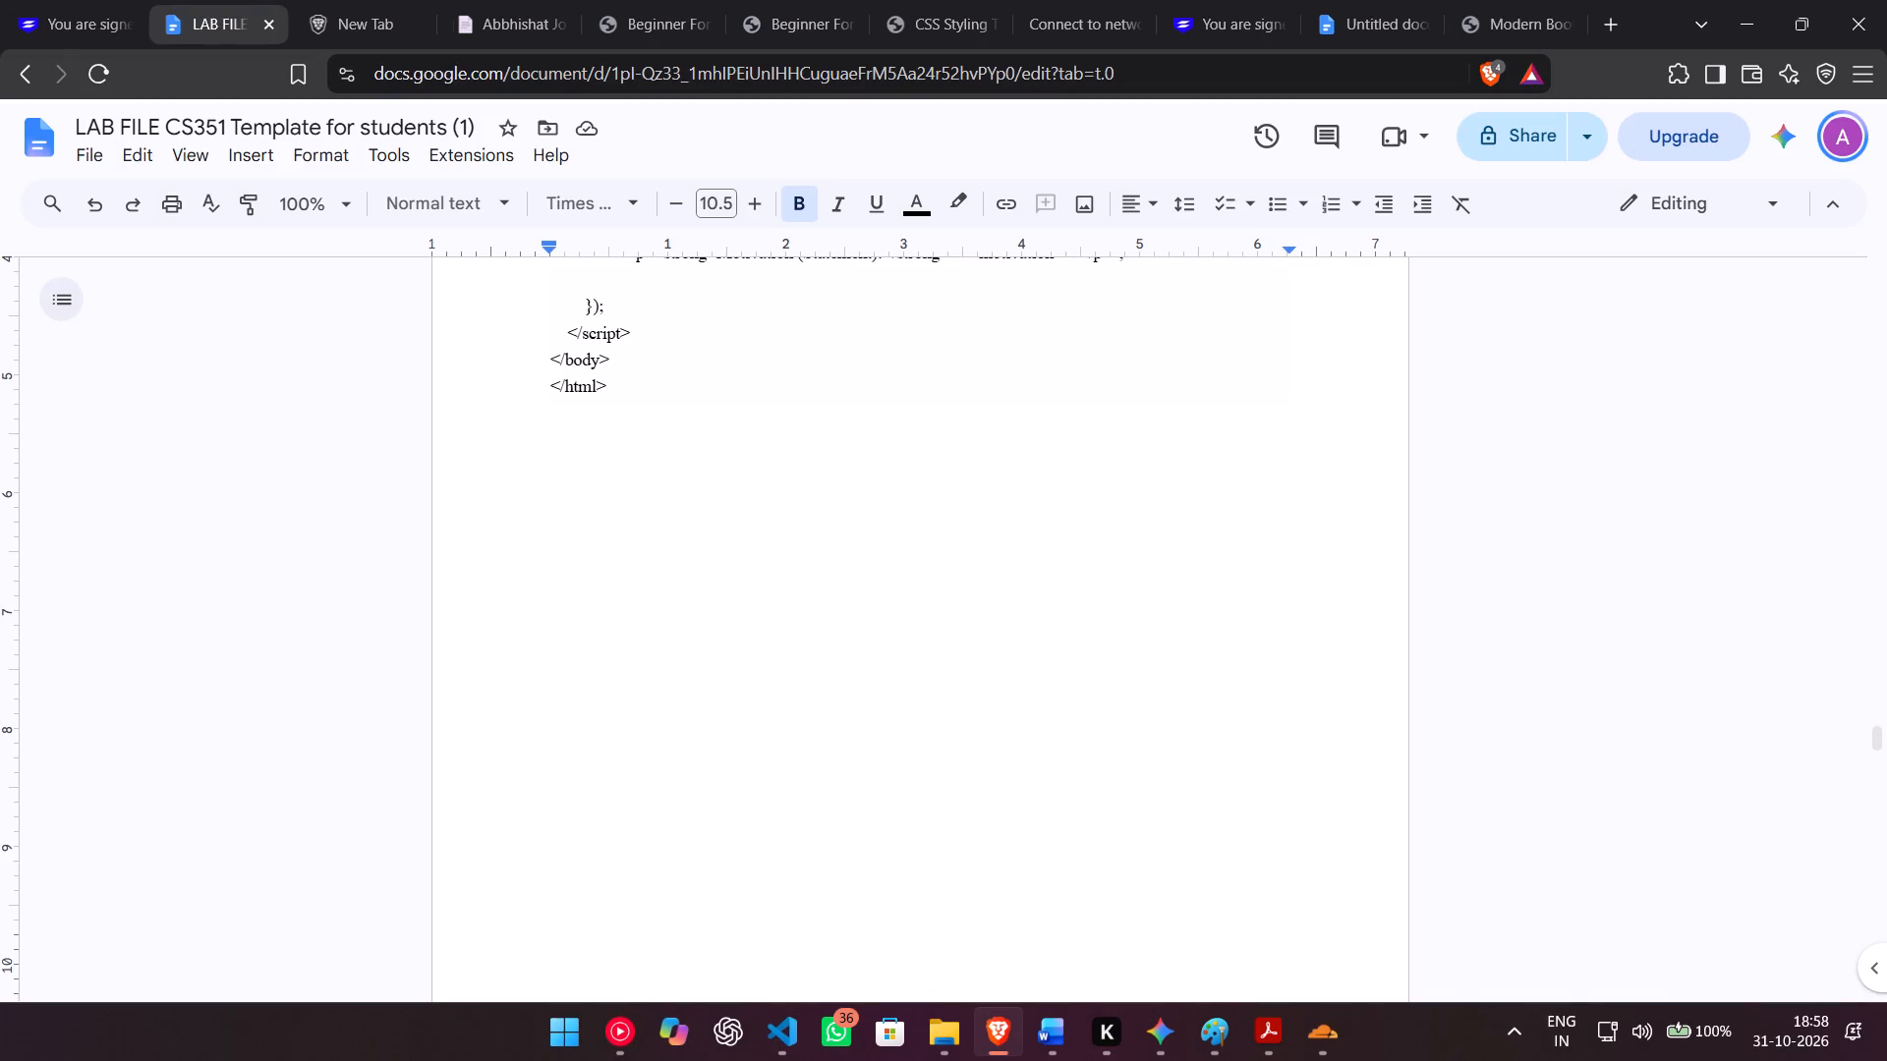
pyautogui.click(1204, 1035)
pyautogui.click(1006, 559)
pyautogui.hotkey('ctrl', 'v')
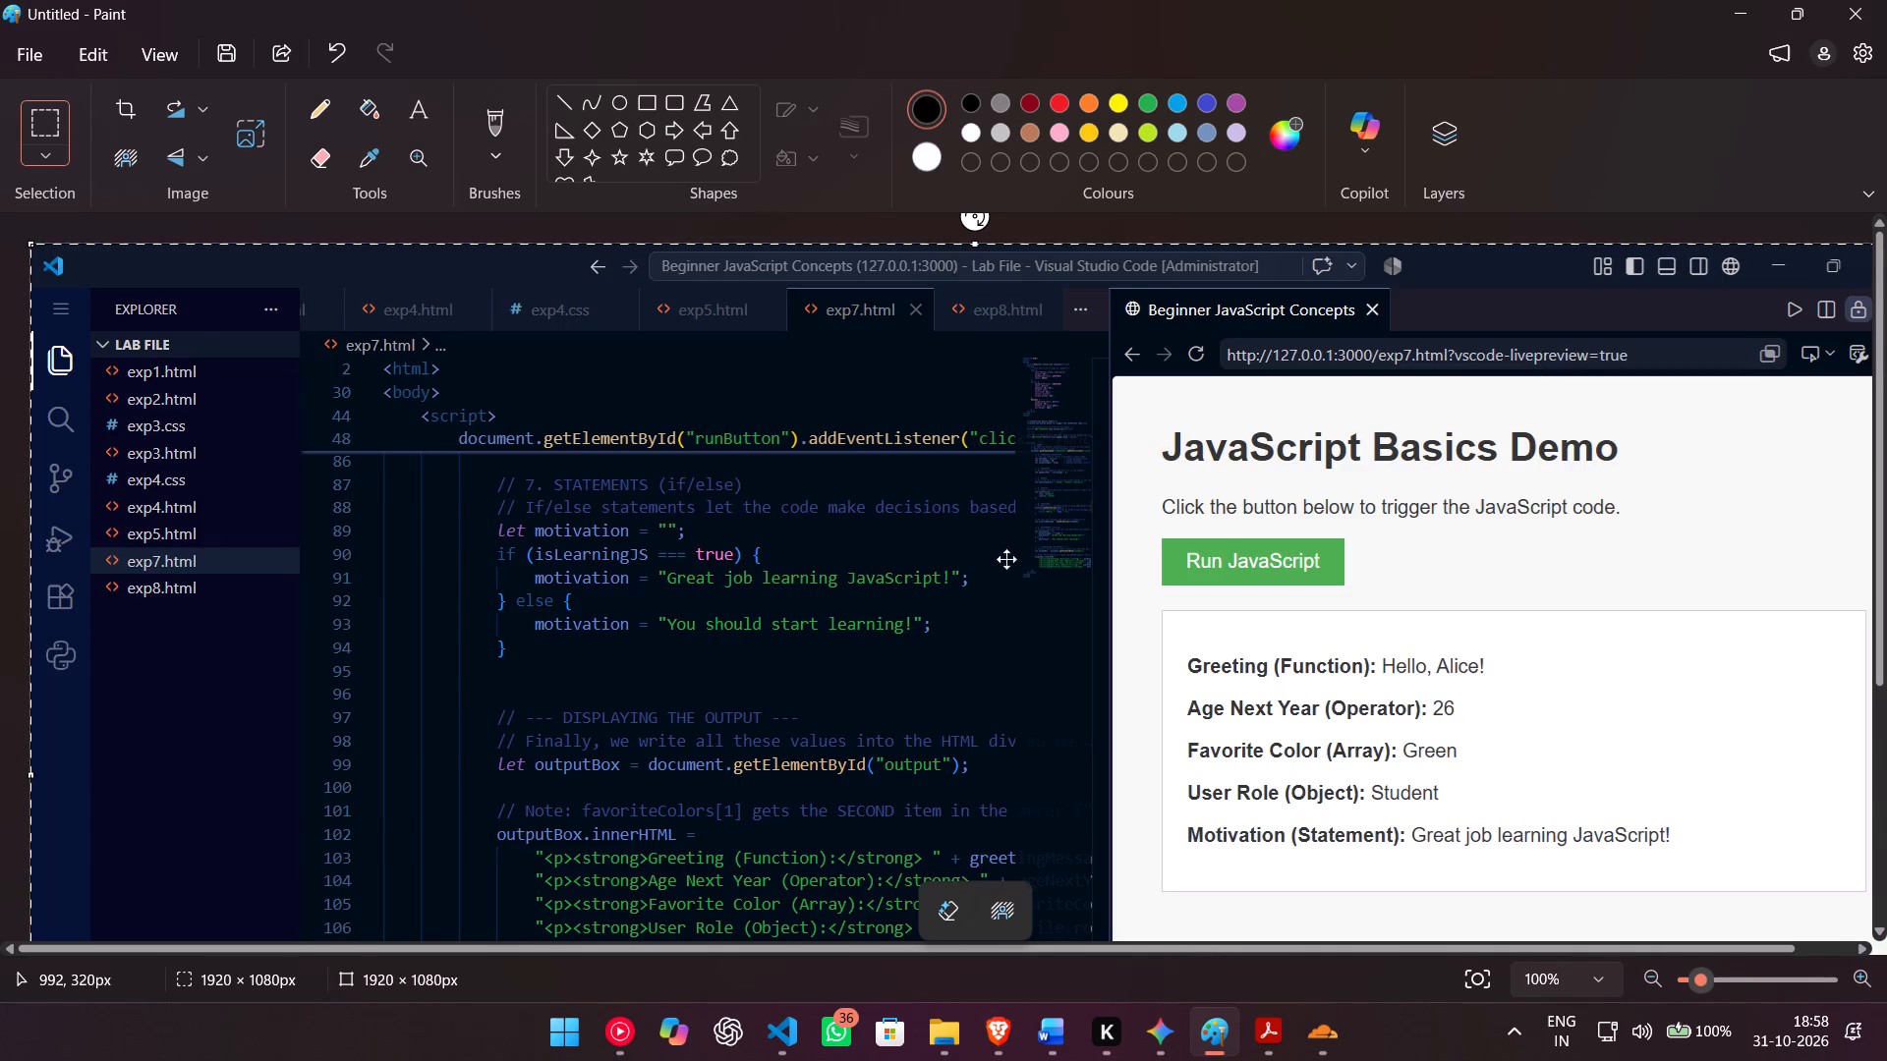
pyautogui.click(114, 113)
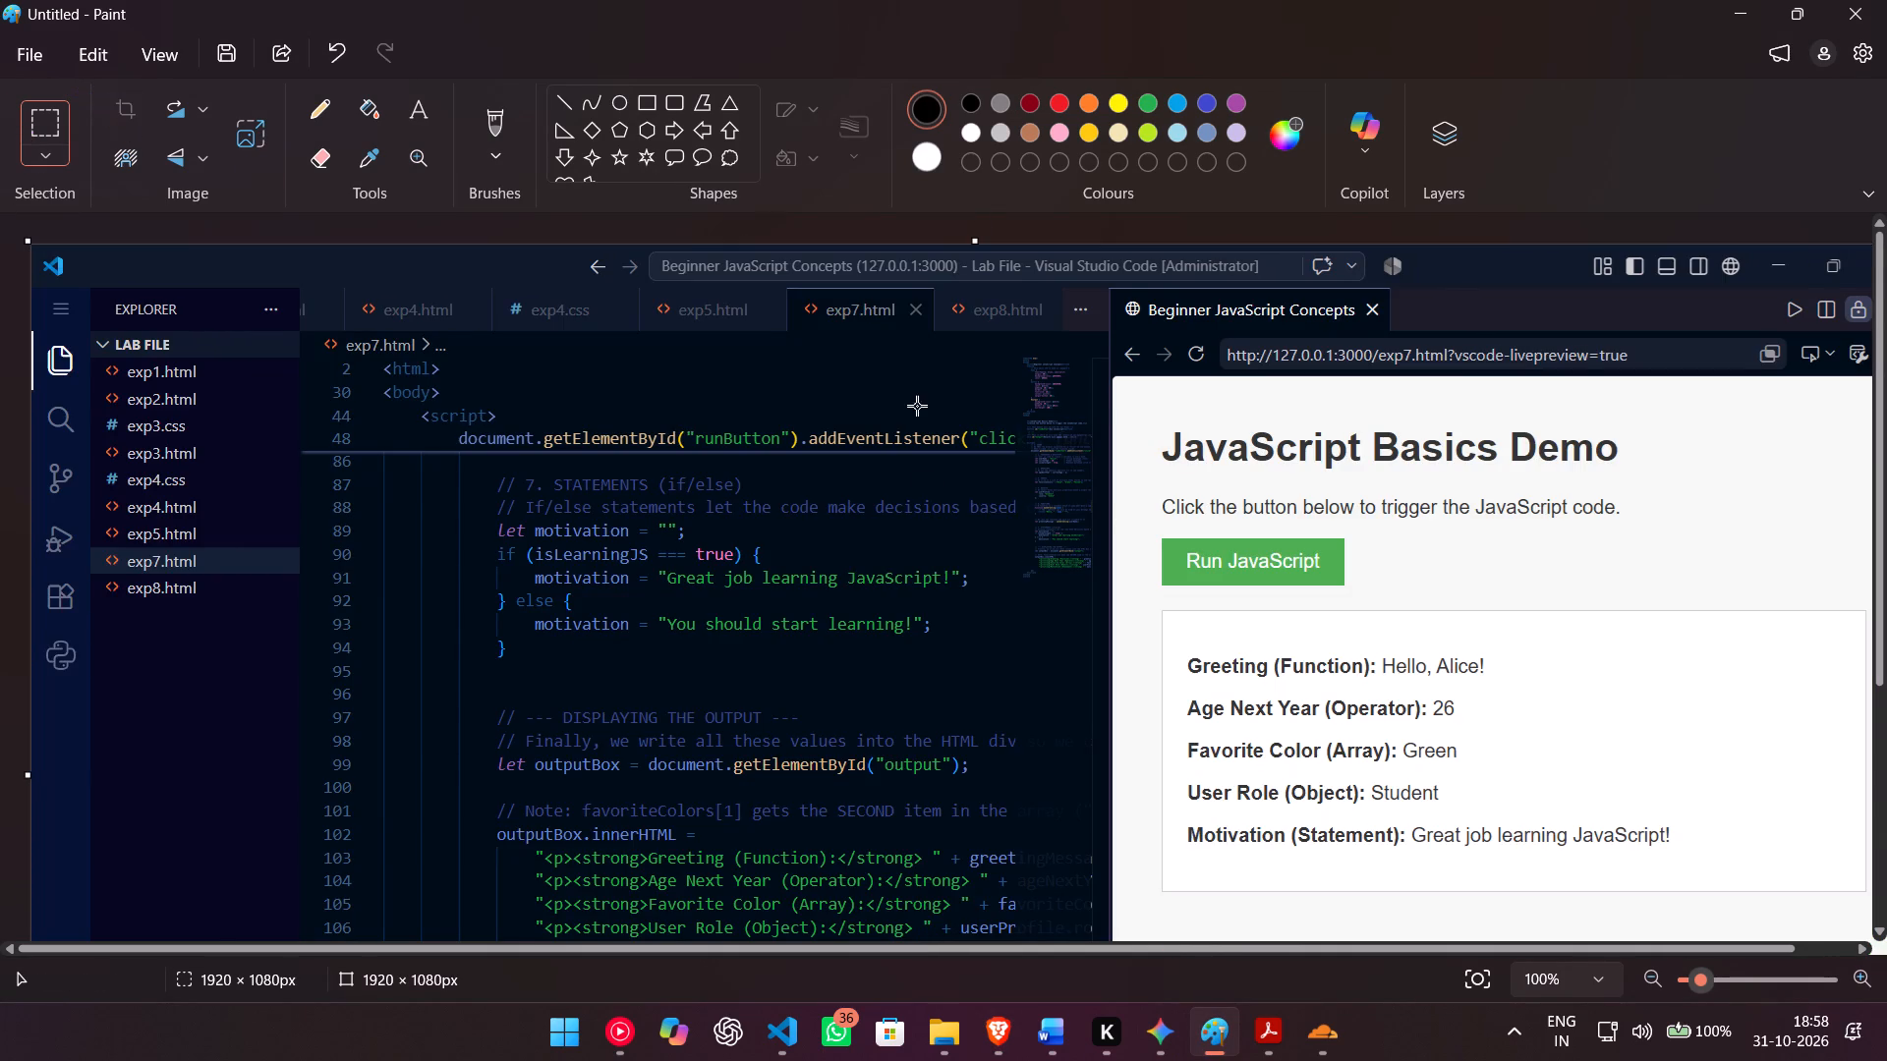
# Crop the screenshot to the JavaScript Basics Demo preview pane, about 790 × 948 px.
pyautogui.moveTo(1107, 286); pyautogui.dragTo(1874, 640)
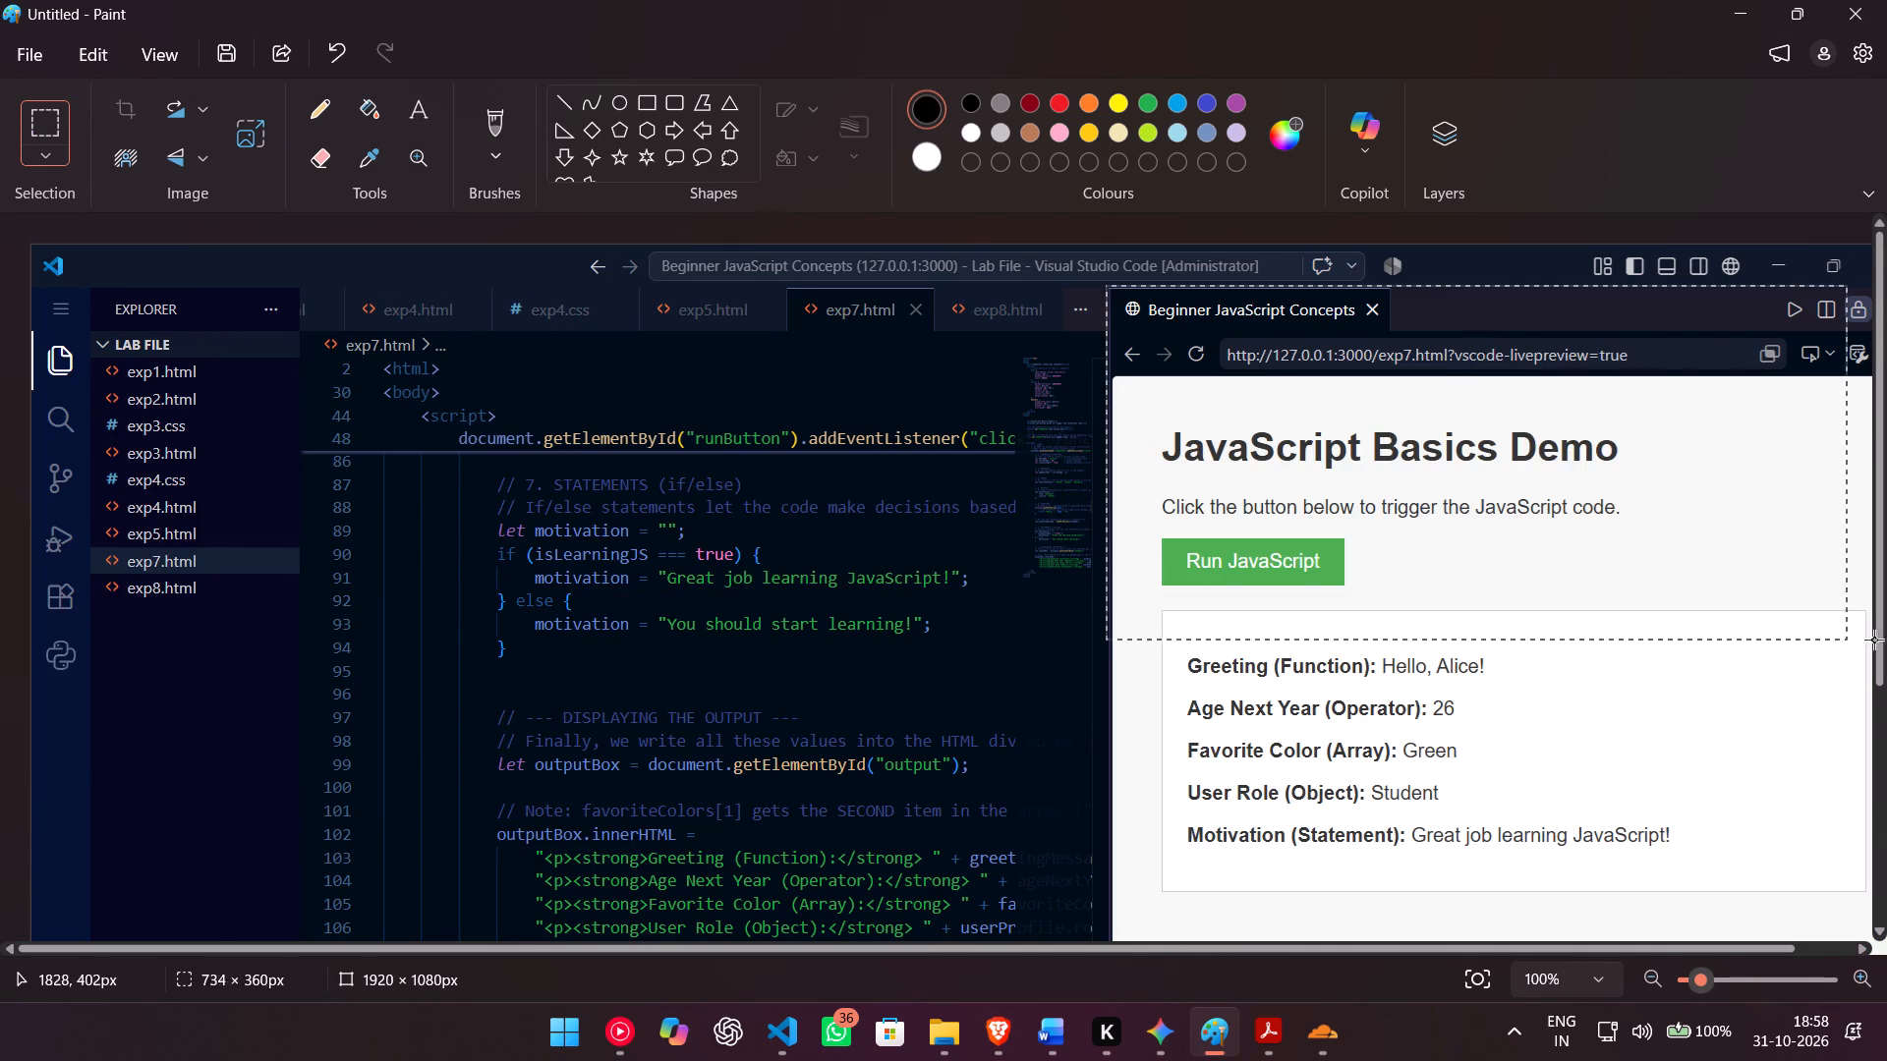
pyautogui.moveTo(1874, 640); pyautogui.dragTo(1873, 830)
pyautogui.scroll(-6, 1863, 745)
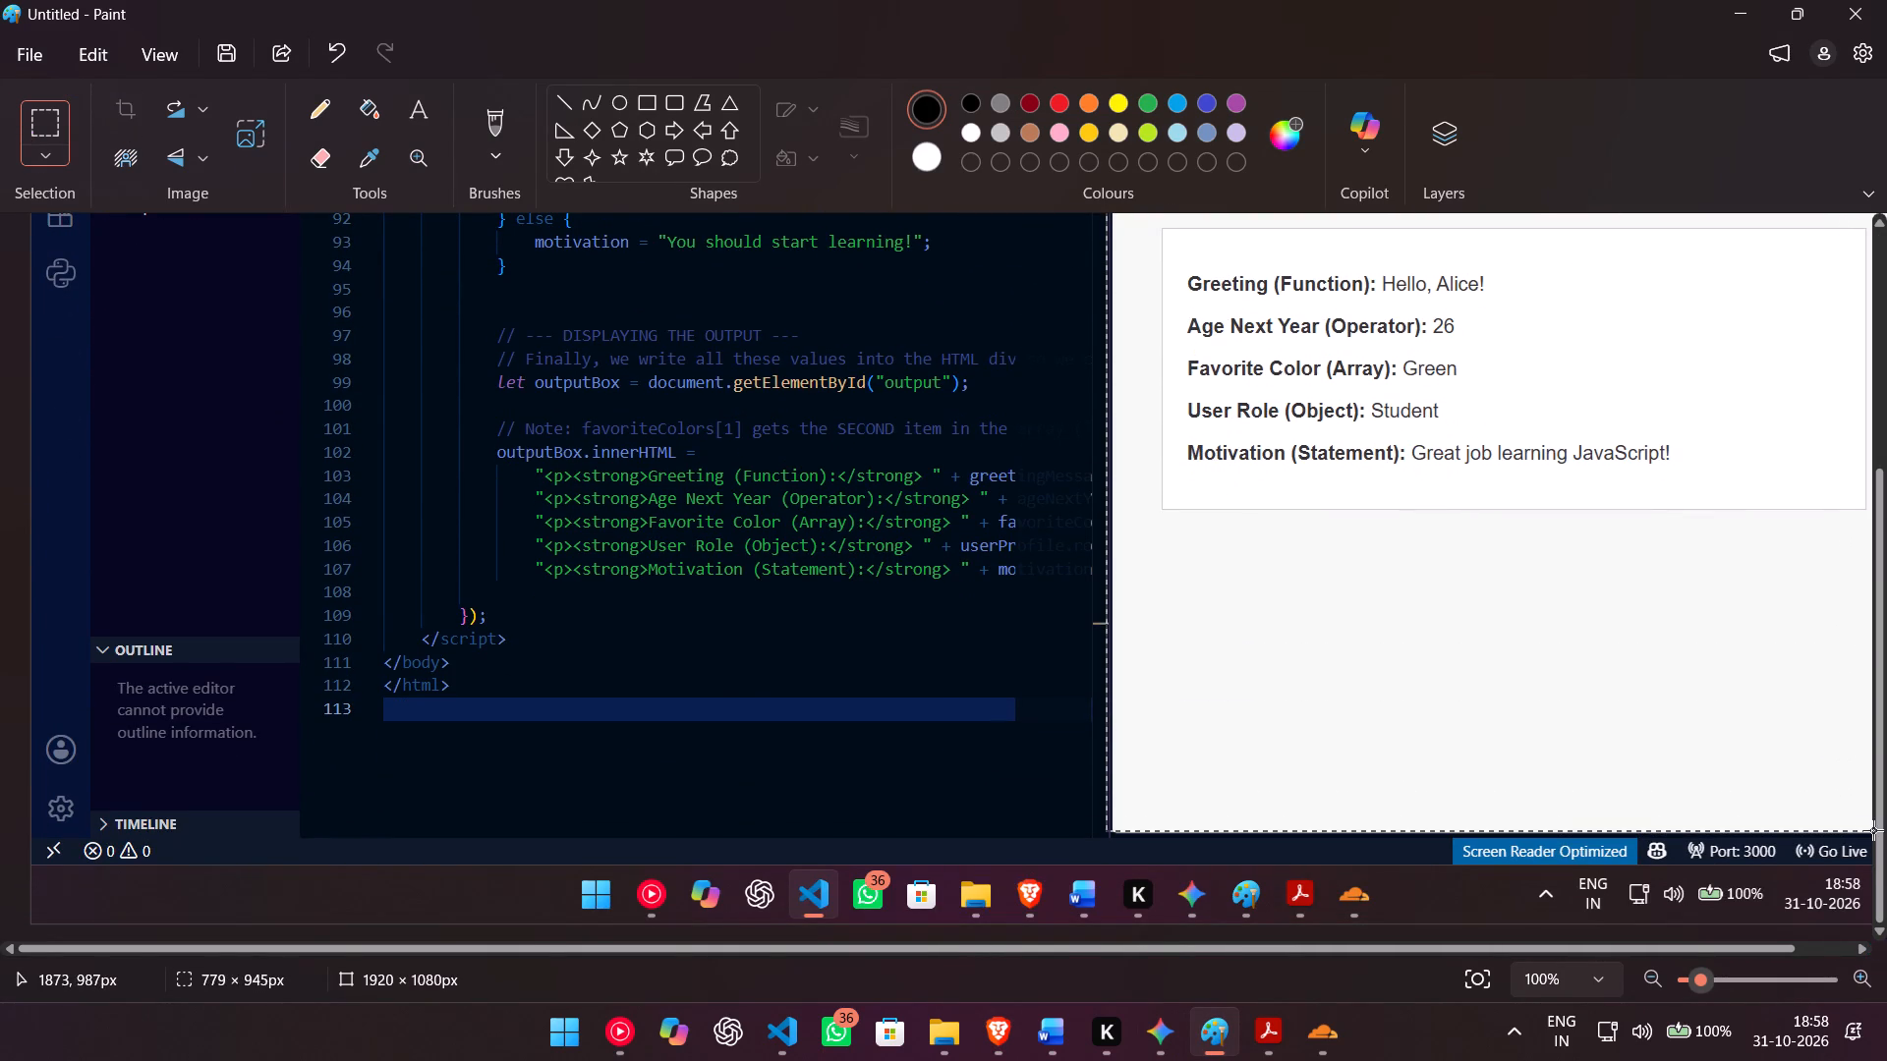
pyautogui.moveTo(1873, 830); pyautogui.dragTo(1883, 835)
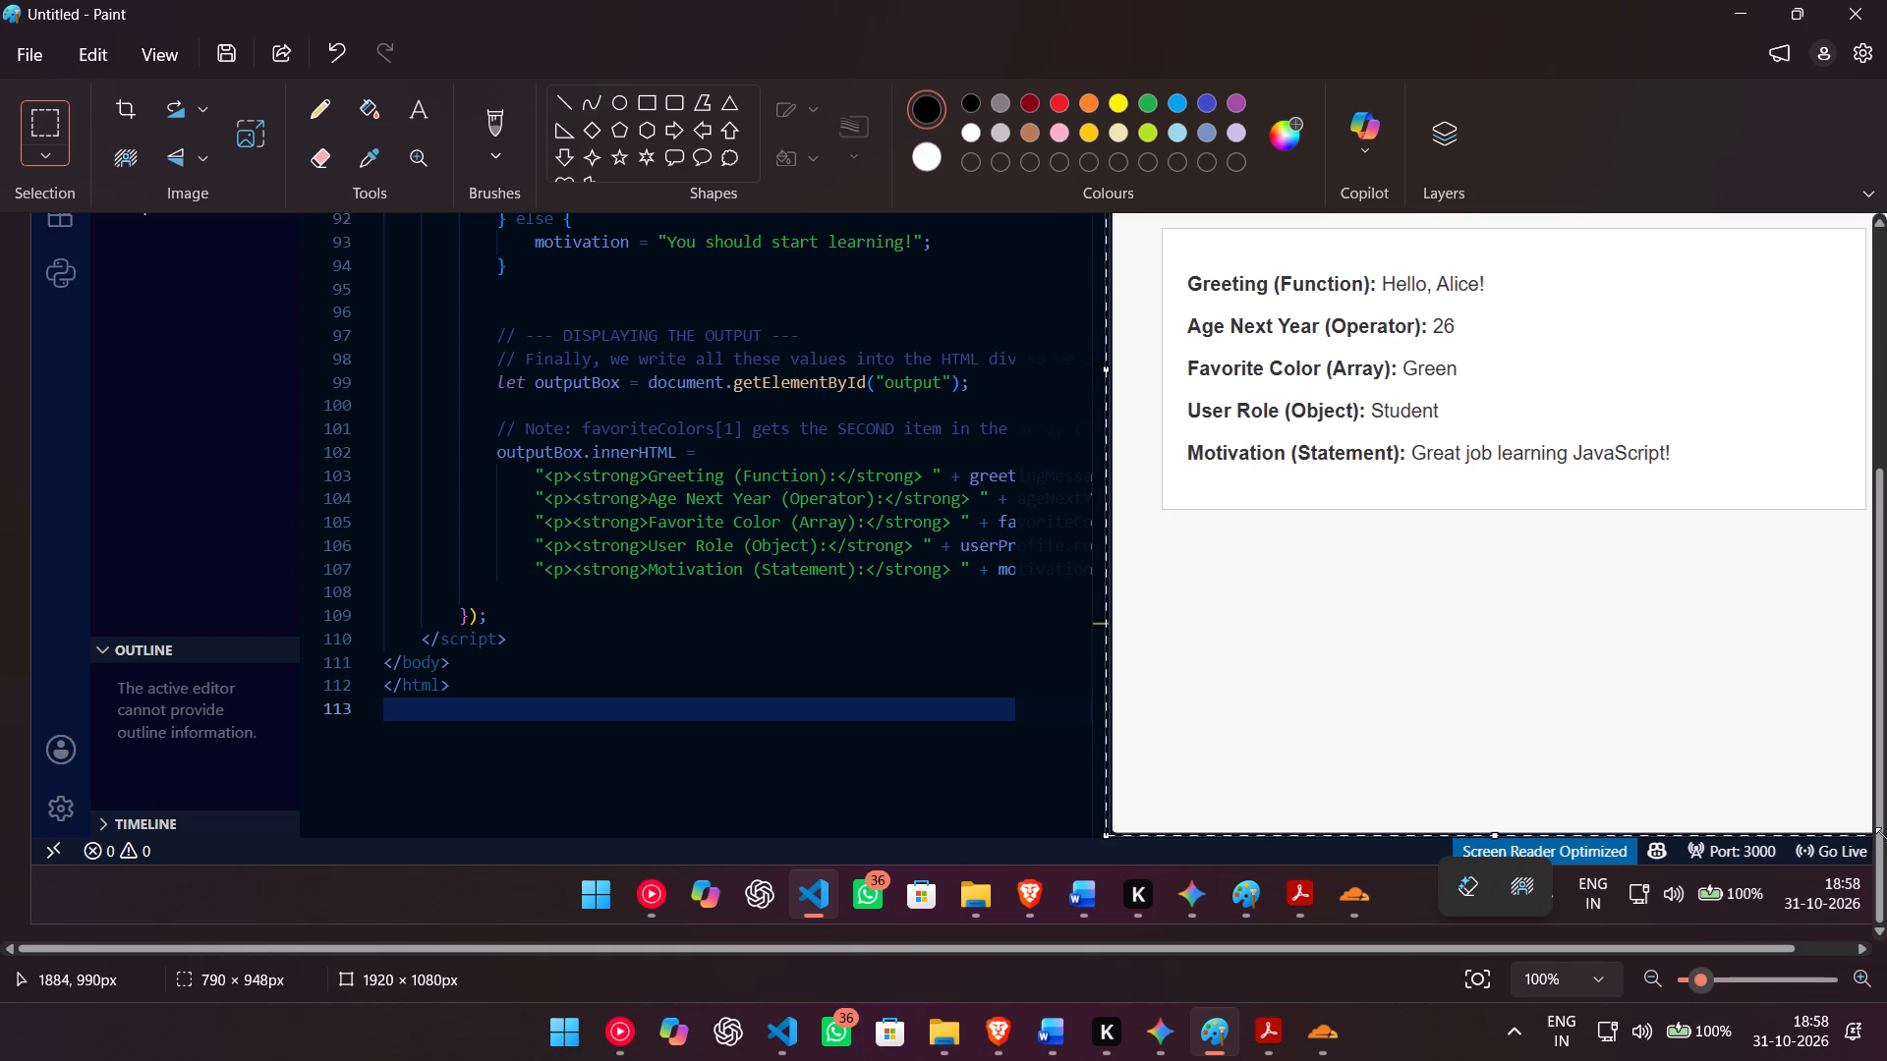
pyautogui.click(120, 95)
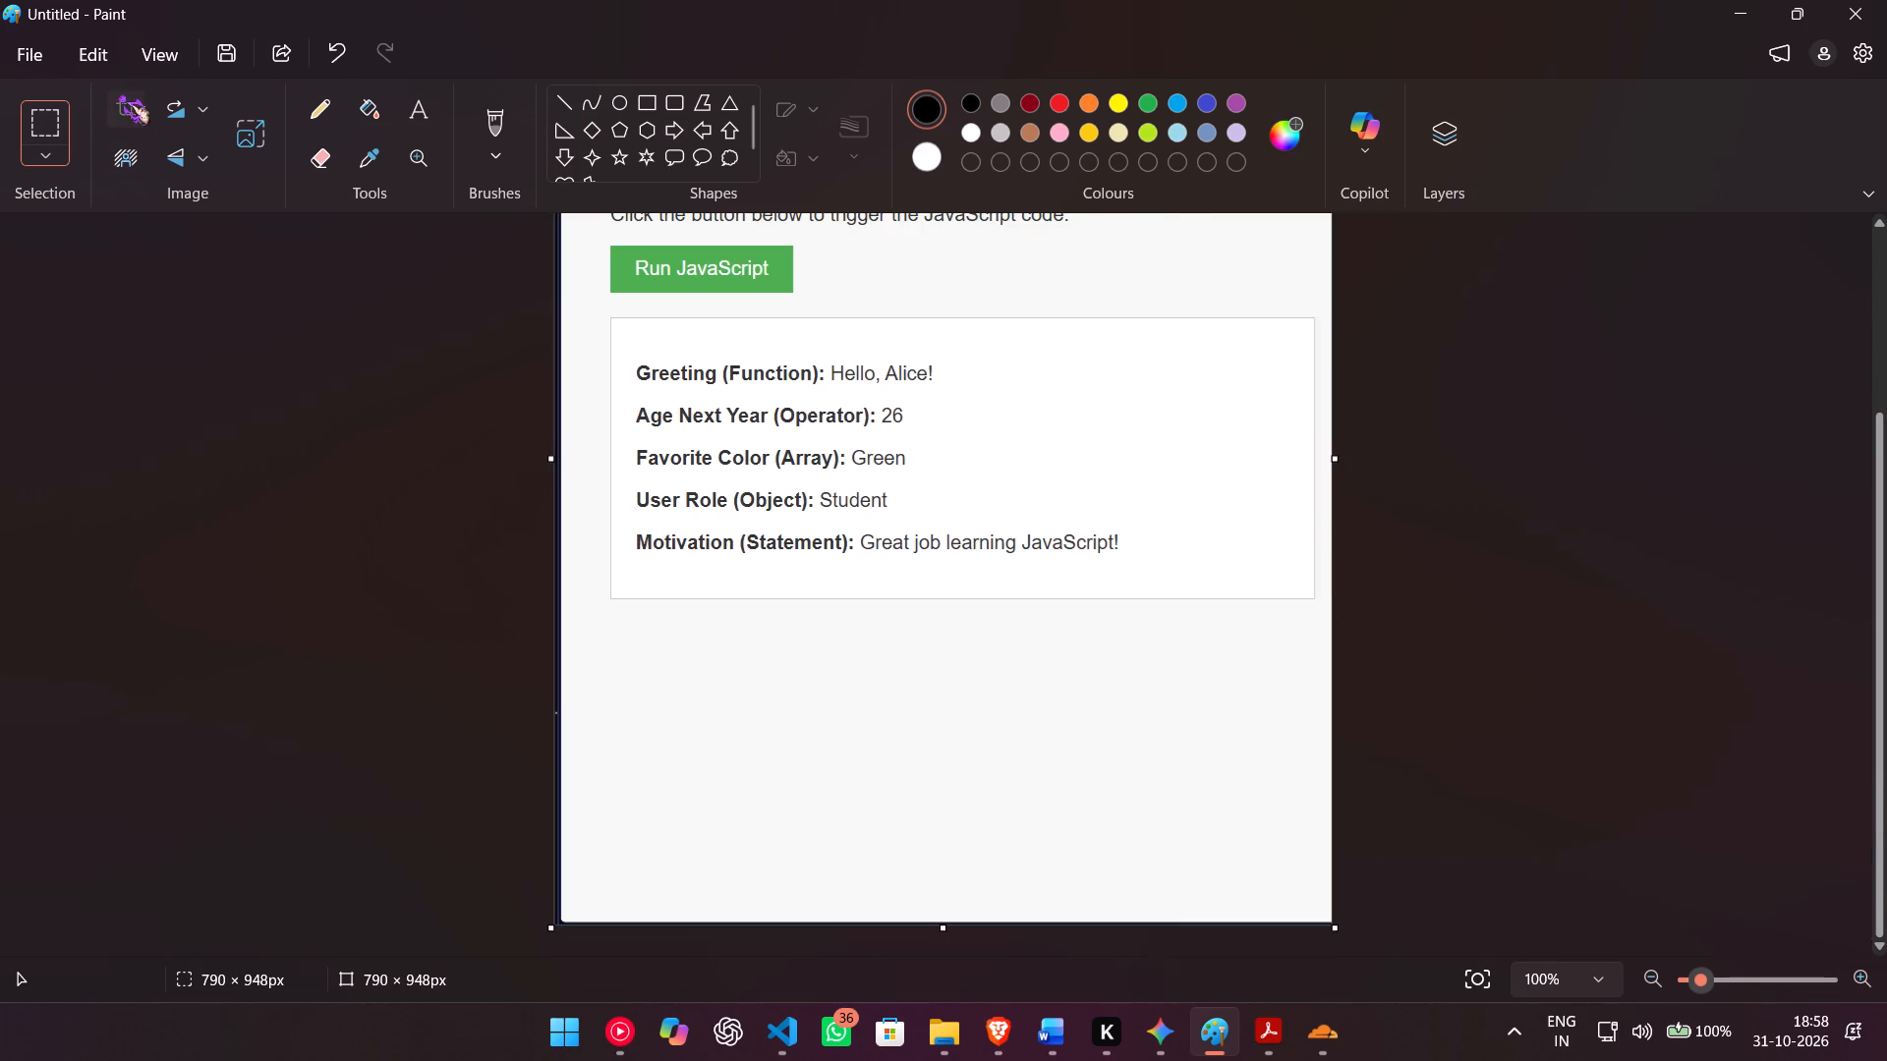
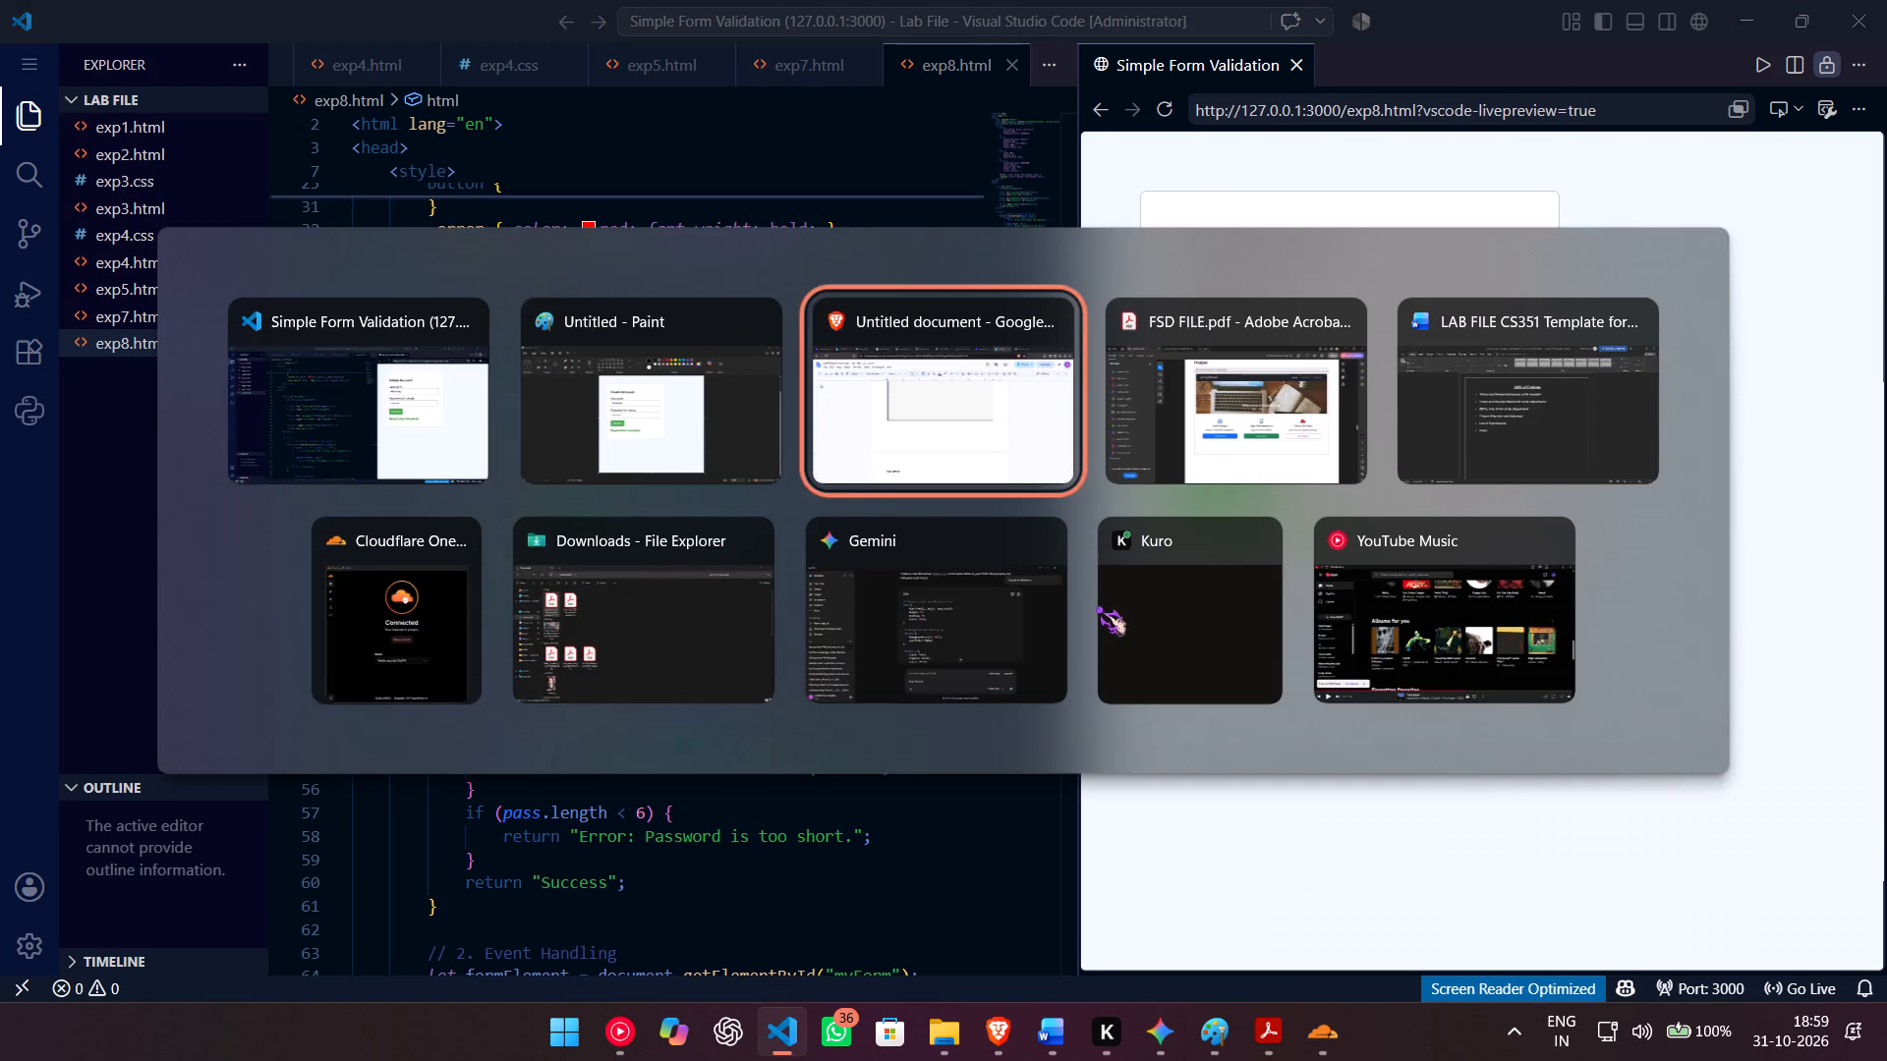
# Paste the cropped Create Account form screenshot at the end of the untitled output document in Google Docs.
pyautogui.scroll(-4, 780, 678)
pyautogui.hotkey('ctrl', 'v')
pyautogui.scroll(-2, 745, 702)
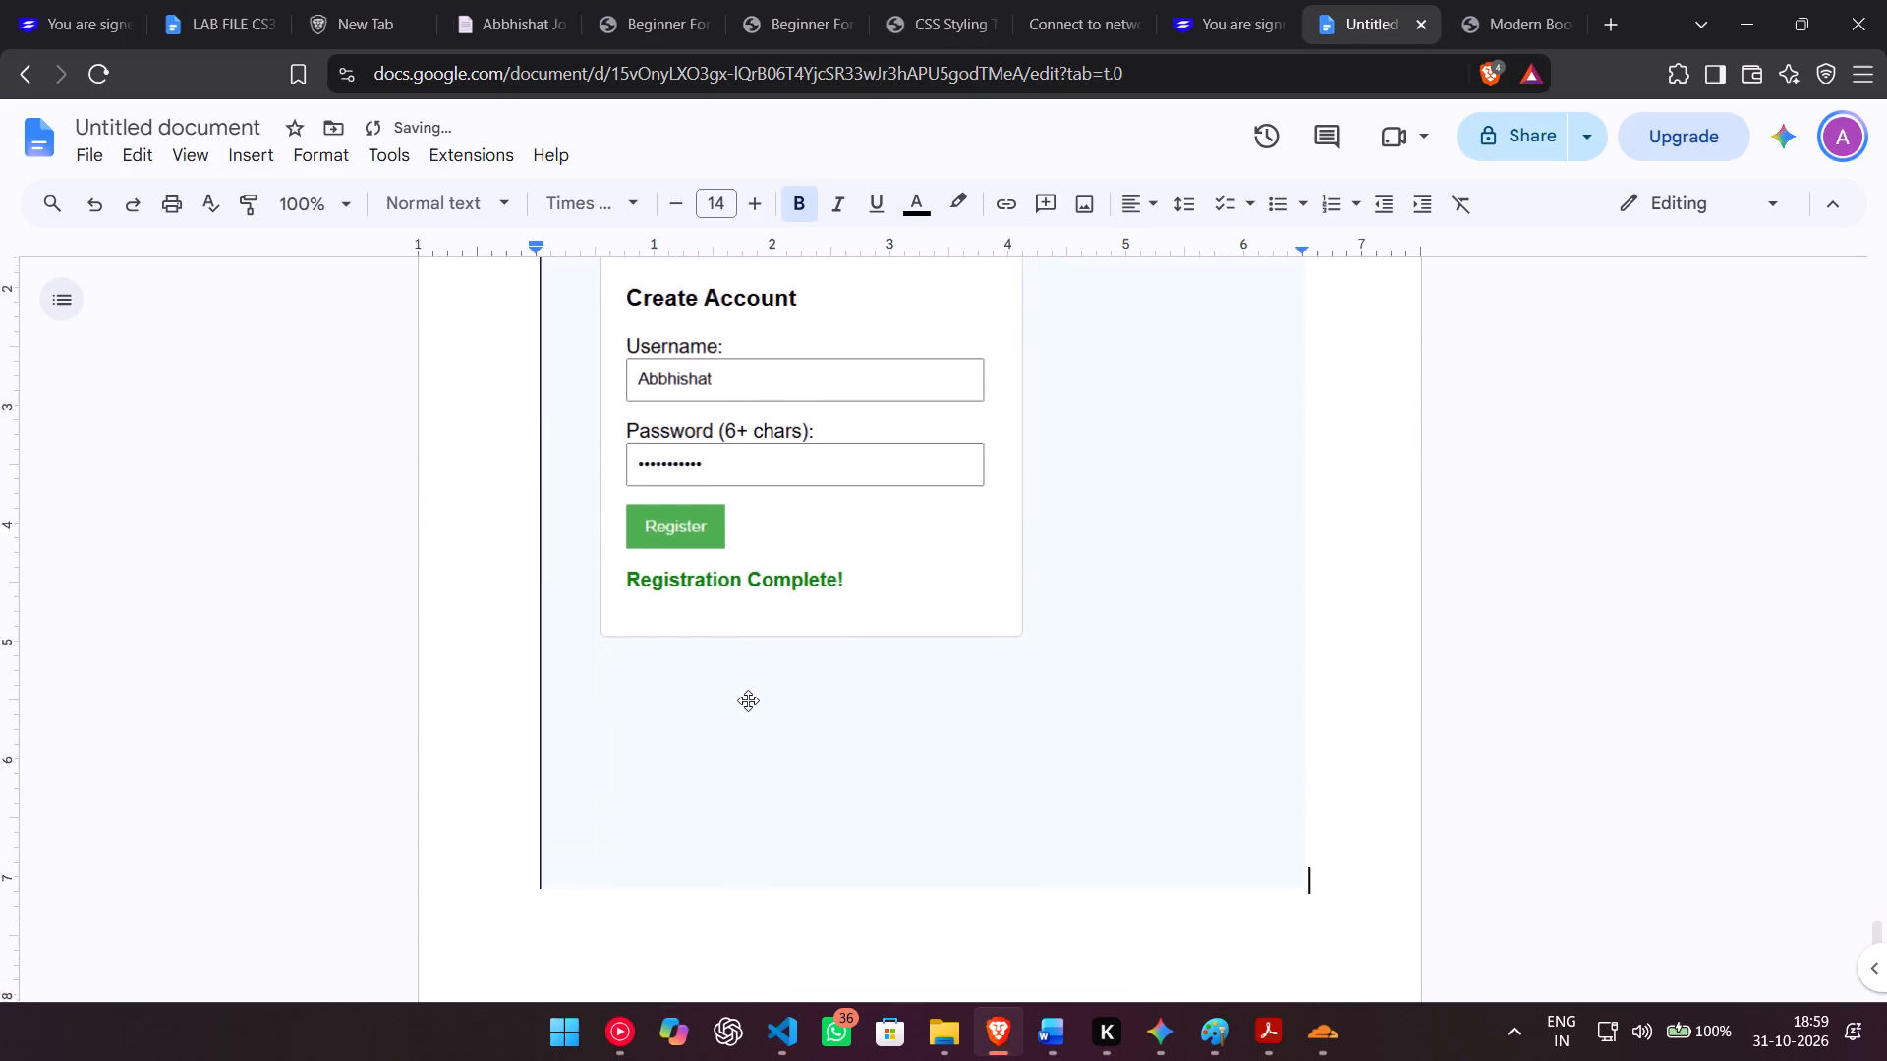
pyautogui.scroll(5, 748, 700)
pyautogui.hotkey('alt', 'Tab')
pyautogui.hotkey('alt', 'Tab')
pyautogui.scroll(-5, 1223, 732)
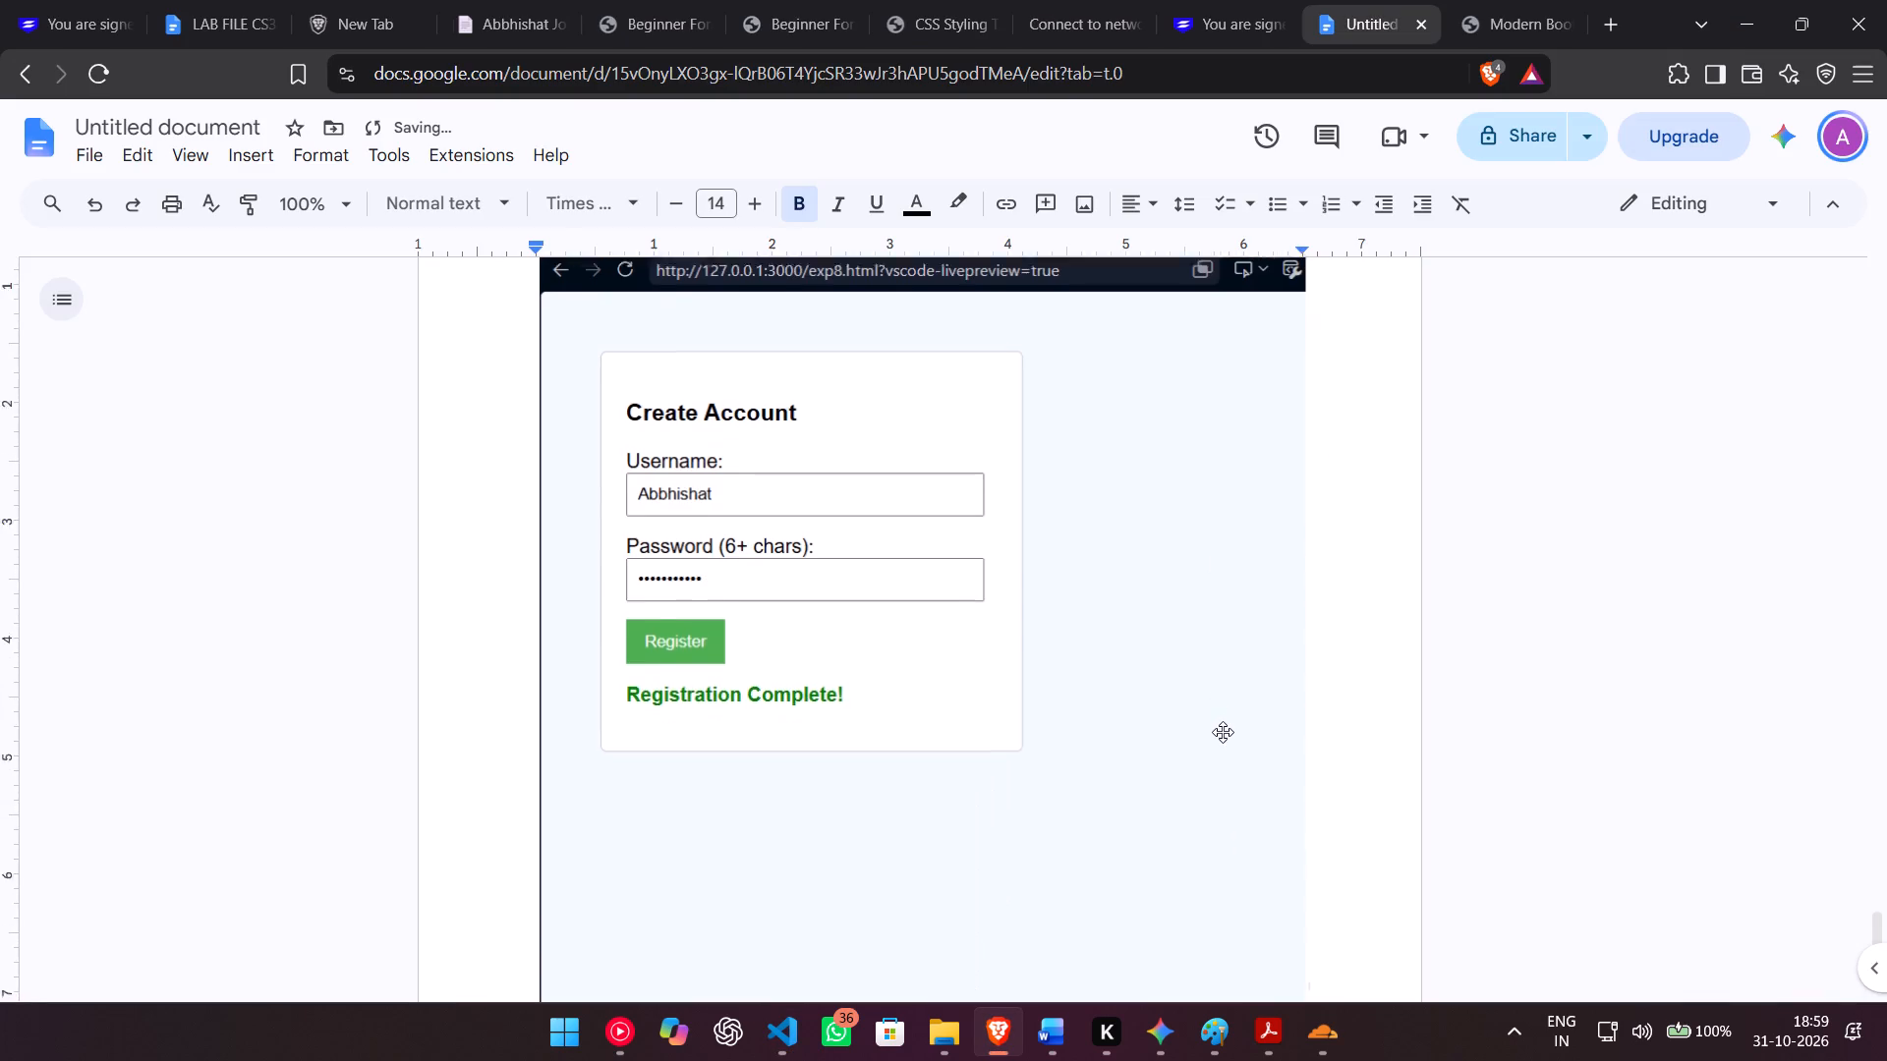
# Add eight blank lines below the Create Account form screenshot in the output document.
pyautogui.press('Return')
pyautogui.press('Return')
pyautogui.press('Return')
pyautogui.press('Return')
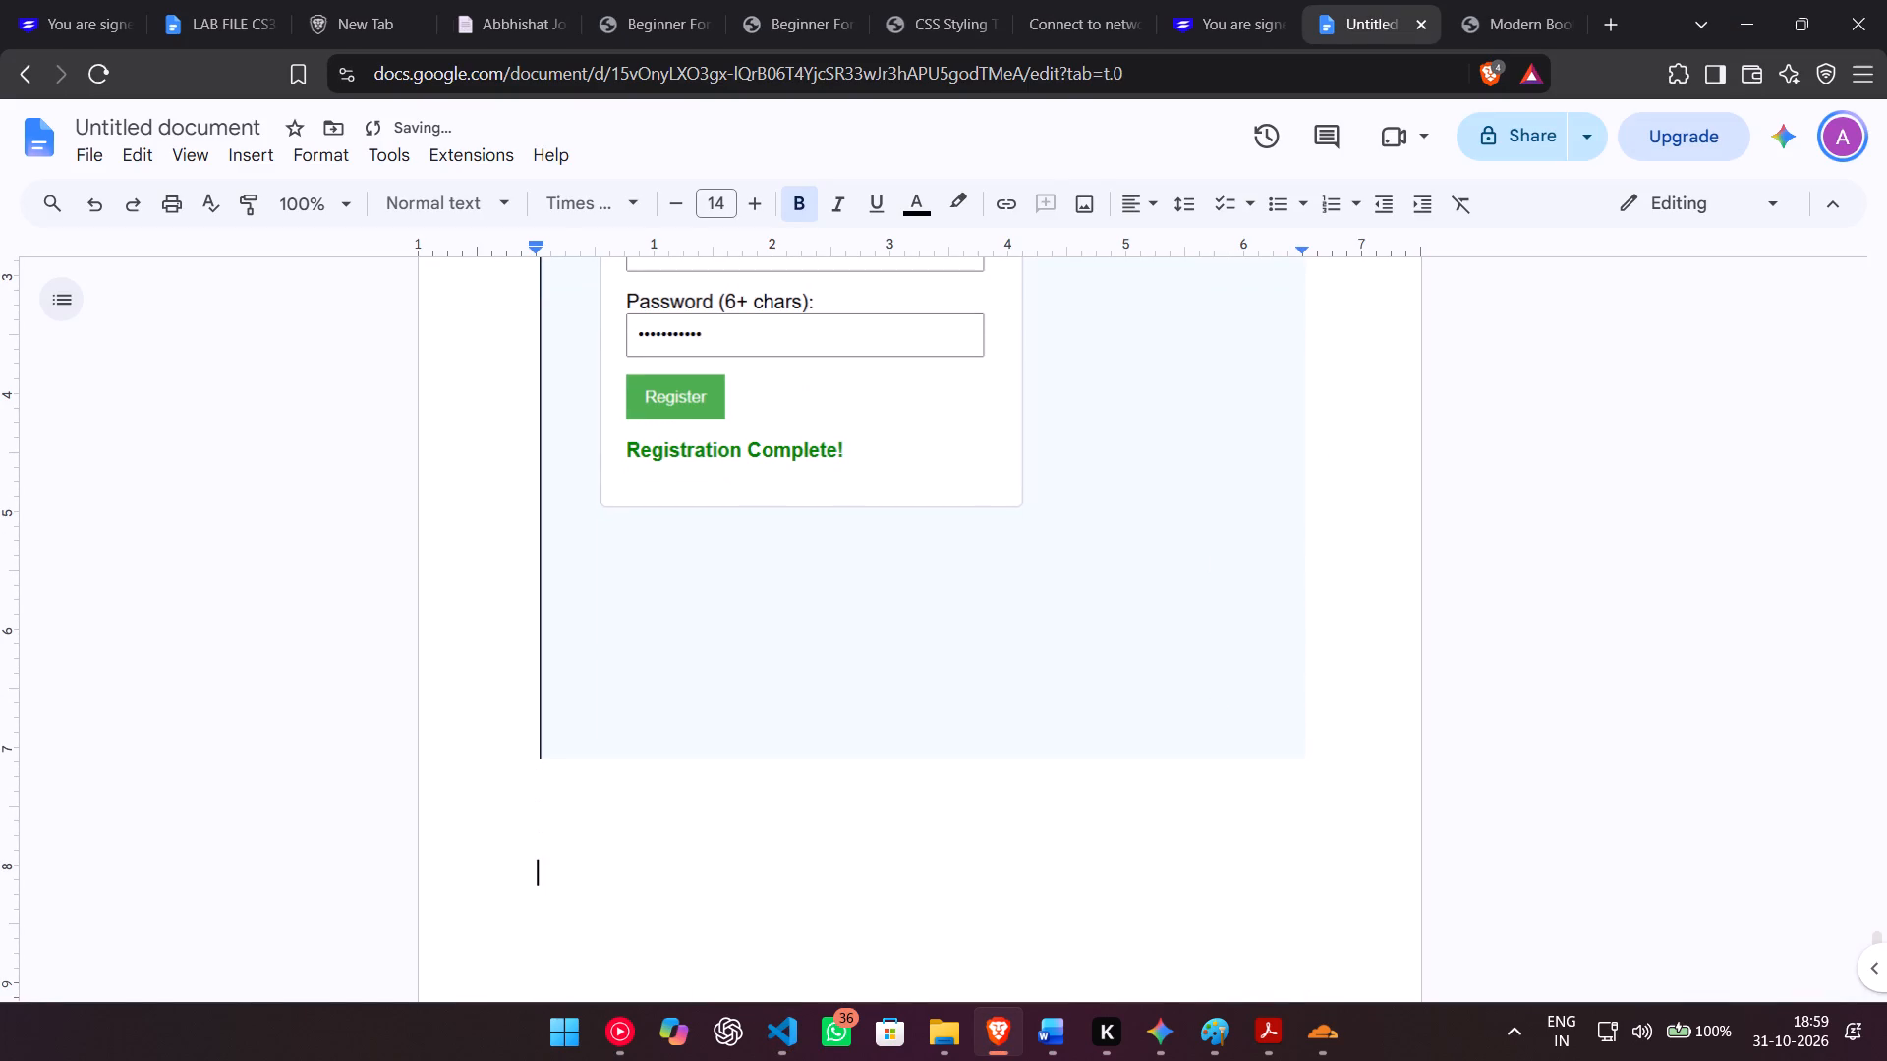
pyautogui.press('Return')
pyautogui.press('Return')
pyautogui.press('Return')
pyautogui.press('Return')
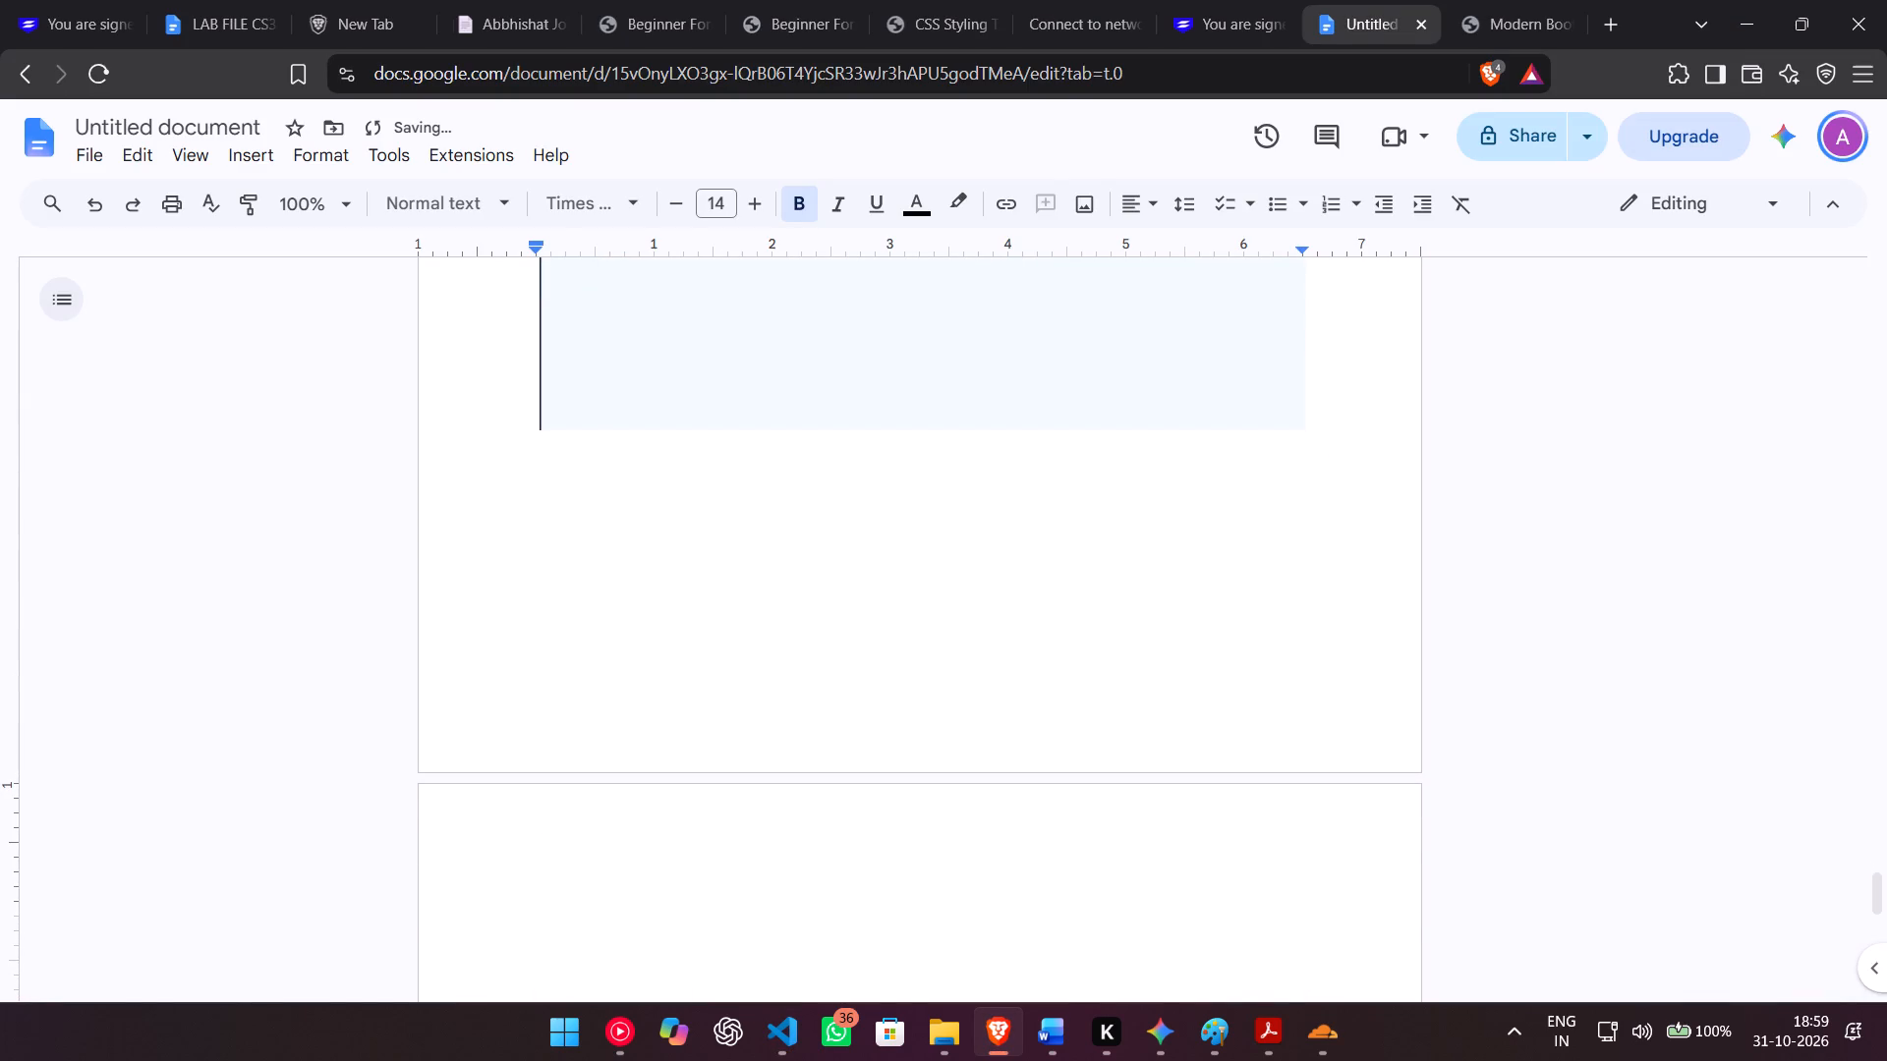
# Switch to Visual Studio Code and create a new file named exp9.html in the Lab File folder.
pyautogui.hotkey('alt', 'Tab')
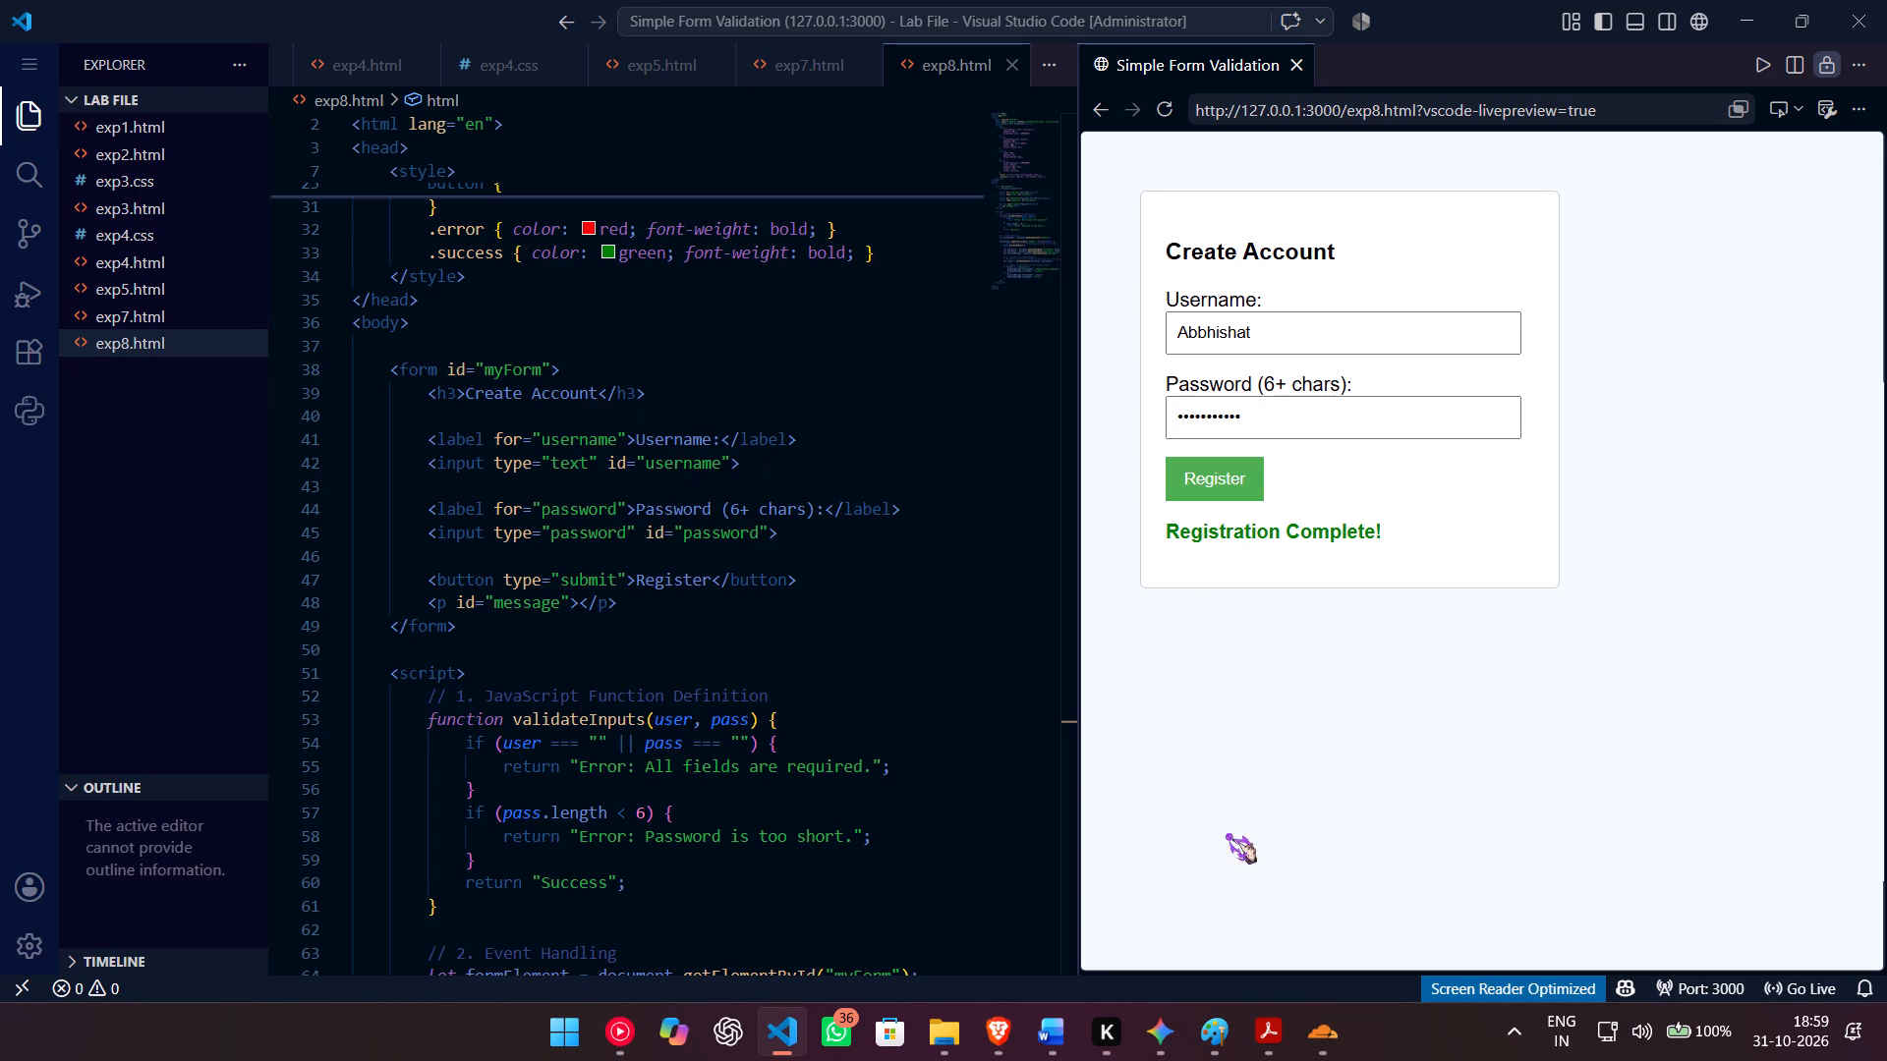
pyautogui.click(152, 100)
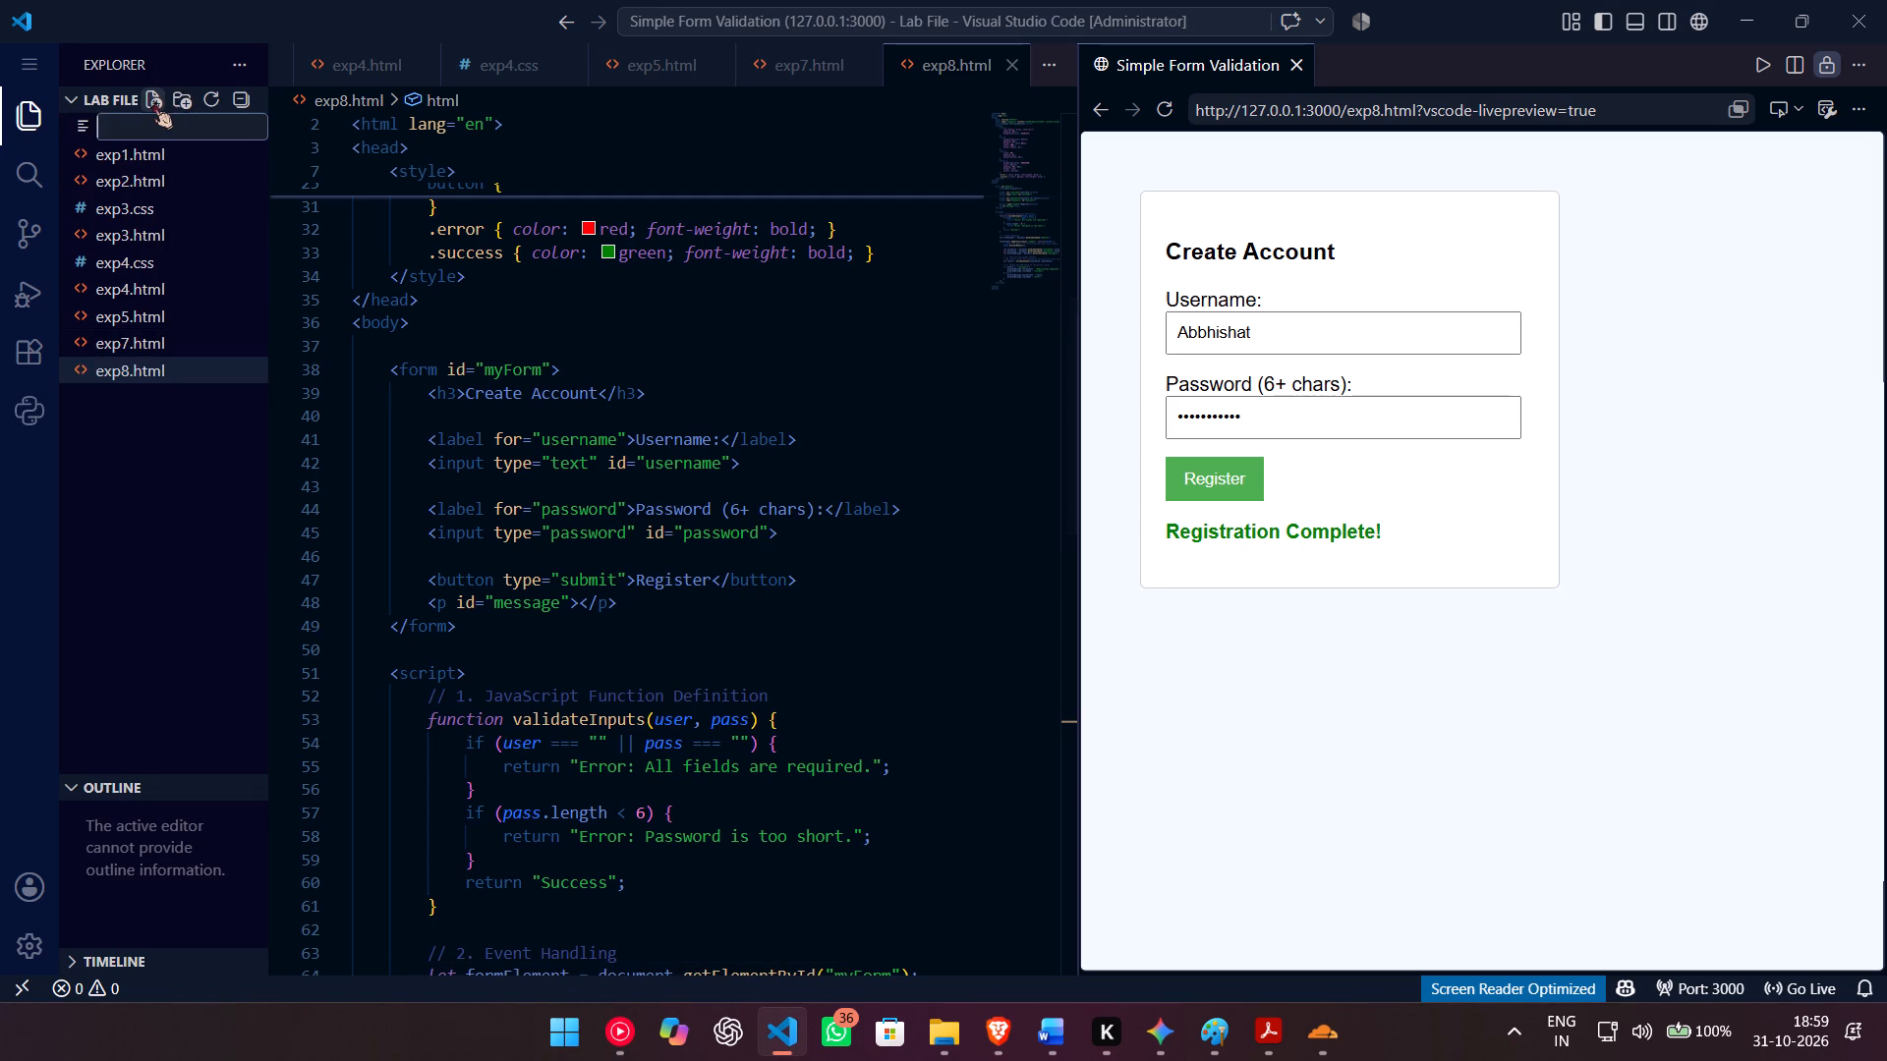
pyautogui.write('exp9.html')
pyautogui.press('Return')
# Switch to the LAB FILE CS351 template in Brave and examine the Experiment 6 and Experiment 7 sections and their code.
pyautogui.hotkey('alt', 'Tab')
pyautogui.click(164, 0)
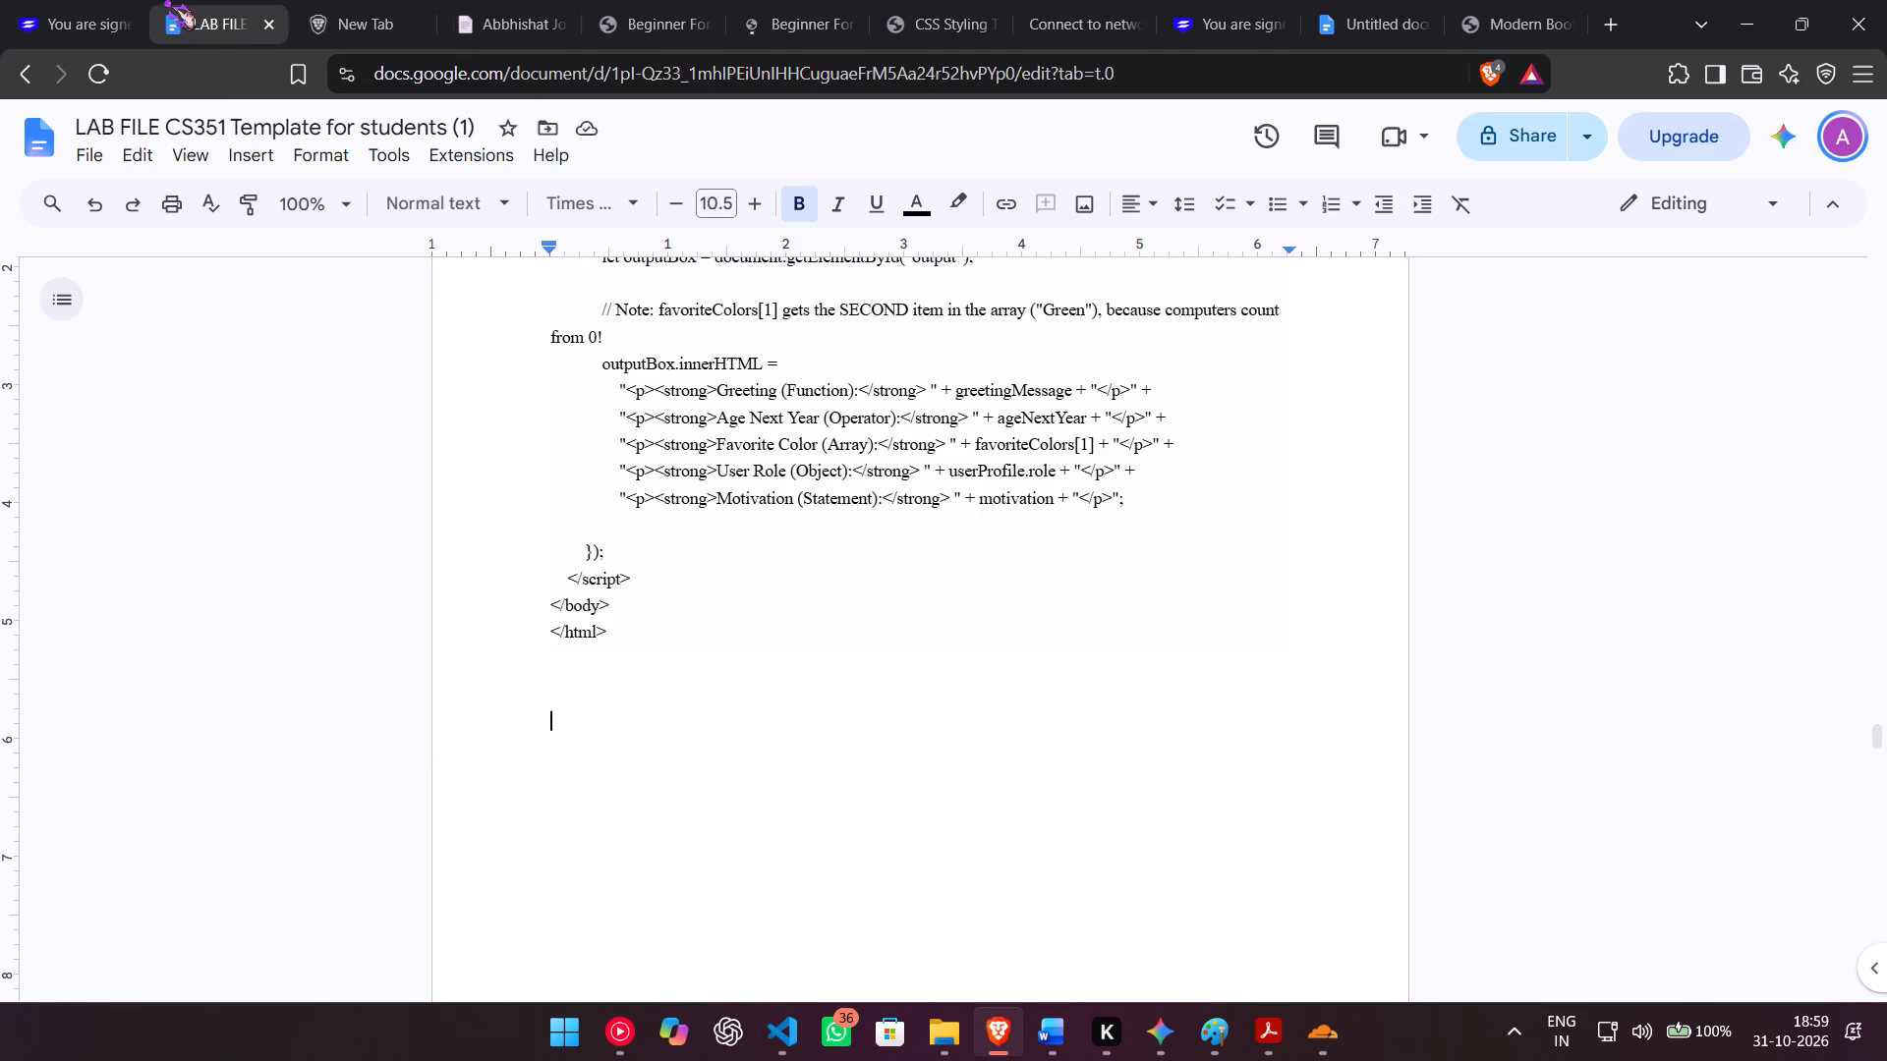
pyautogui.scroll(-15, 478, 377)
pyautogui.scroll(1, 494, 441)
pyautogui.click(551, 428)
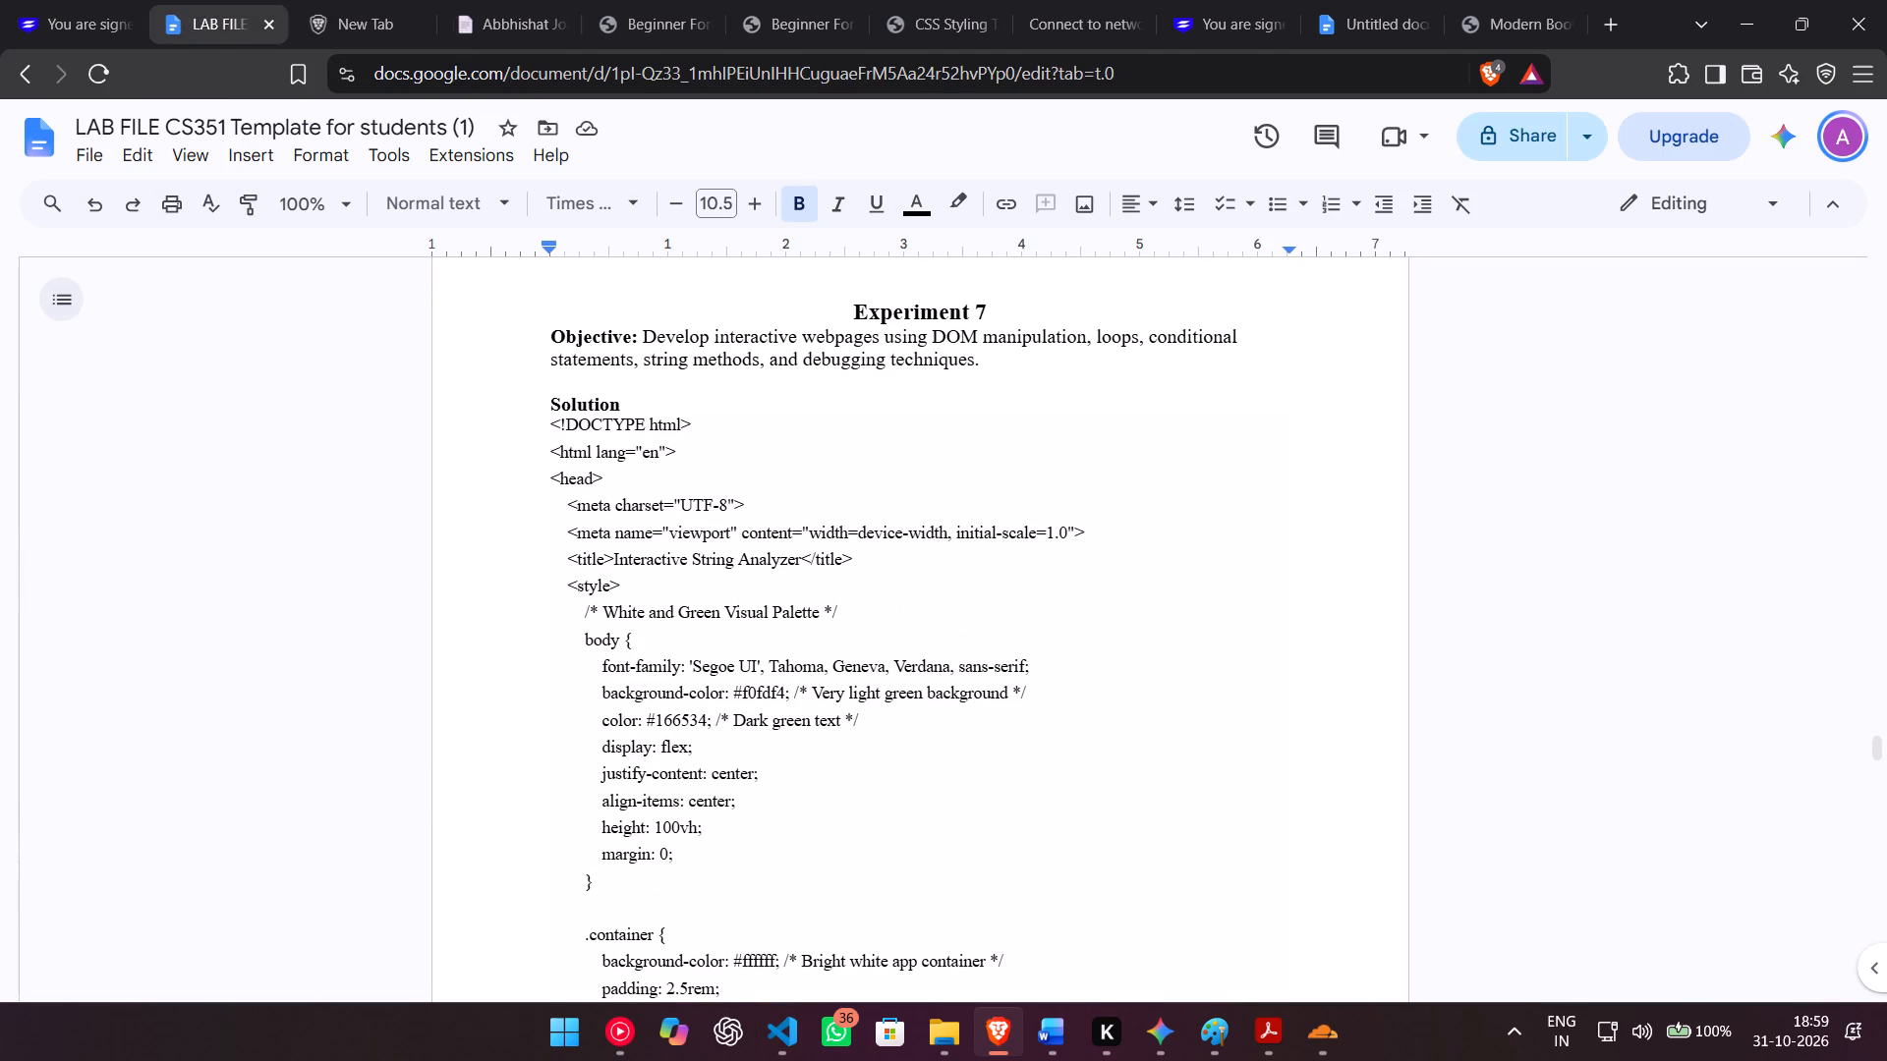
pyautogui.scroll(20, 828, 489)
pyautogui.scroll(16, 828, 489)
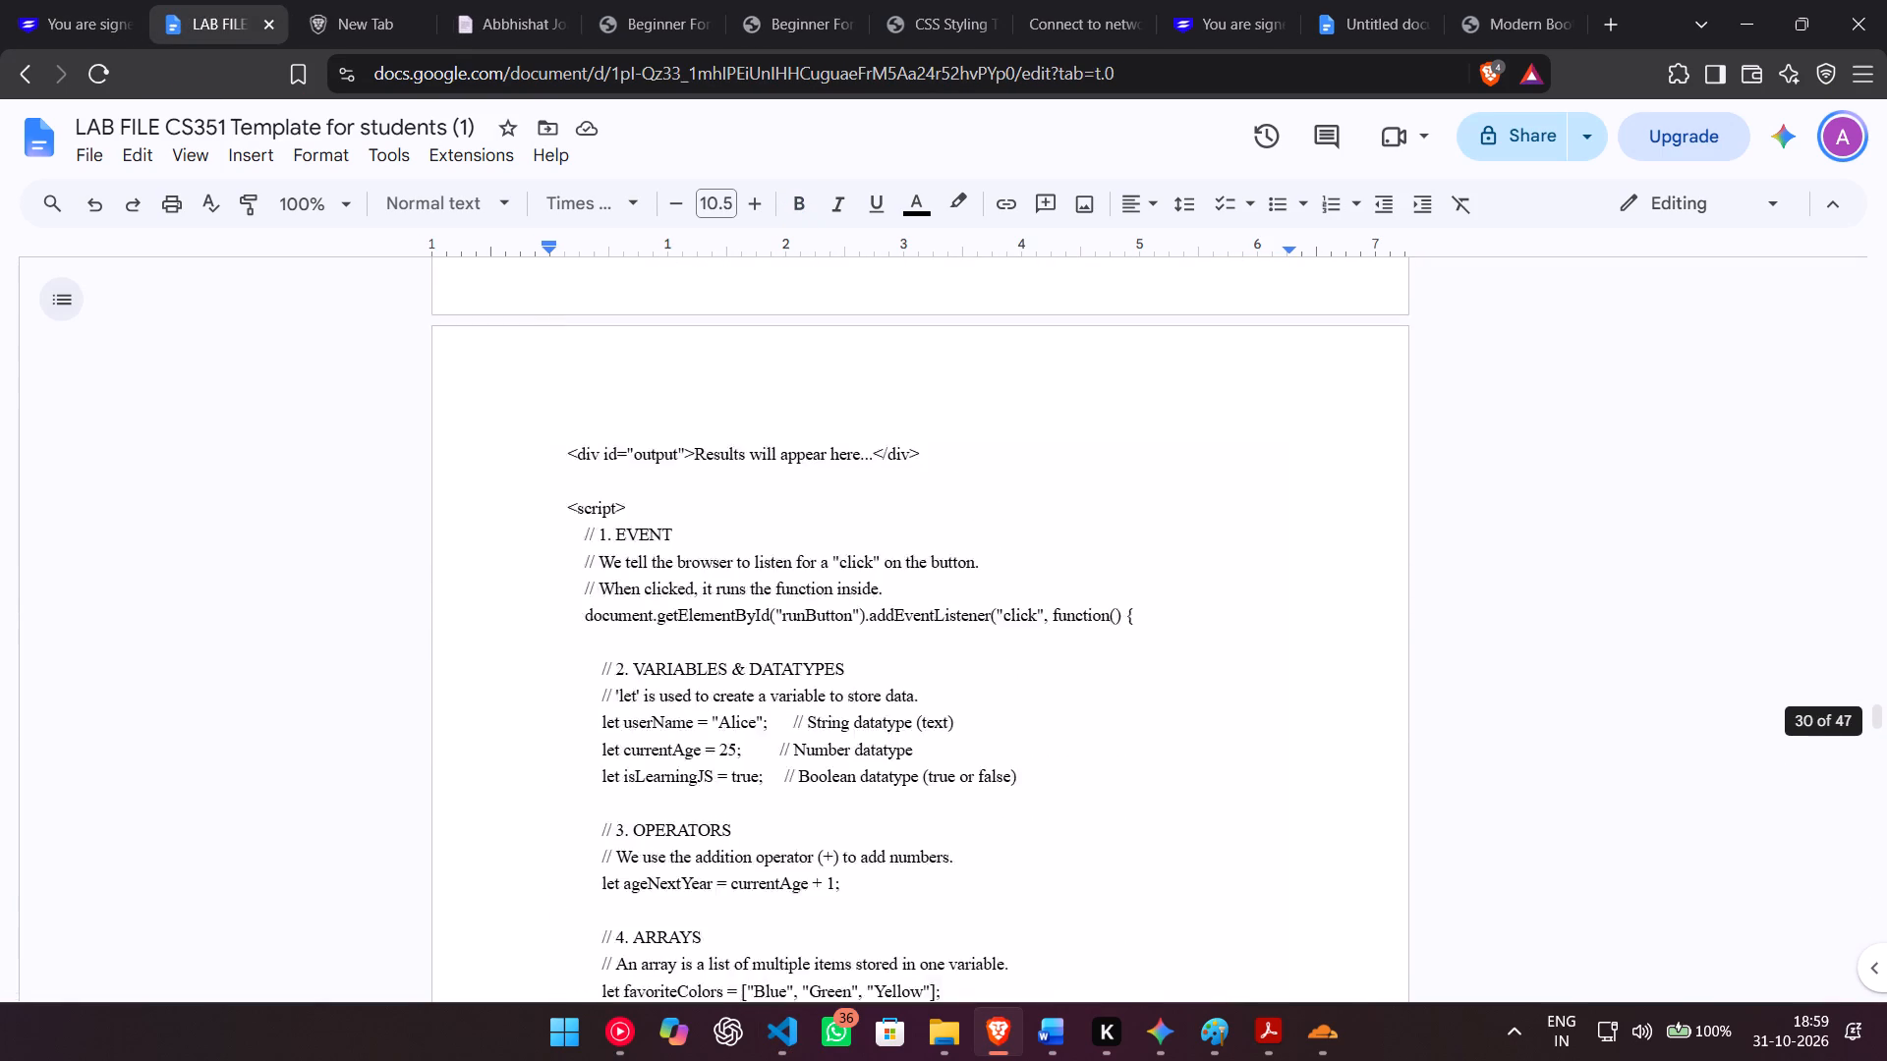
pyautogui.scroll(20, 1036, 562)
pyautogui.scroll(5, 1036, 562)
pyautogui.scroll(-3, 1037, 565)
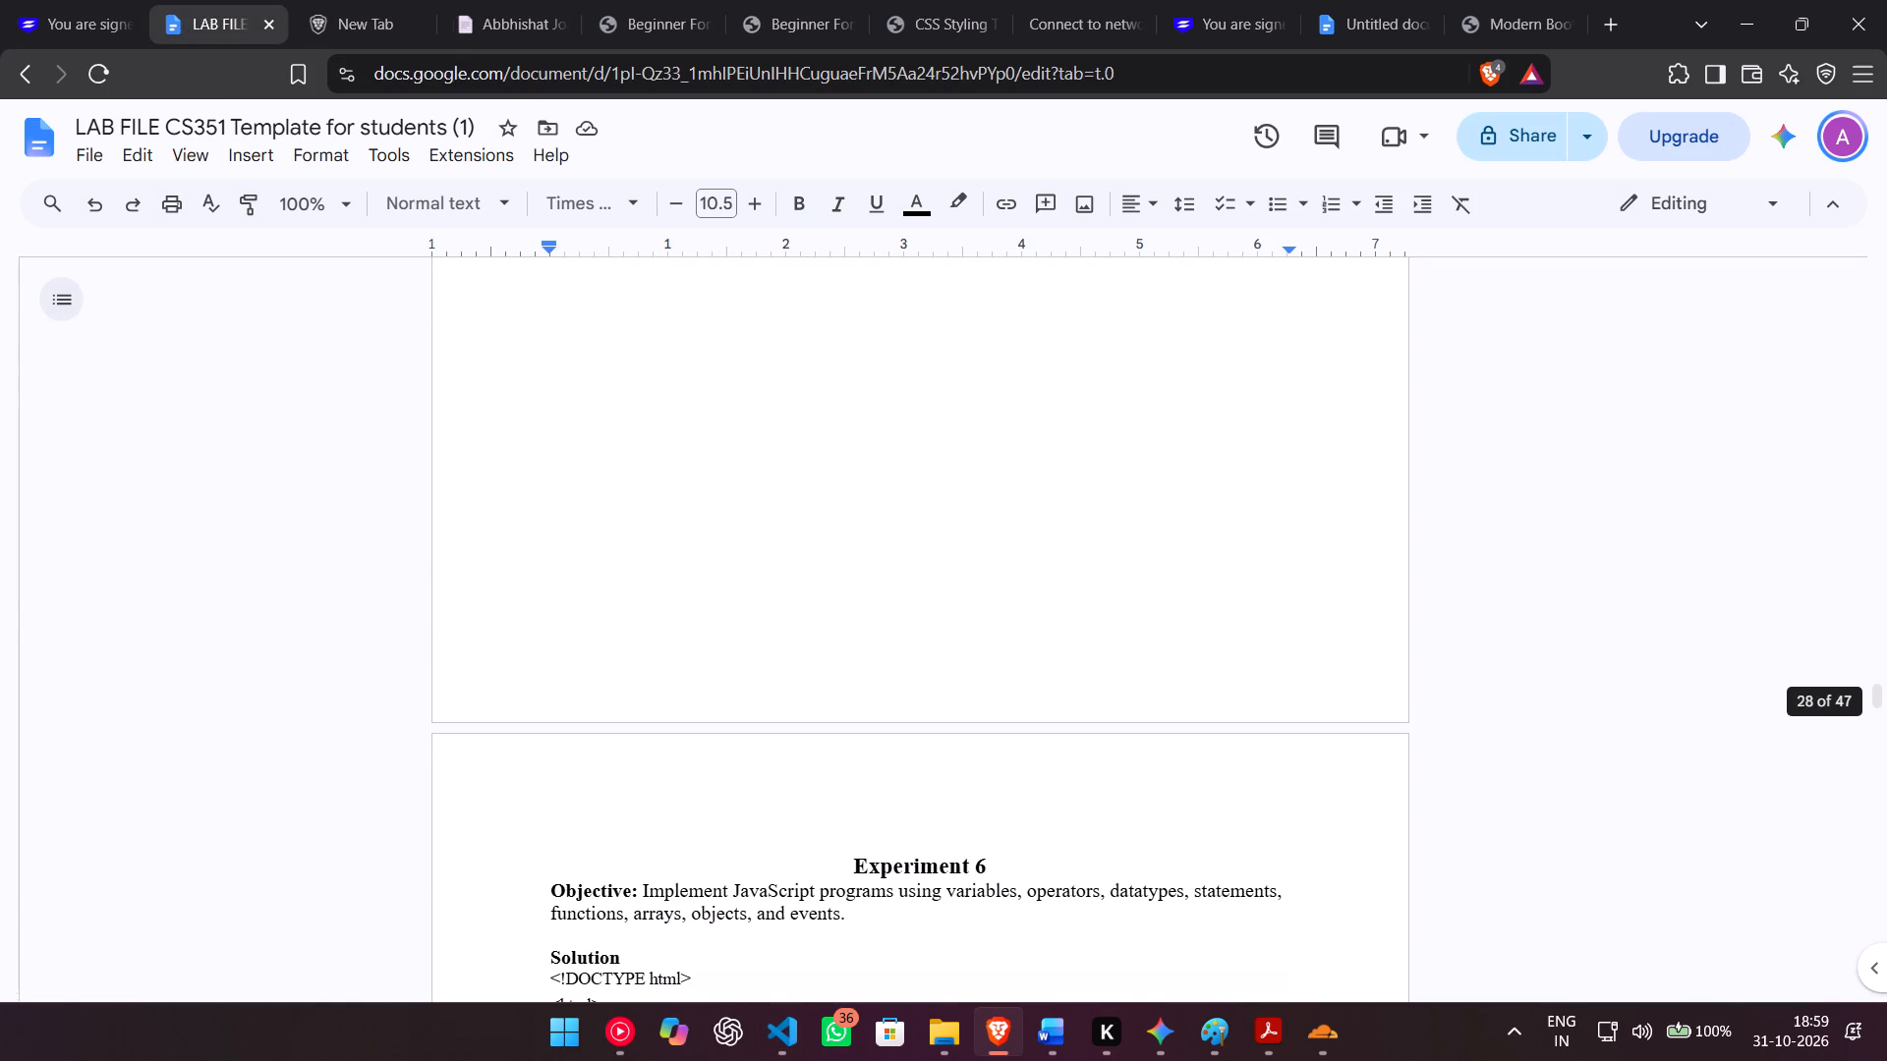
pyautogui.scroll(-20, 1031, 580)
pyautogui.scroll(-15, 1031, 580)
pyautogui.scroll(2, 1027, 577)
pyautogui.scroll(-4, 1027, 577)
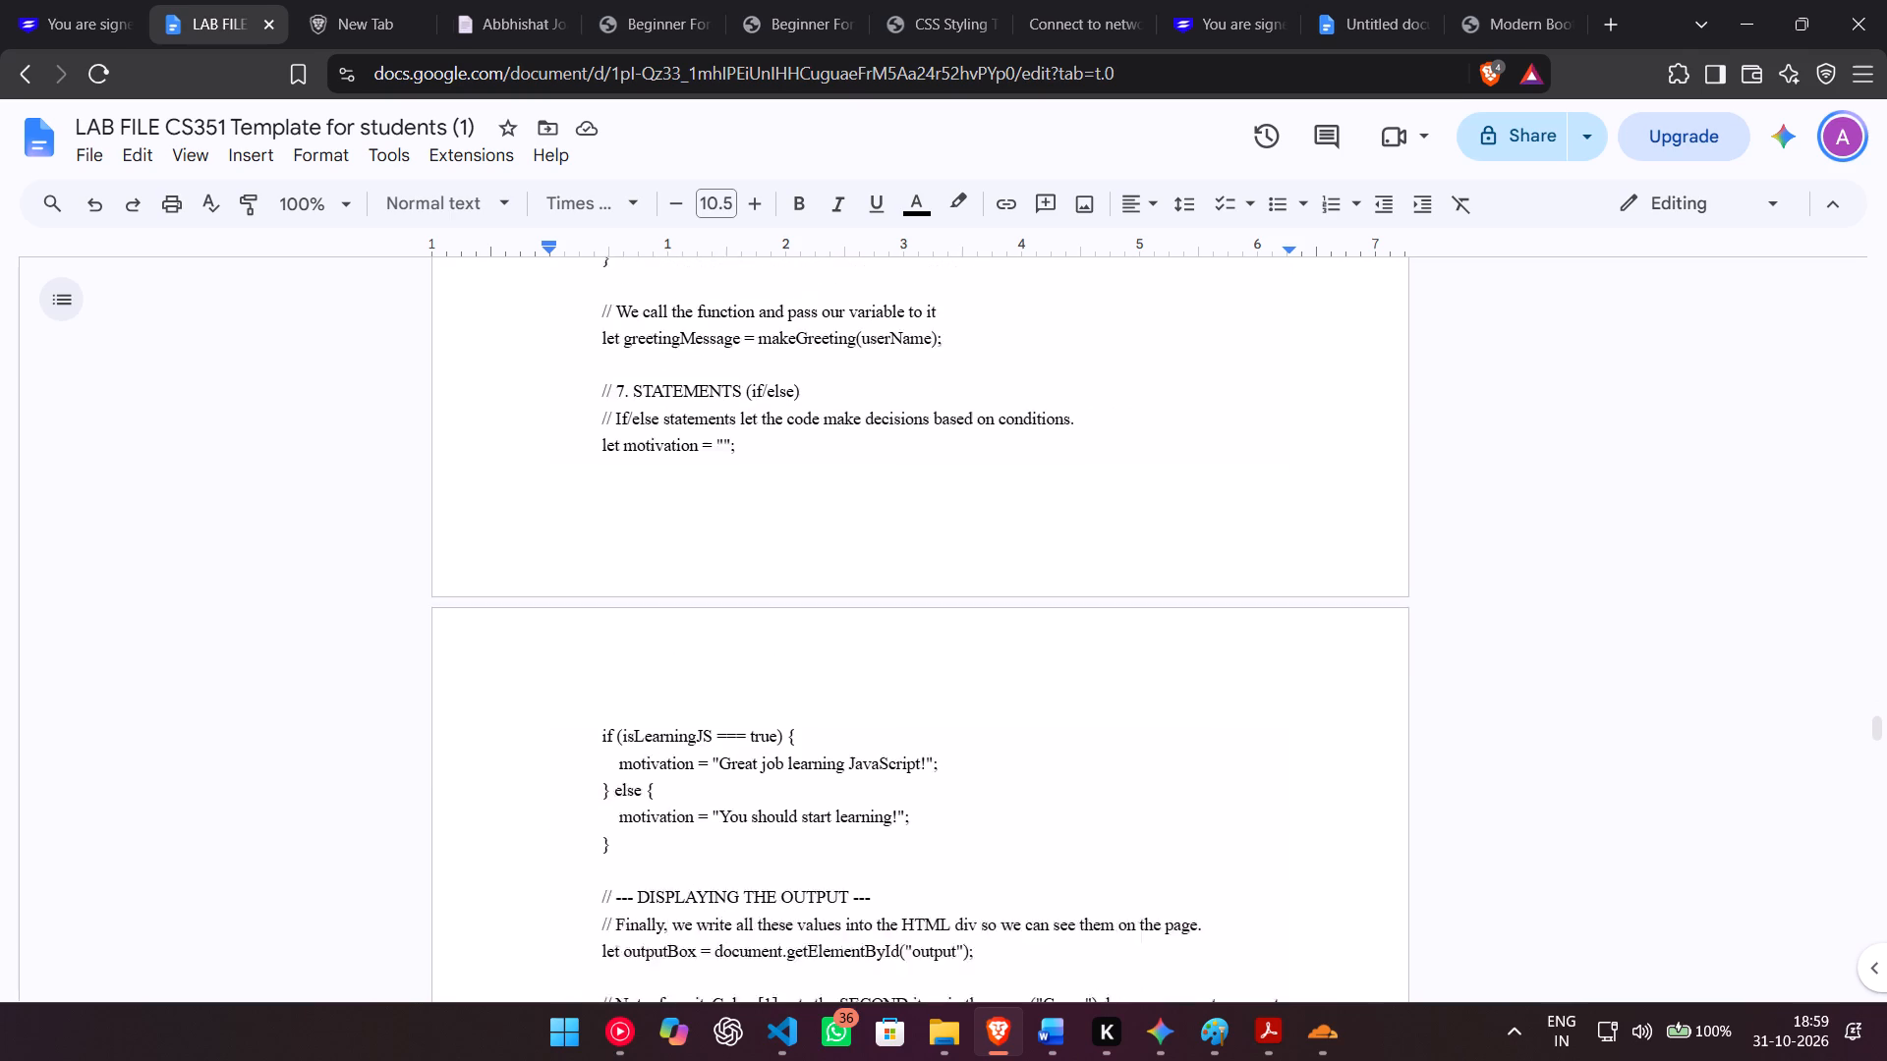
pyautogui.scroll(-20, 1027, 577)
pyautogui.scroll(-1, 1027, 577)
pyautogui.scroll(2, 1027, 577)
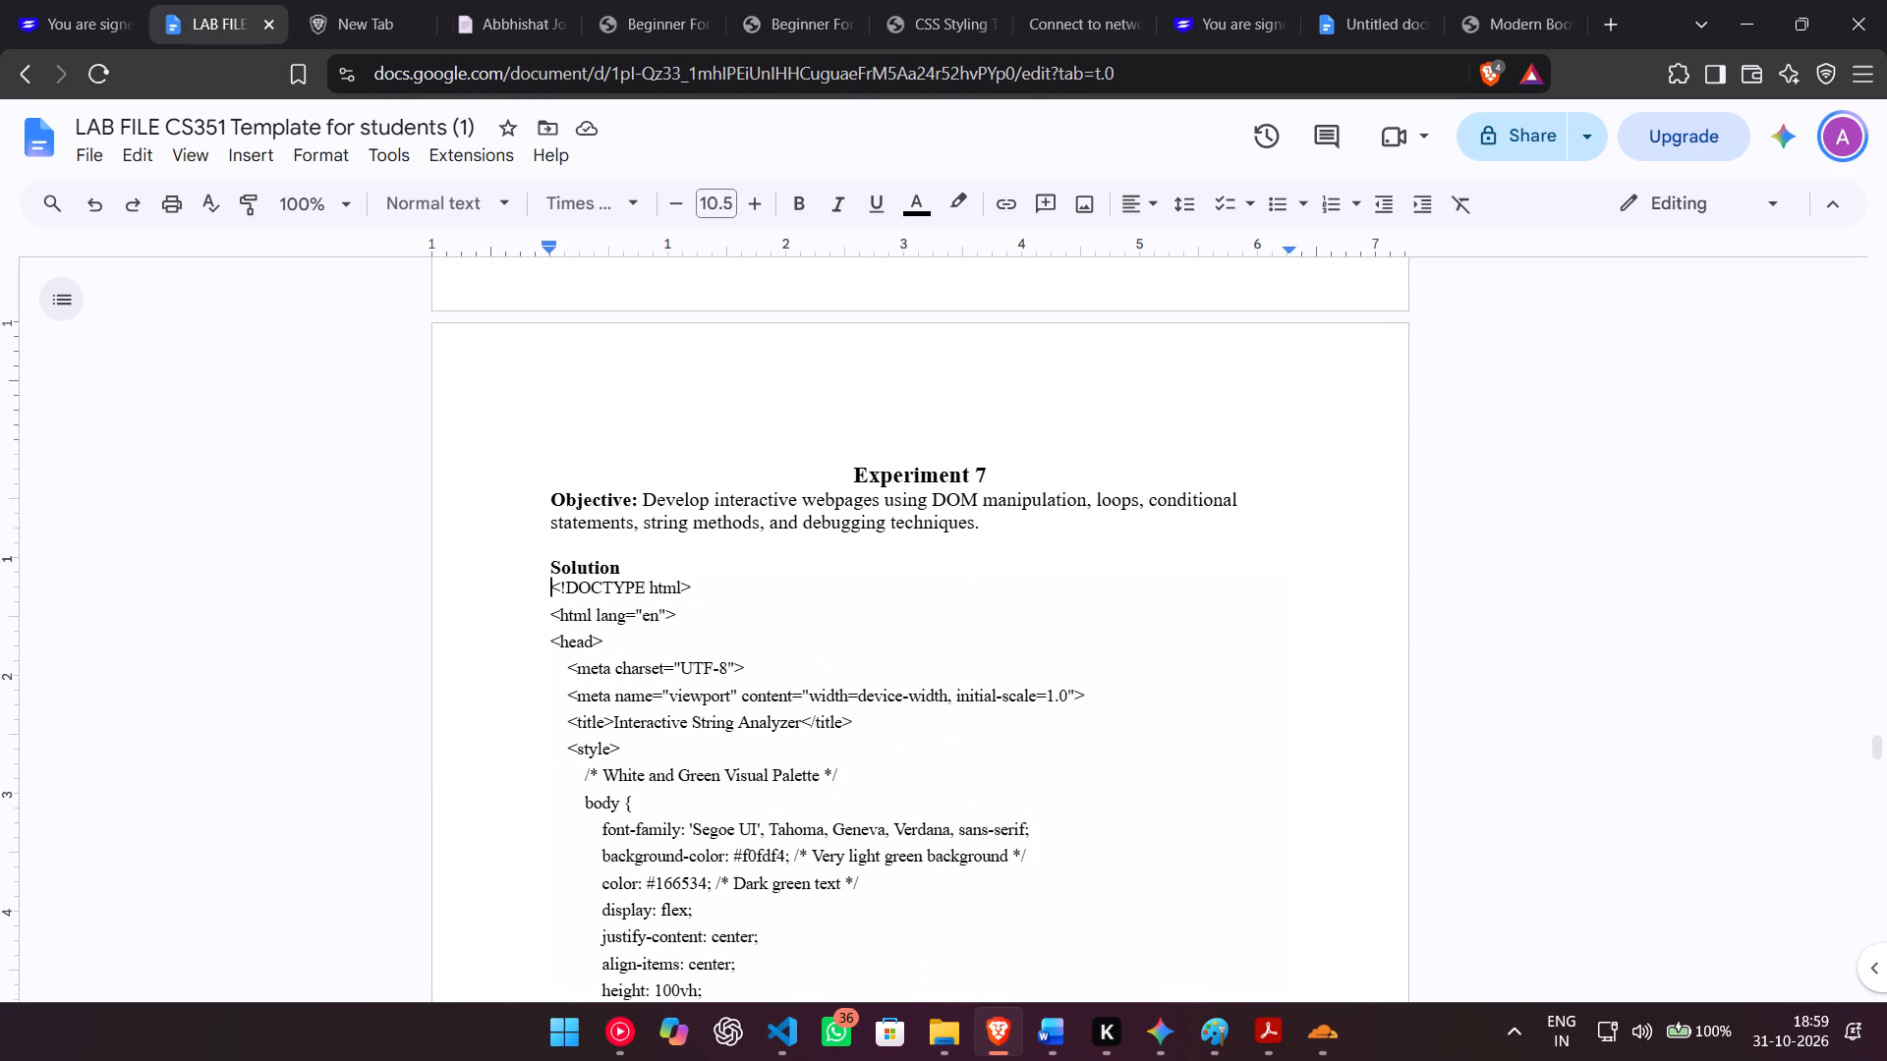
pyautogui.scroll(5, 1027, 577)
pyautogui.scroll(19, 1027, 577)
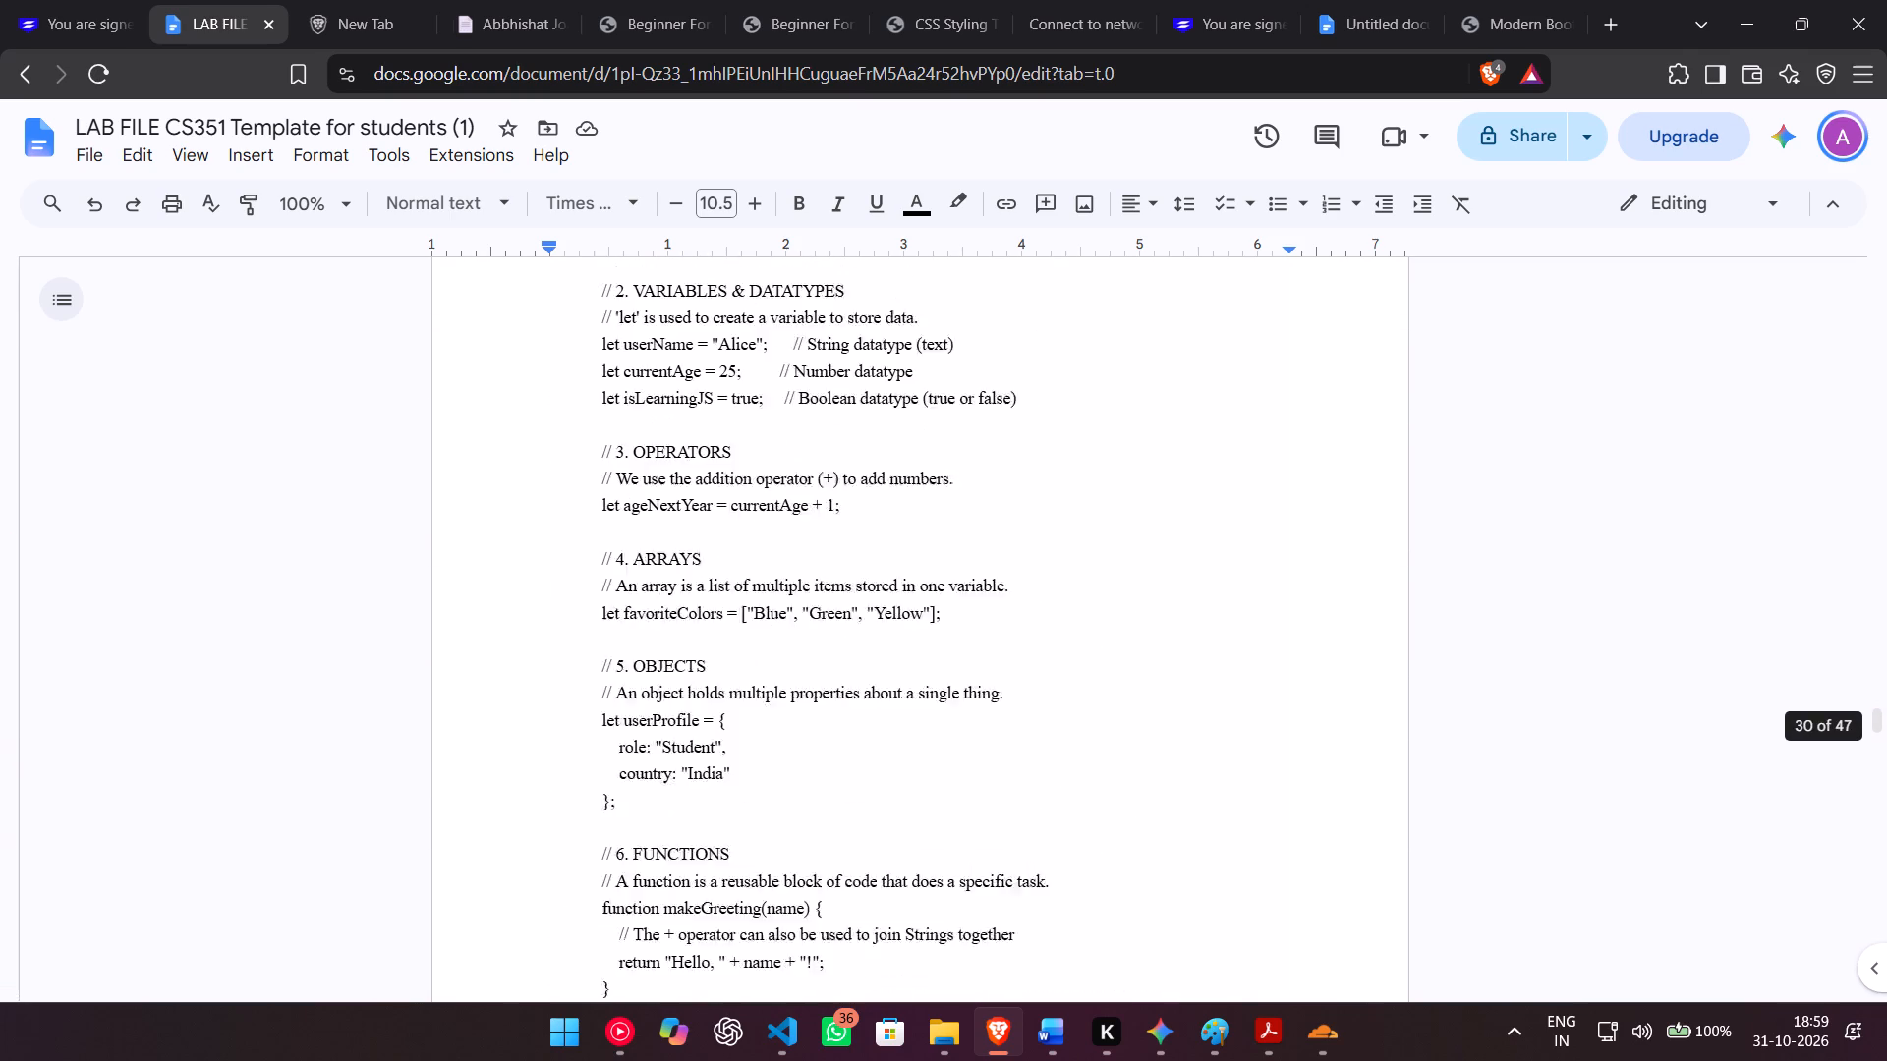
pyautogui.scroll(16, 1027, 577)
pyautogui.scroll(12, 1027, 577)
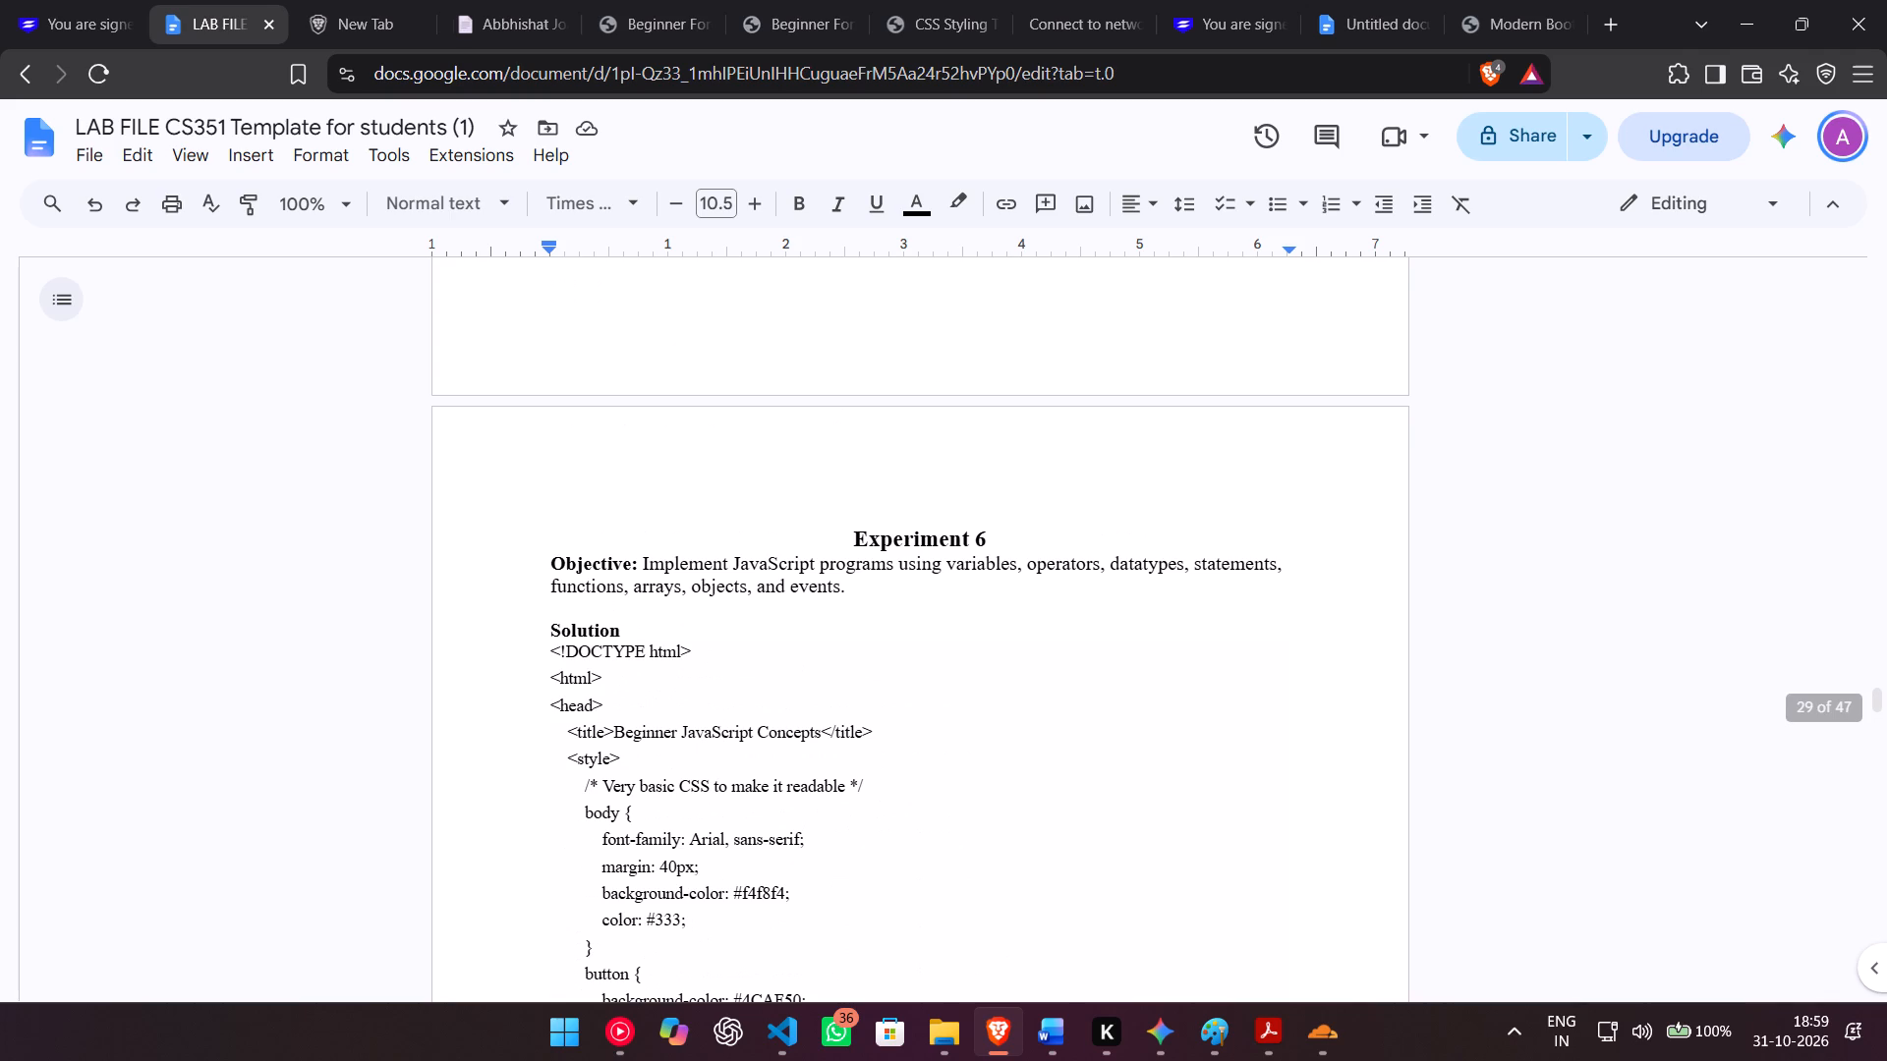
# Open exp7.html in Visual Studio Code, check it against the lab file's Experiment 7 section, and show its live preview.
pyautogui.hotkey('alt', 'Tab')
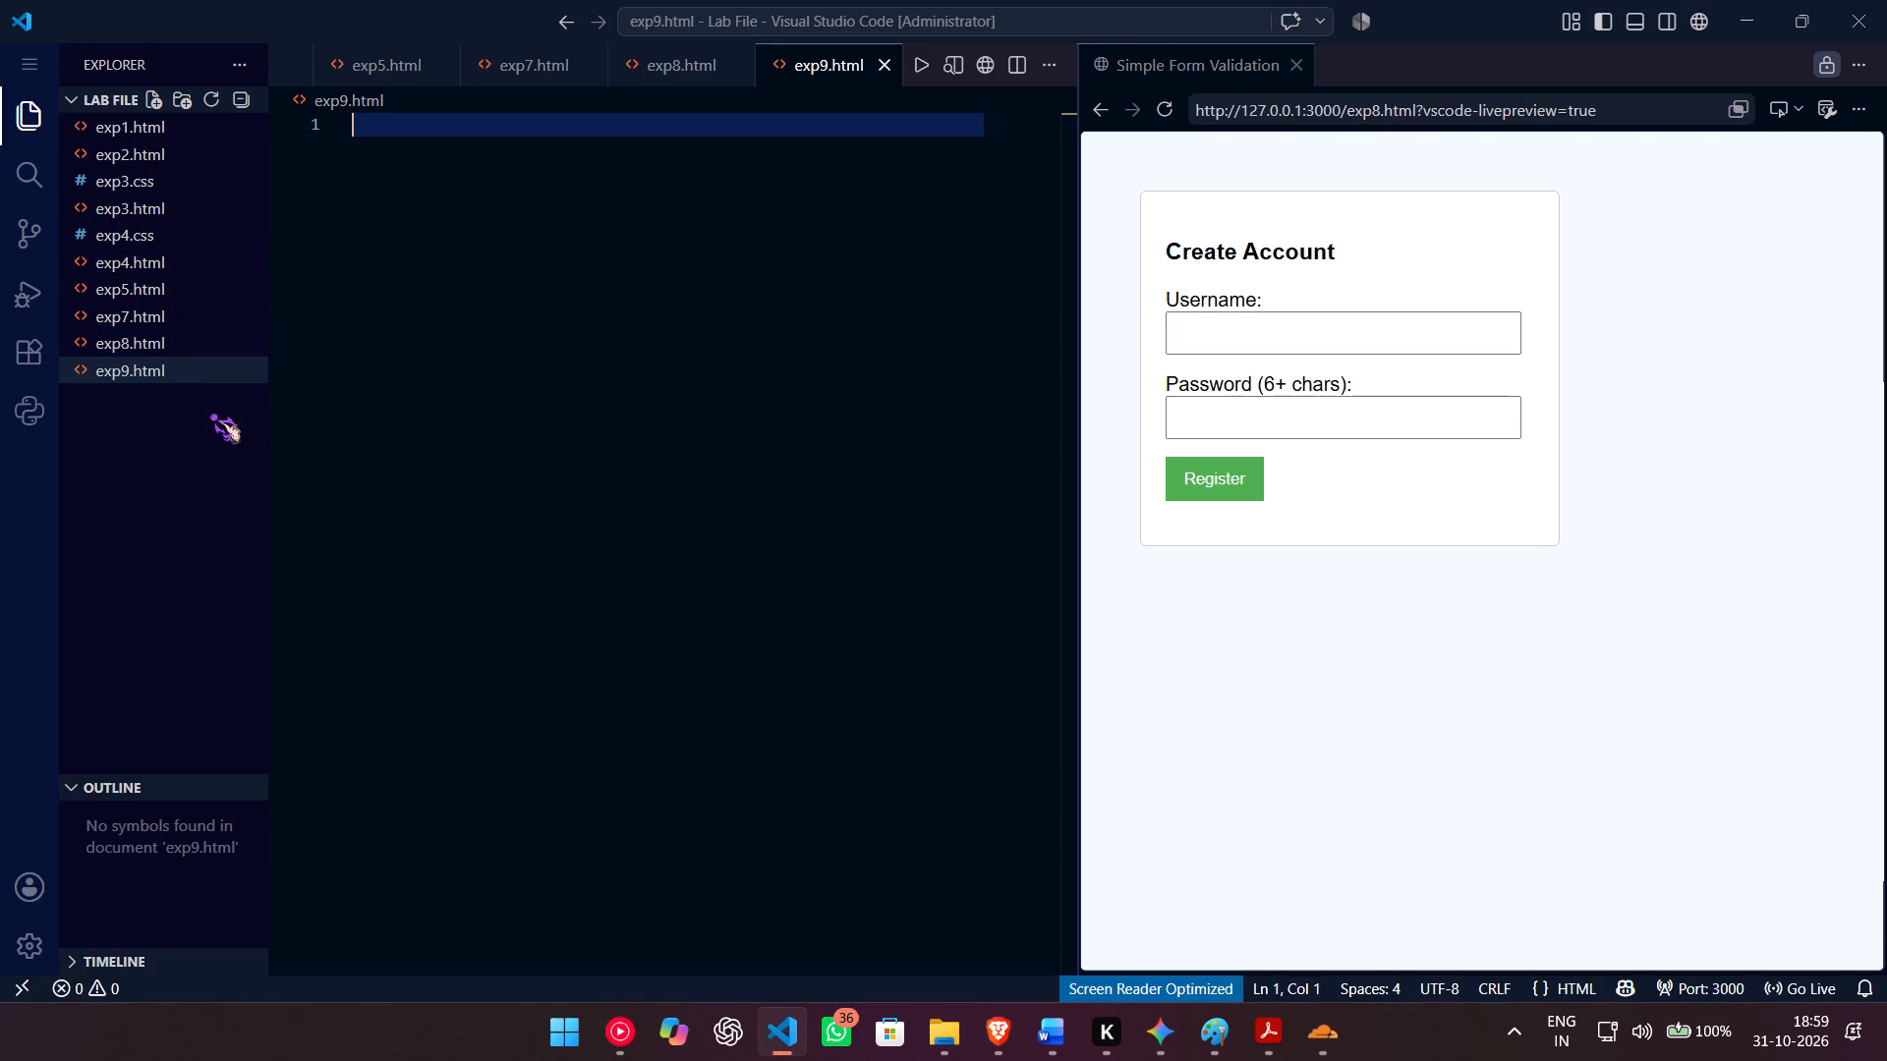
pyautogui.click(178, 344)
pyautogui.click(155, 312)
pyautogui.hotkey('alt', 'Tab')
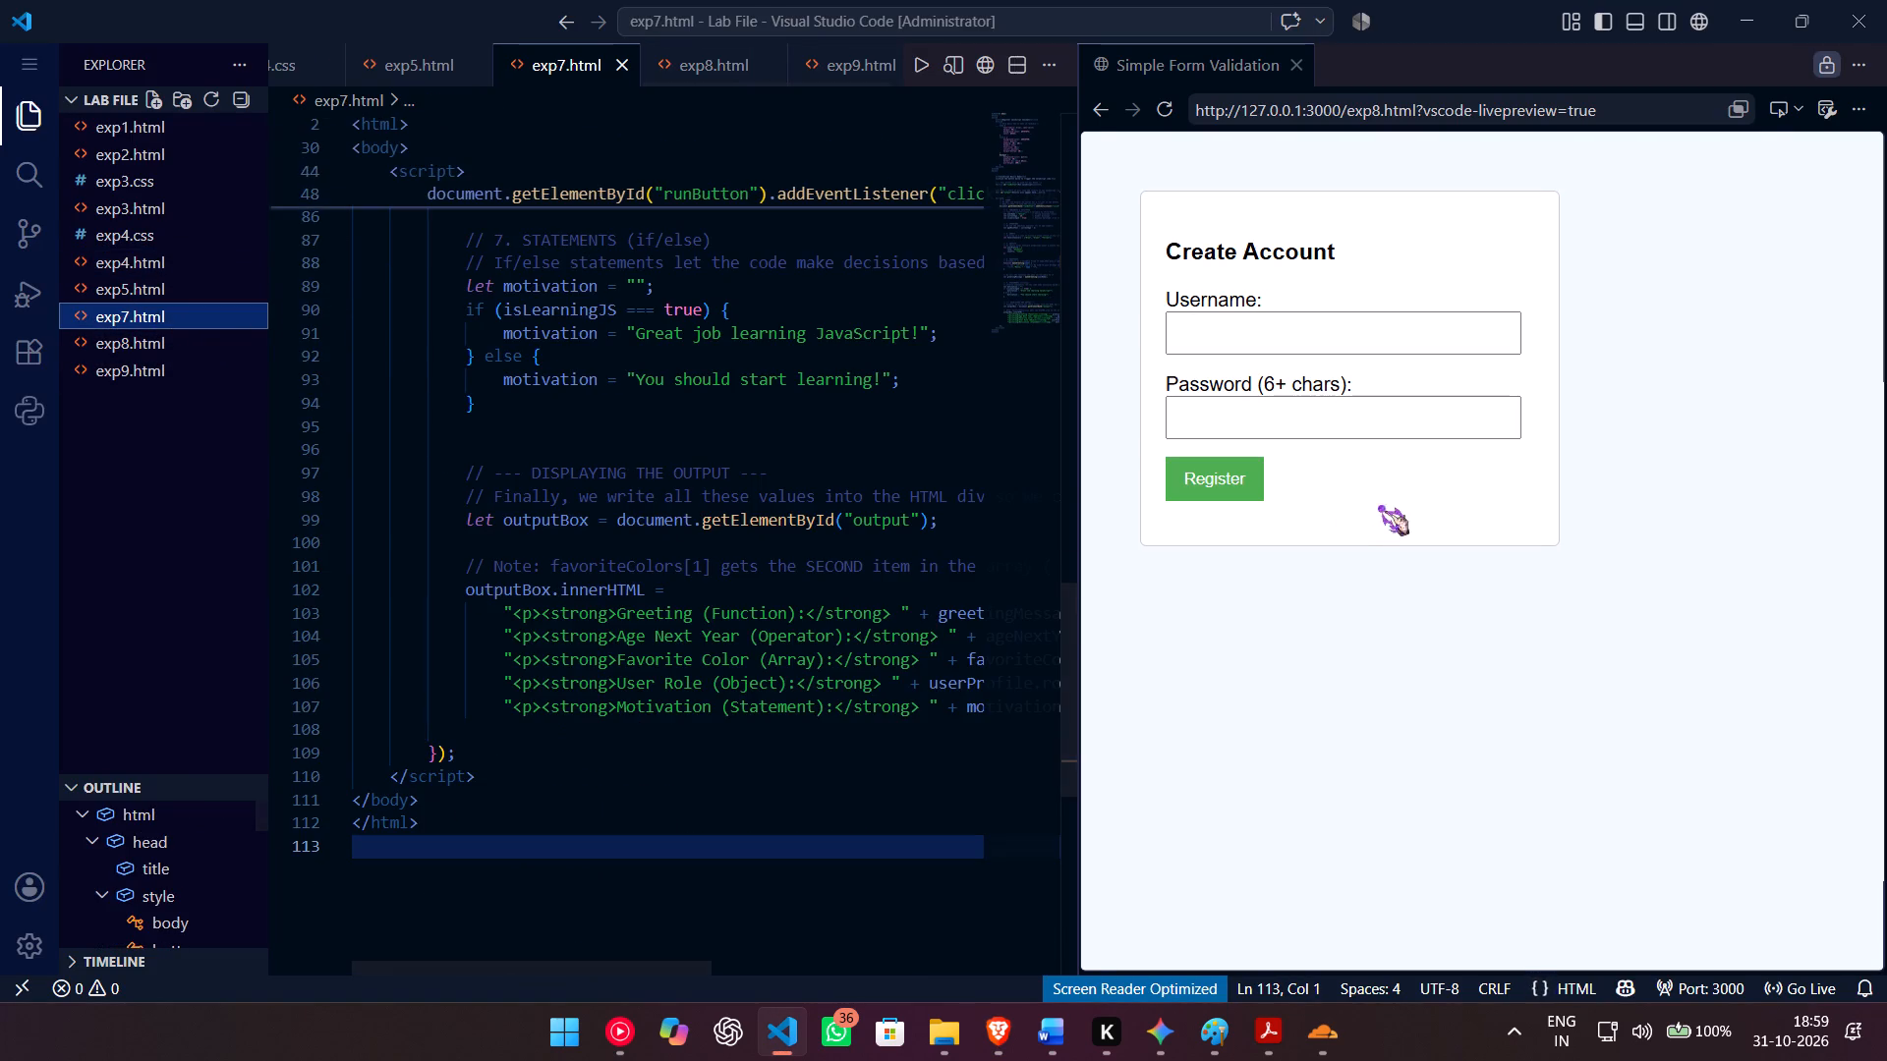
pyautogui.scroll(-20, 1379, 507)
pyautogui.scroll(-20, 1379, 507)
pyautogui.scroll(-13, 1379, 507)
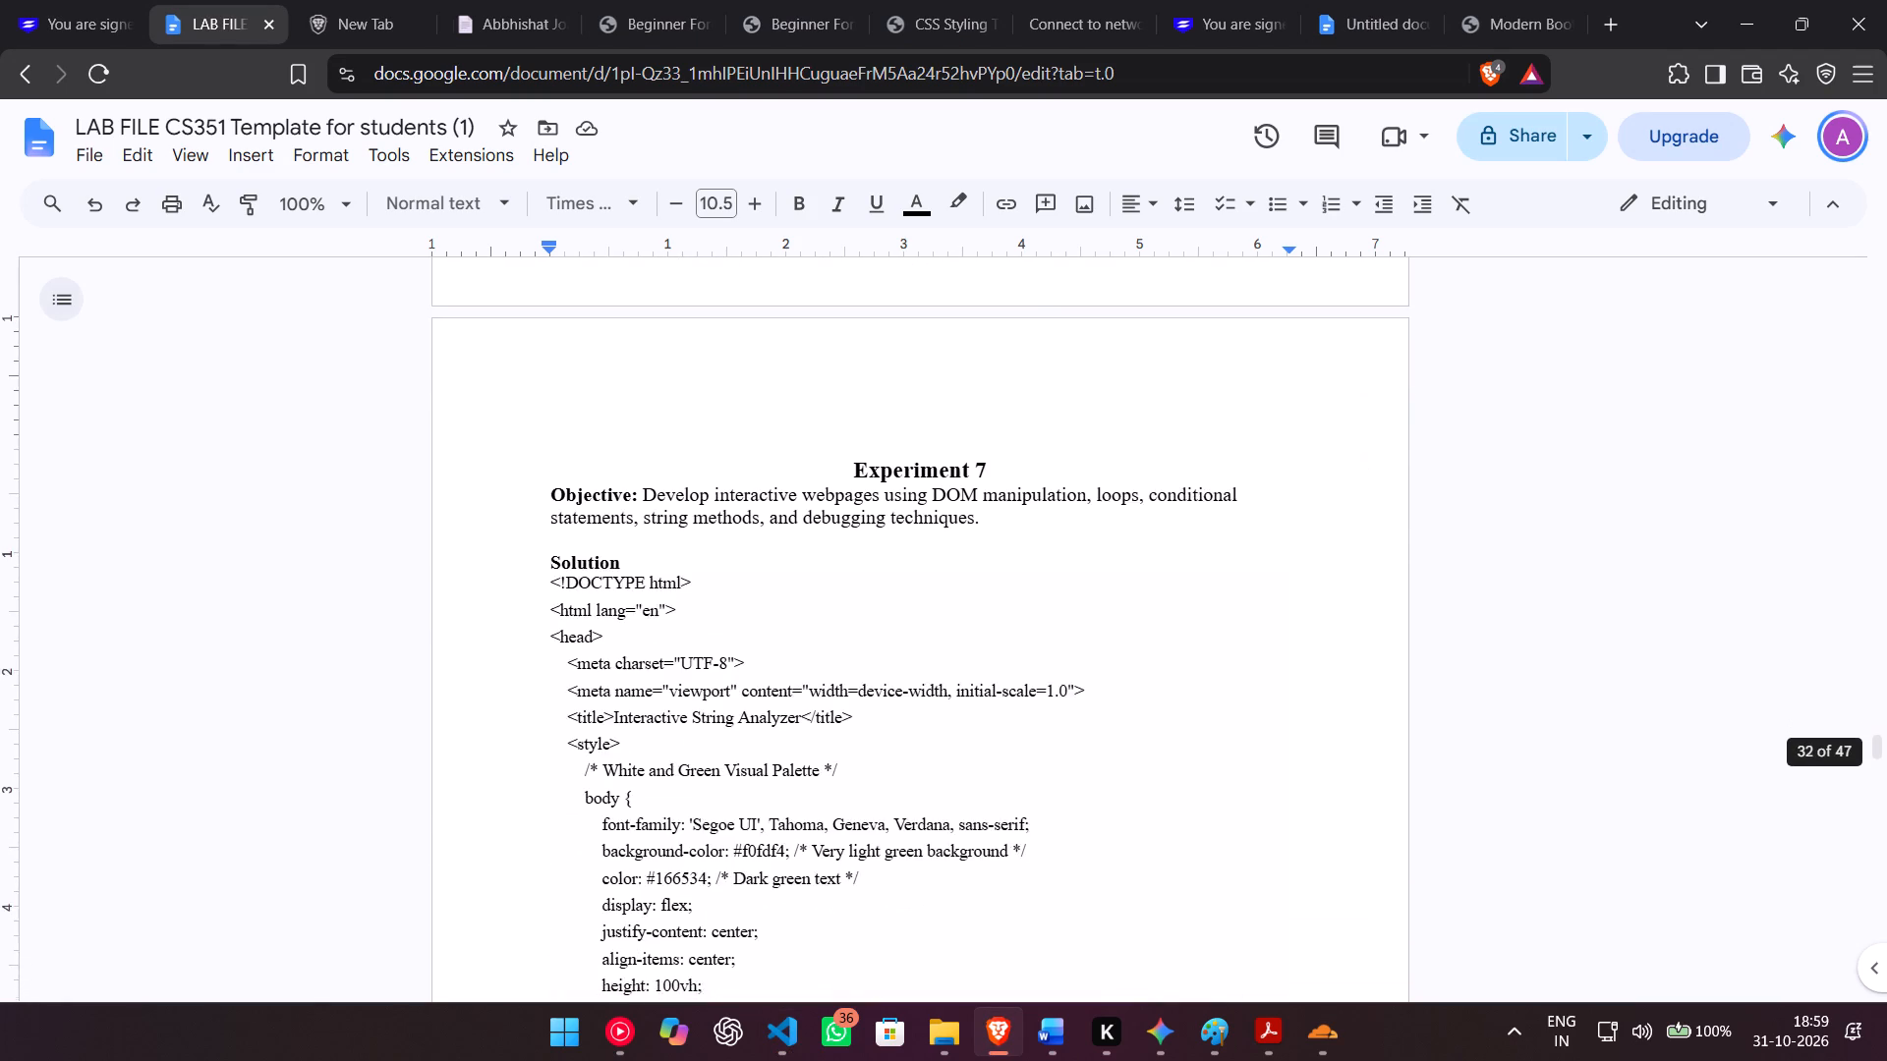
pyautogui.hotkey('alt', 'Tab')
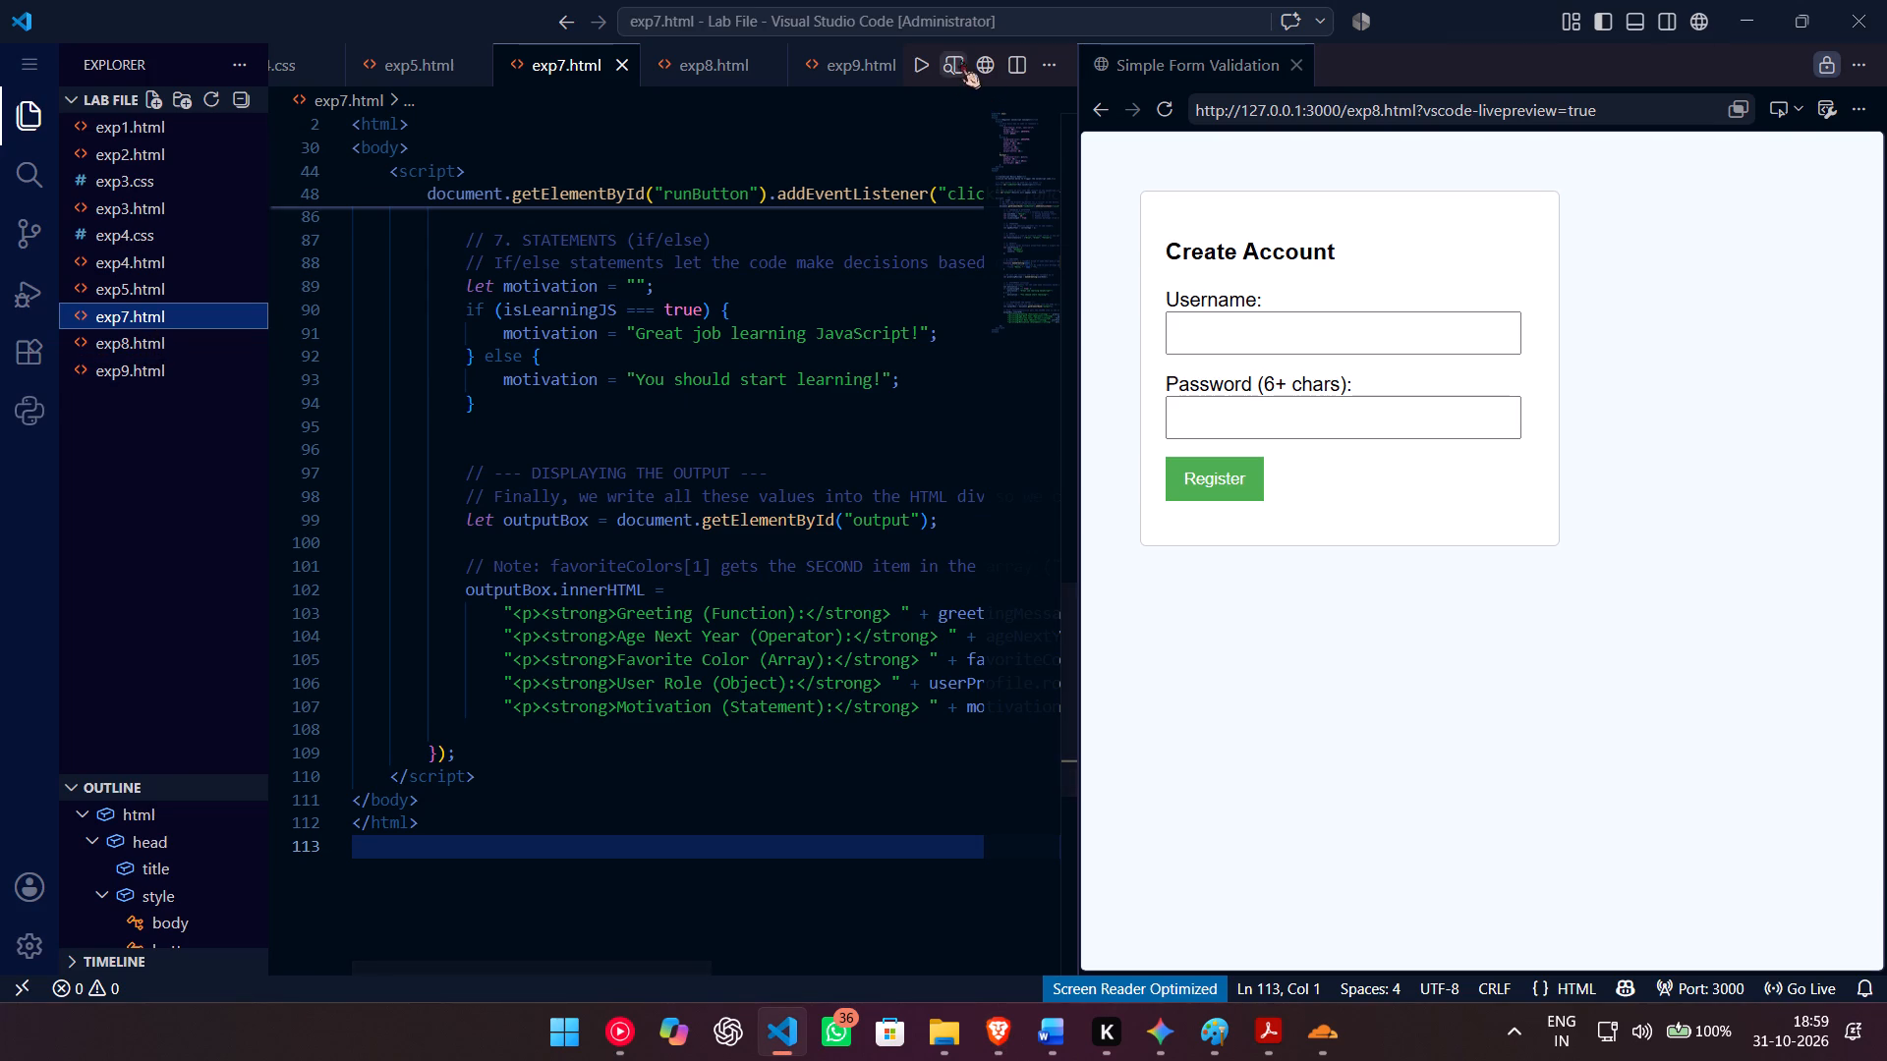
pyautogui.click(960, 60)
# Open exp8.html, check it against the lab file's Experiment 8 section, and show its live preview.
pyautogui.click(156, 345)
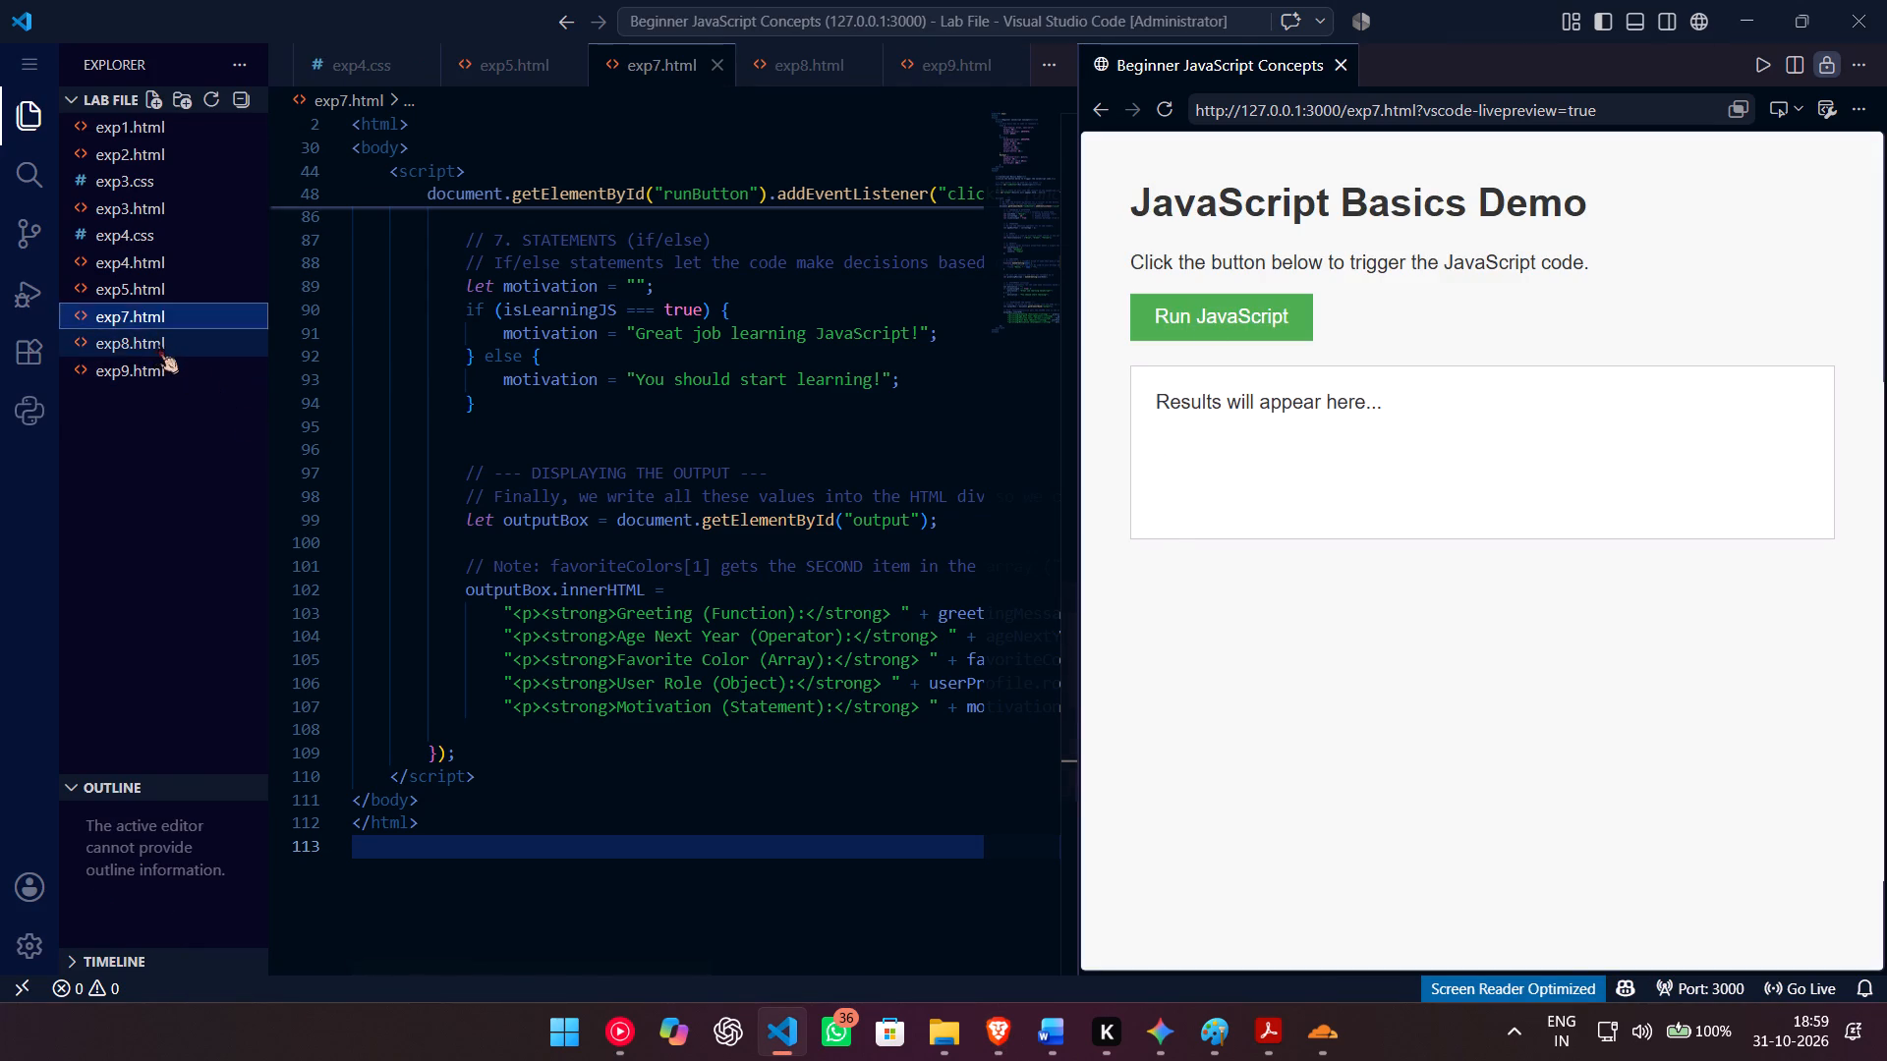
pyautogui.hotkey('alt', 'Tab')
pyautogui.scroll(-20, 932, 531)
pyautogui.scroll(-14, 932, 531)
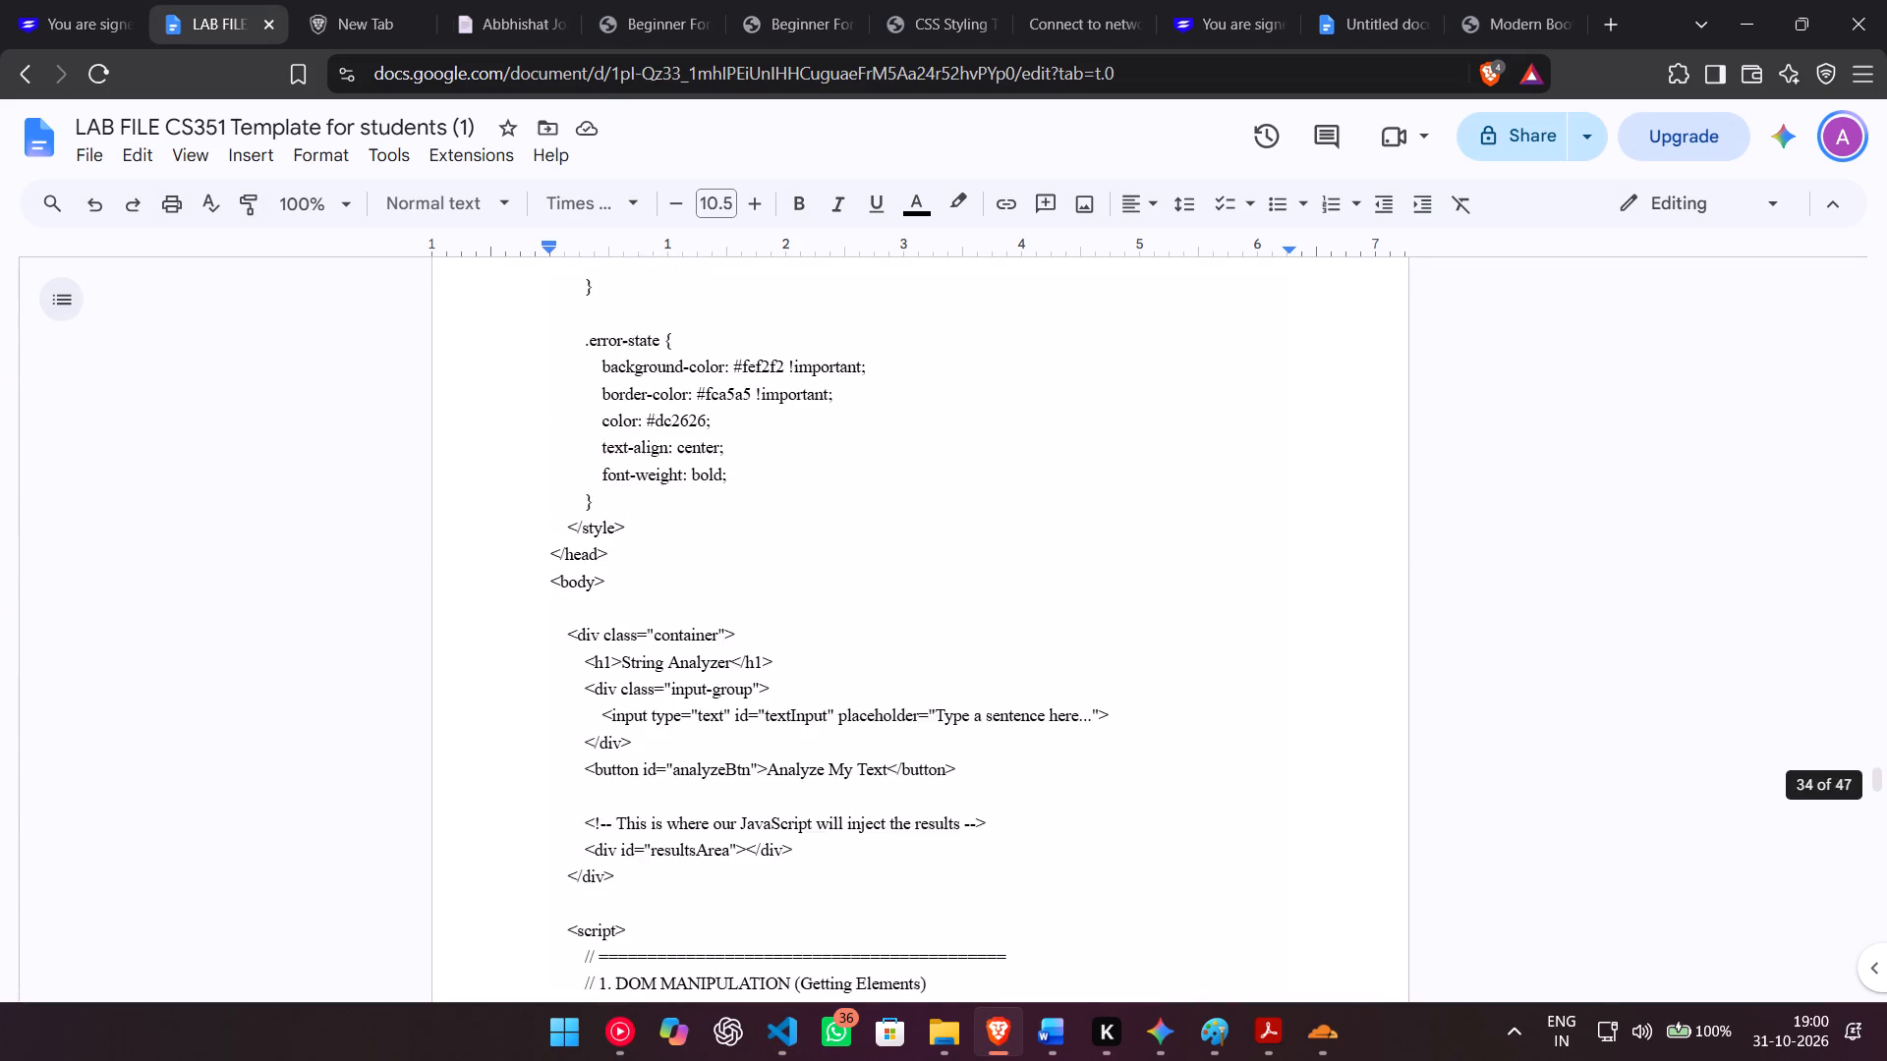
pyautogui.scroll(-20, 1102, 411)
pyautogui.scroll(-20, 1102, 411)
pyautogui.scroll(-10, 1102, 411)
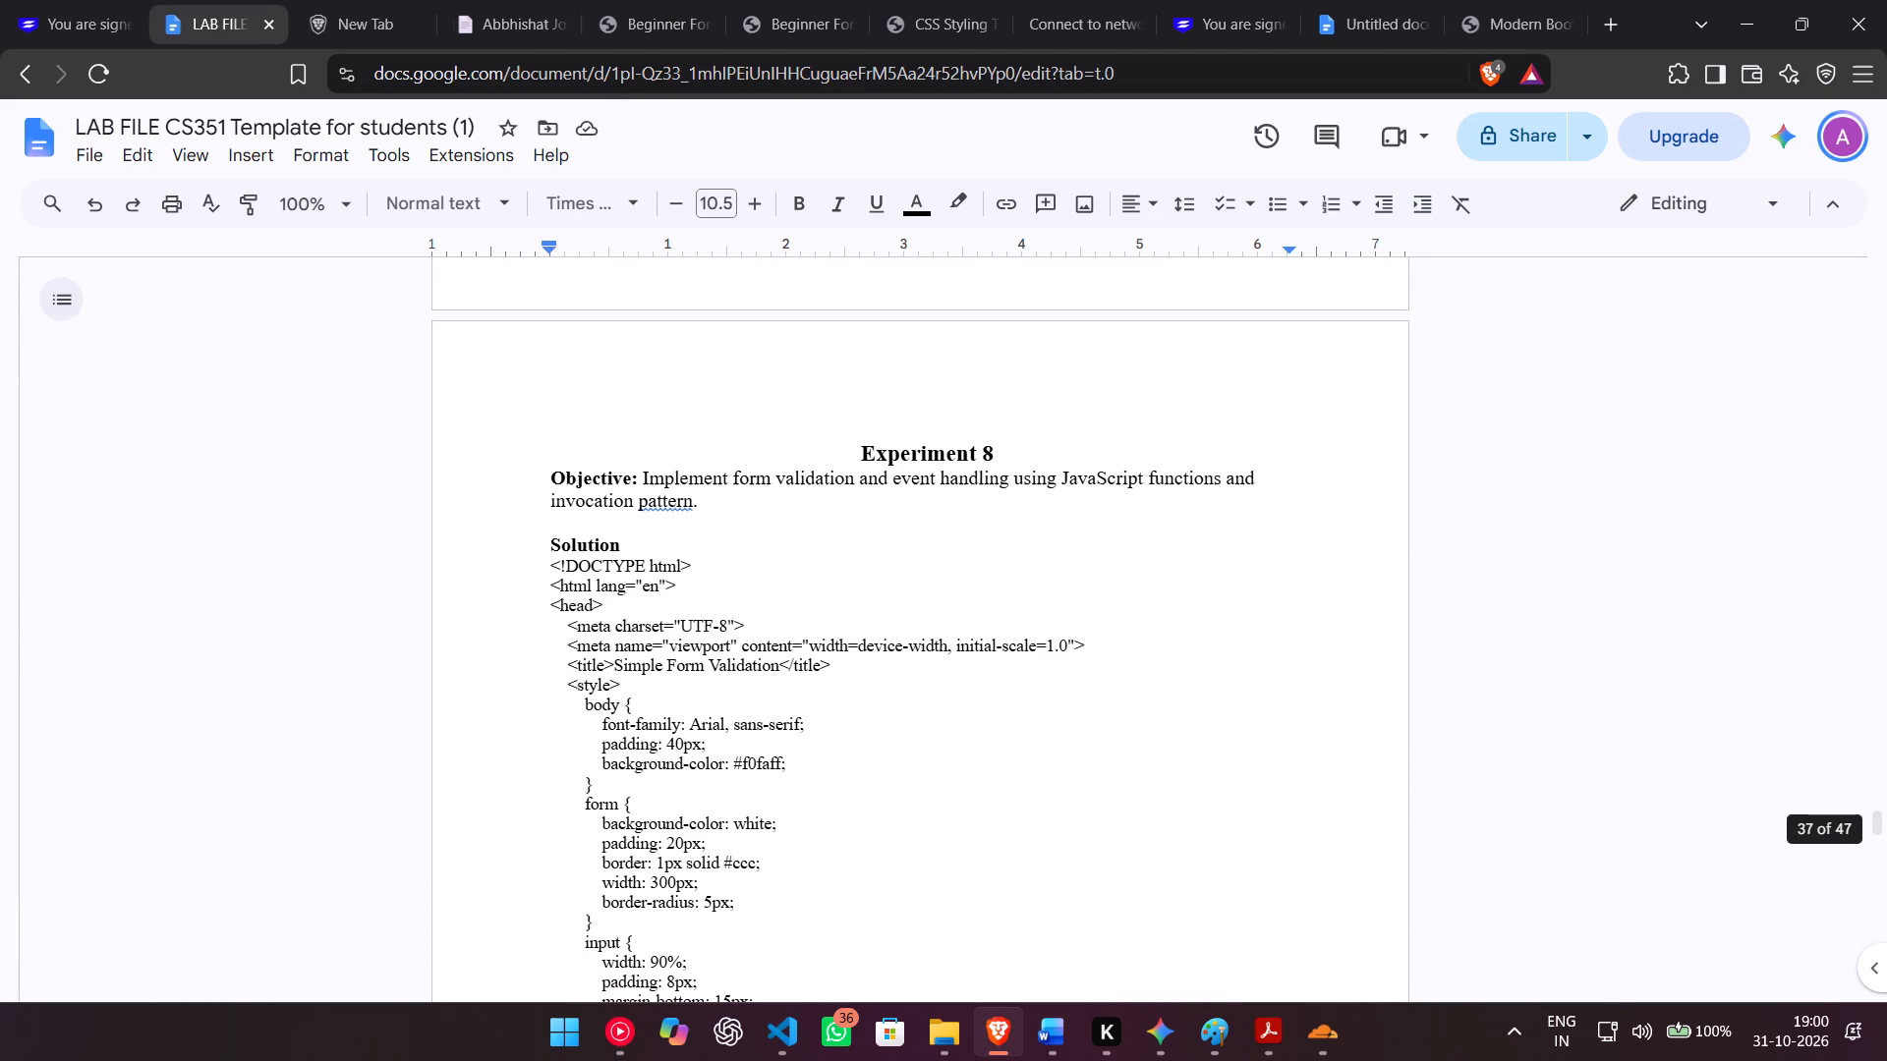
pyautogui.hotkey('alt', 'Tab')
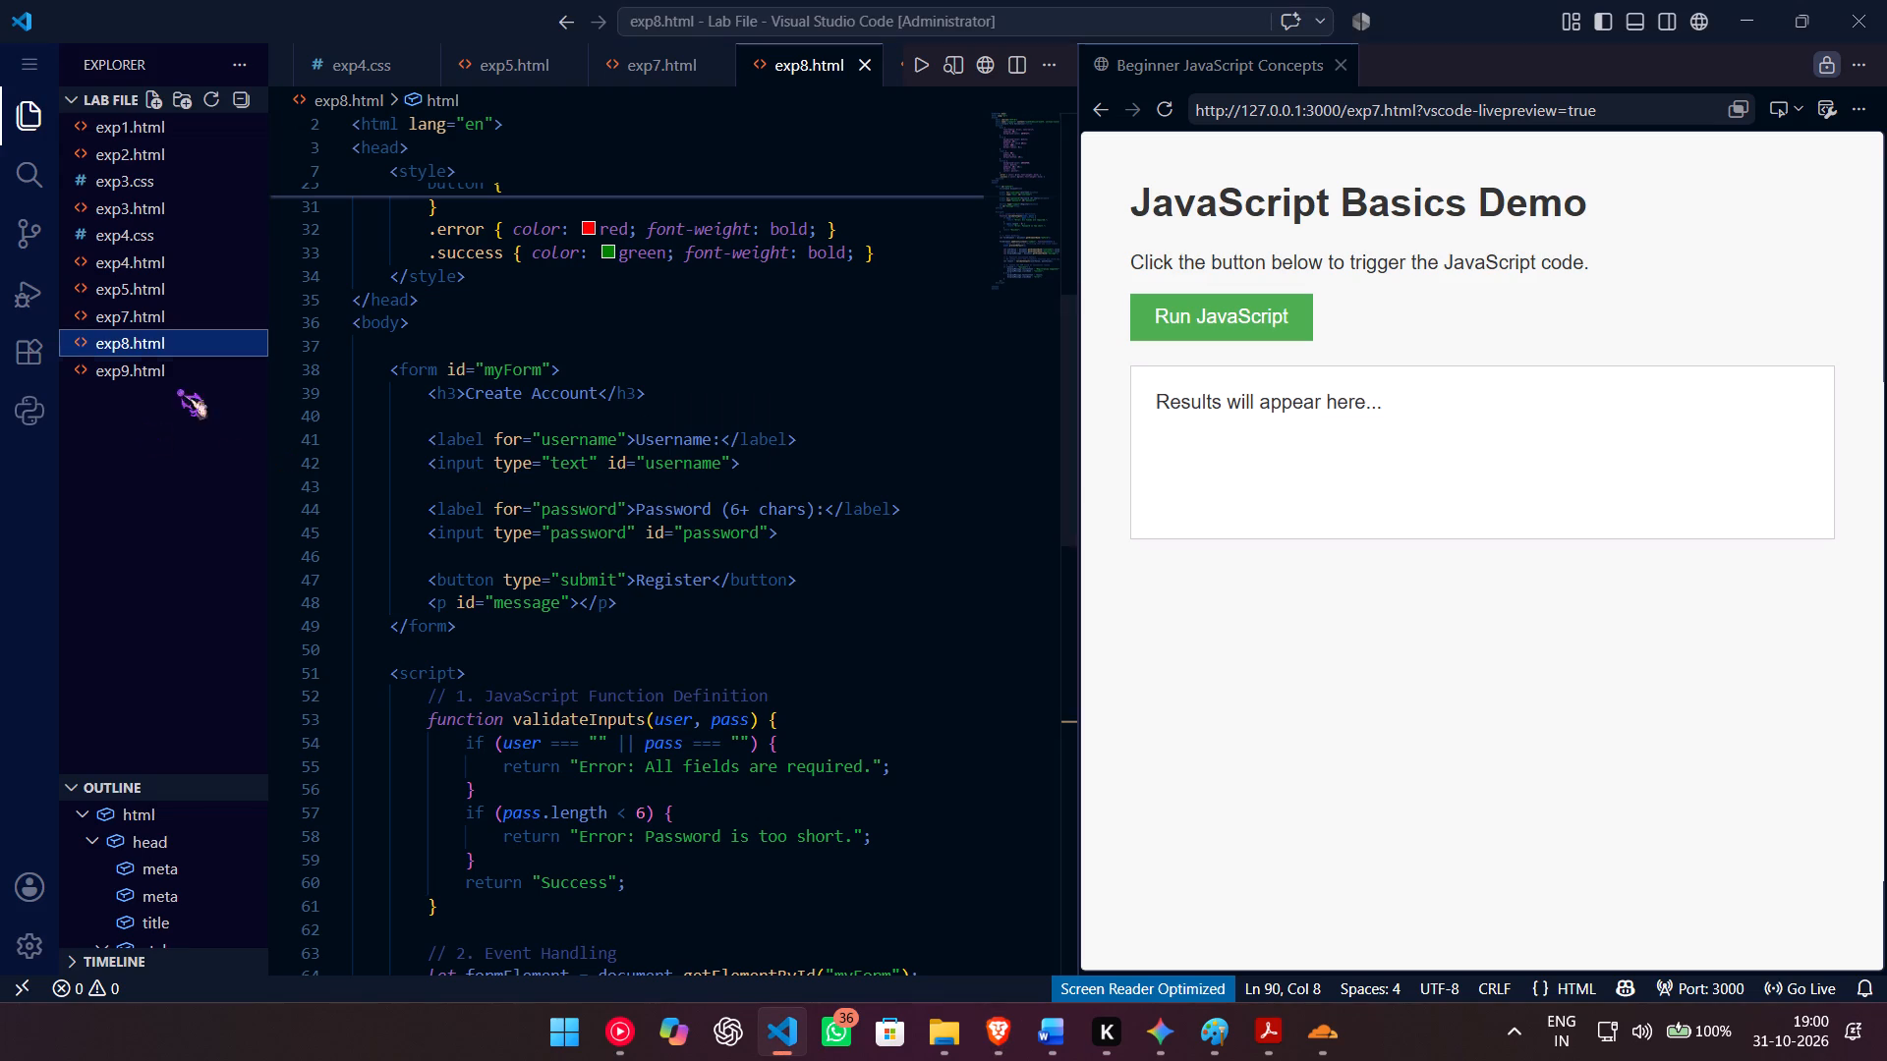
pyautogui.click(968, 57)
pyautogui.click(955, 57)
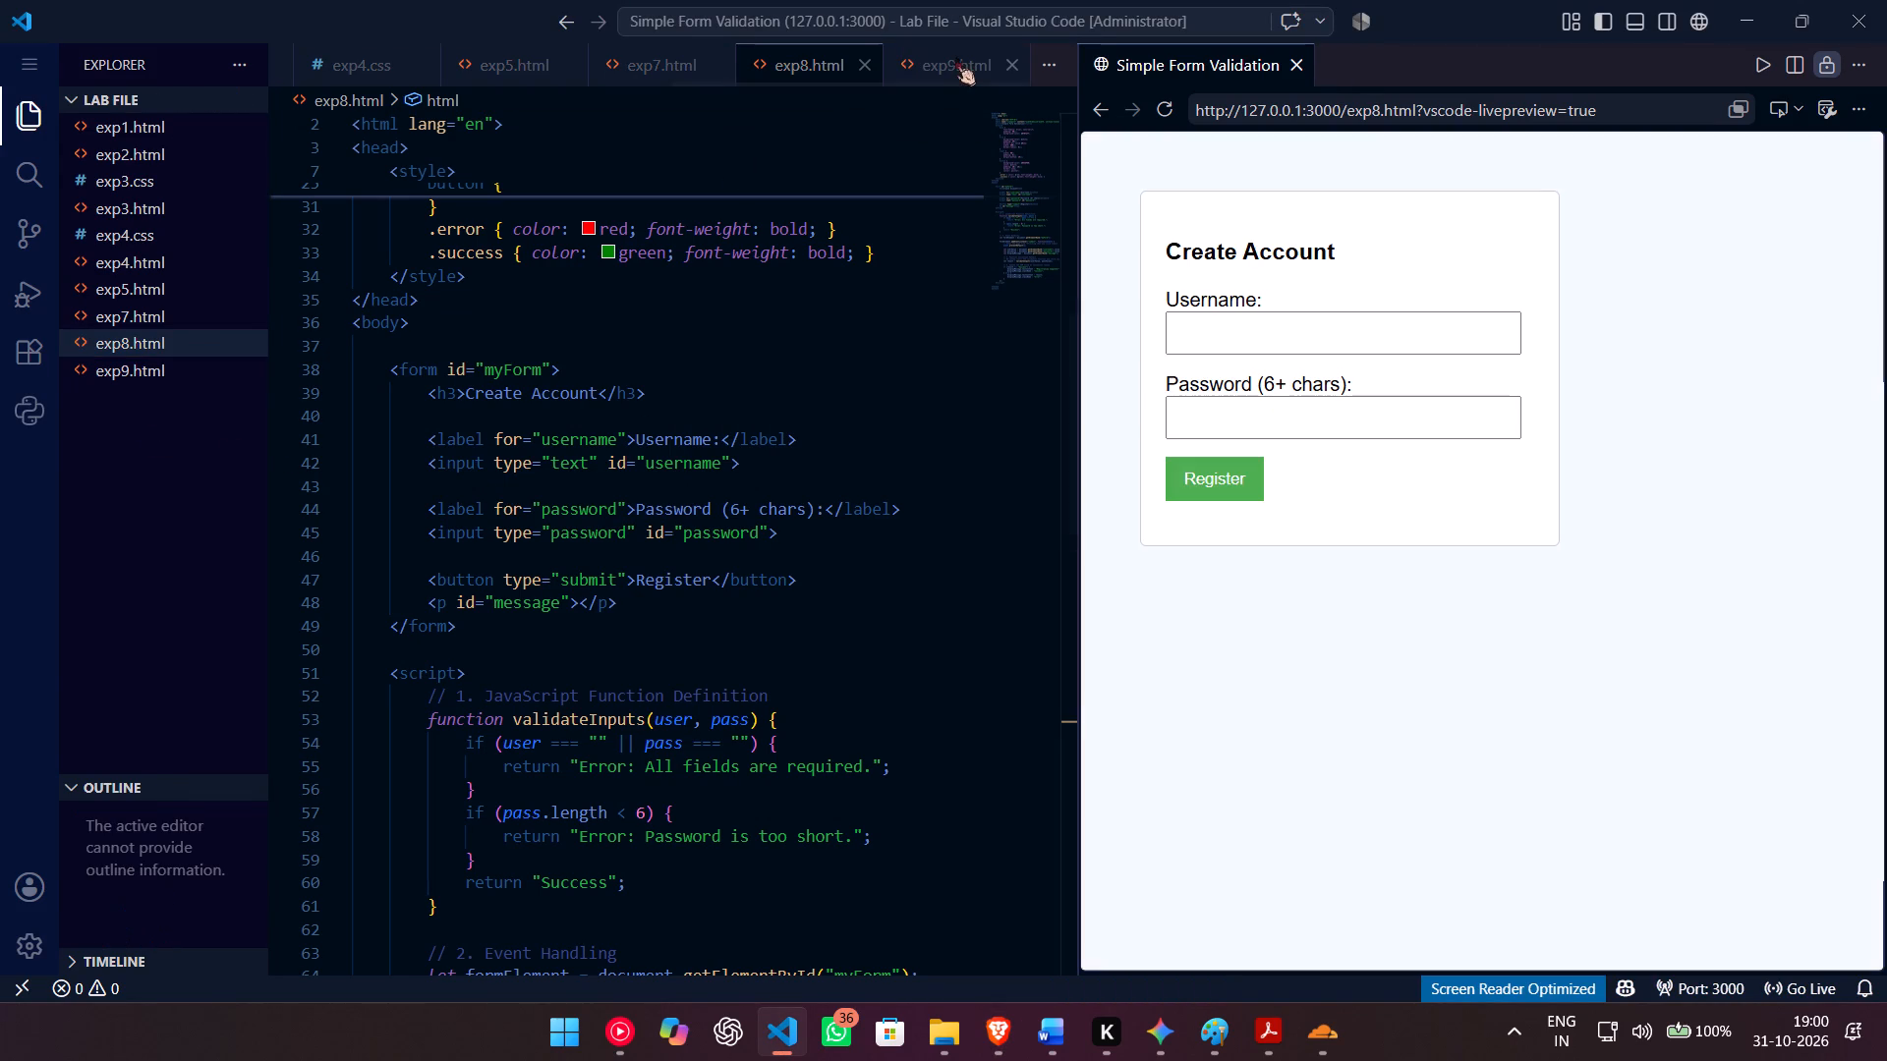
pyautogui.click(151, 337)
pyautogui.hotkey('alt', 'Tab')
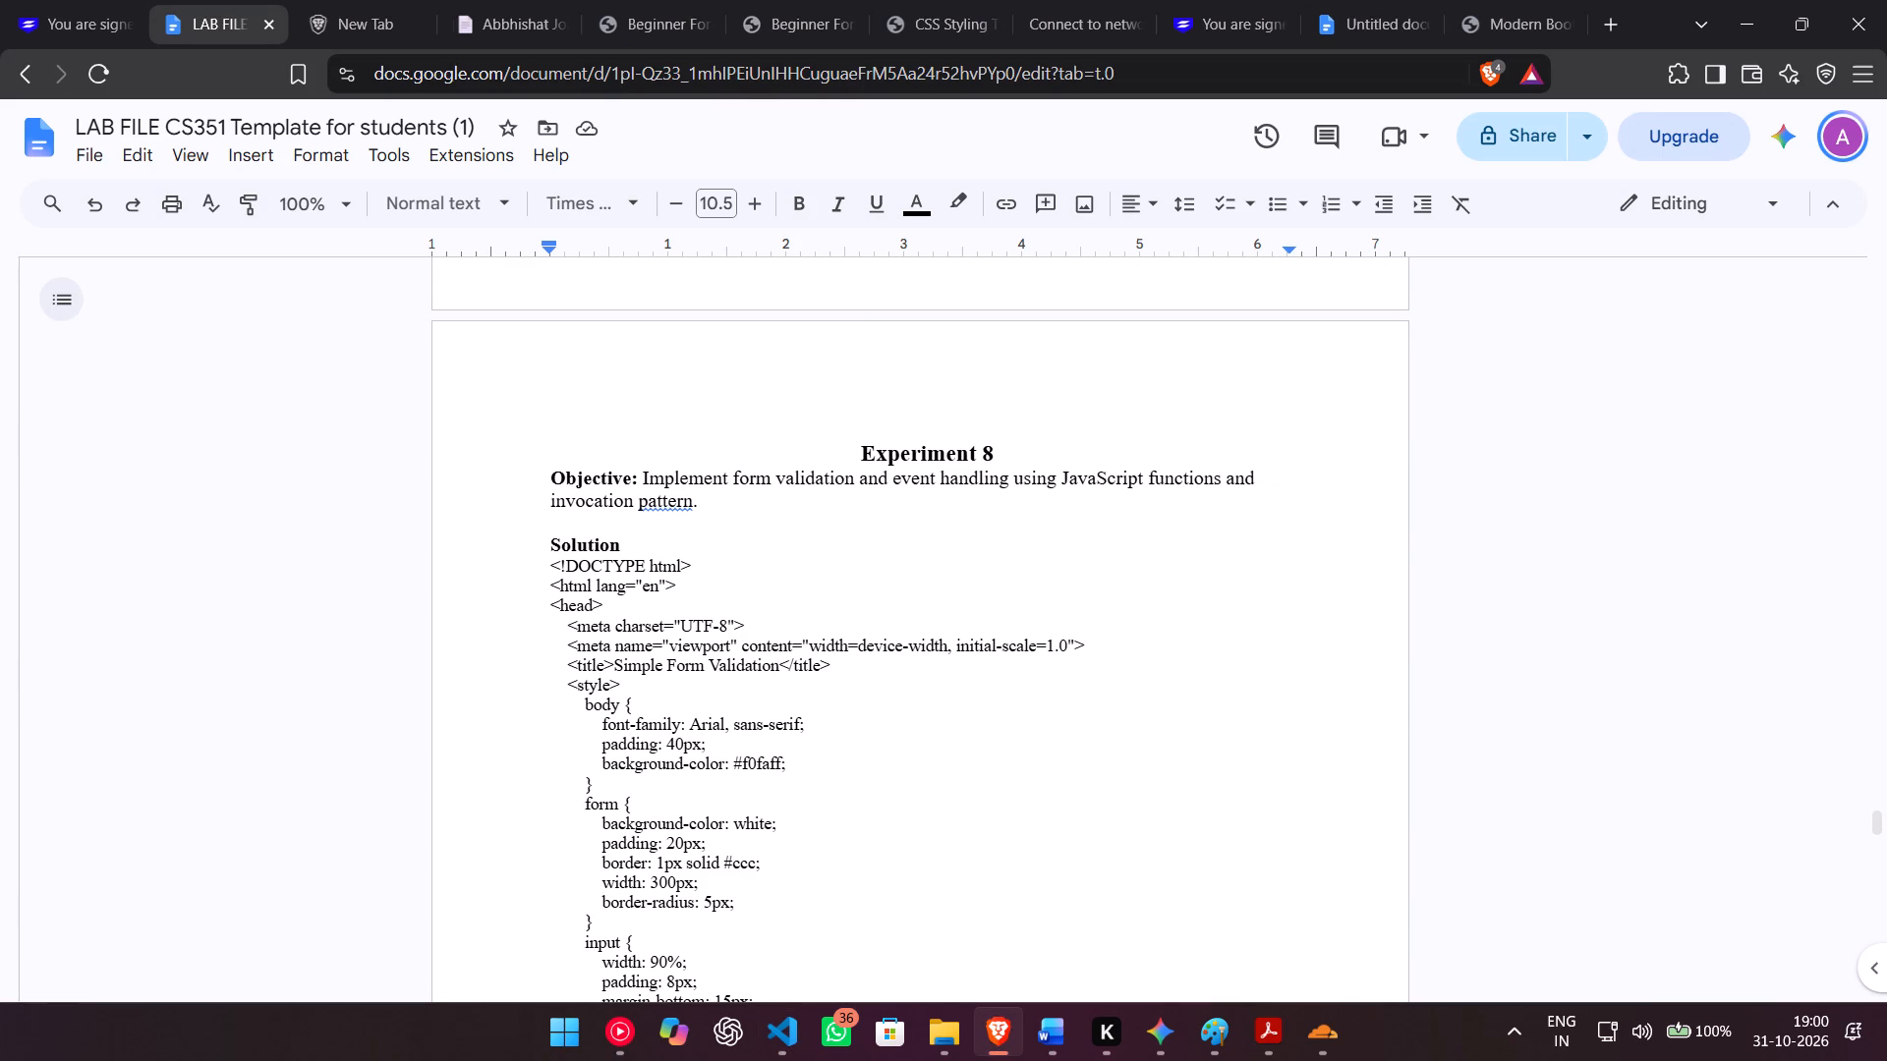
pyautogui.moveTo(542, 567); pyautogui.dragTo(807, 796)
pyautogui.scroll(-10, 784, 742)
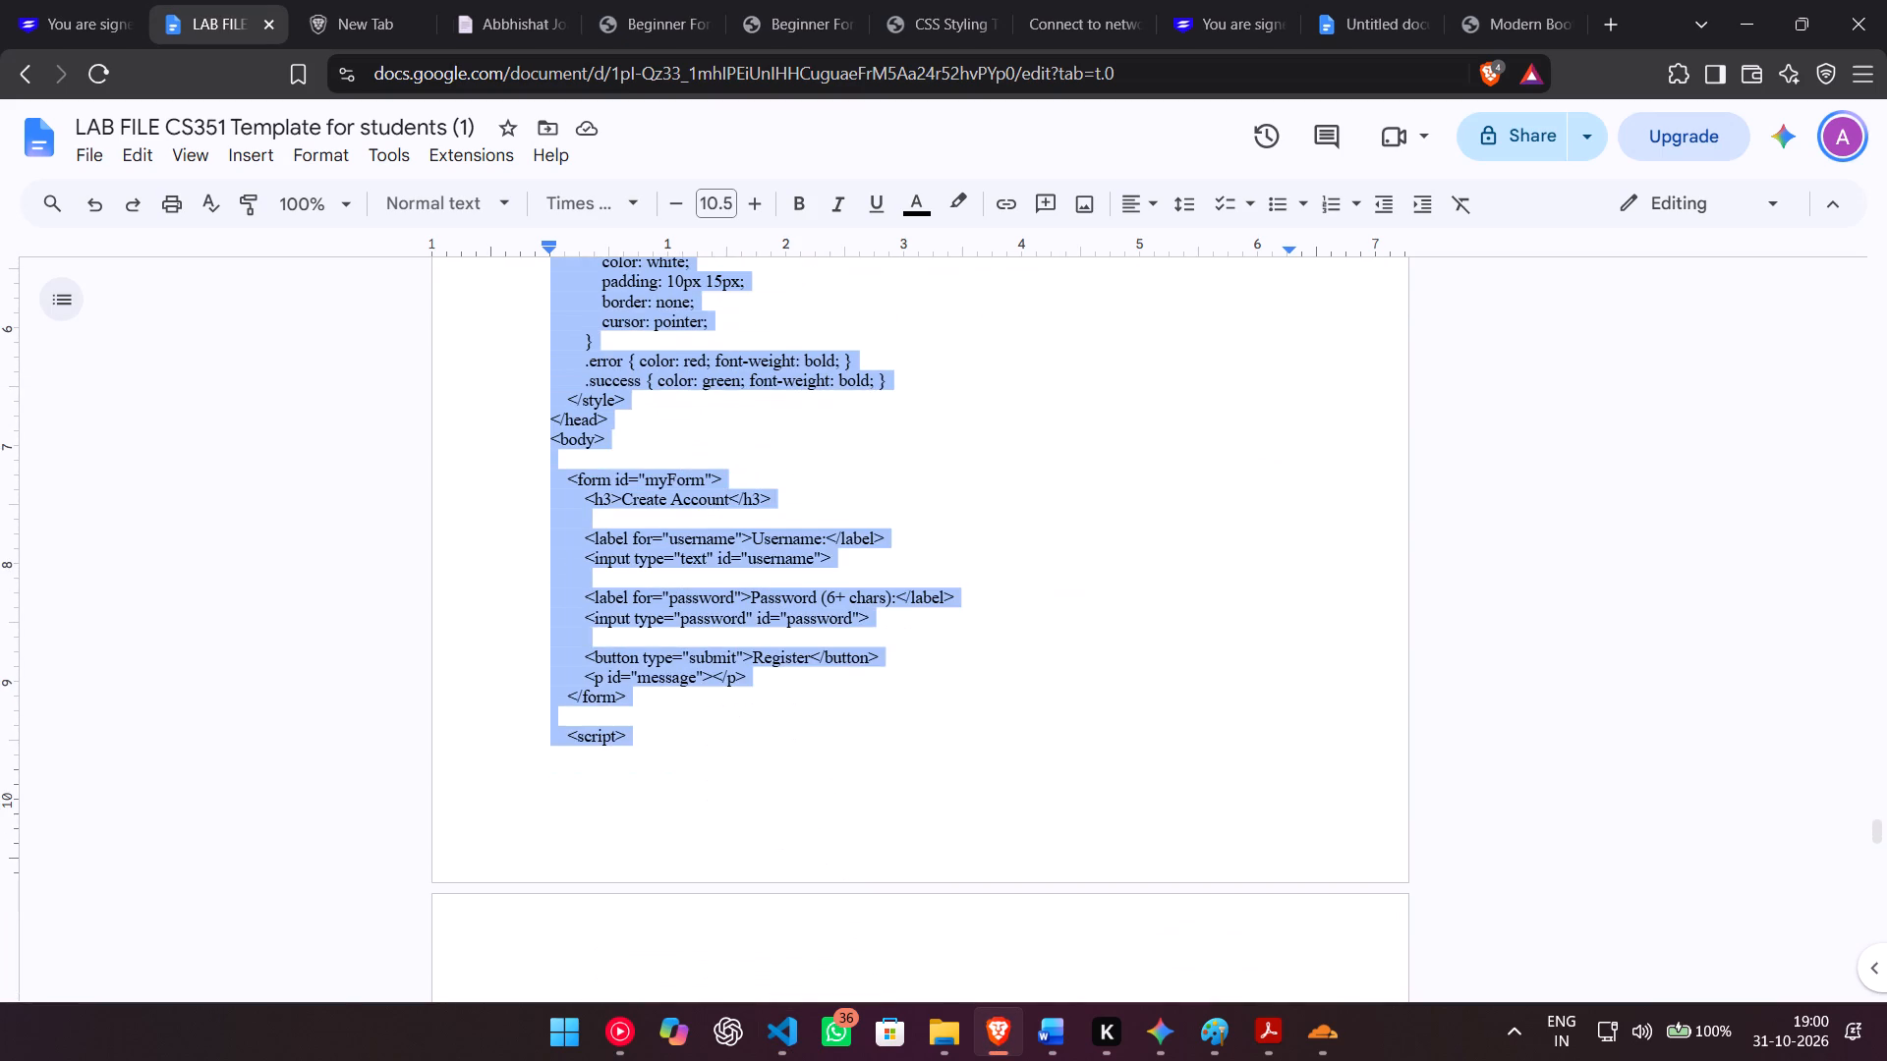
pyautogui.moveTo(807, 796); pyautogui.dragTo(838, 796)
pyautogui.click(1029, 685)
# Copy the complete Experiment 9 solution code, from <!DOCTYPE html> to </html>, in the lab file template.
pyautogui.scroll(-20, 1033, 685)
pyautogui.scroll(-6, 1033, 685)
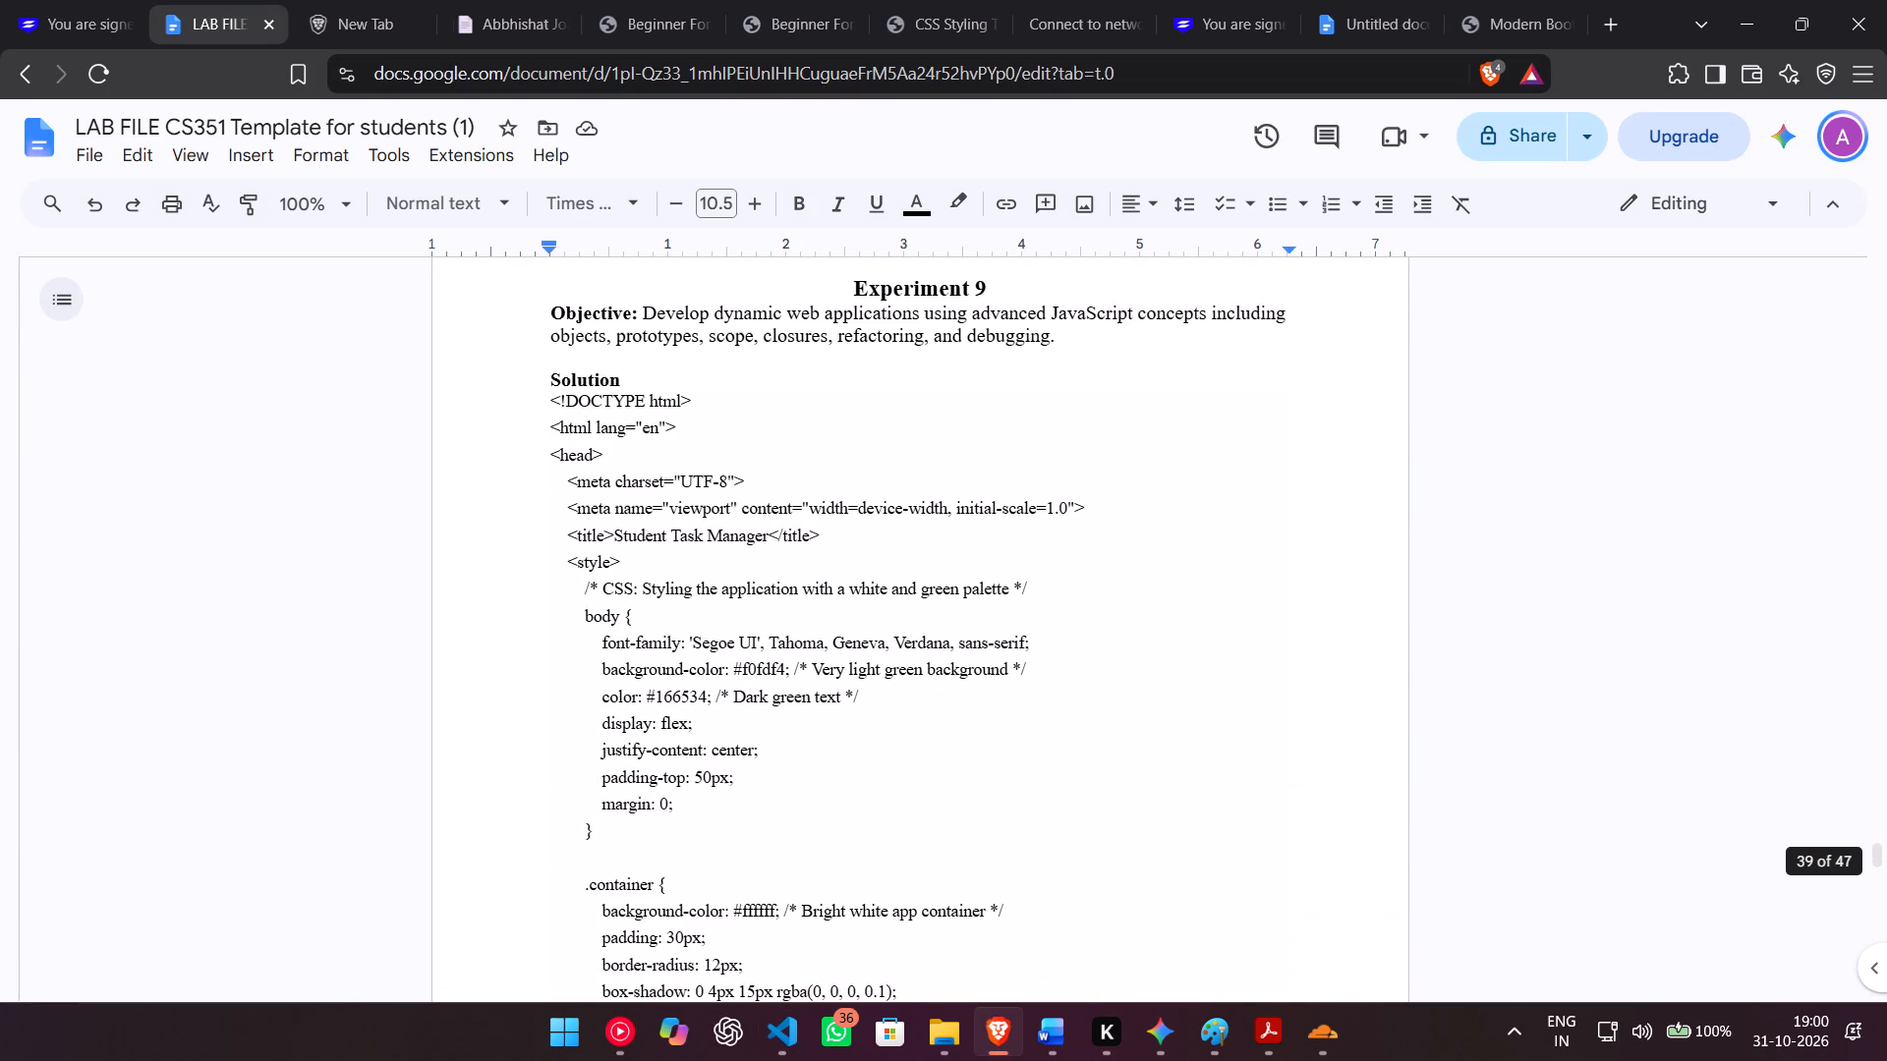
pyautogui.moveTo(542, 406); pyautogui.dragTo(701, 459)
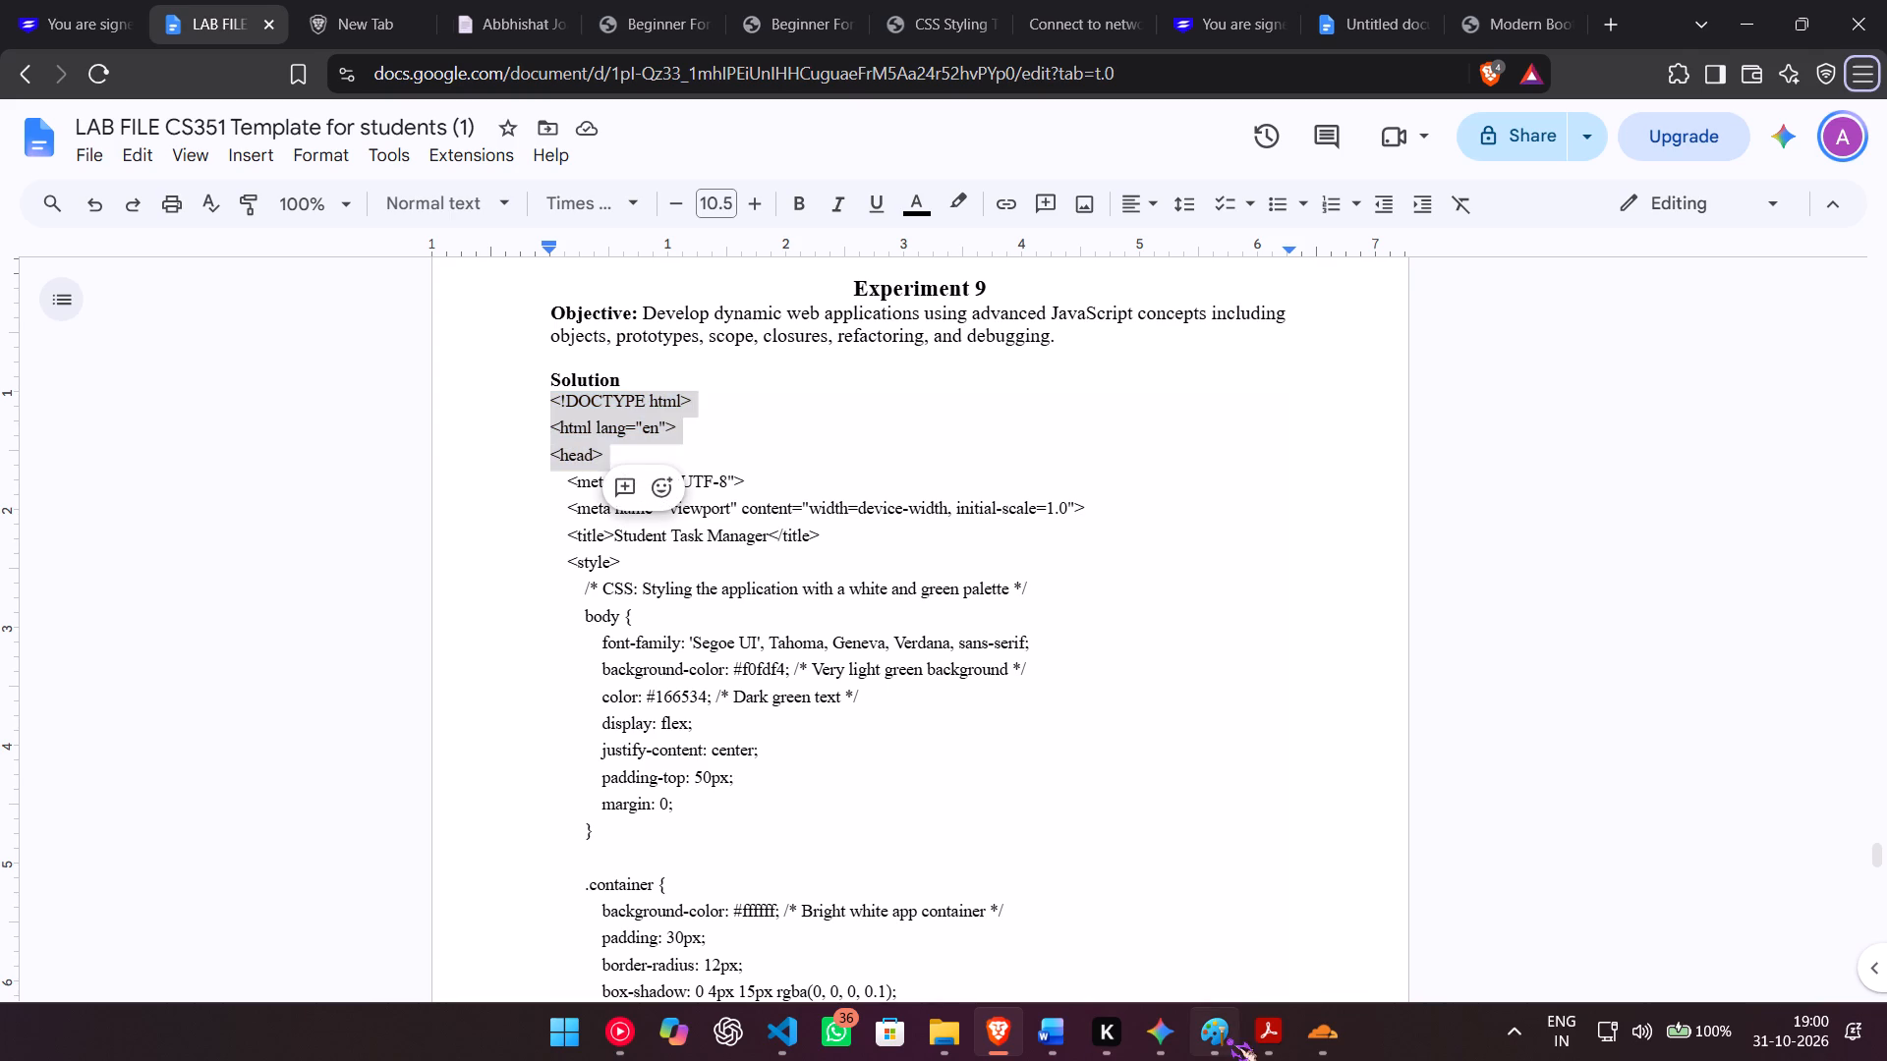
pyautogui.click(547, 400)
pyautogui.moveTo(547, 400); pyautogui.dragTo(1017, 863)
pyautogui.scroll(-20, 876, 637)
pyautogui.scroll(-2, 876, 637)
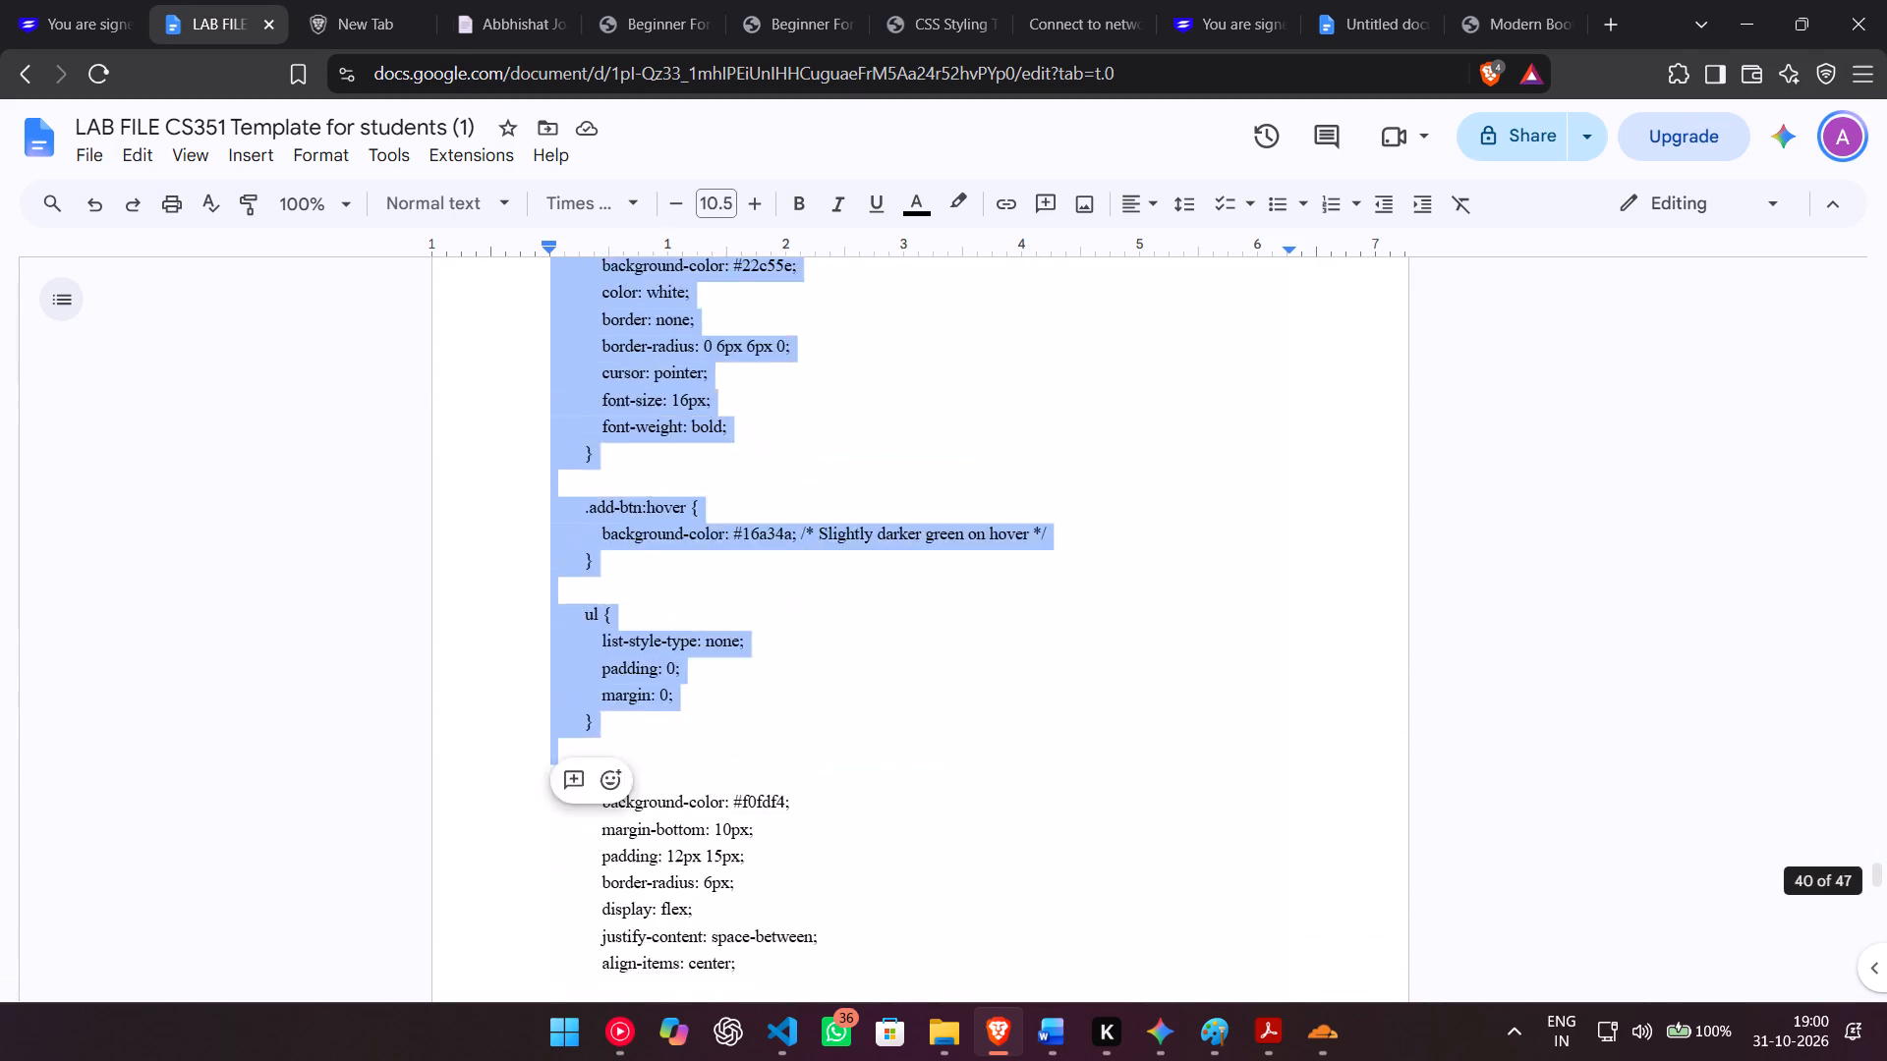
pyautogui.moveTo(1017, 863); pyautogui.dragTo(947, 844)
pyautogui.scroll(-20, 1017, 863)
pyautogui.scroll(-13, 1017, 863)
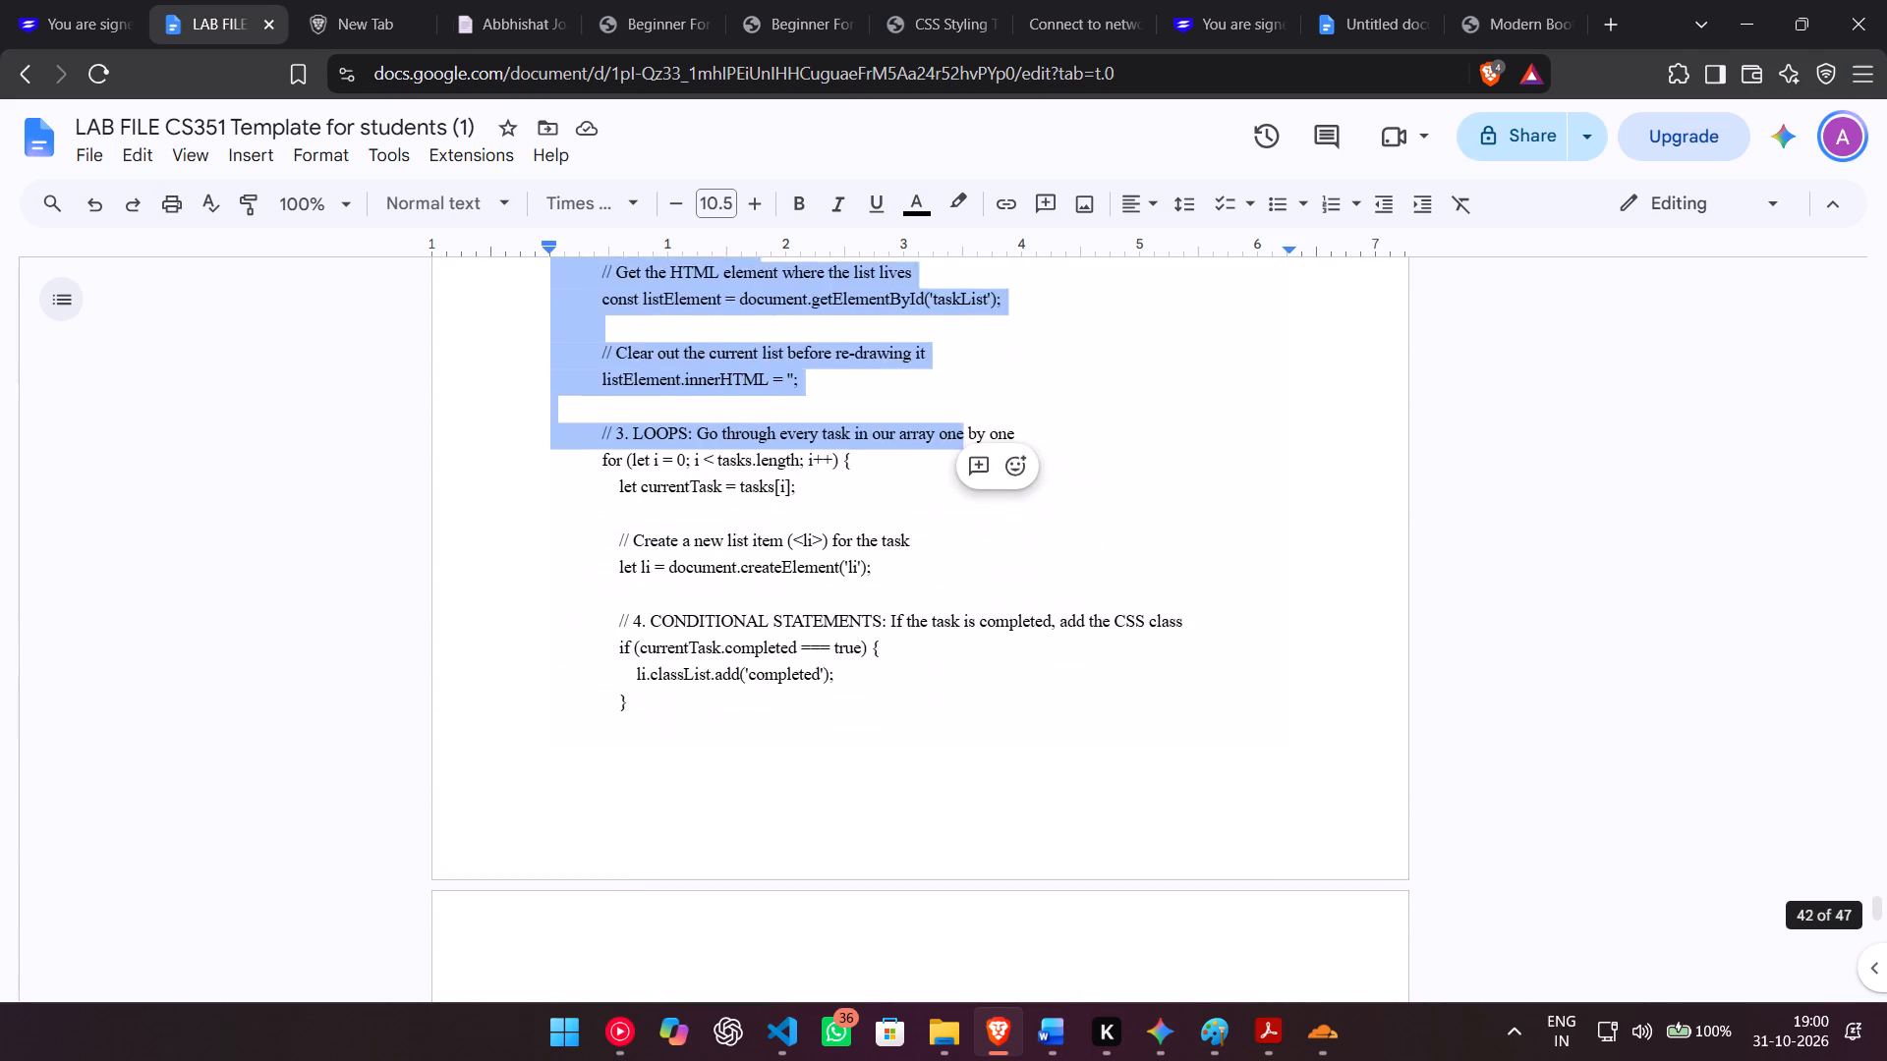
pyautogui.moveTo(947, 844); pyautogui.dragTo(878, 846)
pyautogui.scroll(-20, 947, 844)
pyautogui.scroll(-13, 947, 844)
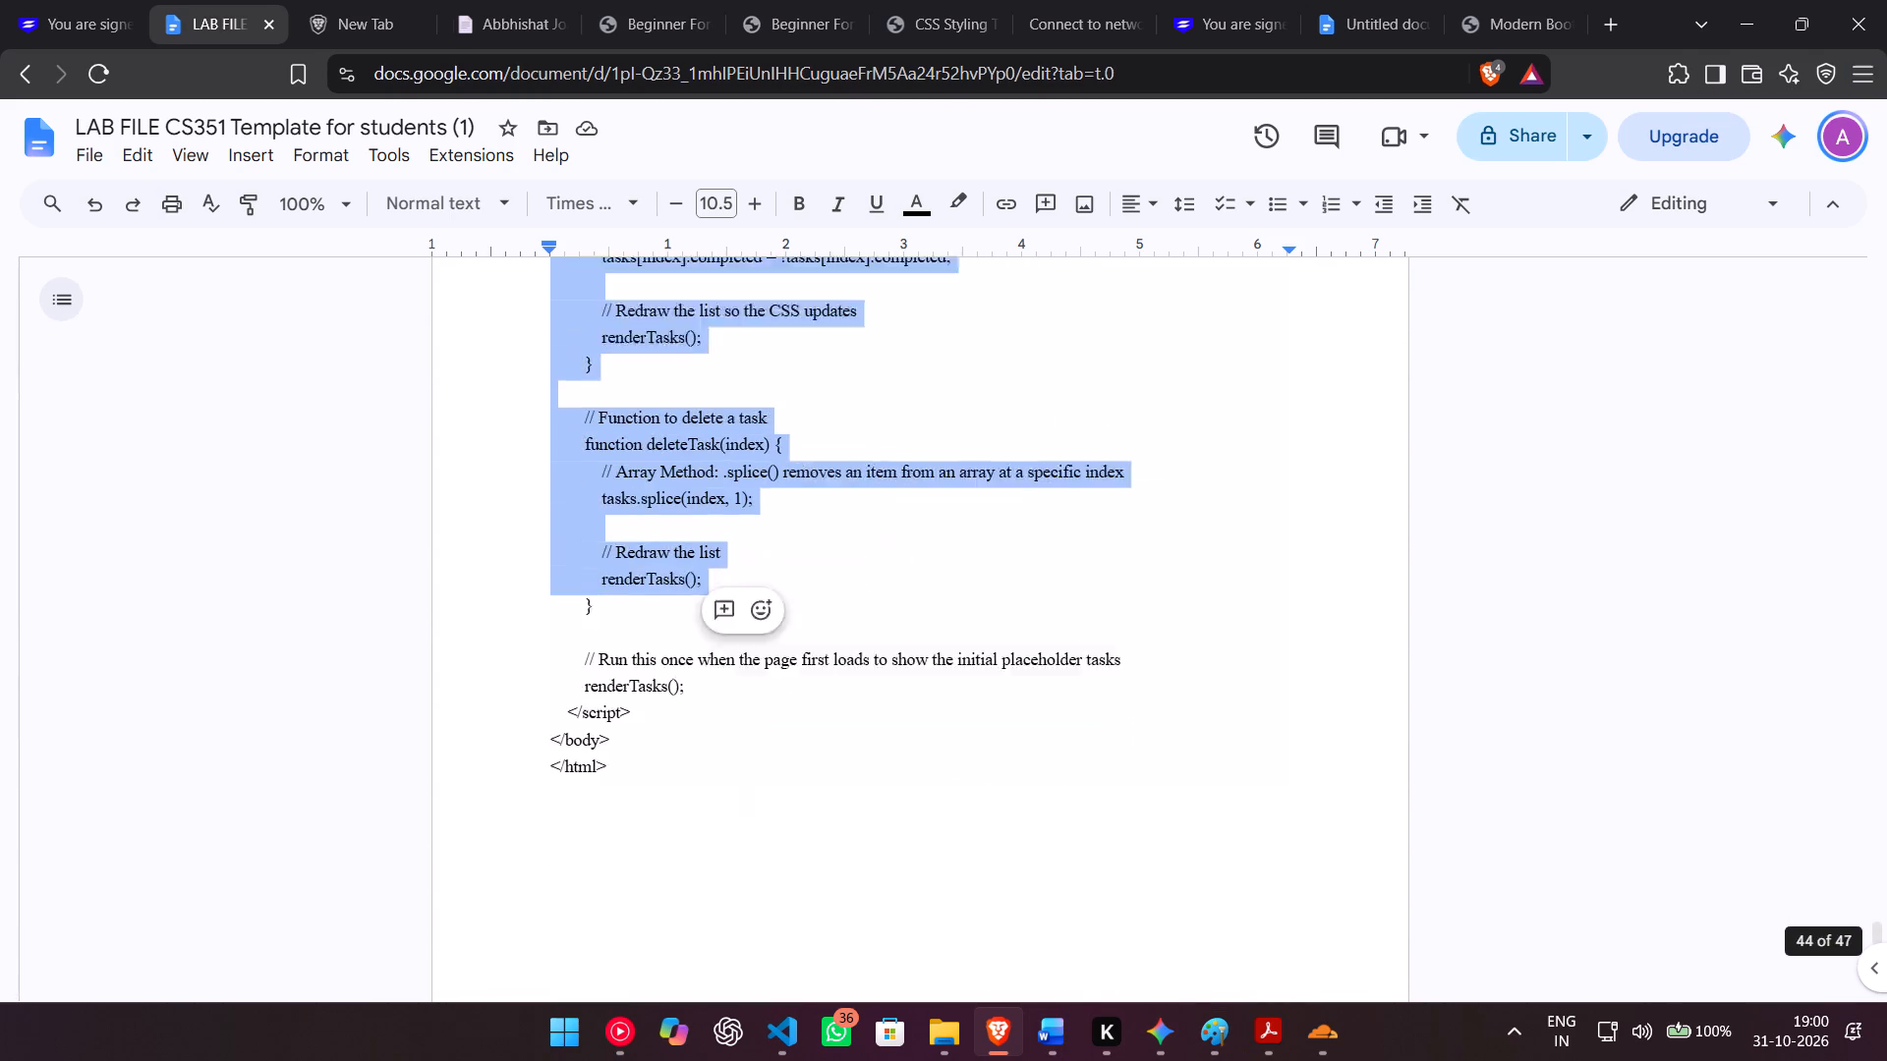
pyautogui.scroll(-9, 878, 846)
pyautogui.moveTo(878, 846); pyautogui.dragTo(658, 467)
pyautogui.scroll(6, 819, 781)
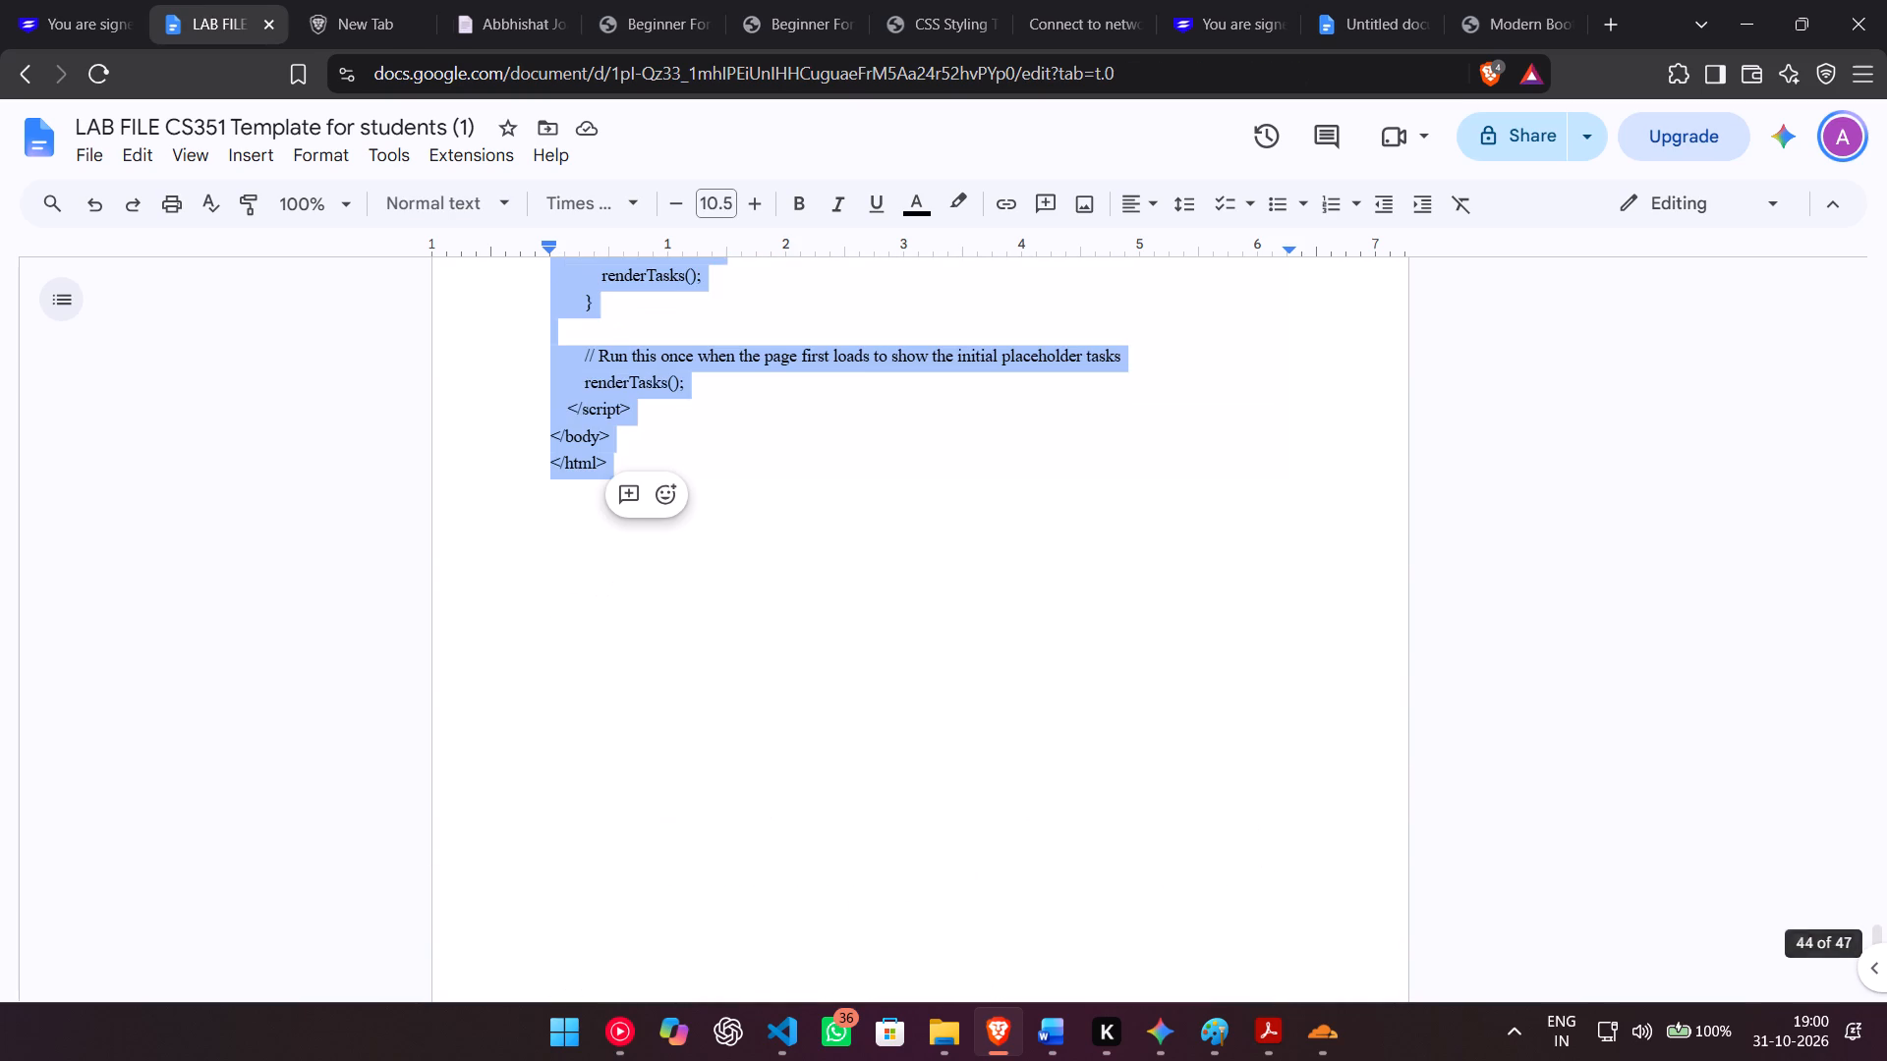
pyautogui.hotkey('ctrl', 'c')
# Paste the Experiment 9 code into exp9.html in Visual Studio Code and open its live preview.
pyautogui.hotkey('alt', 'Tab')
pyautogui.click(153, 373)
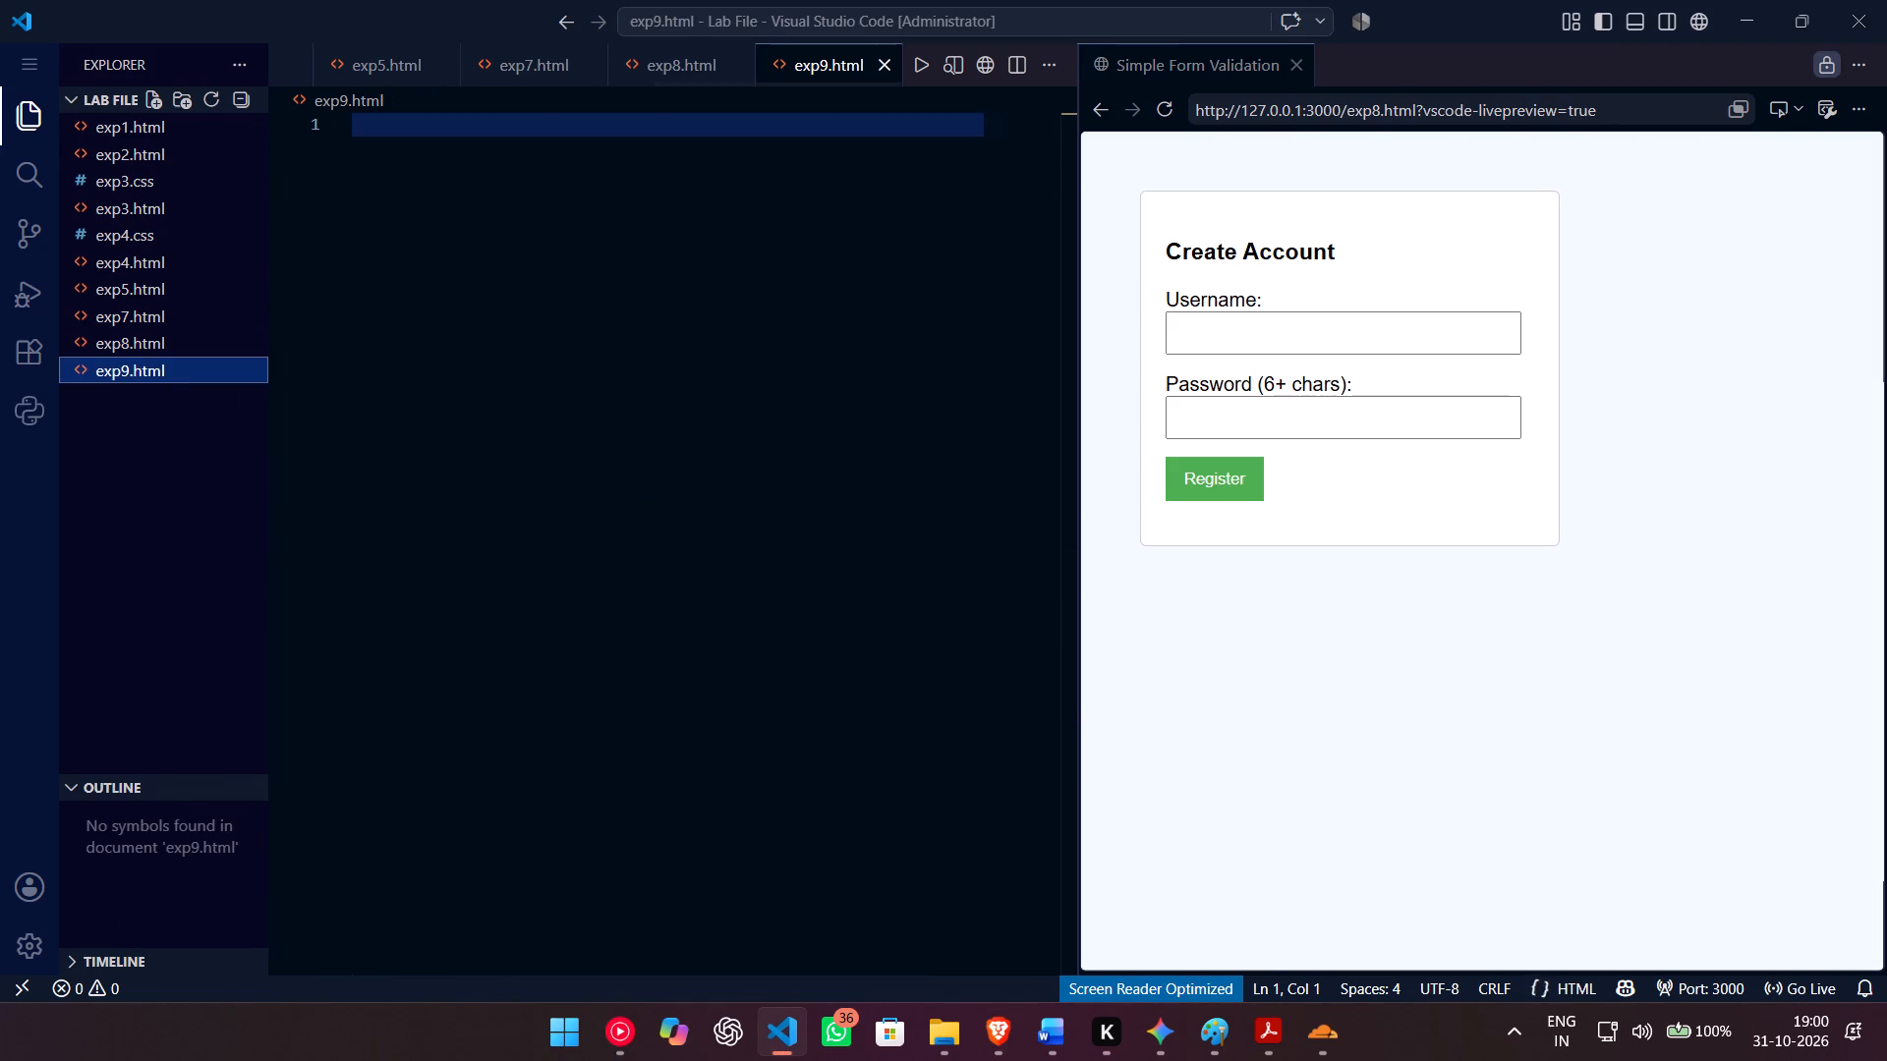
pyautogui.click(604, 246)
pyautogui.hotkey('ctrl', 'v')
pyautogui.click(954, 54)
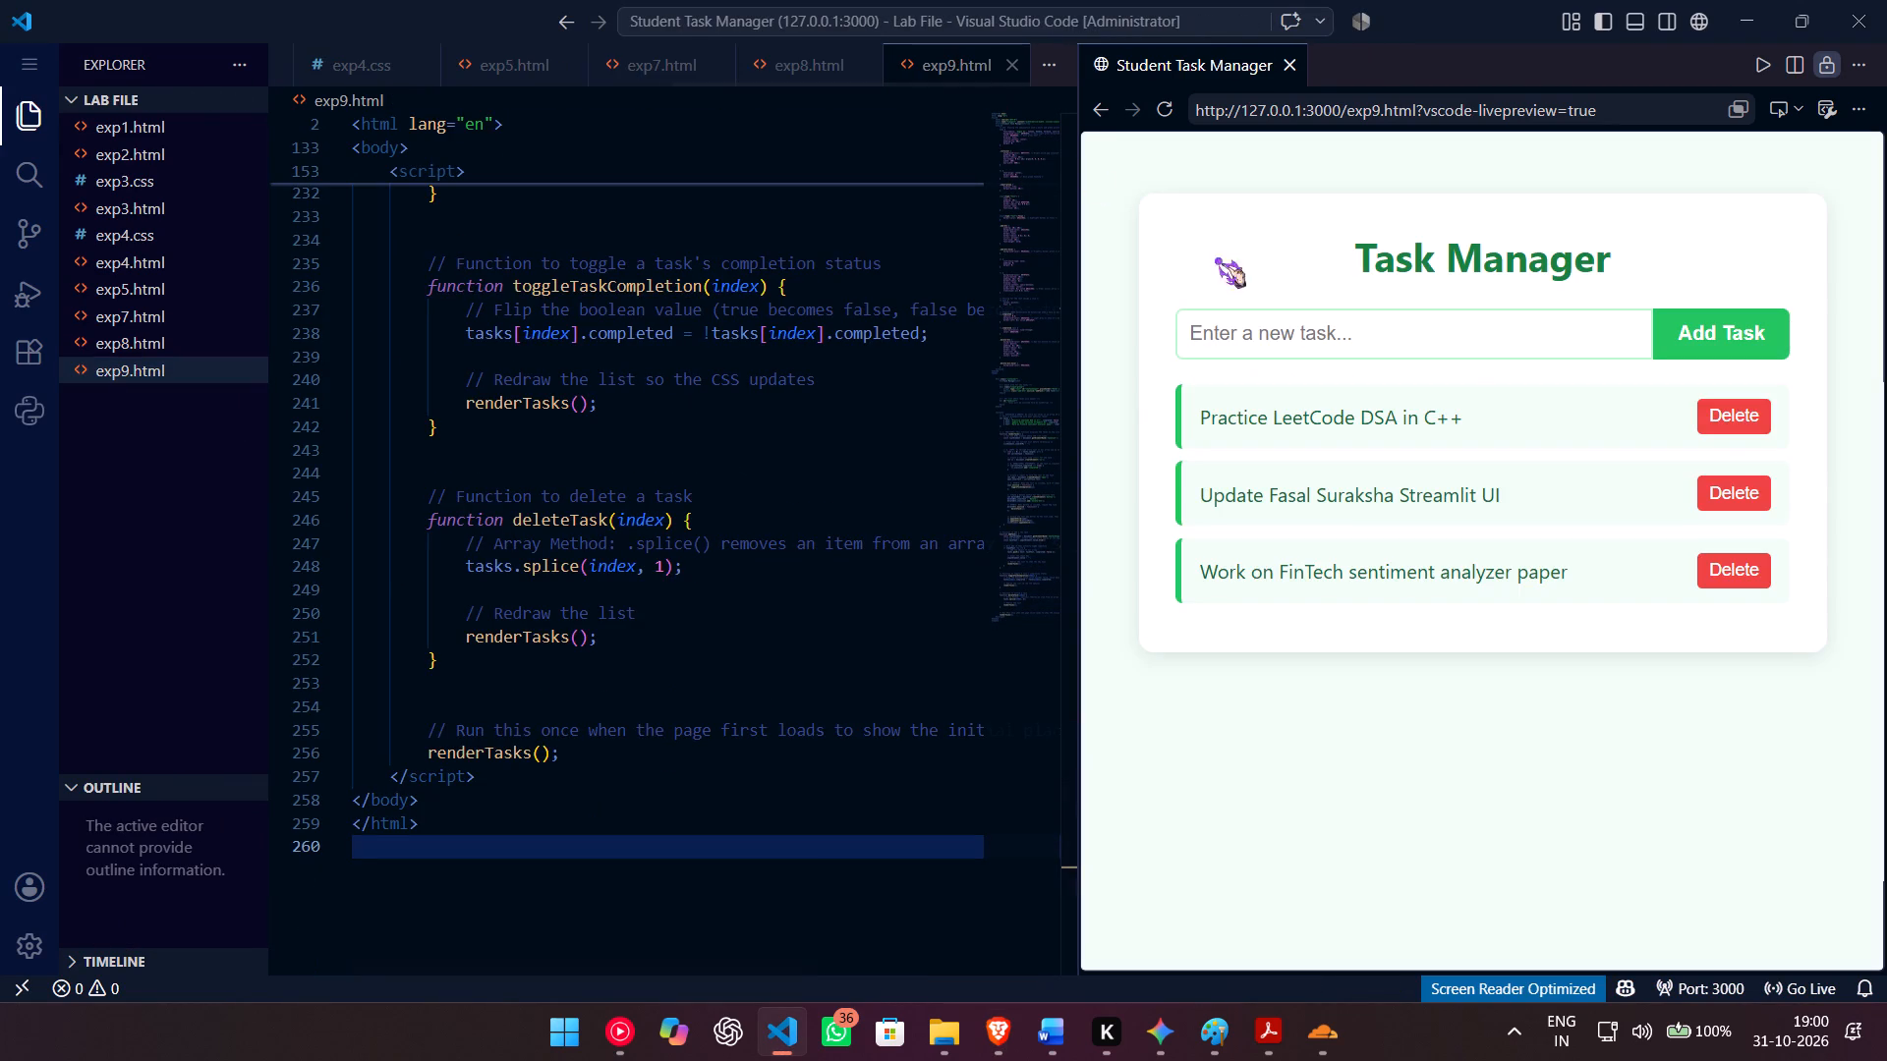
# Review the Experiment 9 objective and the start of its solution in the lab file template.
pyautogui.click(1456, 323)
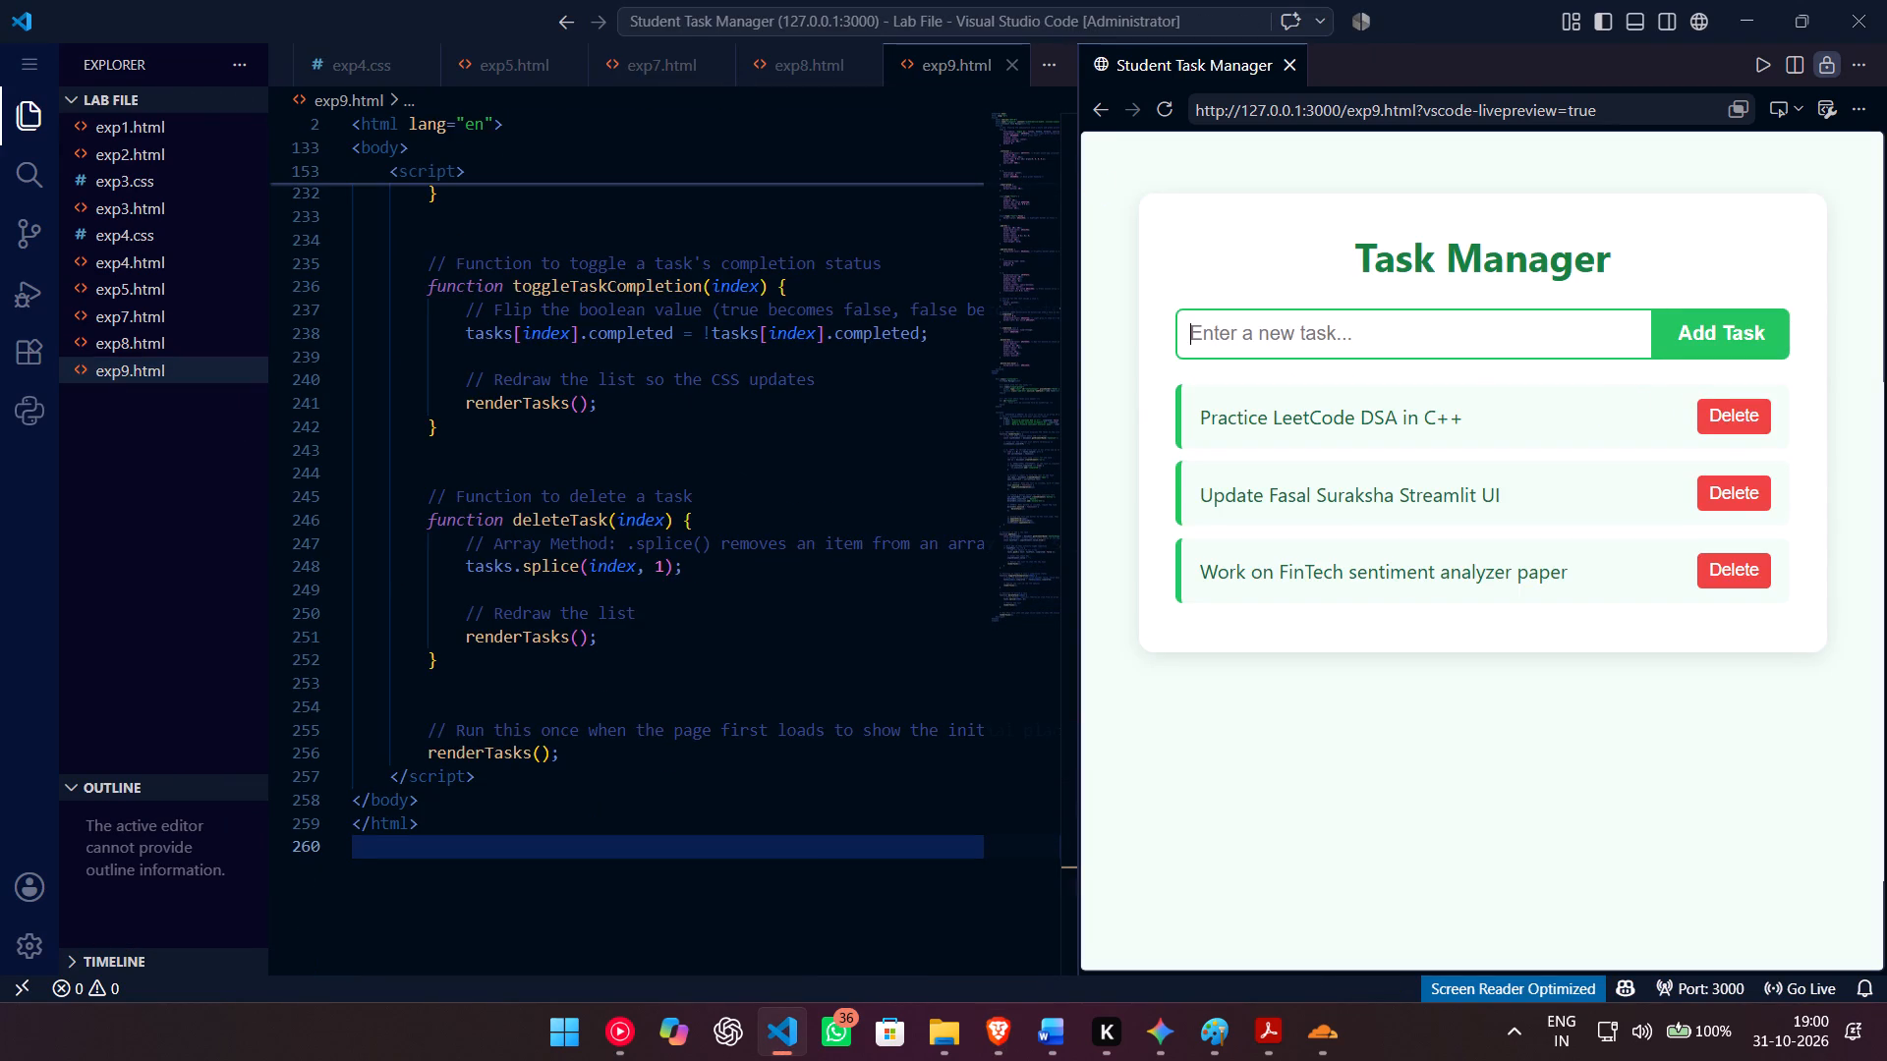
pyautogui.hotkey('alt', 'Tab')
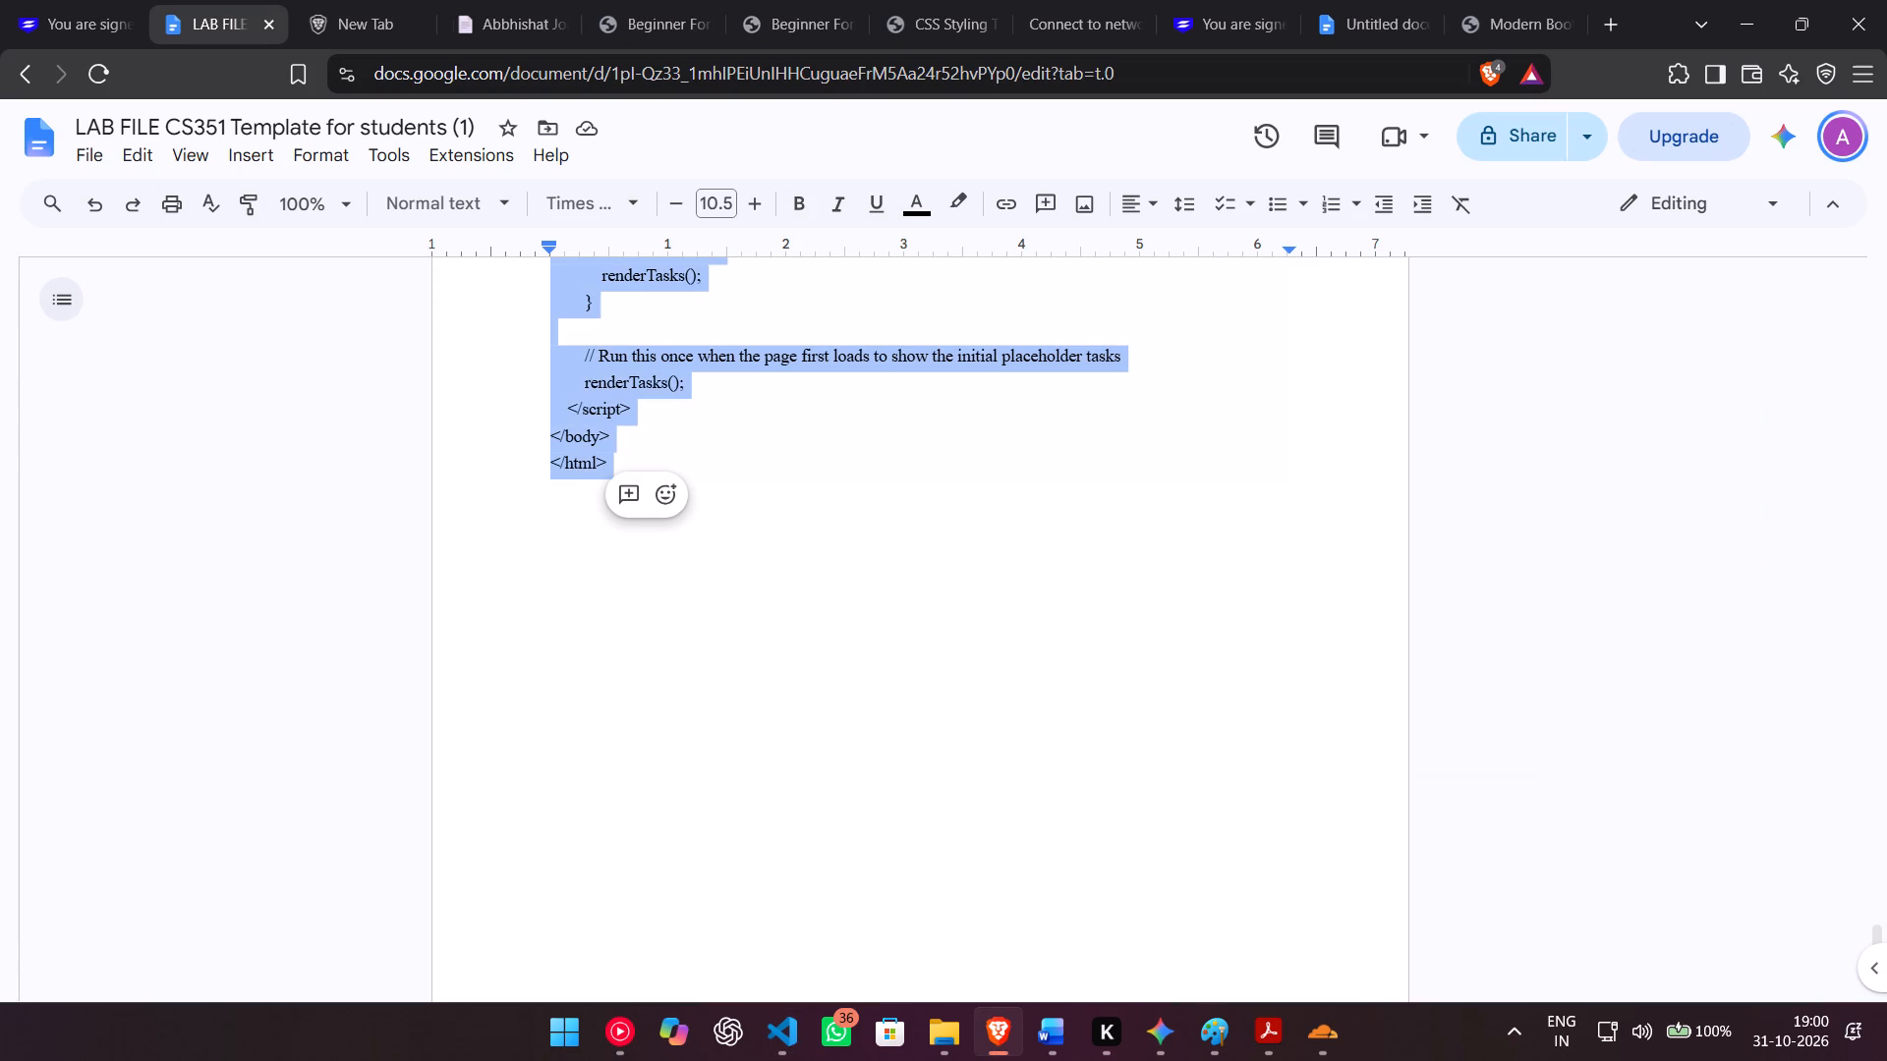
pyautogui.moveTo(1363, 635); pyautogui.dragTo(1353, 636)
pyautogui.scroll(20, 1353, 636)
pyautogui.scroll(20, 1353, 636)
pyautogui.scroll(9, 1353, 636)
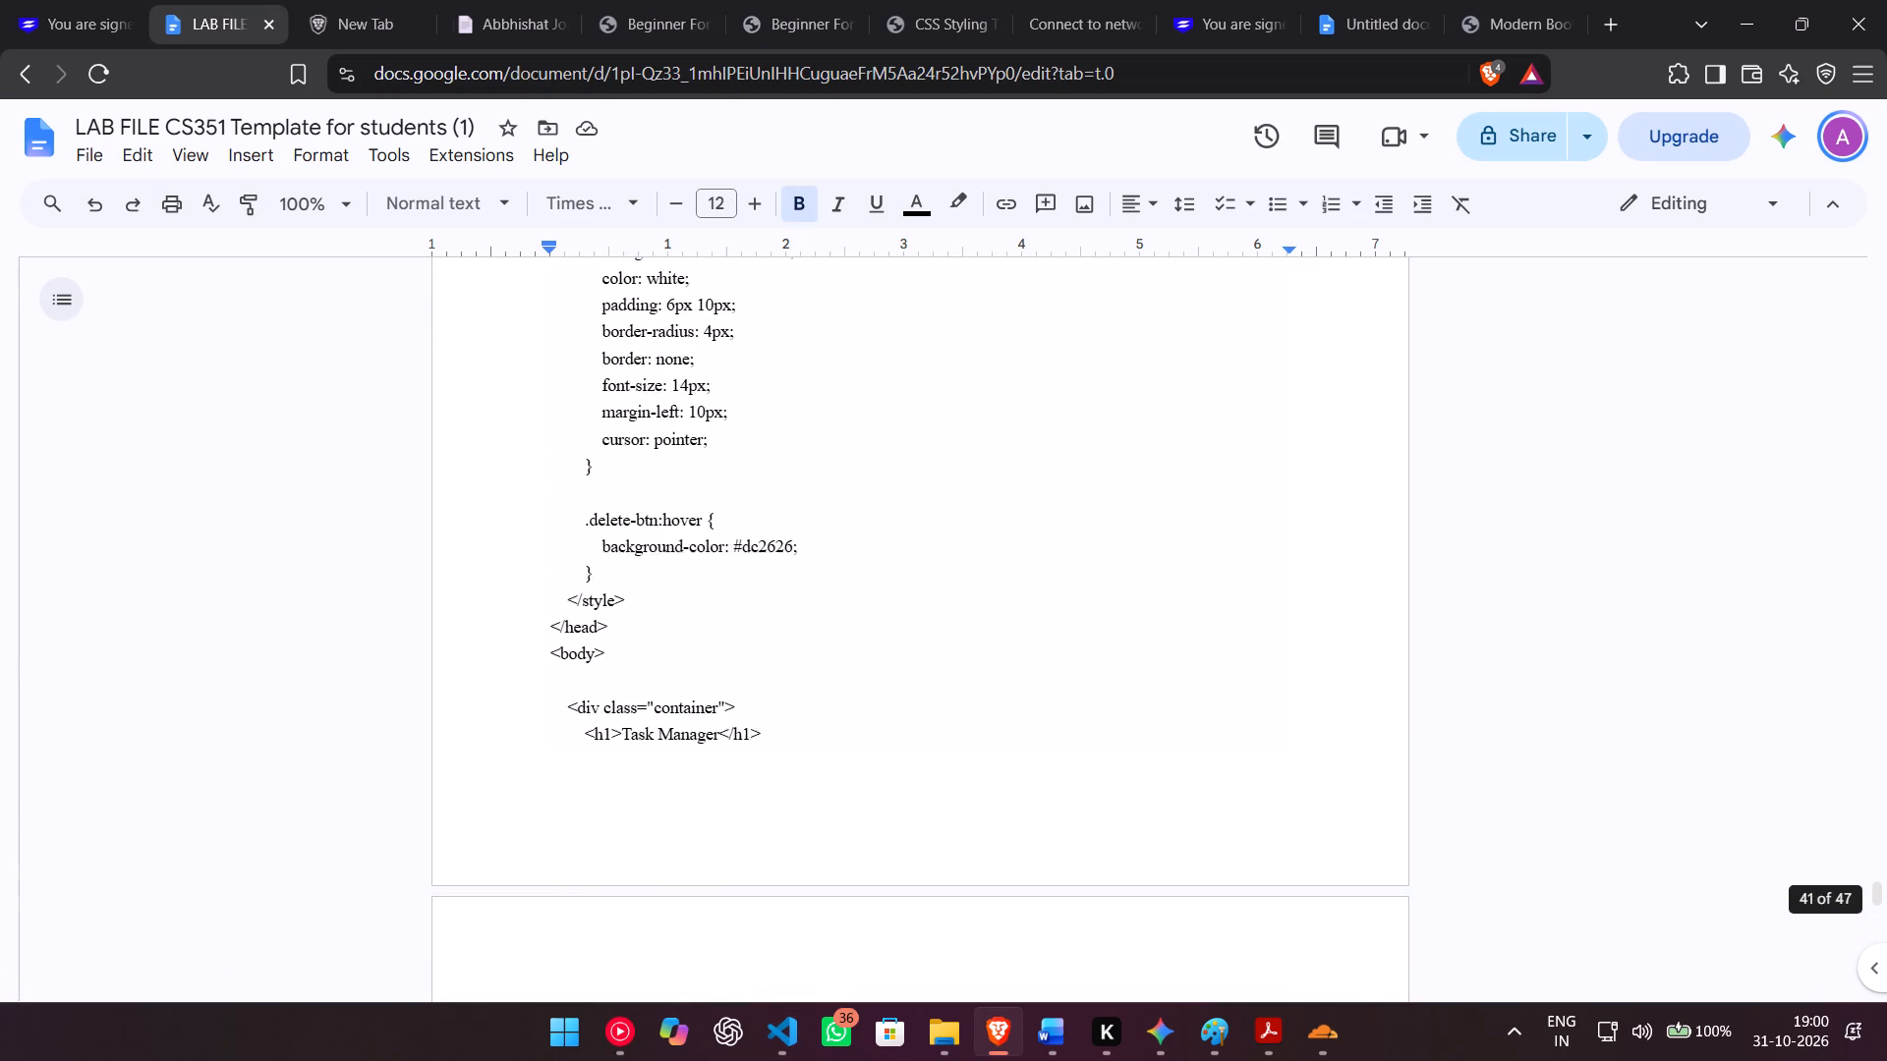
pyautogui.scroll(20, 1352, 636)
pyautogui.scroll(20, 1352, 636)
pyautogui.scroll(13, 1352, 636)
pyautogui.scroll(-3, 1386, 625)
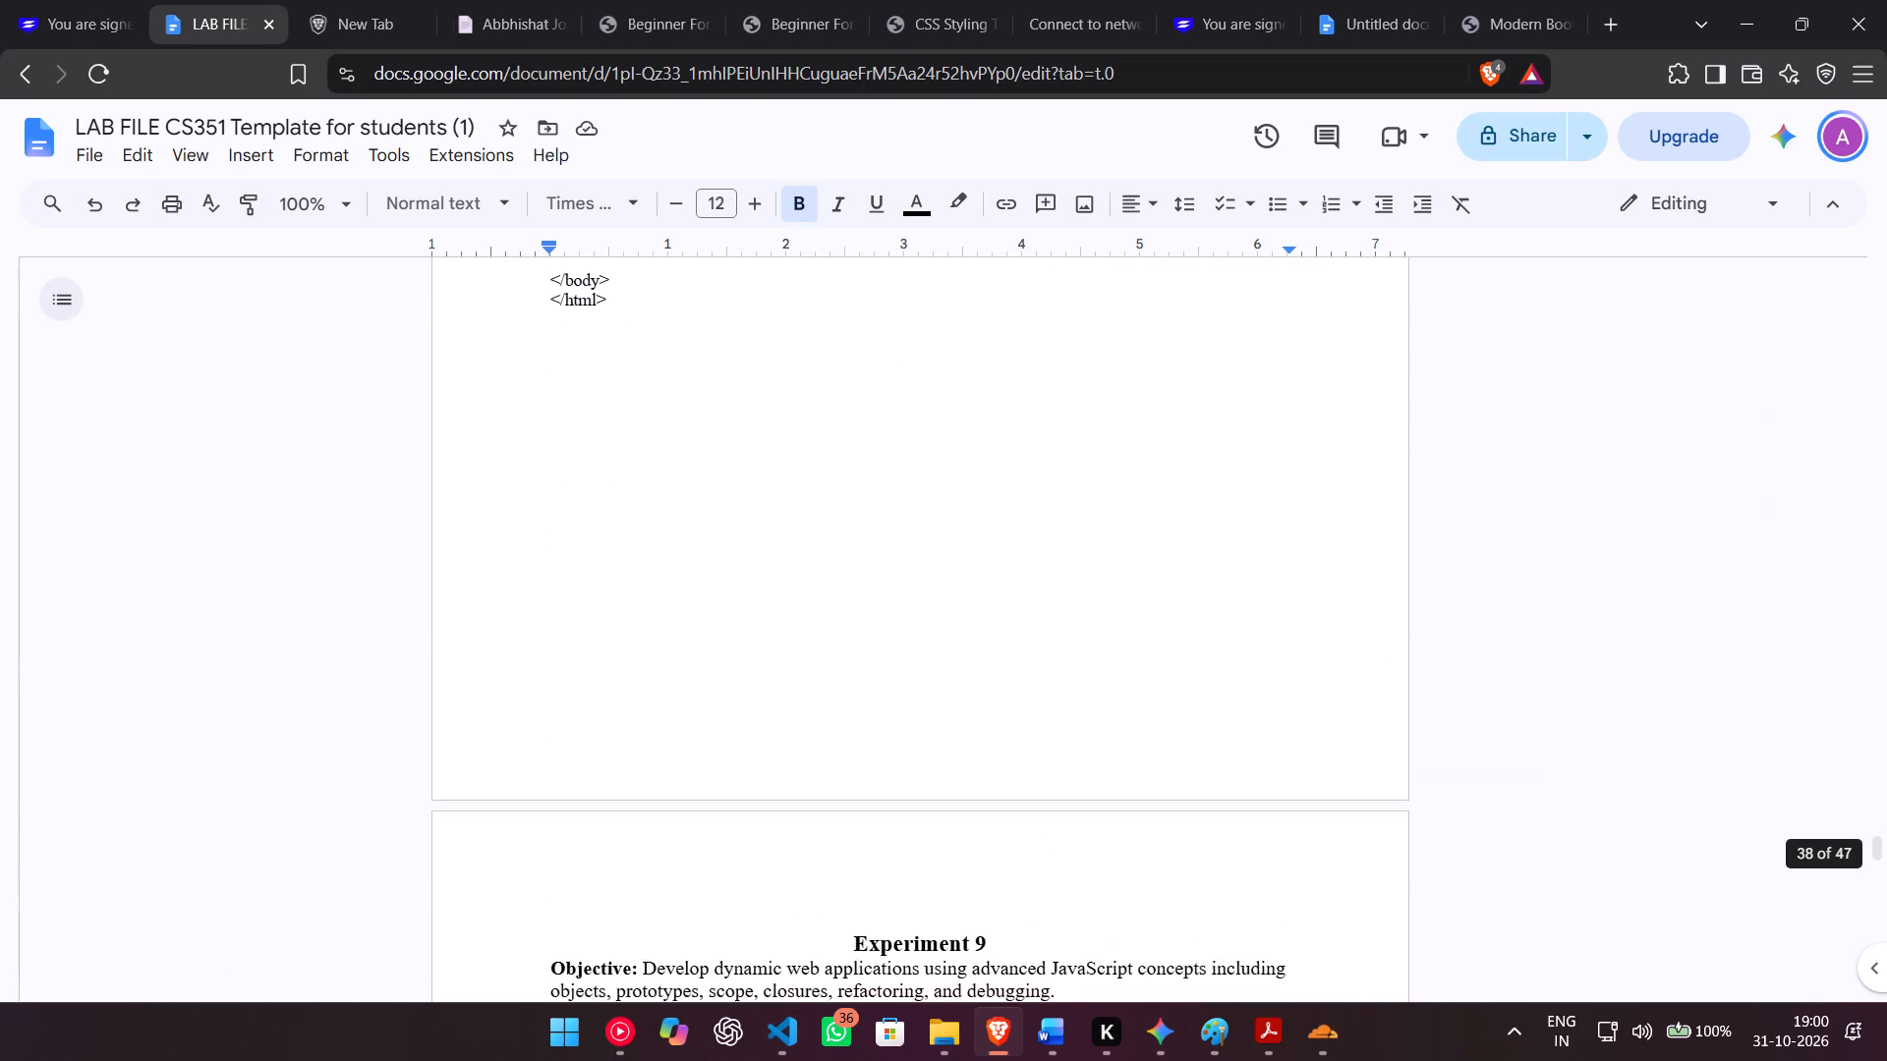
pyautogui.scroll(-2, 1386, 625)
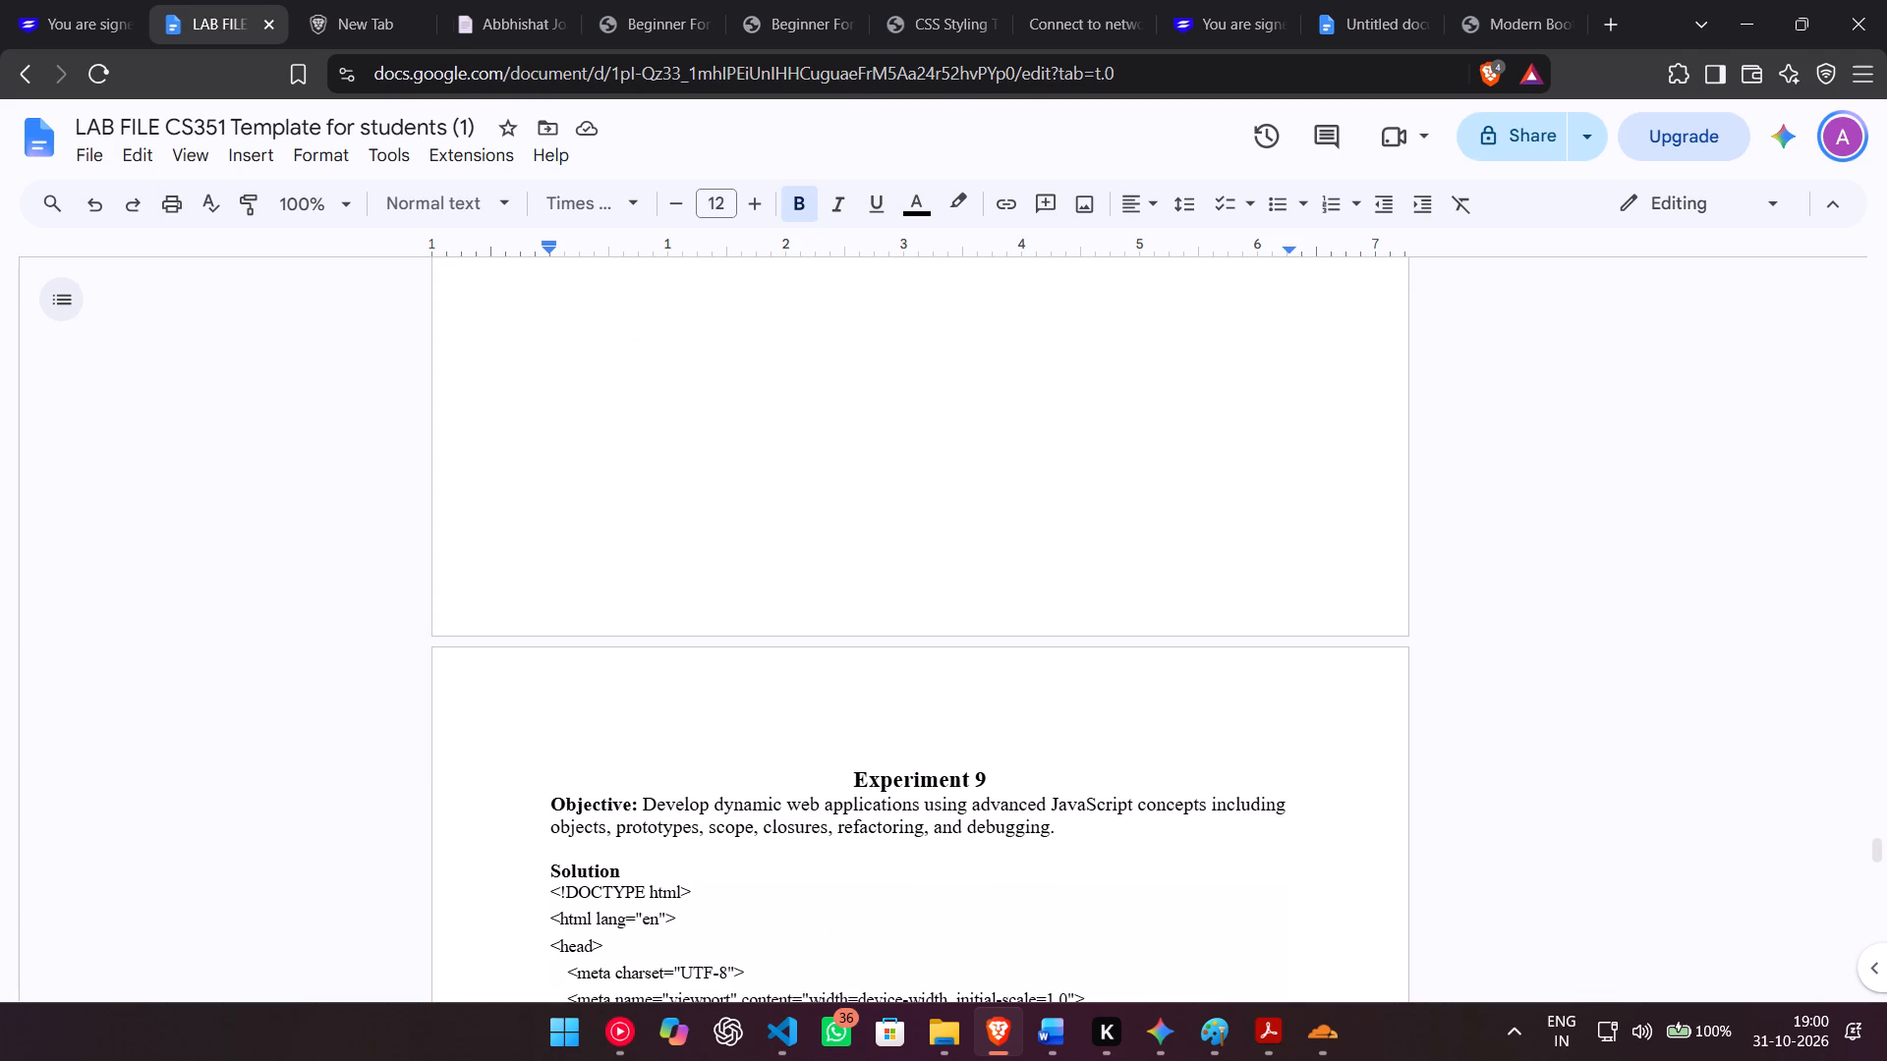
pyautogui.scroll(-3, 1351, 804)
pyautogui.hotkey('alt', 'Tab')
pyautogui.hotkey('alt', 'Tab')
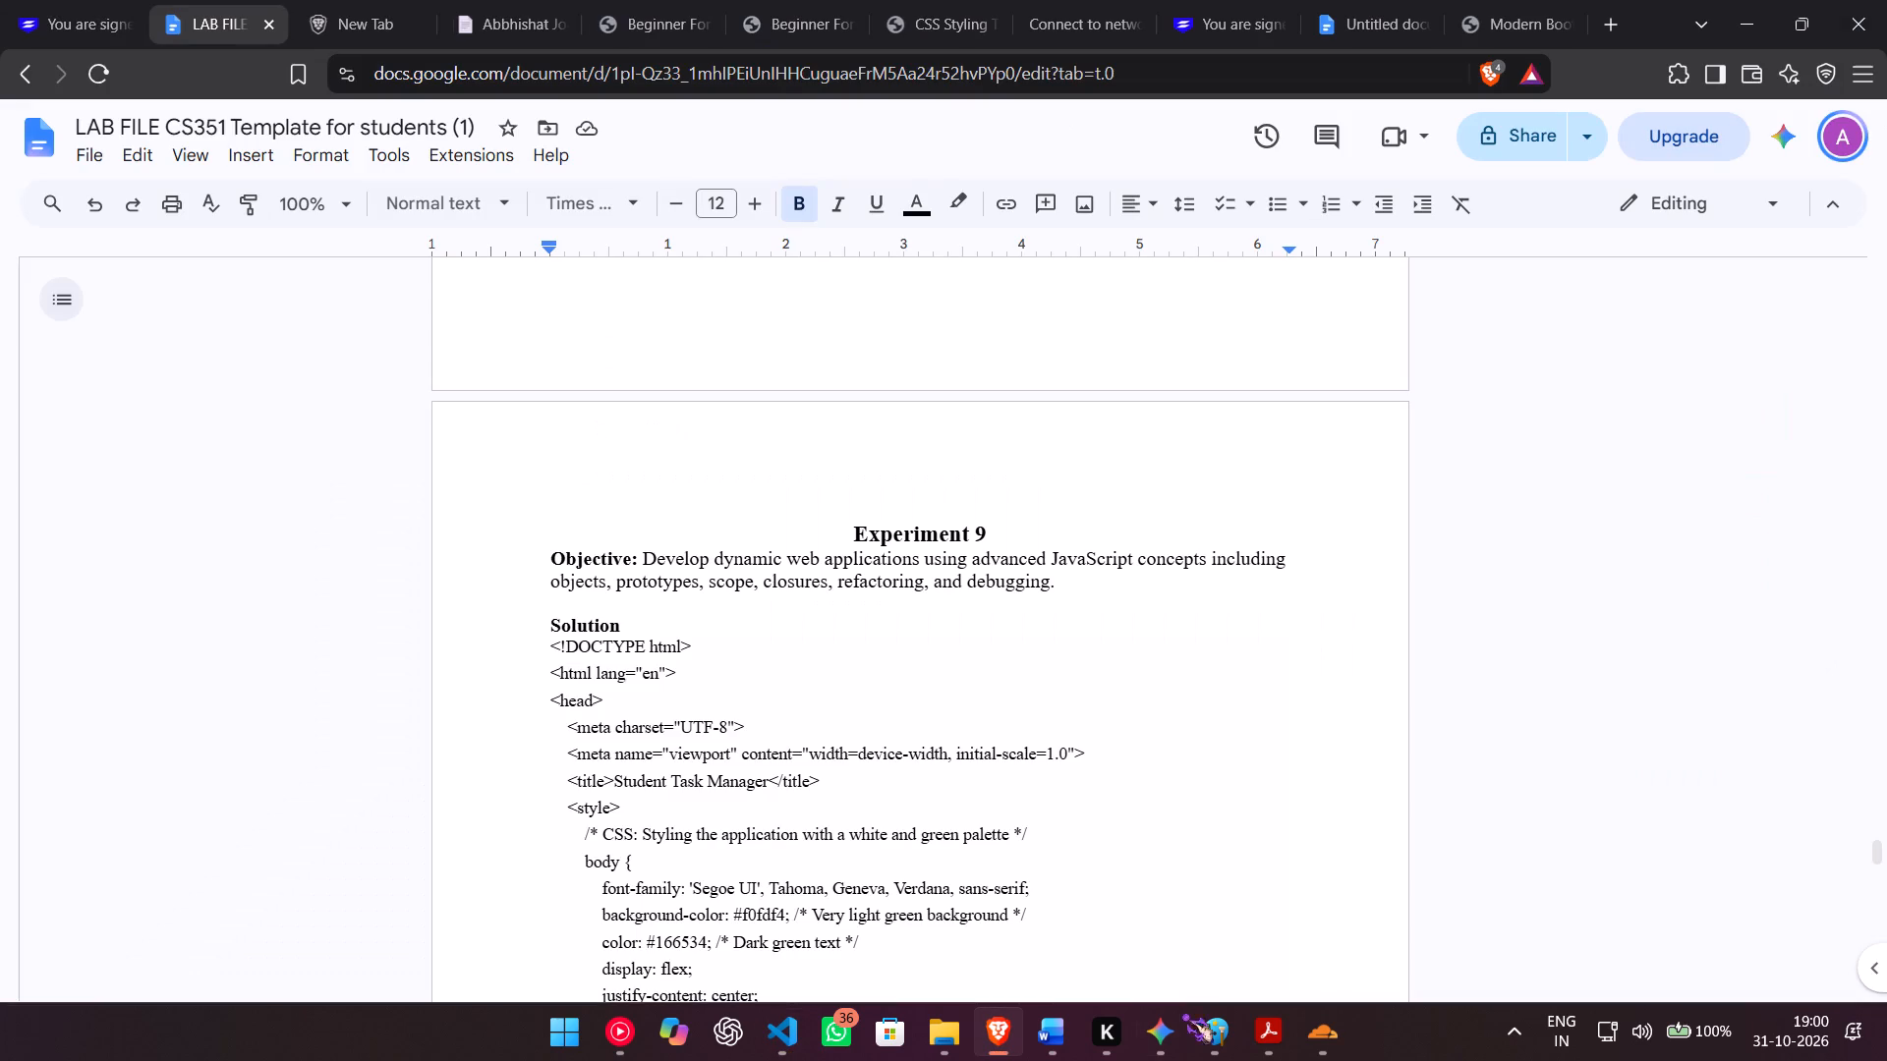
# Examine the Experiment 9 solution and browser output pages in FSD FILE.pdf in Adobe Acrobat as a reference.
pyautogui.click(1249, 1033)
pyautogui.scroll(-15, 925, 548)
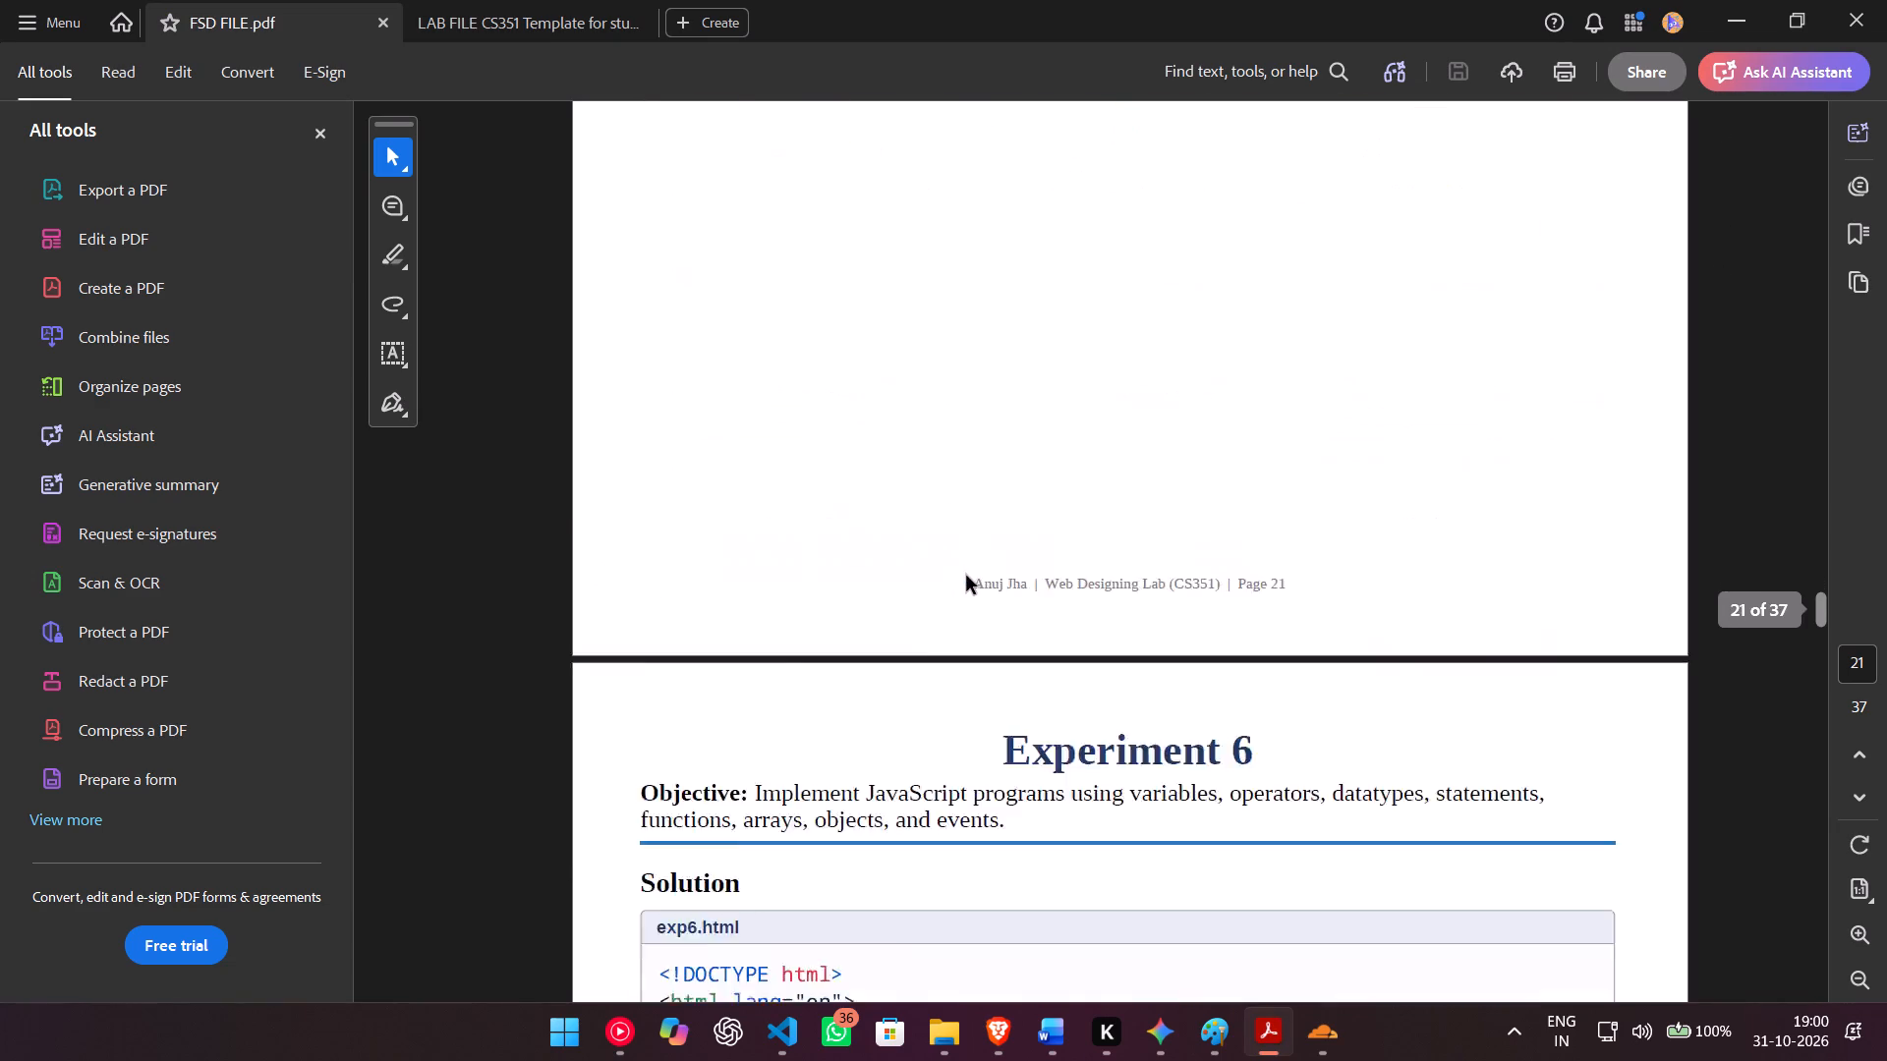
pyautogui.scroll(-20, 966, 576)
pyautogui.scroll(-8, 966, 576)
pyautogui.click(1881, 809)
pyautogui.tripleClick(1870, 802)
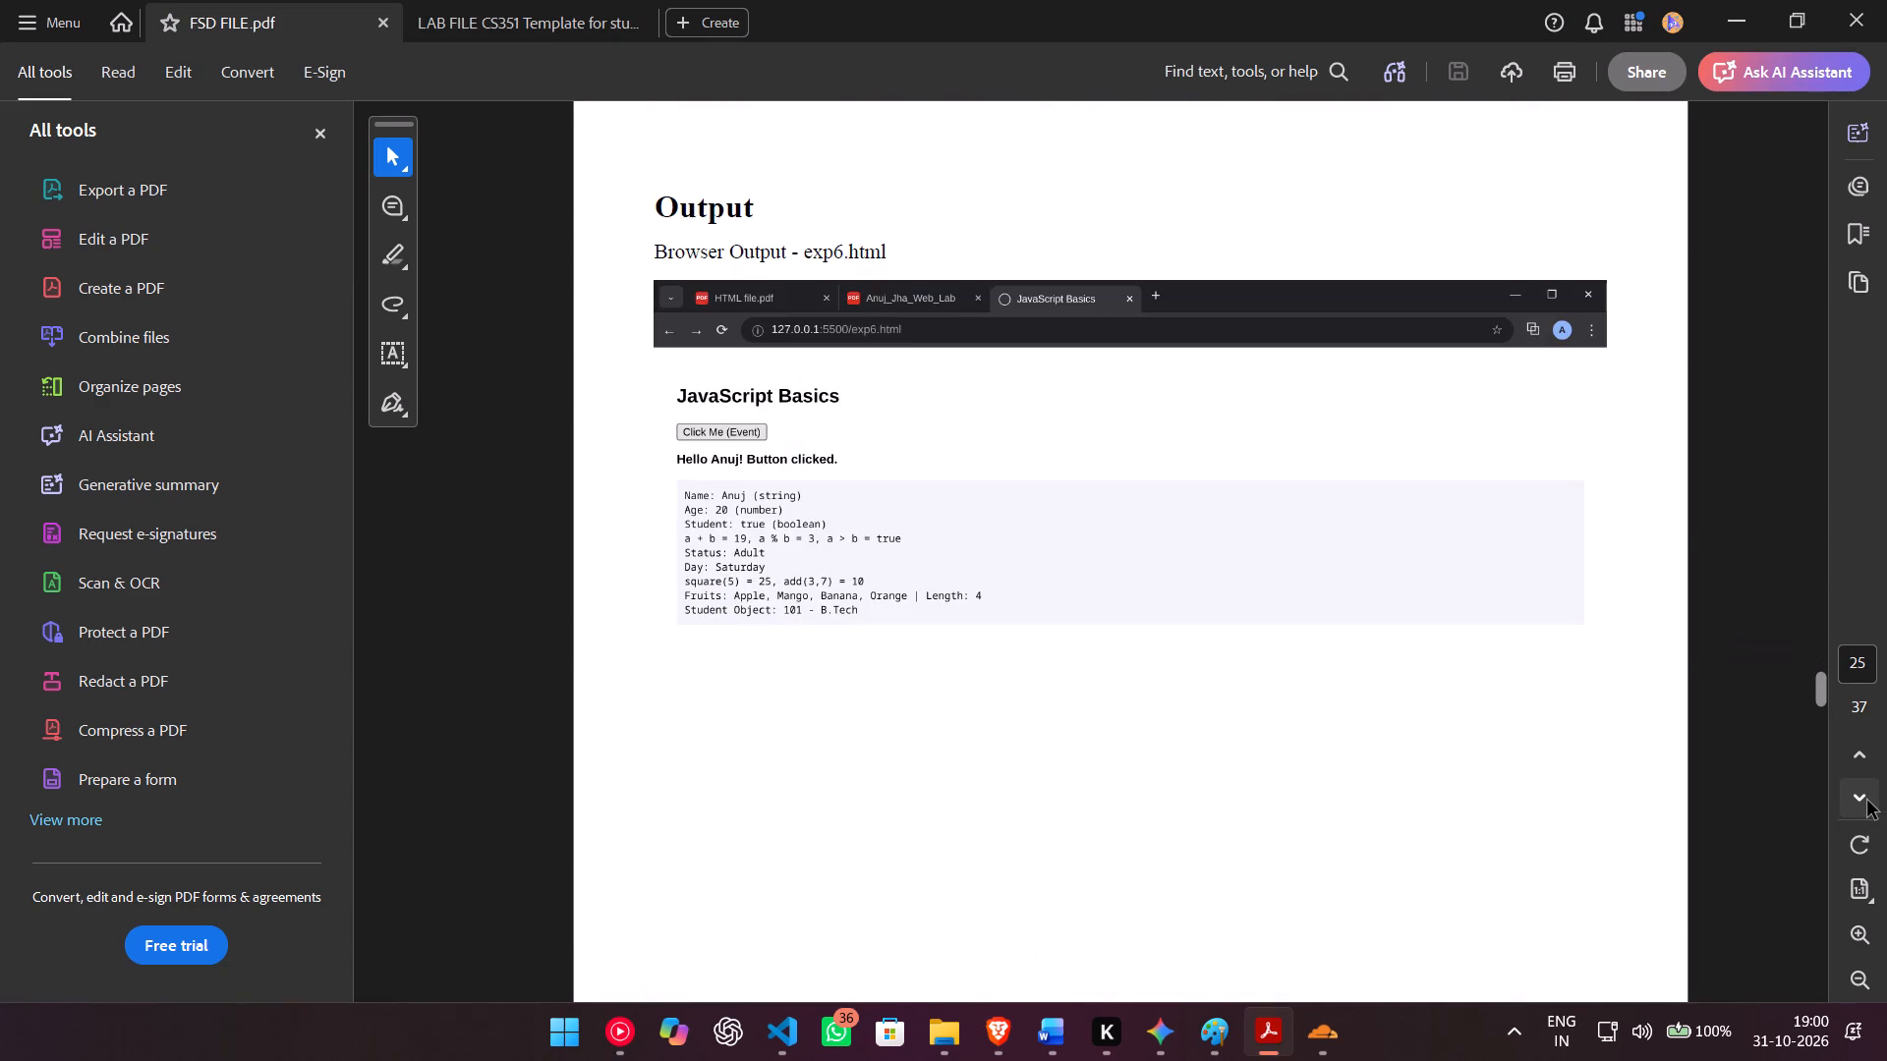
pyautogui.doubleClick(1867, 801)
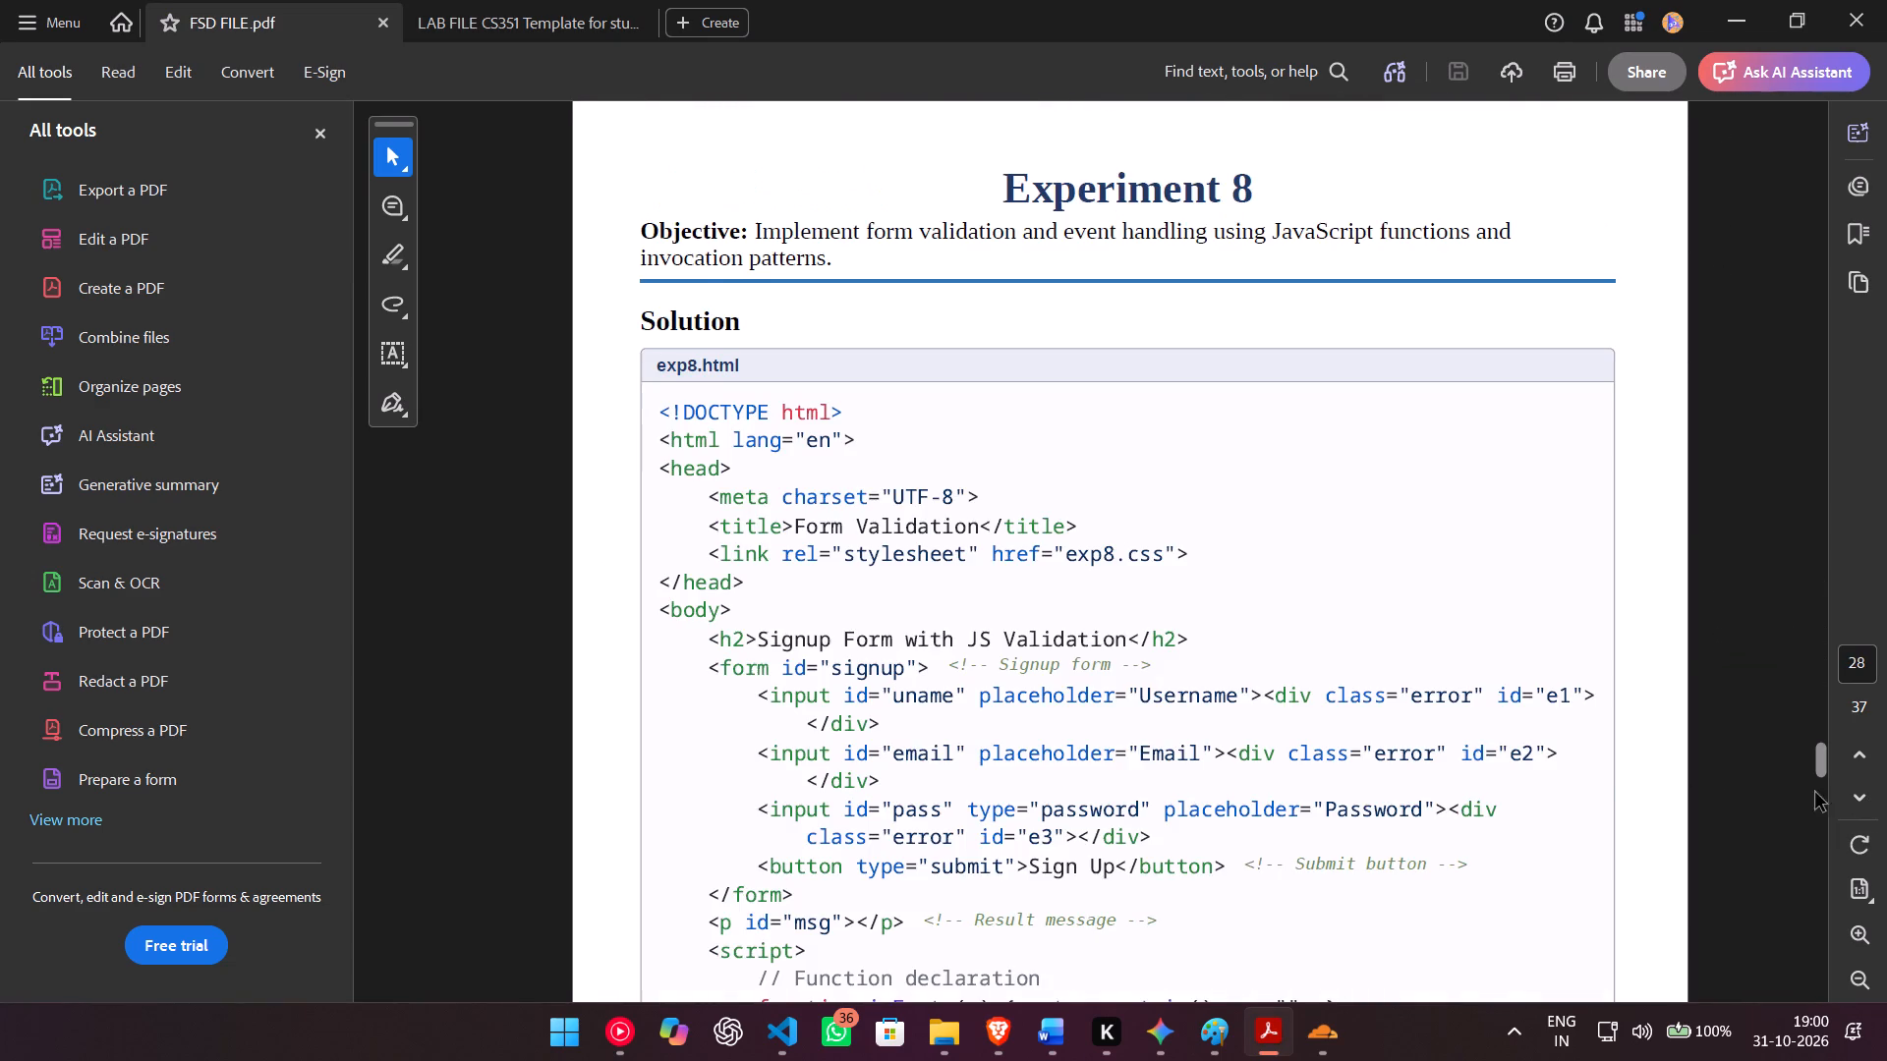
pyautogui.scroll(-20, 1422, 816)
pyautogui.scroll(-17, 1422, 816)
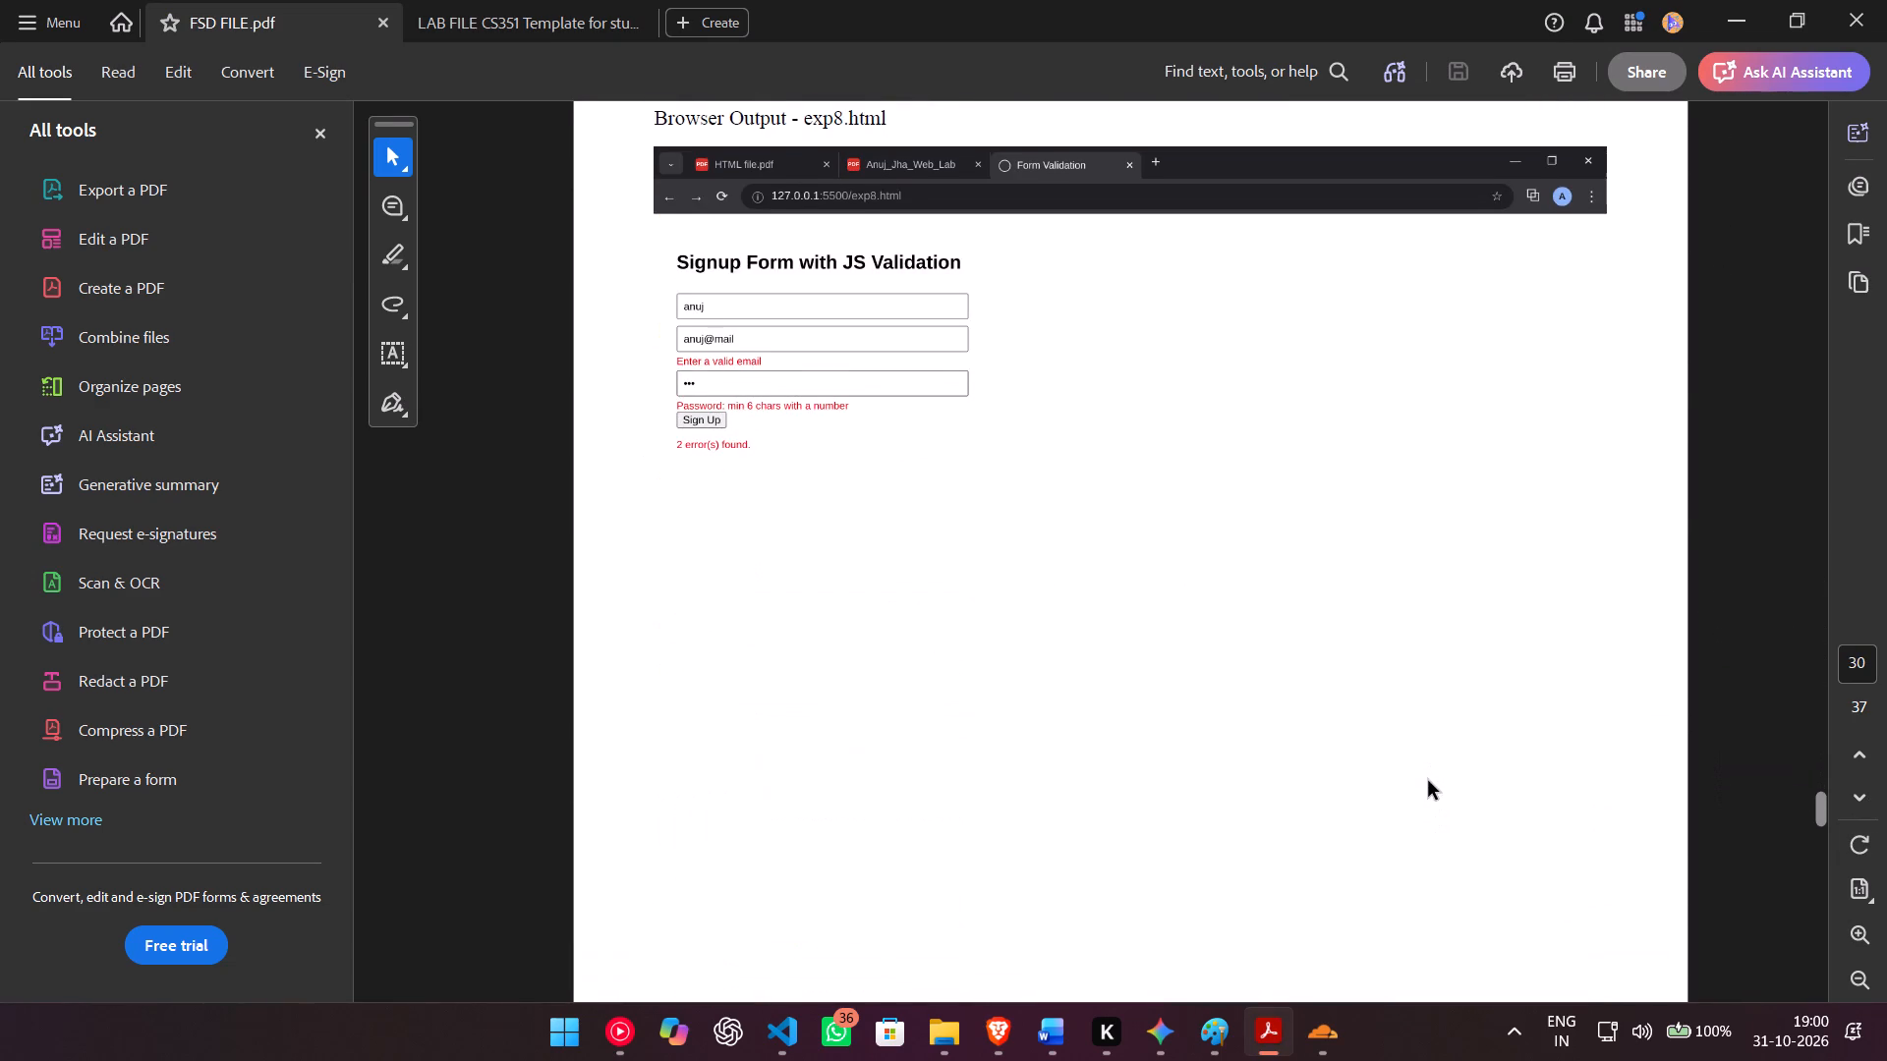
pyautogui.scroll(-15, 1428, 781)
pyautogui.scroll(-20, 1428, 781)
pyautogui.scroll(-3, 1428, 781)
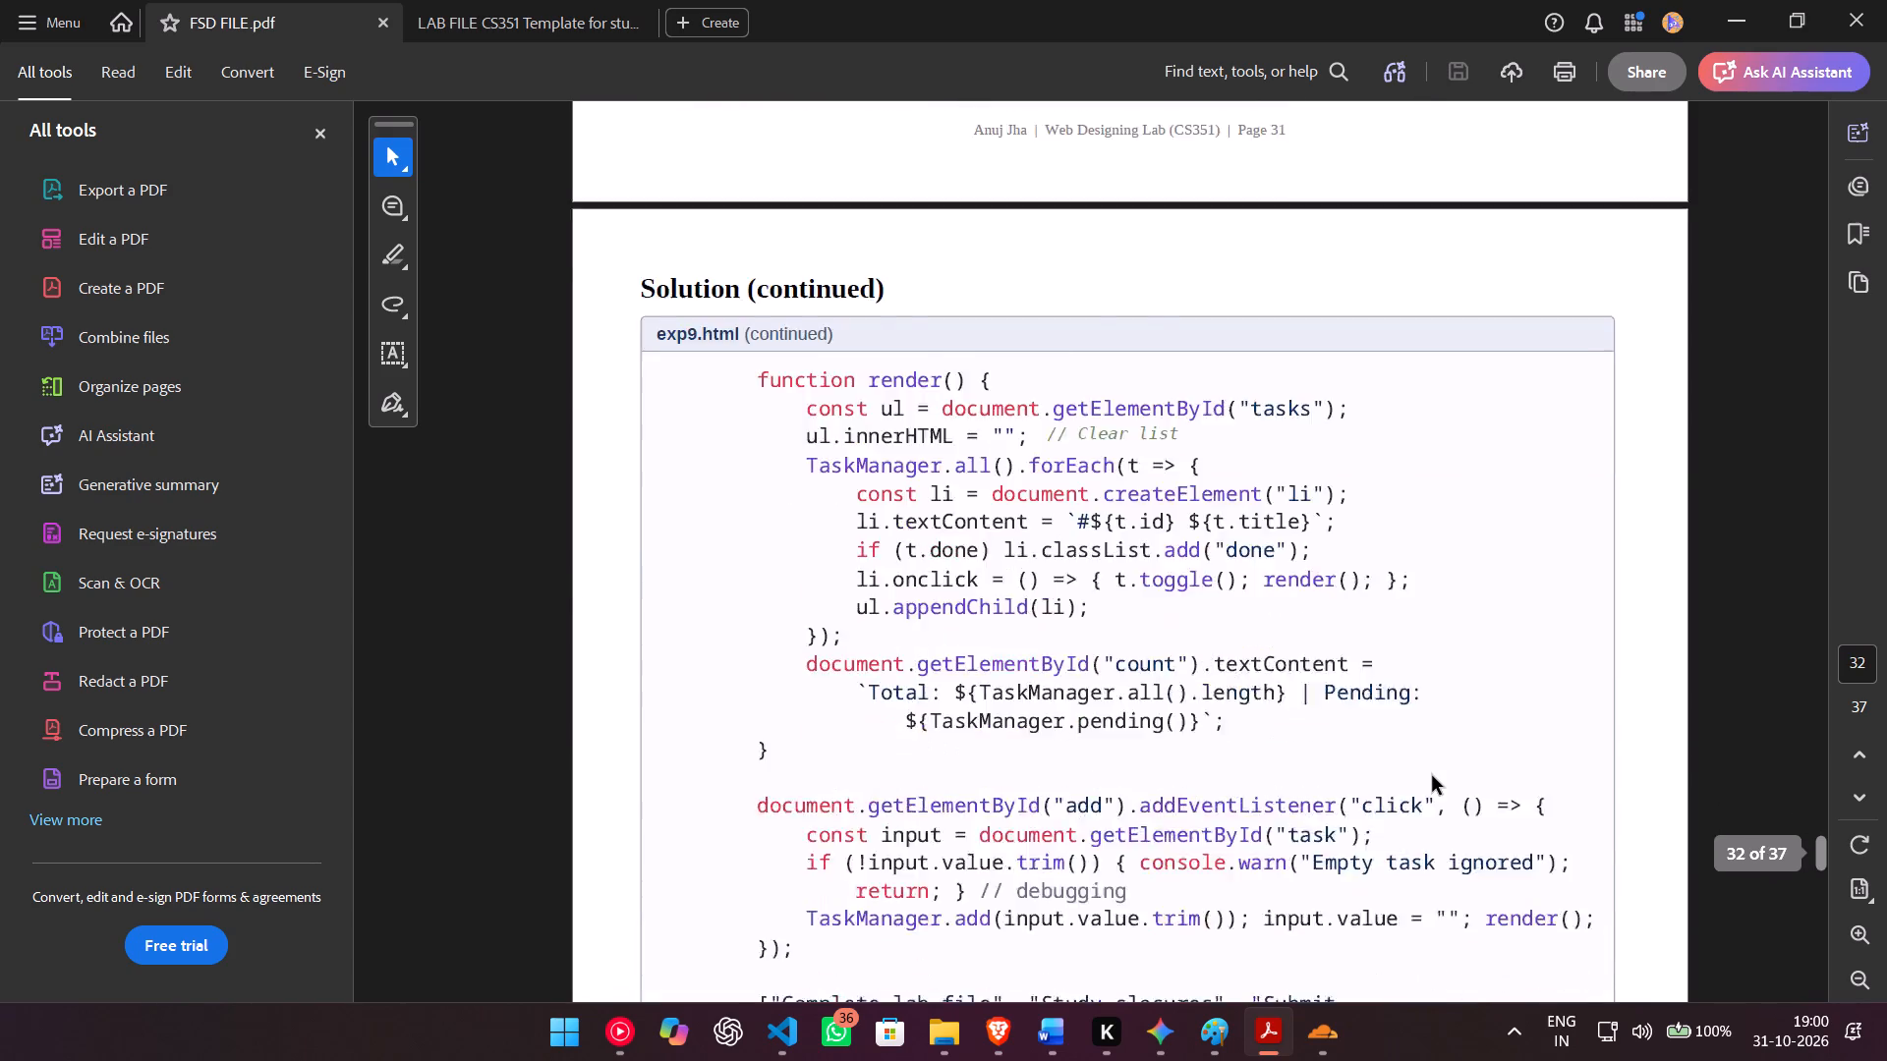
pyautogui.scroll(-14, 1432, 776)
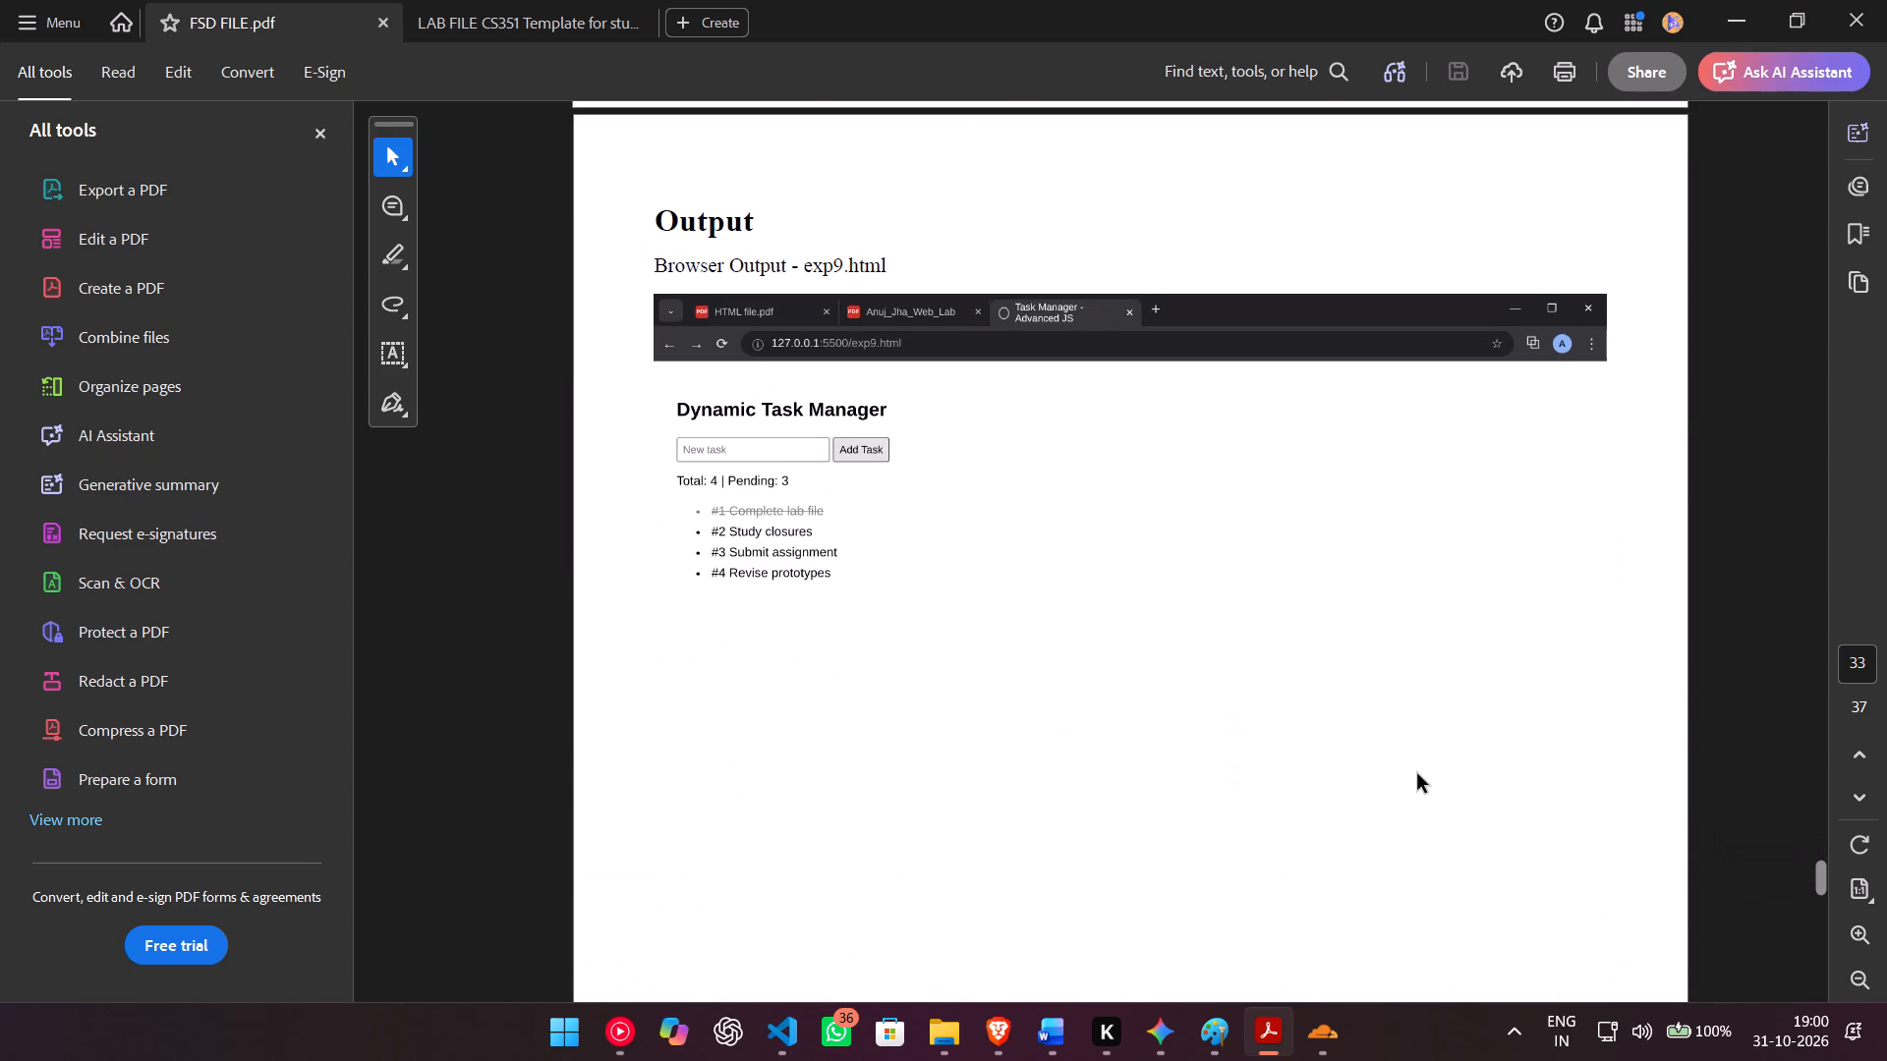
pyautogui.hotkey('alt', 'Tab')
pyautogui.hotkey('alt', 'Tab')
pyautogui.hotkey('alt', 'Tab')
pyautogui.scroll(-20, 1412, 776)
pyautogui.scroll(-3, 1412, 776)
pyautogui.hotkey('alt', 'Tab')
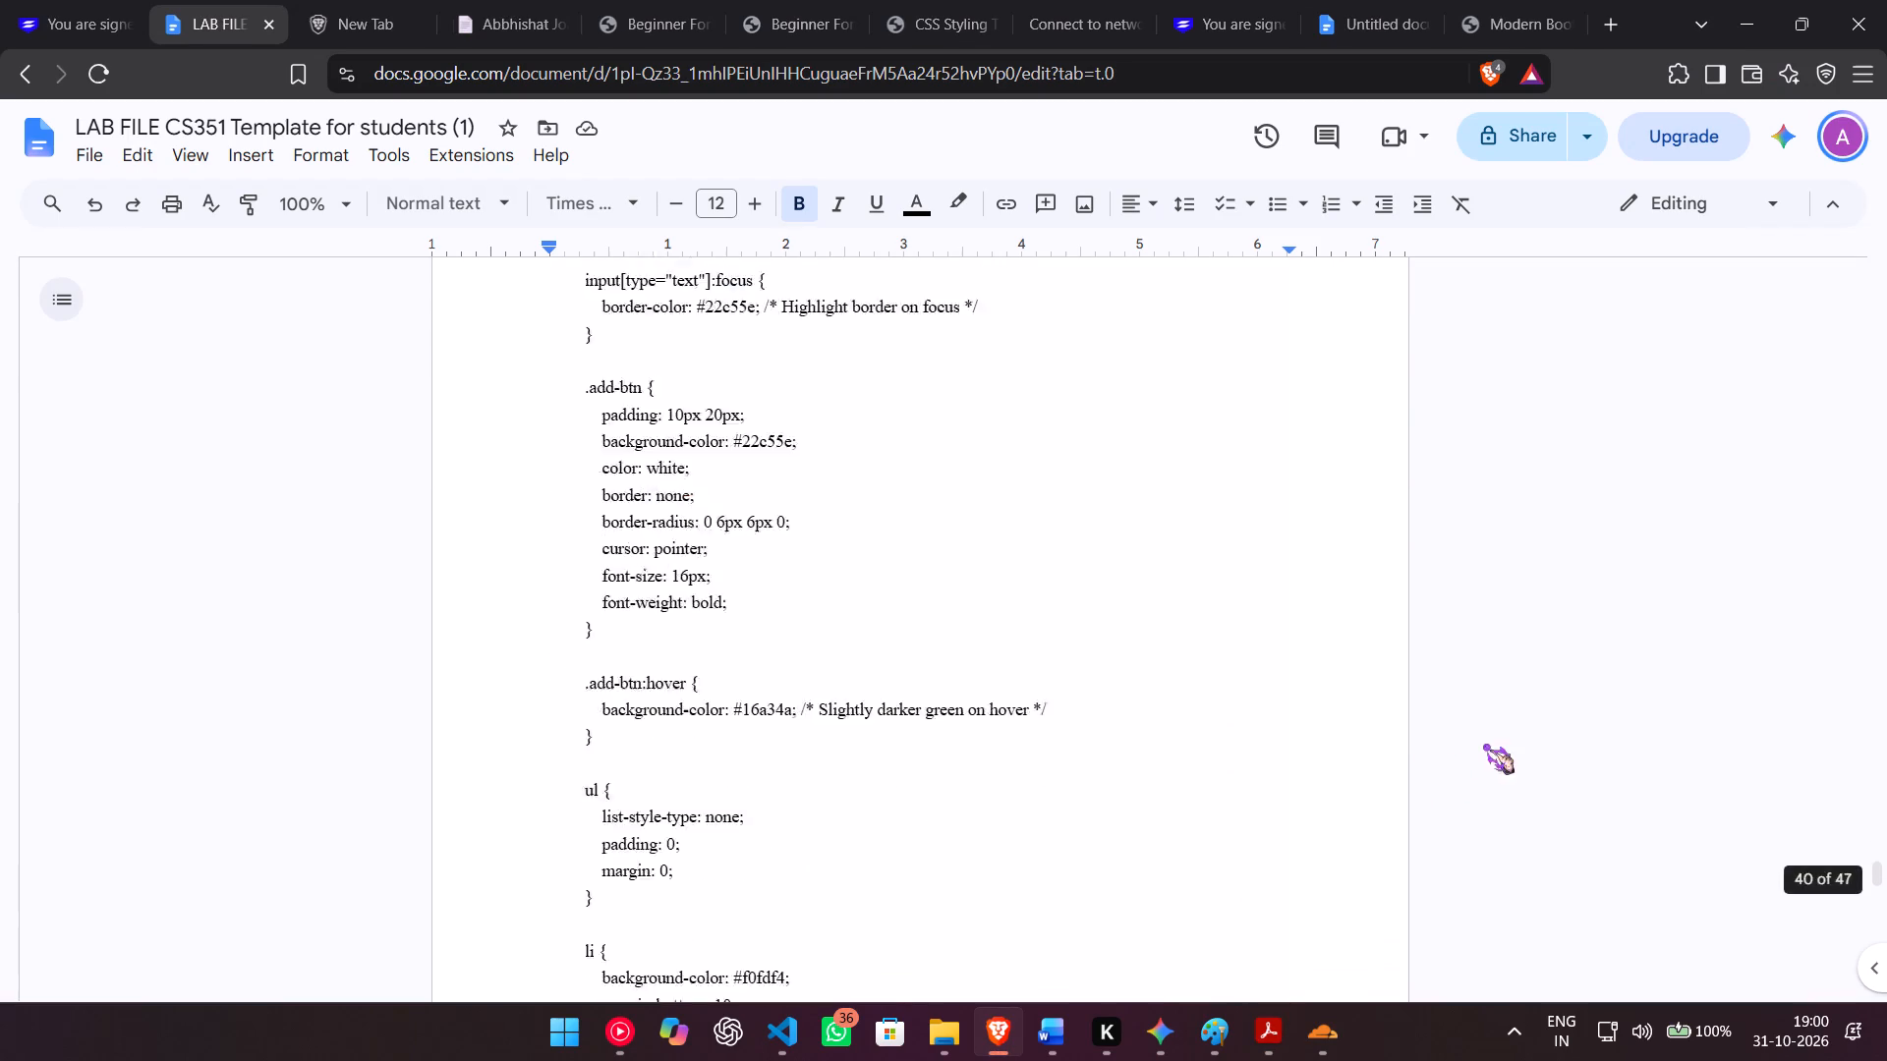
pyautogui.scroll(-16, 1483, 745)
pyautogui.scroll(-6, 1489, 762)
pyautogui.hotkey('alt', 'Tab')
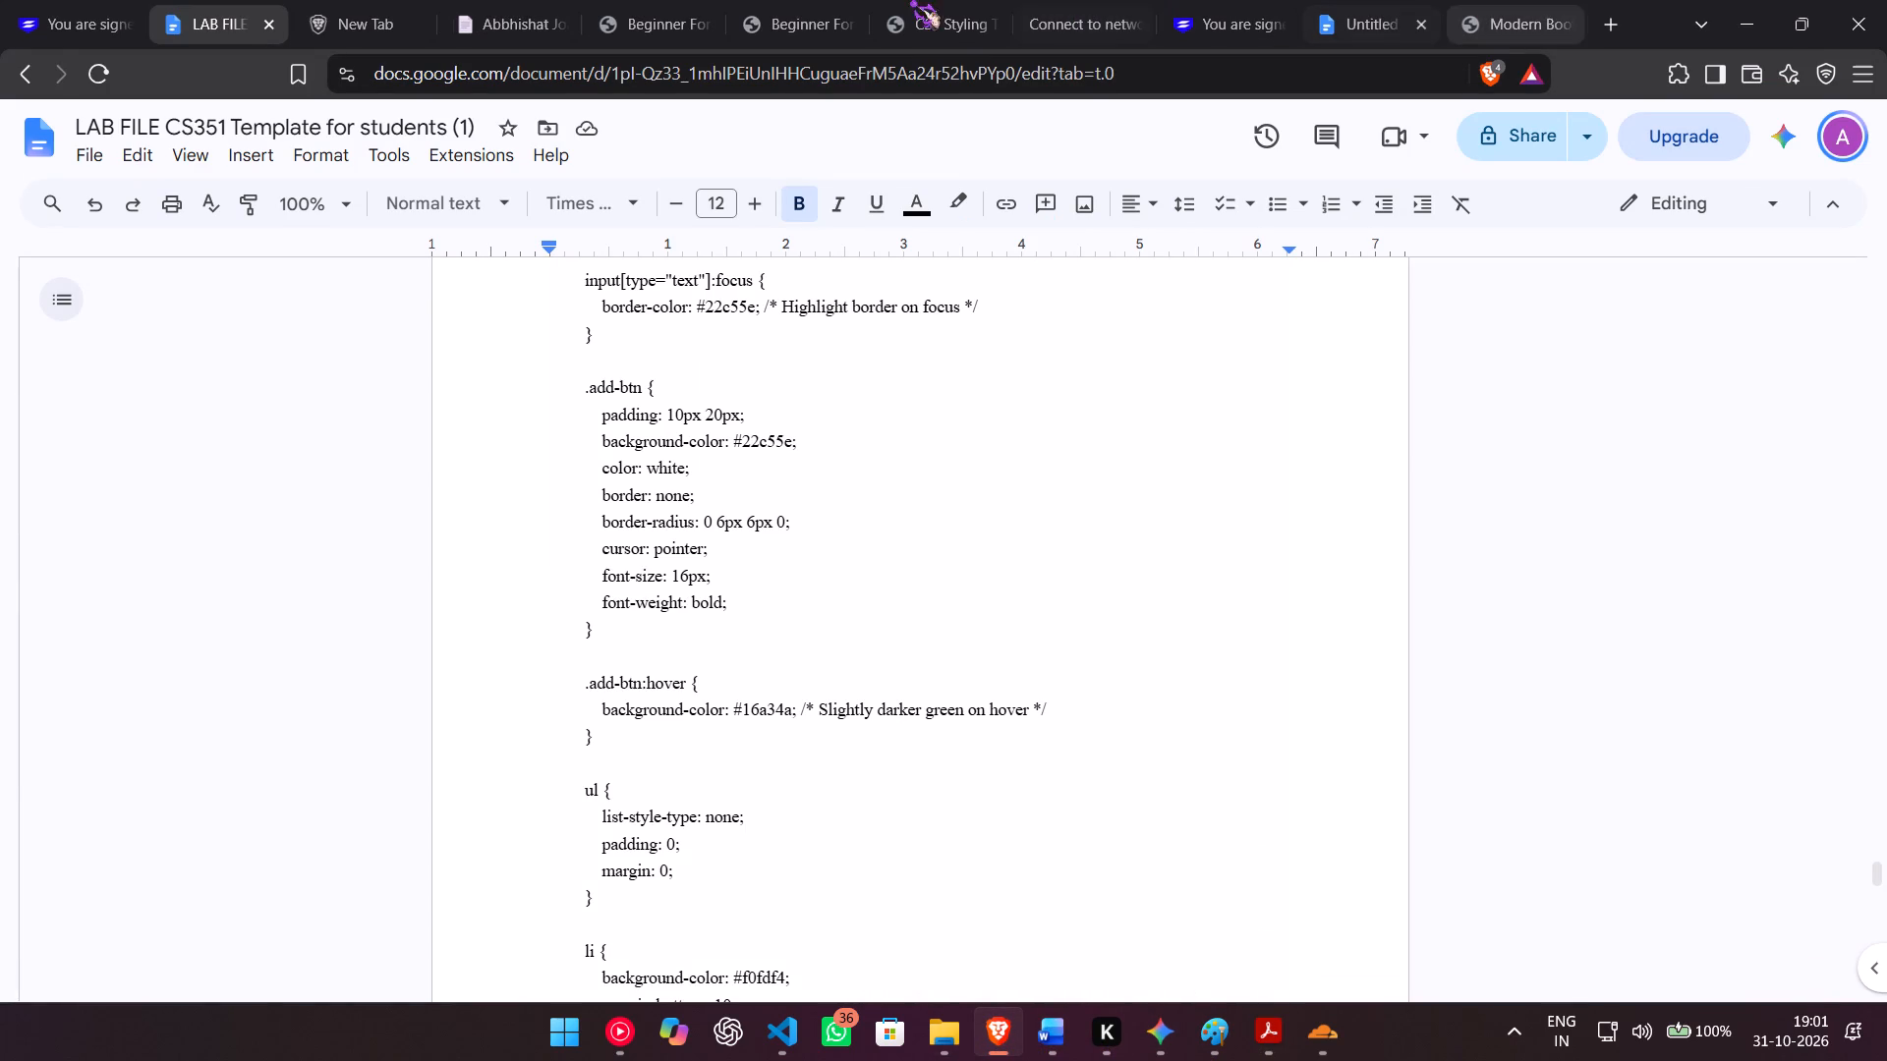
# Capture a full-screen screenshot of Visual Studio Code showing the exp9.html Task Manager preview.
pyautogui.click(777, 1035)
pyautogui.press('Print')
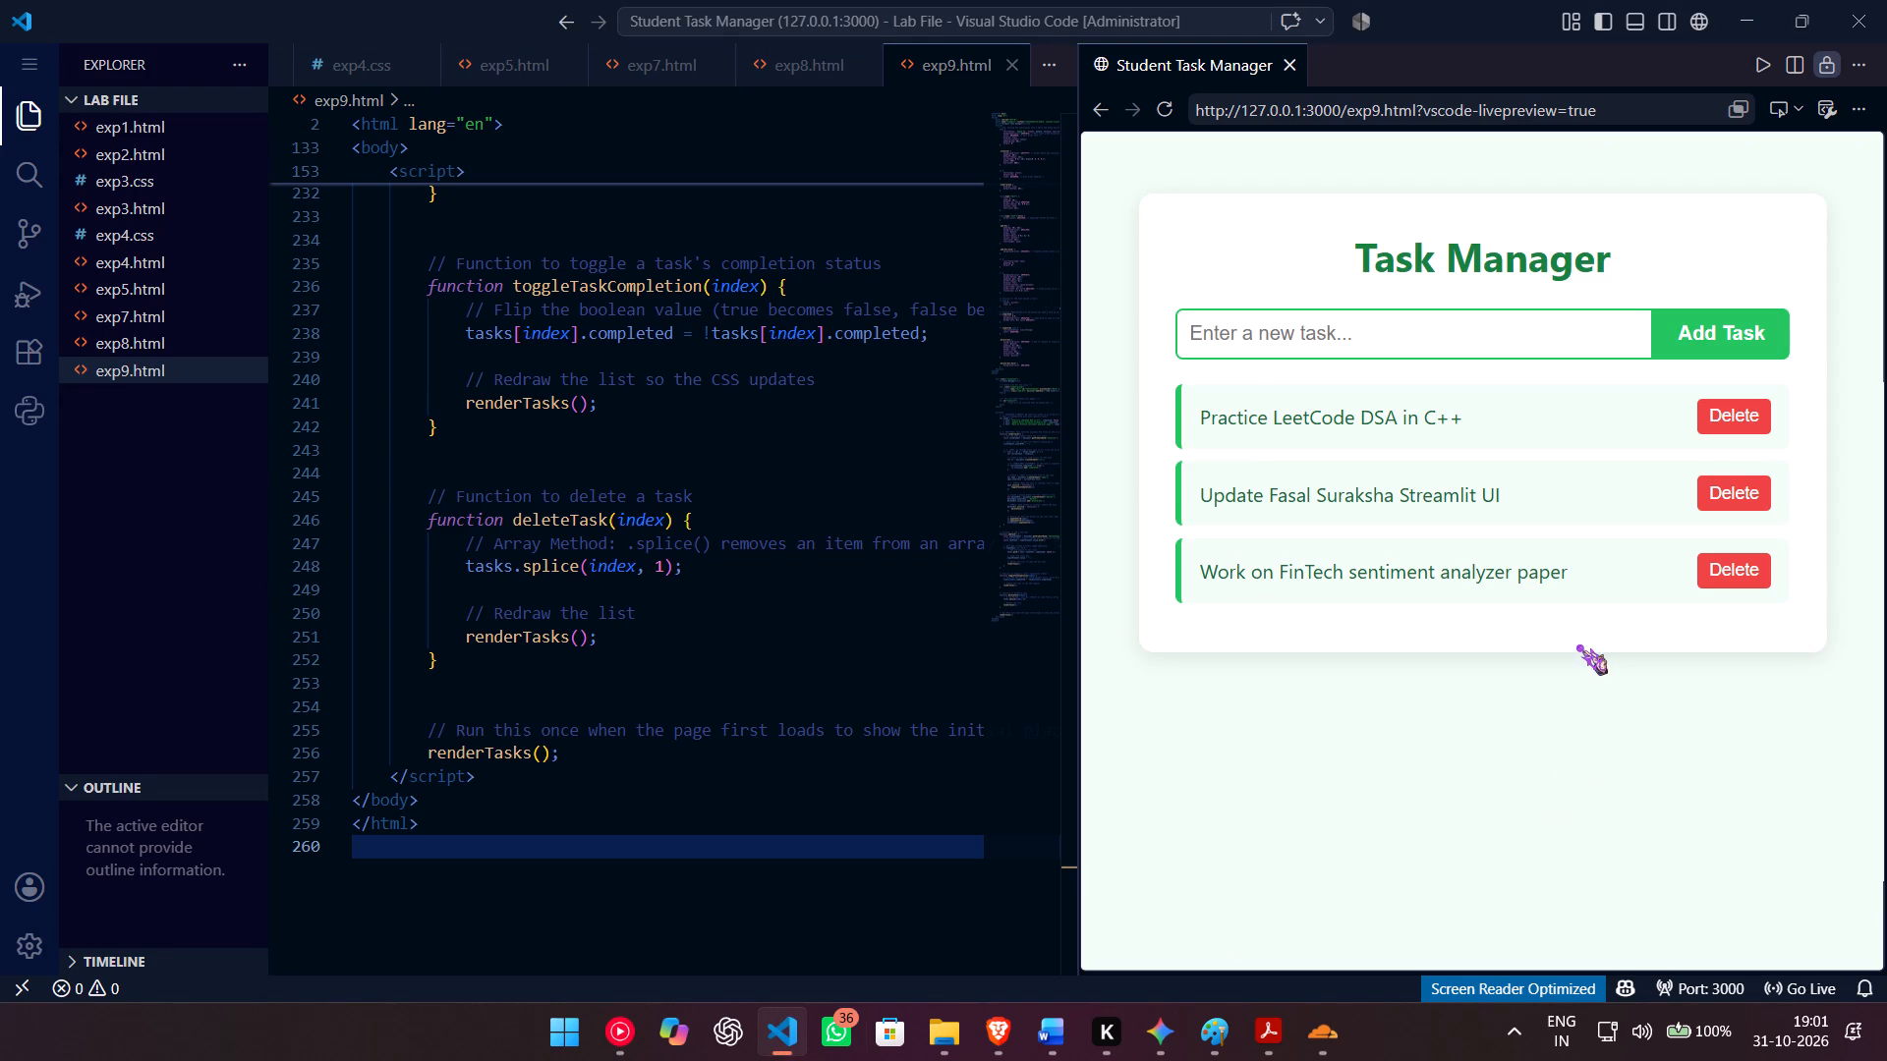
pyautogui.click(1546, 671)
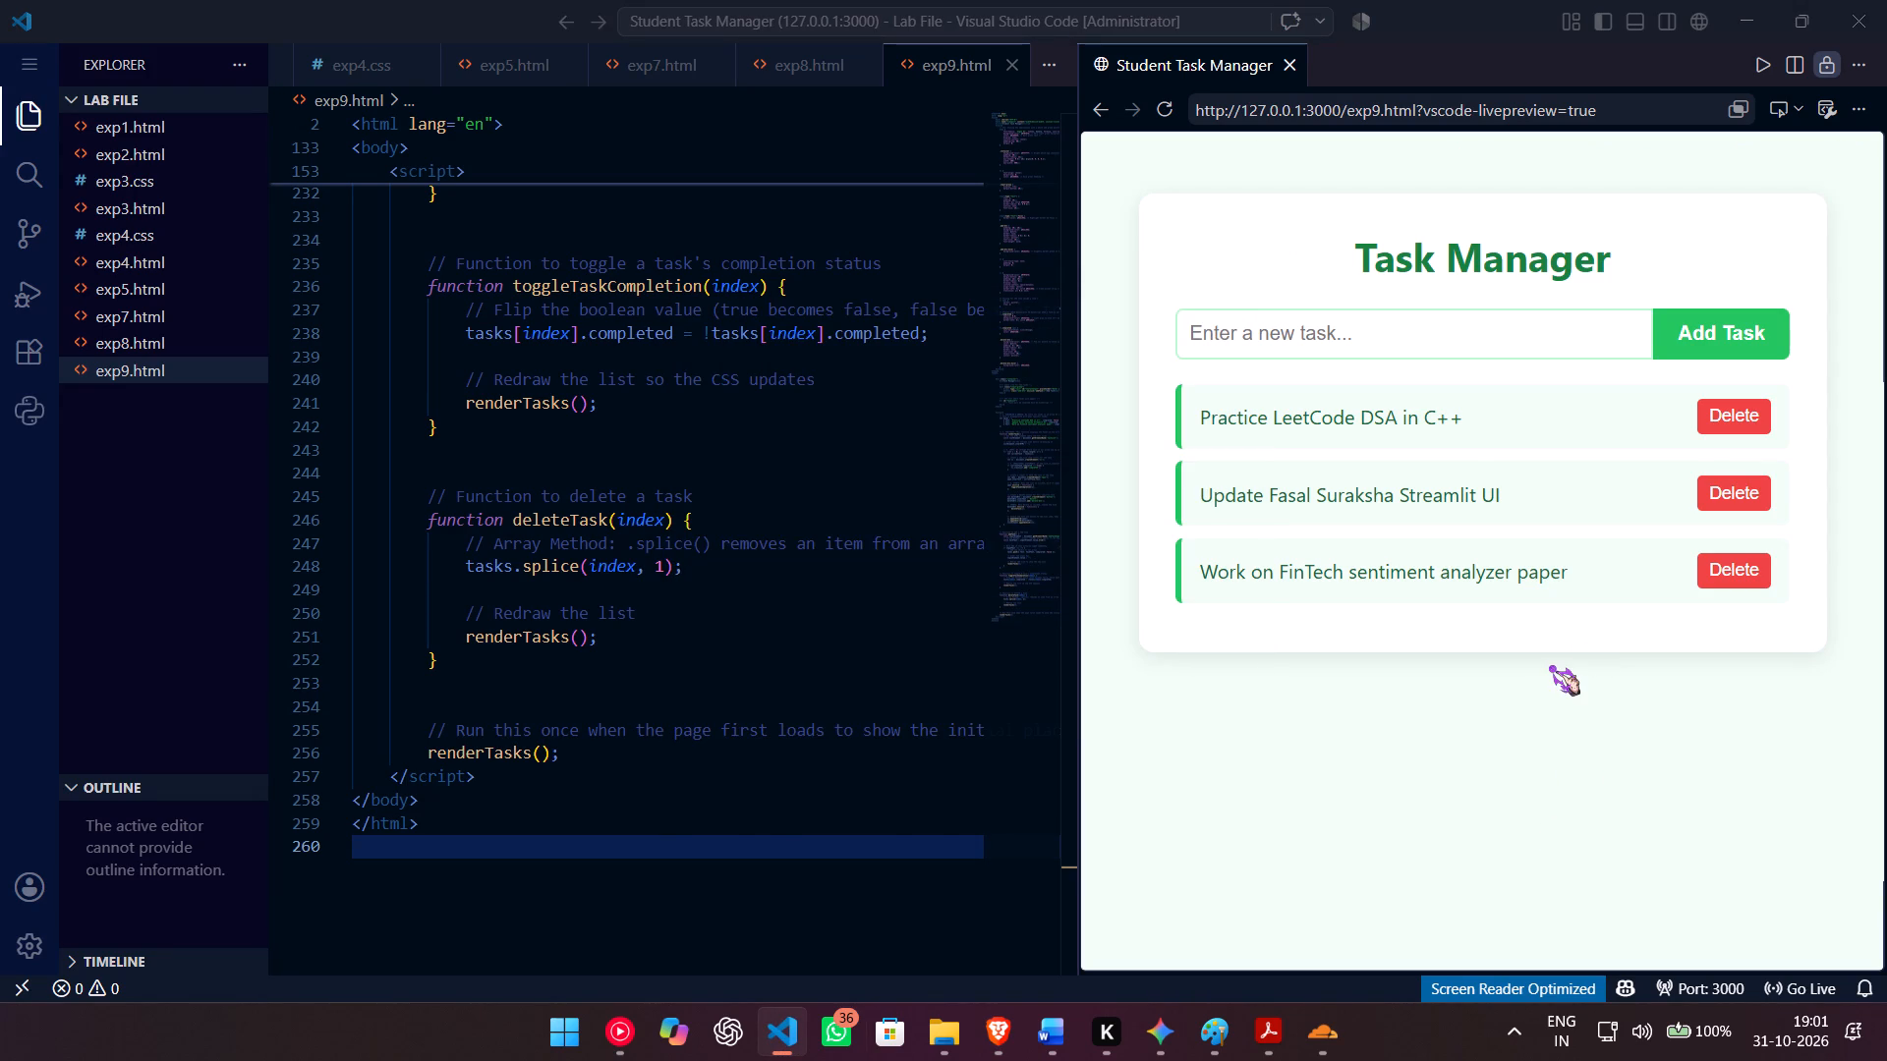
pyautogui.press('super+Print')
# Paste the screenshot into Paint and crop it to the exp9.html live preview area, about 777 × 893 px.
pyautogui.hotkey('alt', 'Tab')
pyautogui.click(1492, 23)
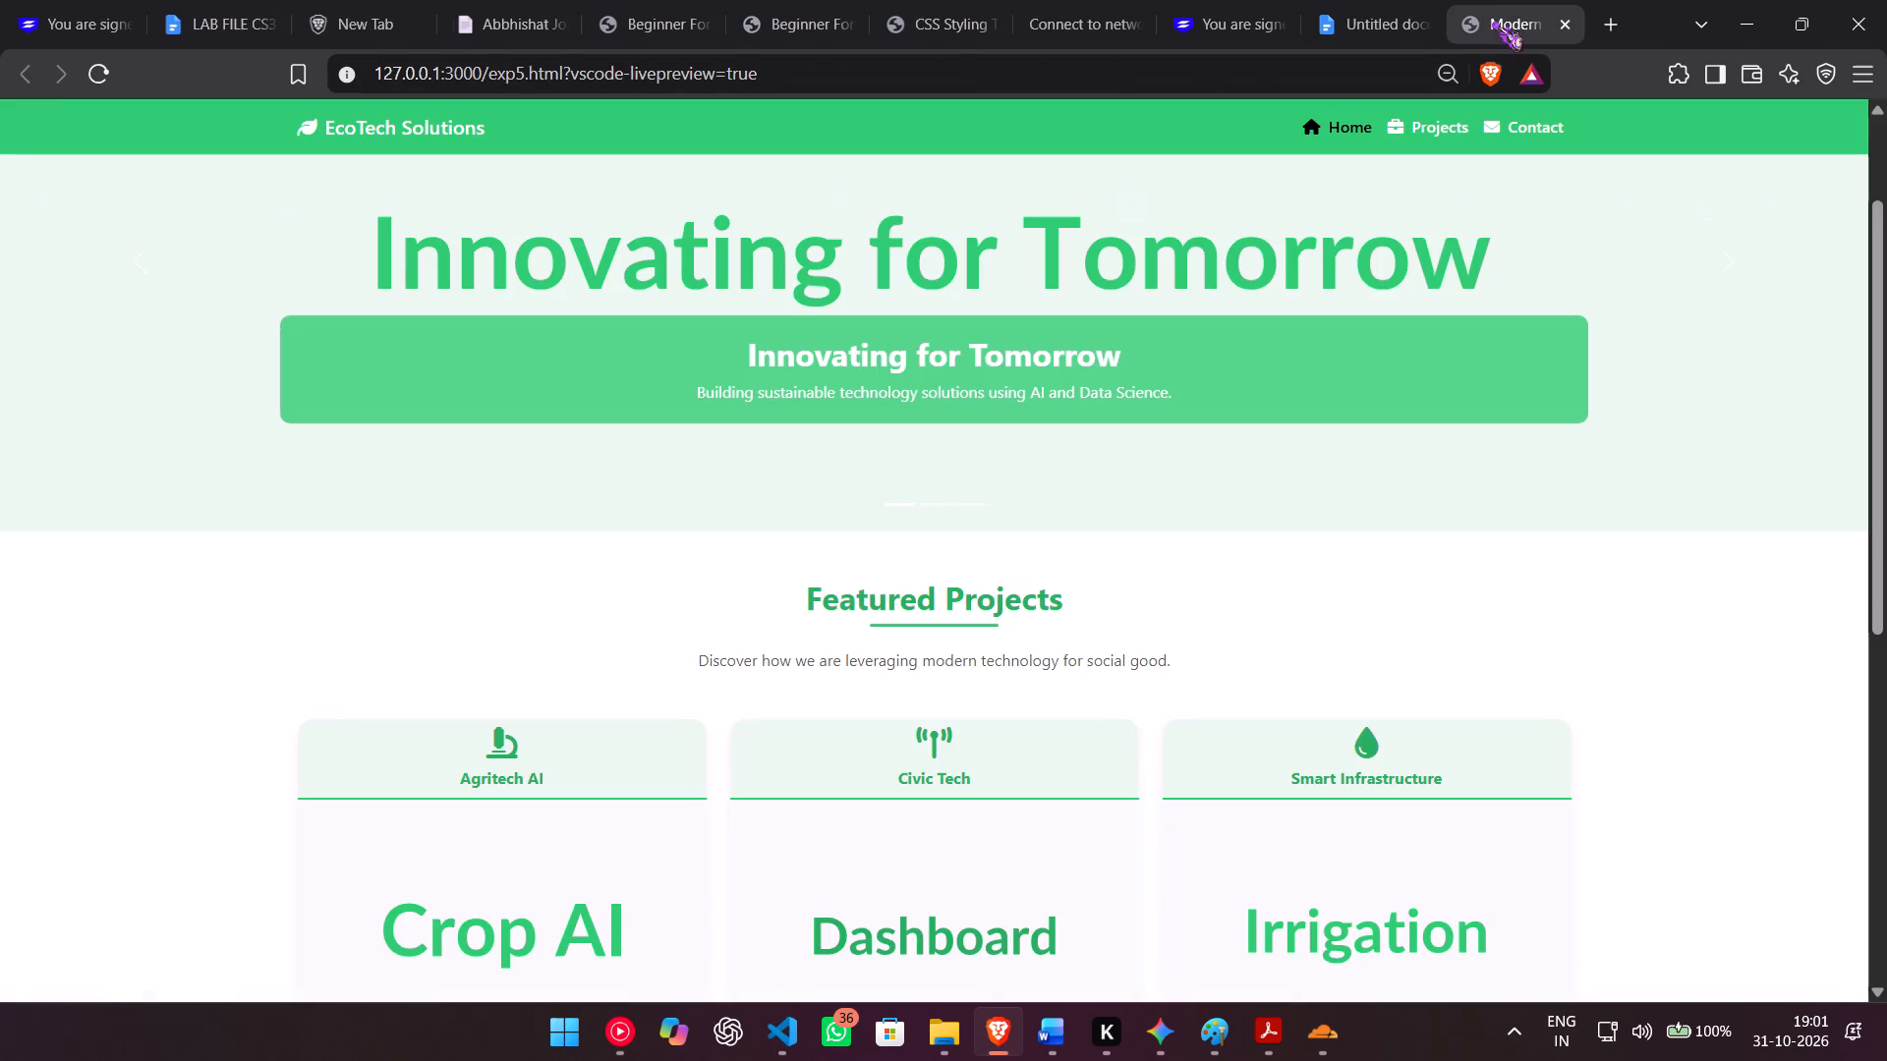
pyautogui.click(1401, 28)
pyautogui.scroll(-6, 861, 486)
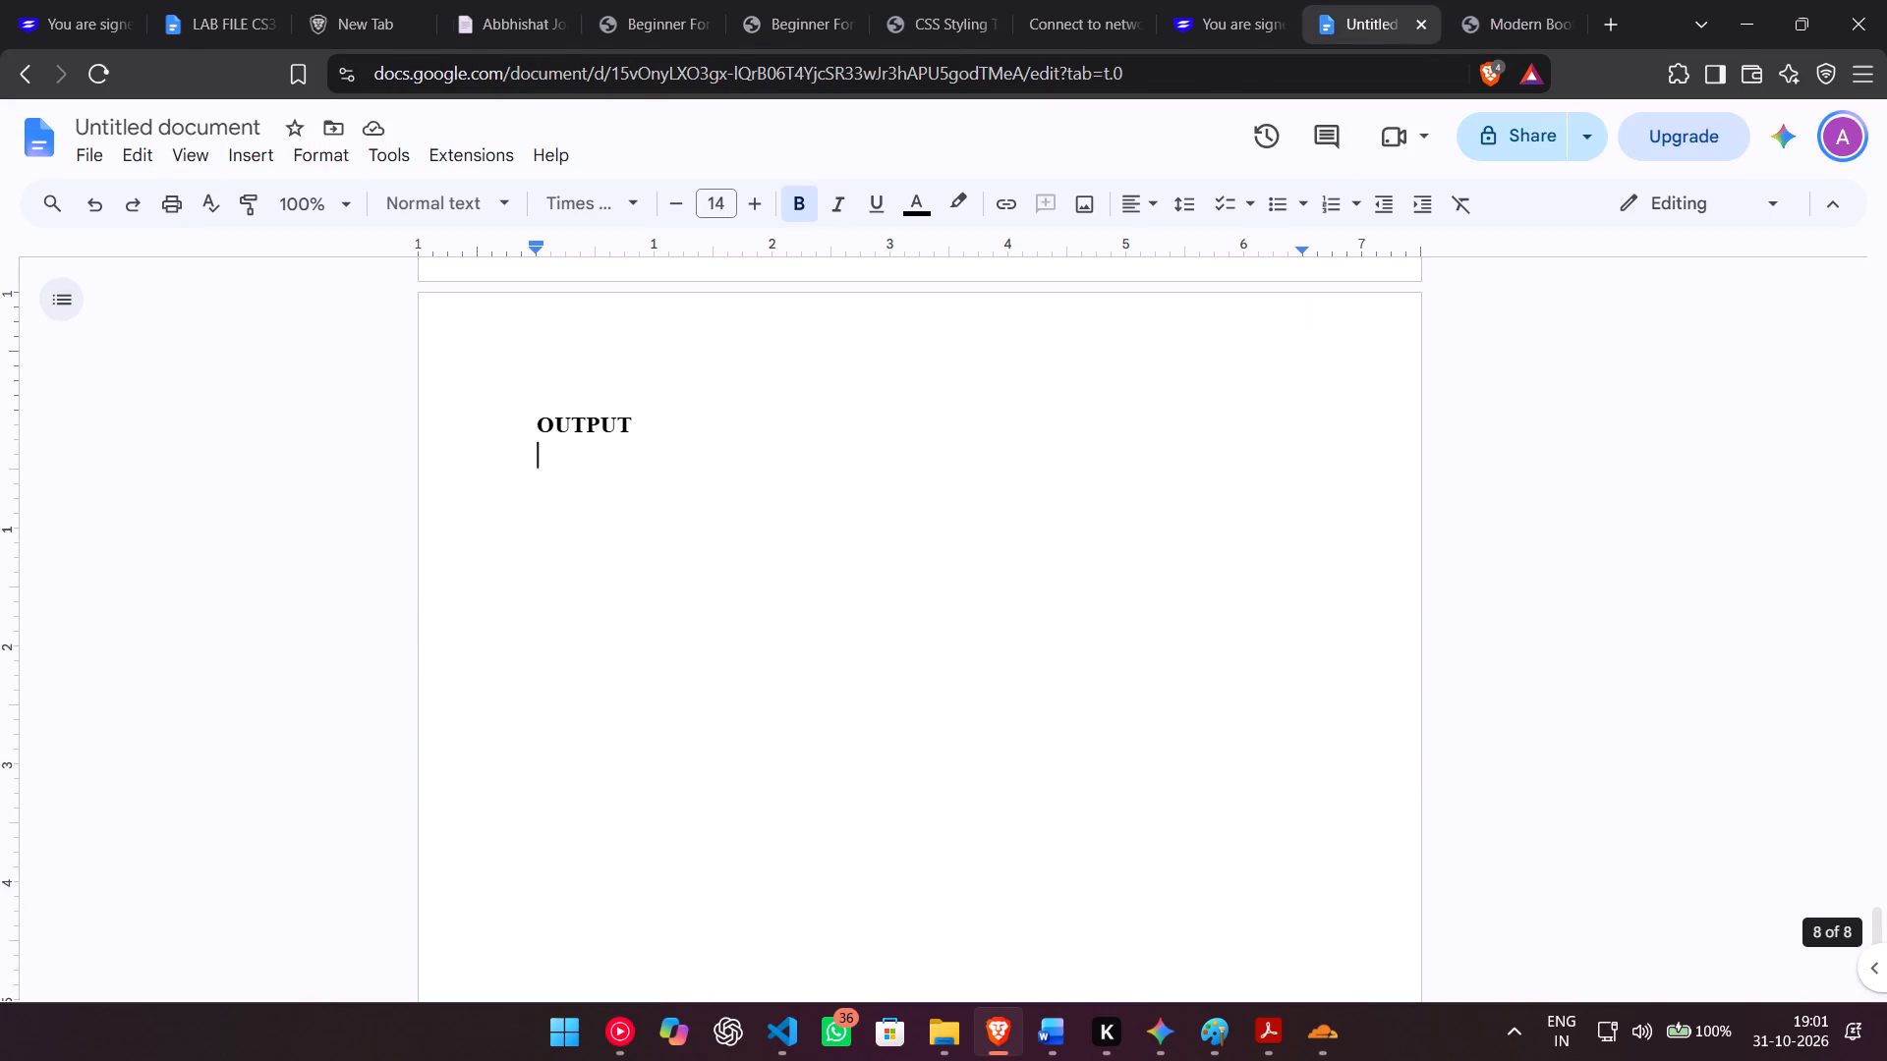
pyautogui.click(1218, 1037)
pyautogui.click(954, 596)
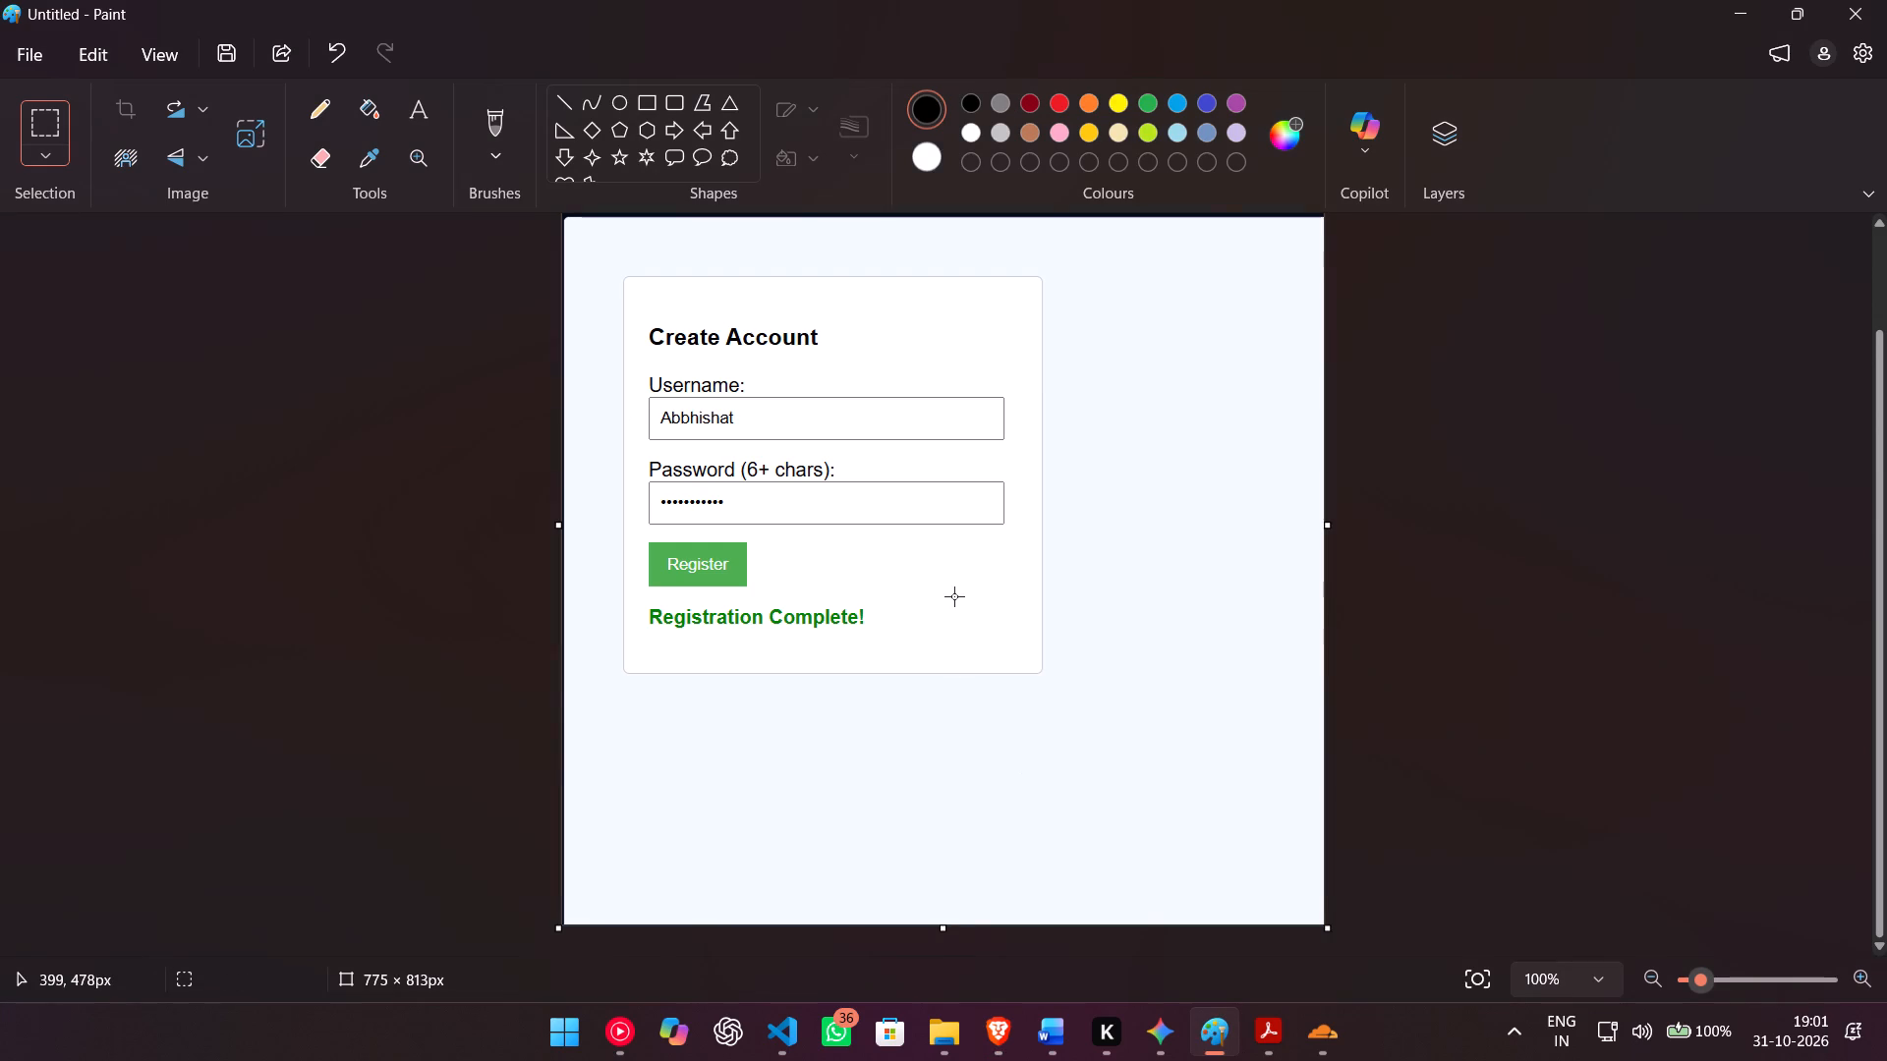
pyautogui.hotkey('ctrl', 'v')
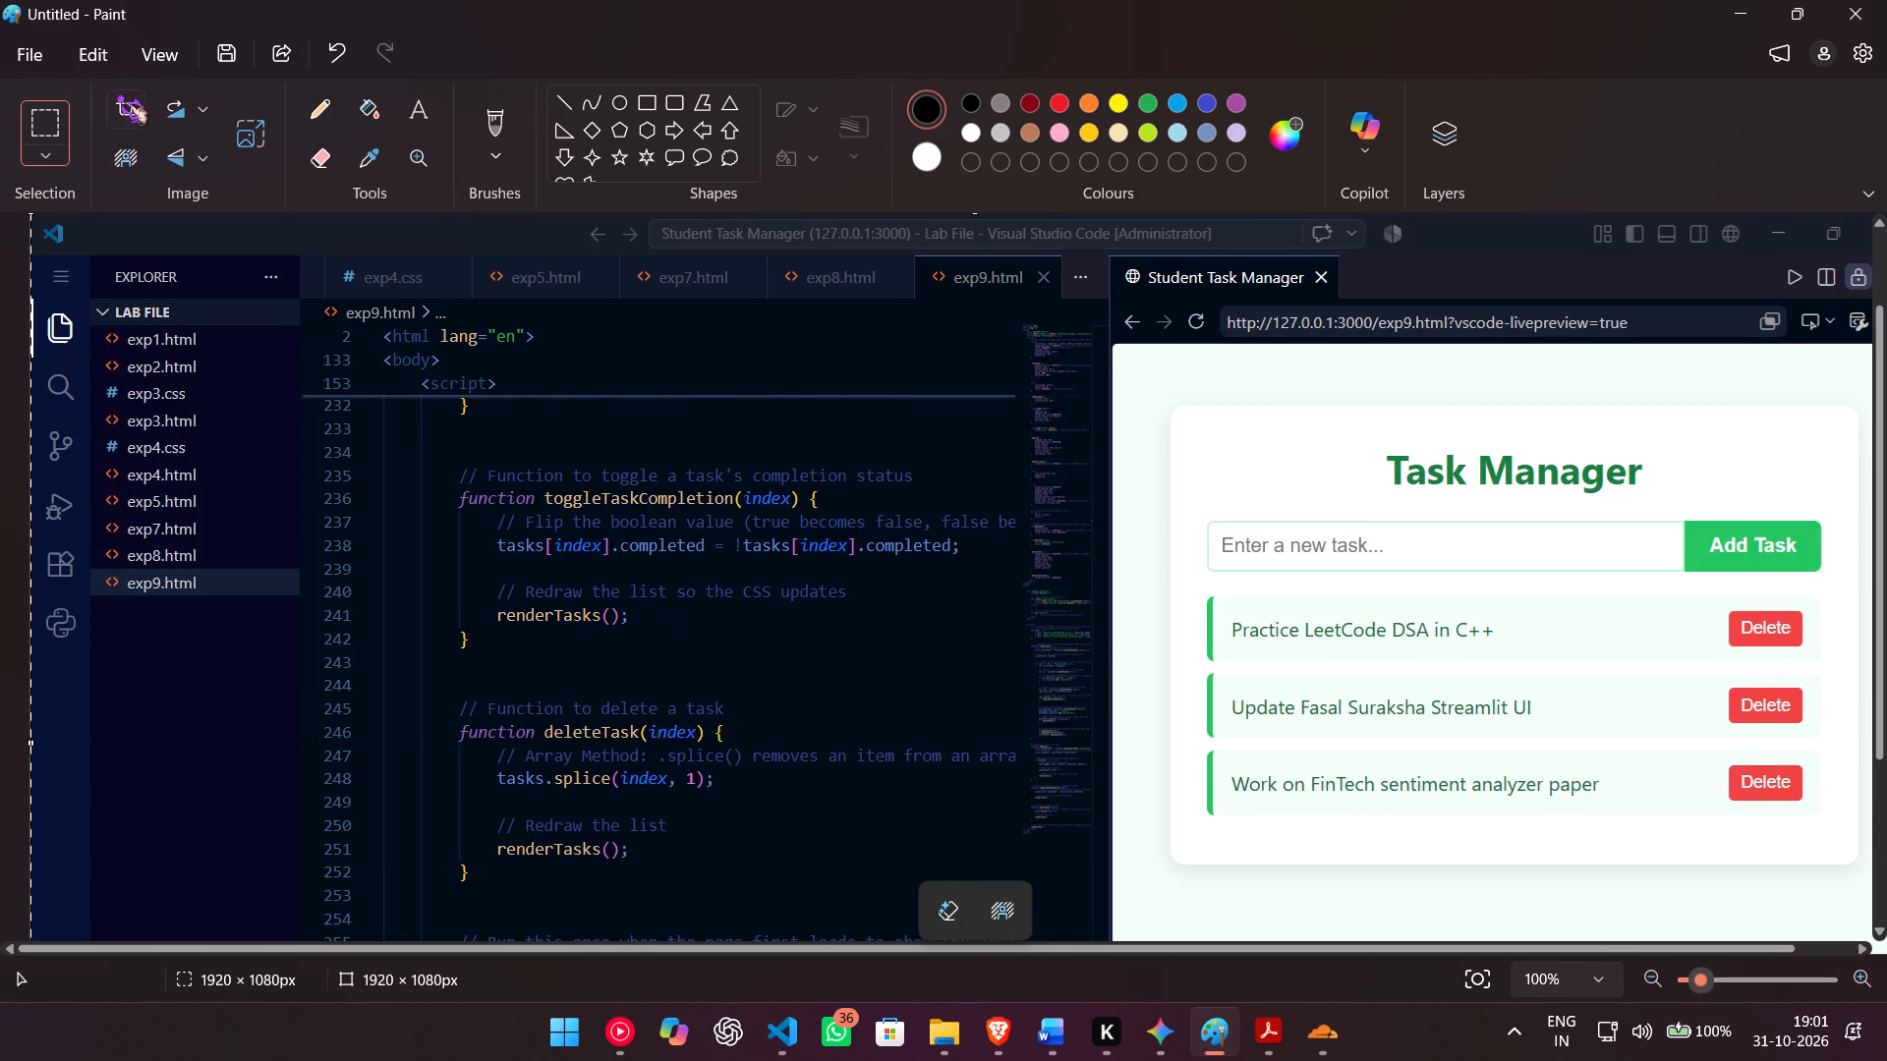
pyautogui.click(118, 95)
pyautogui.moveTo(1112, 217); pyautogui.dragTo(1589, 685)
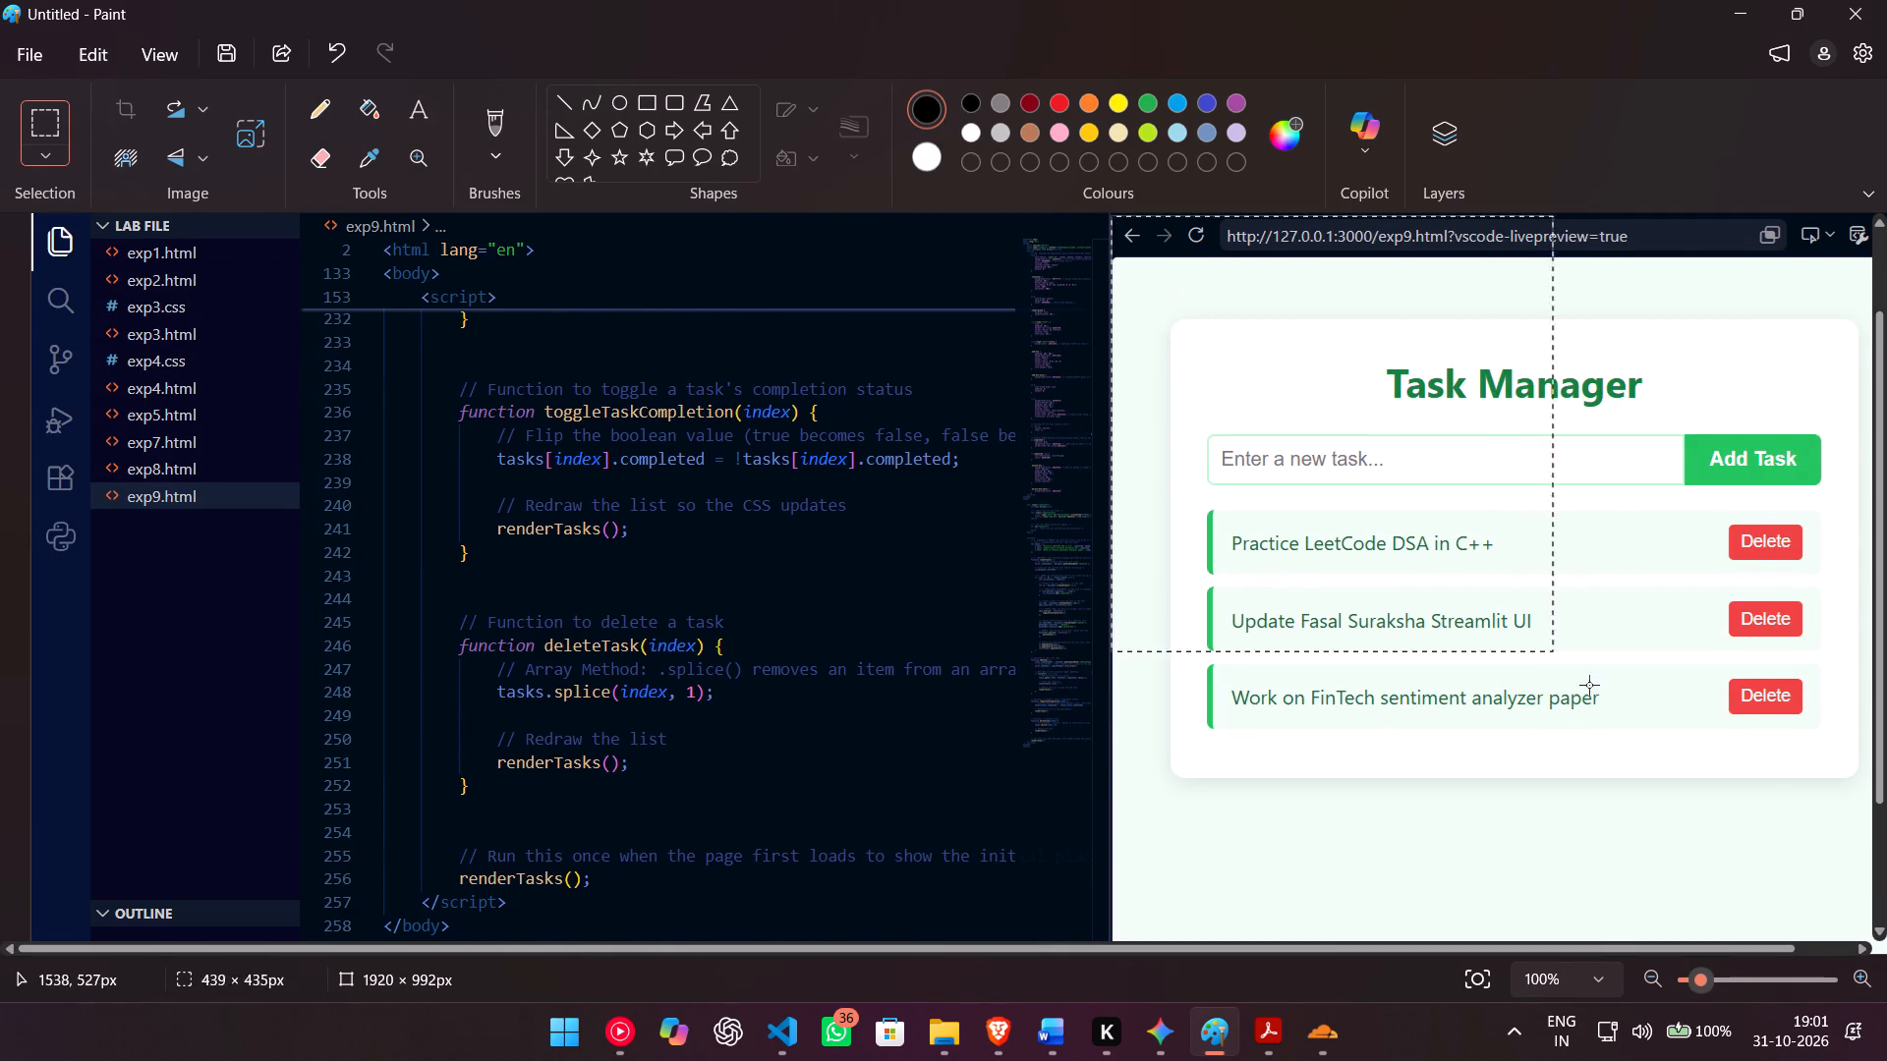
pyautogui.moveTo(1589, 685); pyautogui.dragTo(1875, 917)
pyautogui.scroll(-9, 1867, 875)
pyautogui.click(116, 105)
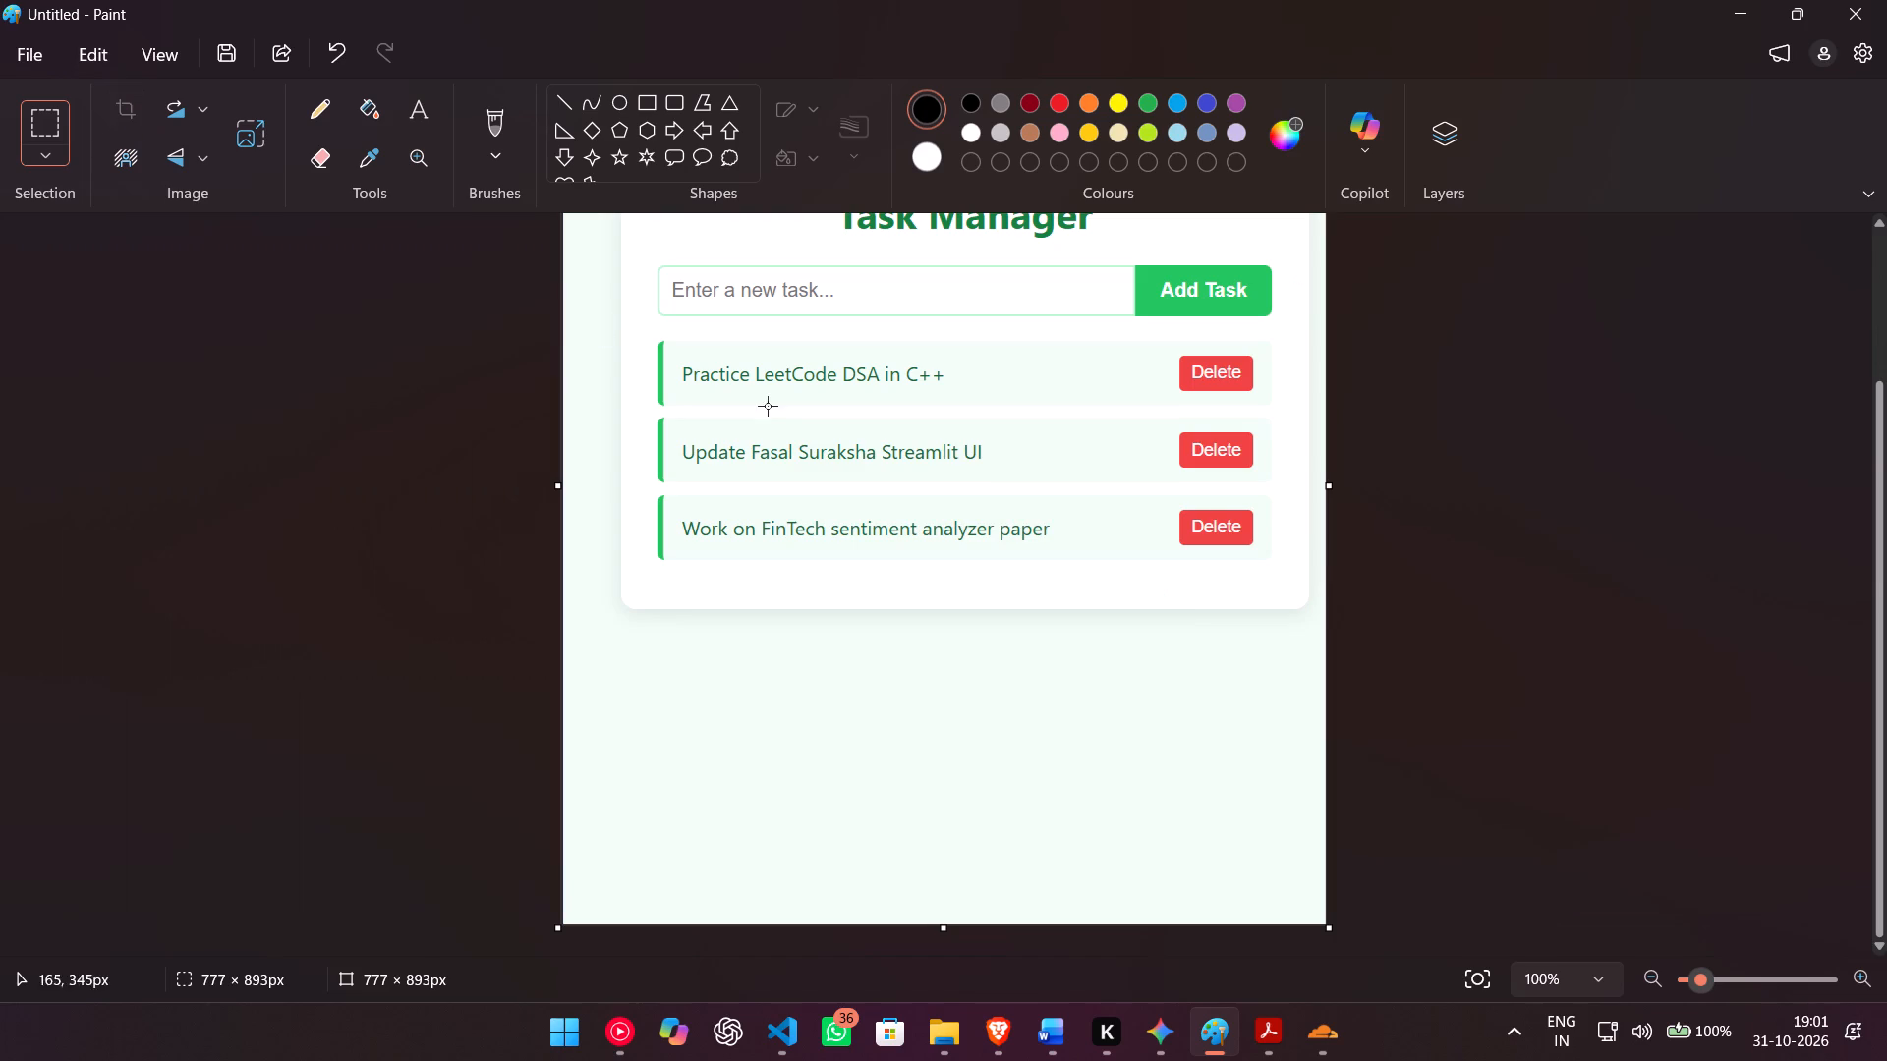
# Copy the cropped Task Manager image and paste it under the last OUTPUT heading in the Google Docs output document.
pyautogui.rightClick(774, 411)
pyautogui.click(893, 481)
pyautogui.hotkey('alt', 'Tab')
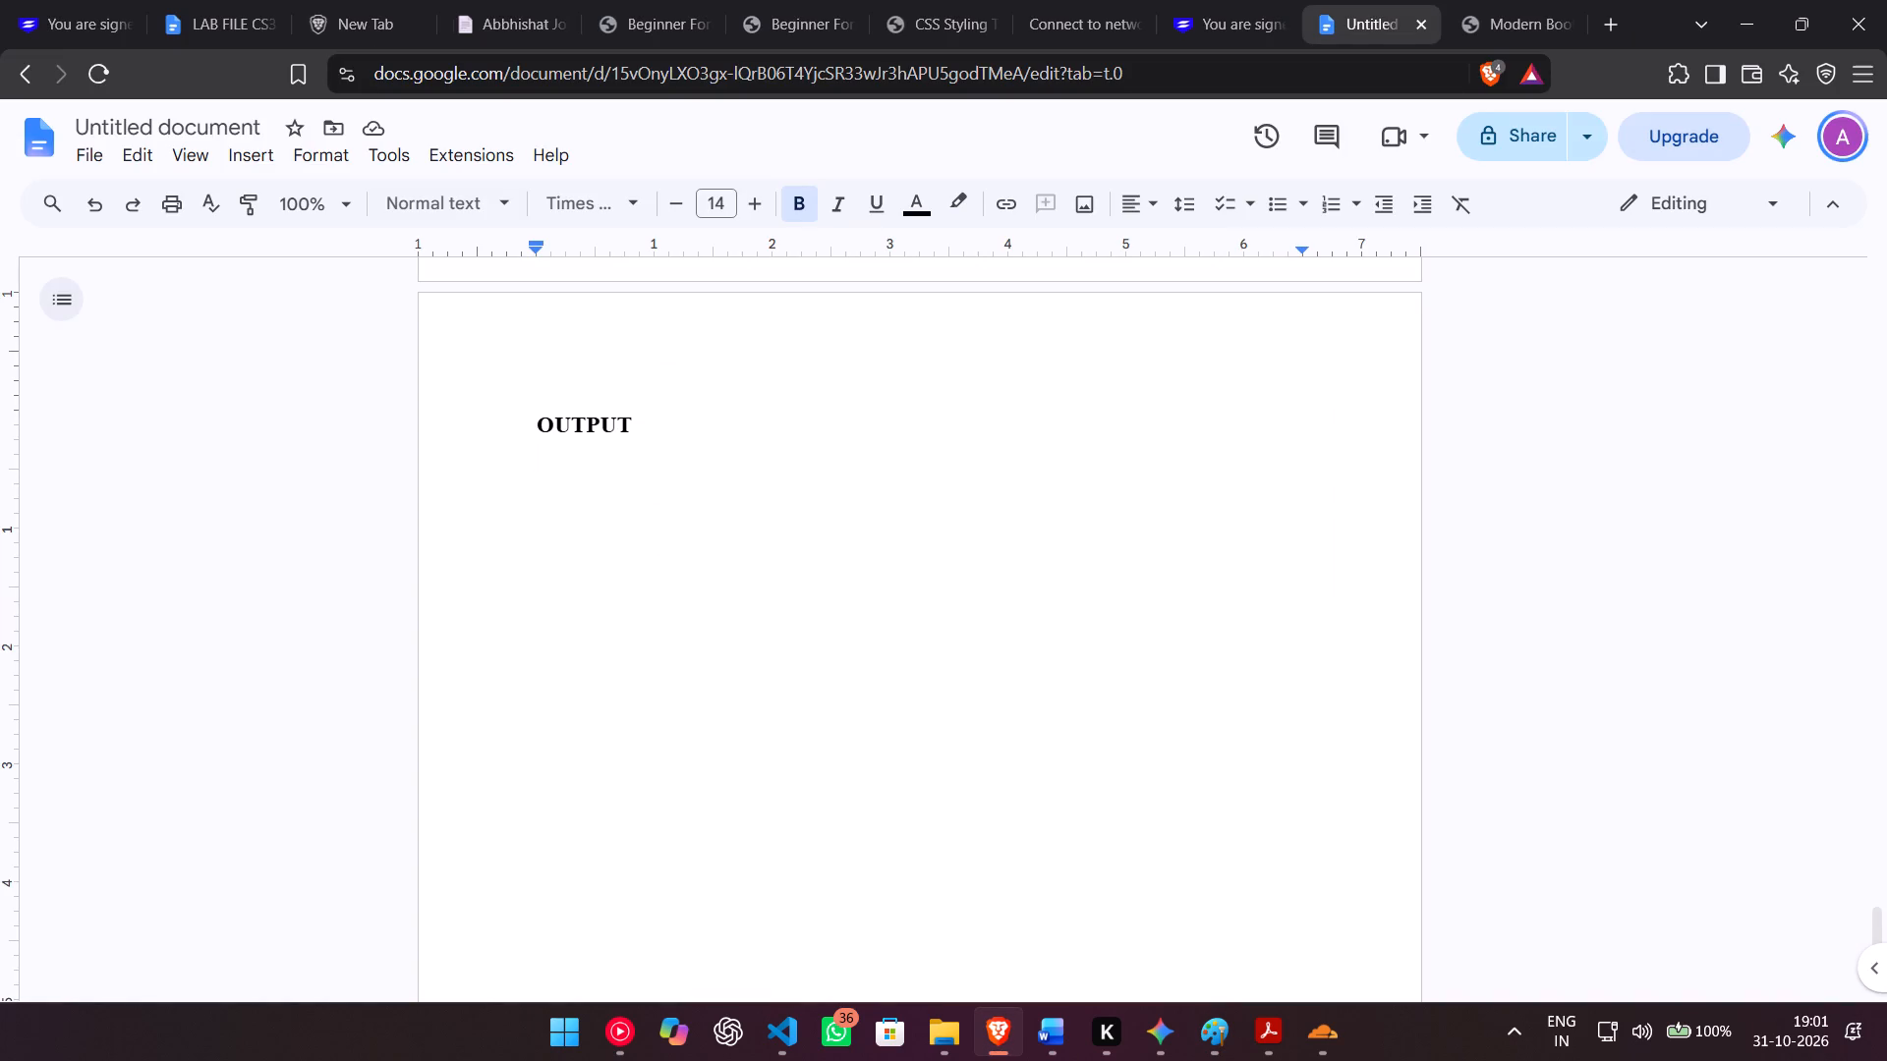
pyautogui.hotkey('ctrl', 'v')
pyautogui.scroll(4, 848, 585)
pyautogui.scroll(-5, 834, 606)
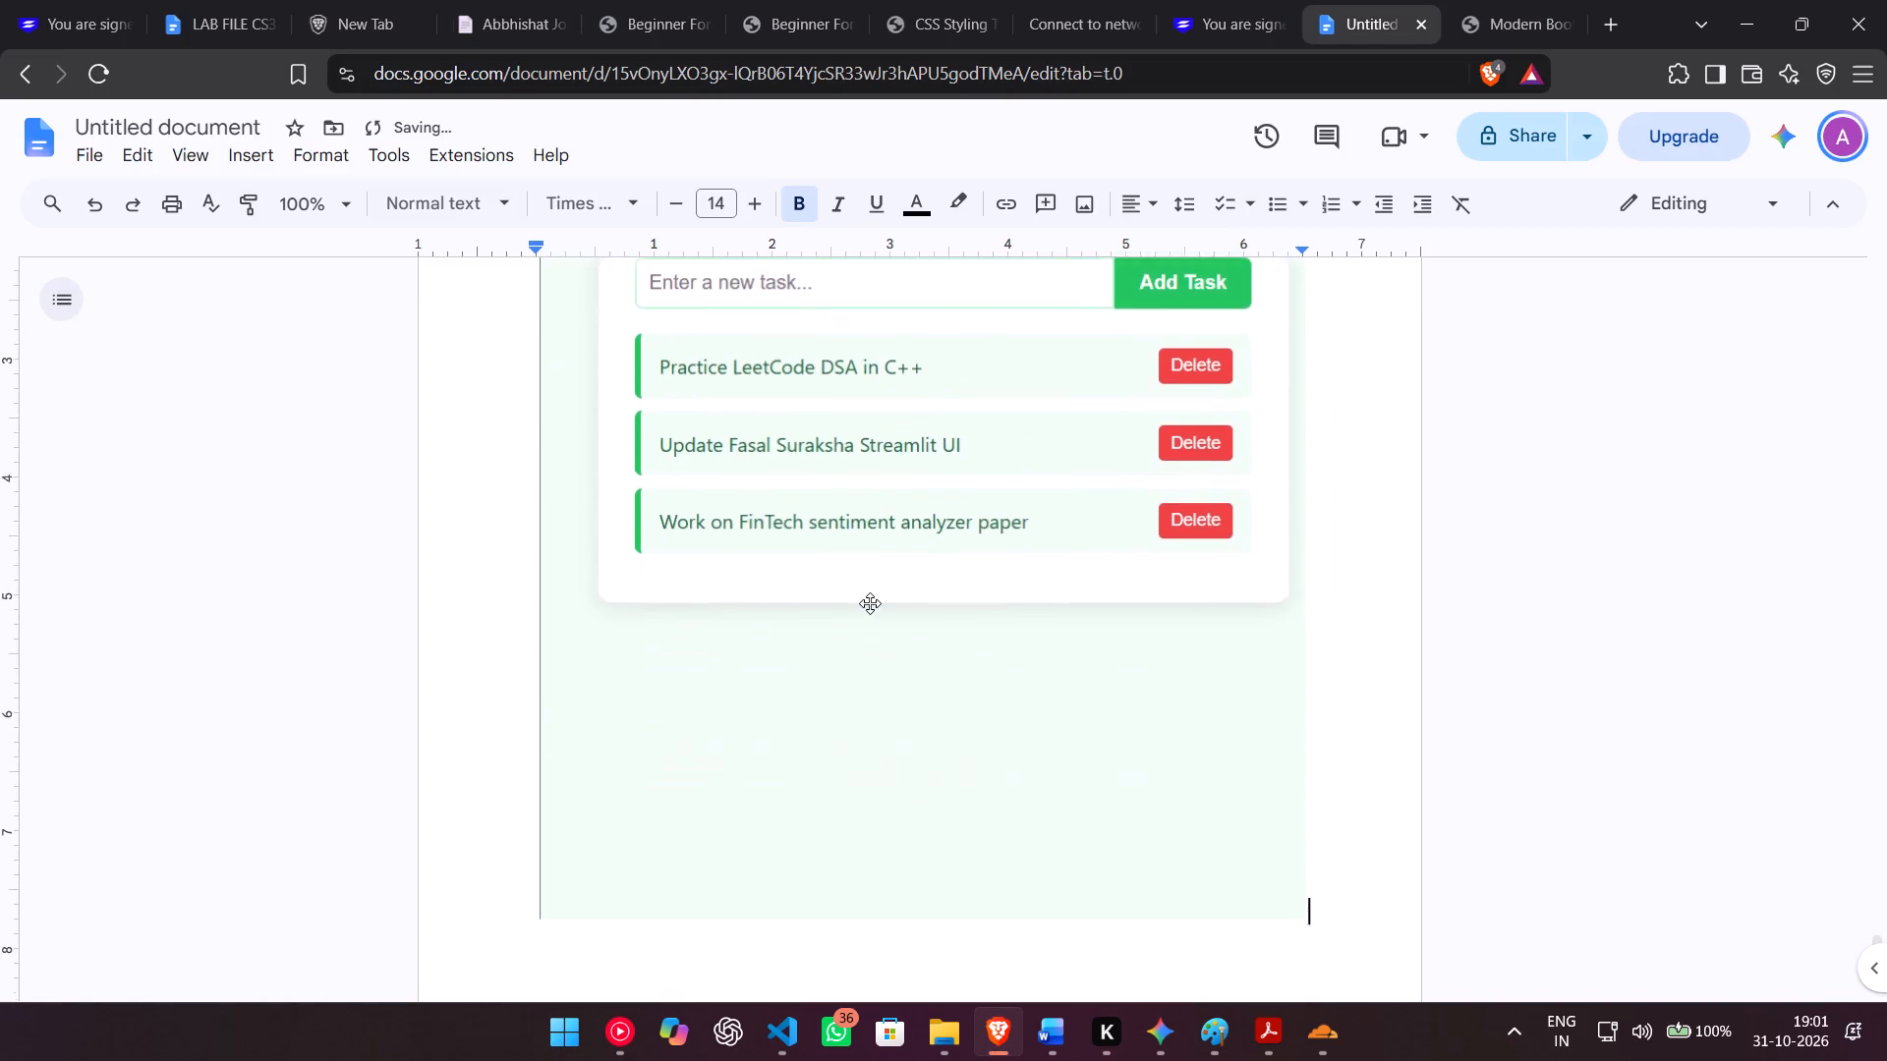
pyautogui.scroll(-16, 870, 603)
pyautogui.scroll(12, 864, 593)
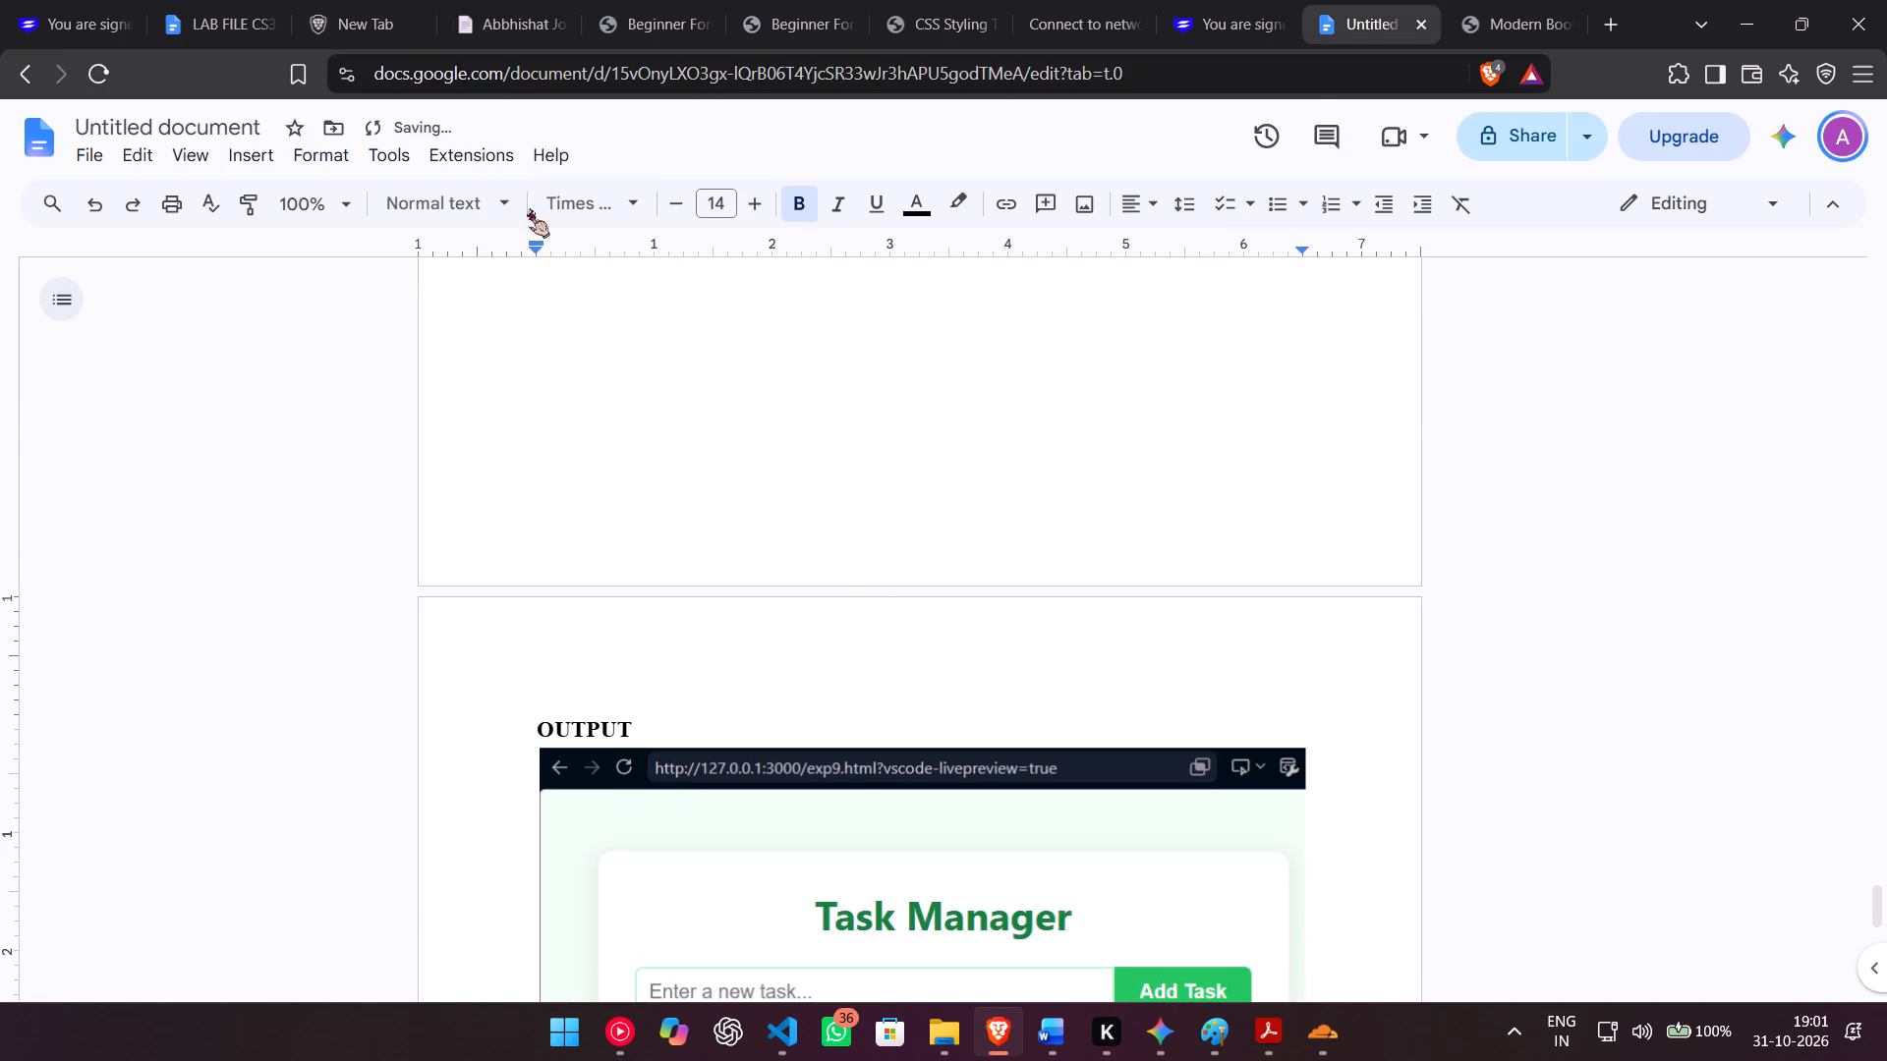
# Rename the untitled Google Docs document as output.
pyautogui.click(232, 127)
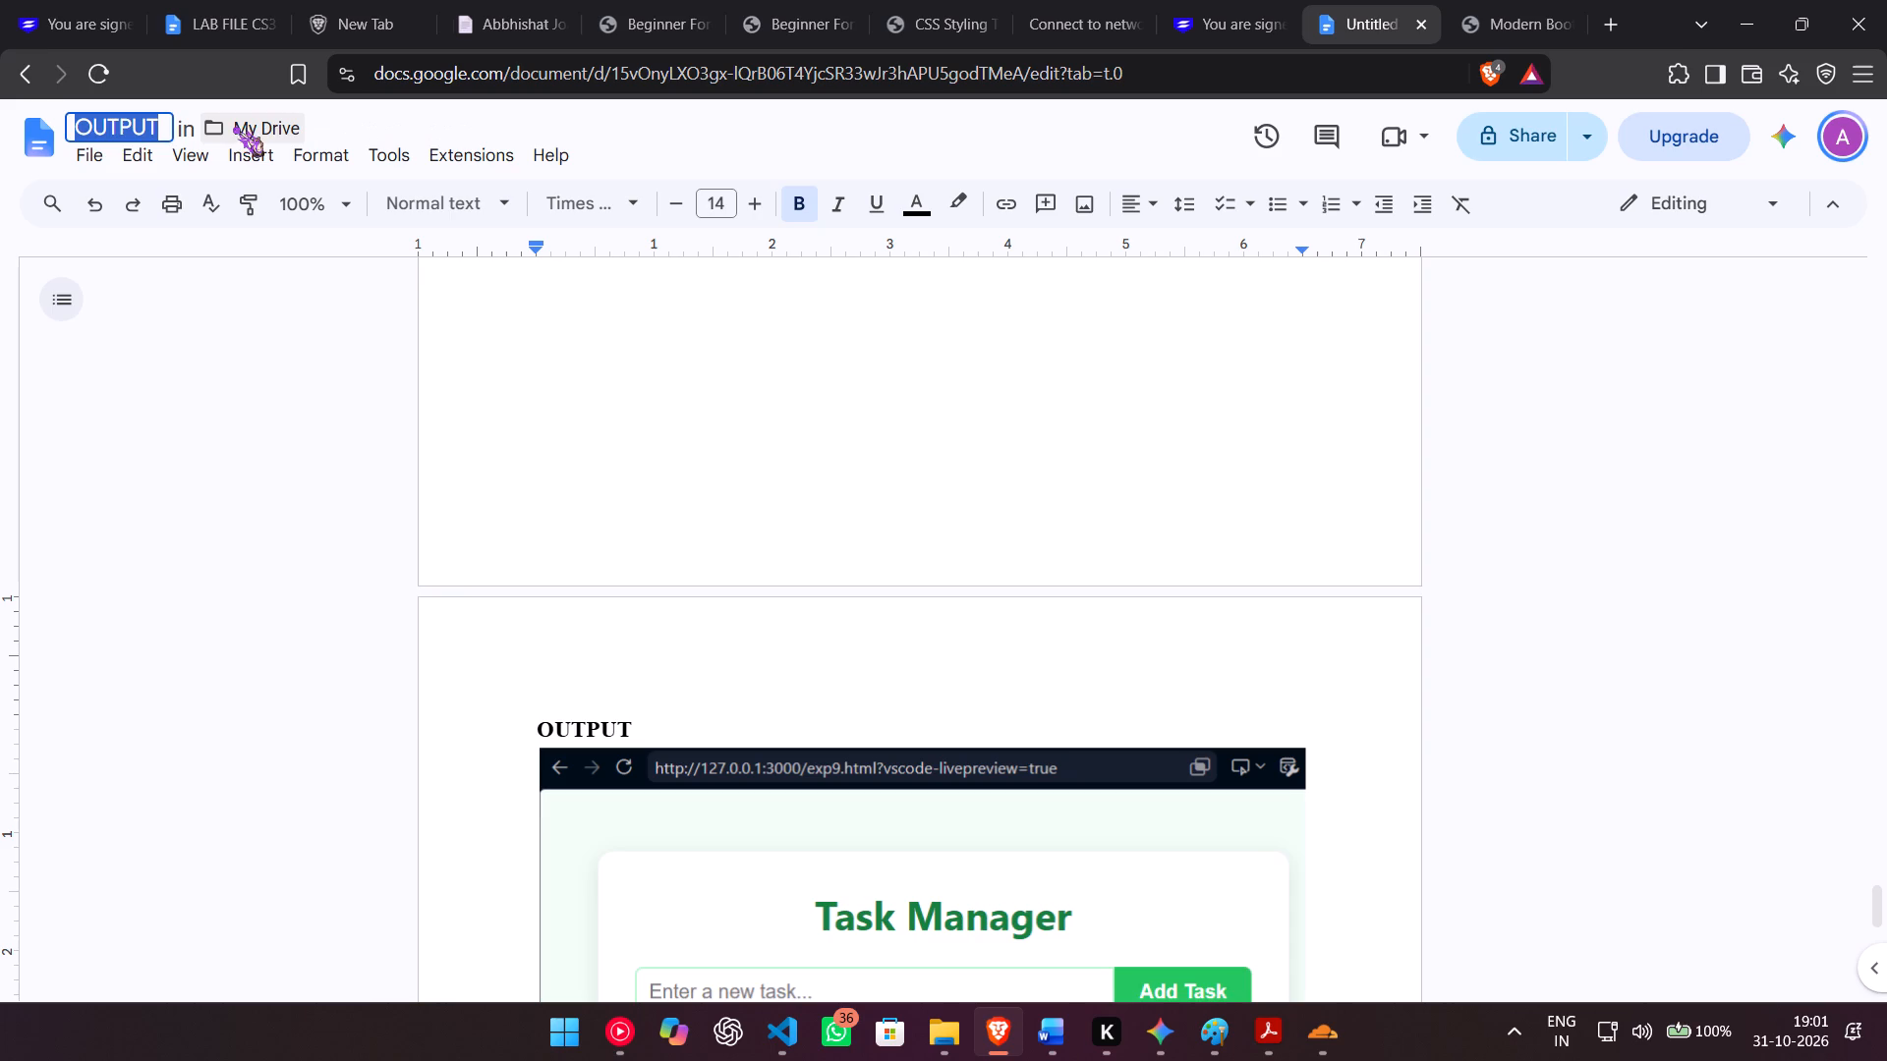
pyautogui.write('output')
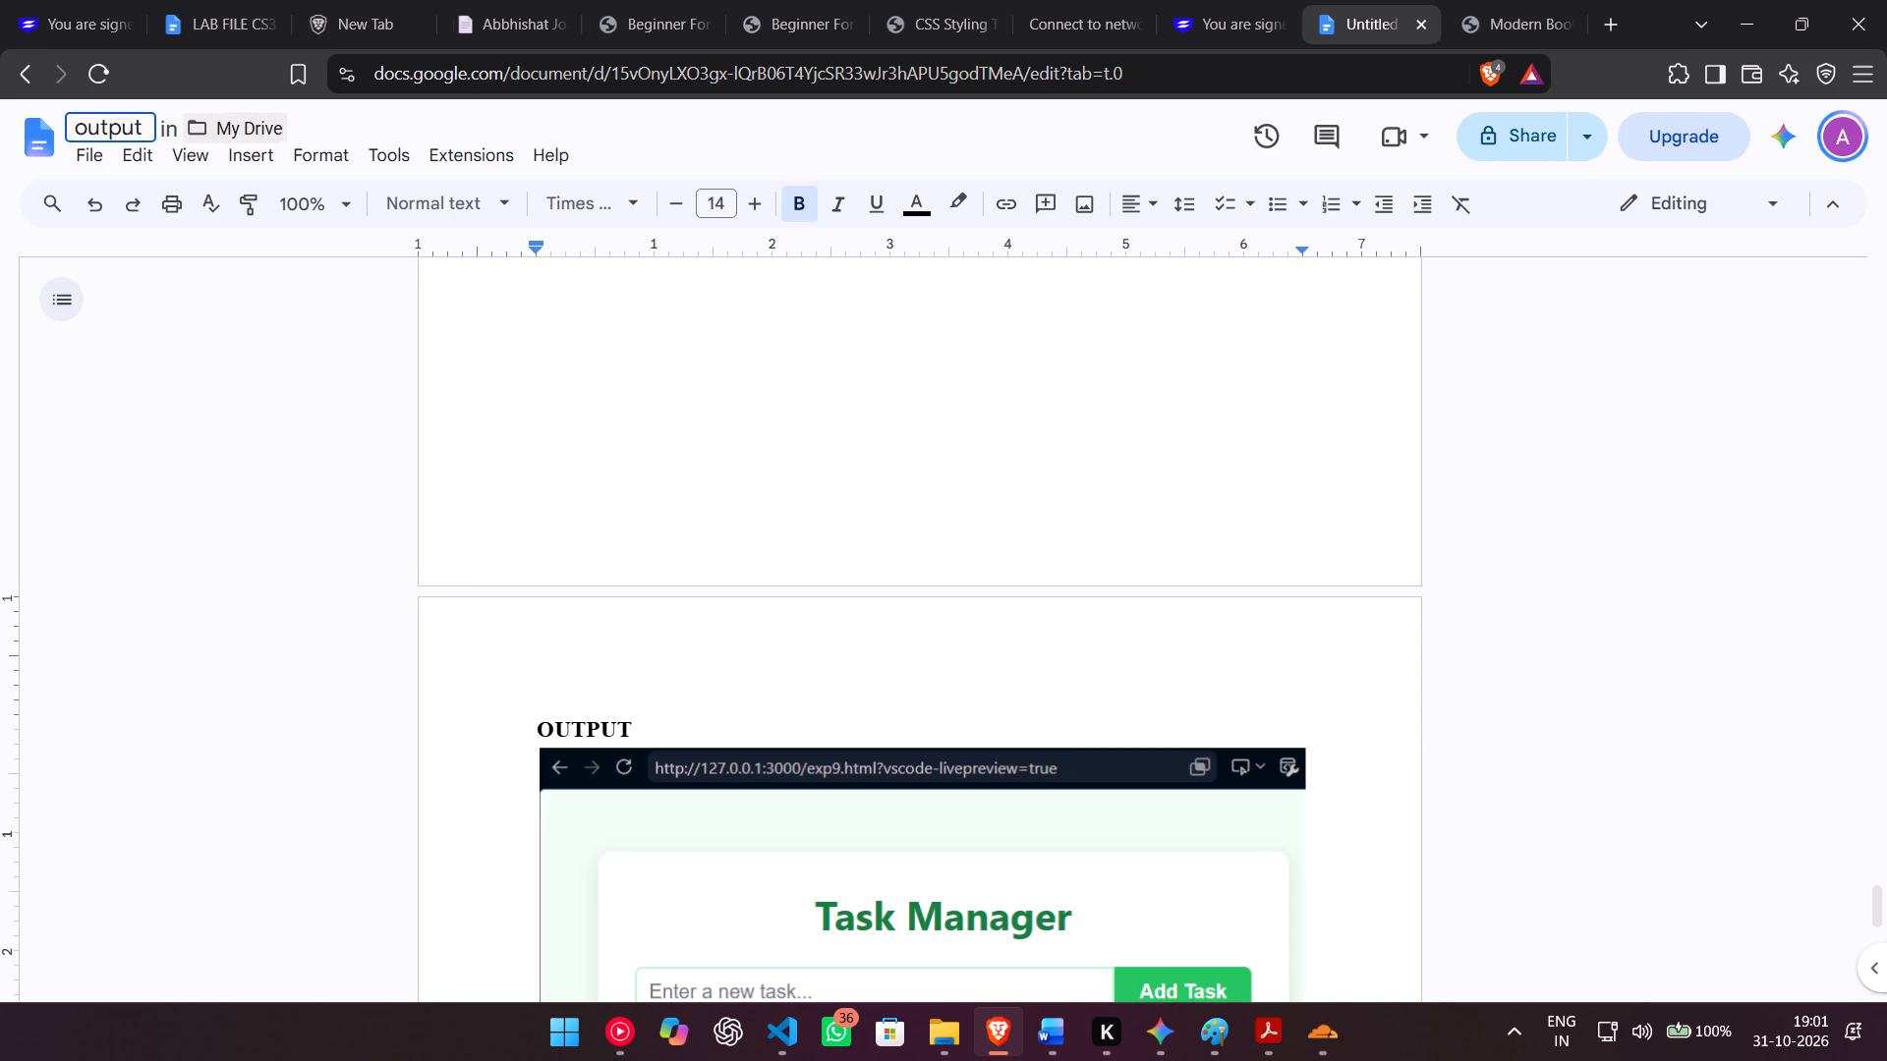
# Download the document as a PDF named output into the Downloads folder.
pyautogui.click(104, 156)
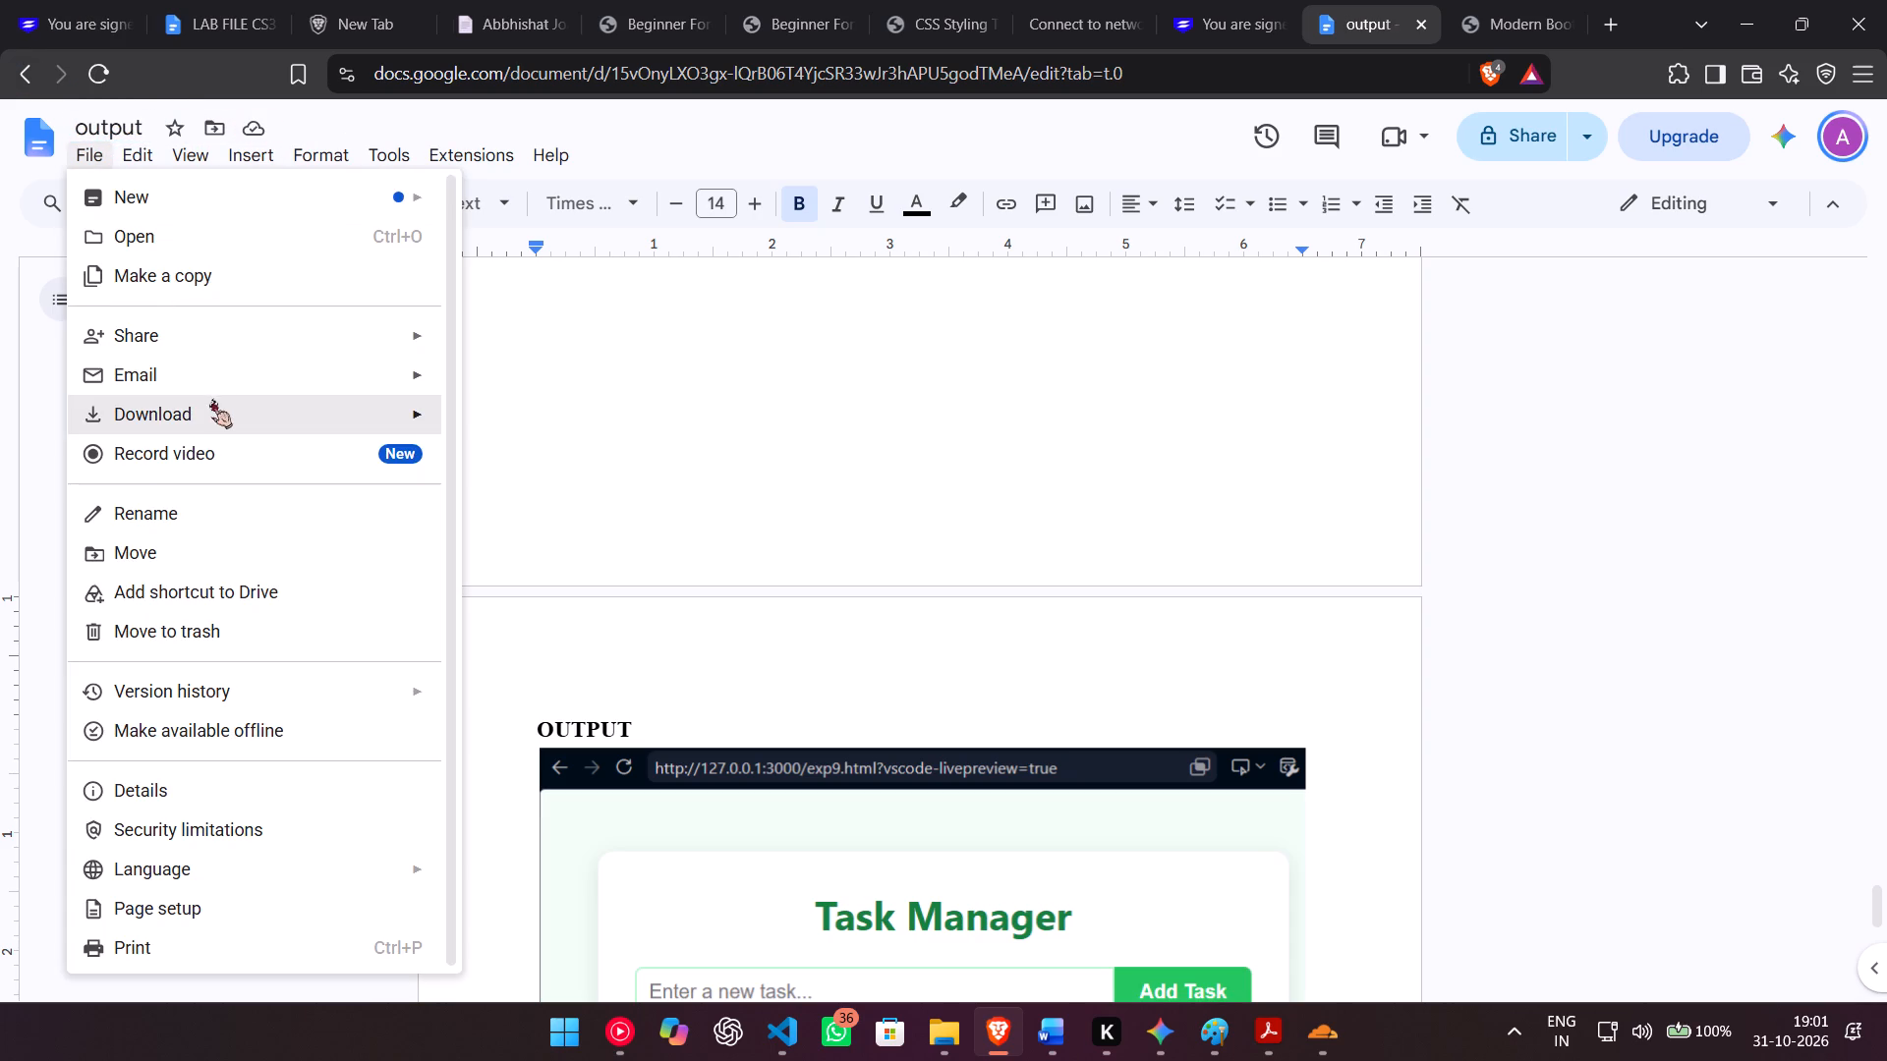
pyautogui.click(636, 451)
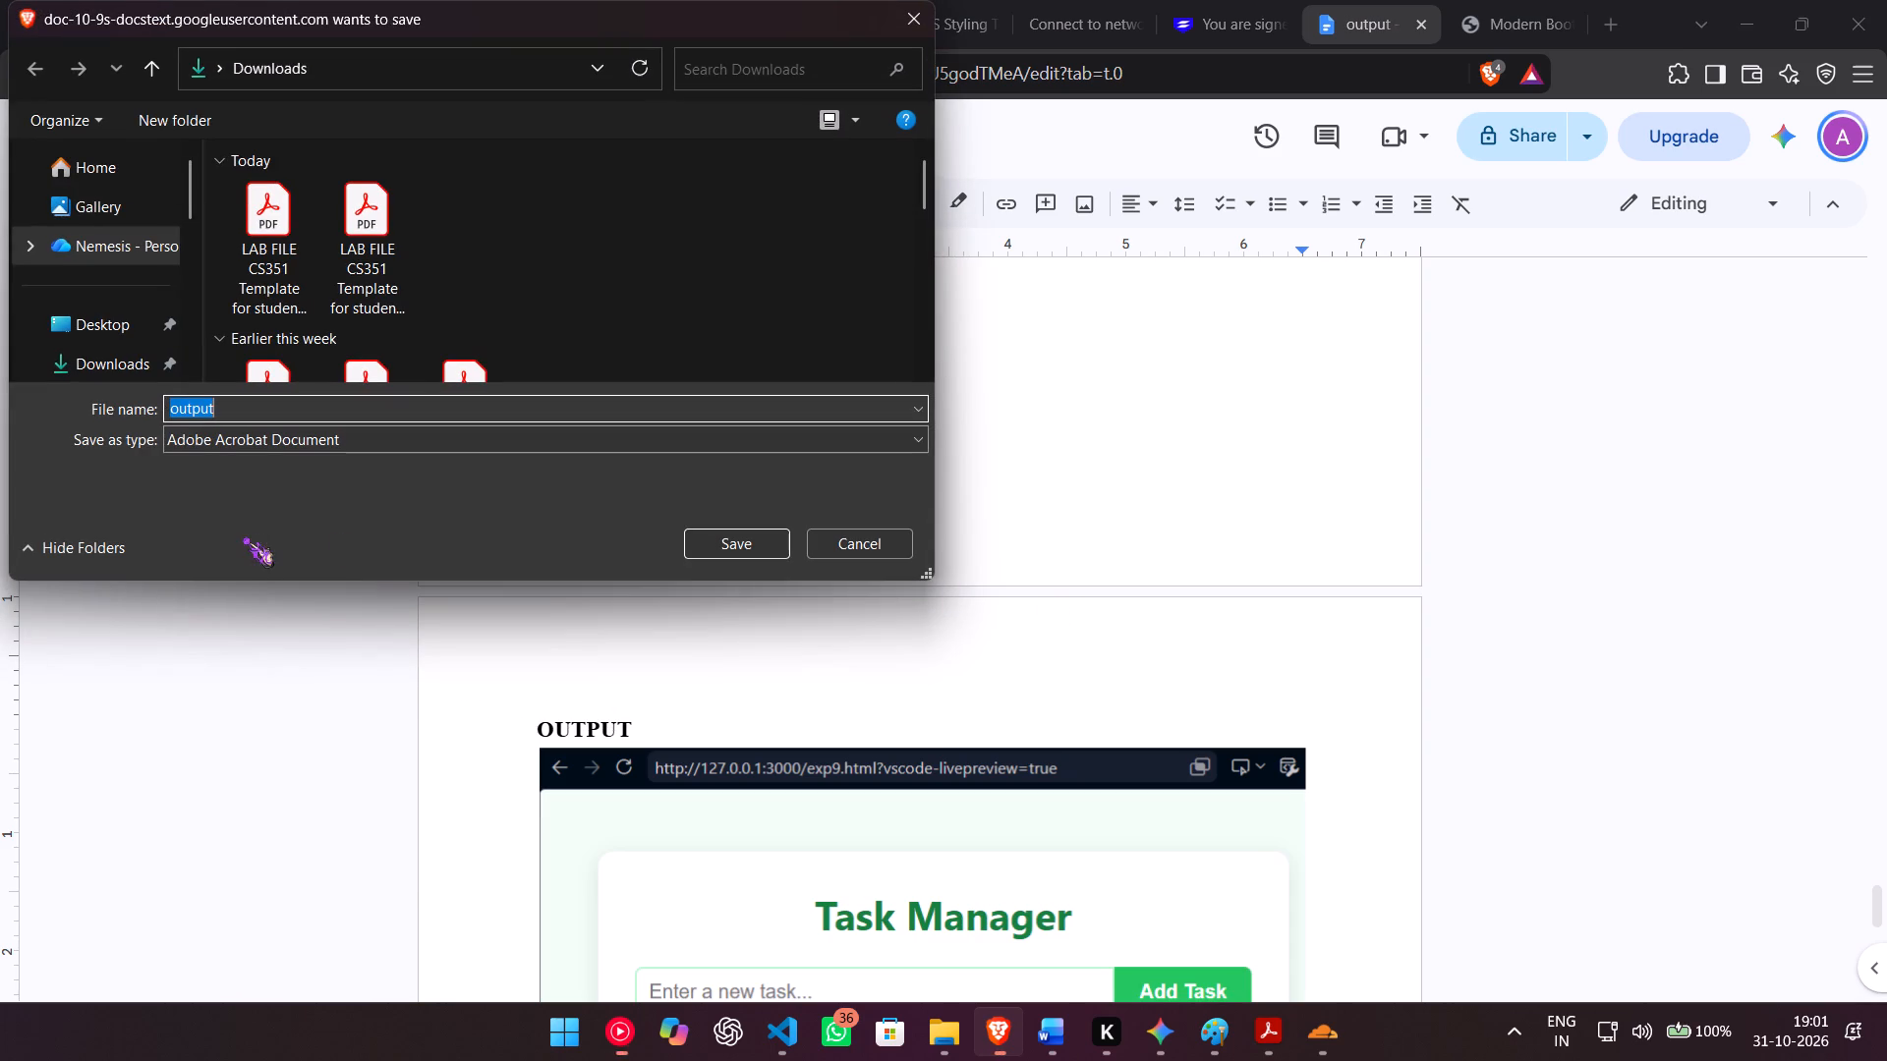
pyautogui.click(743, 538)
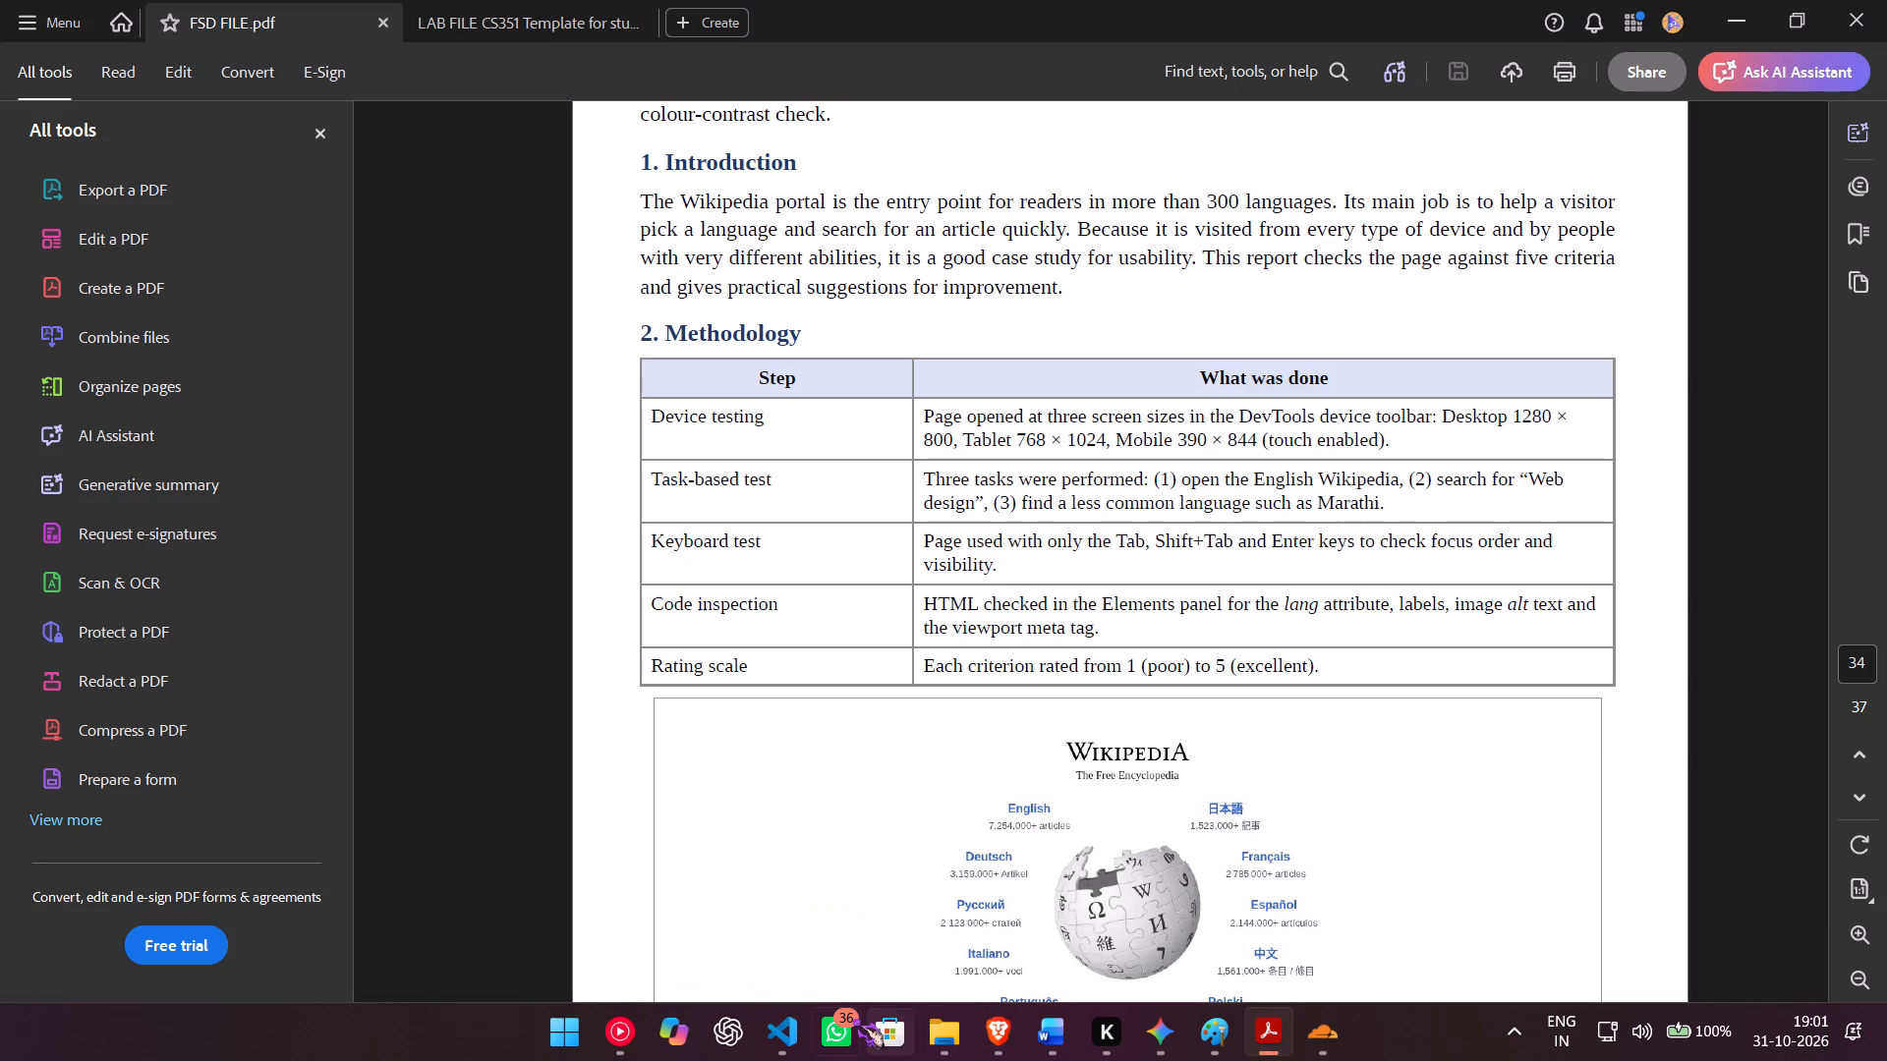
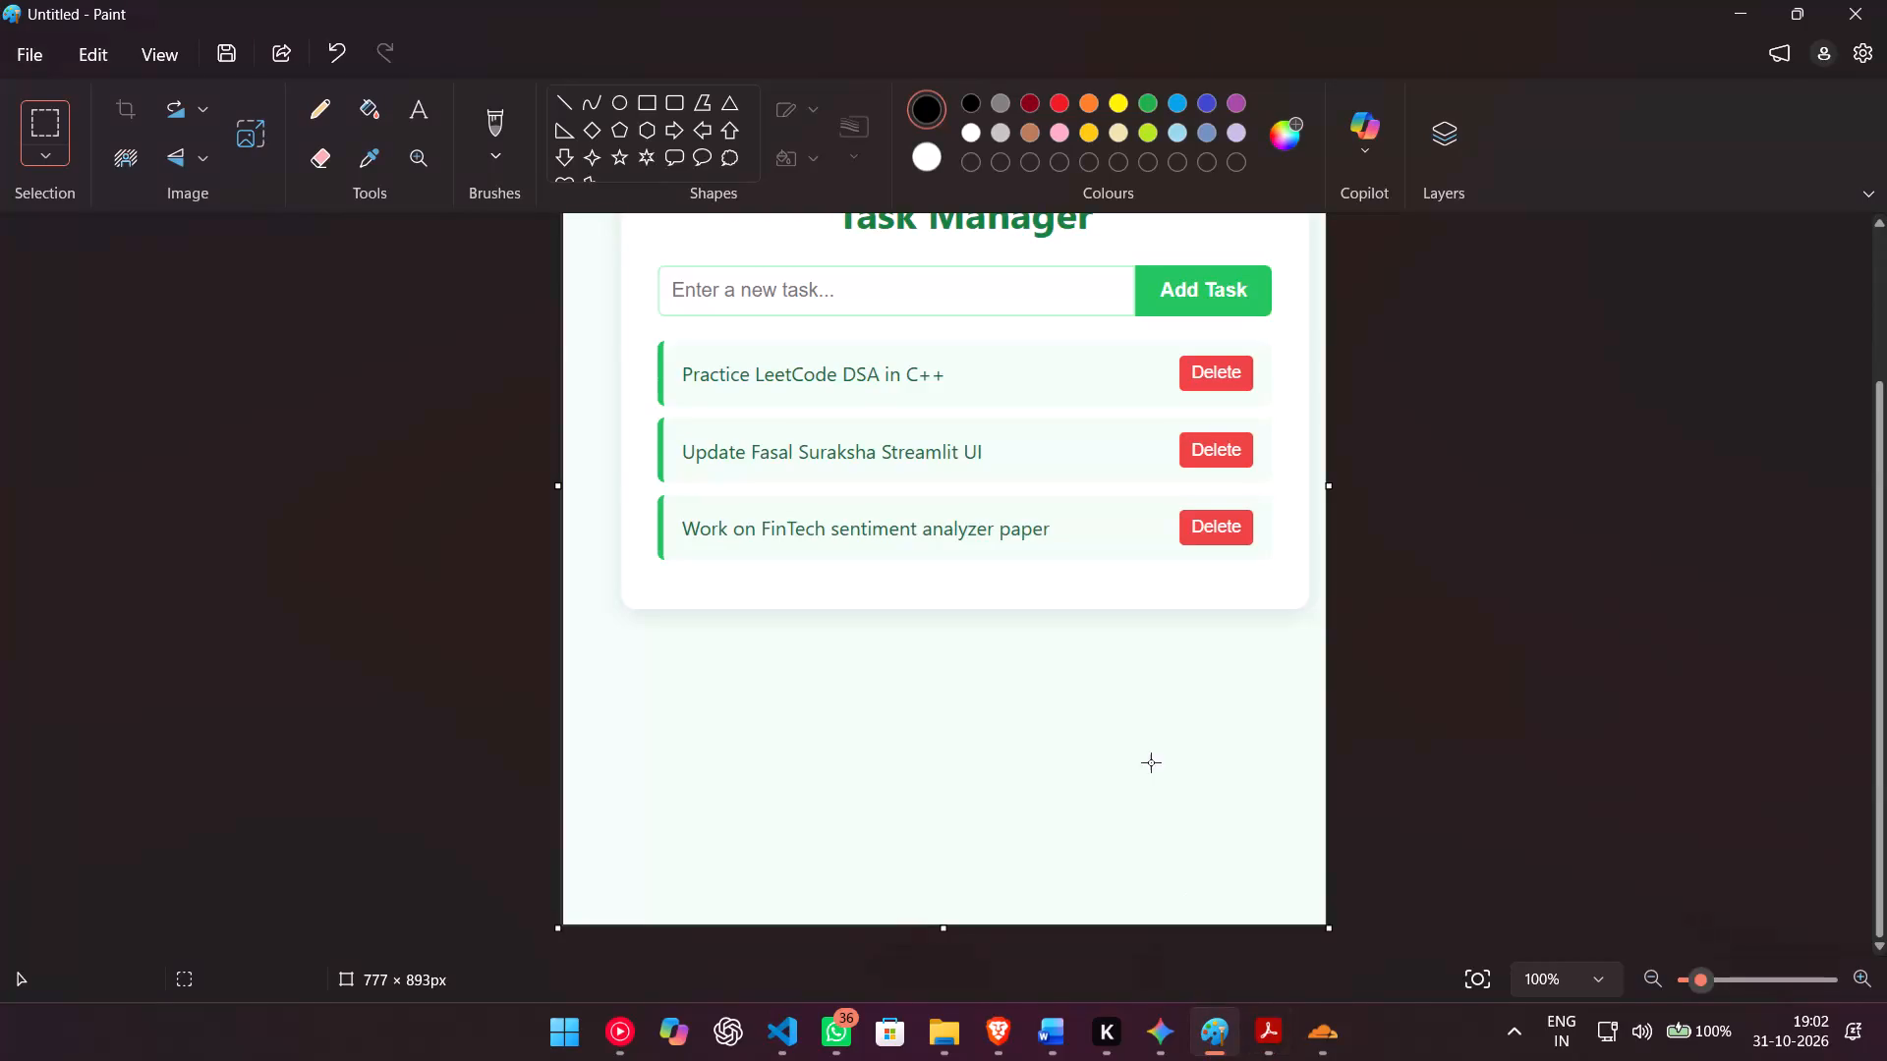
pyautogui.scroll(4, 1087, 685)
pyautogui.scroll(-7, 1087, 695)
# Switch to Adobe Acrobat and look through the pages of the exported output PDF to check each experiment's OUTPUT screenshot.
pyautogui.hotkey('alt', 'Tab')
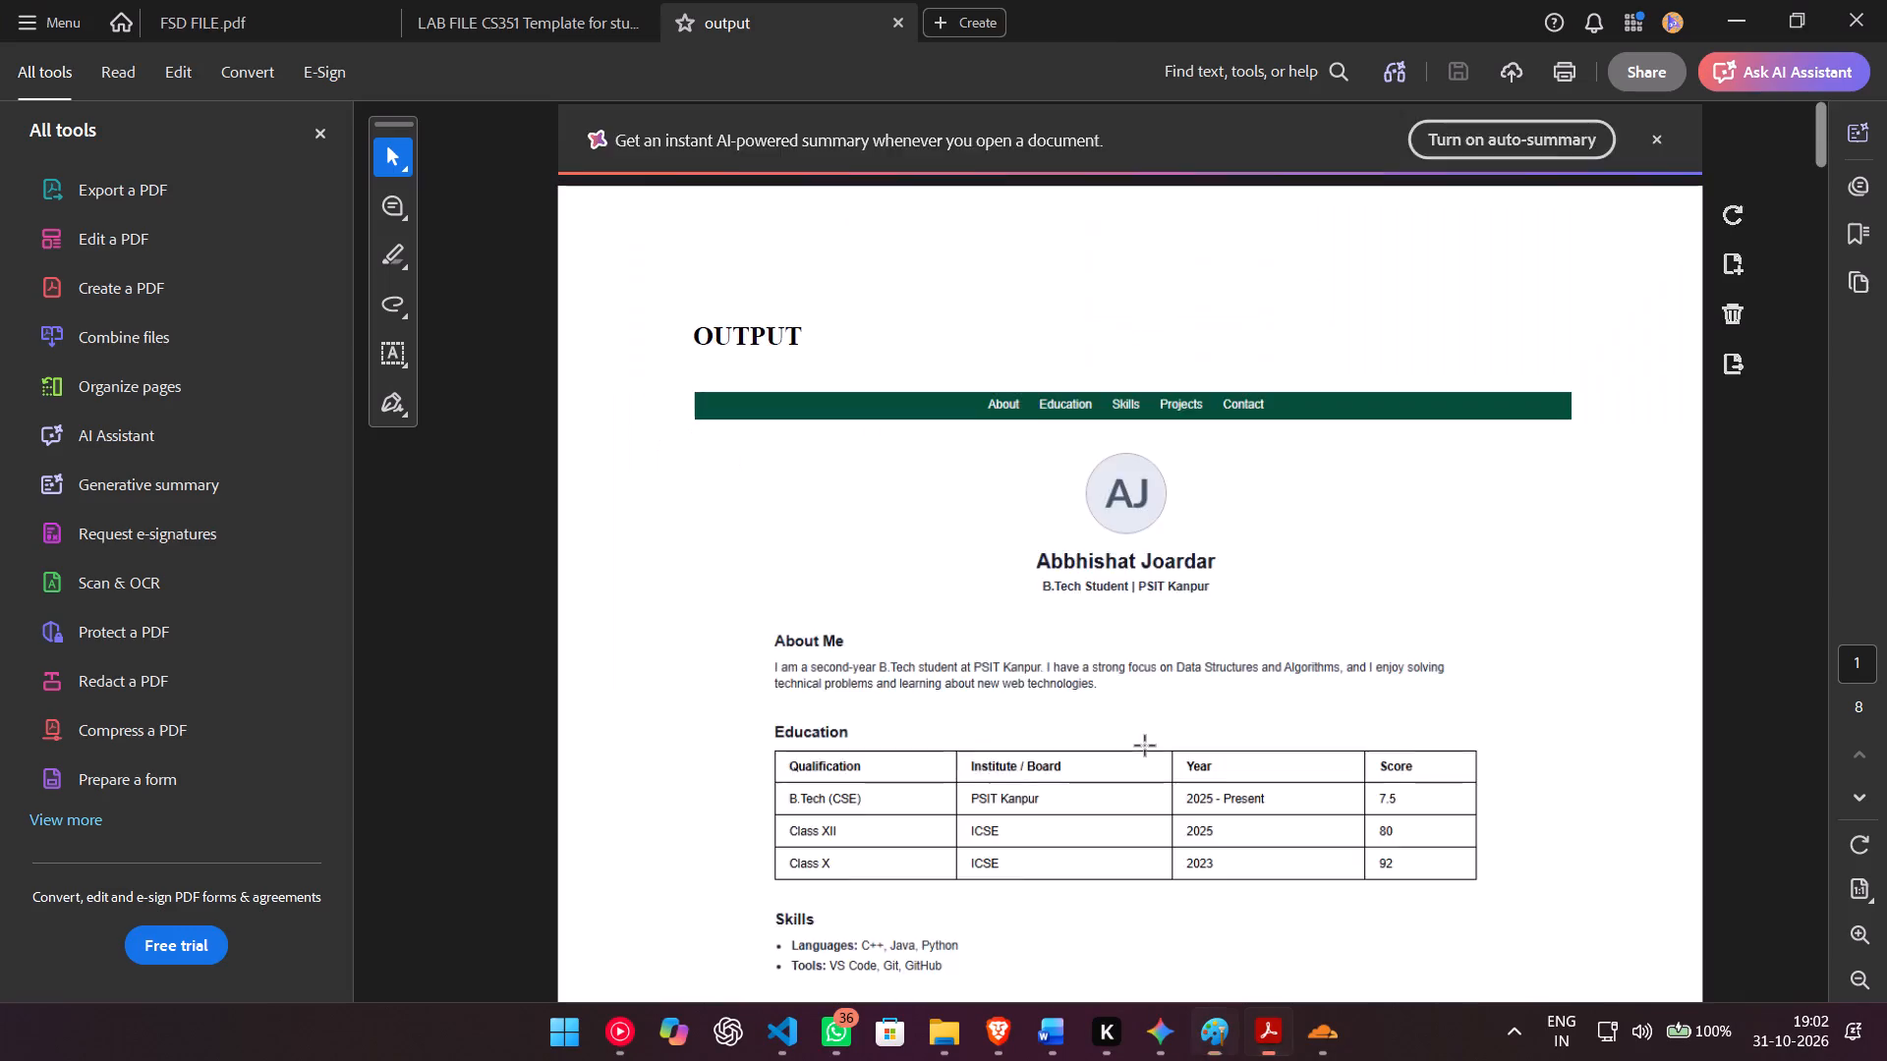
pyautogui.scroll(-20, 1146, 747)
pyautogui.tripleClick(1860, 806)
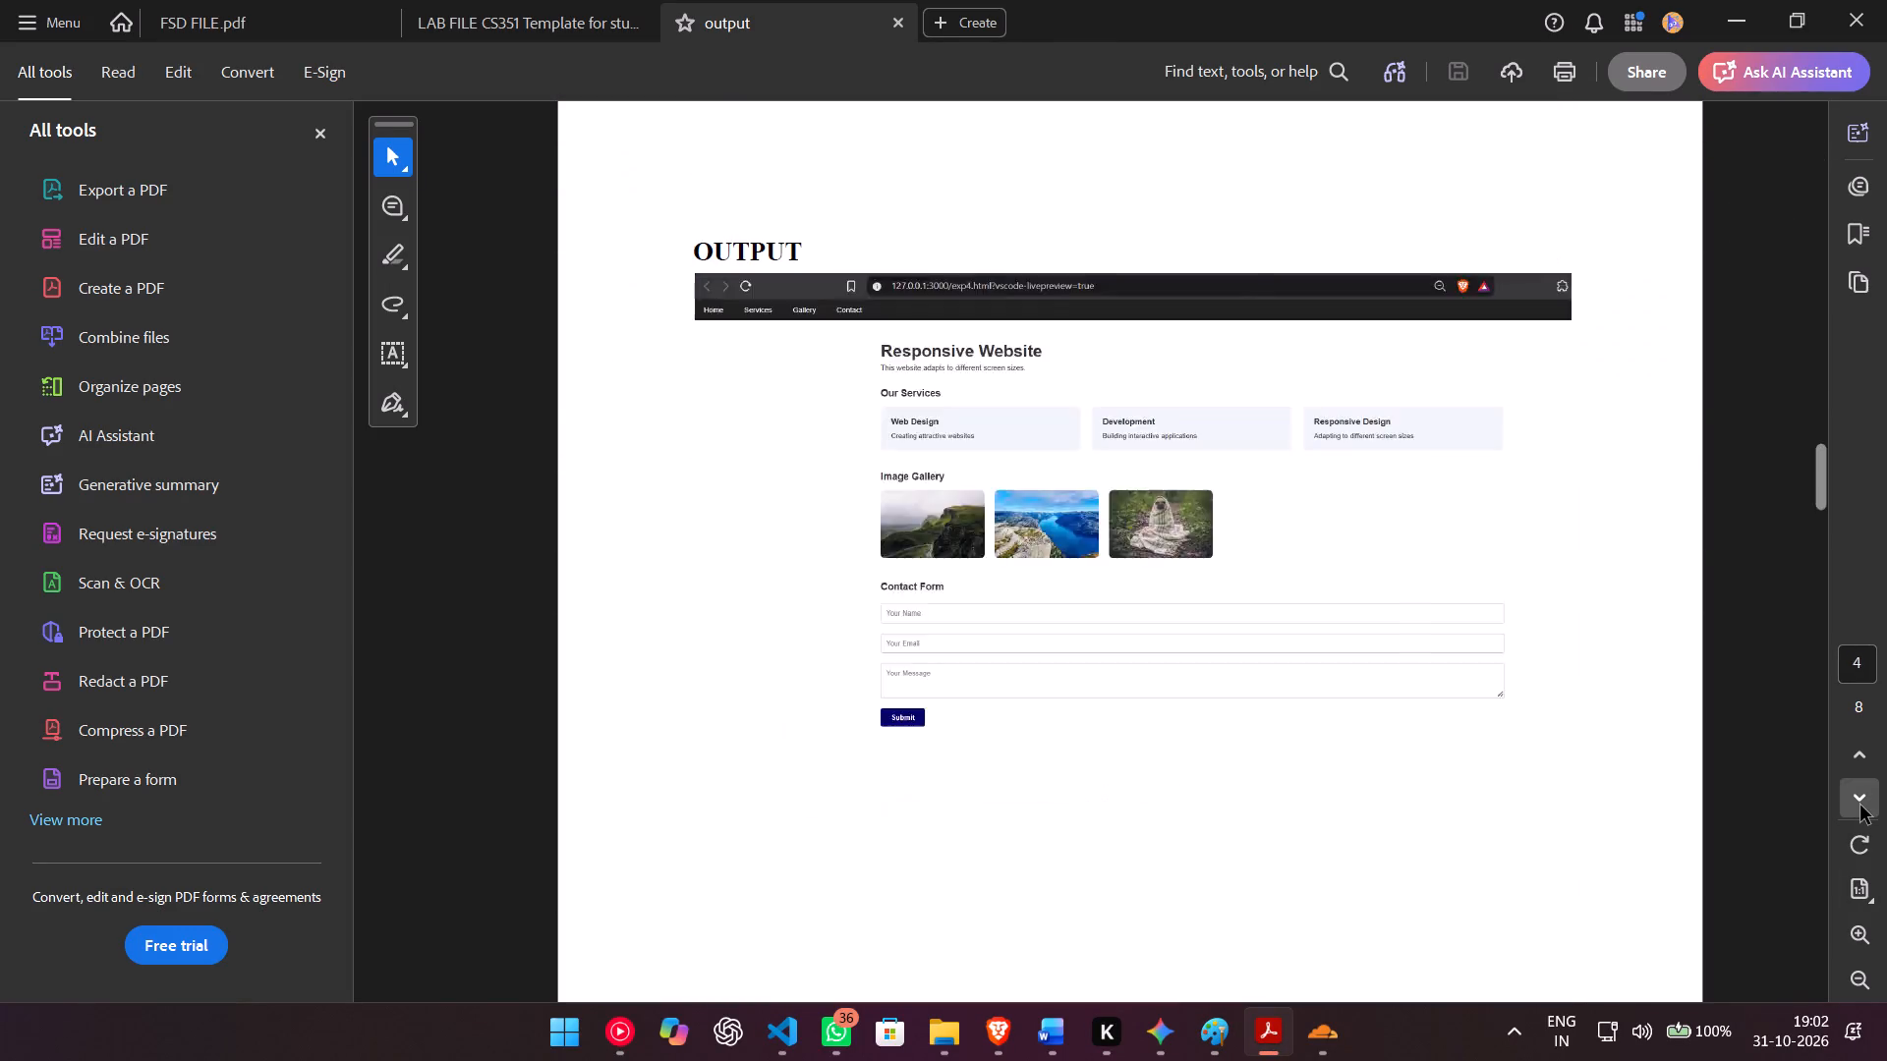
pyautogui.tripleClick(1860, 806)
pyautogui.click(1860, 806)
pyautogui.click(1860, 806)
pyautogui.scroll(19, 1695, 765)
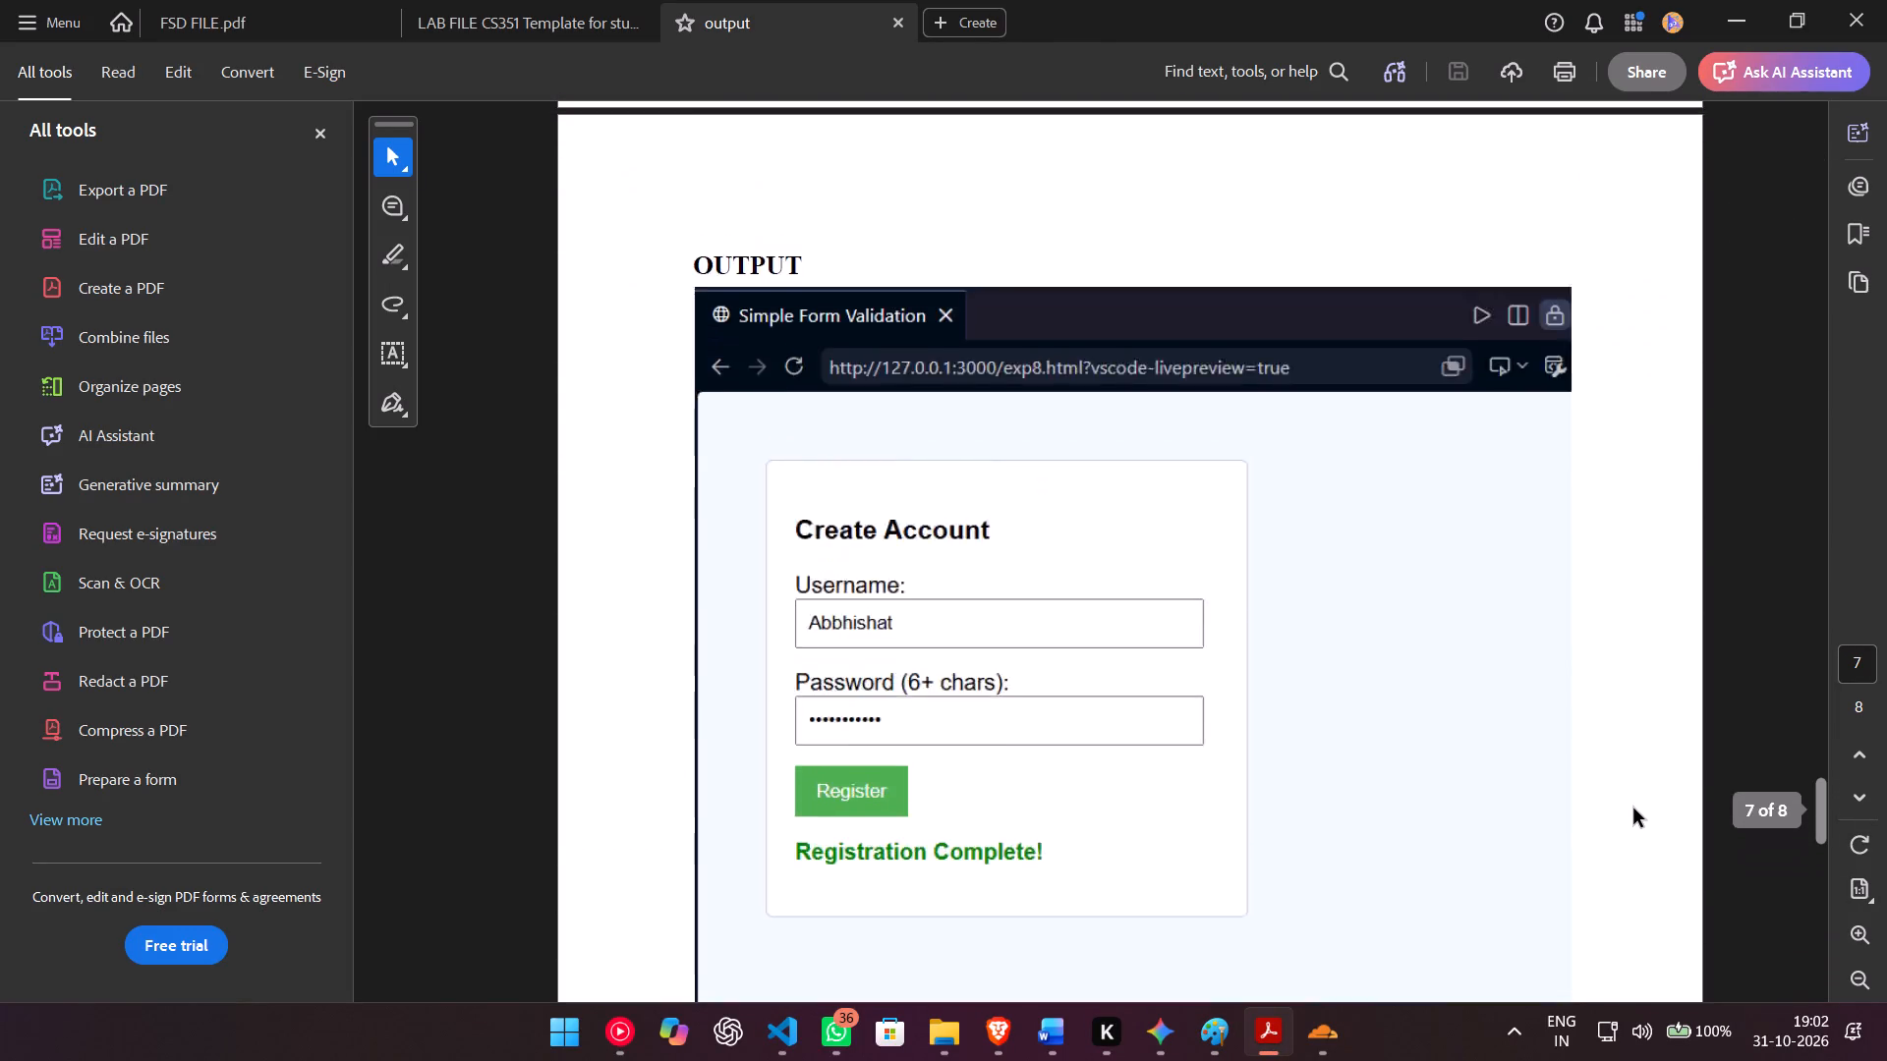
pyautogui.scroll(20, 1633, 809)
pyautogui.scroll(8, 1633, 809)
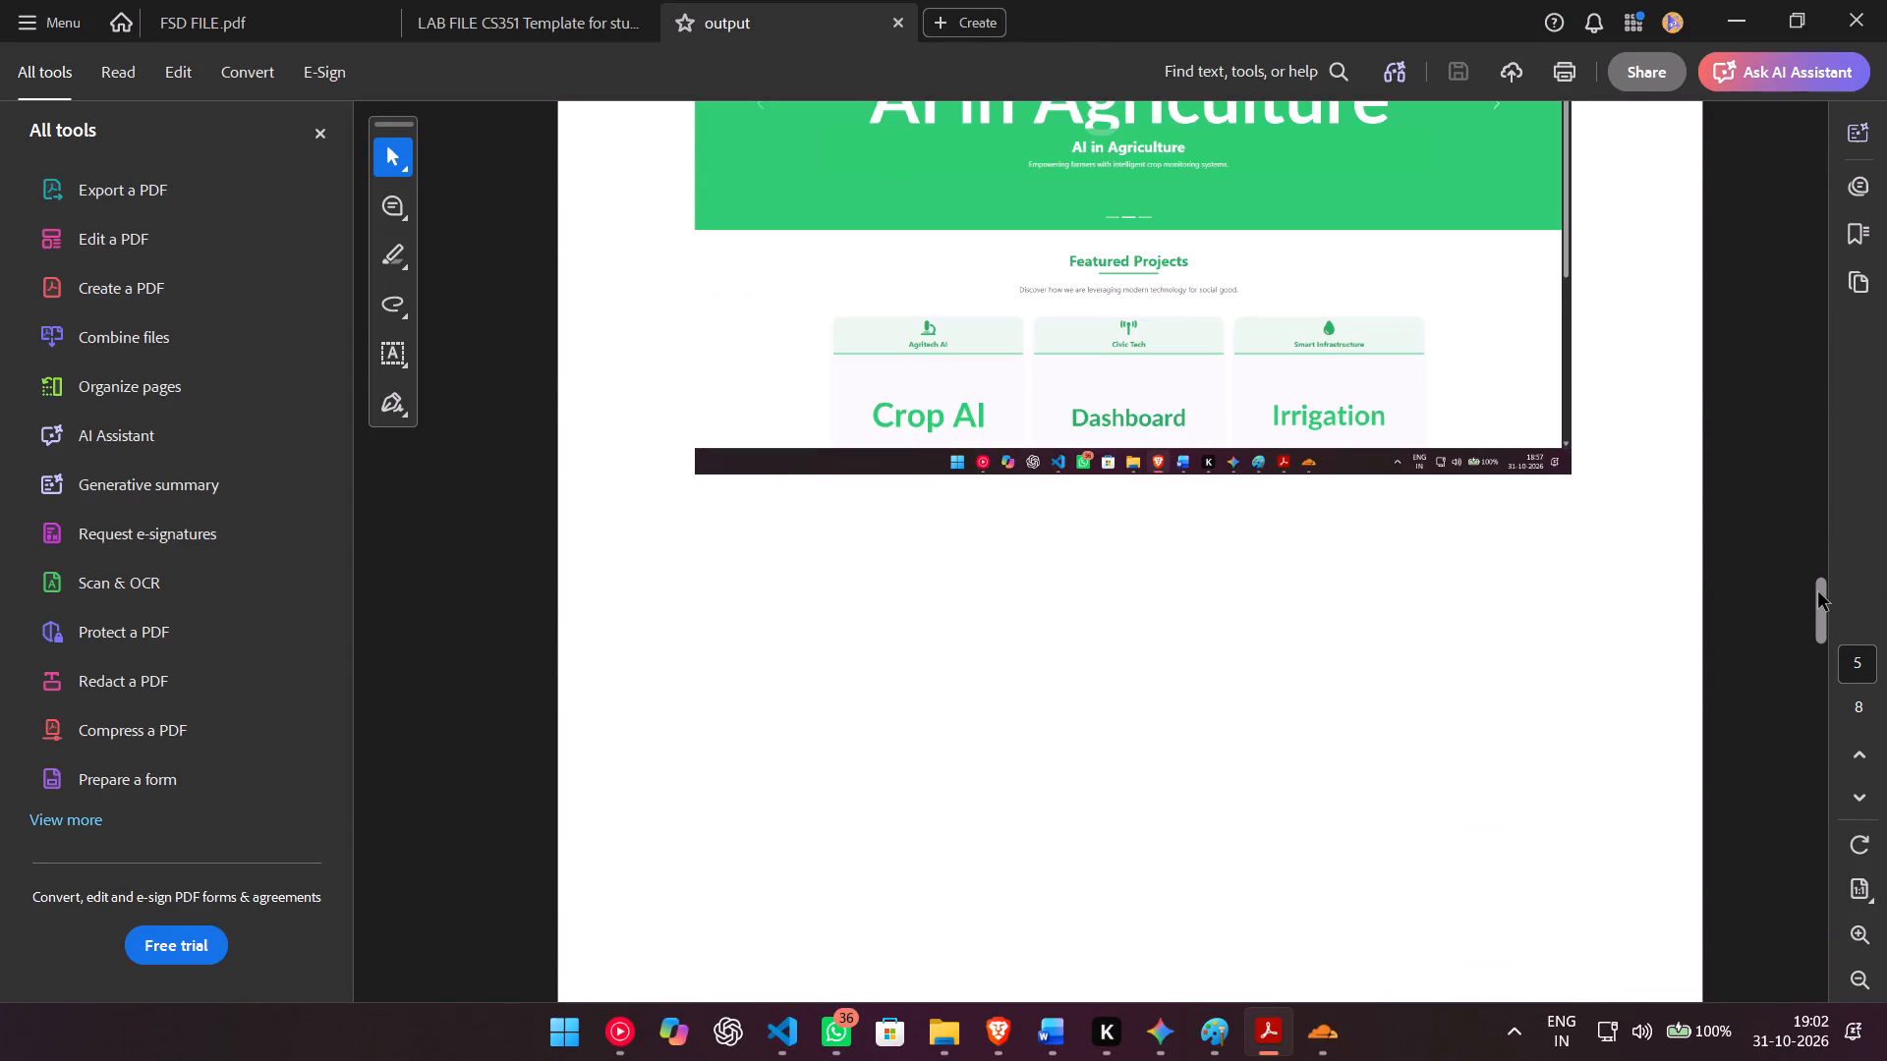
pyautogui.moveTo(1818, 592); pyautogui.dragTo(1788, 0)
pyautogui.hotkey('alt', 'Tab')
pyautogui.hotkey('alt', 'Tab')
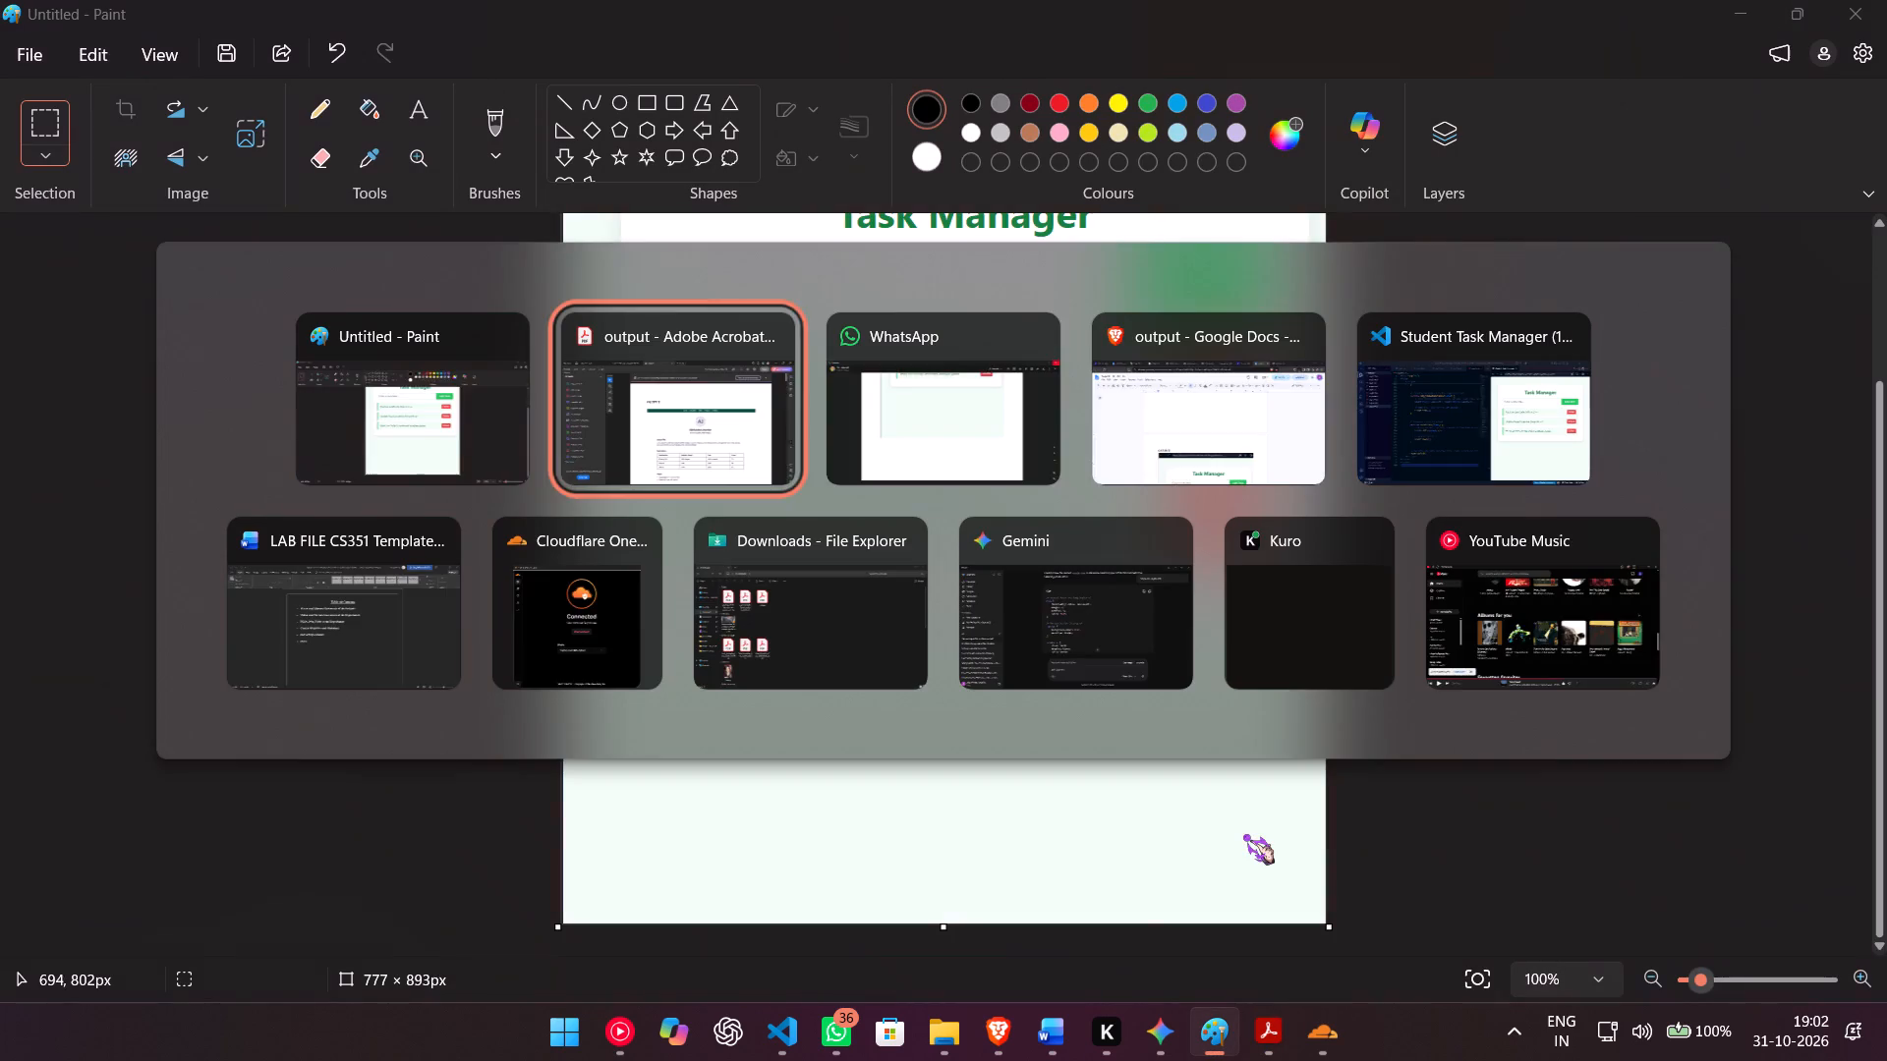
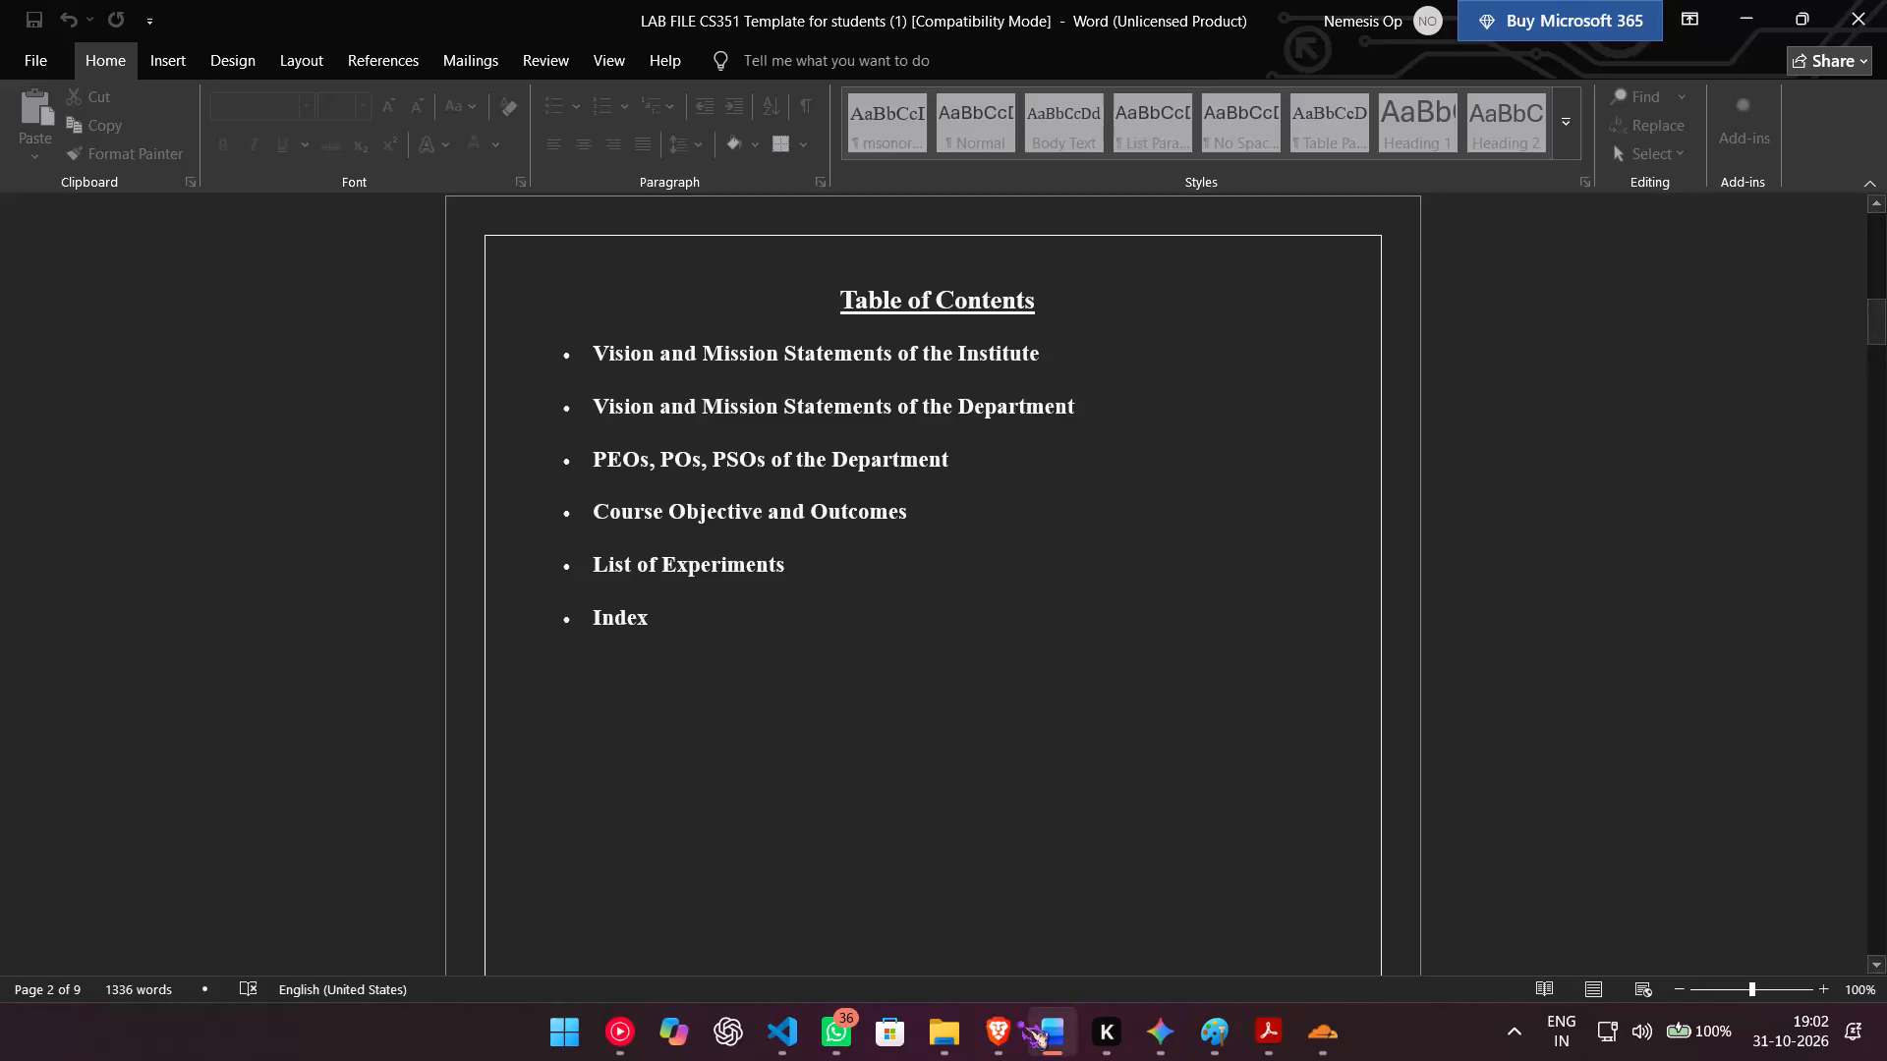
# Switch to Brave and look back through the output document's pages, from the Task Manager screenshot up to the first OUTPUT page.
pyautogui.click(997, 1021)
pyautogui.scroll(8, 1214, 886)
pyautogui.scroll(-16, 1226, 870)
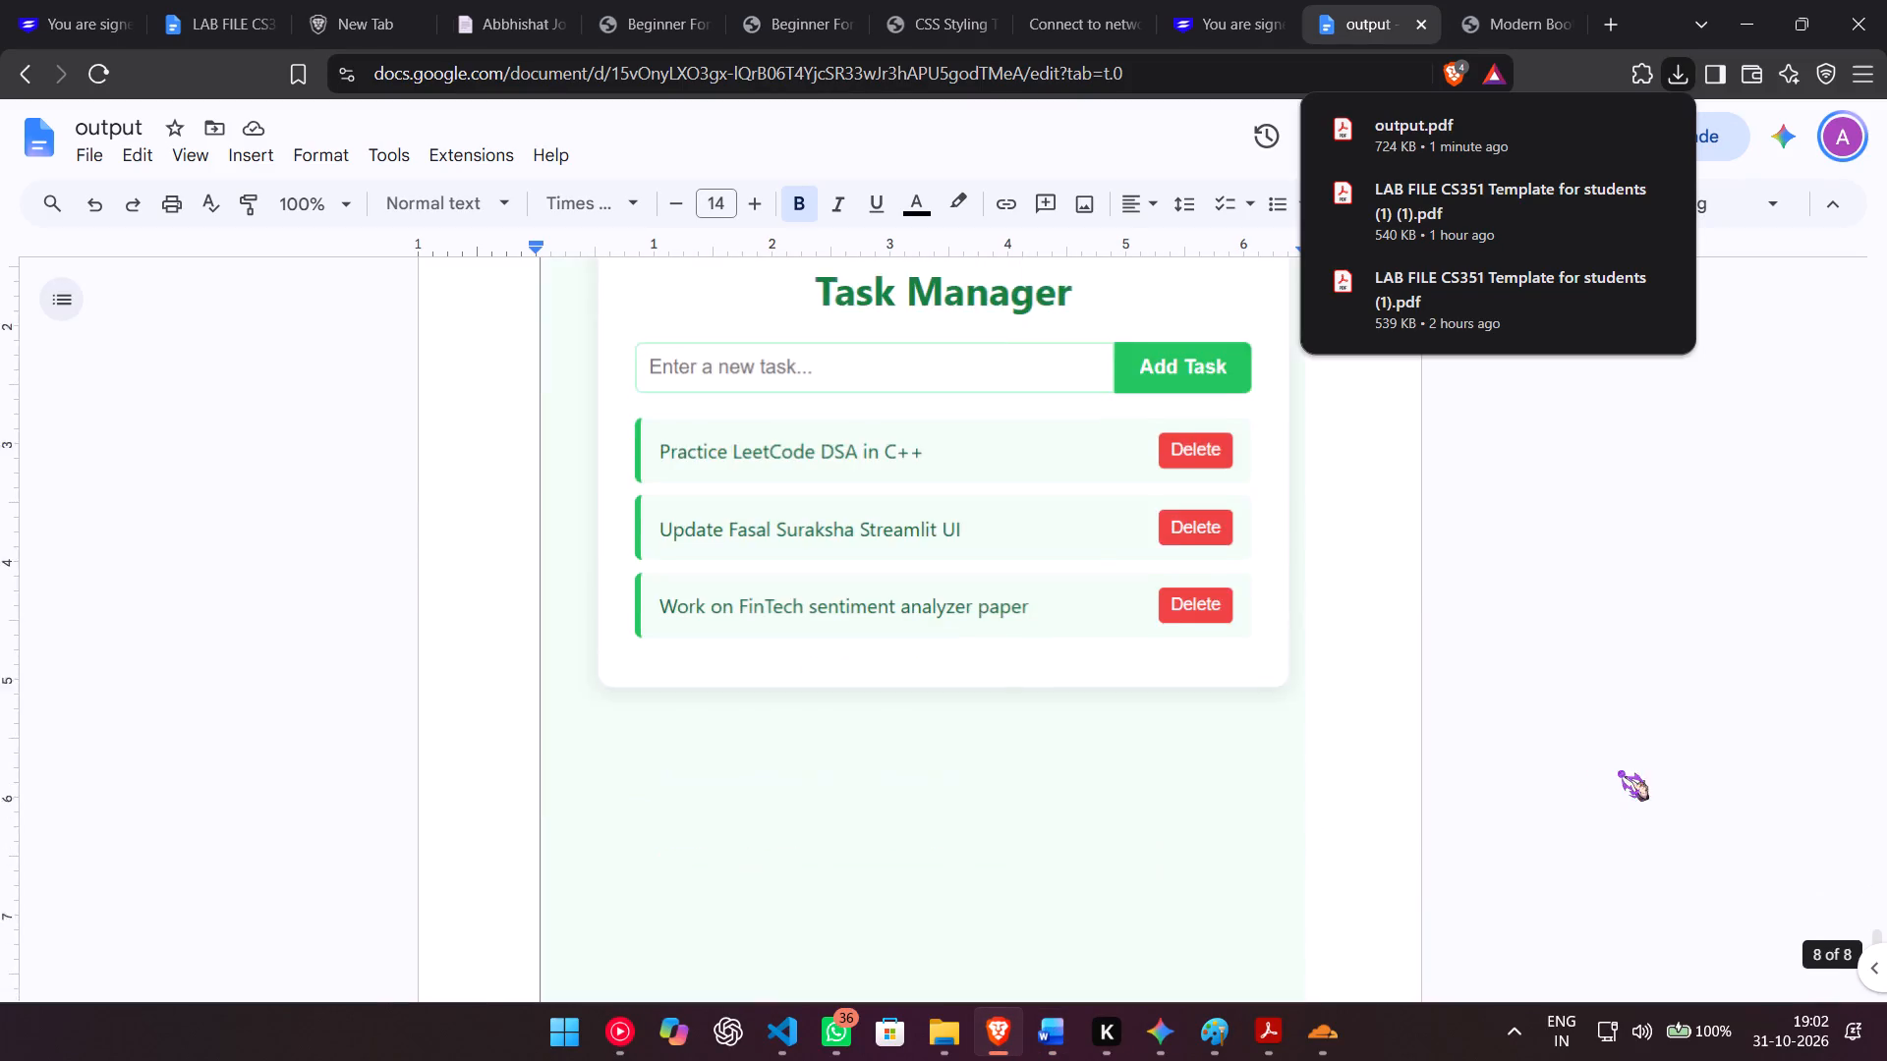
pyautogui.scroll(-6, 1619, 770)
pyautogui.scroll(6, 1720, 848)
pyautogui.scroll(-3, 1768, 794)
pyautogui.scroll(16, 1768, 794)
pyautogui.scroll(8, 1886, 753)
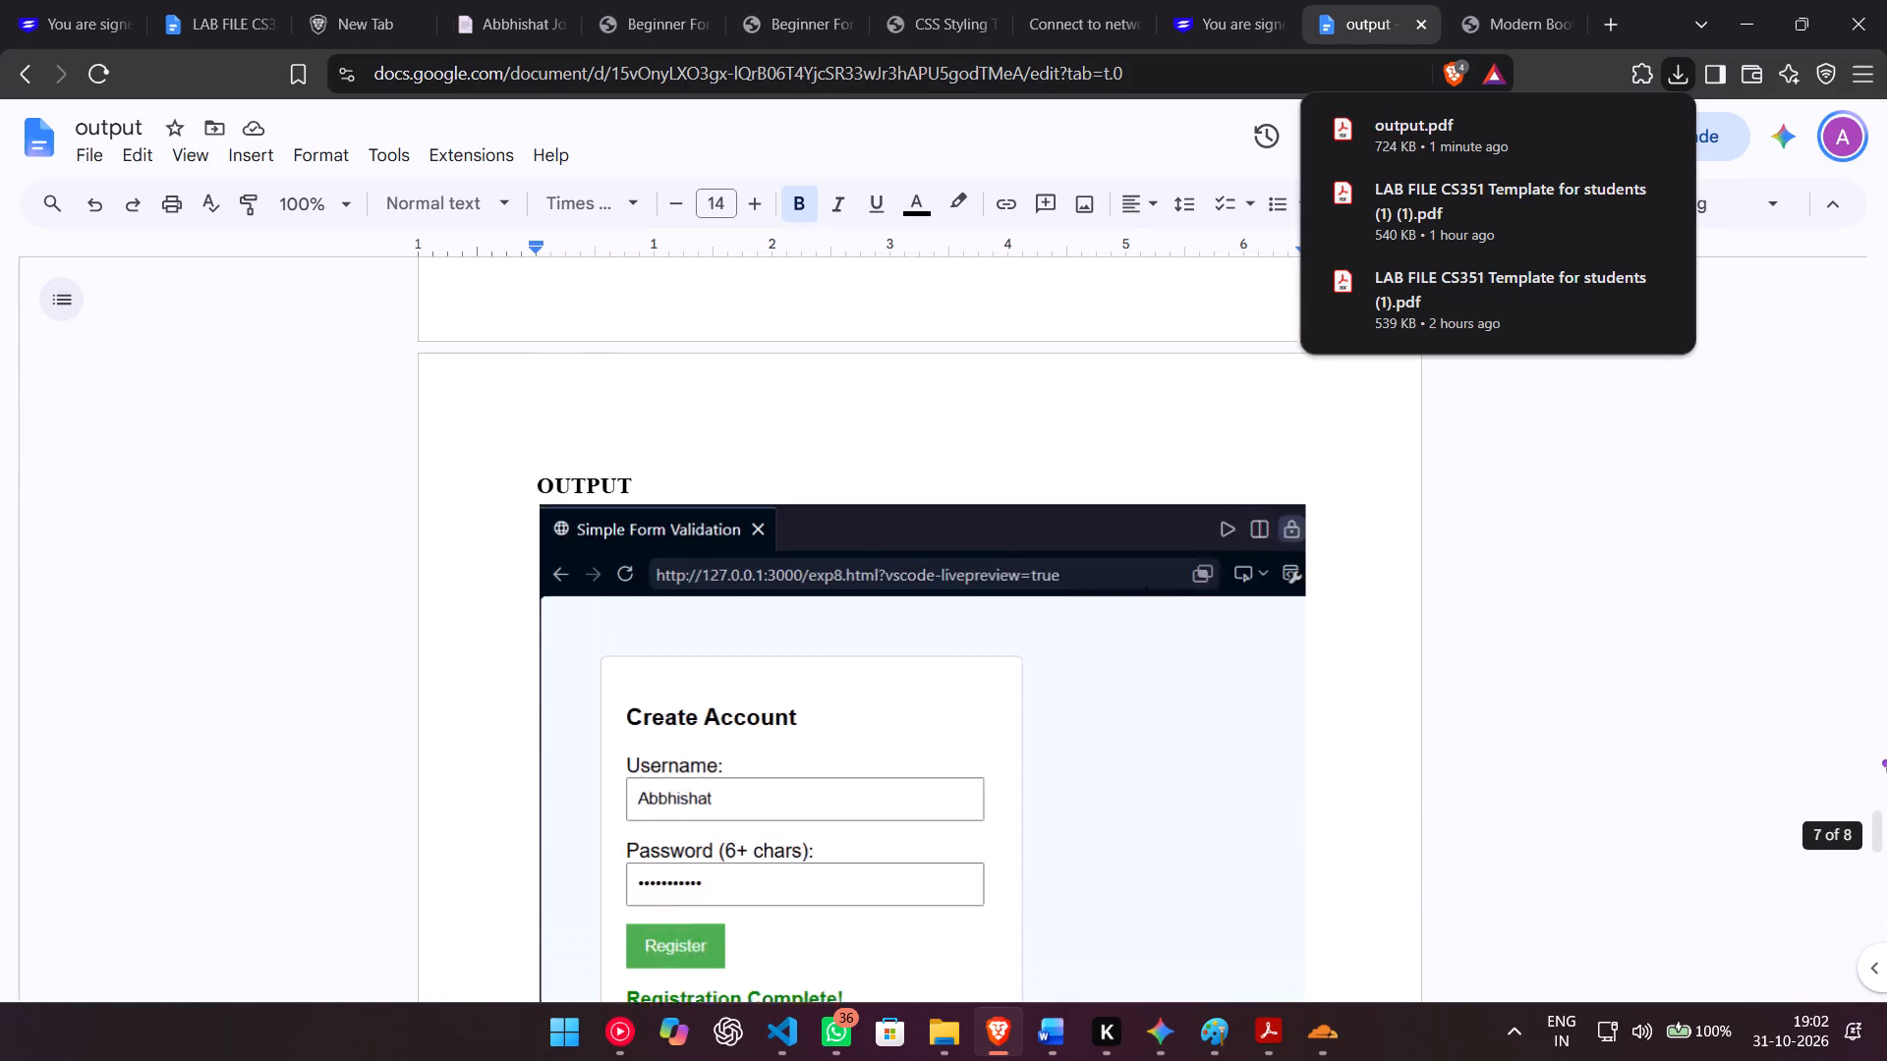
pyautogui.scroll(1, 1883, 759)
pyautogui.moveTo(1879, 820); pyautogui.dragTo(1886, 109)
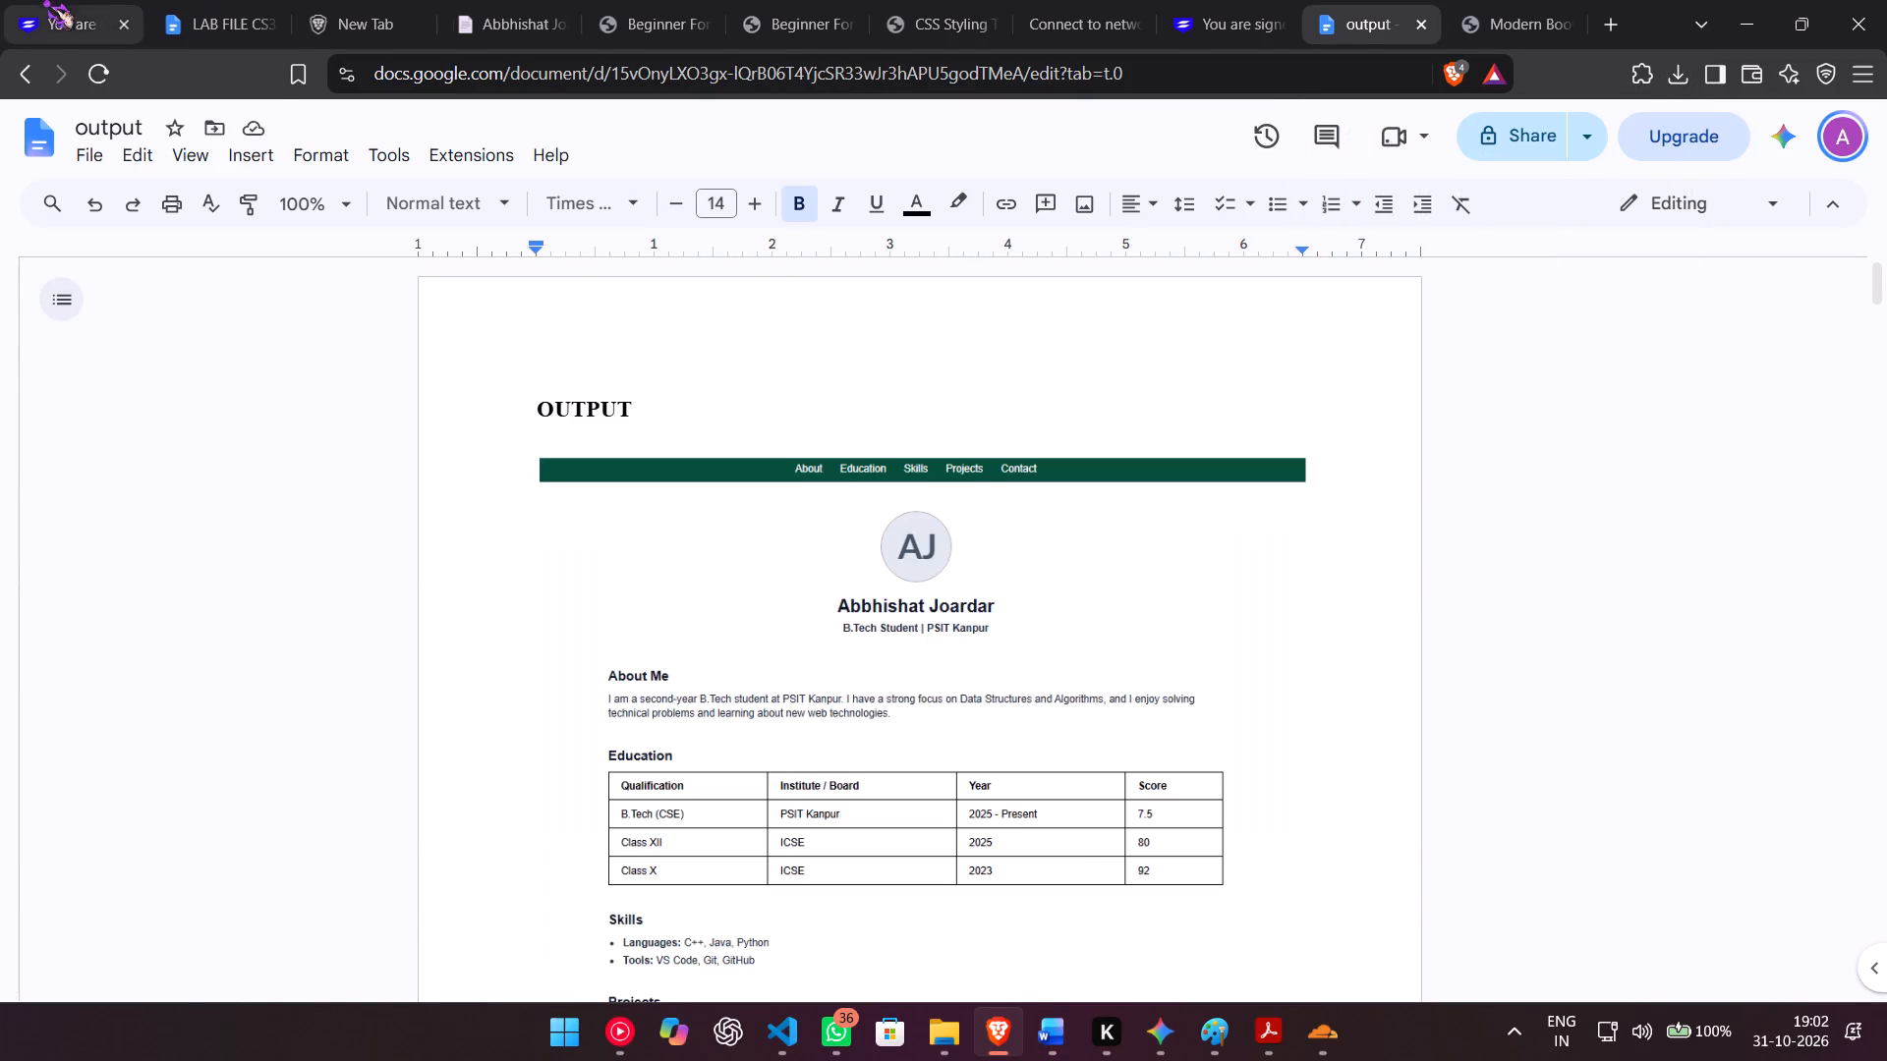
# Open the LAB FILE CS351 Template document in Brave and look through its opening pages before the experiments.
pyautogui.click(170, 0)
pyautogui.scroll(20, 599, 509)
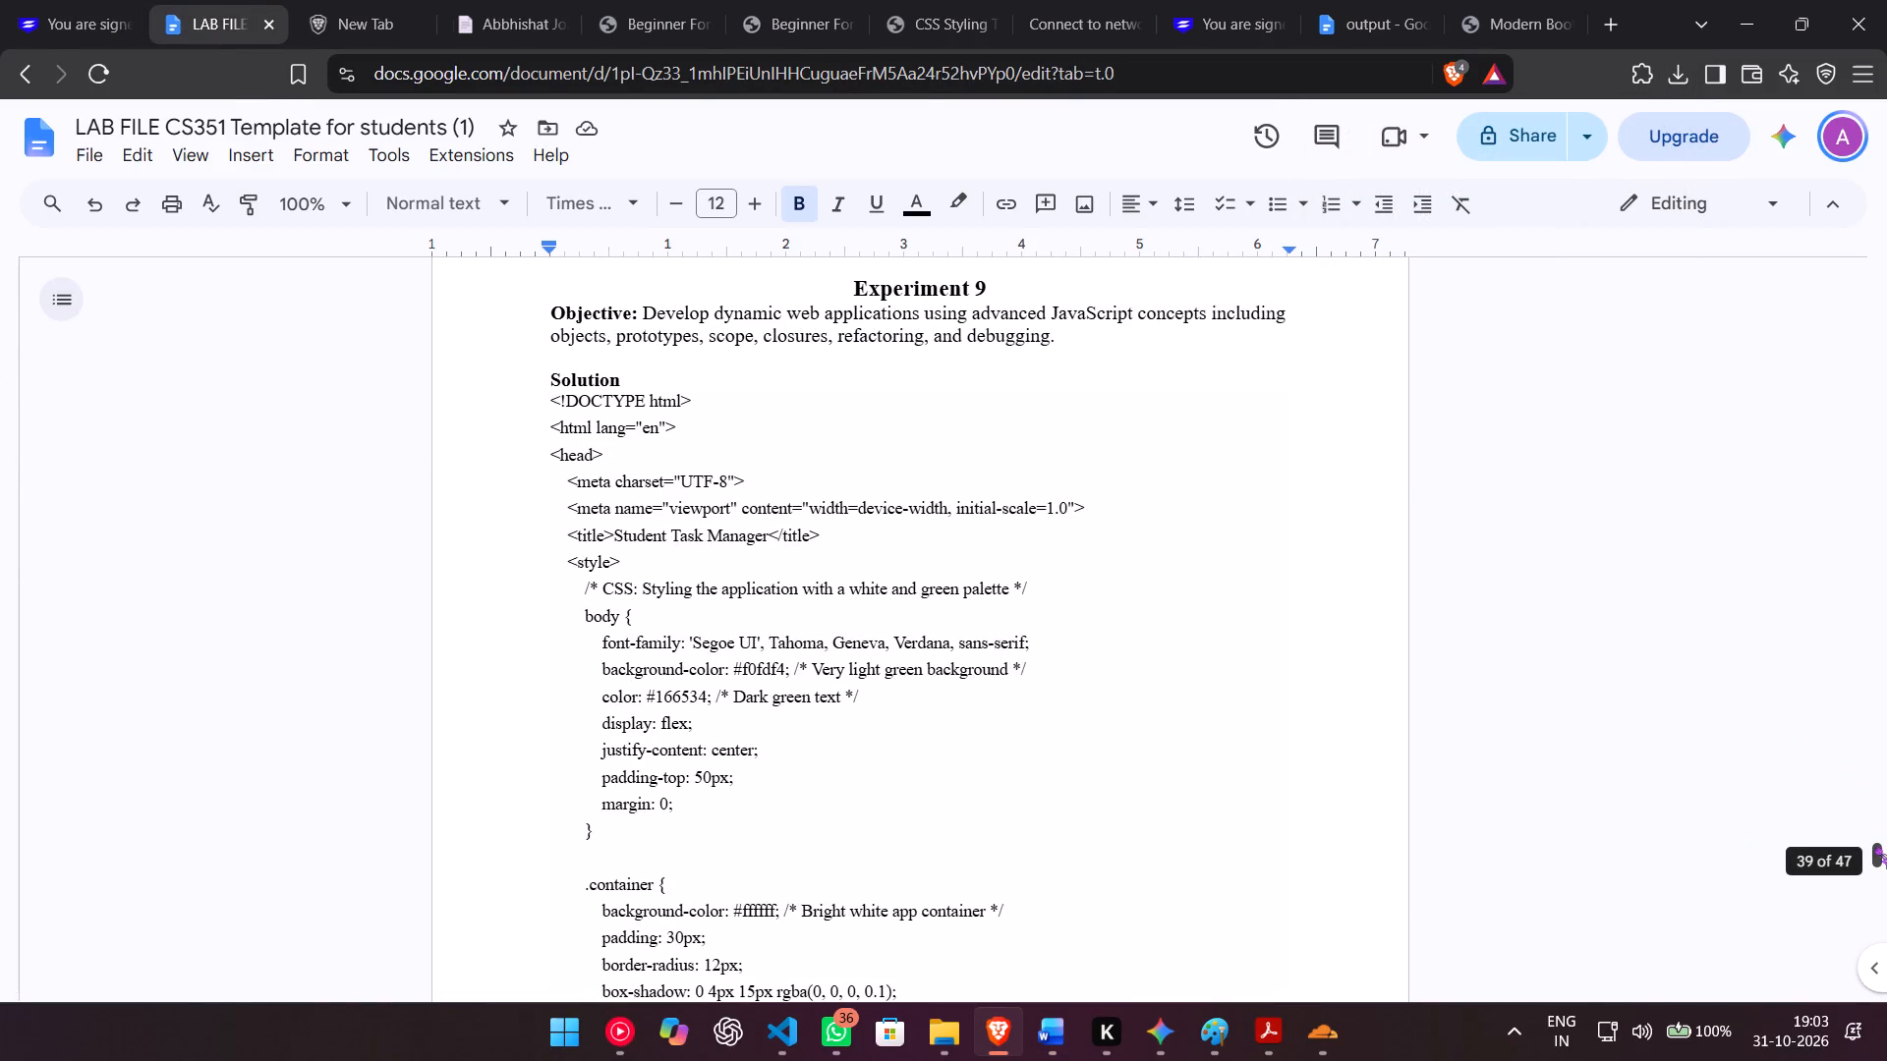
pyautogui.moveTo(1879, 847); pyautogui.dragTo(1886, 176)
pyautogui.scroll(-20, 1679, 396)
pyautogui.scroll(-4, 1679, 396)
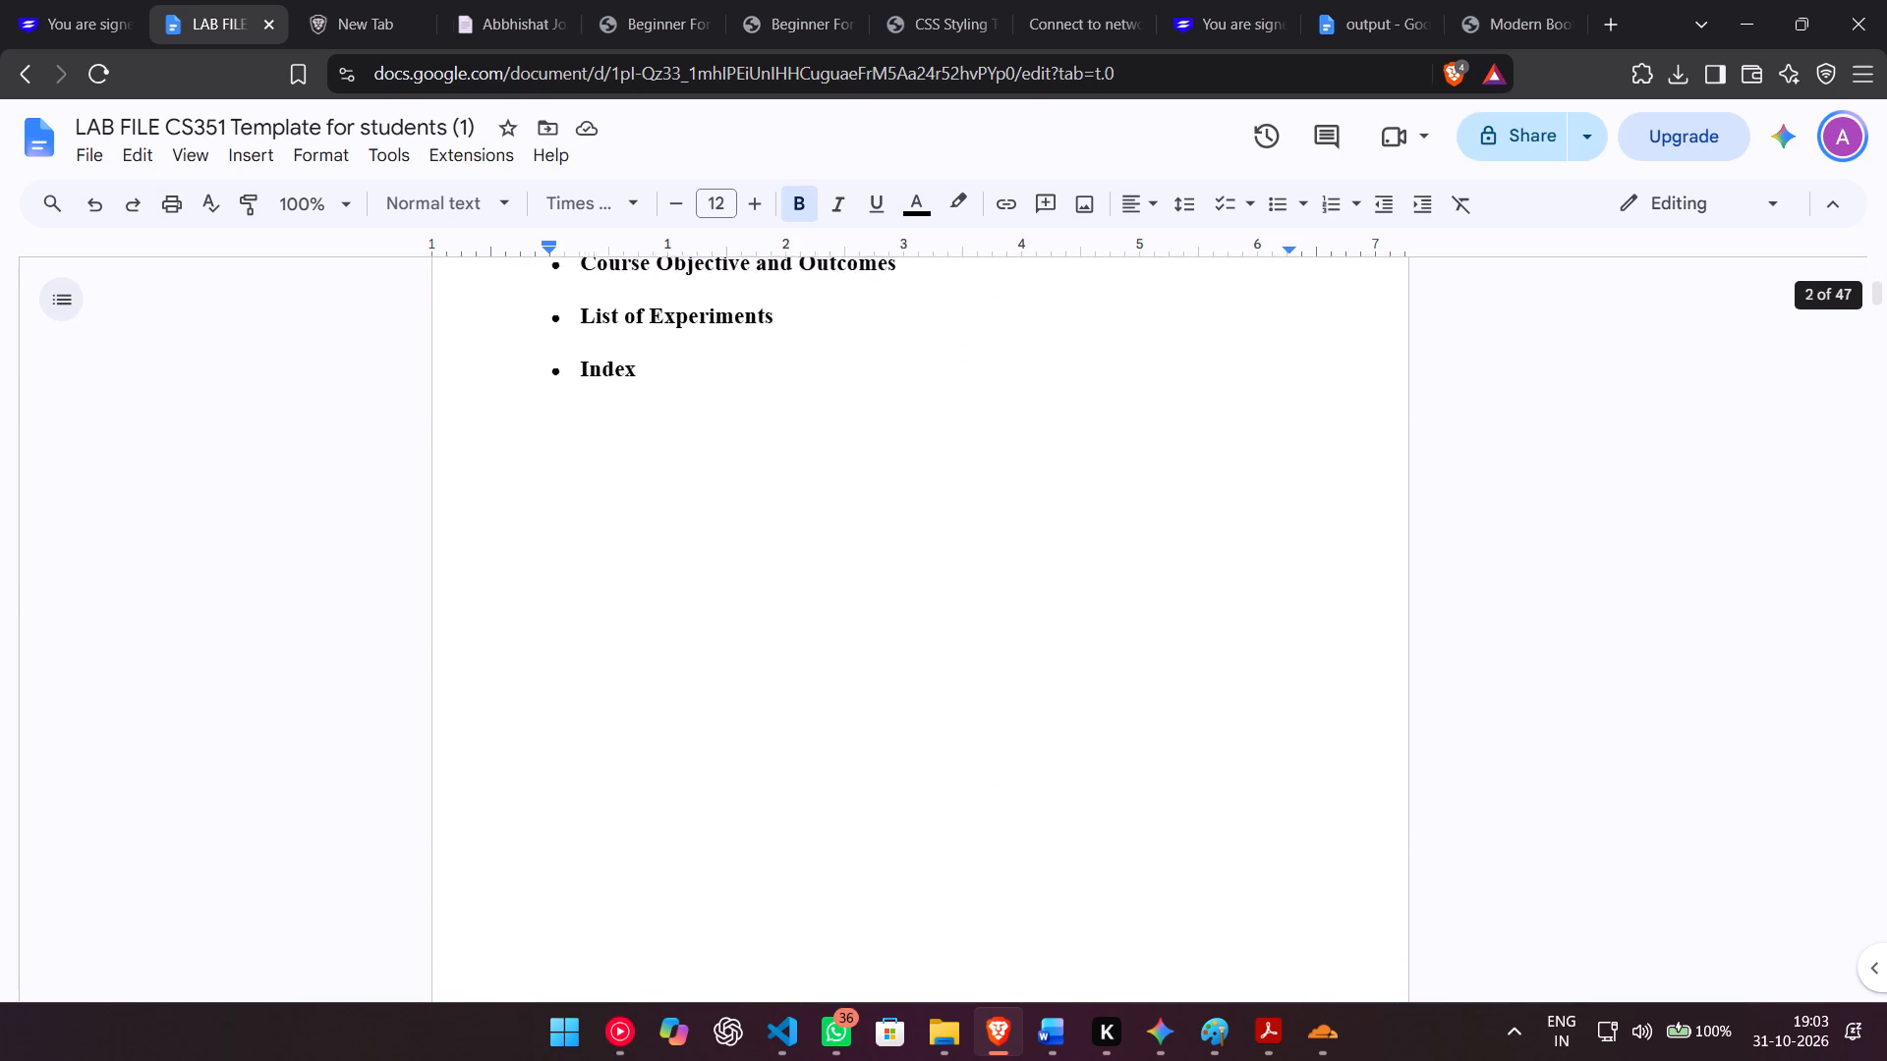
pyautogui.scroll(-14, 1400, 601)
pyautogui.scroll(-18, 1401, 601)
pyautogui.scroll(4, 1399, 602)
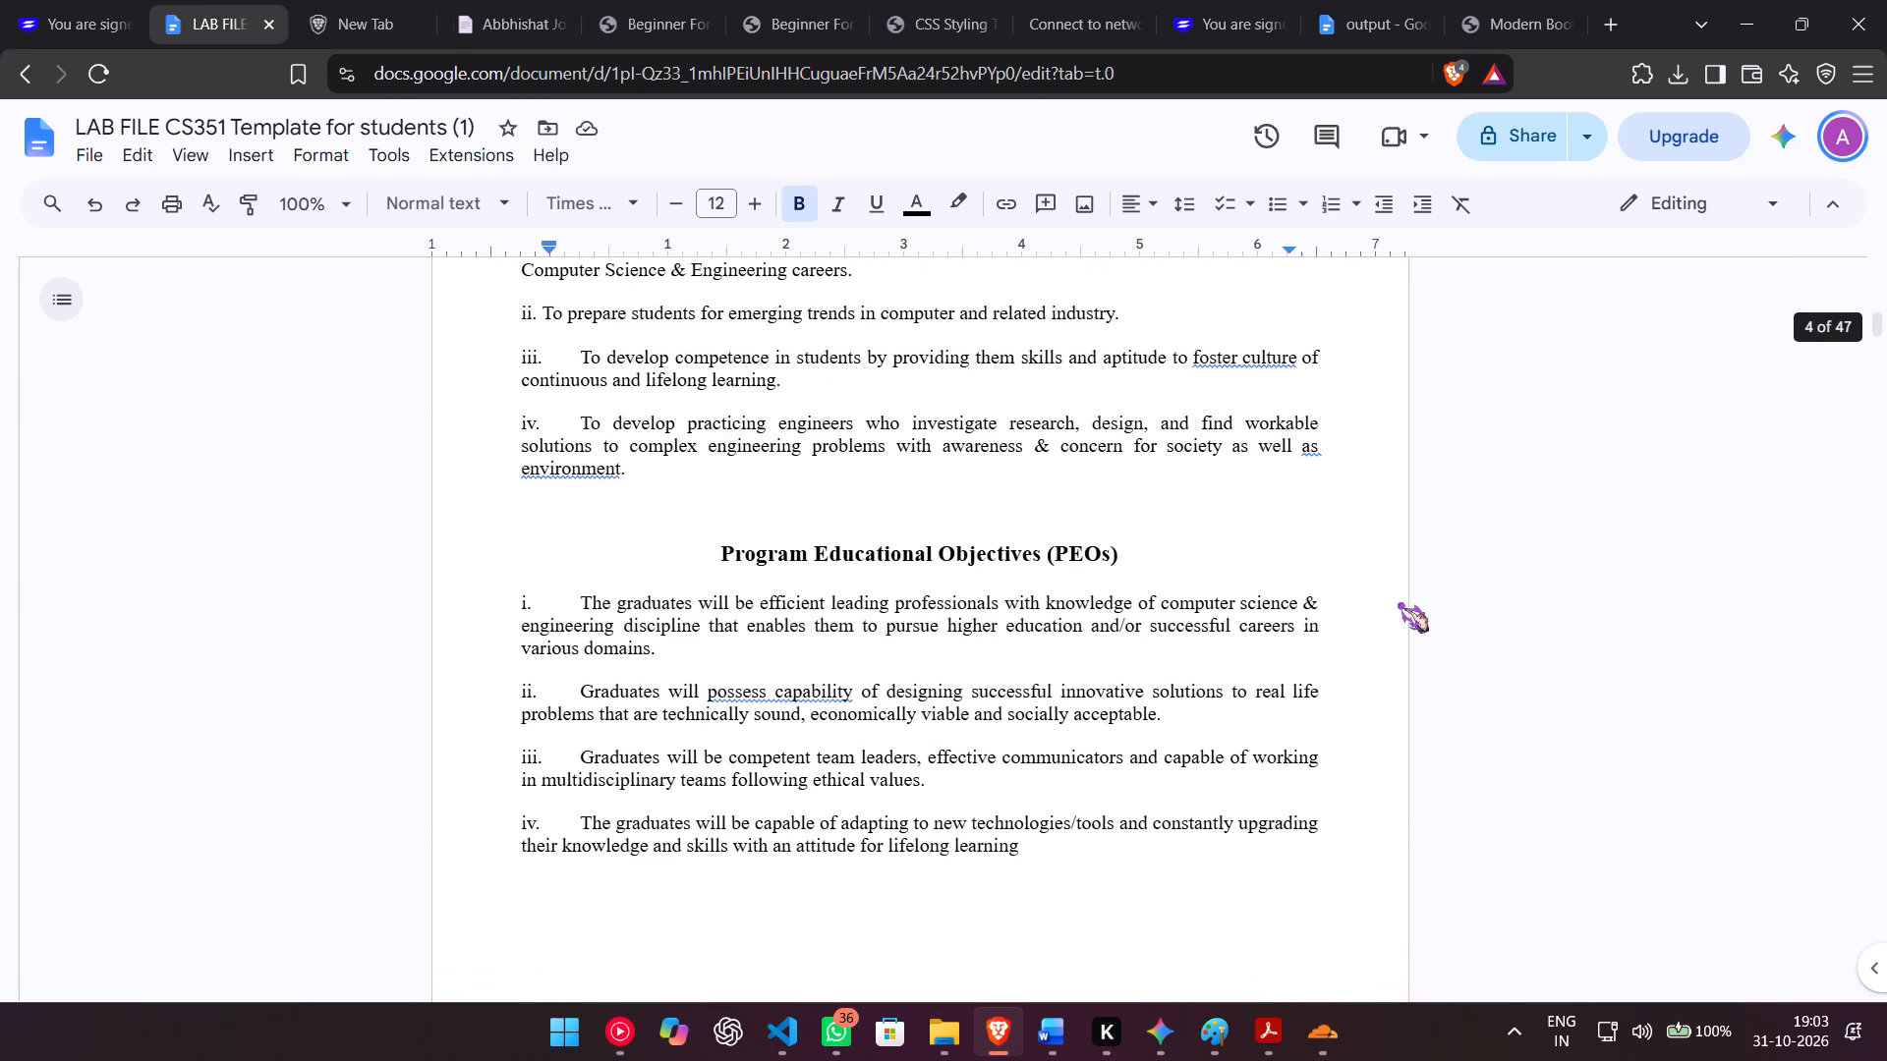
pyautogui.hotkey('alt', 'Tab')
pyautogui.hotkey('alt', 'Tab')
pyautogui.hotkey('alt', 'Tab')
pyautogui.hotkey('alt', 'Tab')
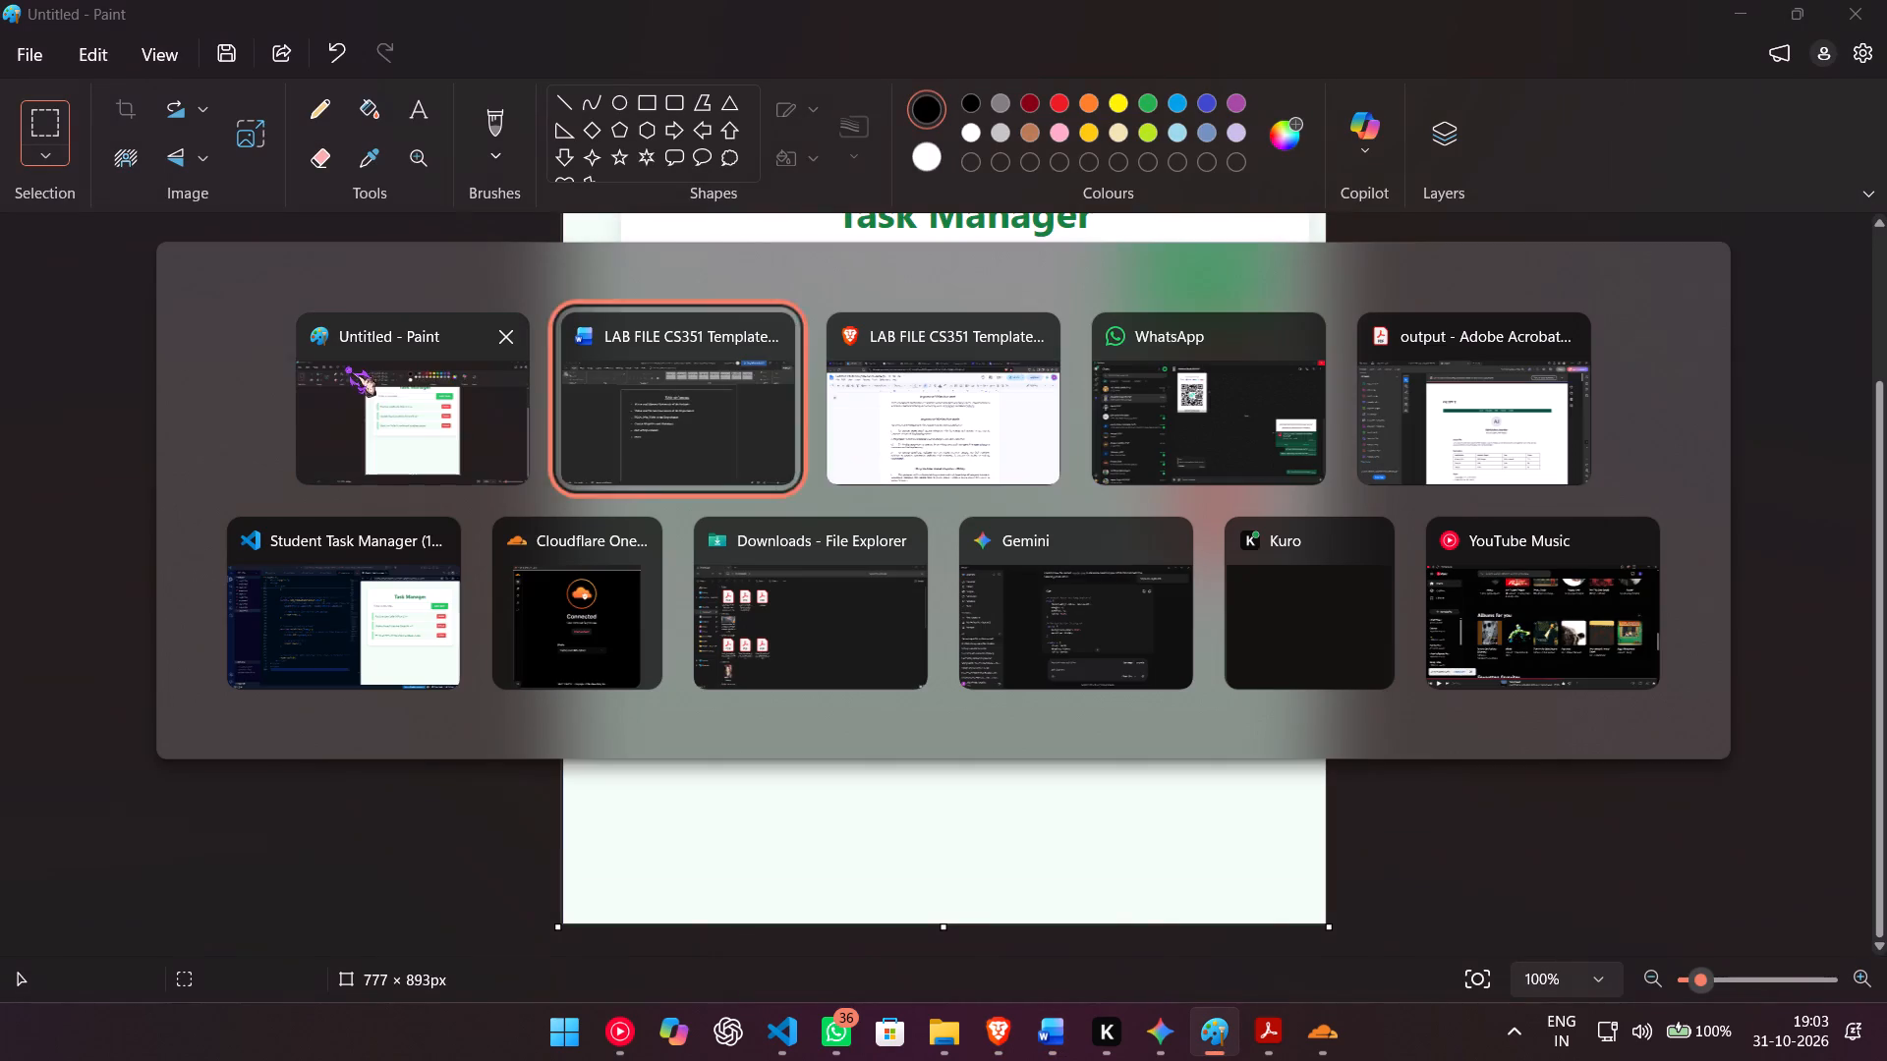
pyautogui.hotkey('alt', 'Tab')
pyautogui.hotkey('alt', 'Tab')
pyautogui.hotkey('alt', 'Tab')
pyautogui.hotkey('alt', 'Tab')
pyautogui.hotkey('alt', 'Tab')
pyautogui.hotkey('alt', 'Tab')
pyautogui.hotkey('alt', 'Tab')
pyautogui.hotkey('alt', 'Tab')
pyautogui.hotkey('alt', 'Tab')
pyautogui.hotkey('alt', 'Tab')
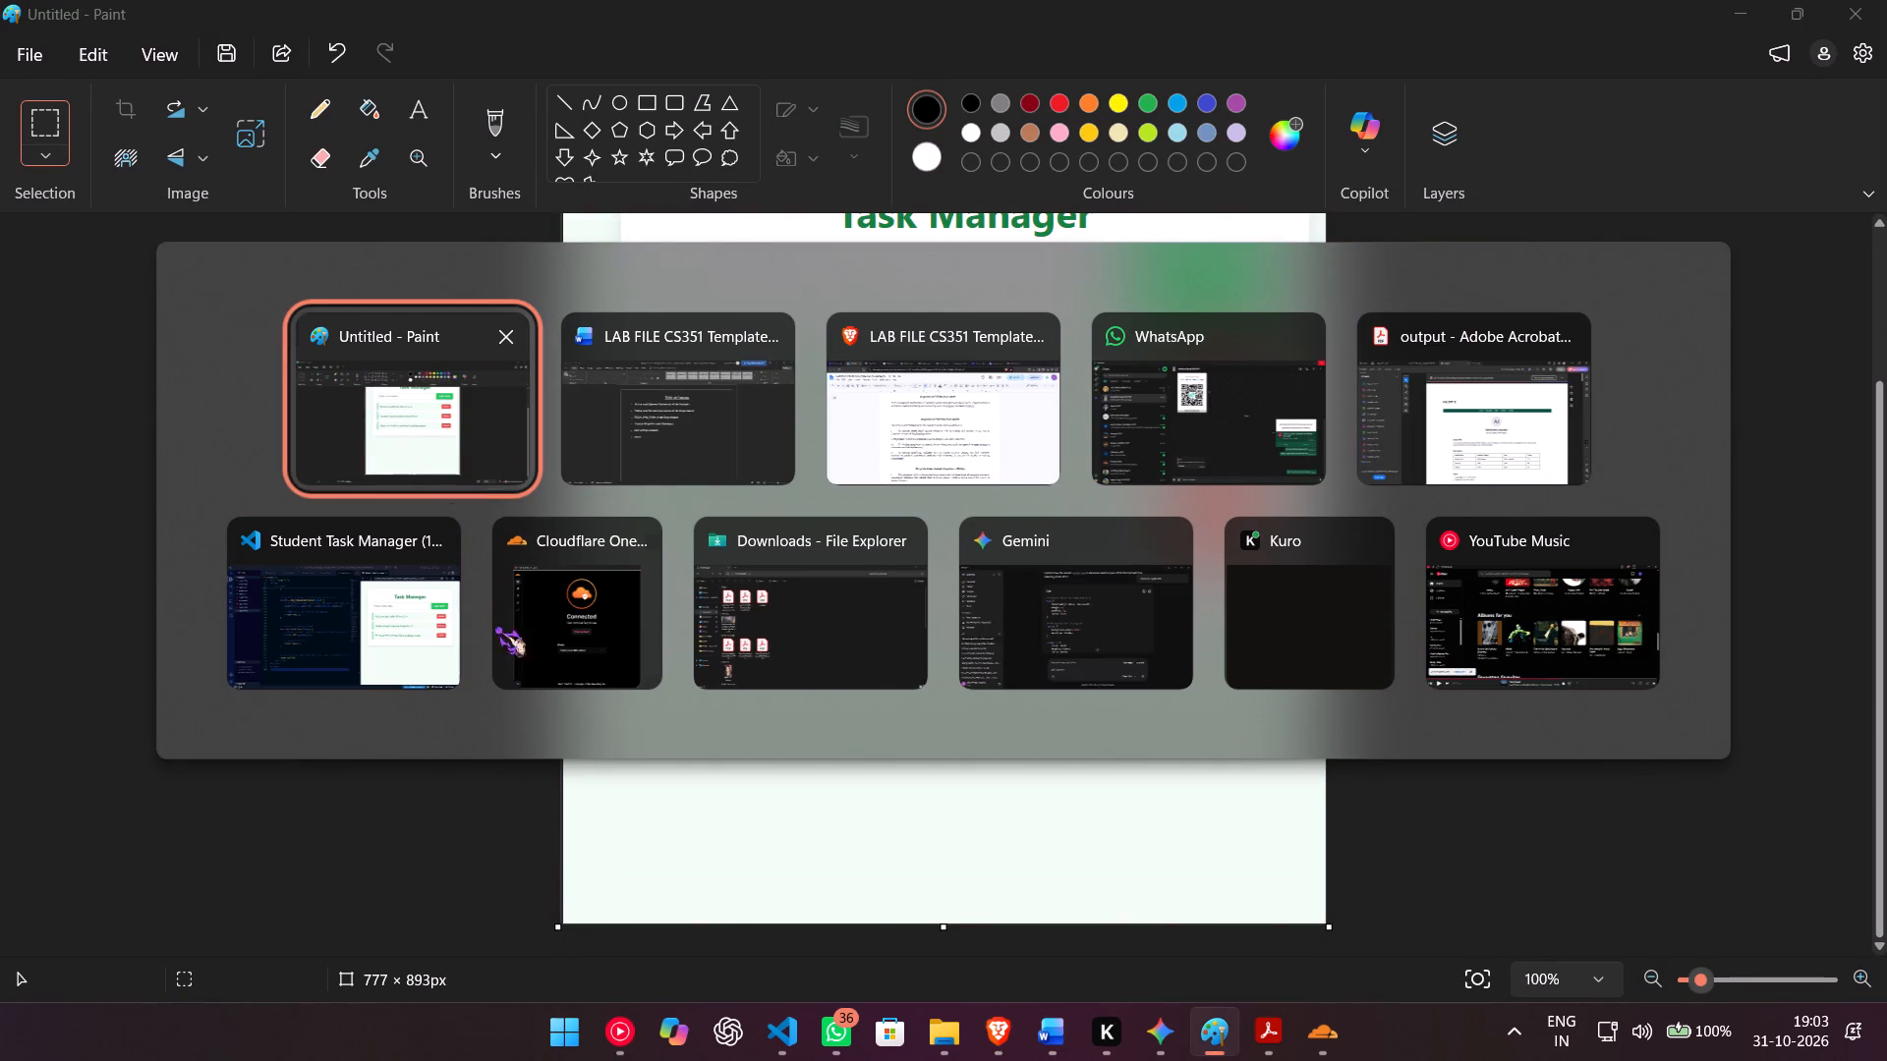
# Switch to Visual Studio Code, show a live preview of exp1.html and compare it with the first page of the output PDF in Acrobat.
pyautogui.click(778, 1036)
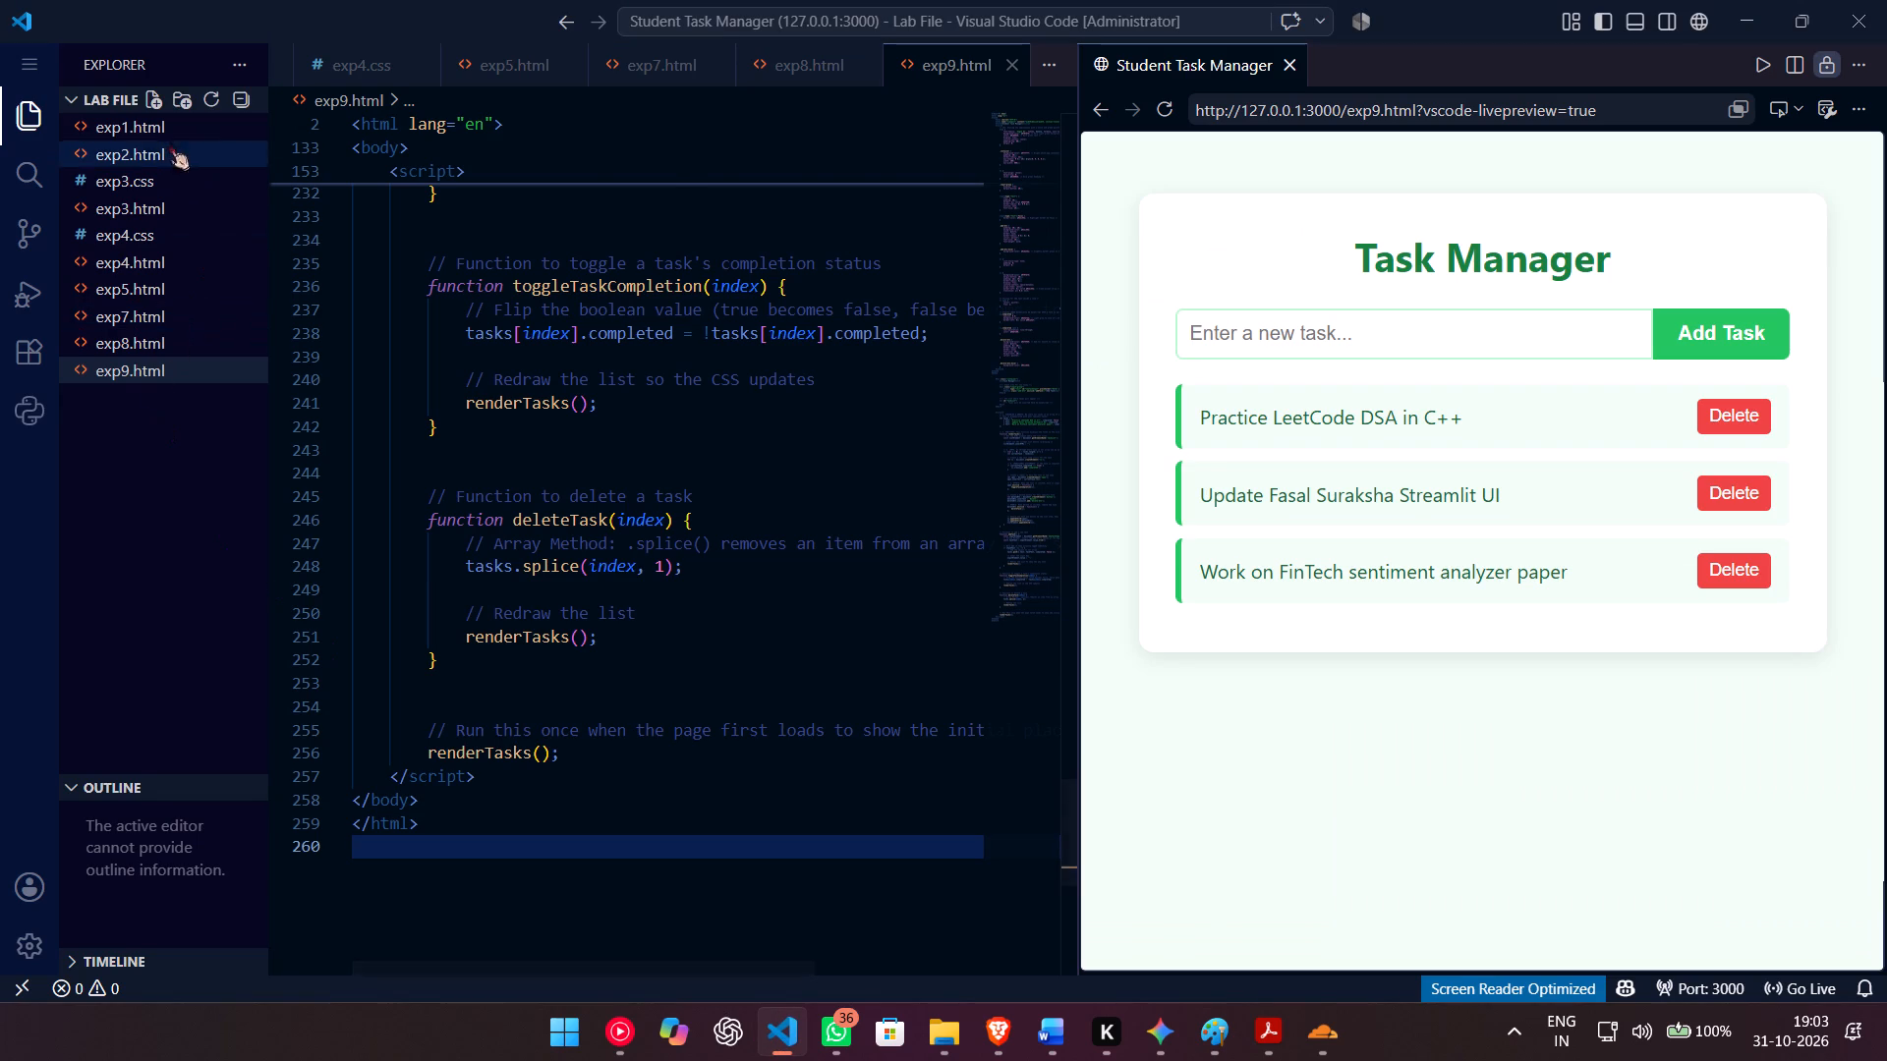
pyautogui.click(136, 125)
pyautogui.click(945, 52)
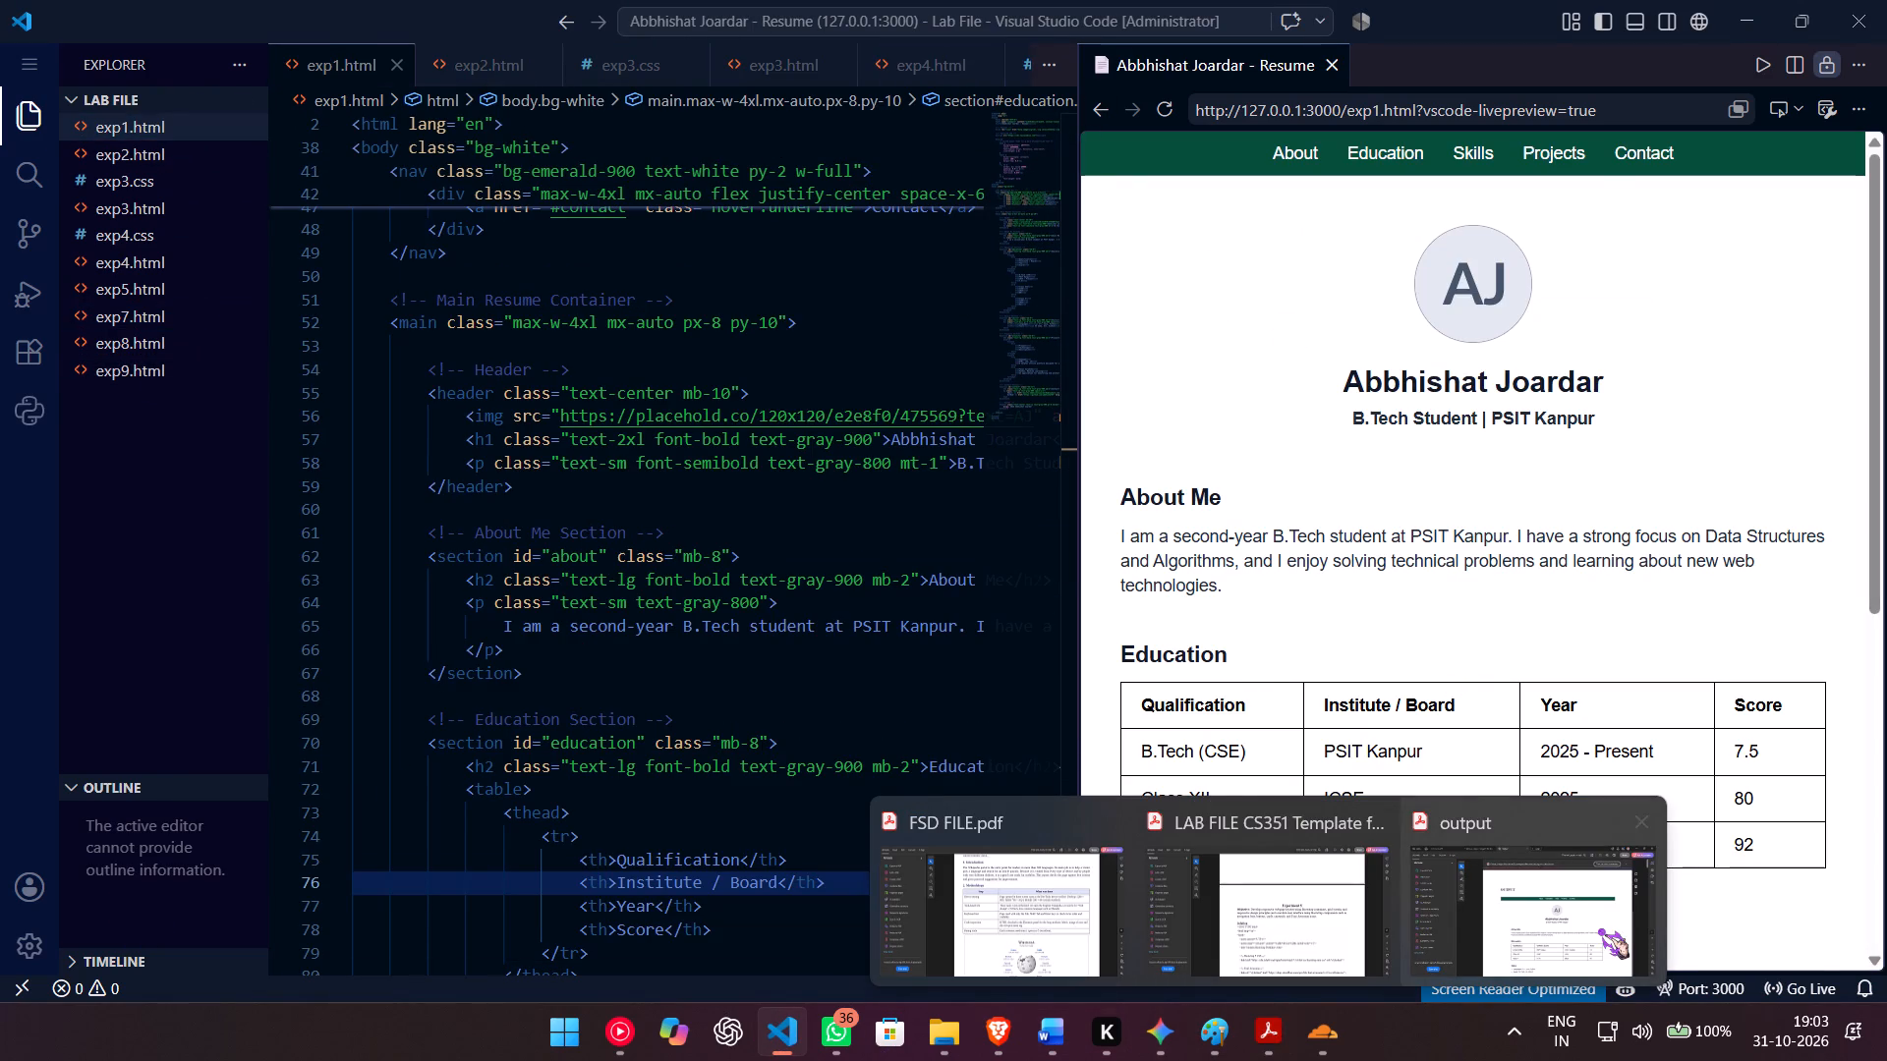
pyautogui.click(1599, 928)
pyautogui.scroll(-20, 1379, 732)
pyautogui.scroll(-3, 1379, 732)
pyautogui.scroll(3, 1378, 748)
pyautogui.hotkey('alt', 'Tab')
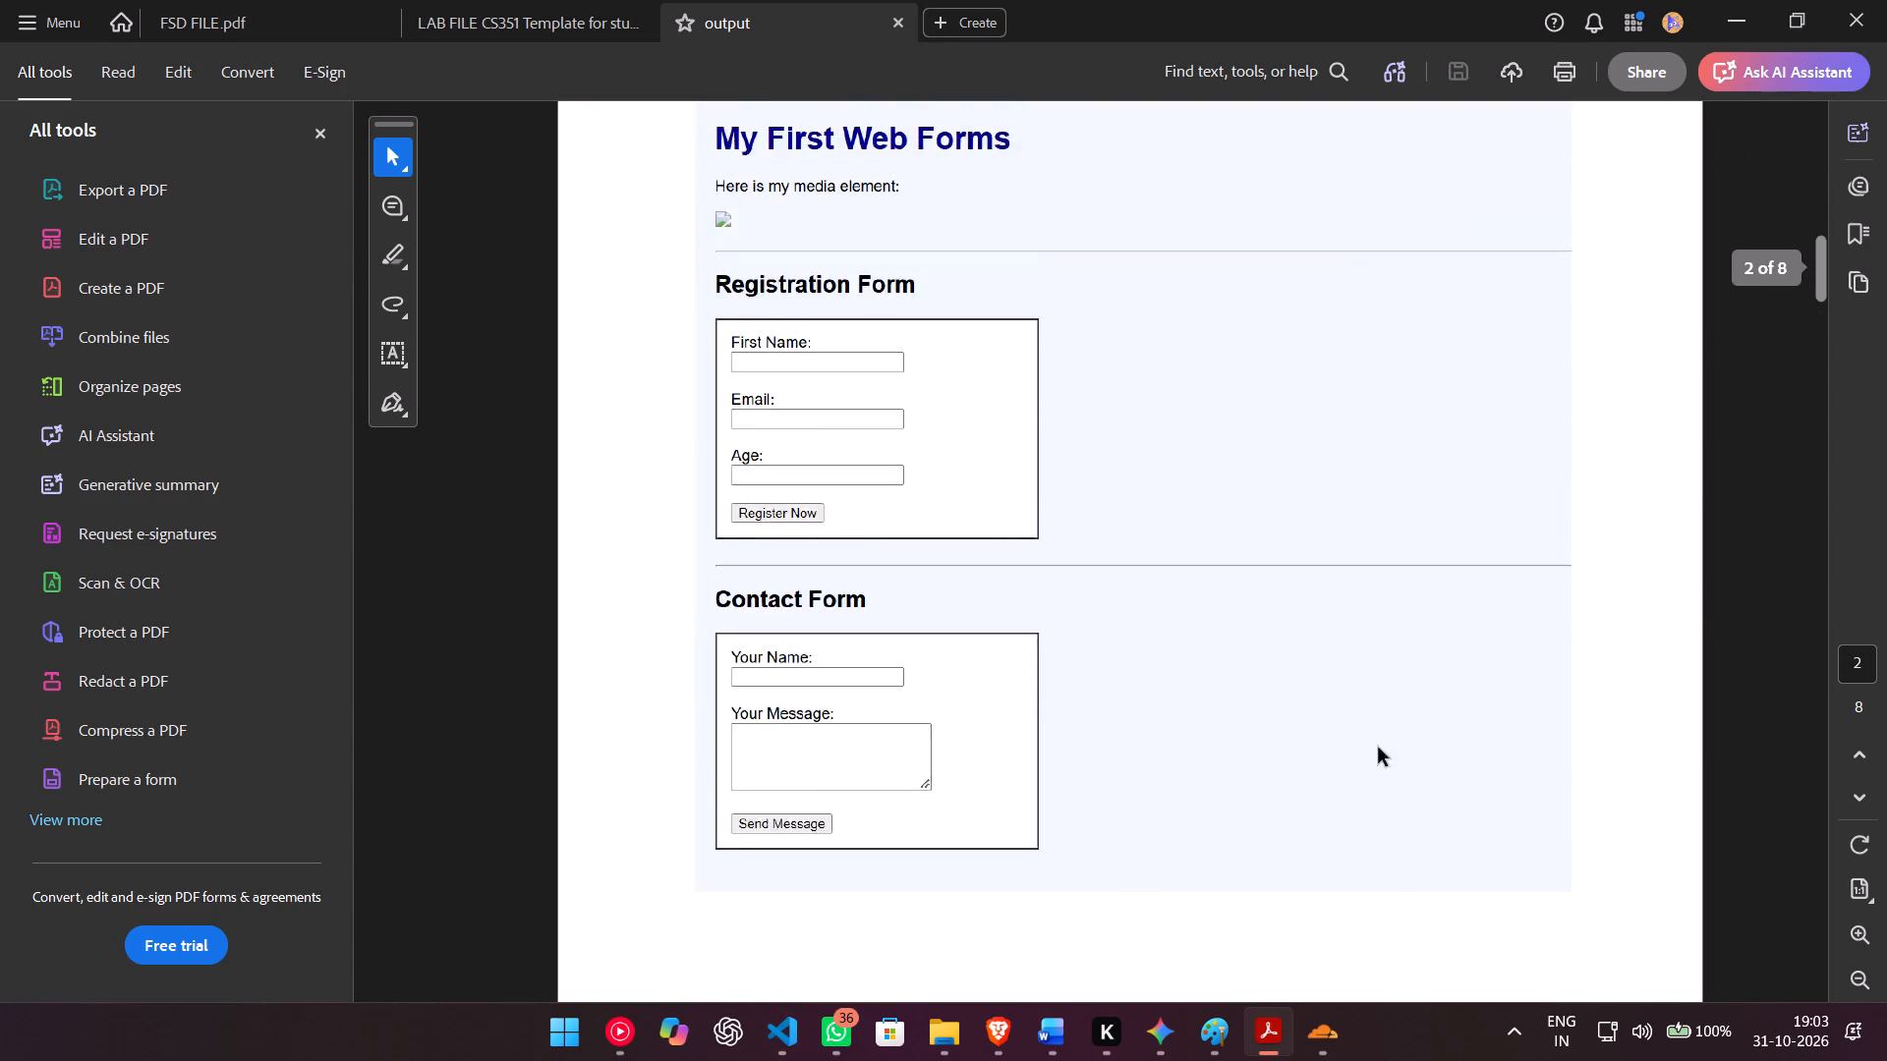
# Show a live preview of exp2.html and compare it with the web forms screenshot in the output PDF.
pyautogui.click(111, 133)
pyautogui.click(125, 145)
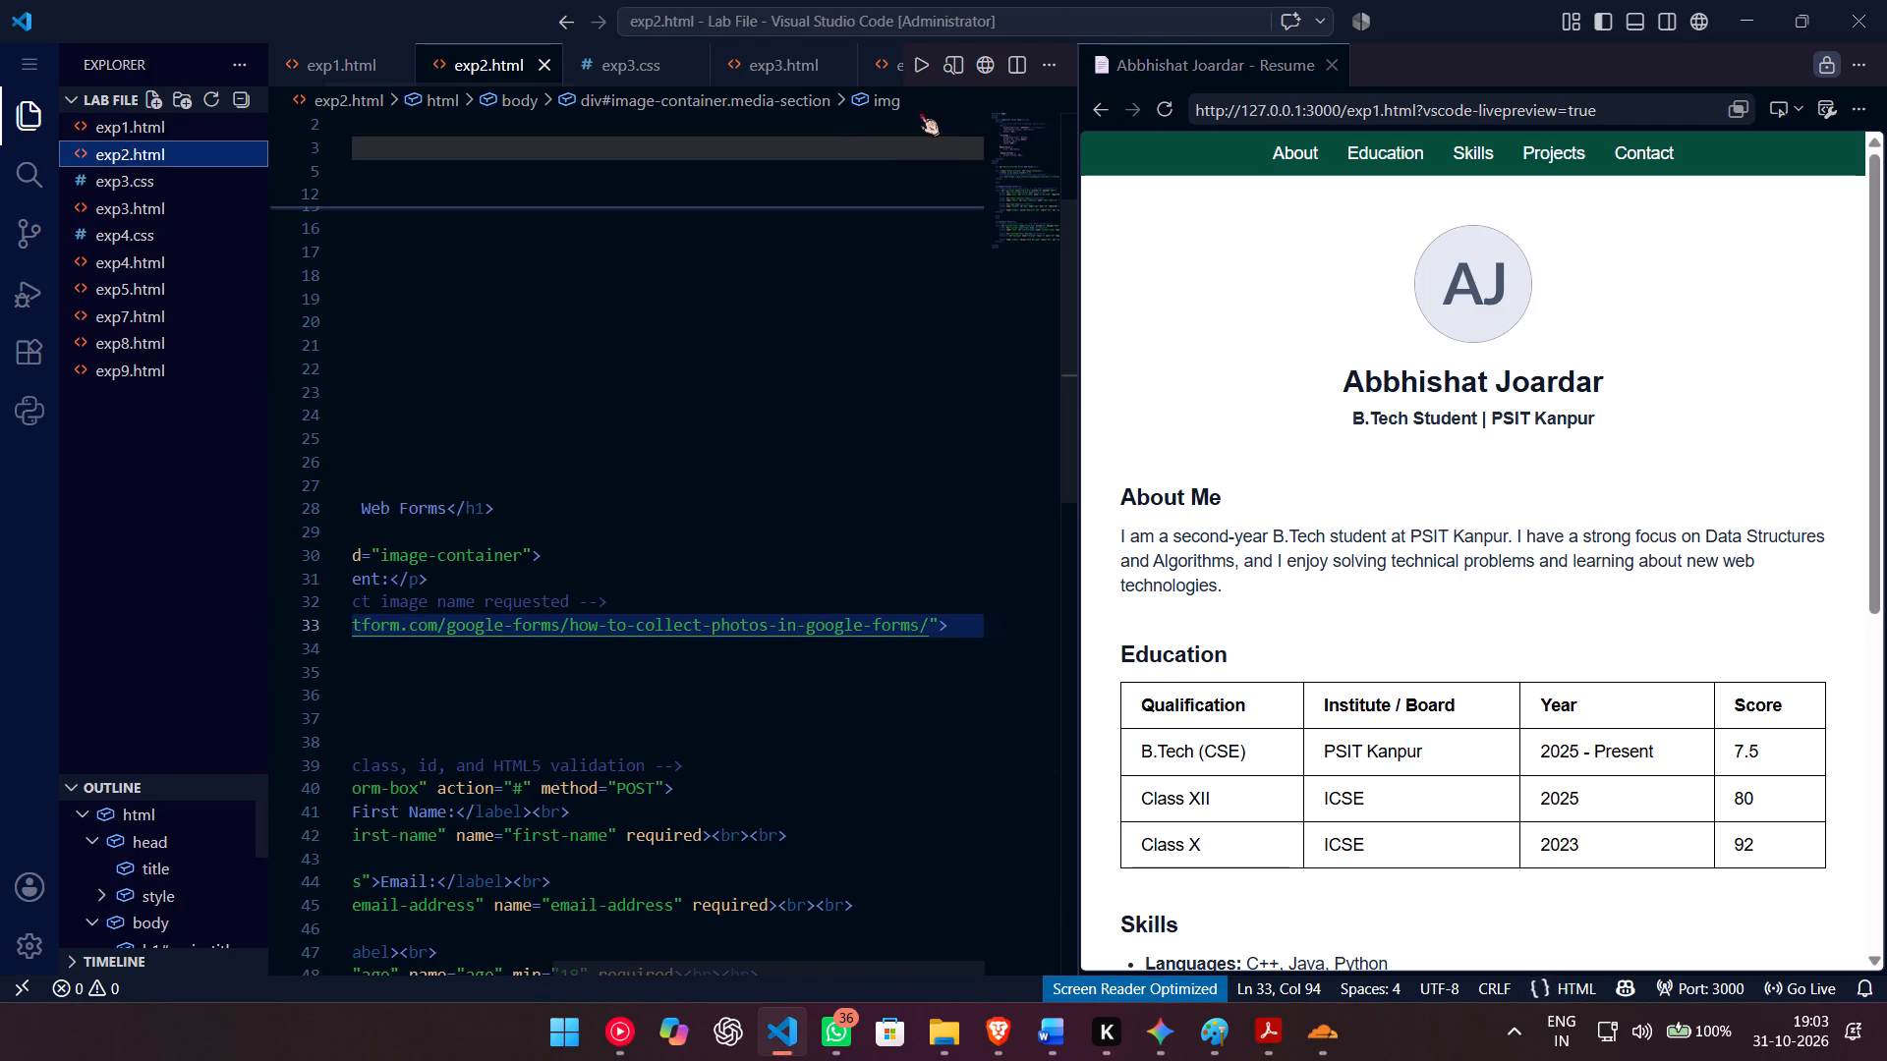
pyautogui.click(954, 67)
pyautogui.hotkey('alt', 'Tab')
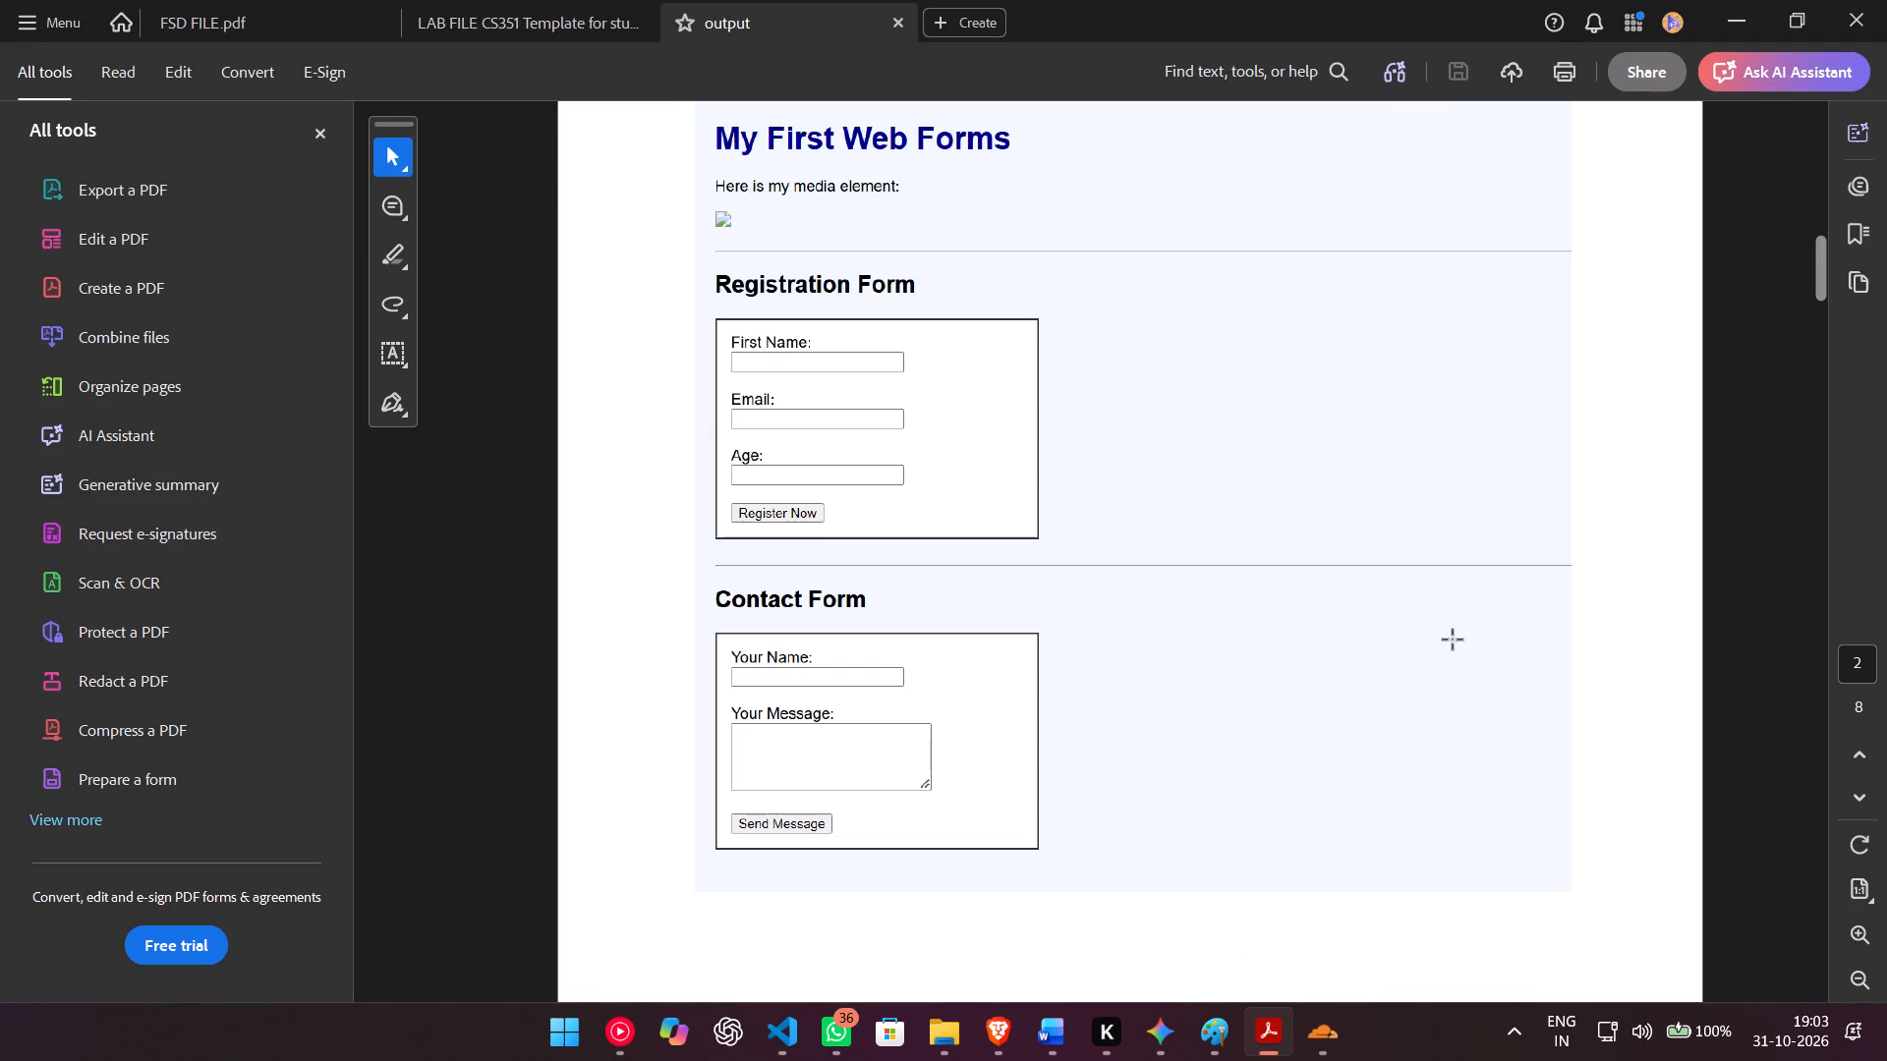
pyautogui.hotkey('alt', 'Tab')
# Show a live preview of exp3.html and compare it with the experiment's output page in the PDF.
pyautogui.click(176, 195)
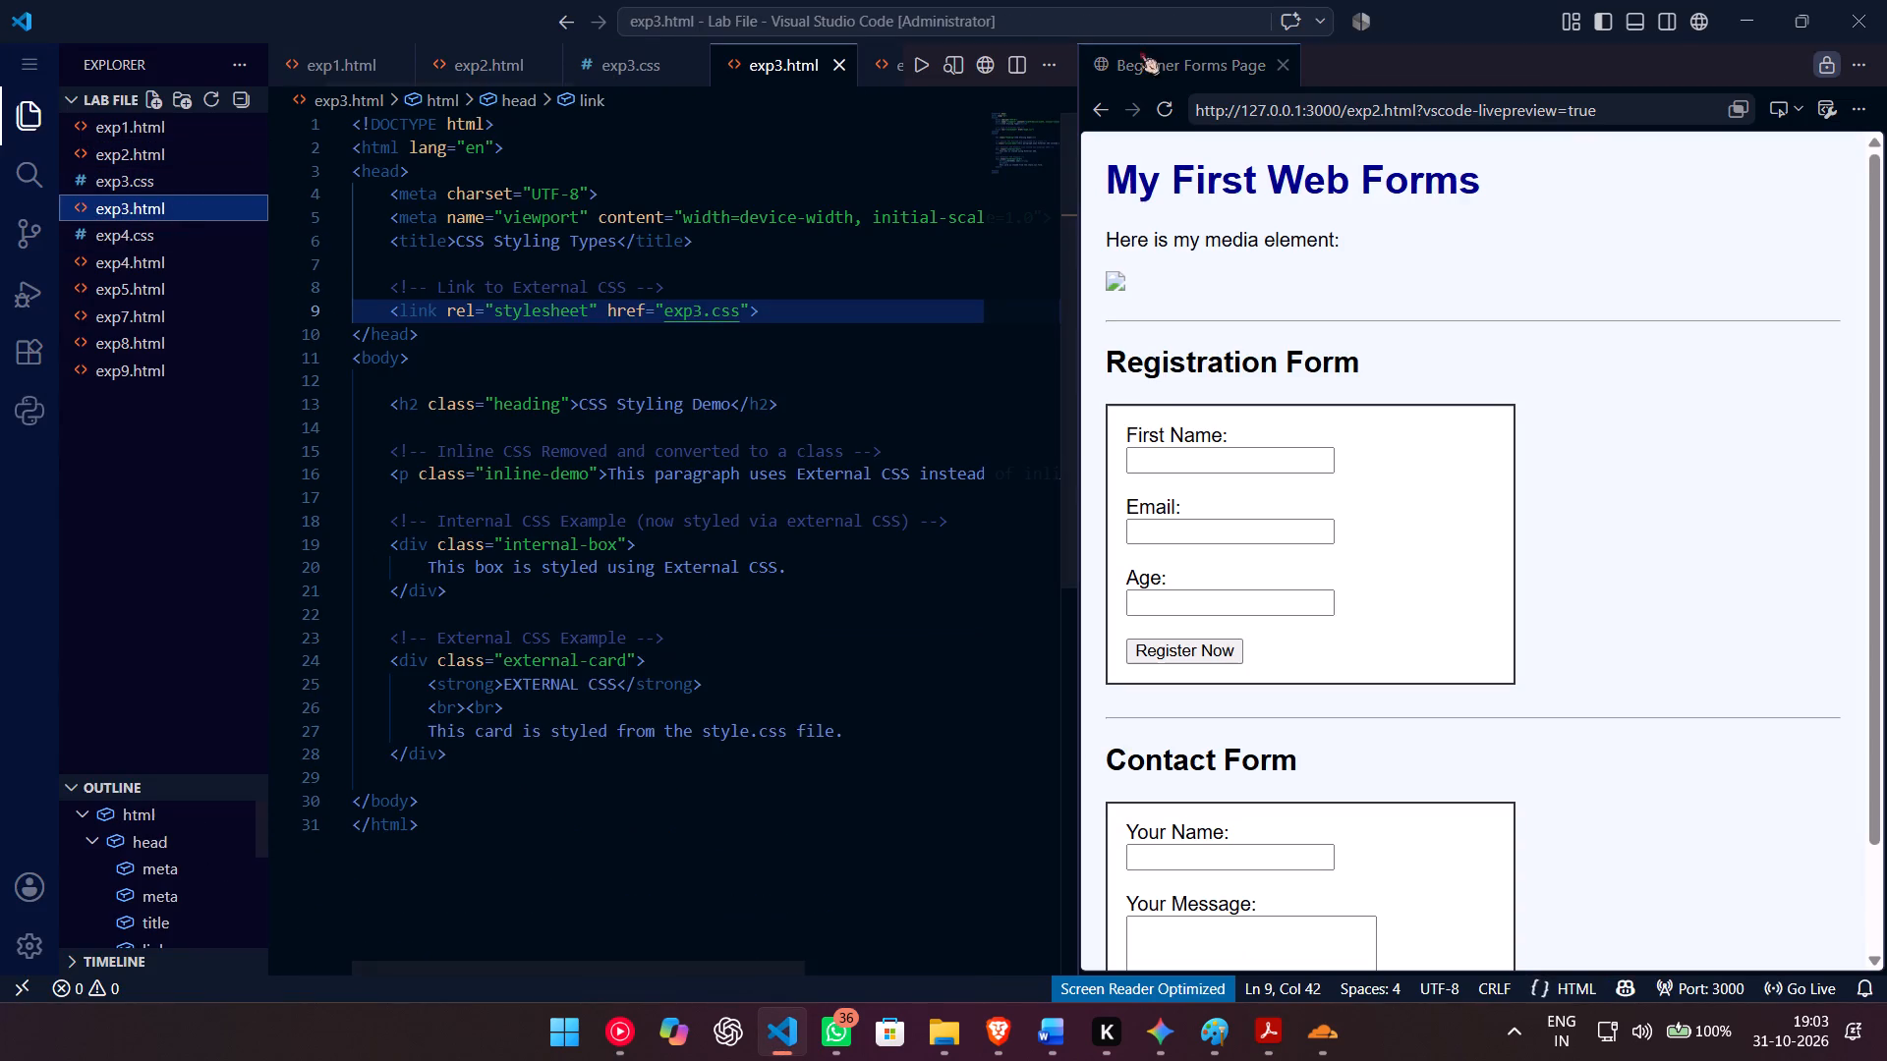
pyautogui.click(961, 67)
pyautogui.hotkey('alt', 'Tab')
pyautogui.scroll(-4, 1277, 603)
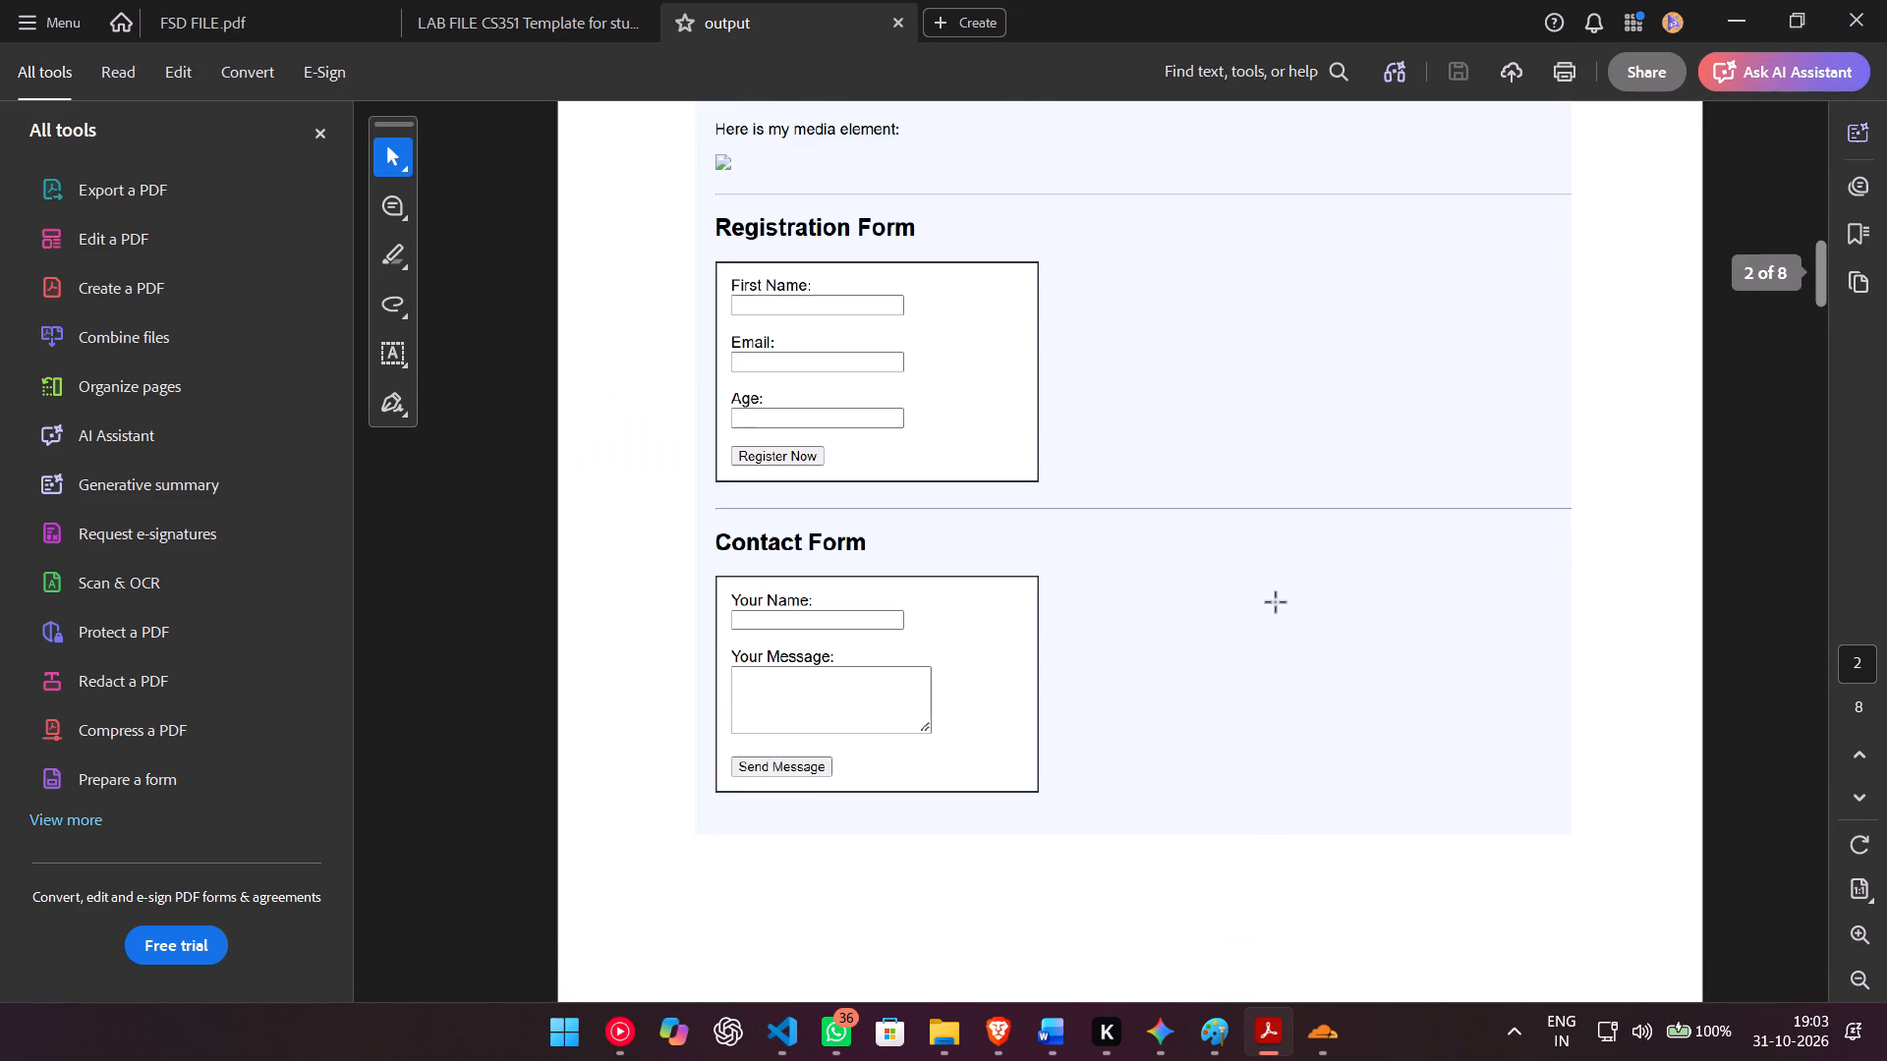
pyautogui.scroll(-18, 1277, 603)
pyautogui.hotkey('alt', 'Tab')
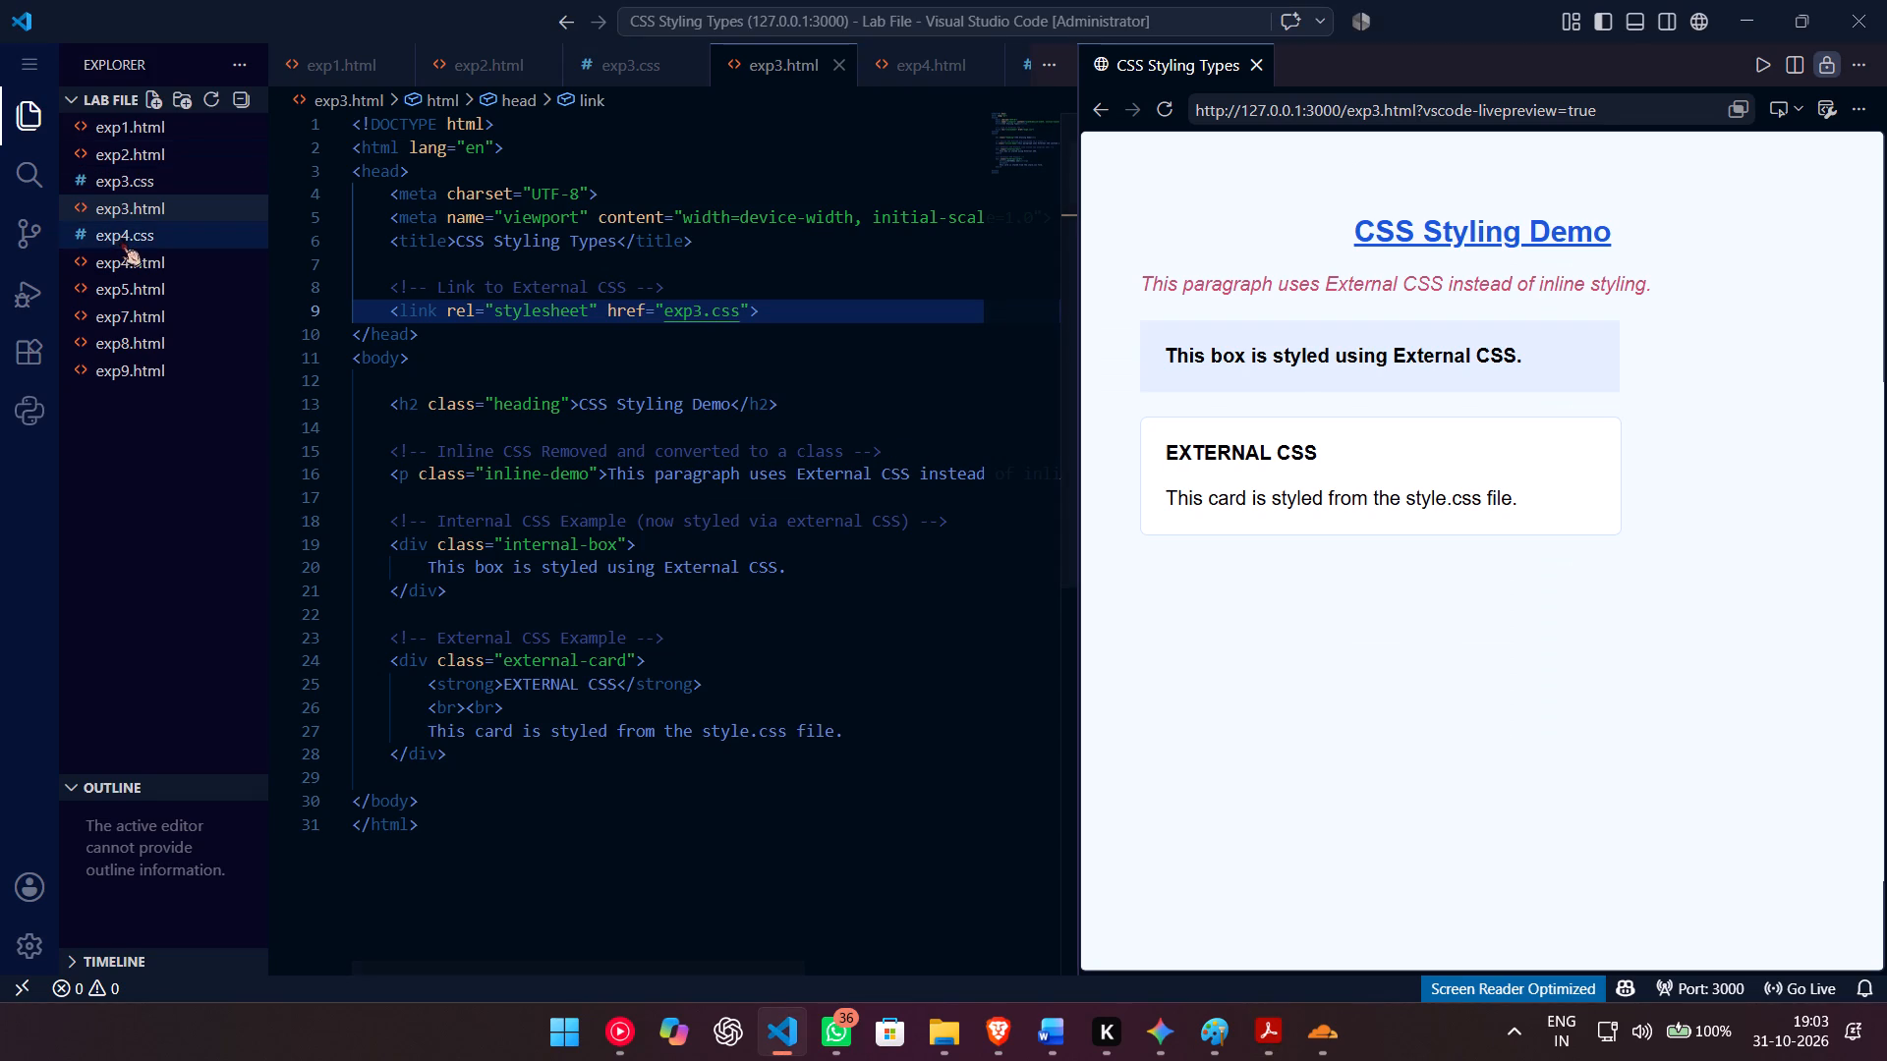
# Show a live preview of exp4.html and compare it with the matching output page in the PDF.
pyautogui.click(130, 256)
pyautogui.click(945, 72)
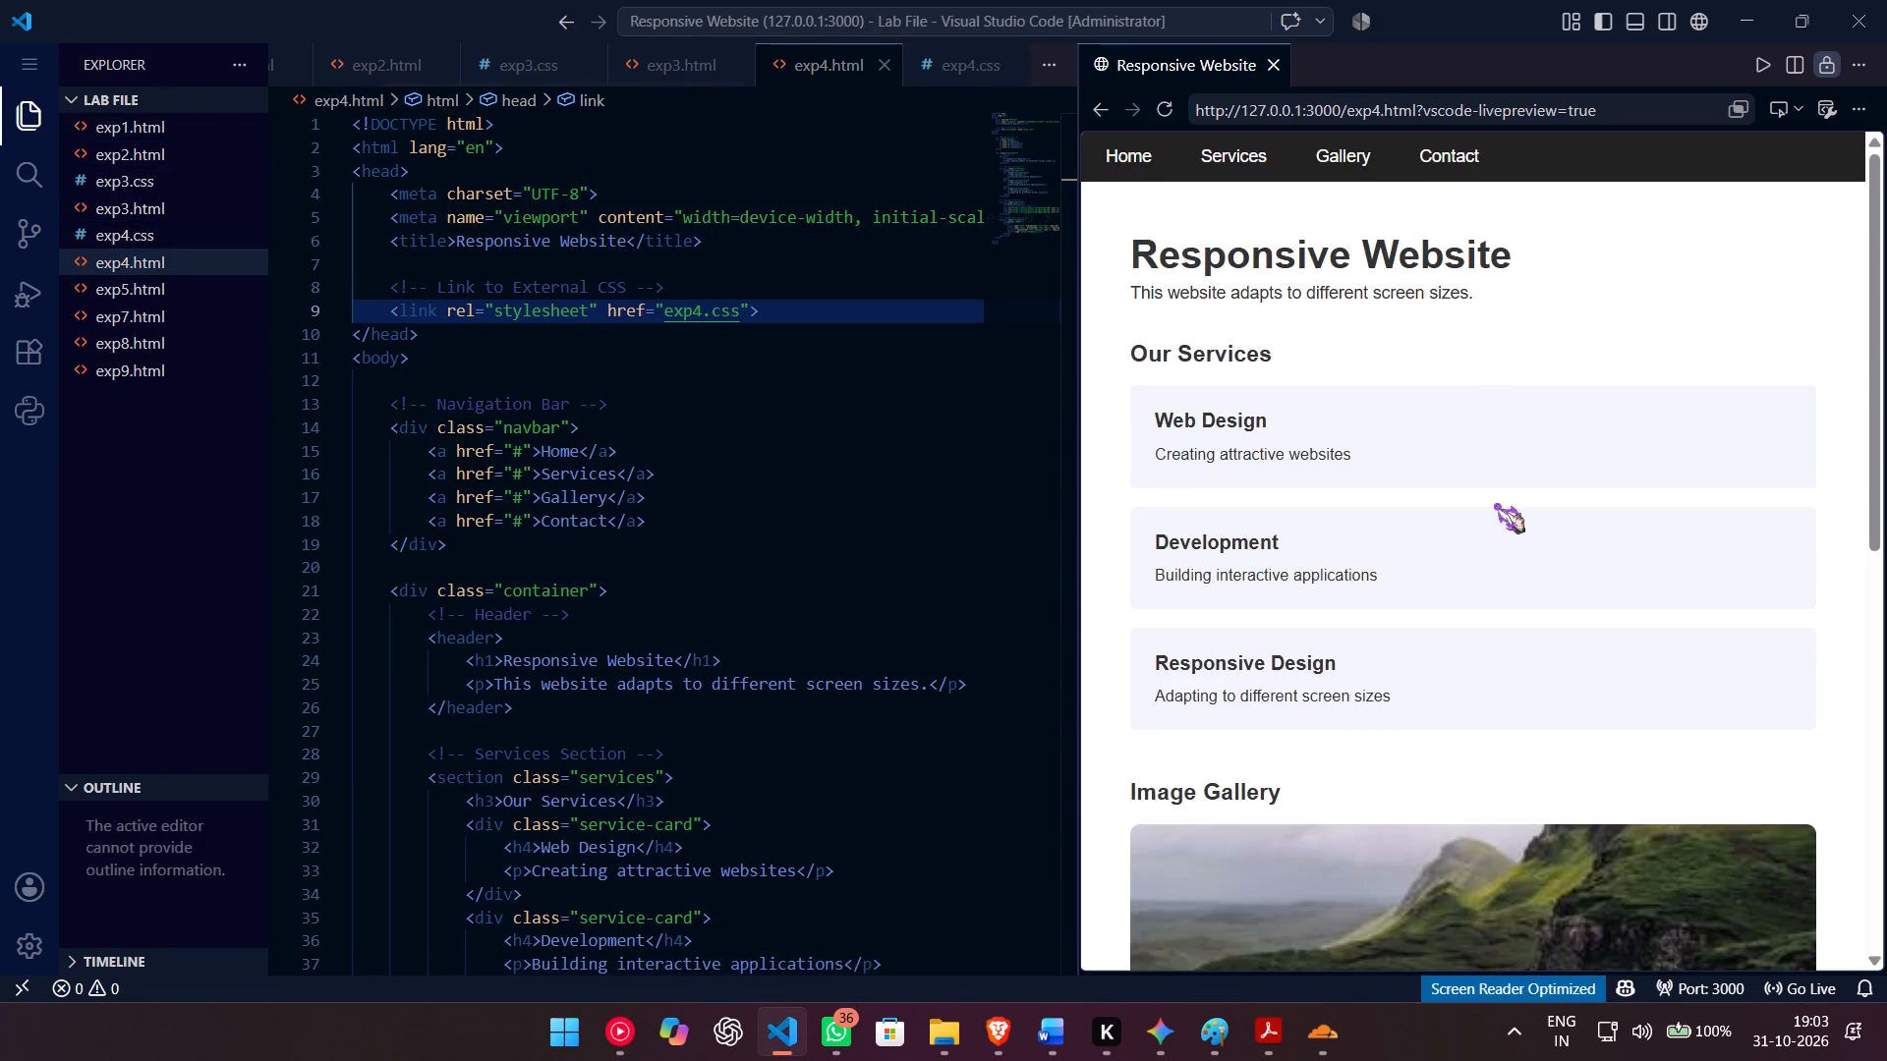
pyautogui.hotkey('alt', 'Tab')
pyautogui.scroll(-20, 1478, 550)
pyautogui.scroll(-9, 1478, 550)
pyautogui.hotkey('alt', 'Tab')
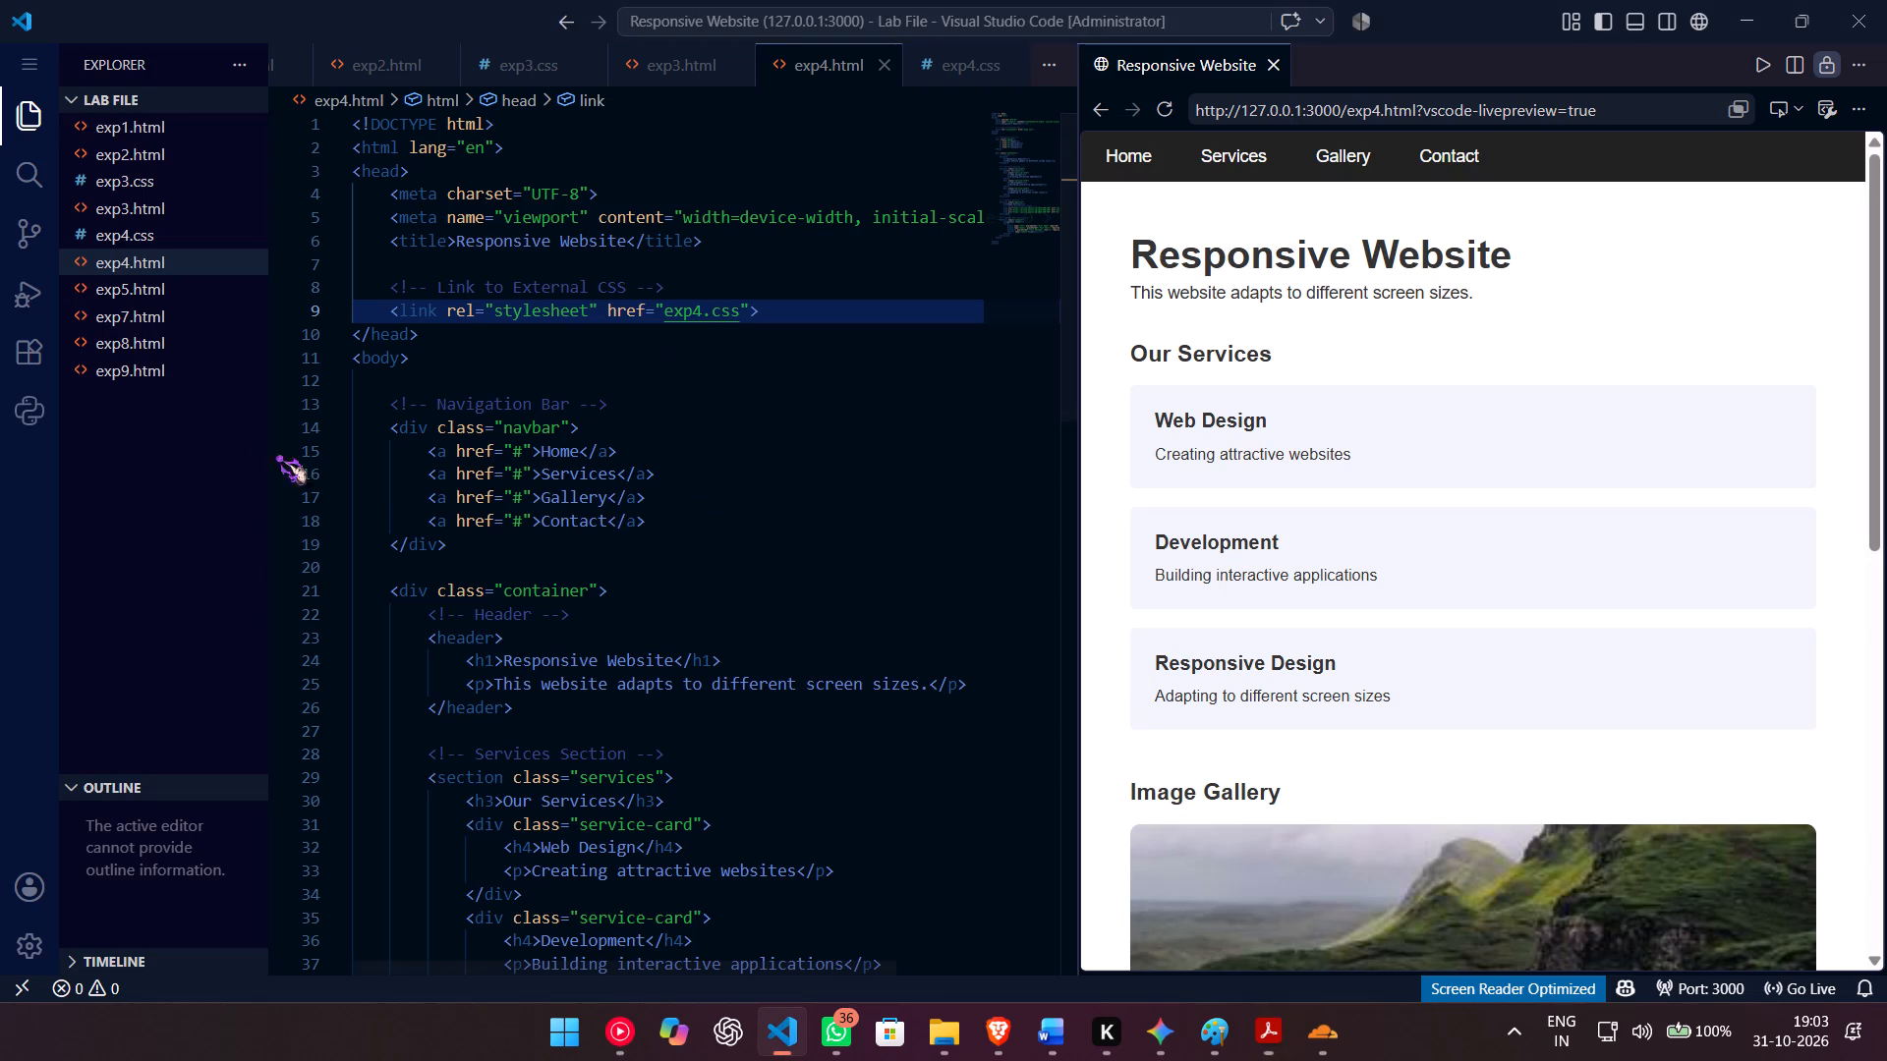
# Show a live preview of exp5.html, look down the rendered page and compare it with the output PDF.
pyautogui.click(125, 272)
pyautogui.click(134, 286)
pyautogui.click(950, 64)
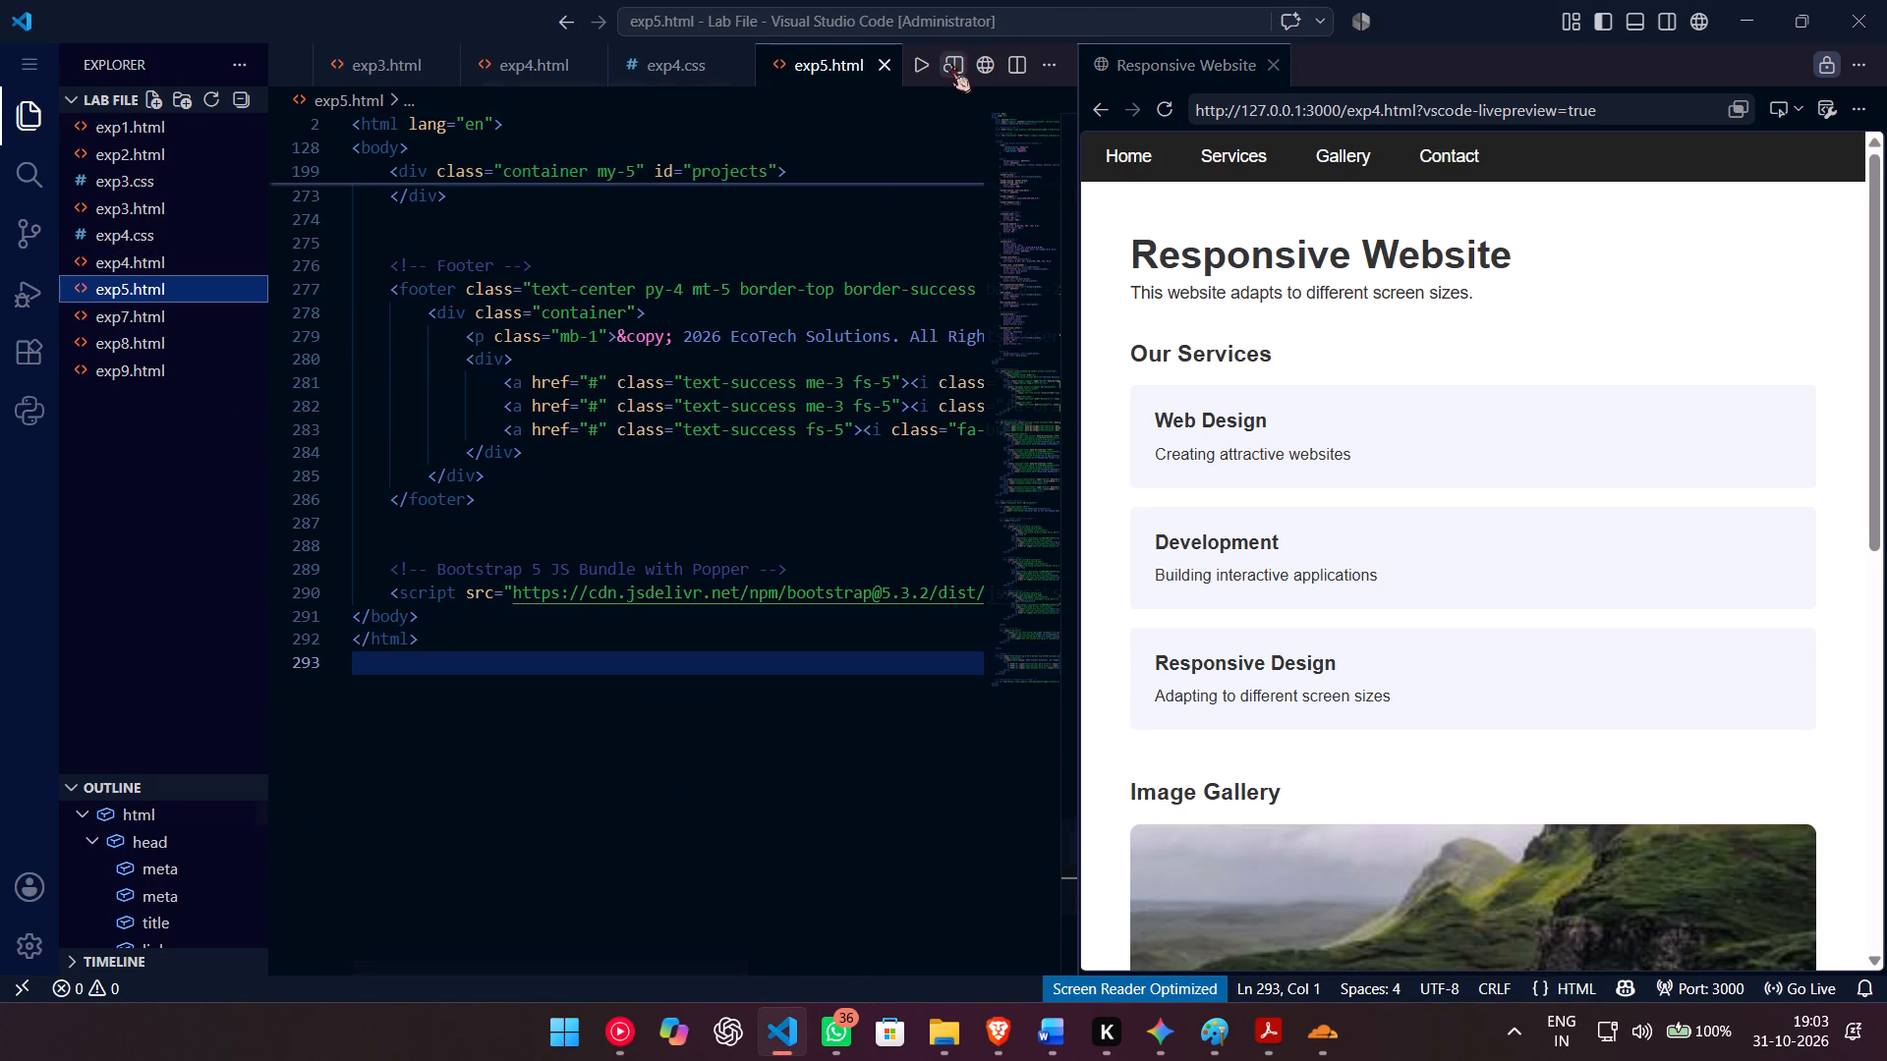
pyautogui.scroll(-18, 1327, 469)
pyautogui.hotkey('alt', 'Tab')
pyautogui.hotkey('alt', 'Tab')
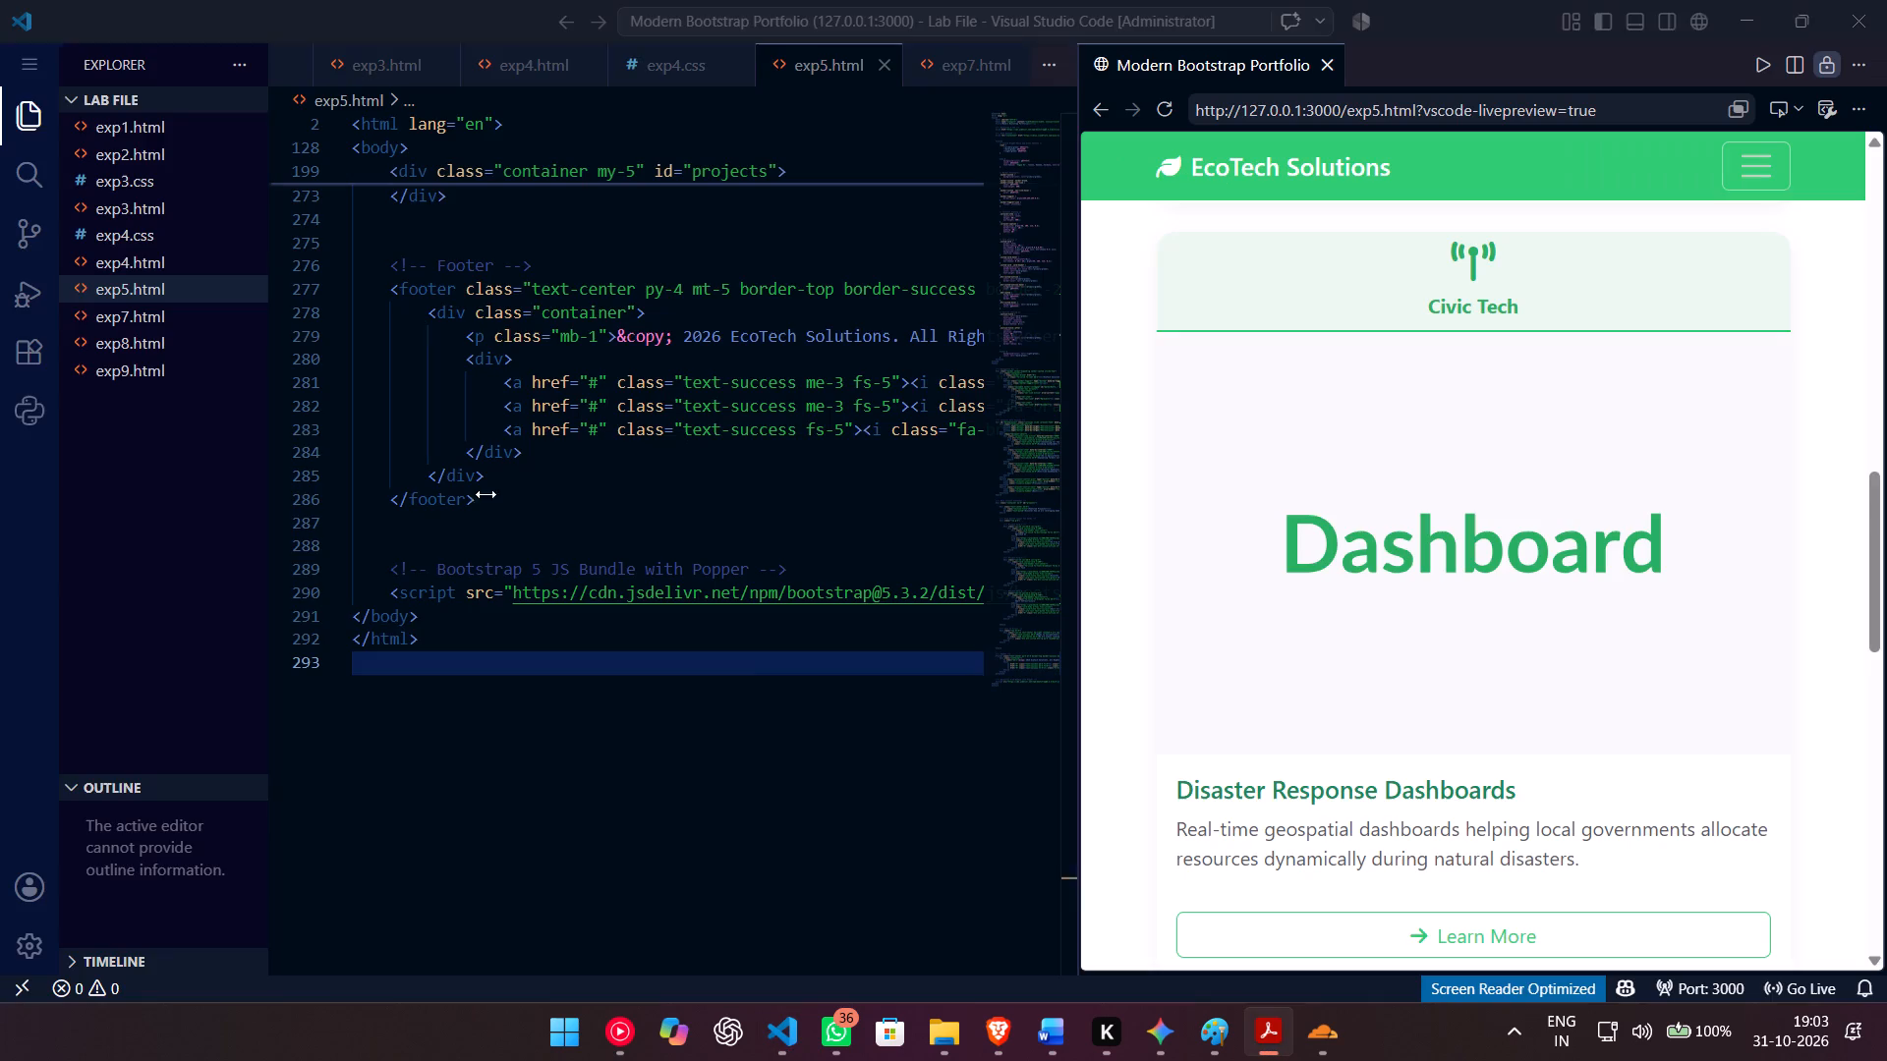
pyautogui.hotkey('alt', 'Tab')
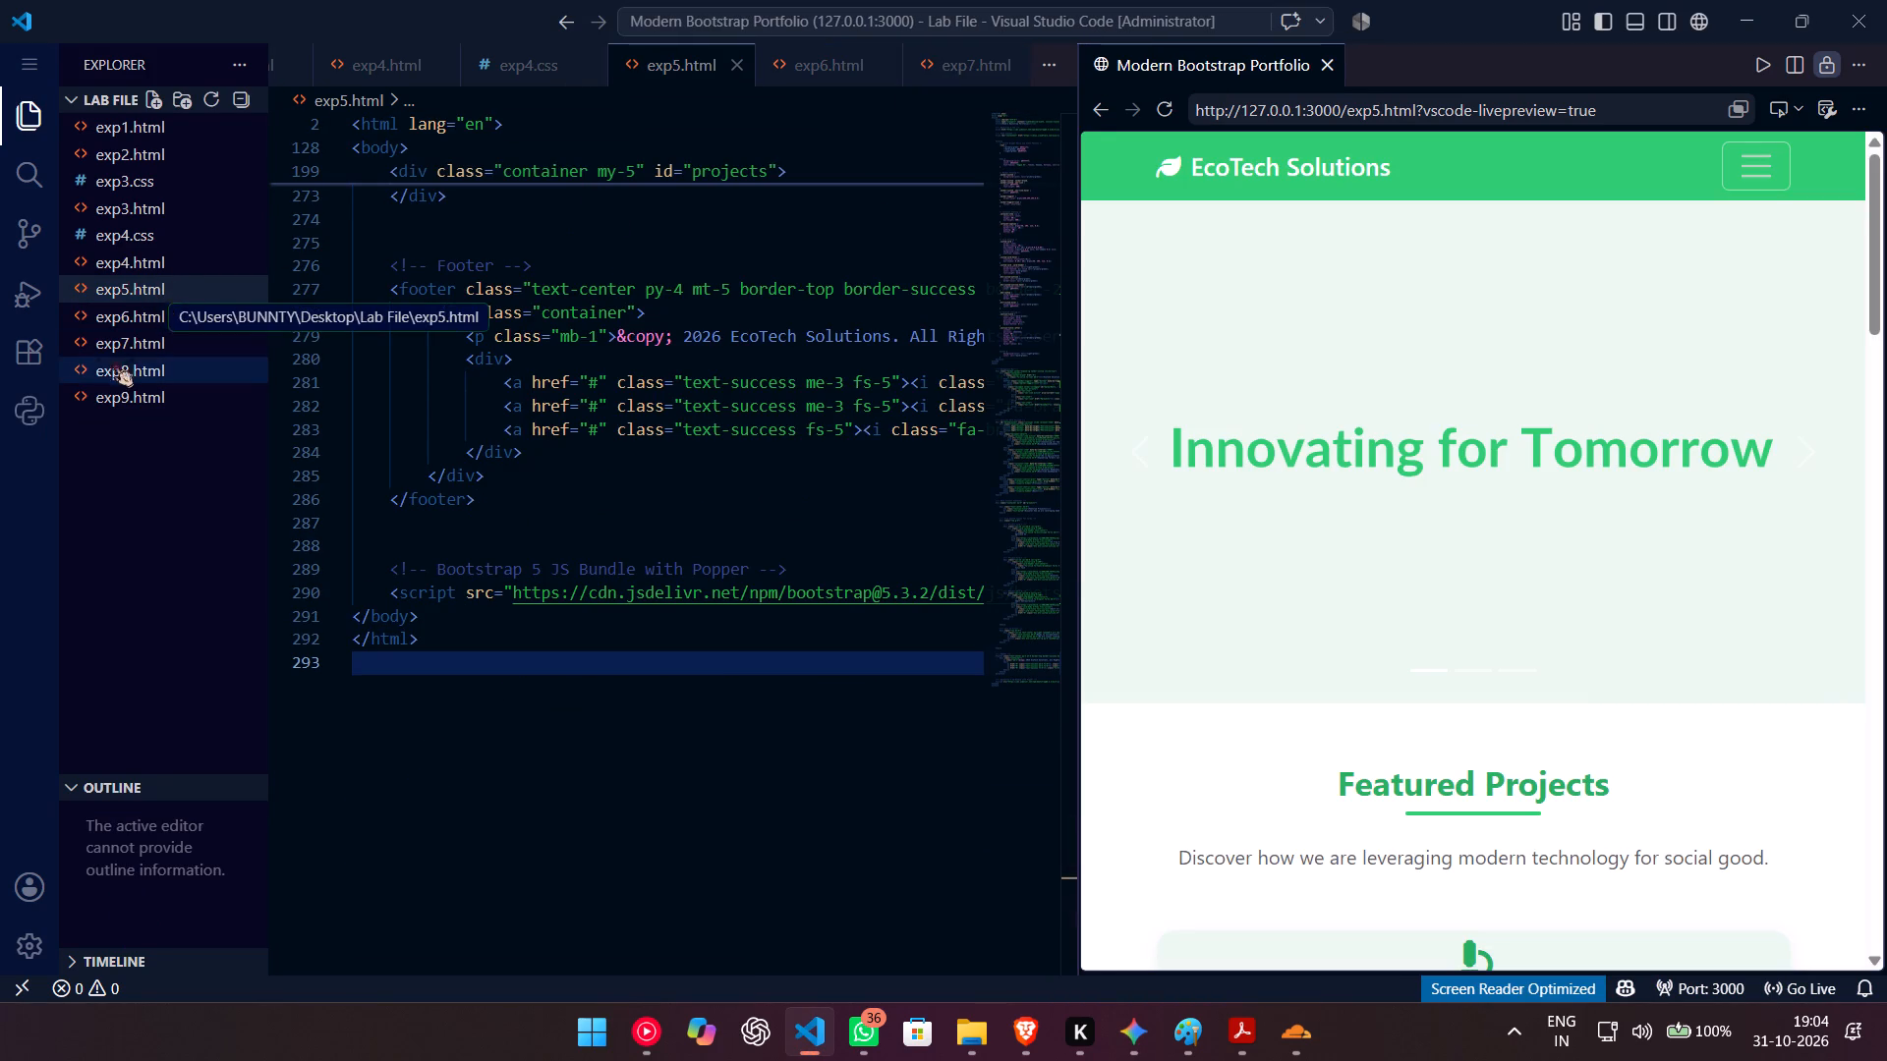
pyautogui.click(113, 311)
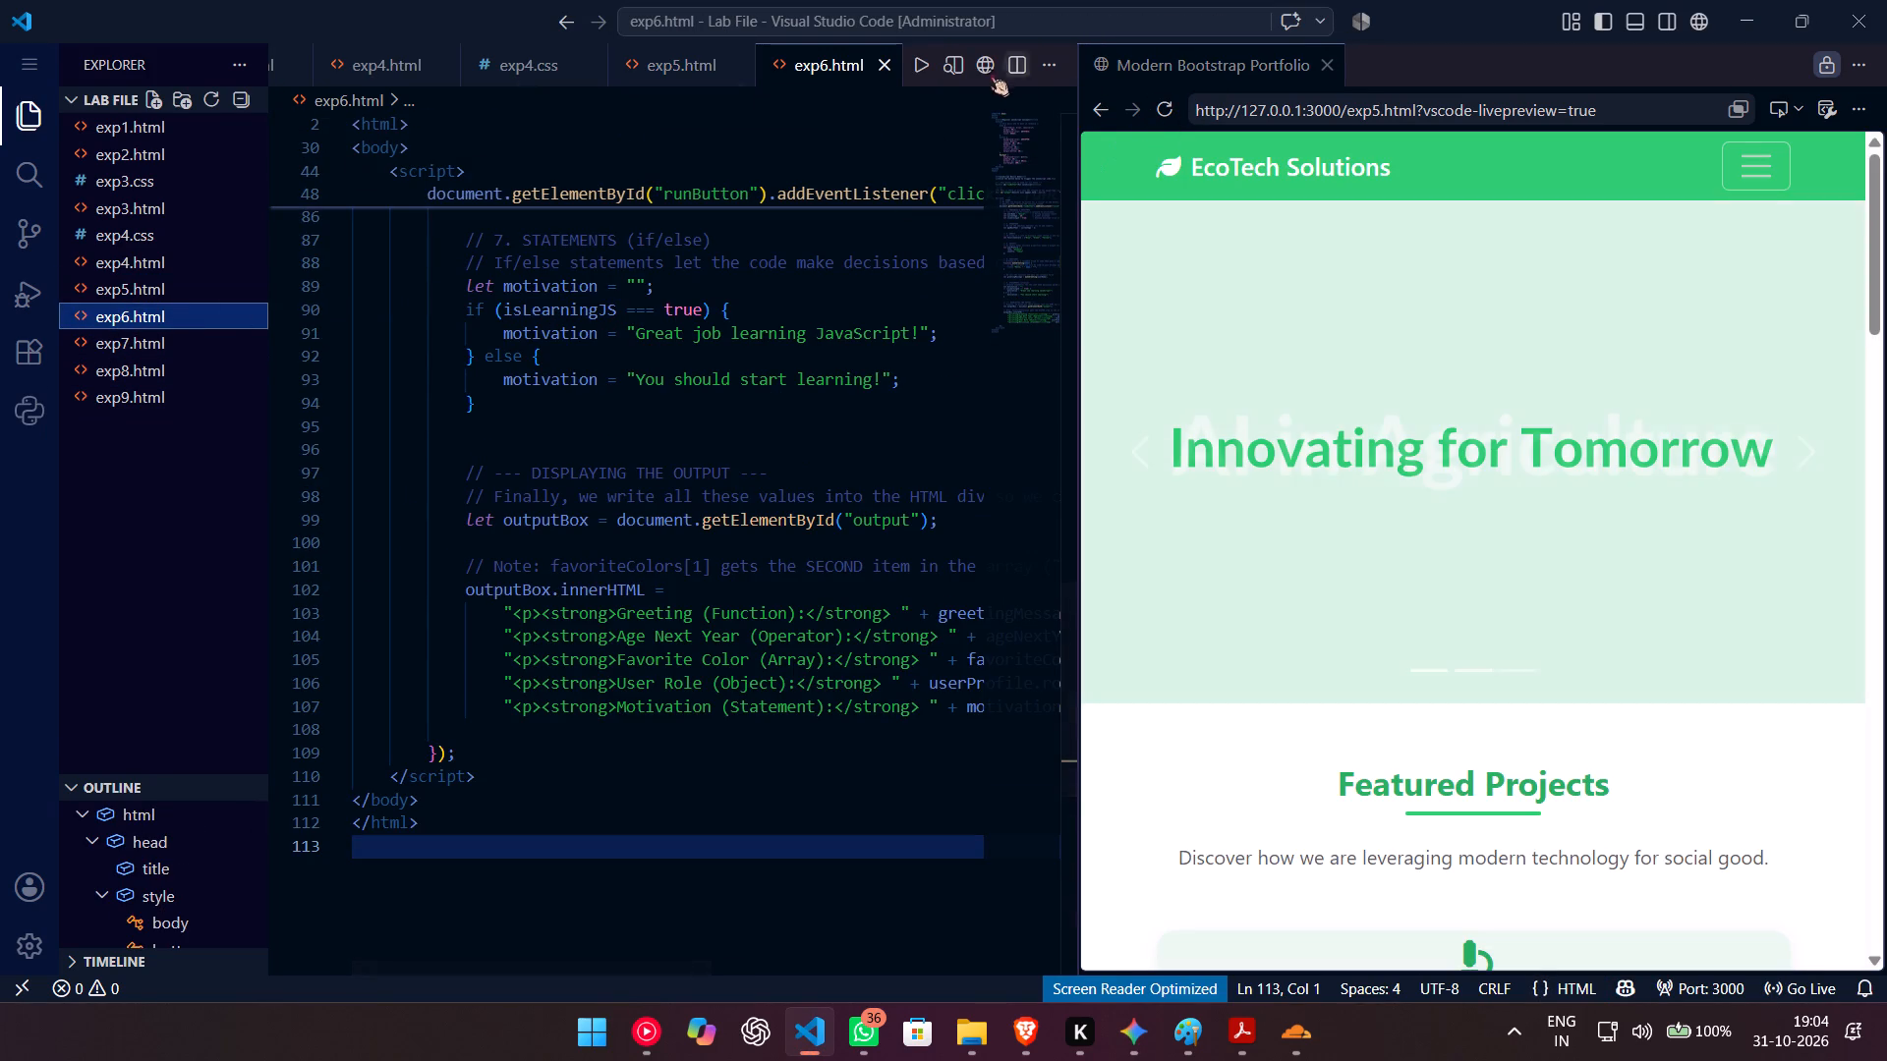
pyautogui.click(949, 61)
# Switch back to the output PDF and check the order of the experiment outputs from the EcoTech page through the JavaScript Basics Demo page.
pyautogui.hotkey('alt', 'Tab')
pyautogui.hotkey('alt', 'Tab')
pyautogui.hotkey('alt', 'Tab')
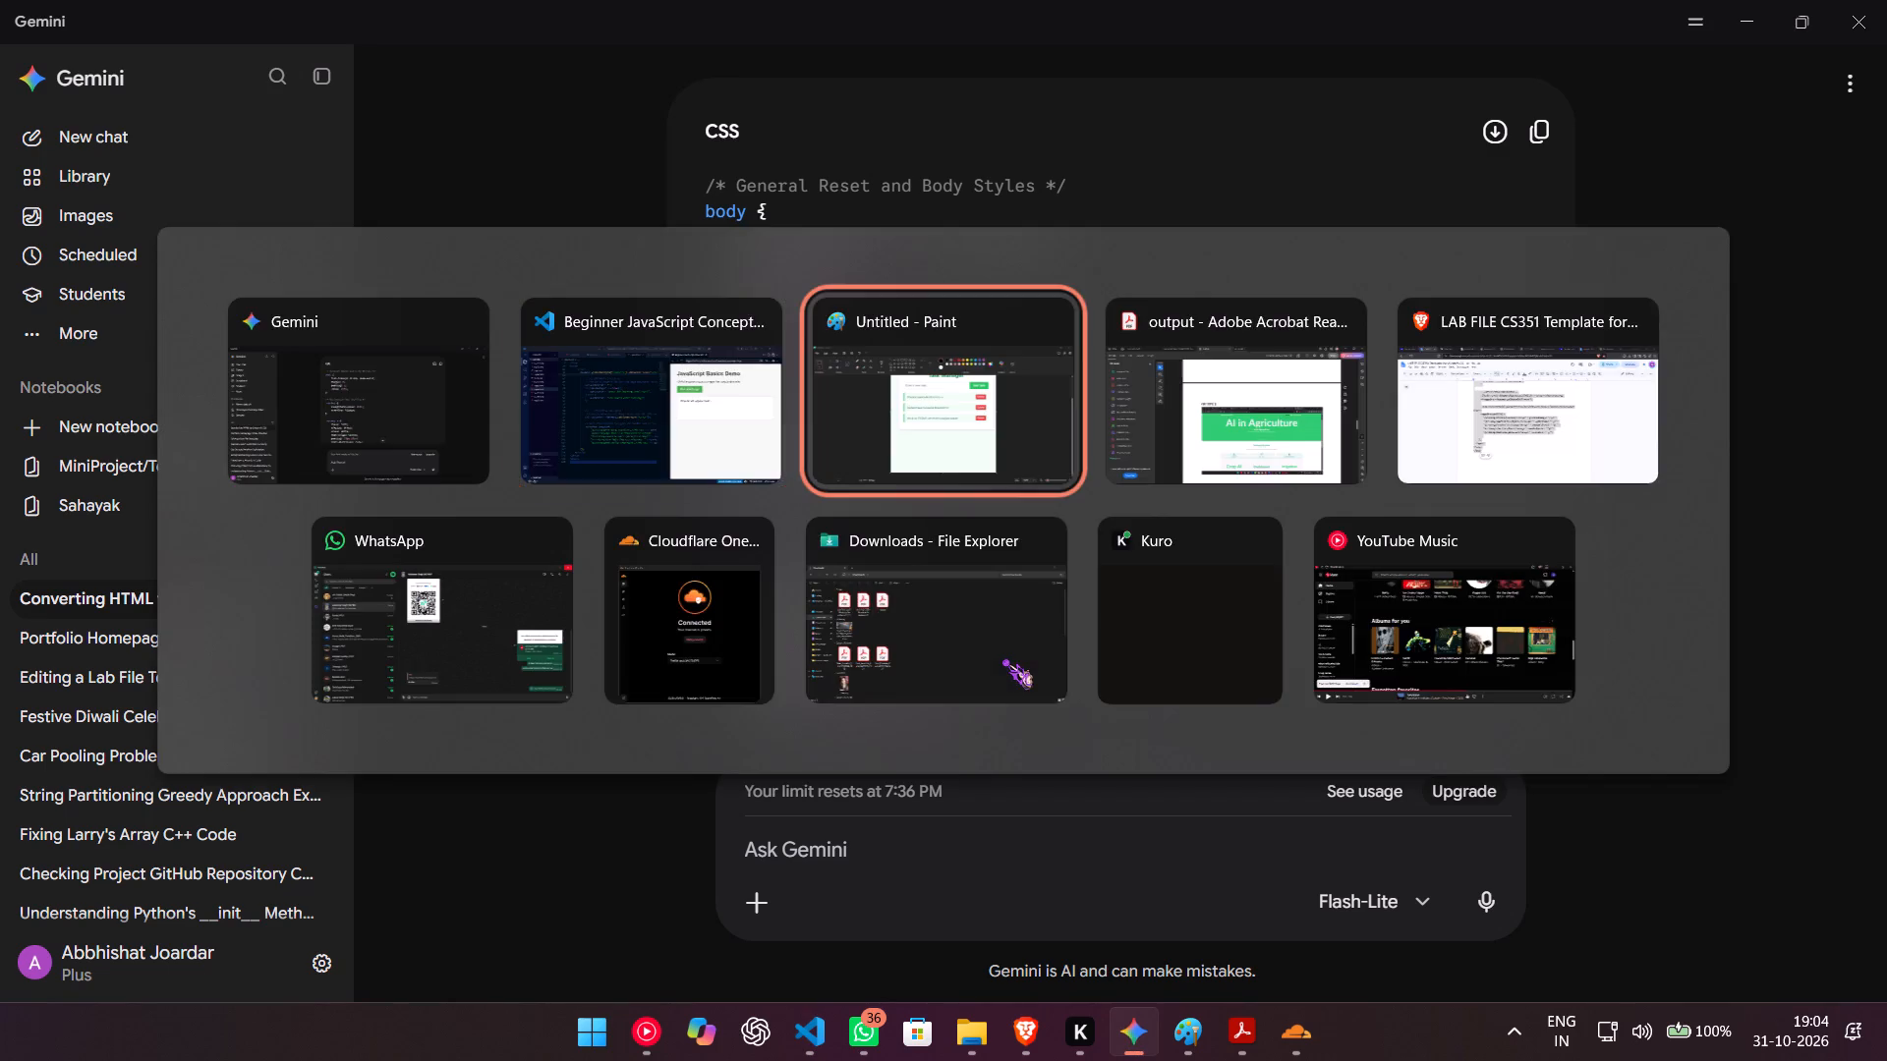
pyautogui.scroll(-7, 1003, 659)
pyautogui.scroll(4, 1003, 659)
pyautogui.hotkey('alt', 'Tab')
pyautogui.hotkey('alt', 'Tab')
pyautogui.hotkey('alt', 'Tab')
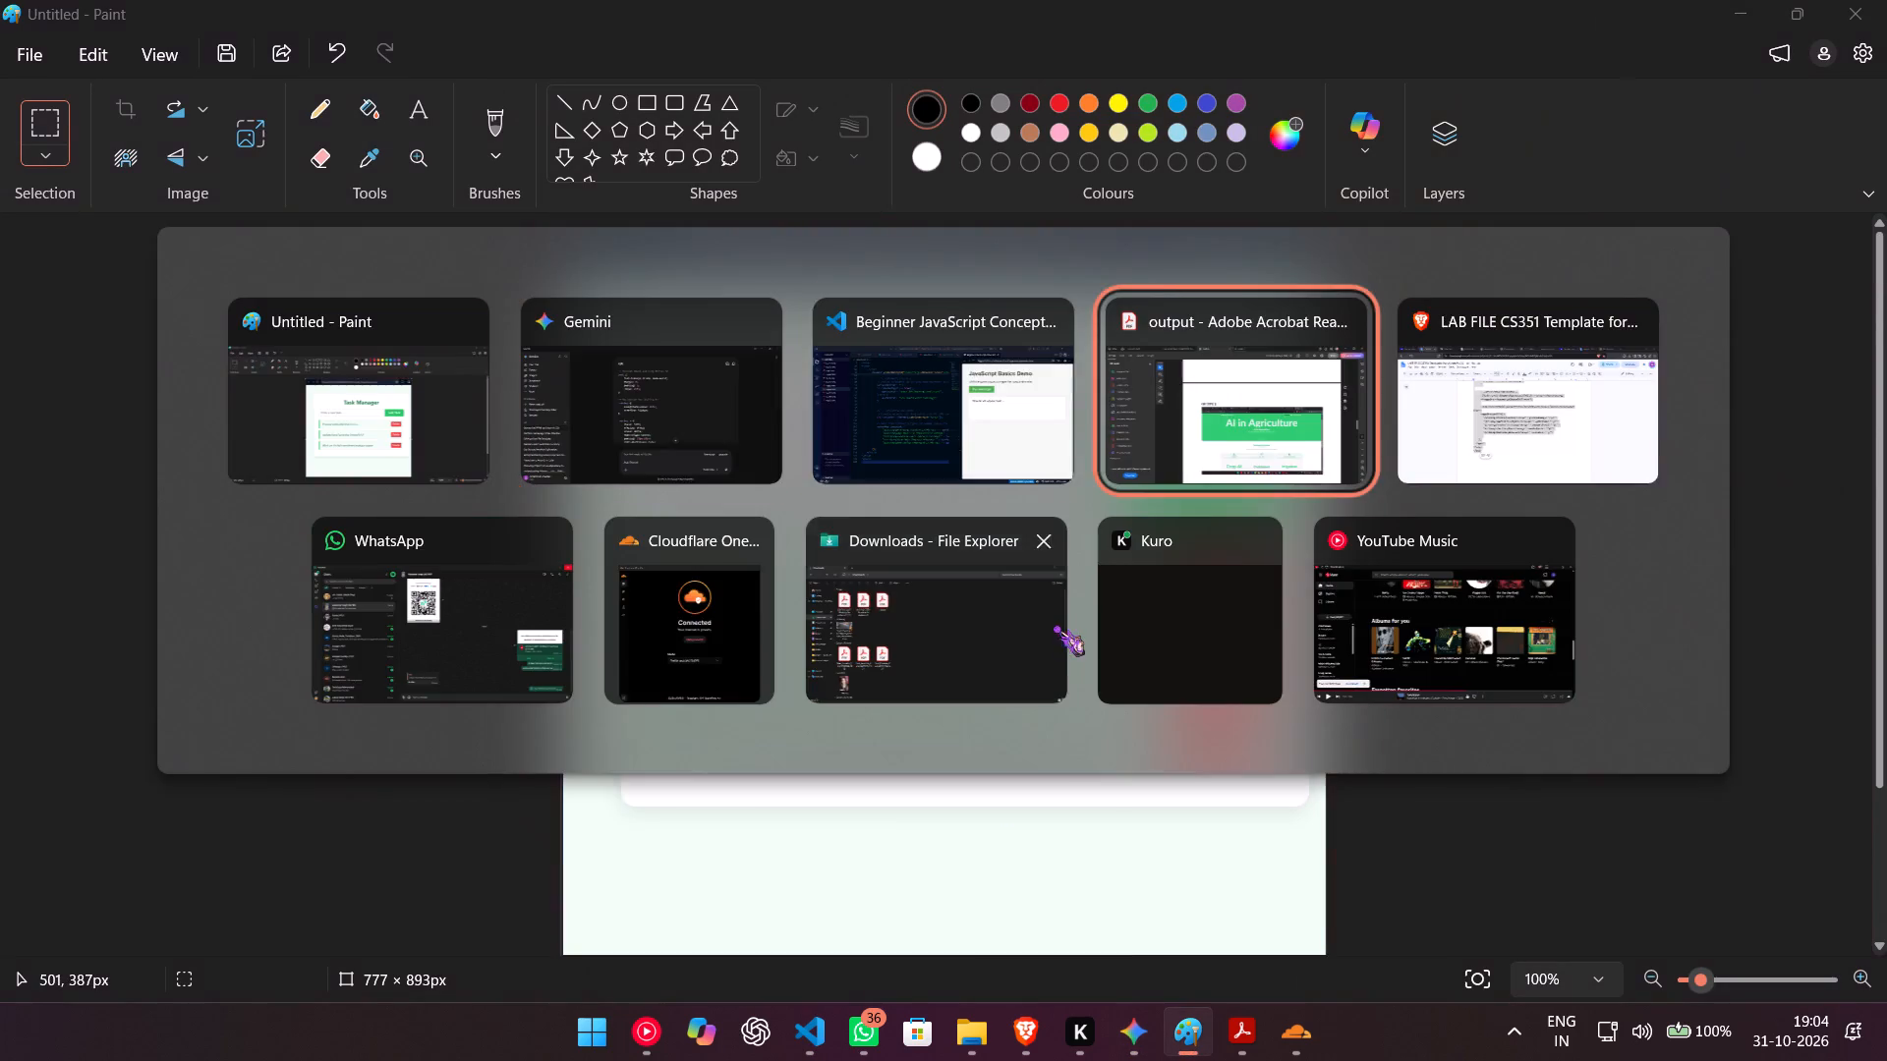
pyautogui.scroll(-20, 1054, 627)
pyautogui.hotkey('alt', 'Tab')
pyautogui.hotkey('alt', 'Tab')
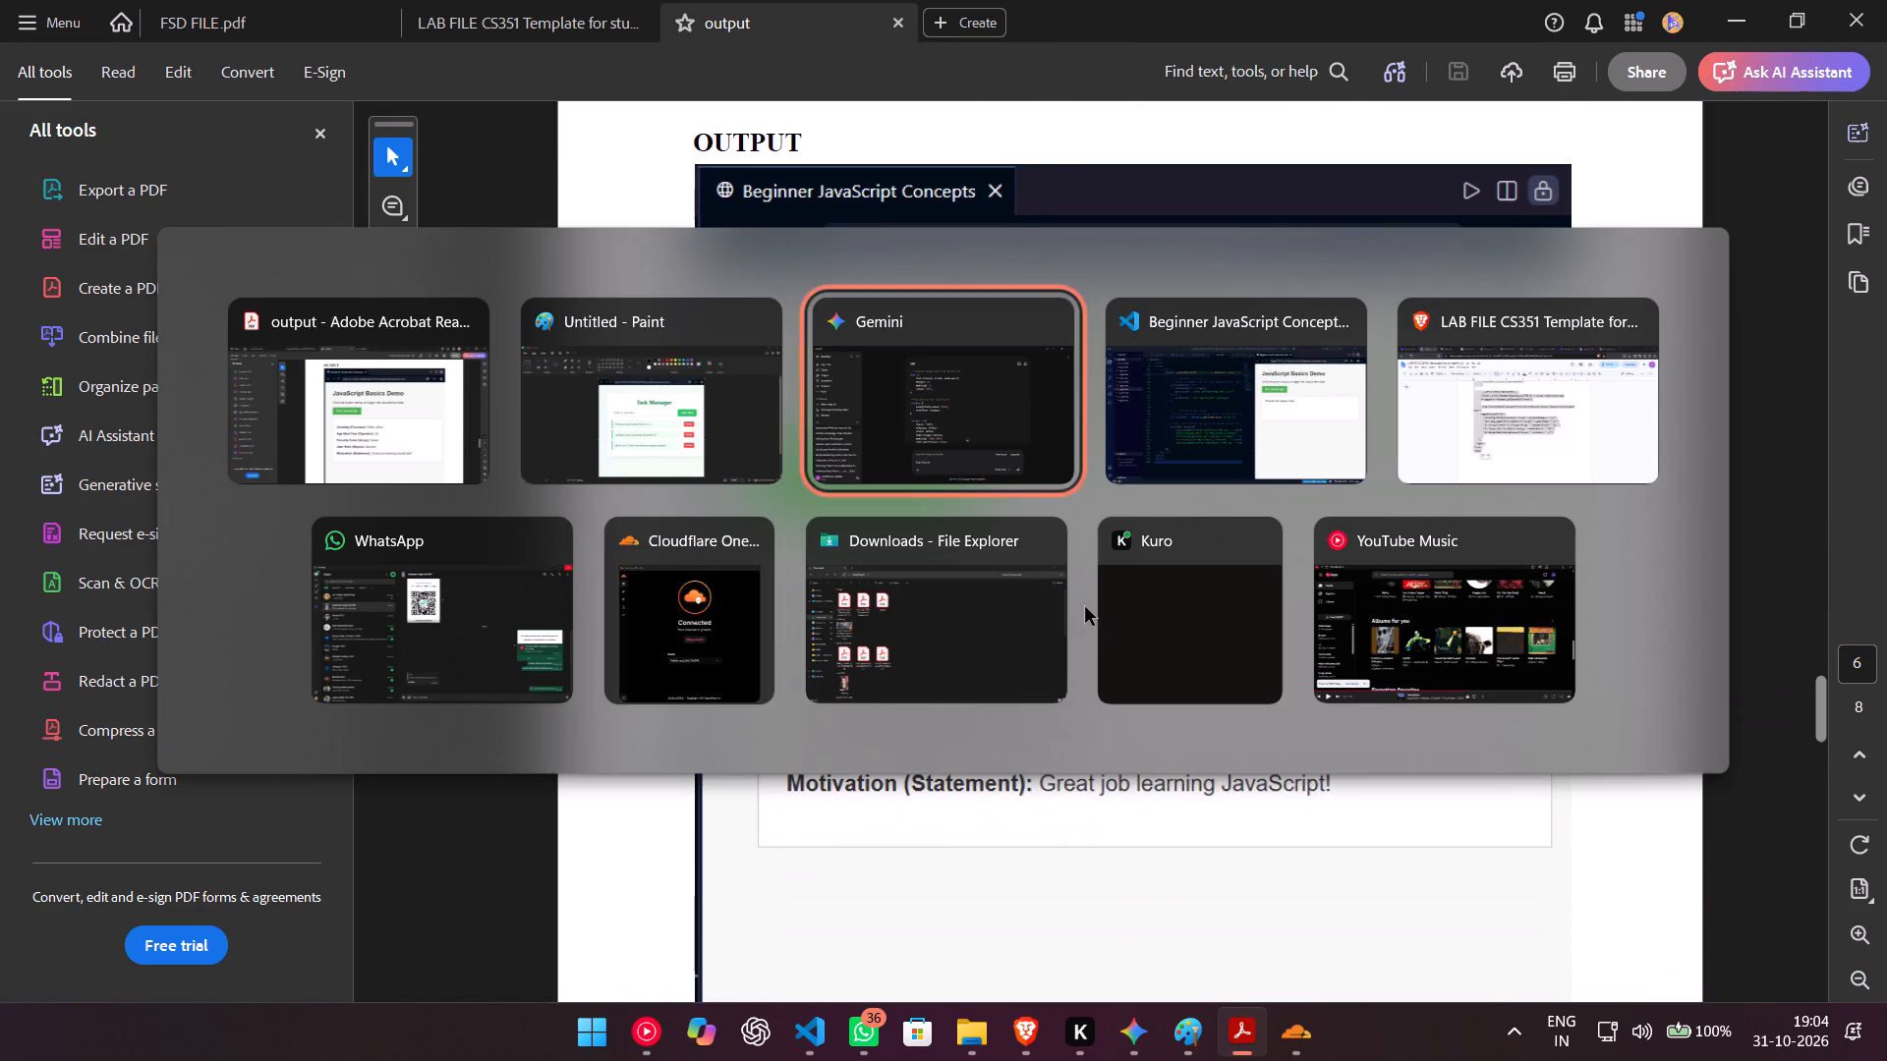
pyautogui.hotkey('alt', 'Tab')
pyautogui.scroll(20, 1085, 607)
pyautogui.scroll(3, 1085, 607)
pyautogui.scroll(-8, 1092, 581)
pyautogui.scroll(19, 1091, 585)
pyautogui.scroll(-16, 1091, 585)
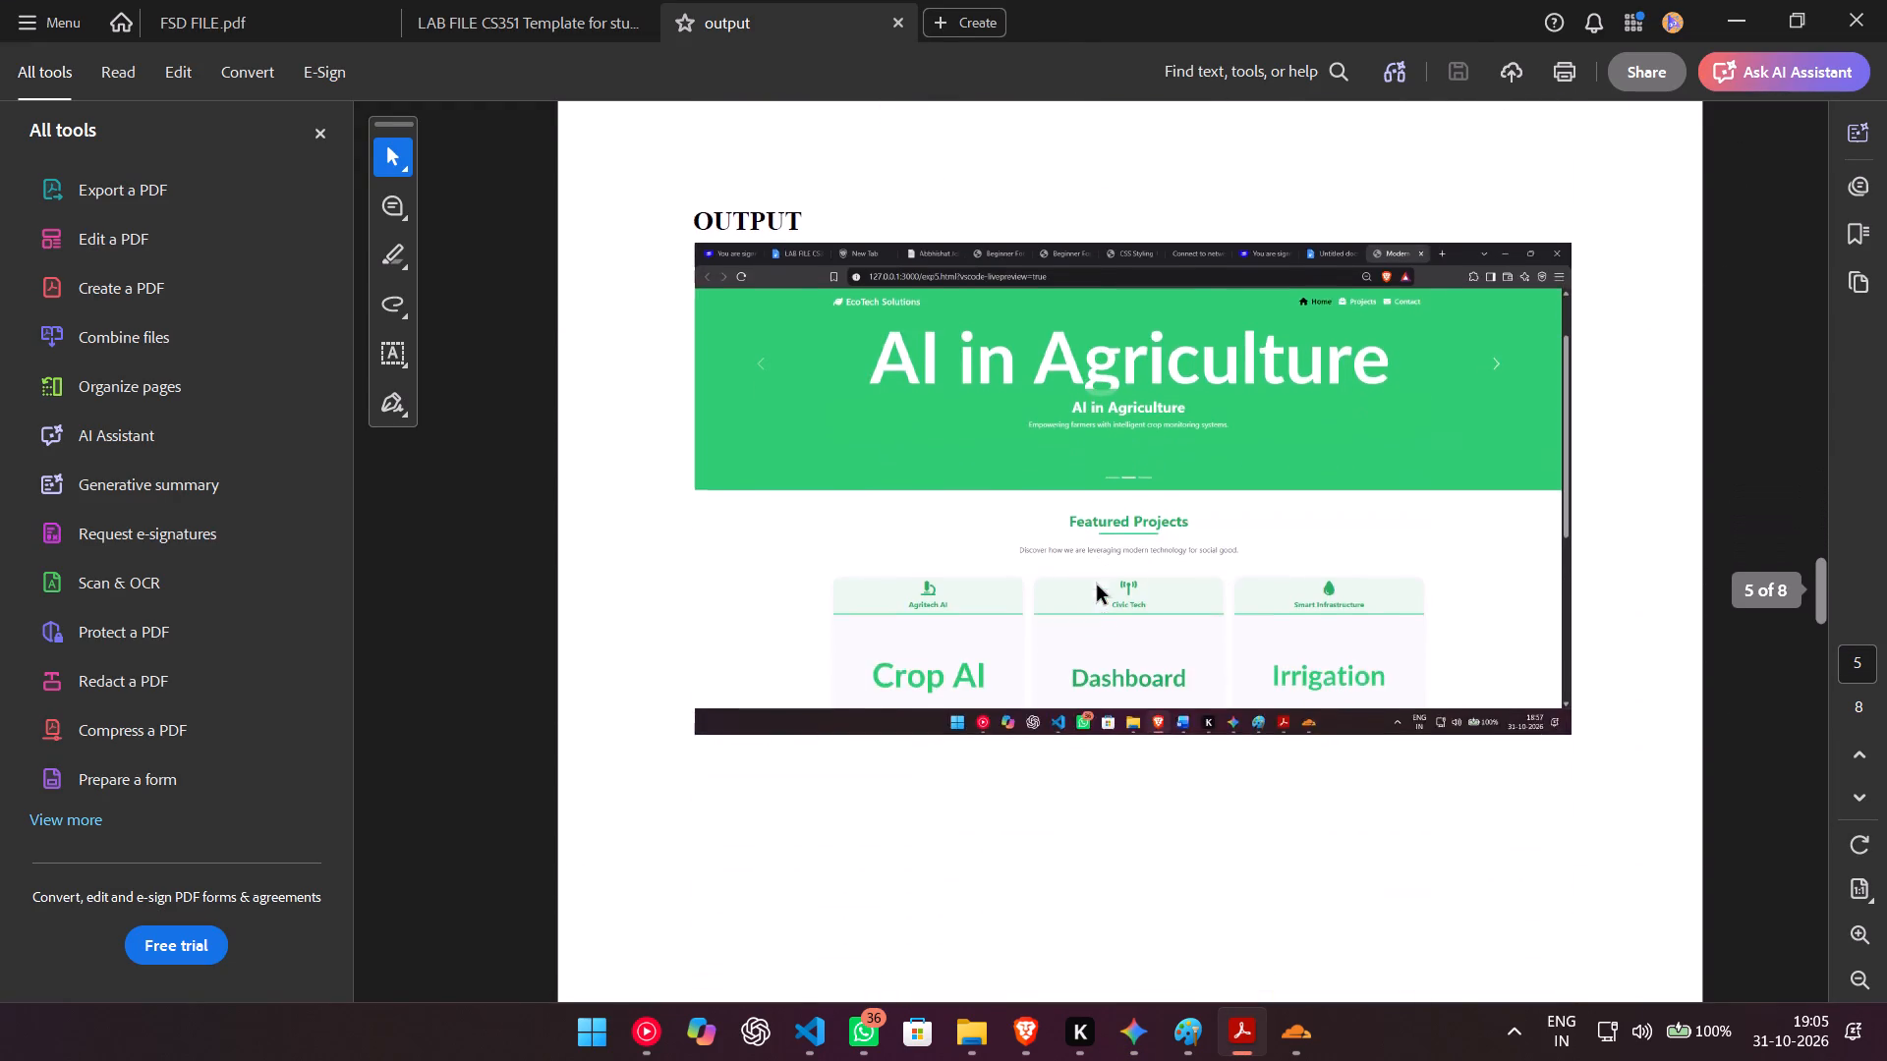
pyautogui.scroll(-18, 1097, 586)
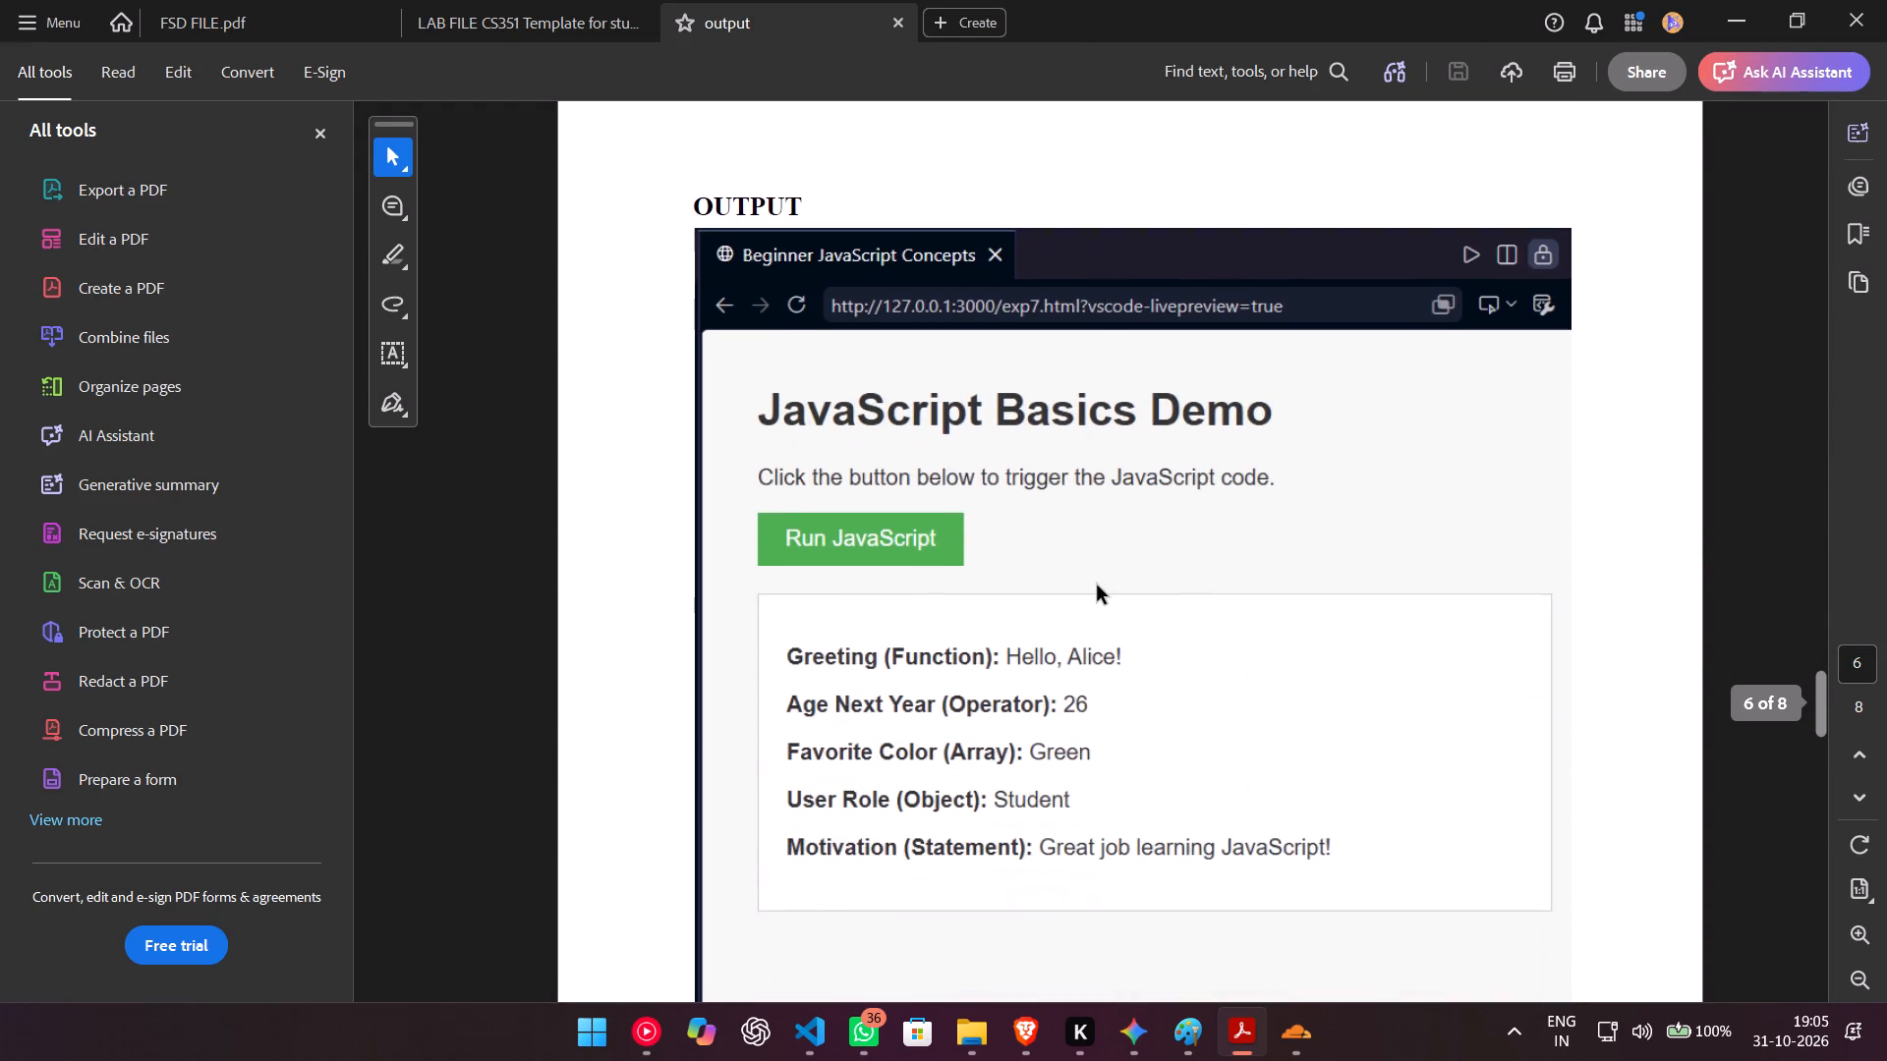
pyautogui.scroll(-1, 1097, 586)
pyautogui.scroll(4, 1097, 587)
pyautogui.scroll(-3, 1097, 591)
# Return to VS Code and compare the code and live previews of exp6.html and exp7.html.
pyautogui.hotkey('alt', 'Tab')
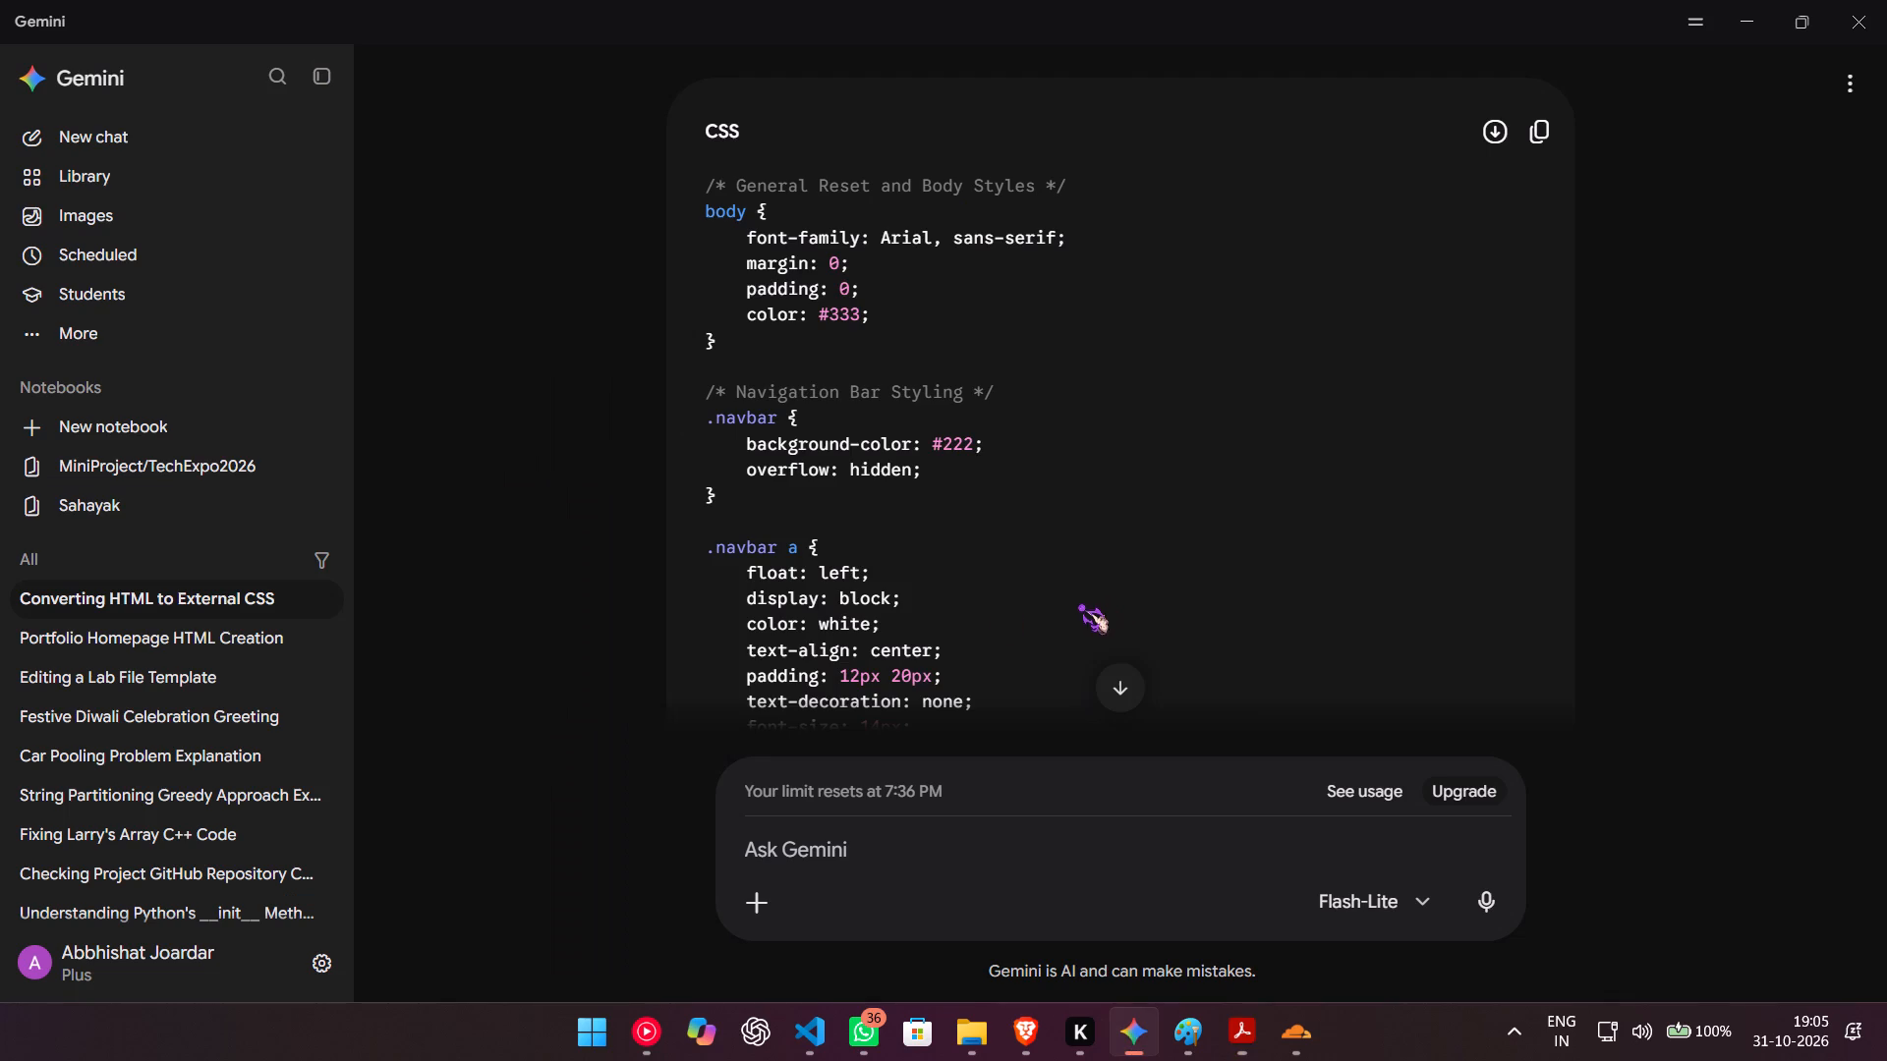
pyautogui.hotkey('alt', 'Tab')
pyautogui.hotkey('alt', 'Tab')
pyautogui.hotkey('alt', 'Tab')
pyautogui.hotkey('alt', 'Tab')
pyautogui.hotkey('alt', 'Tab')
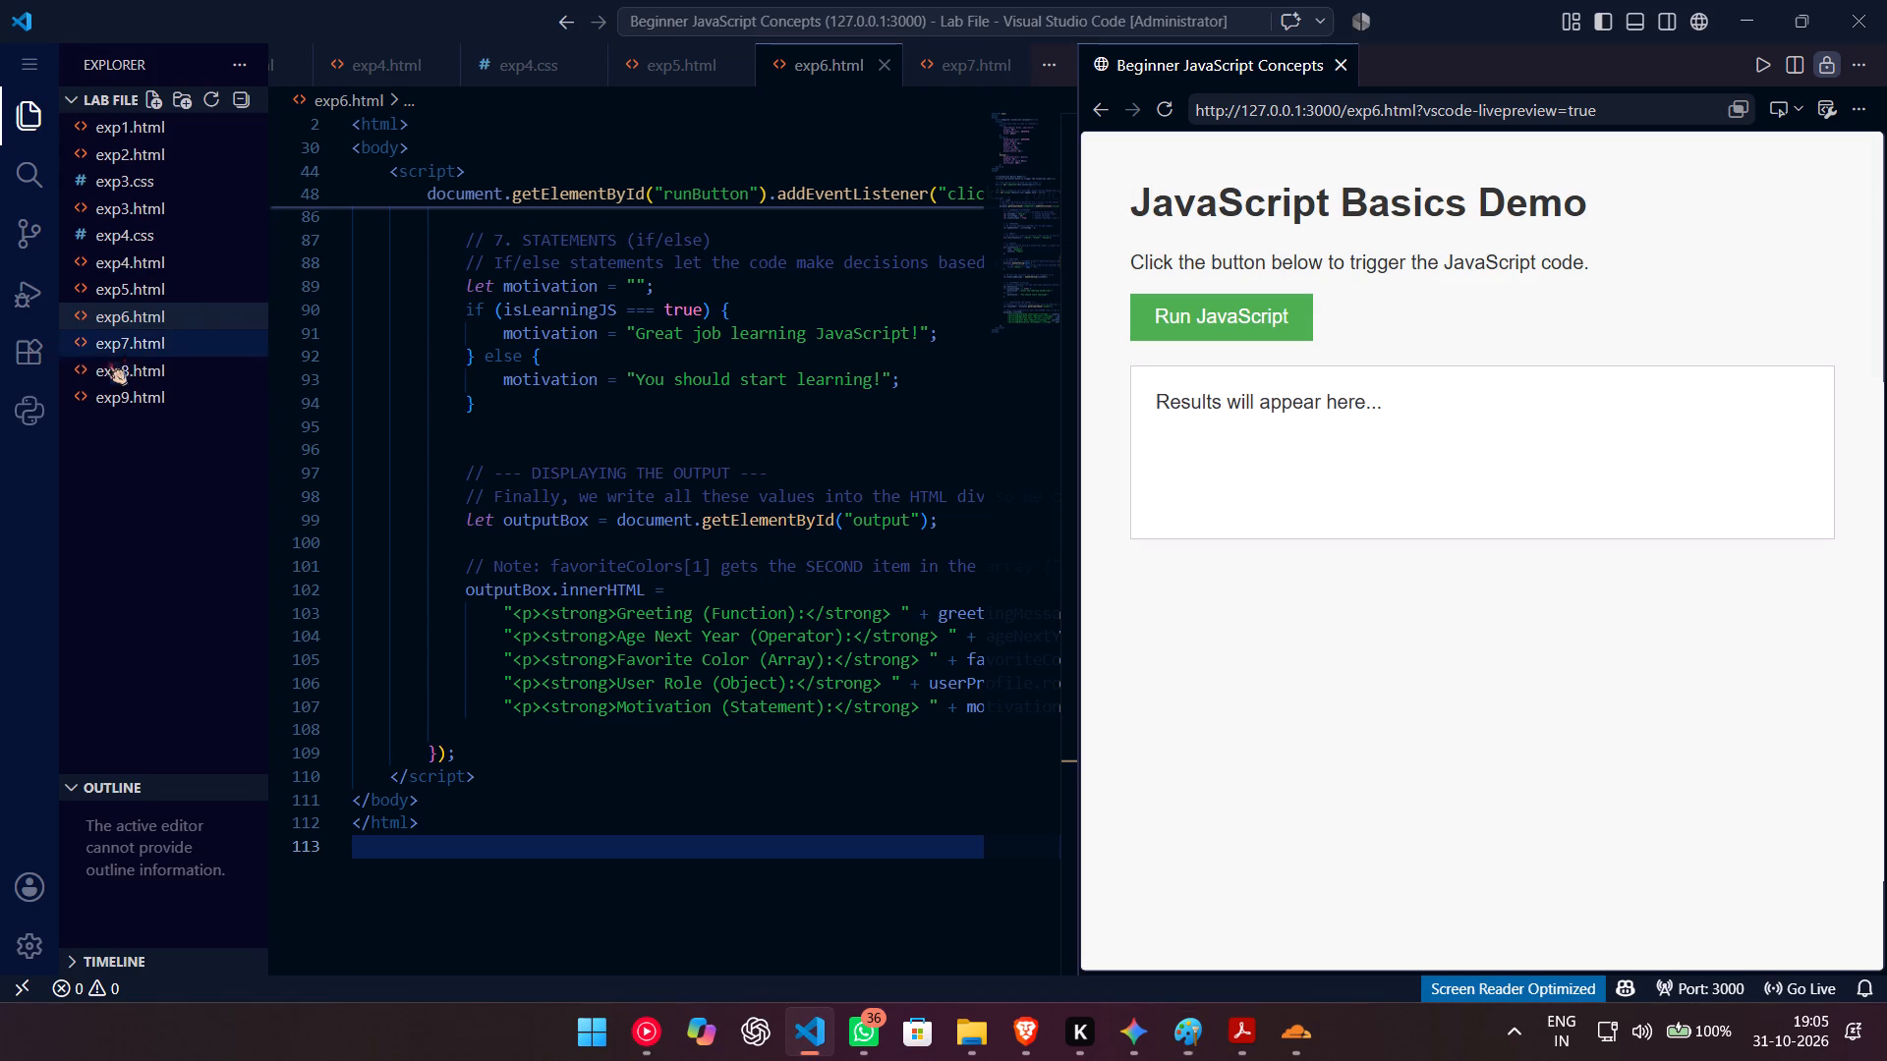
pyautogui.click(161, 316)
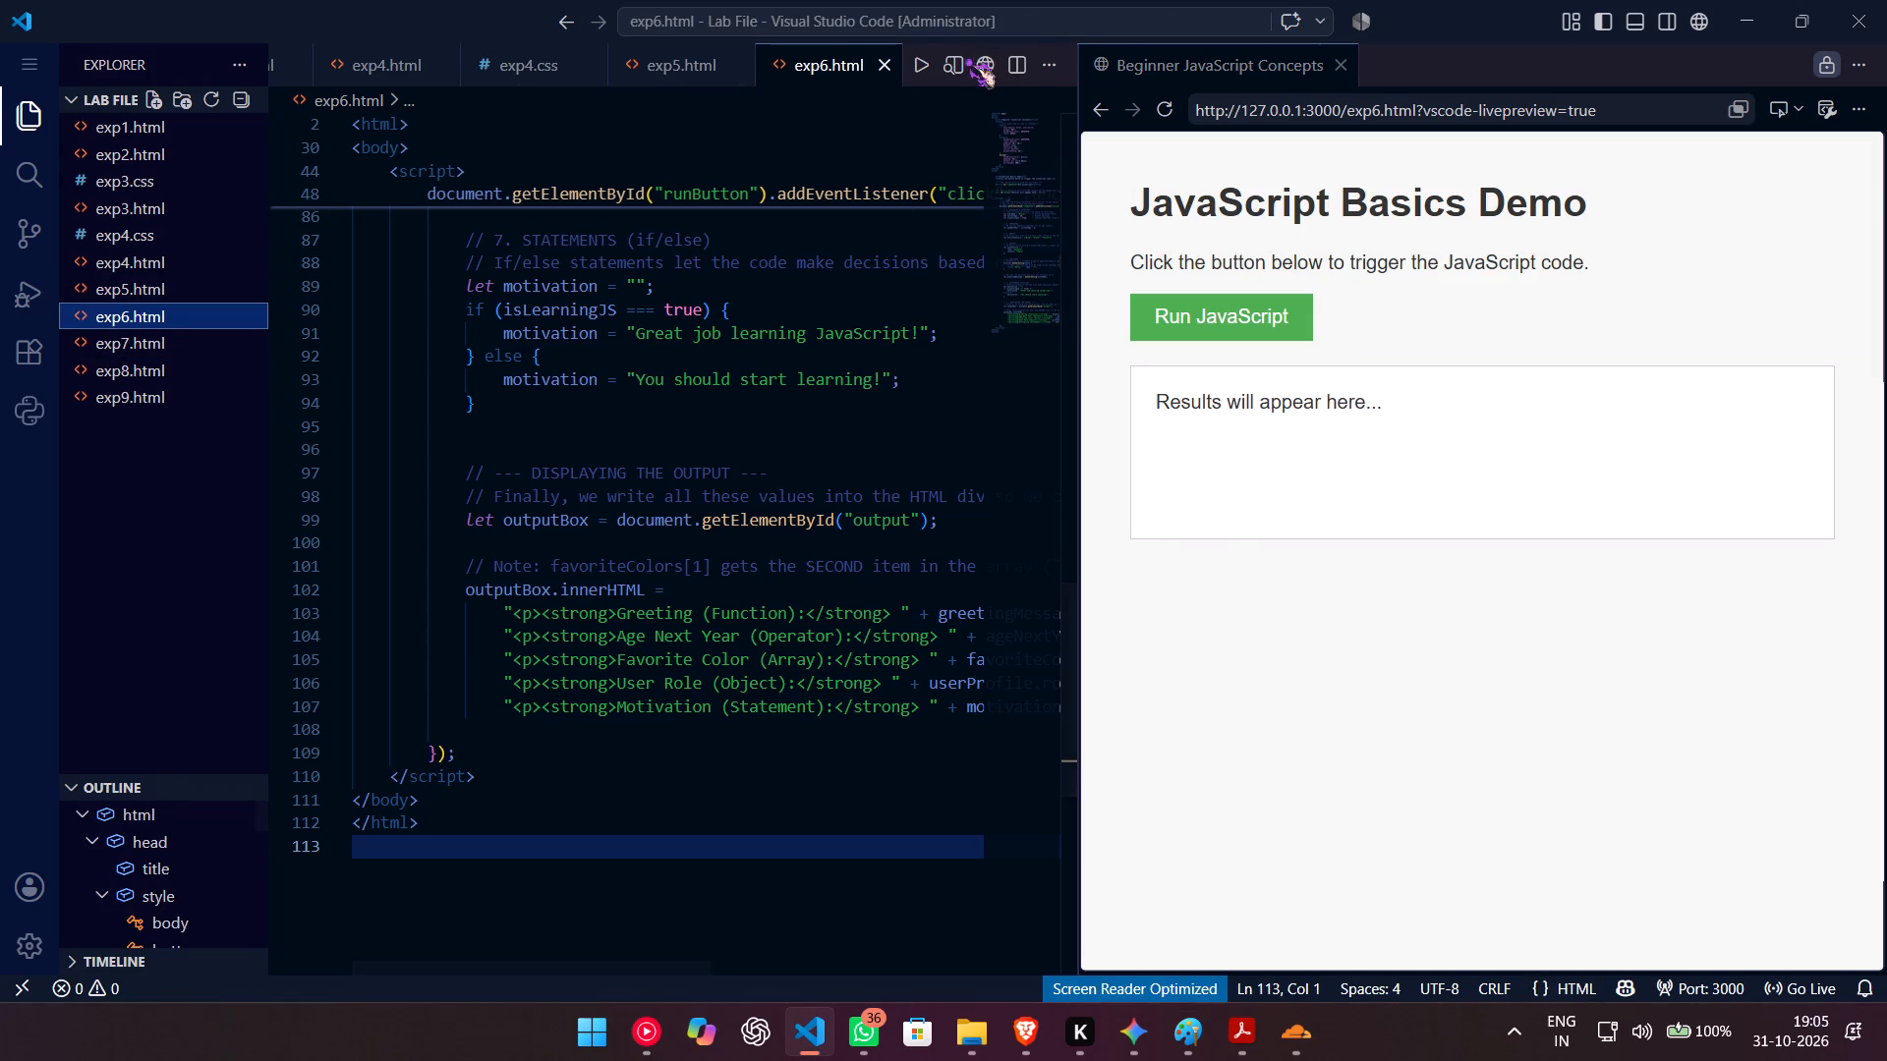
pyautogui.click(957, 60)
pyautogui.click(179, 340)
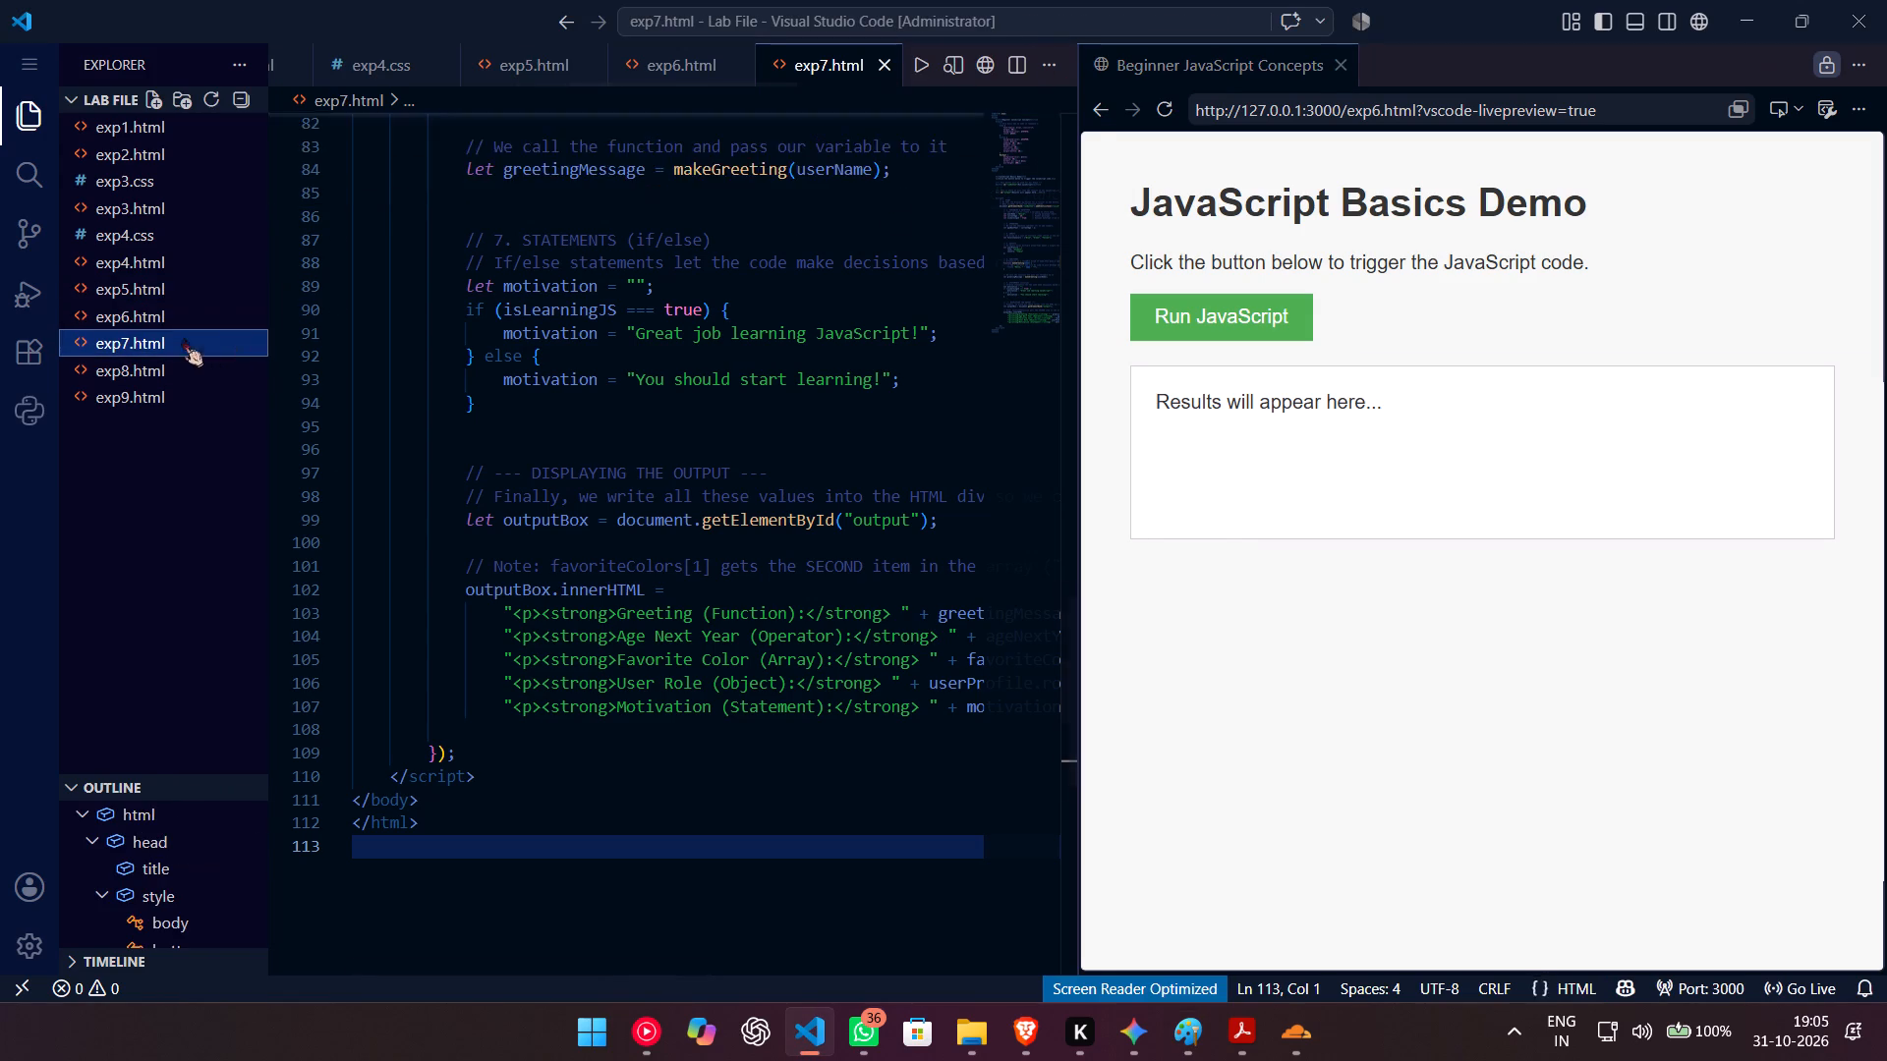
pyautogui.click(949, 62)
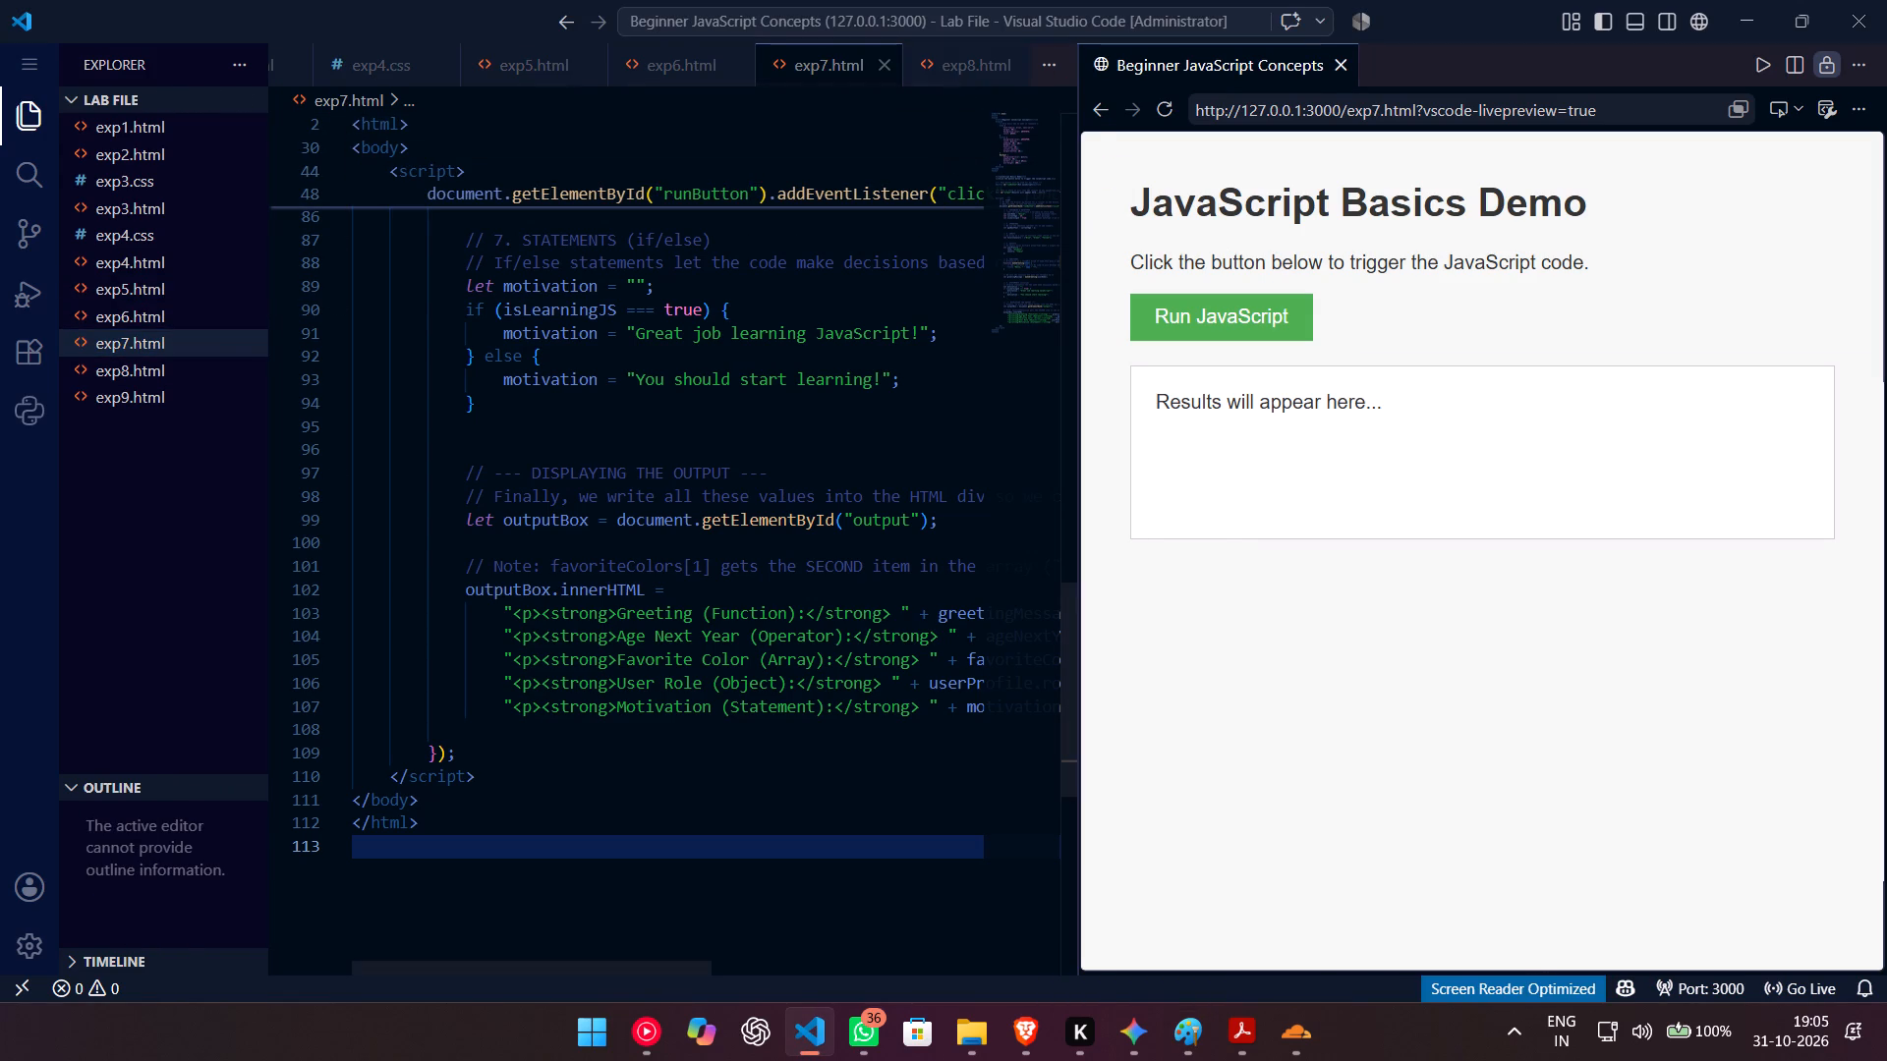
pyautogui.click(119, 315)
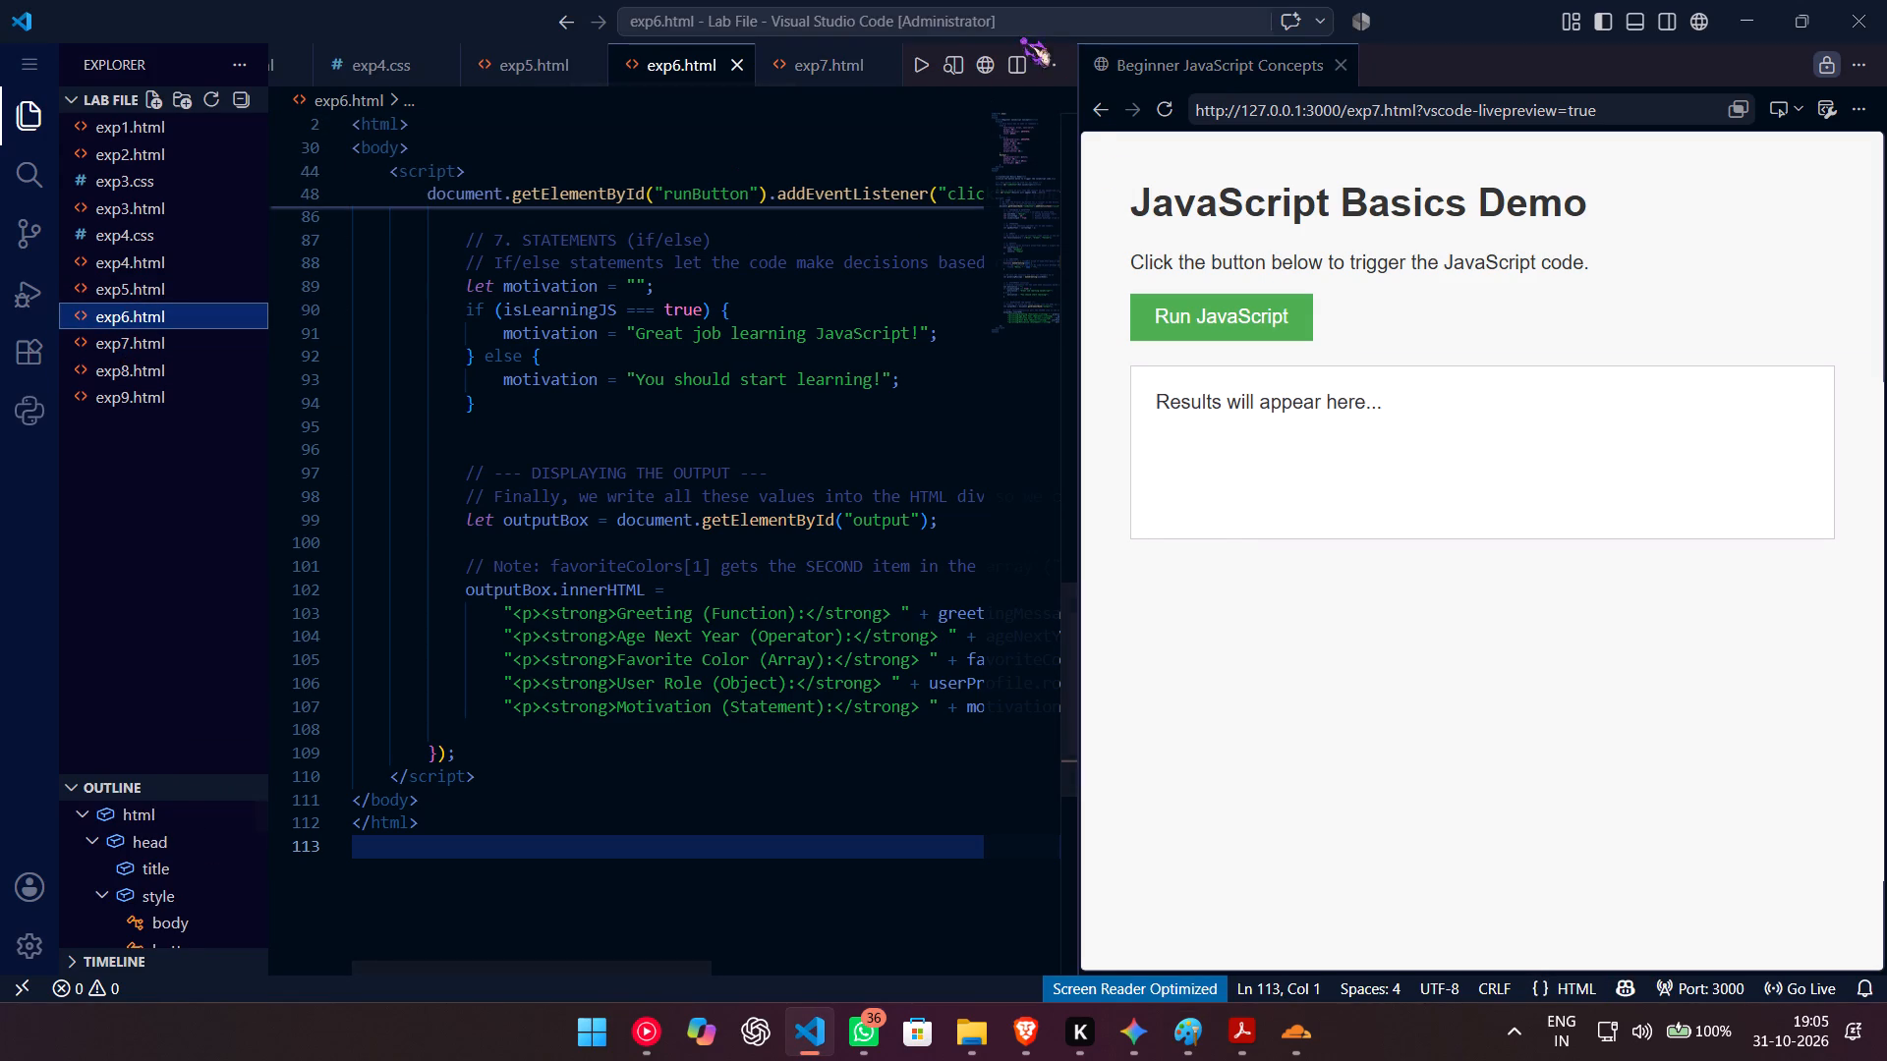
pyautogui.click(949, 63)
pyautogui.click(143, 349)
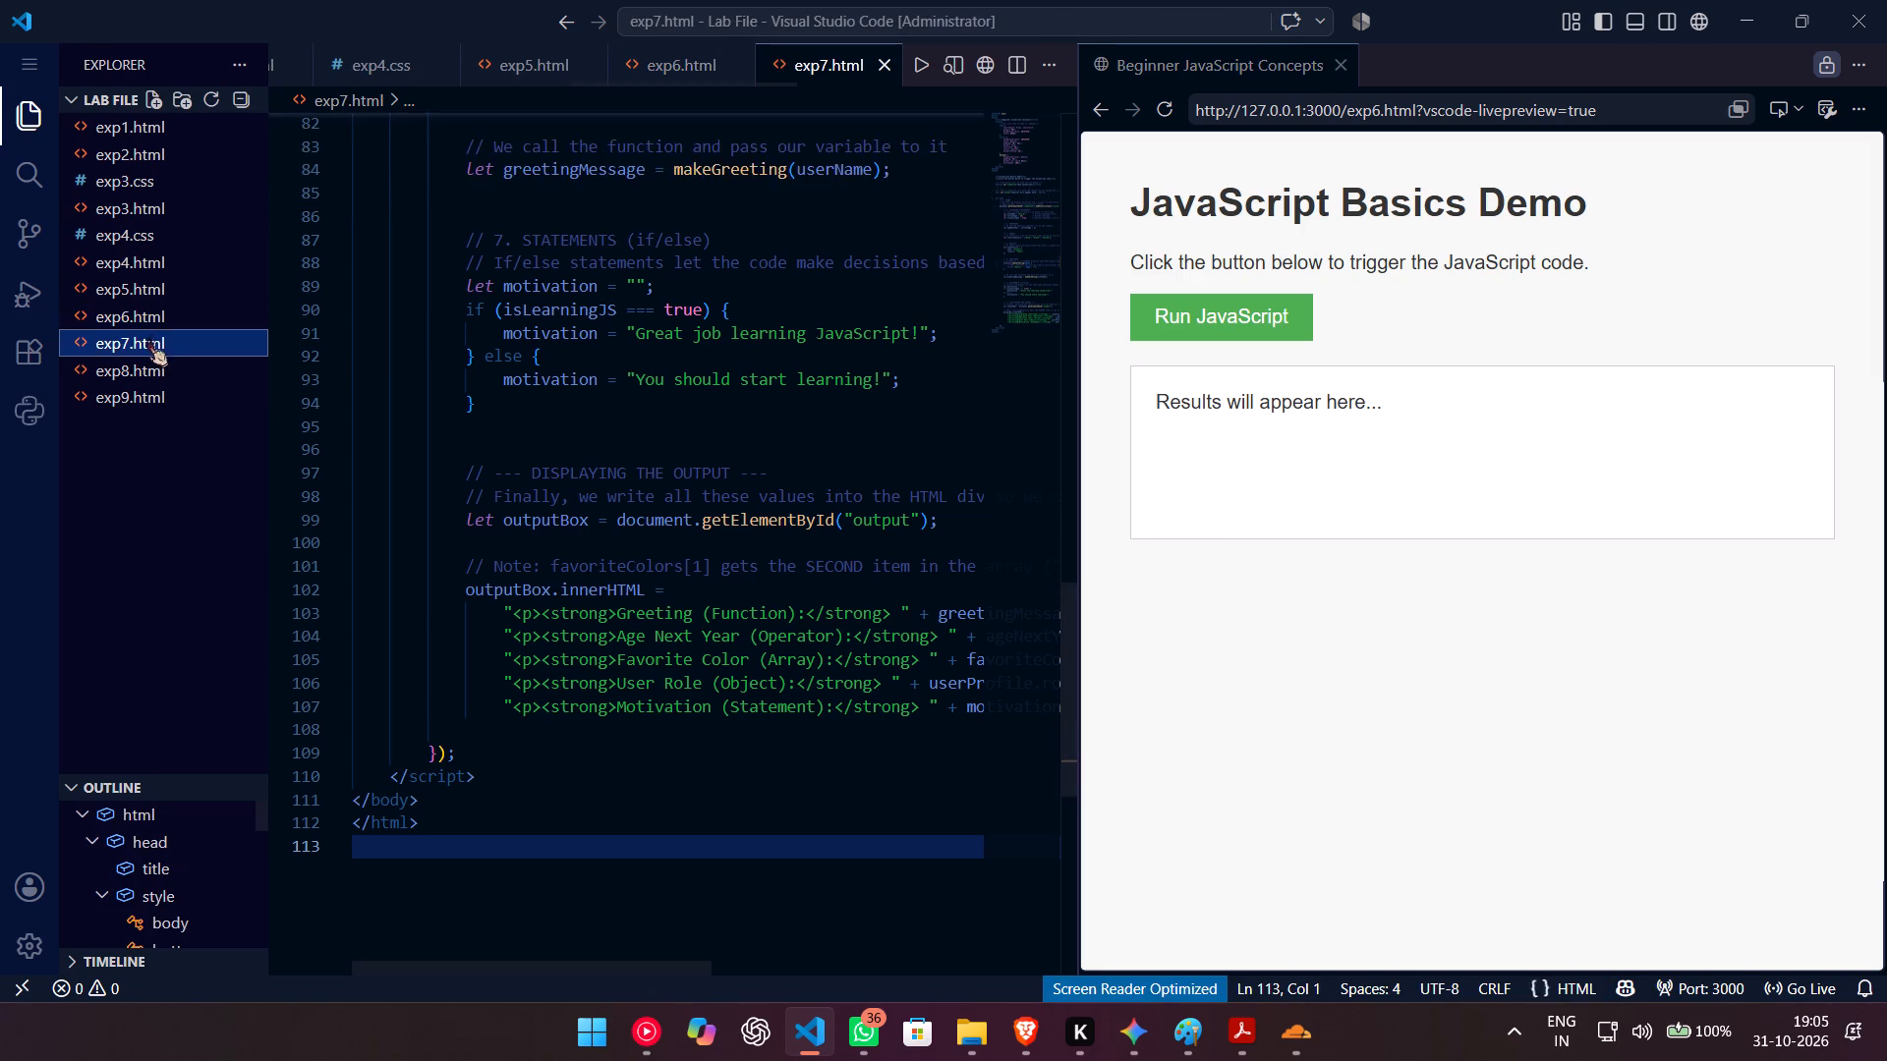
pyautogui.click(153, 324)
pyautogui.click(153, 333)
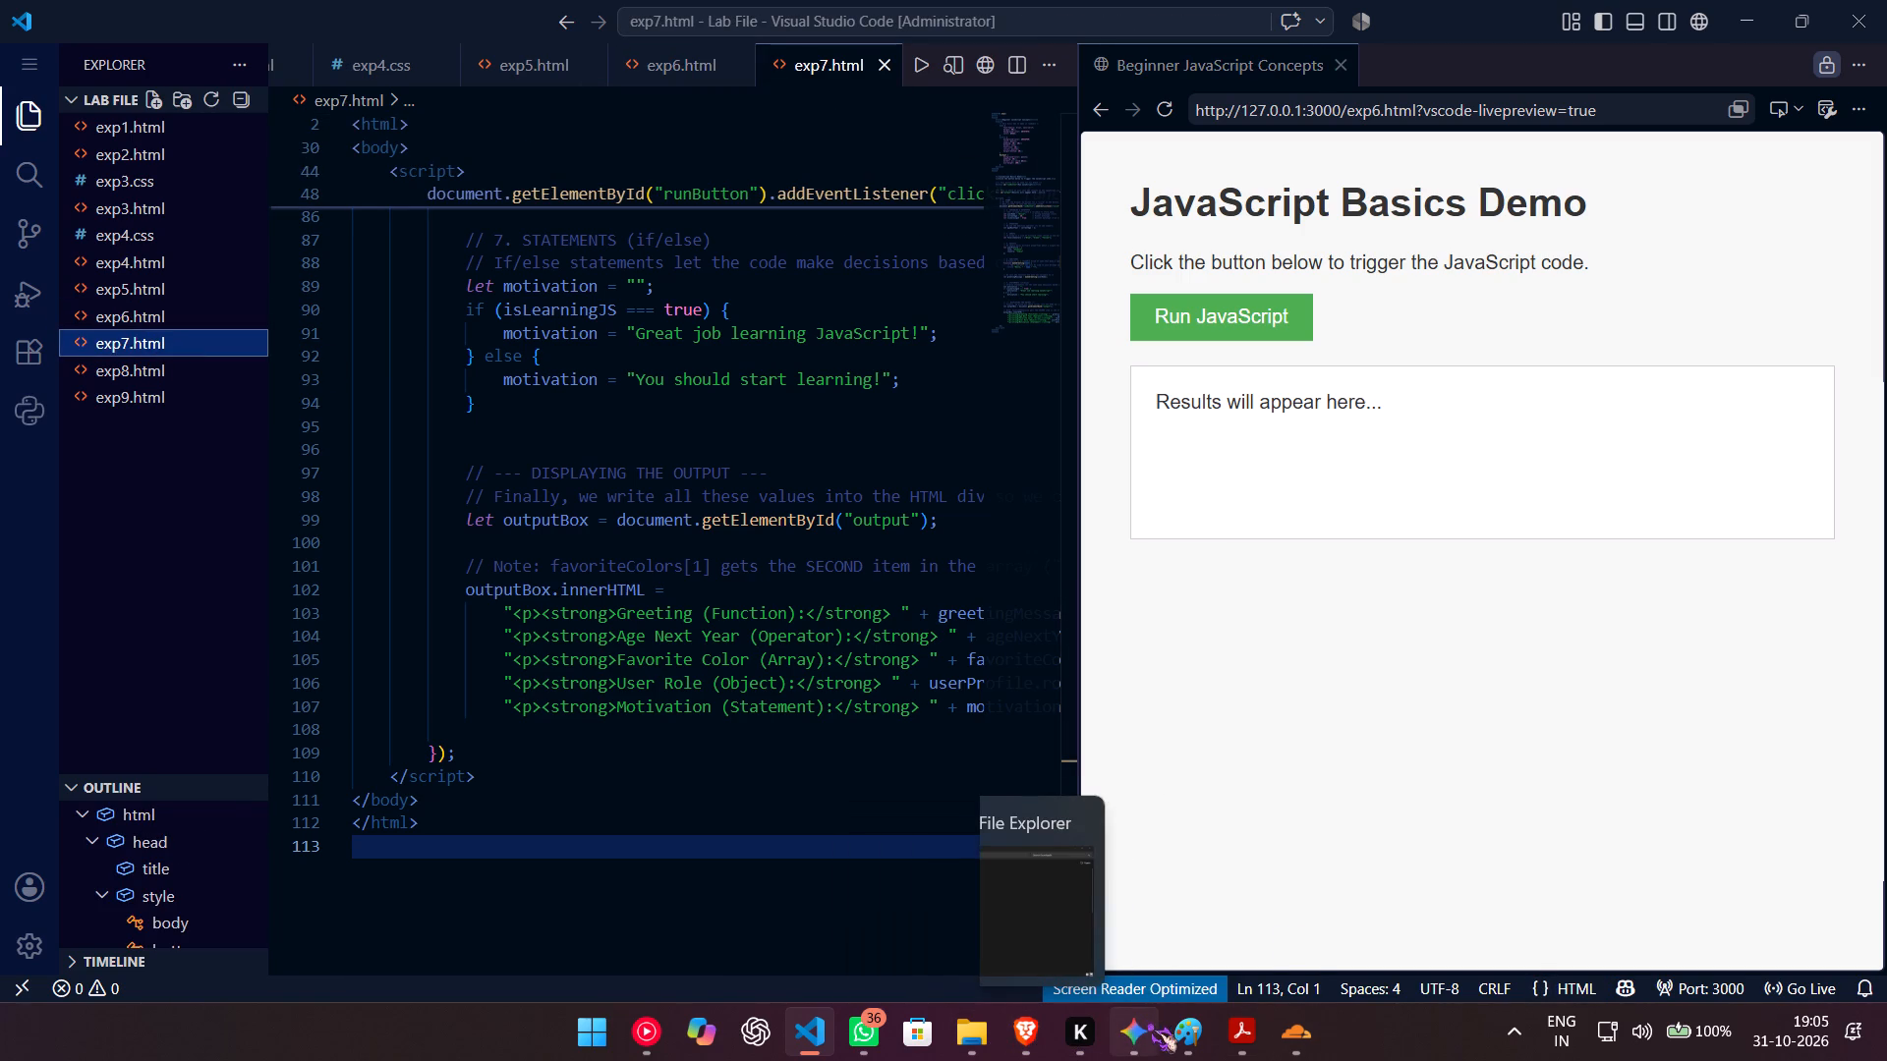
# Switch to the lab file document in Brave and copy the complete String Analyzer code that follows Experiment 6's solution, down to </html>.
pyautogui.click(1012, 1039)
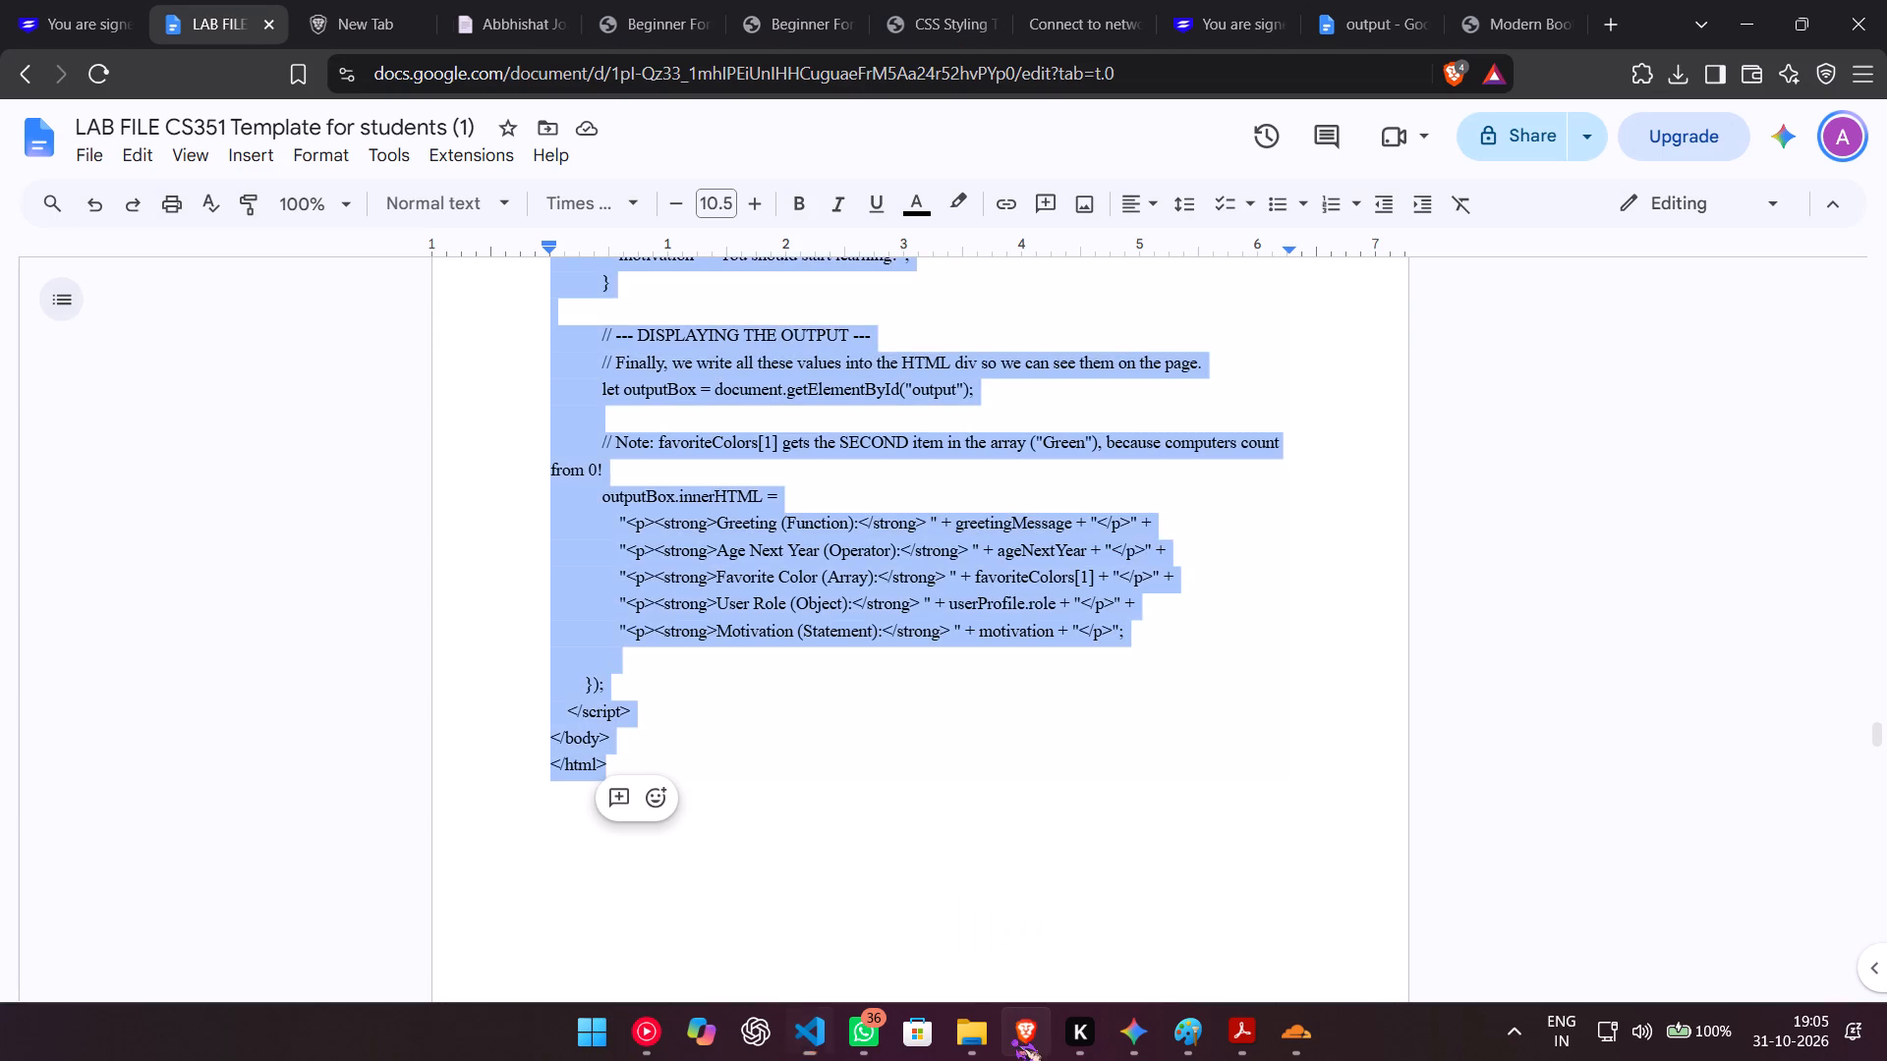
pyautogui.scroll(6, 835, 580)
pyautogui.click(1172, 586)
pyautogui.scroll(20, 1166, 587)
pyautogui.scroll(9, 1166, 587)
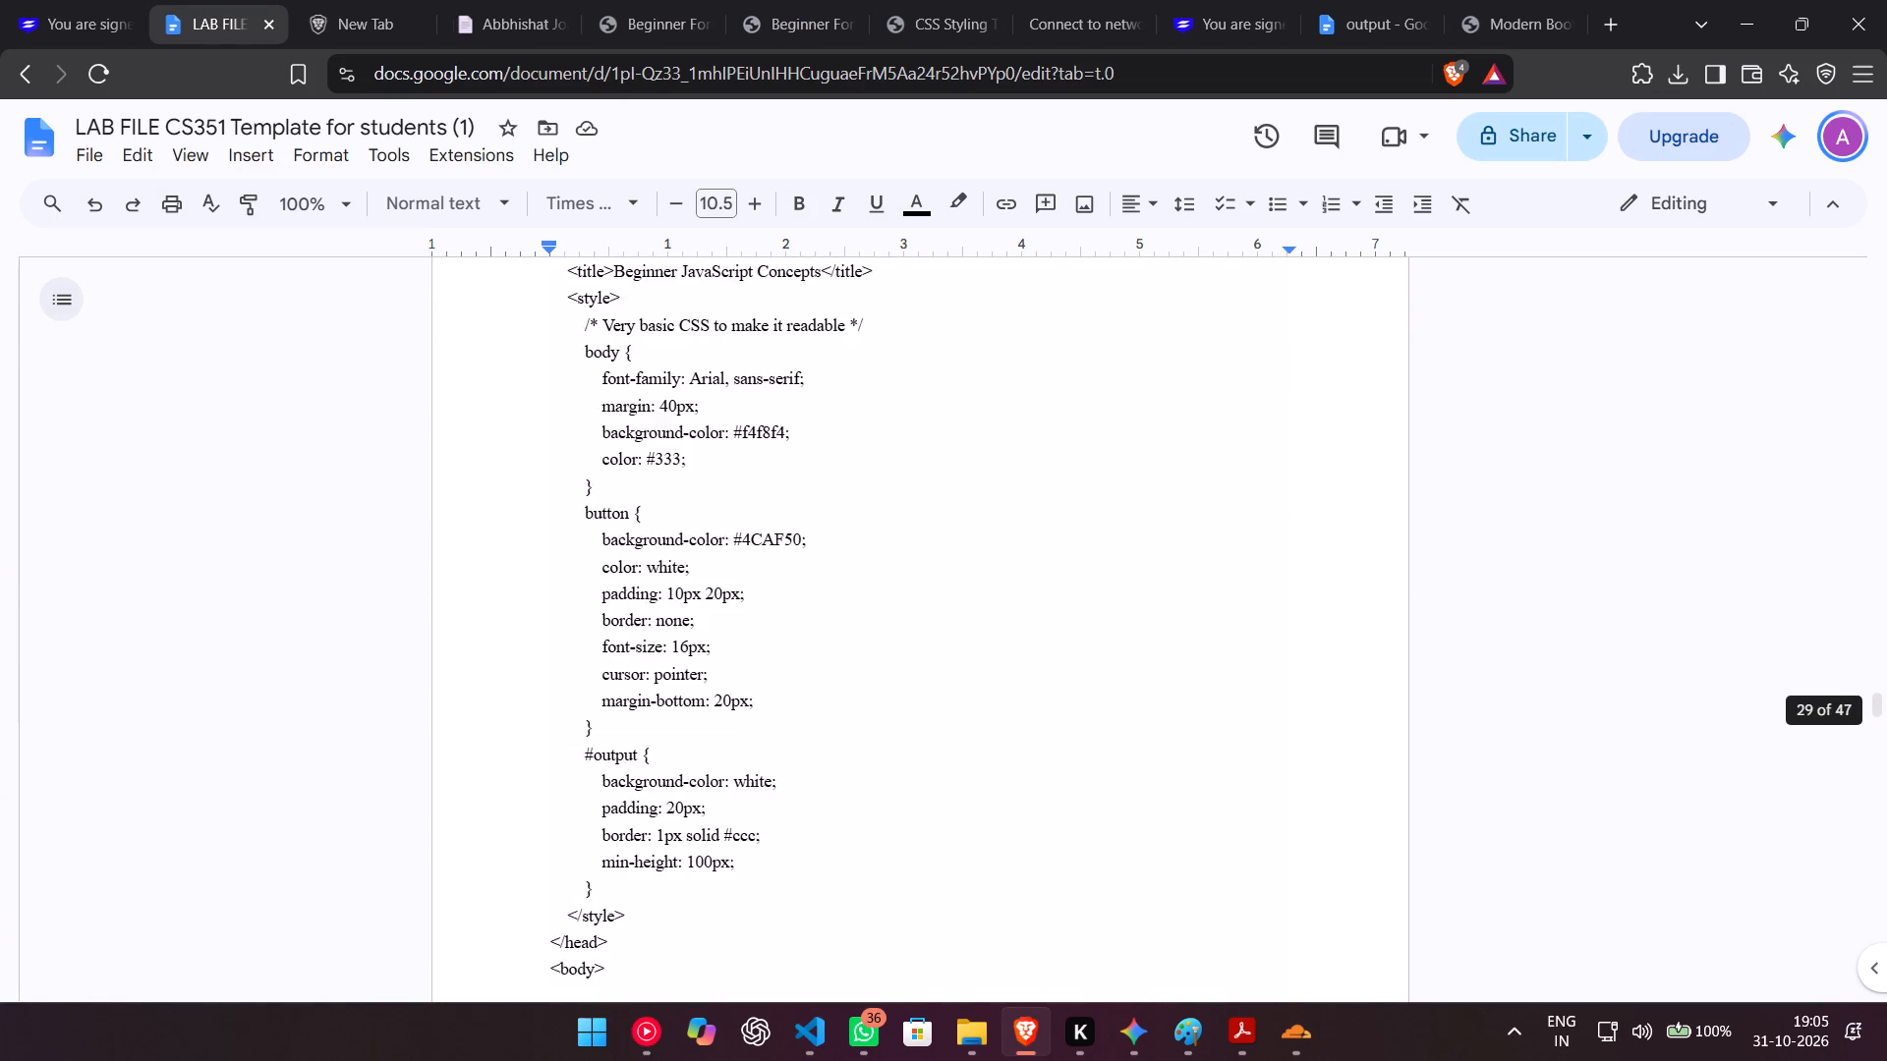
pyautogui.scroll(10, 1165, 587)
pyautogui.scroll(-20, 1167, 590)
pyautogui.scroll(-20, 1167, 590)
pyautogui.scroll(-8, 1167, 590)
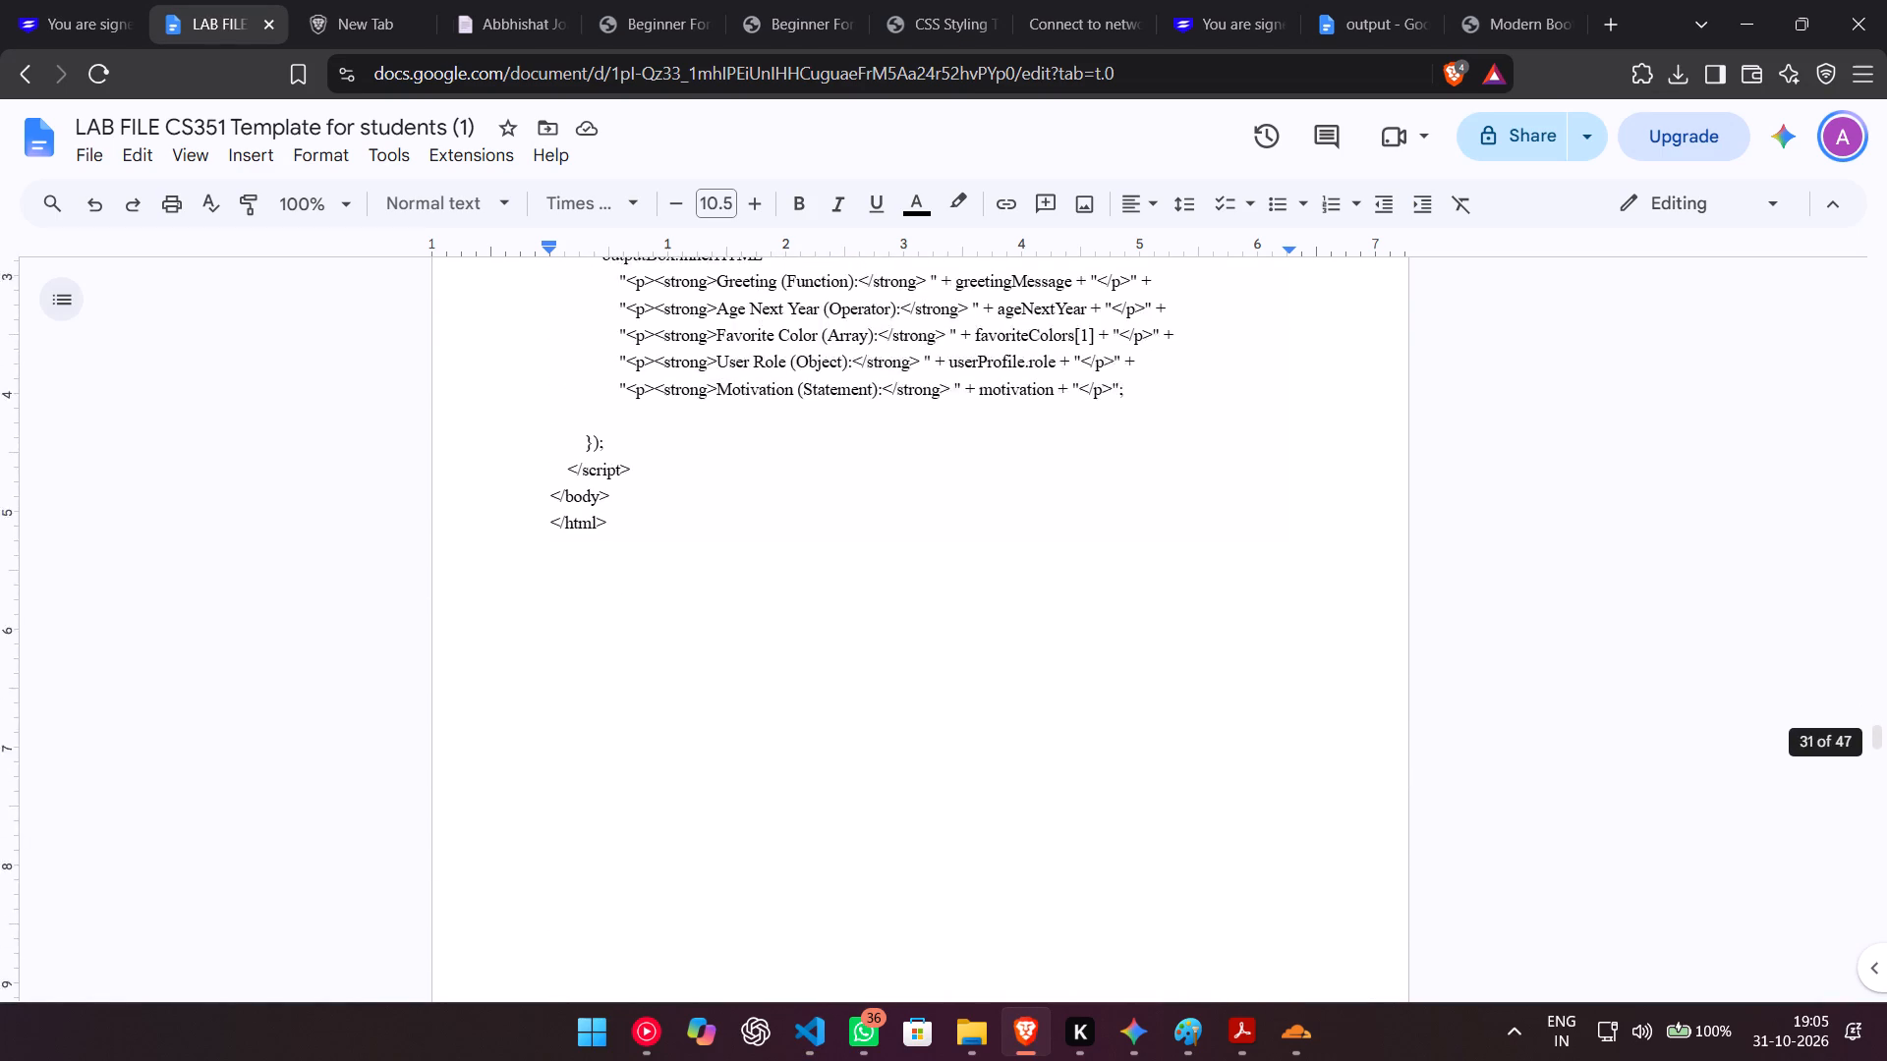
pyautogui.scroll(-12, 1114, 622)
pyautogui.moveTo(537, 477); pyautogui.dragTo(862, 755)
pyautogui.scroll(-8, 783, 630)
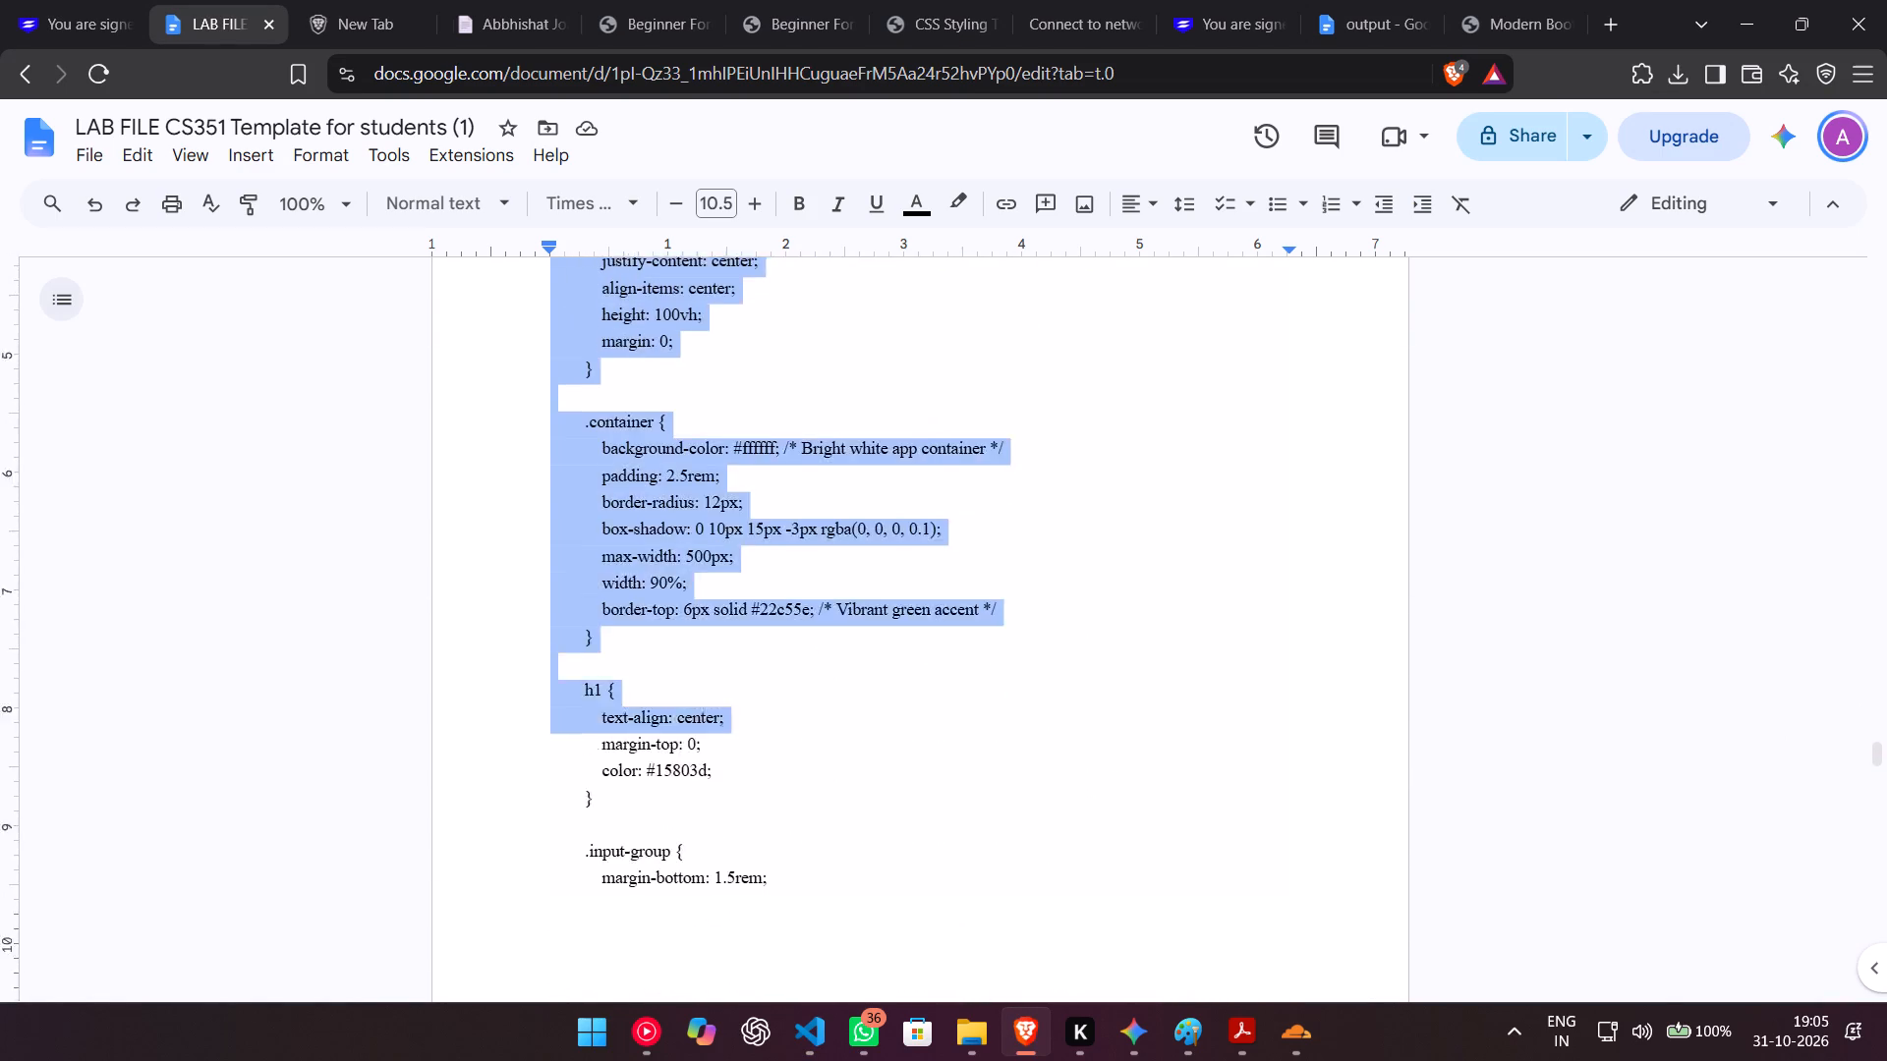
pyautogui.moveTo(862, 755); pyautogui.dragTo(772, 808)
pyautogui.scroll(-20, 862, 755)
pyautogui.scroll(-10, 862, 755)
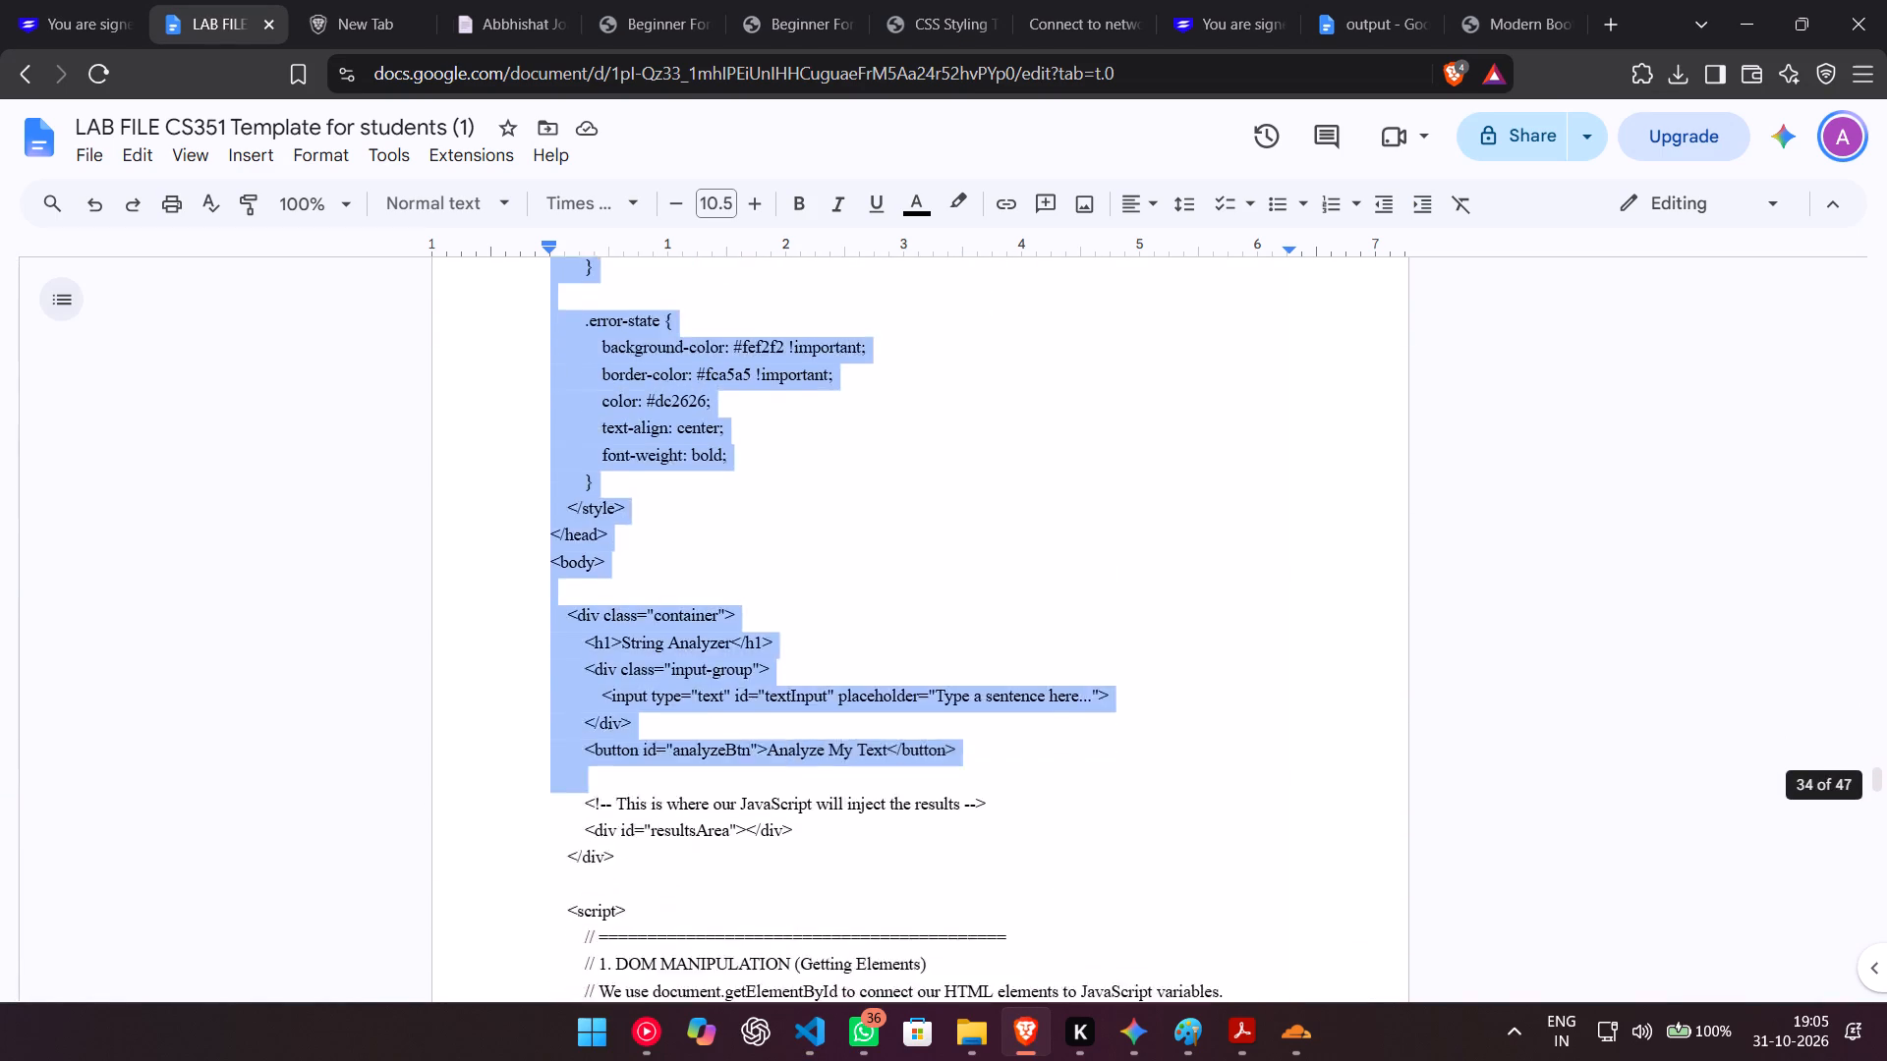
pyautogui.scroll(-10, 772, 808)
pyautogui.moveTo(772, 808); pyautogui.dragTo(783, 796)
pyautogui.scroll(-14, 781, 798)
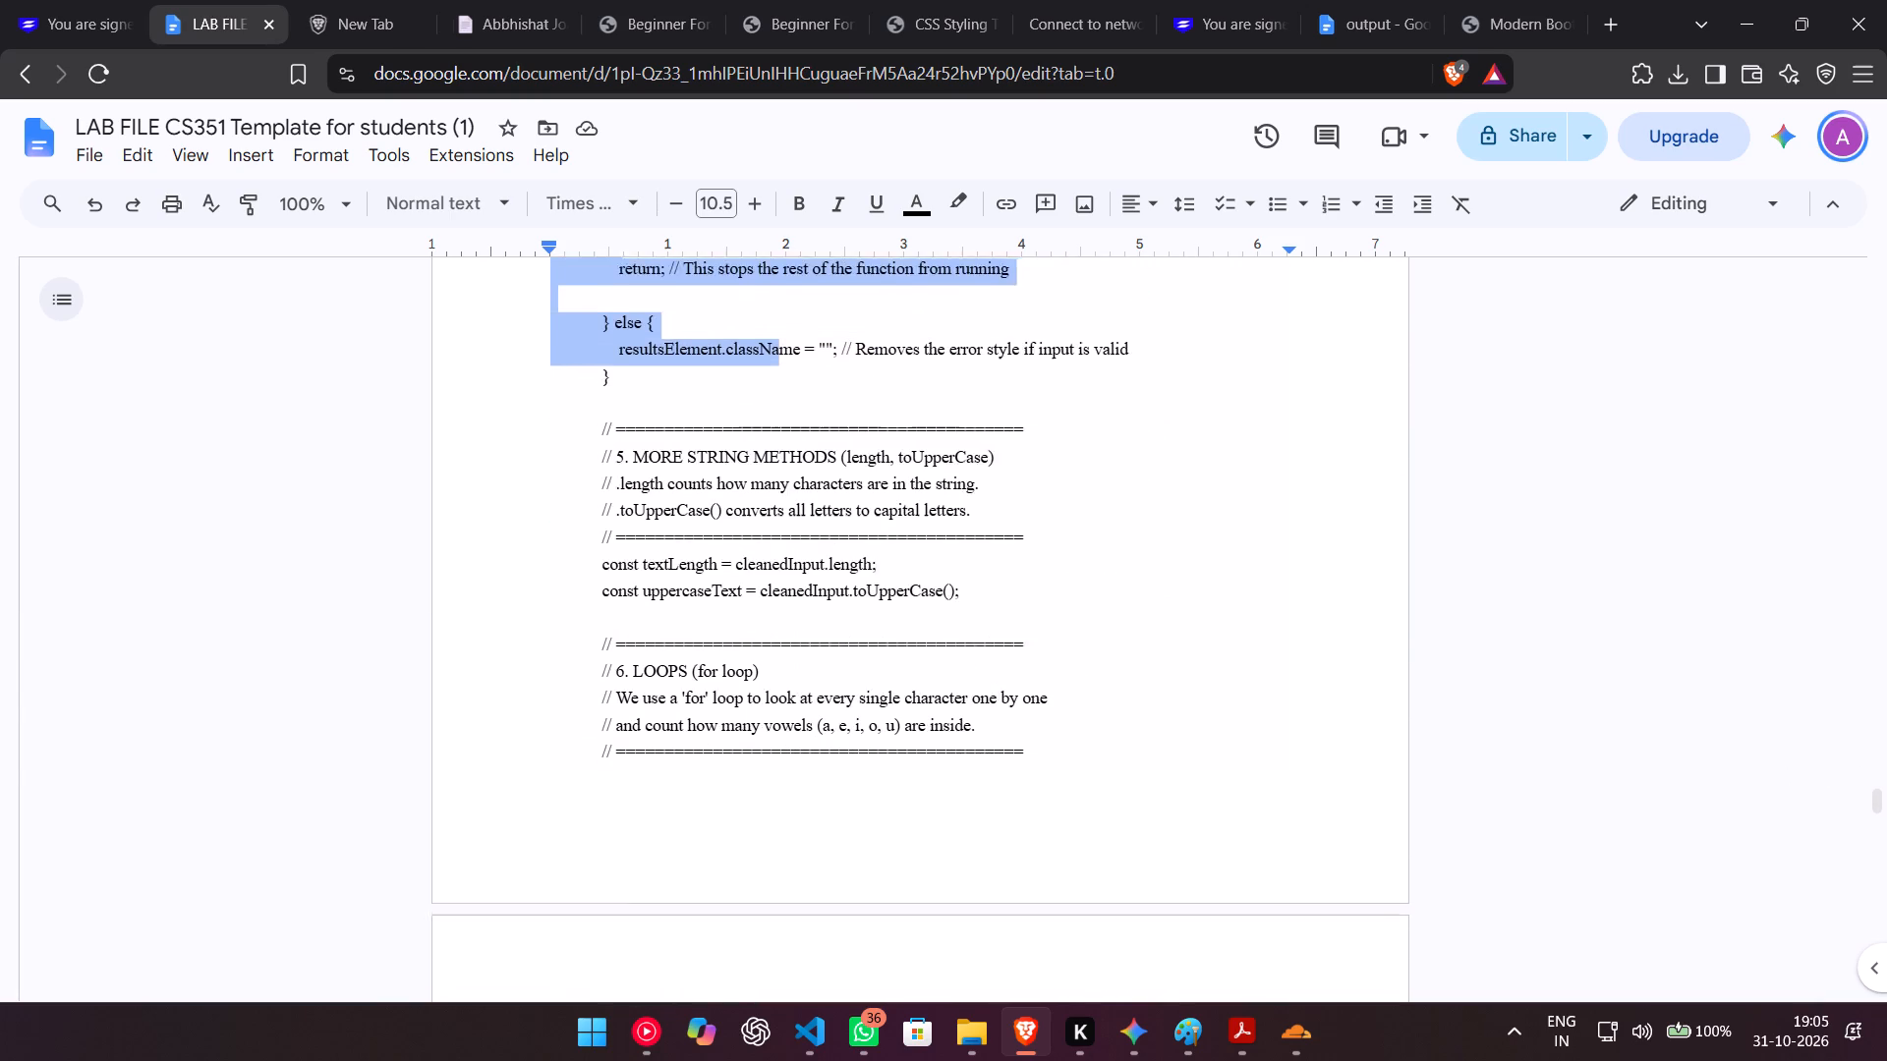
pyautogui.scroll(-10, 783, 796)
pyautogui.moveTo(783, 796); pyautogui.dragTo(797, 797)
pyautogui.hotkey('ctrl', 'c')
pyautogui.keyDown('ctrl'); pyautogui.scroll(-3, 797, 797); pyautogui.keyUp('ctrl')
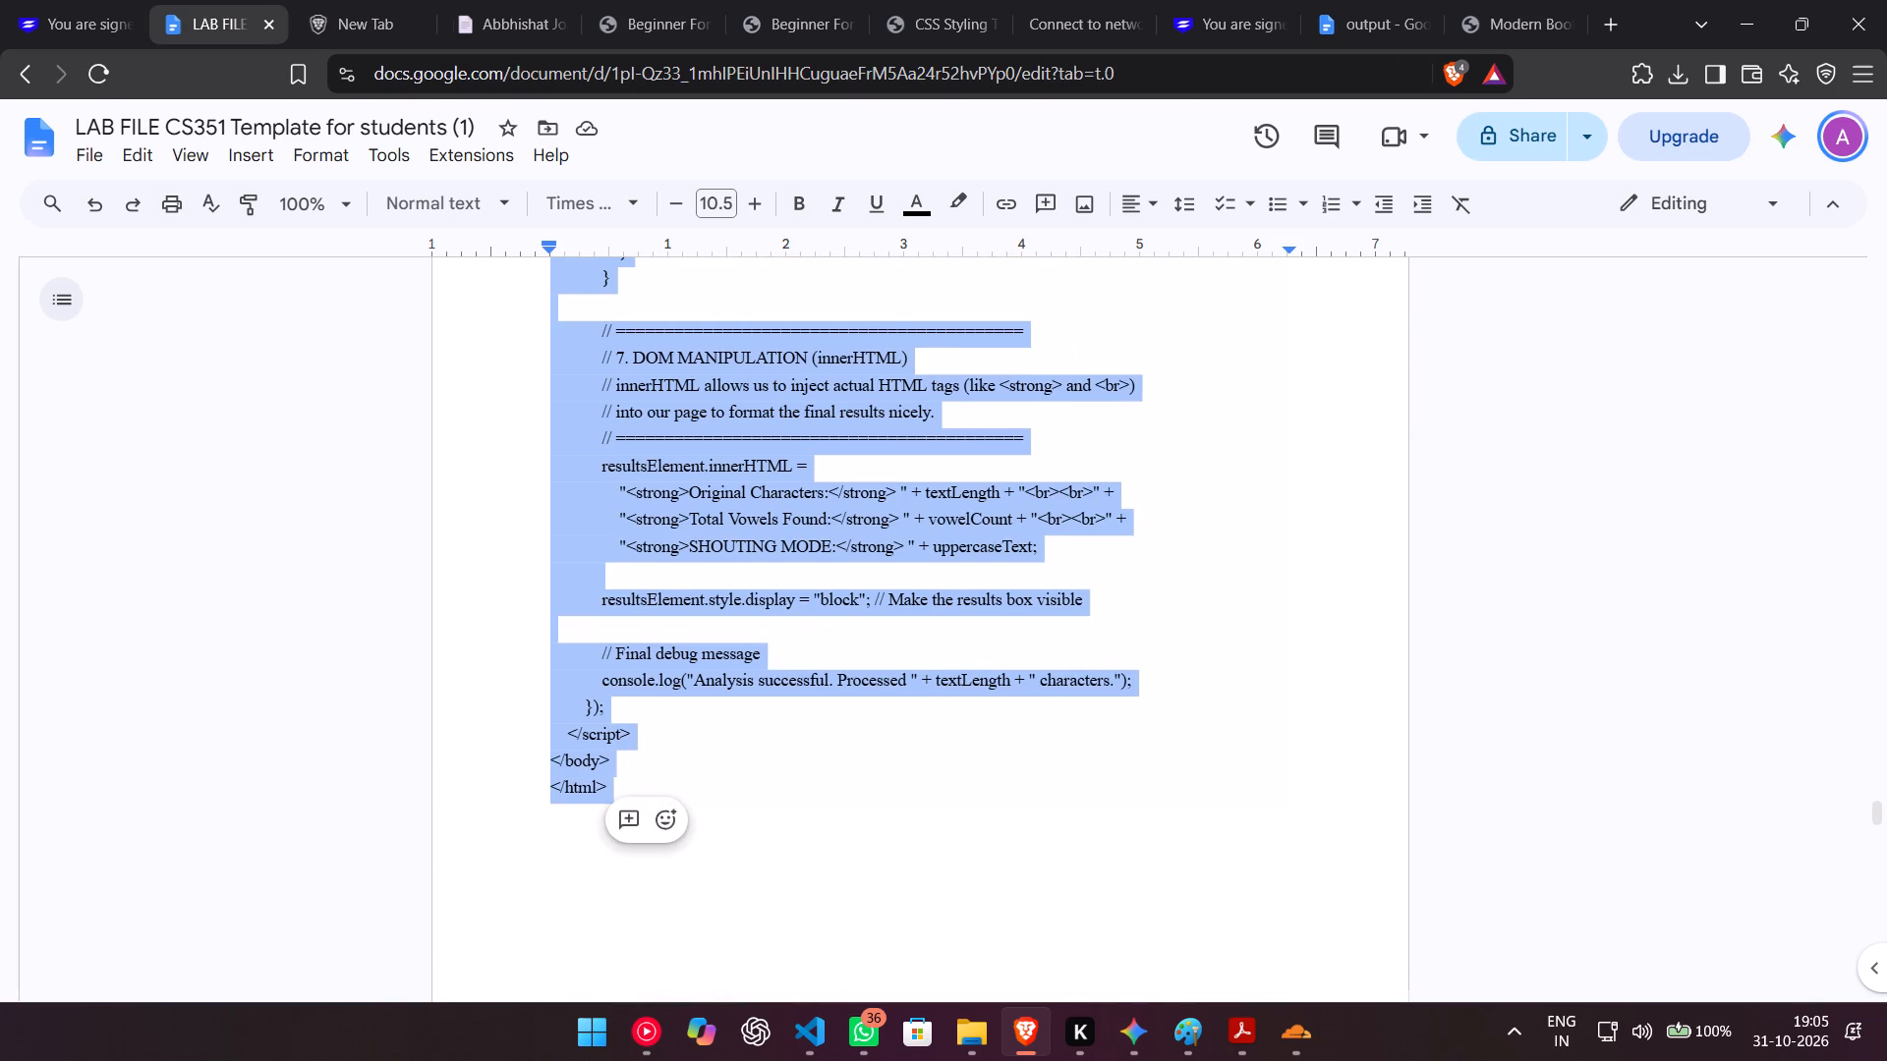
# Replace all the code in exp7.html with the copied String Analyzer code and show its live preview in VS Code.
pyautogui.keyDown('ctrl'); pyautogui.scroll(-4, 796, 797); pyautogui.keyUp('ctrl')
pyautogui.click(1566, 626)
pyautogui.keyDown('ctrl'); pyautogui.scroll(4, 1566, 626); pyautogui.keyUp('ctrl')
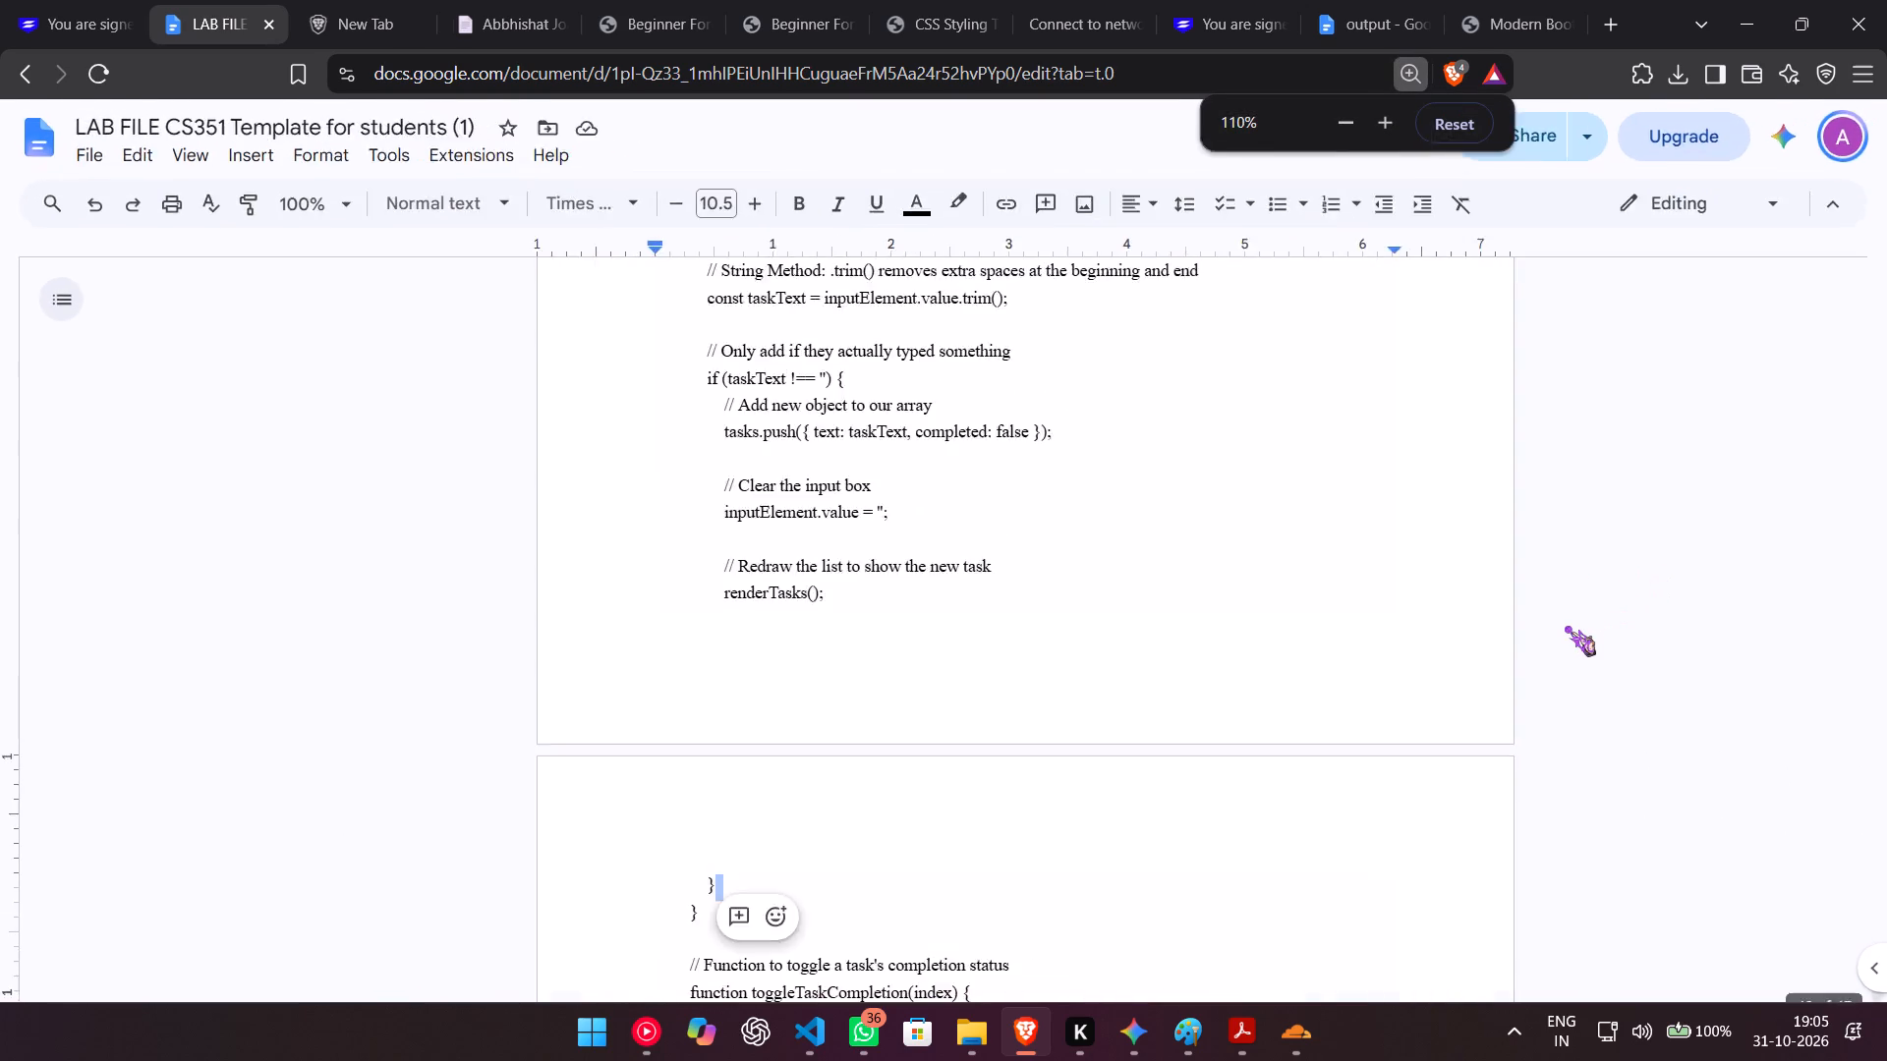
pyautogui.keyDown('ctrl'); pyautogui.scroll(1, 1566, 626); pyautogui.keyUp('ctrl')
pyautogui.click(1566, 626)
pyautogui.hotkey('alt', 'Tab')
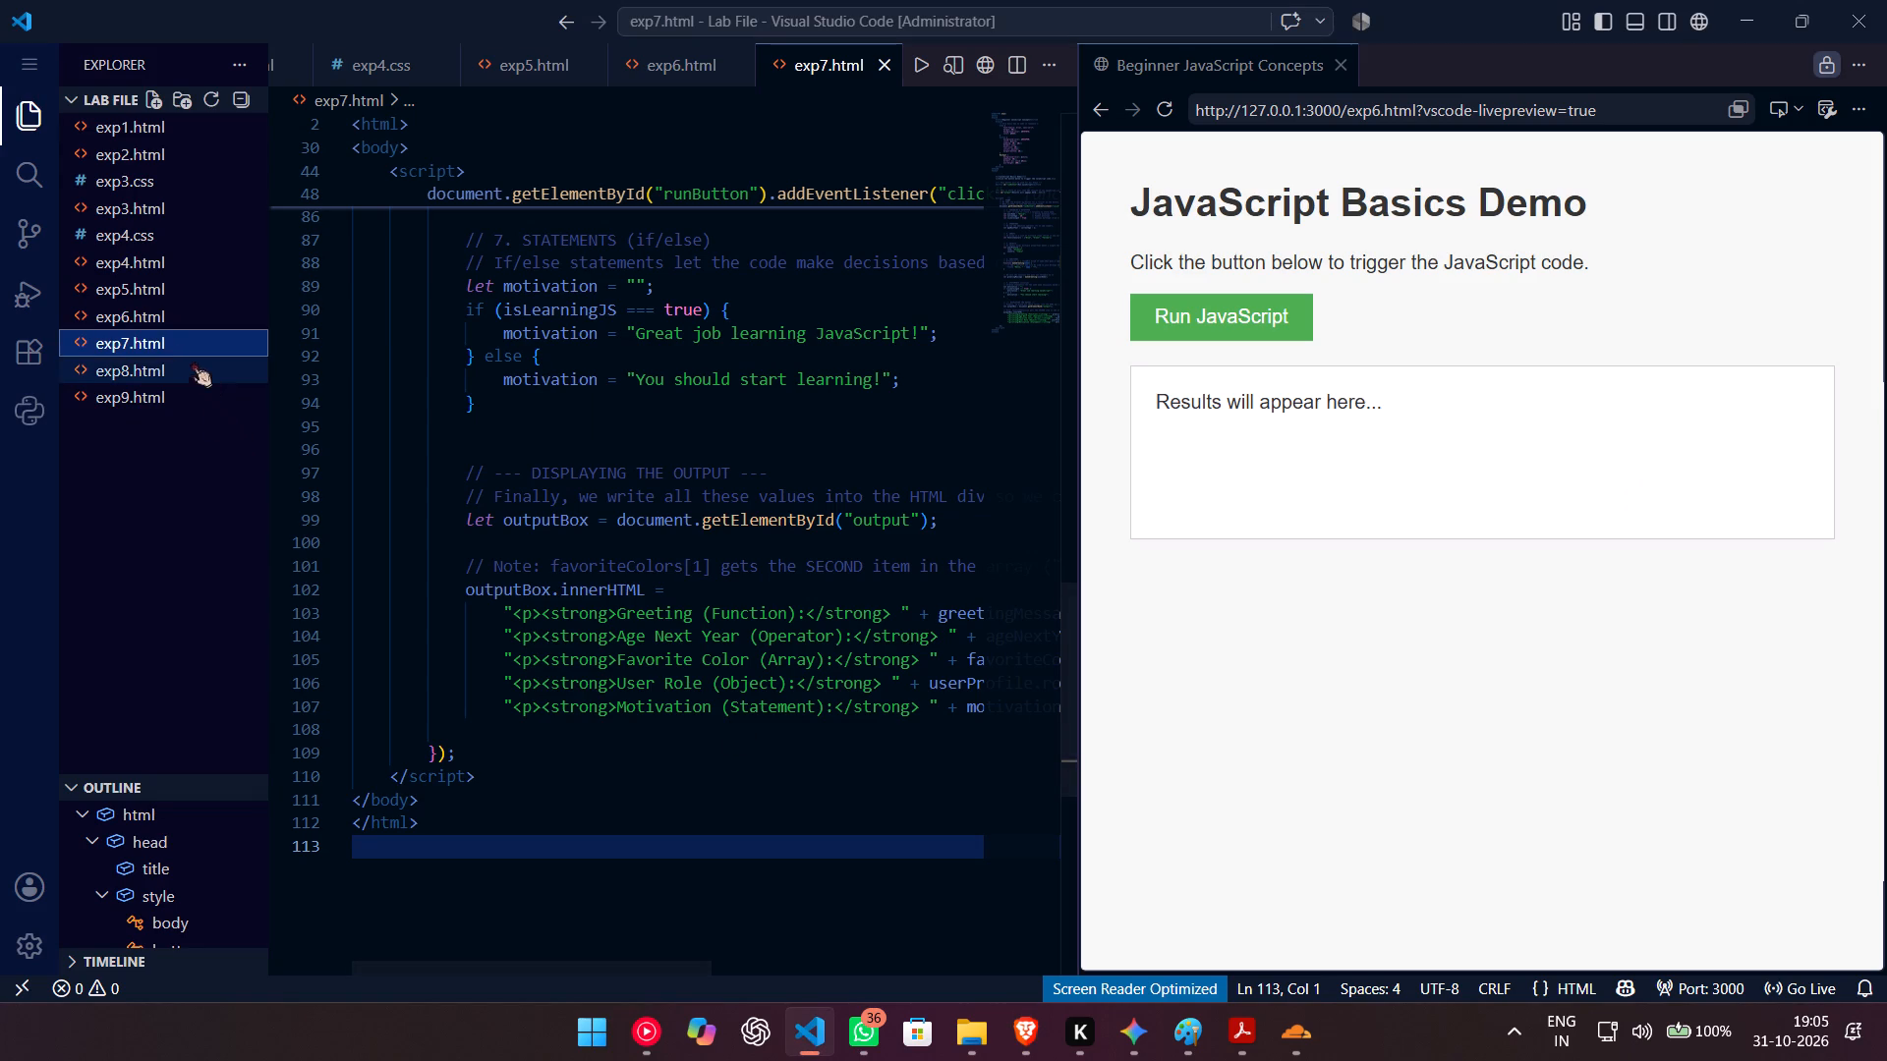
pyautogui.click(833, 465)
pyautogui.hotkey('ctrl', 'a')
pyautogui.hotkey('ctrl', 'v')
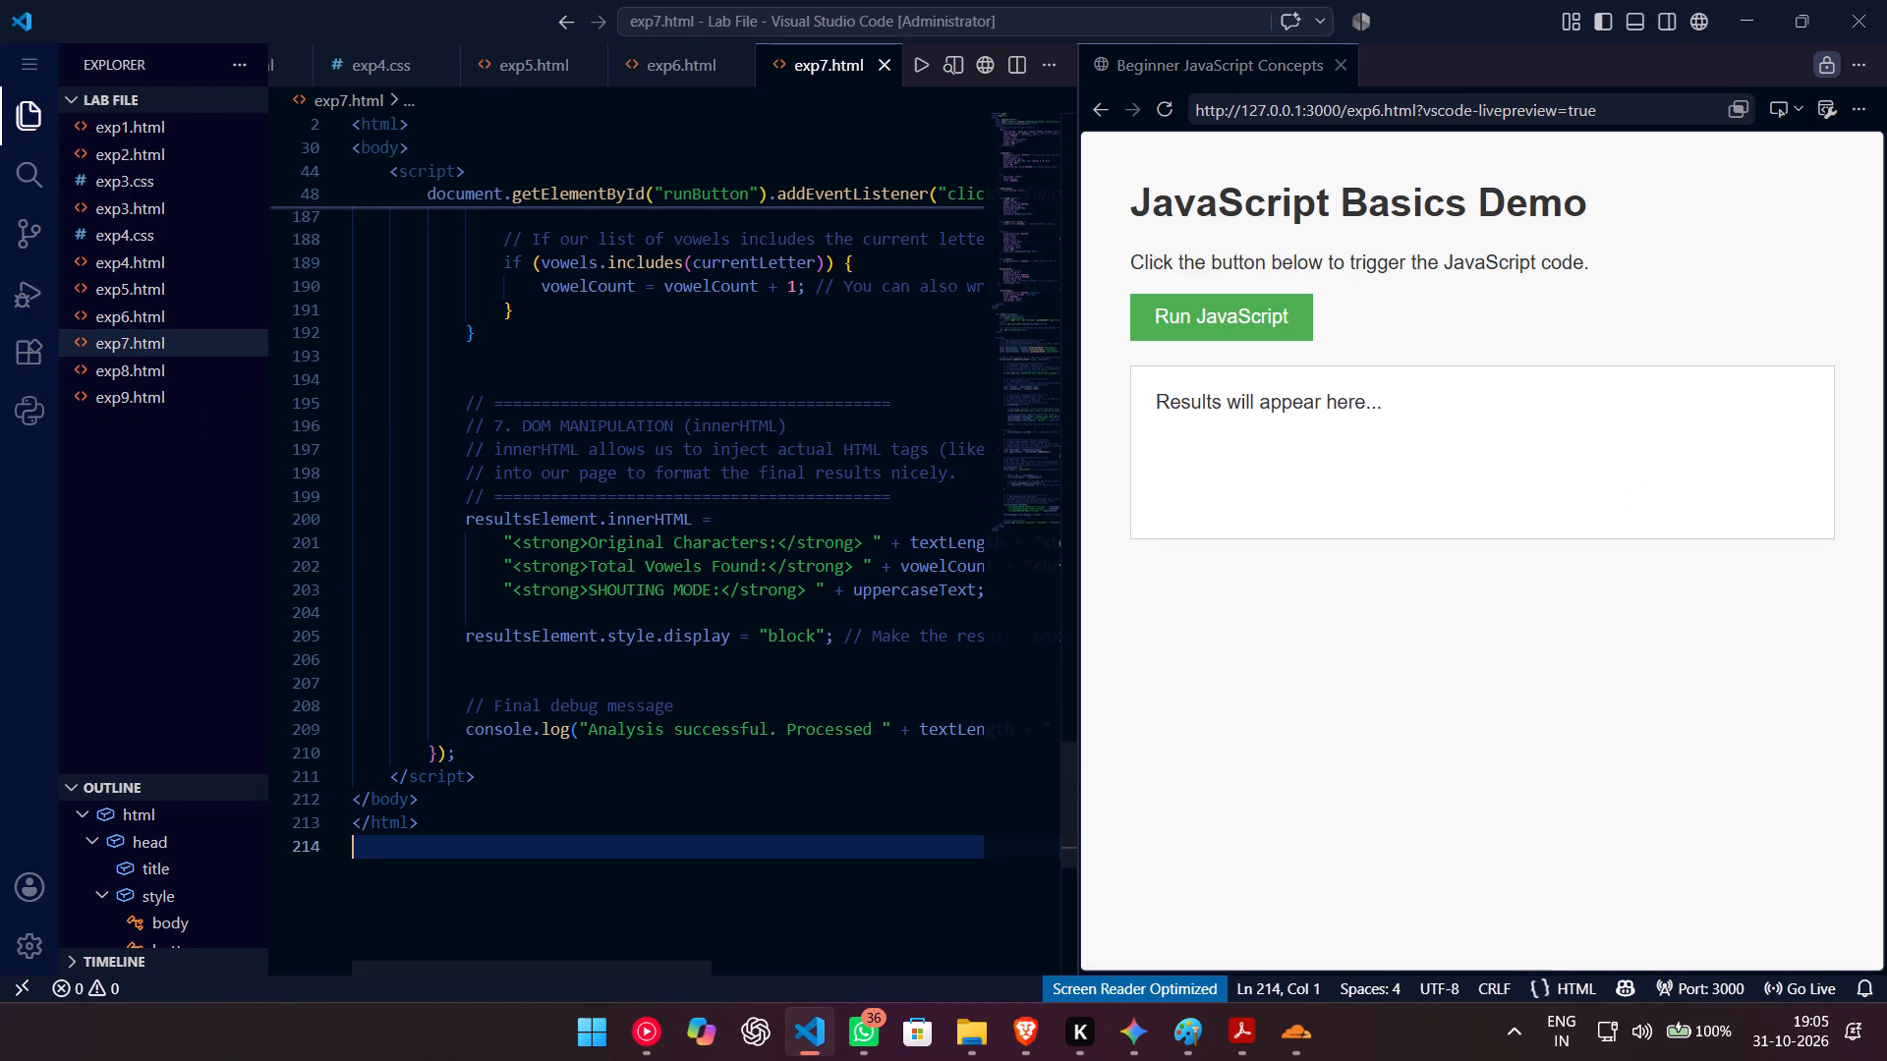
pyautogui.click(950, 70)
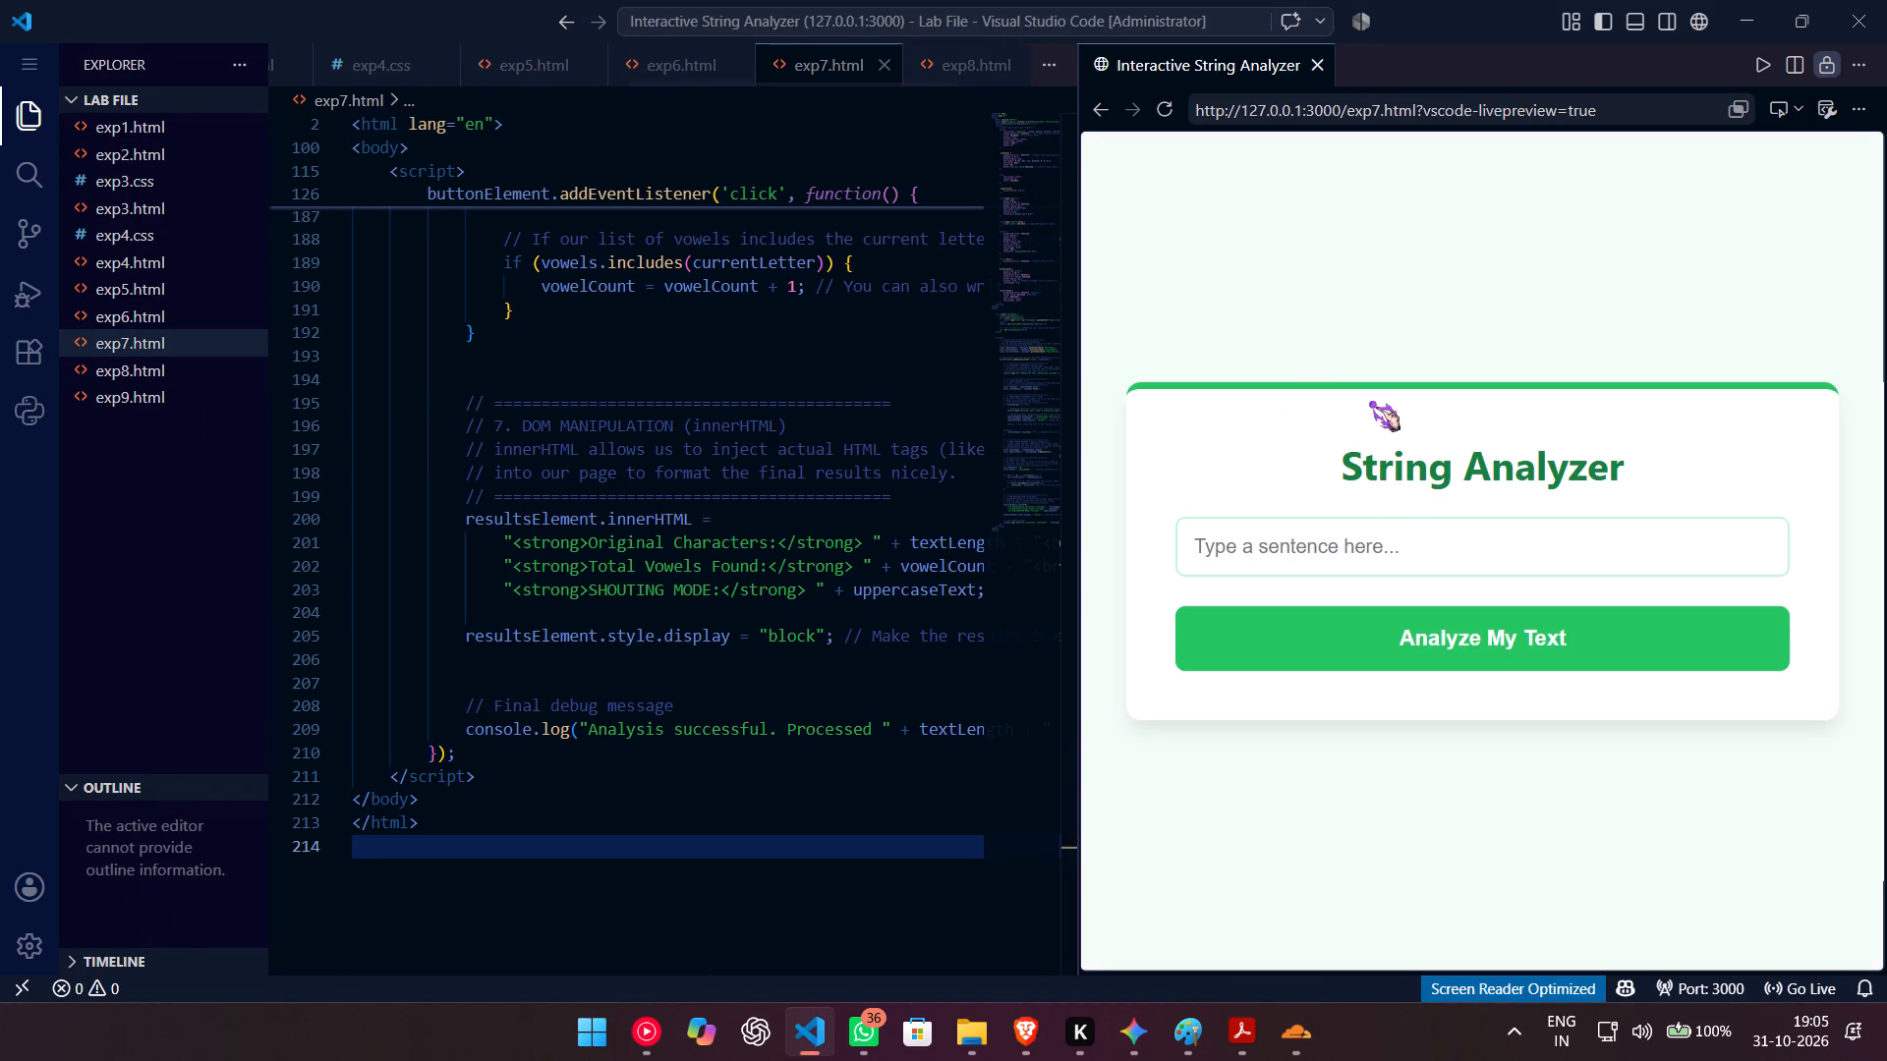
# Enter "My name is Abbhishat" in the String Analyzer preview and run the text analysis.
pyautogui.click(1338, 560)
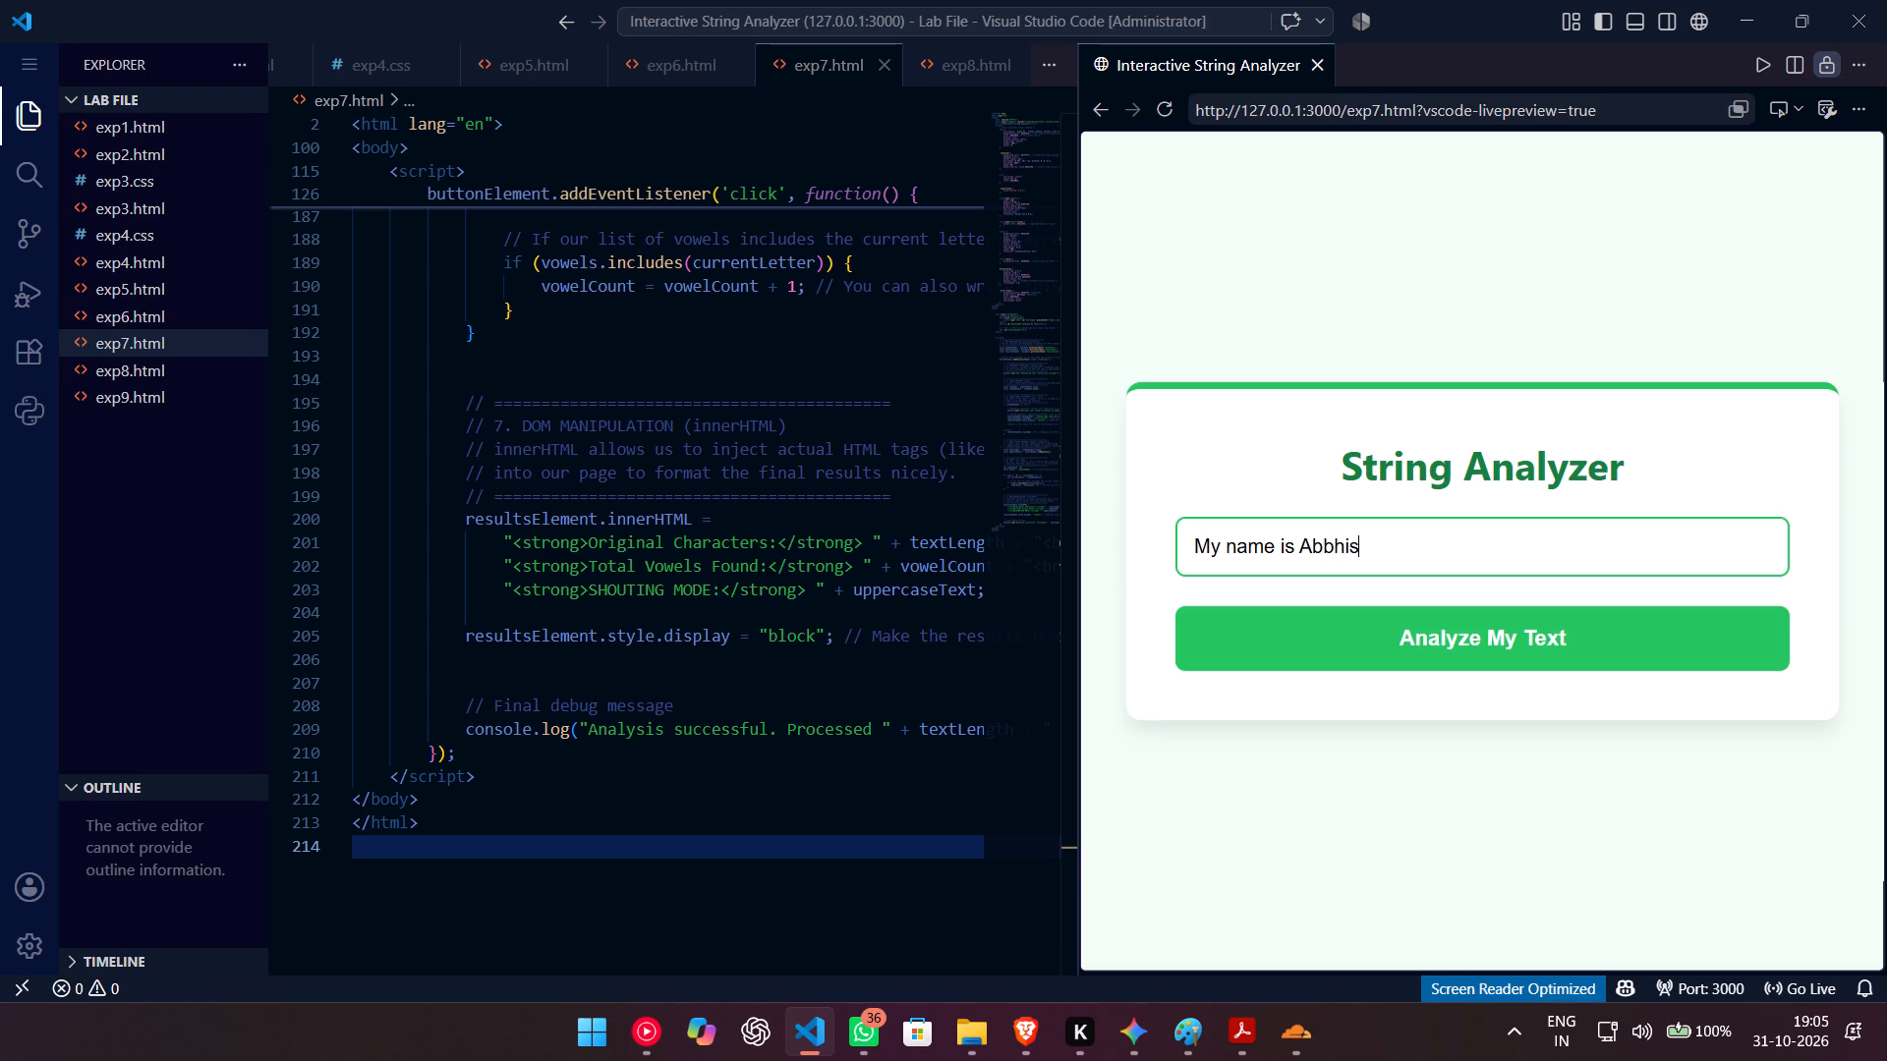
pyautogui.press('Return')
pyautogui.moveTo(1433, 599); pyautogui.dragTo(1453, 606)
pyautogui.click(1523, 638)
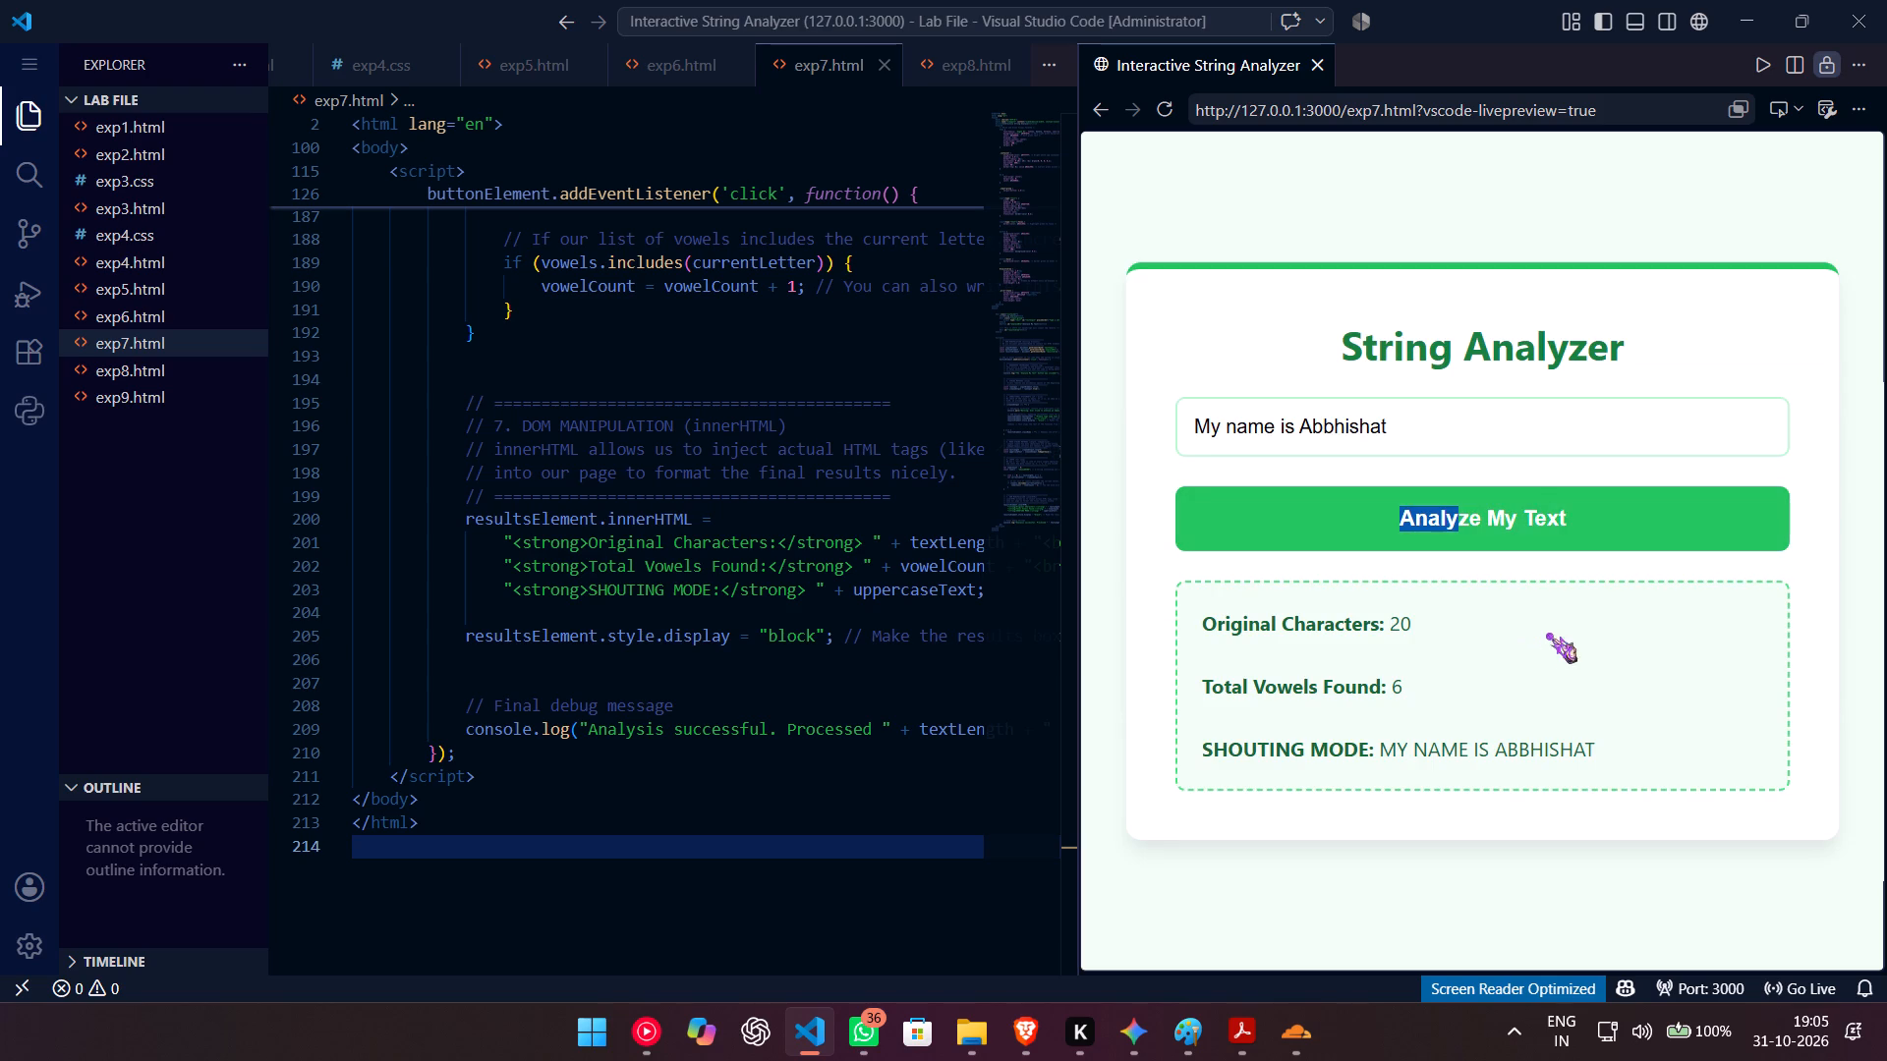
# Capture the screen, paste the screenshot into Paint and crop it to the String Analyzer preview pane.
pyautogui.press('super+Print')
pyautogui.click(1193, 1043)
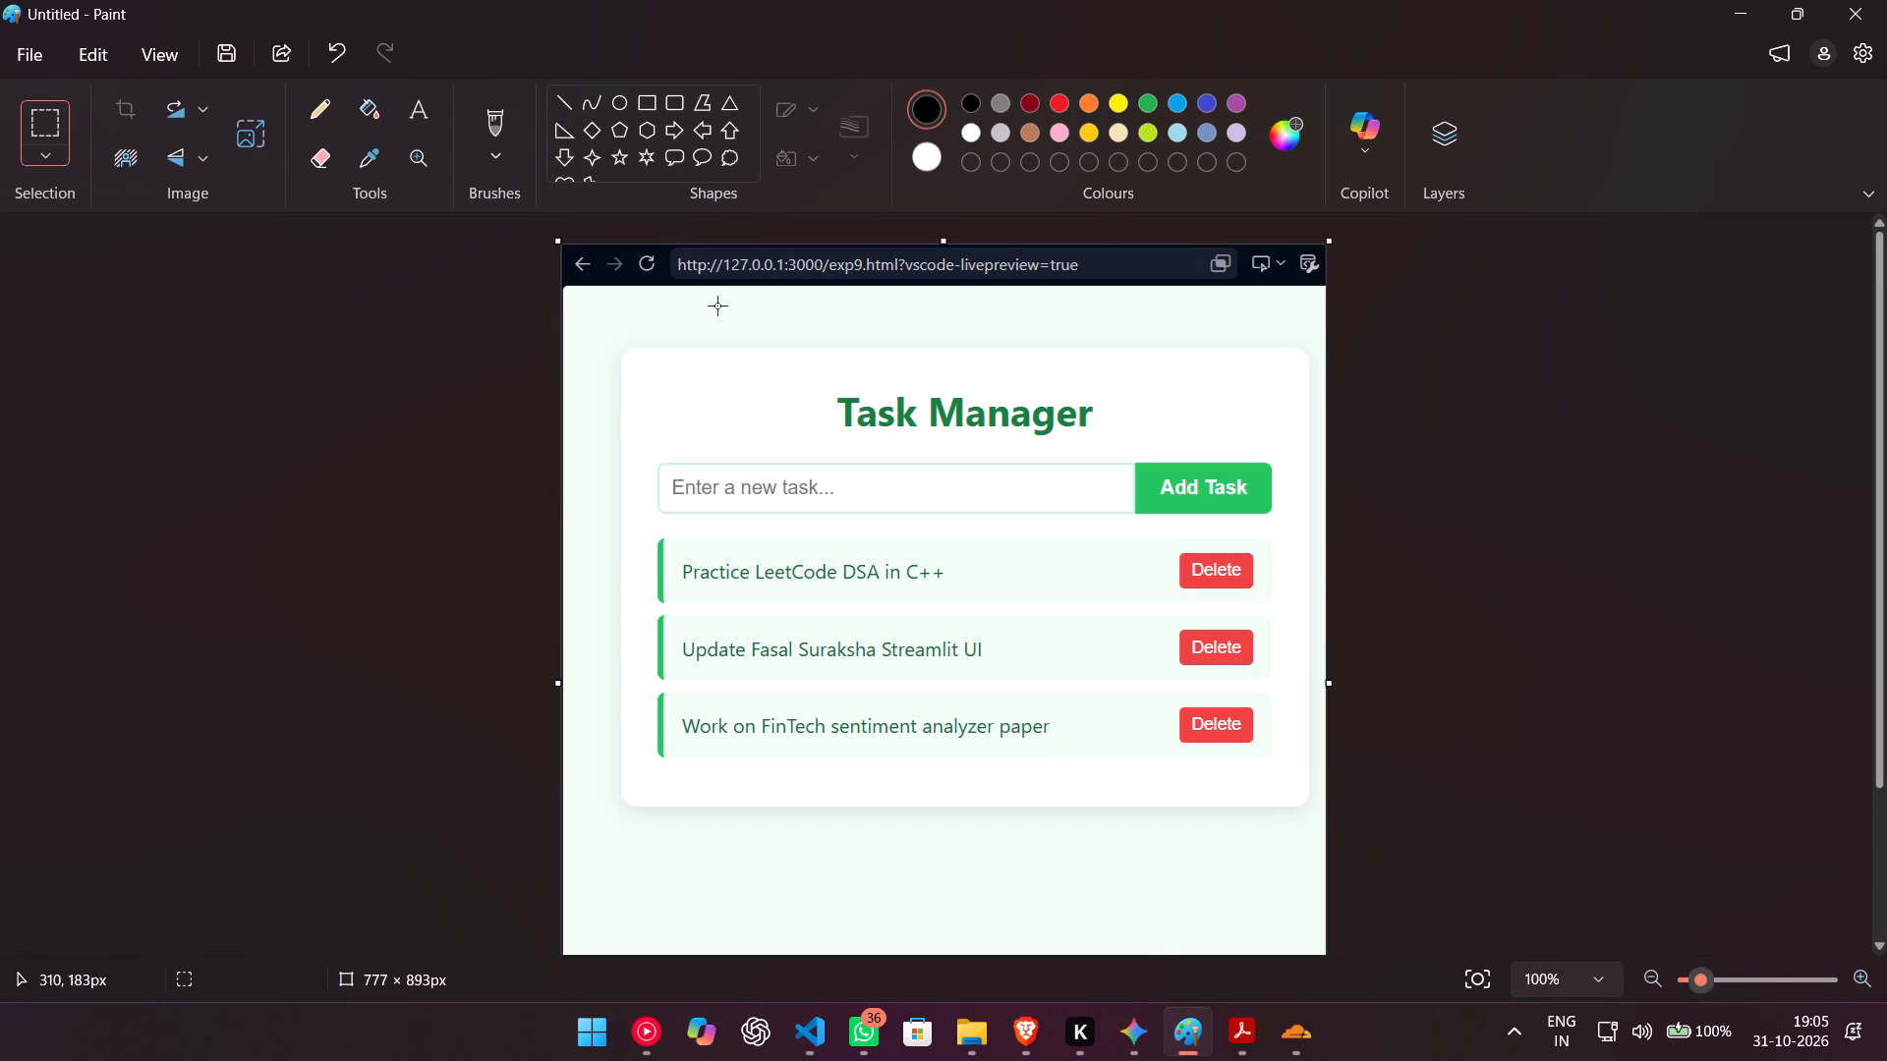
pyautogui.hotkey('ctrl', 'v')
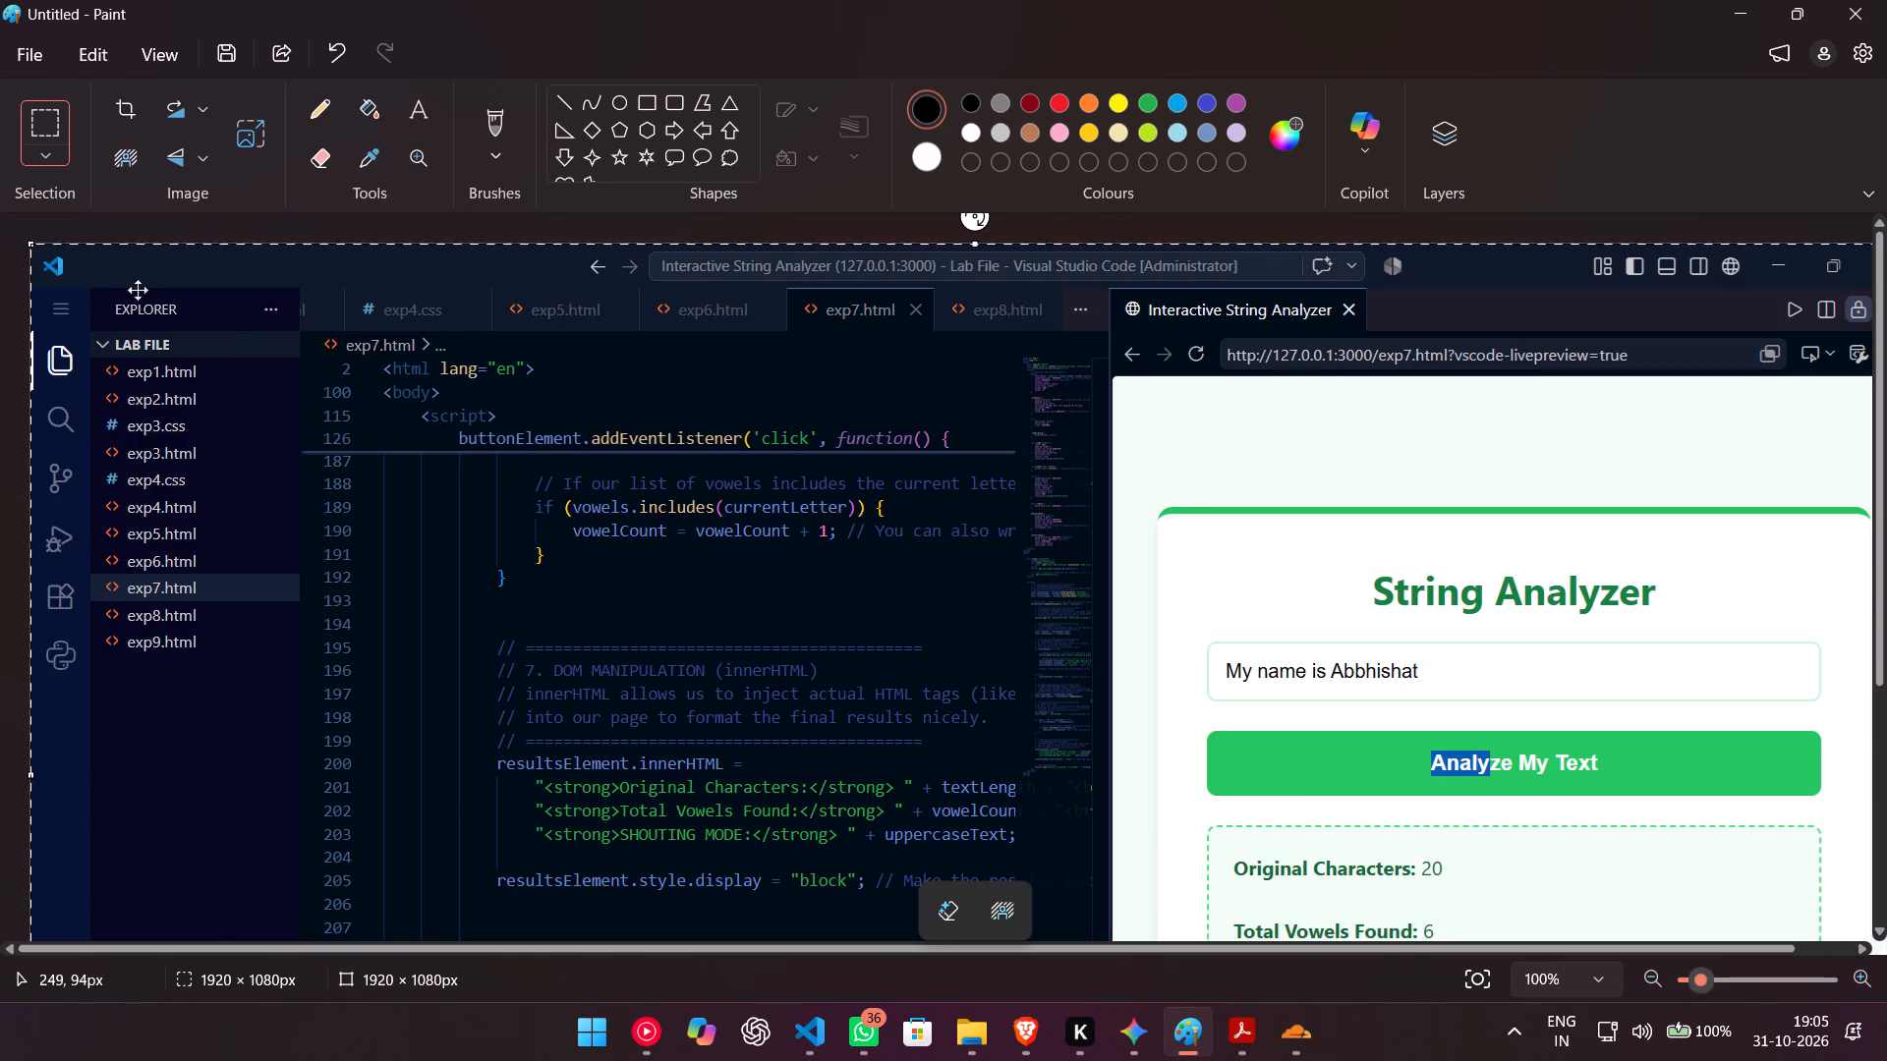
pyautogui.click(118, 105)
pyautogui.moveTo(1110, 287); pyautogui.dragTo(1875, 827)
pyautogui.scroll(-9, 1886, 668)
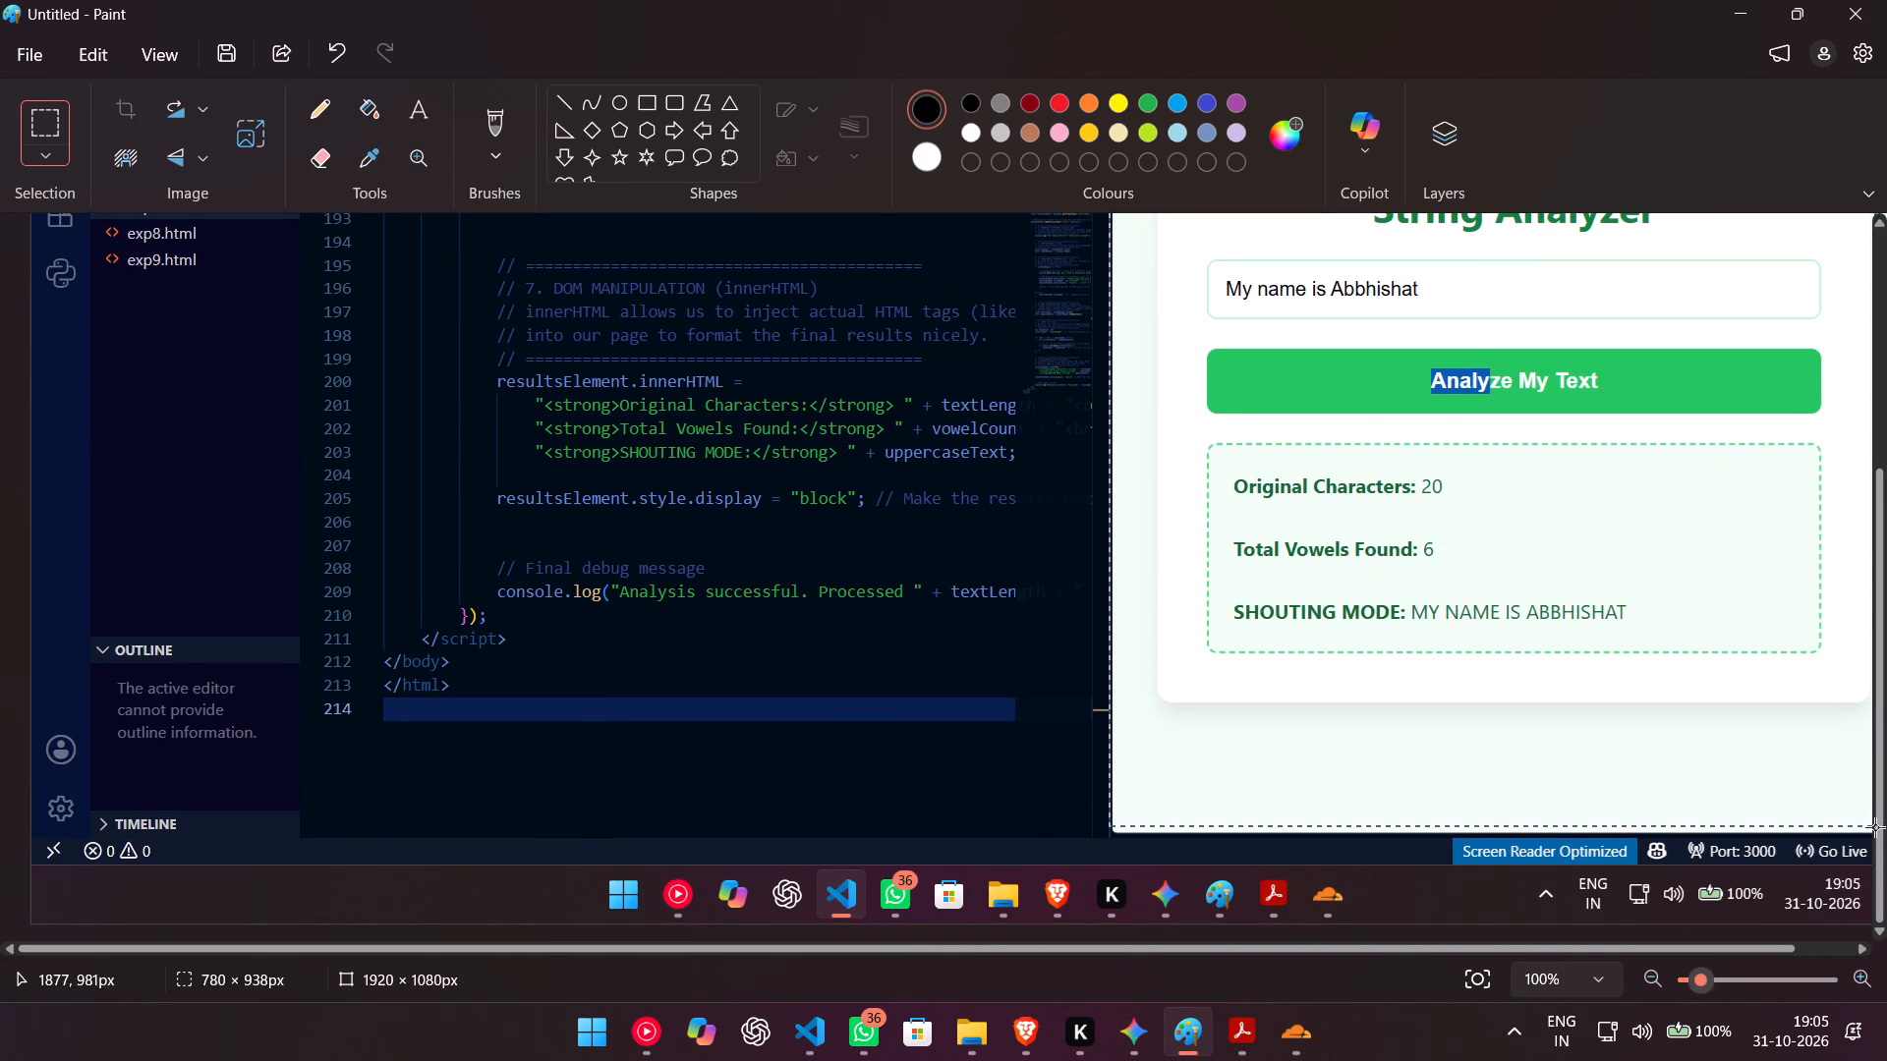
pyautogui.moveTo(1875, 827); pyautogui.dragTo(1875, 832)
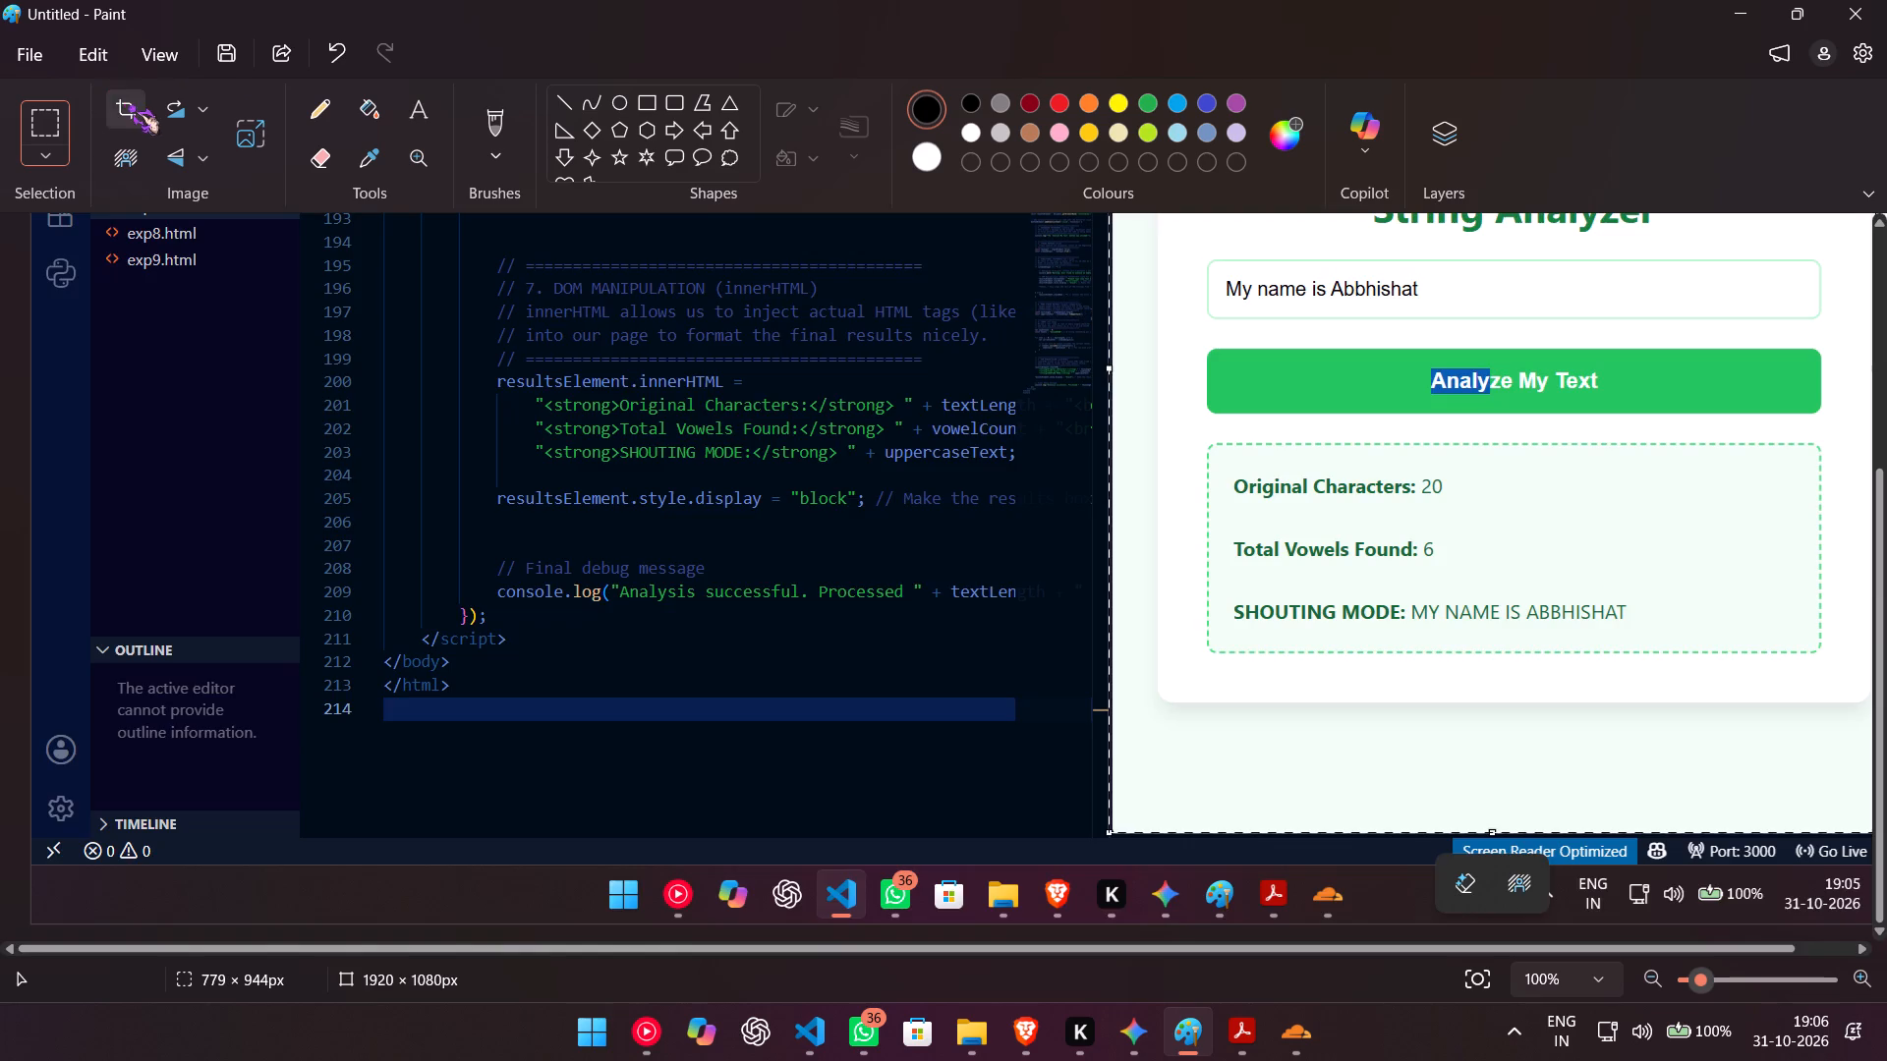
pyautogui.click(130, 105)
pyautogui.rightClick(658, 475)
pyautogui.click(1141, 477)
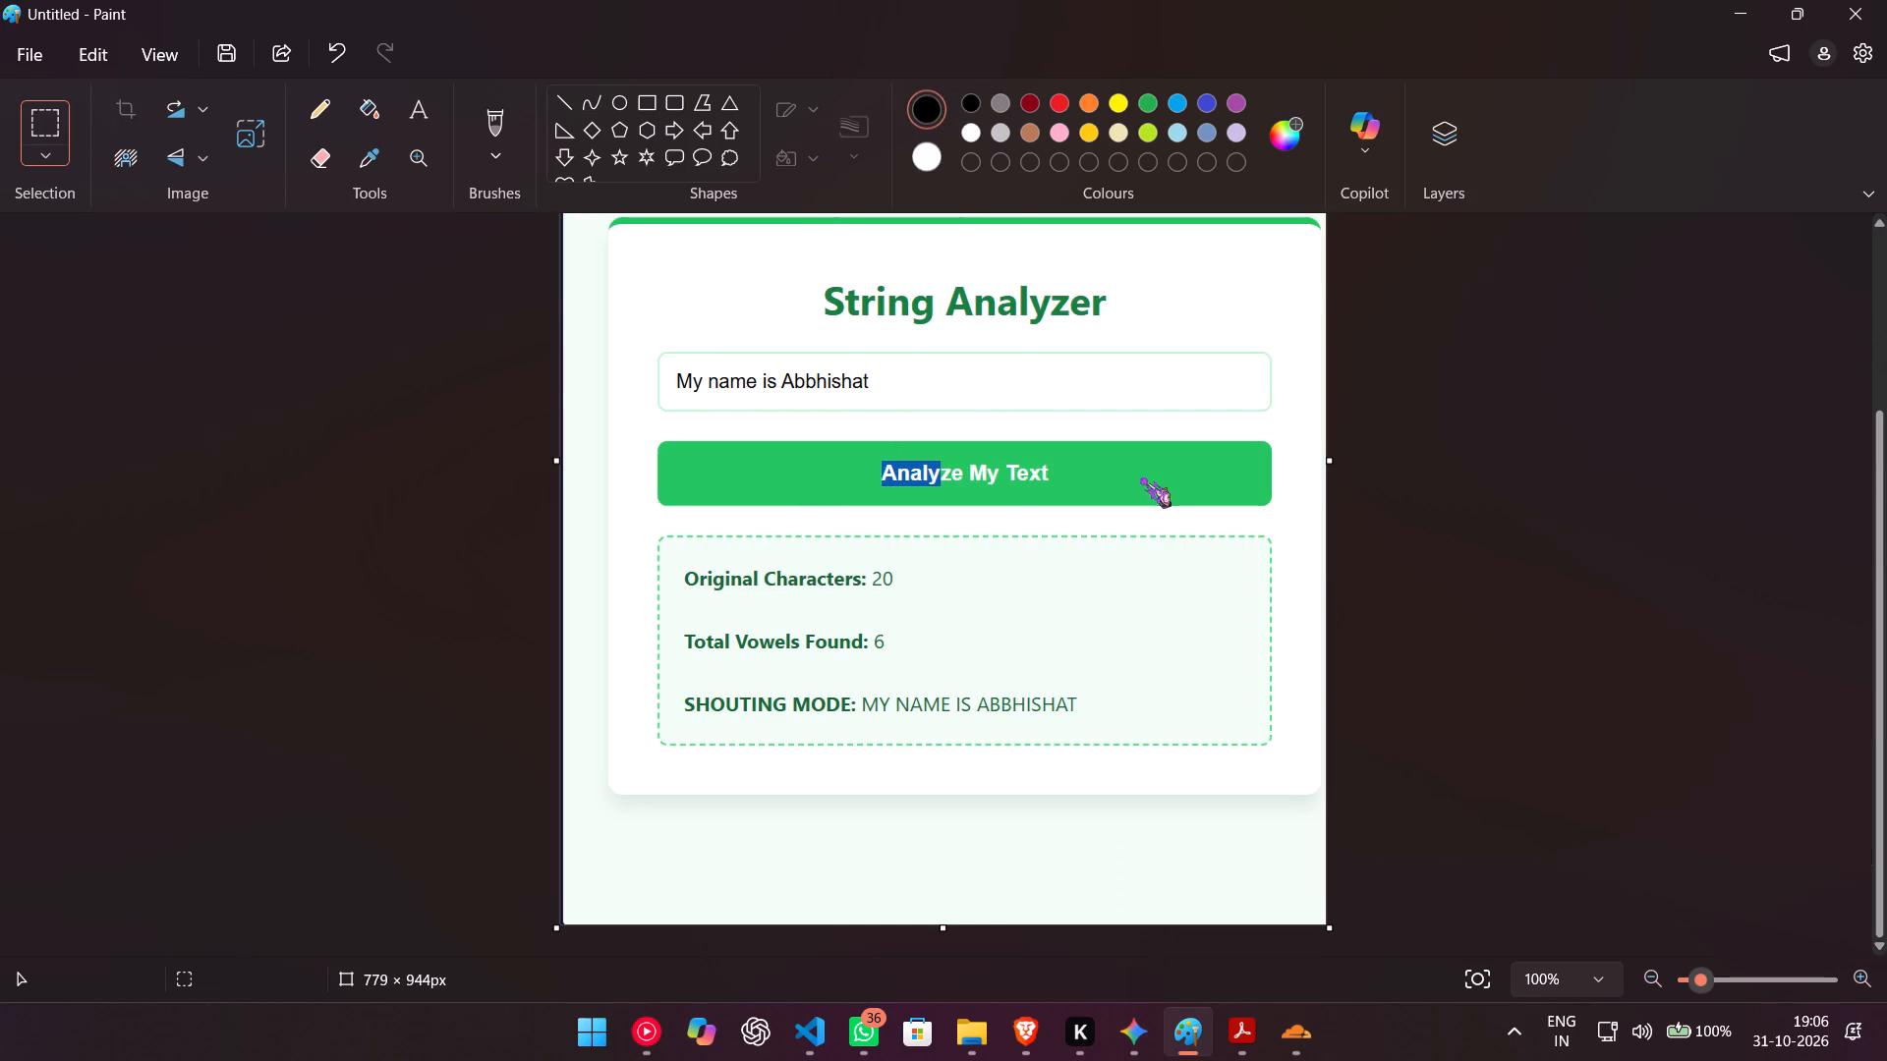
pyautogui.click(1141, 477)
# Return to VS Code, clear the text highlight in the String Analyzer preview and capture the screen again.
pyautogui.hotkey('alt', 'Tab')
pyautogui.hotkey('alt', 'Tab')
pyautogui.hotkey('alt', 'Tab')
pyautogui.hotkey('alt', 'Tab')
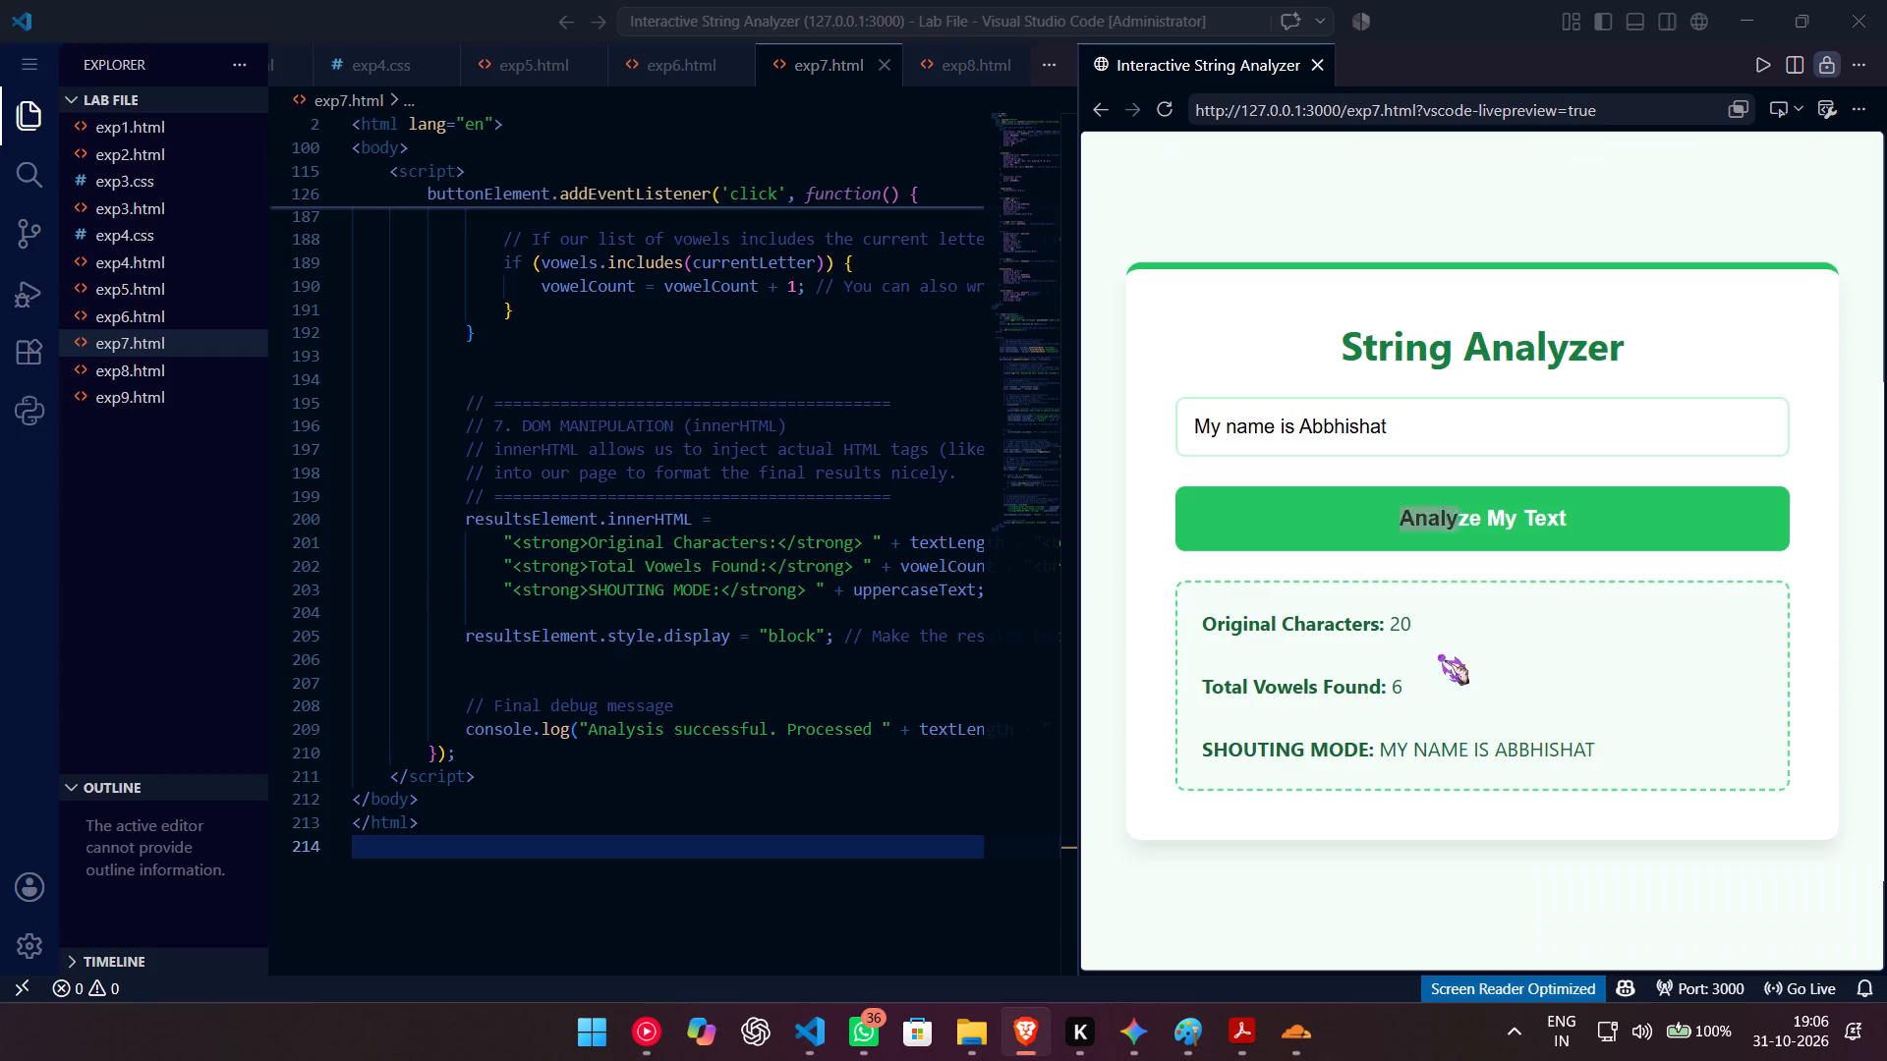
pyautogui.click(1453, 571)
pyautogui.press('shift+super+s')
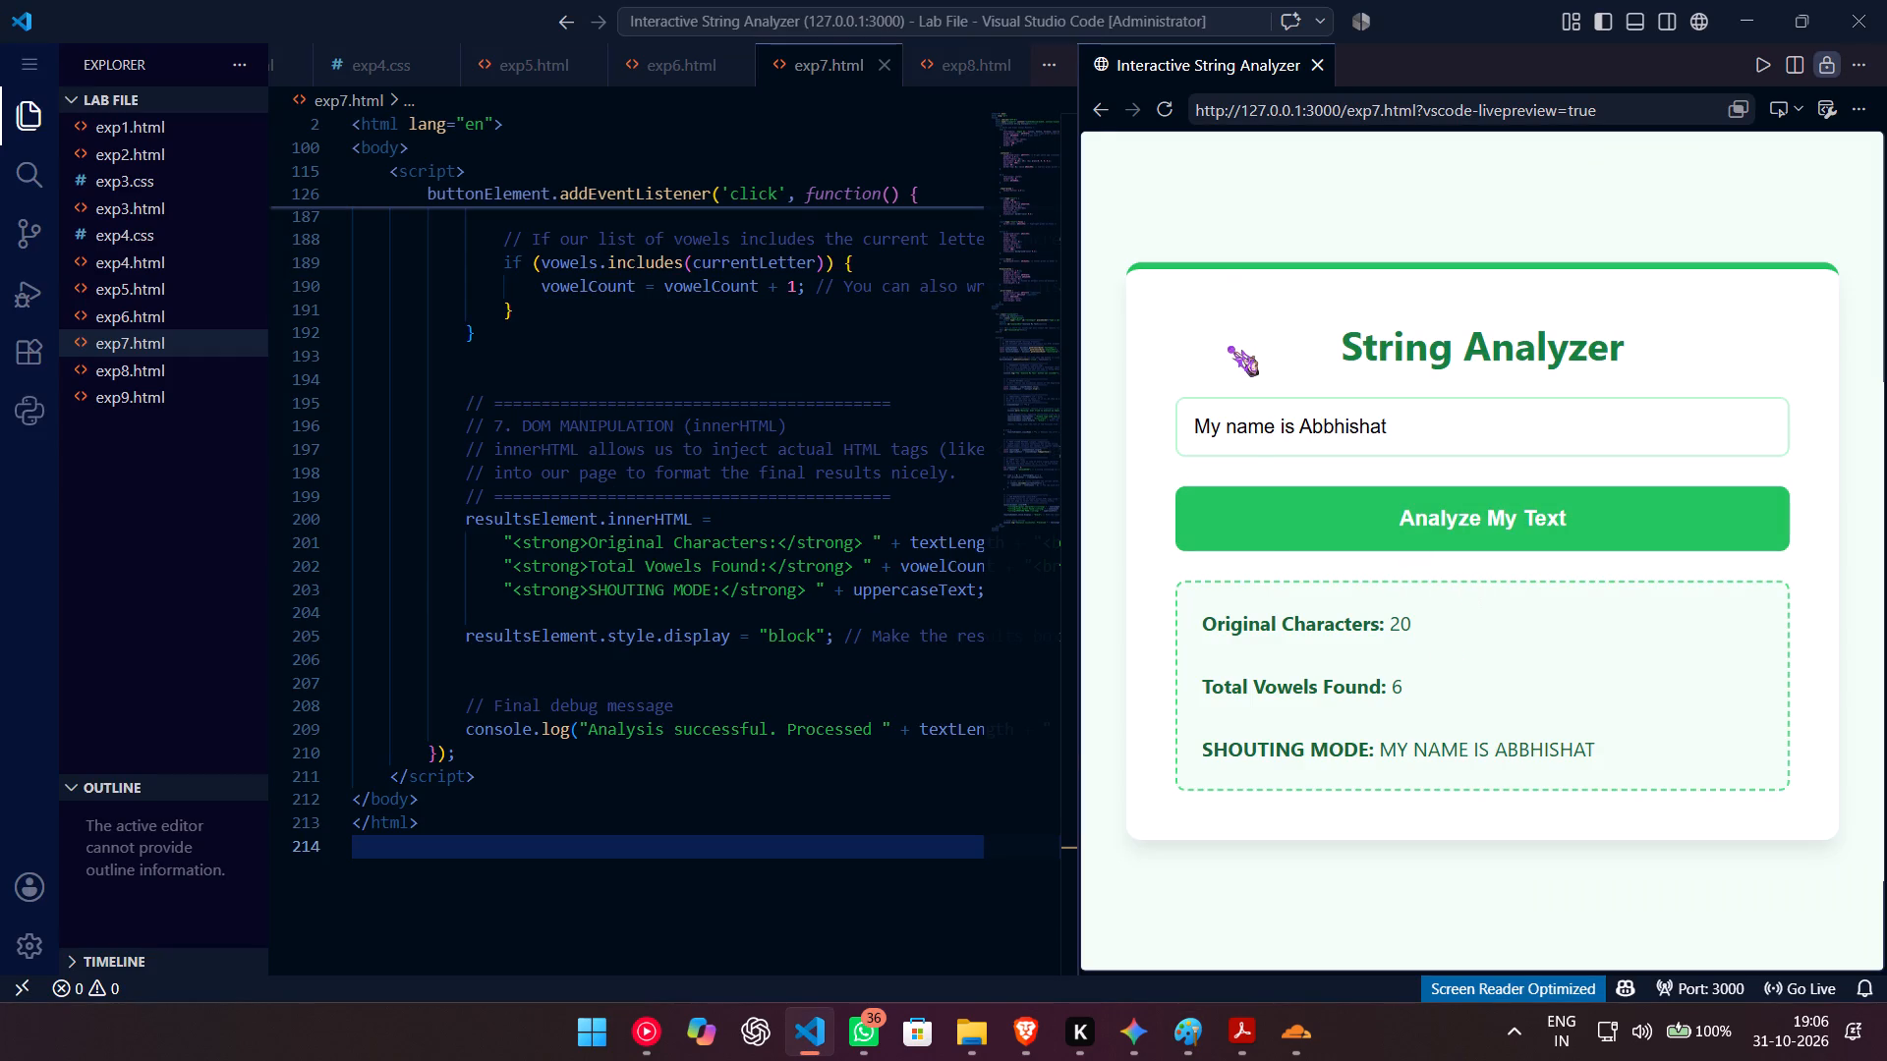
pyautogui.press('Escape')
pyautogui.press('super+Print')
# Paste the new screenshot into Paint over the earlier image and crop the canvas to it.
pyautogui.hotkey('alt', 'Tab')
pyautogui.hotkey('alt', 'Tab')
pyautogui.hotkey('alt', 'Tab')
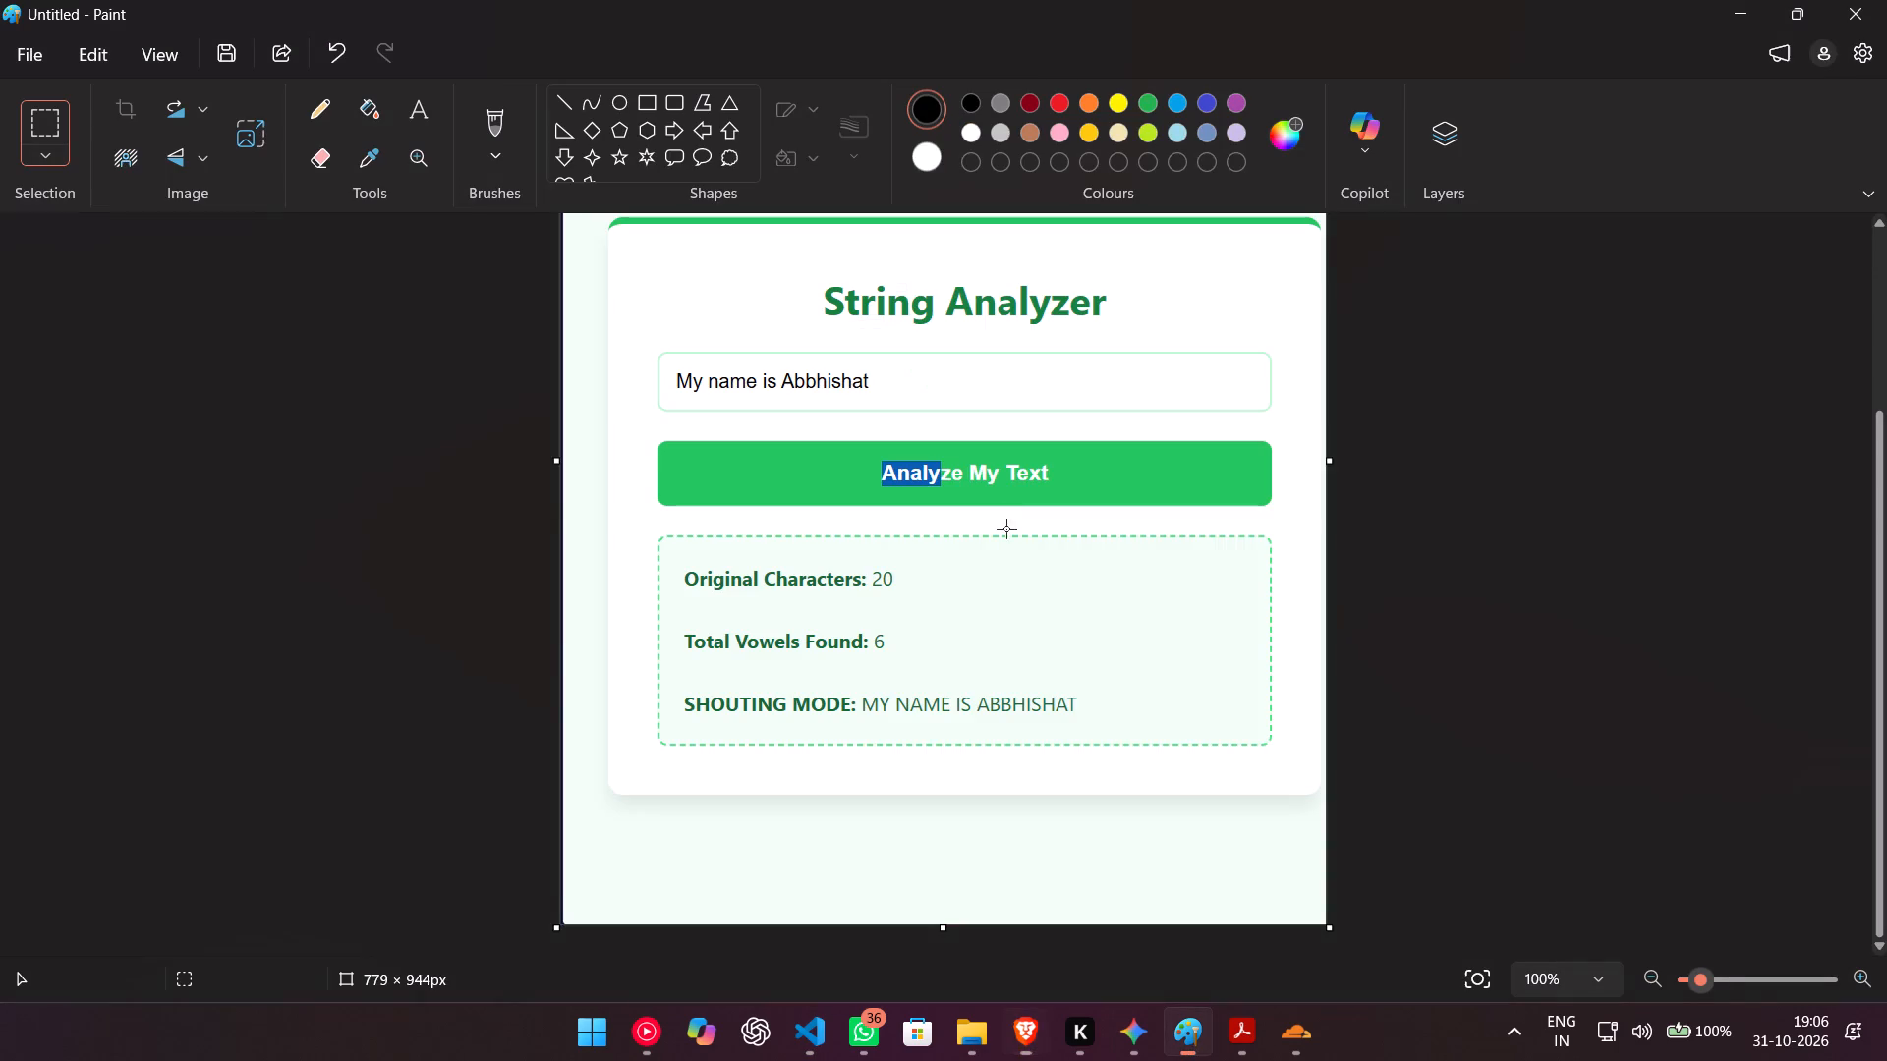
pyautogui.click(1109, 568)
pyautogui.hotkey('ctrl', 'v')
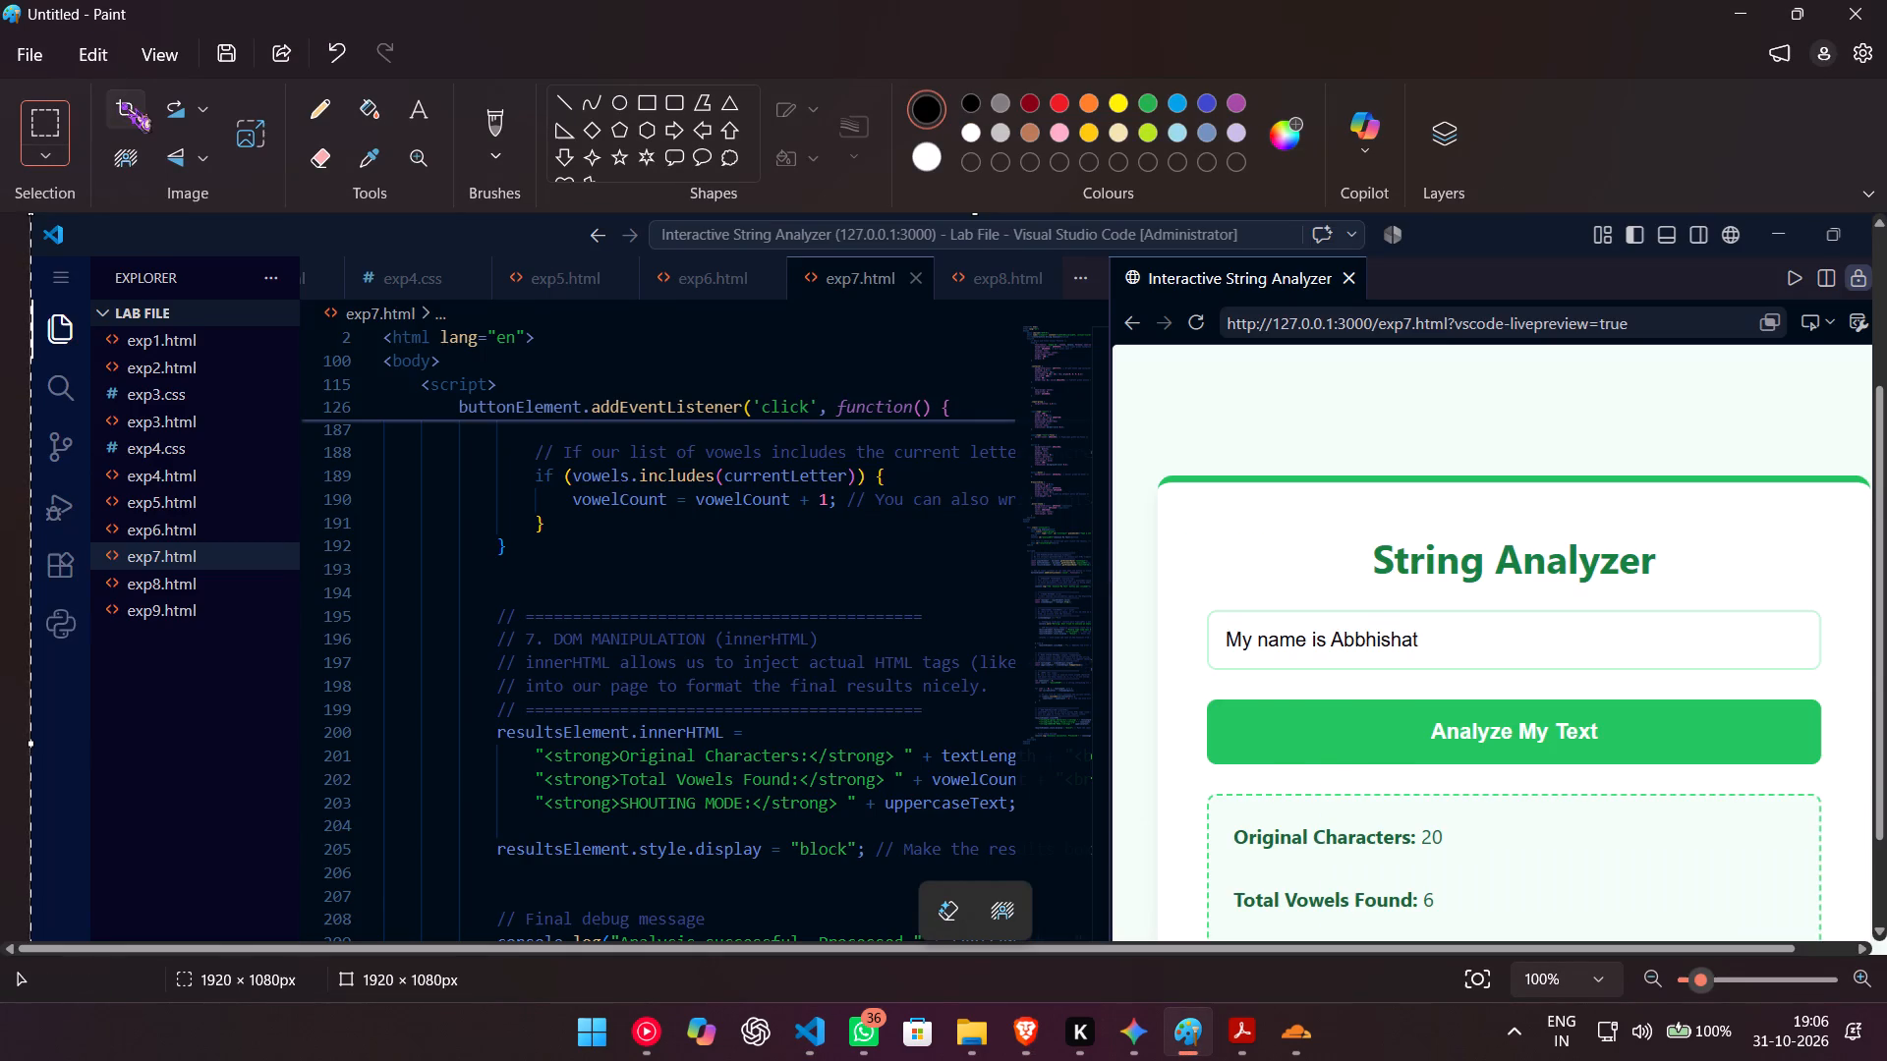
pyautogui.click(122, 103)
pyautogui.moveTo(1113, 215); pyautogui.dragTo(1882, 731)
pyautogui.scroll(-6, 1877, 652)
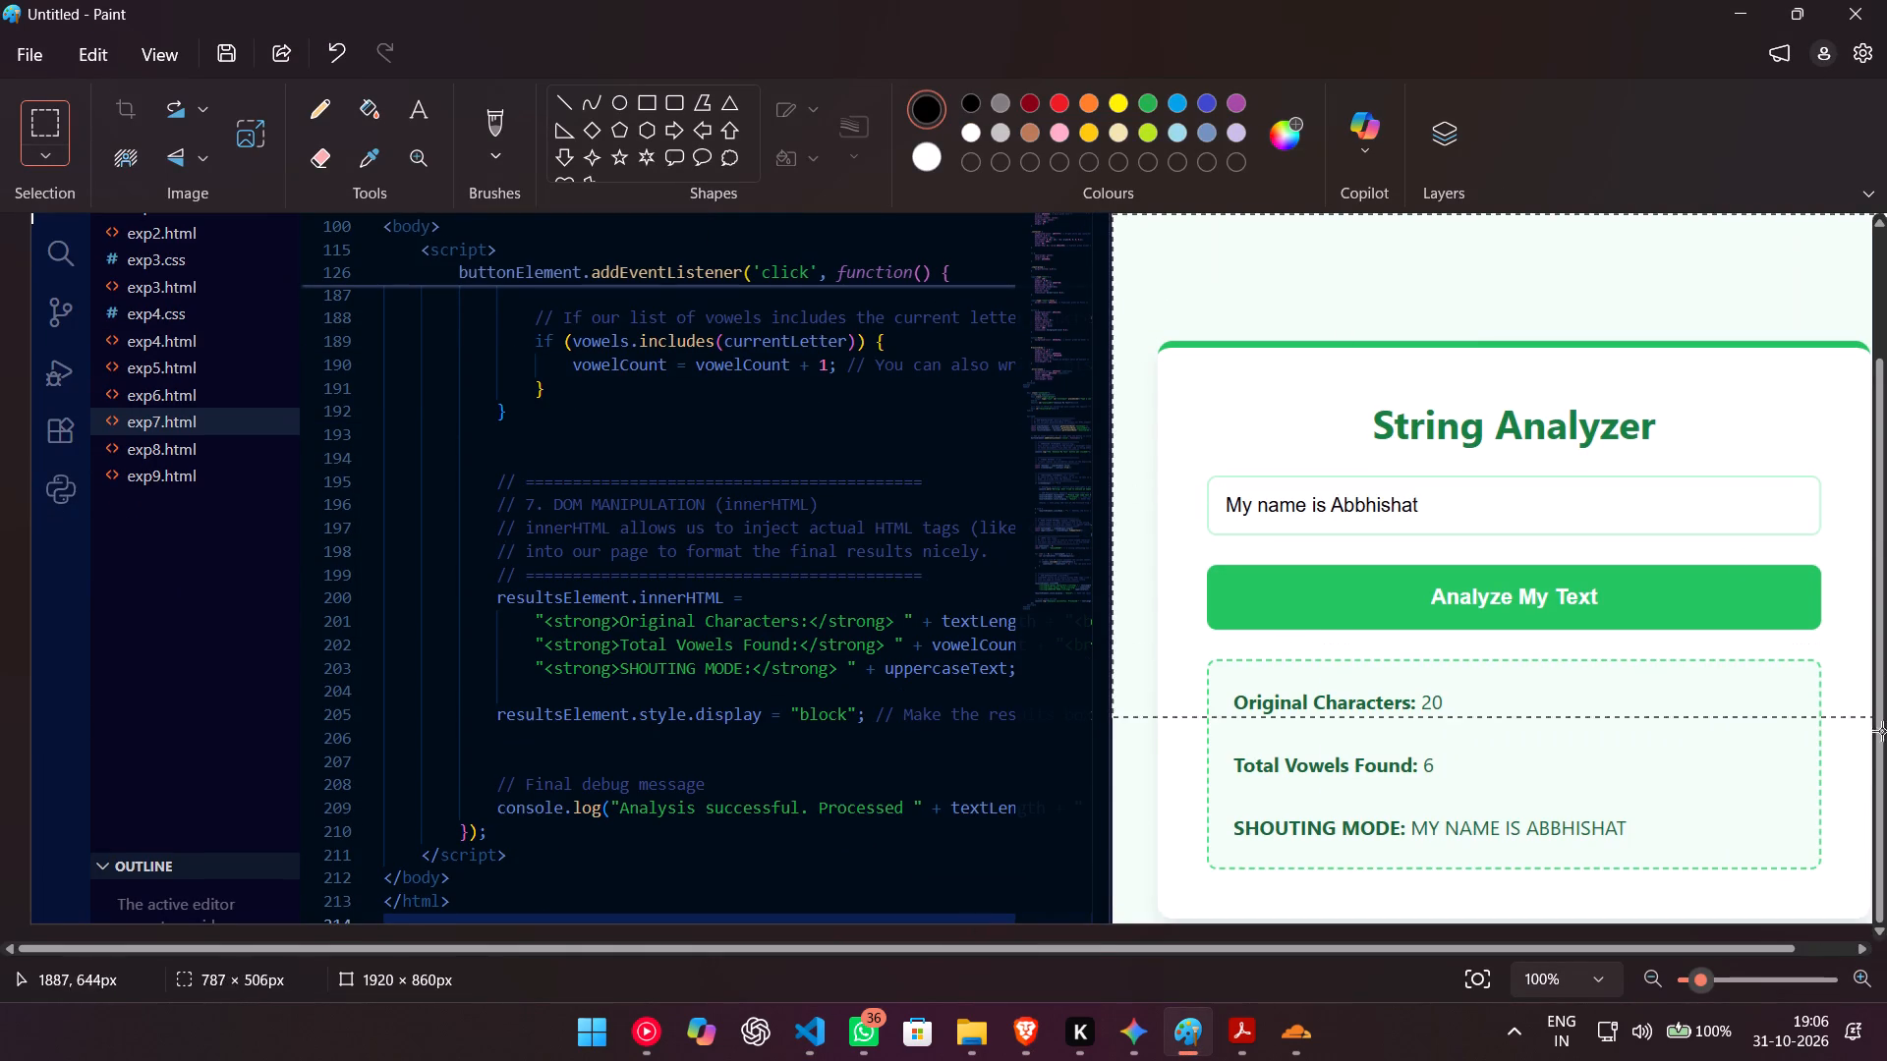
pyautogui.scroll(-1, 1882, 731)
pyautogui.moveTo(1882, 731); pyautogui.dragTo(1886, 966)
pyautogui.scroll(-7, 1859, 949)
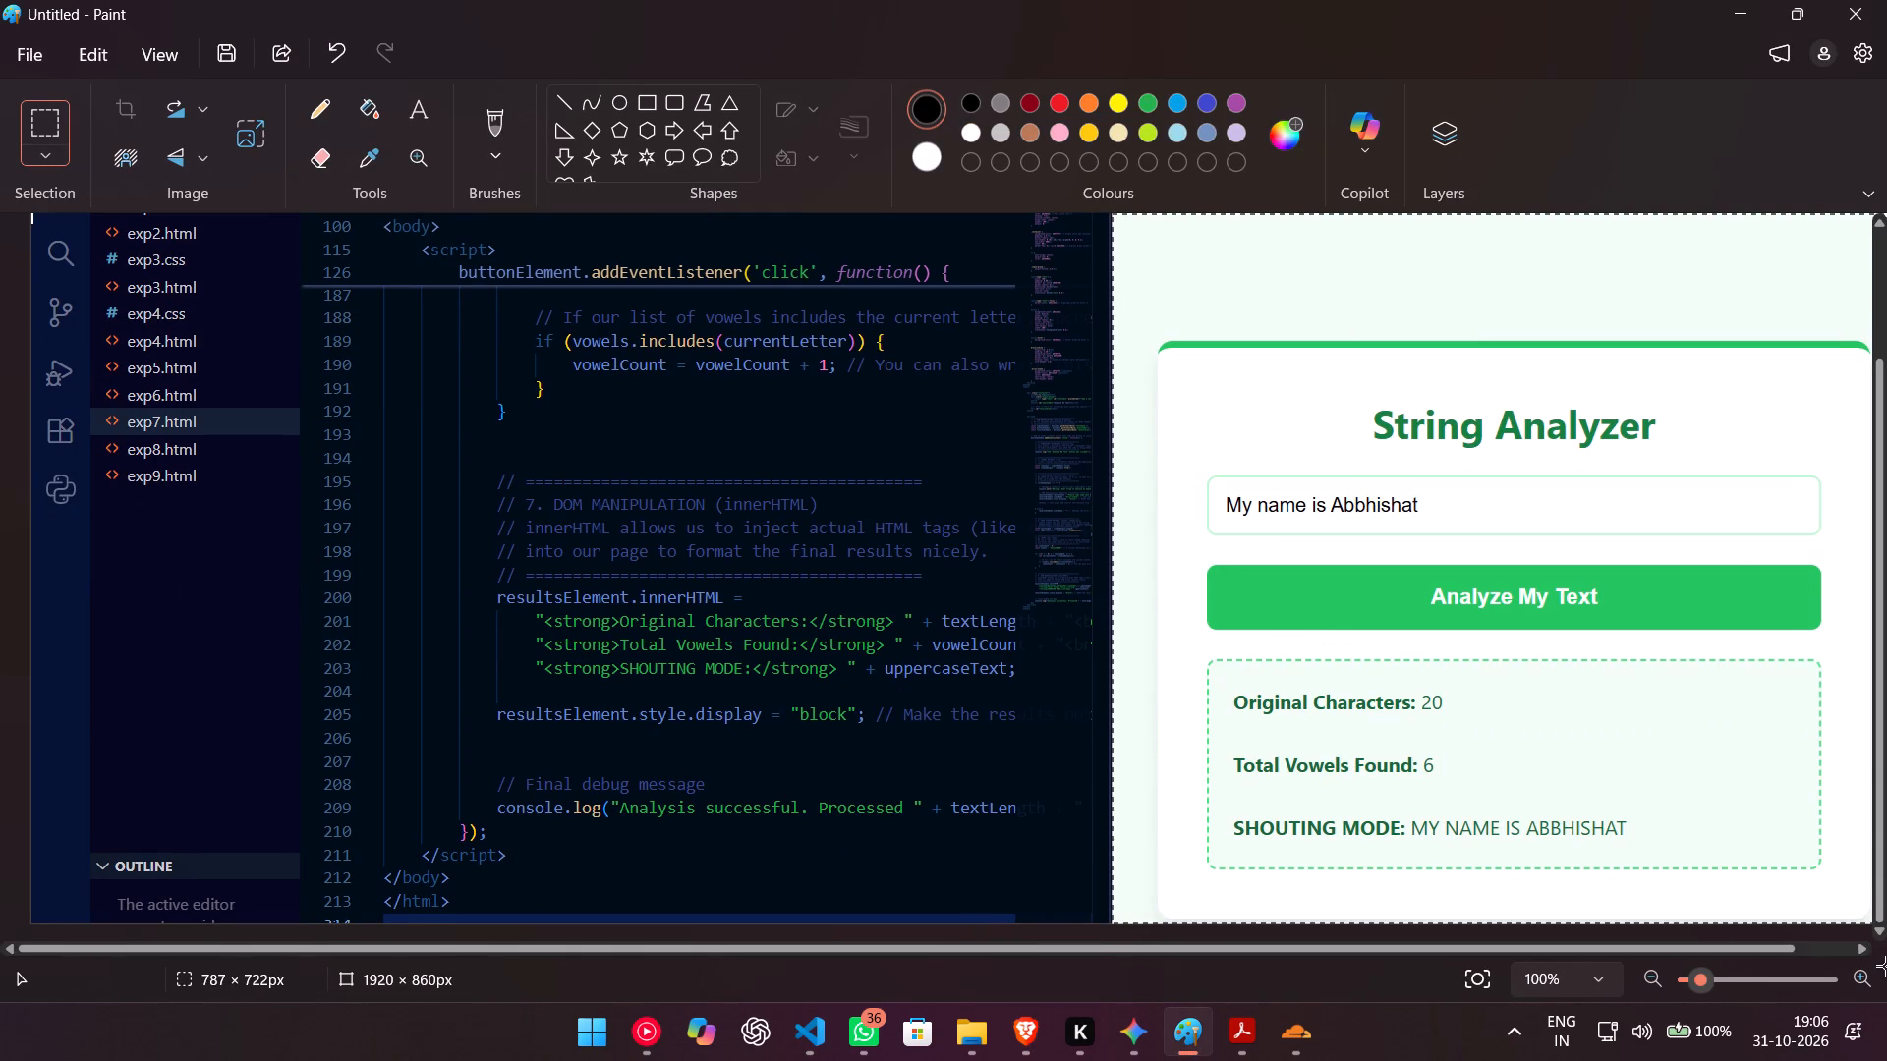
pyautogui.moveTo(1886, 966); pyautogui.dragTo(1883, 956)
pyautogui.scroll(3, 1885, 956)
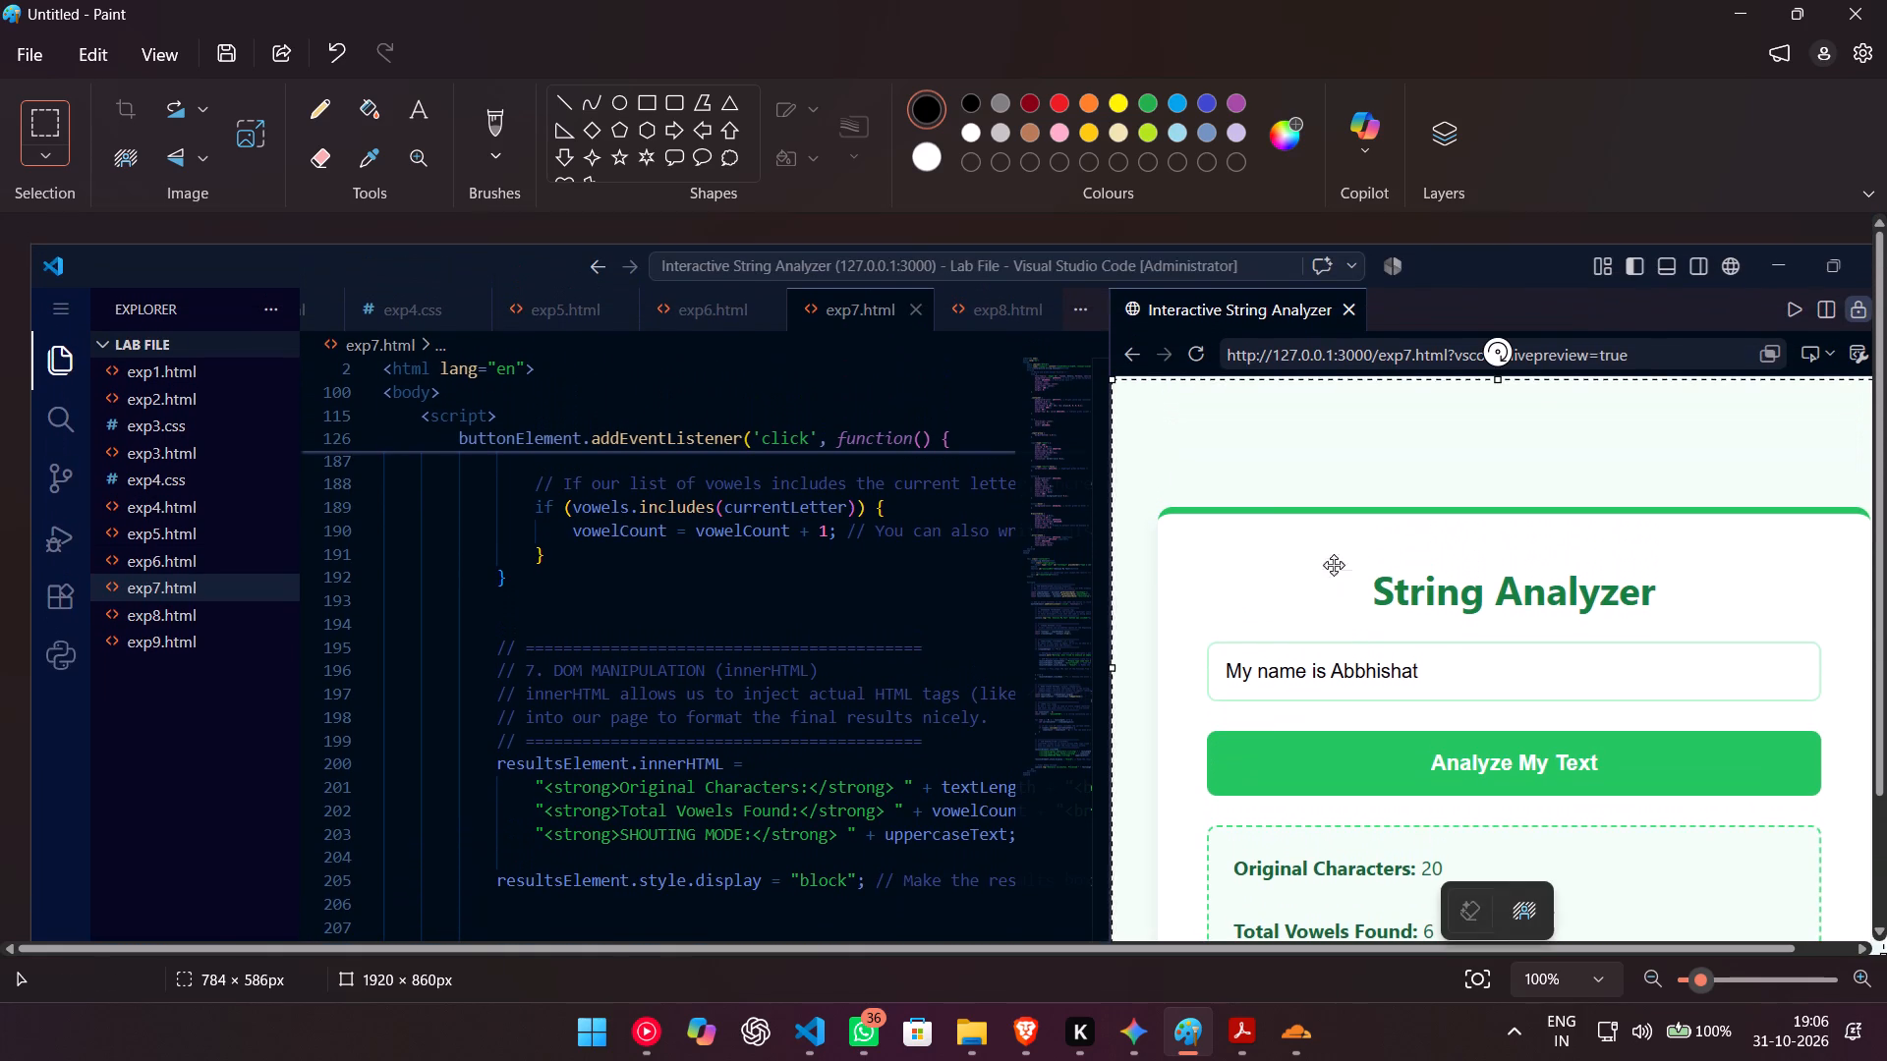
# Crop the pasted screenshot to the String Analyzer preview pane, including its address bar, and copy the cropped image.
pyautogui.moveTo(1111, 287); pyautogui.dragTo(1809, 843)
pyautogui.scroll(-4, 1745, 770)
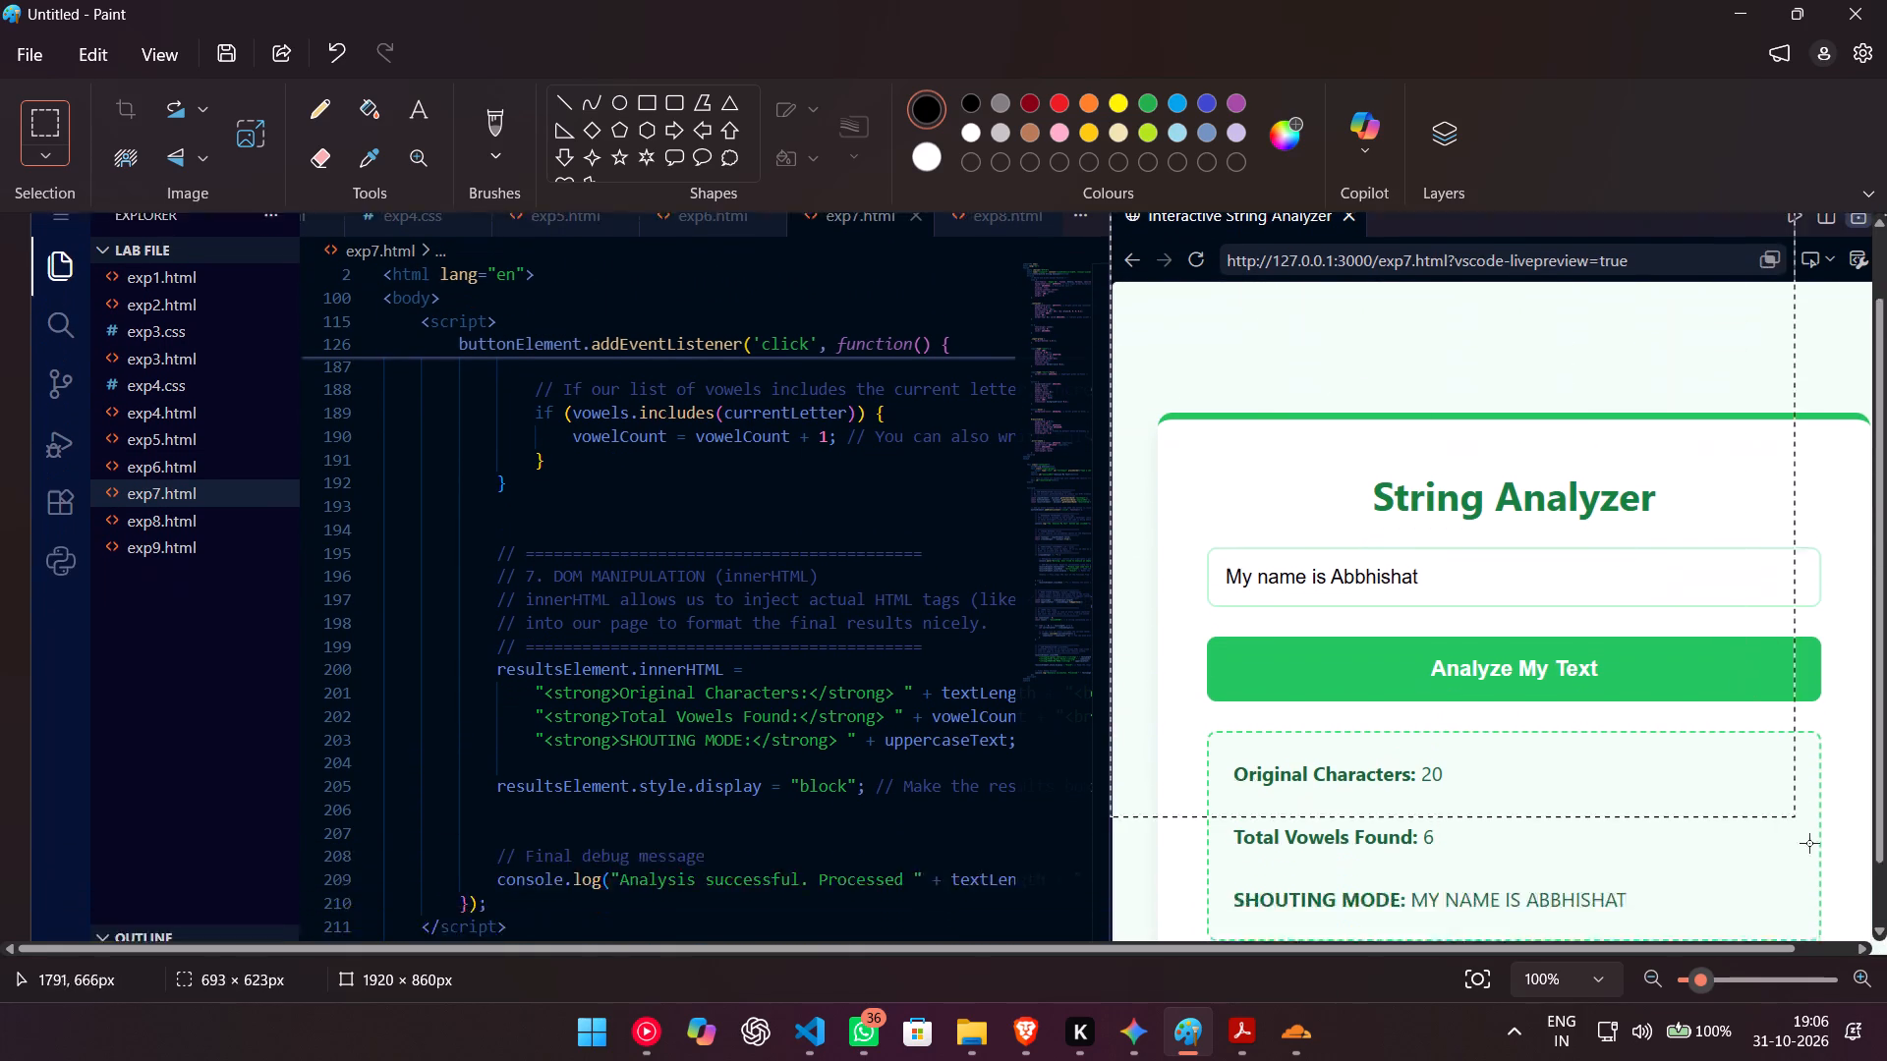
pyautogui.scroll(-4, 1809, 843)
pyautogui.moveTo(1809, 843); pyautogui.dragTo(1886, 990)
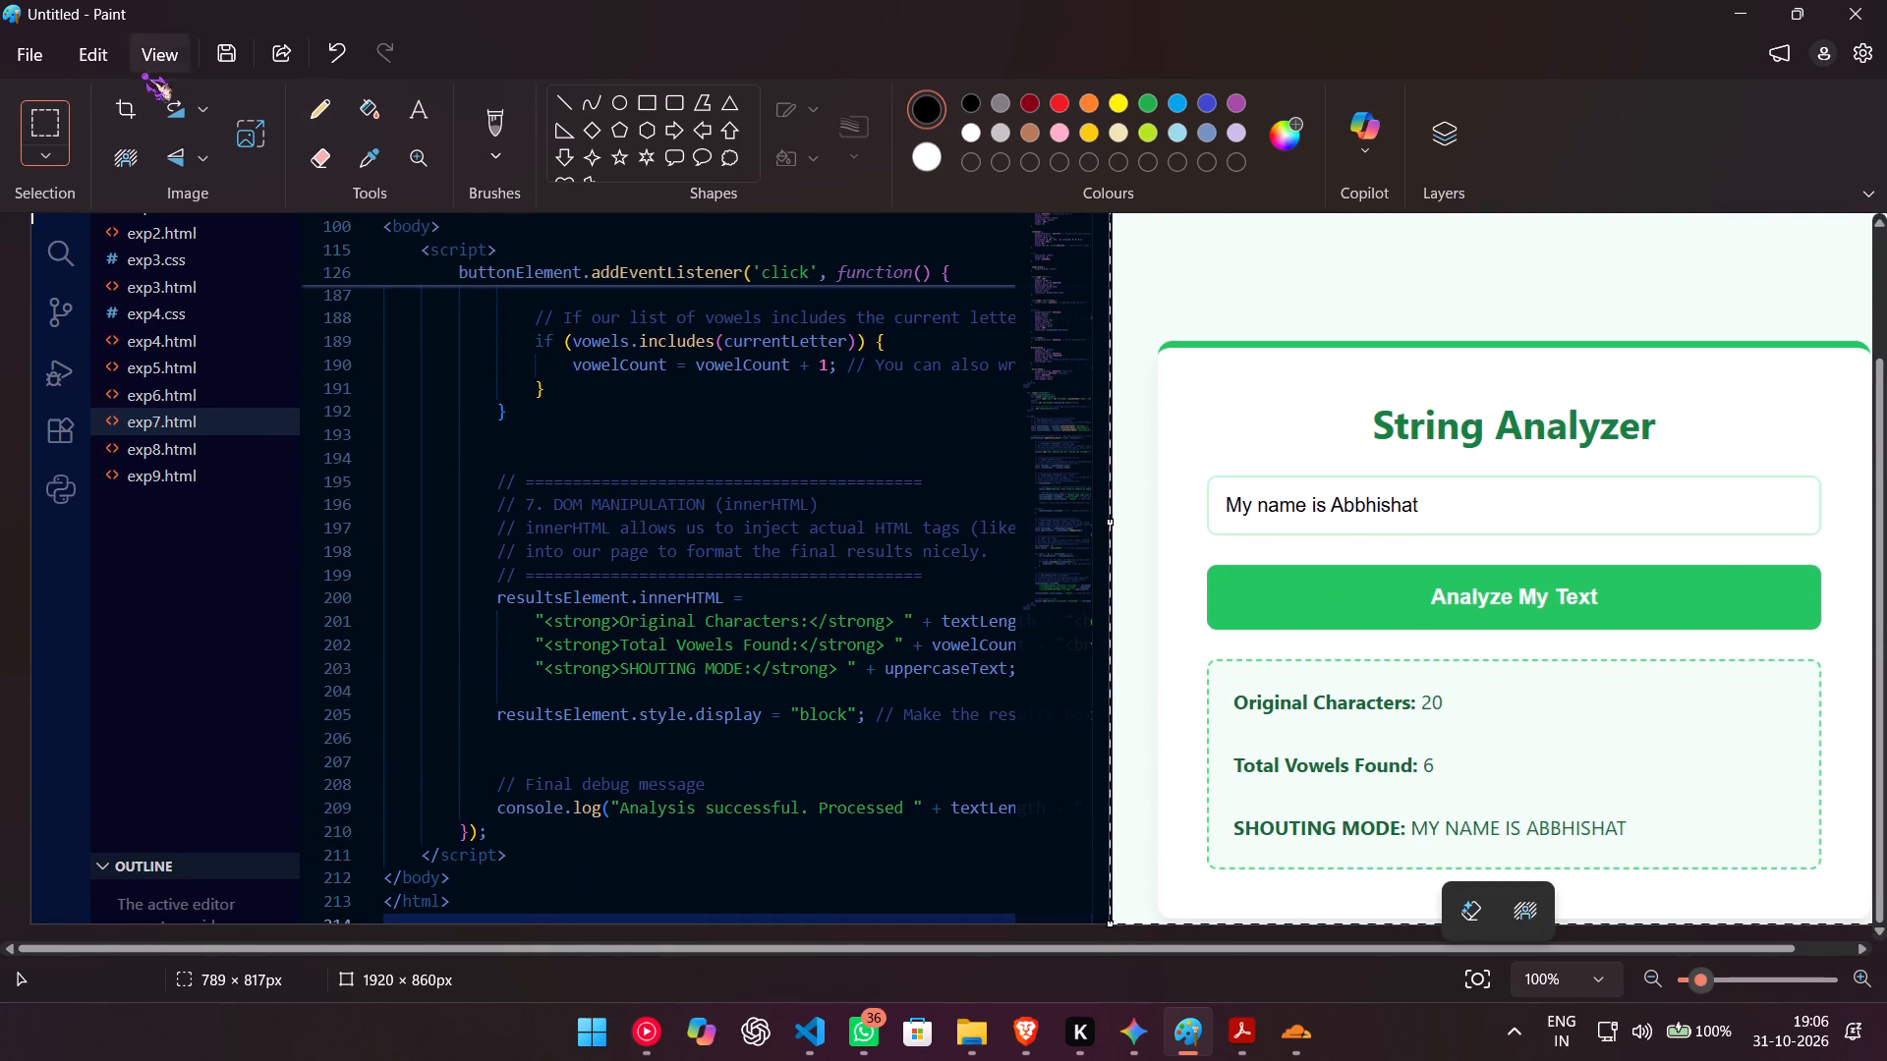
pyautogui.click(128, 108)
pyautogui.rightClick(775, 364)
pyautogui.click(866, 430)
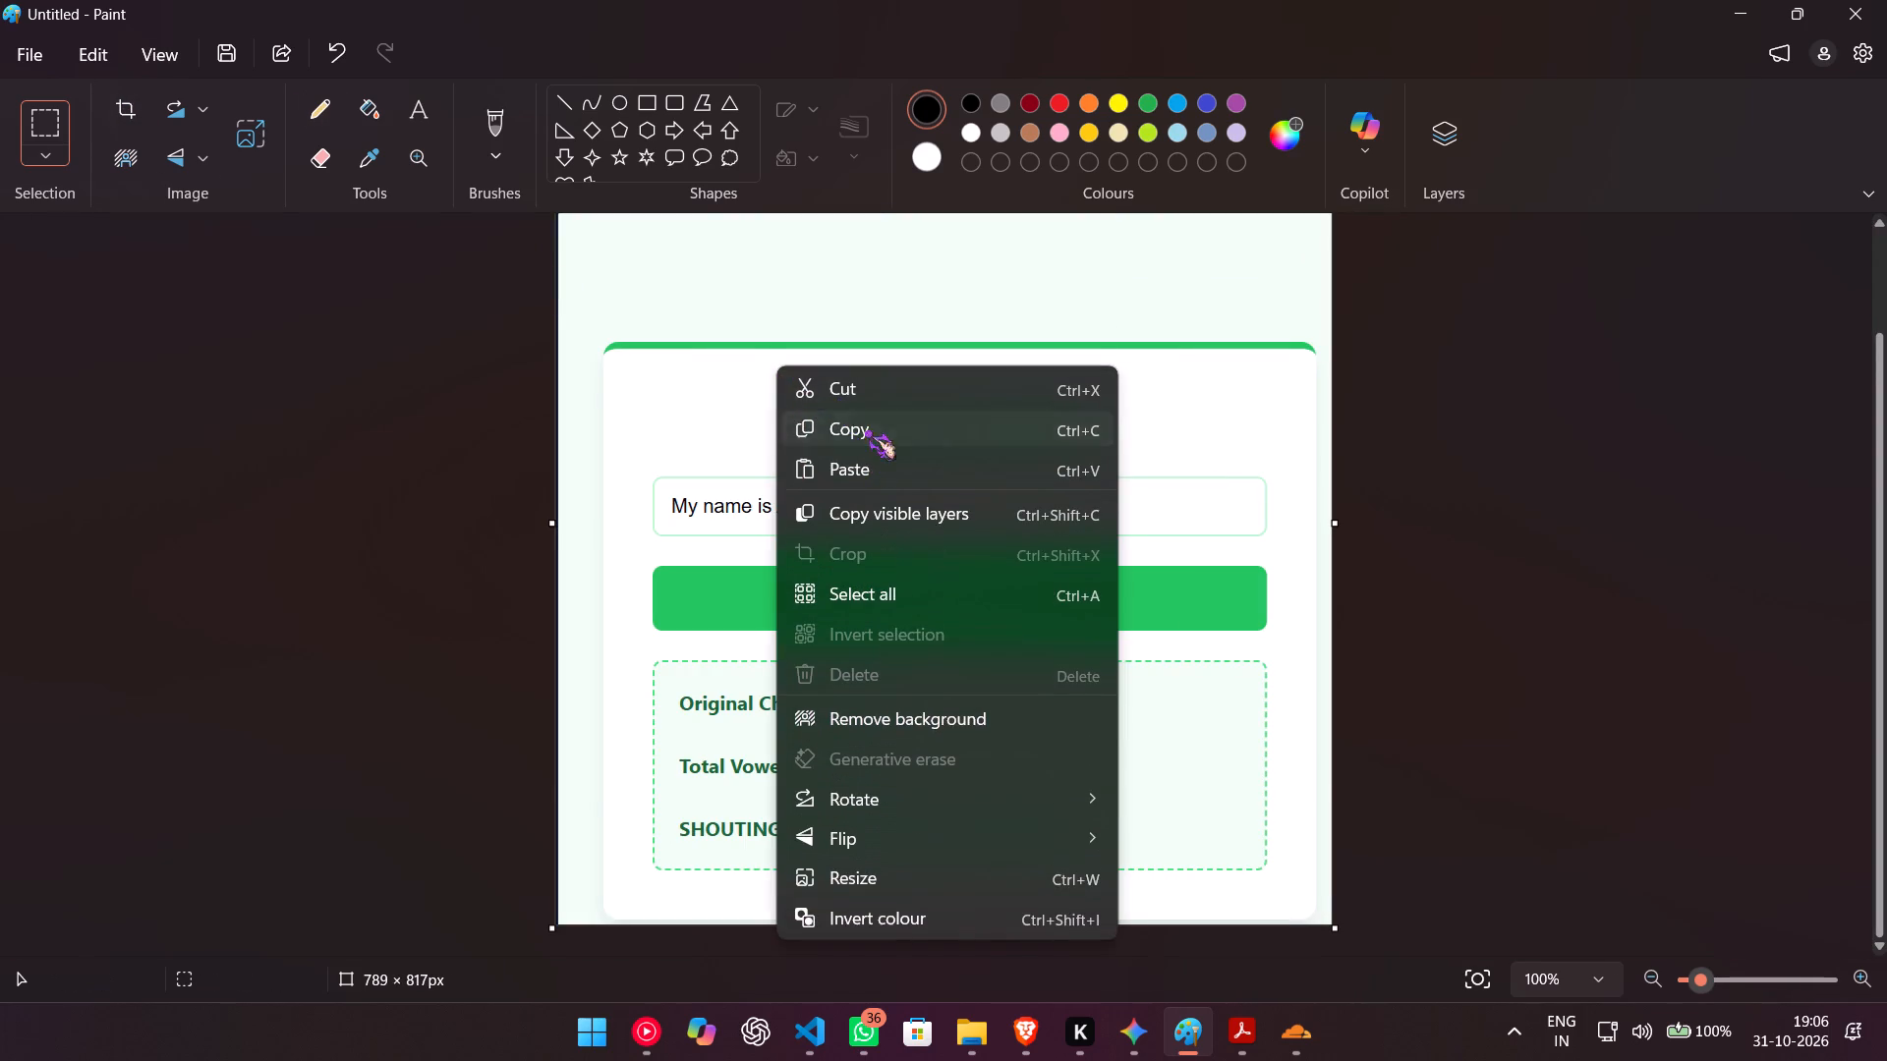
# Switch to the output document in Brave and find the gap between the JavaScript Basics Demo and Simple Form Validation outputs.
pyautogui.hotkey('alt', 'Tab')
pyautogui.hotkey('alt', 'Tab')
pyautogui.hotkey('alt', 'Tab')
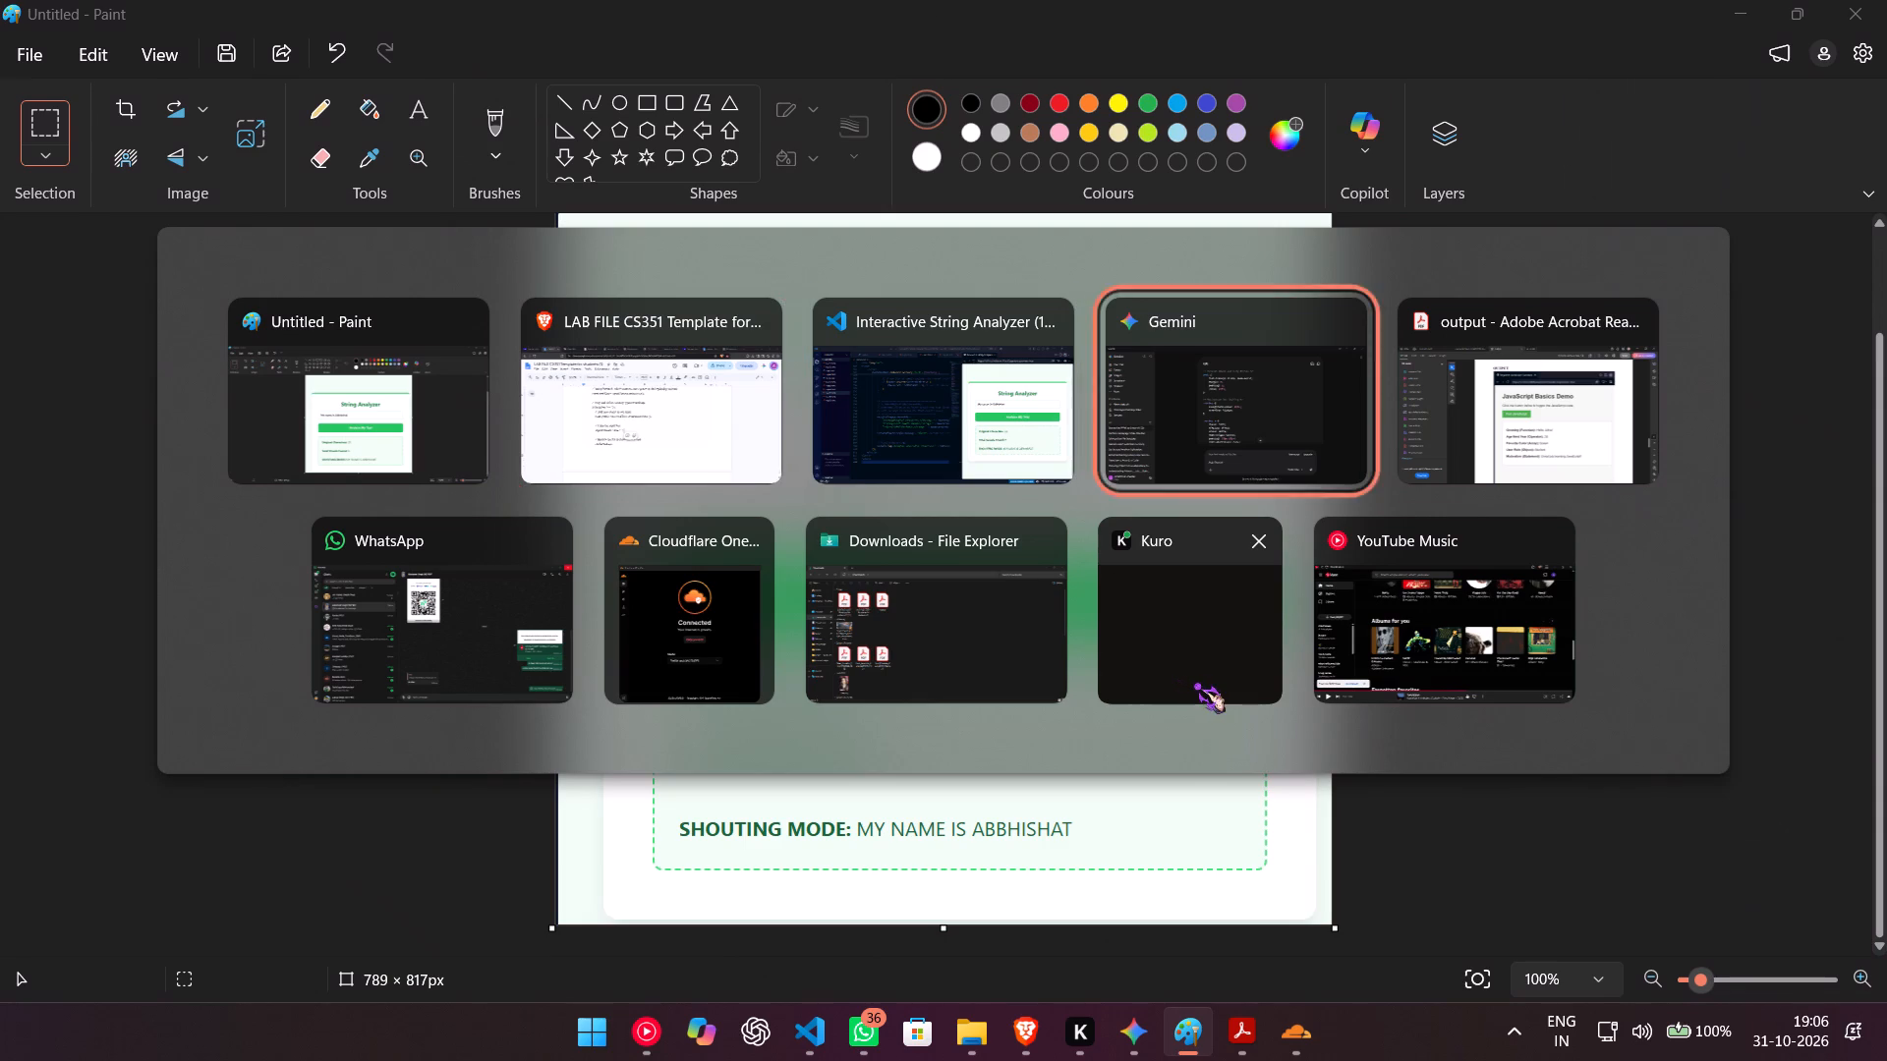
pyautogui.hotkey('alt', 'Tab')
pyautogui.hotkey('alt', 'Tab')
pyautogui.hotkey('alt', 'Tab')
pyautogui.keyDown('alt'); pyautogui.click(598, 316); pyautogui.keyUp('alt')
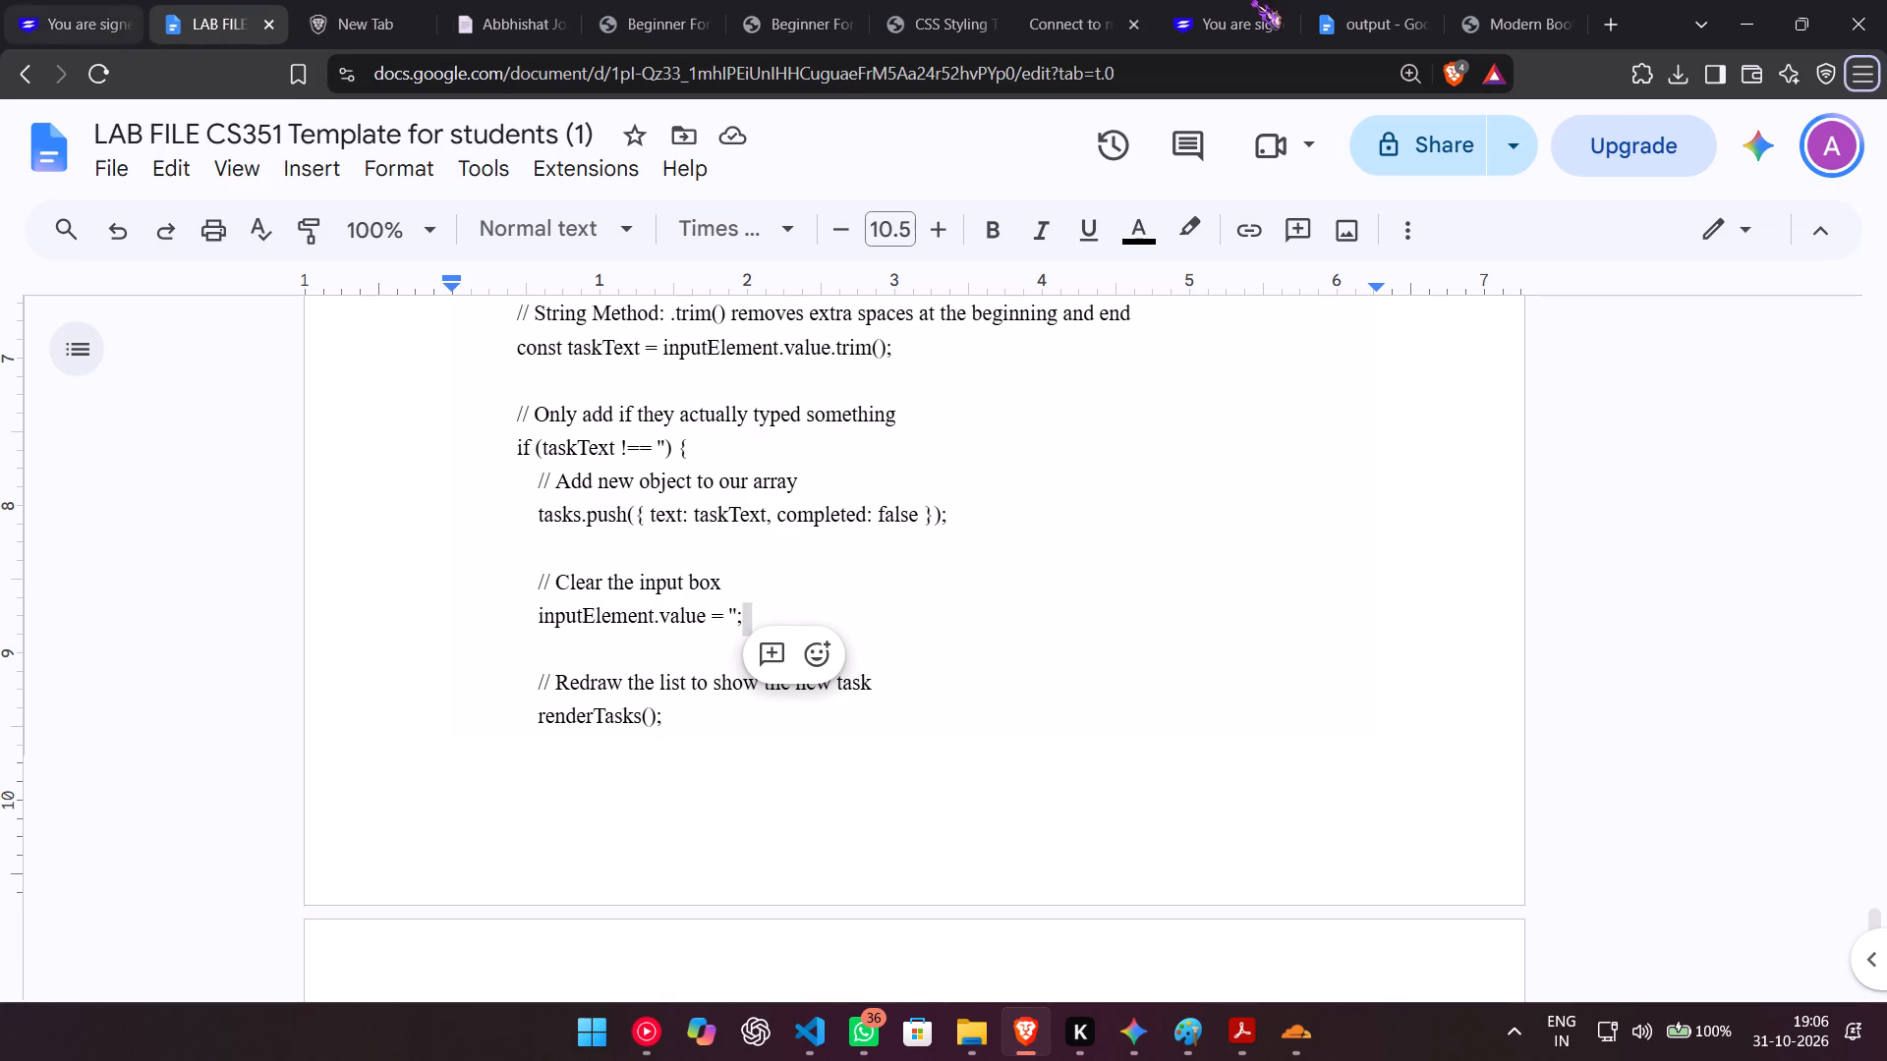
pyautogui.click(1397, 0)
pyautogui.scroll(-18, 1267, 353)
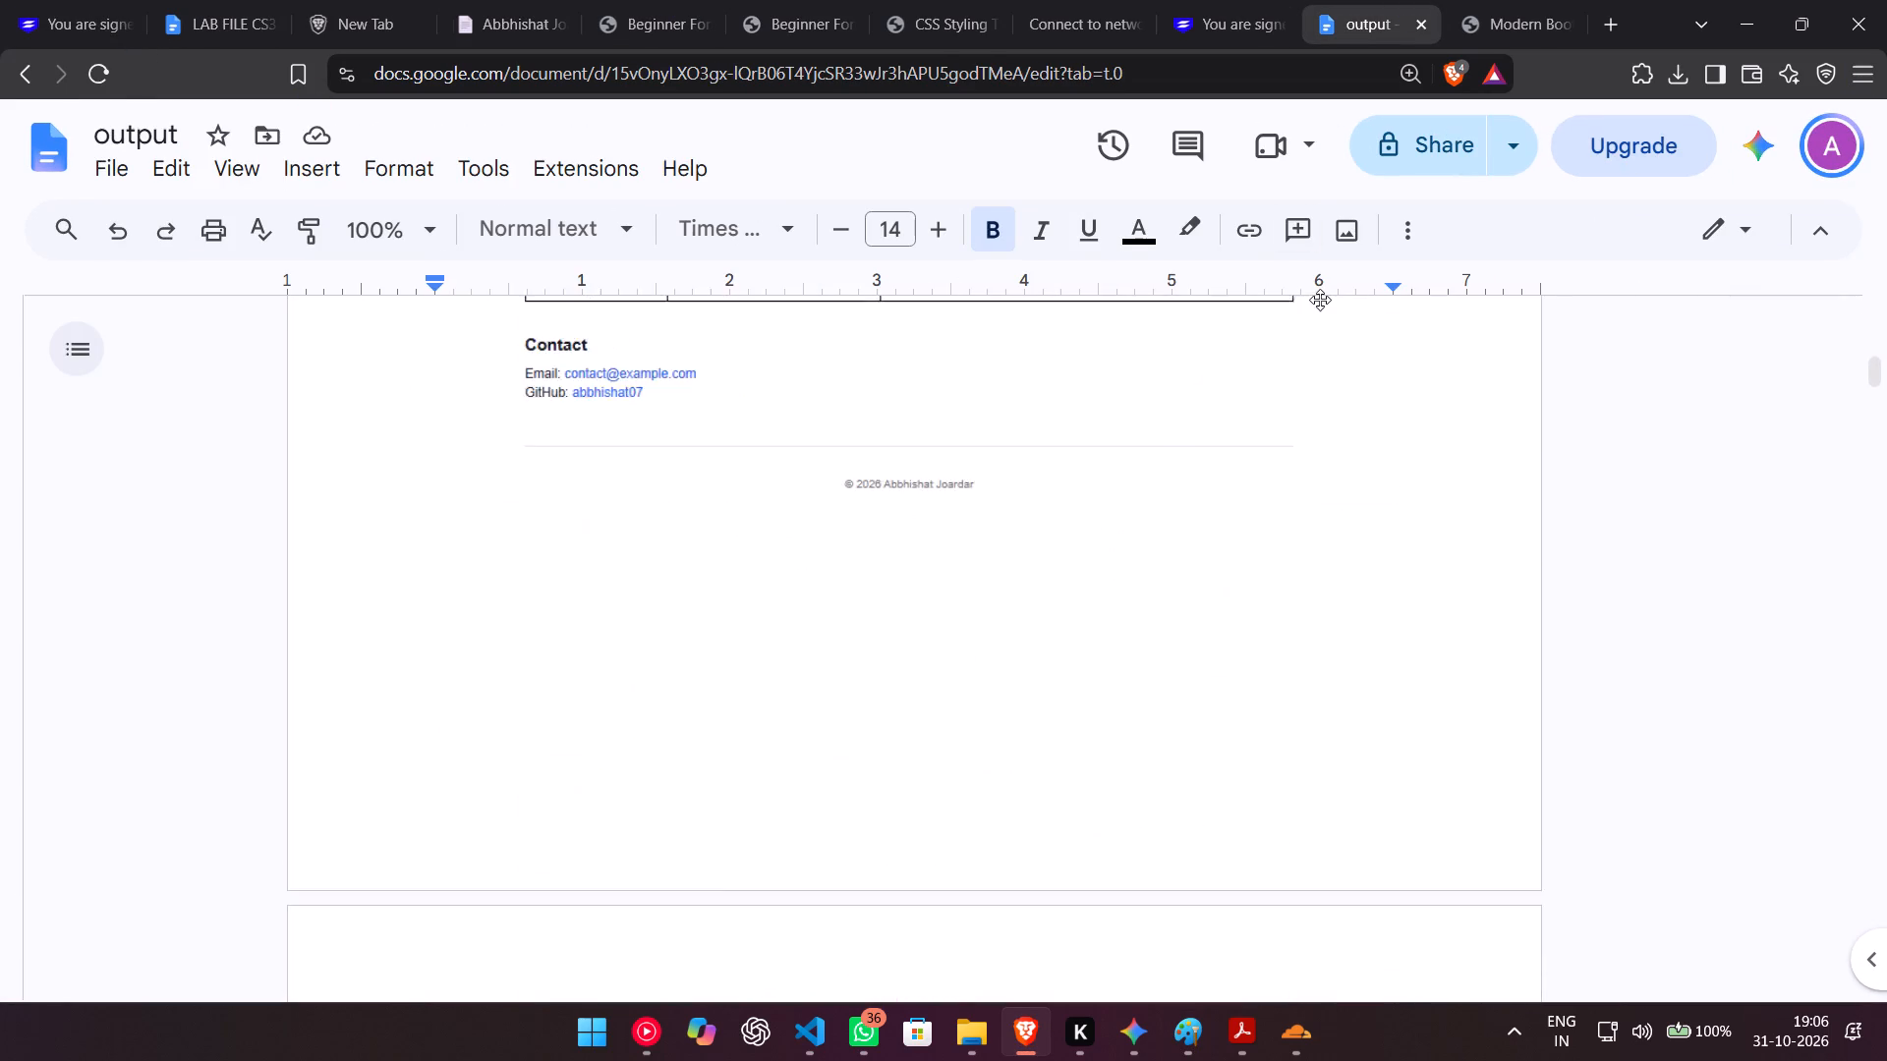
pyautogui.scroll(-20, 1320, 300)
pyautogui.scroll(-20, 1320, 300)
pyautogui.scroll(-16, 1320, 300)
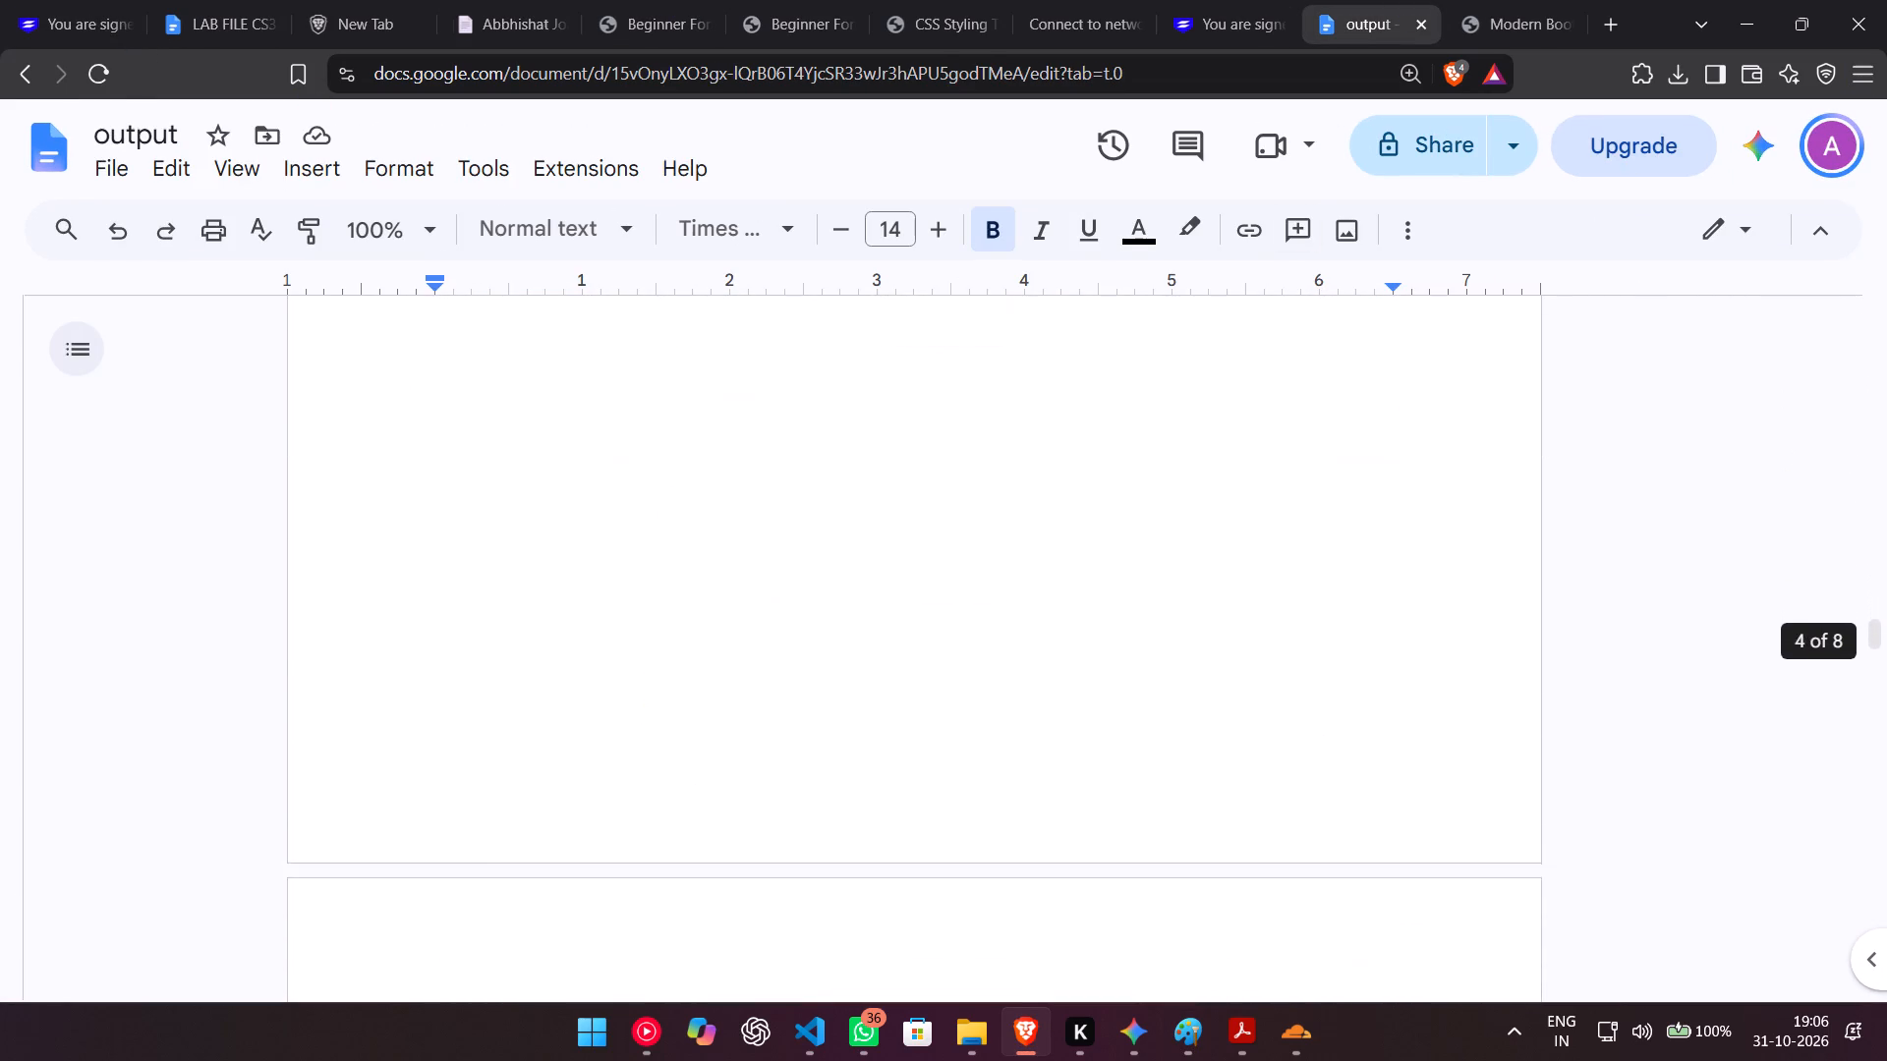
pyautogui.scroll(-20, 1301, 477)
pyautogui.scroll(-11, 1301, 477)
pyautogui.scroll(8, 1296, 477)
pyautogui.scroll(-5, 1296, 477)
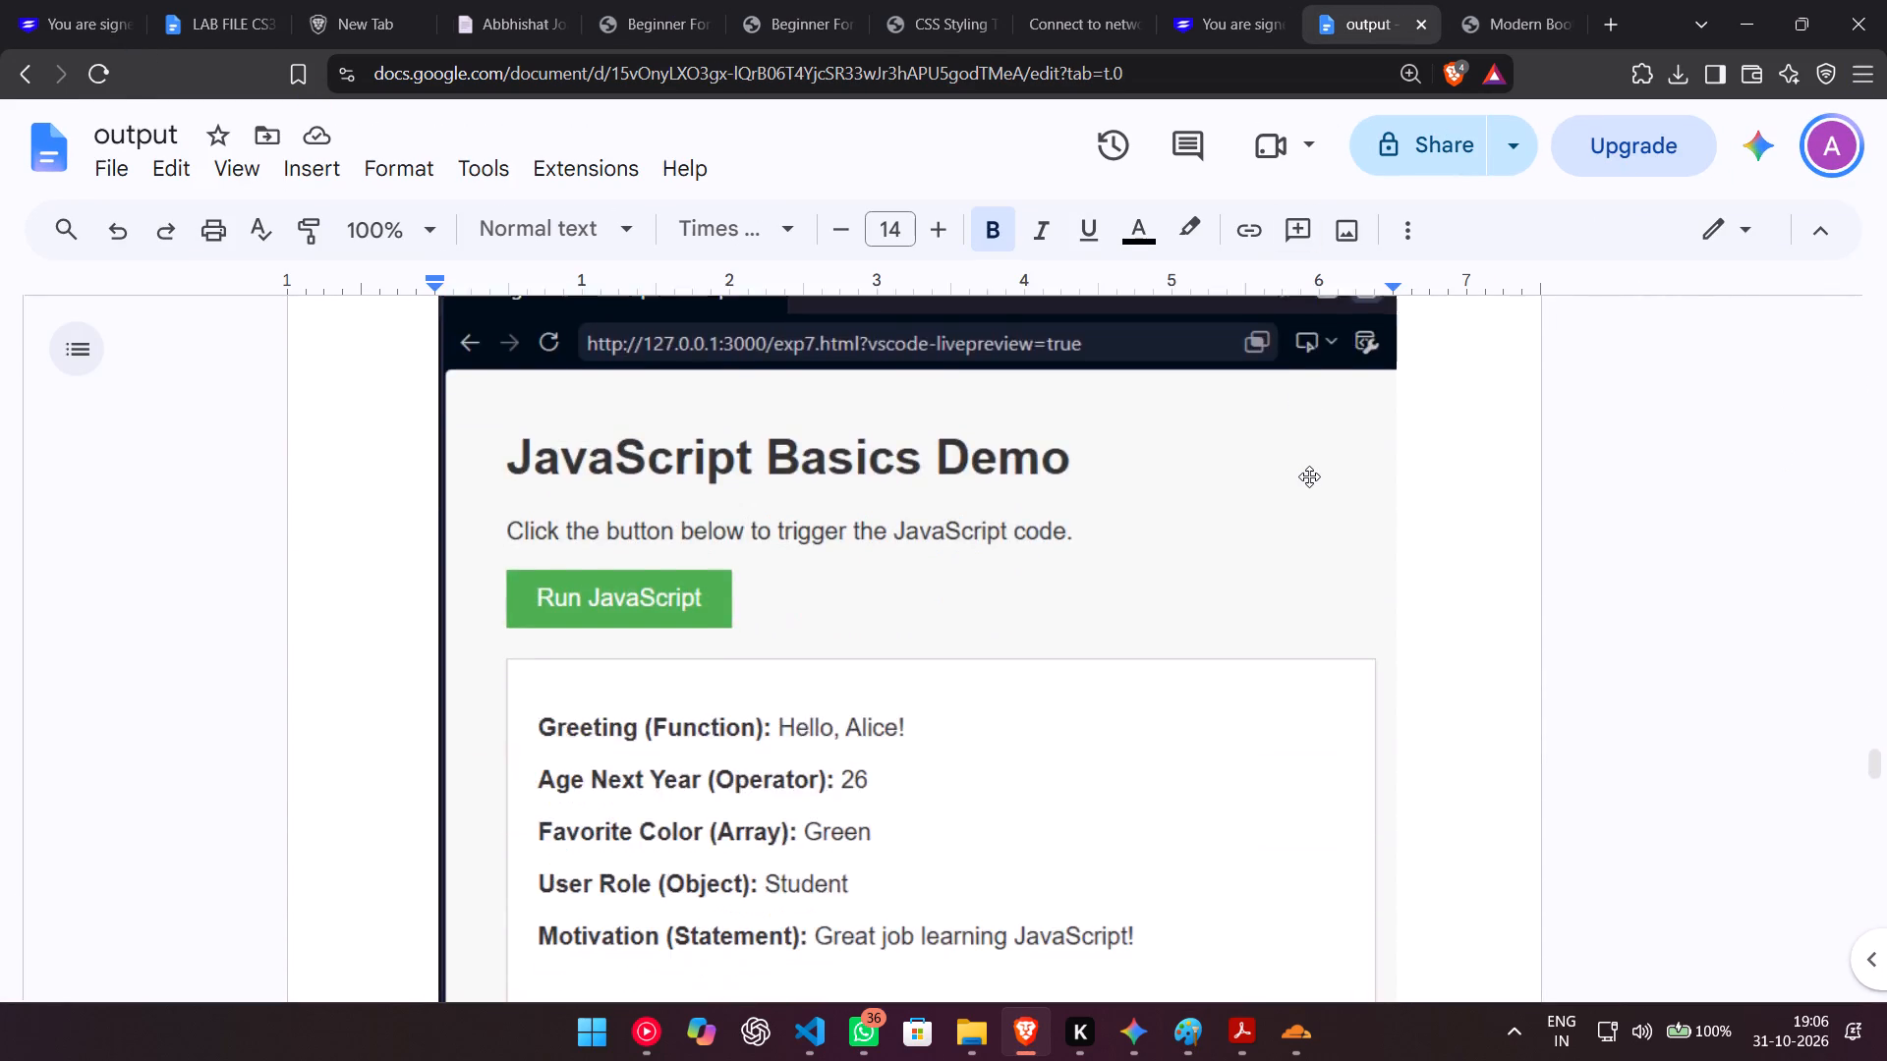
pyautogui.scroll(-2, 1309, 476)
pyautogui.scroll(4, 1311, 476)
pyautogui.scroll(-10, 1311, 476)
pyautogui.scroll(8, 1341, 473)
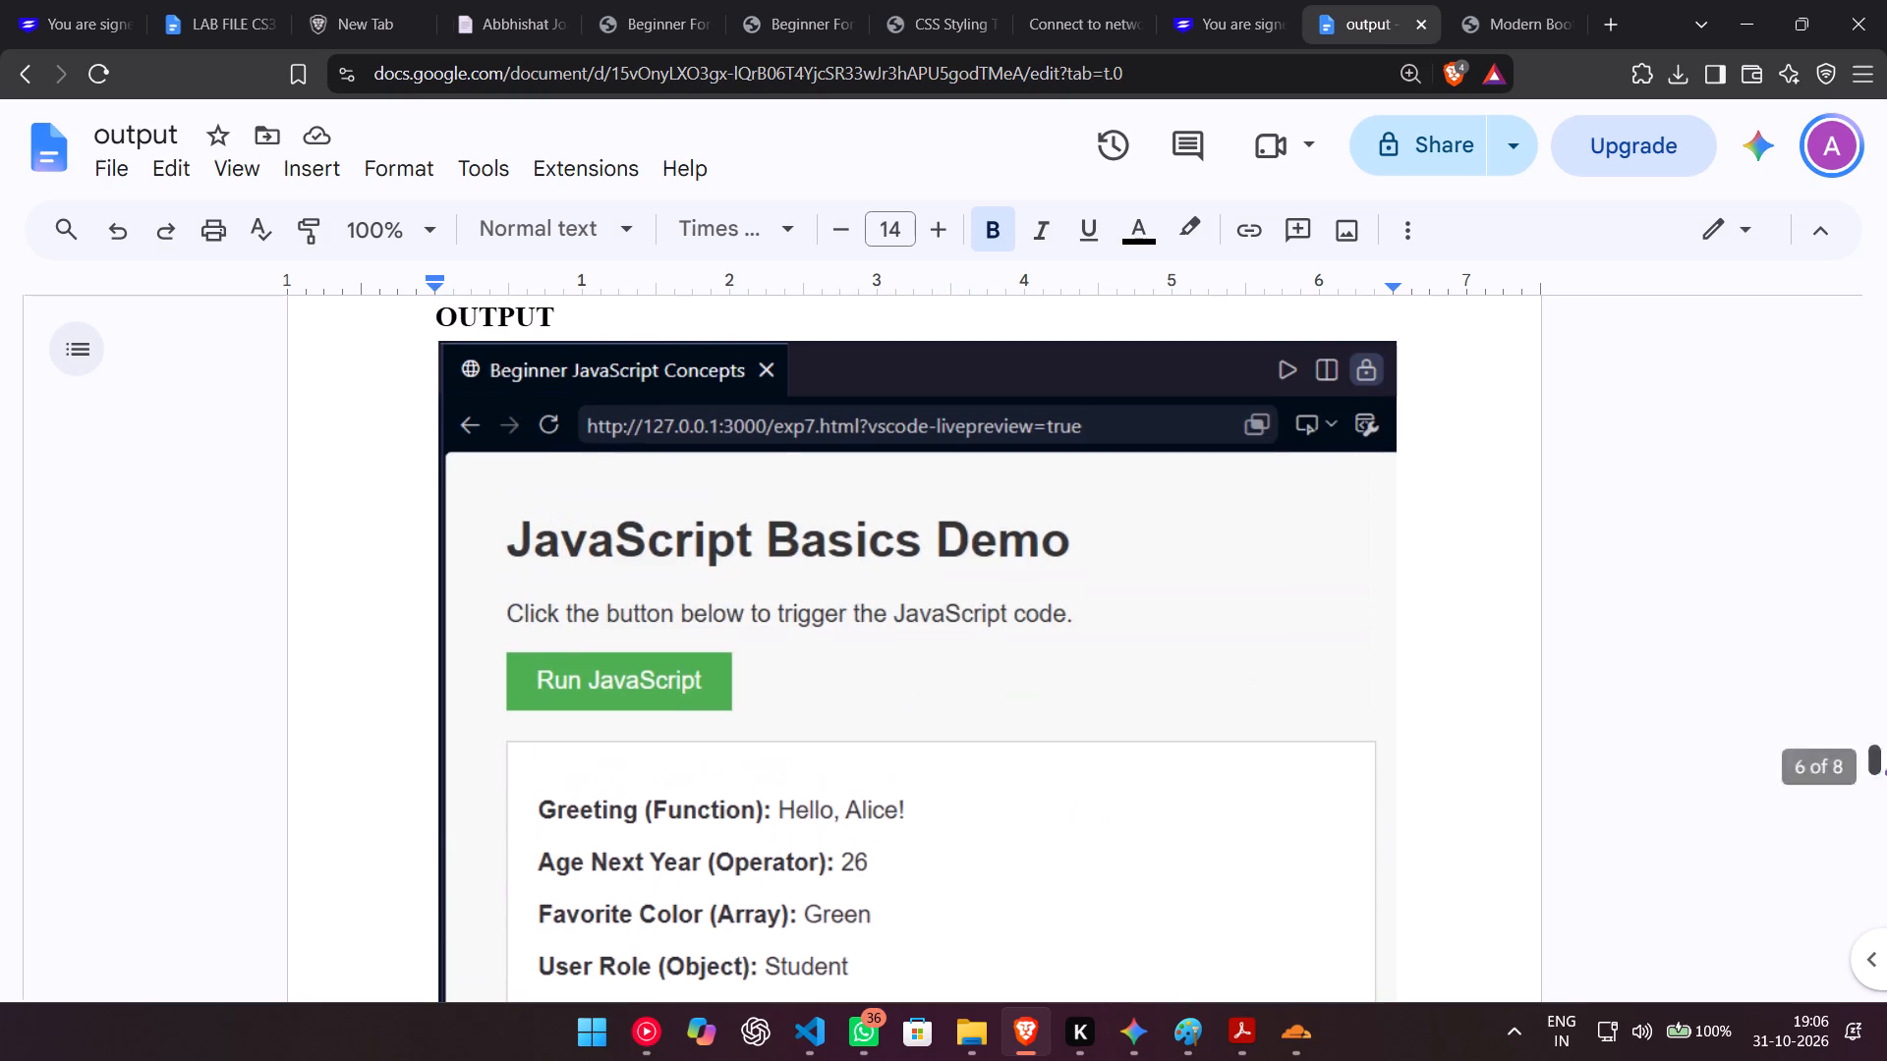
pyautogui.scroll(-15, 1809, 796)
pyautogui.scroll(-4, 1338, 727)
pyautogui.scroll(2, 1243, 678)
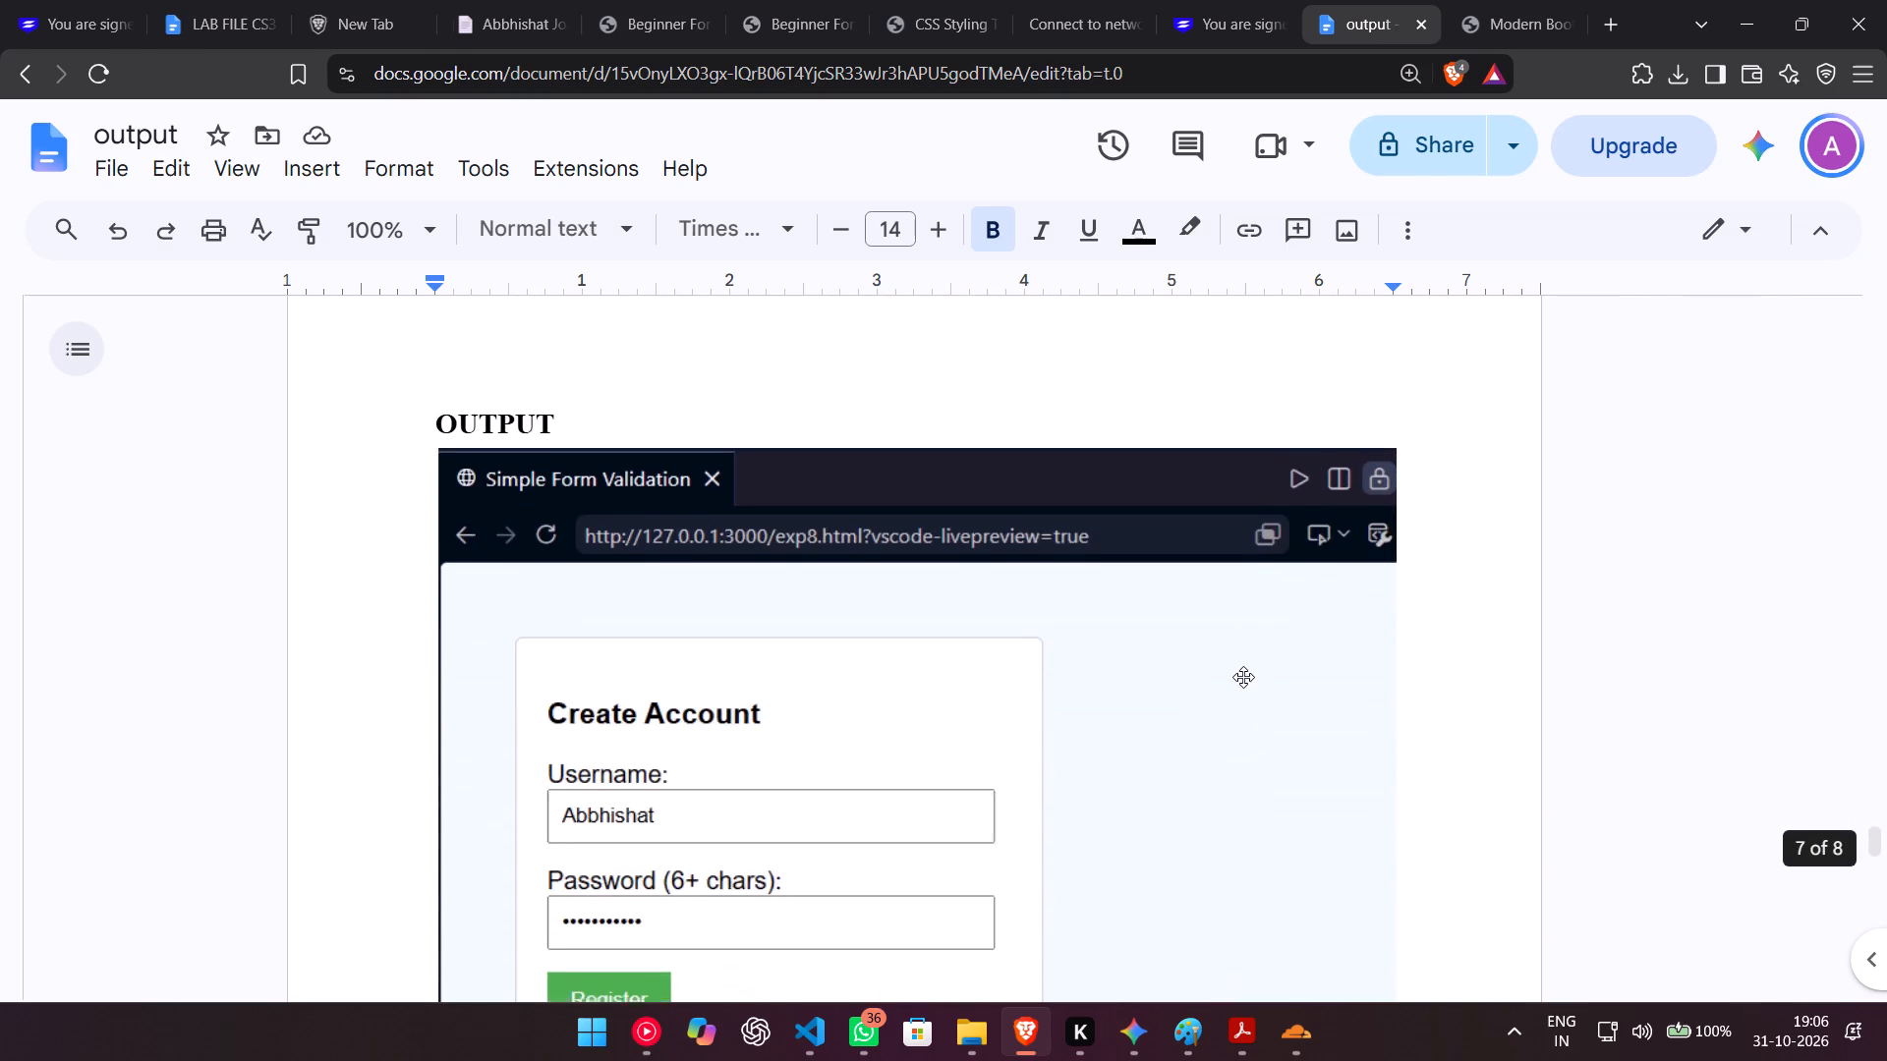
pyautogui.scroll(6, 1243, 677)
# Add an OUTPUT heading after the JavaScript Basics Demo screenshot and paste the String Analyzer image beneath it.
pyautogui.click(943, 703)
pyautogui.click(898, 782)
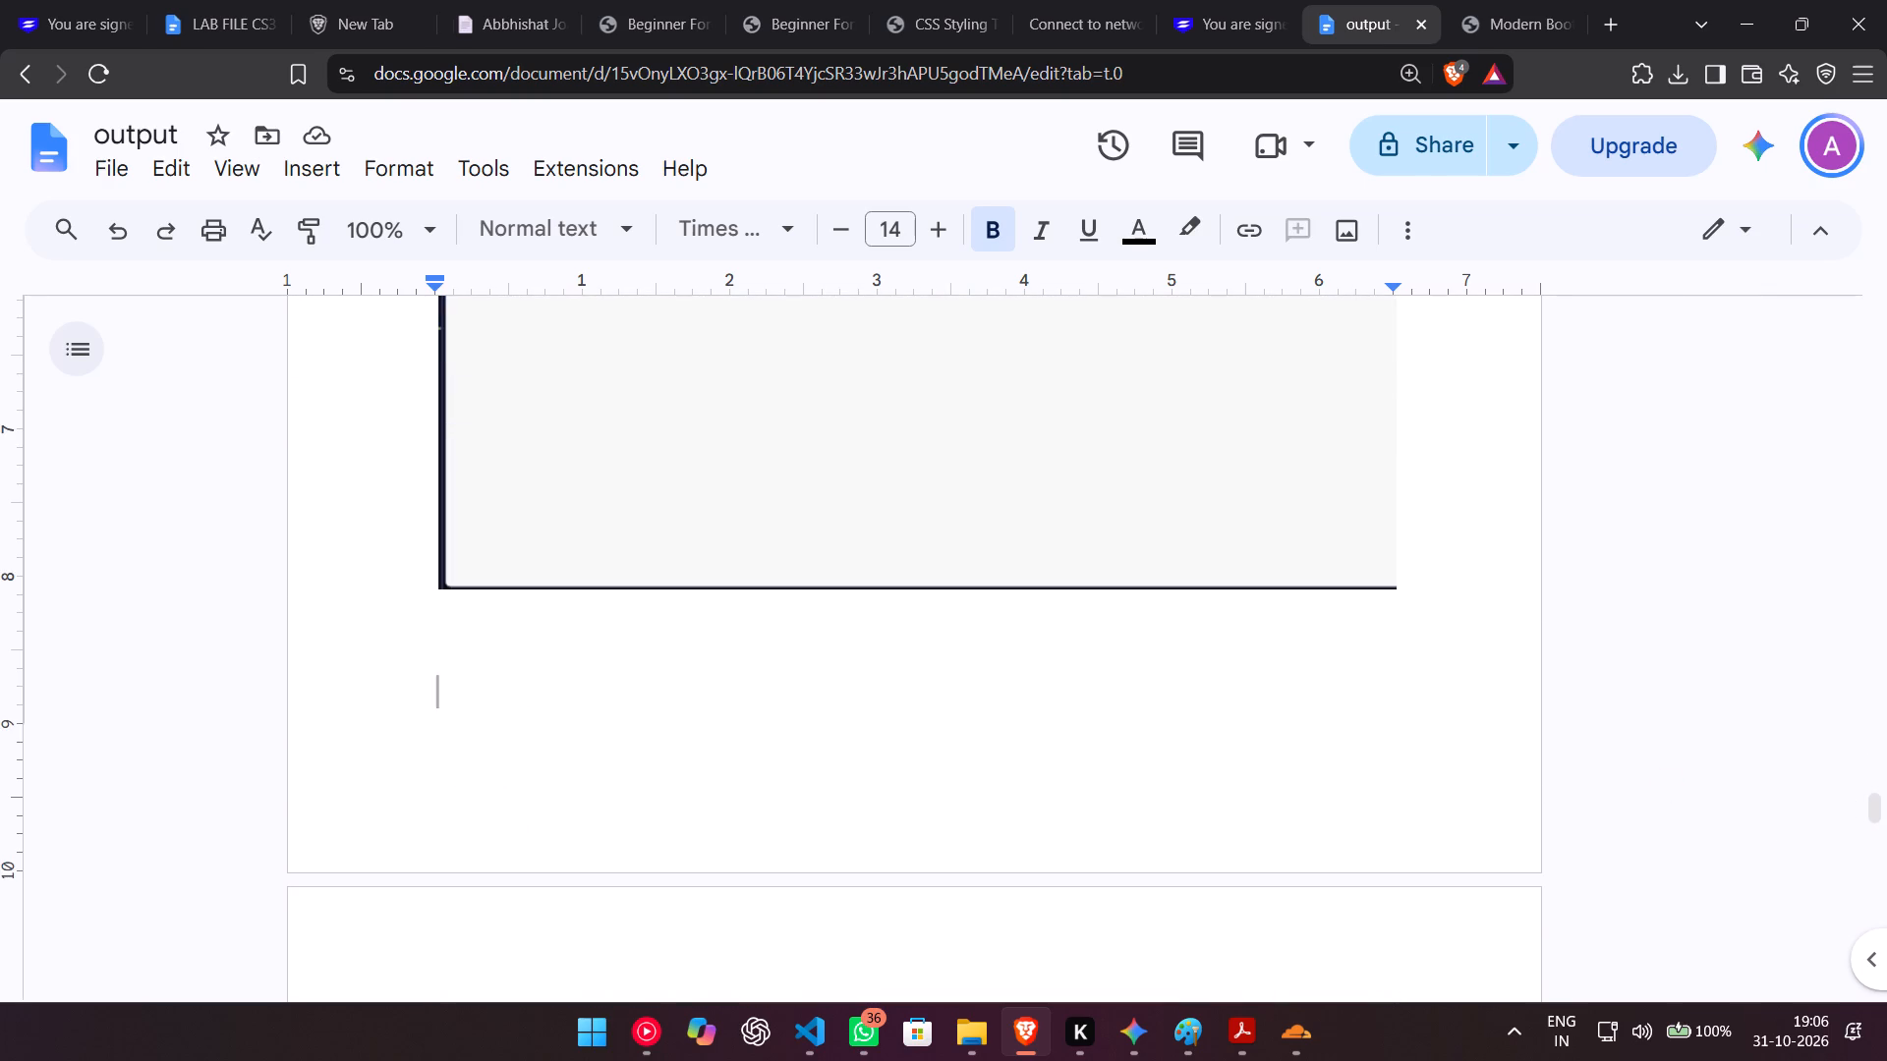
pyautogui.click(616, 908)
pyautogui.click(580, 675)
pyautogui.press('Return')
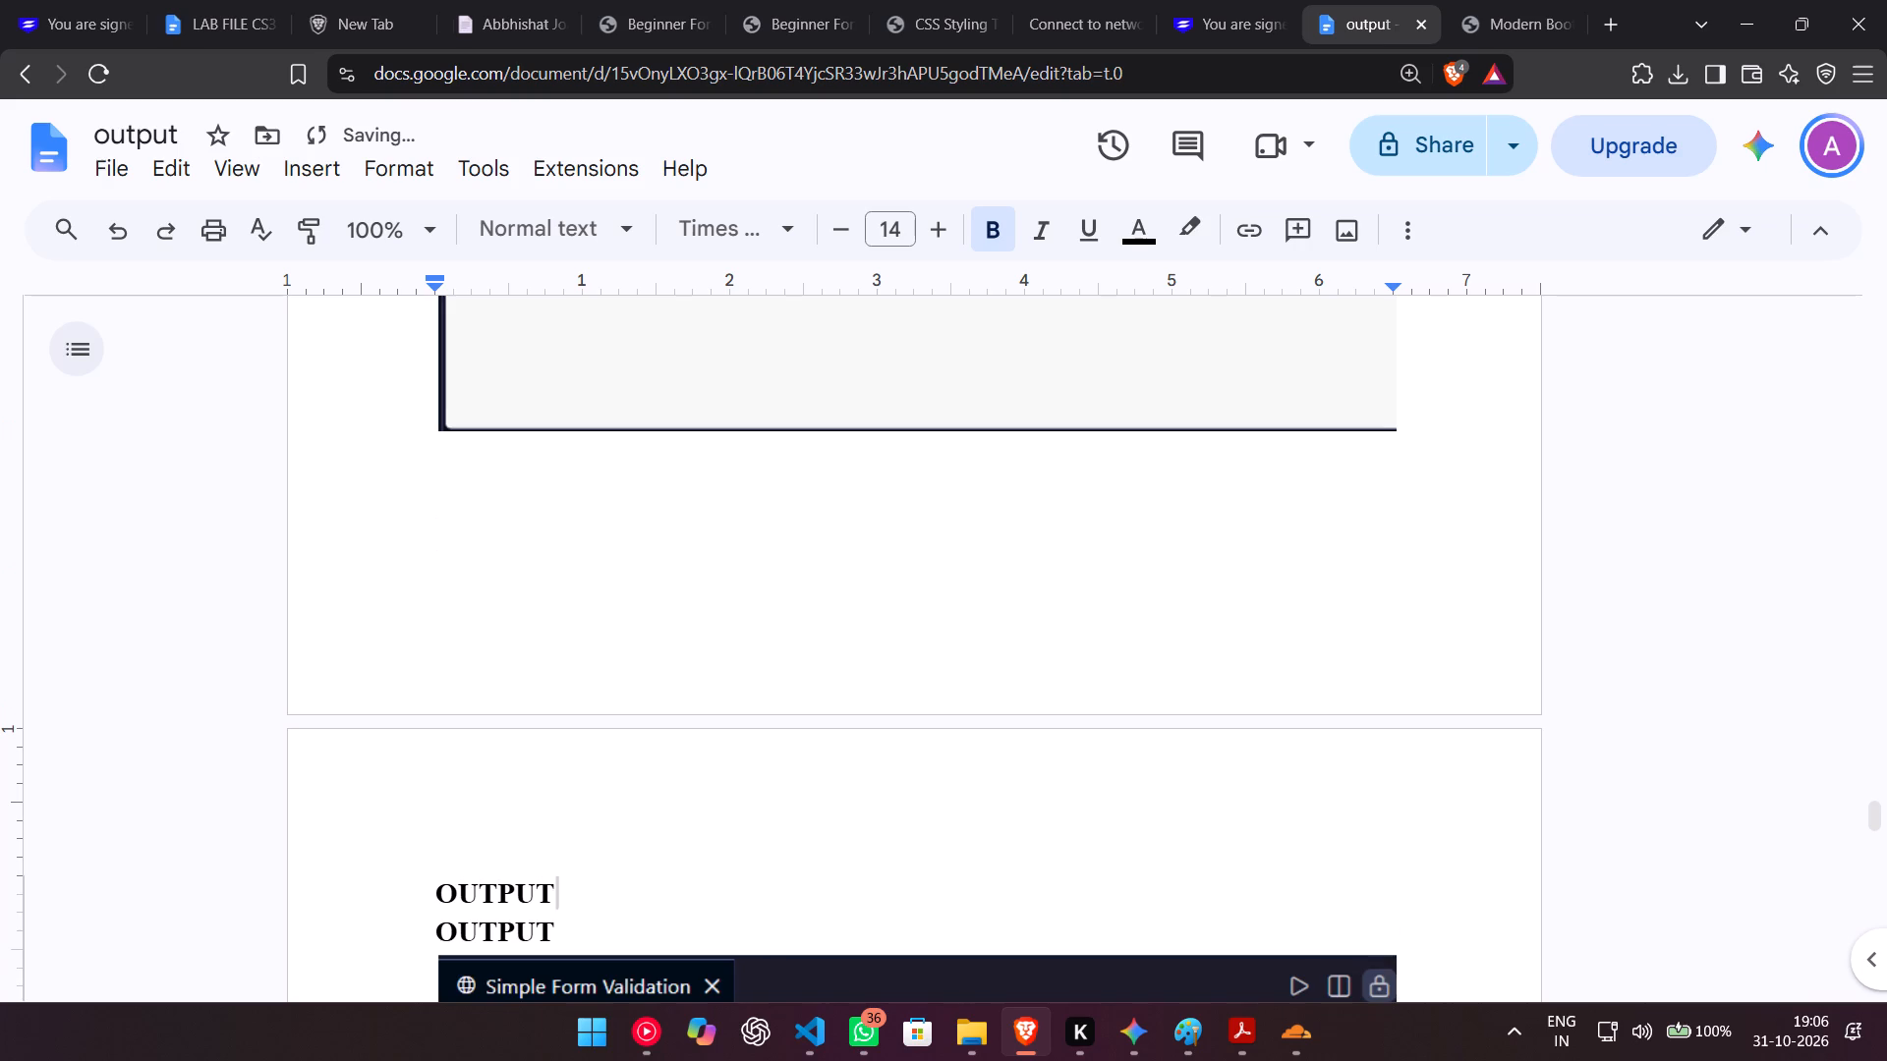
pyautogui.press('Return')
pyautogui.hotkey('ctrl', 'v')
pyautogui.scroll(-4, 565, 667)
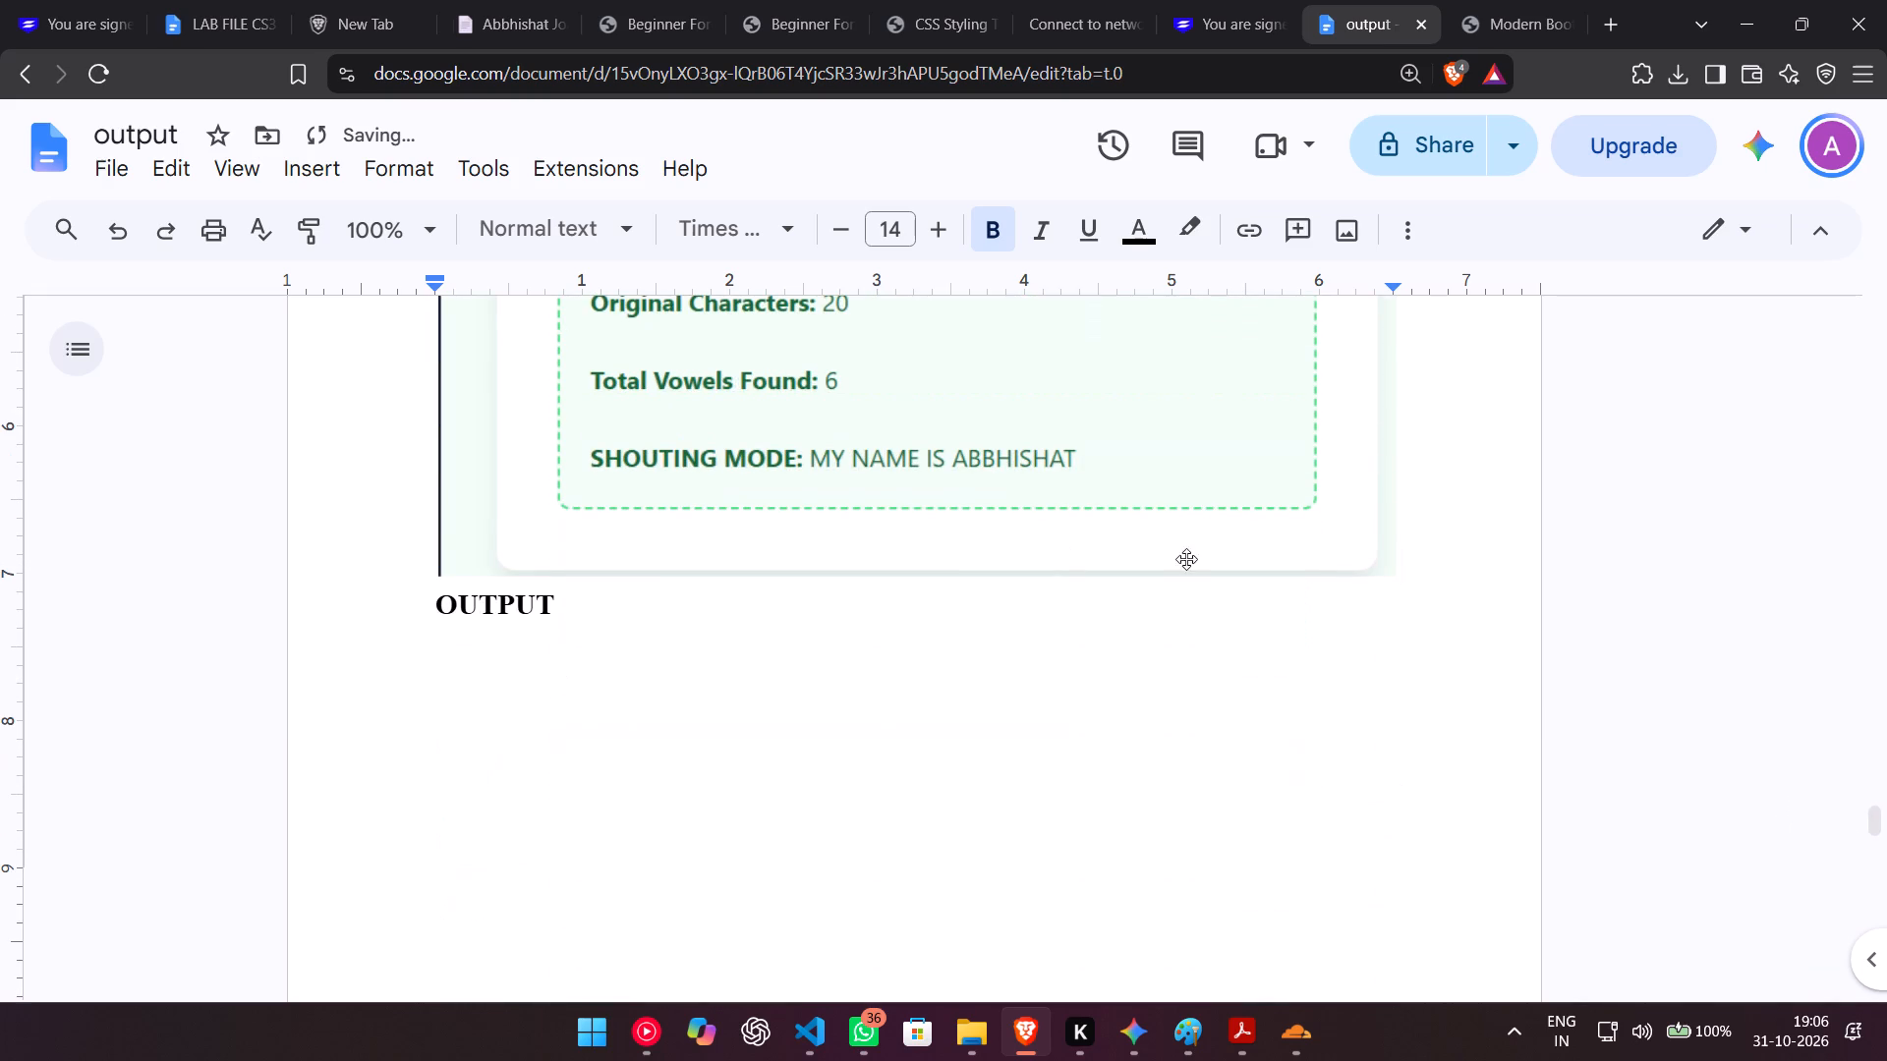
# Insert blank lines below the String Analyzer image to push the following OUTPUT heading onto the next page.
pyautogui.press('Return')
pyautogui.press('Return')
pyautogui.press('Return')
pyautogui.press('Return')
pyautogui.press('Return')
pyautogui.press('Return')
pyautogui.press('Return')
pyautogui.press('Return')
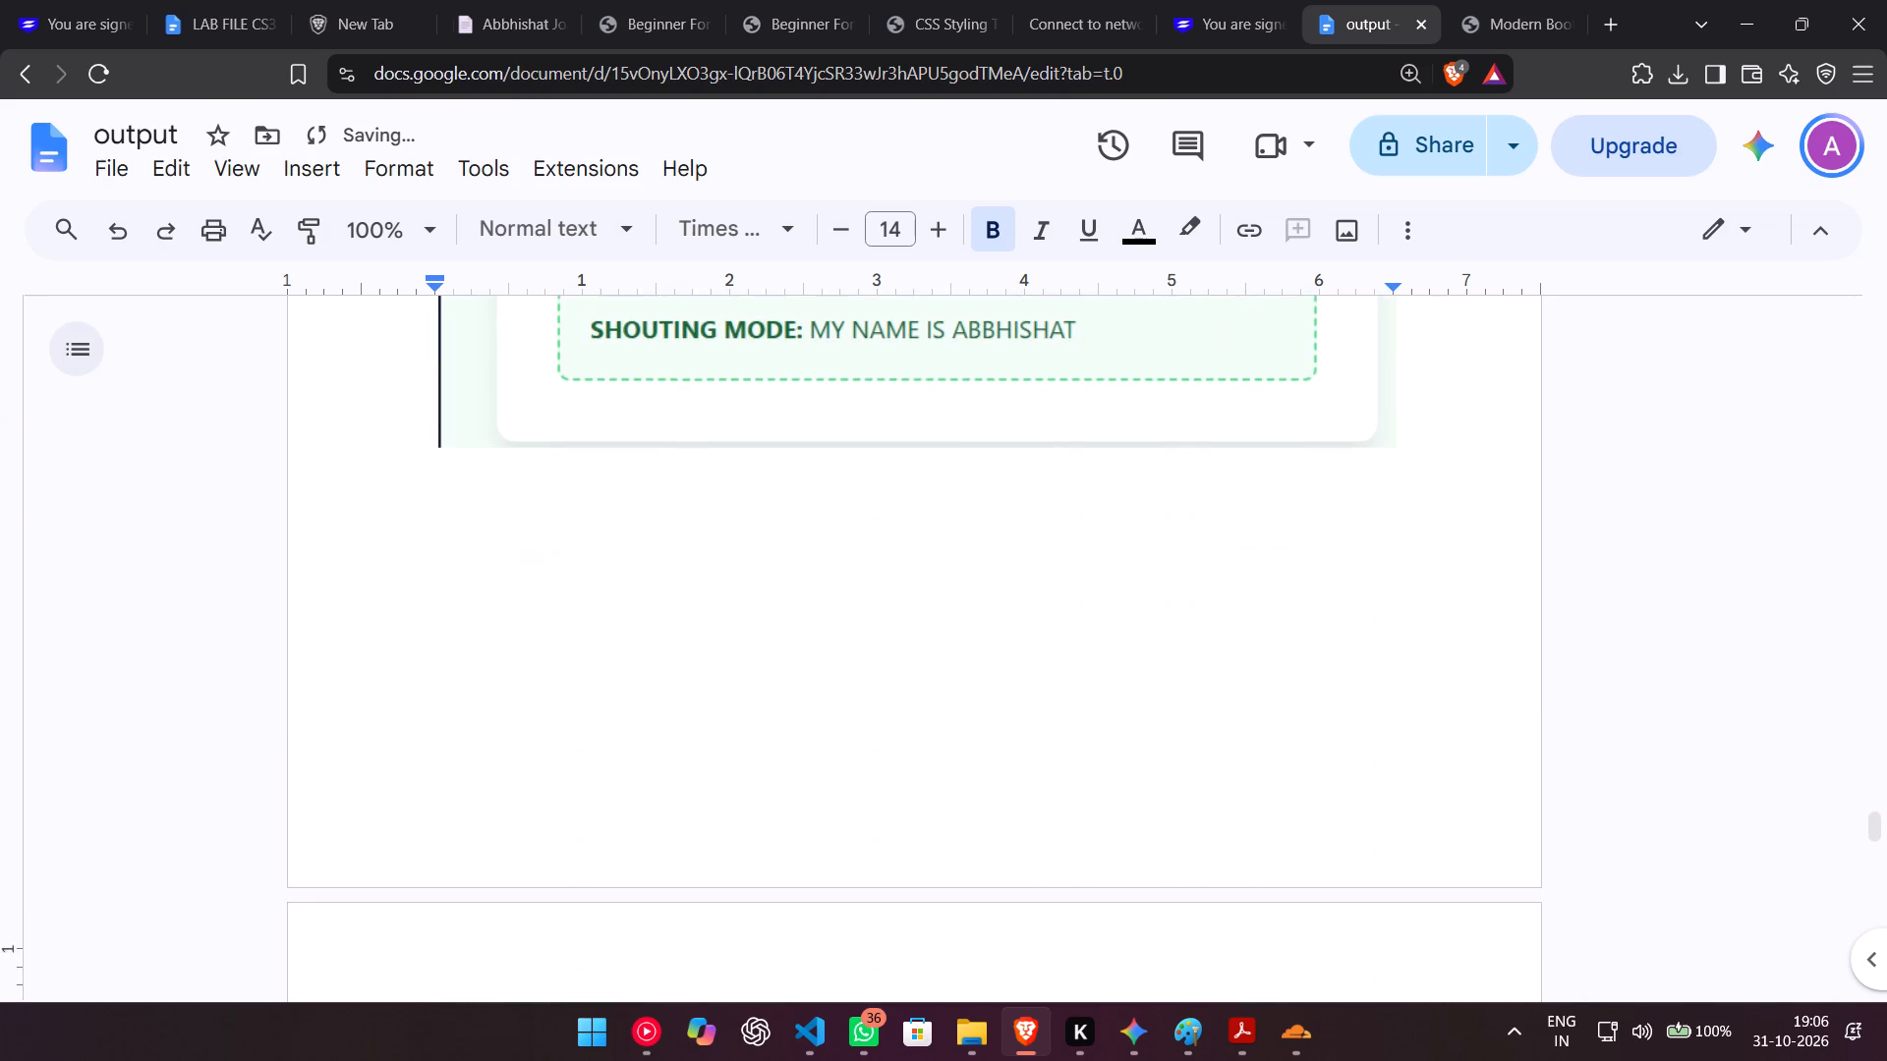
pyautogui.scroll(-20, 1342, 549)
pyautogui.scroll(-3, 1342, 549)
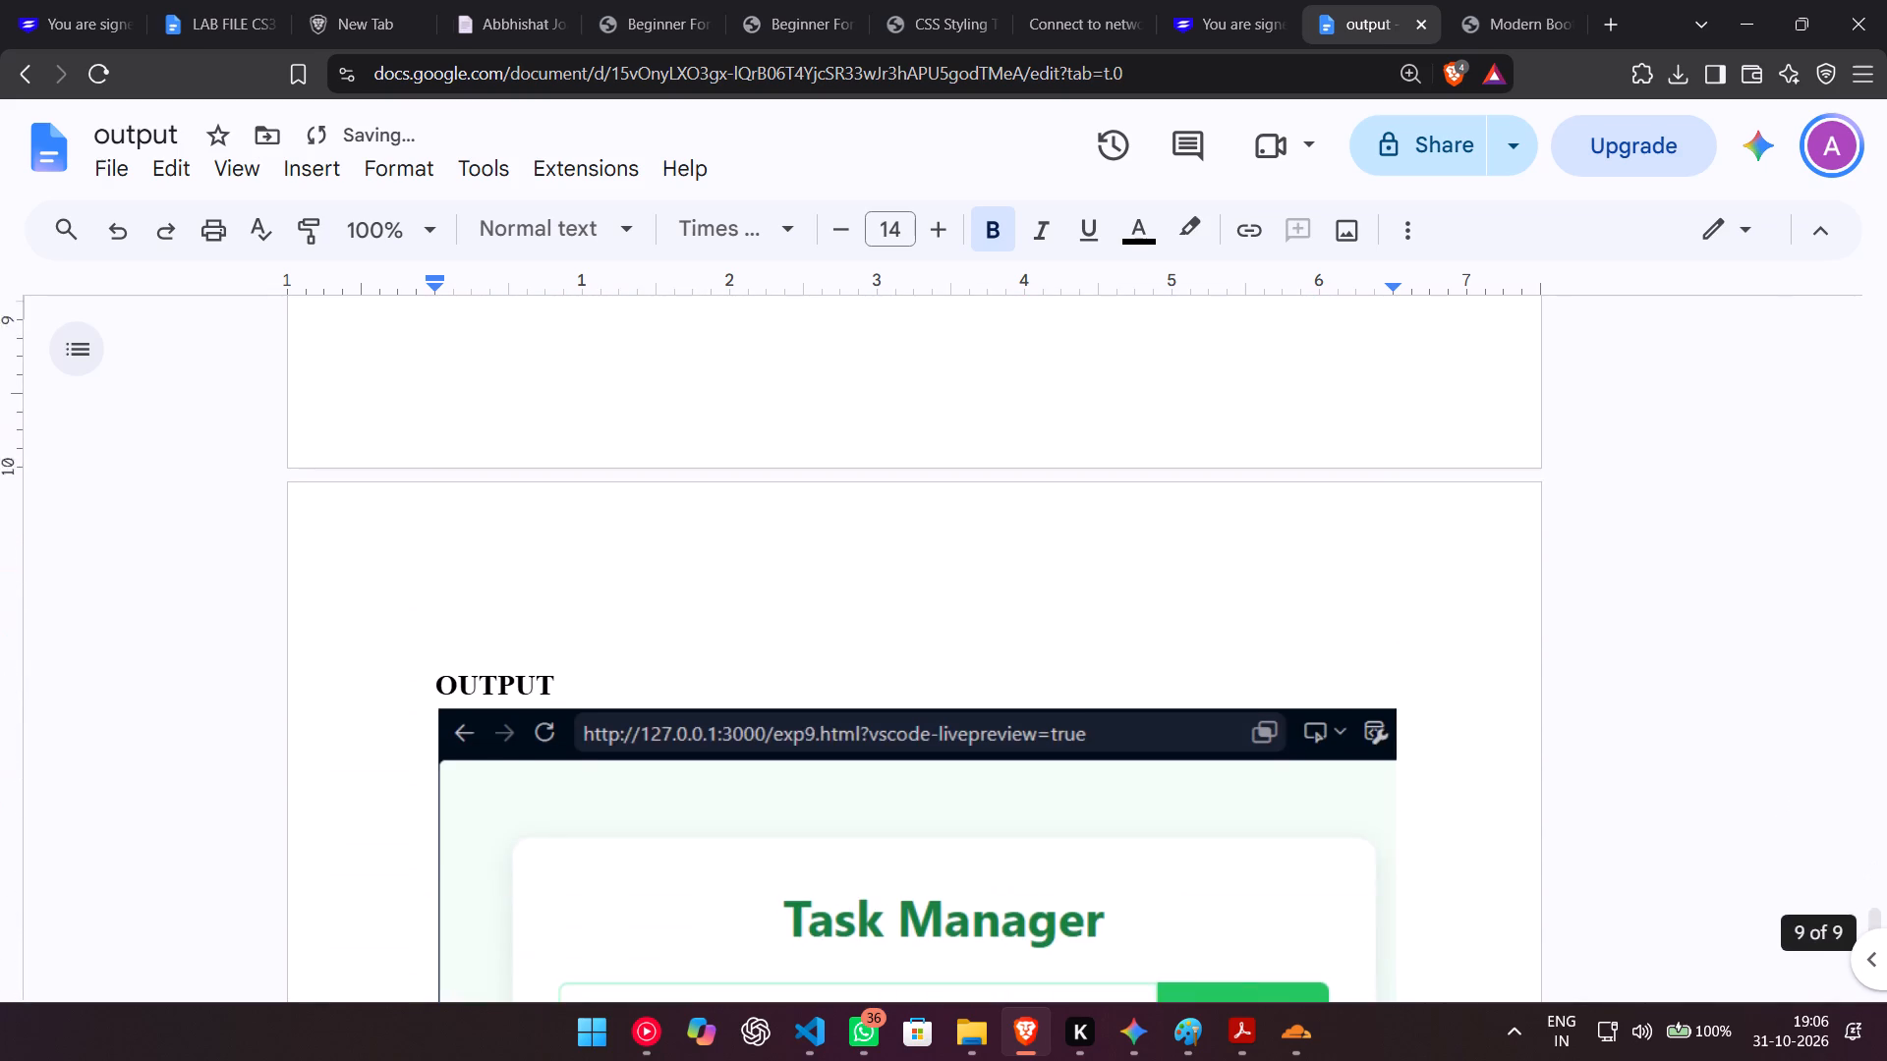
# Review the output document's last pages, checking the page layout of the String Analyzer and Task Manager outputs.
pyautogui.scroll(-1, 1338, 524)
pyautogui.scroll(-11, 1256, 607)
pyautogui.scroll(12, 1209, 666)
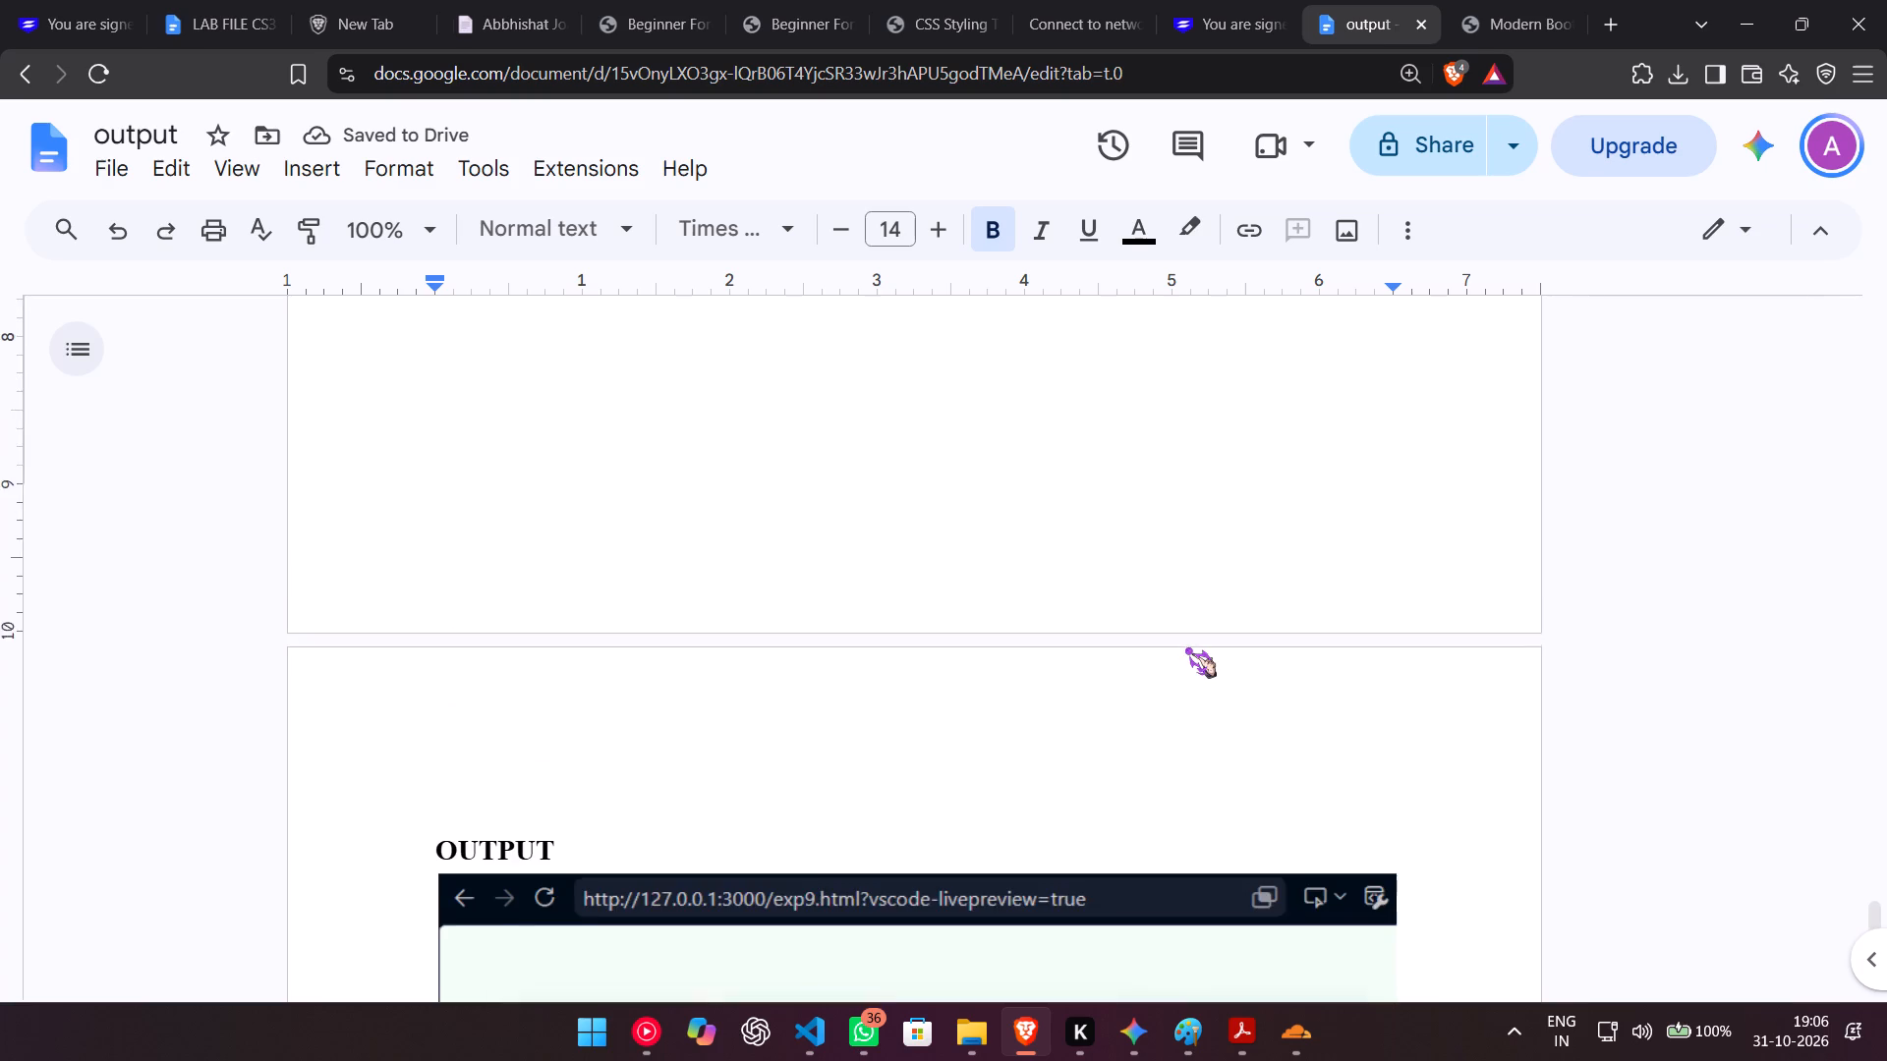
pyautogui.scroll(19, 1186, 647)
pyautogui.scroll(-2, 1186, 641)
pyautogui.scroll(18, 1186, 641)
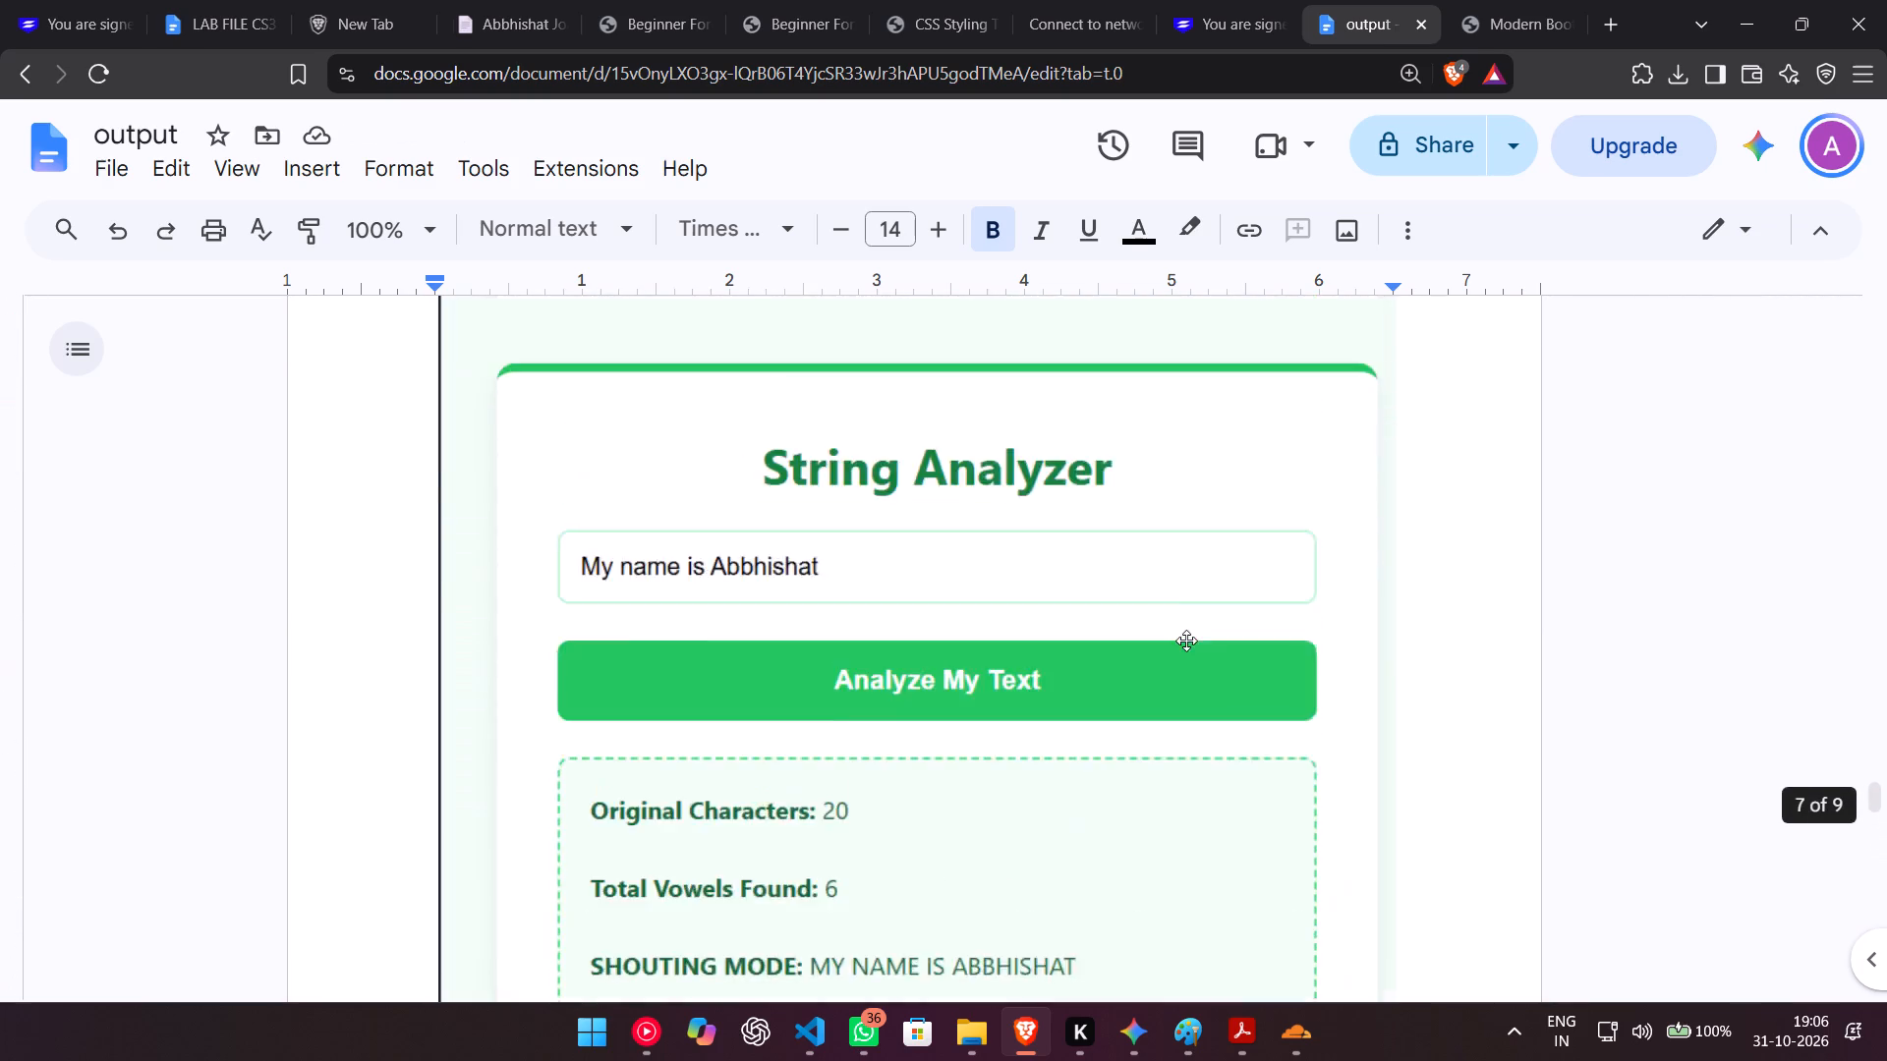
pyautogui.scroll(19, 1186, 641)
pyautogui.scroll(-8, 1193, 617)
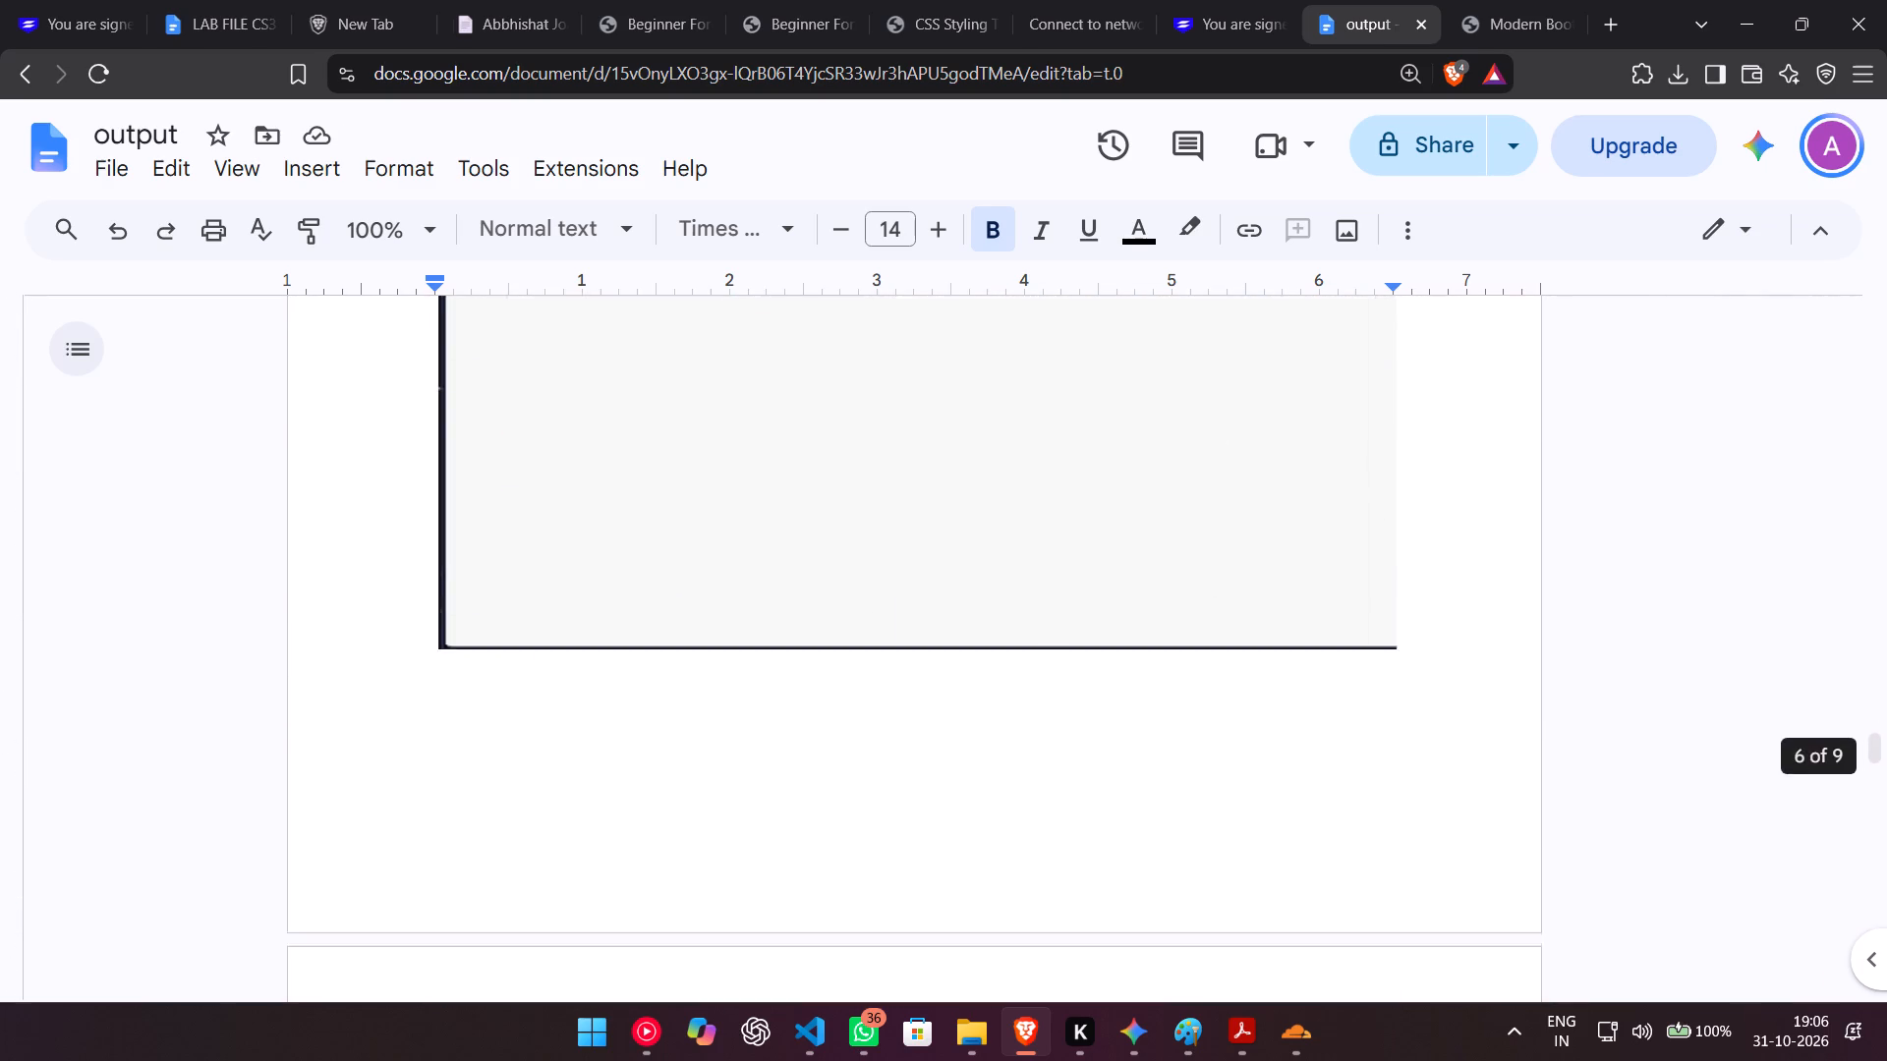
pyautogui.scroll(-20, 1213, 614)
pyautogui.scroll(-20, 1213, 614)
pyautogui.scroll(-10, 1213, 614)
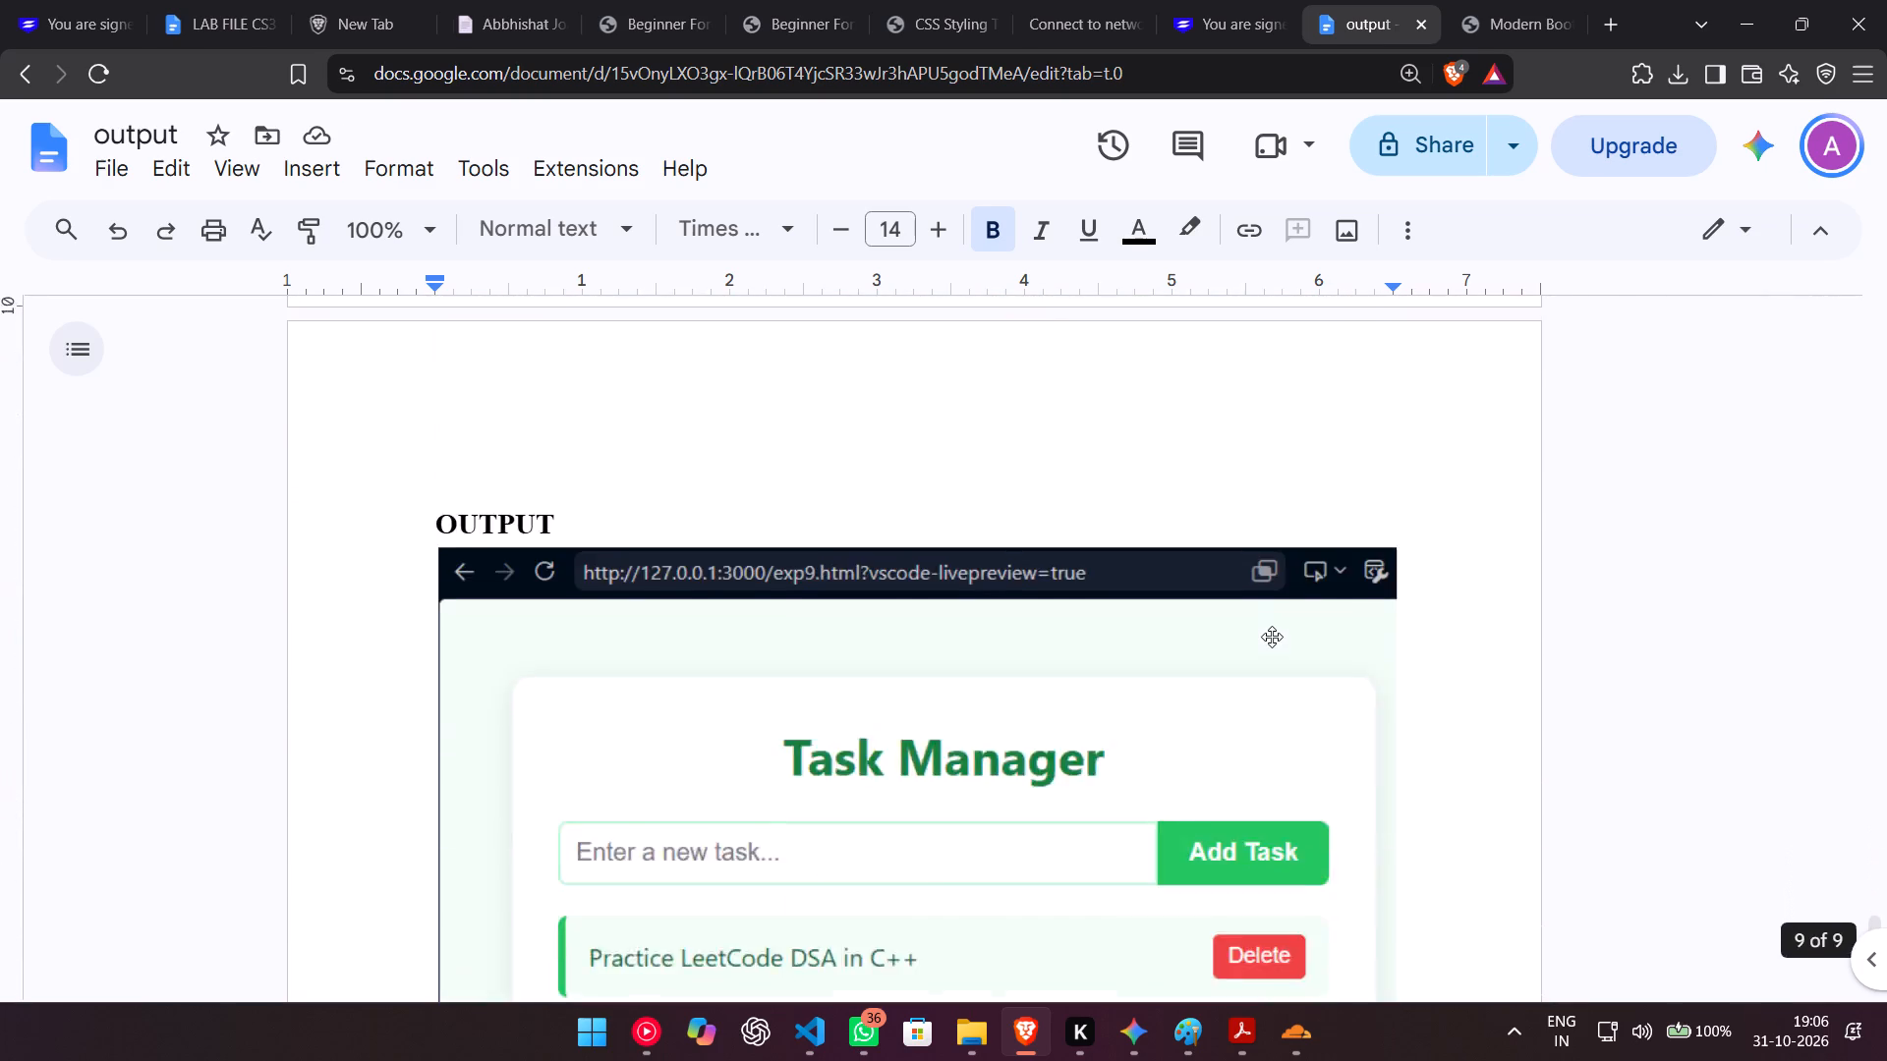
pyautogui.scroll(-16, 1272, 637)
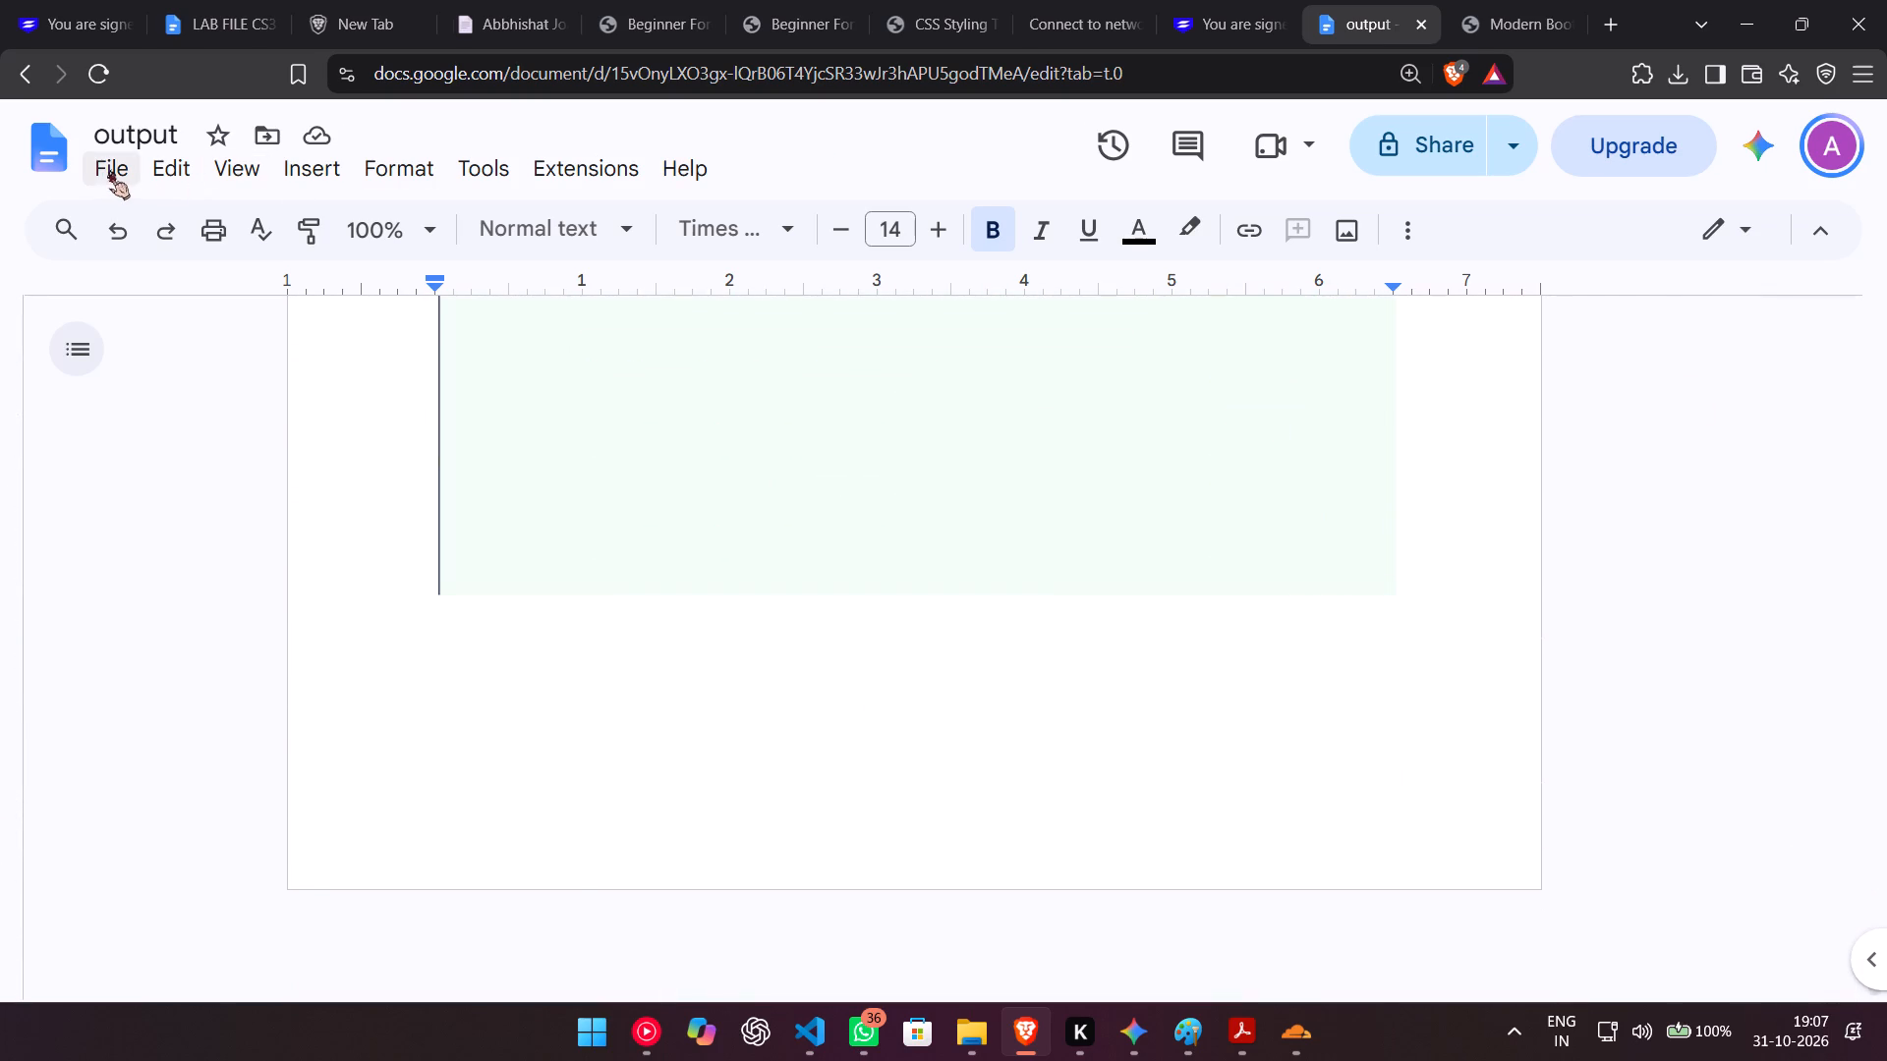
pyautogui.click(109, 170)
pyautogui.click(193, 506)
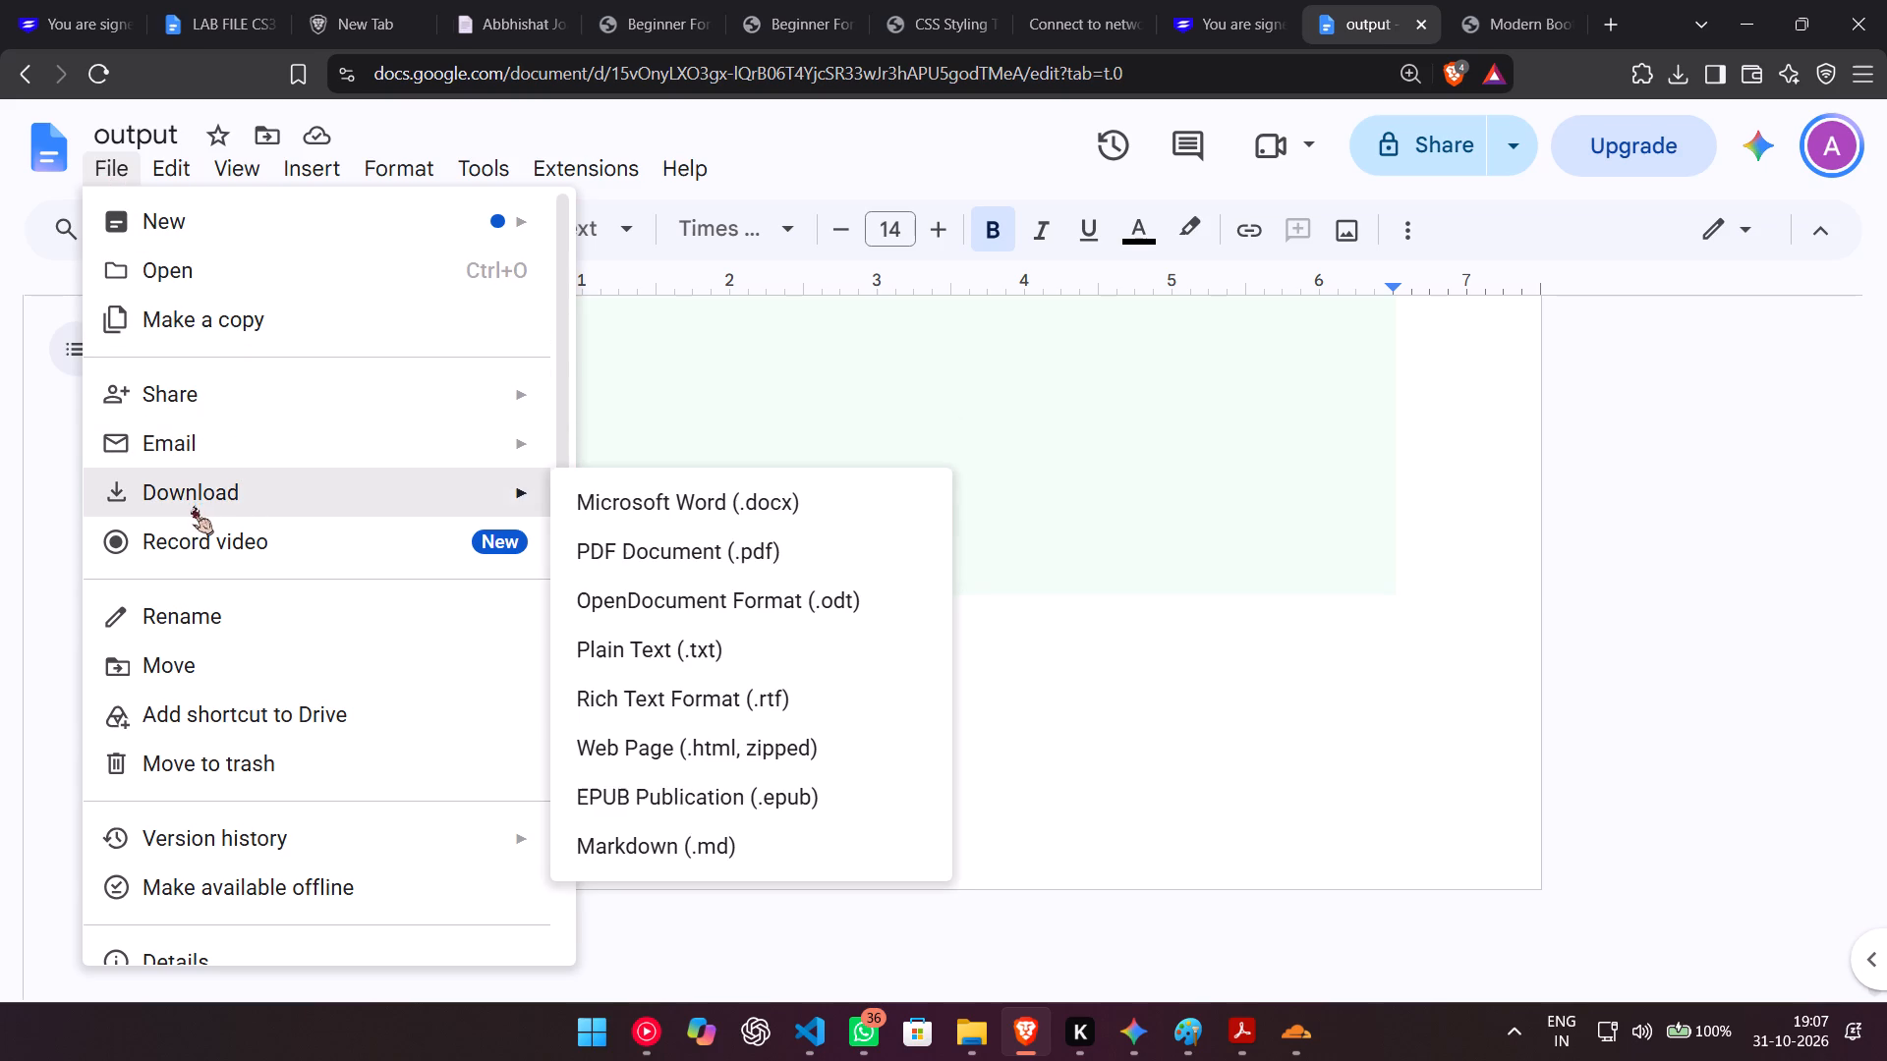